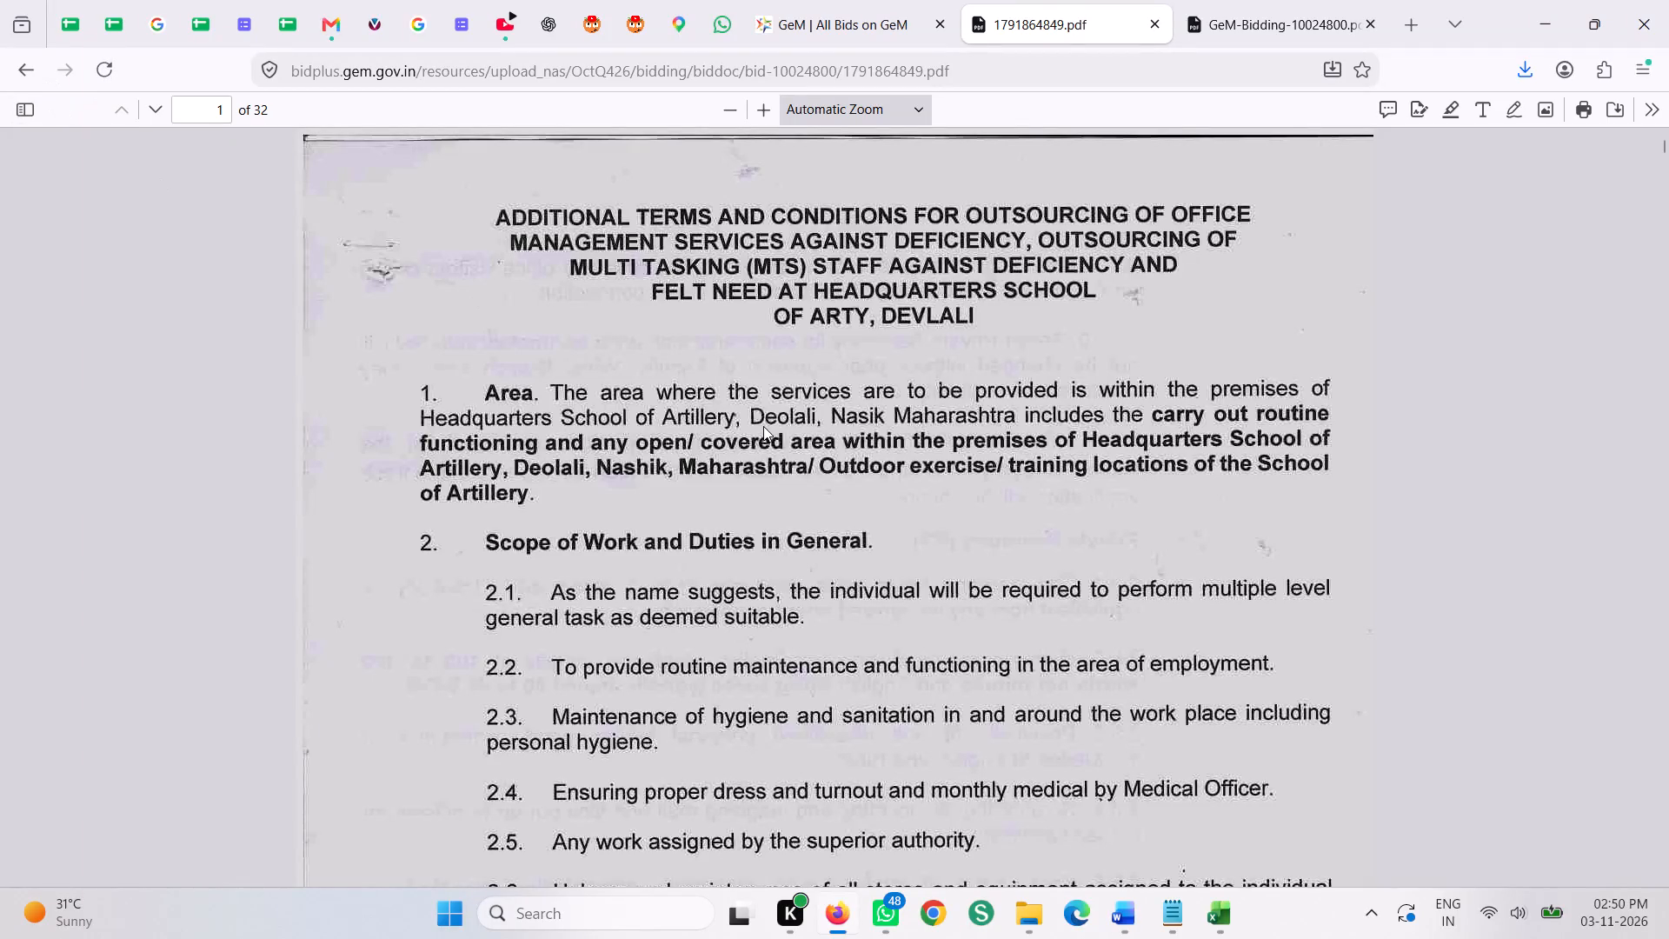
# Open the bid's Scope of work & Job description attachment 1791864819.pdf and skim its first pages through the bid submission requirements.
pyautogui.click(41, 54)
pyautogui.click(902, 539)
pyautogui.scroll(6, 997, 370)
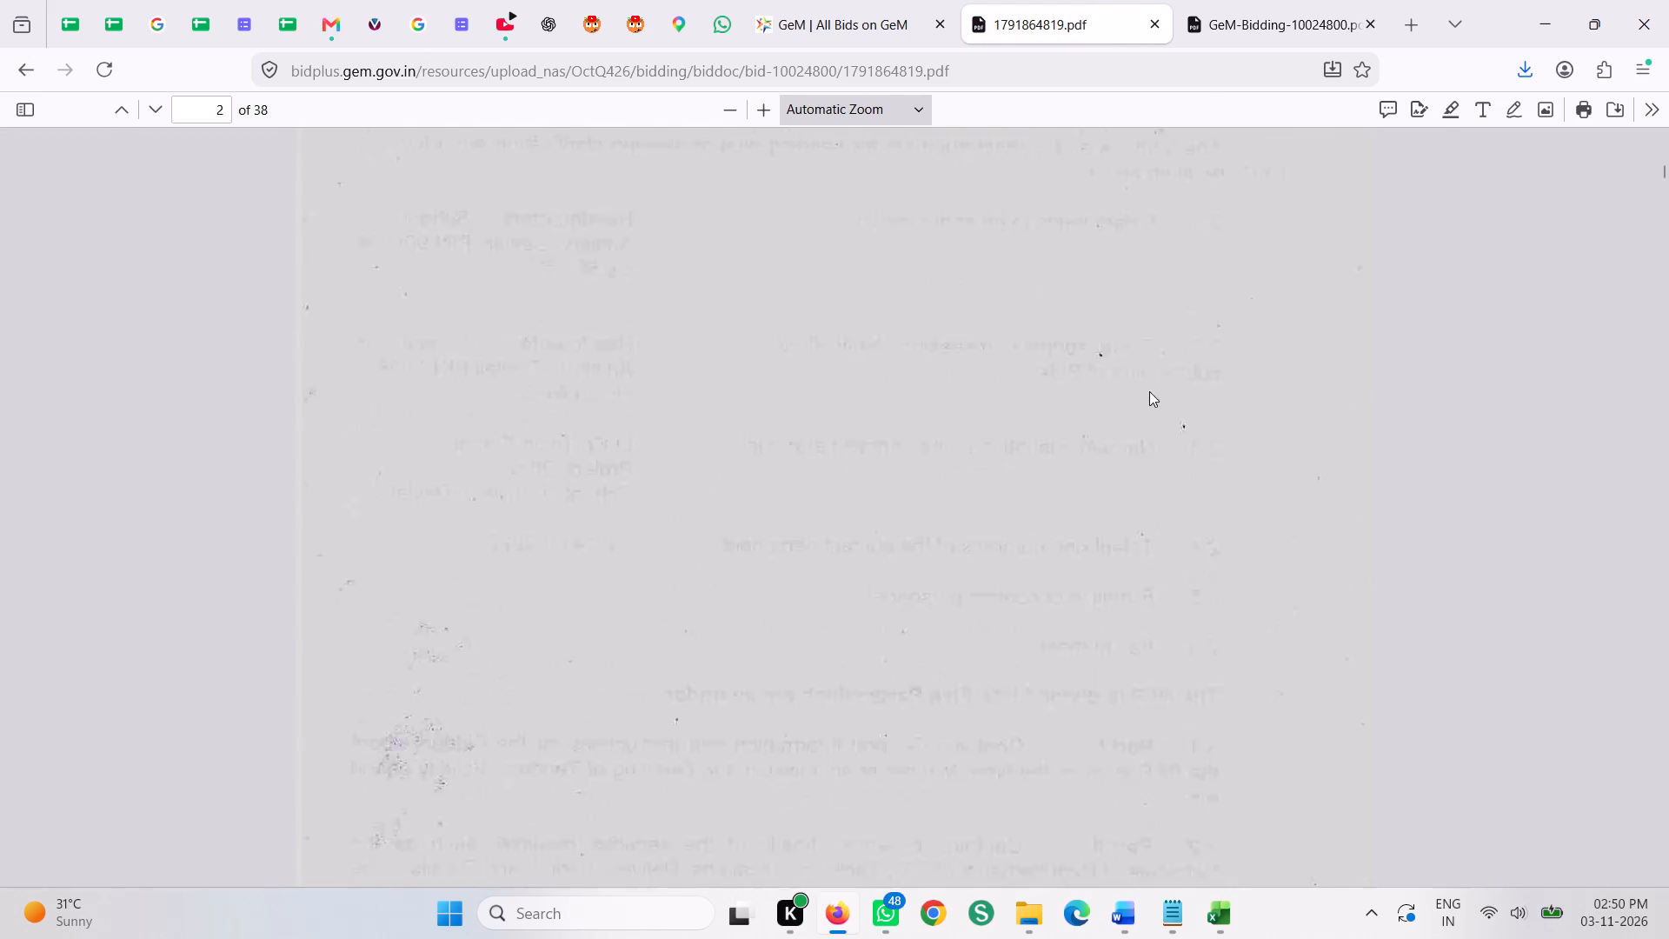
pyautogui.scroll(14, 1149, 391)
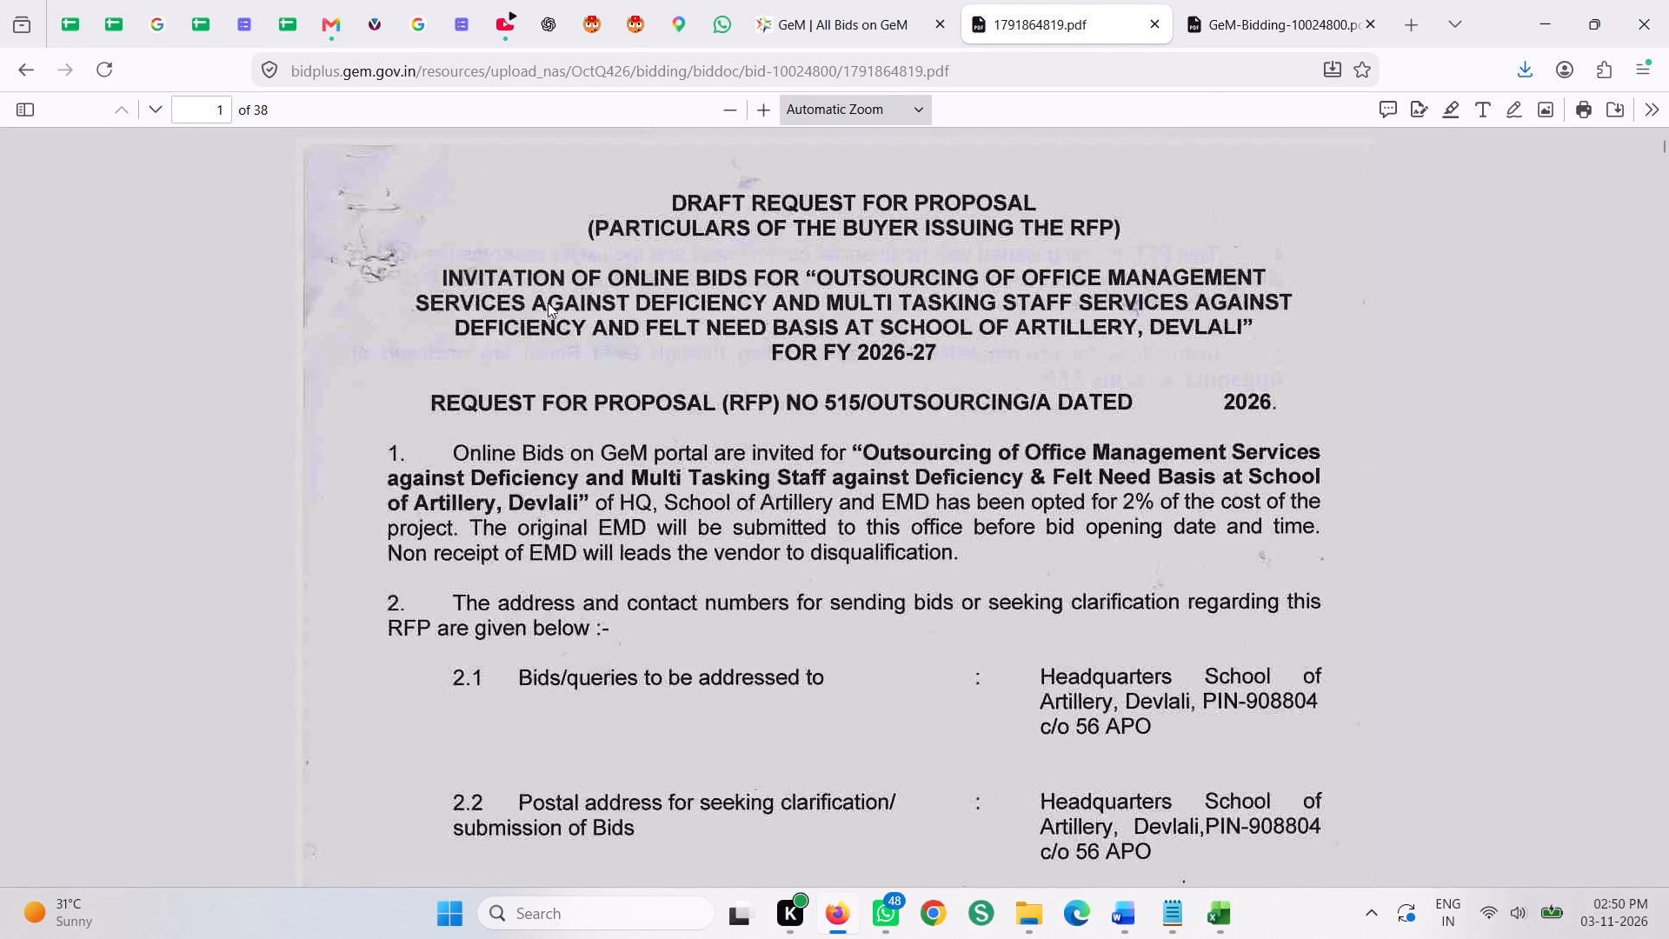
pyautogui.scroll(-3, 635, 385)
pyautogui.scroll(-4, 376, 217)
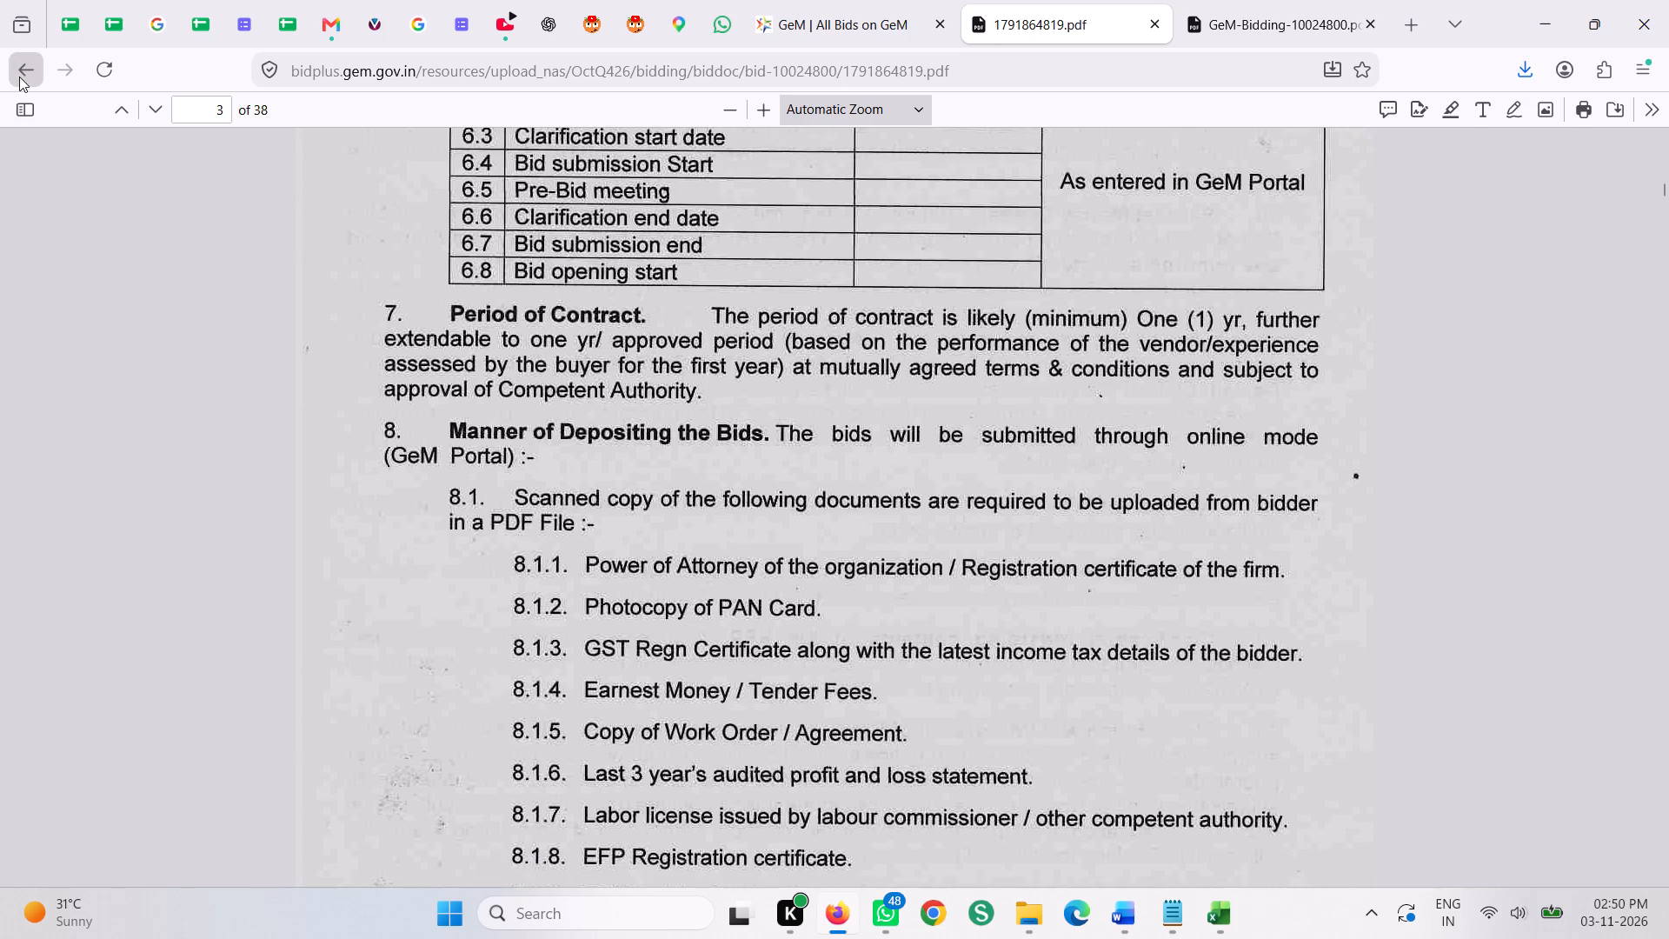
# Return to the bid document, open the existing-resources attachment 1791864849.pdf and skim its terms and conditions.
pyautogui.click(19, 77)
pyautogui.click(1103, 632)
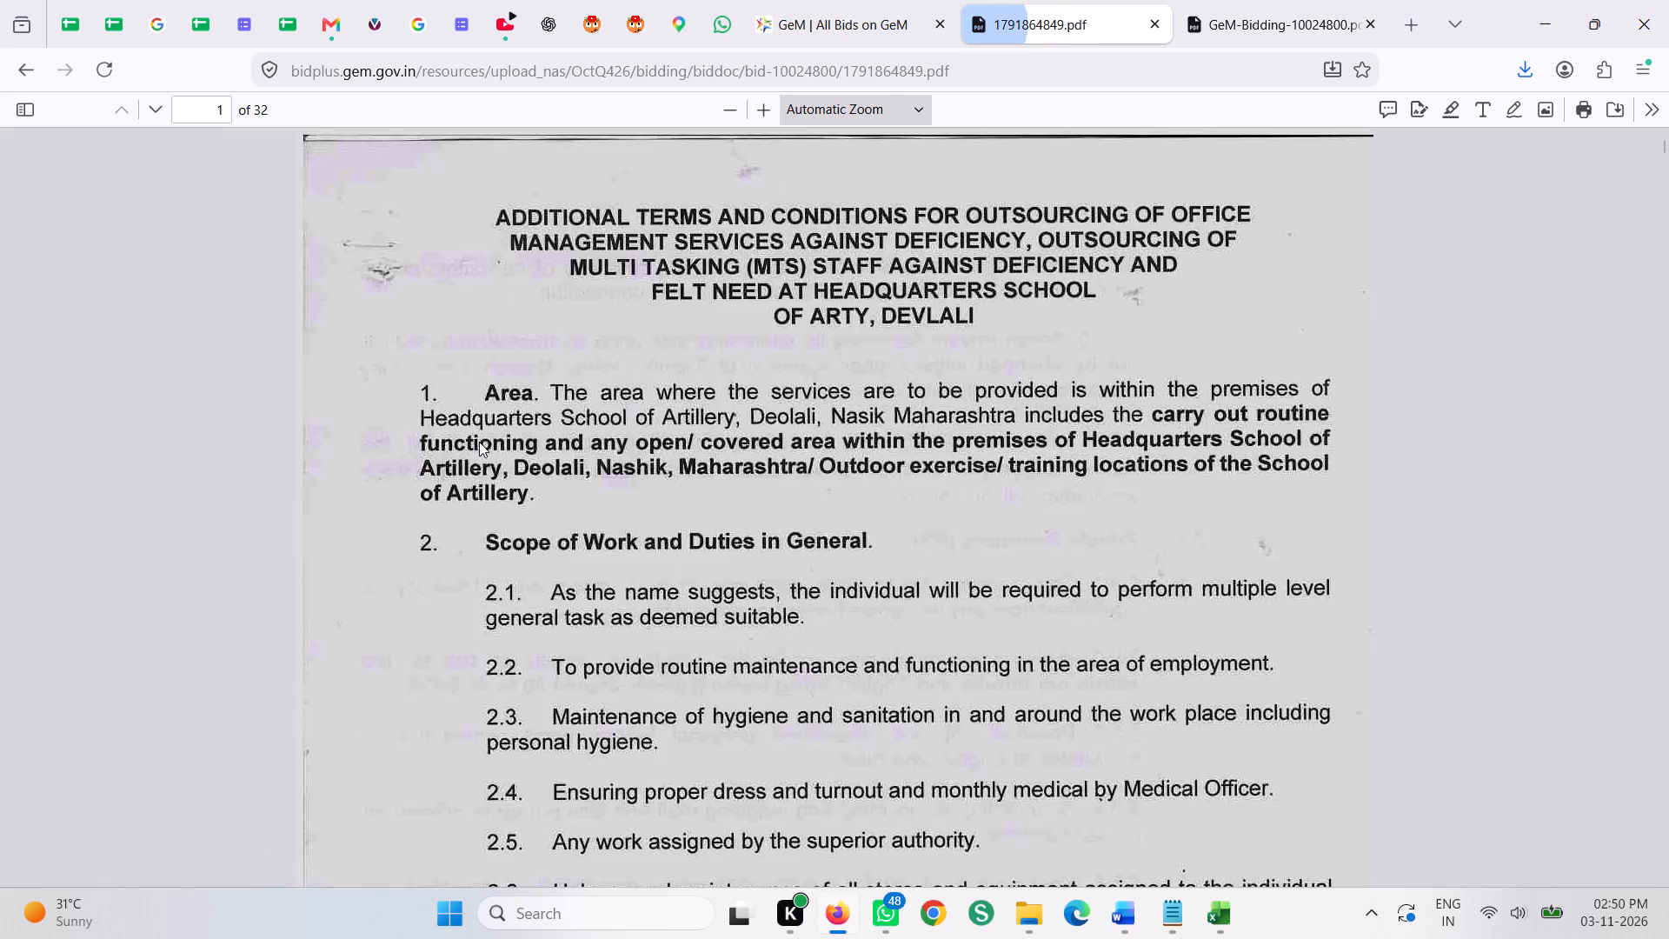
pyautogui.scroll(-20, 479, 442)
pyautogui.scroll(-2, 479, 442)
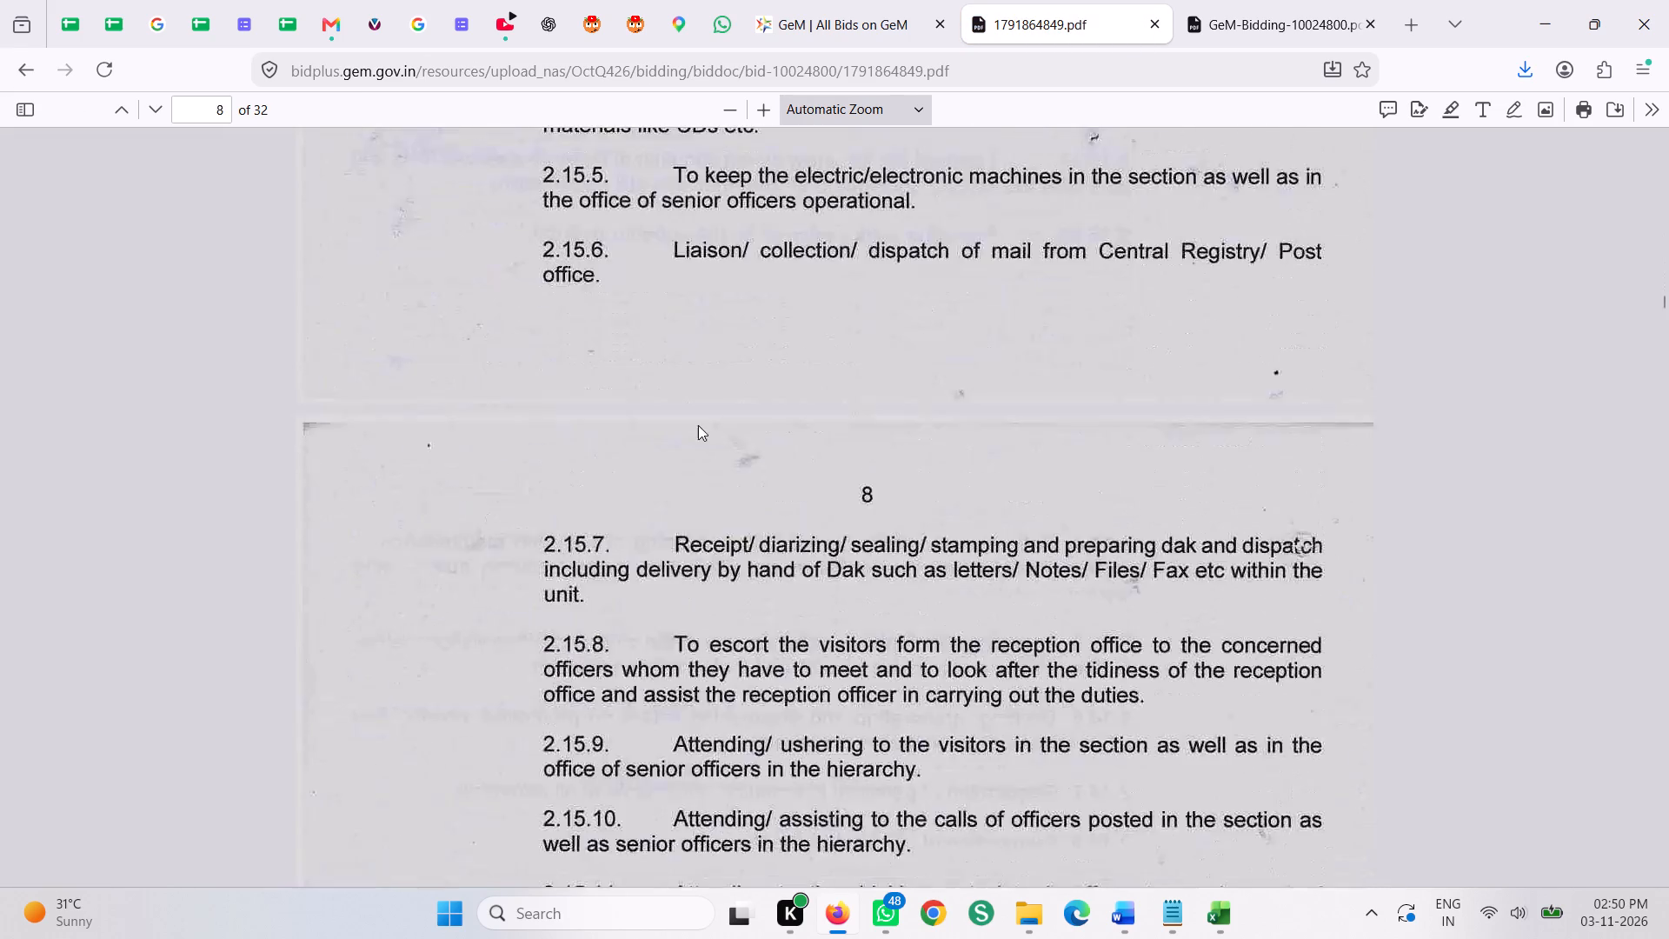
pyautogui.scroll(-11, 698, 425)
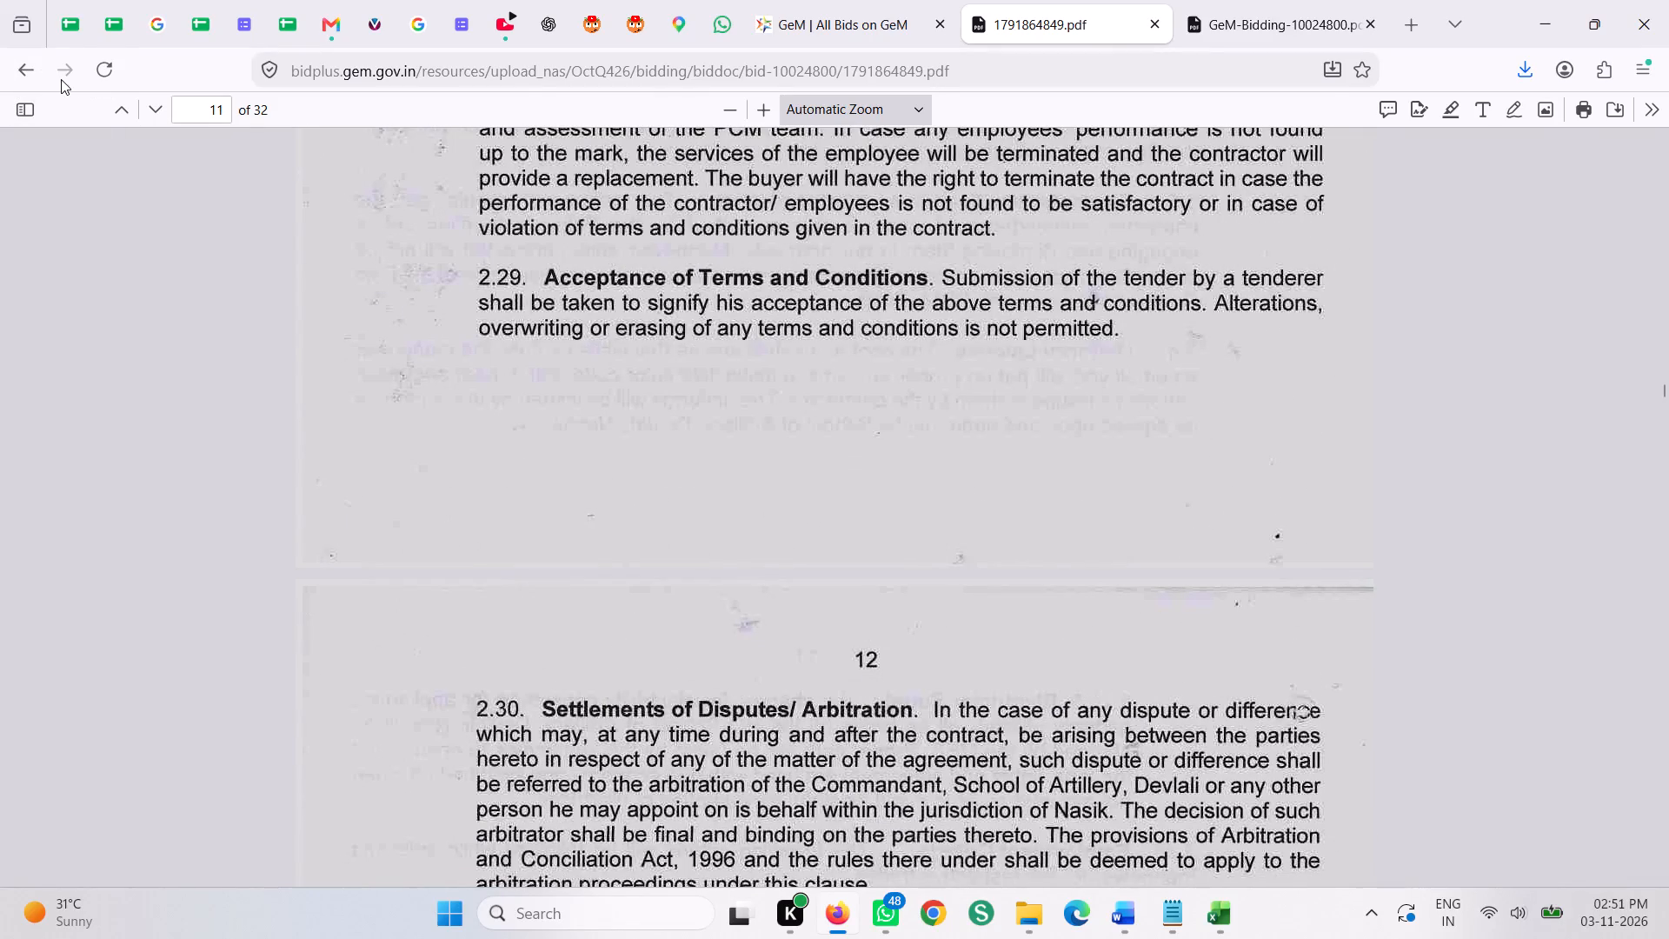
# Check the bid's minimum wages undertaking 1791865328.pdf and the ESI/EPF Gazette notification attachment 1791865339.pdf.
pyautogui.click(19, 69)
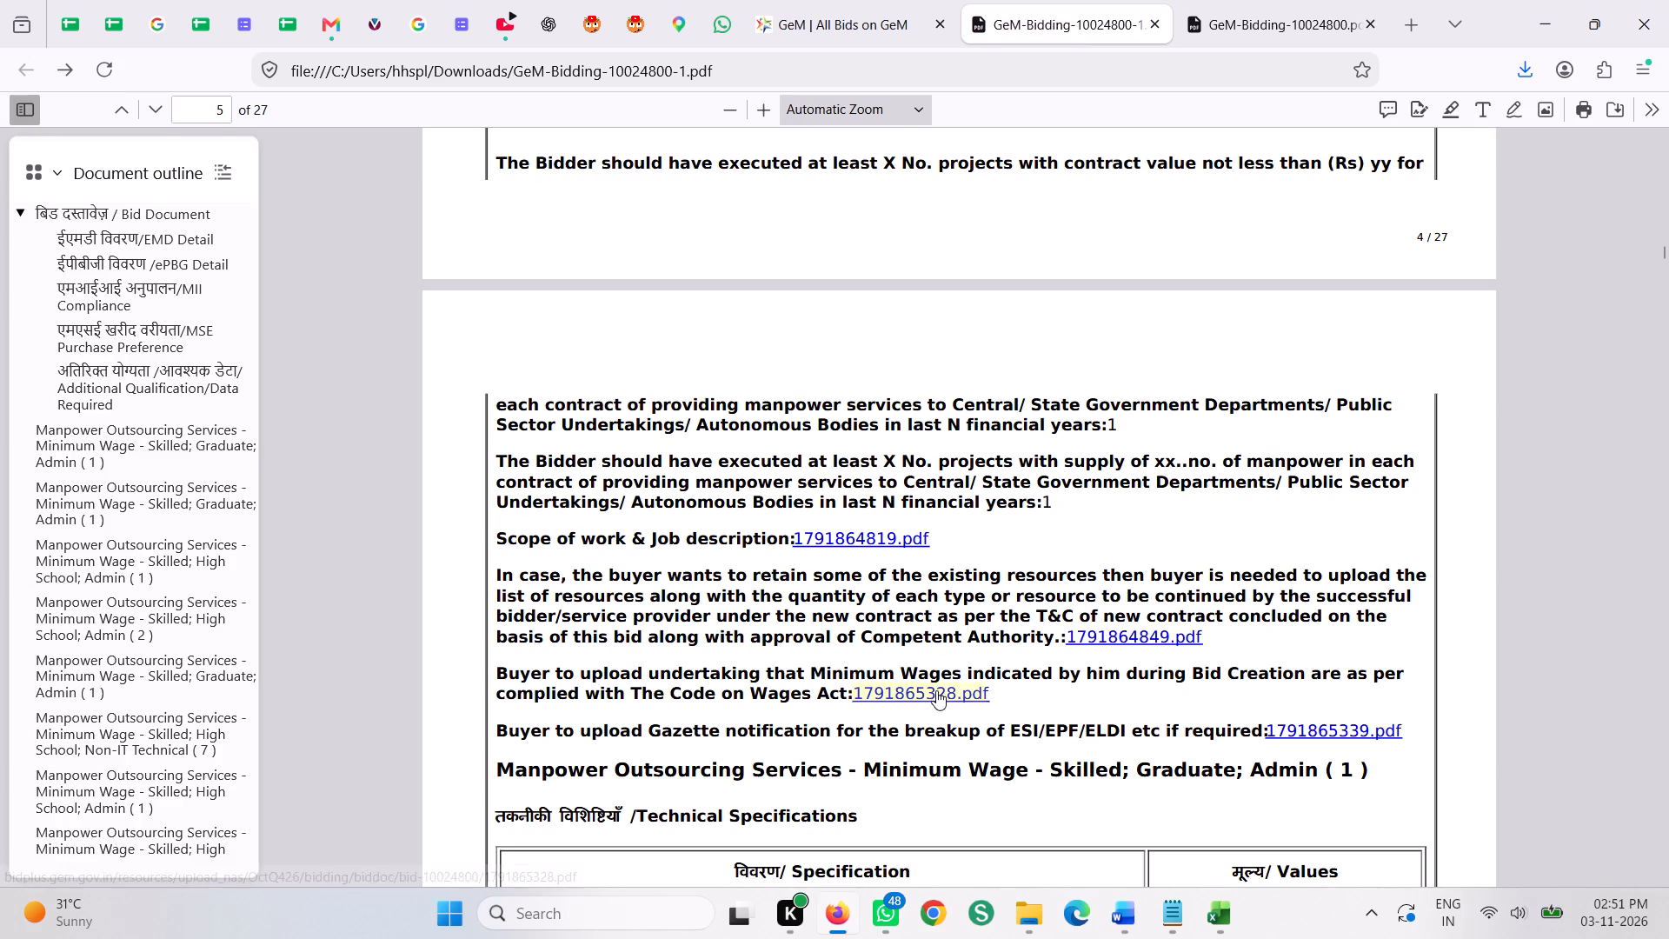
pyautogui.click(936, 690)
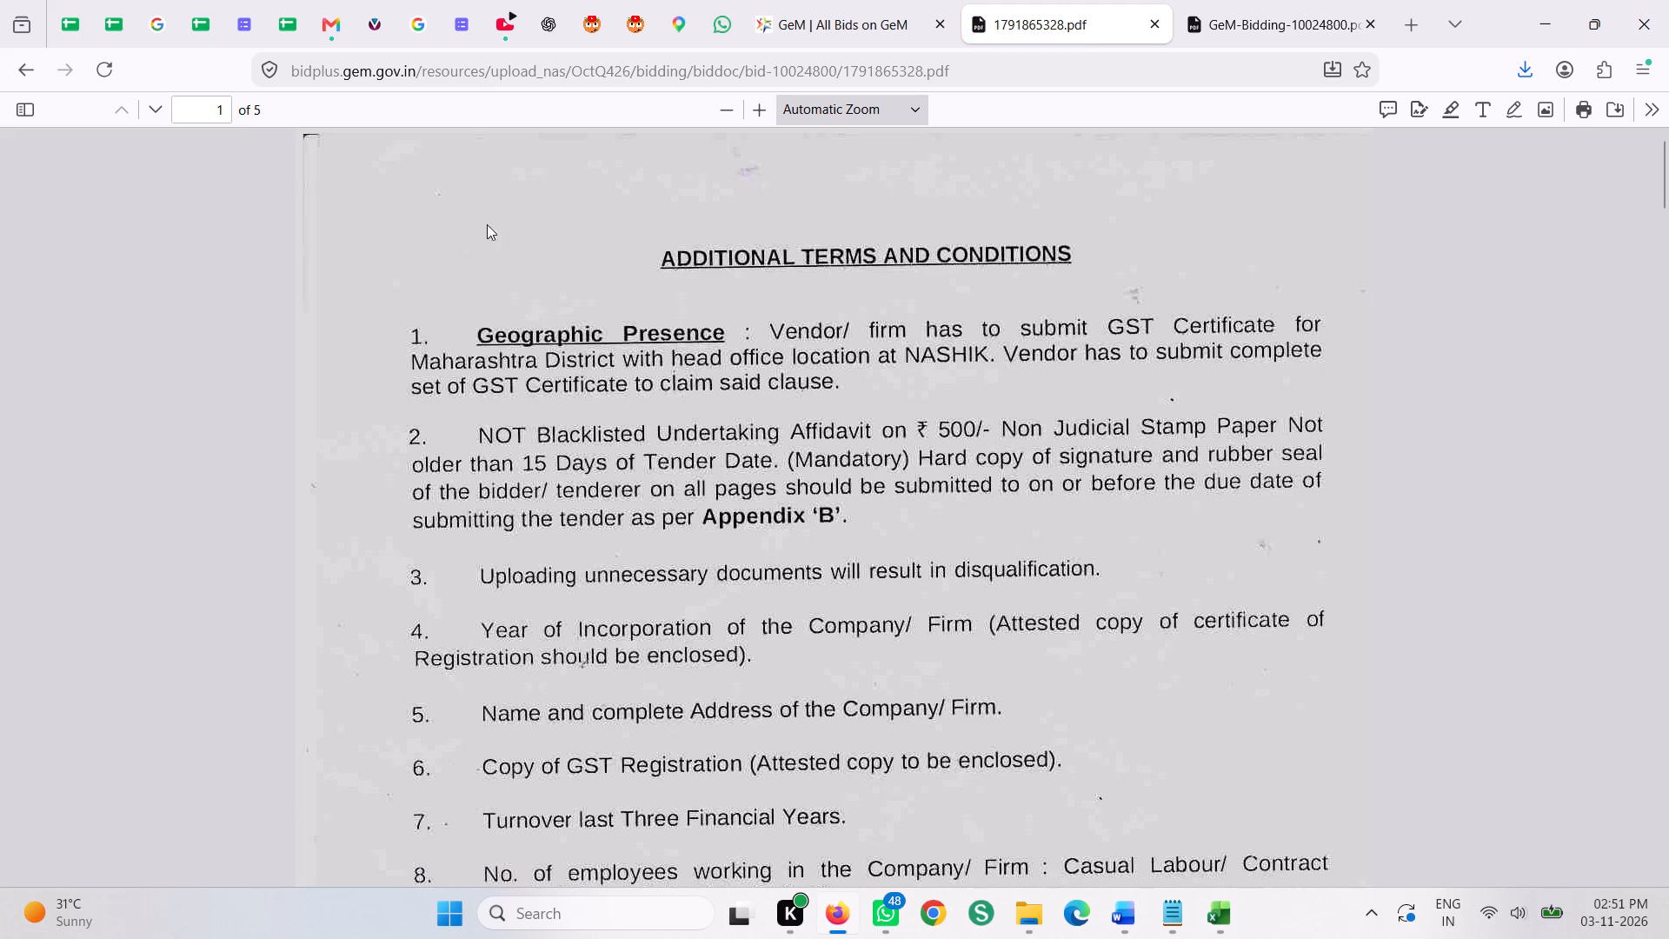
pyautogui.click(19, 78)
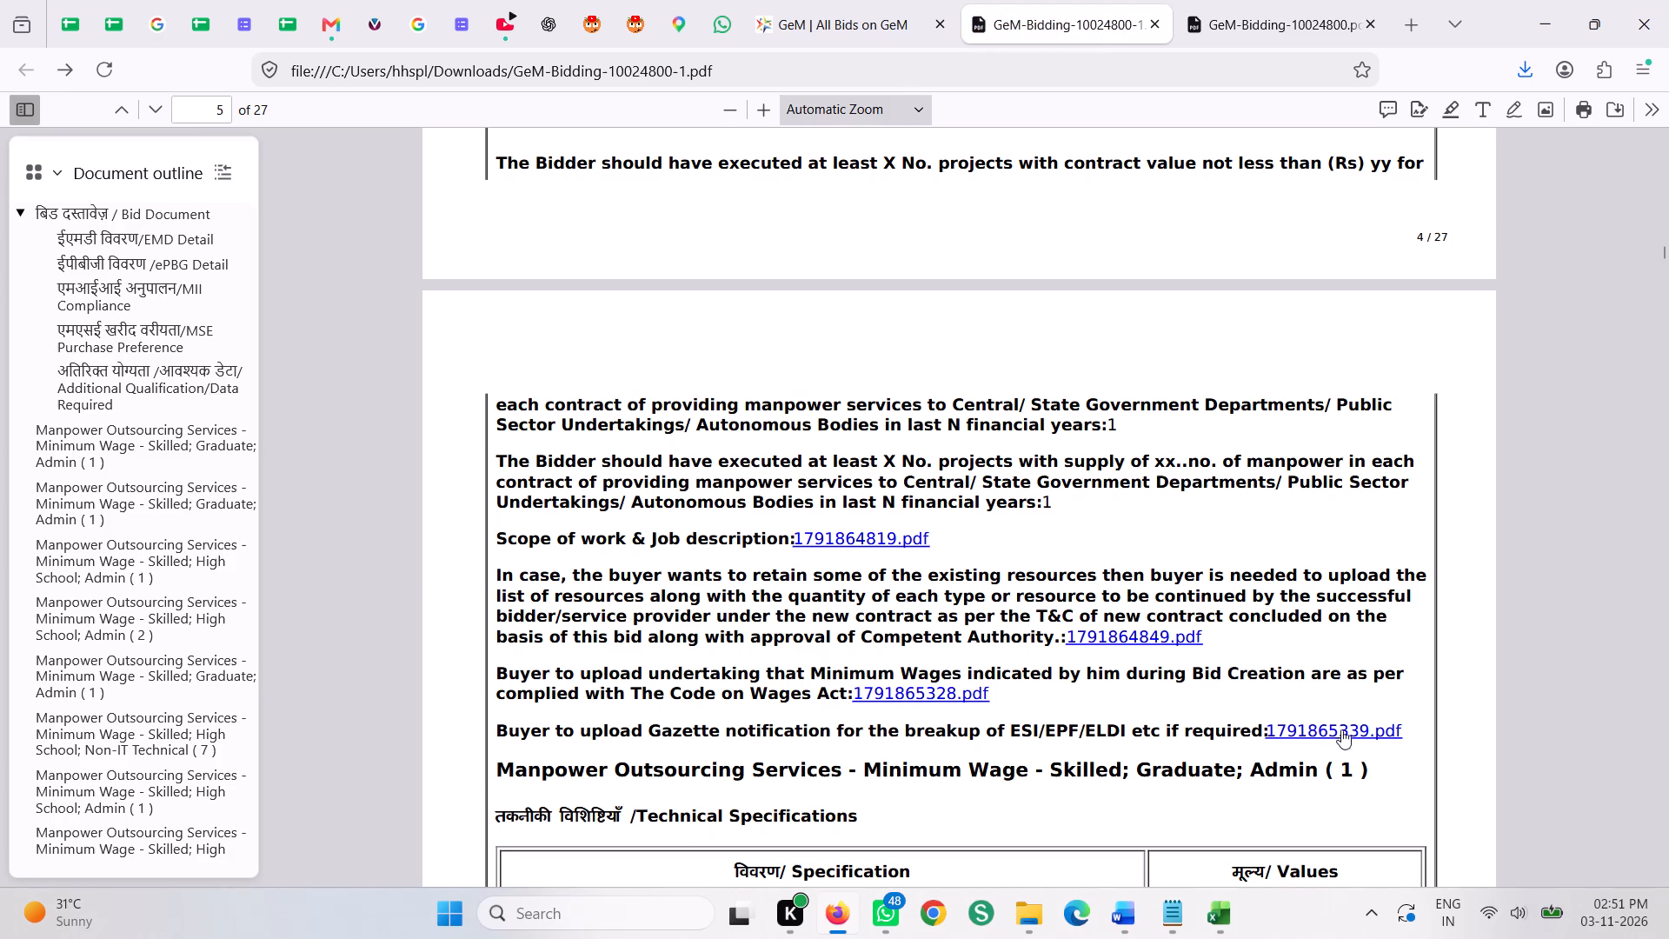
pyautogui.click(1298, 728)
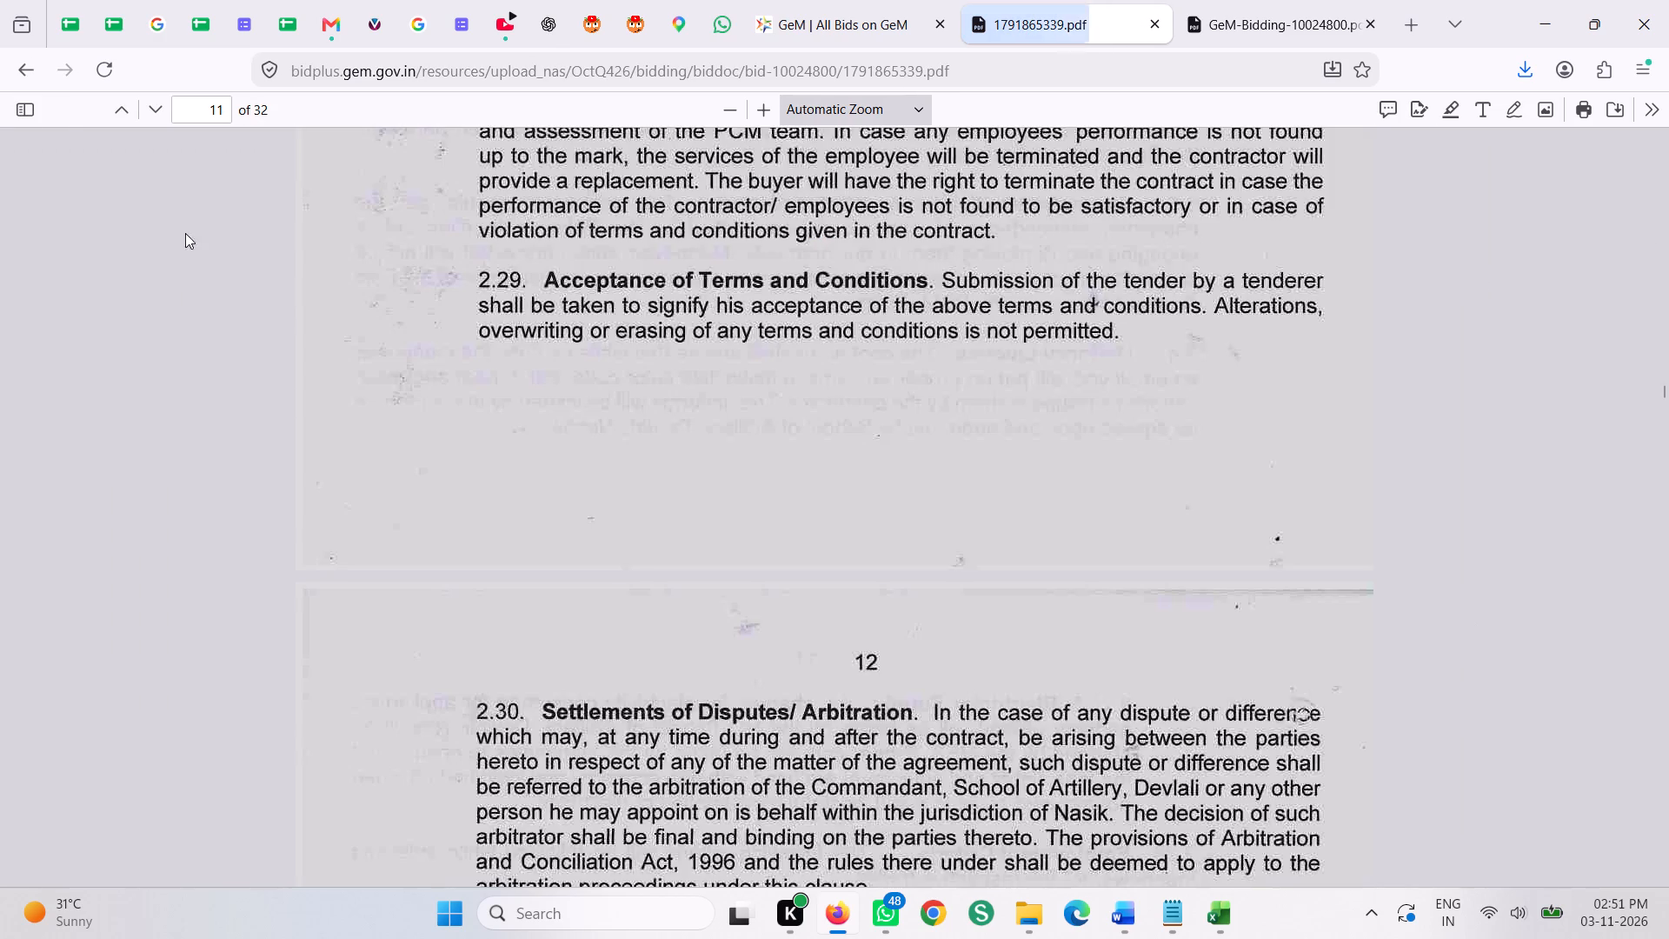
pyautogui.scroll(4, 296, 258)
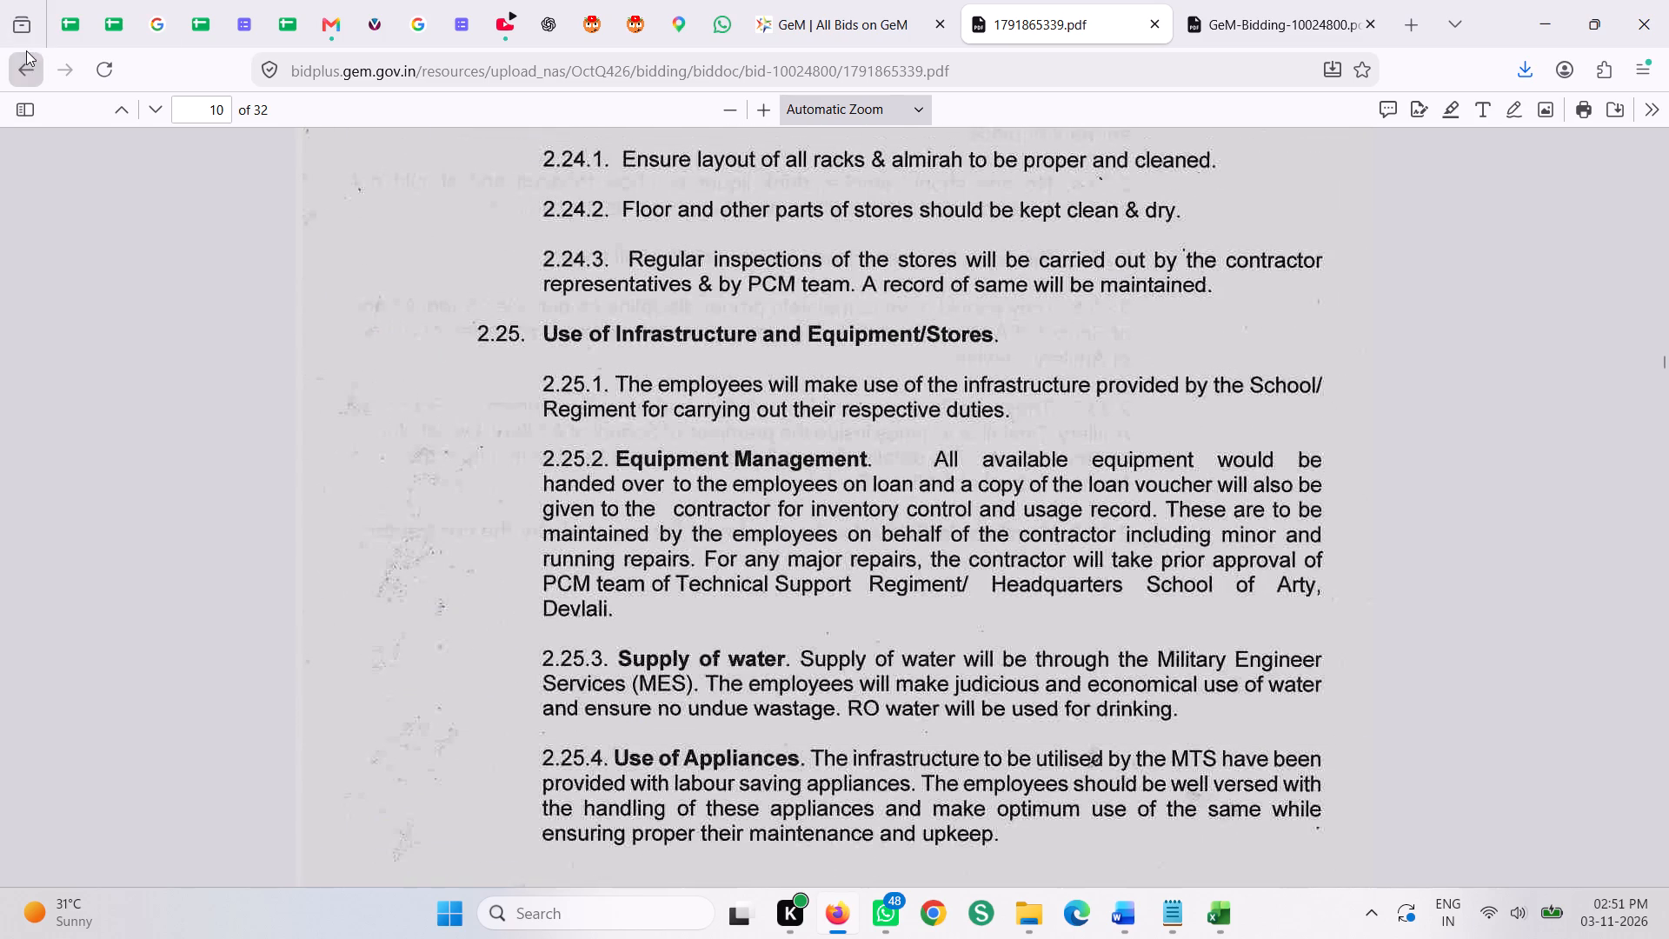
# Reopen the Scope of work attachment 1791864819.pdf and examine its critical dates, contract period and required documents alongside the GeM bid listing.
pyautogui.click(25, 61)
pyautogui.click(889, 535)
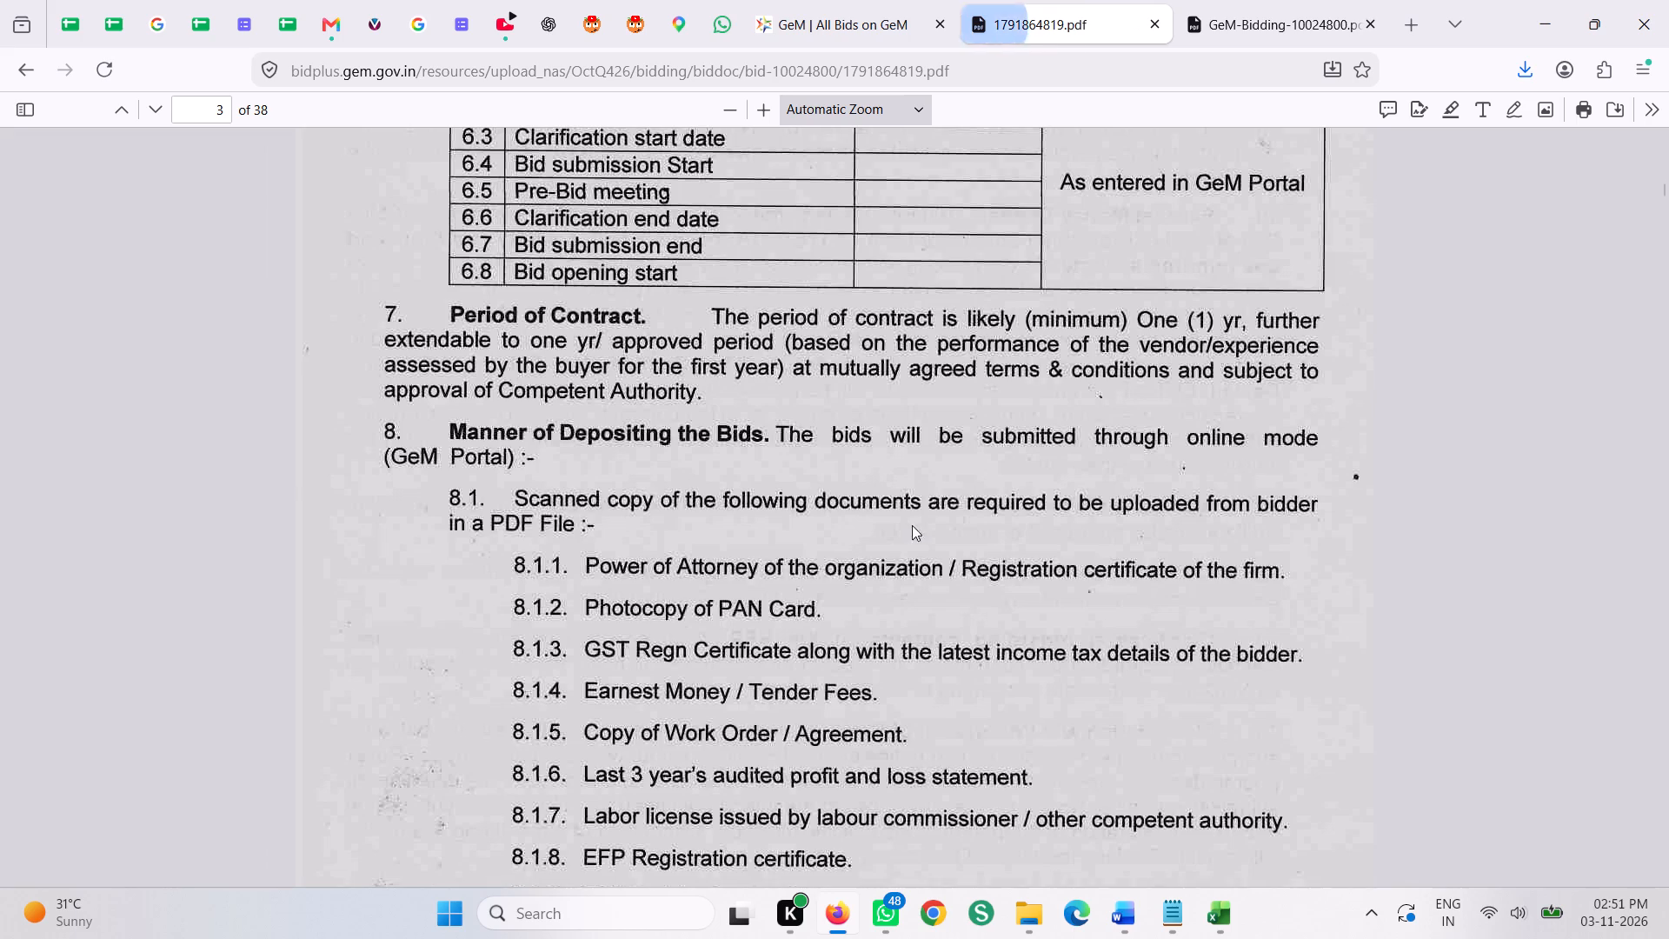
pyautogui.click(881, 0)
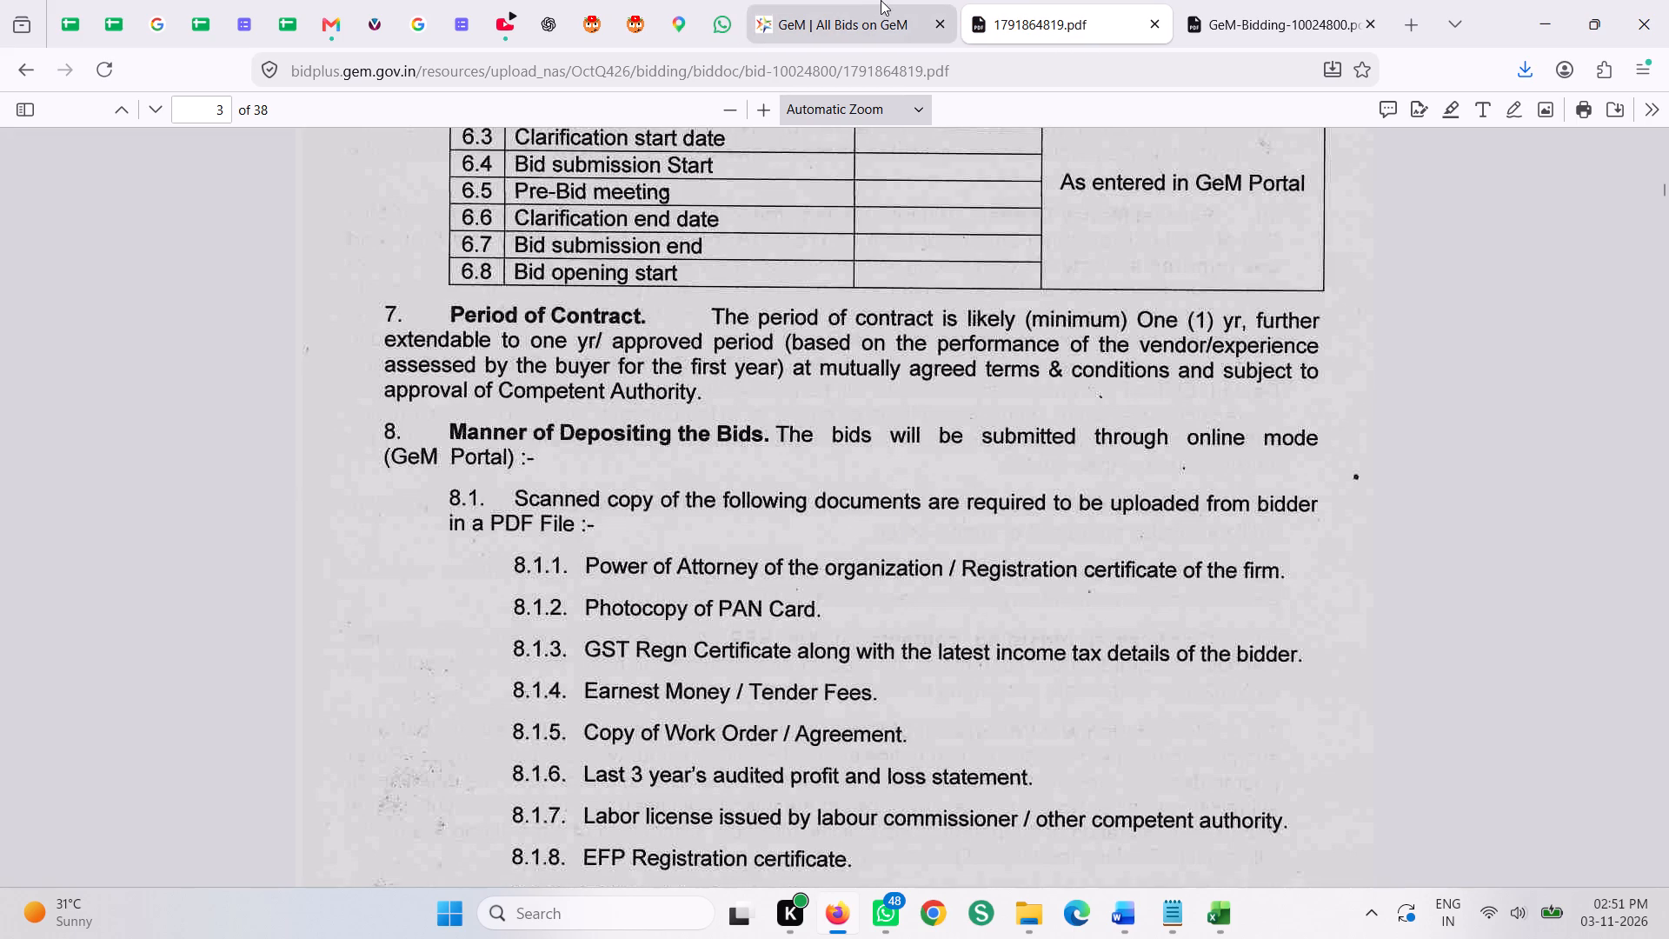
pyautogui.click(1018, 0)
pyautogui.scroll(2, 967, 796)
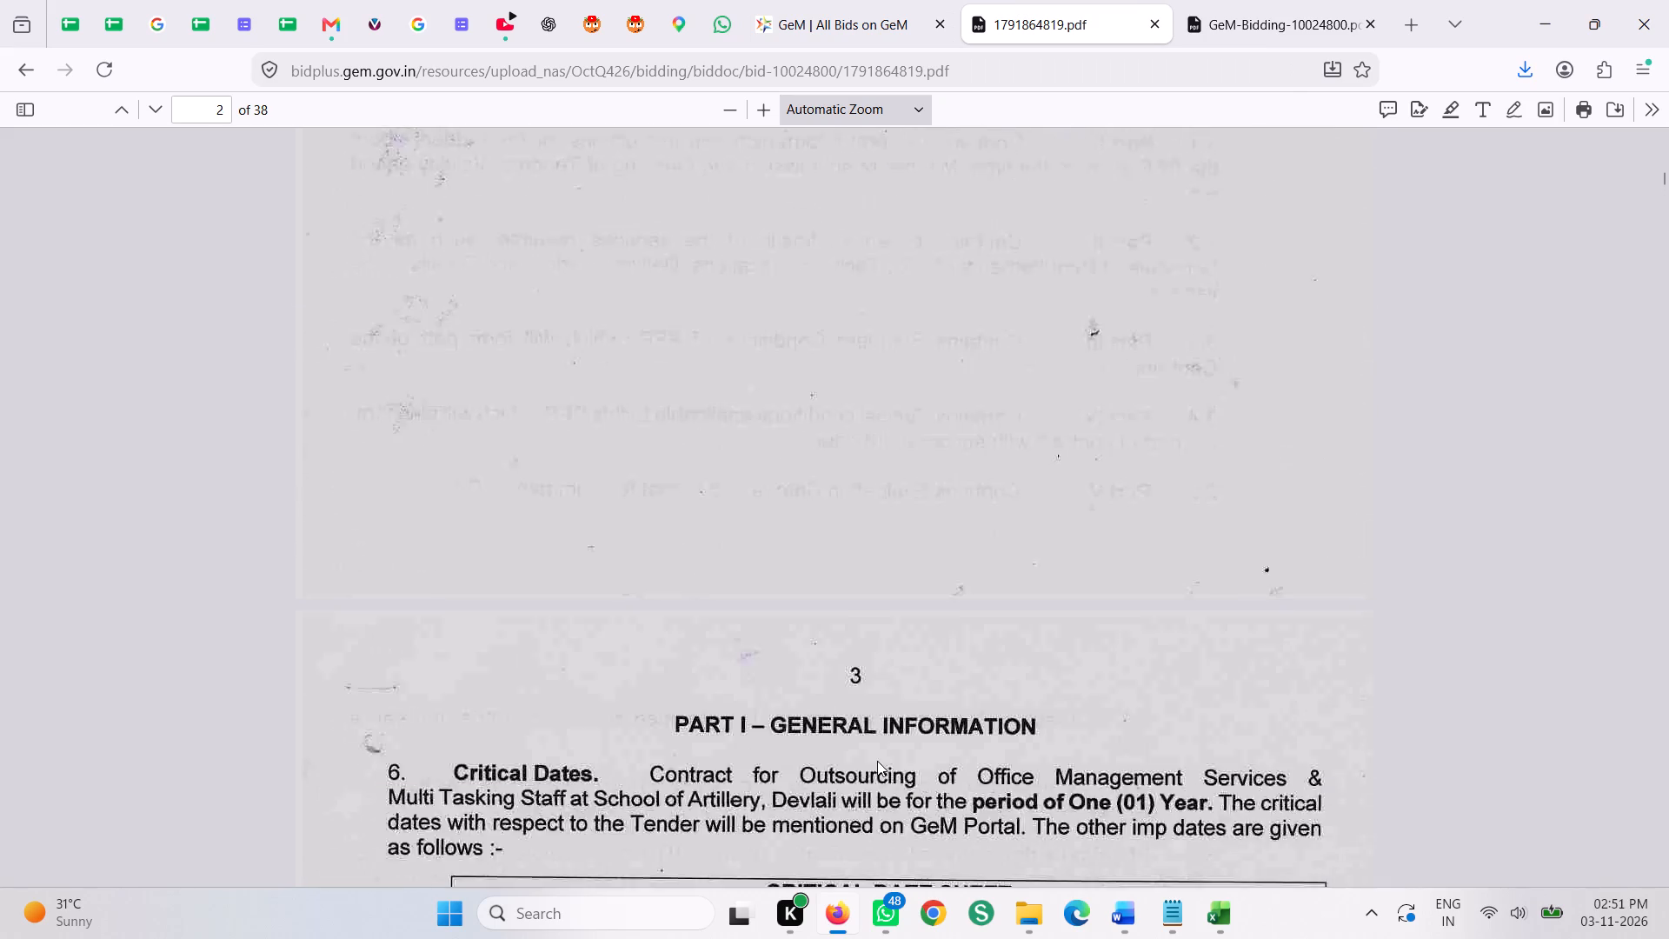
pyautogui.scroll(-2, 877, 761)
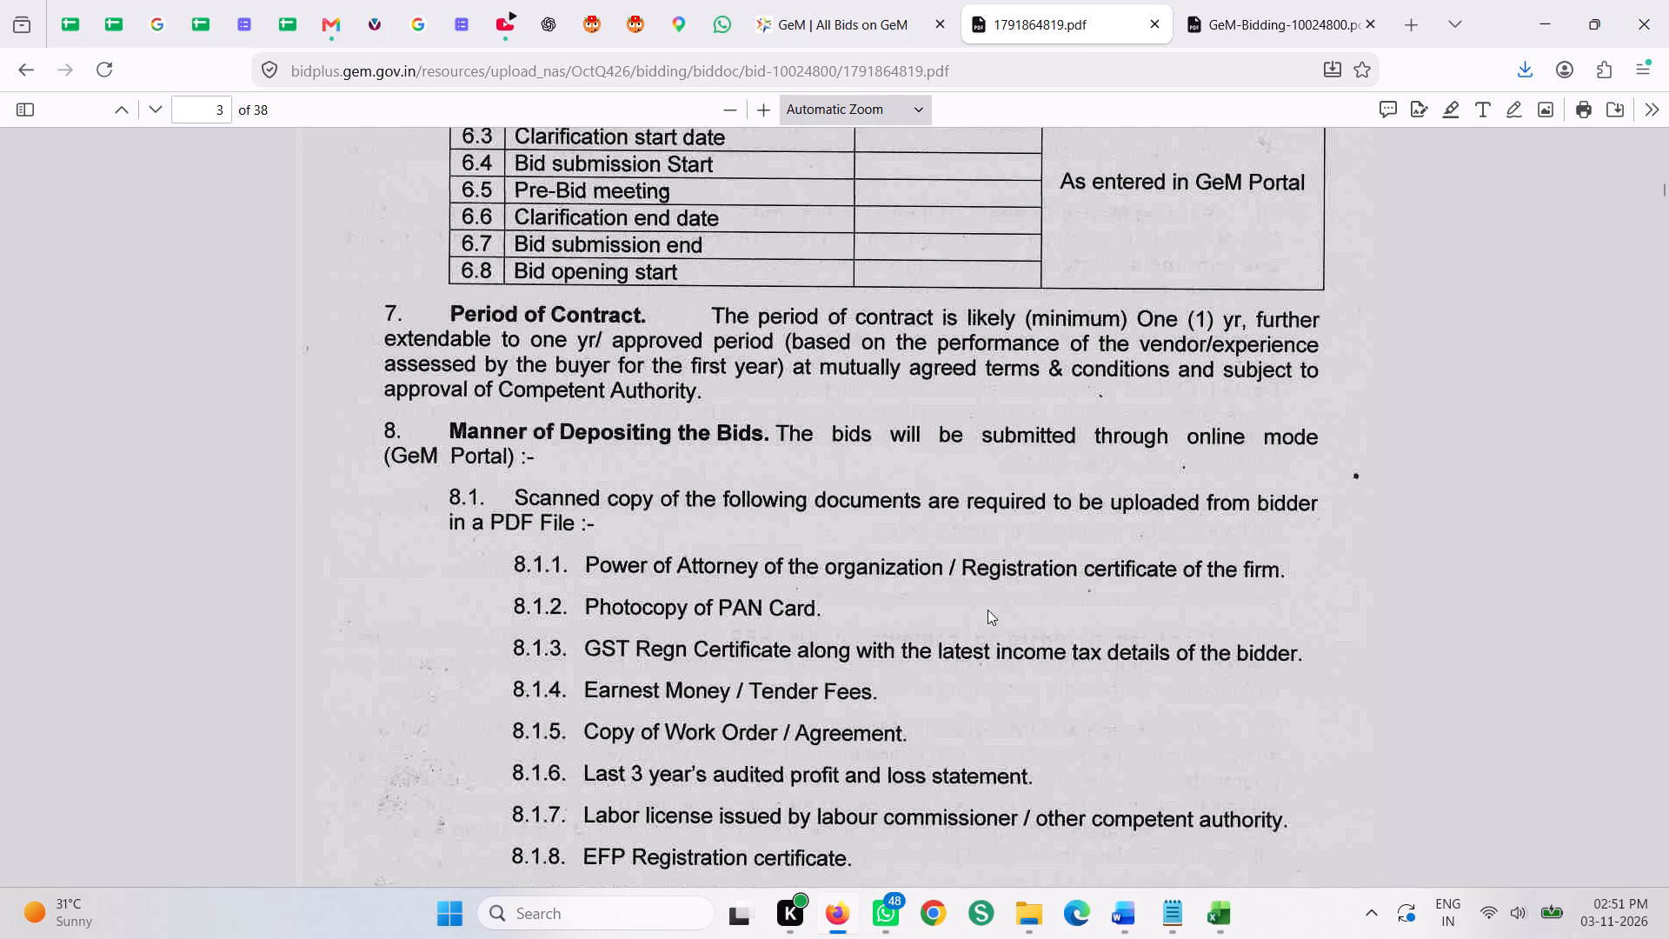
pyautogui.click(875, 0)
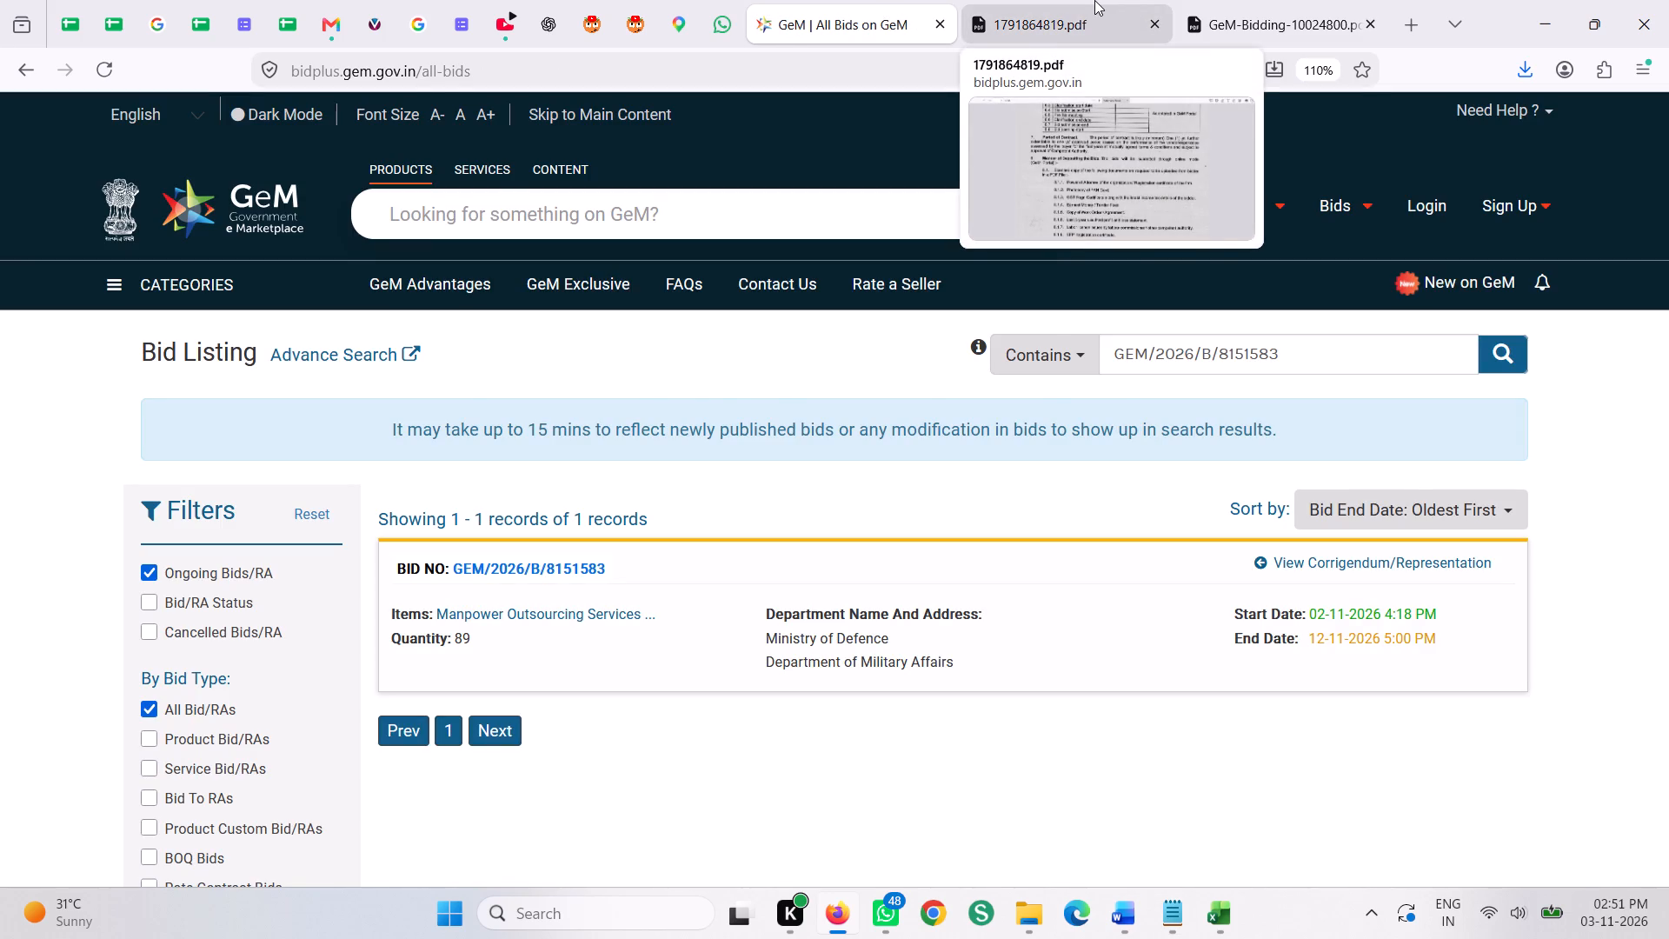
pyautogui.click(1094, 0)
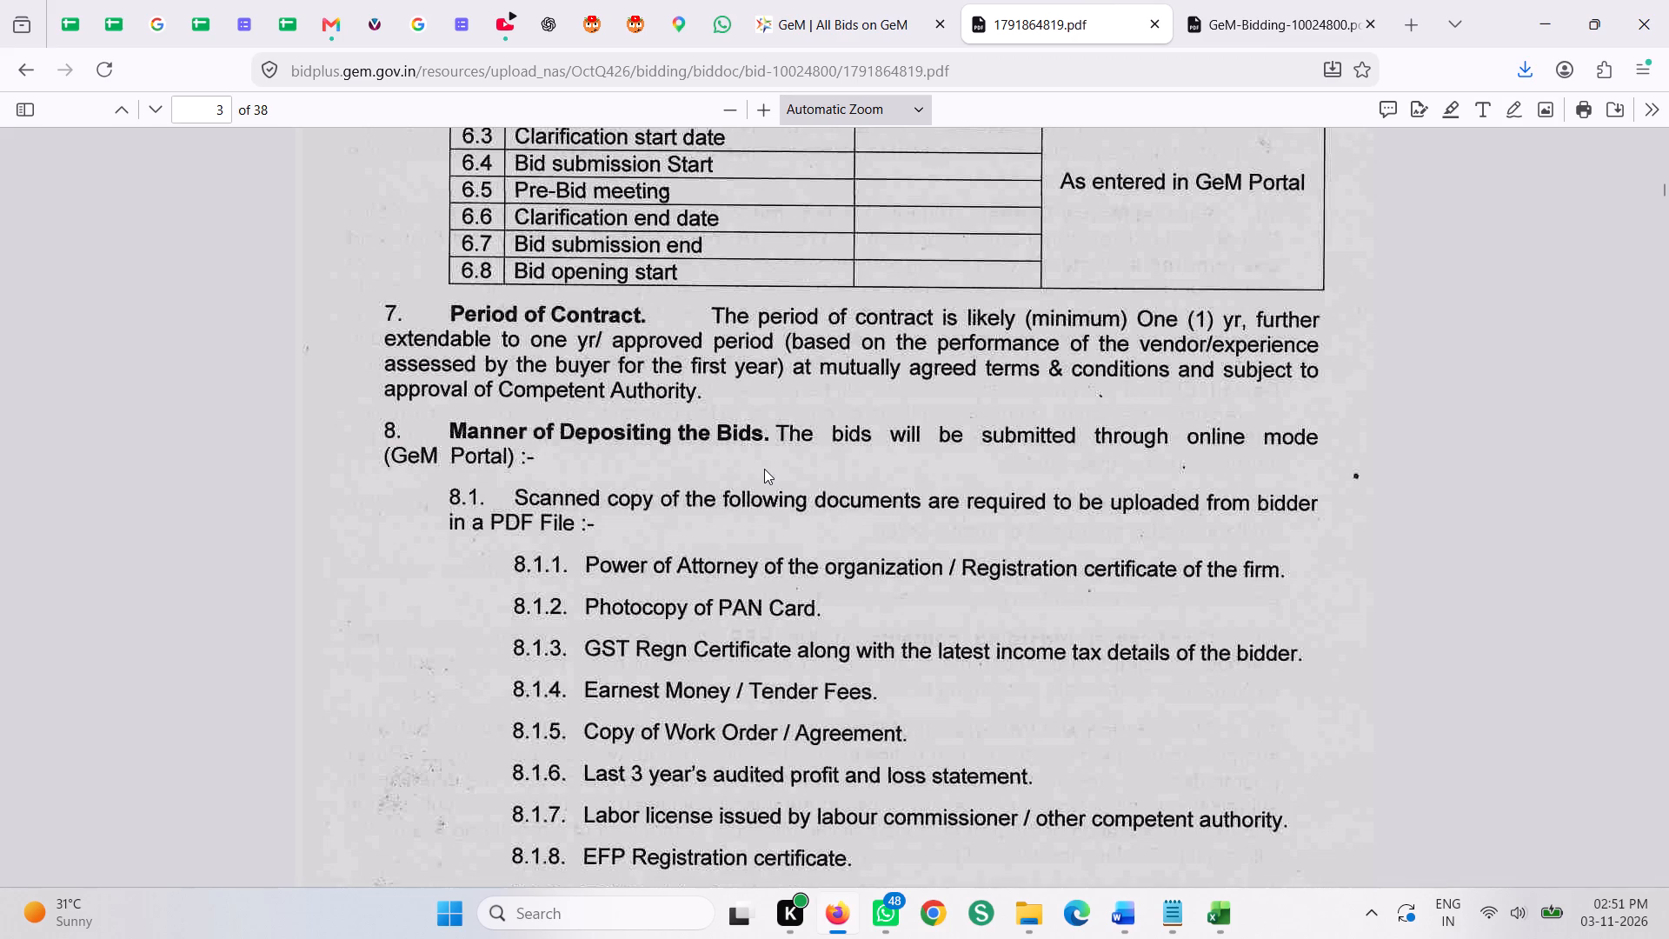
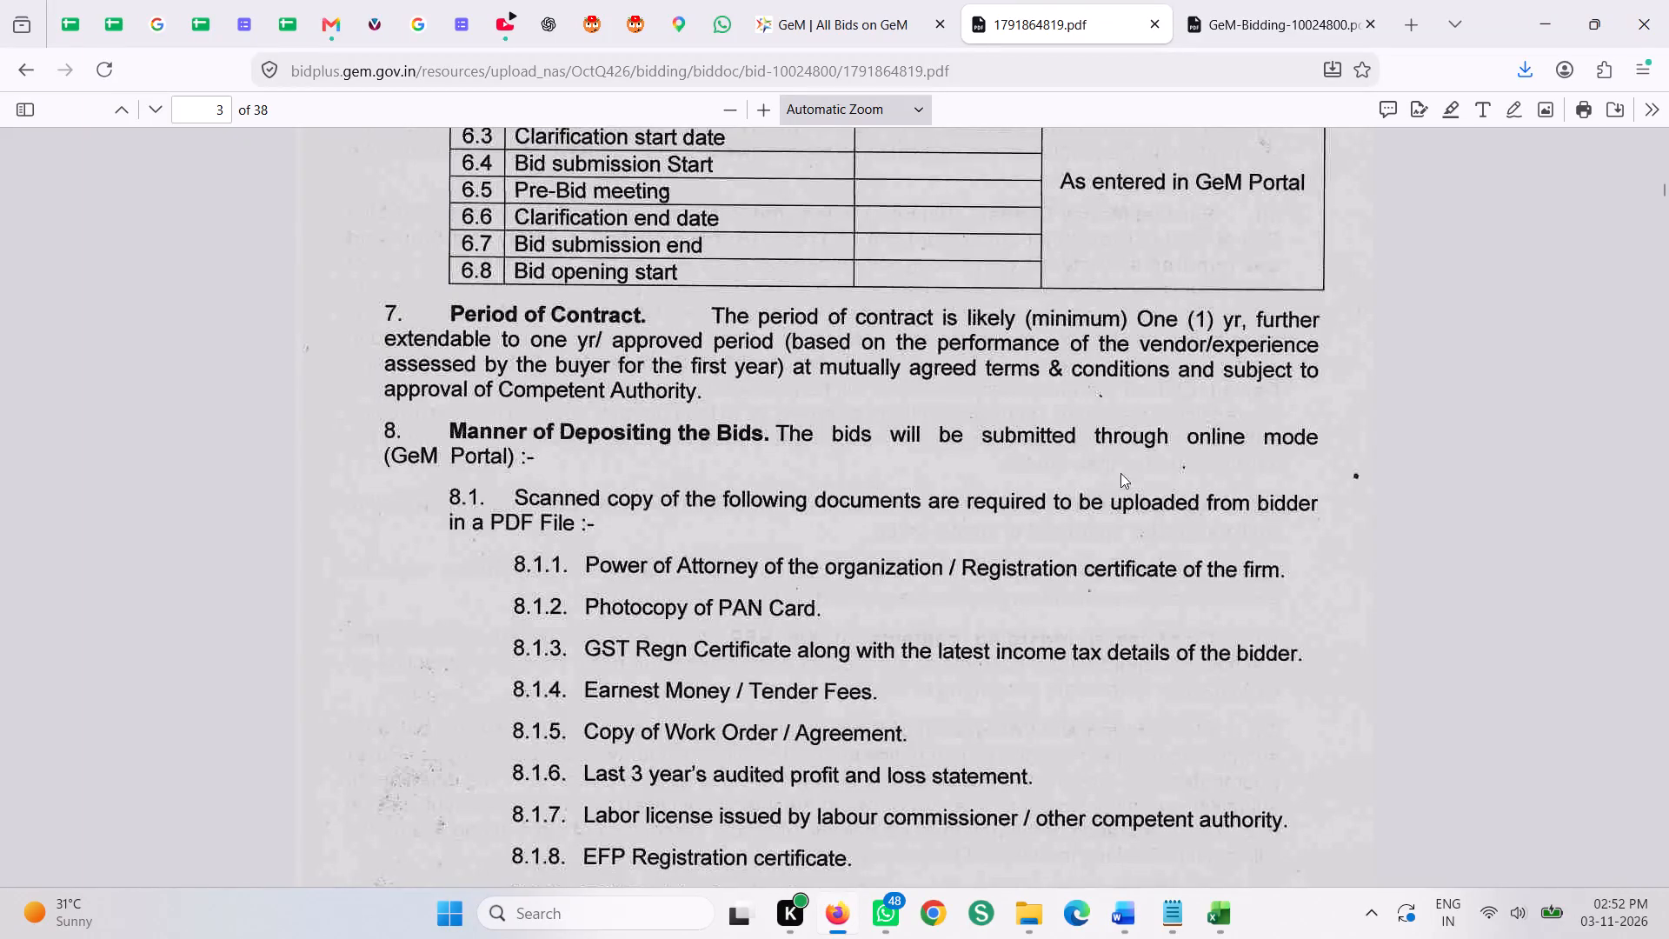
# Compare the Scope of work attachment 1791864819.pdf and the bid listing with the files already saved in the GEM2026B8151583 folder.
pyautogui.scroll(-1, 804, 438)
pyautogui.scroll(1, 802, 462)
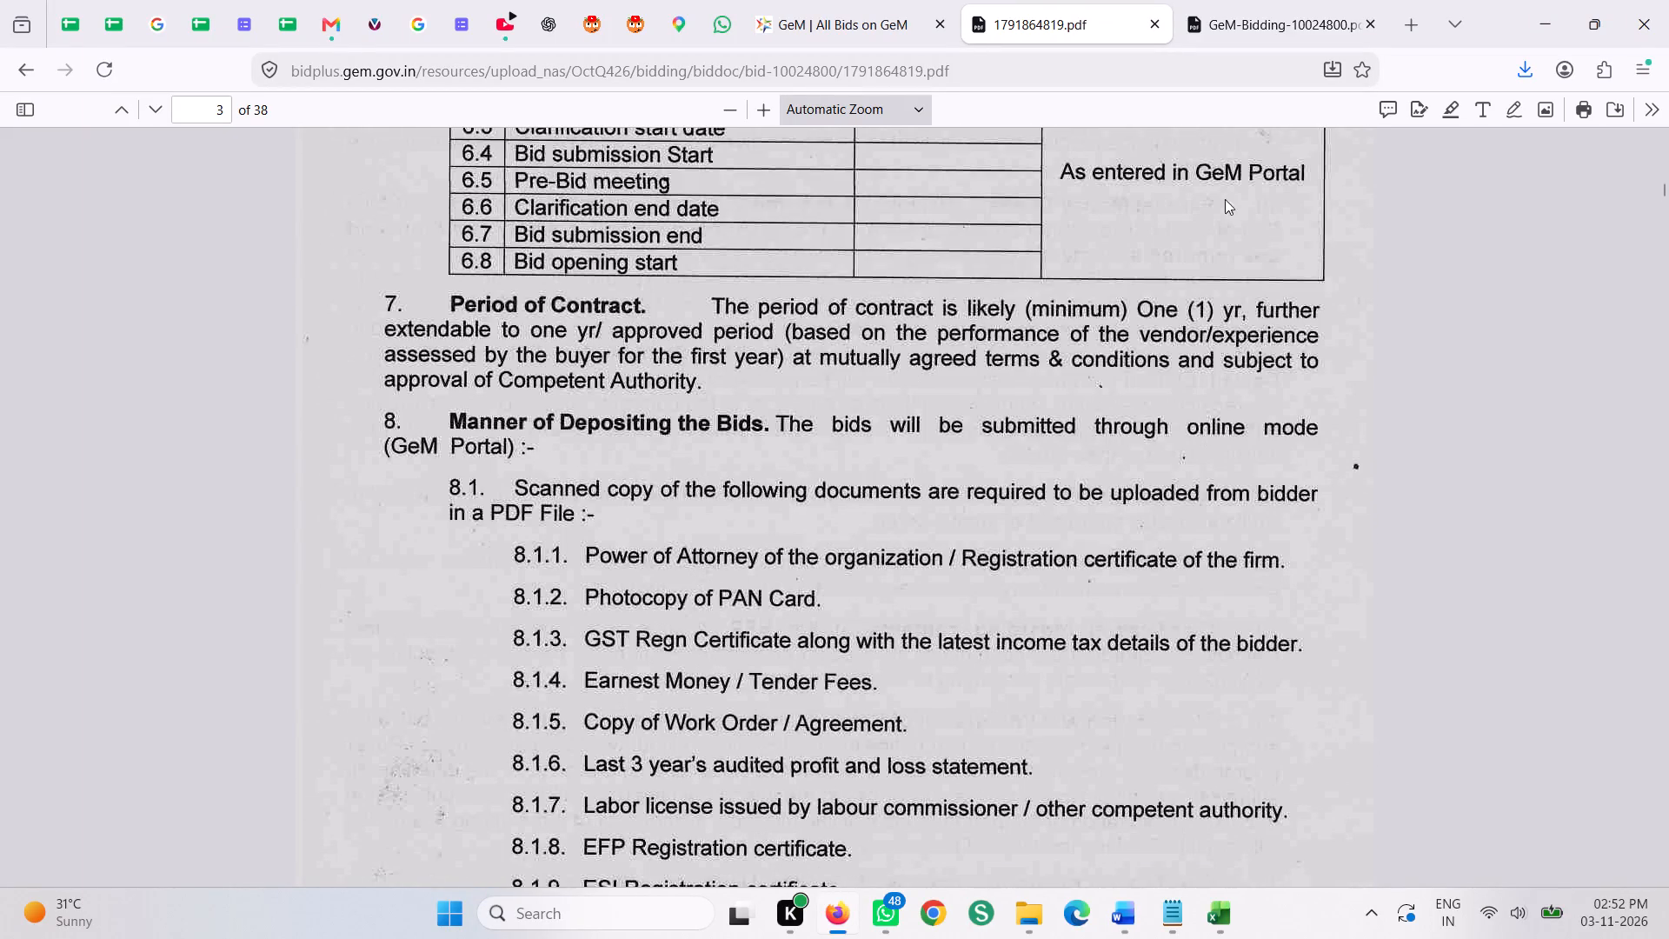
pyautogui.click(25, 74)
pyautogui.click(877, 0)
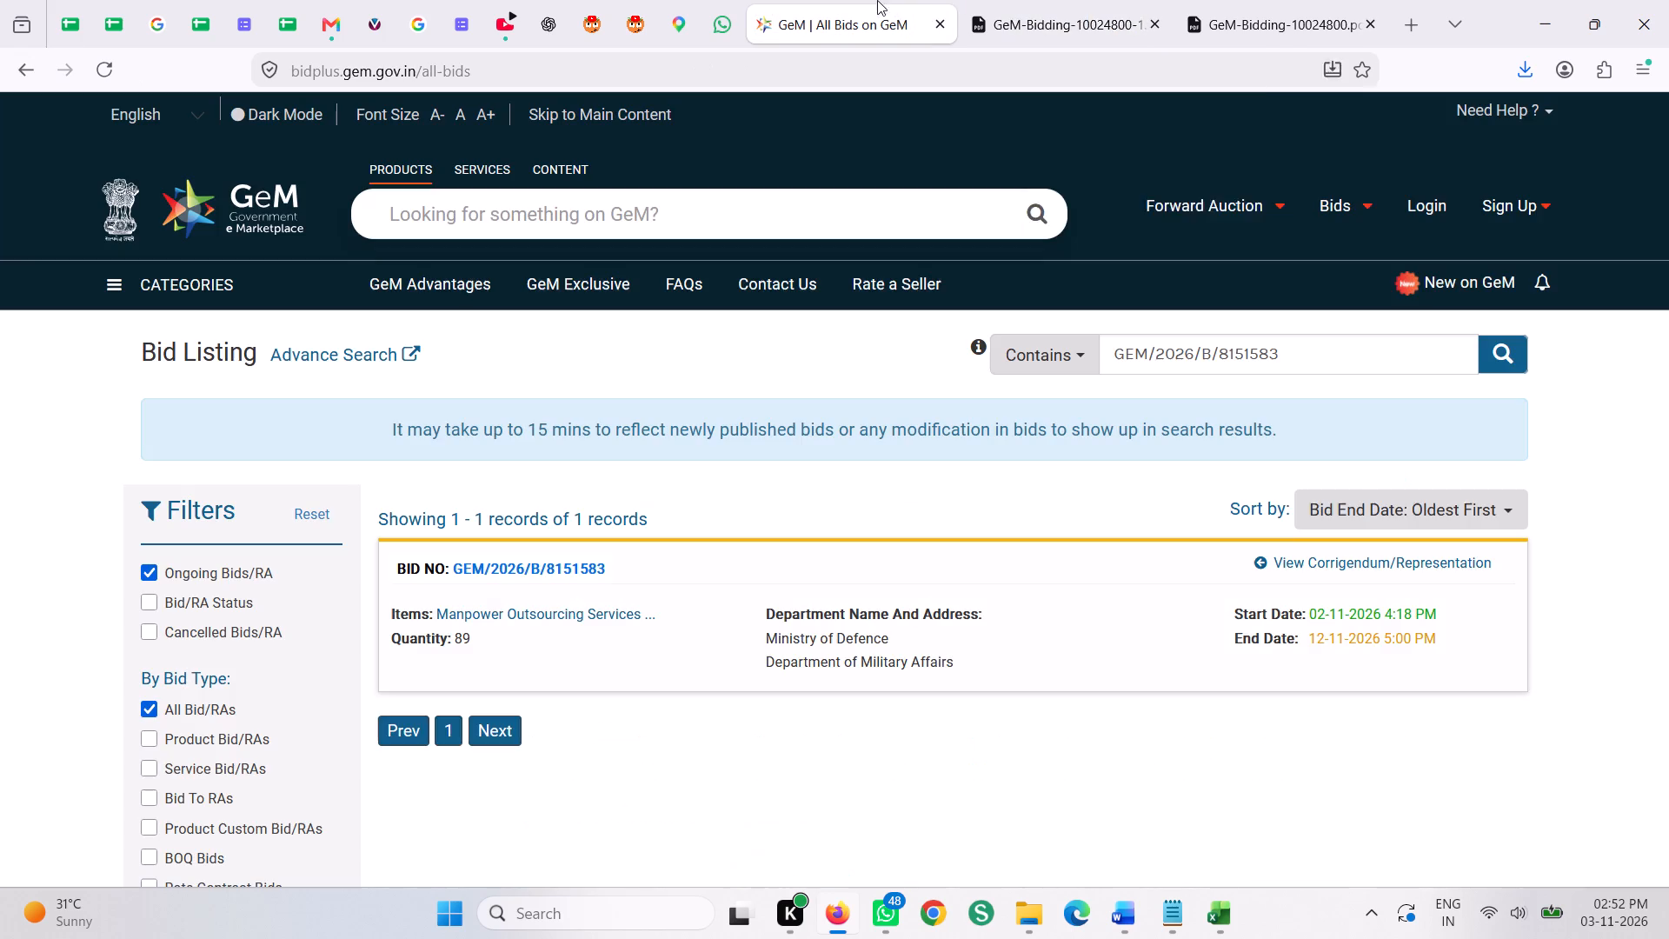
pyautogui.click(1112, 0)
pyautogui.click(1027, 913)
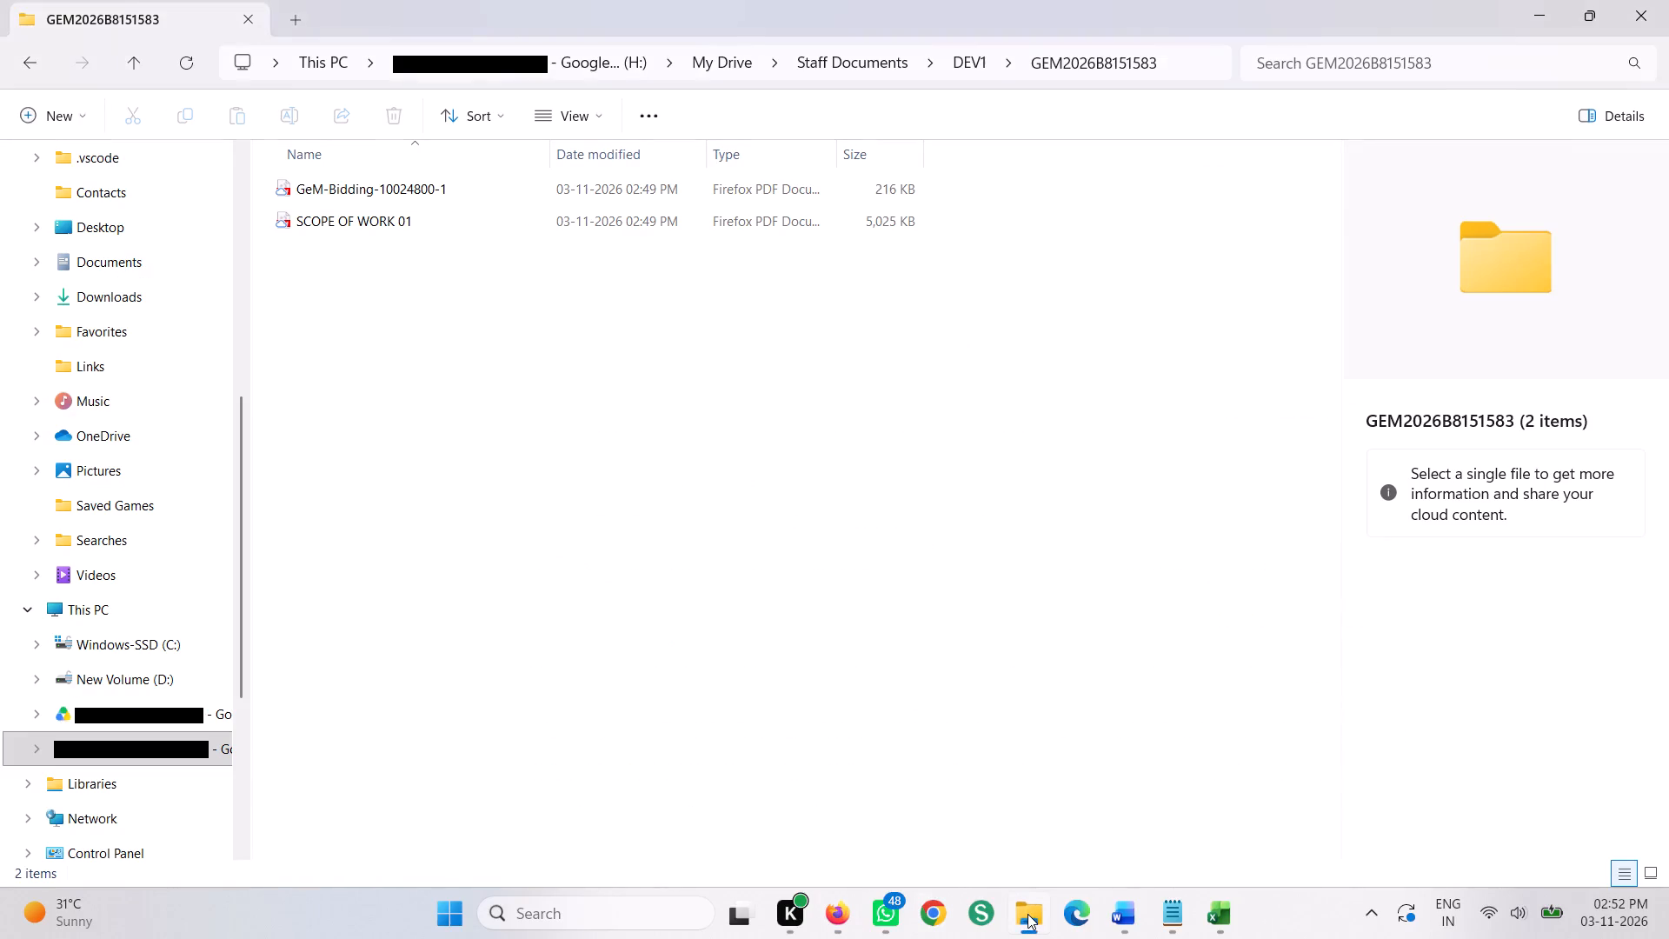
pyautogui.click(1027, 914)
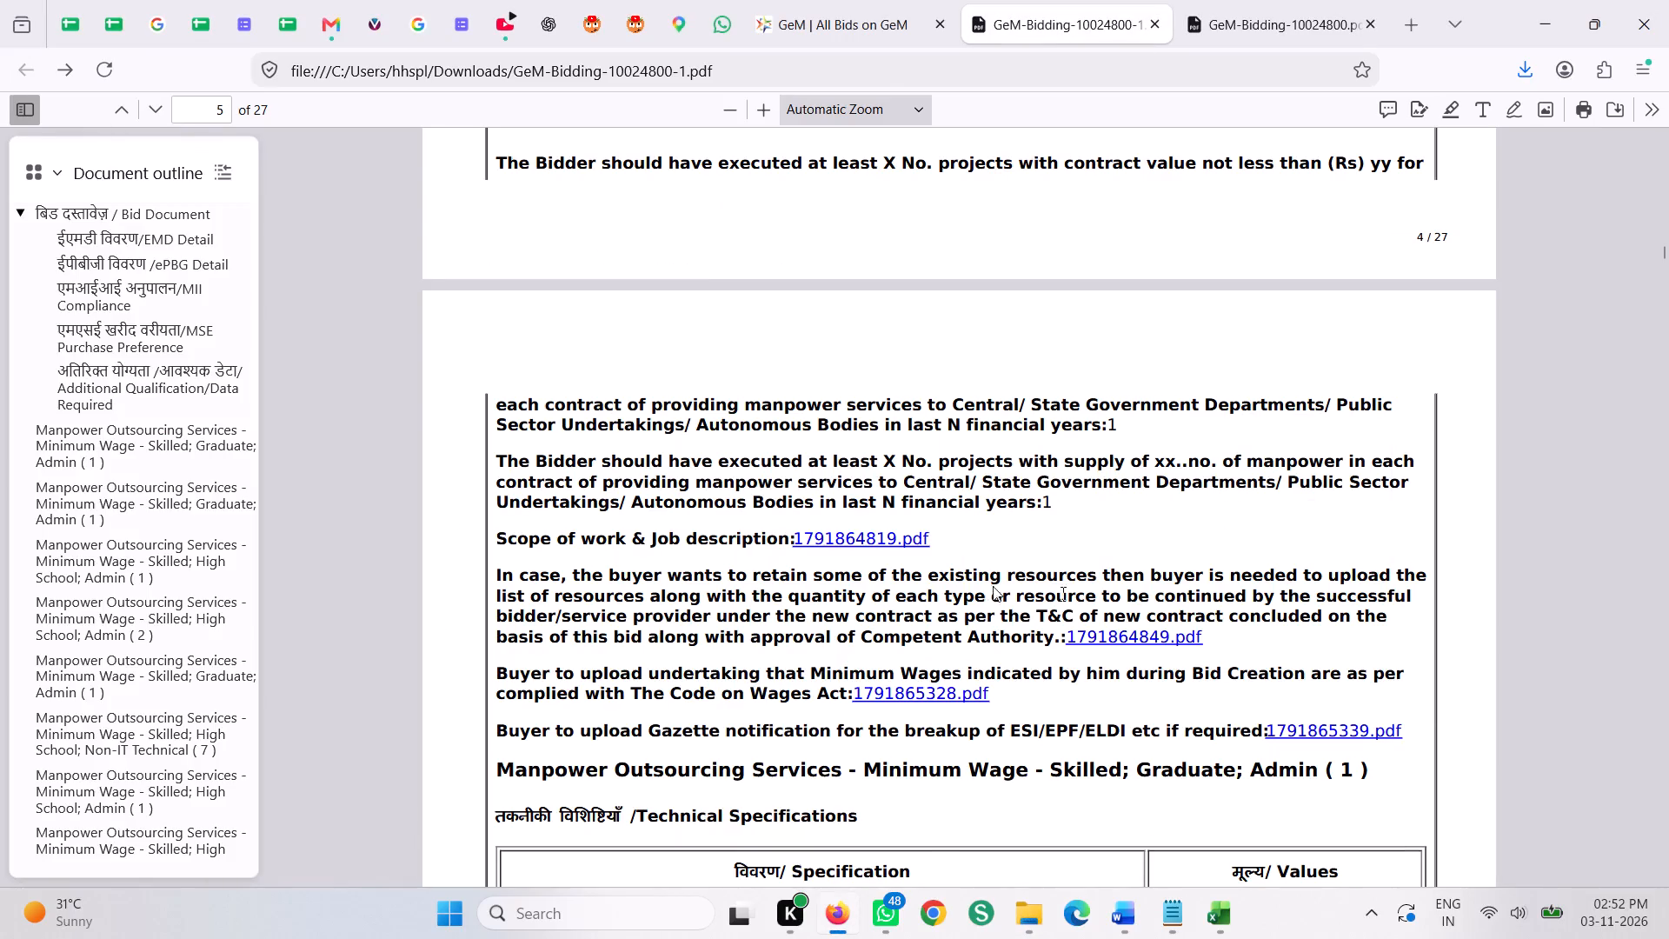
pyautogui.click(882, 539)
pyautogui.click(22, 70)
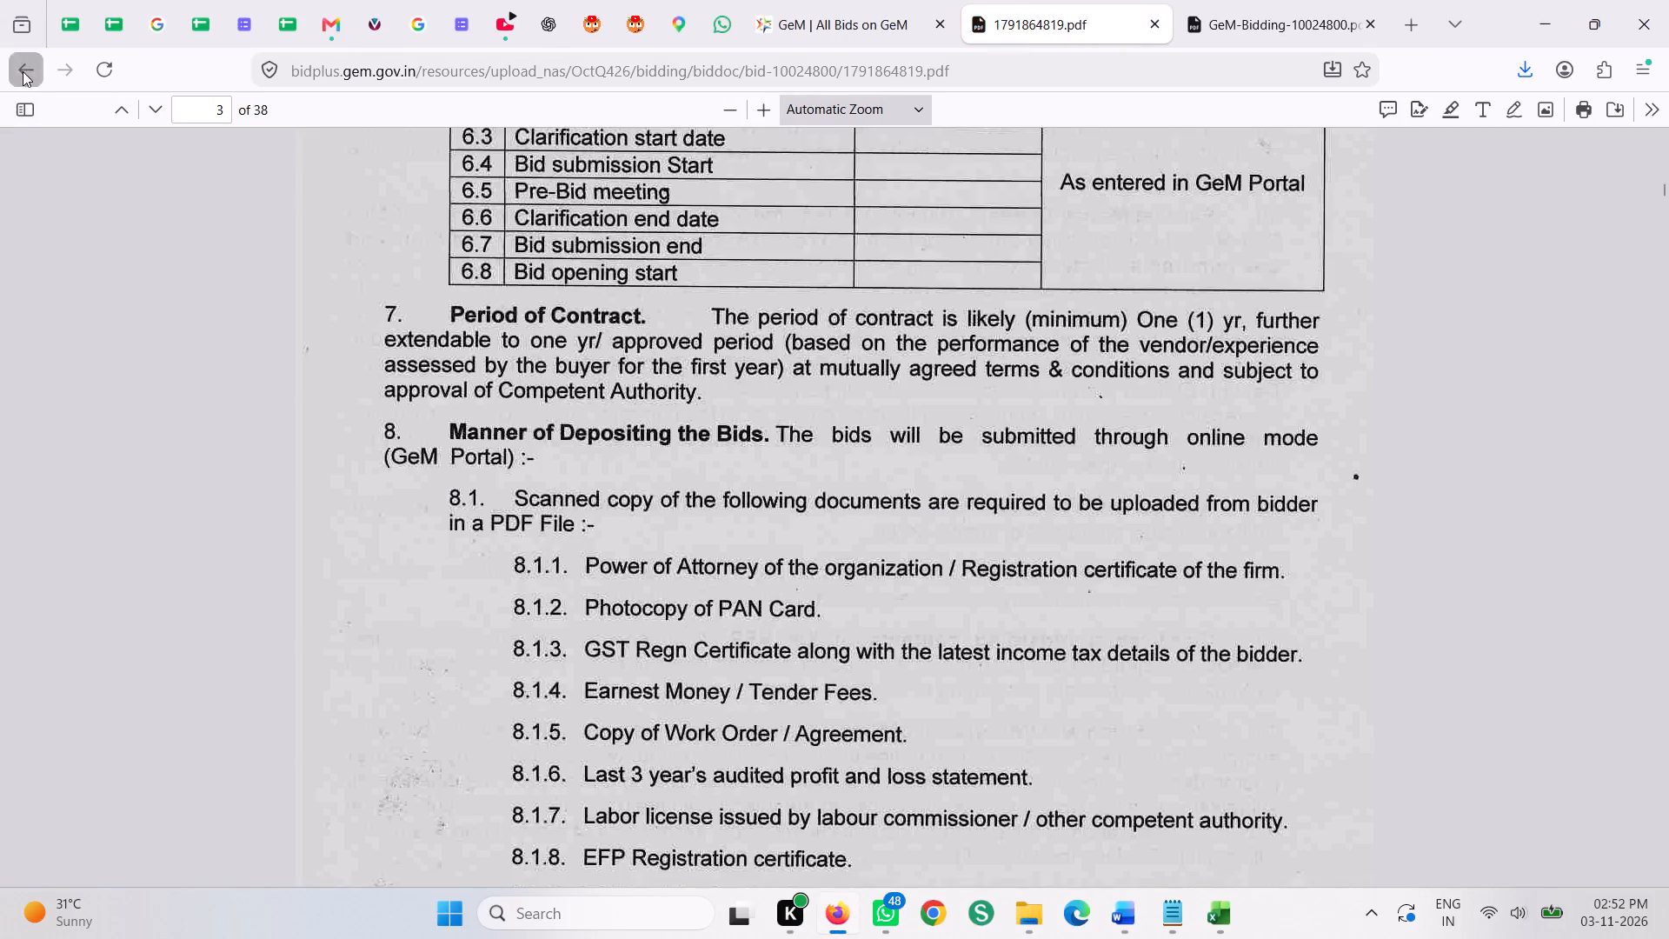
# Save the existing-resources attachment 1791864849.pdf in the GEM2026B8151583 folder as RETENTION OF EXISTING RESOURCES 02.
pyautogui.click(1109, 640)
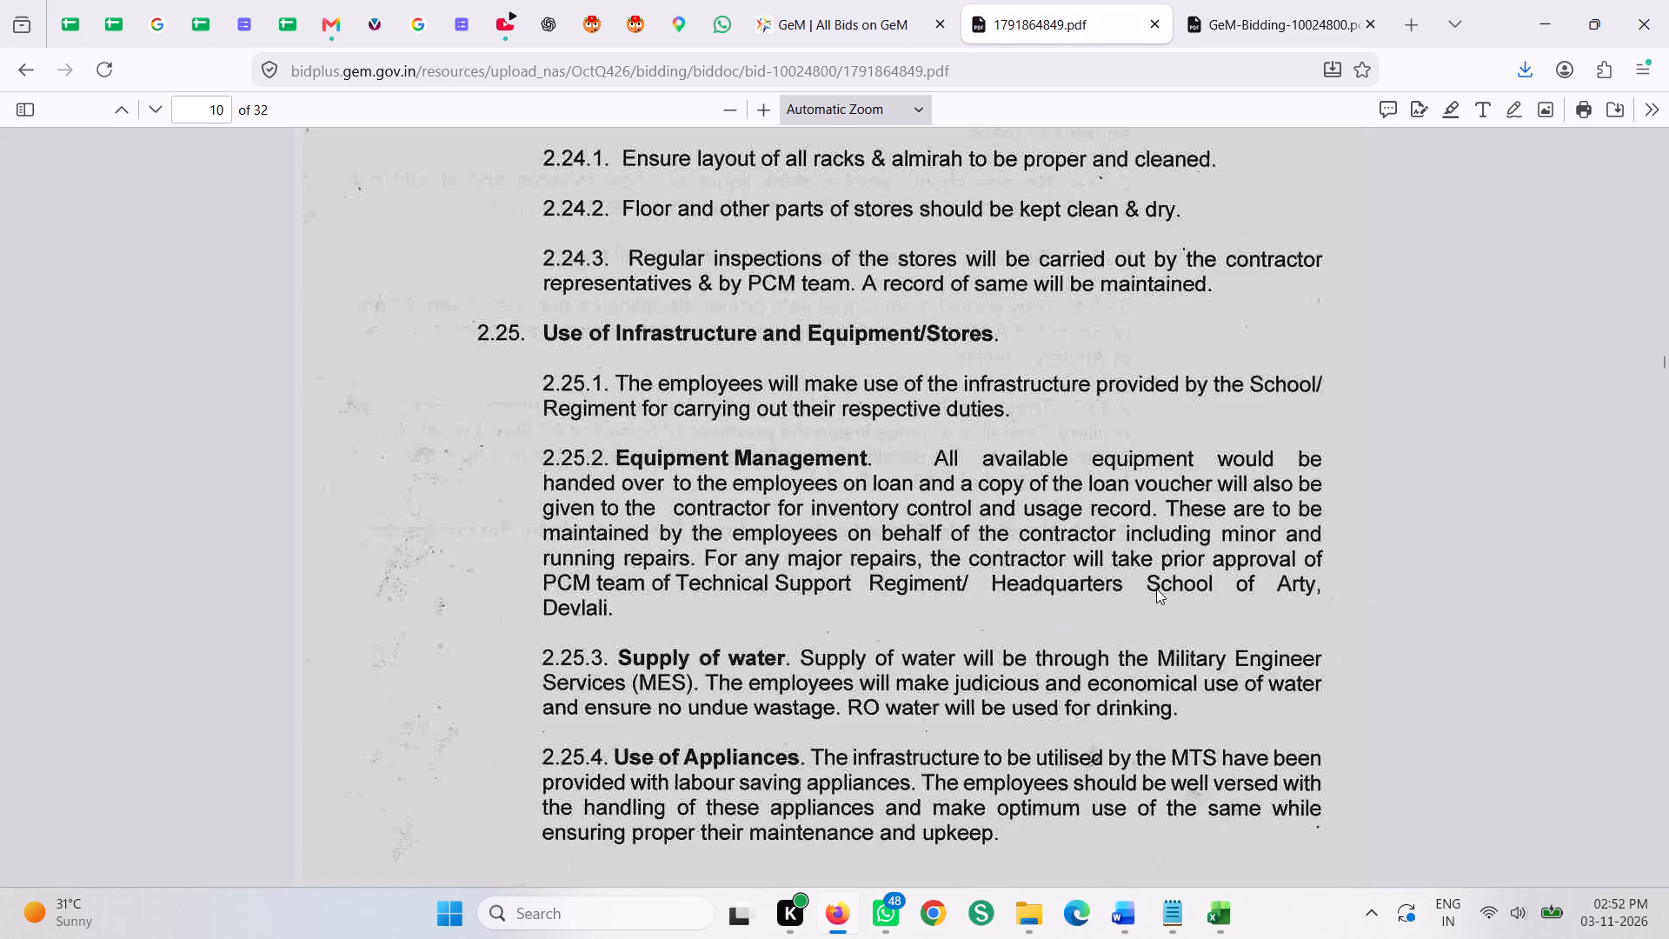
pyautogui.click(846, 0)
pyautogui.click(1047, 0)
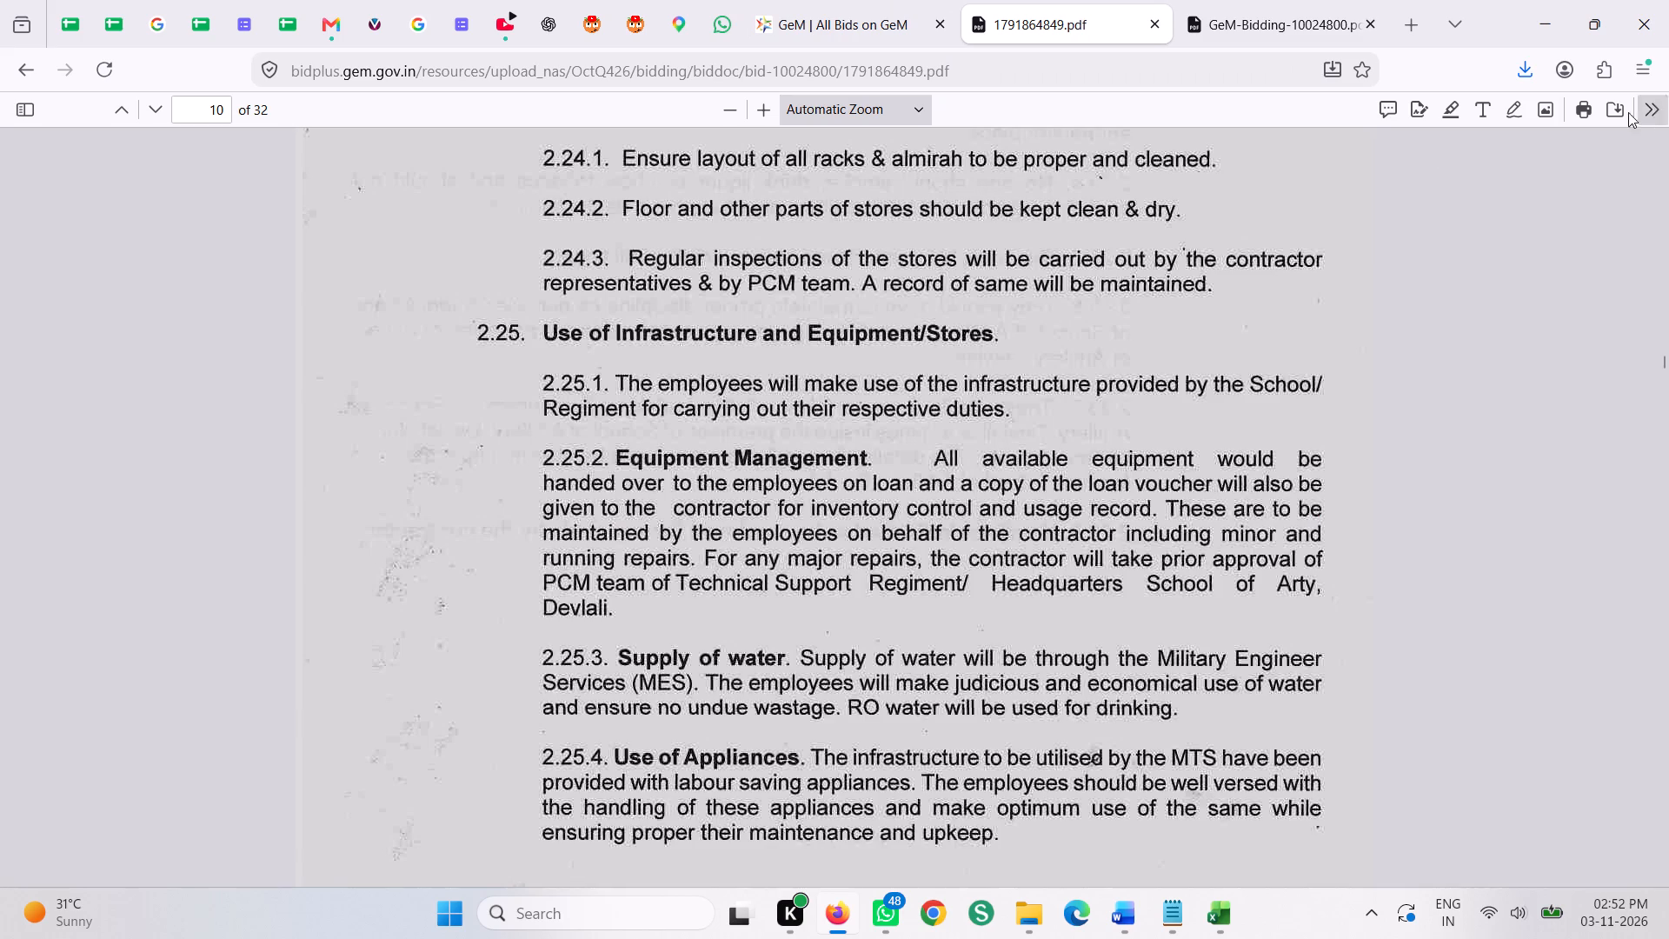
pyautogui.click(1630, 115)
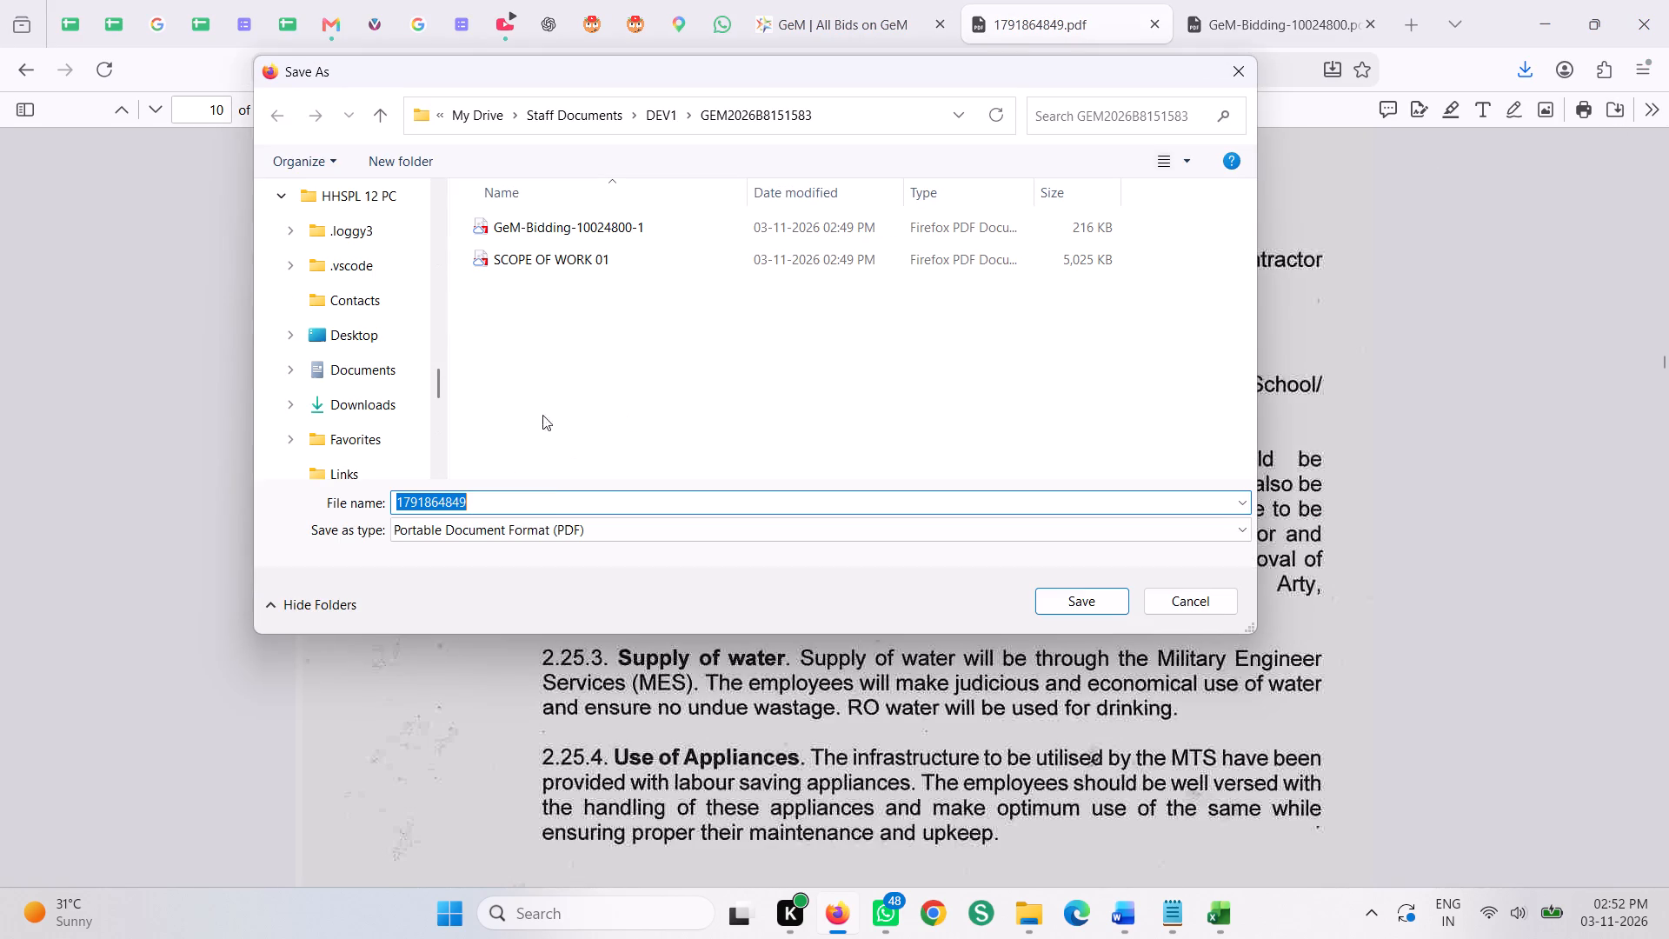
pyautogui.write('RETENTION OF EXISTING RESOURCES')
pyautogui.press('space')
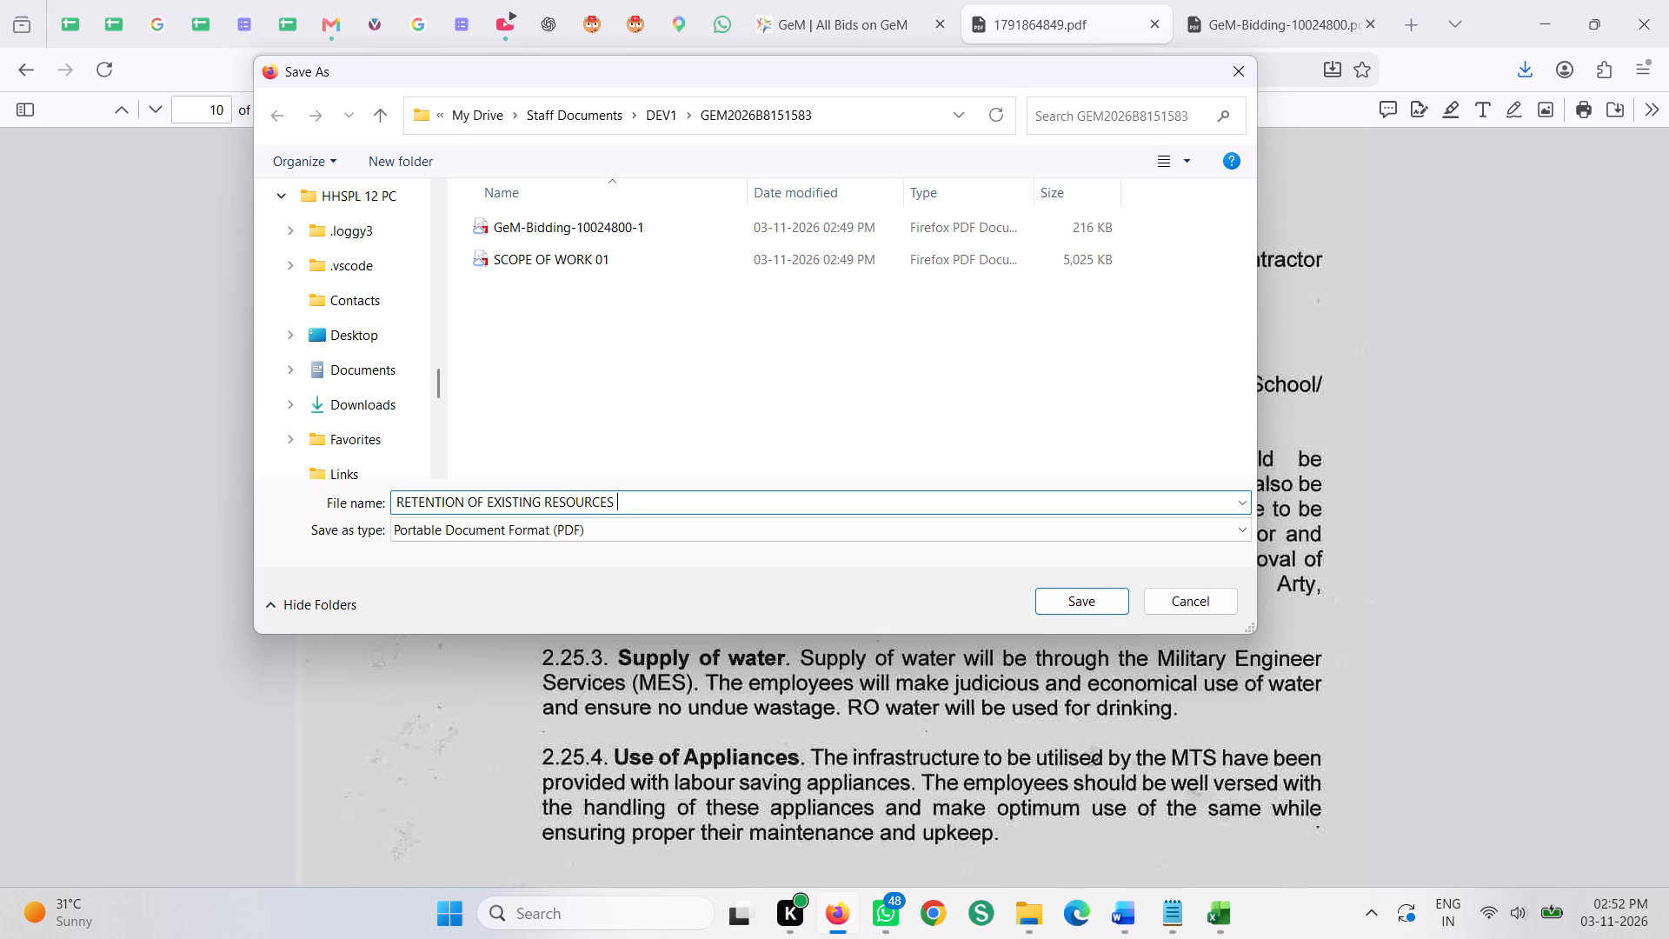
pyautogui.write('02')
pyautogui.press('Return')
pyautogui.scroll(-2, 555, 354)
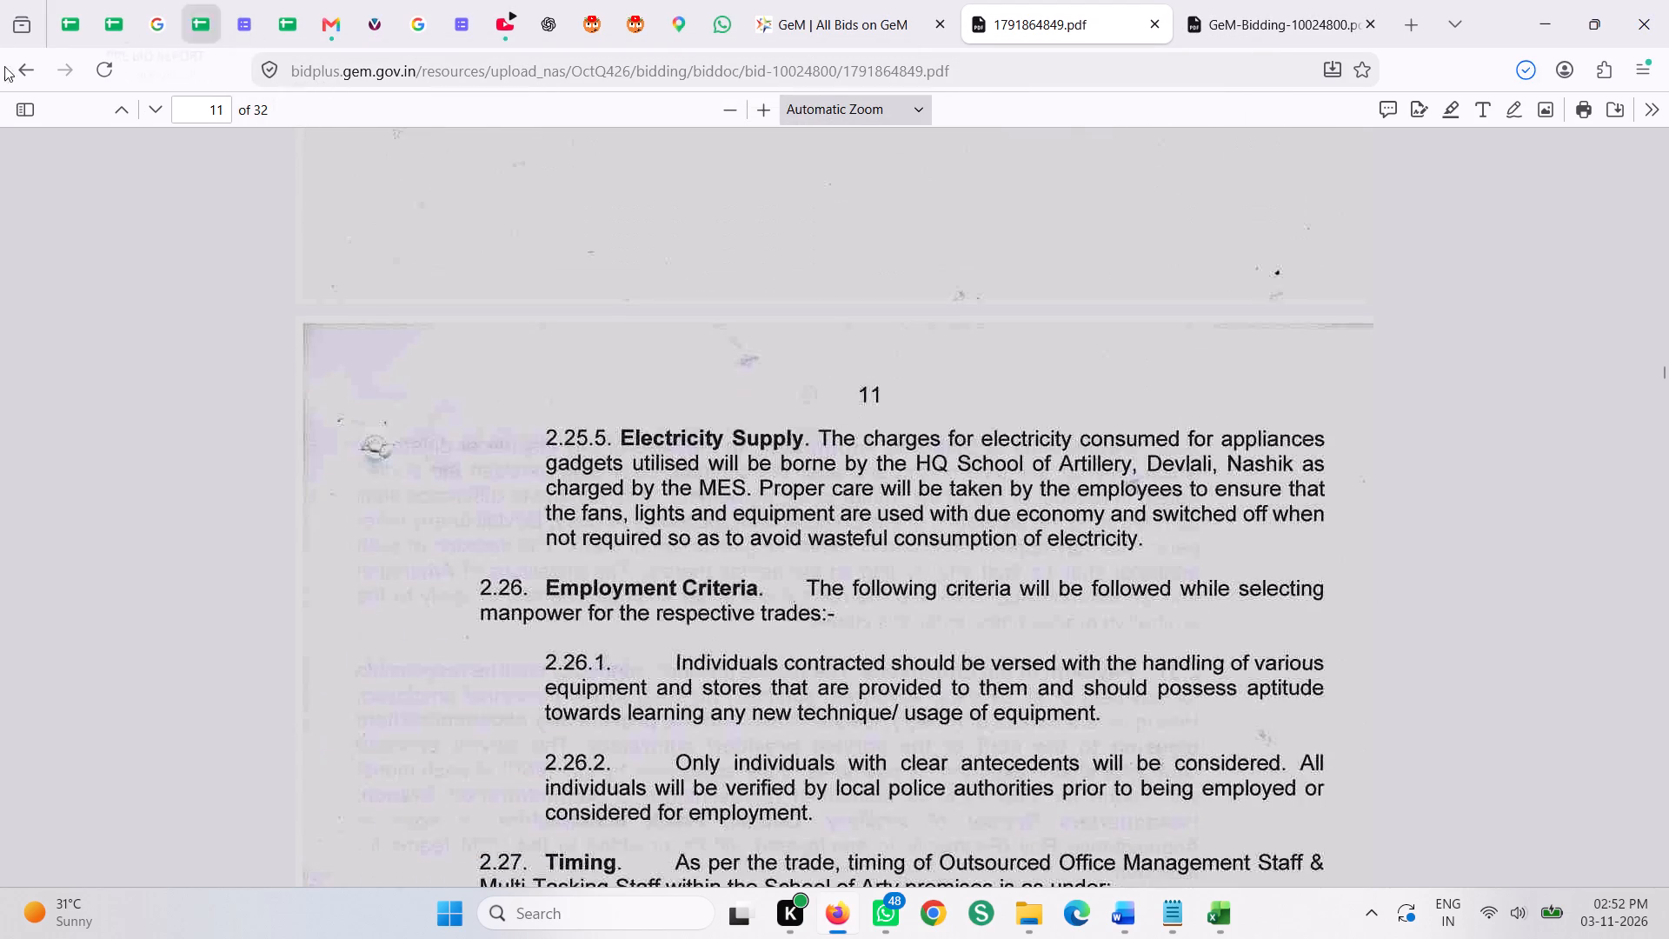
# Open the minimum wages undertaking 1791865328.pdf from the bid document and save it in the GEM2026B8151583 folder as MINIMUM WAGES 03.
pyautogui.click(36, 73)
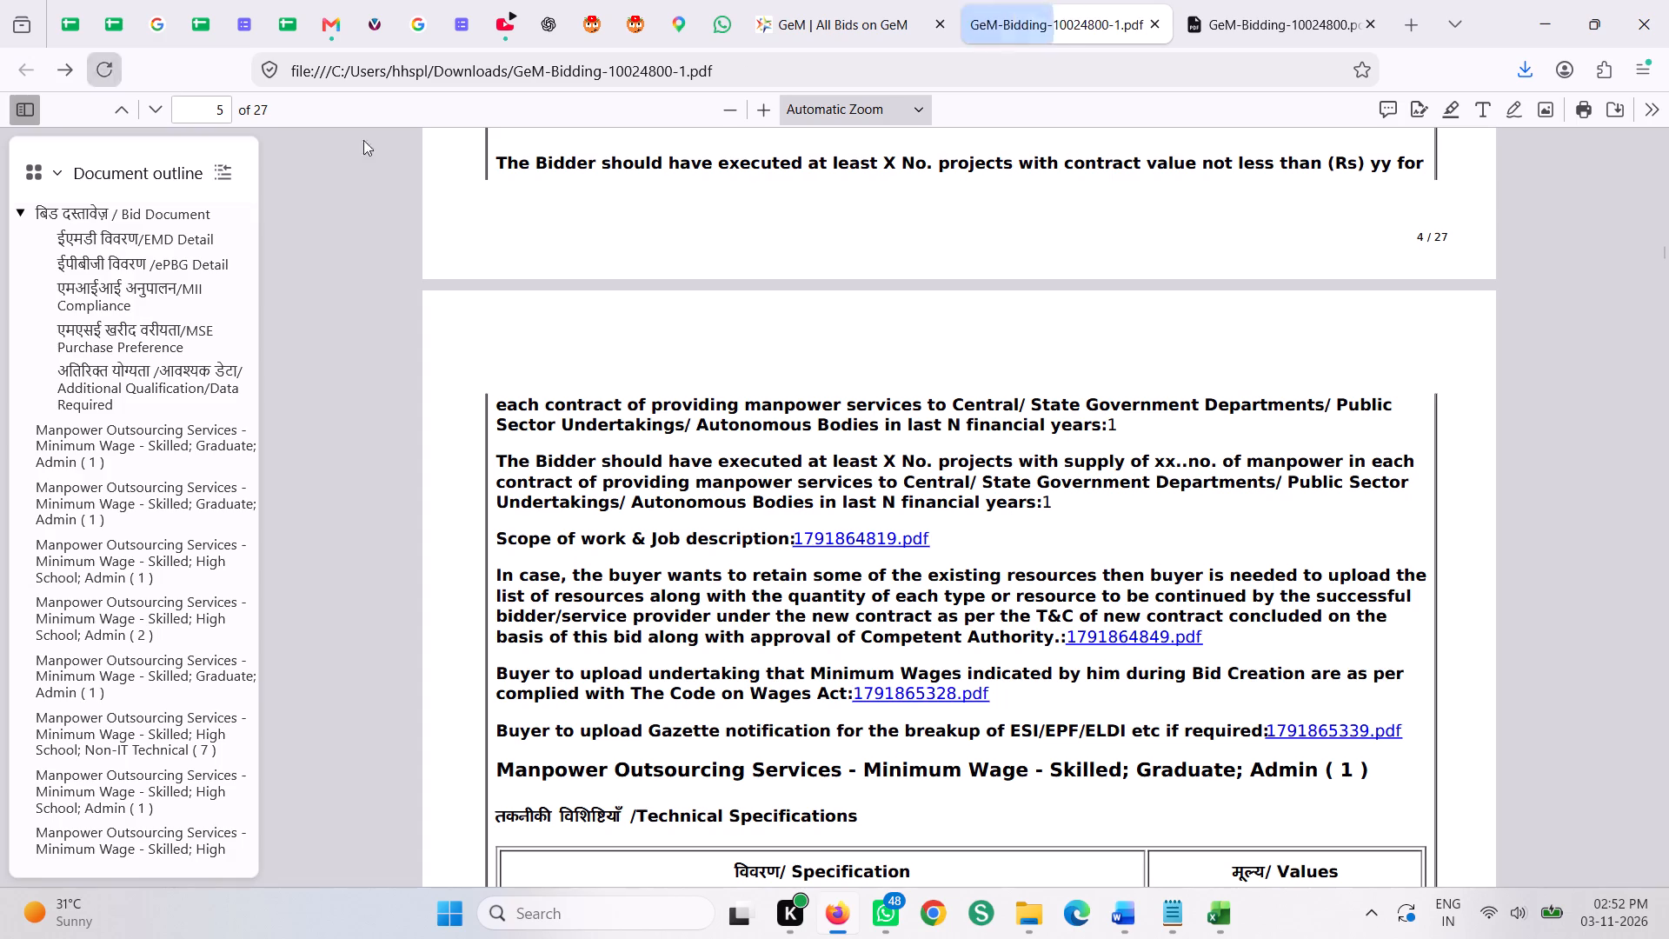
pyautogui.click(897, 691)
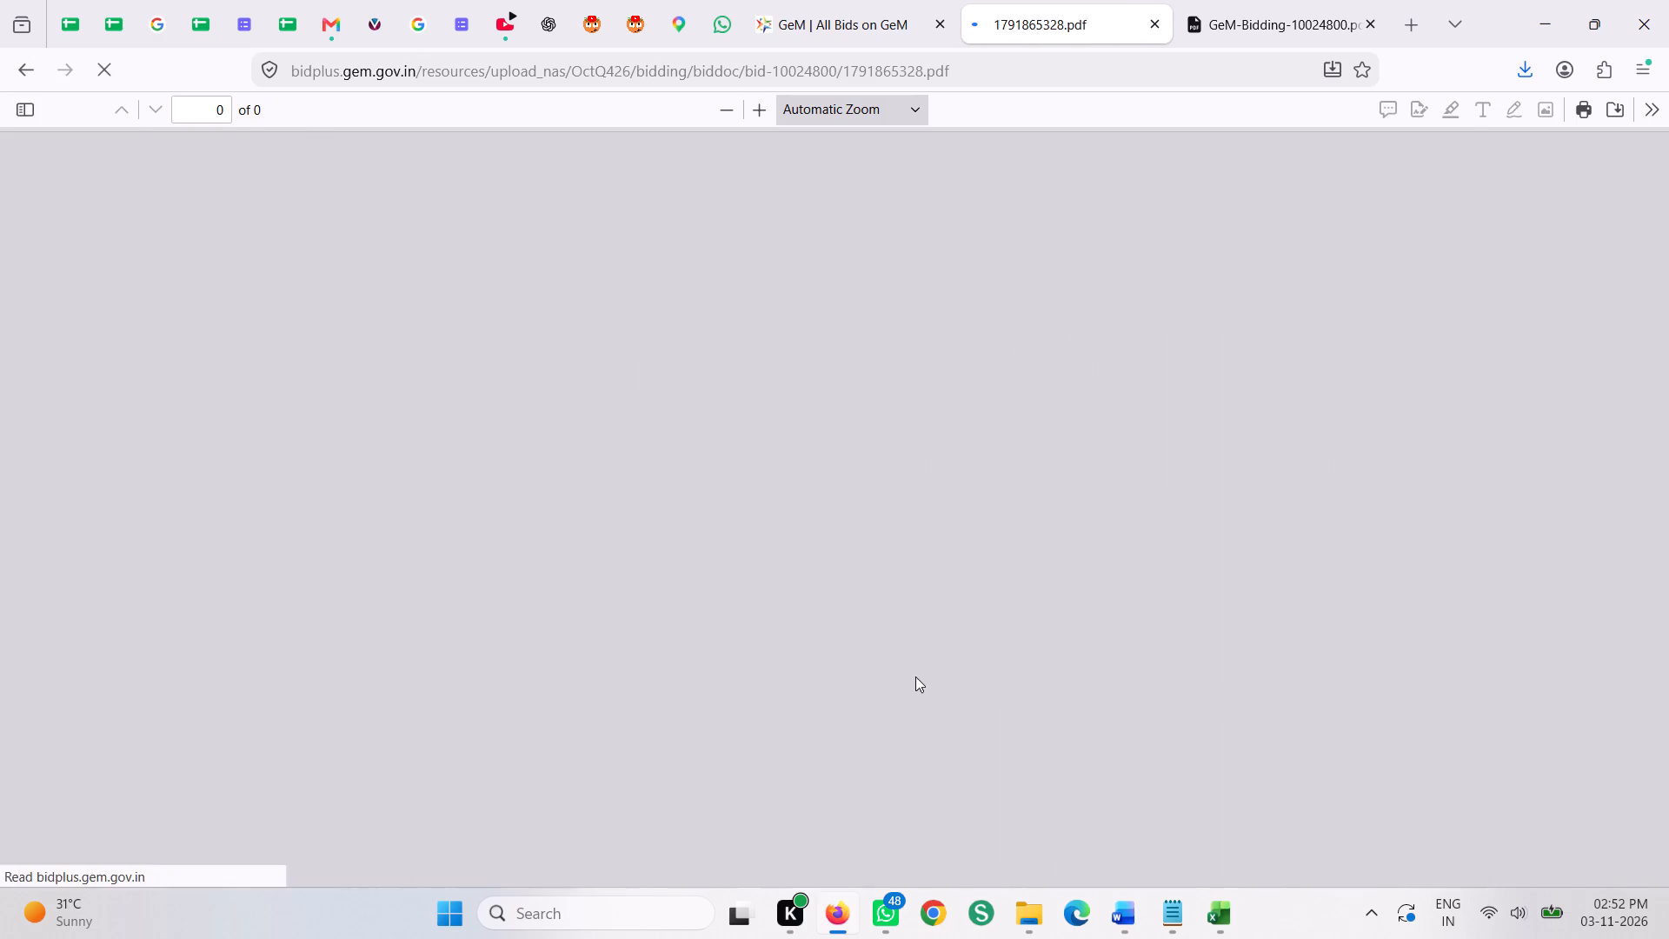
pyautogui.click(866, 0)
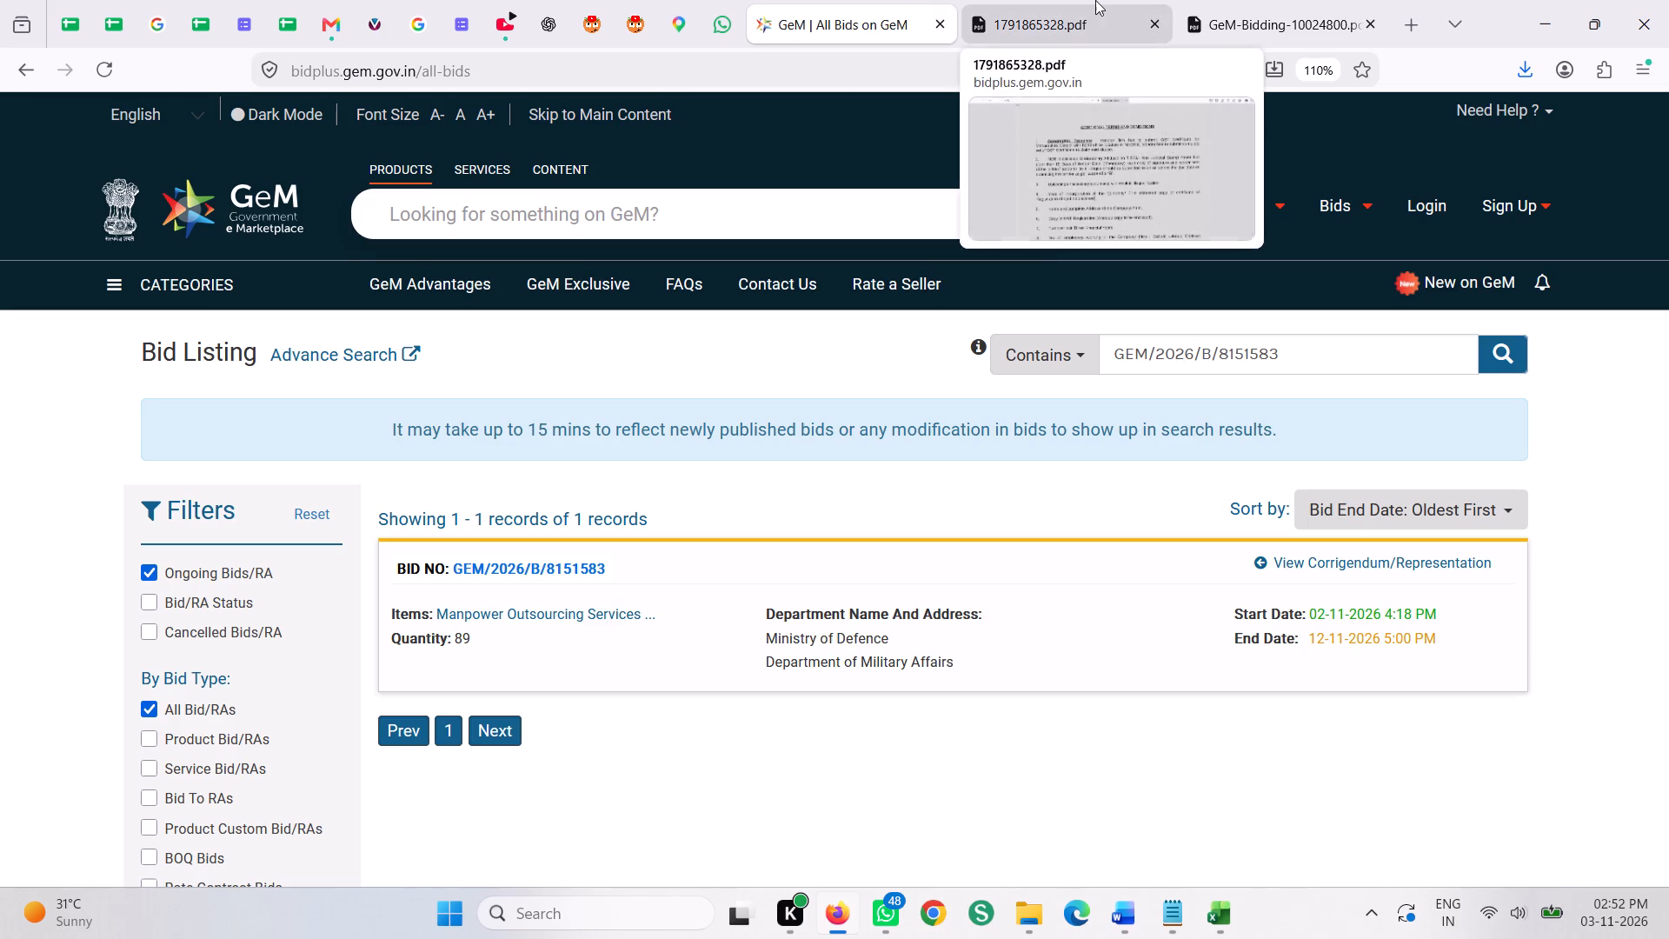
pyautogui.click(1093, 0)
pyautogui.click(1618, 113)
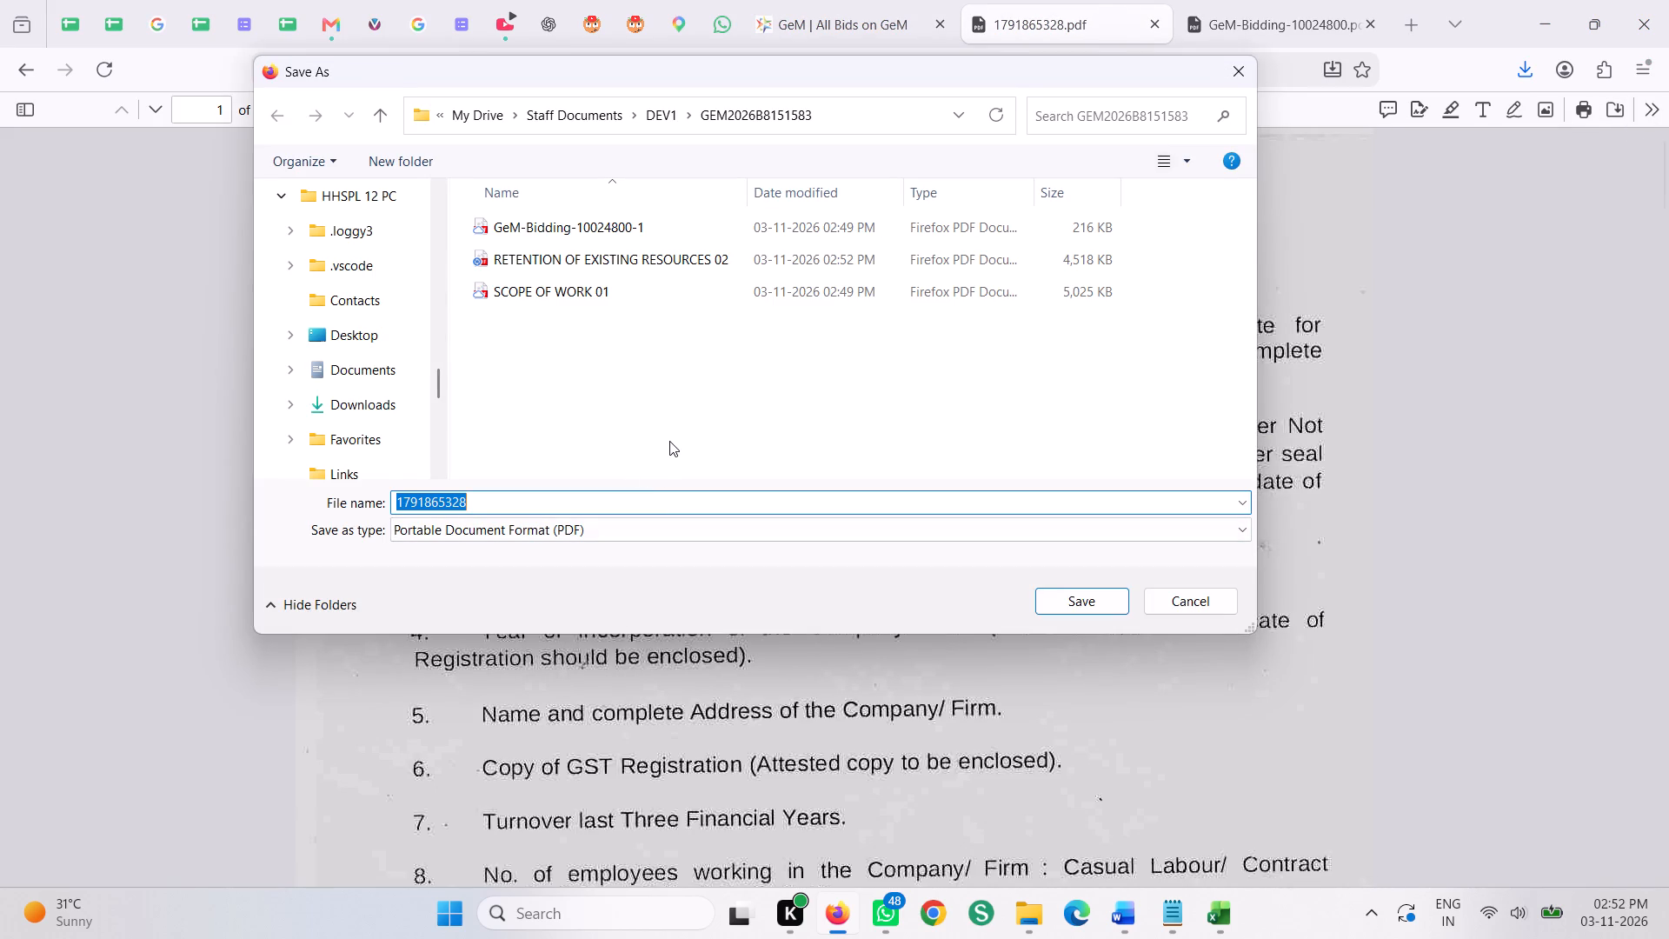
pyautogui.write('MINIMUM WAGES')
pyautogui.press('space')
pyautogui.write('03')
pyautogui.press('Return')
# Skim the minimum wages attachment 1791865328.pdf through to its last page.
pyautogui.scroll(-4, 726, 376)
pyautogui.scroll(-1, 612, 303)
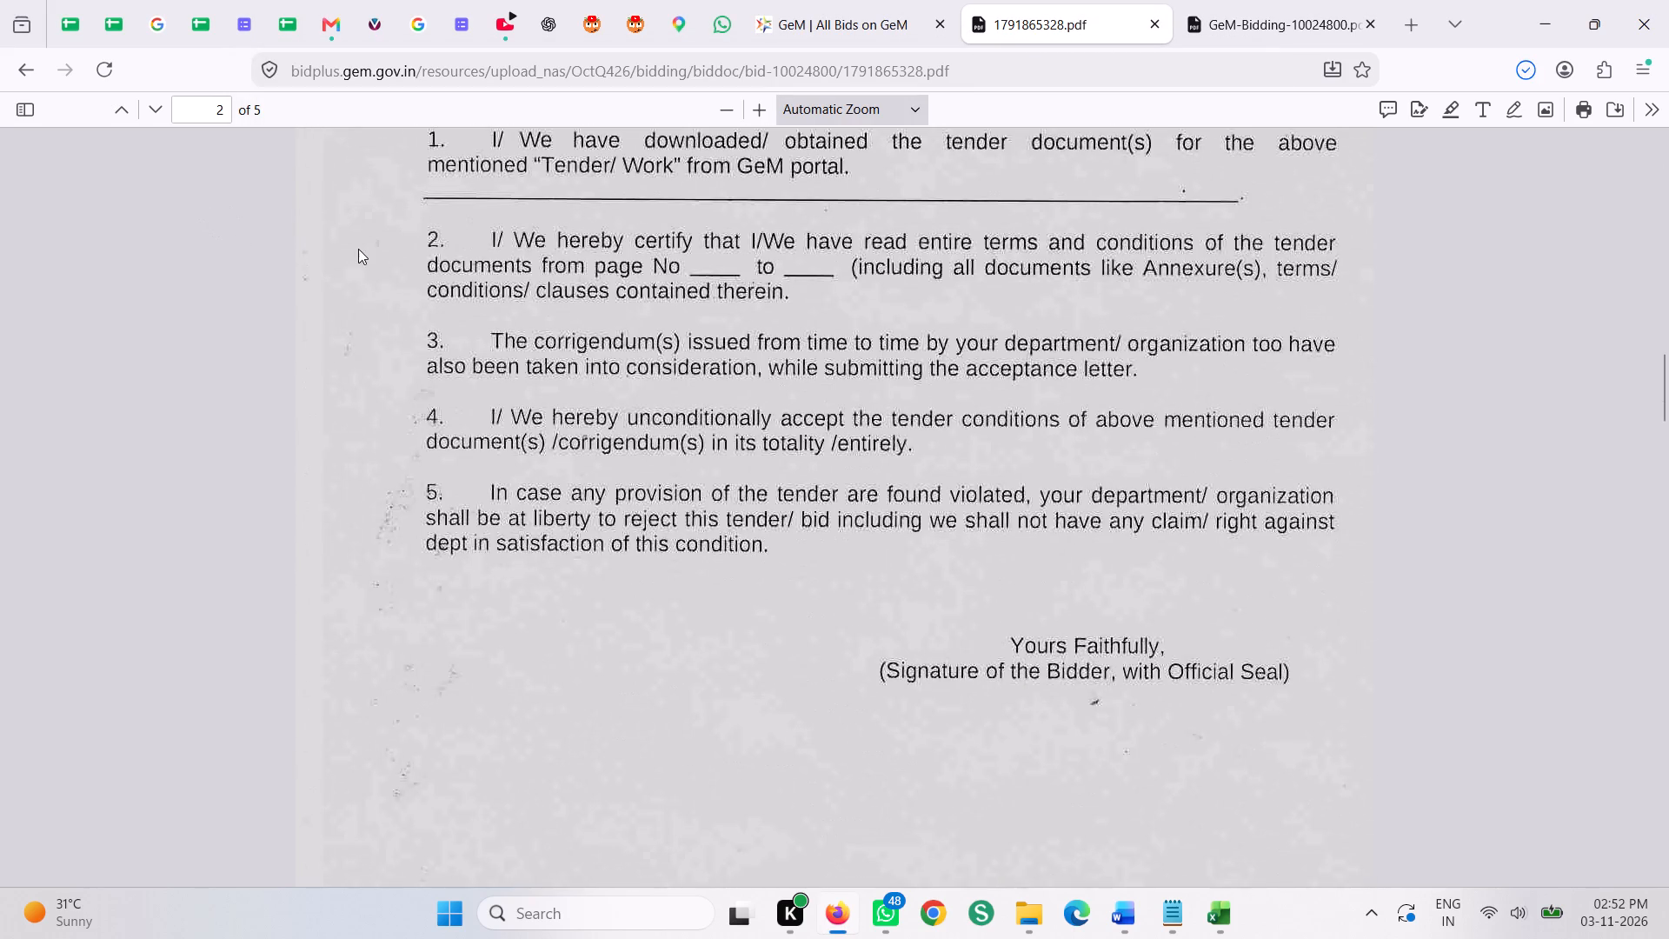
pyautogui.scroll(-4, 358, 249)
pyautogui.scroll(-2, 498, 295)
pyautogui.scroll(-4, 581, 303)
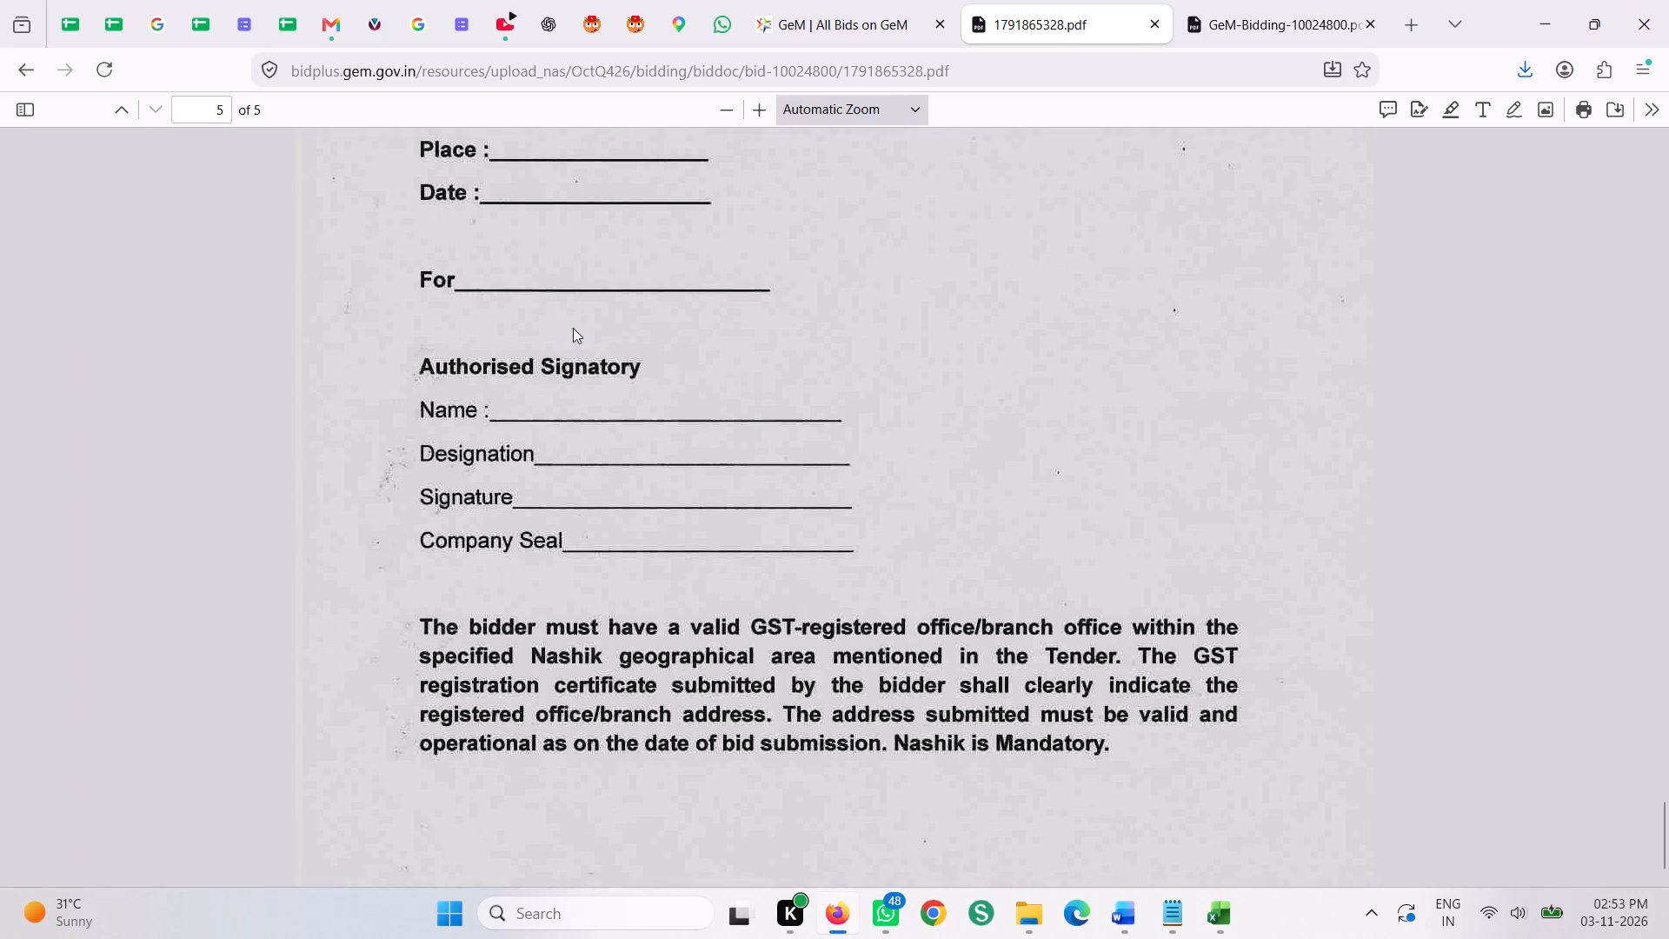
pyautogui.scroll(-7, 571, 323)
# Check the Gazette notification attachment 1791865339.pdf, and reopen 1791865328.pdf at its additional terms and conditions.
pyautogui.click(32, 69)
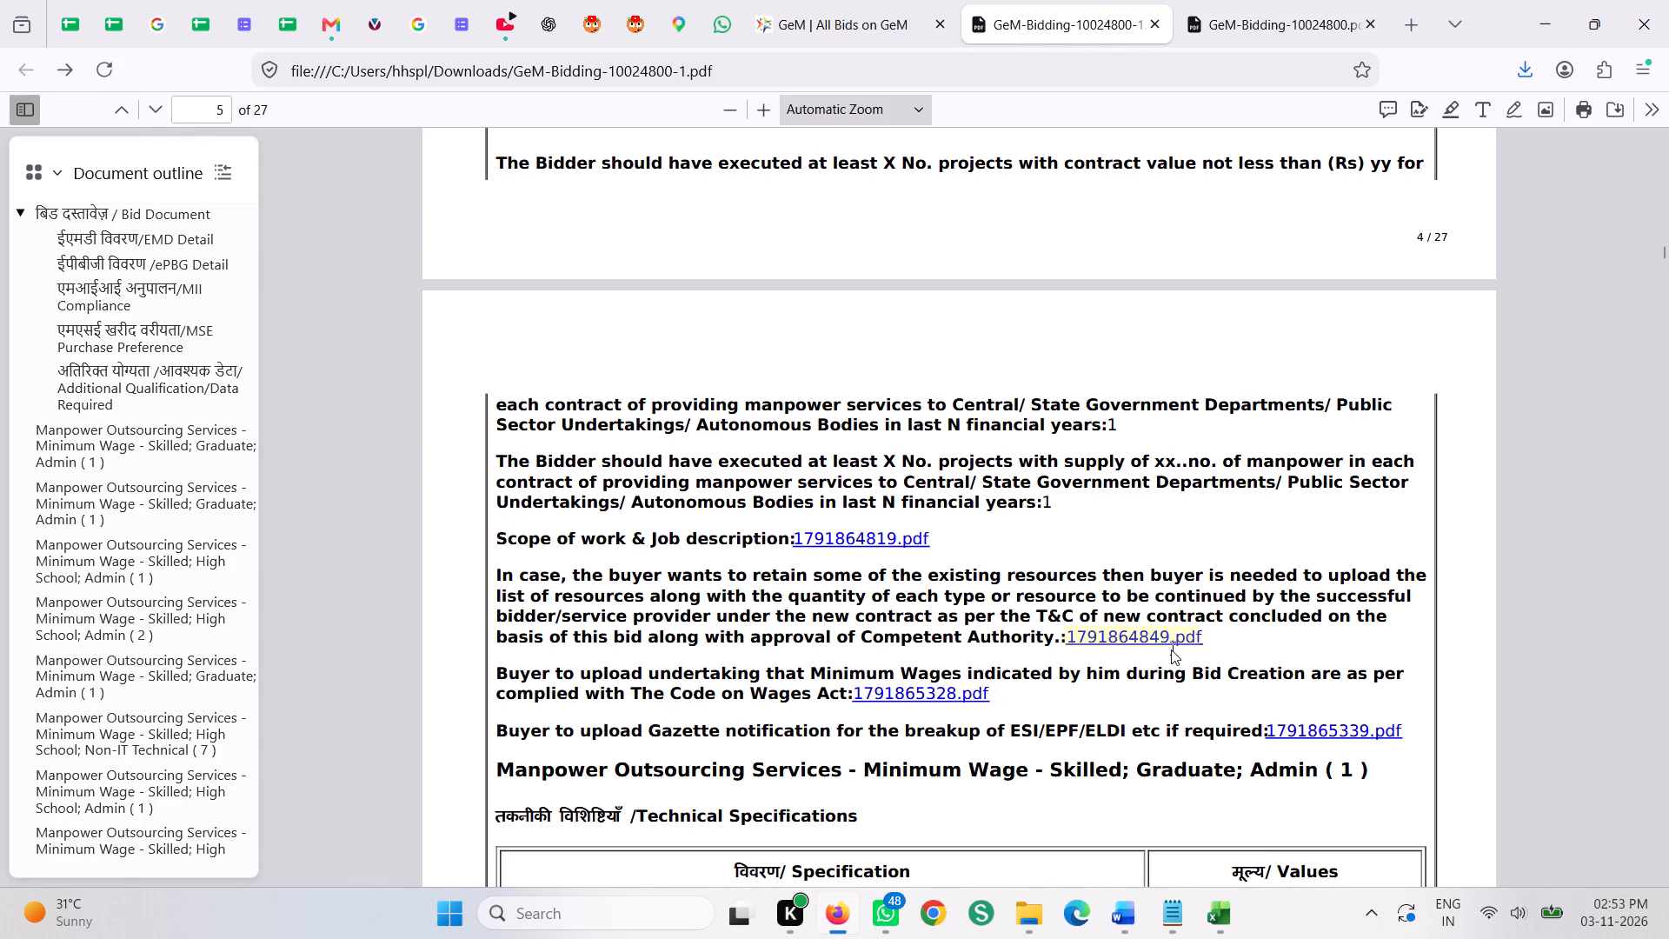
pyautogui.click(1293, 727)
pyautogui.scroll(5, 1232, 645)
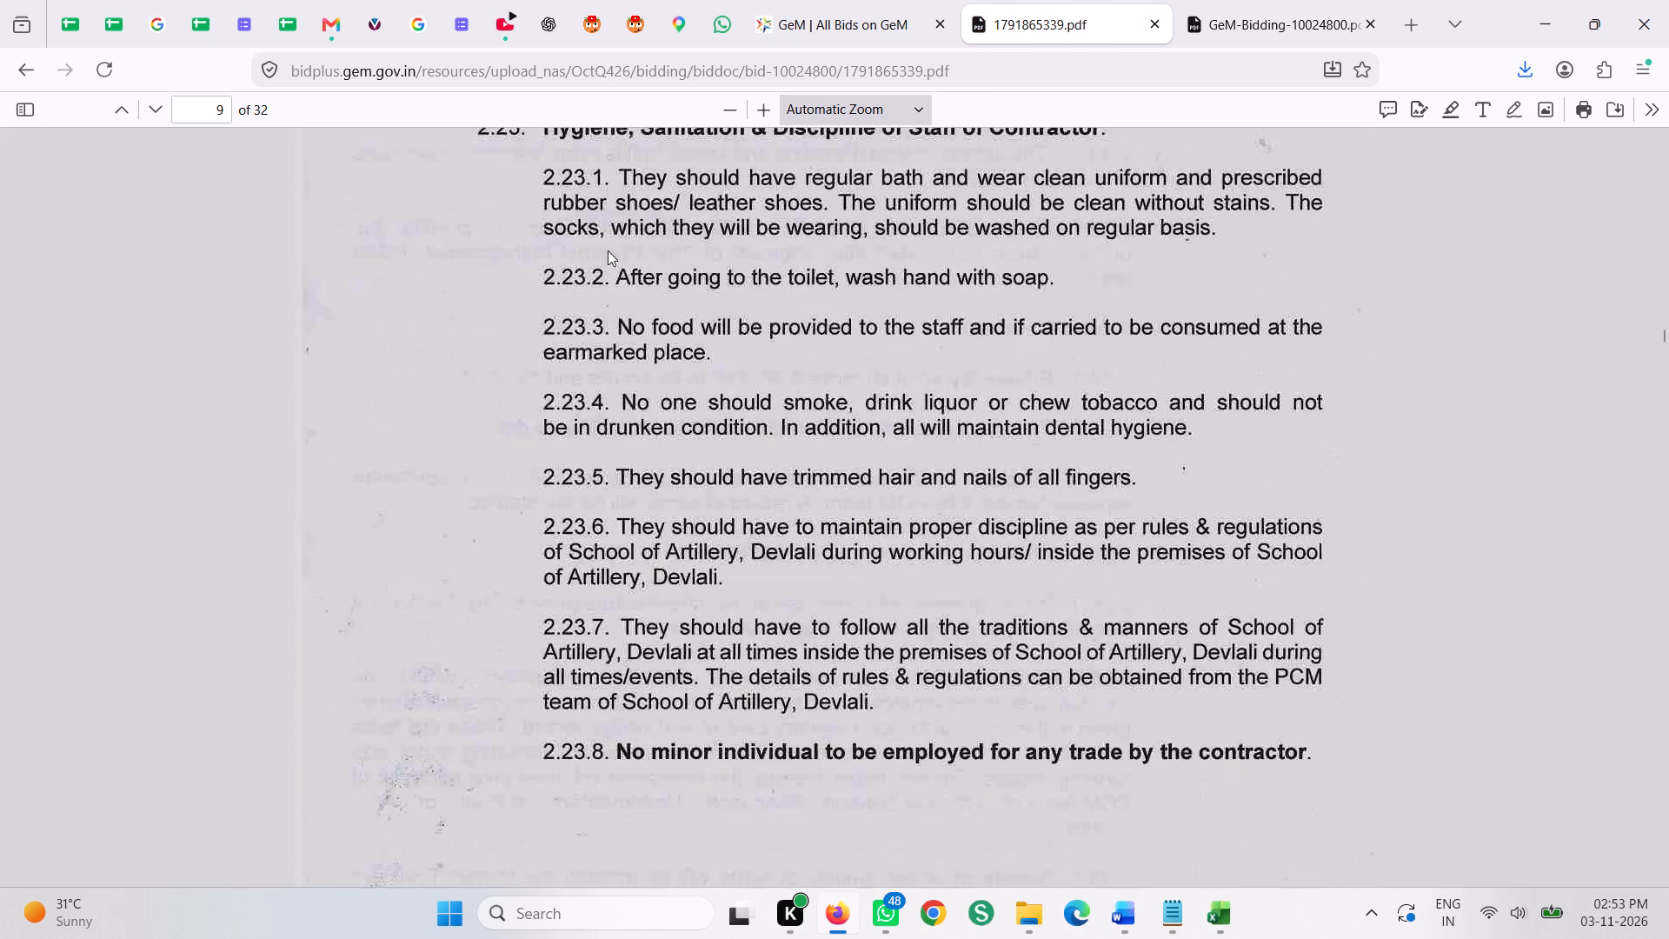
pyautogui.click(24, 71)
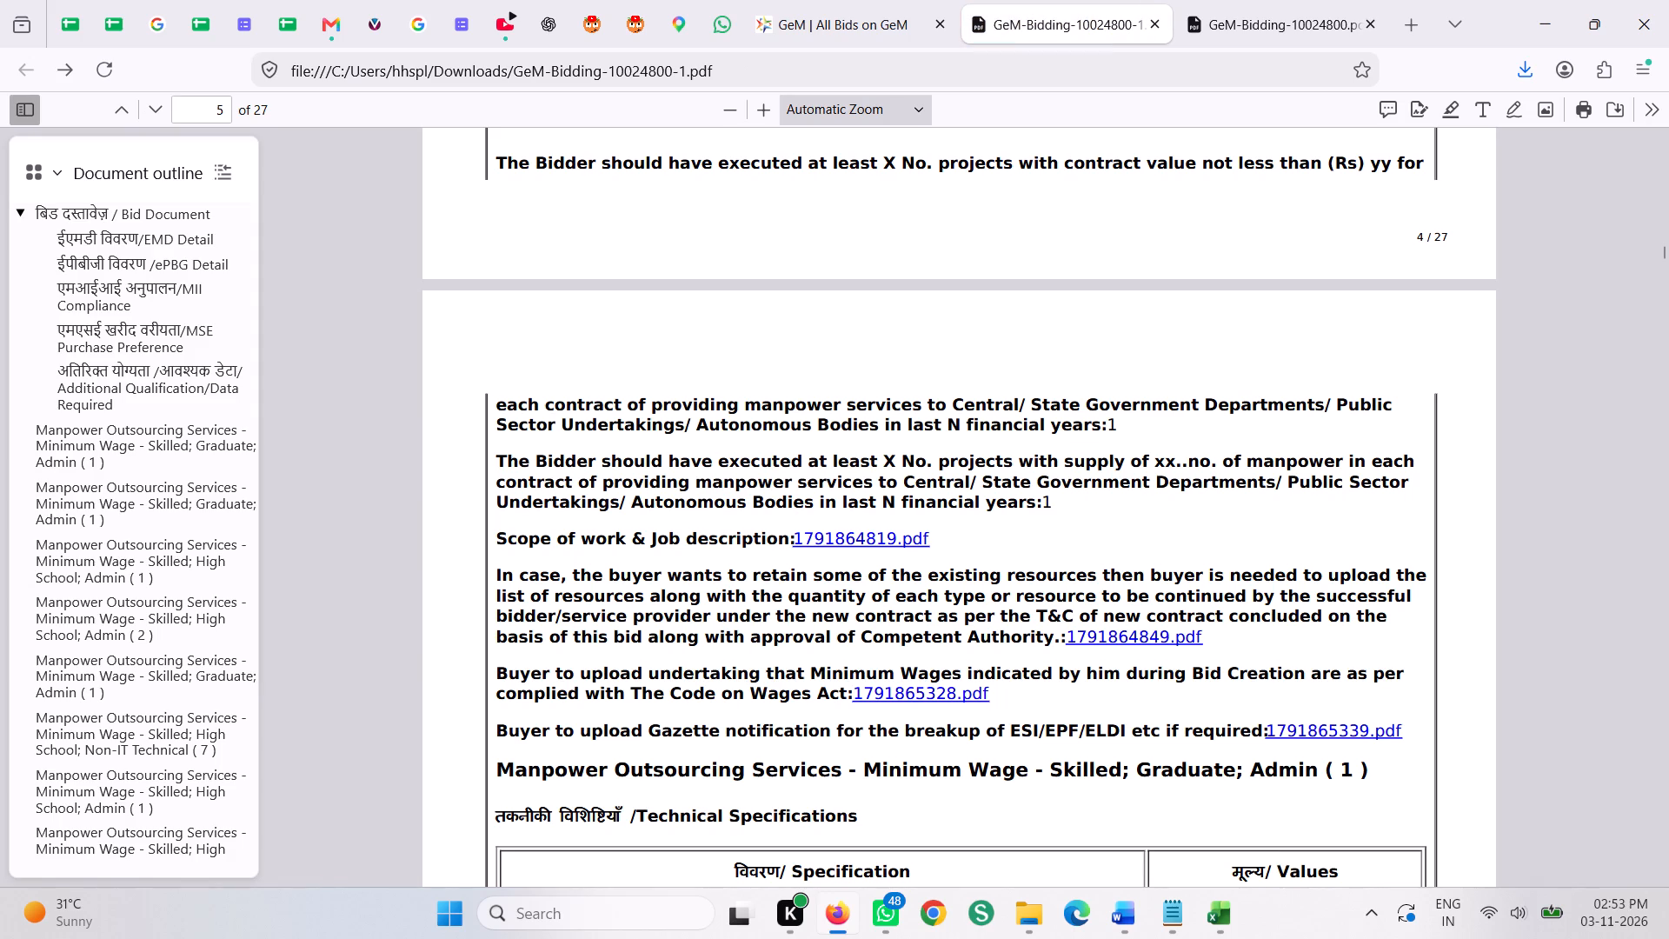
pyautogui.click(942, 690)
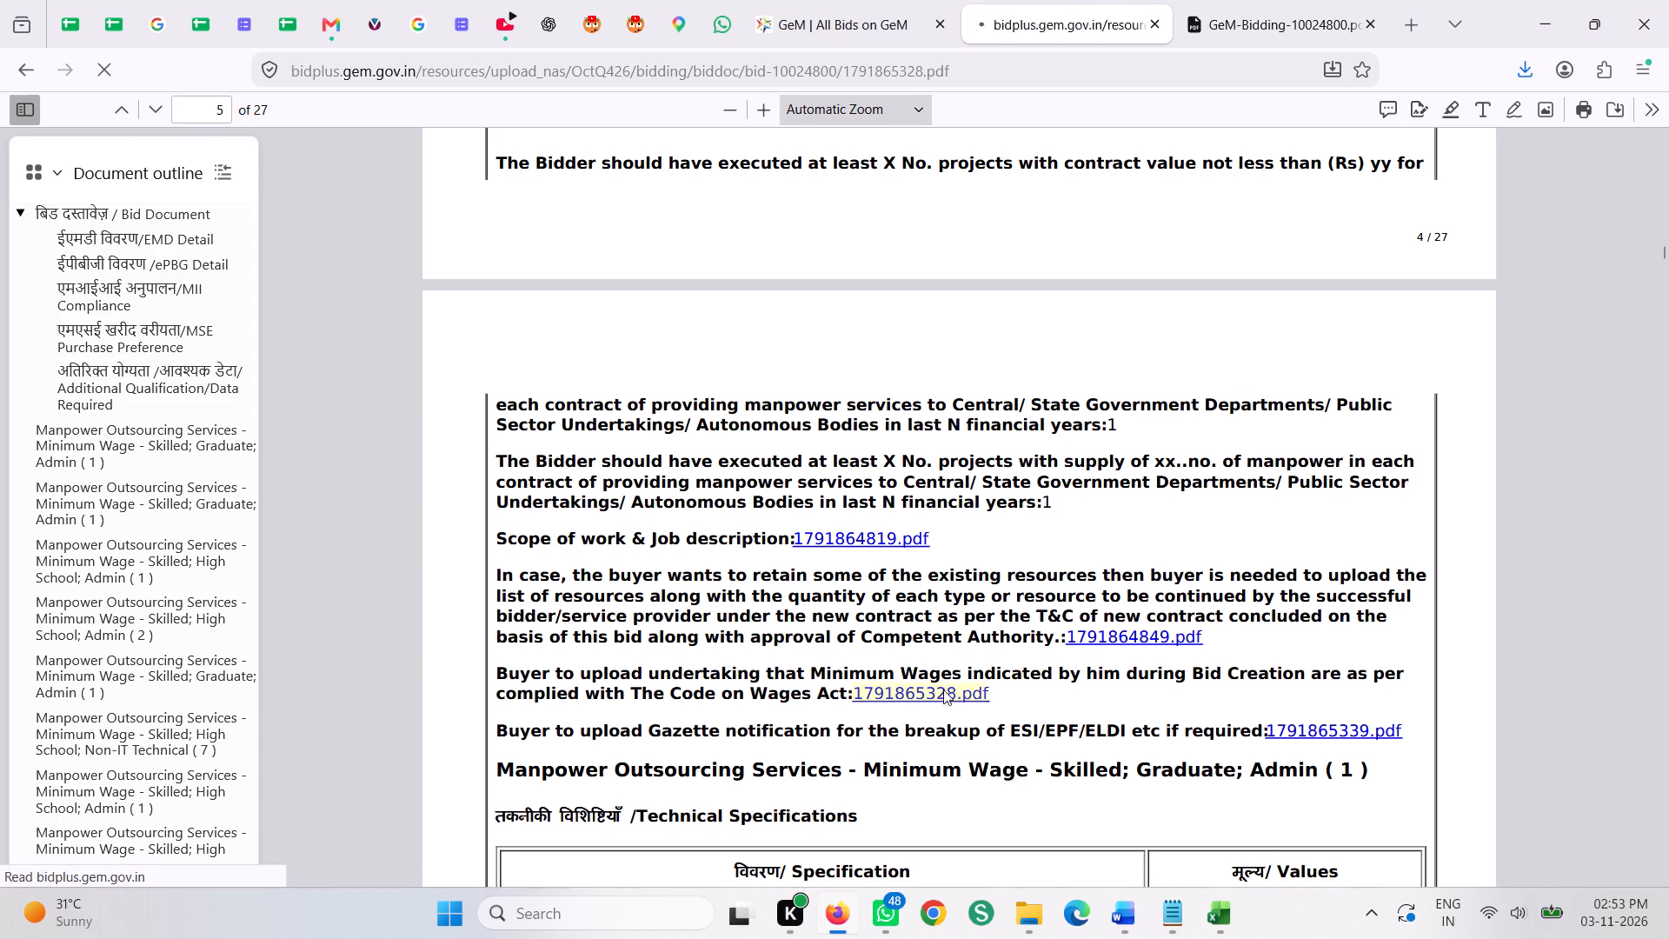
pyautogui.scroll(20, 685, 351)
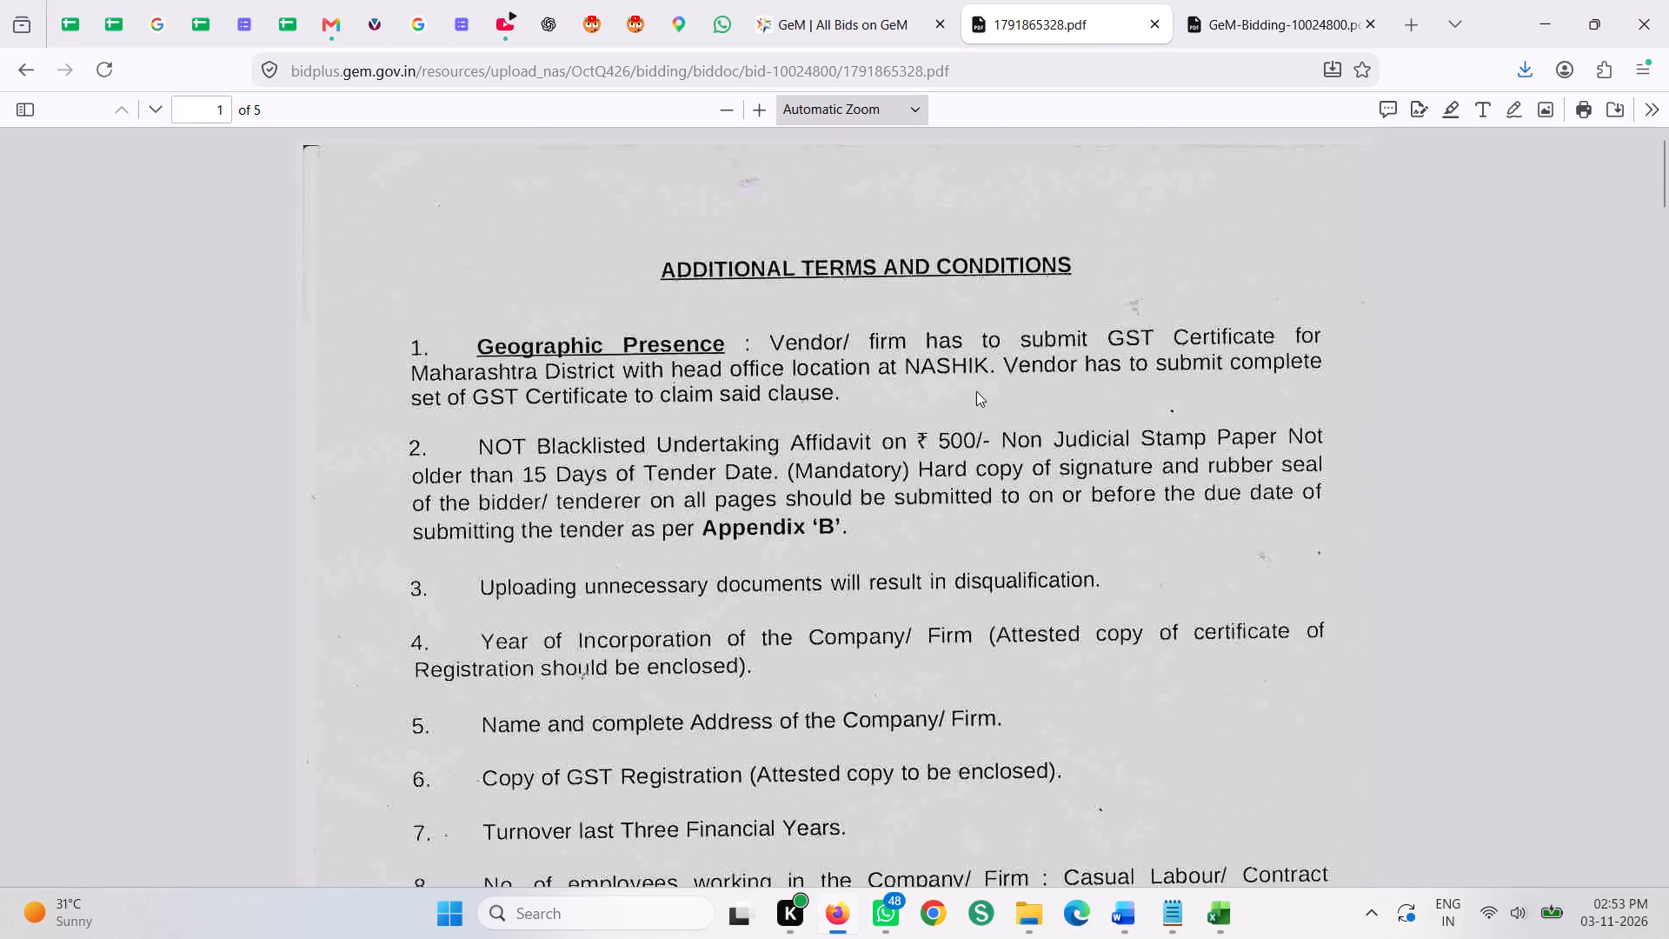
pyautogui.hotkey('alt', 'Tab')
pyautogui.hotkey('alt', 'Tab')
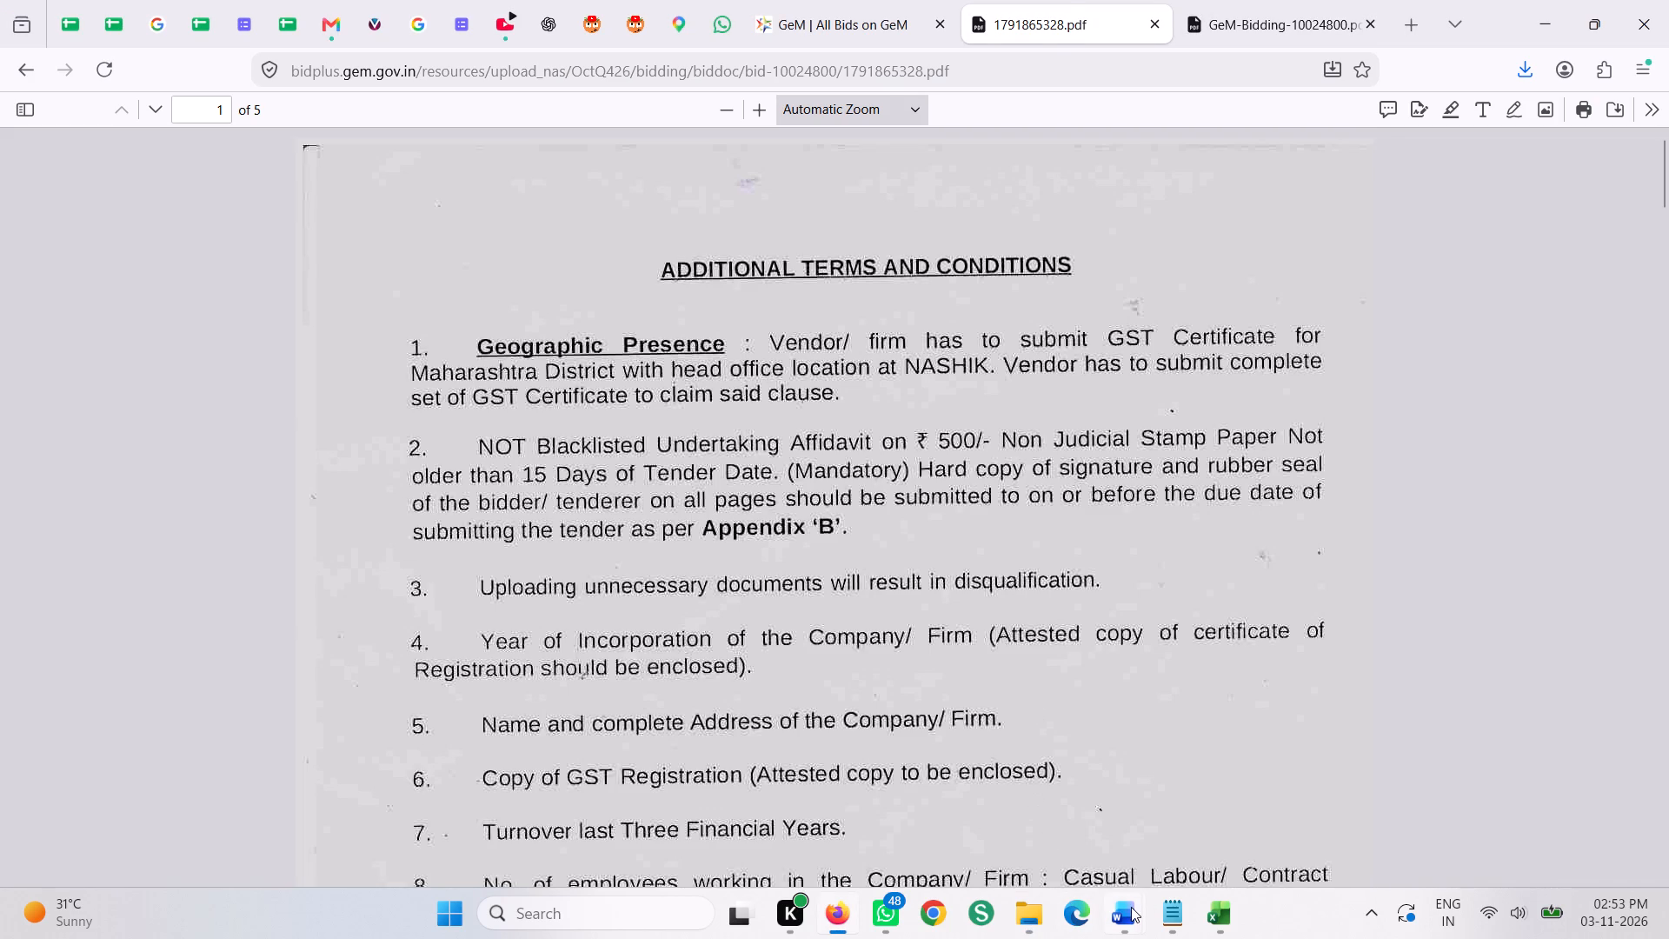
# Switch to the REQUIRED DOCUMENTS file in Word and delete the old list content following "1.SHOPACT –".
pyautogui.click(1129, 908)
pyautogui.click(172, 813)
pyautogui.scroll(1, 635, 509)
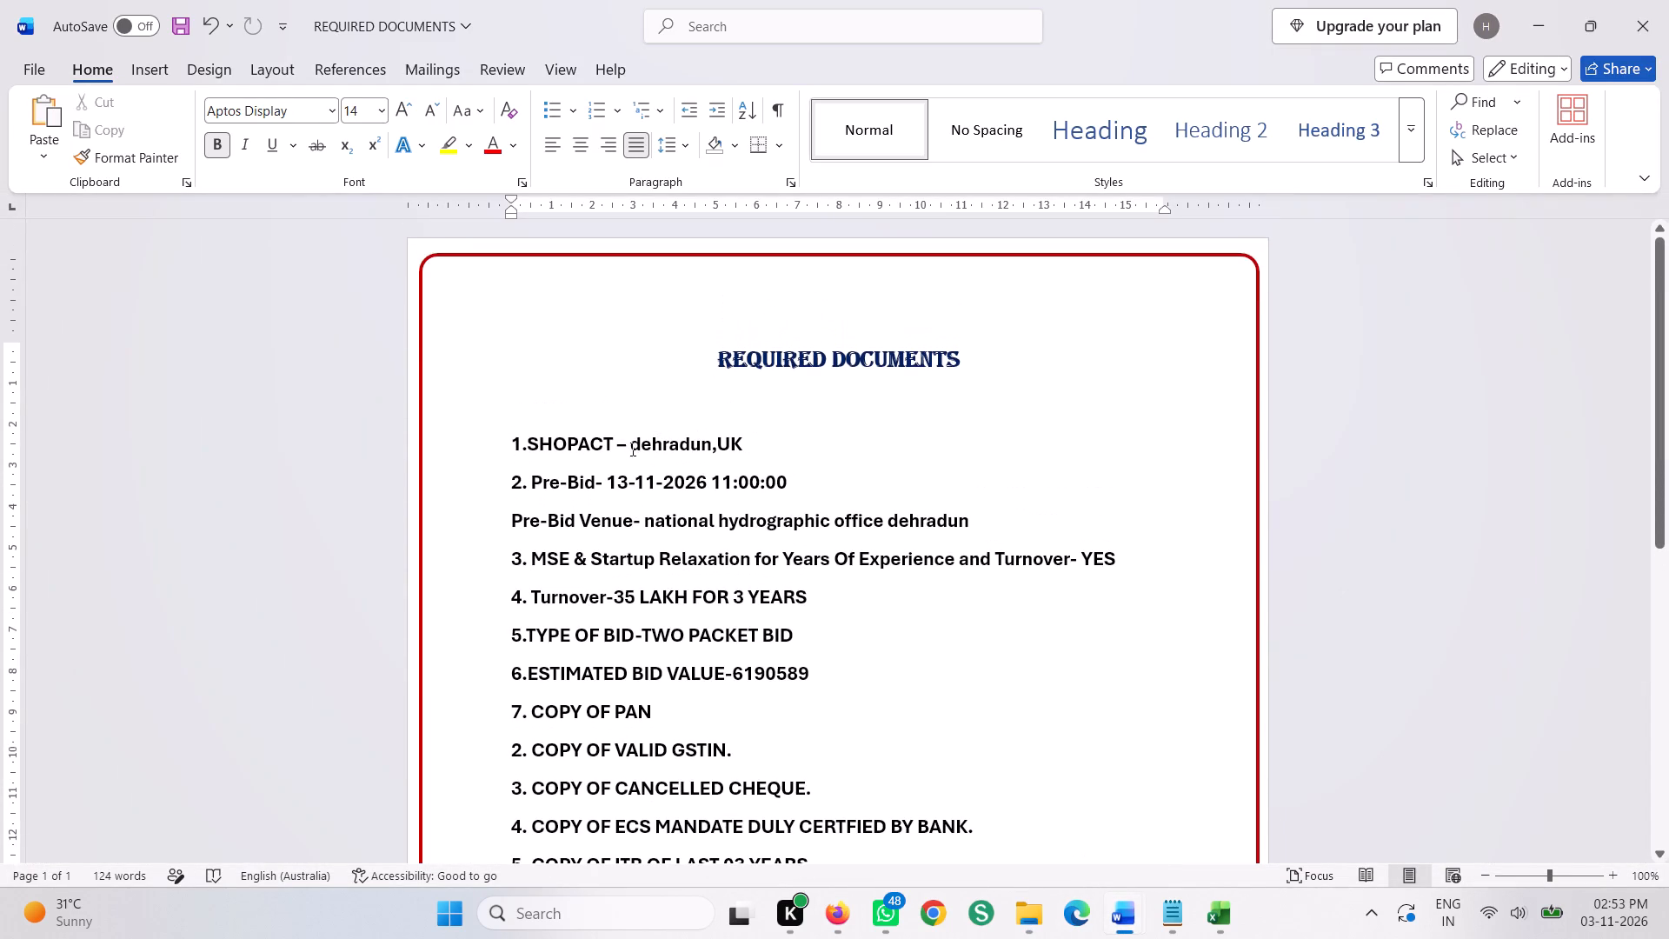
pyautogui.moveTo(633, 448); pyautogui.dragTo(1063, 806)
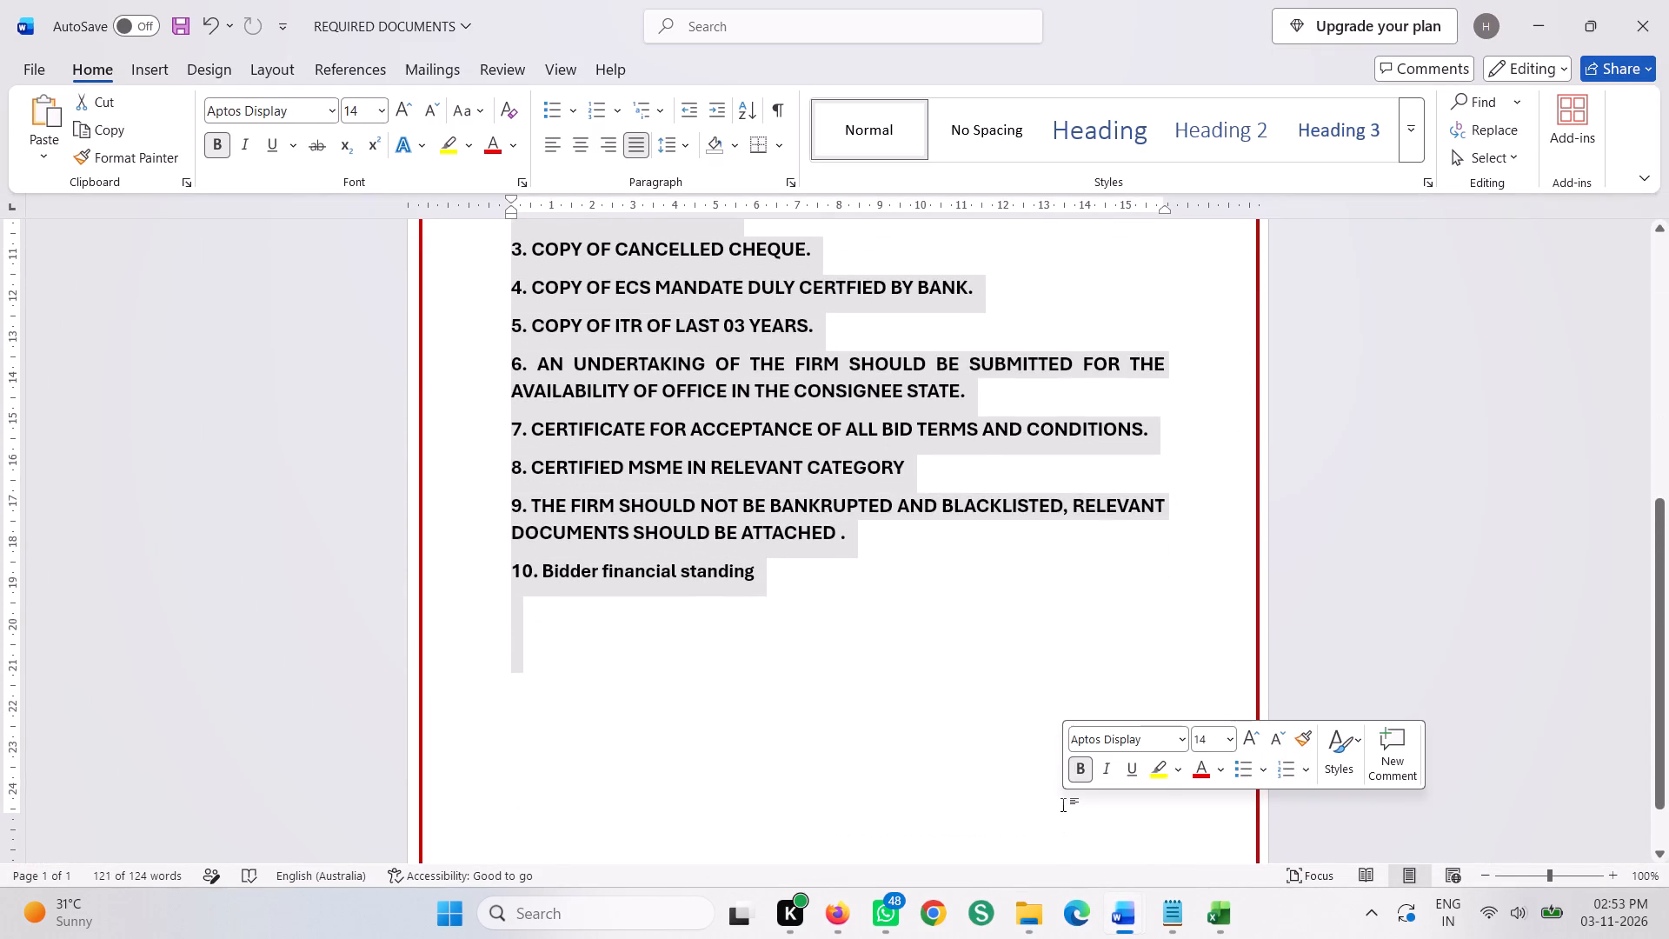
pyautogui.press('BackSpace')
# Complete the first list item as "SHOPACT –NASIK,MH (GST REG) FILL" and start item 2 on a new line.
pyautogui.write('GST')
pyautogui.press('space')
pyautogui.press('BackSpace')
pyautogui.press('BackSpace')
pyautogui.press('BackSpace')
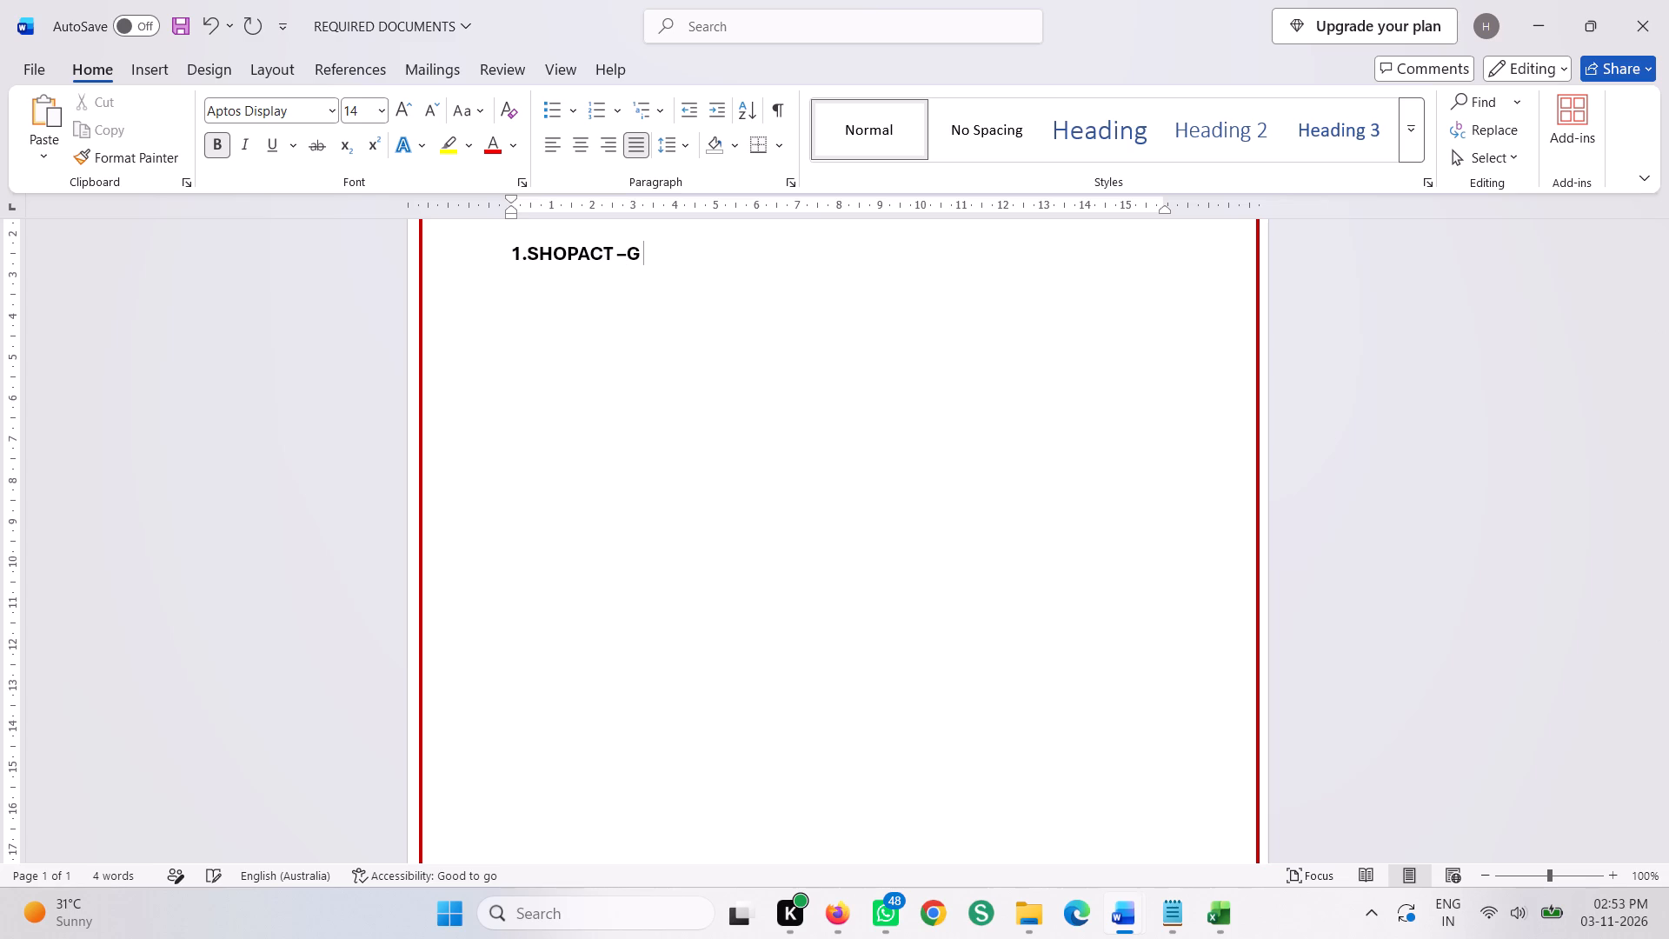
pyautogui.press('BackSpace')
pyautogui.write('NASIK')
pyautogui.write(',MH')
pyautogui.press('space')
pyautogui.hotkey('shift', '(')
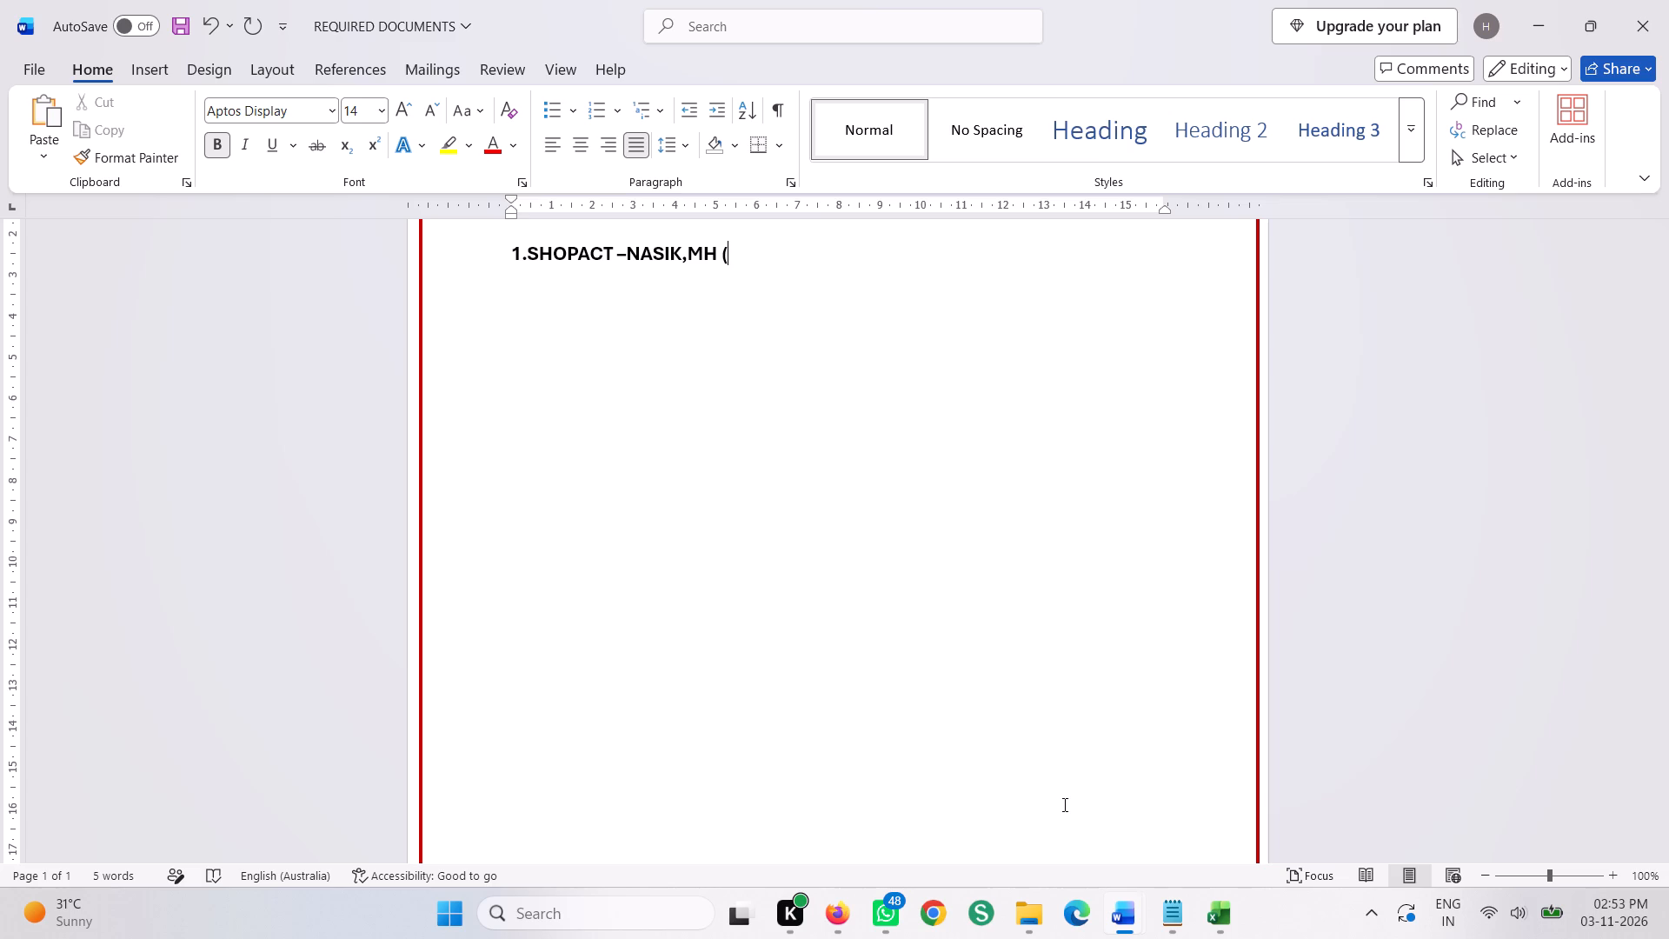
pyautogui.write('GST')
pyautogui.press('space')
pyautogui.write('RE')
pyautogui.press('g')
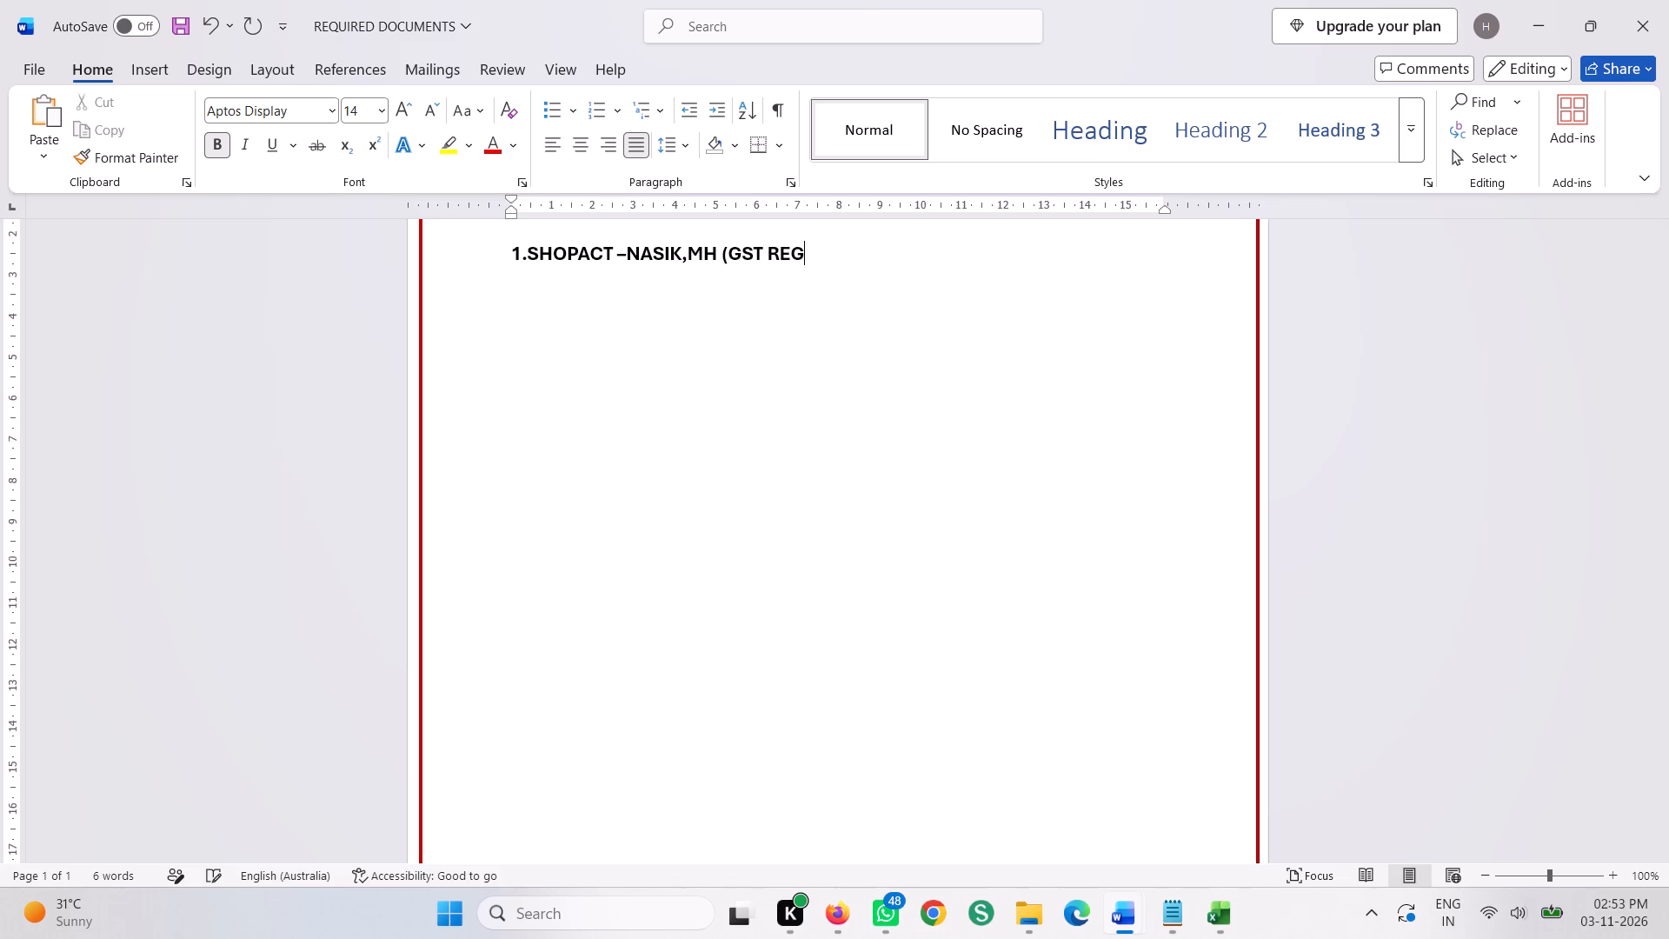
pyautogui.write(') FILL')
pyautogui.press('space')
pyautogui.press('Return')
pyautogui.write('2.')
pyautogui.click(627, 282)
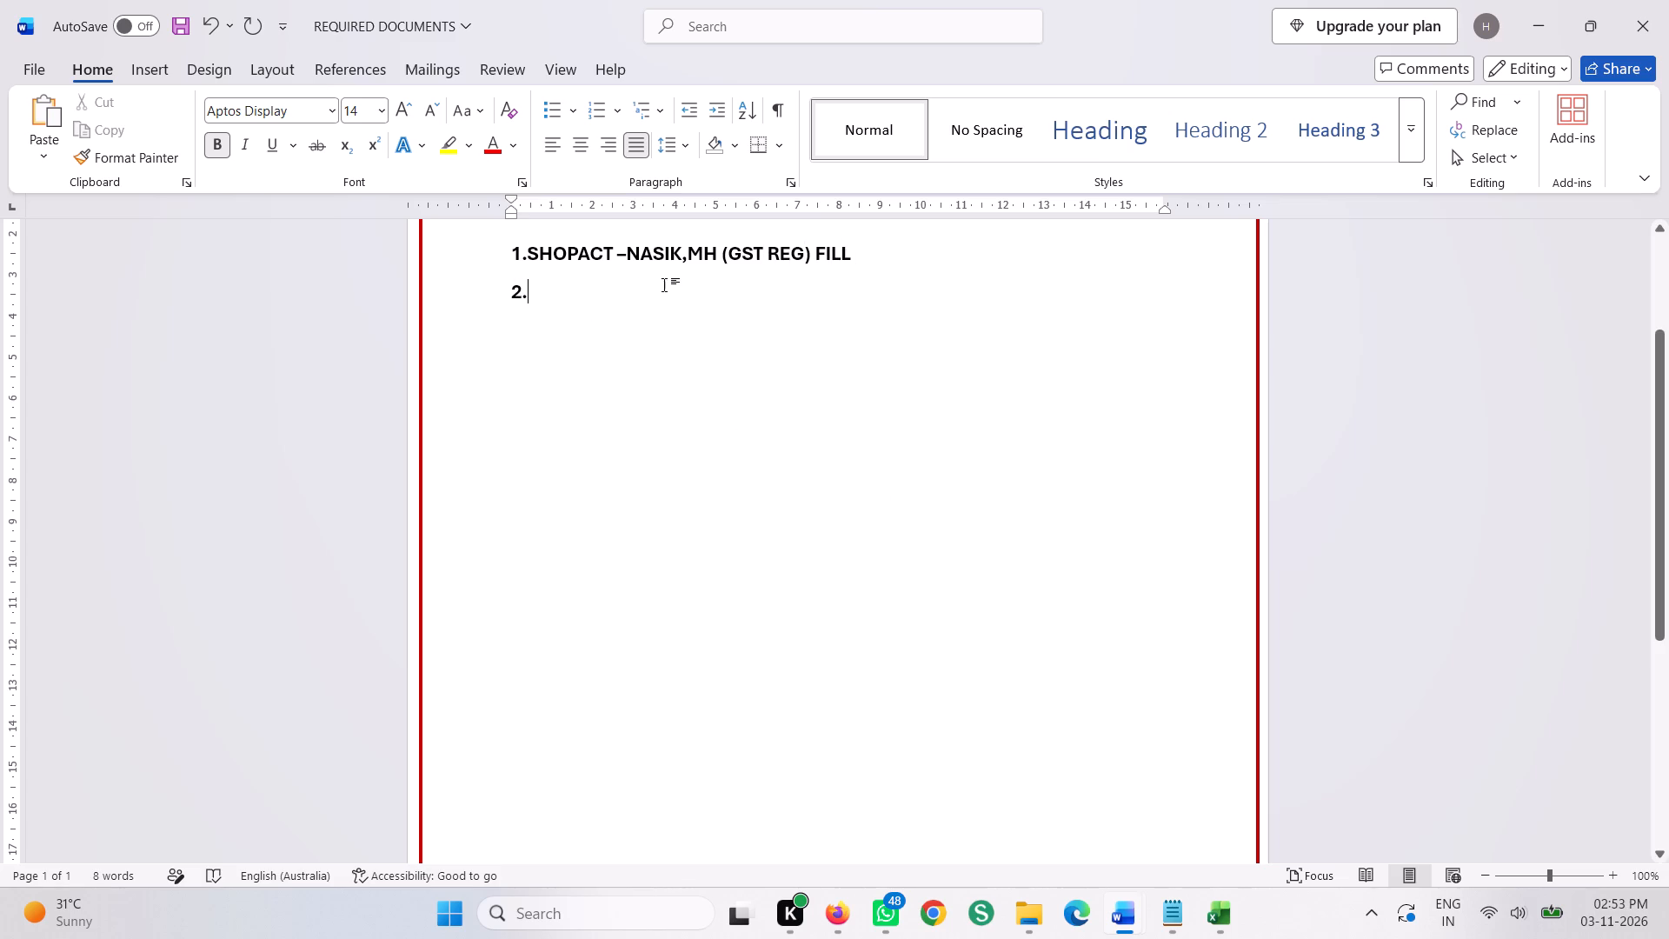
pyautogui.click(692, 251)
pyautogui.click(558, 295)
# Check the not-blacklisted clause in 1791865328.pdf and enter Word list item 2 as "BLACKLIST AFFIDAVIT ON STAMP RS..500".
pyautogui.hotkey('alt', 'Tab')
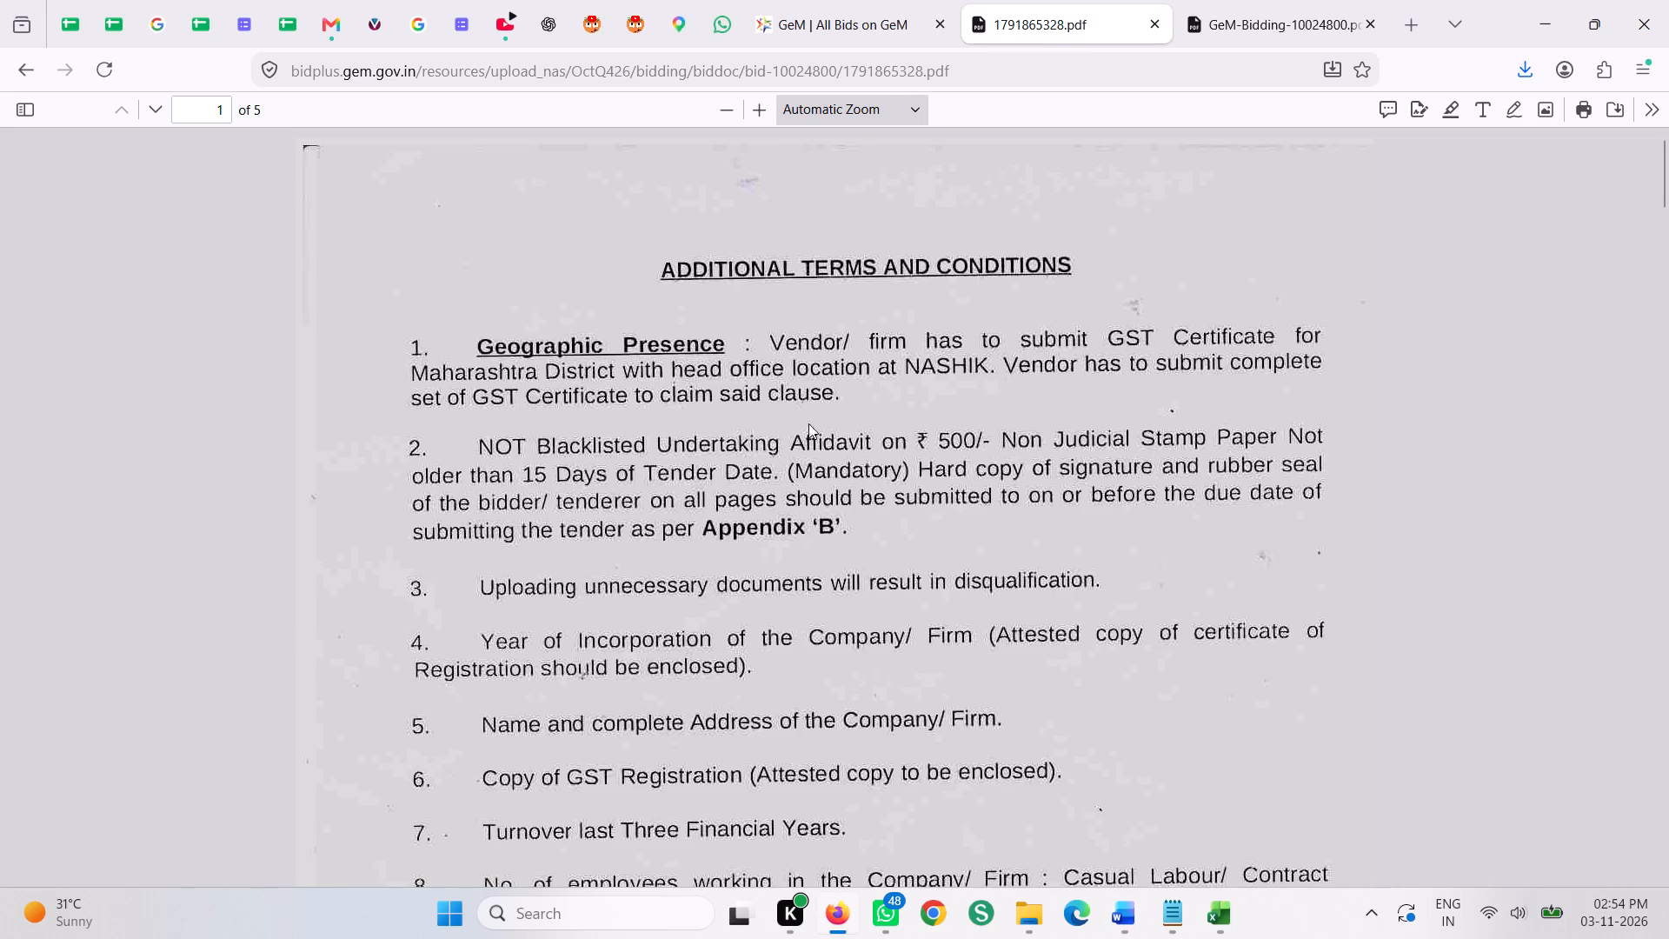
pyautogui.hotkey('alt', 'Tab')
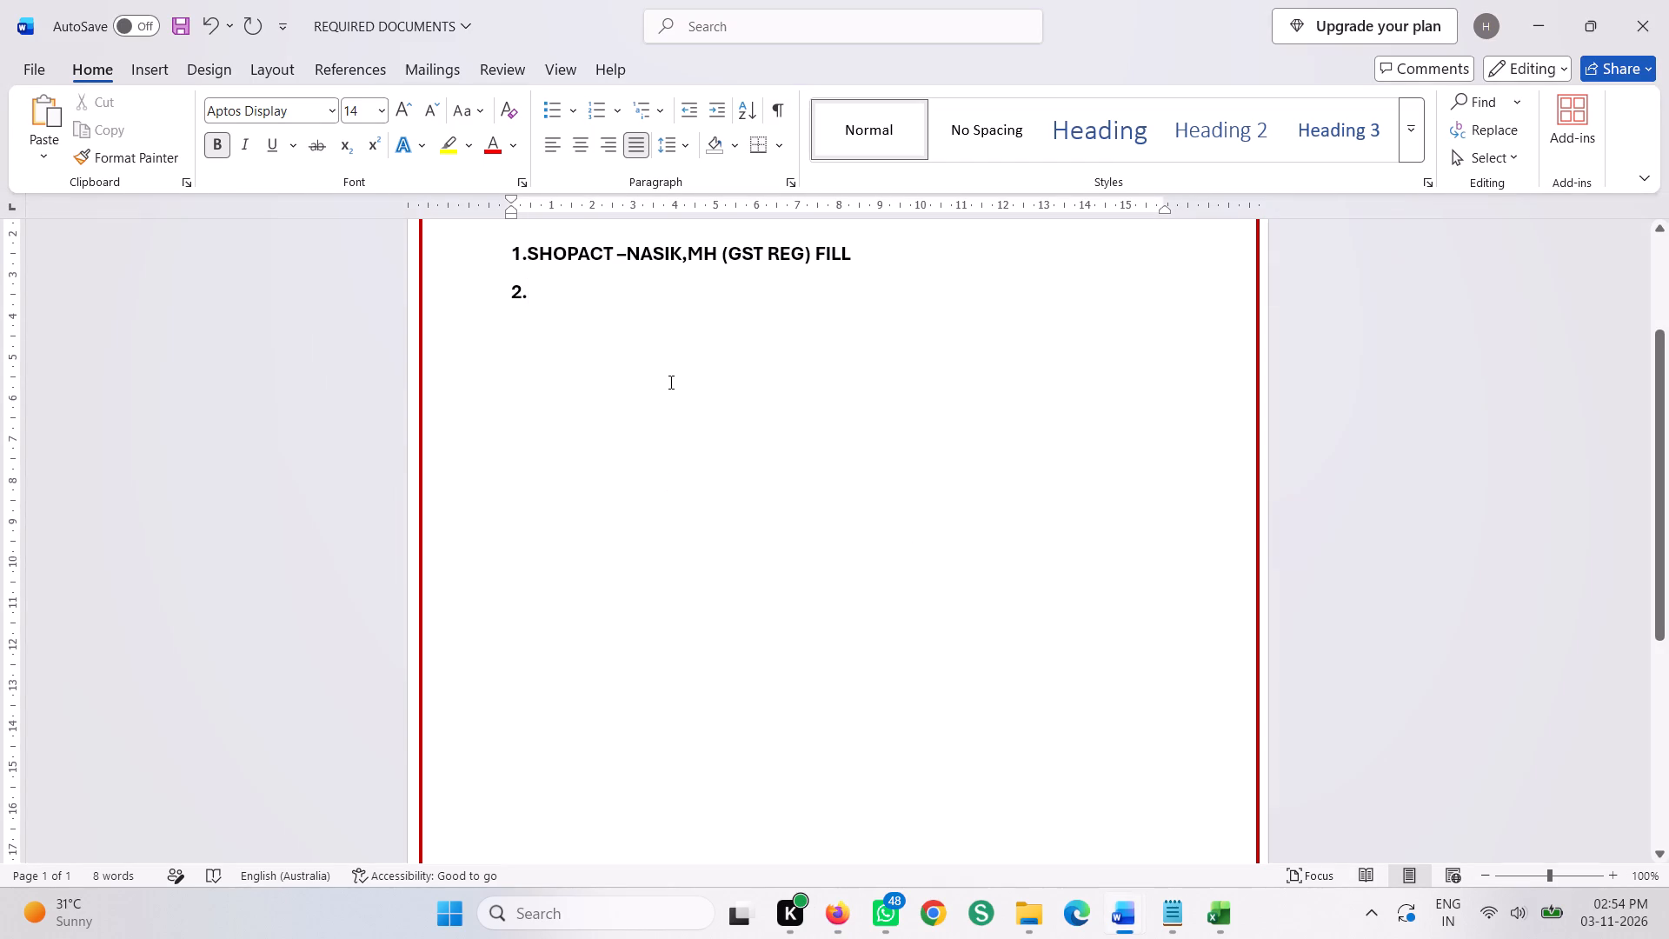
pyautogui.write('BLALCK')
pyautogui.press('BackSpace')
pyautogui.press('BackSpace')
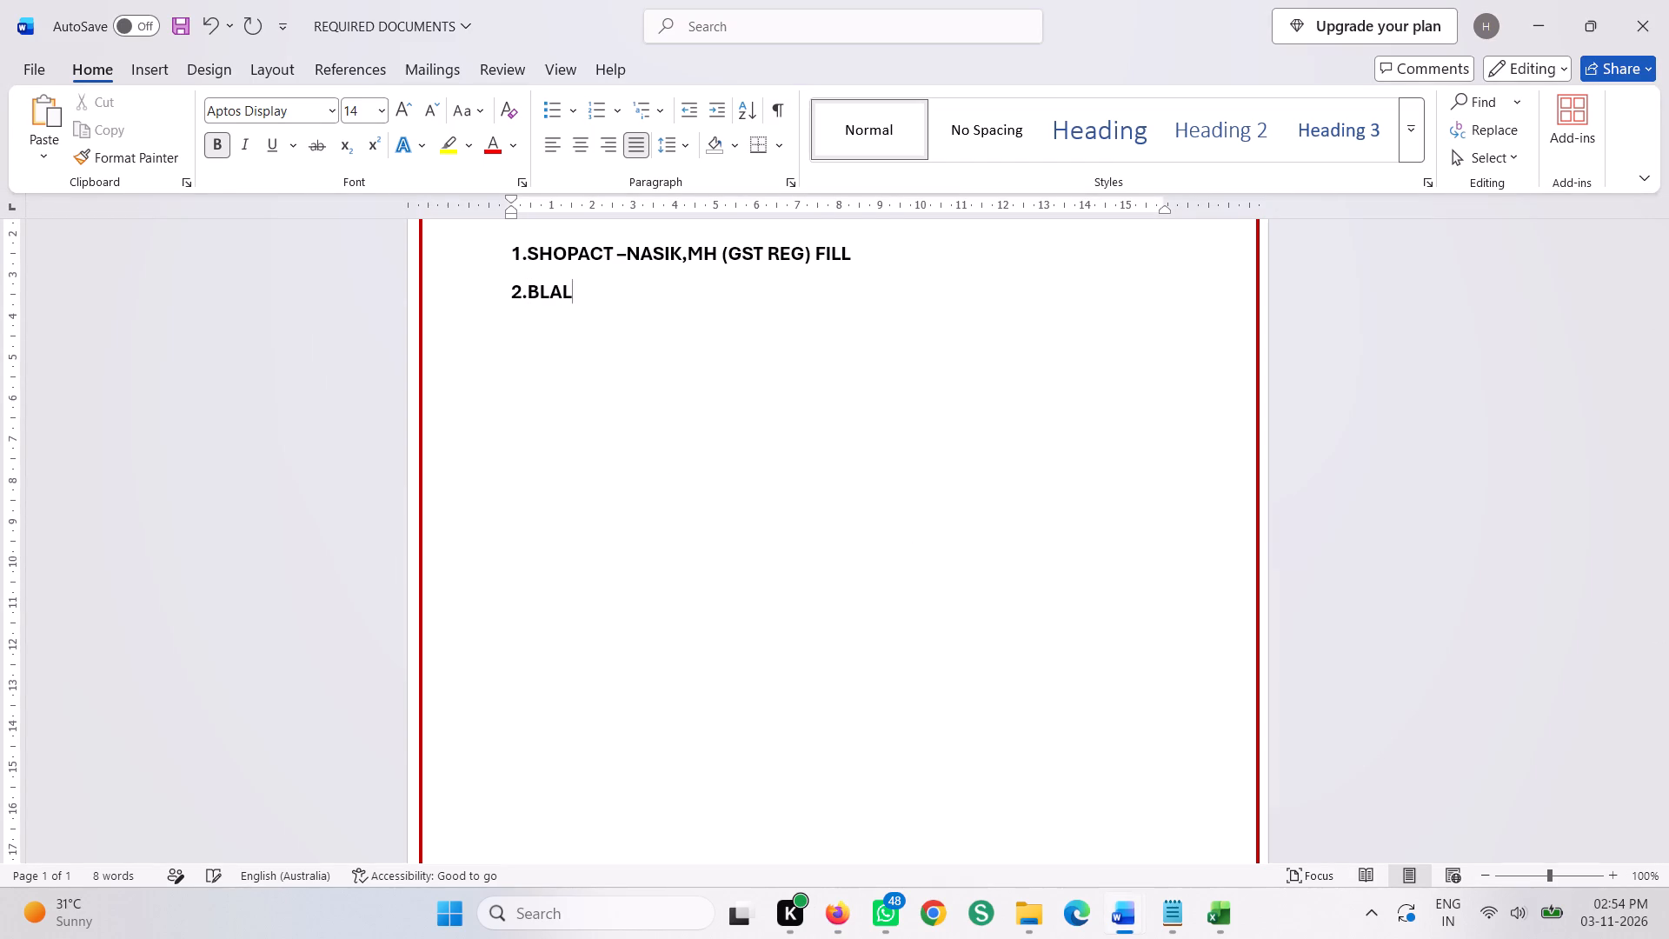
pyautogui.press('BackSpace')
pyautogui.press('BackSpace')
pyautogui.write('ACKLSIRT')
pyautogui.press('space')
pyautogui.press('BackSpace')
pyautogui.press('BackSpace')
pyautogui.press('BackSpace')
pyautogui.press('BackSpace')
pyautogui.press('BackSpace')
pyautogui.write('IST')
pyautogui.press('space')
pyautogui.write('AFFIDAVIT ON STAMP RS..500')
# Consult clause 2 in the PDF, extend item 2 with "AS PER (APPEND-B) FILL", and start item 3 on a new line.
pyautogui.hotkey('alt', 'Tab')
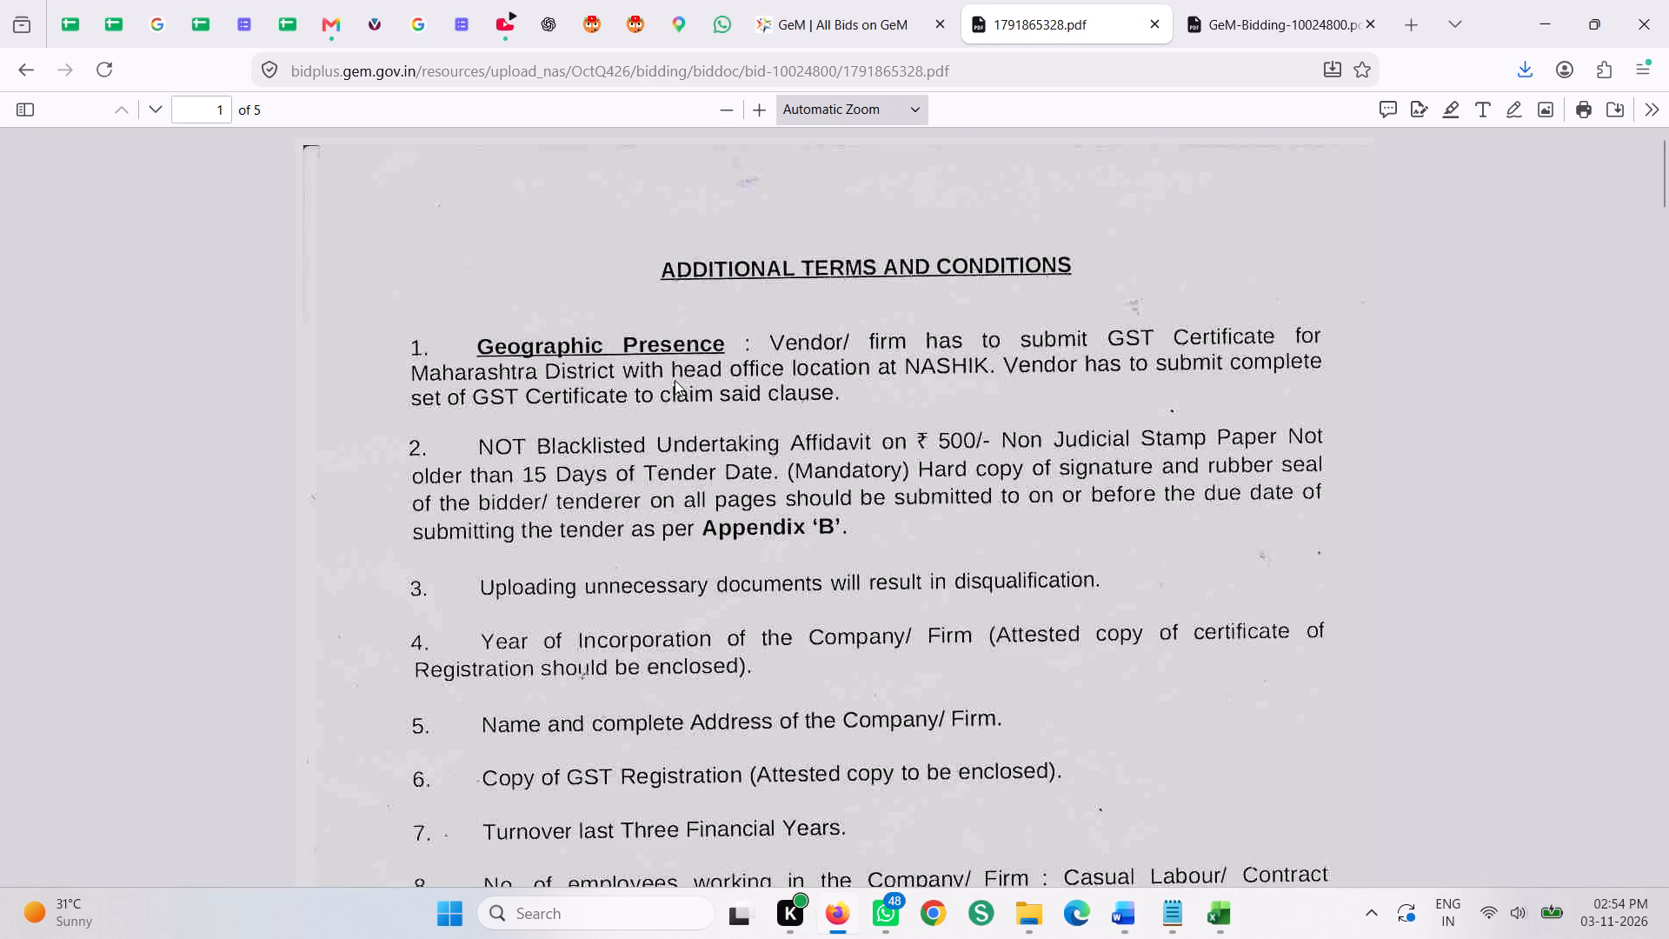
pyautogui.hotkey('alt', 'Tab')
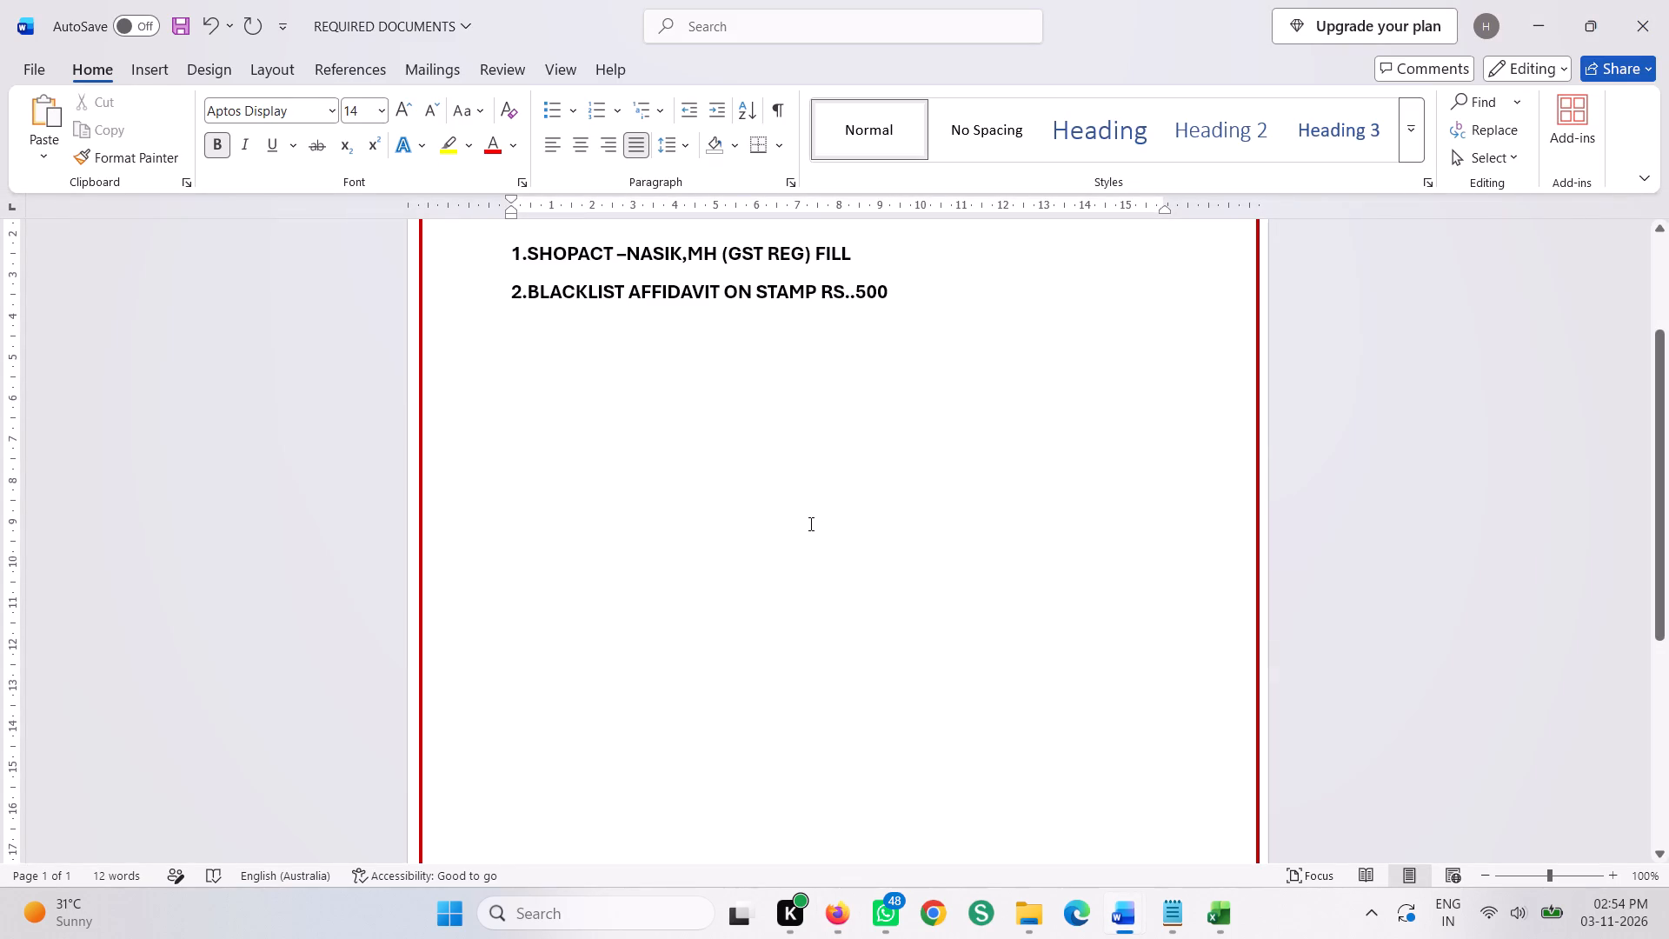
pyautogui.press('space')
pyautogui.write('AS PER')
pyautogui.press('space')
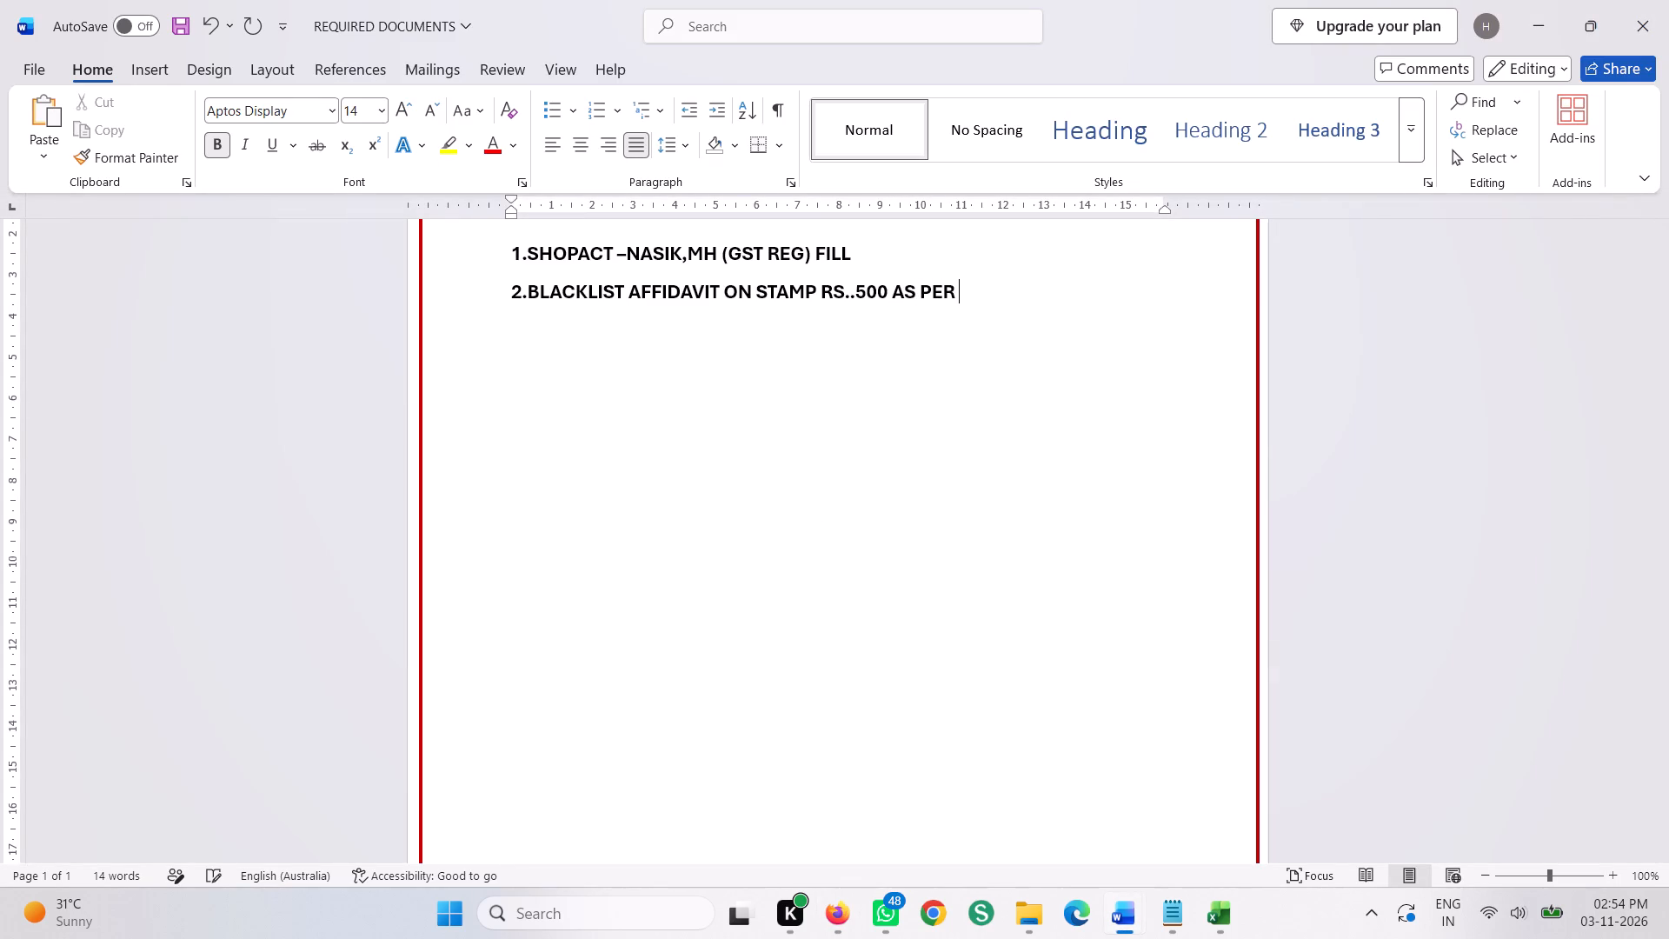
pyautogui.write('(A')
pyautogui.hotkey('alt', 'Tab')
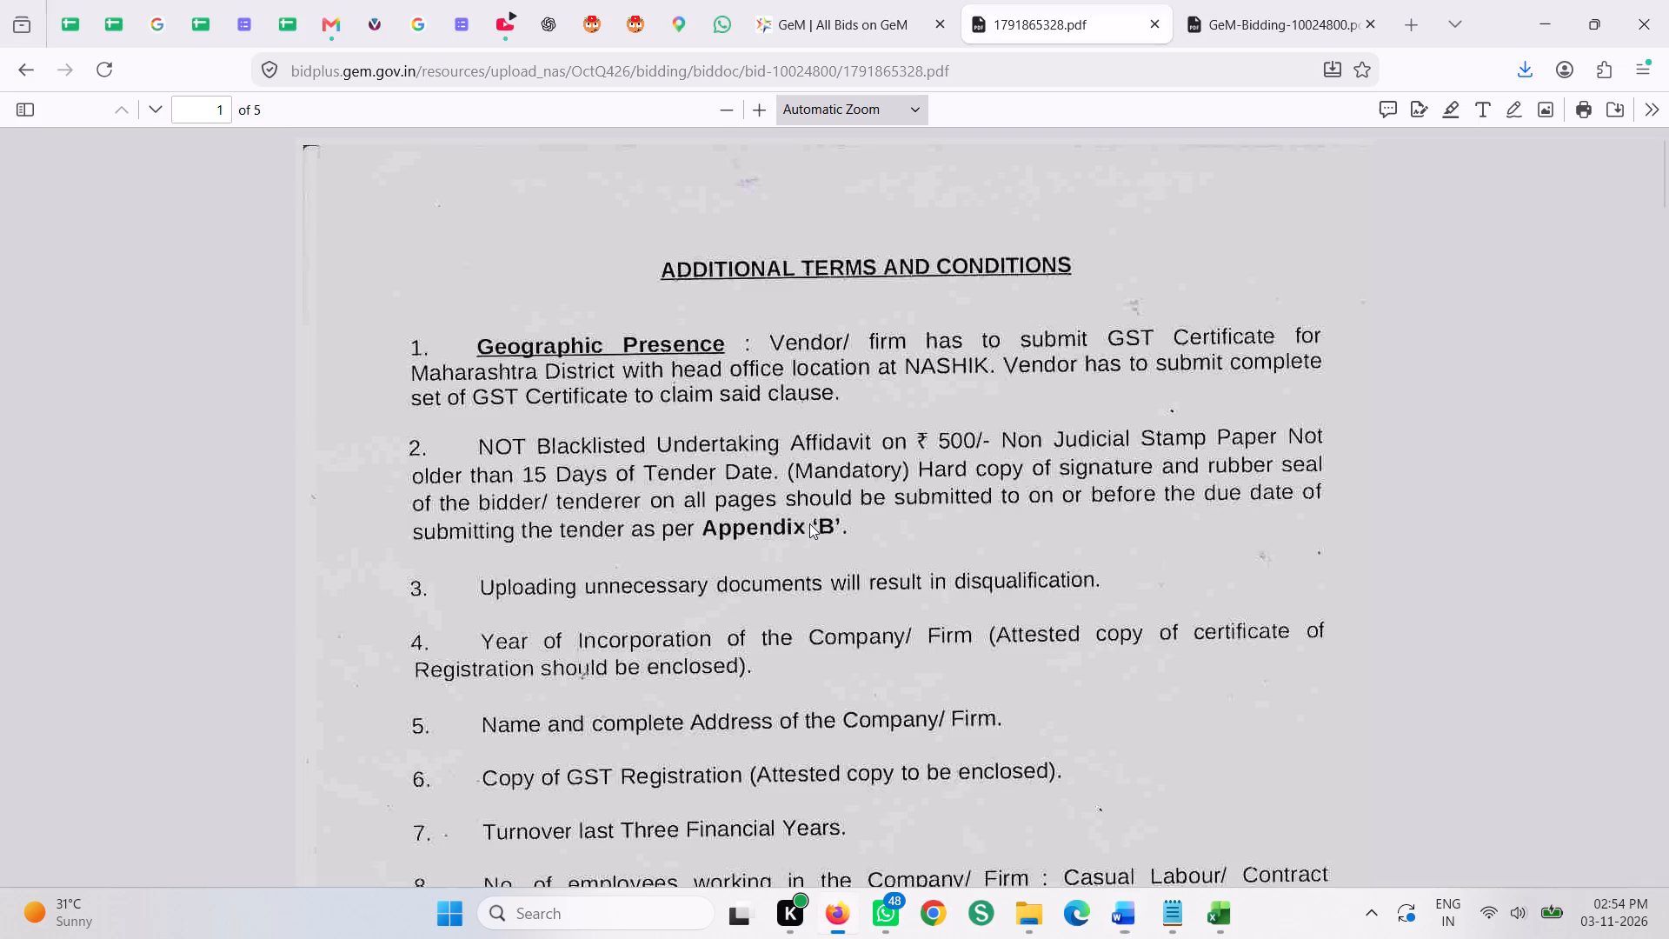
pyautogui.hotkey('alt', 'Tab')
pyautogui.write('PPENS')
pyautogui.press('BackSpace')
pyautogui.write('D-')
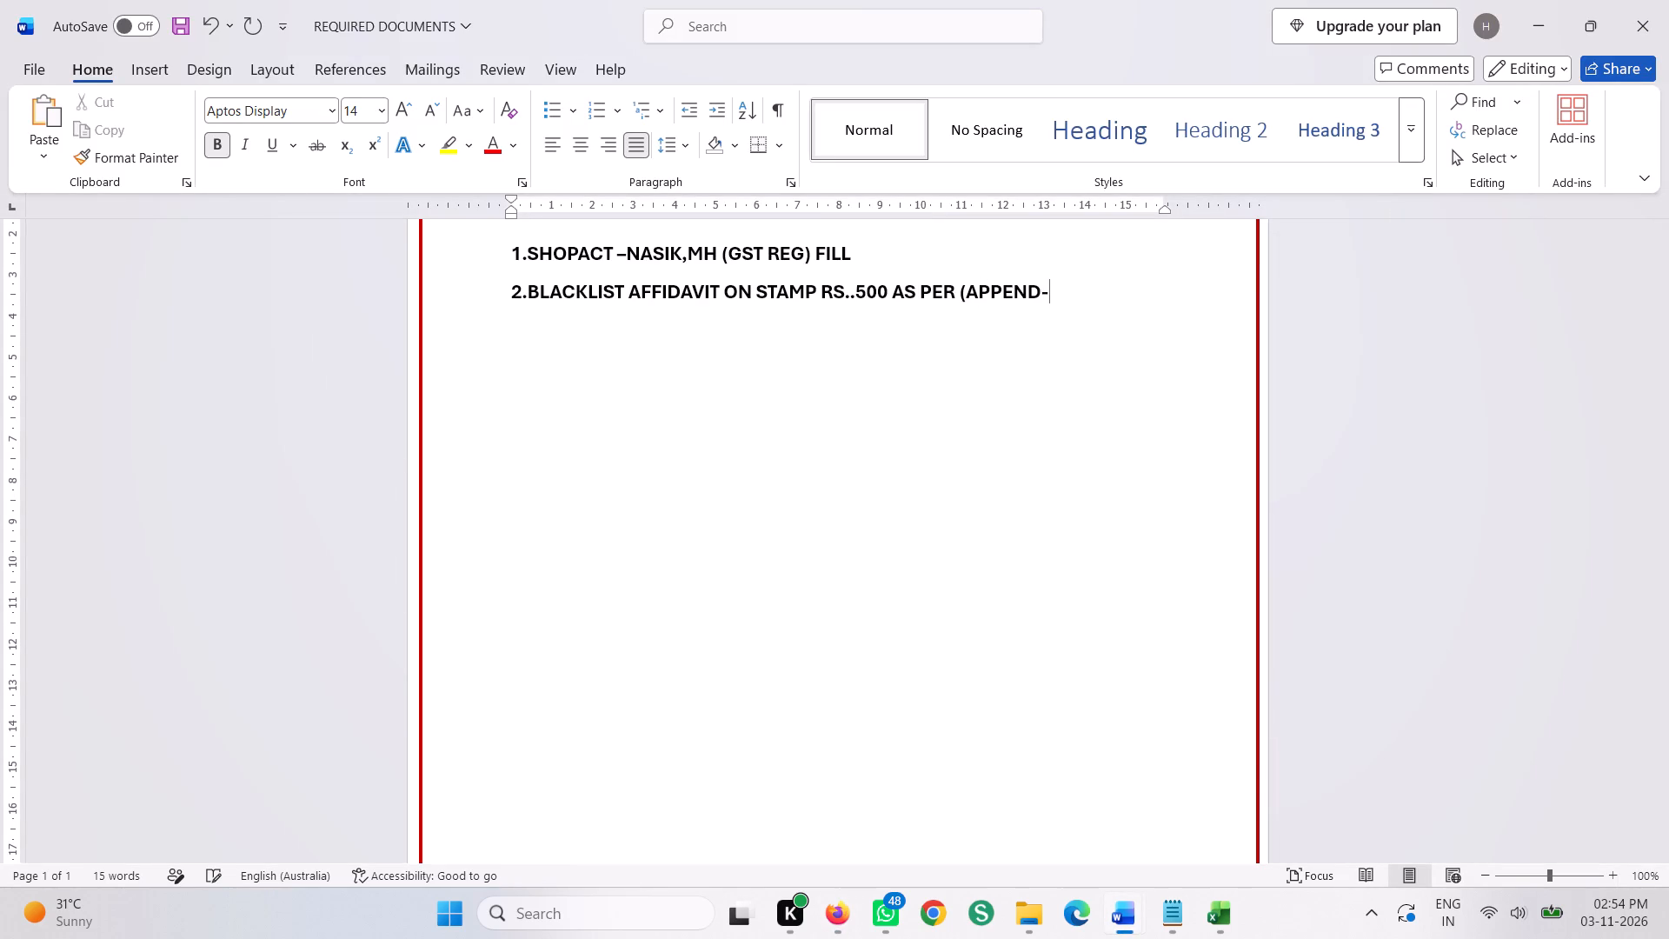
pyautogui.write('B) FILL')
pyautogui.press('Return')
pyautogui.write('3.')
# Read the PDF's registration and turnover clauses, and enter item 3 as "COPY OF EPF,ESIC,PAN,ITR FOR 3 YEARS".
pyautogui.hotkey('alt', 'Tab')
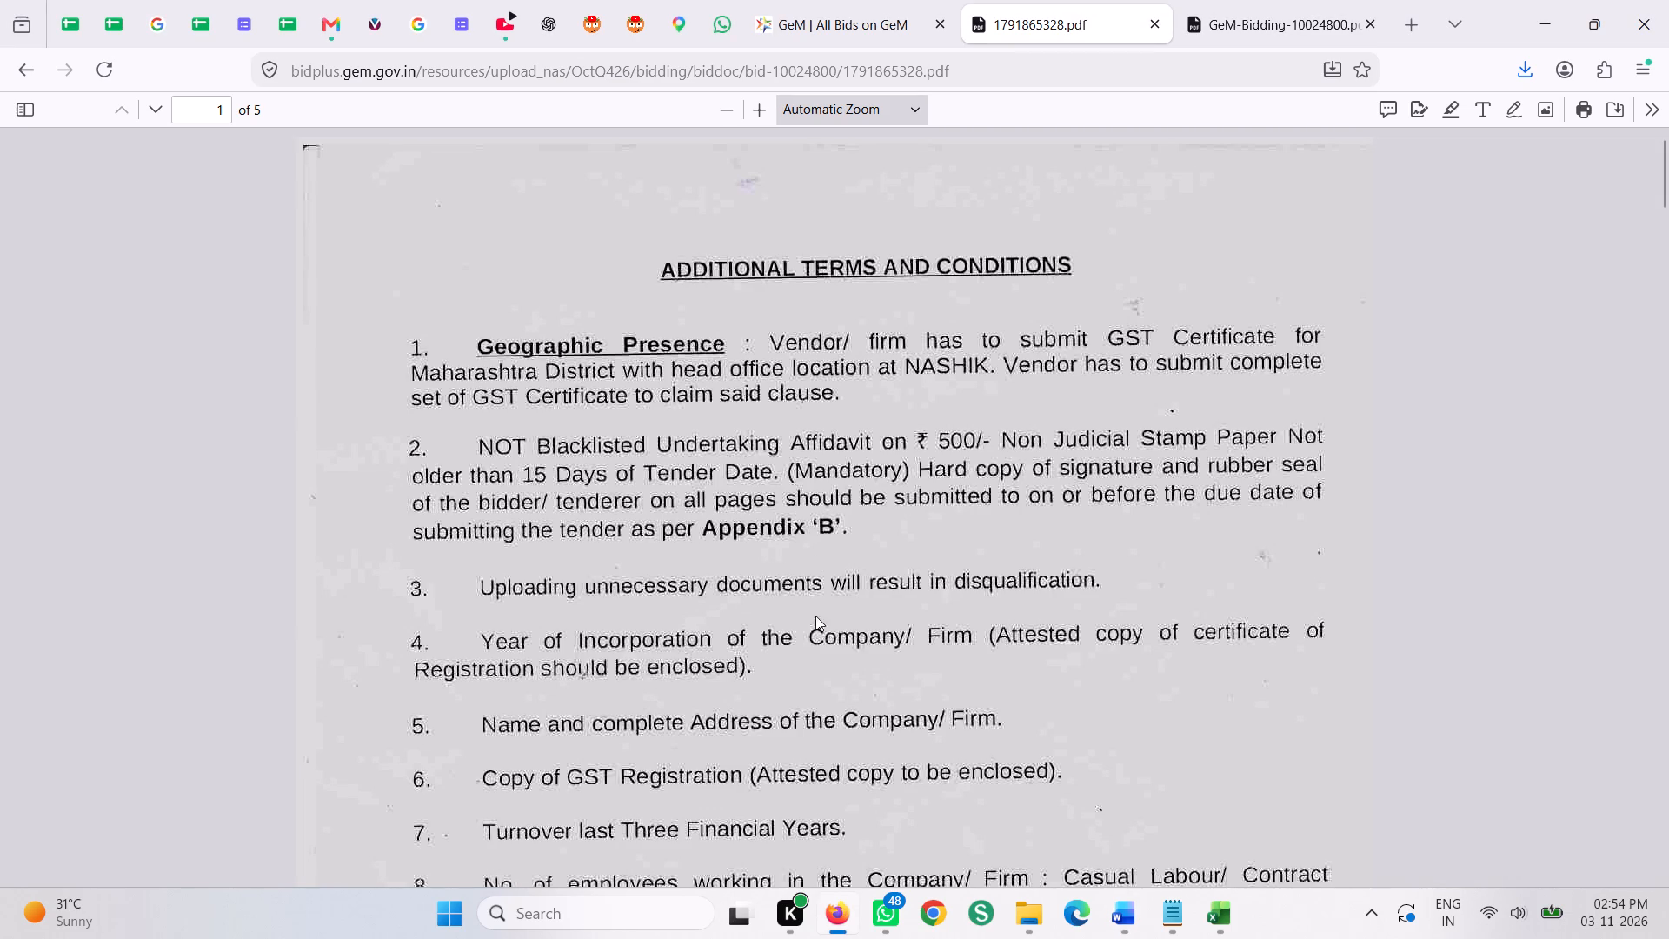
pyautogui.scroll(-1, 801, 609)
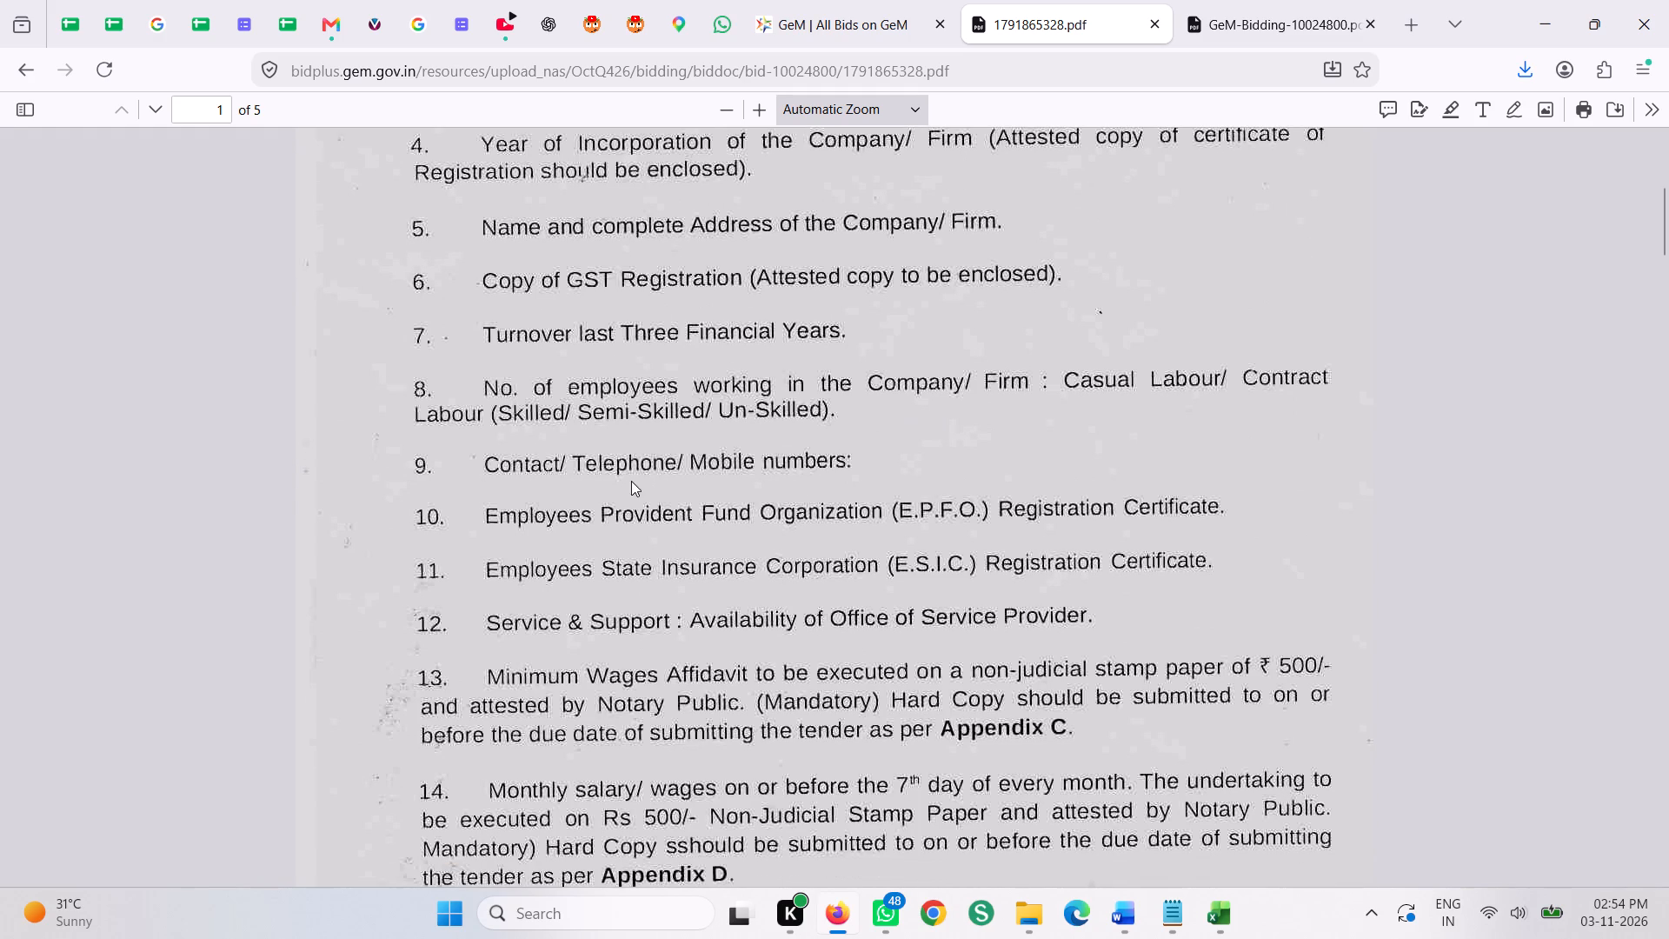
pyautogui.hotkey('alt', 'Tab')
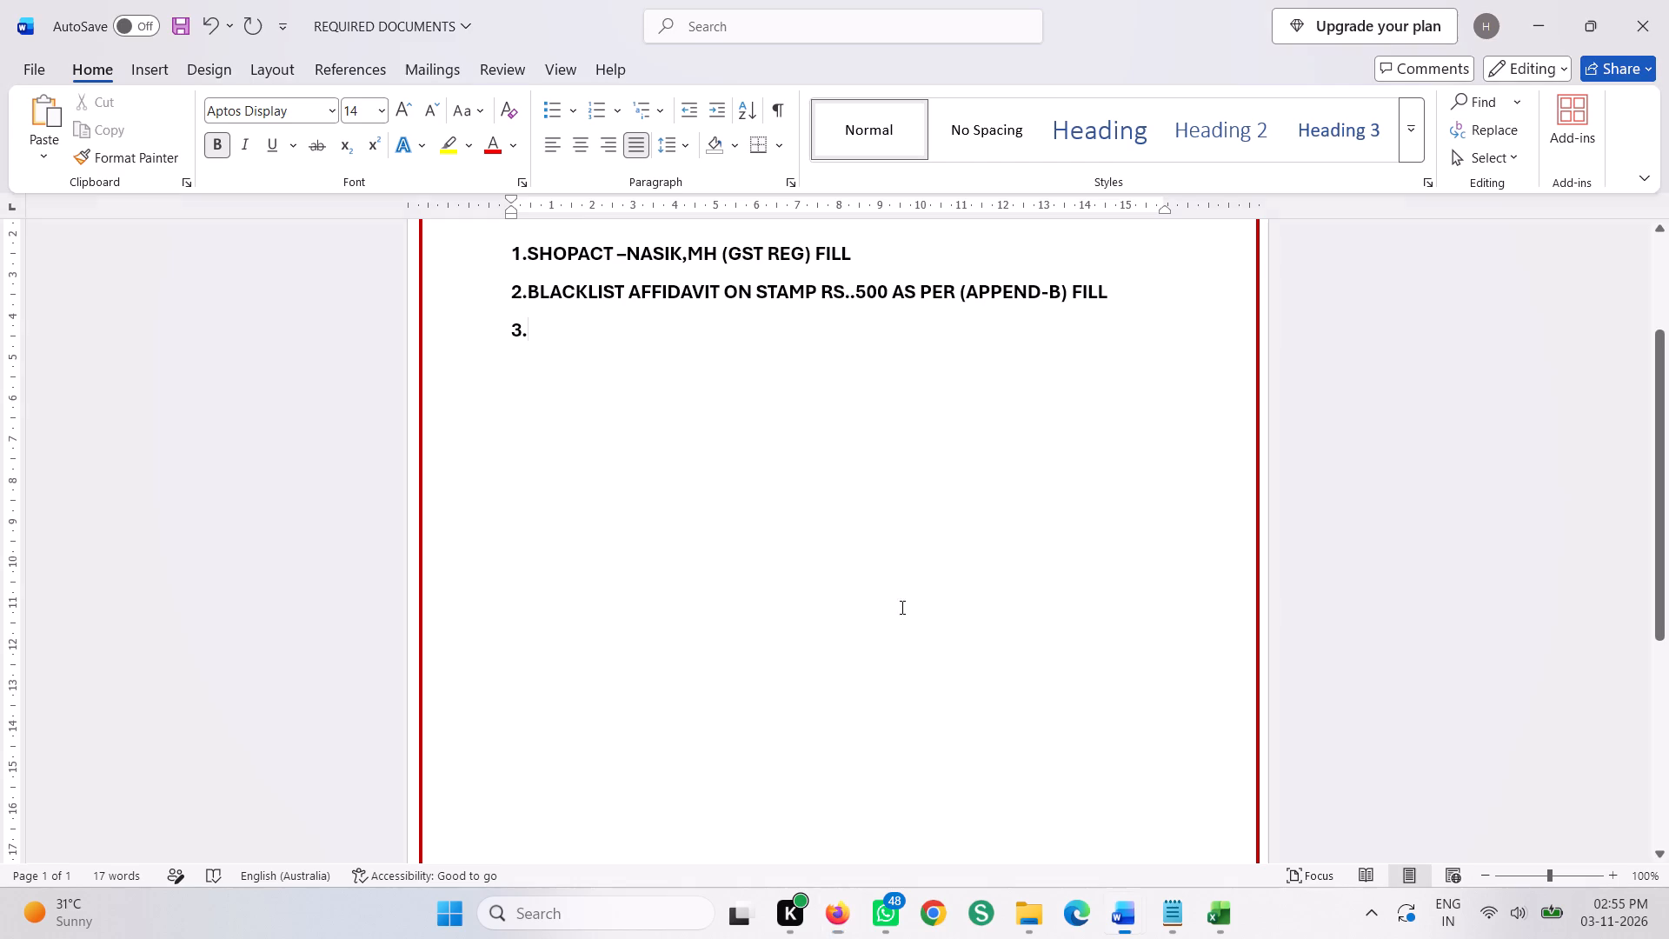
pyautogui.write('COPY OF EPF,ESIC,')
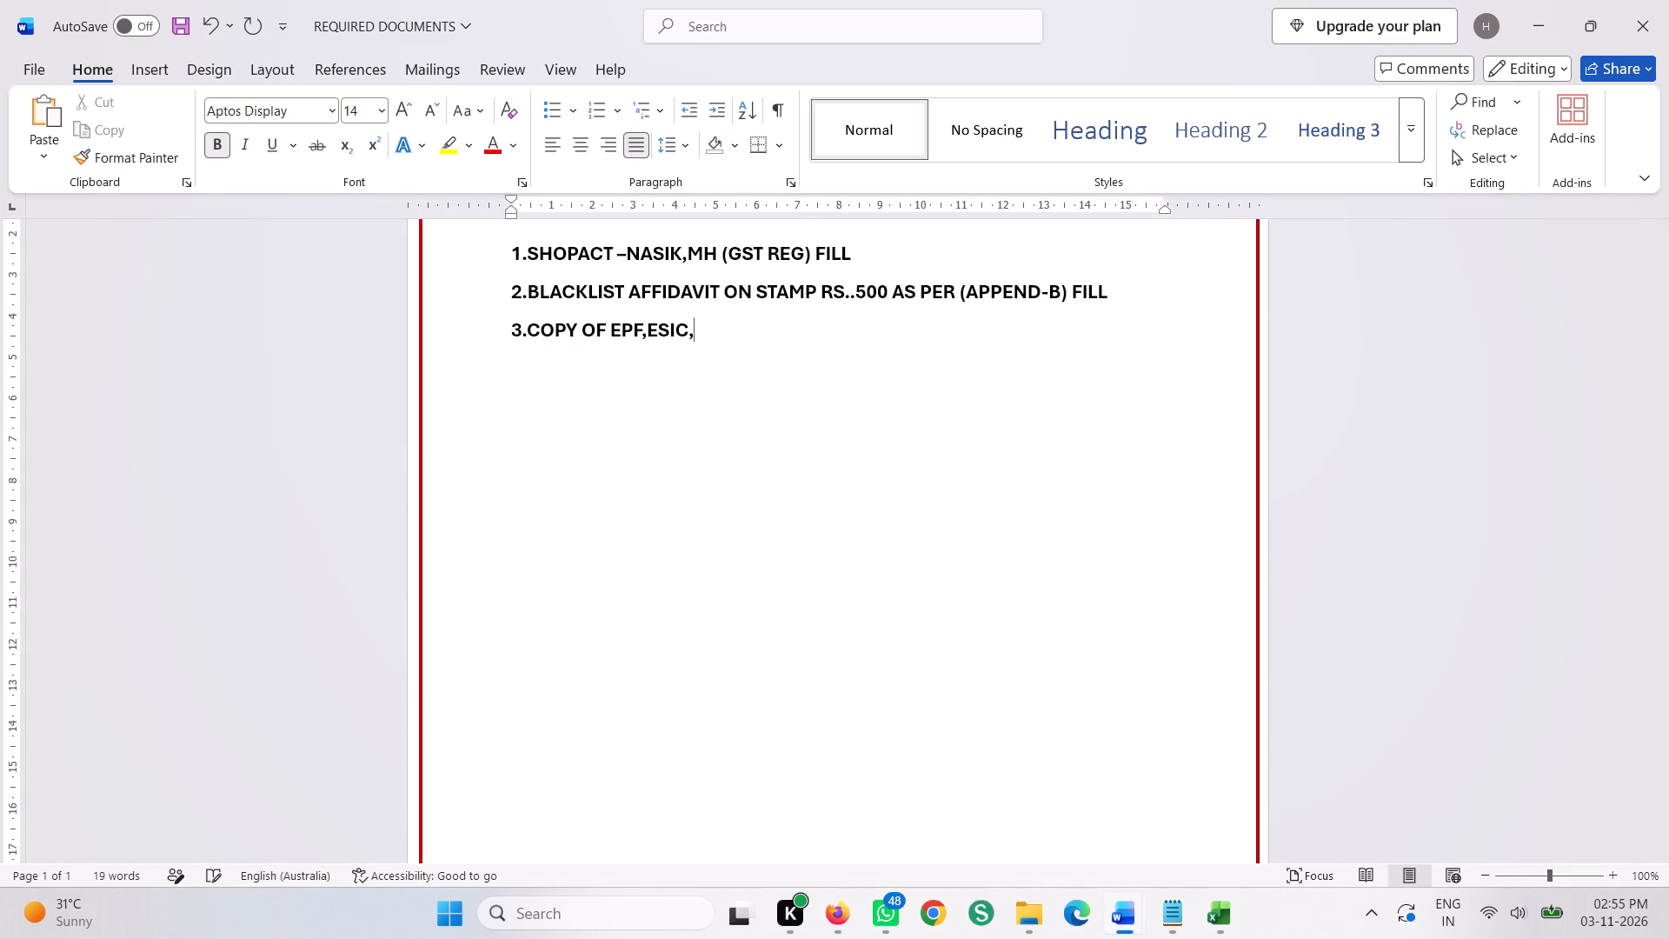
pyautogui.write('PAN,ITR FOR 3 YEARS')
pyautogui.press('space')
pyautogui.press('Return')
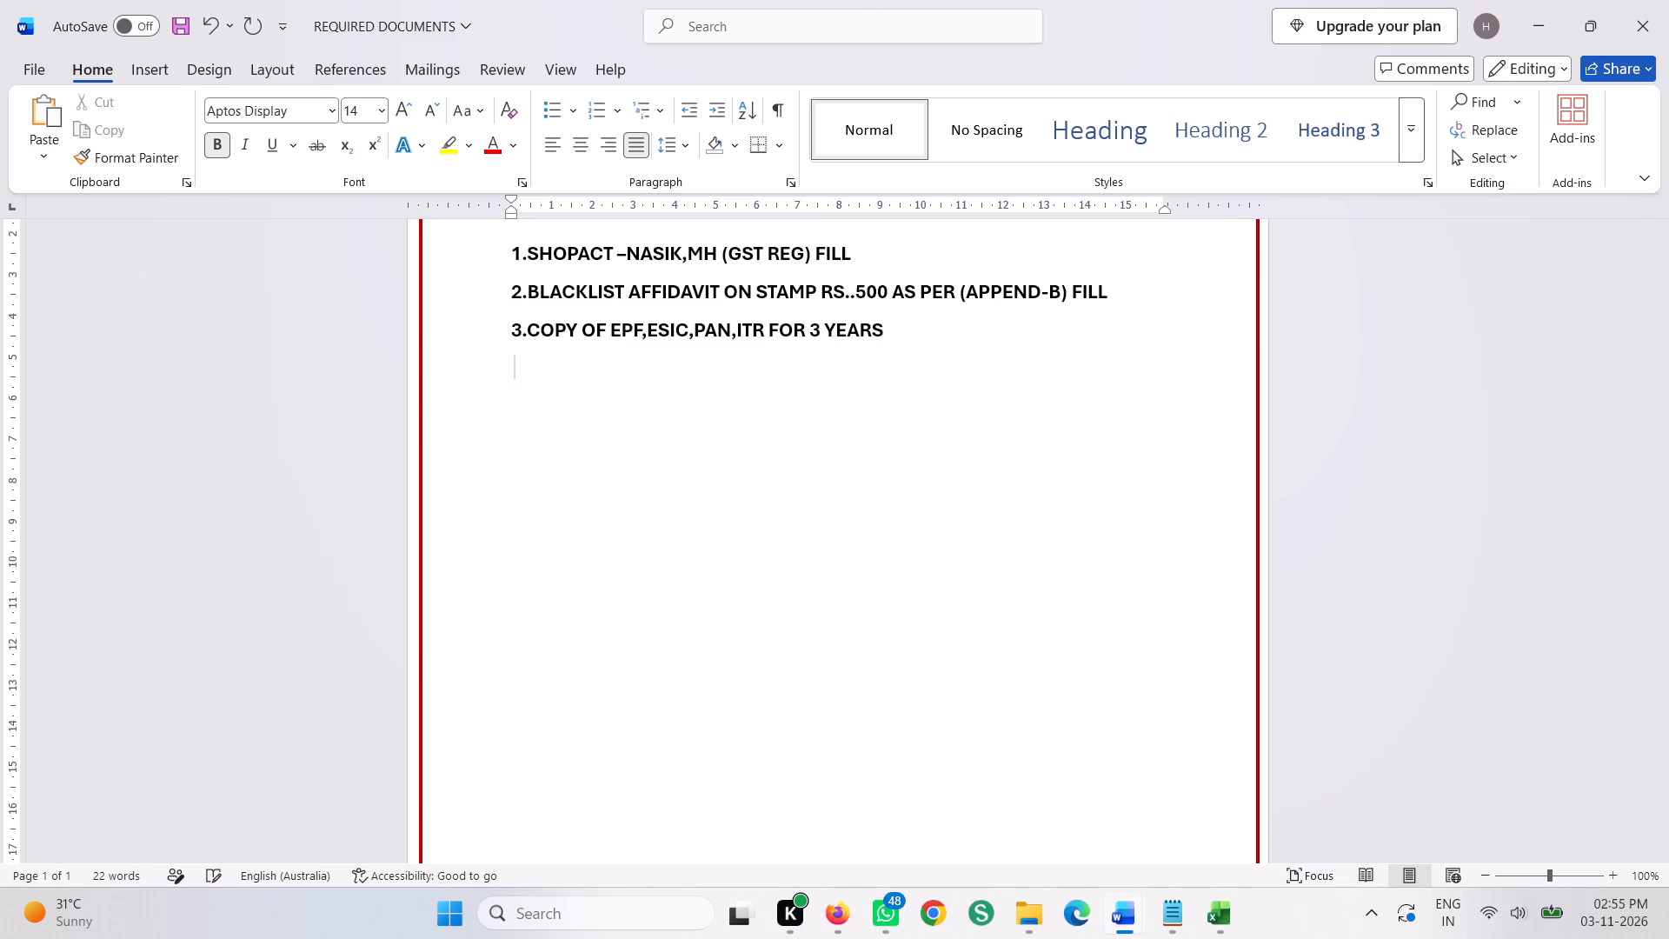
# Add item 4 as "LABOUR LICENCE" and start item 5 on a new line.
pyautogui.write('4.')
pyautogui.write('LABOUR LICEBCE')
pyautogui.press('space')
pyautogui.press('BackSpace')
pyautogui.press('BackSpace')
pyautogui.press('BackSpace')
pyautogui.press('BackSpace')
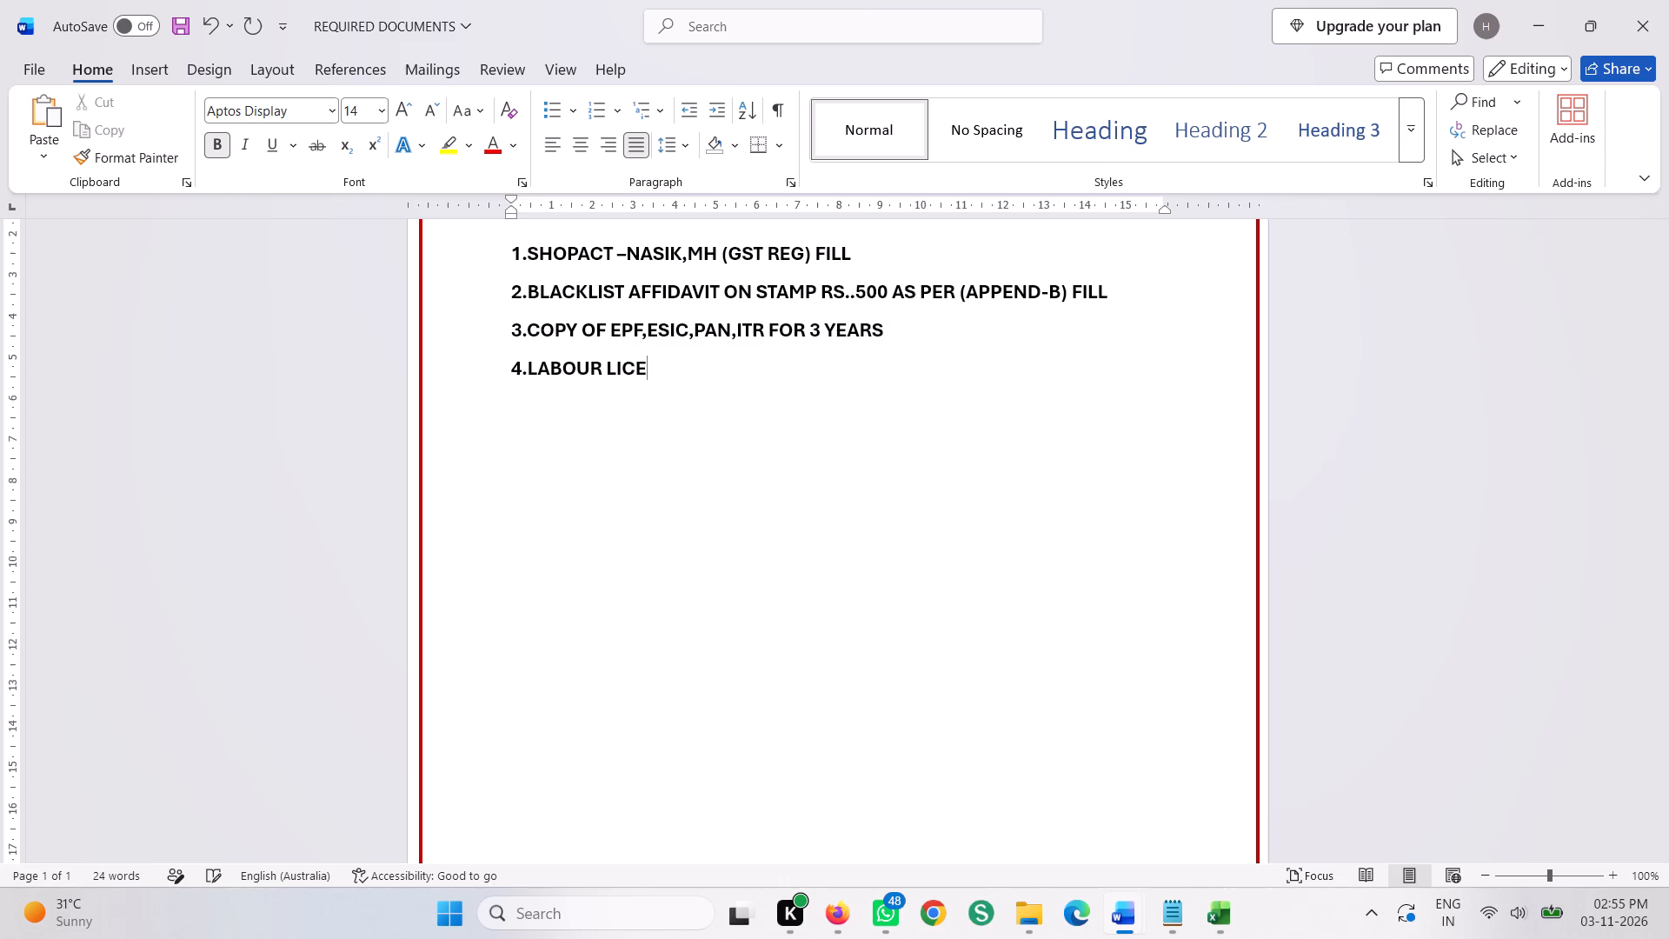
pyautogui.write('NCE')
pyautogui.press('space')
pyautogui.press('Return')
pyautogui.write('5.')
# Switch to 1791865328.pdf in Firefox and copy a region screenshot covering clauses 11 to 14 of the additional terms.
pyautogui.hotkey('alt', 'Tab')
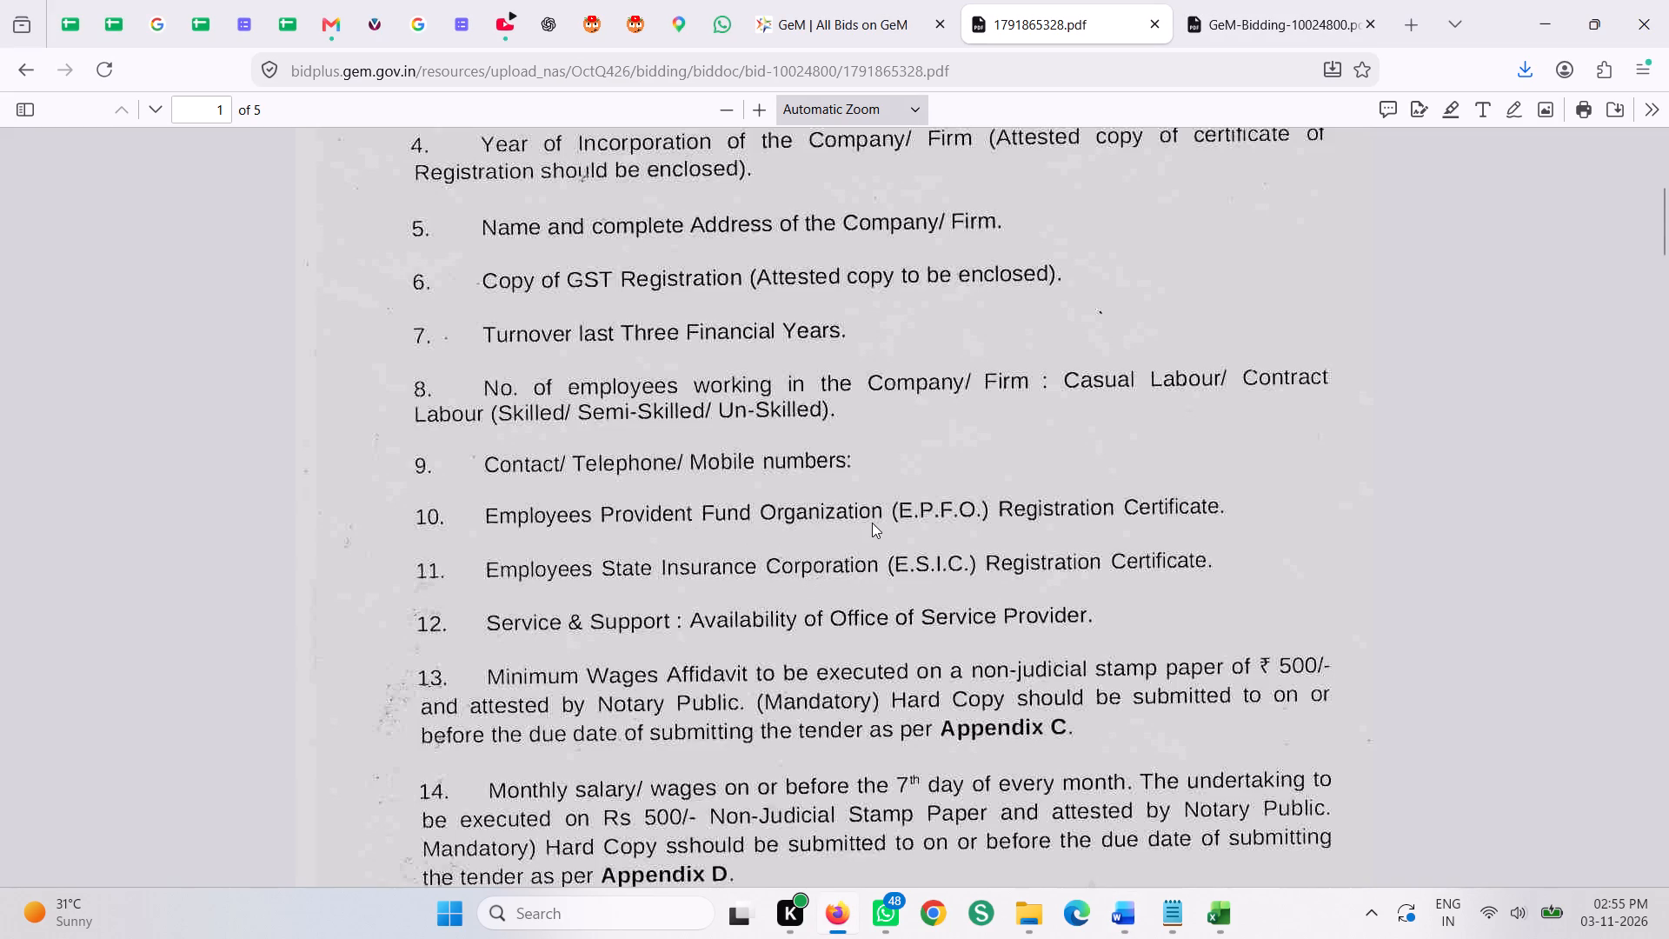
pyautogui.scroll(-1, 872, 523)
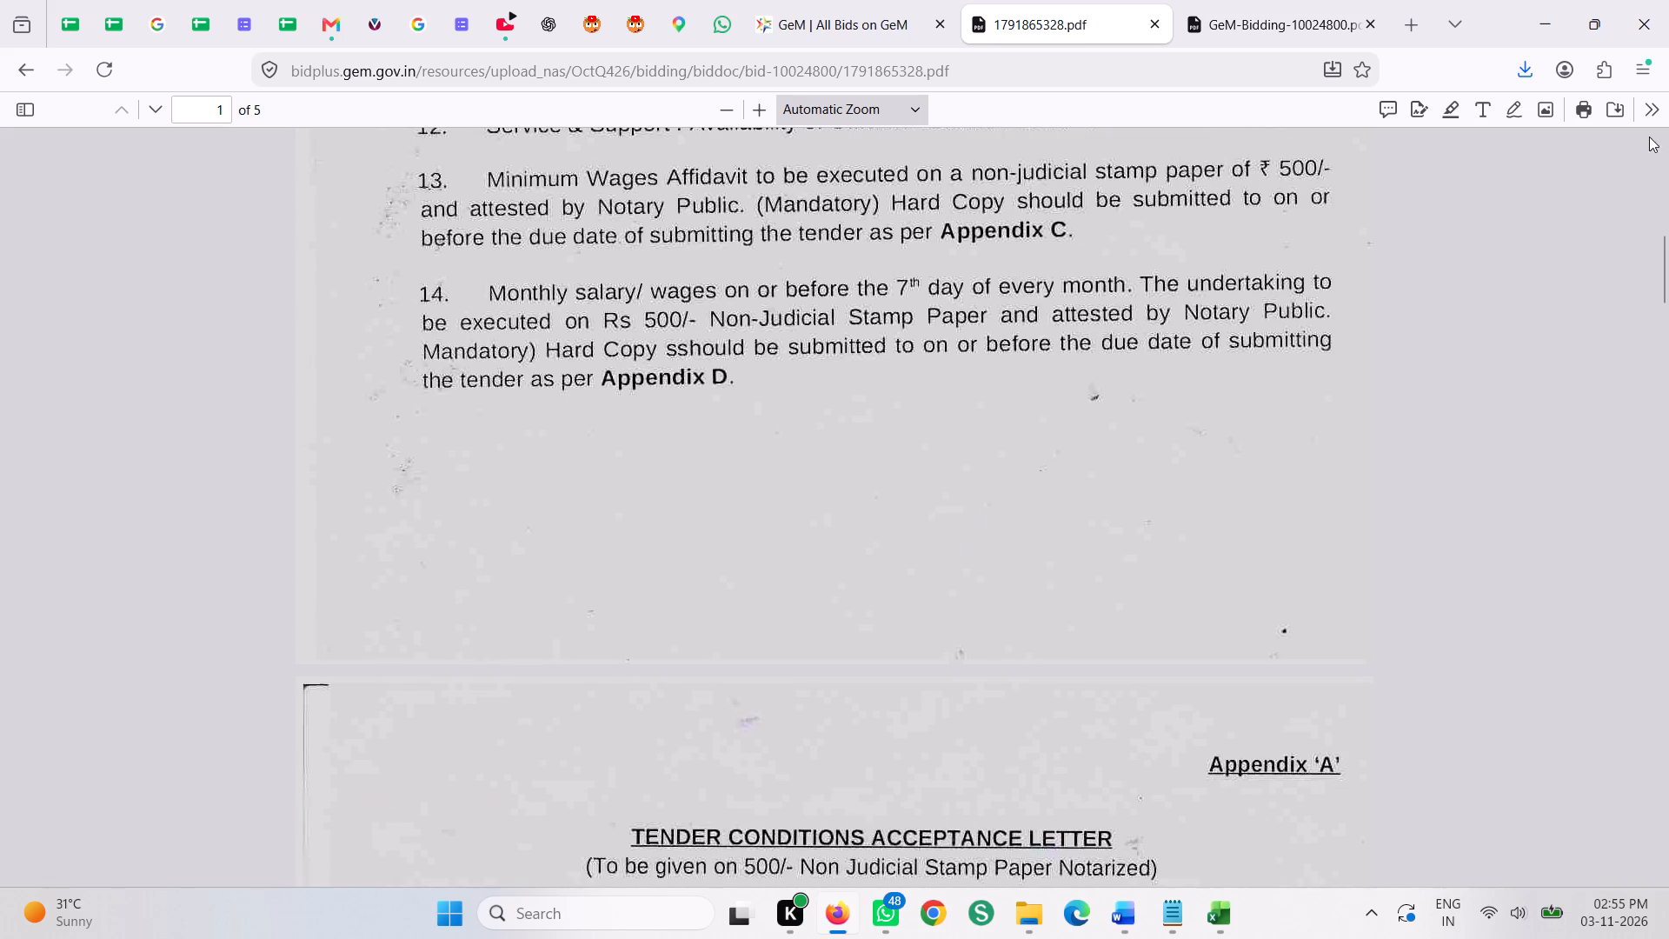
pyautogui.doubleClick(1663, 134)
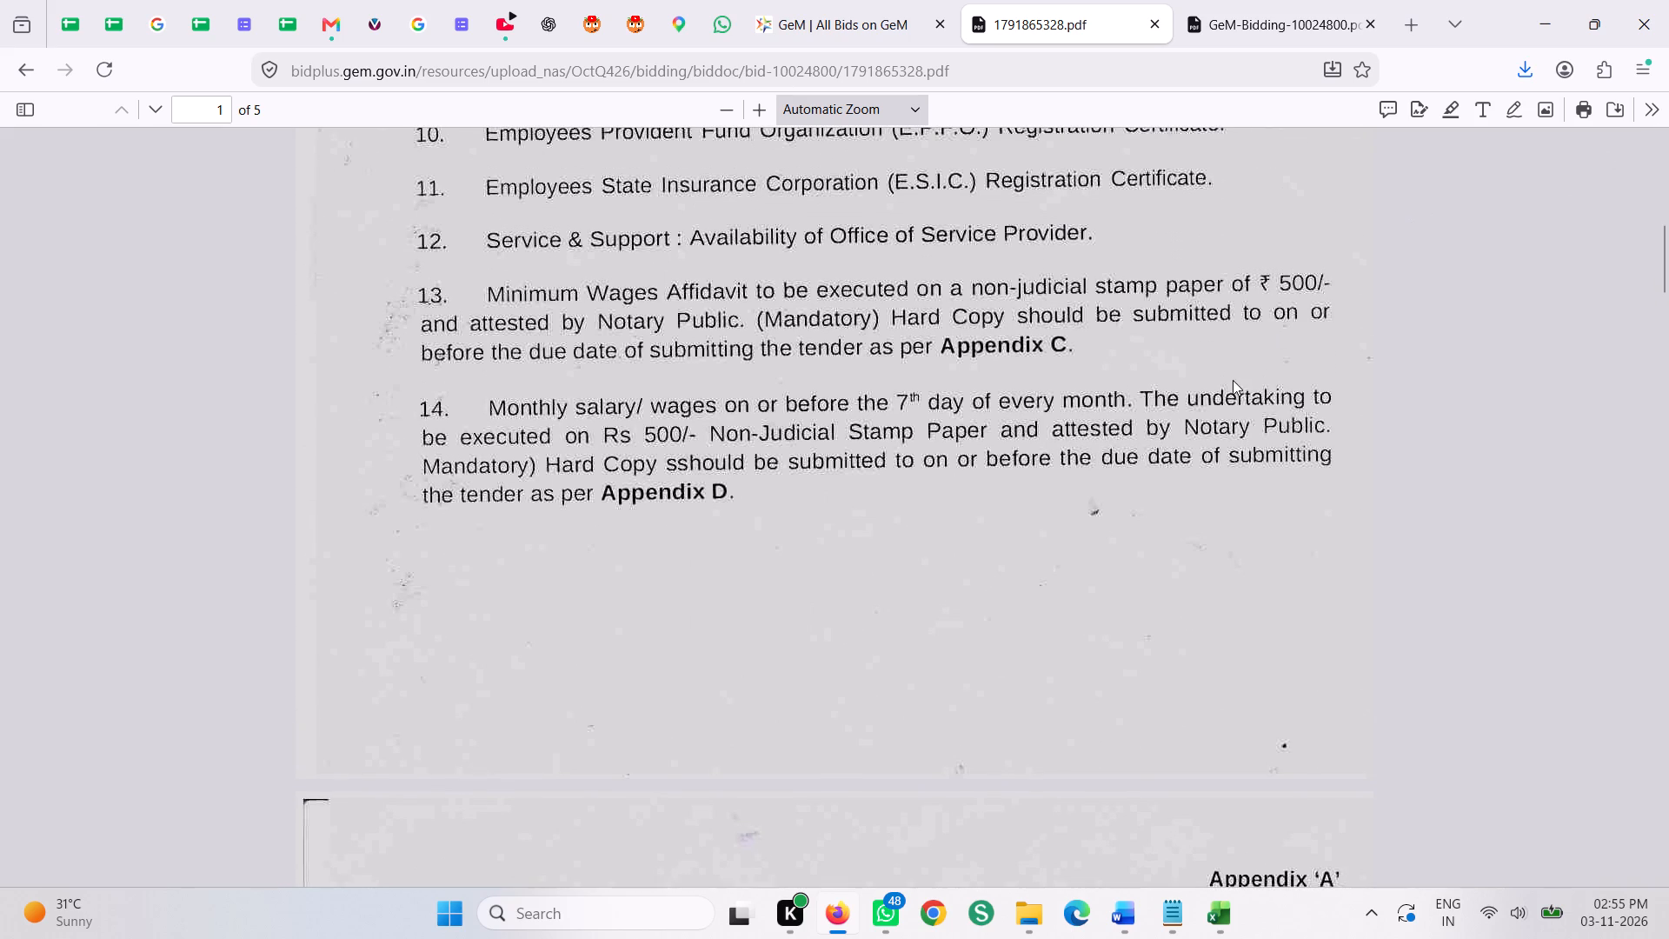
pyautogui.hotkey('ctrl', 'shift', 's')
pyautogui.moveTo(360, 143); pyautogui.dragTo(1485, 604)
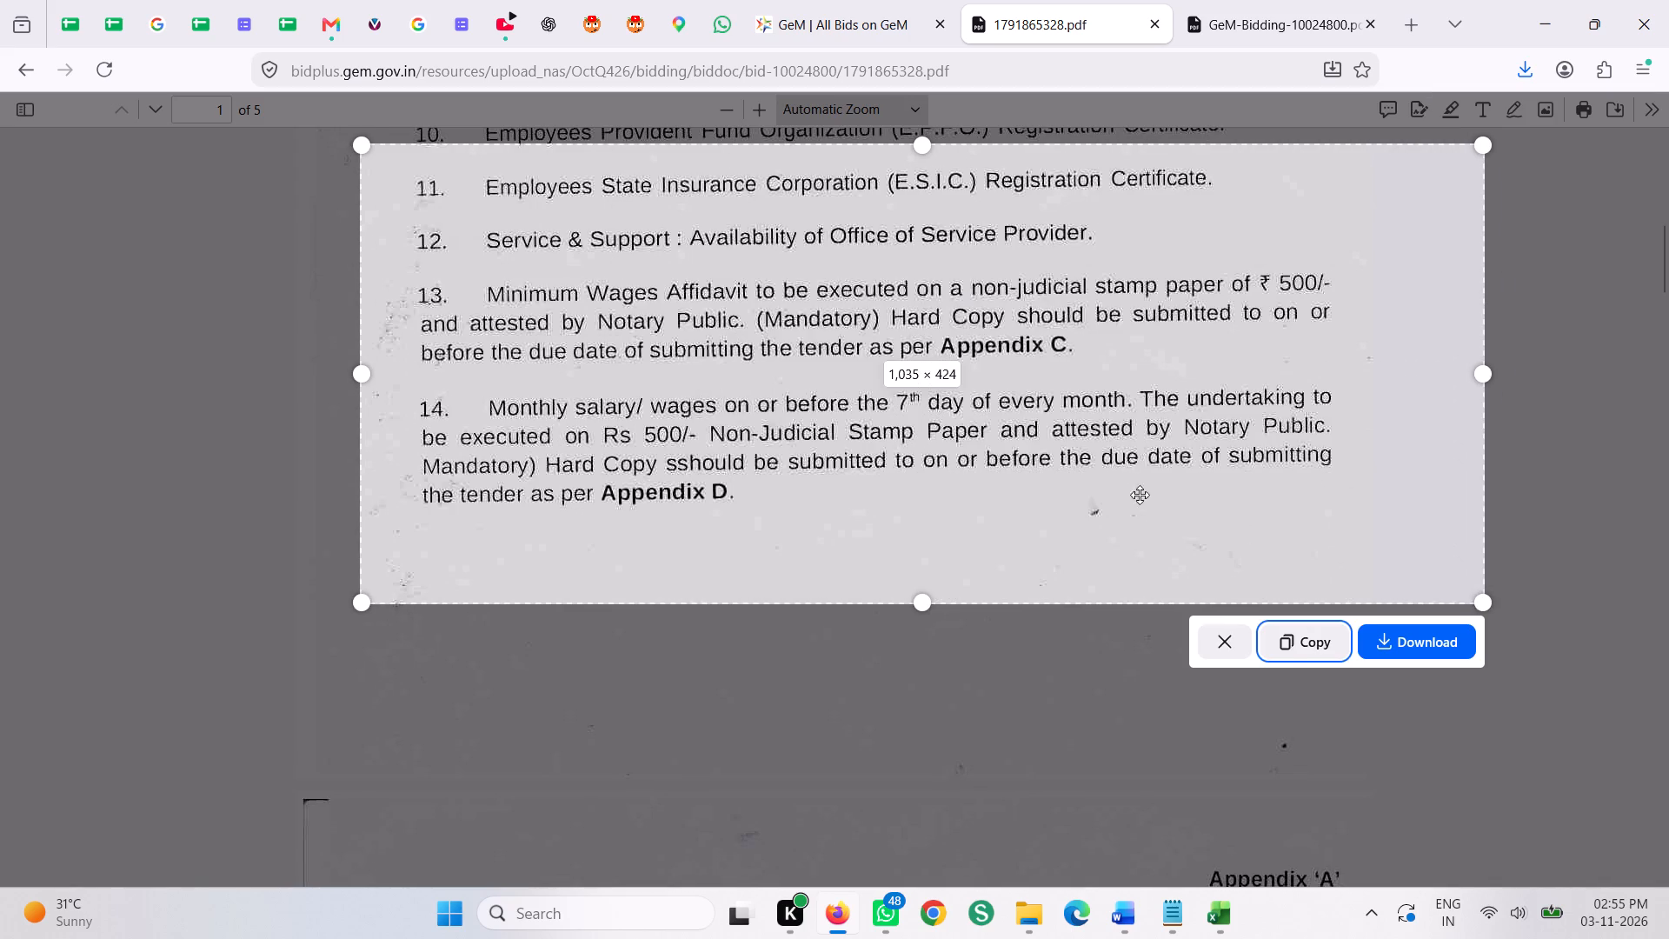
pyautogui.click(1291, 634)
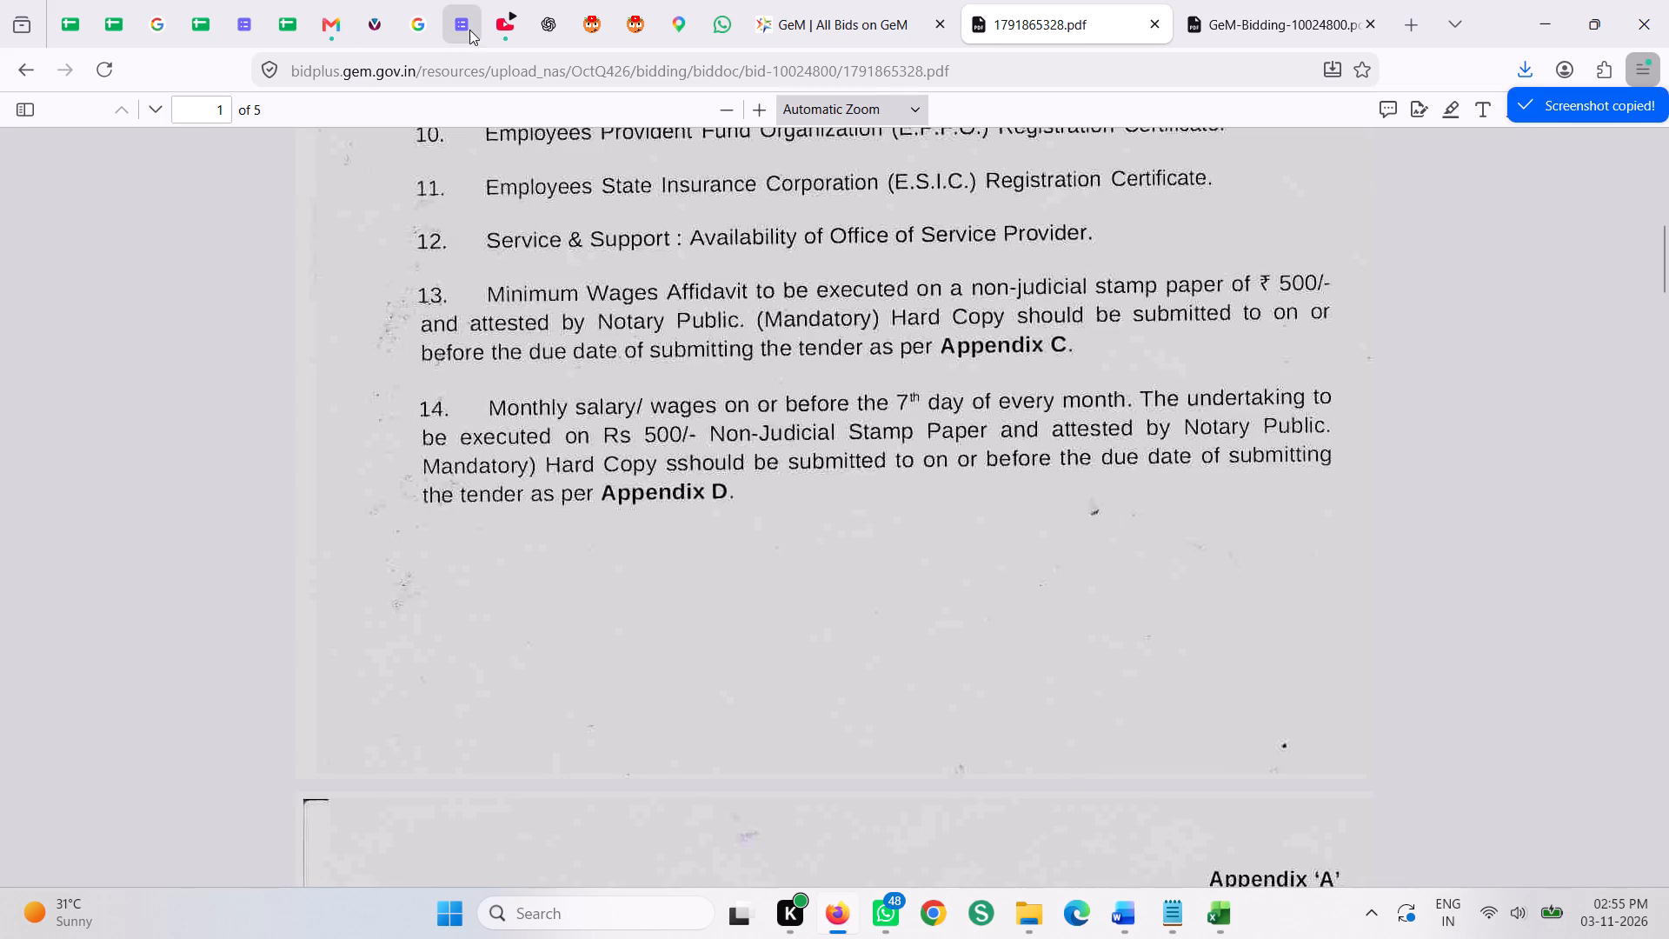
# Run a Google Lens search in the open Google tab using the copied clauses screenshot.
pyautogui.click(422, 26)
pyautogui.click(1080, 149)
pyautogui.click(770, 439)
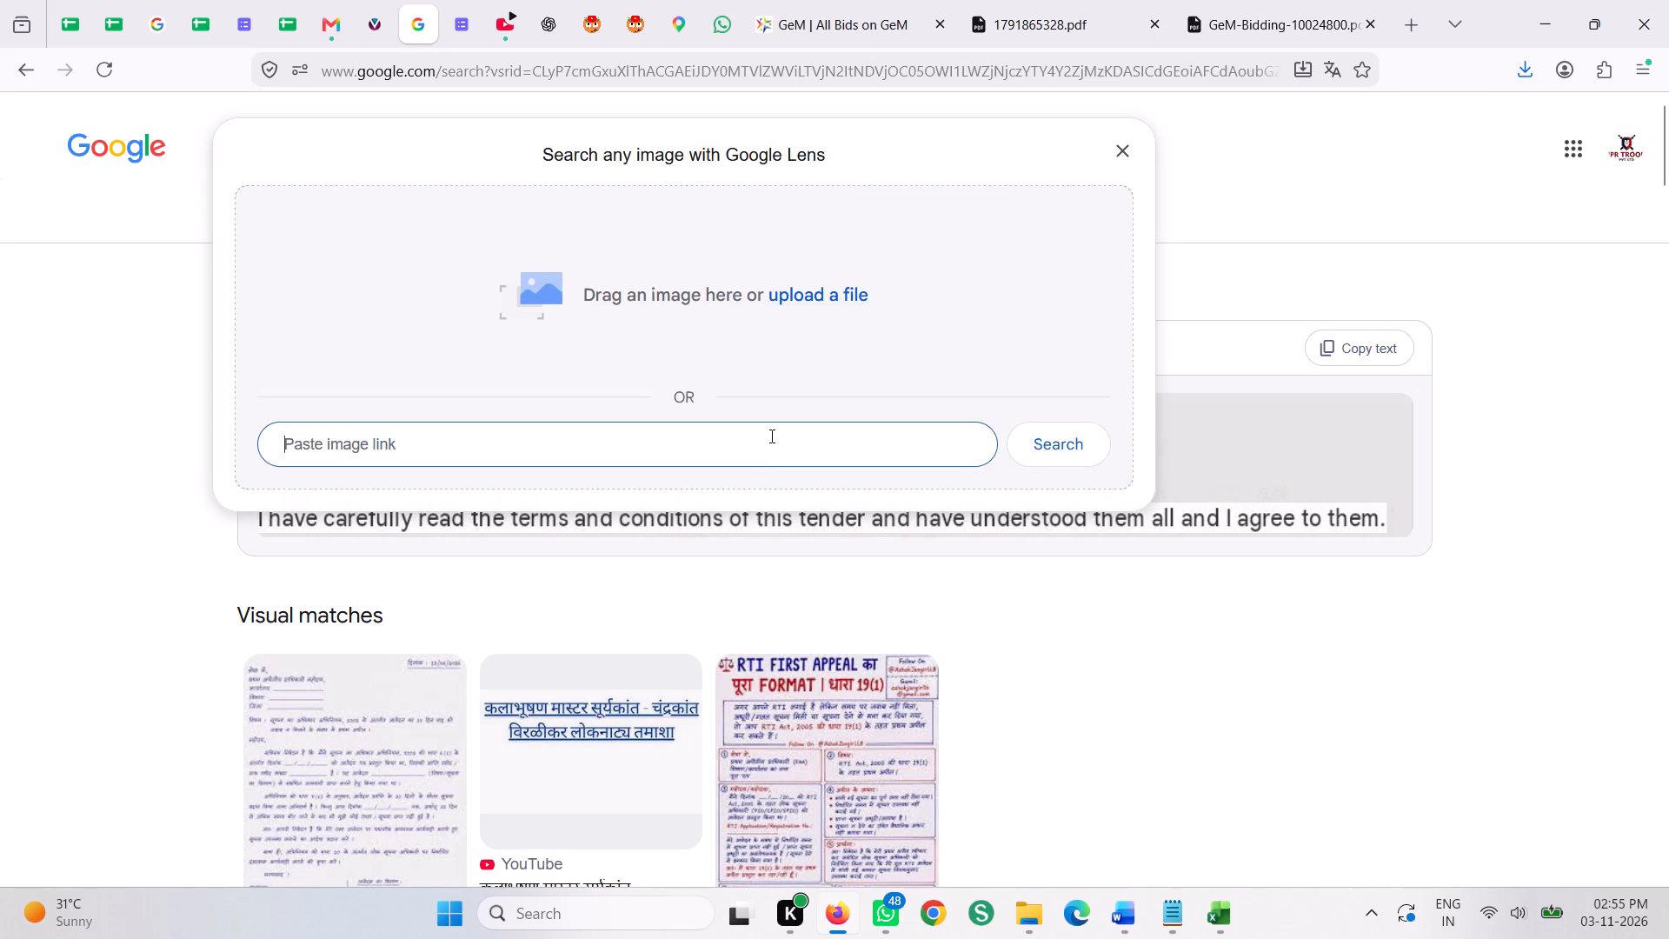
pyautogui.hotkey('ctrl', 'v')
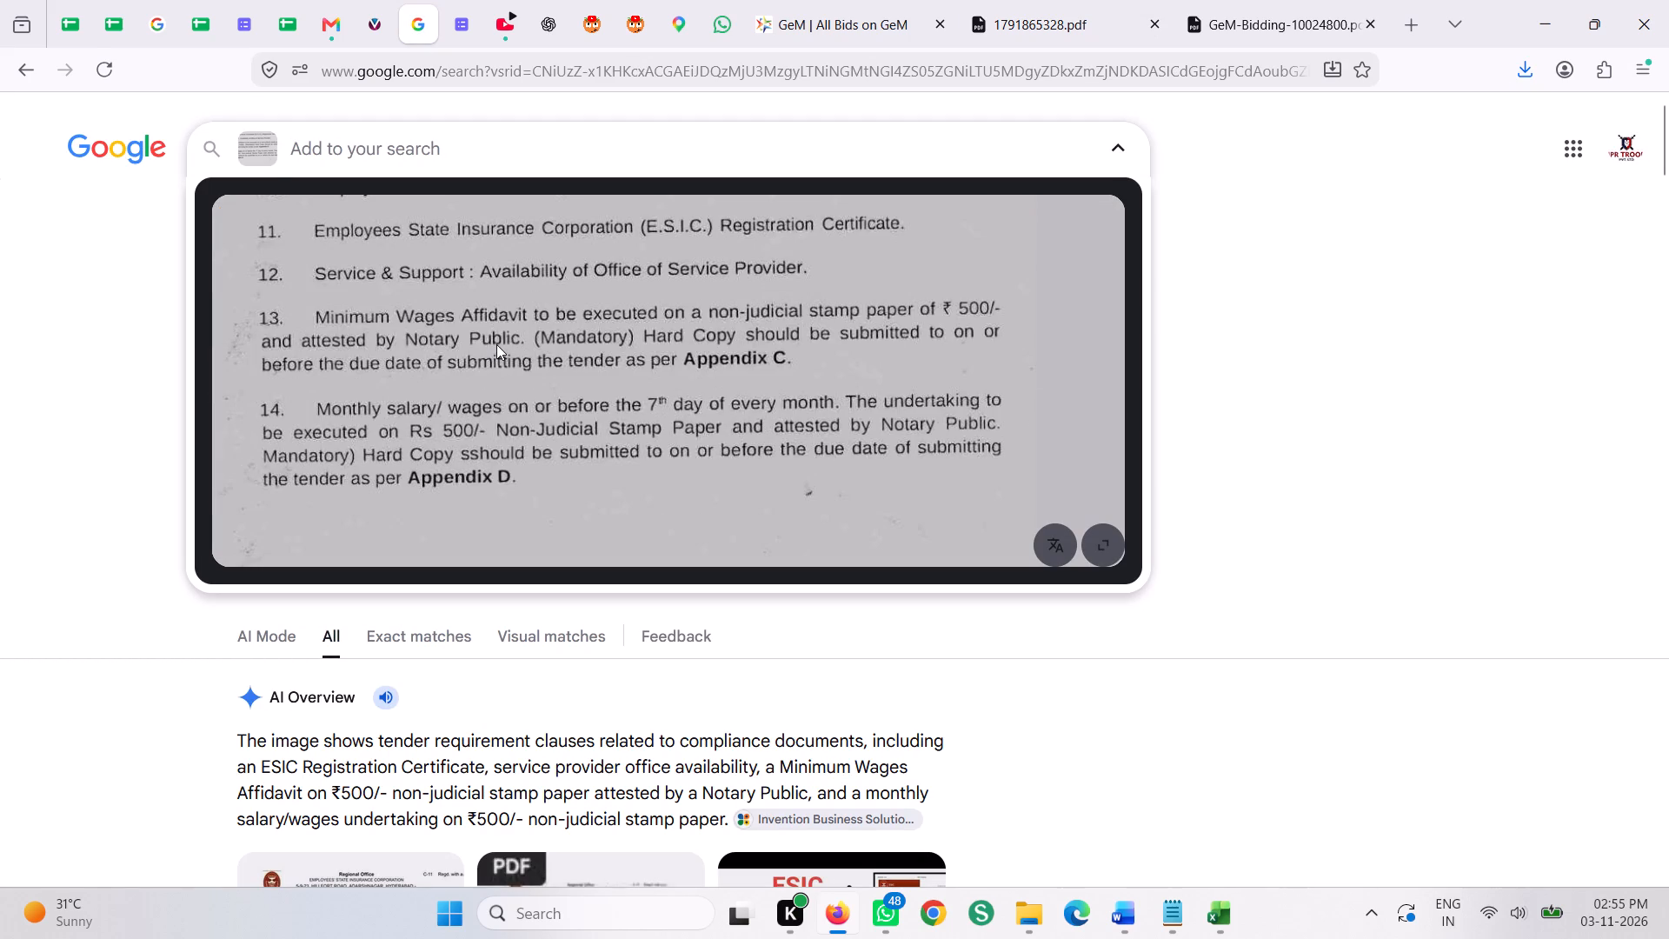
# Copy the recognised clause 13 text on the Minimum Wages Affidavit, through "Appendix C.", and paste it as item 5 in Word.
pyautogui.click(324, 318)
pyautogui.moveTo(324, 318); pyautogui.dragTo(802, 356)
pyautogui.click(527, 256)
pyautogui.hotkey('alt', 'Tab')
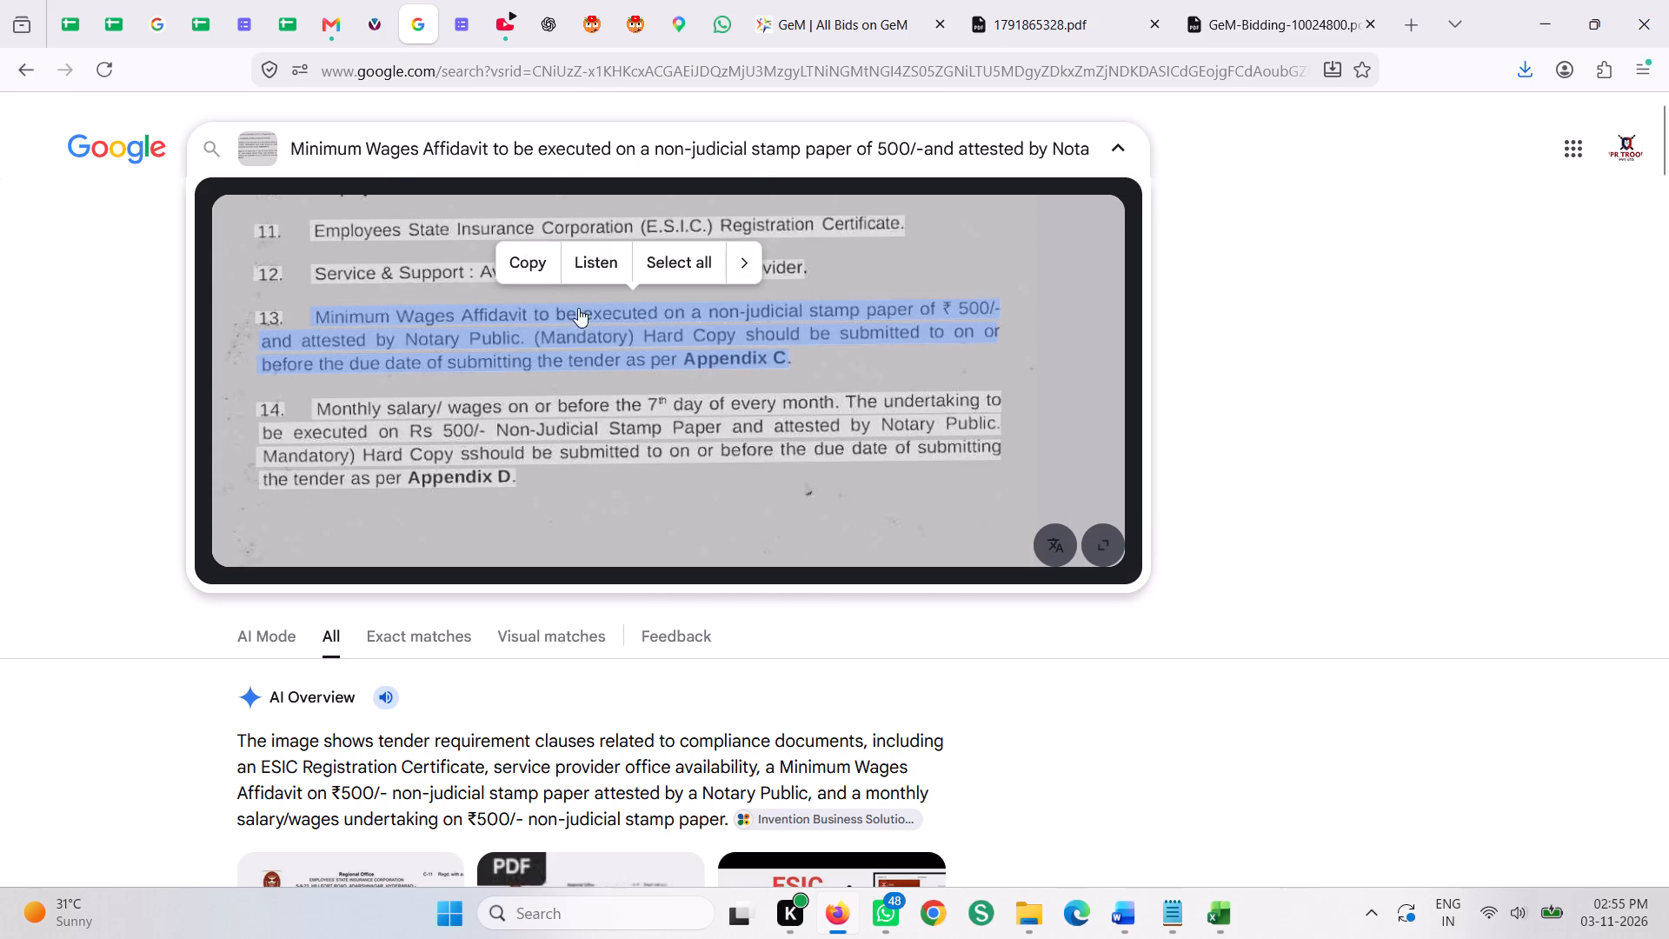
pyautogui.hotkey('ctrl', 'v')
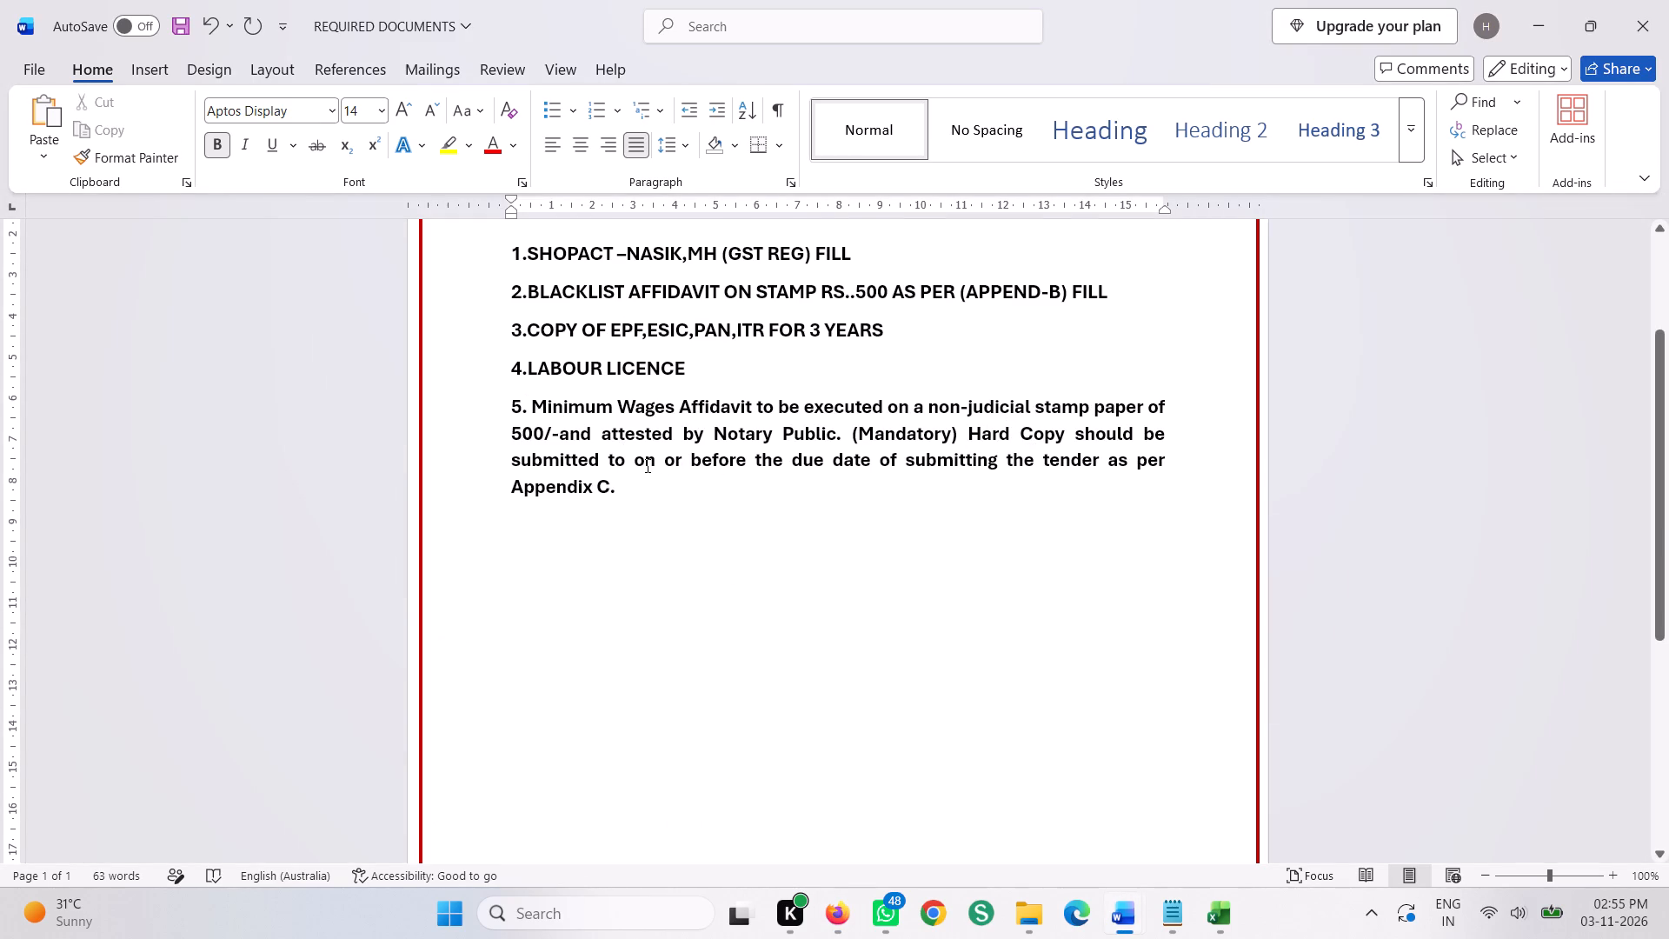
pyautogui.scroll(1, 688, 475)
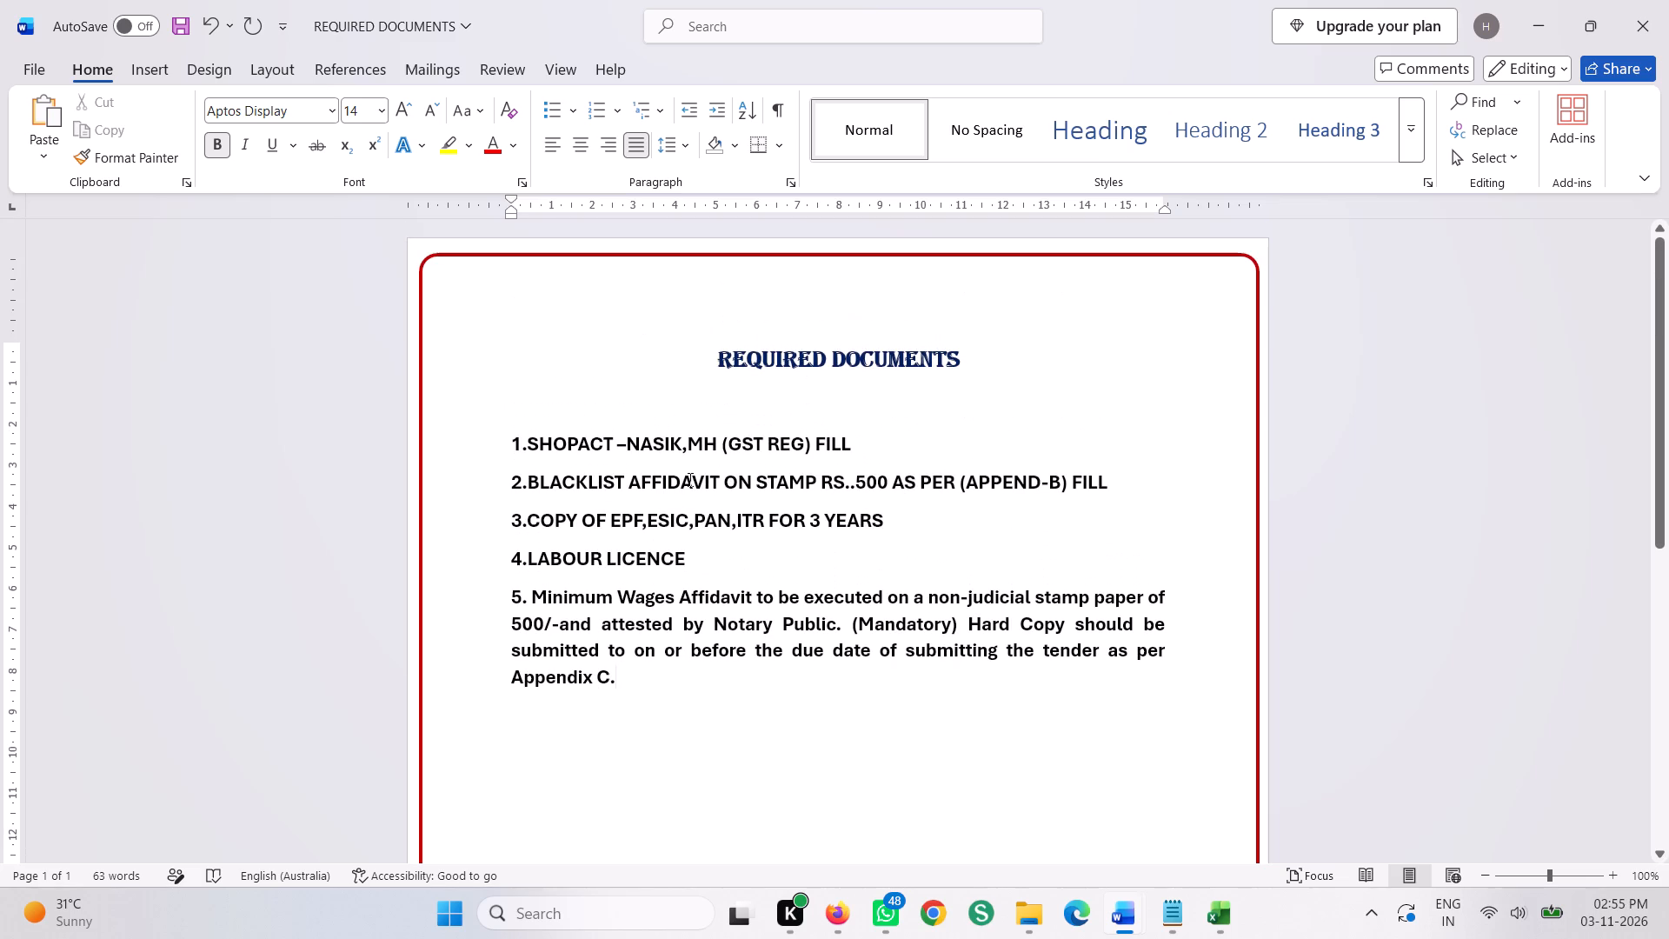
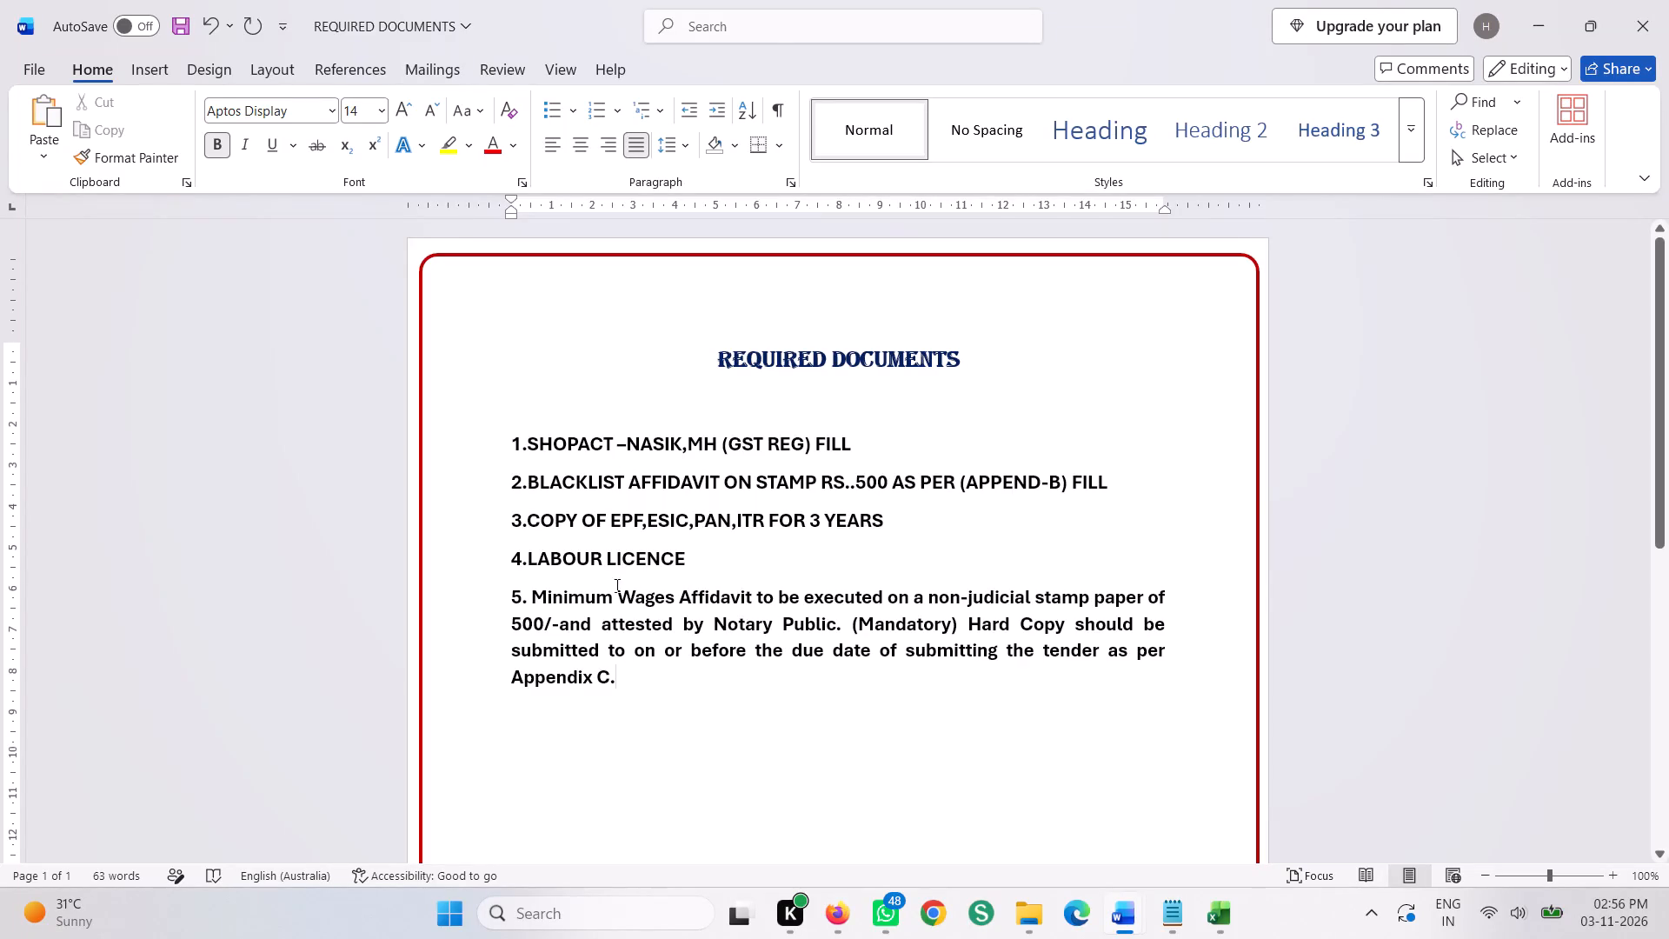
# Highlight the Minimum Wages Affidavit text of item 5 in yellow.
pyautogui.moveTo(535, 596); pyautogui.dragTo(627, 684)
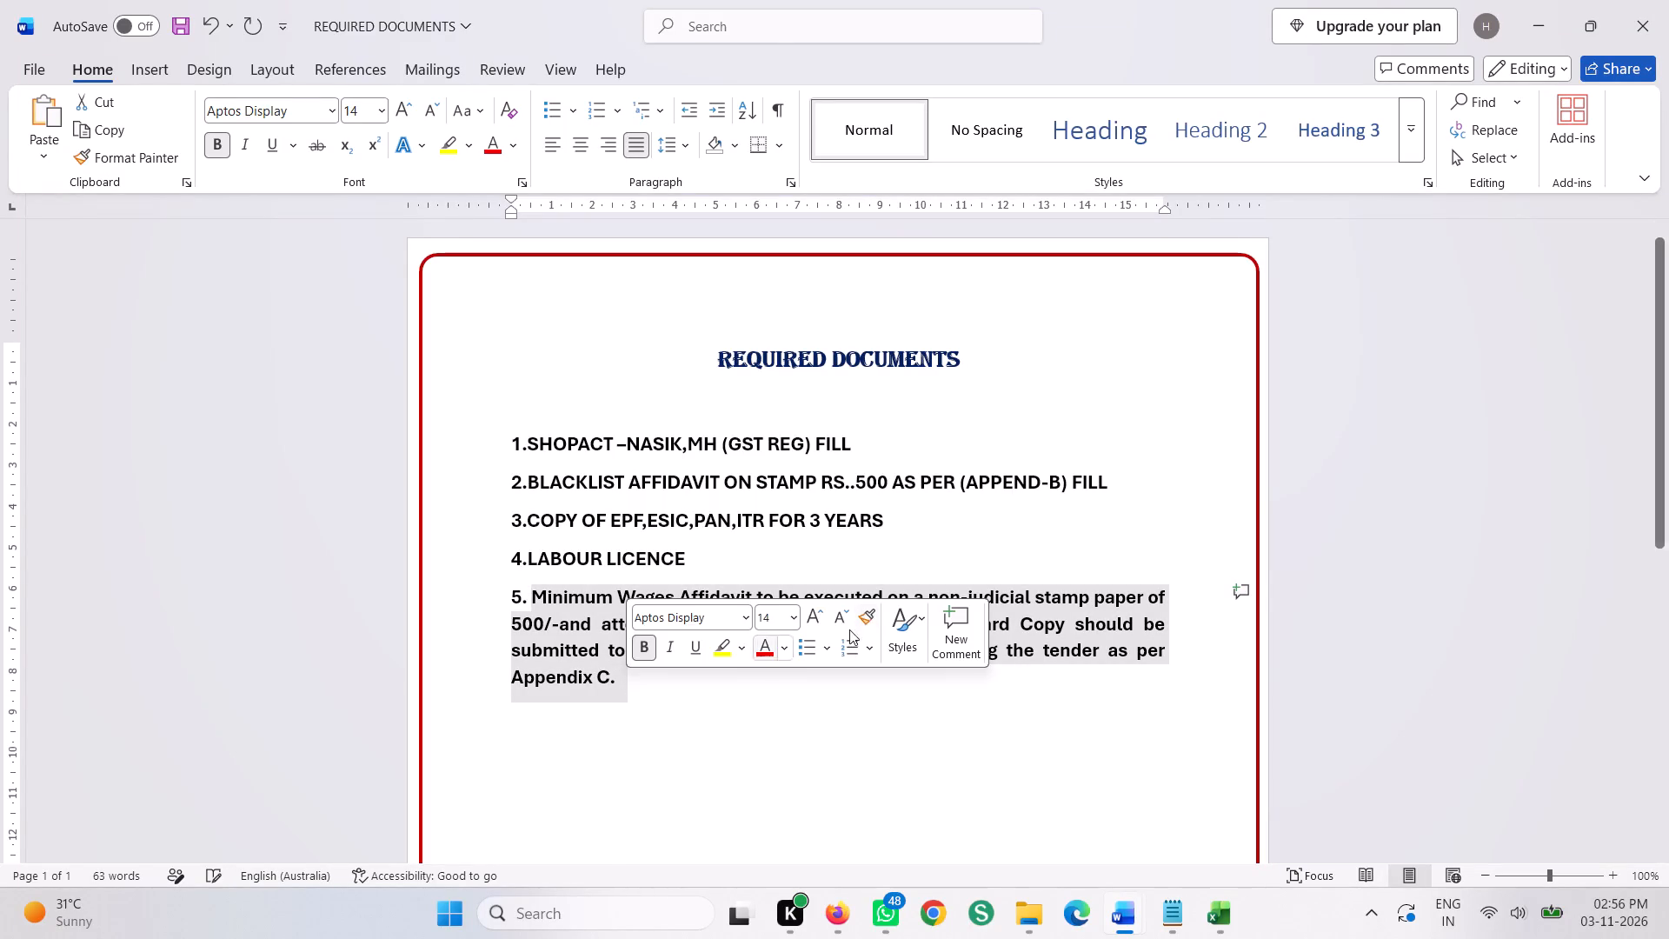
pyautogui.click(721, 645)
# Add item 6 on a new line with the recognised clause 14 text on monthly salary/wages, through "Appendix D.", copied from the Google Lens result.
pyautogui.click(624, 692)
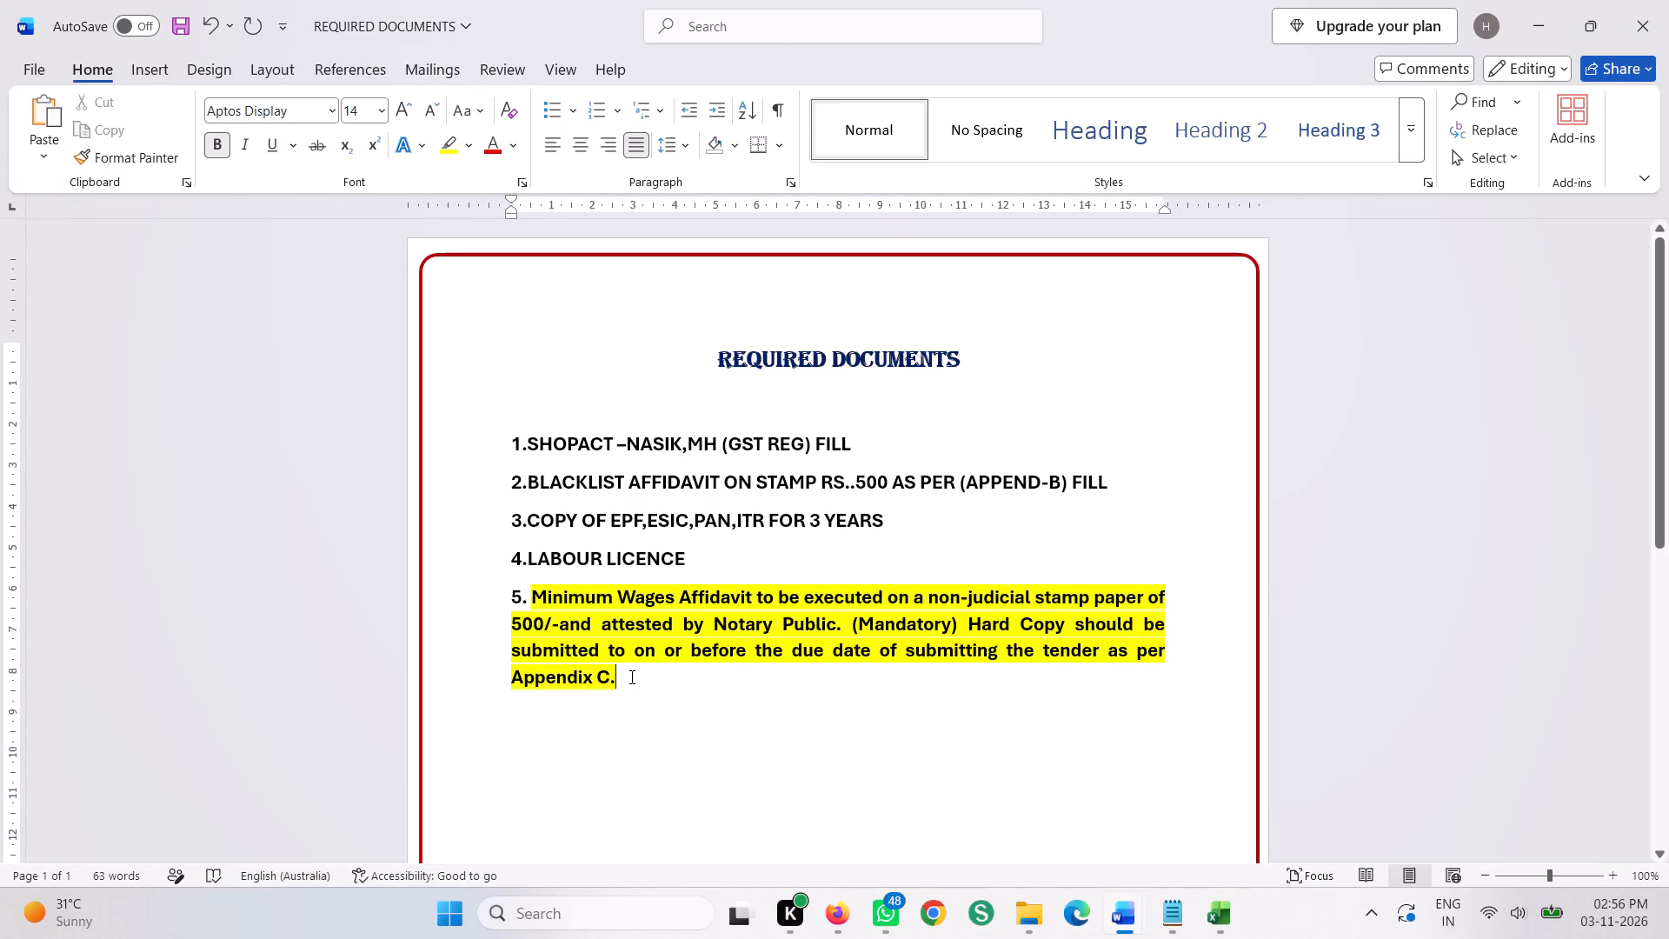
pyautogui.press('Return')
pyautogui.write('6.')
pyautogui.hotkey('alt', 'Tab')
pyautogui.scroll(3, 631, 676)
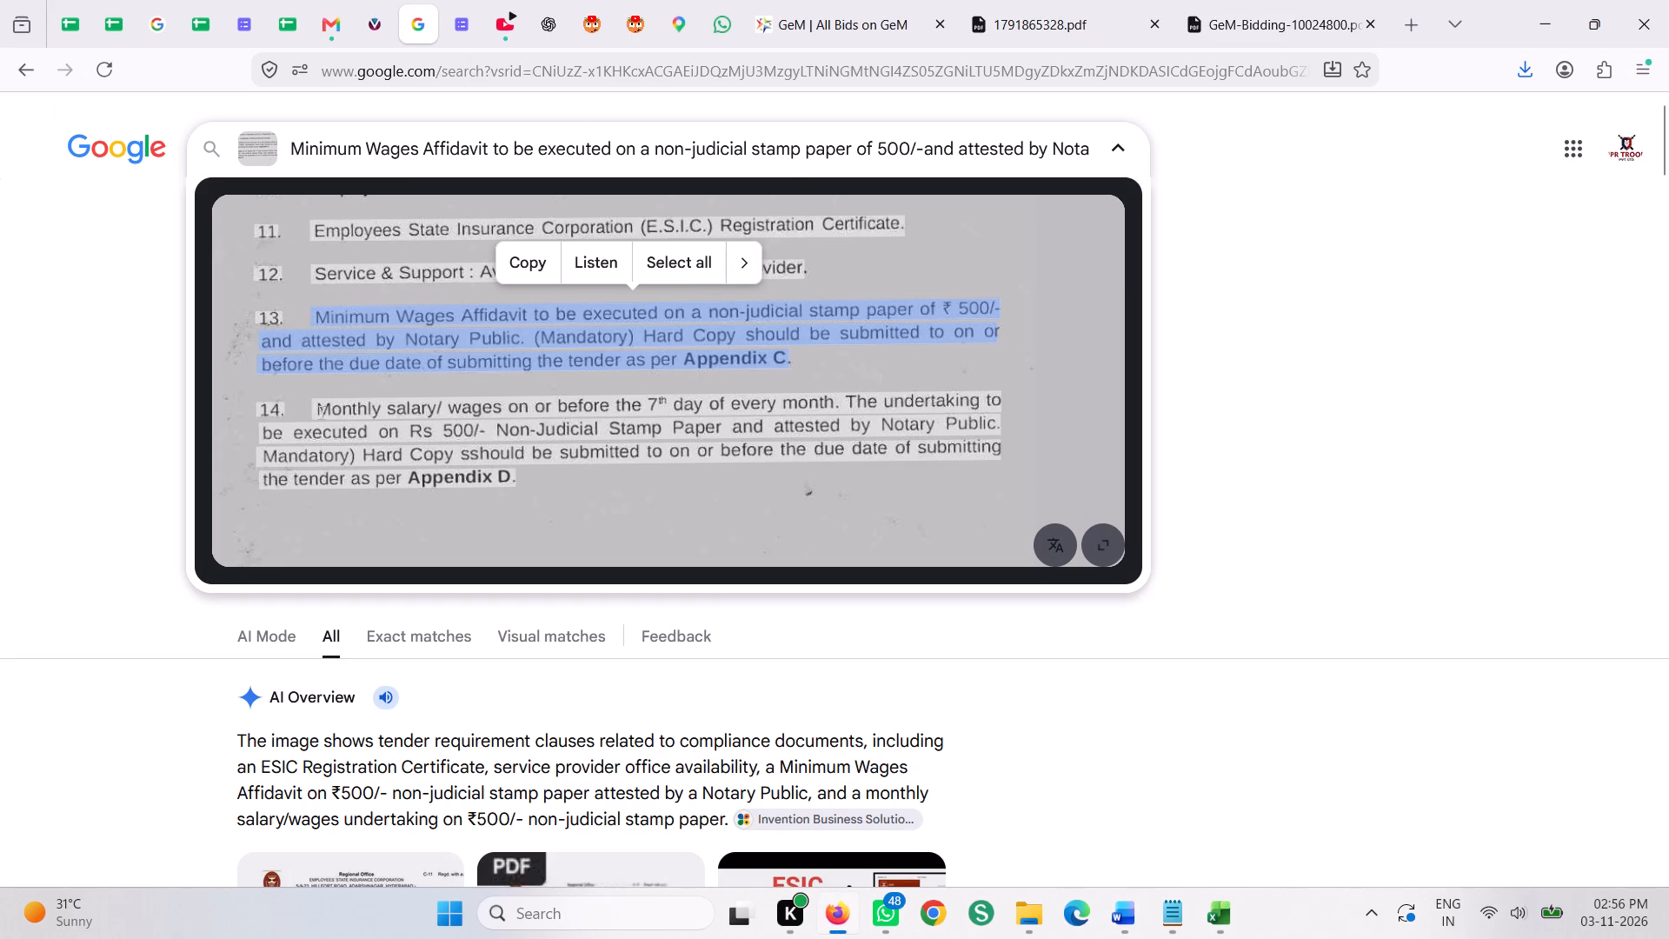
pyautogui.moveTo(321, 412); pyautogui.dragTo(515, 481)
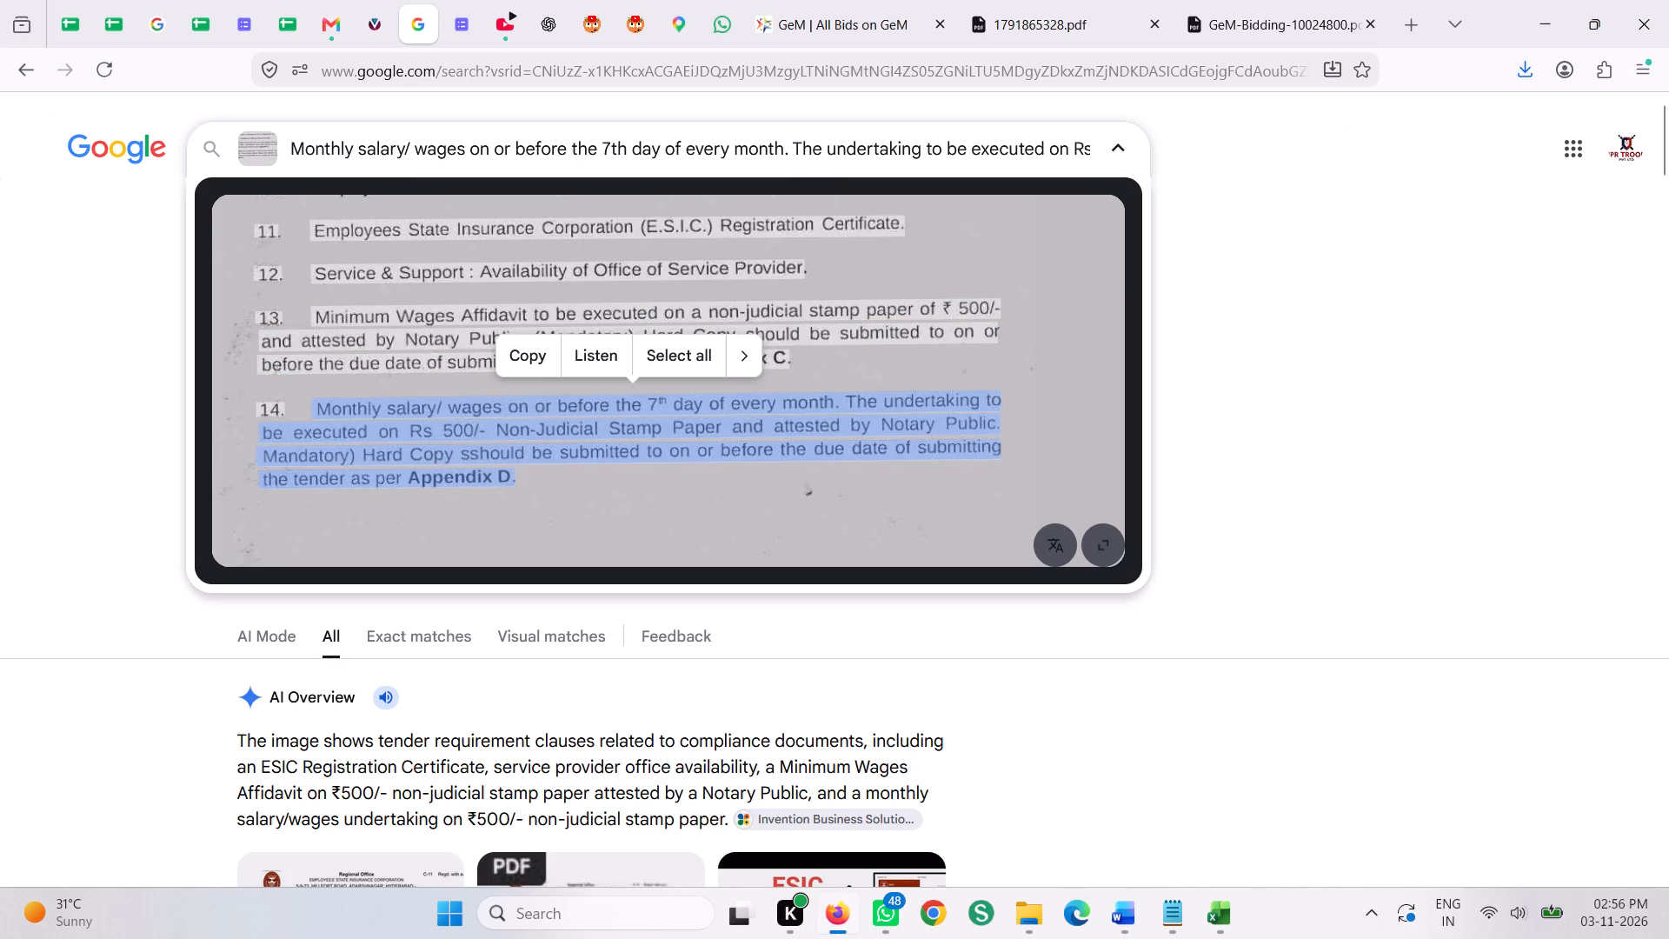
pyautogui.click(539, 350)
pyautogui.hotkey('alt', 'Tab')
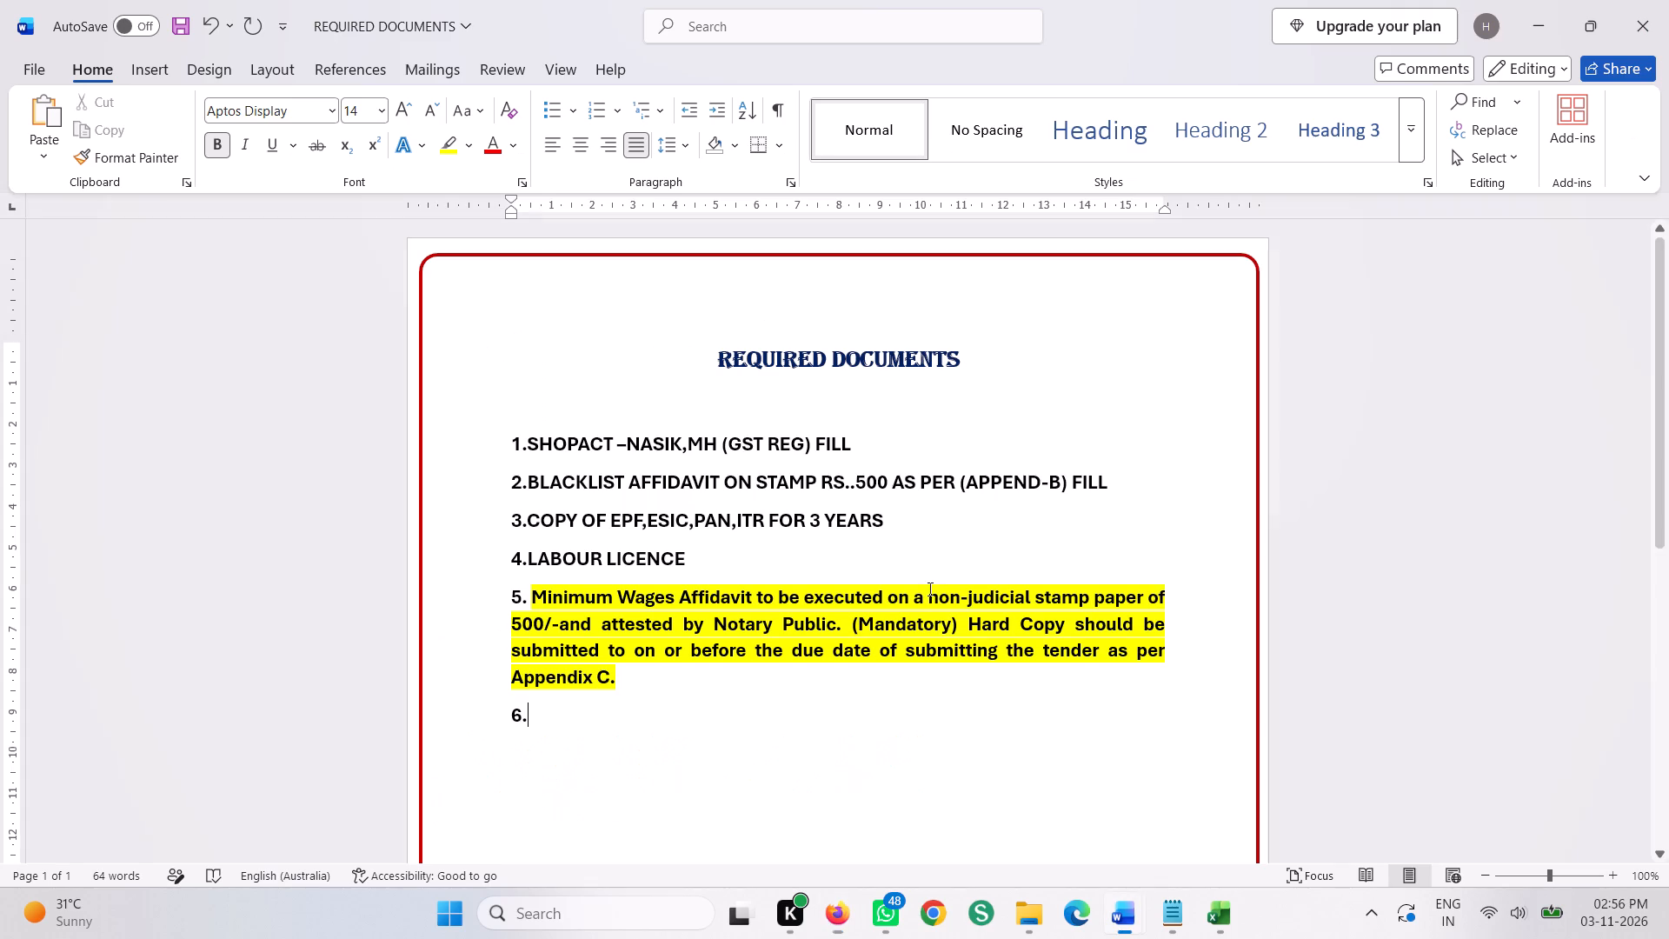
pyautogui.hotkey('ctrl', 'v')
# Highlight the monthly salary/wages text of item 6 in yellow.
pyautogui.moveTo(544, 718); pyautogui.dragTo(1002, 815)
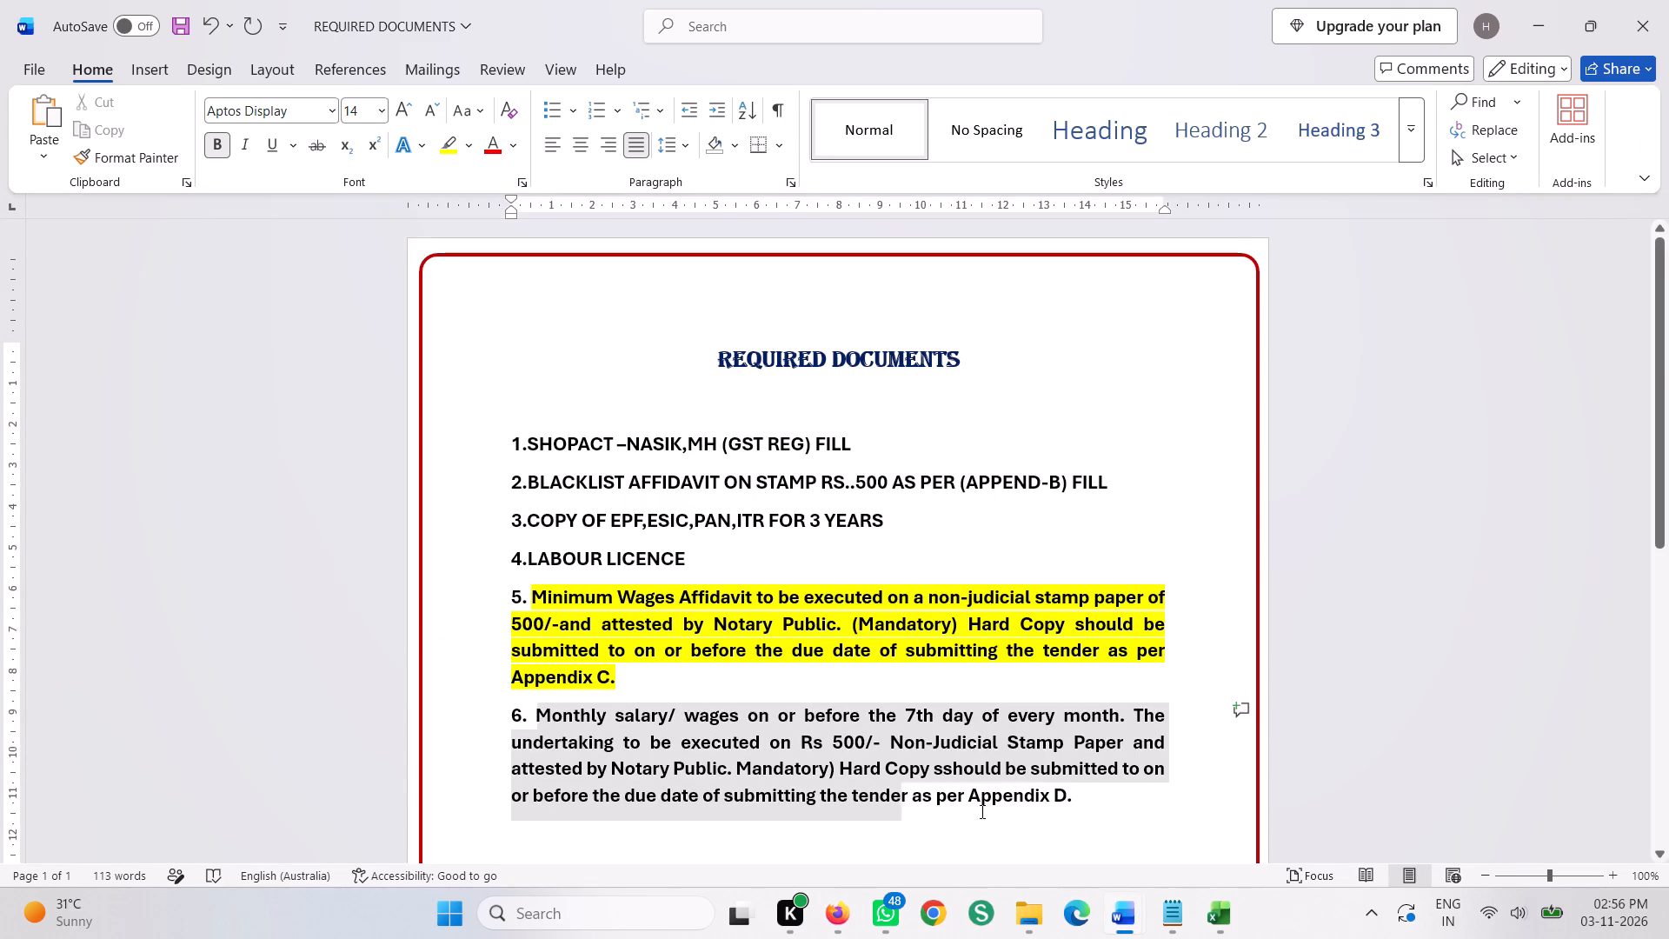
pyautogui.moveTo(1002, 815); pyautogui.dragTo(1134, 818)
pyautogui.click(1233, 788)
# Start a new line below item 6 with the number 7.
pyautogui.click(961, 775)
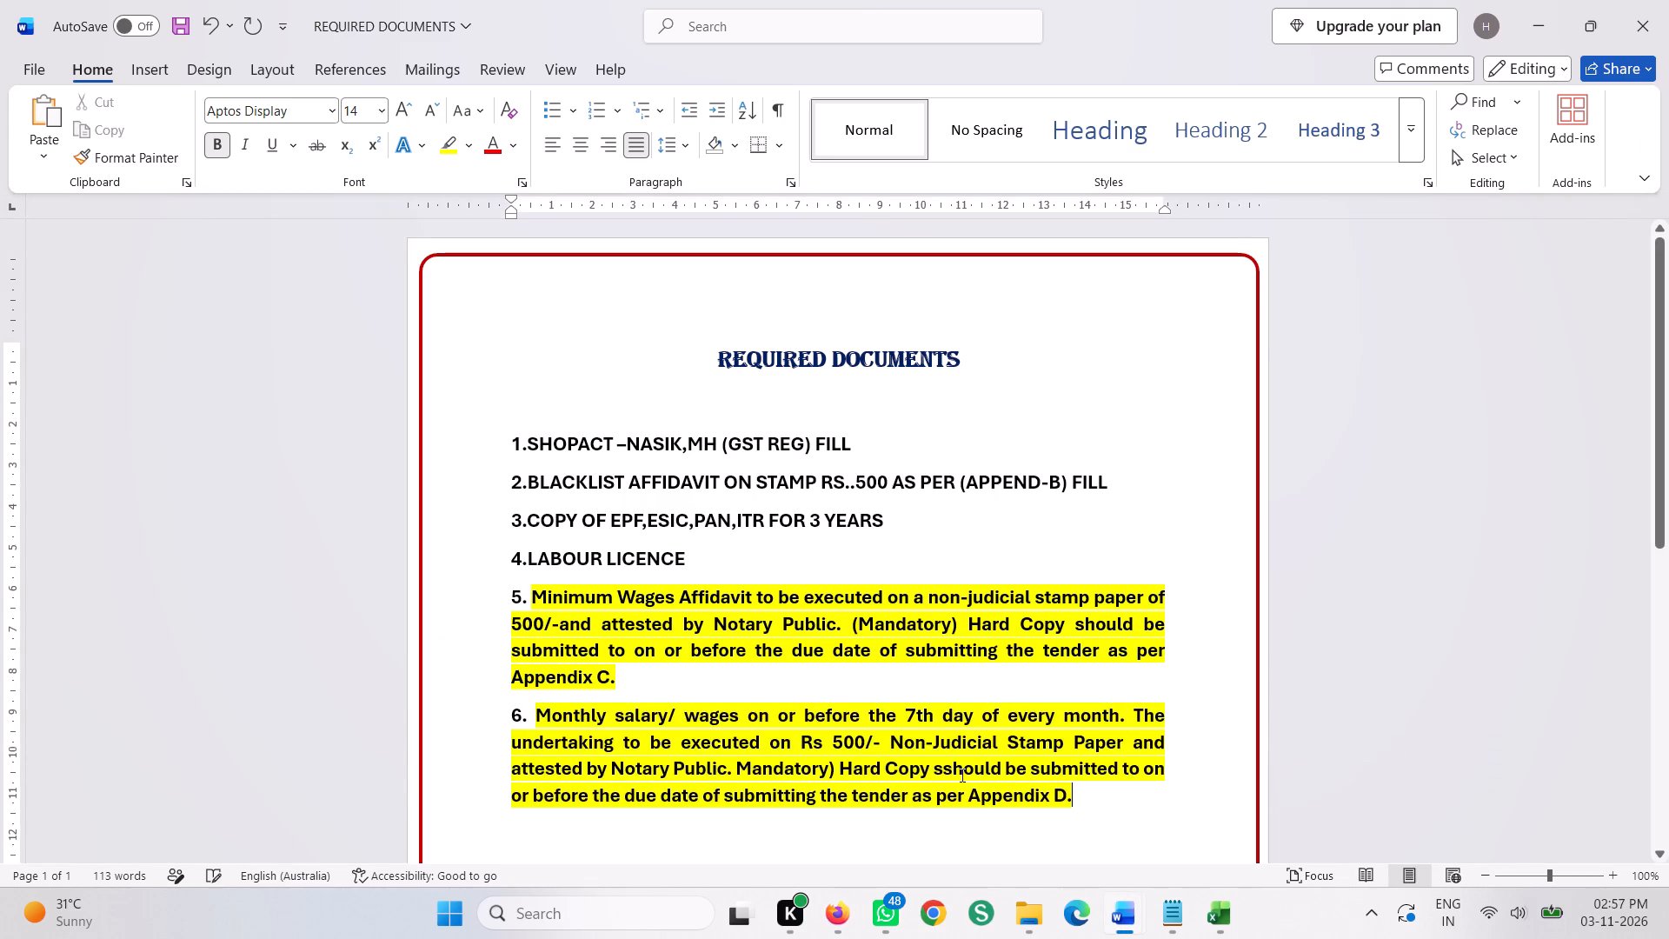
pyautogui.press('Return')
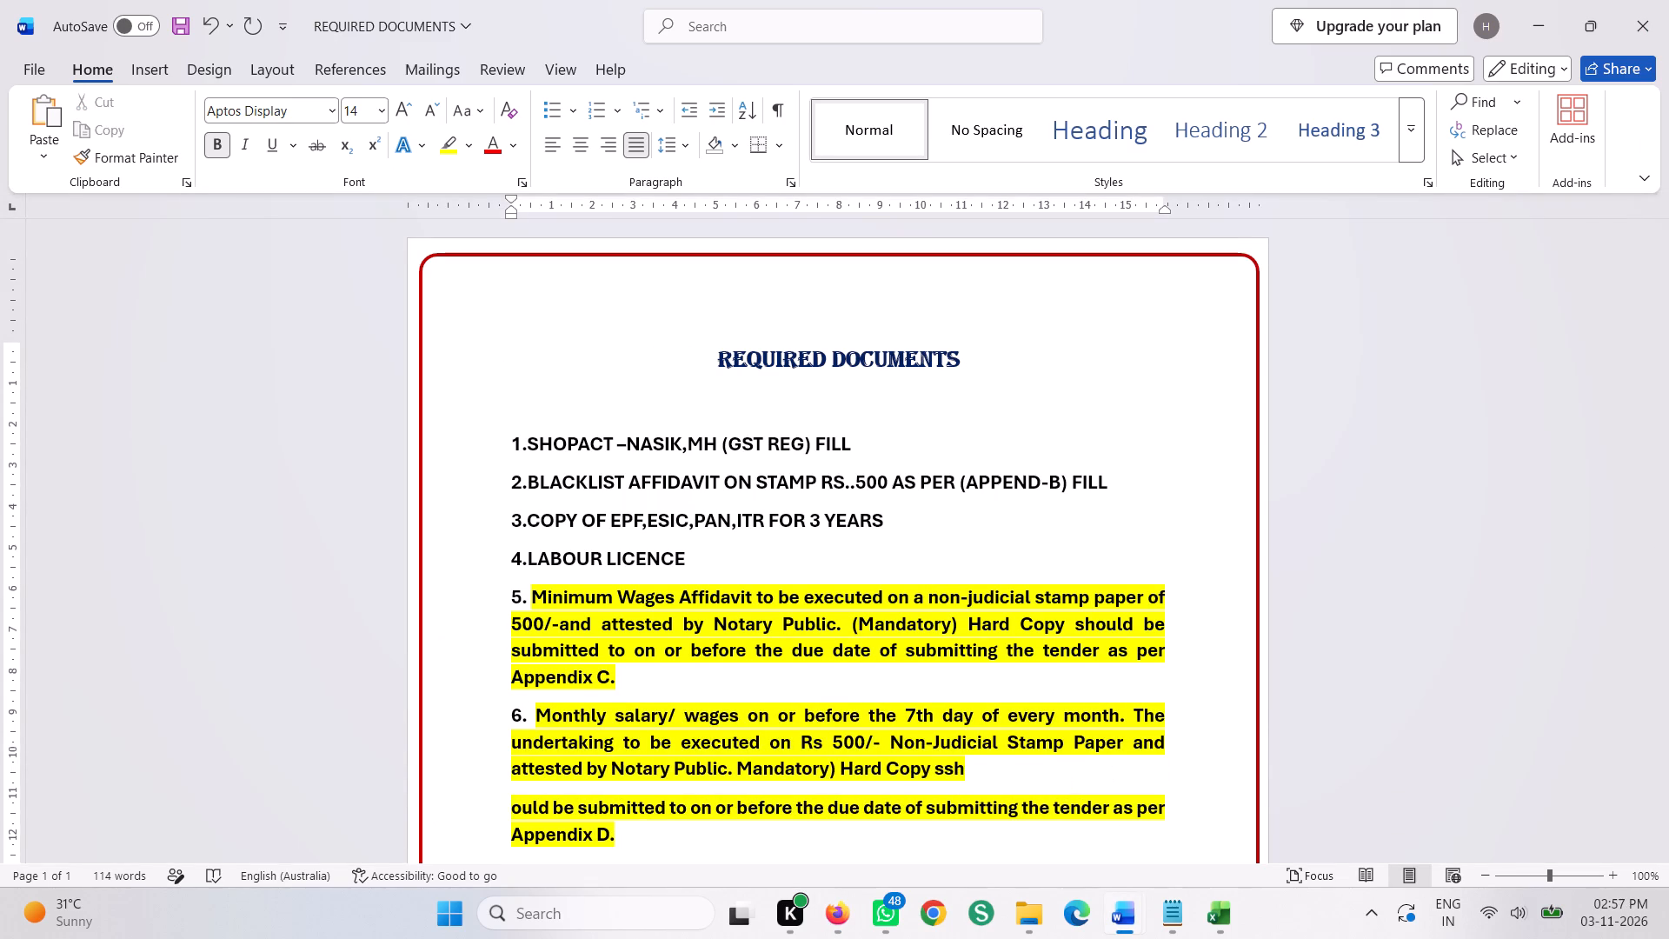
pyautogui.press('BackSpace')
pyautogui.click(1110, 804)
pyautogui.press('Return')
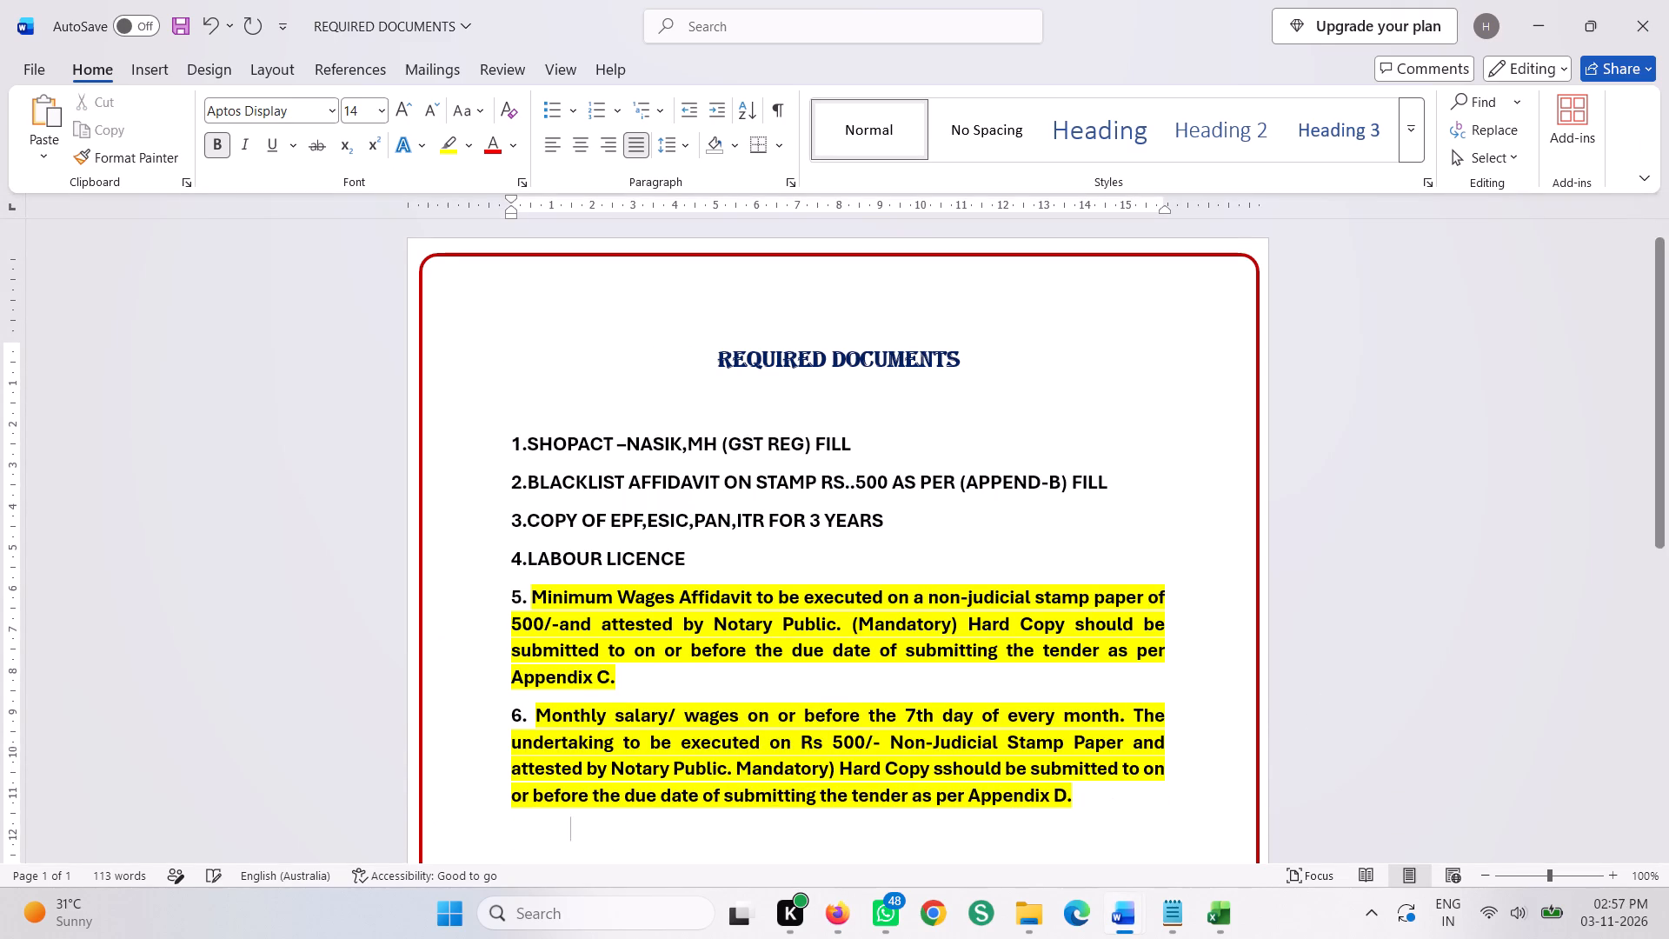
pyautogui.write('7.')
pyautogui.hotkey('alt', 'Tab')
pyautogui.hotkey('alt', 'Tab')
pyautogui.press('BackSpace')
pyautogui.press('BackSpace')
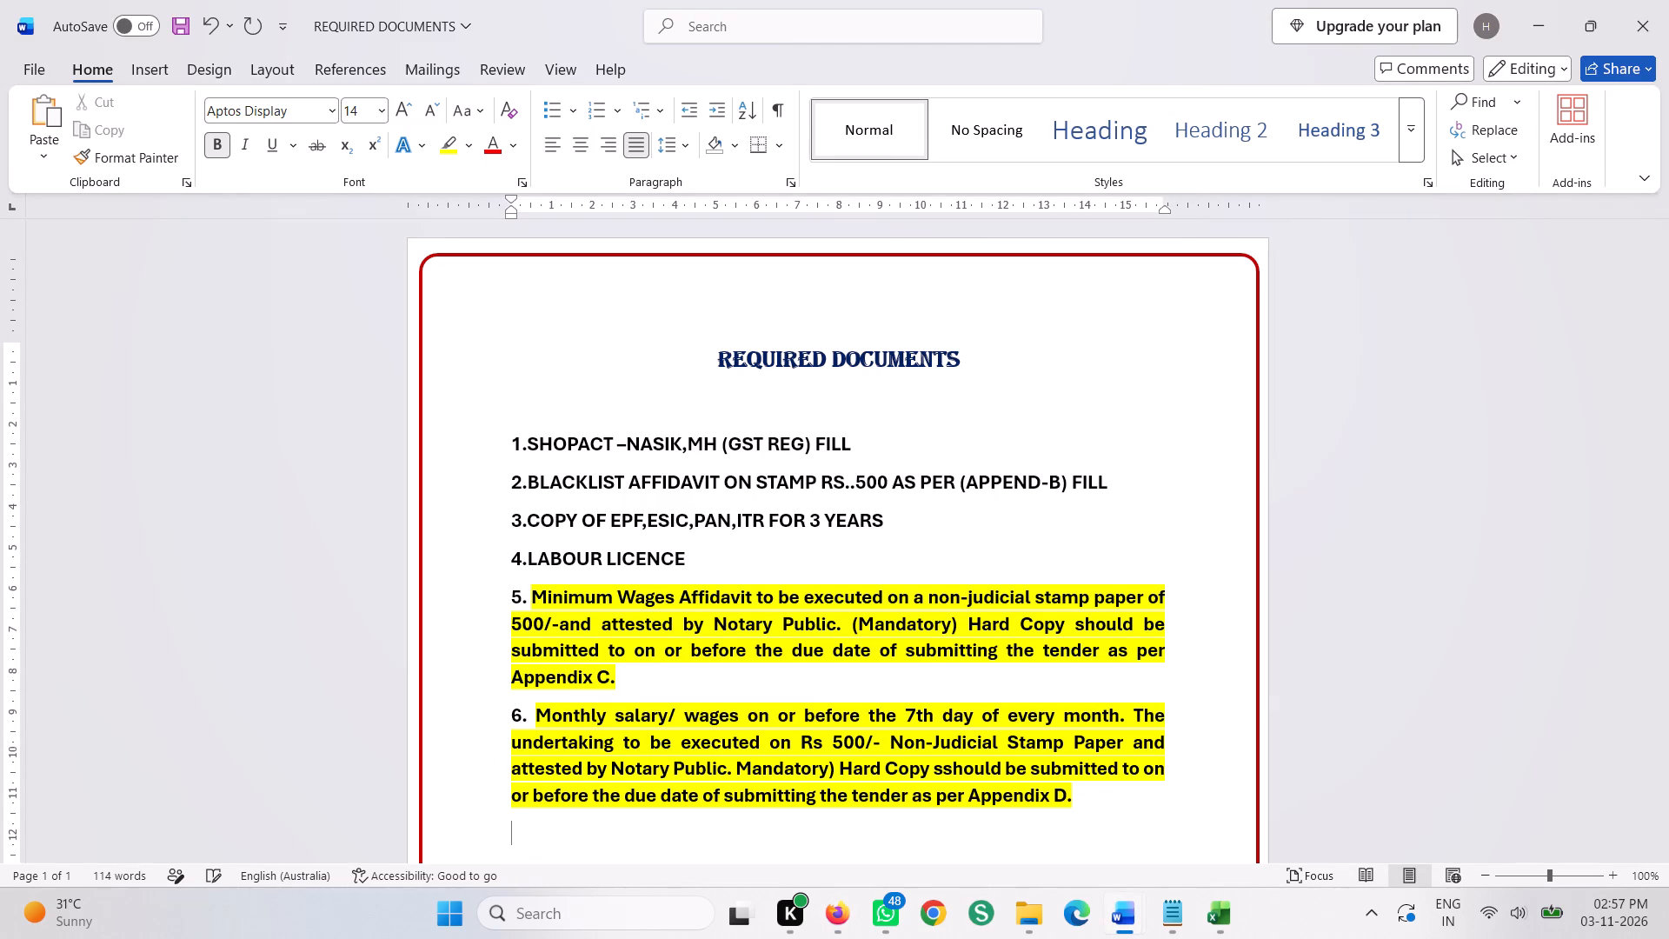
pyautogui.press('7')
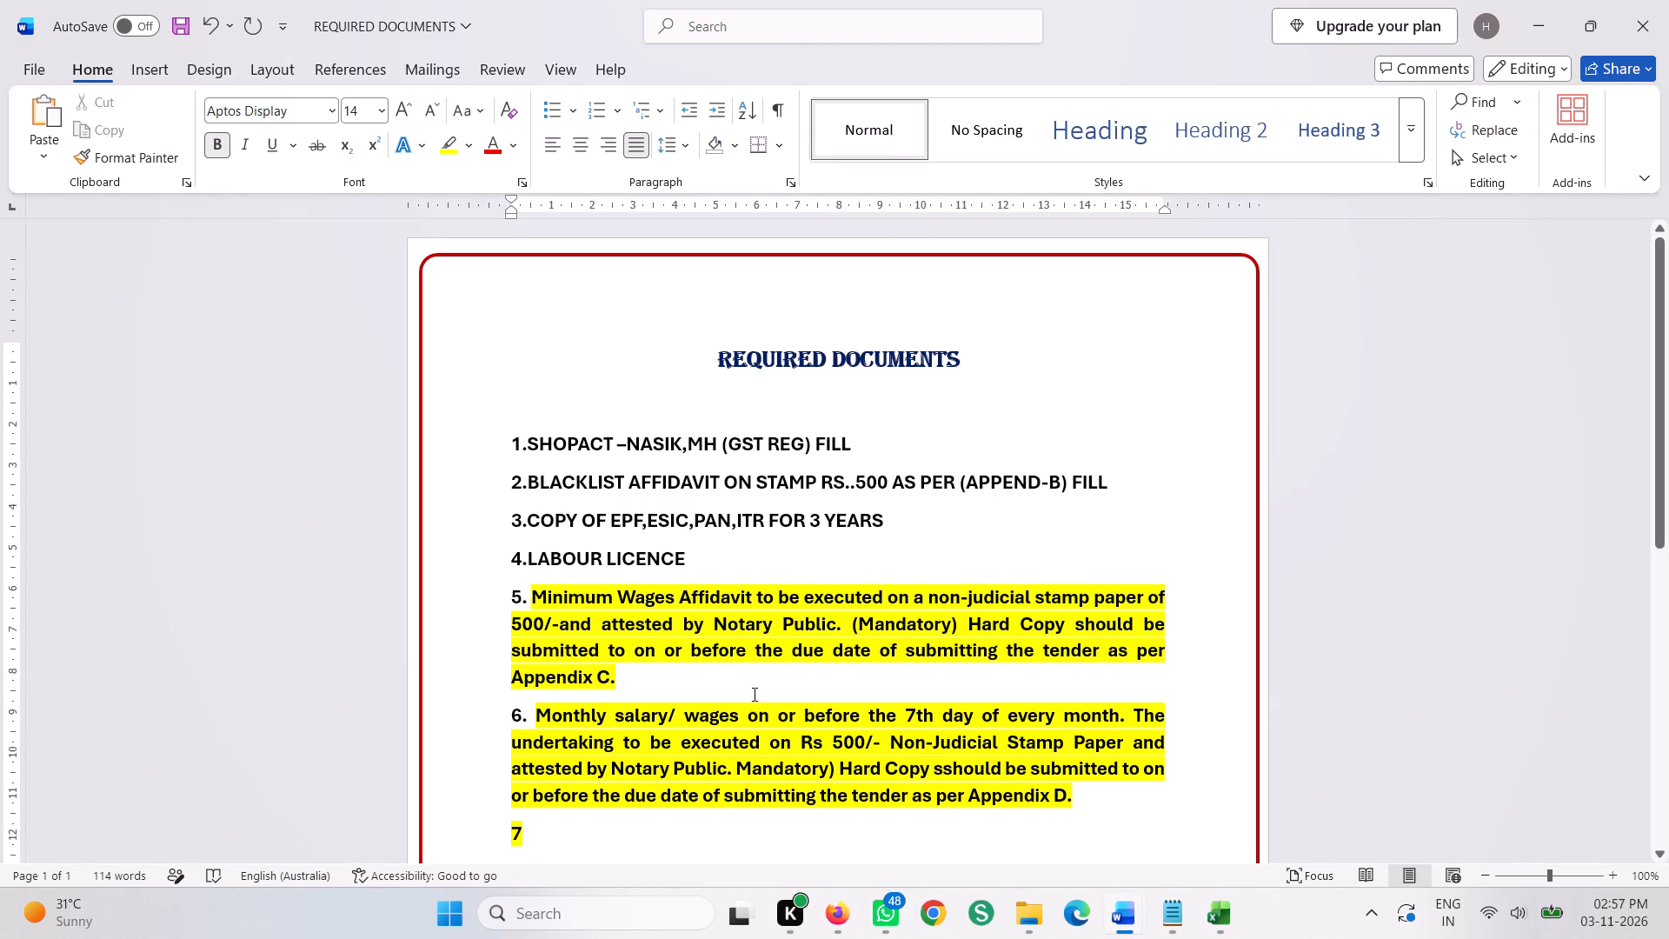
# Apply the unhighlighted formatting of "LABOUR LICENCE" to the number 7 and add a period after it.
pyautogui.moveTo(539, 561); pyautogui.dragTo(688, 558)
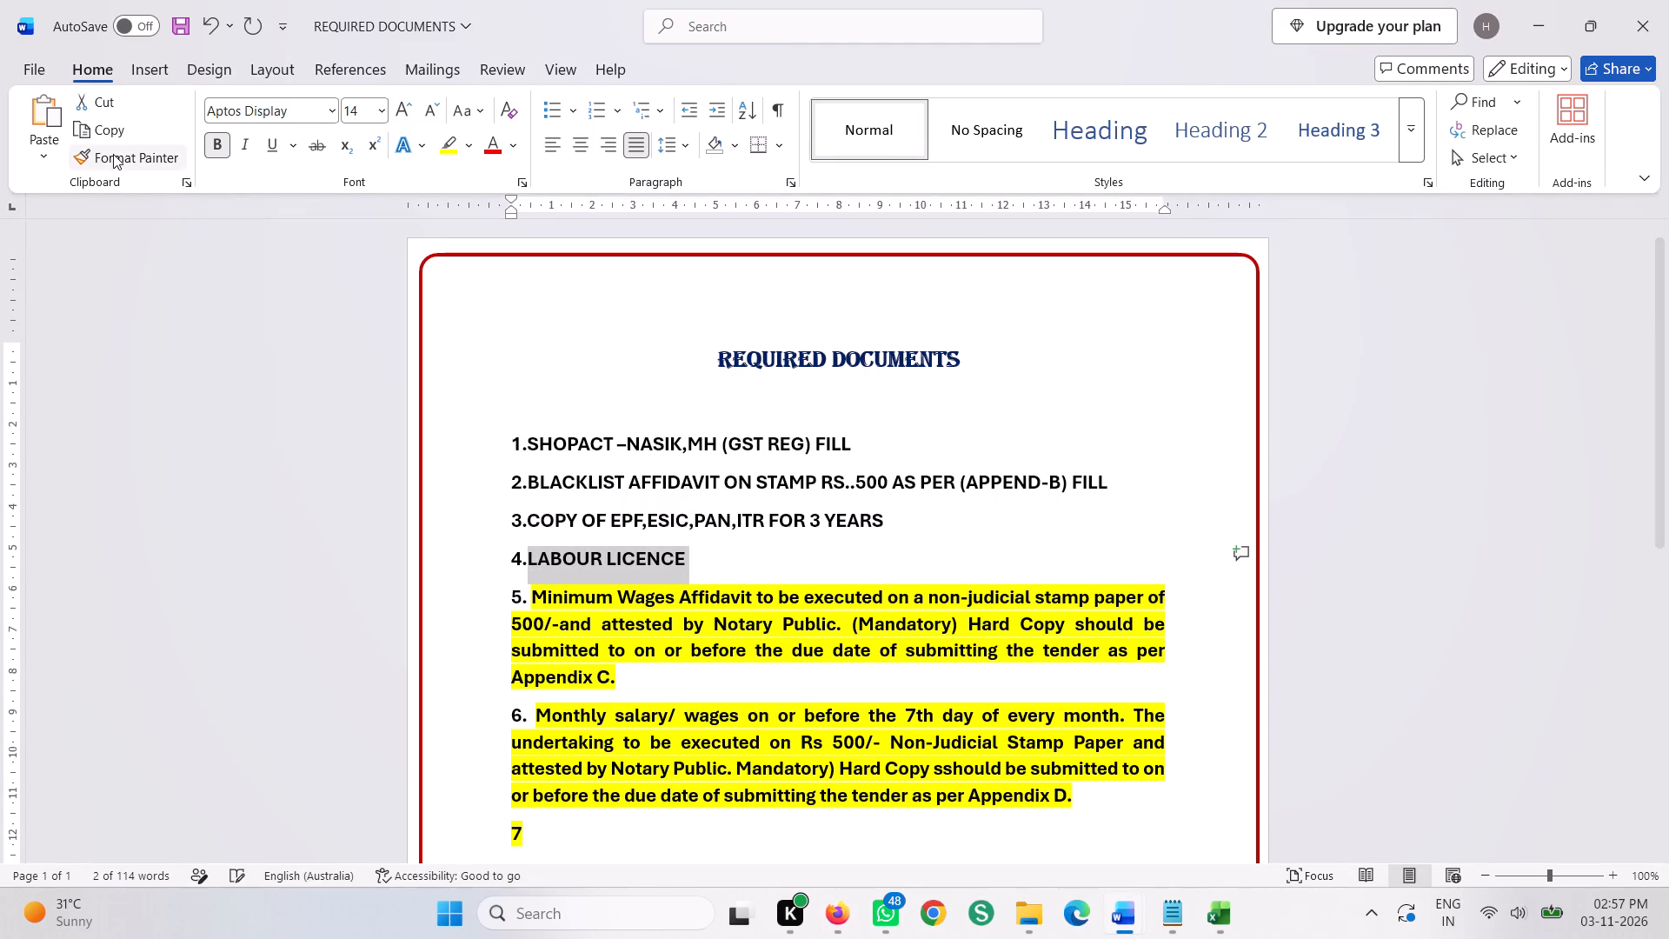
pyautogui.click(116, 153)
pyautogui.moveTo(509, 825); pyautogui.dragTo(558, 843)
pyautogui.click(515, 843)
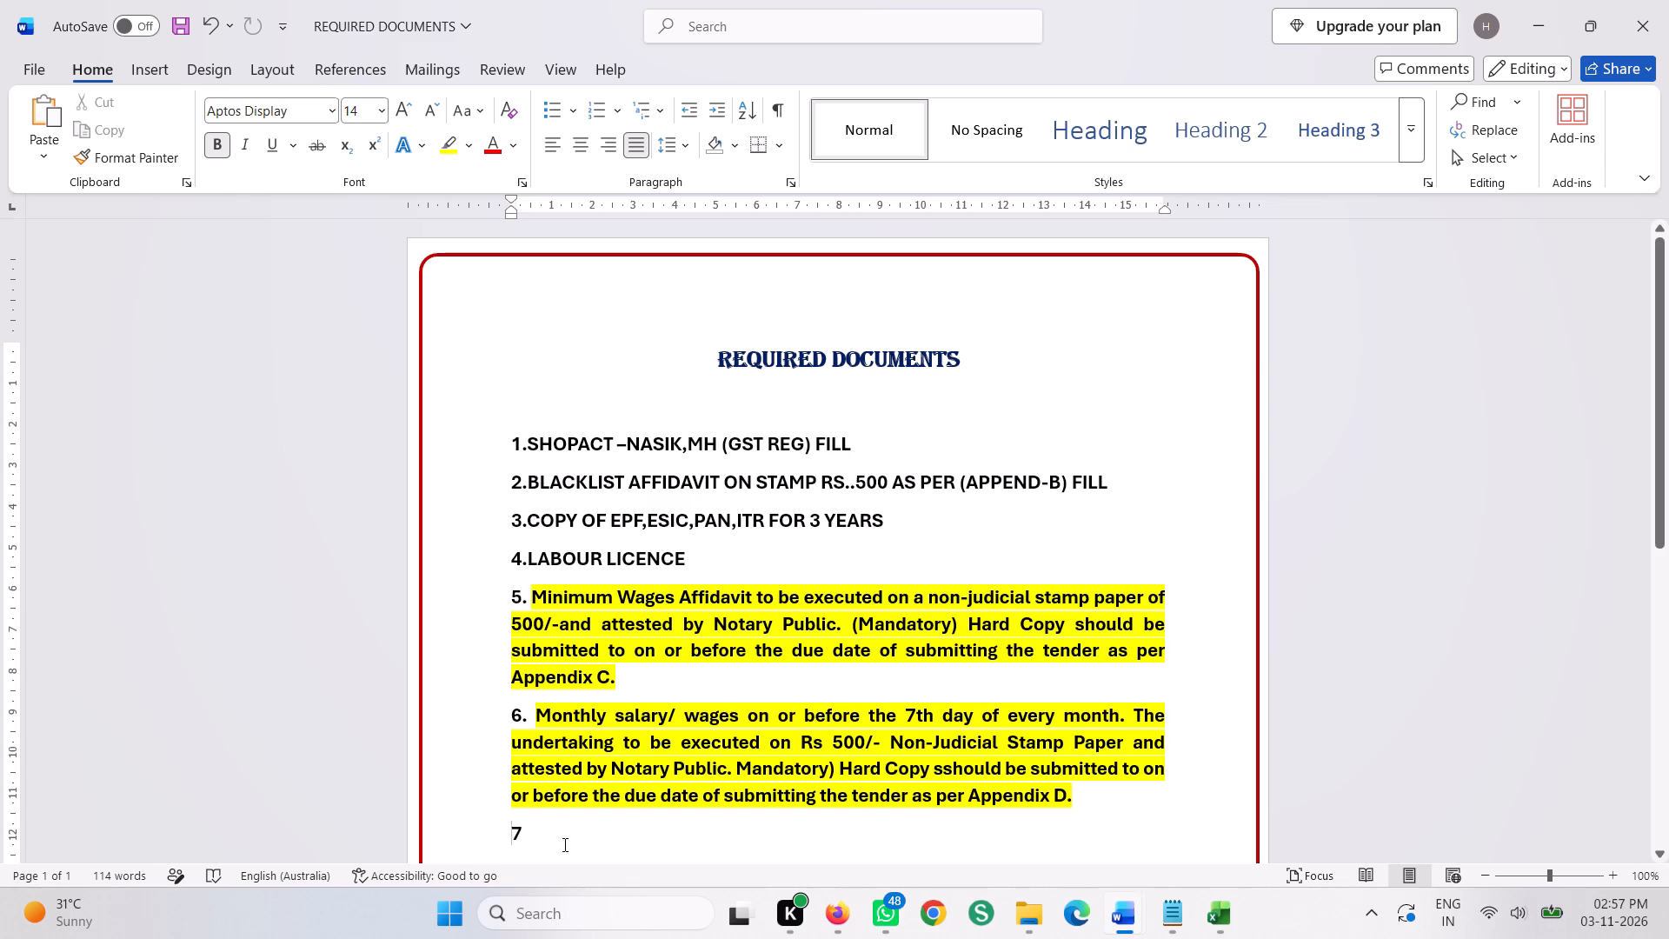
pyautogui.press('Right')
pyautogui.press('.')
# Switch to 1791865328.pdf in Firefox and copy a region screenshot of the Appendix 'A' Tender Conditions Acceptance Letter.
pyautogui.hotkey('alt', 'Tab')
pyautogui.click(1331, 0)
pyautogui.scroll(-1, 1053, 308)
pyautogui.click(1143, 0)
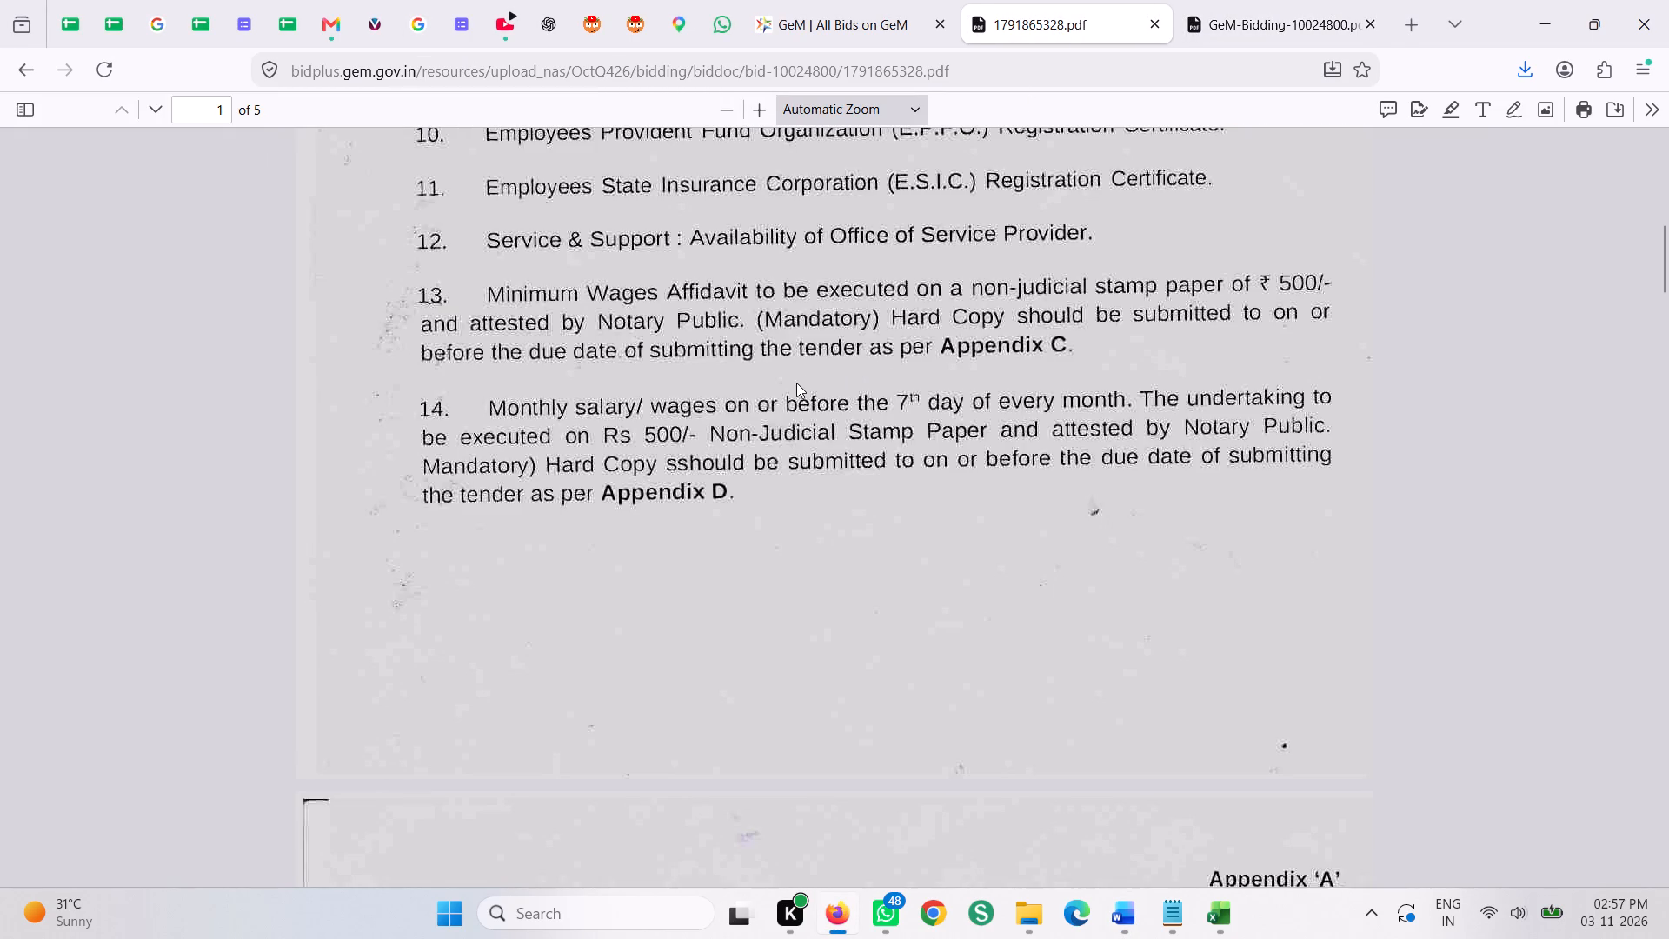
pyautogui.scroll(-2, 788, 392)
pyautogui.scroll(1, 783, 213)
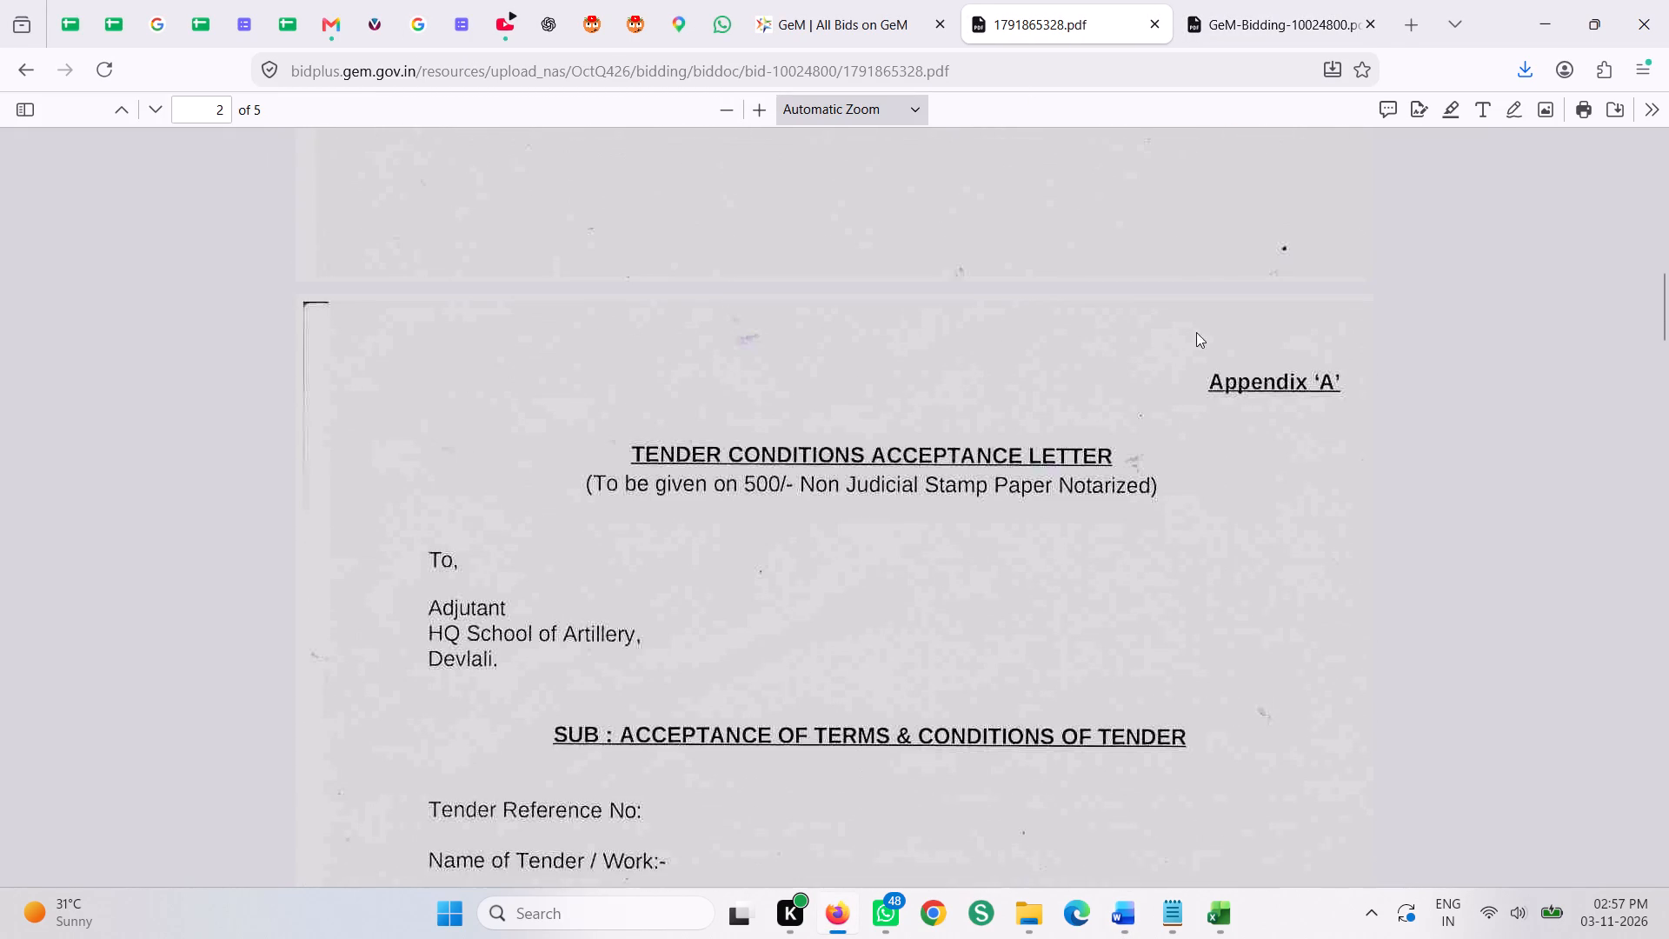
pyautogui.moveTo(1662, 309); pyautogui.dragTo(1666, 328)
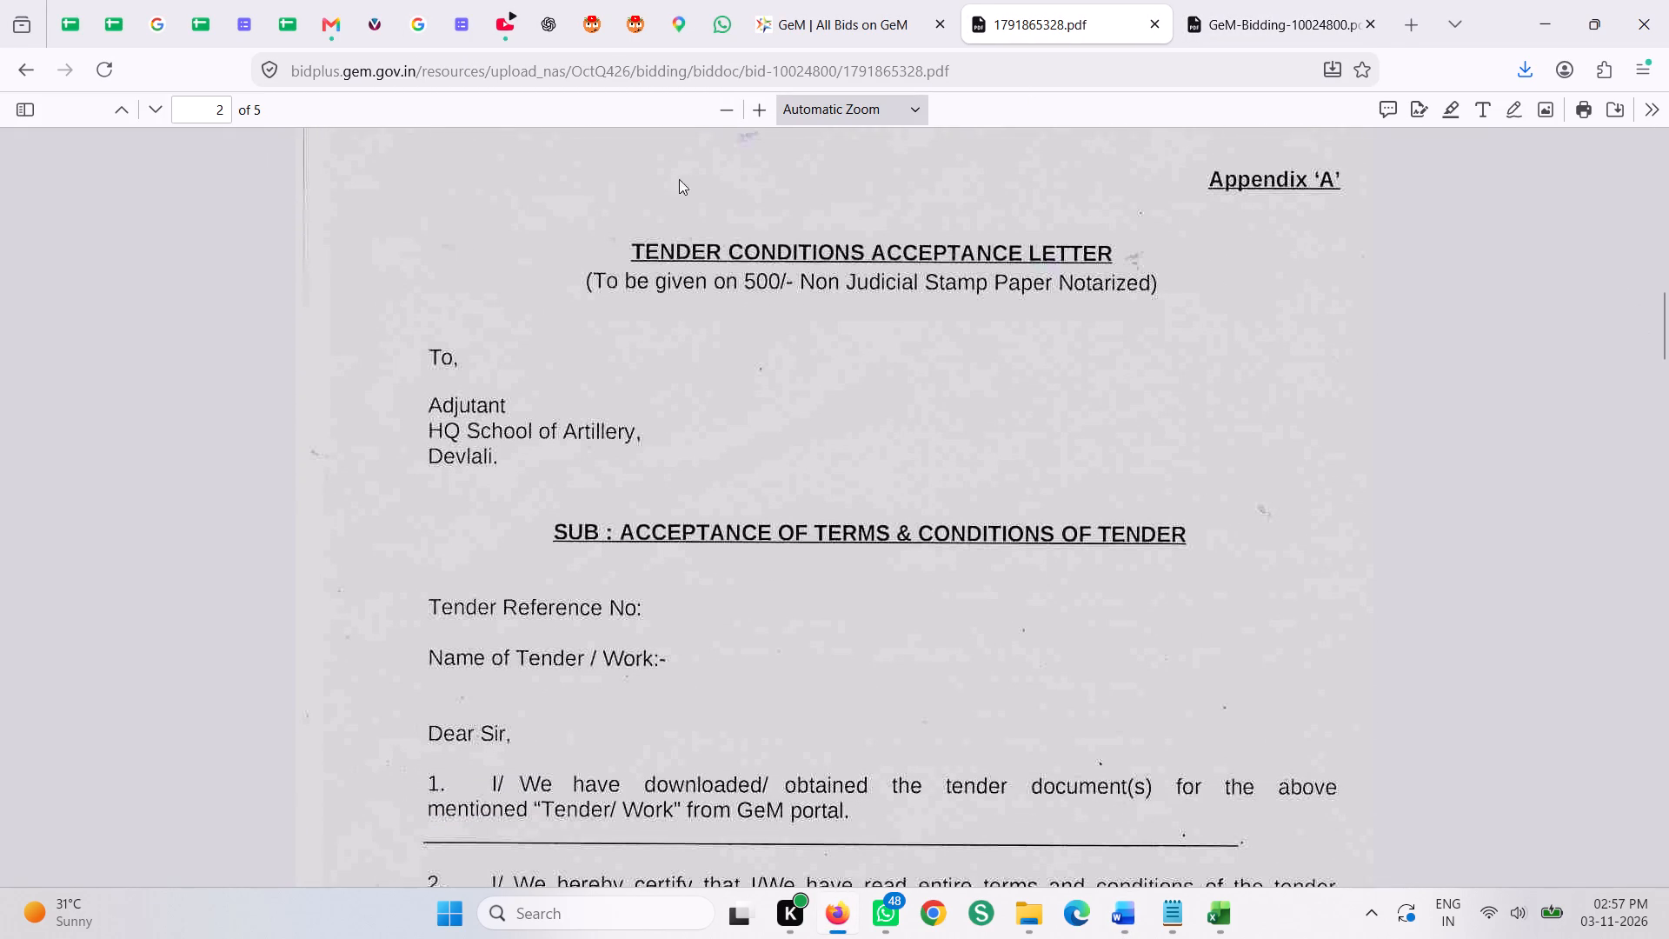
pyautogui.tripleClick(734, 110)
pyautogui.click(734, 110)
pyautogui.click(734, 110)
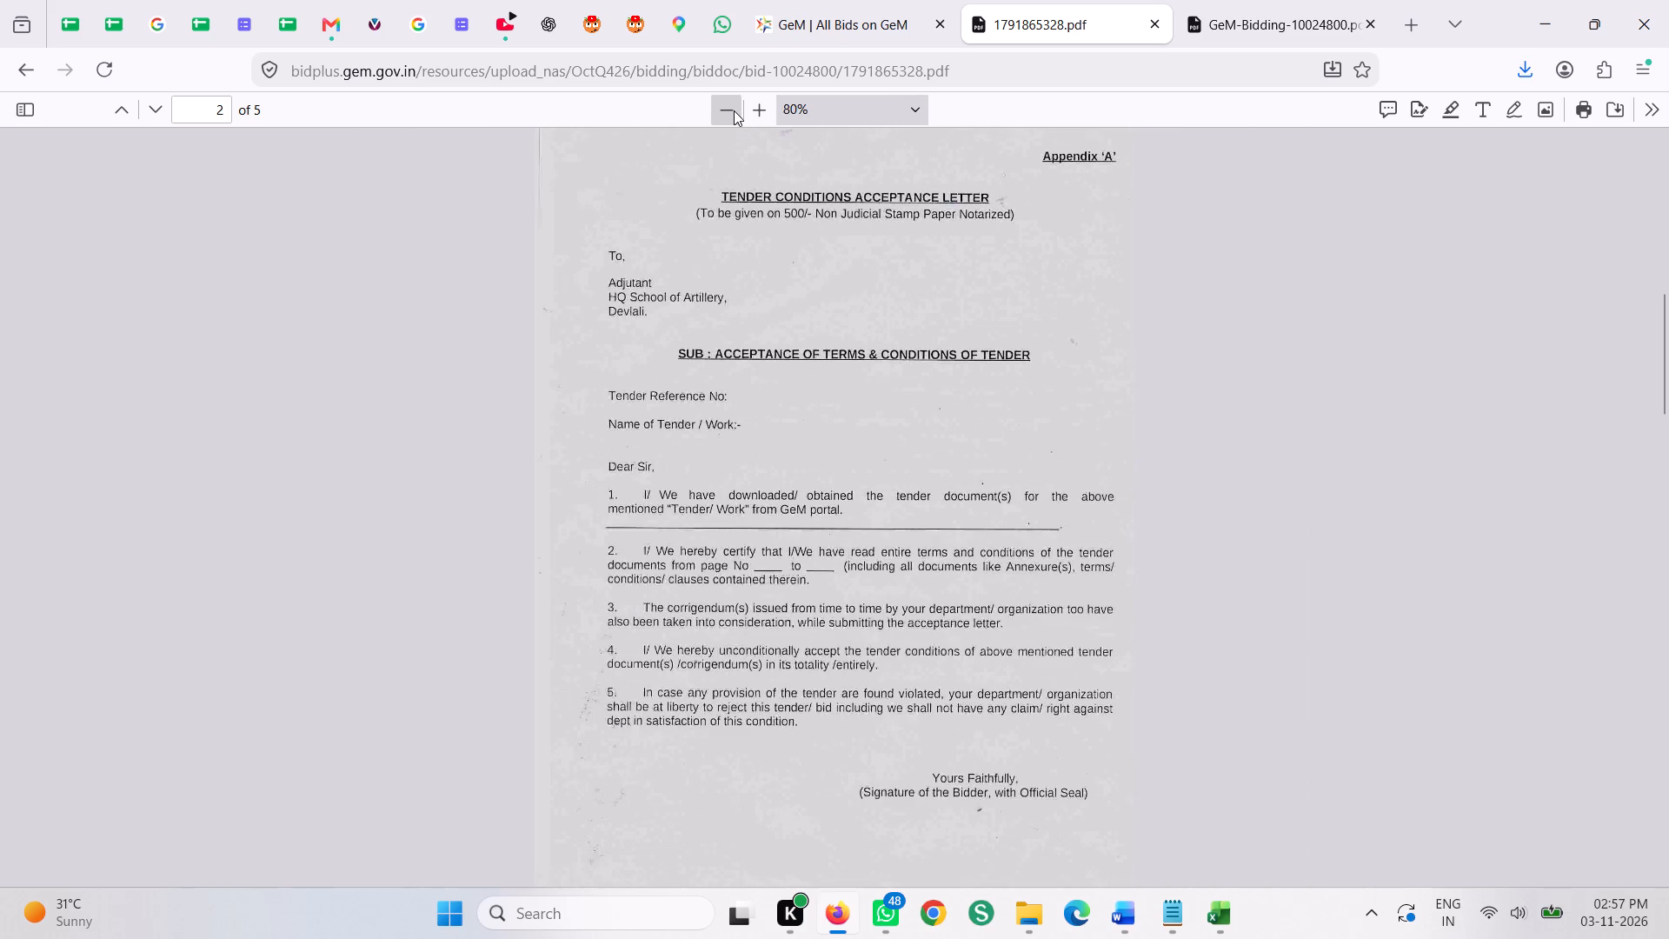
pyautogui.hotkey('ctrl', 'shift', 's')
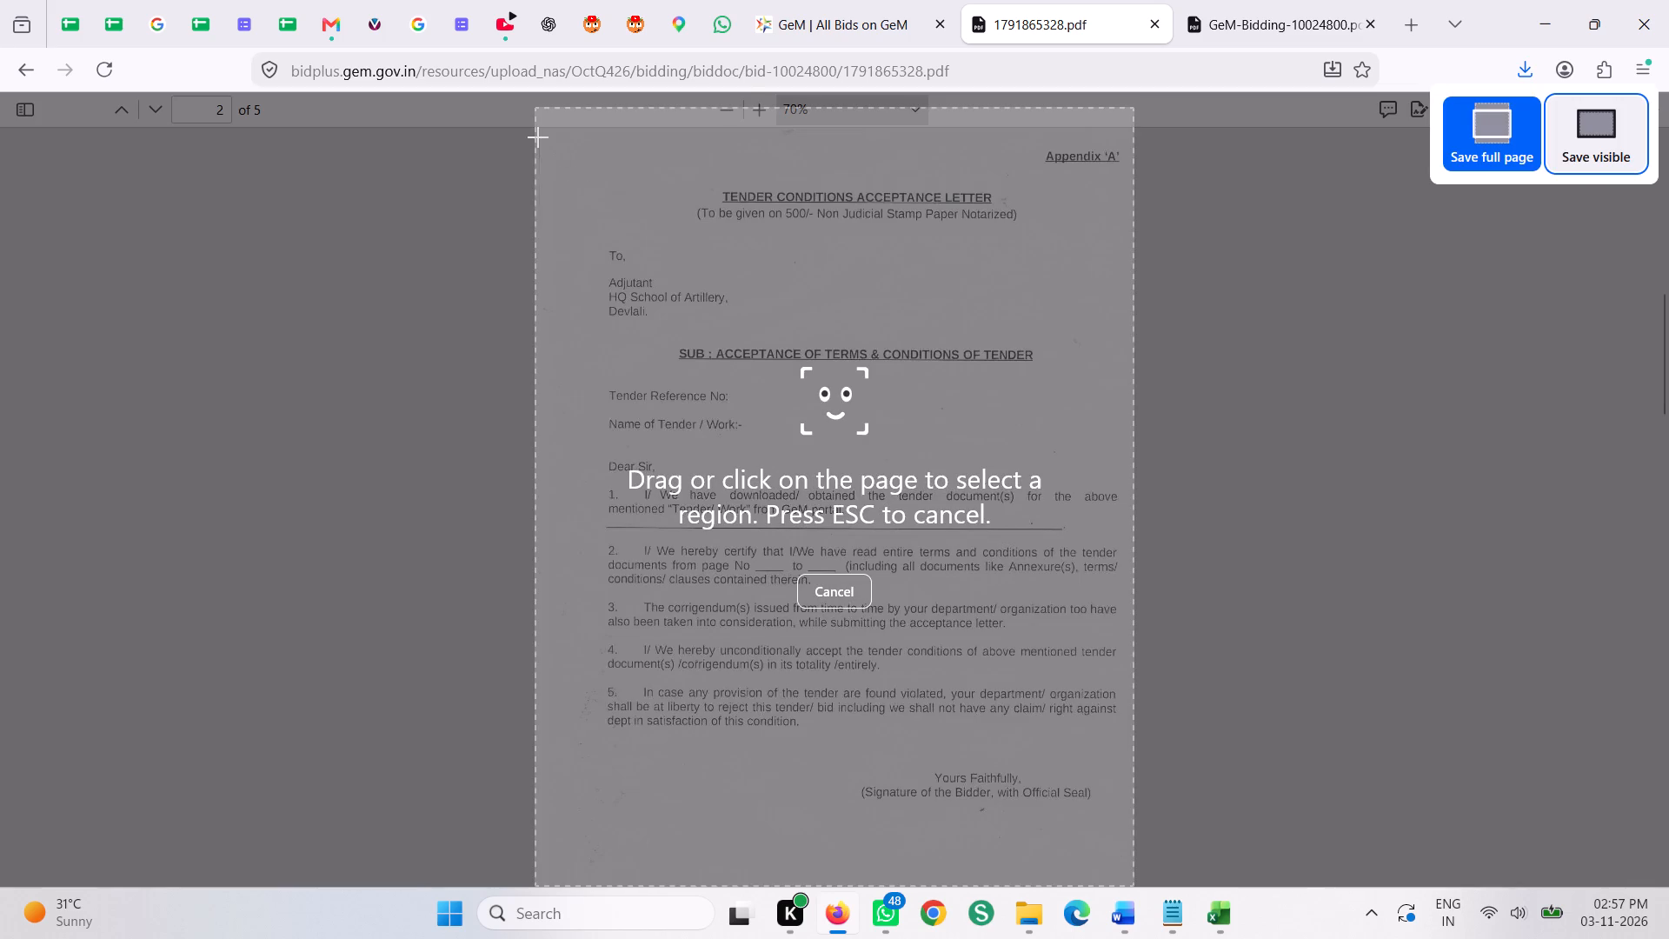
pyautogui.moveTo(542, 137); pyautogui.dragTo(1165, 822)
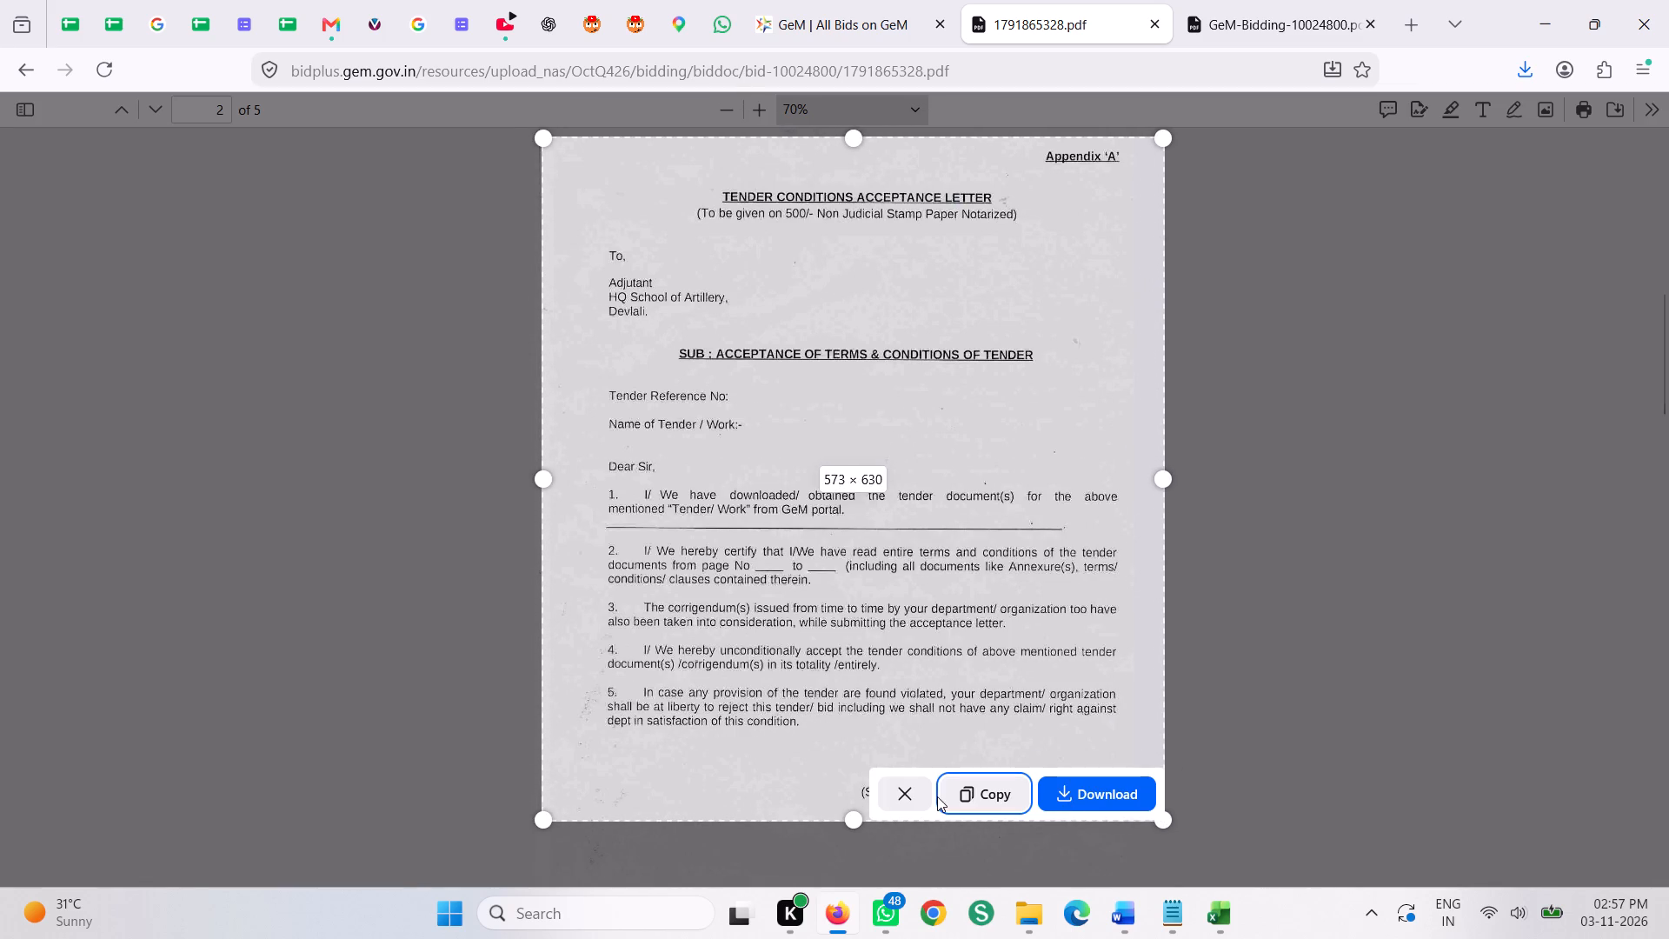
pyautogui.click(981, 790)
# Paste the Appendix 'A' screenshot into the message box of the open ChatGPT conversation.
pyautogui.click(535, 25)
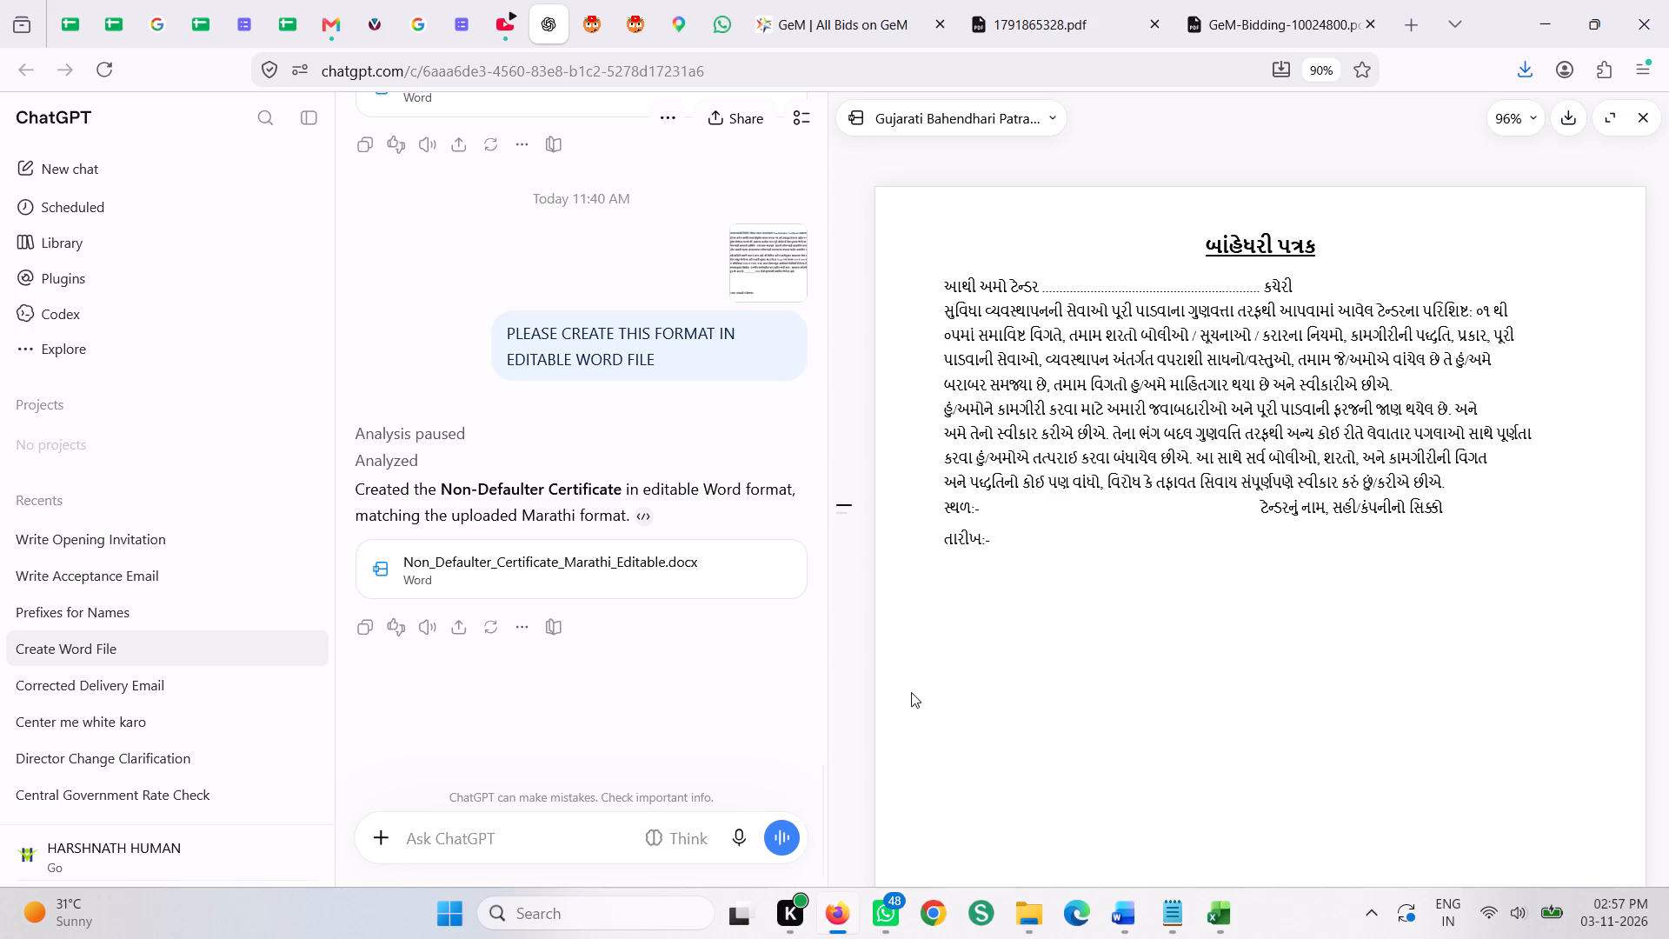
pyautogui.click(551, 834)
pyautogui.hotkey('ctrl', 'v')
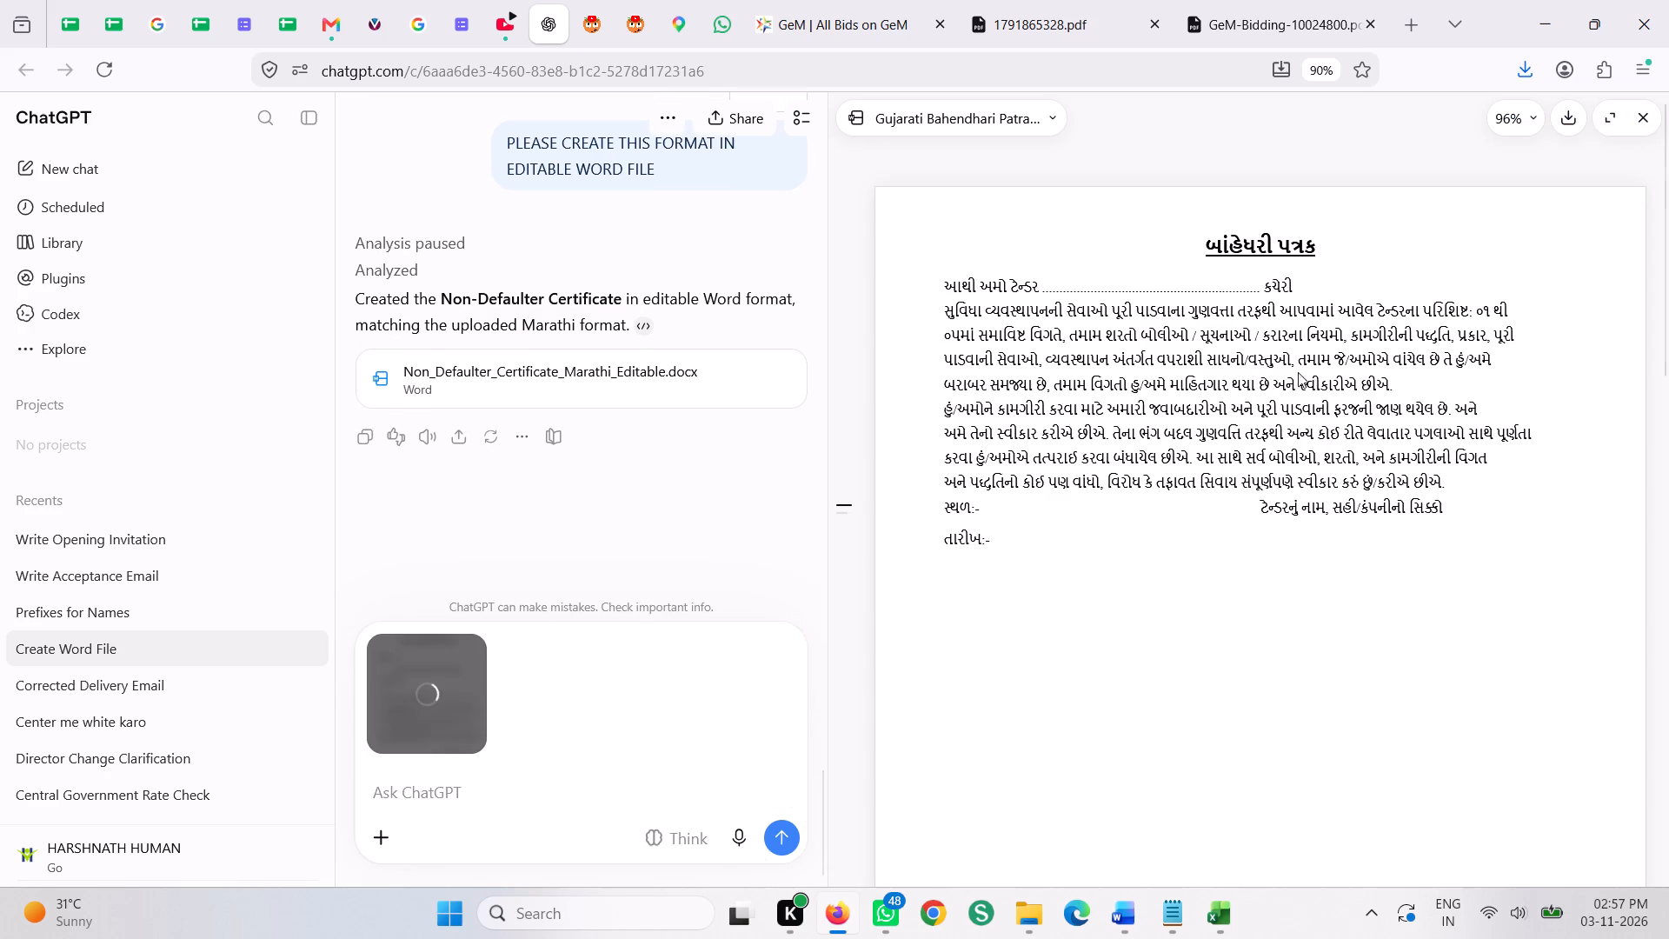
pyautogui.click(1292, 0)
pyautogui.click(1028, 1)
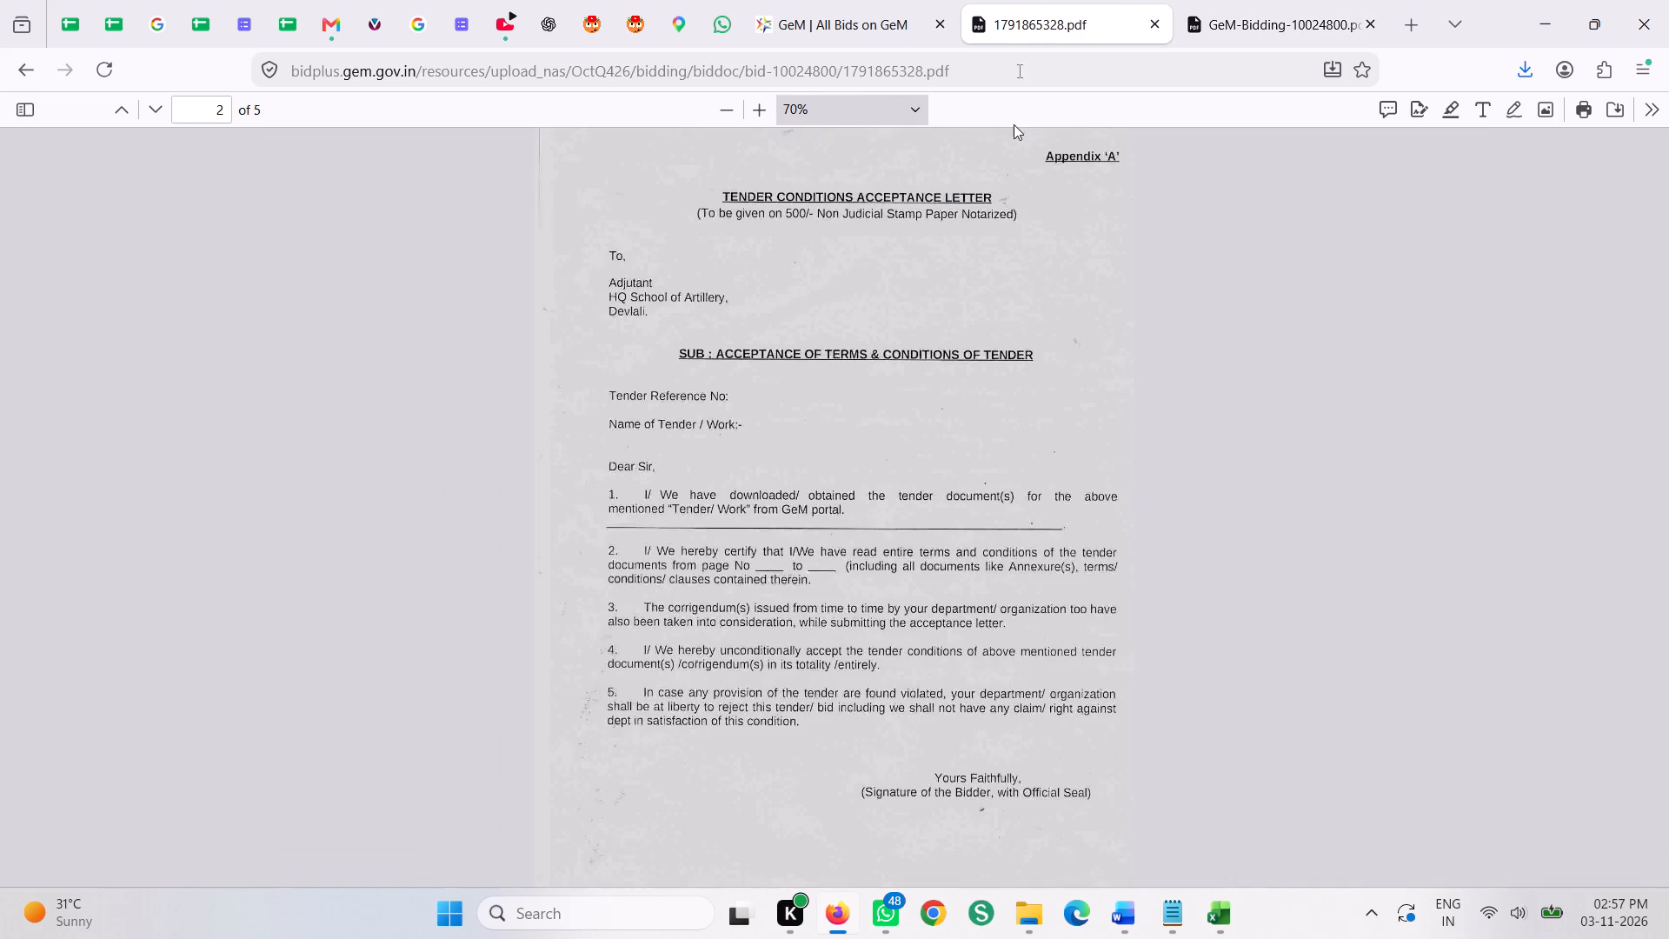
pyautogui.scroll(-1, 853, 496)
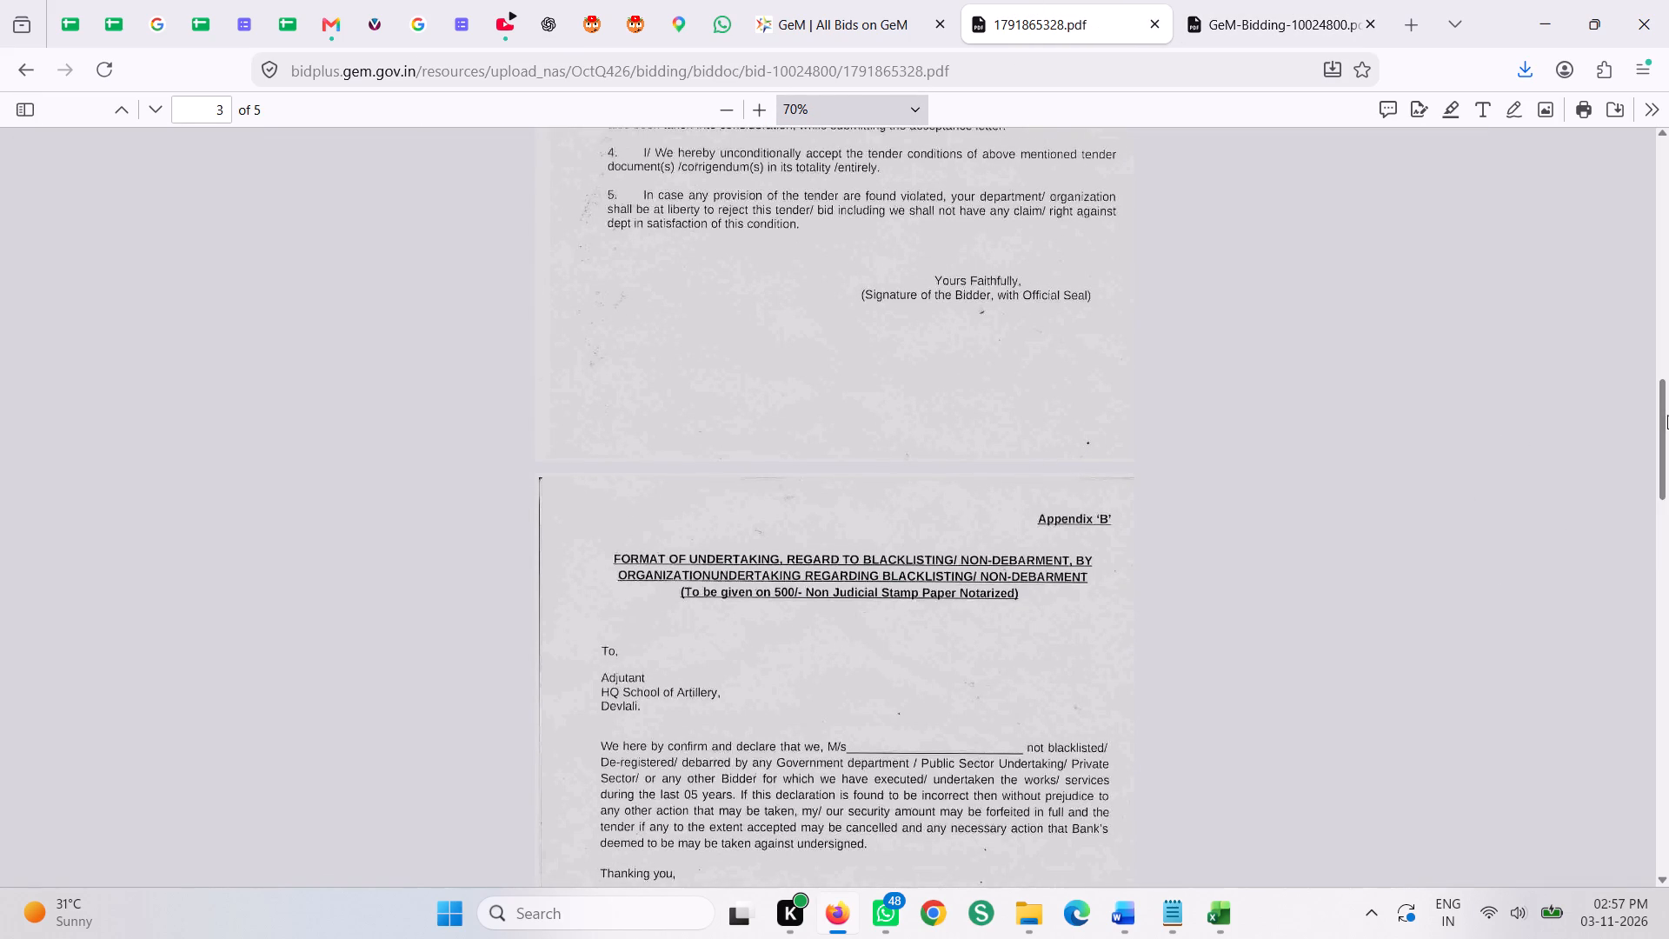
pyautogui.moveTo(1667, 415); pyautogui.dragTo(1652, 454)
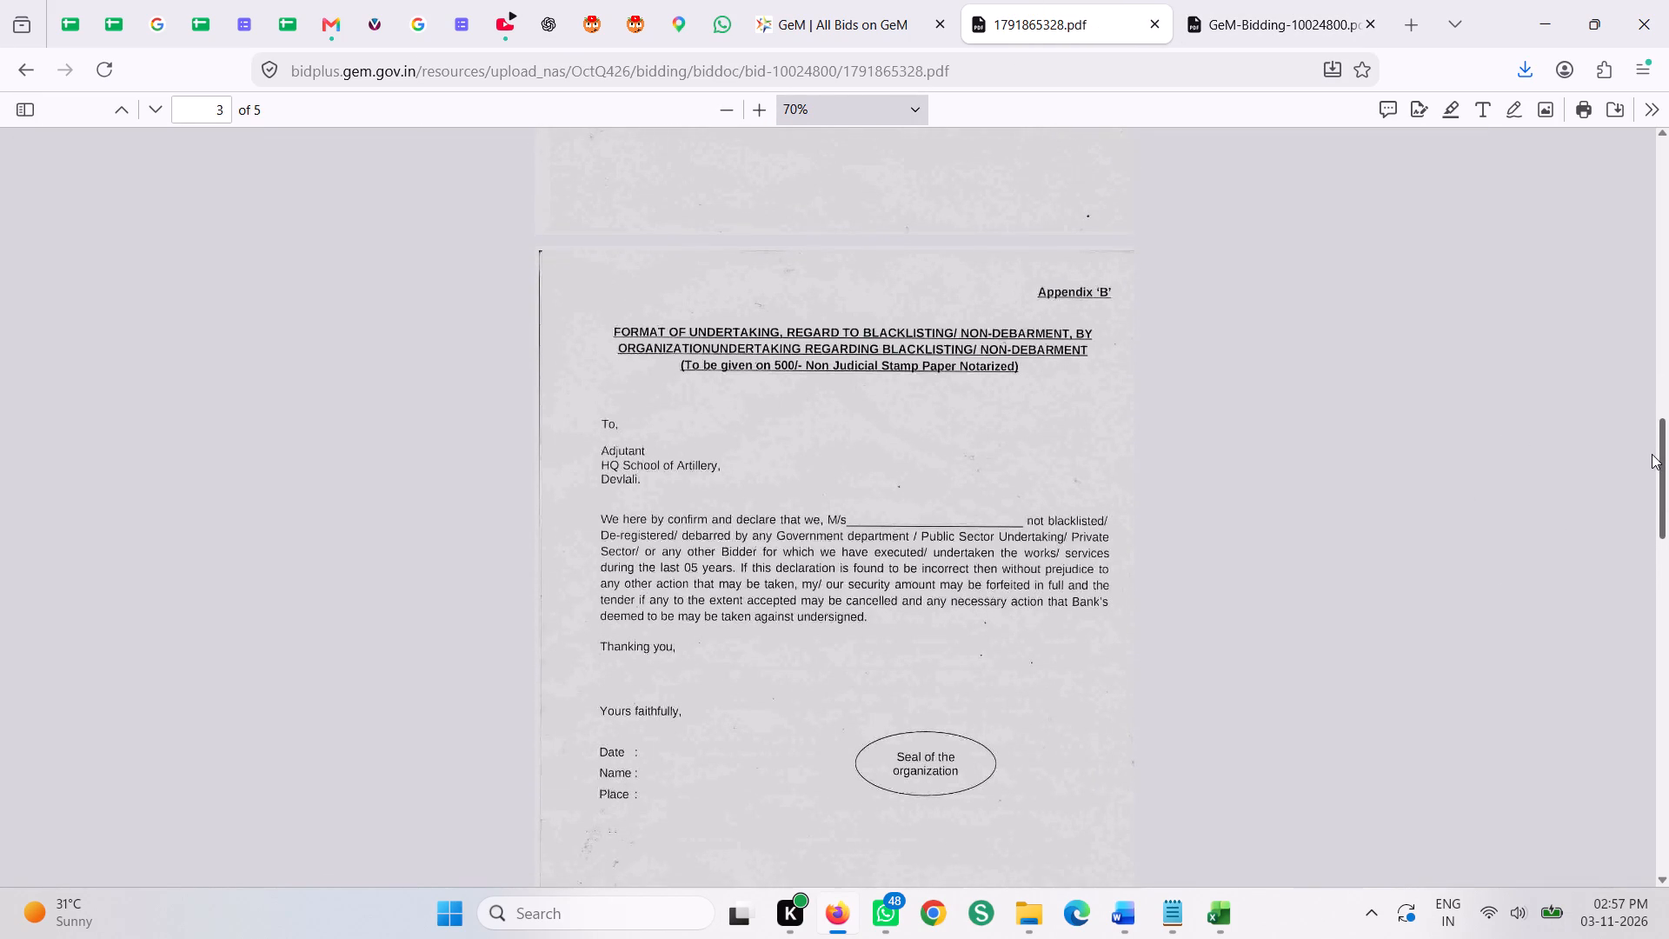
pyautogui.moveTo(1652, 454); pyautogui.dragTo(1630, 336)
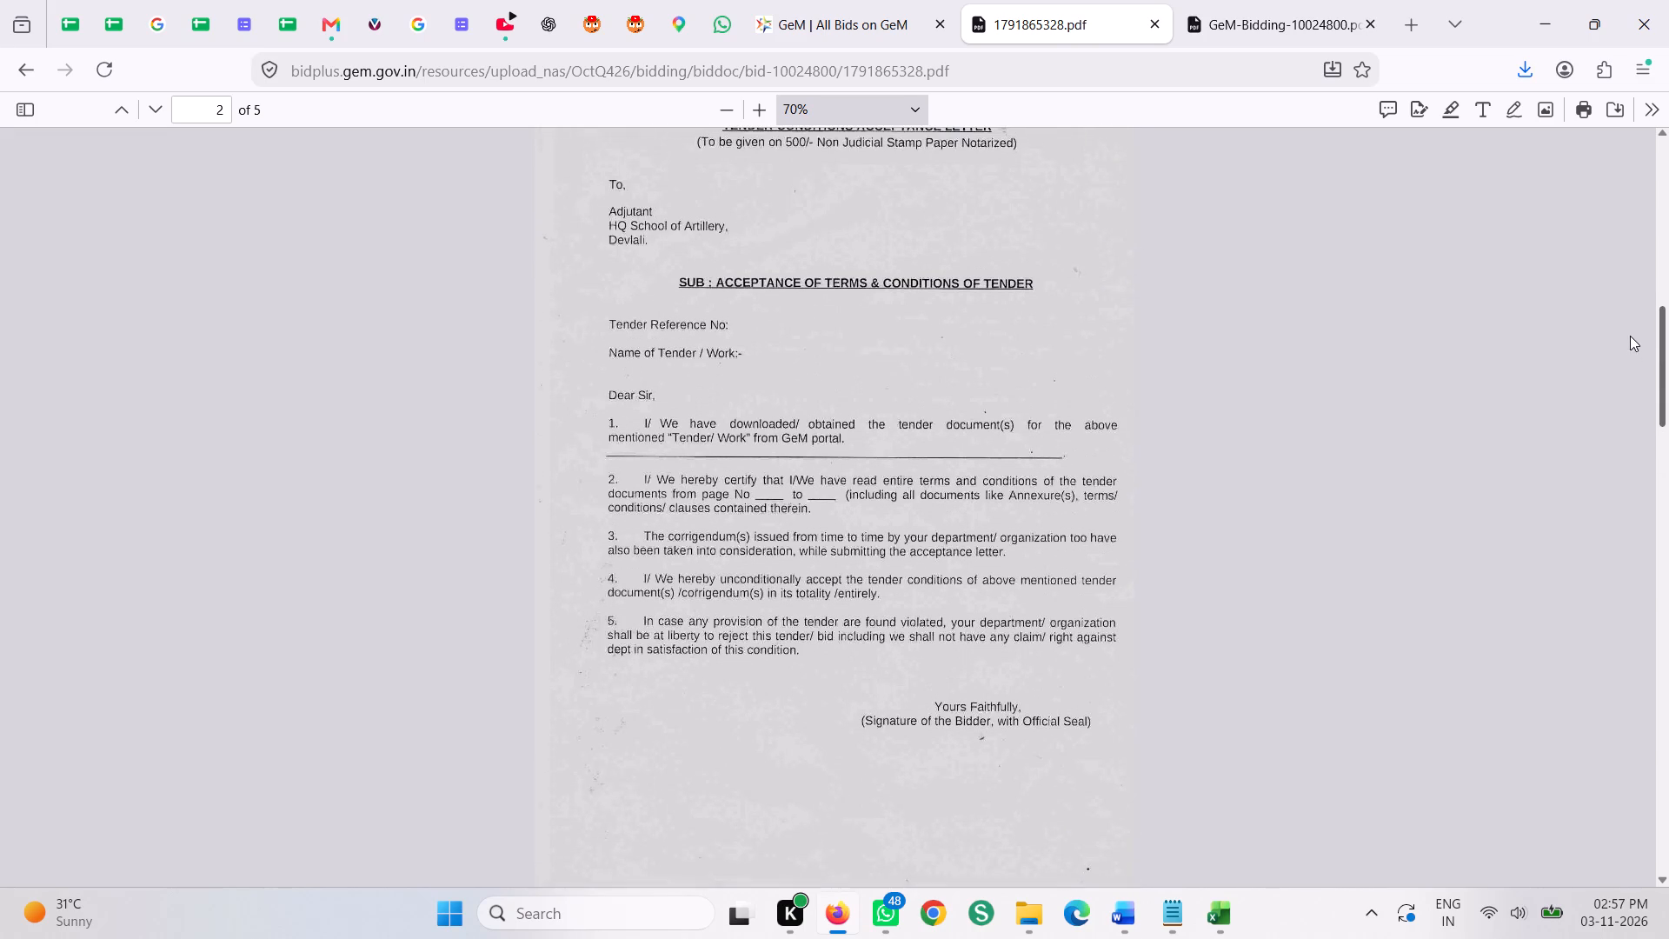
pyautogui.moveTo(1630, 336); pyautogui.dragTo(1612, 456)
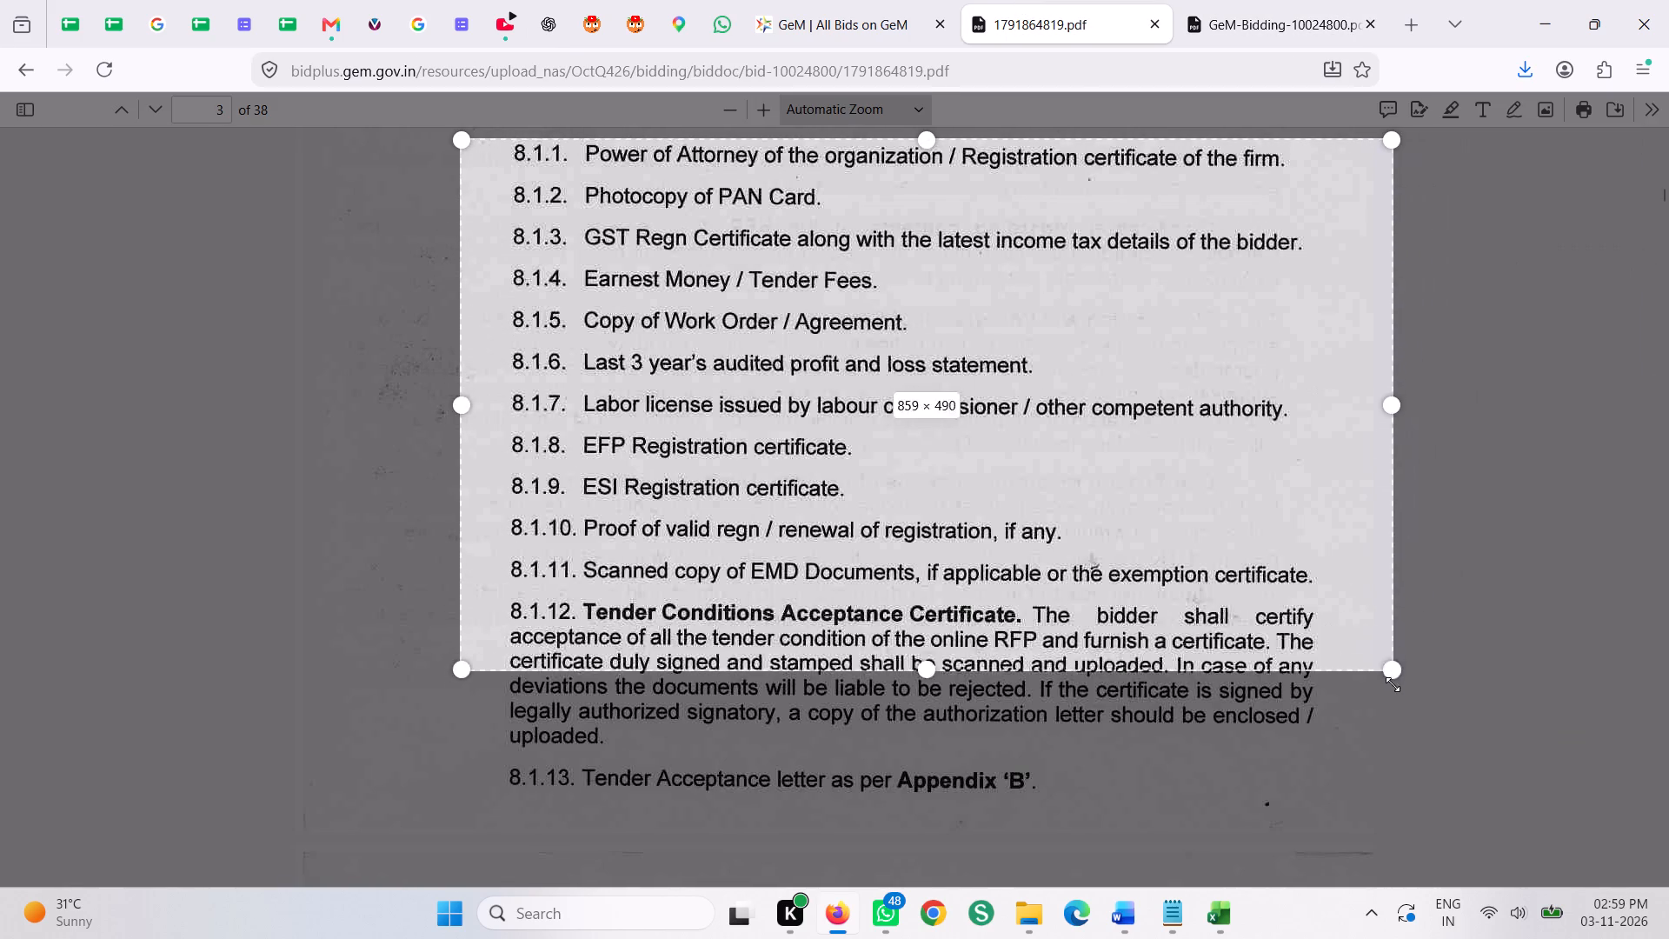
pyautogui.moveTo(1393, 684); pyautogui.dragTo(1427, 802)
pyautogui.click(1230, 845)
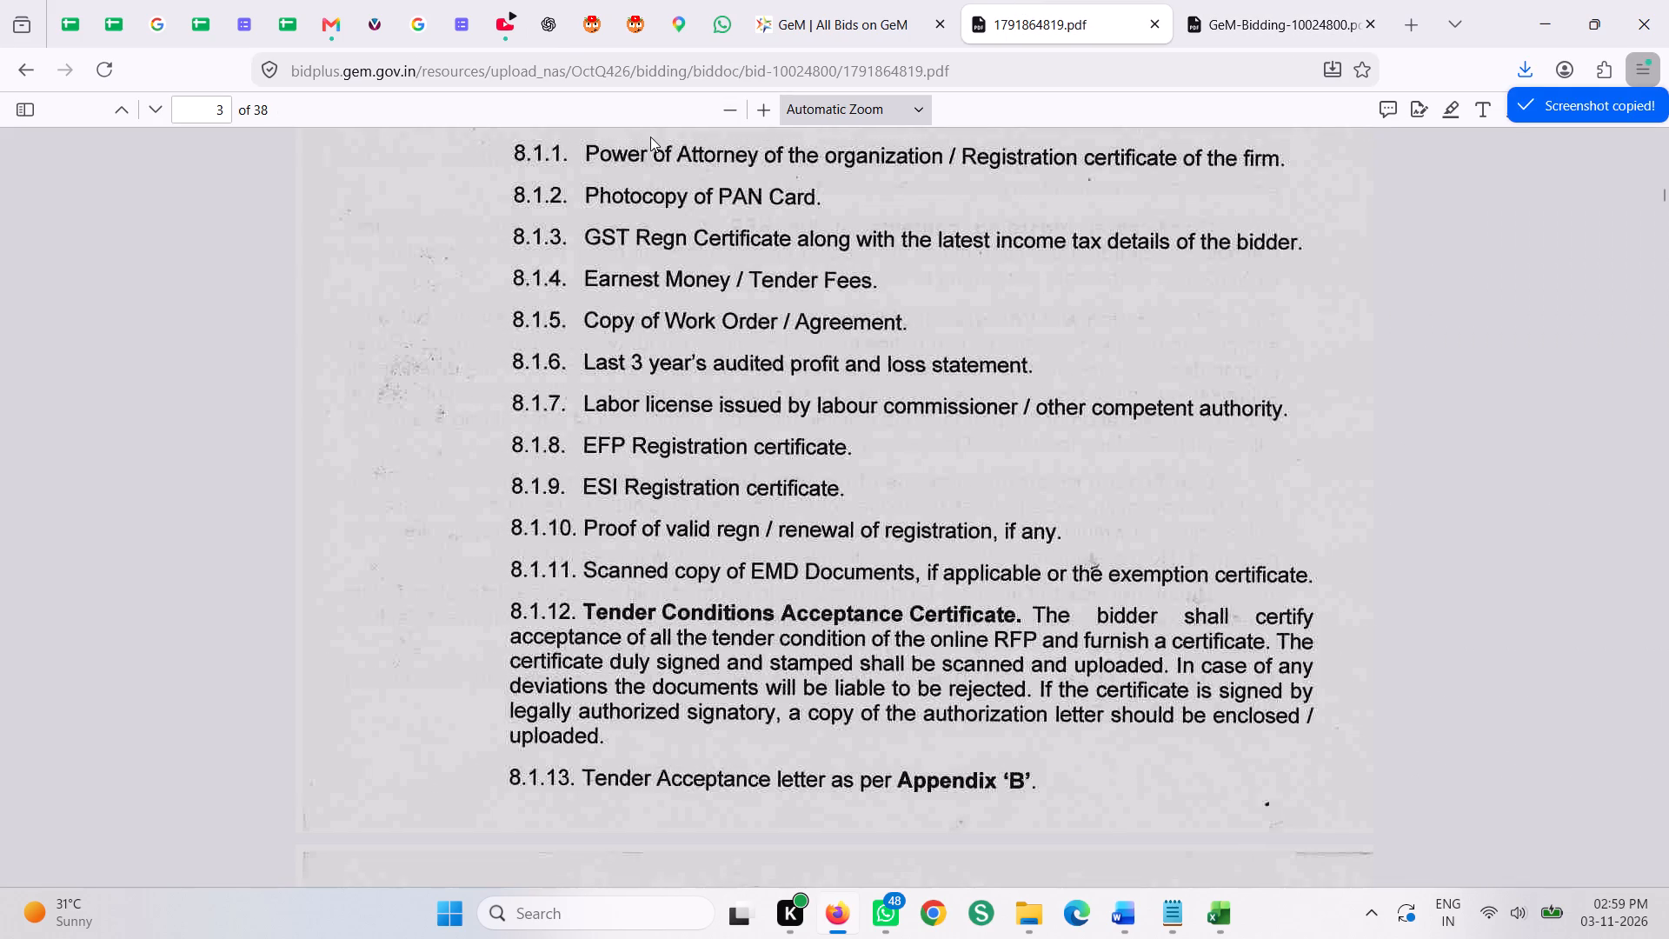
# Run a Google image search with the pasted screenshot of clauses 8.1.1 to 8.1.13.
pyautogui.click(416, 33)
pyautogui.click(1108, 145)
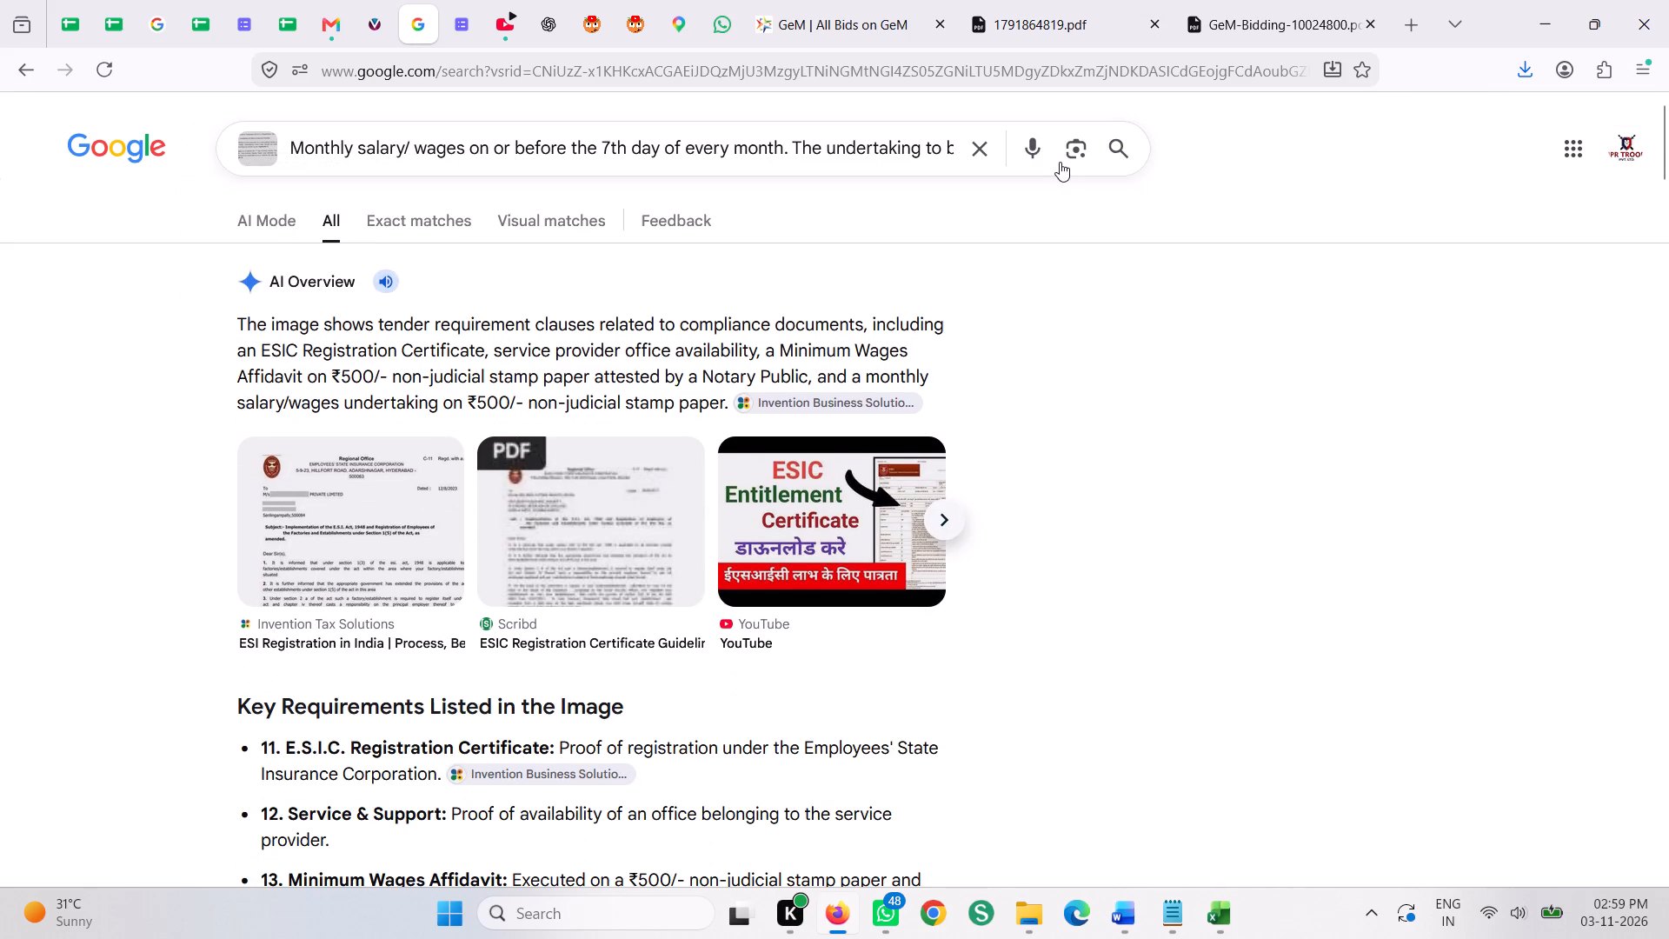
pyautogui.click(1060, 153)
pyautogui.click(803, 466)
pyautogui.hotkey('ctrl', 'v')
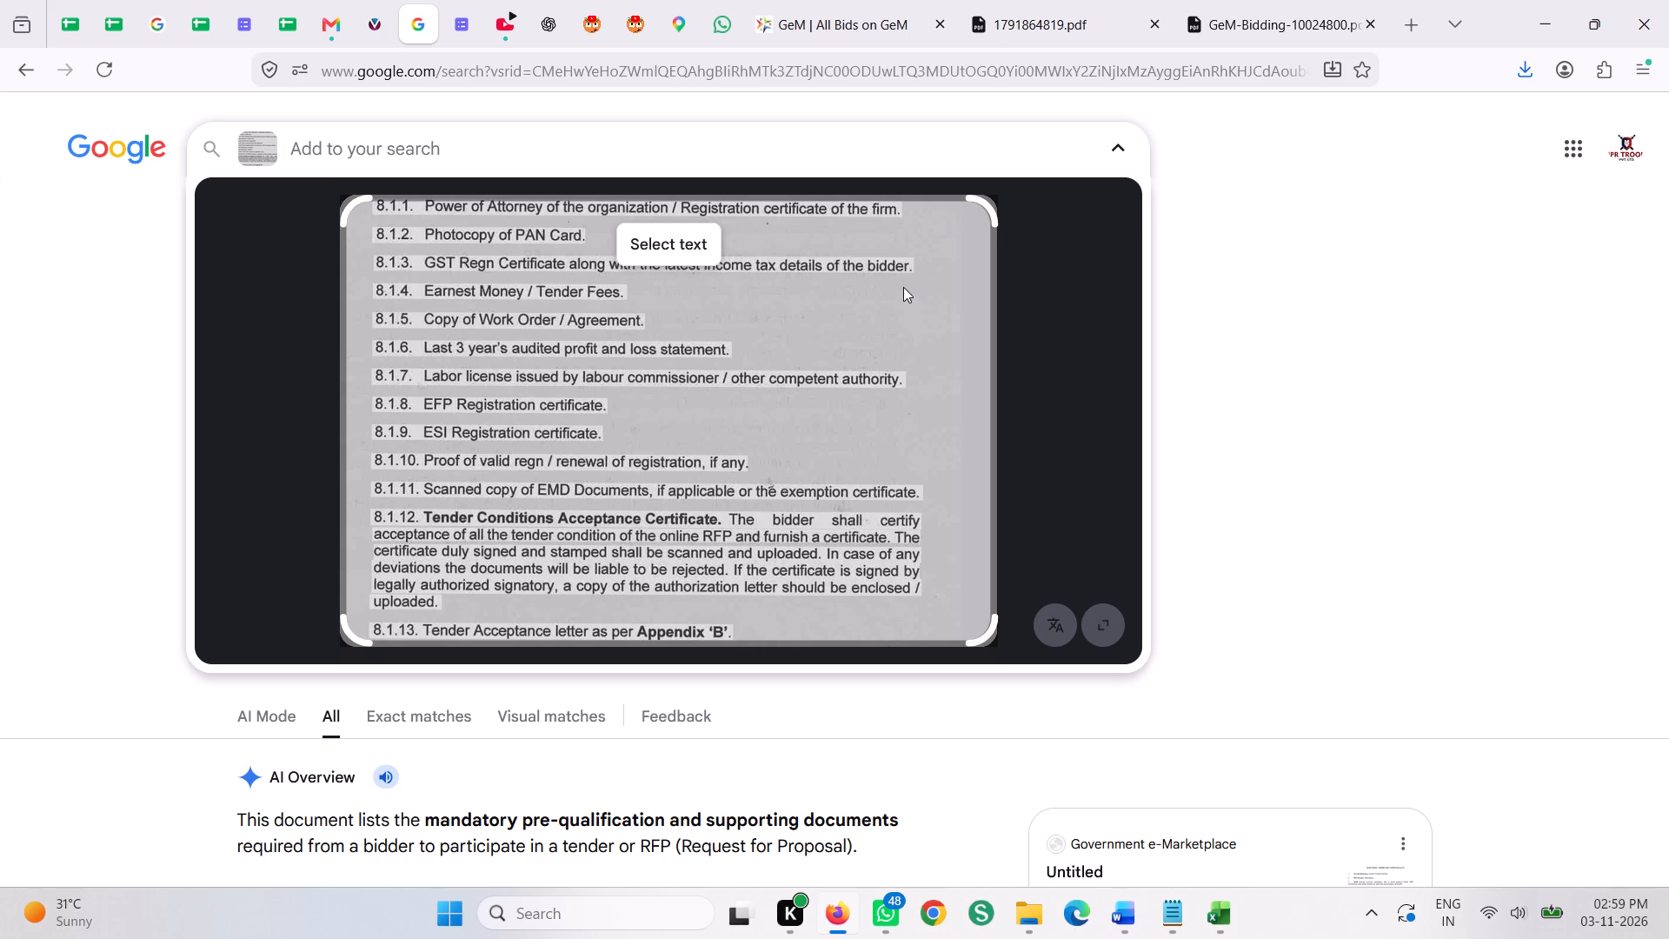
# Copy the recognised text "Power of Attorney of the organization" from clause 8.1.1 in the searched image.
pyautogui.click(433, 204)
pyautogui.moveTo(433, 204); pyautogui.dragTo(647, 203)
pyautogui.click(455, 250)
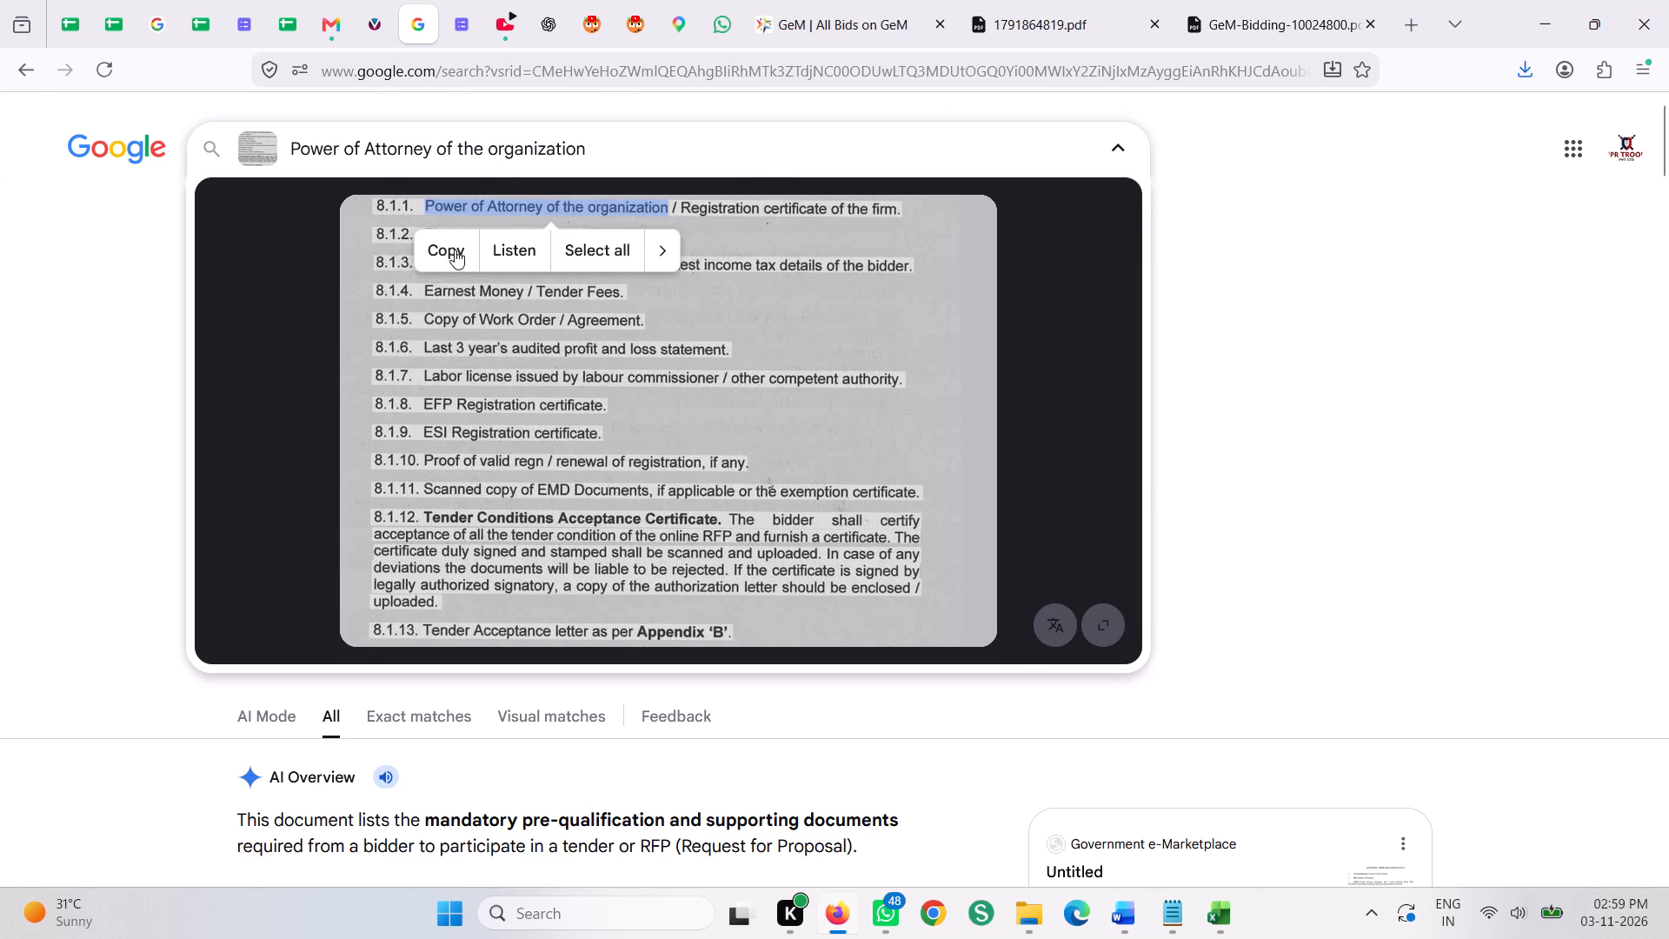
# Switch to the REQUIRED DOCUMENTS file in Word and paste "Power of Attorney of the organization" as item 7.
pyautogui.hotkey('alt', 'Tab')
pyautogui.hotkey('ctrl', 'v')
pyautogui.press('Return')
# Add item 8 with clause 8.1.3's recognised text "GST Regn Certificate along with the latest income tax details of the bidder".
pyautogui.write('8.')
pyautogui.hotkey('alt', 'Tab')
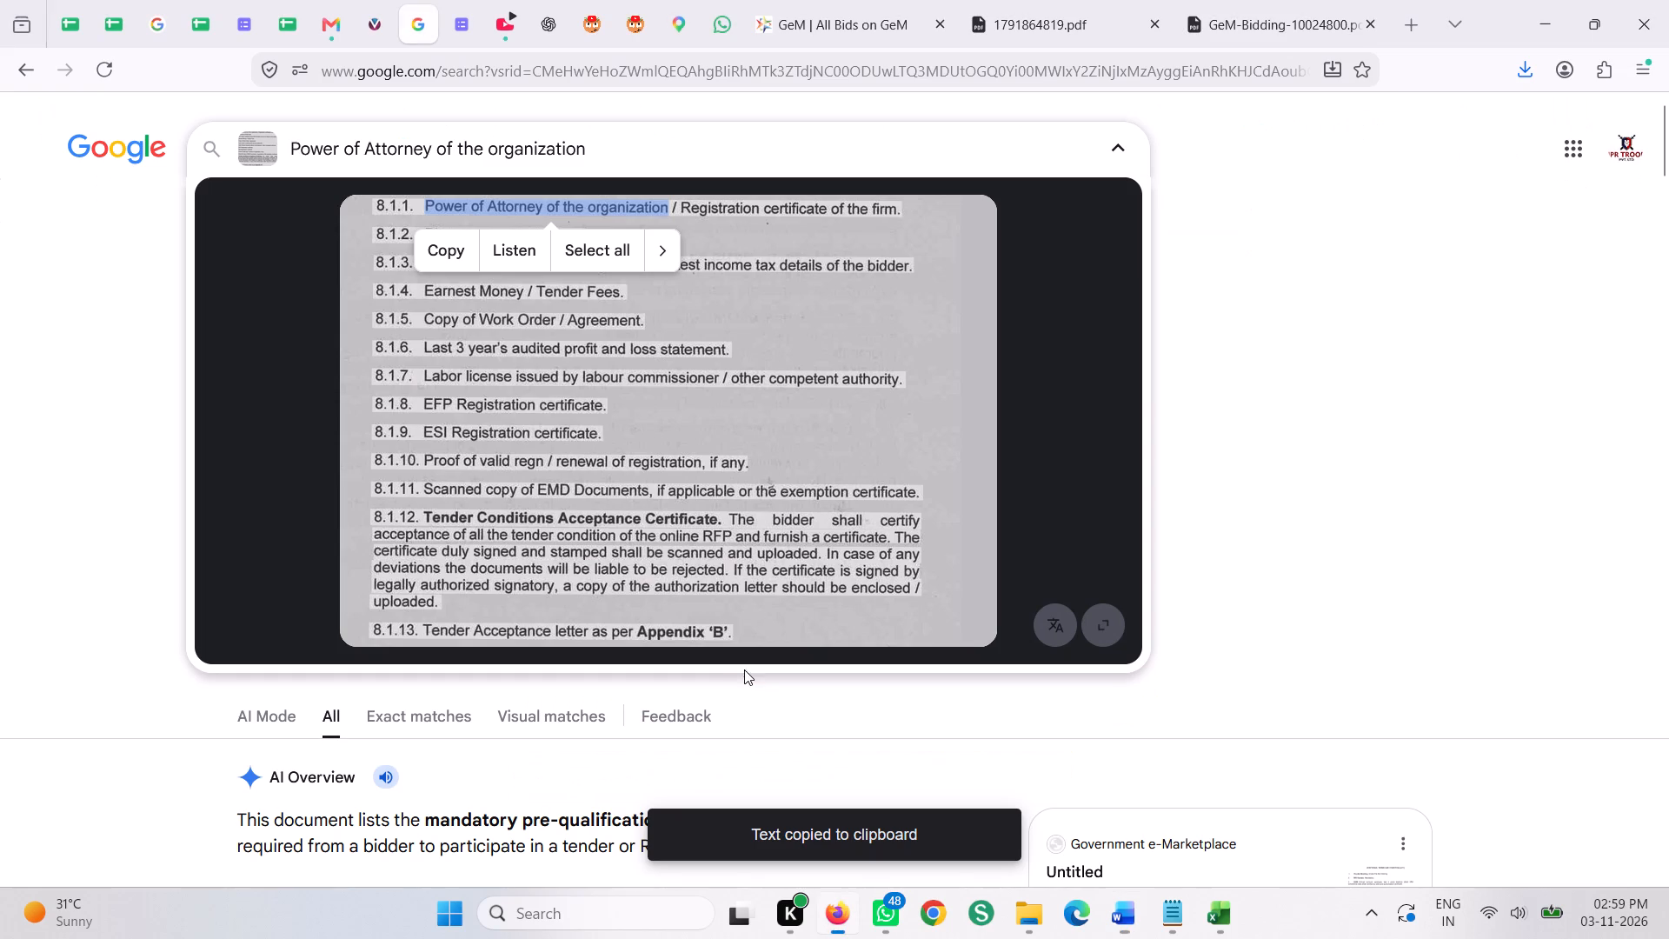
pyautogui.click(714, 270)
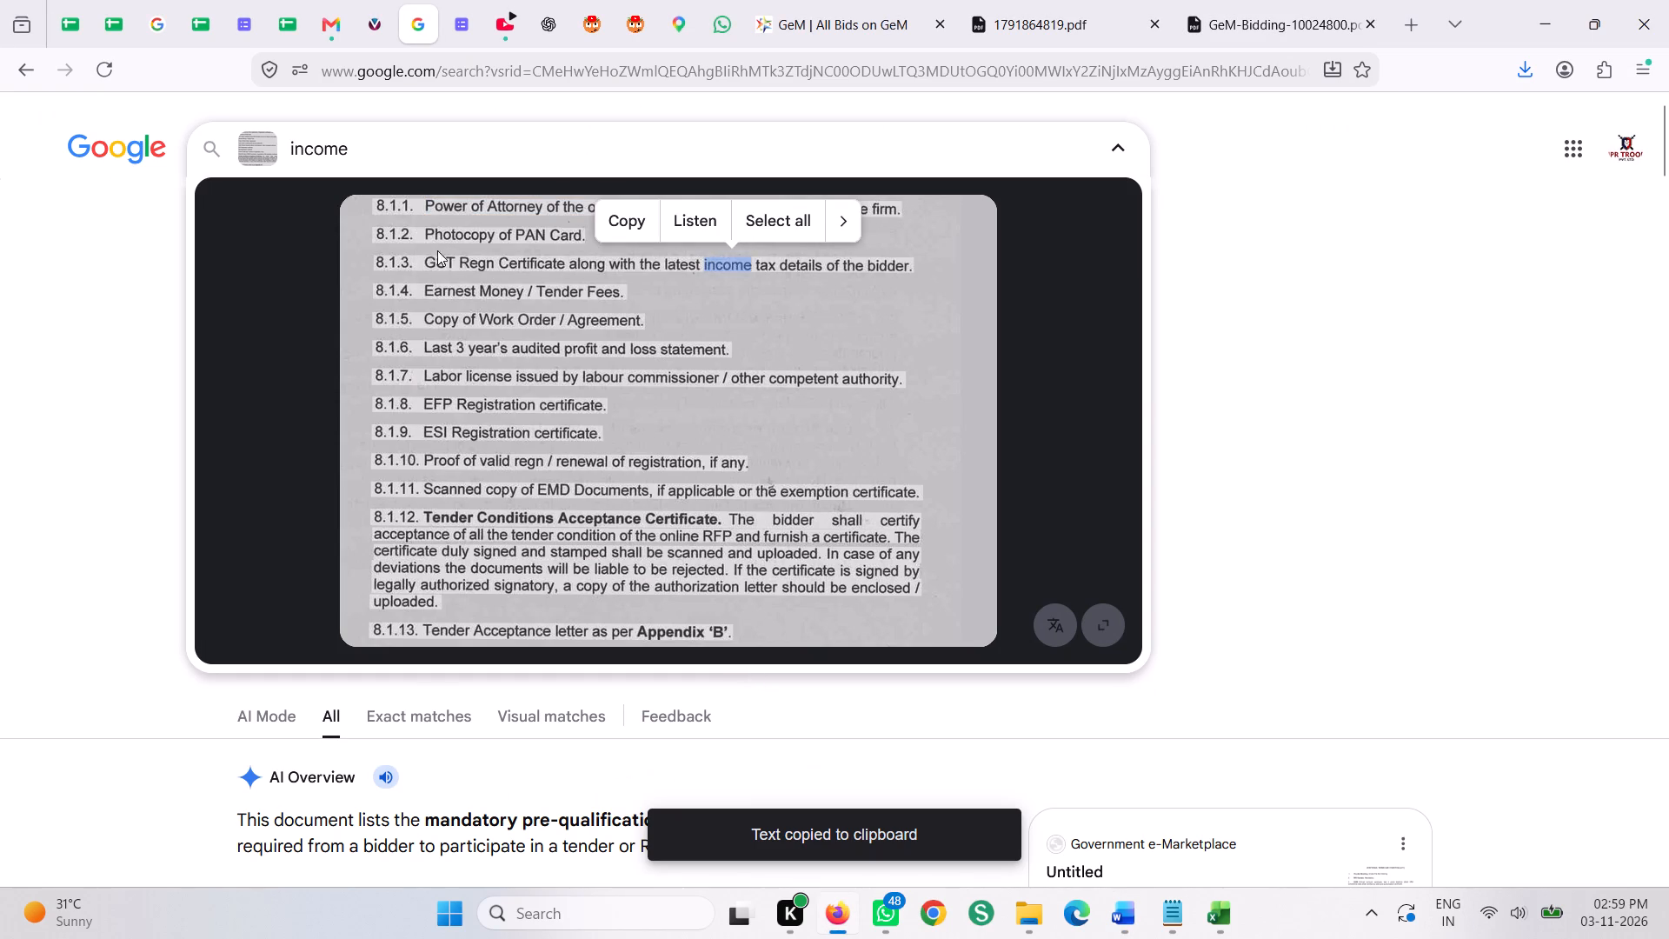
pyautogui.moveTo(431, 262); pyautogui.dragTo(906, 278)
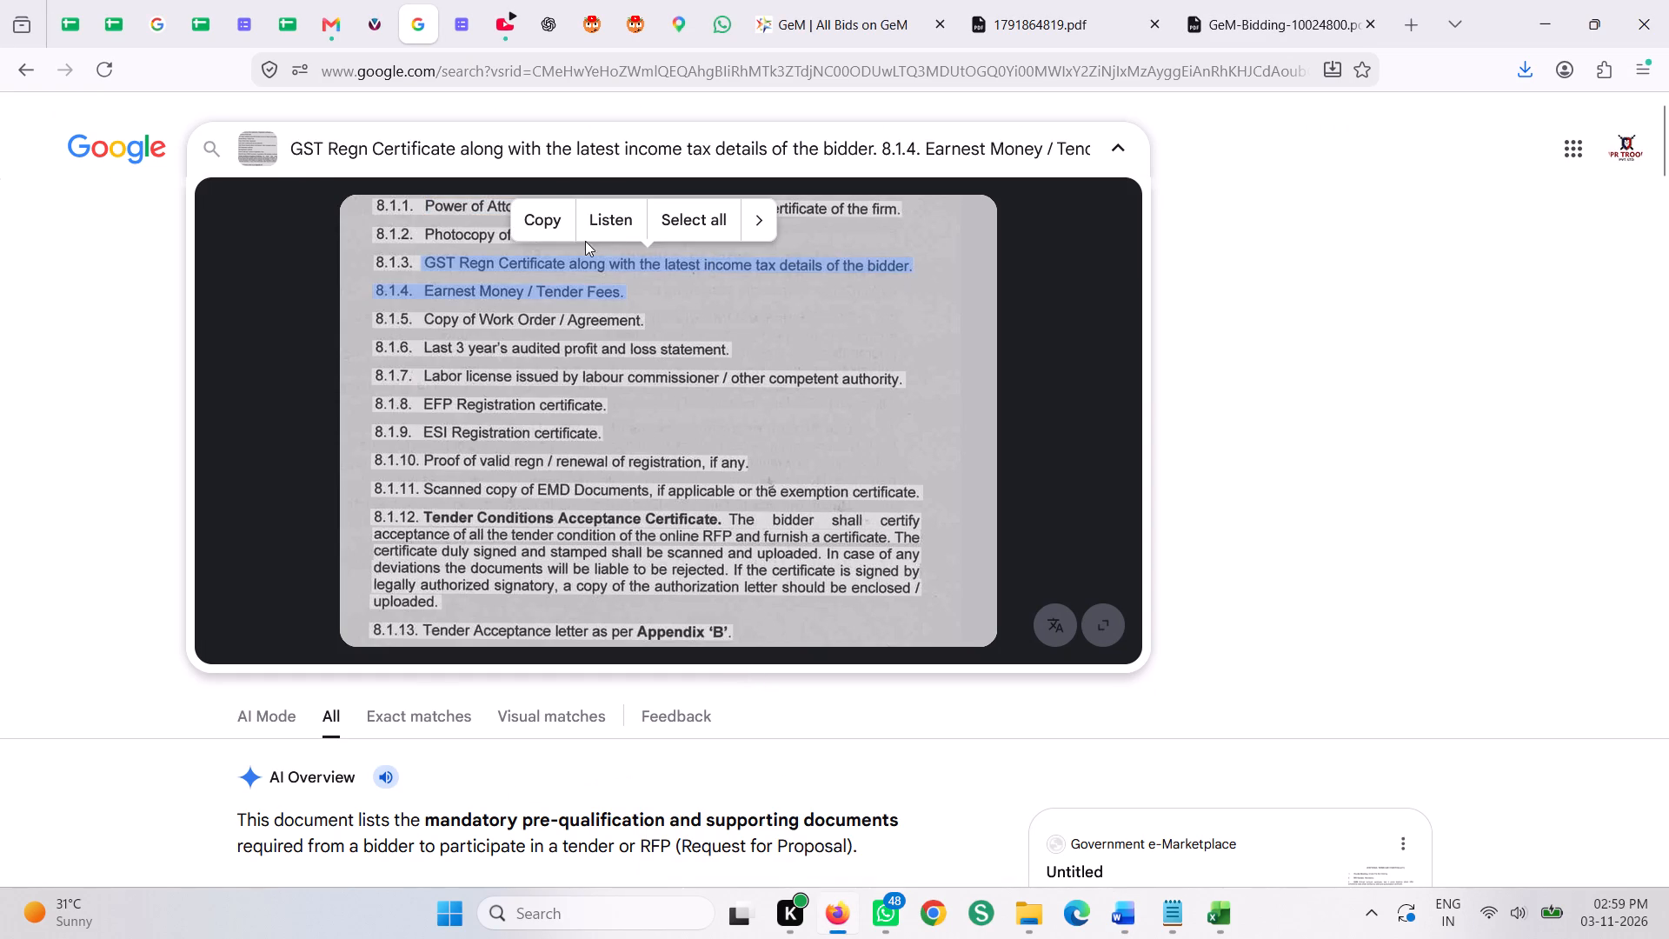
pyautogui.moveTo(434, 260); pyautogui.dragTo(876, 259)
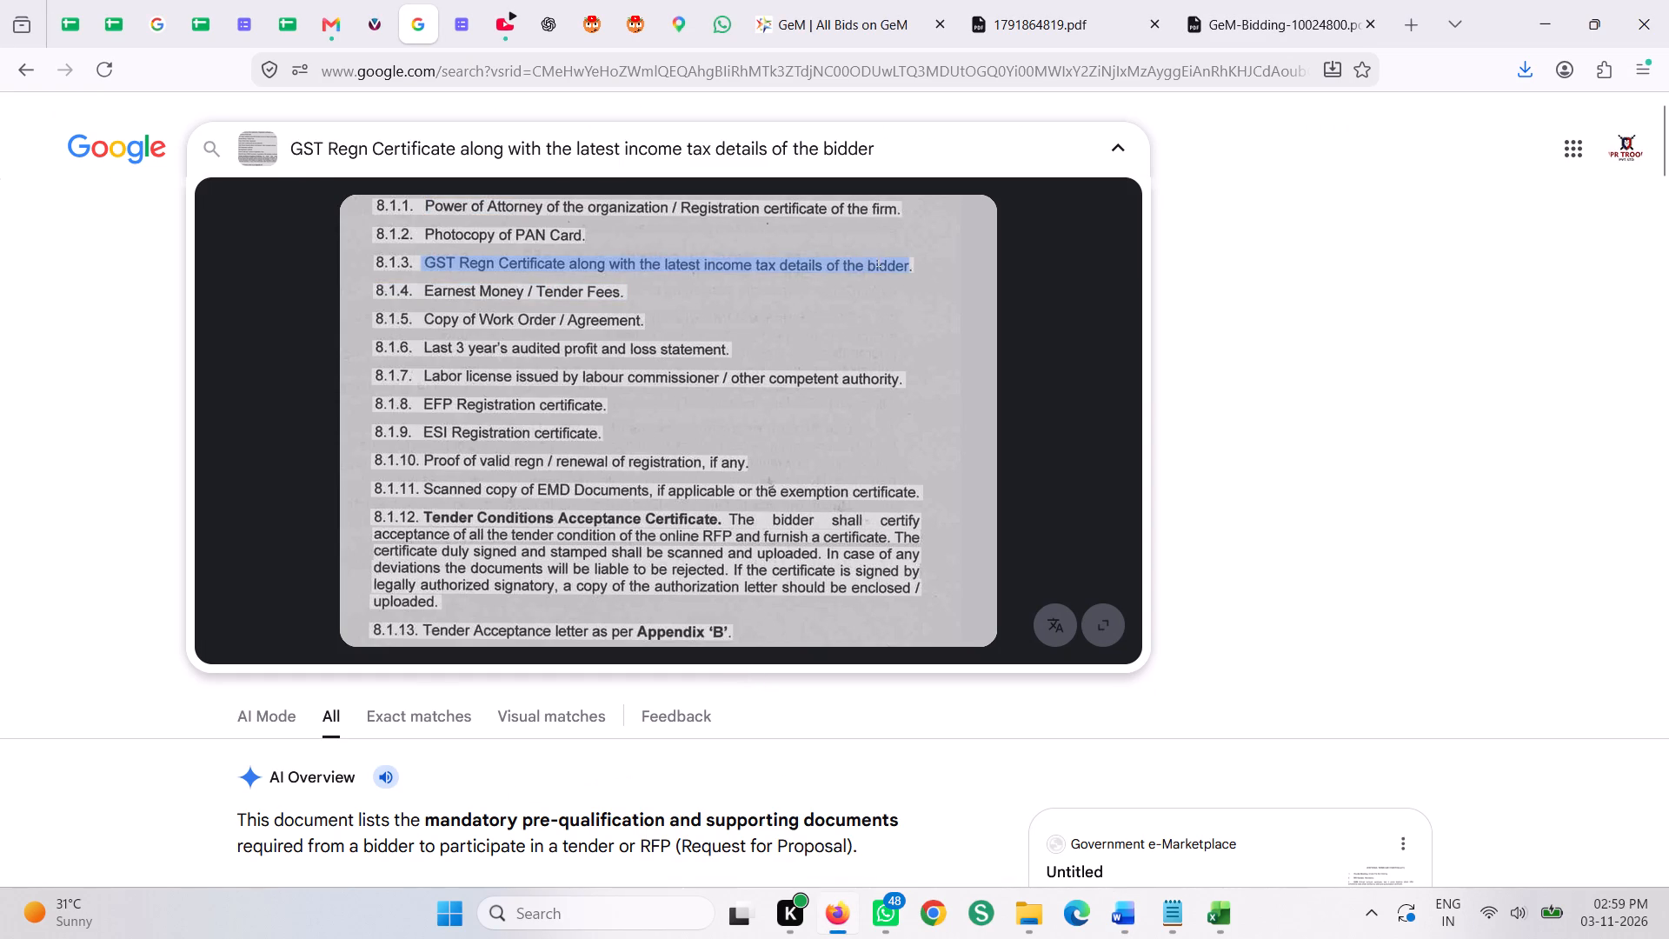
pyautogui.moveTo(876, 259); pyautogui.dragTo(881, 259)
pyautogui.click(561, 216)
pyautogui.hotkey('alt', 'Tab')
pyautogui.hotkey('ctrl', 'v')
pyautogui.press('Return')
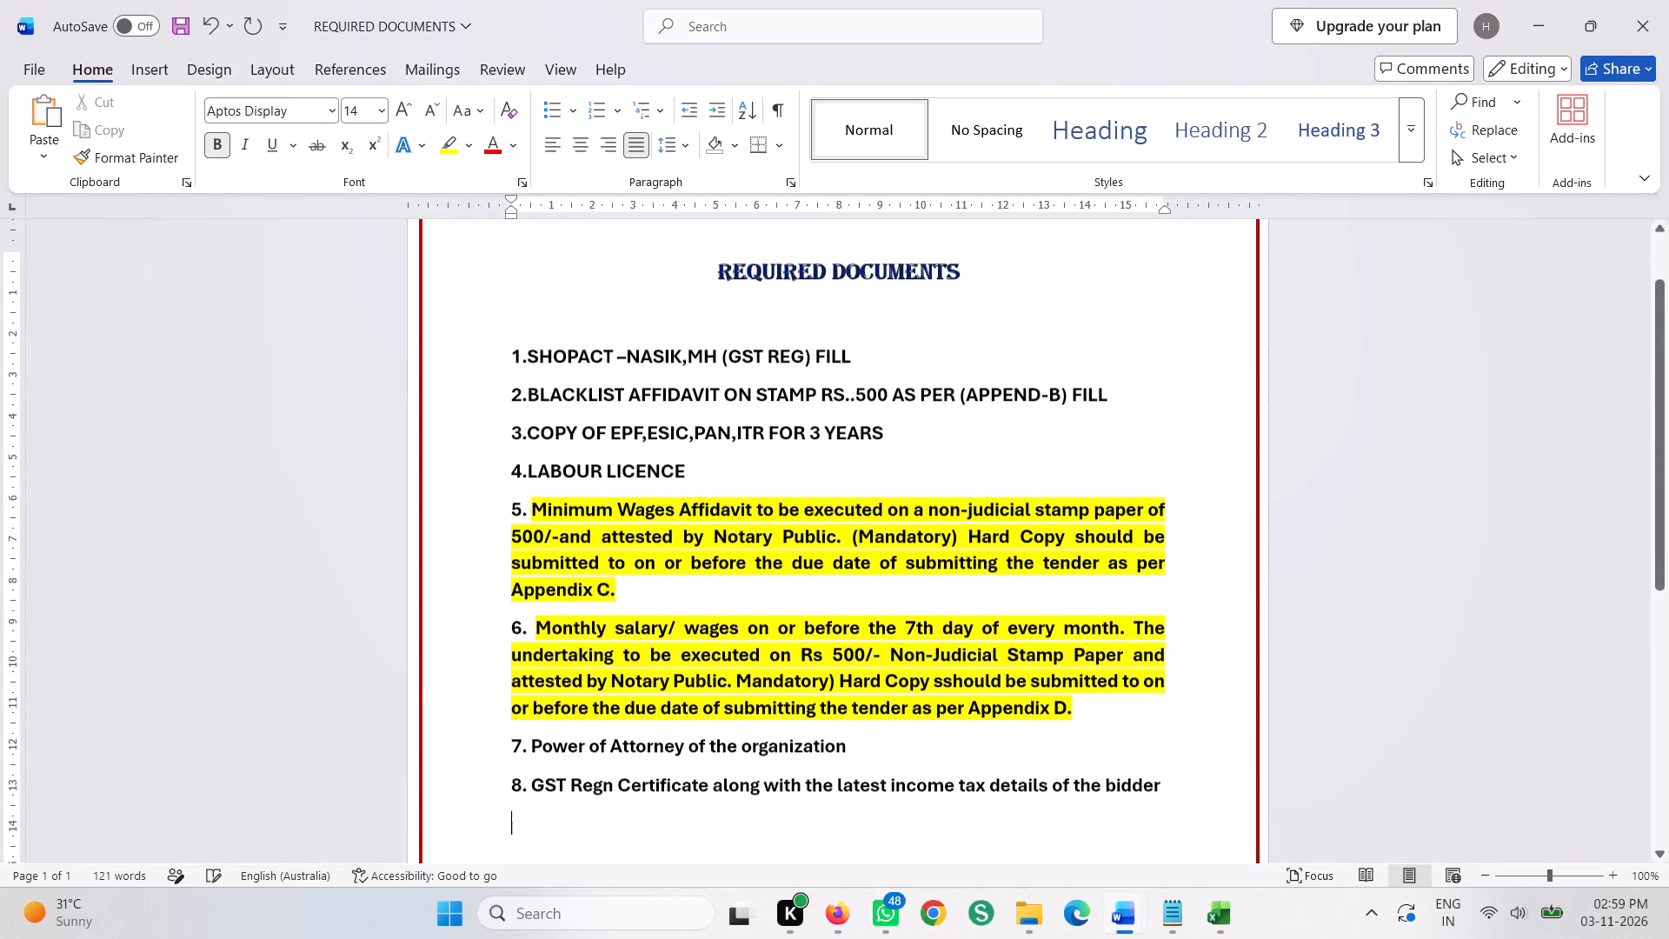
# Add item 9 to the Word list with clause 8.1.6's text "Last 3 year's audited profit and loss statement".
pyautogui.press('9')
pyautogui.press('.')
pyautogui.hotkey('alt', 'Tab')
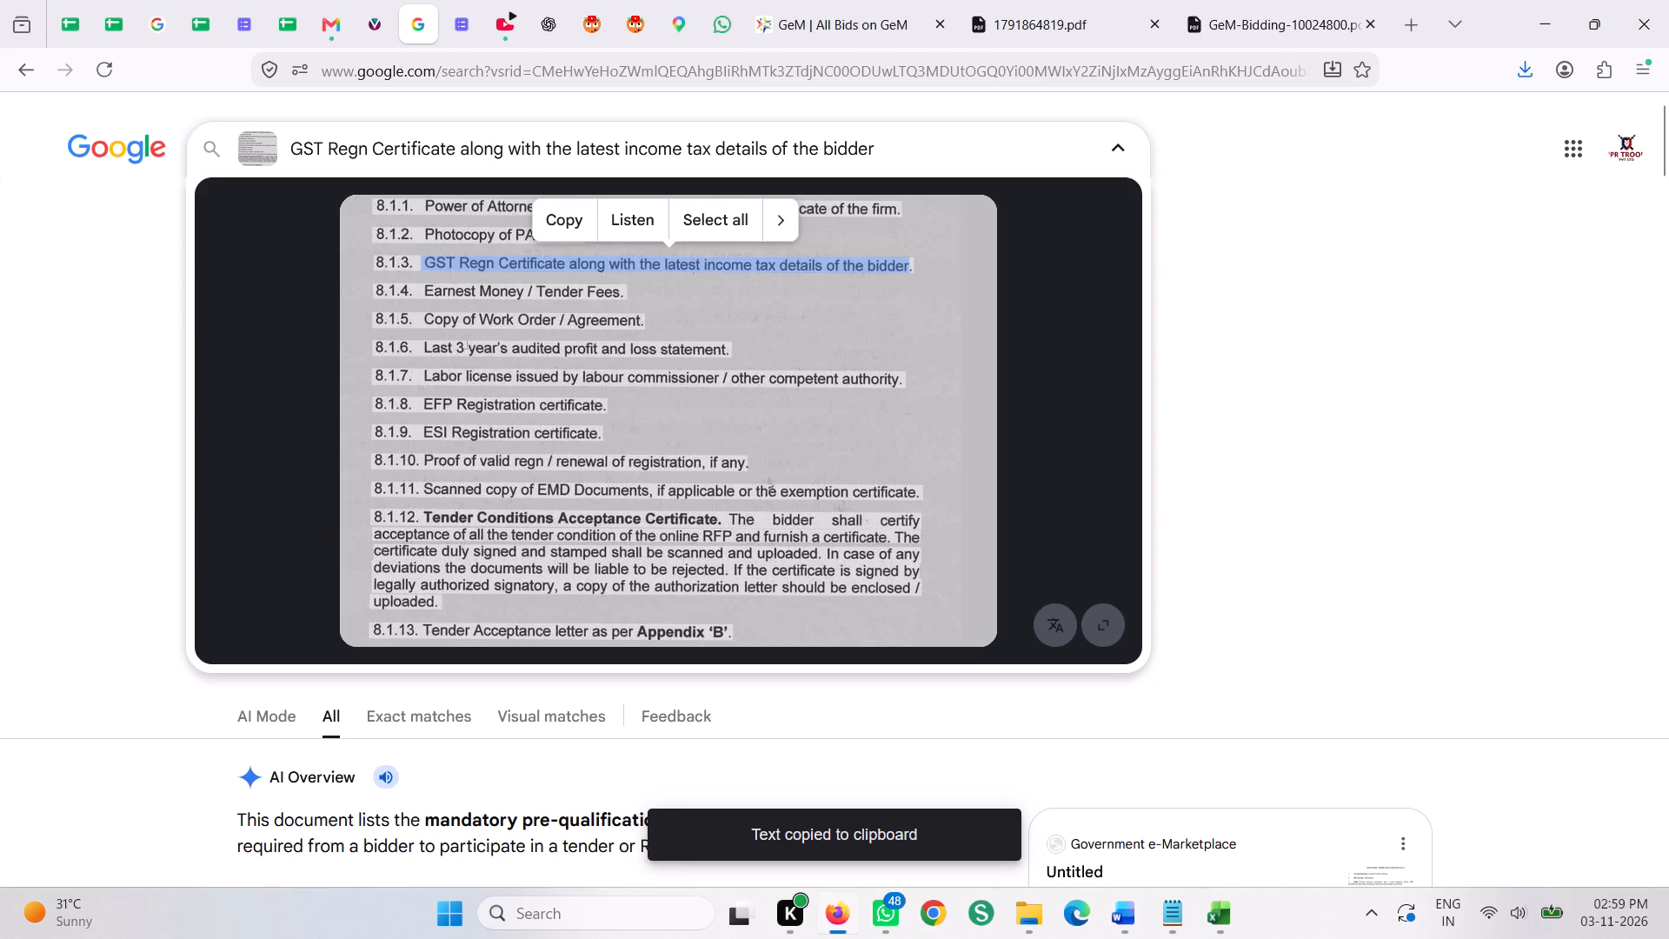
pyautogui.moveTo(427, 341); pyautogui.dragTo(700, 344)
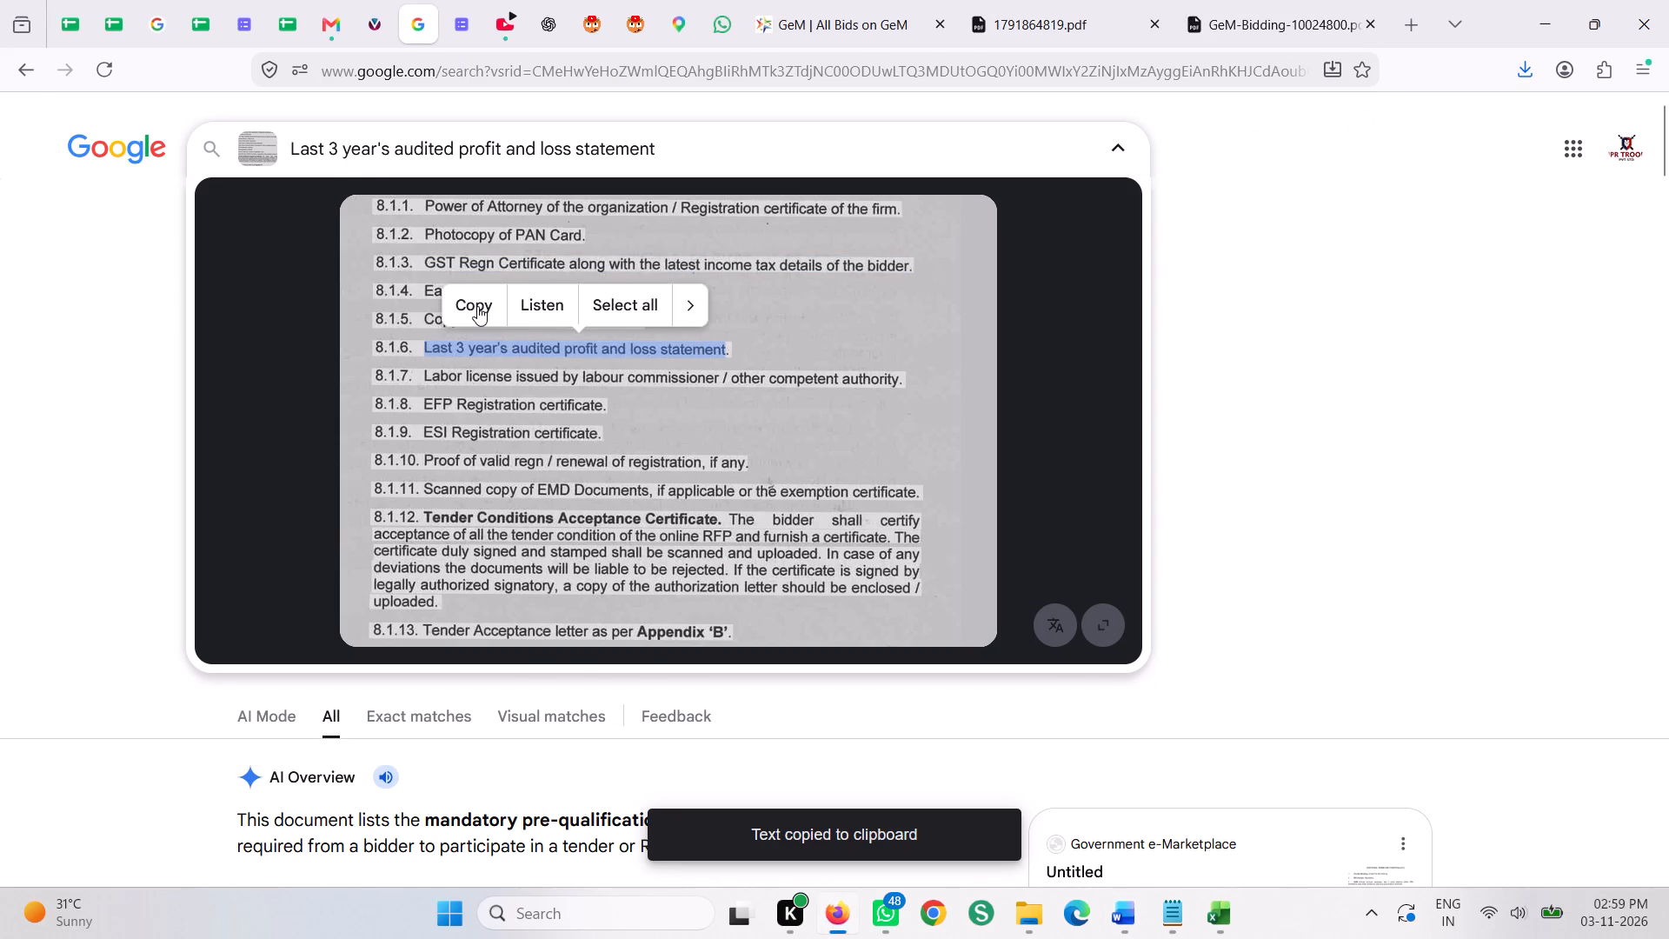
pyautogui.click(477, 306)
pyautogui.hotkey('alt', 'Tab')
pyautogui.hotkey('ctrl', 'v')
pyautogui.press('Return')
# Add item 10 to the Word list with "Labor license issued by labour commissioner" copied from clause 8.1.7.
pyautogui.write('10.')
pyautogui.hotkey('alt', 'Tab')
pyautogui.moveTo(432, 373); pyautogui.dragTo(538, 367)
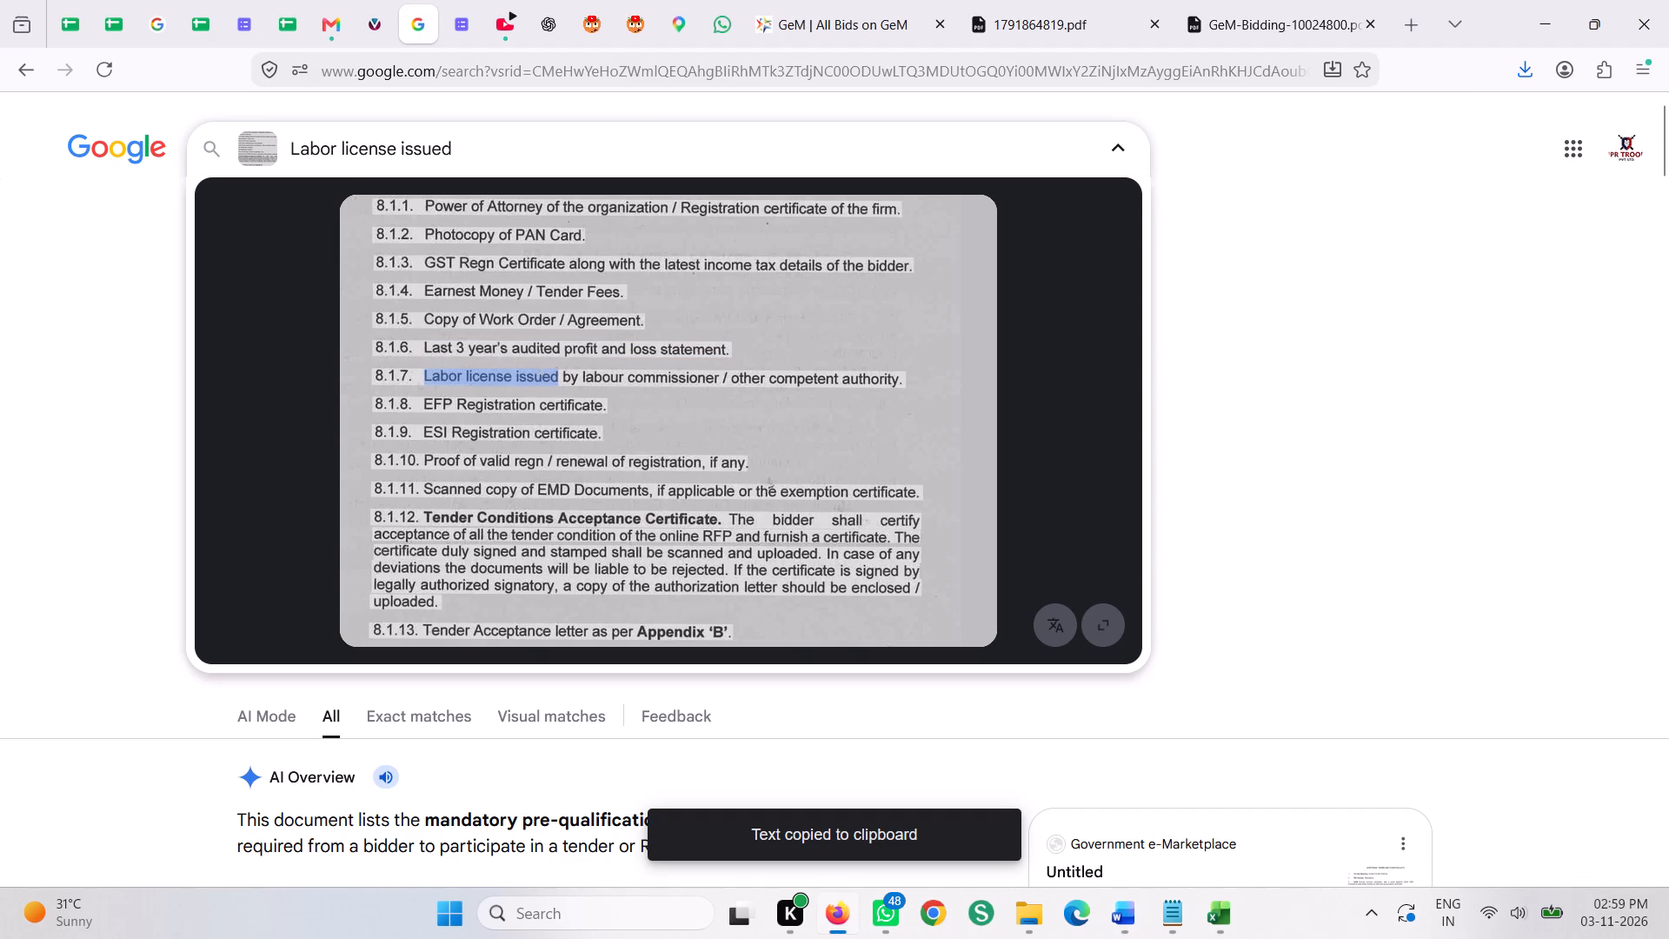
pyautogui.moveTo(538, 367); pyautogui.dragTo(663, 373)
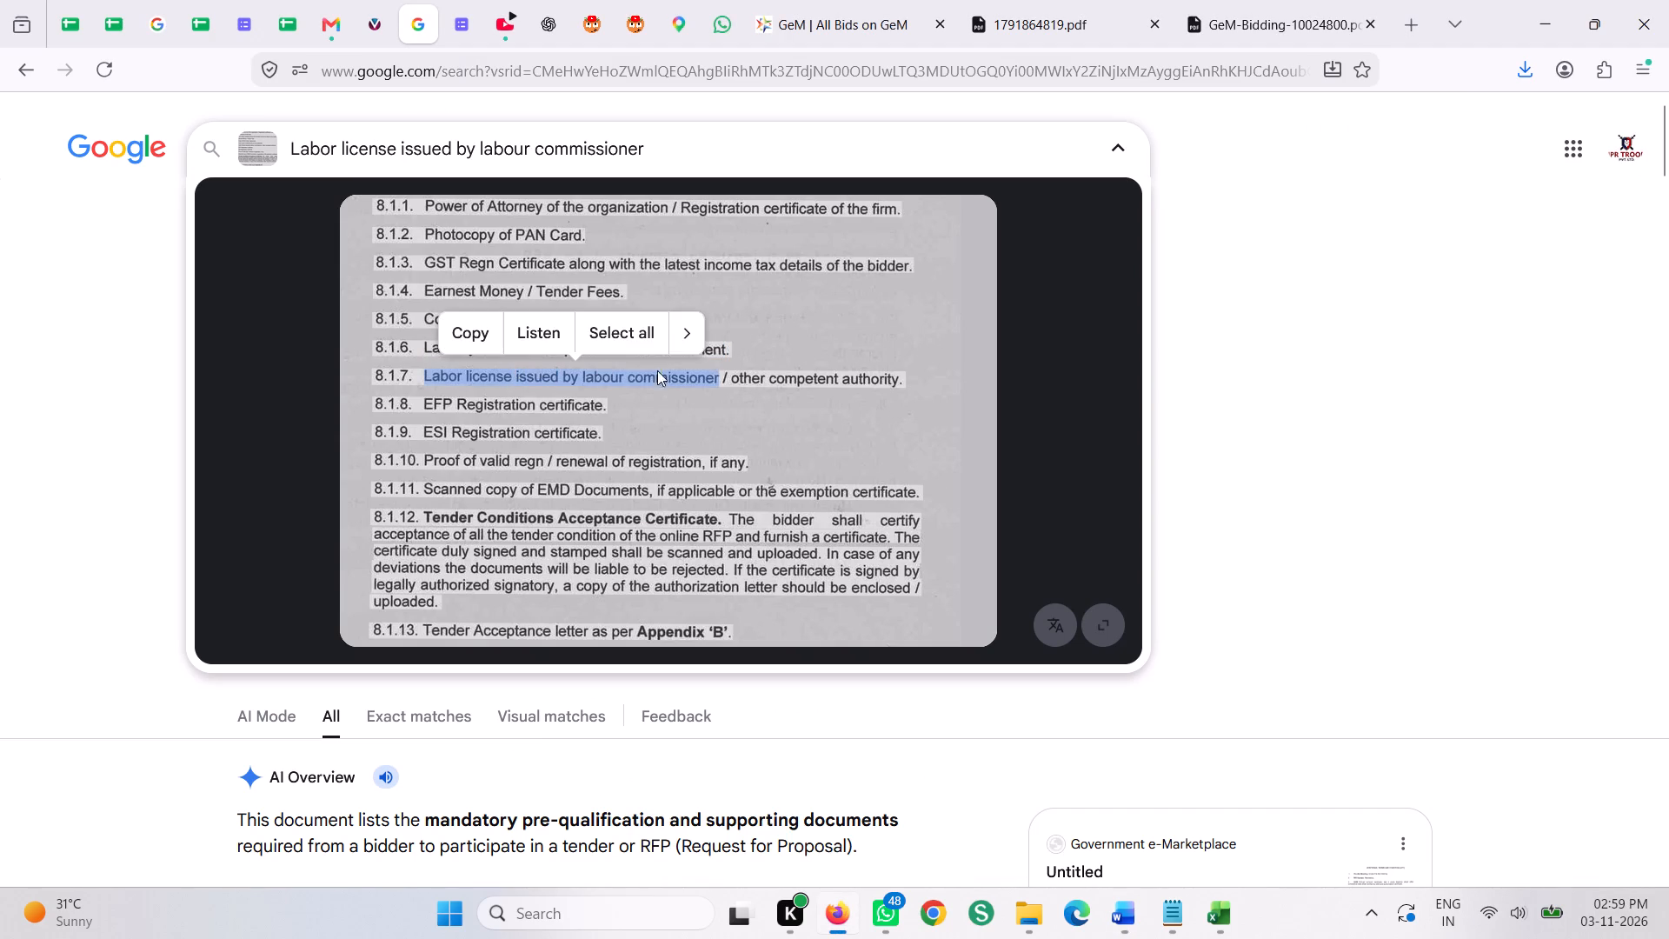
pyautogui.click(470, 331)
pyautogui.hotkey('alt', 'Tab')
pyautogui.hotkey('ctrl', 'v')
pyautogui.press('Return')
# Add item 11 to the Word list reading "COPY OF EPF,ESIC REG CERTIFICATE".
pyautogui.press('1')
pyautogui.press('1')
pyautogui.press('.')
pyautogui.hotkey('alt', 'Tab')
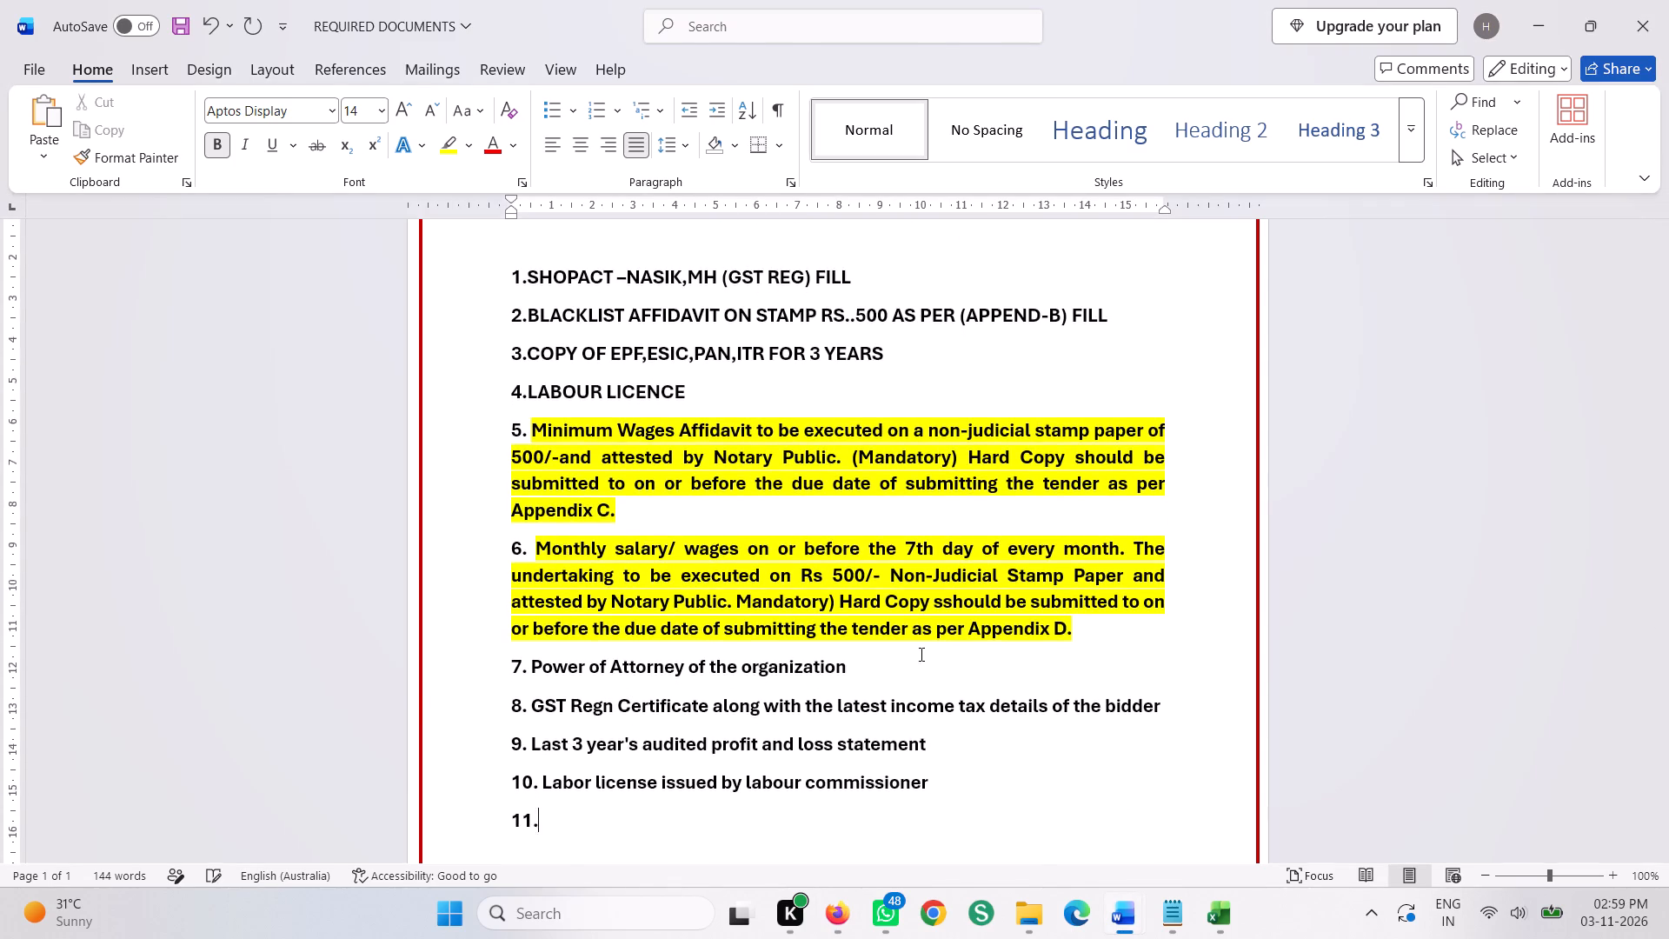
pyautogui.hotkey('alt', 'Tab')
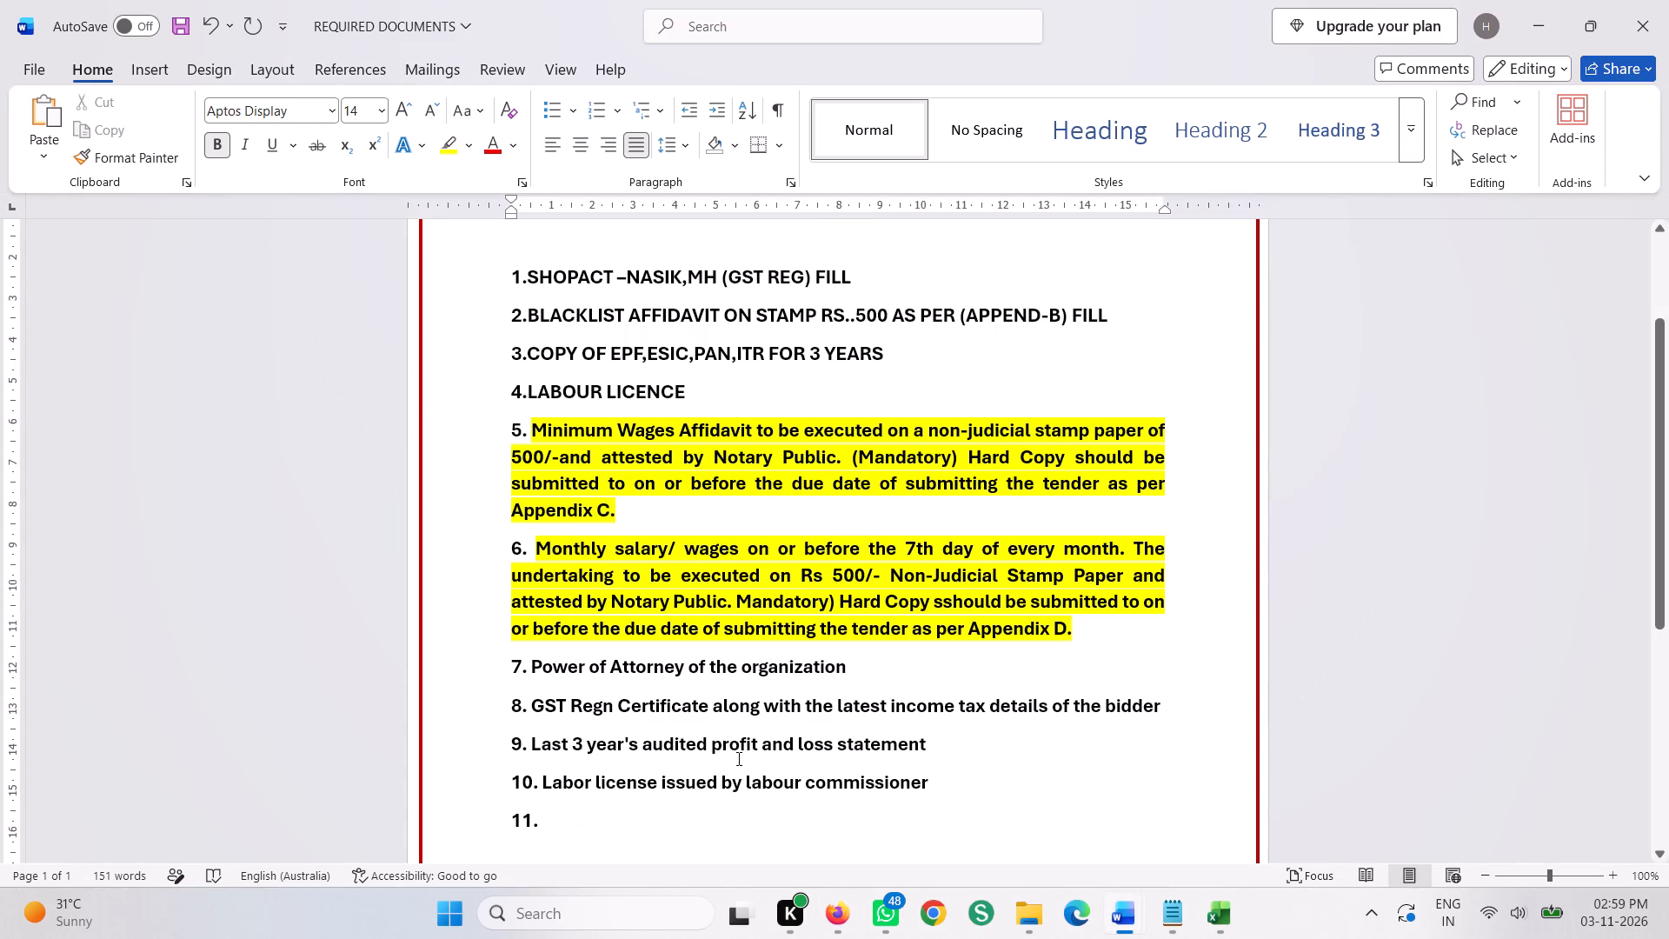
pyautogui.write('COPY OF EPF,ESIC')
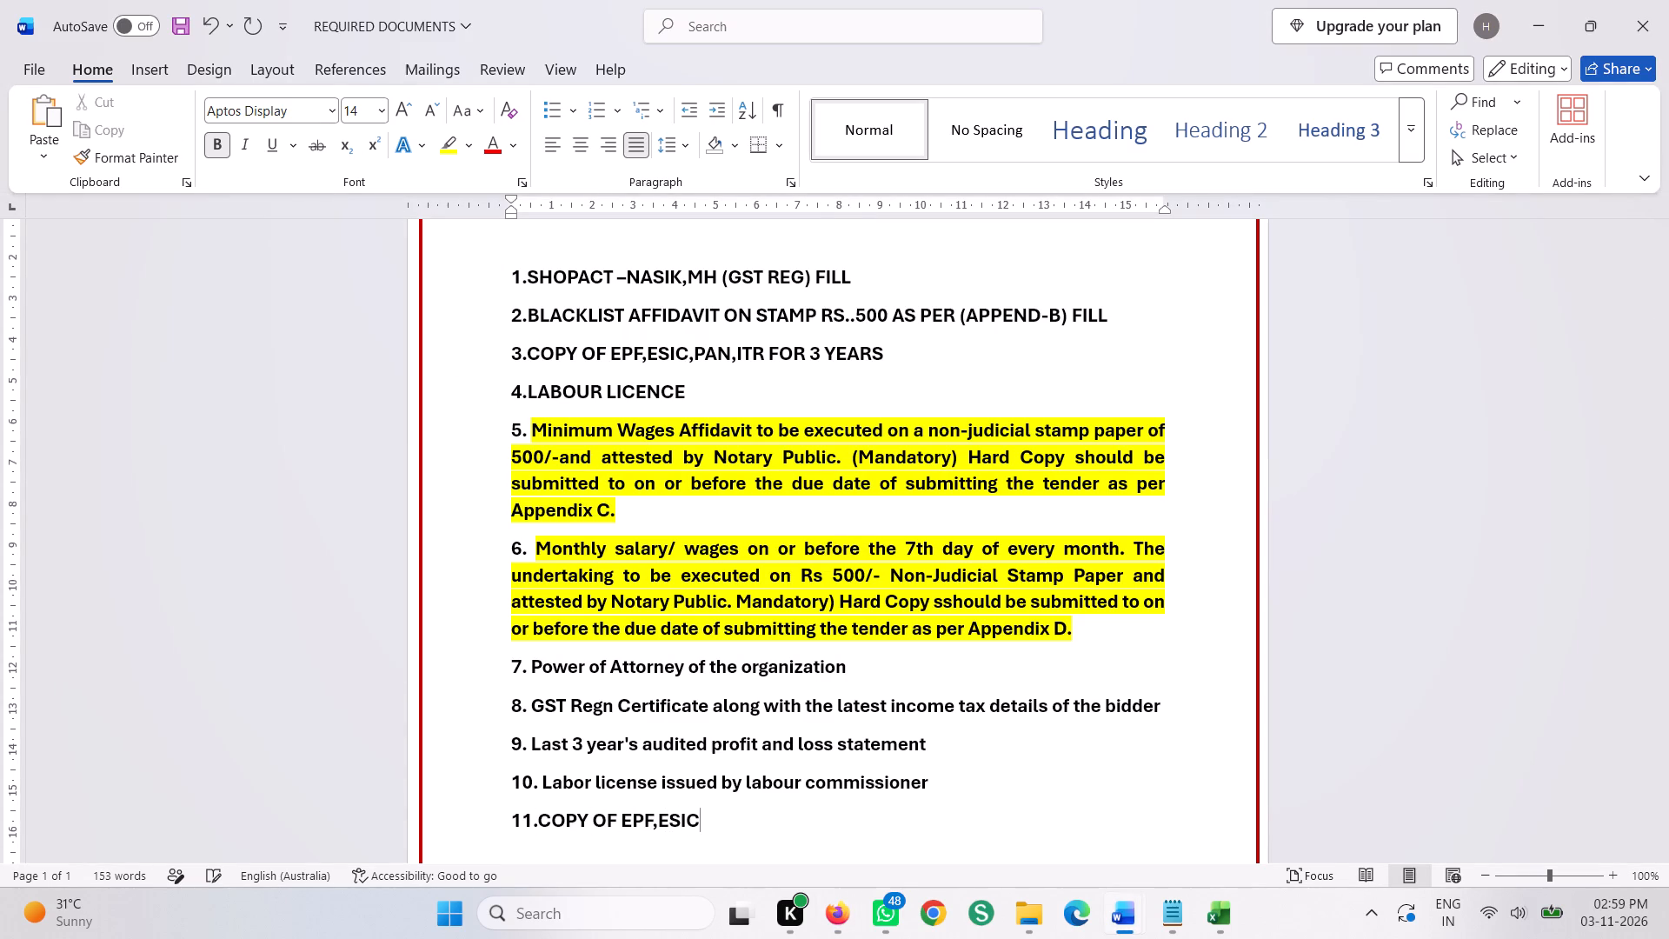
pyautogui.press('space')
pyautogui.write('REG CERTIFICATE')
pyautogui.press('space')
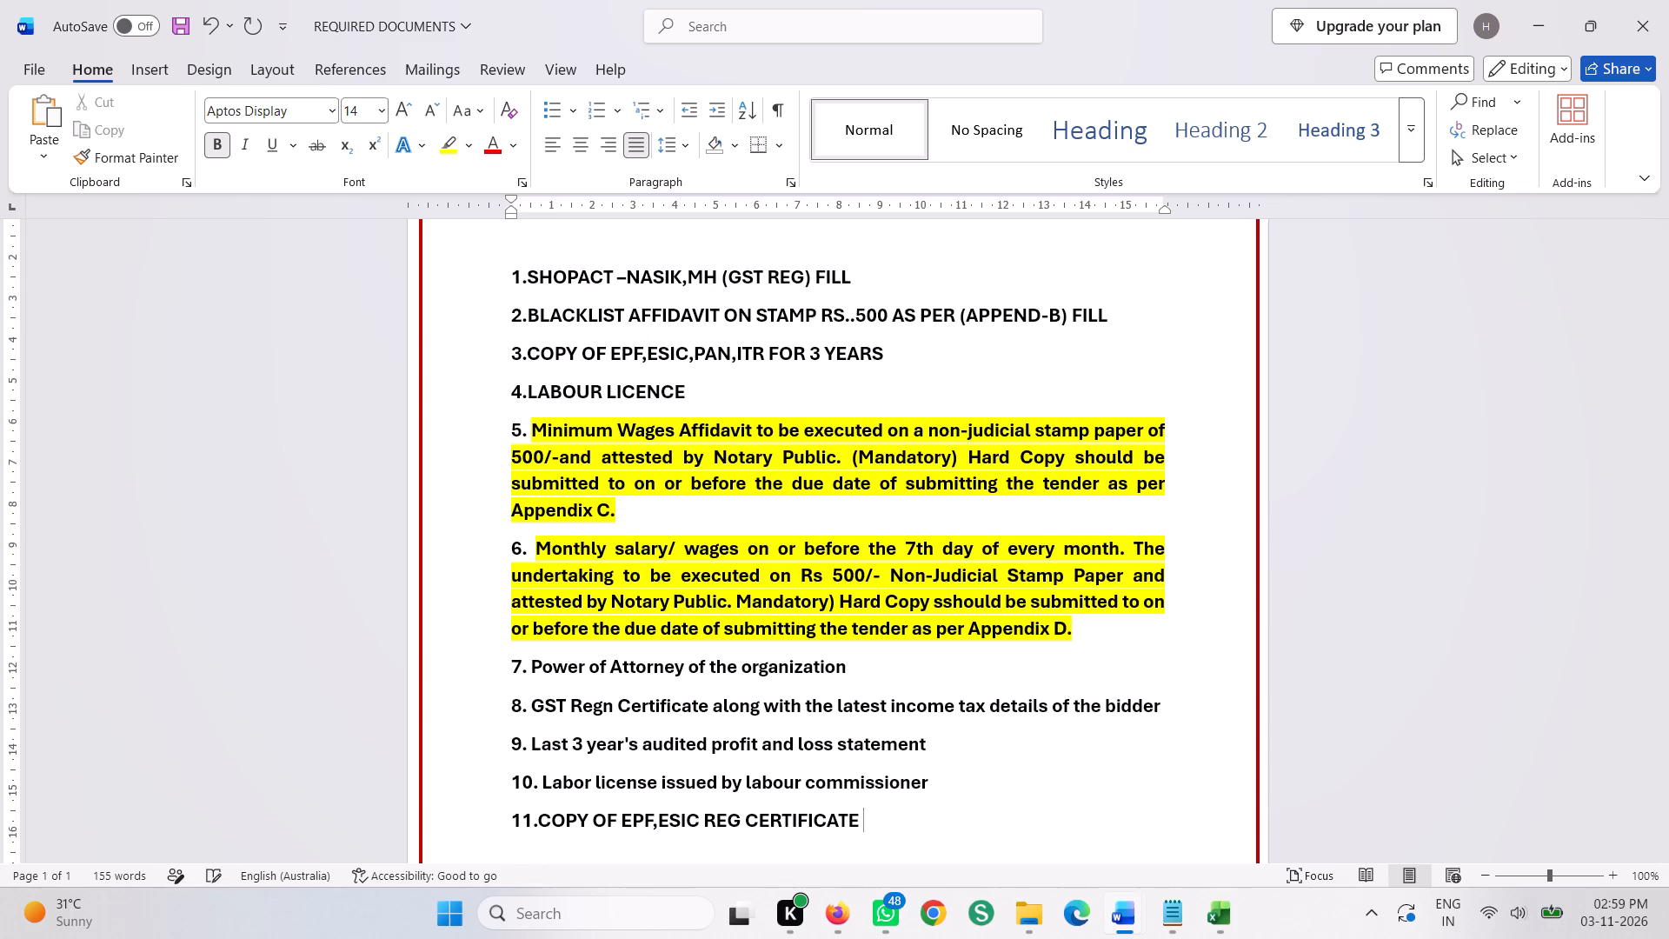
pyautogui.press('Return')
# Add item 12 to the Word list with "Tender Conditions Acceptance Certificate" copied from clause 8.1.12.
pyautogui.write('12.')
pyautogui.hotkey('alt', 'Tab')
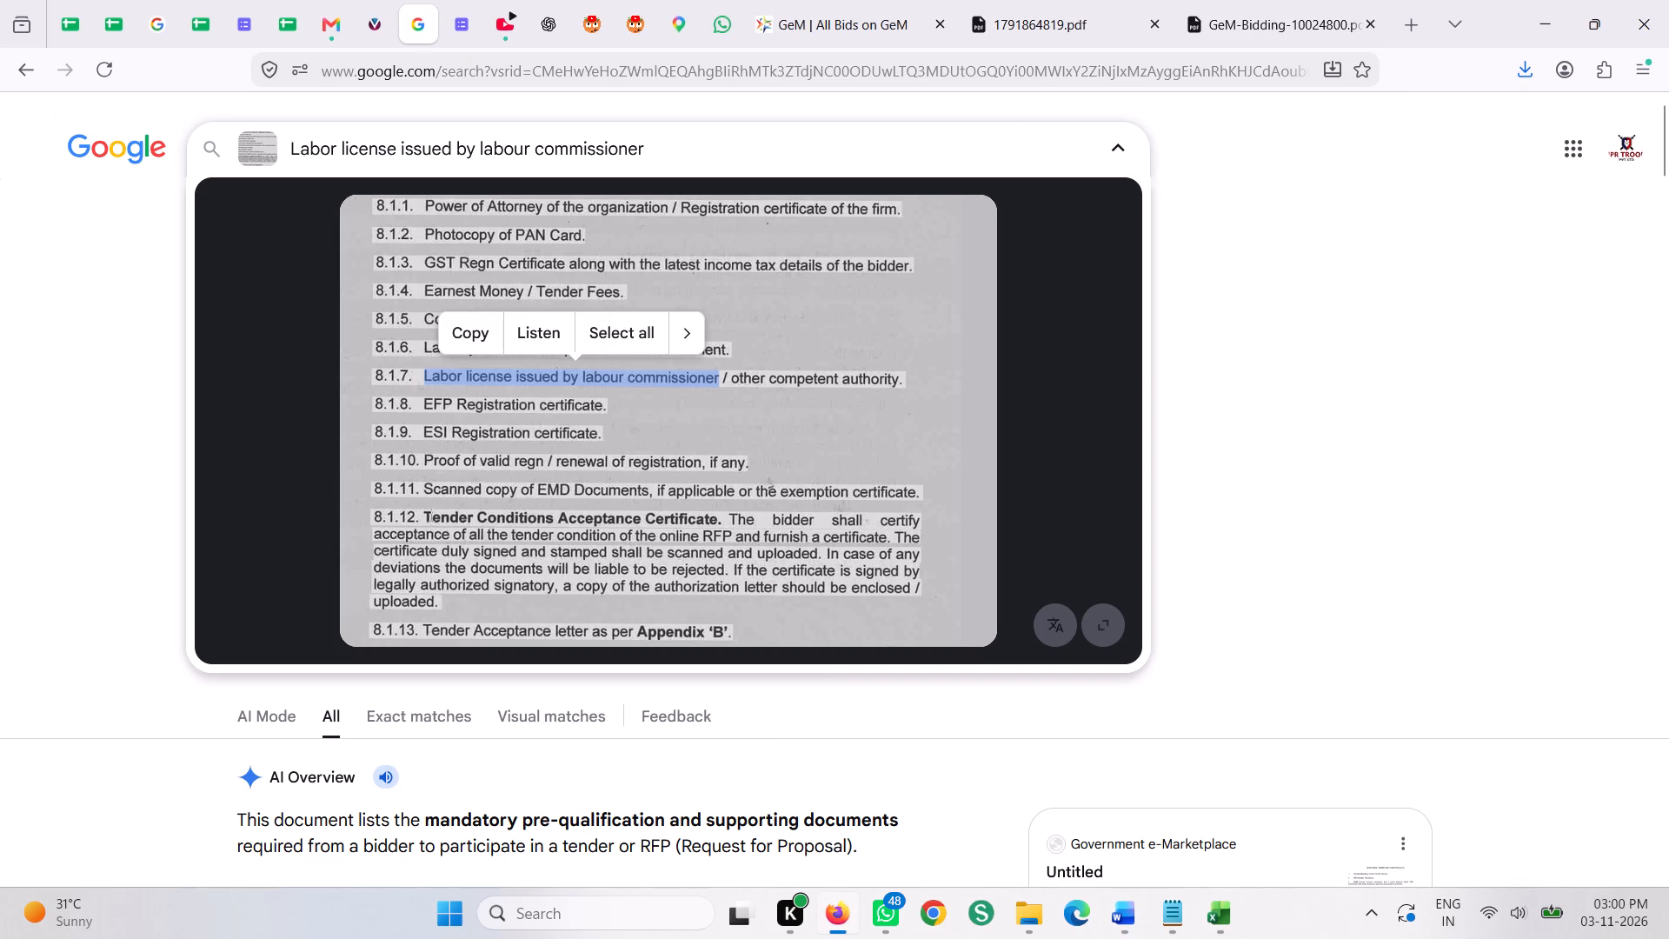
pyautogui.moveTo(429, 515); pyautogui.dragTo(702, 523)
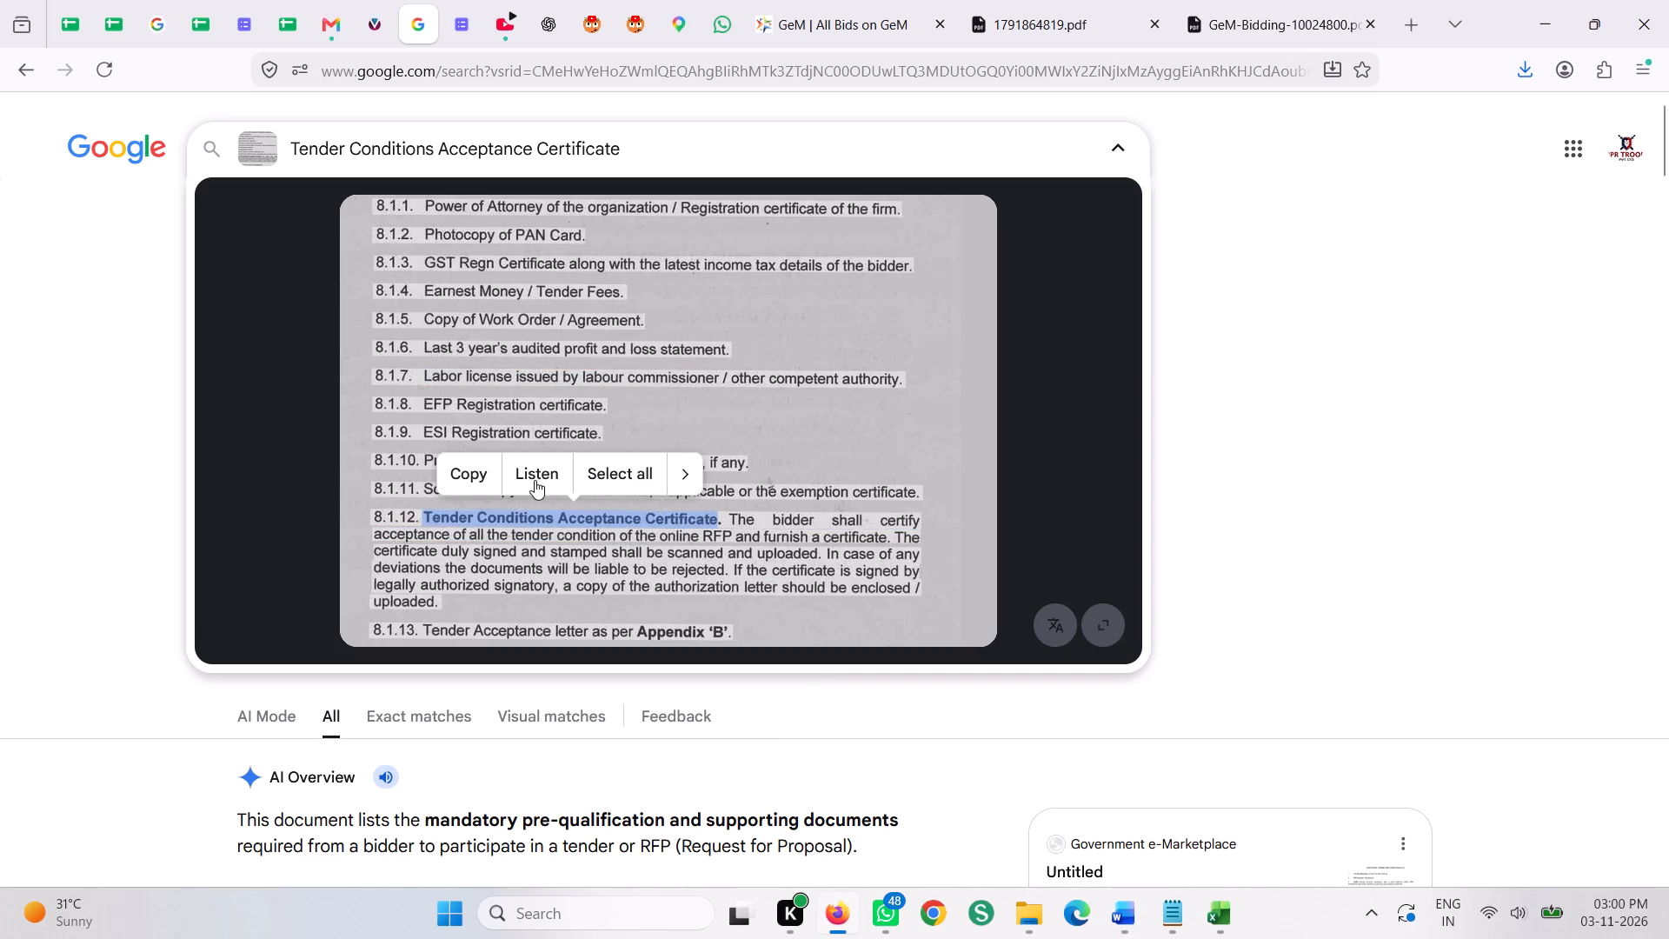
pyautogui.click(479, 467)
pyautogui.hotkey('alt', 'Tab')
pyautogui.hotkey('ctrl', 'v')
# Add item 13 with clause 8.1.13's text "Tender Acceptance letter as per Appendix 'B'." and start a line numbered 14.
pyautogui.hotkey('alt', 'Tab')
pyautogui.moveTo(431, 633); pyautogui.dragTo(436, 633)
pyautogui.moveTo(436, 633); pyautogui.dragTo(739, 621)
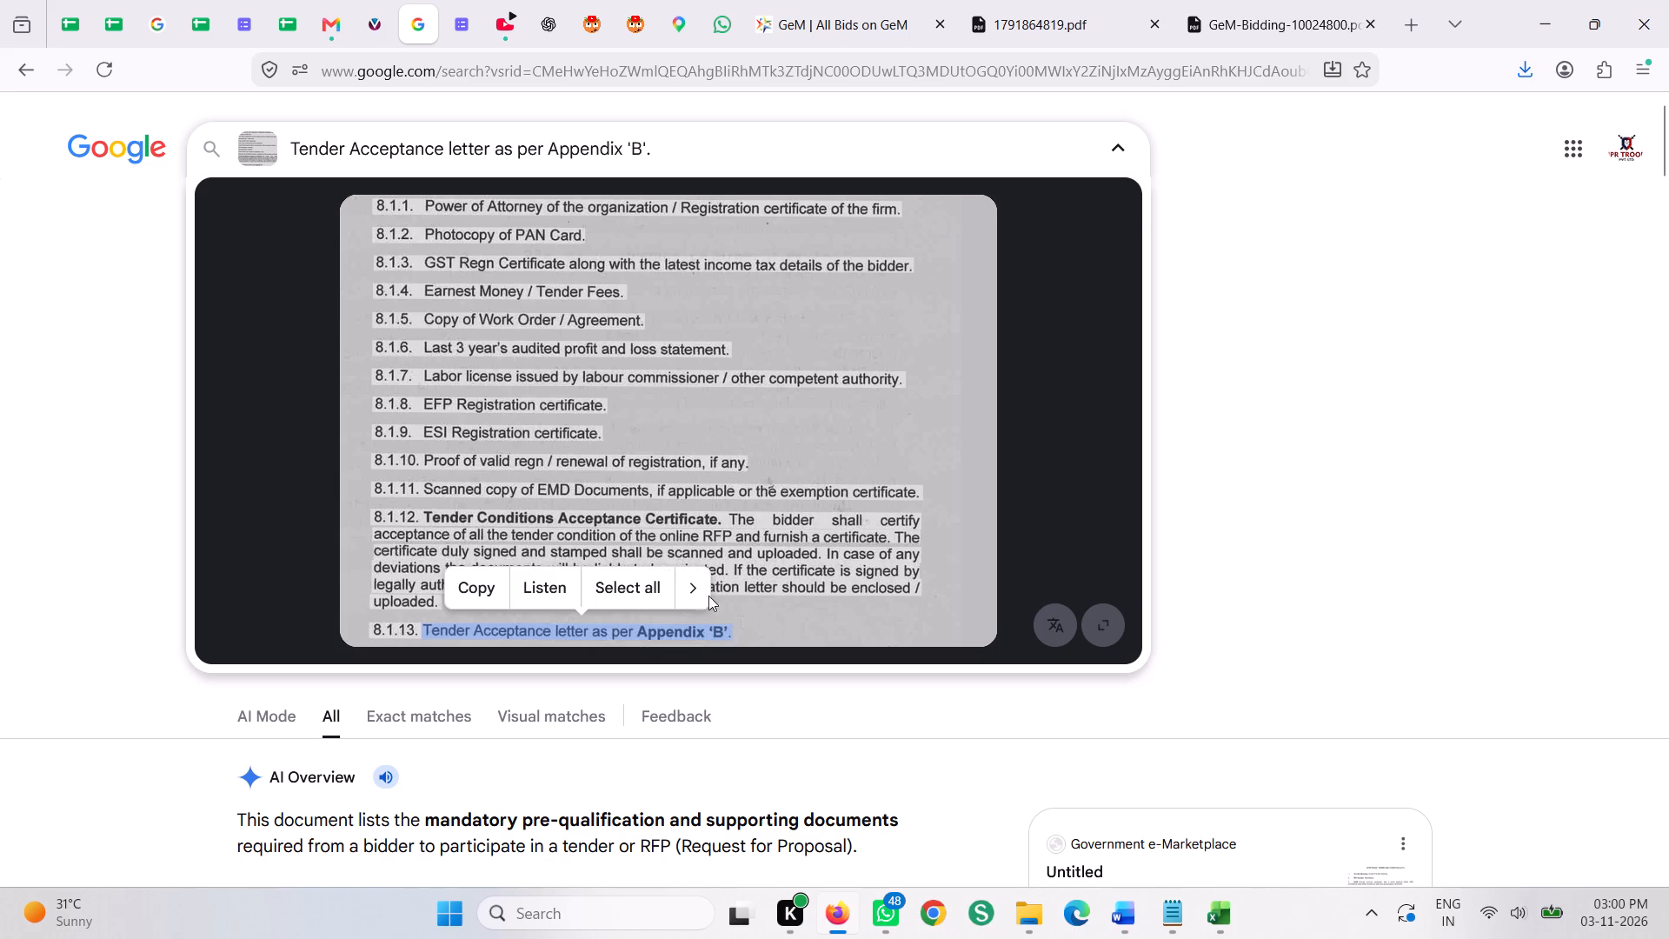
pyautogui.click(477, 582)
pyautogui.hotkey('alt', 'Tab')
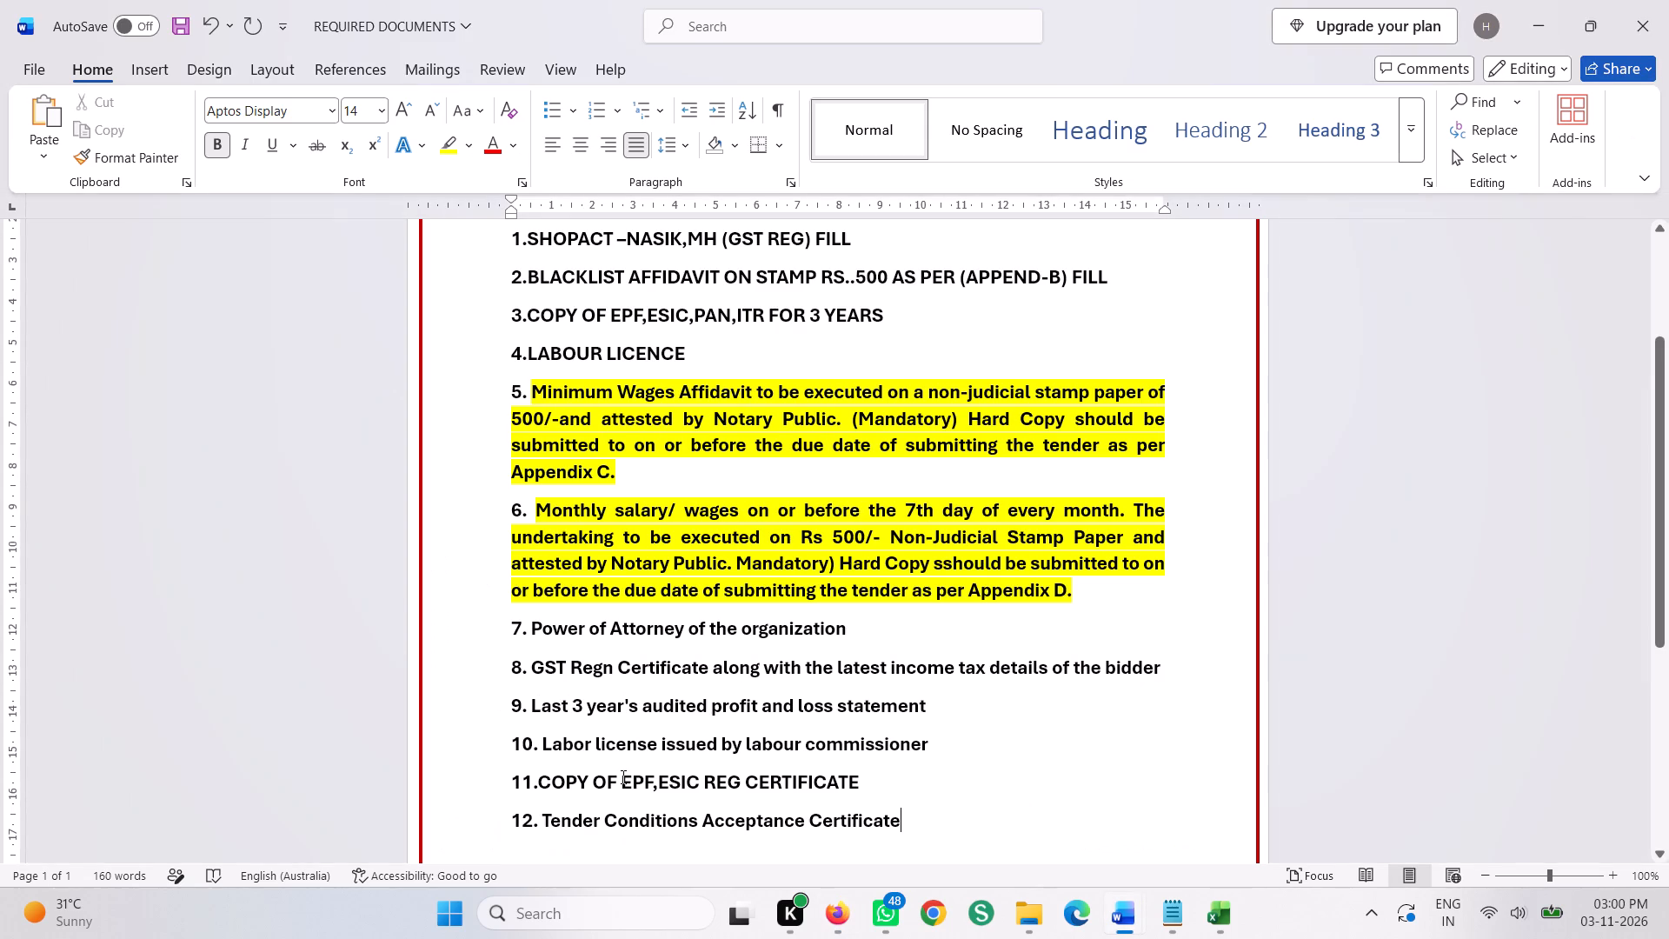
pyautogui.press('Return')
pyautogui.write('13')
pyautogui.press('.')
pyautogui.hotkey('ctrl', 'v')
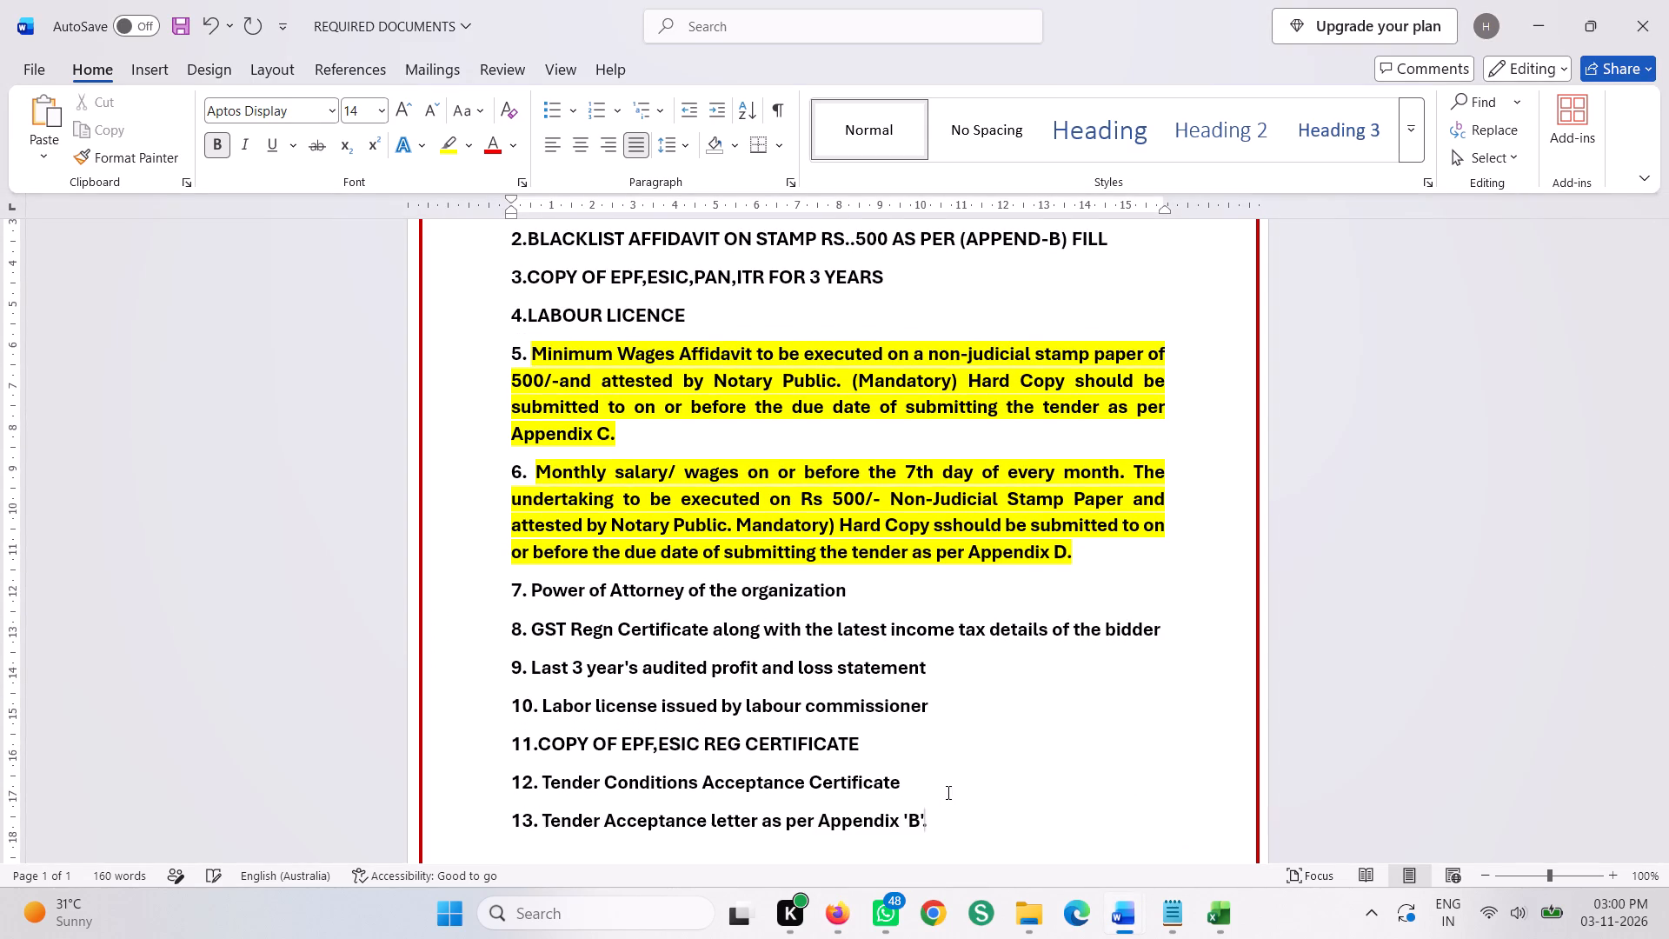
pyautogui.press('Return')
pyautogui.write('14.')
# Return to 1791864819.pdf and copy a region screenshot of page 4, from clause 8.1.14 through clause 10, Earnest Money Deposit.
pyautogui.hotkey('alt', 'Tab')
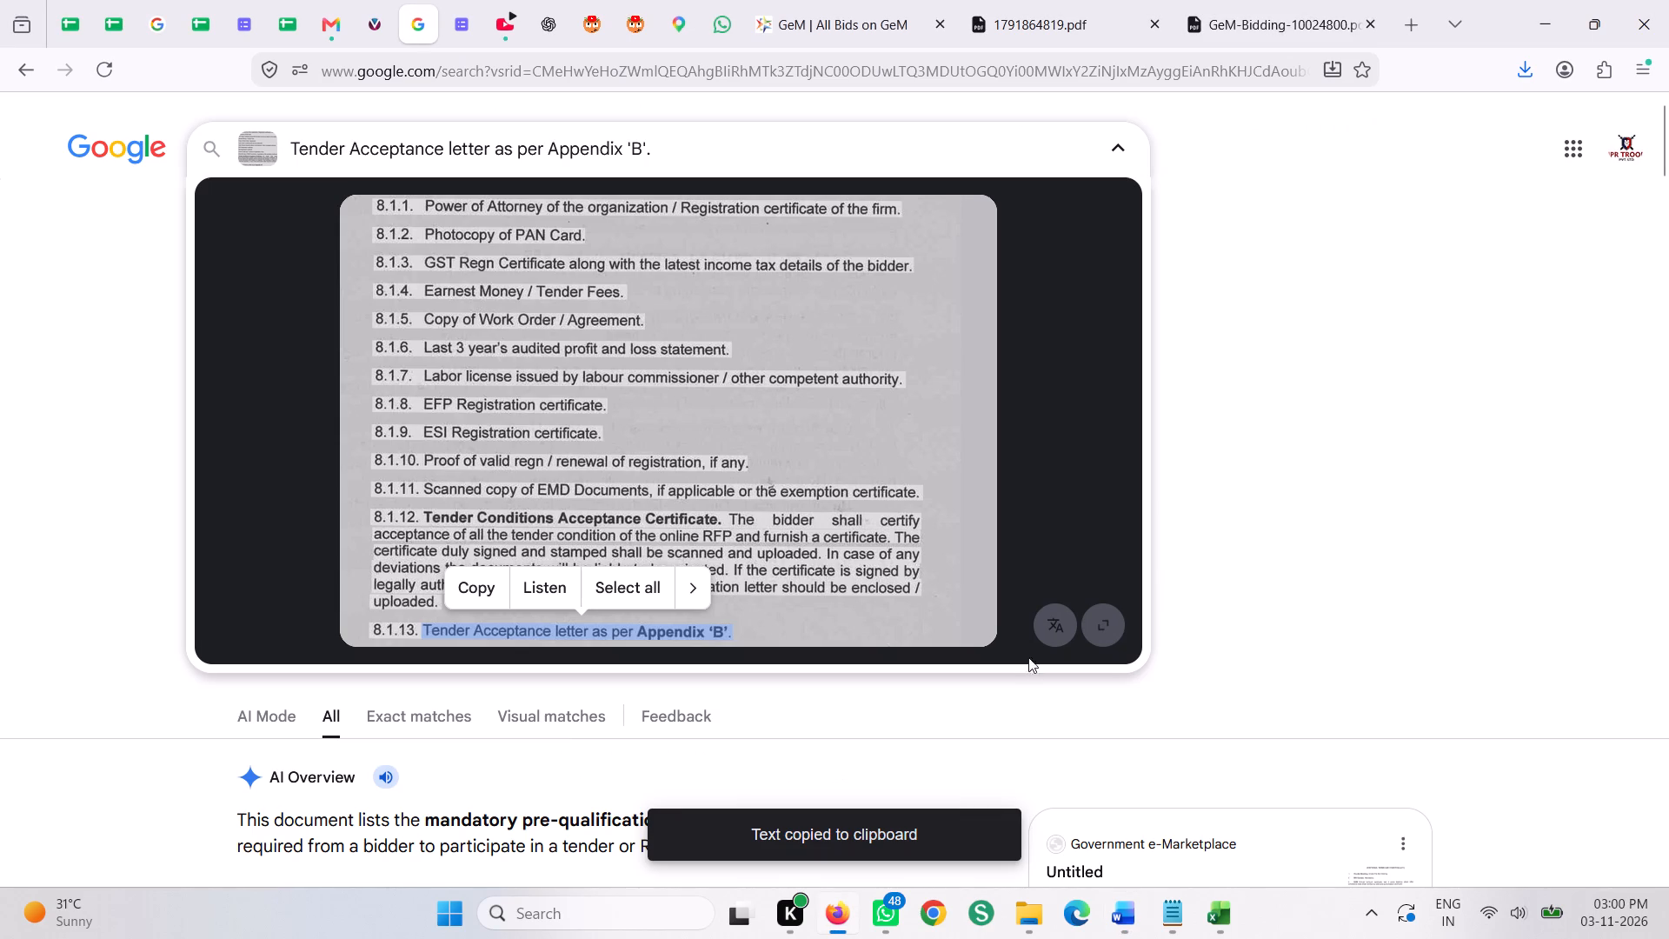
pyautogui.click(1295, 0)
pyautogui.click(1081, 0)
pyautogui.scroll(-2, 657, 402)
pyautogui.scroll(1, 766, 429)
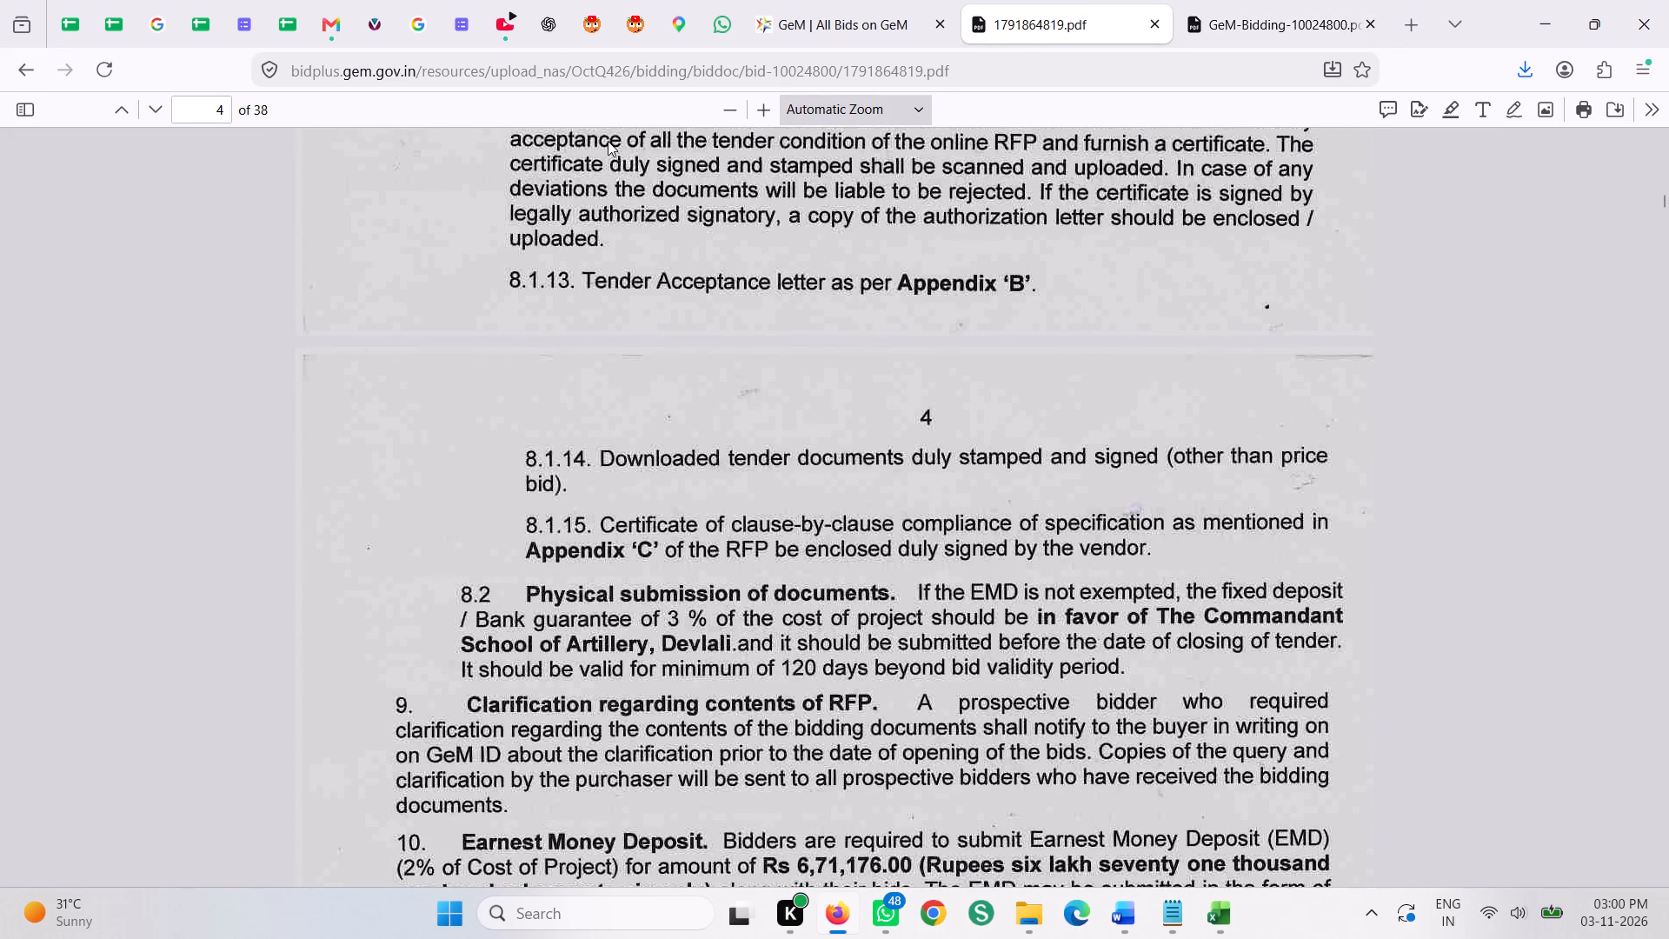
pyautogui.tripleClick(721, 105)
pyautogui.doubleClick(721, 105)
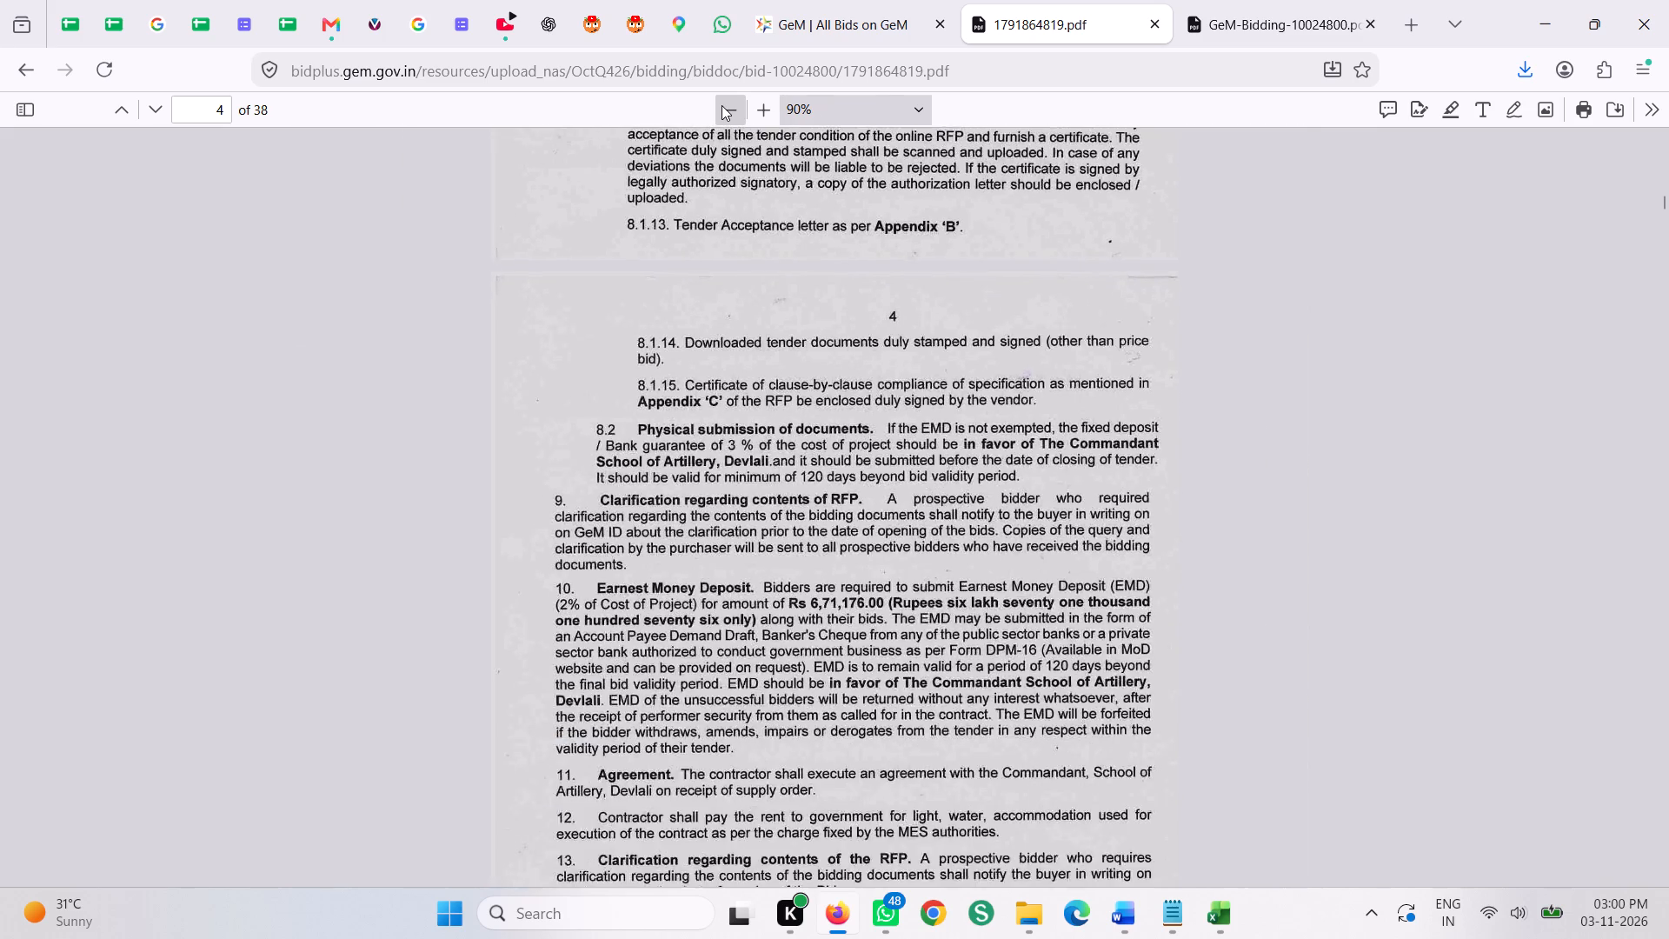
pyautogui.click(721, 105)
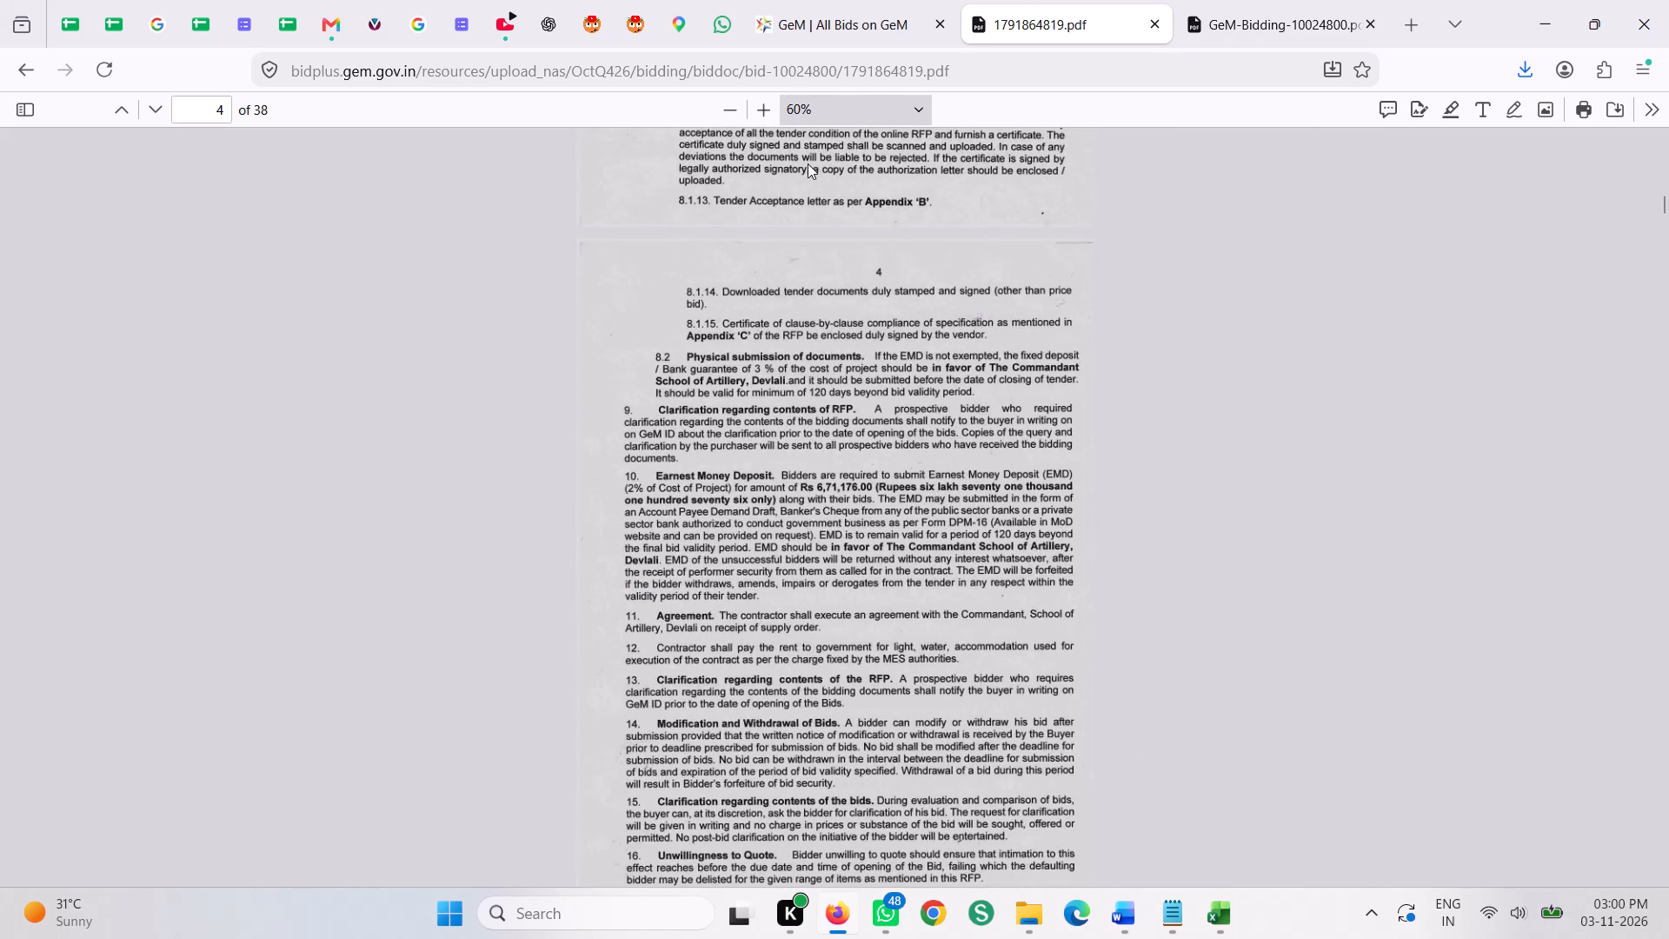
pyautogui.doubleClick(768, 118)
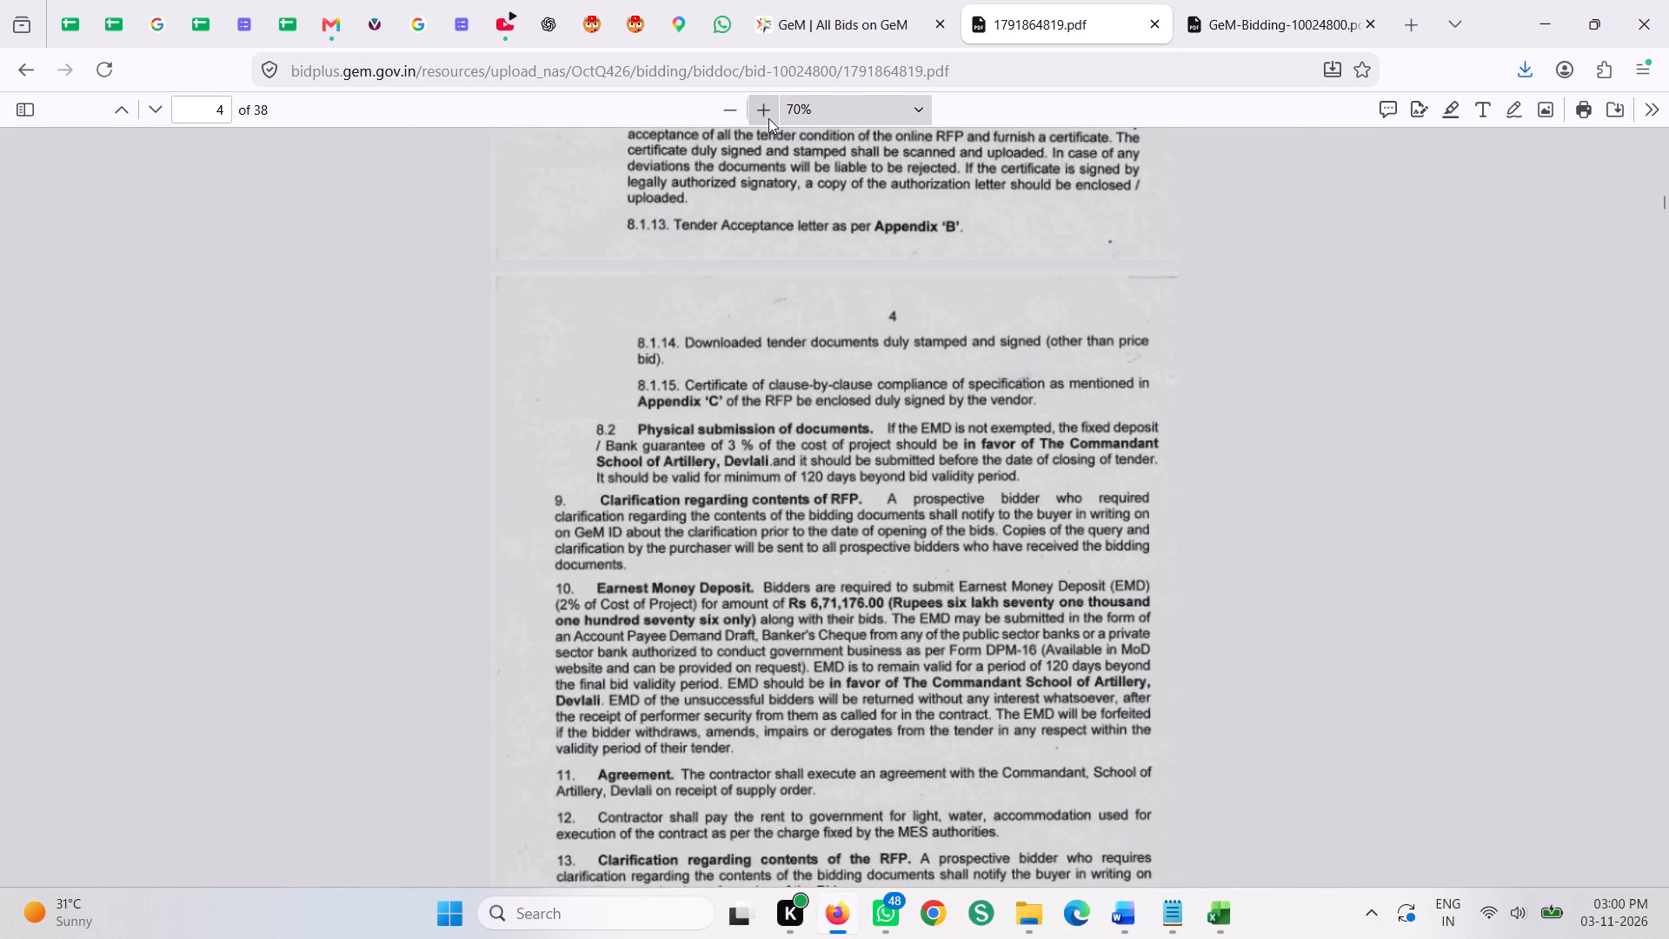
pyautogui.hotkey('ctrl', 'shift', 's')
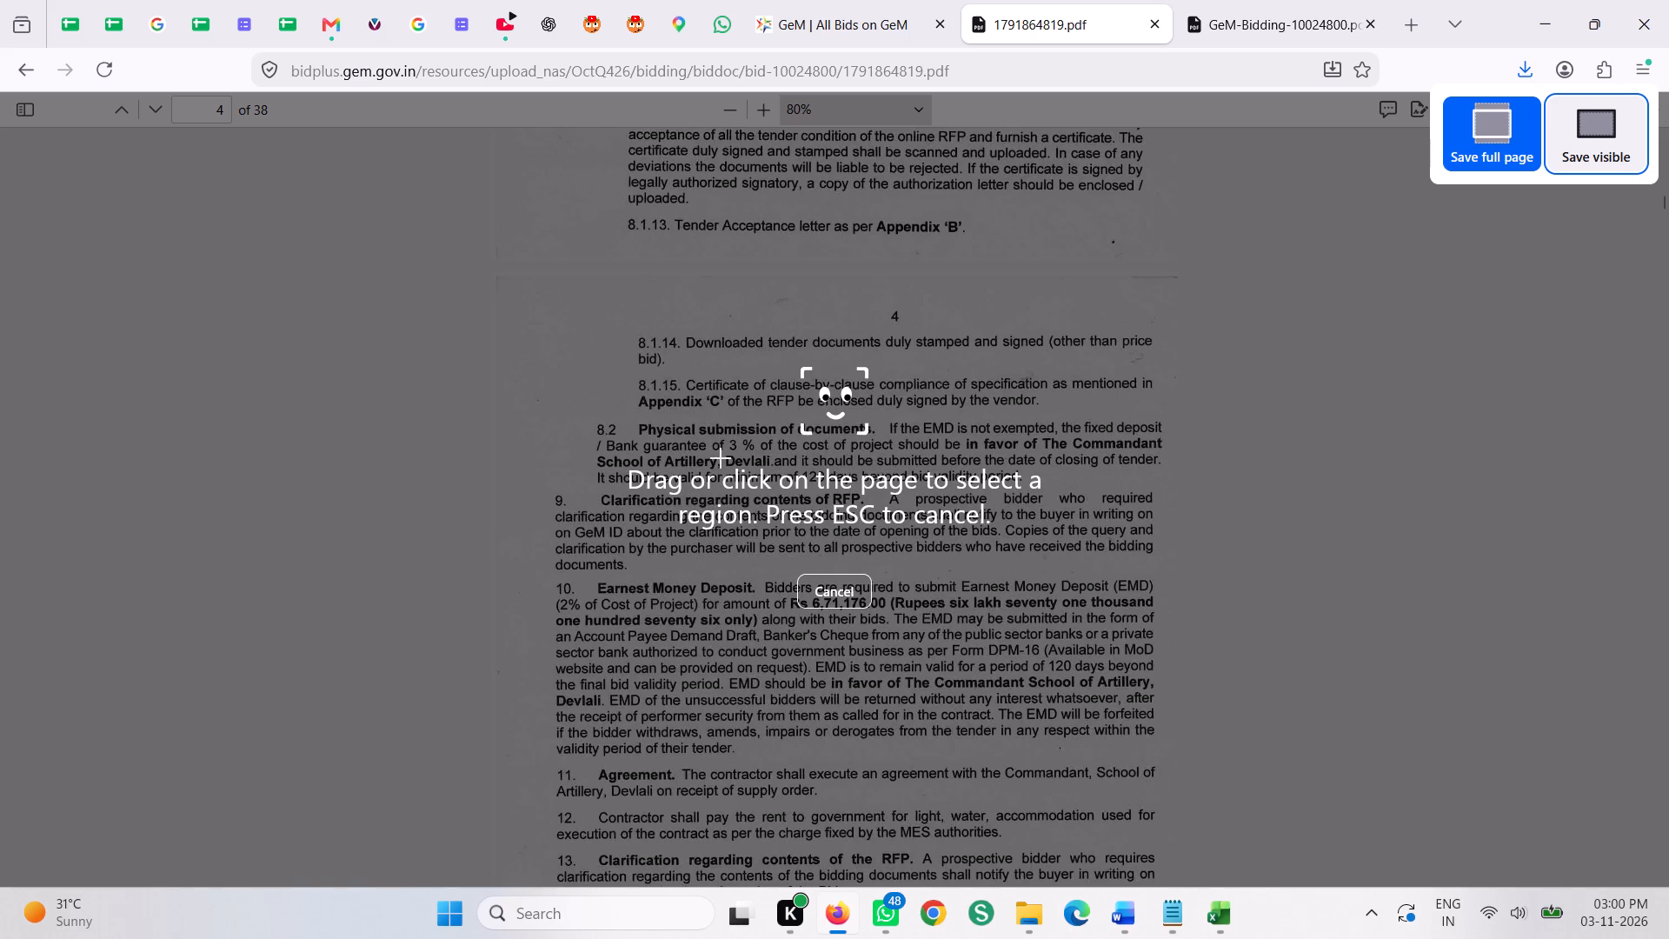
pyautogui.moveTo(489, 276); pyautogui.dragTo(1326, 433)
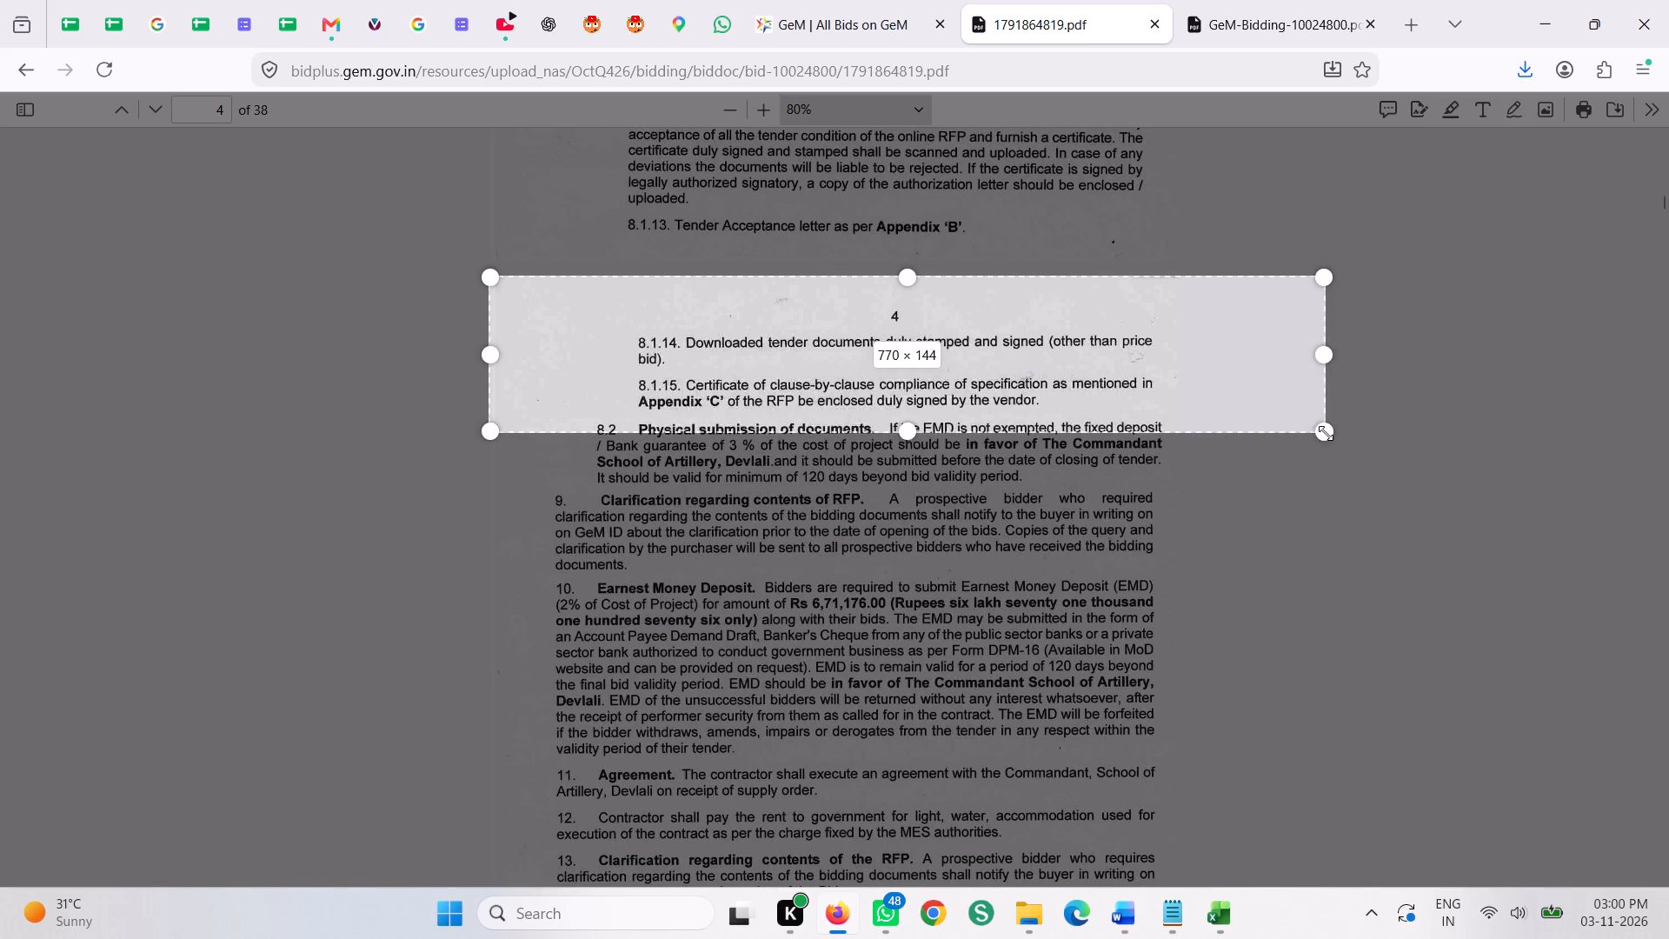
pyautogui.moveTo(1326, 433); pyautogui.dragTo(1303, 756)
pyautogui.click(1122, 794)
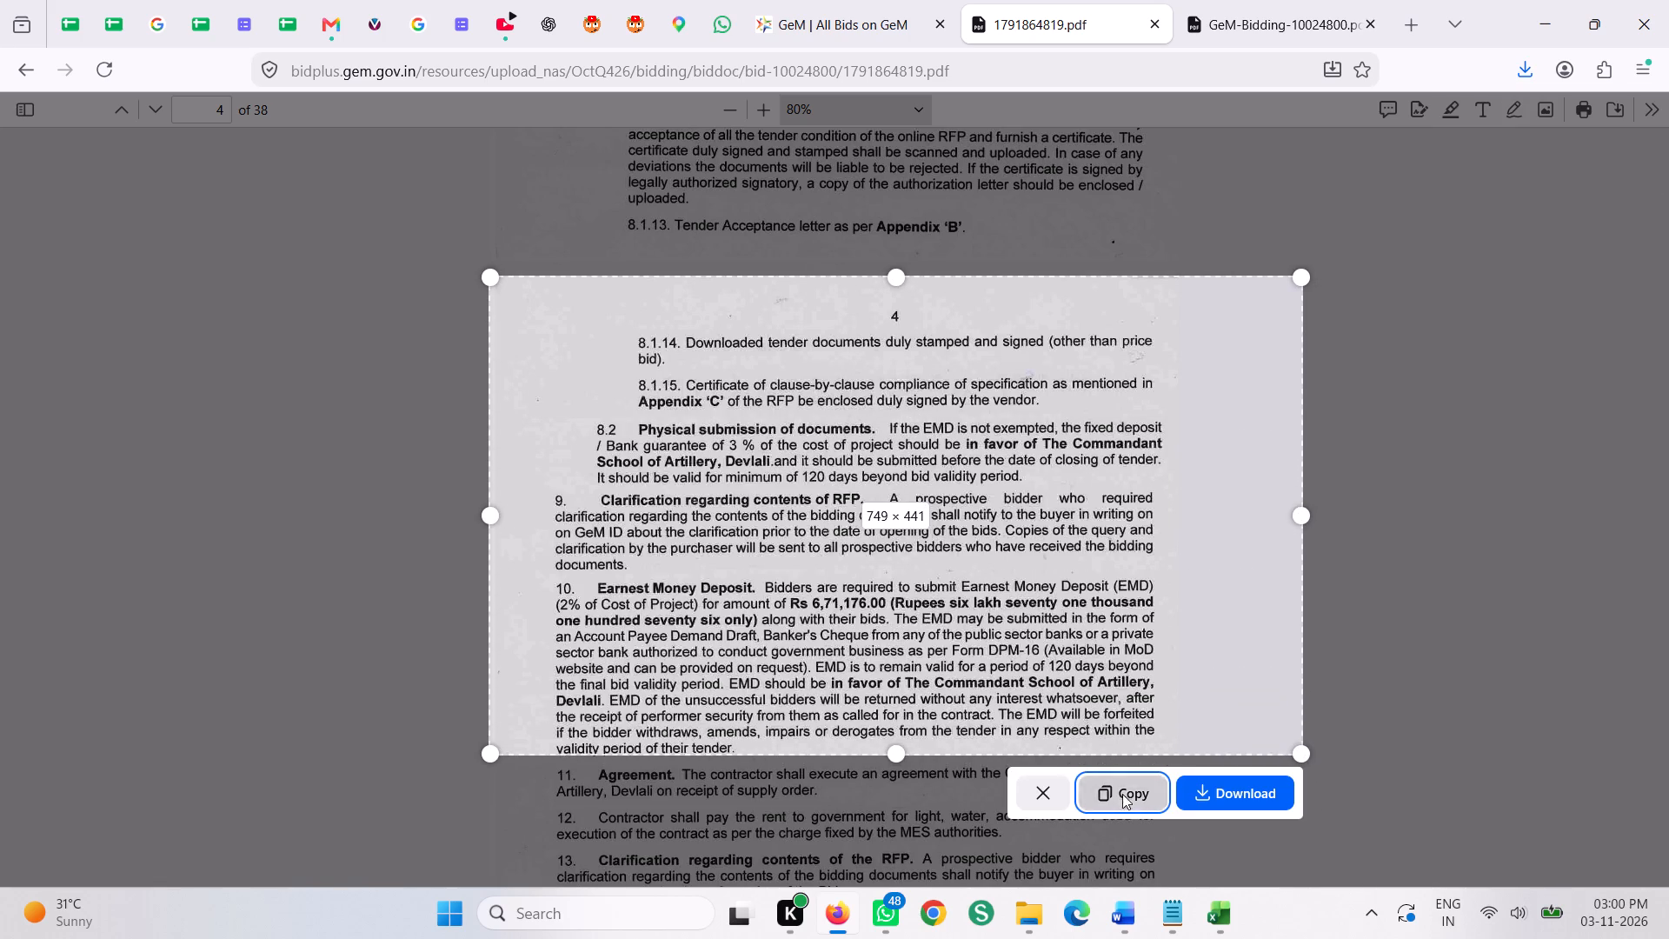
# Run a Google image search with the pasted screenshot of page 4, replacing the earlier searched image.
pyautogui.click(437, 30)
pyautogui.click(1110, 150)
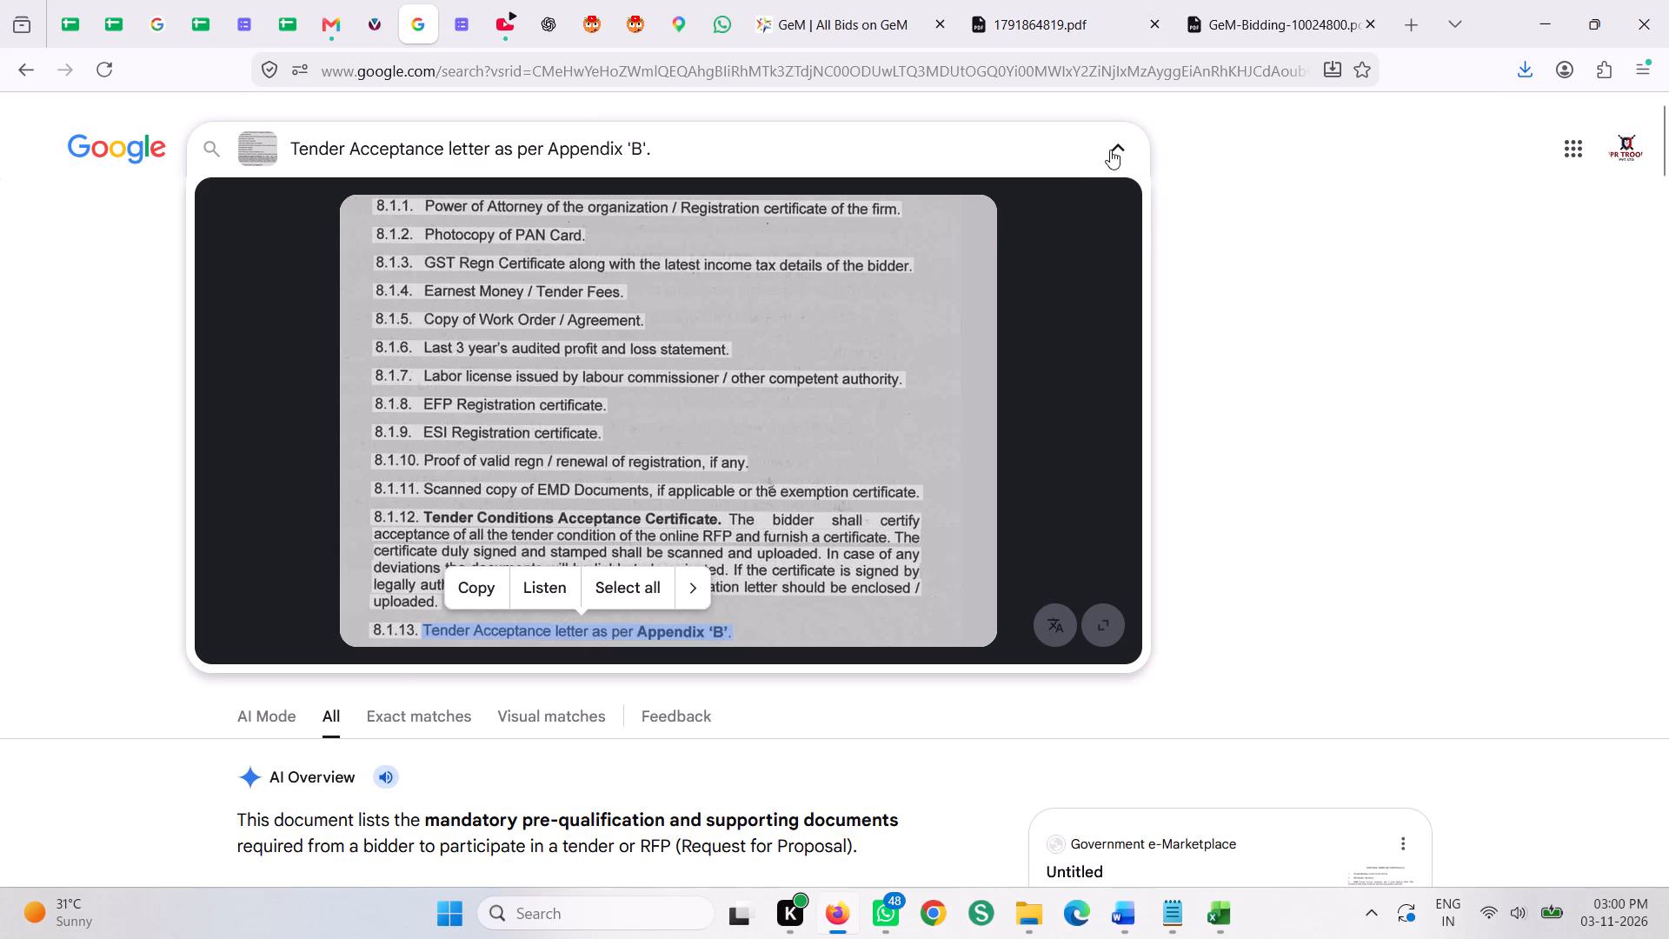
pyautogui.click(1064, 147)
pyautogui.click(833, 437)
pyautogui.hotkey('ctrl', 'v')
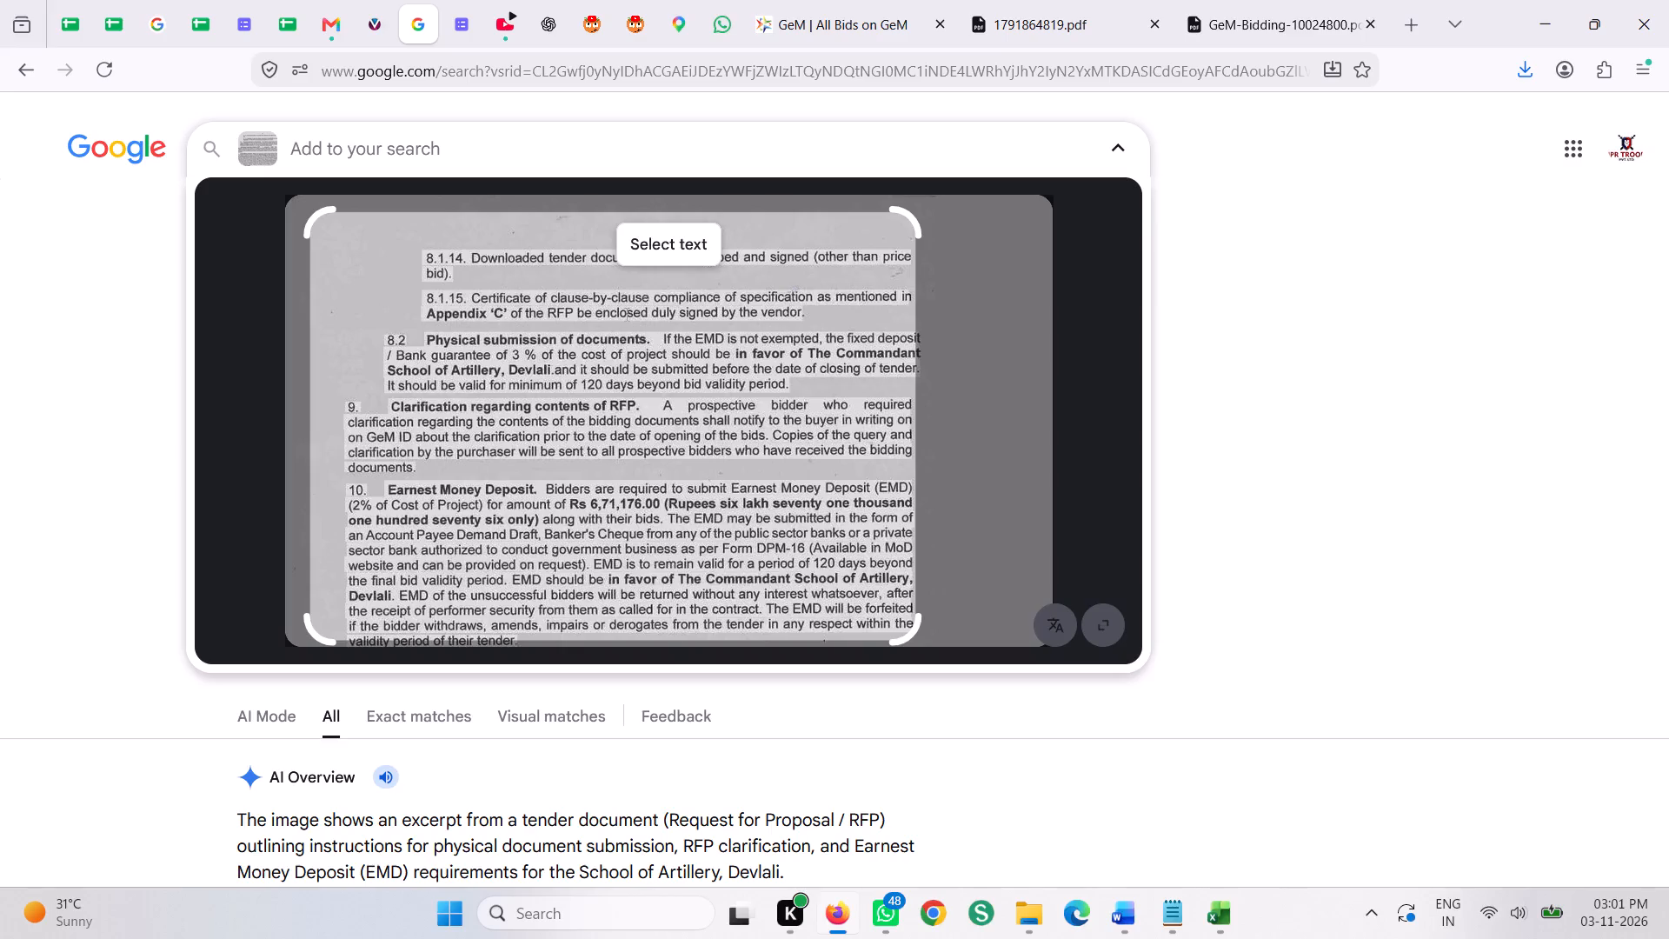
# From Daily Tender Sheet 2026, open the Drive folder linked for GEM/2026/B/8217331 and open its ALL ANNEXURES.docx.
pyautogui.click(286, 29)
pyautogui.scroll(1, 1038, 626)
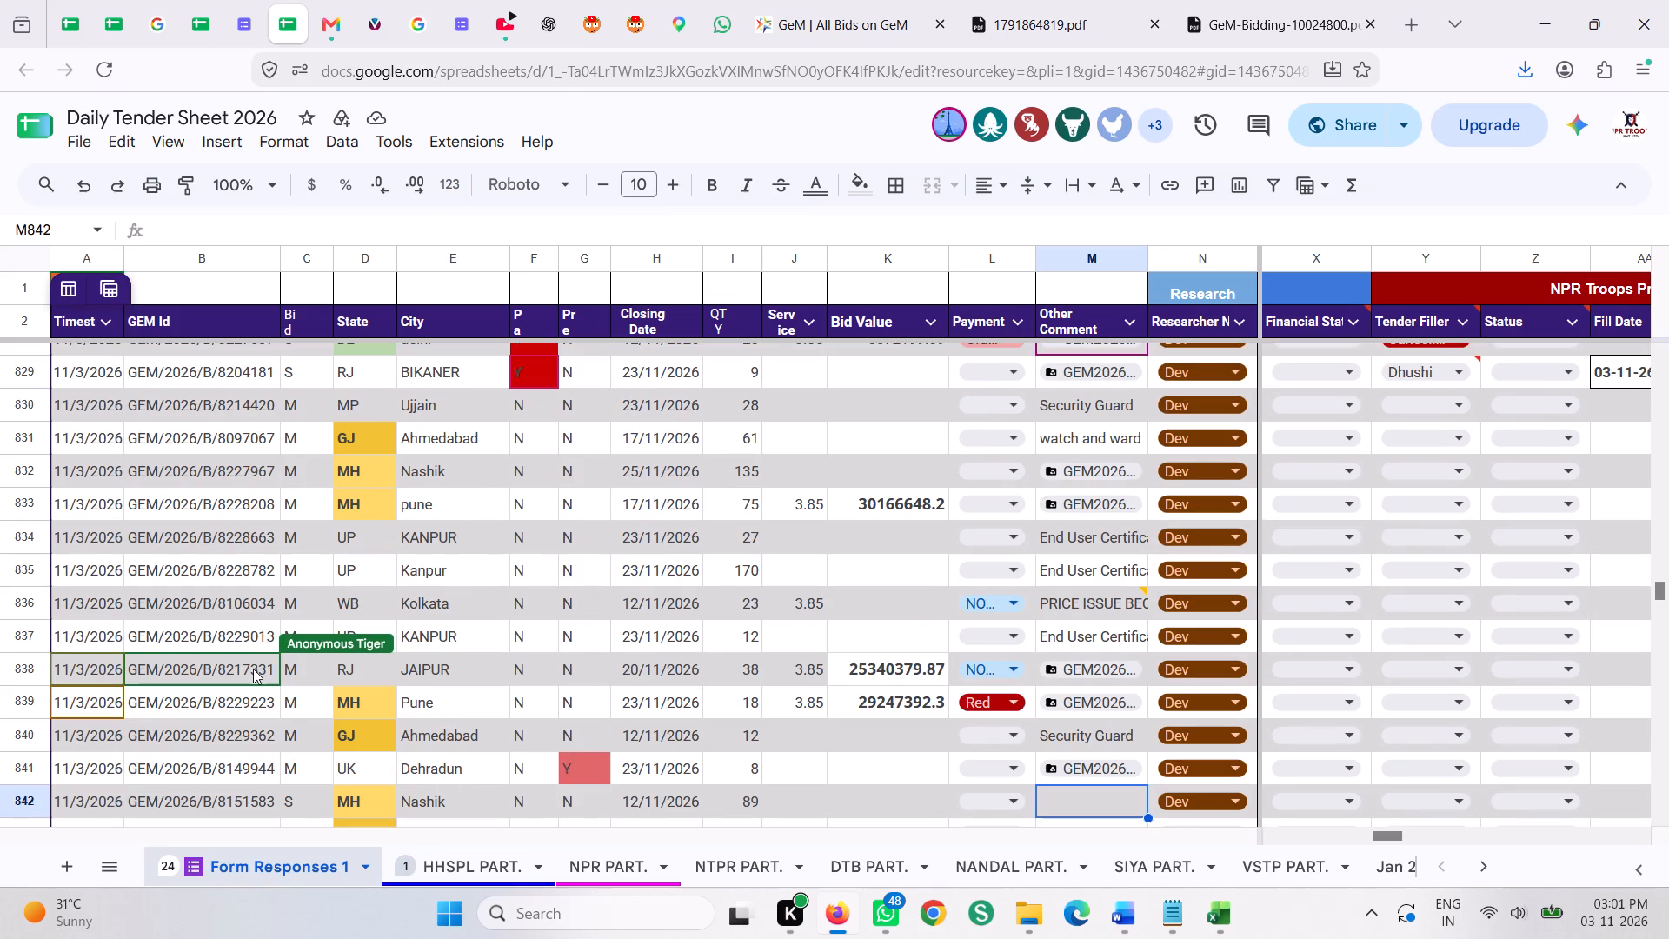
pyautogui.click(1067, 667)
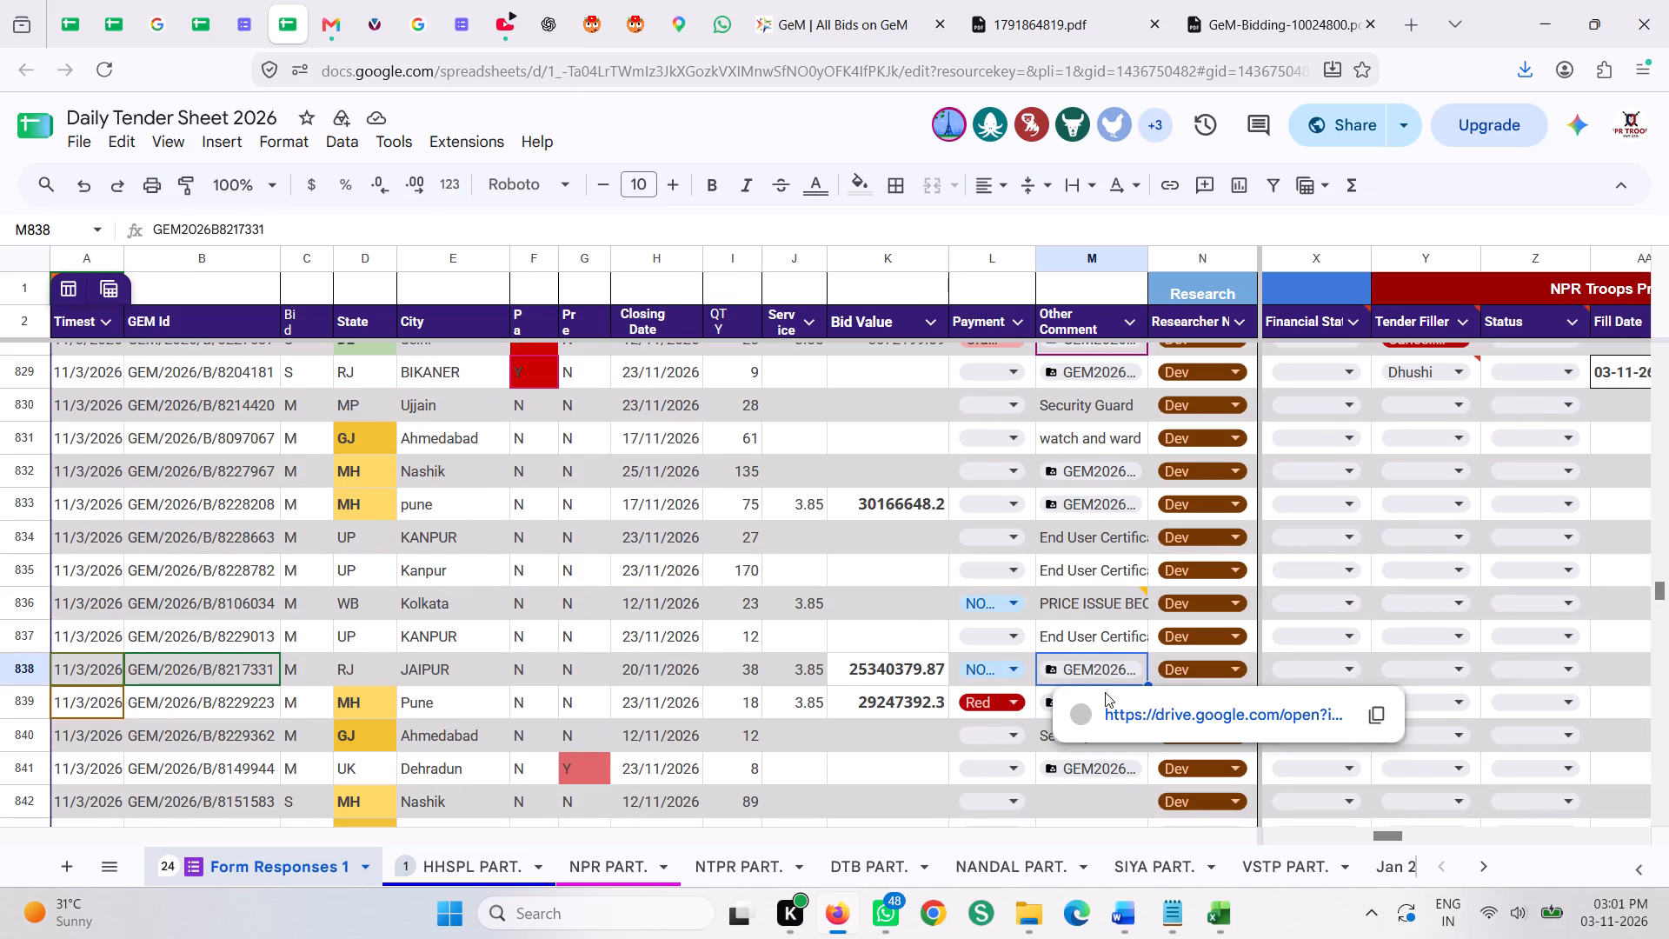
pyautogui.click(1126, 716)
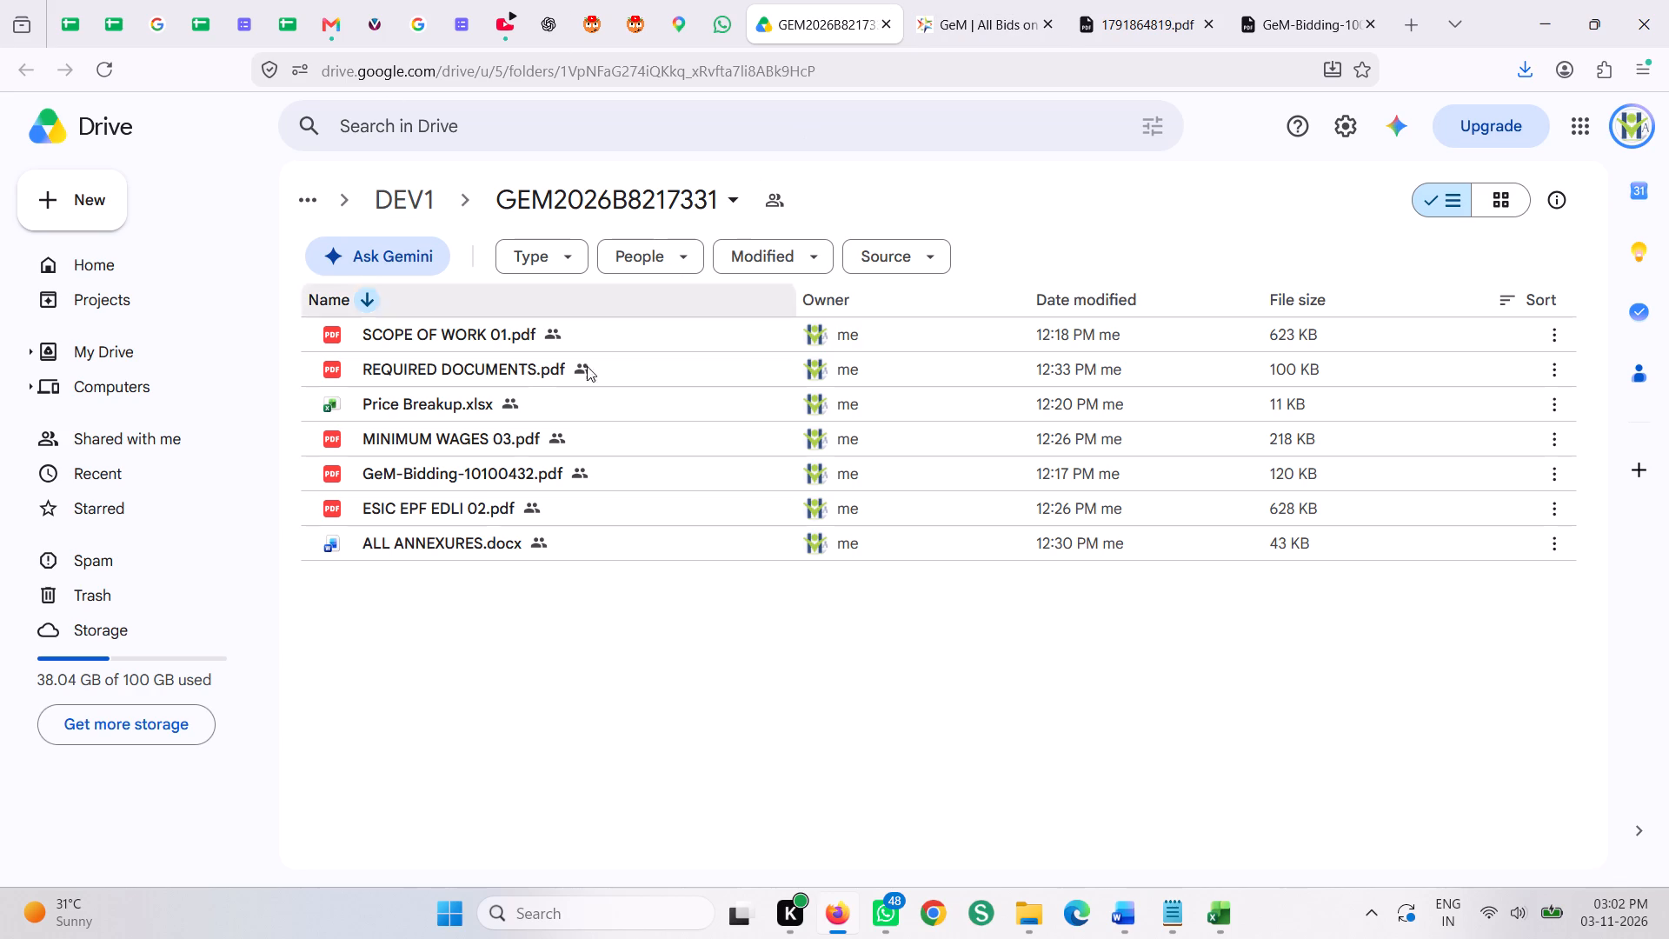
pyautogui.doubleClick(406, 539)
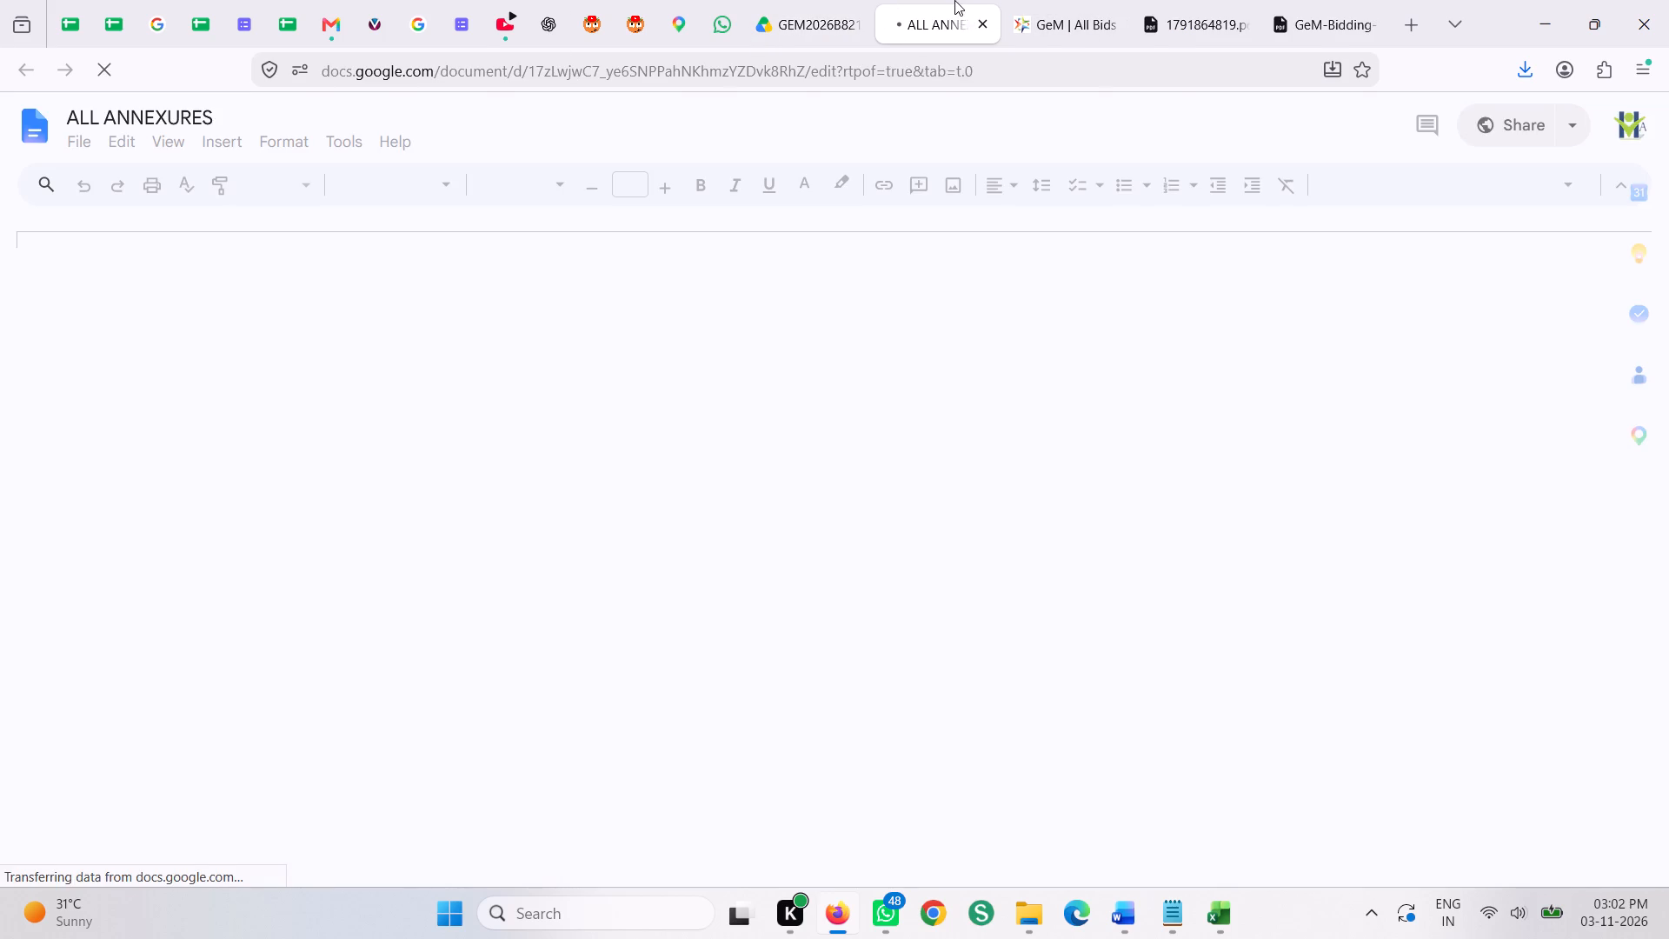
# Close the ALL ANNEXURES document and open SCOPE OF WORK 01.pdf from the GEM2026B8217331 Drive folder.
pyautogui.click(954, 0)
pyautogui.click(977, 22)
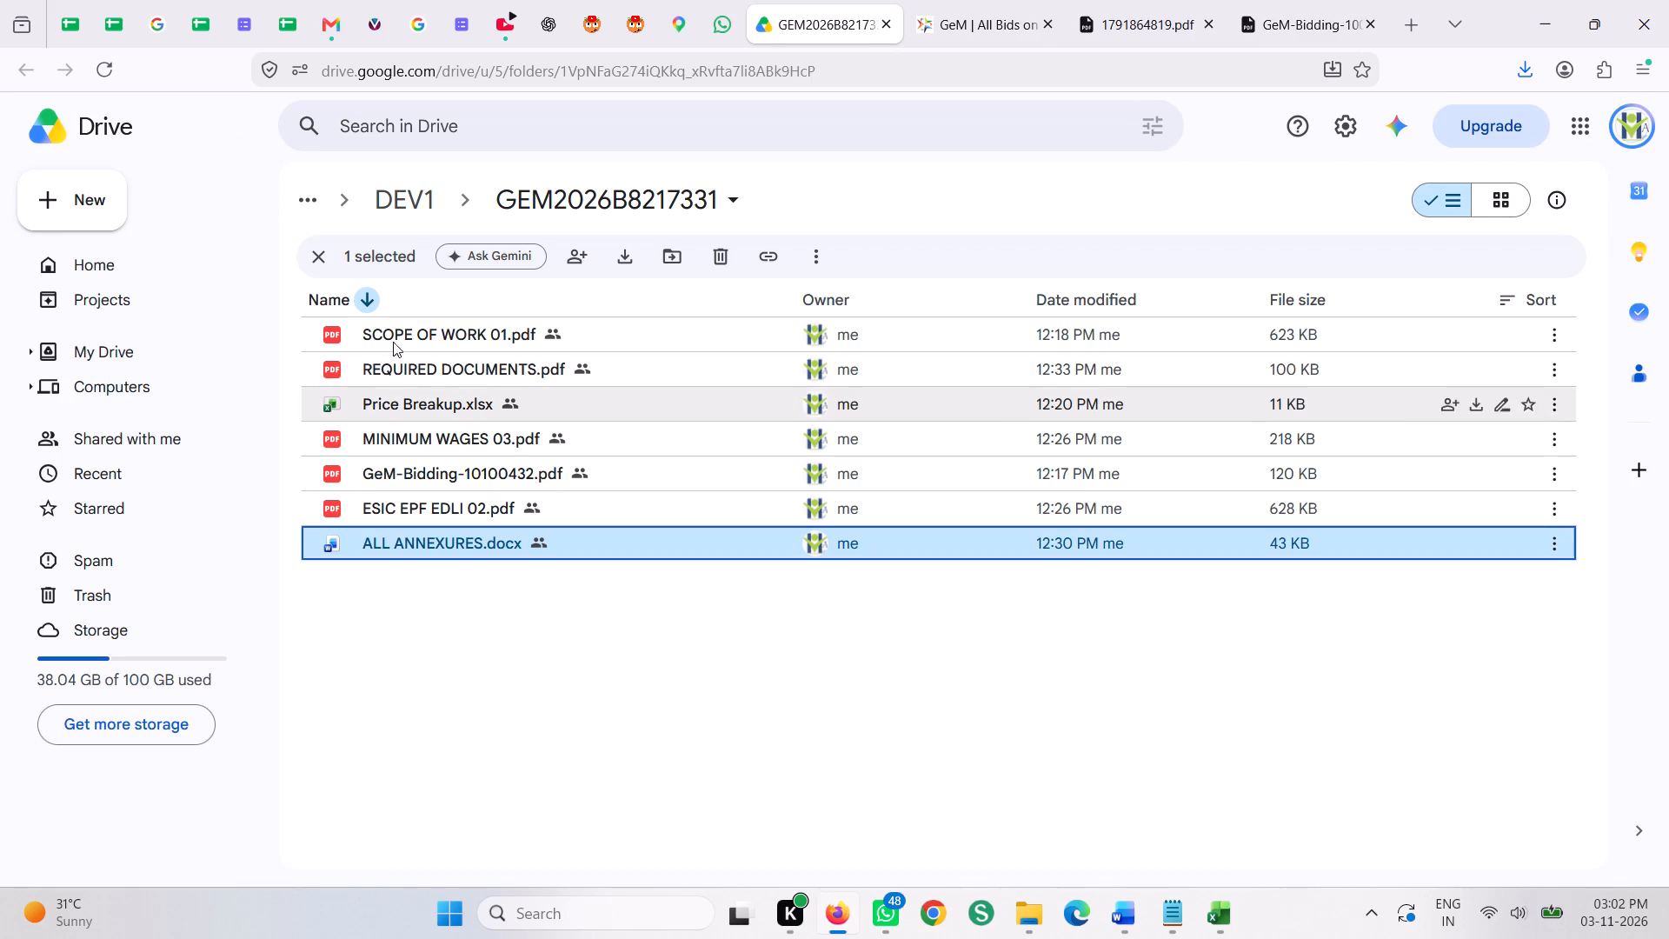
pyautogui.doubleClick(395, 340)
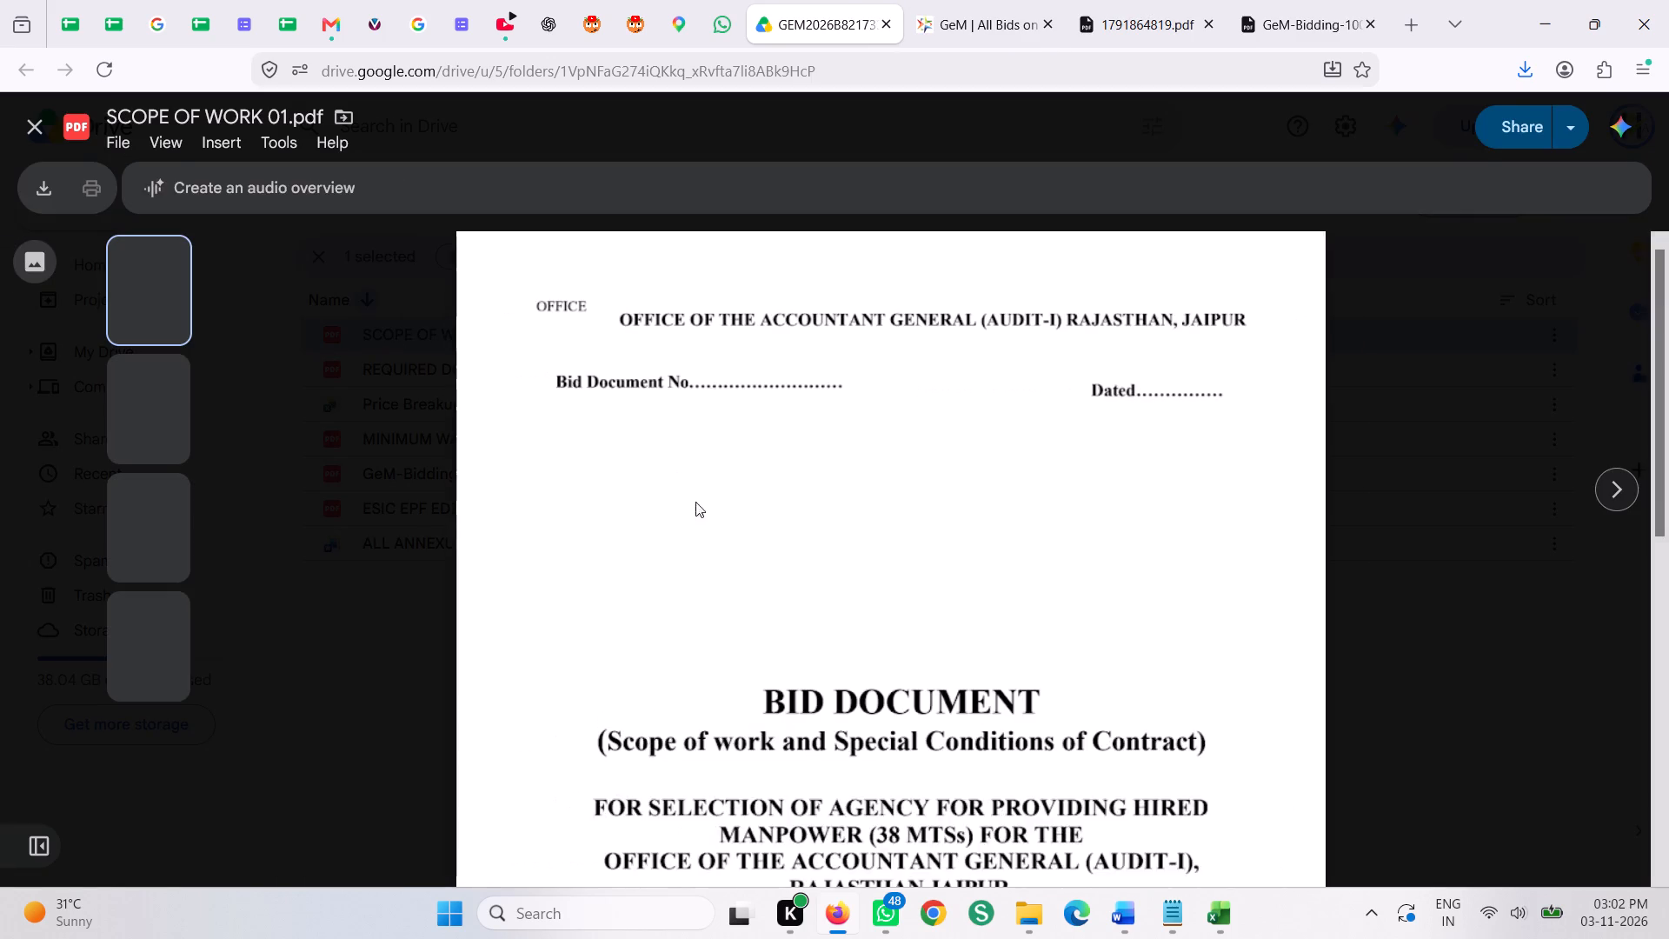
# Skim the scope of work from the cover page through the Bid Submission Form and bidder instructions to clause 6, Technical Bid.
pyautogui.scroll(-5, 823, 556)
pyautogui.scroll(-3, 888, 529)
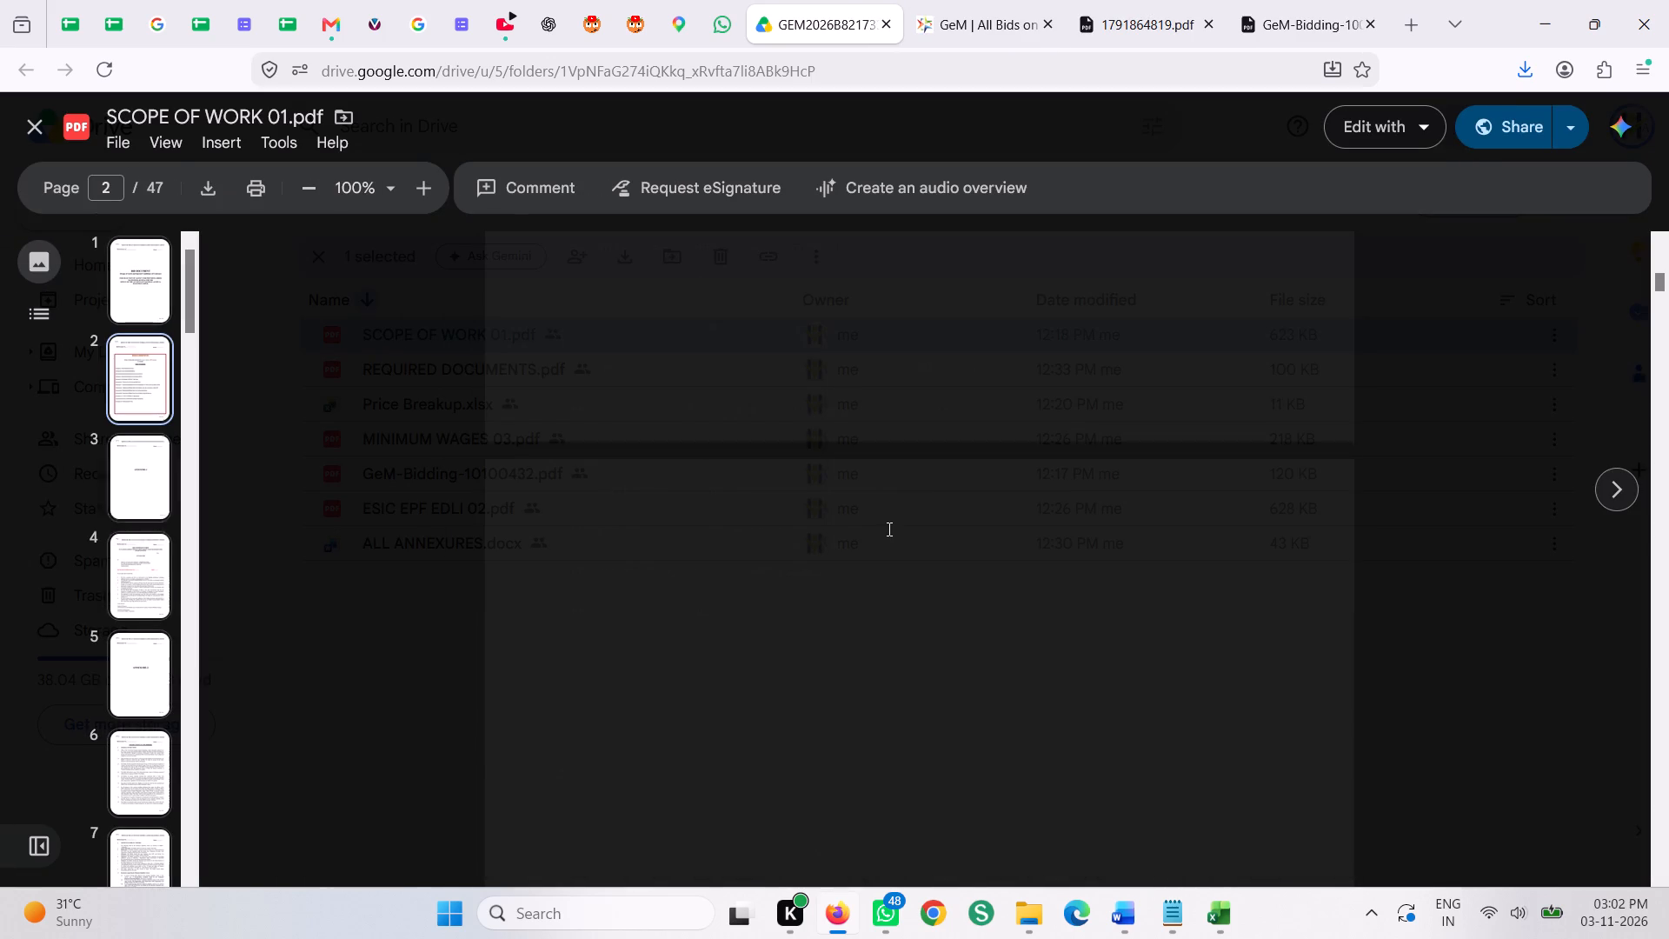
pyautogui.scroll(-2, 935, 493)
pyautogui.scroll(2, 947, 496)
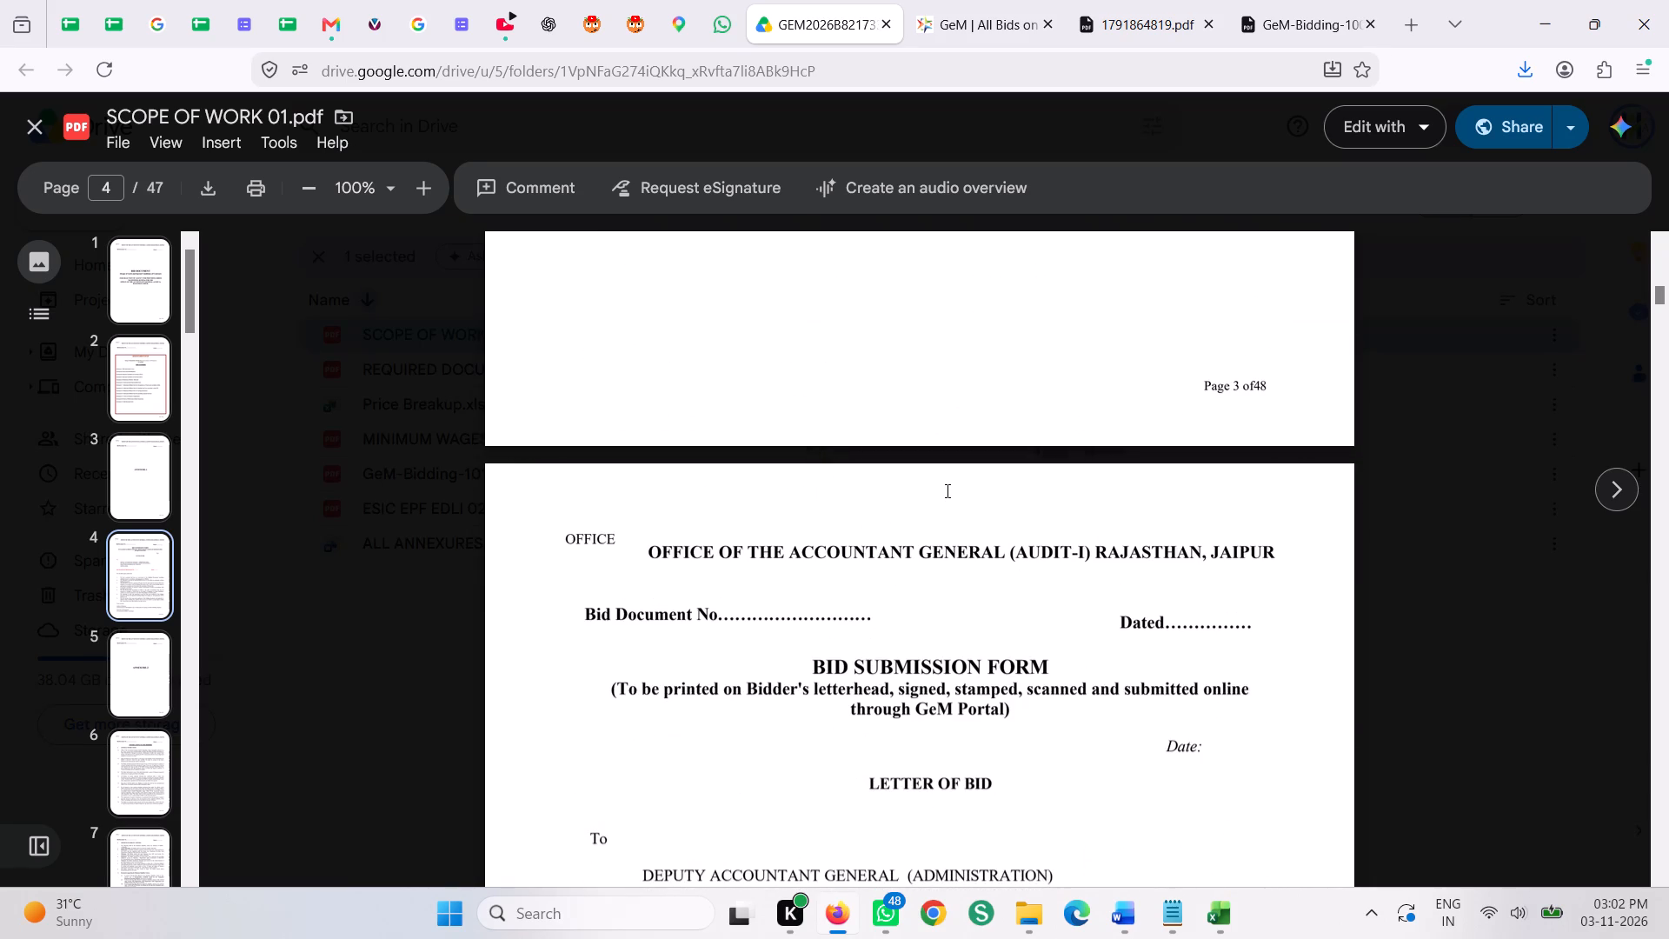
pyautogui.scroll(-1, 928, 495)
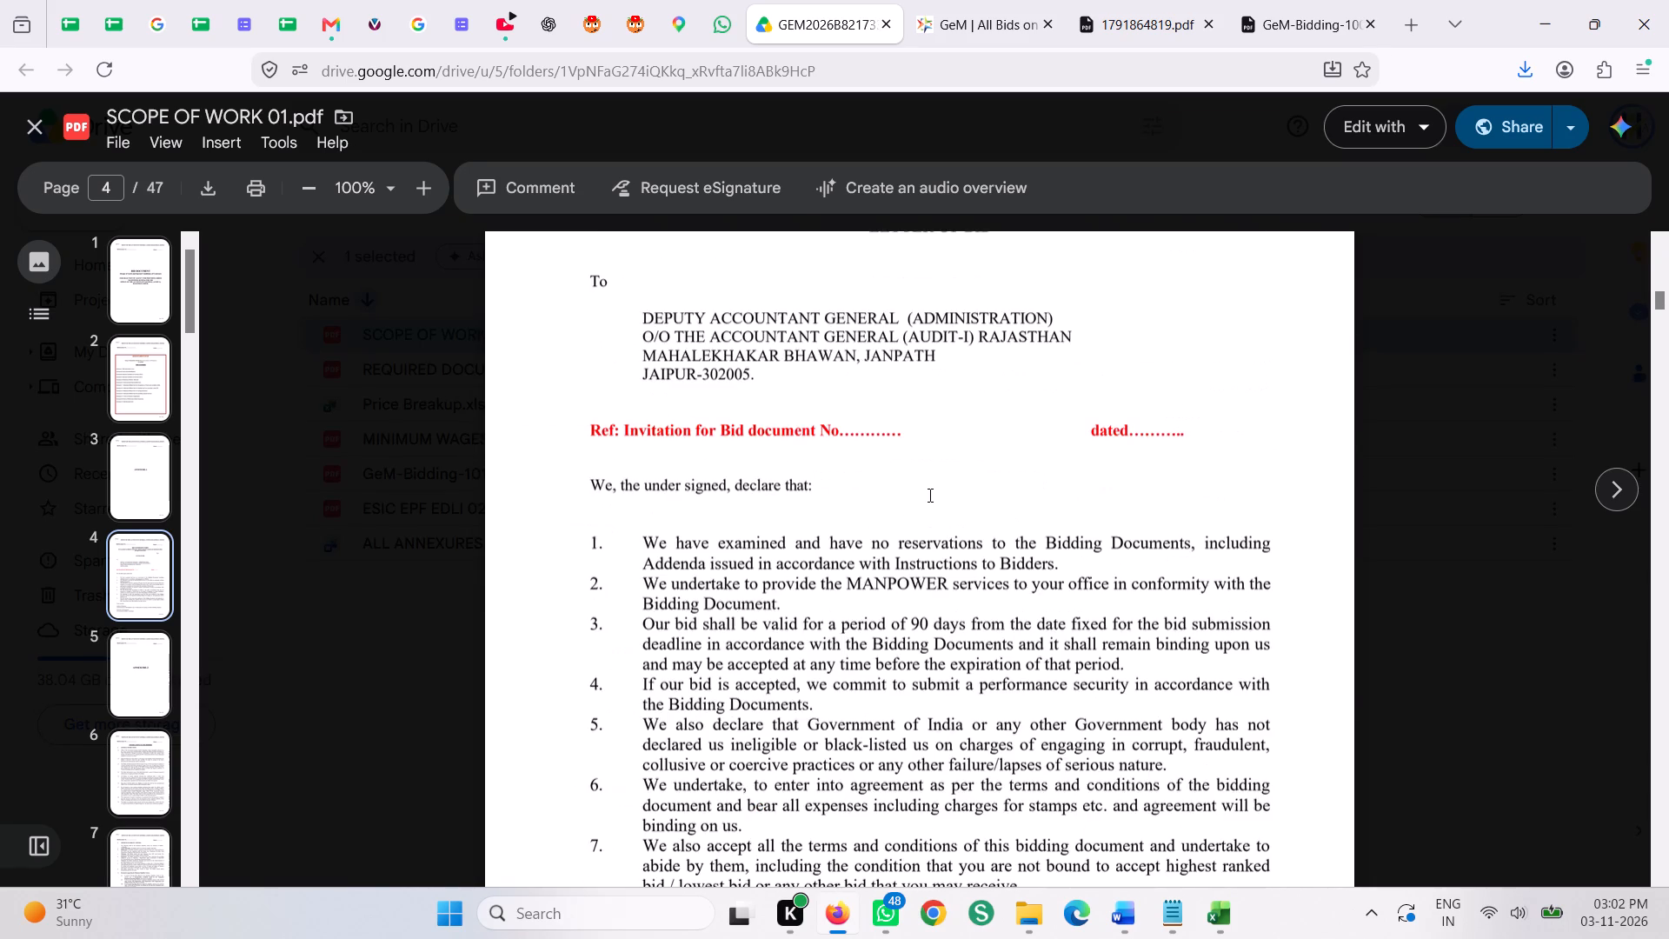
pyautogui.scroll(-4, 928, 495)
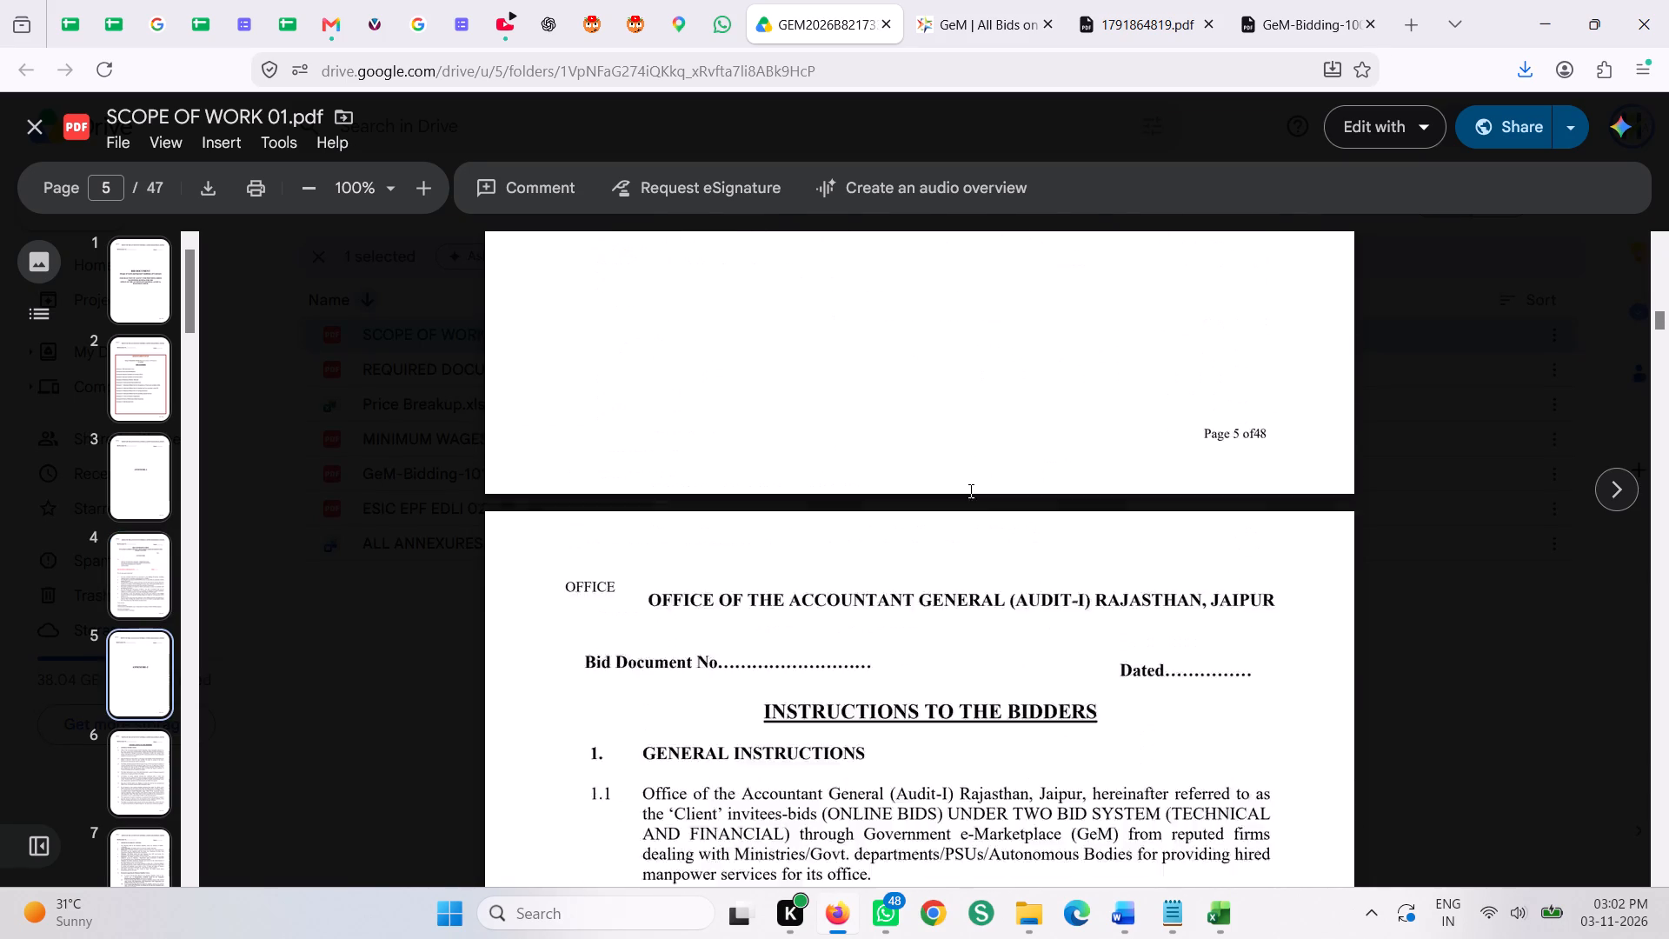
pyautogui.scroll(-5, 969, 489)
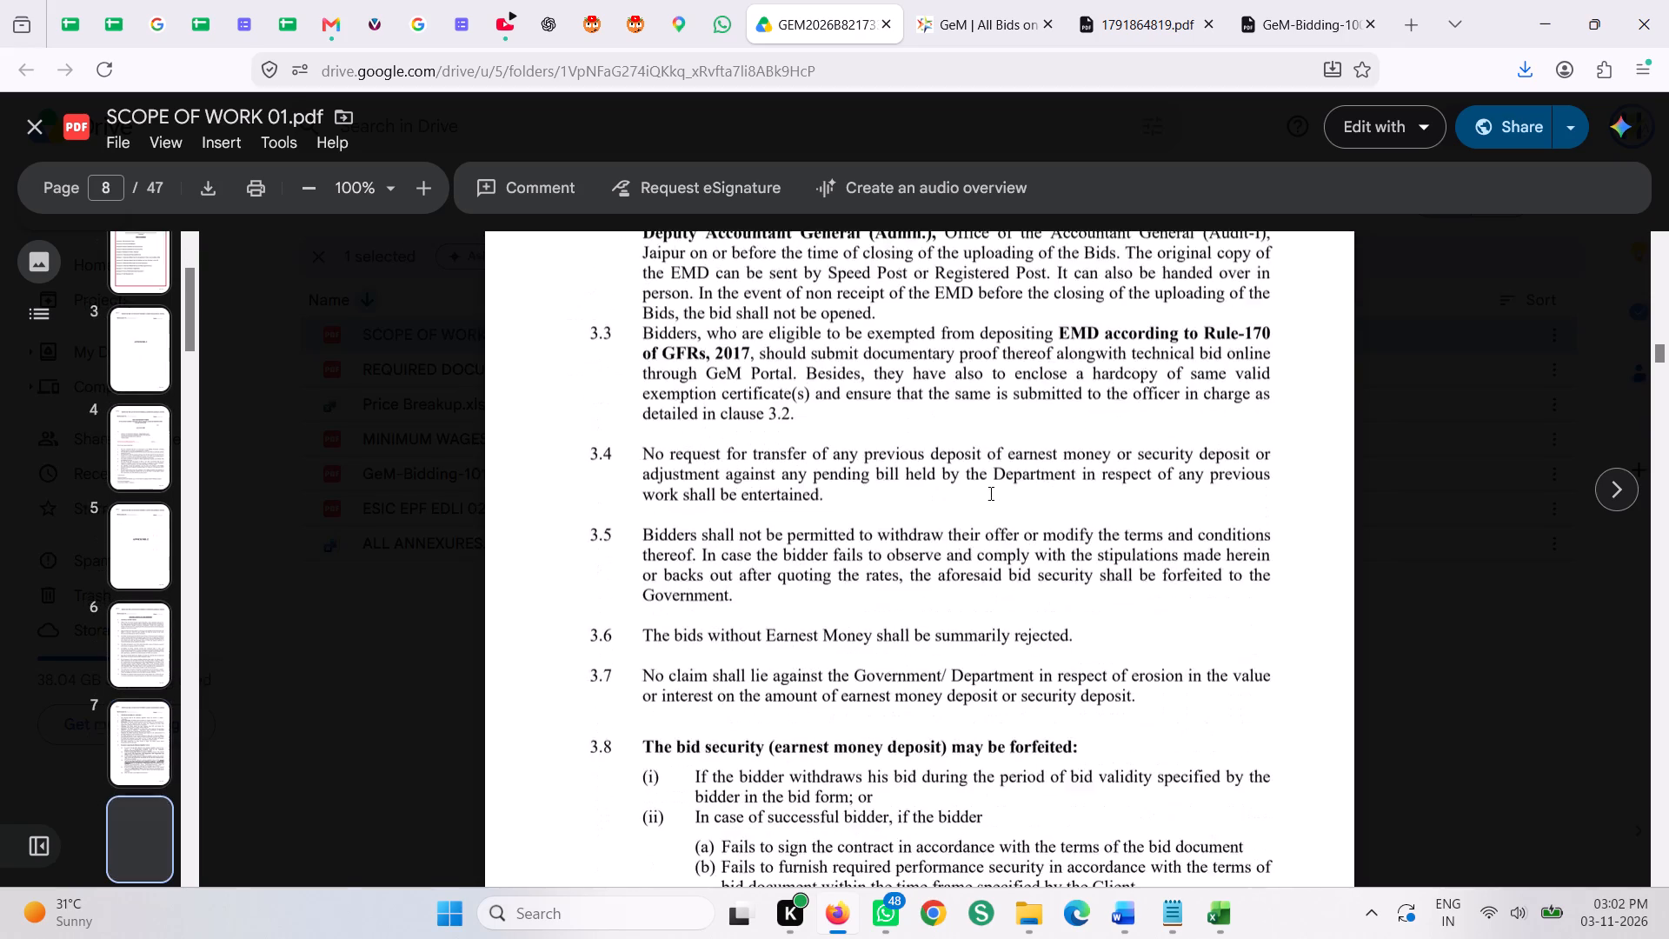
pyautogui.scroll(-3, 989, 493)
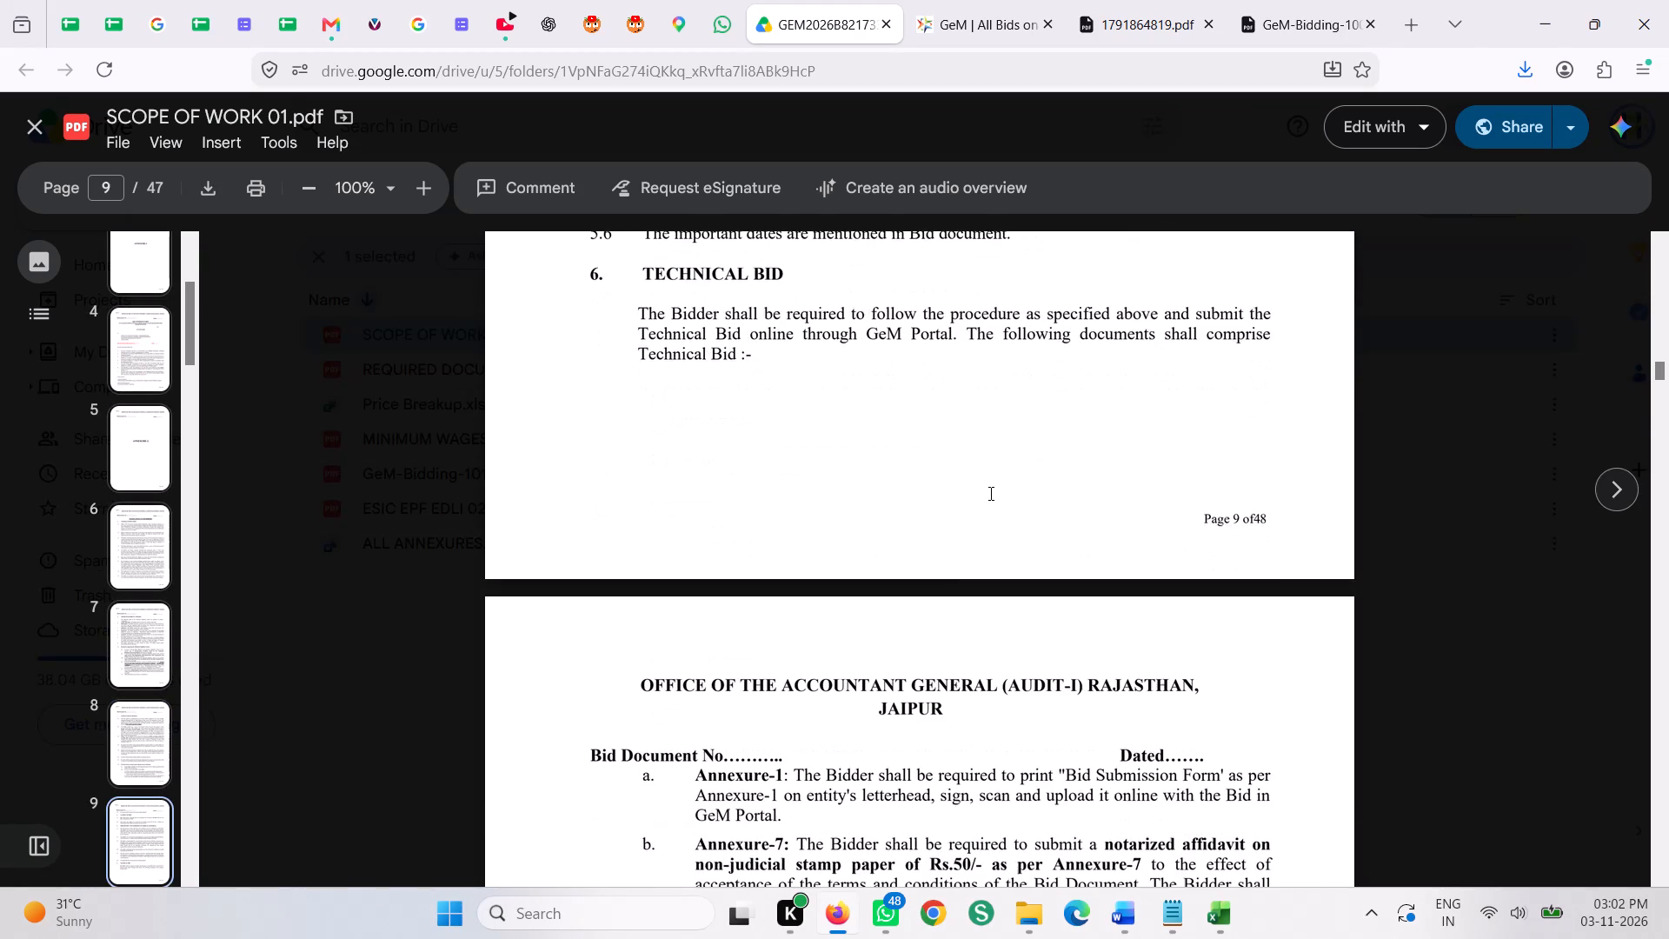
# Review the annexures, notarized affidavits and originals required on pages 10 to 12, from clause 6 to clause 11.
pyautogui.scroll(-1, 949, 494)
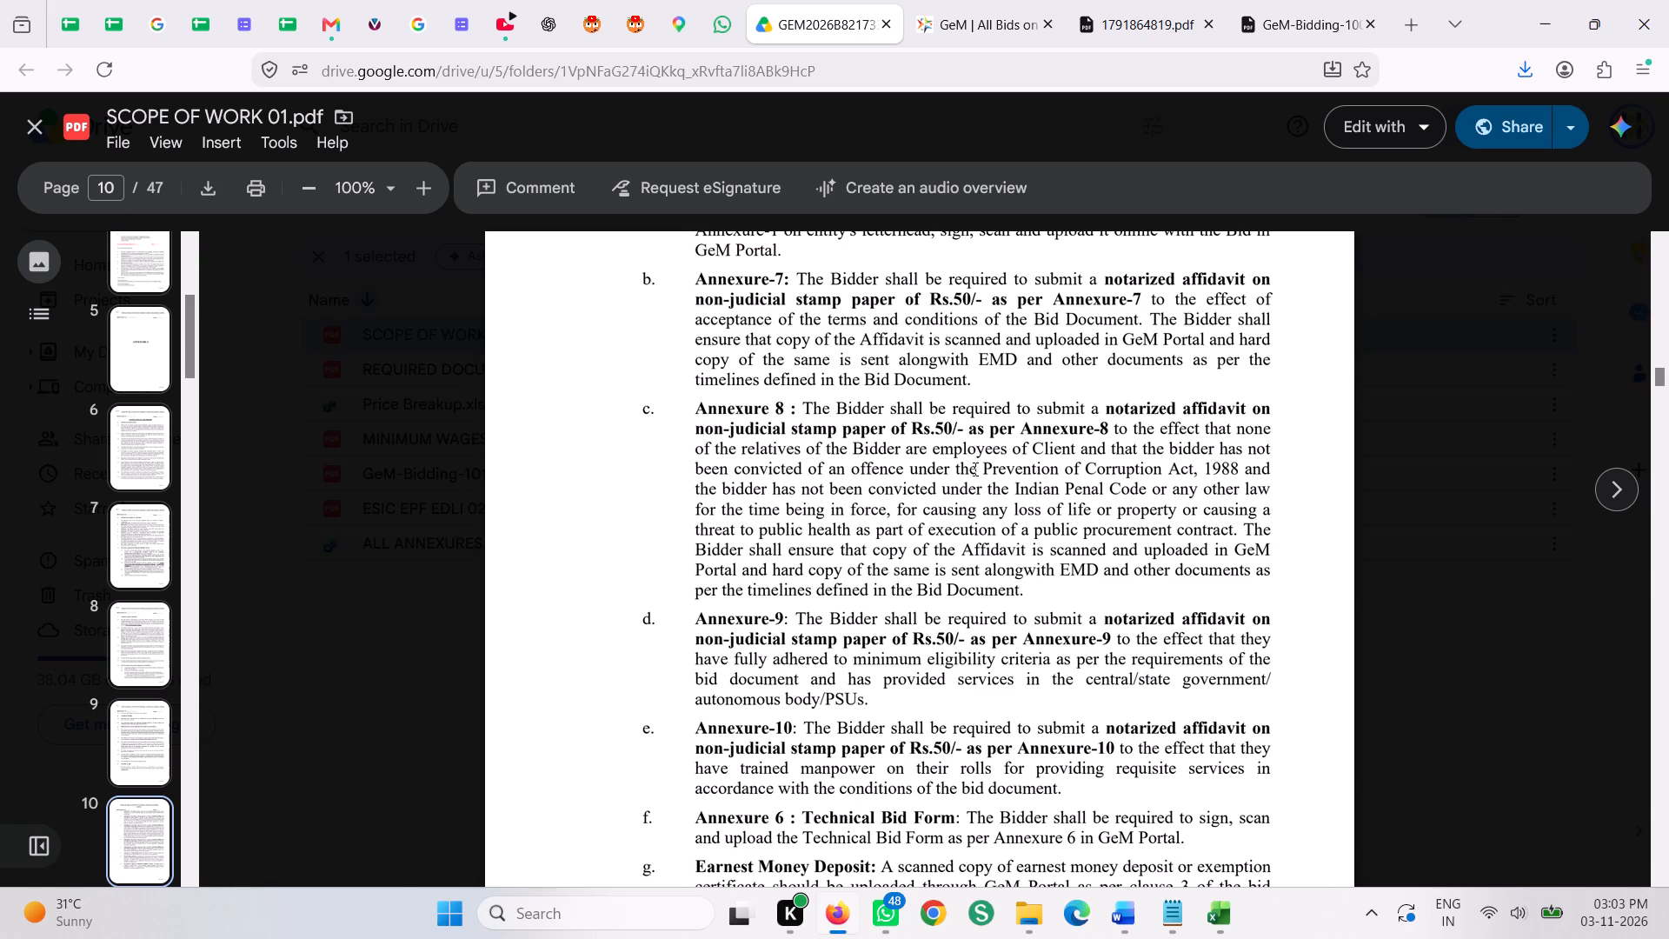
pyautogui.scroll(-1, 980, 475)
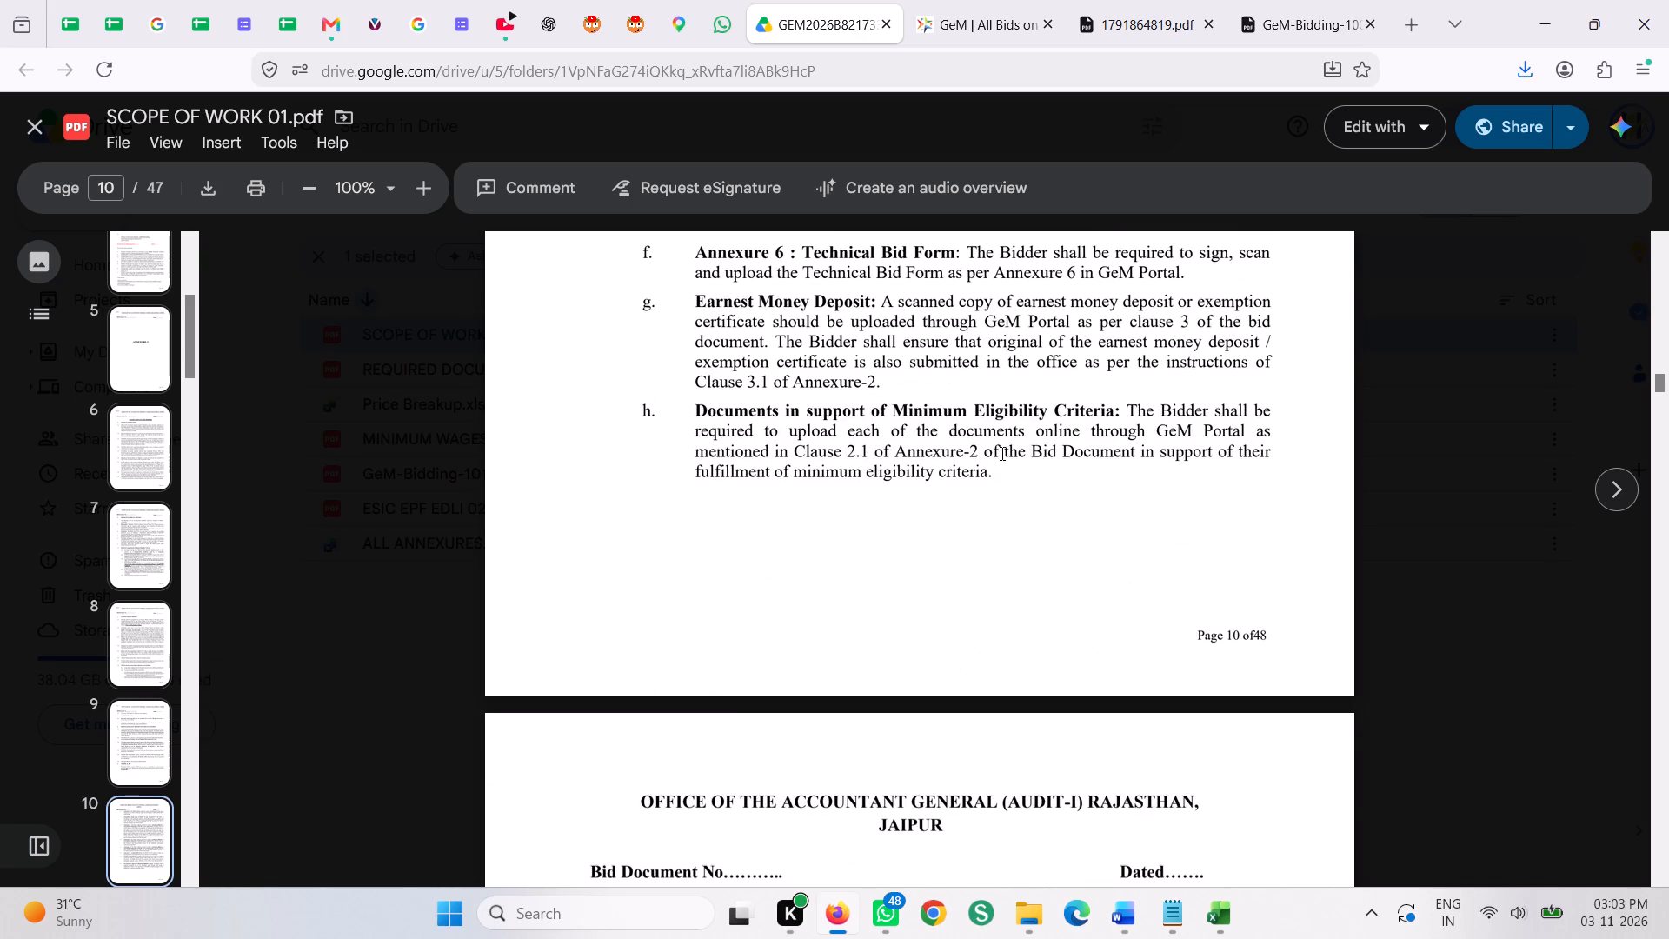
pyautogui.scroll(-1, 1019, 373)
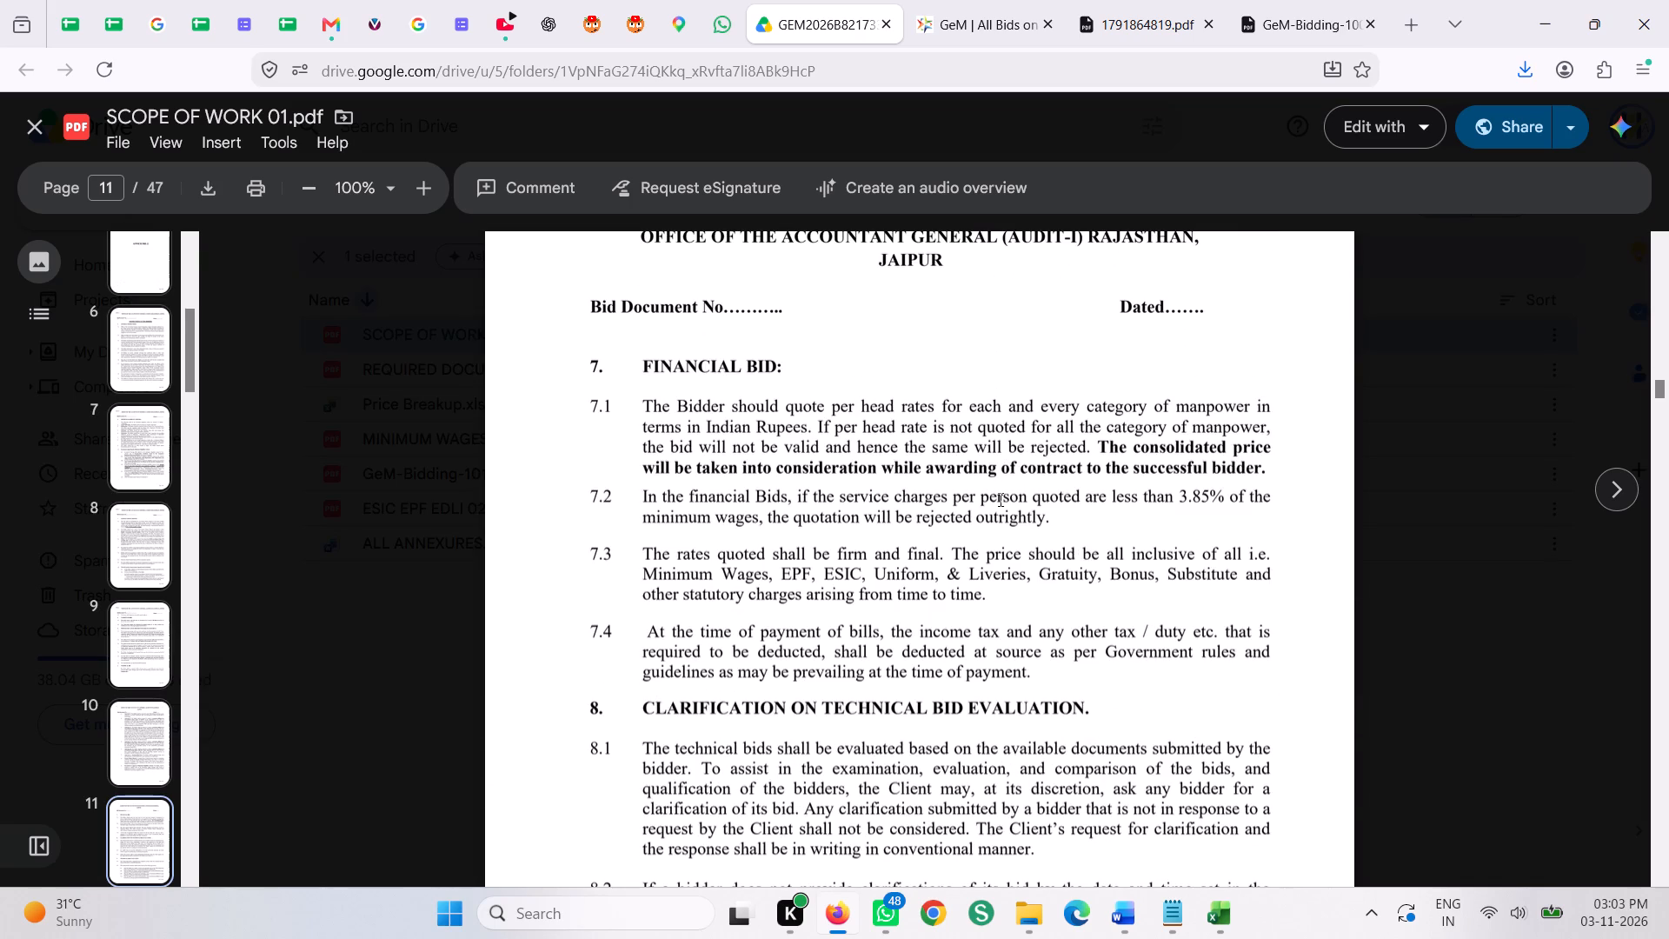
pyautogui.scroll(-3, 1003, 509)
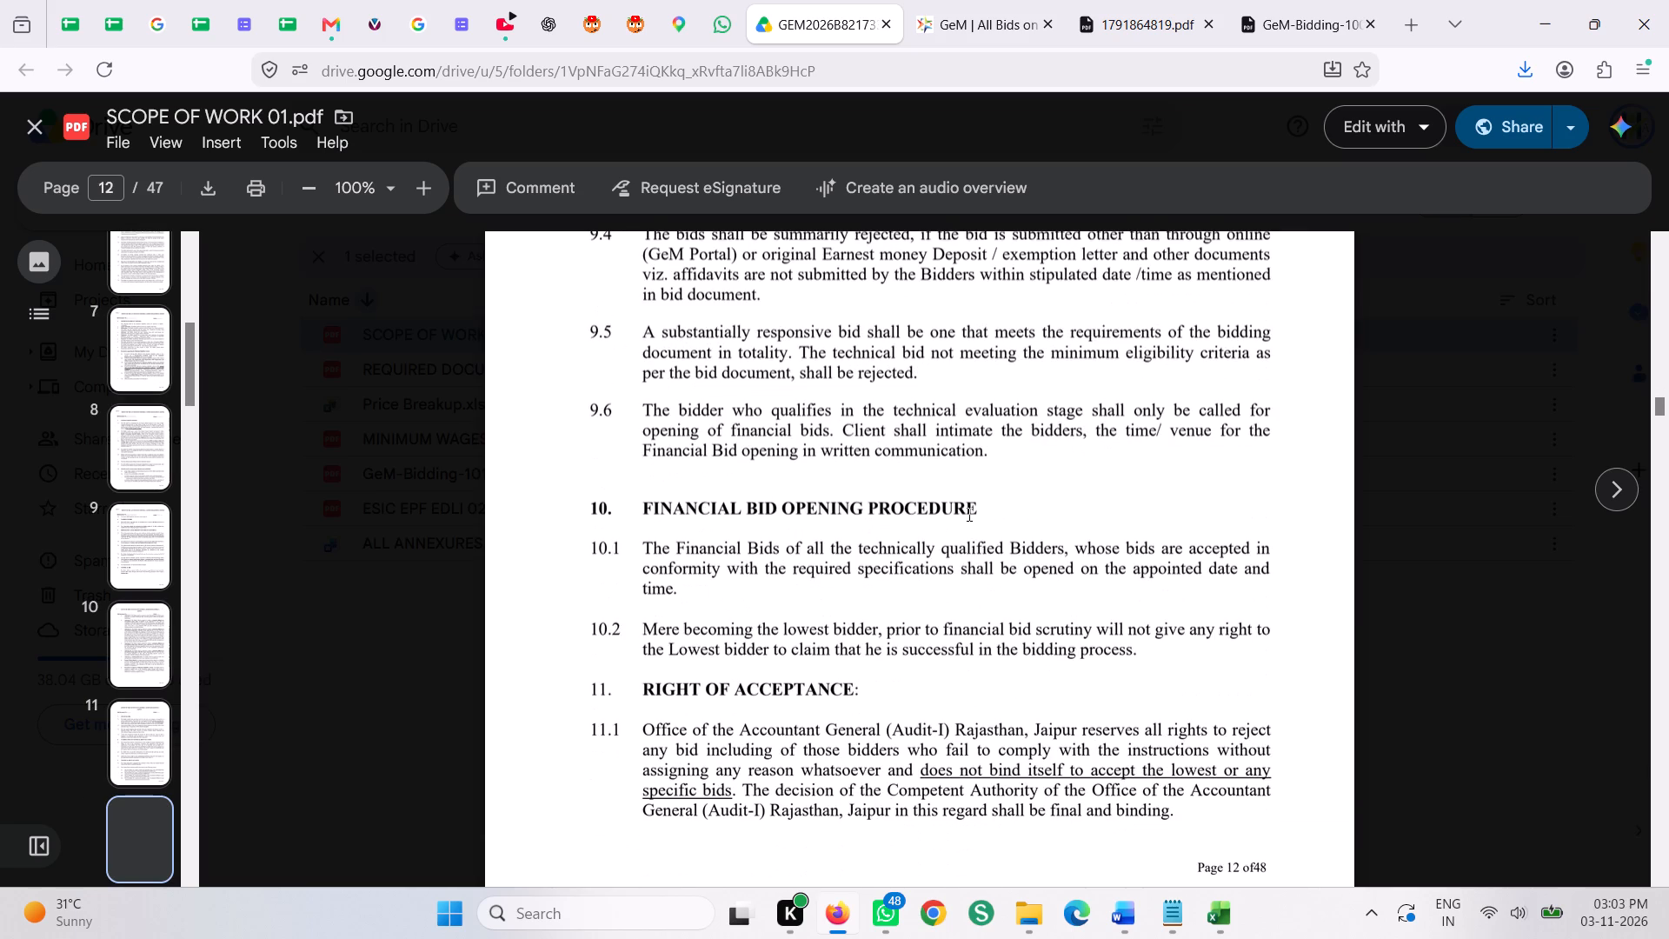
pyautogui.scroll(-1, 950, 515)
pyautogui.scroll(1, 957, 516)
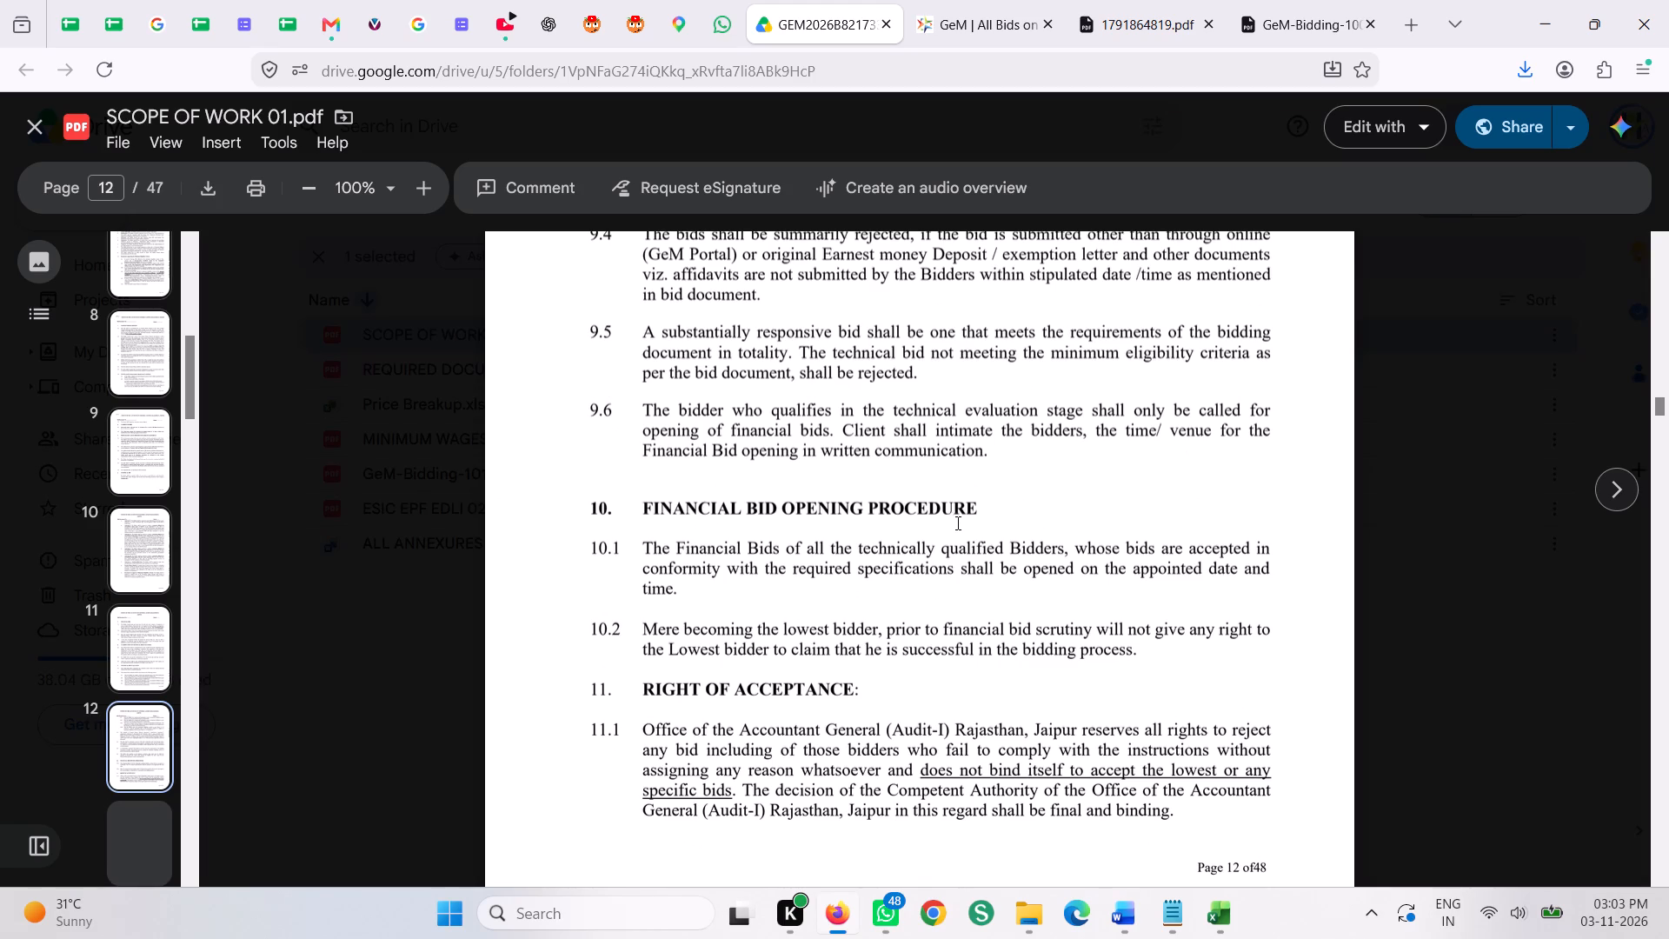
pyautogui.scroll(1, 956, 523)
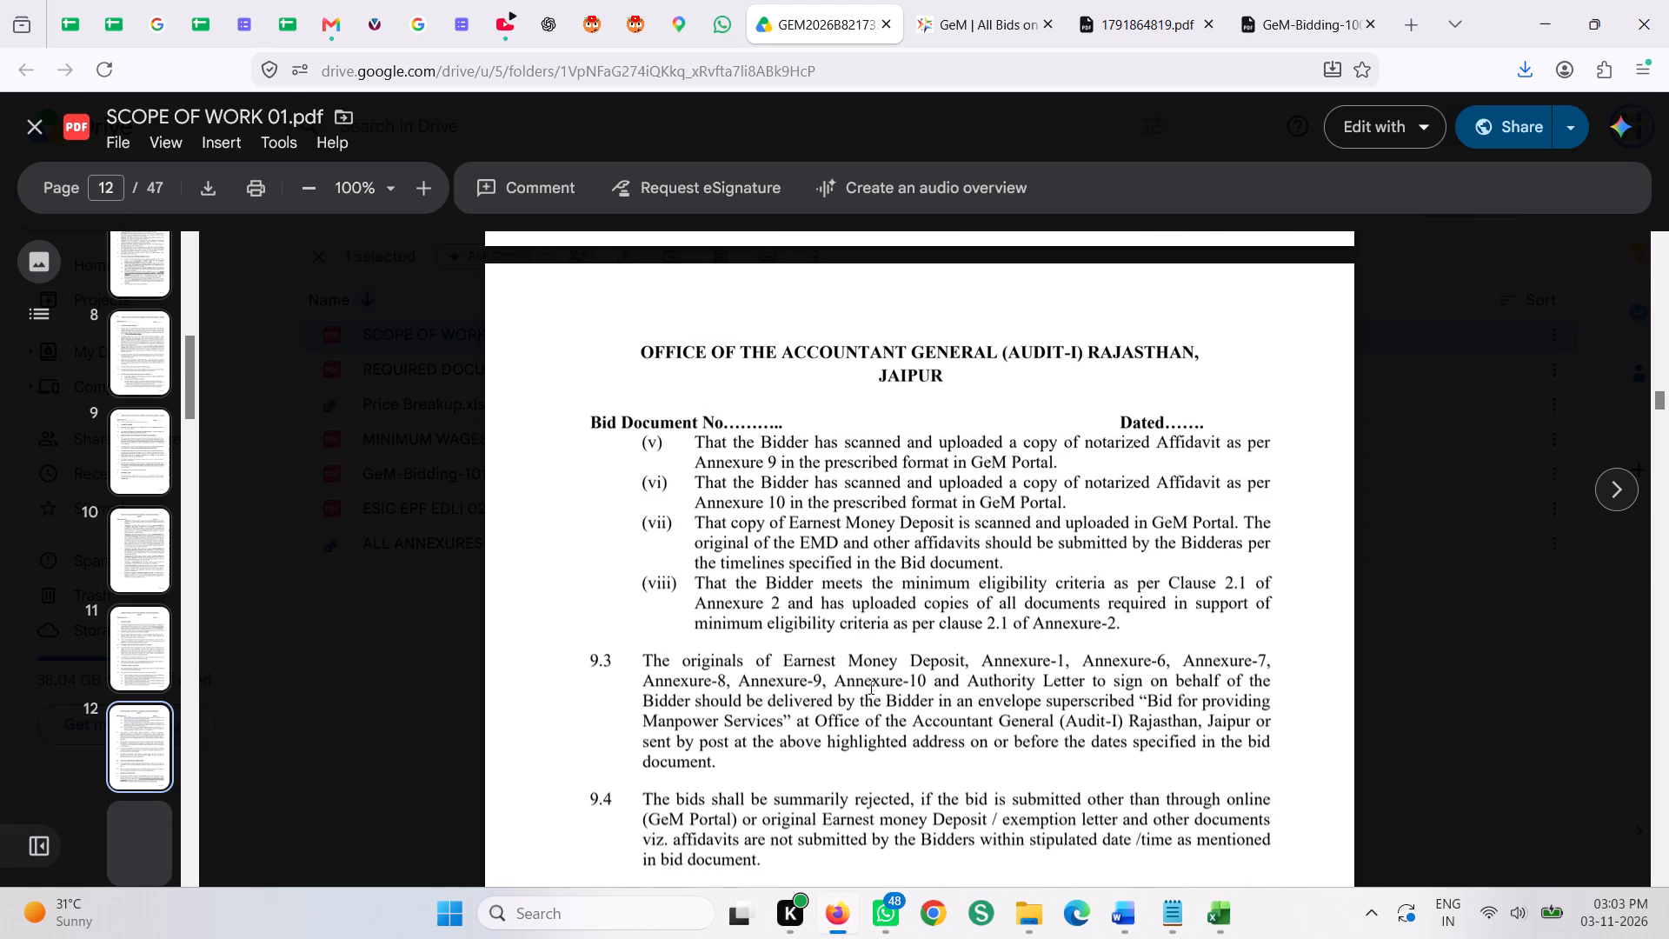
# Search the scope of work for "EMD" and read the Earnest Money Deposit terms in clause 3 on page 8.
pyautogui.doubleClick(869, 688)
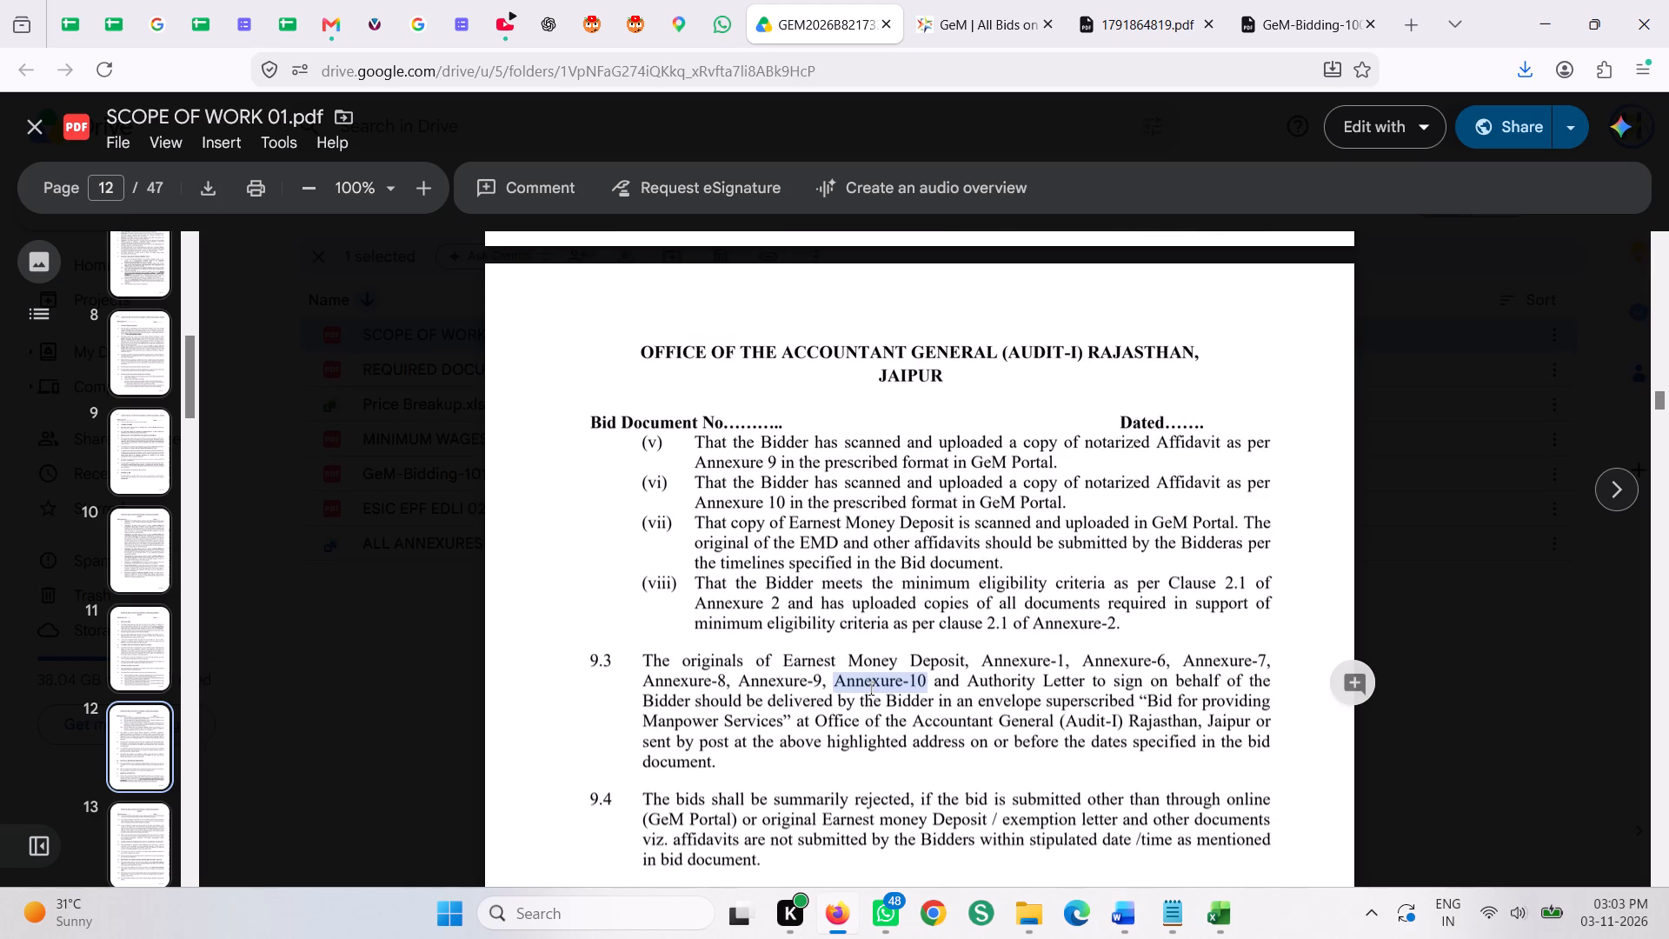
pyautogui.hotkey('ctrl', 'f')
pyautogui.write('EMD')
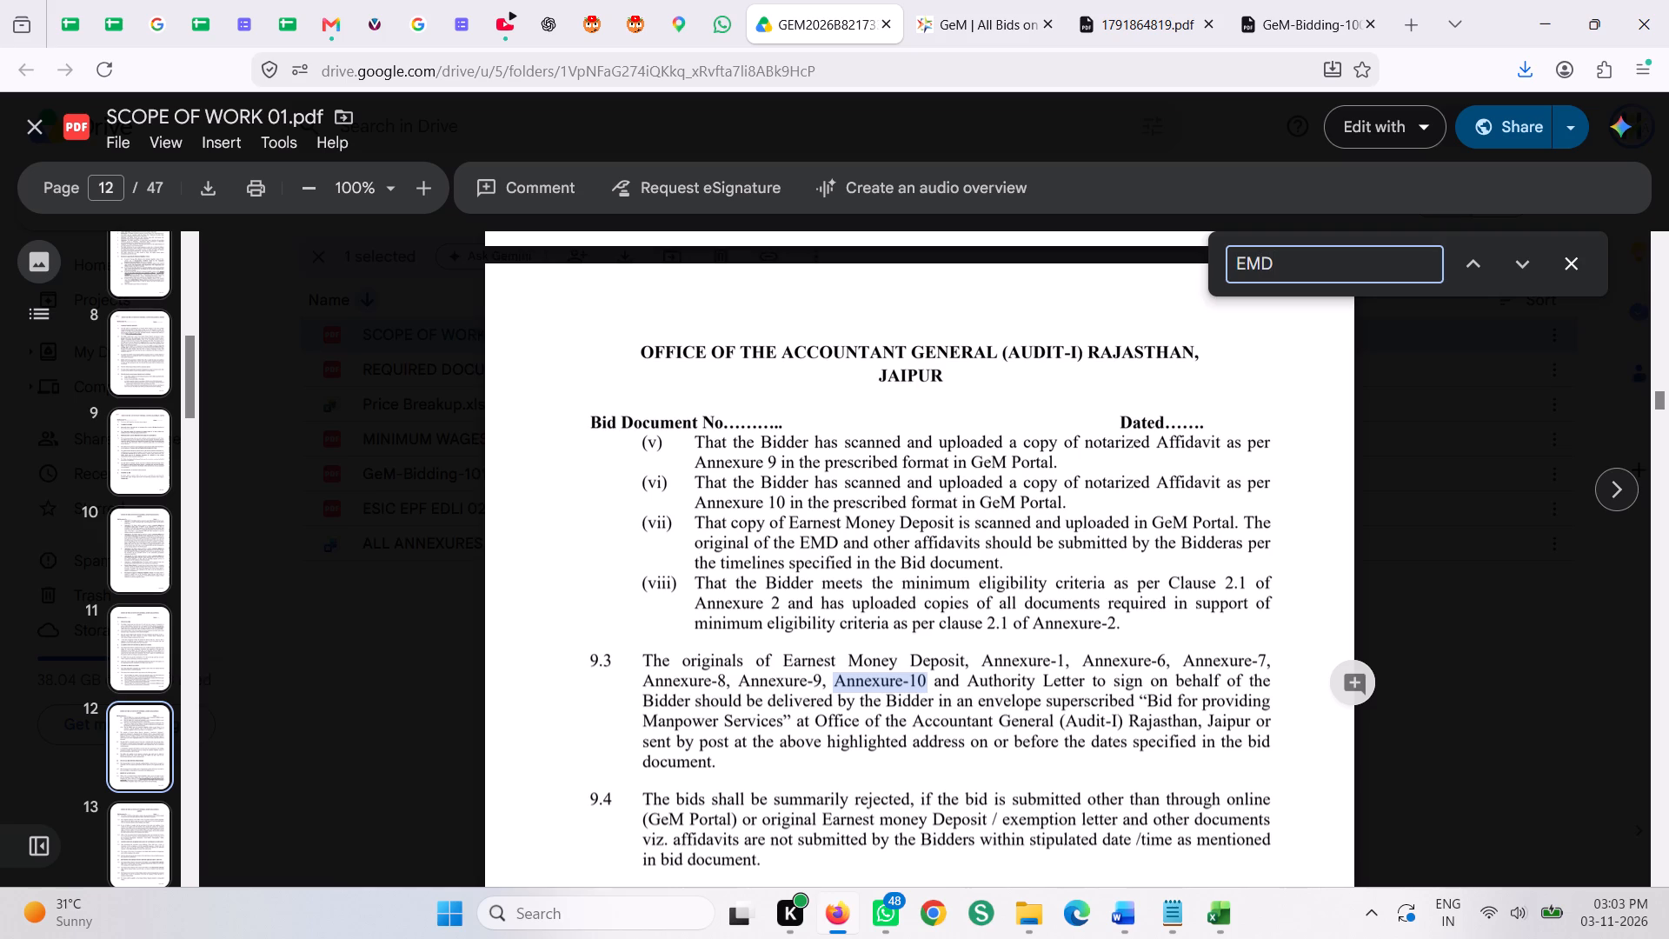
pyautogui.press('d')
pyautogui.press('Return')
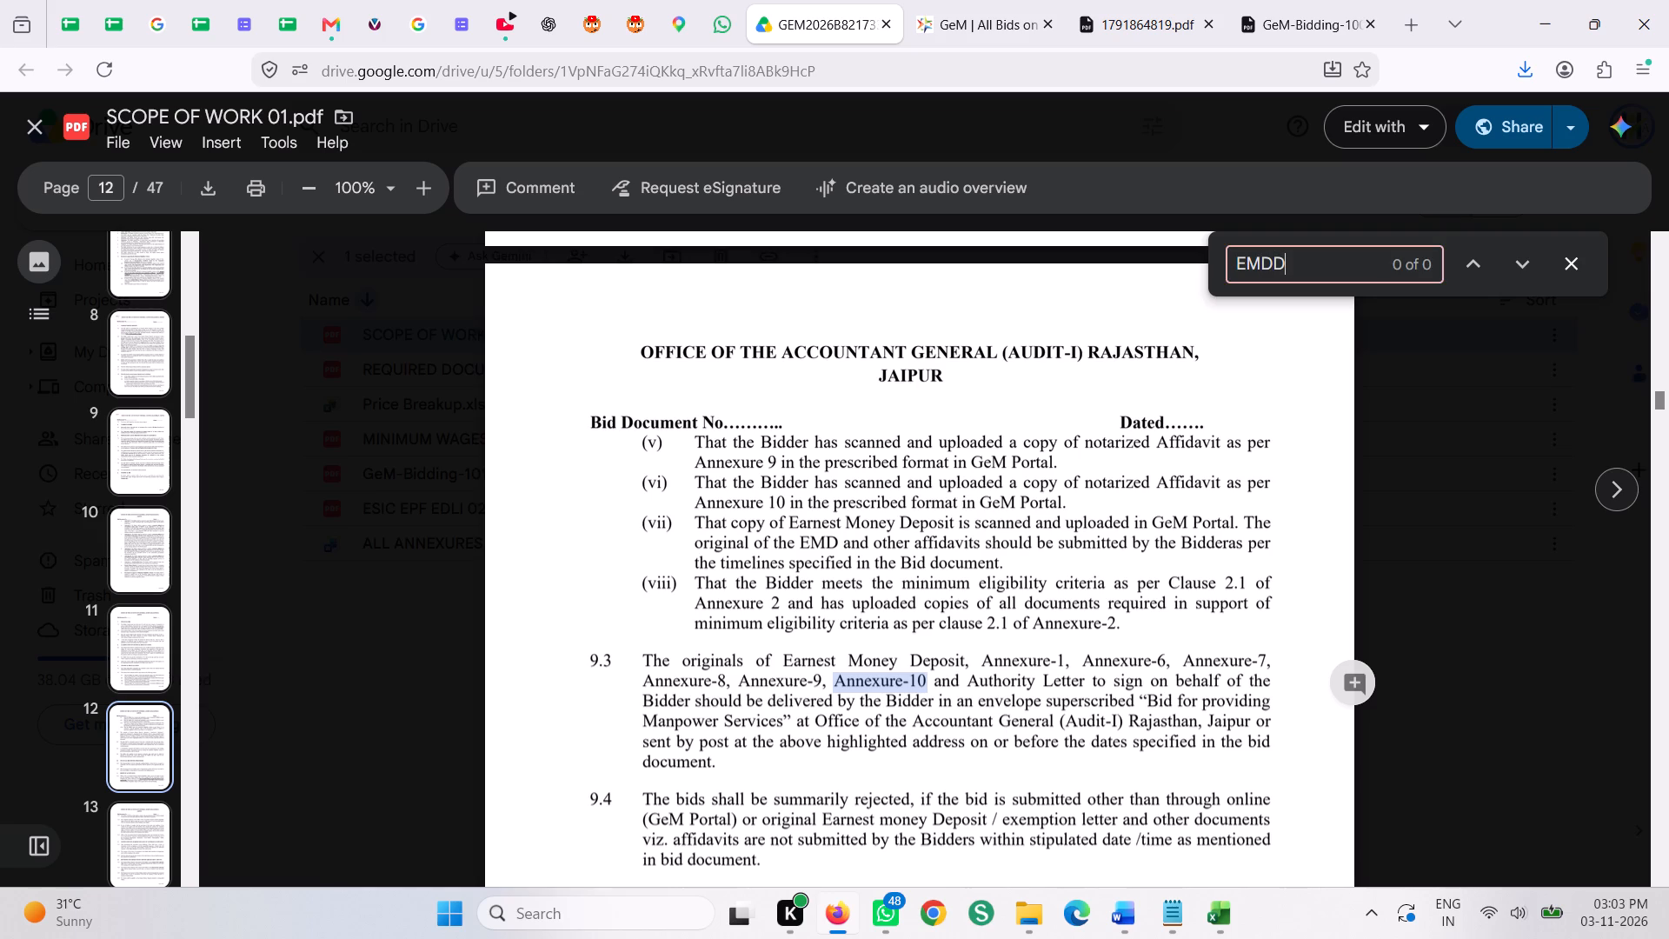
pyautogui.press('BackSpace')
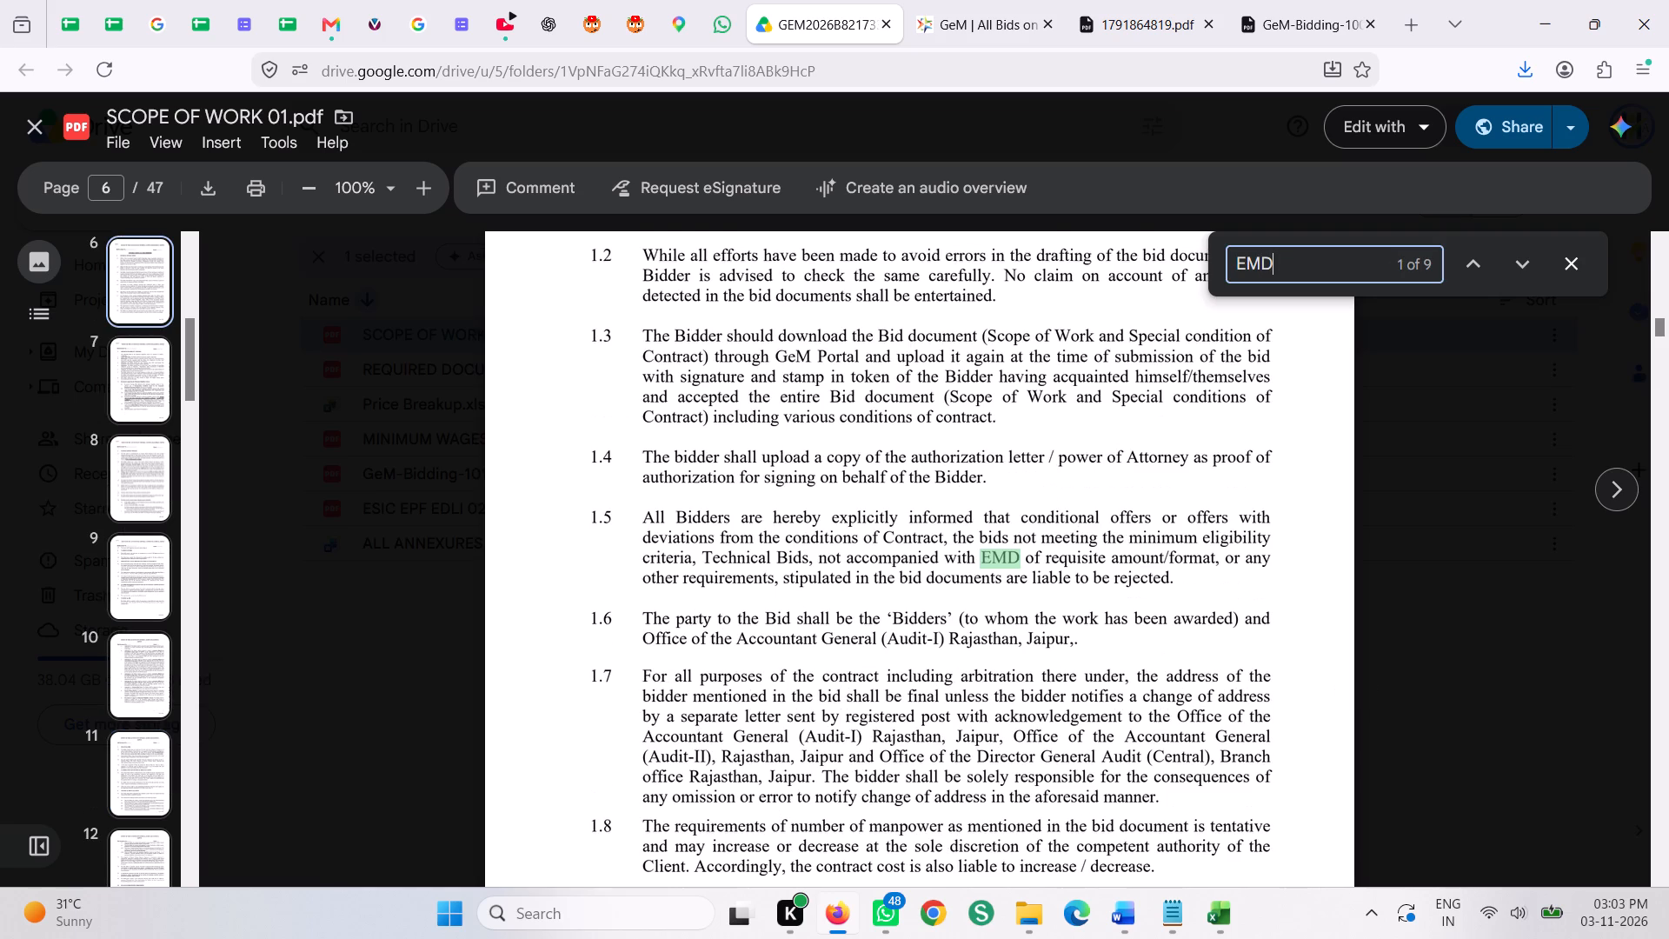
pyautogui.press('Return')
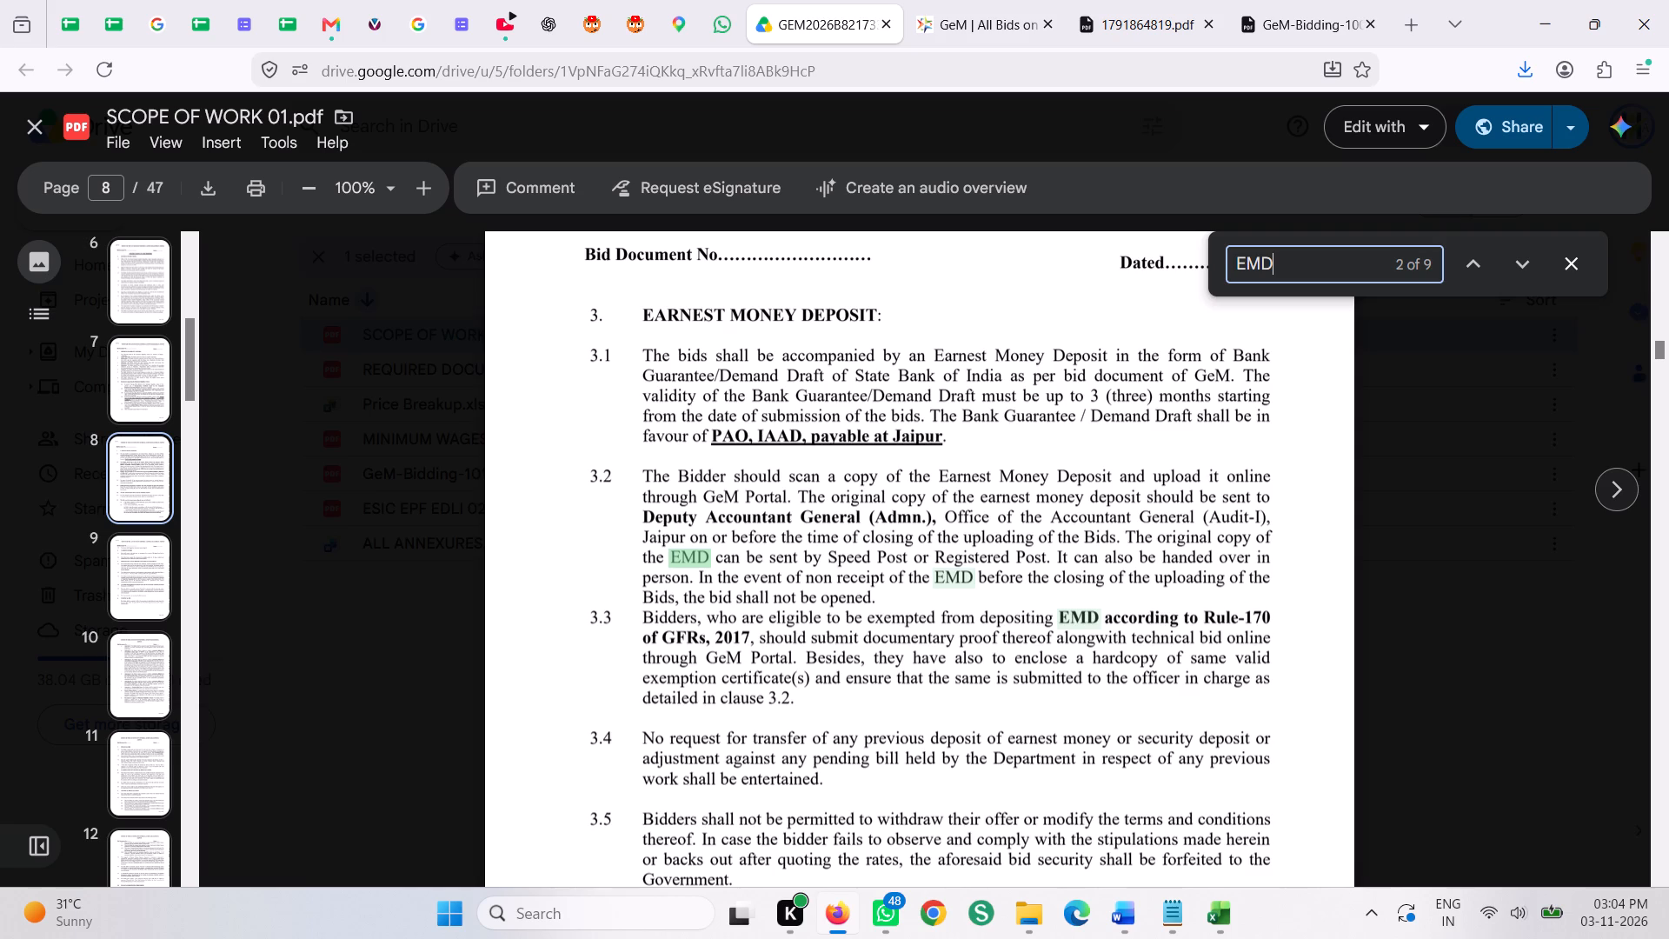
# Step through the remaining "EMD" matches to the end of the document and around again to clause 3.
pyautogui.press('Return')
pyautogui.press('Return')
pyautogui.press('Return')
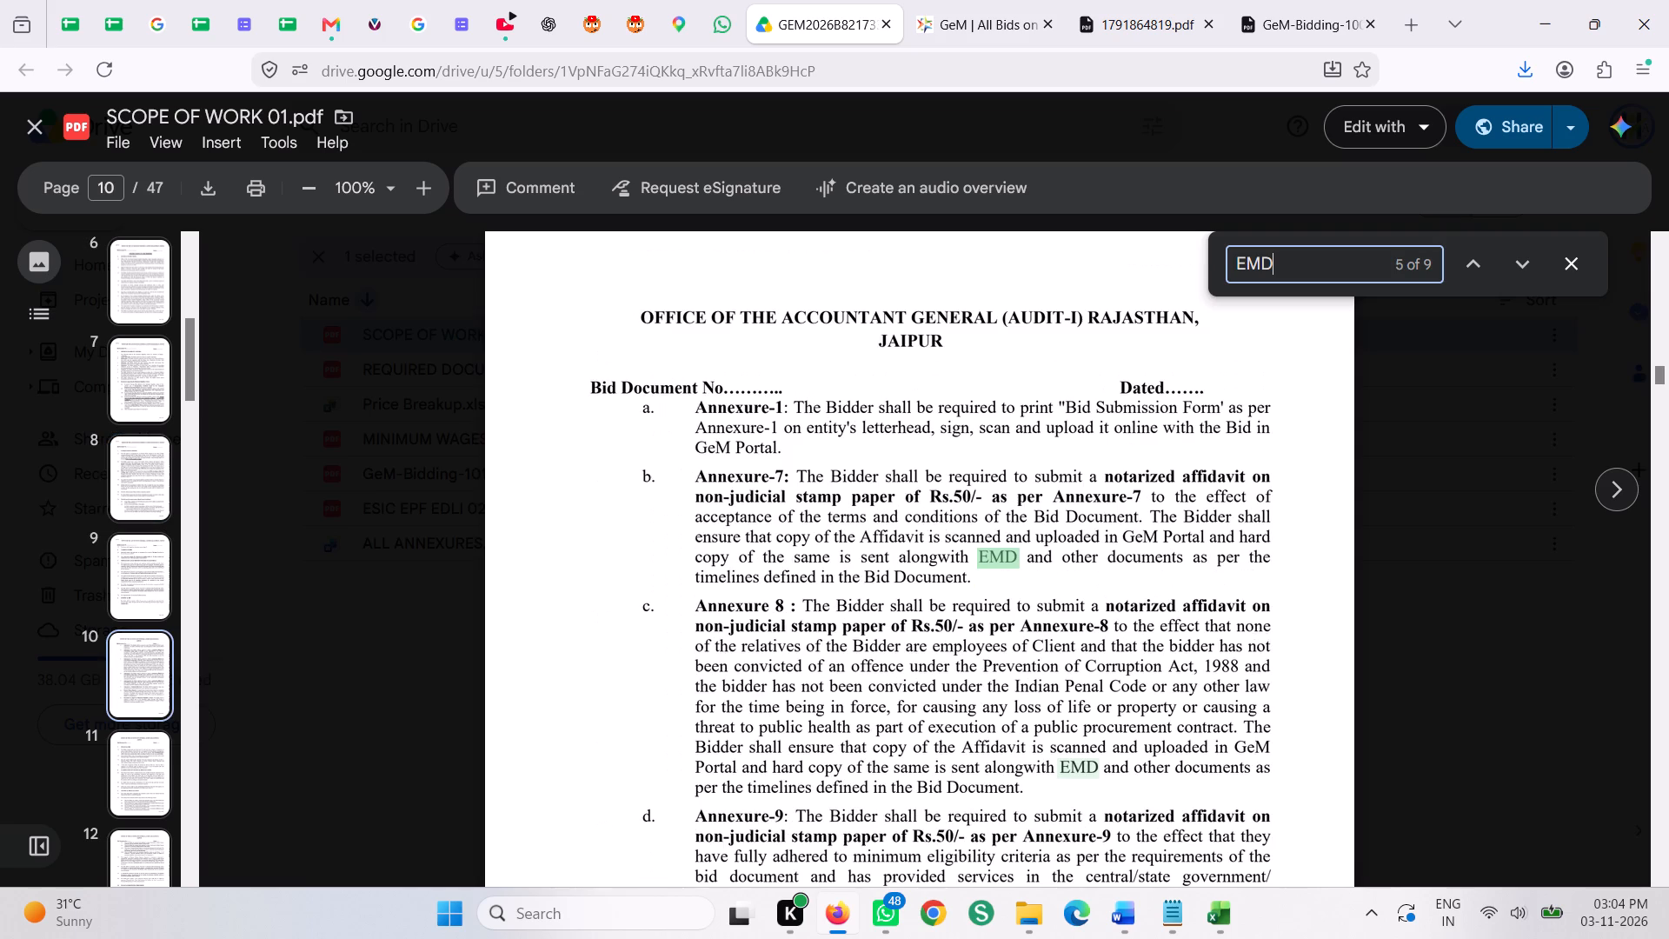
pyautogui.press('Return')
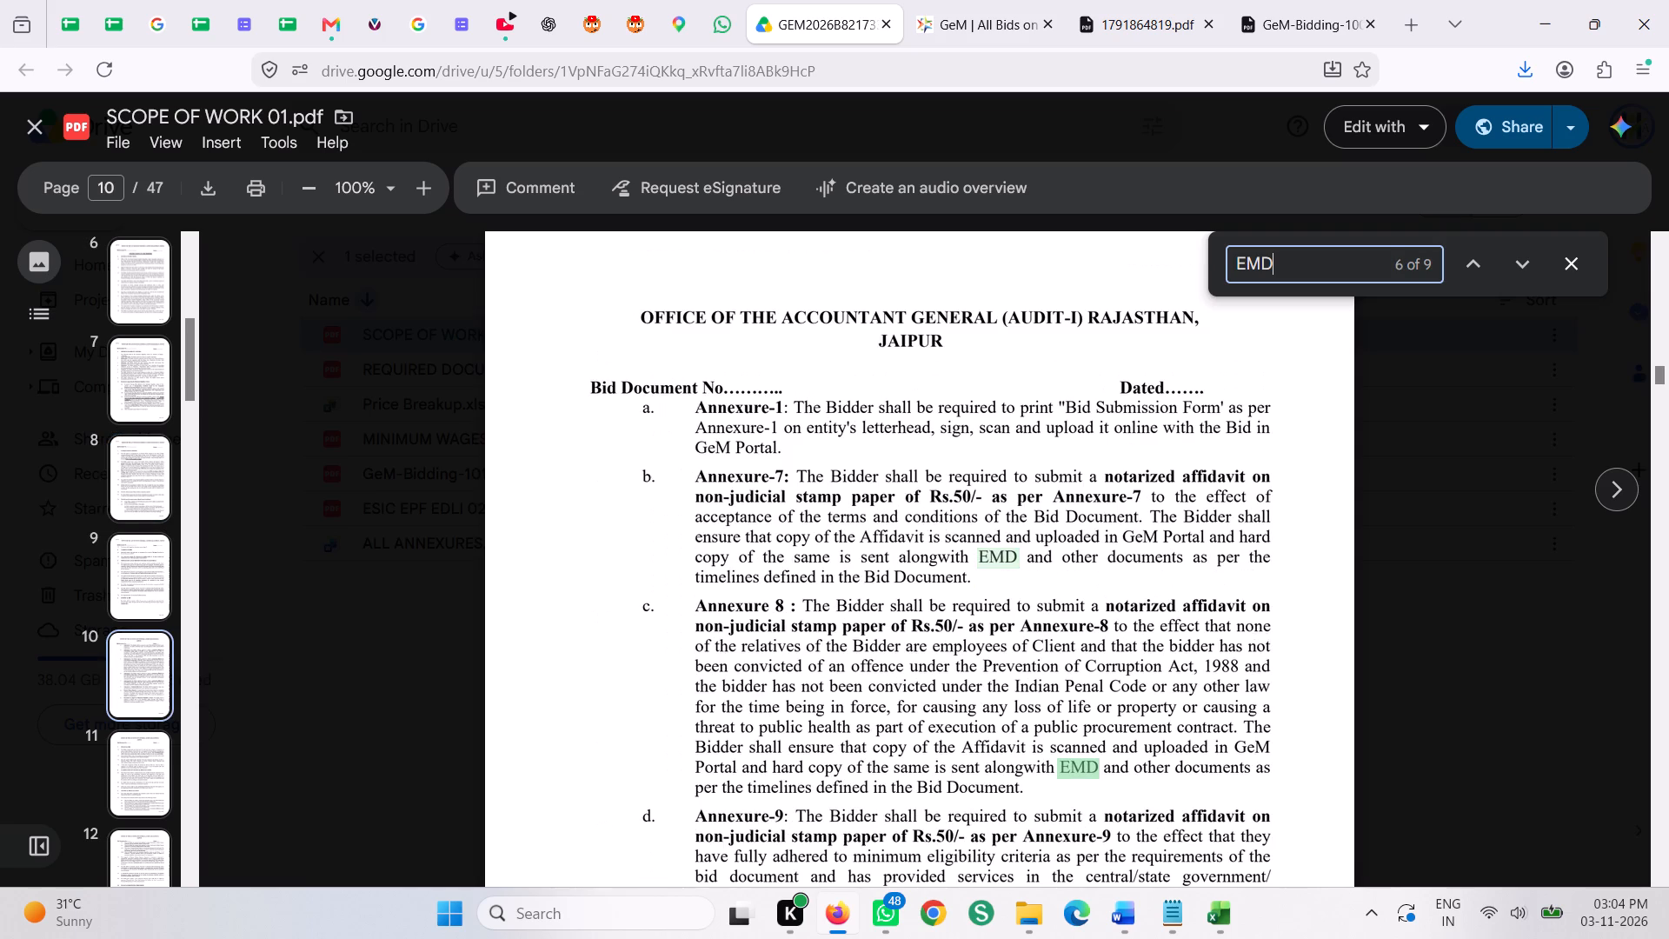
pyautogui.press('Return')
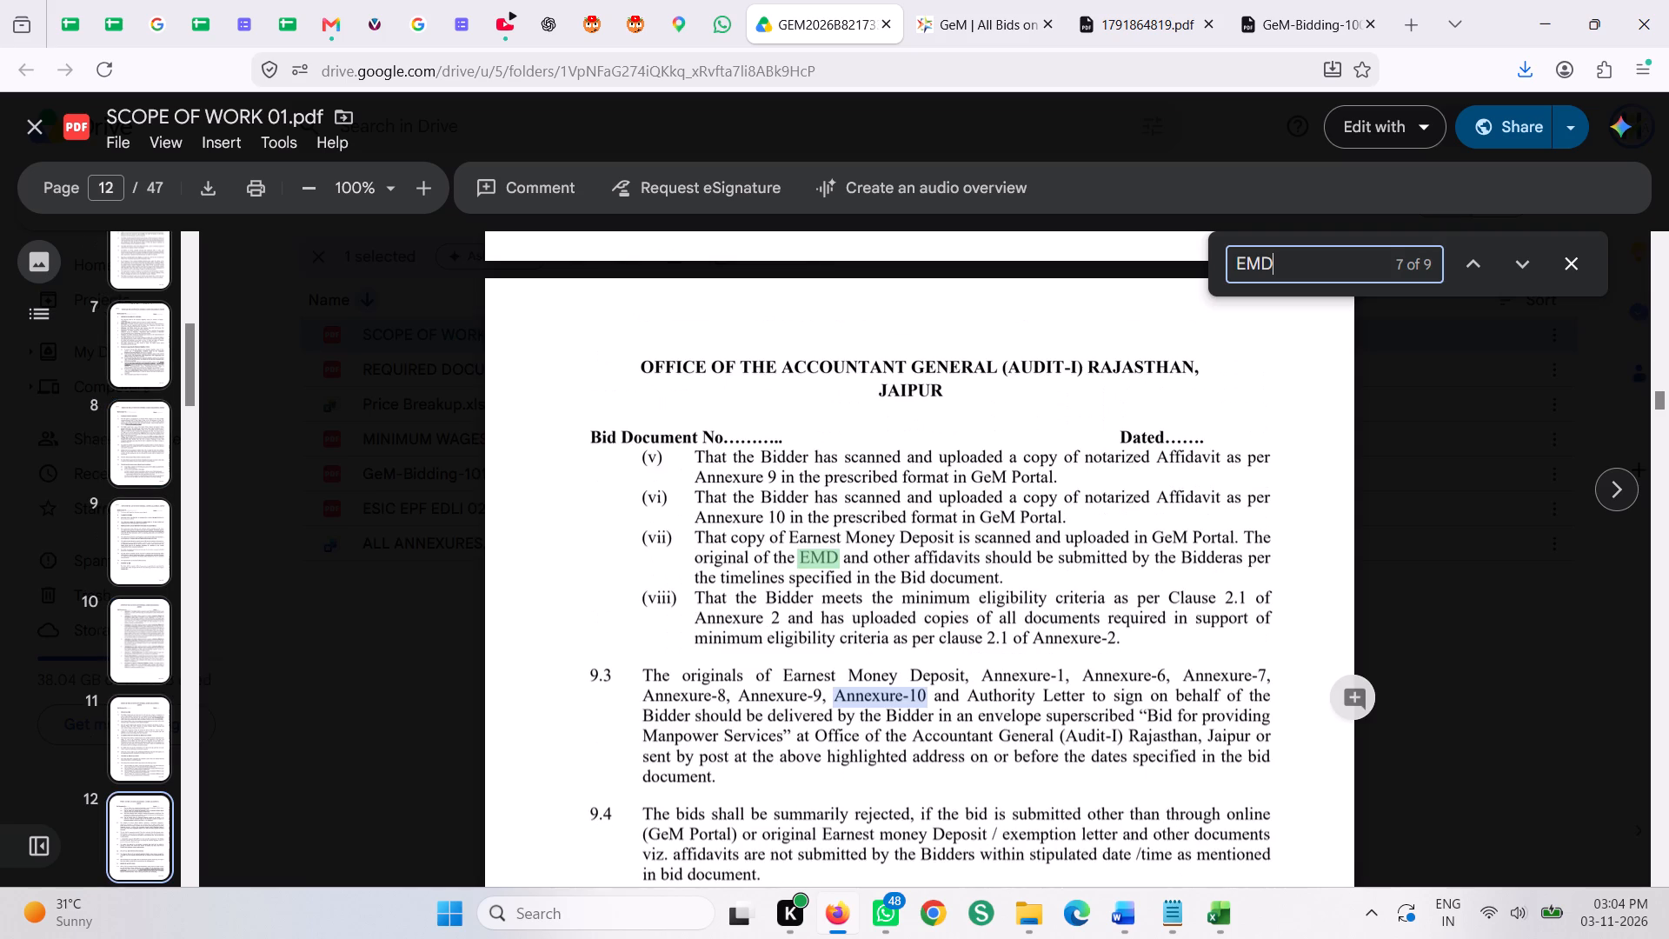
pyautogui.press('Return')
pyautogui.press('Return')
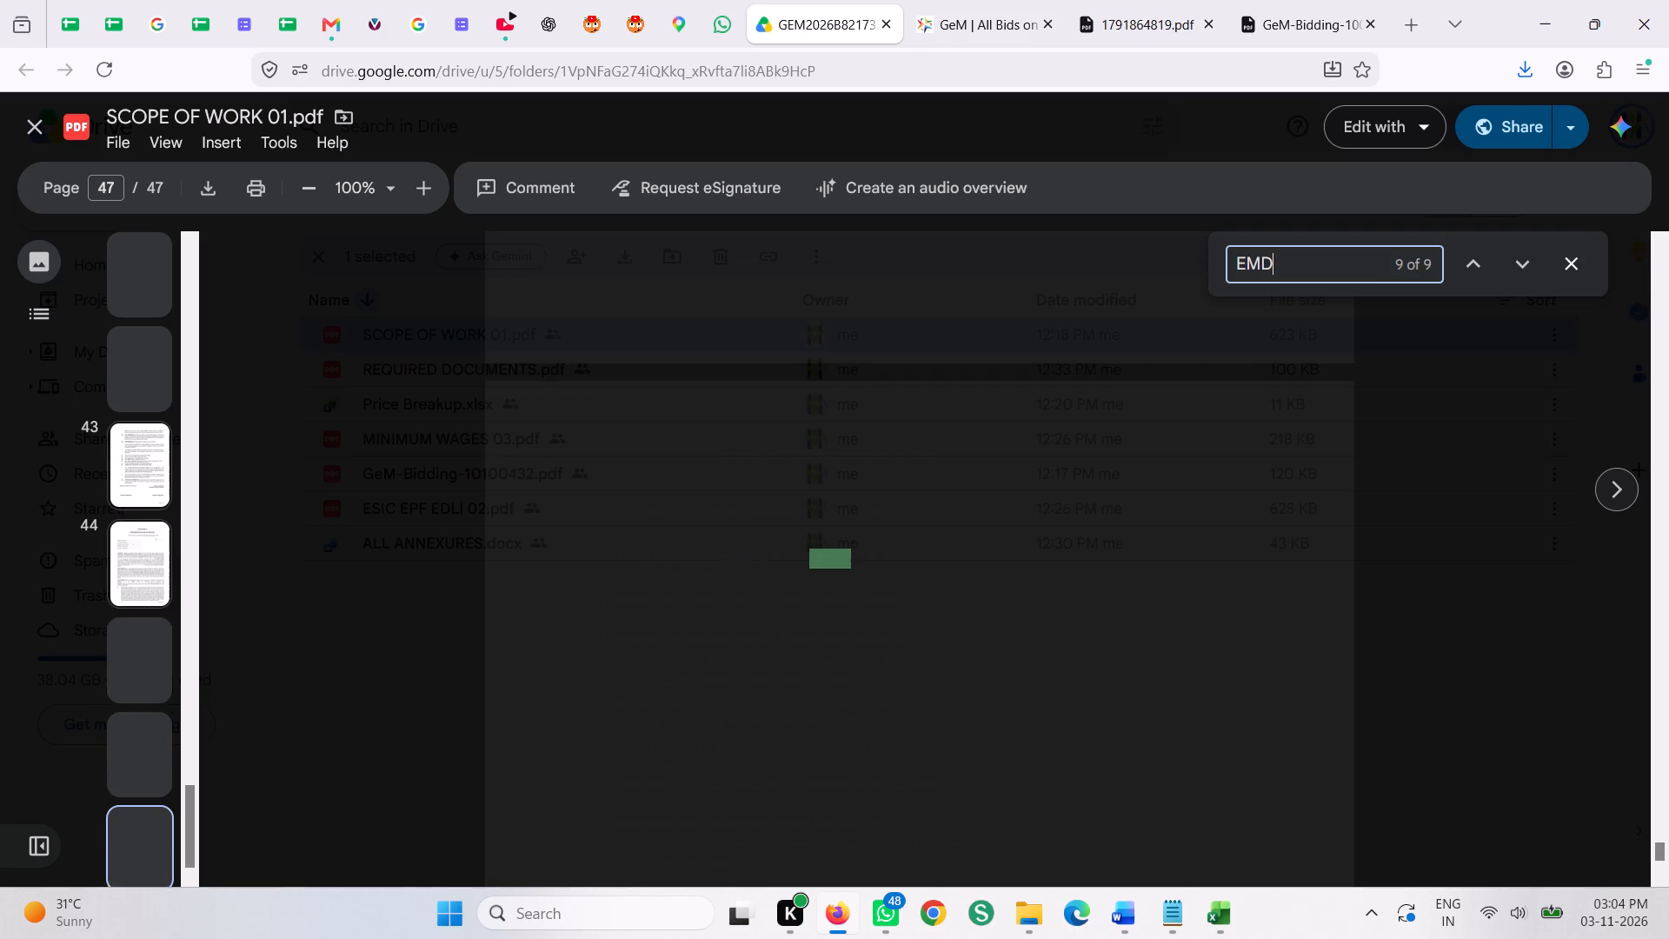
pyautogui.press('Return')
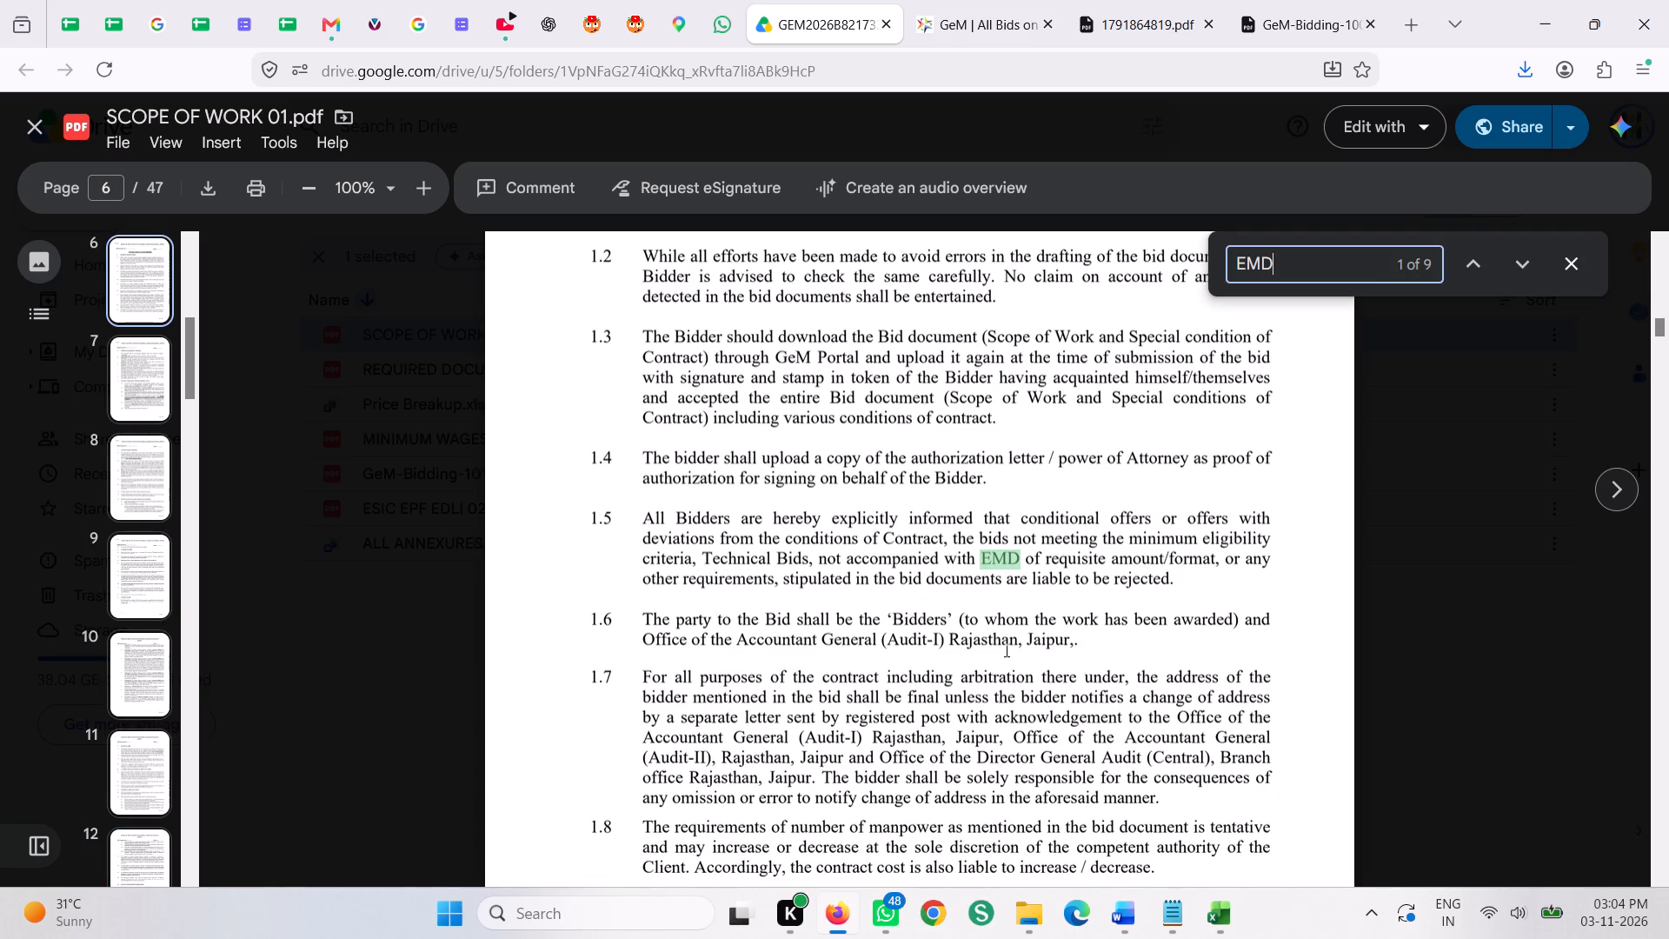
pyautogui.press('Return')
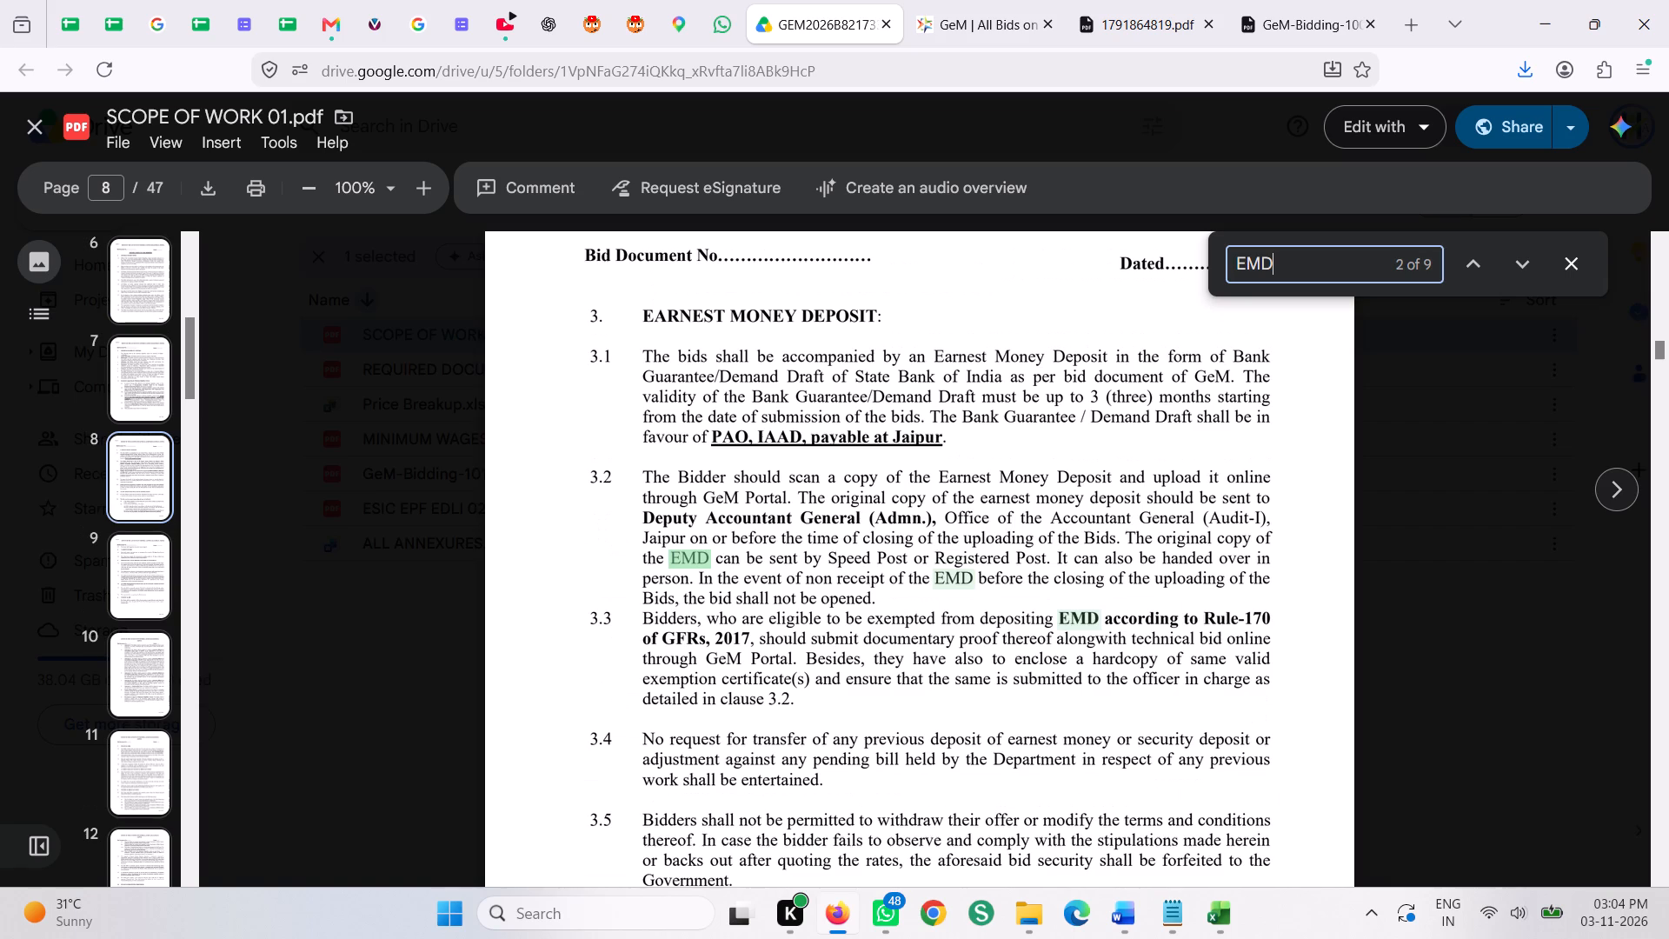
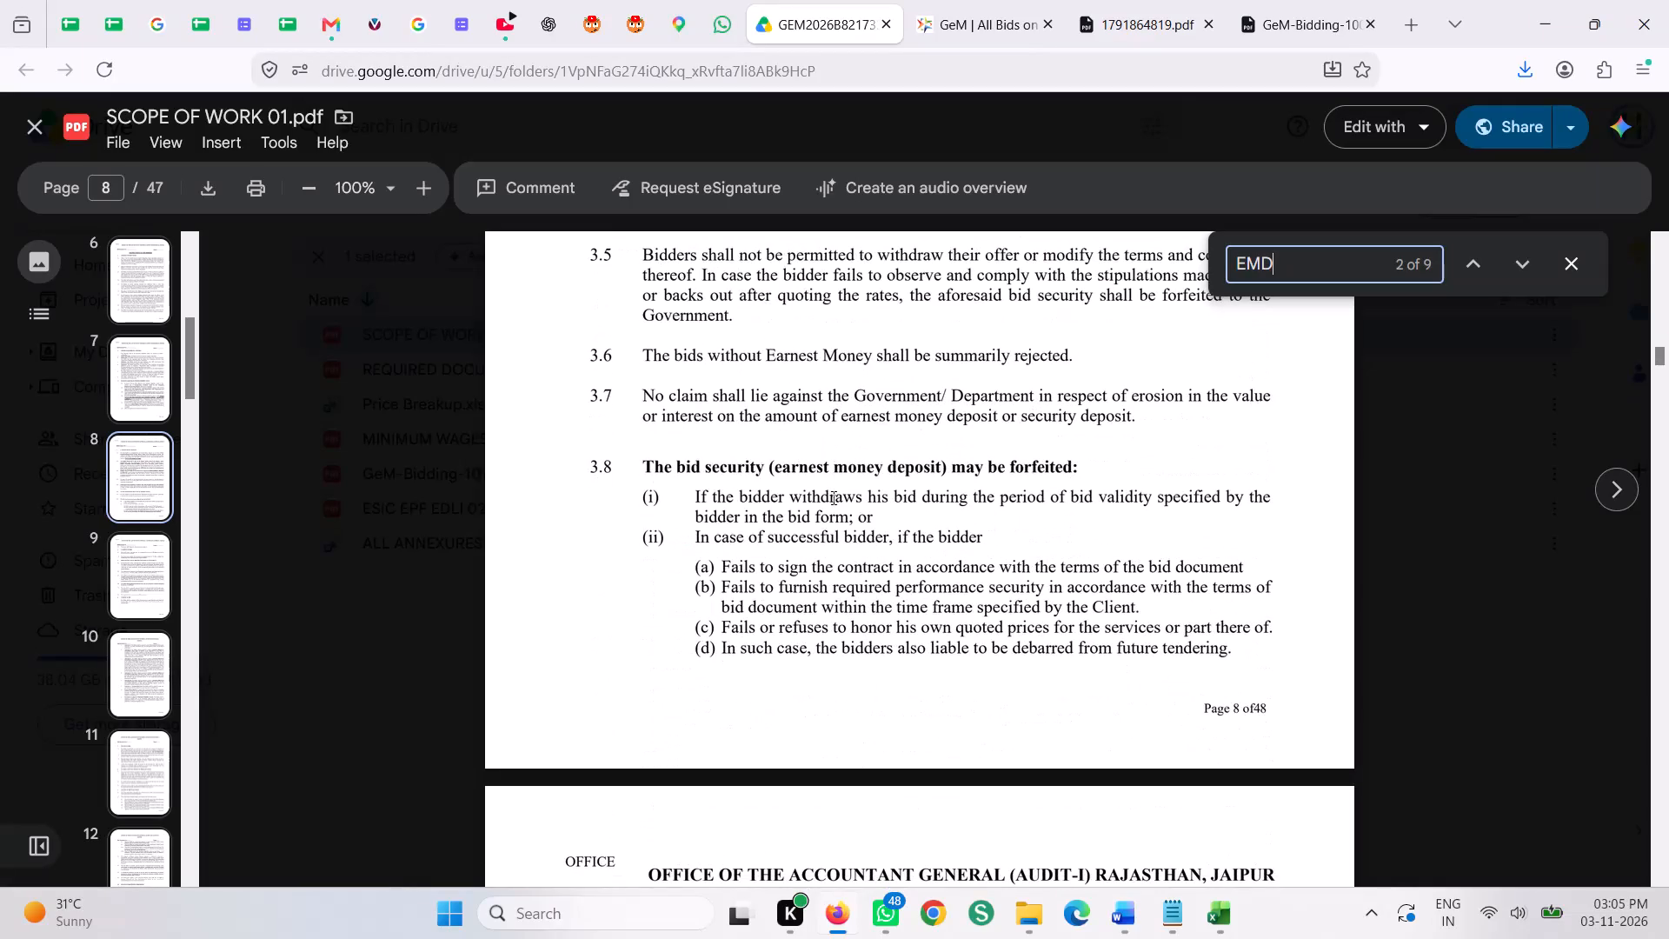
# Read the bidder instructions from clause 3.8 on bid security forfeiture through clause 13 on returning the Earnest Money Deposit, pages 8 to 13.
pyautogui.scroll(-1, 833, 499)
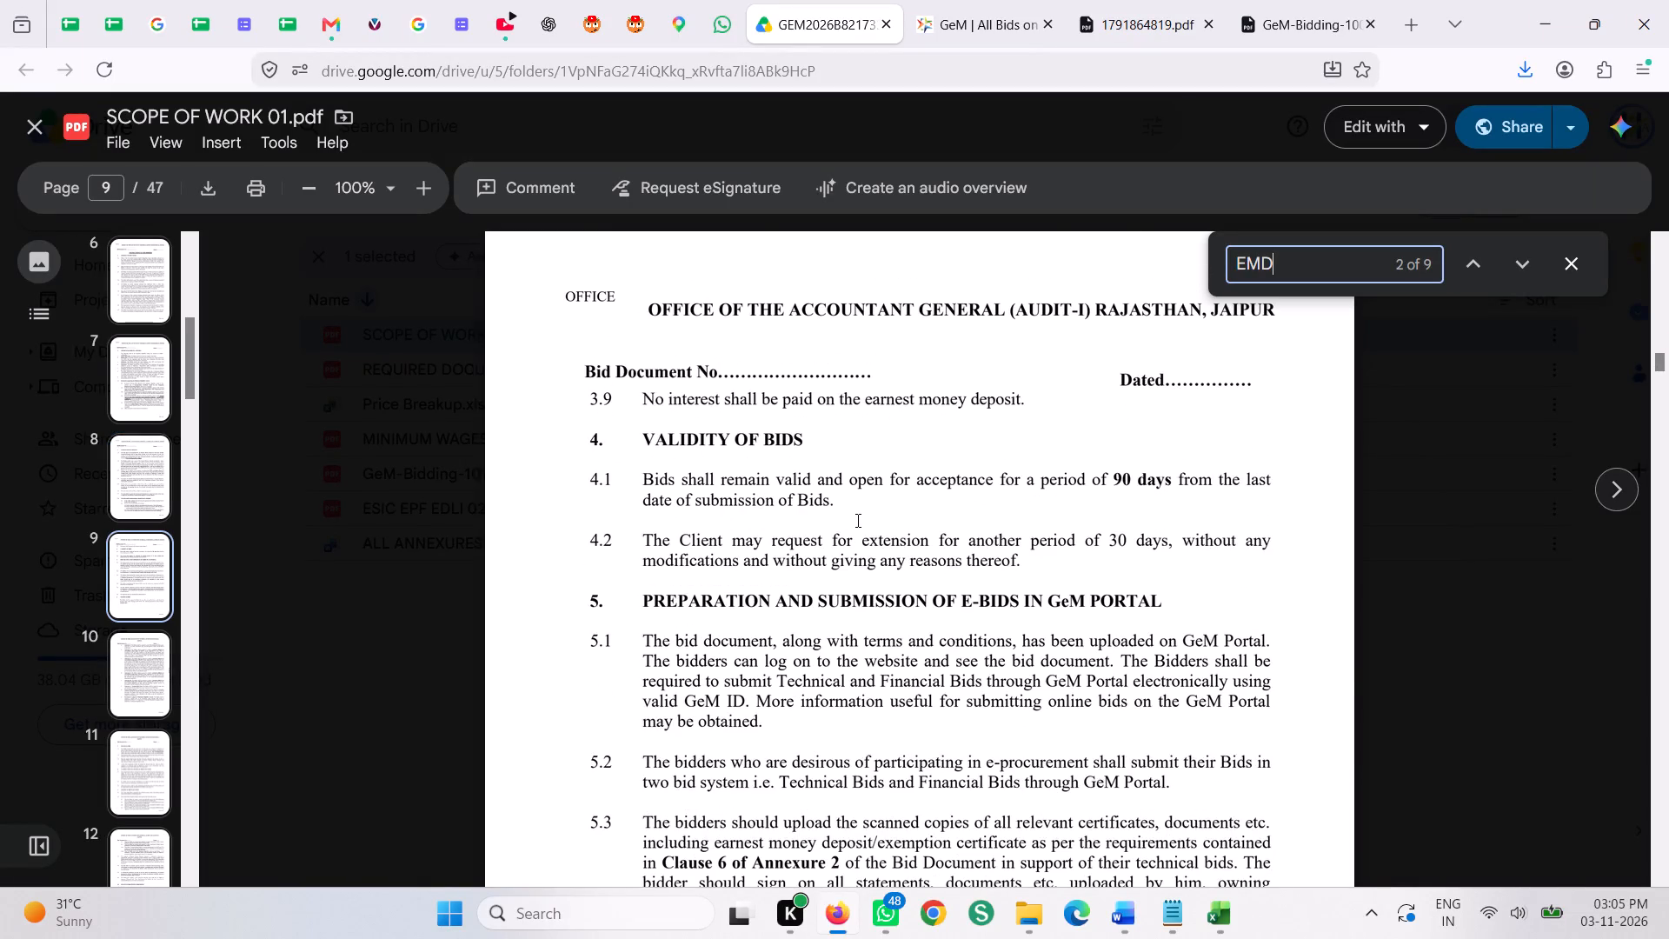
pyautogui.scroll(-2, 837, 559)
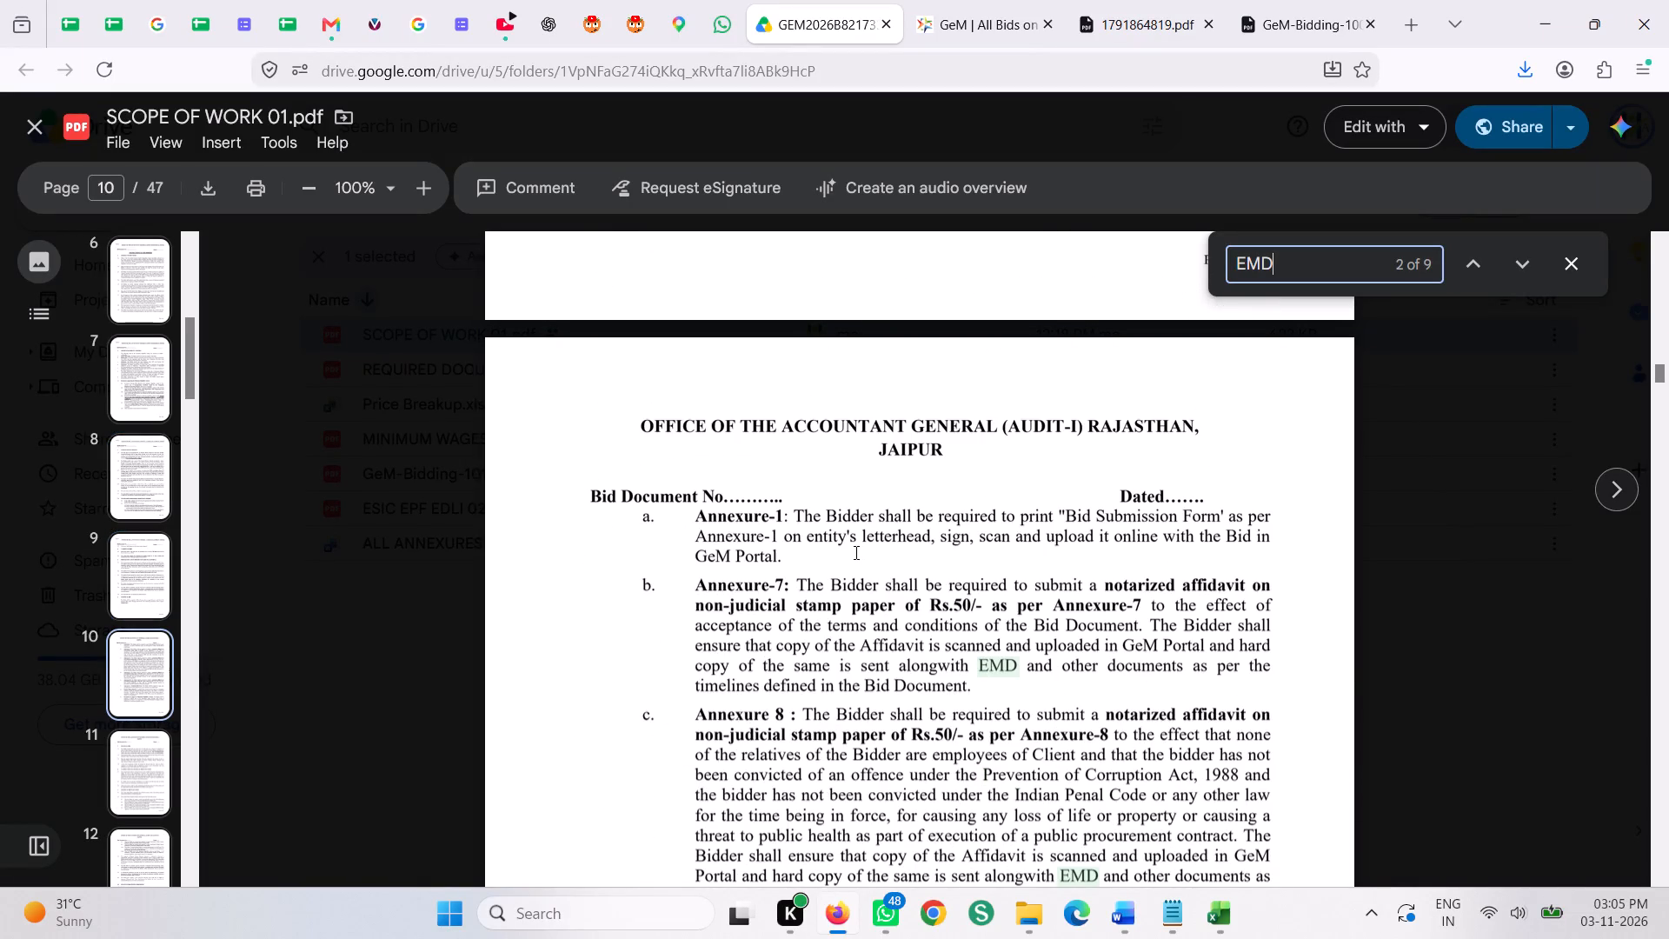
pyautogui.scroll(-1, 854, 552)
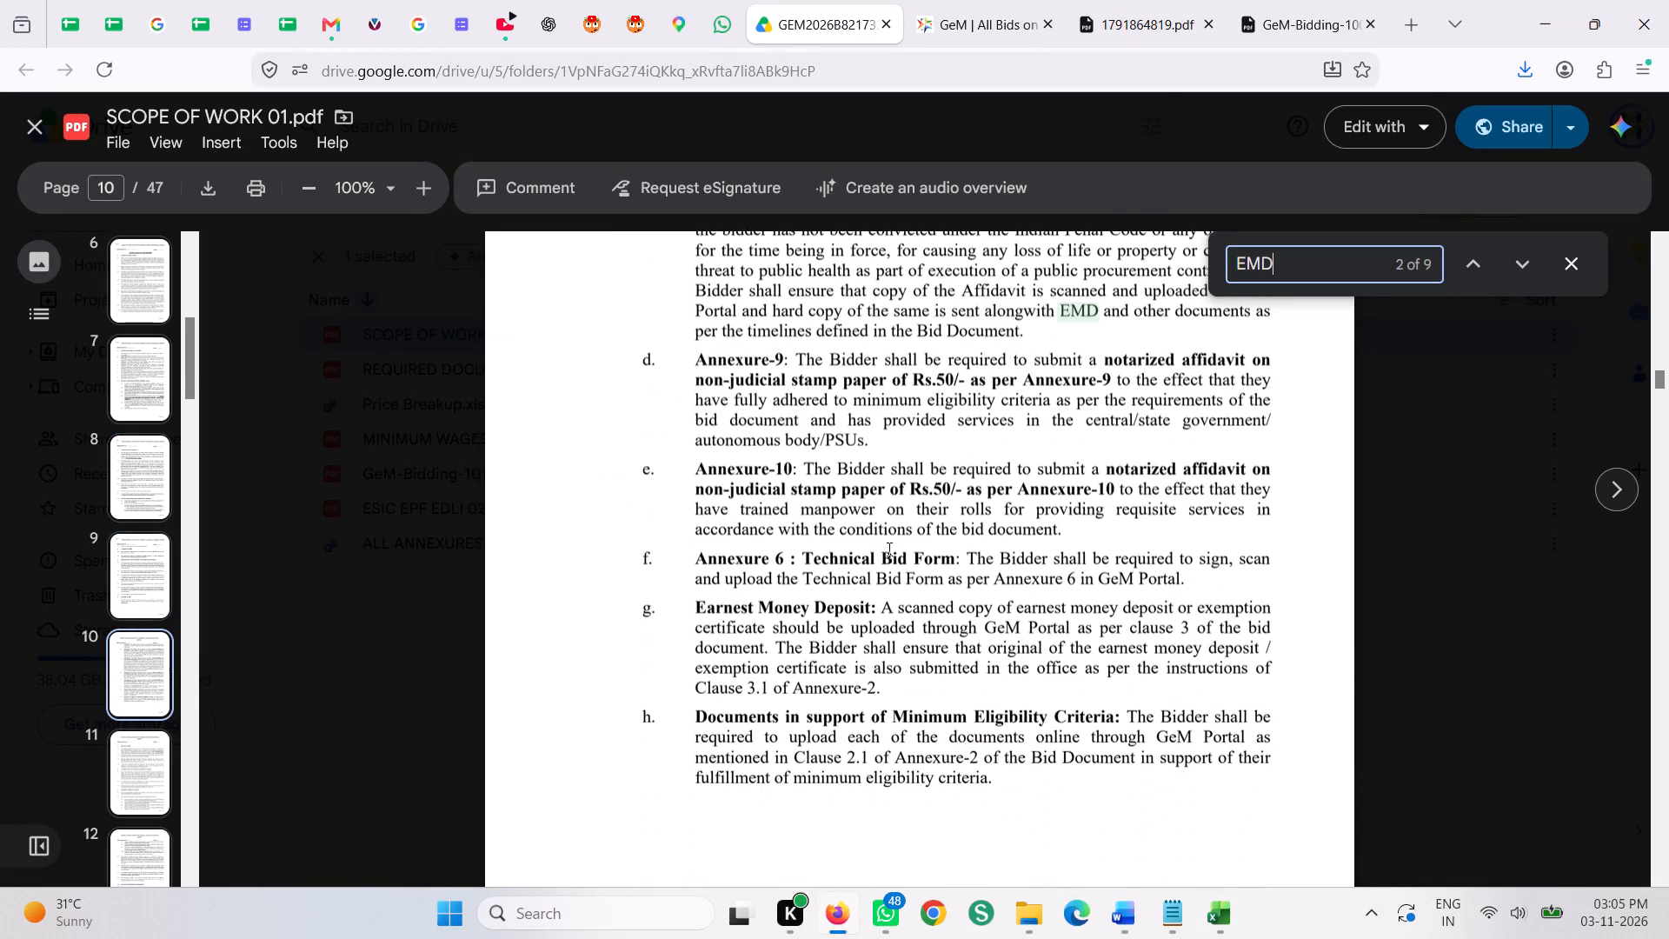
pyautogui.scroll(-2, 887, 549)
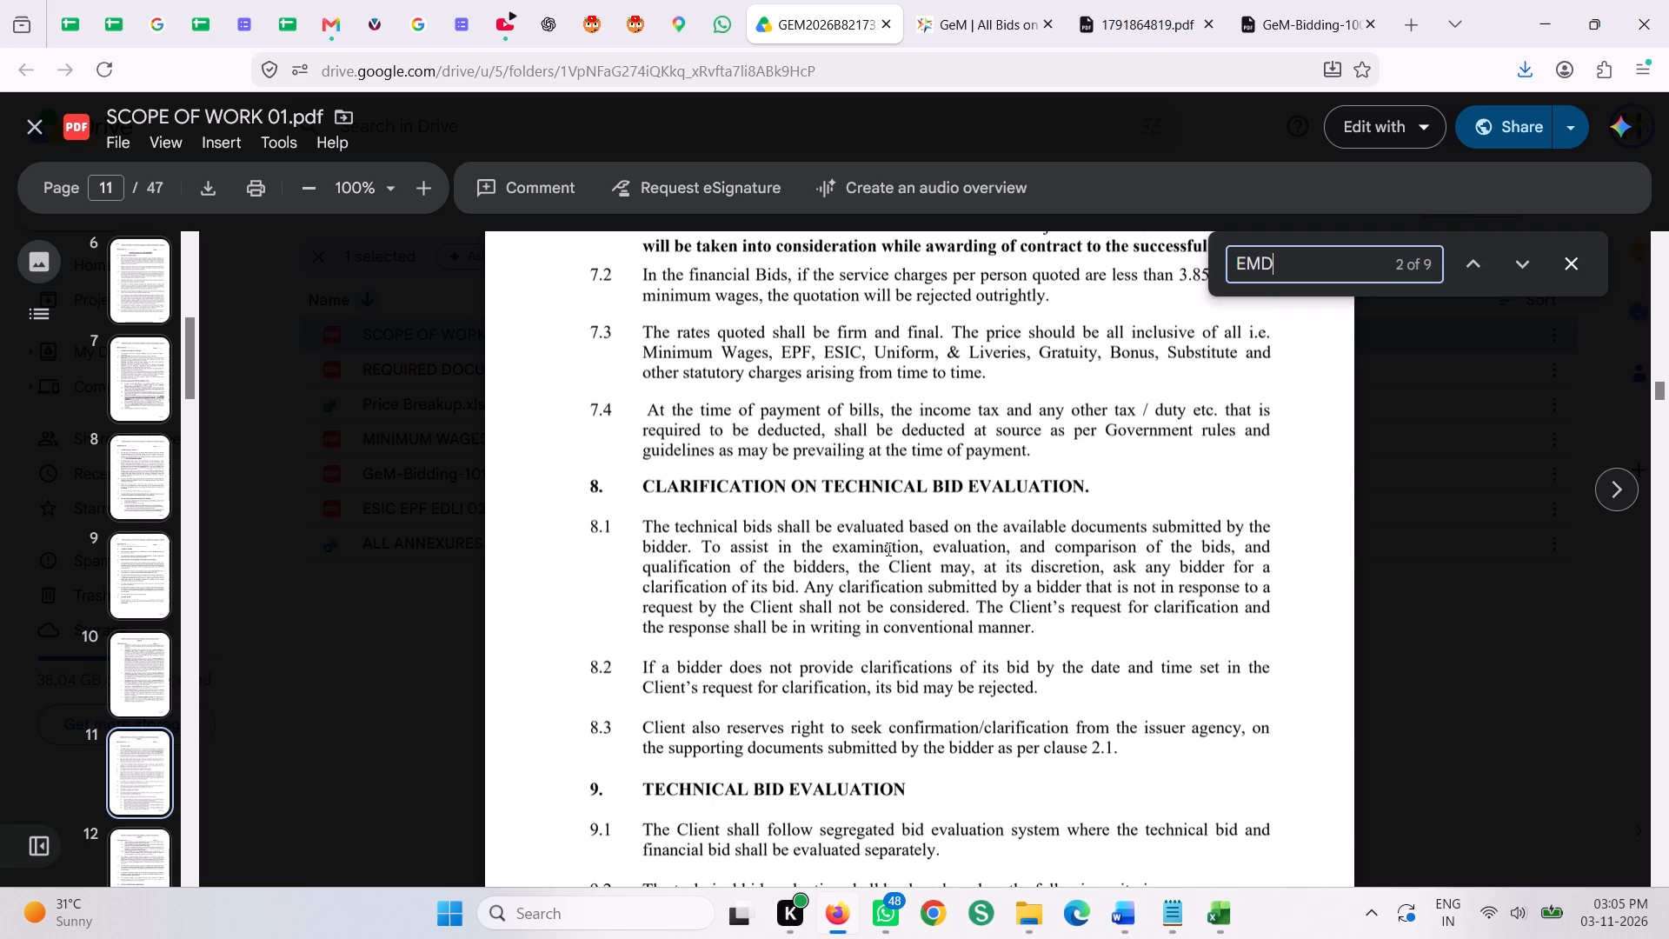
pyautogui.scroll(-1, 887, 549)
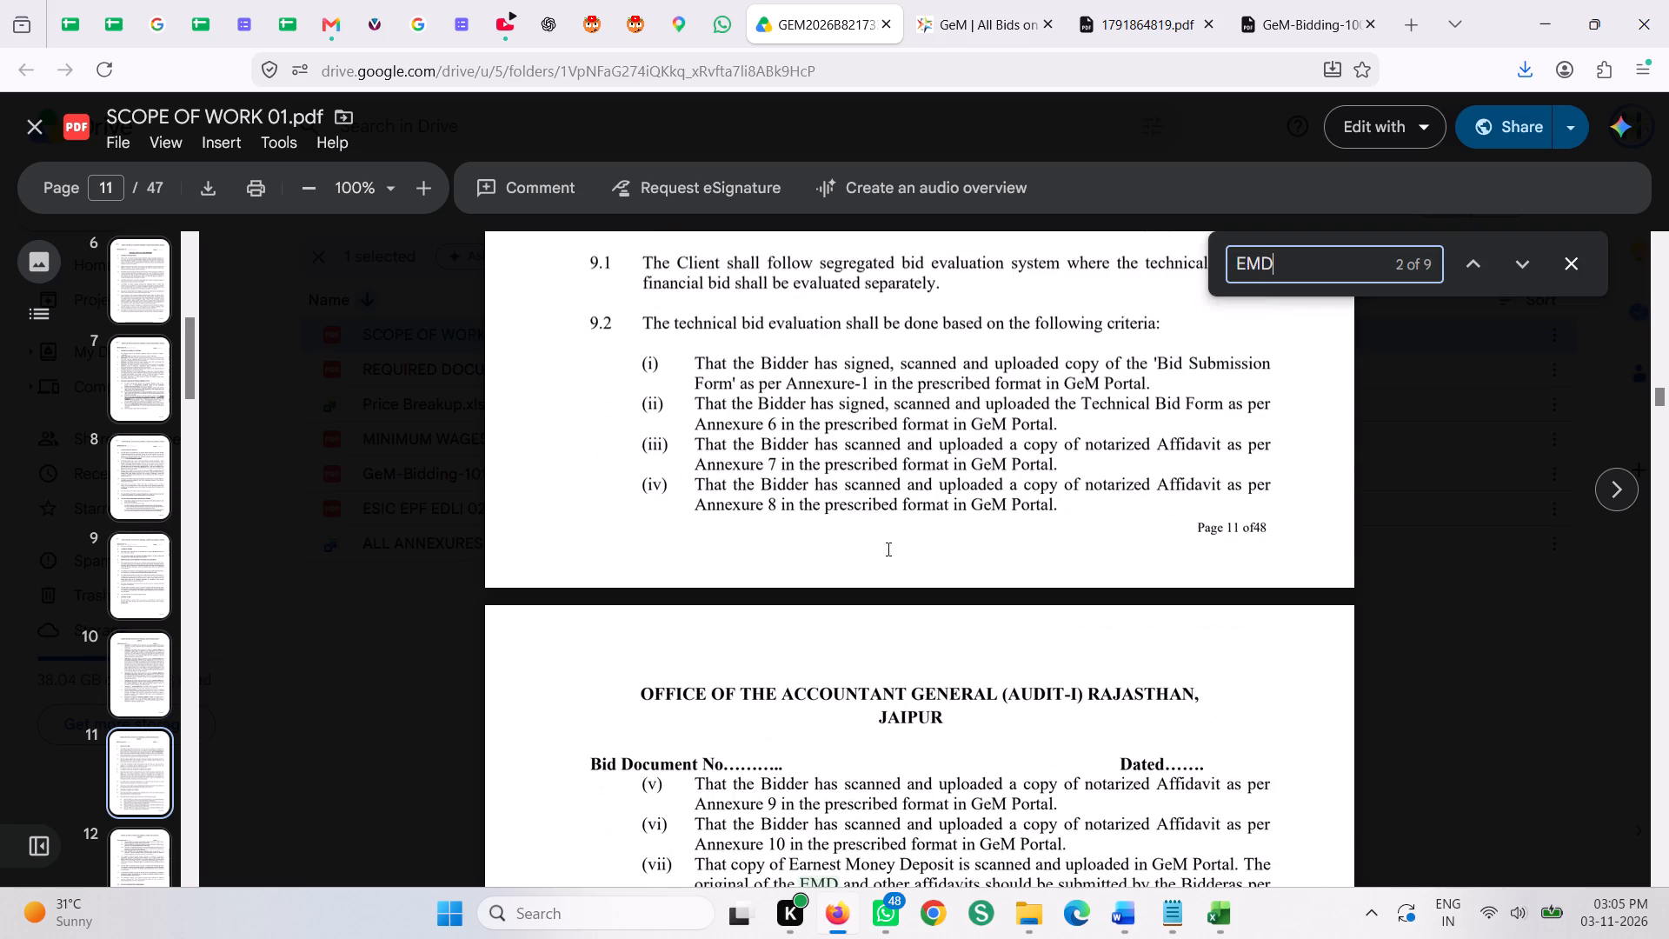
pyautogui.scroll(-1, 887, 549)
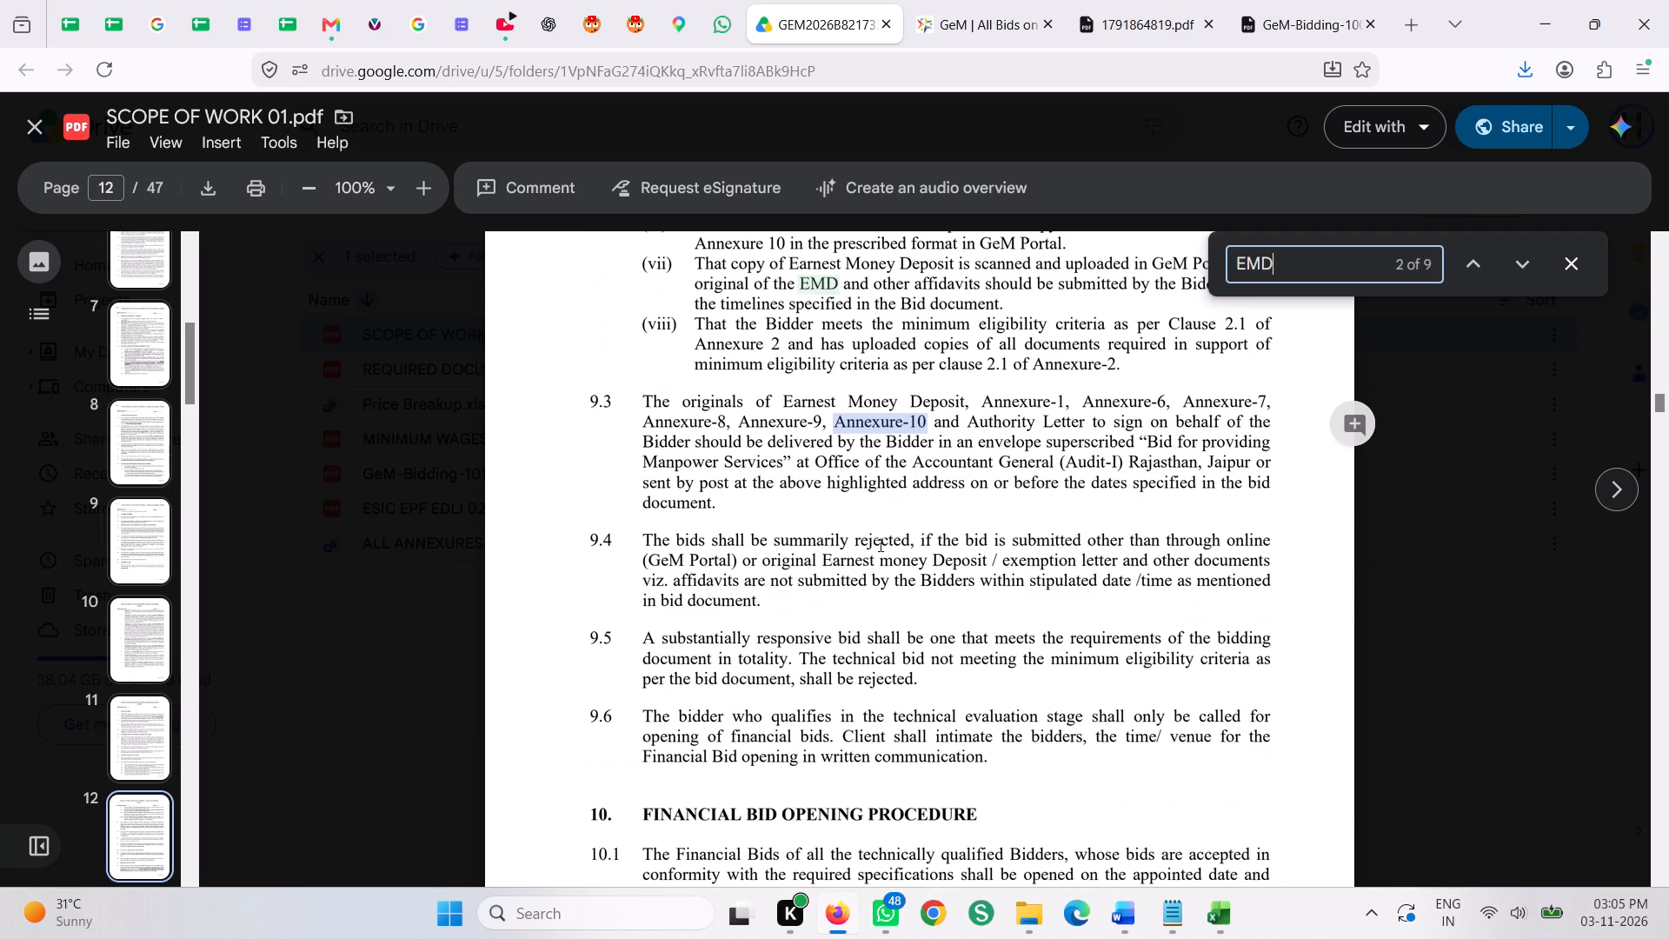
pyautogui.scroll(-1, 879, 544)
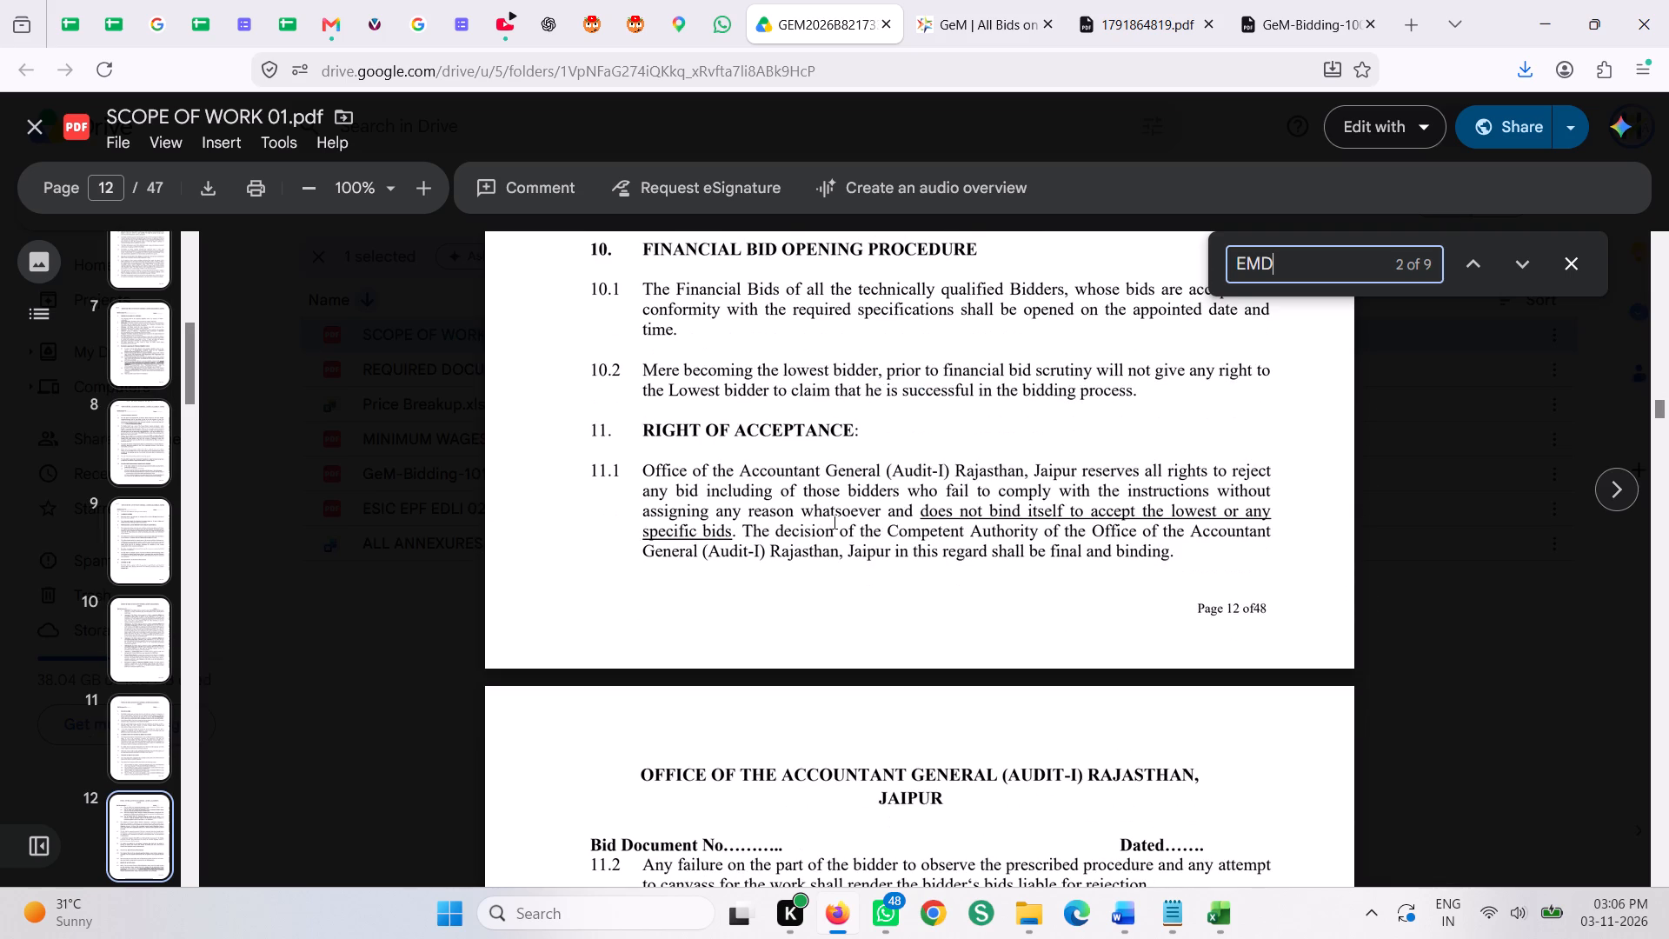
pyautogui.scroll(-1, 865, 576)
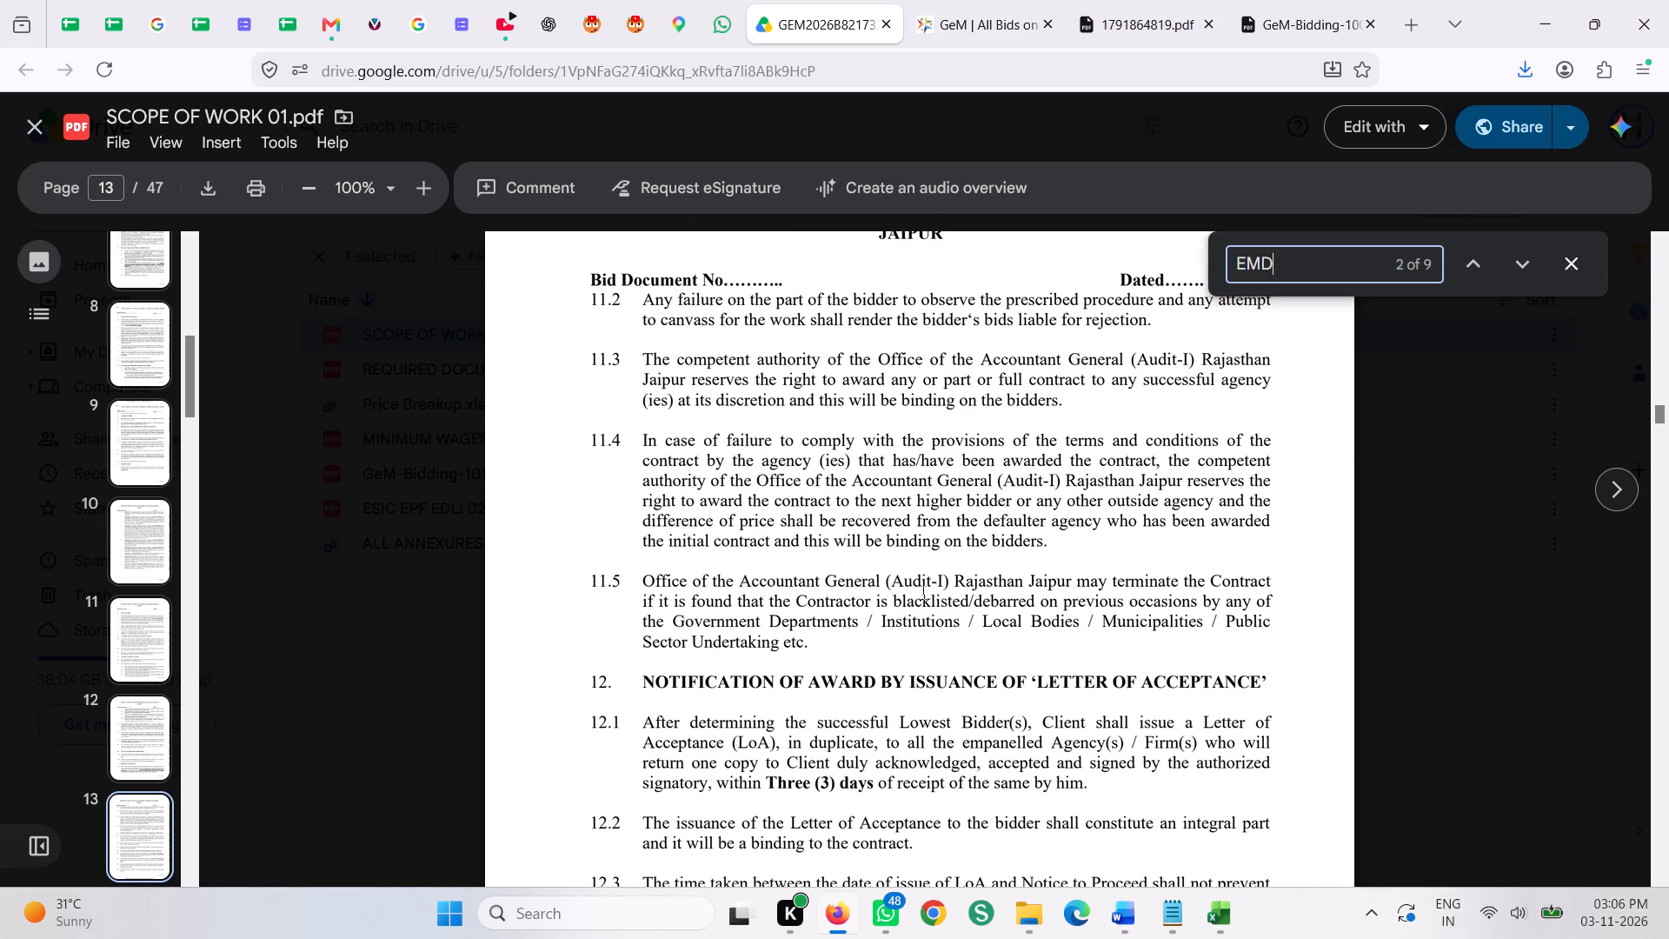
pyautogui.scroll(-1, 921, 592)
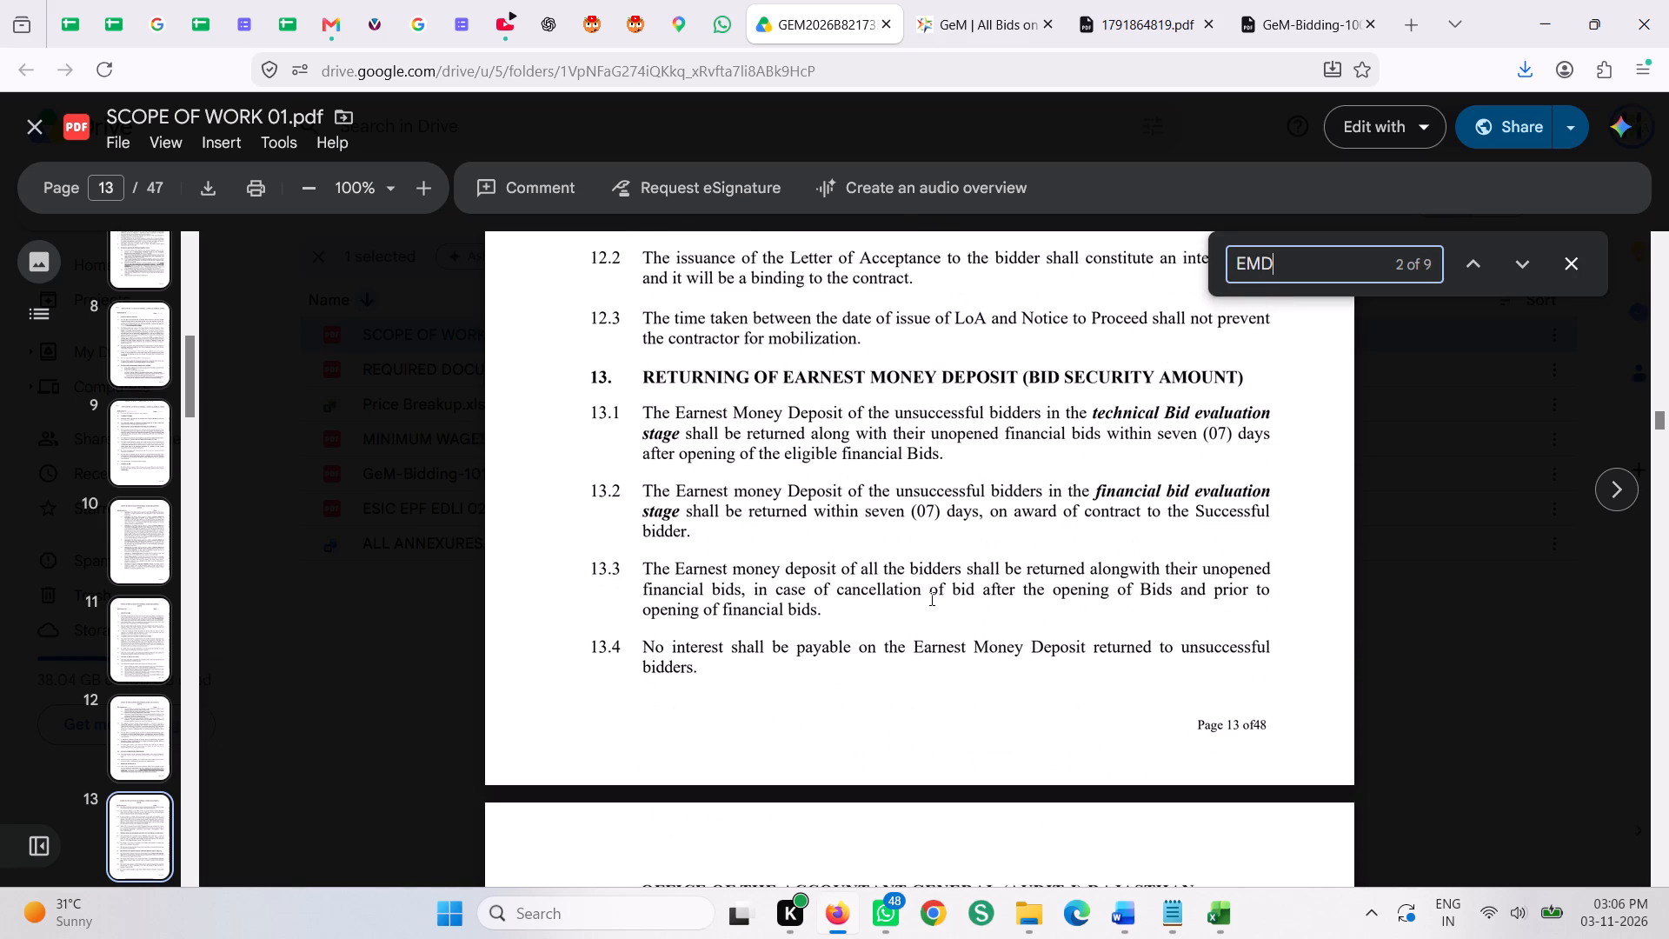
# Skim Annexure-3, the General Conditions of Contract, from the definitions through contractor's obligations and liability to clause 11, Payments, on page 21.
pyautogui.scroll(-1, 930, 598)
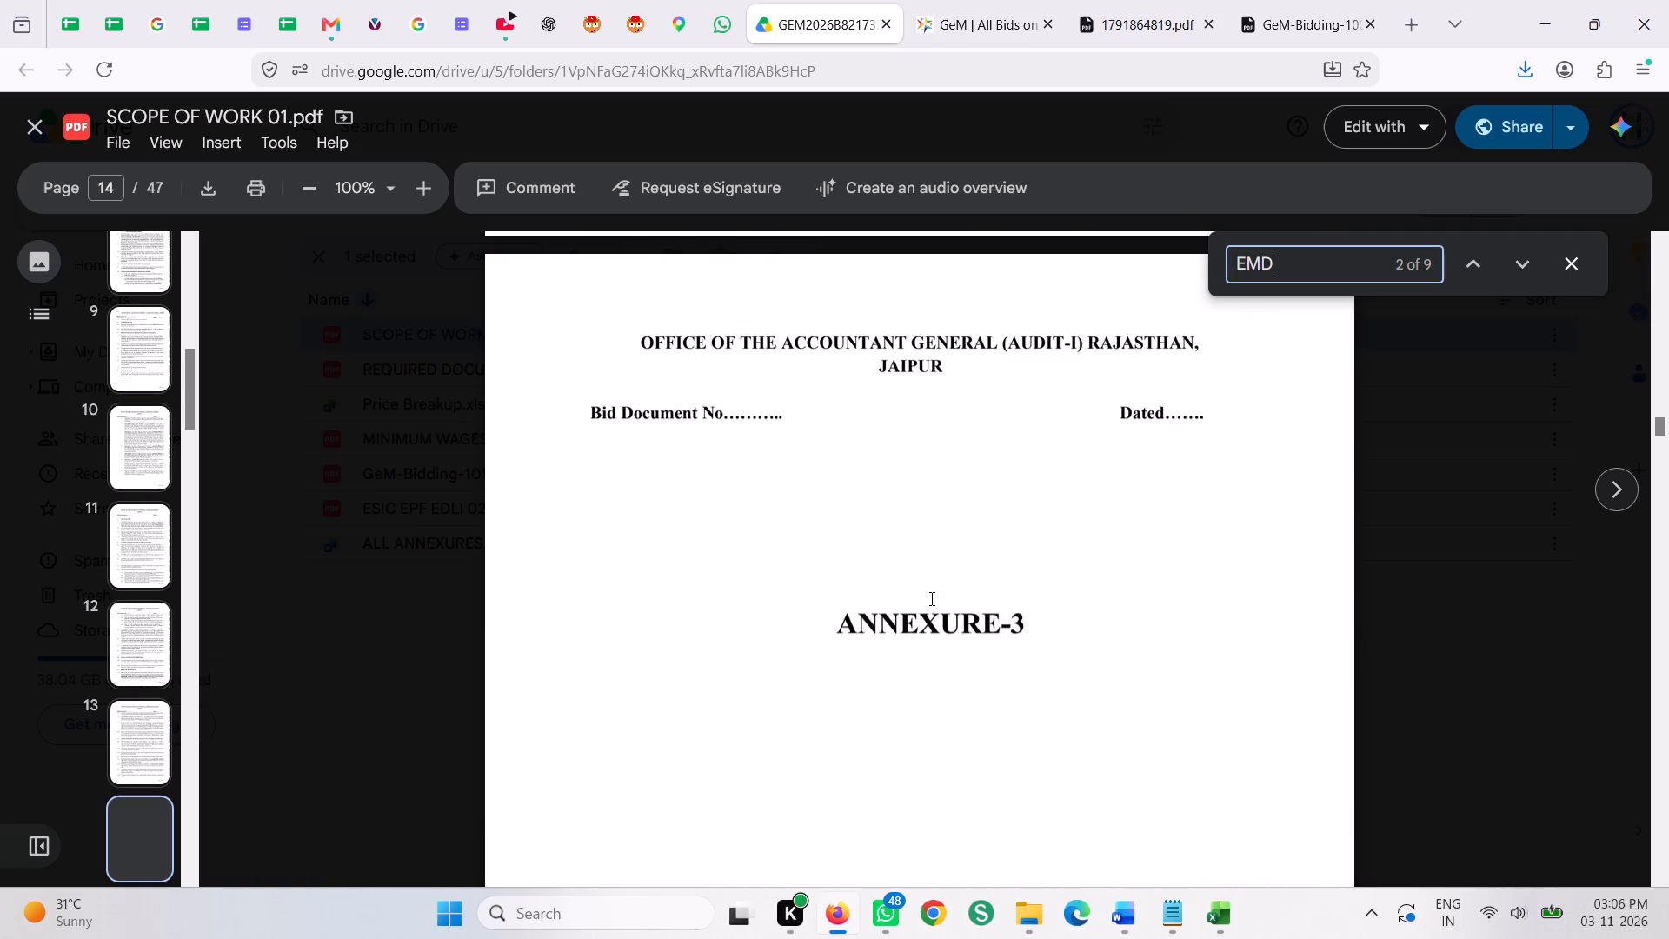
pyautogui.scroll(-2, 930, 598)
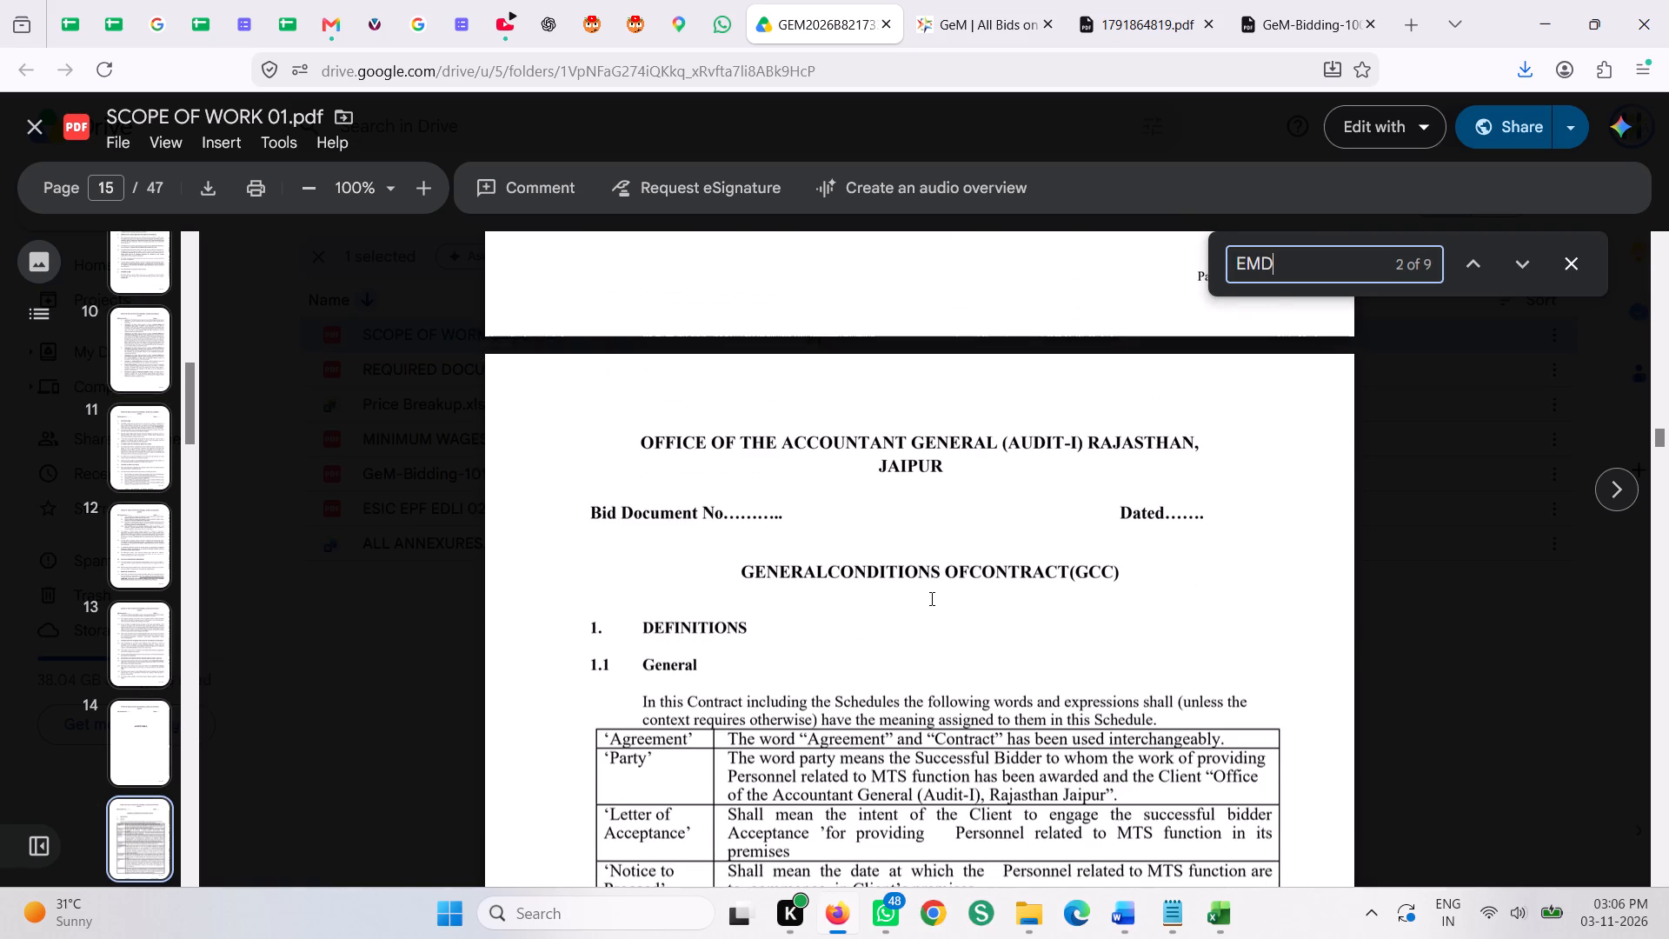
pyautogui.scroll(-2, 930, 598)
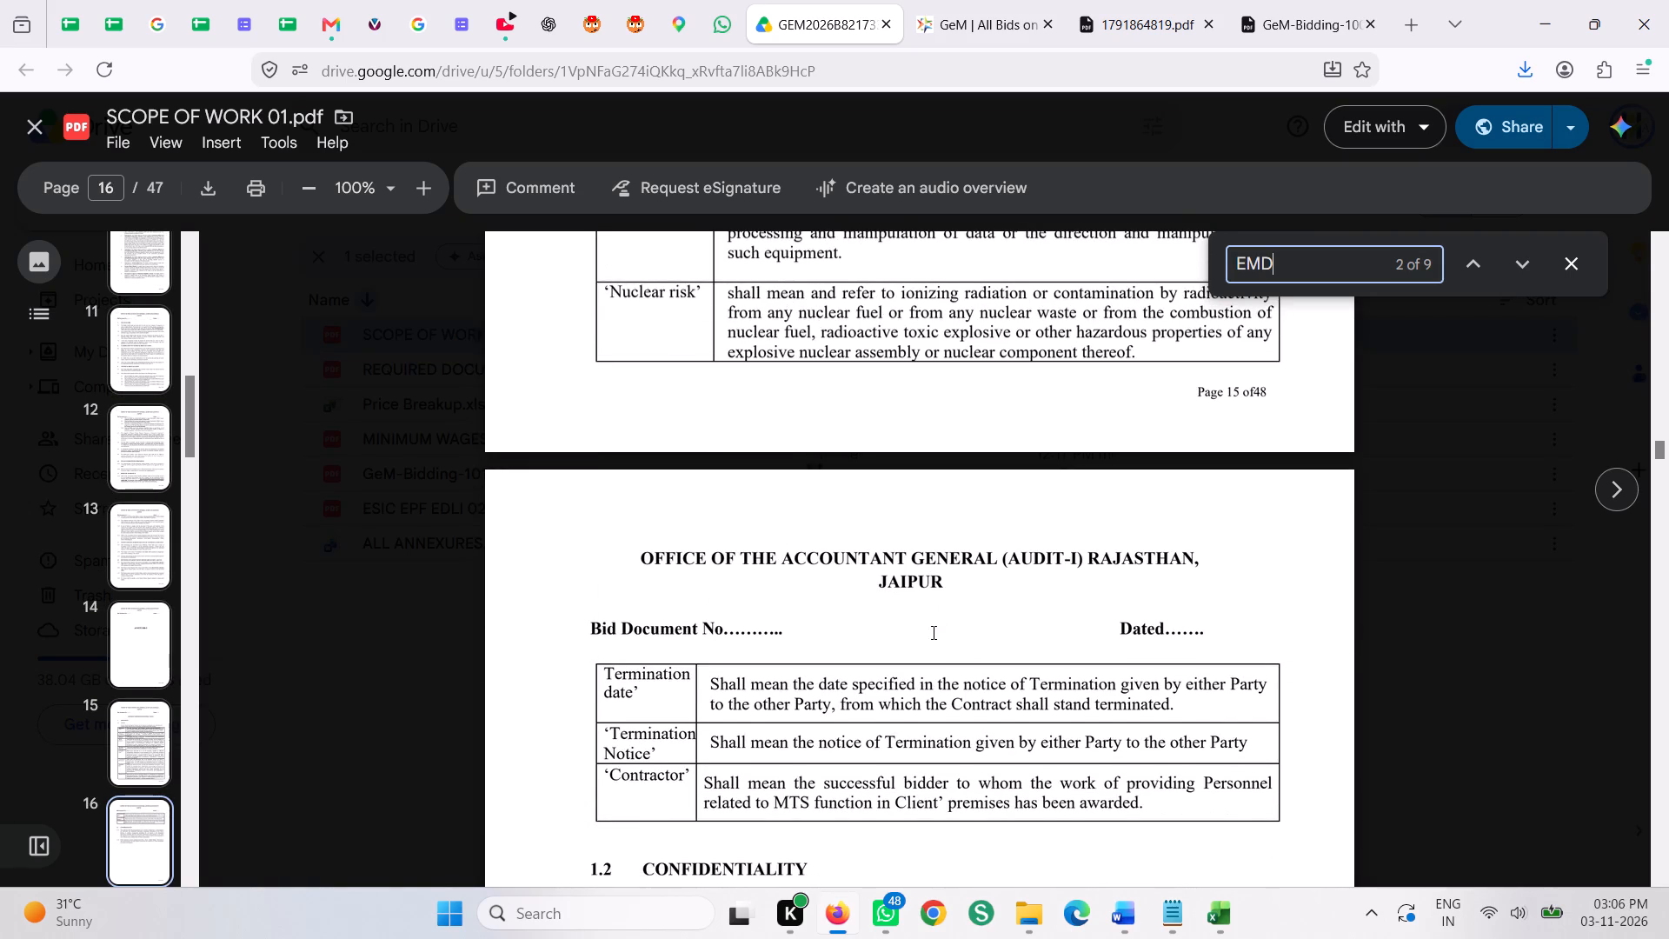
pyautogui.scroll(-1, 932, 636)
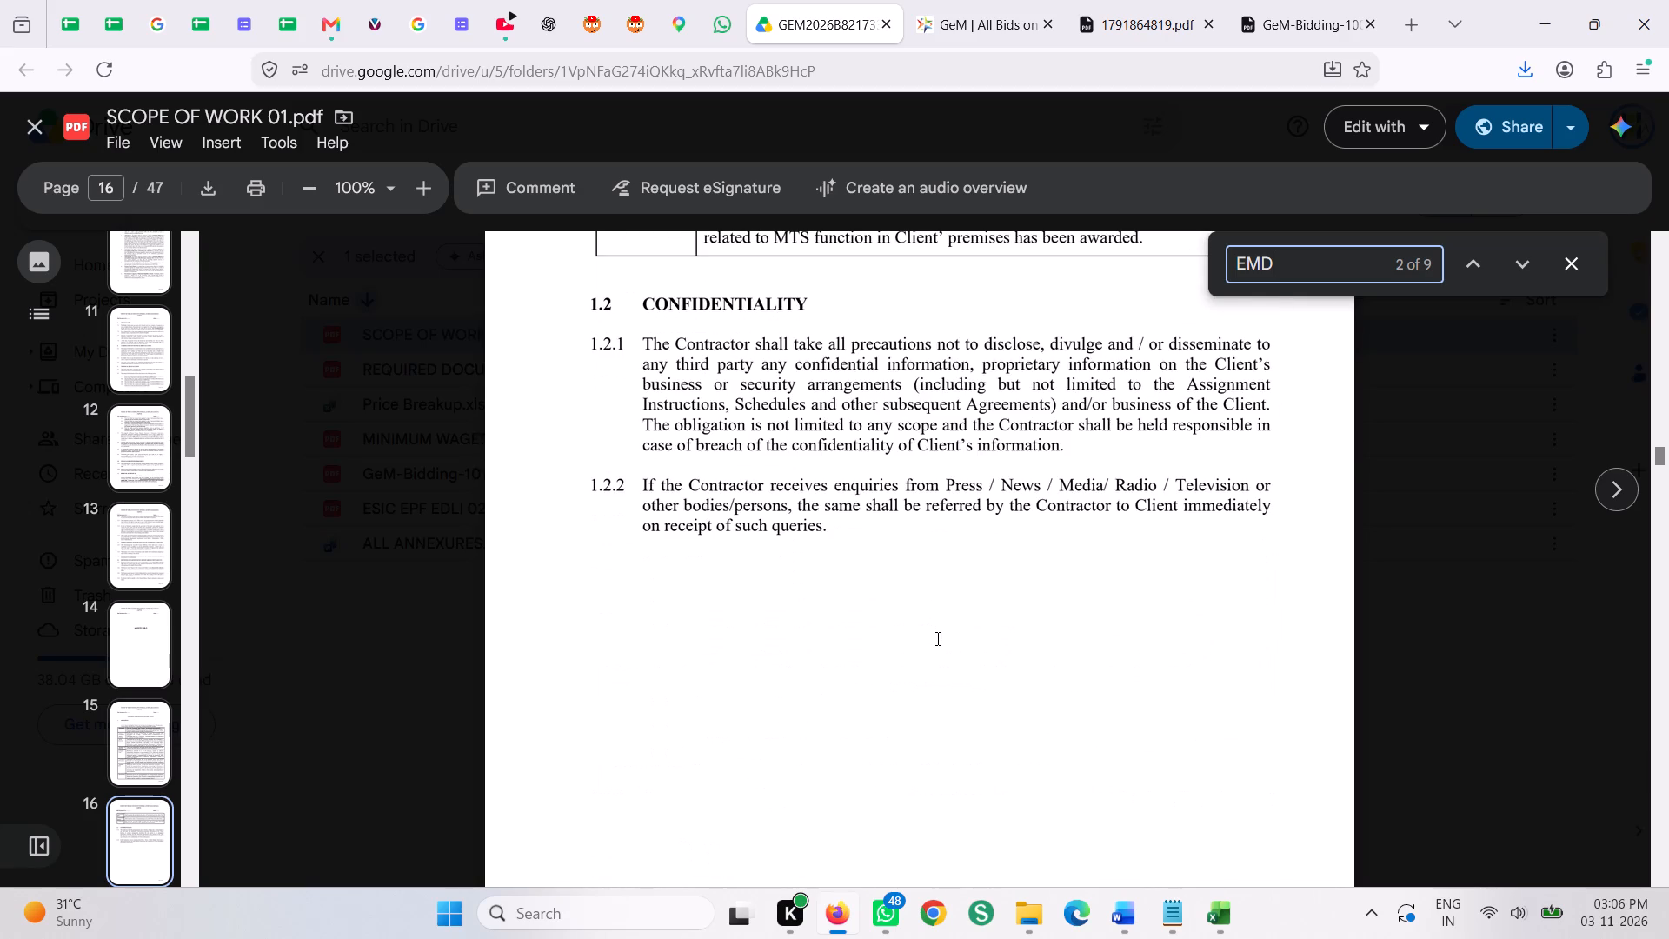
pyautogui.scroll(-1, 936, 638)
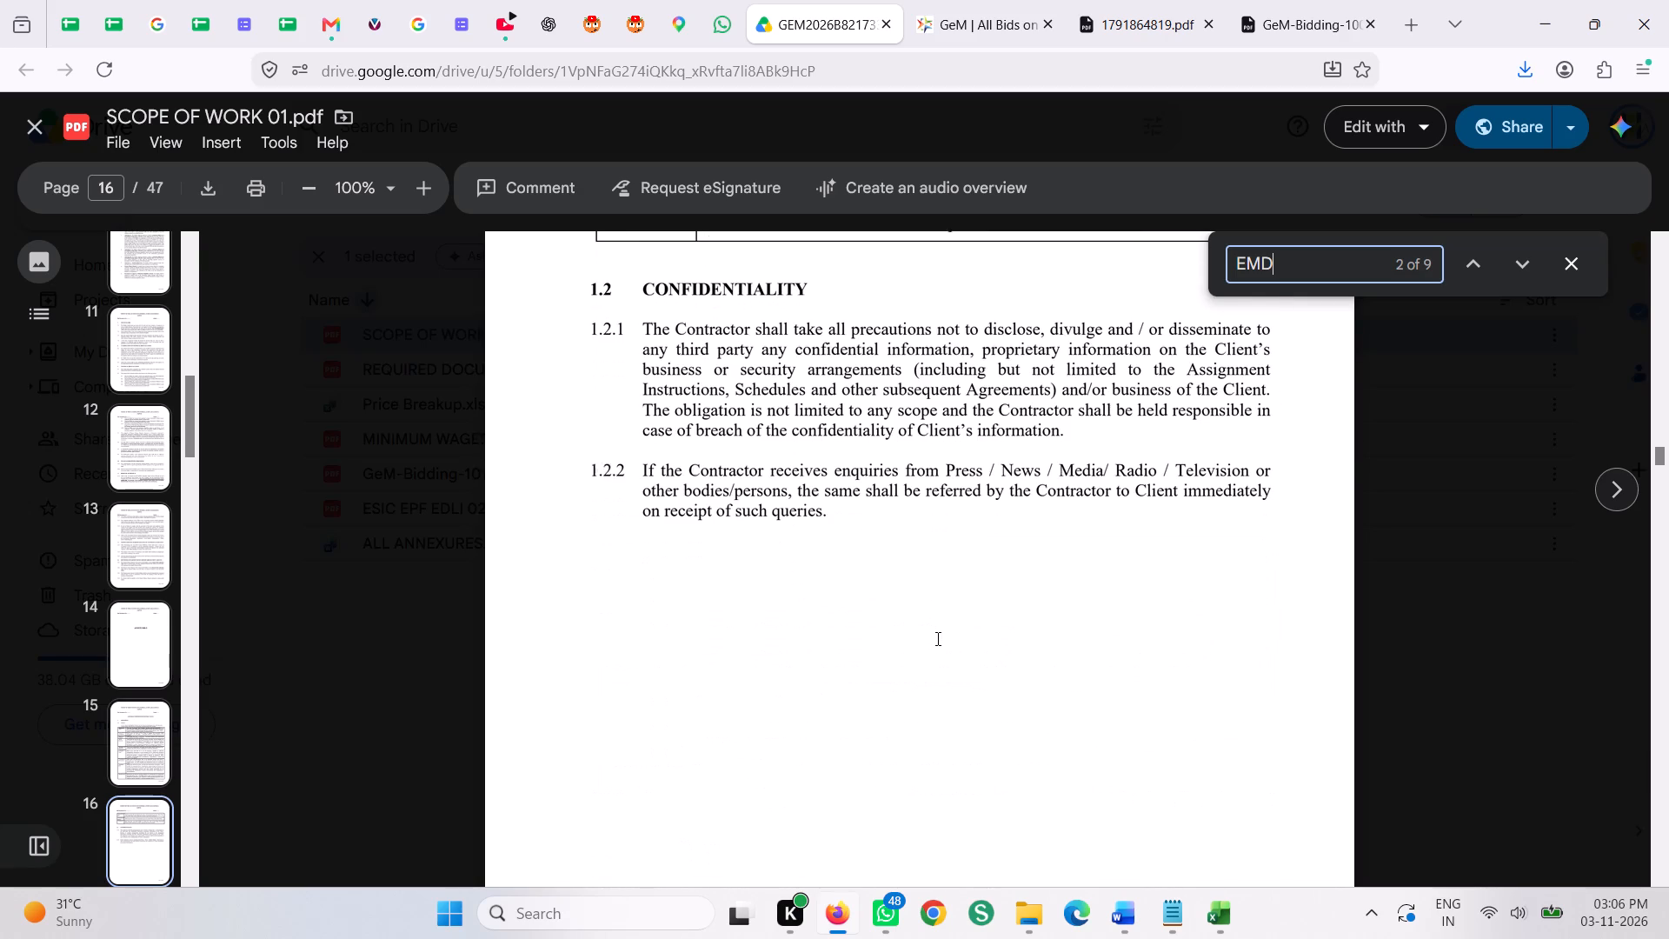
pyautogui.scroll(-2, 936, 638)
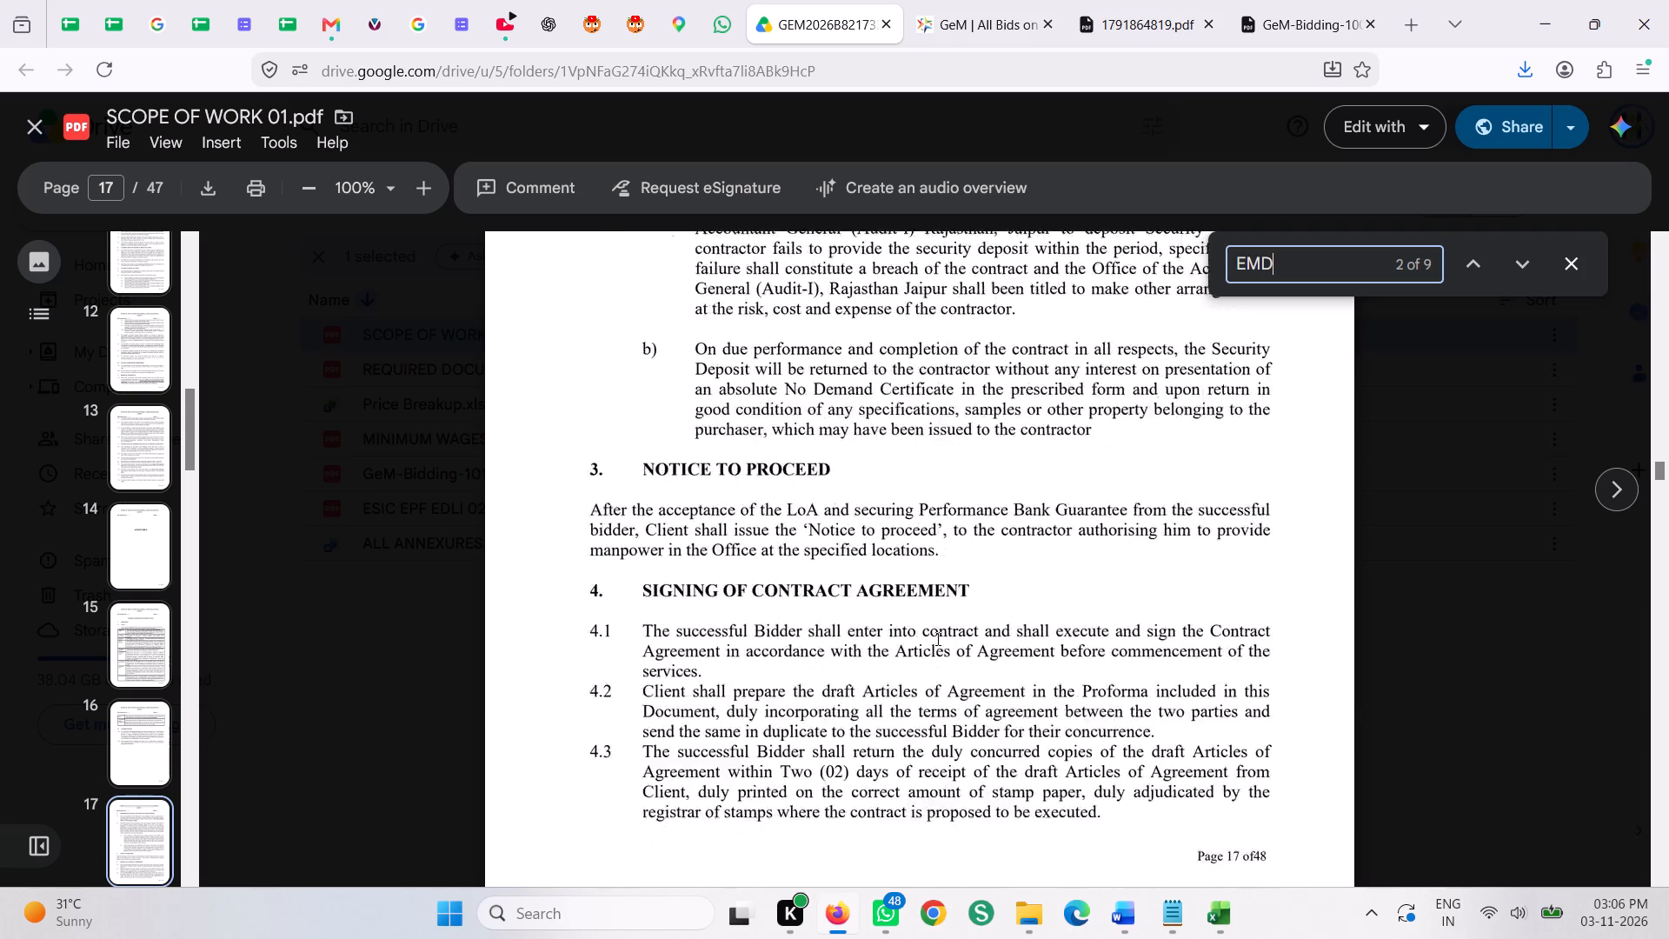
pyautogui.scroll(-1, 936, 638)
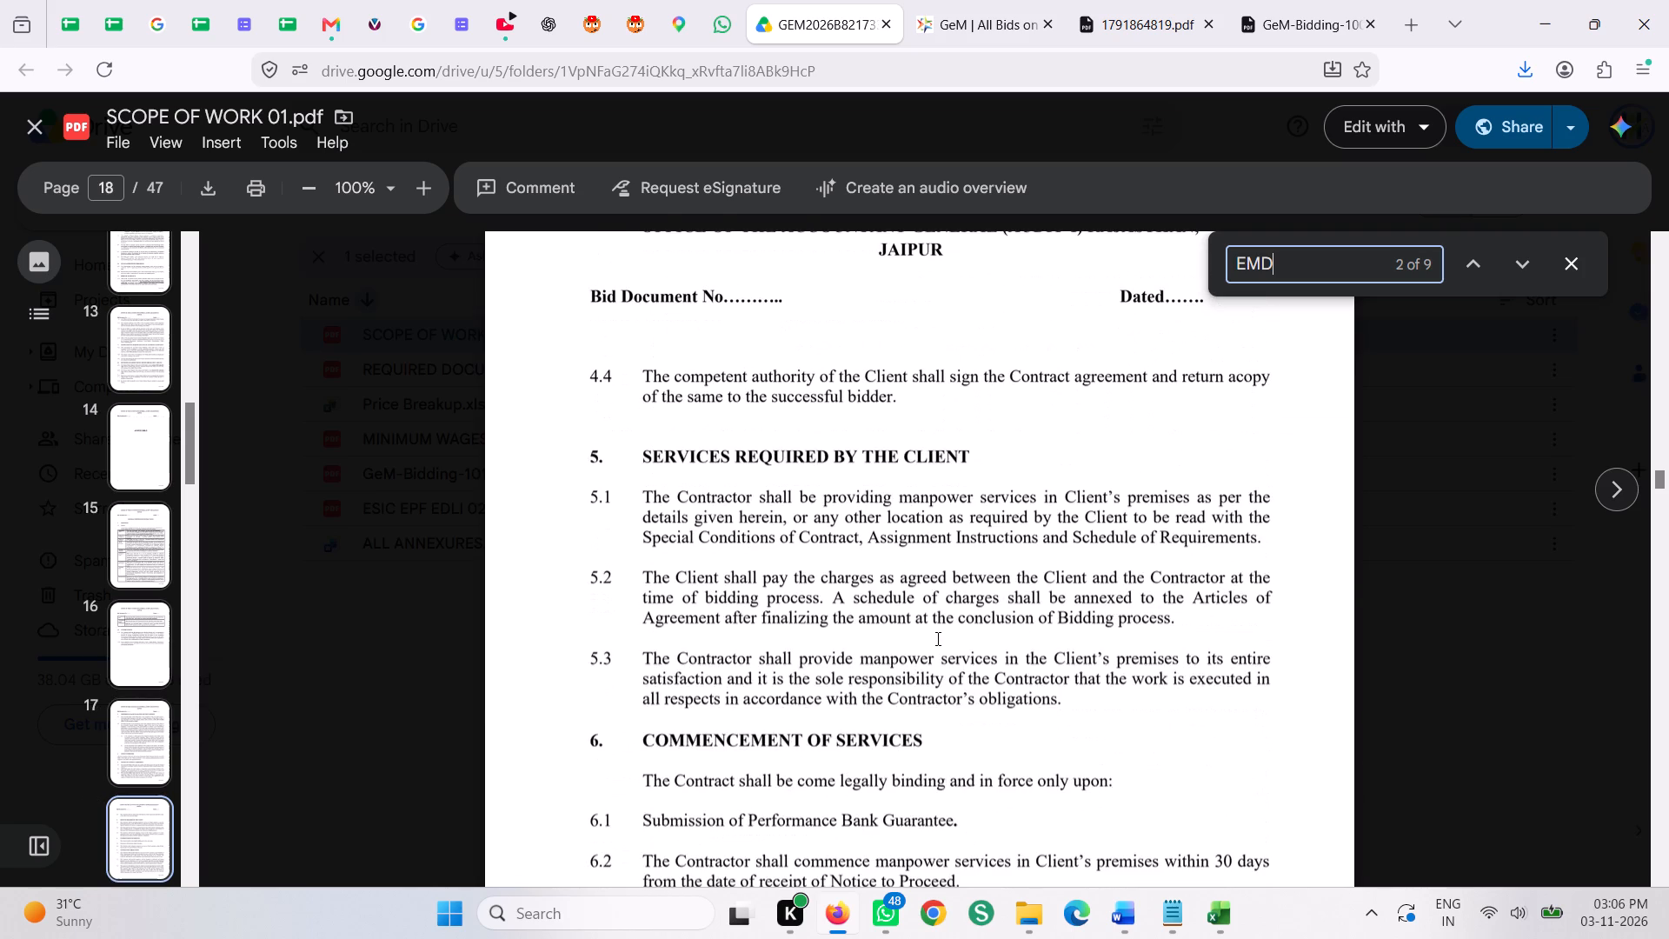
pyautogui.scroll(-2, 936, 638)
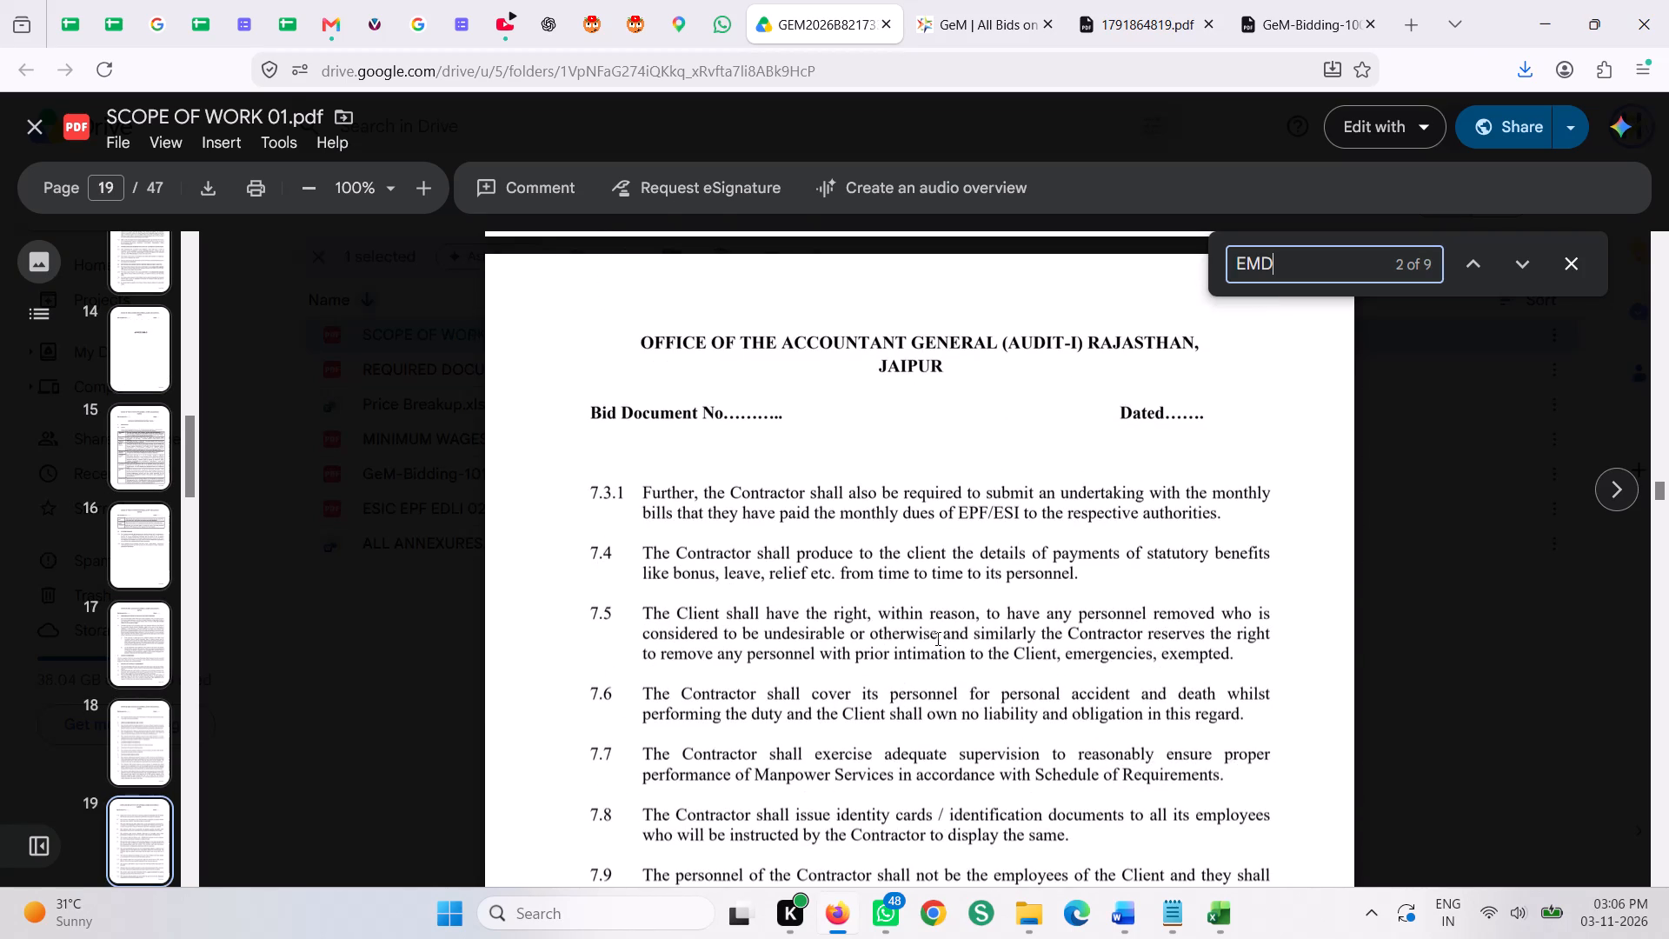
pyautogui.scroll(-1, 936, 638)
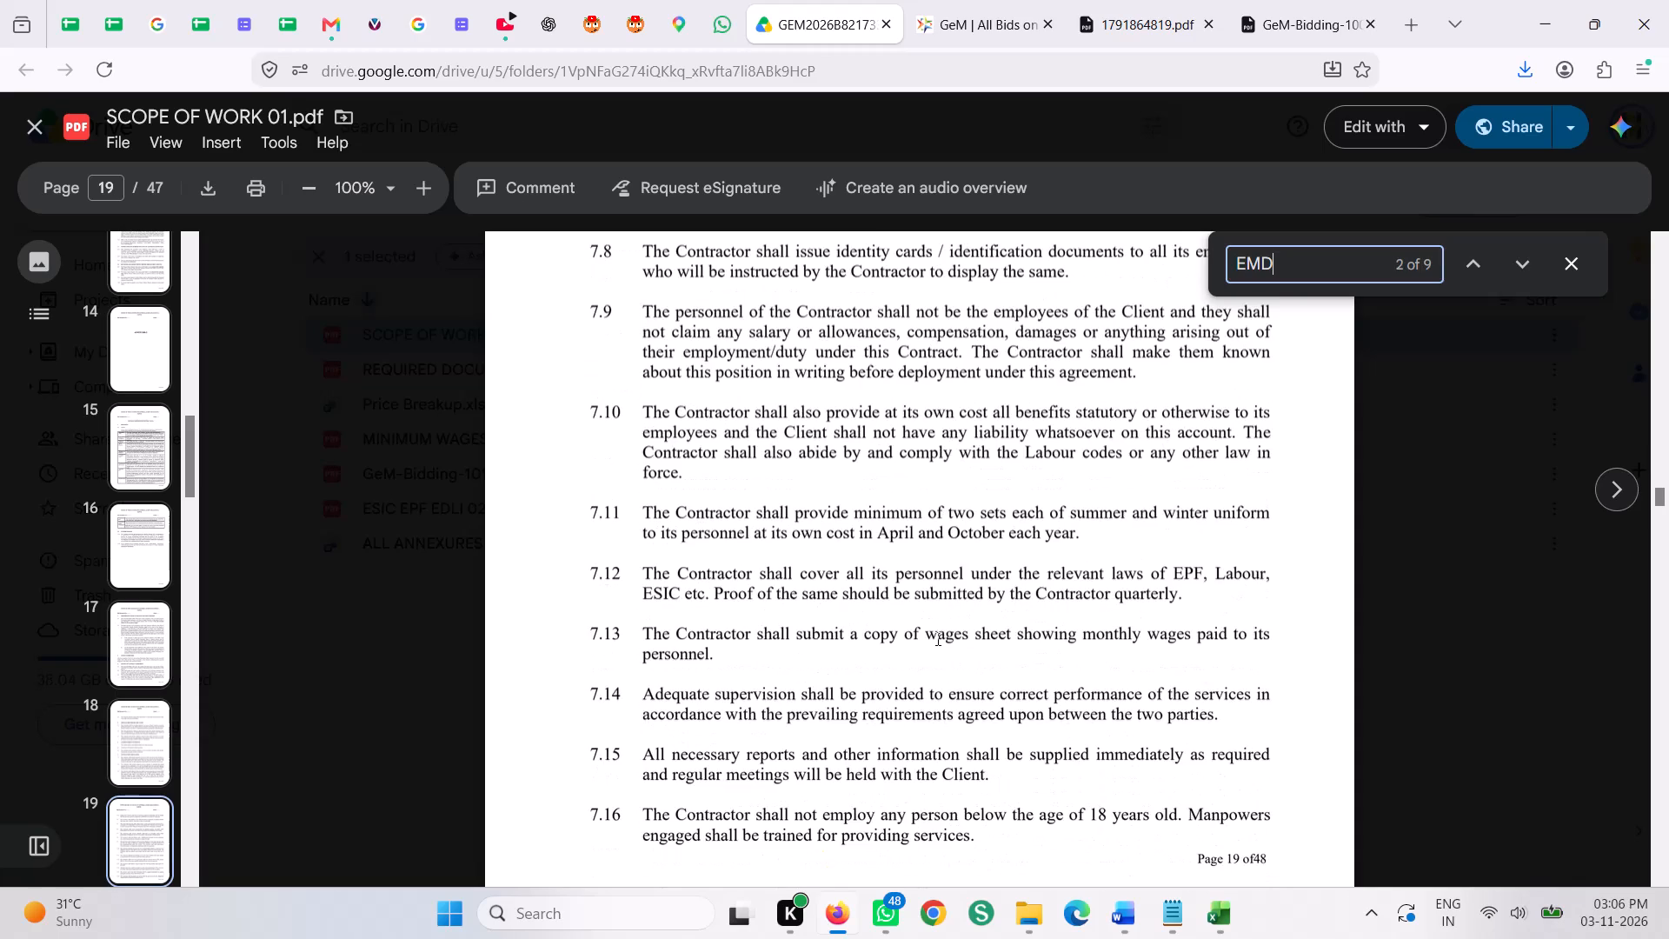
pyautogui.scroll(-2, 936, 638)
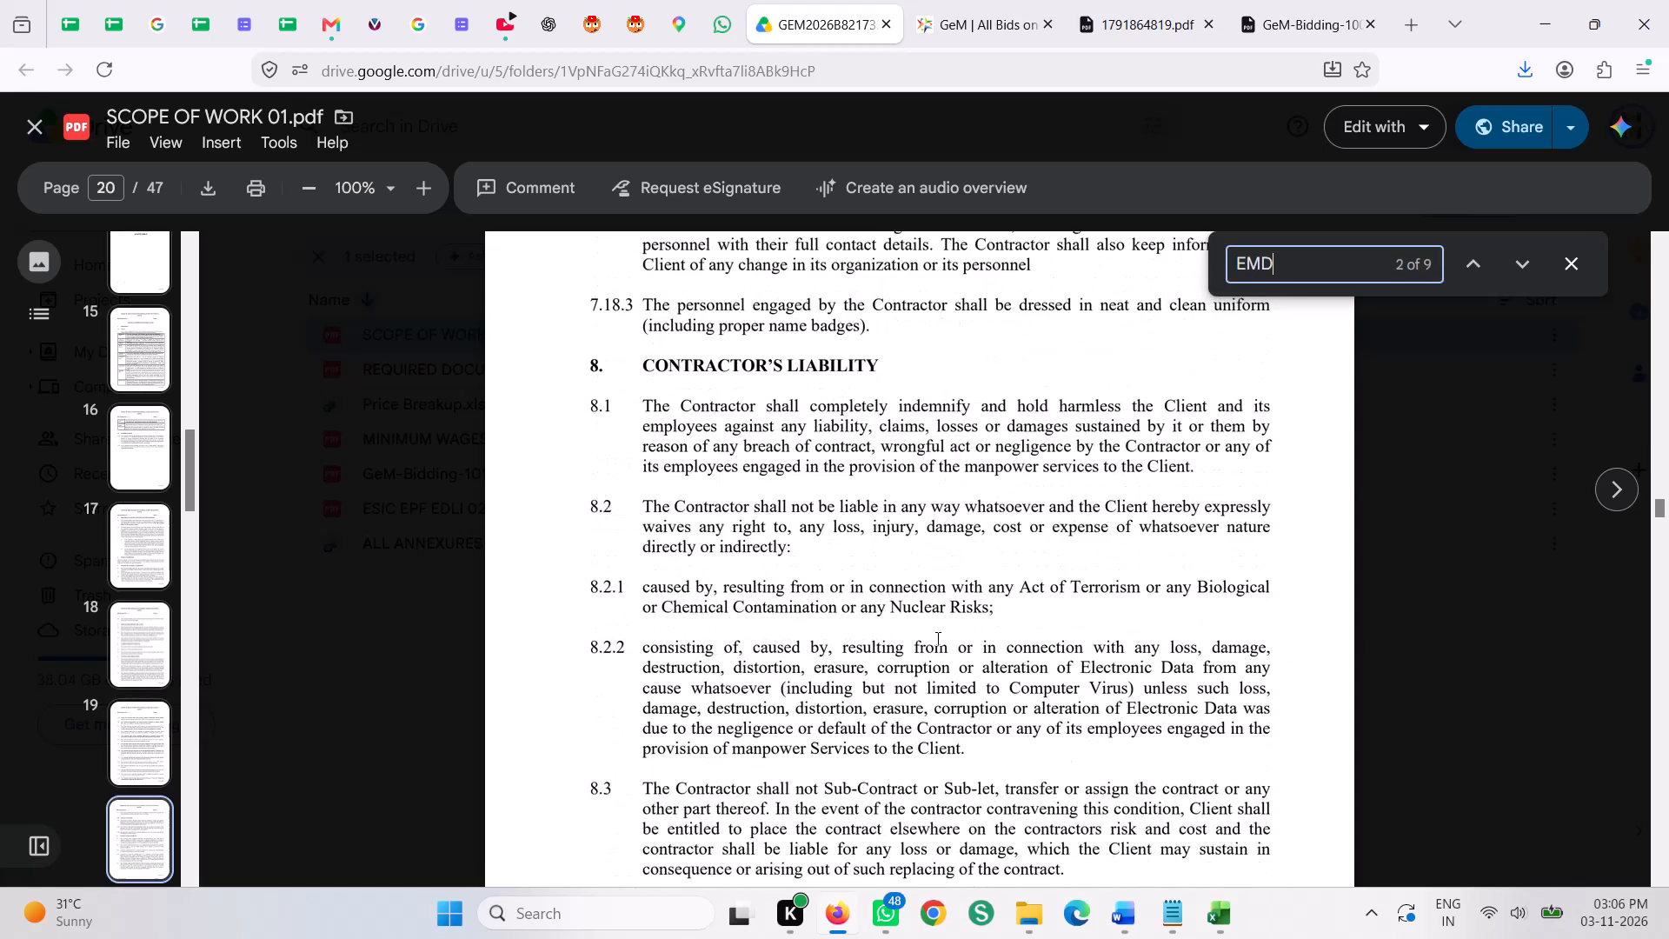
pyautogui.scroll(-2, 936, 638)
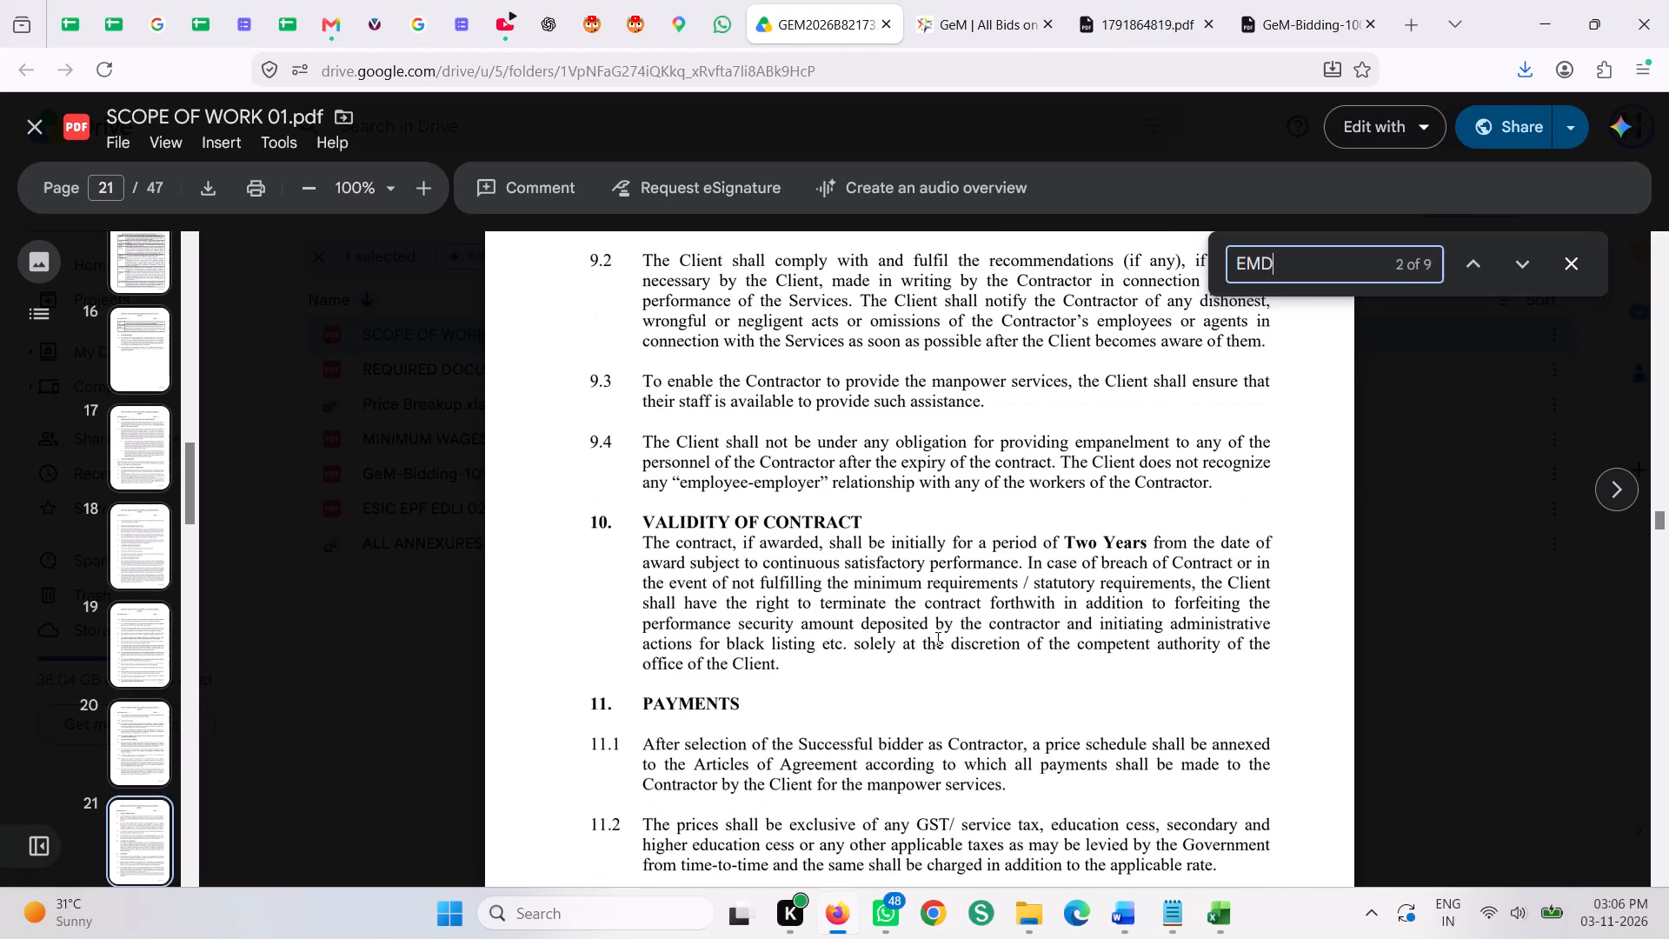
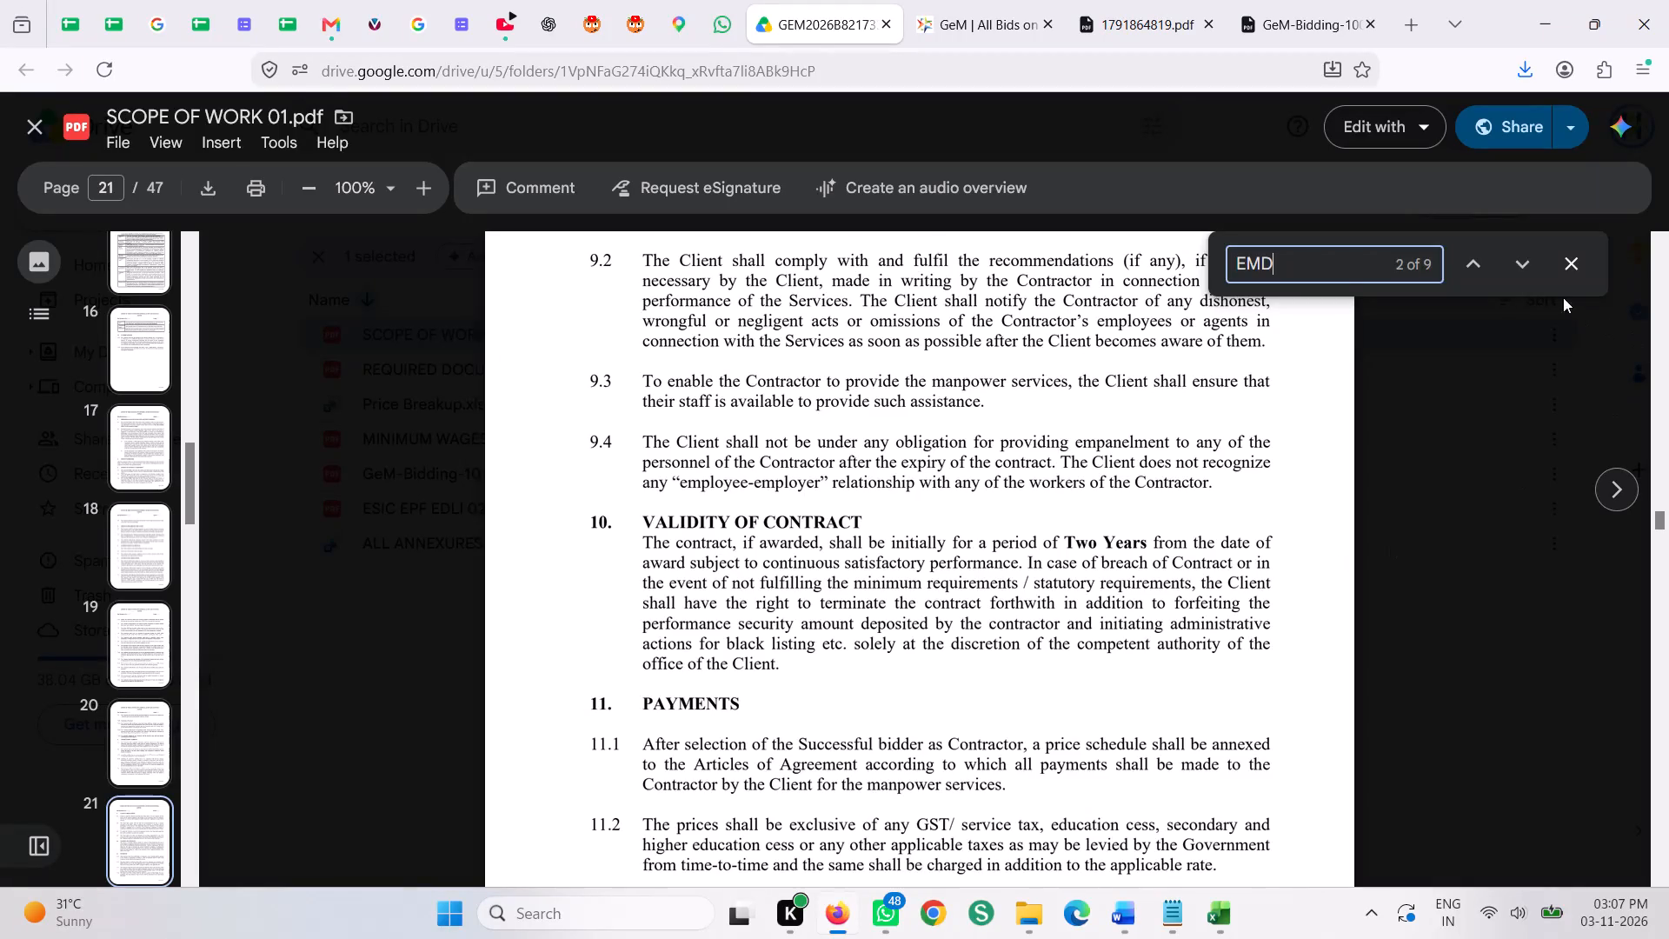
# Close the EMD text search and the earlier bid's Drive page showing SCOPE OF WORK 01.pdf.
pyautogui.click(1570, 269)
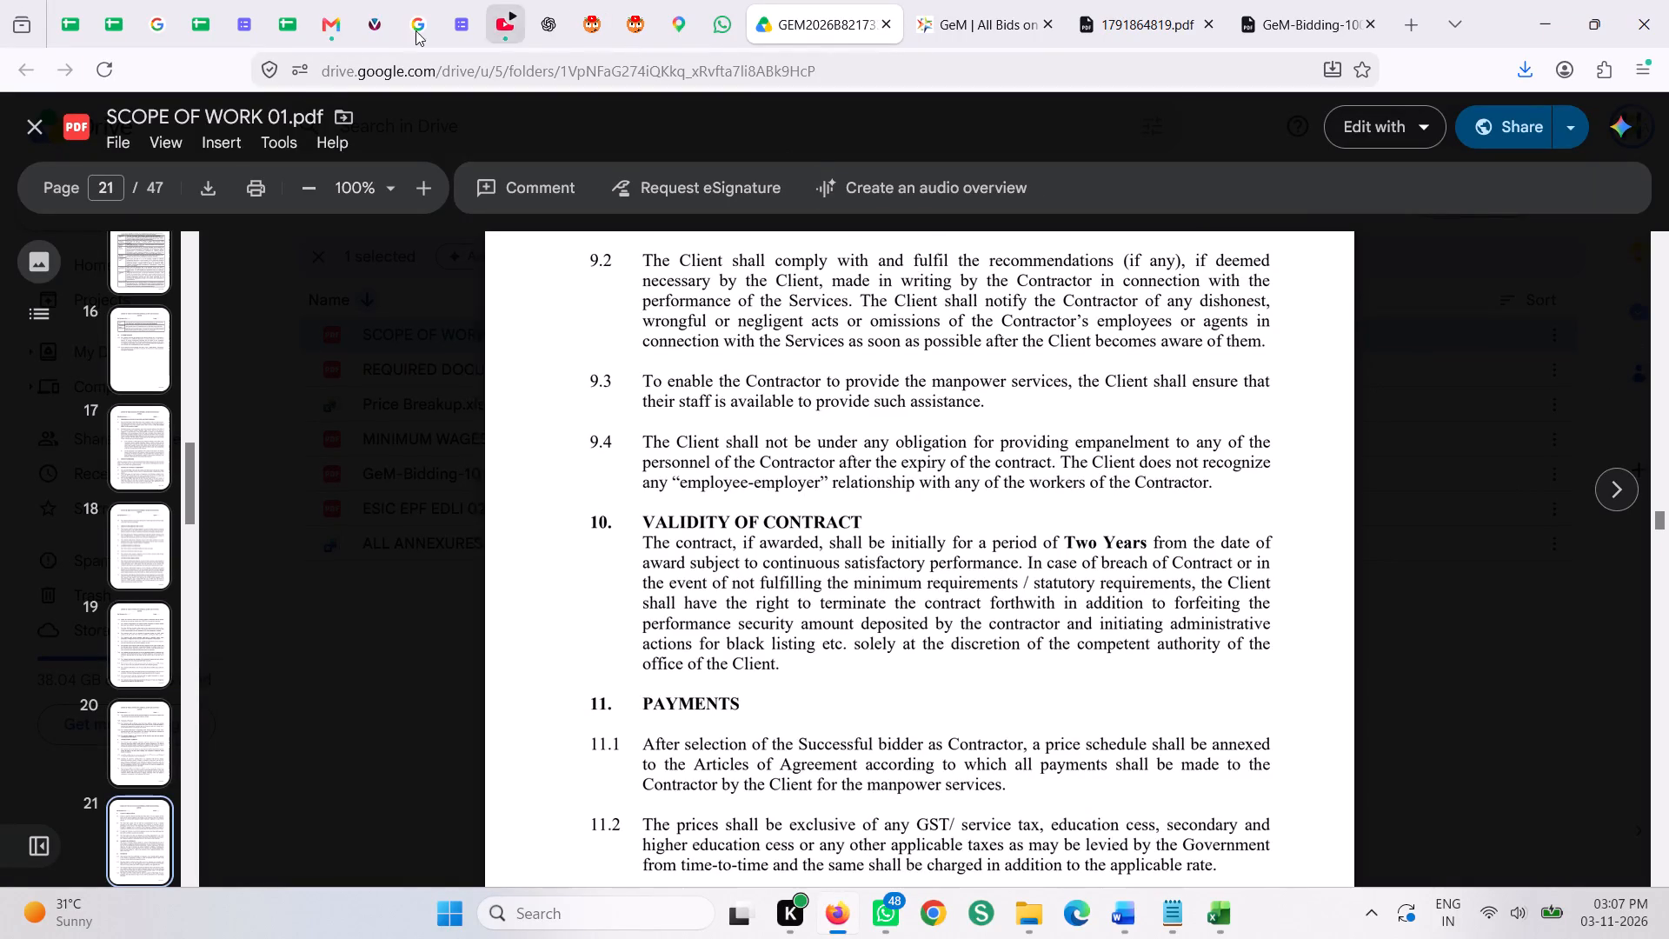
pyautogui.click(831, 0)
pyautogui.click(876, 23)
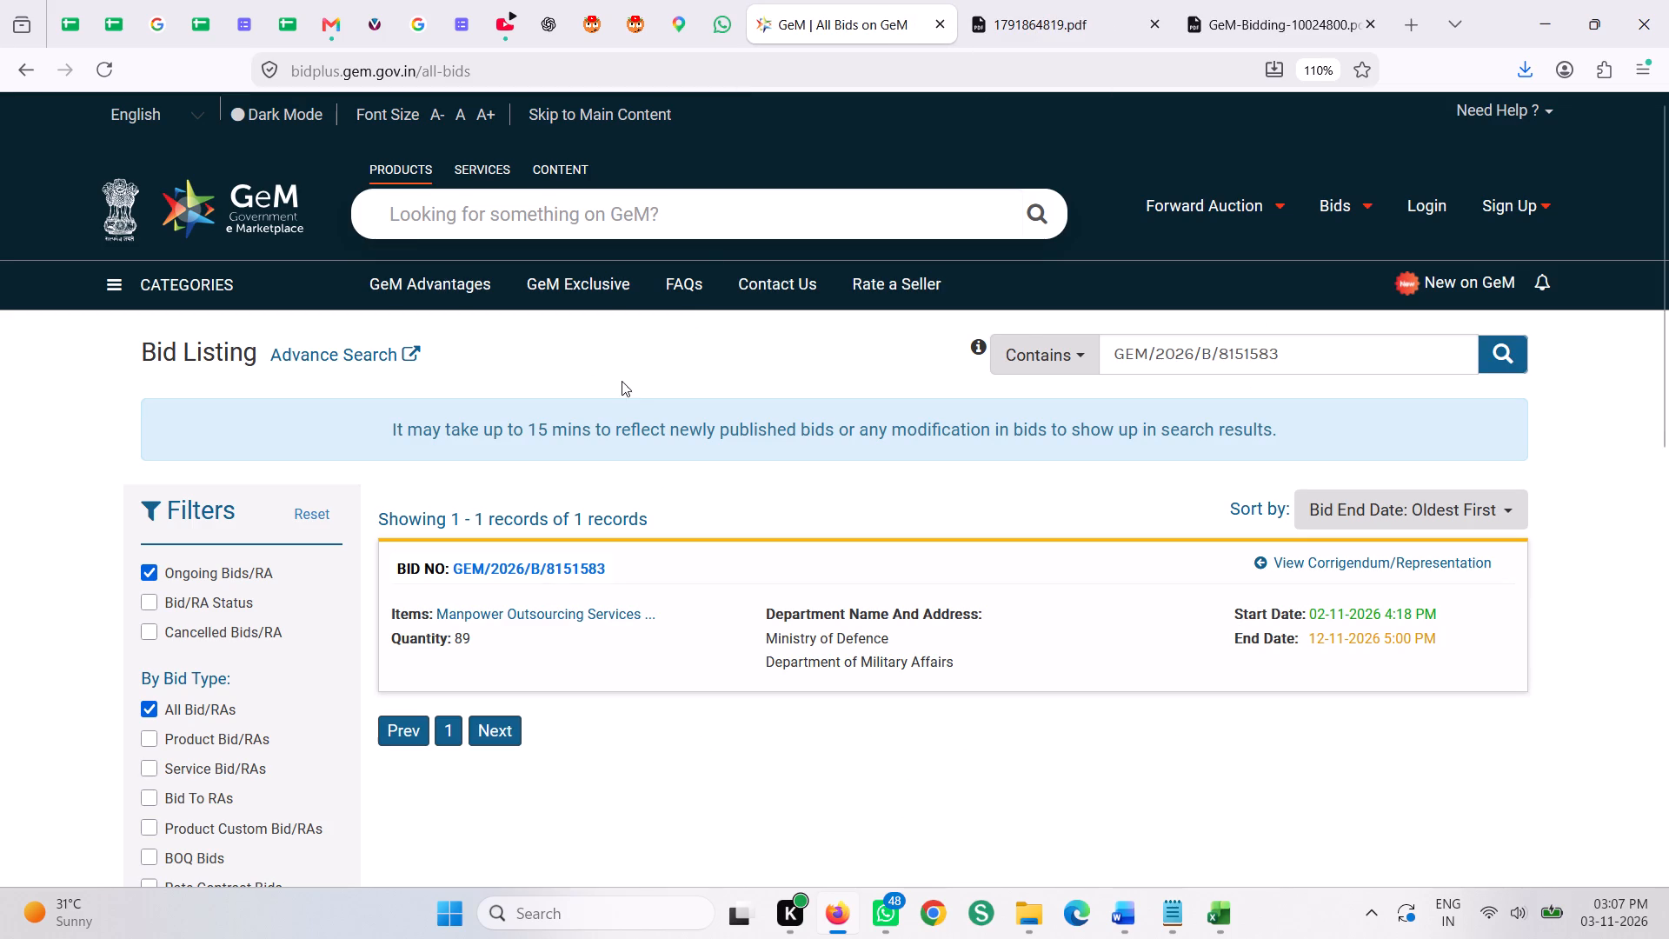
# Review 1791864819.pdf from the EMD and bid clauses on page 4 through the Part II staffing table to the trade QR list on page 6.
pyautogui.click(1047, 0)
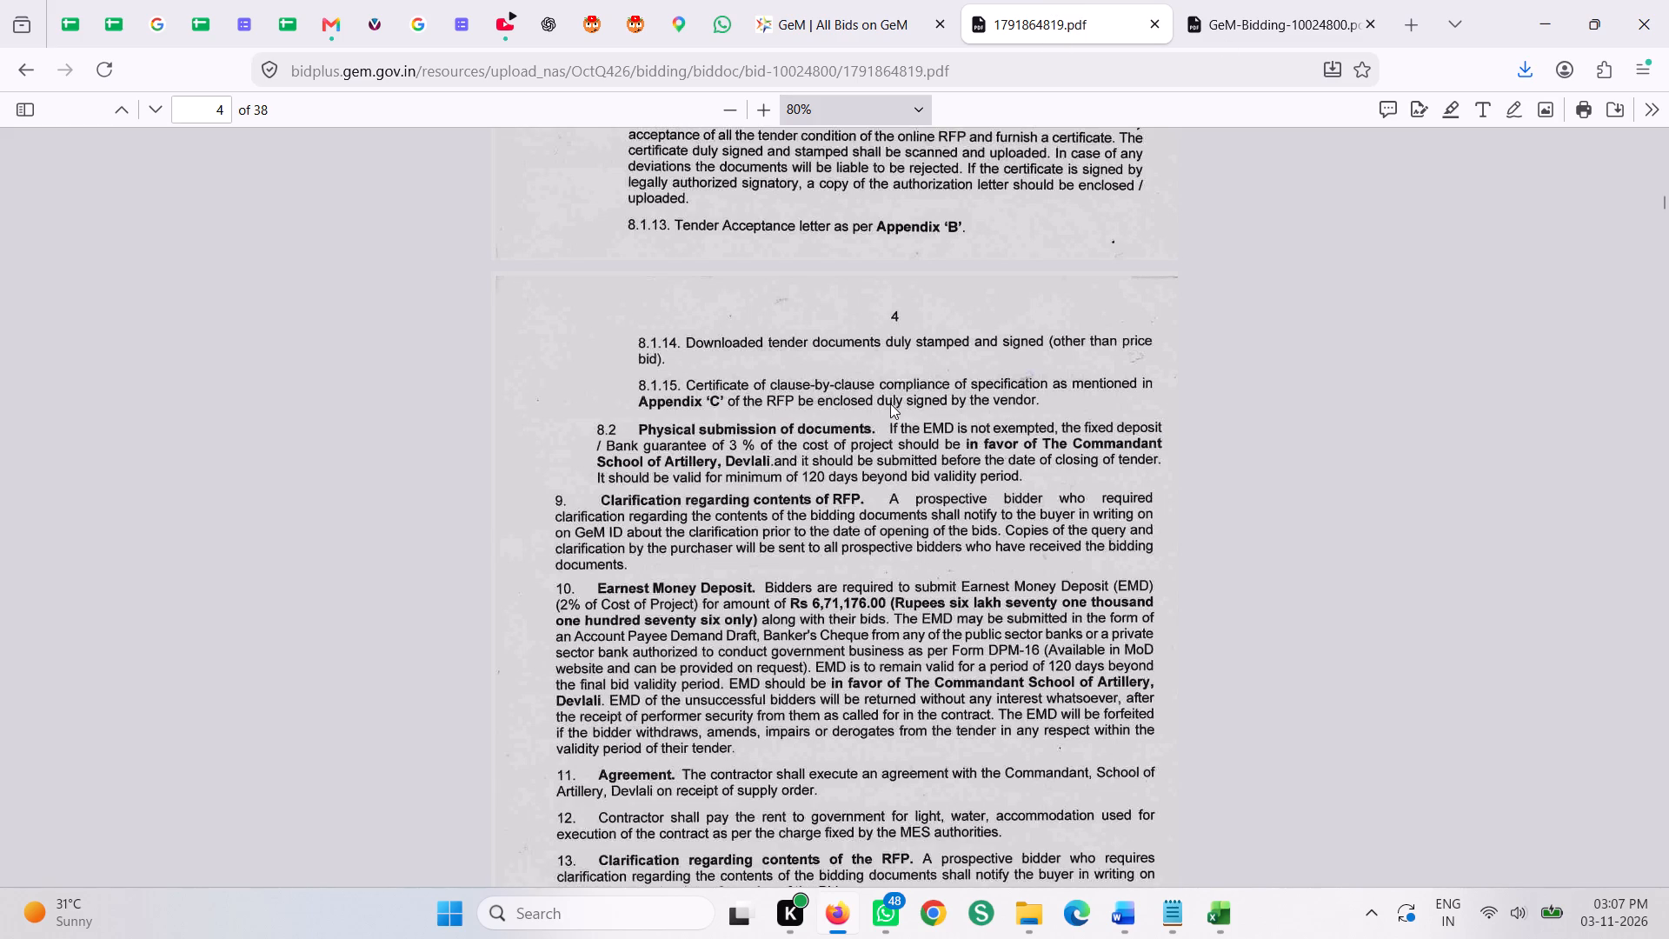
pyautogui.scroll(-1, 872, 412)
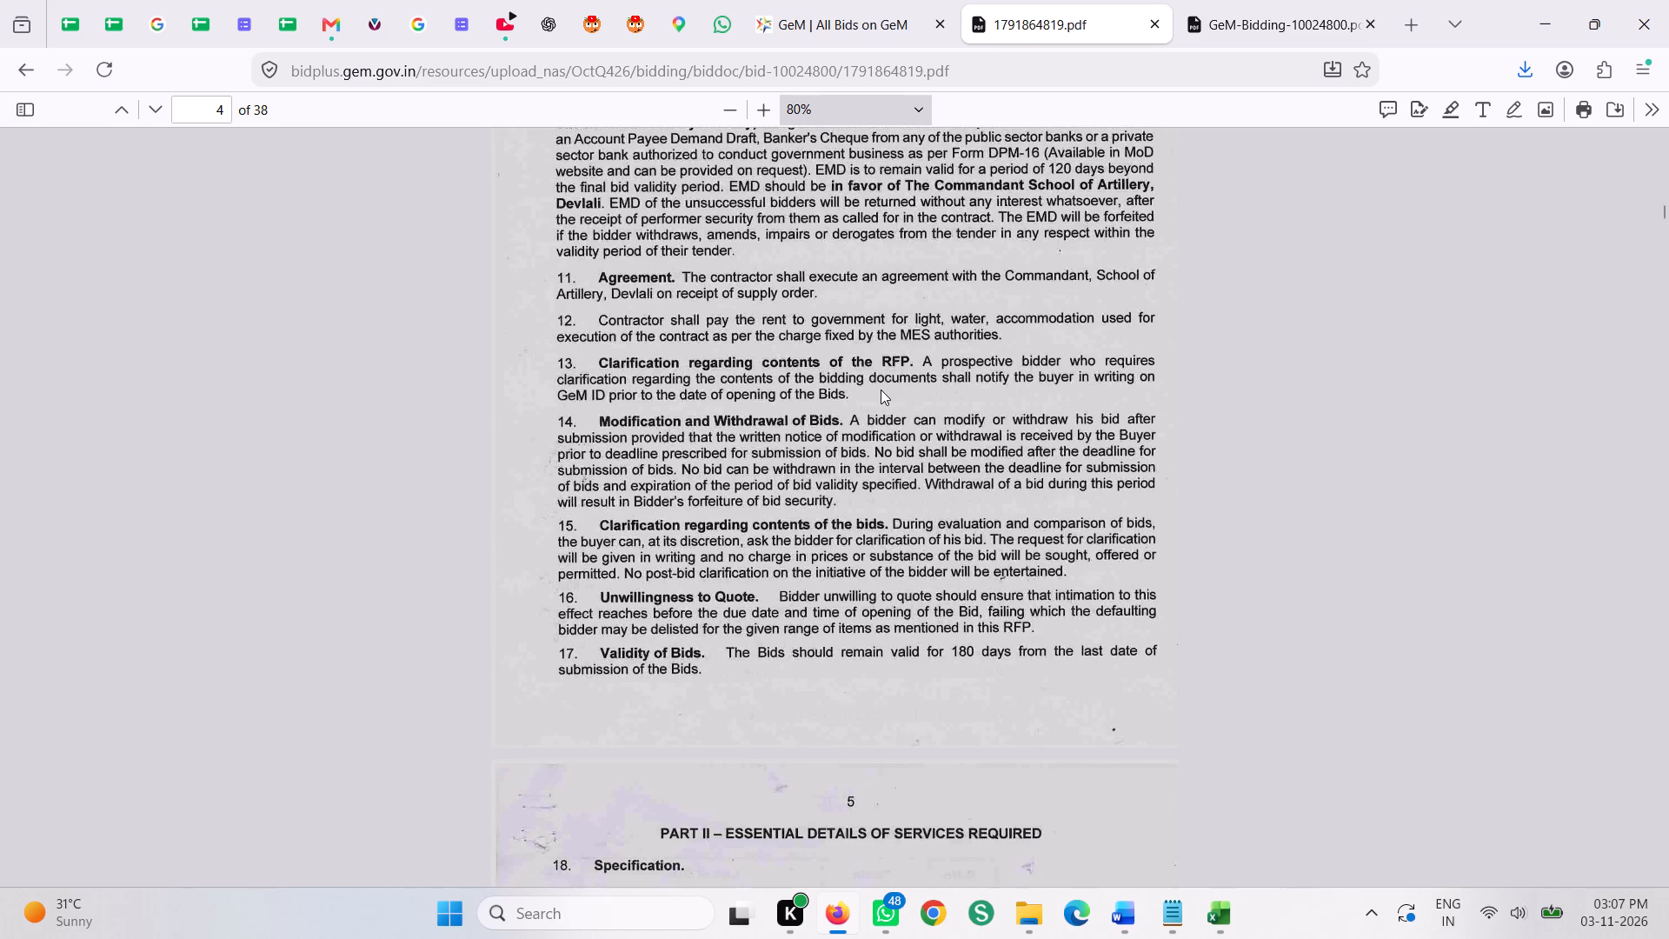
pyautogui.scroll(-2, 881, 390)
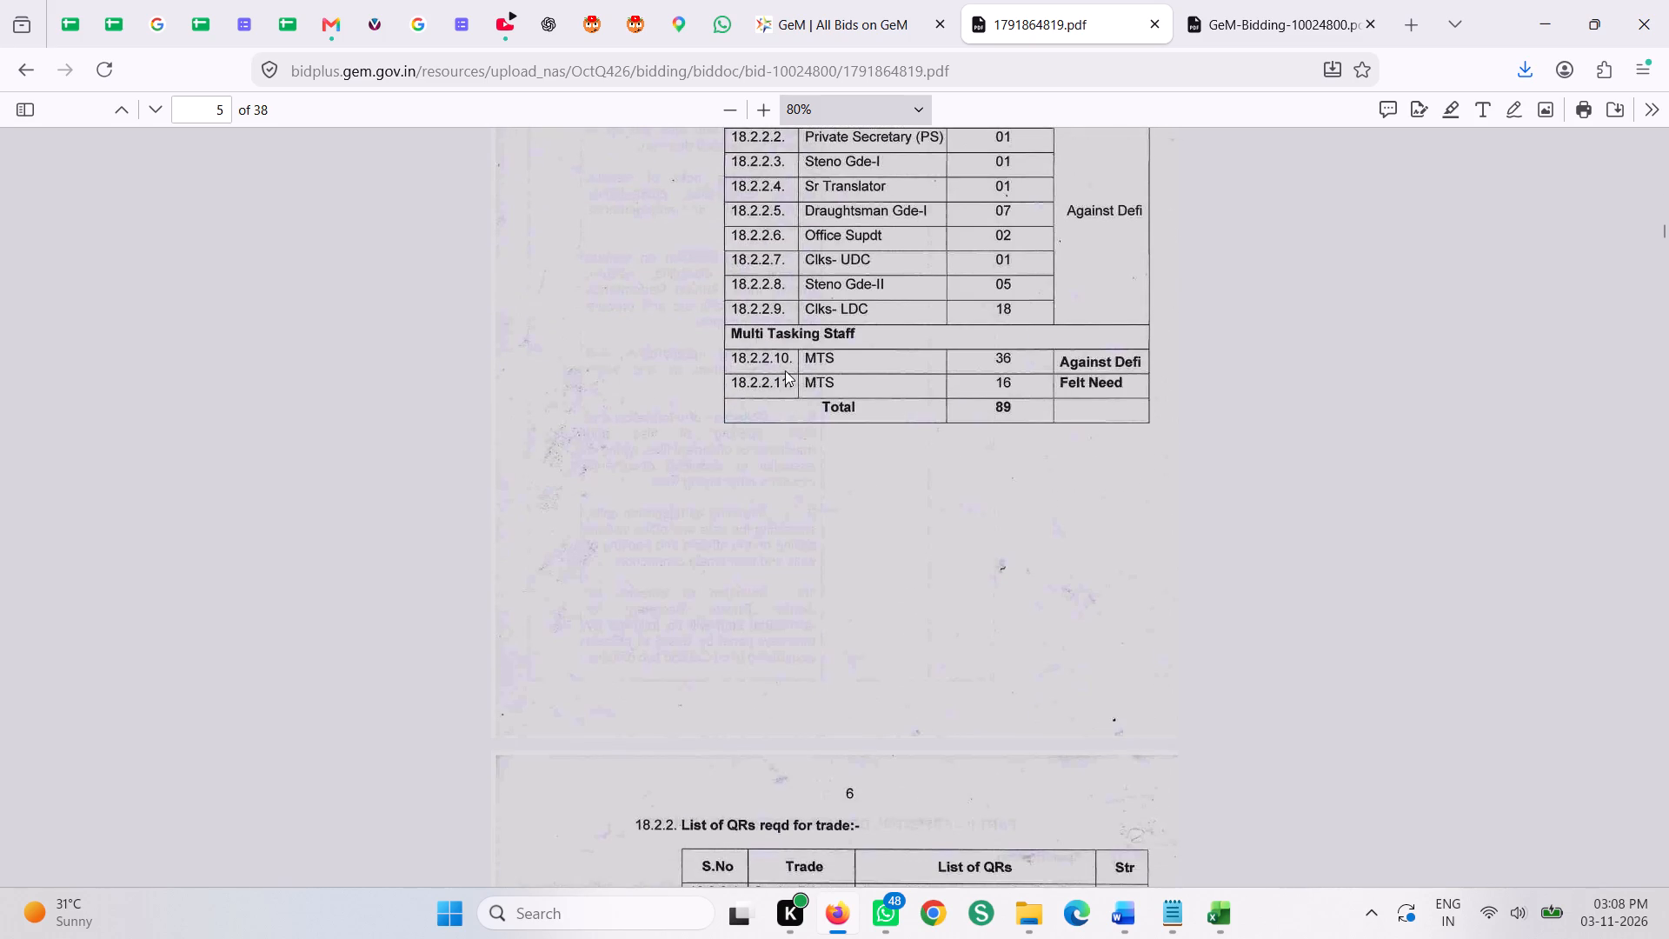
pyautogui.scroll(1, 770, 370)
pyautogui.scroll(-3, 828, 376)
pyautogui.scroll(3, 828, 391)
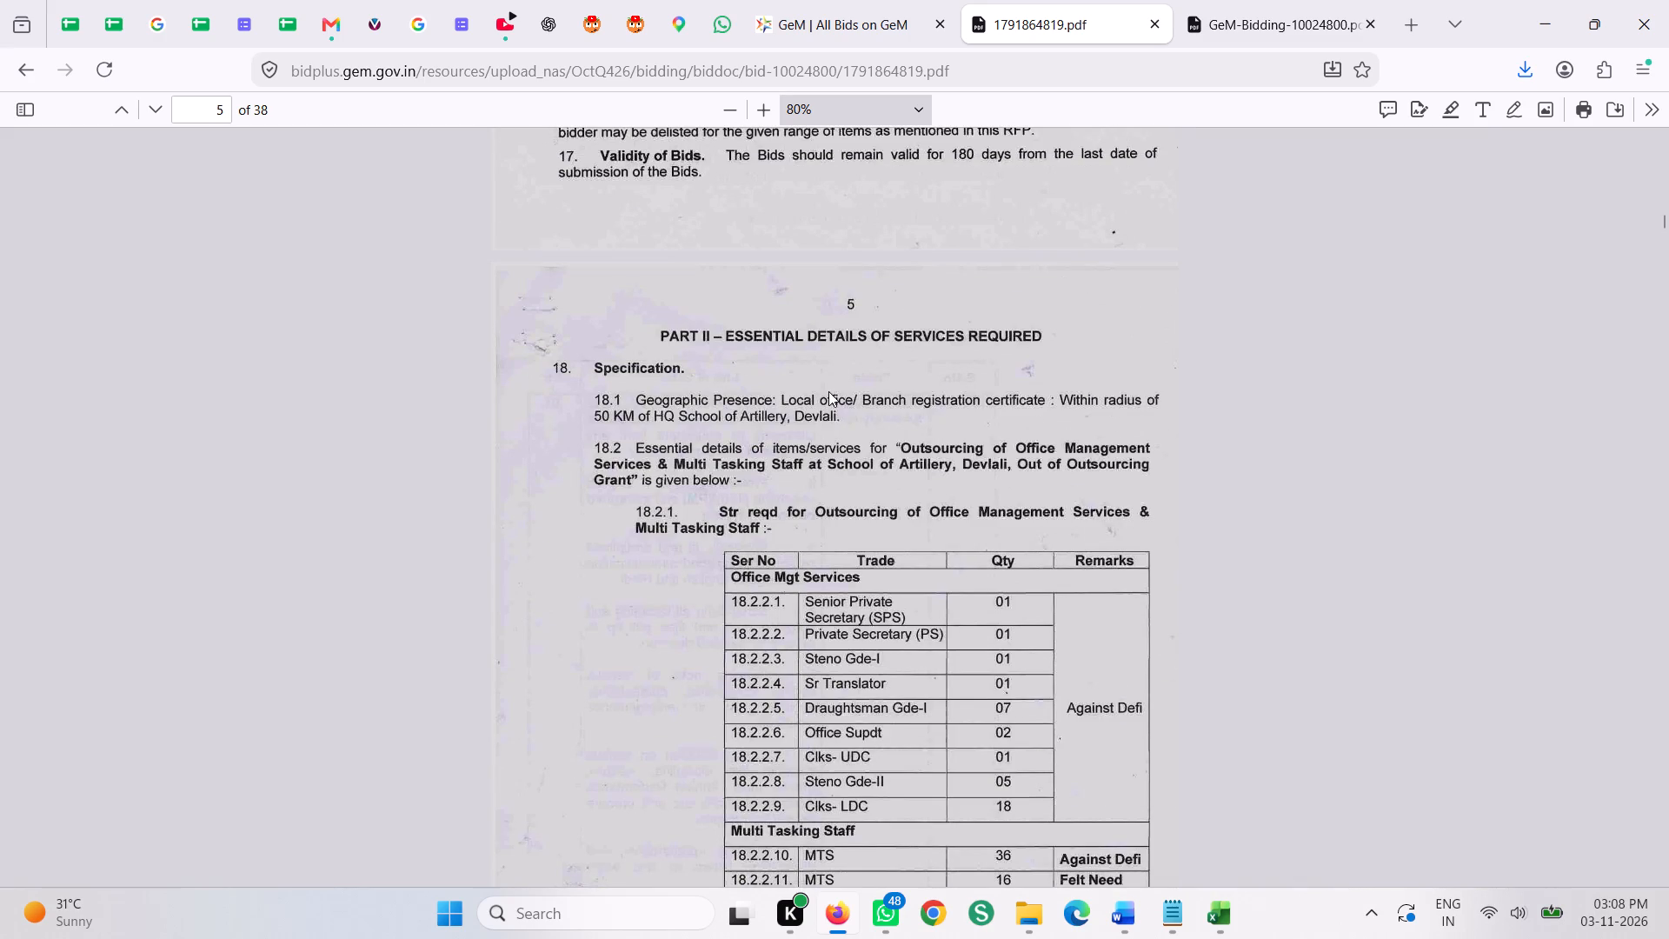
pyautogui.scroll(-2, 828, 391)
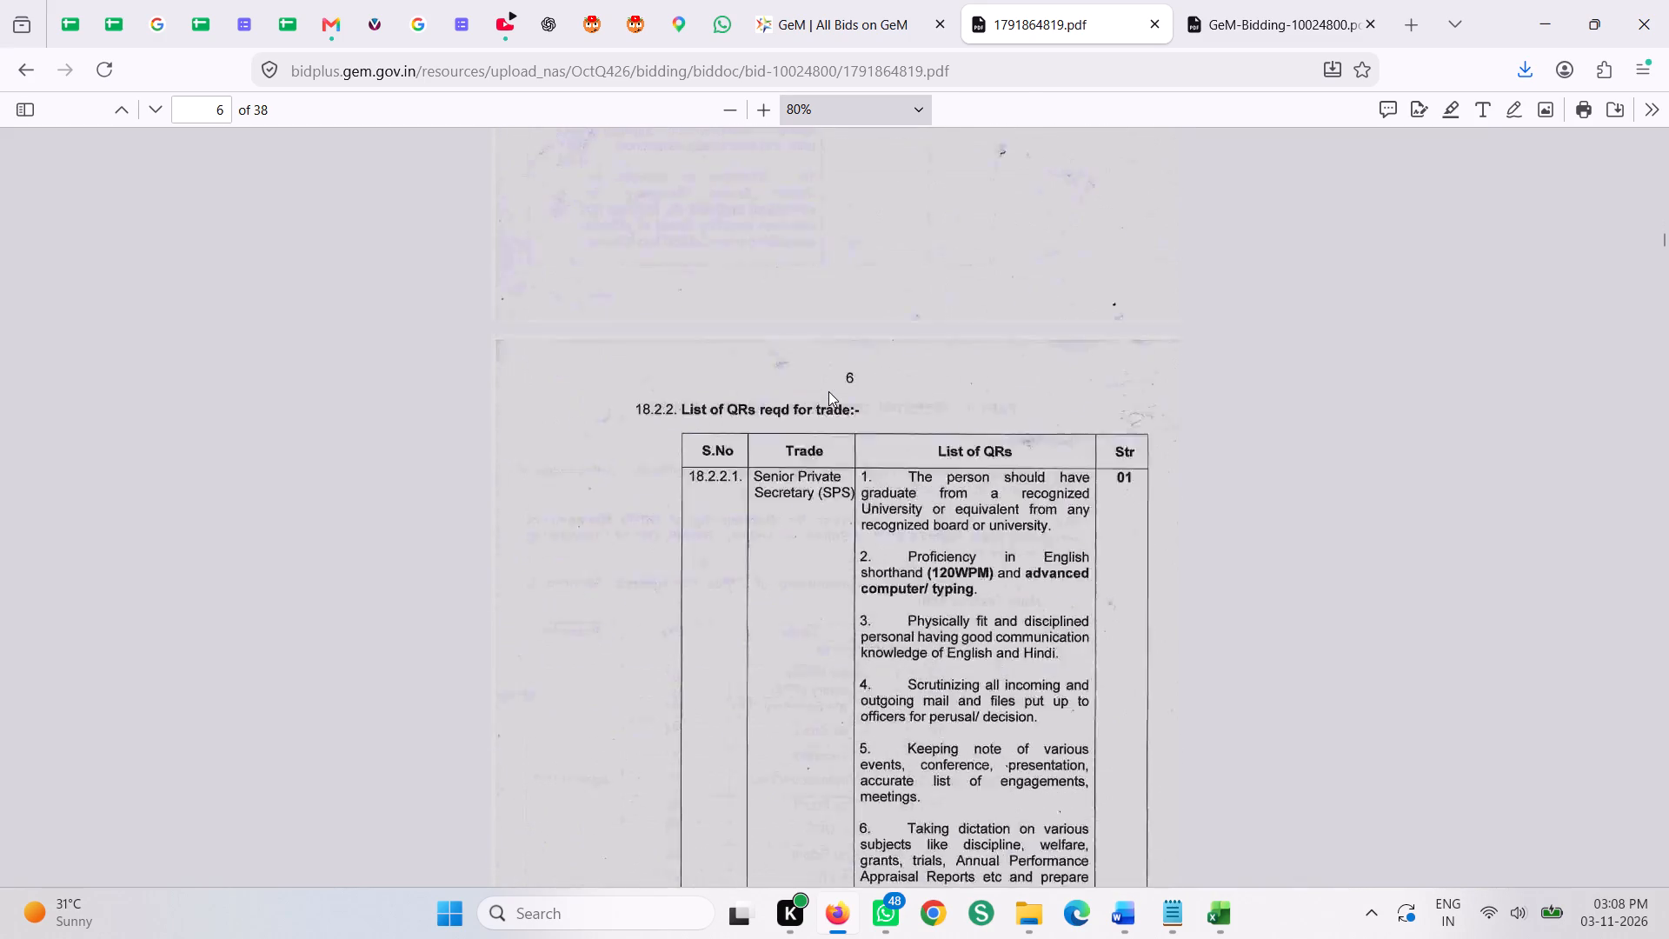
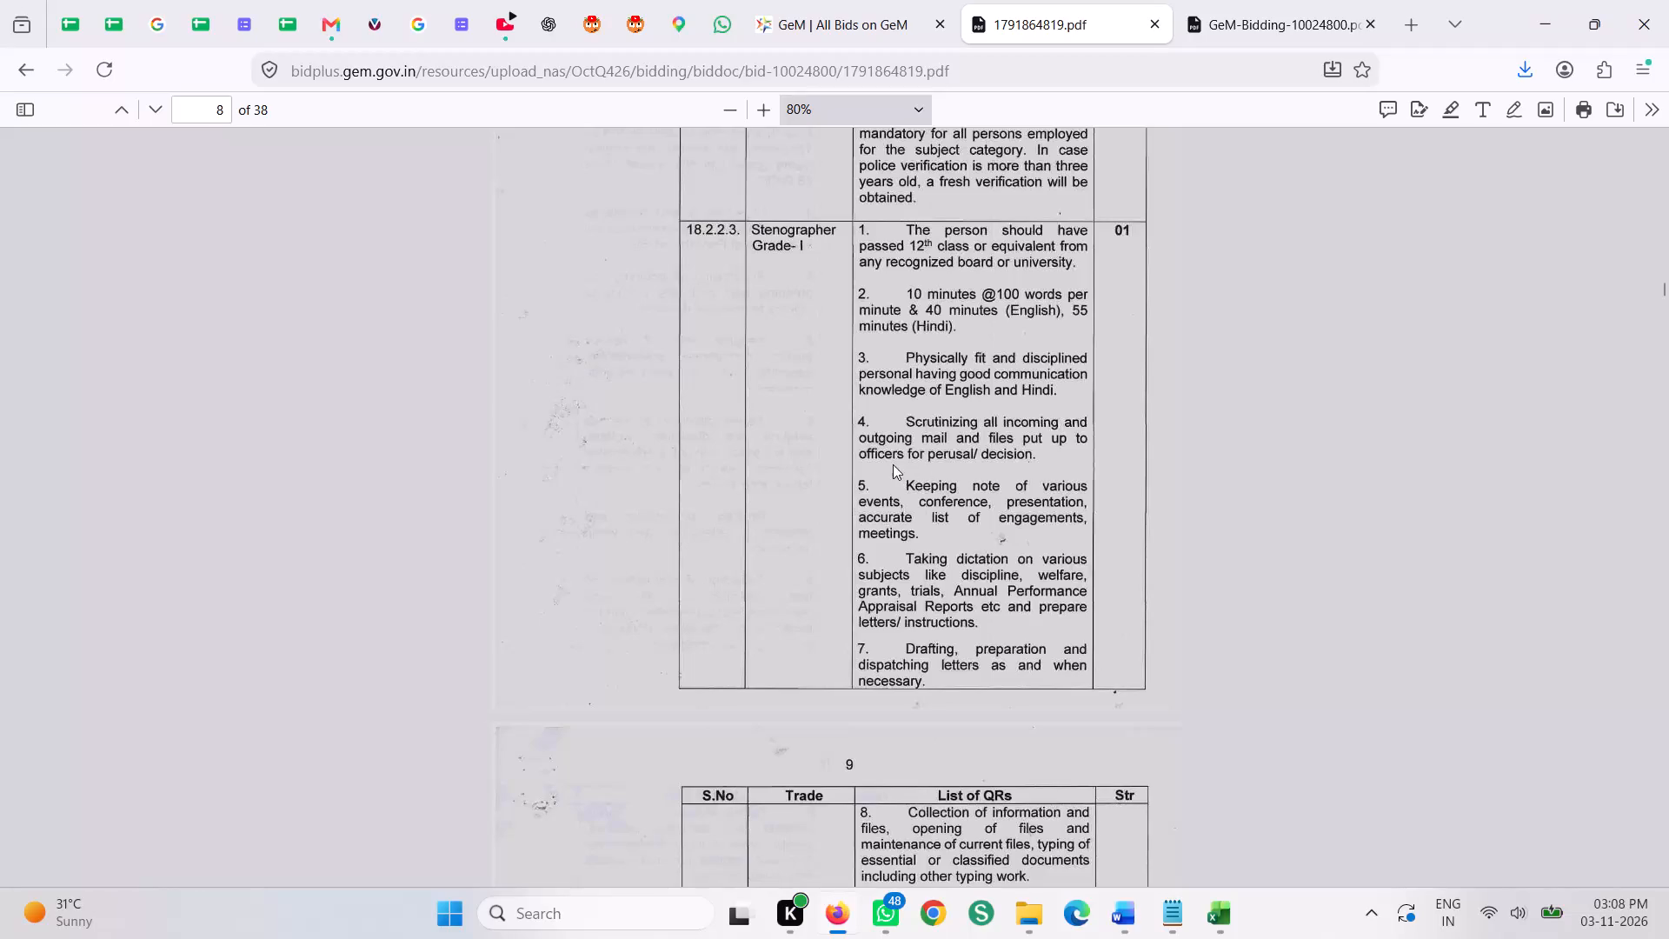
# Review the trade QR list in 1791864819.pdf from Stenographer Grade-I on page 8 to Clks (LDC) on page 16.
pyautogui.scroll(-3, 893, 464)
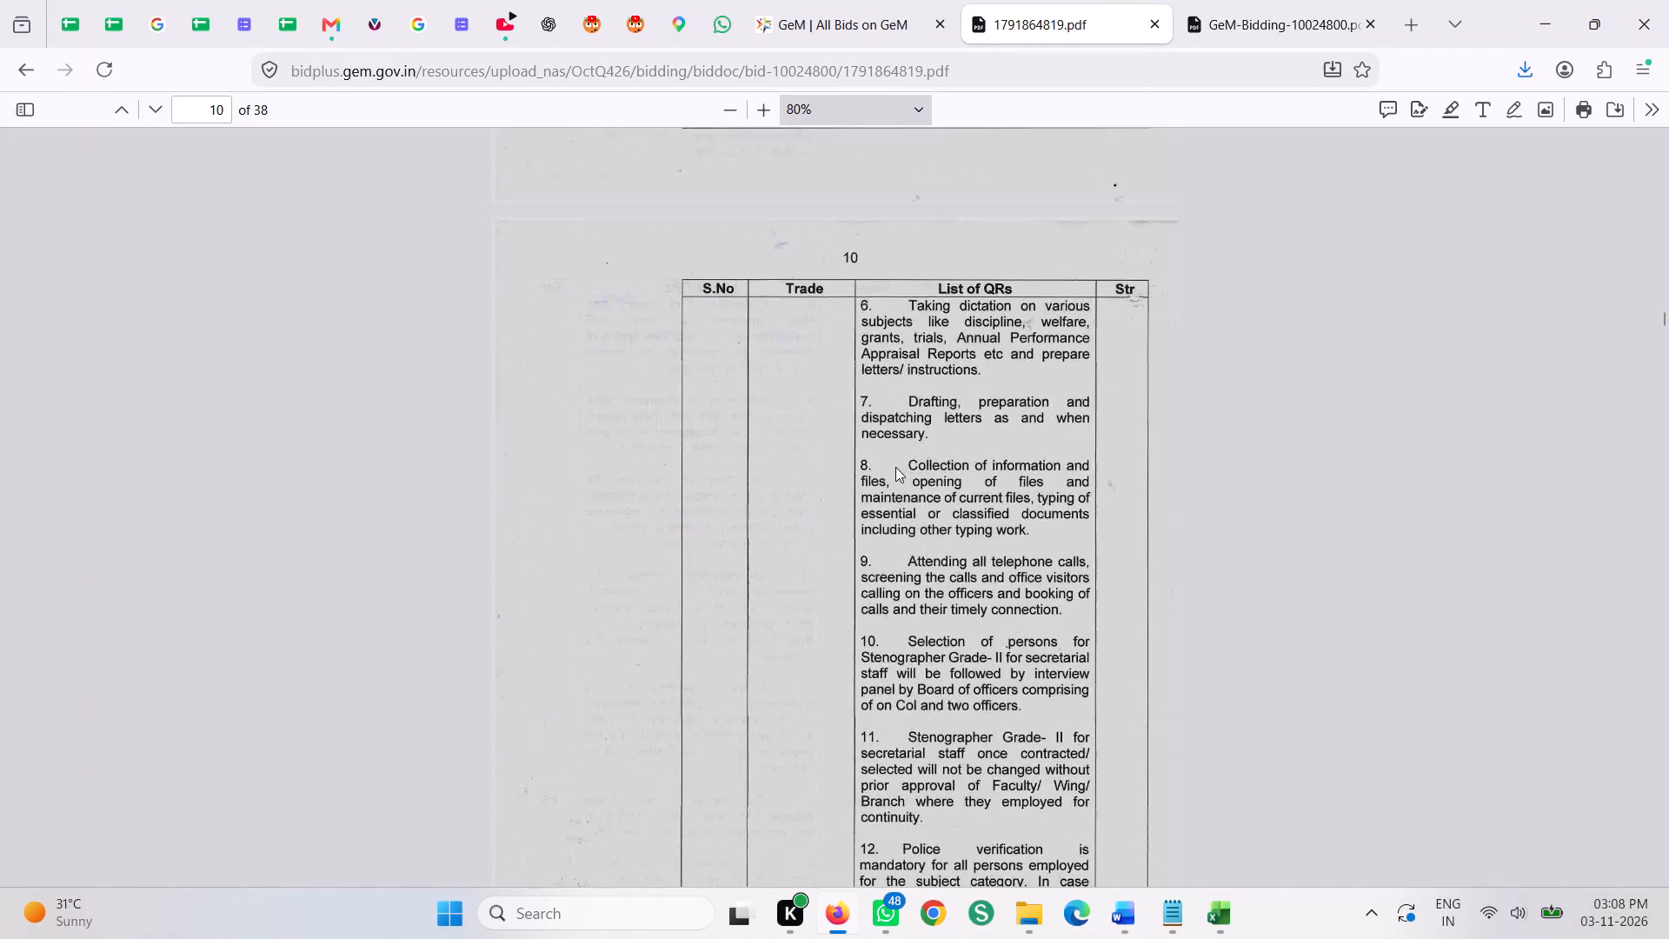
pyautogui.scroll(-6, 873, 466)
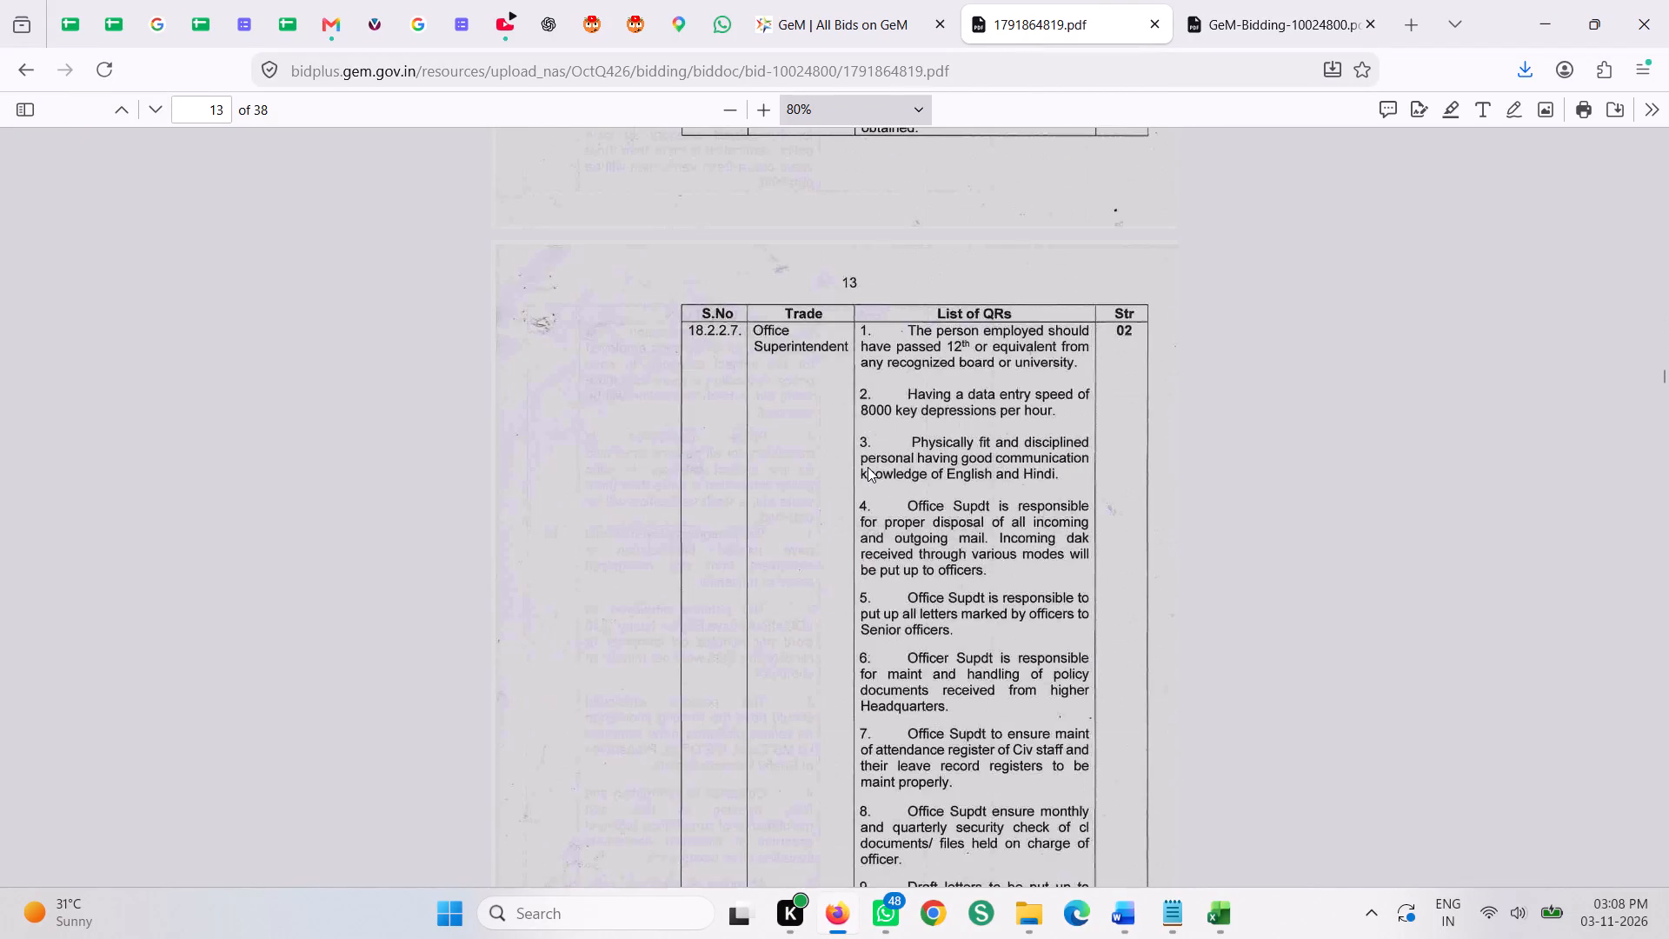
pyautogui.scroll(-5, 868, 467)
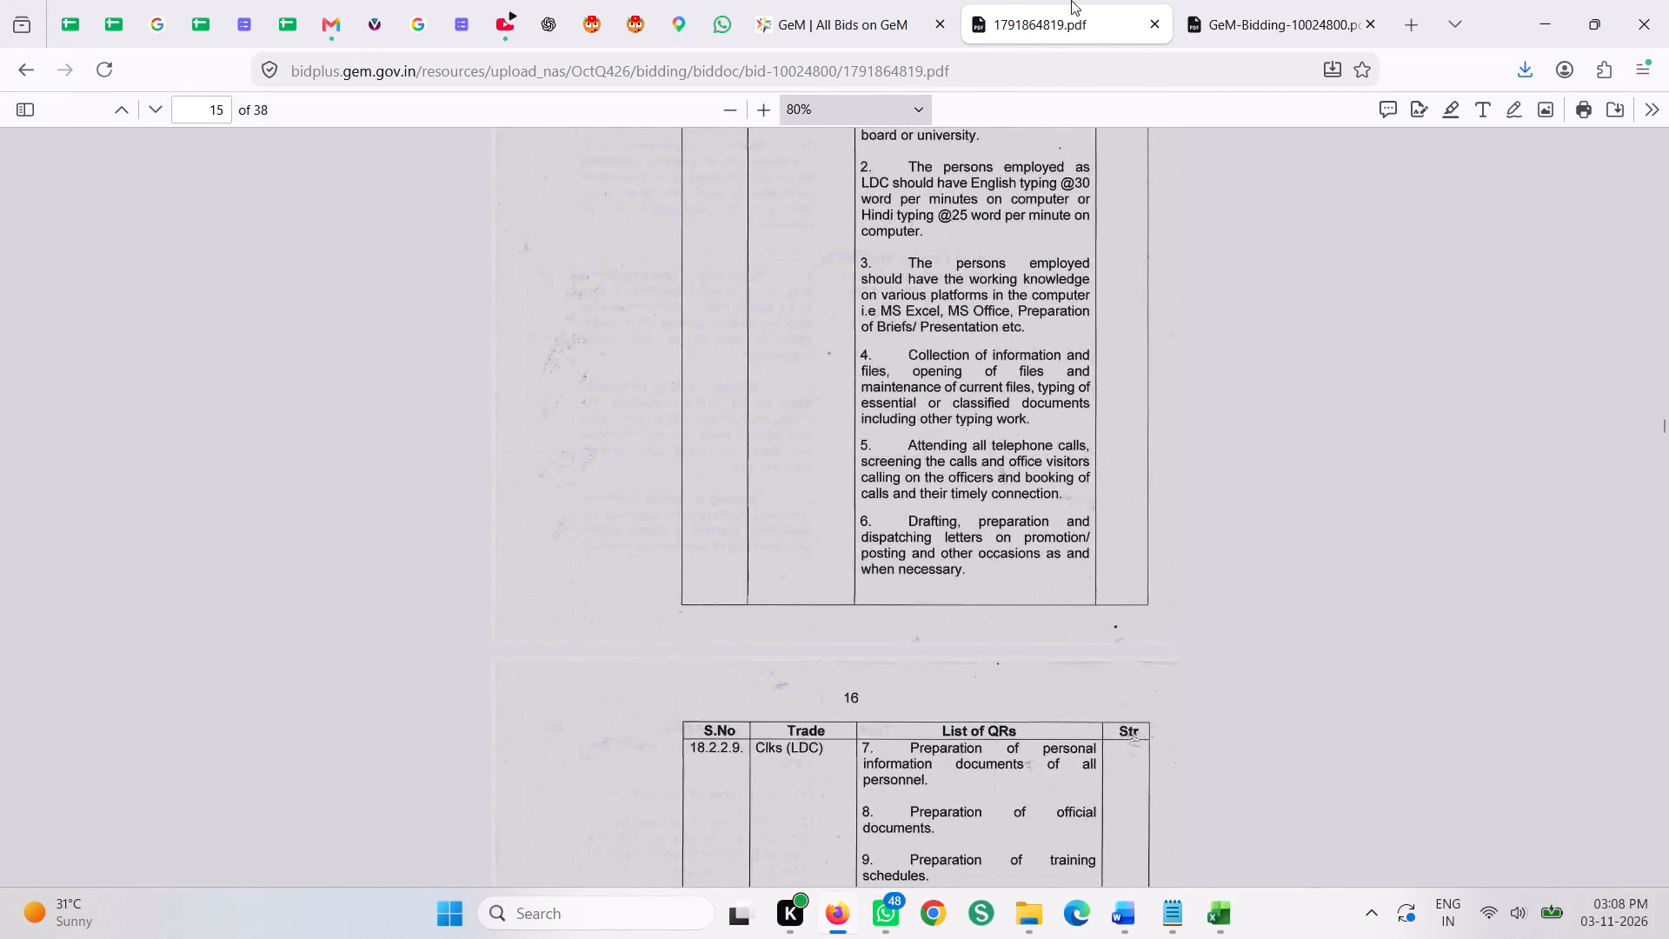
# Review GeM-Bidding-10024800.pdf backwards from the buyer-added terms on page 25 to the bid details on page 1.
pyautogui.click(1071, 0)
pyautogui.click(1300, 0)
pyautogui.scroll(3, 979, 296)
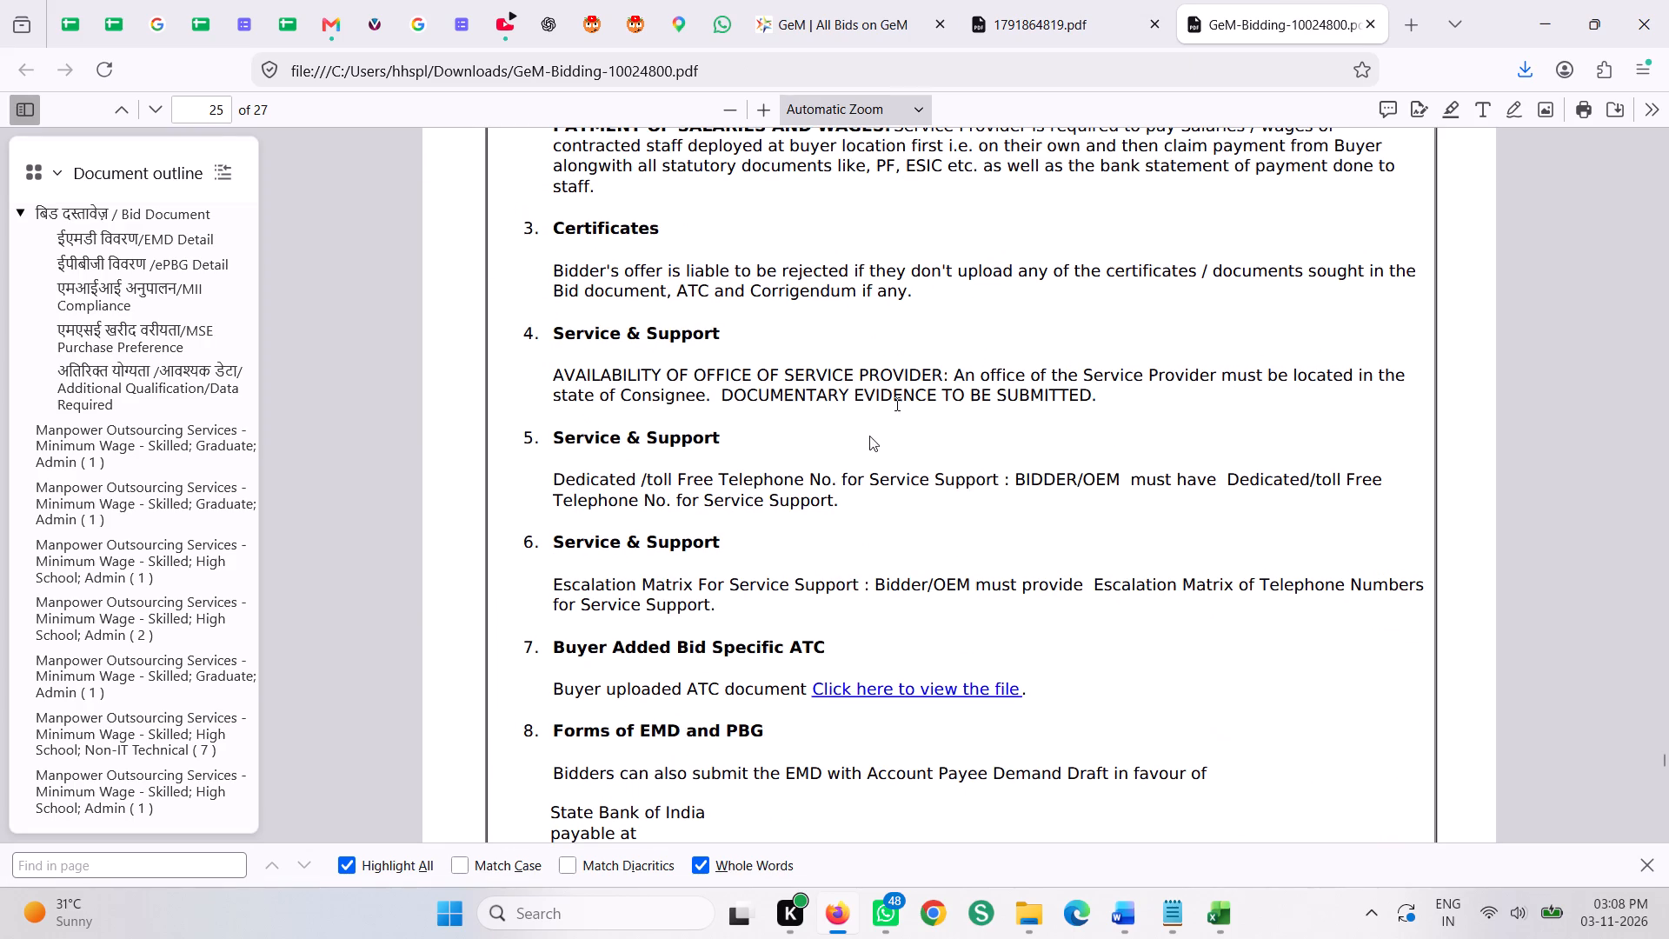
pyautogui.scroll(6, 854, 549)
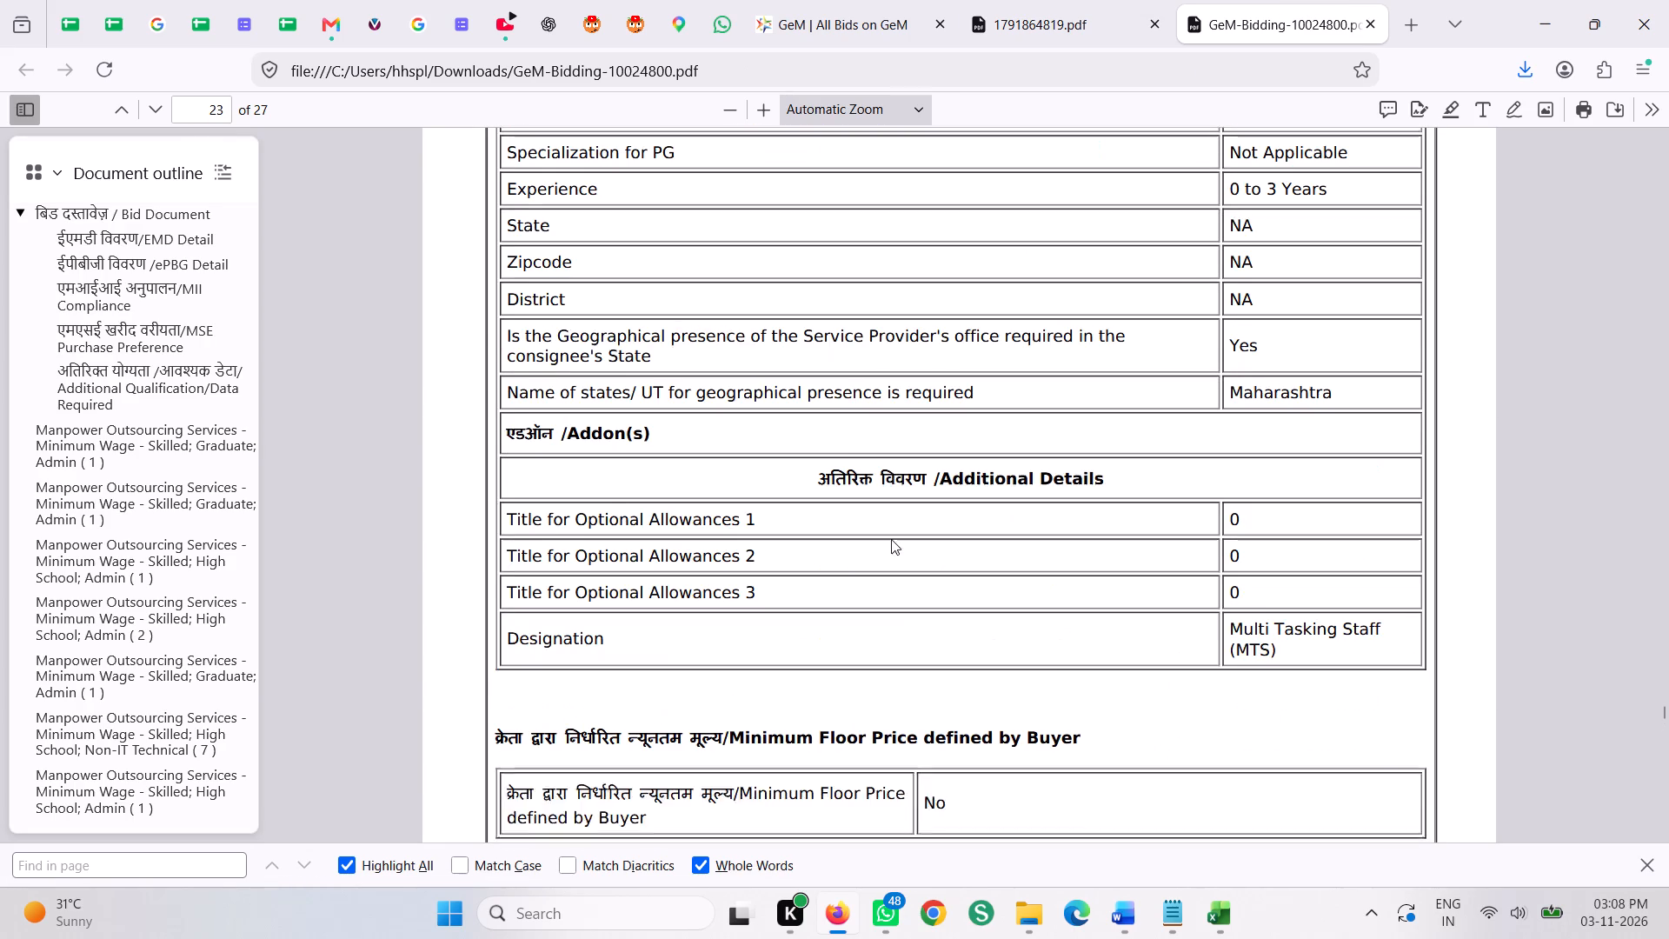
pyautogui.scroll(2, 891, 524)
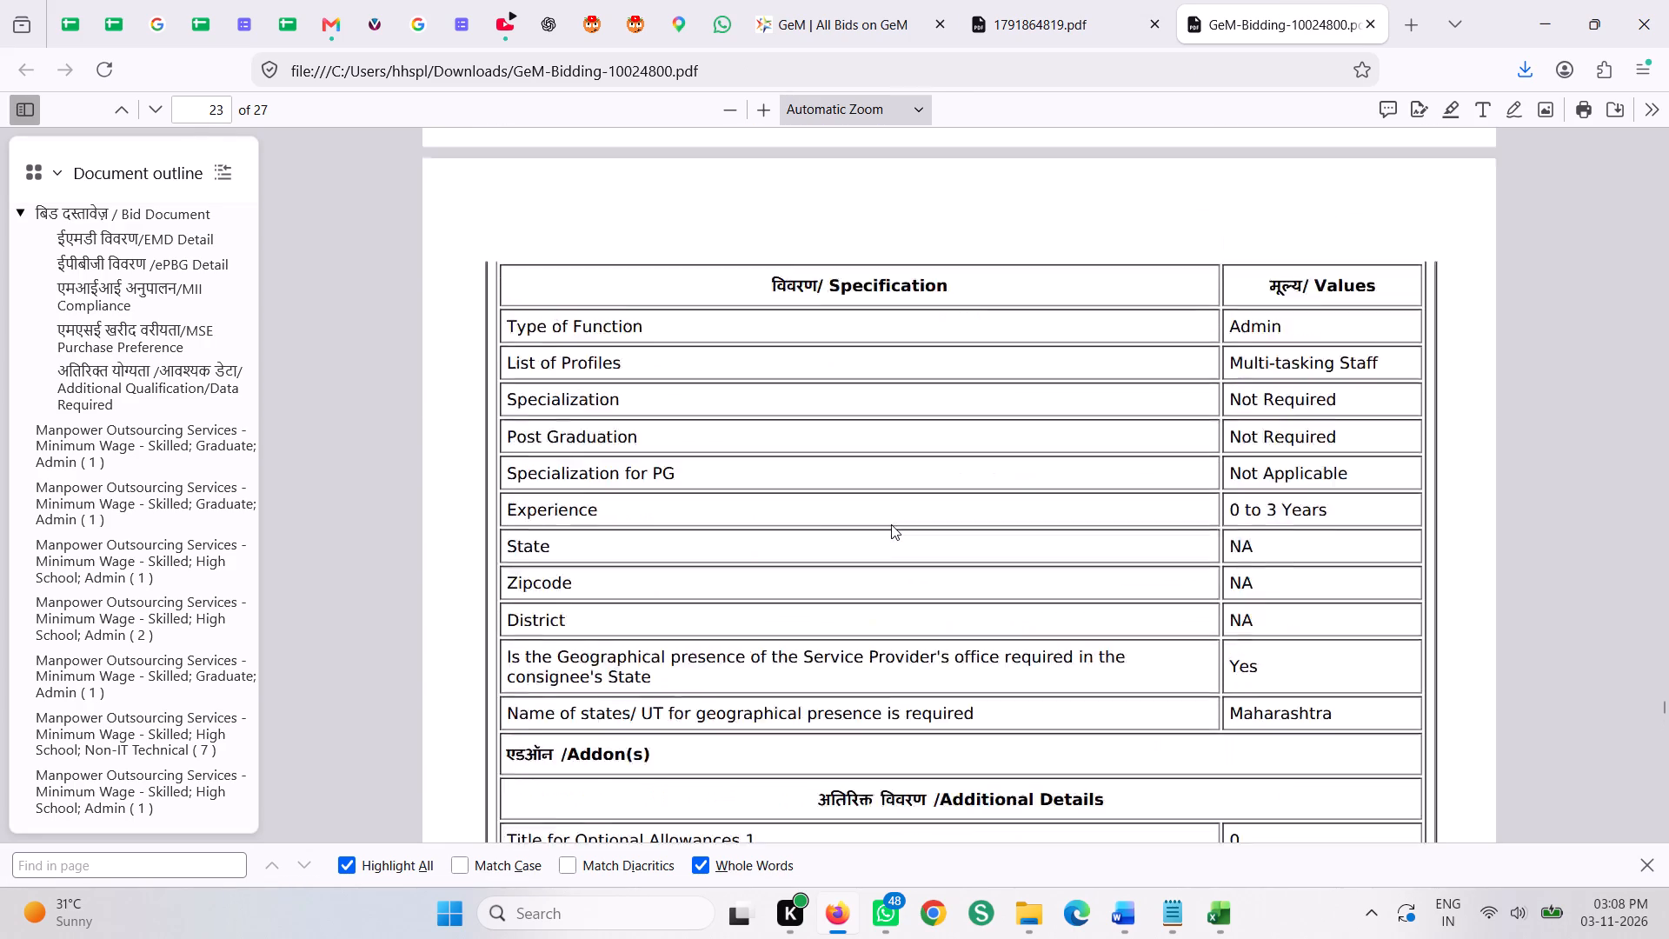
pyautogui.scroll(15, 891, 524)
pyautogui.scroll(18, 890, 518)
pyautogui.scroll(5, 889, 514)
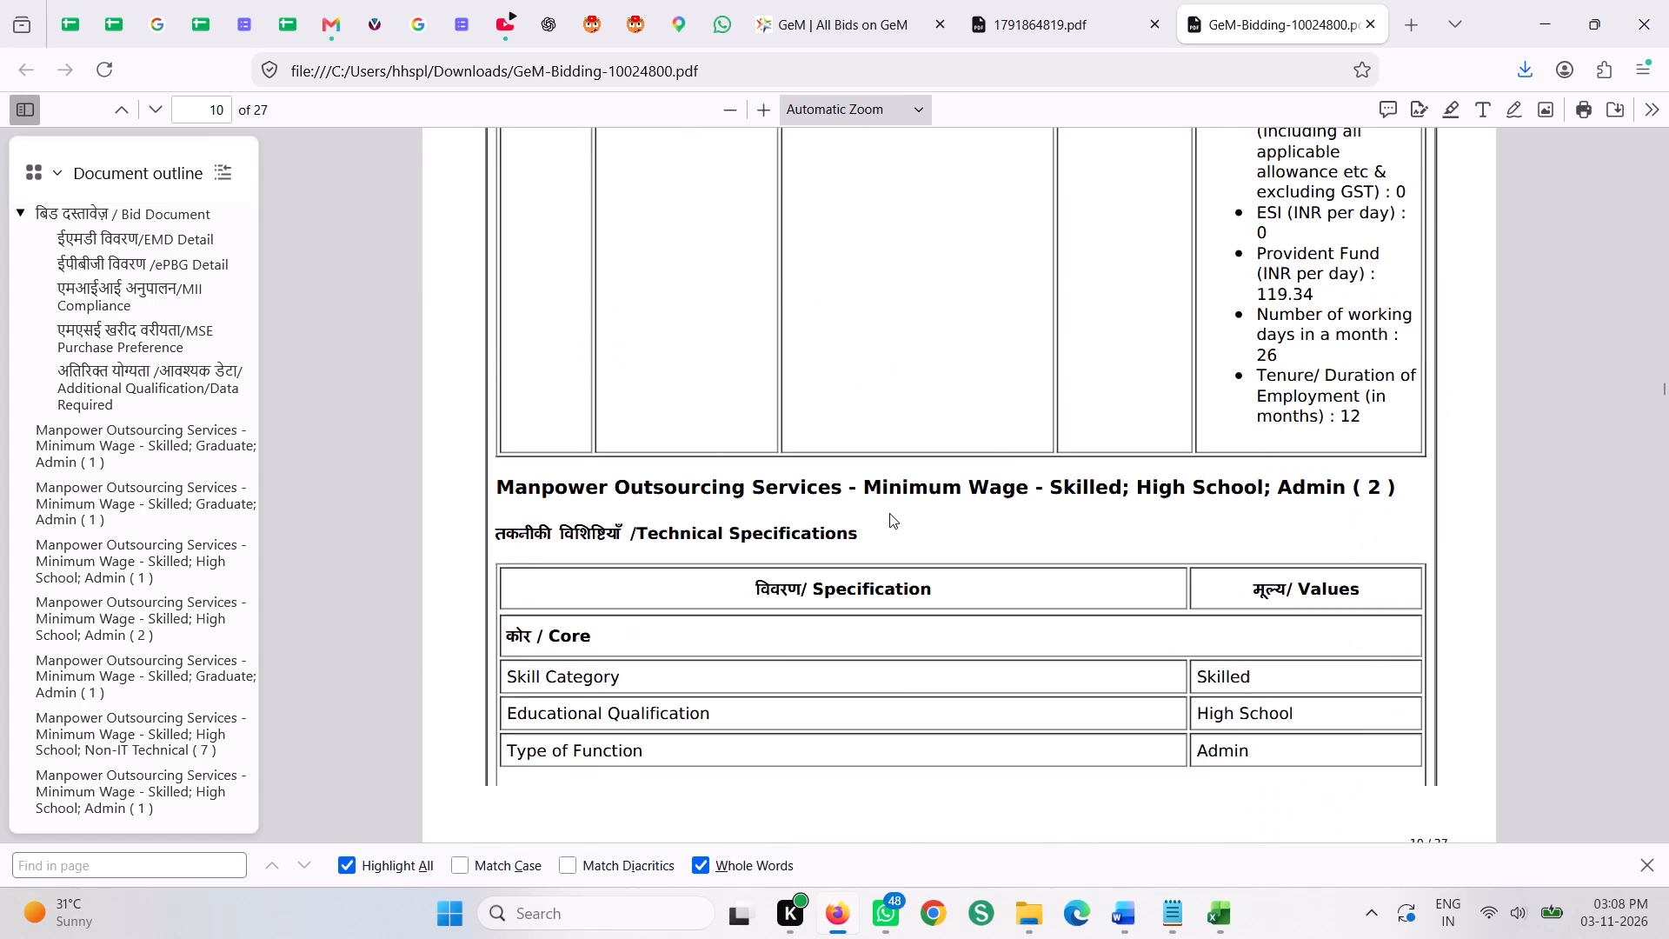
pyautogui.scroll(20, 889, 513)
pyautogui.scroll(11, 889, 513)
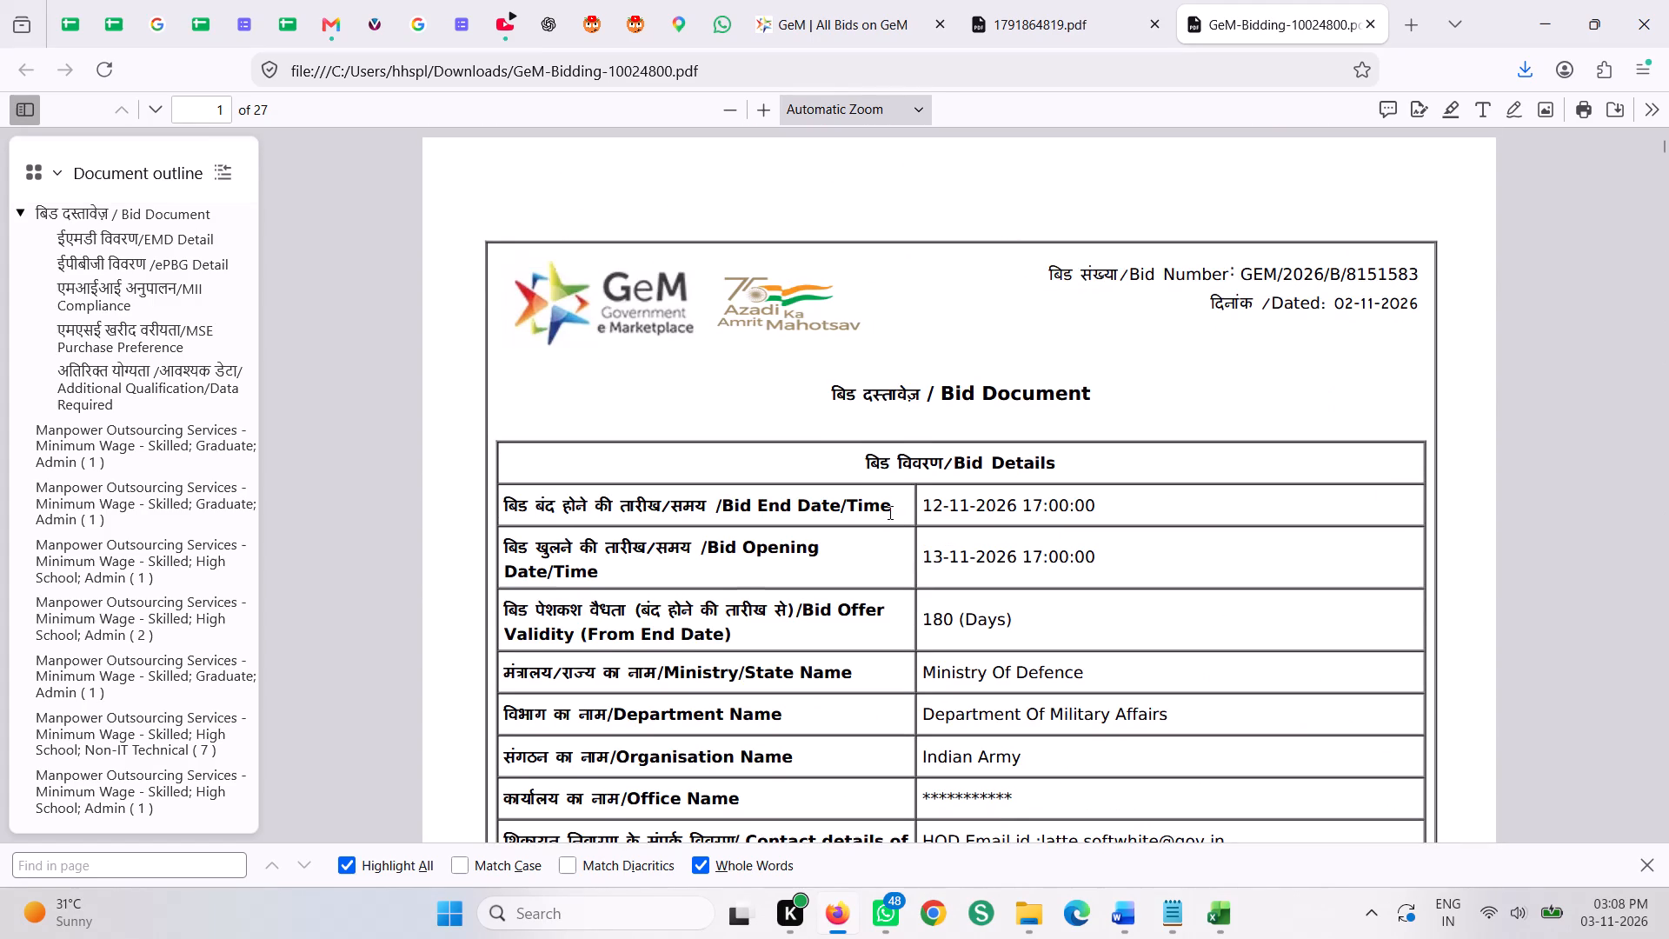
pyautogui.scroll(2, 888, 512)
# Close GeM-Bidding-10024800.pdf and return from 1791864819.pdf to the bid document GeM-Bidding-10024800-1.pdf.
pyautogui.click(838, 0)
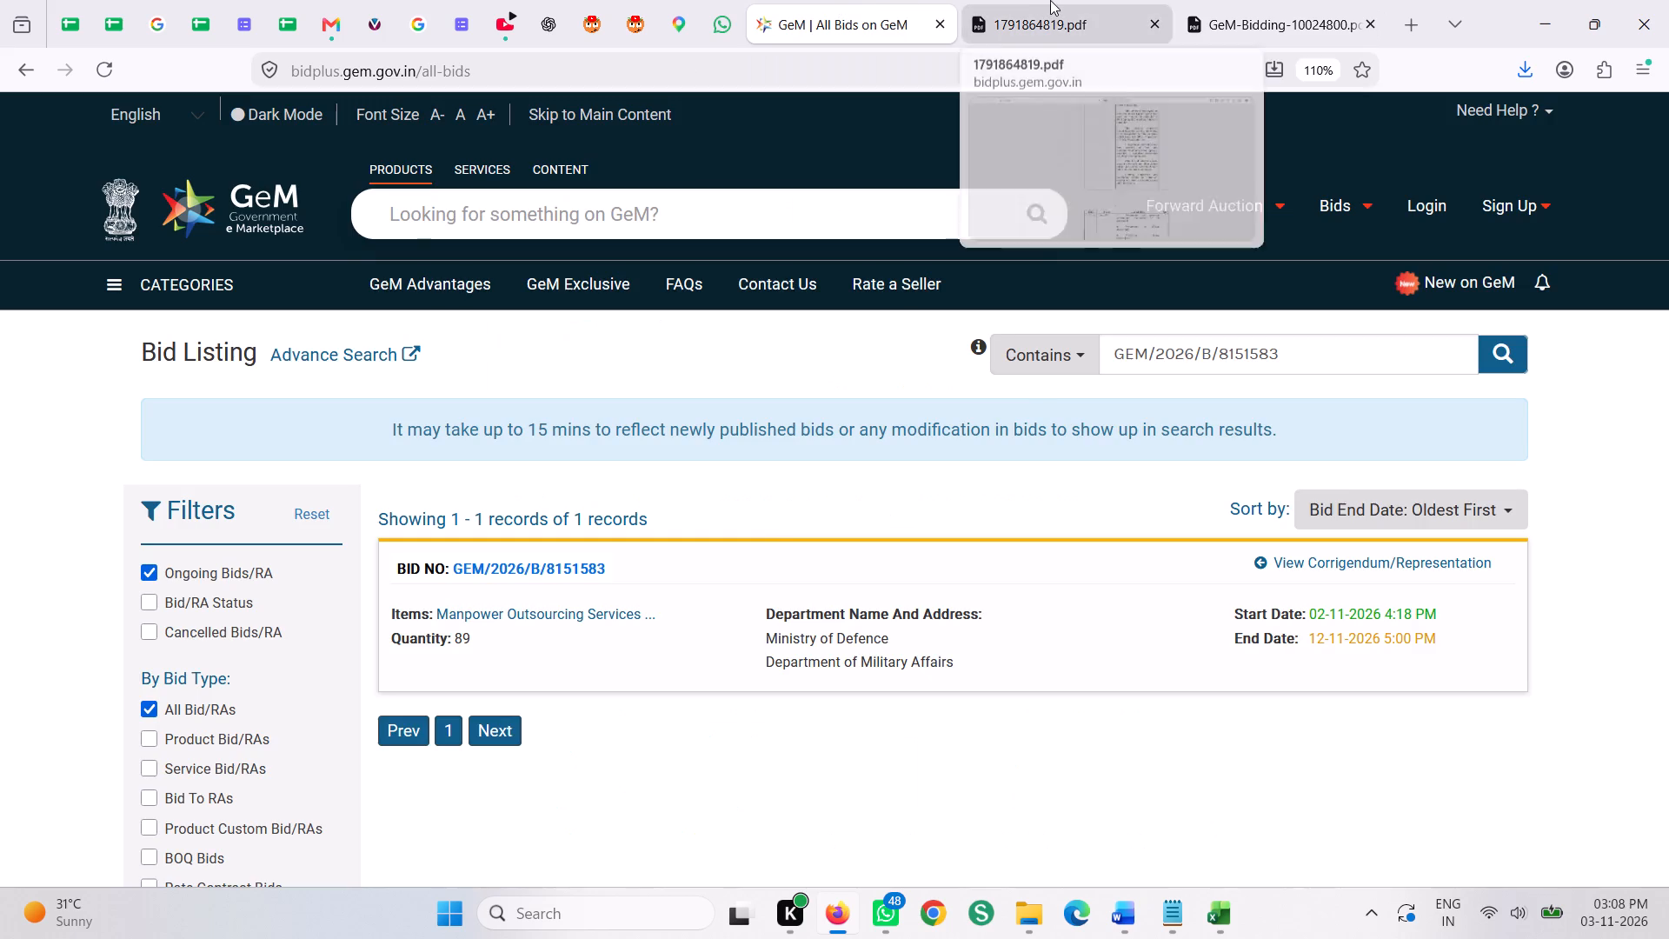
pyautogui.click(1050, 0)
pyautogui.click(1307, 0)
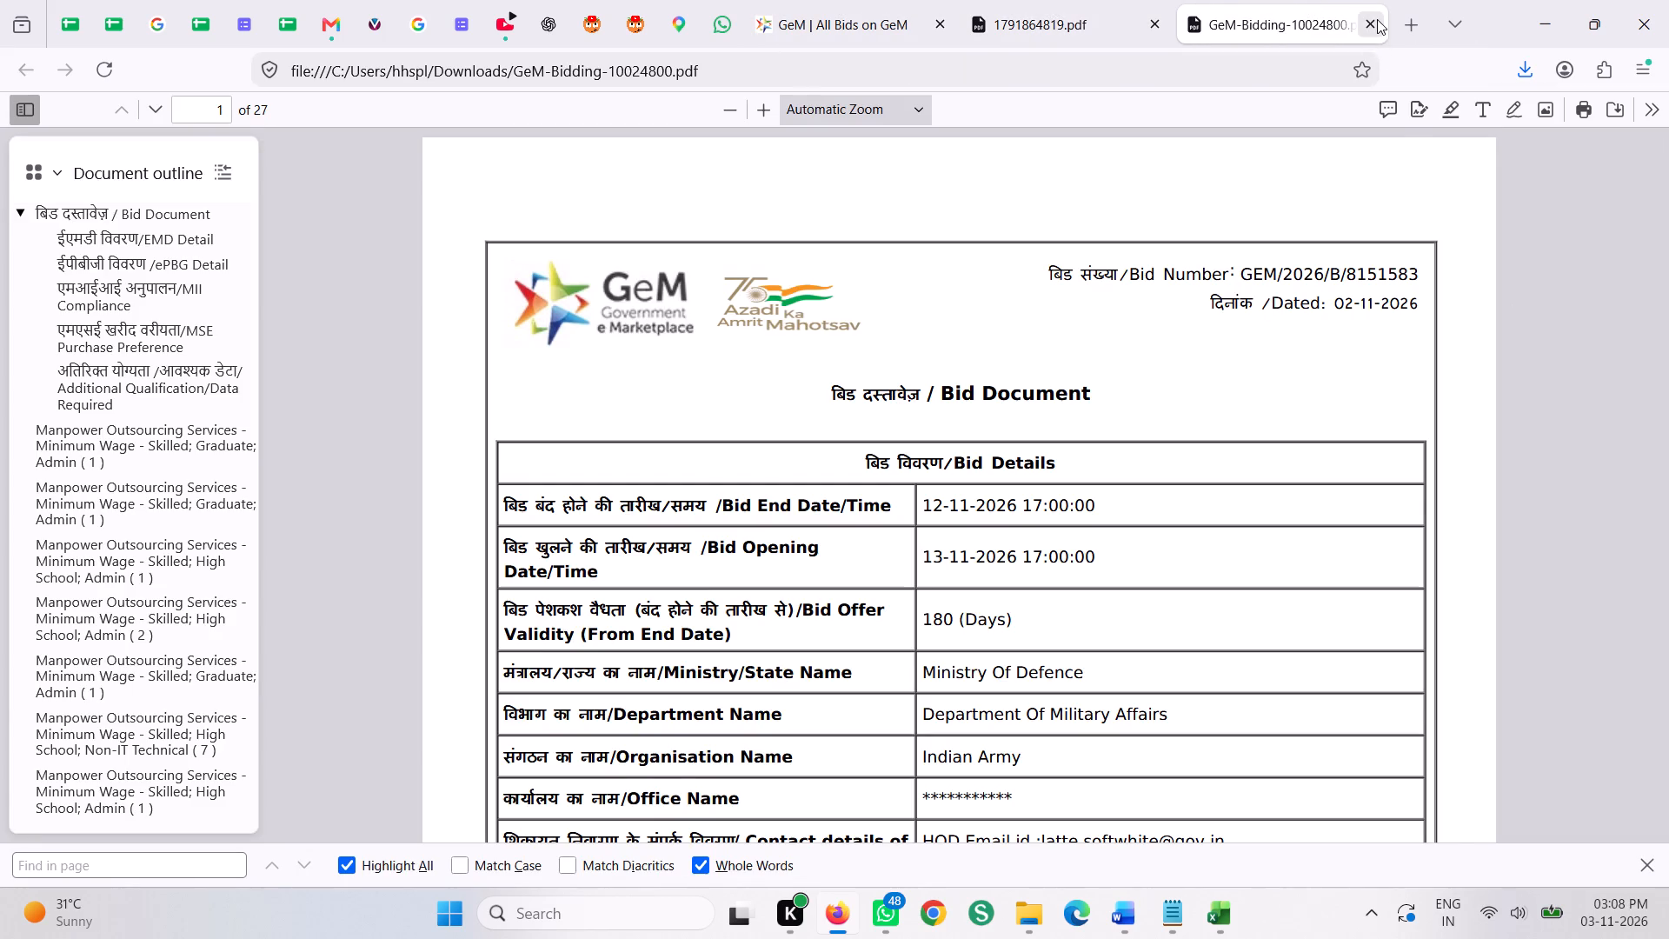
pyautogui.click(1377, 19)
pyautogui.click(21, 72)
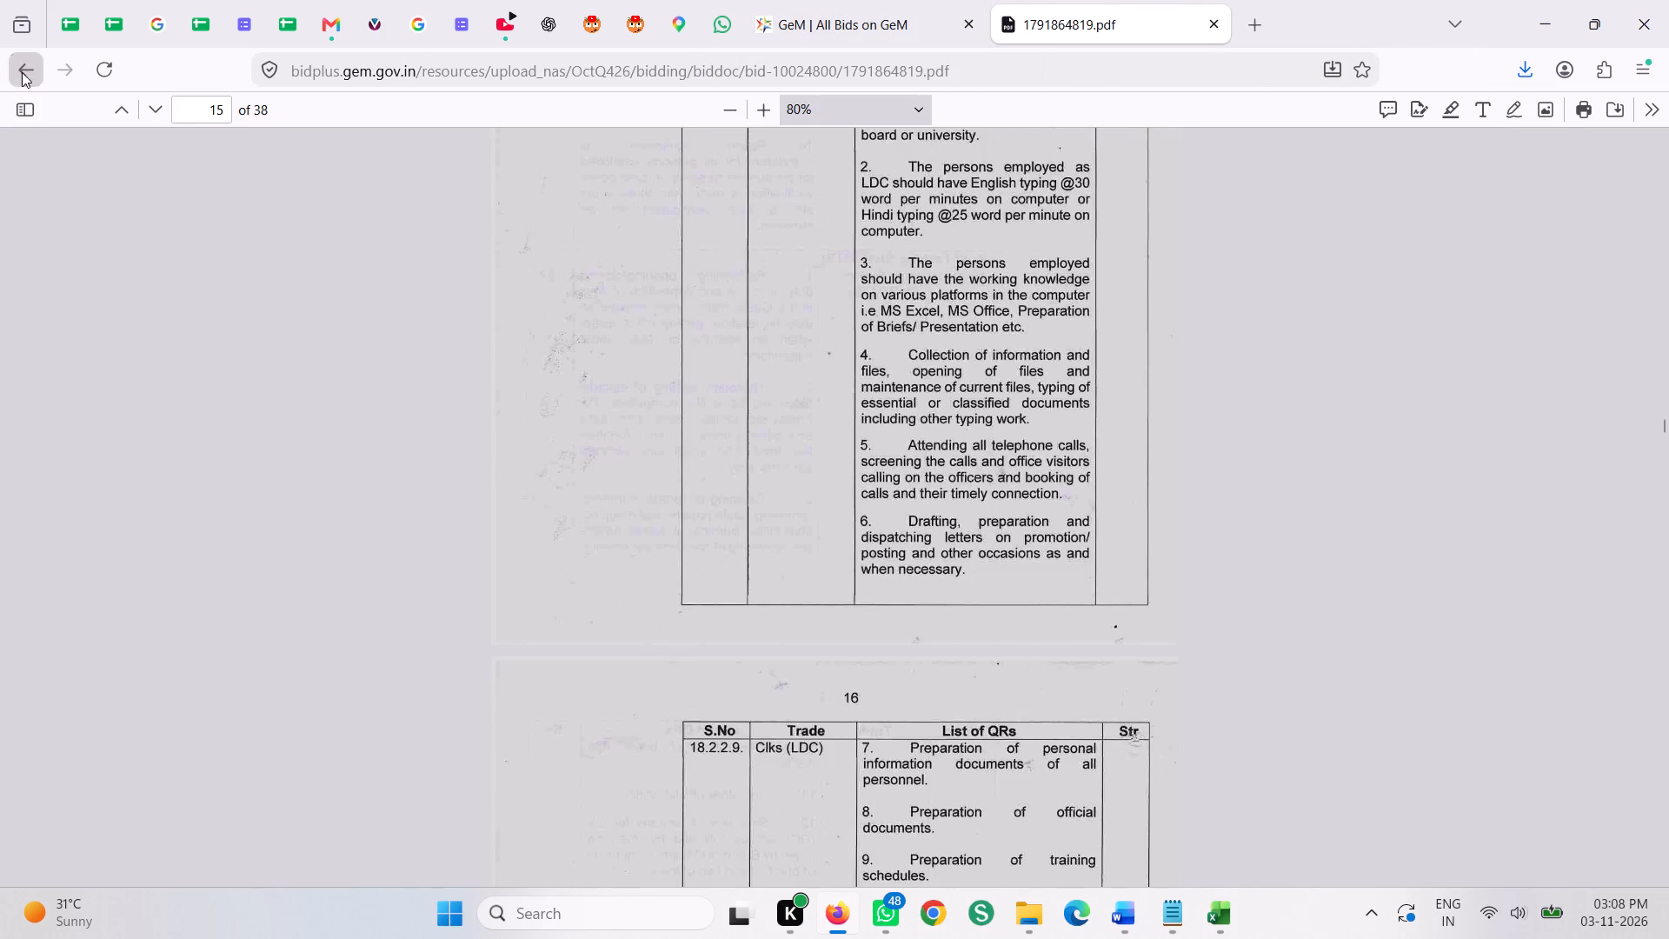
# Copy the GeM ID GEM/2026/B/8151583 from the Nashik row 842 of Daily Tender Sheet 2026.
pyautogui.click(853, 6)
pyautogui.click(301, 33)
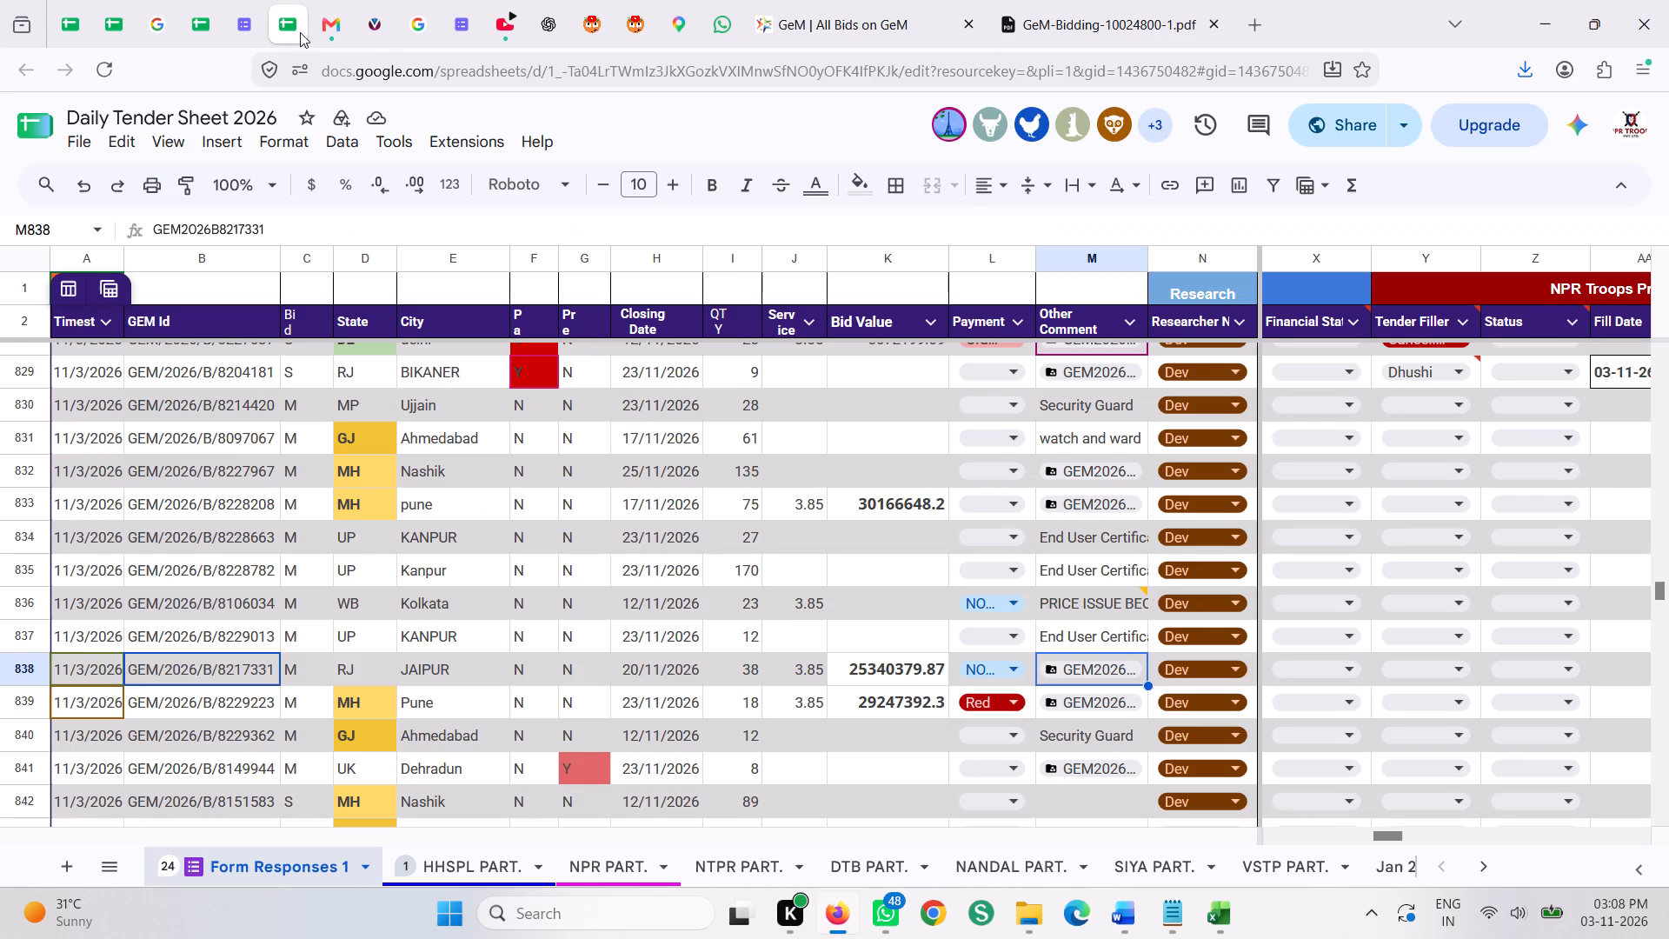
pyautogui.scroll(-1, 1080, 649)
pyautogui.click(1085, 371)
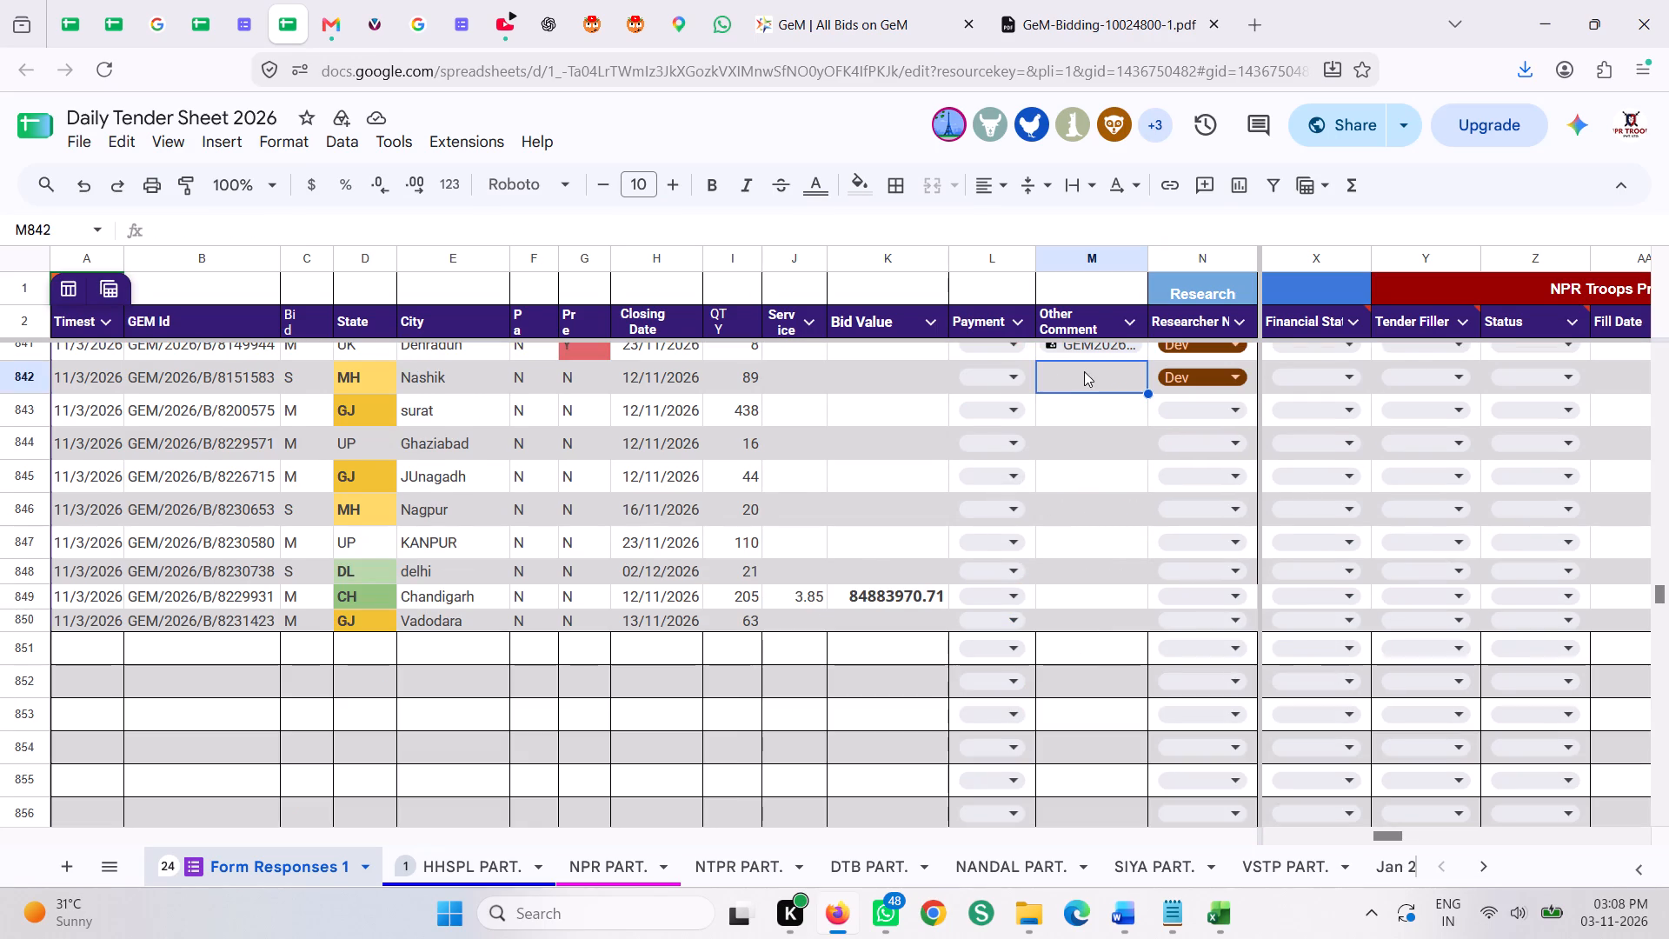
pyautogui.click(274, 395)
pyautogui.hotkey('ctrl', 'c')
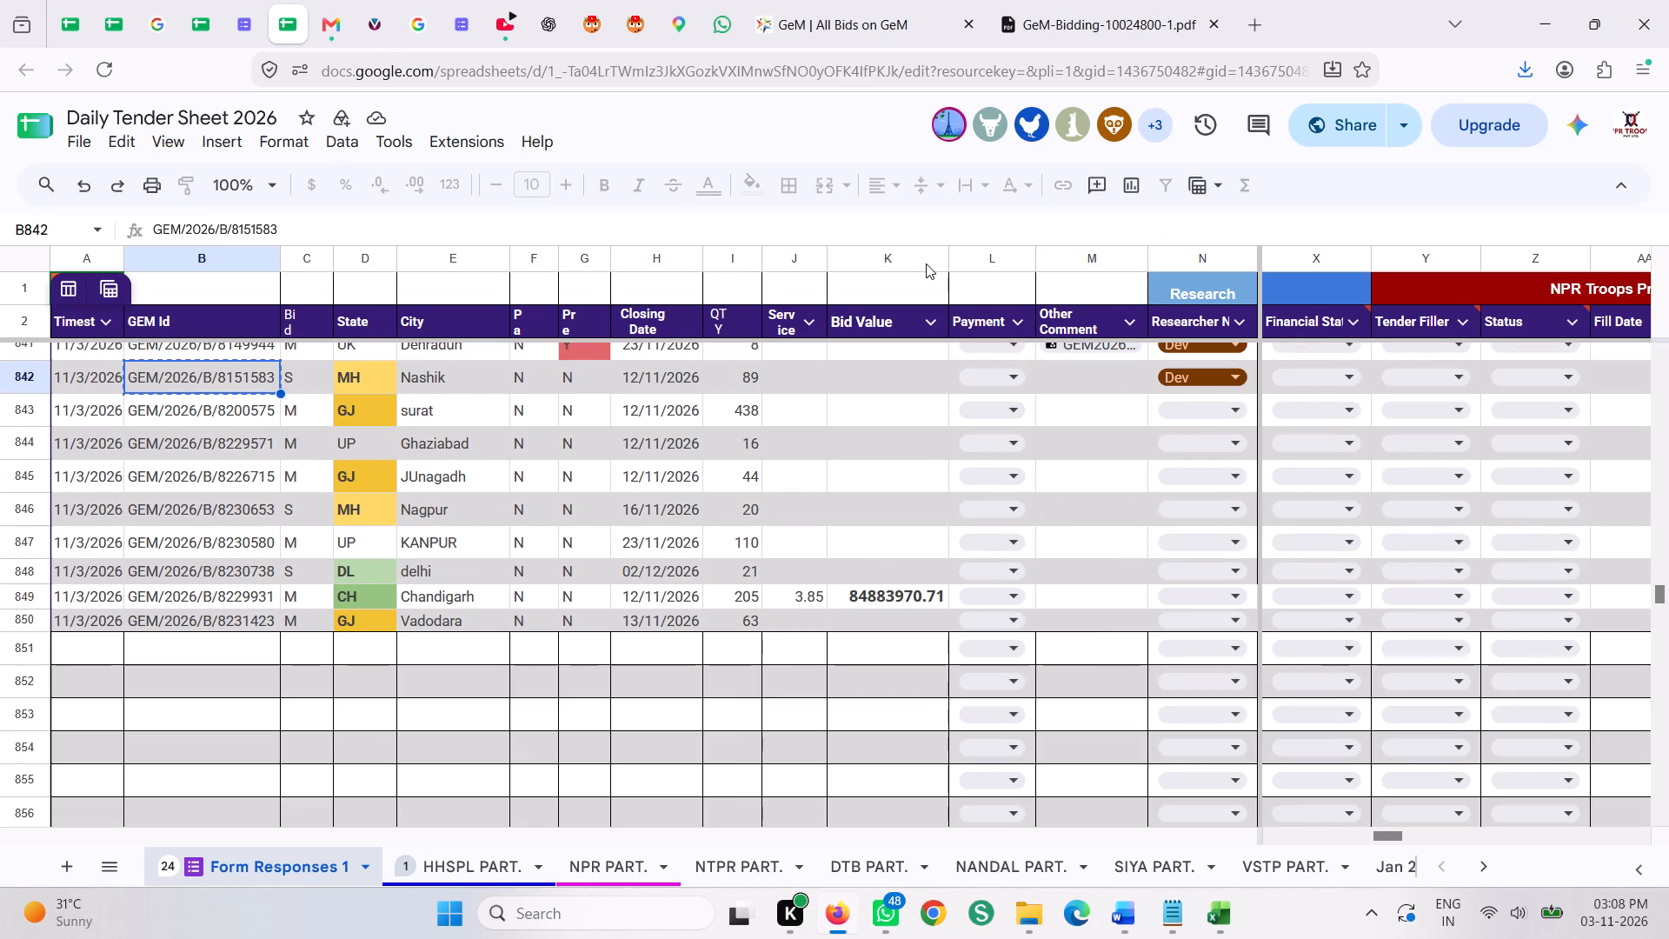
# Review GeM-Bidding-10024800-1.pdf from the EMD details to the attachment links on page 5, glancing at the GEM2026B8151583 folder in File Explorer.
pyautogui.click(864, 0)
pyautogui.click(1139, 1)
pyautogui.scroll(9, 1136, 342)
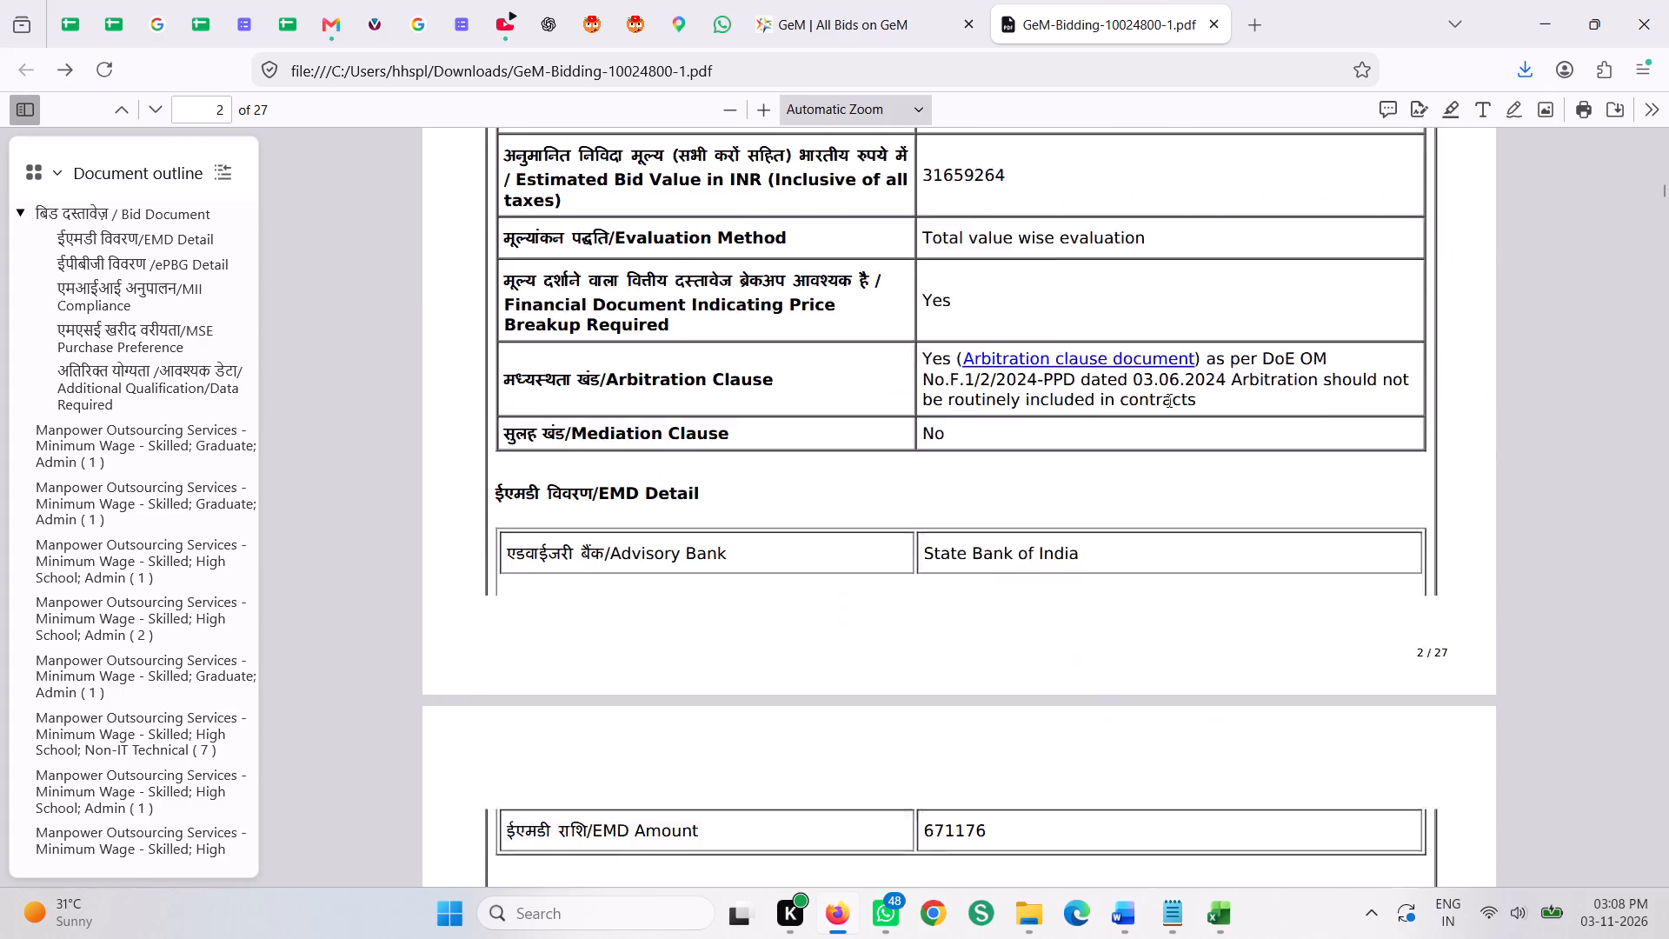
pyautogui.scroll(3, 1166, 401)
pyautogui.scroll(-7, 921, 450)
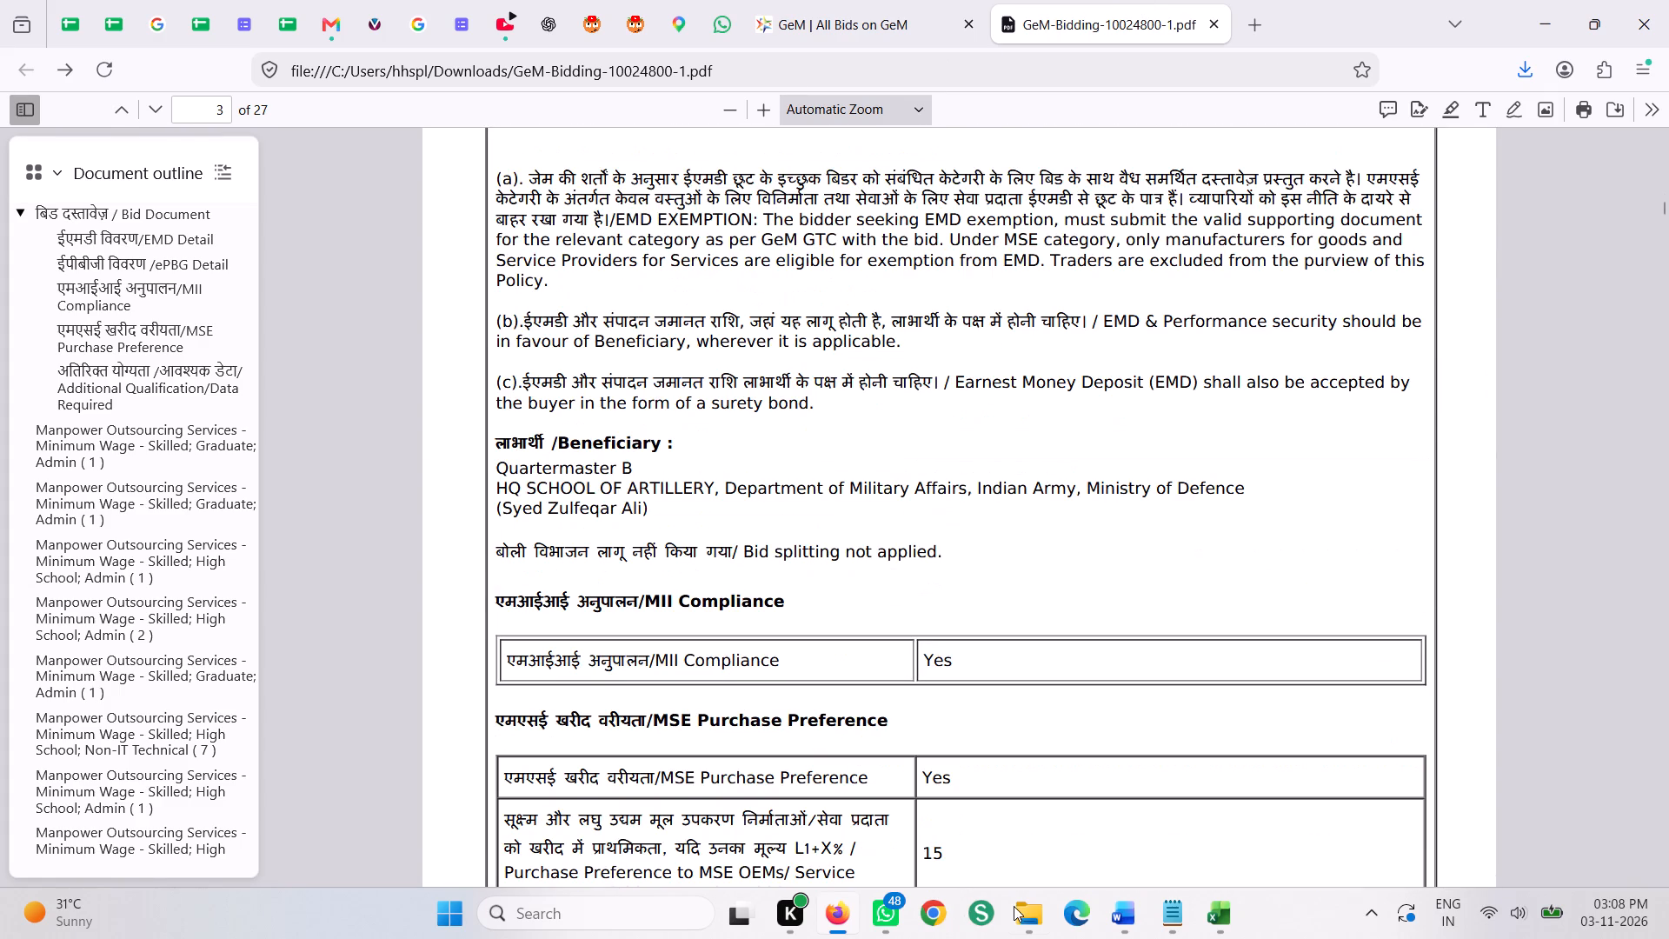
pyautogui.click(1020, 904)
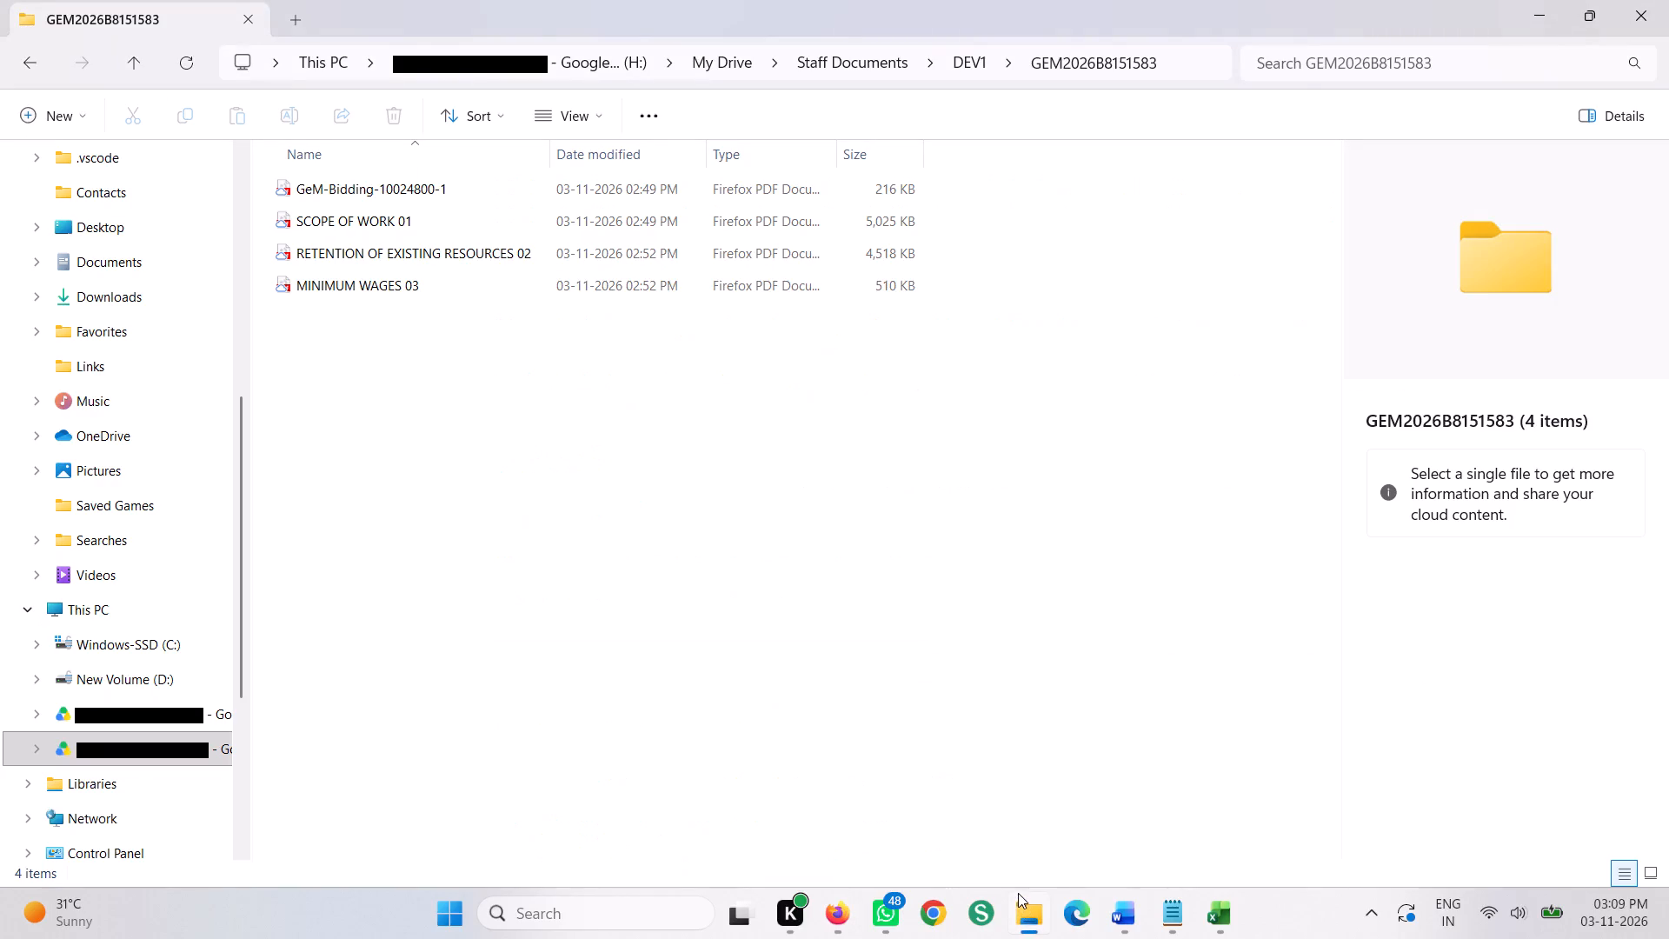
pyautogui.click(1016, 889)
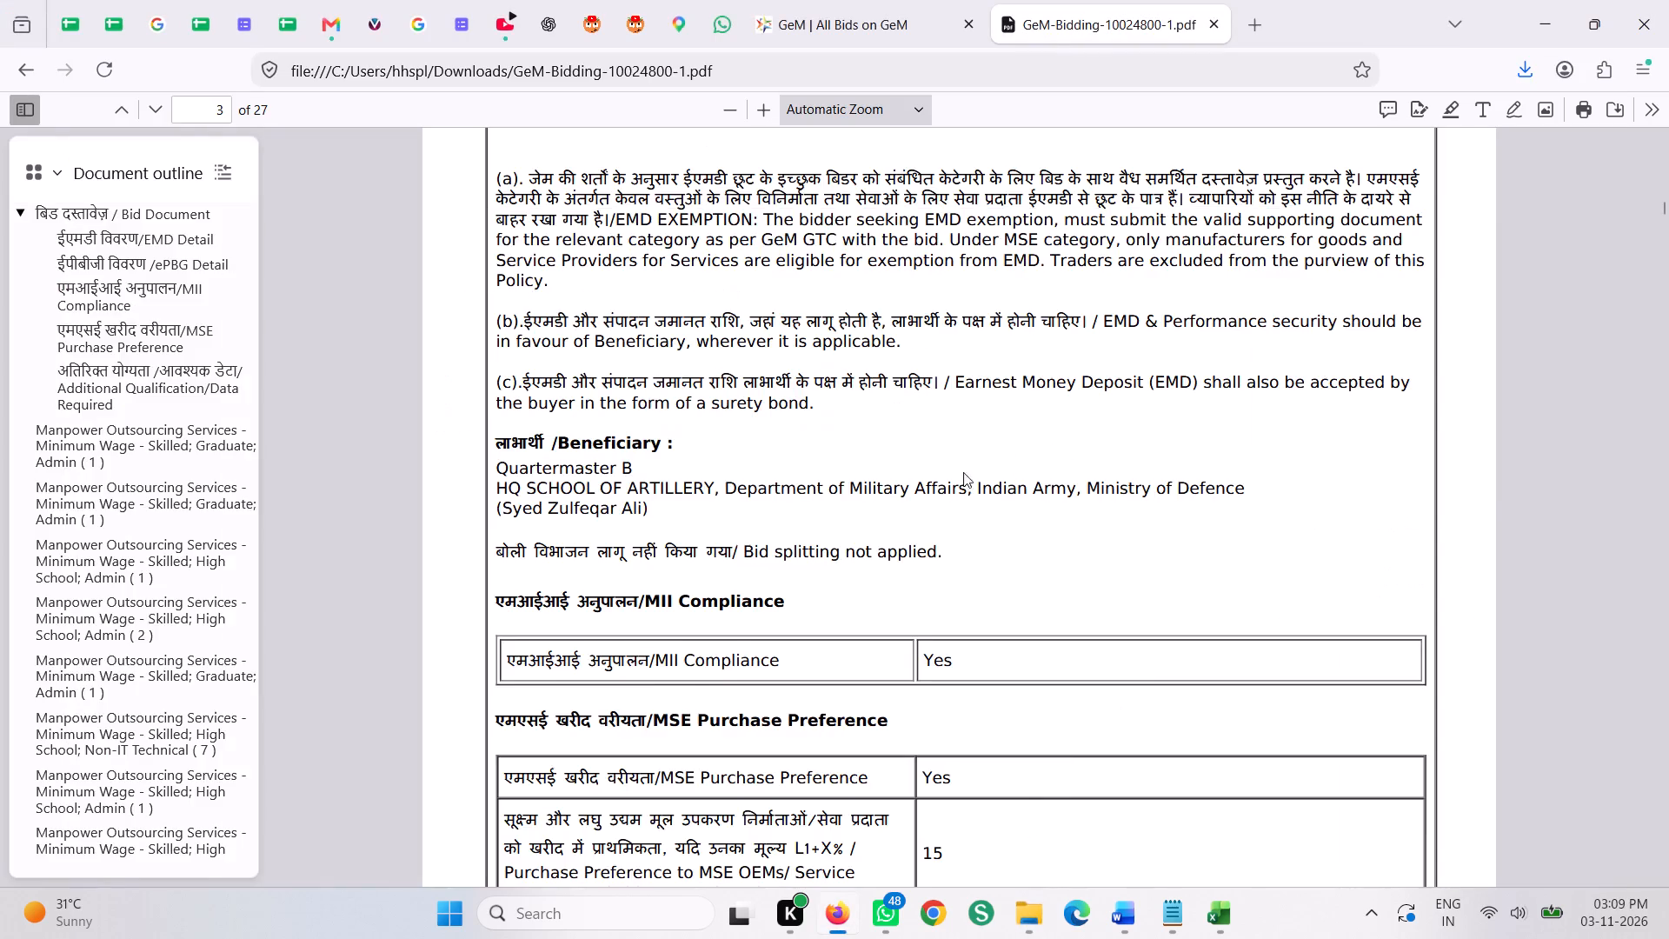
pyautogui.scroll(-3, 955, 477)
pyautogui.scroll(-3, 1001, 379)
pyautogui.scroll(1, 1019, 411)
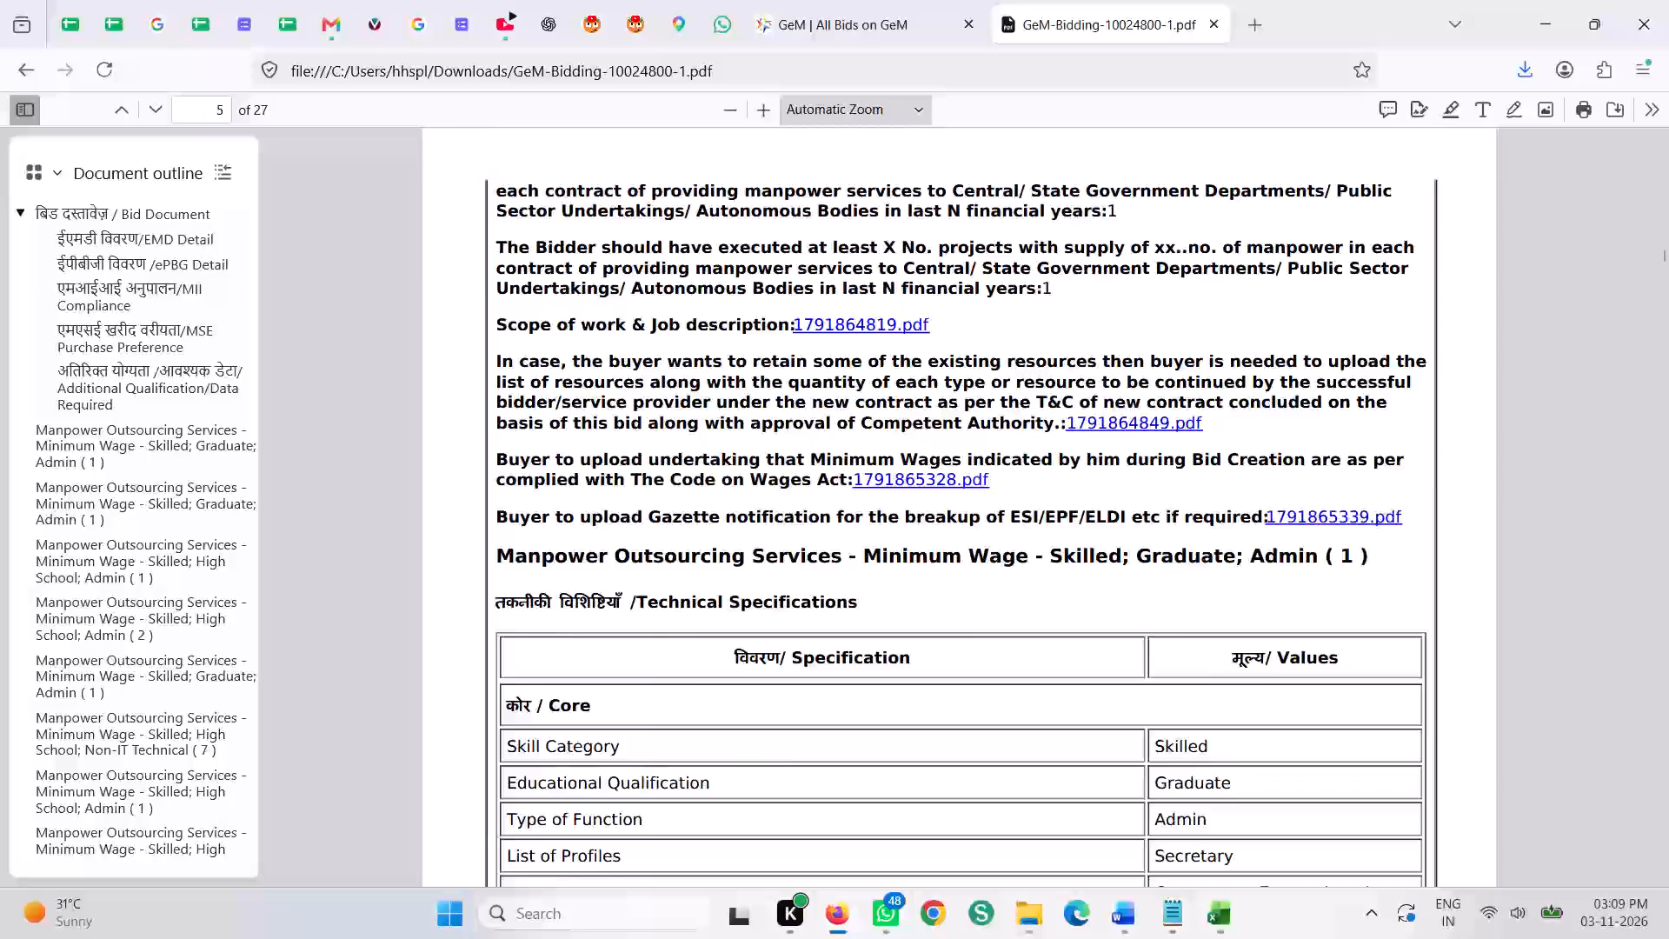
# View the bid's linked attachments 1791865339.pdf and 1791864849.pdf, returning to the bid document after each.
pyautogui.click(1300, 731)
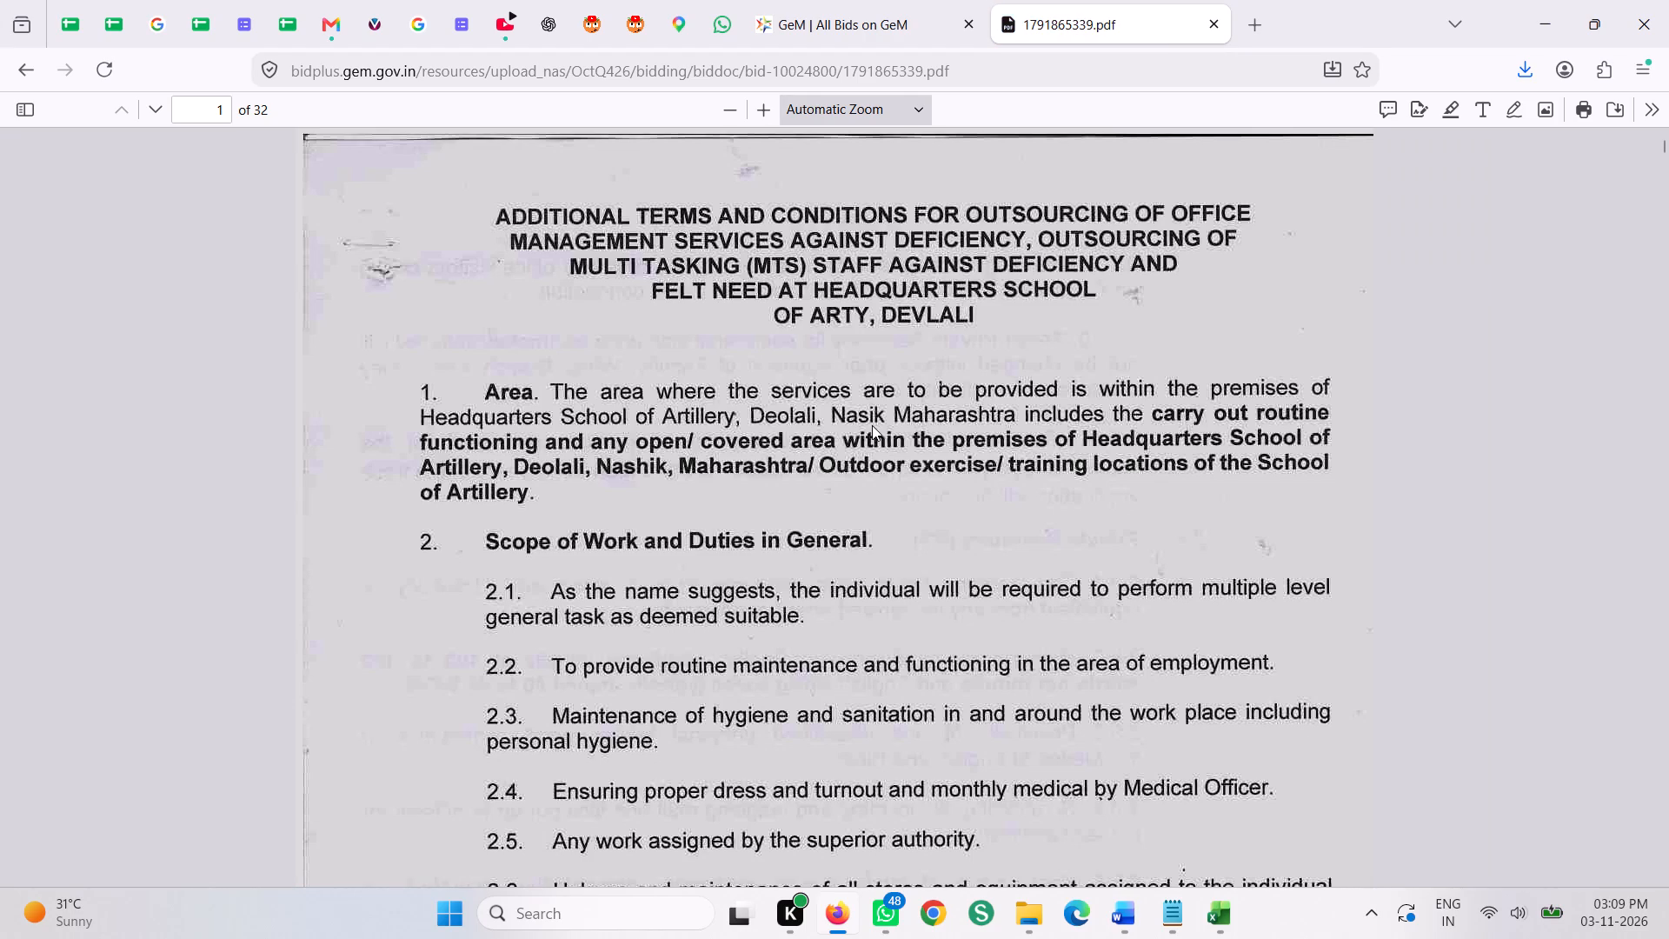
pyautogui.click(17, 70)
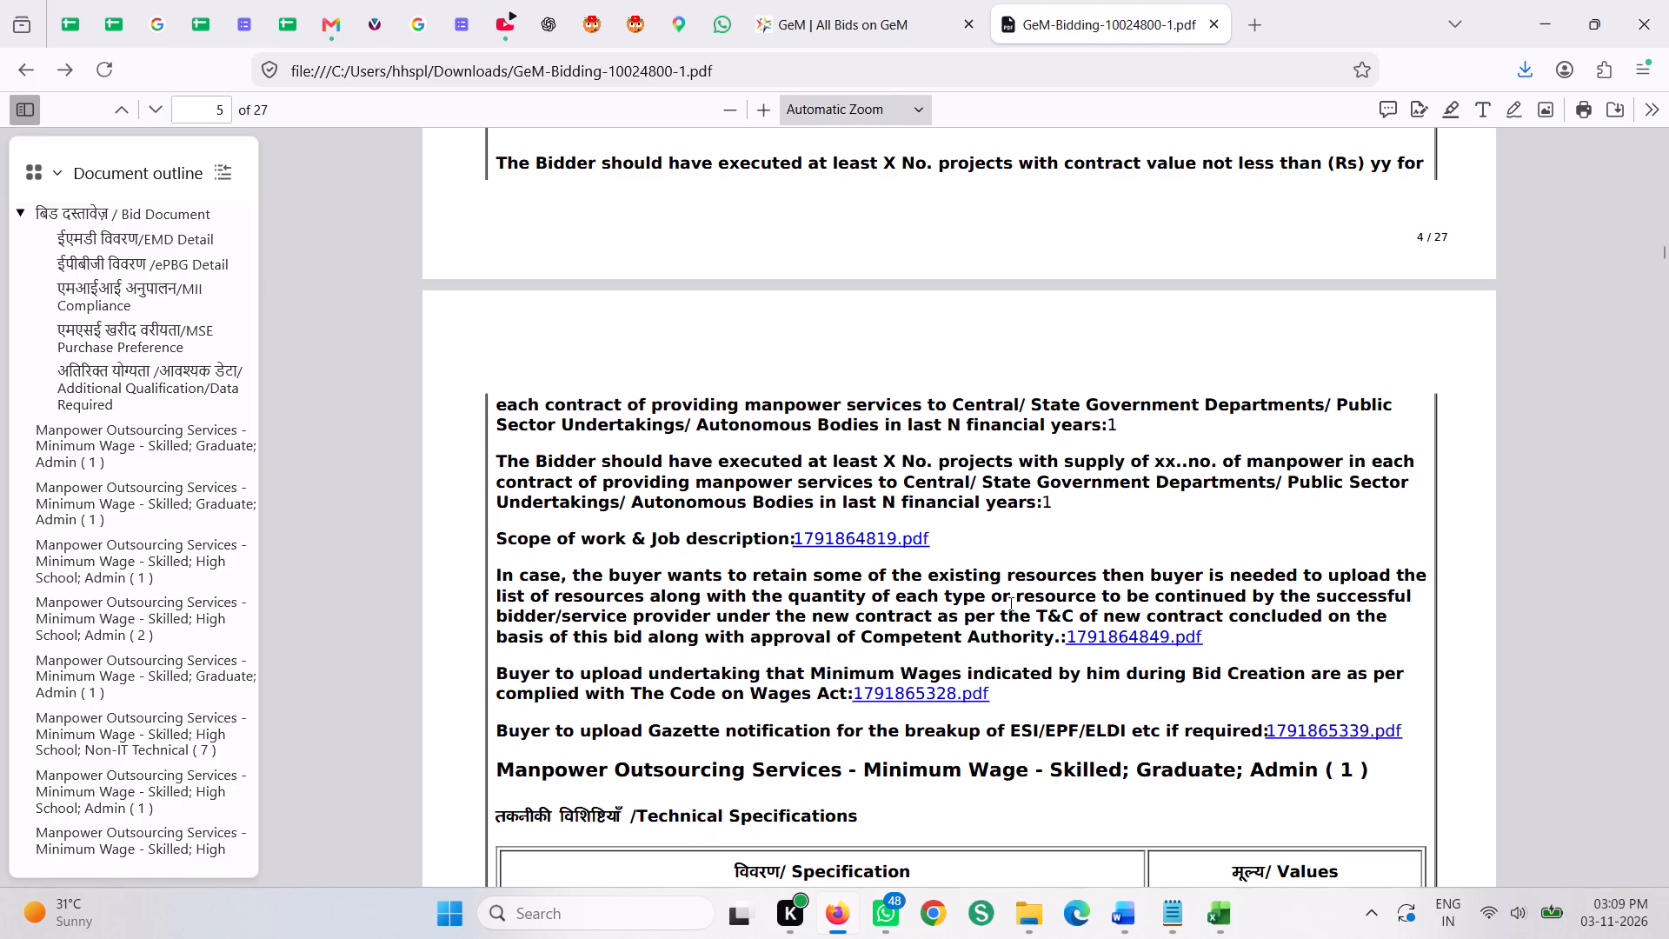
pyautogui.click(1088, 636)
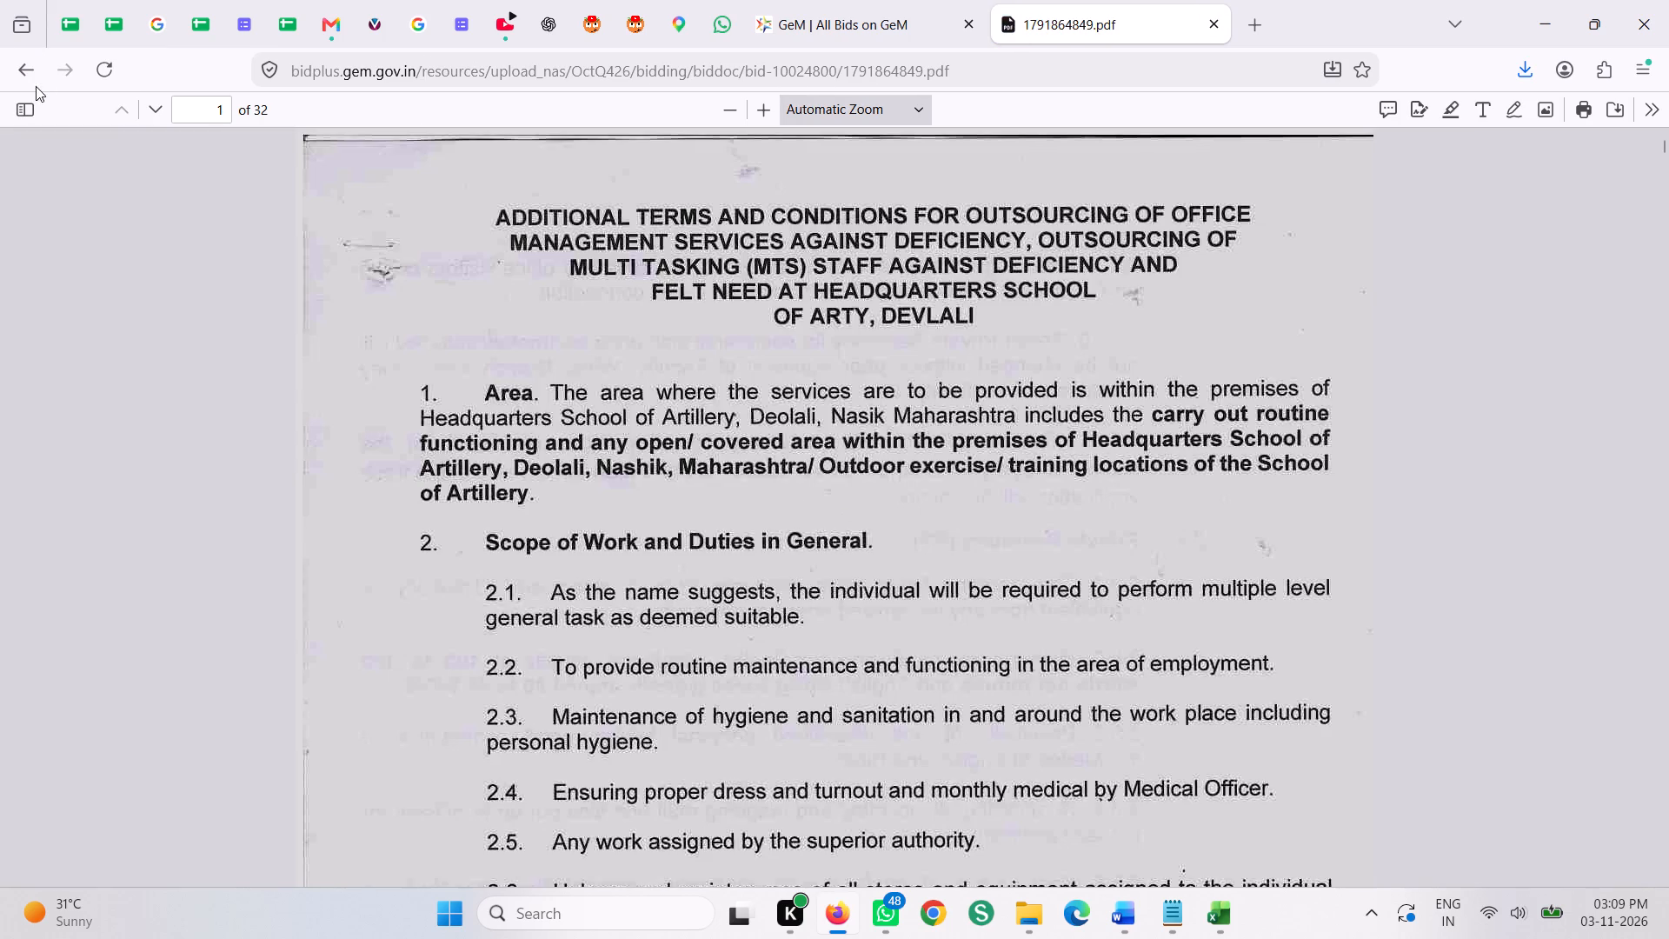
pyautogui.click(23, 69)
# Open the Scope of work attachment 1791864819.pdf and examine the required upload documents in clause 8.1 and the EMD terms on pages 3 and 4.
pyautogui.click(879, 541)
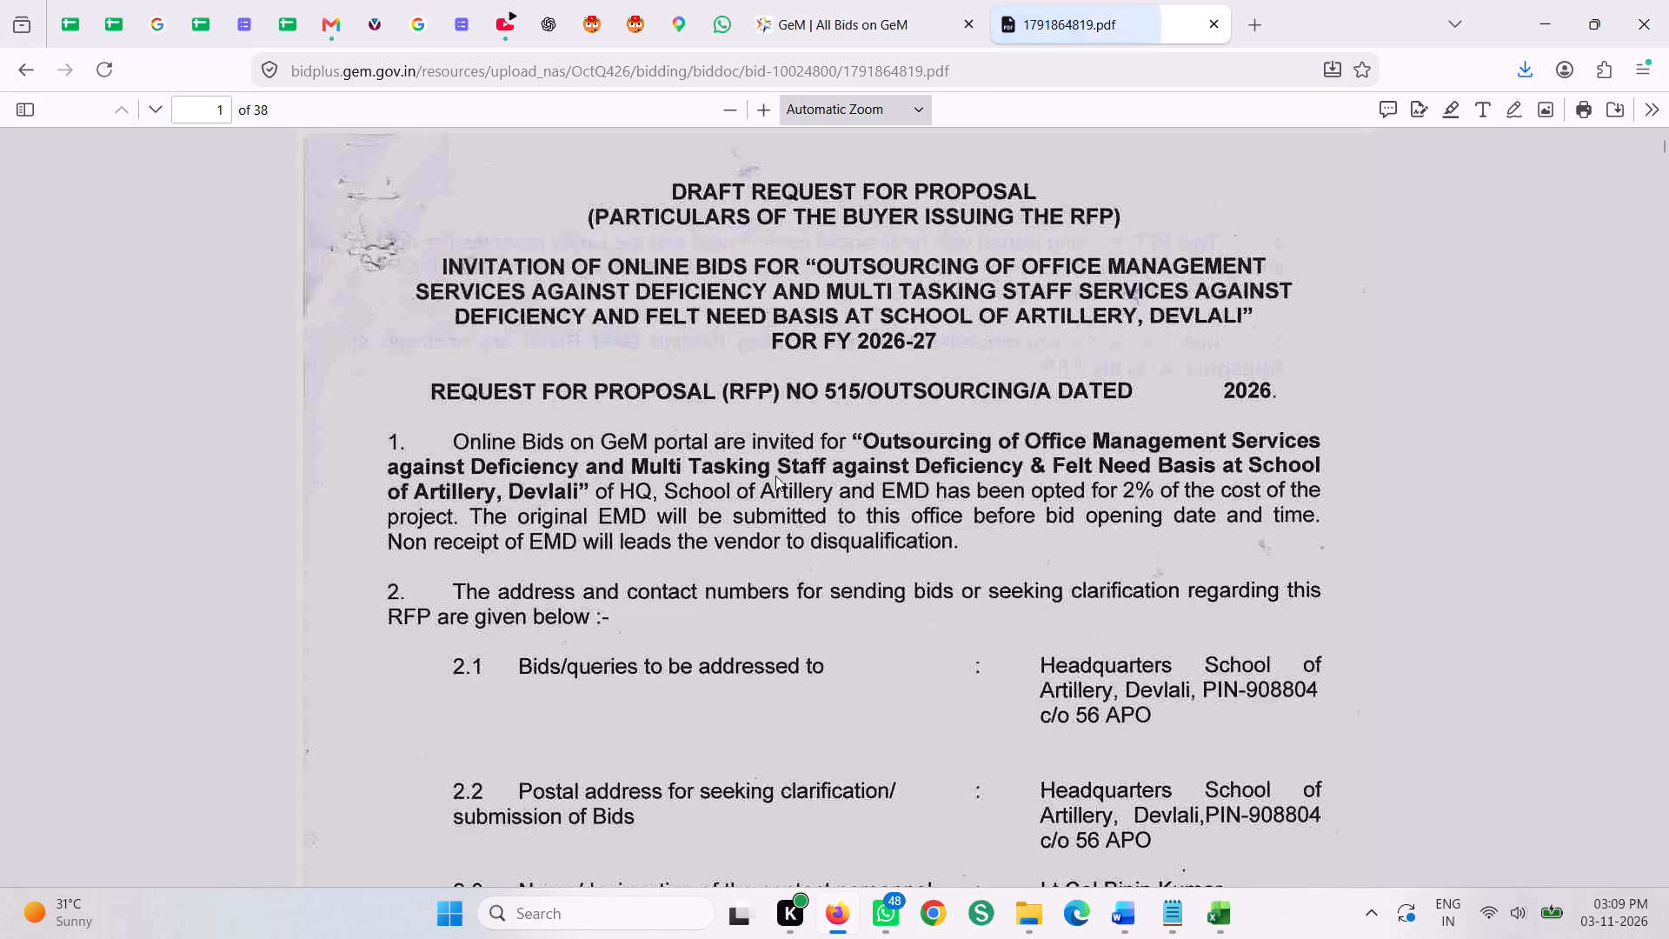
pyautogui.scroll(1, 775, 476)
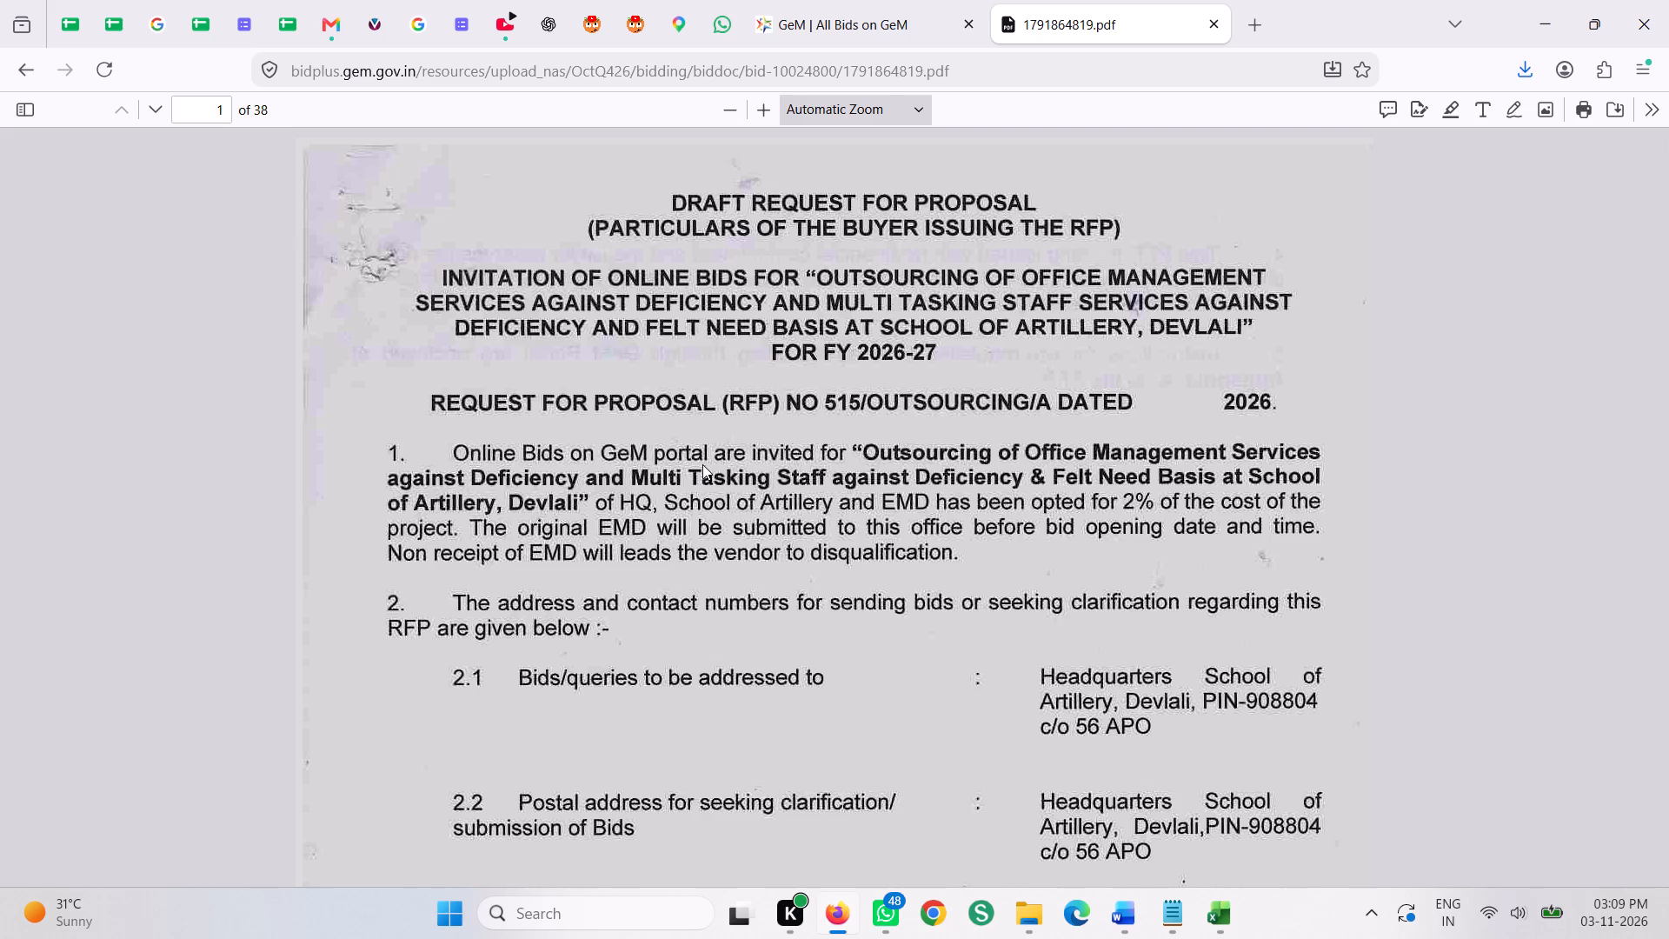
pyautogui.scroll(-2, 778, 459)
pyautogui.scroll(-2, 865, 441)
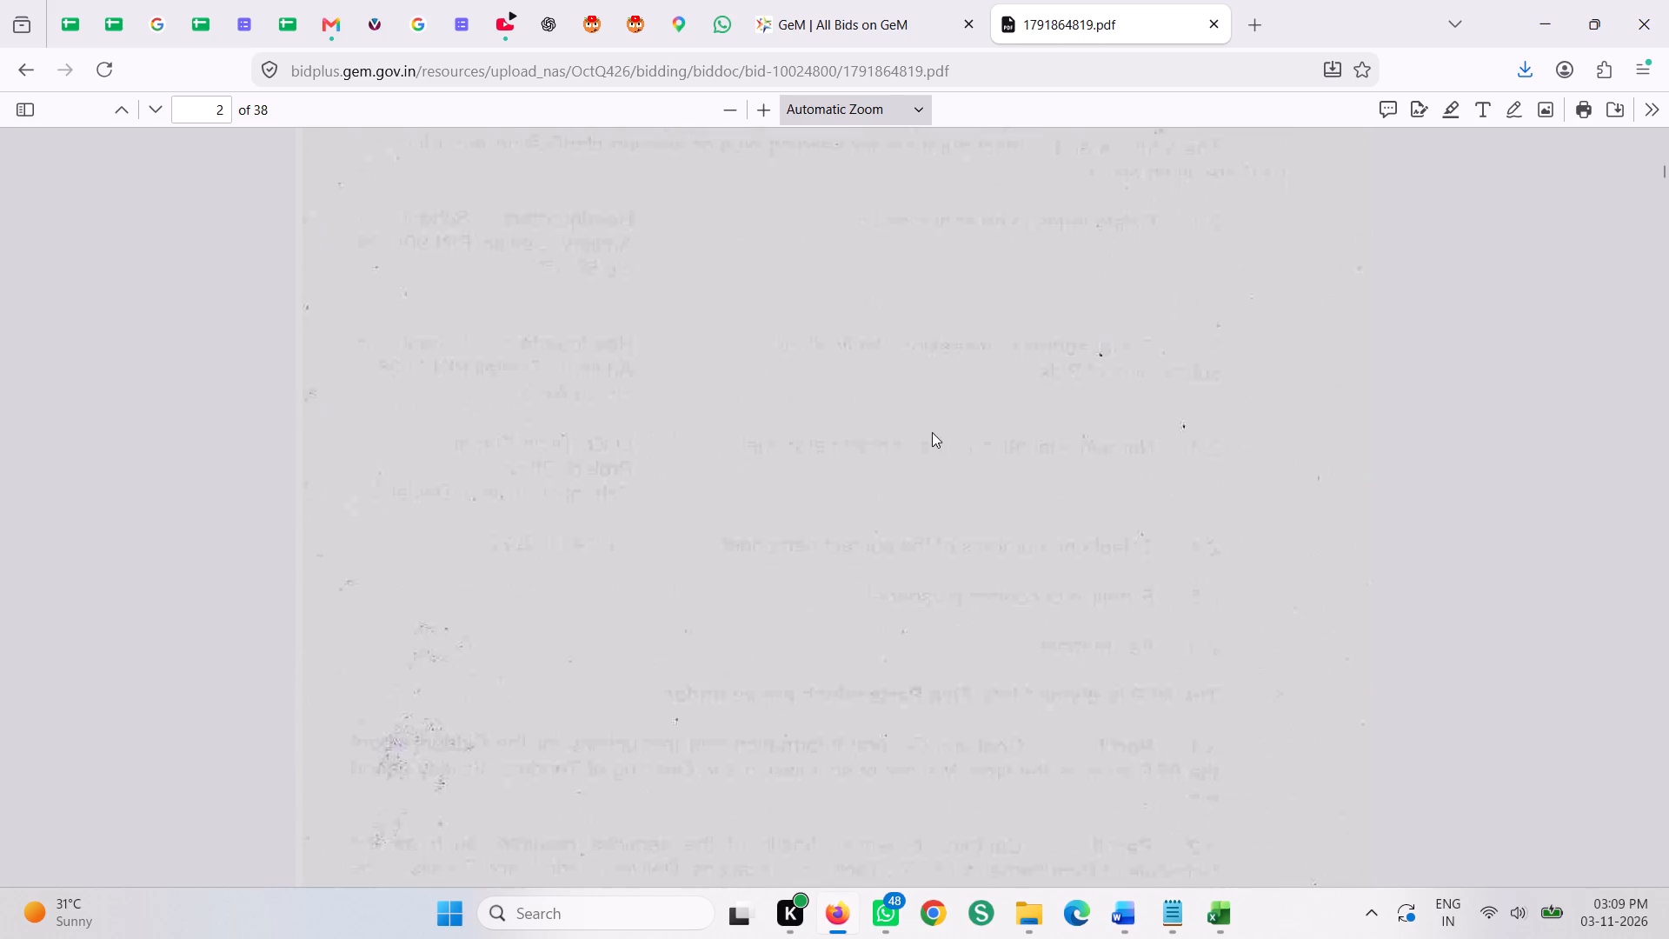
pyautogui.scroll(-4, 840, 436)
pyautogui.scroll(1, 836, 430)
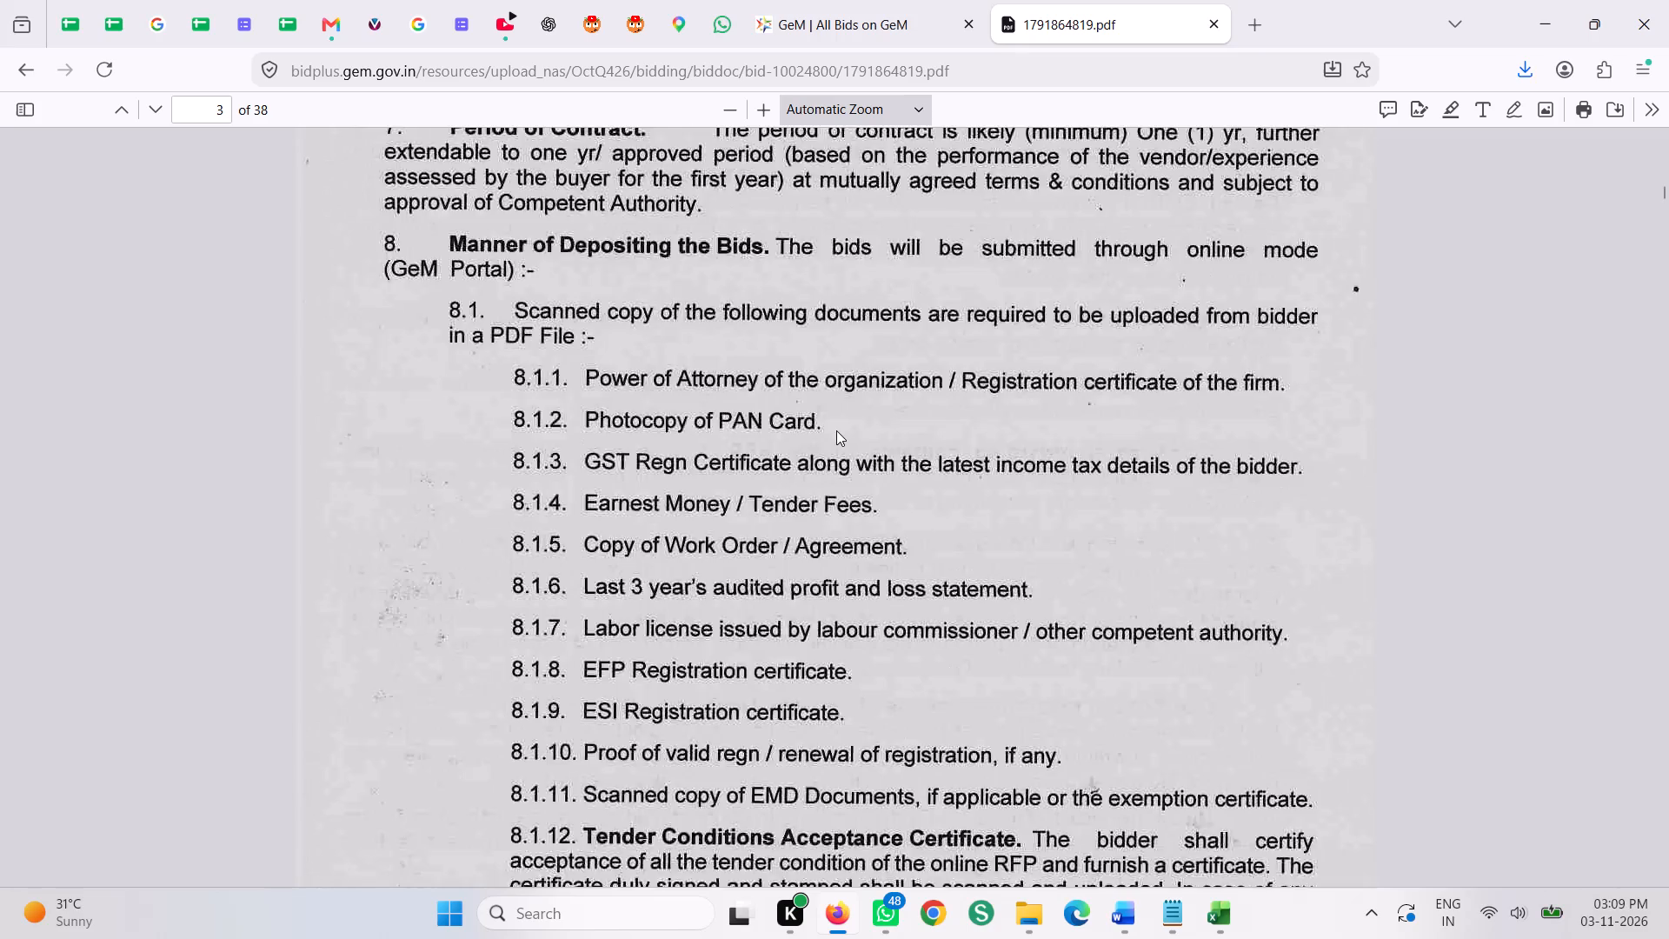
pyautogui.scroll(1, 836, 430)
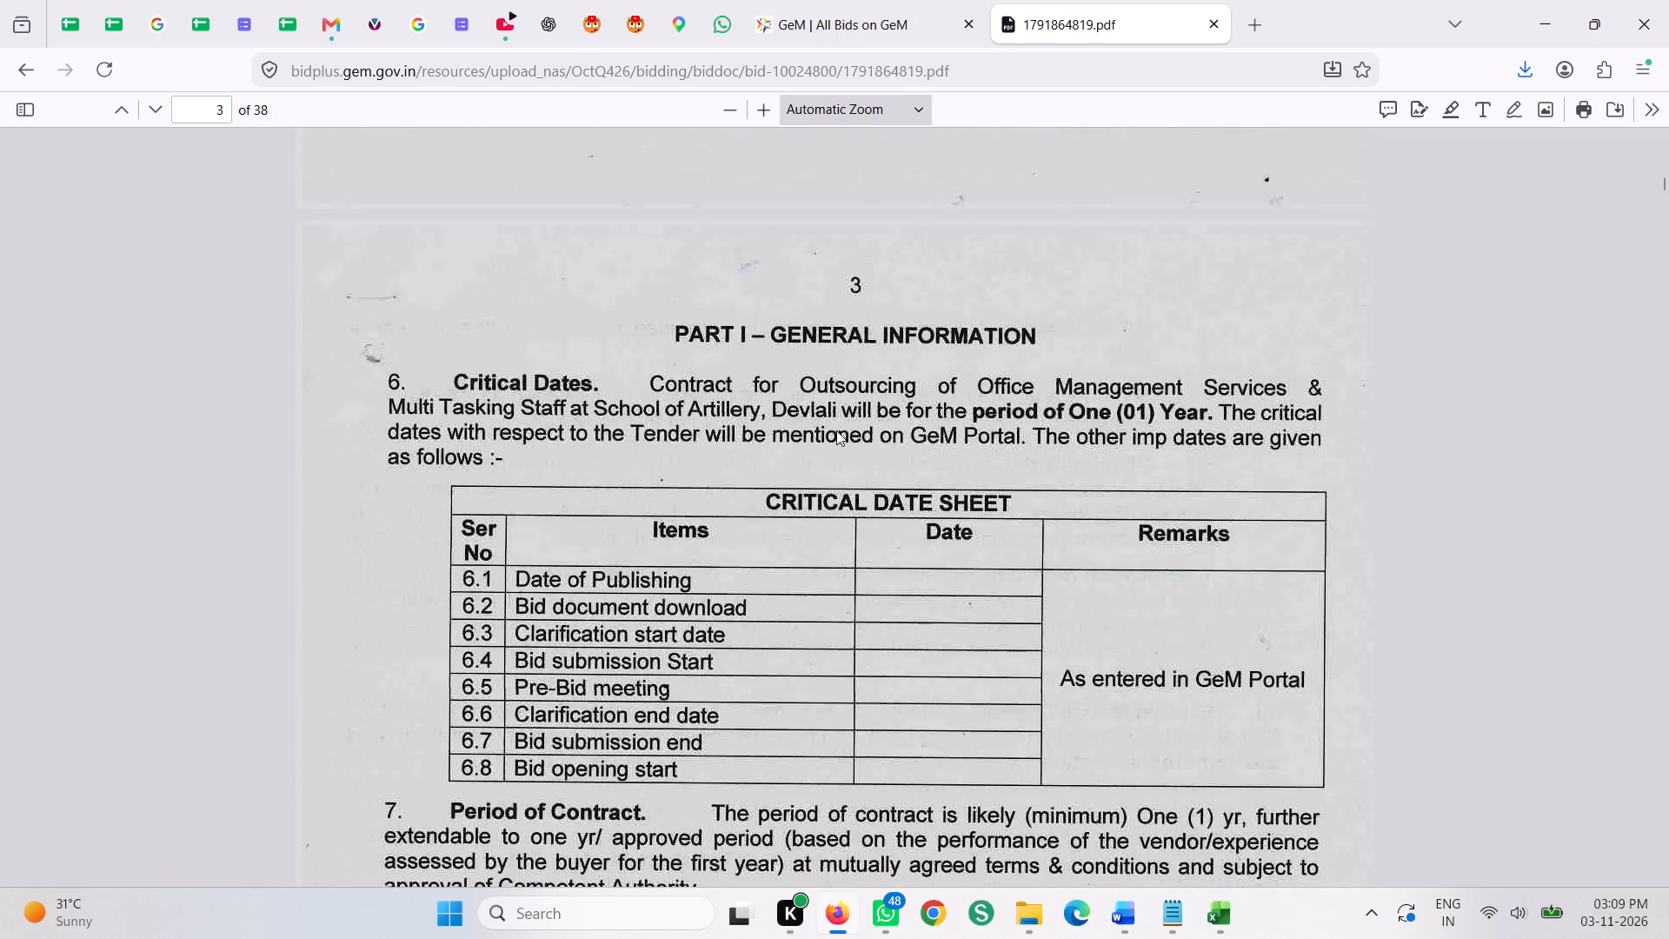
pyautogui.scroll(-2, 883, 425)
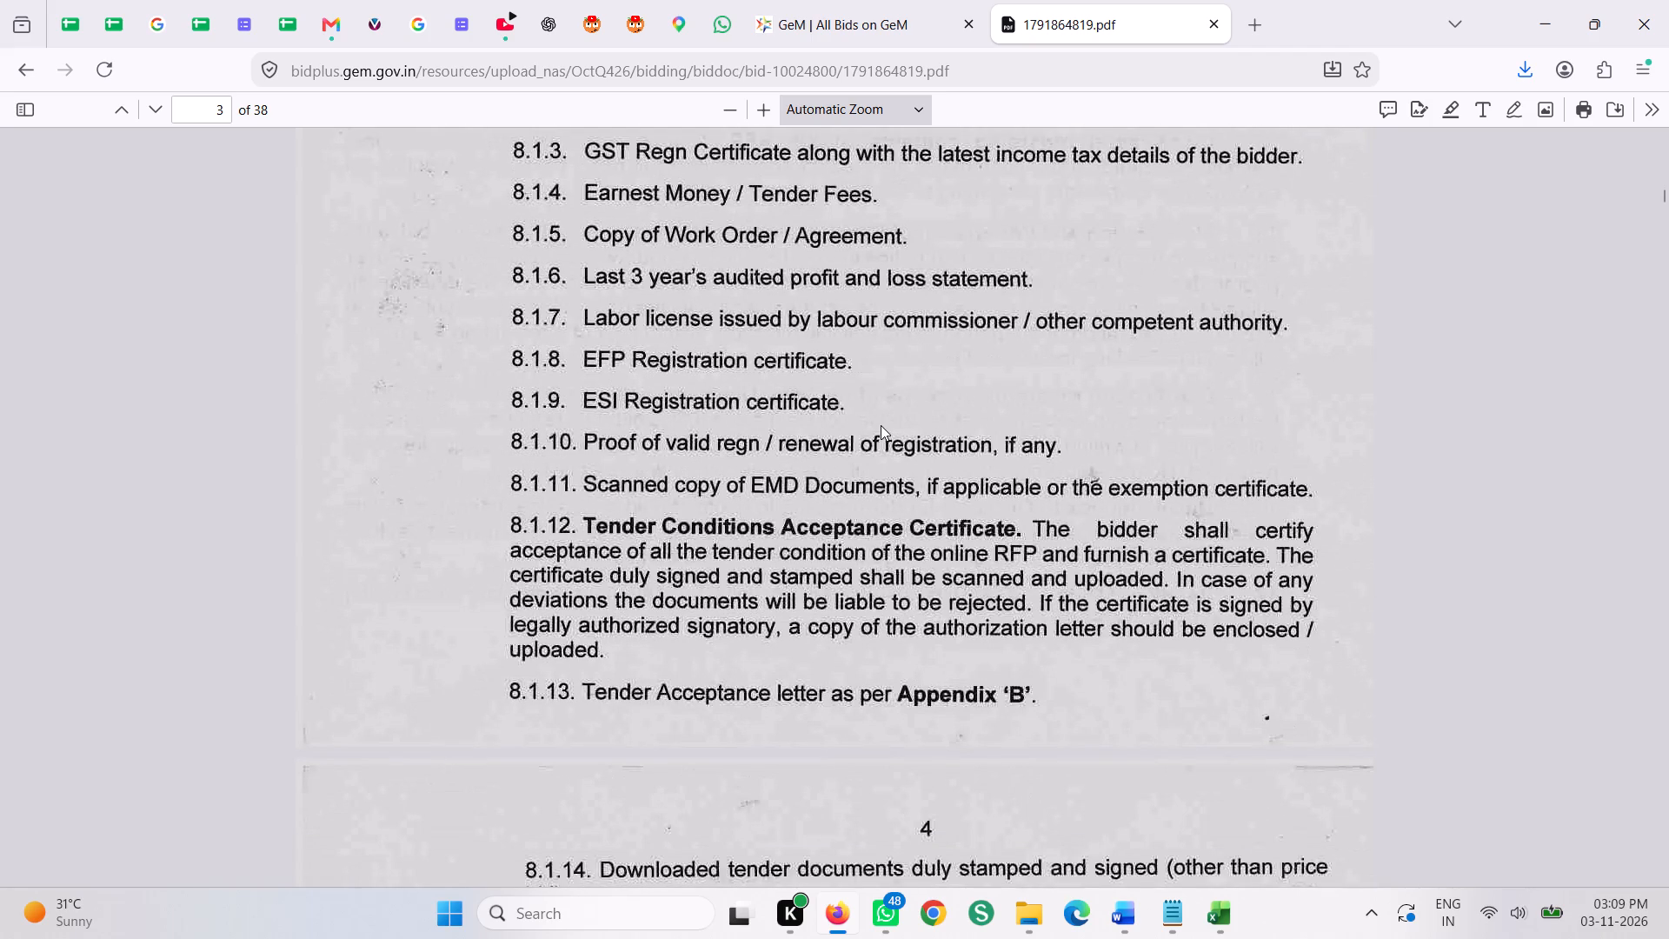
pyautogui.scroll(-2, 878, 425)
pyautogui.scroll(1, 848, 425)
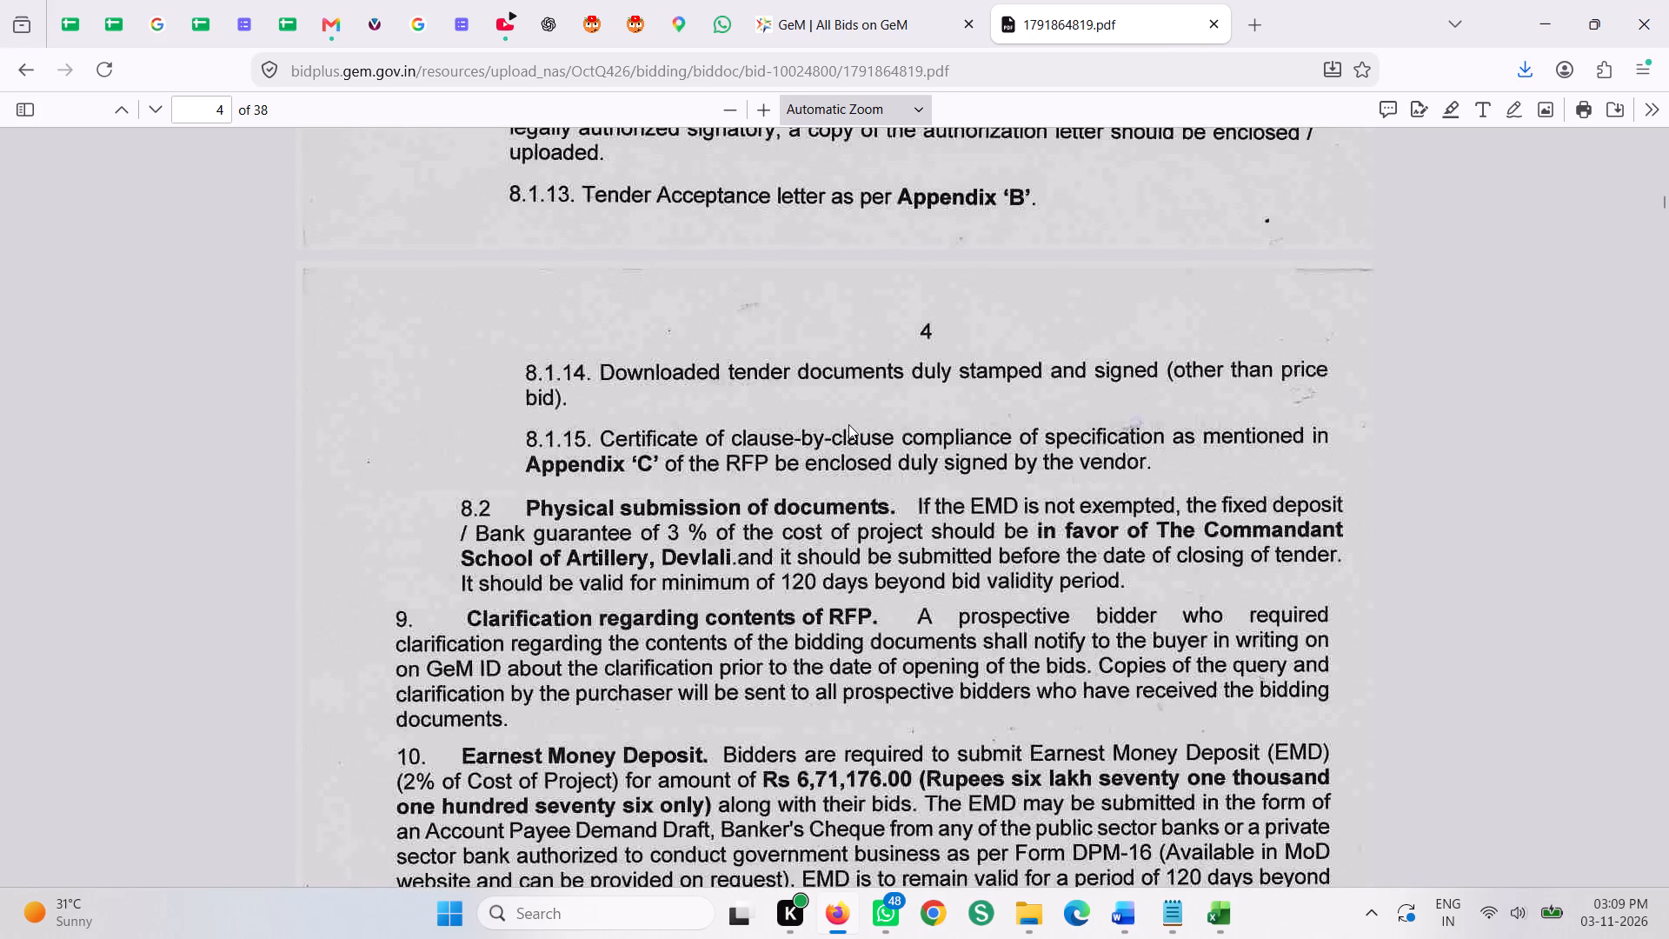
pyautogui.scroll(-1, 848, 424)
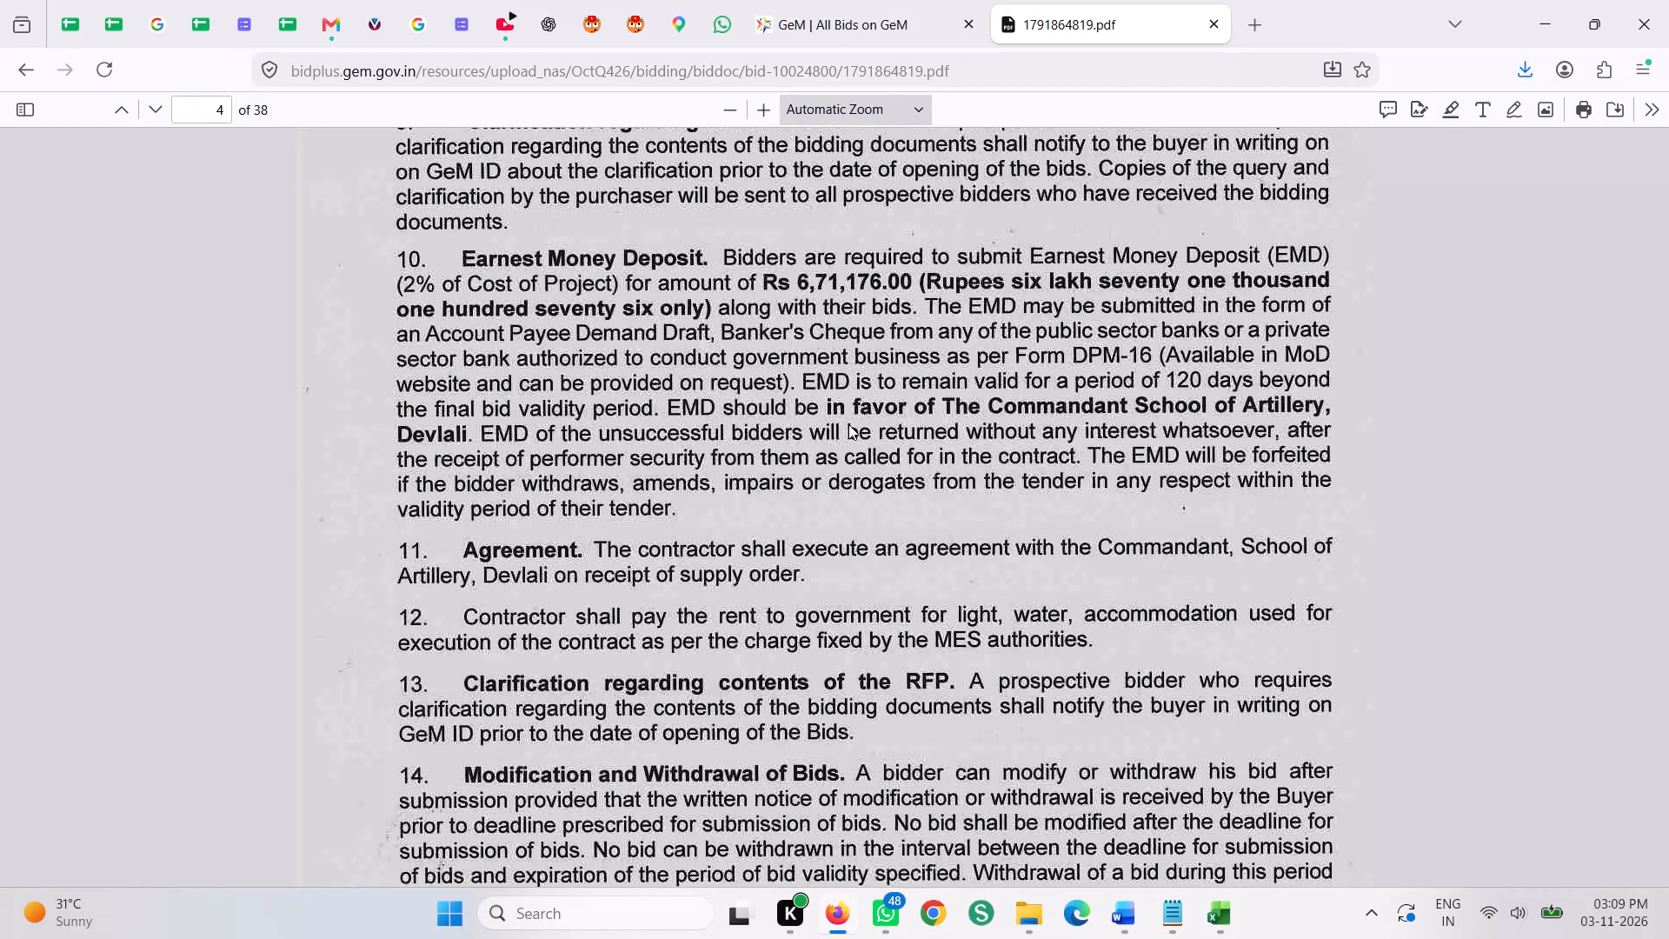
pyautogui.scroll(1, 848, 424)
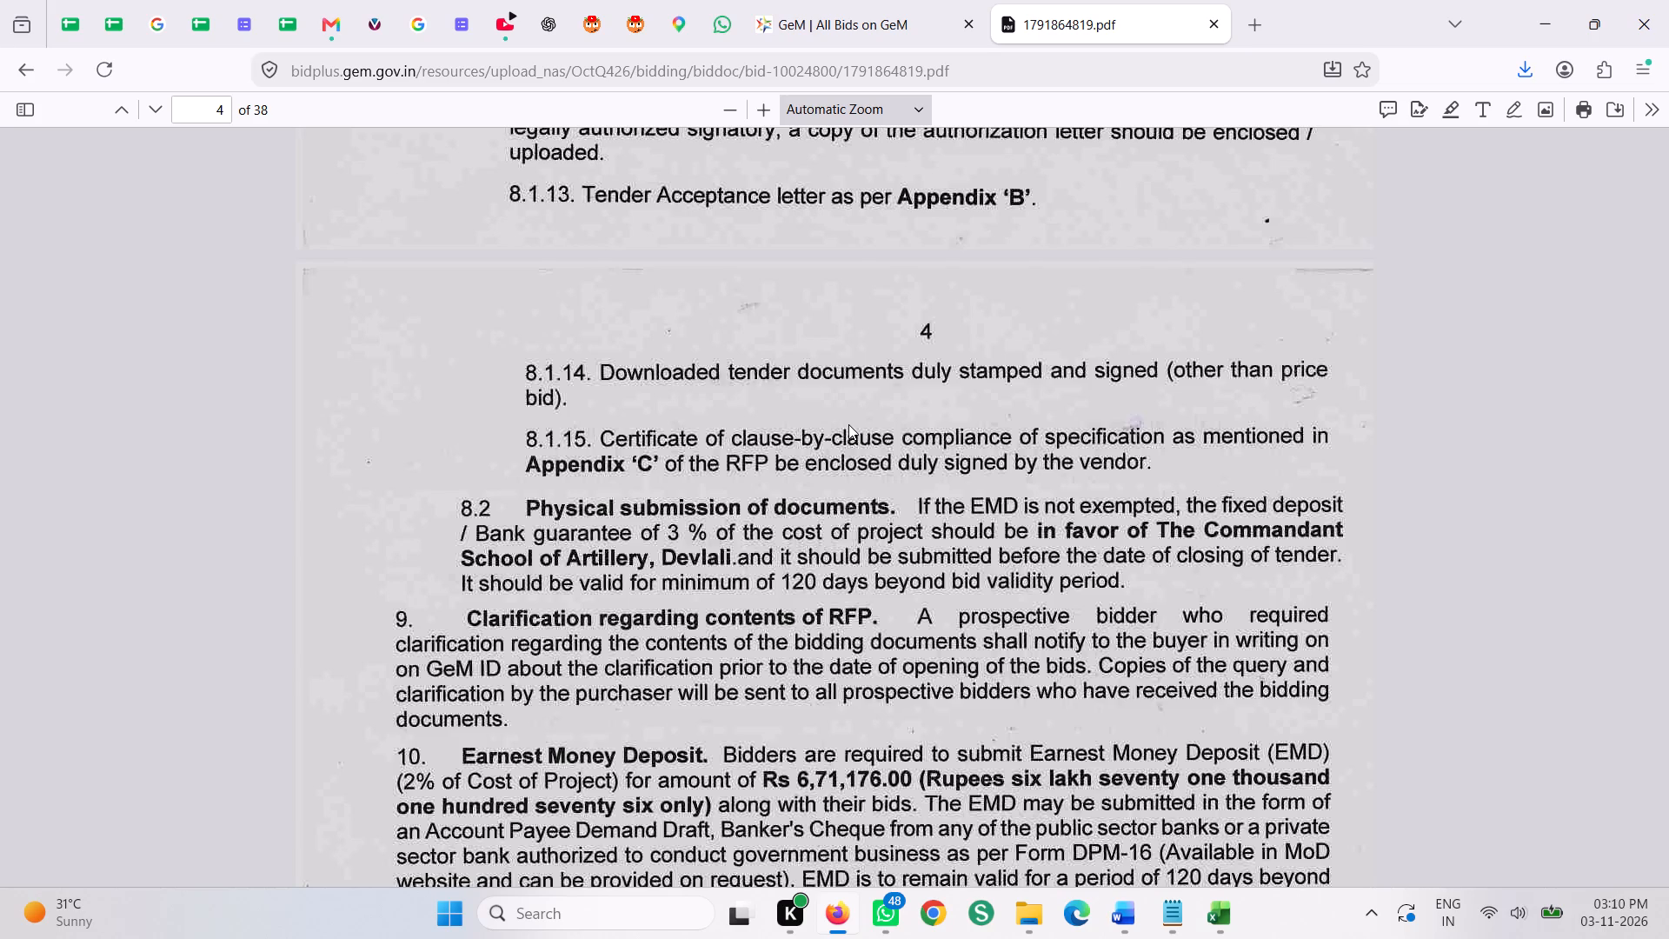
pyautogui.scroll(1, 874, 388)
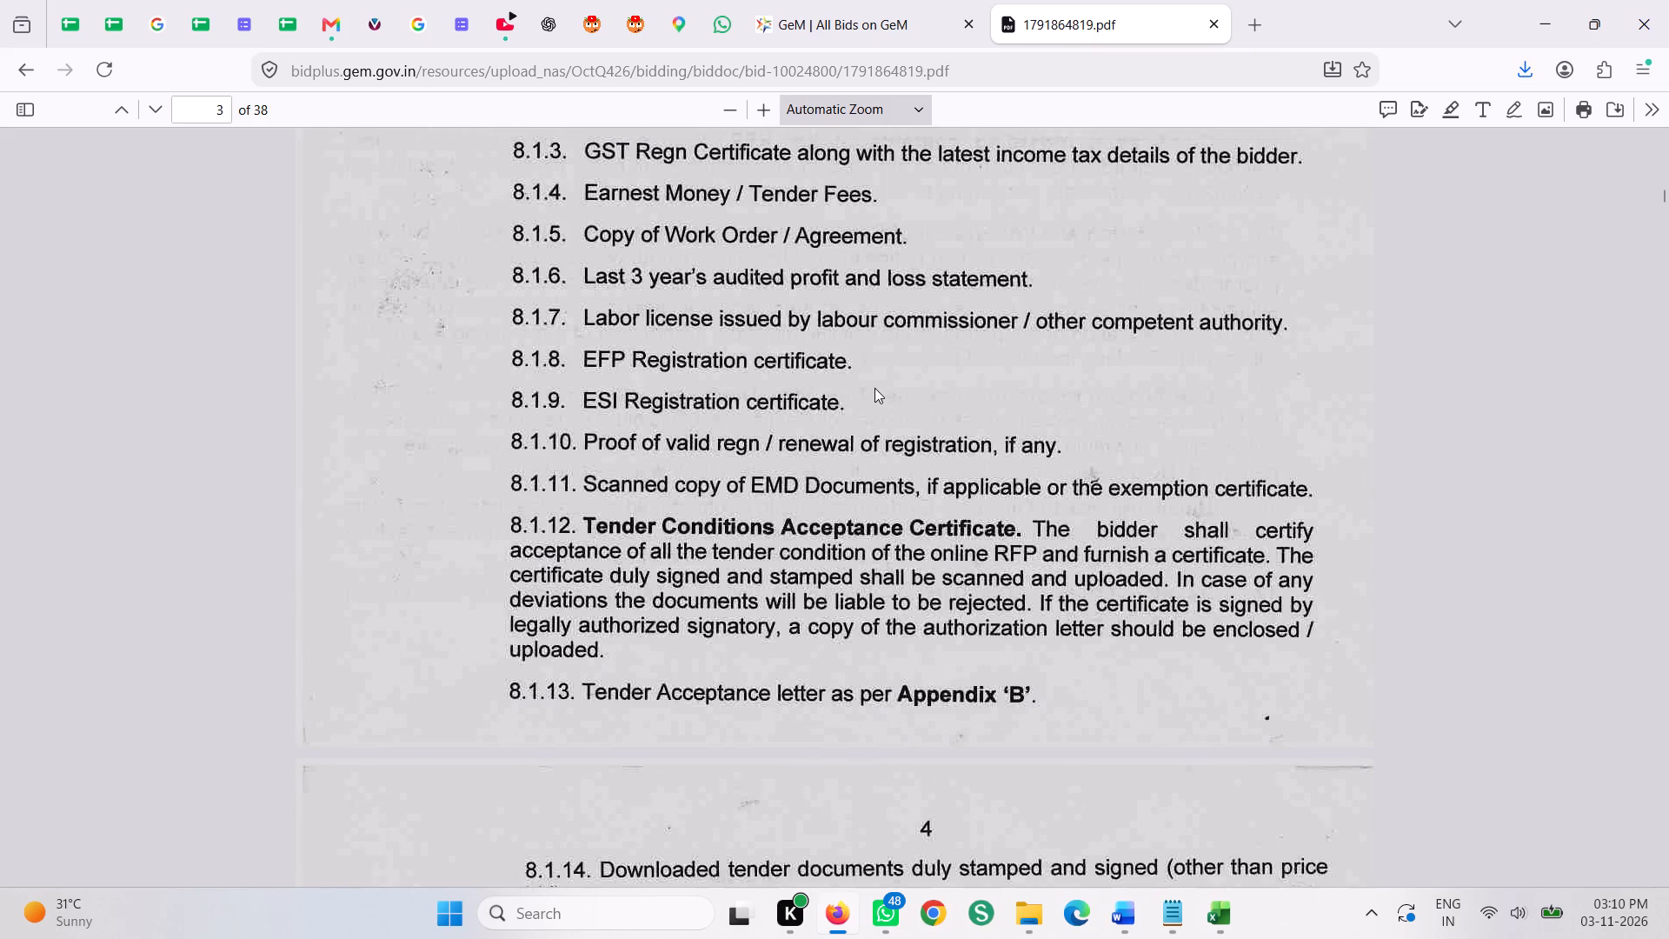
pyautogui.scroll(1, 881, 357)
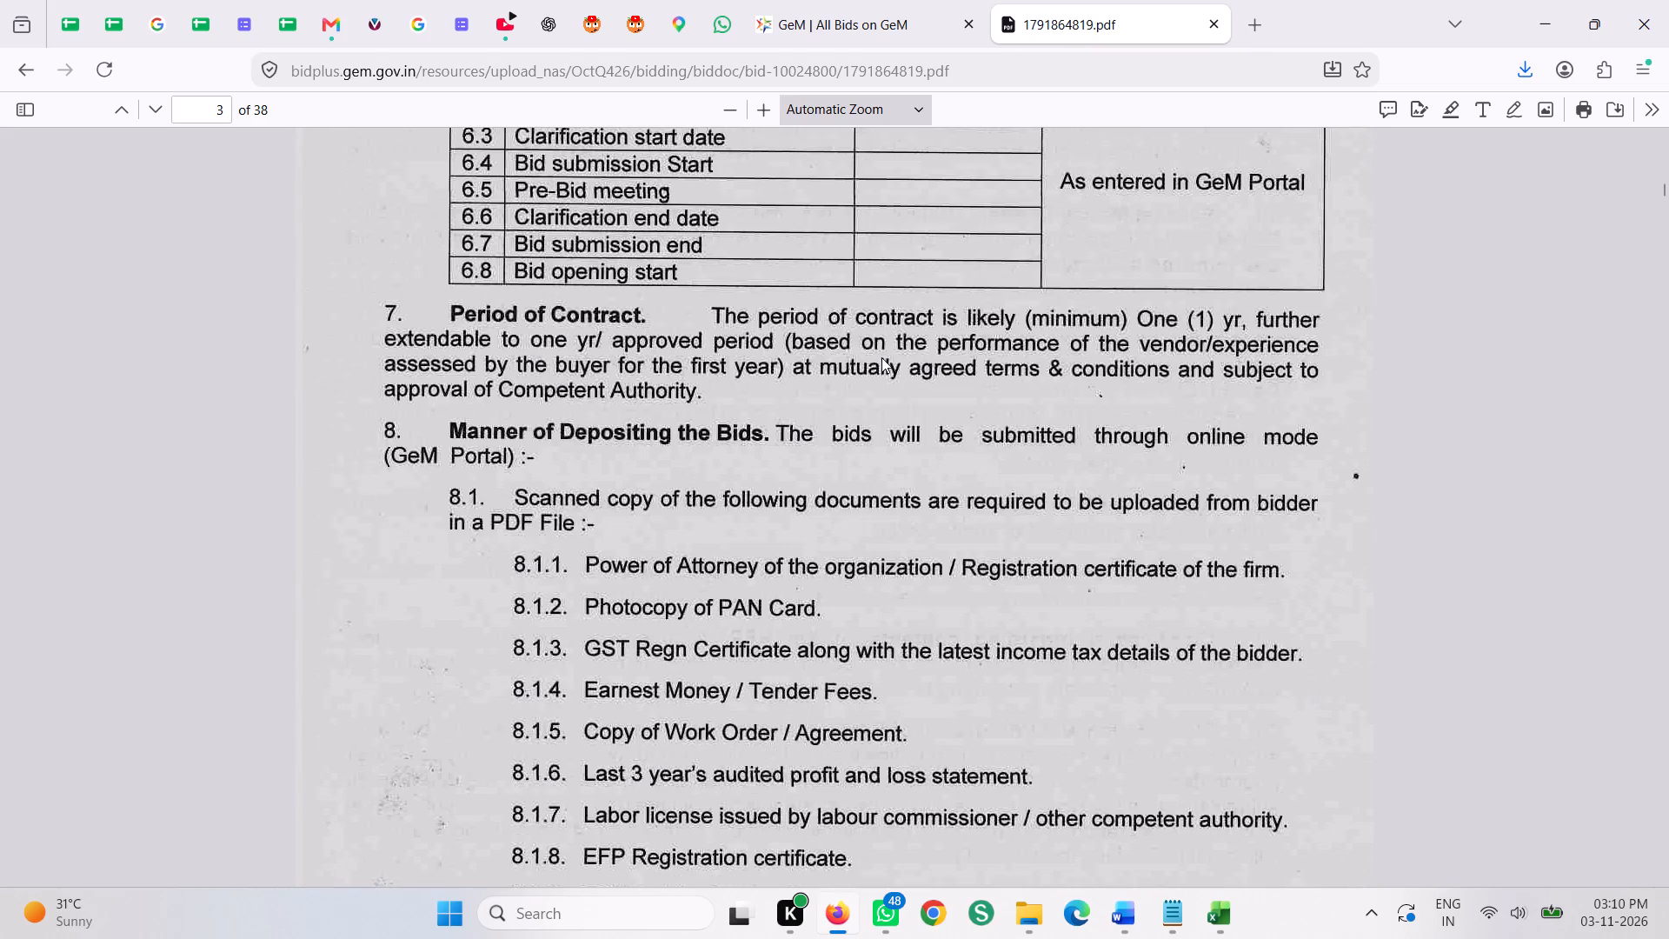
pyautogui.scroll(-1, 881, 357)
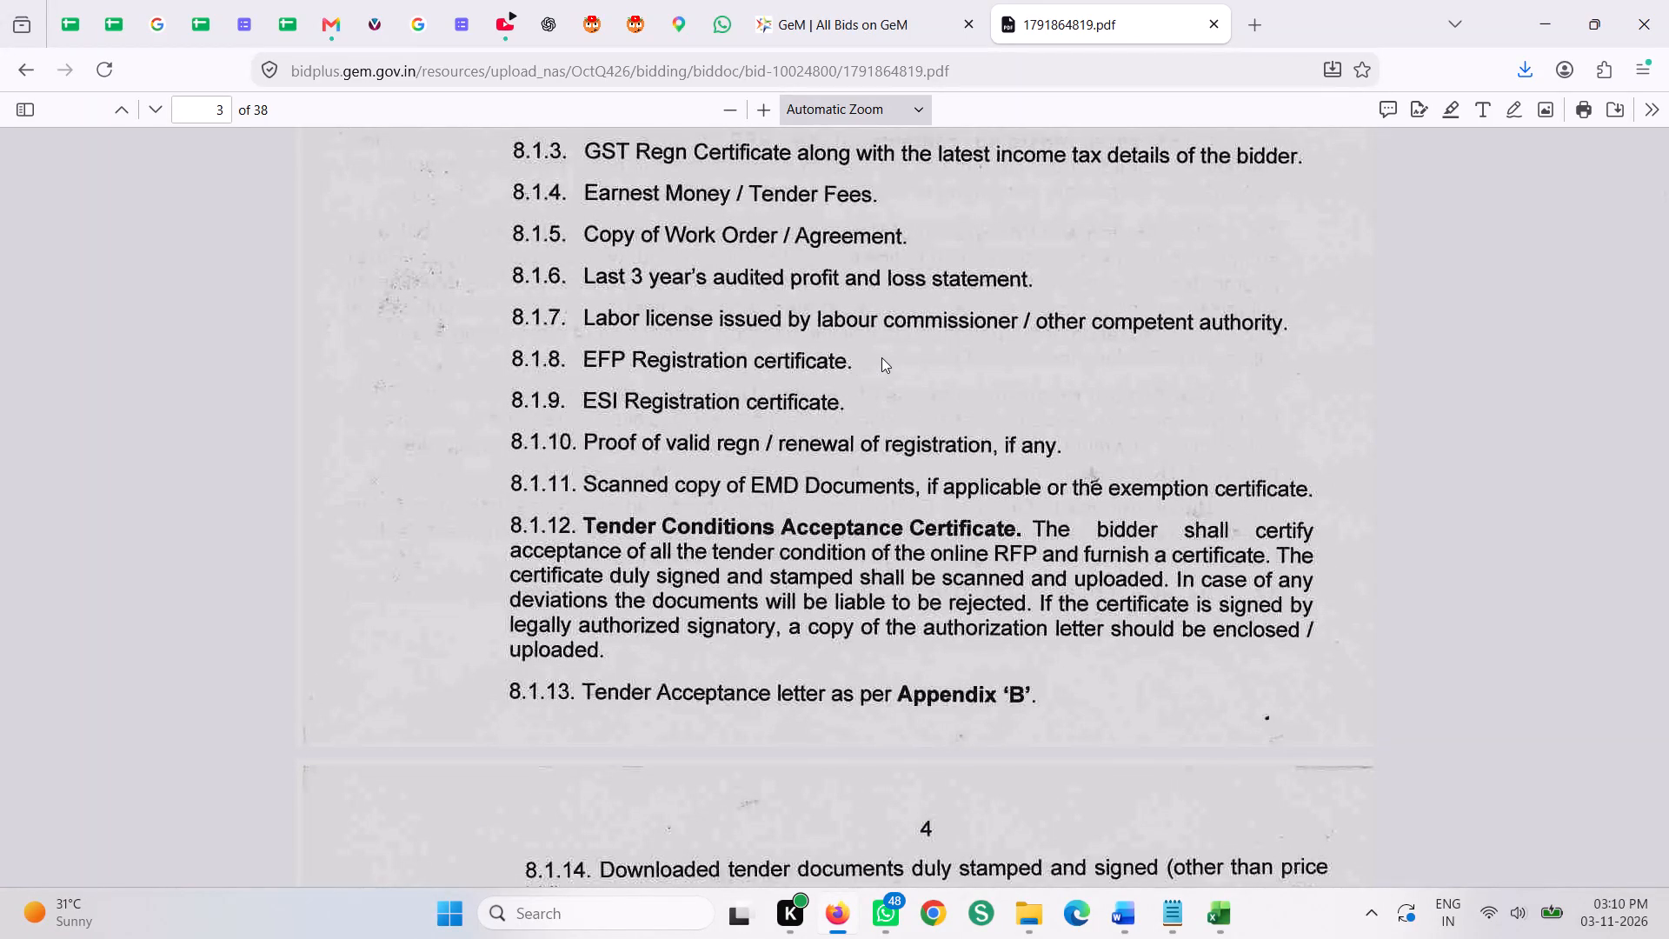
pyautogui.scroll(-1, 881, 357)
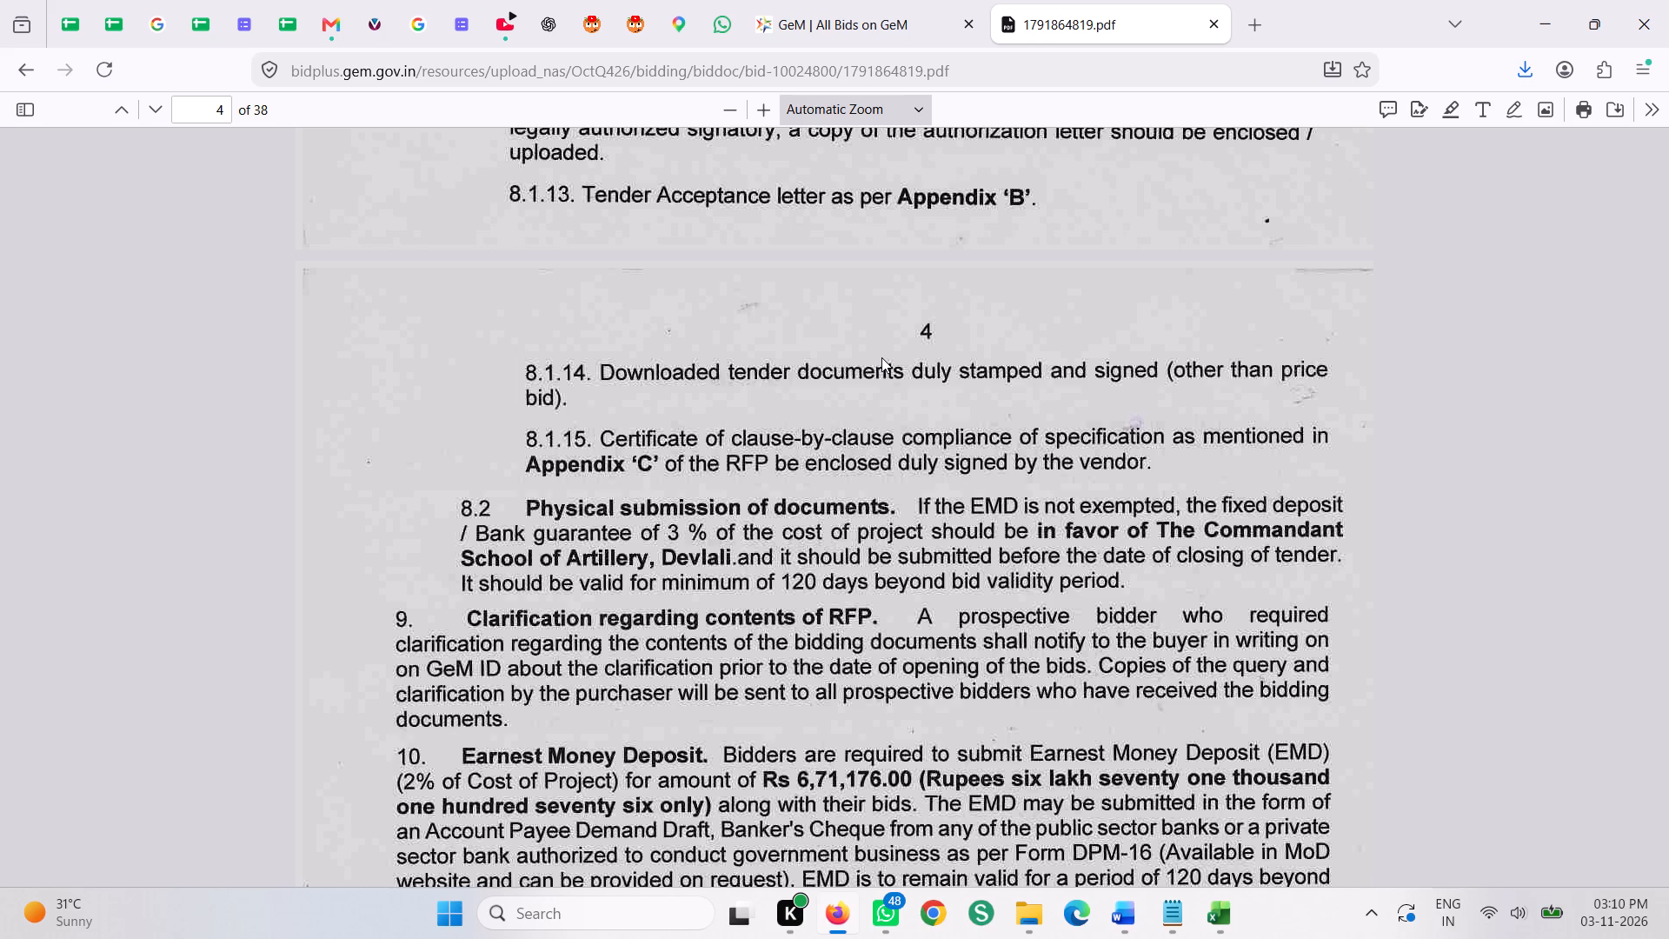
pyautogui.scroll(-1, 881, 357)
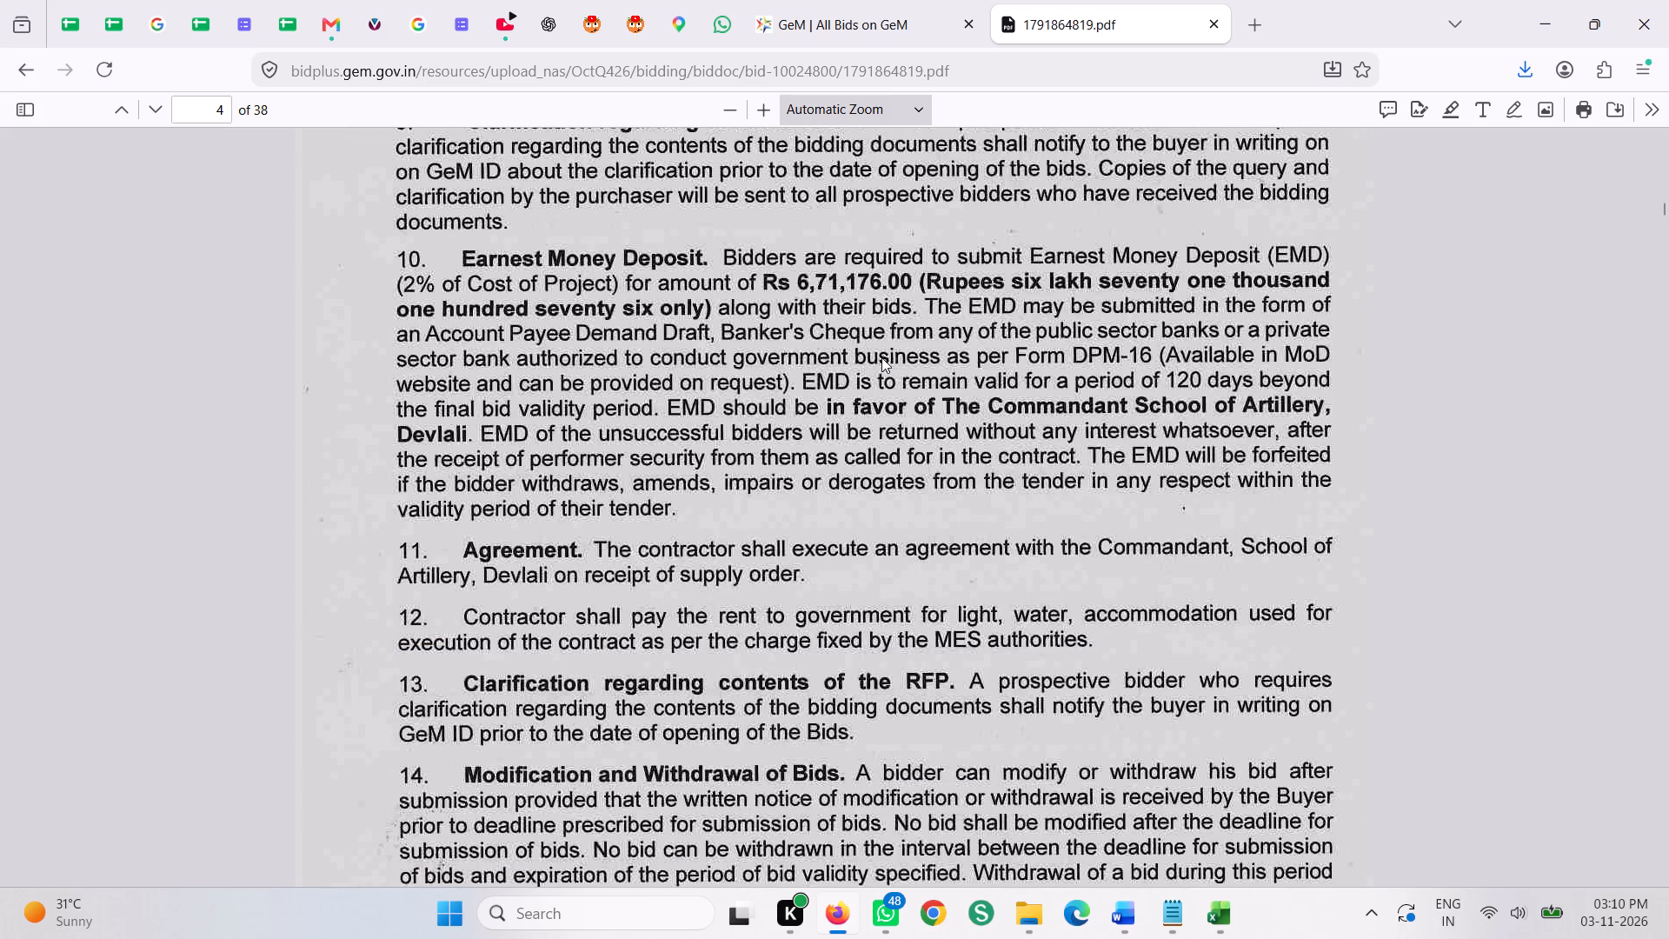
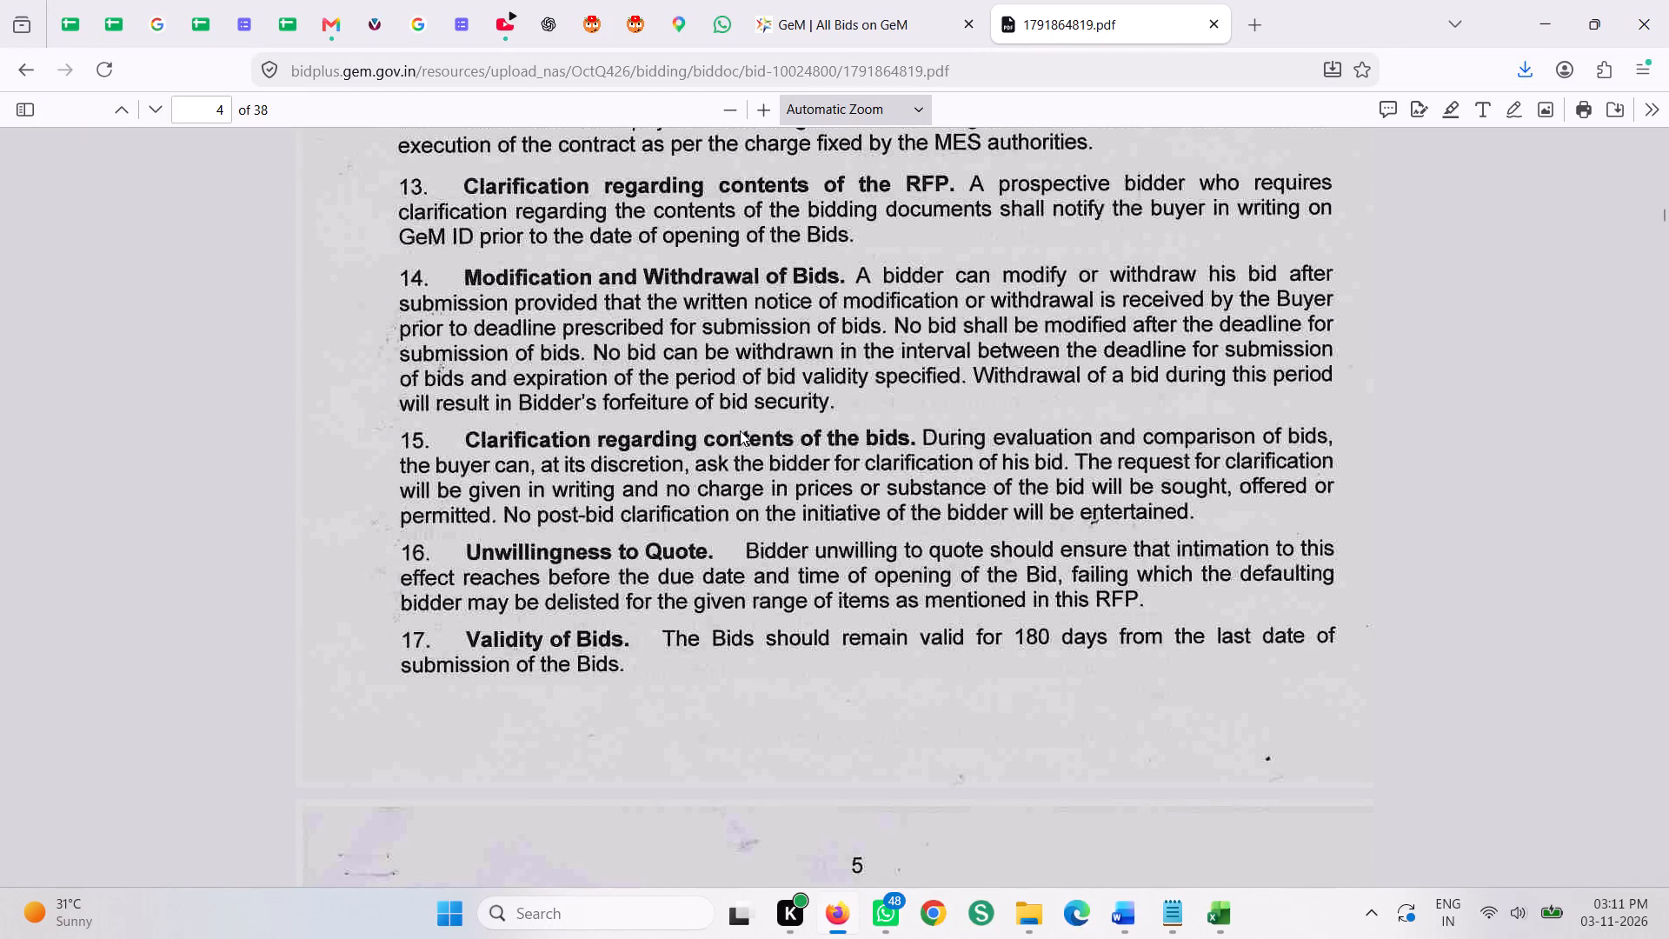
# Review pages 4 to 19 of the RFP, covering the staff strength table, the QRs for each trade and the clause 19 criteria.
pyautogui.scroll(-1, 754, 453)
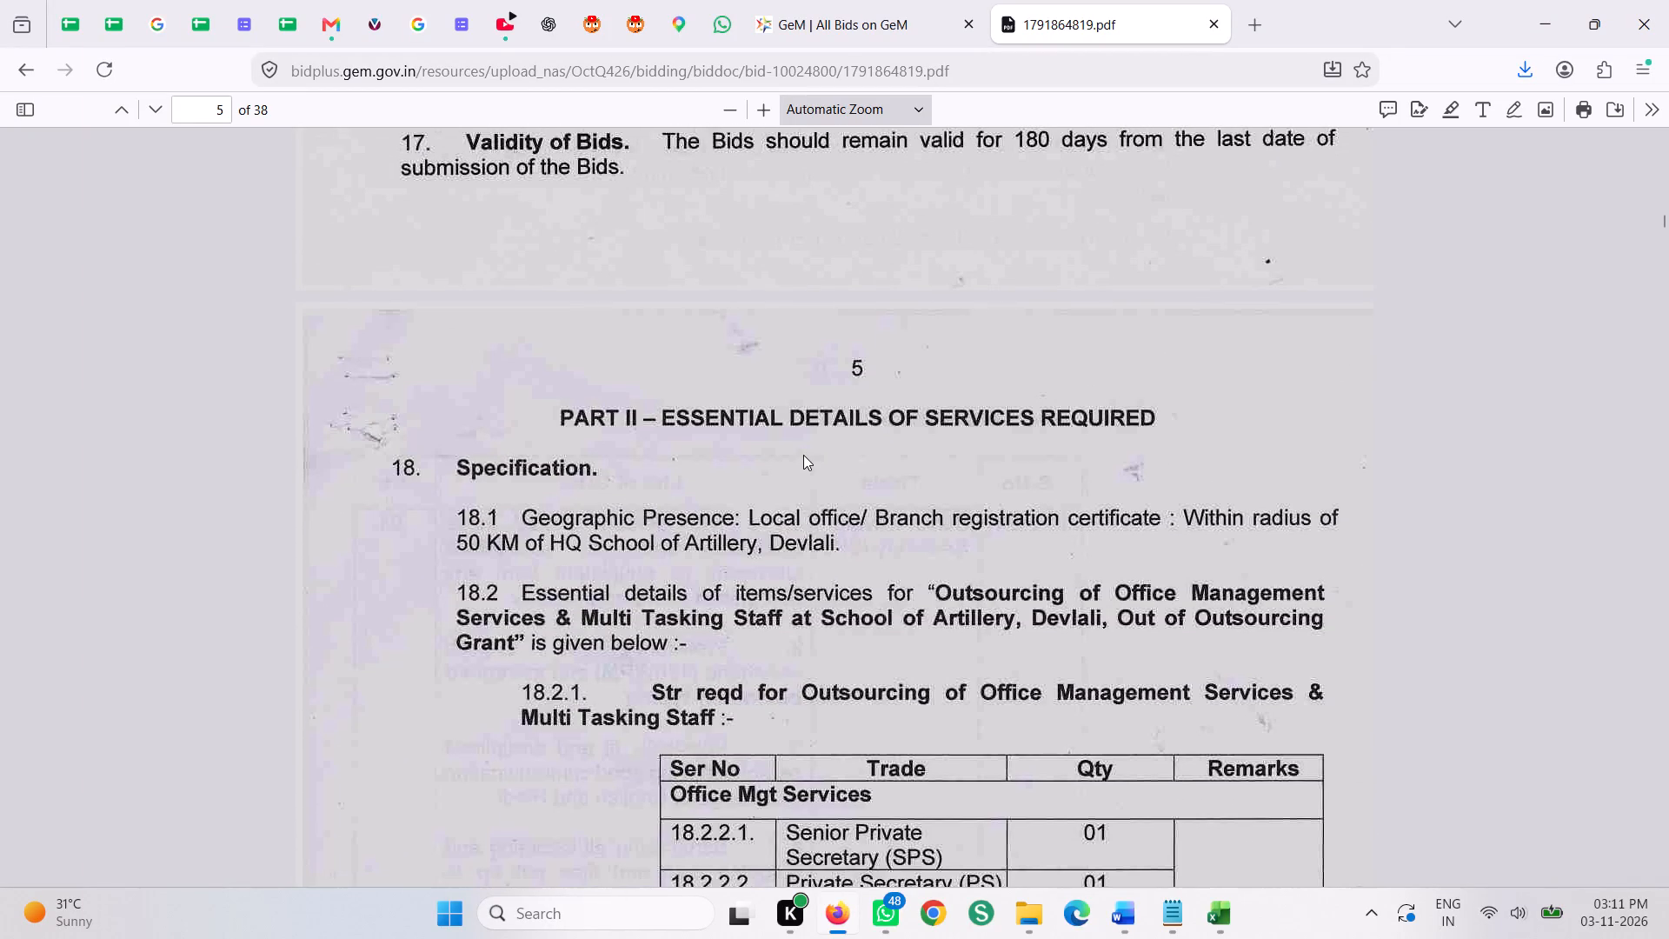
pyautogui.scroll(-1, 803, 455)
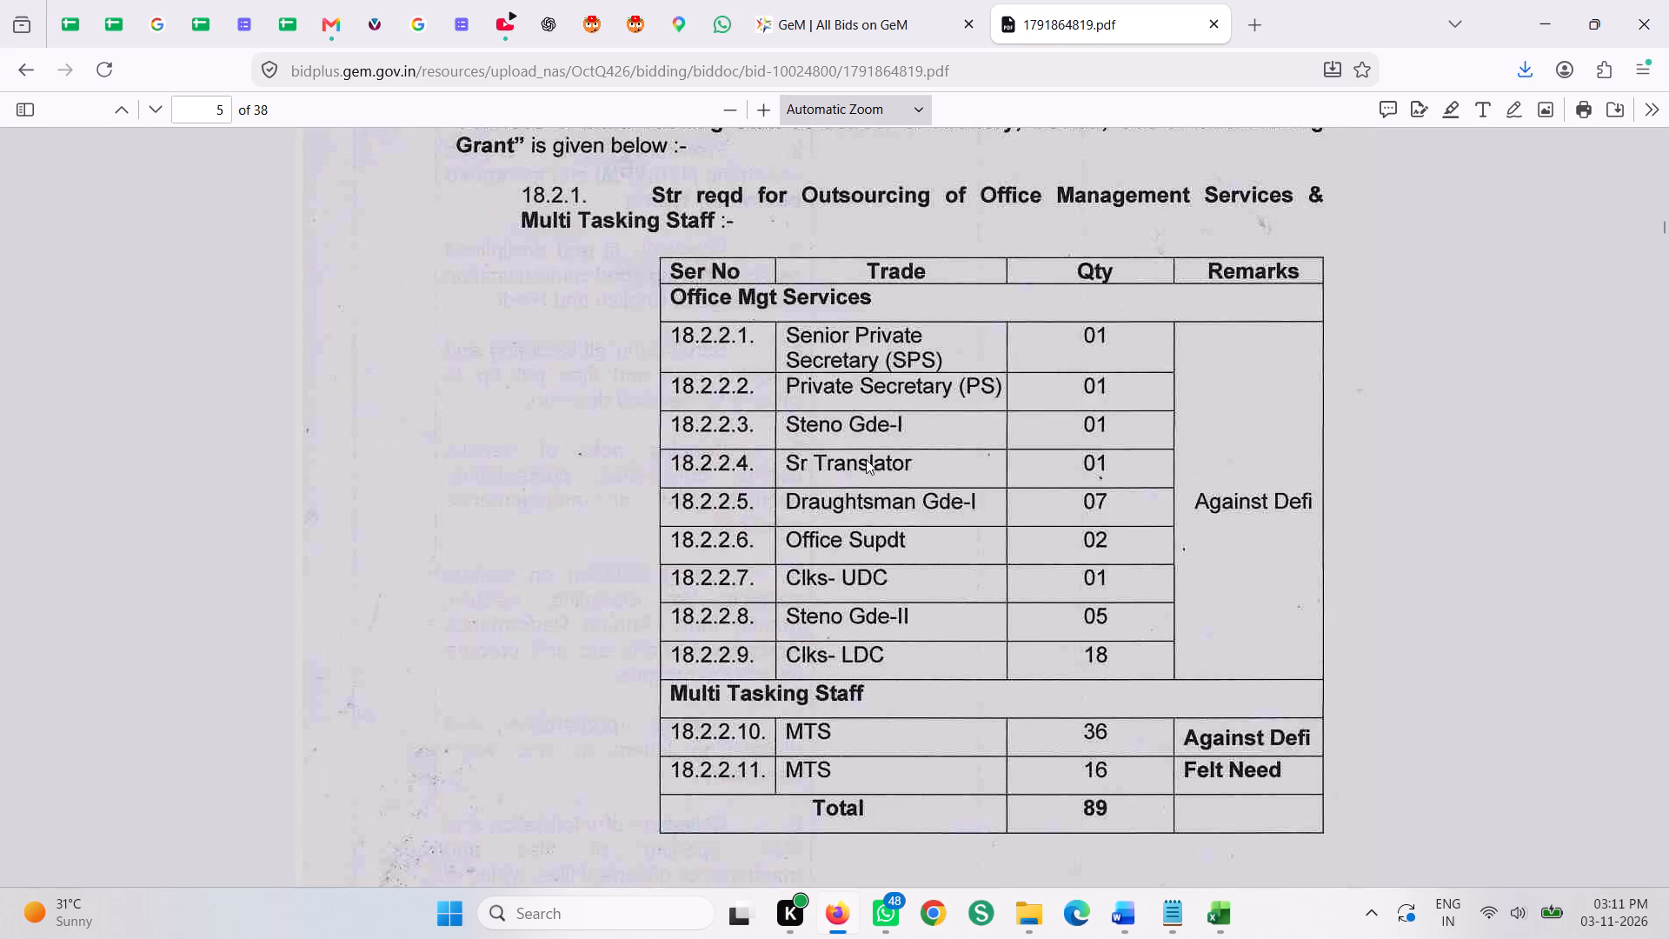
pyautogui.scroll(-3, 857, 450)
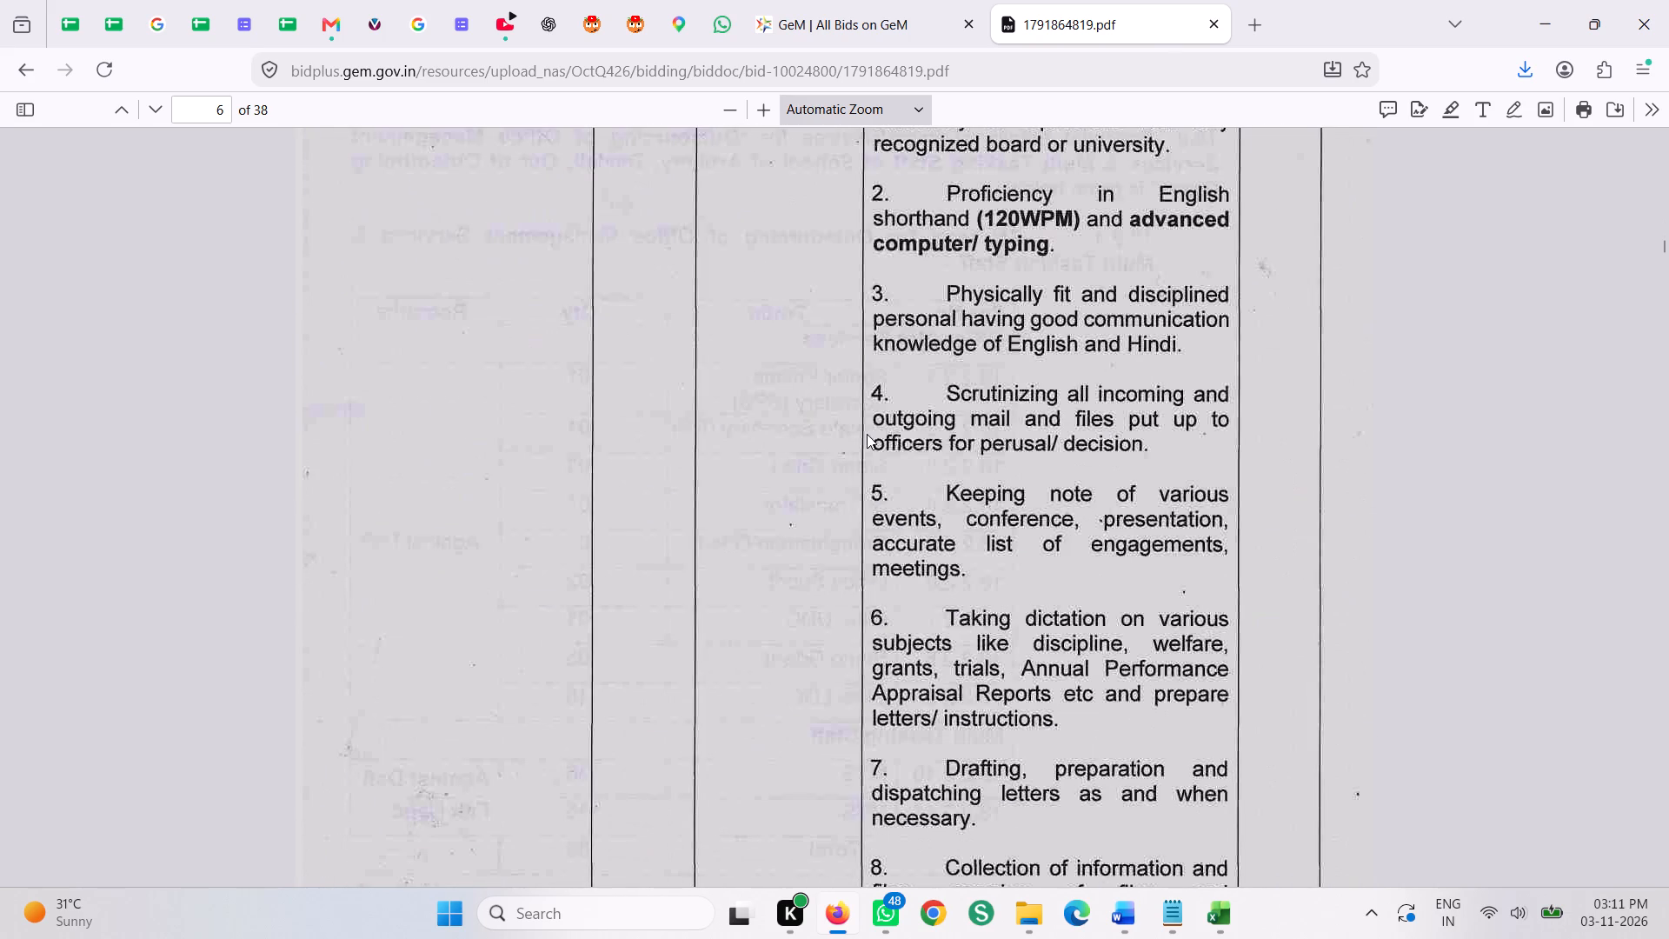
pyautogui.scroll(-2, 867, 436)
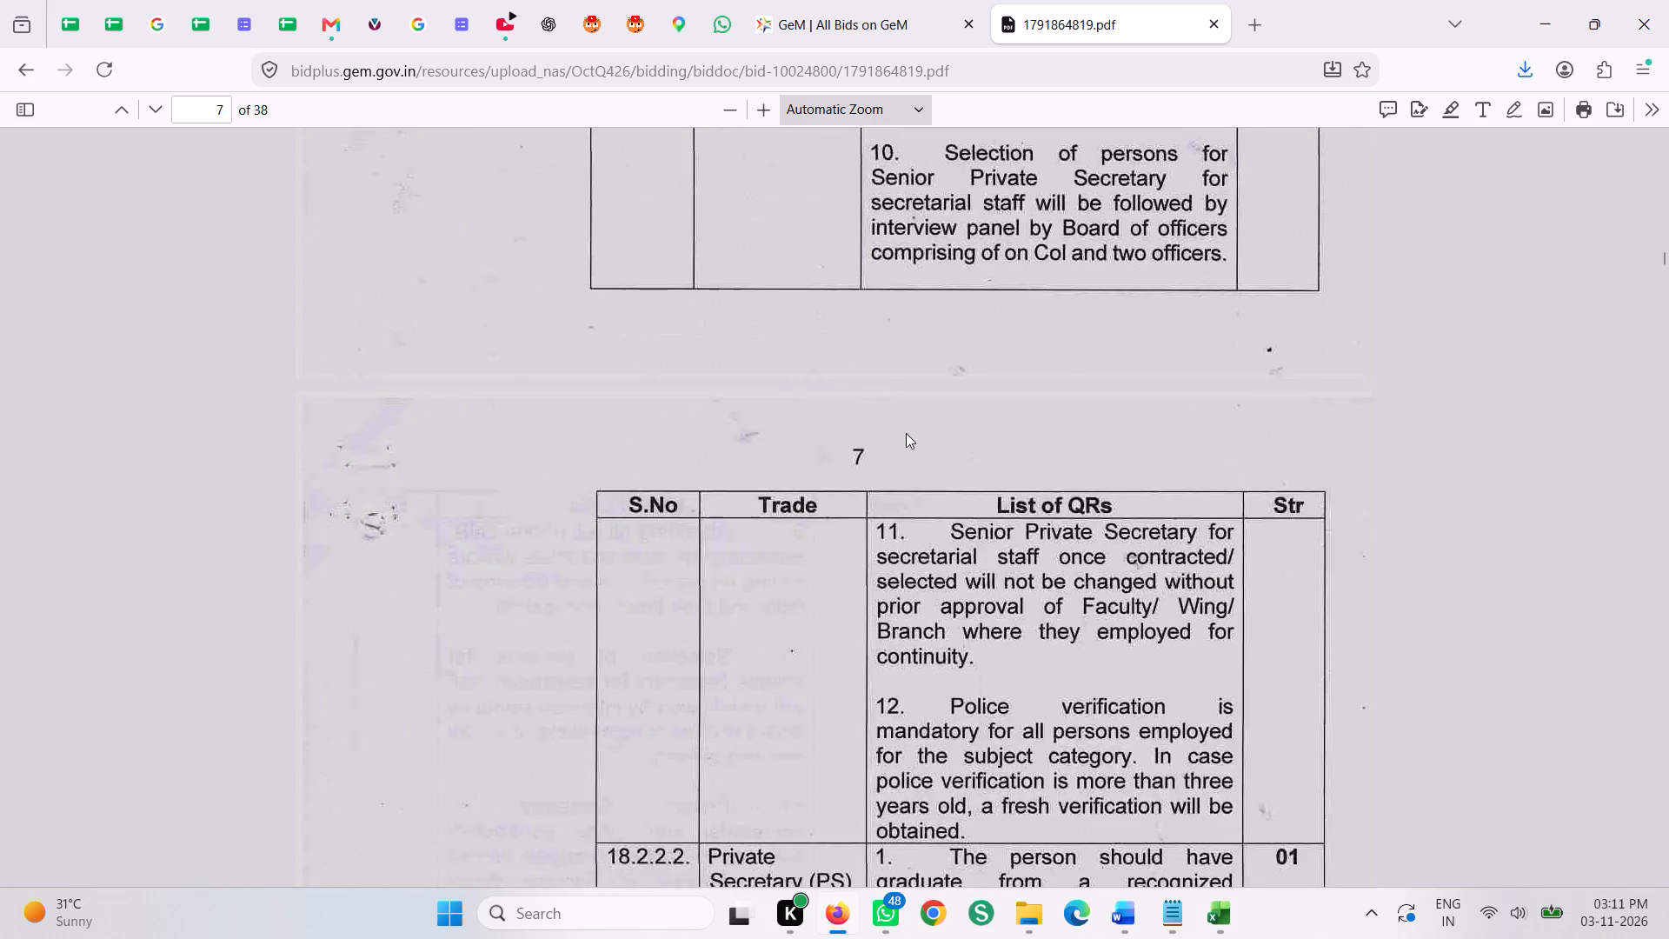
pyautogui.scroll(-3, 906, 433)
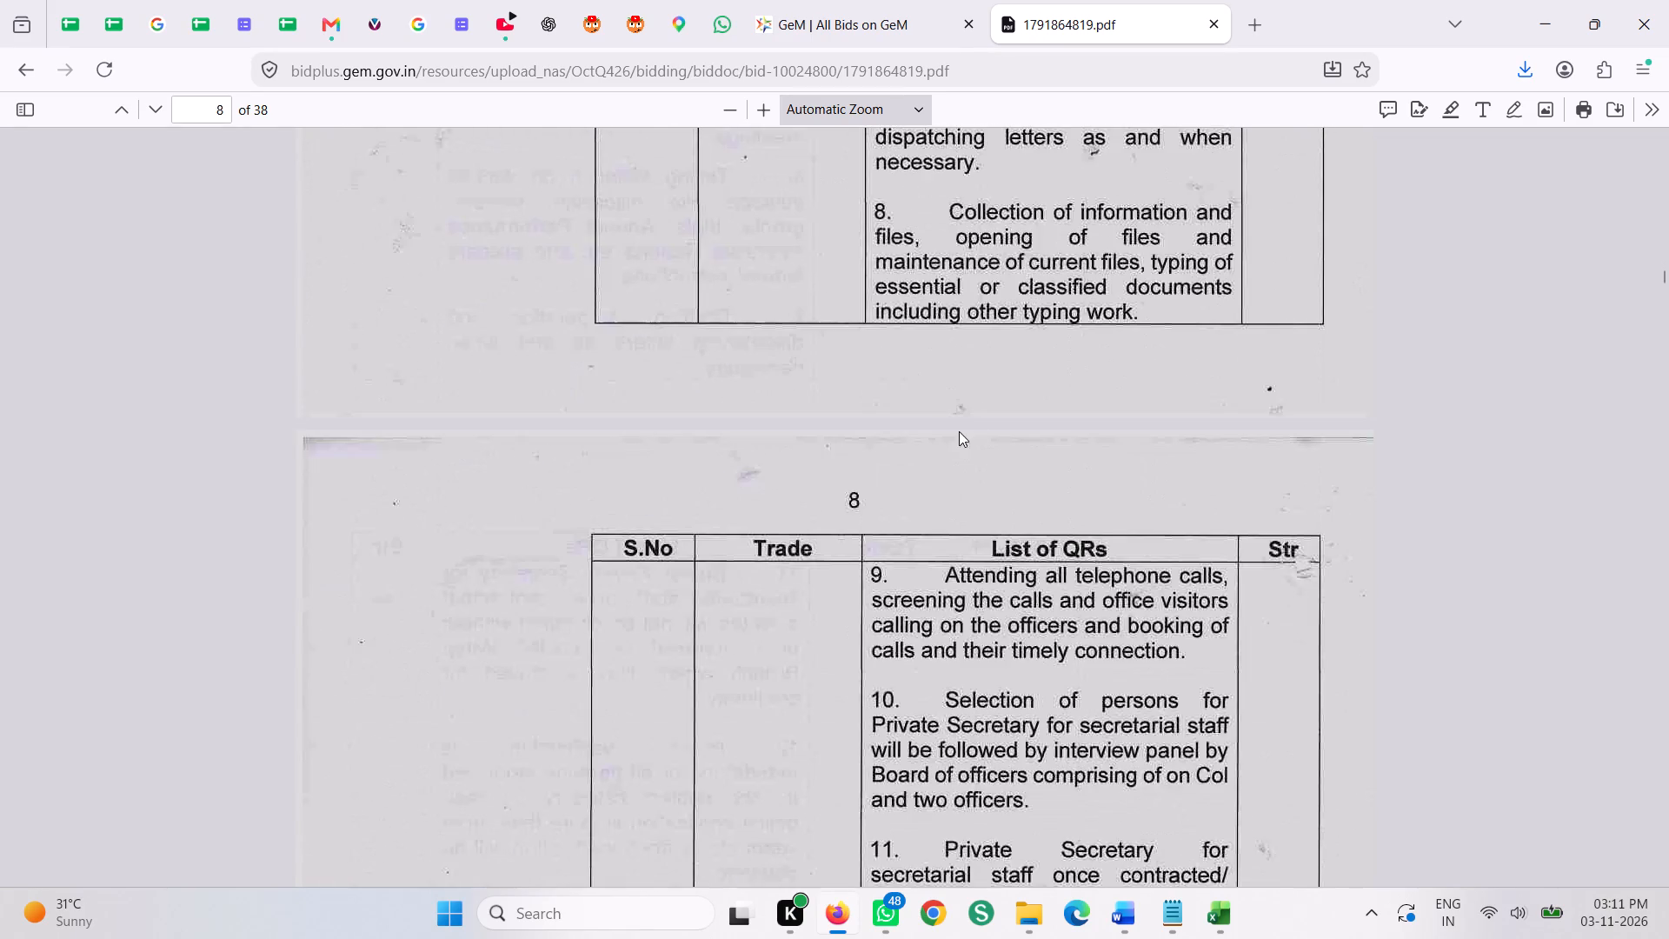
pyautogui.scroll(-2, 824, 430)
pyautogui.scroll(1, 949, 425)
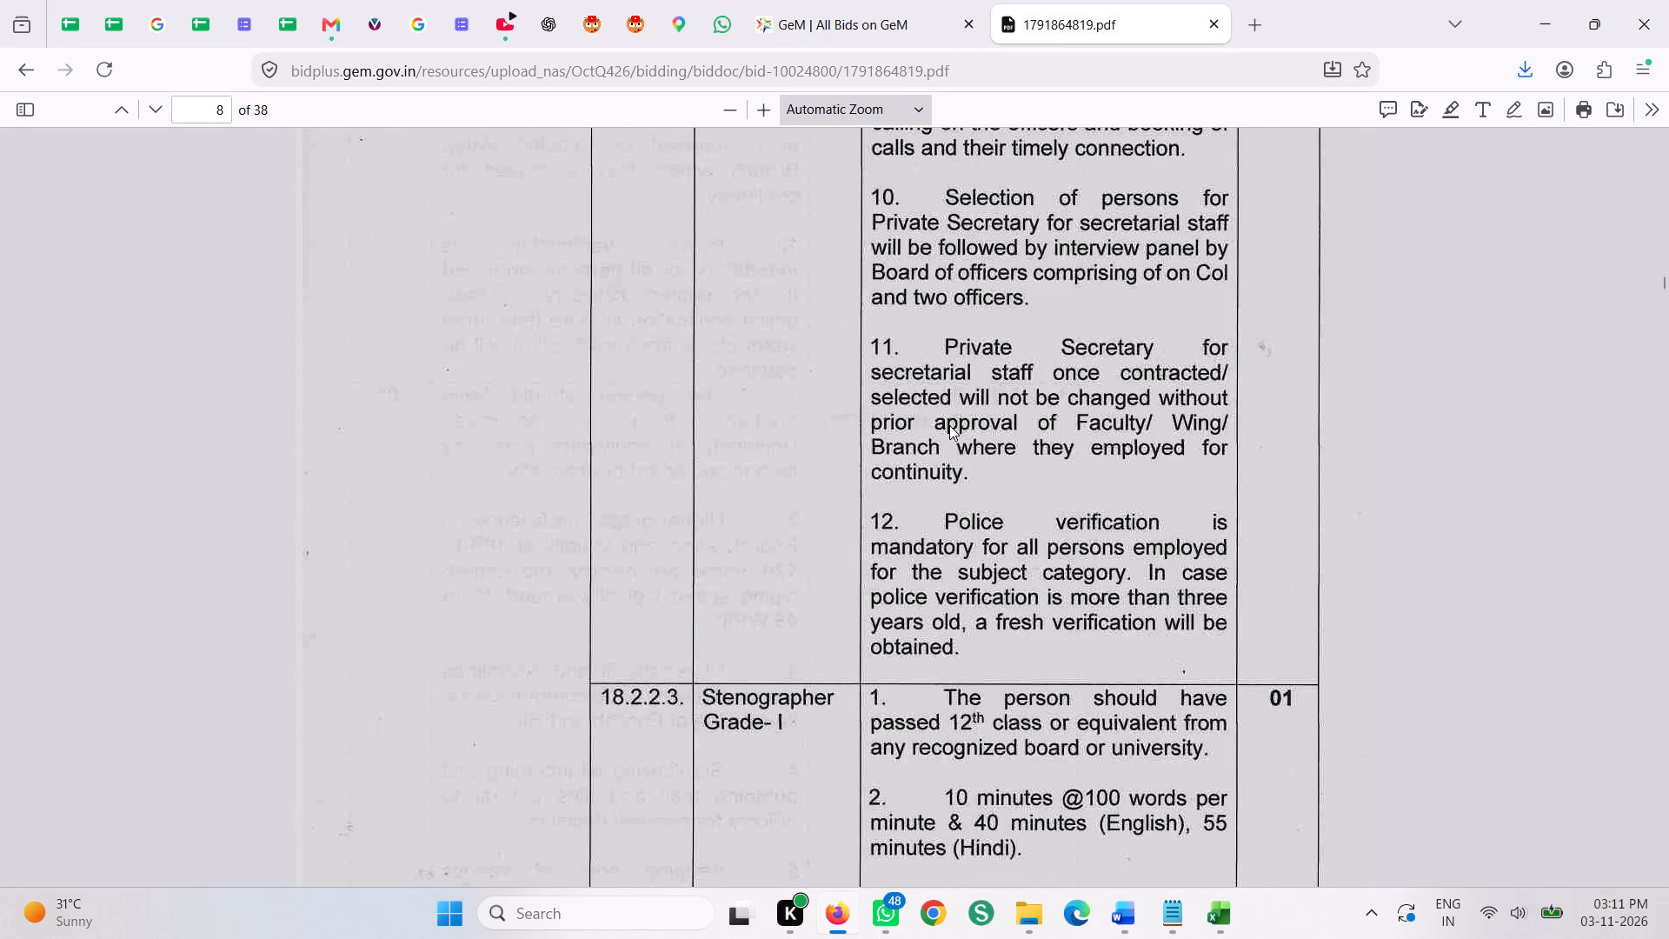
pyautogui.scroll(-3, 956, 429)
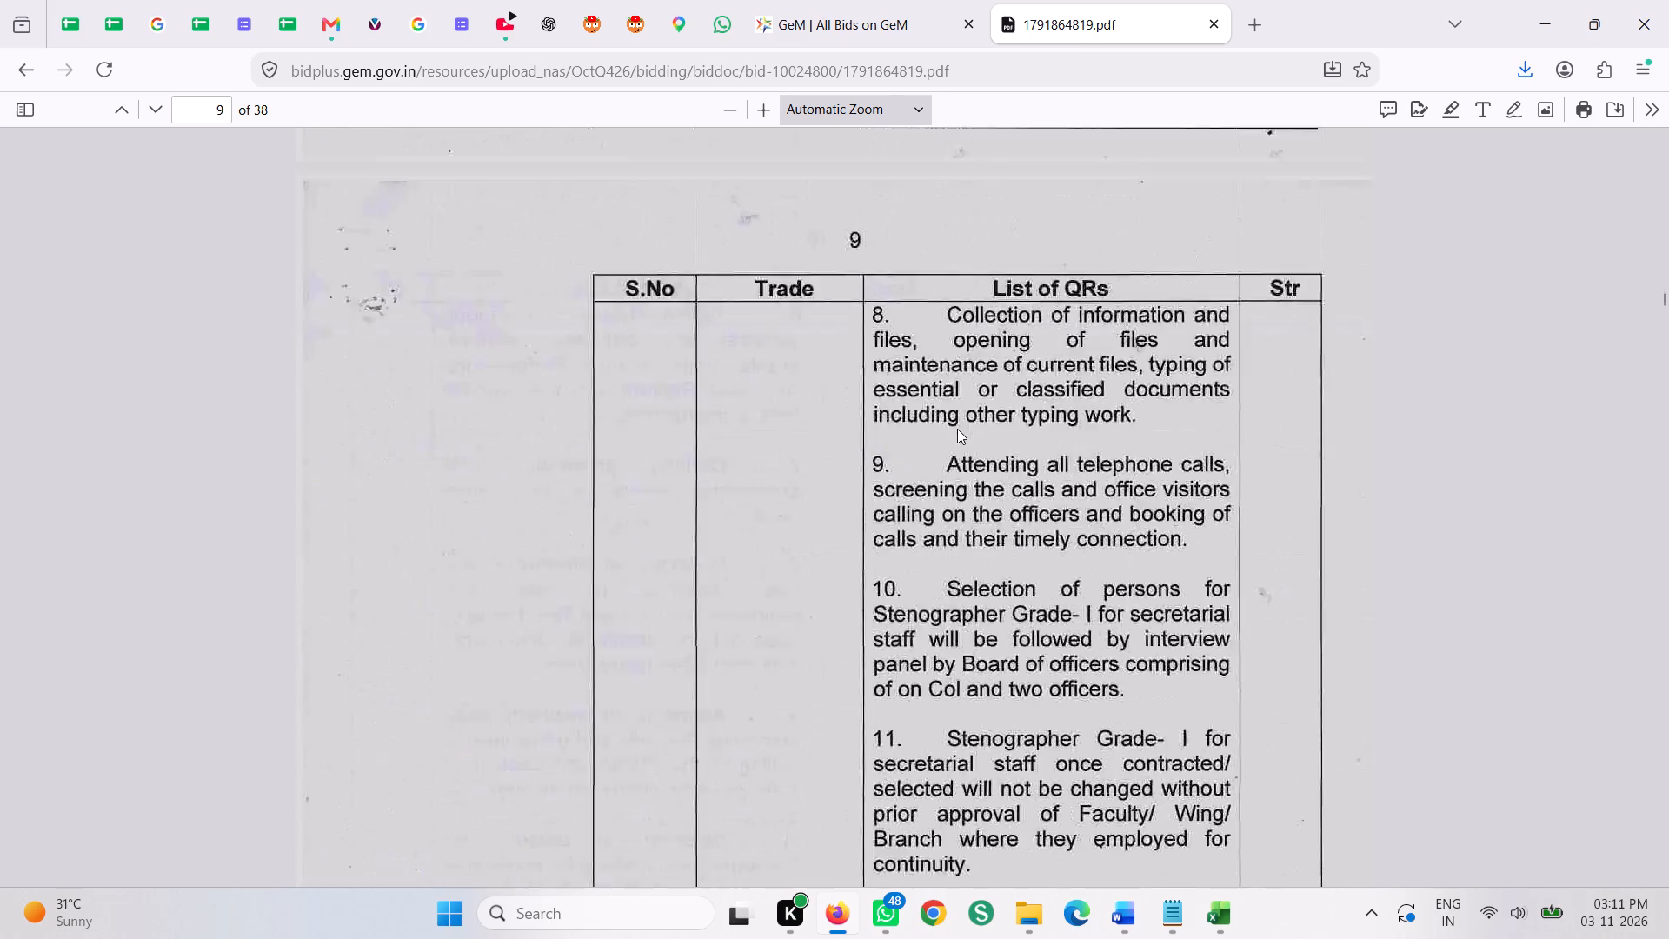
pyautogui.scroll(-3, 957, 429)
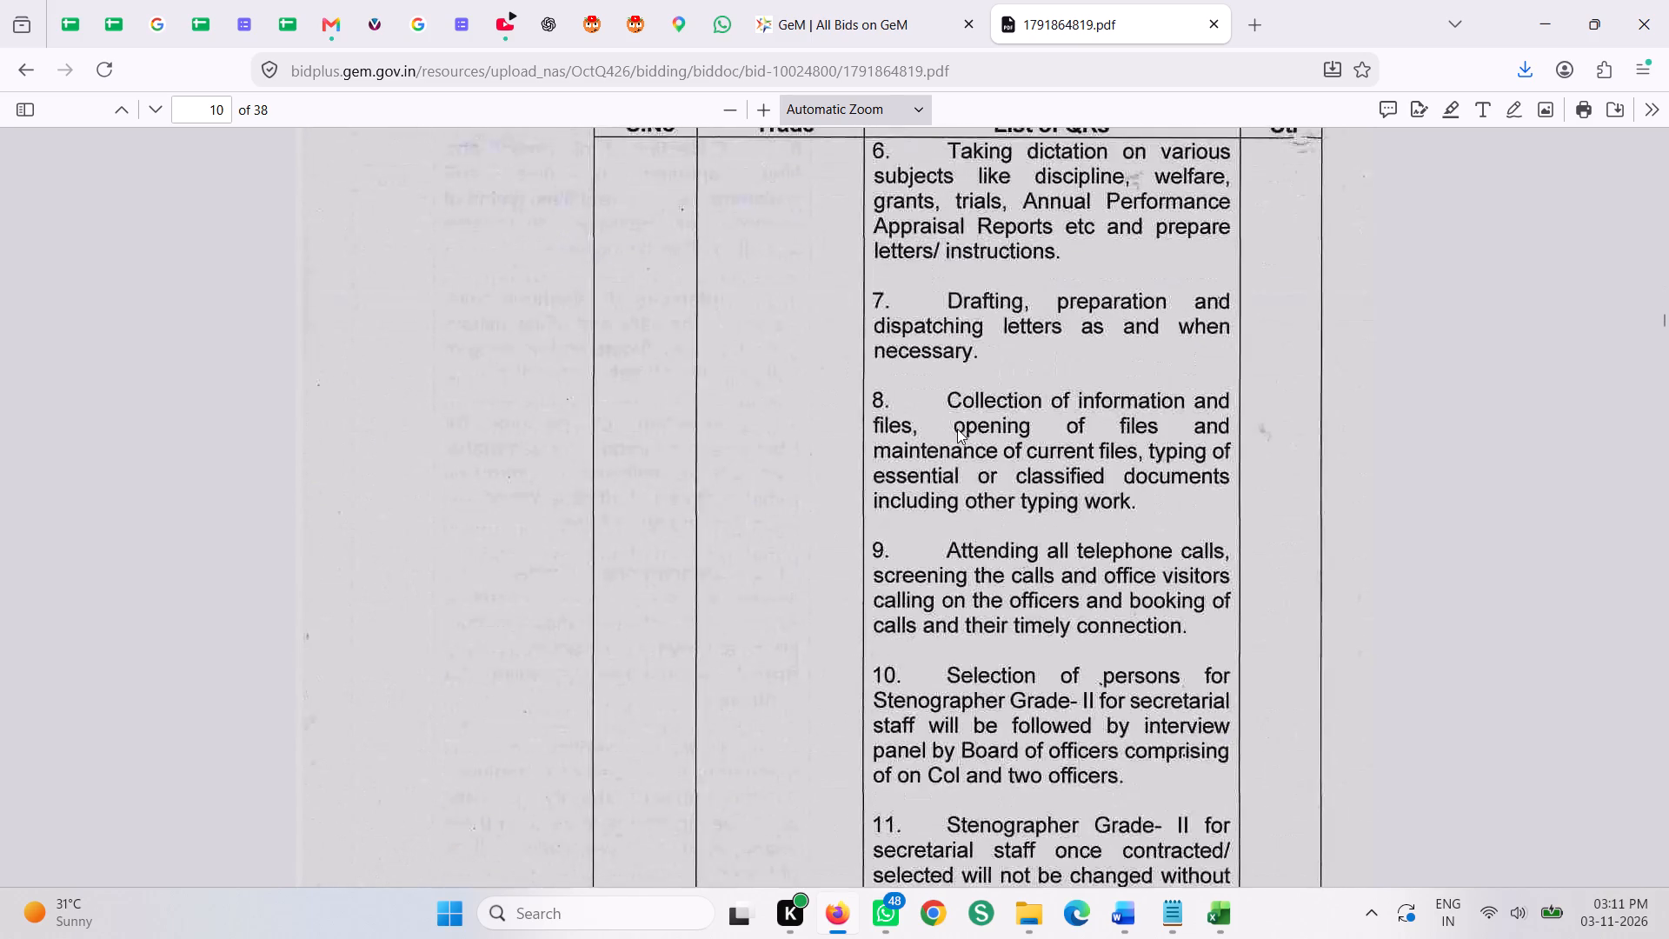
pyautogui.scroll(-4, 957, 429)
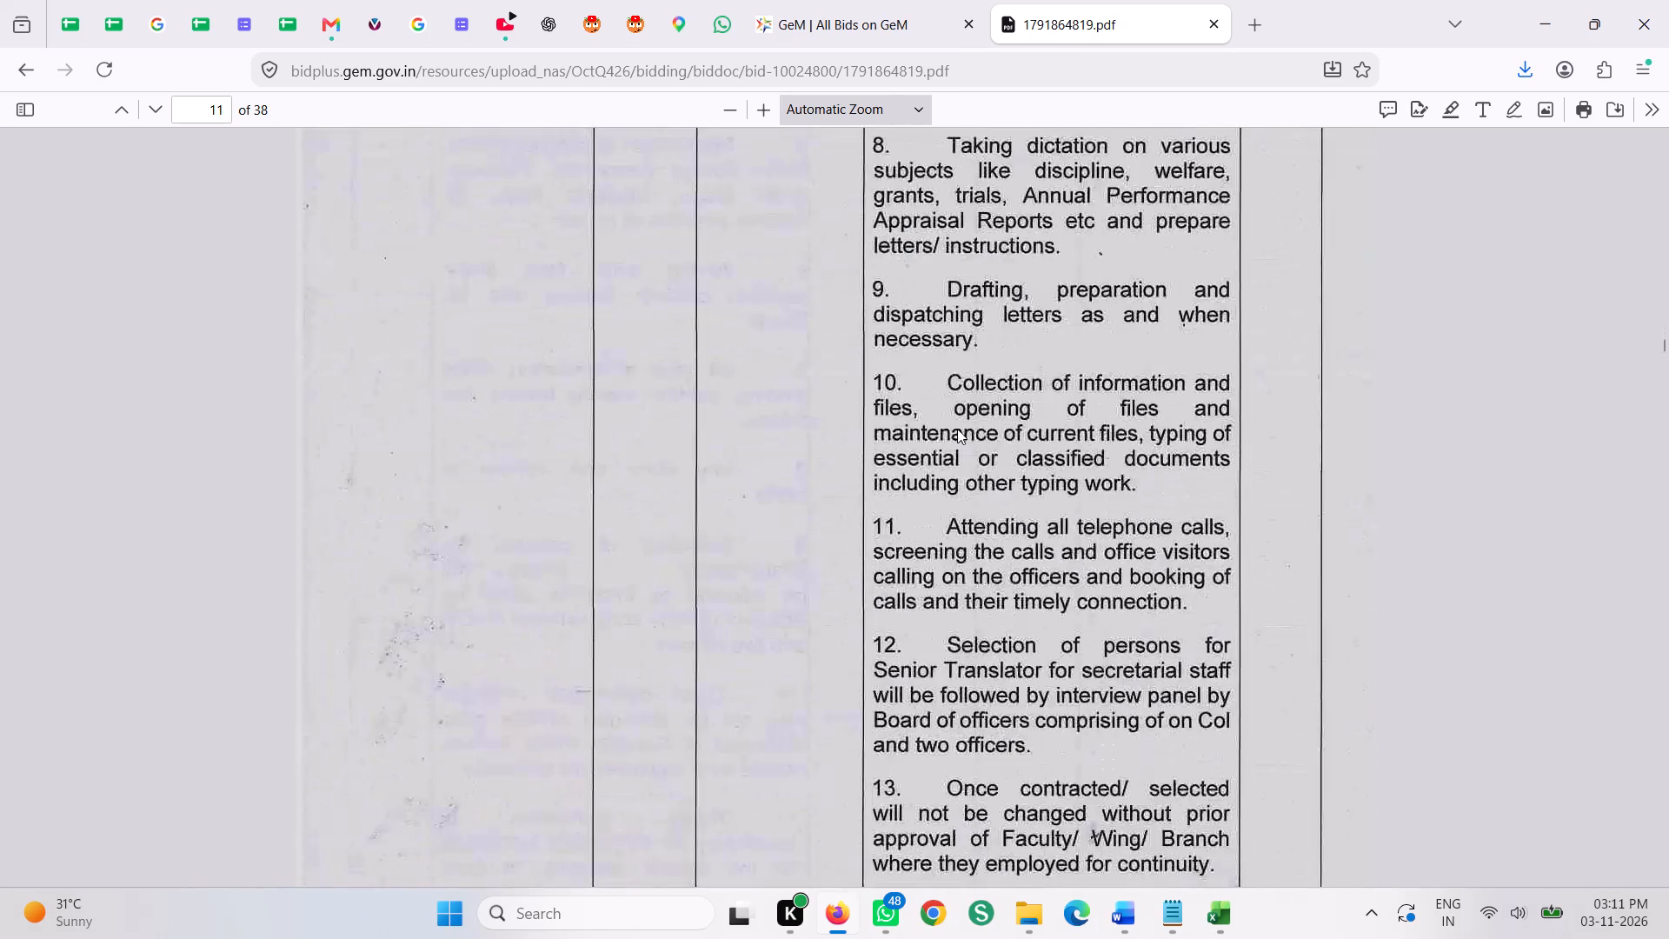
pyautogui.scroll(-7, 957, 429)
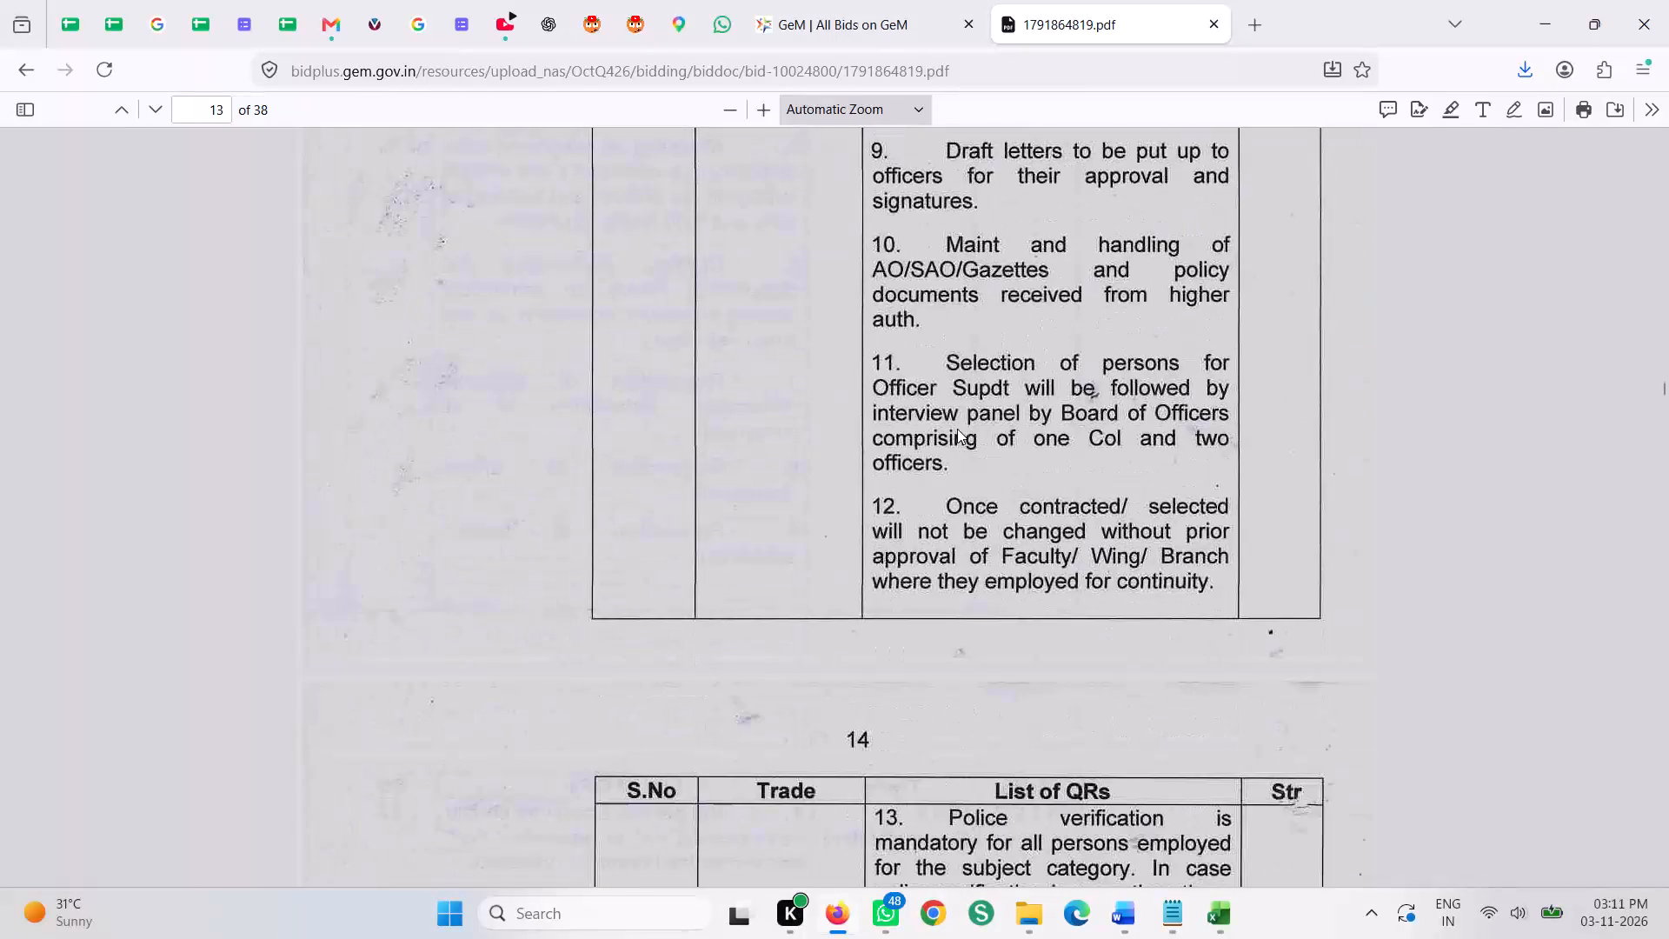
pyautogui.scroll(-5, 957, 429)
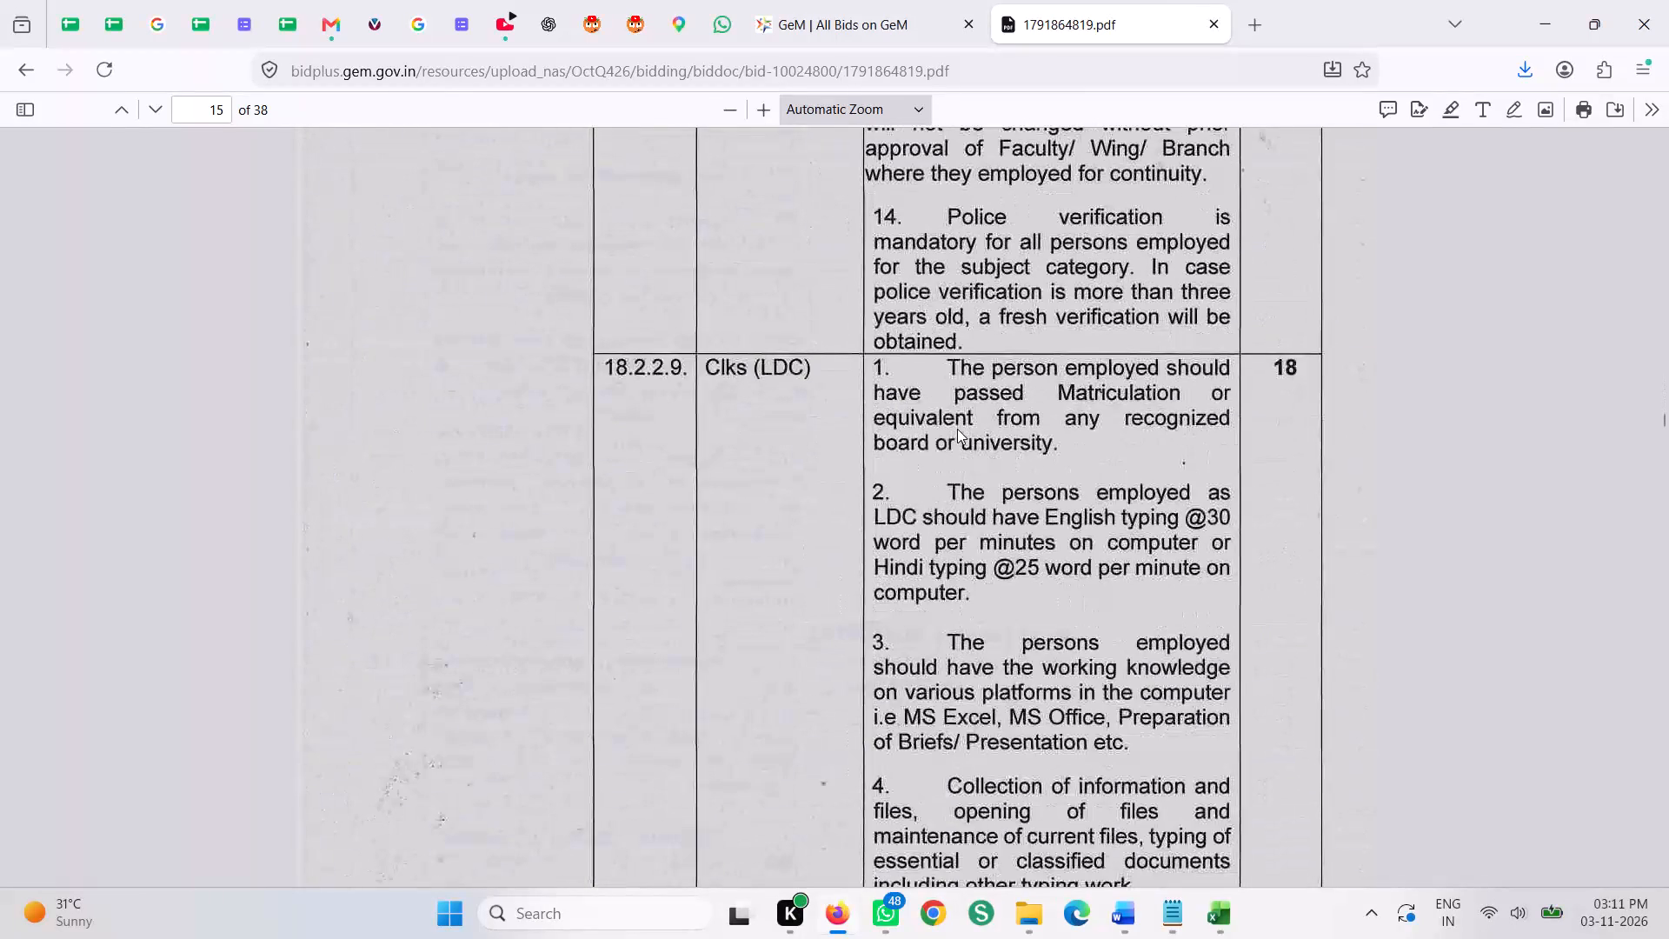
pyautogui.scroll(-4, 957, 429)
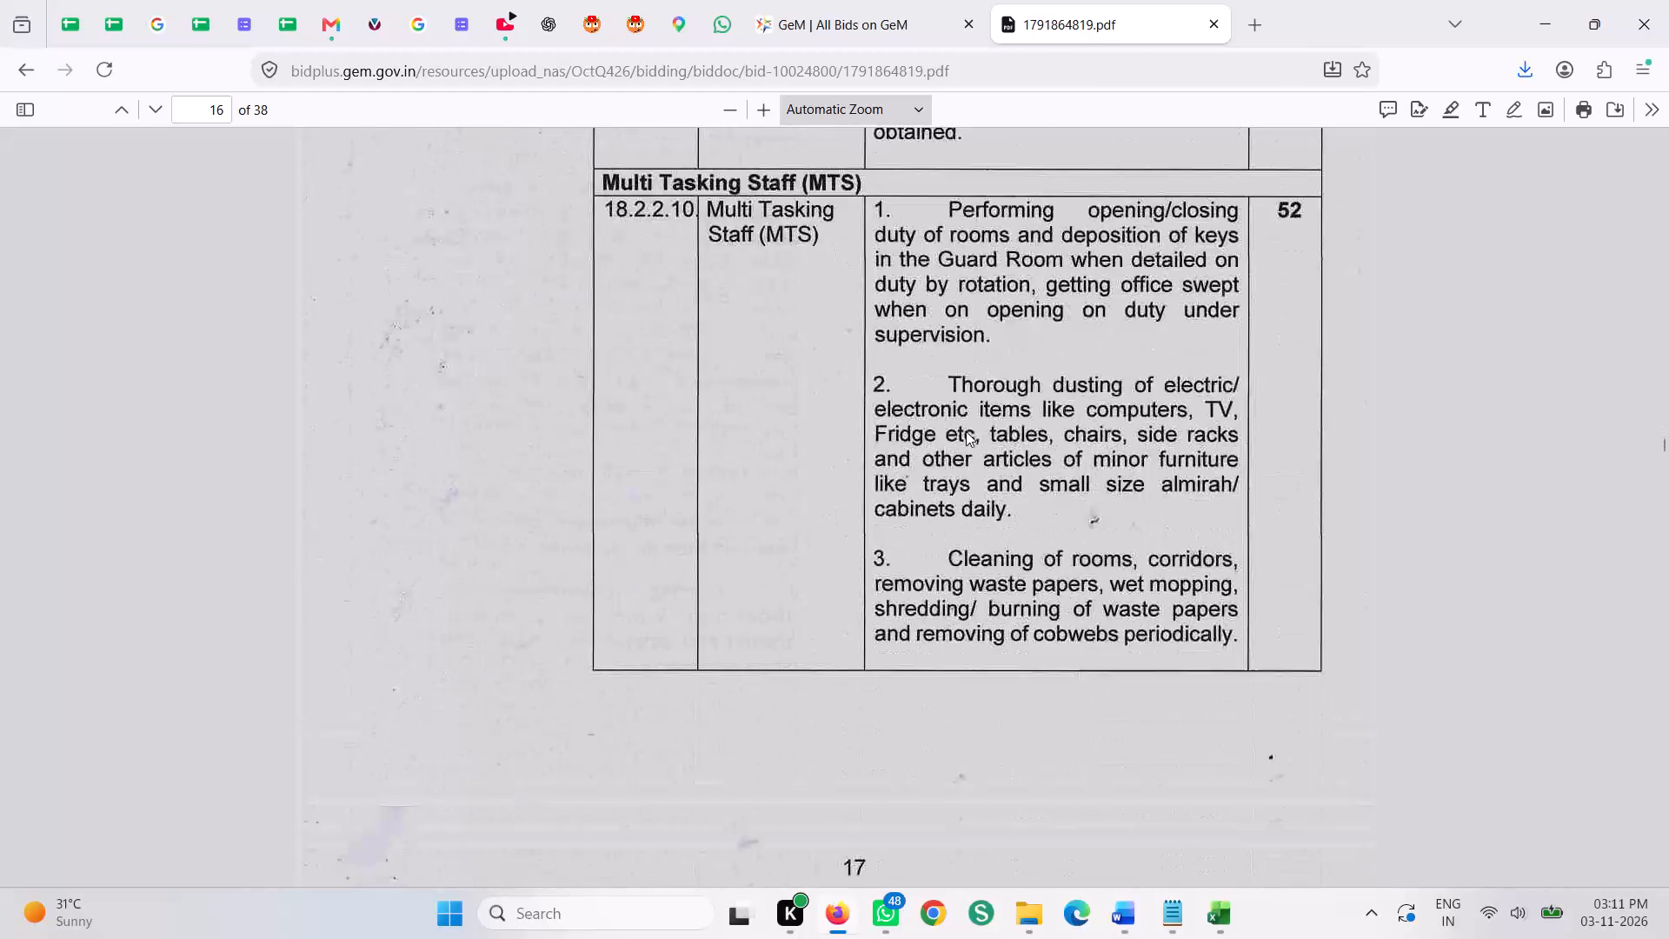
pyautogui.scroll(-5, 966, 431)
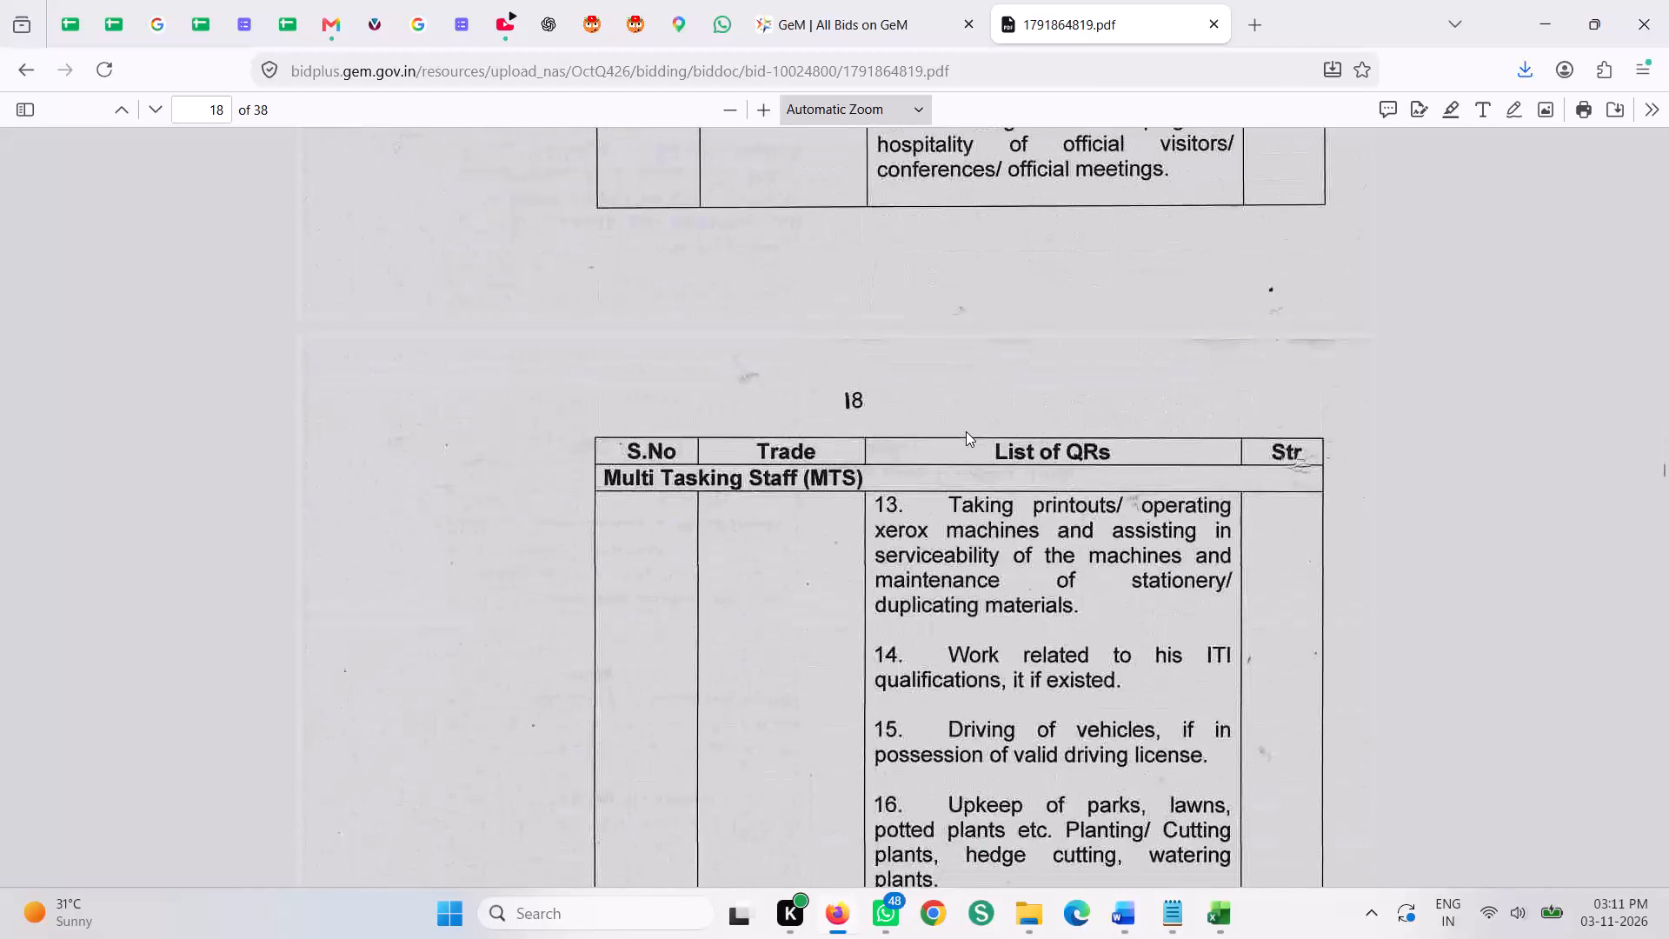
pyautogui.scroll(-3, 966, 431)
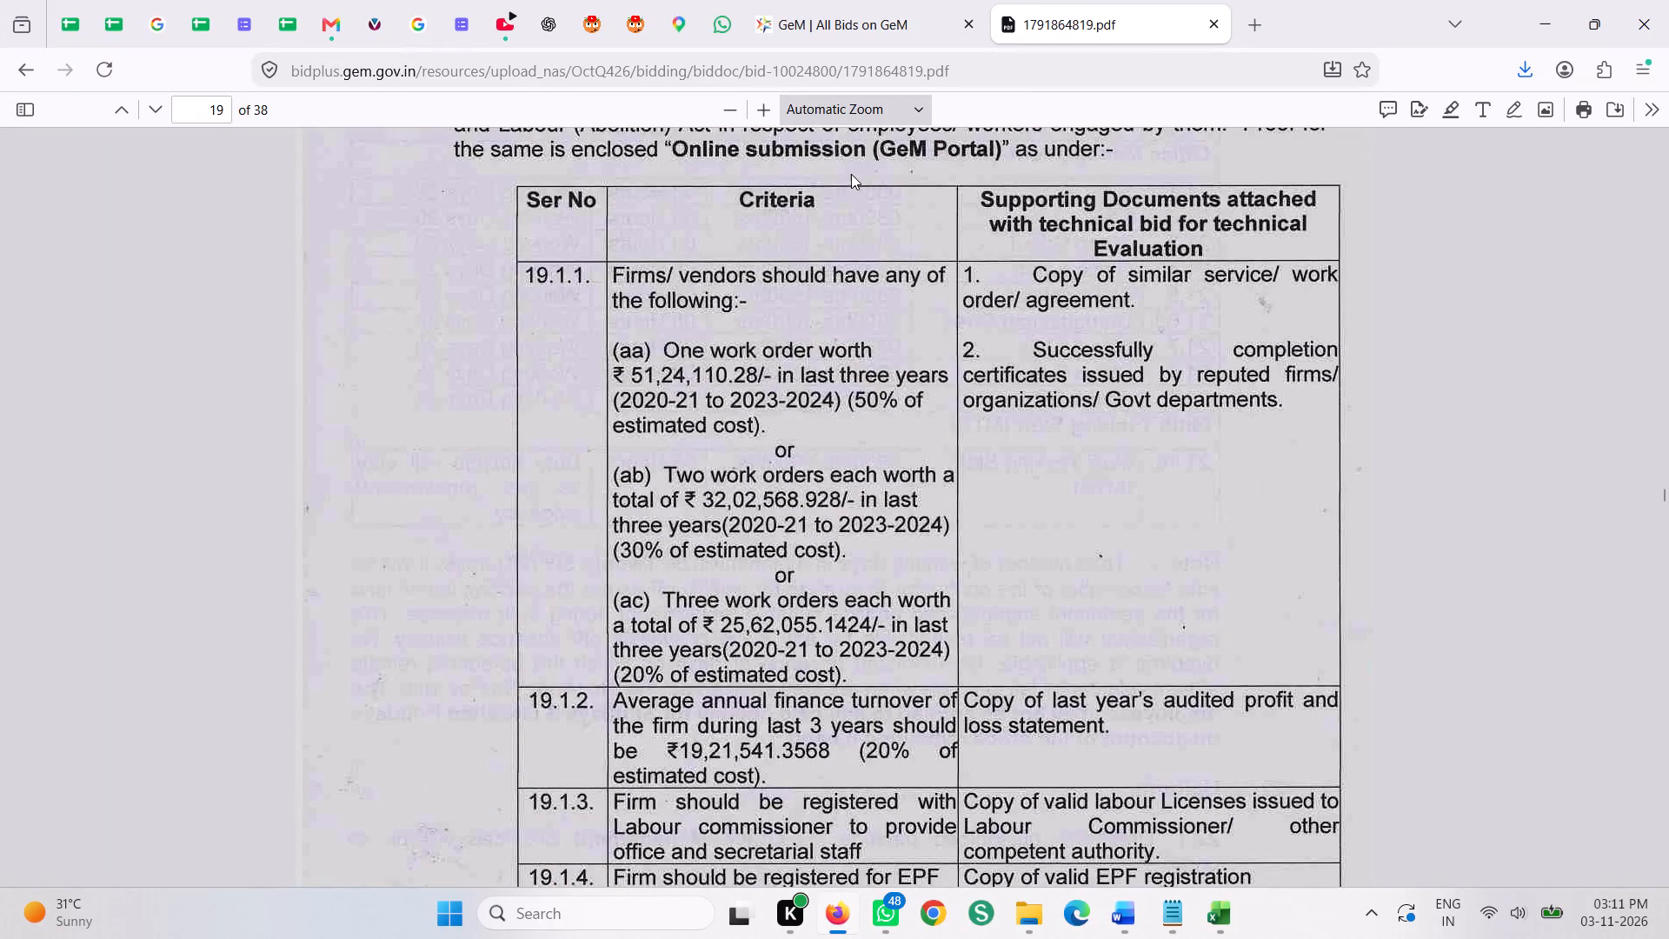
# Copy a screenshot of the page 19 criteria table covering rows 19.1.1 to 19.1.10 with their supporting documents.
pyautogui.doubleClick(739, 106)
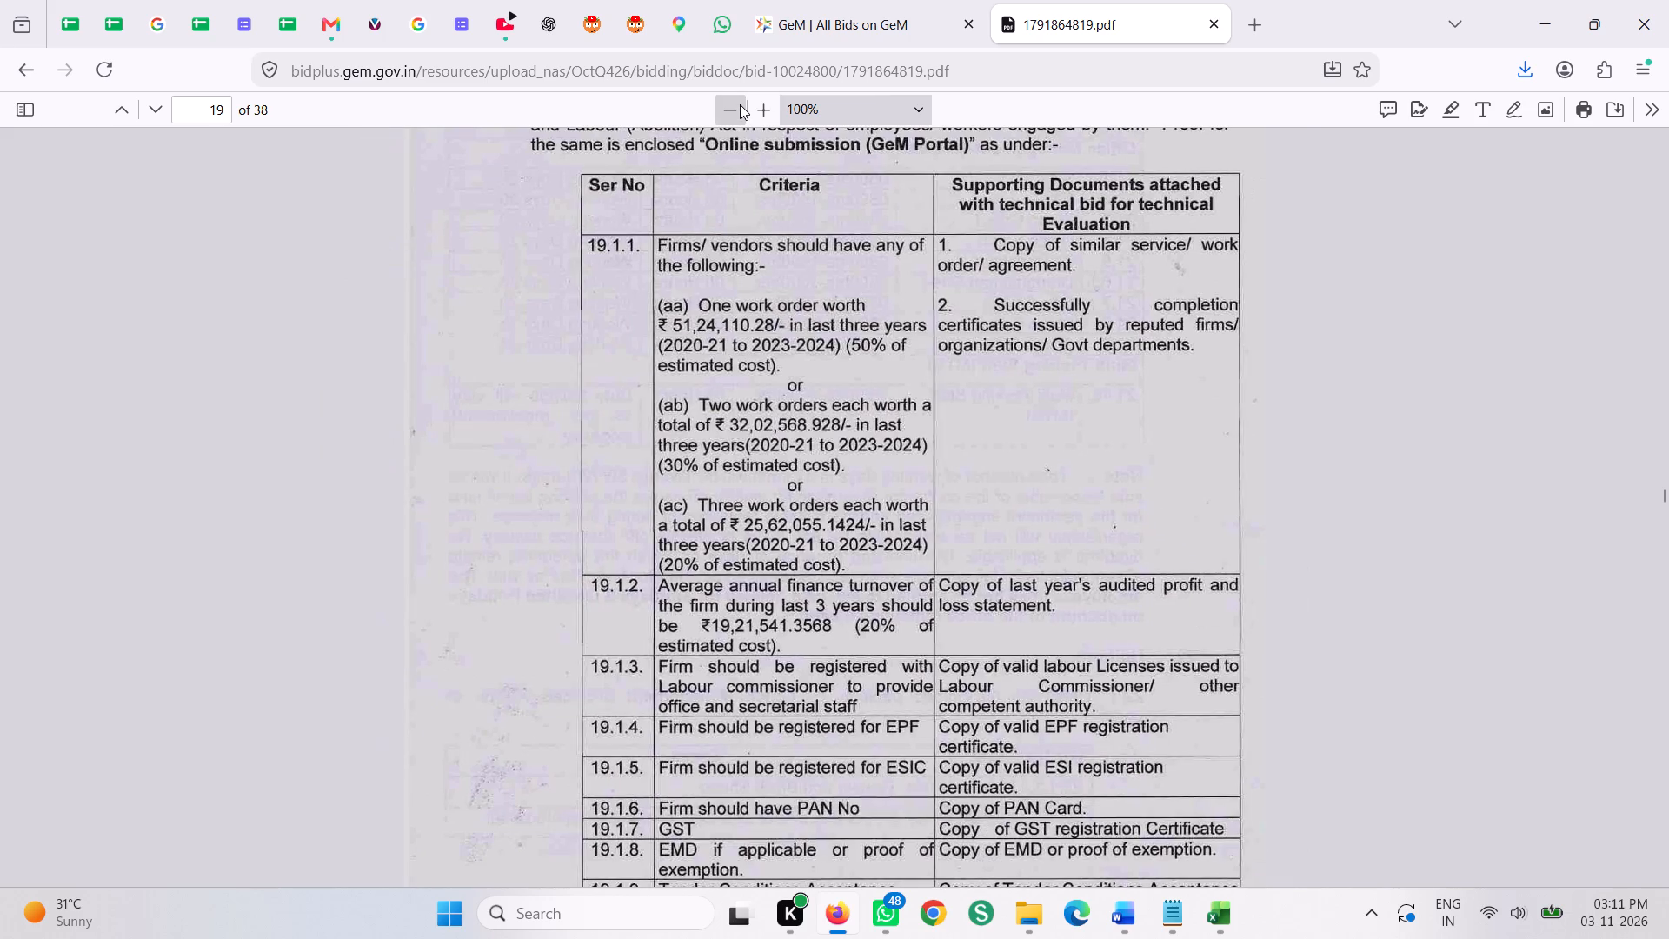
pyautogui.click(740, 103)
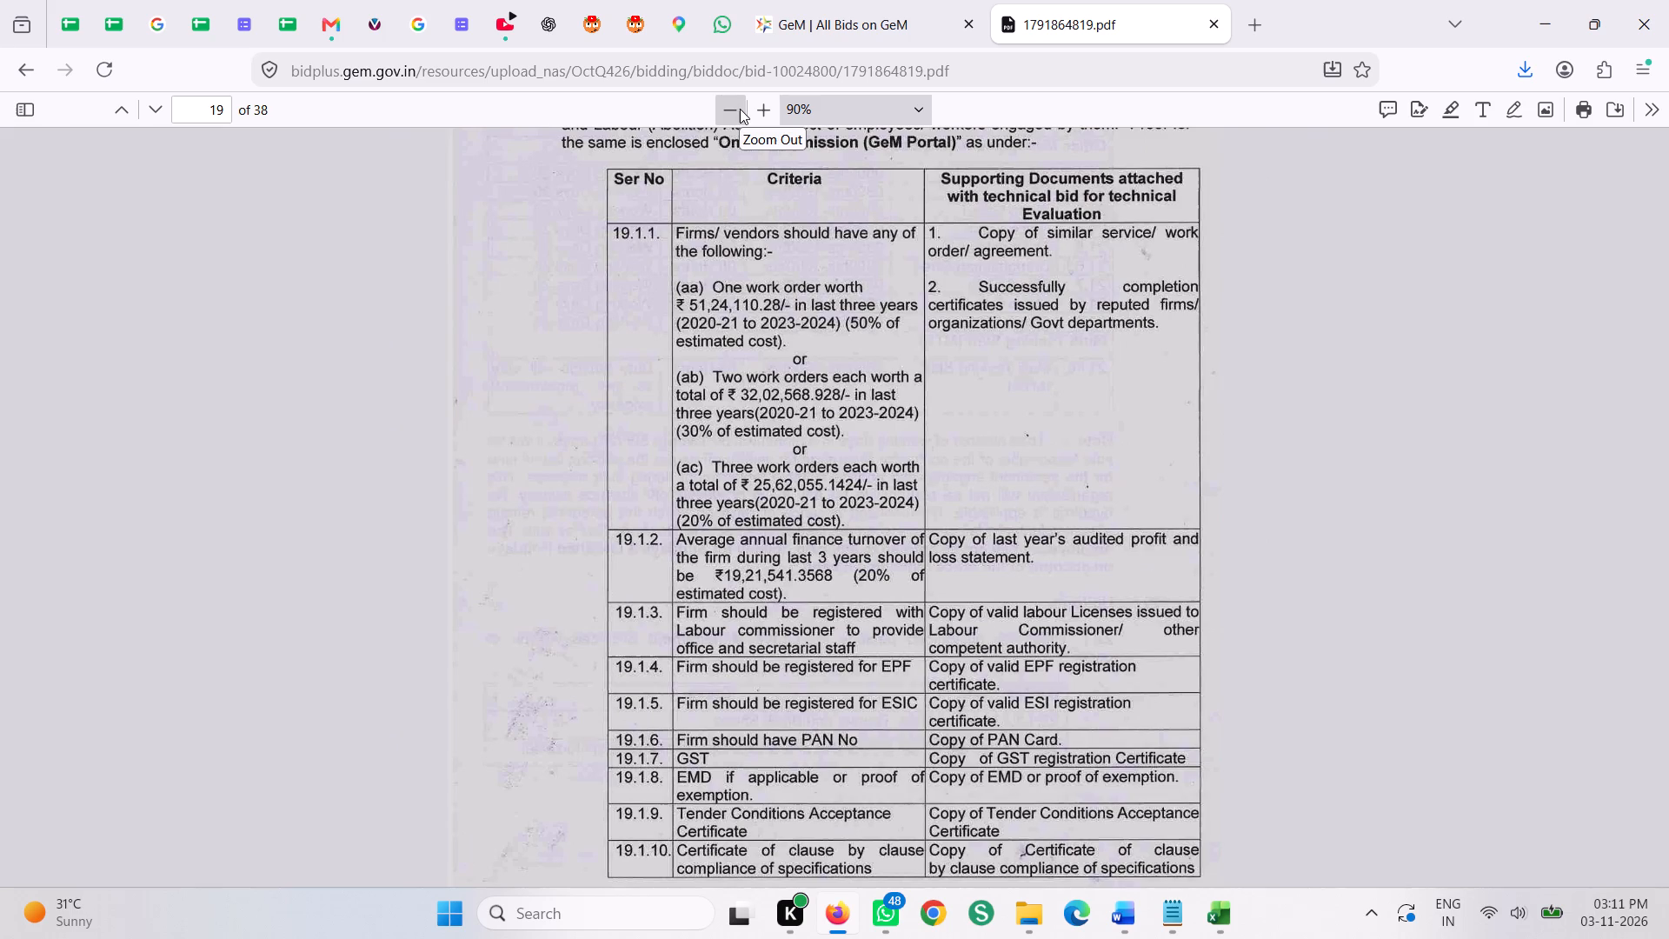
pyautogui.hotkey('ctrl', 'shift', 's')
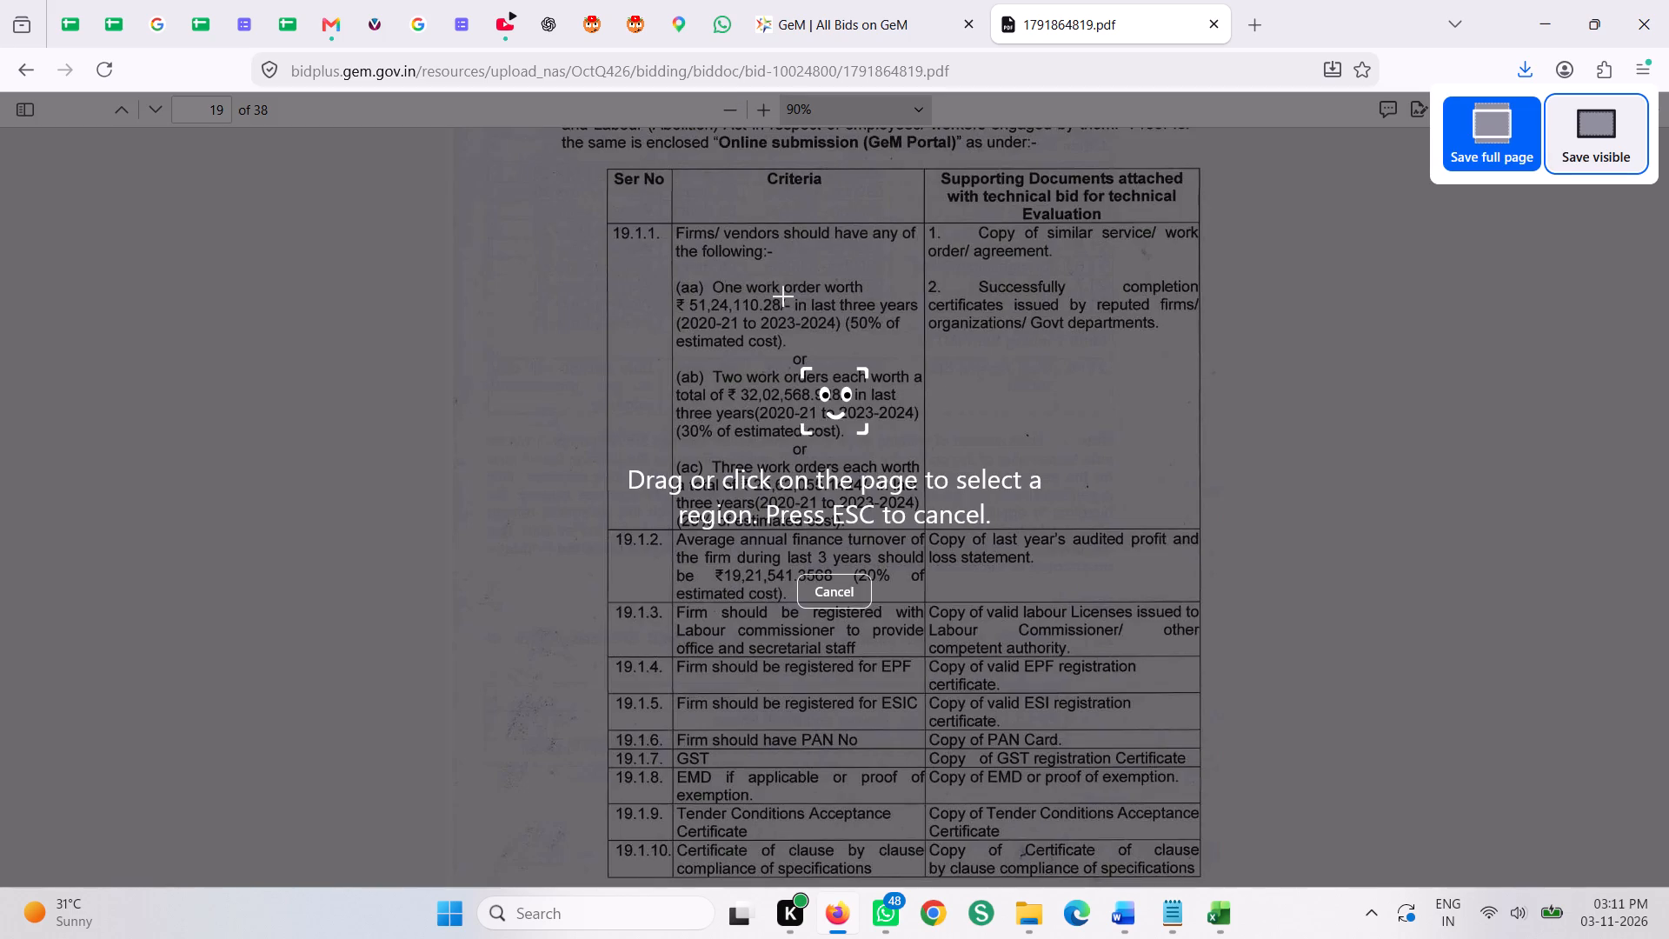
pyautogui.moveTo(588, 196); pyautogui.dragTo(1307, 591)
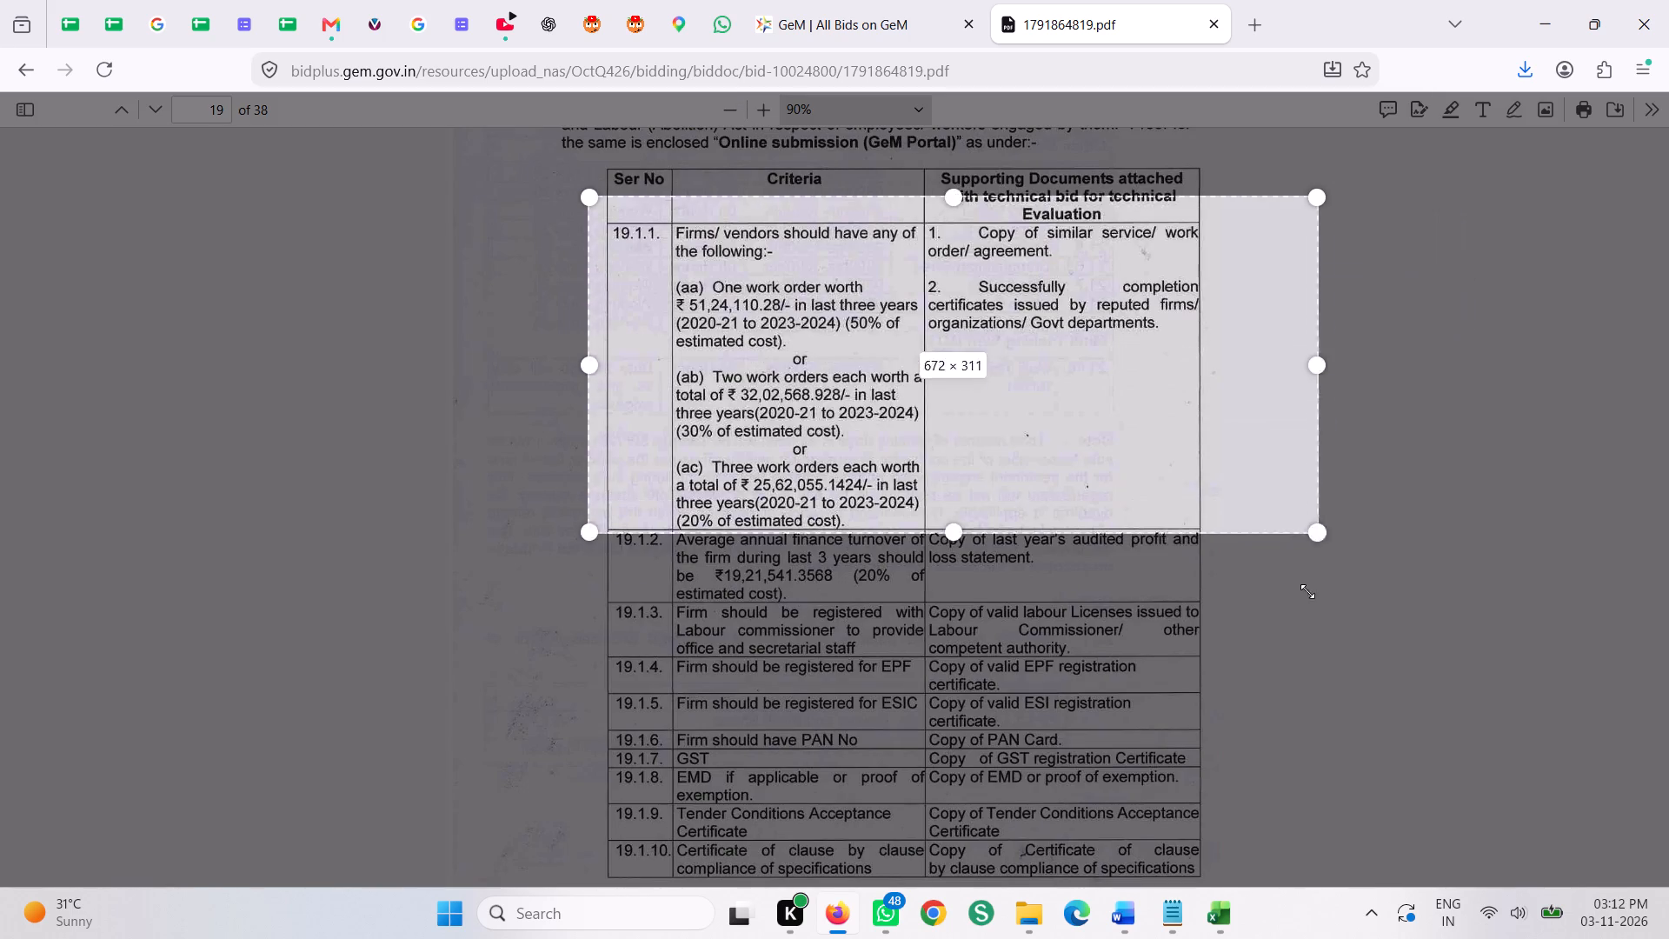
pyautogui.moveTo(1307, 591); pyautogui.dragTo(1268, 886)
pyautogui.click(1120, 854)
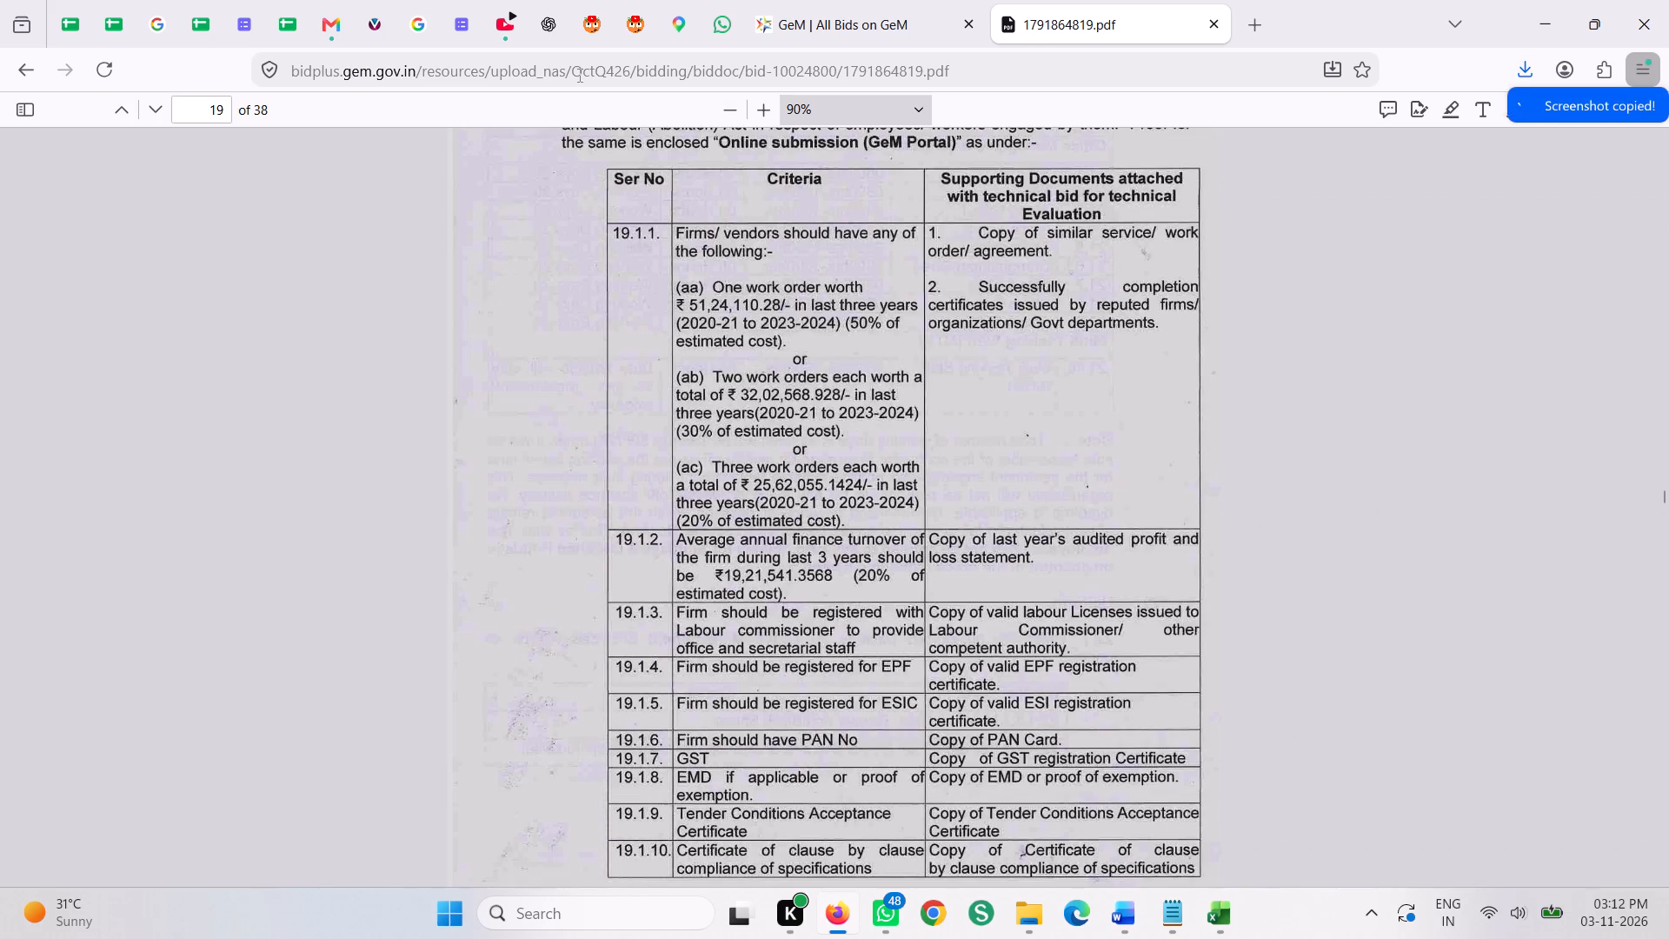
# Run a Google image search with the copied criteria table screenshot.
pyautogui.click(420, 24)
pyautogui.click(1113, 137)
pyautogui.click(1082, 150)
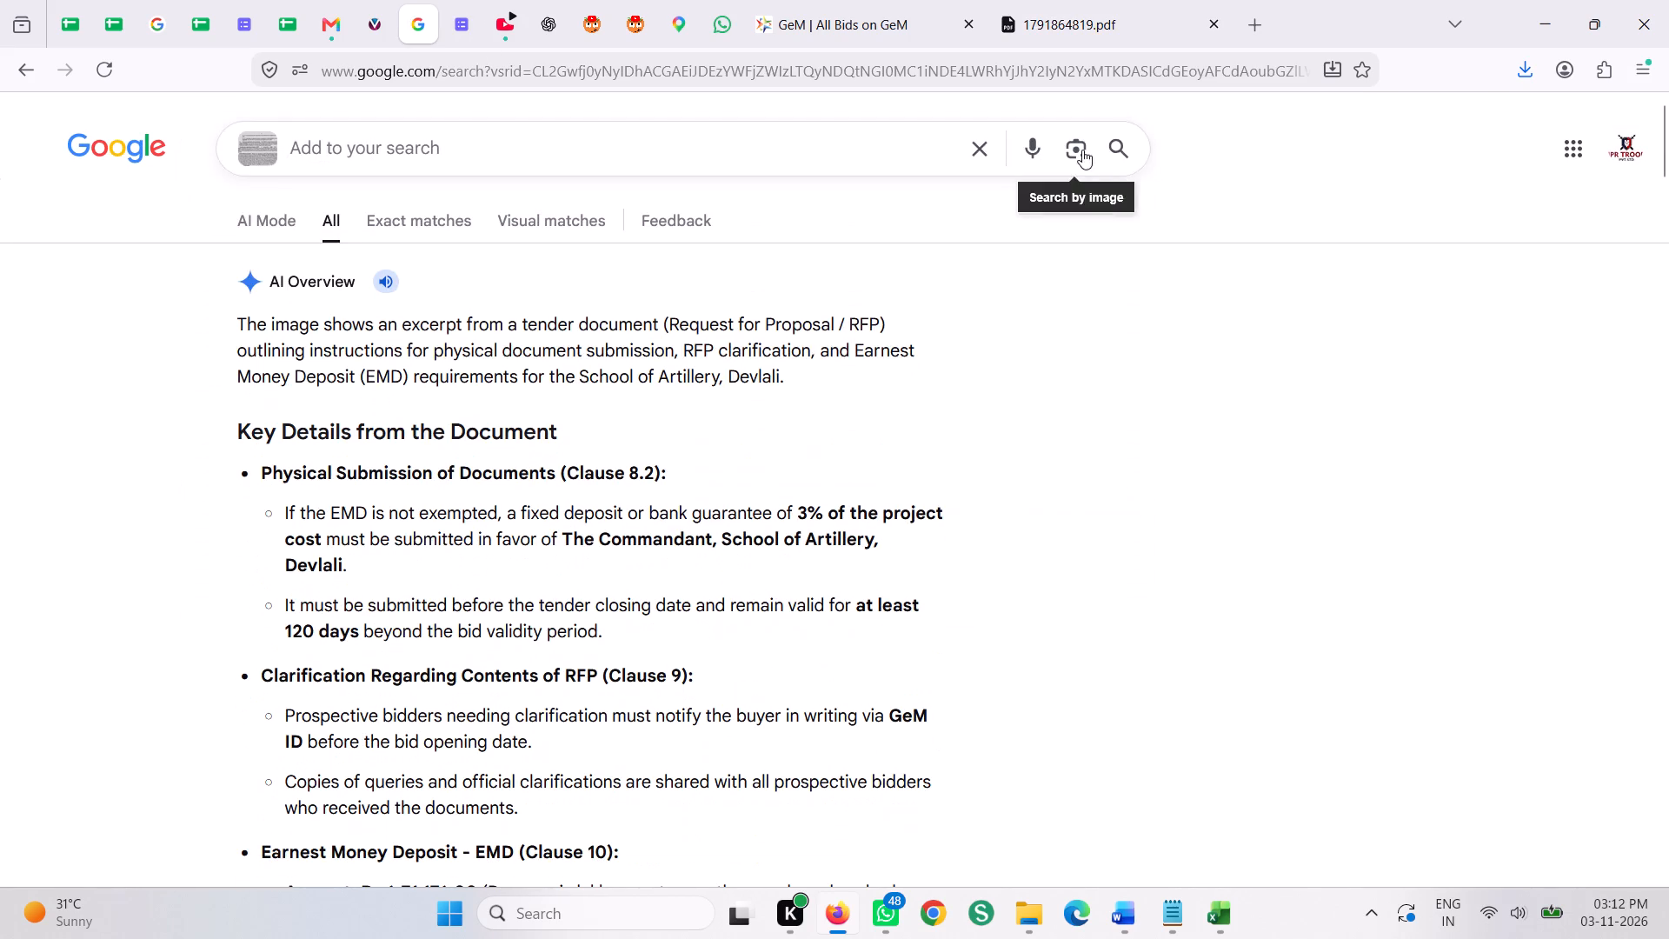
pyautogui.click(811, 435)
pyautogui.hotkey('ctrl', 'v')
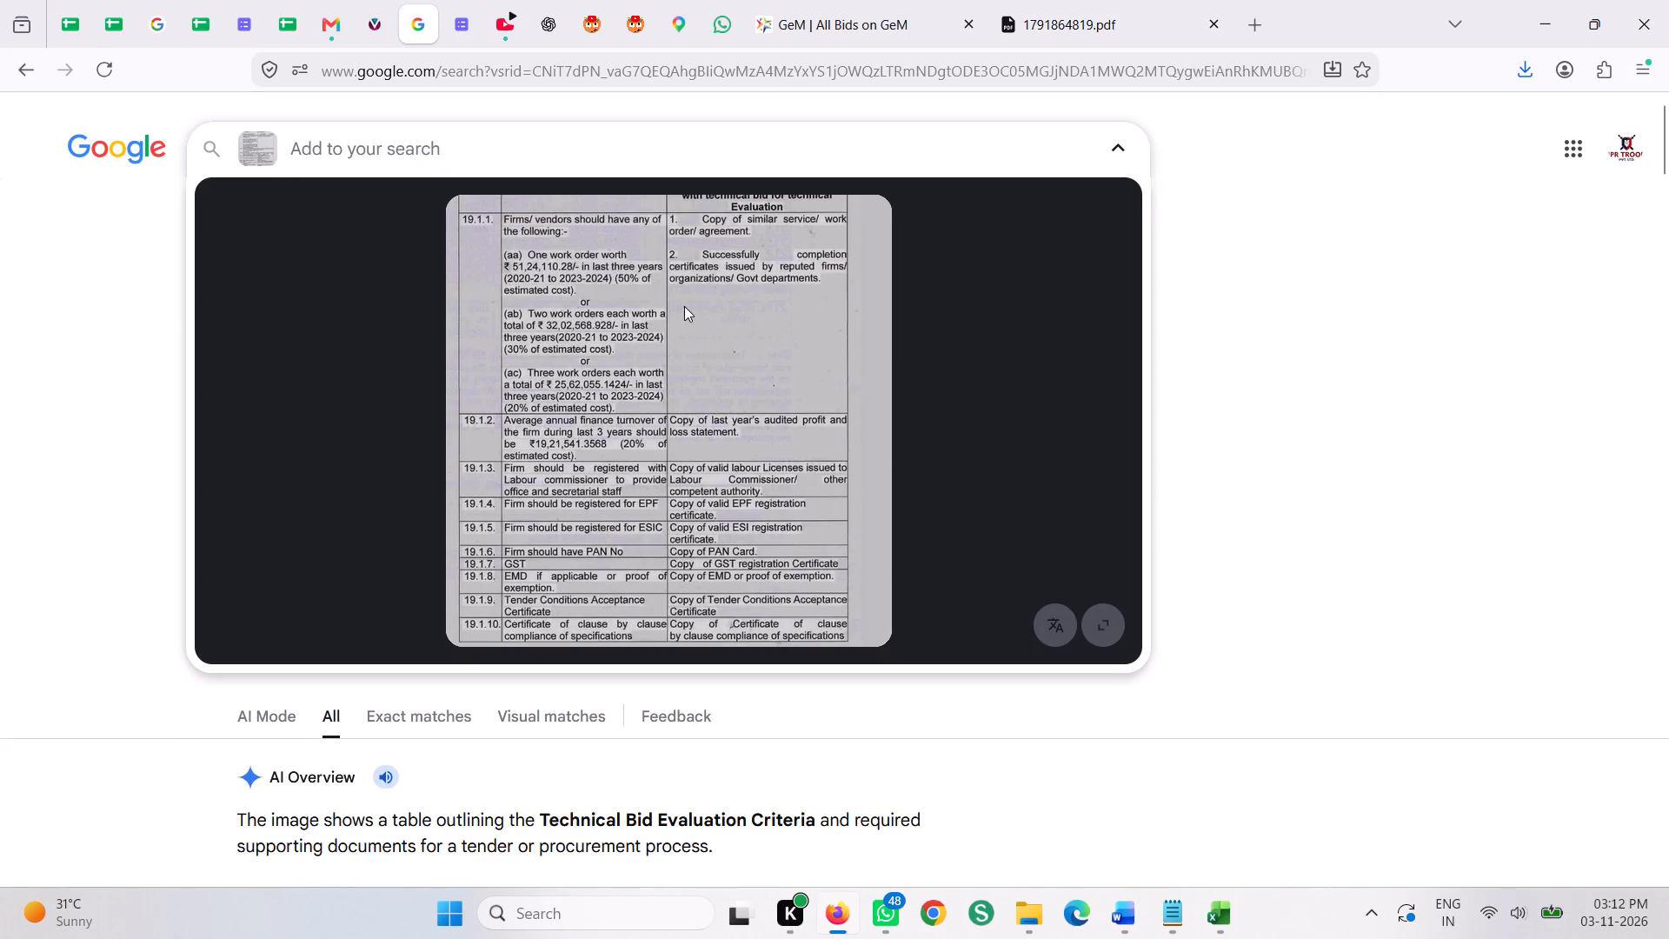
# Copy the one, two or three work orders criteria from the searched image and paste them as item 14 in the Word REQUIRED DOCUMENTS list.
pyautogui.click(532, 252)
pyautogui.moveTo(532, 252); pyautogui.dragTo(534, 253)
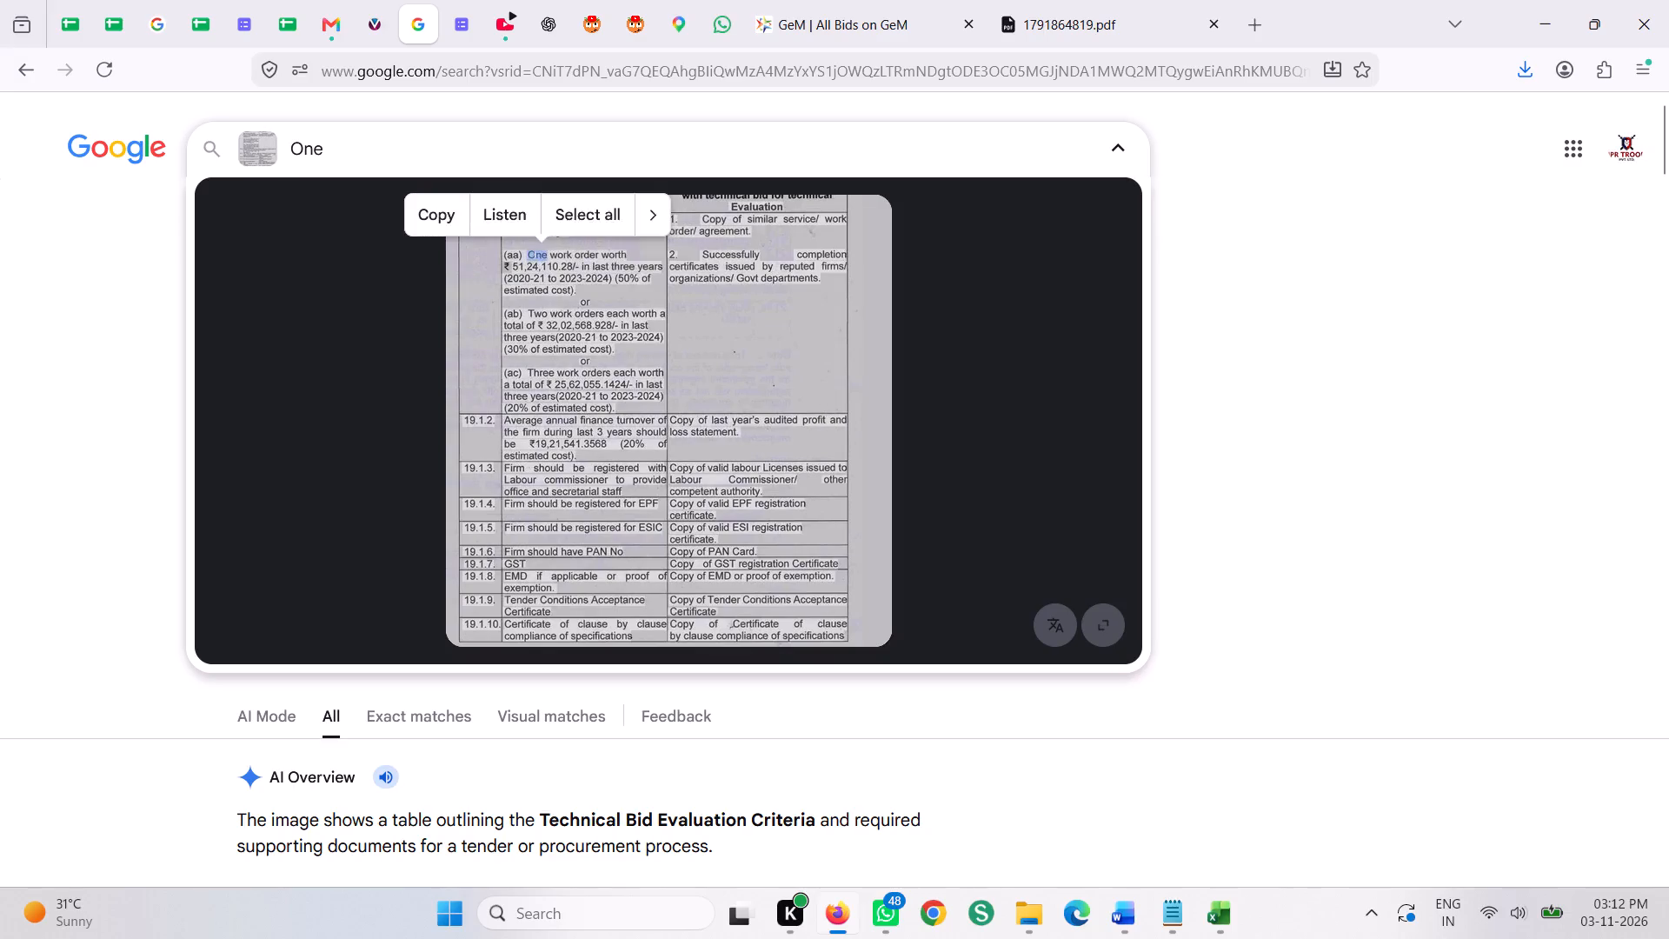
pyautogui.moveTo(534, 253); pyautogui.dragTo(638, 406)
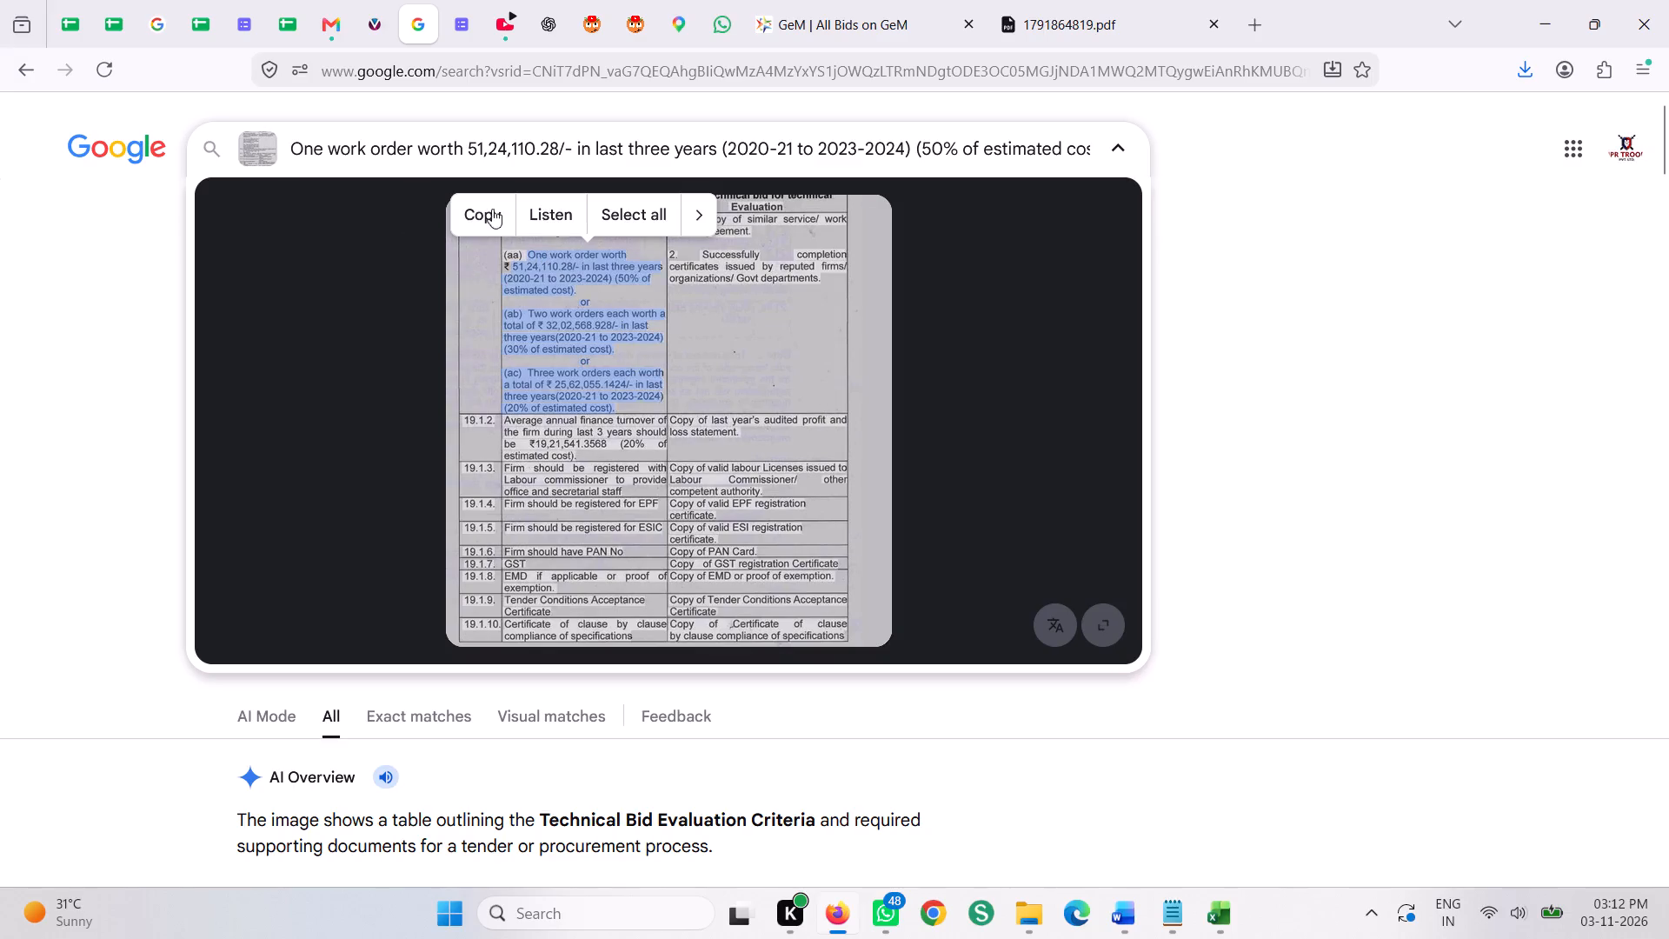
pyautogui.click(489, 204)
pyautogui.hotkey('alt', 'Tab')
pyautogui.hotkey('alt', 'Tab')
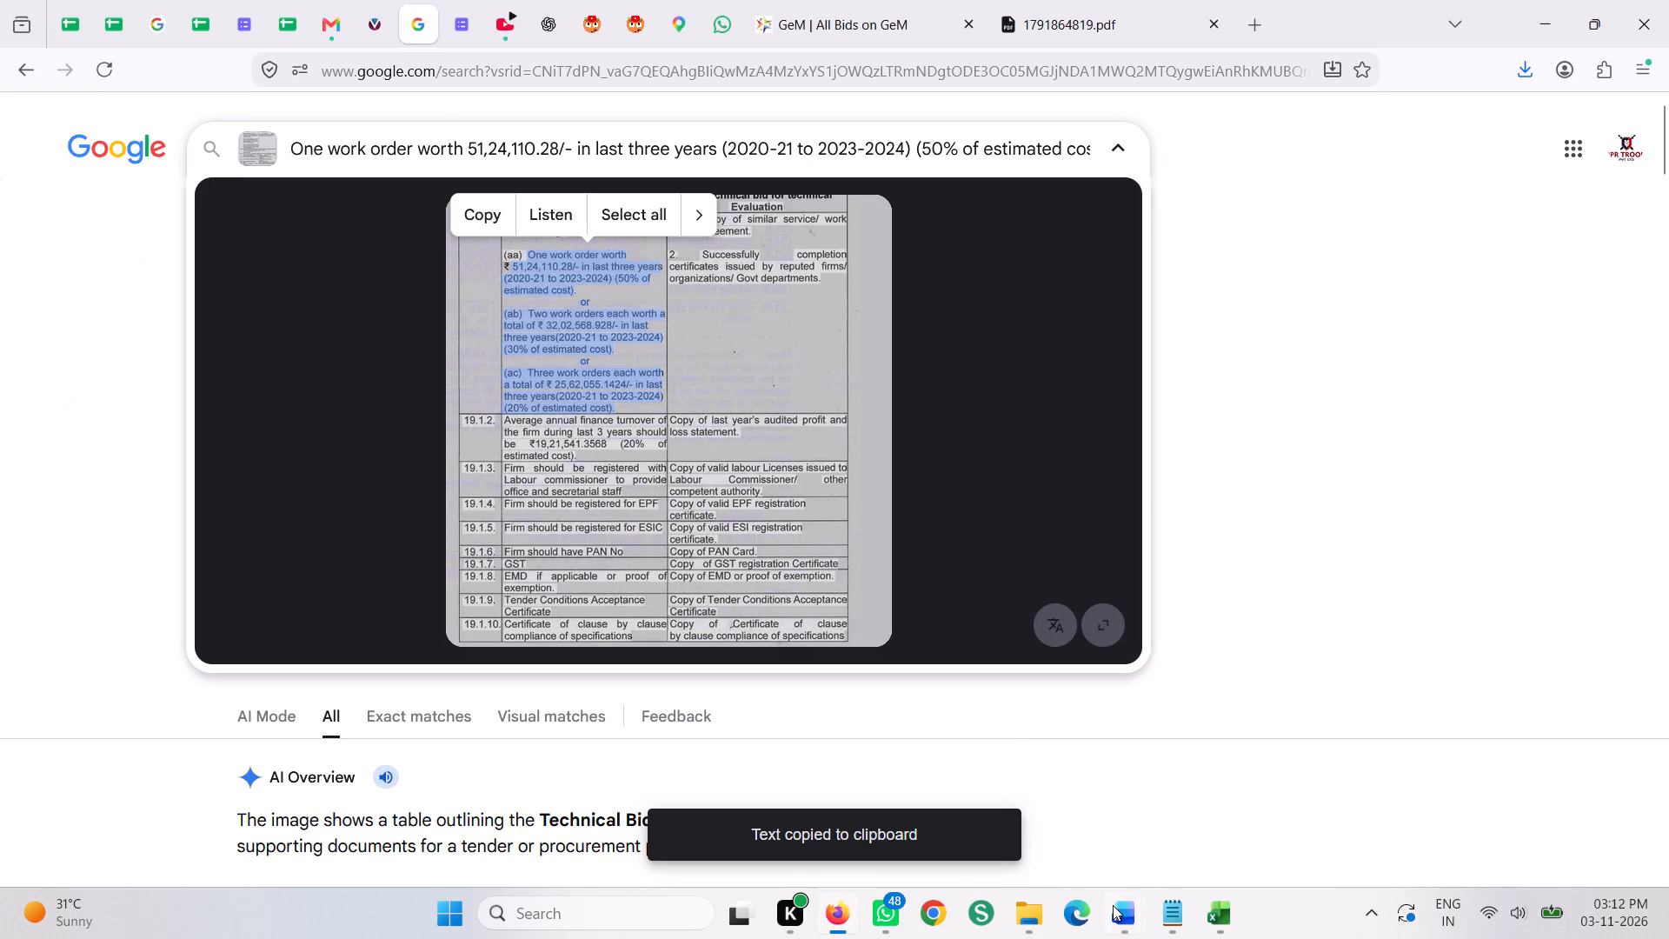
pyautogui.click(1114, 905)
pyautogui.click(94, 816)
pyautogui.scroll(-1, 604, 700)
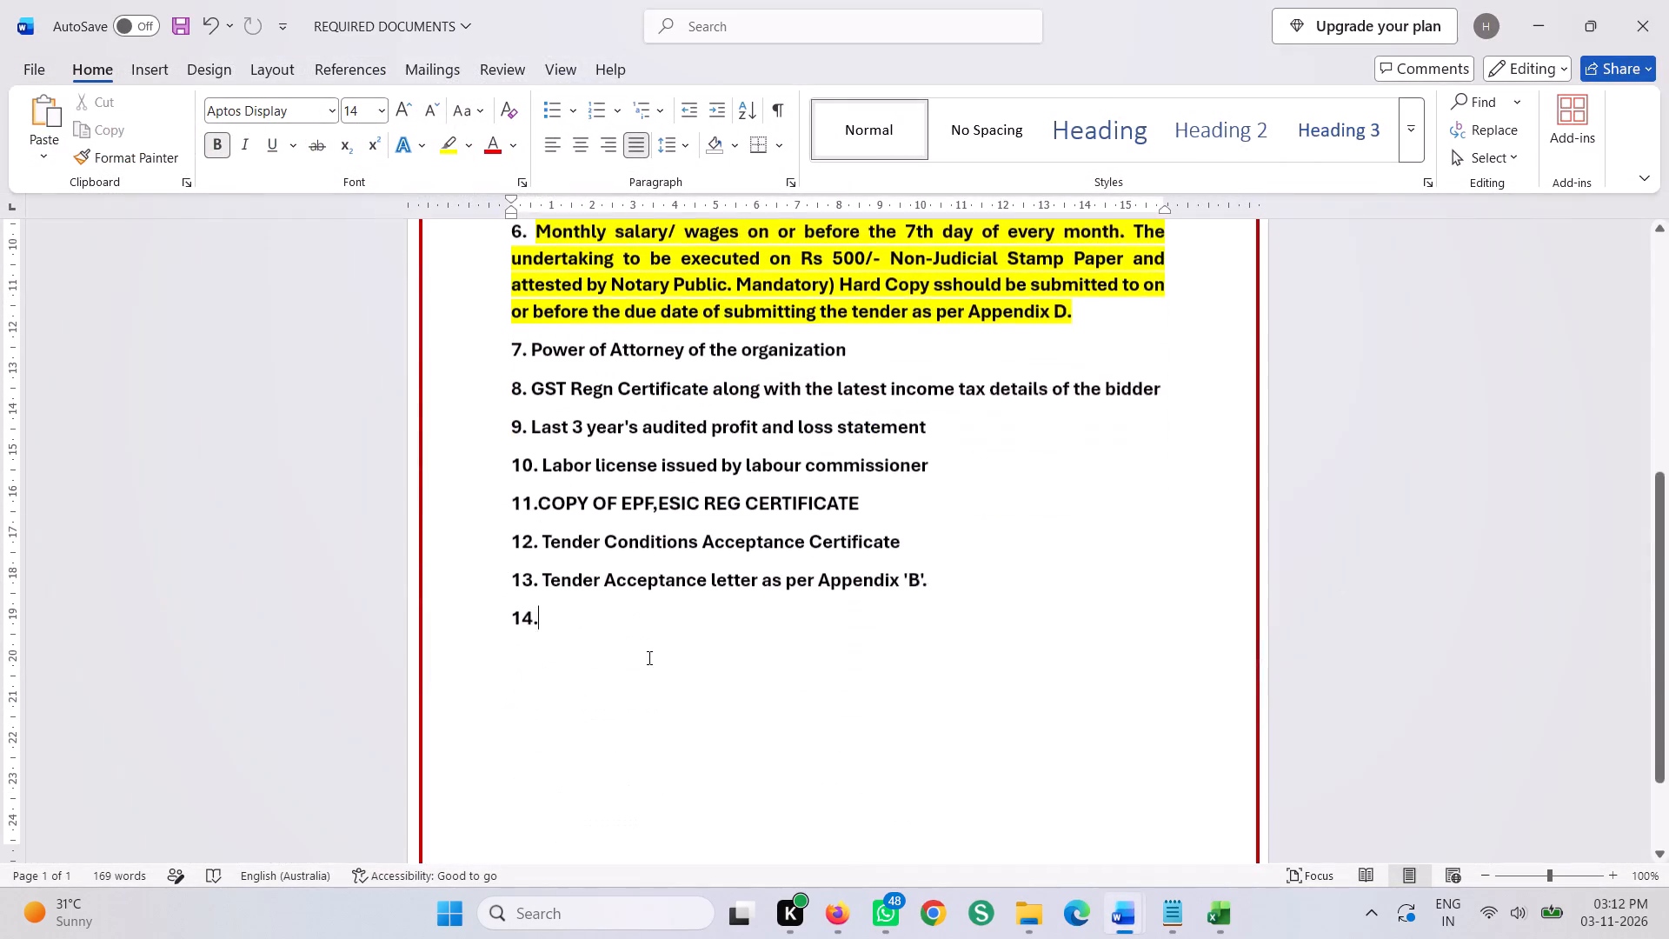
pyautogui.hotkey('ctrl', 'v')
pyautogui.click(666, 684)
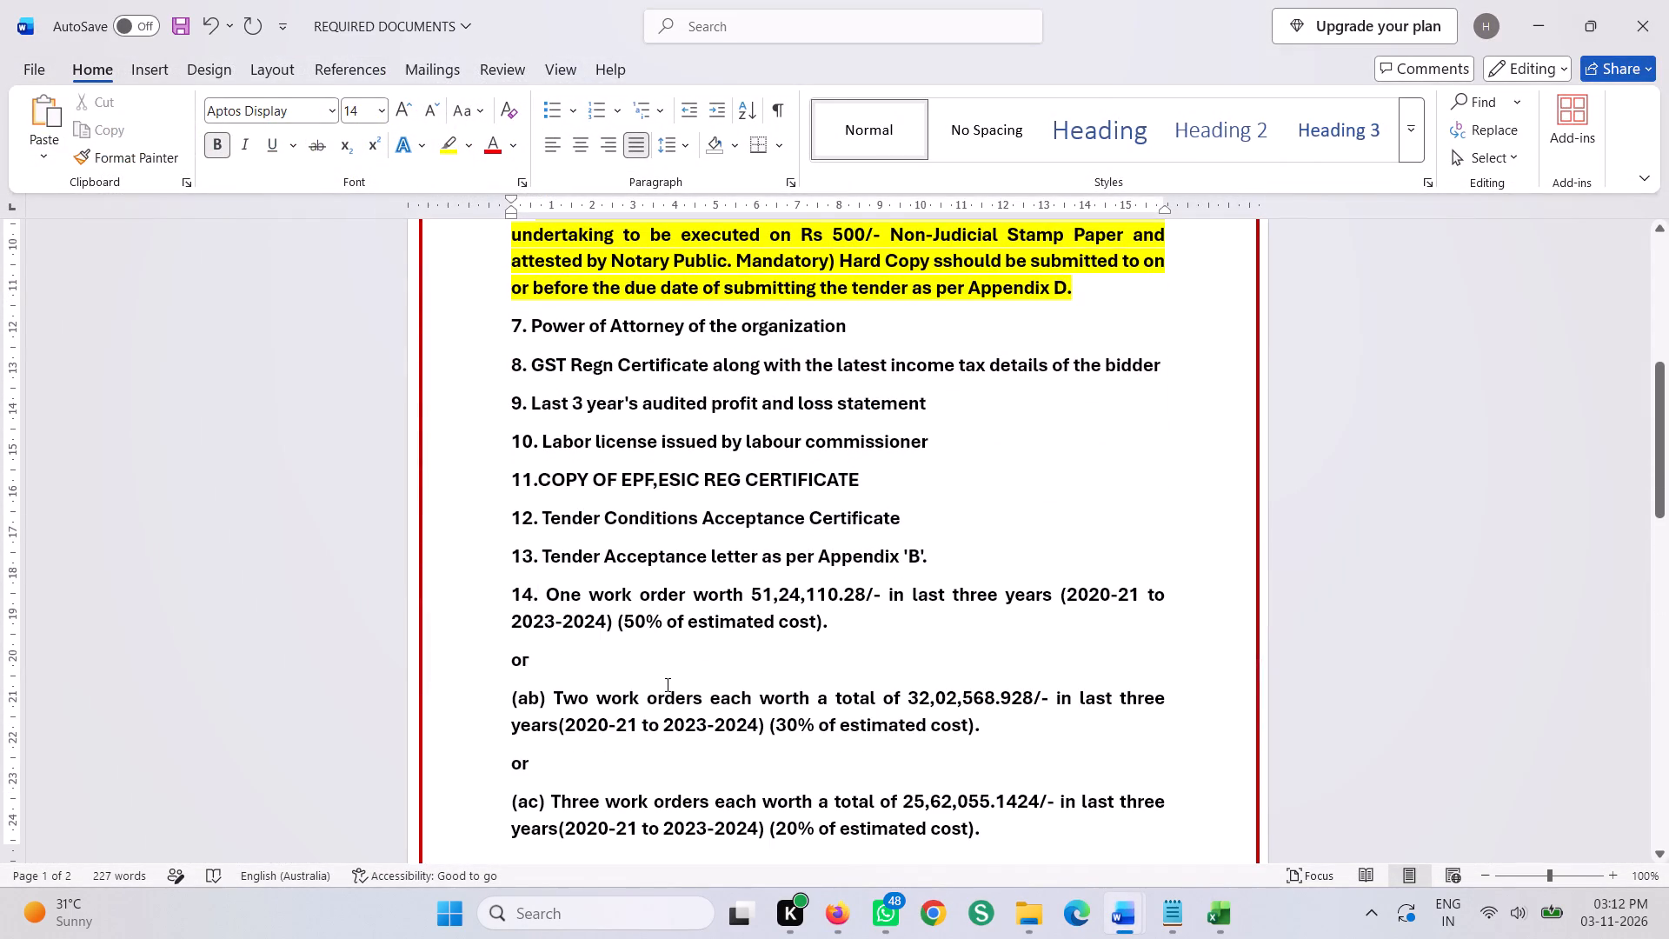
pyautogui.scroll(-1, 535, 780)
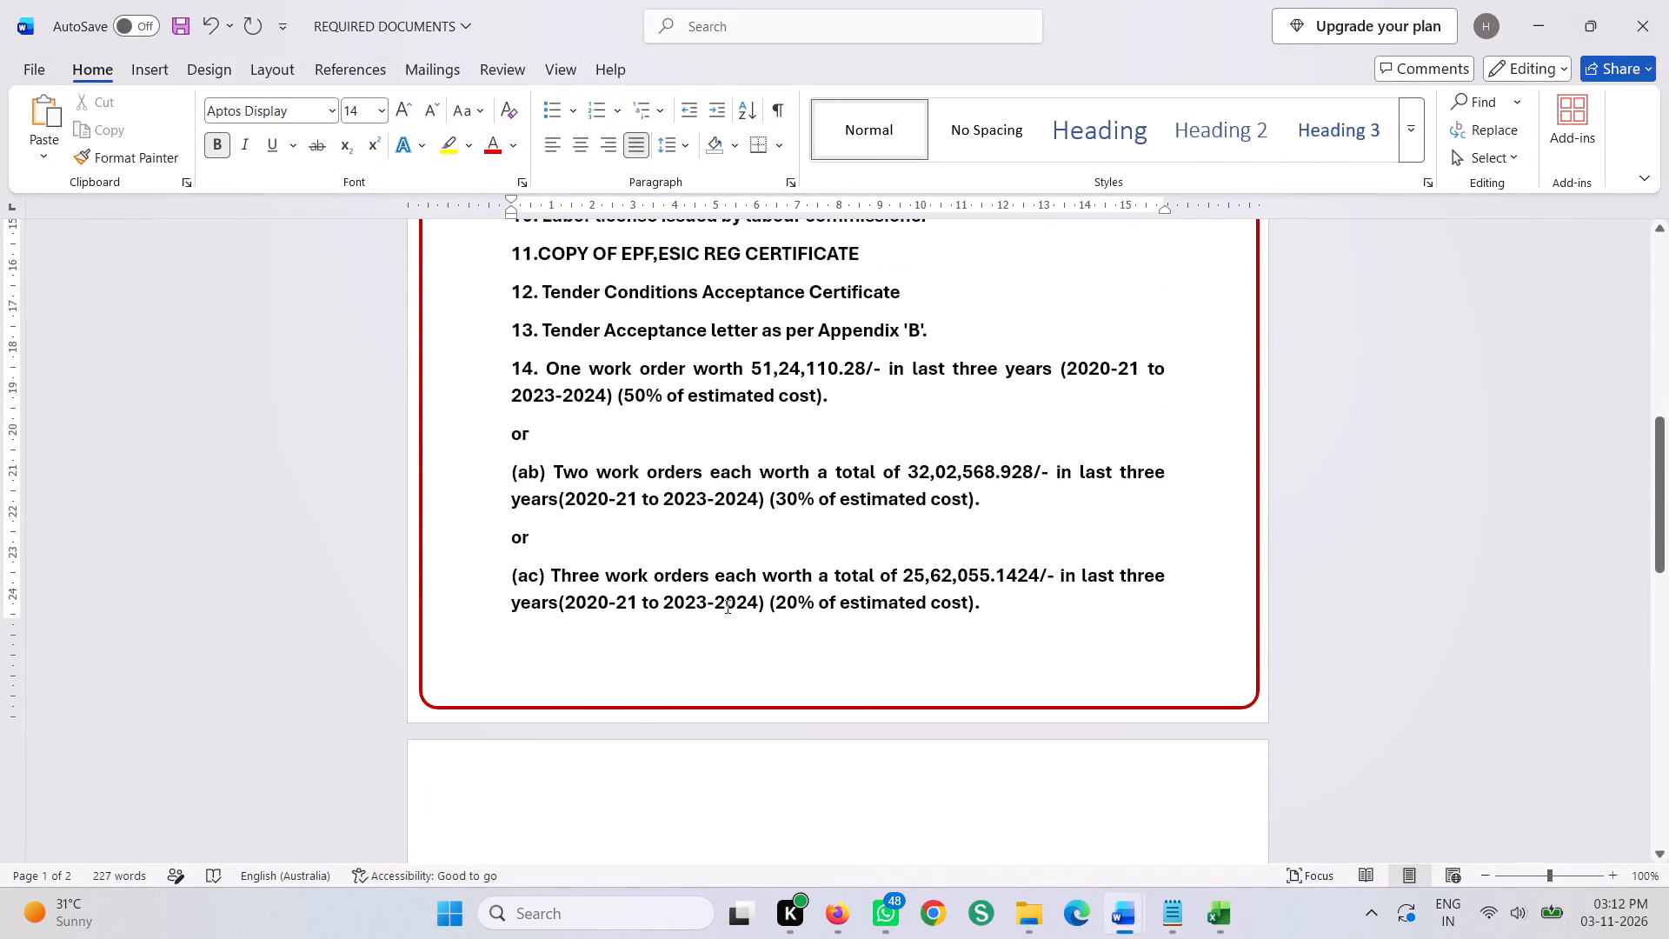
# Highlight the whole work order criteria text of item 14 in yellow, including the (ab) and (ac) alternatives.
pyautogui.scroll(1, 726, 606)
pyautogui.moveTo(554, 596); pyautogui.dragTo(730, 675)
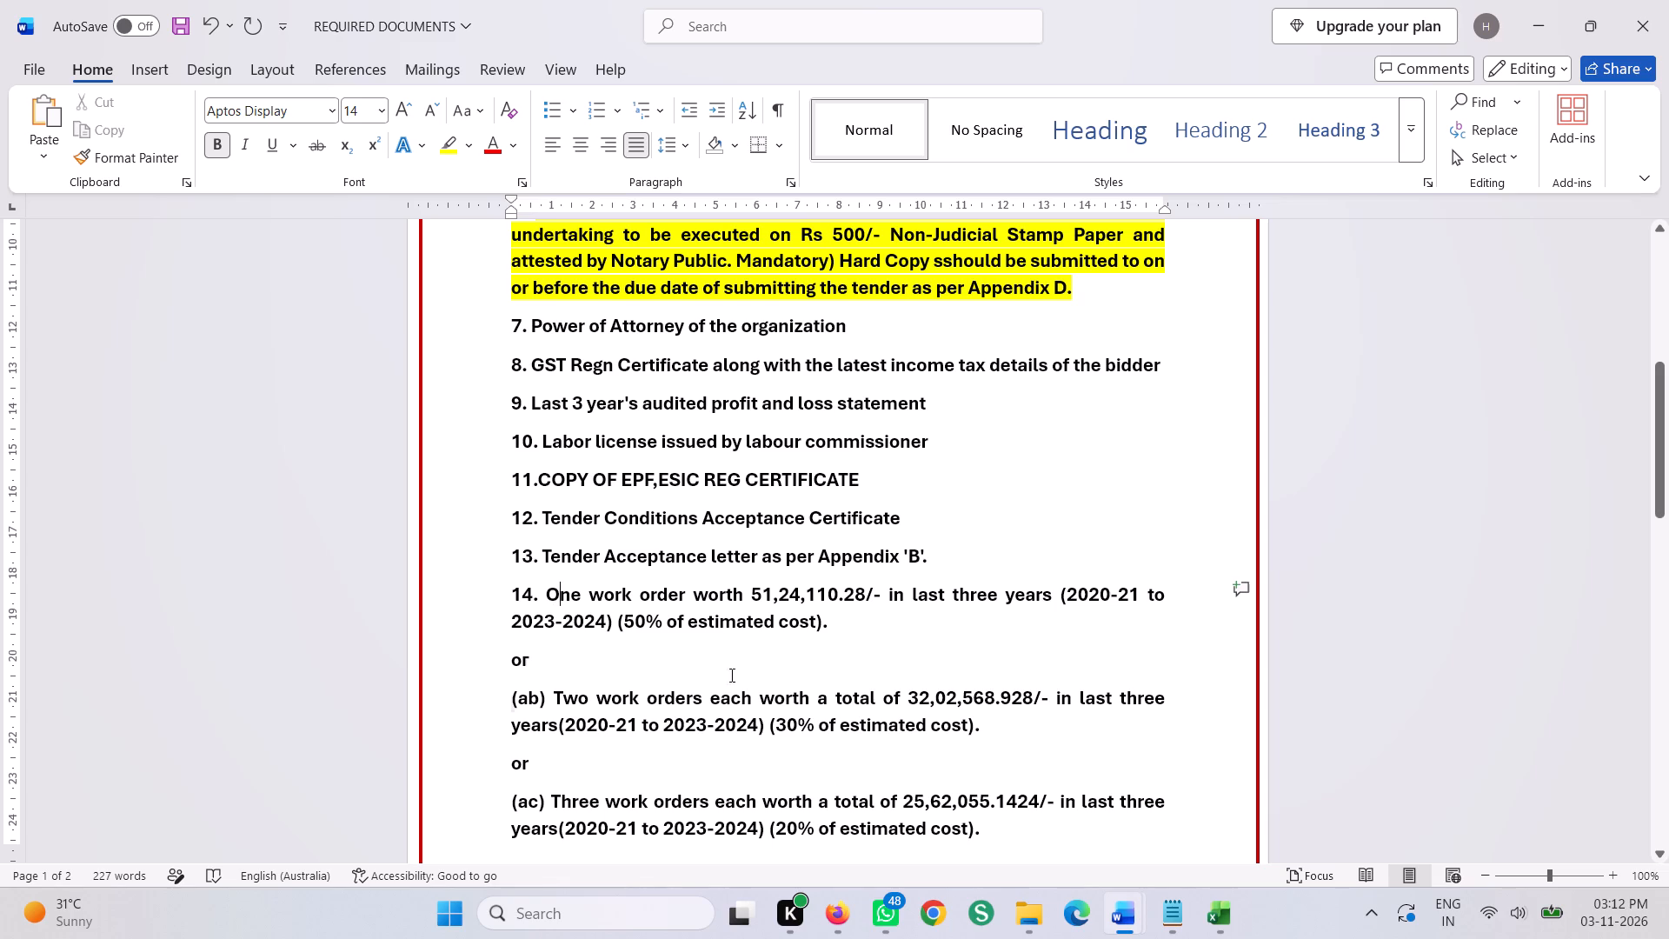
pyautogui.moveTo(730, 675); pyautogui.dragTo(998, 833)
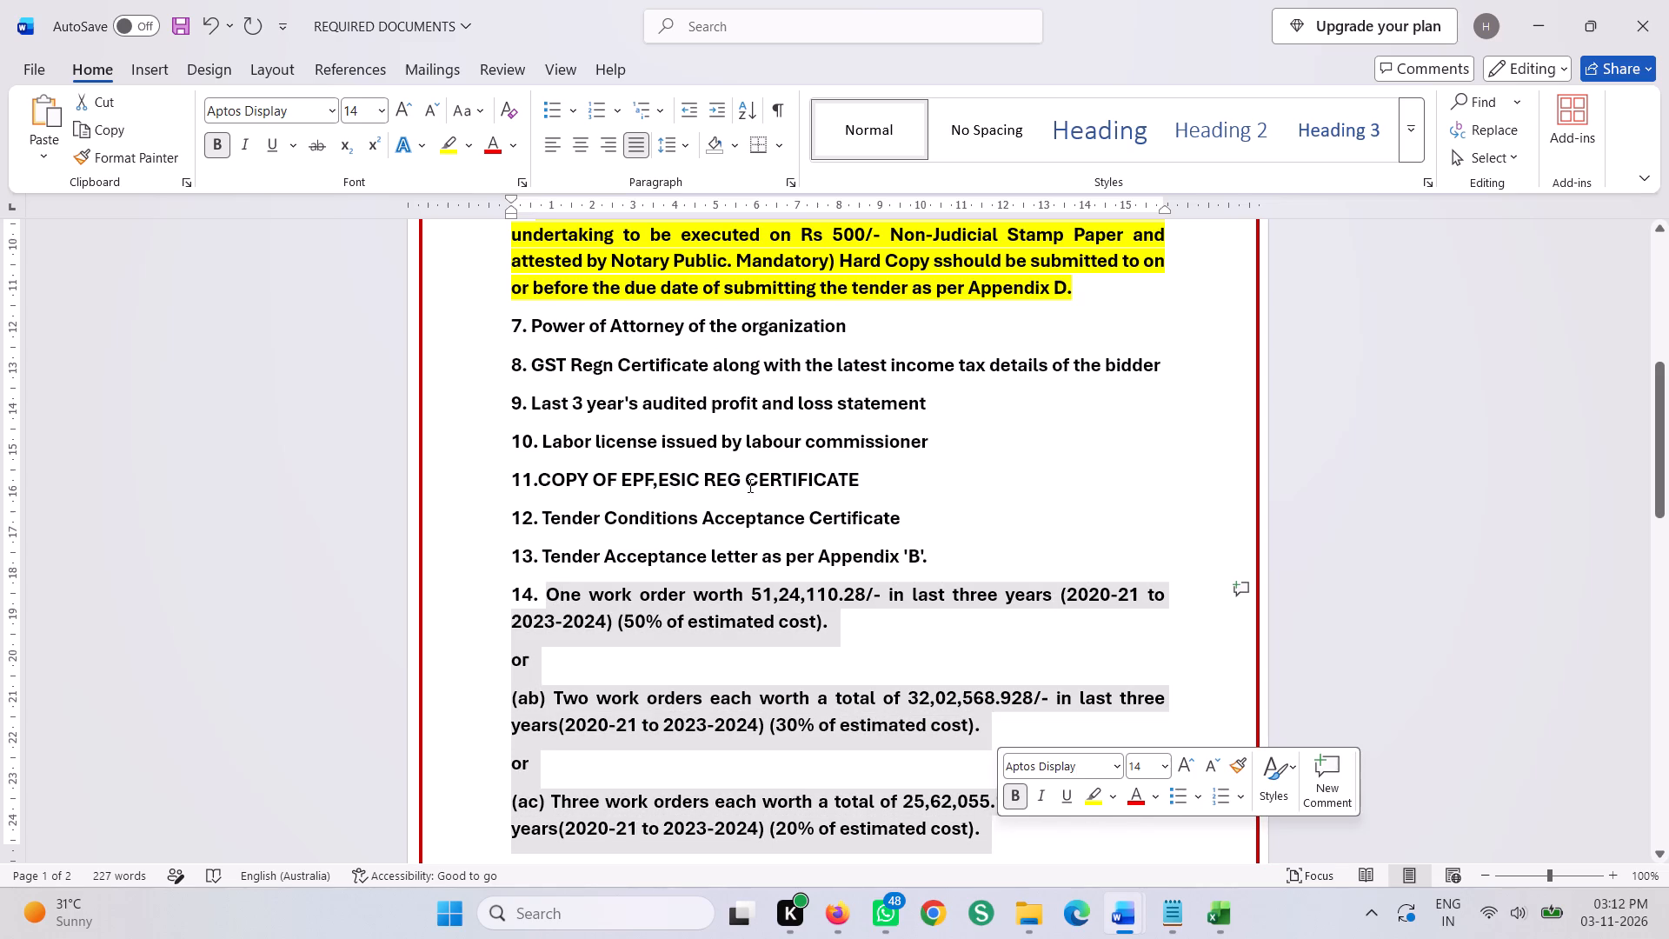
pyautogui.click(443, 145)
# Start a new list entry numbered 15. below the three work orders criterion.
pyautogui.scroll(-2, 695, 465)
pyautogui.click(1003, 380)
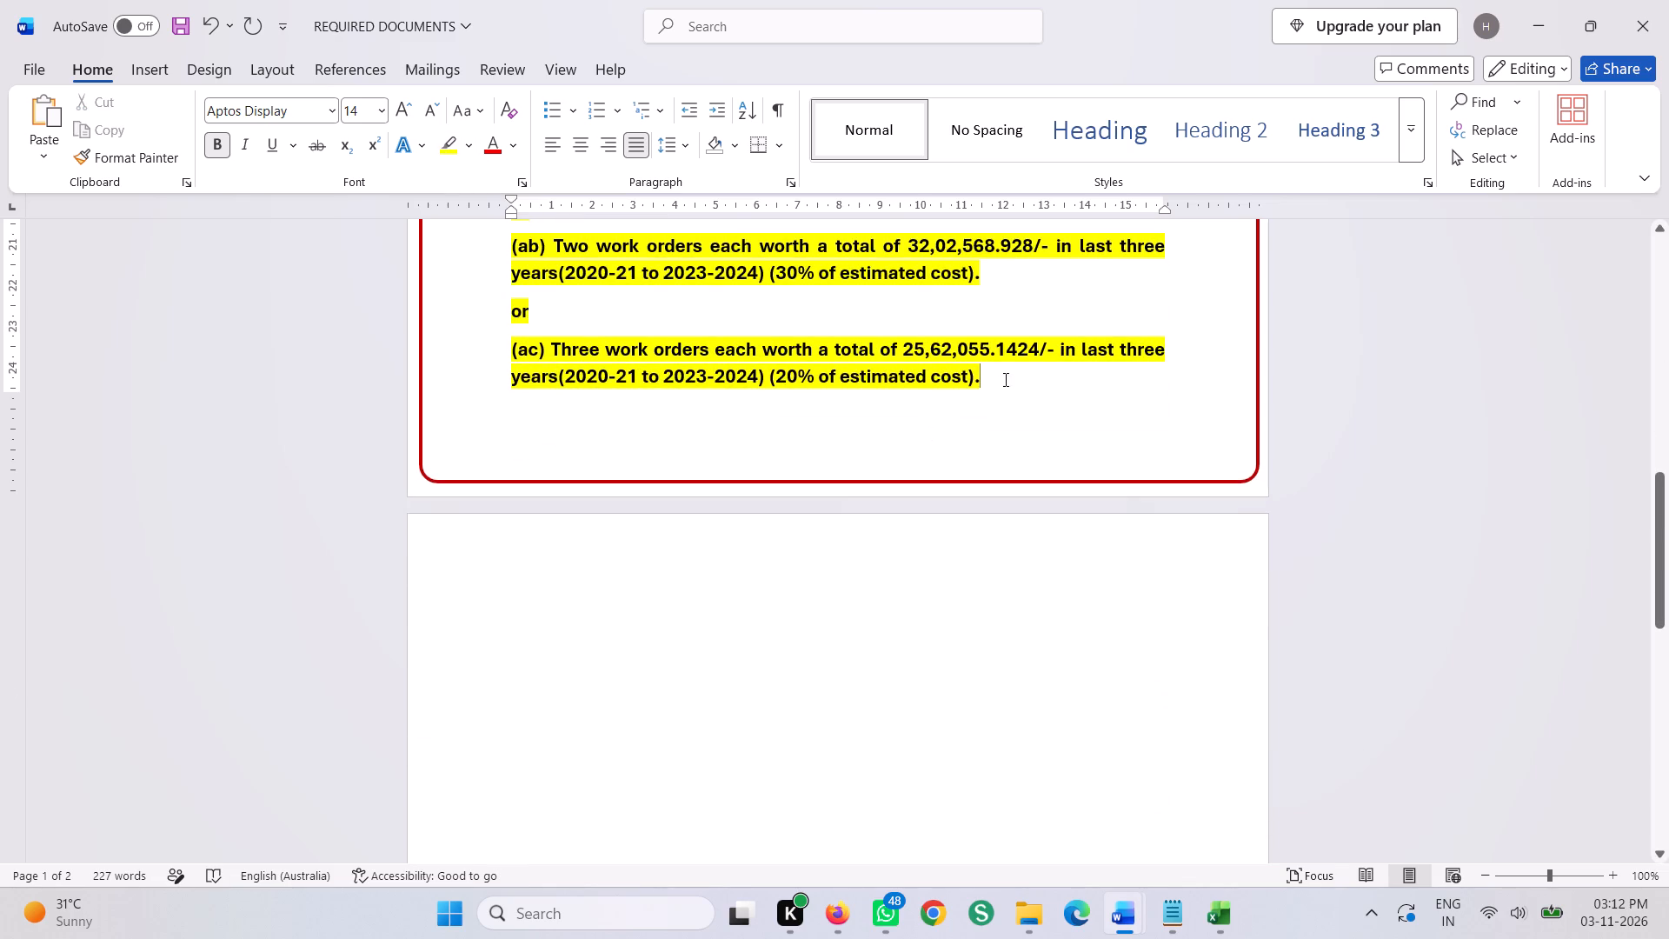
pyautogui.scroll(2, 956, 457)
pyautogui.scroll(-2, 1004, 548)
pyautogui.press('Return')
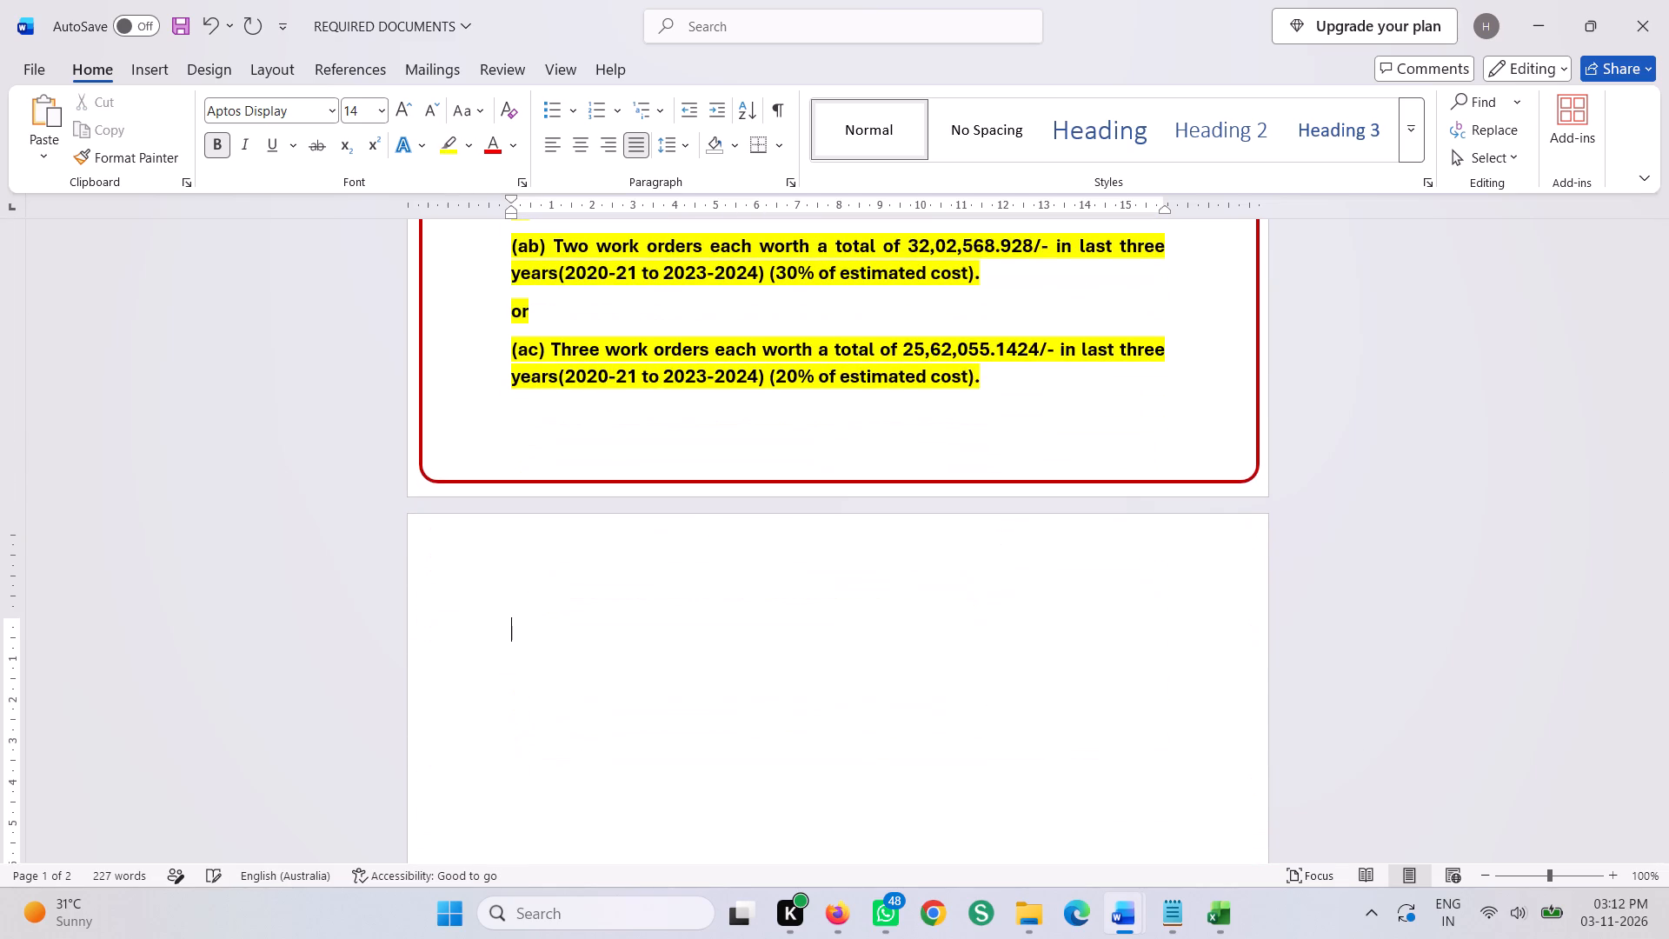
pyautogui.write('15.')
pyautogui.press('Tab')
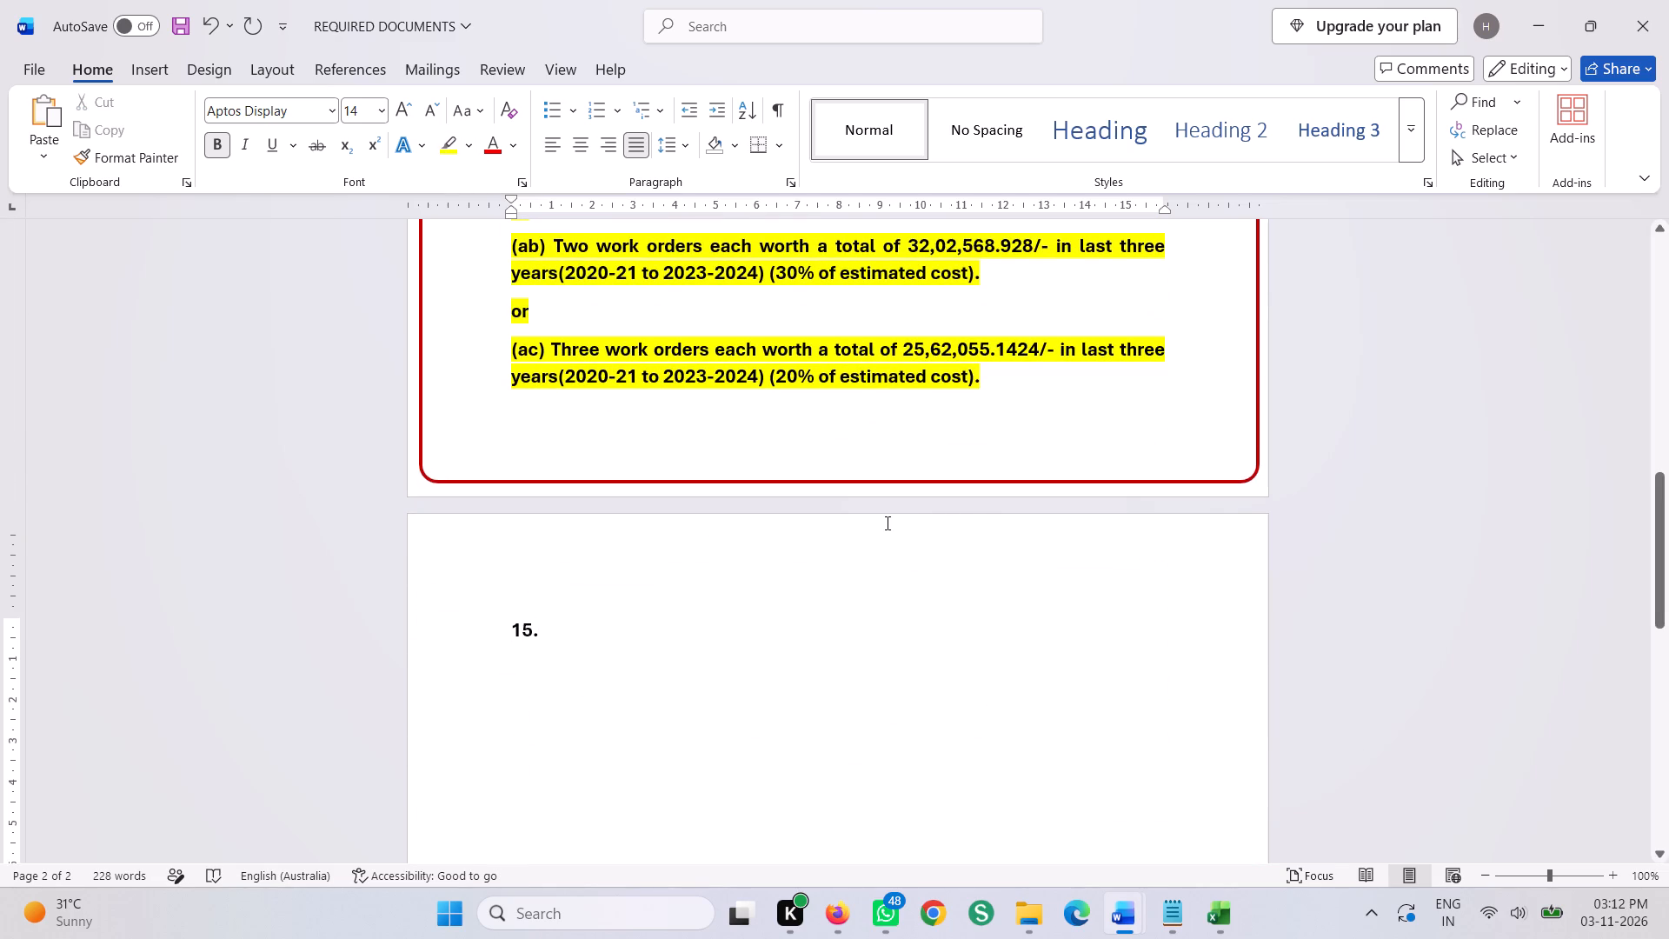
pyautogui.press('BackSpace')
# Copy the word turnover from criterion 19.1.2 in the searched image and paste it as item 15 in the Word list, followed by a hyphen.
pyautogui.hotkey('alt', 'Tab')
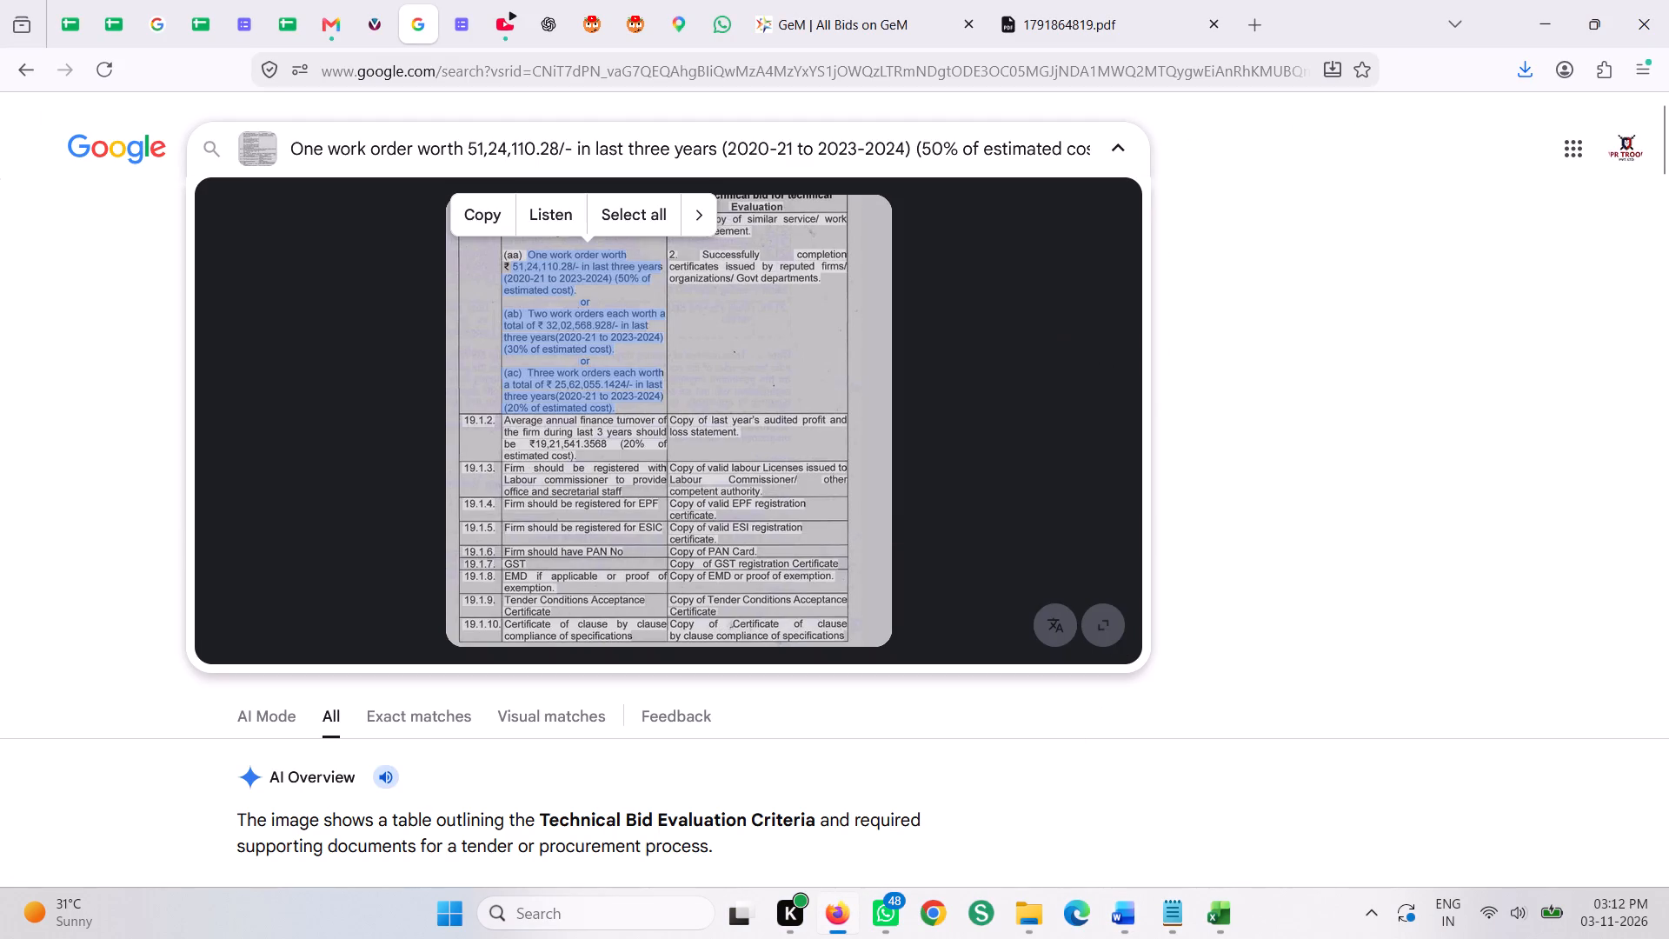
pyautogui.hotkey('alt', 'Tab')
pyautogui.scroll(4, 749, 456)
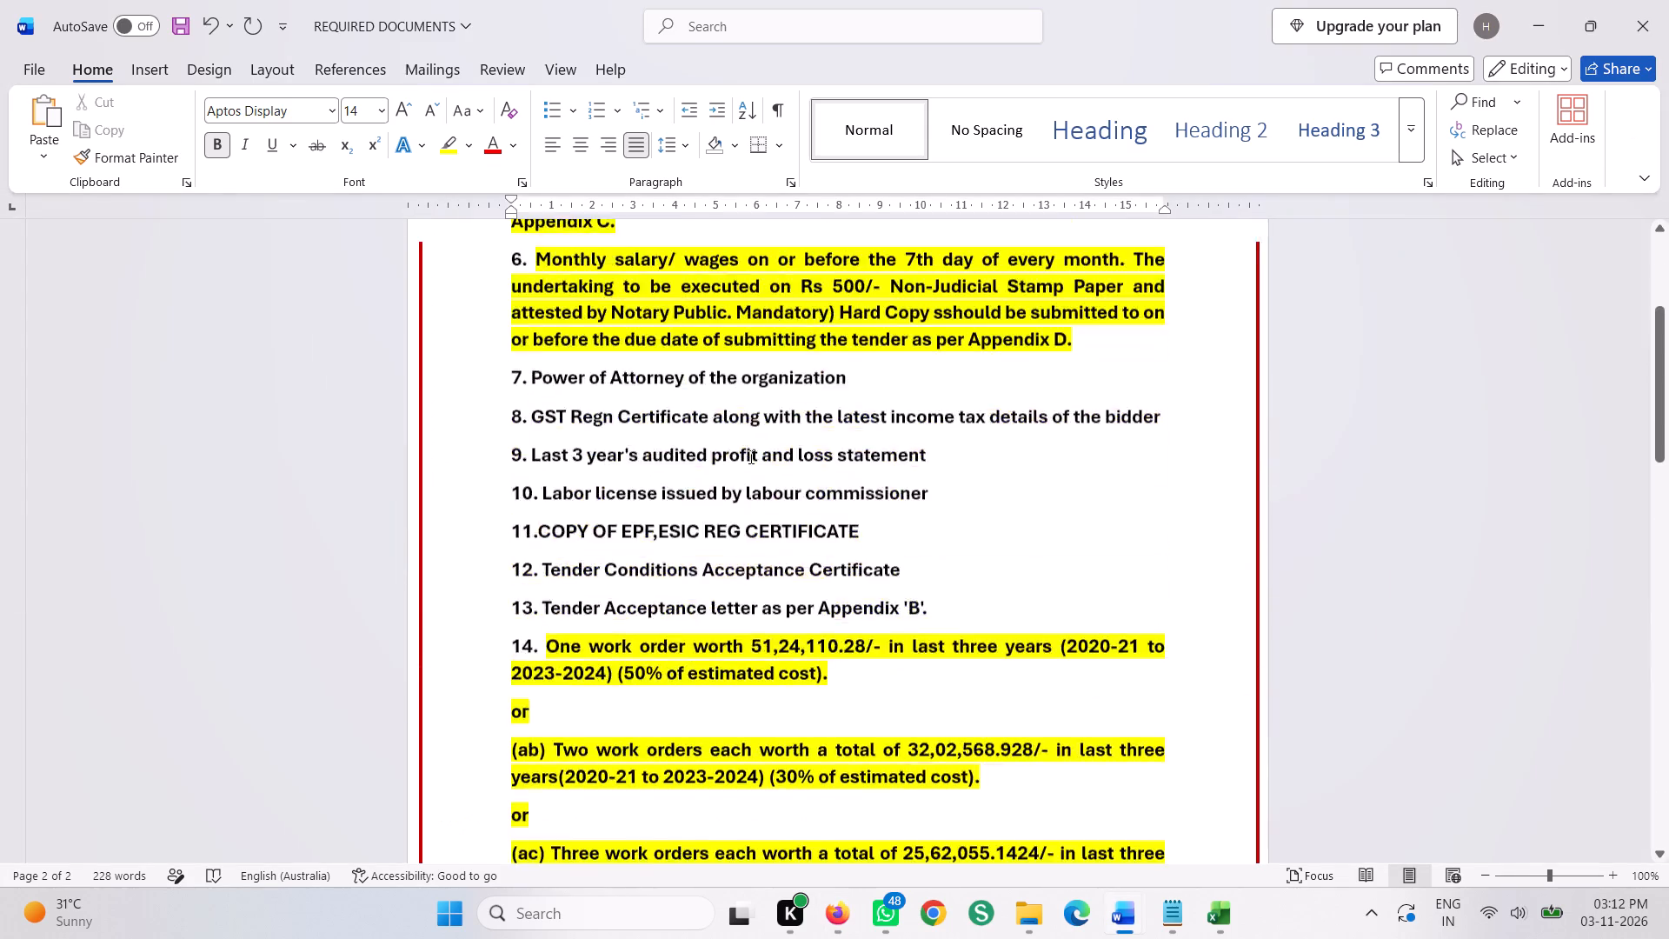
pyautogui.scroll(-3, 701, 456)
pyautogui.hotkey('alt', 'Tab')
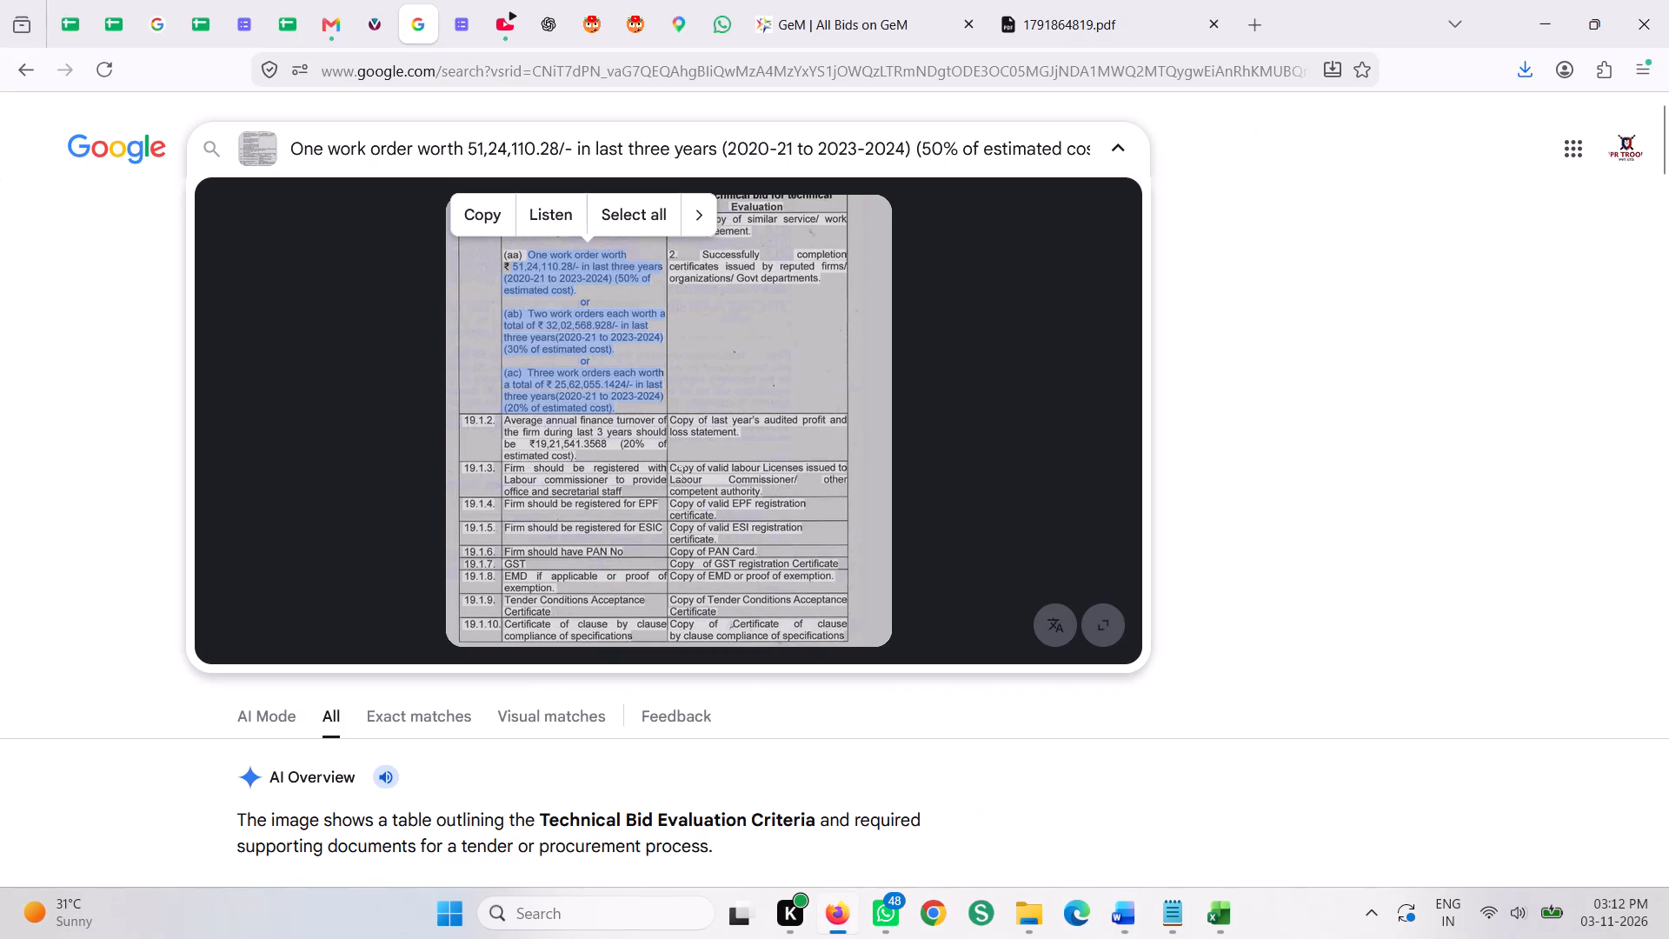
pyautogui.click(634, 418)
pyautogui.click(531, 373)
pyautogui.hotkey('alt', 'Tab')
pyautogui.scroll(3, 682, 524)
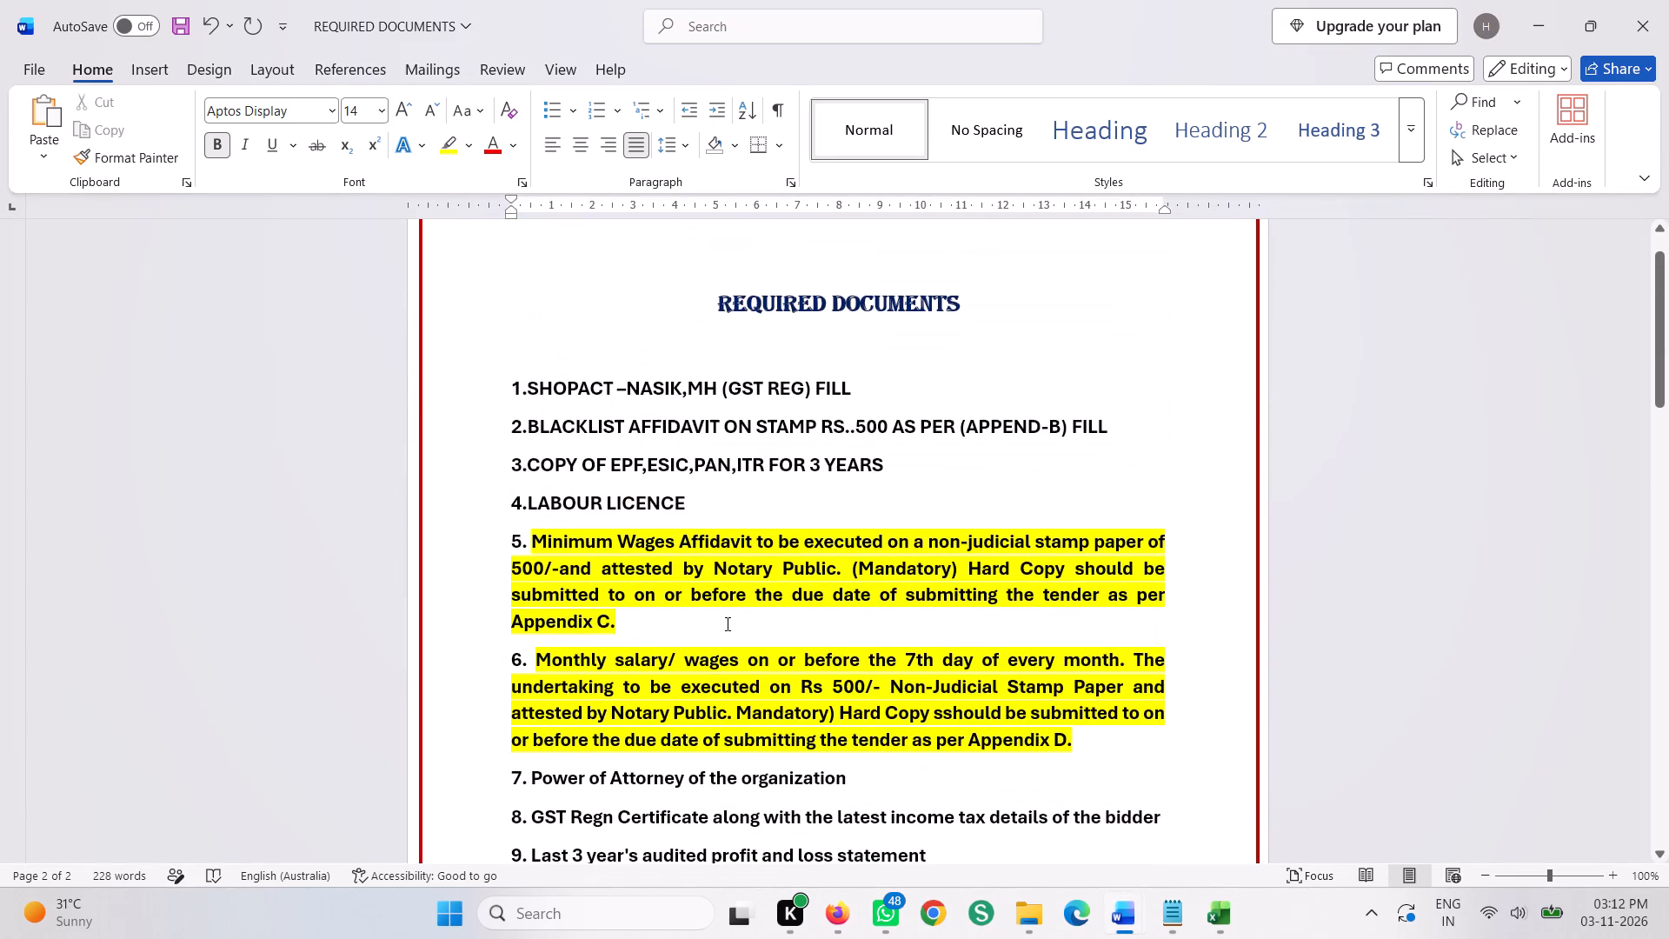
pyautogui.scroll(-2, 631, 655)
pyautogui.scroll(-1, 737, 609)
pyautogui.scroll(-2, 642, 648)
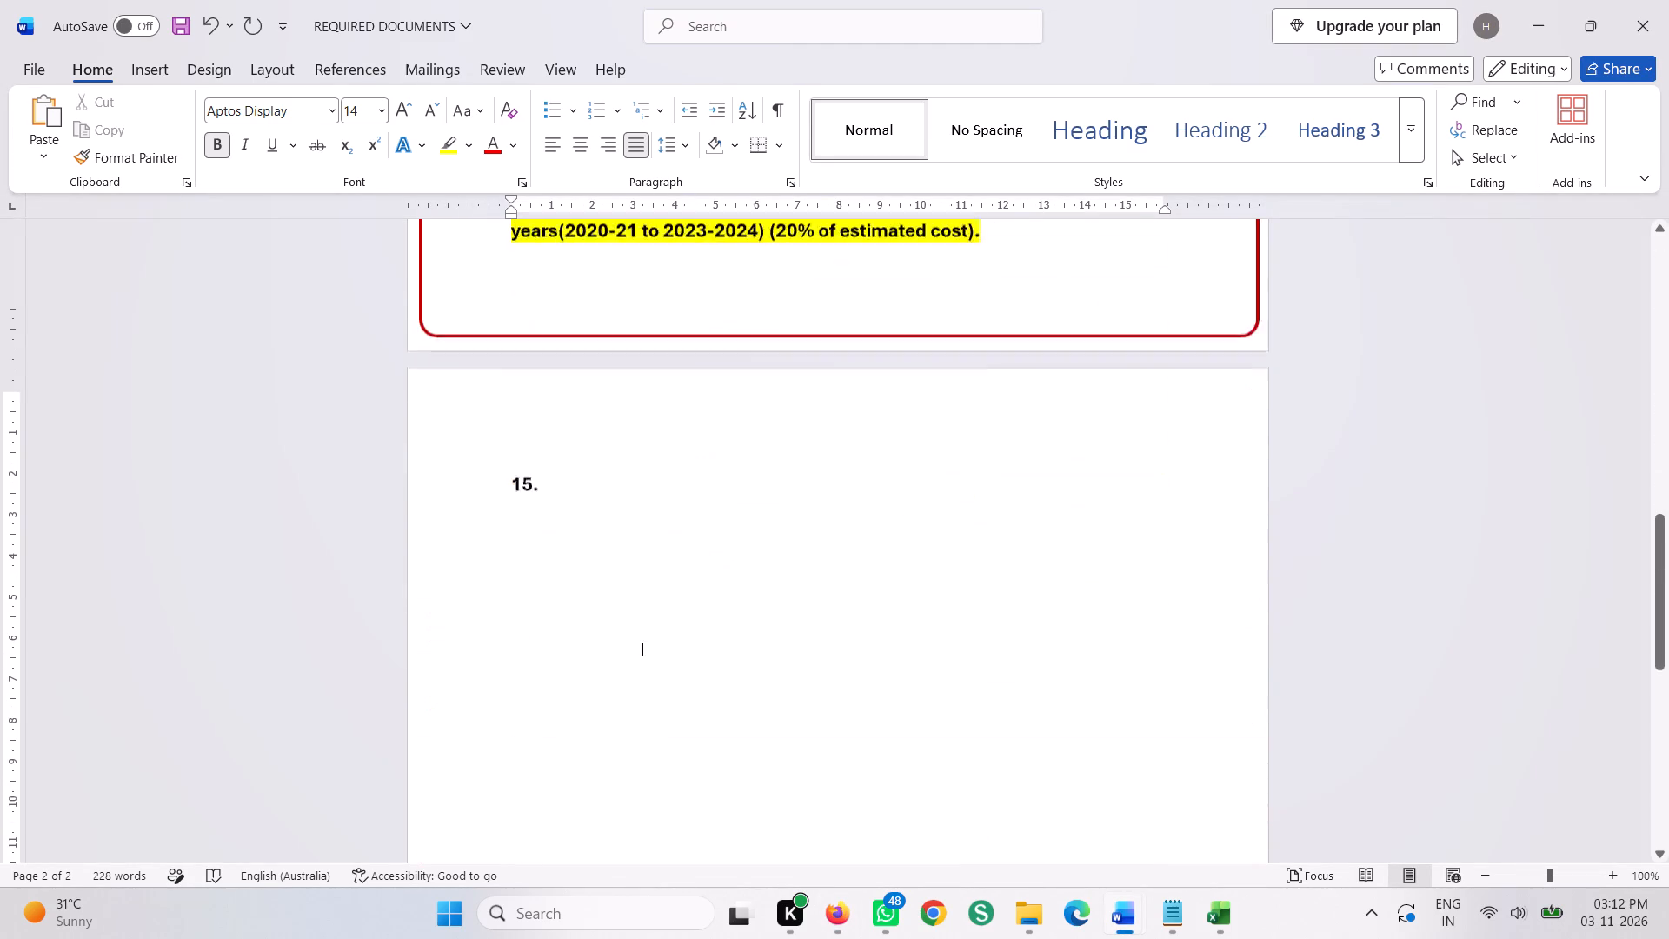
pyautogui.hotkey('ctrl', 'v')
pyautogui.press('-')
# Copy "19,21,541.3568 (20% of estimated cost)." from the searched image and paste it after "turnover-" in item 15.
pyautogui.hotkey('alt', 'Tab')
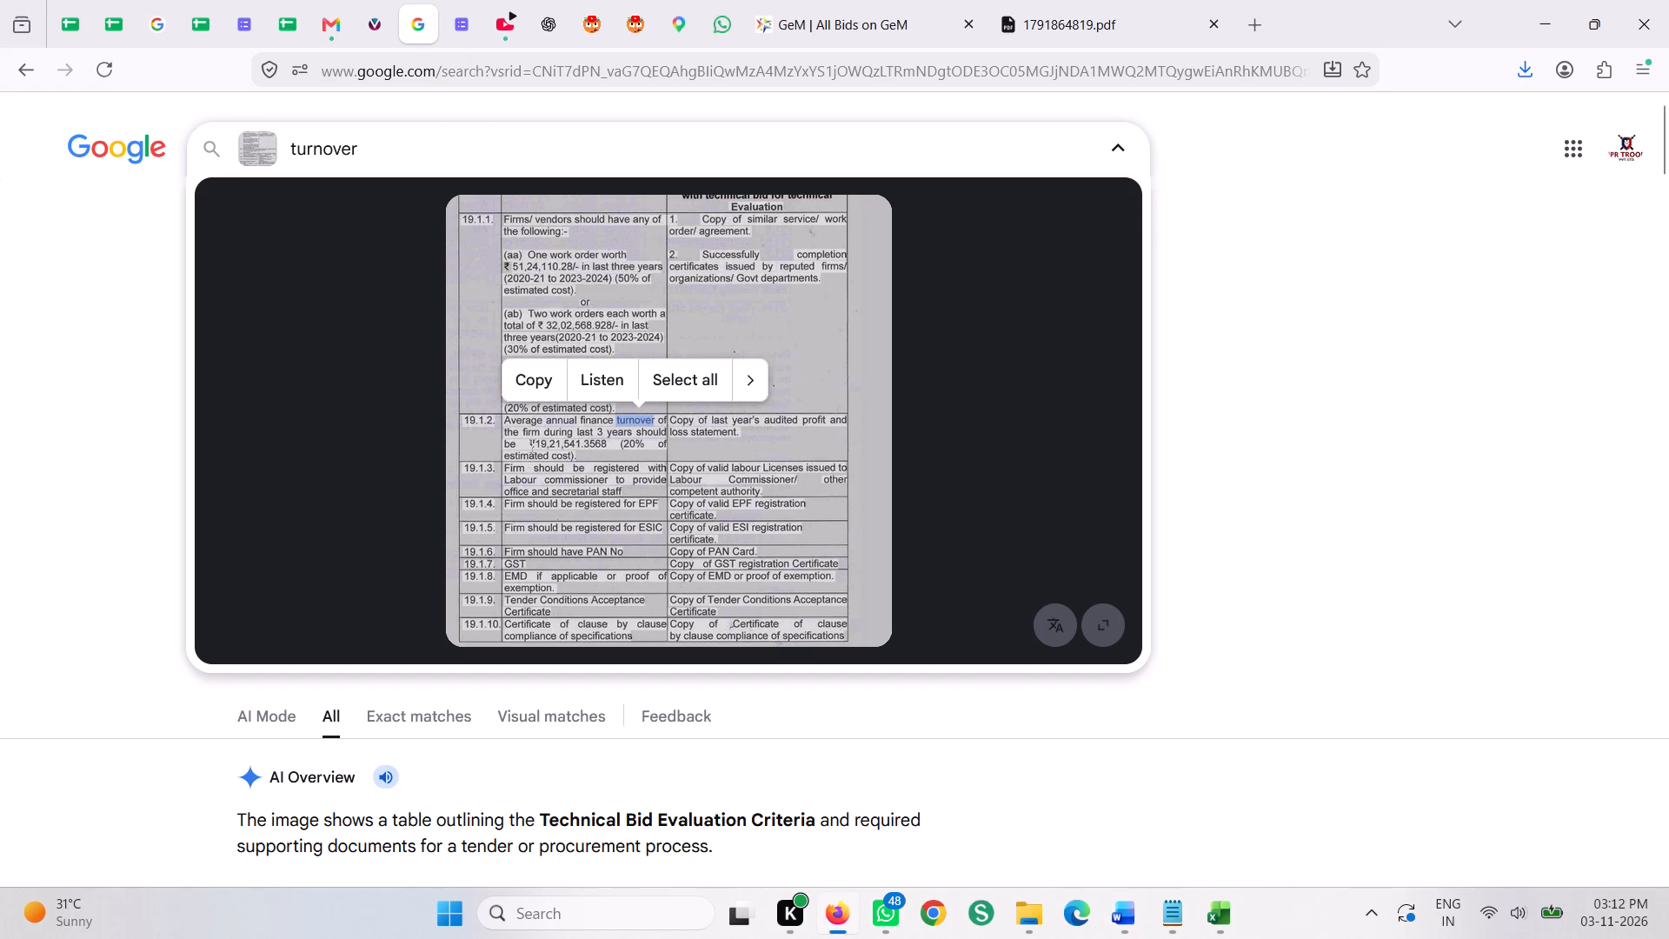
pyautogui.moveTo(530, 445); pyautogui.dragTo(592, 456)
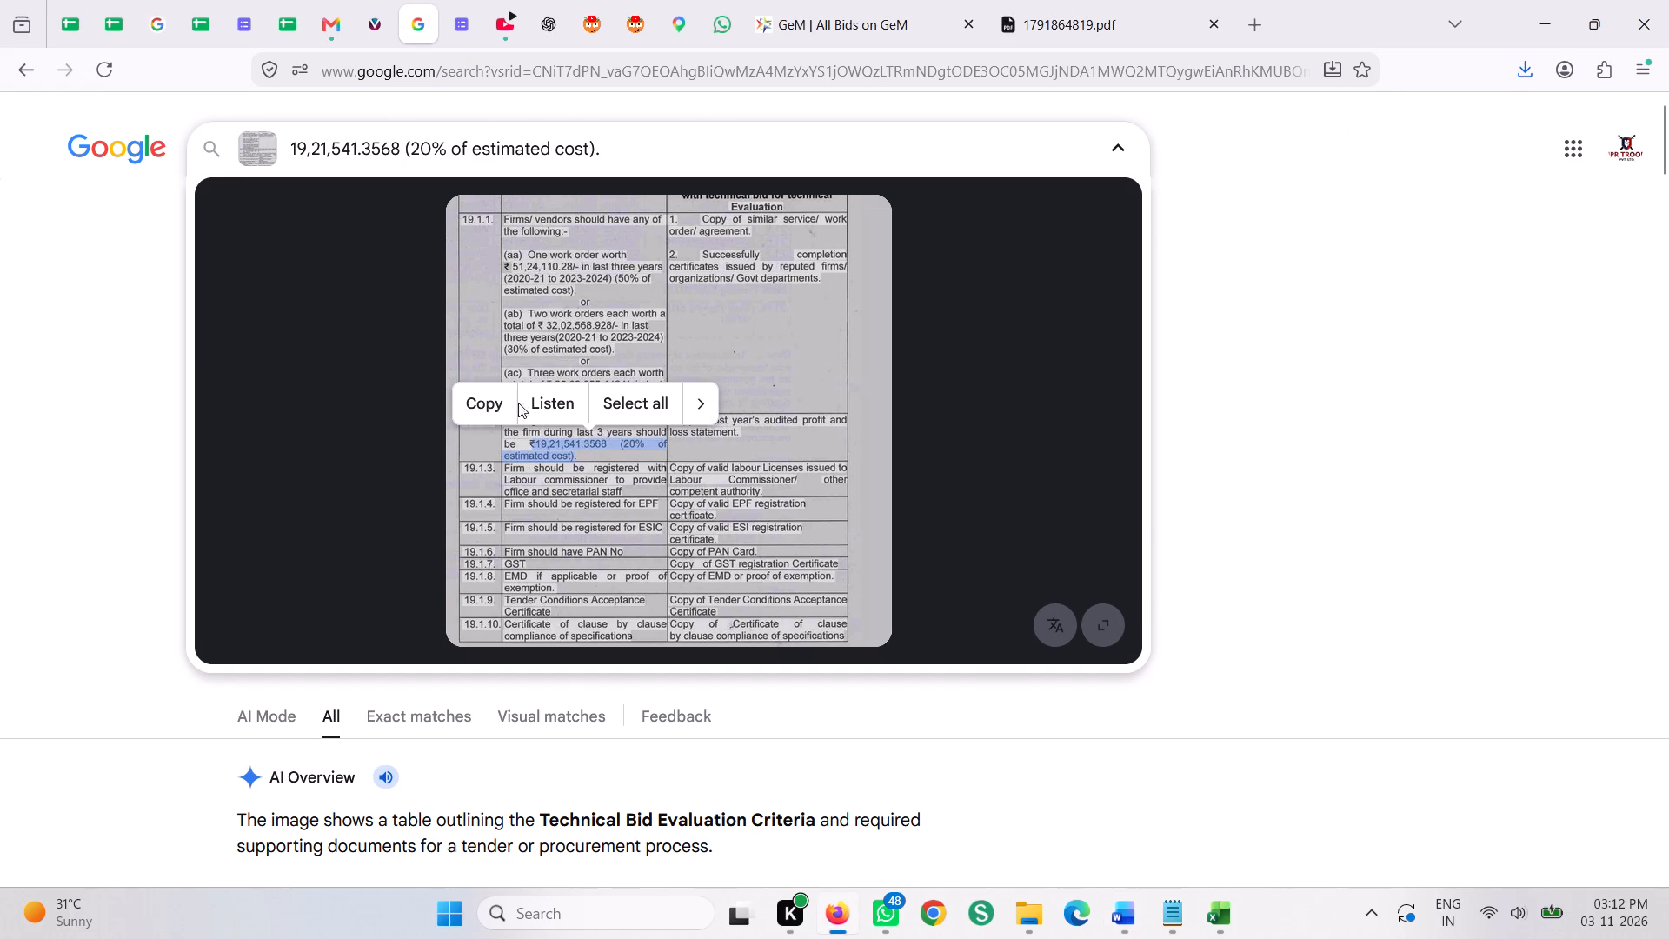
pyautogui.click(497, 396)
pyautogui.hotkey('alt', 'Tab')
pyautogui.hotkey('ctrl', 'v')
pyautogui.press('Return')
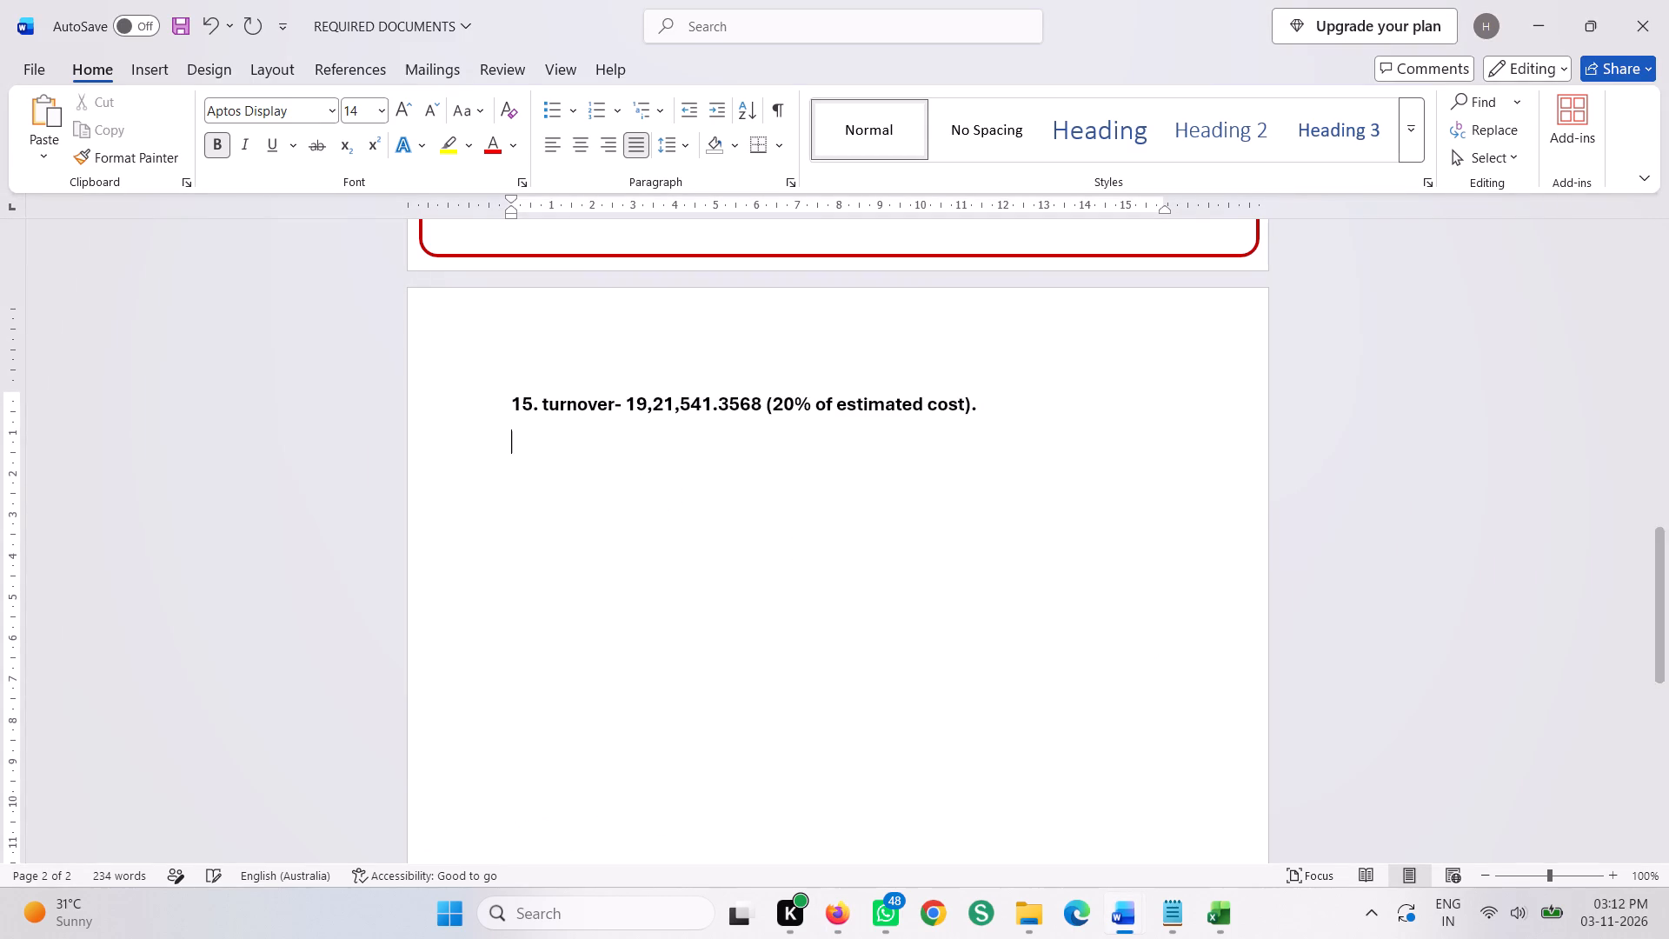
# Add item 16 to the Word list with "EMD or proof of exemption." copied from the searched image.
pyautogui.write('16.')
pyautogui.hotkey('alt', 'Tab')
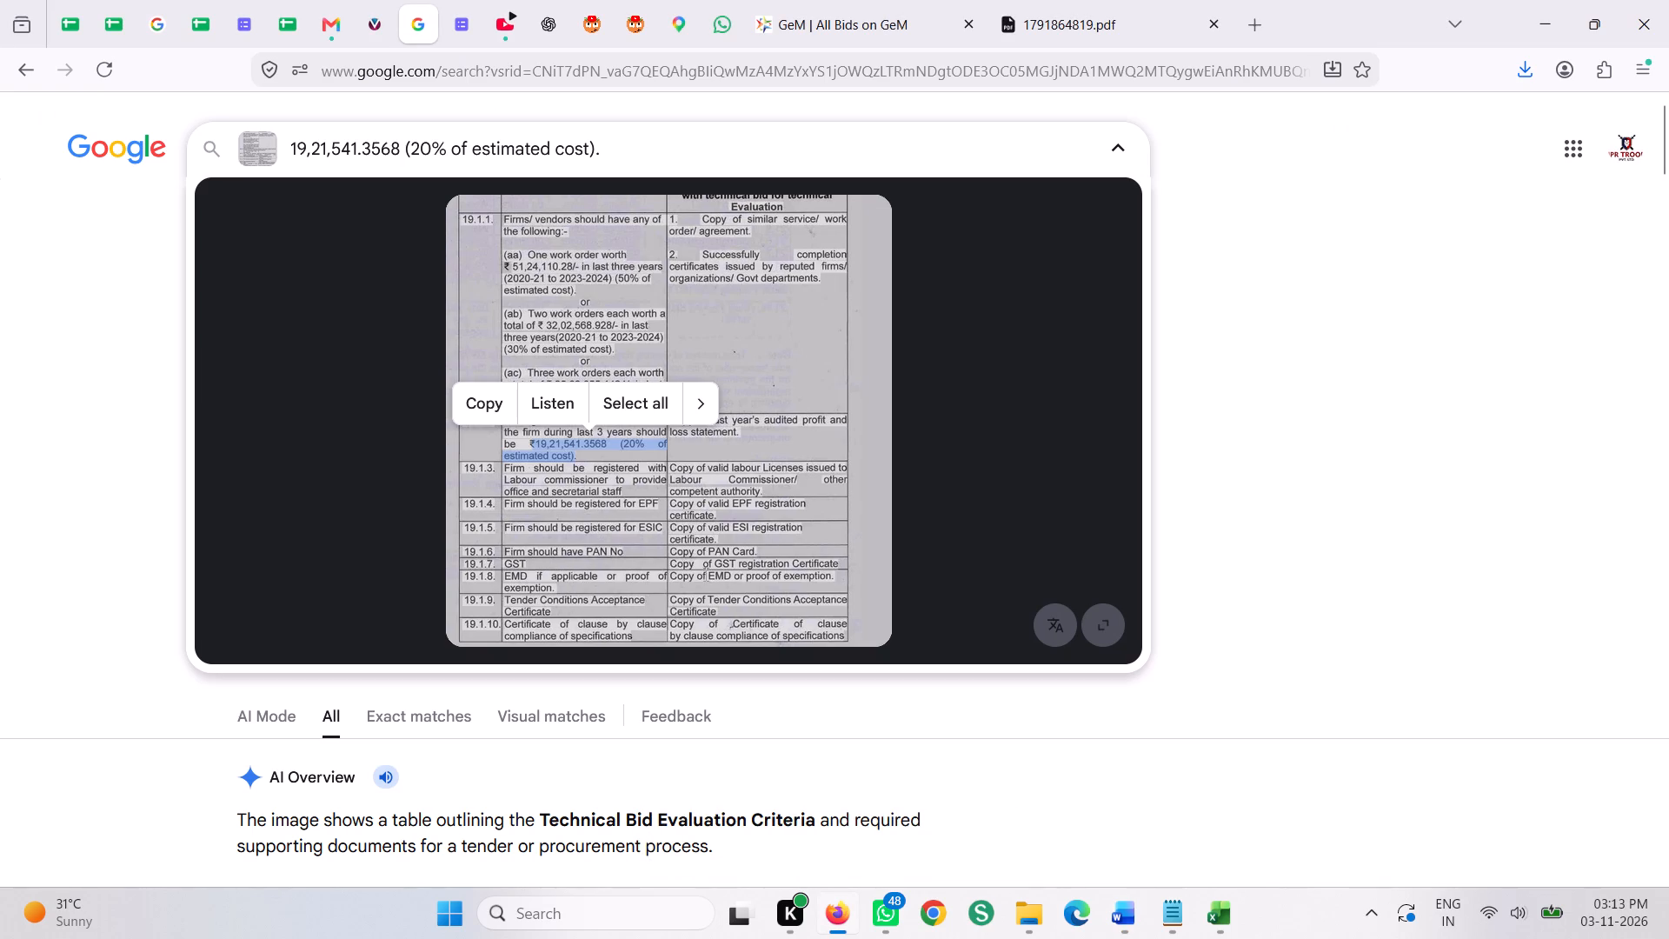
pyautogui.moveTo(708, 574); pyautogui.dragTo(834, 576)
pyautogui.click(688, 534)
pyautogui.hotkey('alt', 'Tab')
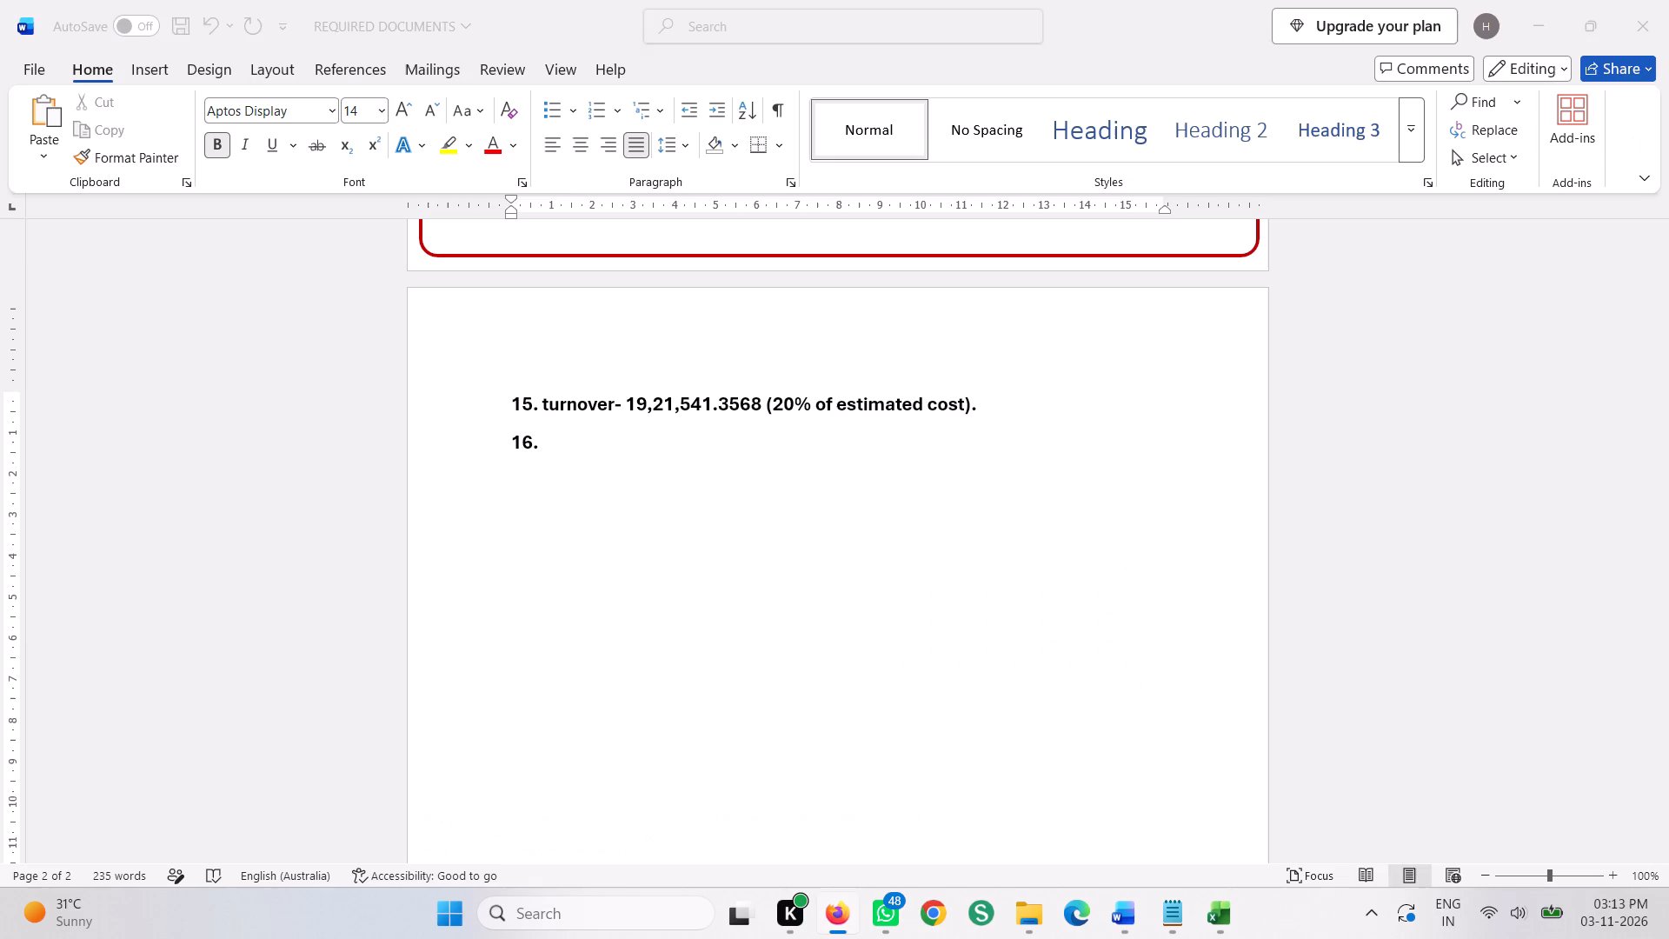
pyautogui.hotkey('ctrl', 'v')
pyautogui.press('Return')
# Add item 17 to the Word list with "Copy of Tender Conditions Acceptance Certificate" copied from the searched image.
pyautogui.press('1')
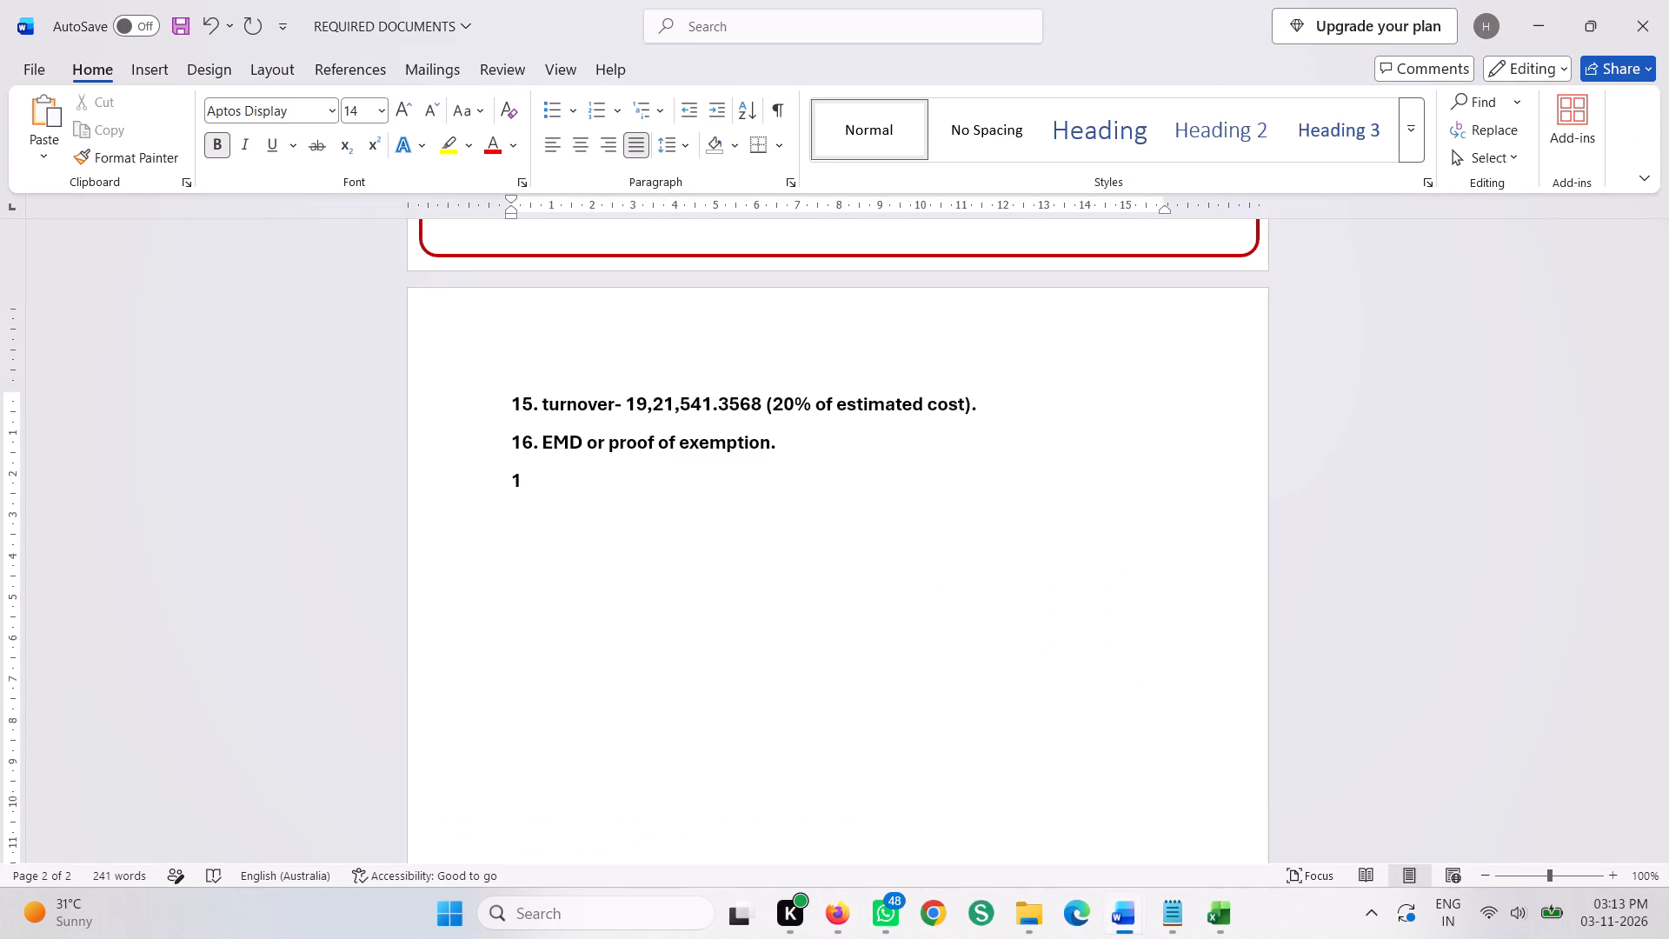
pyautogui.write('7.')
pyautogui.hotkey('alt', 'Tab')
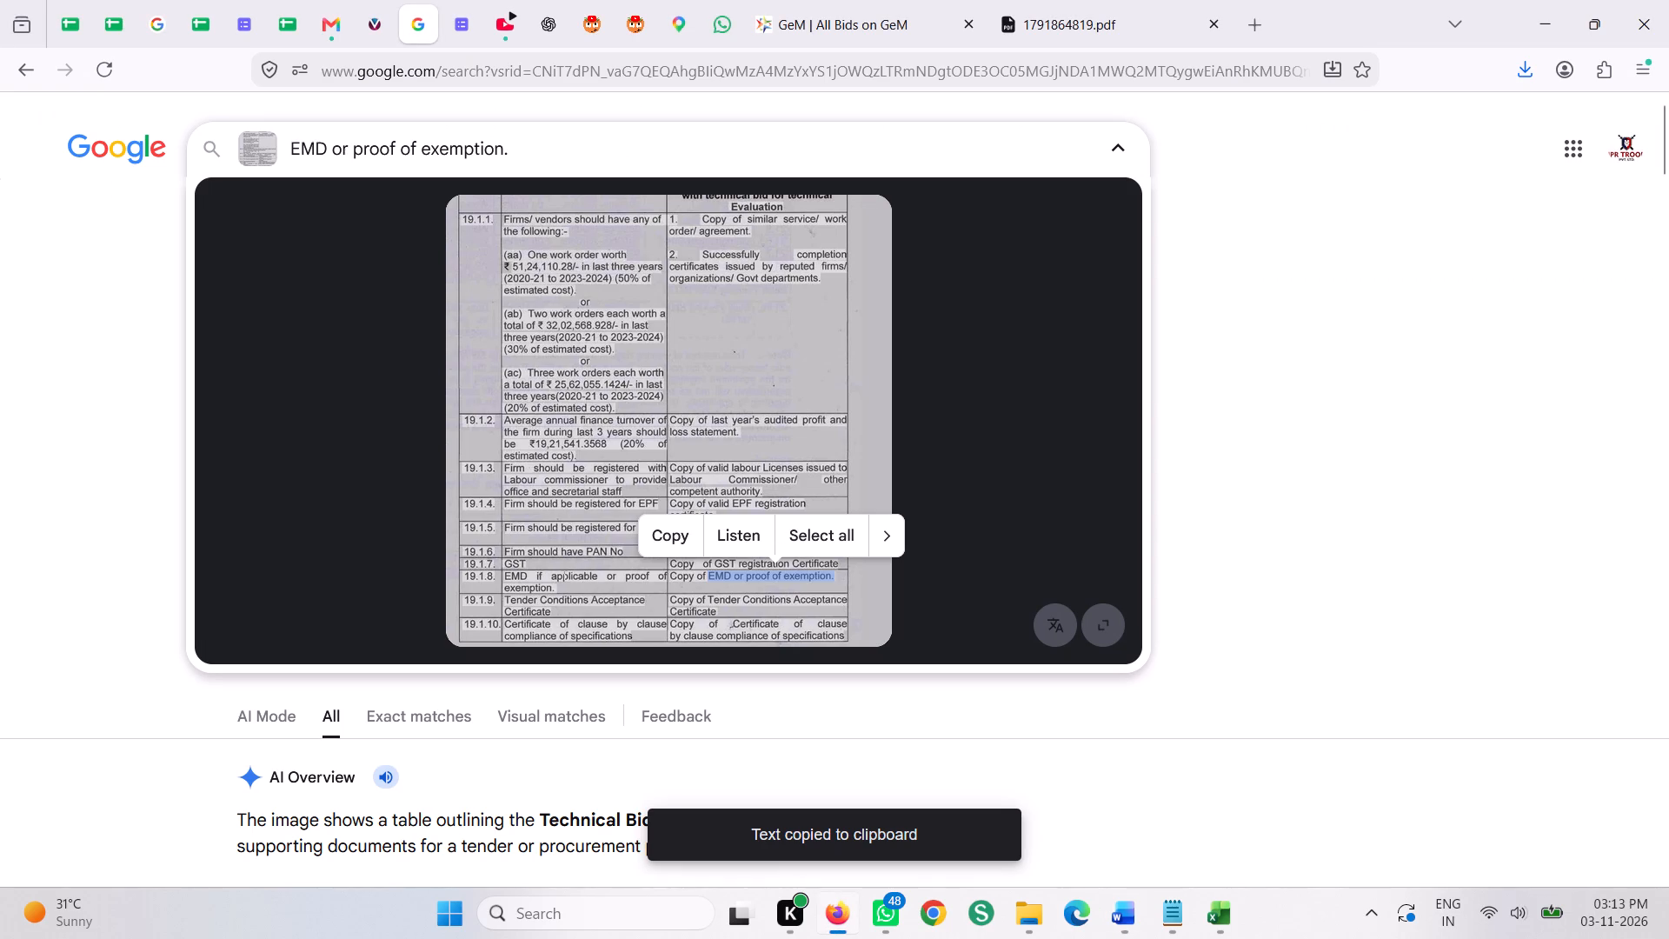
pyautogui.moveTo(680, 595); pyautogui.dragTo(750, 613)
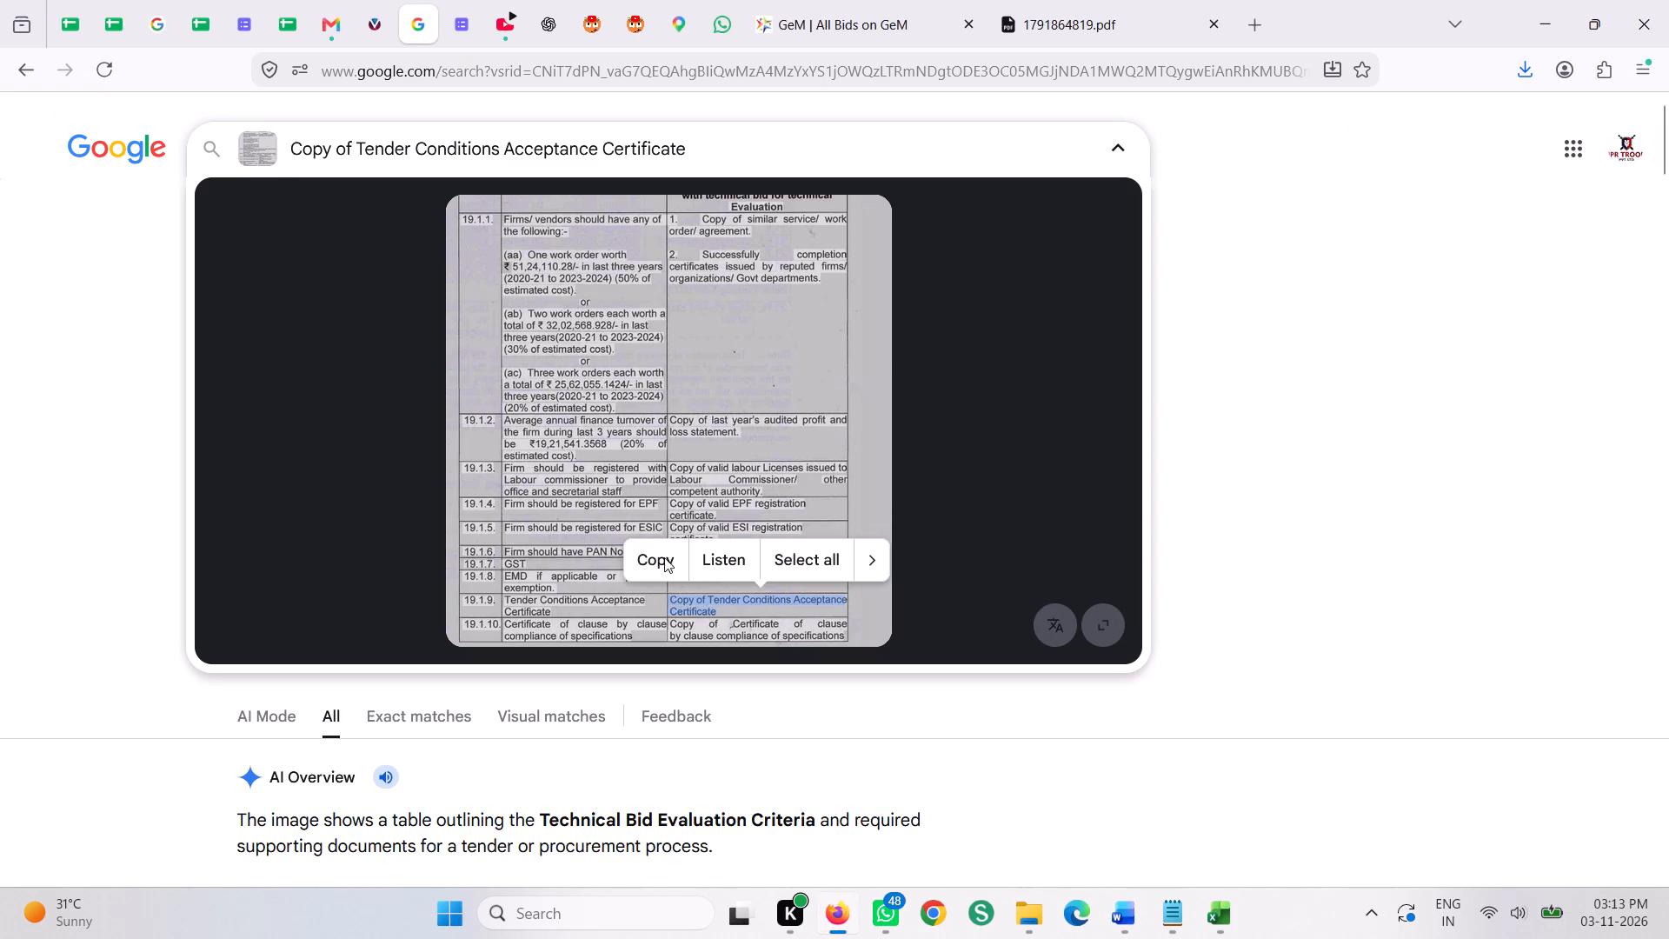
pyautogui.click(662, 557)
pyautogui.hotkey('alt', 'Tab')
pyautogui.hotkey('ctrl', 'v')
pyautogui.press('Return')
# Add item 18 to the Word list with "Copy of Certificate of clause by clause compliance of specifications" copied from the searched image.
pyautogui.write('18.')
pyautogui.hotkey('alt', 'Tab')
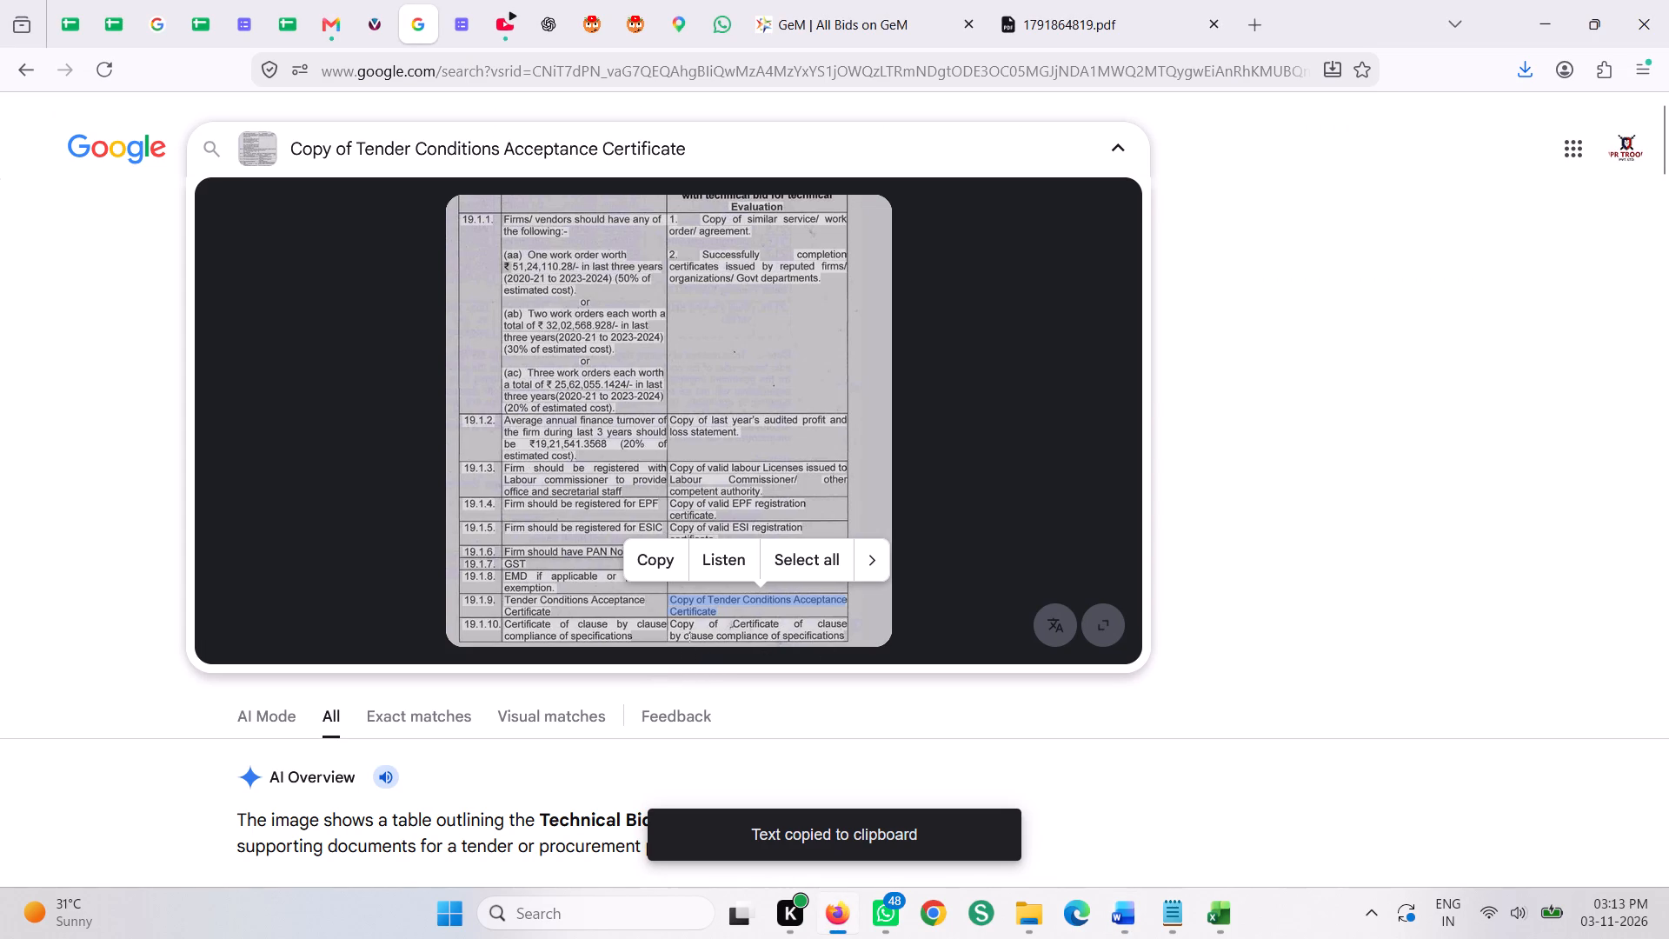
pyautogui.moveTo(682, 622); pyautogui.dragTo(835, 643)
pyautogui.click(668, 576)
pyautogui.hotkey('alt', 'Tab')
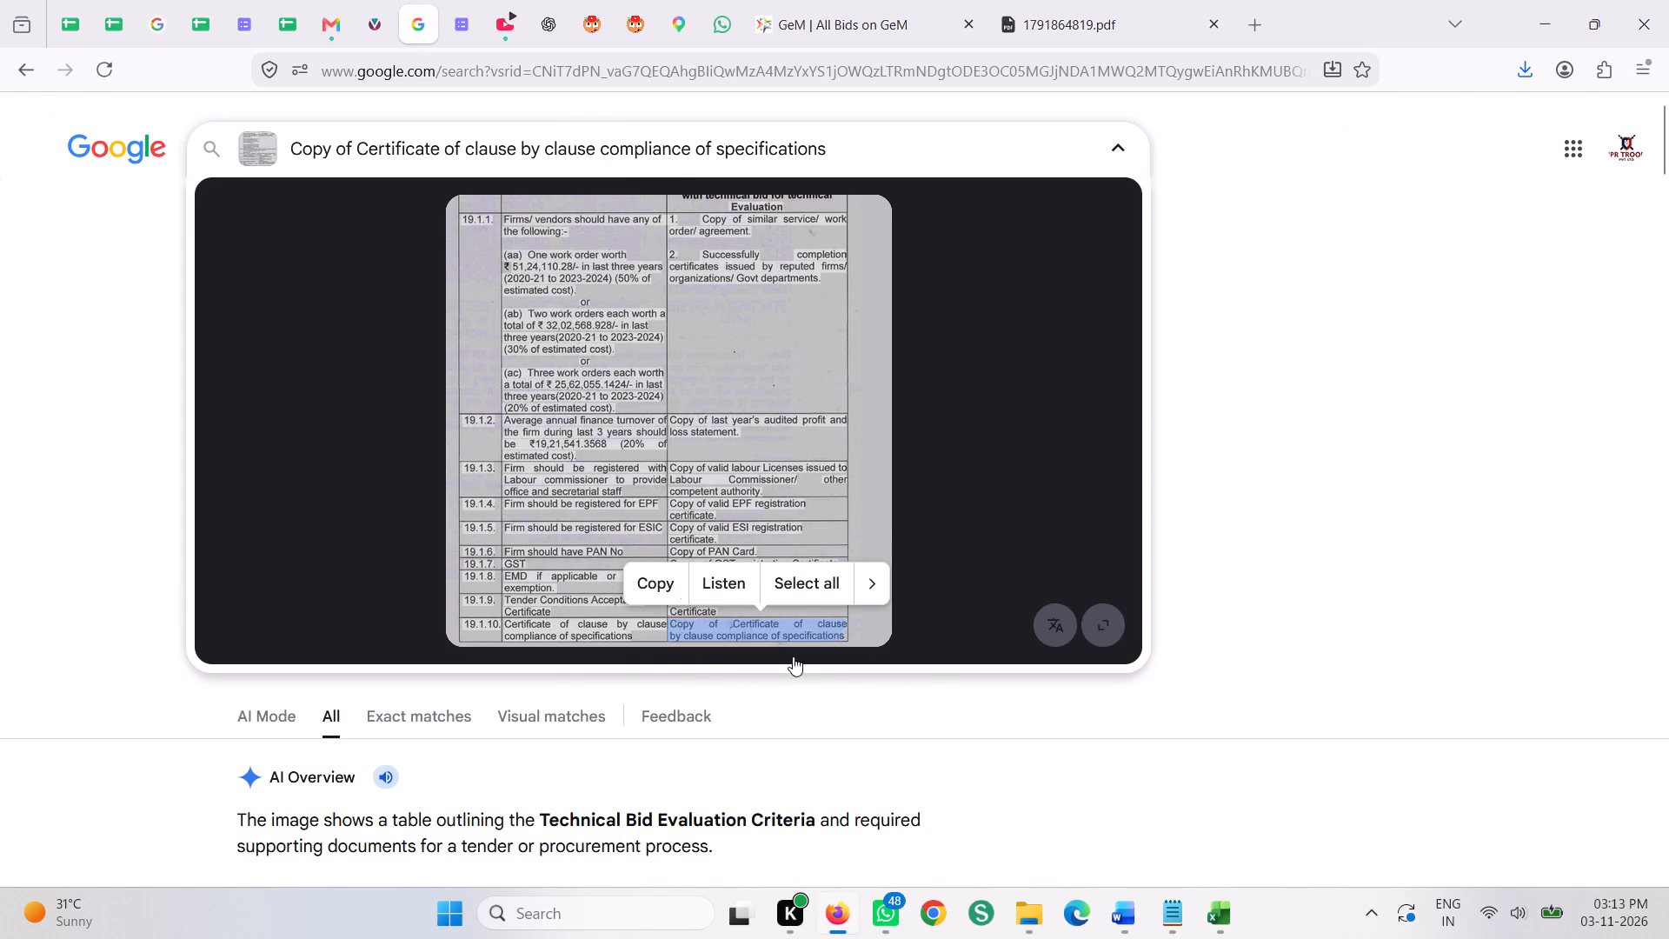
pyautogui.hotkey('ctrl', 'v')
pyautogui.press('Return')
# Start a new list entry numbered 19. below the clause by clause compliance item.
pyautogui.write('19.')
# Return to the RFP PDF and review the clauses on pages 19 to 26 for further required documents.
pyautogui.hotkey('alt', 'Tab')
pyautogui.click(1102, 0)
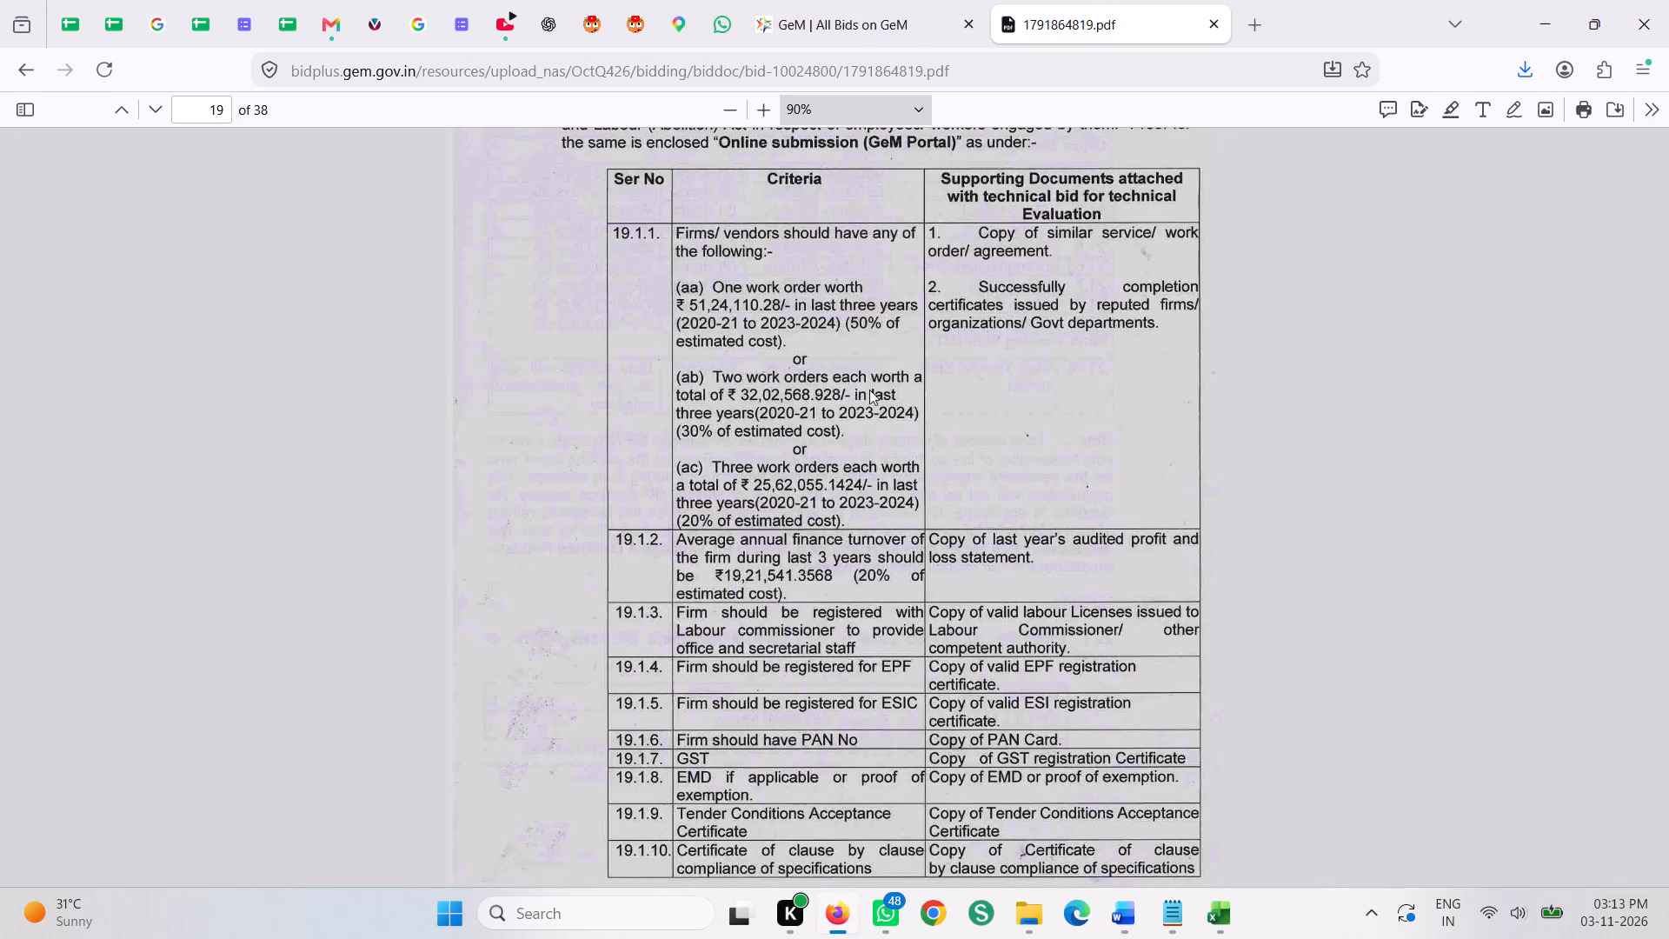
pyautogui.scroll(-1, 862, 406)
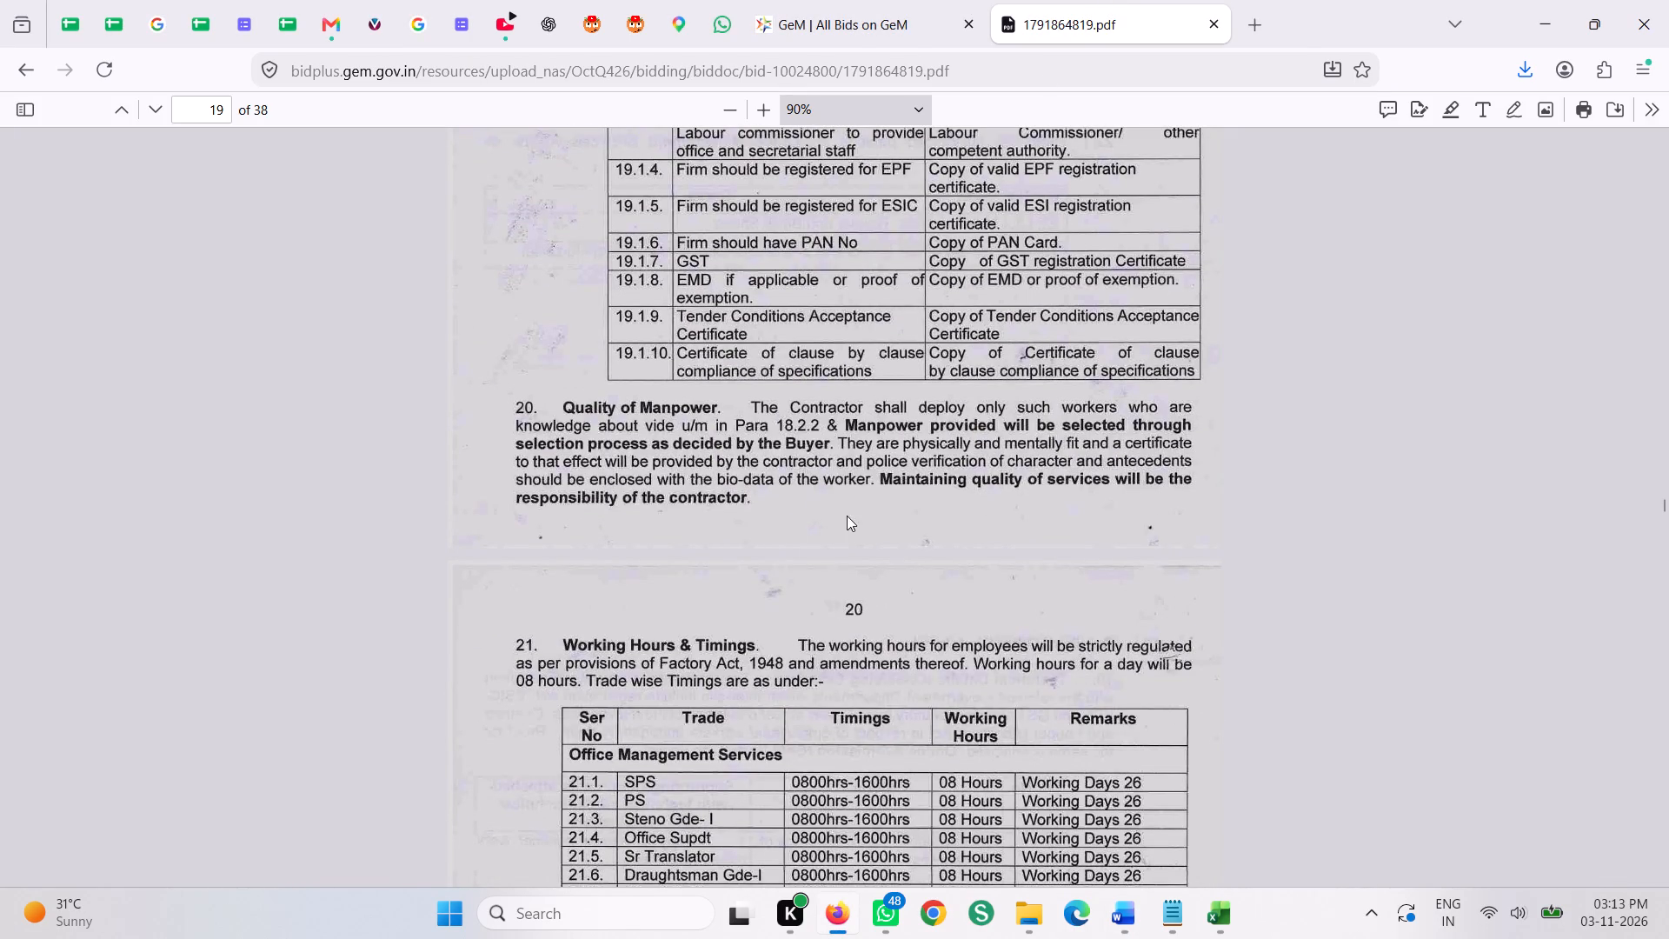
pyautogui.scroll(-1, 727, 521)
pyautogui.scroll(-1, 827, 515)
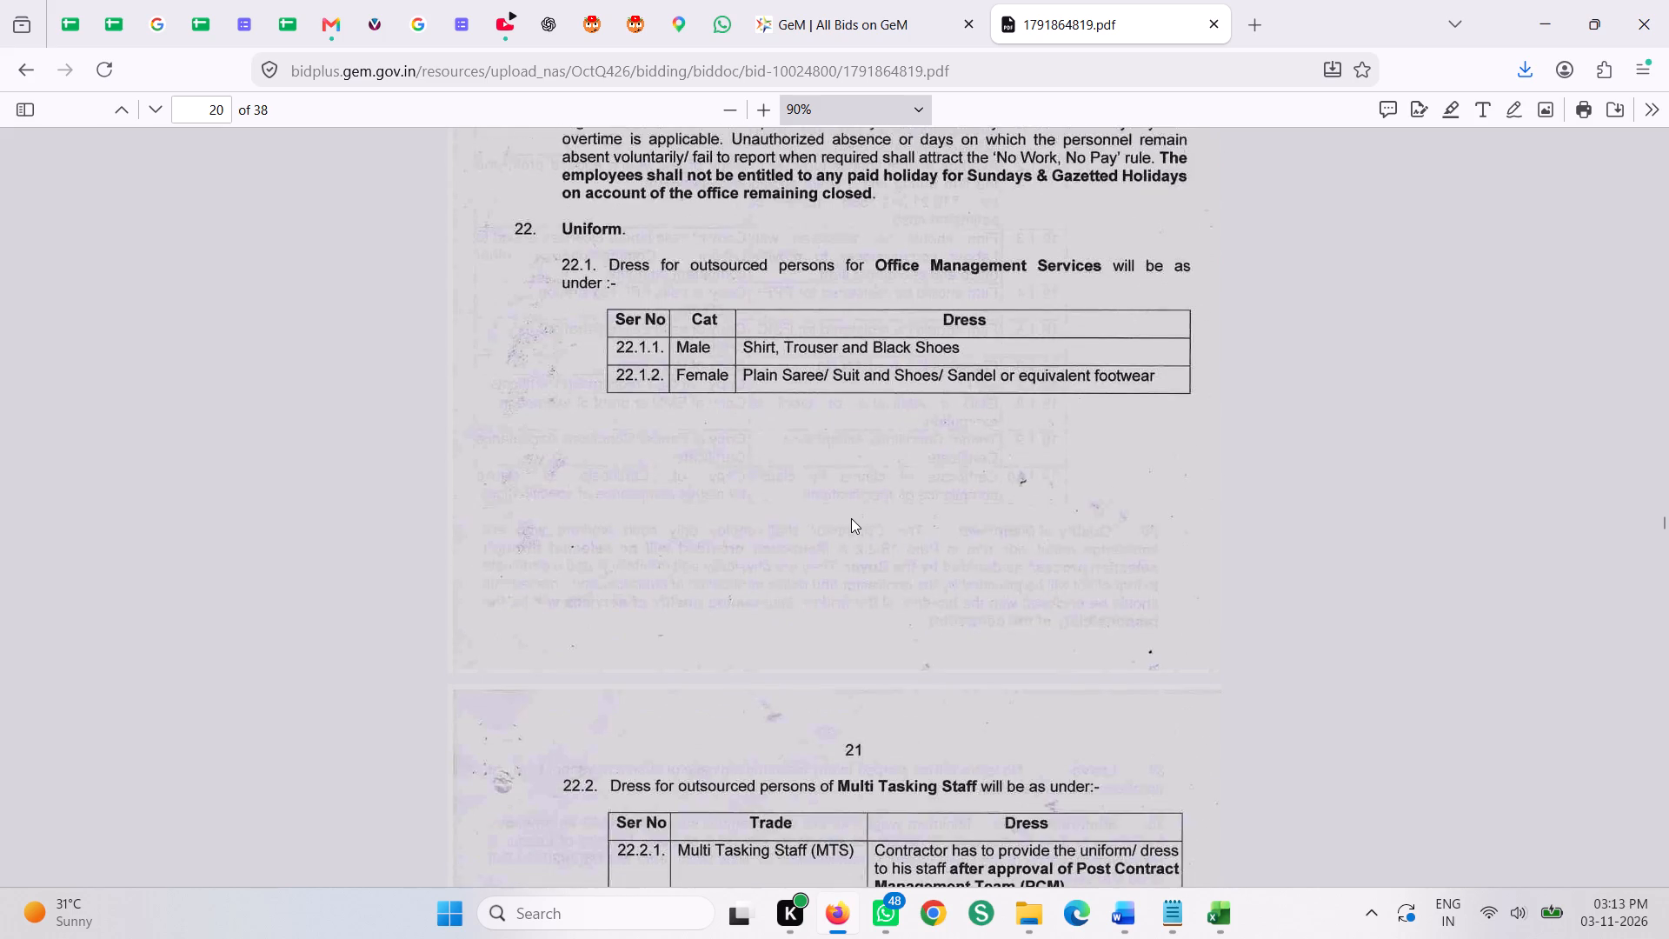
pyautogui.scroll(1, 851, 518)
pyautogui.scroll(-1, 851, 518)
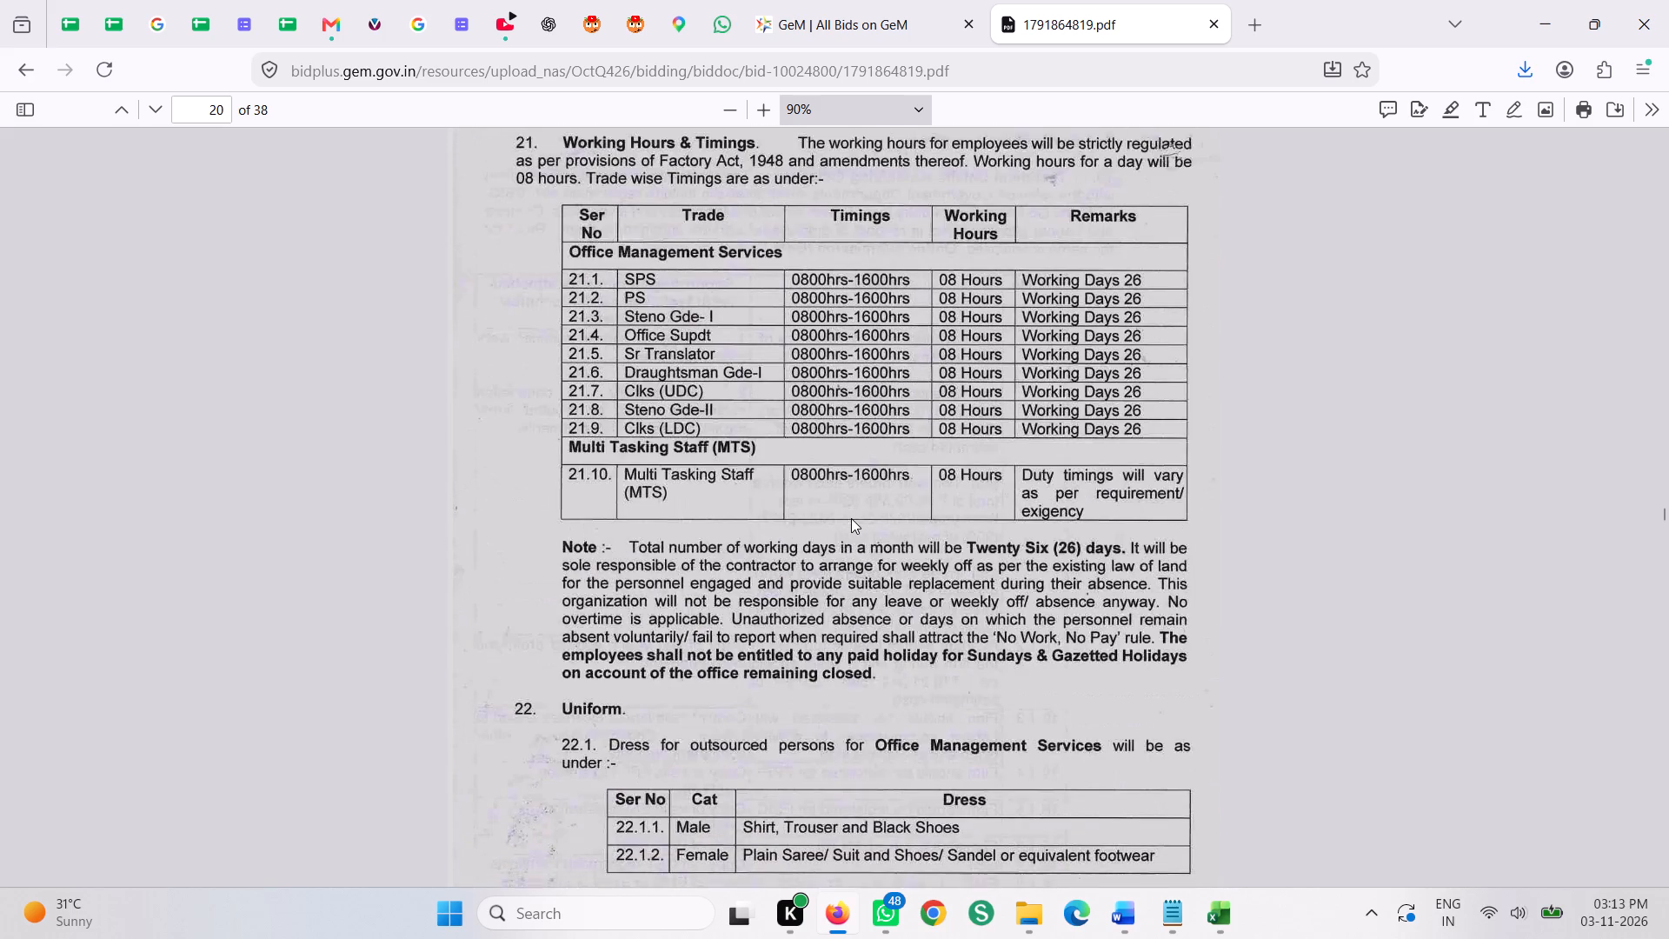
pyautogui.scroll(-1, 840, 523)
pyautogui.keyDown('ctrl'); pyautogui.scroll(2, 903, 523); pyautogui.keyUp('ctrl')
pyautogui.scroll(-1, 848, 520)
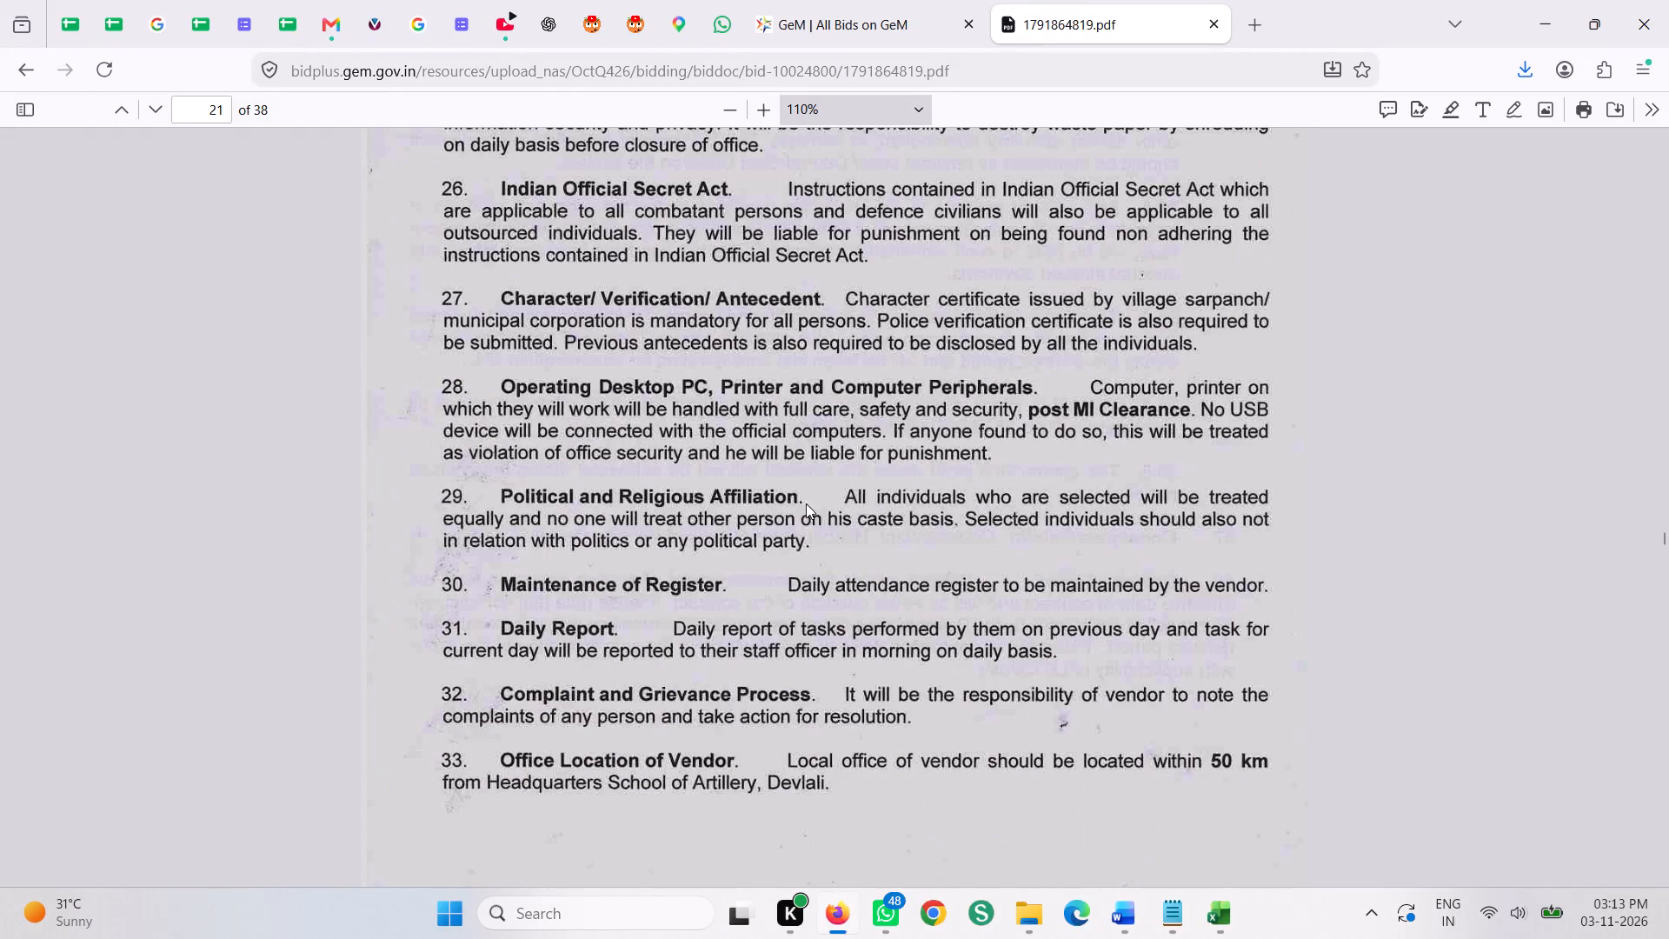
pyautogui.scroll(-1, 710, 539)
pyautogui.scroll(-1, 795, 531)
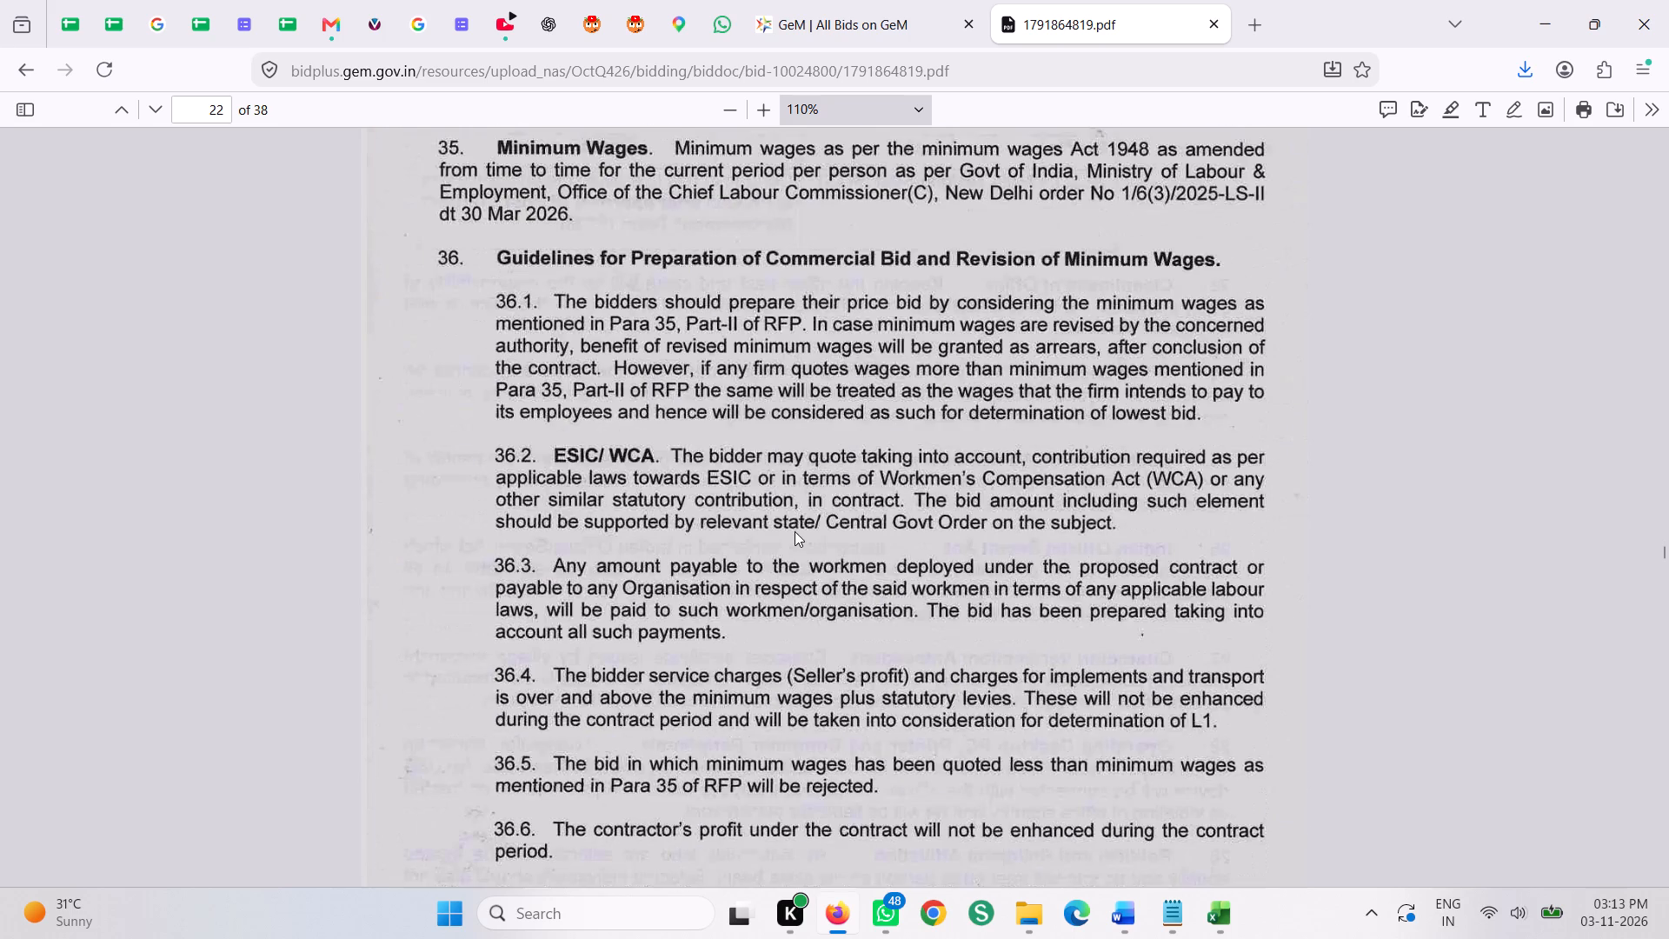
pyautogui.scroll(-6, 795, 531)
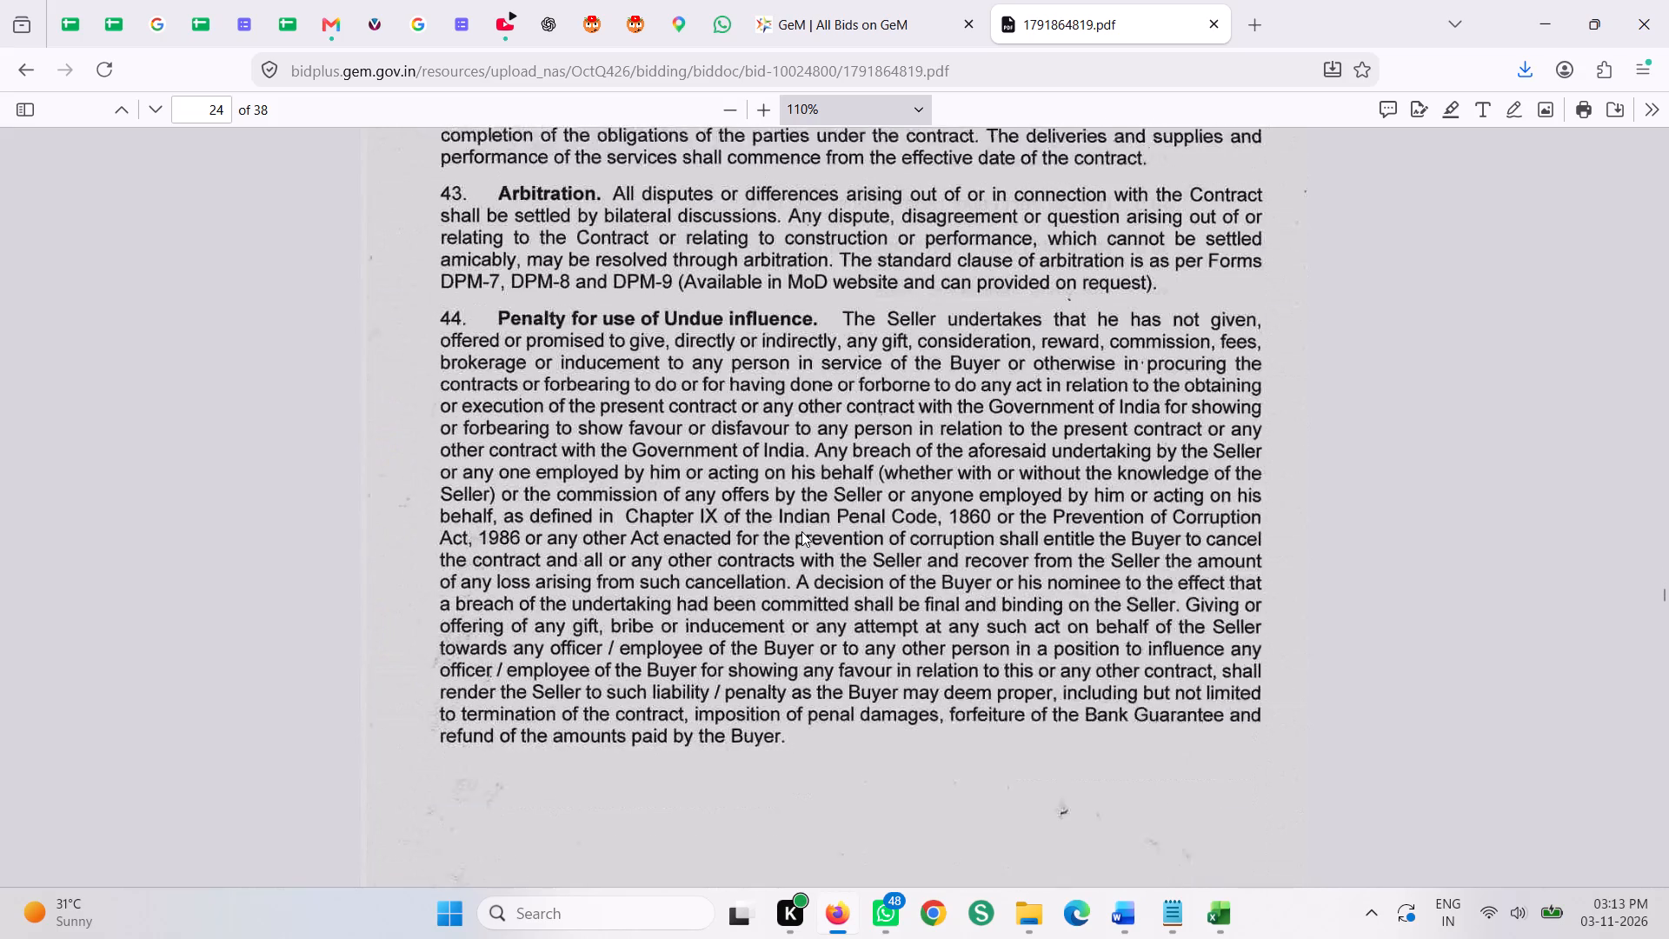
pyautogui.scroll(-2, 801, 531)
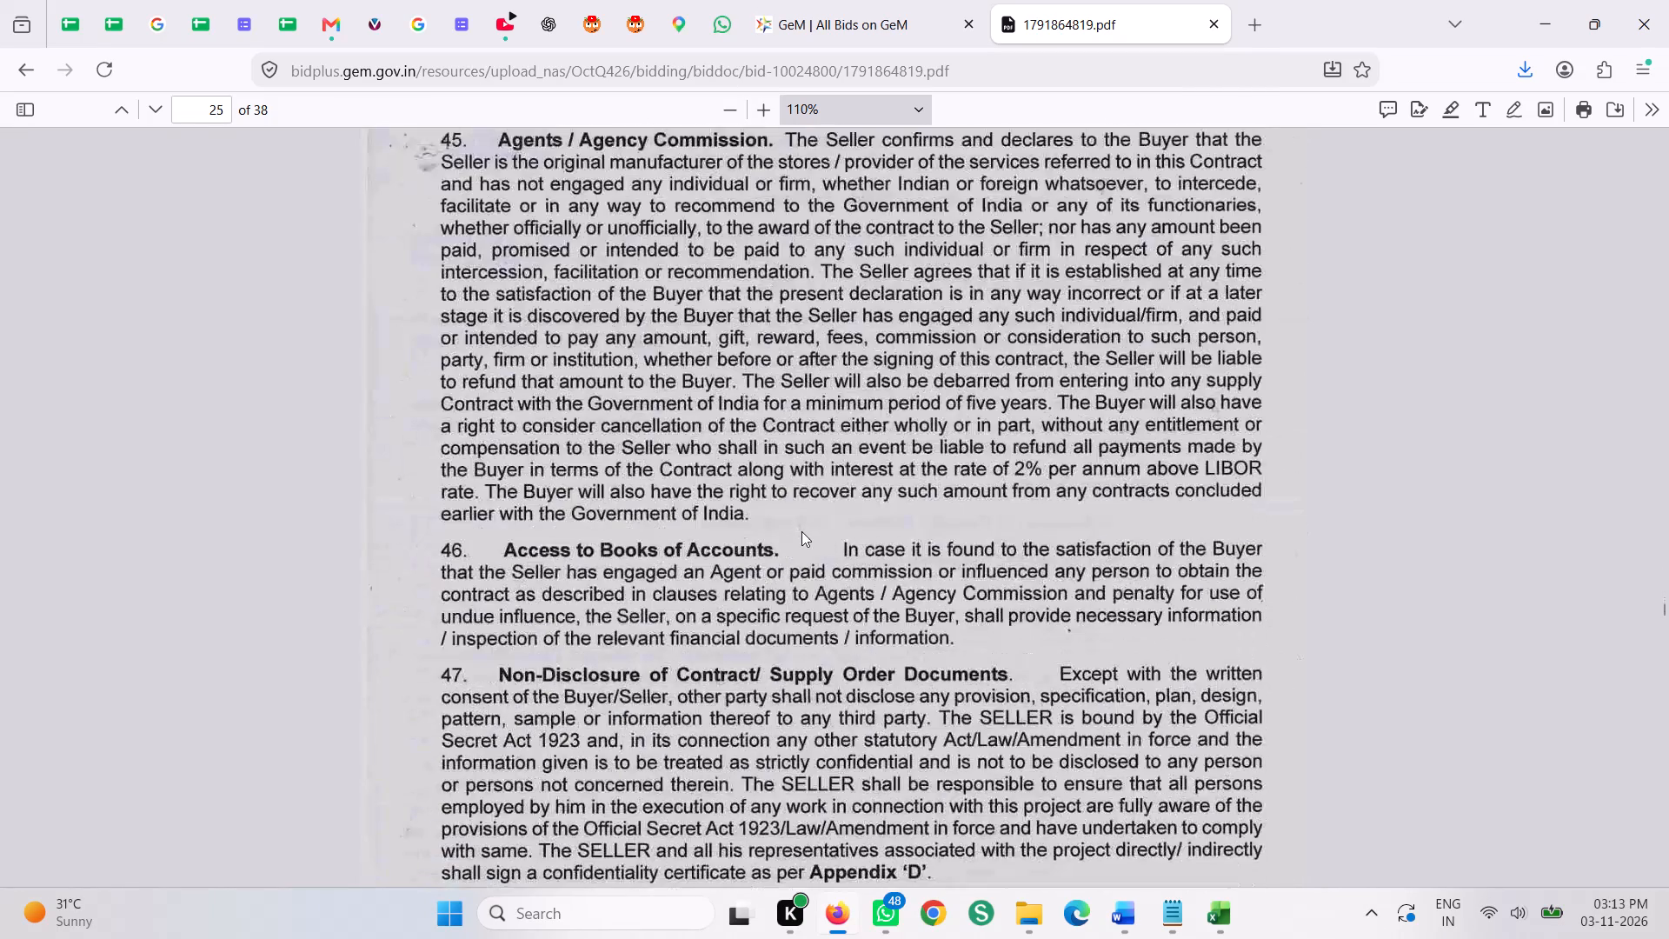
pyautogui.scroll(-2, 801, 531)
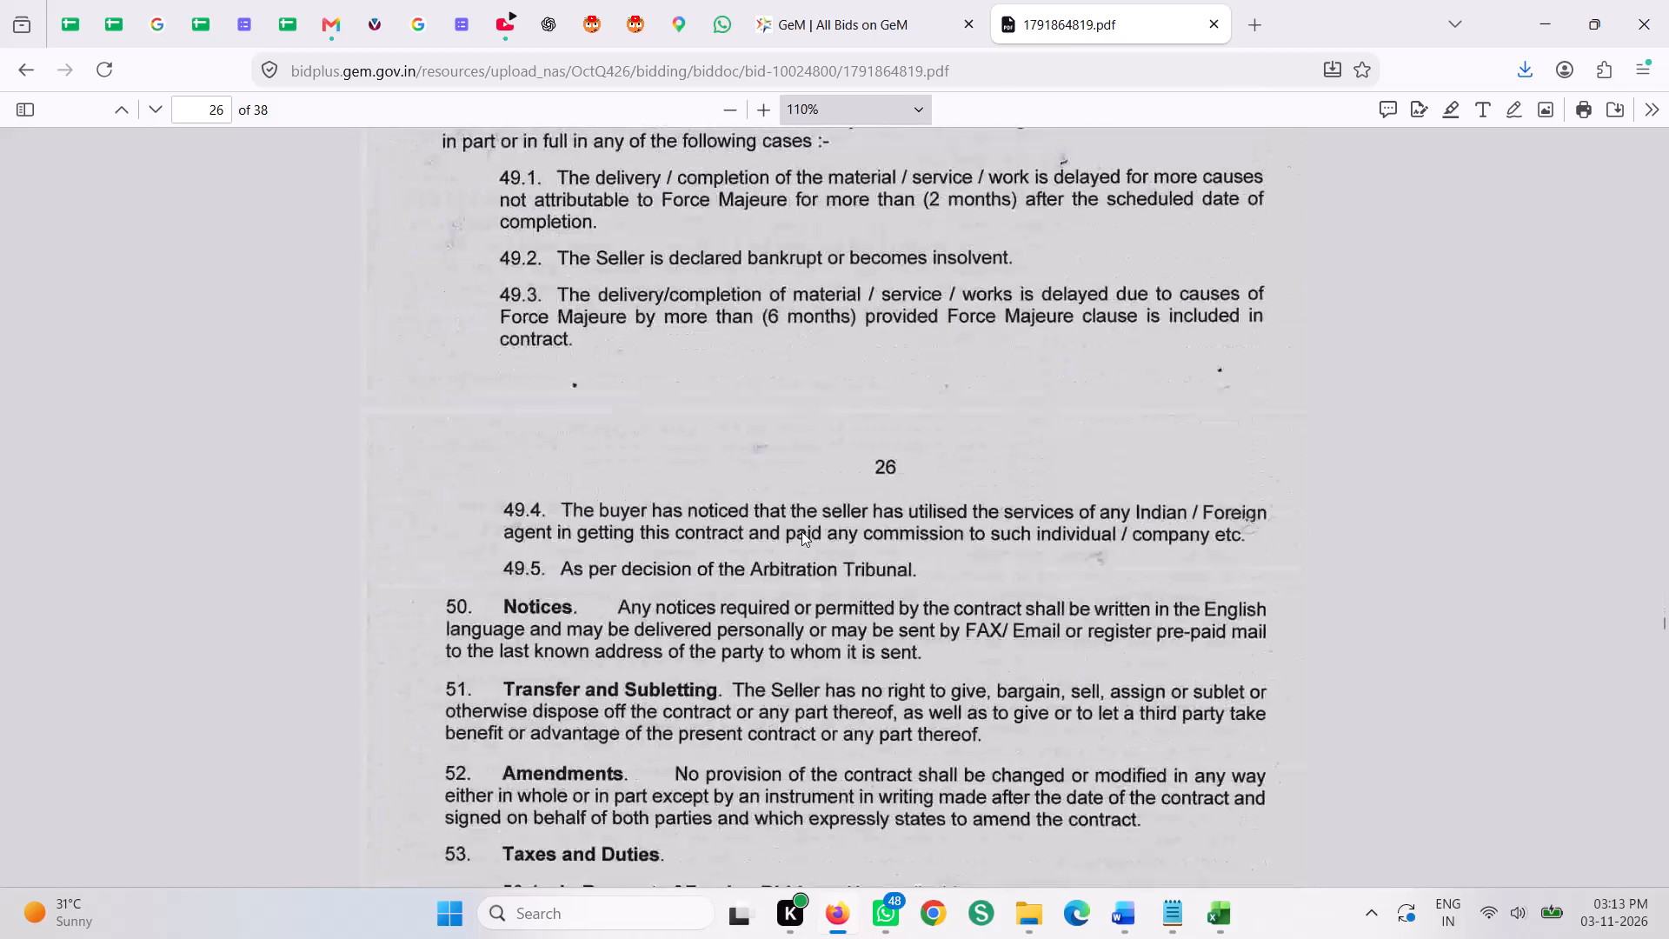
pyautogui.scroll(-2, 801, 531)
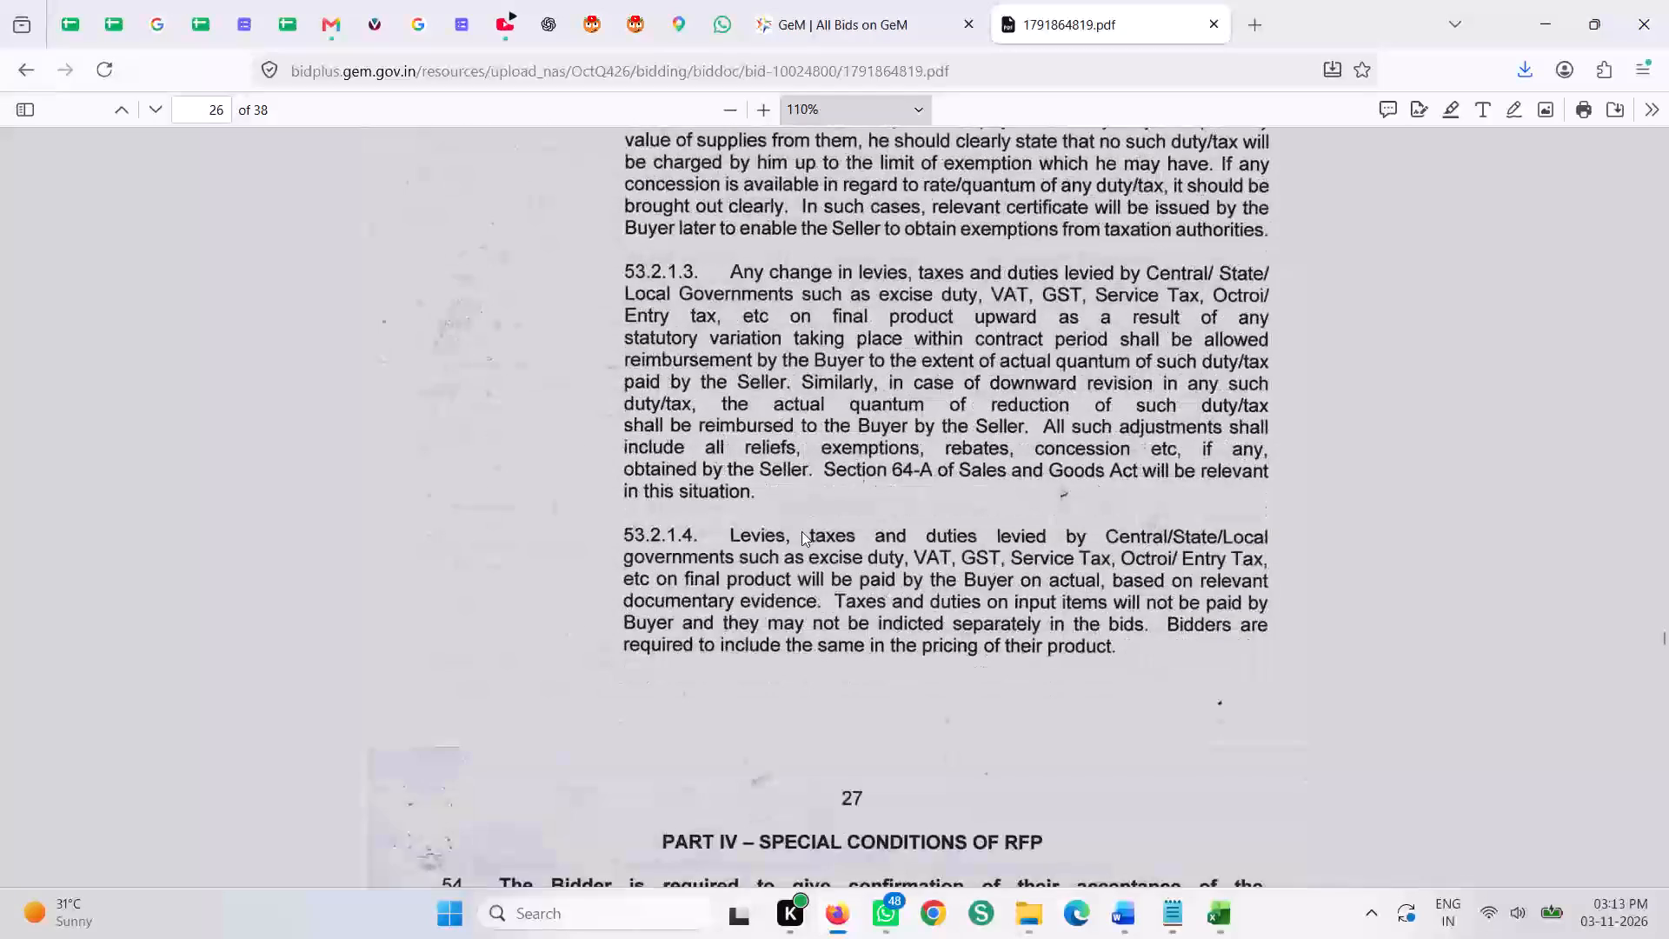
# Review the Part IV special conditions of the RFP on pages 27 to 32 for documents the bidder must submit.
pyautogui.scroll(-4, 801, 531)
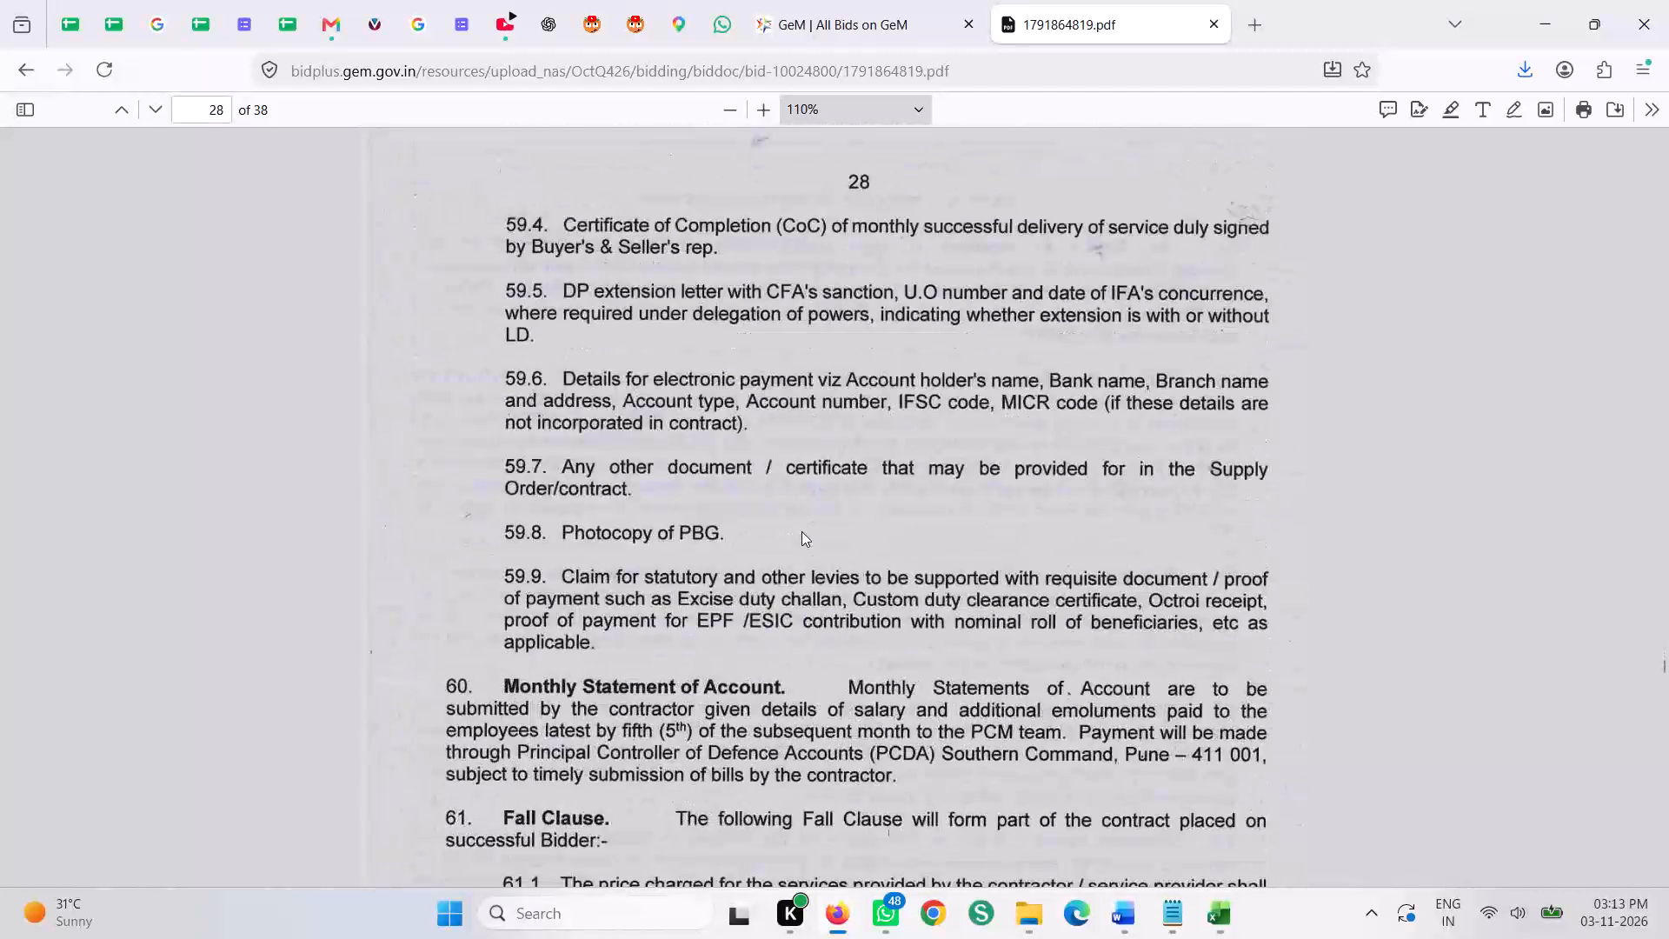
pyautogui.scroll(-2, 801, 531)
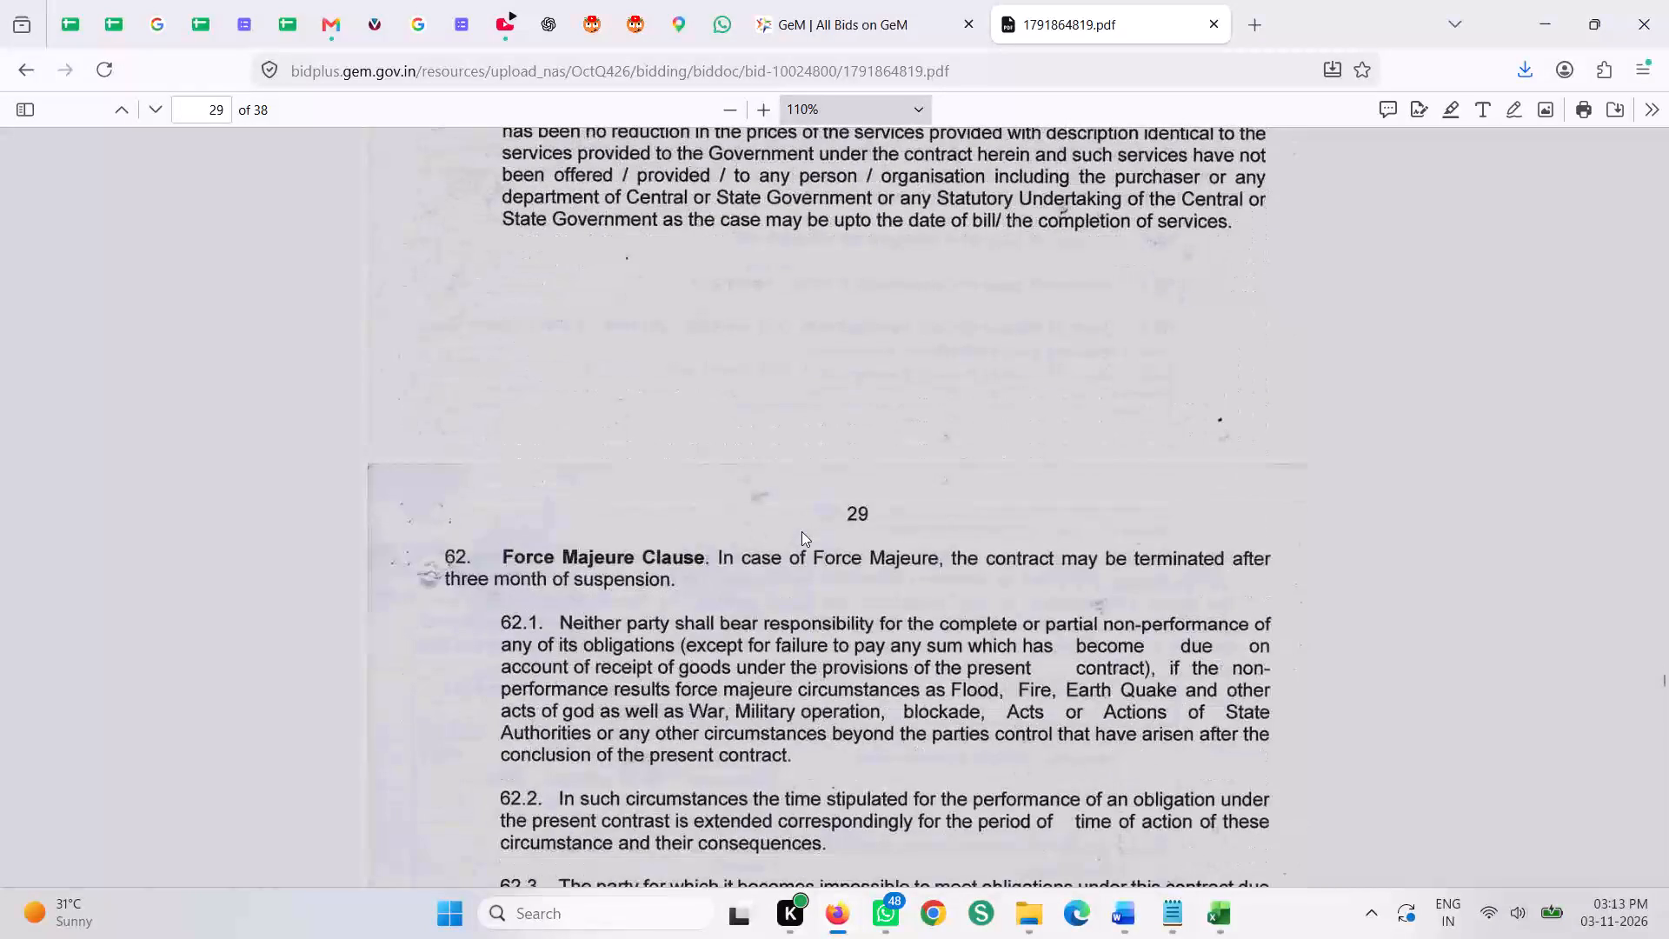
pyautogui.scroll(-3, 801, 531)
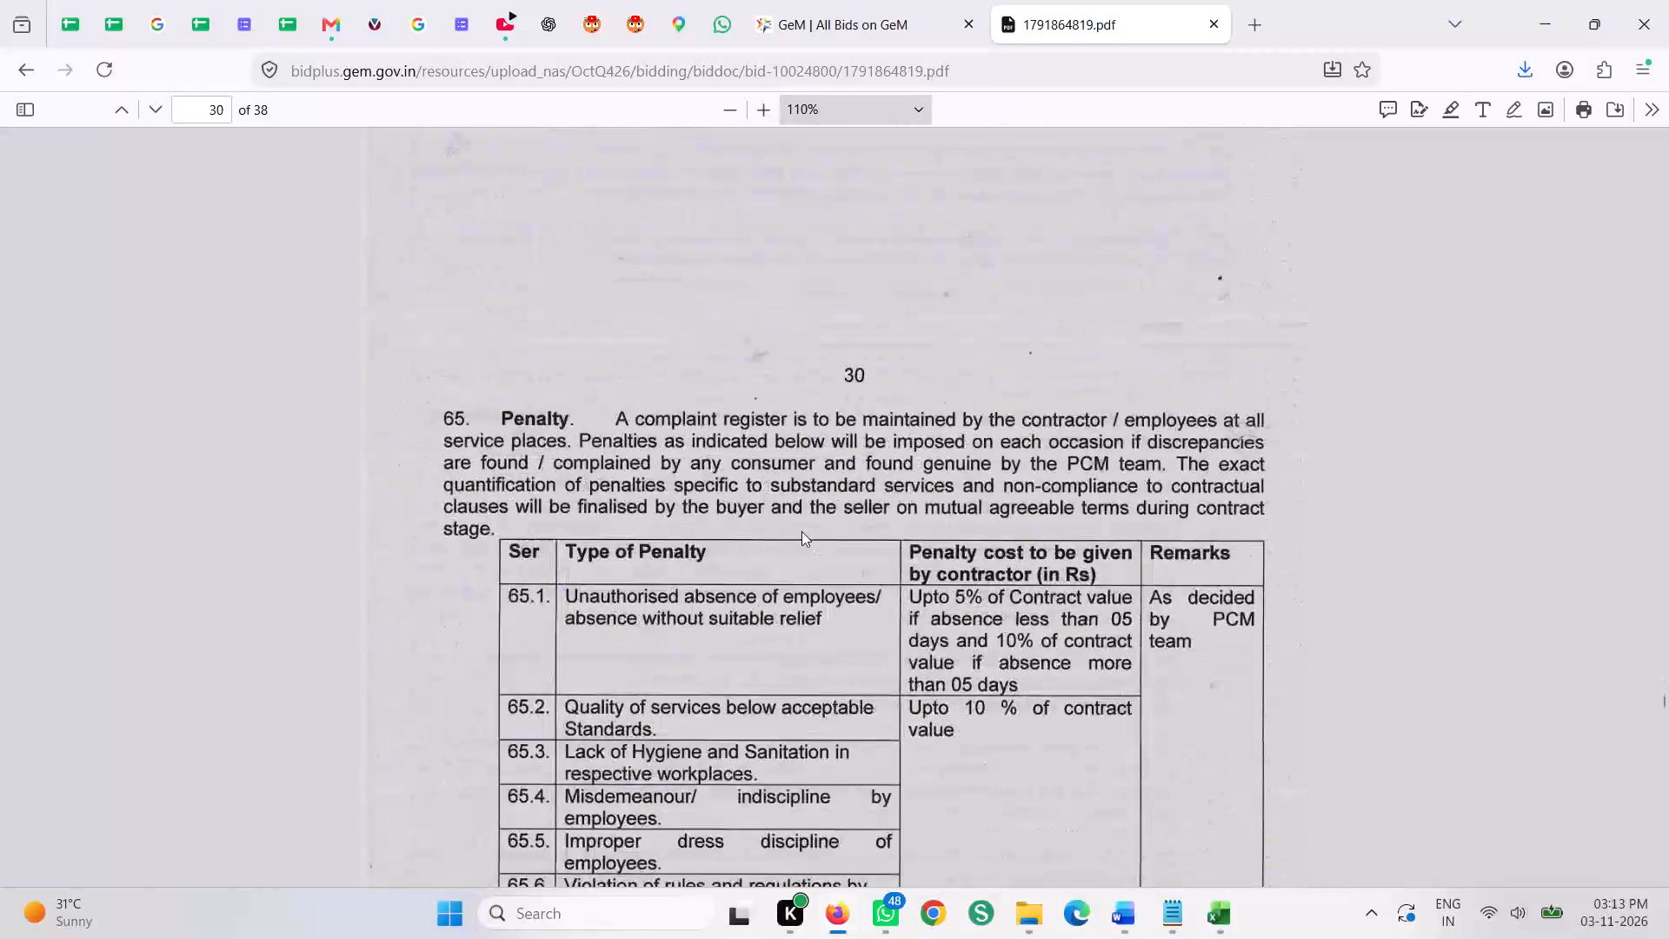
pyautogui.scroll(-1, 801, 531)
pyautogui.scroll(1, 801, 531)
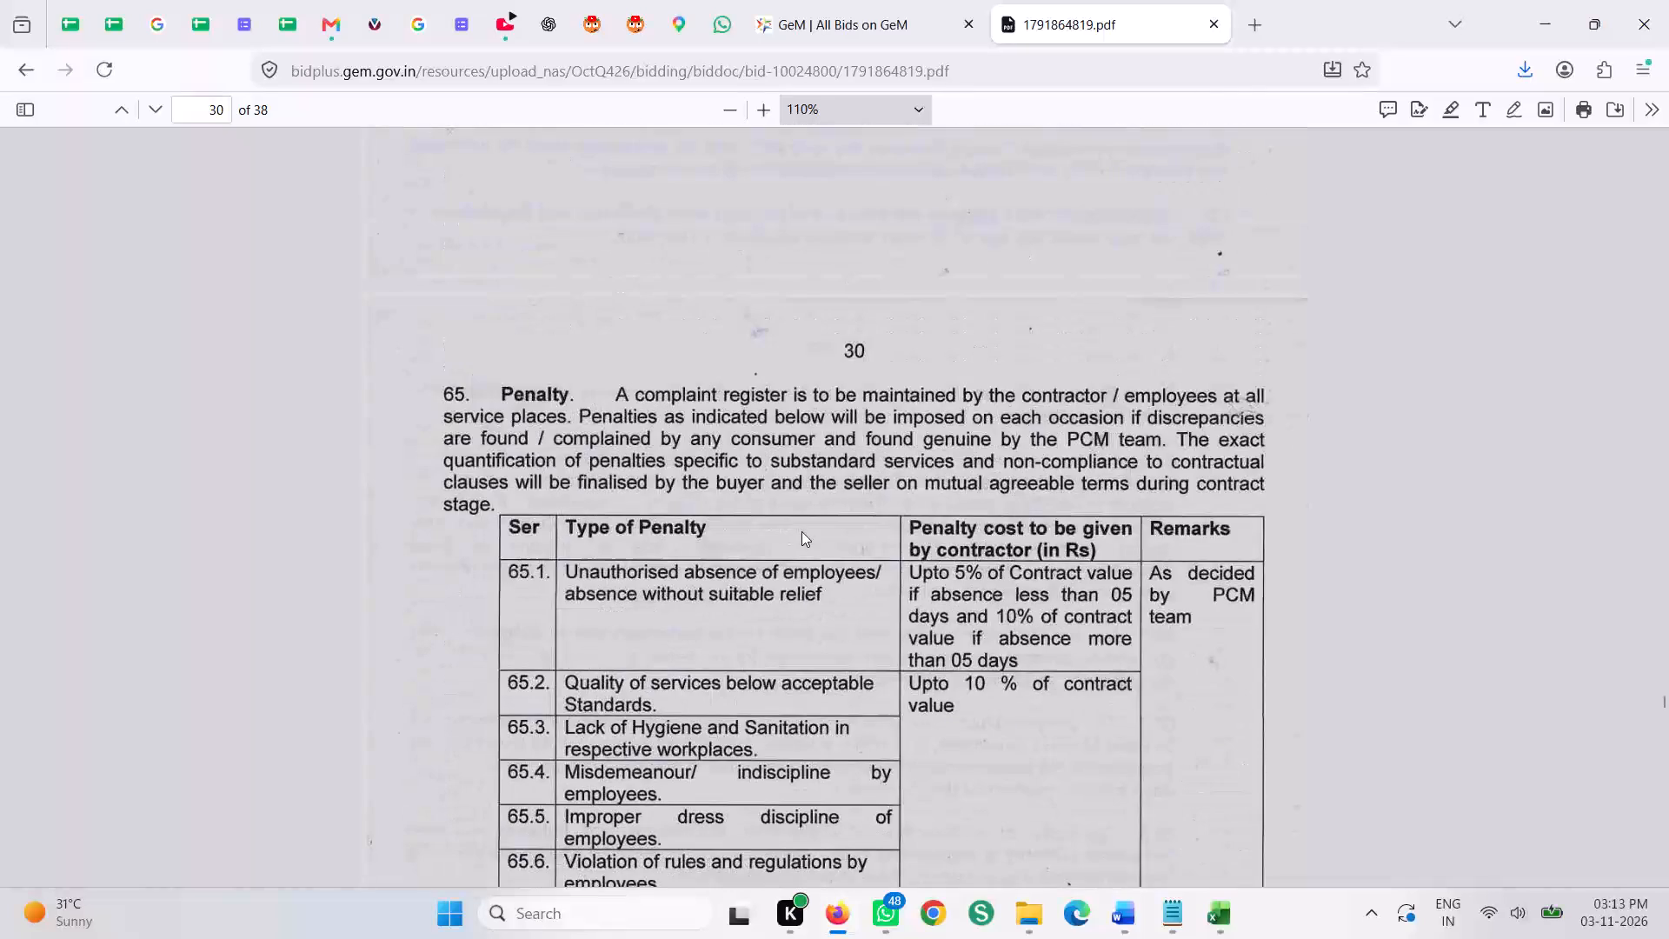
pyautogui.scroll(-2, 801, 531)
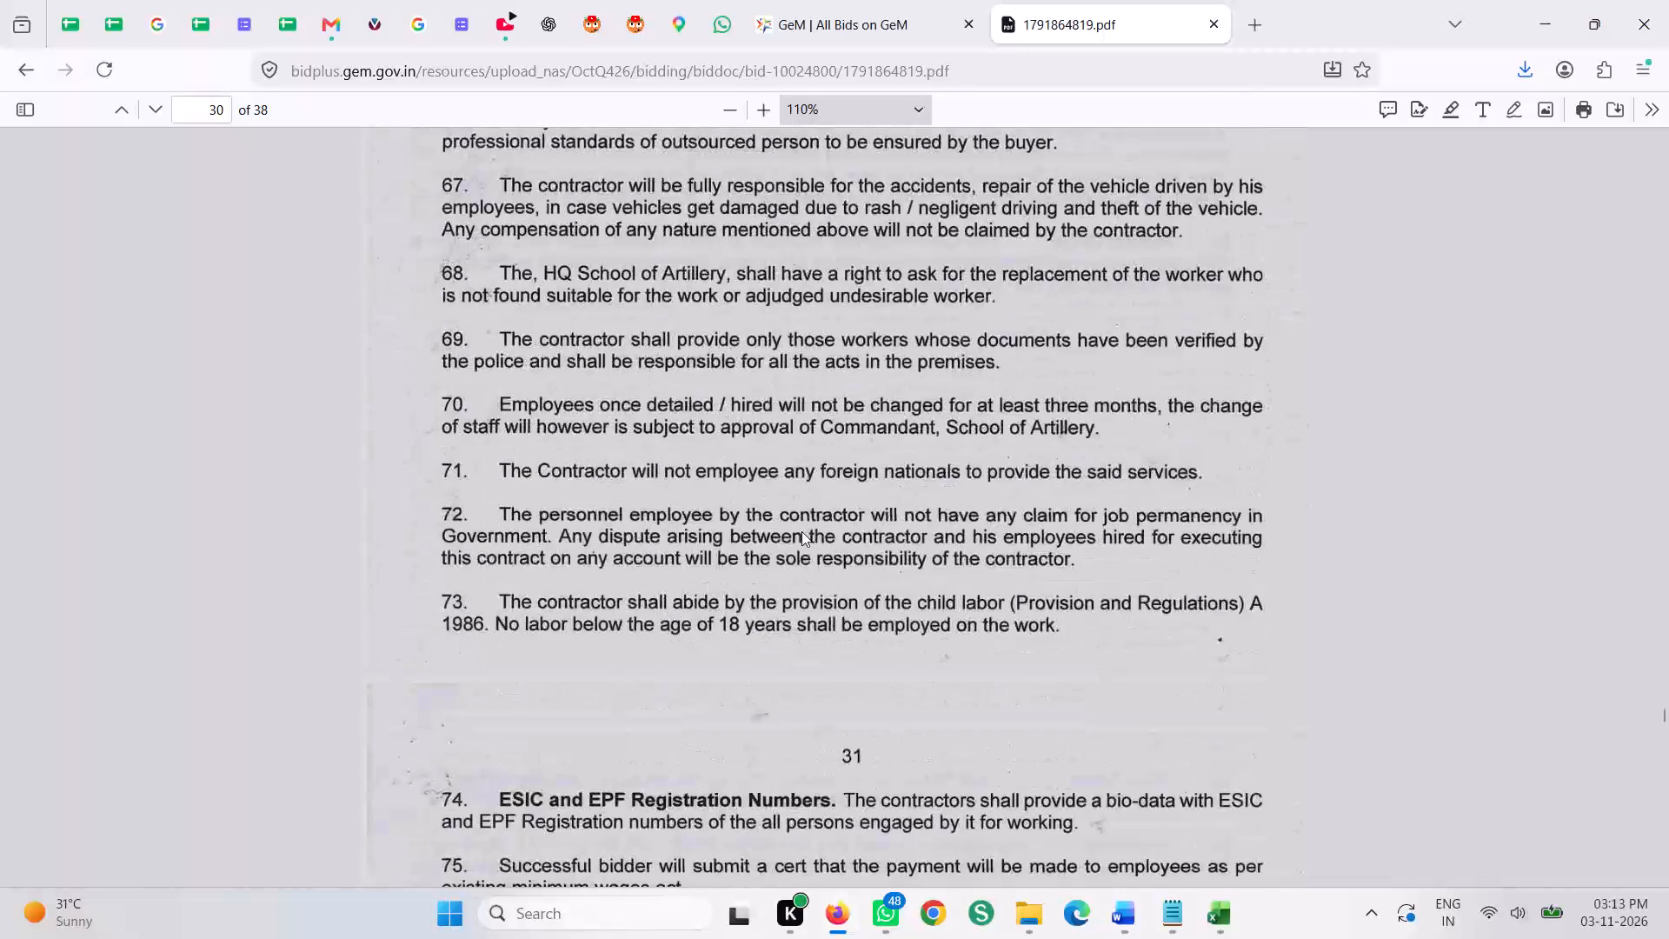
pyautogui.scroll(-2, 801, 531)
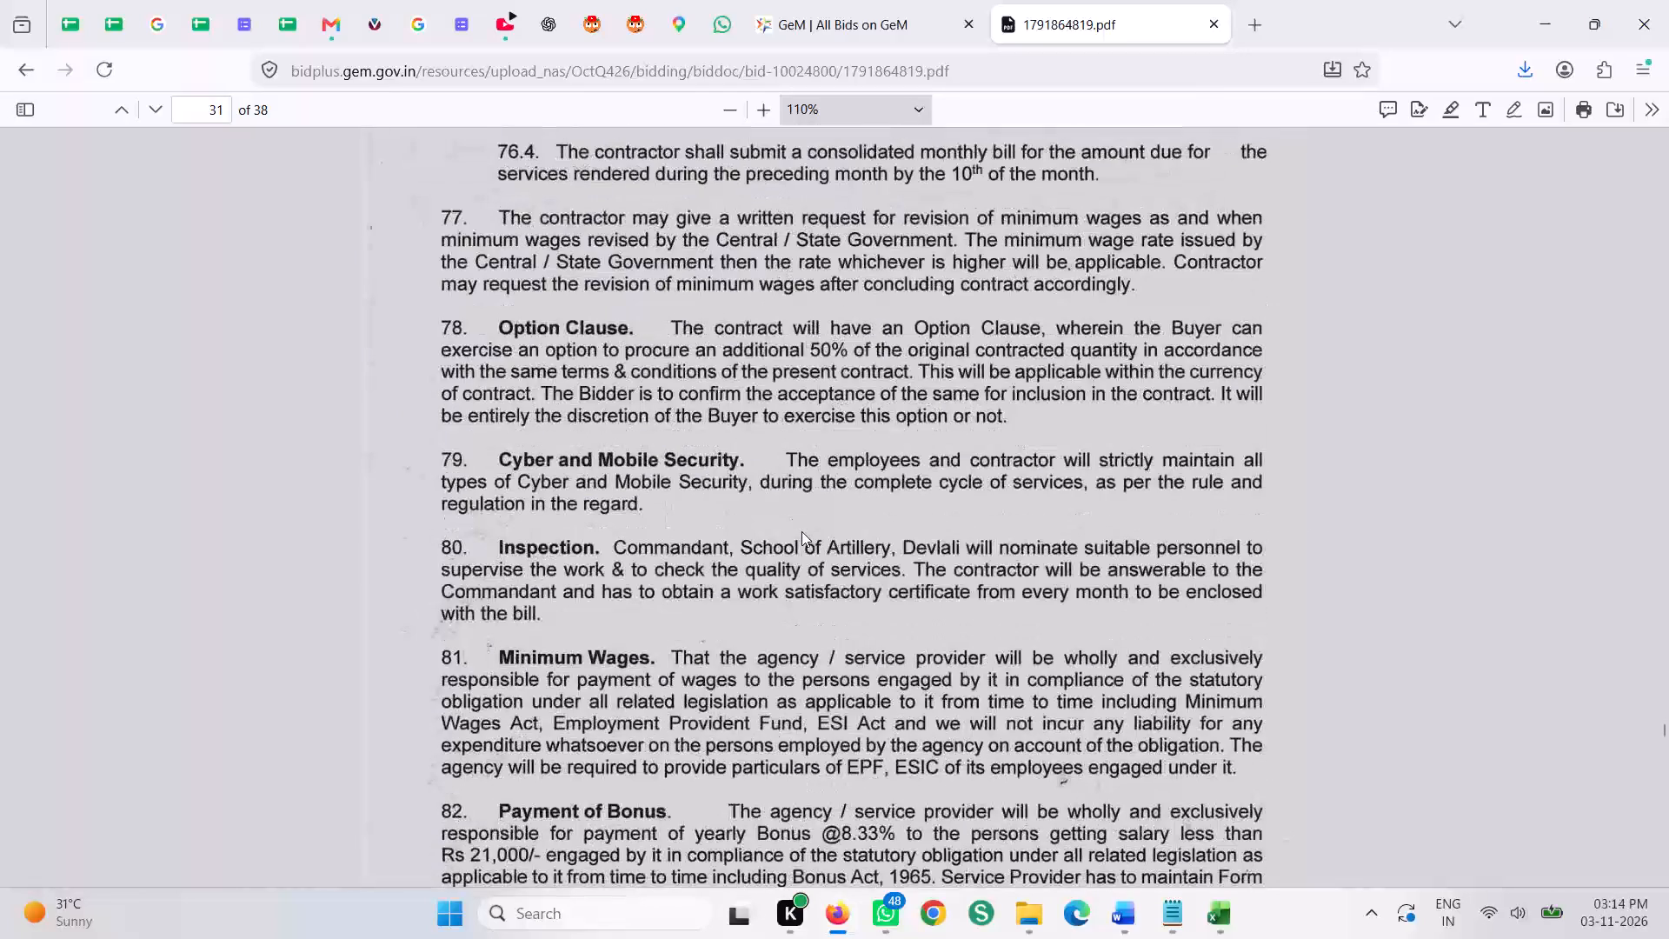
pyautogui.scroll(-2, 801, 531)
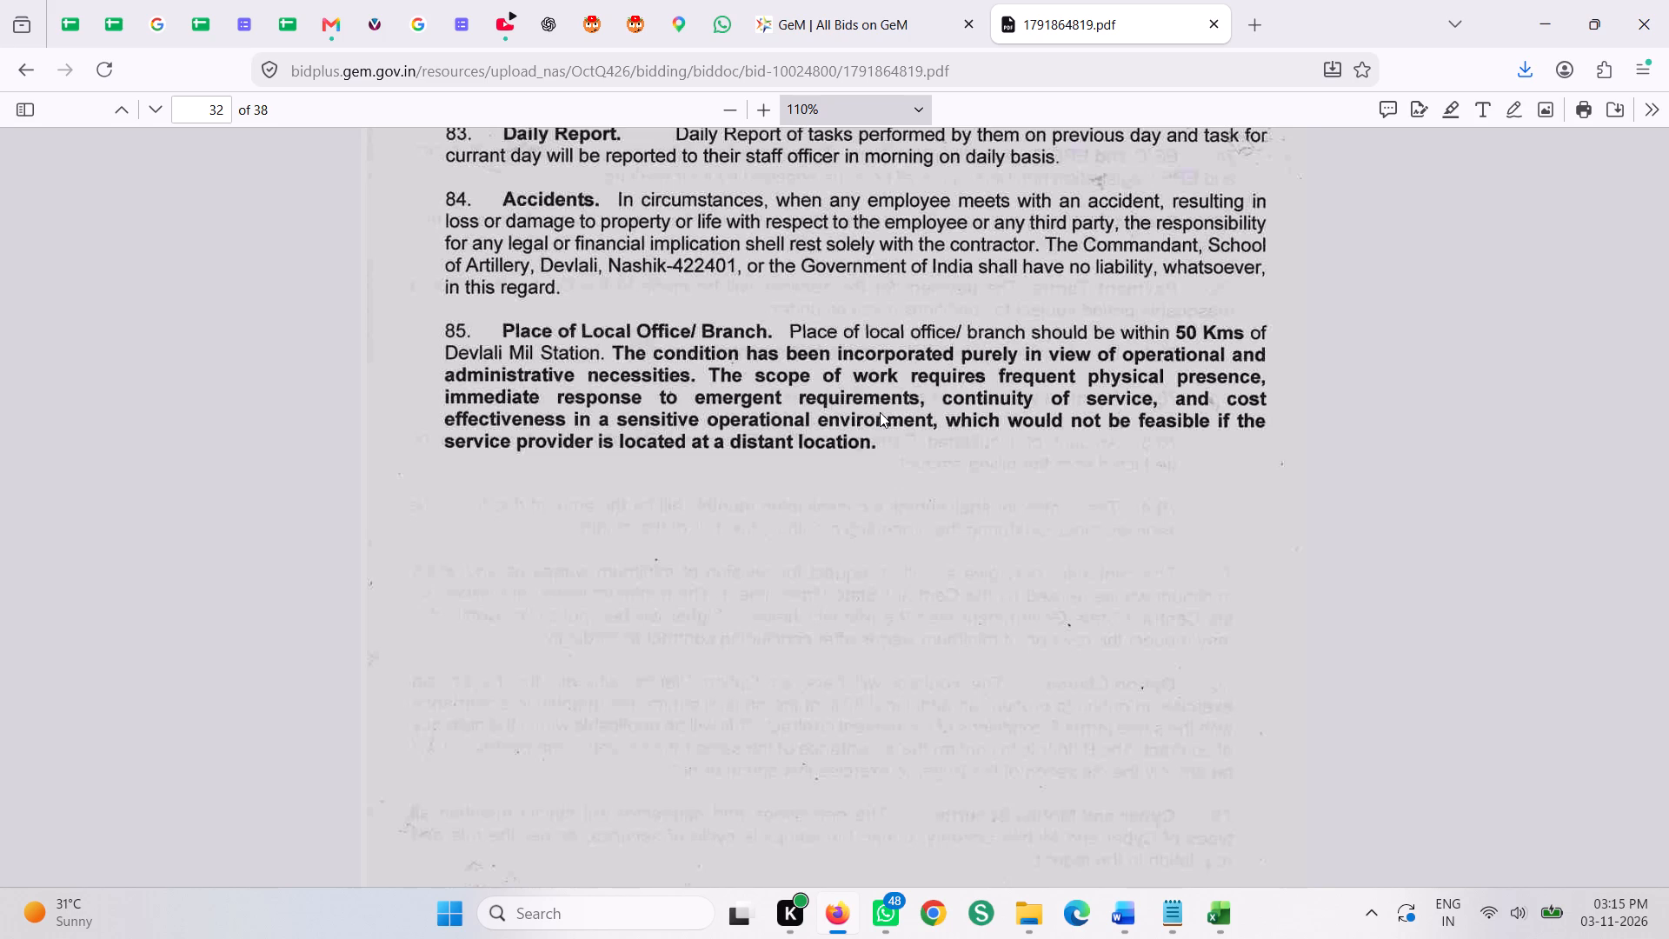
# Recheck the last special conditions, and examine the RFP's bid evaluation requirements and appendices up to page 36.
pyautogui.scroll(2, 882, 412)
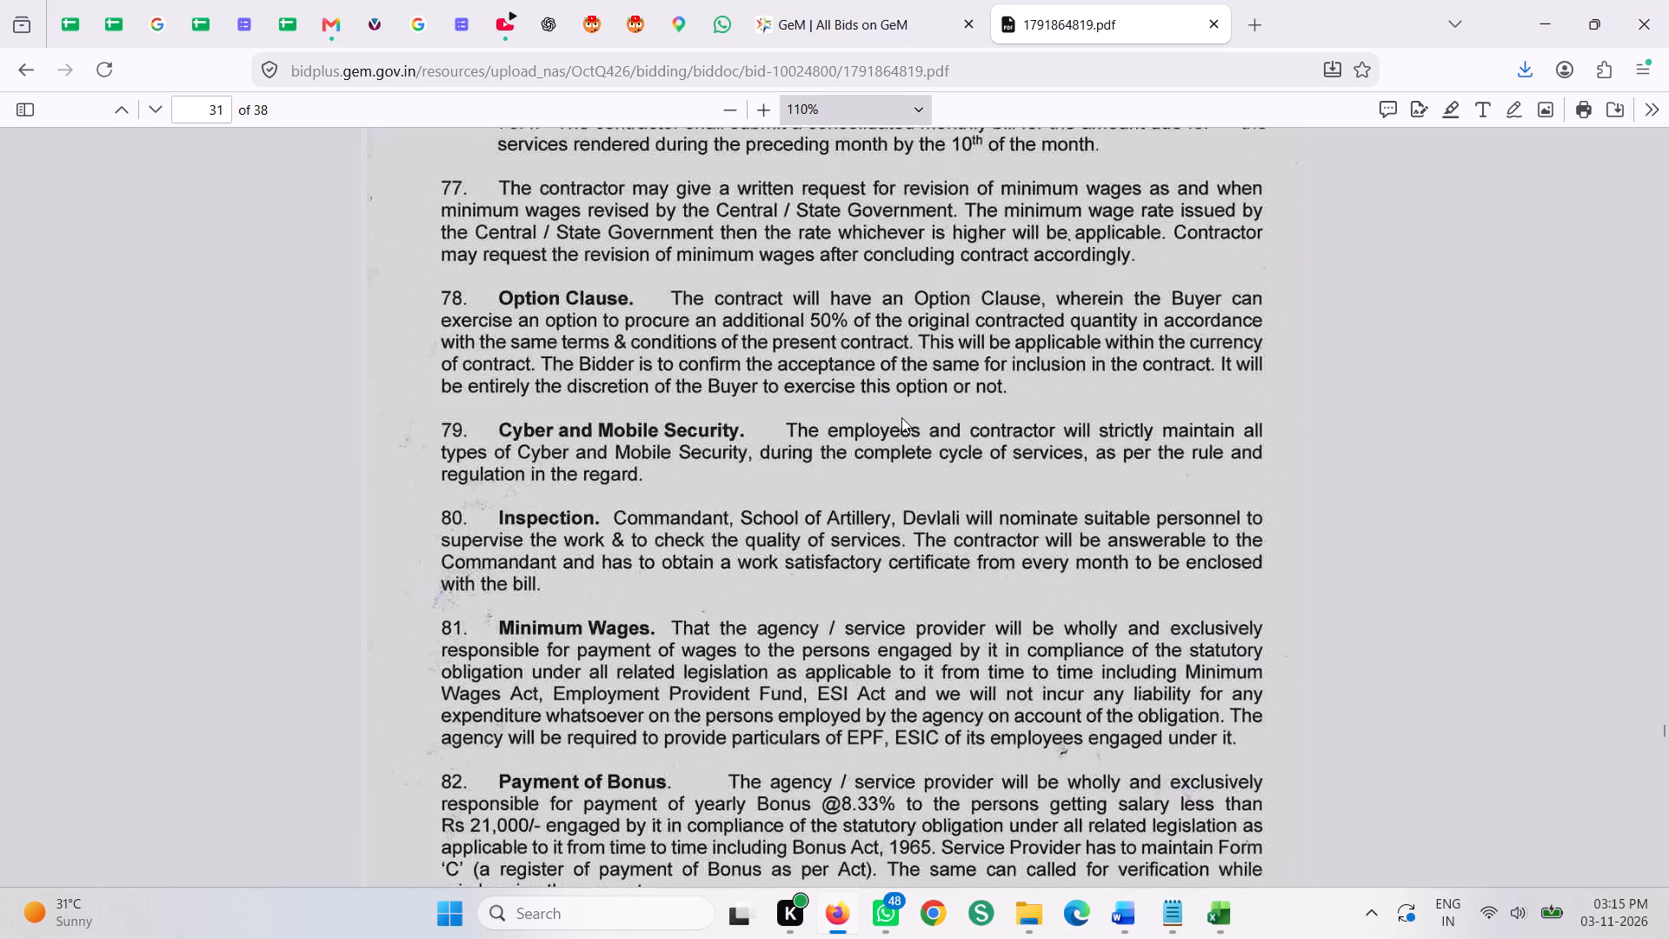
pyautogui.scroll(1, 902, 418)
pyautogui.scroll(-6, 902, 418)
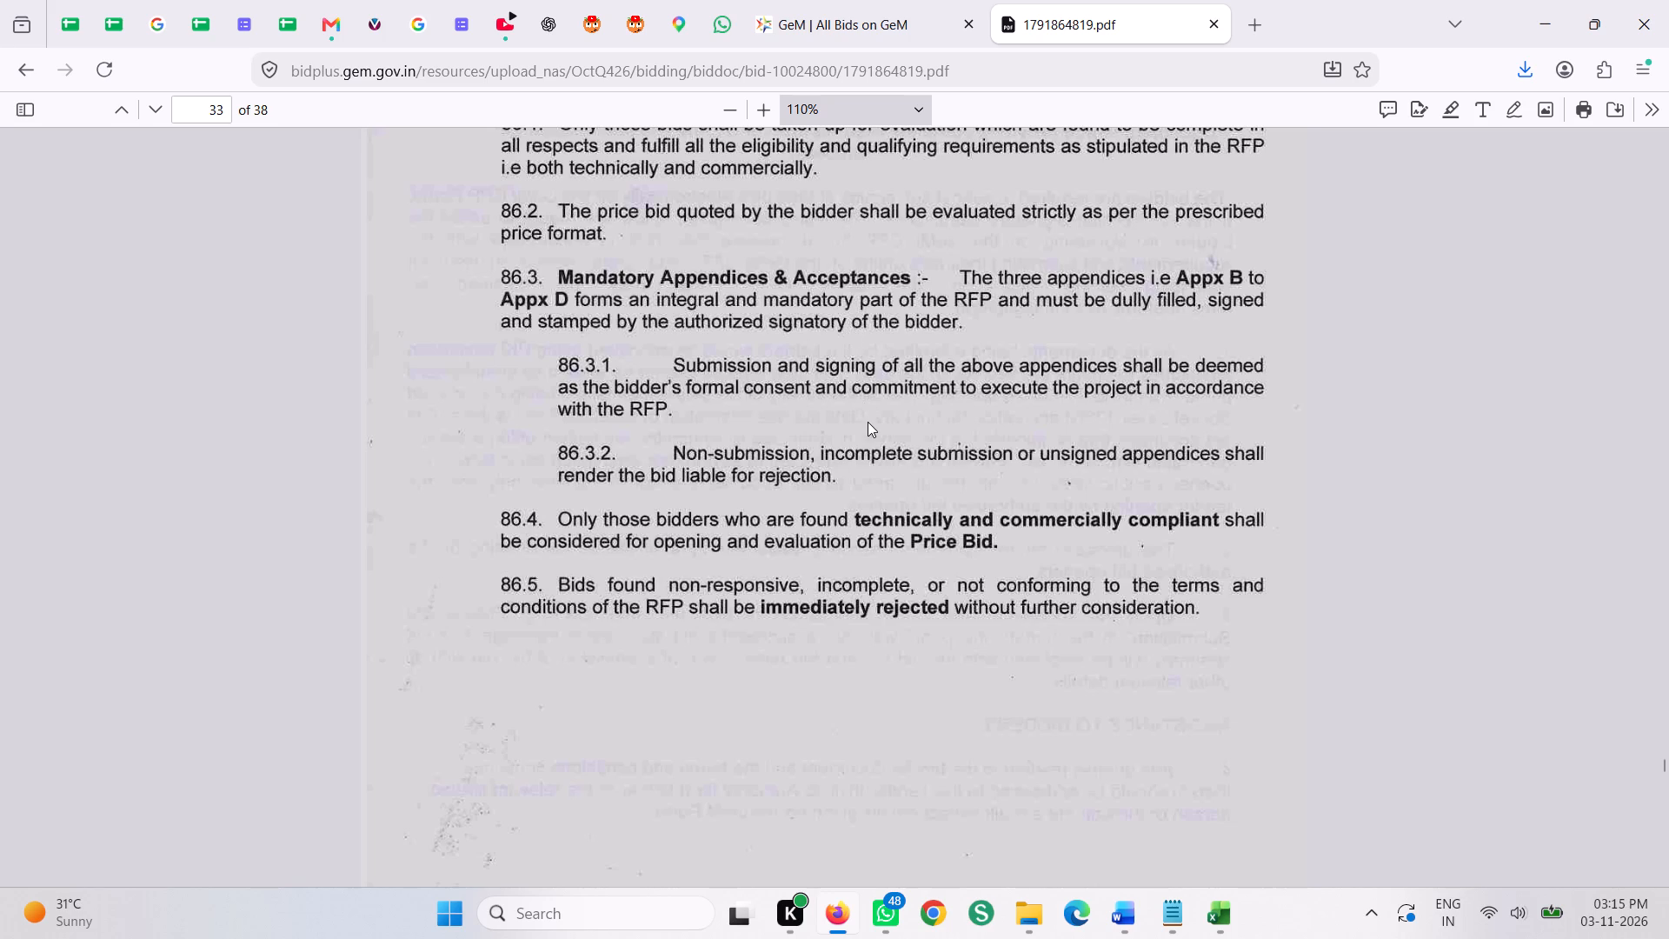
pyautogui.scroll(1, 868, 423)
pyautogui.scroll(-3, 868, 423)
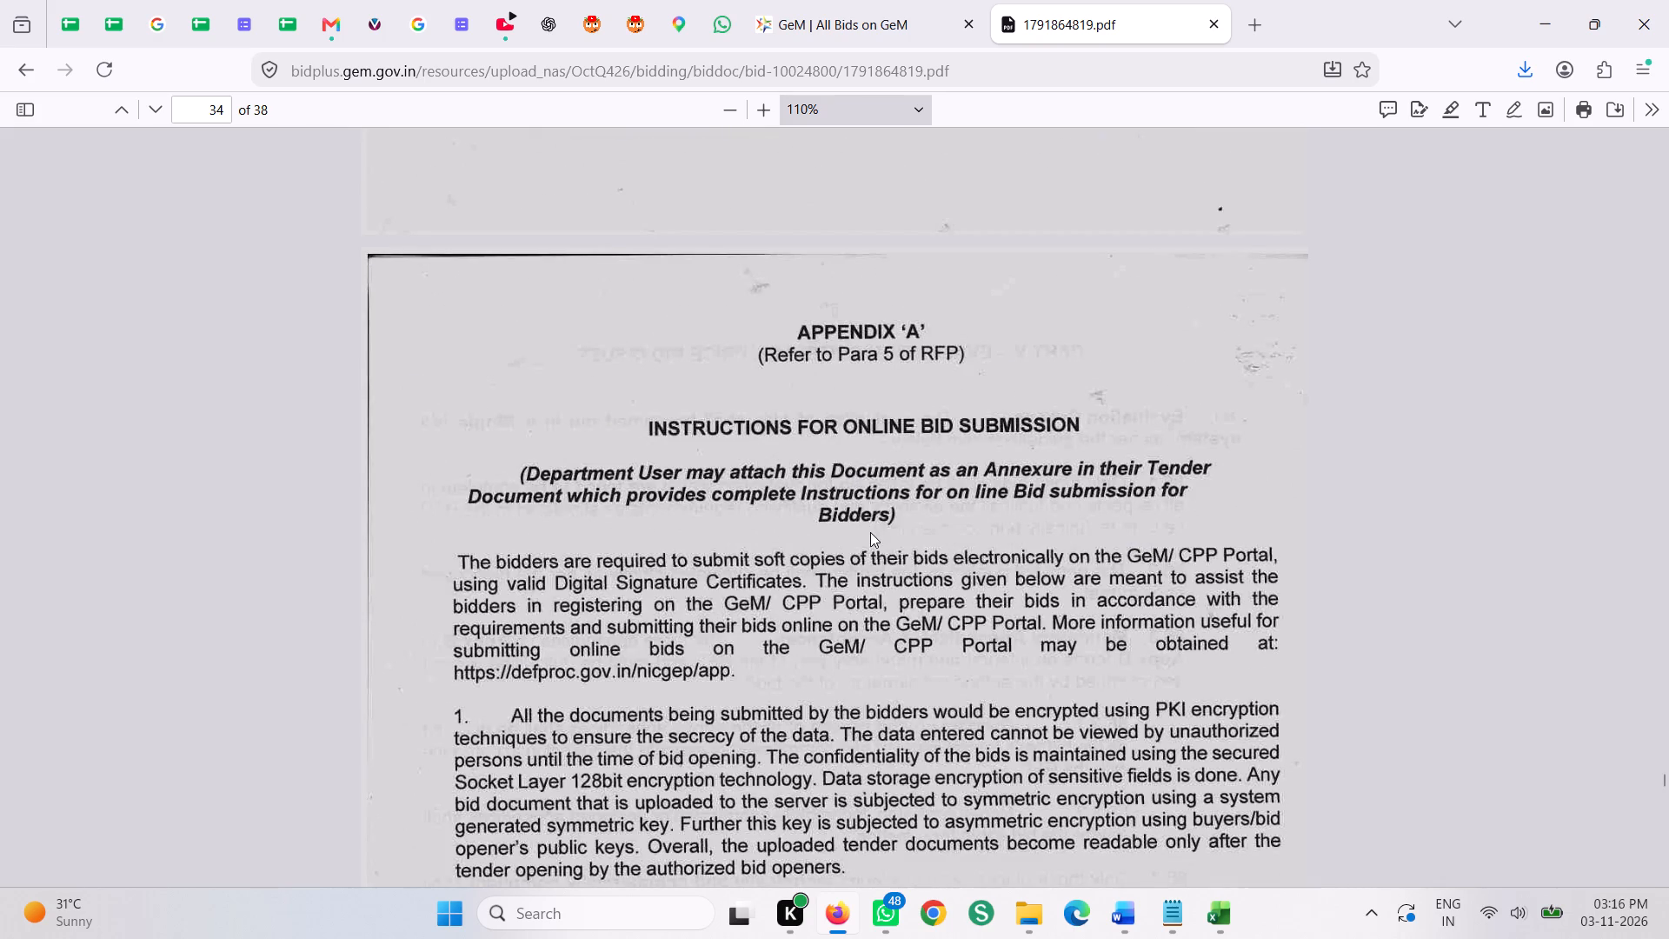
pyautogui.scroll(-2, 846, 546)
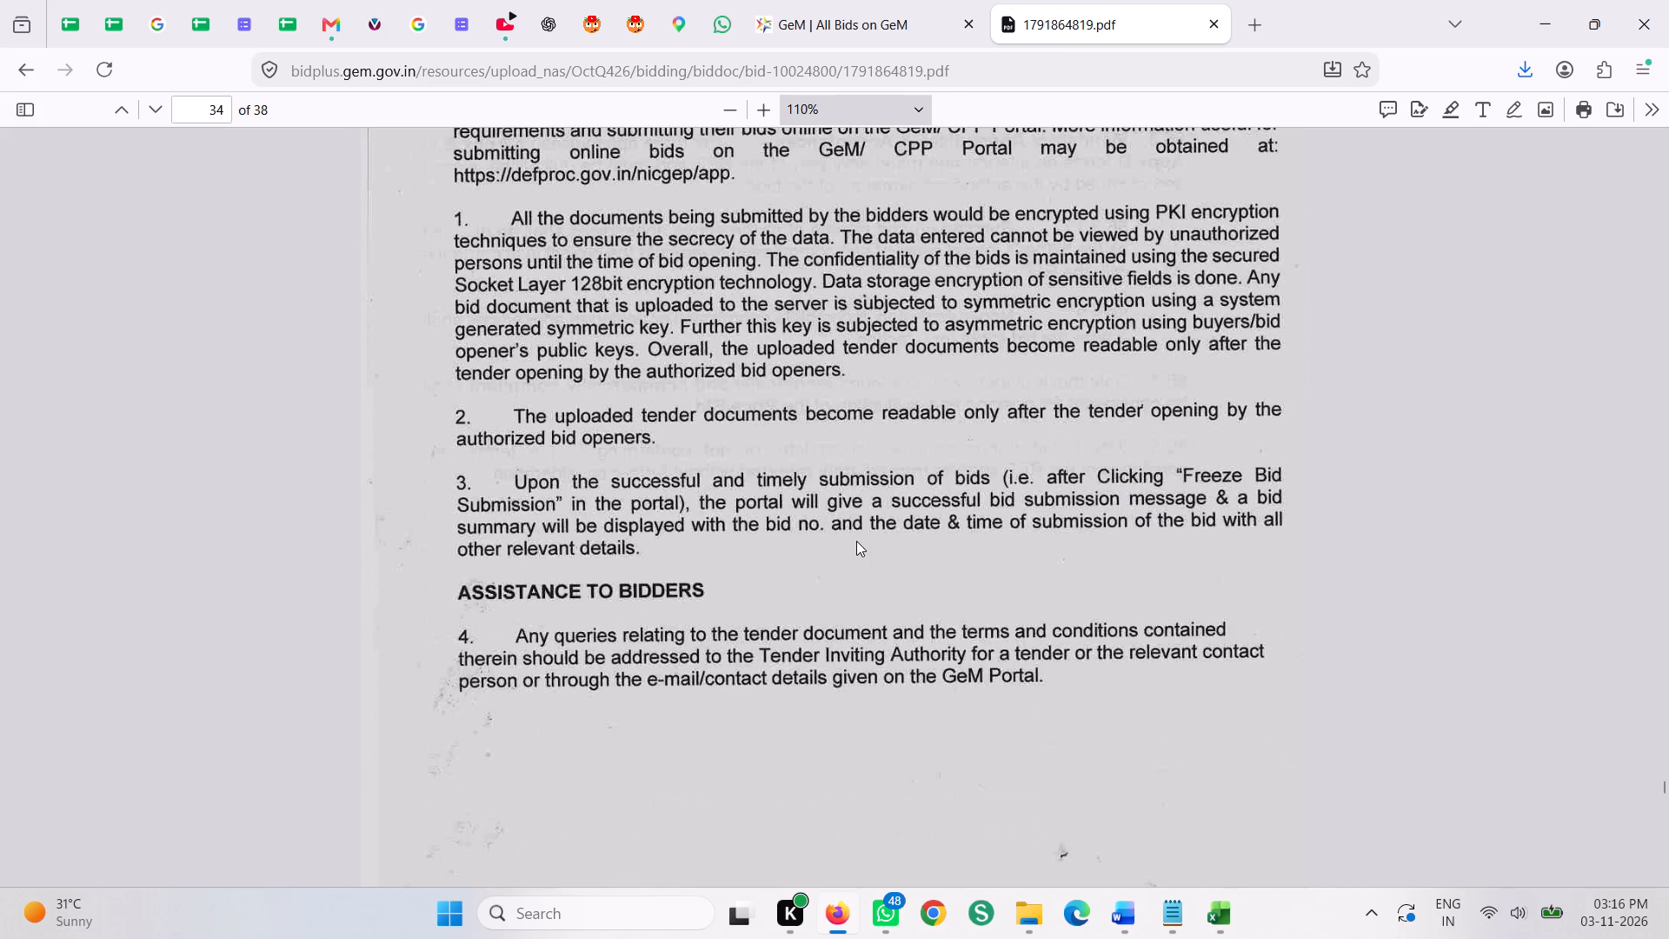
pyautogui.scroll(-1, 888, 530)
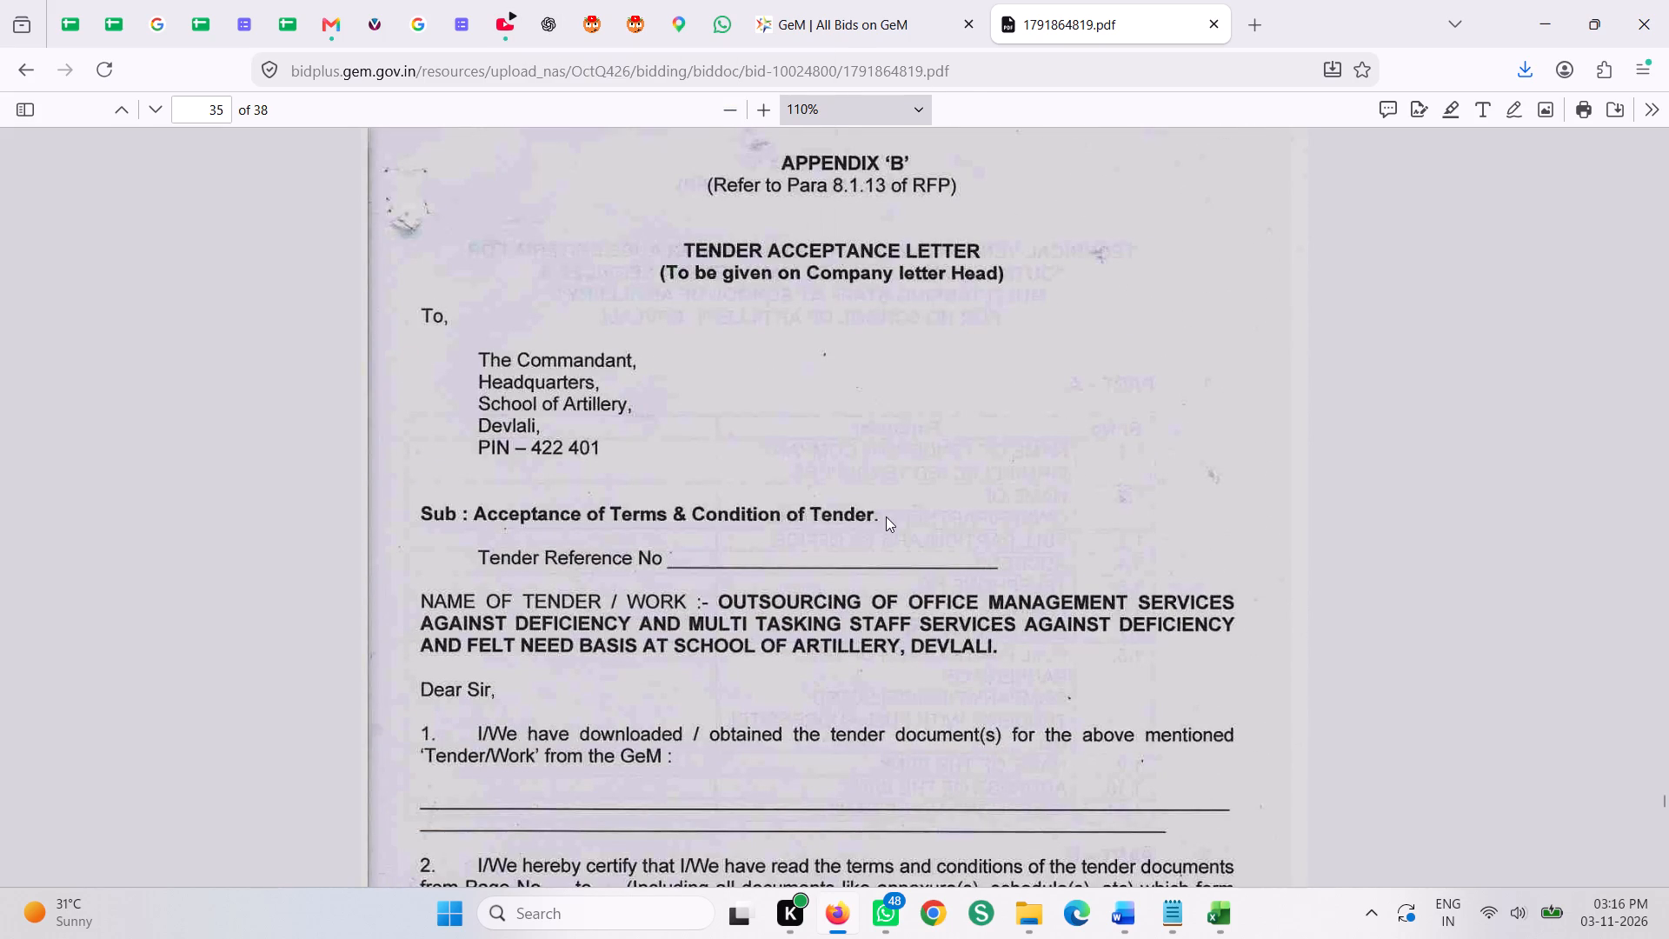
pyautogui.scroll(-2, 886, 517)
pyautogui.scroll(-1, 954, 473)
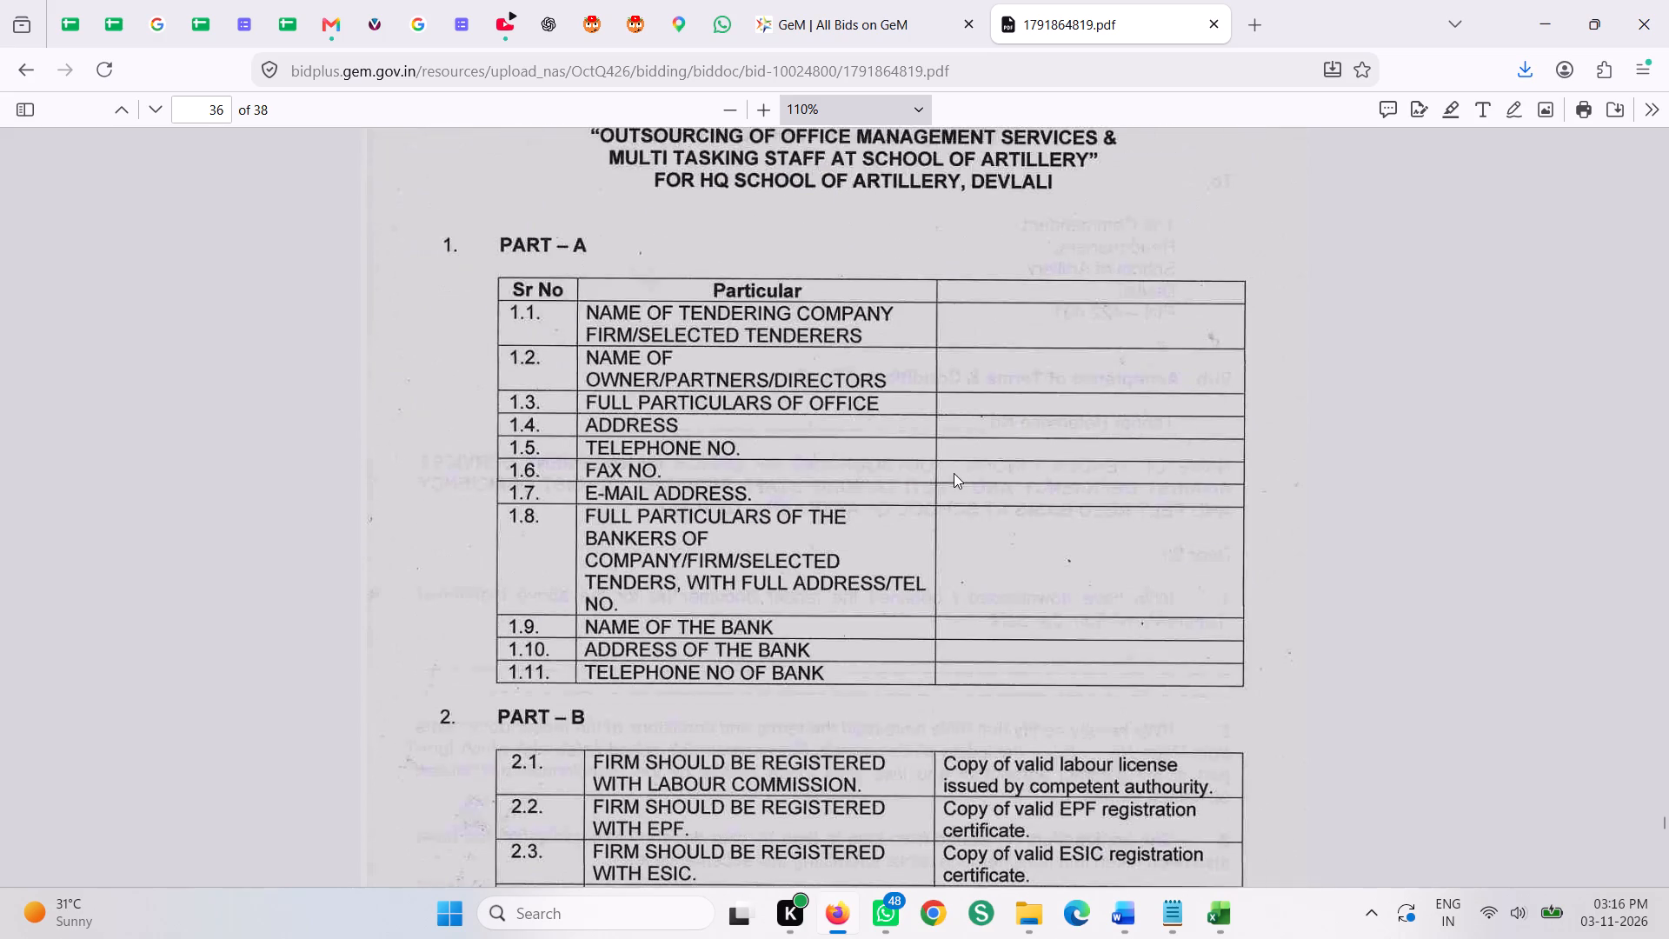
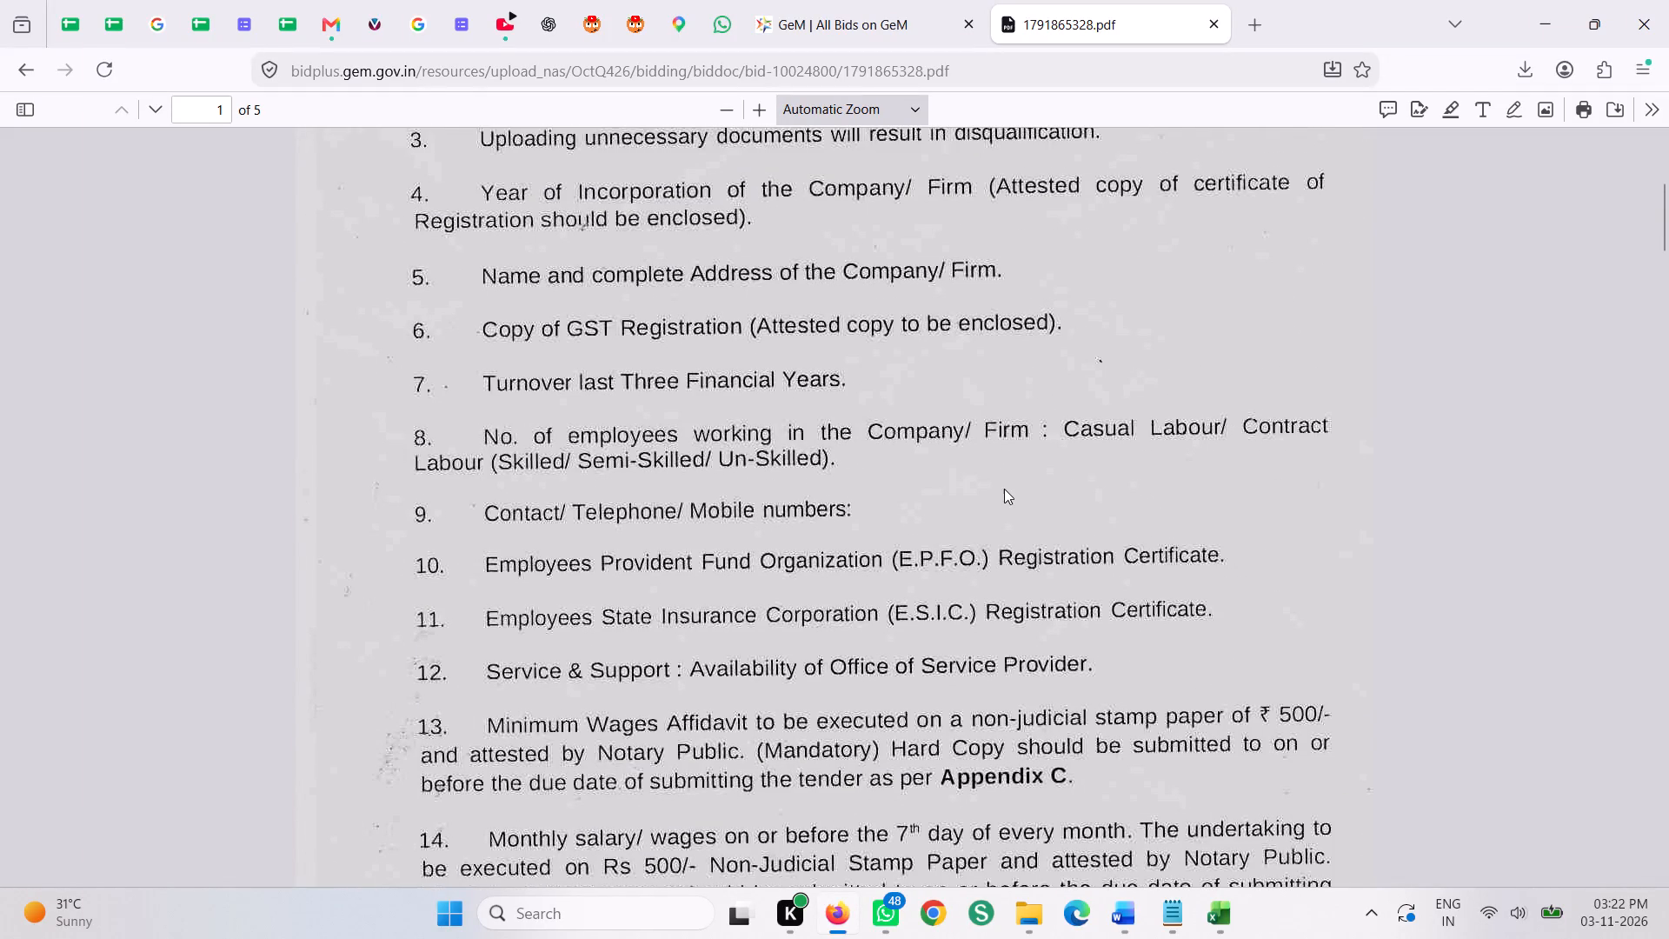
# Recheck the Additional Terms and Conditions PDF up to Appendix 'A' against the entries in the Word required documents list.
pyautogui.scroll(1, 1005, 489)
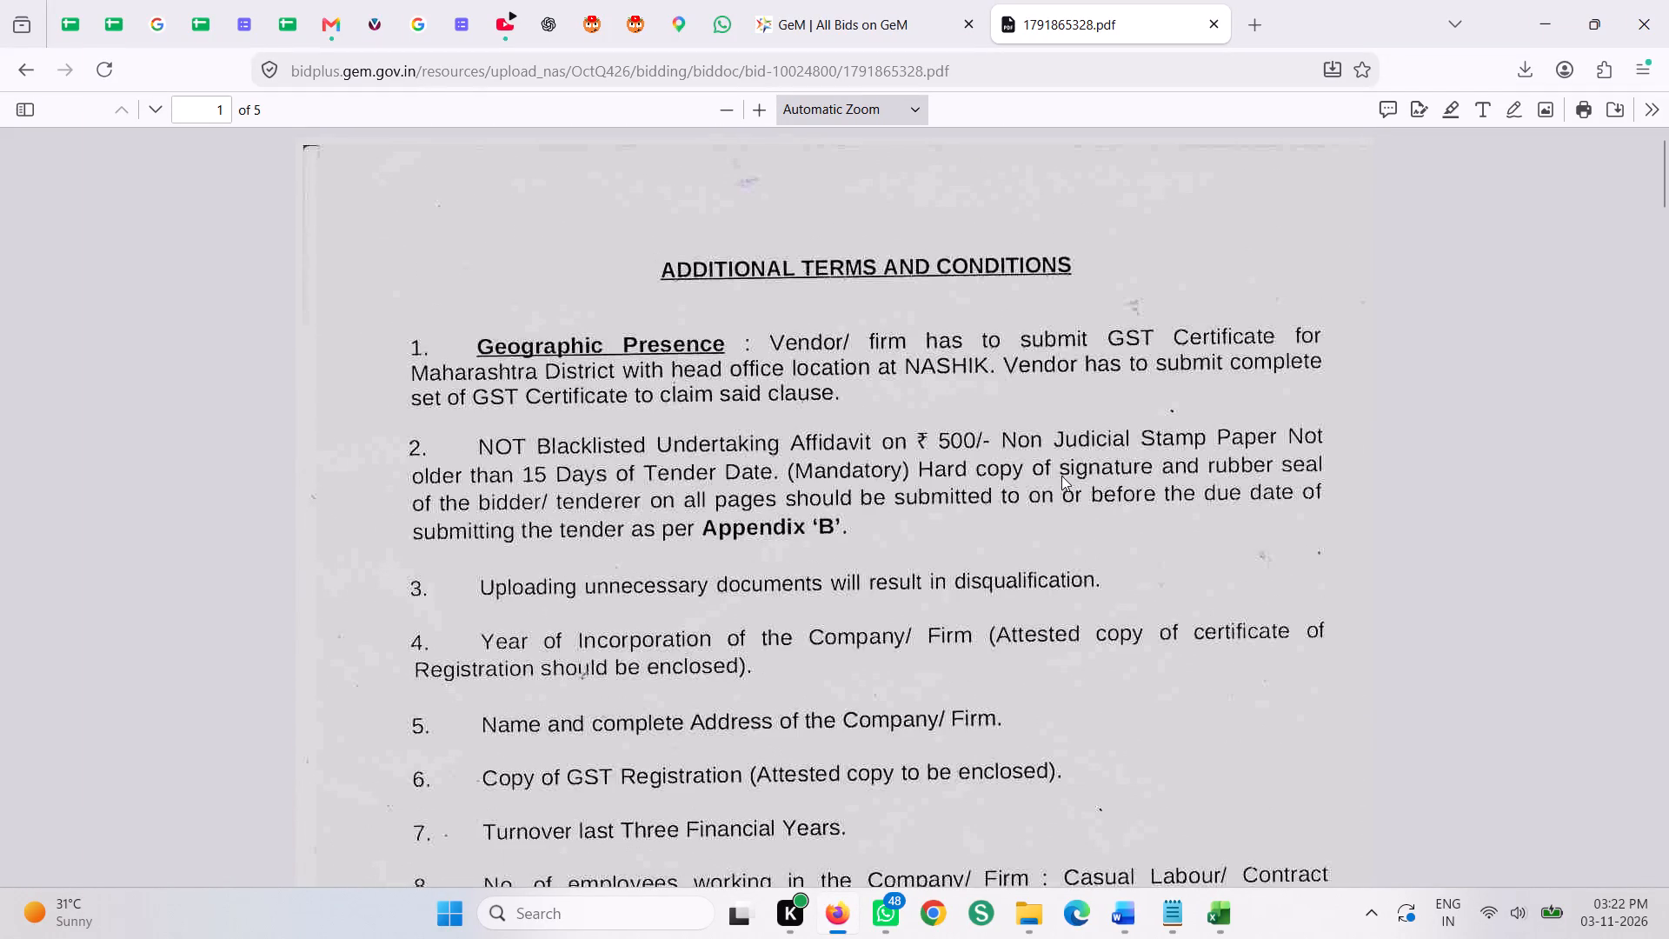
pyautogui.scroll(-4, 1061, 476)
pyautogui.scroll(1, 1099, 568)
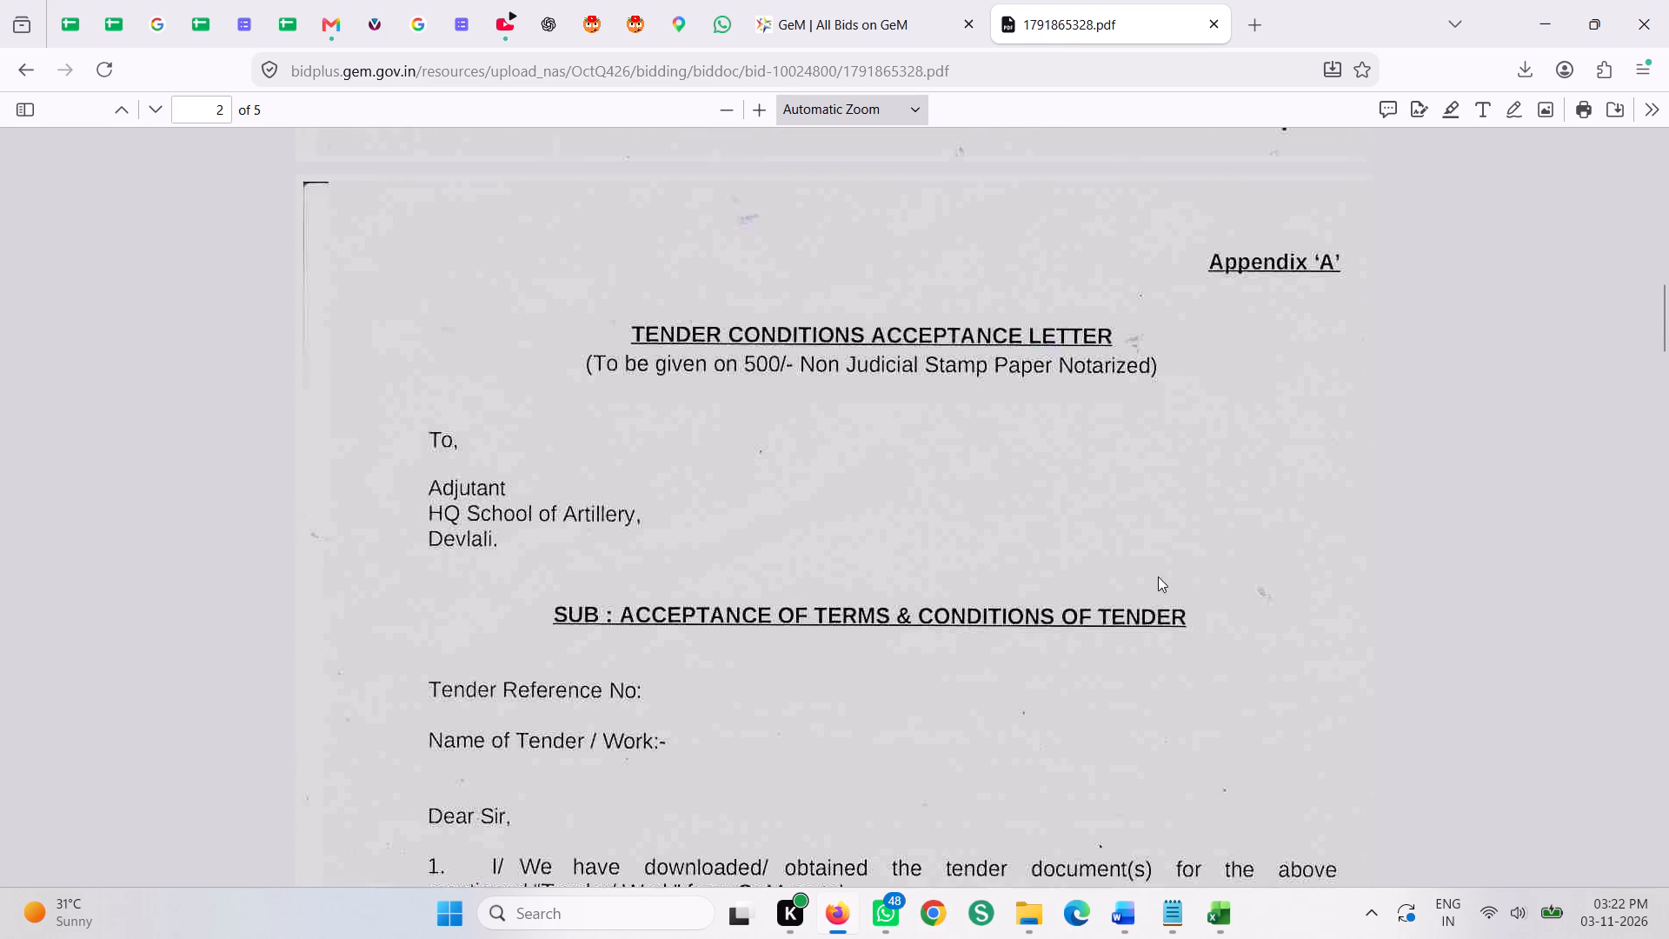
pyautogui.click(1116, 911)
pyautogui.click(98, 838)
pyautogui.scroll(6, 725, 606)
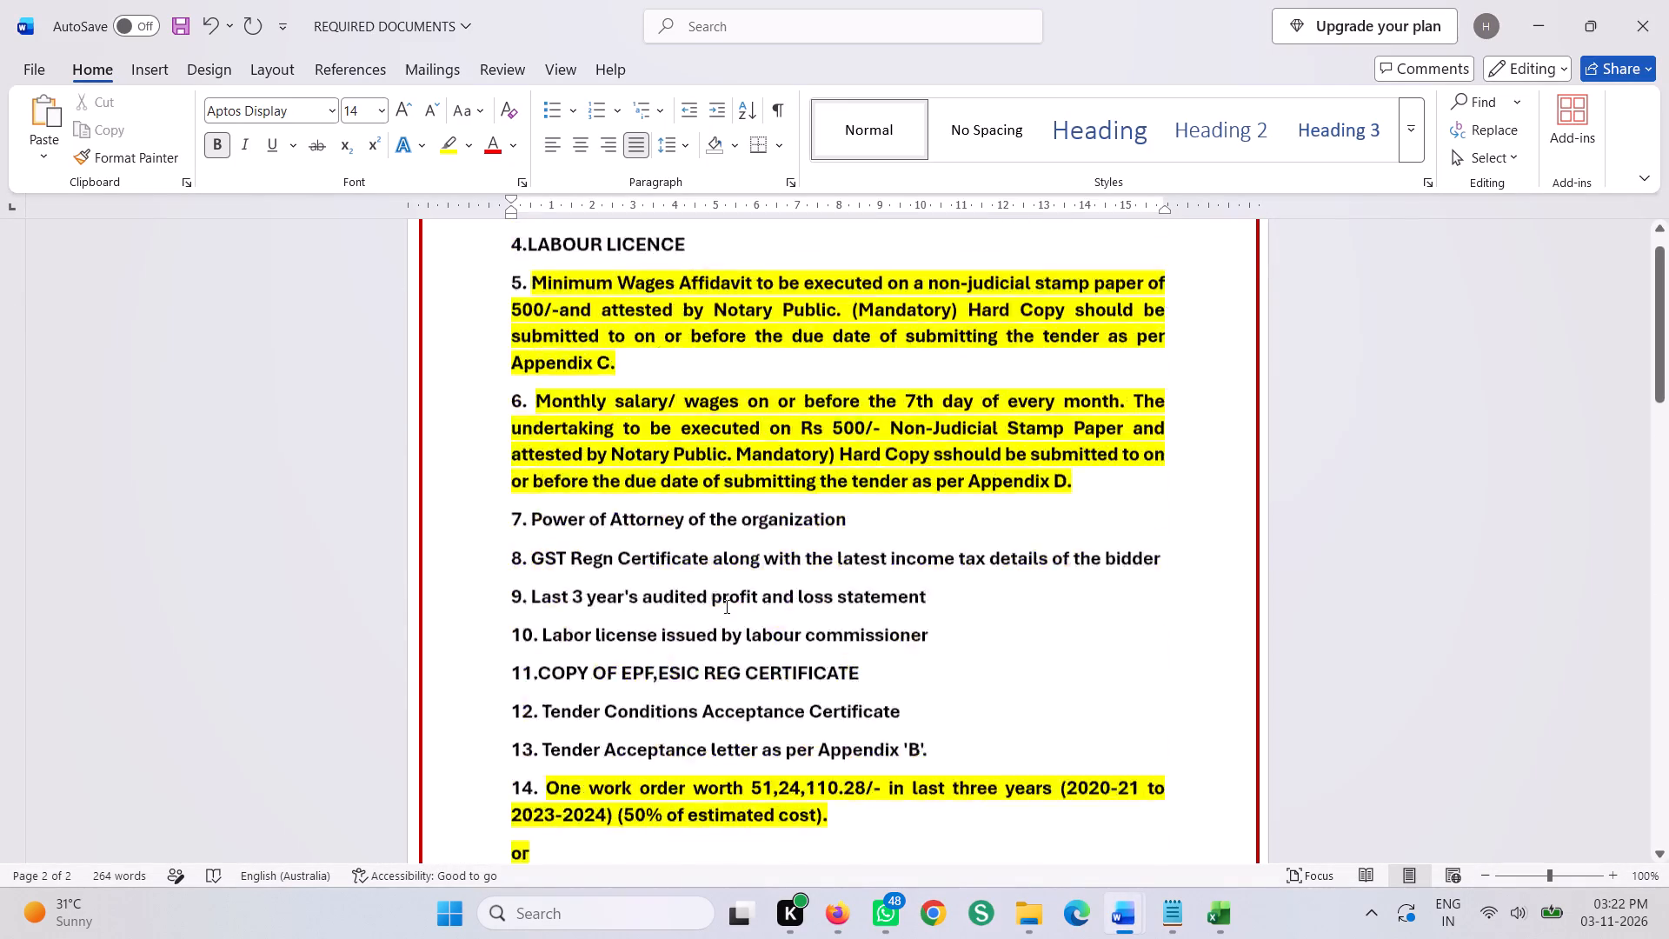
pyautogui.scroll(-2, 725, 606)
# Return to the Additional Terms PDF in Firefox and examine the Appendix 'A' acceptance letter and Appendix 'B' non-blacklisting undertaking formats.
pyautogui.hotkey('alt', 'Tab')
pyautogui.scroll(-1, 808, 532)
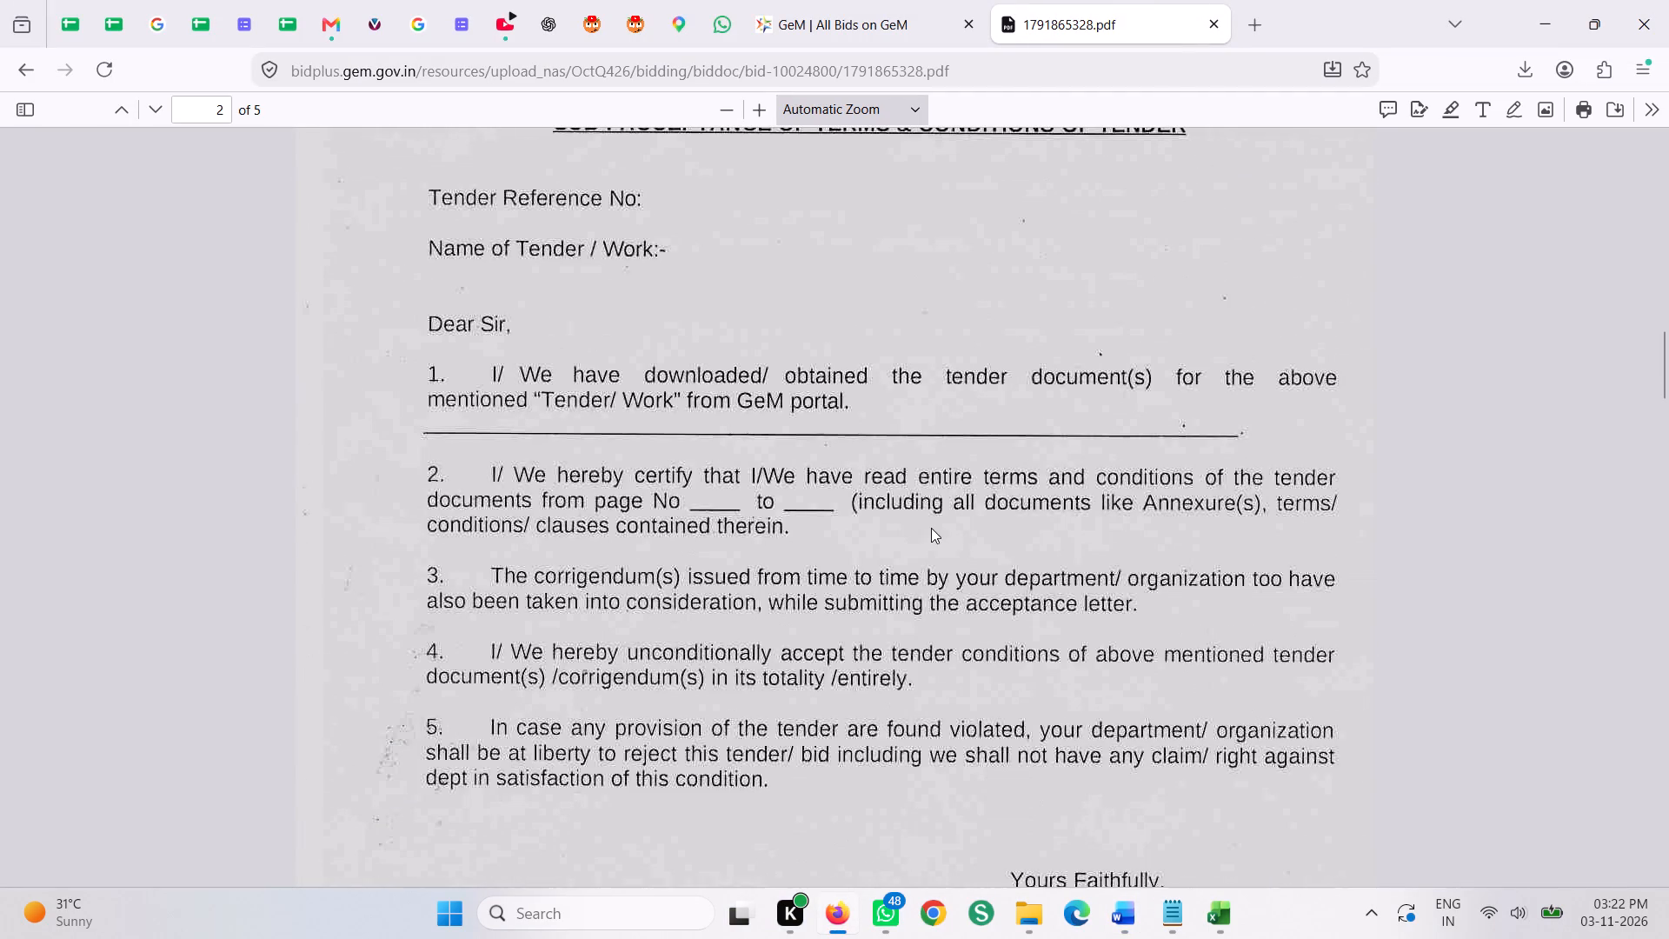
pyautogui.scroll(-3, 859, 523)
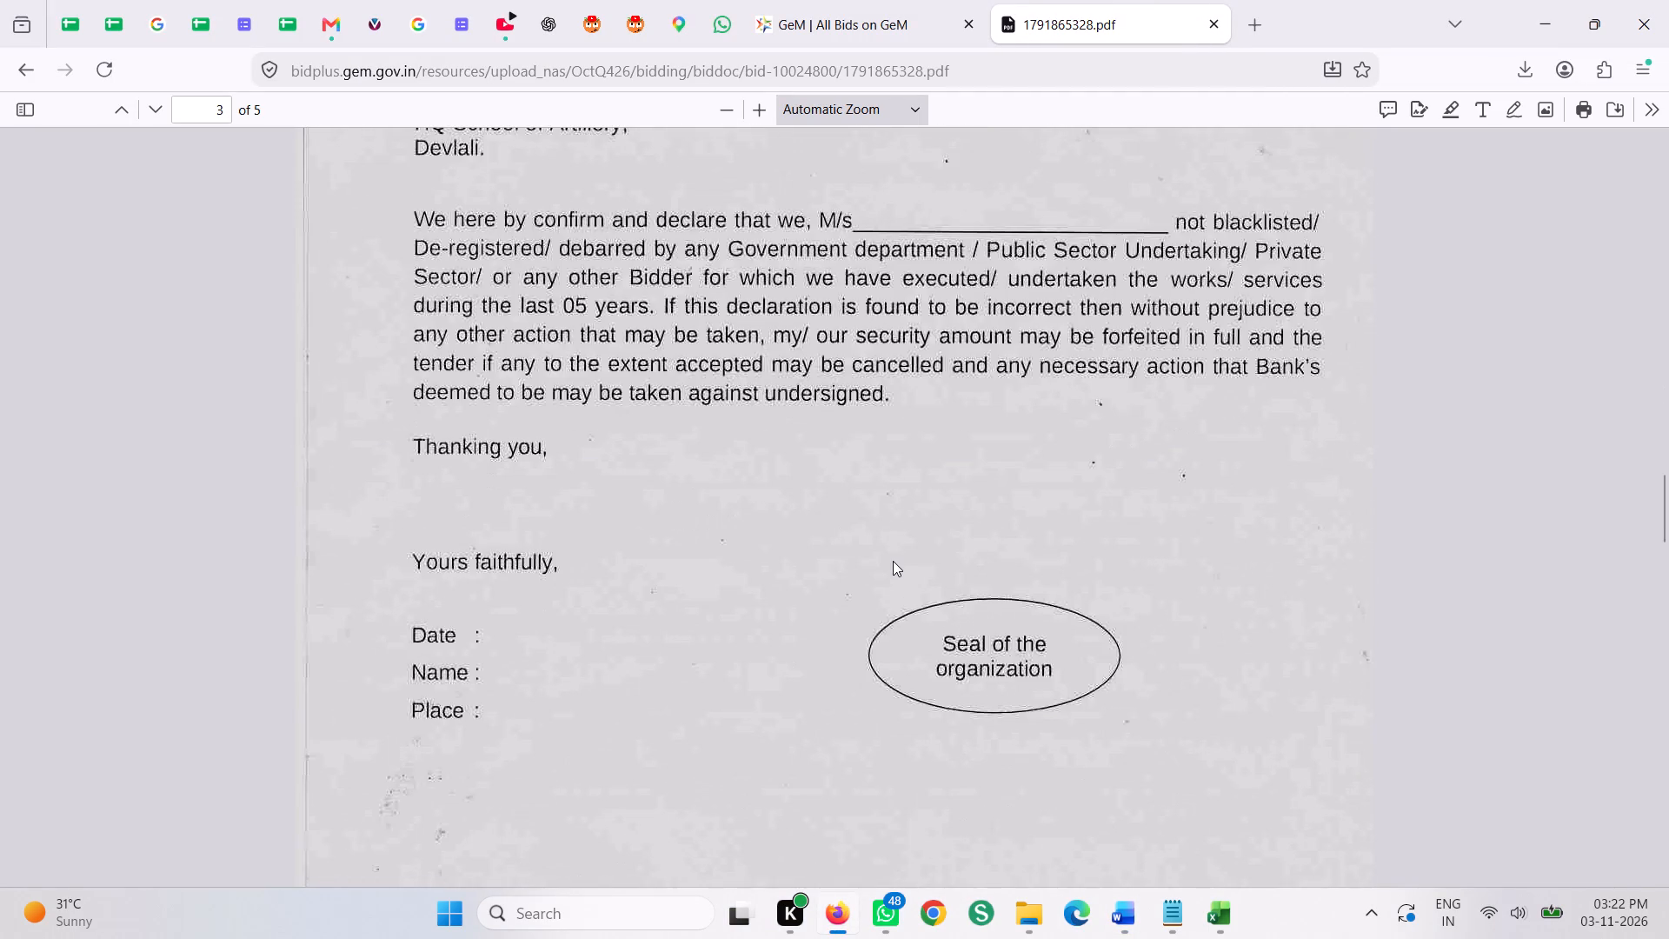
pyautogui.scroll(1, 892, 560)
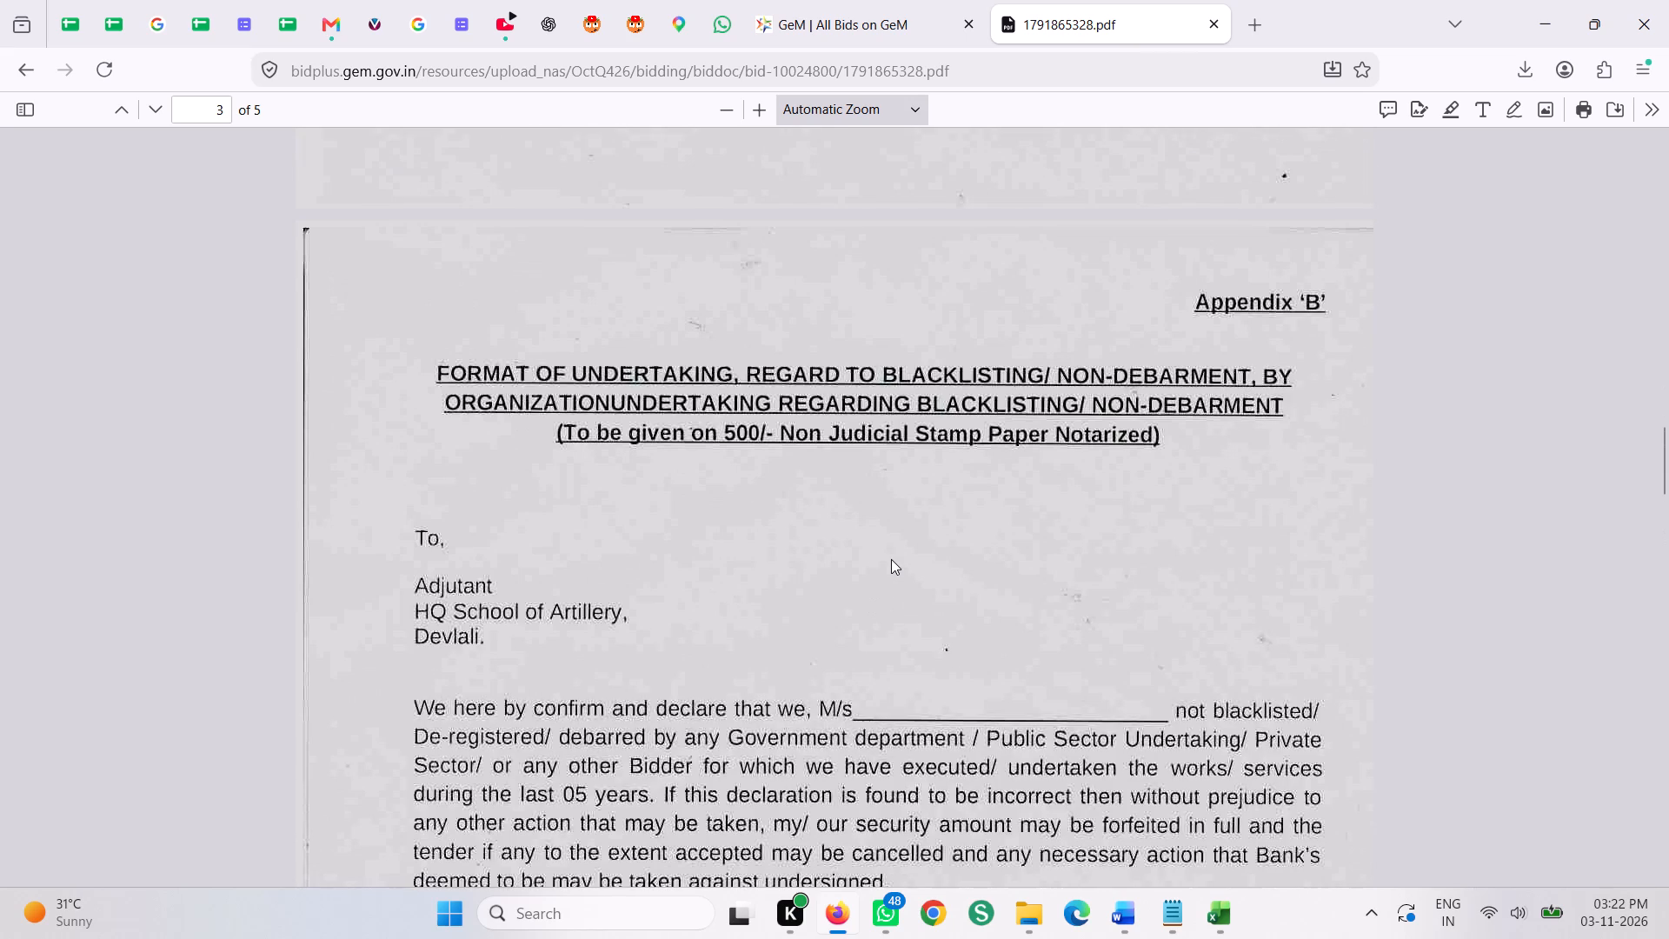
pyautogui.scroll(-2, 891, 559)
pyautogui.scroll(1, 891, 556)
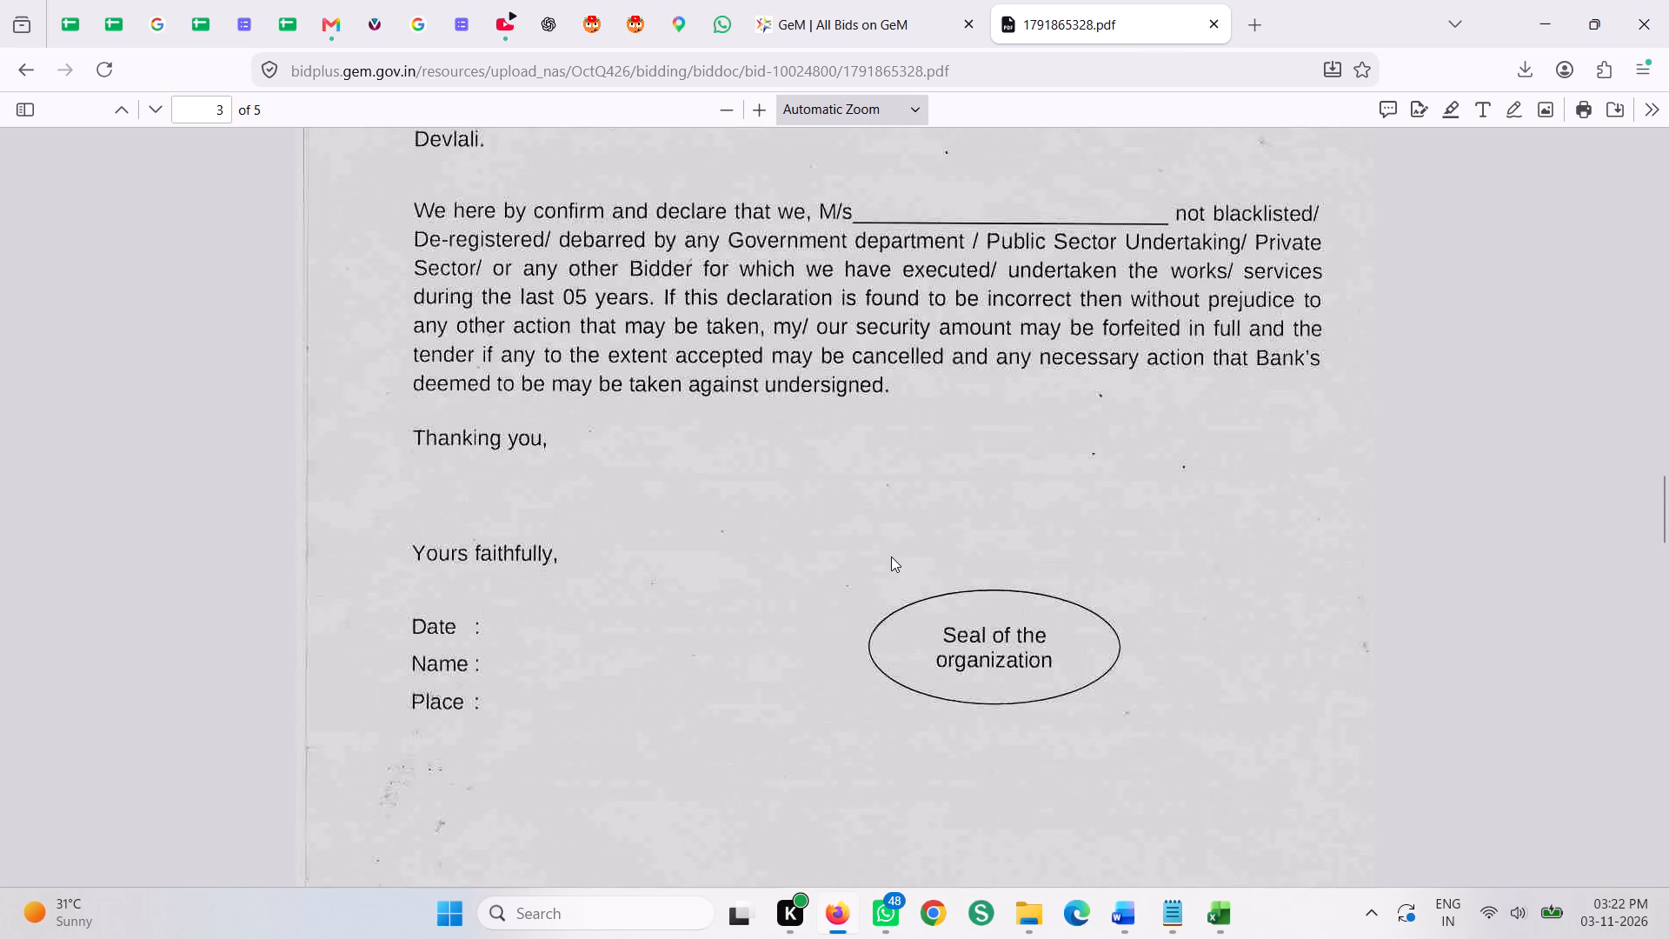
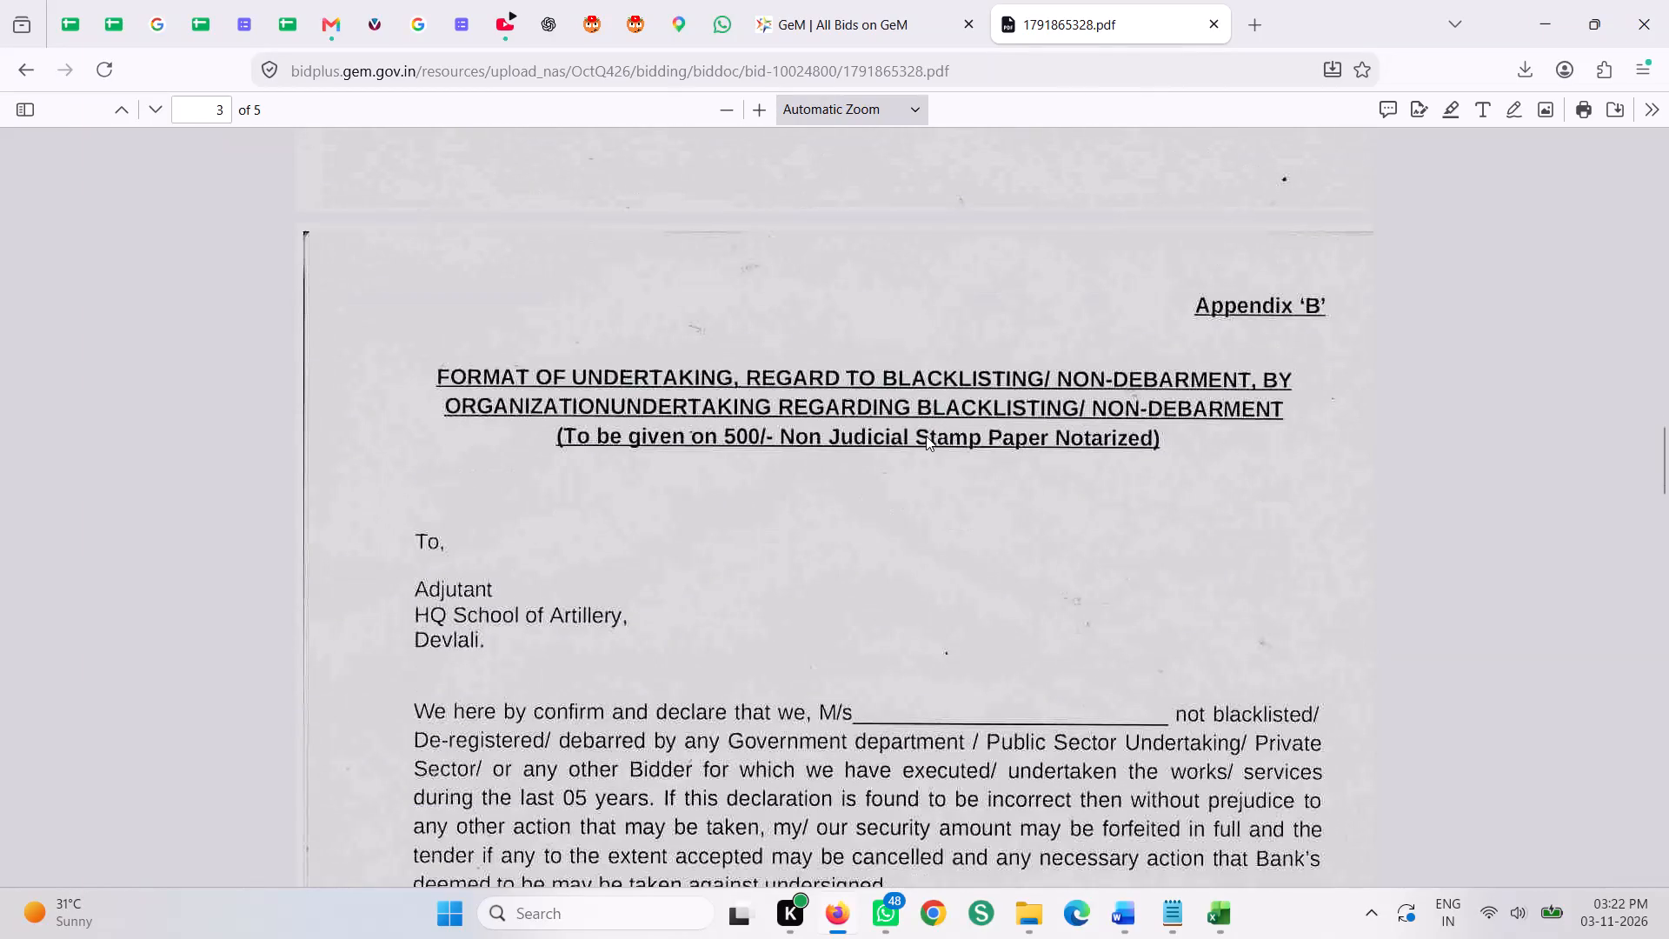
# Reread clauses 1 to 14 of the Additional Terms and Conditions PDF and the start of the Appendix 'A' acceptance letter.
pyautogui.scroll(3, 926, 436)
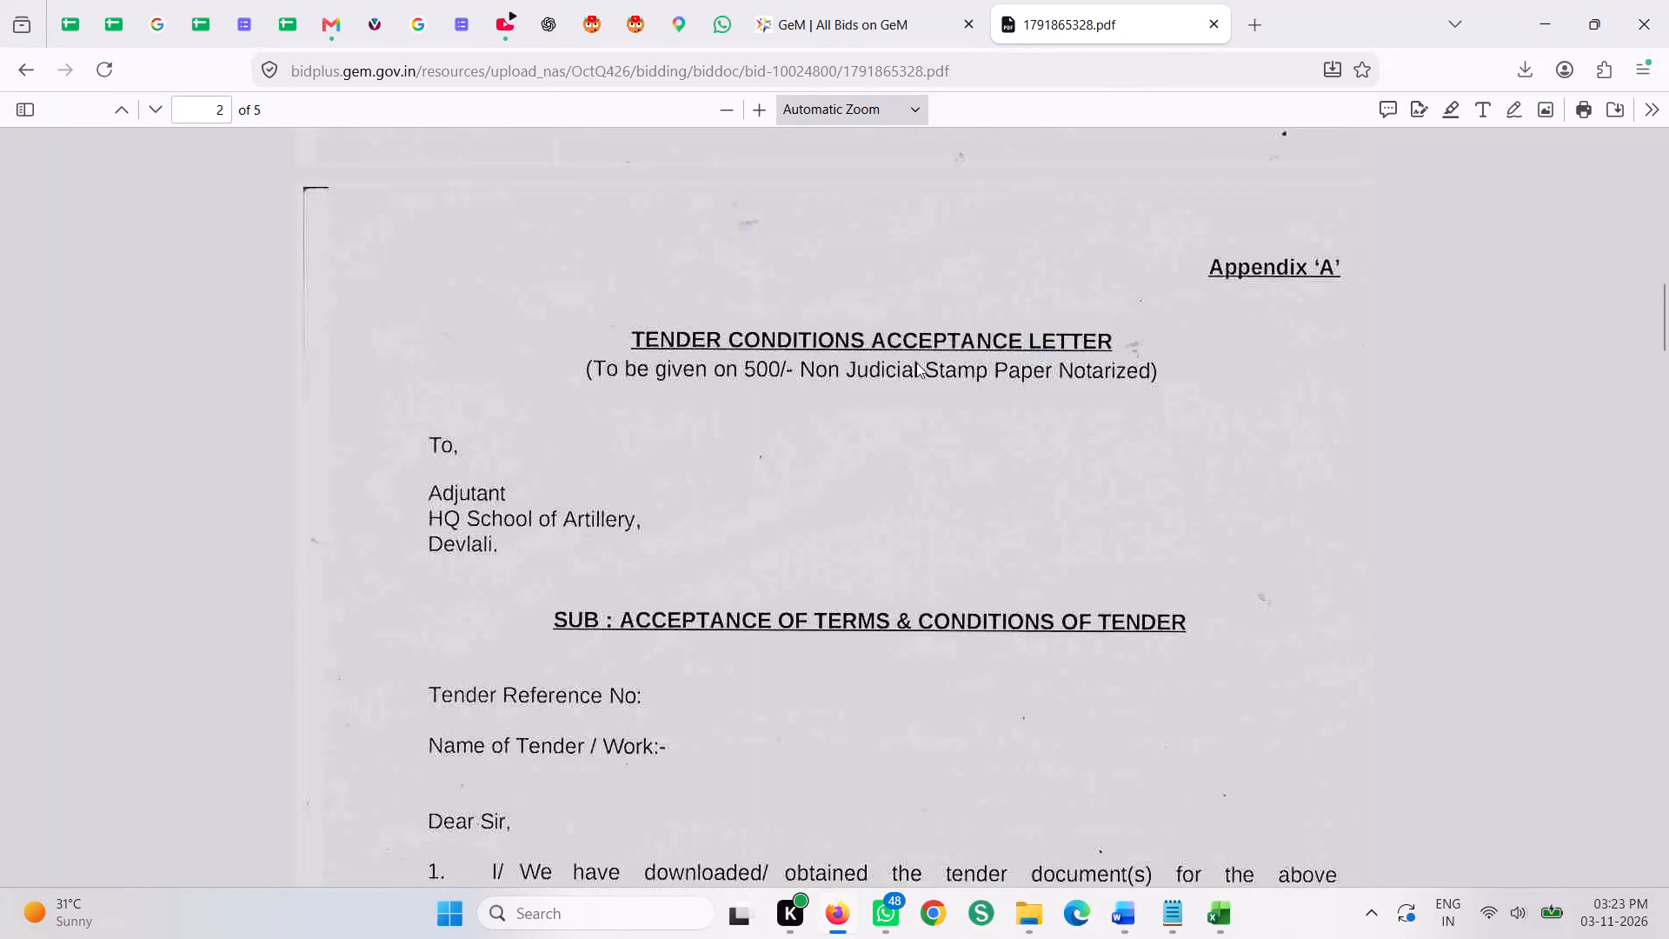
pyautogui.scroll(2, 917, 363)
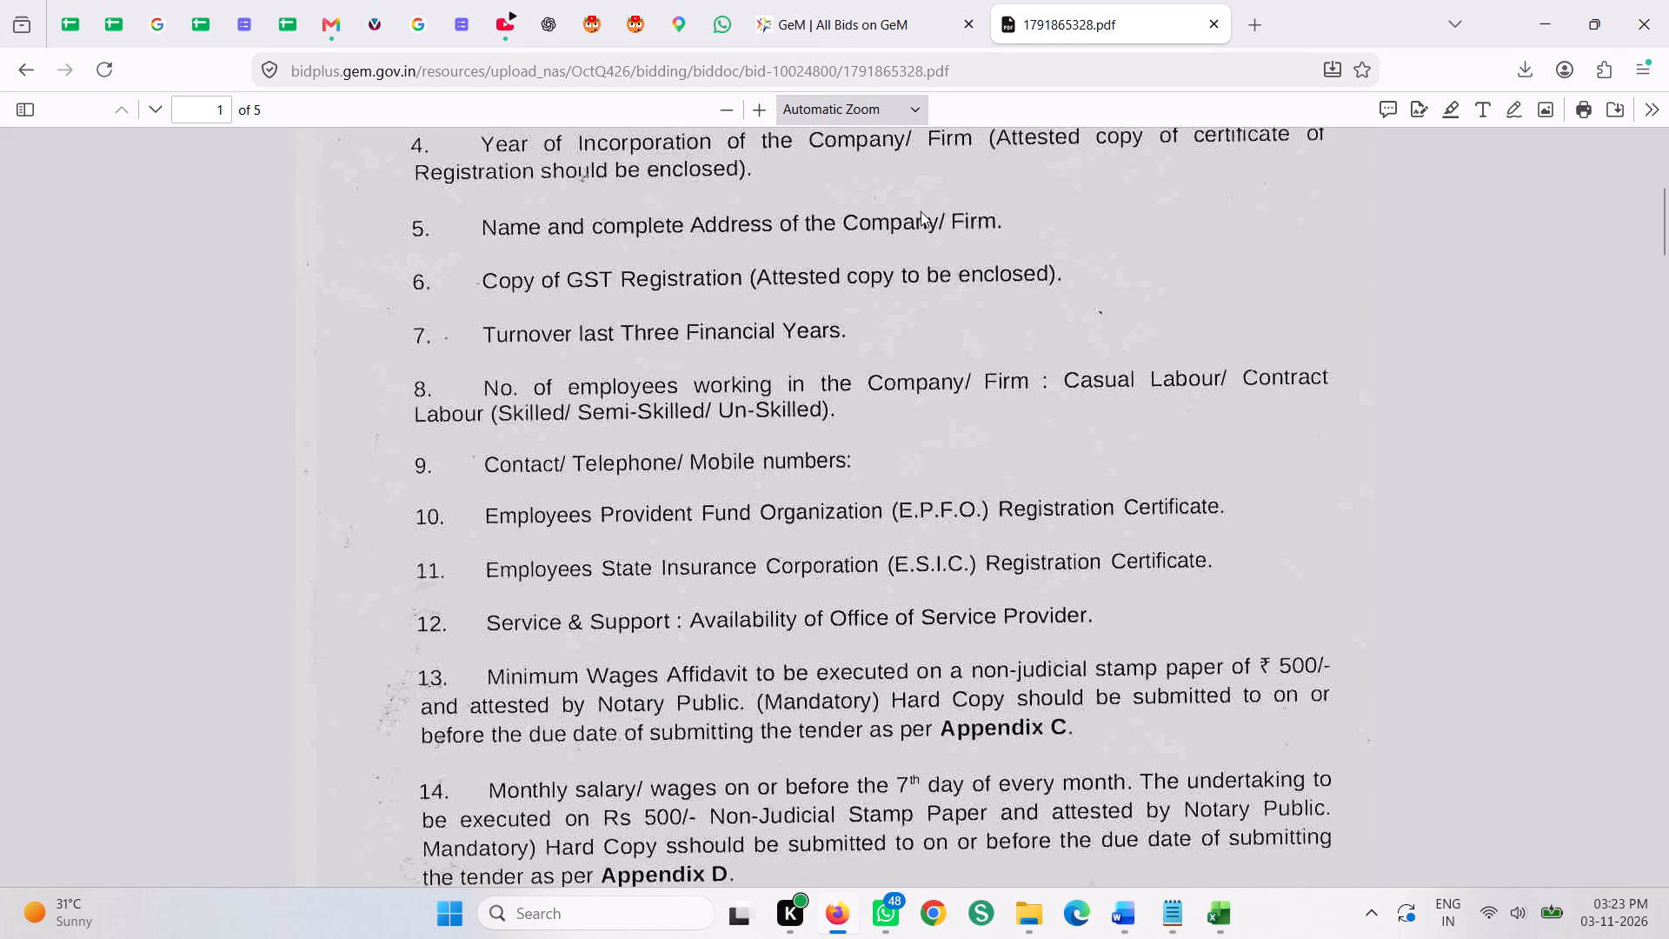
pyautogui.scroll(1, 836, 334)
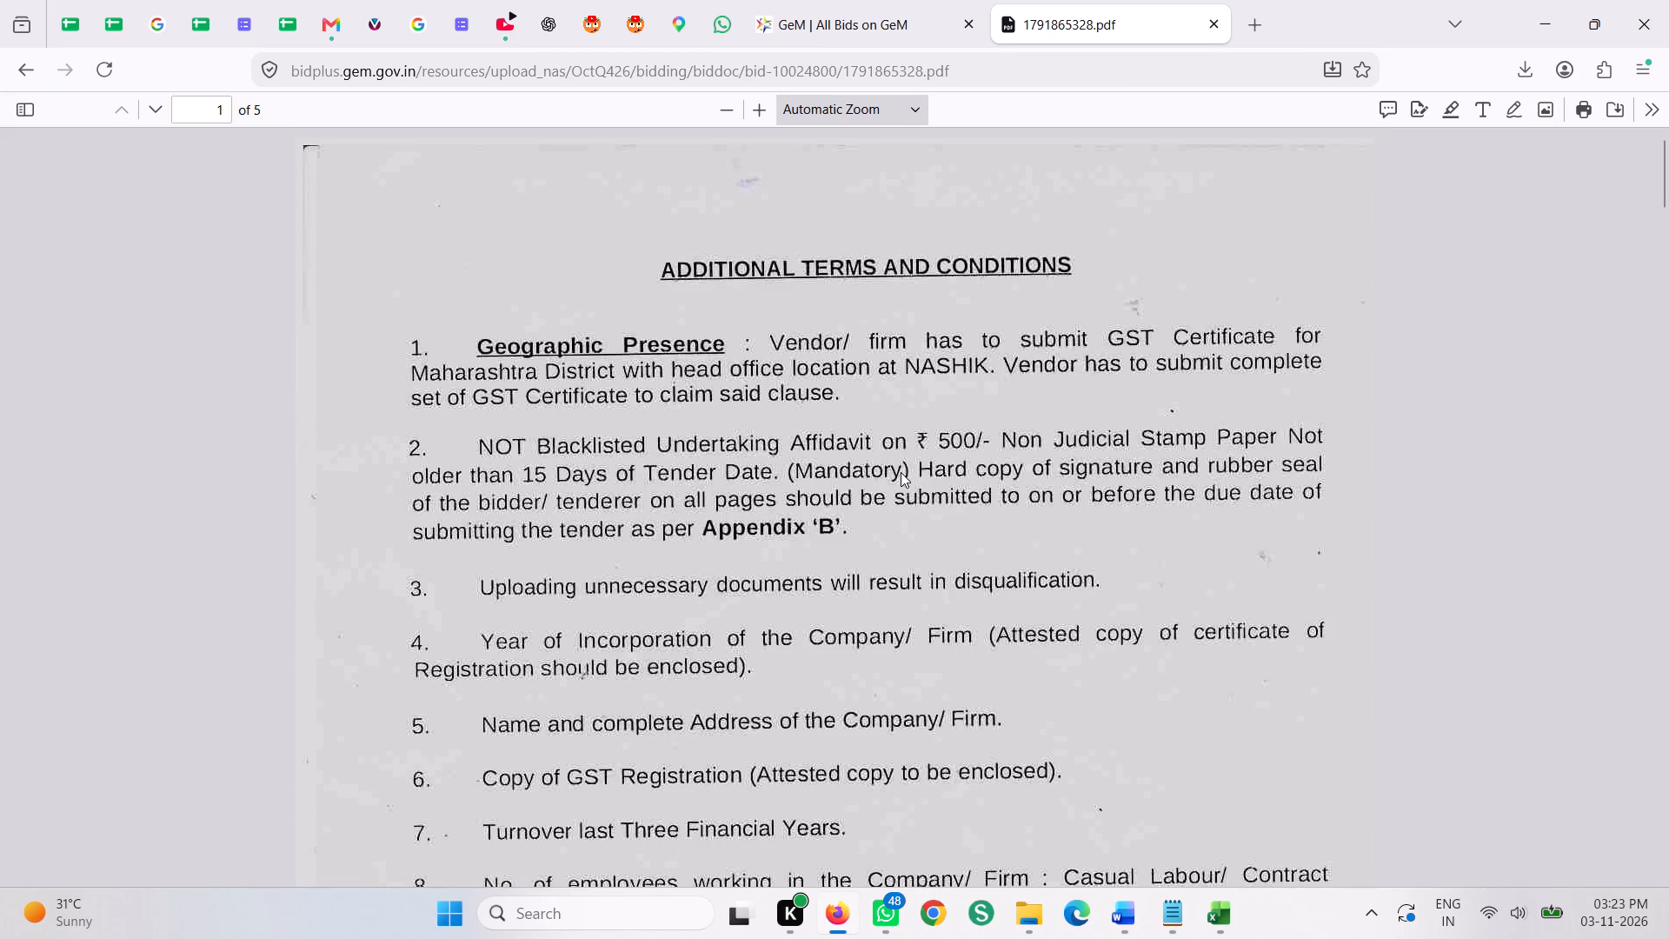
pyautogui.scroll(-2, 899, 472)
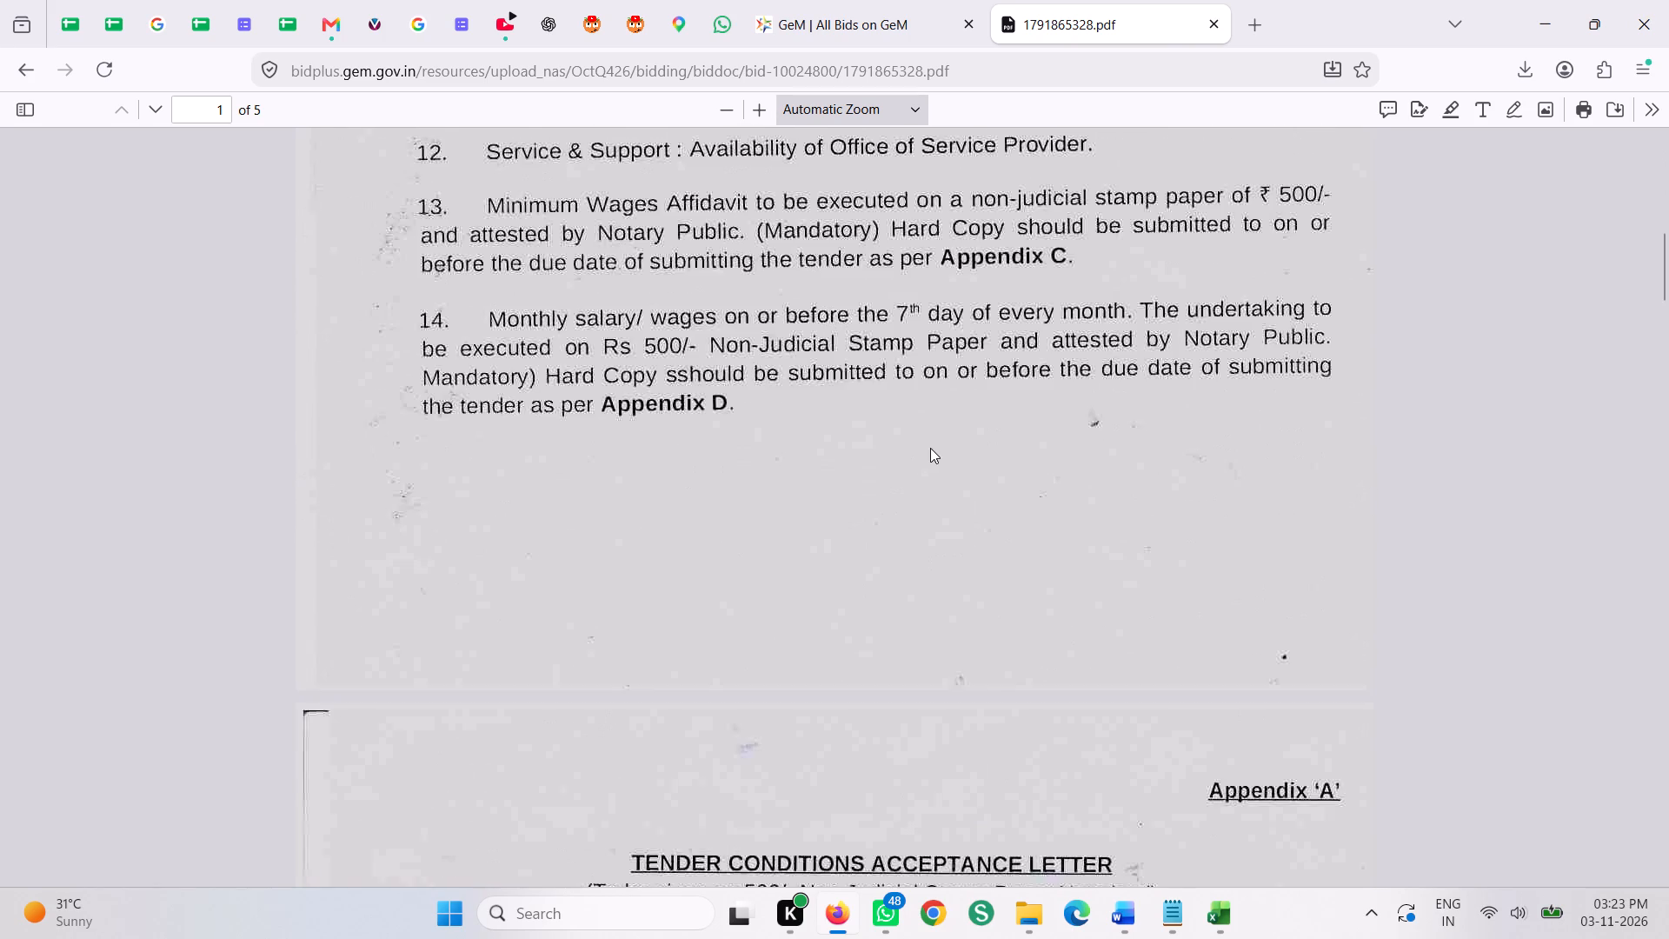
pyautogui.scroll(1, 930, 447)
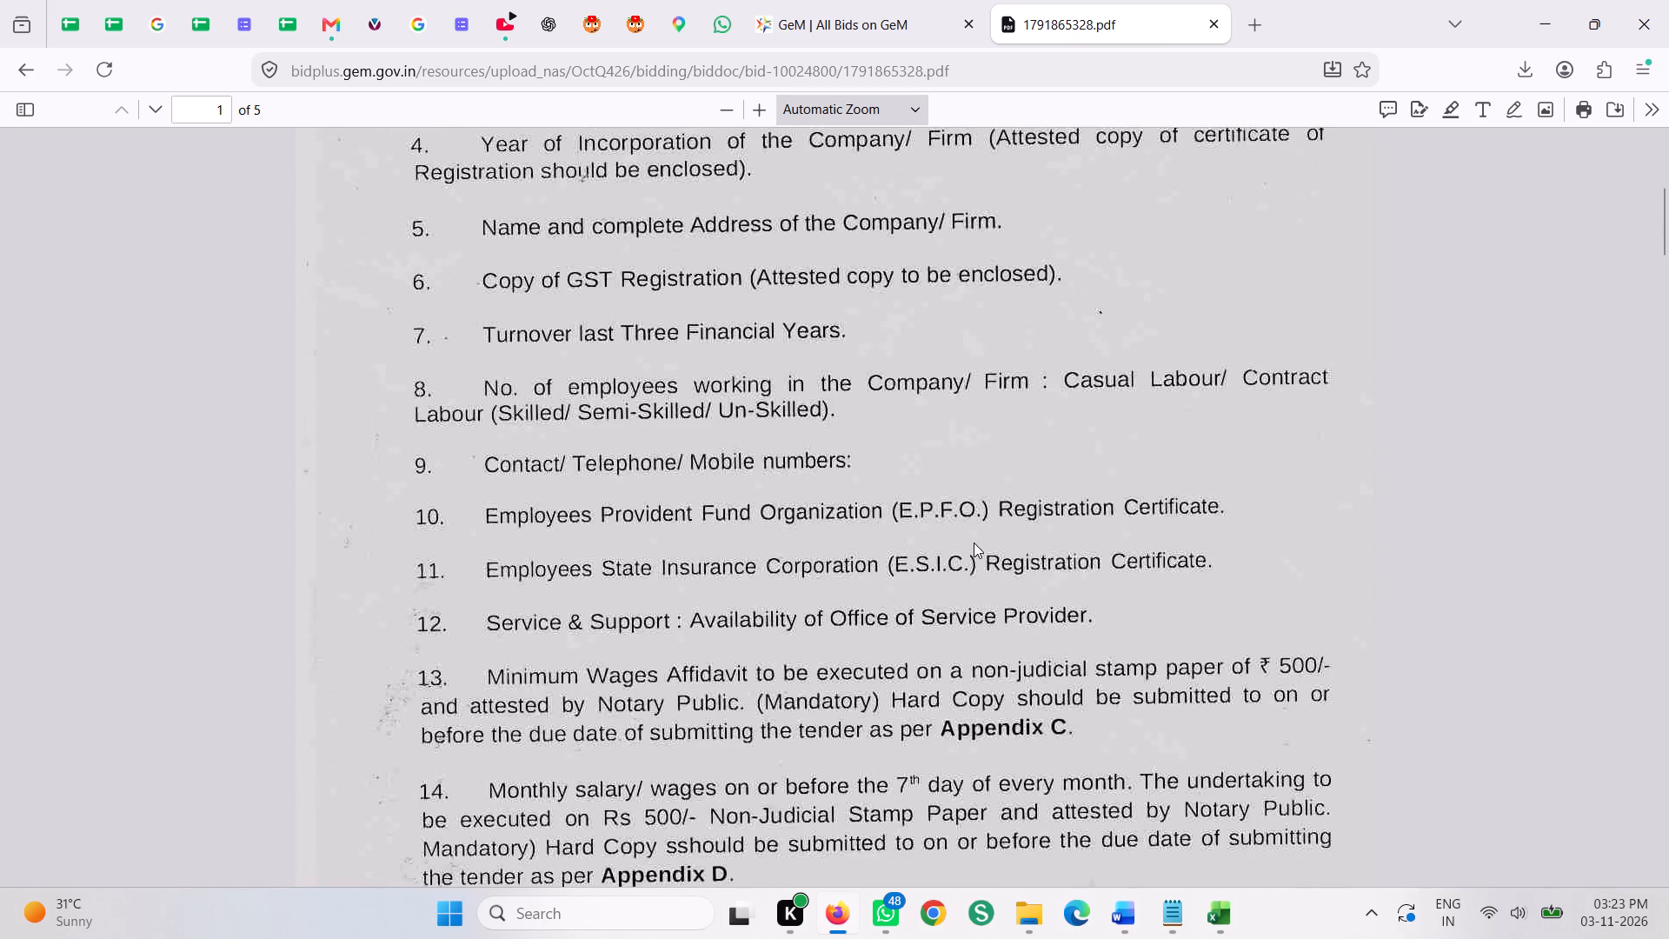
pyautogui.scroll(-1, 934, 651)
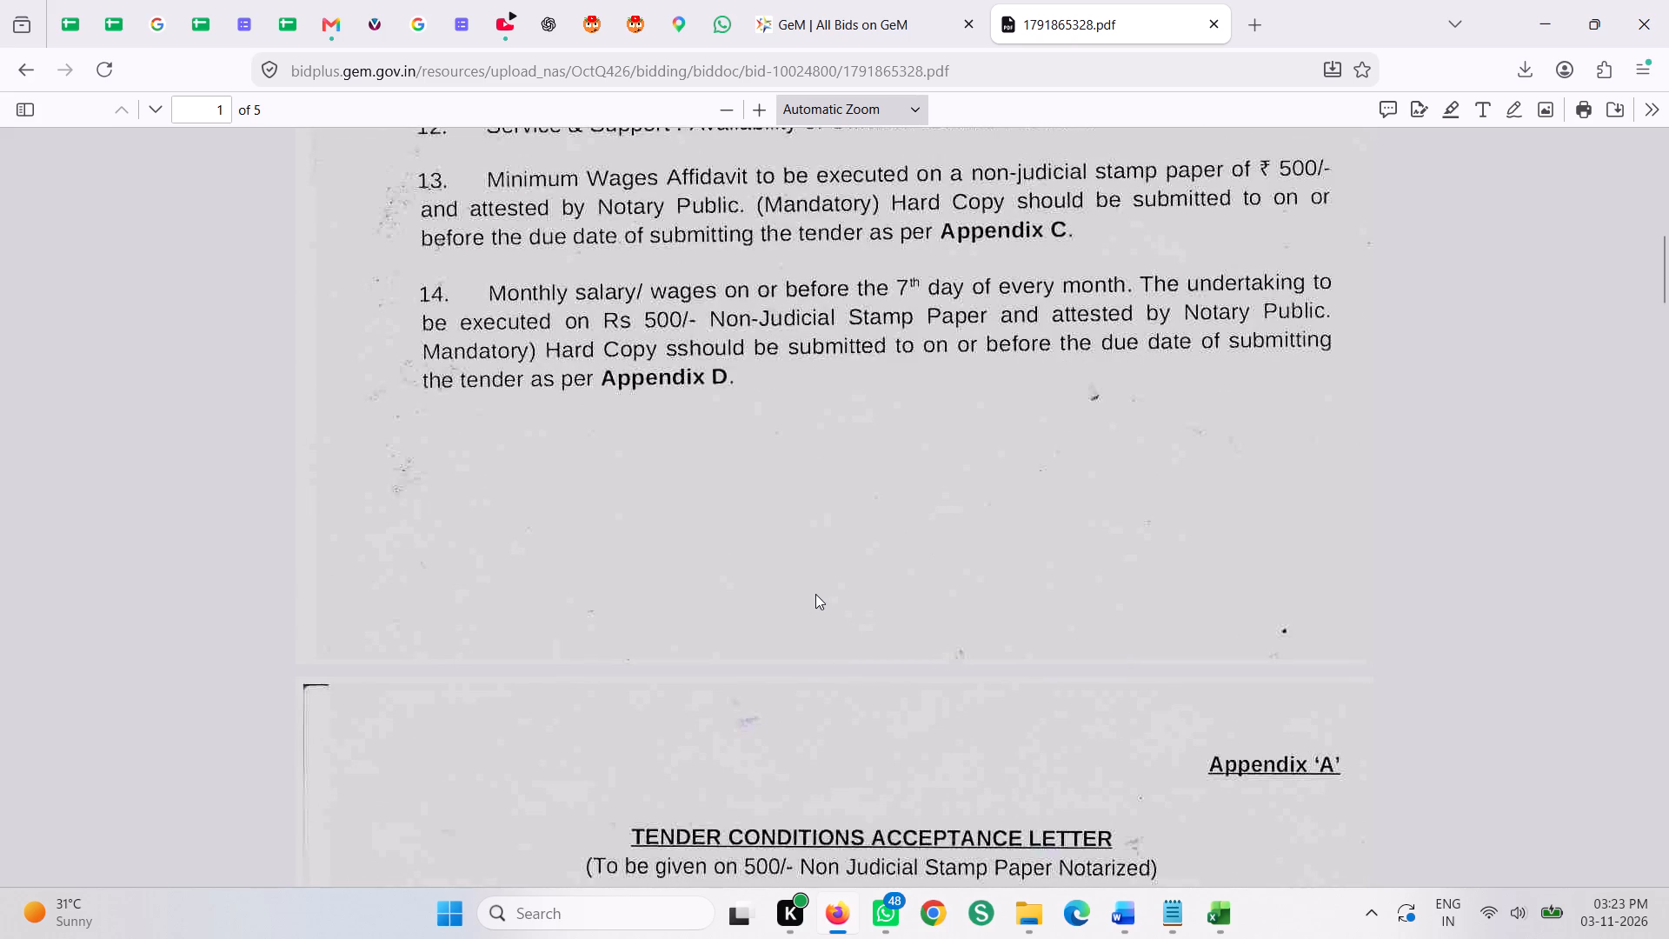
pyautogui.scroll(1, 815, 594)
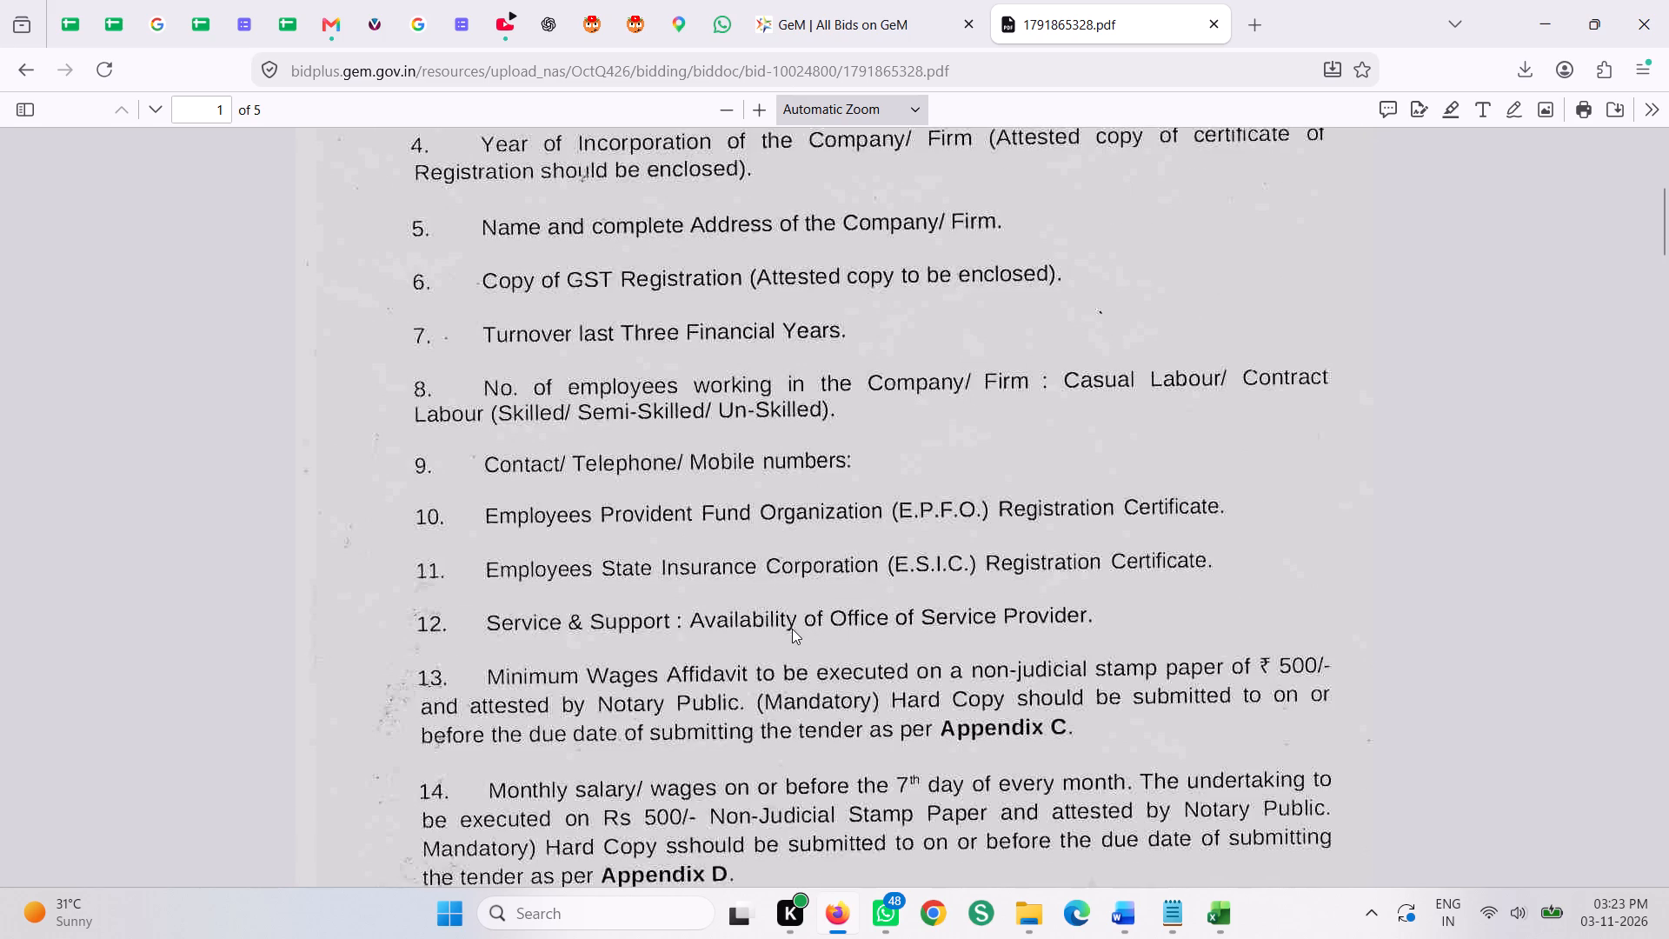
pyautogui.scroll(1, 792, 629)
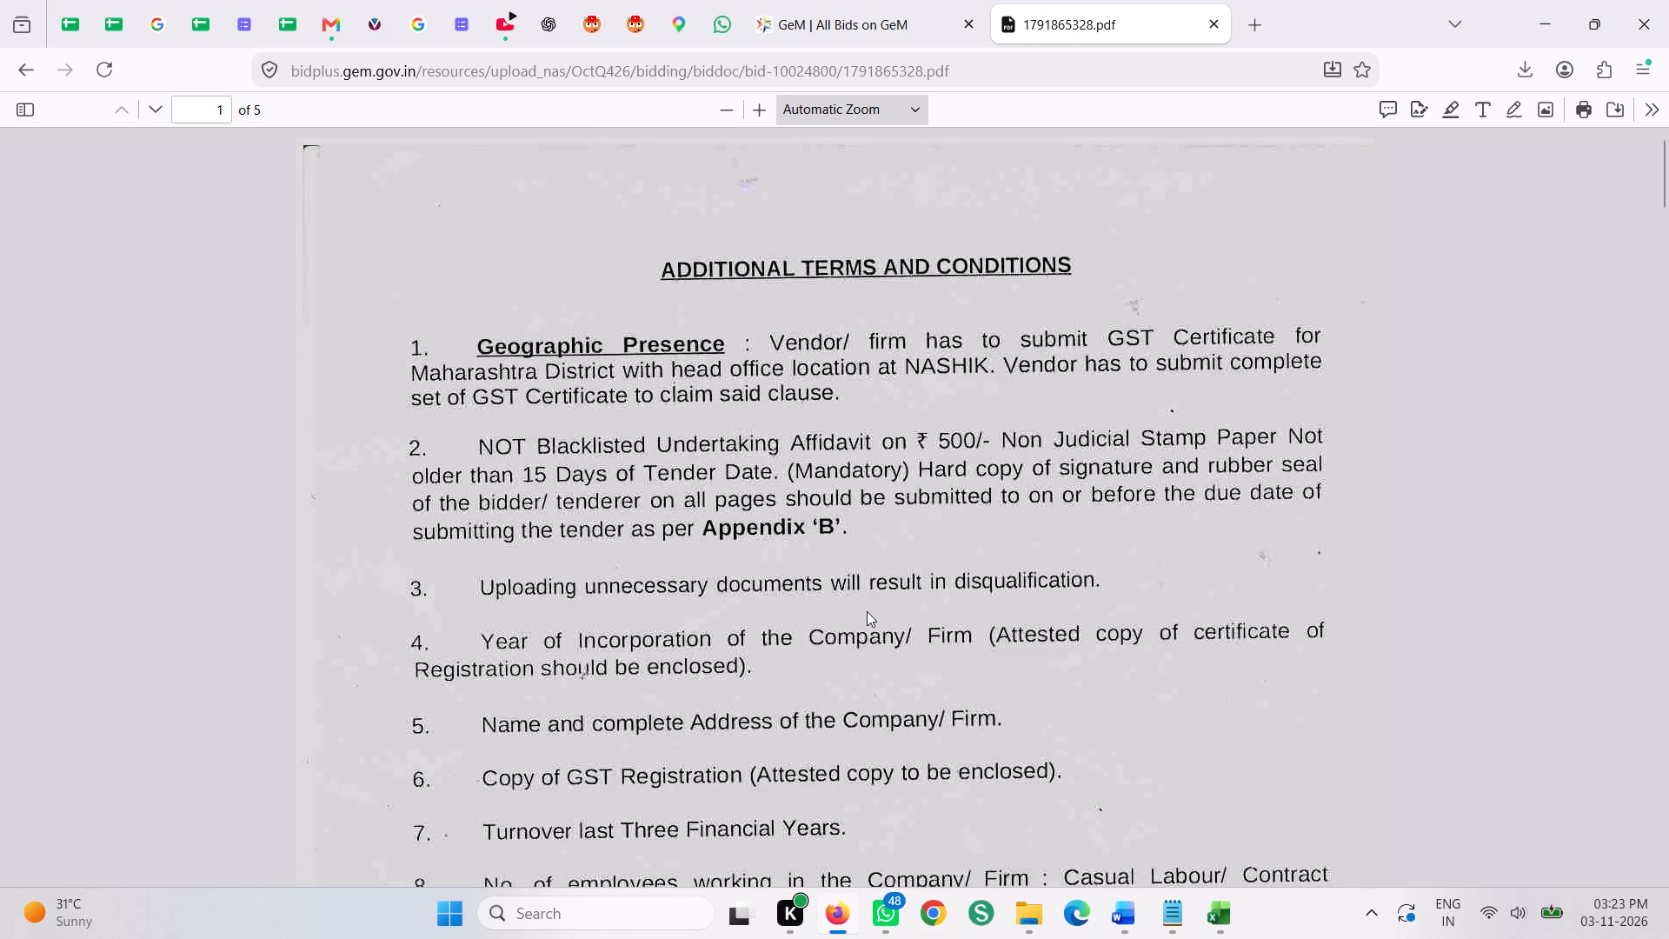
pyautogui.scroll(-1, 864, 609)
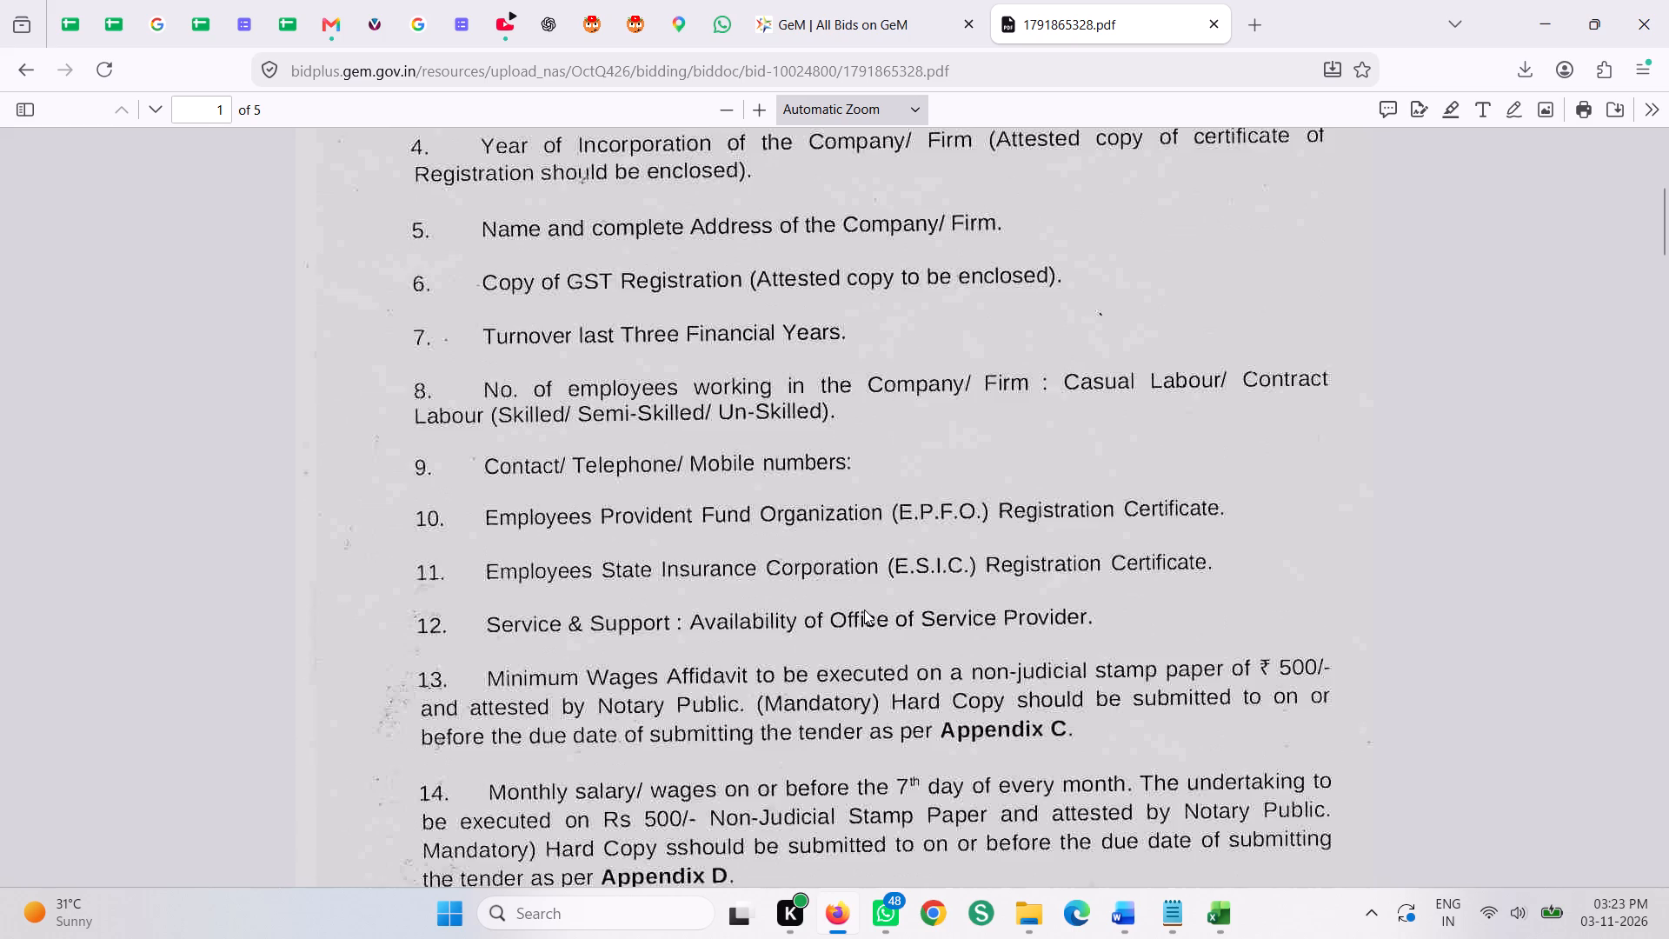
pyautogui.scroll(-2, 864, 609)
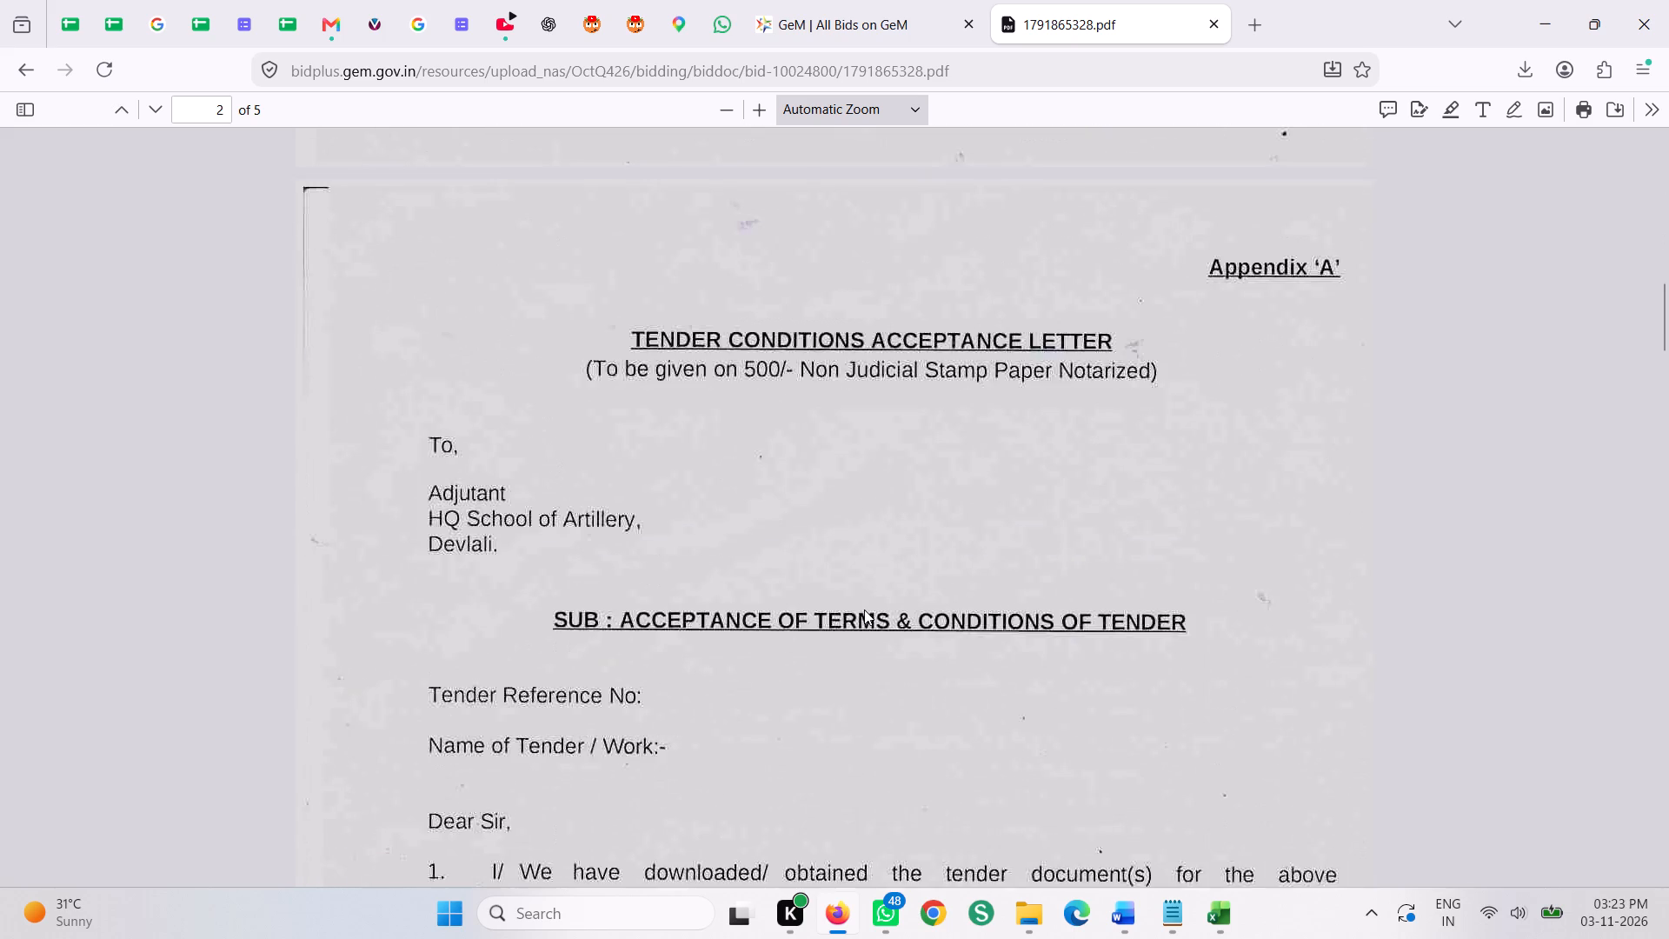
pyautogui.scroll(-3, 864, 609)
# Switch to the Word required documents list and highlight item 2, the blacklist affidavit as per Append-B, in yellow.
pyautogui.hotkey('alt', 'Tab')
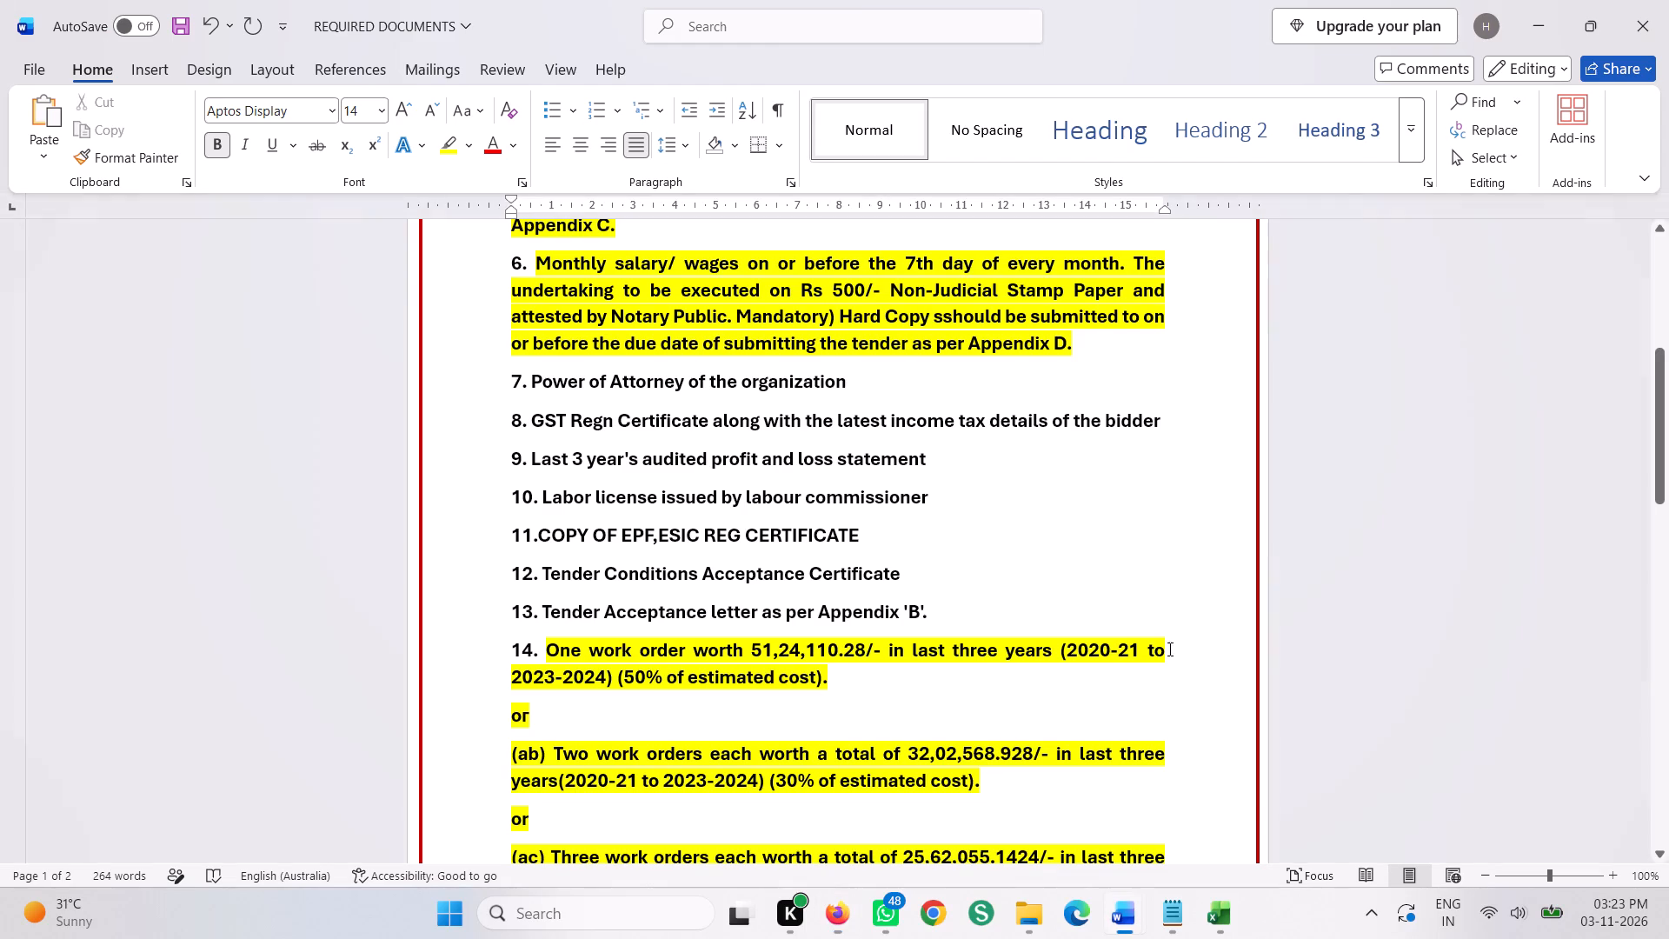
pyautogui.scroll(1, 873, 712)
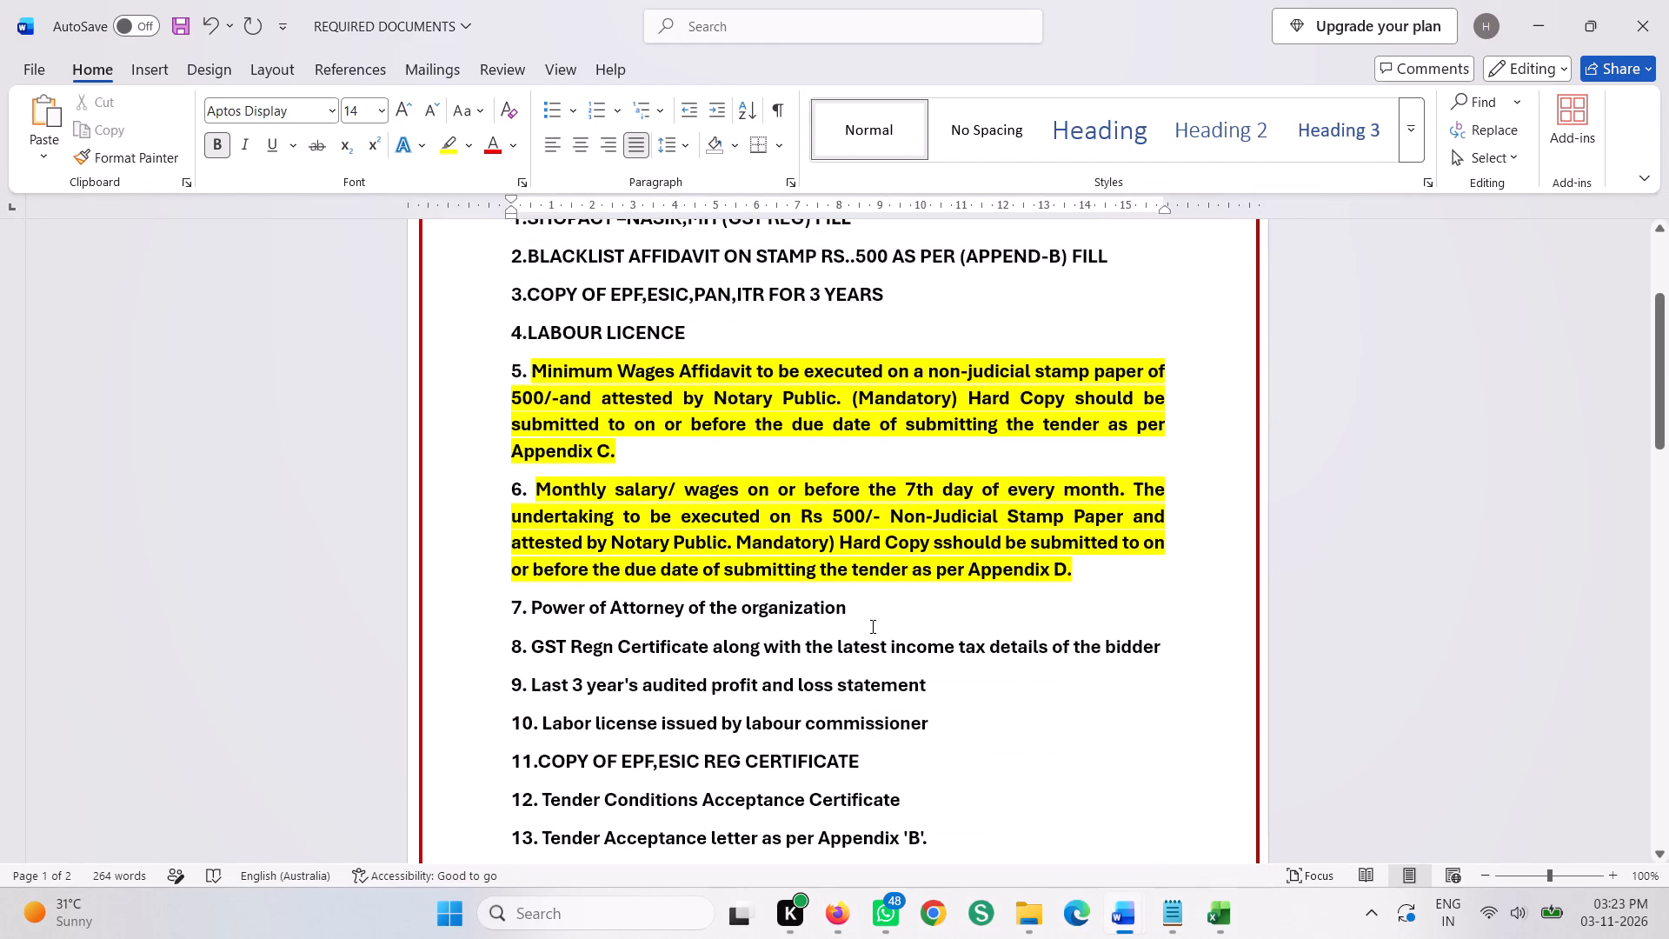
pyautogui.scroll(1, 871, 626)
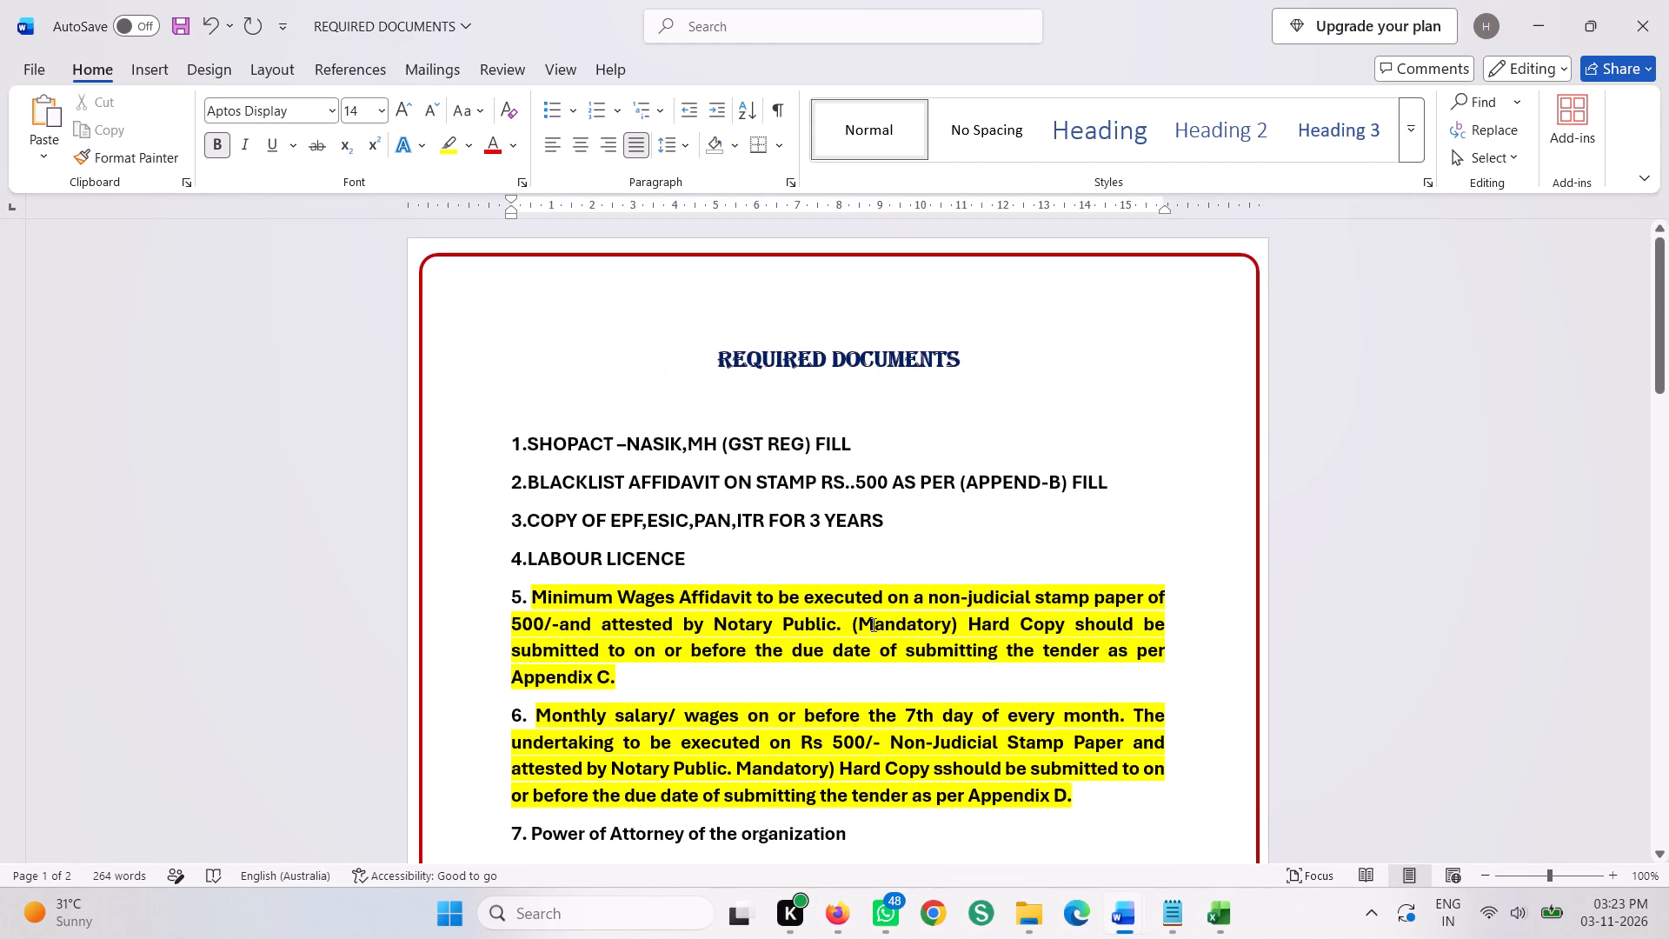
pyautogui.moveTo(542, 480); pyautogui.dragTo(1105, 475)
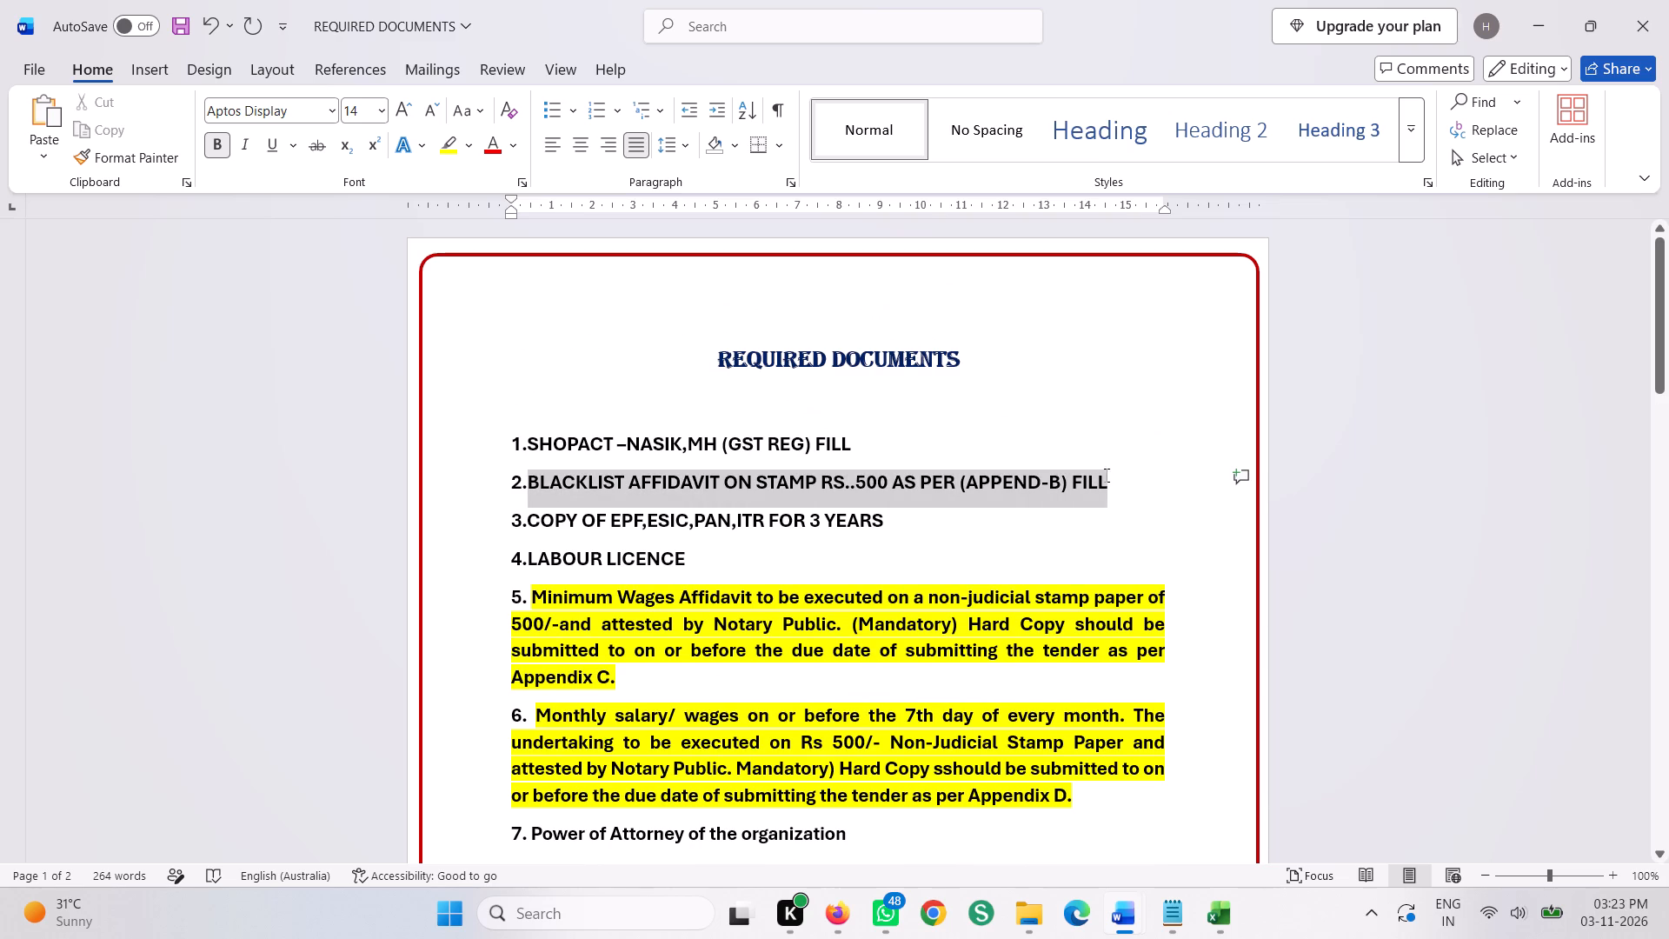
pyautogui.moveTo(1105, 475); pyautogui.dragTo(1114, 482)
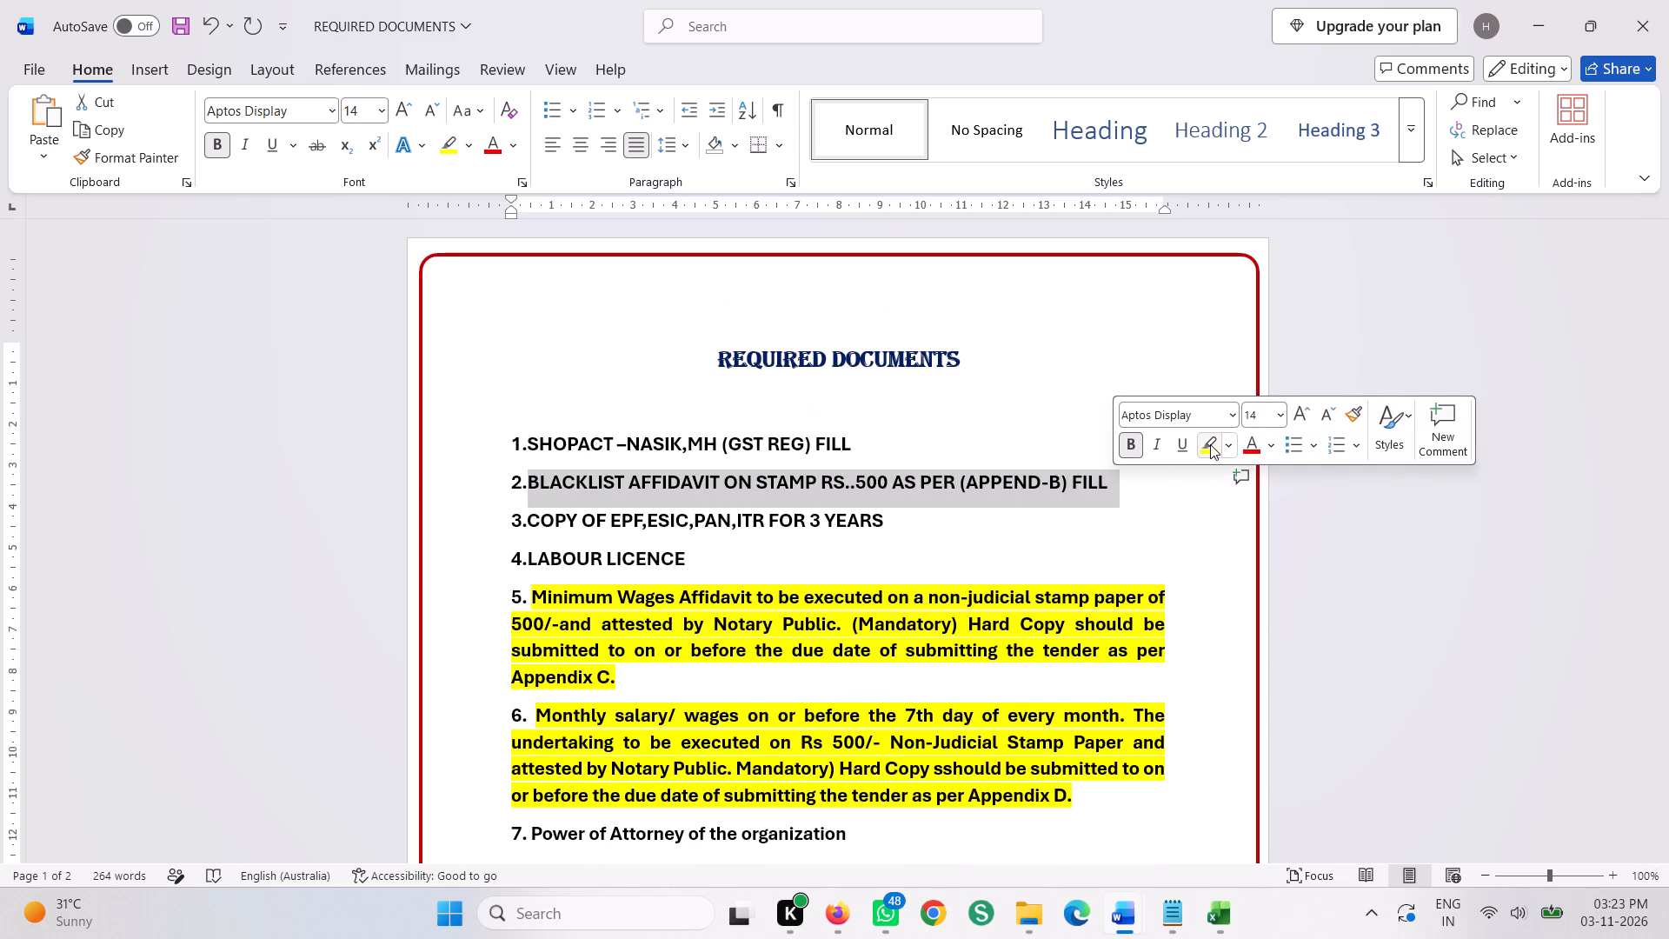
pyautogui.click(1210, 443)
pyautogui.click(1027, 487)
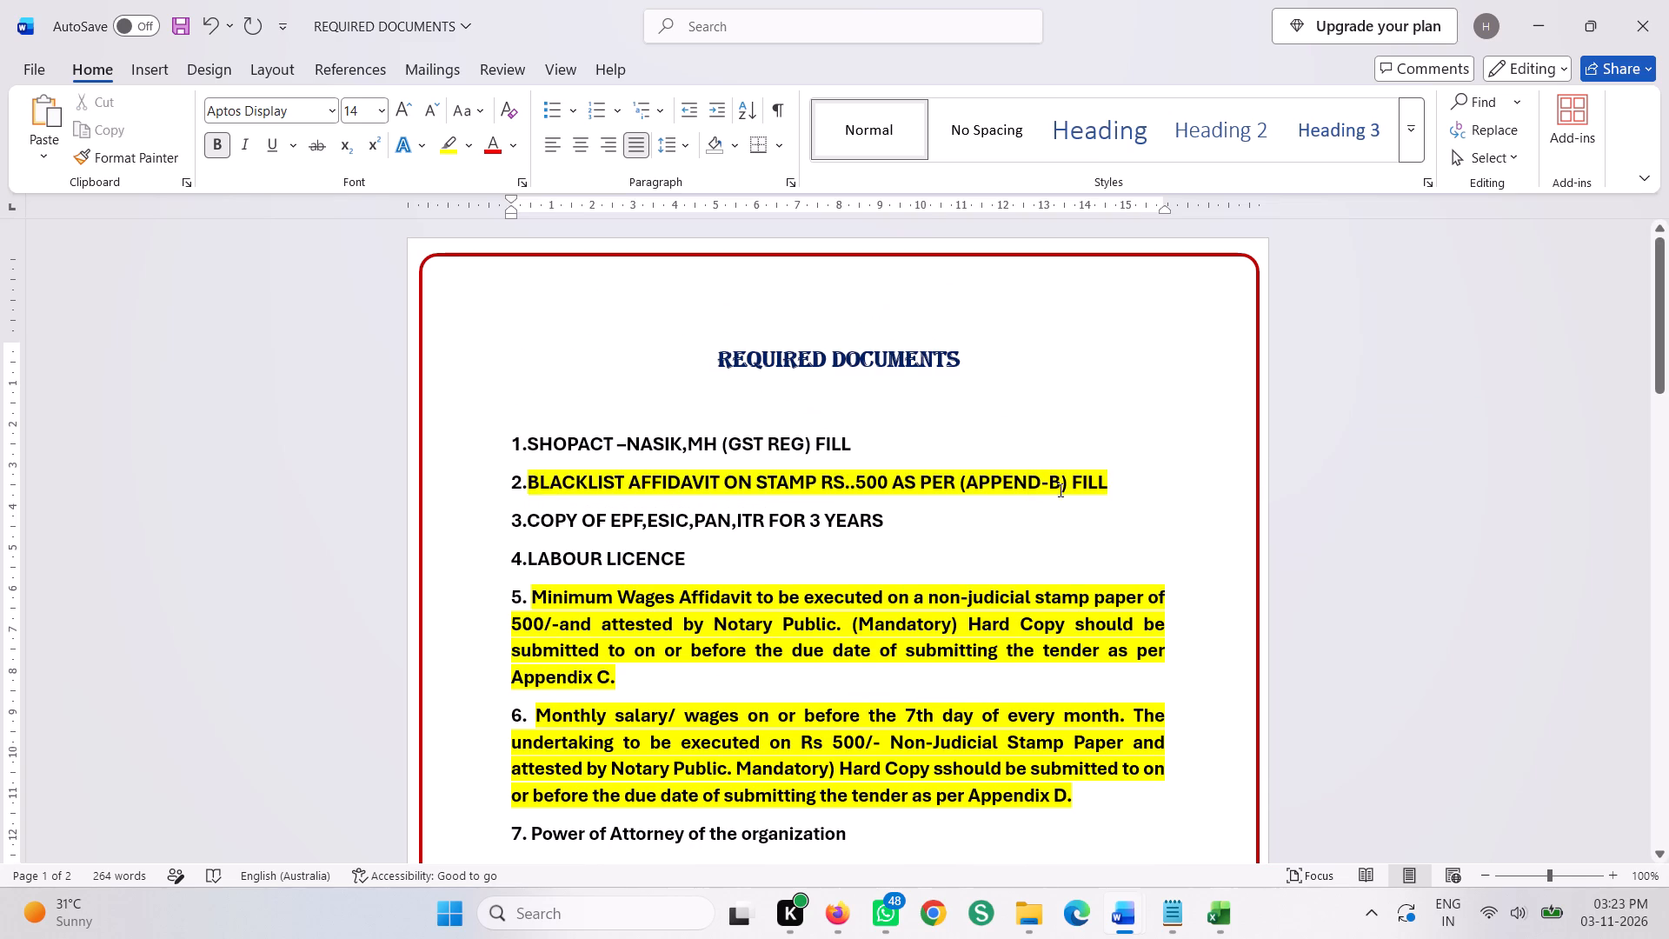
# Delete the word FILL from the end of item 2, the blacklist affidavit entry.
pyautogui.click(1106, 483)
pyautogui.press('BackSpace')
pyautogui.press('BackSpace')
pyautogui.press('BackSpace')
pyautogui.press('BackSpace')
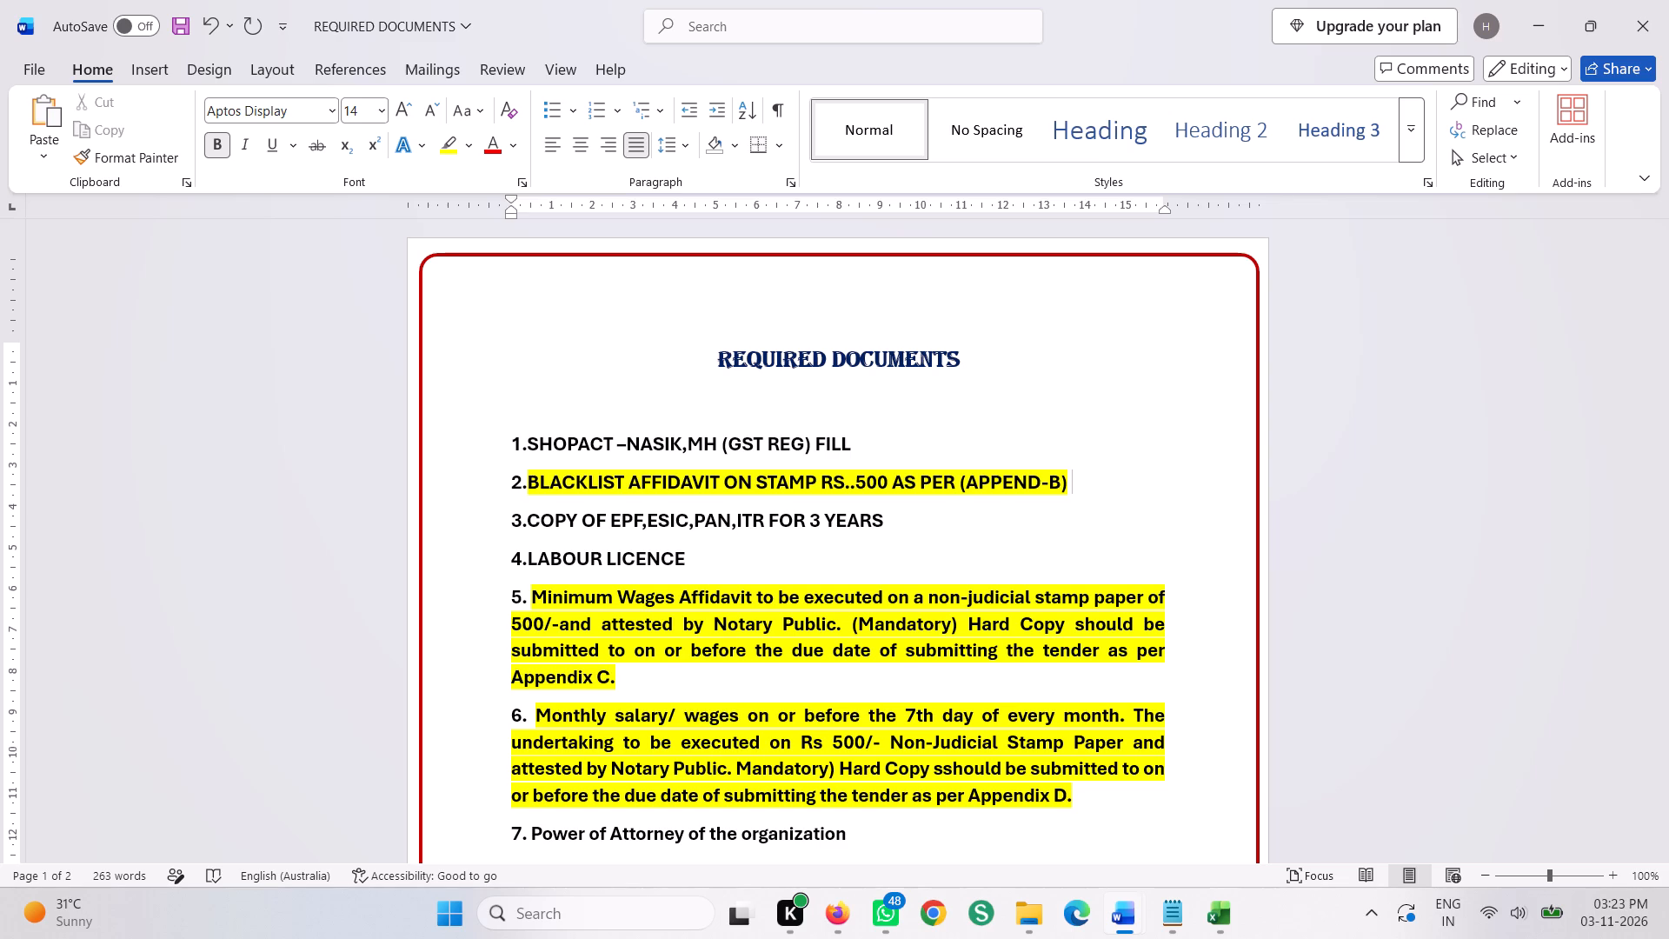
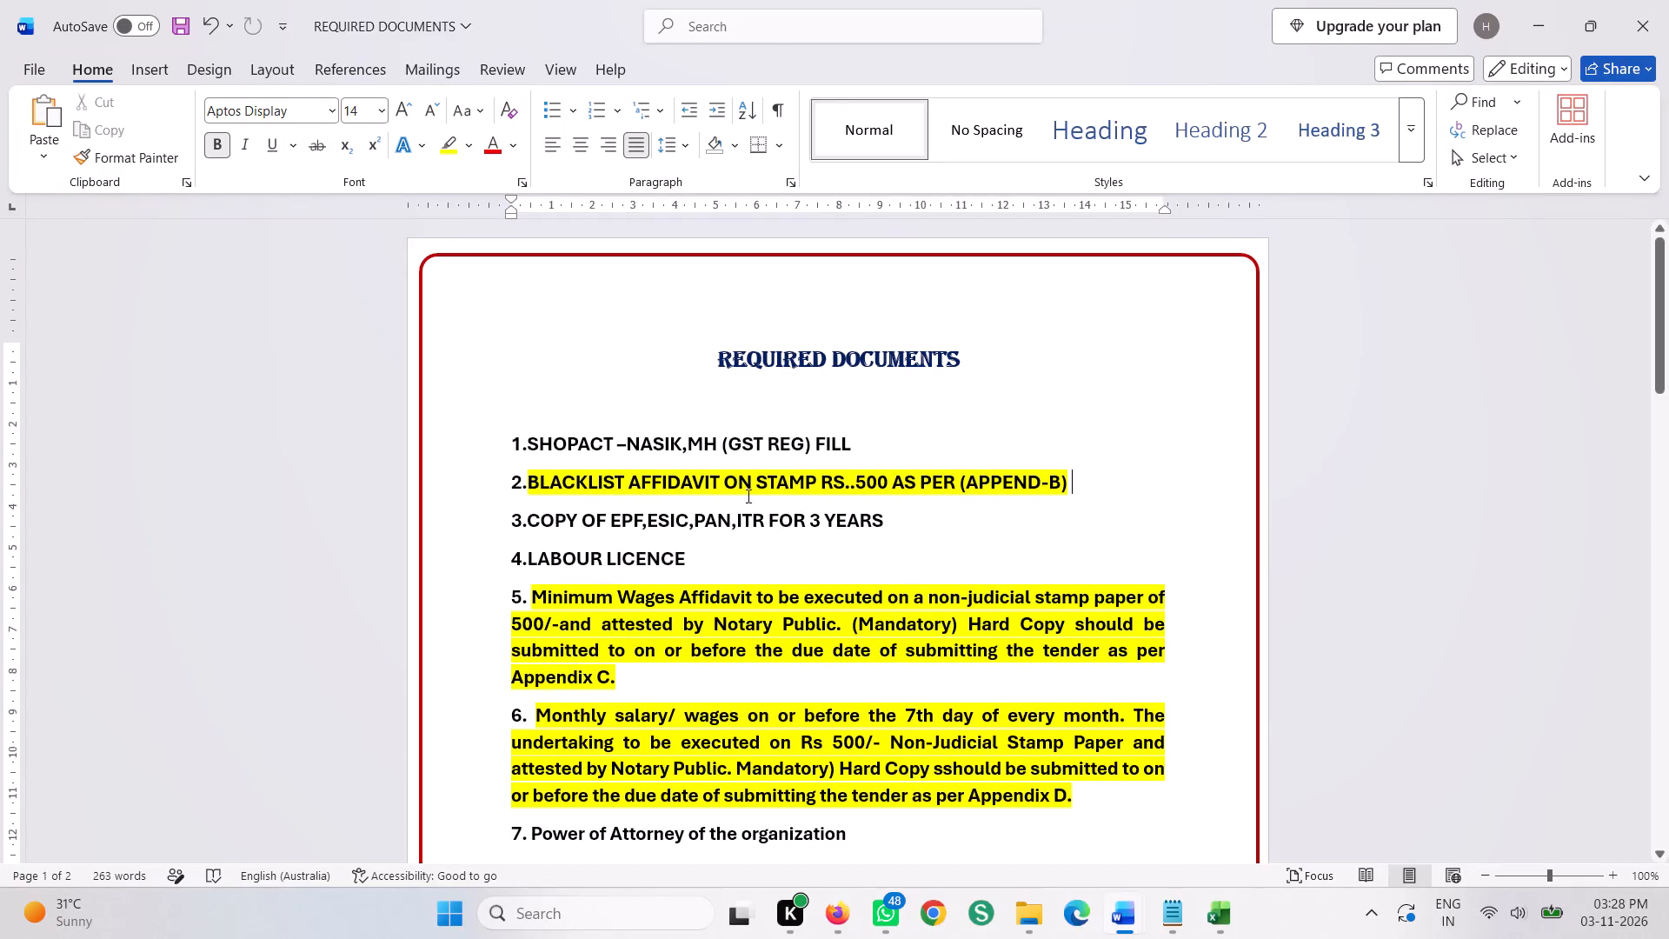
# Check the rest of the required documents list down to blank item 20, and switch to the Appendix 'B' blacklisting undertaking PDF in Firefox.
pyautogui.scroll(-2, 906, 578)
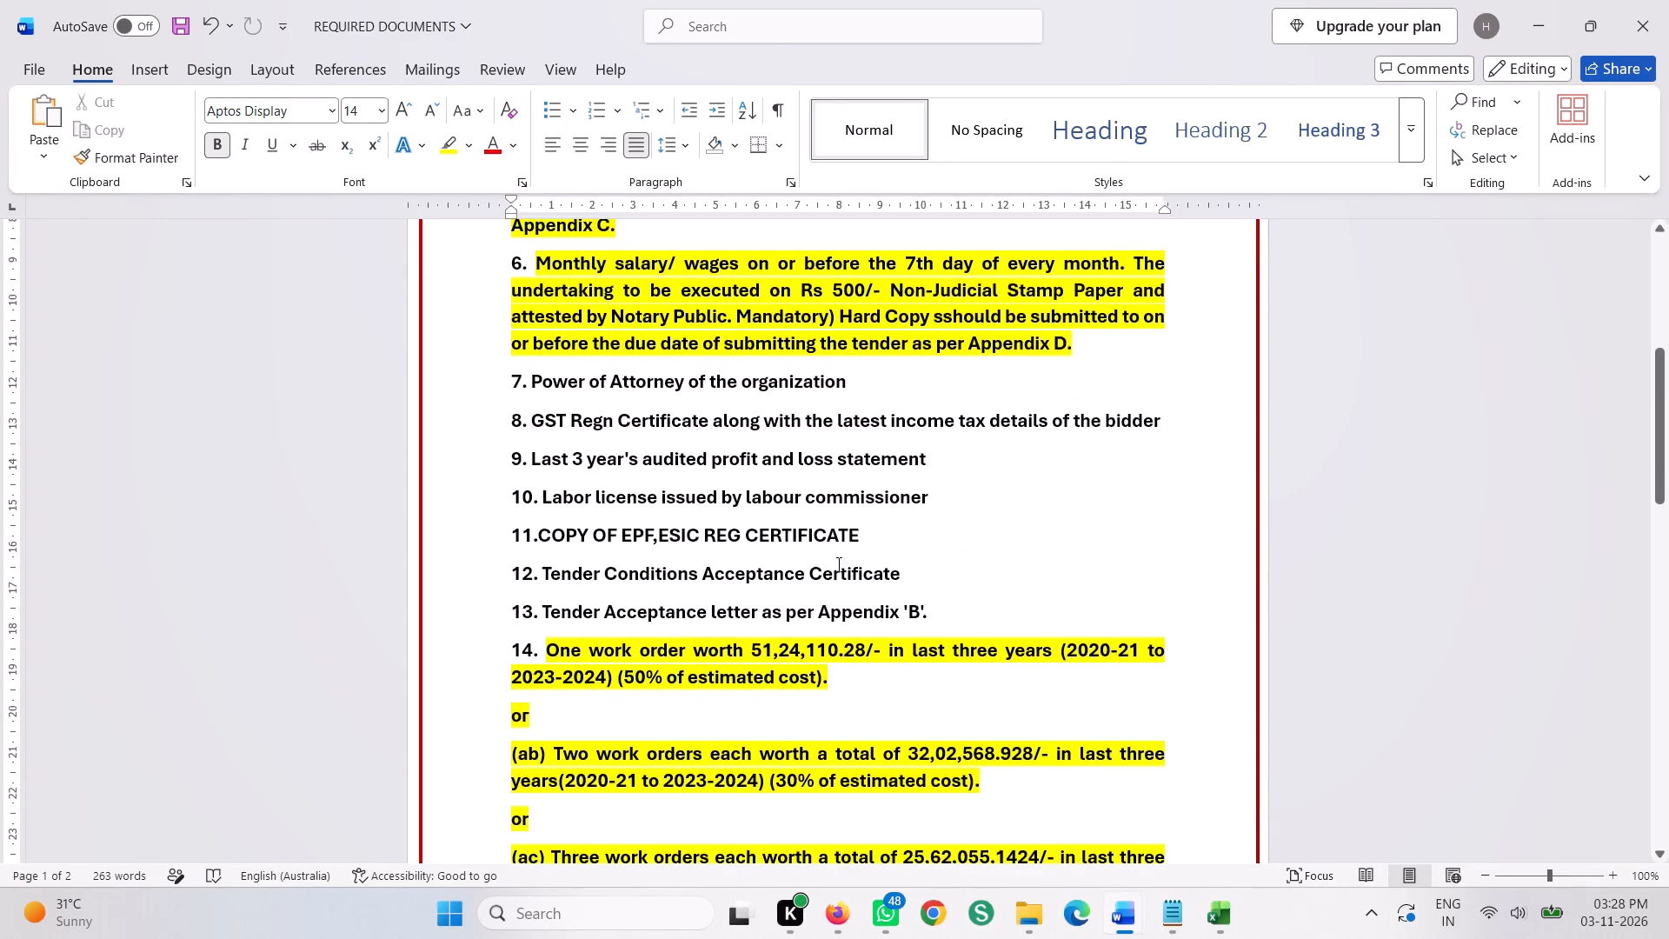
pyautogui.scroll(-3, 830, 557)
pyautogui.click(594, 661)
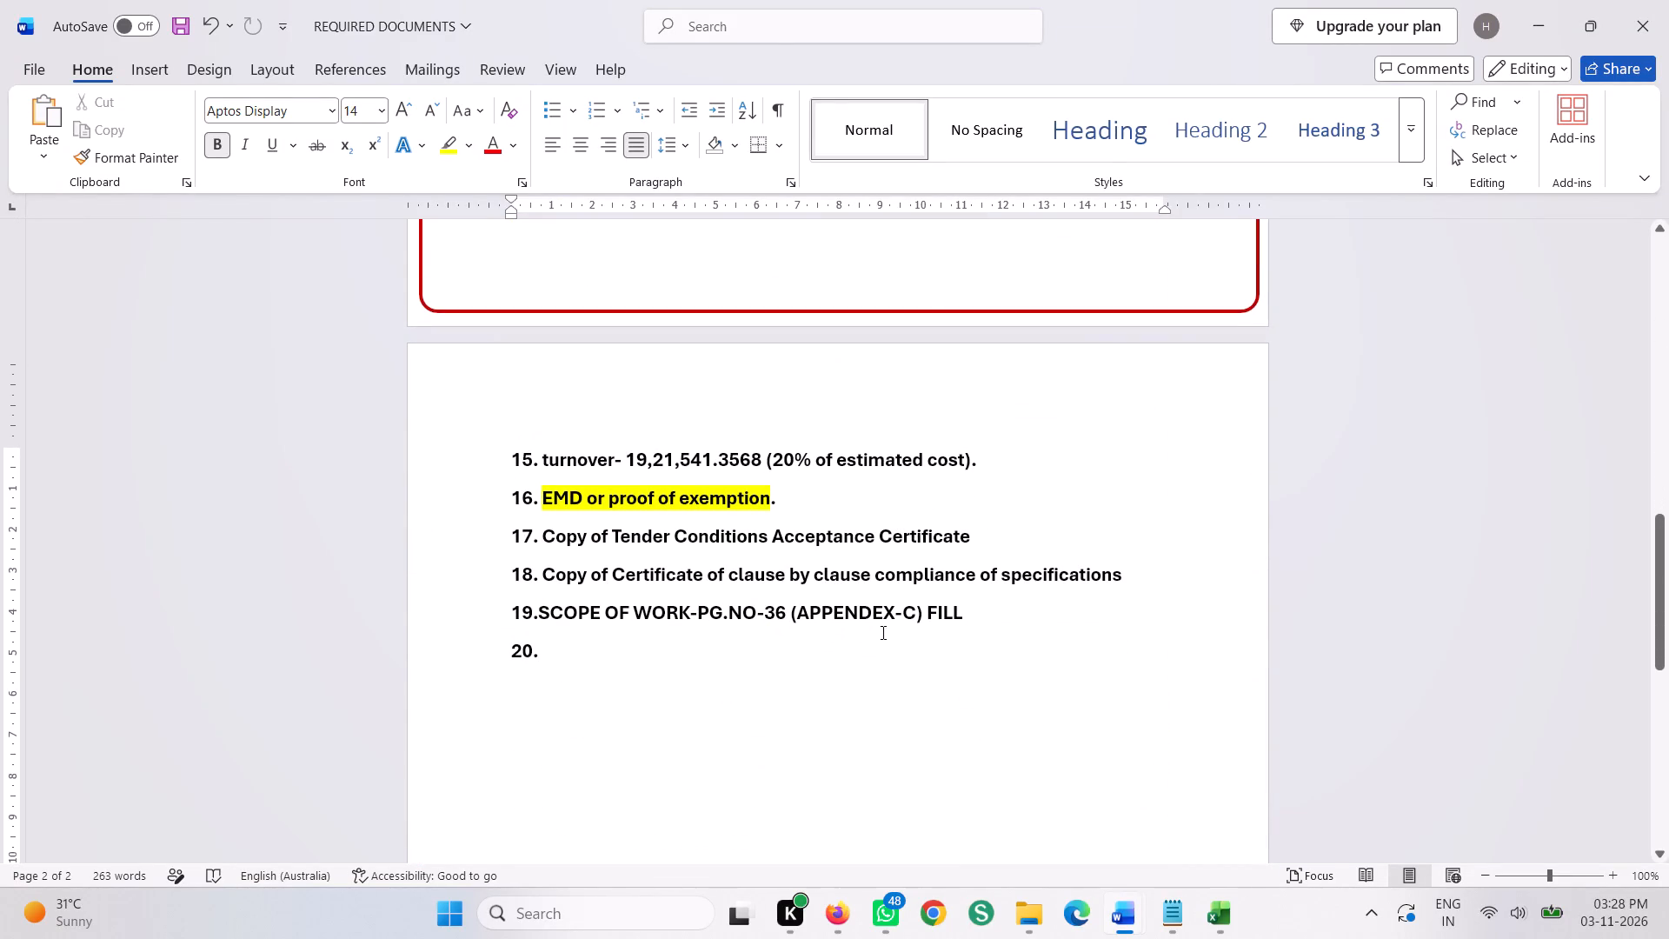
pyautogui.click(842, 916)
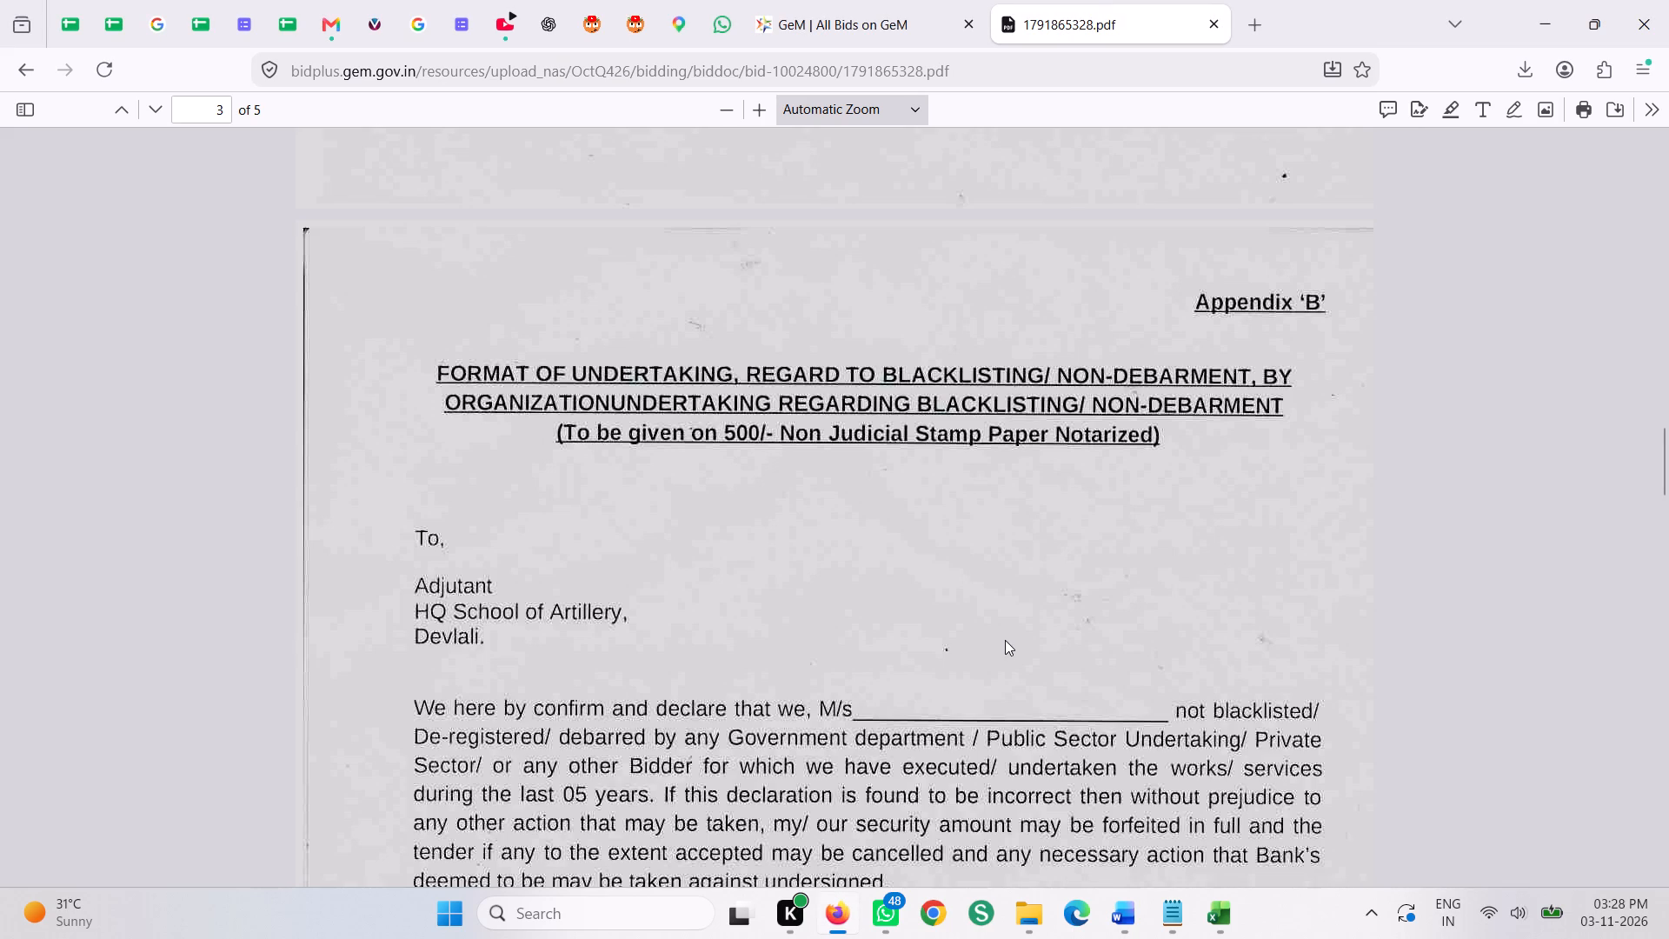
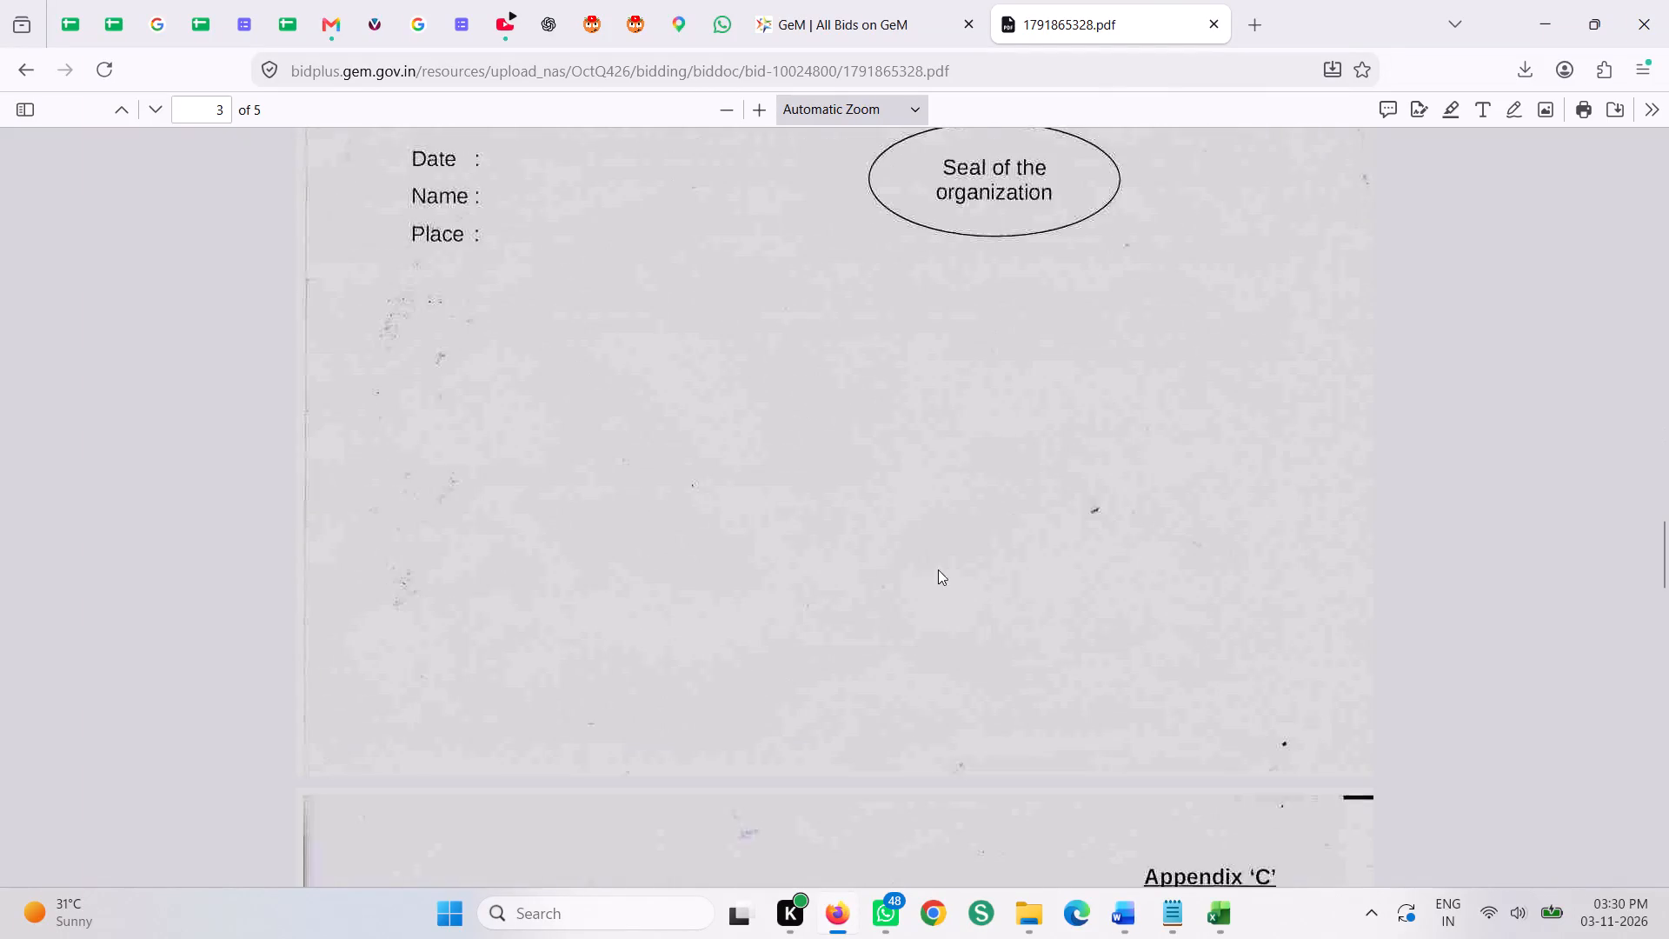
# Review the Appendix 'C' minimum wages affidavit and the Appendix 'D' salary payment undertaking in the PDF.
pyautogui.scroll(-2, 881, 551)
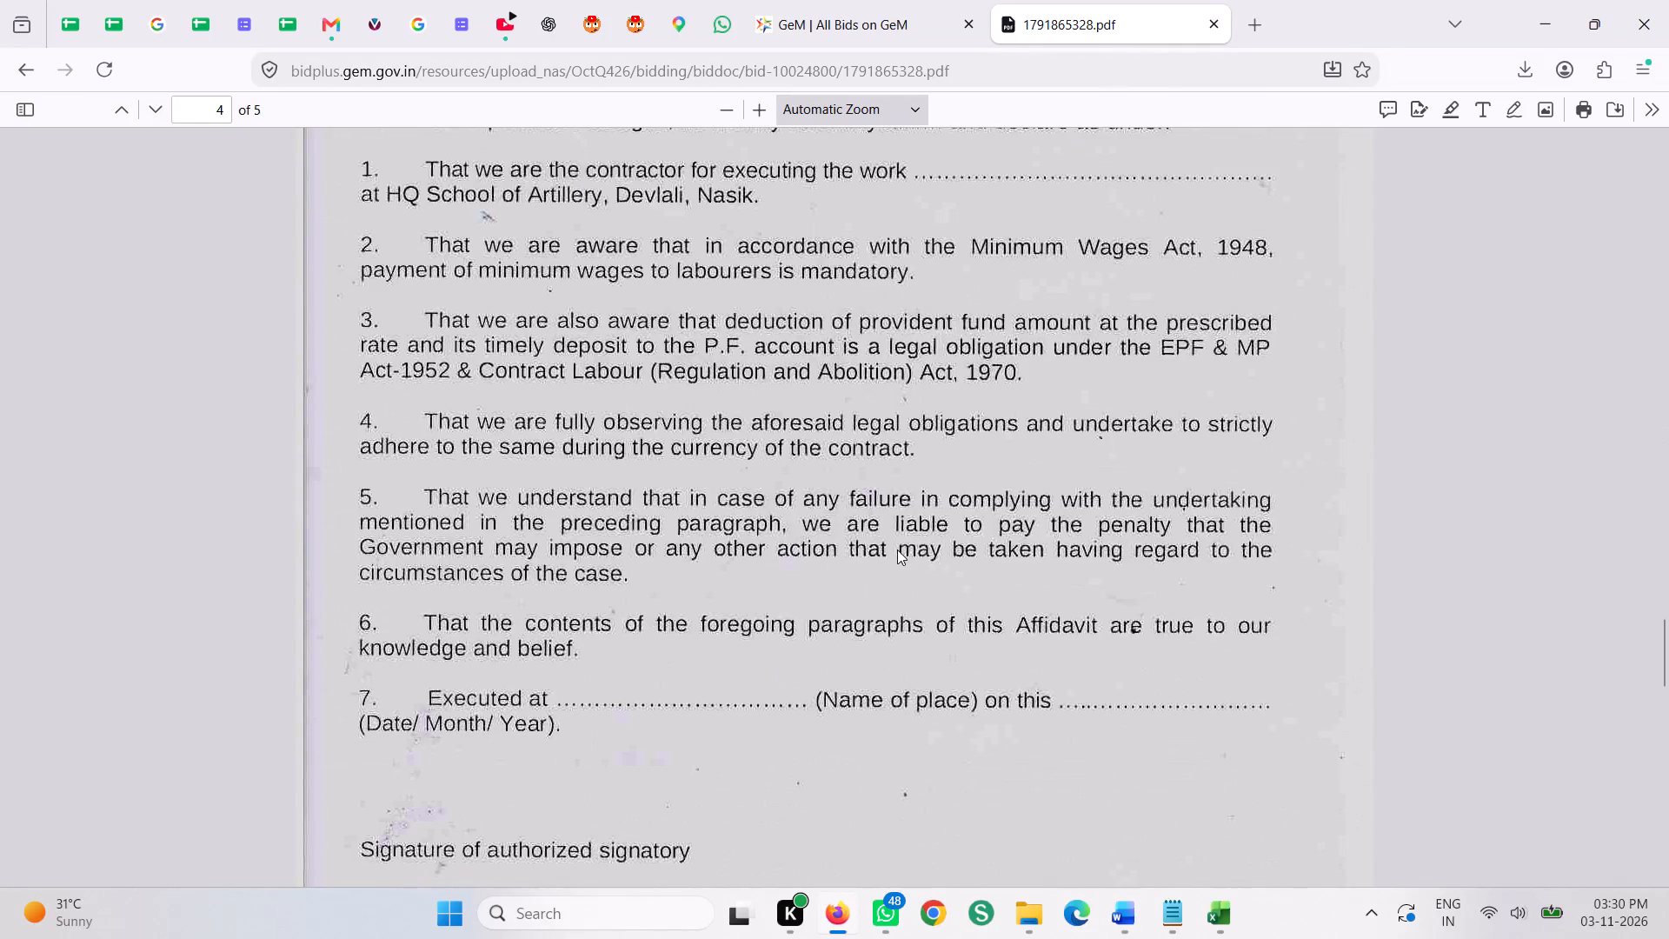
pyautogui.scroll(1, 897, 549)
pyautogui.scroll(-3, 826, 503)
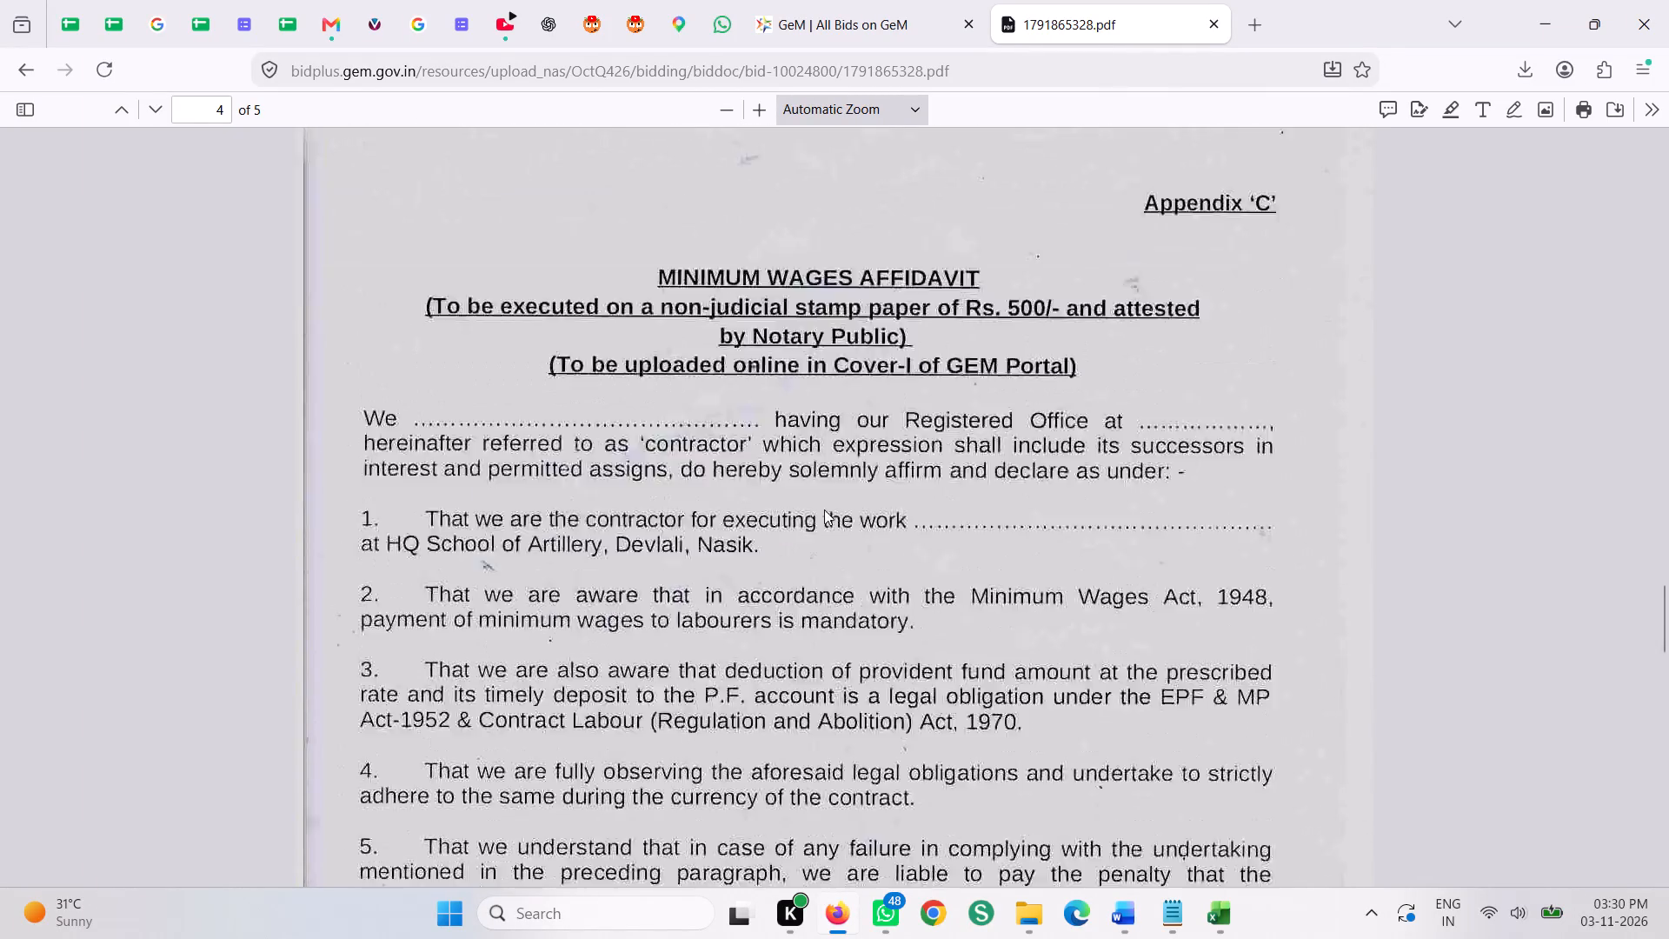
pyautogui.scroll(-4, 823, 518)
pyautogui.scroll(2, 841, 554)
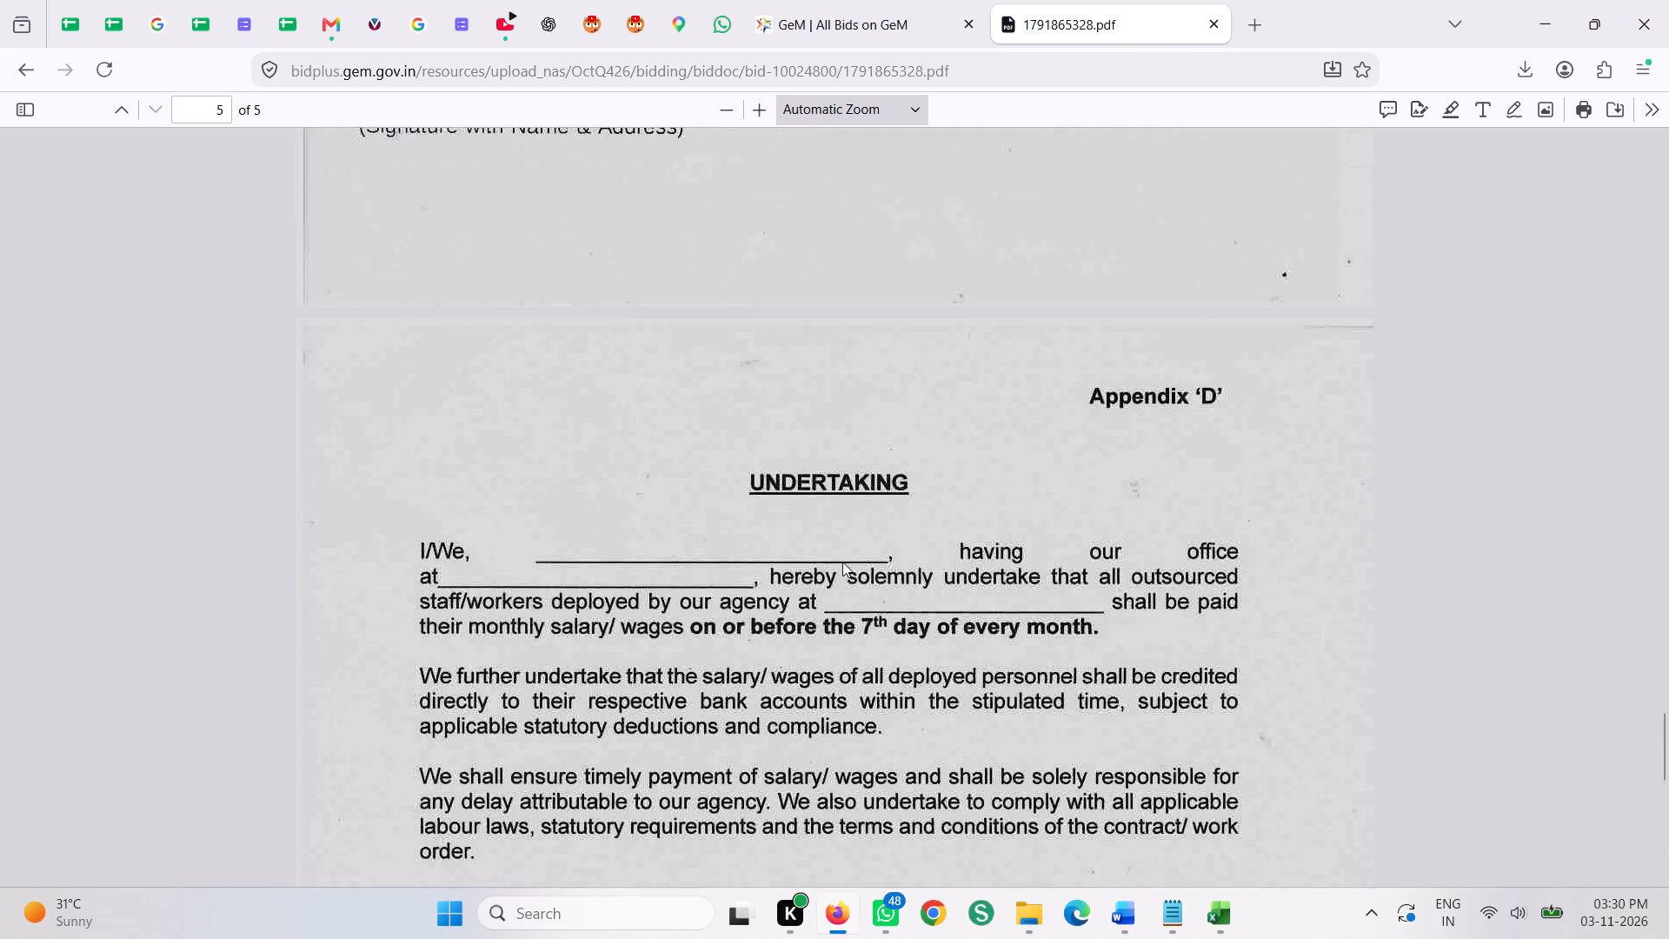
# Return to the bid document, open the existing-resources attachment 1791864849.pdf and look back through it to its first page.
pyautogui.click(30, 67)
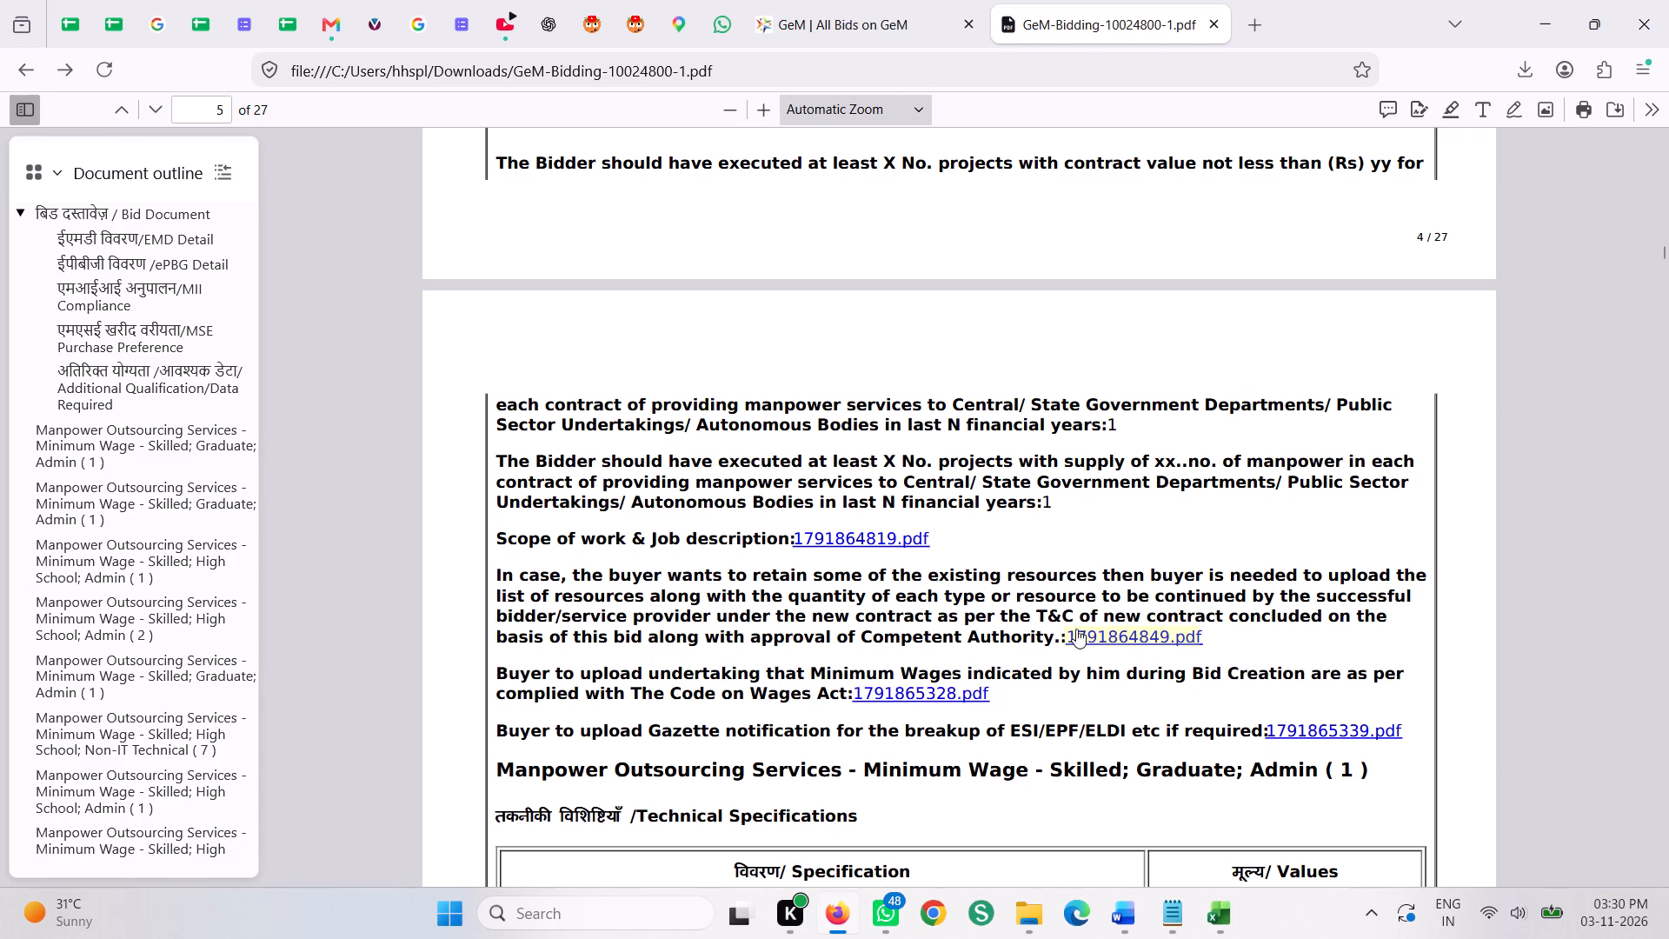
pyautogui.click(1097, 637)
pyautogui.scroll(7, 1039, 609)
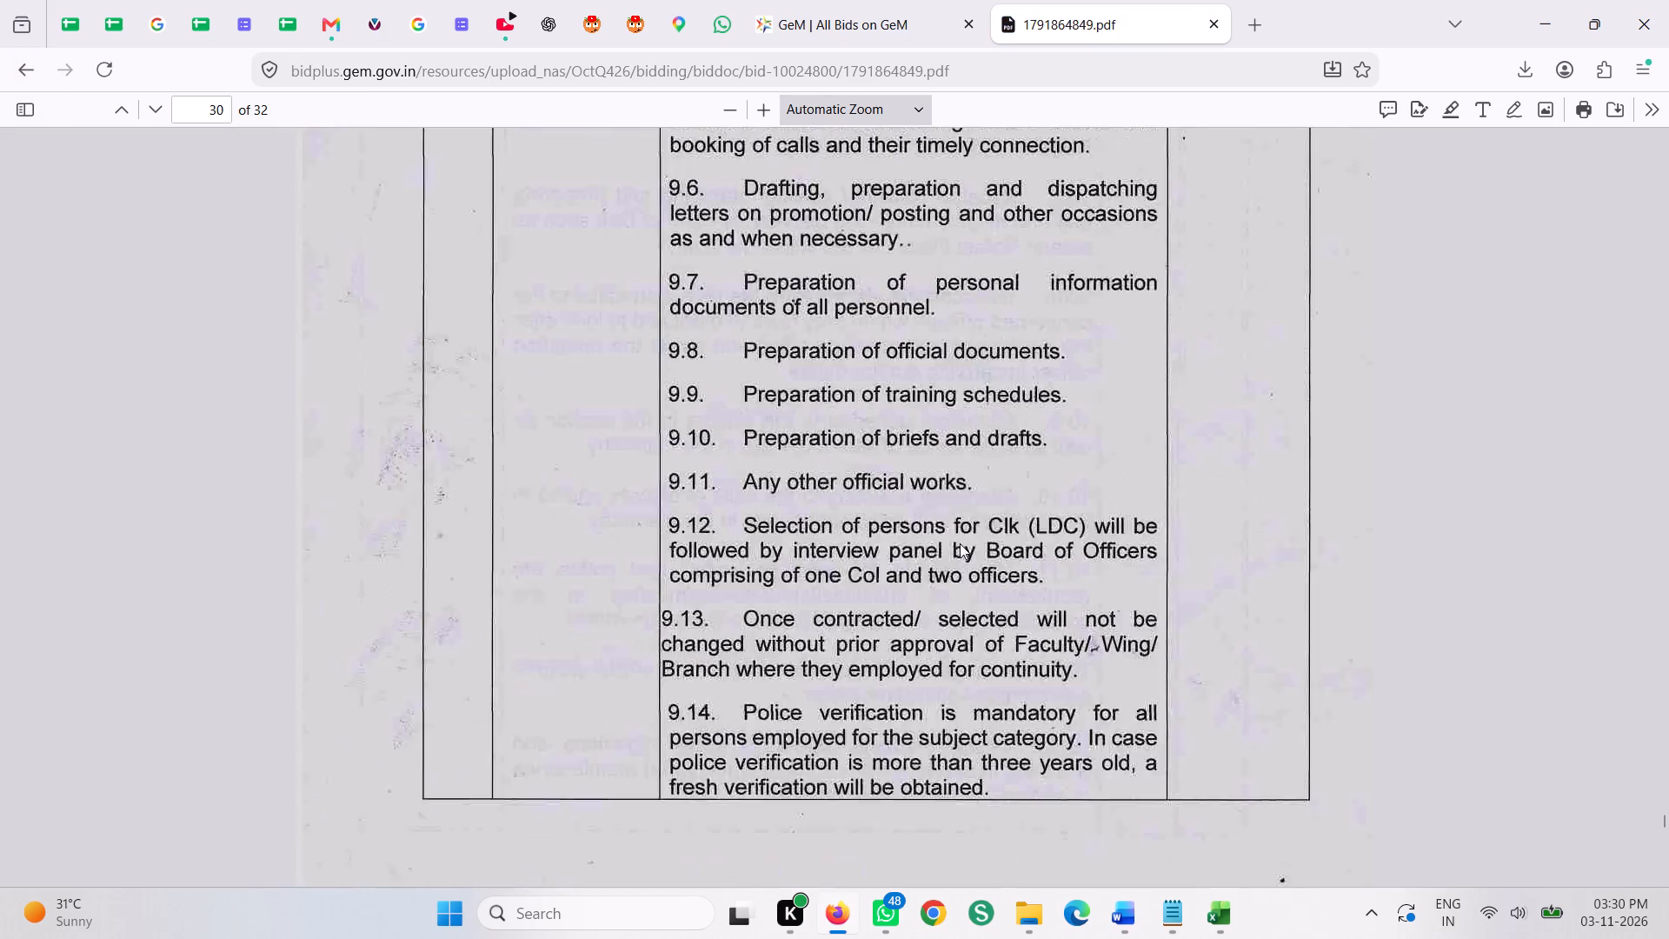
pyautogui.scroll(20, 960, 543)
pyautogui.scroll(9, 960, 543)
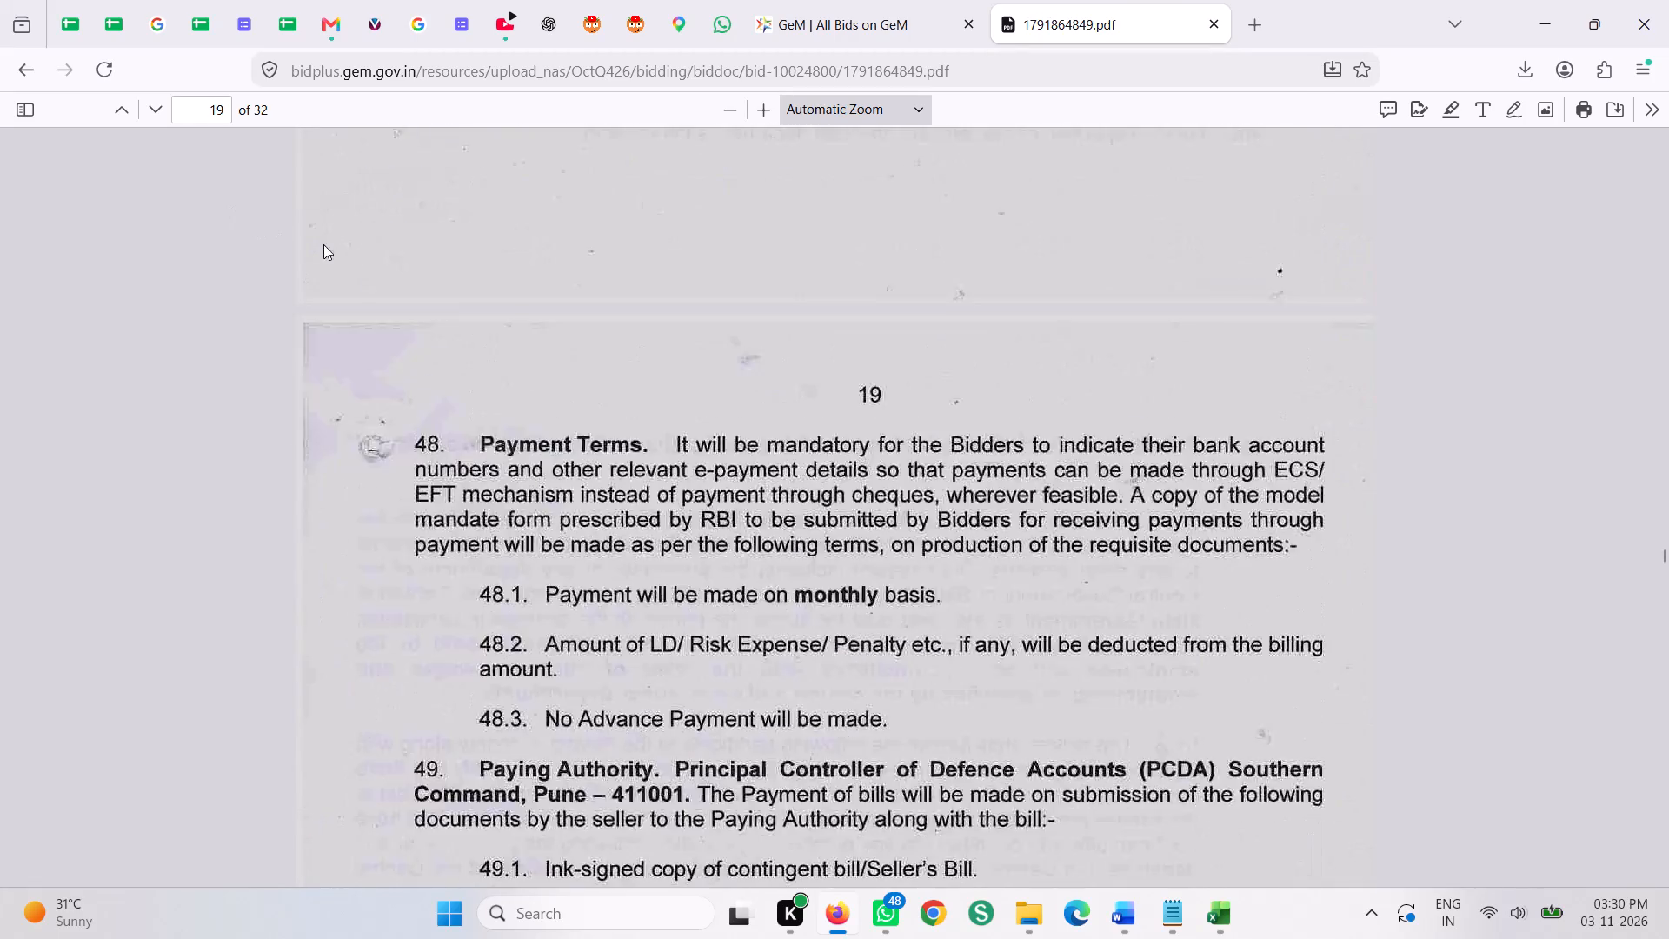
pyautogui.scroll(20, 323, 244)
pyautogui.scroll(1, 323, 244)
pyautogui.scroll(3, 876, 422)
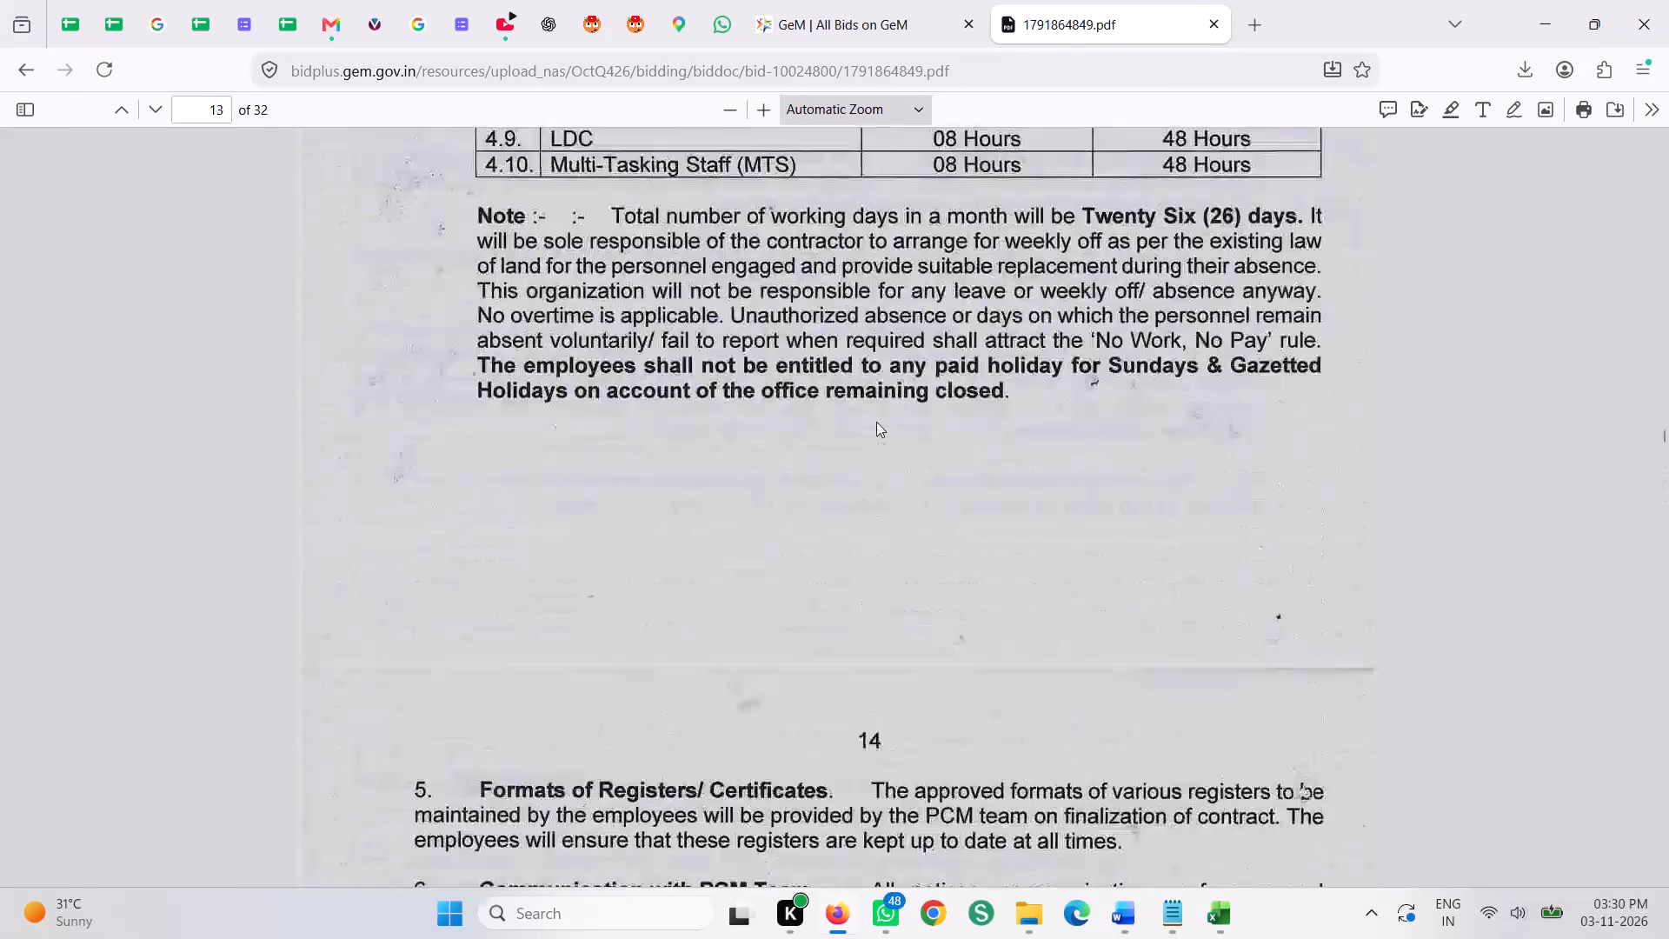
pyautogui.scroll(4, 876, 422)
pyautogui.scroll(19, 876, 422)
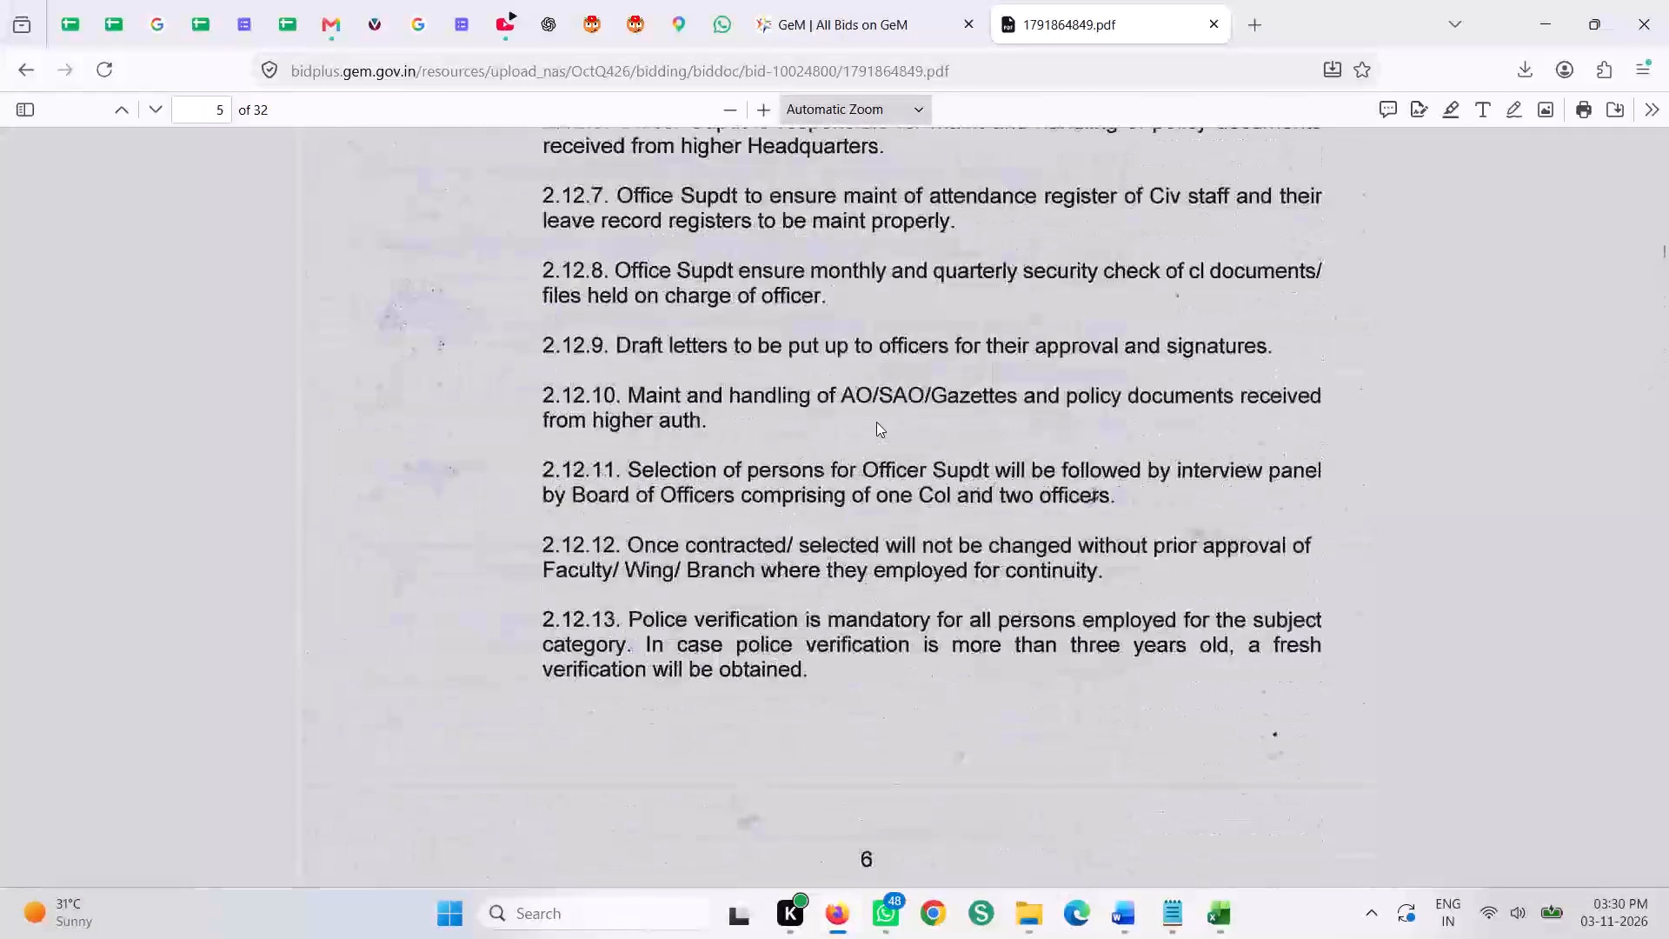
pyautogui.scroll(17, 876, 422)
pyautogui.scroll(4, 876, 422)
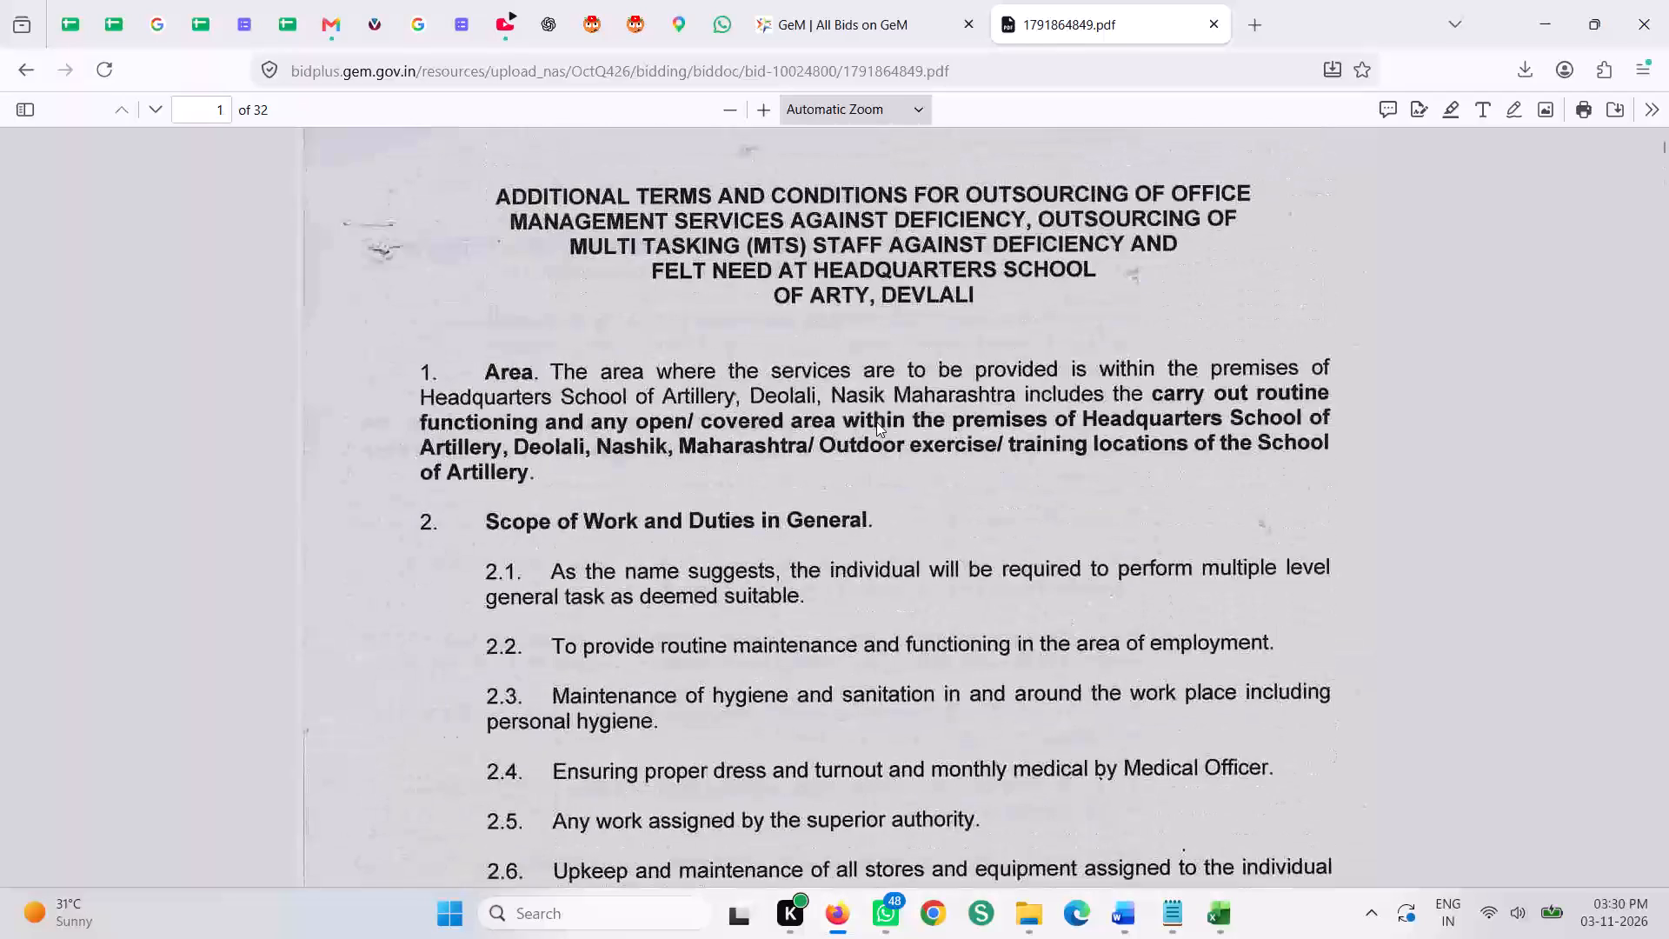
# Skim the additional terms and conditions from the first page to the Multi Tasking Staff requirements on the last page.
pyautogui.scroll(-20, 876, 422)
pyautogui.scroll(-5, 877, 450)
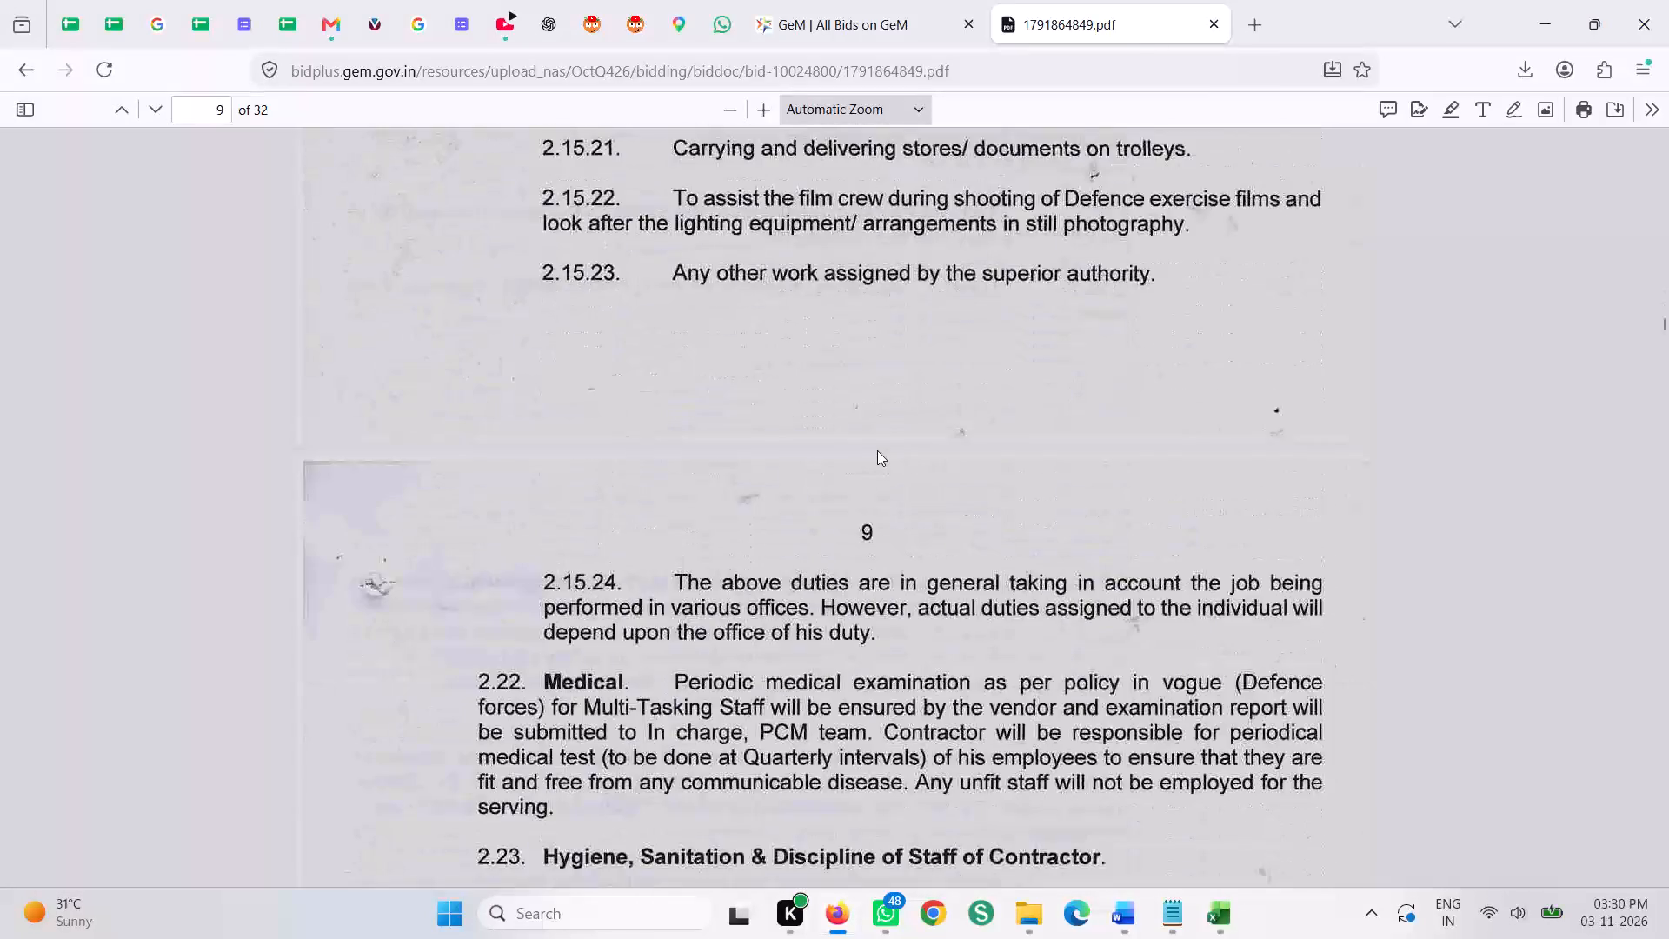
pyautogui.scroll(-19, 877, 450)
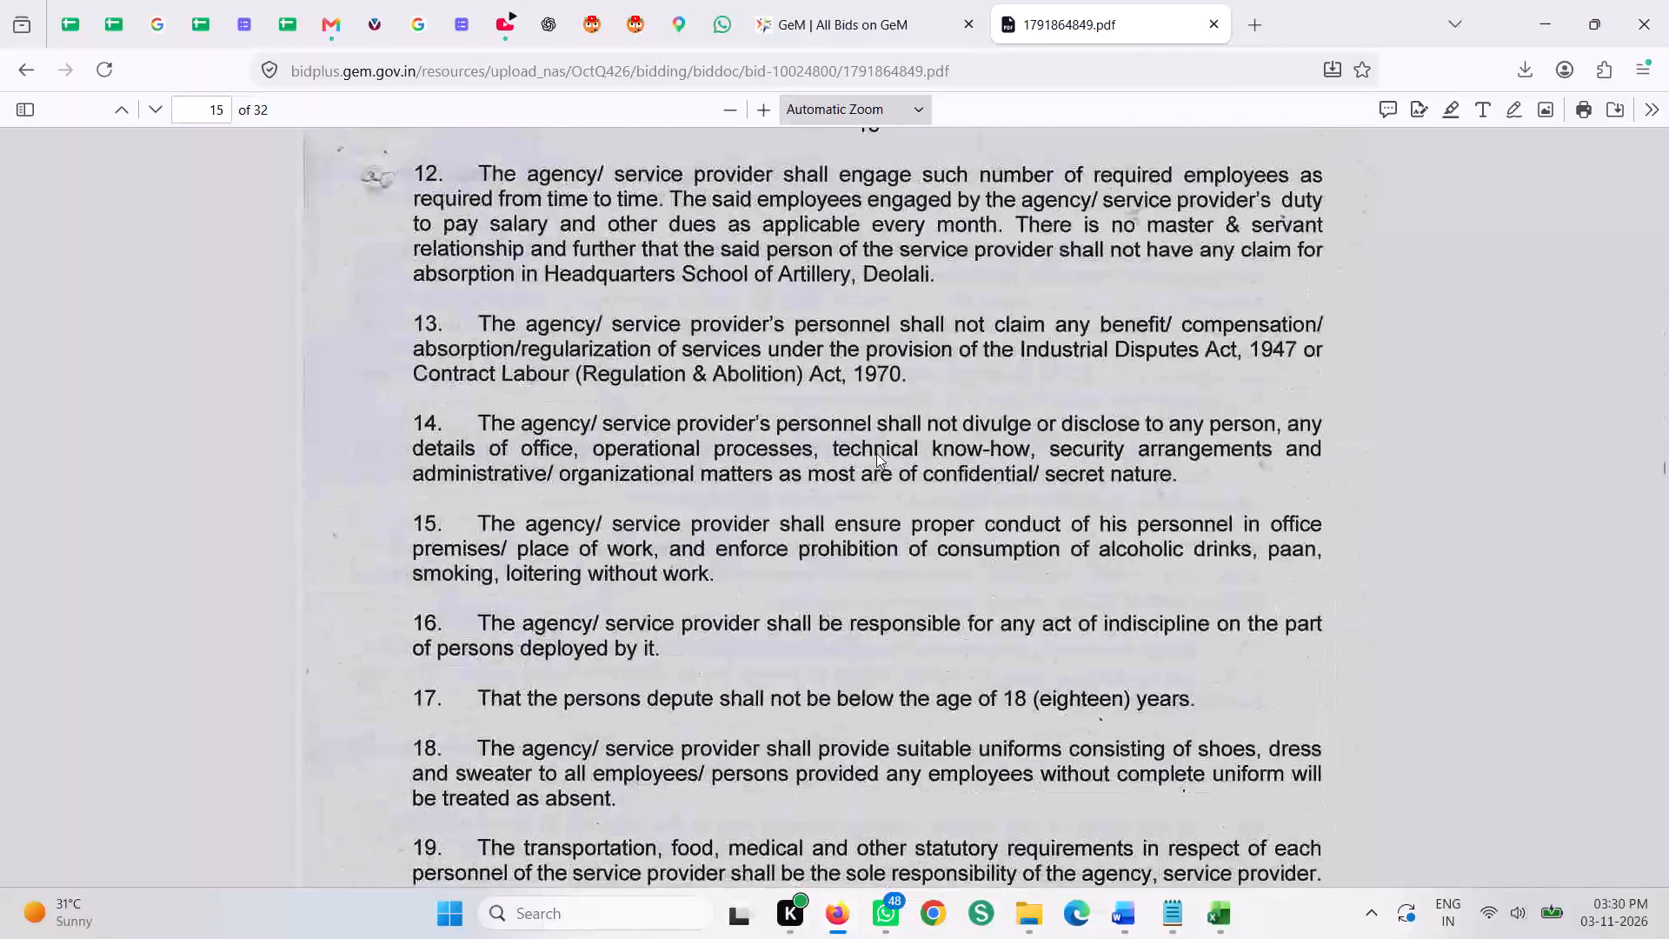
pyautogui.scroll(-16, 876, 453)
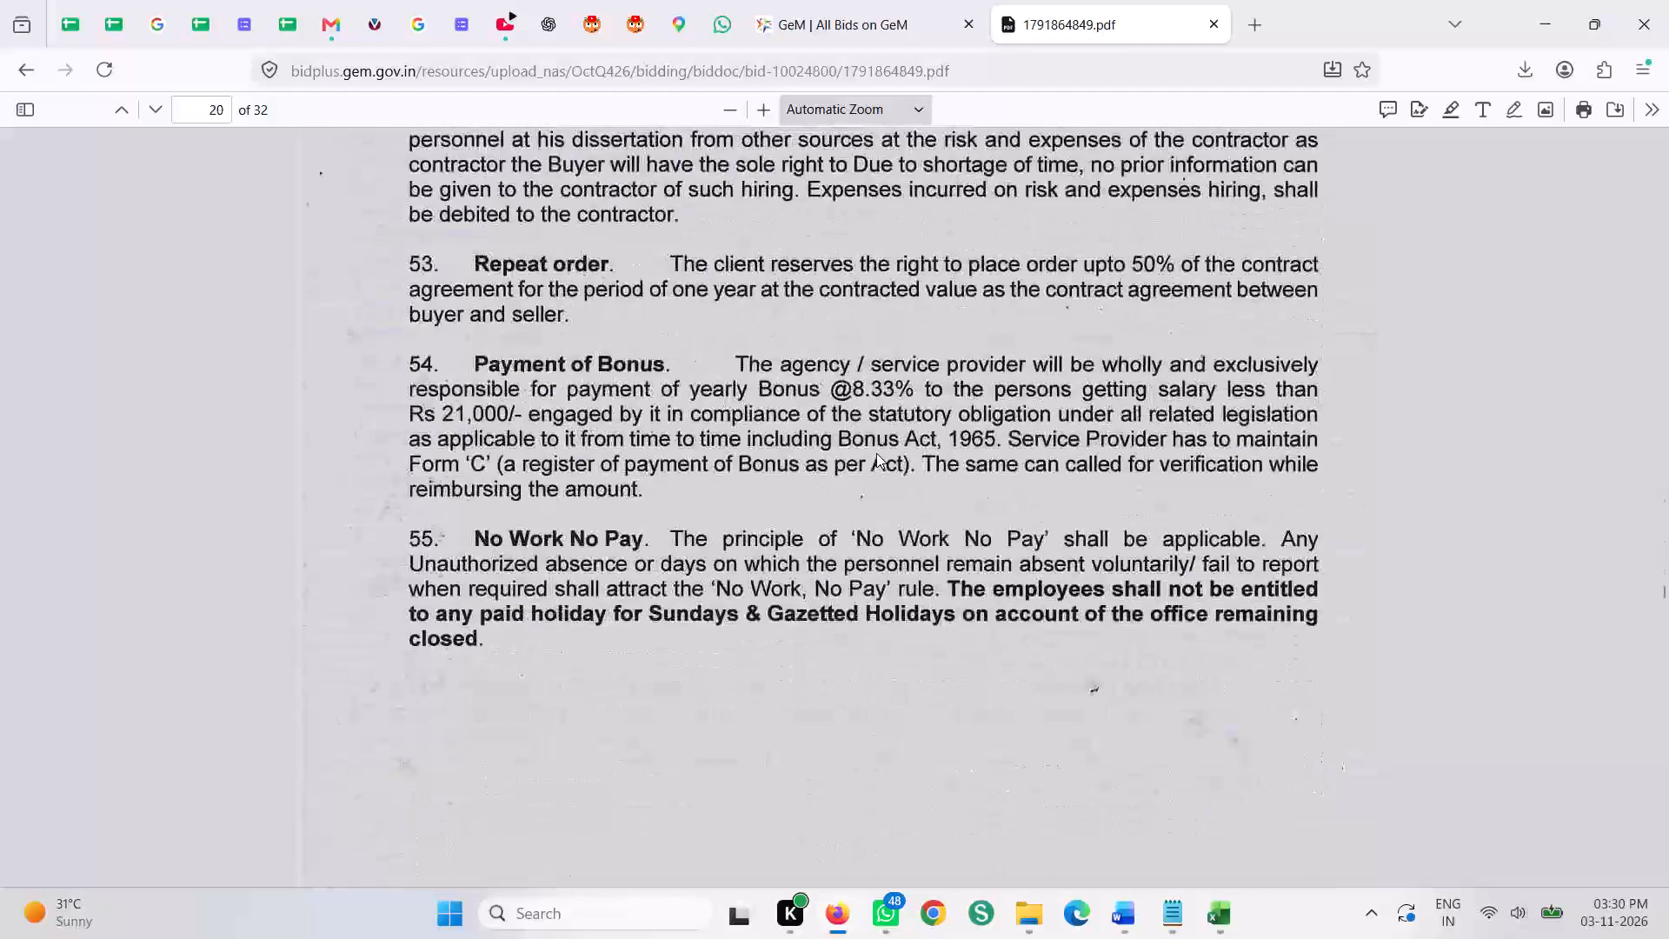
pyautogui.scroll(5, 876, 453)
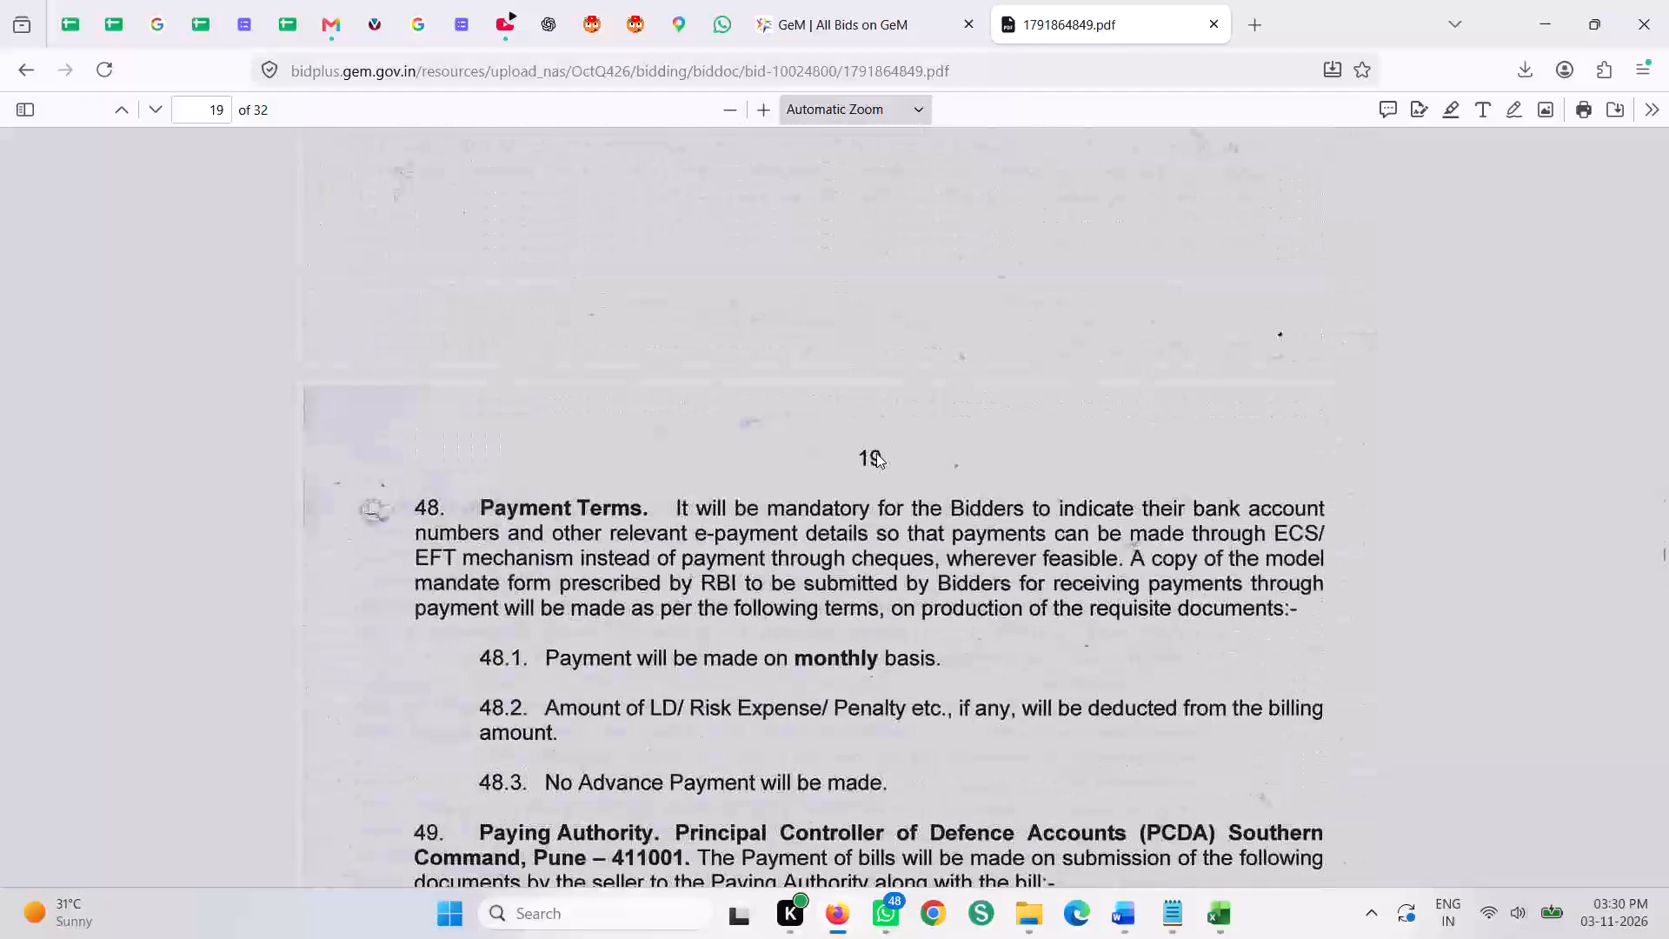
pyautogui.scroll(-5, 876, 453)
pyautogui.scroll(-20, 876, 453)
pyautogui.scroll(-2, 876, 453)
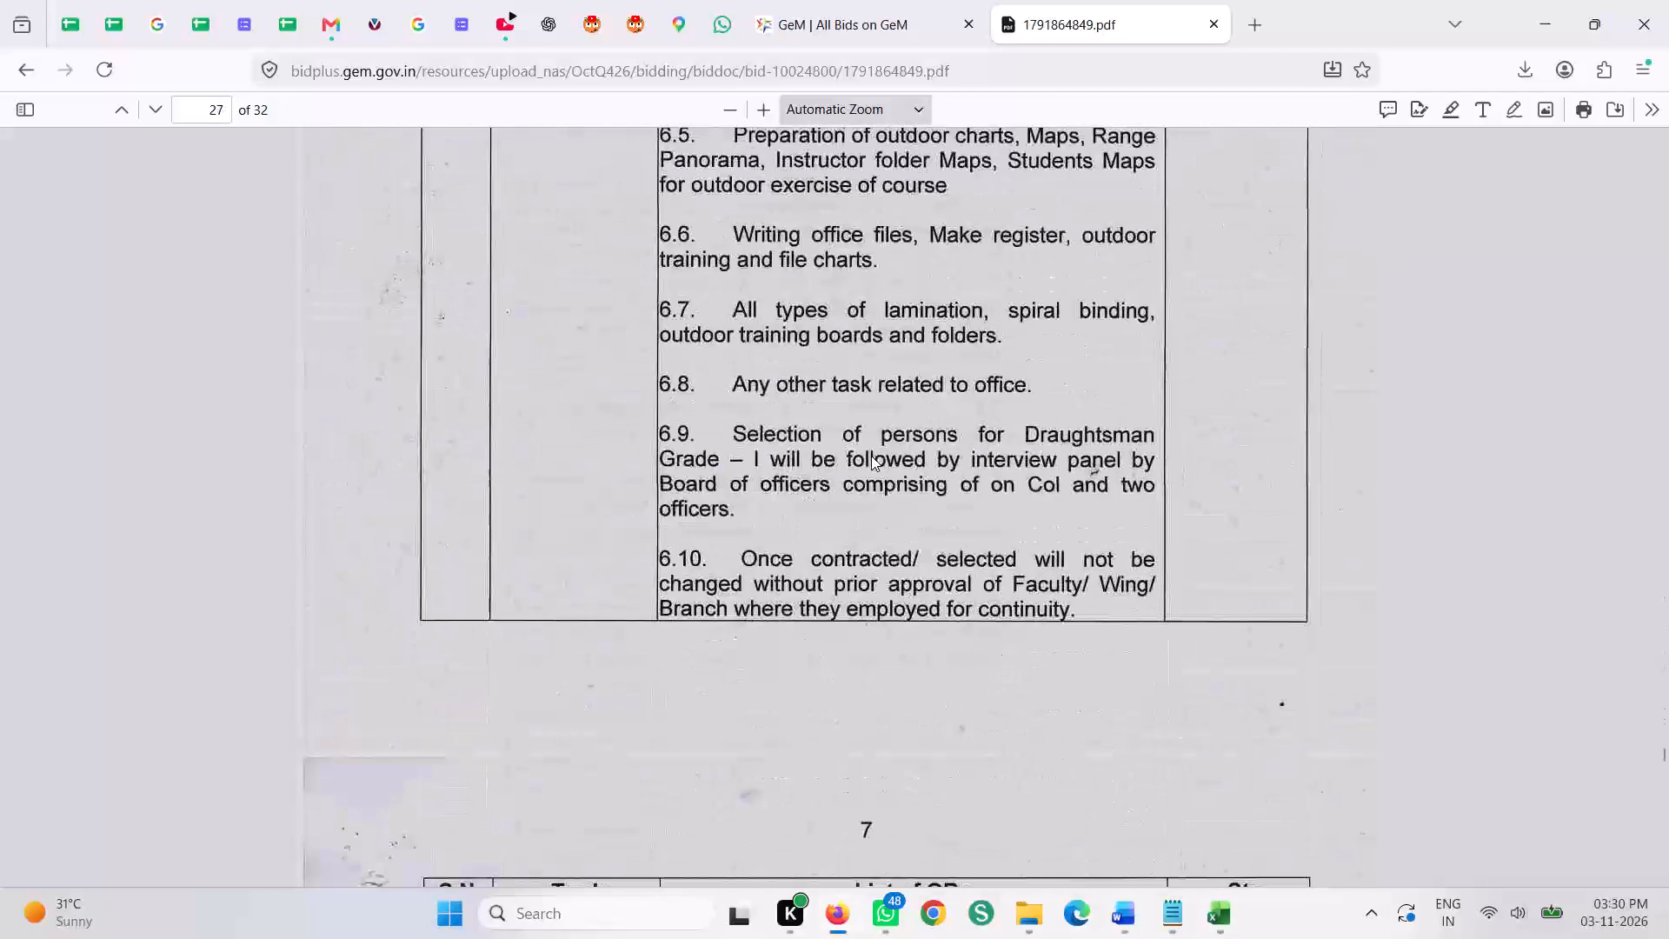
pyautogui.scroll(-11, 871, 456)
pyautogui.scroll(-14, 778, 436)
pyautogui.scroll(4, 773, 443)
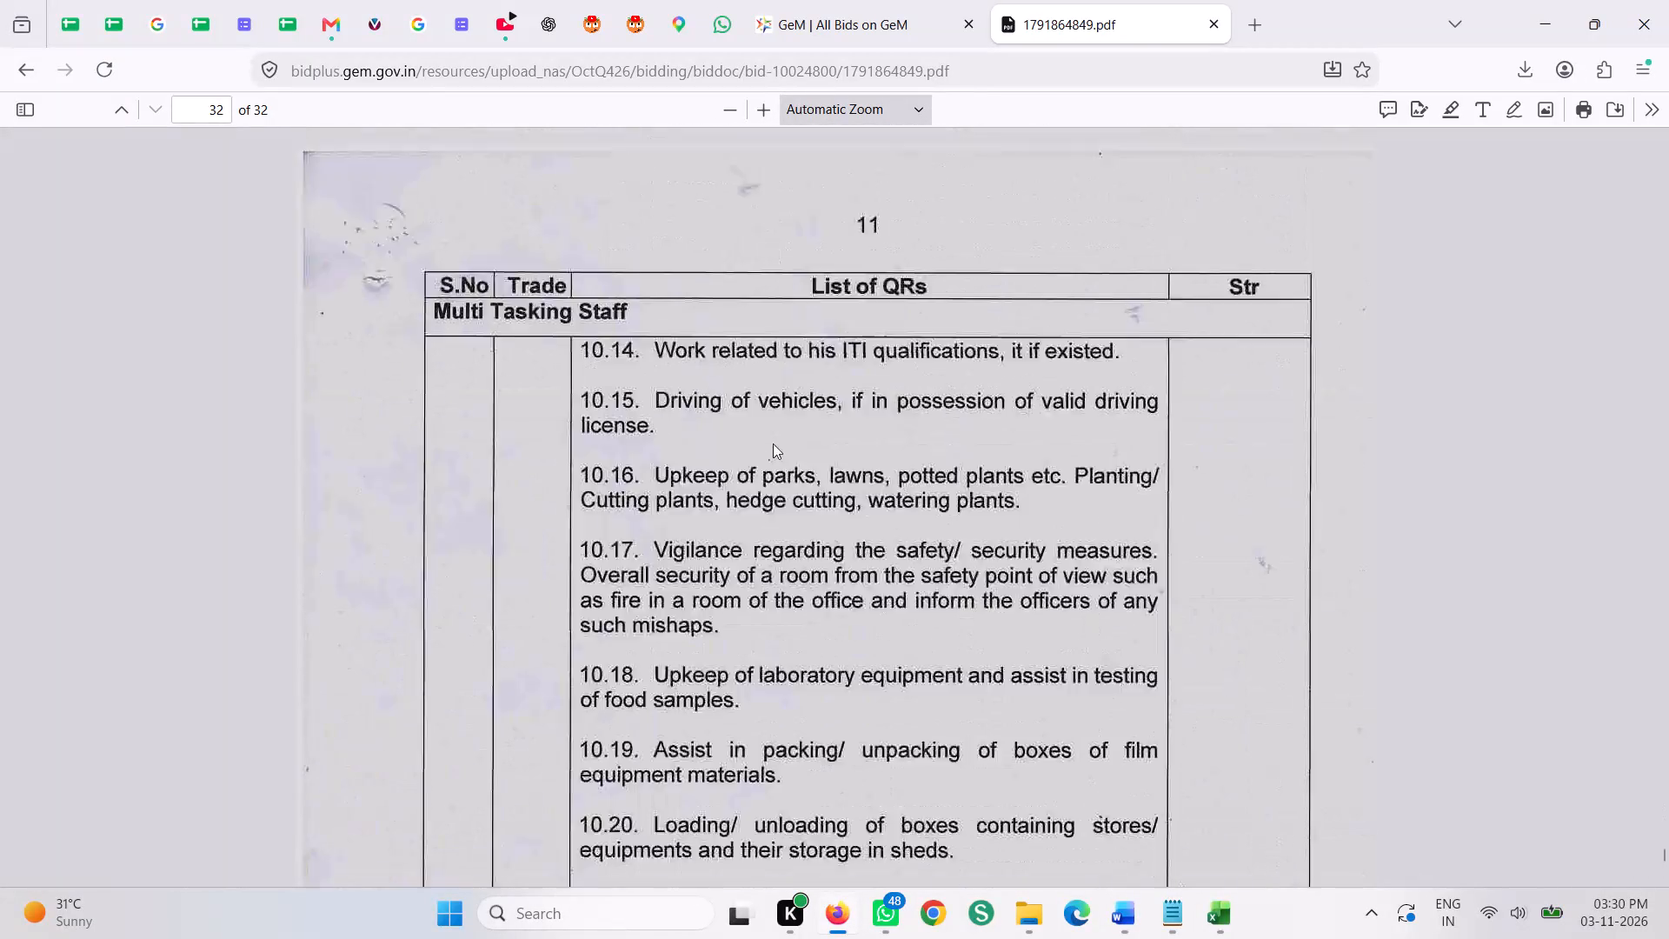
# Return to the bid document and check the opening page of the Gazette notification attachment 1791865339.pdf.
pyautogui.click(14, 68)
pyautogui.scroll(-1, 999, 476)
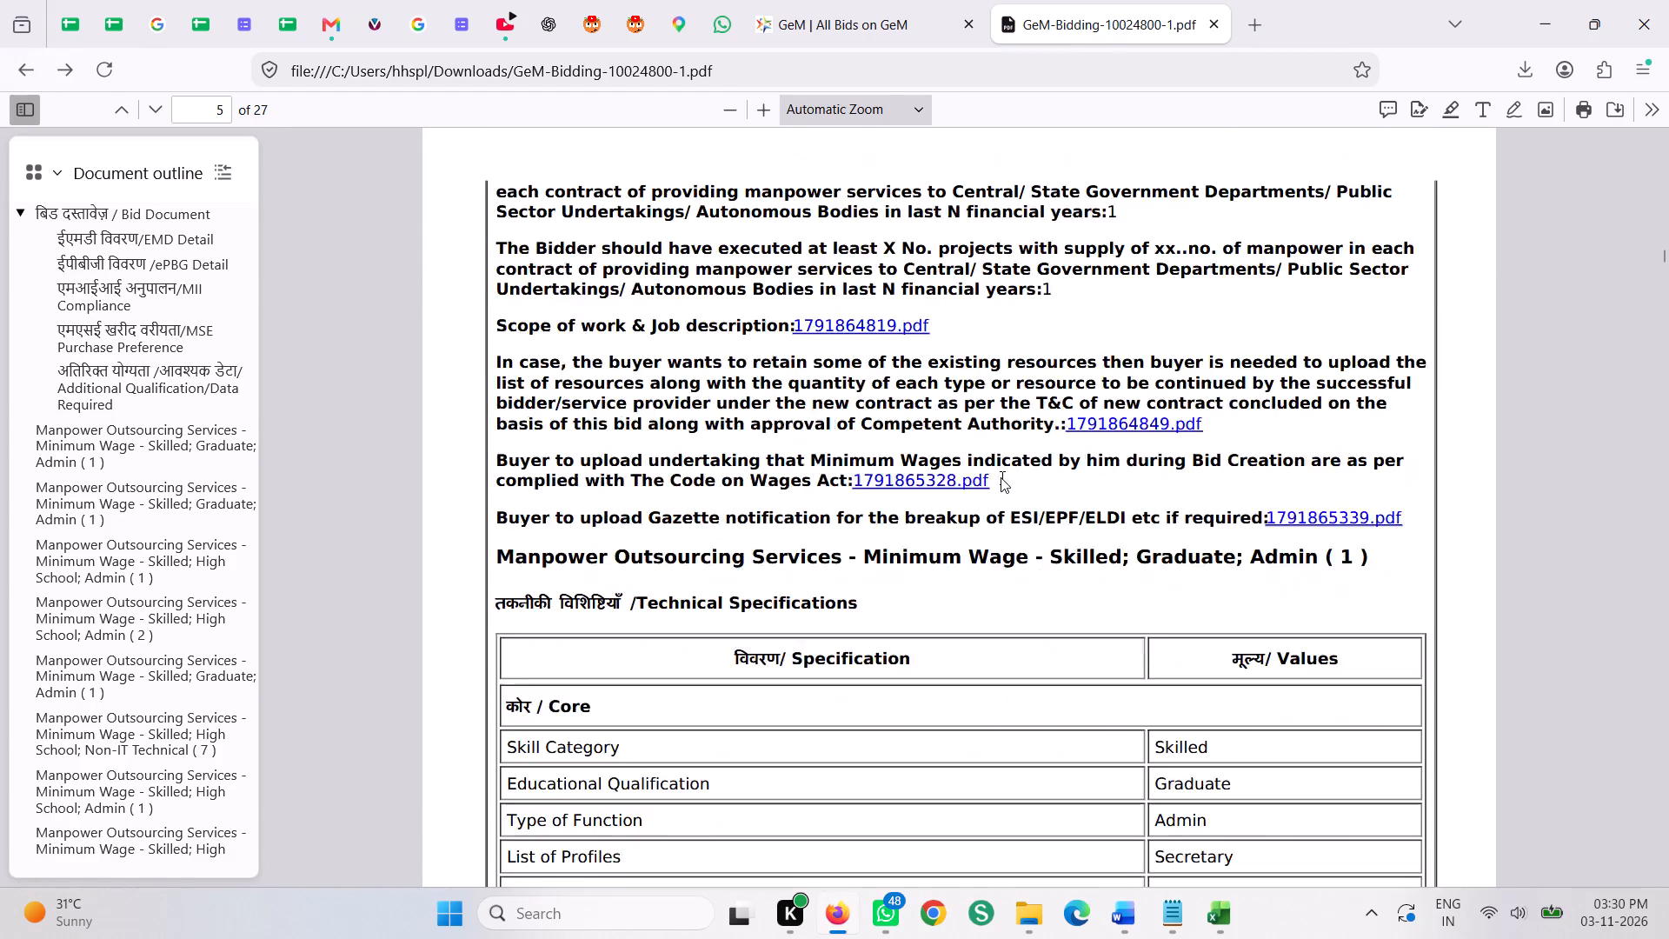
pyautogui.click(1293, 234)
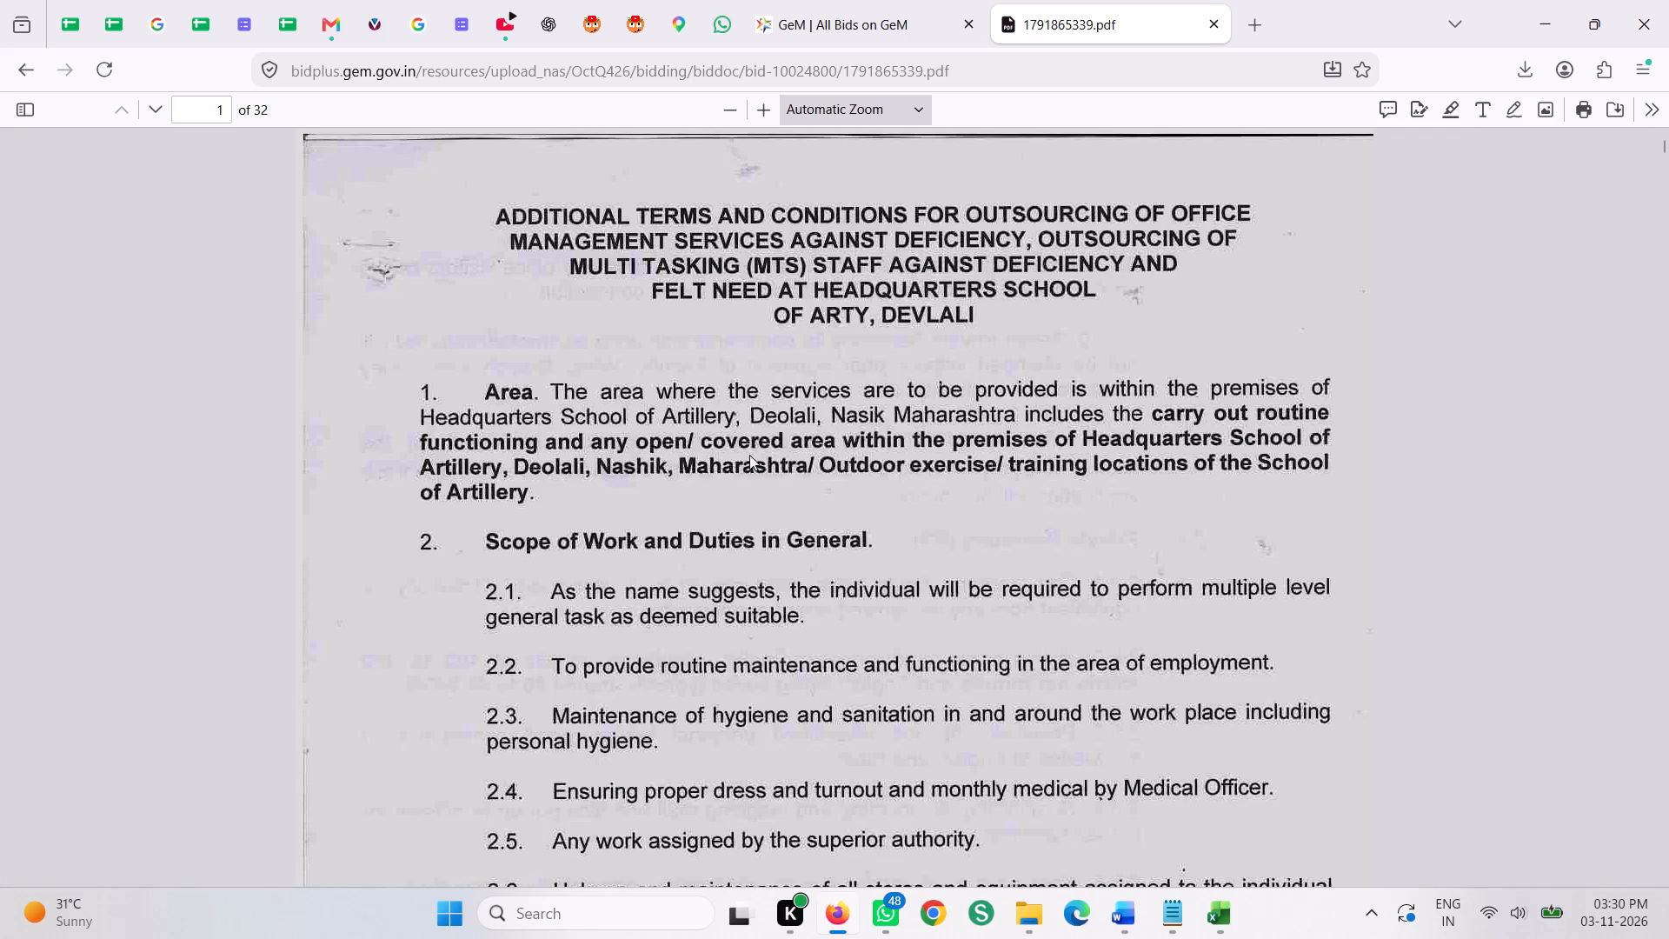
pyautogui.scroll(-8, 749, 455)
# Return to the bid document, open the scope of work attachment 1791864819.pdf and skim the opening pages of the RFP.
pyautogui.click(23, 72)
pyautogui.scroll(1, 986, 378)
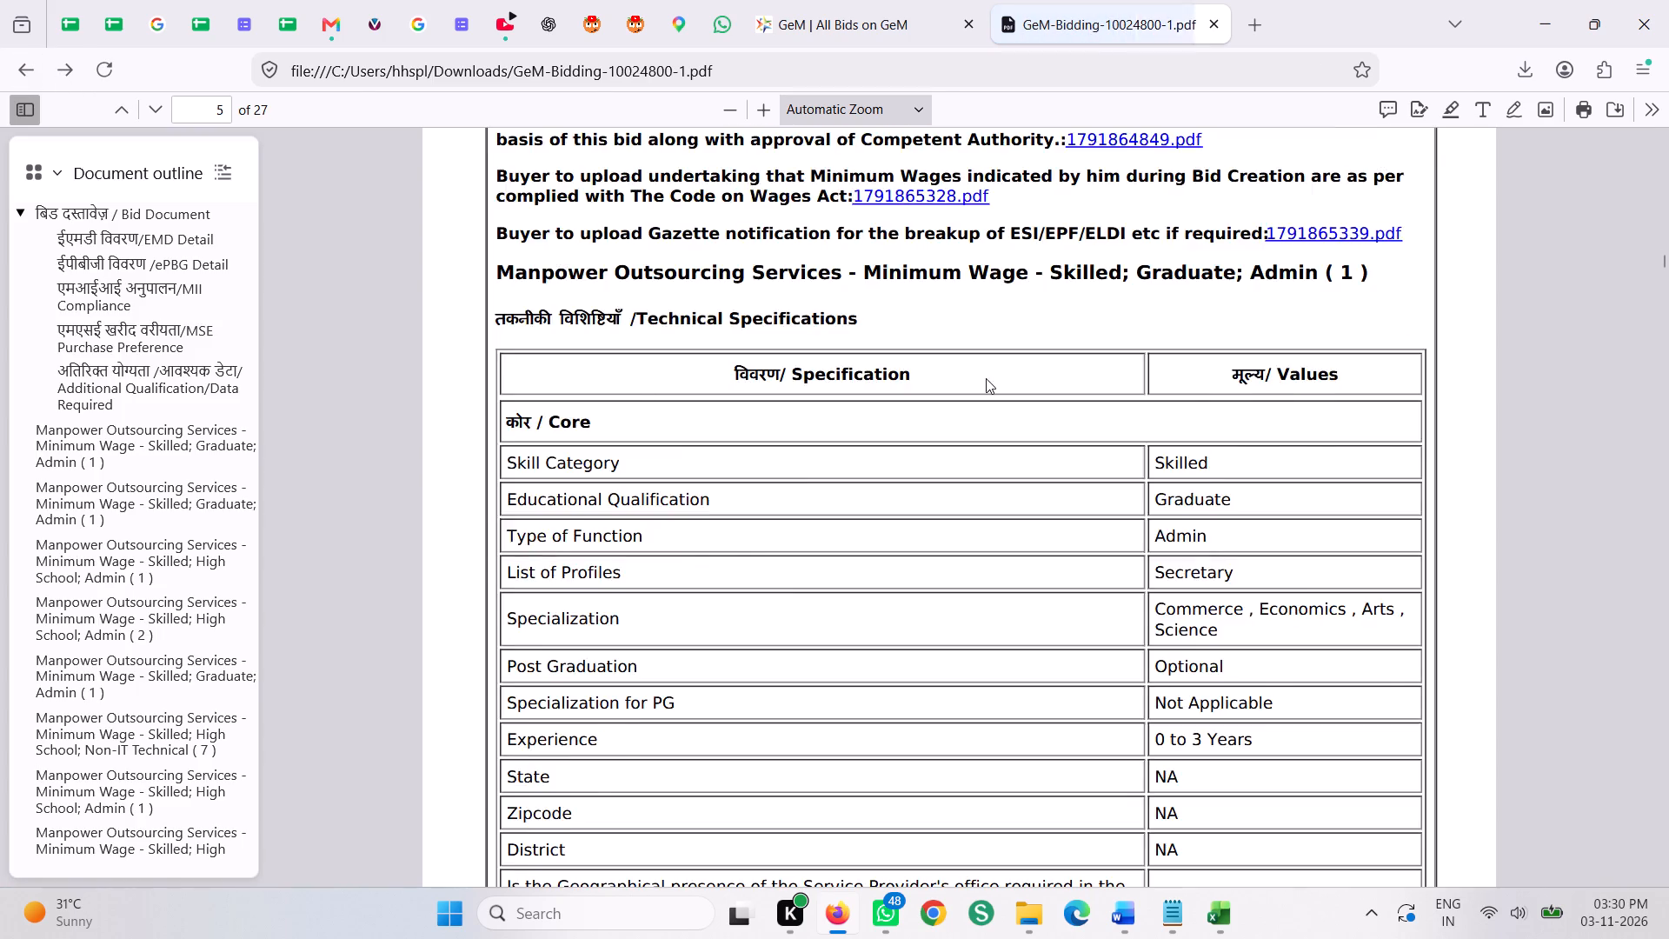
pyautogui.scroll(1, 986, 378)
pyautogui.scroll(-1, 990, 582)
pyautogui.click(859, 532)
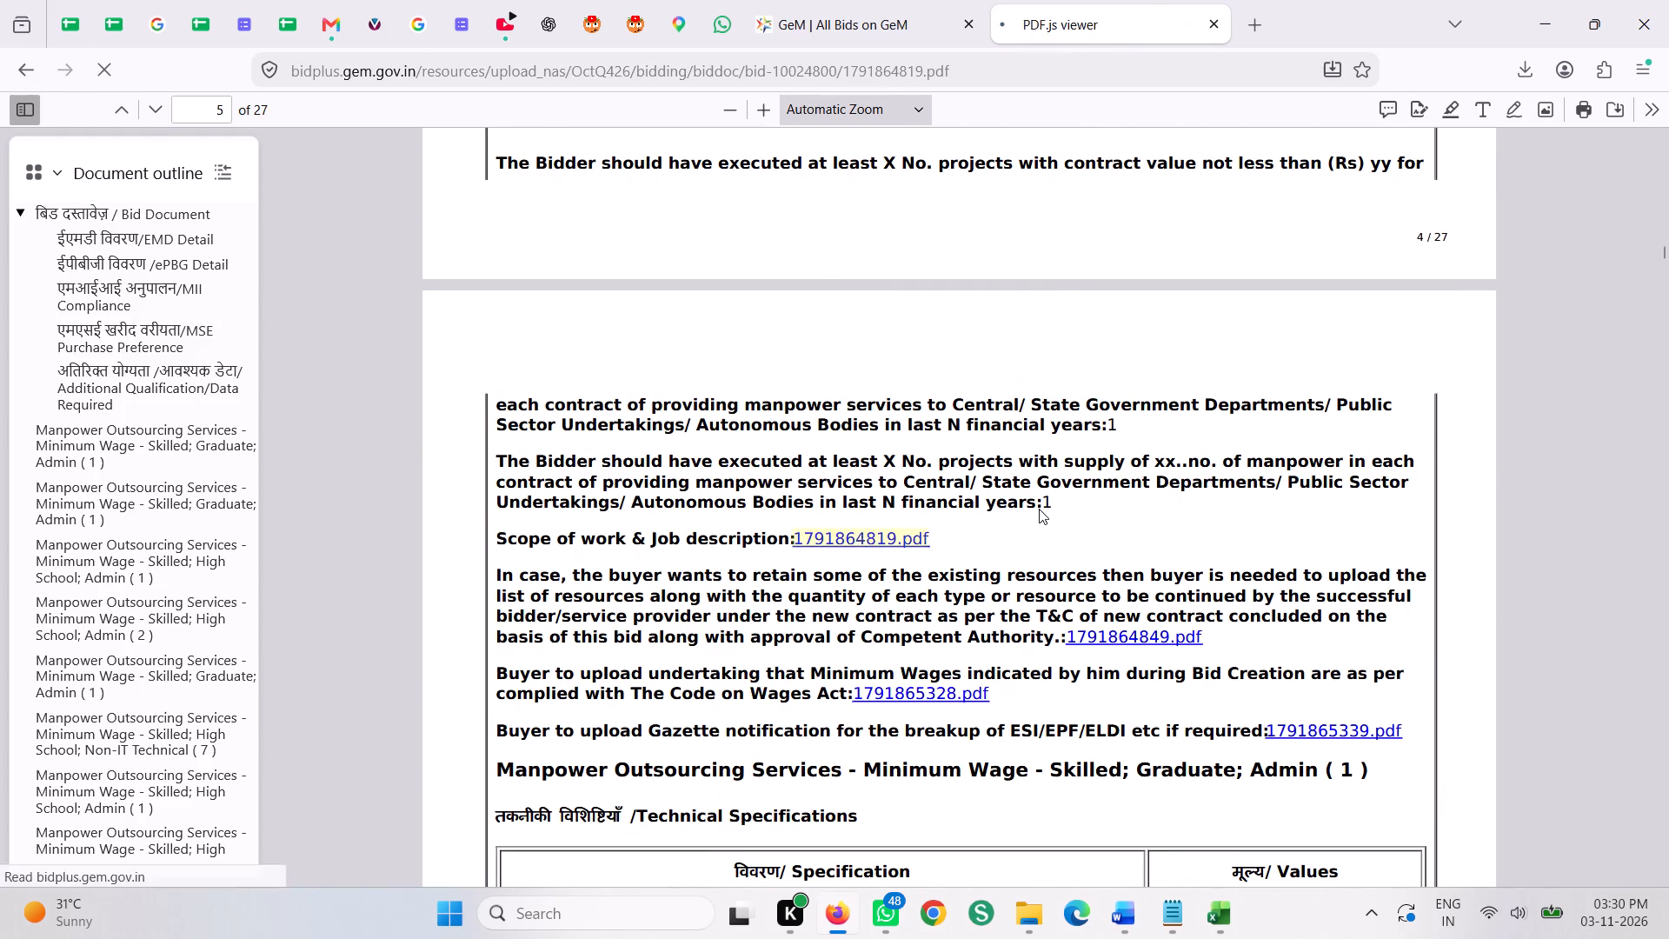
pyautogui.scroll(-2, 596, 421)
pyautogui.scroll(-5, 919, 436)
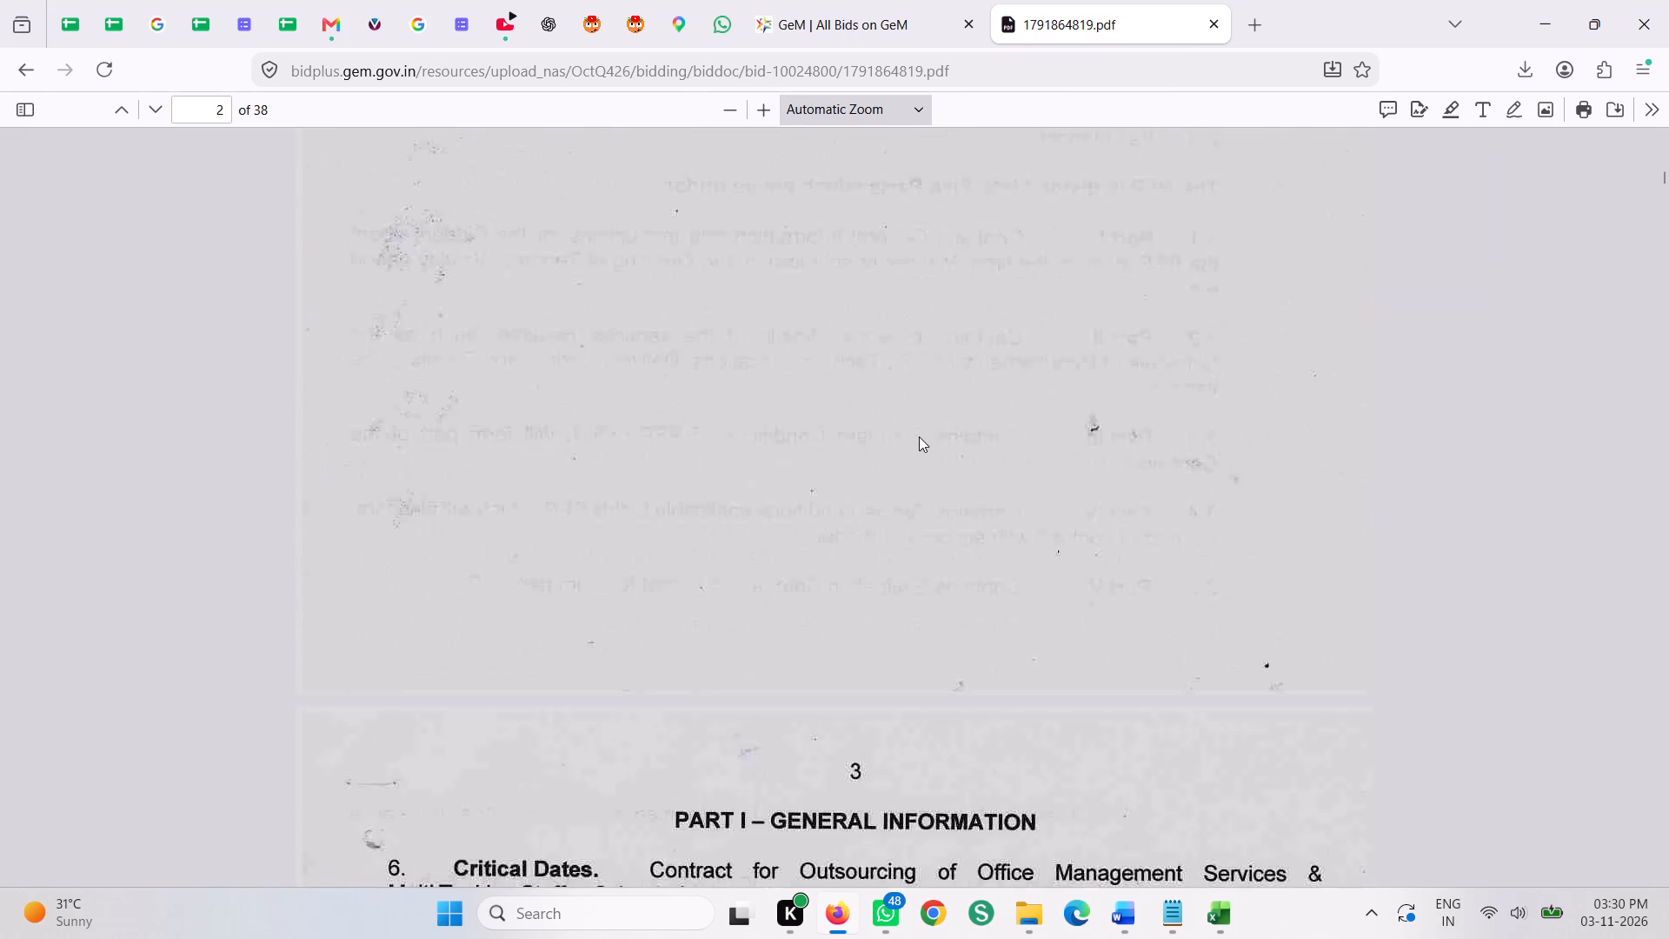
pyautogui.scroll(-10, 919, 436)
pyautogui.scroll(5, 919, 437)
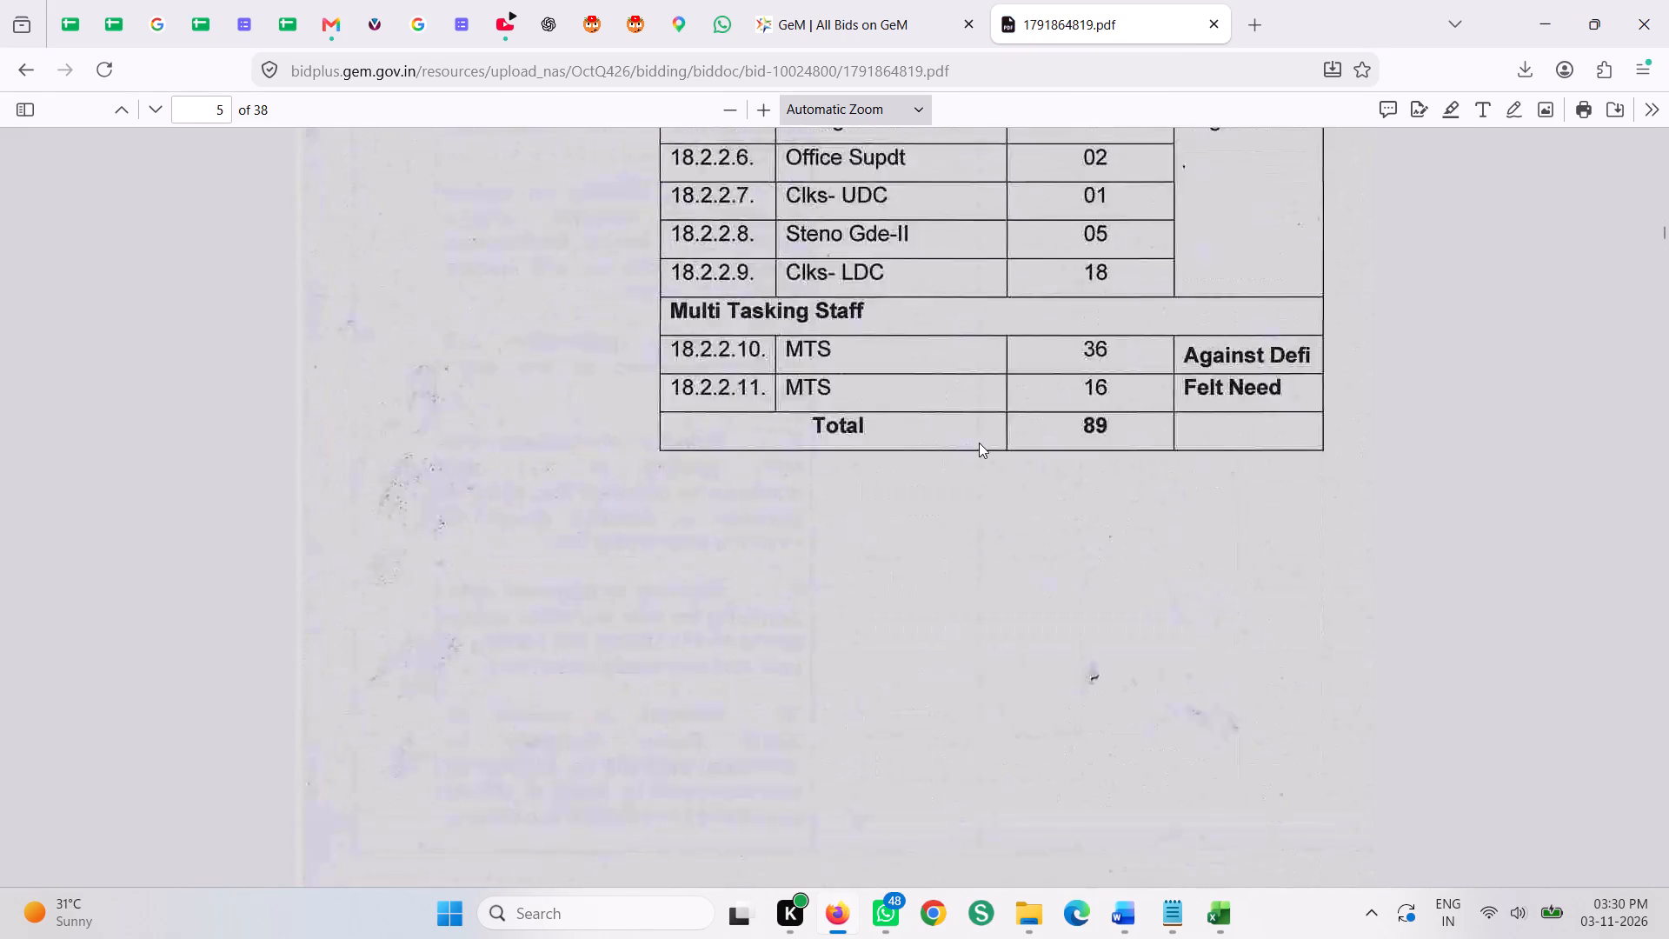
pyautogui.scroll(20, 979, 443)
pyautogui.scroll(1, 979, 443)
pyautogui.scroll(-2, 1115, 451)
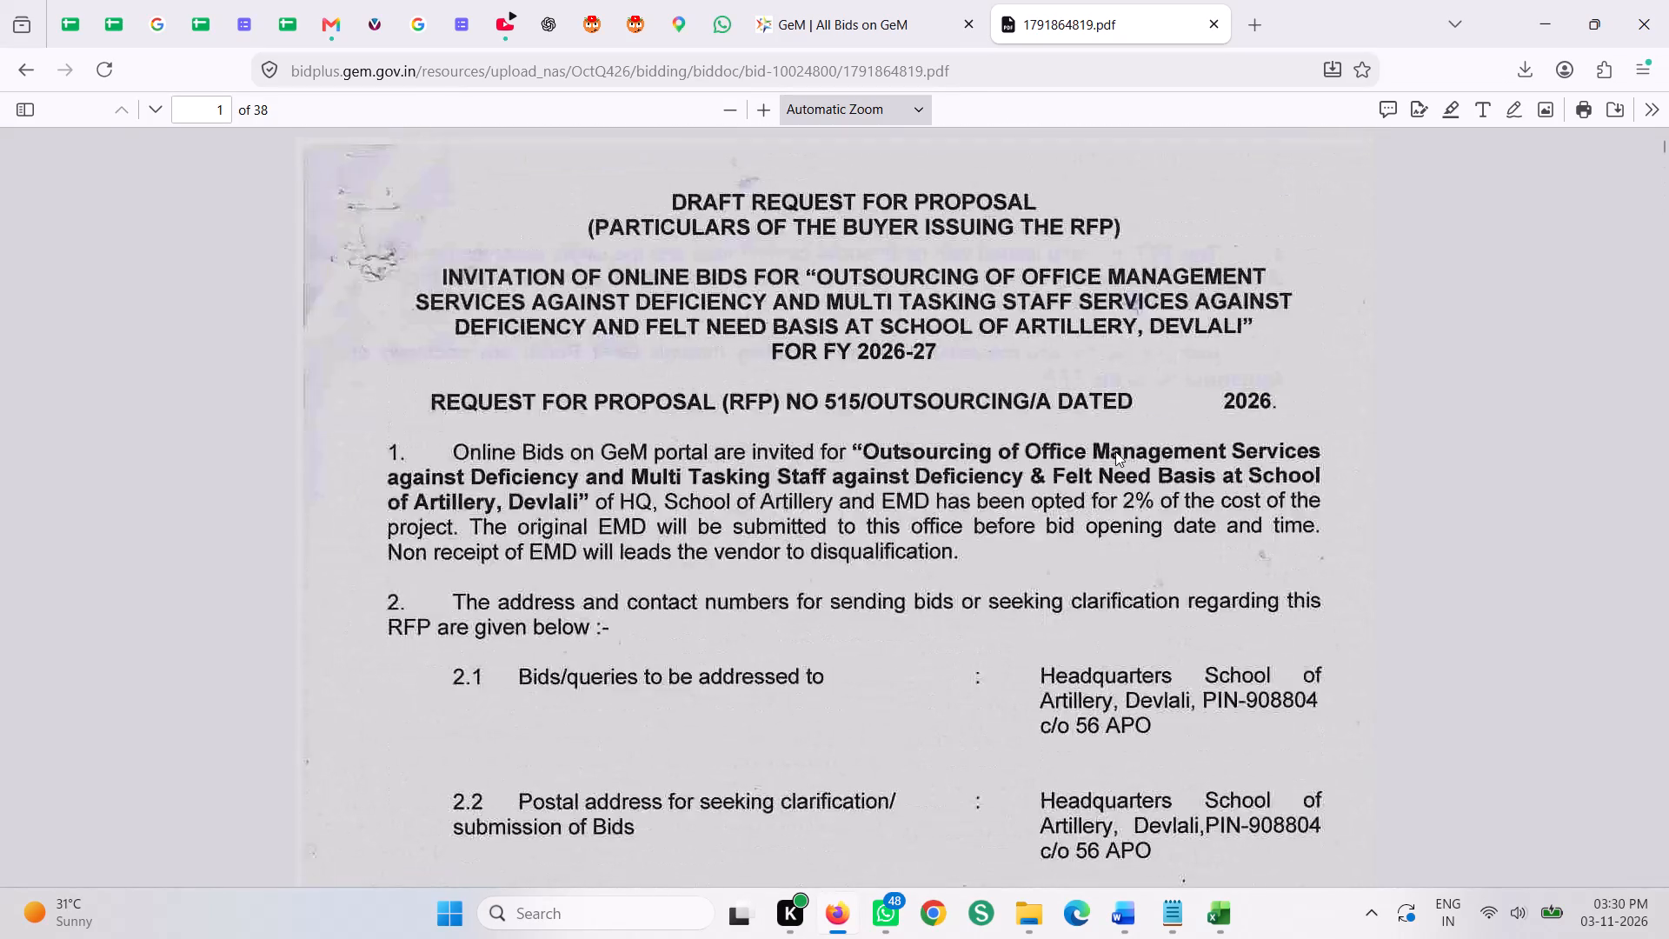
# Reopen the scope of work PDF from the bid document and look through the technical evaluation criteria and contract clauses towards the appendices.
pyautogui.click(14, 77)
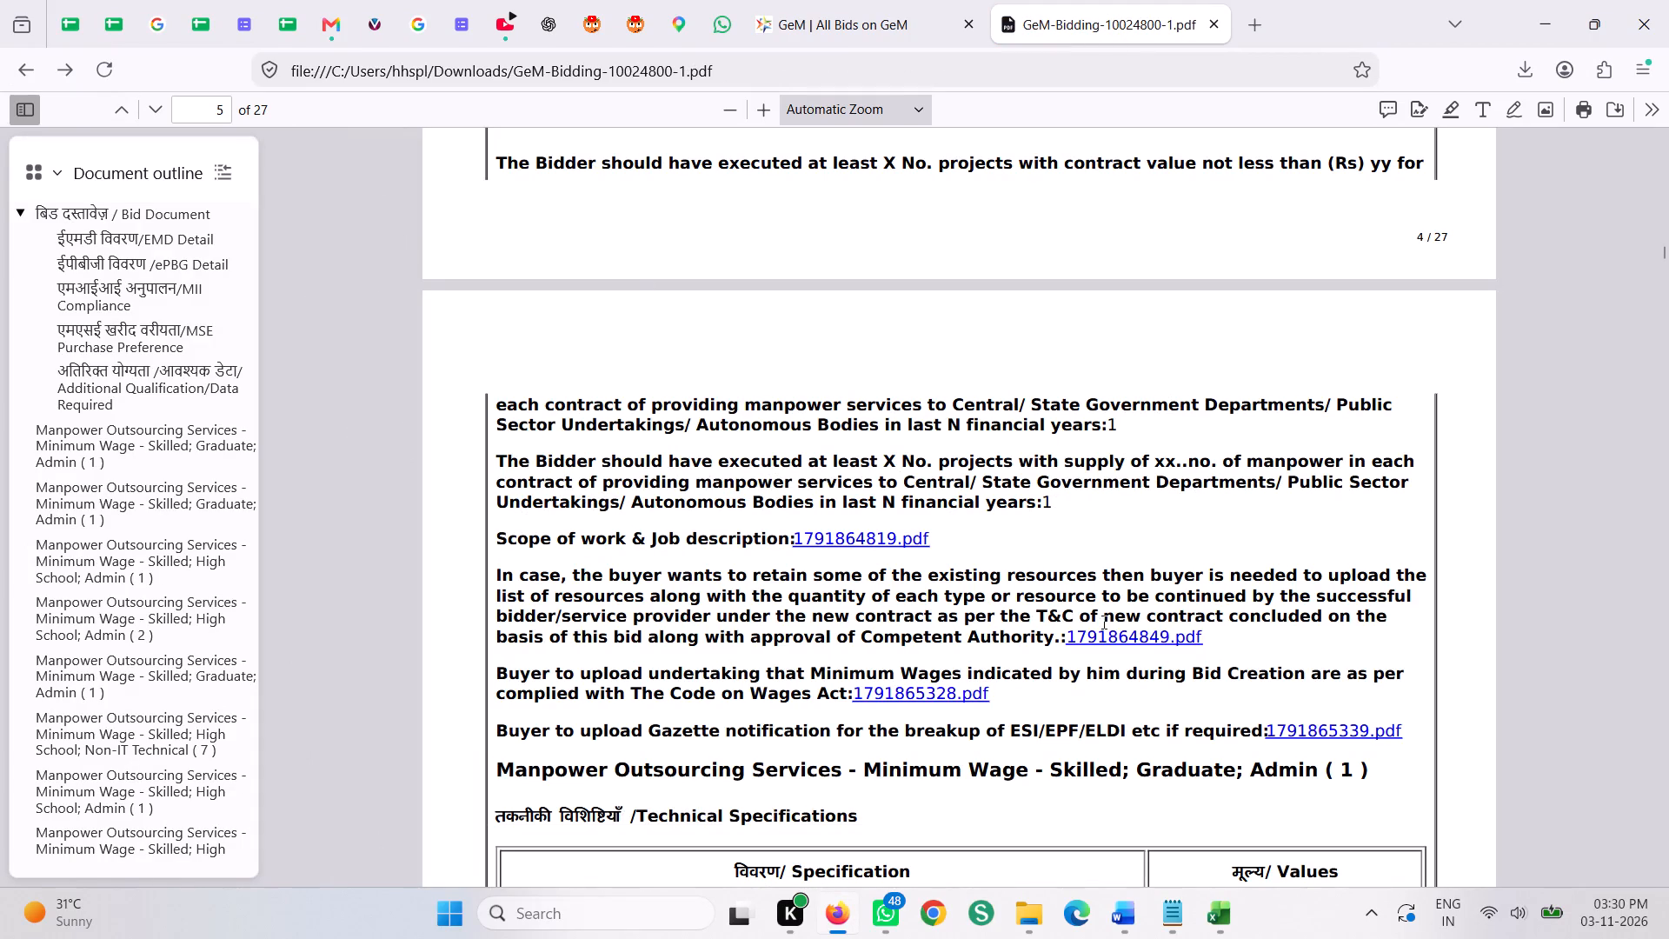
pyautogui.click(884, 538)
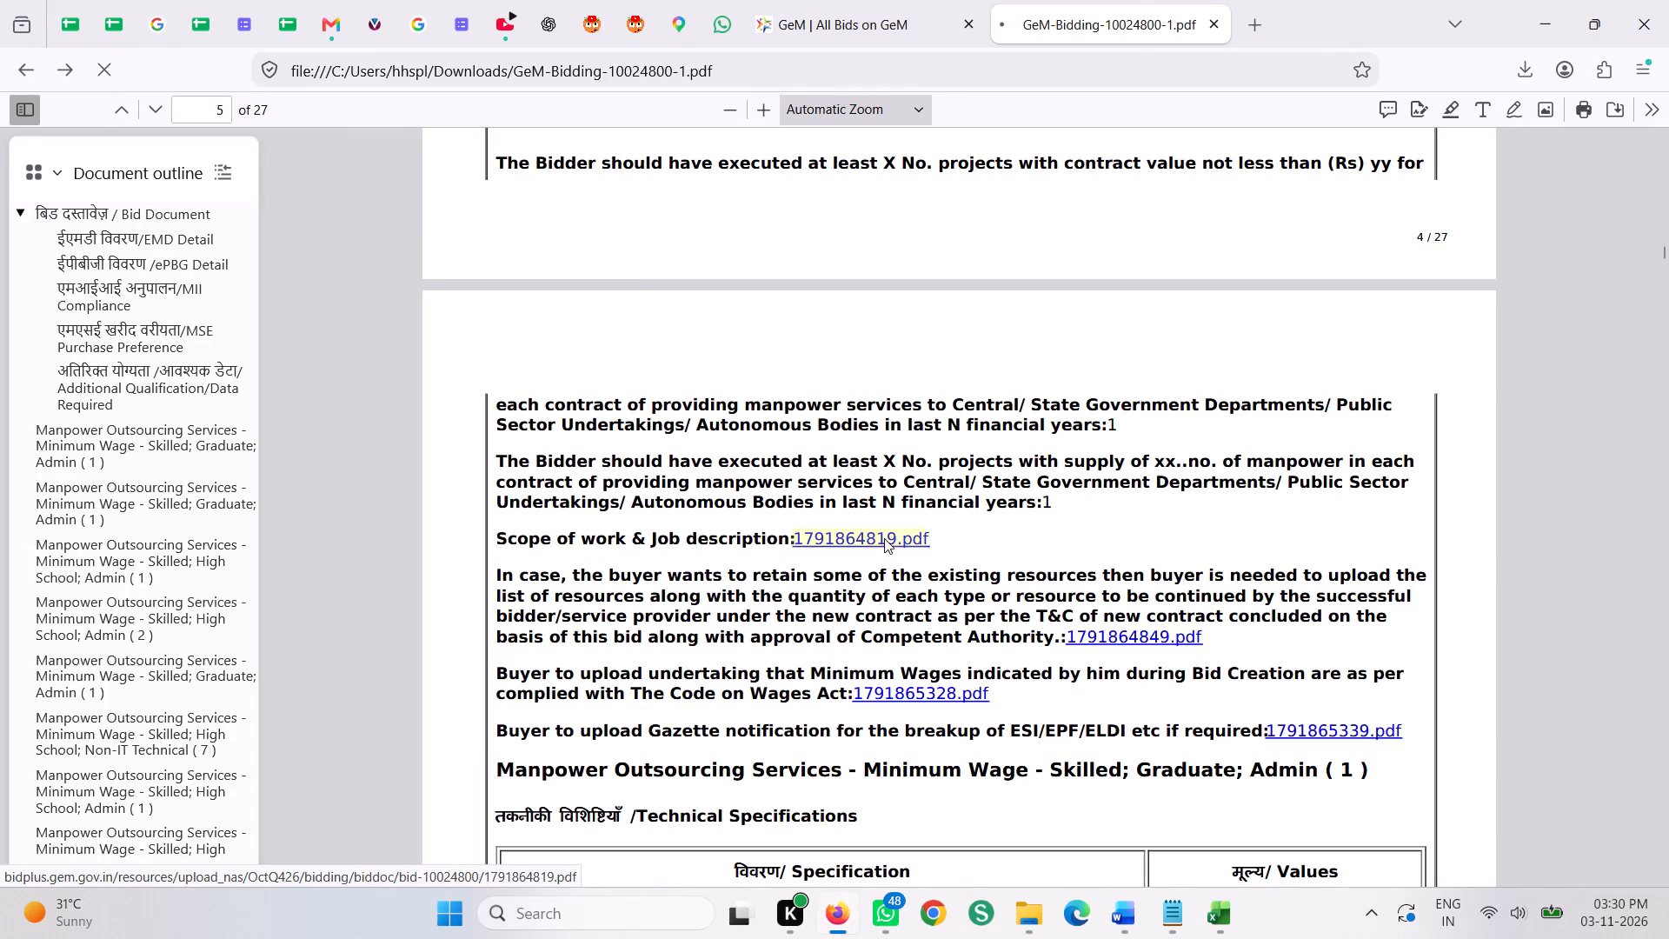
pyautogui.scroll(11, 948, 507)
pyautogui.scroll(-18, 1012, 503)
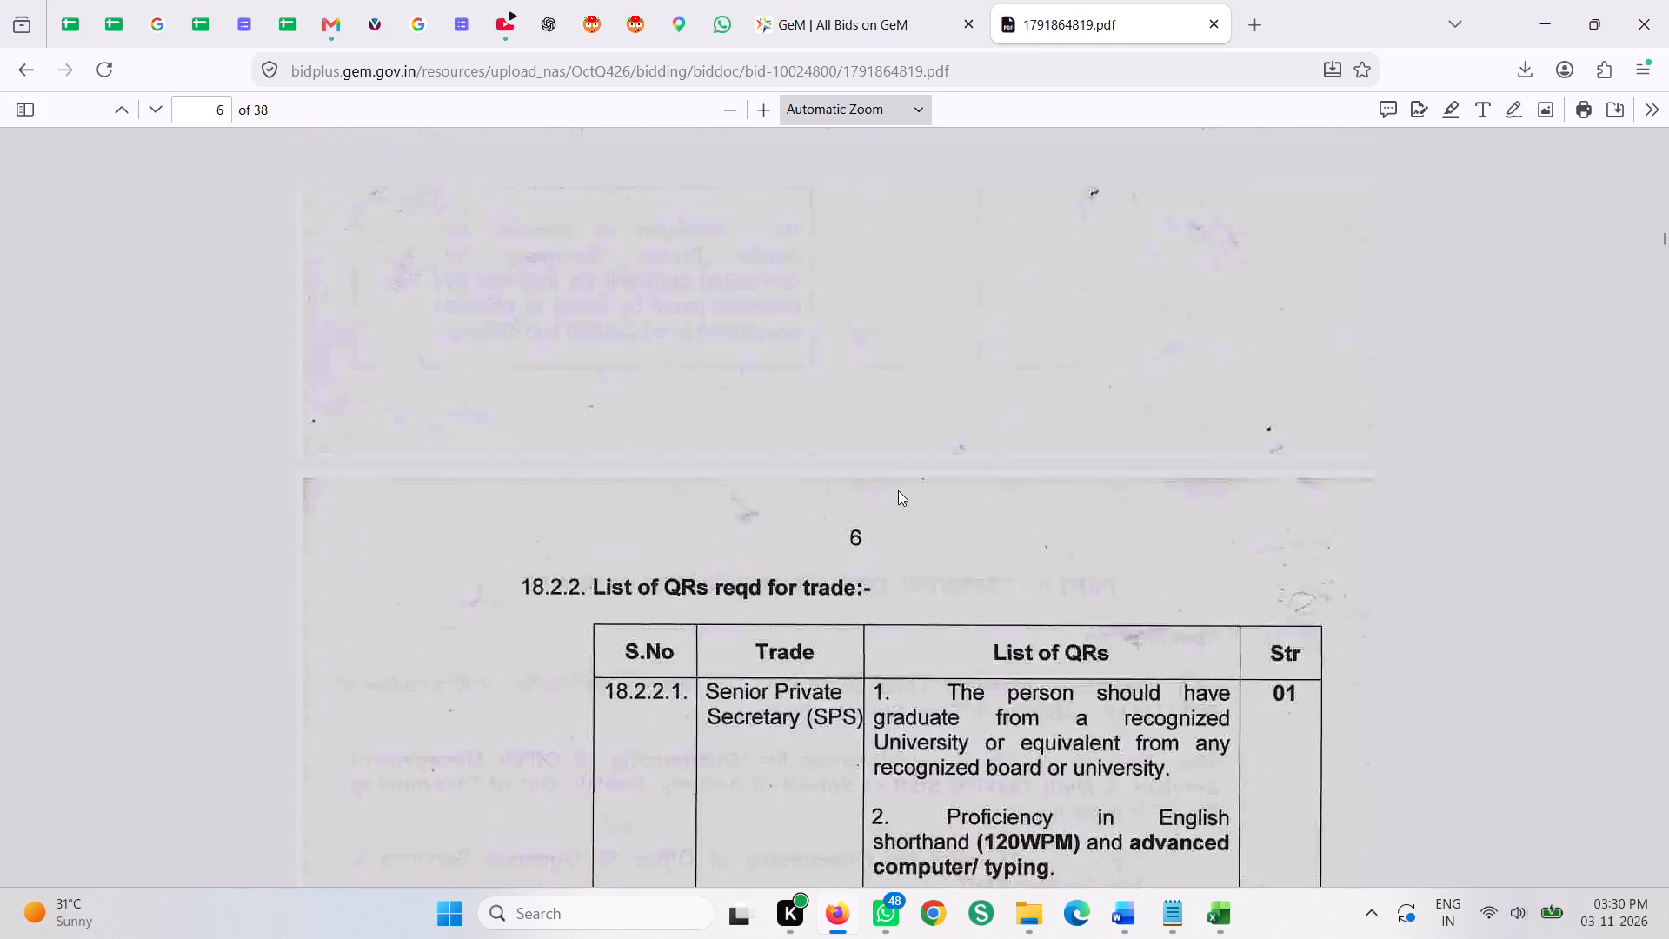
pyautogui.scroll(1, 898, 490)
pyautogui.scroll(-20, 898, 490)
pyautogui.scroll(-20, 898, 490)
pyautogui.scroll(-2, 898, 490)
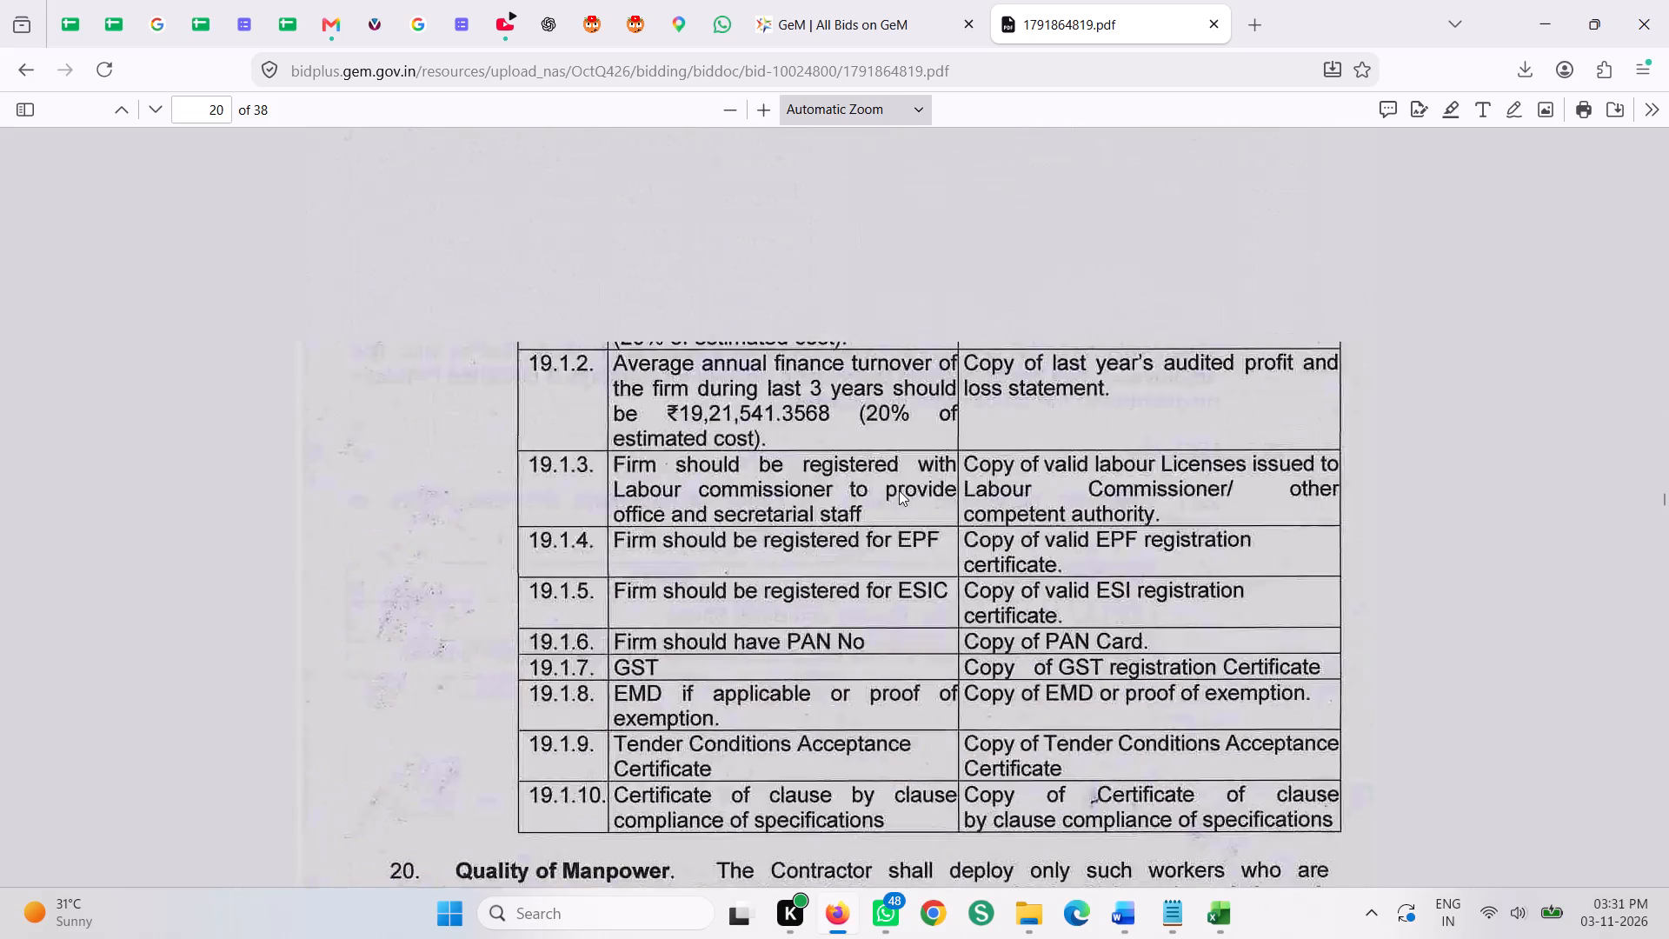
pyautogui.scroll(-14, 899, 490)
pyautogui.scroll(-14, 899, 490)
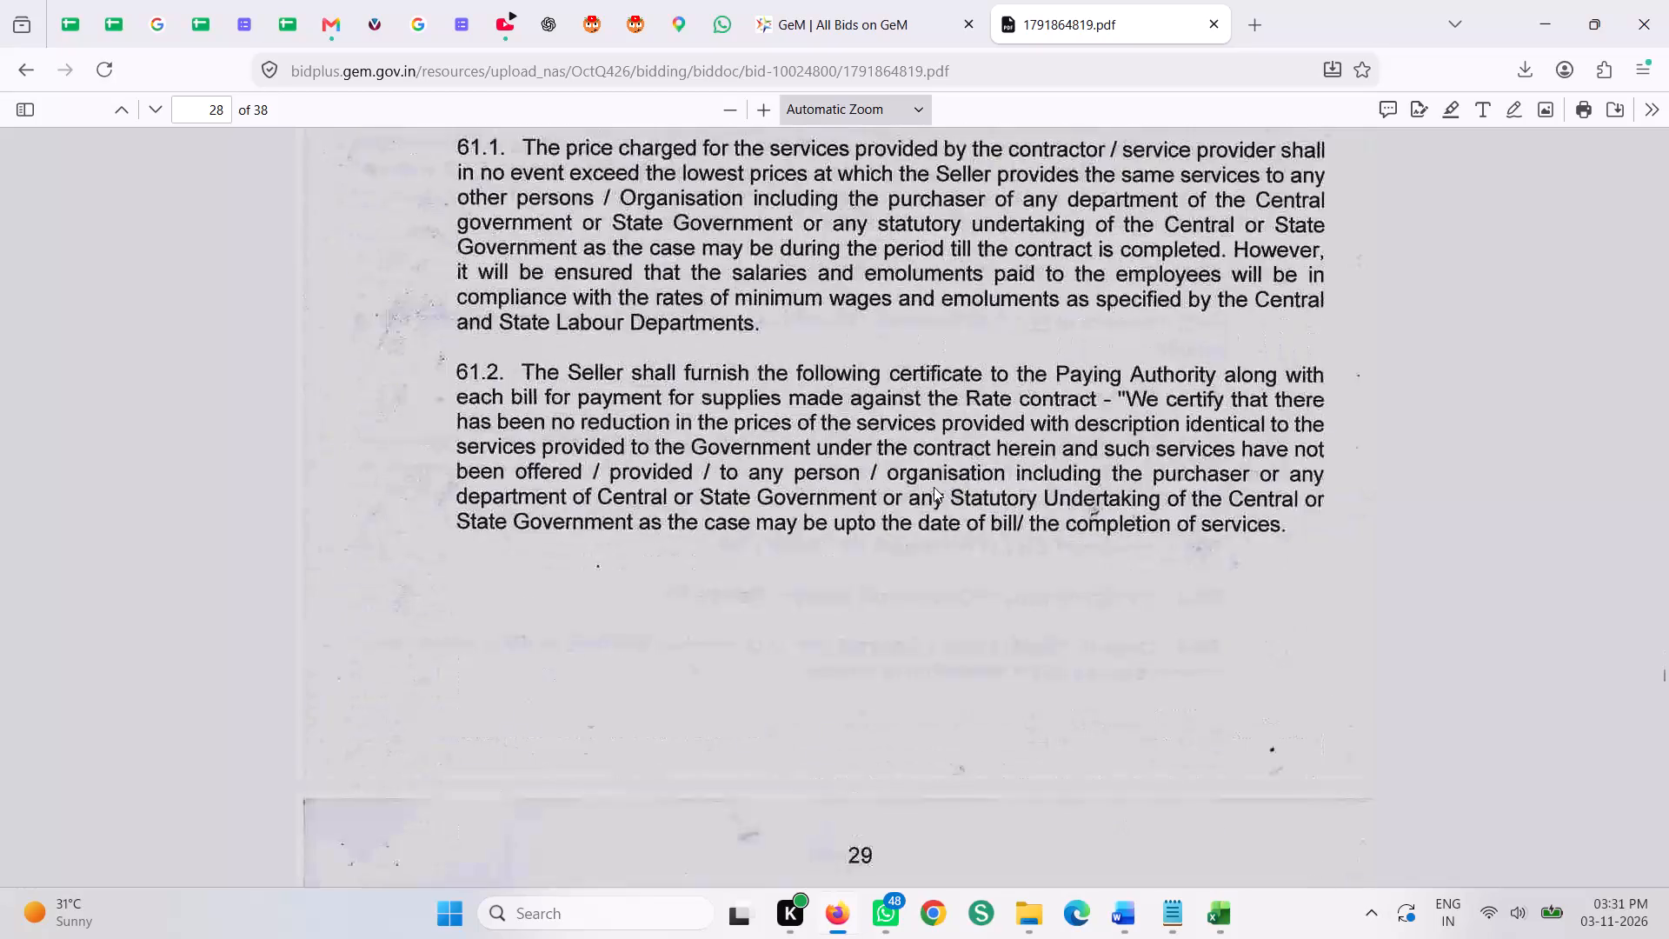
pyautogui.scroll(-20, 934, 487)
pyautogui.scroll(-7, 934, 487)
# Examine the RFP appendices, comparing the tender acceptance letter with the Appendix 'D' confidentiality certificate.
pyautogui.scroll(3, 867, 472)
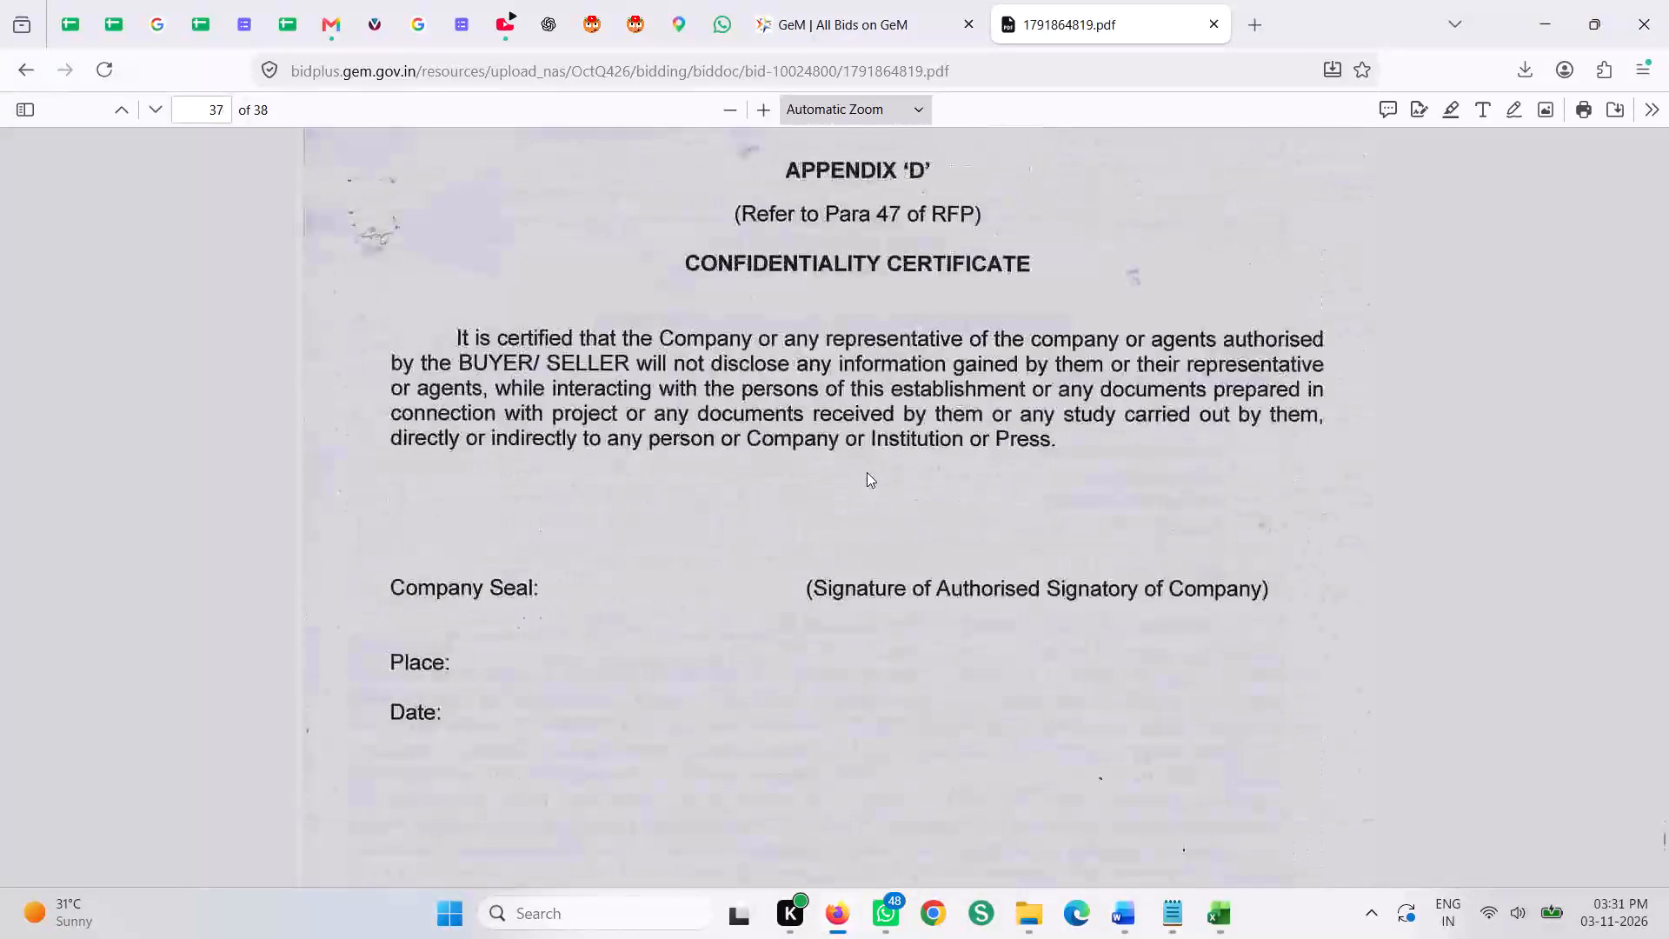
pyautogui.scroll(6, 867, 472)
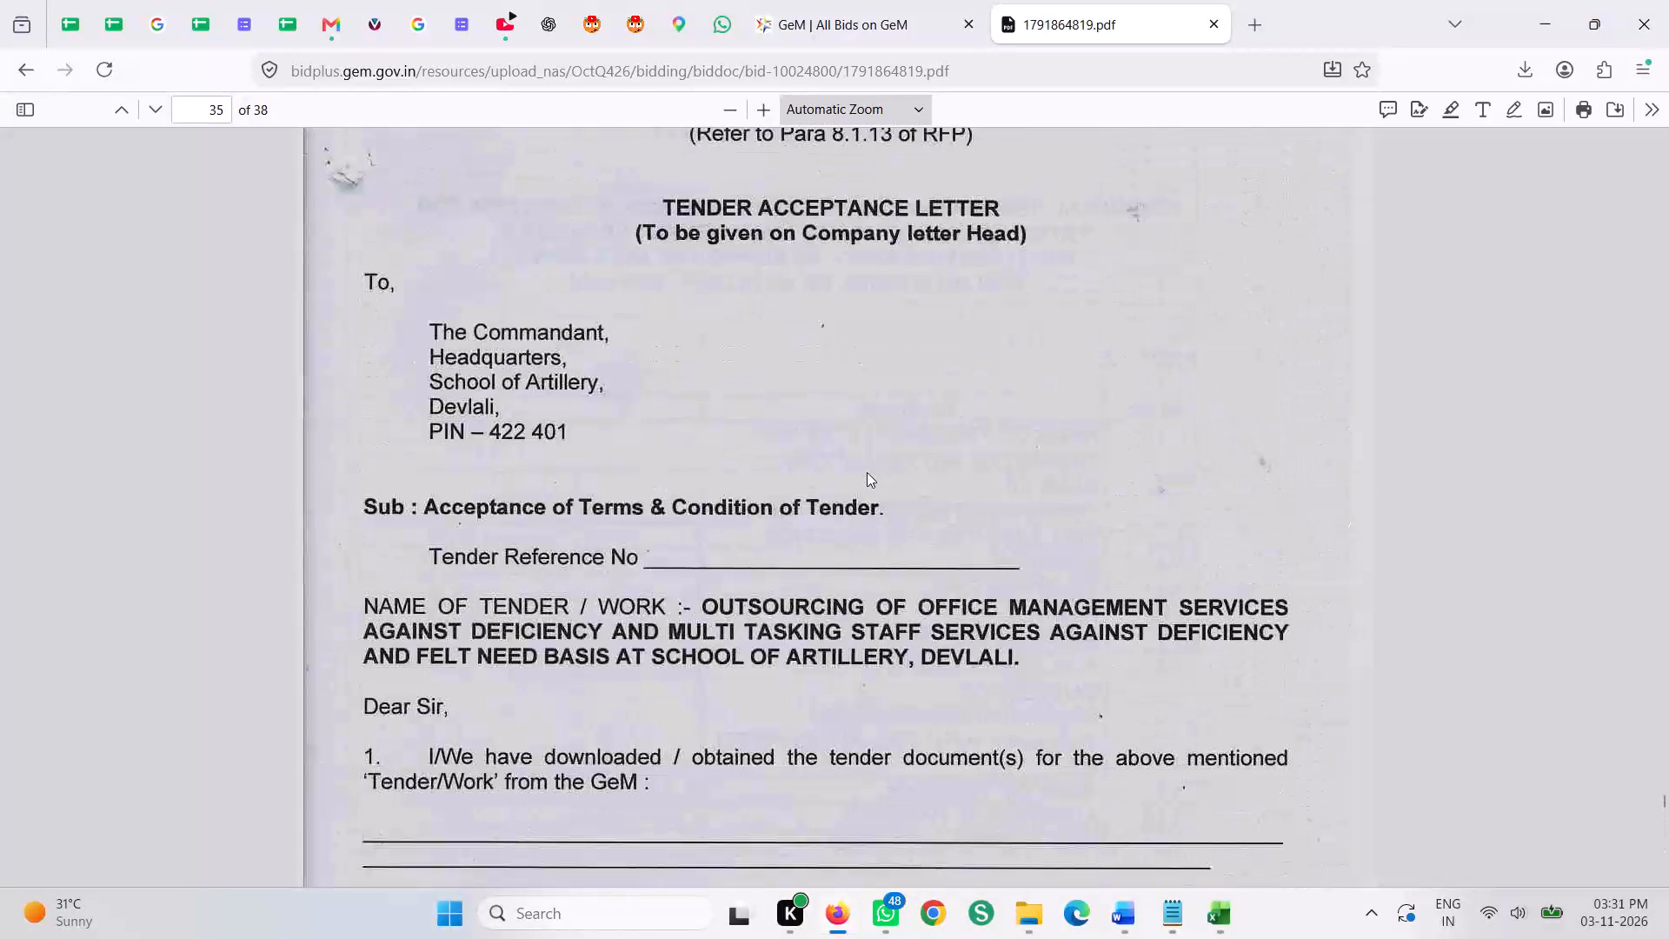
pyautogui.scroll(1, 867, 472)
pyautogui.scroll(-2, 867, 472)
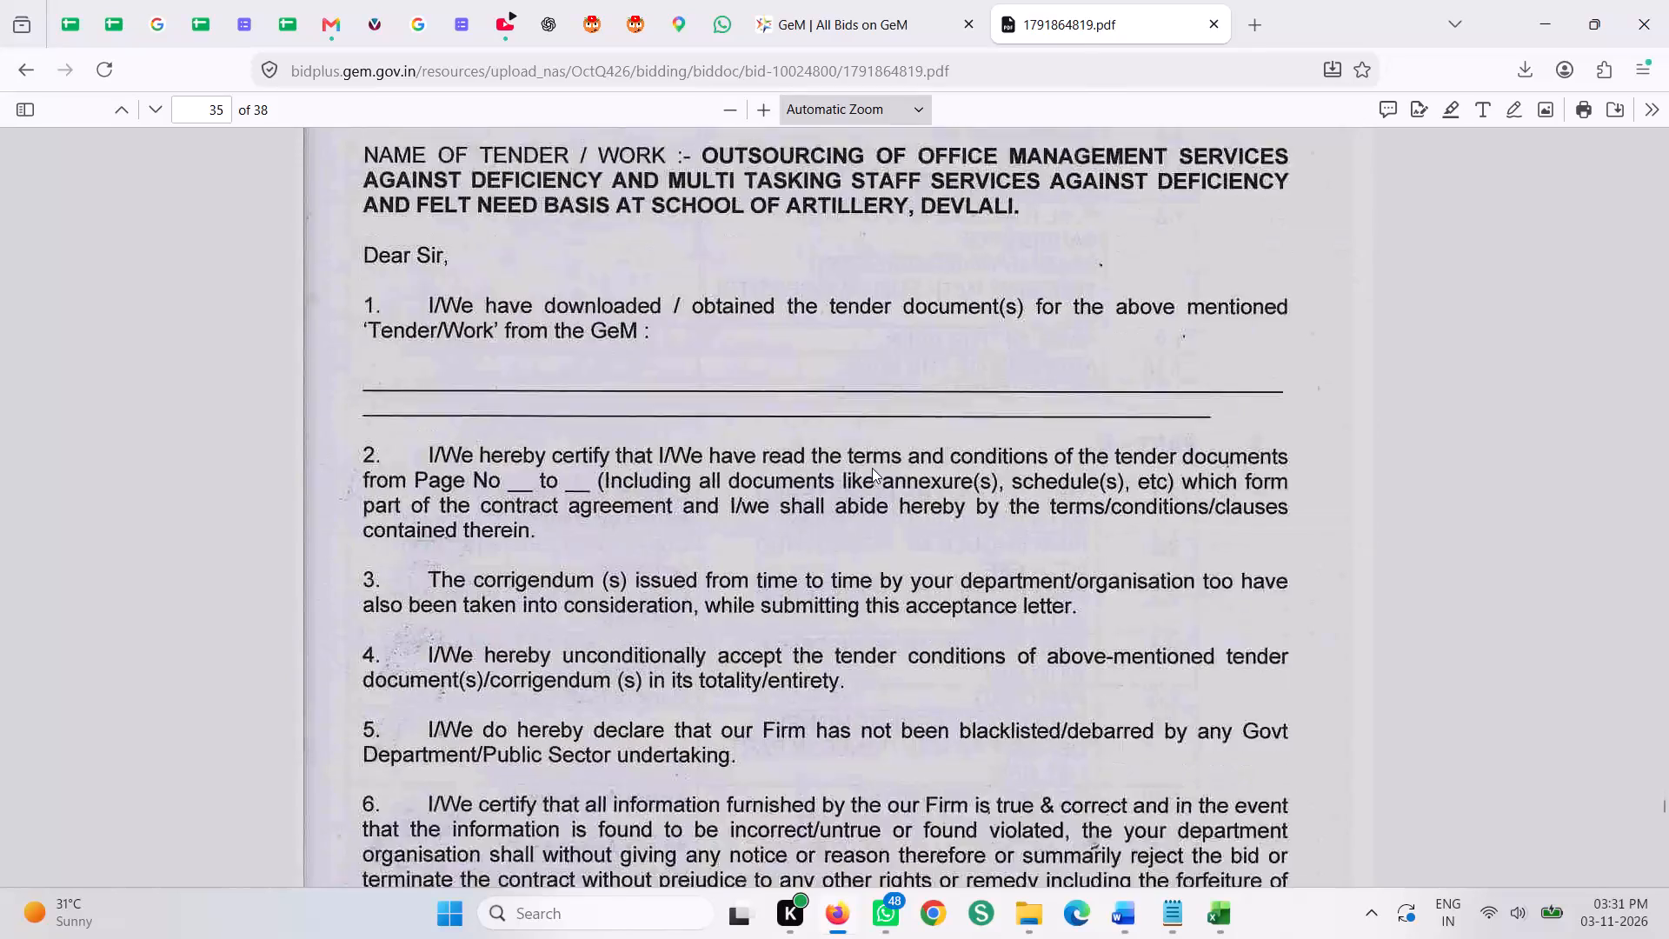
pyautogui.scroll(-5, 872, 468)
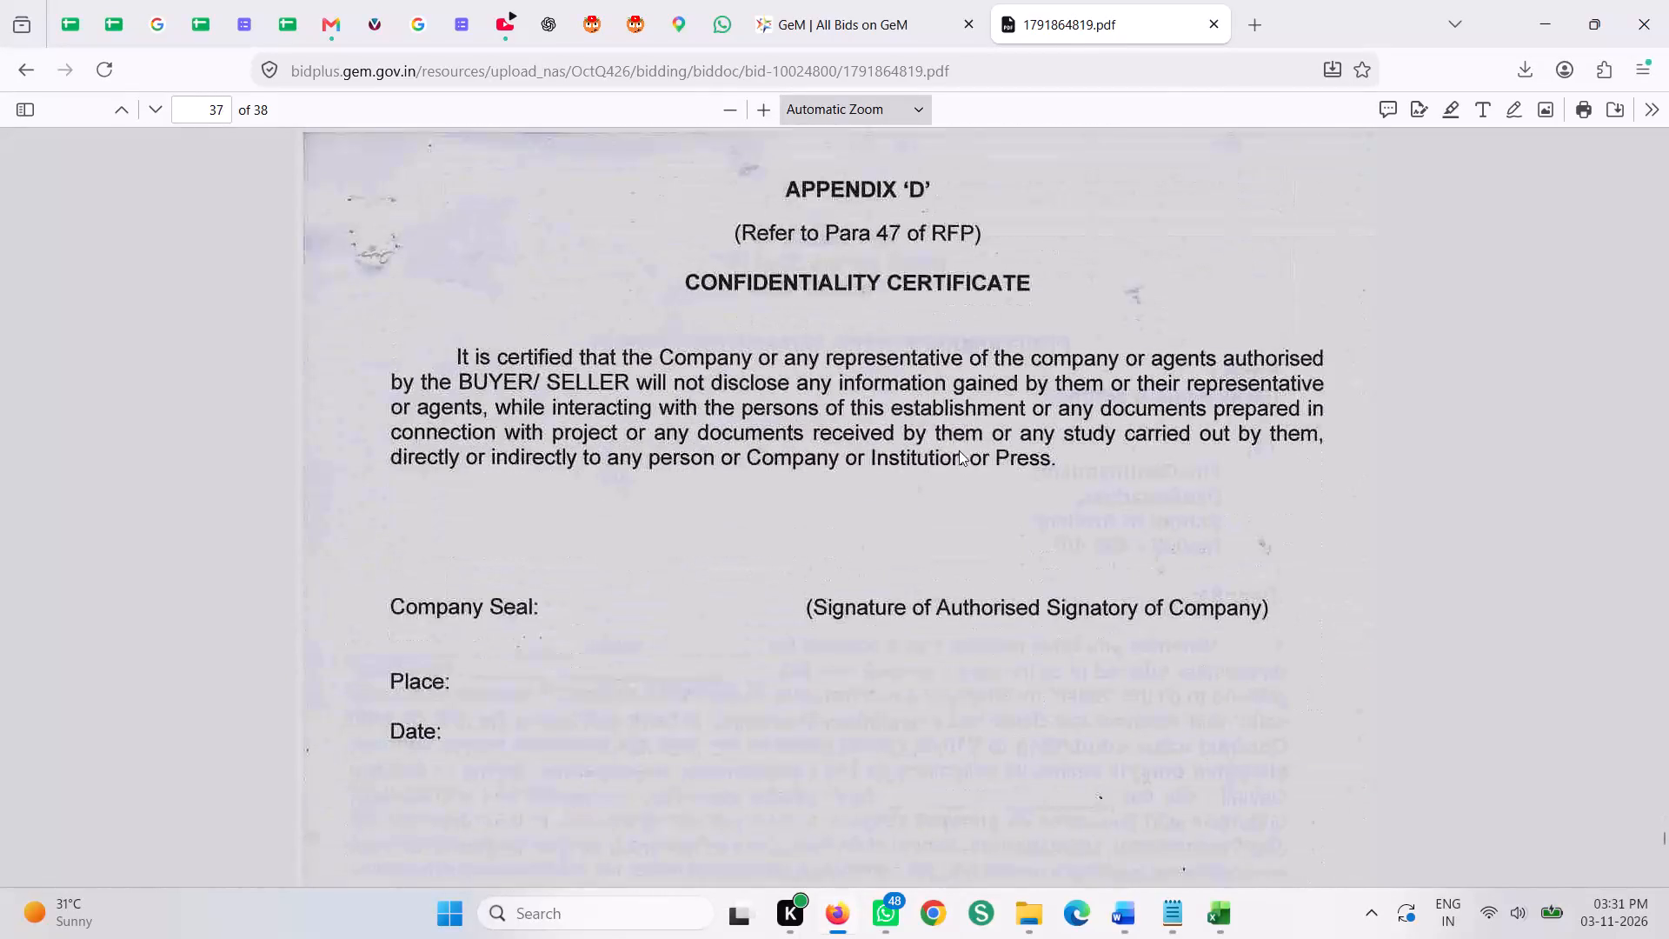
# Copy a region screenshot of the Appendix 'D' confidentiality certificate from its heading down to the Date line.
pyautogui.hotkey('ctrl', 'shift', 's')
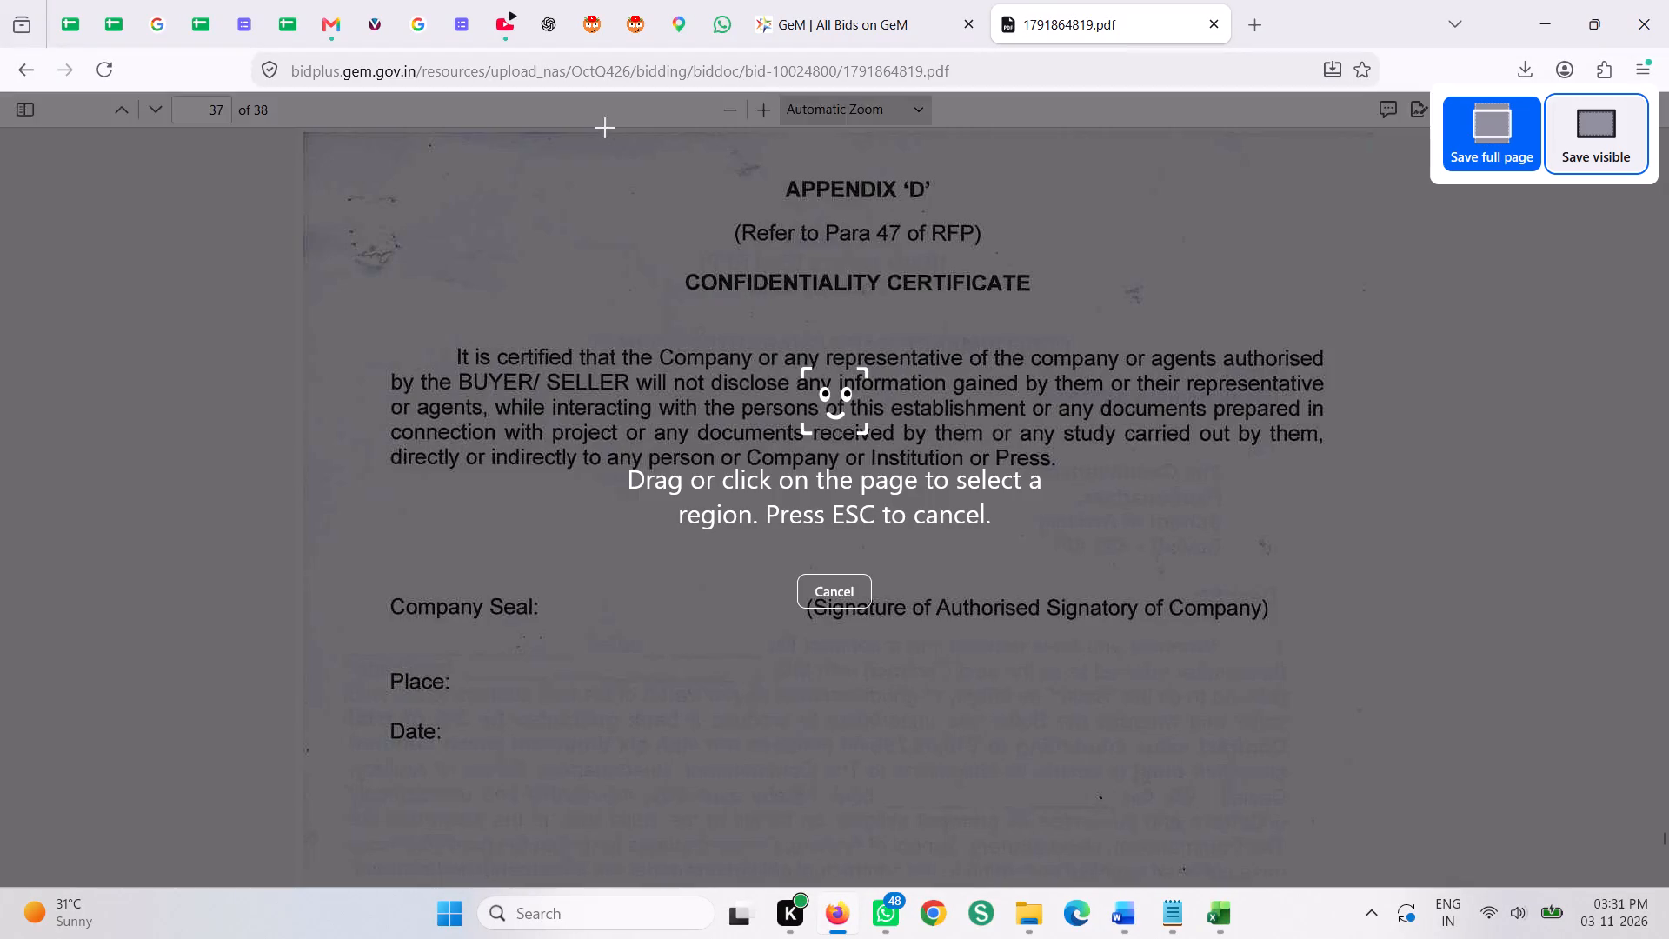
pyautogui.moveTo(315, 139); pyautogui.dragTo(1406, 763)
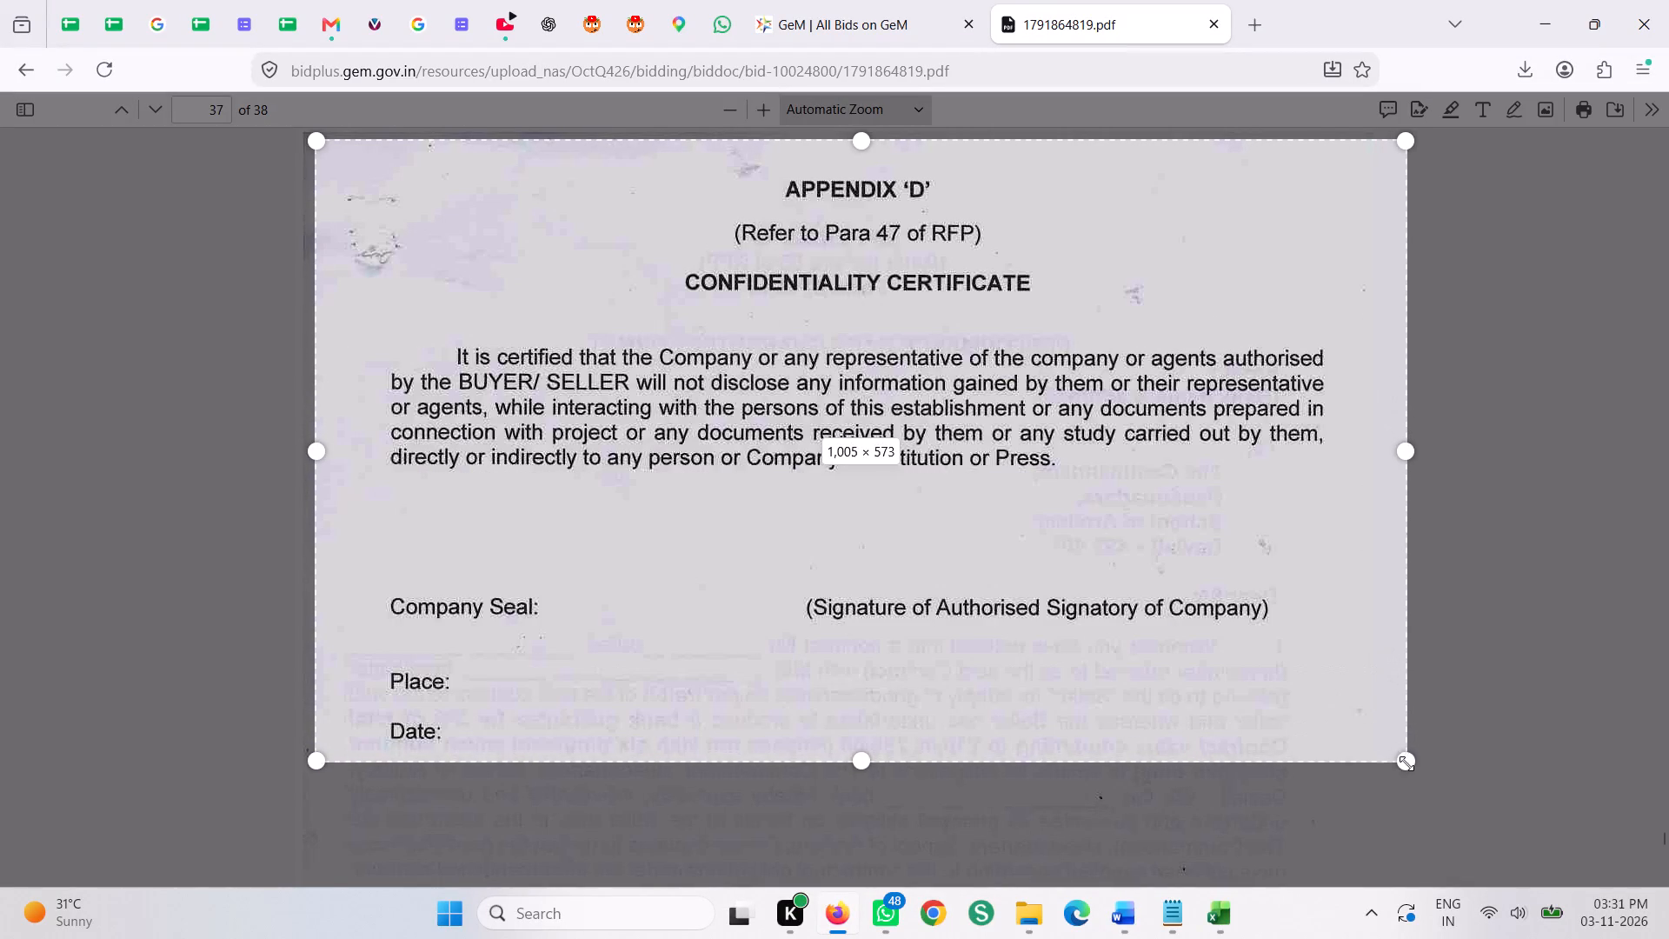
pyautogui.moveTo(1406, 763); pyautogui.dragTo(1406, 763)
pyautogui.click(1215, 795)
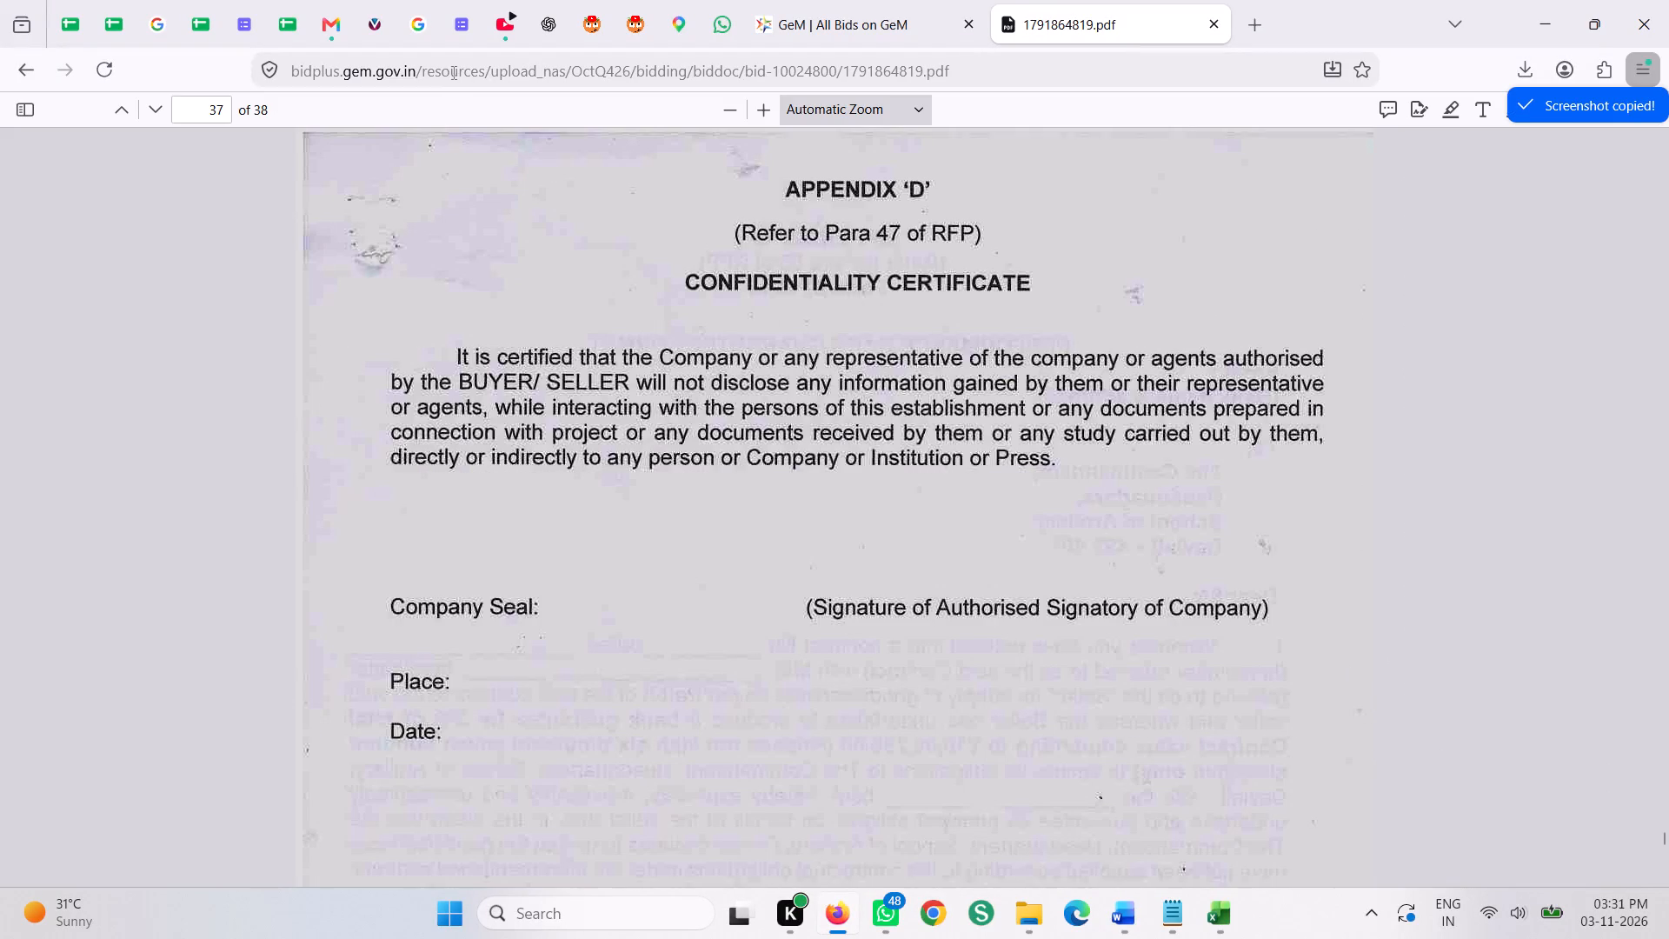
# Run a Google Lens image search on the copied screenshot of the Appendix 'D' confidentiality certificate.
pyautogui.click(413, 22)
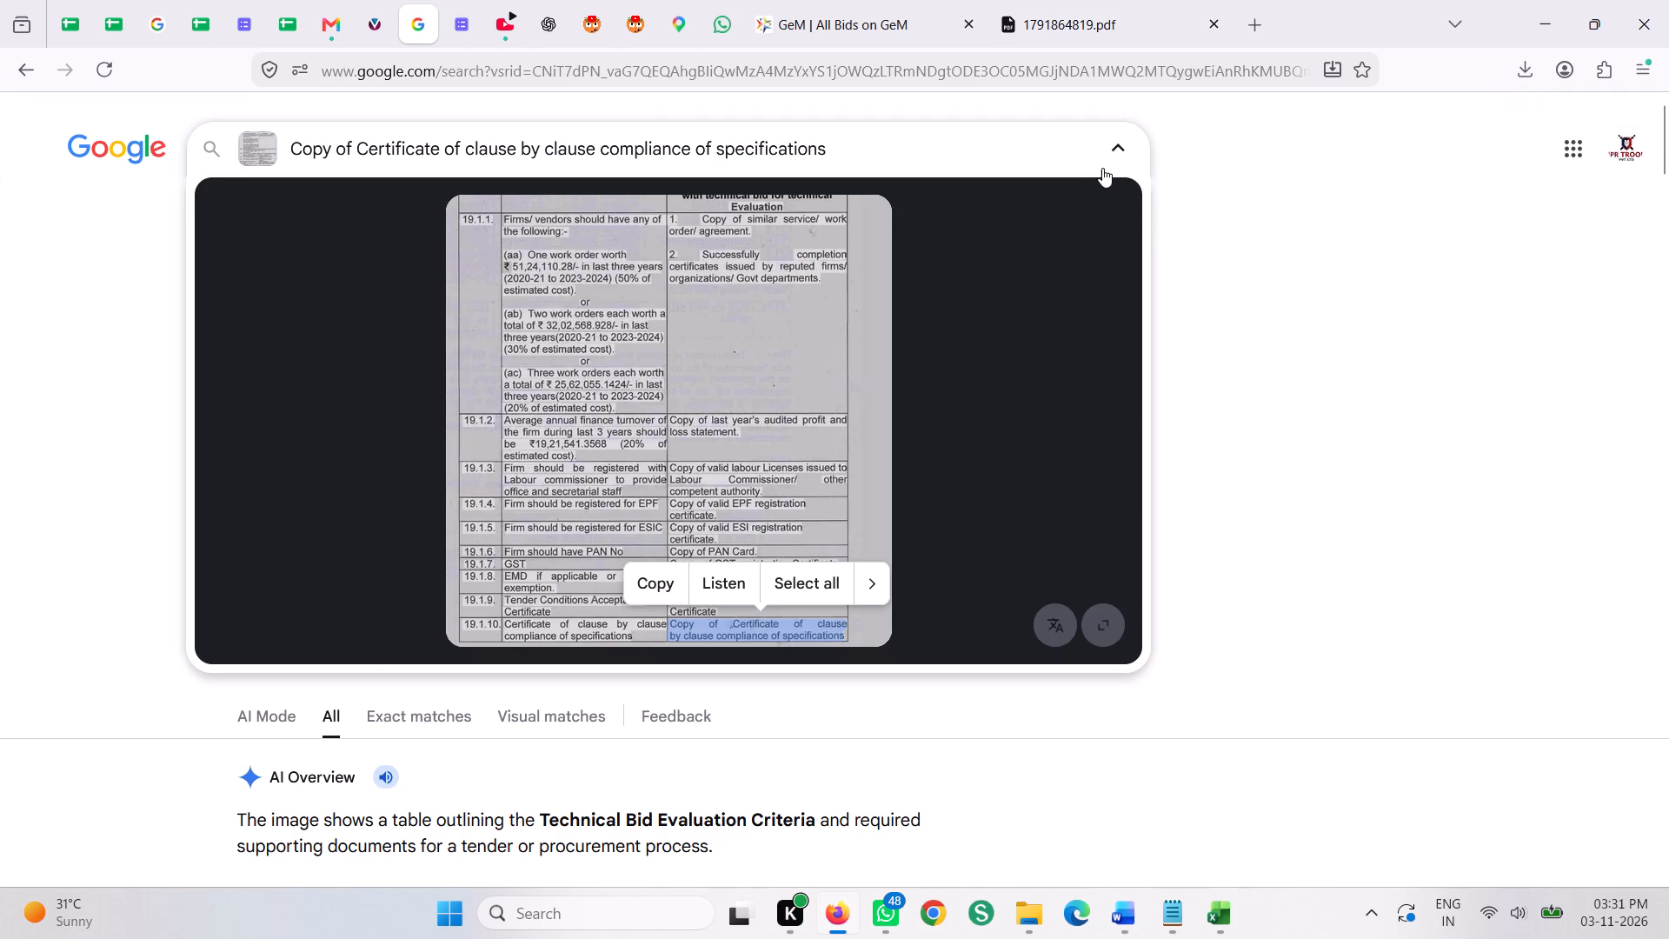
pyautogui.click(1127, 150)
pyautogui.click(1082, 150)
pyautogui.click(792, 429)
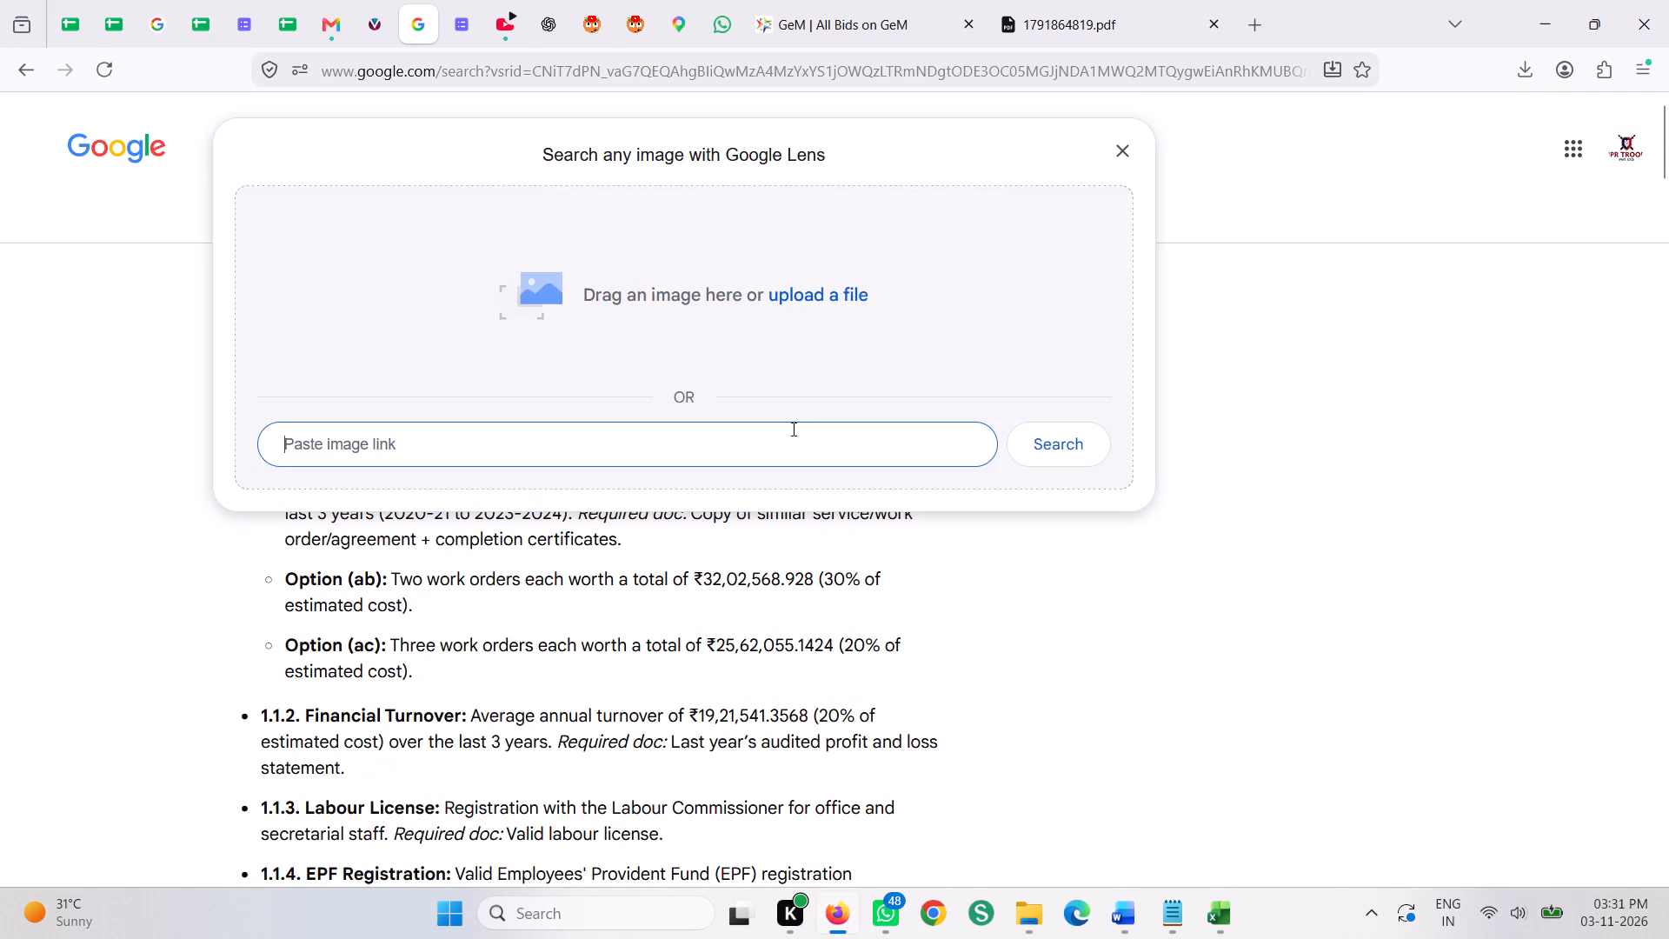
pyautogui.hotkey('ctrl', 'v')
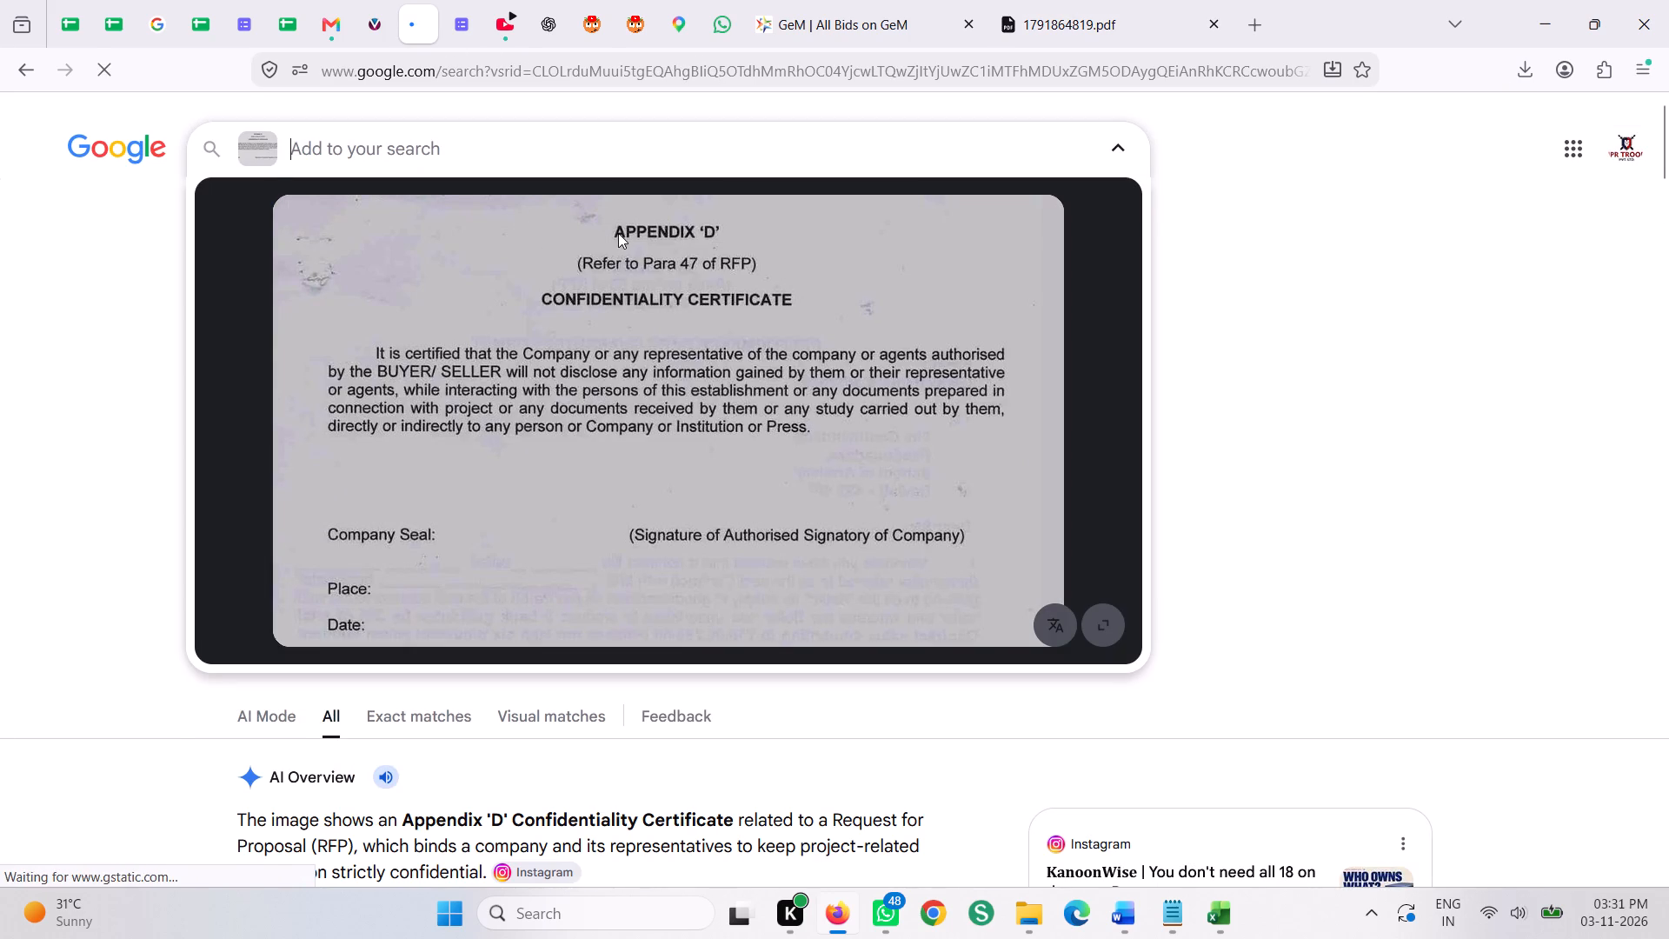
# Select all recognised text in the certificate image, from the APPENDIX 'D' heading to the Date line, and copy it.
pyautogui.click(622, 230)
pyautogui.moveTo(622, 230); pyautogui.dragTo(622, 231)
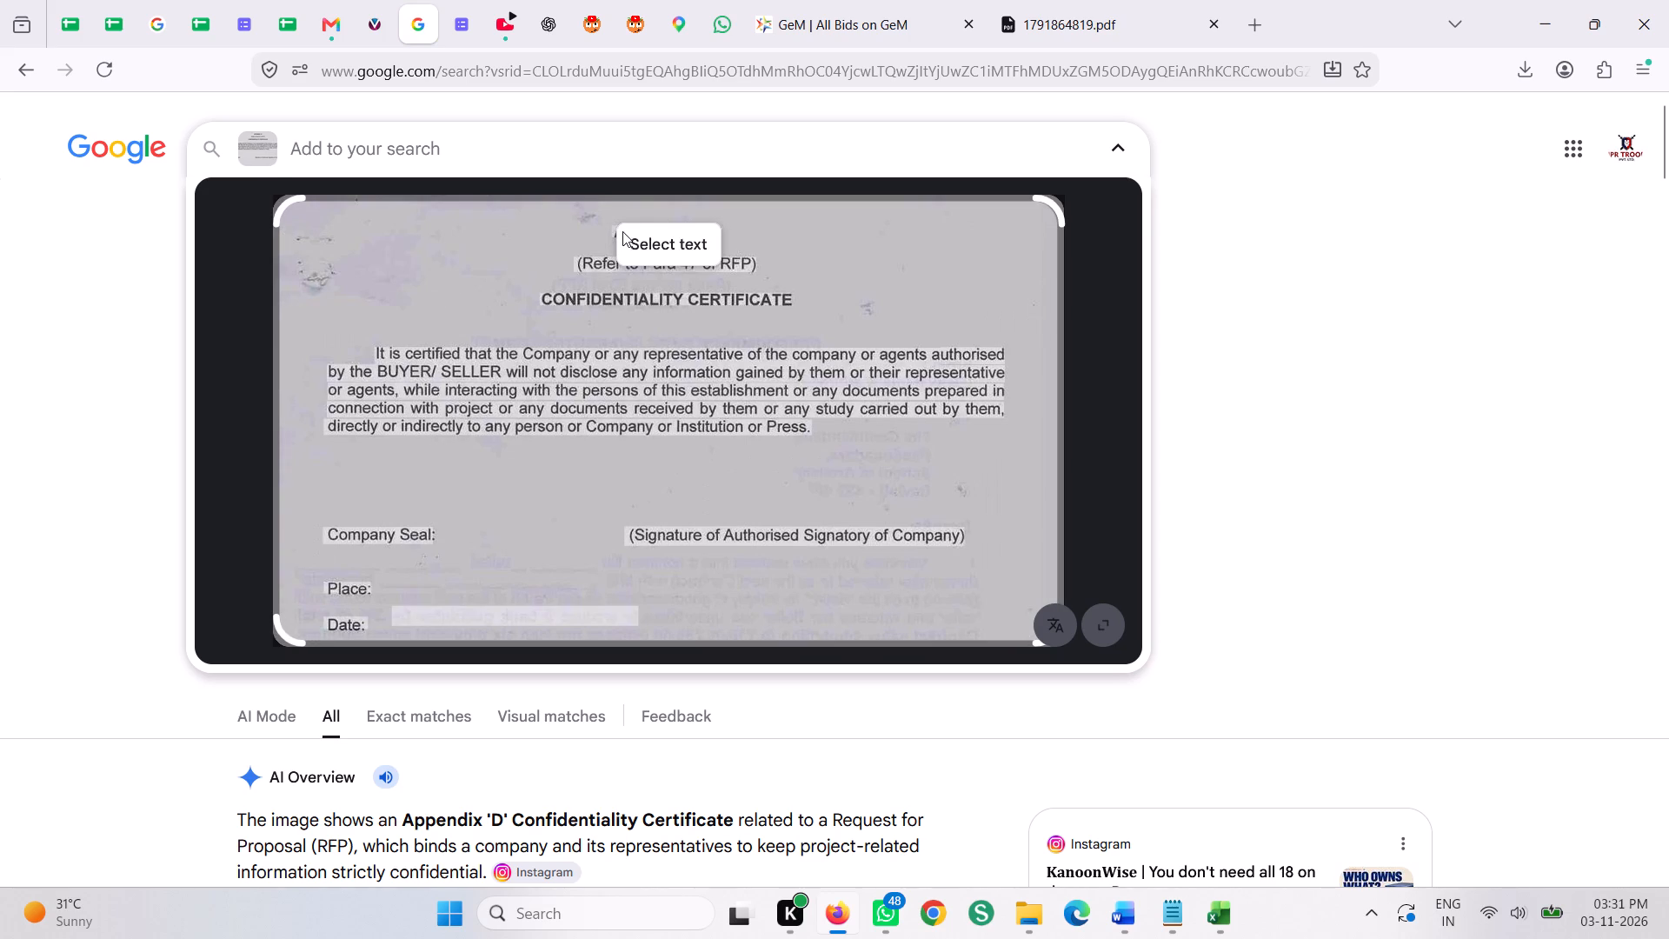
pyautogui.moveTo(622, 231); pyautogui.dragTo(645, 252)
pyautogui.click(616, 233)
pyautogui.moveTo(616, 233); pyautogui.dragTo(847, 632)
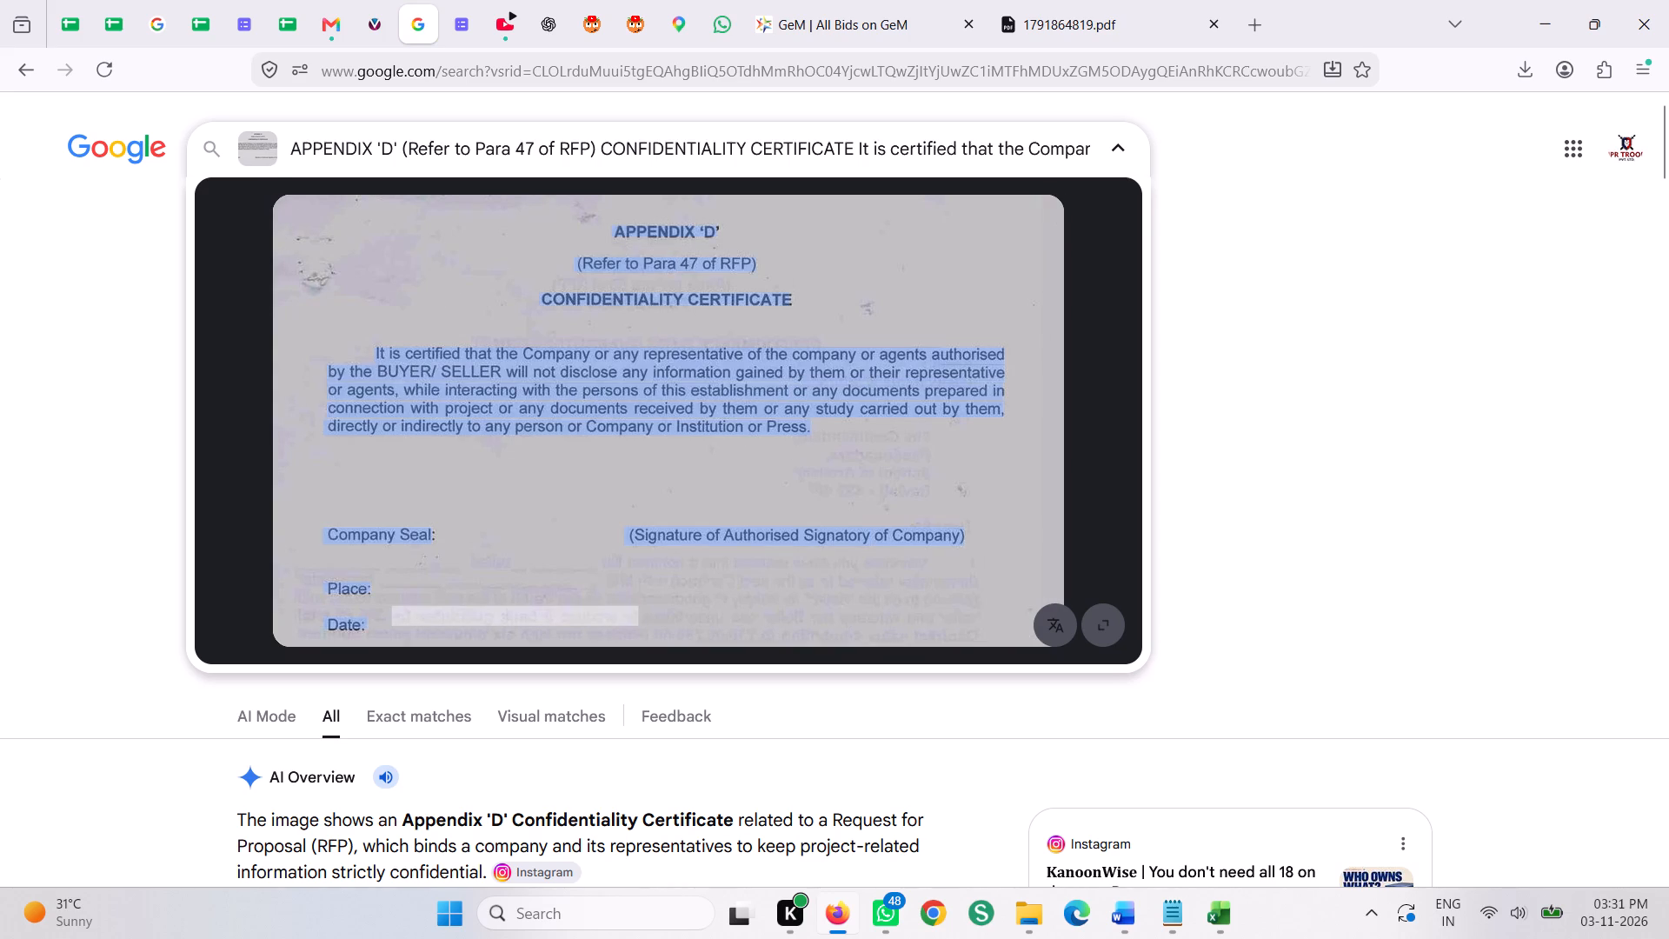
pyautogui.moveTo(847, 632); pyautogui.dragTo(823, 606)
pyautogui.click(584, 239)
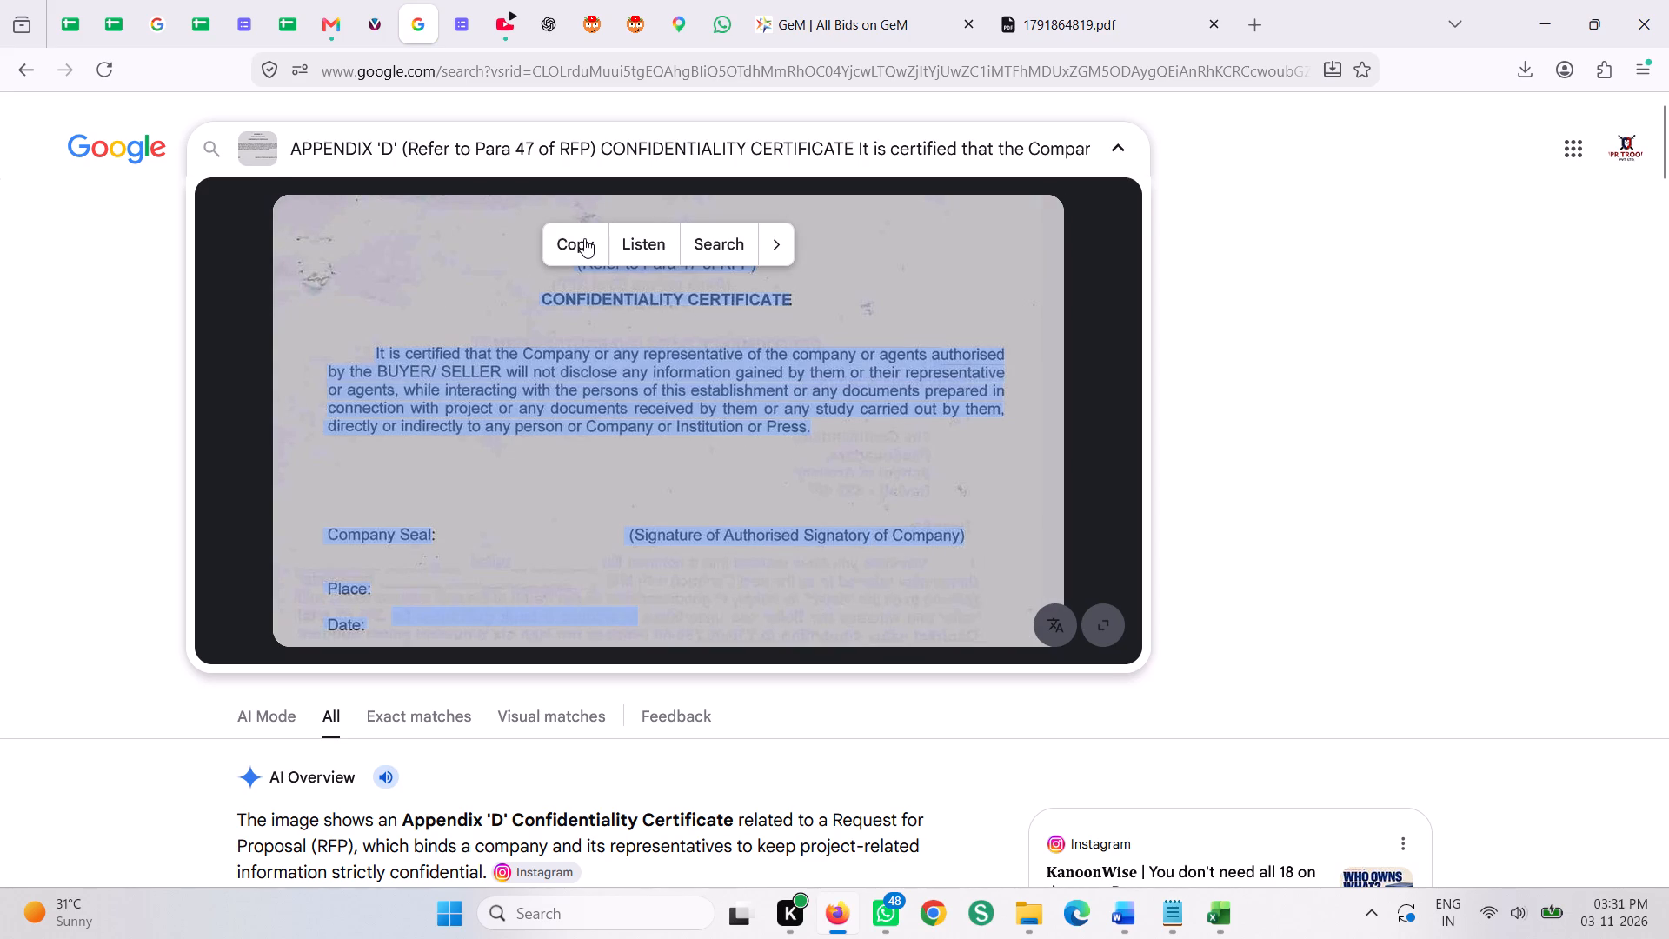
# Switch to the Appendix_A_to_D_Editable_Word document and paste the confidentiality certificate text on its last page.
pyautogui.click(1119, 898)
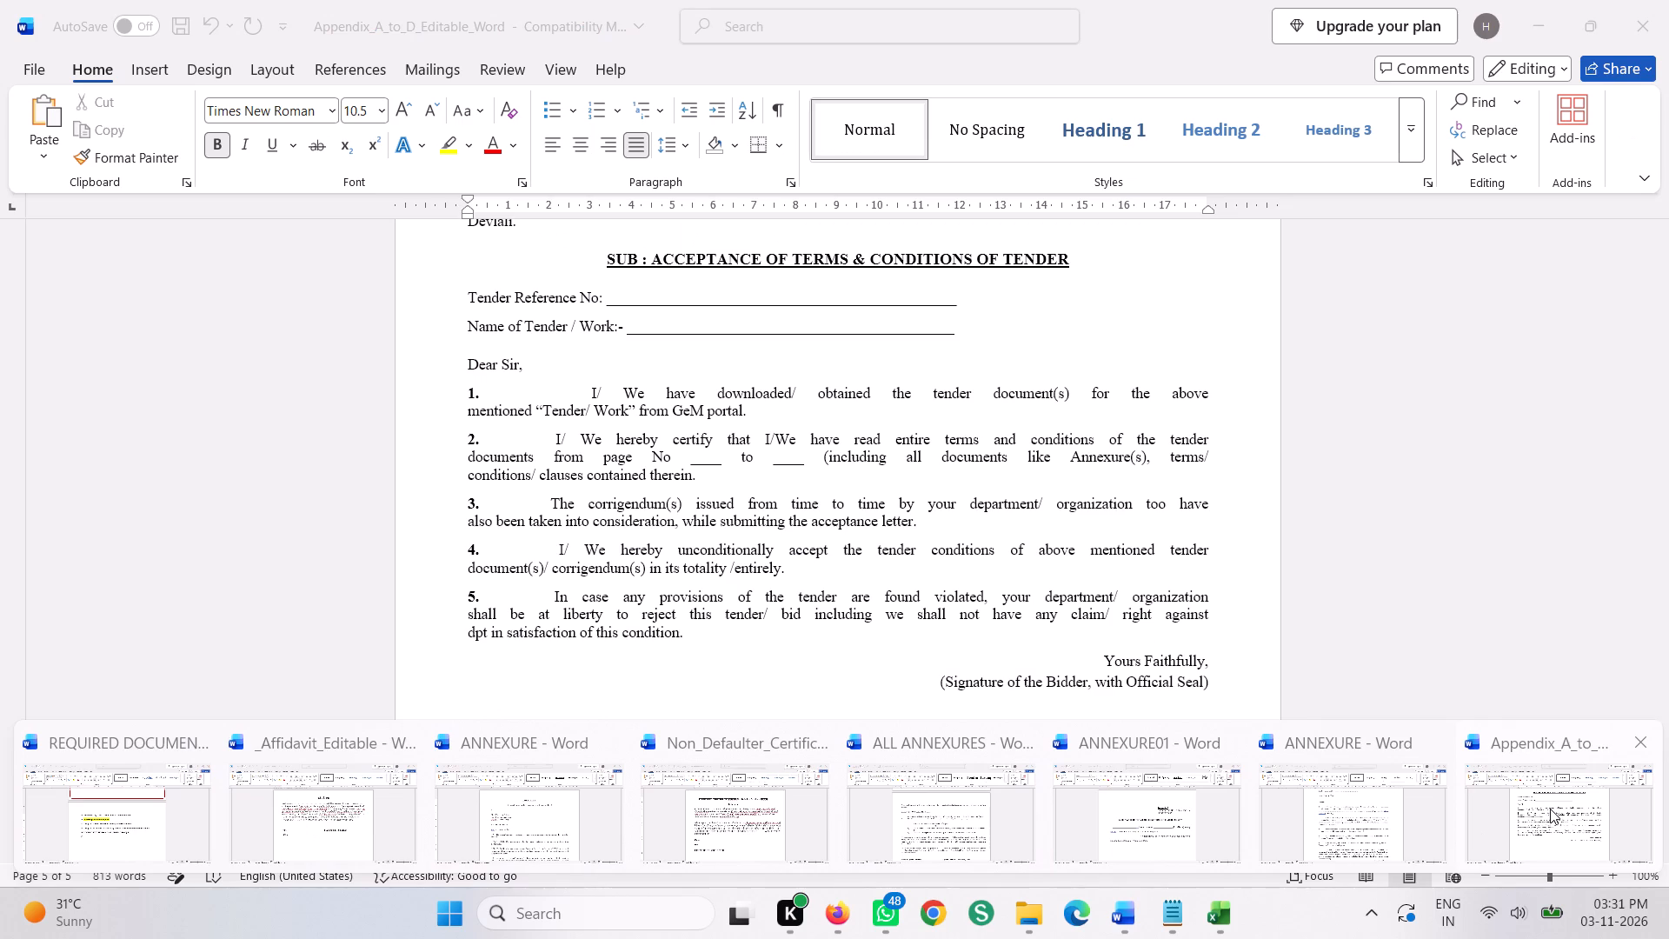
pyautogui.click(1548, 807)
pyautogui.scroll(-3, 989, 661)
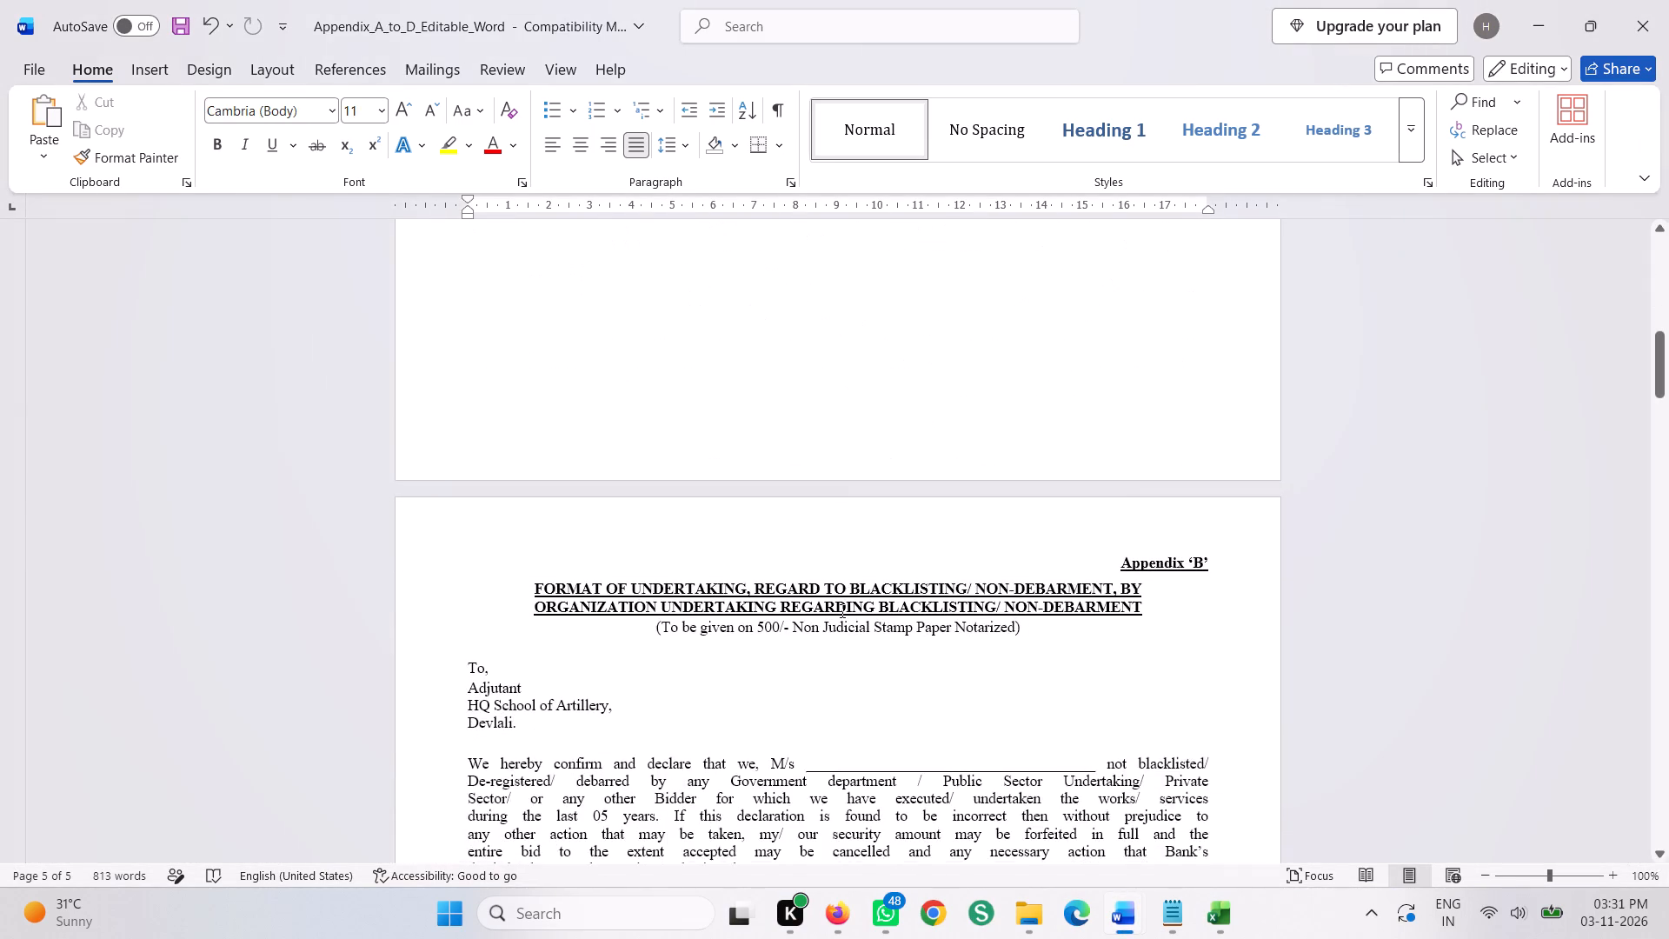
pyautogui.scroll(-17, 841, 610)
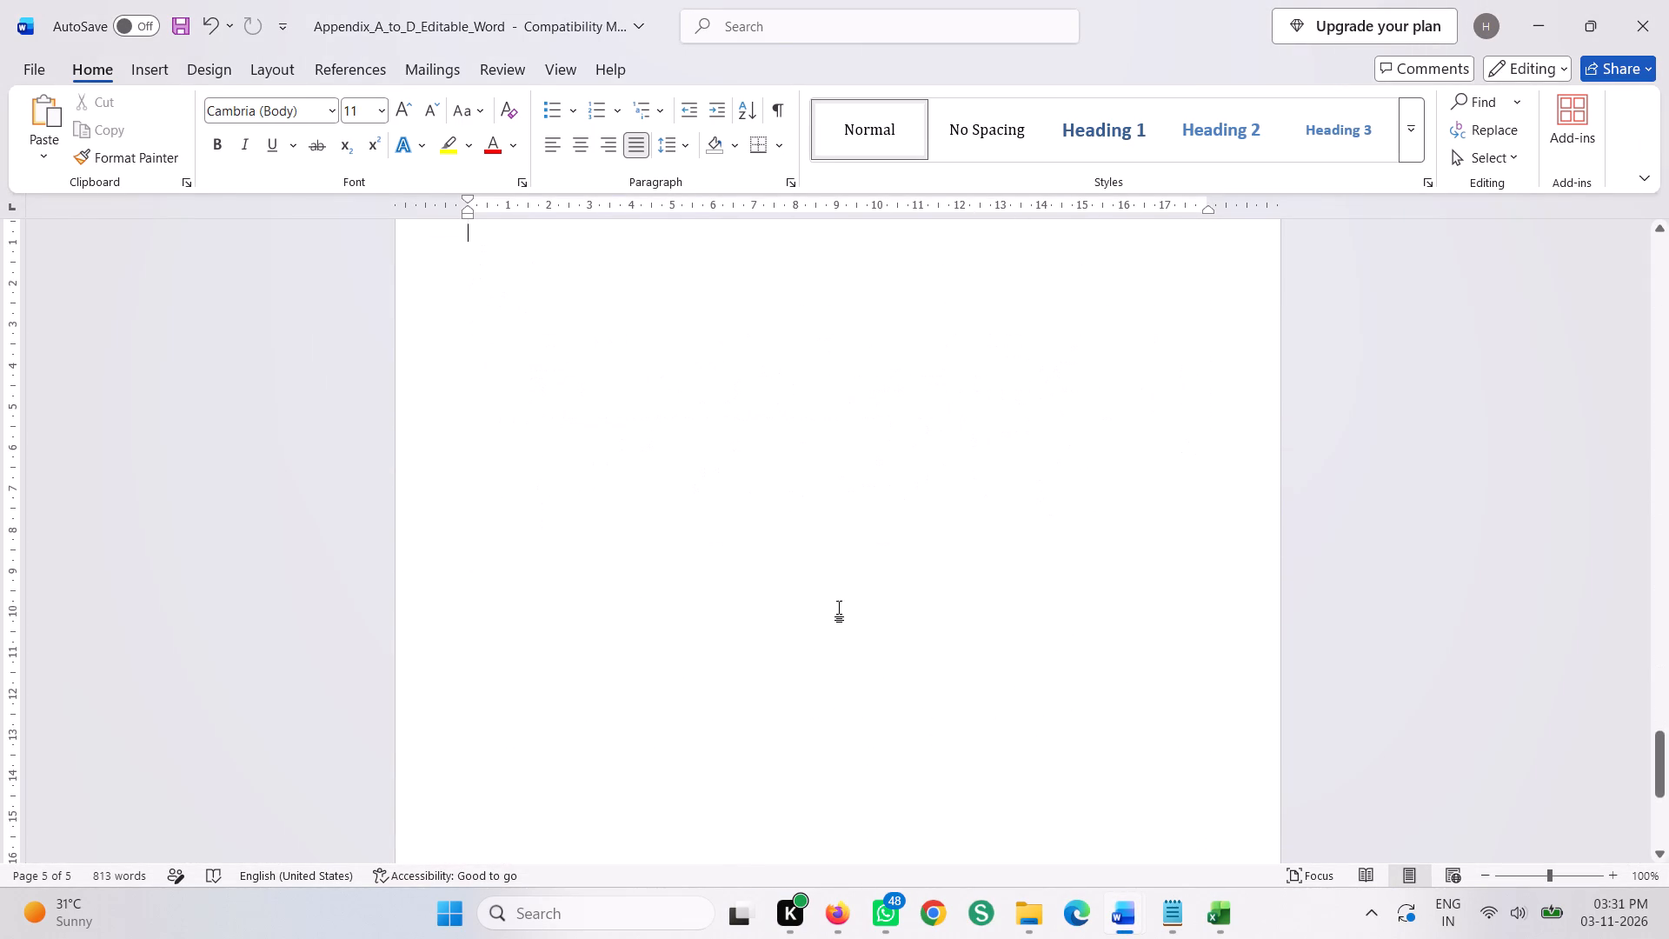
pyautogui.scroll(2, 837, 603)
pyautogui.hotkey('ctrl', 'v')
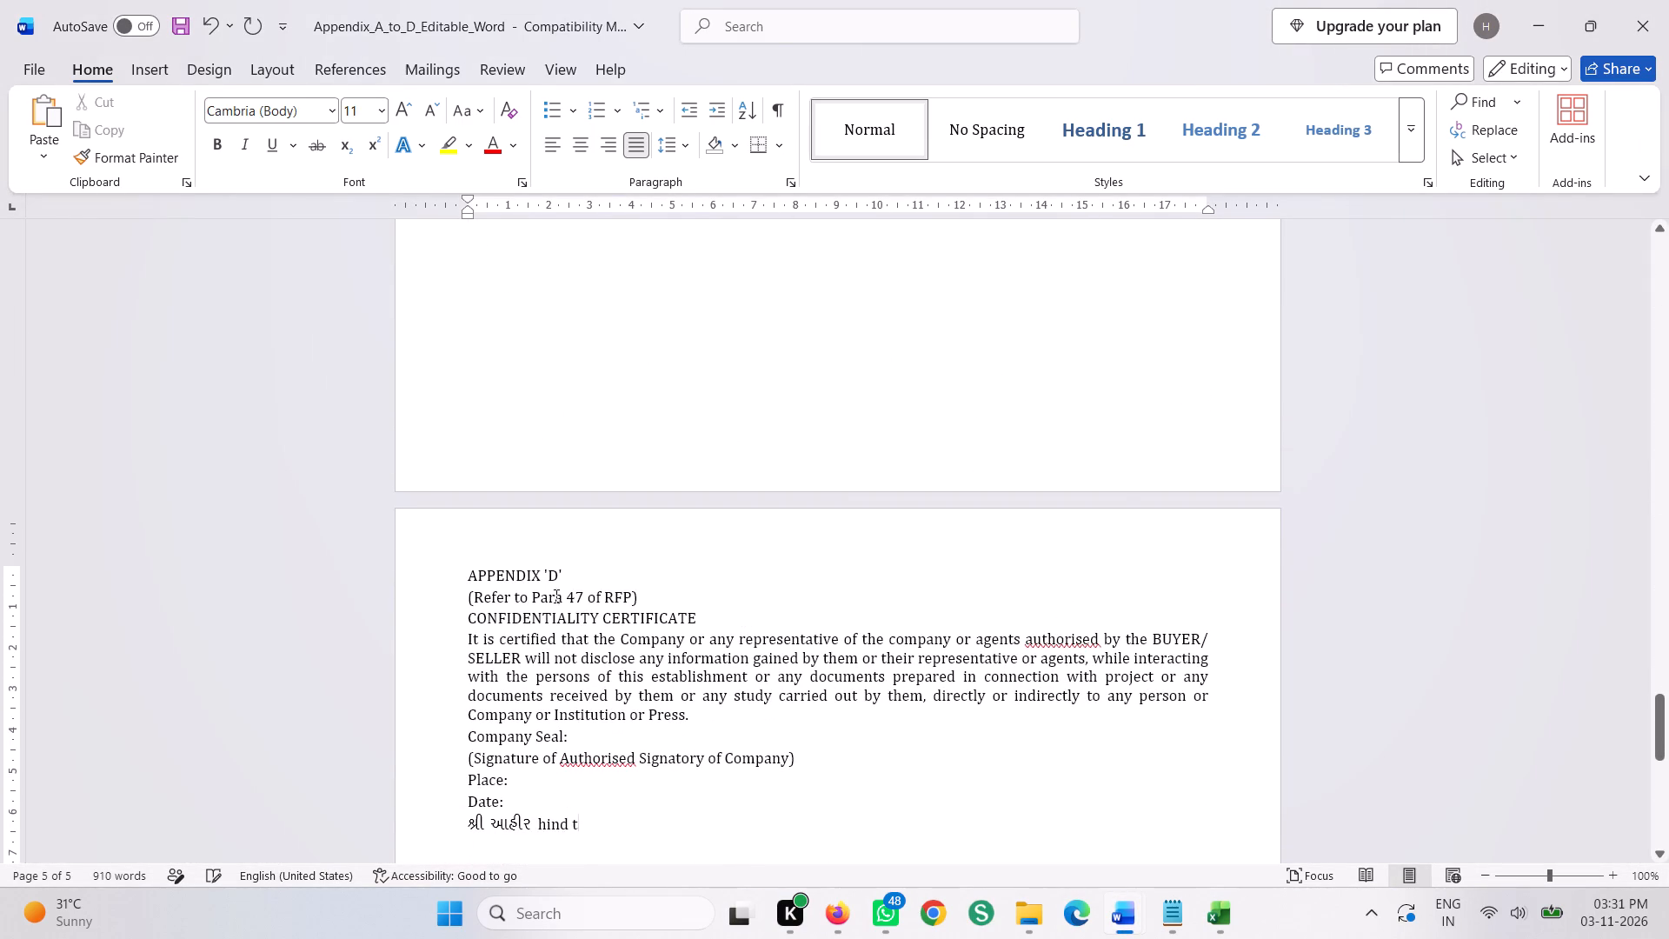
# Bold and centre the three heading lines of the confidentiality certificate and add a blank line below them.
pyautogui.moveTo(452, 576); pyautogui.dragTo(696, 609)
pyautogui.hotkey('ctrl', 'b')
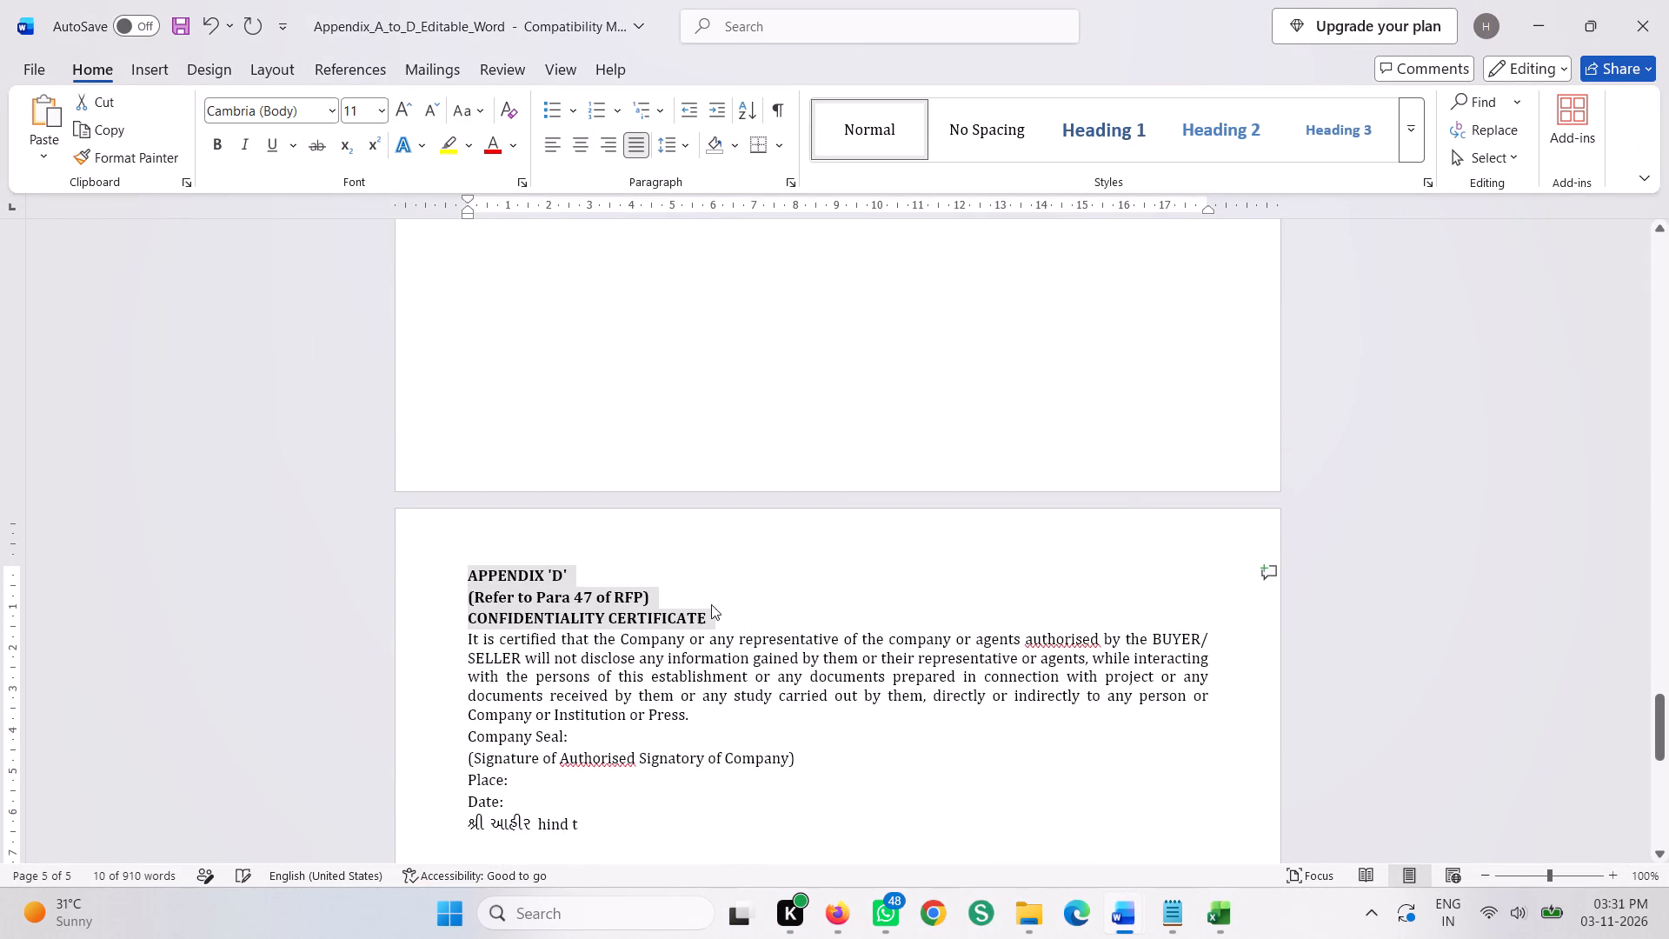
pyautogui.click(575, 150)
pyautogui.click(818, 492)
pyautogui.click(960, 620)
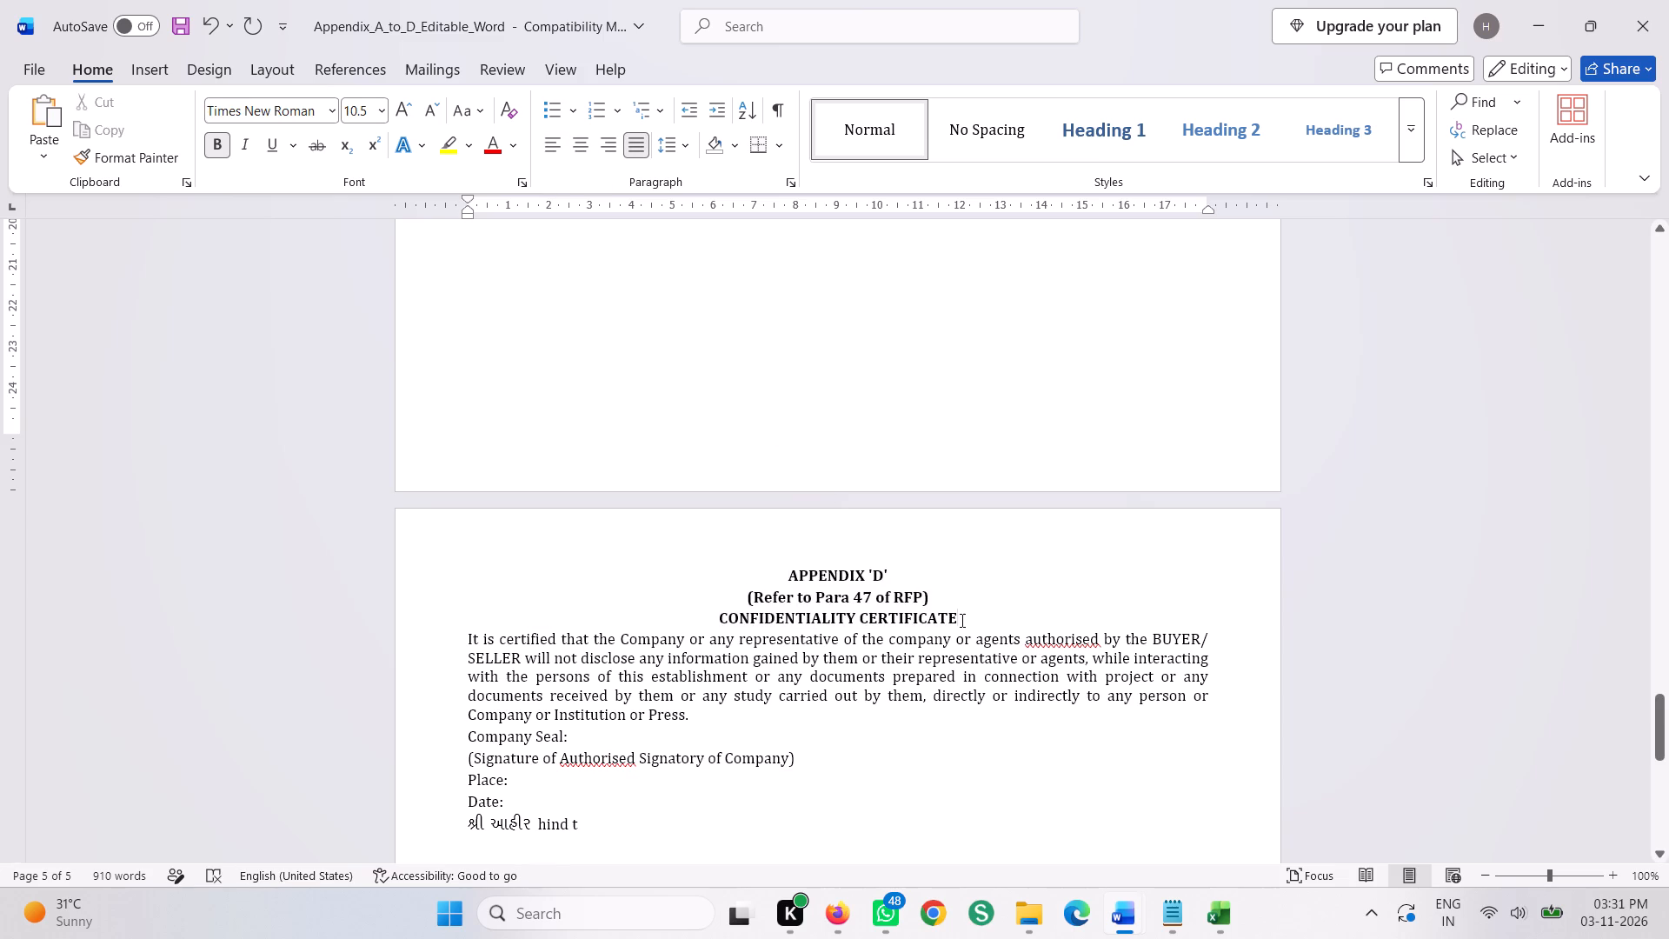
pyautogui.press('Return')
# Bold the closing lines of the certificate from the authorised signatory line through Place and Date.
pyautogui.scroll(-1, 965, 613)
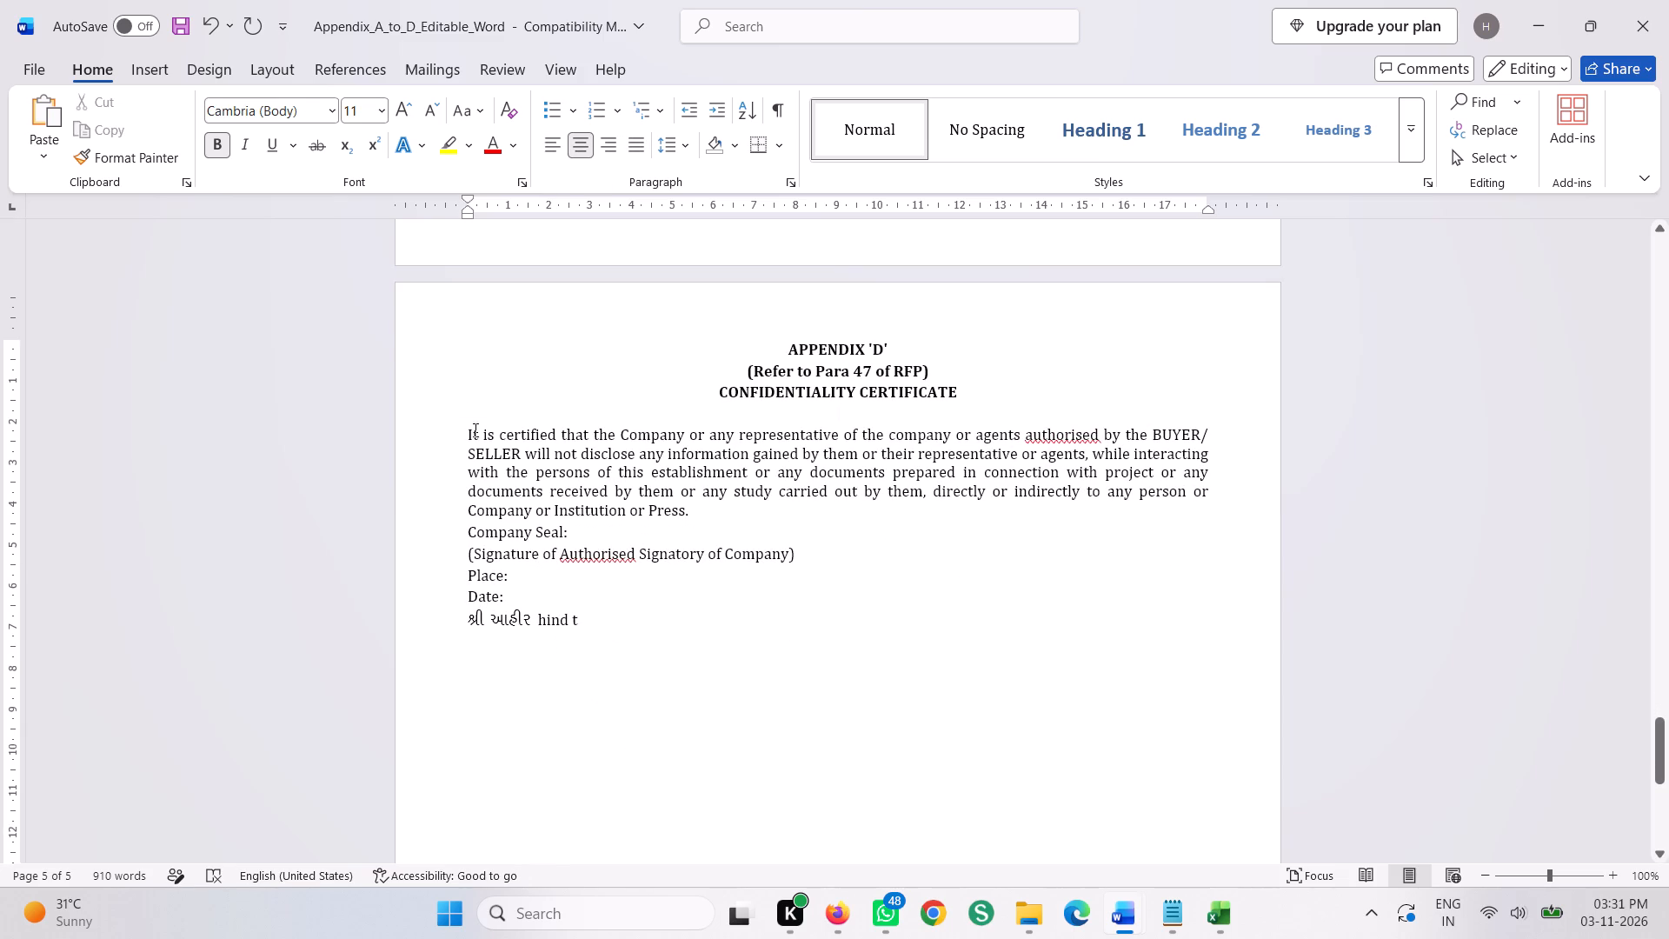
pyautogui.moveTo(462, 436); pyautogui.dragTo(564, 539)
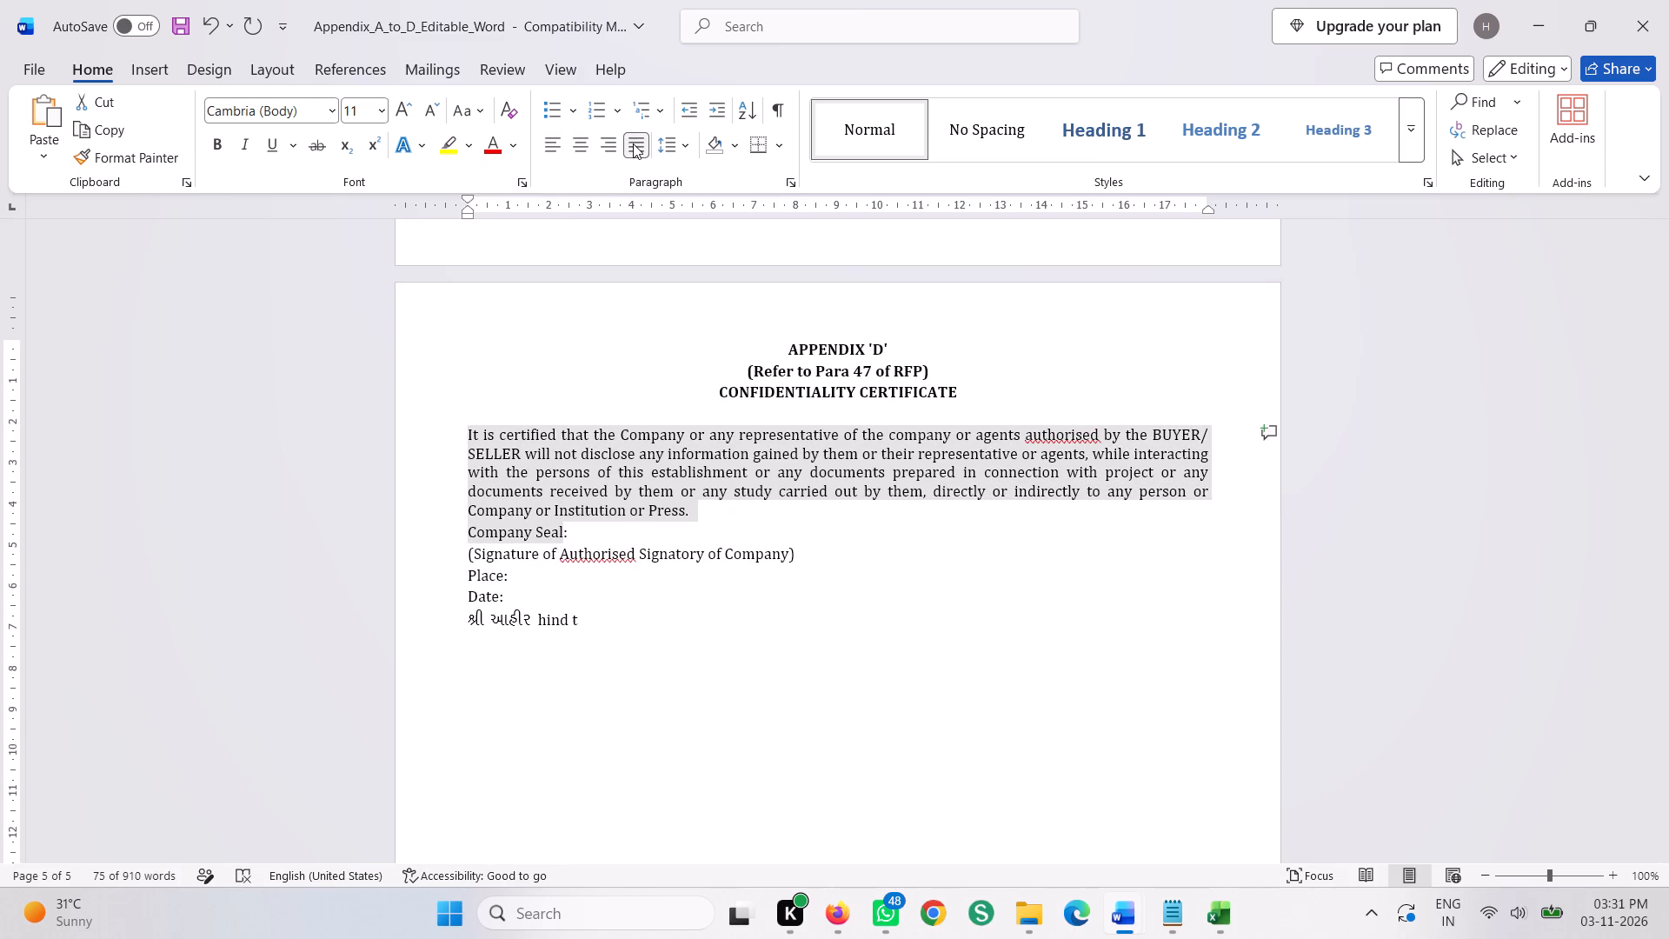
pyautogui.click(596, 535)
pyautogui.moveTo(436, 560); pyautogui.dragTo(616, 677)
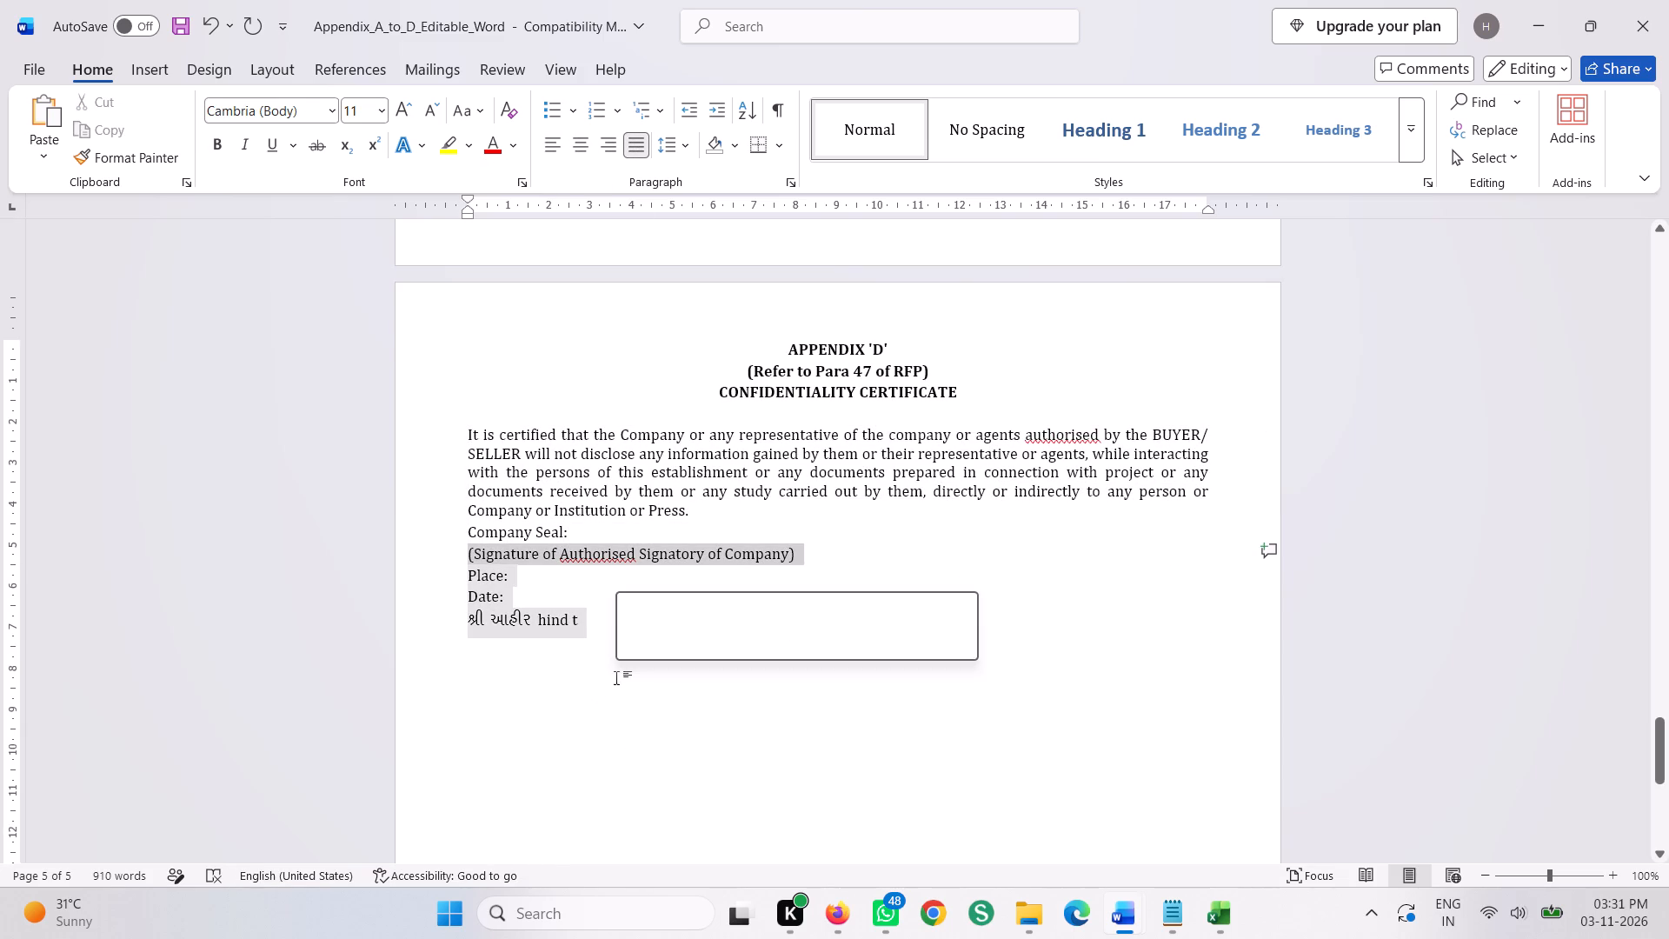
pyautogui.hotkey('ctrl', 'b')
# Delete the stray misrecognised line below Date and check the layout against the scanned certificate.
pyautogui.click(612, 616)
pyautogui.moveTo(468, 621); pyautogui.dragTo(667, 653)
pyautogui.press('BackSpace')
pyautogui.hotkey('alt', 'Tab')
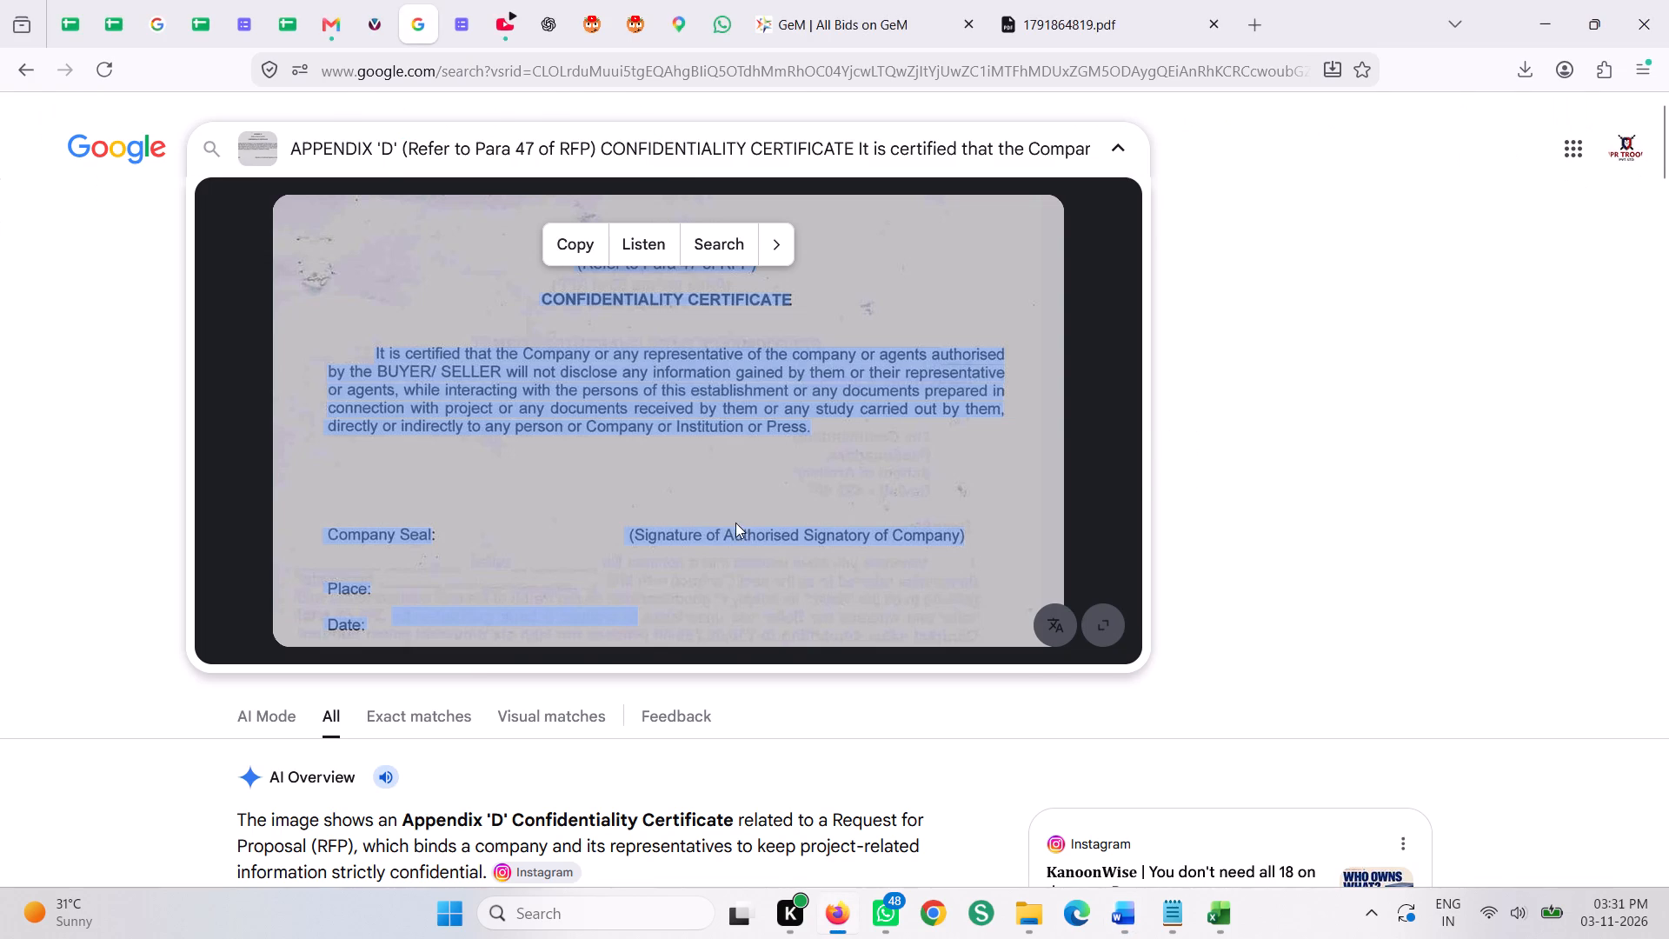
pyautogui.hotkey('alt', 'Tab')
# Right-align the authorised signatory and Place lines, and insert a blank line after the certificate's body paragraph.
pyautogui.click(515, 615)
pyautogui.moveTo(455, 544); pyautogui.dragTo(868, 574)
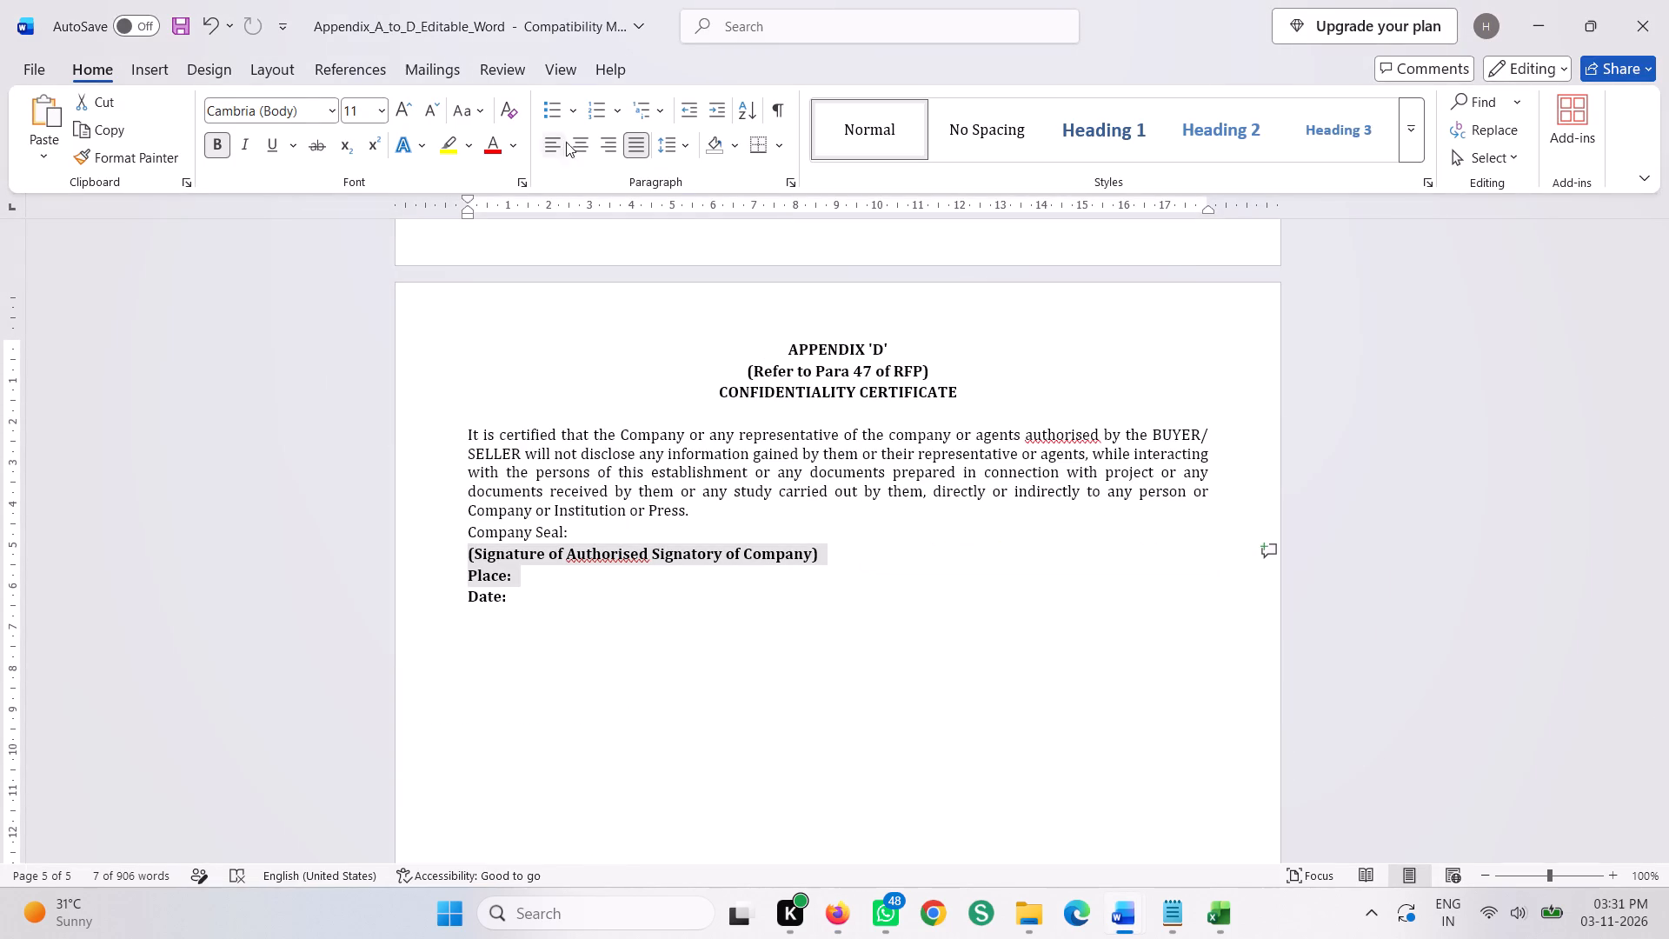
pyautogui.click(602, 143)
pyautogui.click(774, 446)
pyautogui.click(717, 509)
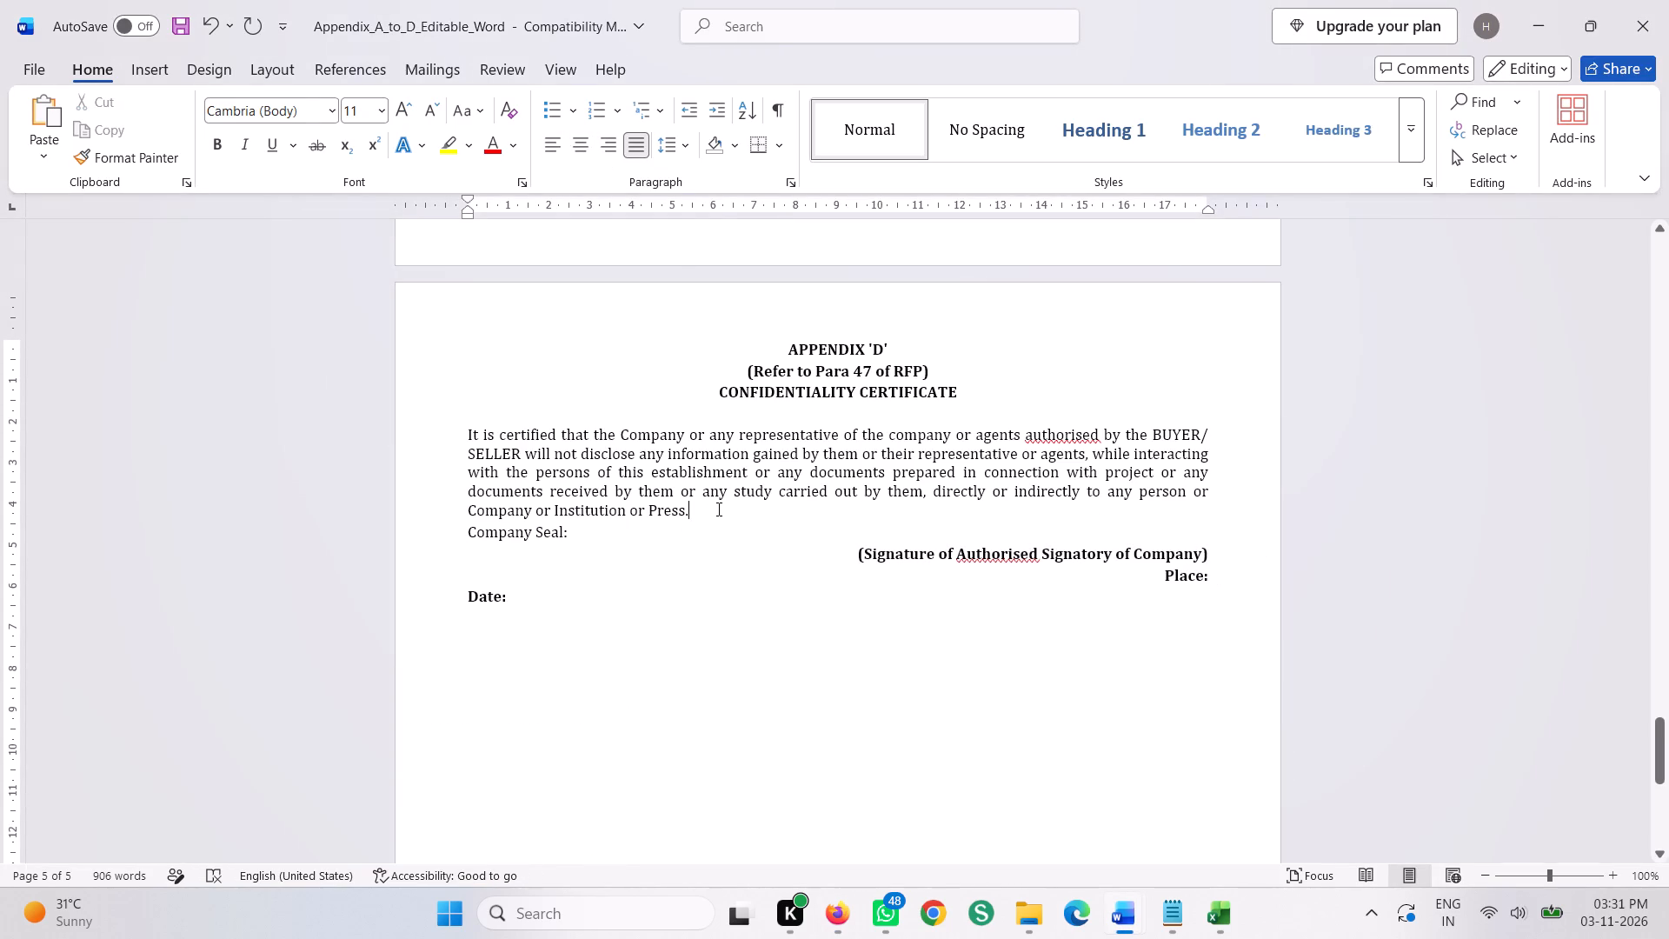
pyautogui.press('Return')
# Look back through the appendices in the Word document, from the new certificate up to the Appendix 'A' tender conditions acceptance letter.
pyautogui.scroll(2, 828, 550)
pyautogui.scroll(-3, 828, 550)
pyautogui.scroll(10, 828, 550)
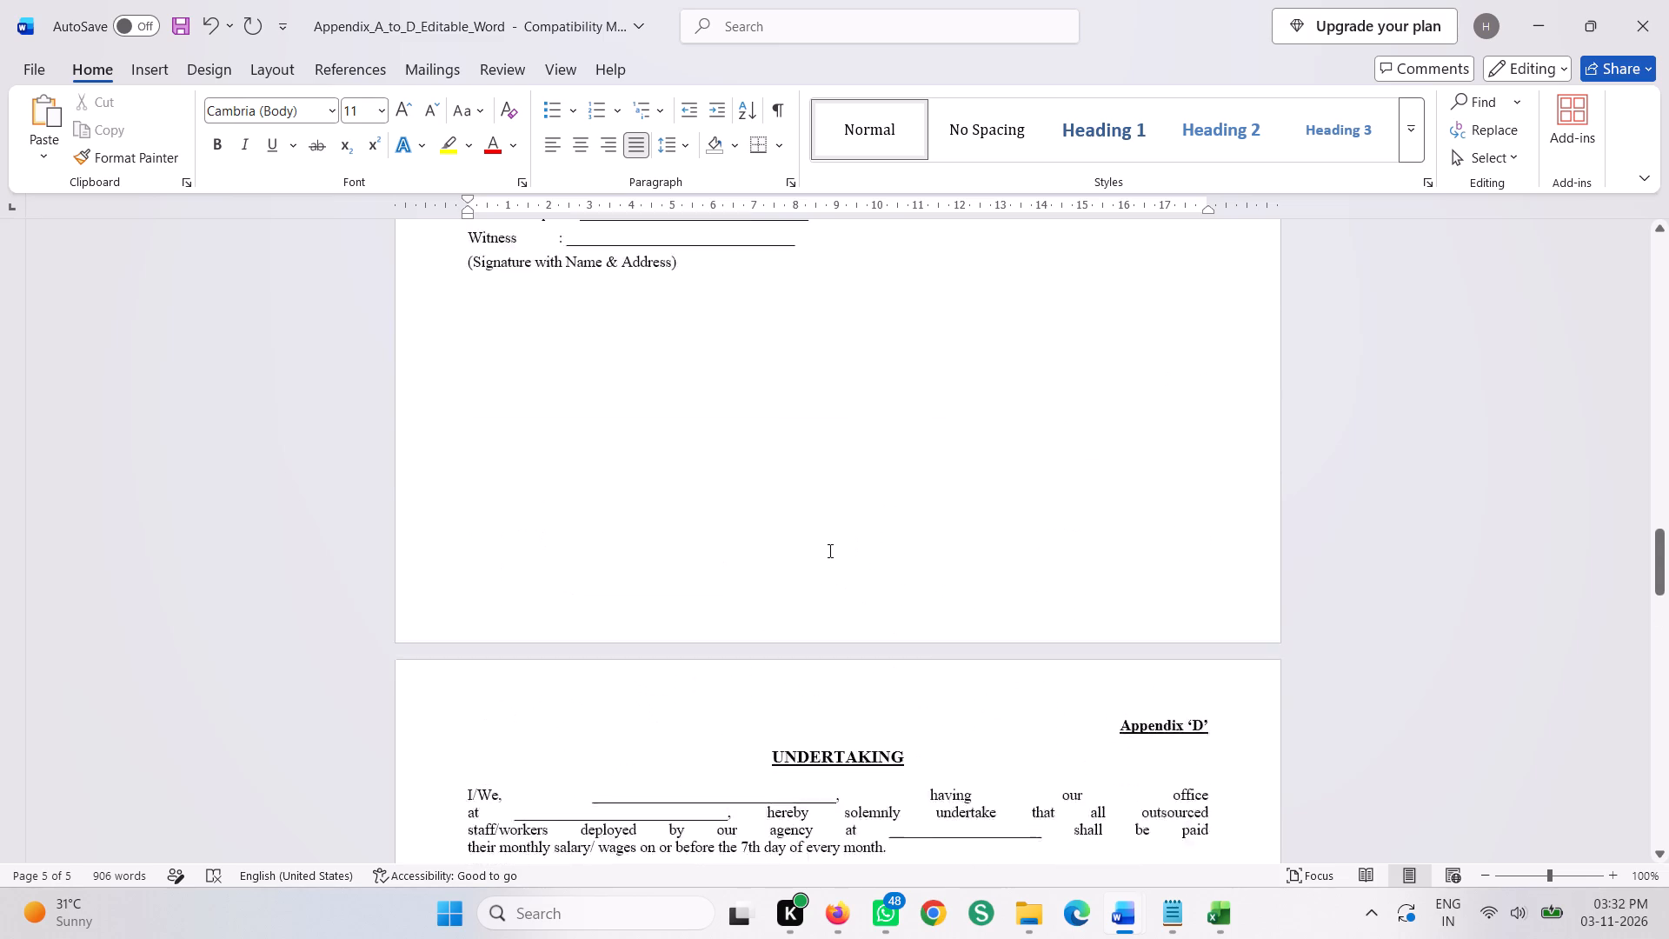
pyautogui.scroll(12, 828, 550)
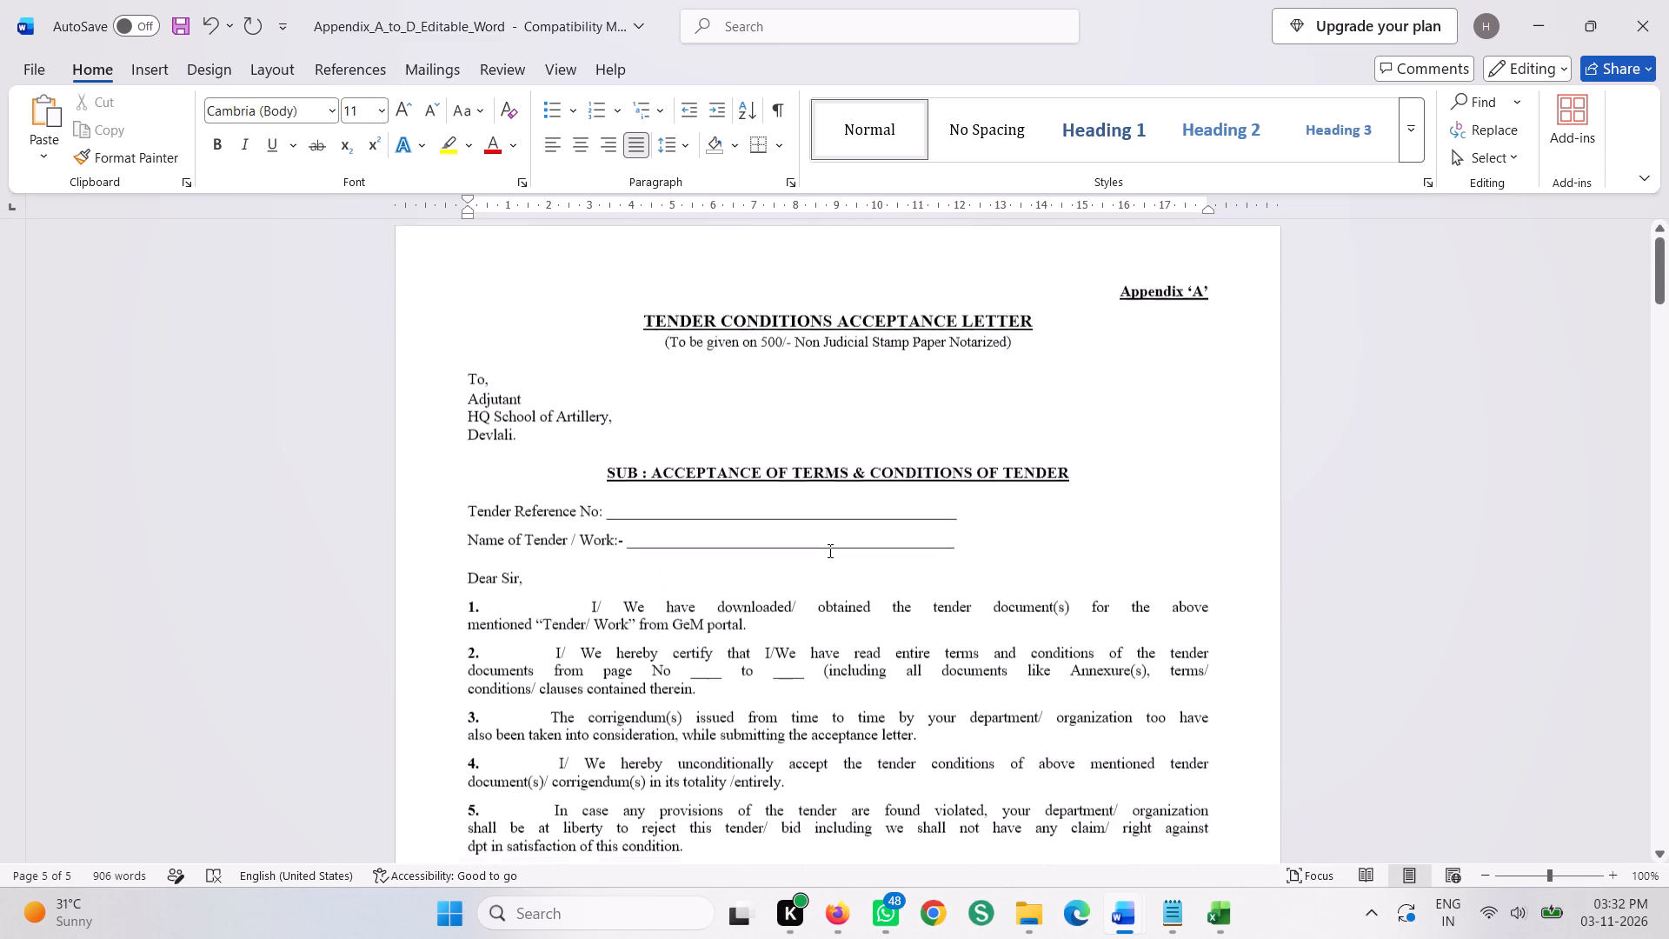
pyautogui.scroll(2, 828, 550)
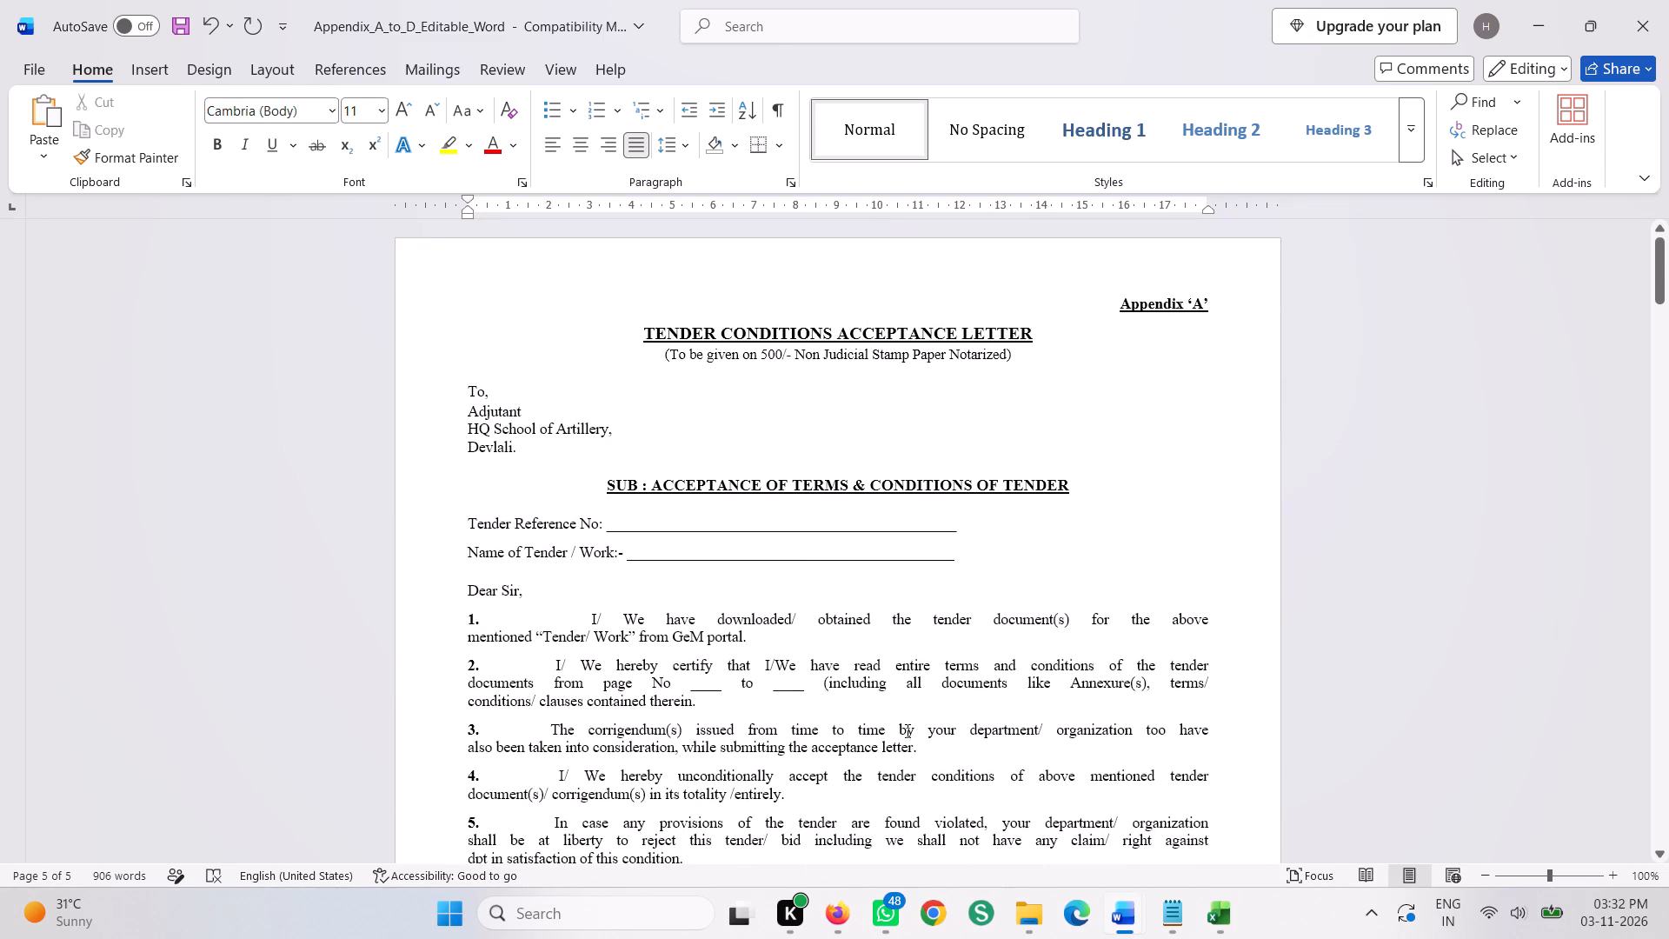
# Return to the RFP 1791864819.pdf and look through its final page with the performance bank guarantee format.
pyautogui.click(835, 914)
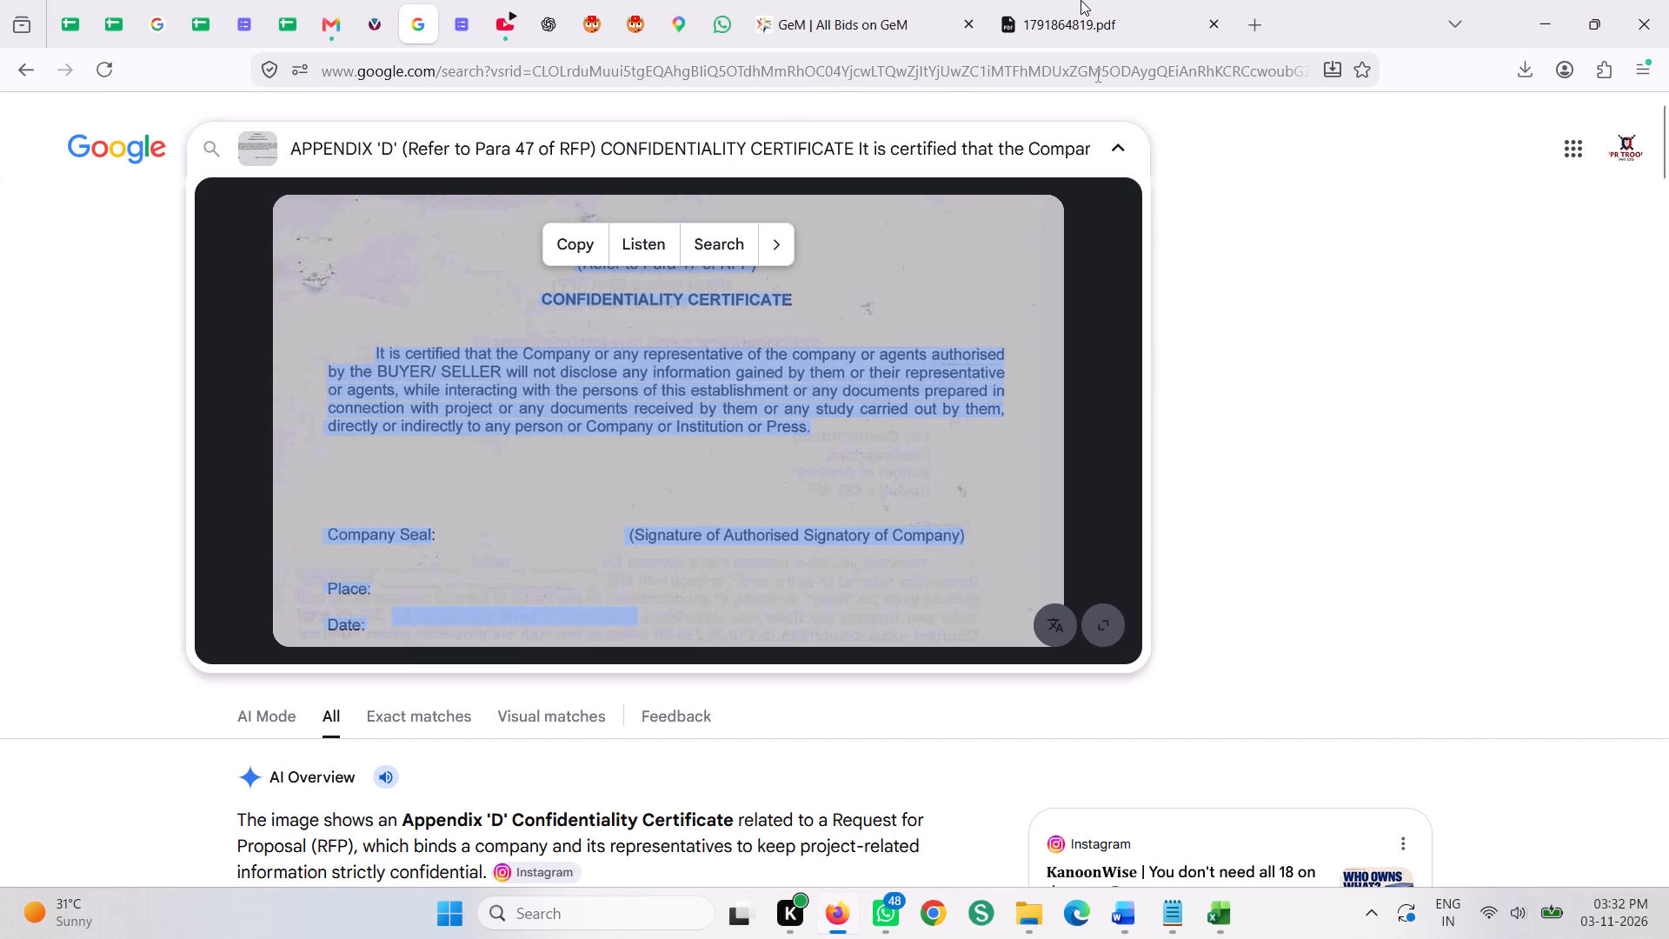
pyautogui.click(1081, 0)
pyautogui.scroll(-7, 906, 310)
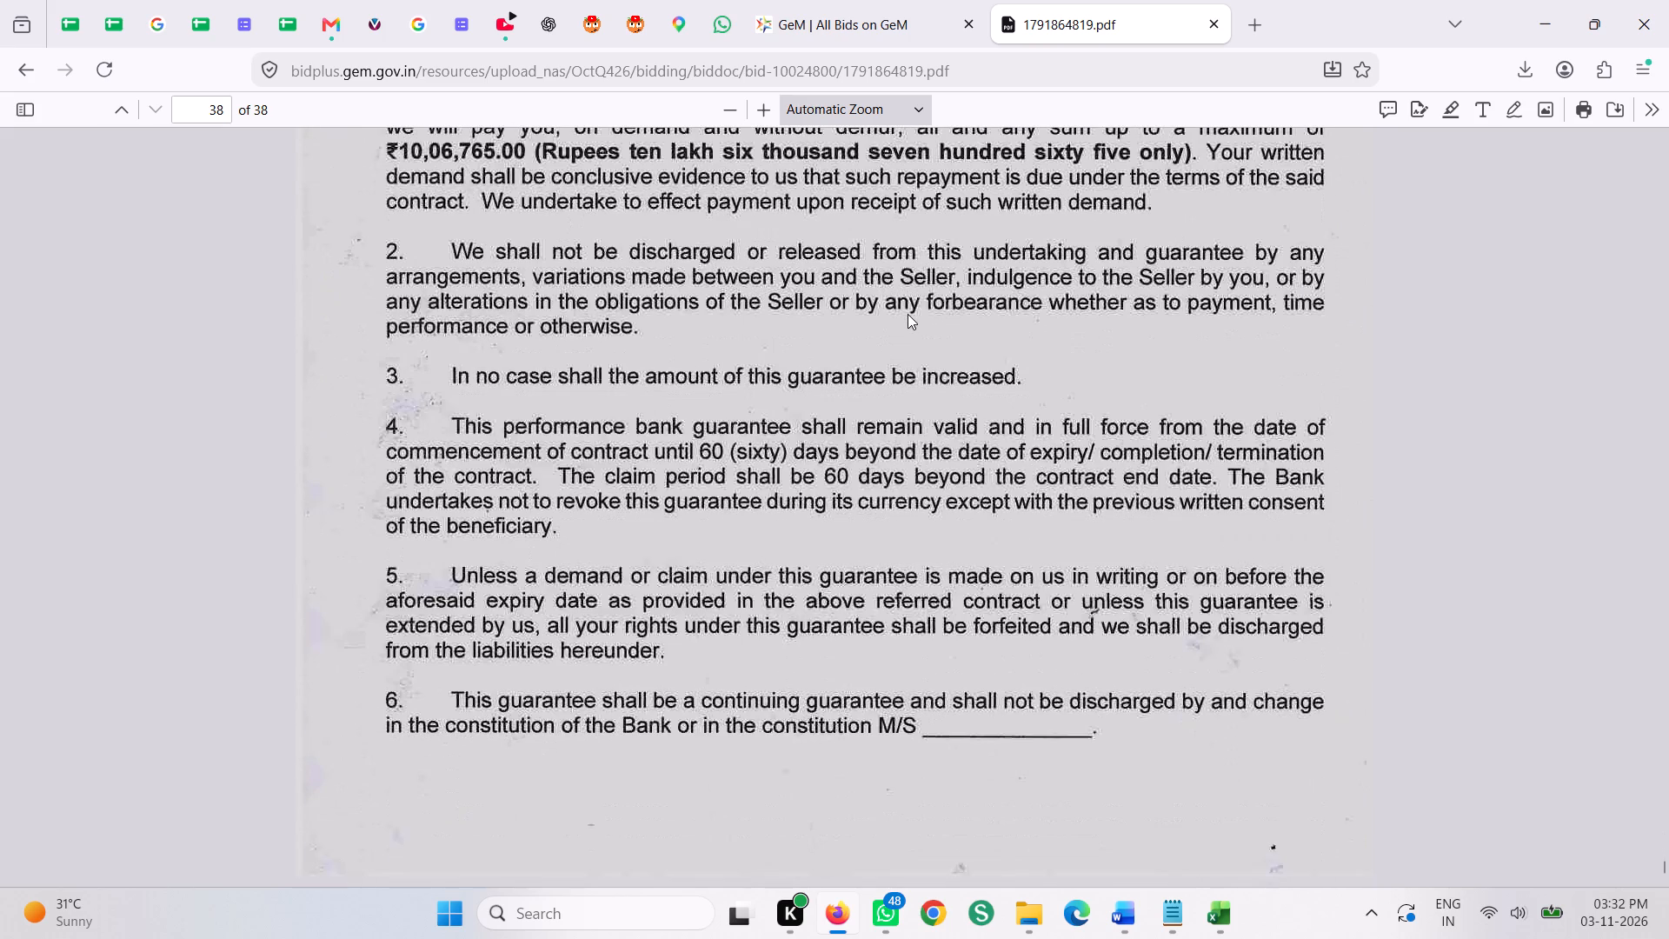
pyautogui.scroll(-1, 908, 314)
# Open the minimum wages undertaking attachment 1791865328.pdf from the bid document and examine its additional terms and appendix formats.
pyautogui.click(42, 79)
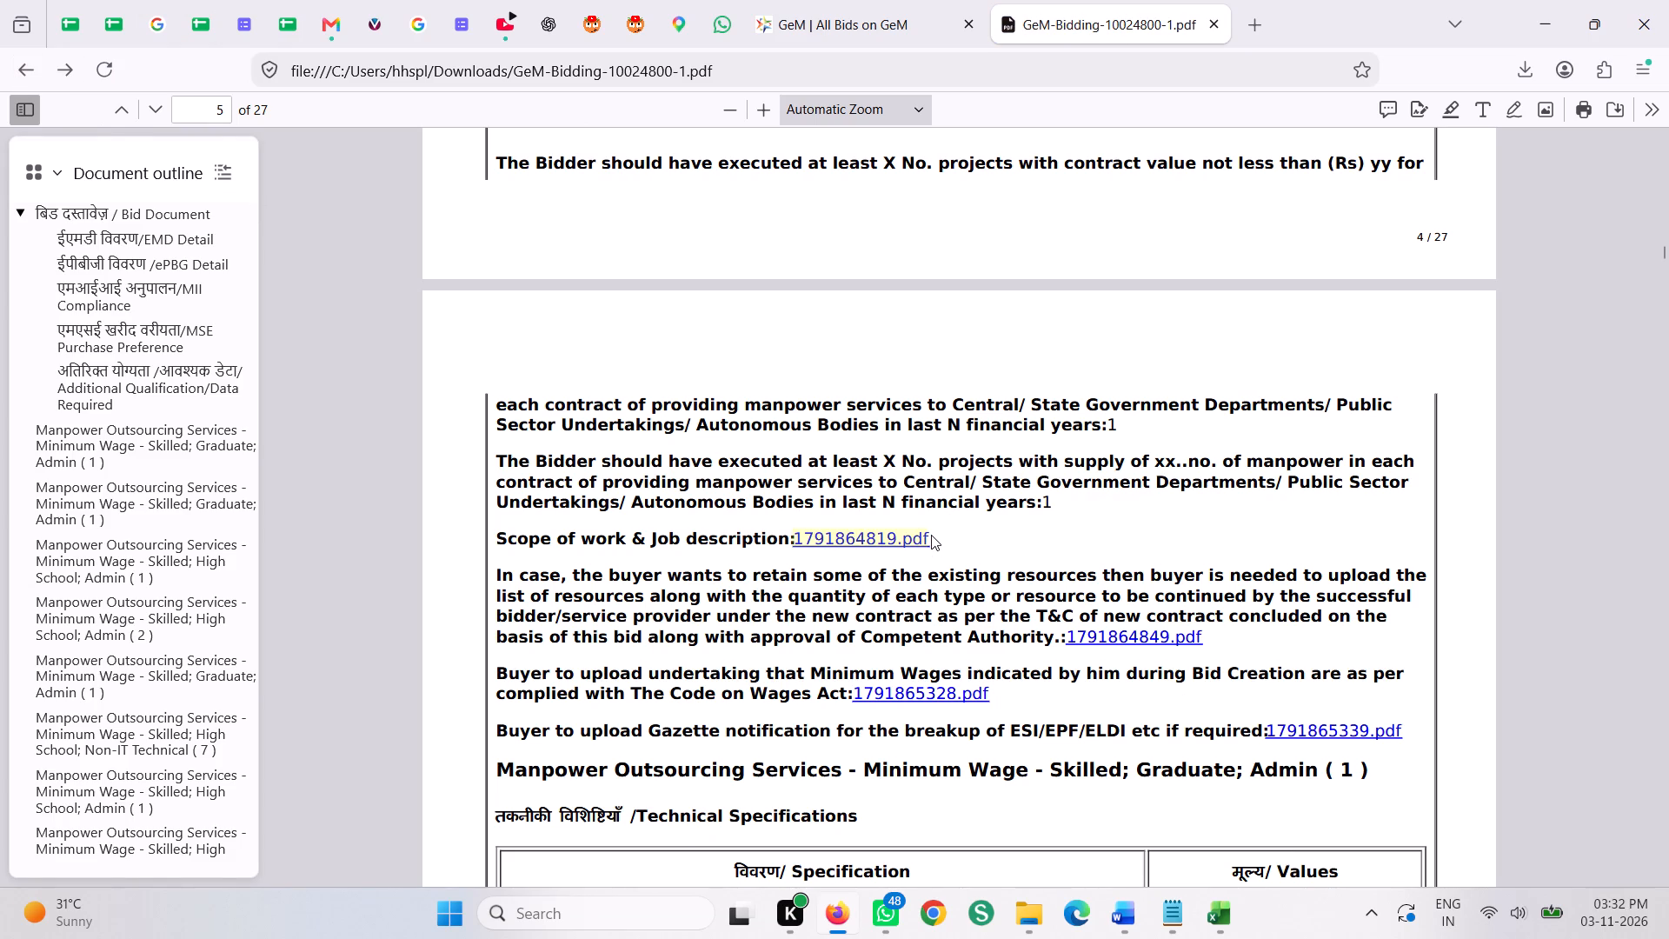
pyautogui.click(894, 685)
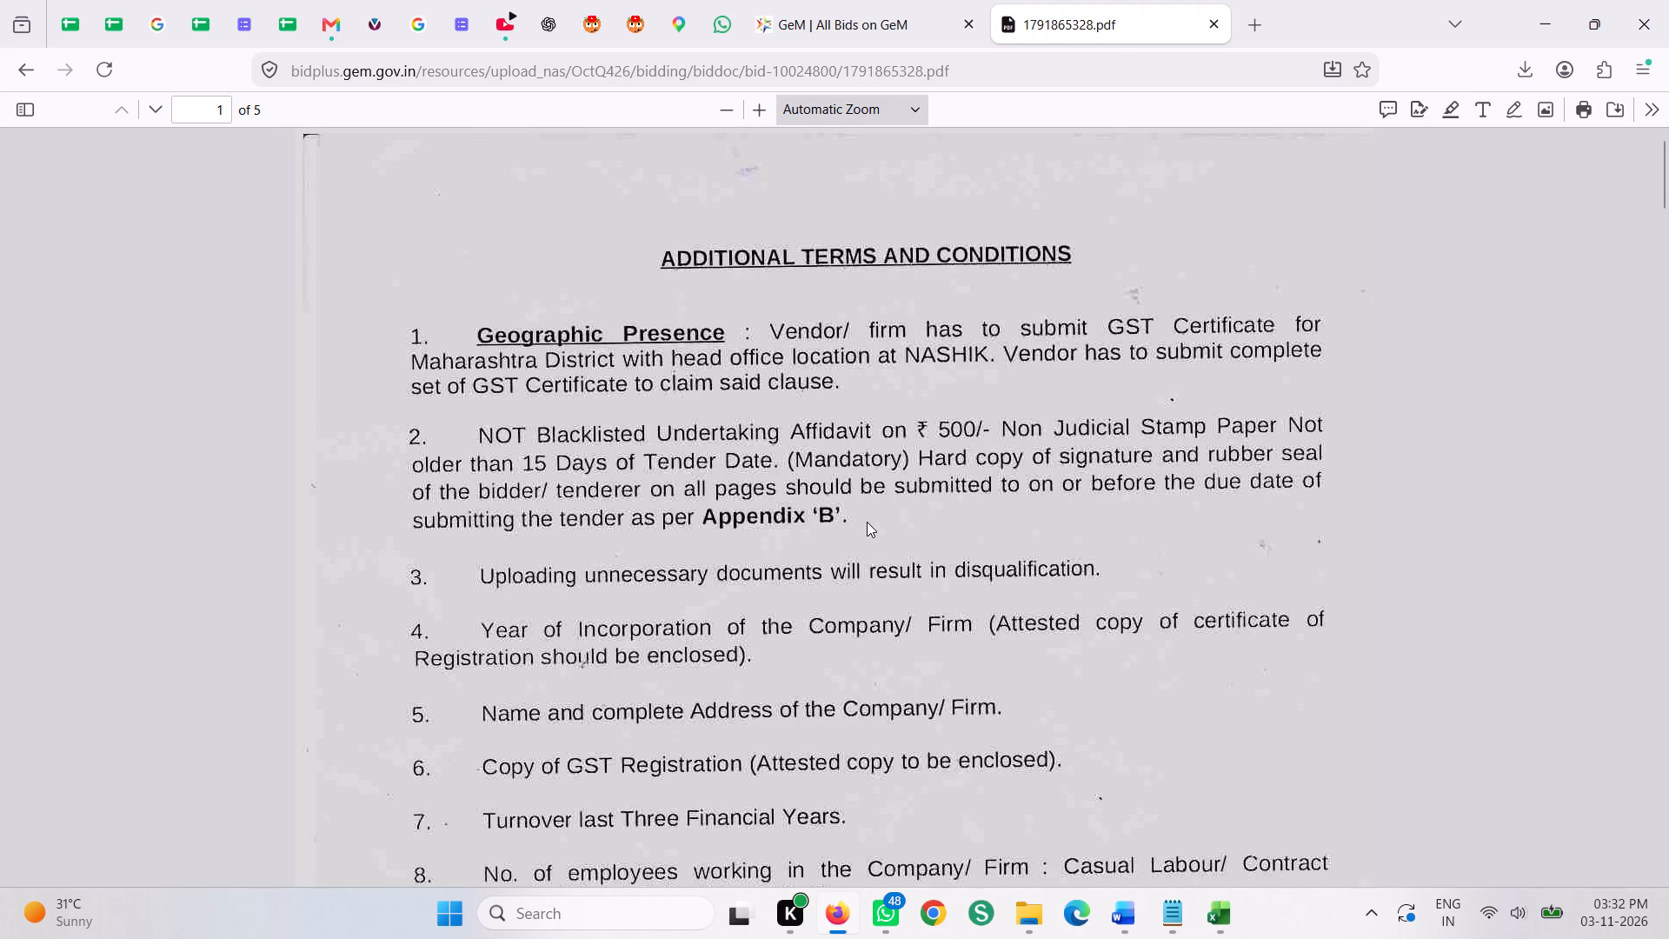
pyautogui.scroll(-1, 863, 524)
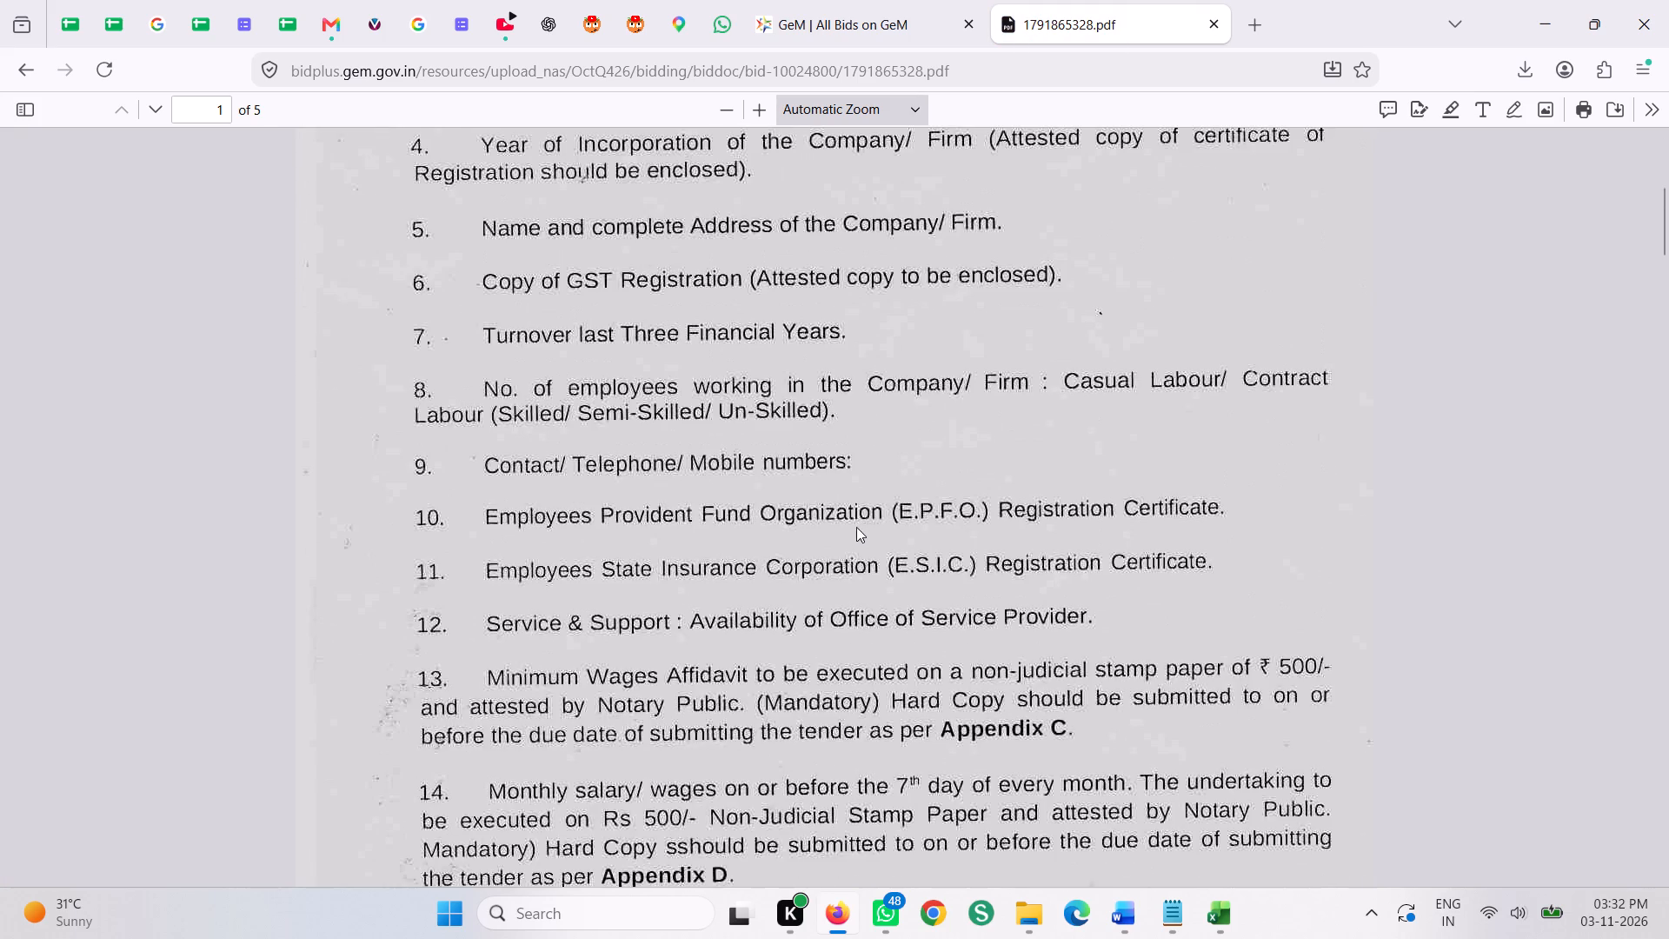
pyautogui.scroll(-7, 852, 529)
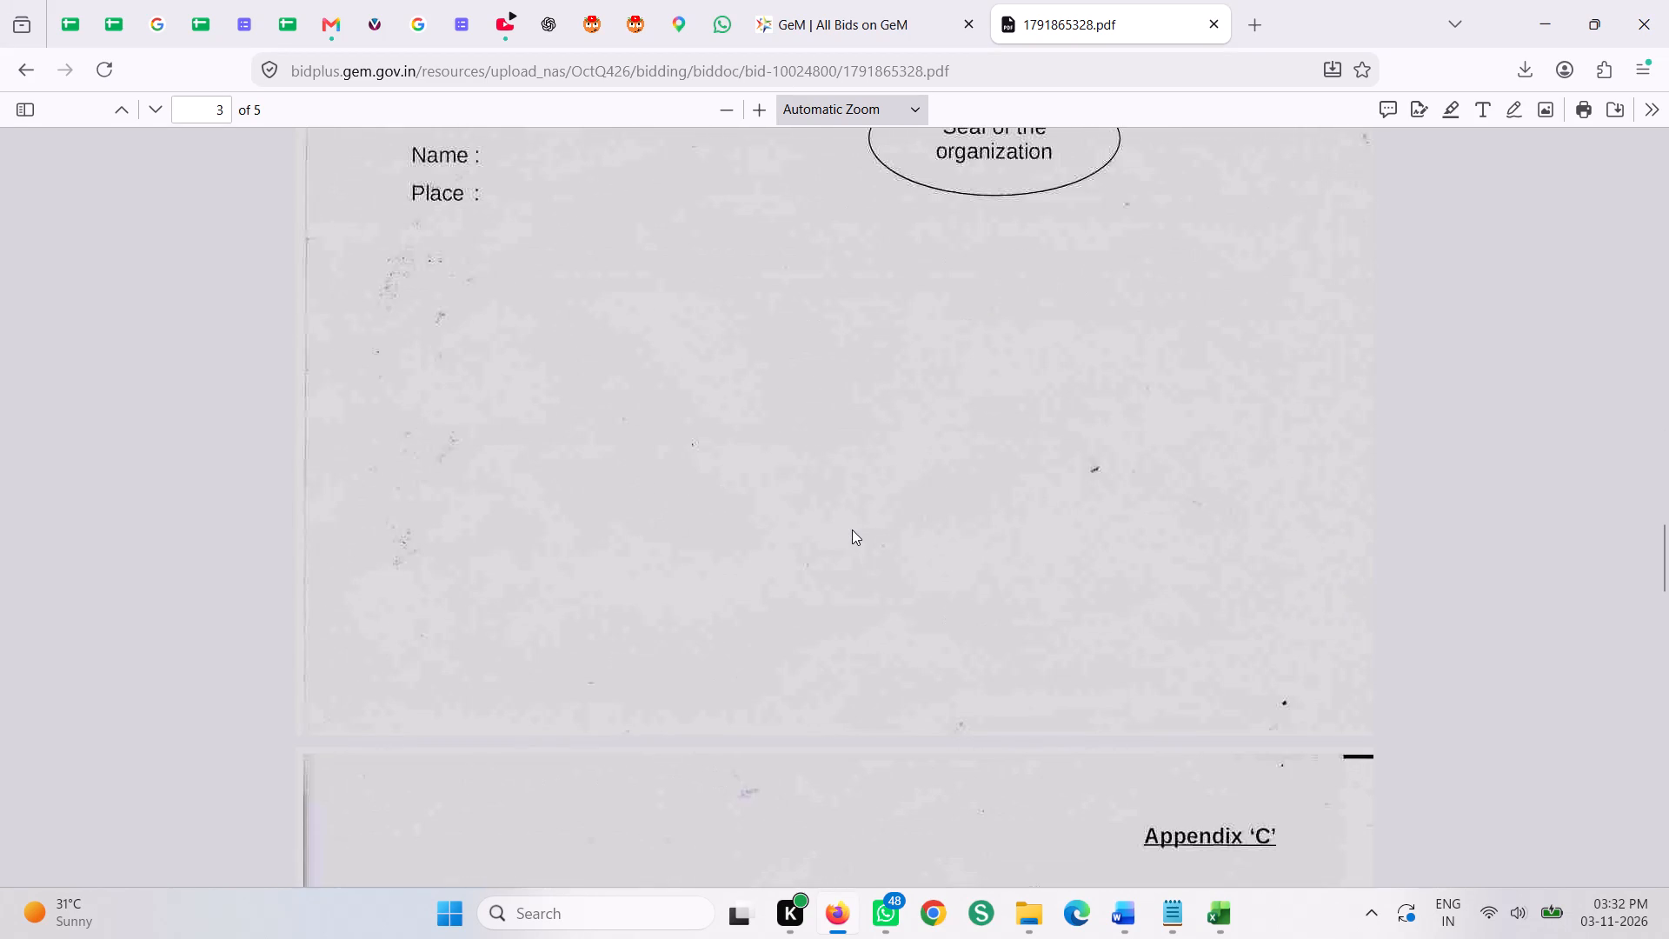
pyautogui.scroll(2, 852, 529)
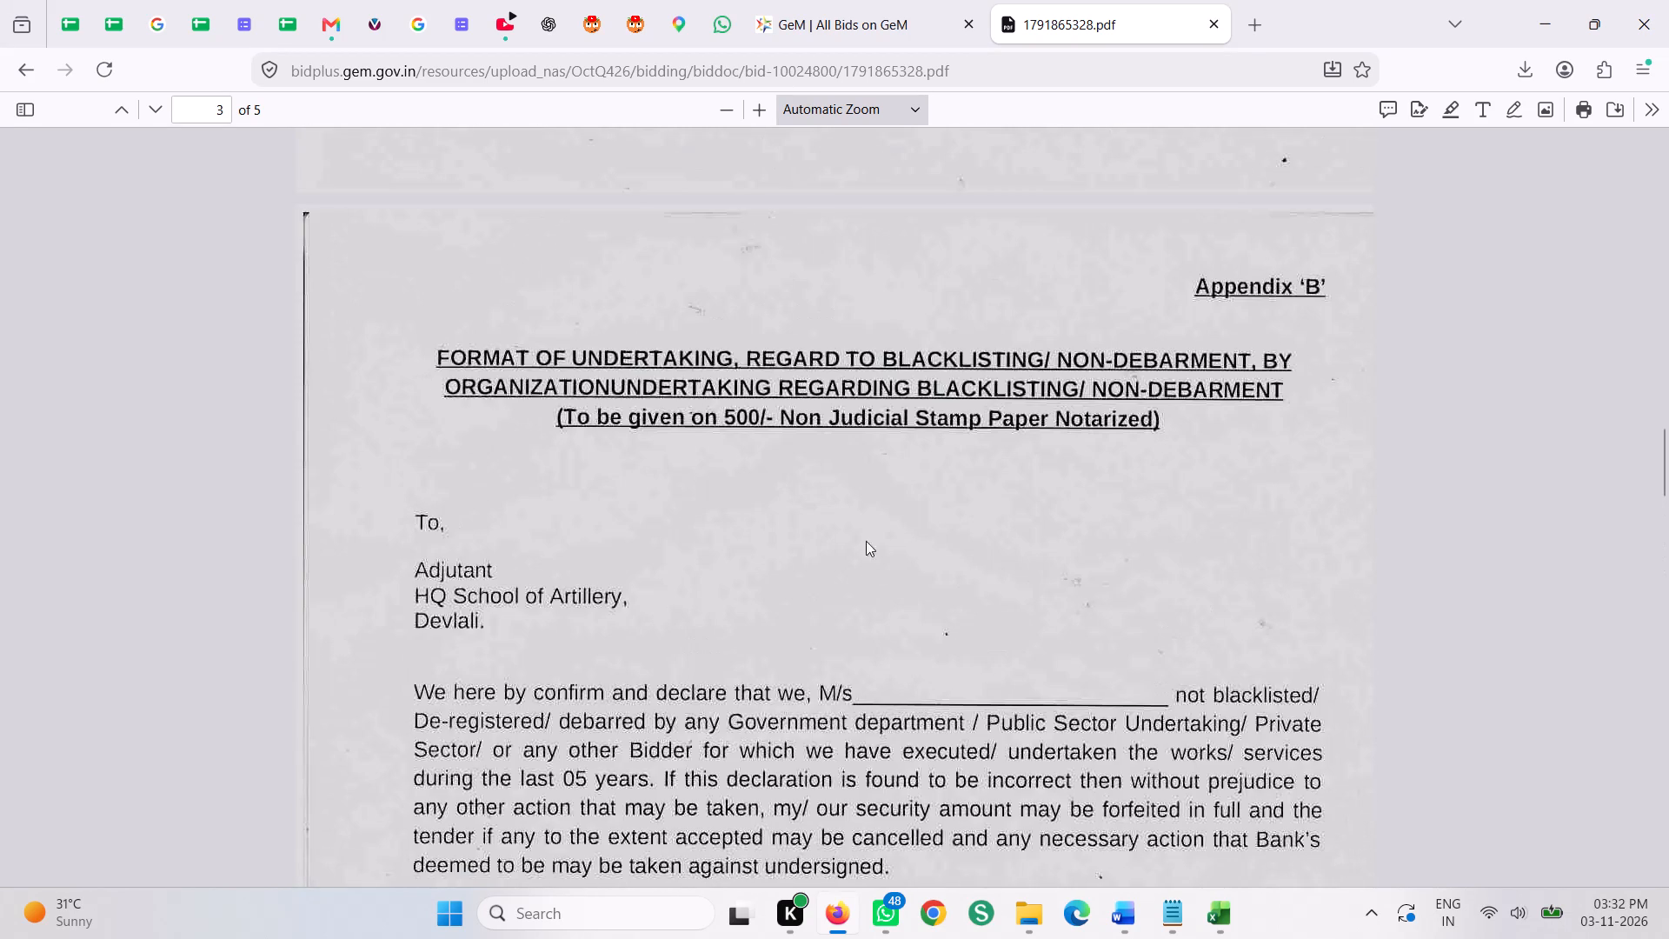
pyautogui.scroll(1, 874, 570)
pyautogui.scroll(-11, 868, 564)
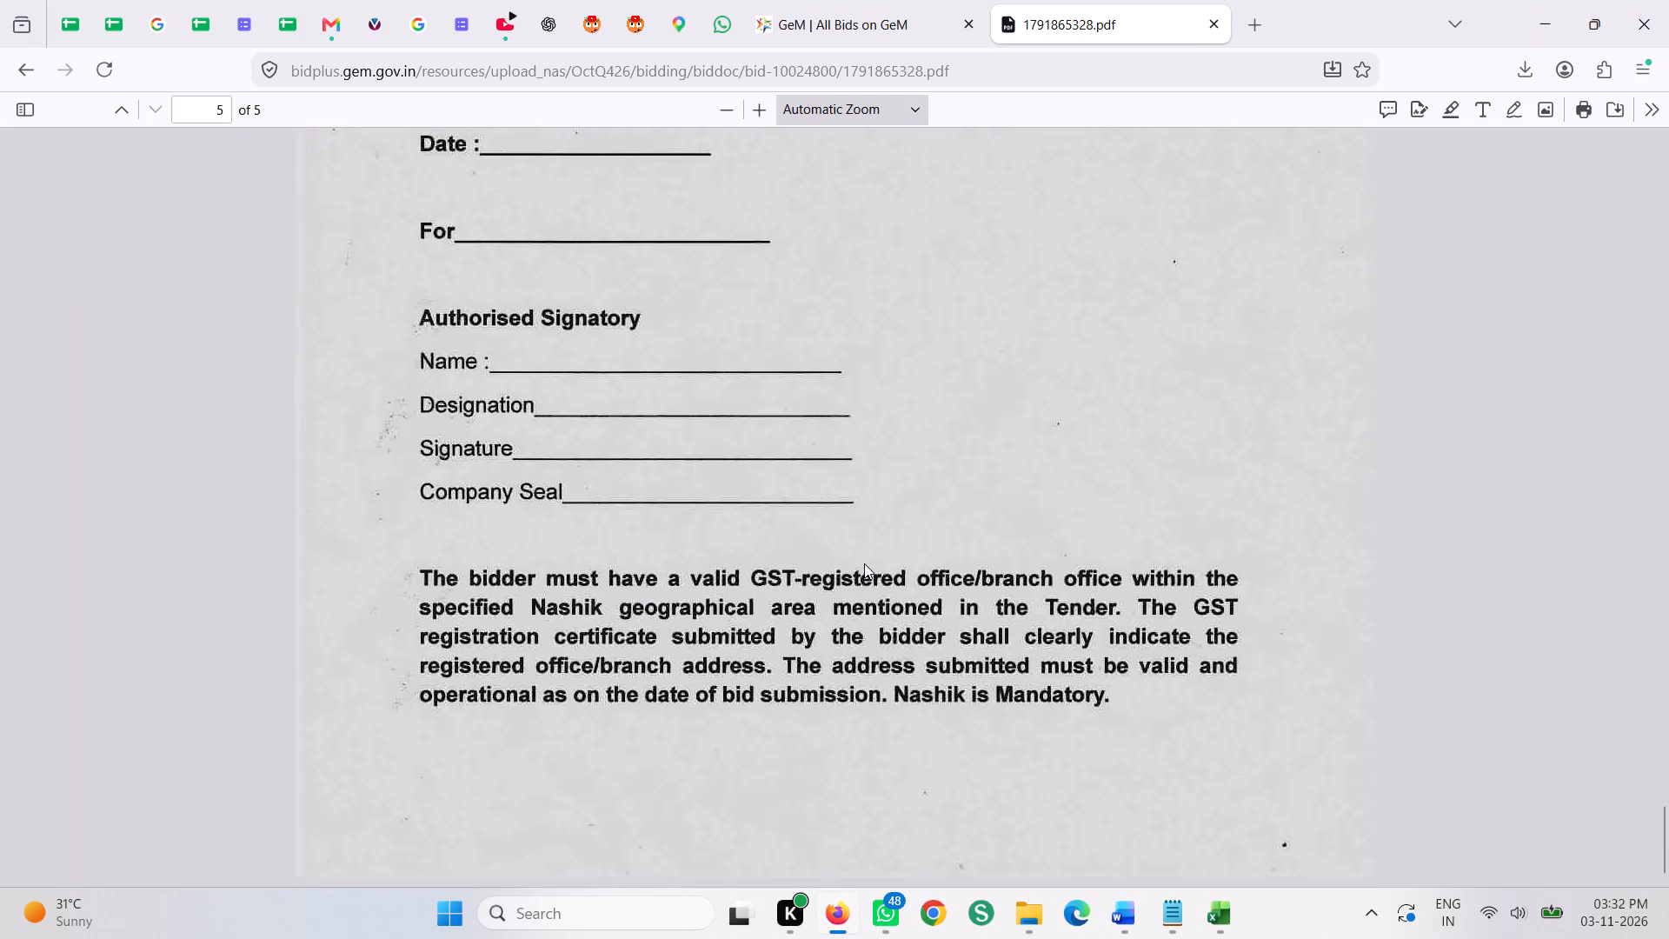
pyautogui.scroll(-3, 864, 563)
pyautogui.scroll(2, 887, 556)
# Return to the Appendix_A_to_D_Editable_Word document and review the Appendix 'B' blacklisting undertaking and Appendix 'C' minimum wages affidavit.
pyautogui.click(13, 69)
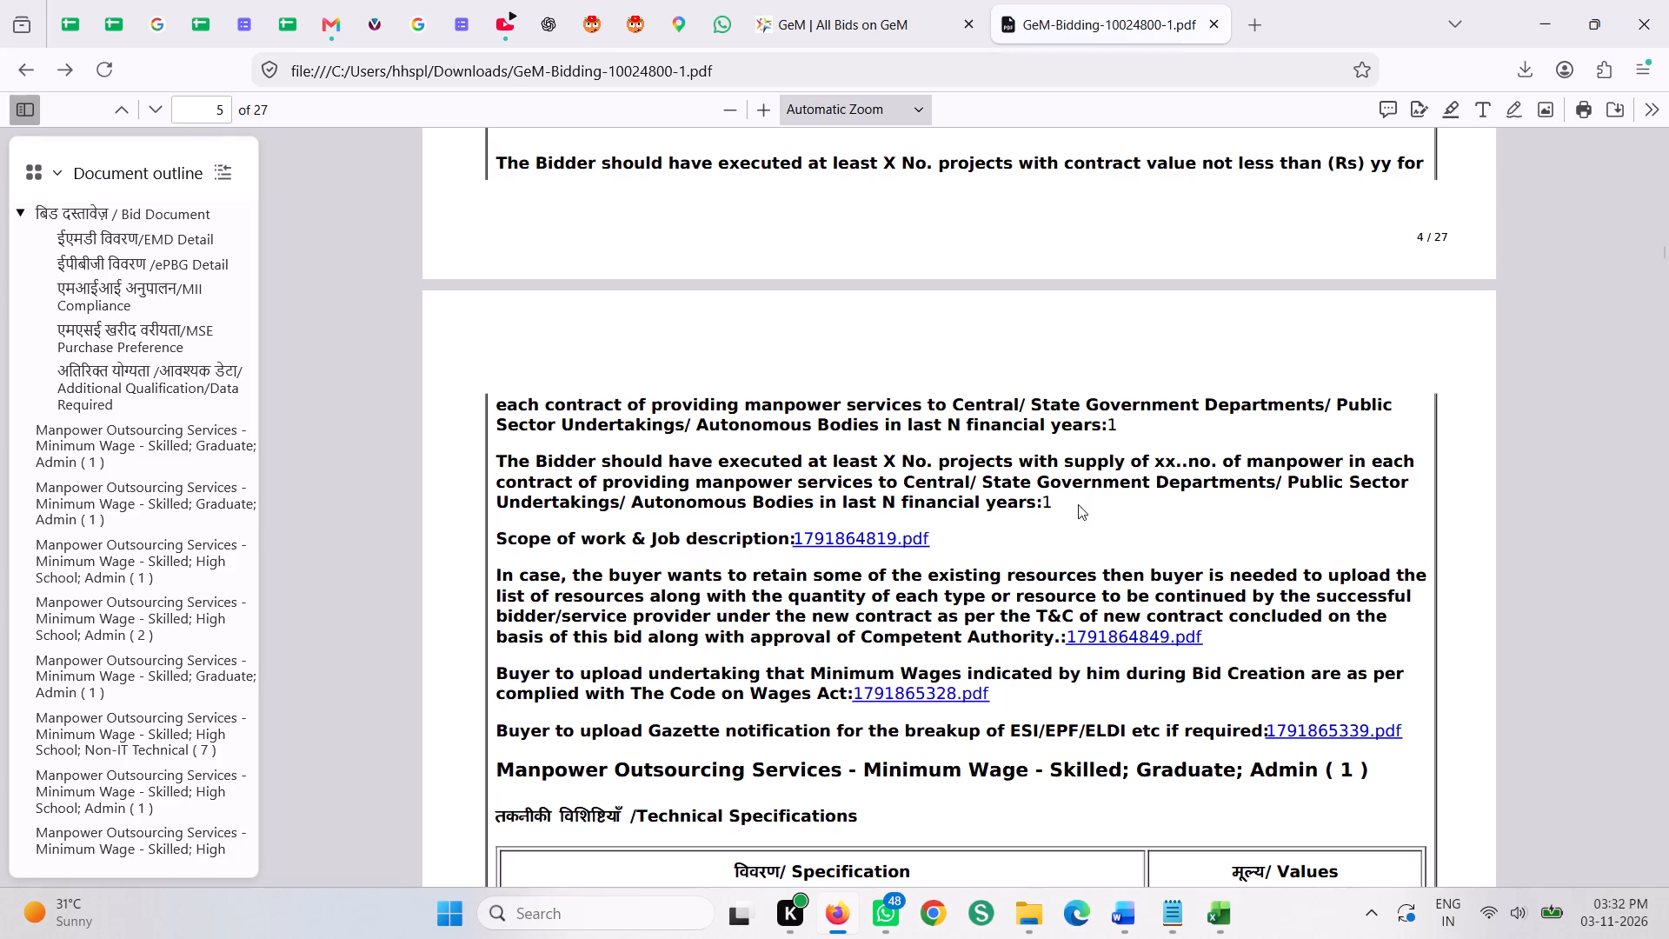
pyautogui.click(1122, 922)
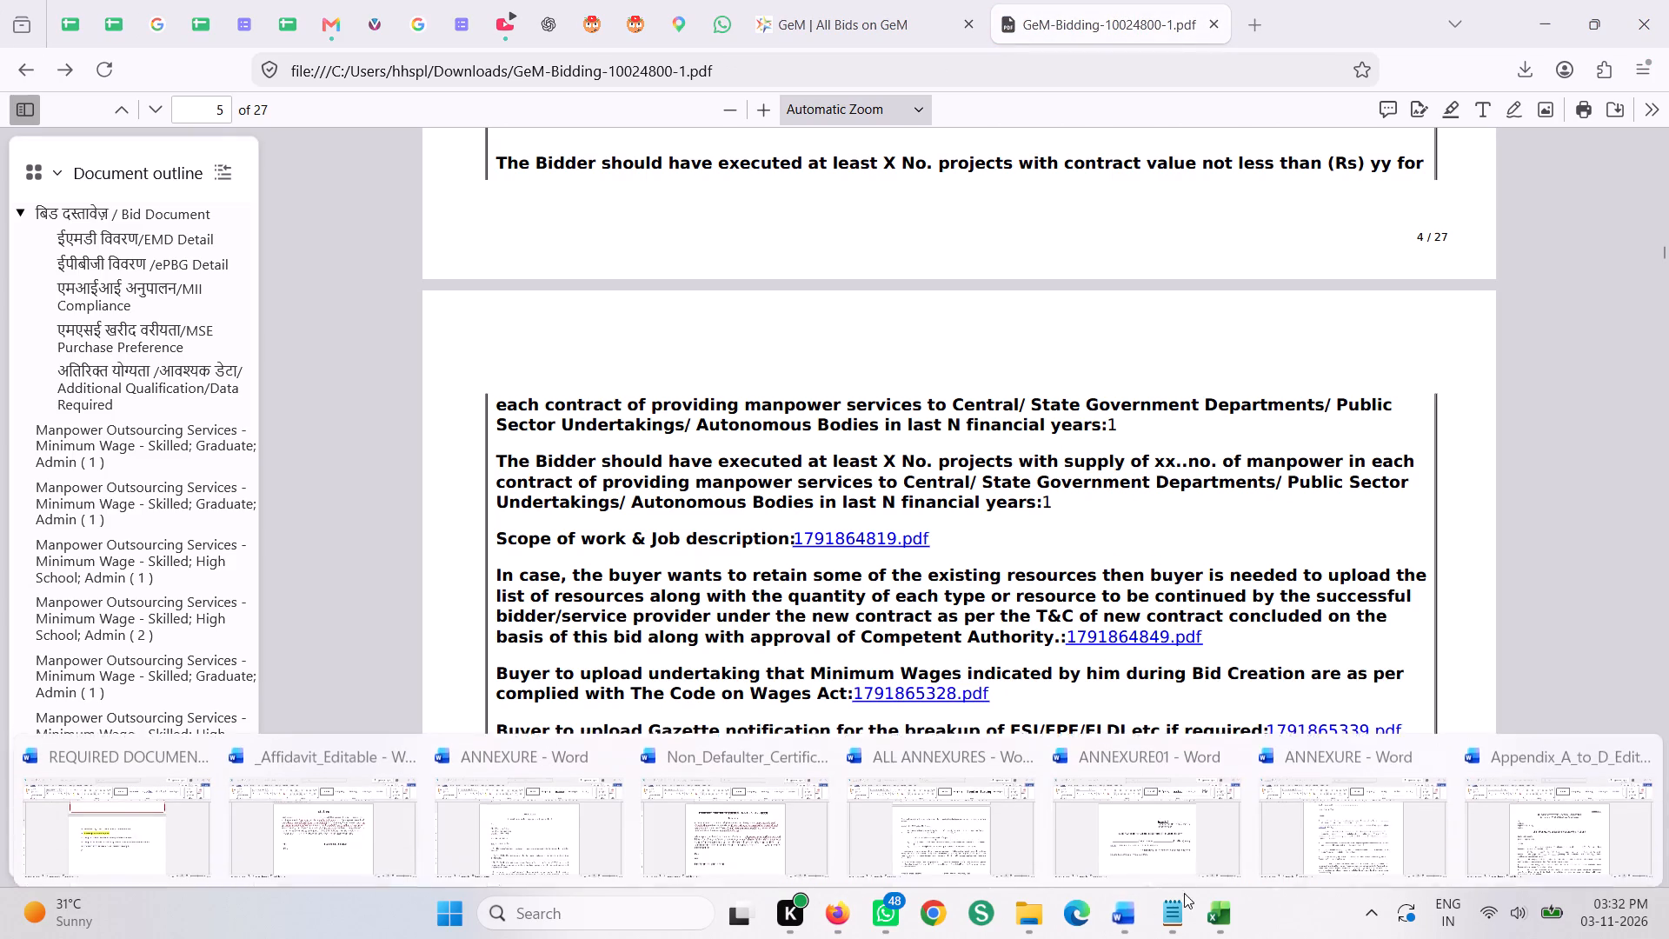
pyautogui.click(1558, 818)
pyautogui.scroll(-6, 732, 509)
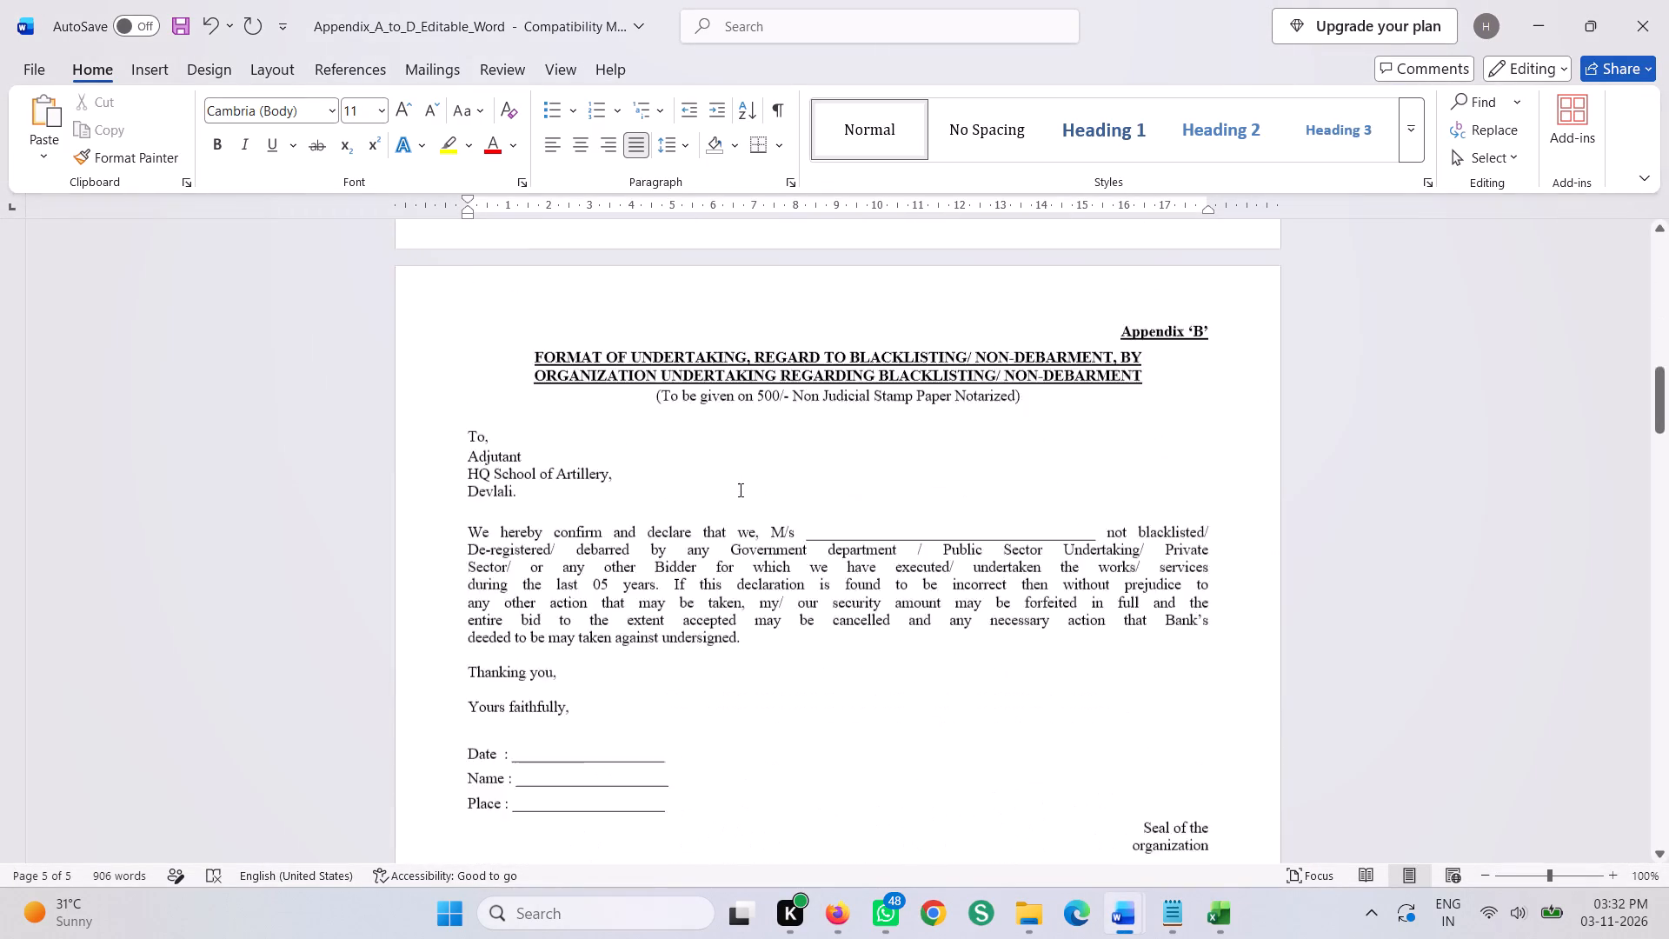
pyautogui.scroll(2, 728, 488)
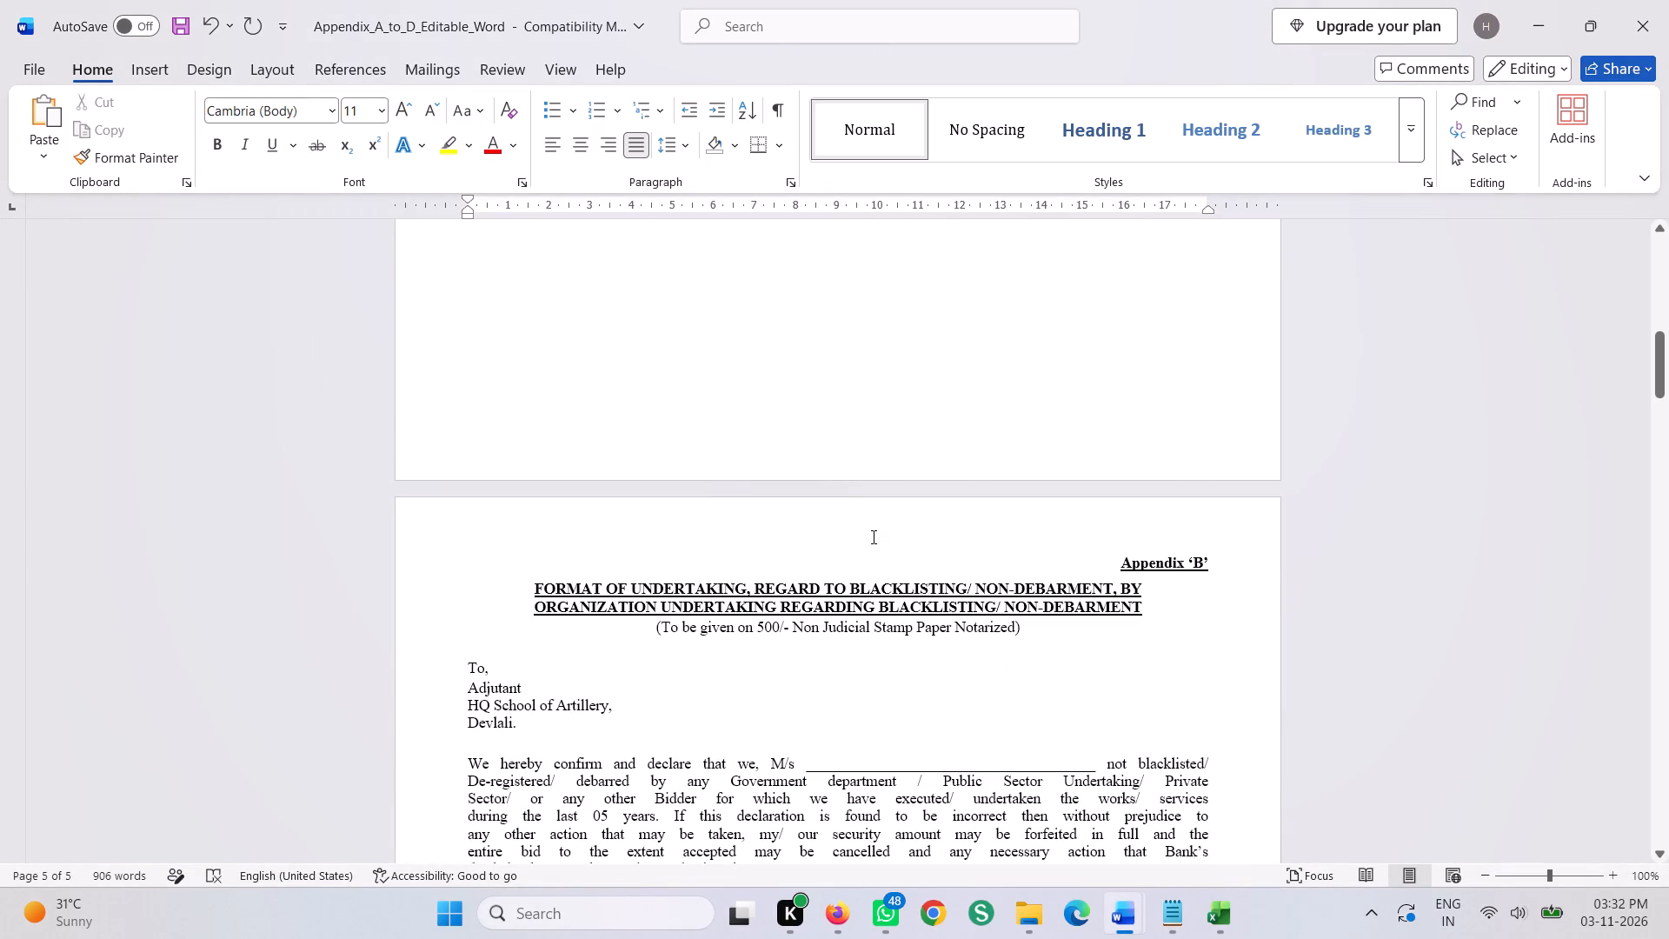
pyautogui.scroll(-2, 900, 586)
pyautogui.scroll(-4, 863, 463)
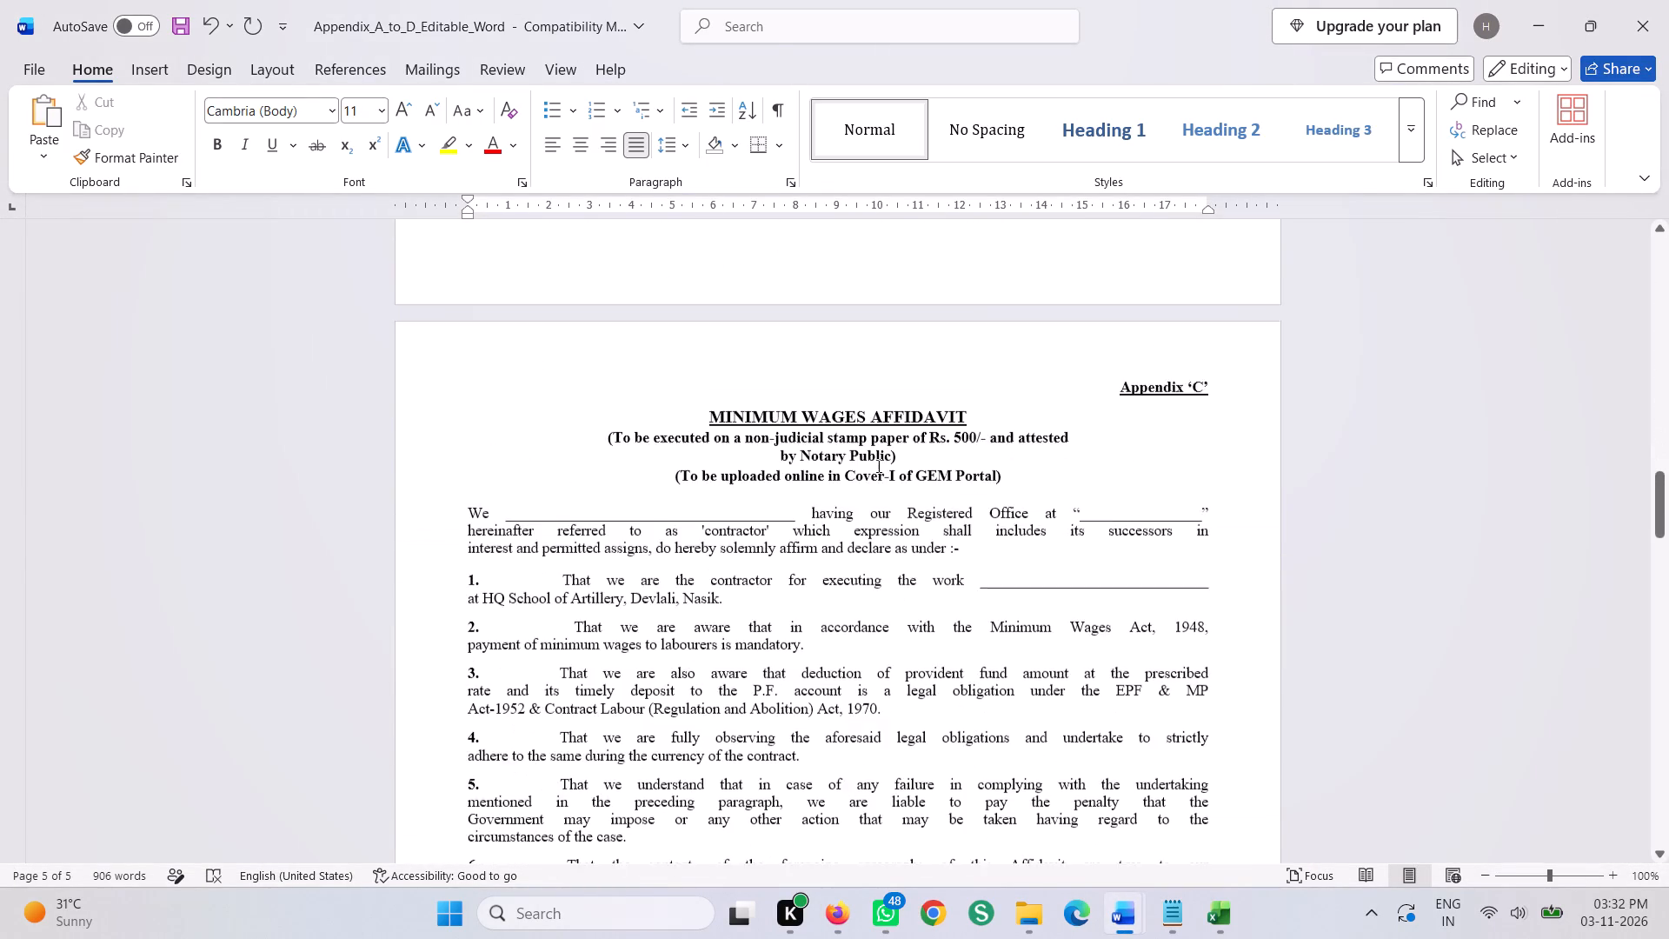
pyautogui.scroll(-1, 877, 465)
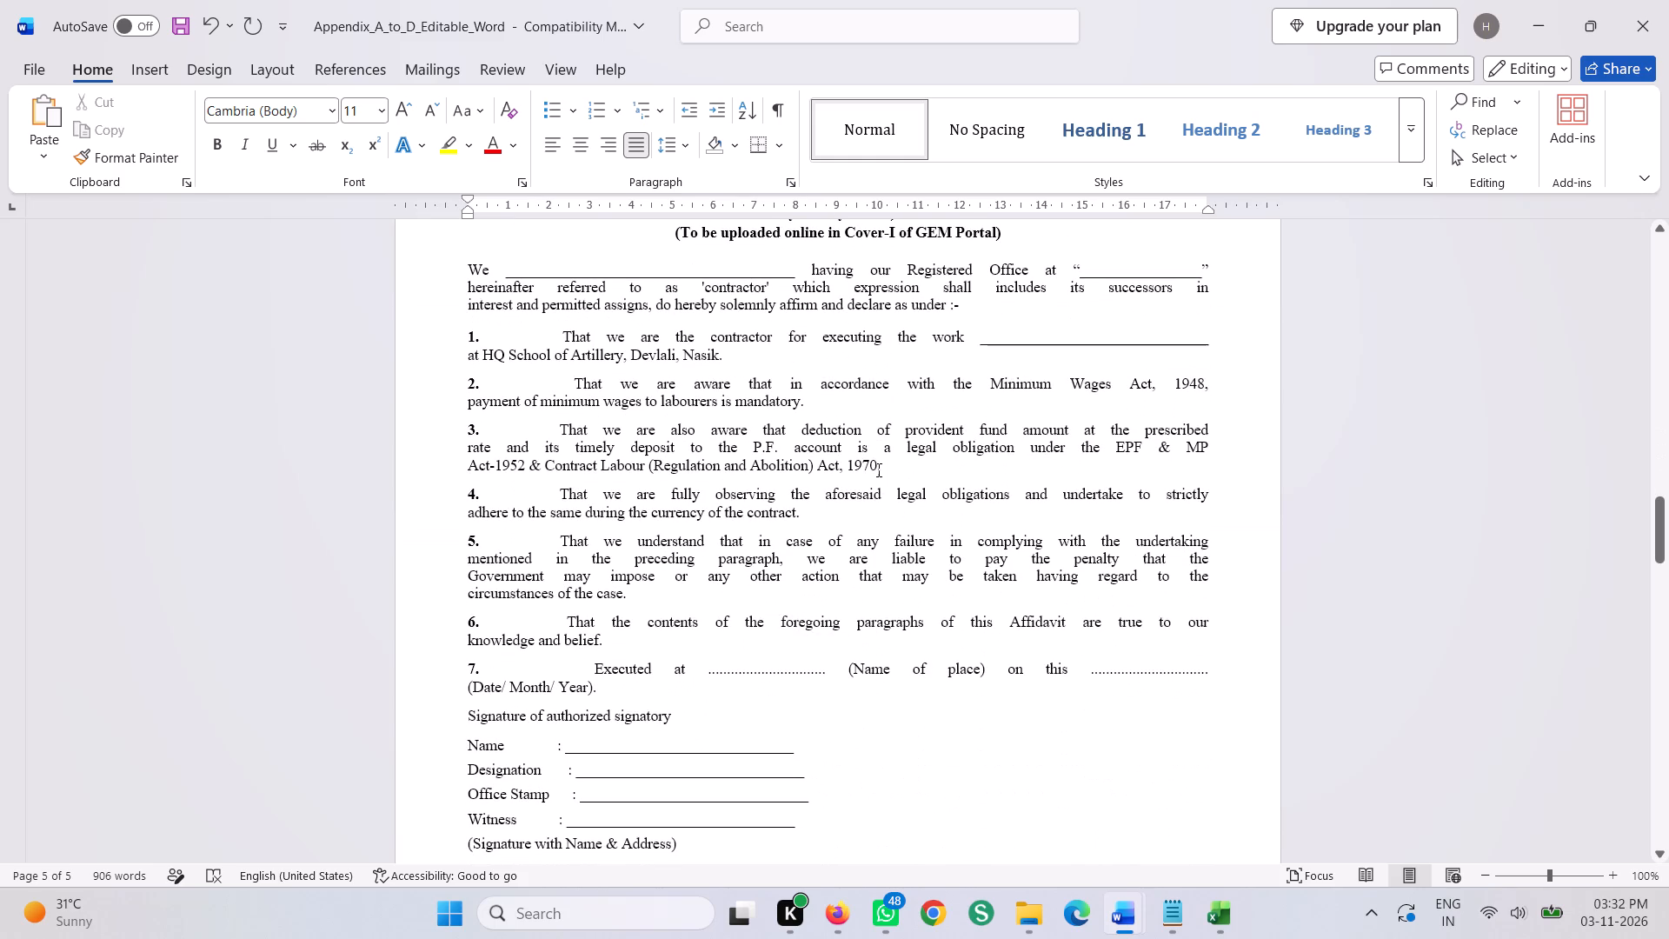
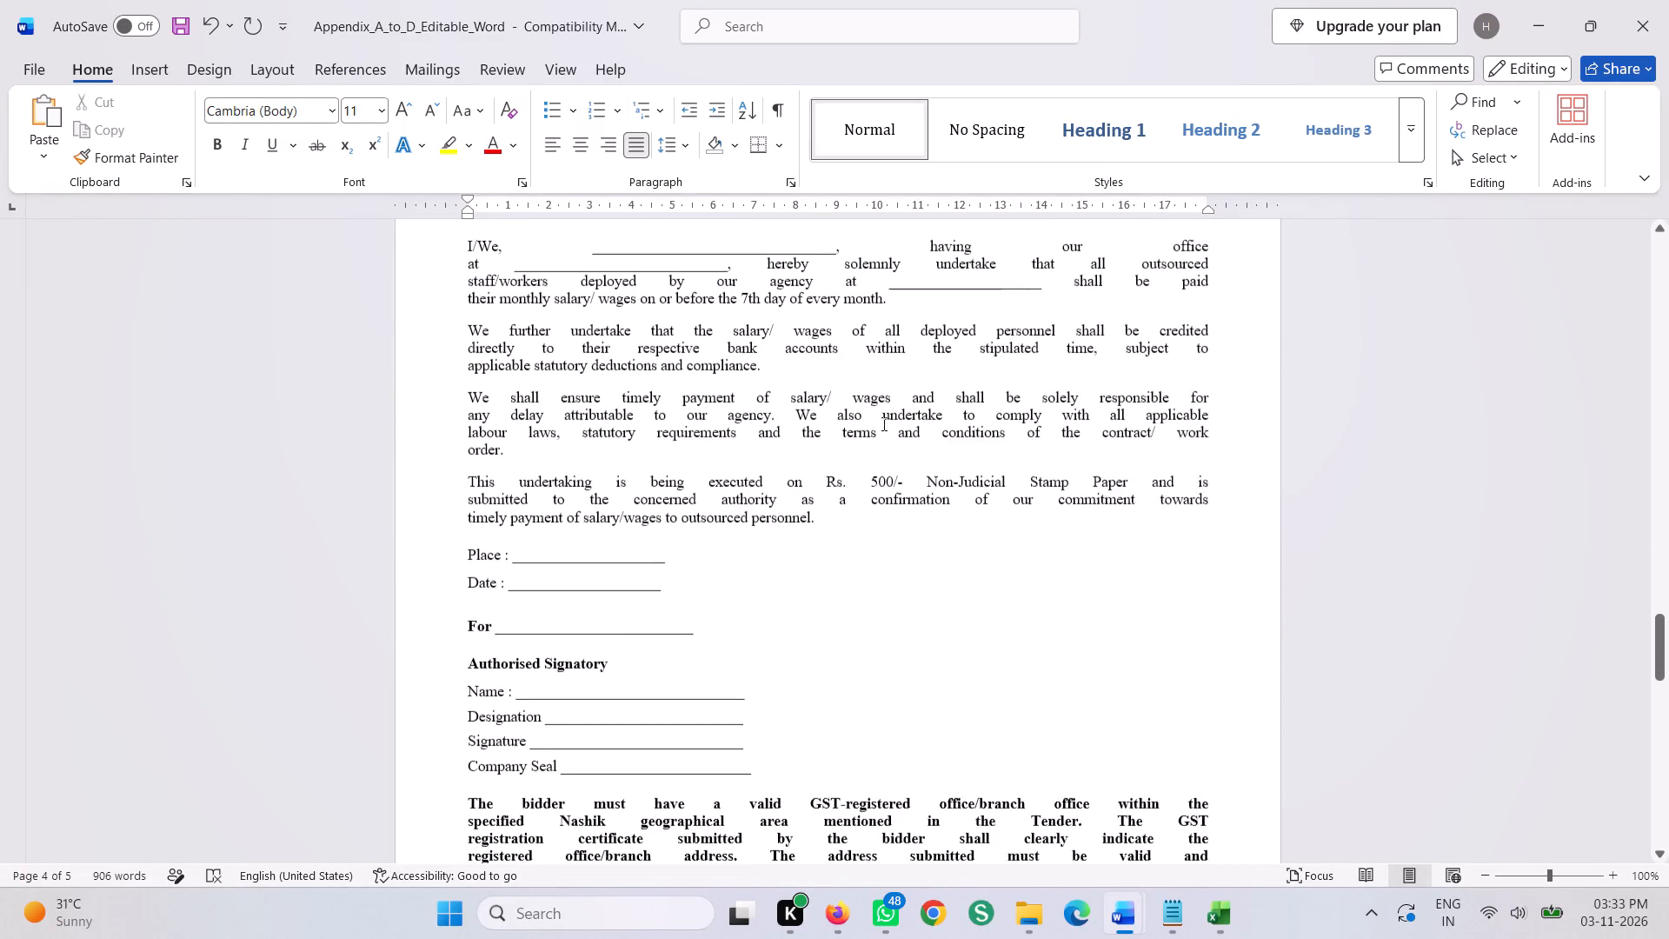
# Review the Word appendices from the Appendix 'D' undertaking and confidentiality certificate back to the Appendix 'A' tender conditions acceptance letter.
pyautogui.scroll(1, 882, 423)
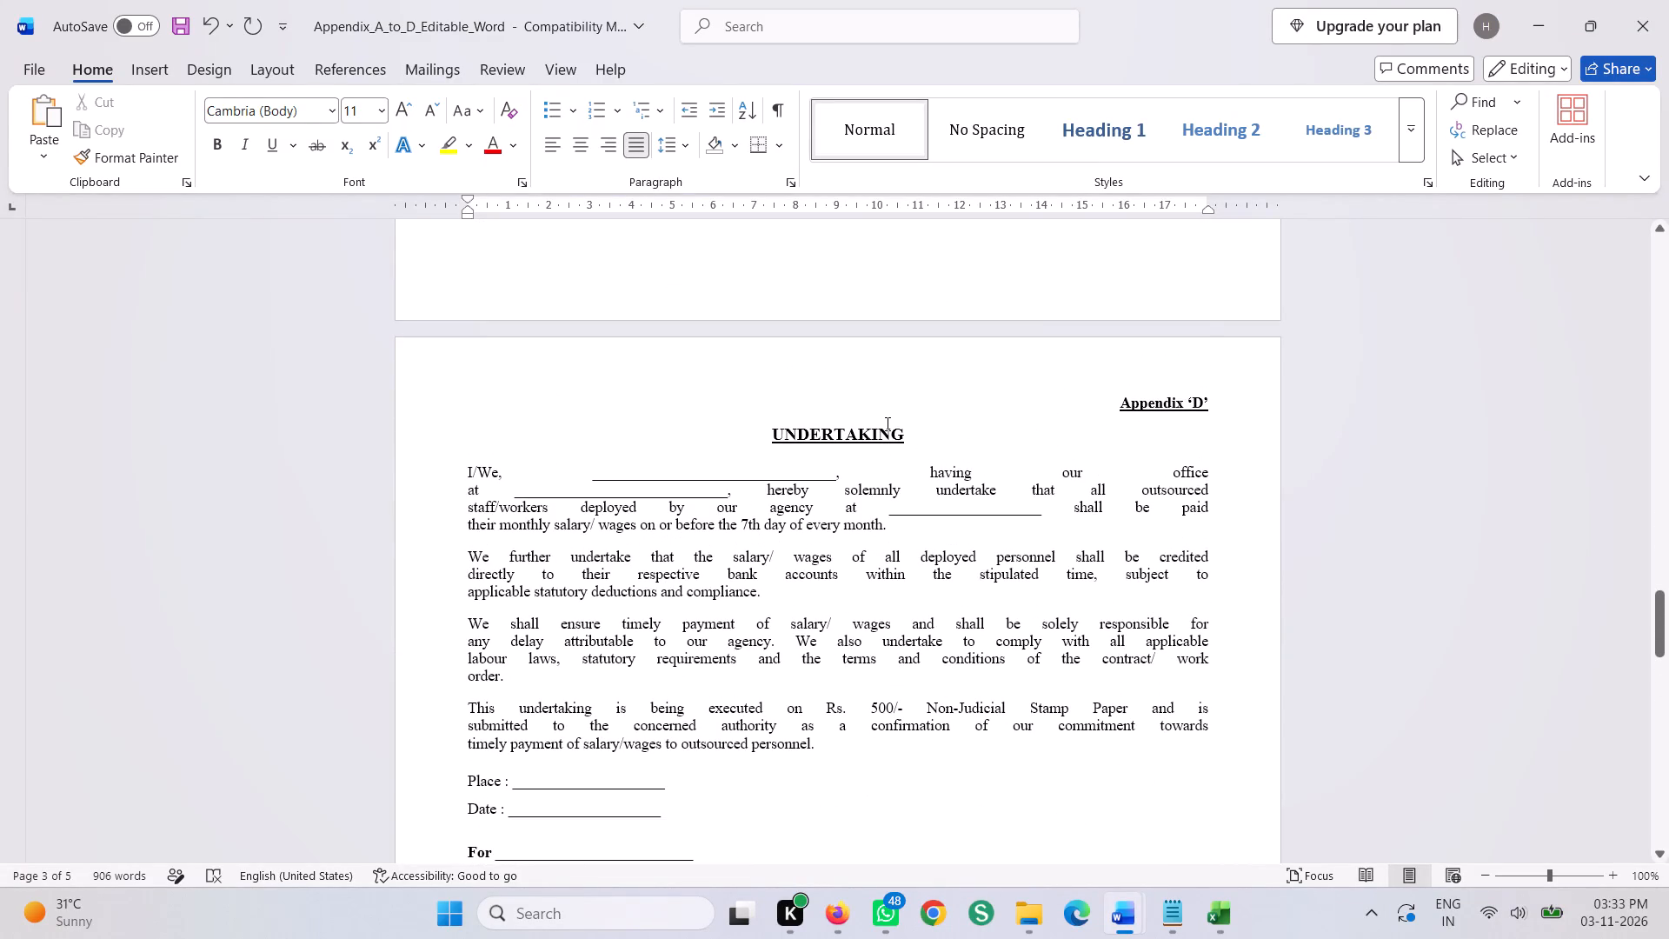
pyautogui.scroll(-1, 870, 549)
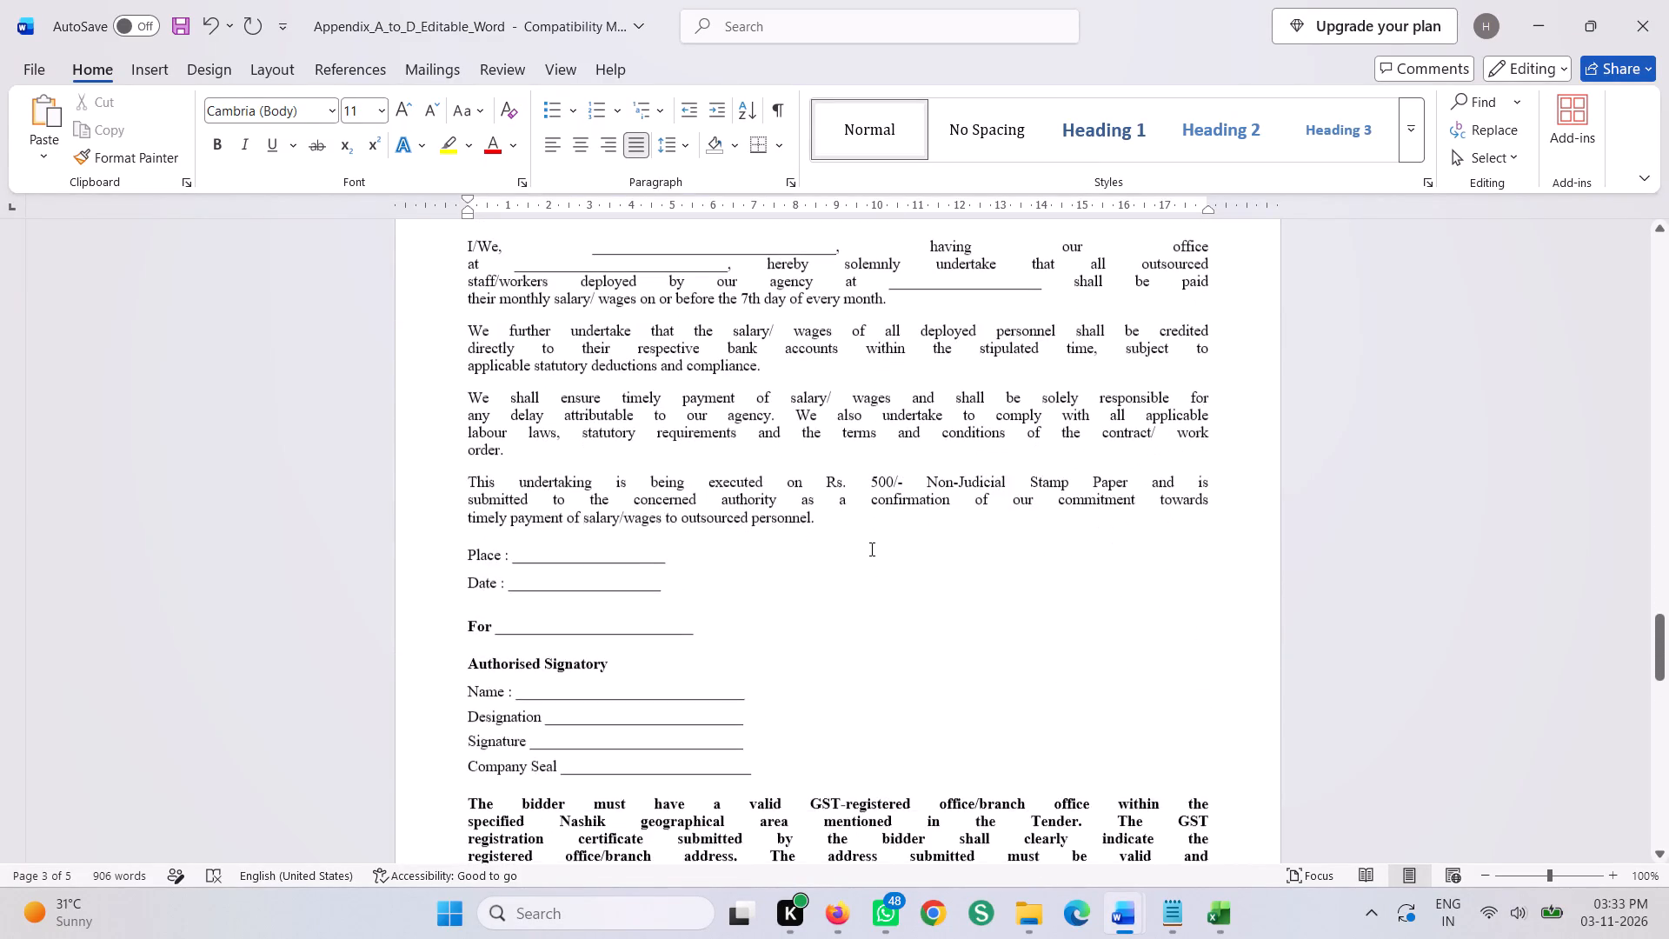
pyautogui.scroll(-4, 871, 548)
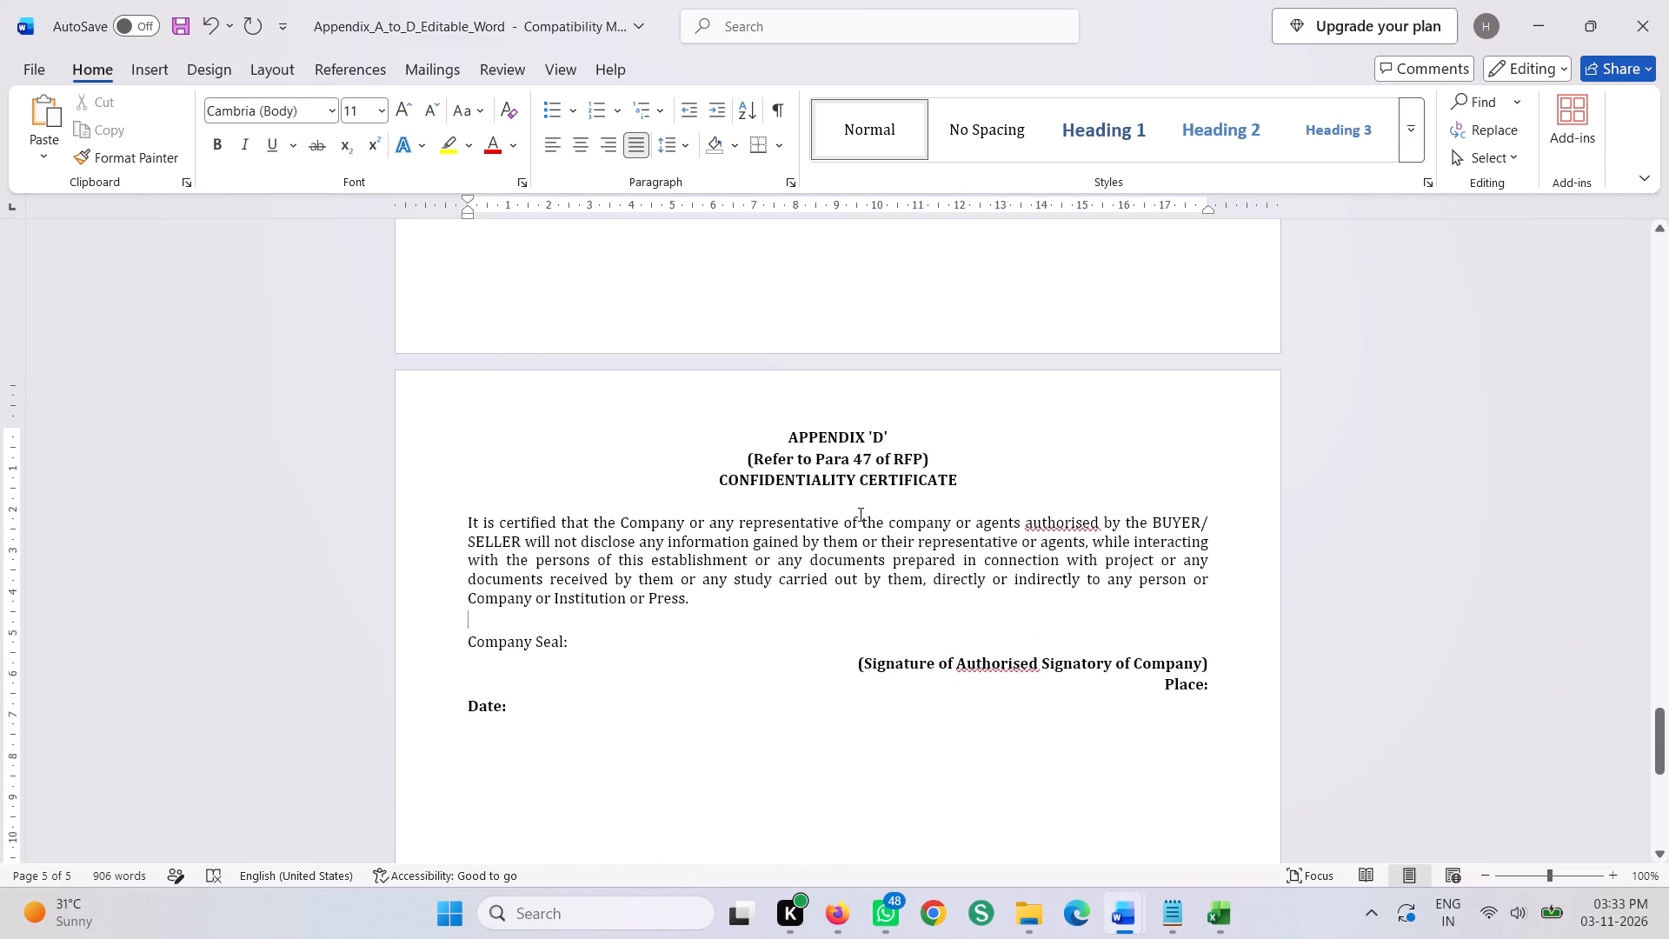
pyautogui.scroll(-5, 859, 514)
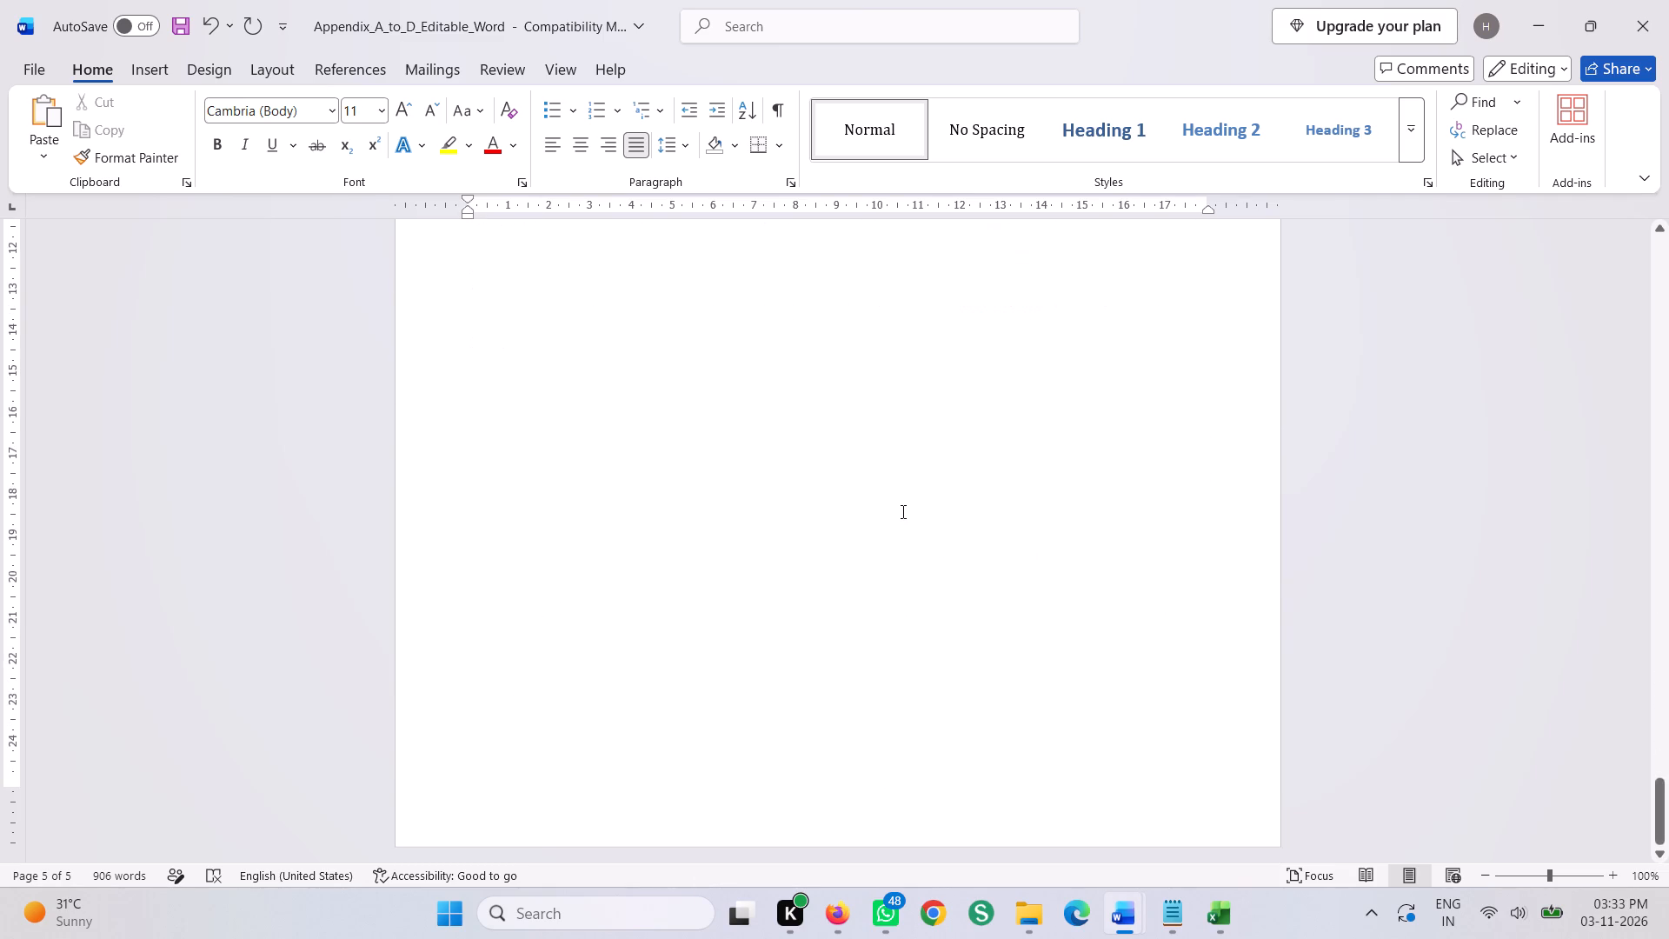
pyautogui.scroll(-3, 901, 511)
pyautogui.scroll(14, 901, 511)
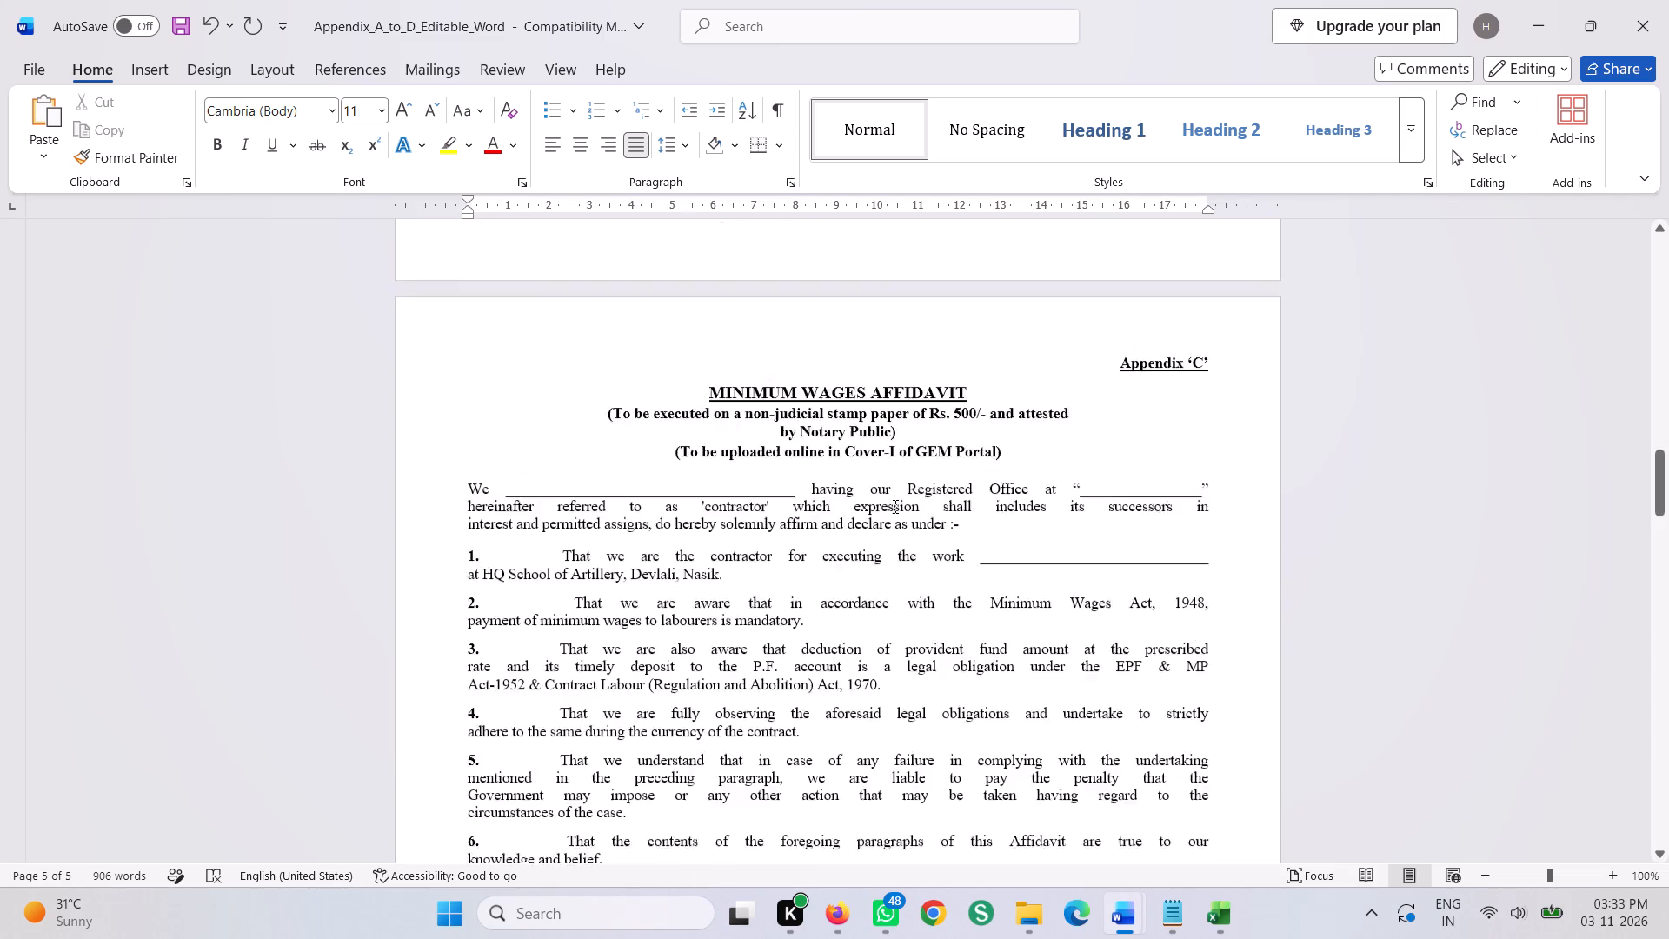
pyautogui.scroll(6, 894, 506)
pyautogui.scroll(6, 916, 394)
pyautogui.scroll(-1, 899, 450)
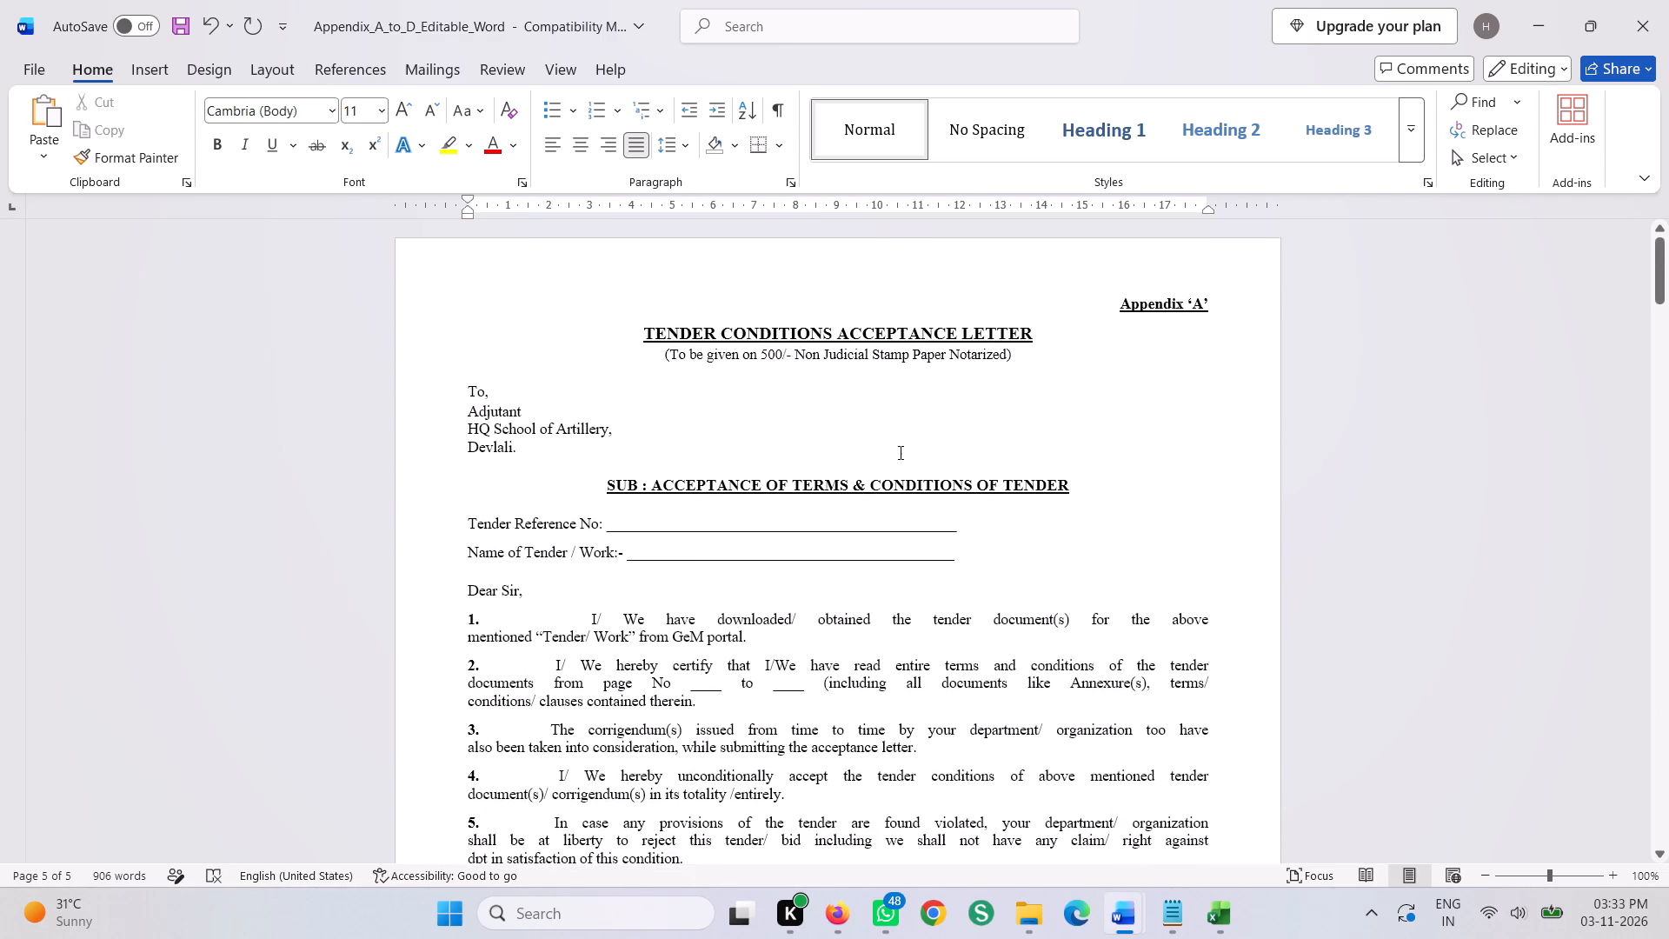
pyautogui.scroll(-2, 899, 455)
# Highlight the note "(To be given on 500/- Non Judicial Stamp Paper Notarized)" under the Appendix 'A' title in yellow.
pyautogui.scroll(2, 947, 613)
pyautogui.scroll(1, 707, 371)
pyautogui.moveTo(658, 357); pyautogui.dragTo(1009, 370)
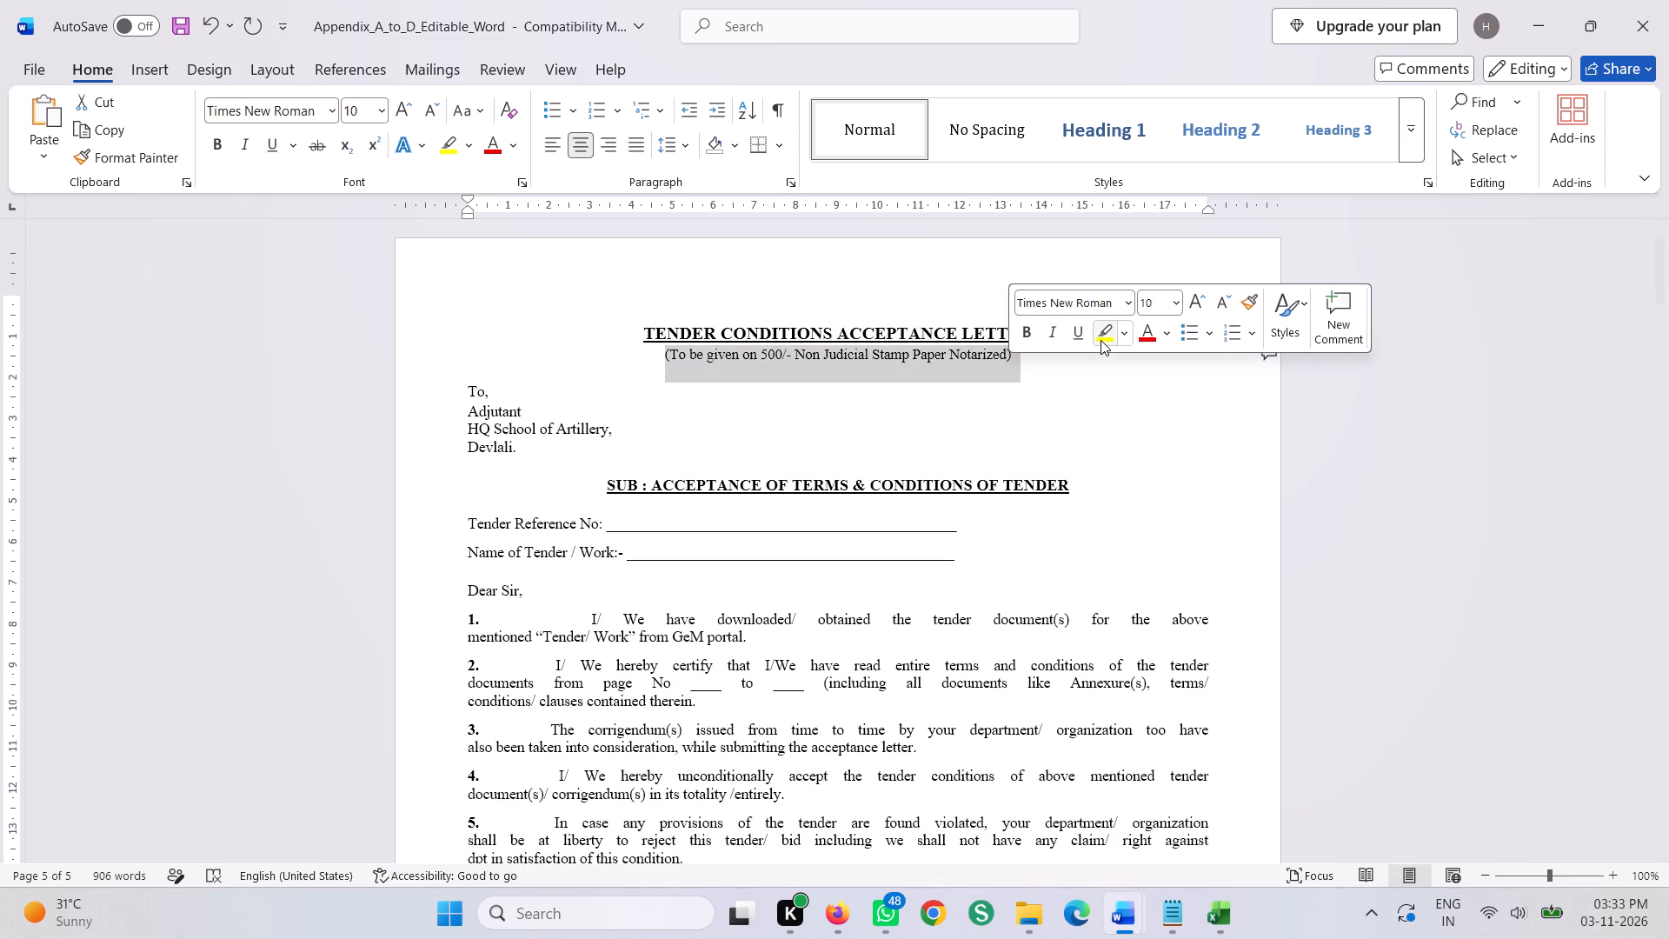
pyautogui.click(1100, 340)
pyautogui.click(976, 423)
# Highlight the 500/- Non Judicial Stamp Paper note under the Appendix 'B' blacklisting undertaking title in yellow.
pyautogui.scroll(-5, 870, 474)
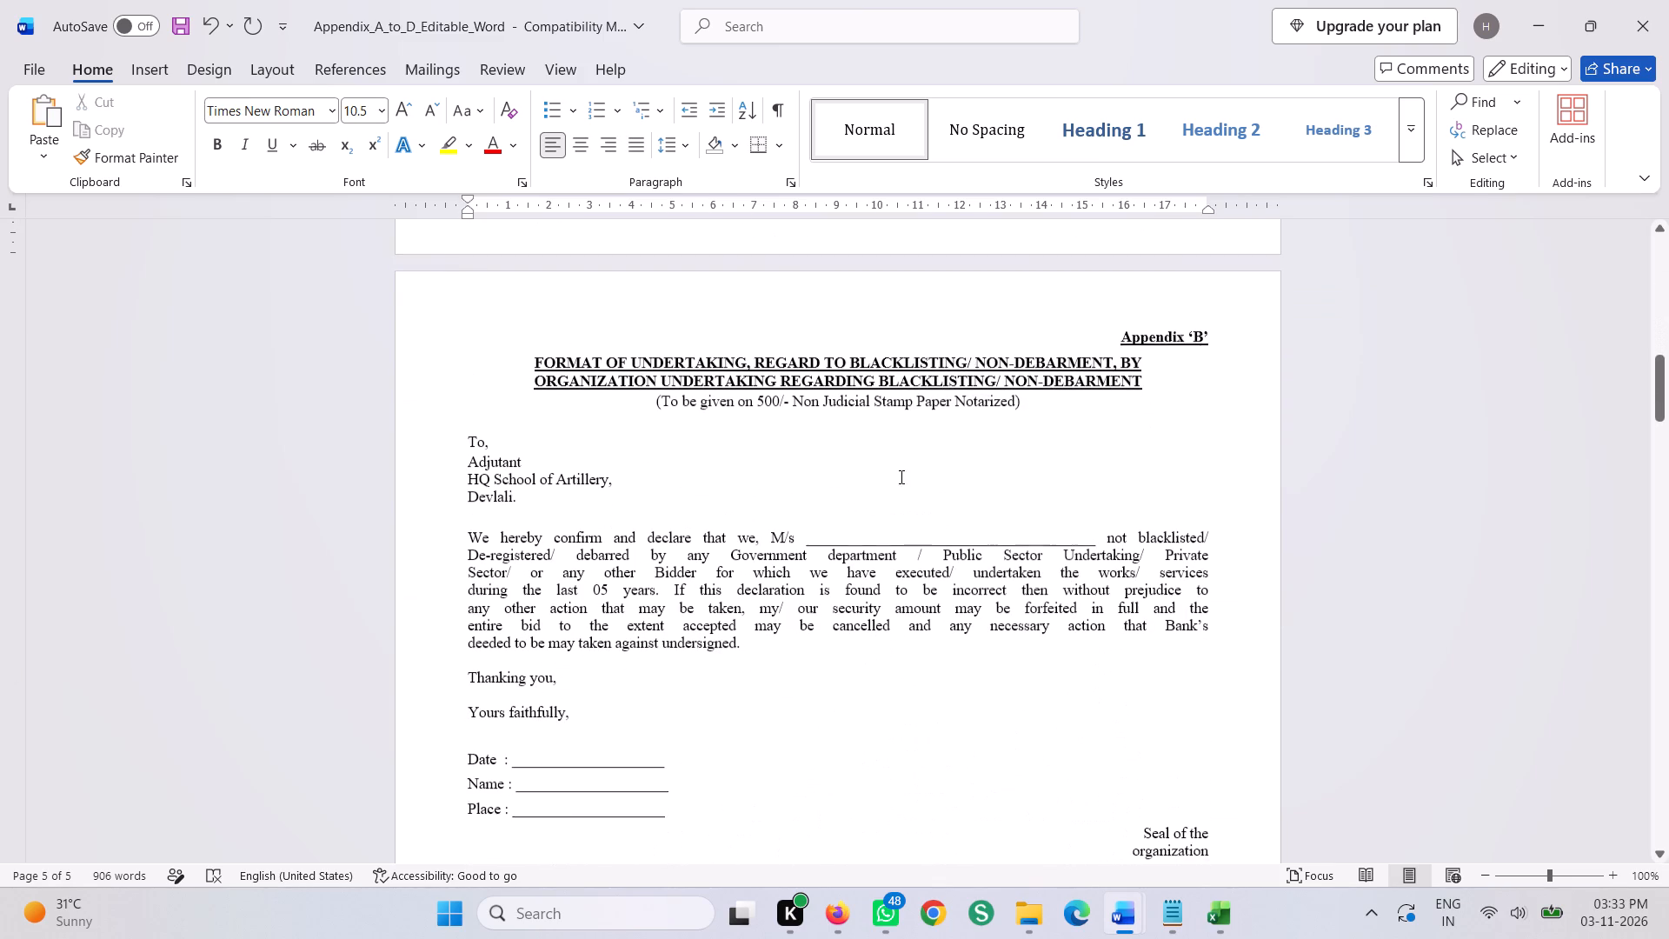
pyautogui.moveTo(646, 409); pyautogui.dragTo(1023, 406)
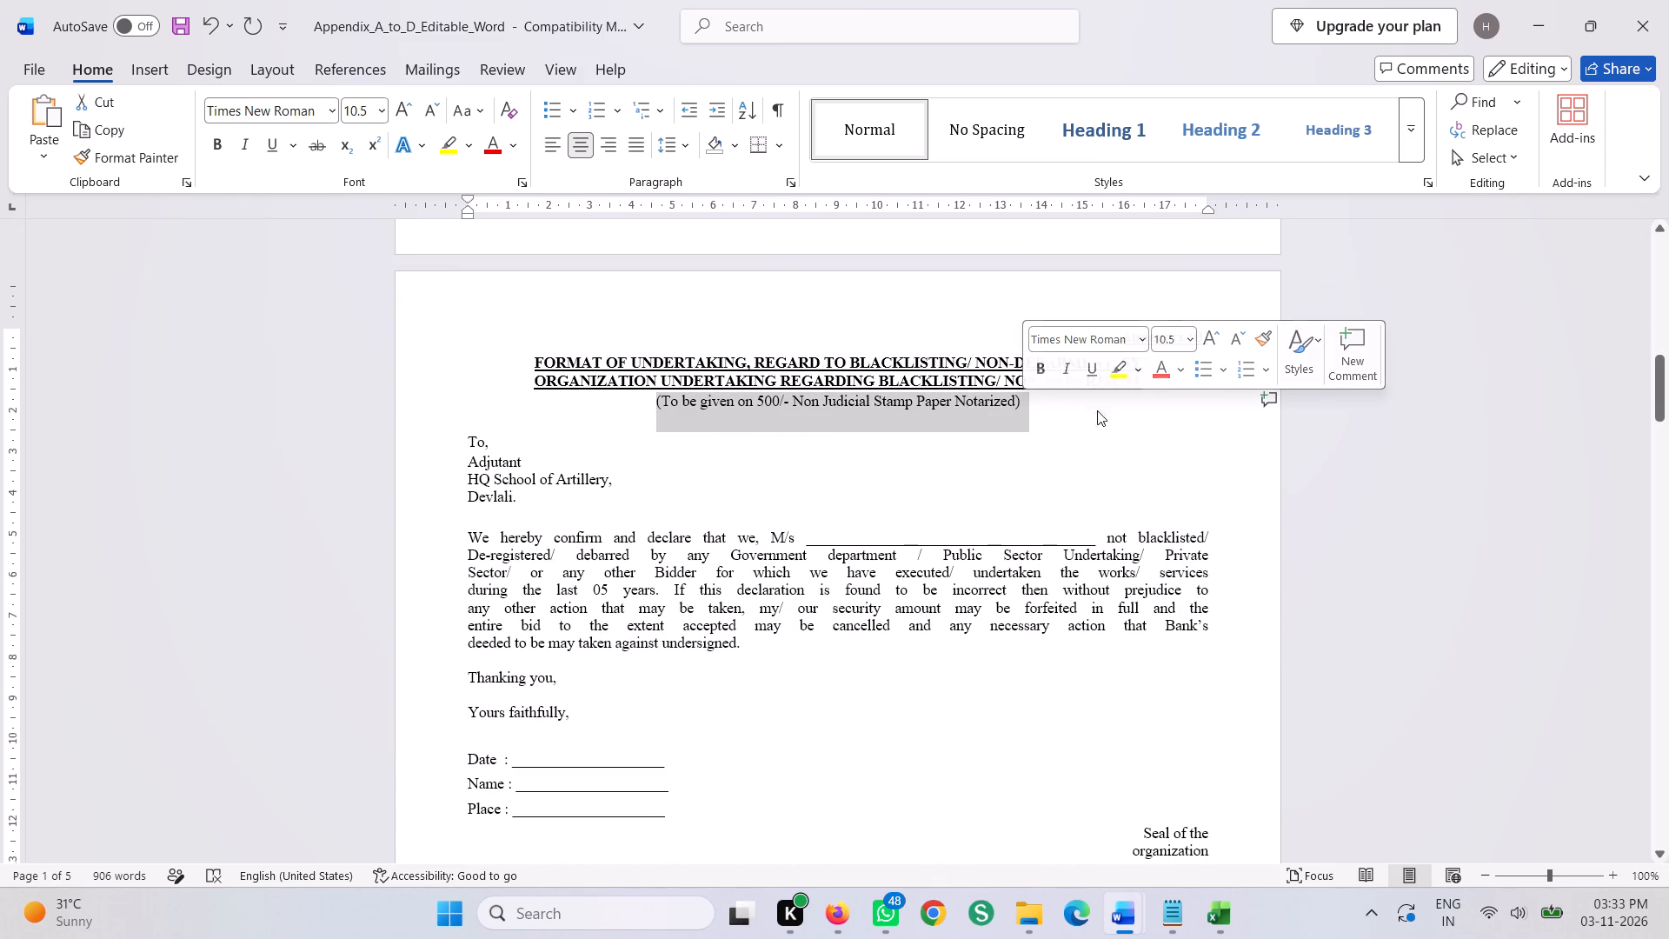
pyautogui.click(1126, 371)
pyautogui.click(973, 462)
# Highlight the Rs. 500/- non-judicial stamp paper and Notary Public attestation note under the Appendix 'C' Minimum Wages Affidavit title in yellow.
pyautogui.scroll(-3, 921, 495)
pyautogui.scroll(-2, 821, 489)
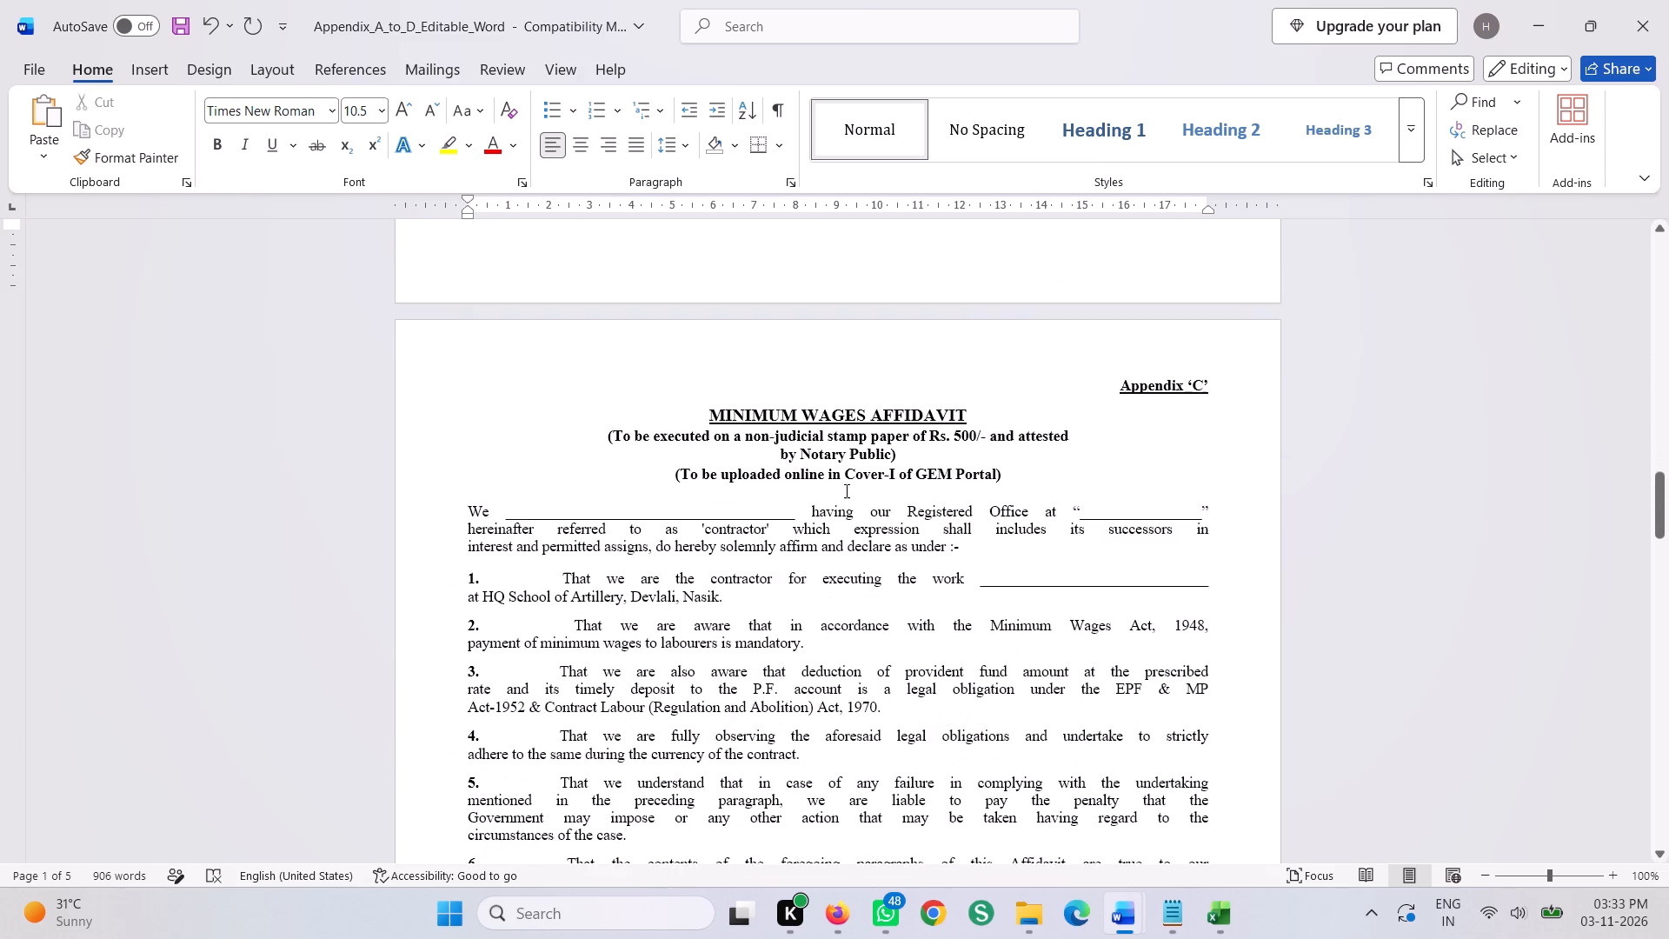
pyautogui.moveTo(602, 421); pyautogui.dragTo(909, 439)
pyautogui.click(999, 407)
# Look through the rest of the appendices document, from the minimum wages affidavit to the end of the confidentiality certificate page.
pyautogui.scroll(-2, 881, 574)
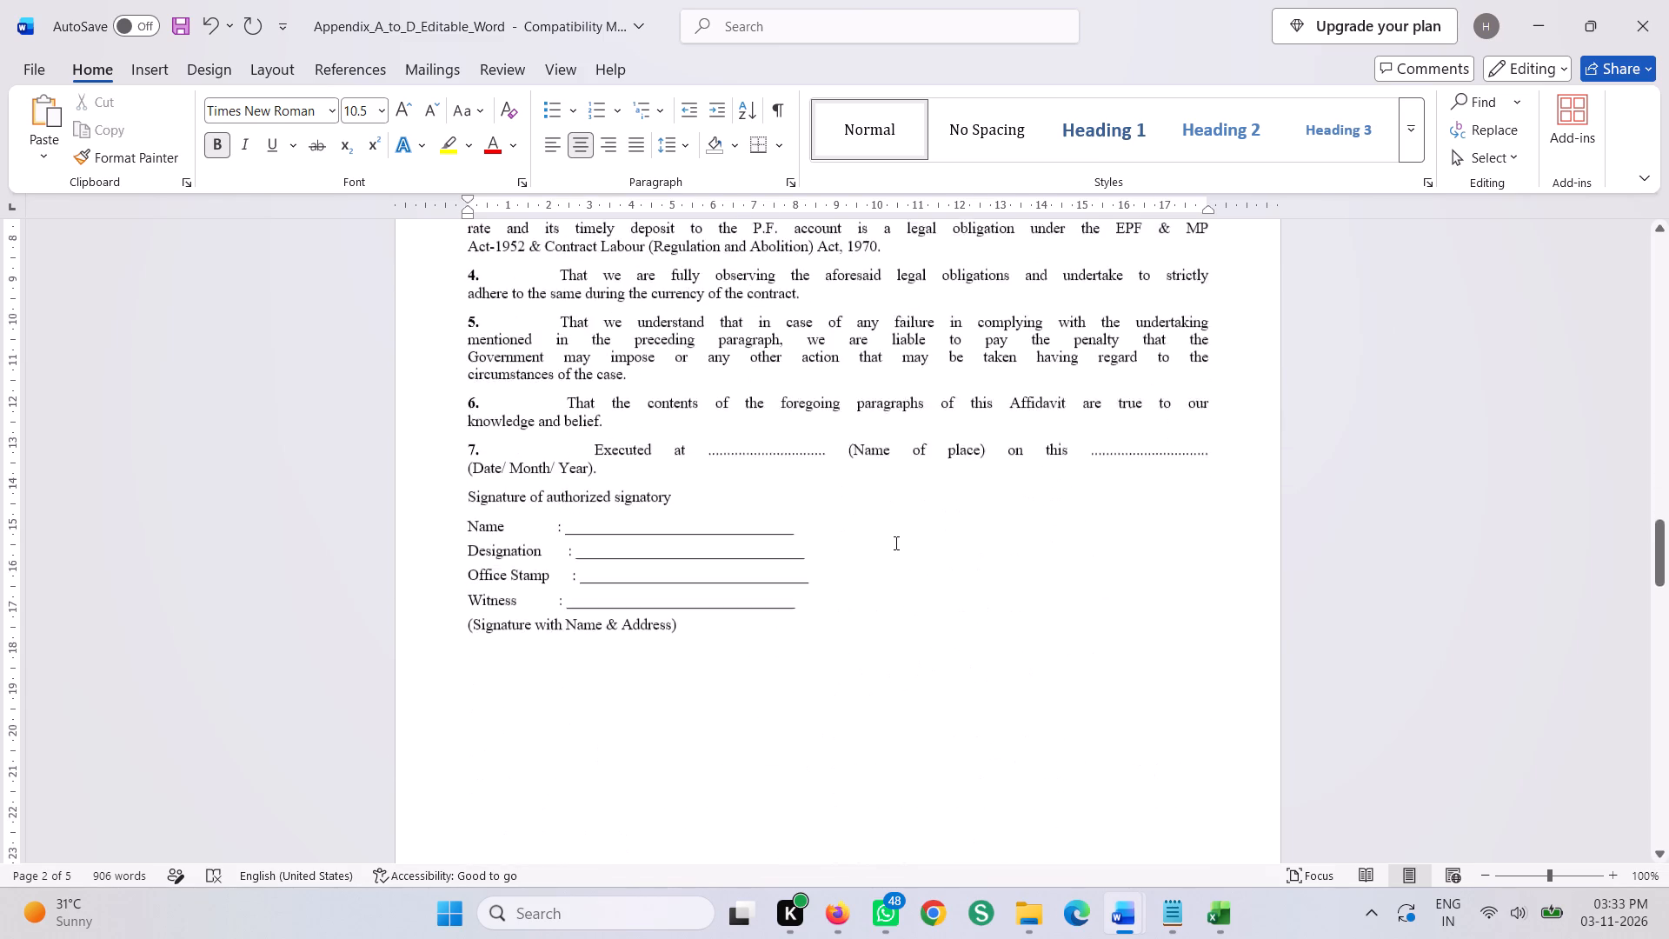
pyautogui.scroll(-3, 891, 542)
pyautogui.scroll(-5, 819, 514)
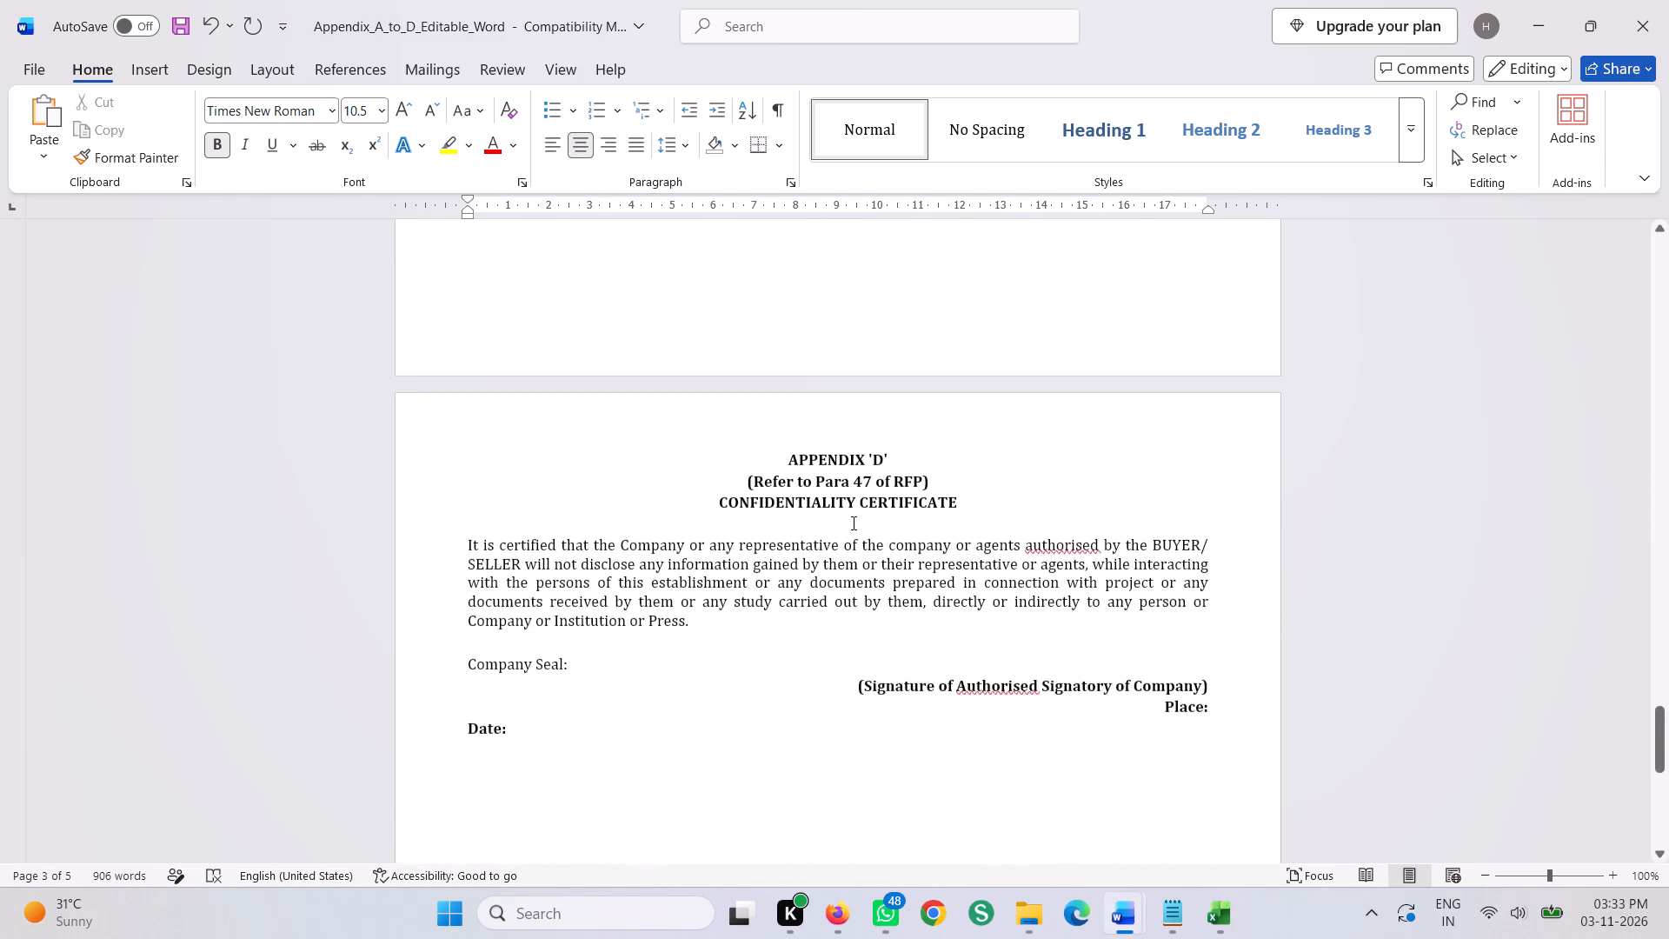
pyautogui.scroll(-3, 852, 523)
pyautogui.scroll(-3, 971, 609)
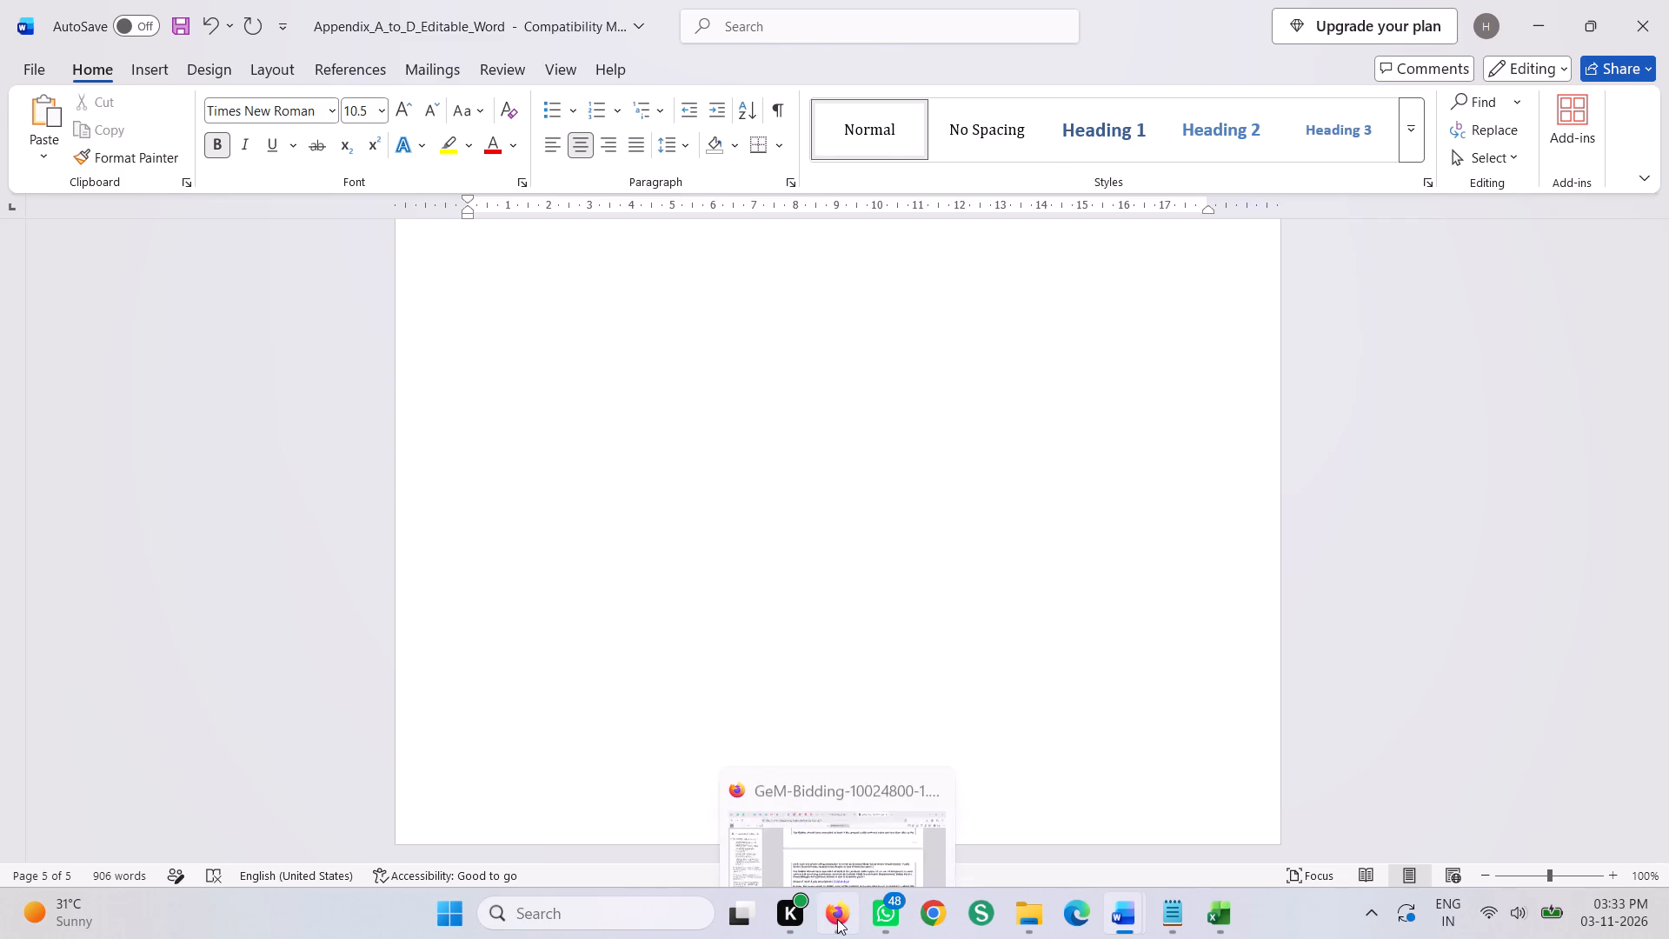
# Switch to the GeM bid document in Firefox, open 1791864819.pdf and examine its closing appendices, including the Appendix 'E' performance bank guarantee format.
pyautogui.click(837, 919)
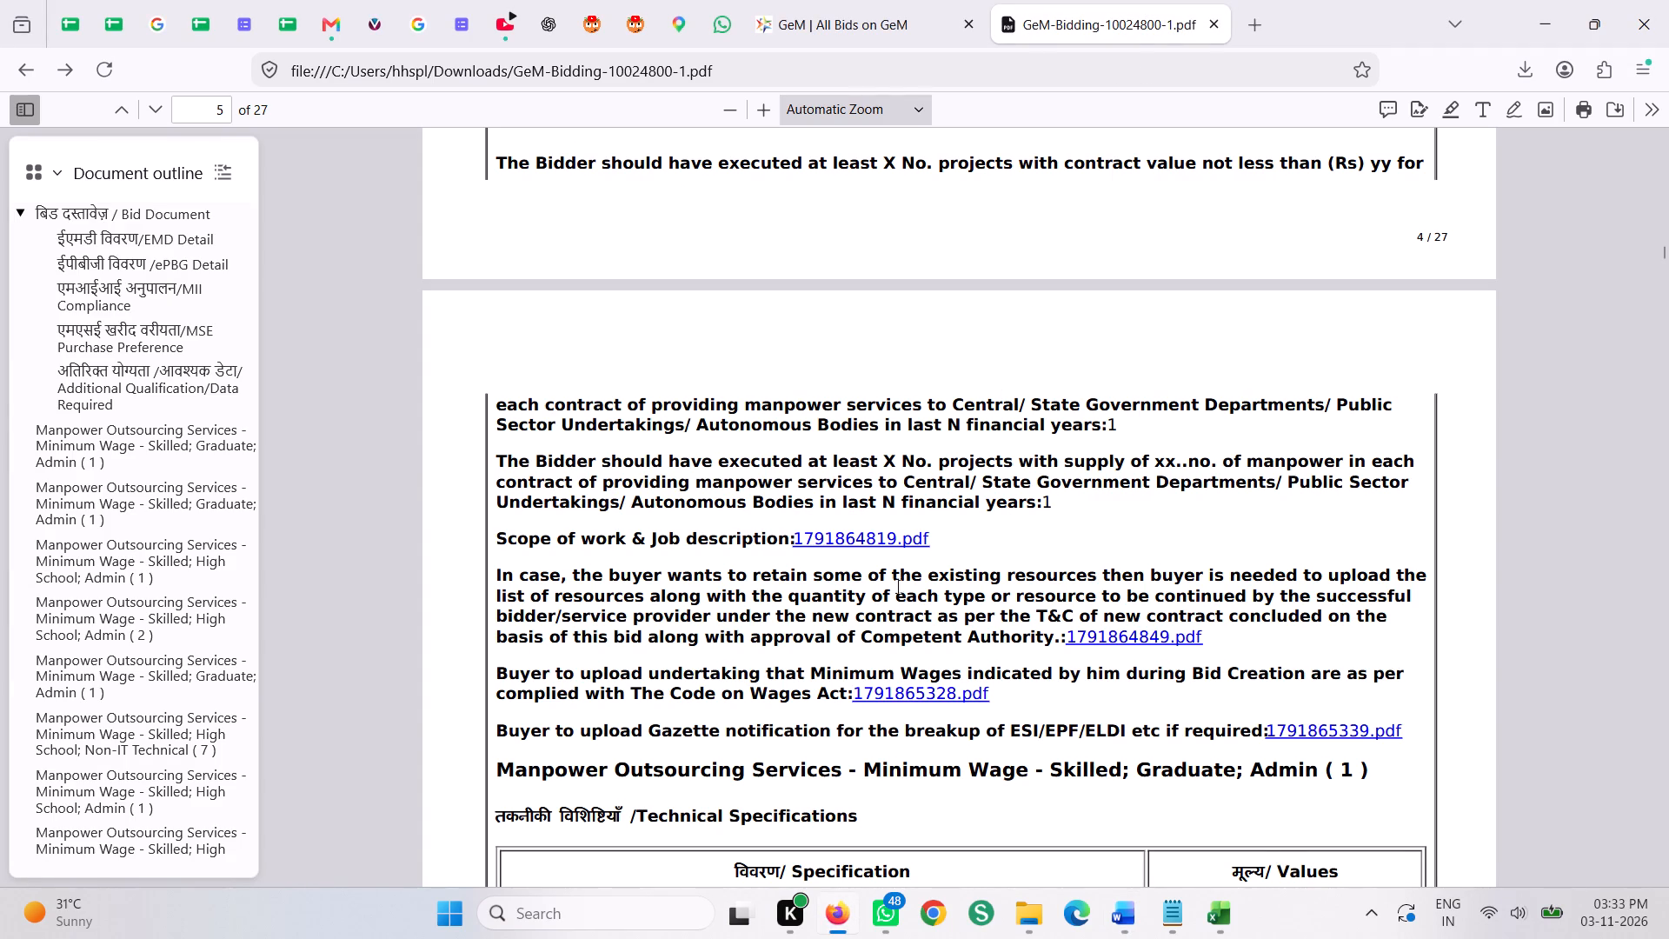
pyautogui.click(889, 535)
pyautogui.scroll(-7, 881, 559)
pyautogui.scroll(4, 871, 588)
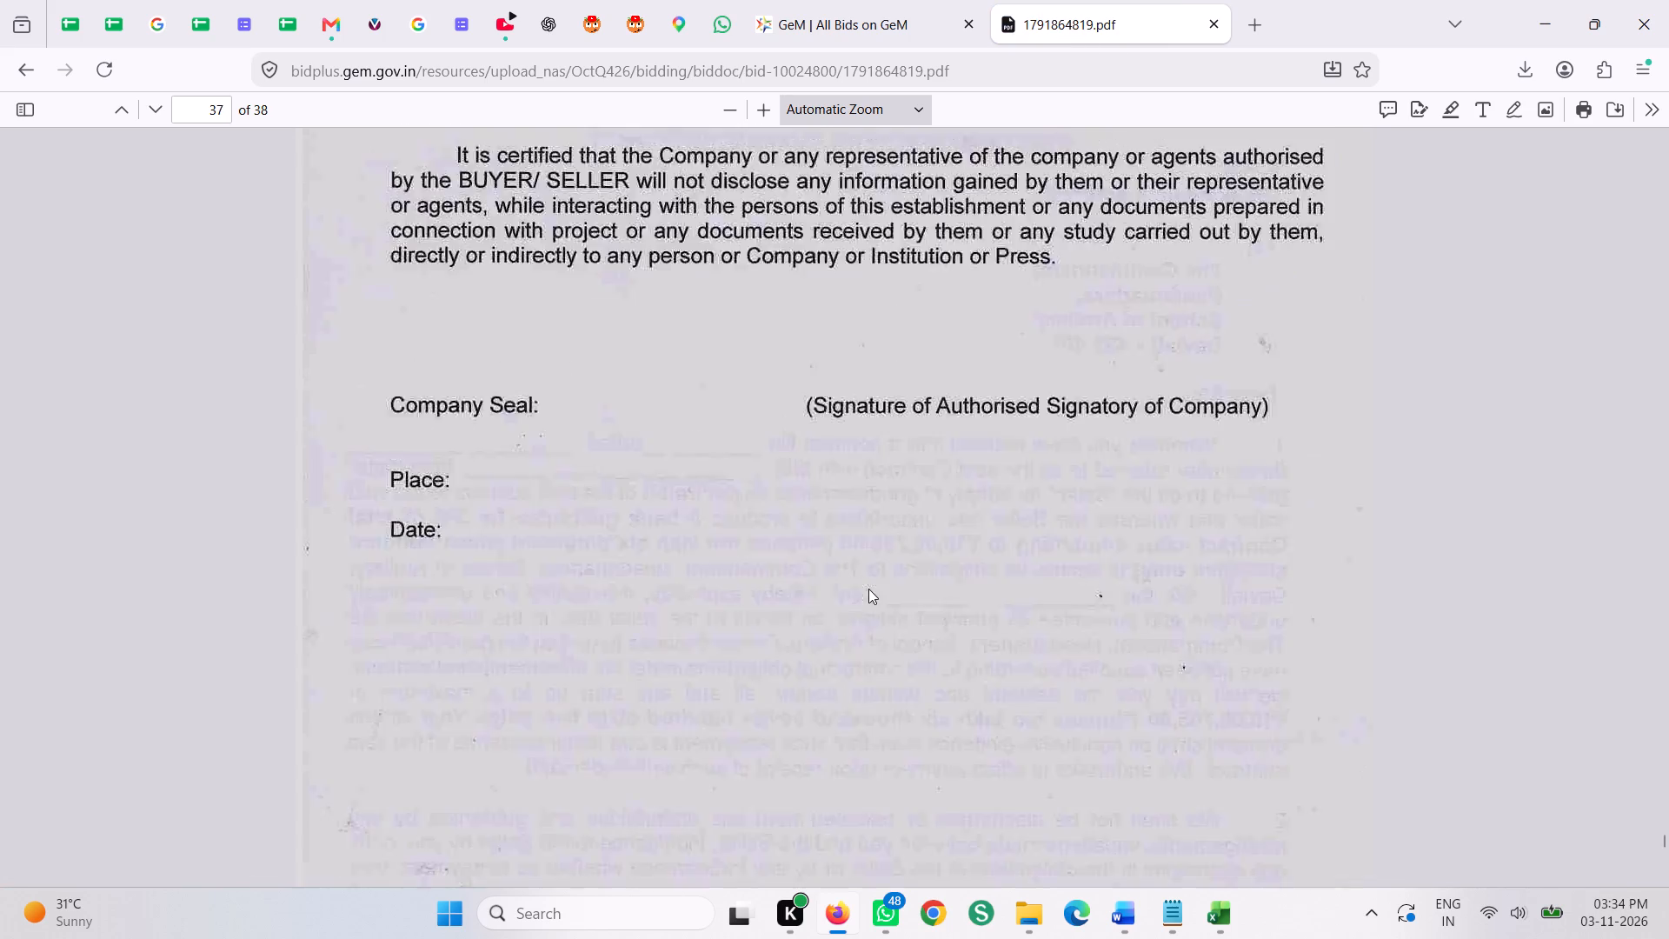
pyautogui.scroll(9, 868, 589)
pyautogui.scroll(-3, 828, 656)
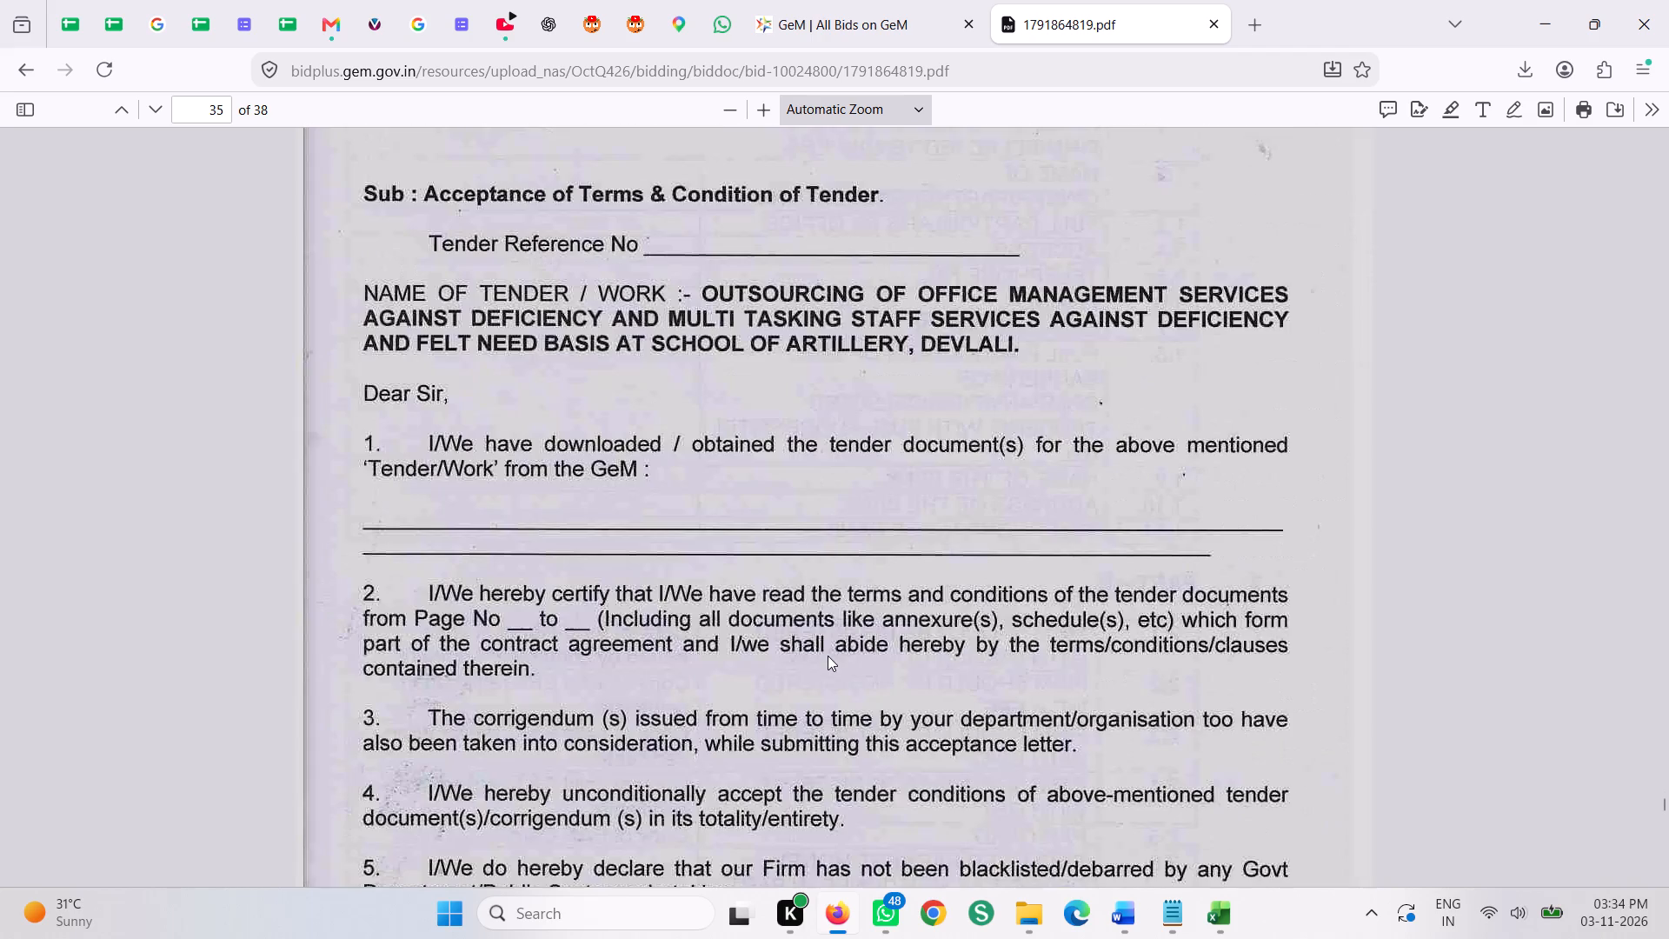
pyautogui.scroll(-10, 828, 656)
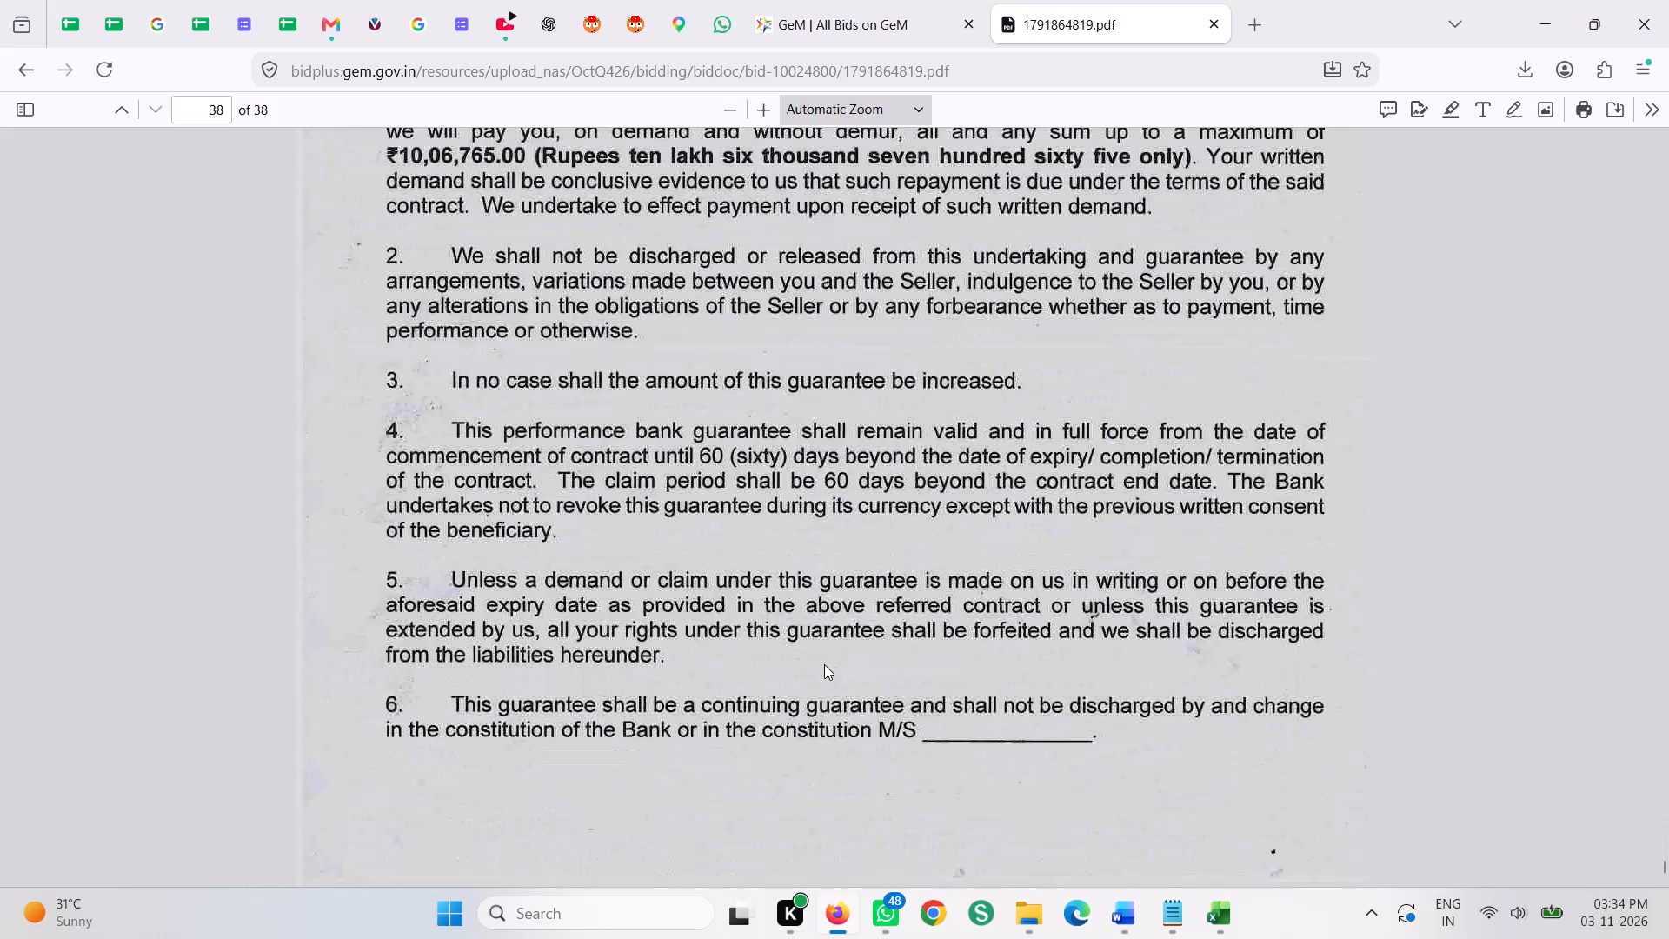
pyautogui.scroll(-2, 821, 669)
pyautogui.scroll(3, 821, 669)
pyautogui.scroll(-1, 821, 669)
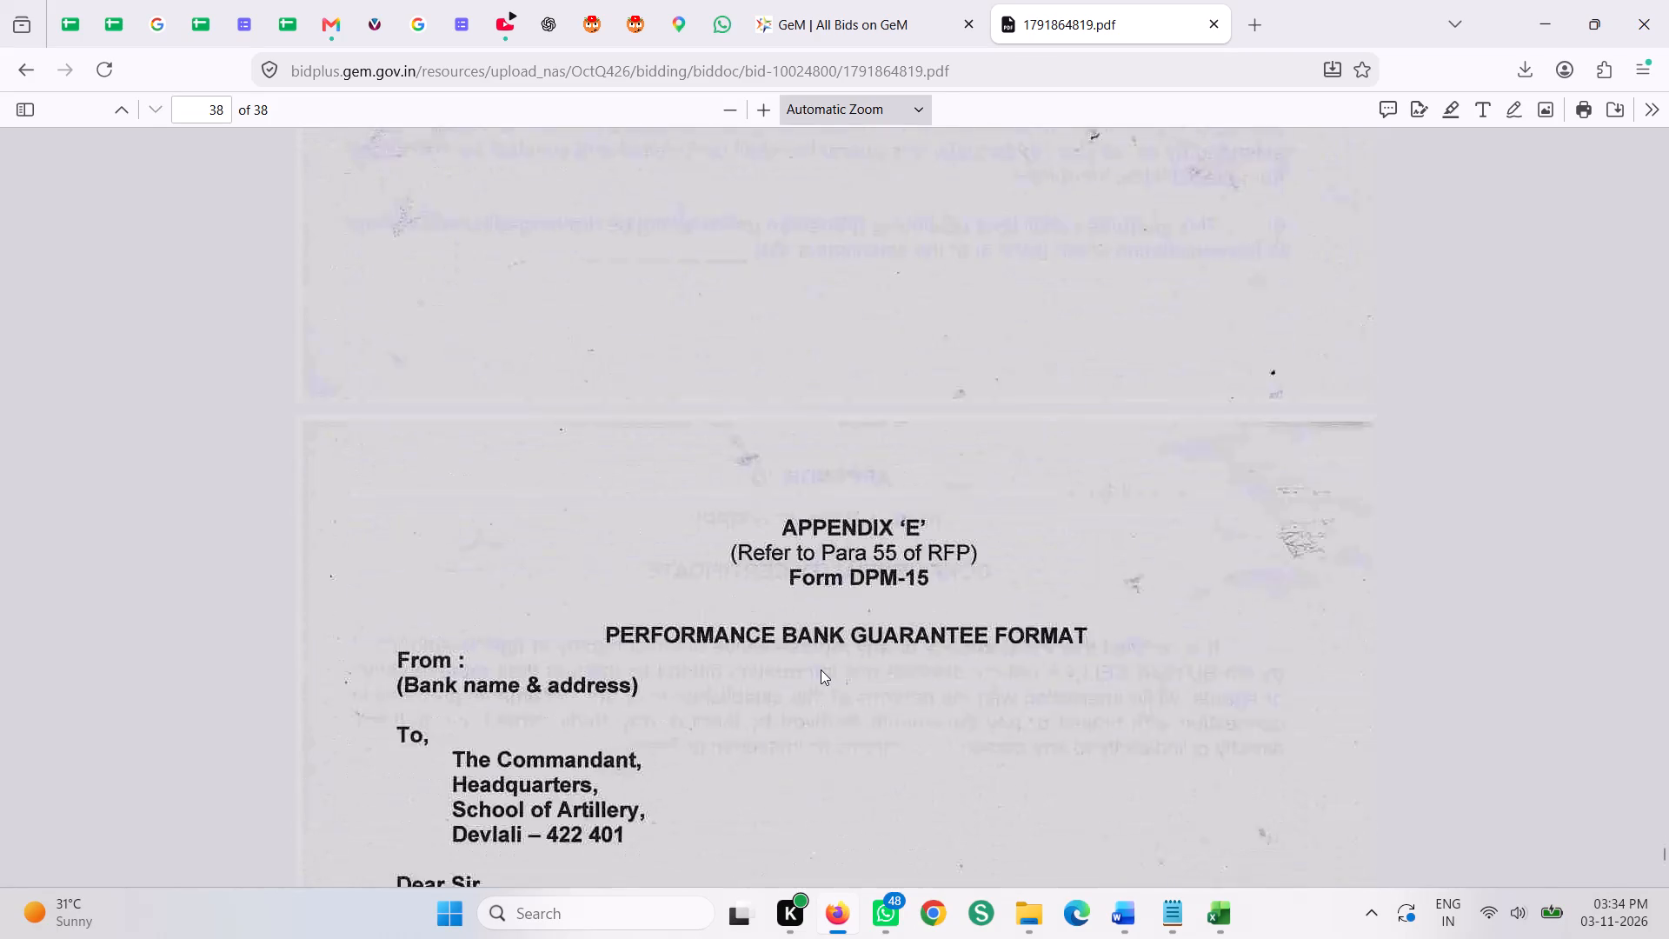
pyautogui.scroll(-7, 821, 669)
pyautogui.scroll(4, 821, 669)
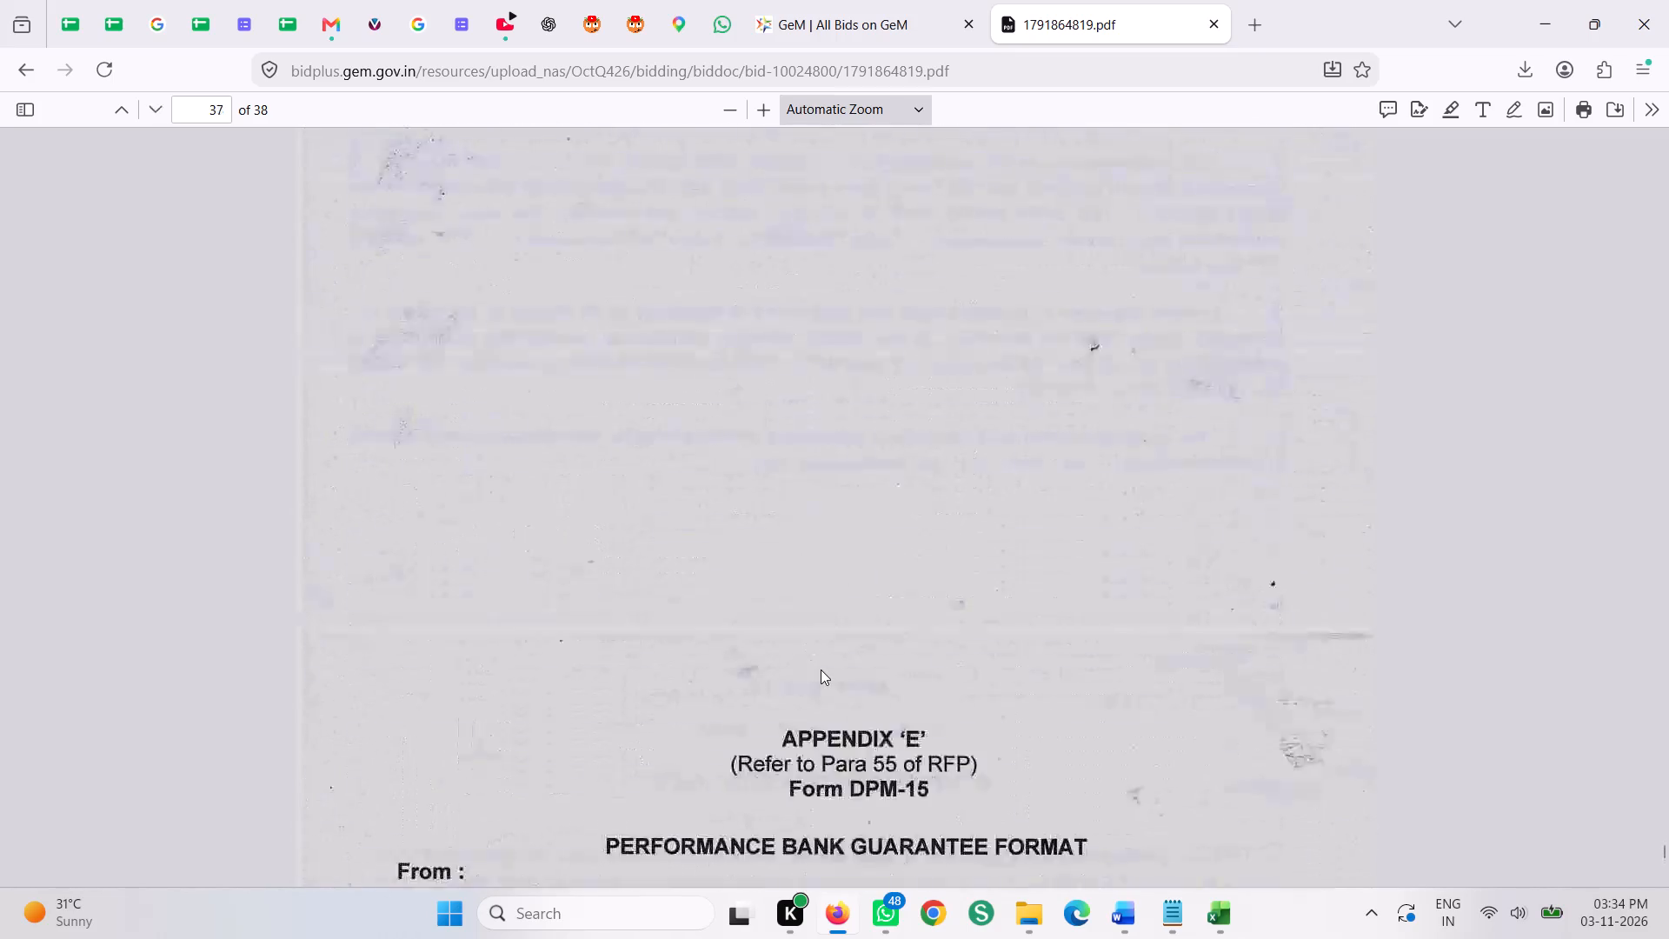
# Look back through Appendices 'C' and 'B' of the RFP to the Part V evaluation criteria and mandatory appendices clause.
pyautogui.scroll(4, 821, 669)
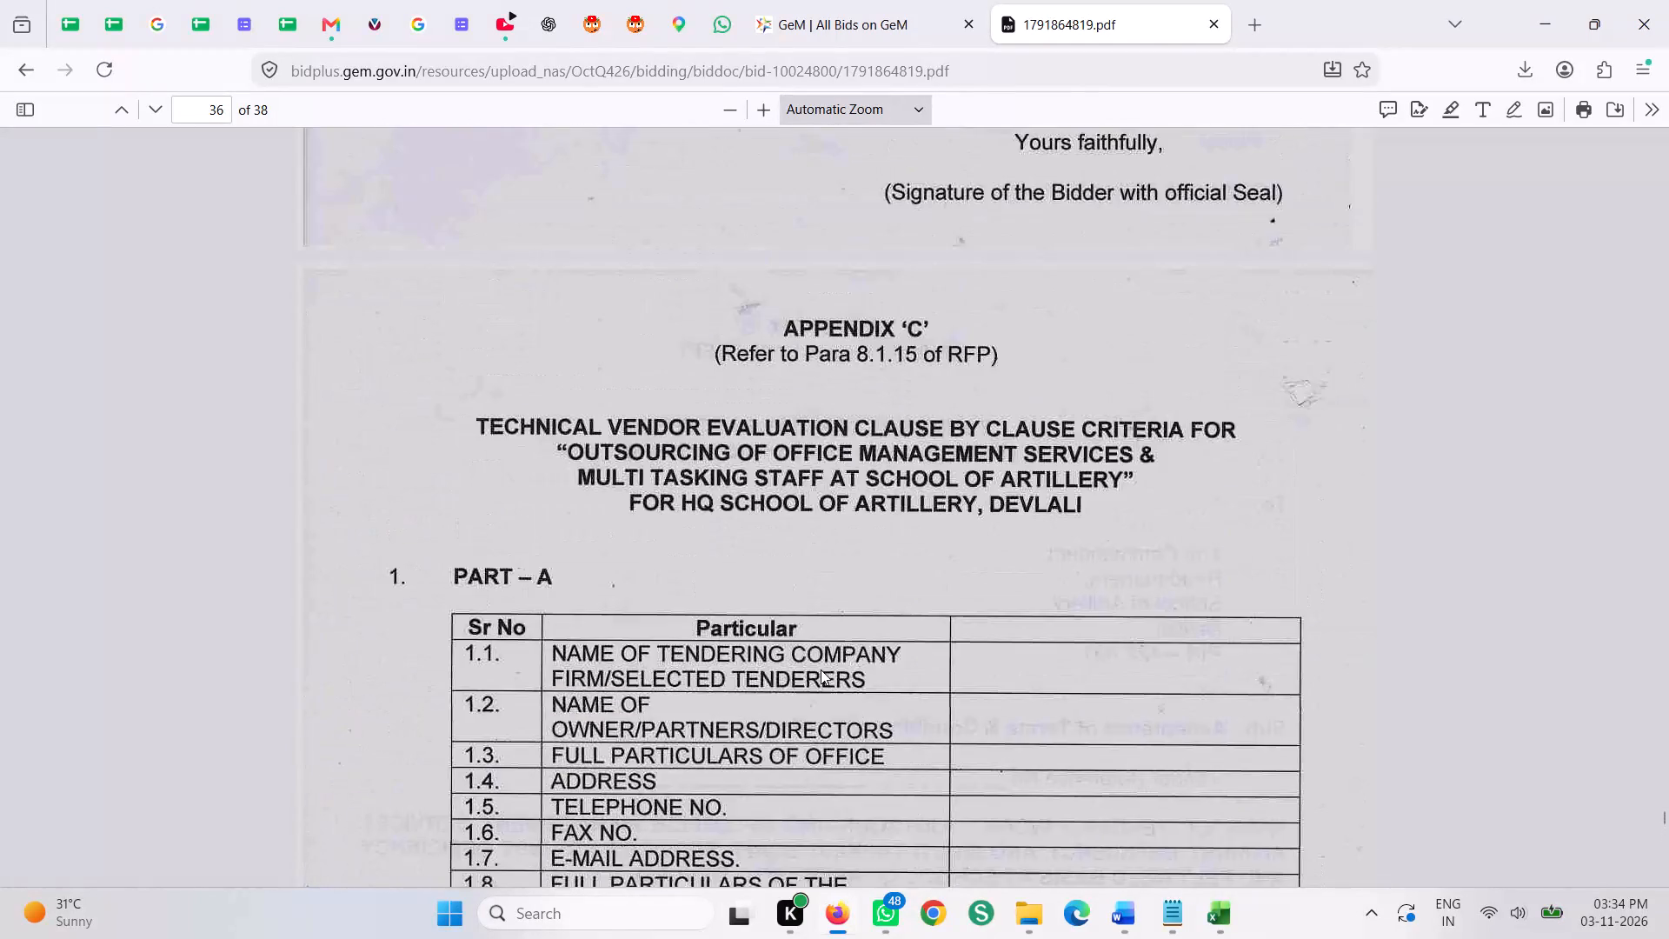
pyautogui.scroll(5, 821, 669)
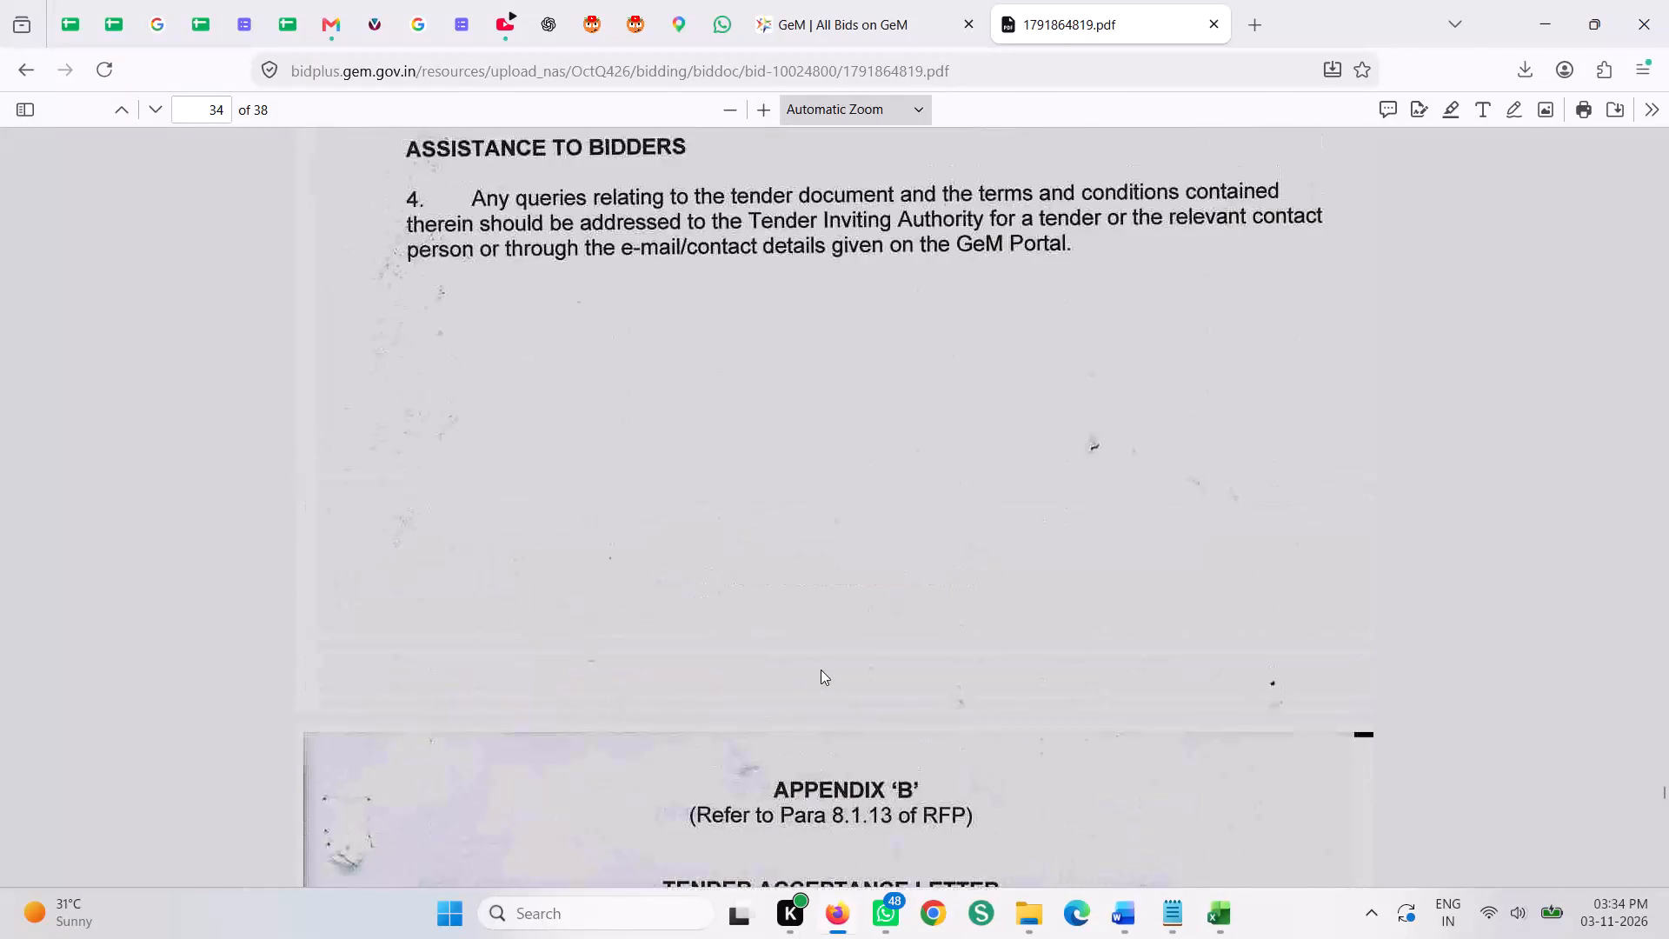
pyautogui.scroll(4, 821, 669)
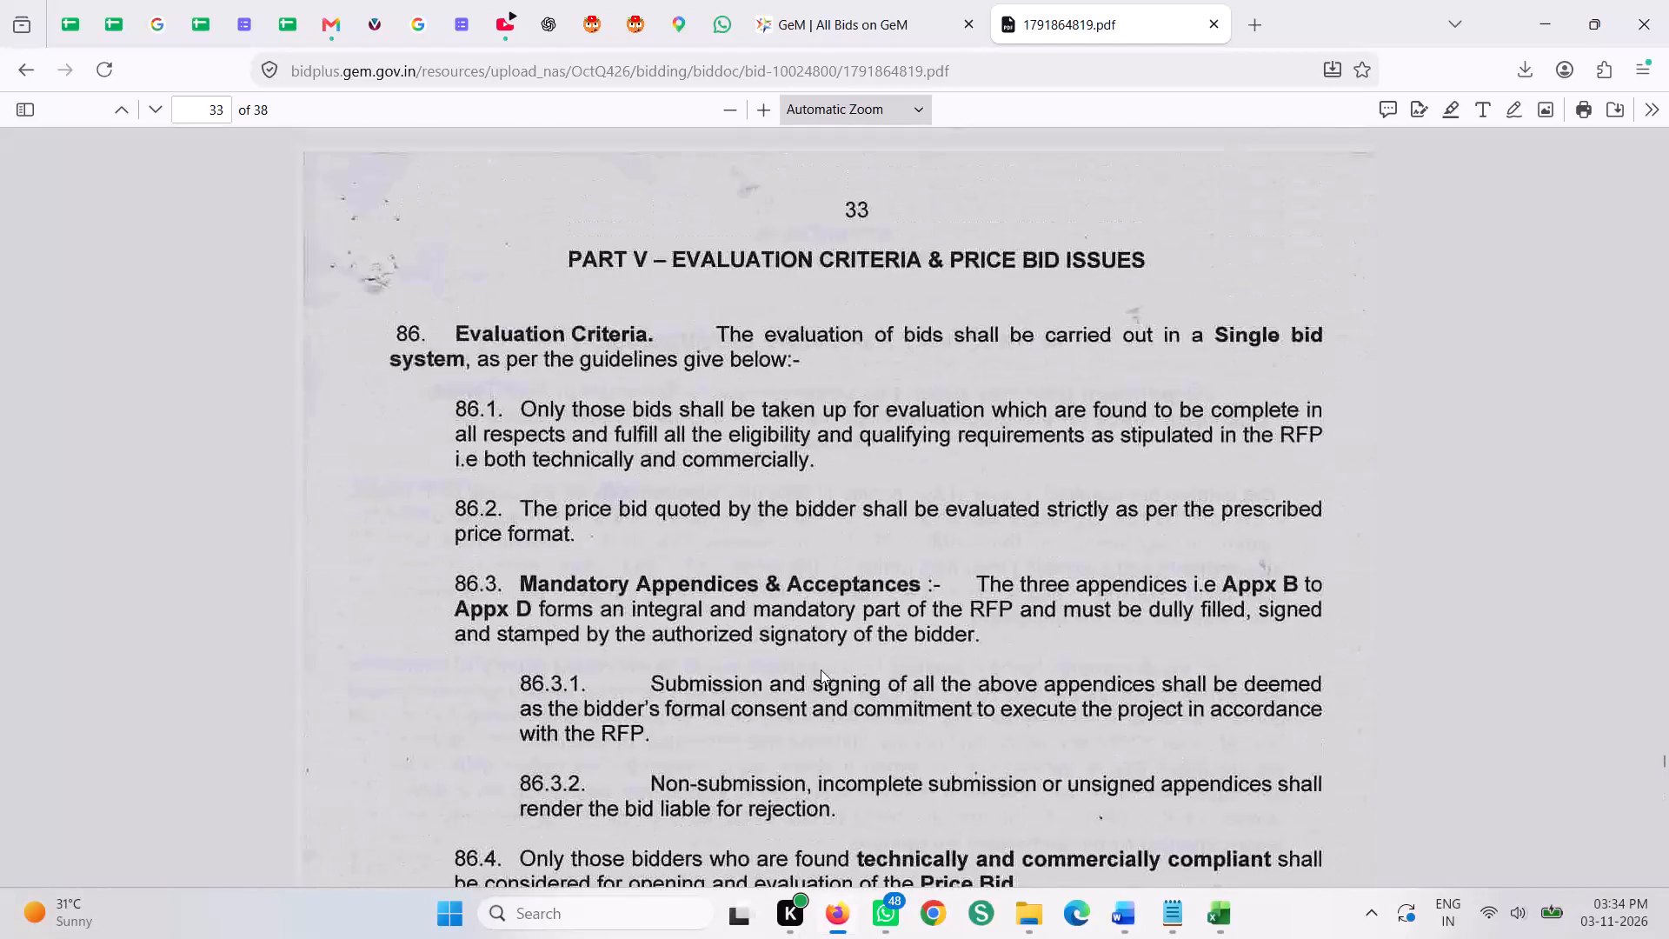
# Look back through the RFP's contract conditions from the evaluation criteria to clause 47 on non-disclosure of contract documents.
pyautogui.scroll(-2, 821, 669)
pyautogui.scroll(7, 821, 669)
pyautogui.scroll(-1, 821, 669)
pyautogui.scroll(6, 821, 669)
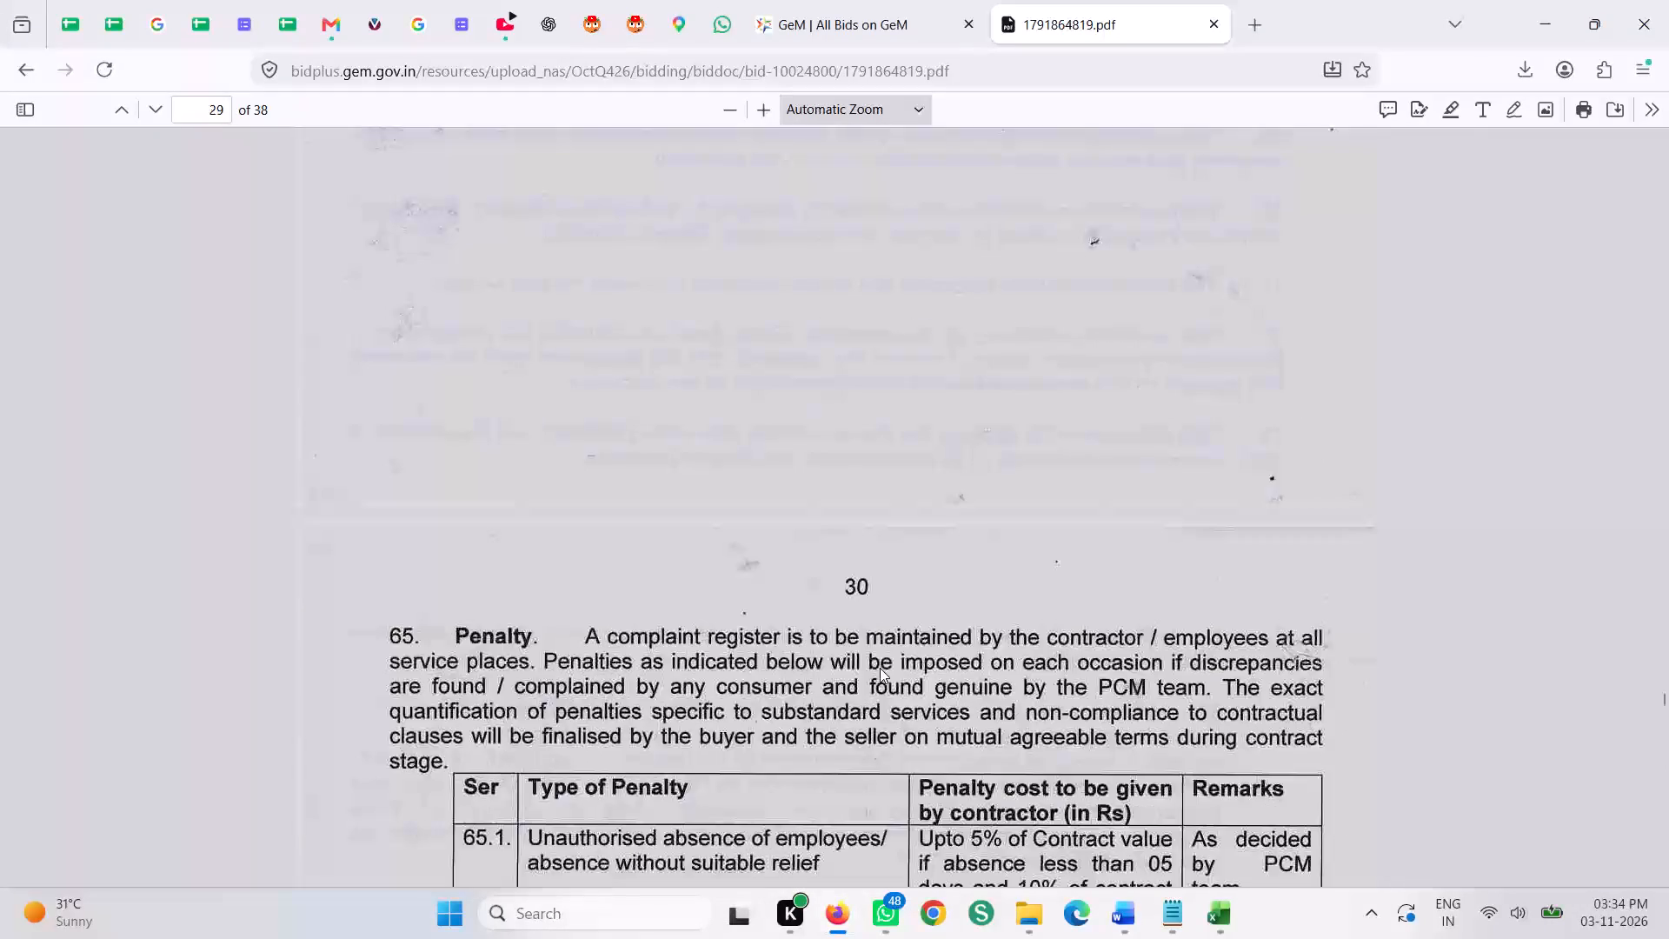
pyautogui.scroll(11, 880, 668)
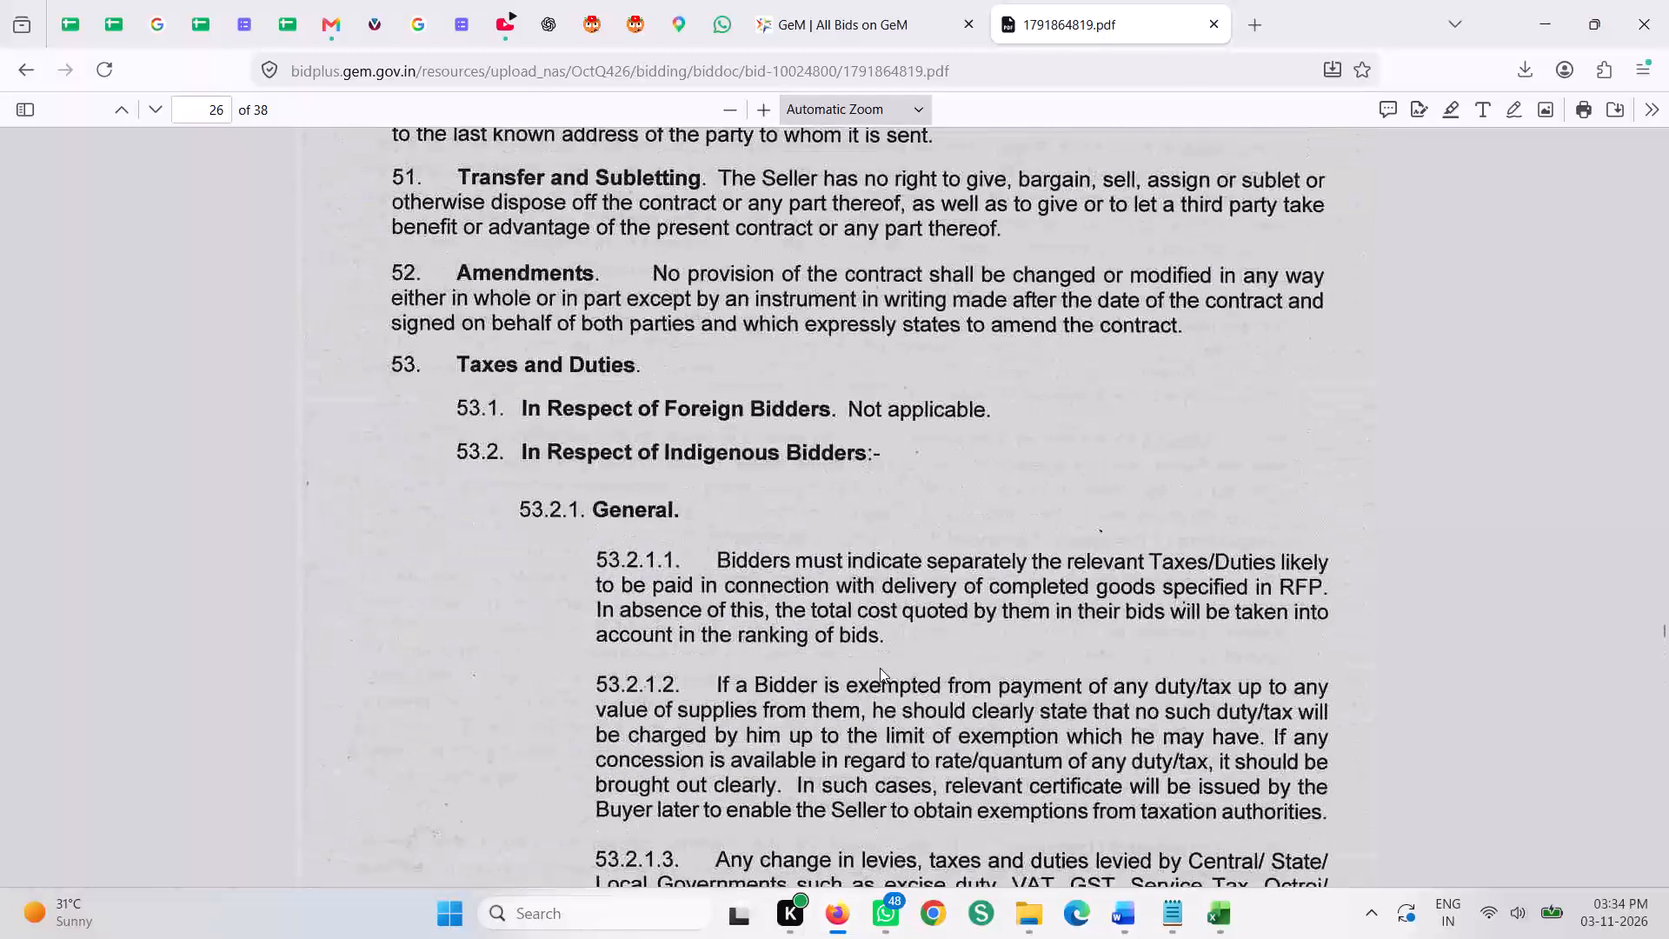
pyautogui.scroll(3, 880, 668)
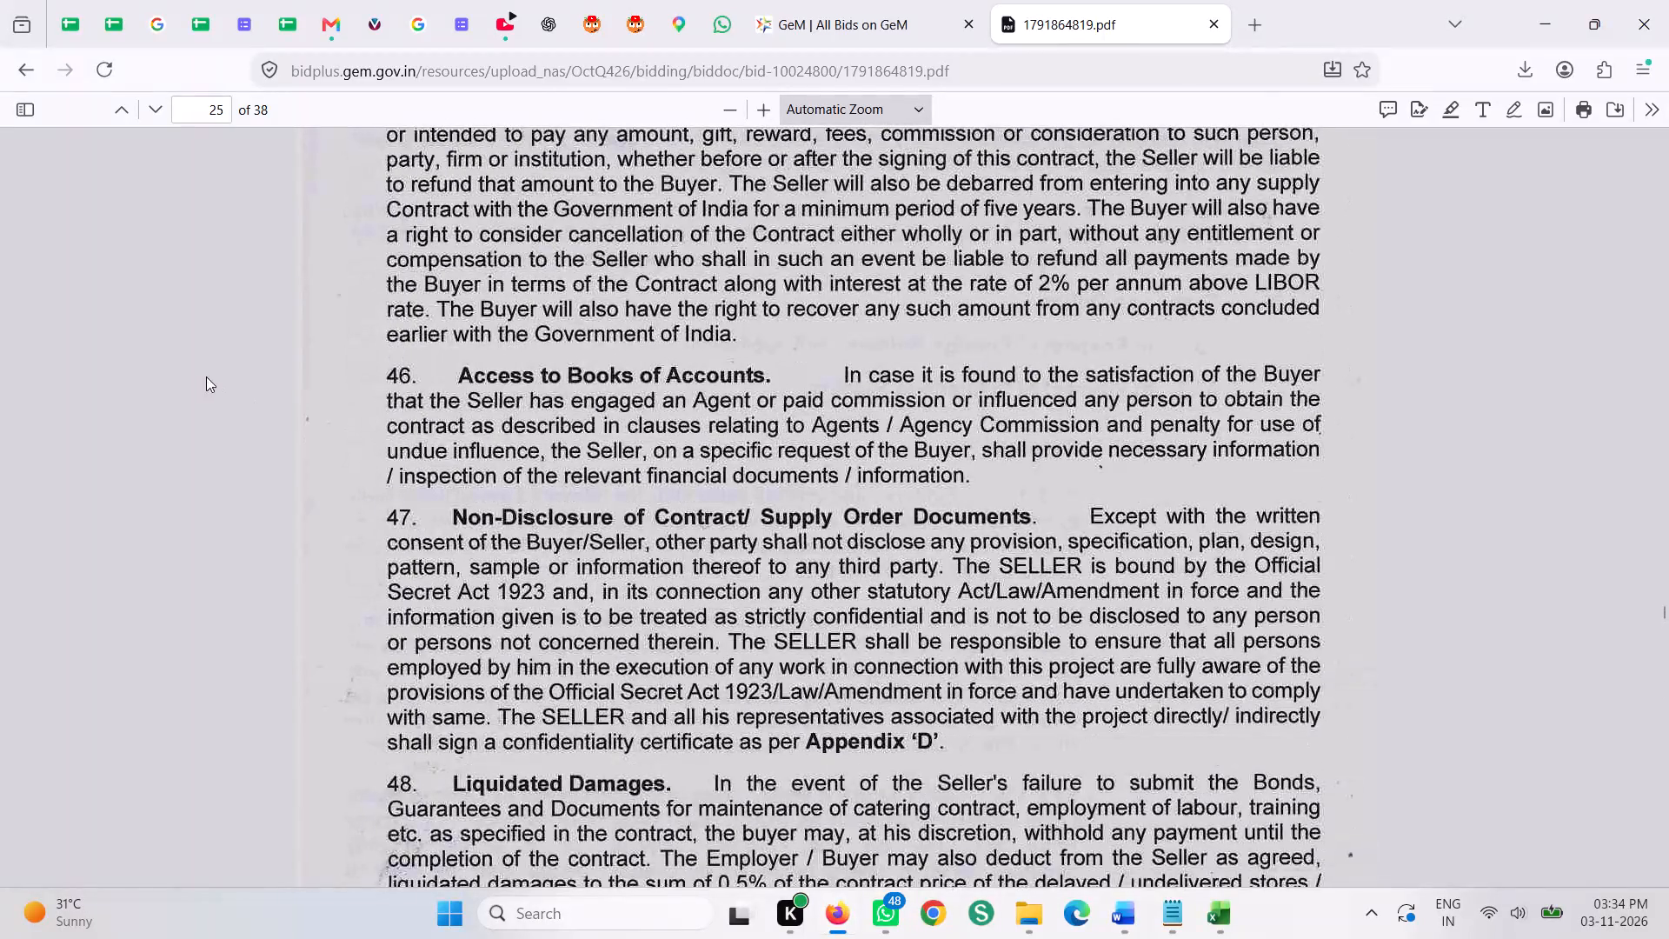
# Return to the bid document, open the minimum wages undertaking 1791865328.pdf and look through it to its final undertaking page.
pyautogui.click(28, 81)
pyautogui.scroll(-1, 1070, 454)
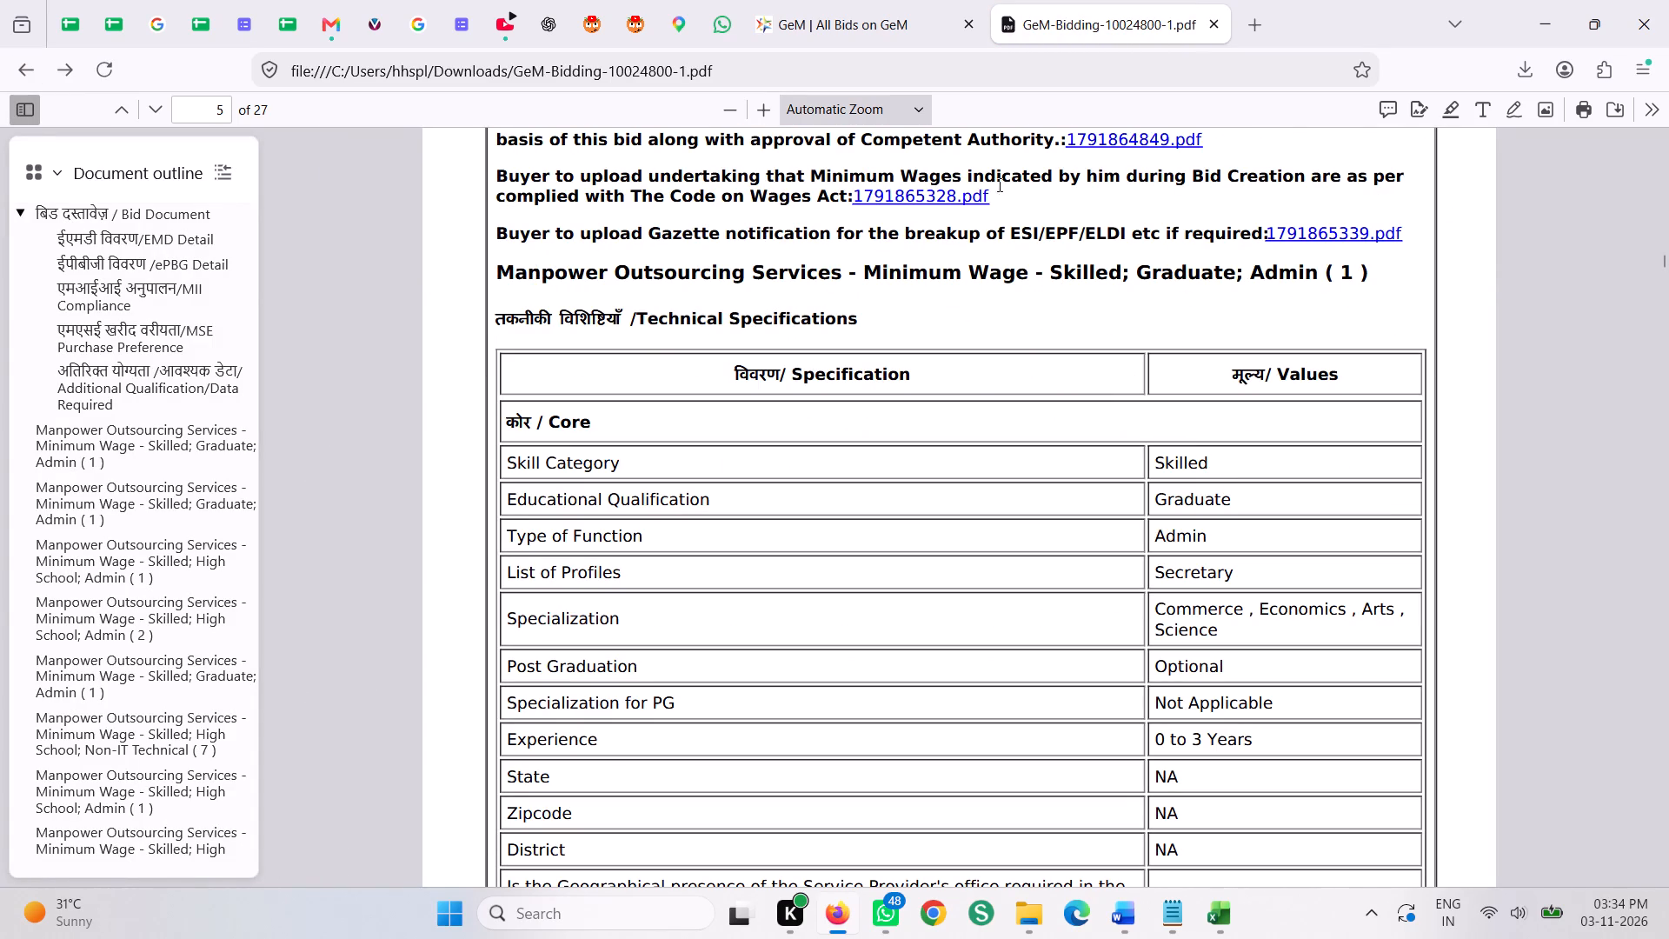
pyautogui.click(980, 194)
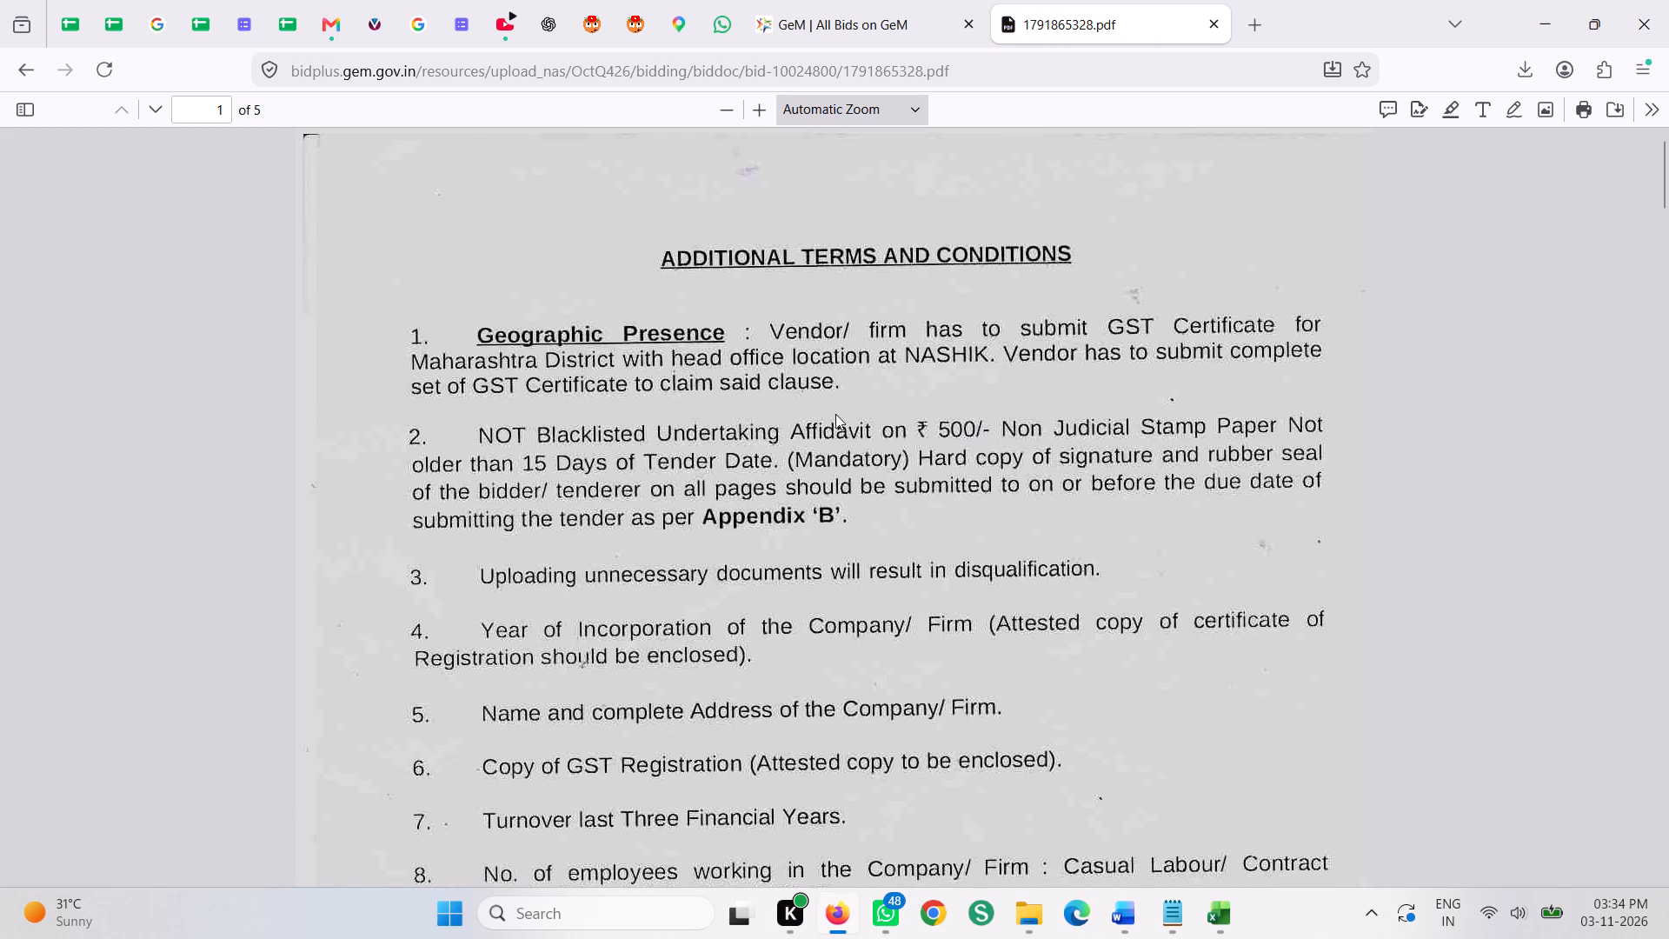
pyautogui.scroll(-20, 684, 410)
pyautogui.scroll(-2, 684, 410)
pyautogui.scroll(-5, 815, 391)
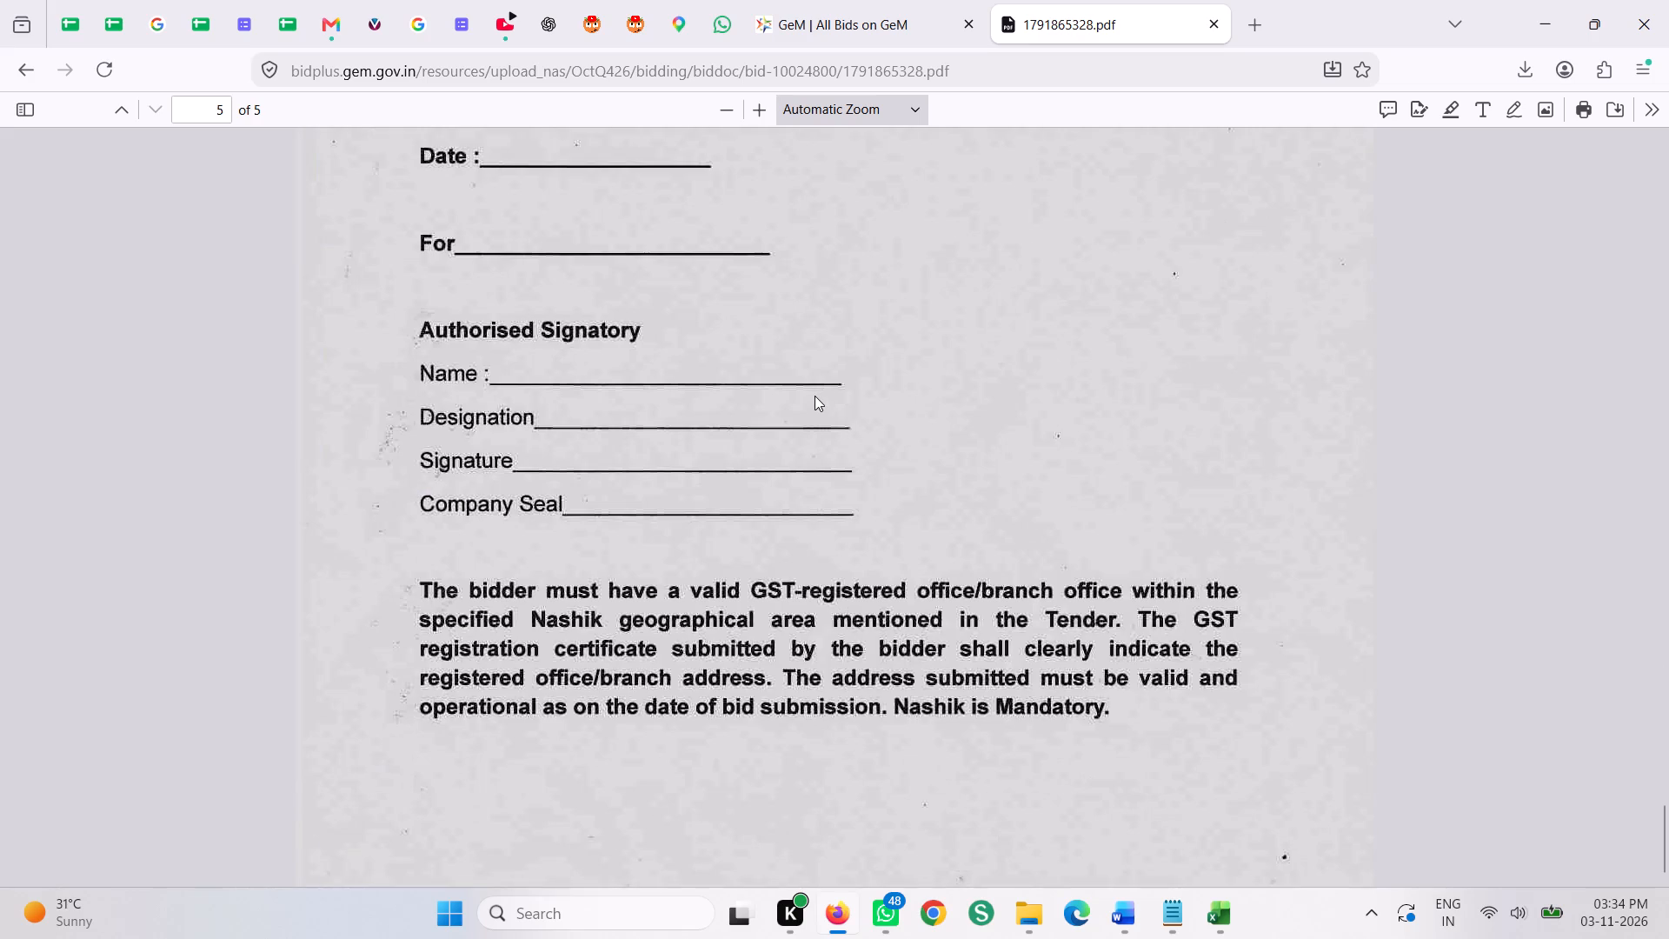
pyautogui.scroll(2, 815, 397)
pyautogui.scroll(-3, 816, 421)
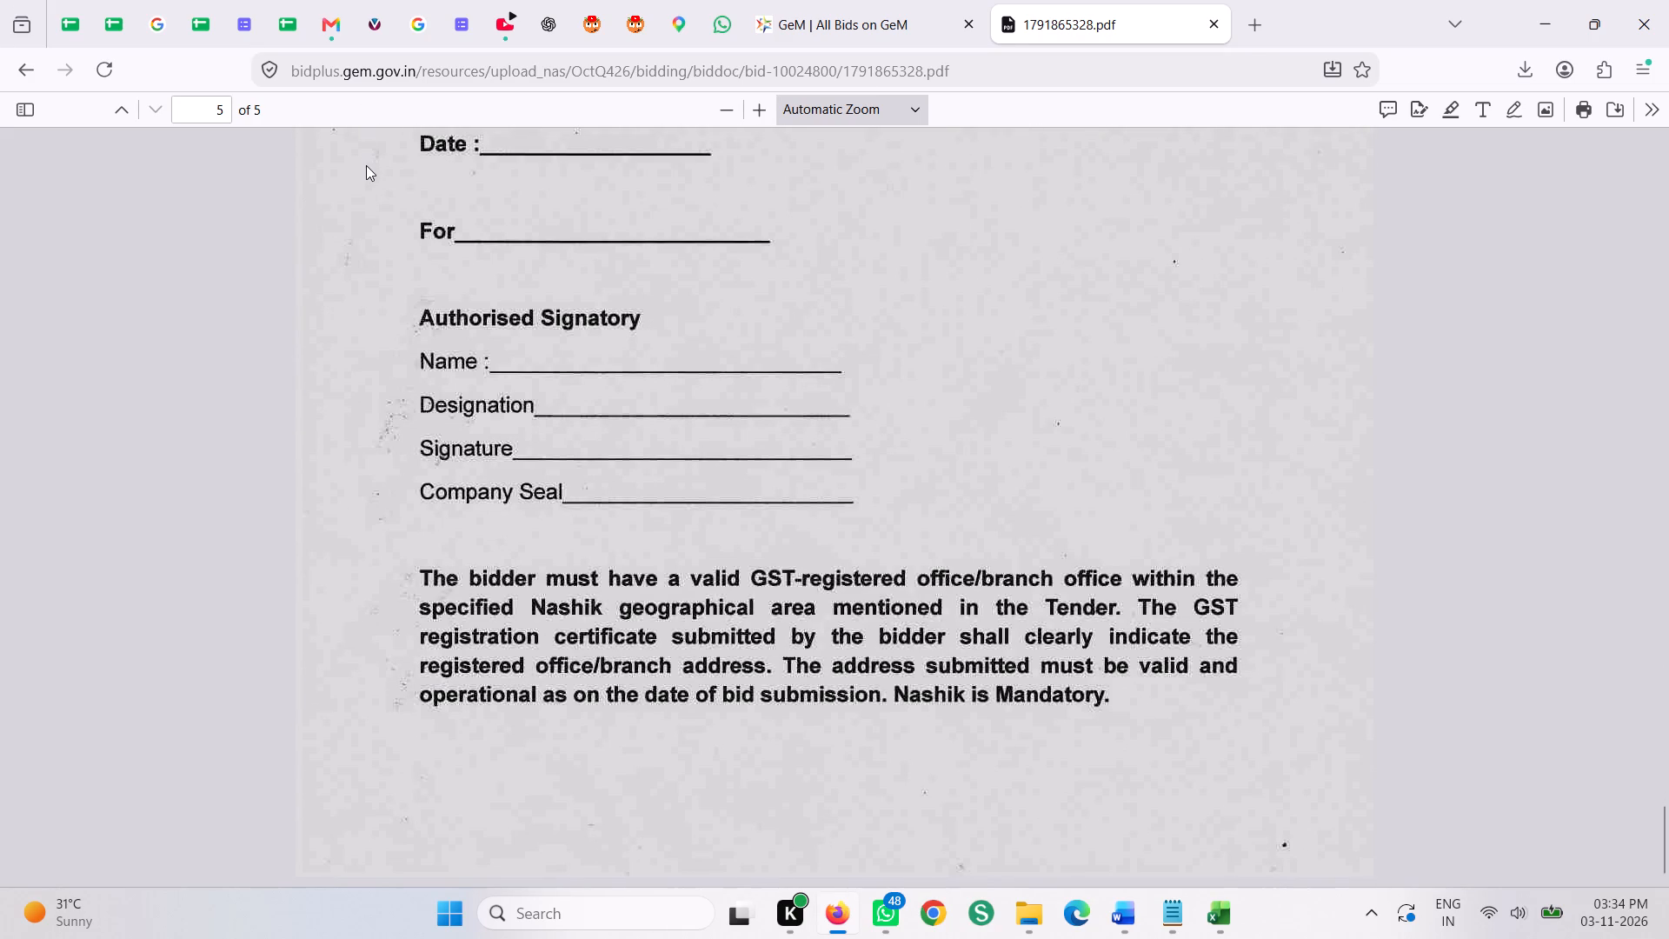
# Return to the bid document, open the Gazette notification attachment 1791865339.pdf and look through its 32 pages of service requirements and duties.
pyautogui.click(10, 81)
pyautogui.click(1304, 224)
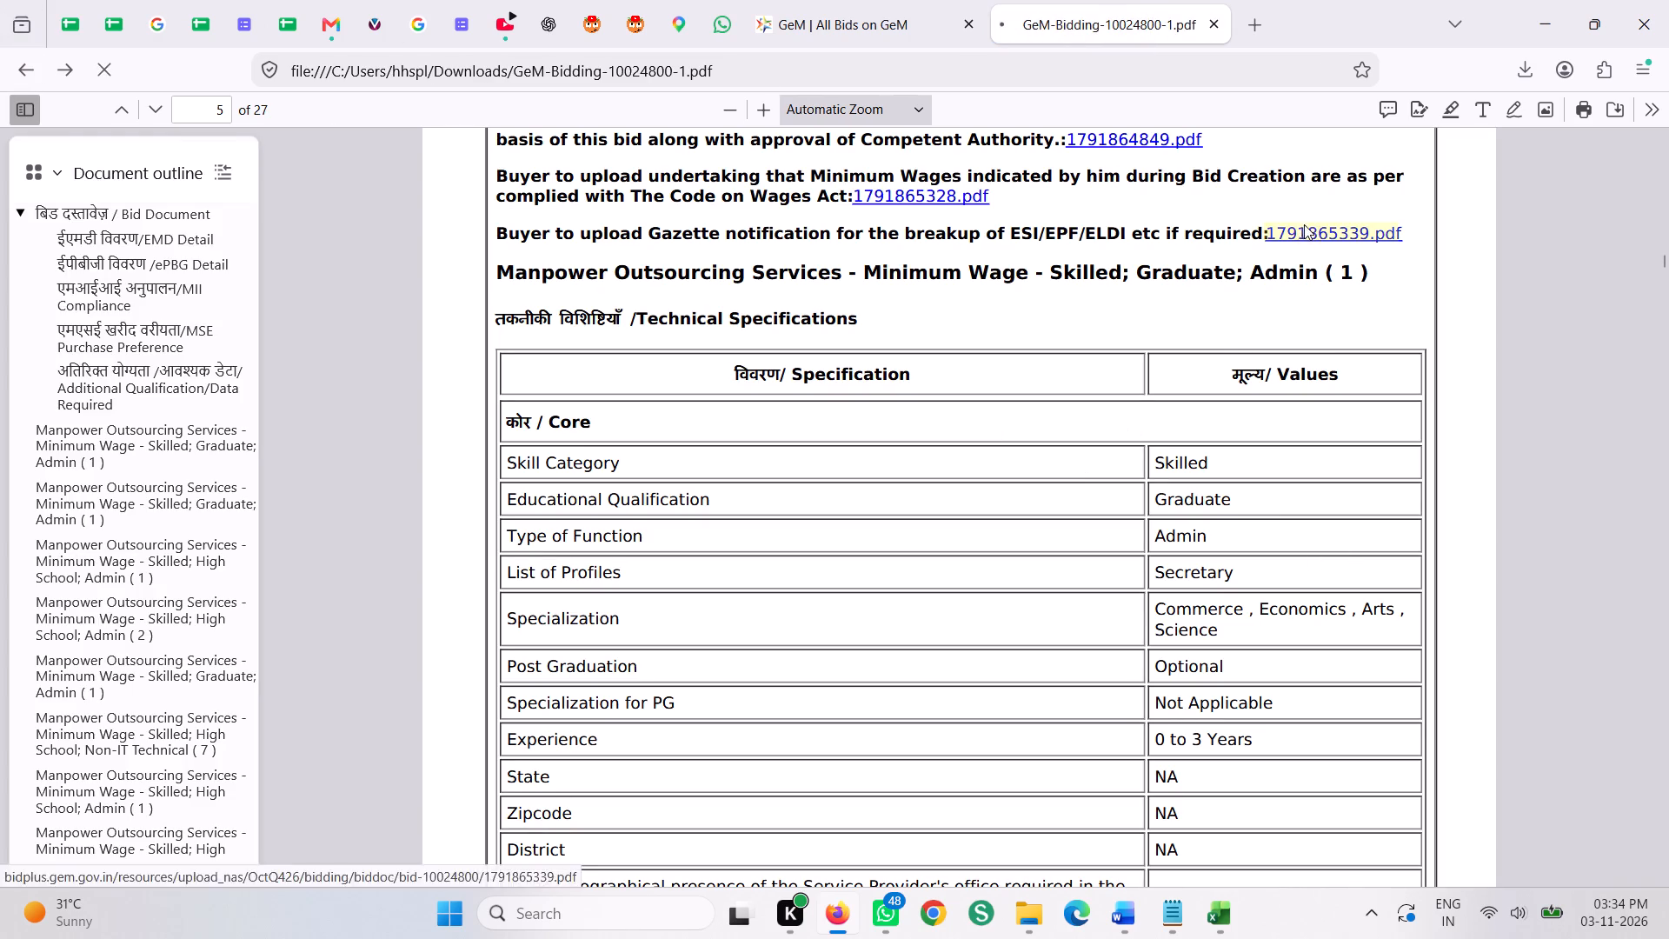
pyautogui.scroll(-2, 821, 457)
pyautogui.scroll(-8, 459, 320)
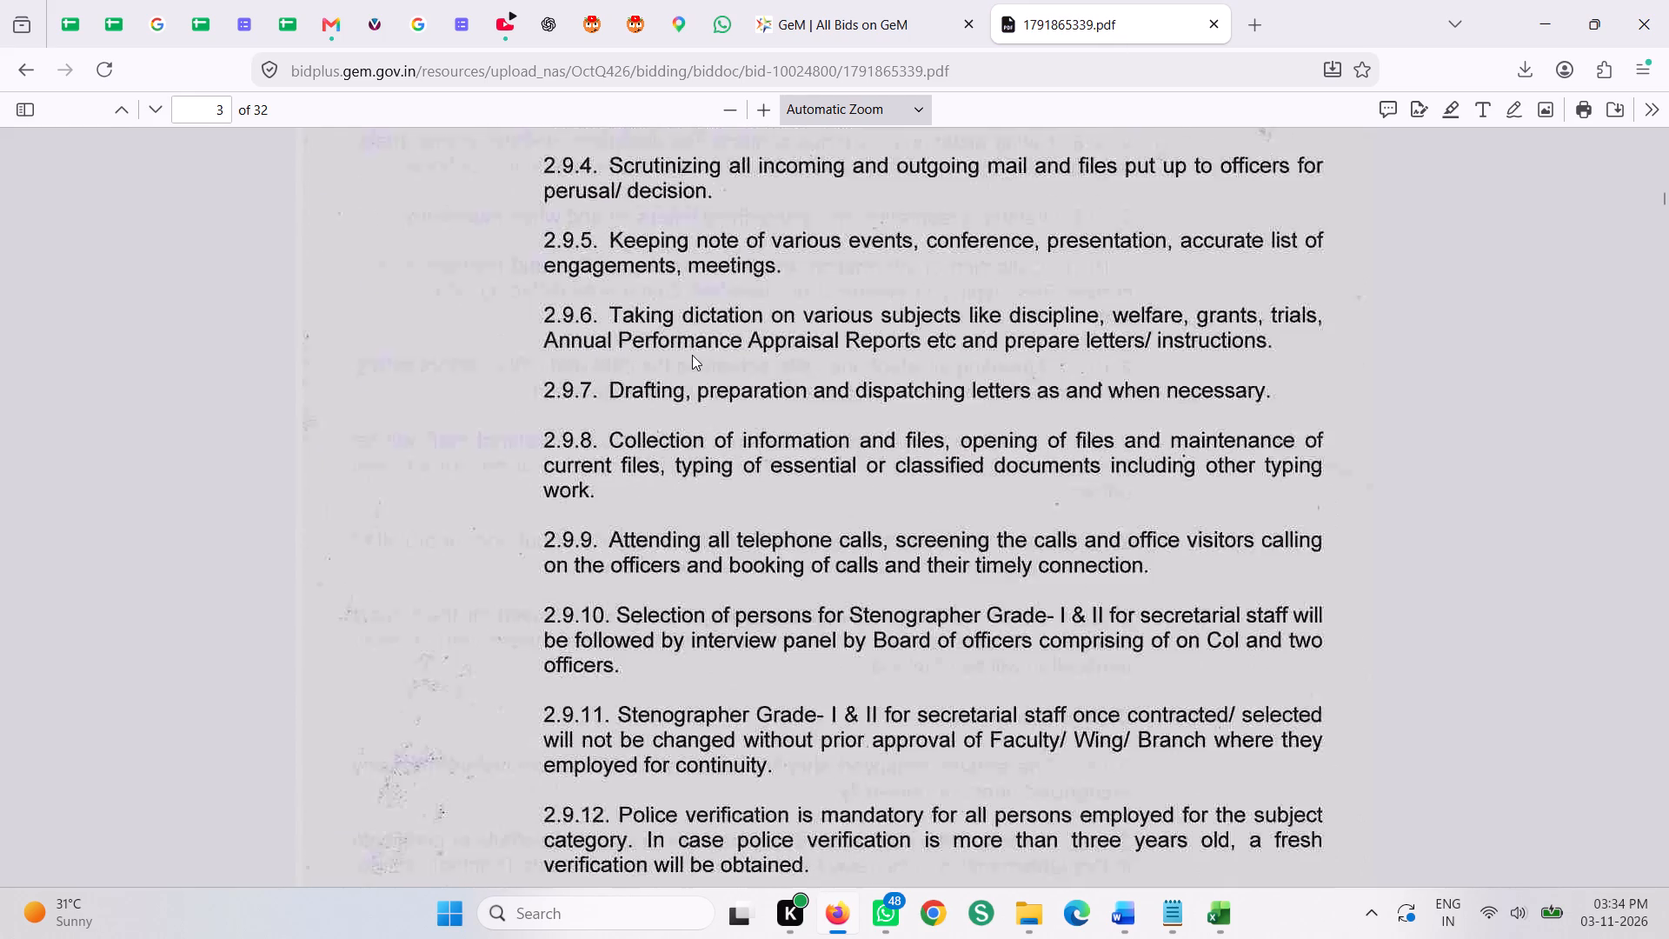
pyautogui.scroll(-17, 692, 355)
pyautogui.scroll(-9, 838, 362)
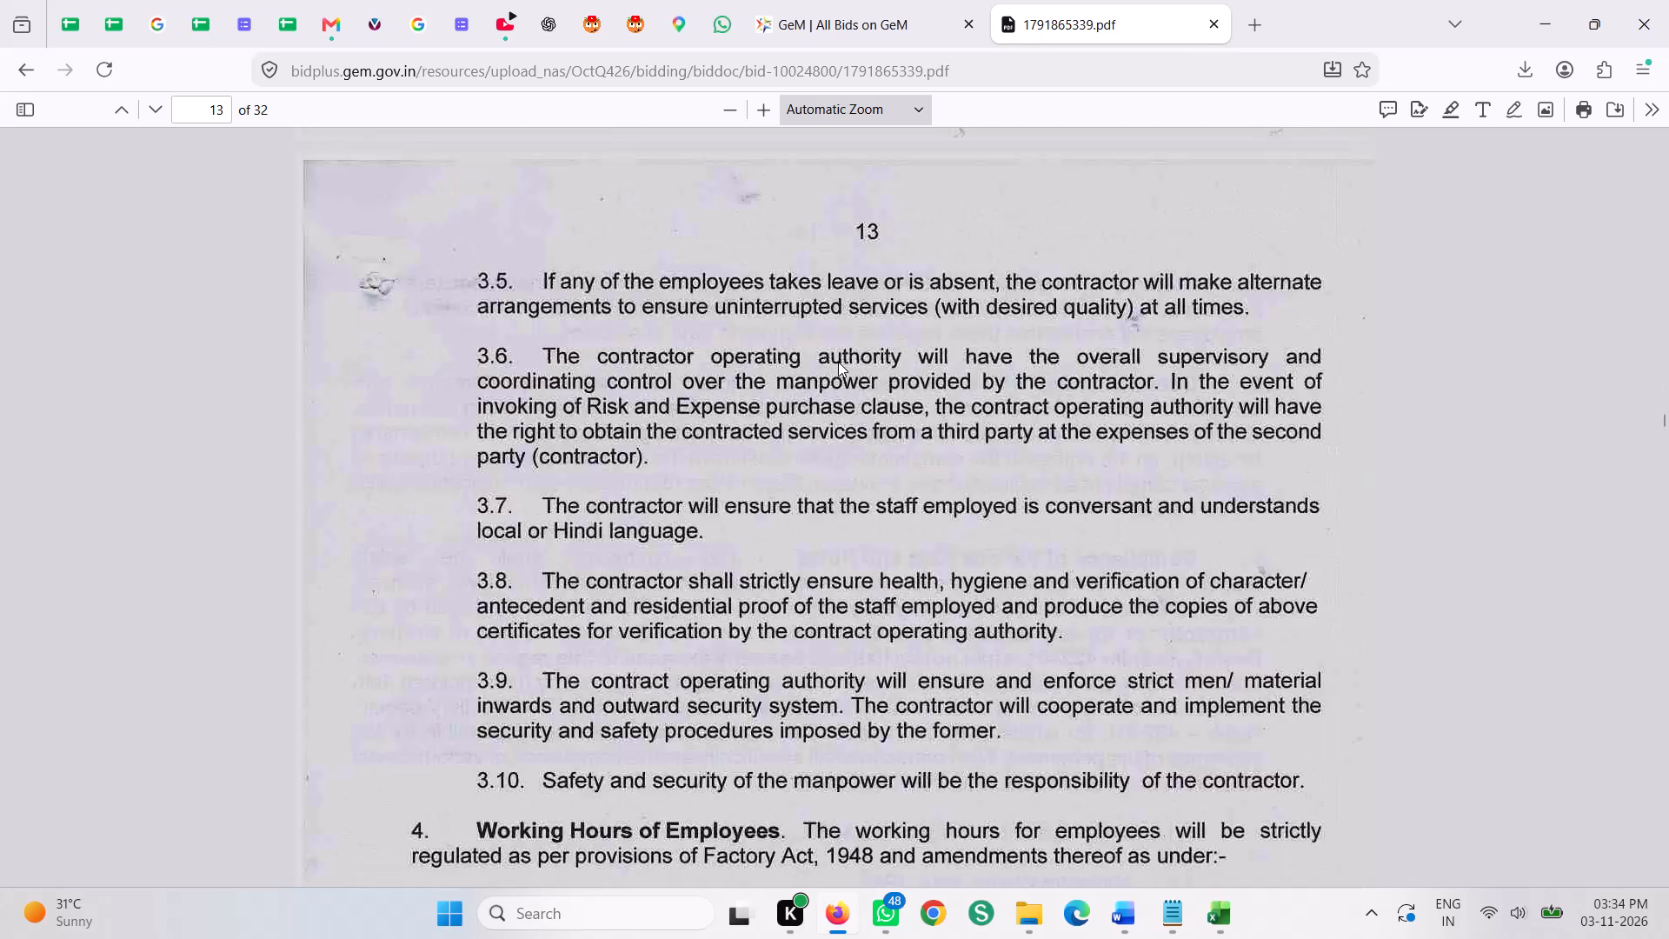
pyautogui.scroll(-20, 838, 362)
pyautogui.scroll(-13, 838, 362)
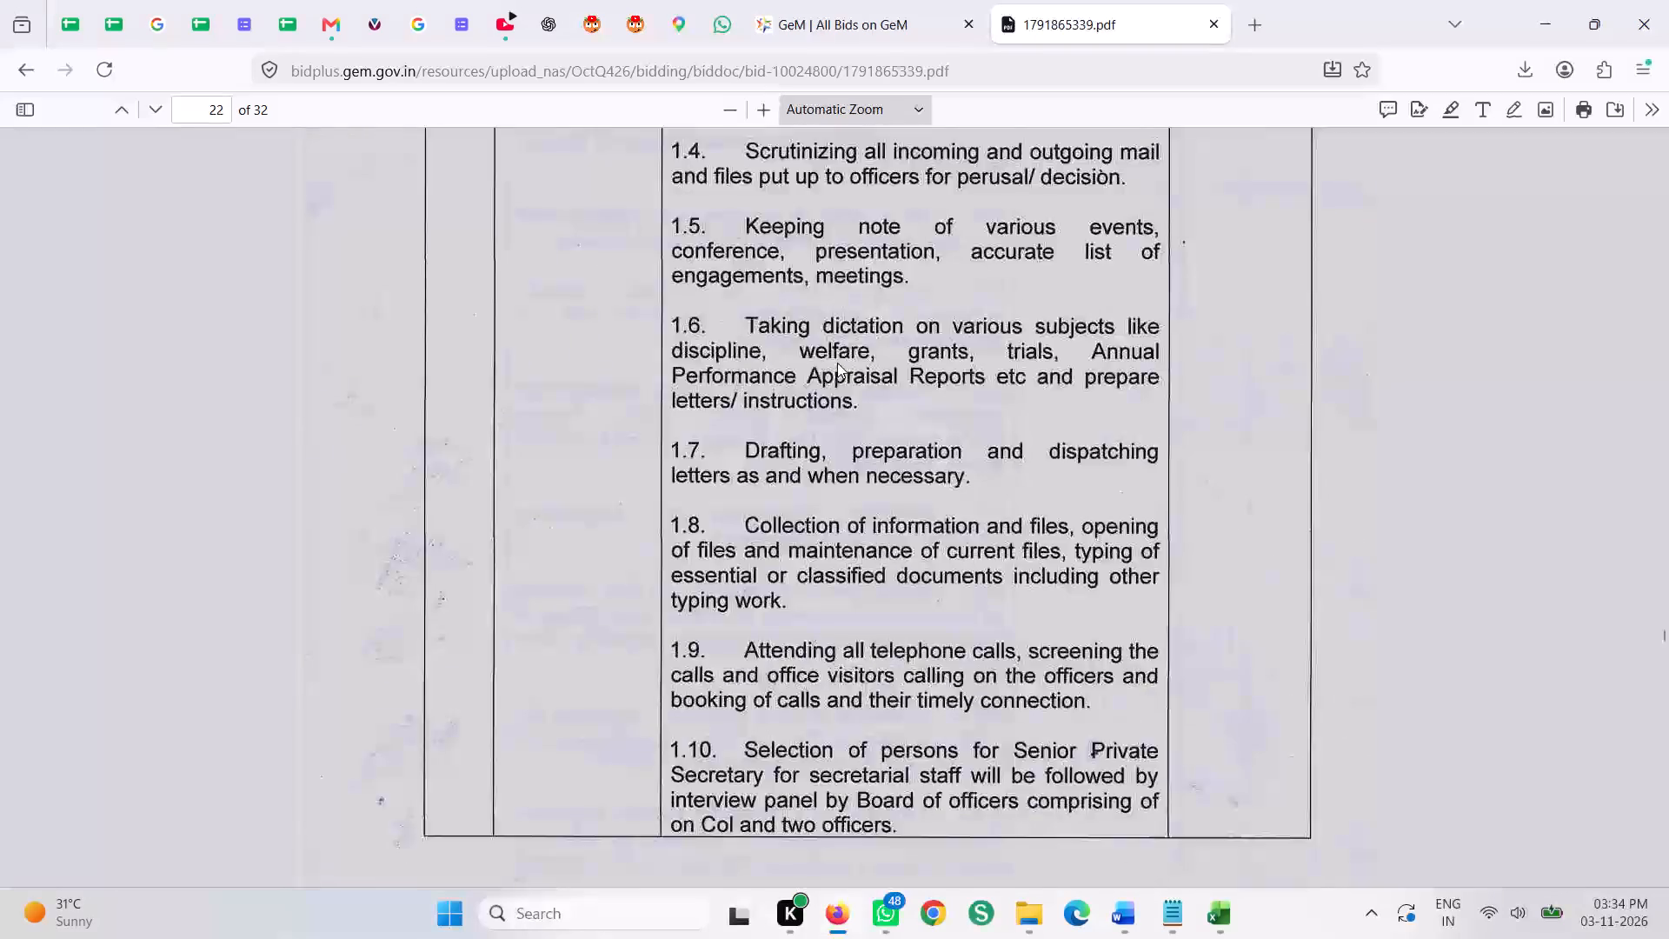
pyautogui.scroll(-20, 837, 363)
pyautogui.scroll(-12, 837, 363)
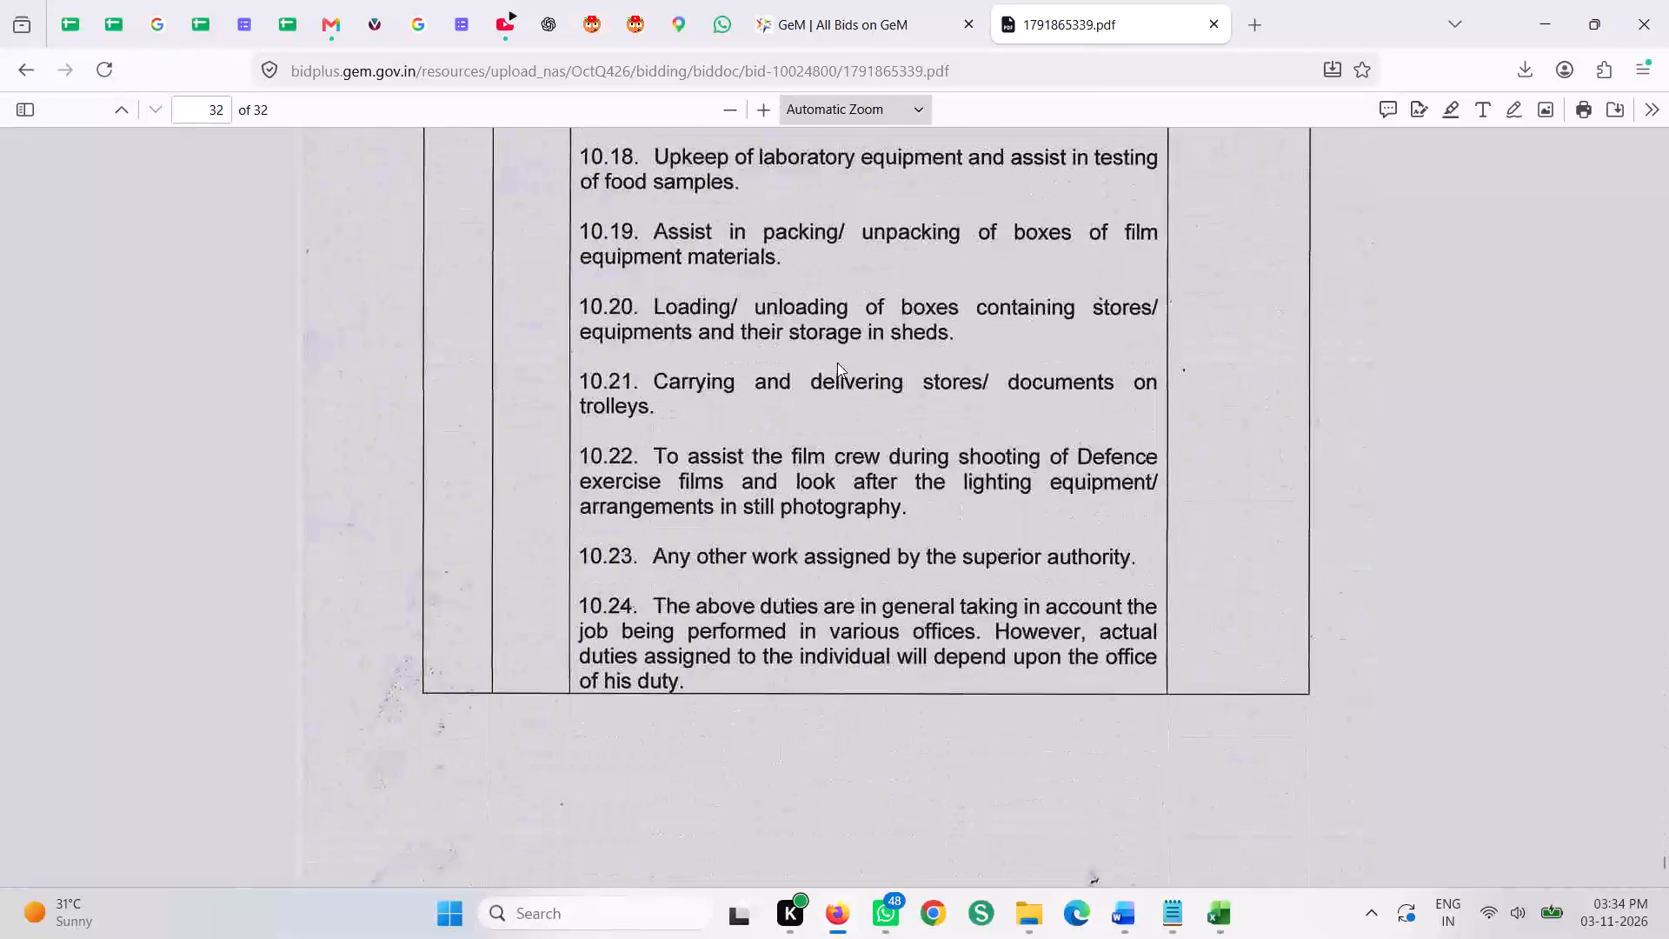
# Return from the Gazette notification to the bid document and look through the manpower specifications from page 5 to page 17.
pyautogui.scroll(-6, 837, 363)
pyautogui.scroll(1, 825, 358)
pyautogui.click(23, 72)
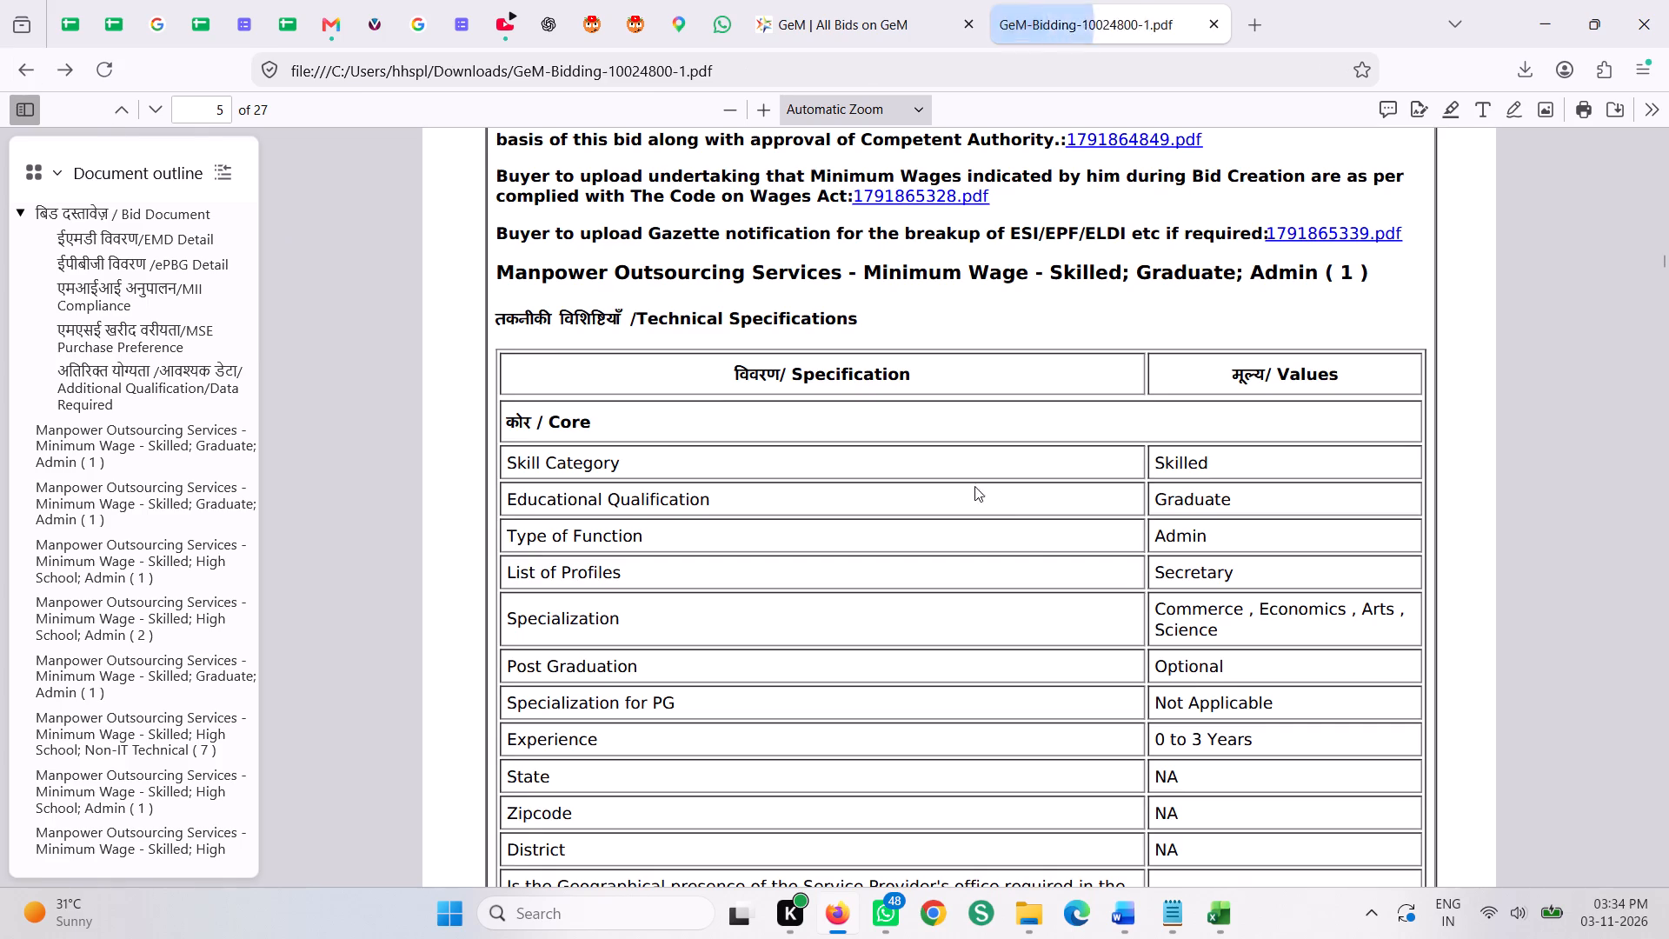
pyautogui.scroll(-3, 1028, 535)
pyautogui.scroll(-1, 763, 370)
pyautogui.scroll(-6, 928, 378)
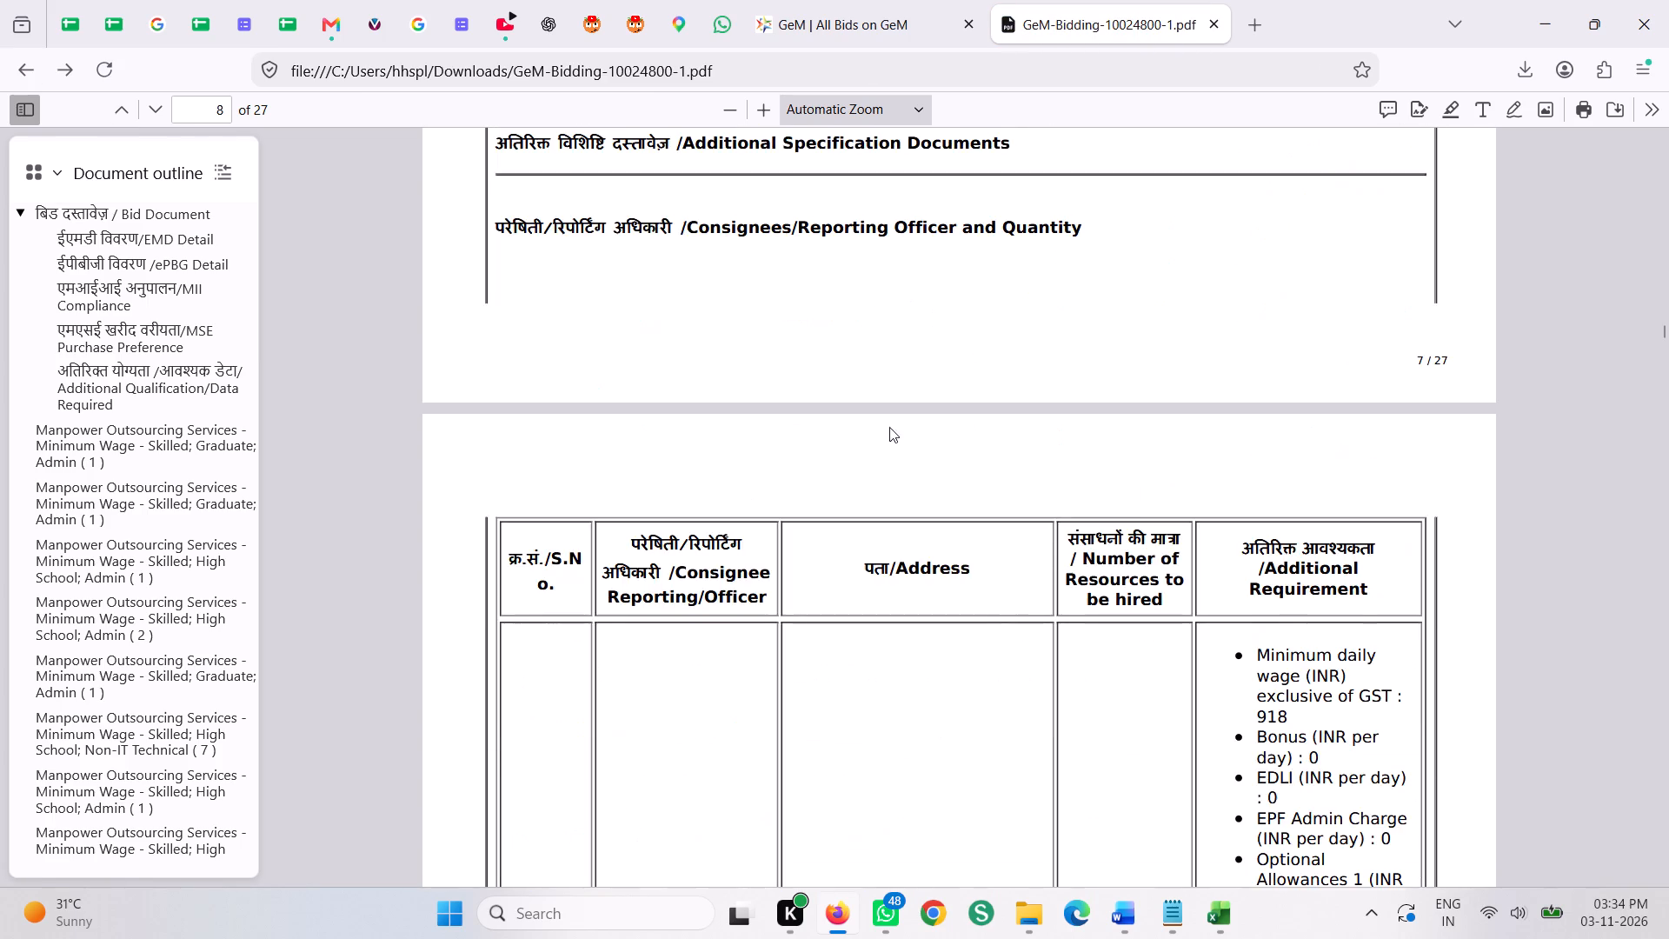
pyautogui.scroll(-2, 889, 427)
pyautogui.scroll(-9, 986, 423)
pyautogui.scroll(-3, 1007, 501)
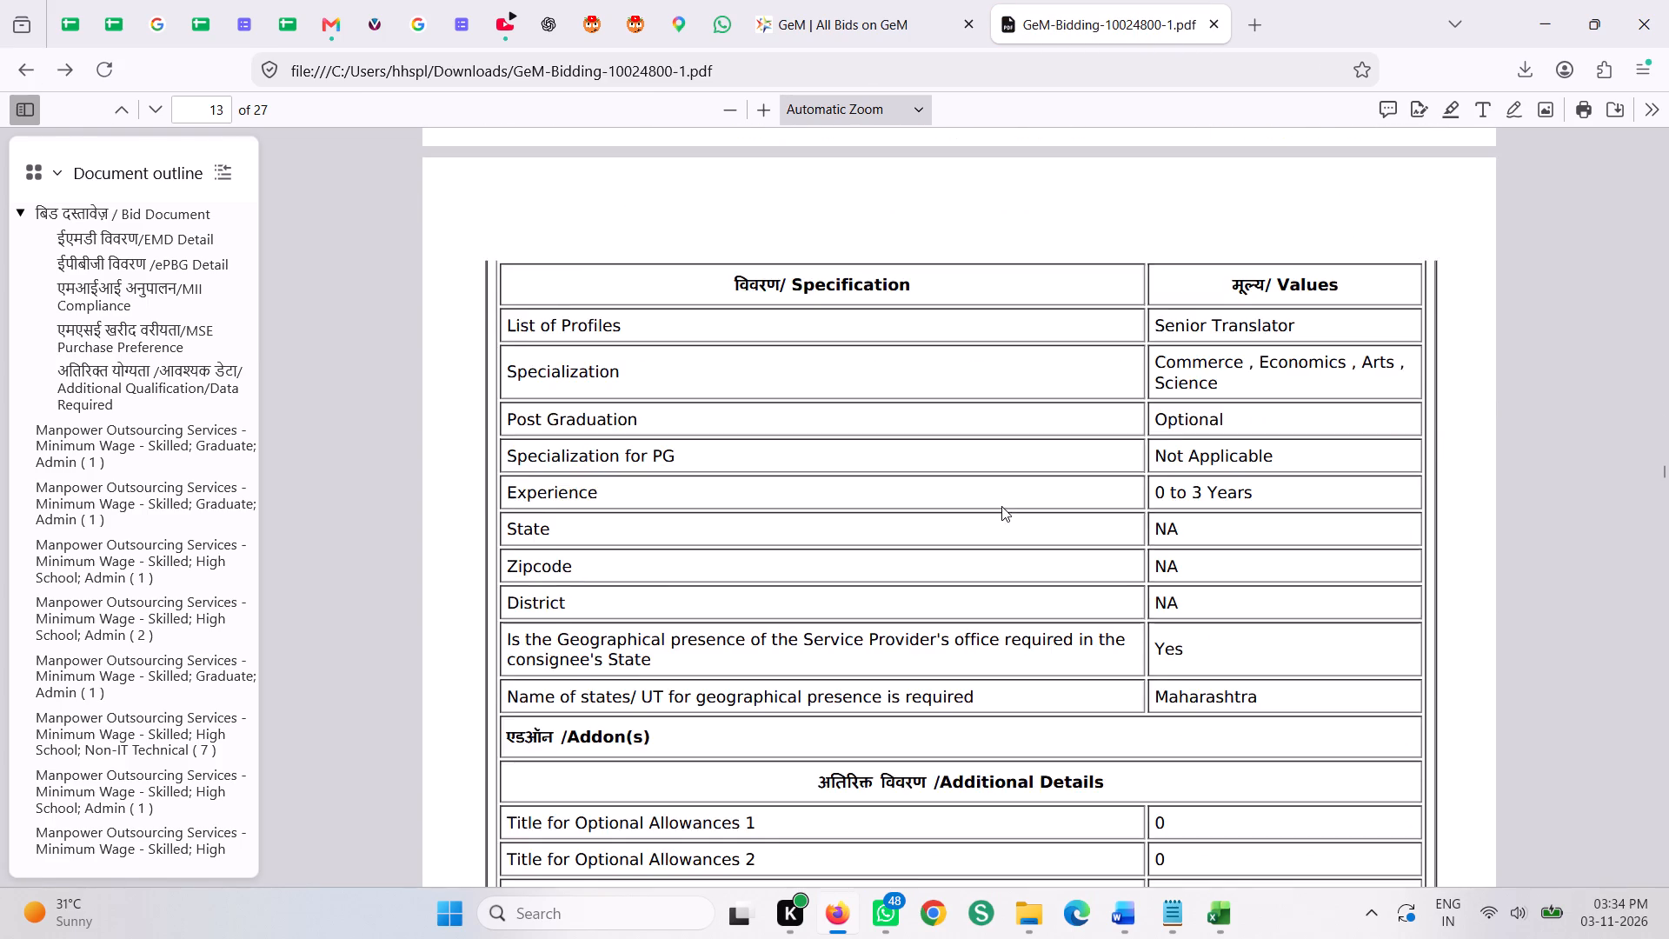
pyautogui.scroll(-13, 989, 504)
pyautogui.click(908, 0)
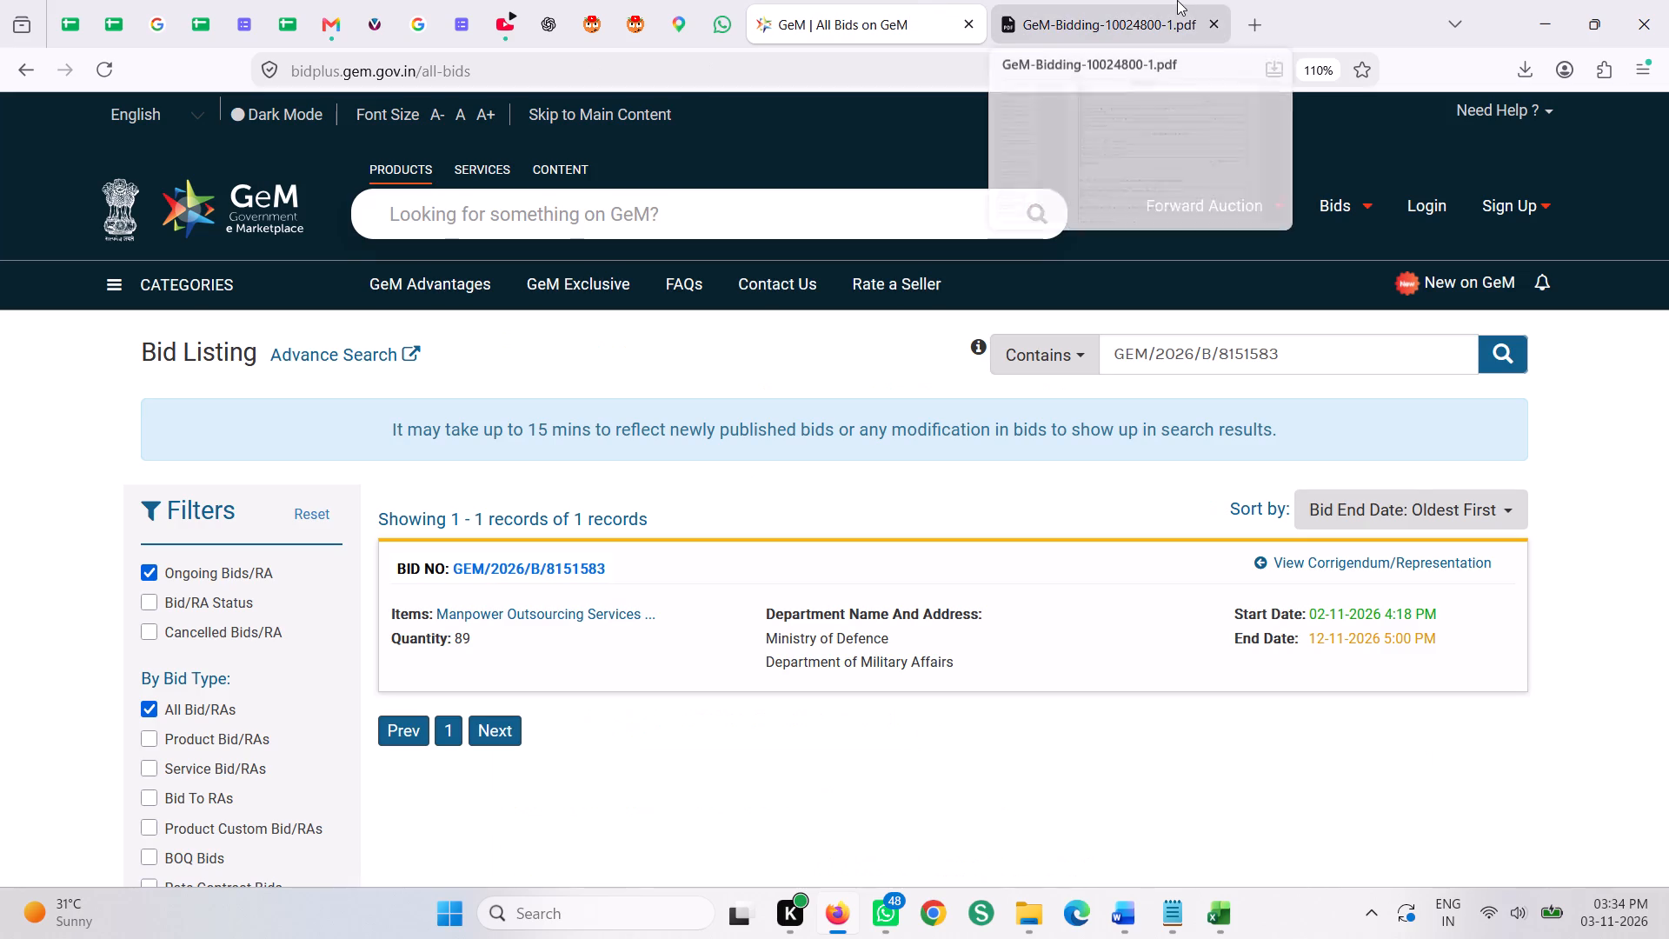
pyautogui.click(1128, 0)
# In the REQUIRED DOCUMENTS Word list, delete the unfinished item number below item 19 and review the list.
pyautogui.click(1119, 907)
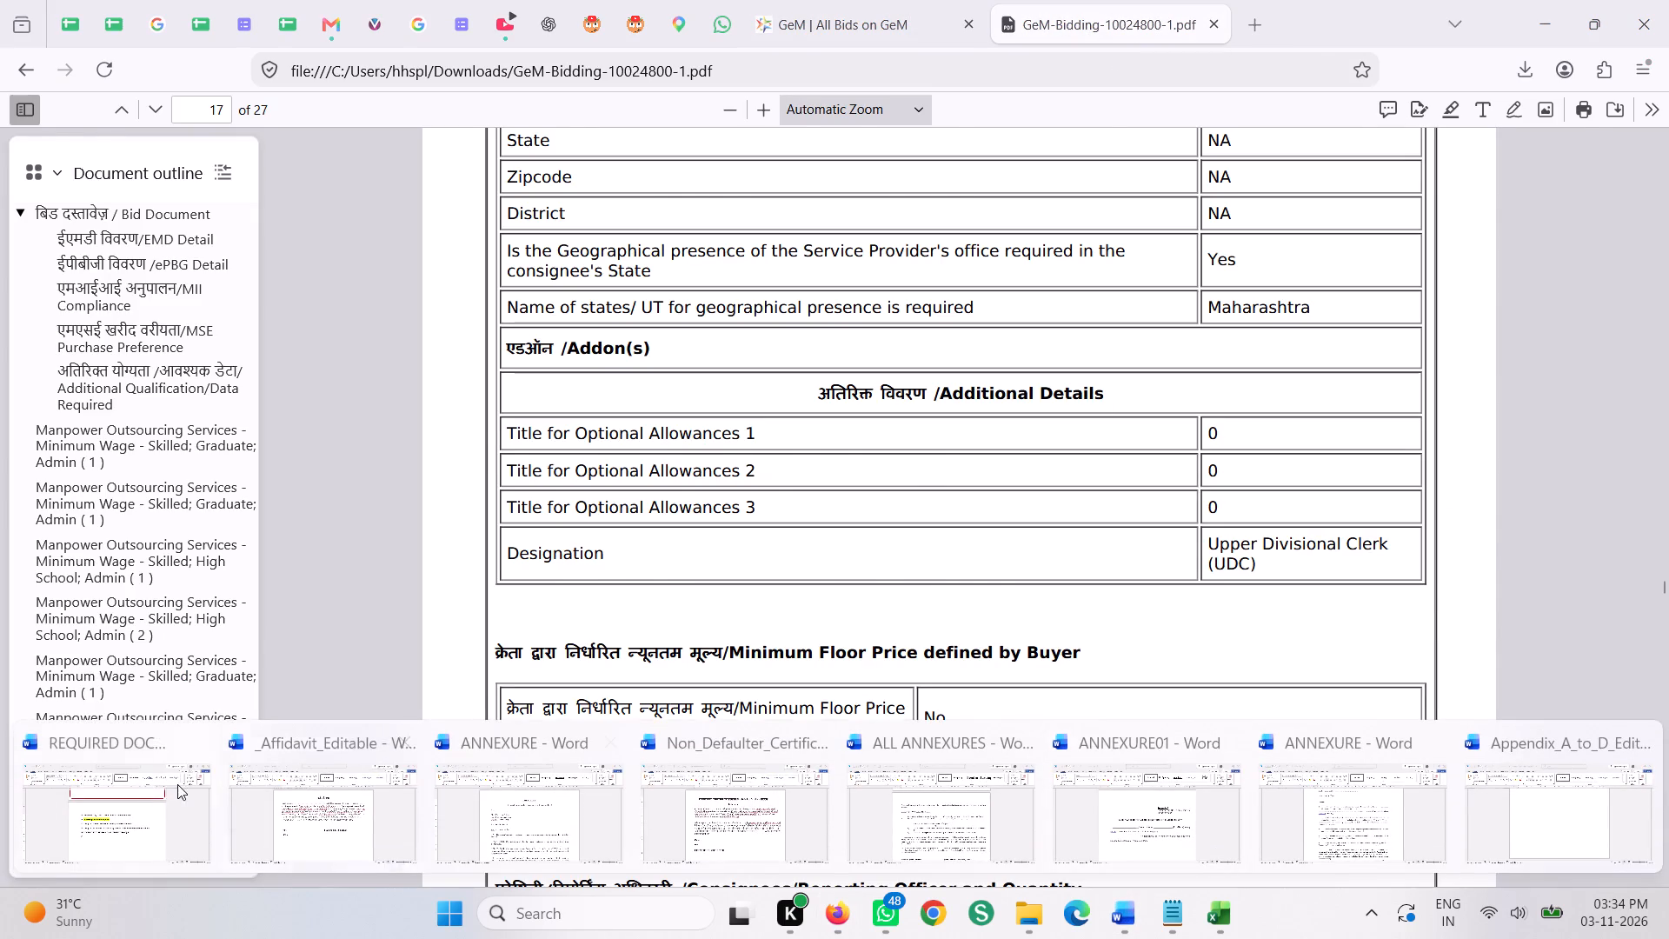
pyautogui.click(121, 824)
pyautogui.click(547, 656)
pyautogui.press('BackSpace')
pyautogui.press('BackSpace')
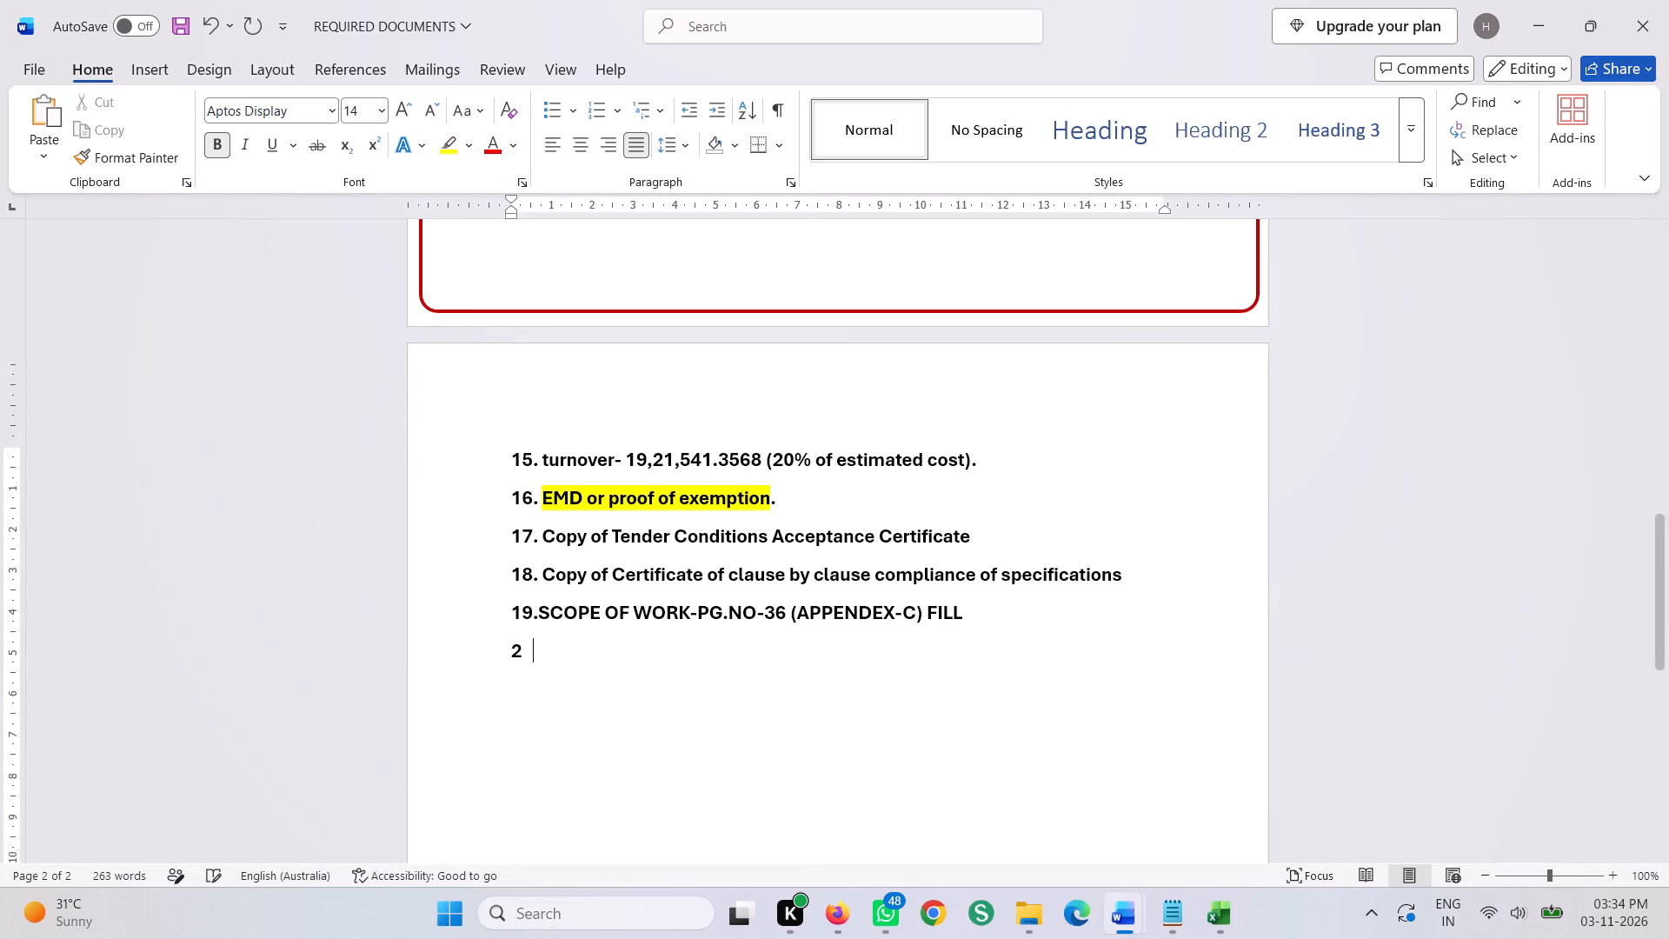
pyautogui.press('BackSpace')
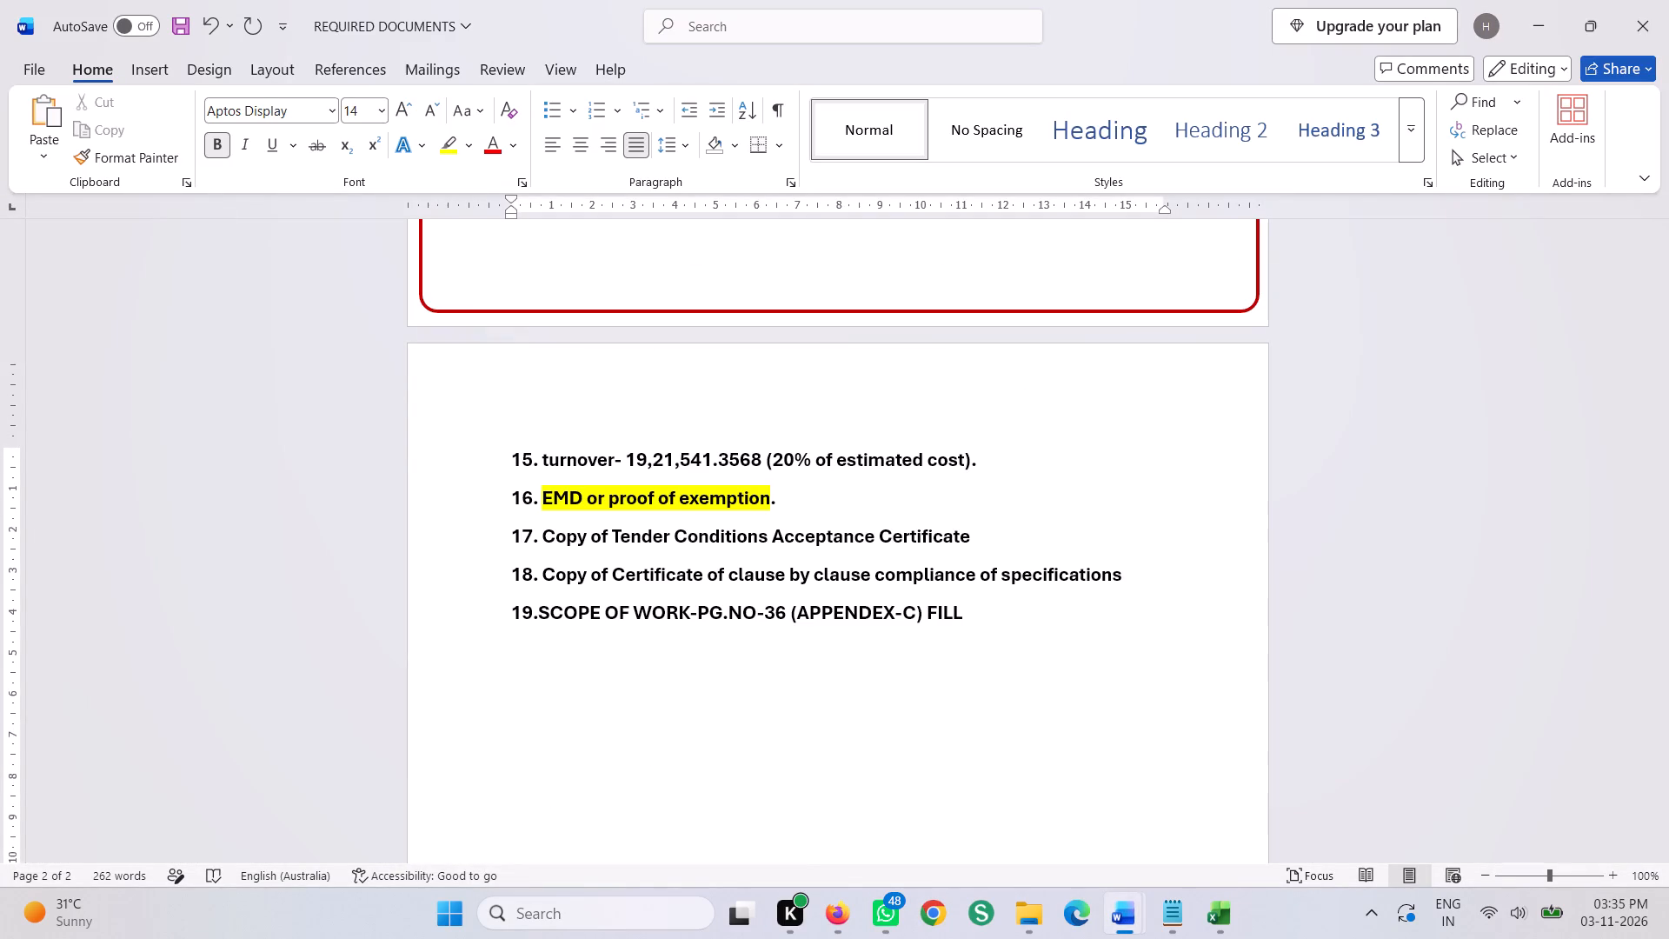
pyautogui.scroll(5, 594, 609)
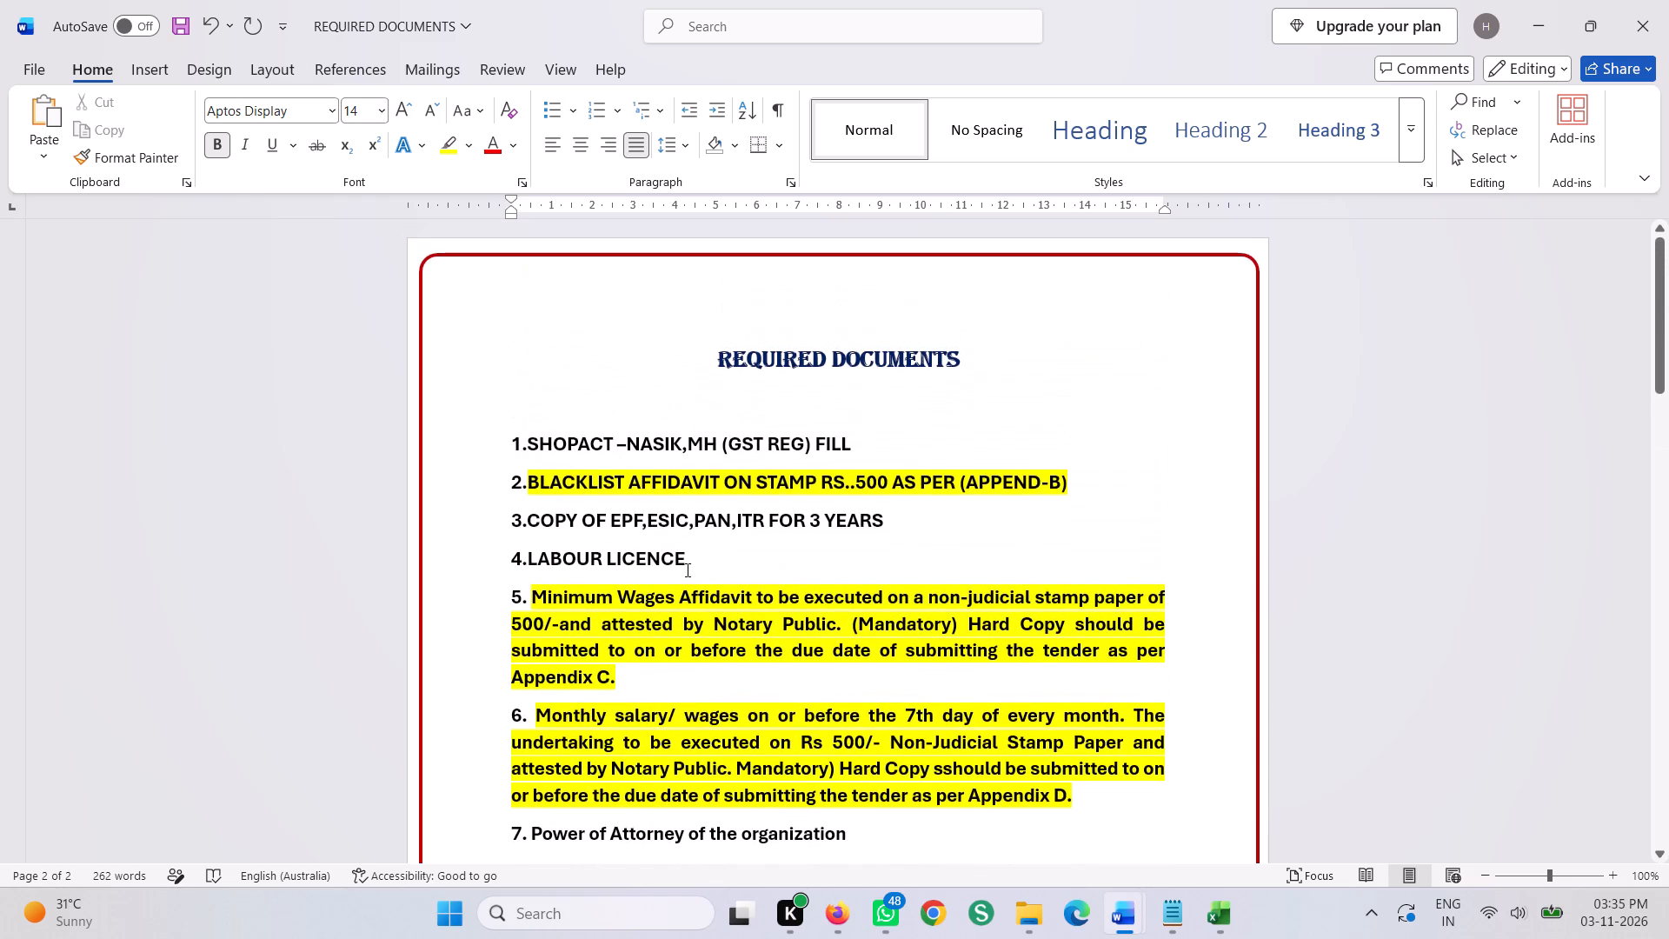
pyautogui.scroll(-5, 896, 585)
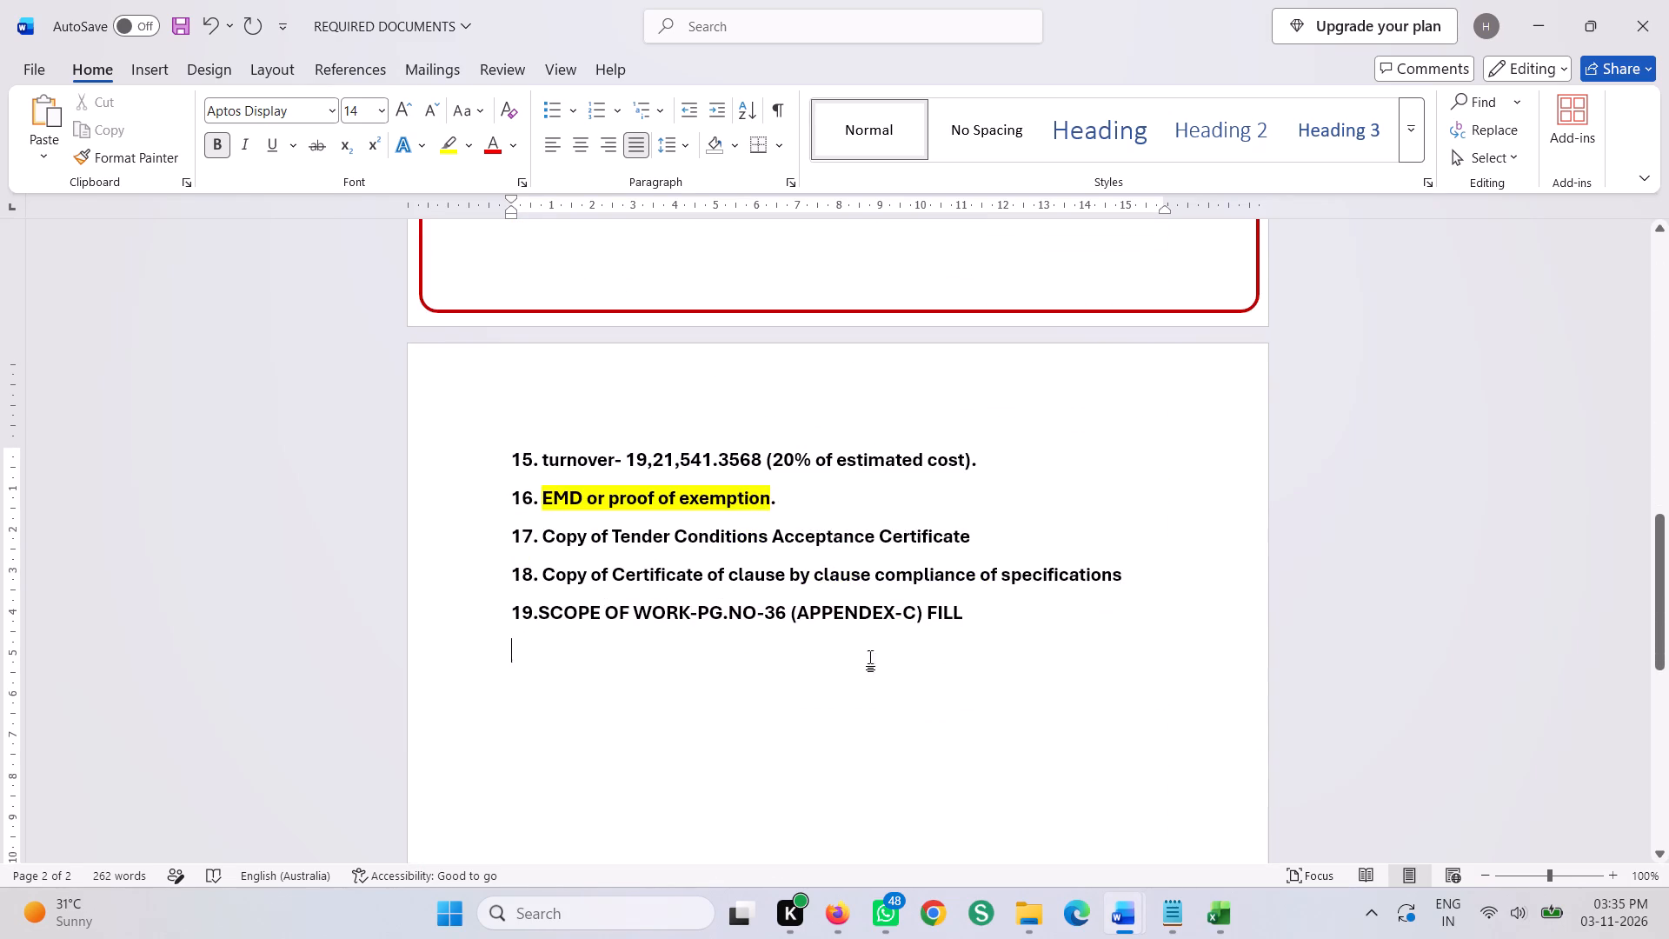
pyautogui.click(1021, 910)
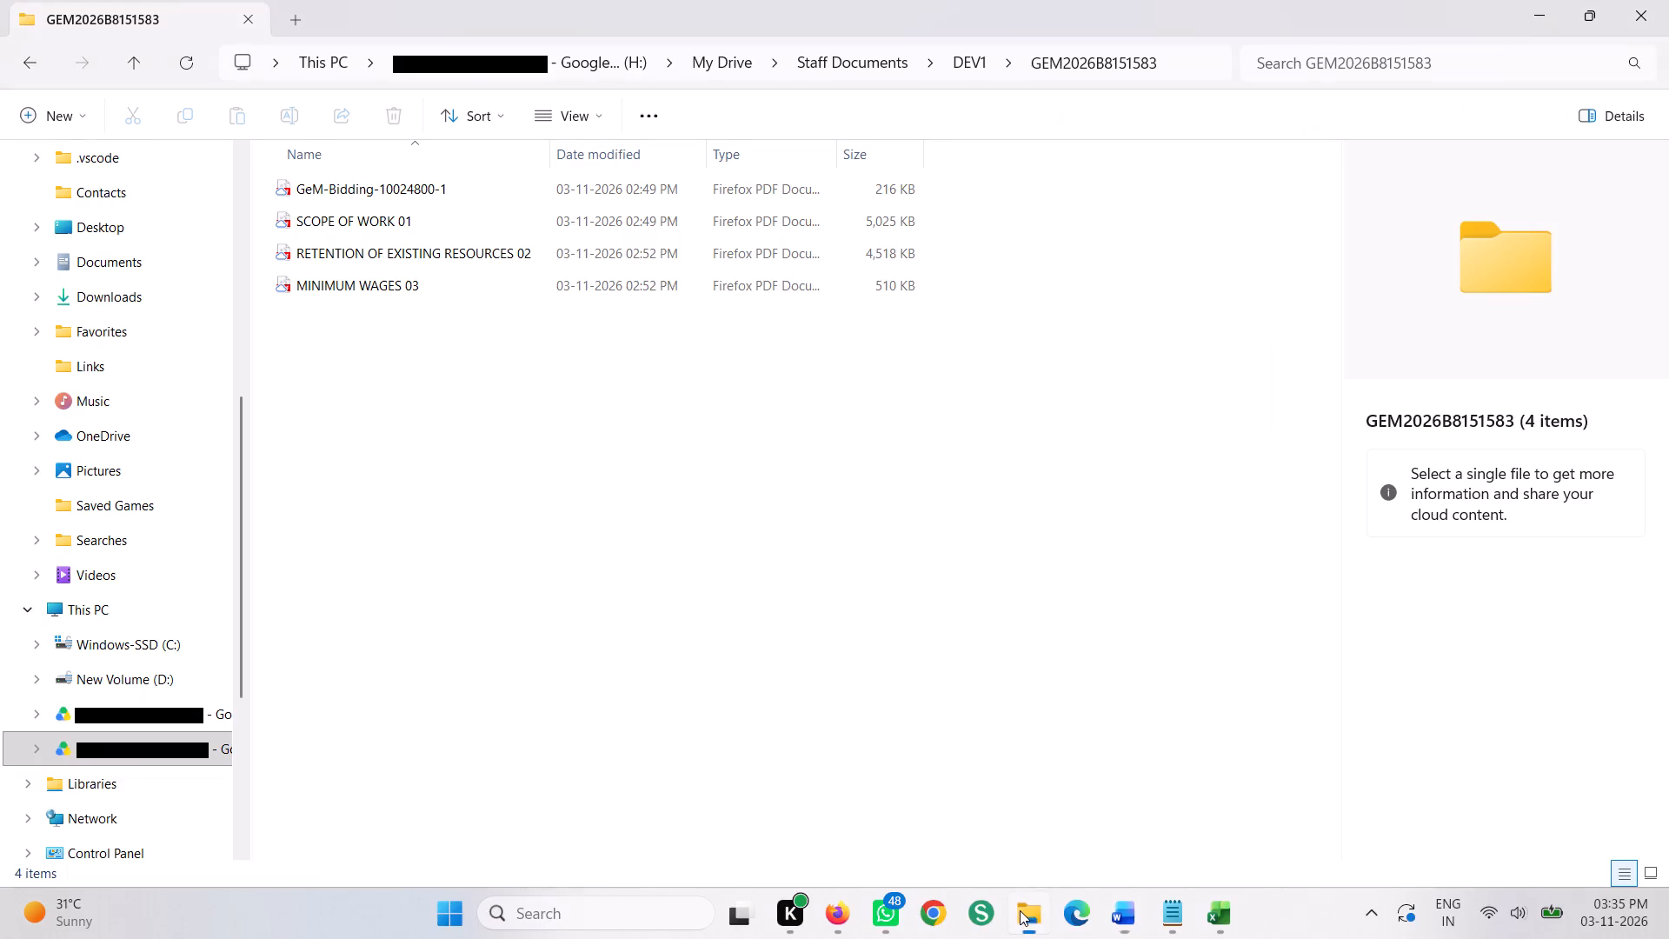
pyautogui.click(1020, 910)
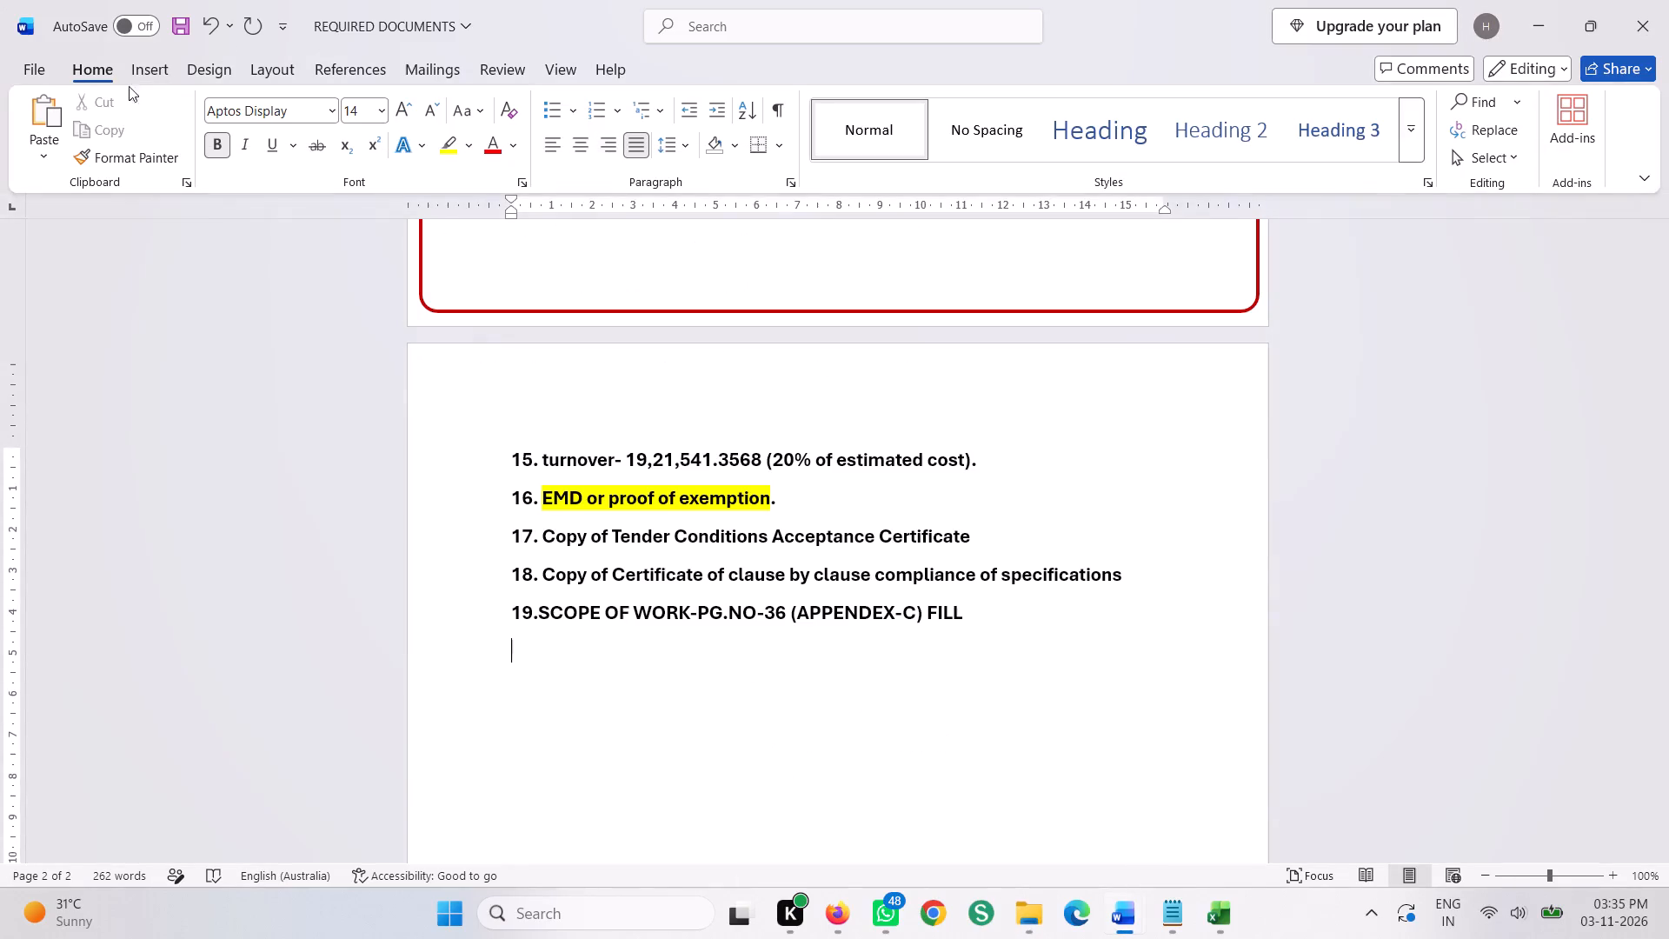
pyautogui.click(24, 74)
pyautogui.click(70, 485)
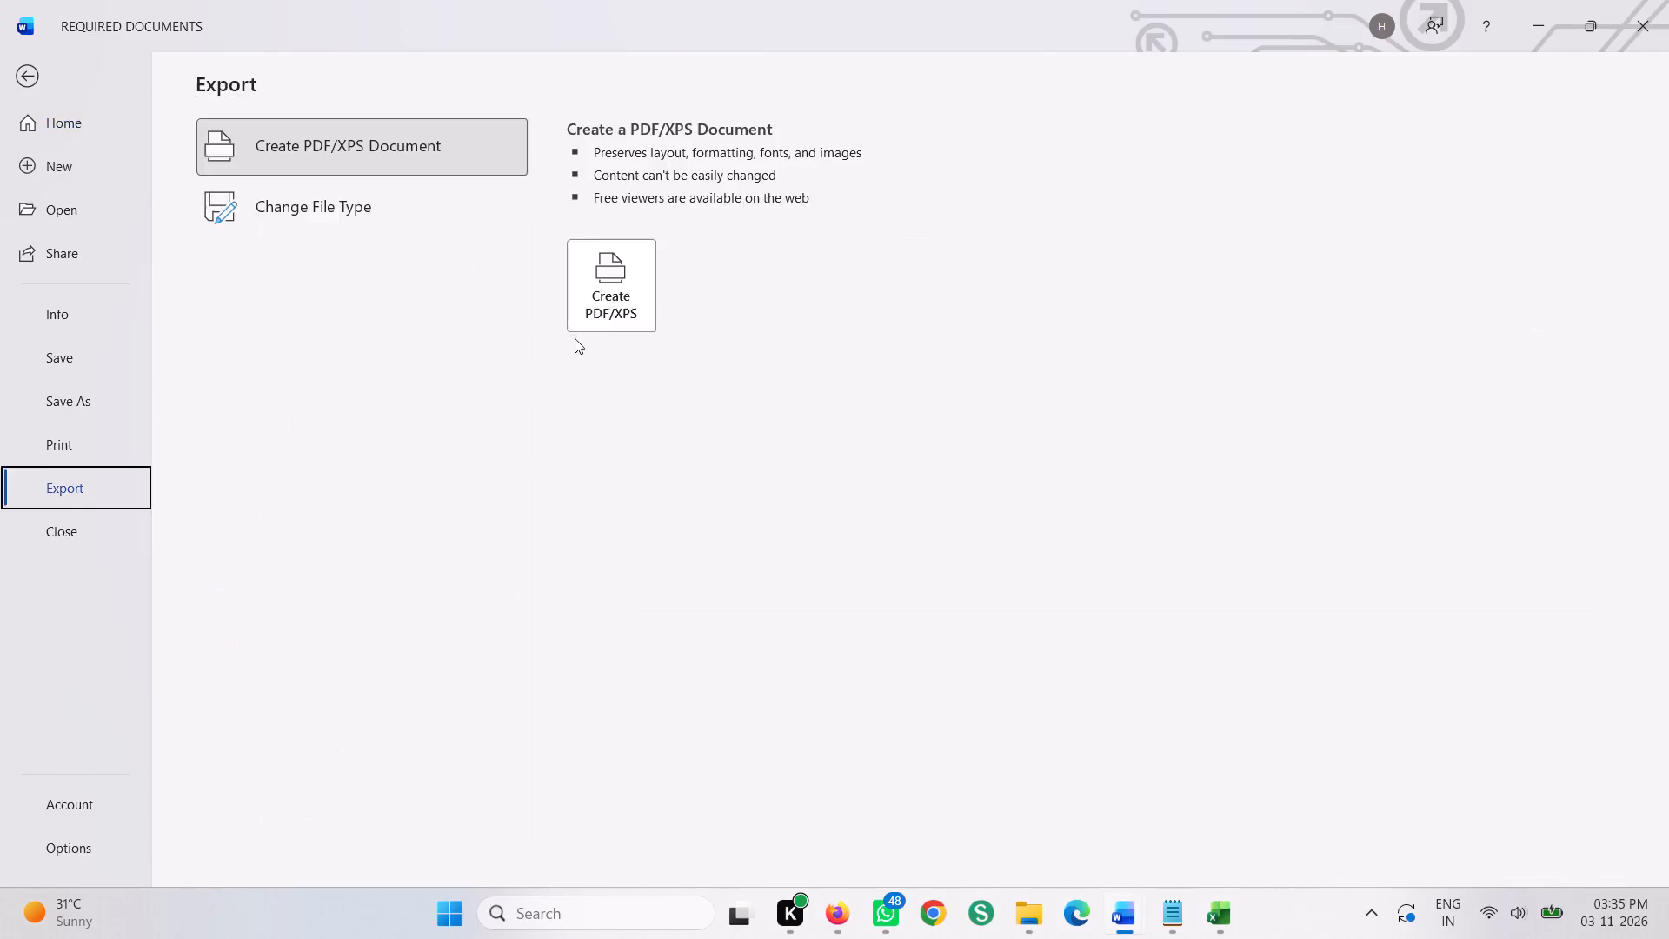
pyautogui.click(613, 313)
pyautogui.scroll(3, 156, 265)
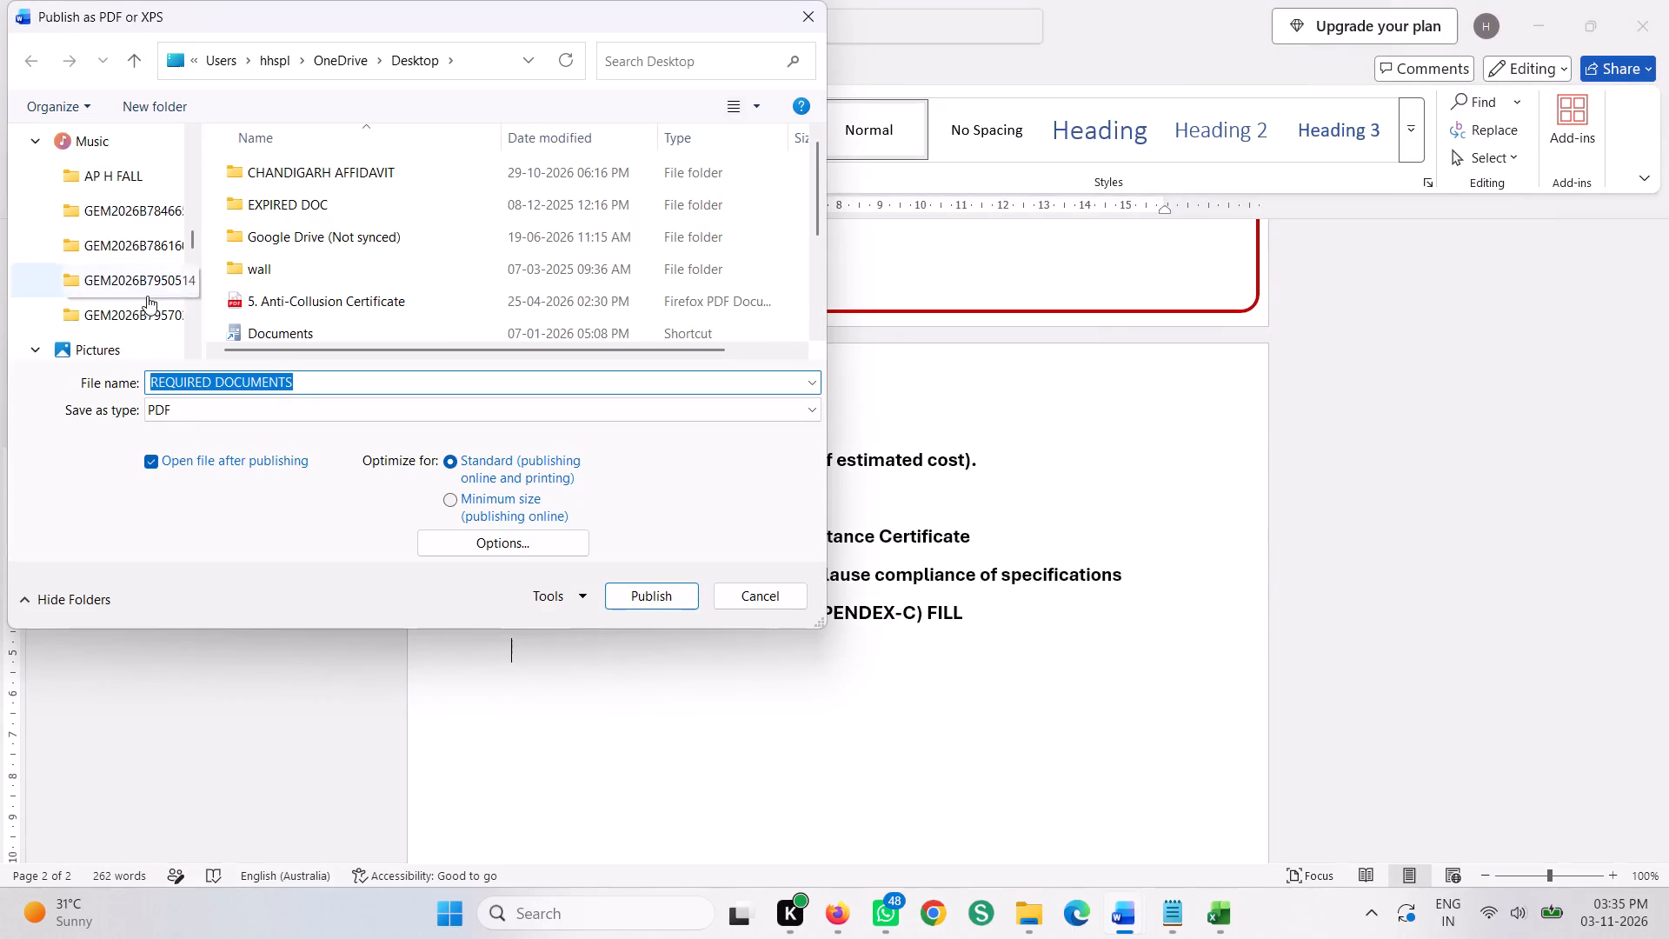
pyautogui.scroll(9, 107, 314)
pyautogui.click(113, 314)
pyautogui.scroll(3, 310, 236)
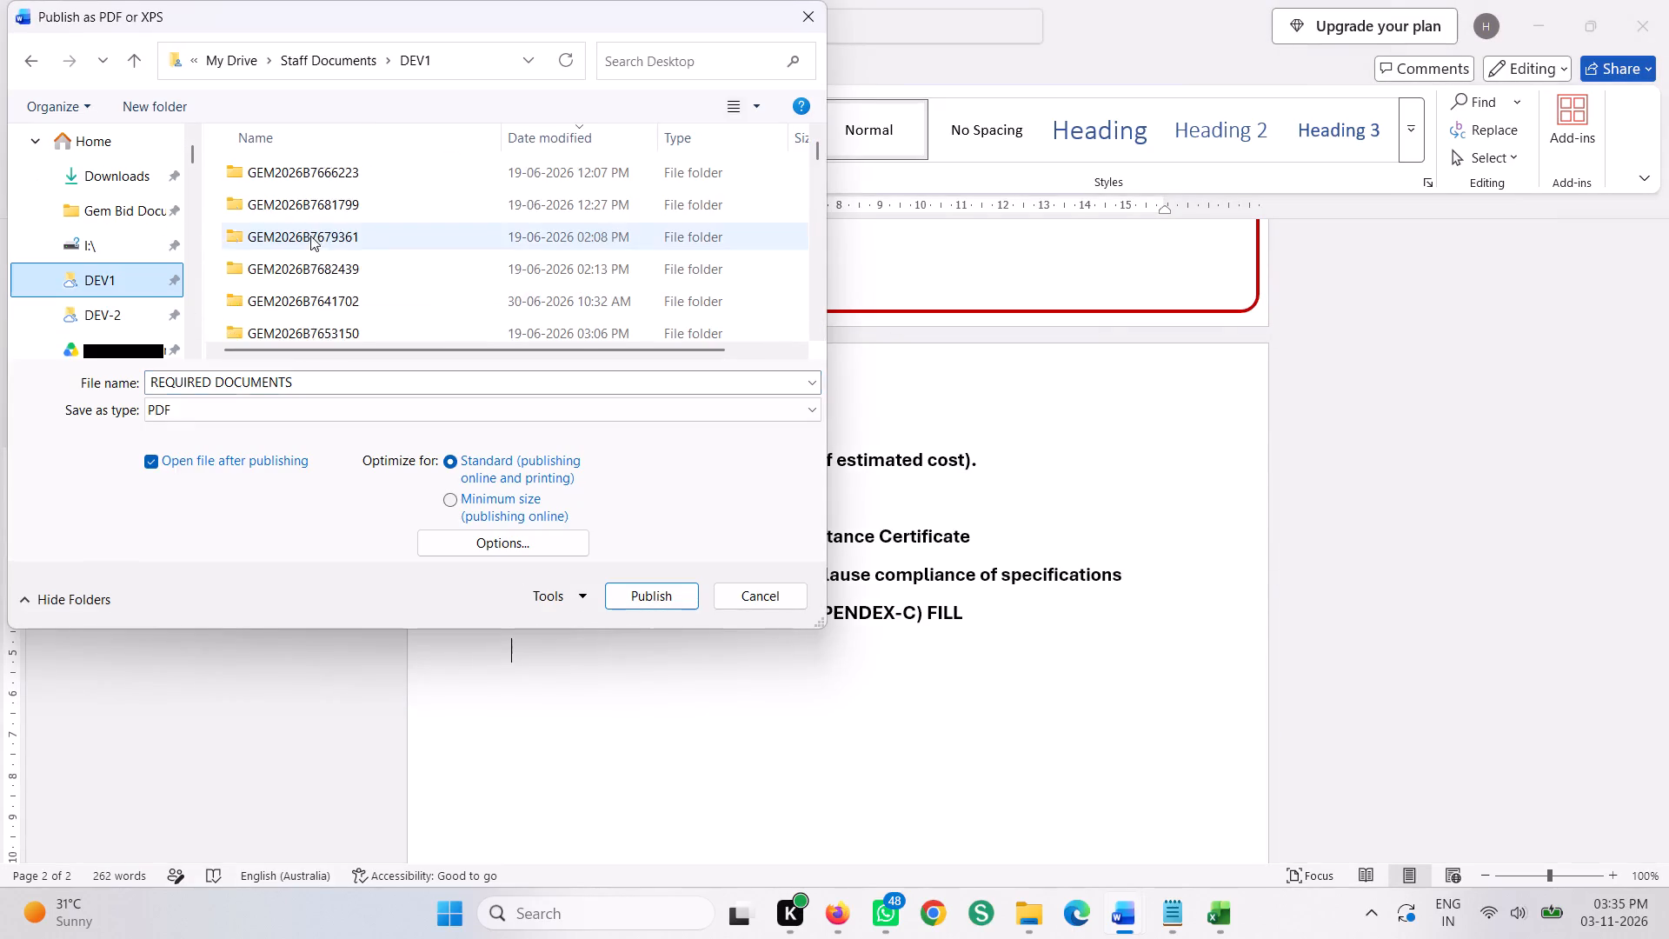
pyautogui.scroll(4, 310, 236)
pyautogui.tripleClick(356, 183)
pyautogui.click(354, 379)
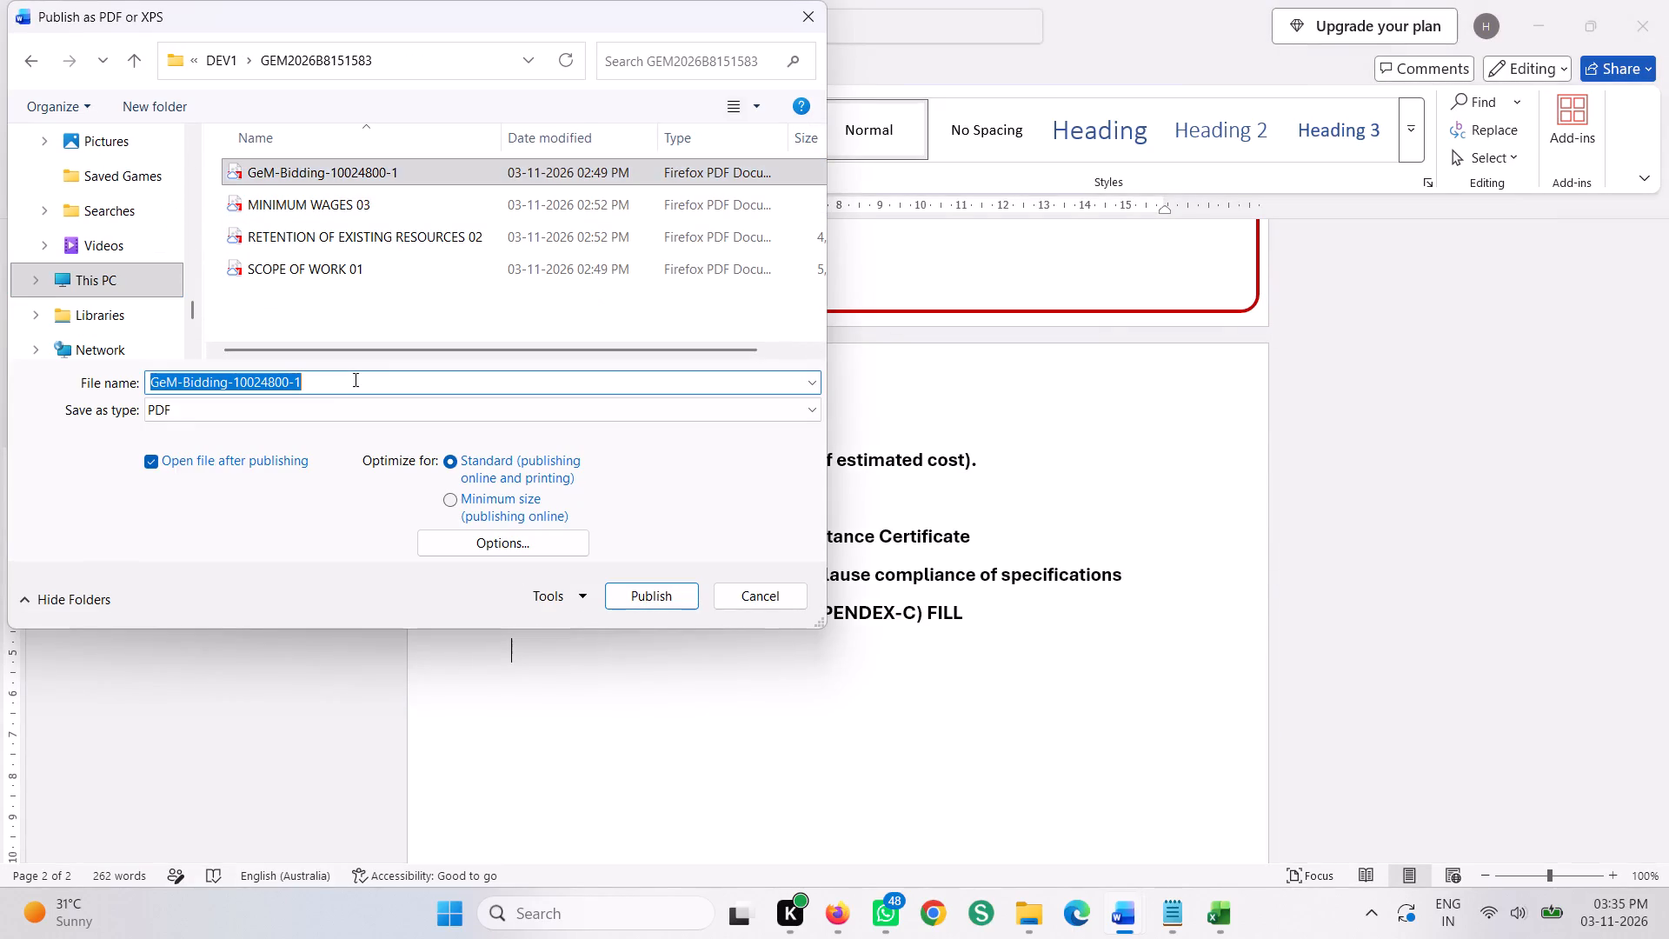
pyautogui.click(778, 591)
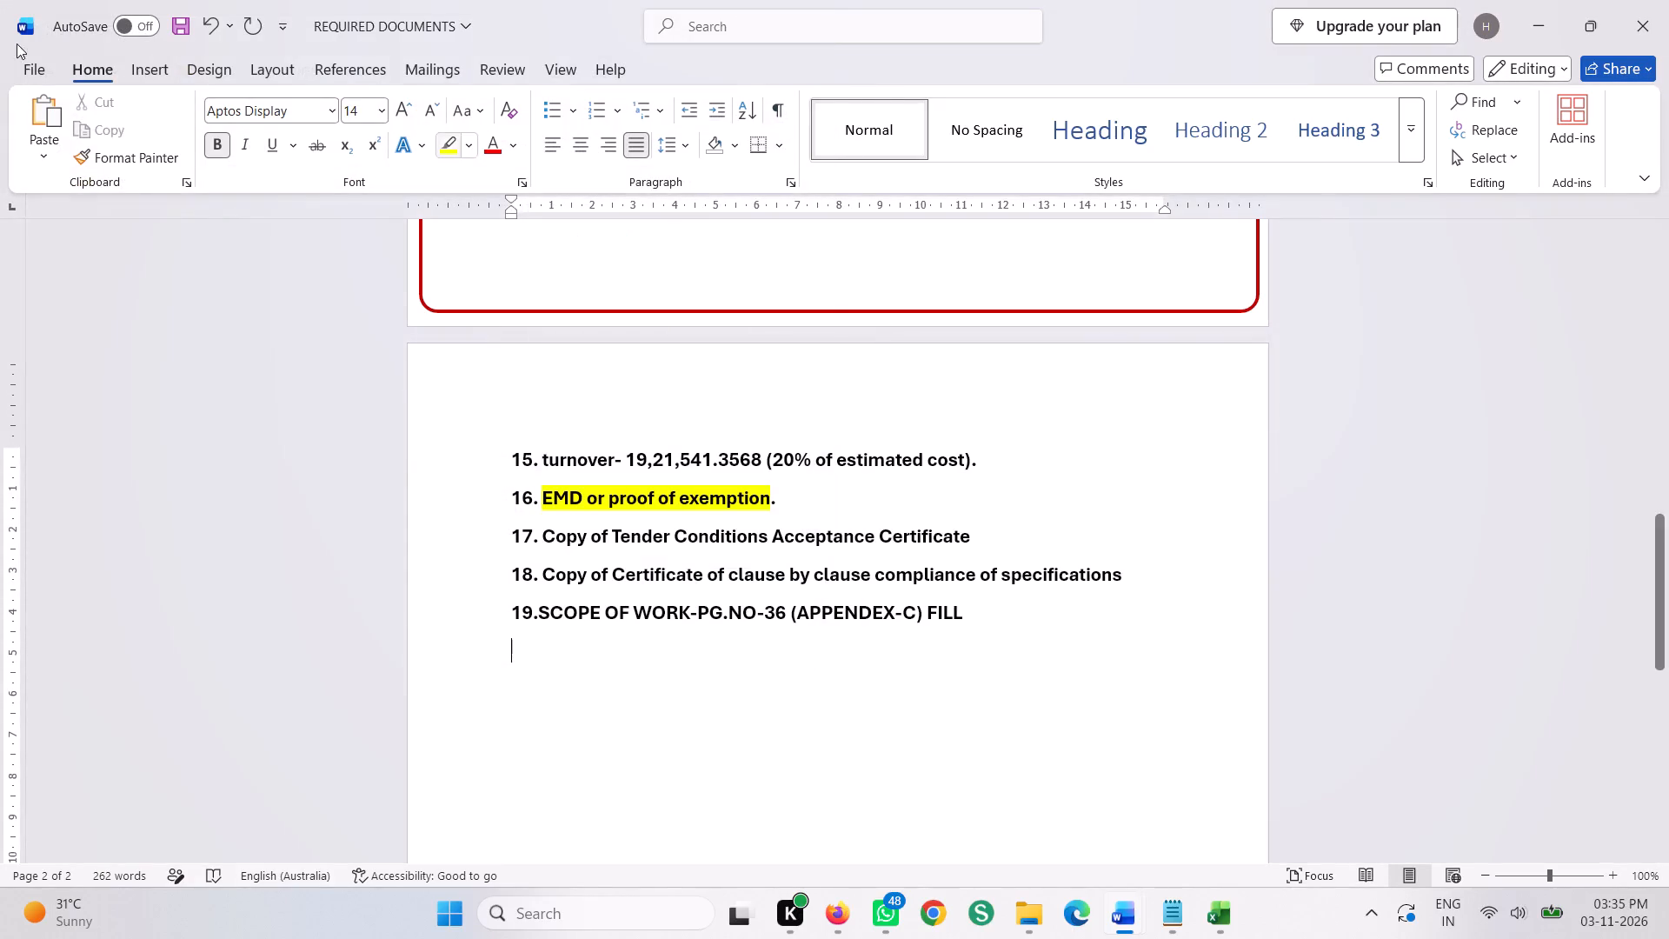
# Export the list as a PDF named REQUIRED DOCUMENTS into the DEV1 folder GEM2026B8151583 and close the published copy.
pyautogui.click(41, 63)
pyautogui.click(63, 494)
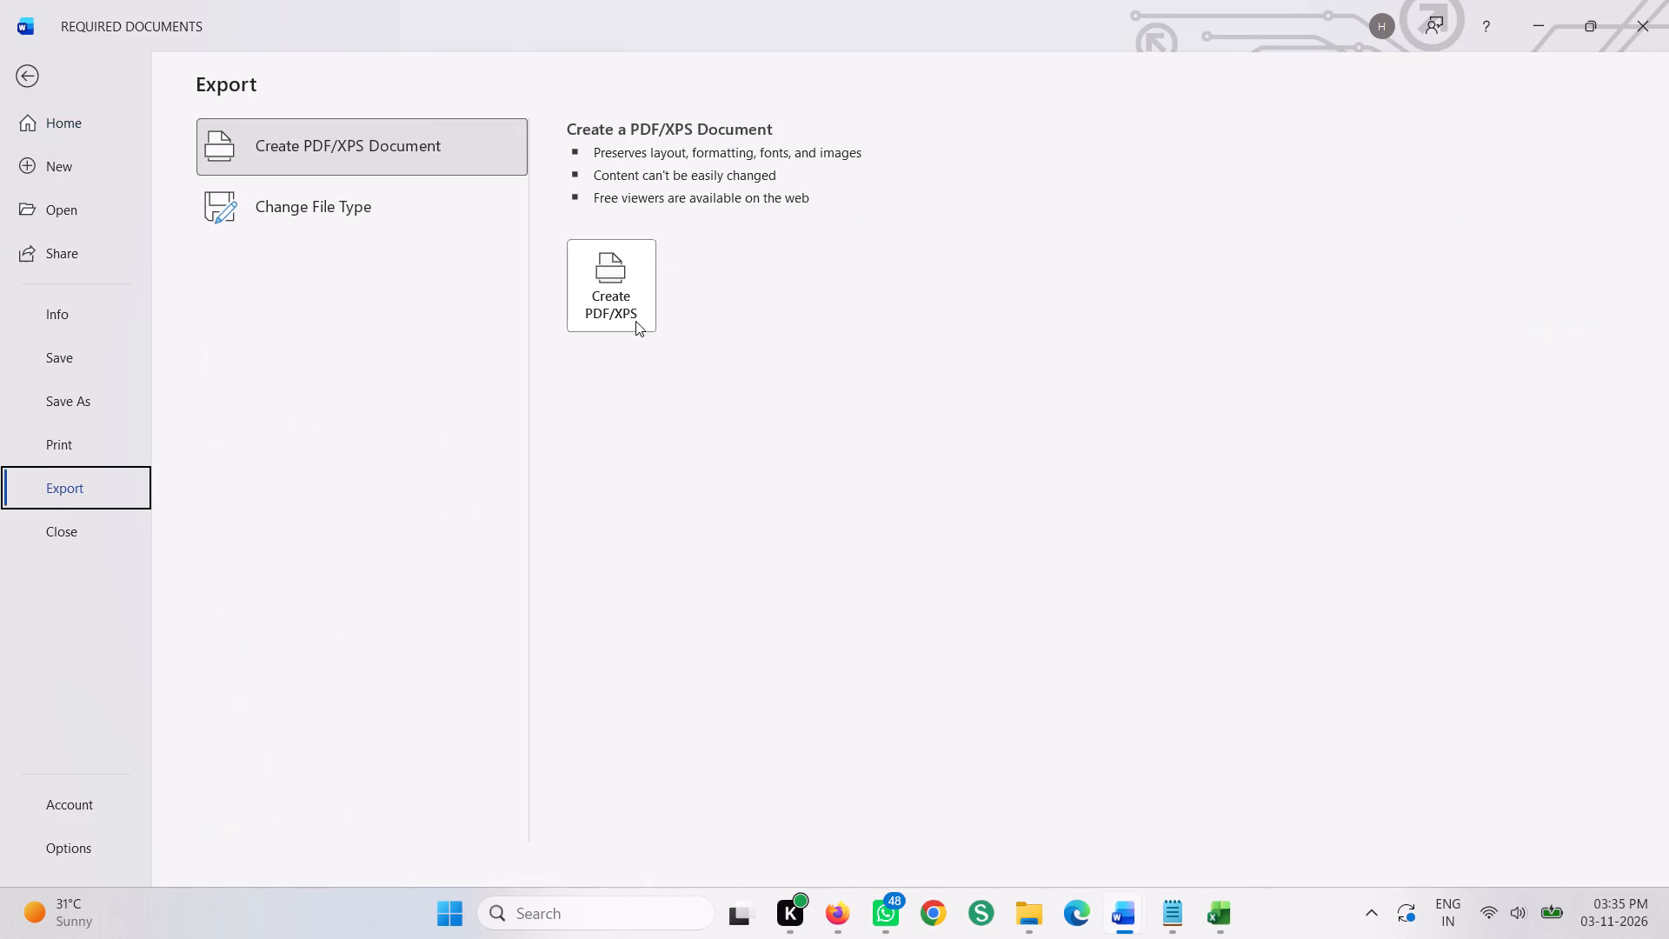
pyautogui.click(634, 312)
pyautogui.scroll(8, 184, 255)
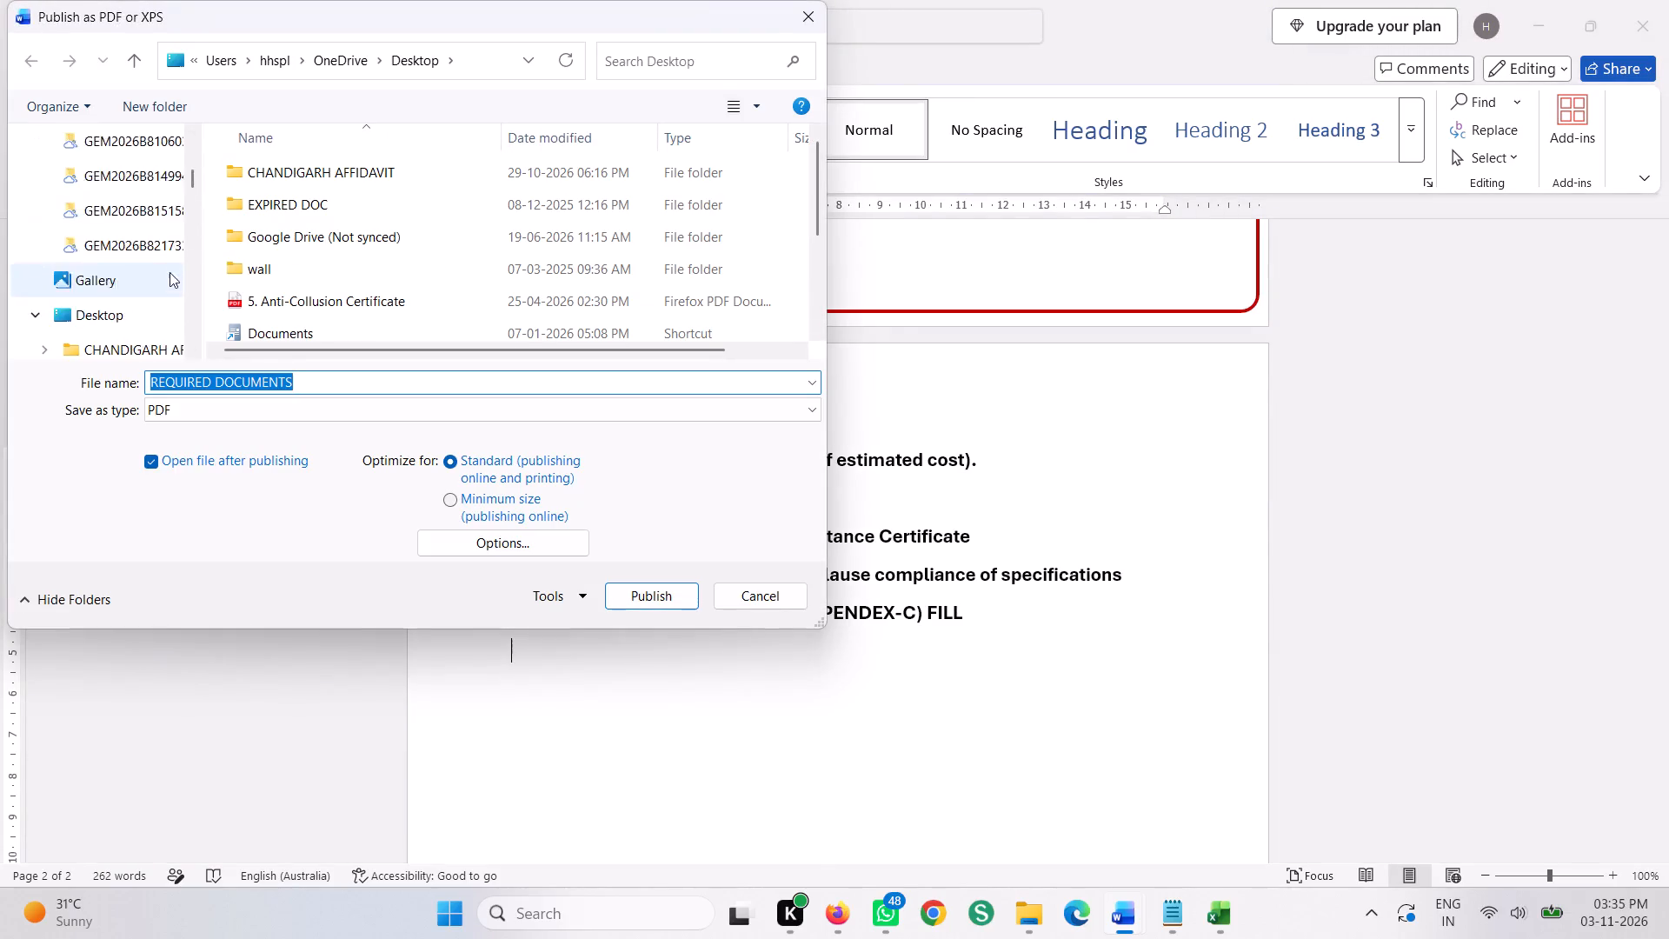
pyautogui.scroll(3, 170, 272)
pyautogui.click(127, 325)
pyautogui.scroll(8, 340, 243)
pyautogui.doubleClick(342, 177)
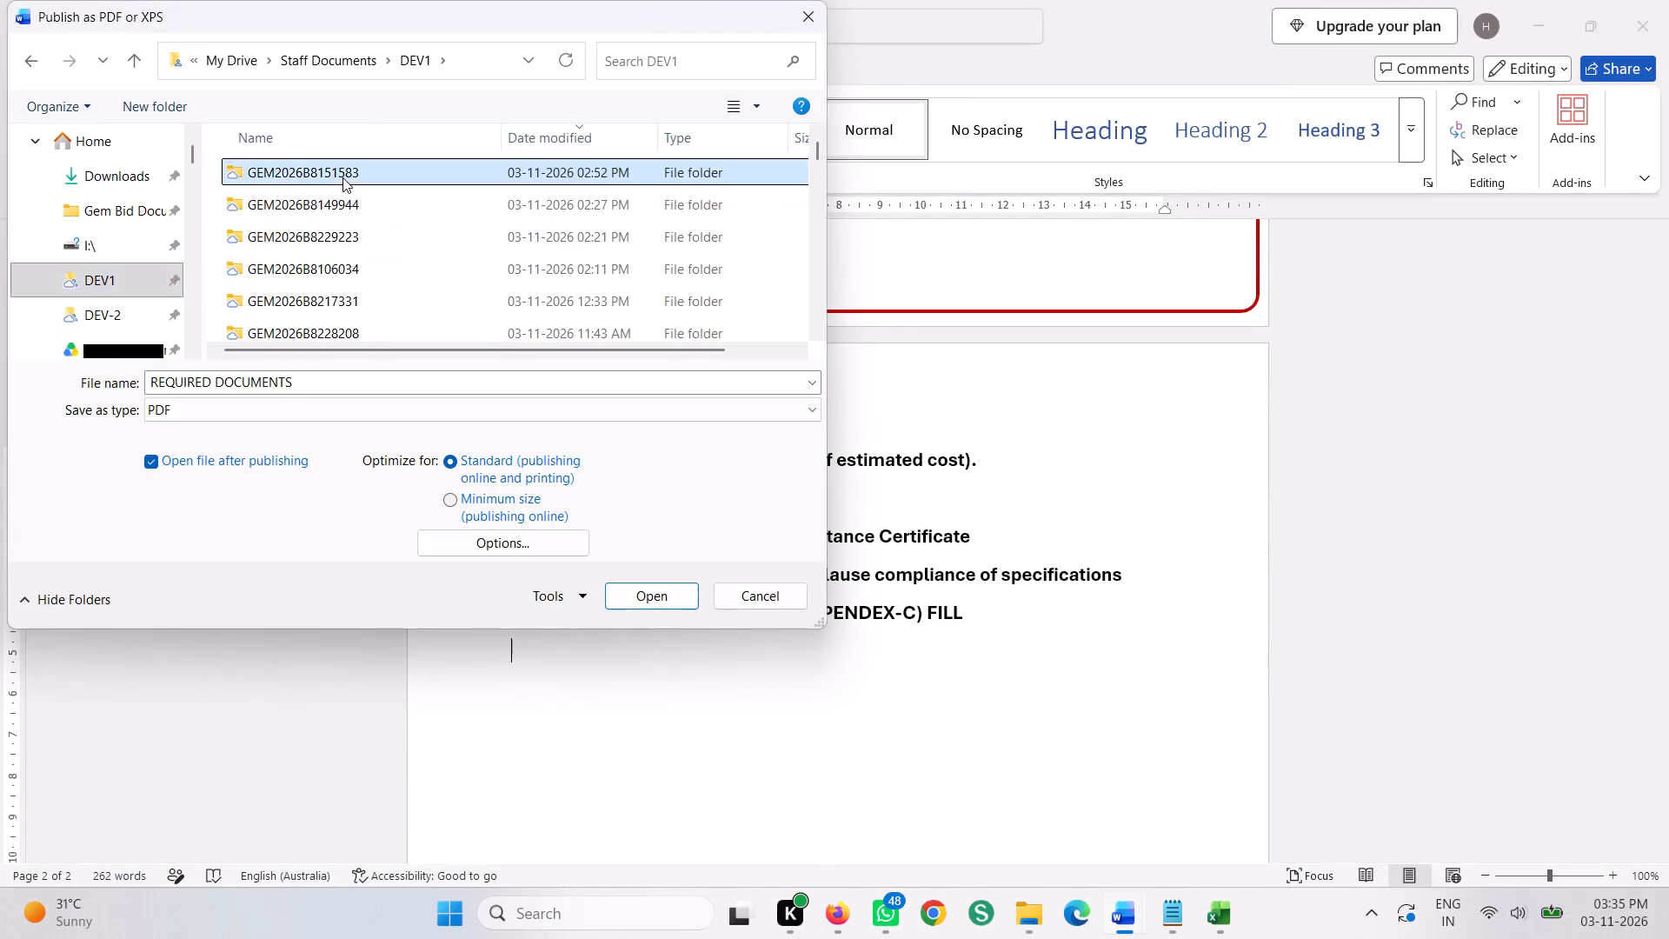
pyautogui.click(341, 379)
pyautogui.click(635, 591)
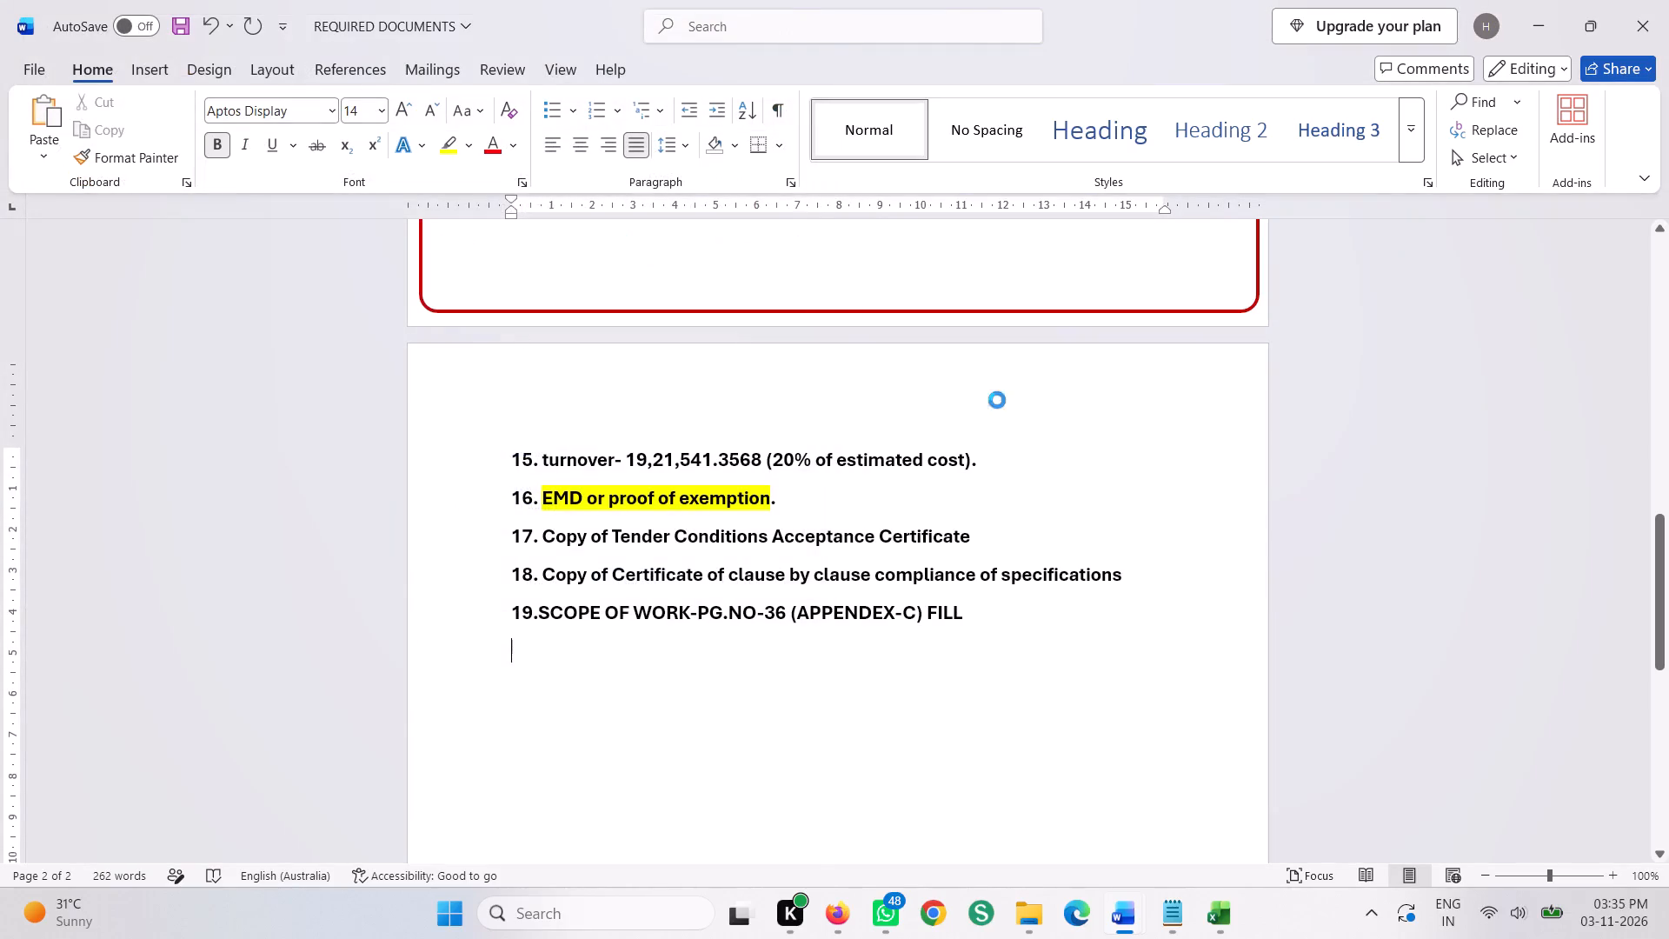
pyautogui.click(1295, 1)
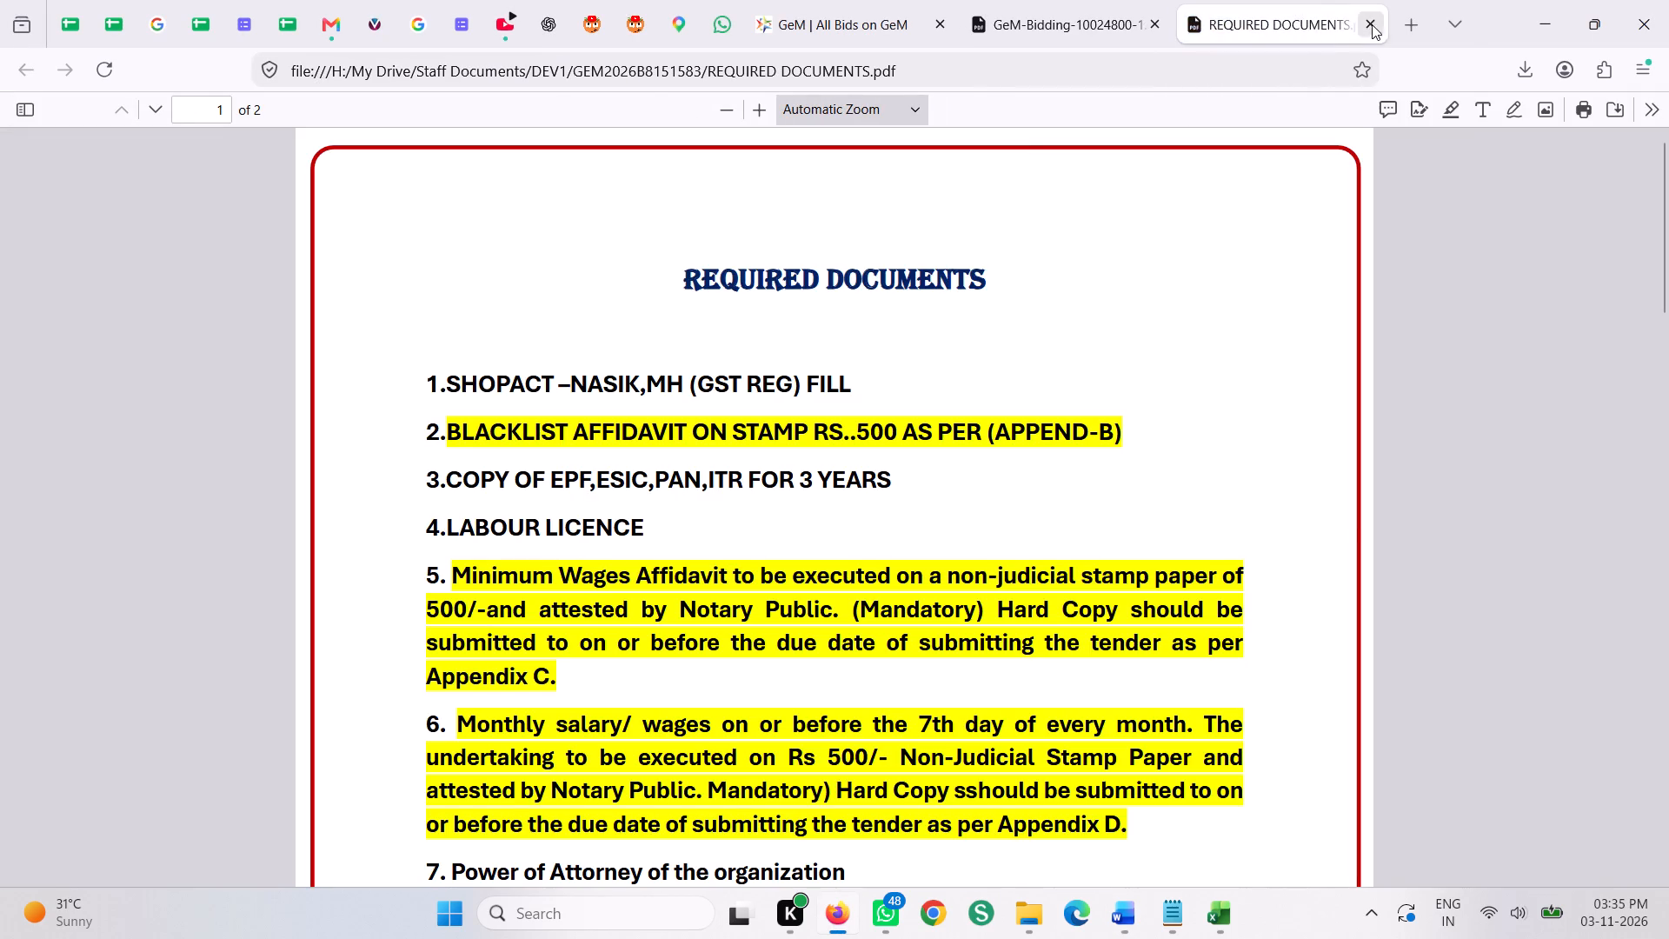
pyautogui.click(1372, 23)
# Check the GEM2026B8151583 folder for the bid attachments and the exported REQUIRED DOCUMENTS PDF.
pyautogui.click(842, 0)
pyautogui.click(1077, 0)
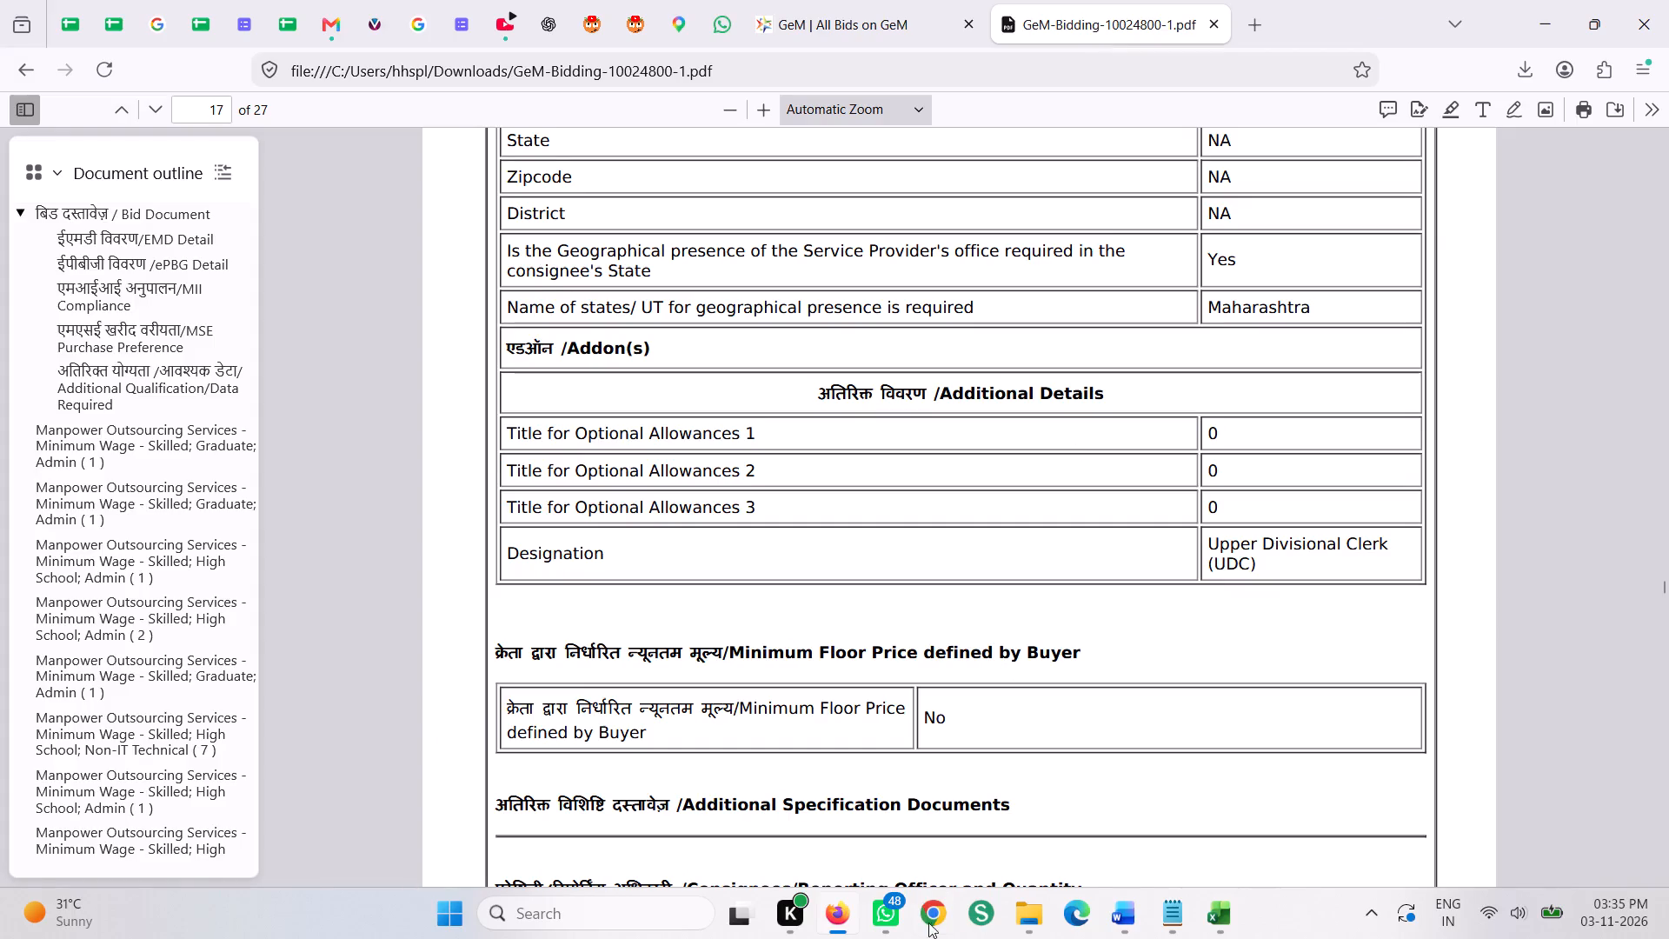
pyautogui.click(1021, 924)
pyautogui.click(337, 220)
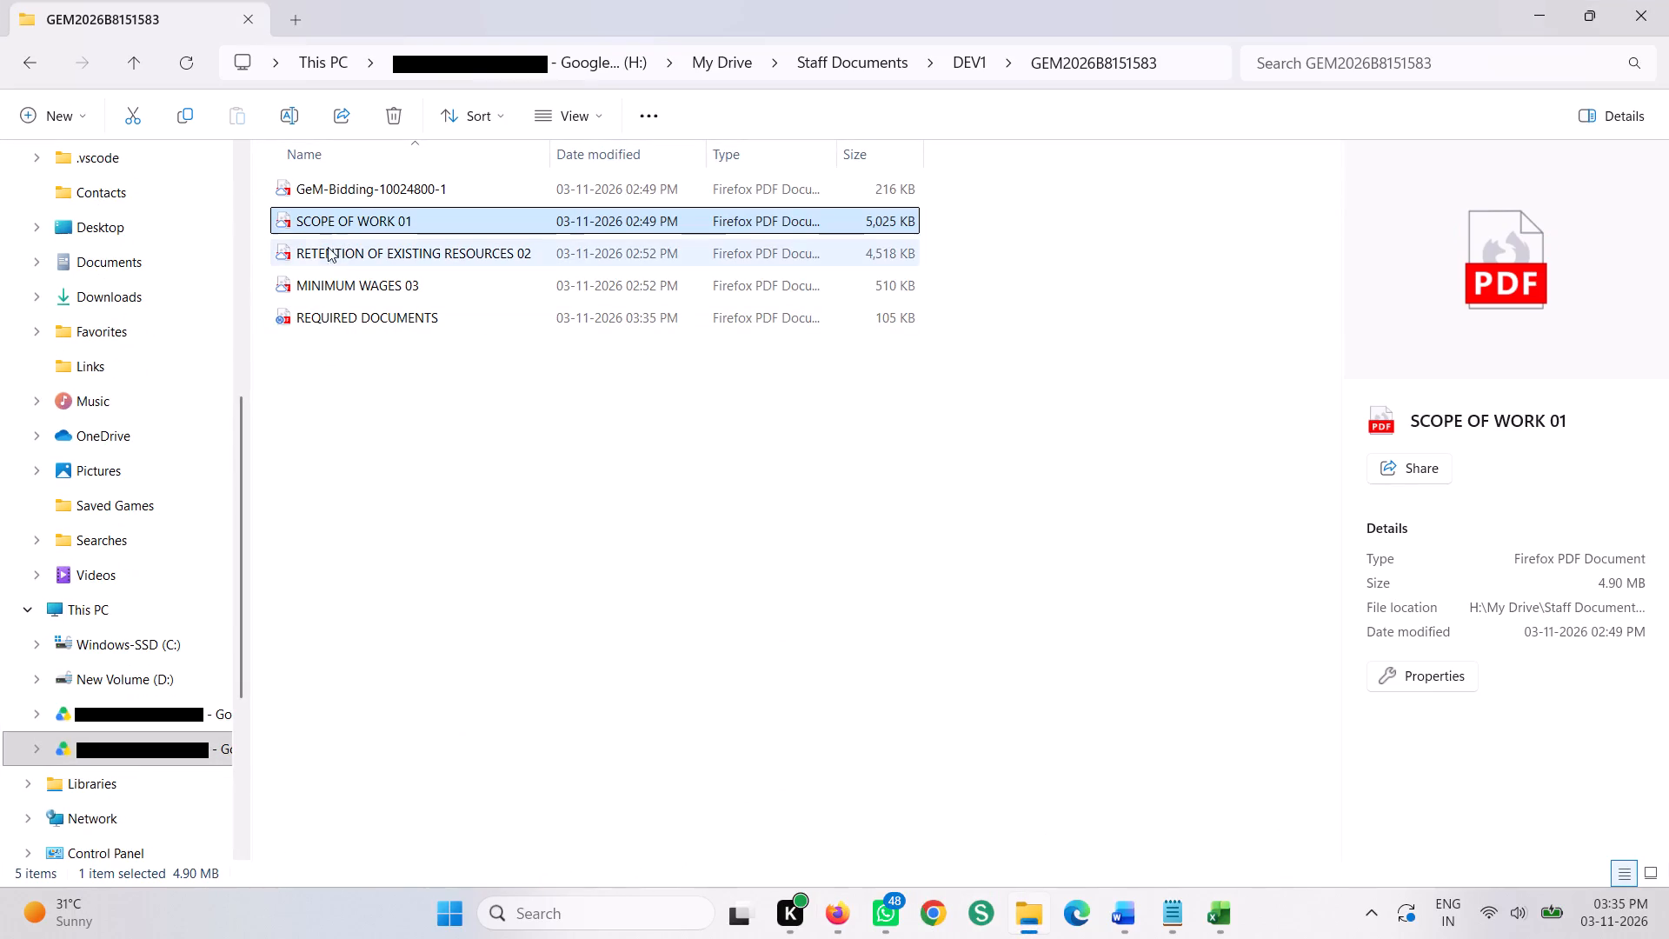
pyautogui.click(333, 278)
pyautogui.click(337, 323)
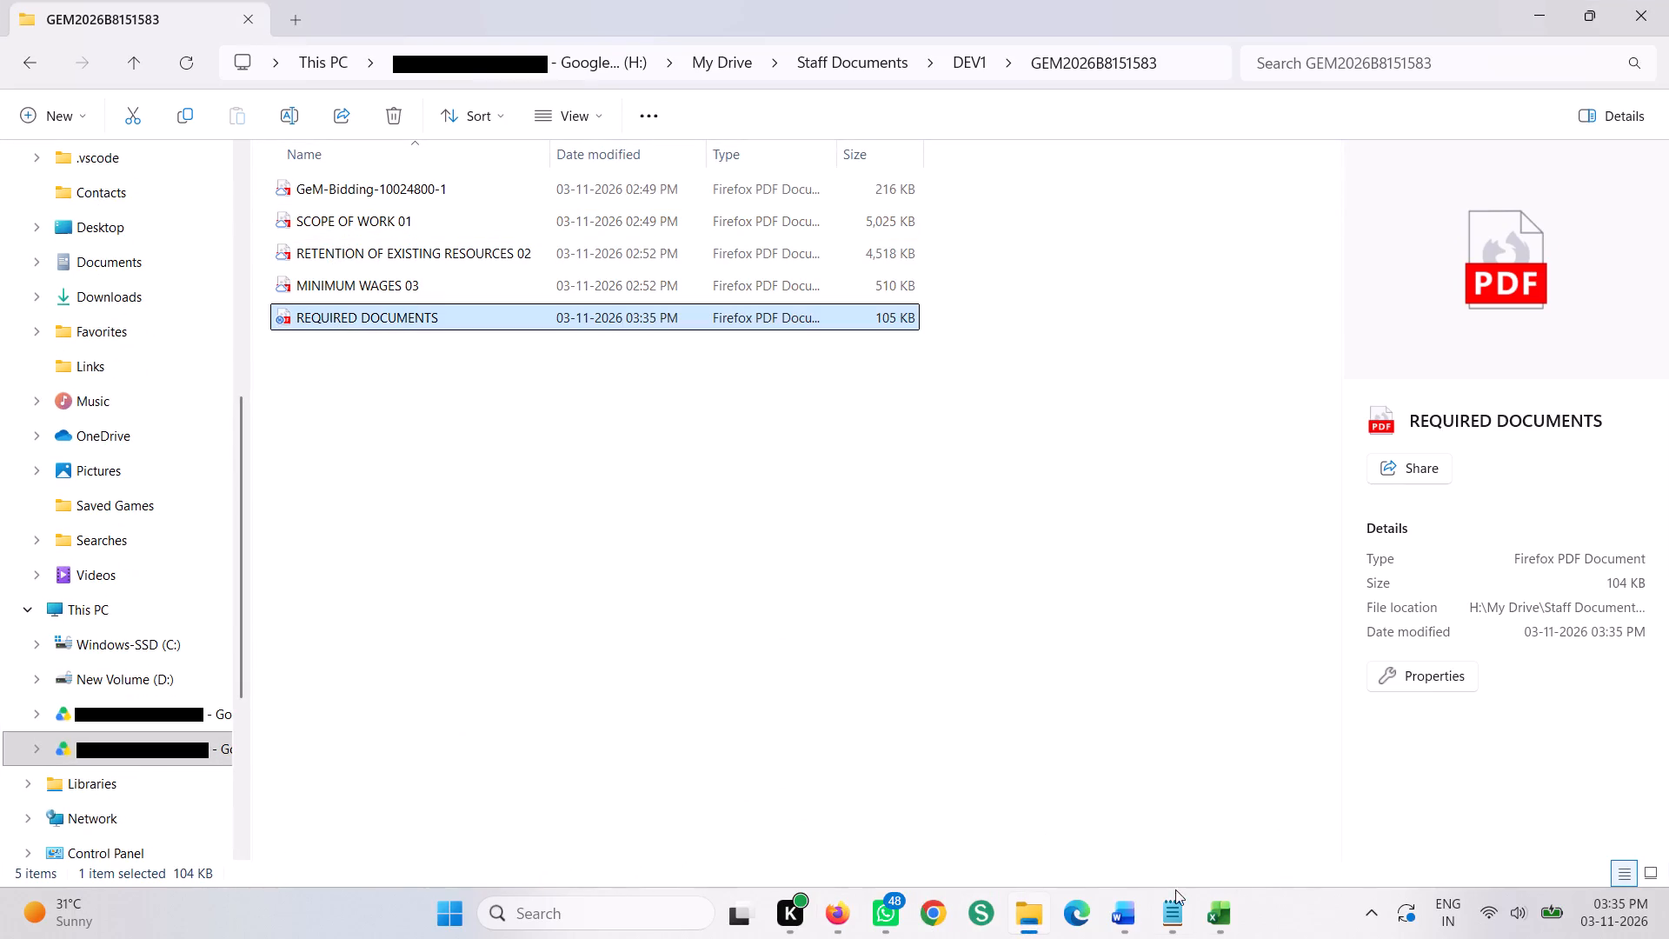
# Save the Appendix_A_to_D_Editable_Word document as a Word document under the same name in the DEV1 folder GEM2026B8151583.
pyautogui.click(1118, 912)
pyautogui.click(1539, 819)
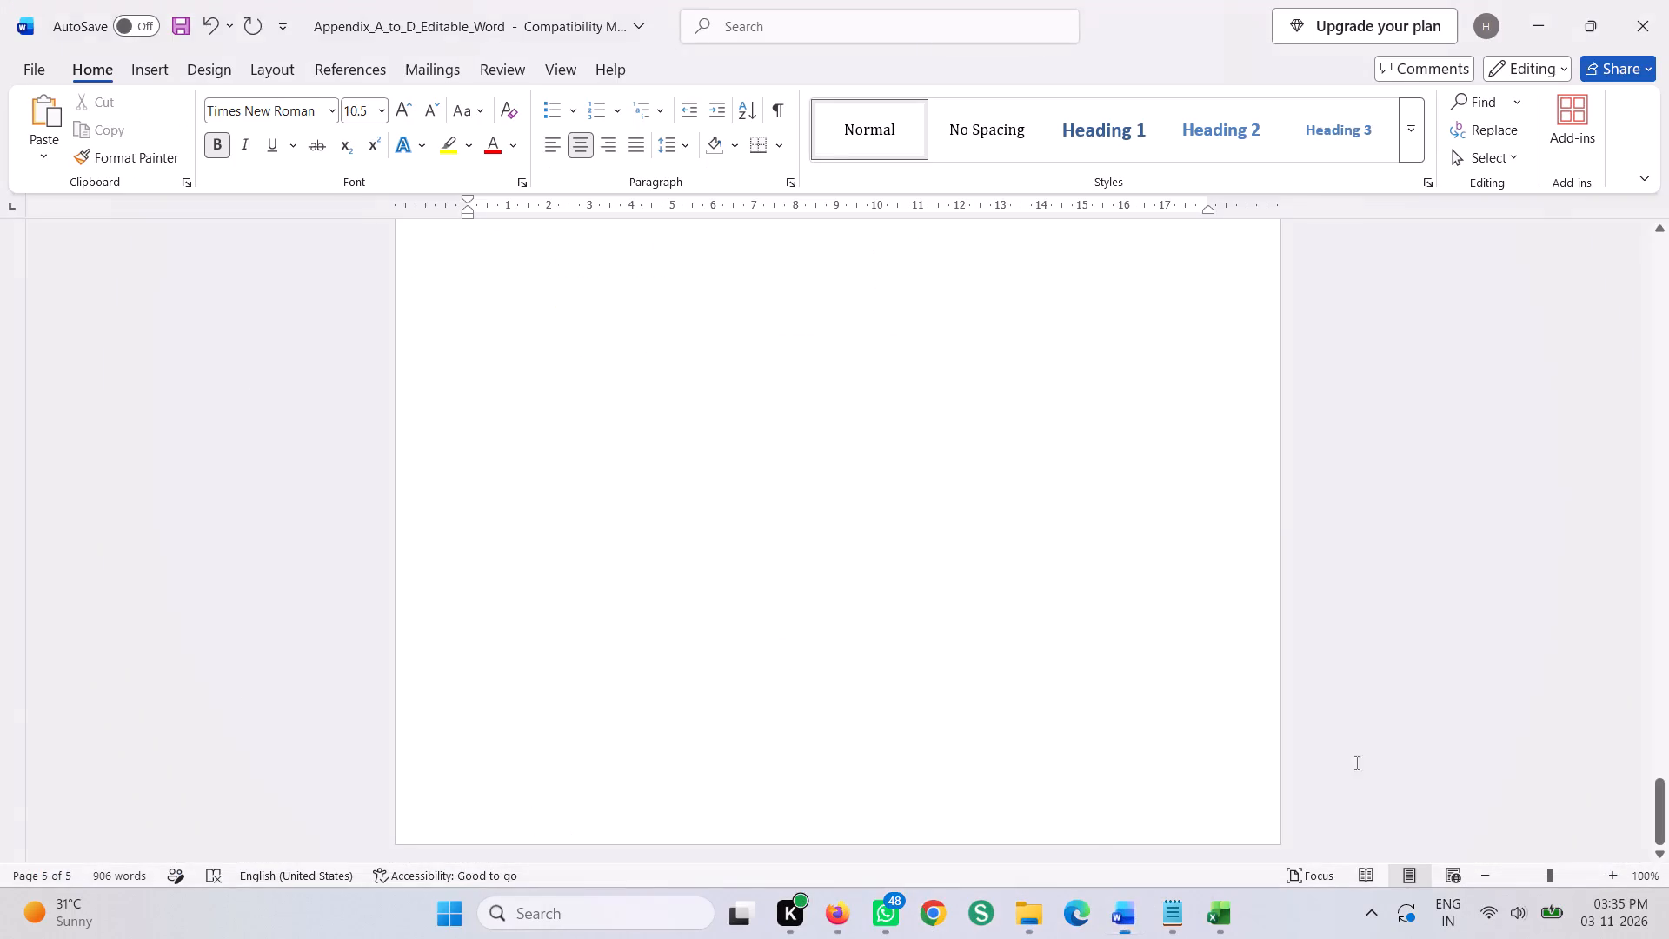
pyautogui.scroll(20, 779, 525)
pyautogui.scroll(10, 779, 525)
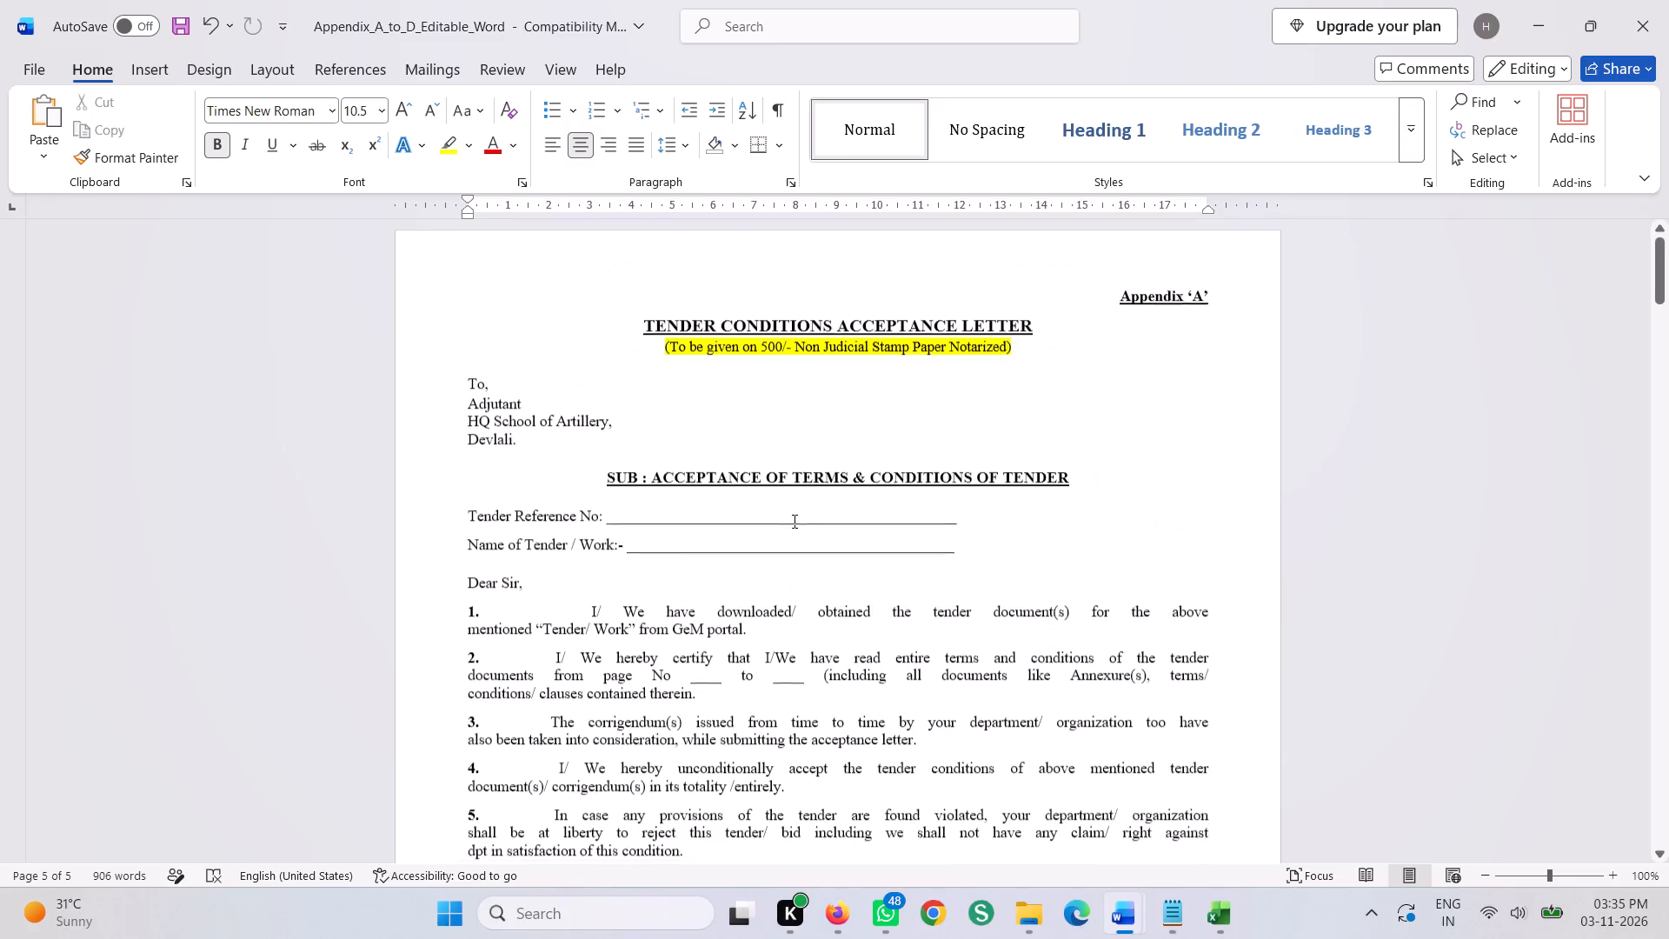
pyautogui.click(32, 66)
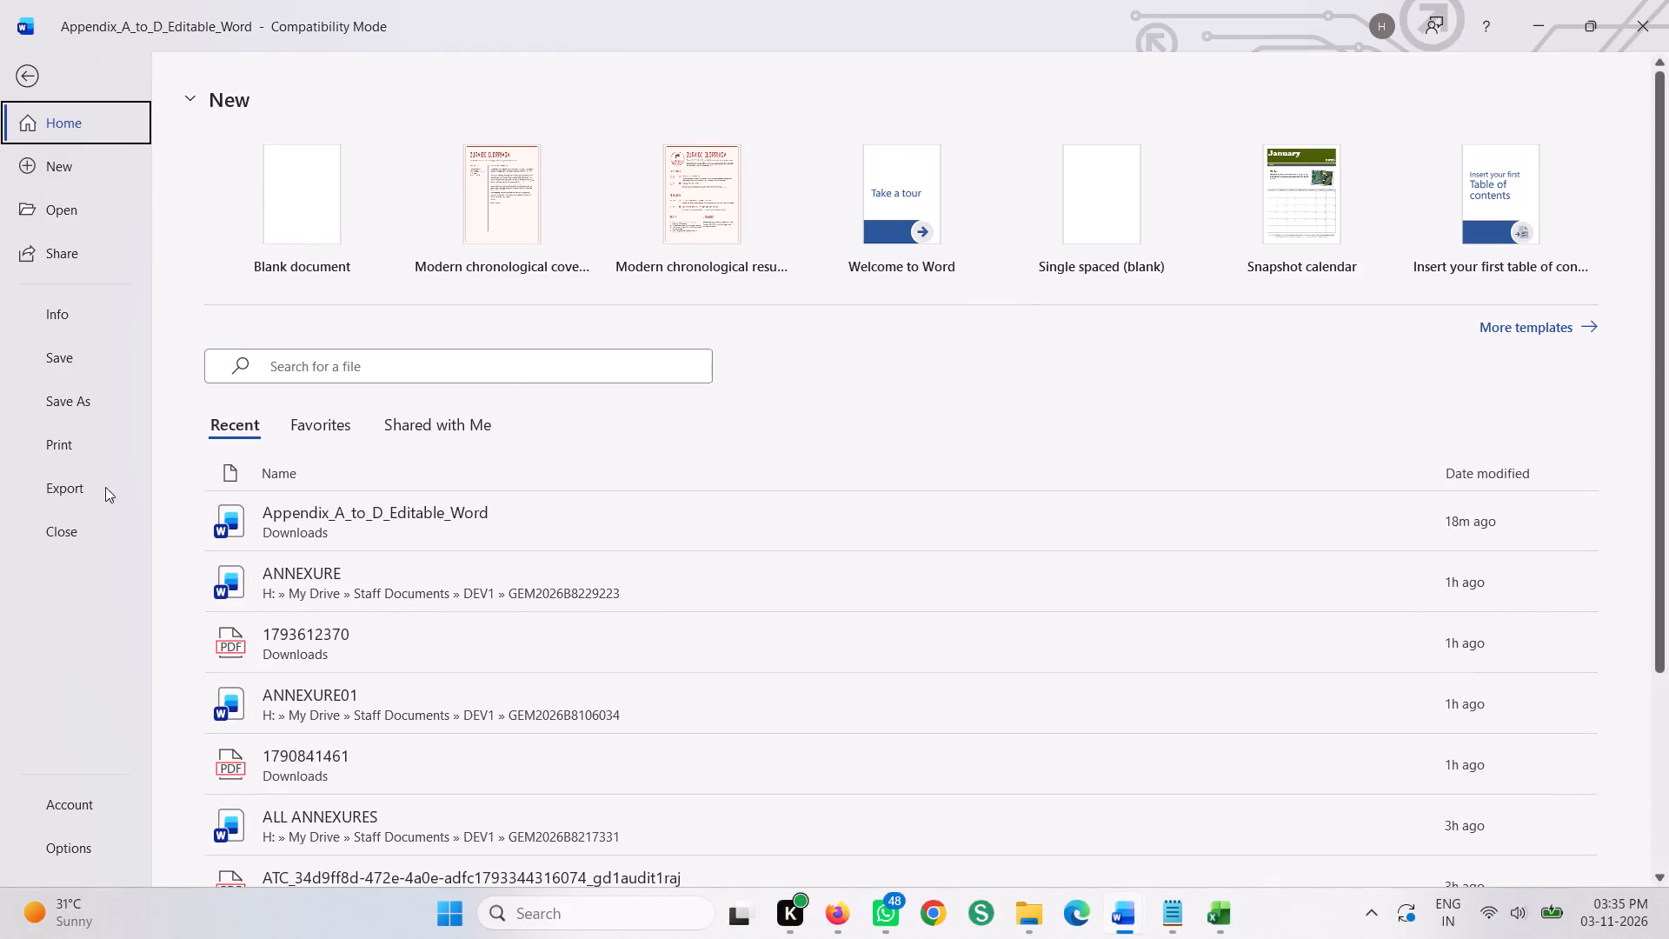
pyautogui.click(78, 403)
pyautogui.click(263, 588)
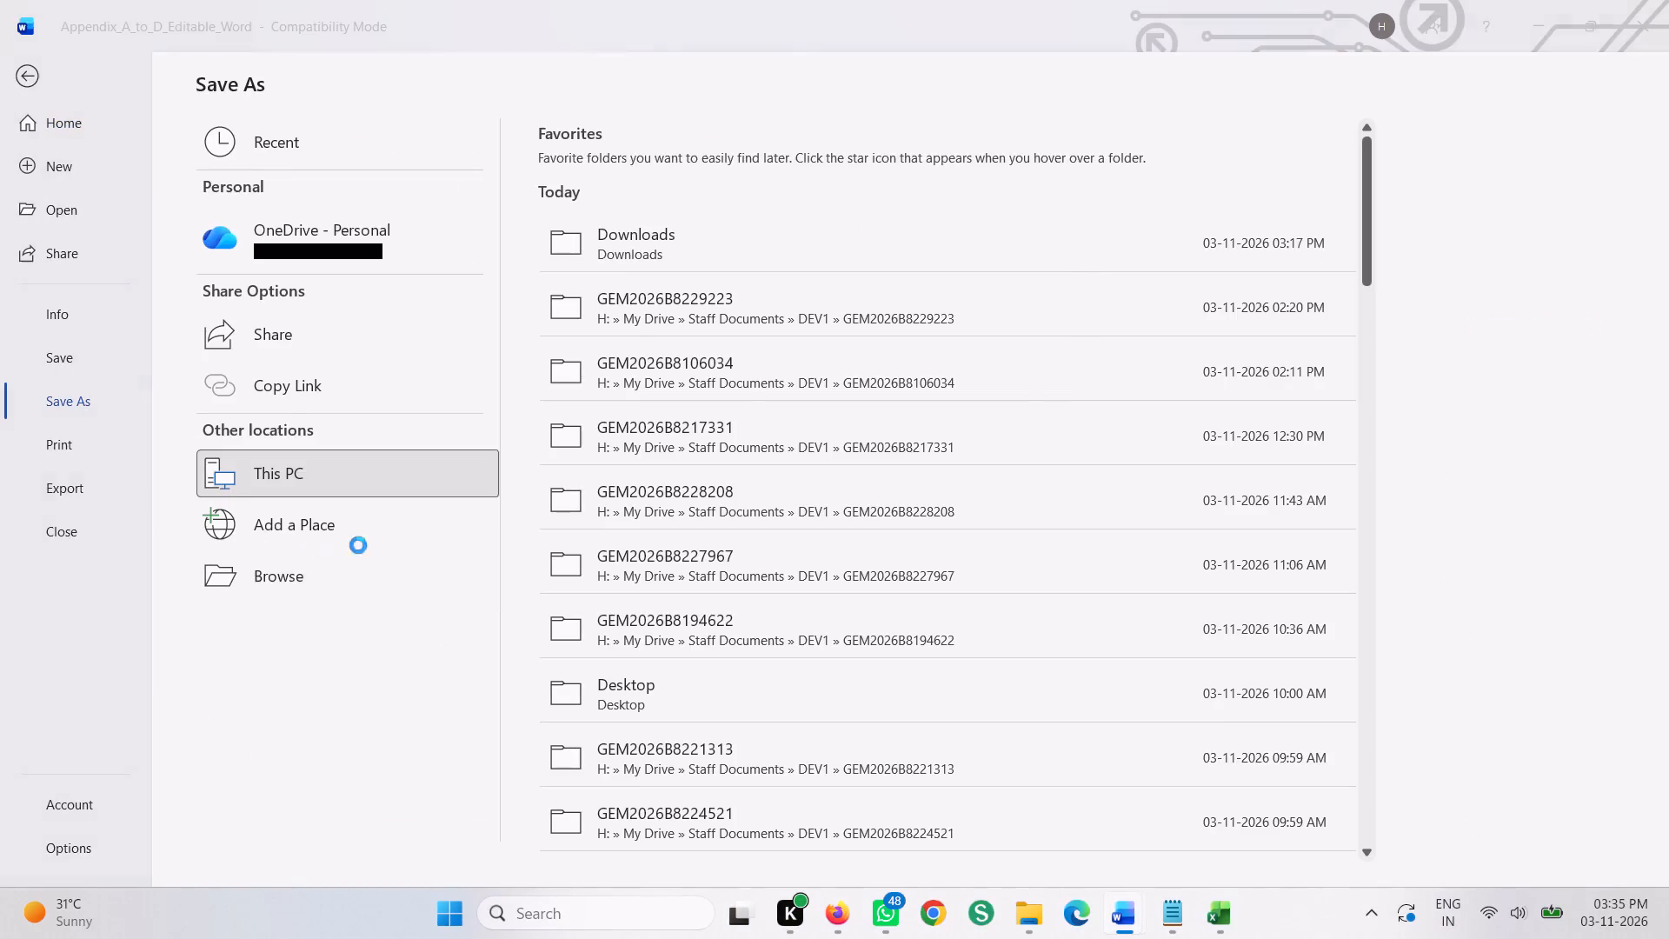
pyautogui.scroll(17, 392, 416)
pyautogui.click(342, 435)
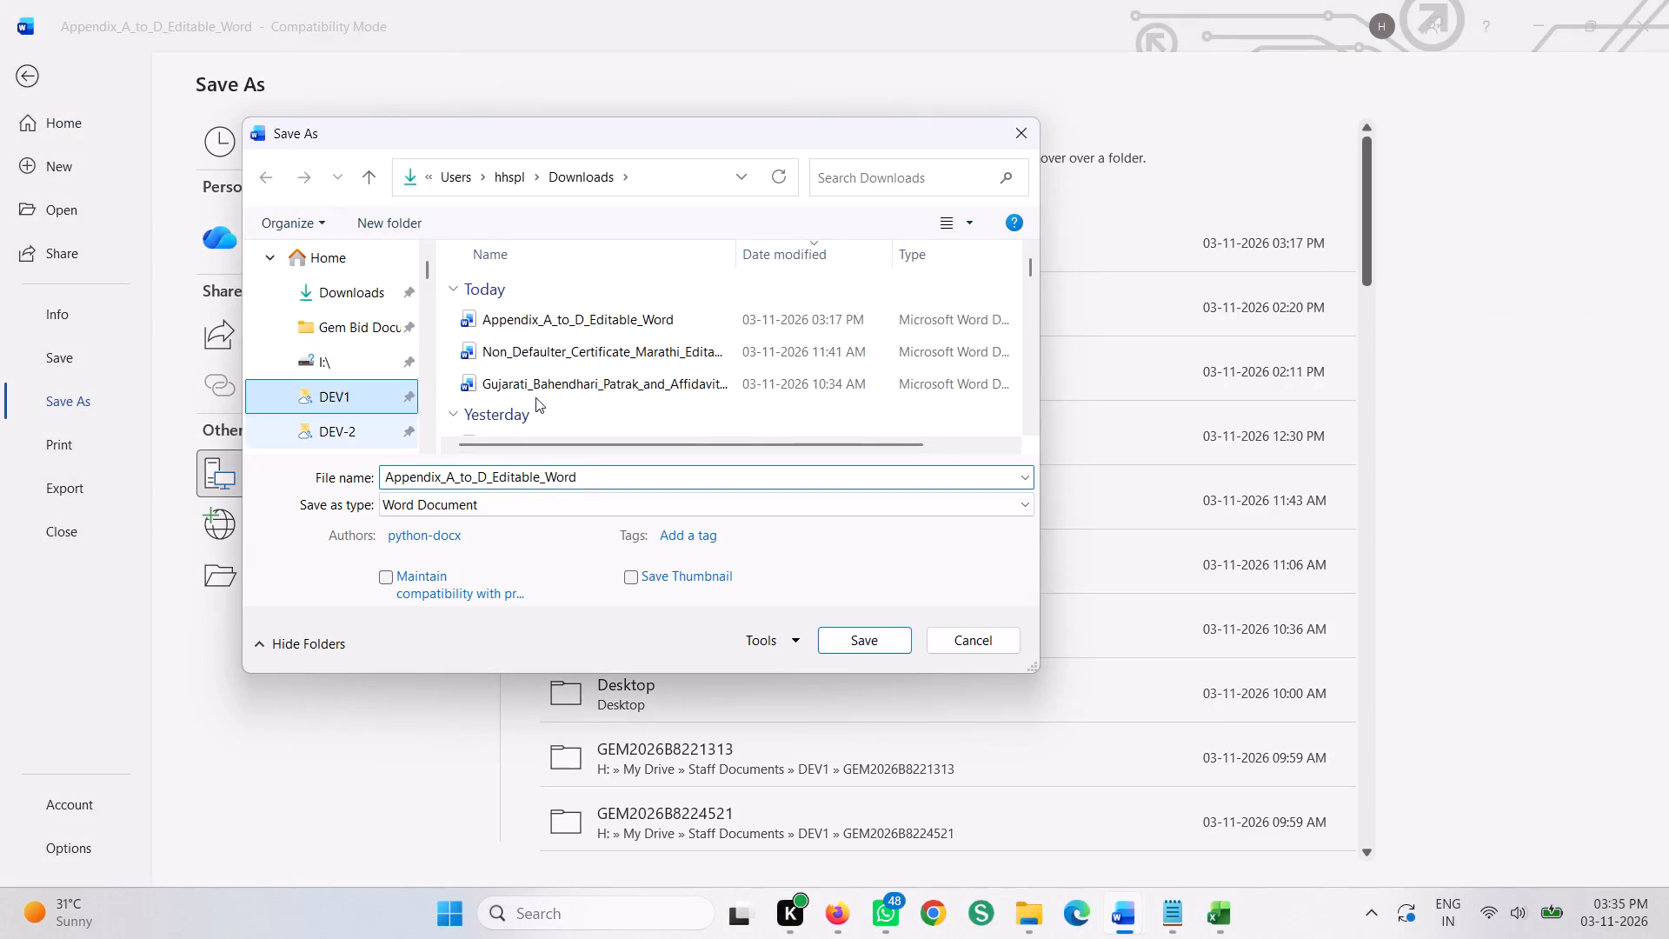
pyautogui.scroll(13, 539, 361)
pyautogui.doubleClick(576, 298)
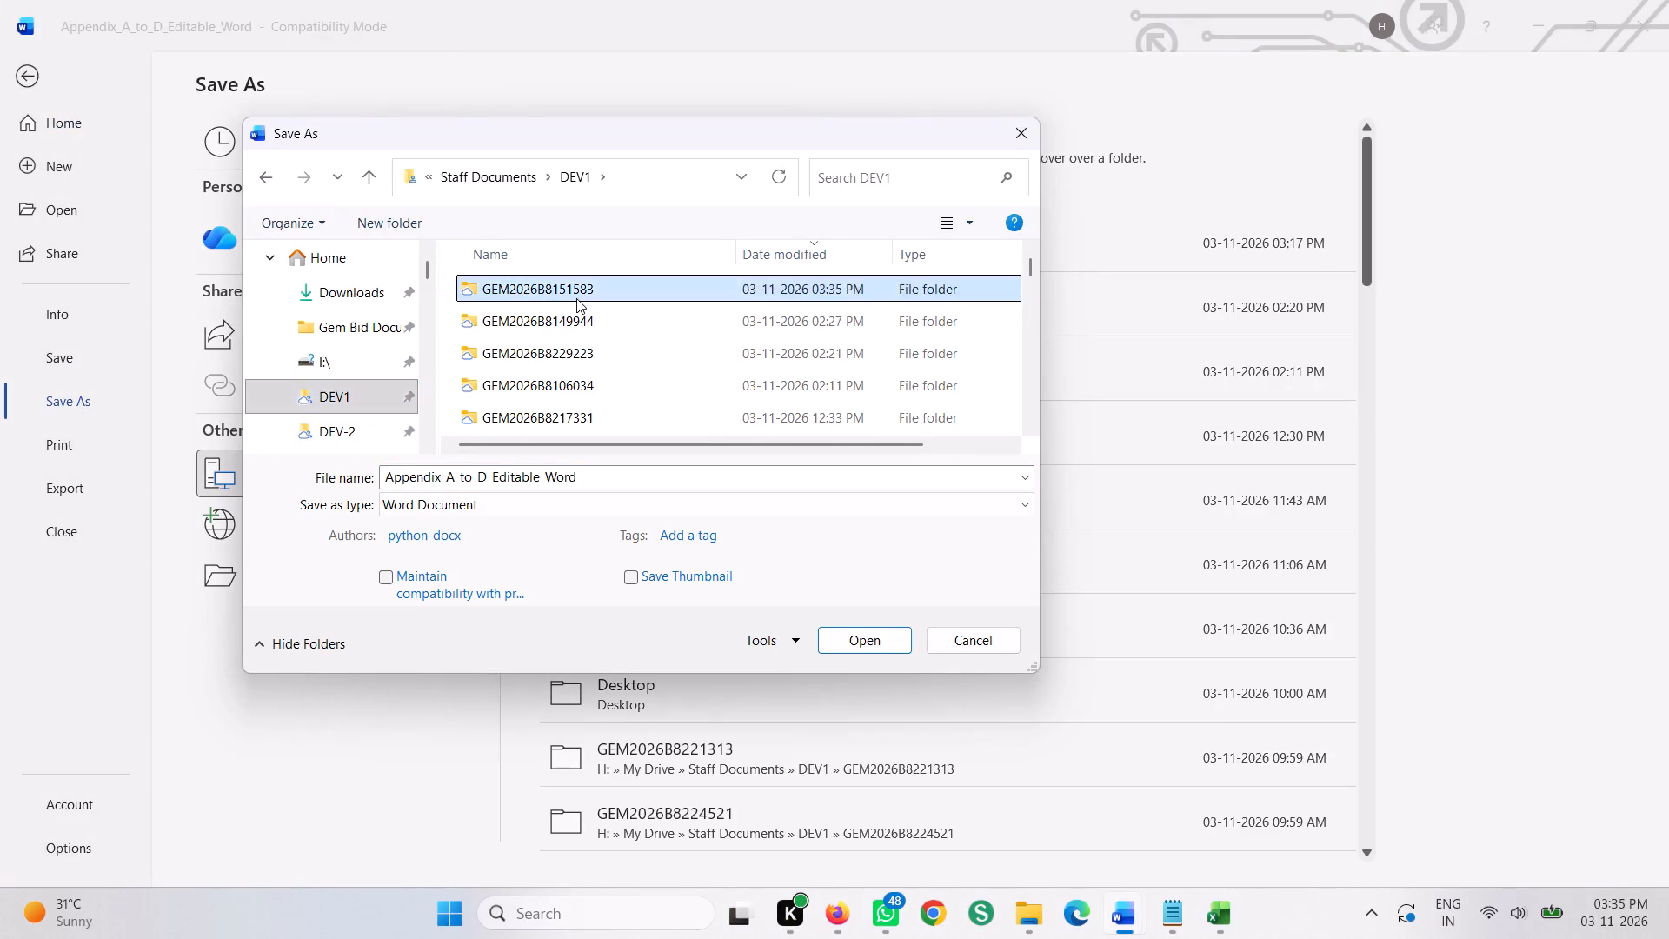
pyautogui.click(596, 472)
pyautogui.click(881, 631)
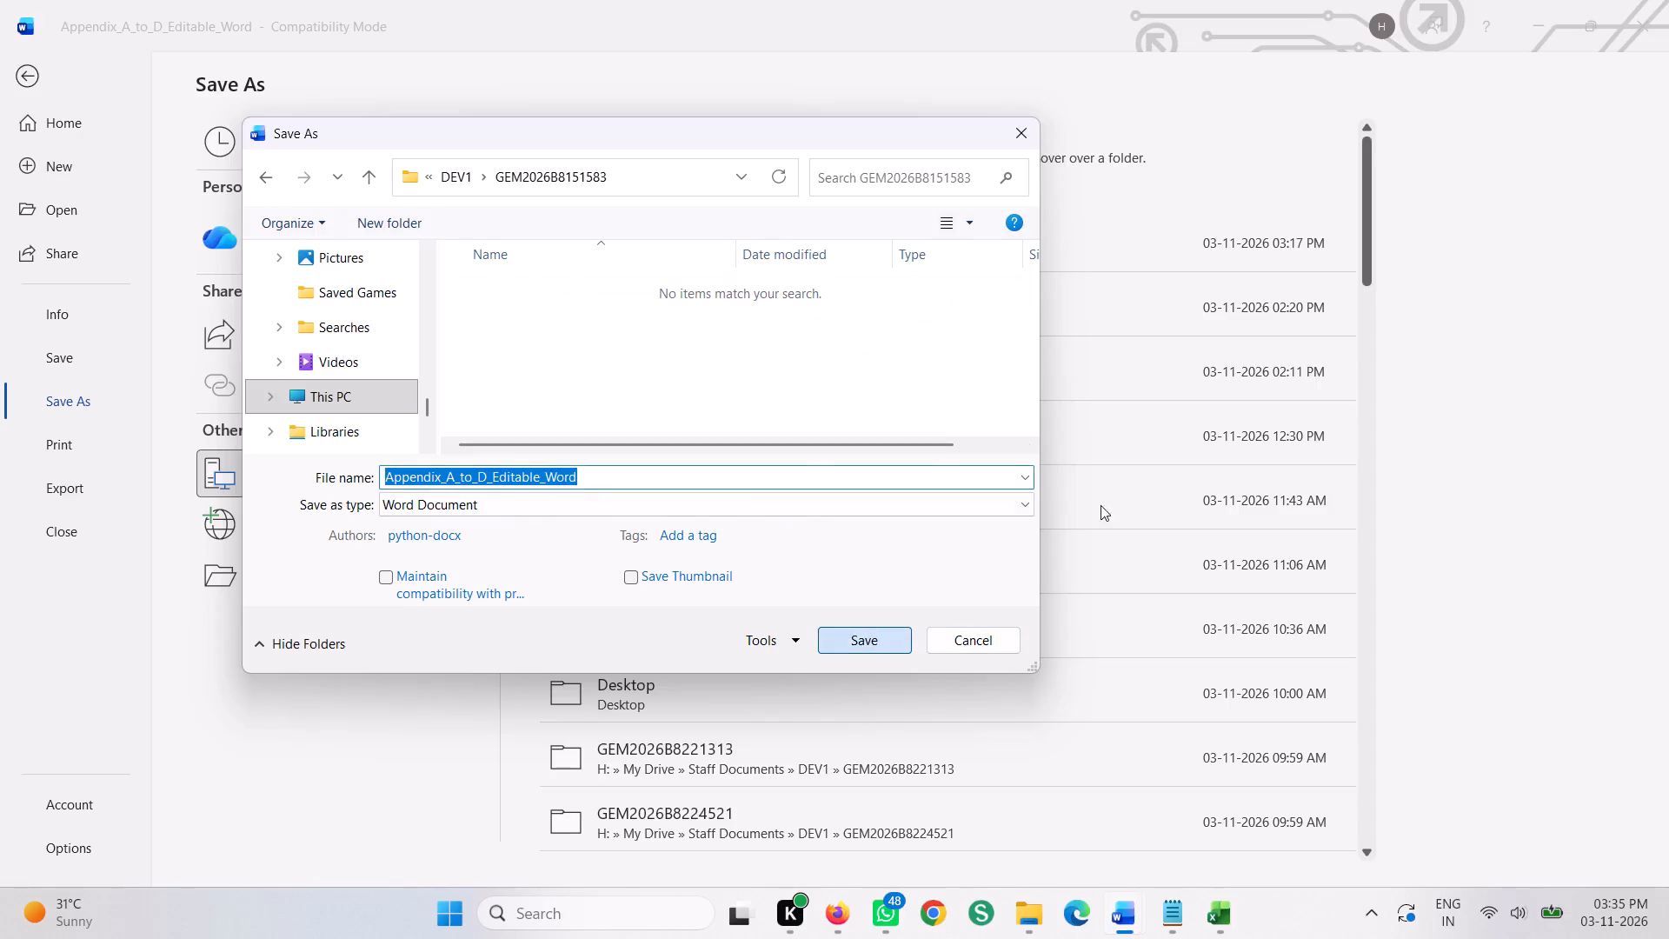
pyautogui.click(907, 502)
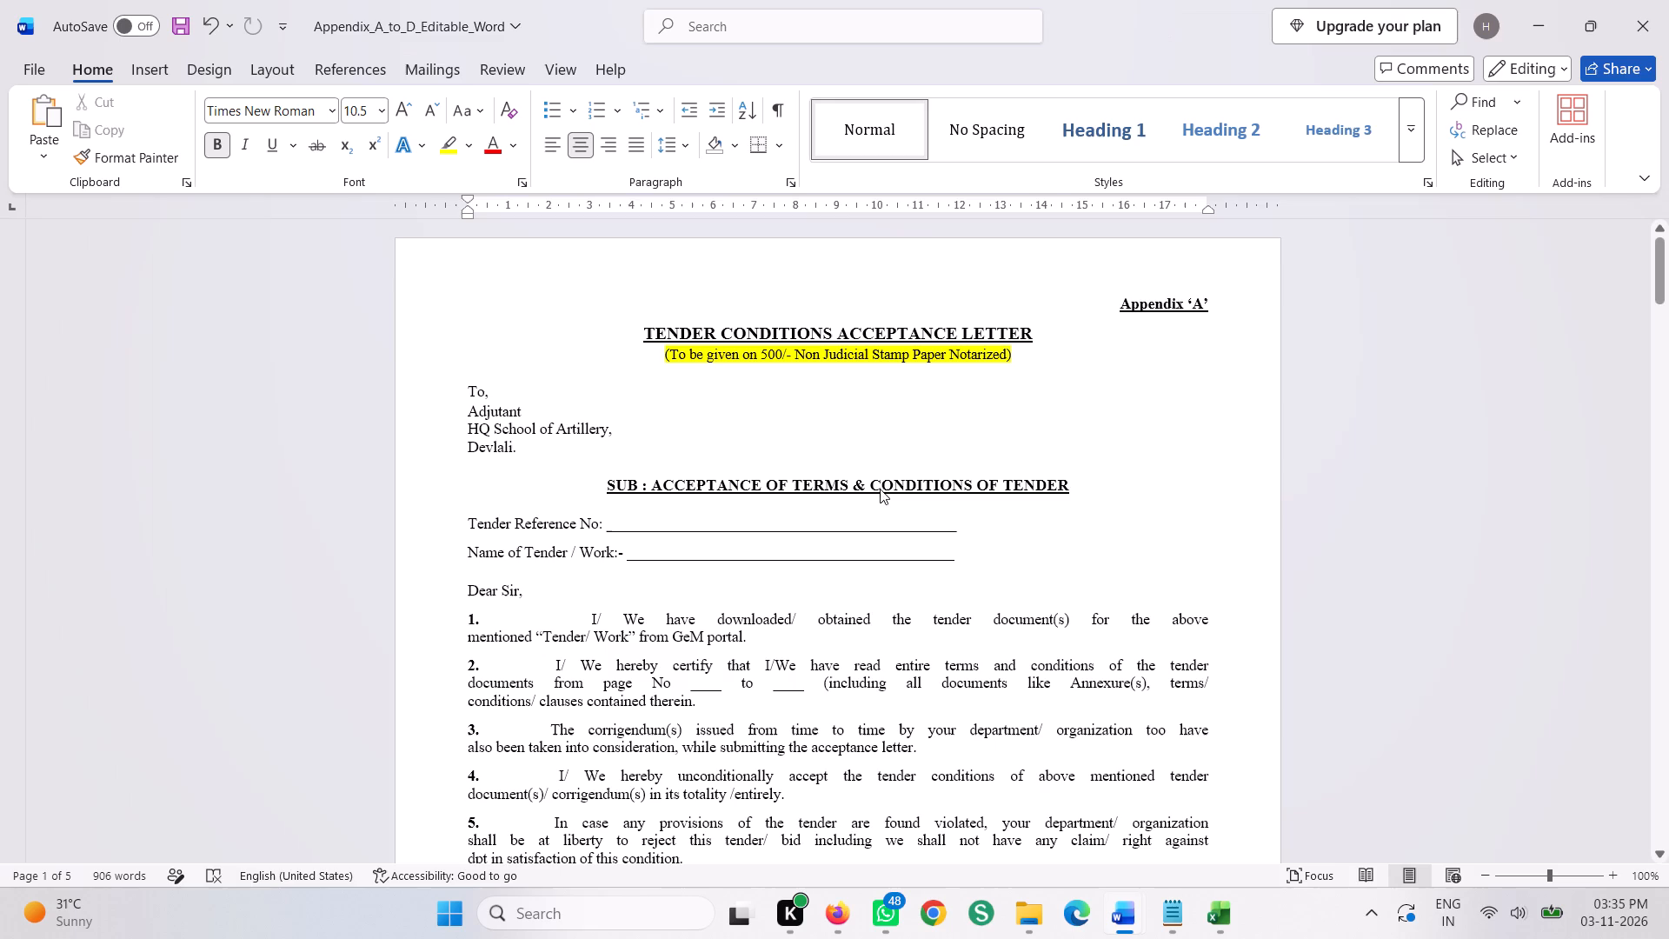
# Check the files in the GEM2026B8151583 folder, opening and closing the saved bid document GeM-Bidding-10024800-1.
pyautogui.click(1026, 914)
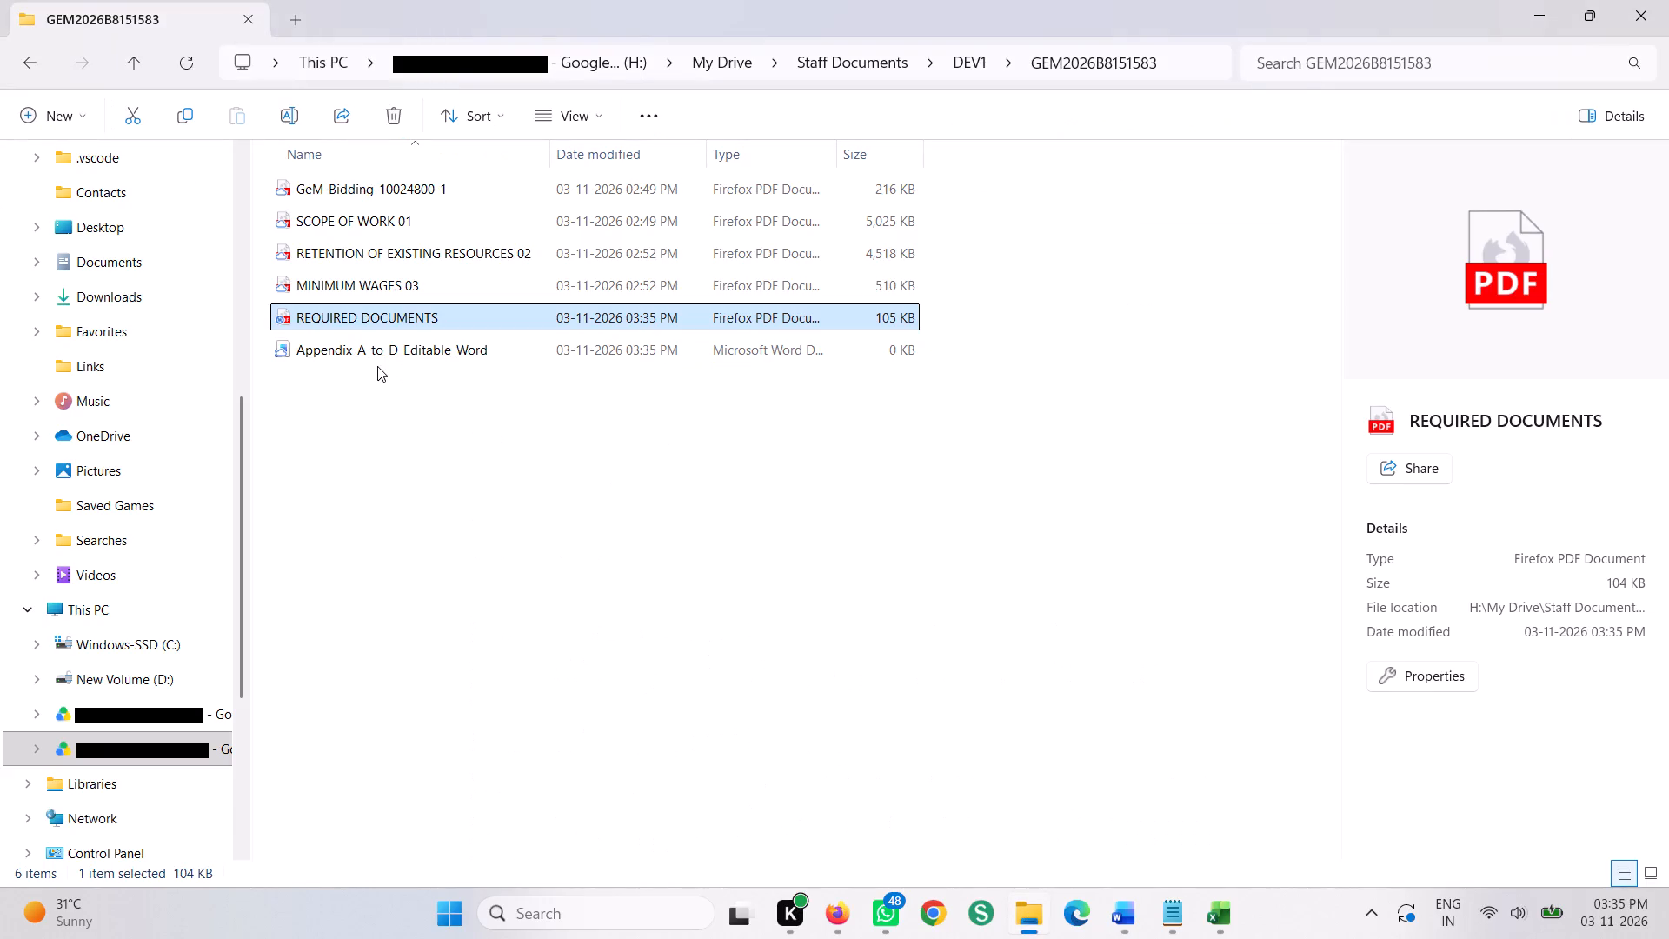
pyautogui.click(305, 294)
pyautogui.click(311, 258)
pyautogui.click(311, 221)
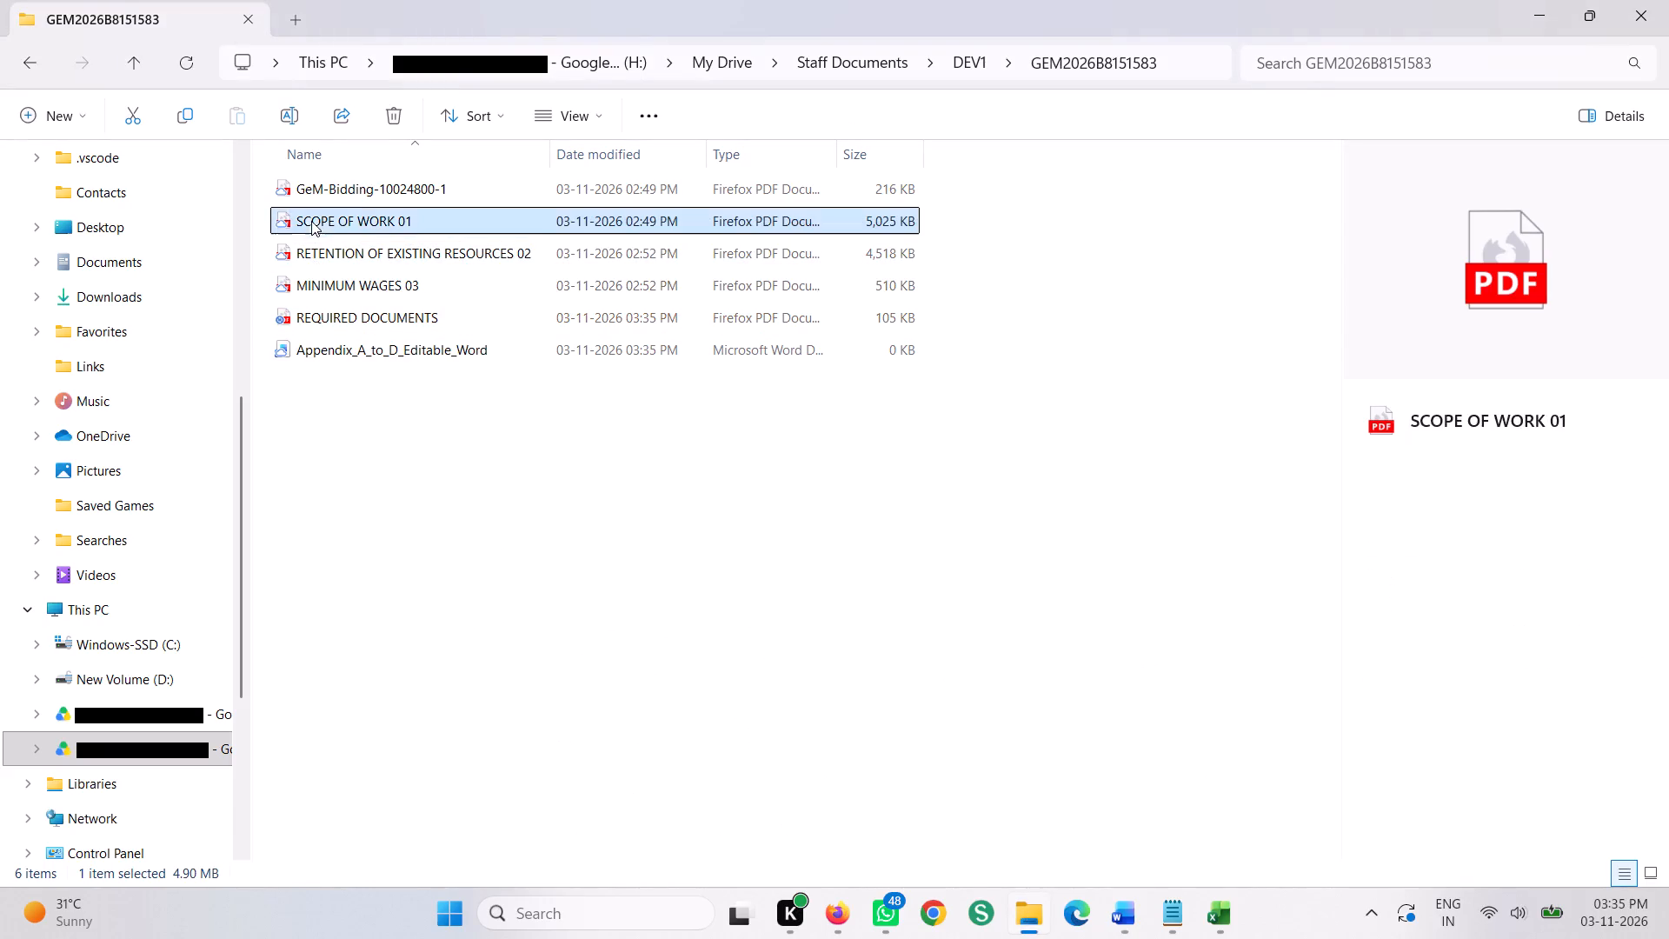
pyautogui.doubleClick(311, 190)
pyautogui.click(1288, 0)
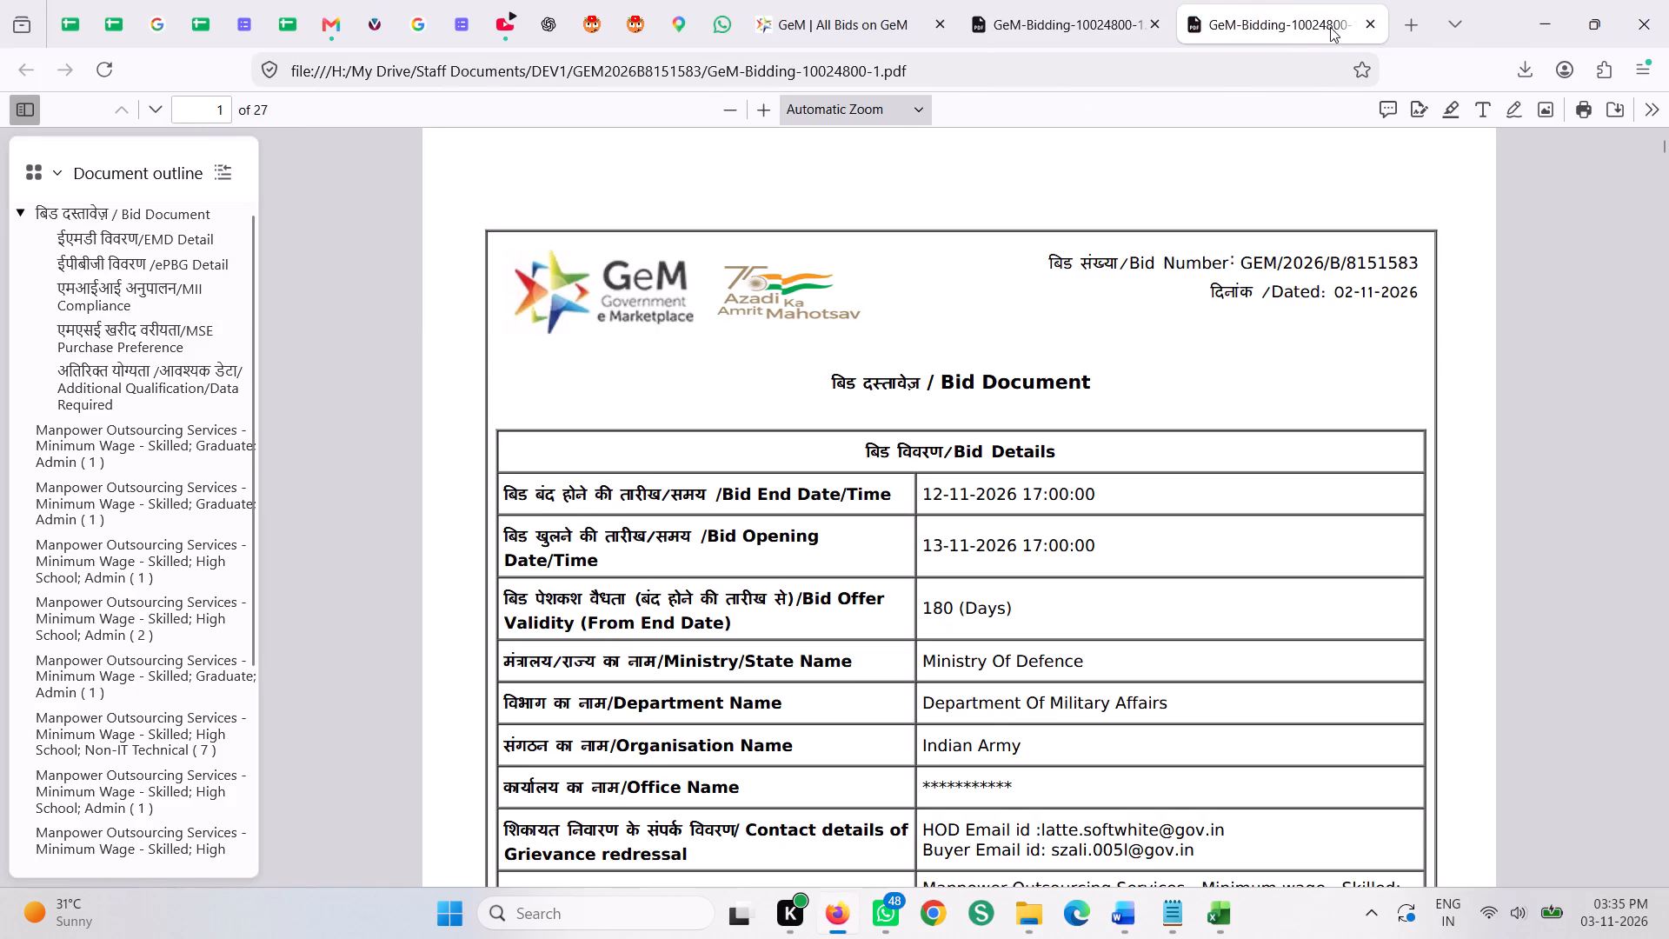
pyautogui.click(1365, 27)
# Open and close RETENTION OF EXISTING RESOURCES 02, check the remaining files in the GEM2026B8151583 folder and go up to the parent folder.
pyautogui.click(1023, 912)
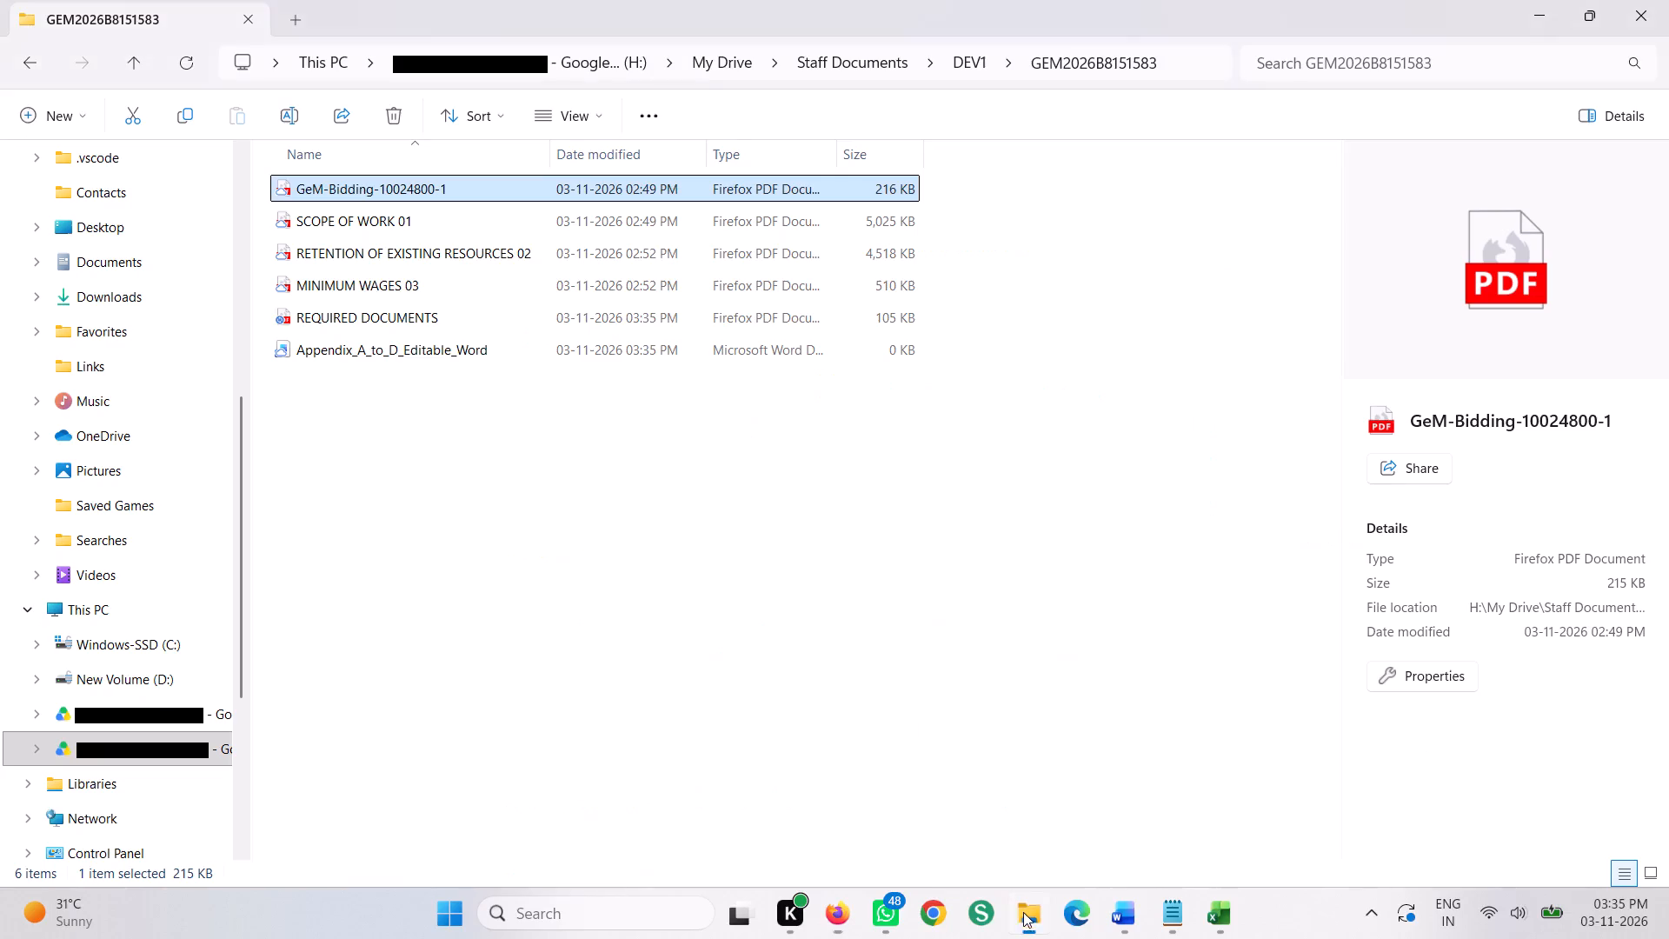
pyautogui.doubleClick(329, 244)
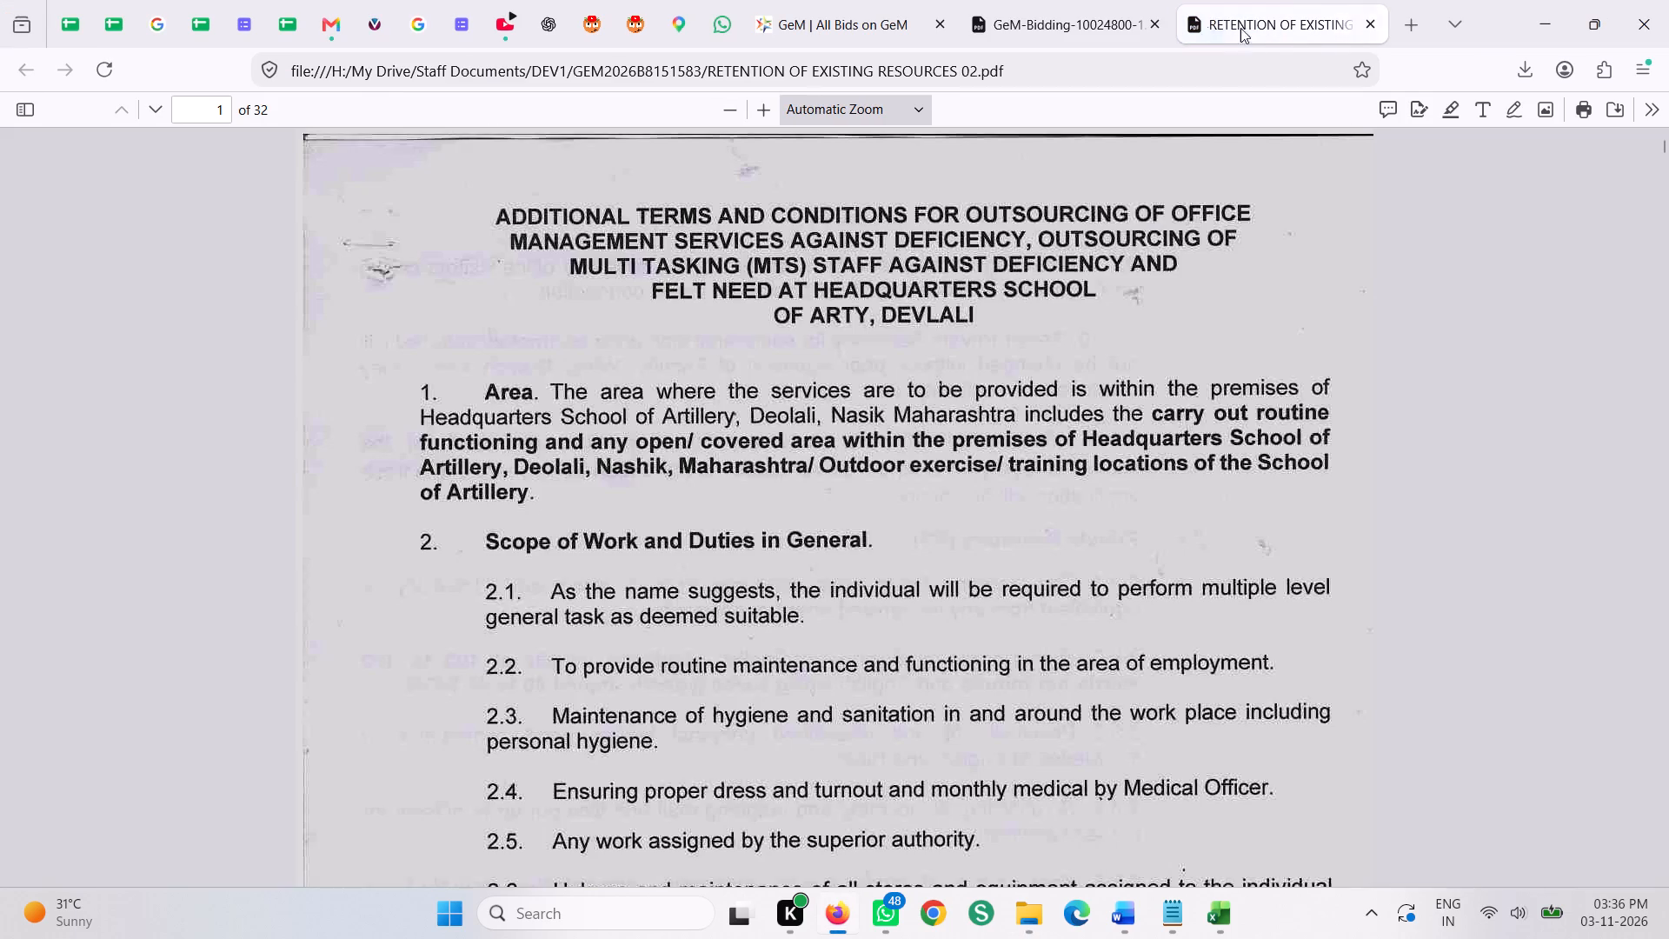
pyautogui.click(1280, 0)
pyautogui.click(1365, 24)
pyautogui.click(1021, 903)
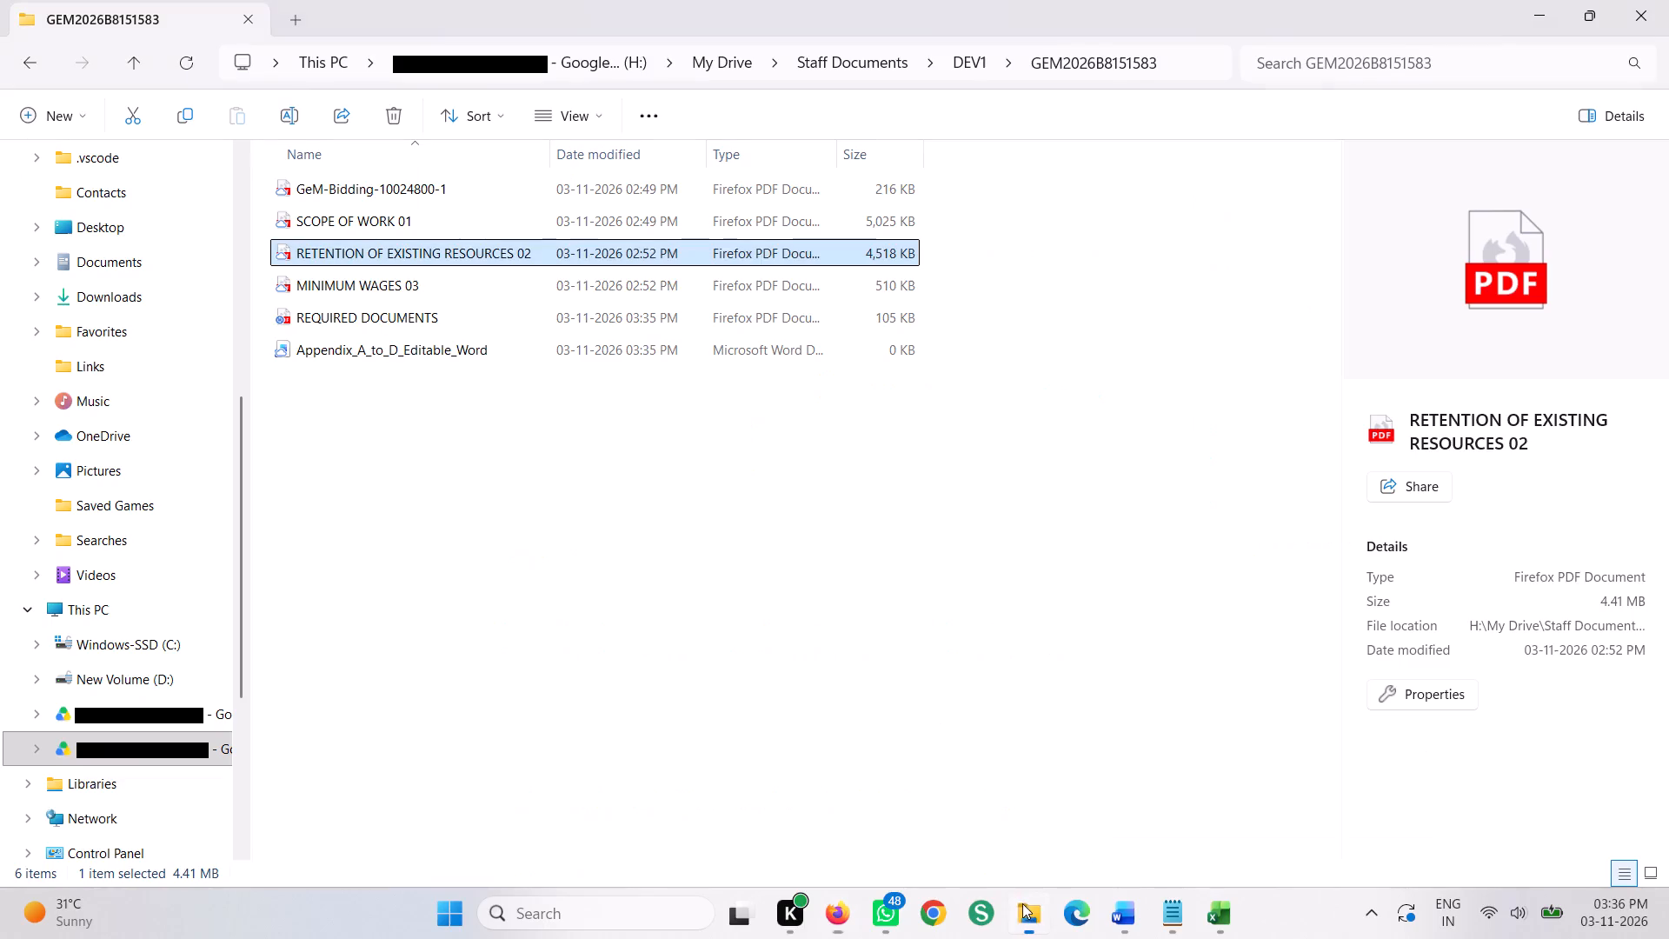
pyautogui.click(349, 285)
pyautogui.click(329, 315)
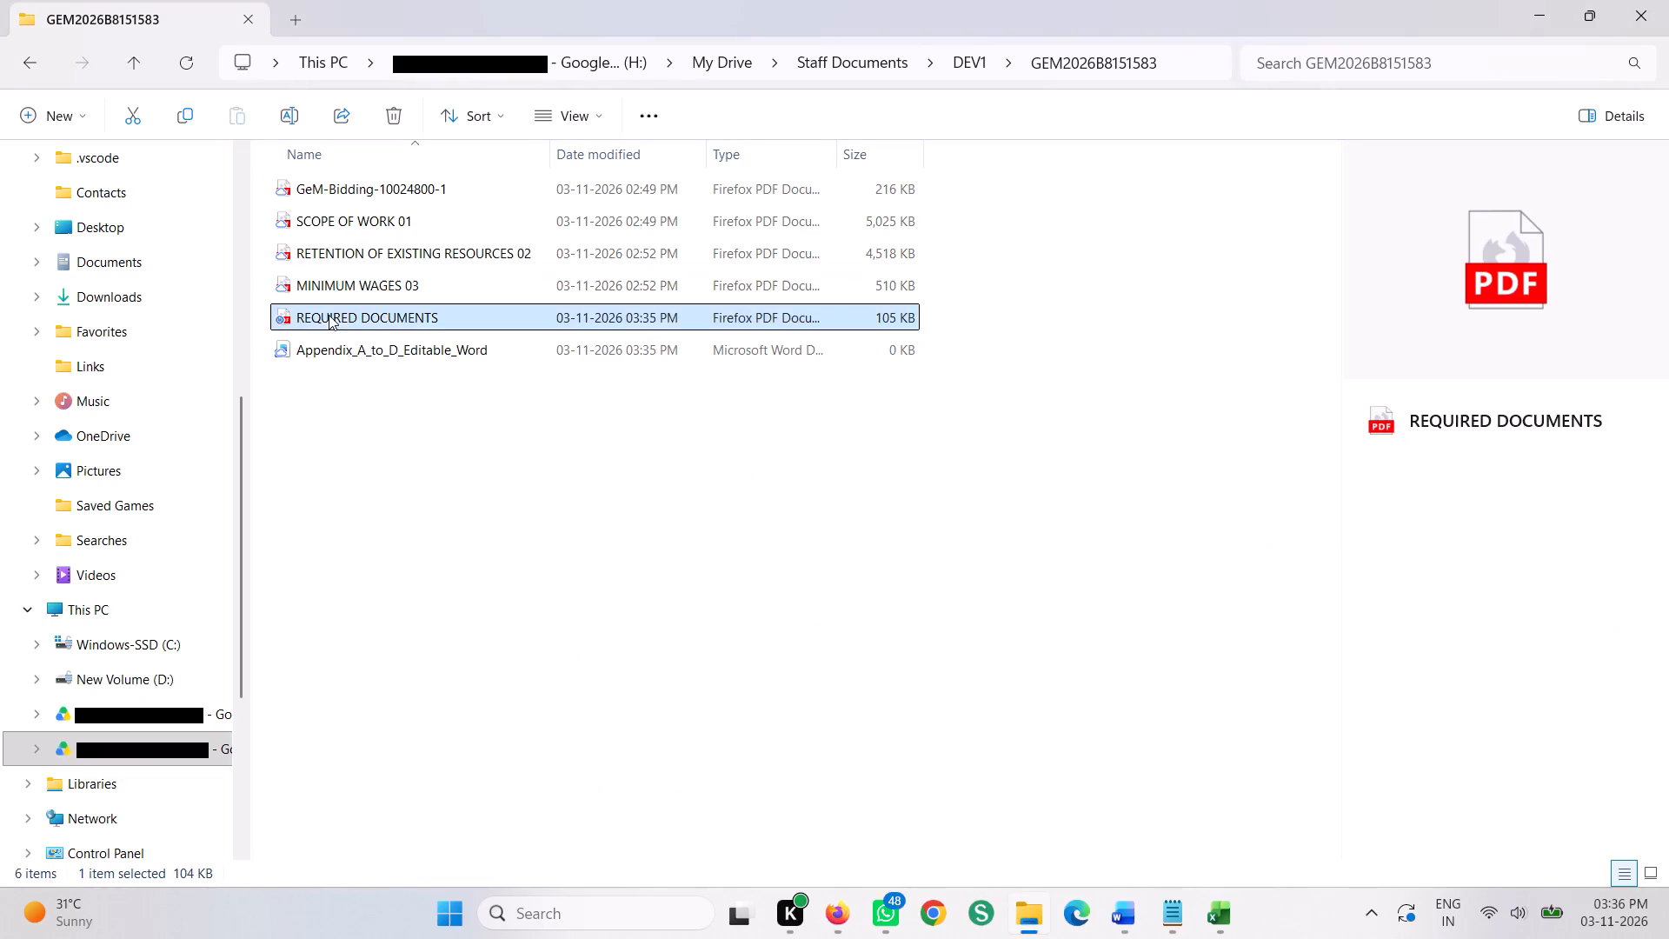
pyautogui.click(328, 354)
pyautogui.click(129, 63)
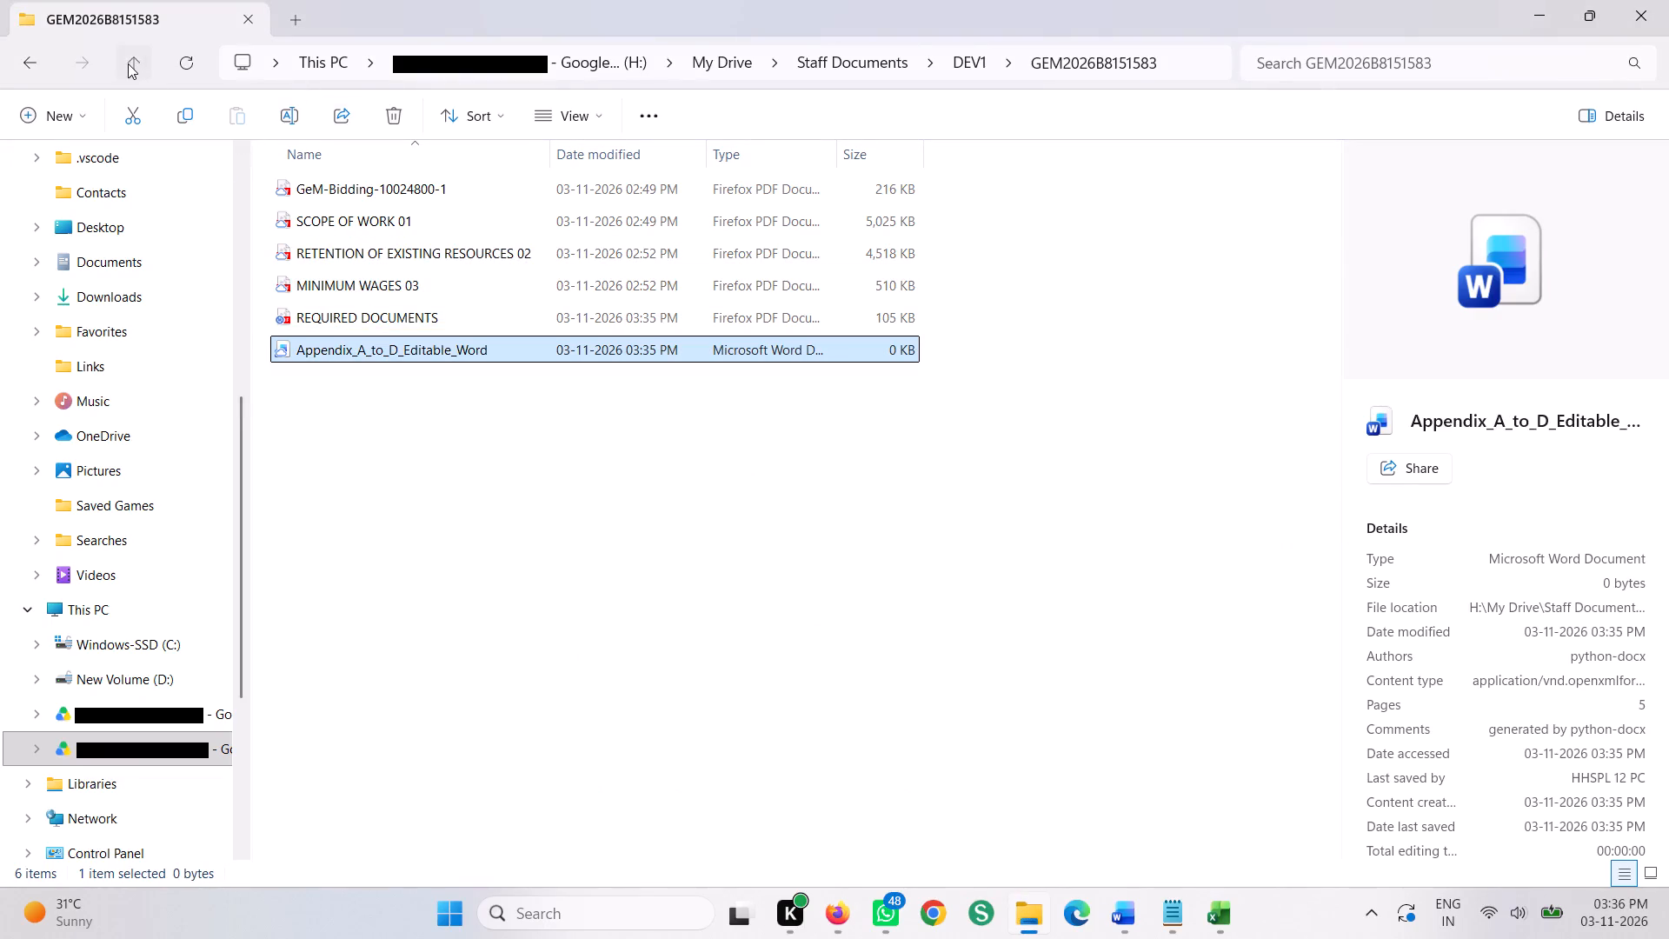
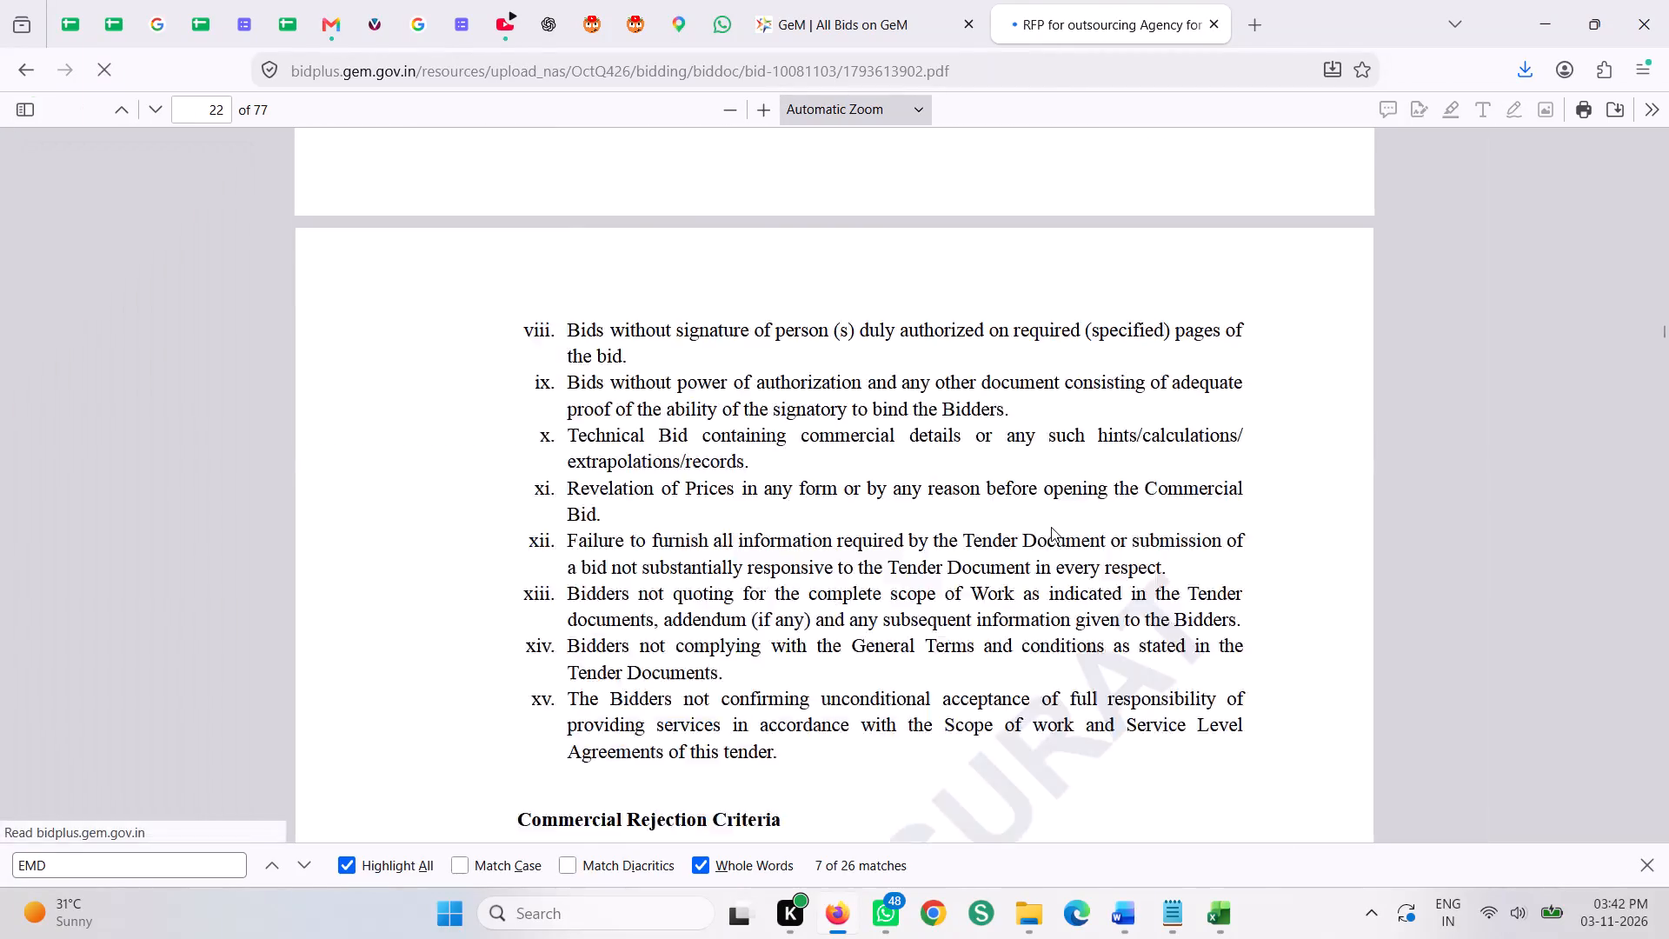
# Return from the RFP to GeM-Bidding-10081103 and read its buyer-added ATC clauses, experience criteria and EMD terms.
pyautogui.scroll(13, 1074, 550)
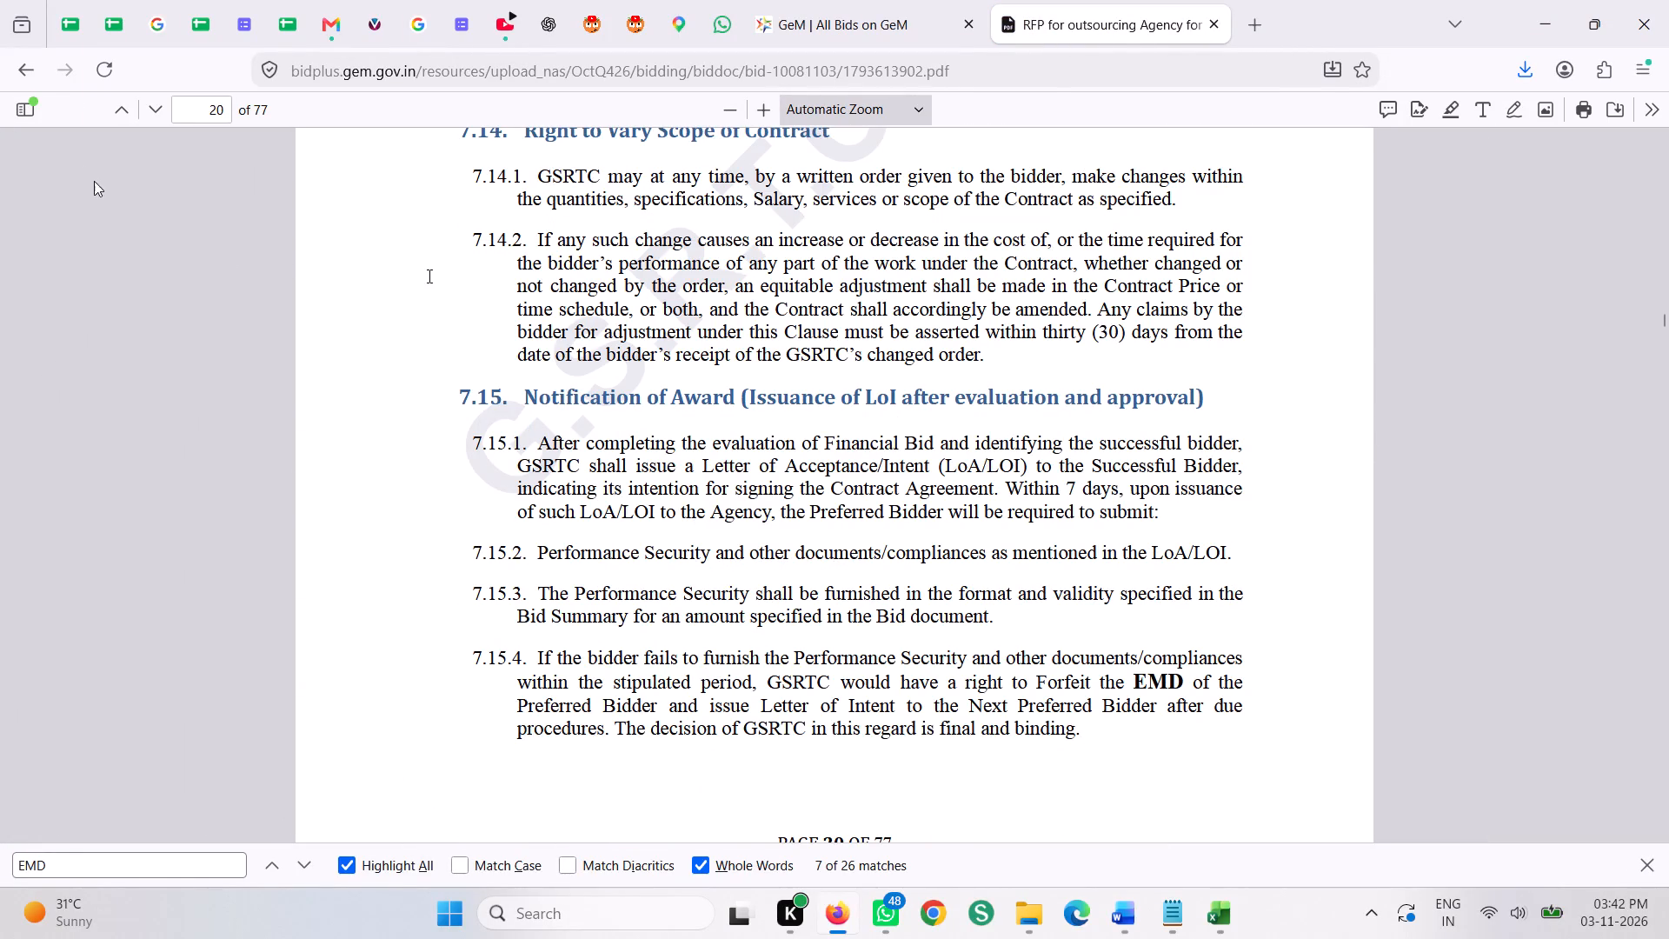
pyautogui.click(42, 82)
pyautogui.scroll(-7, 984, 521)
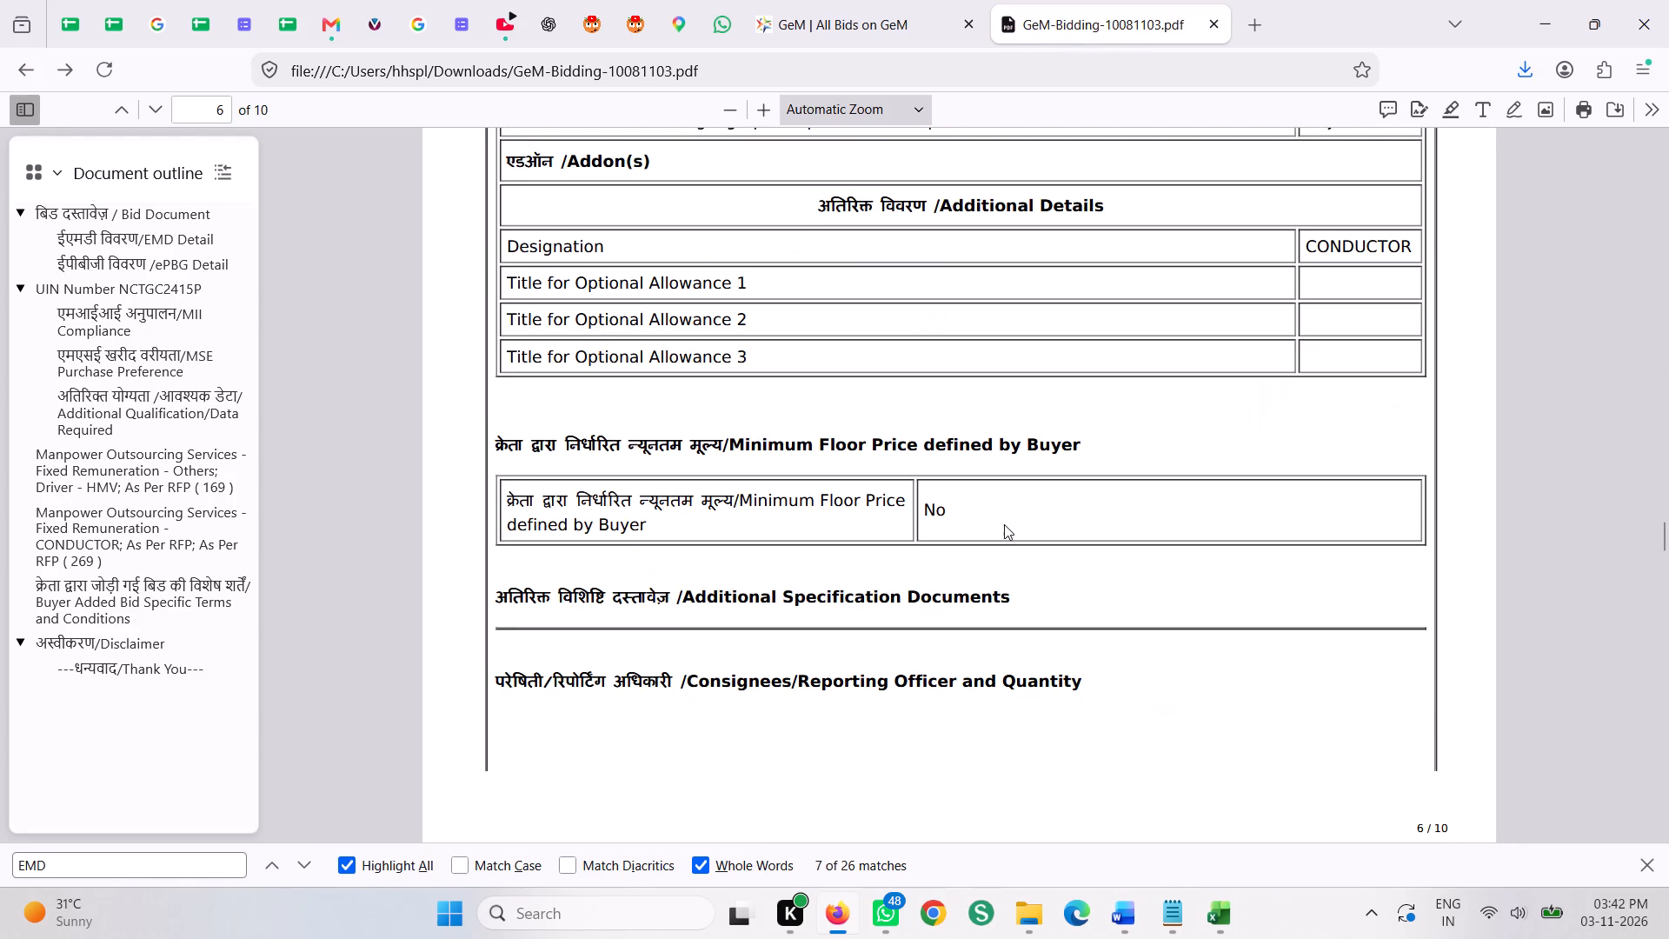
pyautogui.scroll(-8, 1001, 528)
pyautogui.scroll(4, 910, 576)
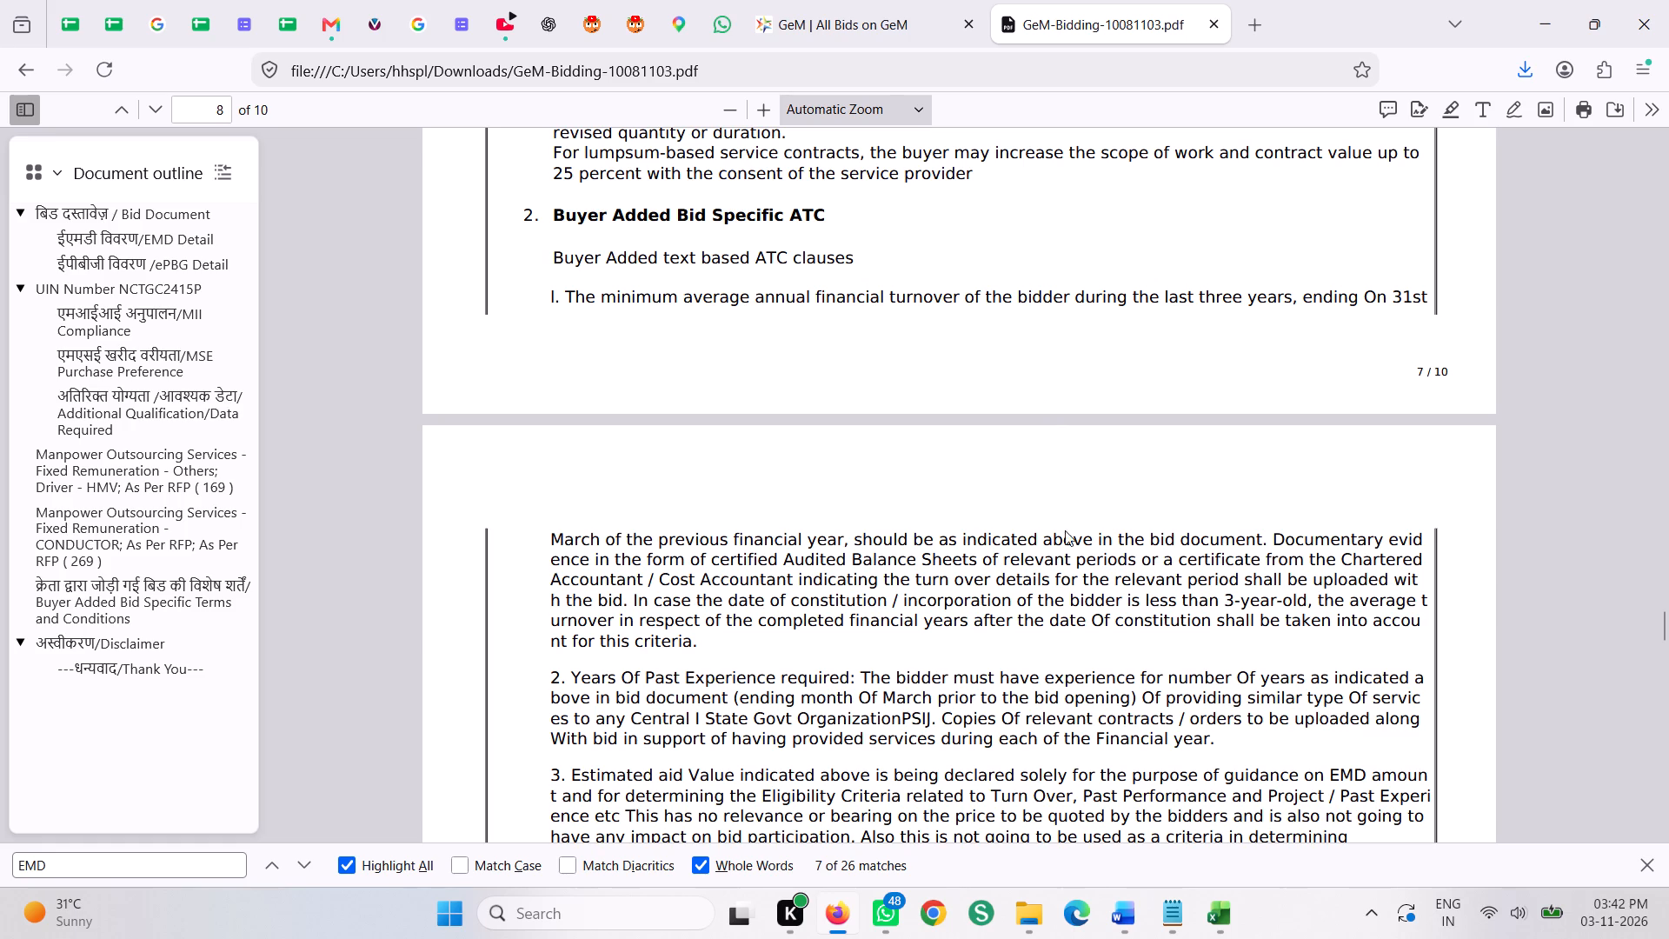
pyautogui.scroll(-1, 1065, 536)
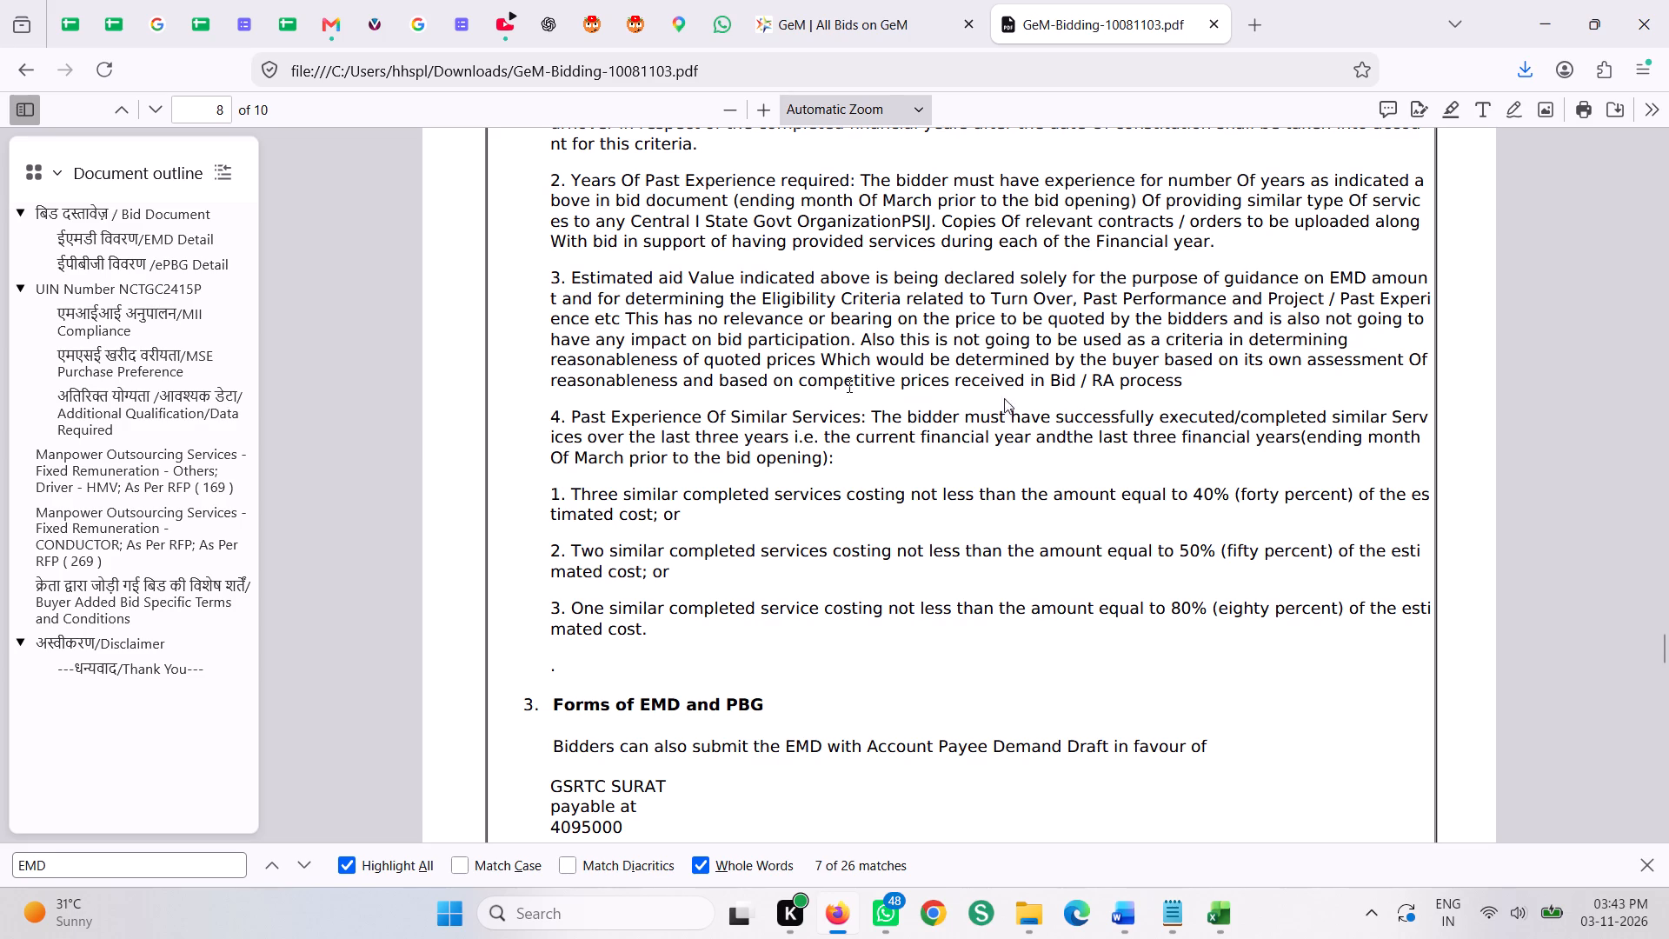
pyautogui.scroll(2, 918, 412)
pyautogui.scroll(4, 994, 419)
pyautogui.scroll(-11, 1035, 430)
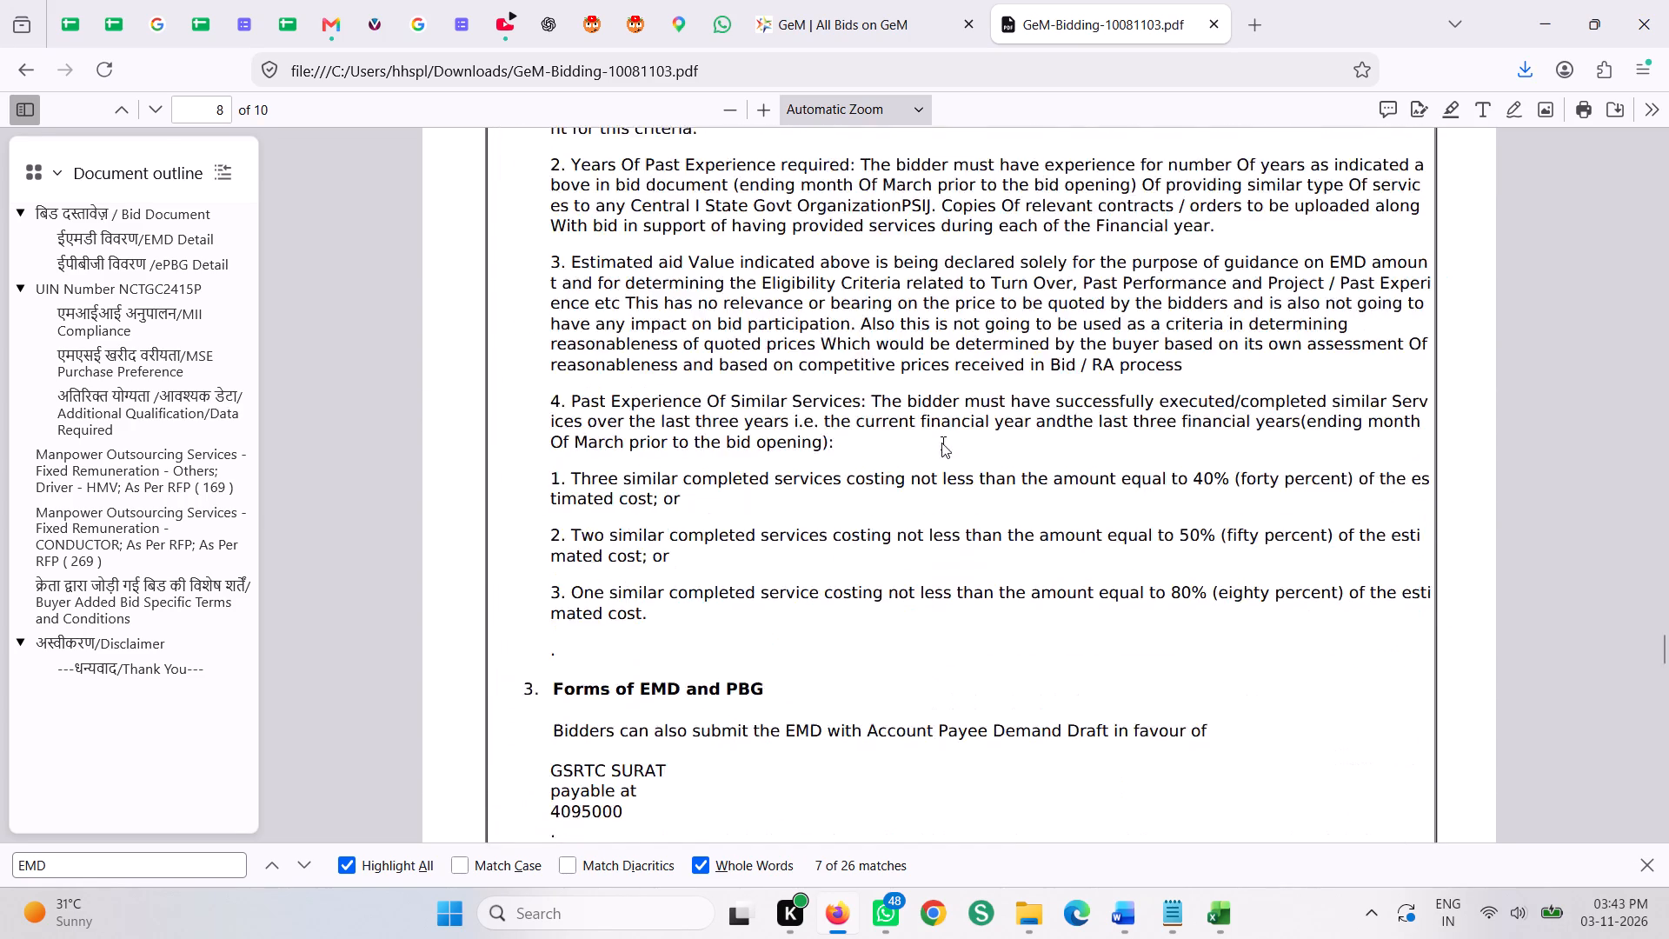
pyautogui.scroll(-1, 941, 443)
pyautogui.scroll(5, 941, 443)
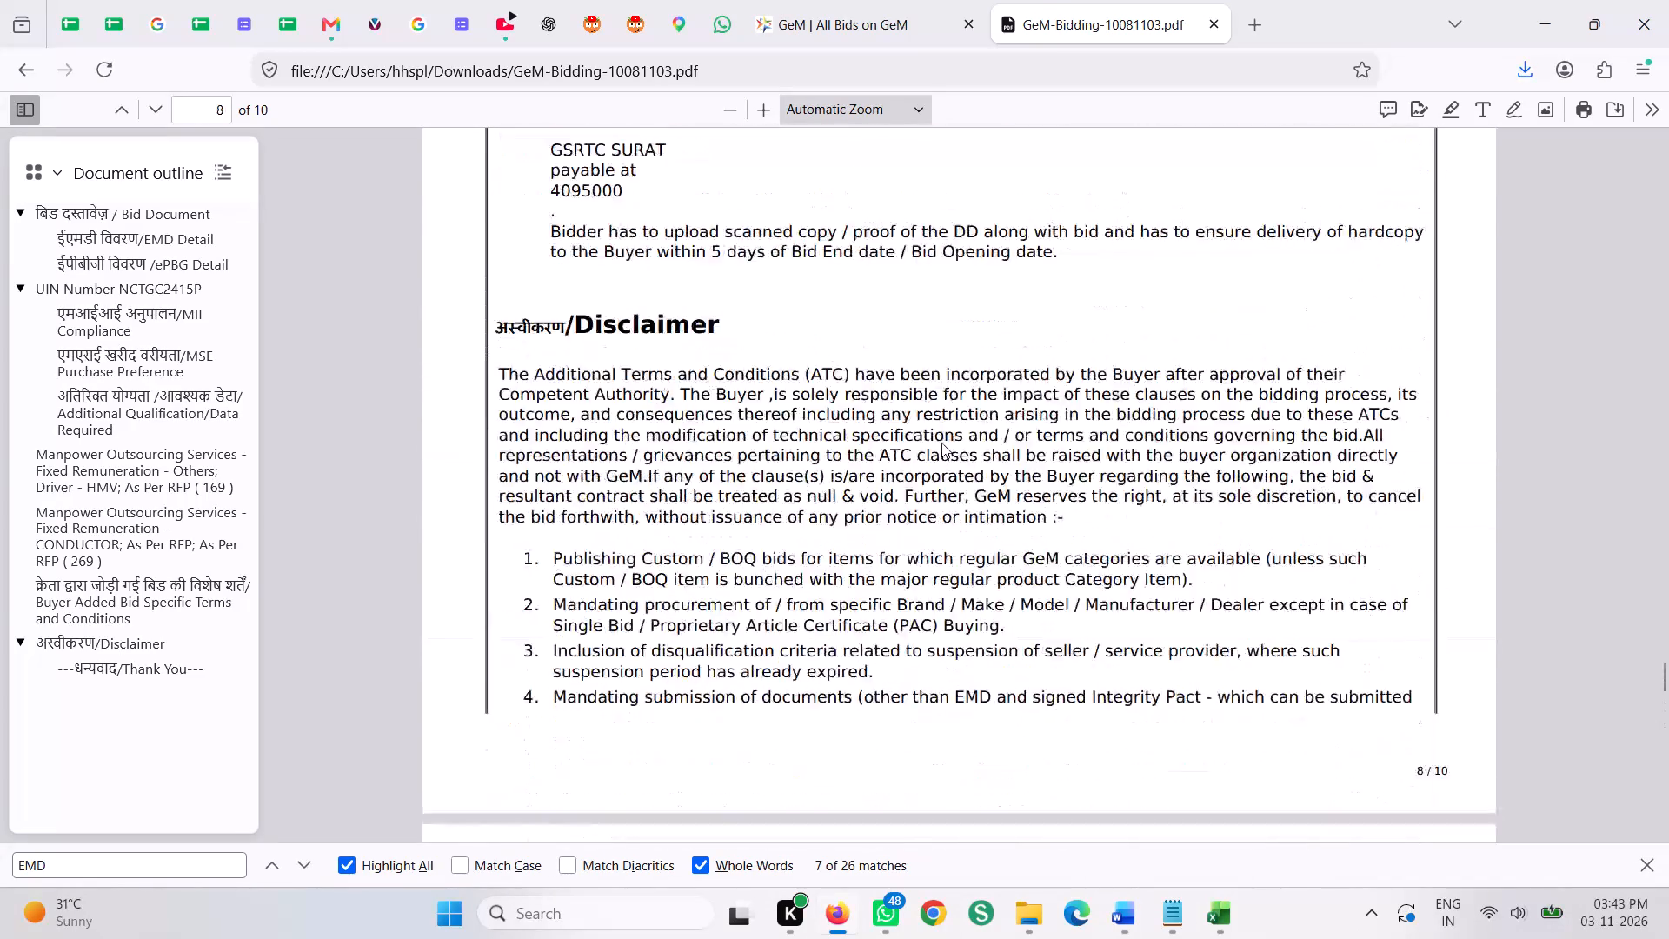
pyautogui.scroll(3, 941, 443)
pyautogui.scroll(2, 1090, 458)
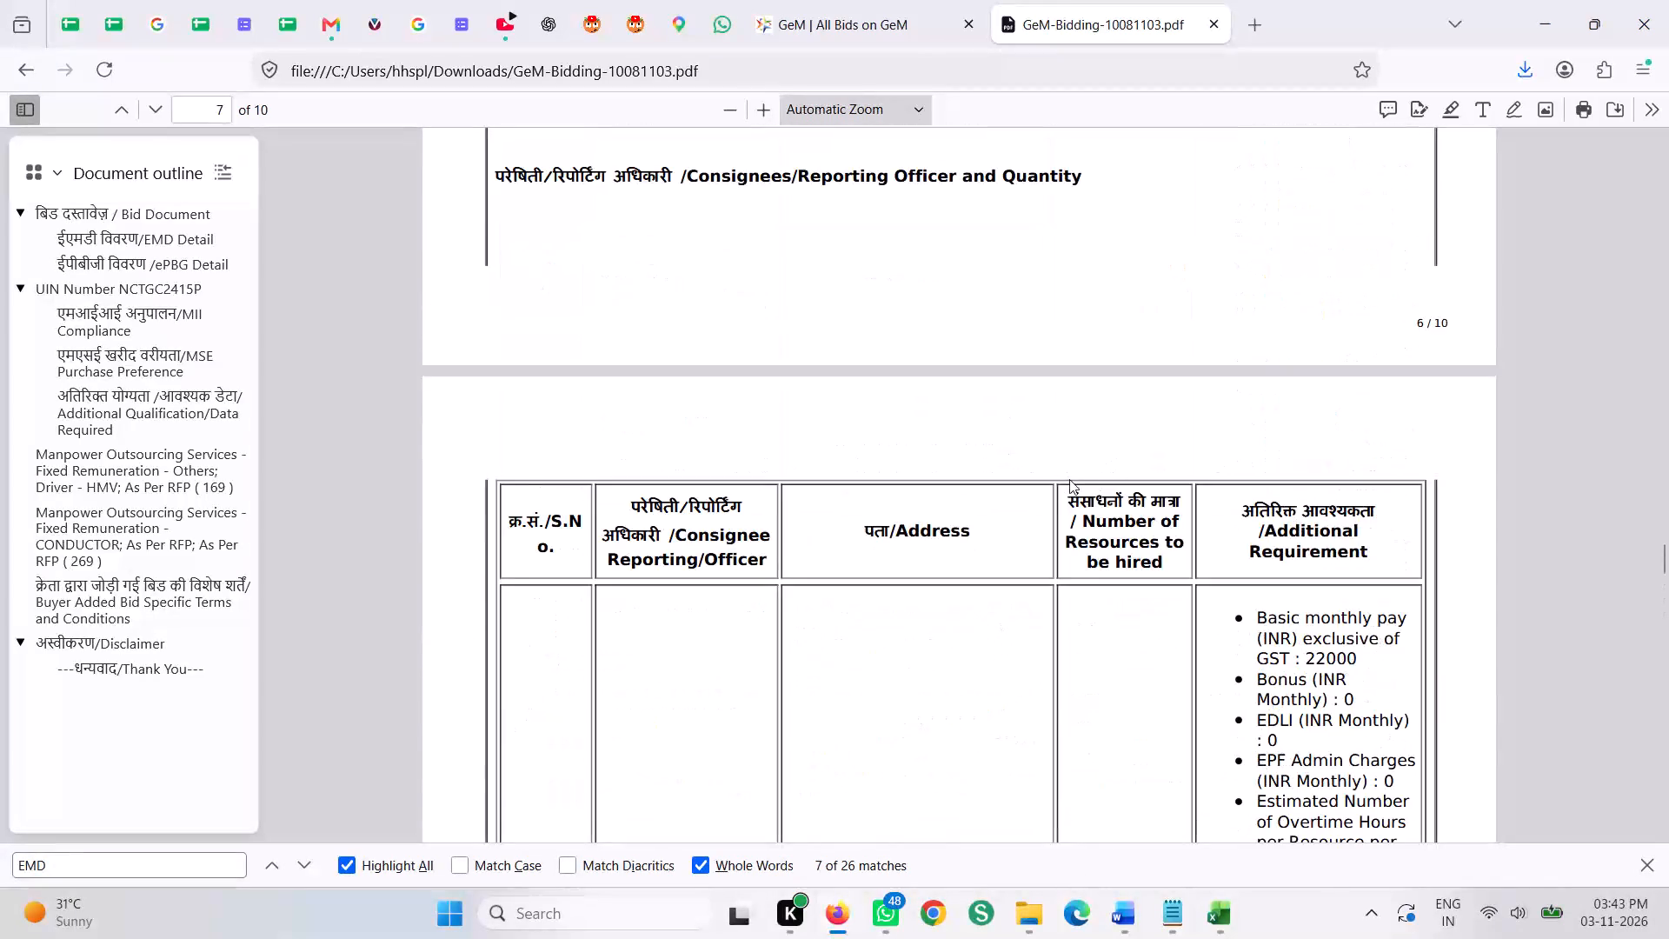
# Check the bid's MSE and Startup relaxation terms and add "-NO" to item 3 of the REQUIRED DOCUMENTS list.
pyautogui.scroll(2, 971, 476)
pyautogui.scroll(20, 1041, 467)
pyautogui.scroll(5, 1041, 467)
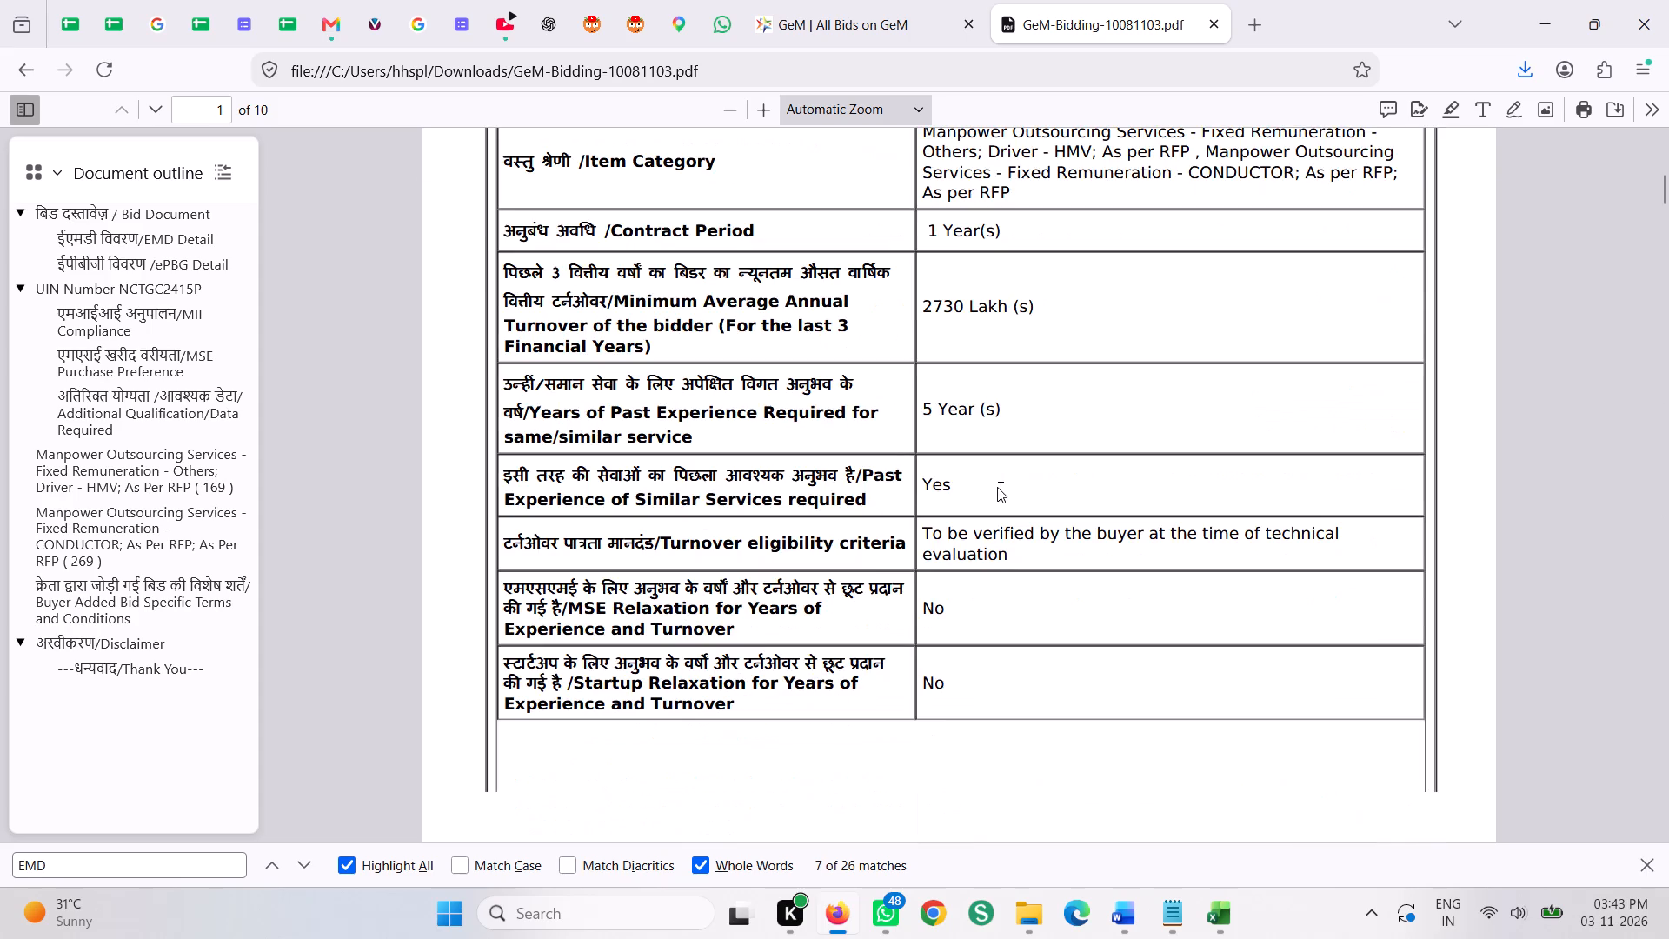
pyautogui.scroll(-1, 996, 489)
pyautogui.hotkey('alt', 'Tab')
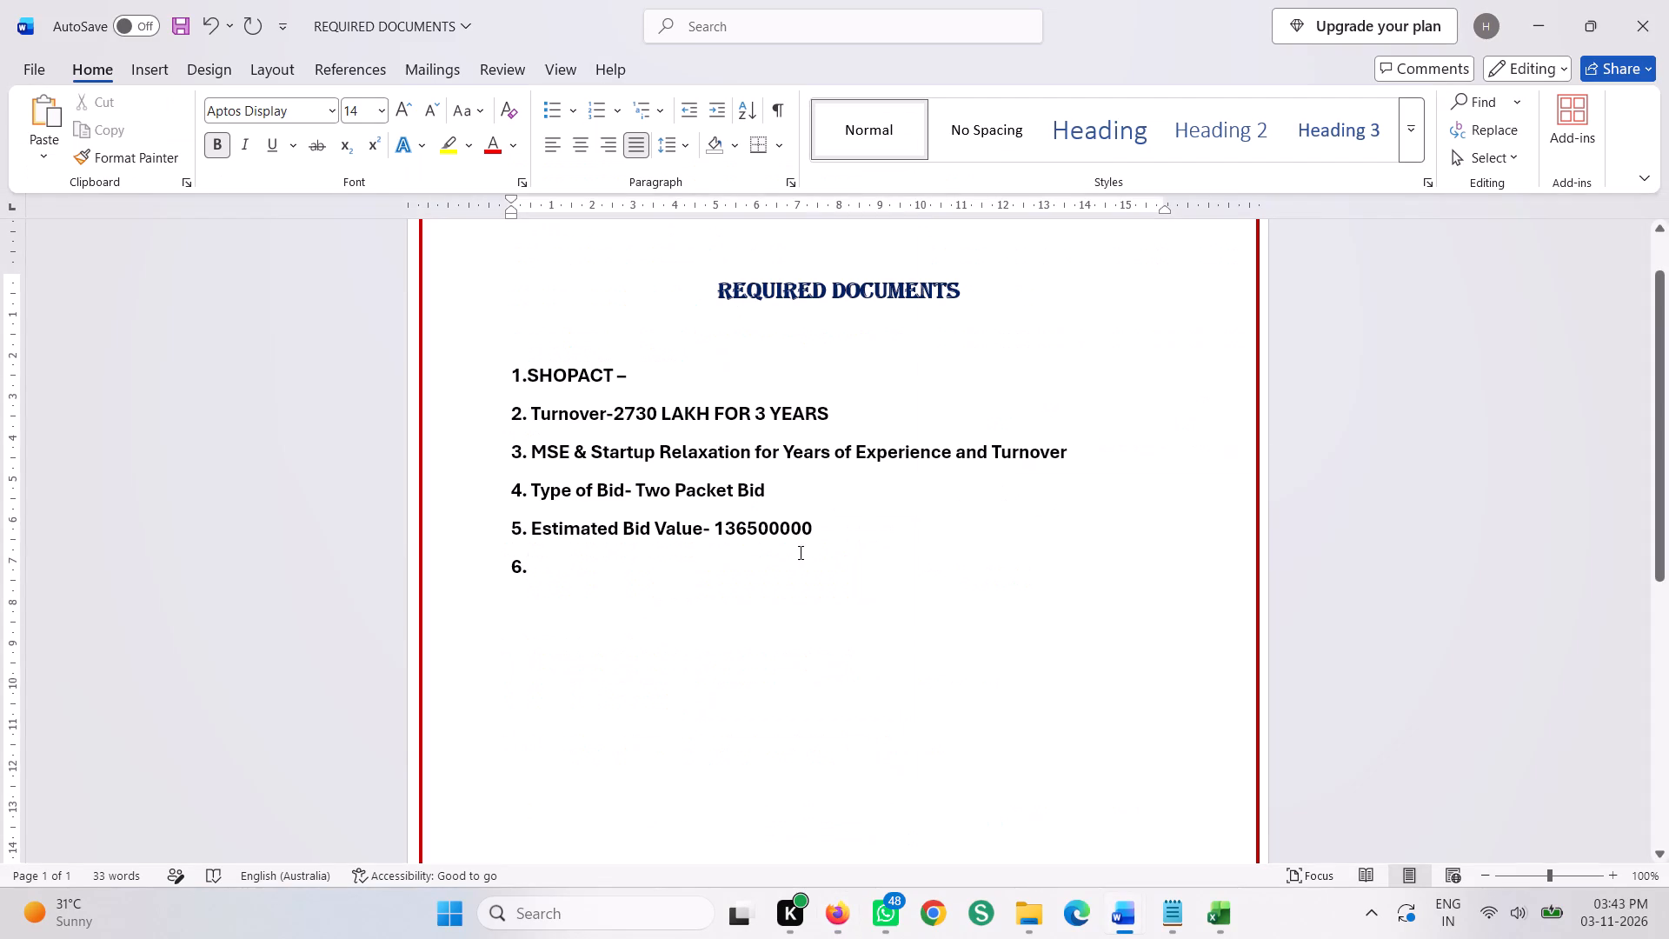
pyautogui.hotkey('alt', 'Tab')
pyautogui.scroll(-1, 1176, 557)
pyautogui.hotkey('alt', 'Tab')
pyautogui.click(1093, 456)
pyautogui.write('-NO')
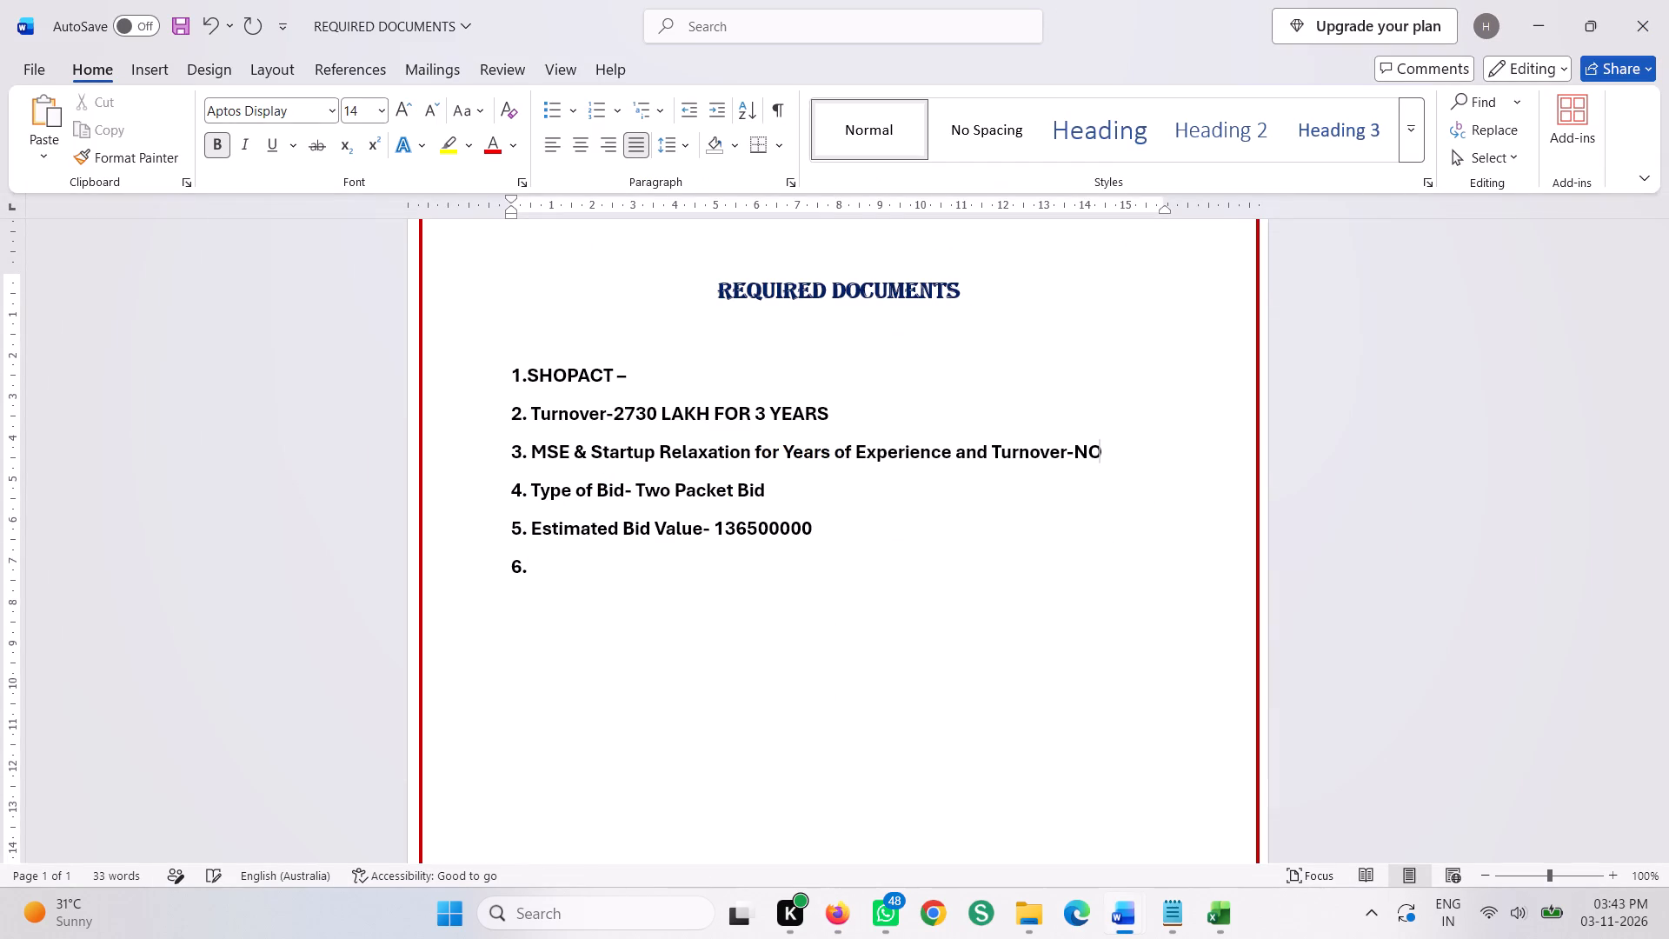
# Enter "EMD MANDATORY" as item 6 of the REQUIRED DOCUMENTS list.
pyautogui.click(604, 560)
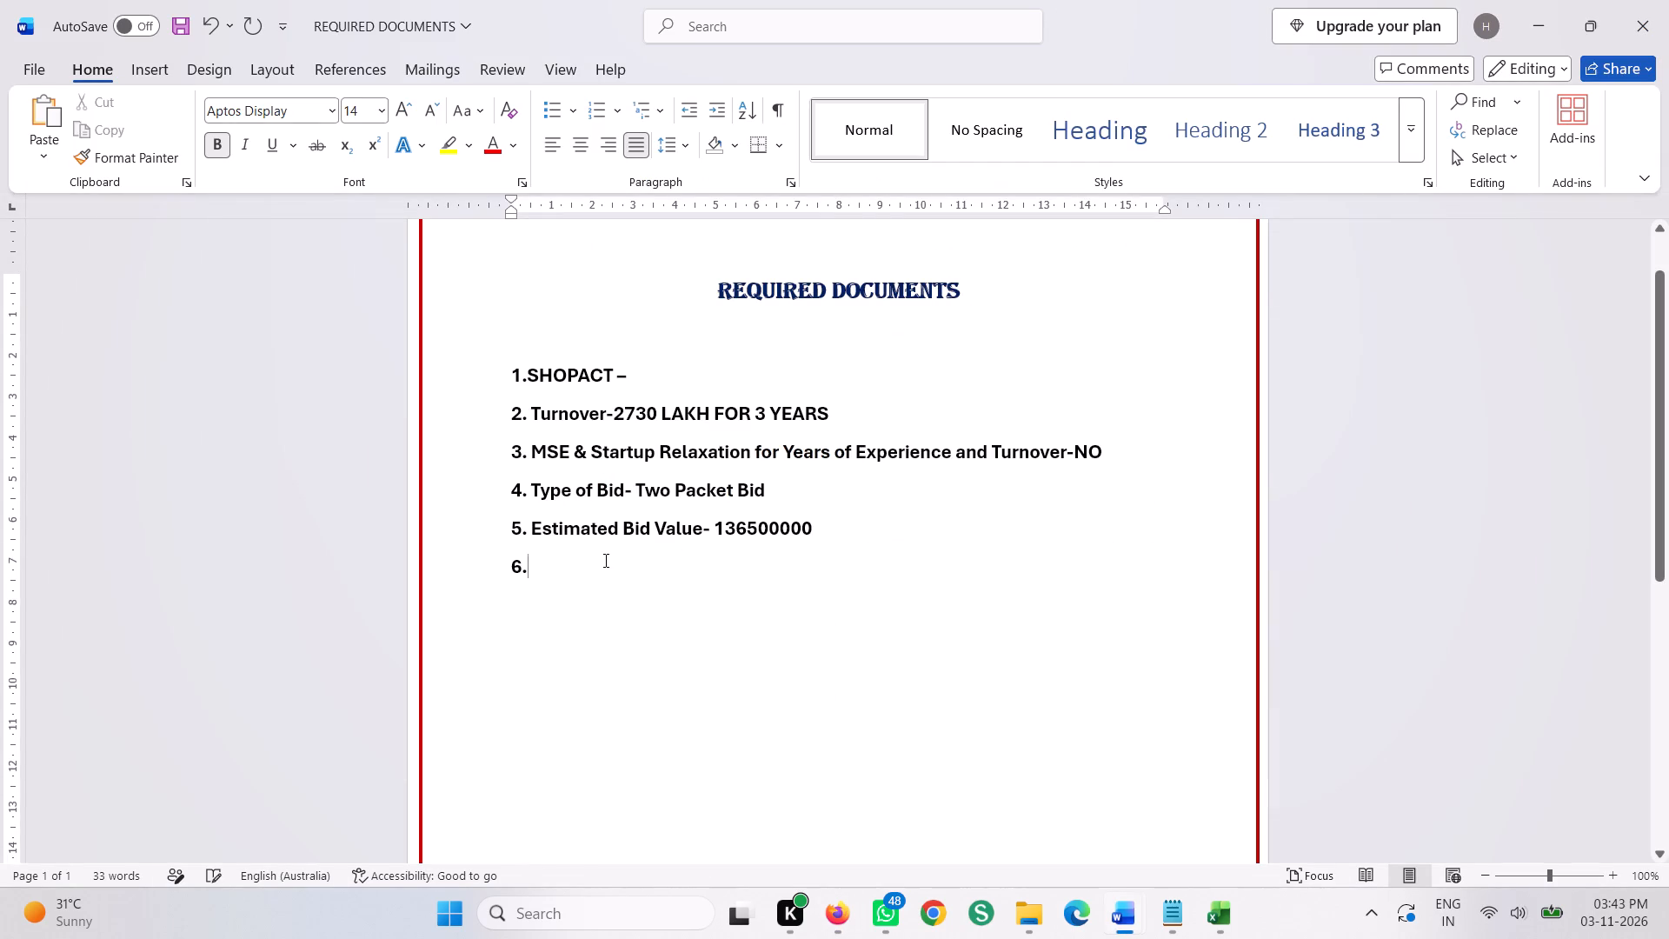
pyautogui.write('EN')
pyautogui.press('BackSpace')
pyautogui.write('MD E')
pyautogui.press('BackSpace')
pyautogui.write('MANDATORY')
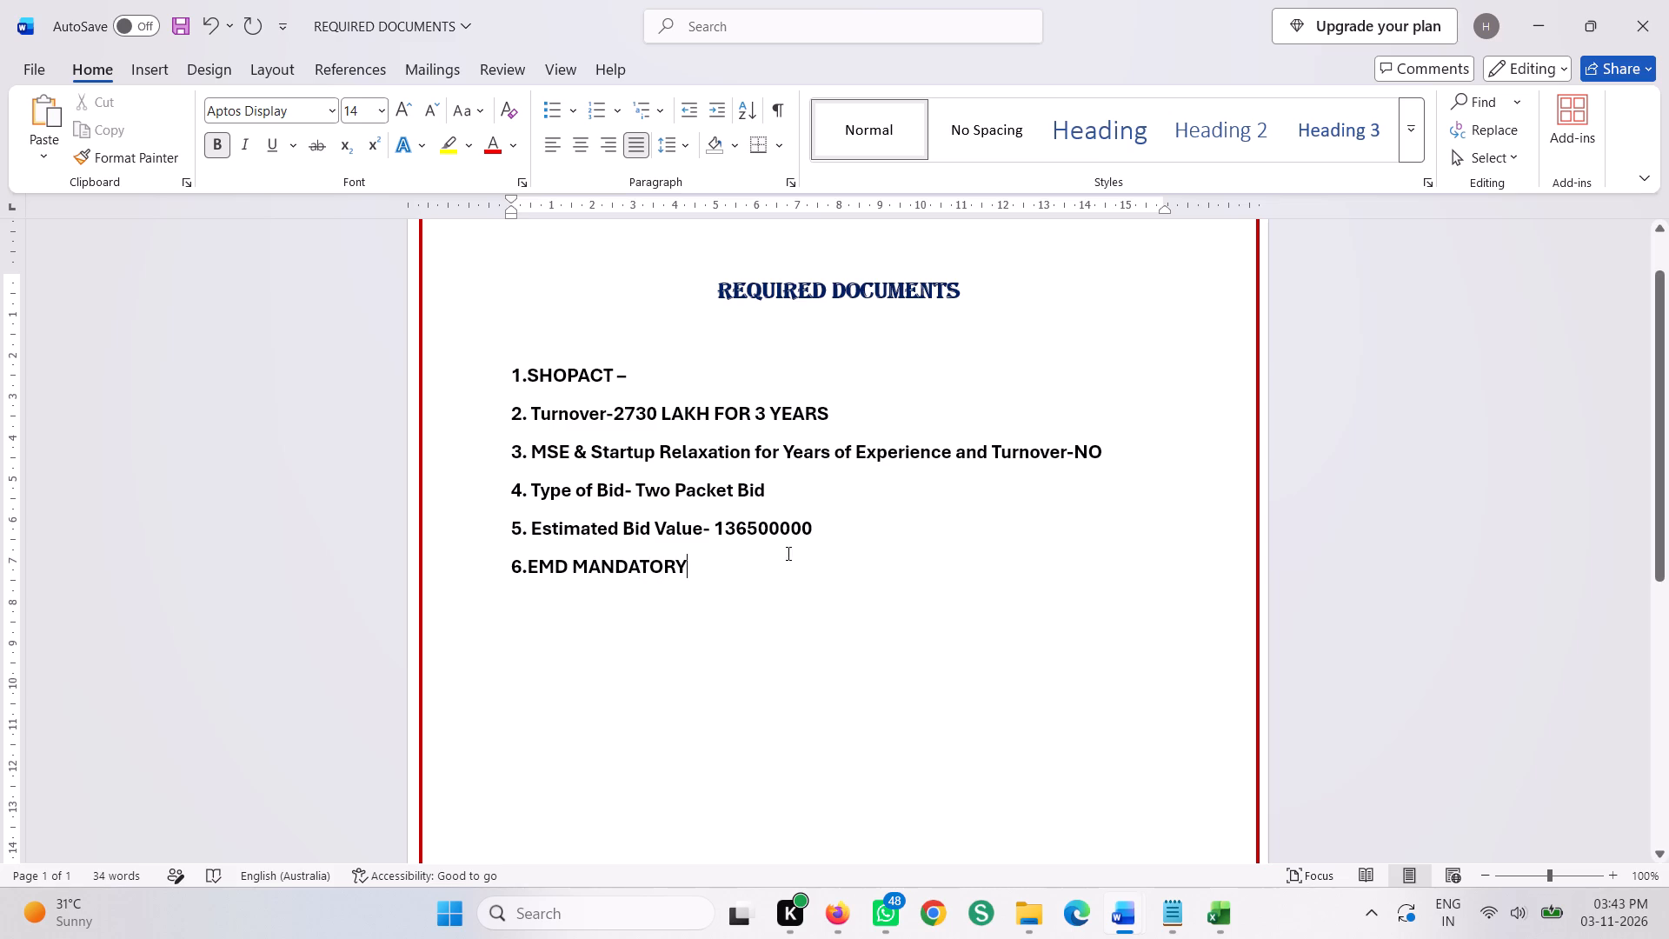
# Copy the city SURAT from the bid's consignee address and complete the SHOPACT item as "SURAT,GJ".
pyautogui.hotkey('alt', 'Tab')
pyautogui.scroll(-5, 891, 484)
pyautogui.scroll(-3, 952, 538)
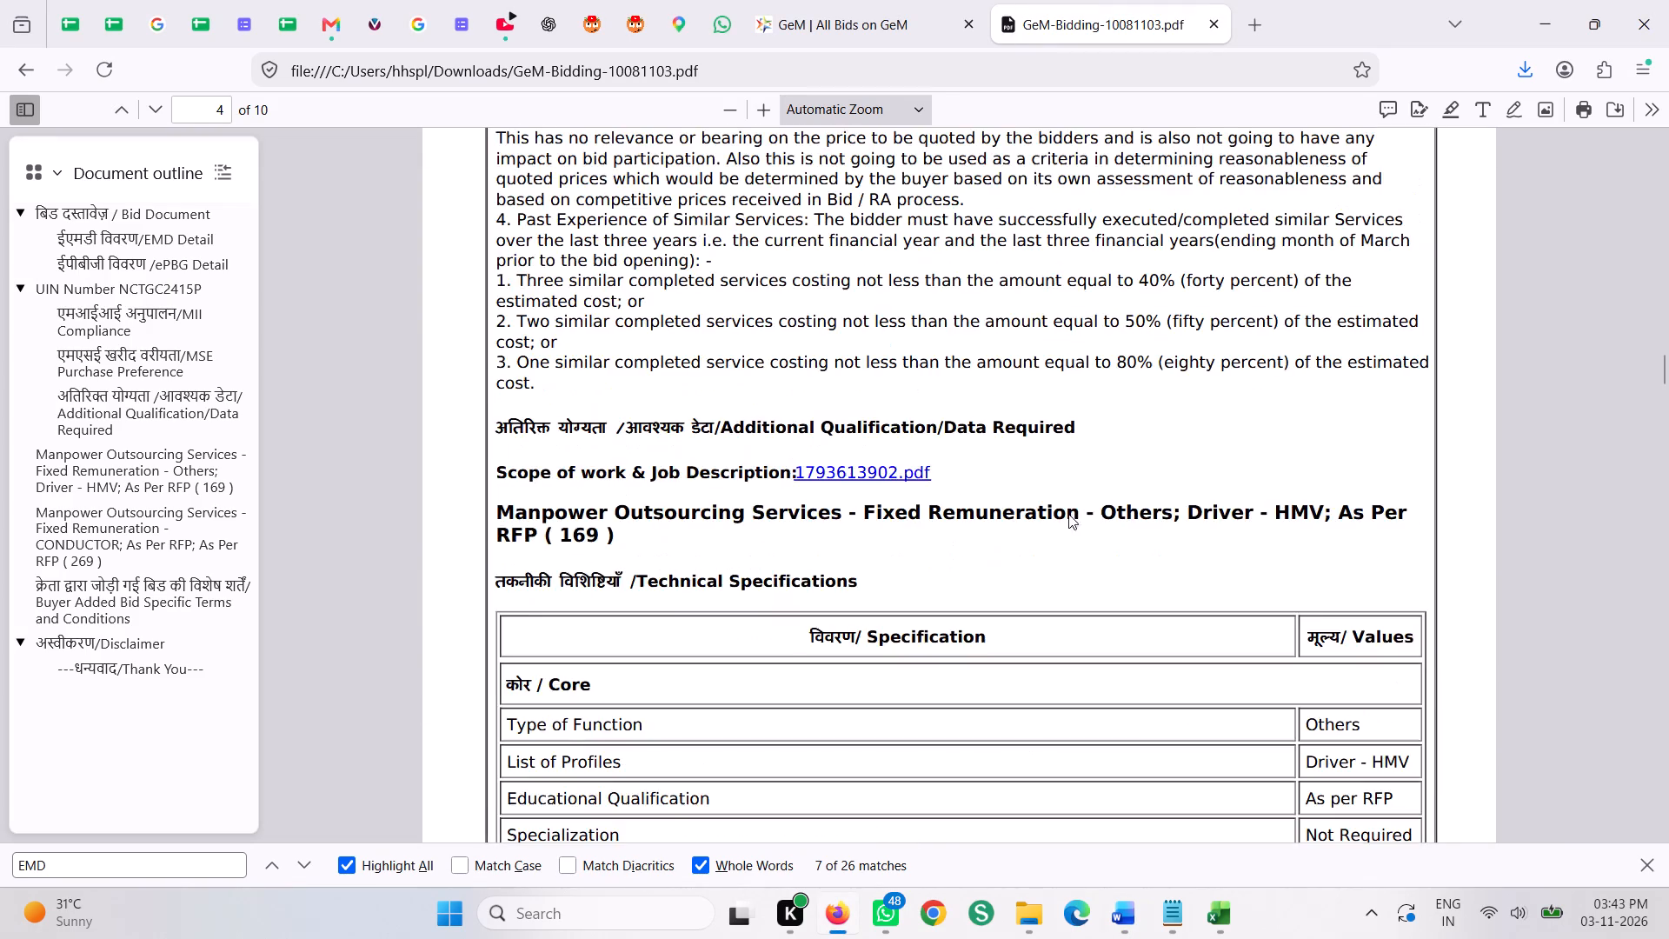
pyautogui.scroll(-2, 1120, 482)
pyautogui.scroll(1, 1173, 498)
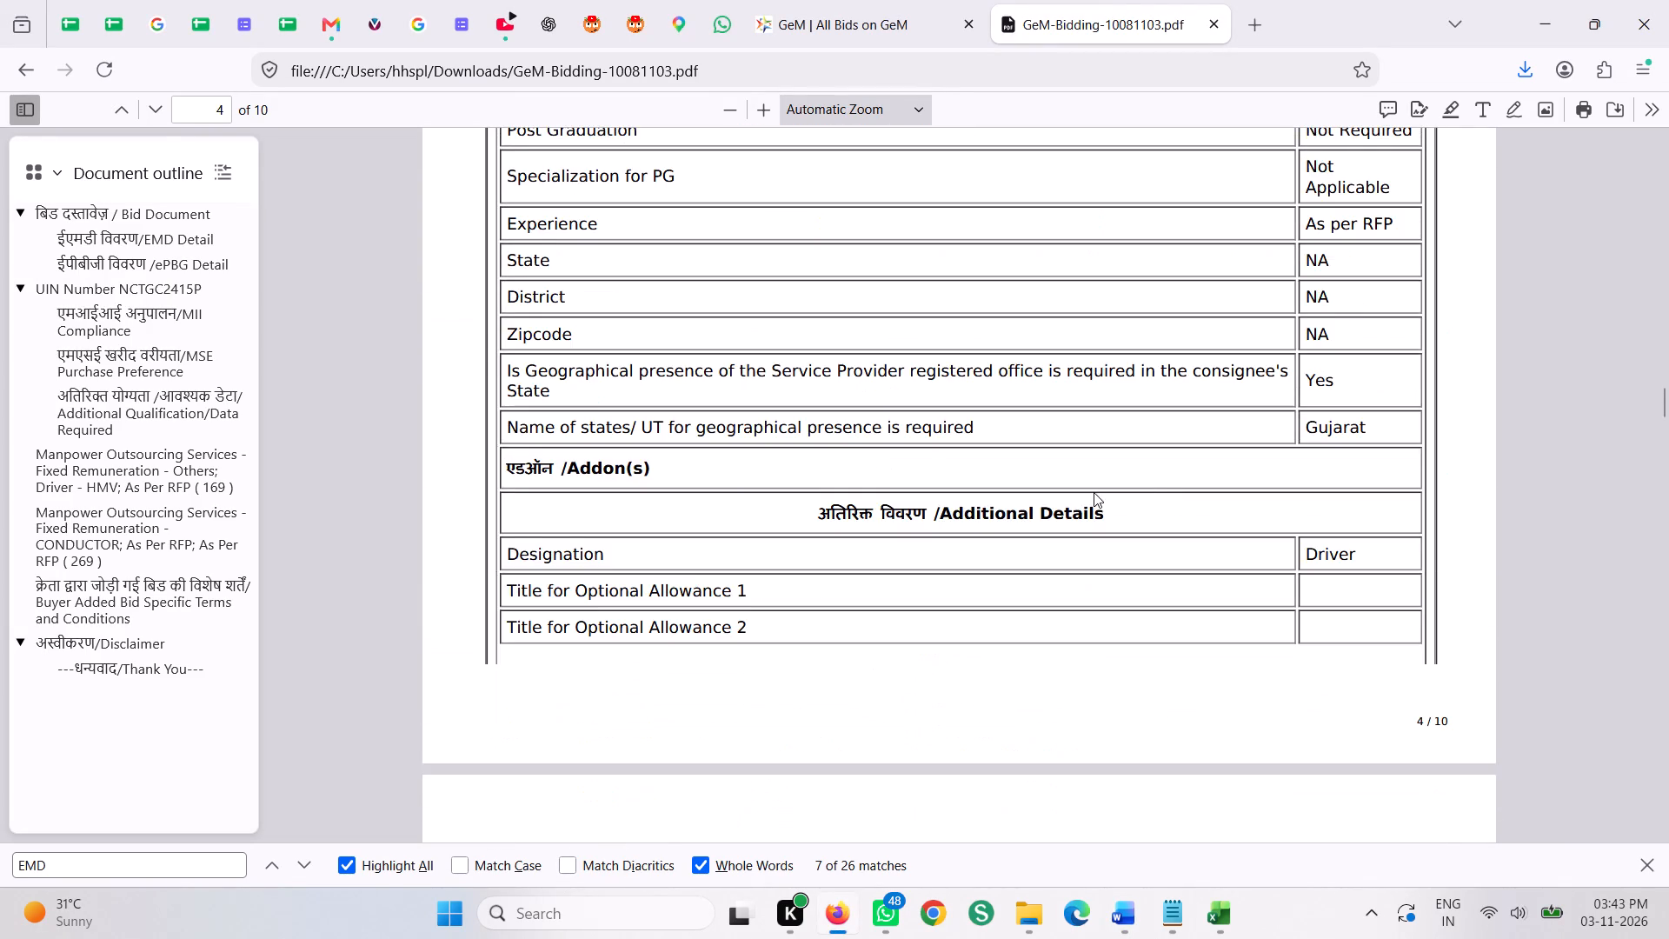
pyautogui.scroll(-3, 1092, 492)
pyautogui.doubleClick(819, 354)
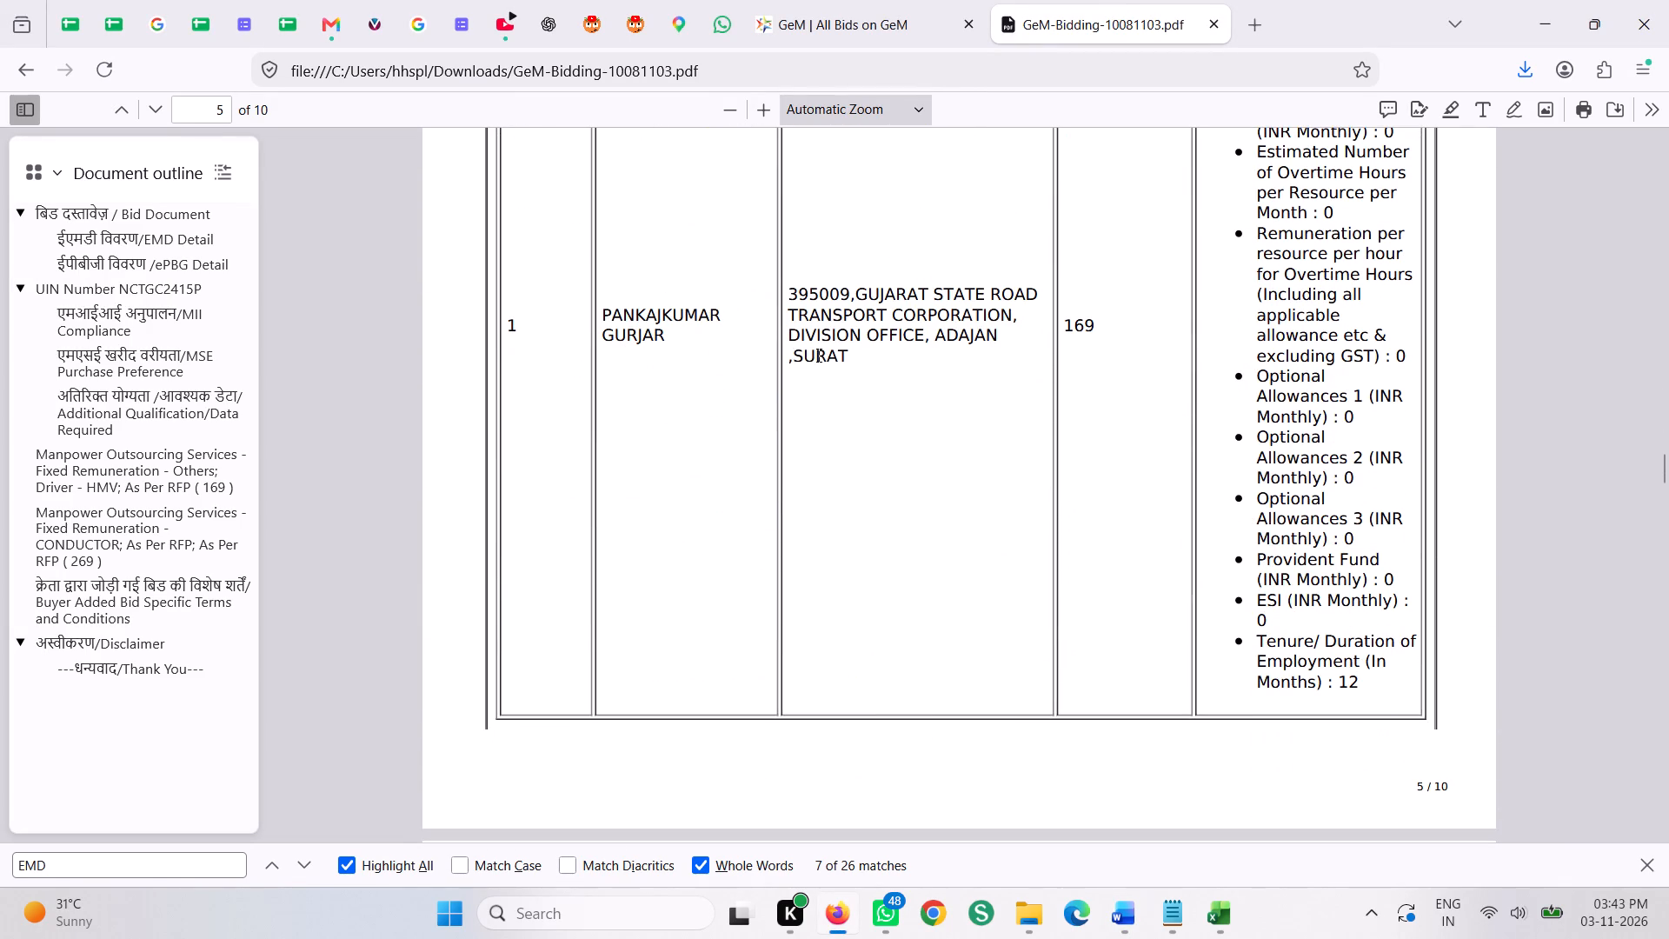
pyautogui.hotkey('ctrl', 'c')
pyautogui.hotkey('alt', 'Tab')
pyautogui.click(624, 373)
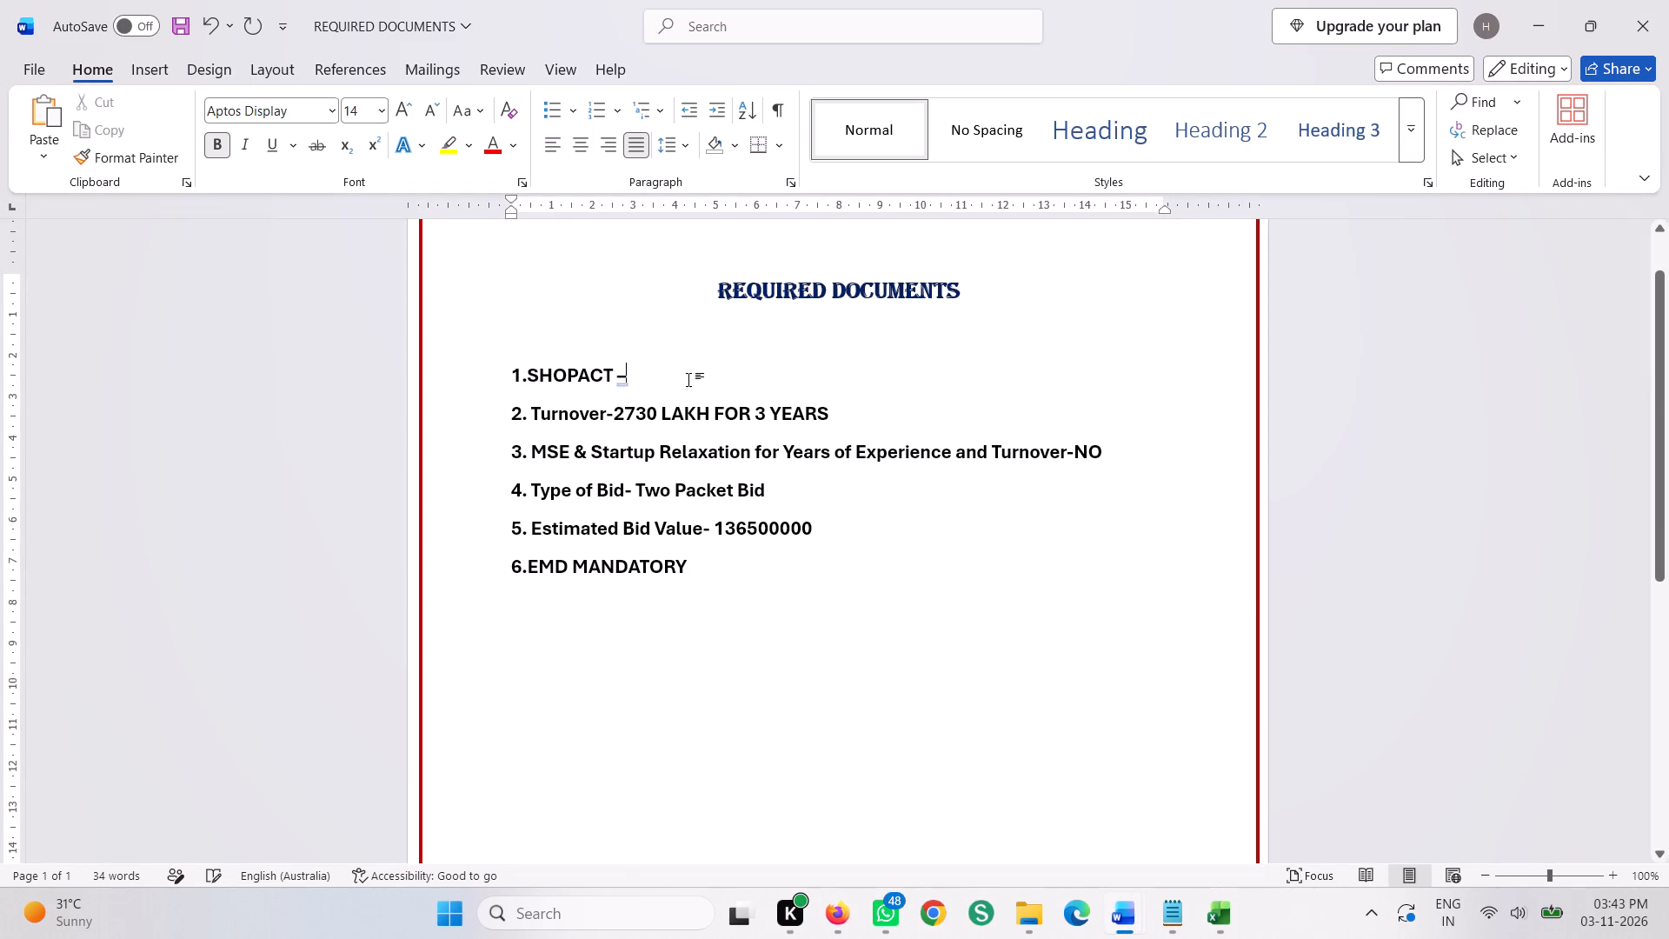
pyautogui.hotkey('ctrl', 'v')
pyautogui.write(',GJ')
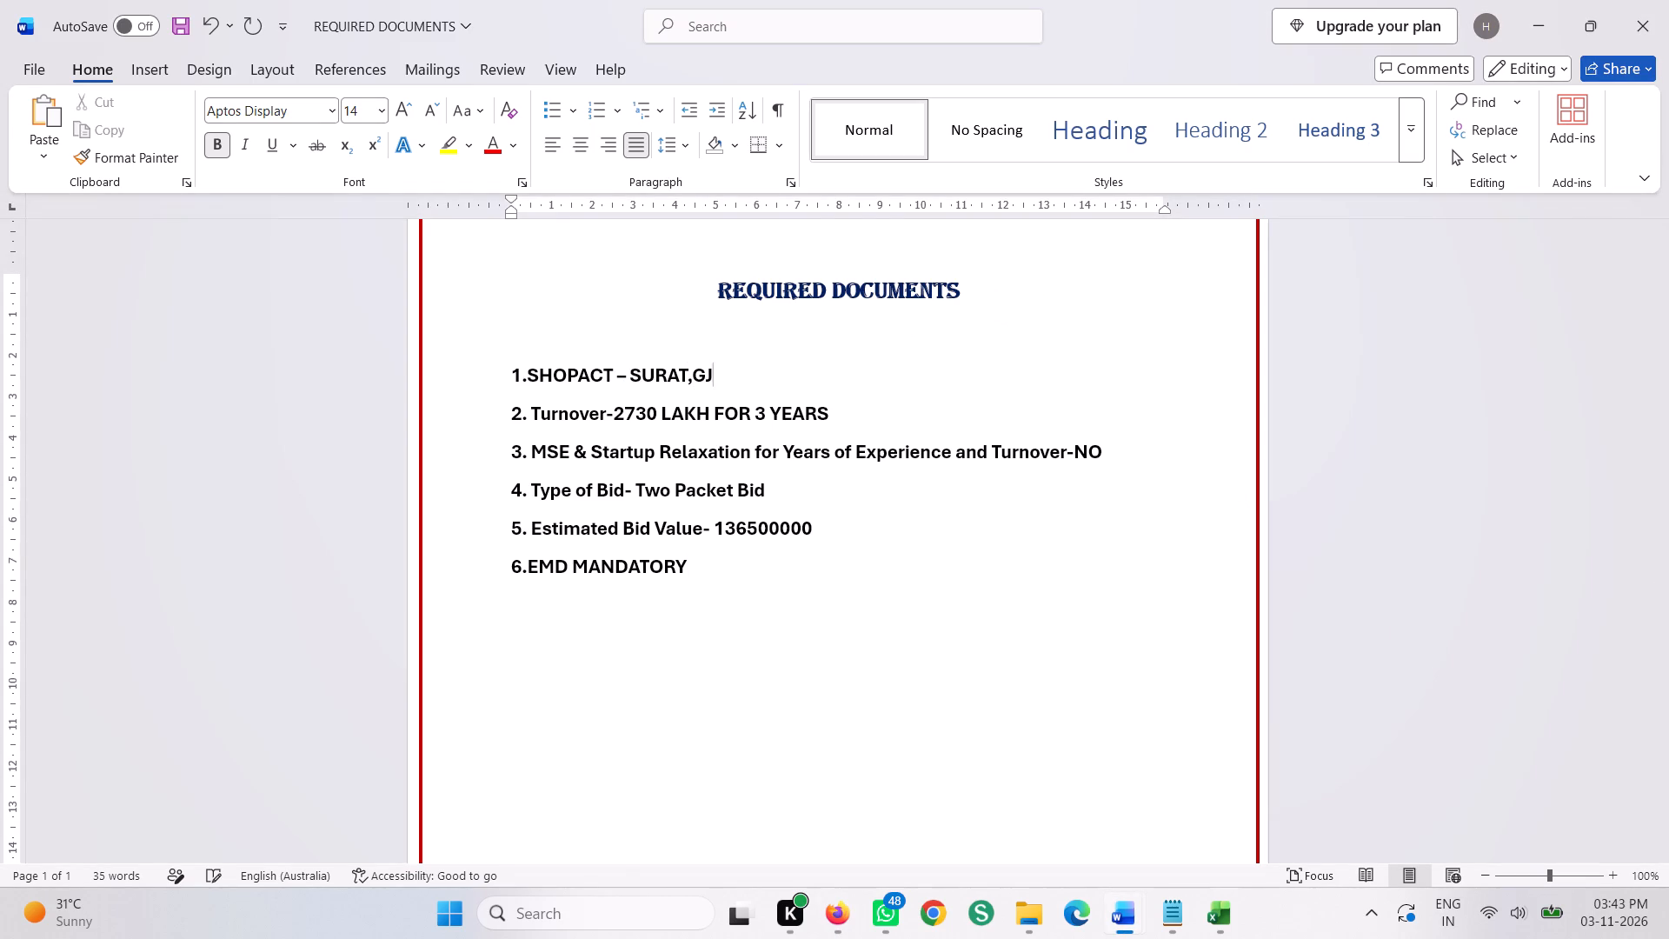
# Export the list as a PDF named REQUIRED DOCUMENTS into the DEV1 folder GEM2026B8200575 and close the published copy.
pyautogui.click(1021, 922)
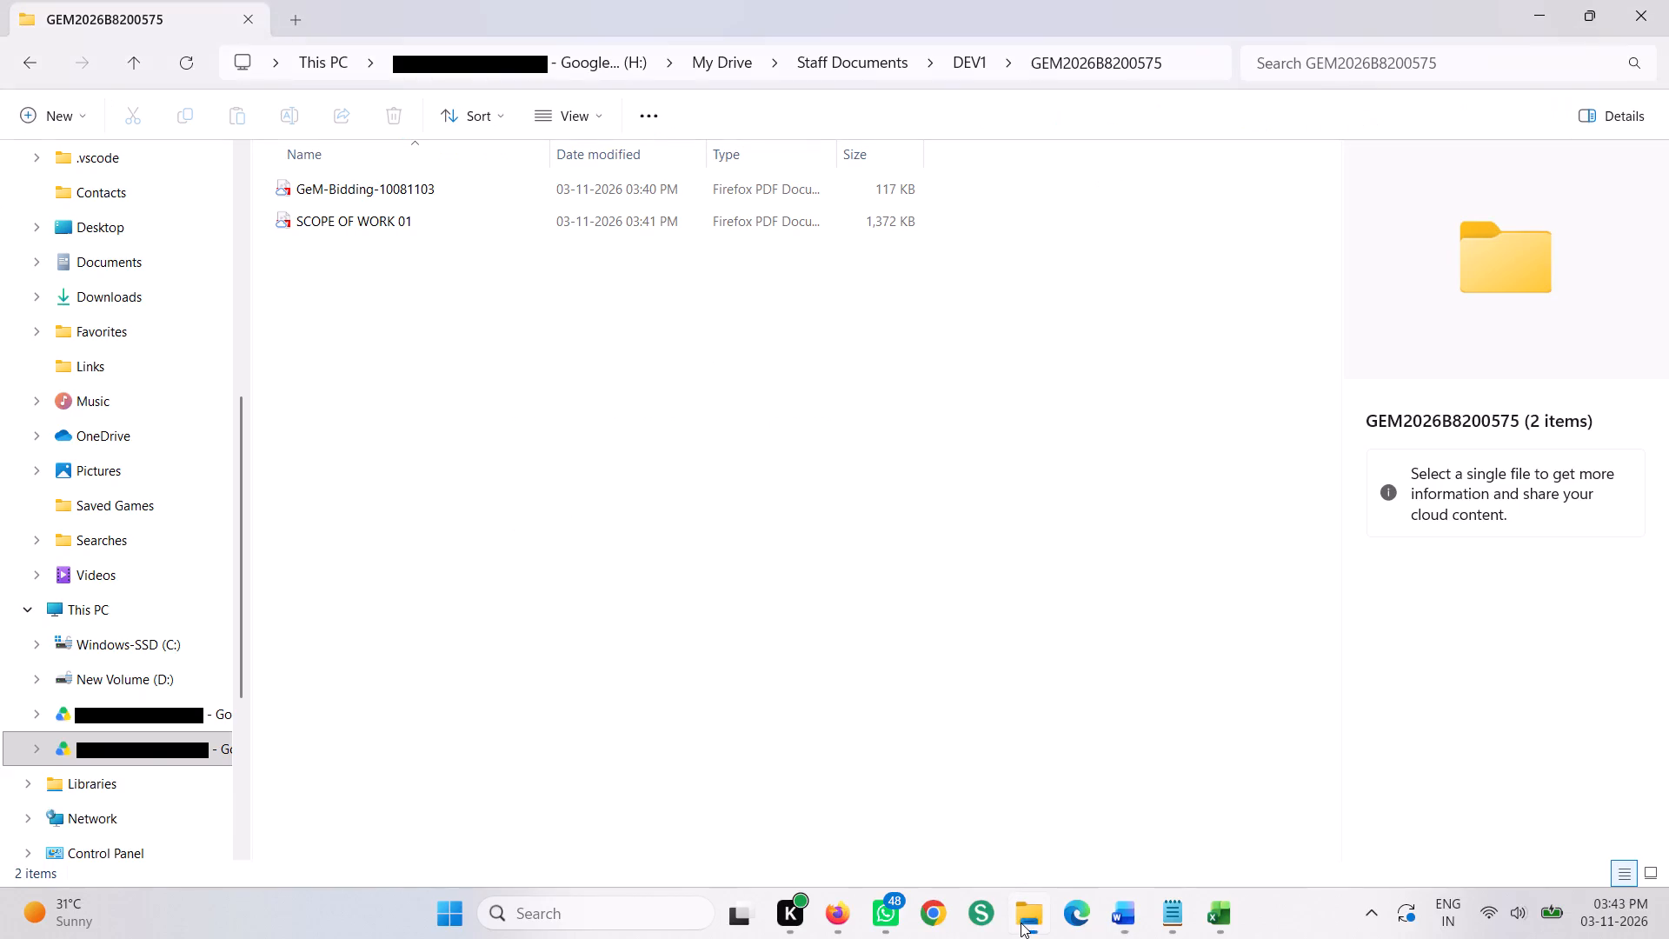
pyautogui.click(1021, 922)
pyautogui.click(23, 68)
pyautogui.click(57, 486)
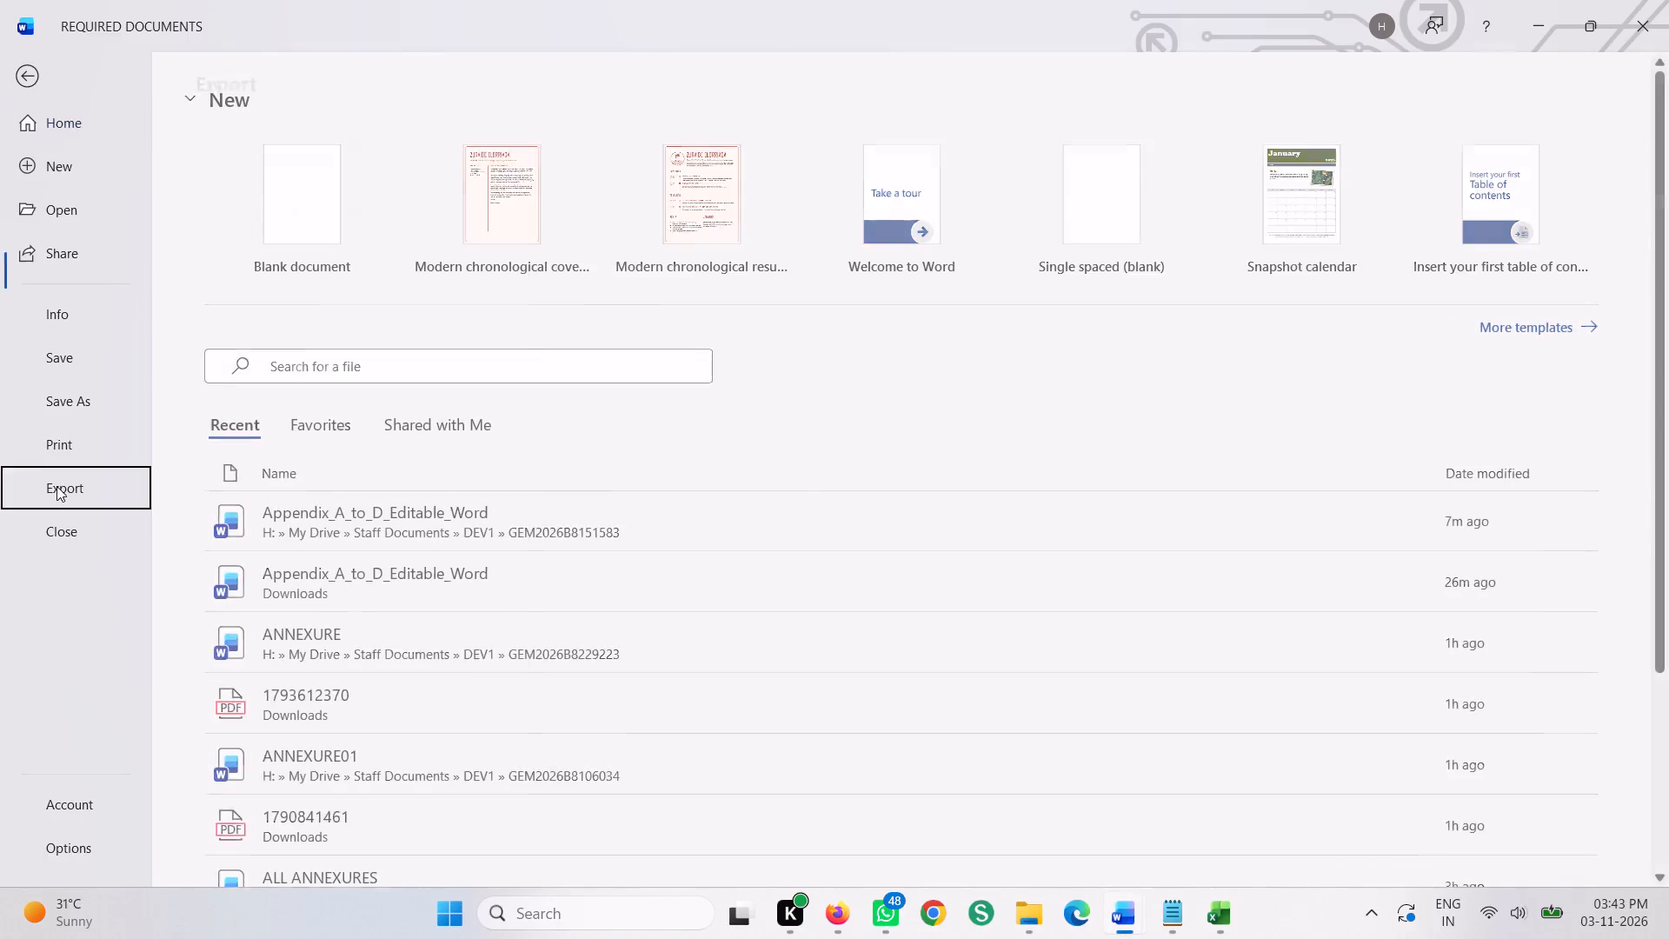
pyautogui.click(625, 311)
pyautogui.scroll(2, 121, 249)
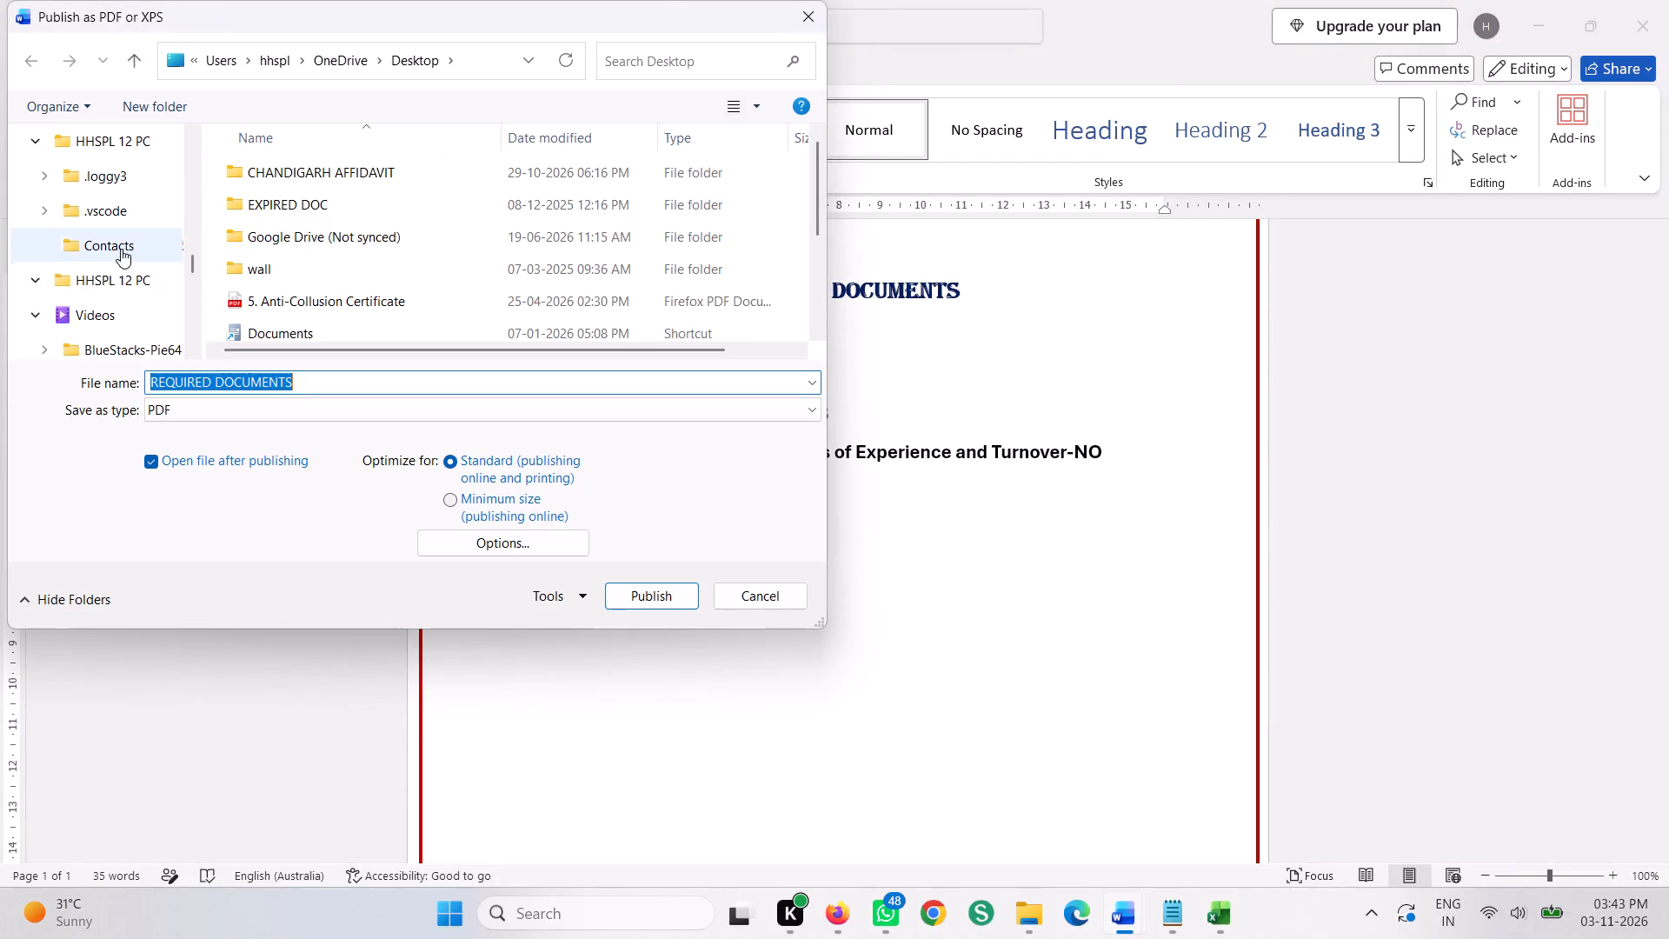
pyautogui.scroll(12, 121, 249)
pyautogui.click(124, 317)
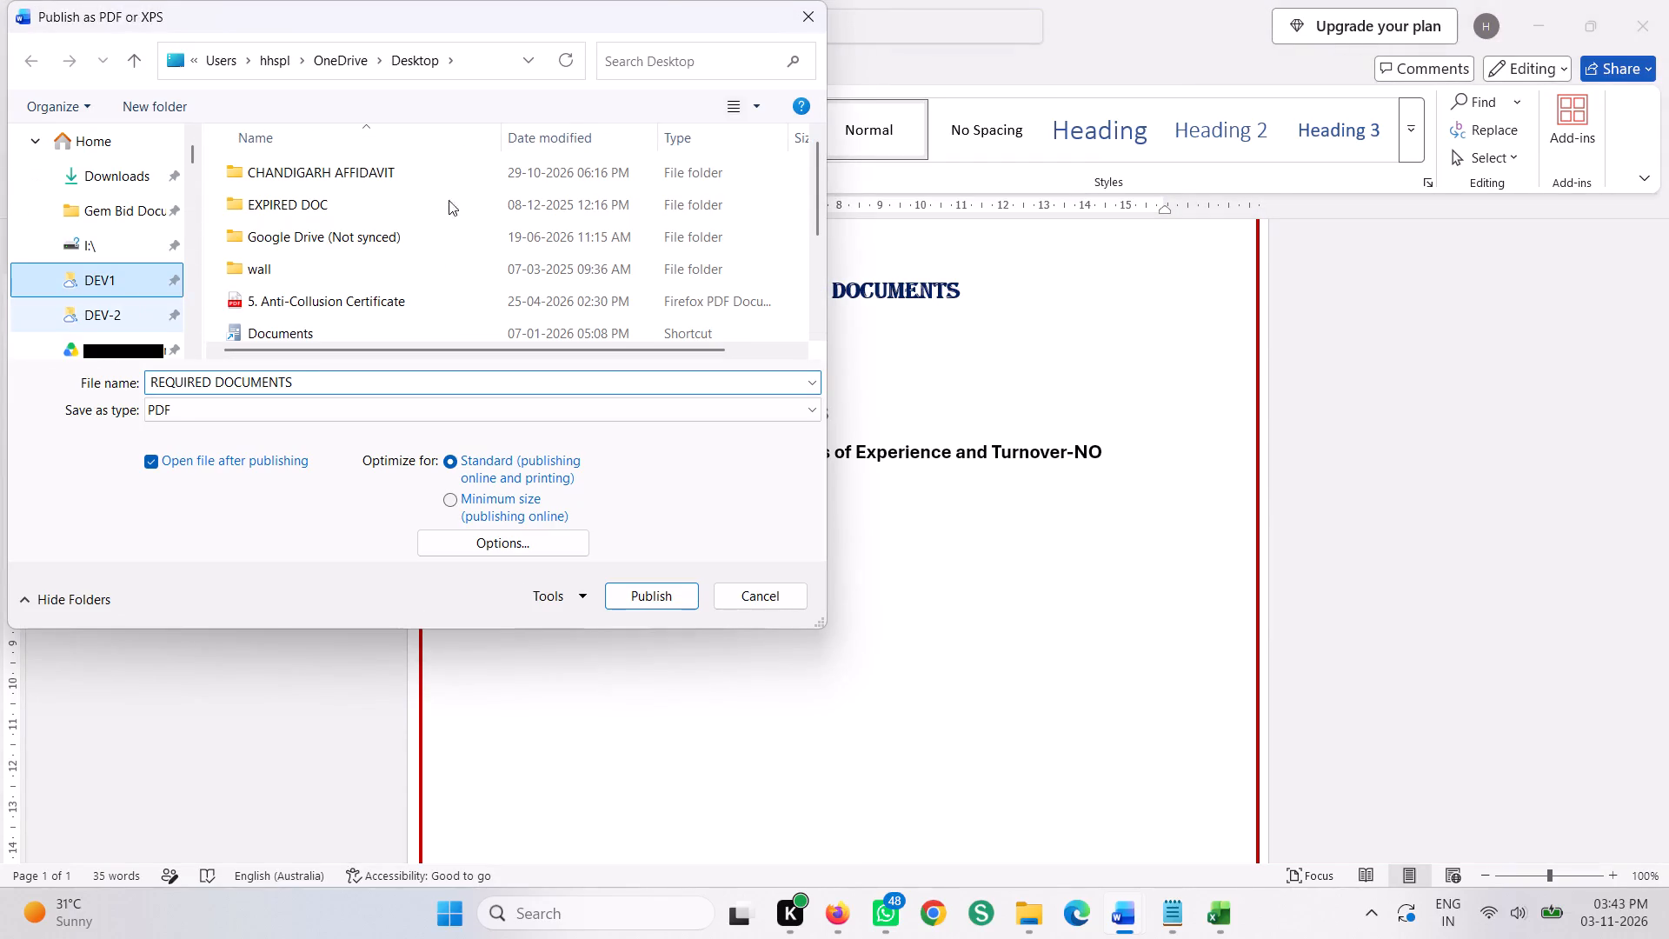
pyautogui.scroll(10, 430, 191)
pyautogui.doubleClick(325, 176)
pyautogui.click(373, 371)
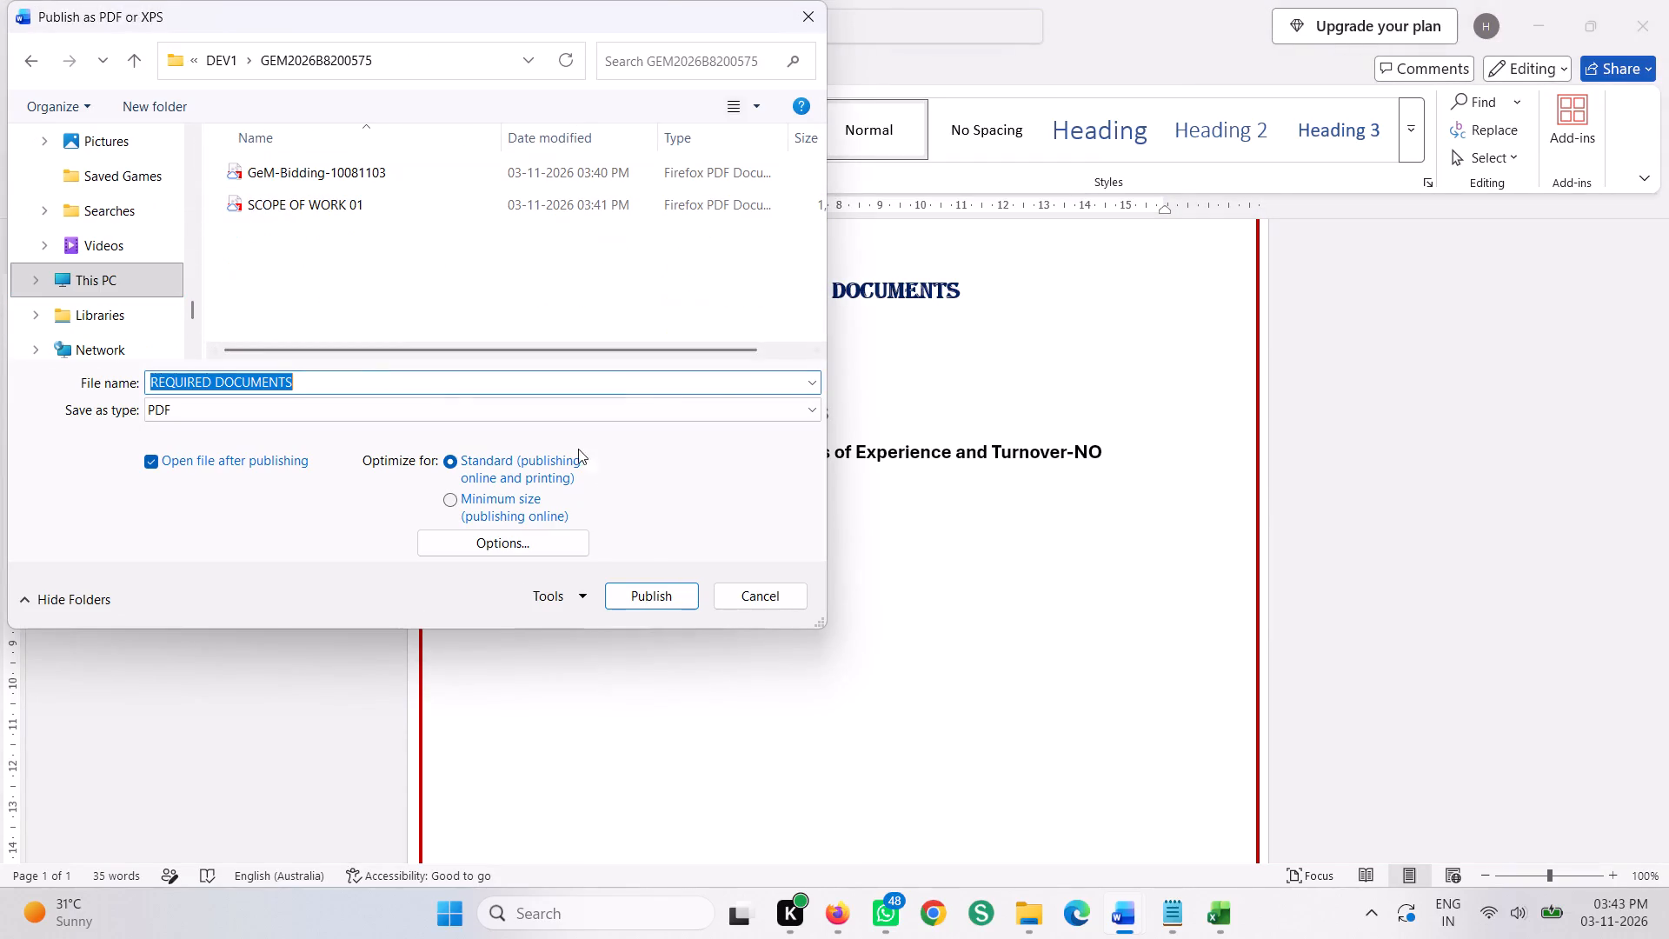
pyautogui.click(631, 596)
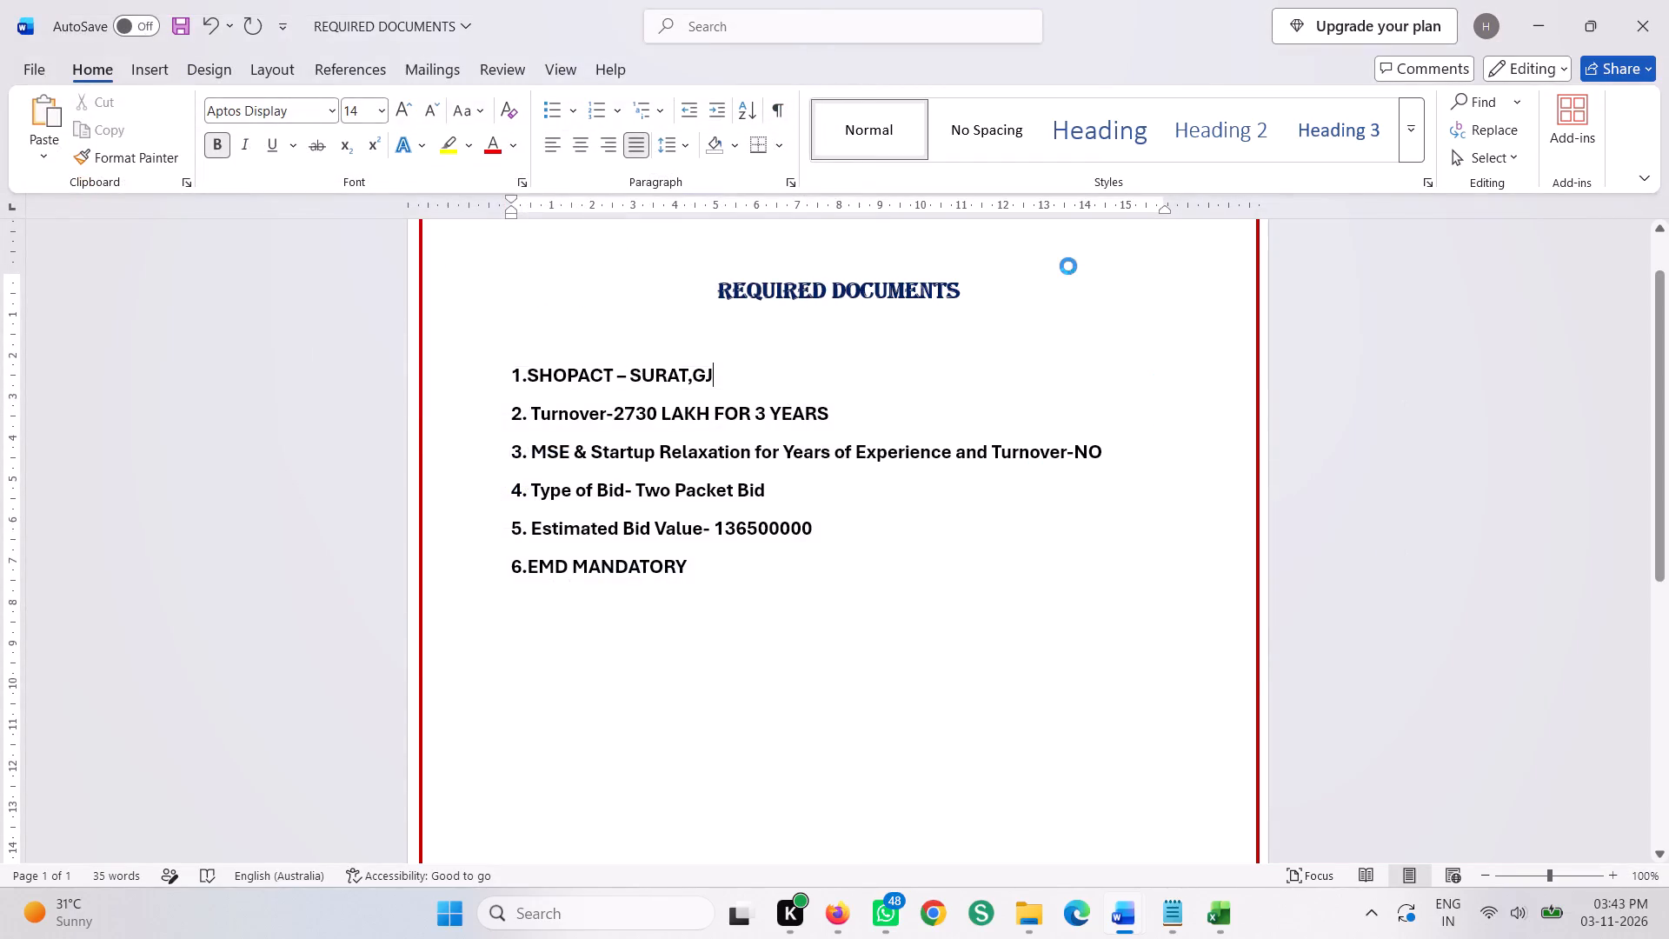
pyautogui.click(1226, 0)
pyautogui.click(1372, 24)
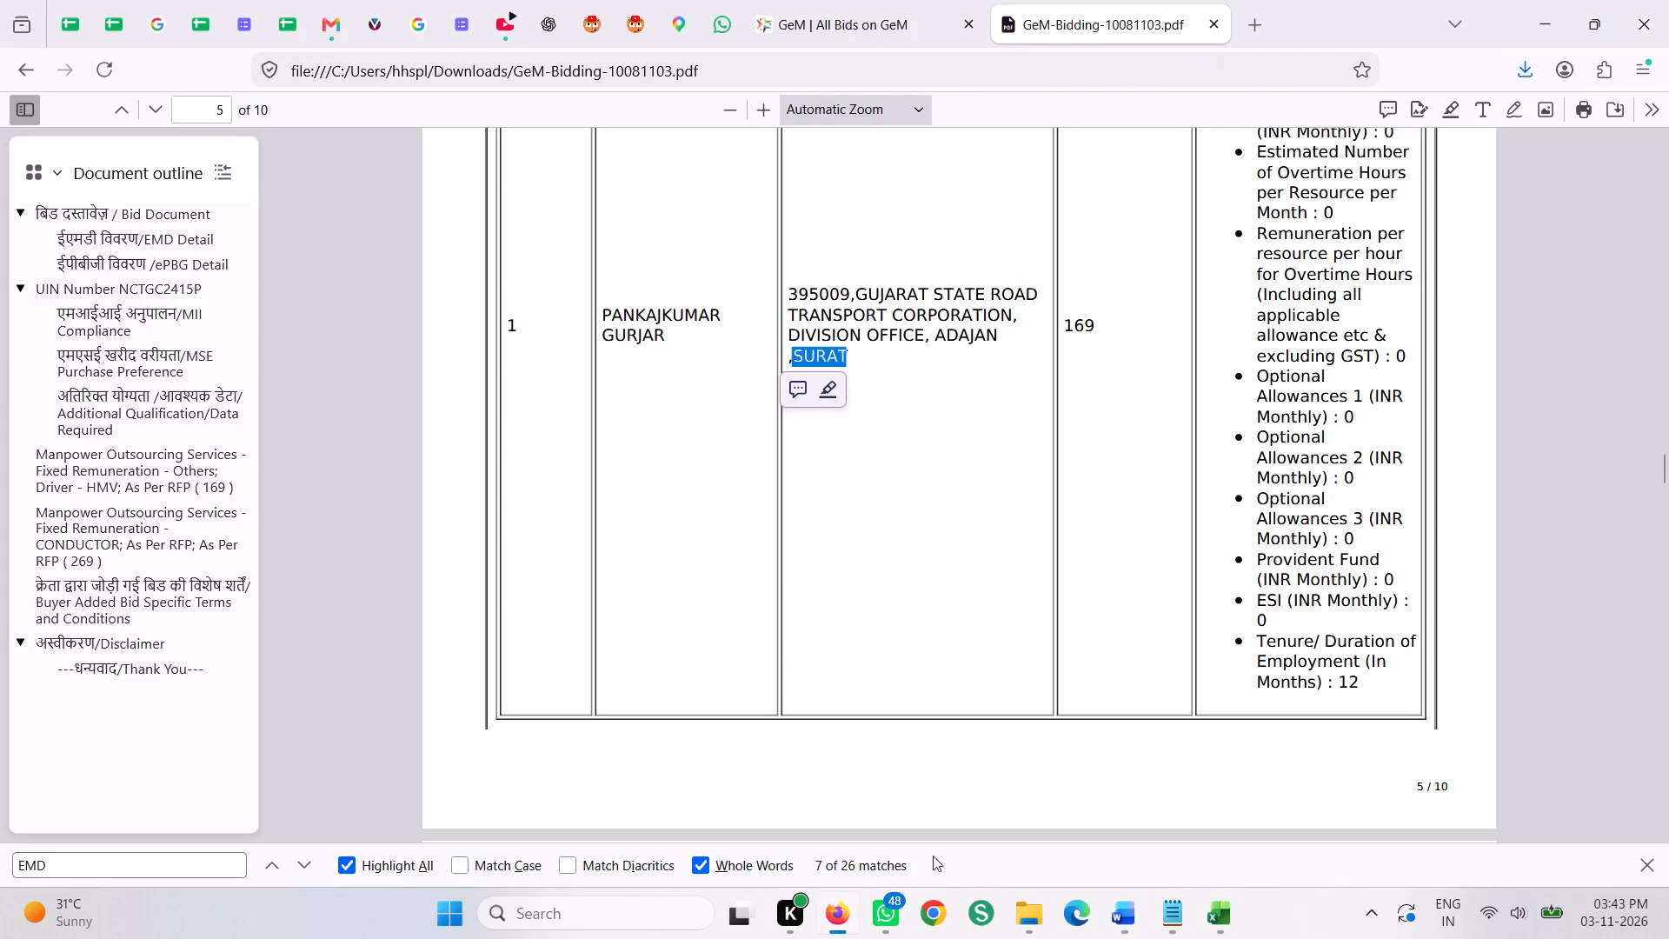
# Check the GEM2026B8200575 folder for the exported PDF and go up to the DEV1 folder.
pyautogui.click(1040, 909)
pyautogui.click(309, 204)
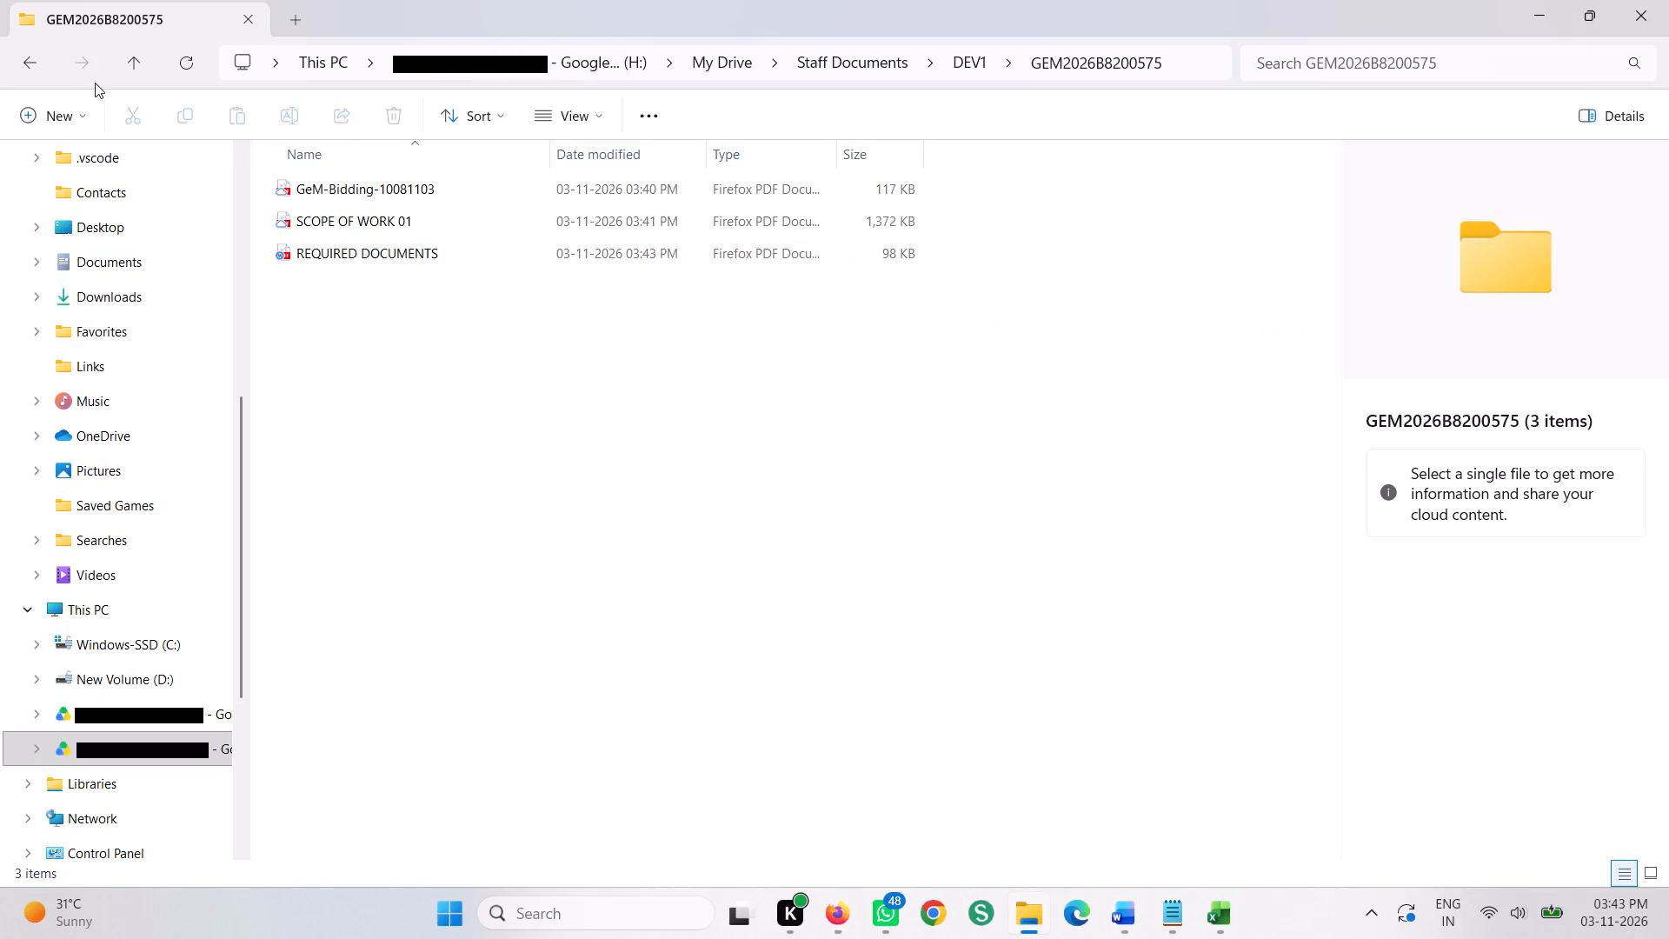
pyautogui.click(114, 53)
pyautogui.click(134, 66)
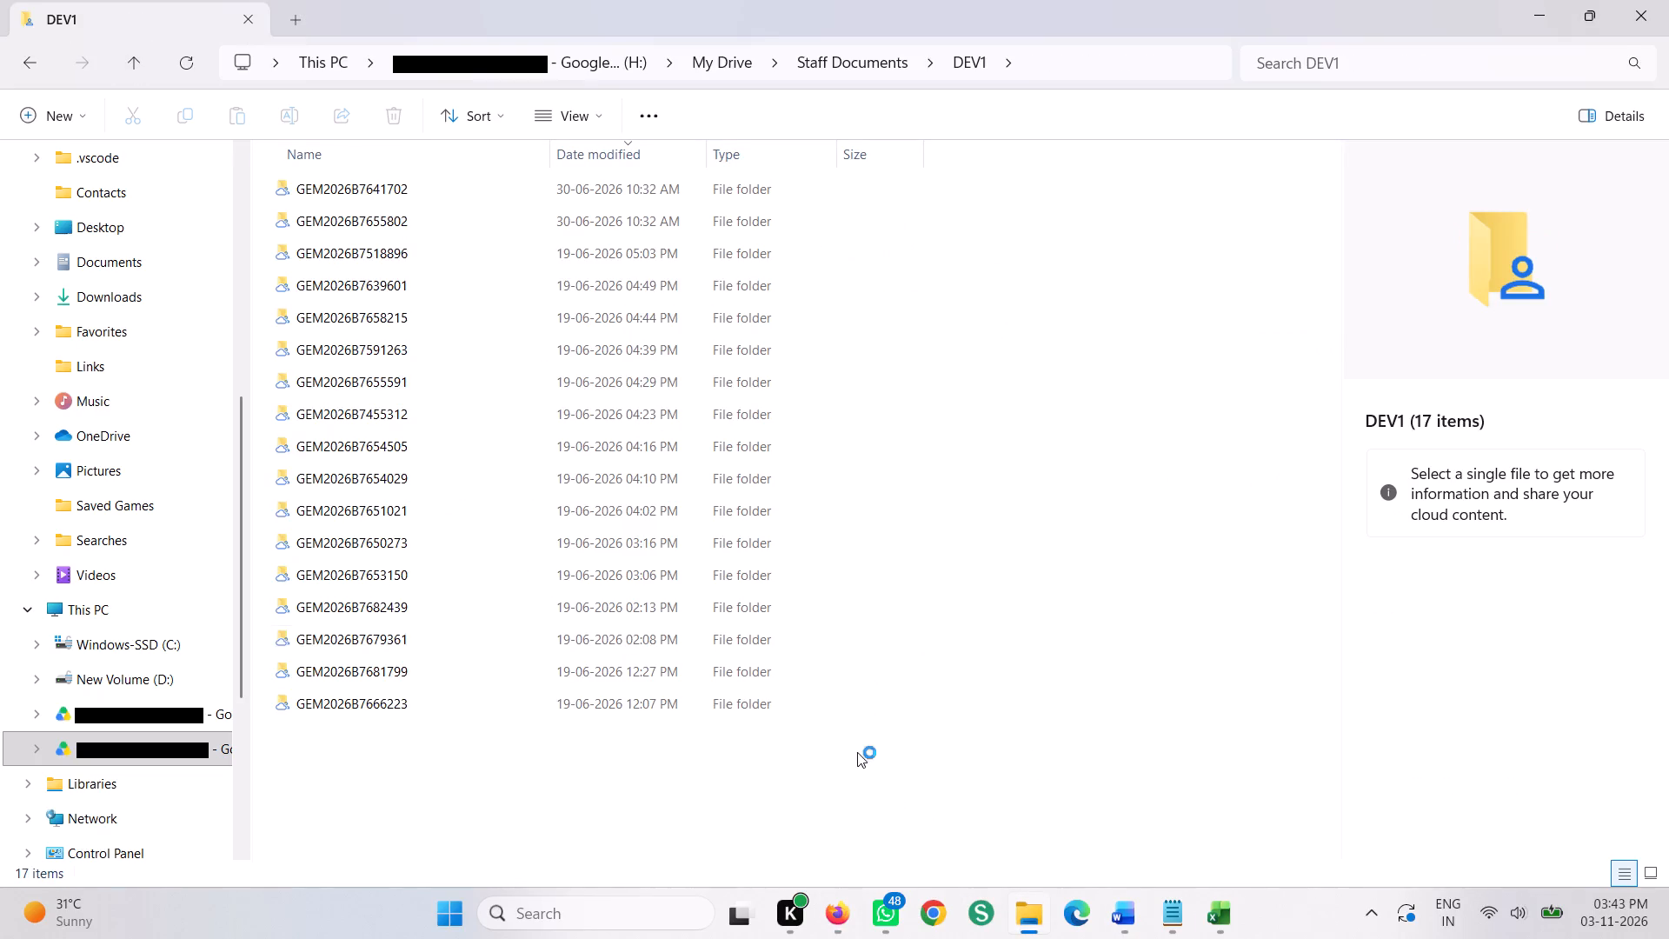
# Close the bid document GeM-Bidding-10081103 in the browser and switch to the Daily Tender Sheet 2026.
pyautogui.click(834, 912)
pyautogui.click(1115, 0)
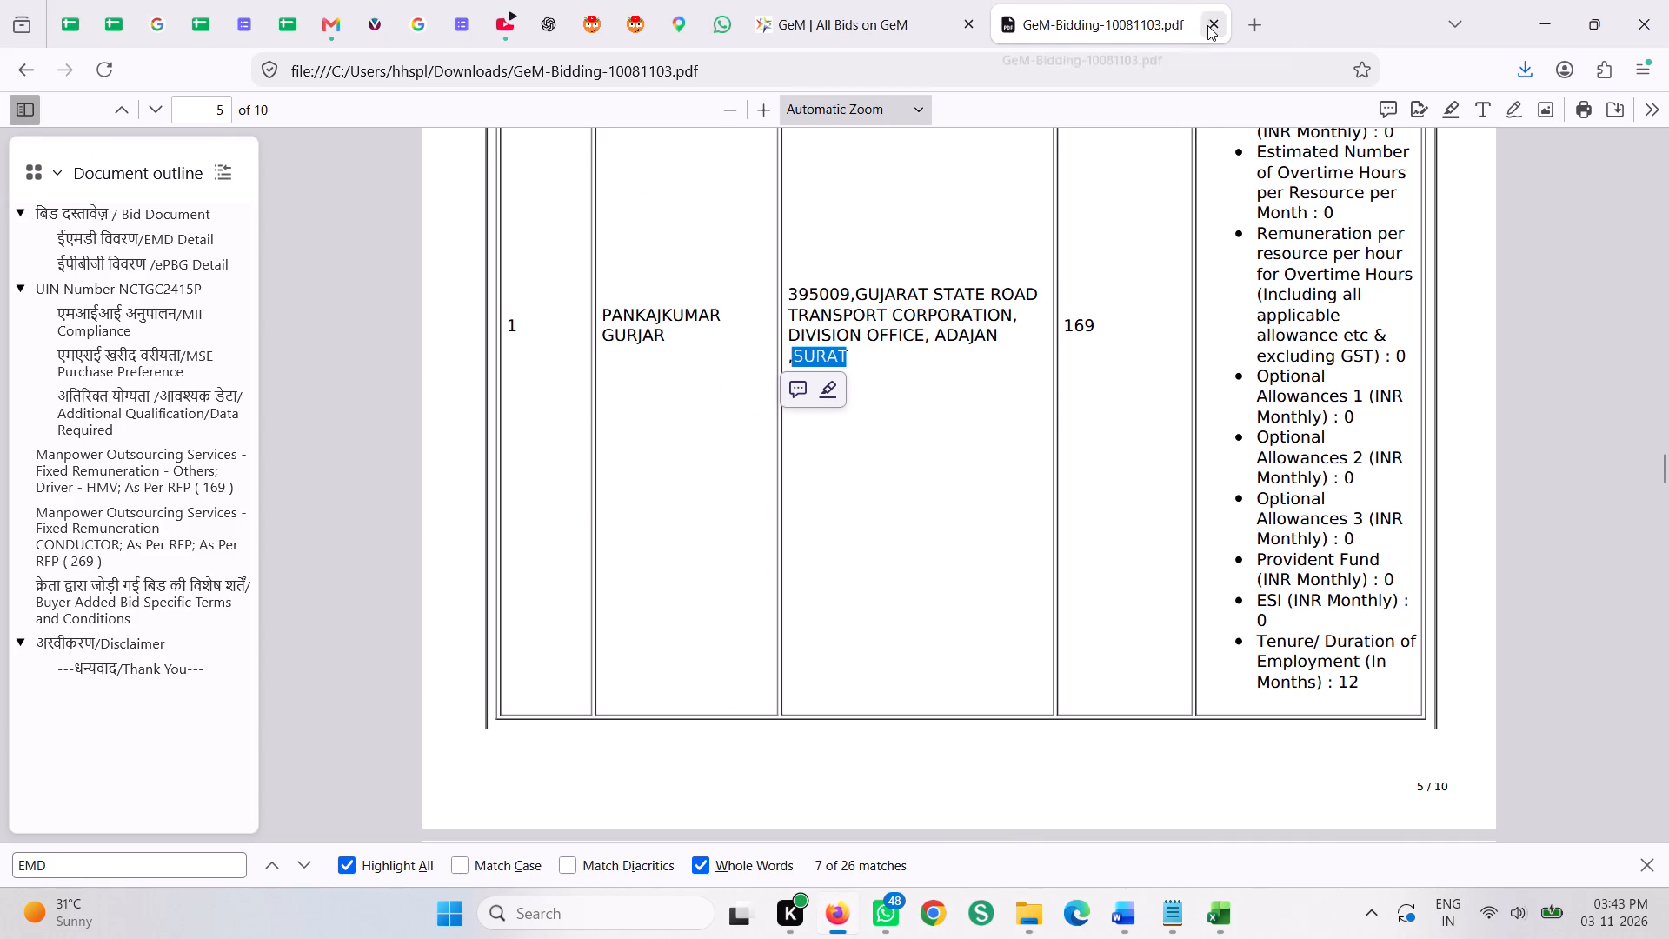
pyautogui.click(1211, 24)
pyautogui.click(277, 31)
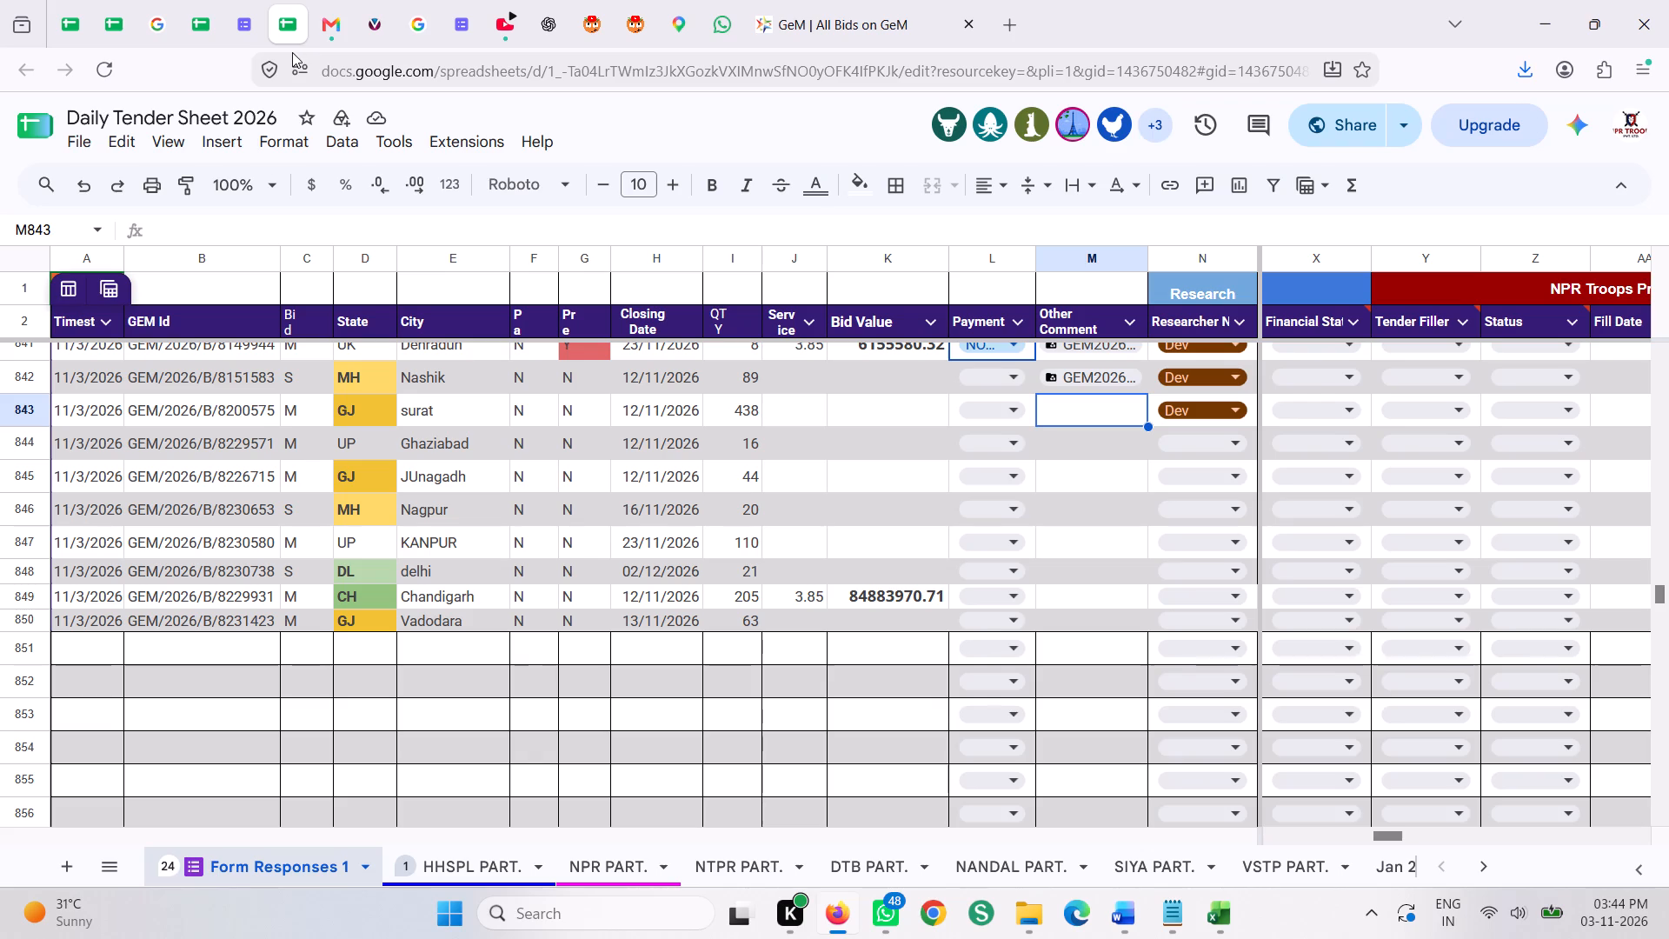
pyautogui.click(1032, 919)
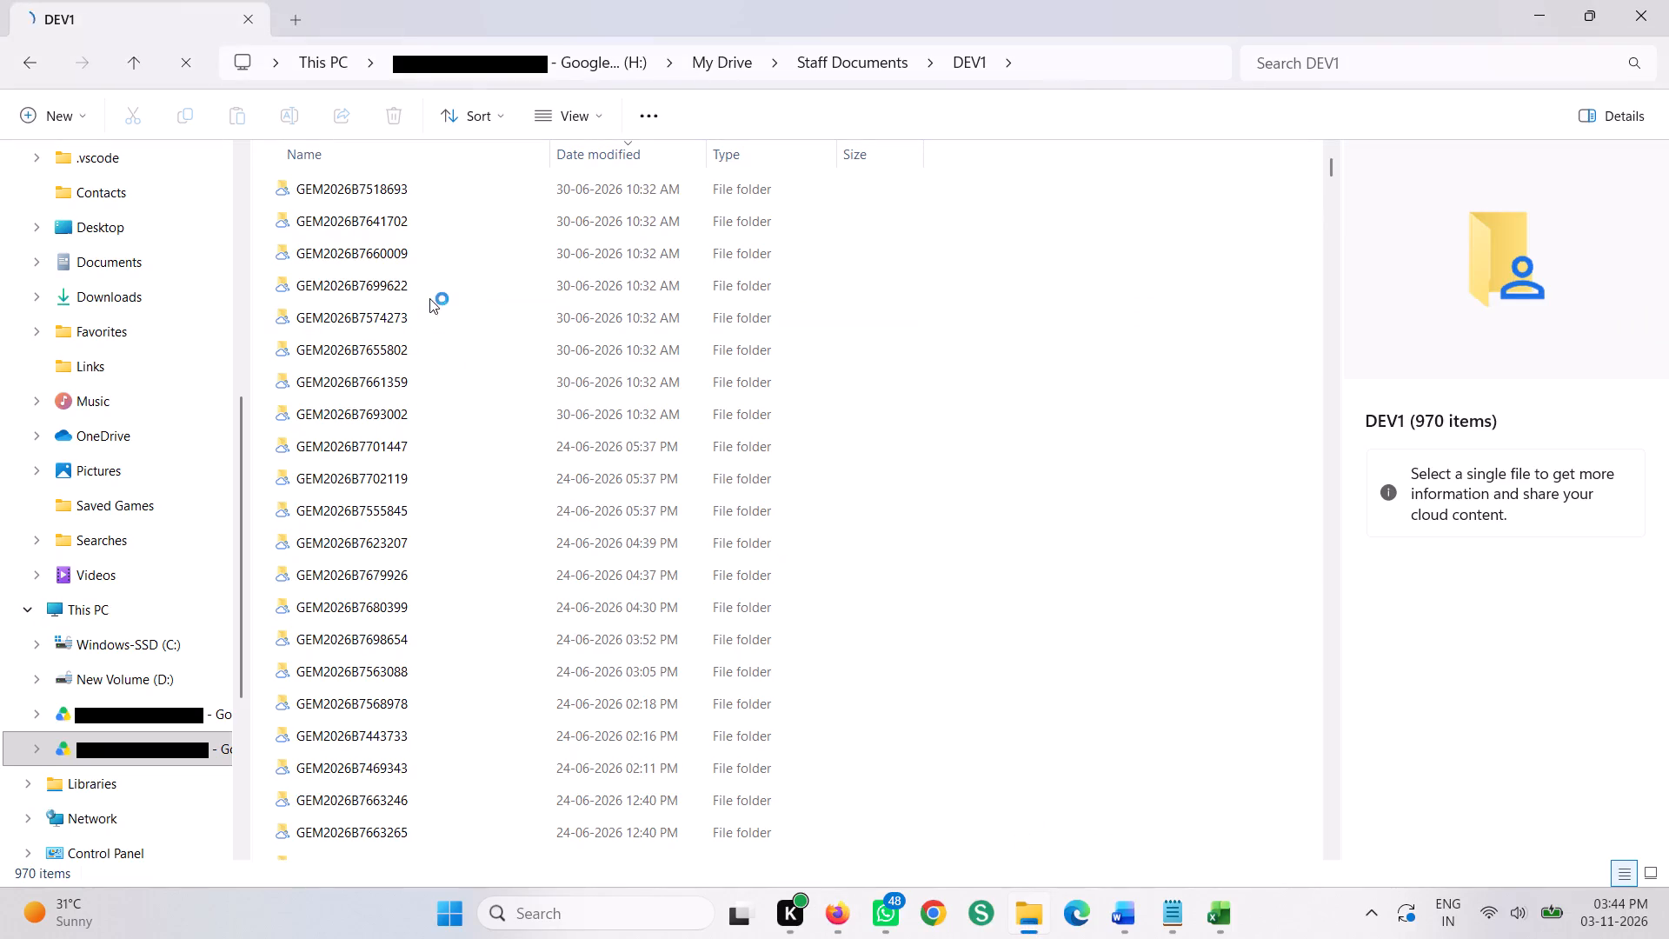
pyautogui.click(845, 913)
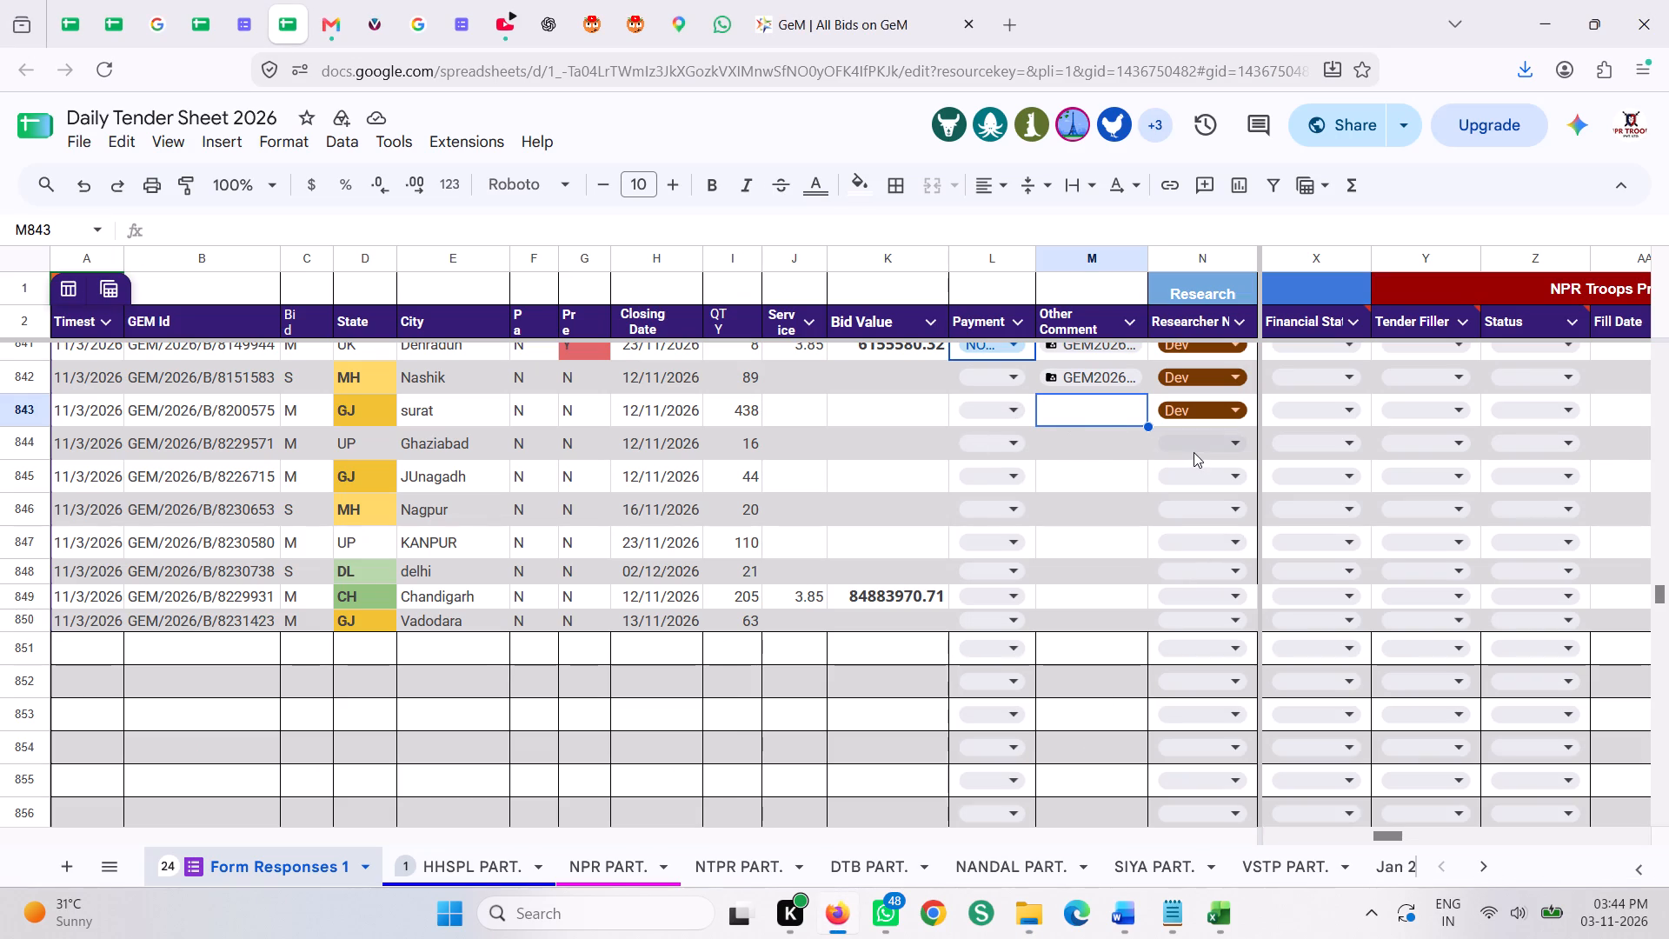
# Set the researcher of the Ghaziabad tender GEM/2026/B/8229571 to Dev.
pyautogui.click(1174, 441)
pyautogui.click(1180, 476)
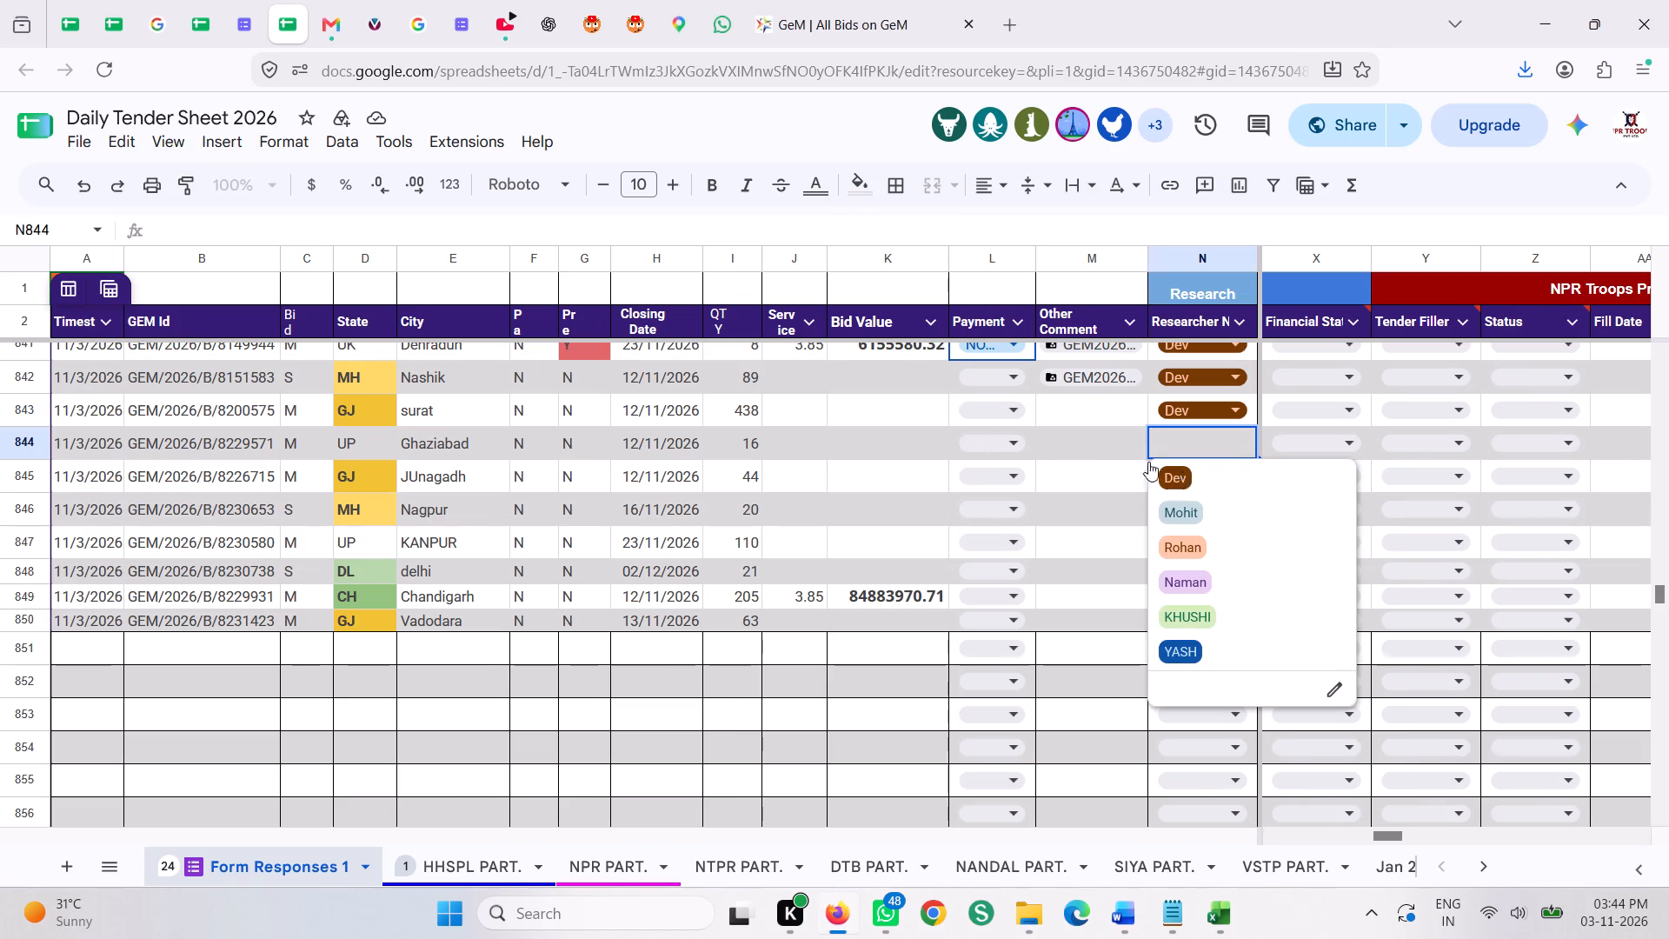
# Copy the Drive link of folder GEM2026B8200575 and insert it as a folder chip in the surat tender's Other Comment cell.
pyautogui.click(1121, 439)
pyautogui.click(1099, 405)
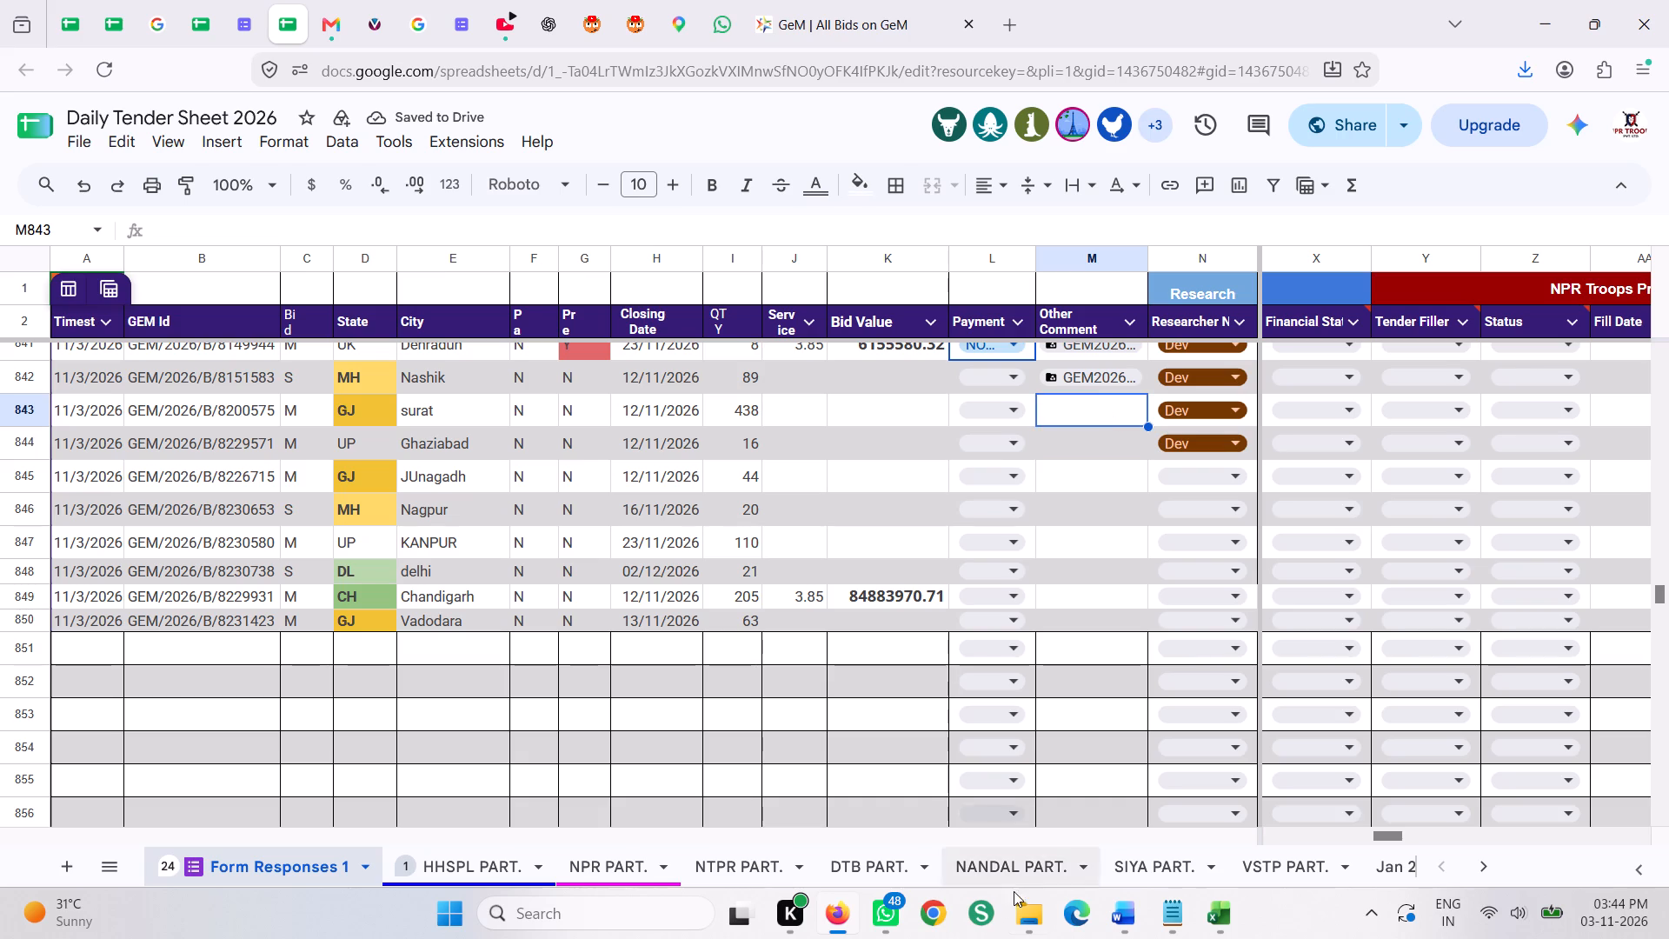
pyautogui.click(1034, 909)
pyautogui.scroll(3, 495, 293)
pyautogui.scroll(1, 402, 226)
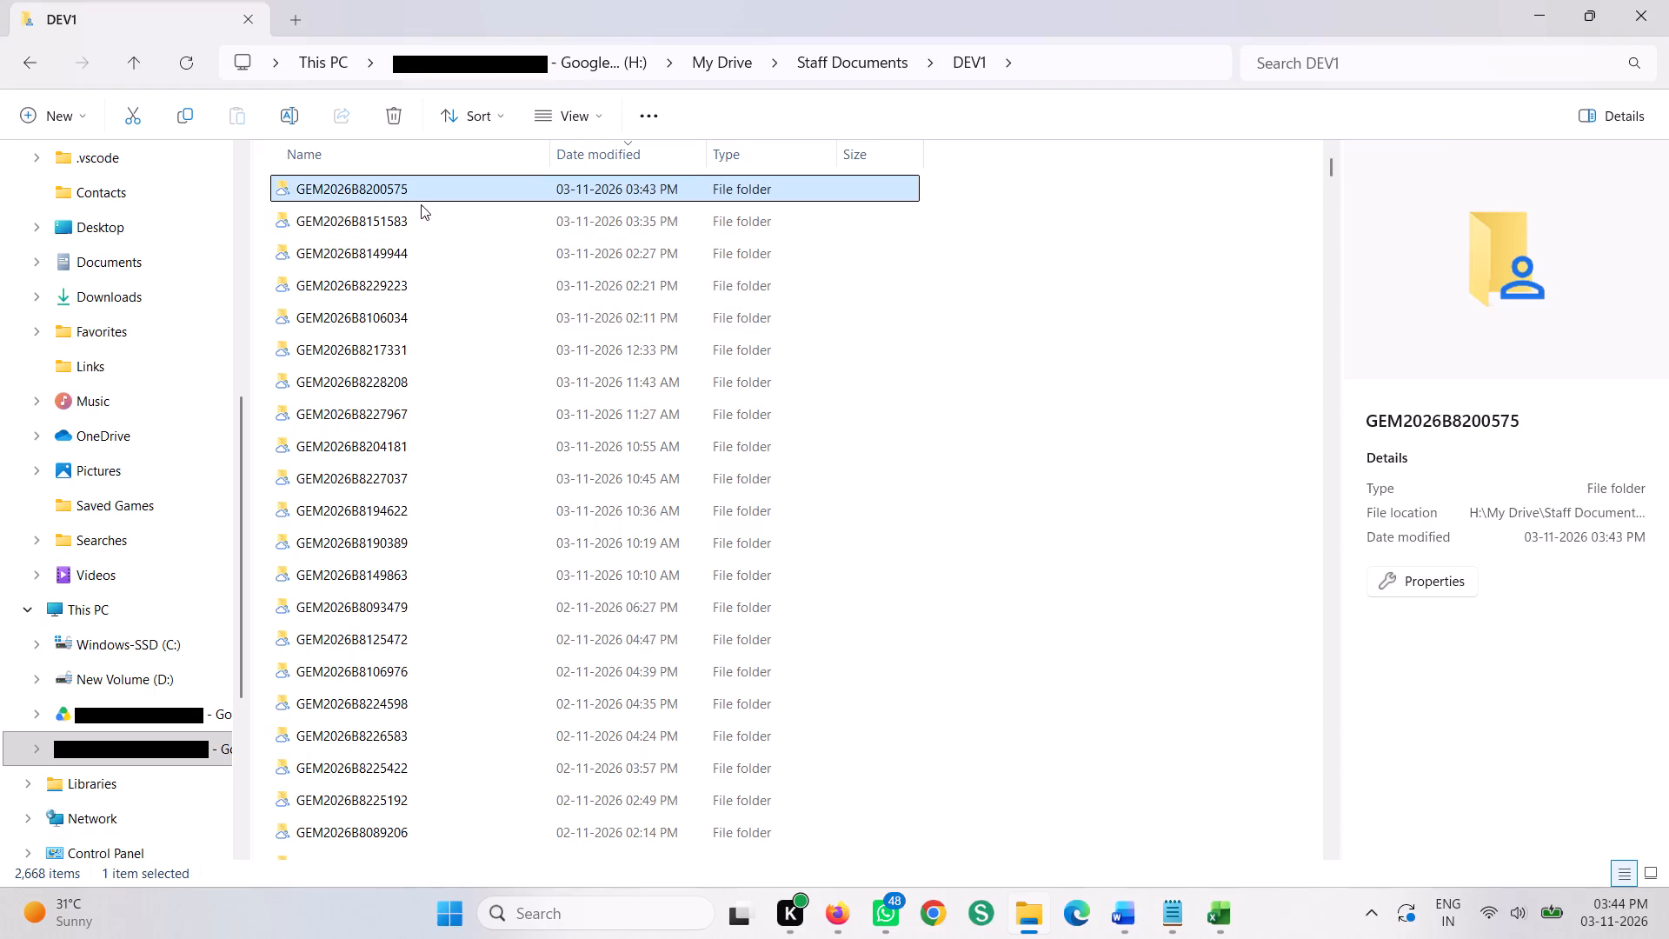
pyautogui.scroll(1, 418, 204)
pyautogui.rightClick(389, 189)
pyautogui.click(456, 608)
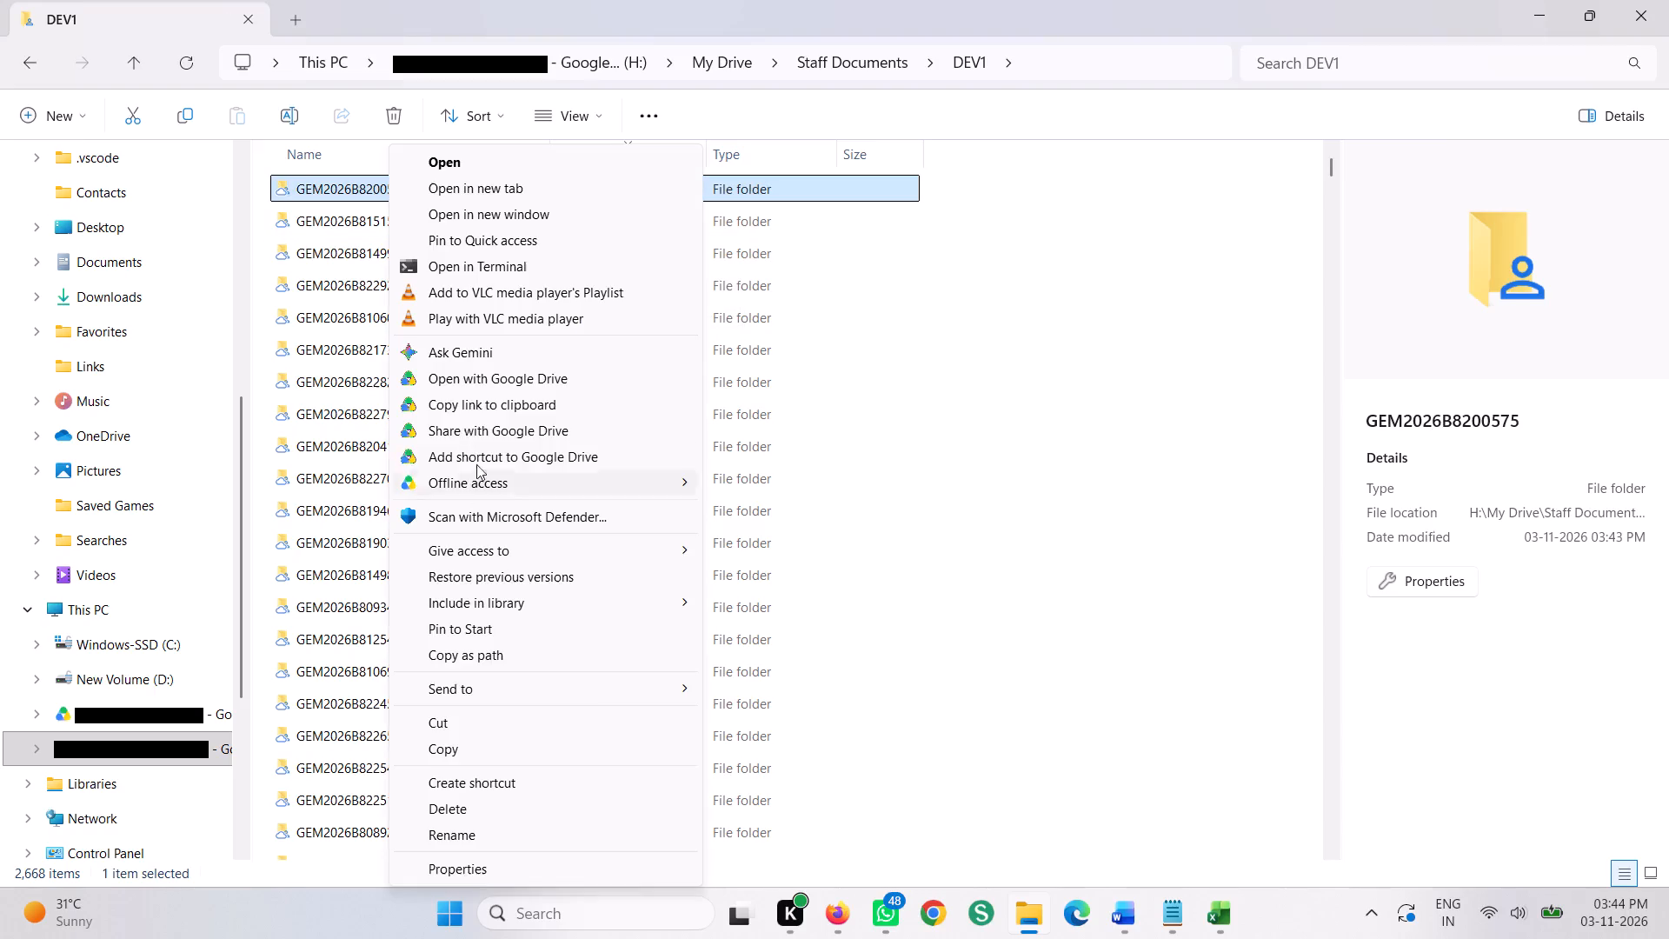
pyautogui.click(443, 408)
pyautogui.click(843, 916)
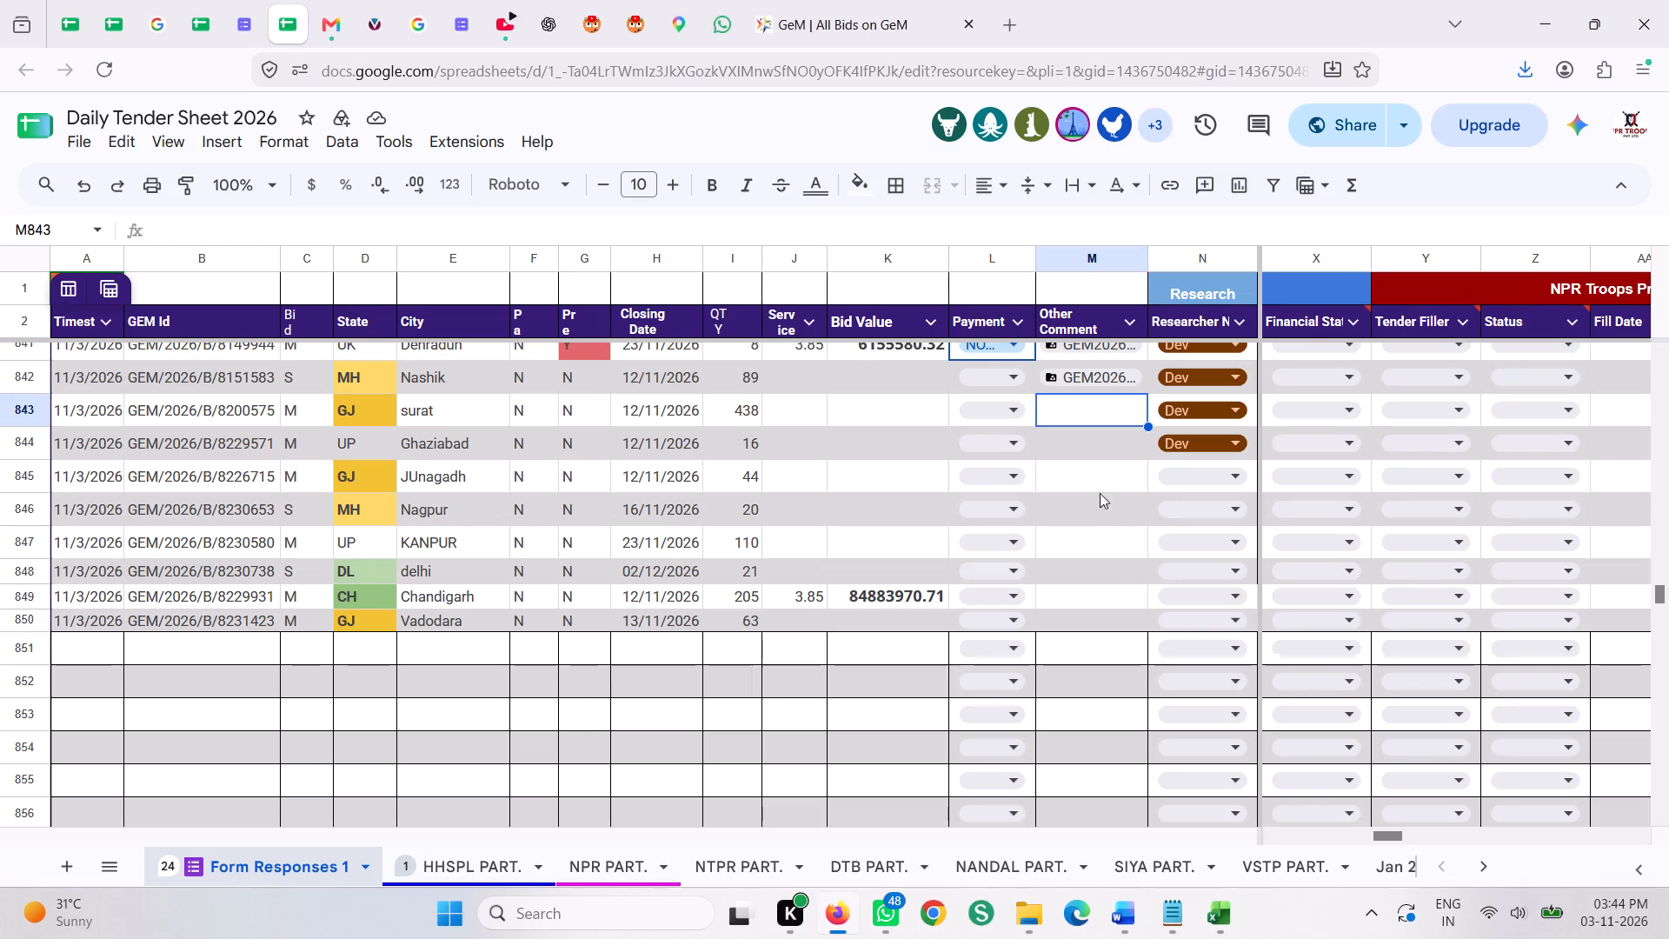
pyautogui.doubleClick(1085, 417)
pyautogui.hotkey('ctrl', 'v')
pyautogui.press('Tab')
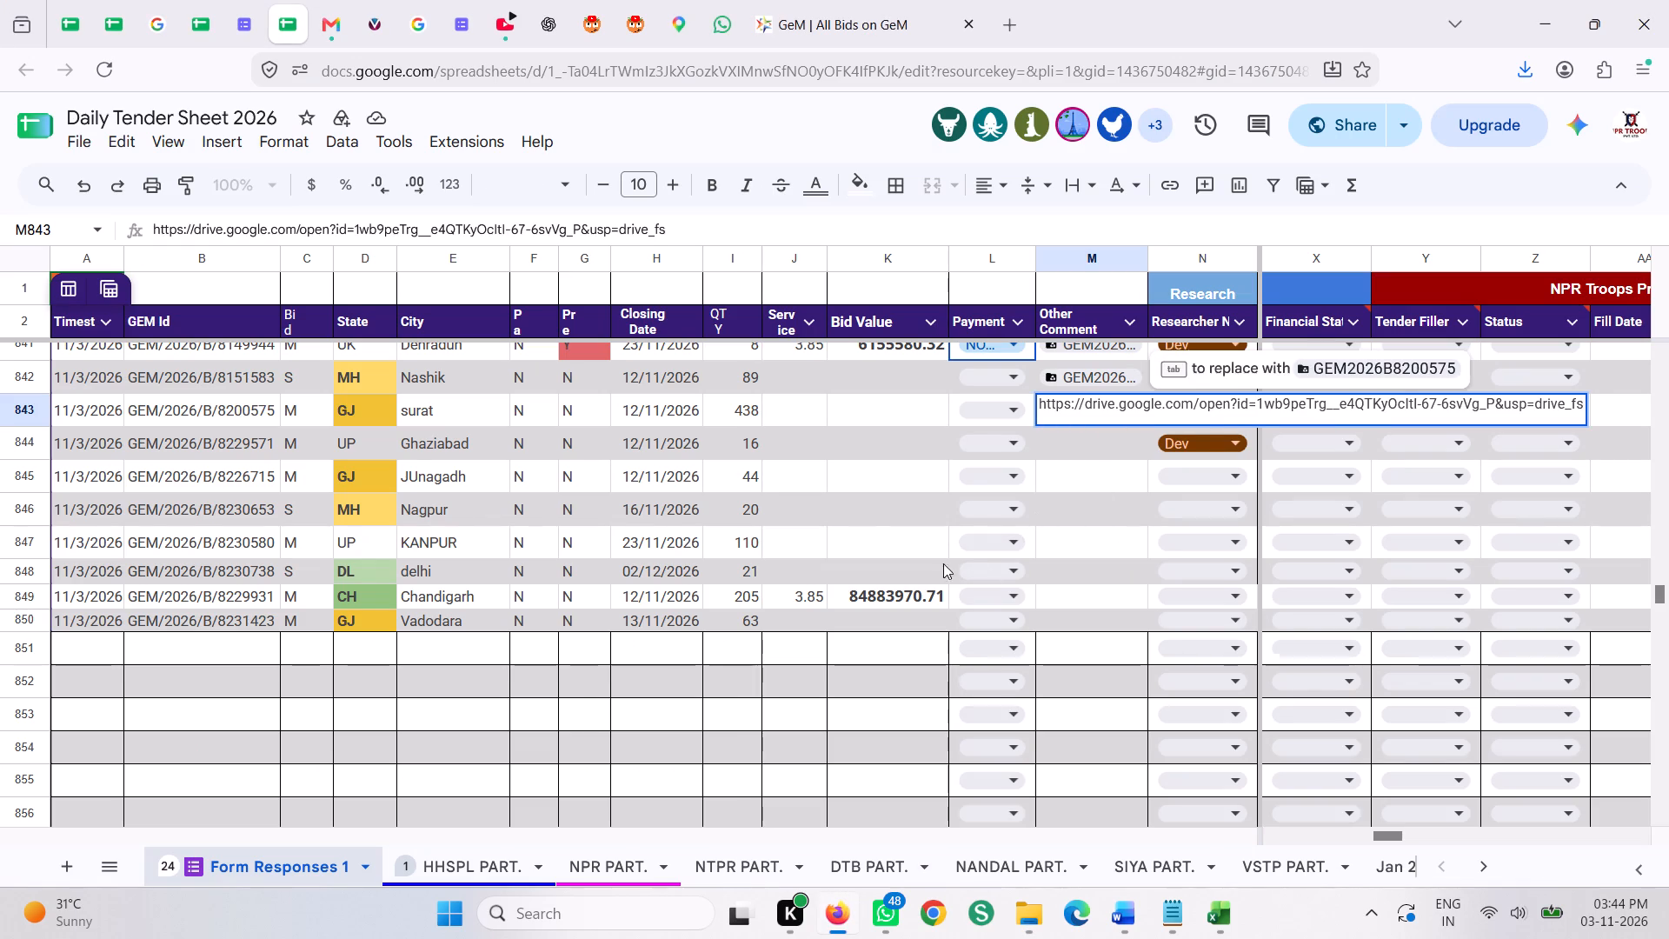
pyautogui.click(748, 475)
# Copy the Ghaziabad tender's GEM Id, GEM/2026/B/8229571, and search the GeM bid listing for it.
pyautogui.click(1107, 443)
pyautogui.press('Left')
pyautogui.press('Left')
pyautogui.press('Left')
pyautogui.press('Left')
pyautogui.press('Left')
pyautogui.press('Left')
pyautogui.press('Left')
pyautogui.press('Left')
pyautogui.press('Left')
pyautogui.press('Left')
pyautogui.press('Left')
pyautogui.press('Left')
pyautogui.press('Left')
pyautogui.press('Left')
pyautogui.press('Left')
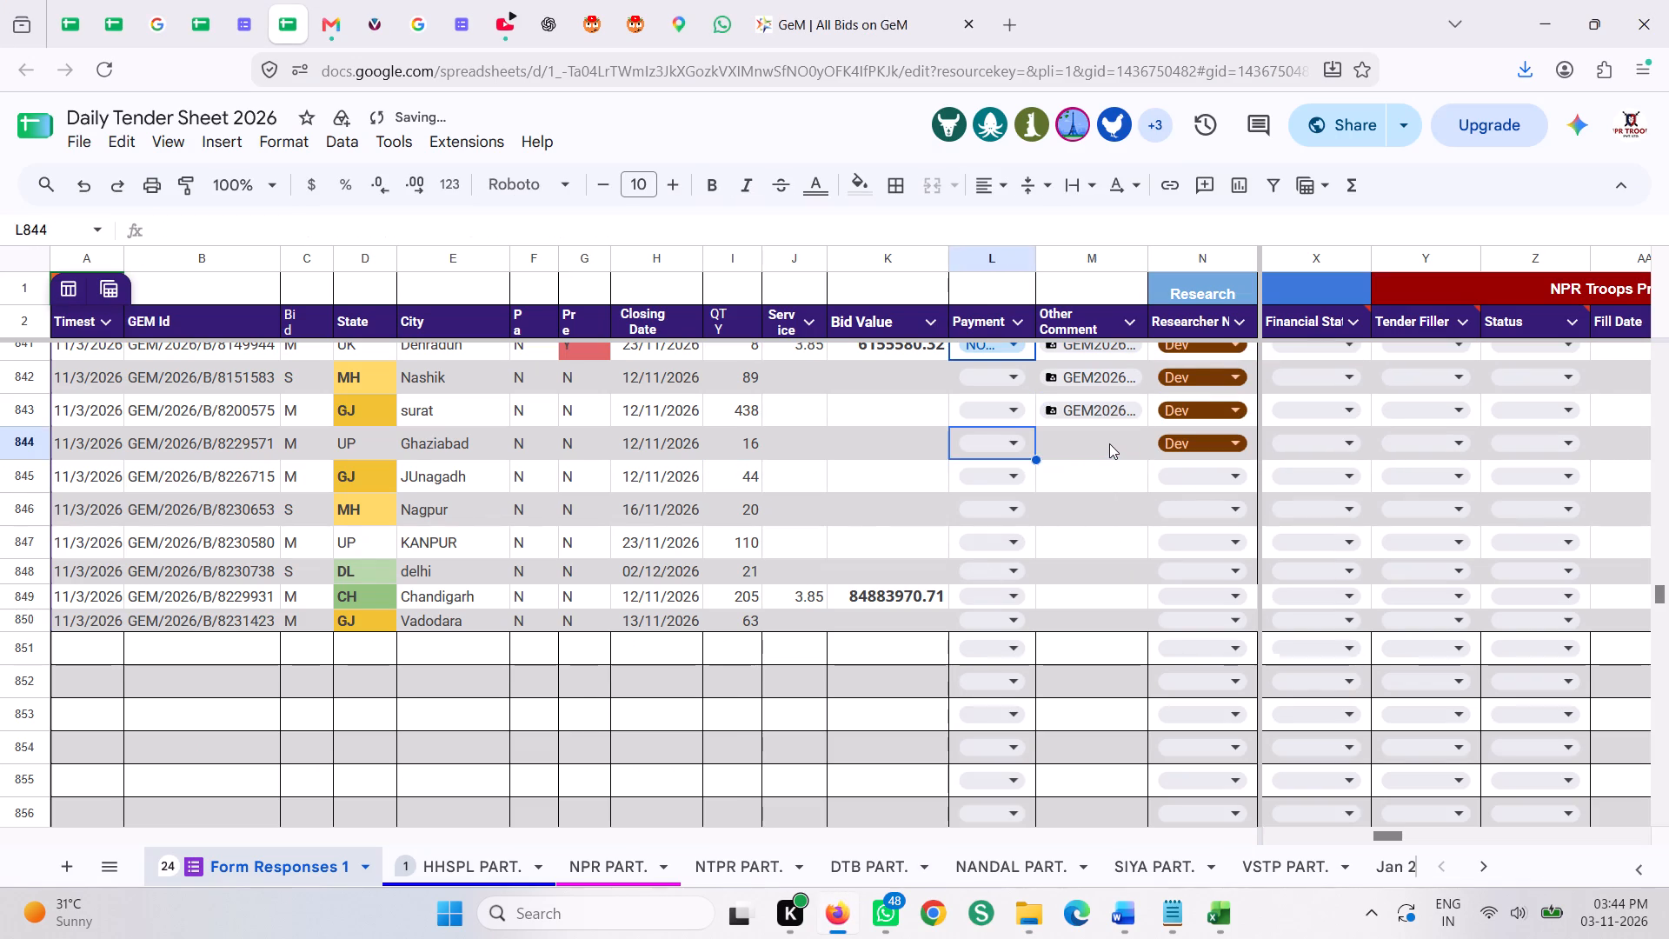
pyautogui.press('Right')
pyautogui.hotkey('ctrl', 'c')
pyautogui.press('Right')
pyautogui.press('Right')
pyautogui.press('Right')
pyautogui.press('Right')
pyautogui.press('Right')
pyautogui.press('Right')
pyautogui.press('Right')
pyautogui.press('Right')
pyautogui.press('Right')
pyautogui.press('Right')
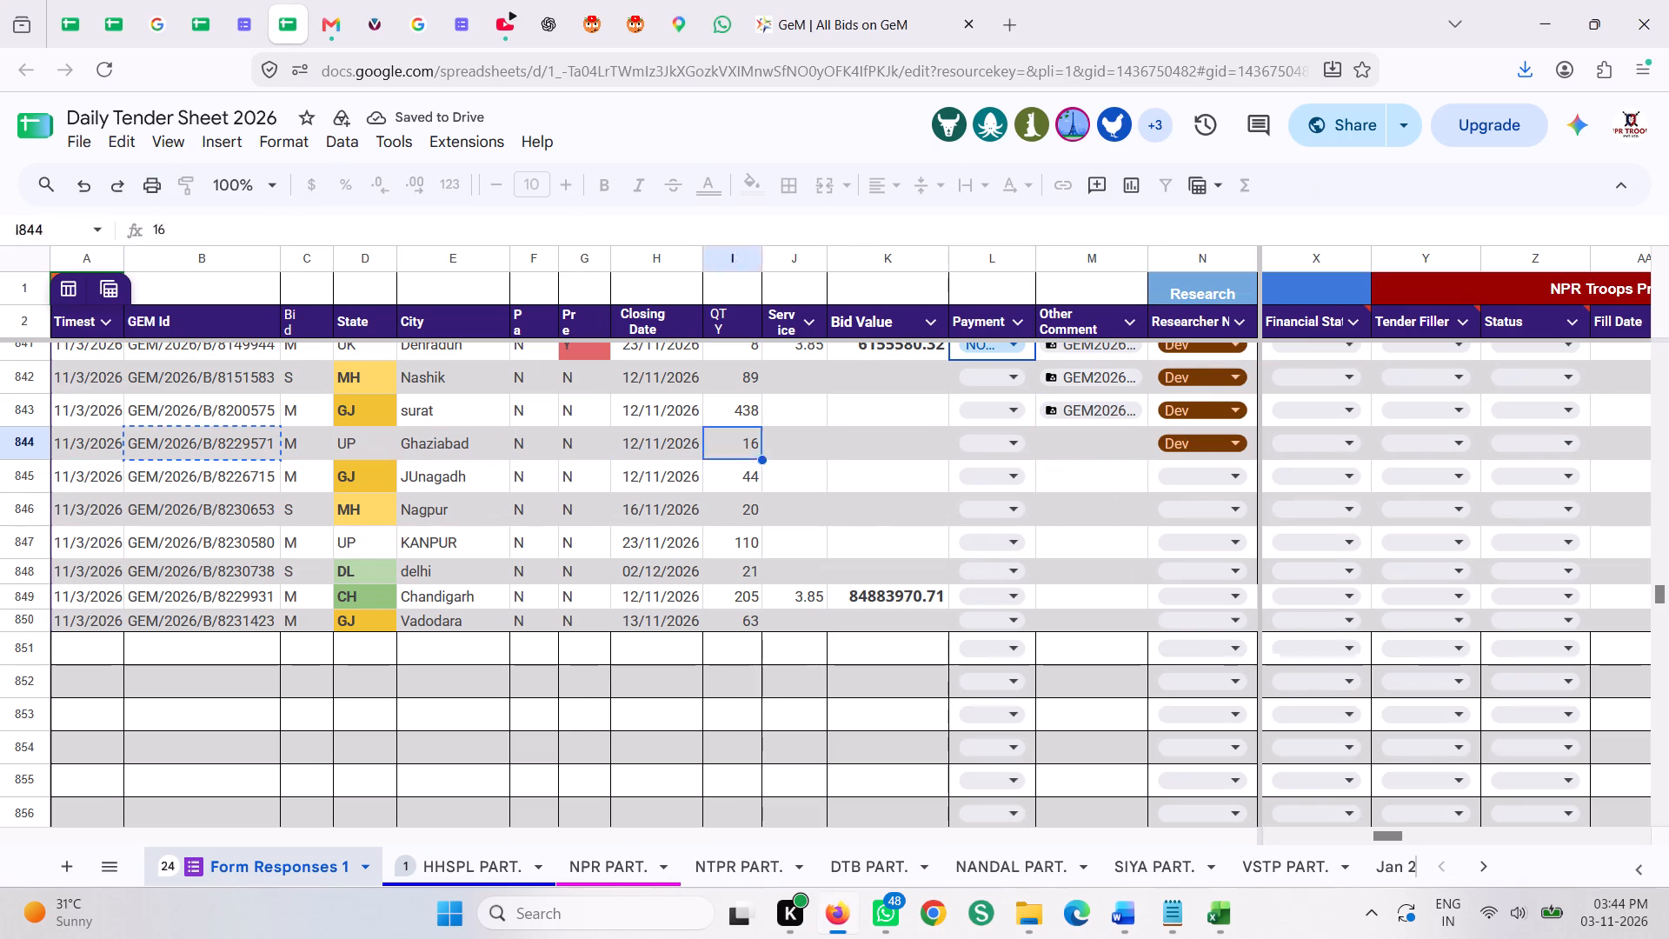
pyautogui.press('Right')
pyautogui.click(896, 0)
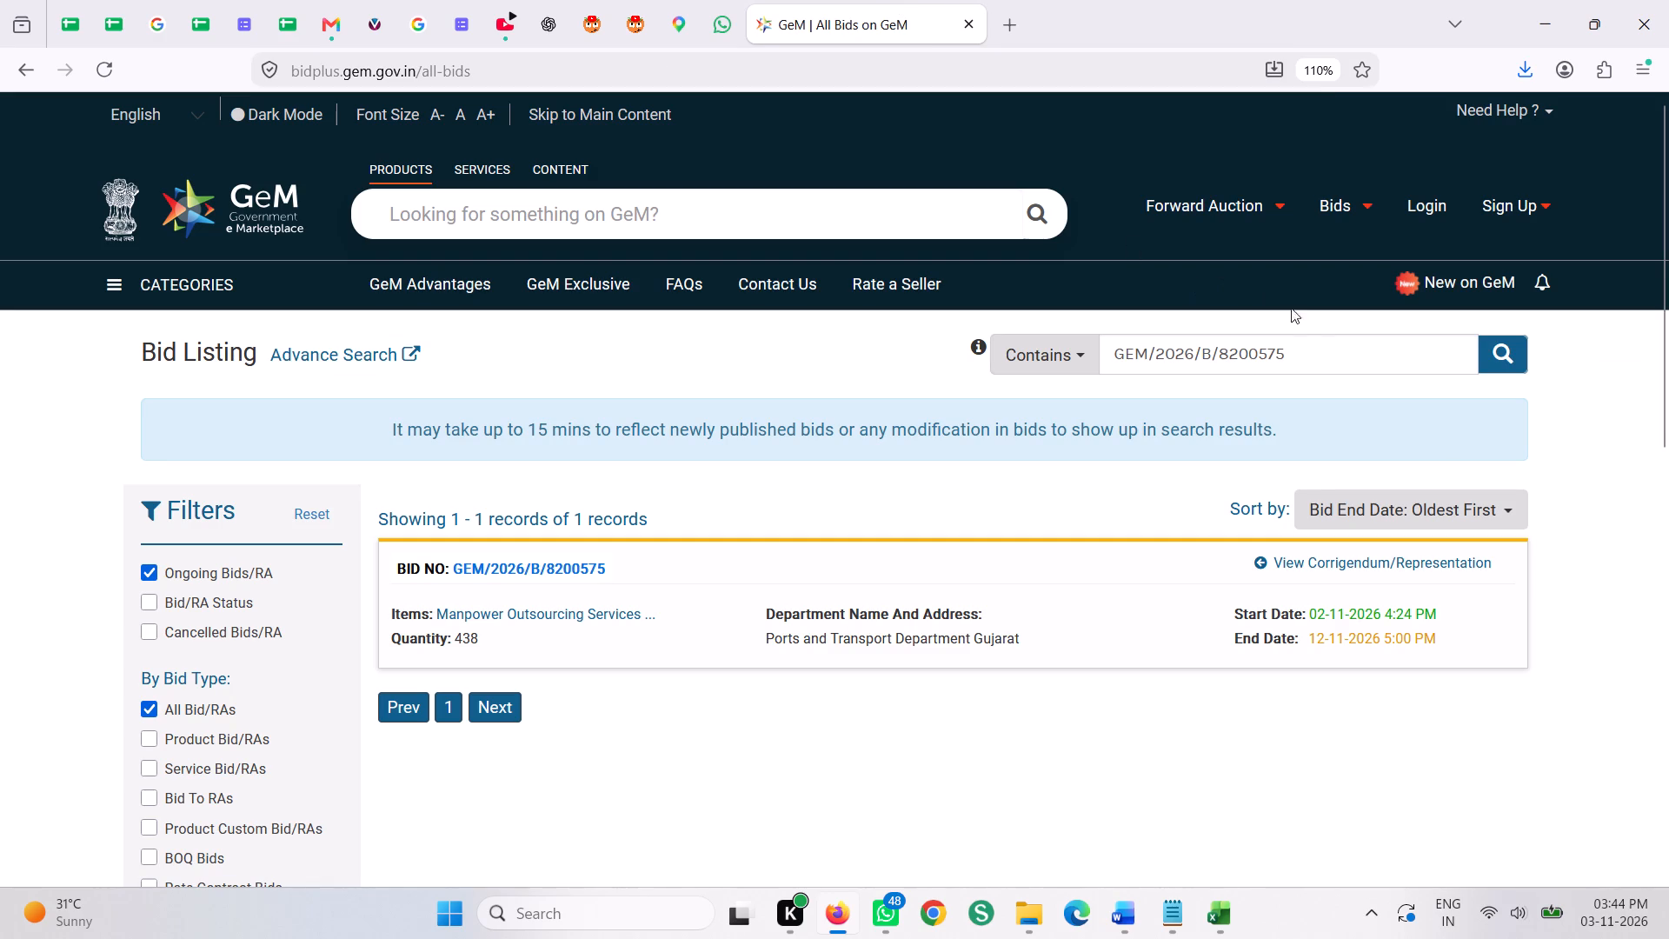
pyautogui.moveTo(1332, 356); pyautogui.dragTo(1027, 344)
pyautogui.hotkey('ctrl', 'v')
pyautogui.press('Return')
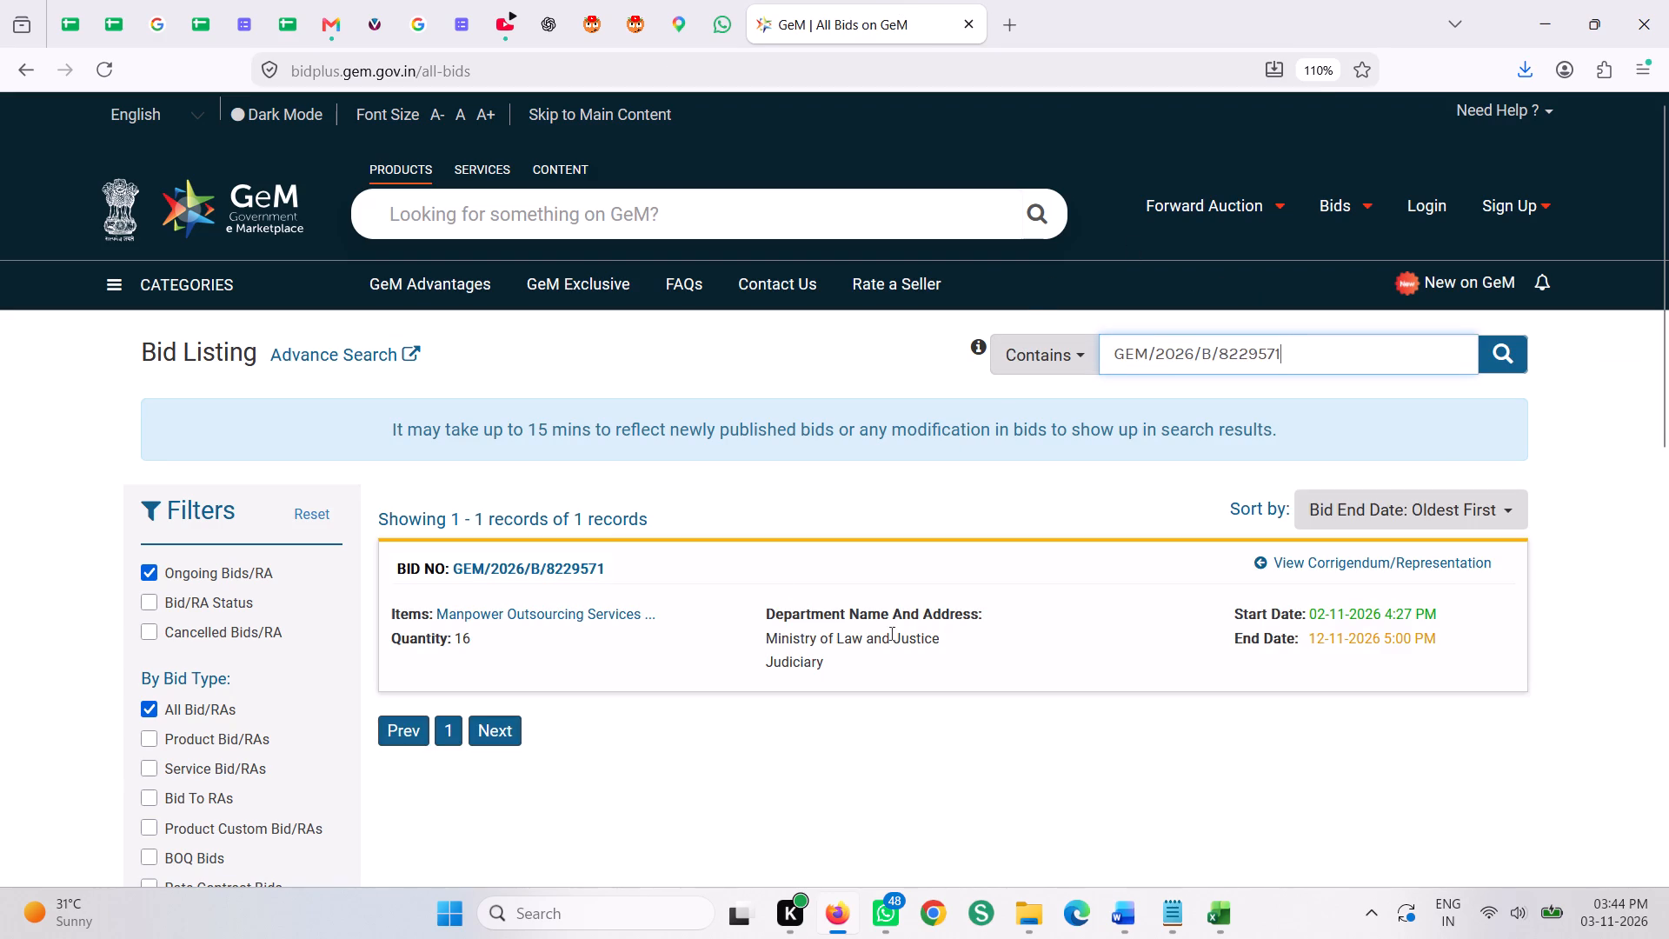
# Open the bid document of GEM/2026/B/8229571 and view its opening bid details.
pyautogui.click(585, 569)
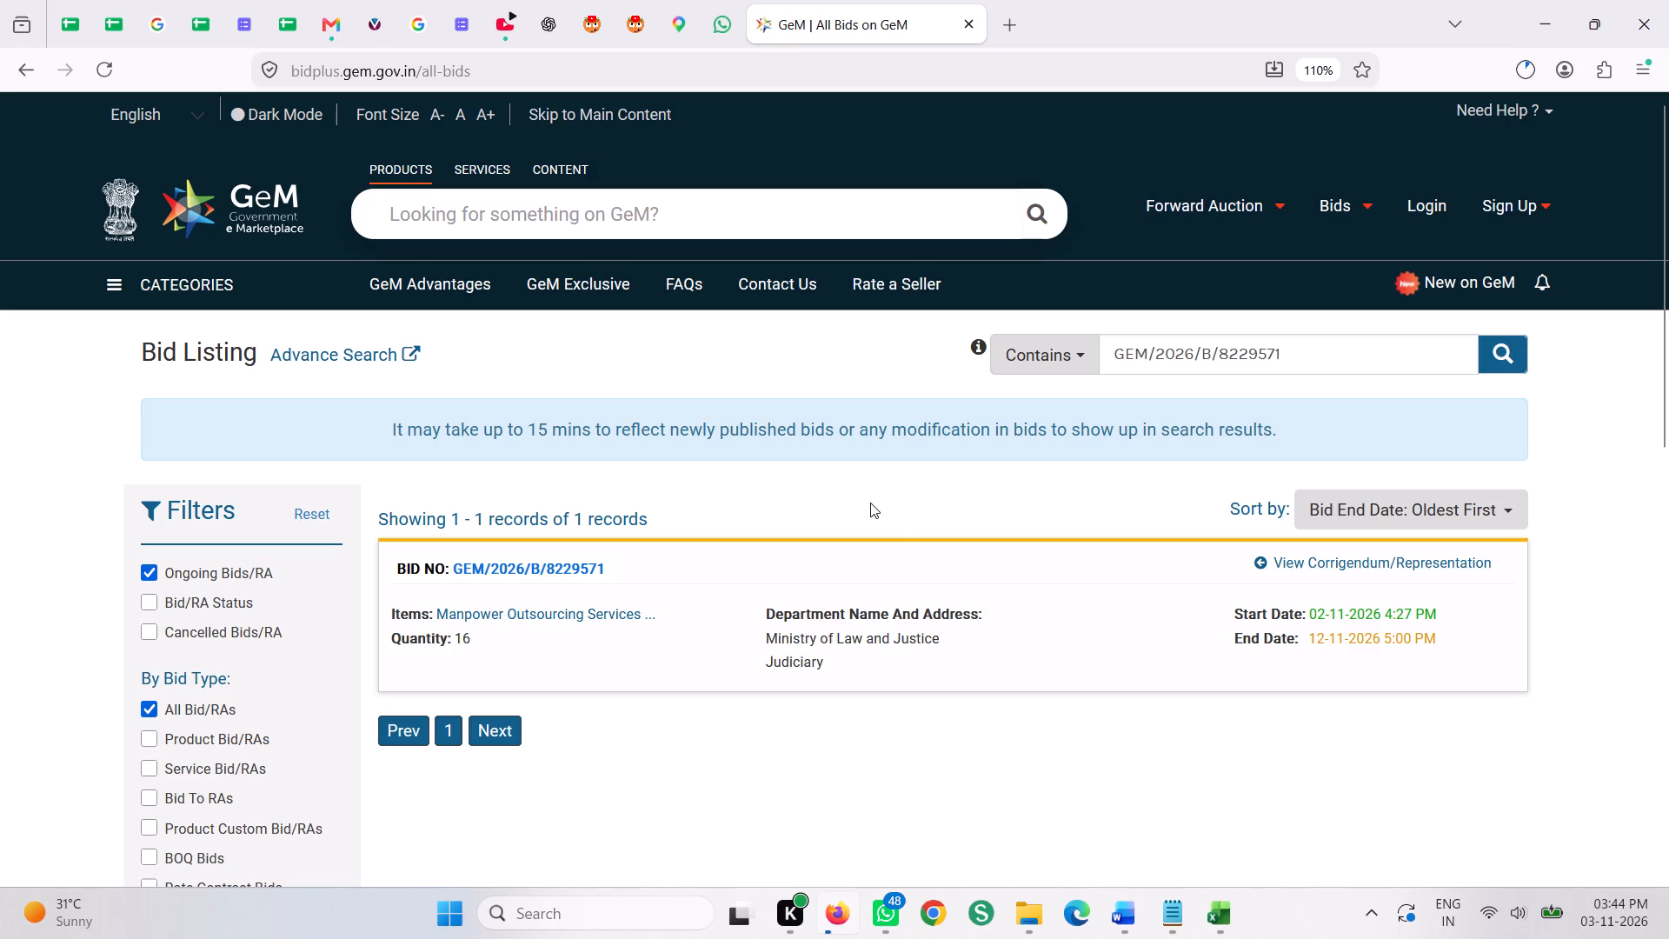
pyautogui.click(617, 410)
pyautogui.scroll(-2, 943, 578)
pyautogui.click(1152, 536)
pyautogui.scroll(1, 1140, 529)
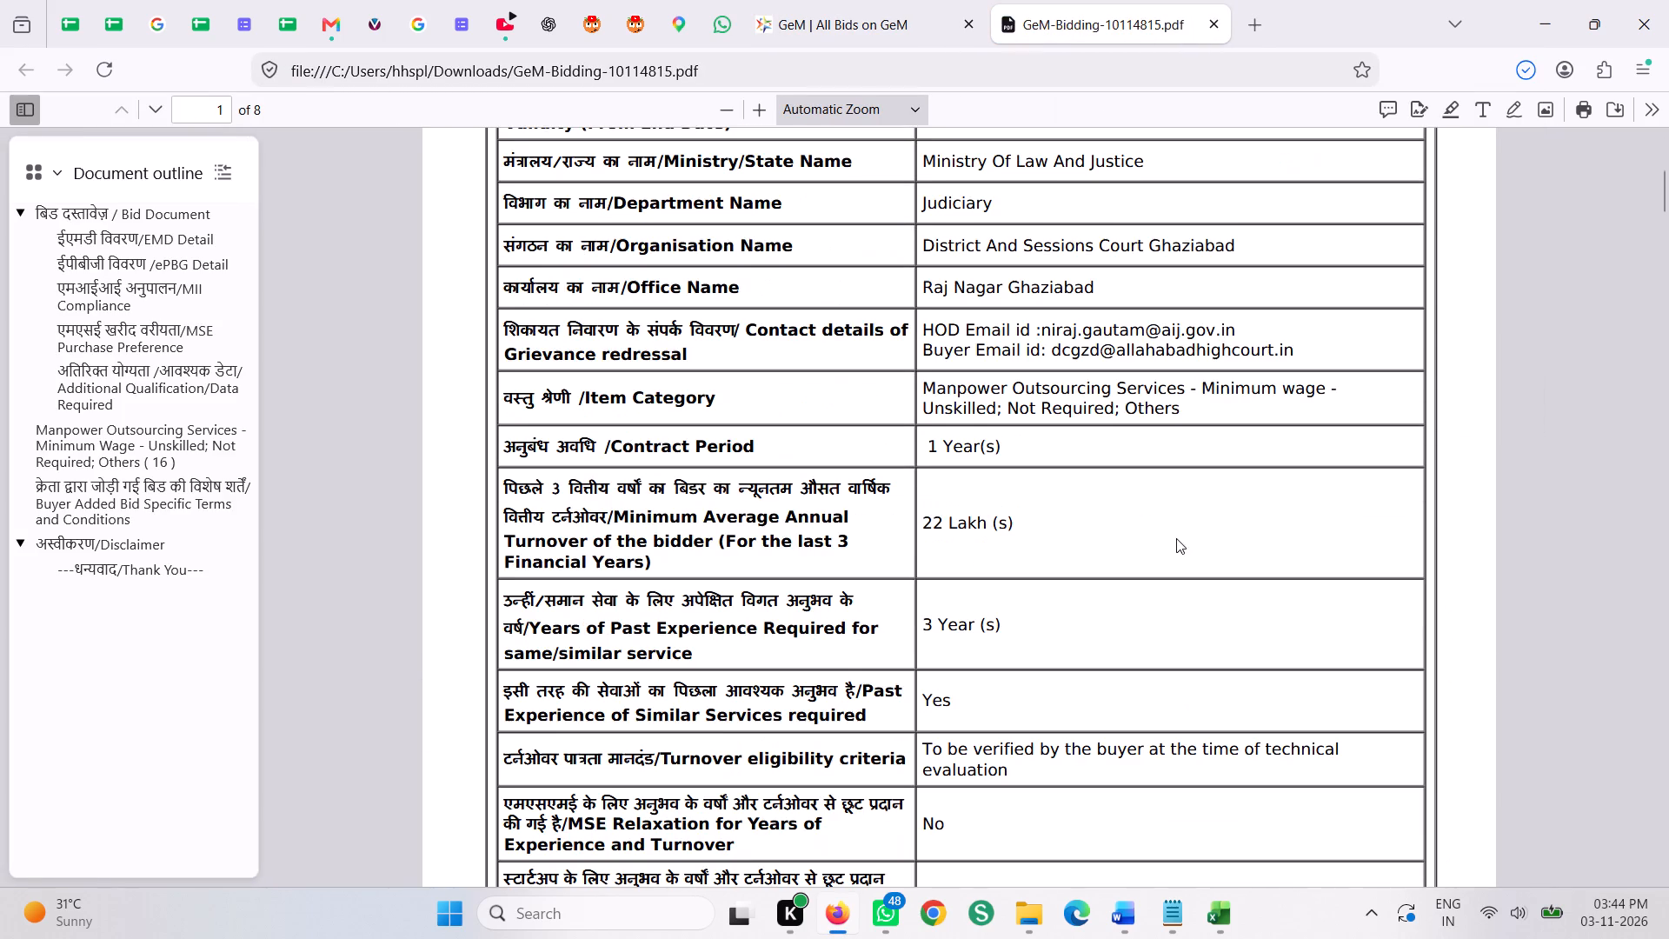
# Search the bid document for the word SECURITY and go through its occurrences.
pyautogui.hotkey('ctrl', 'f')
pyautogui.write('SECURITY')
pyautogui.press('Return')
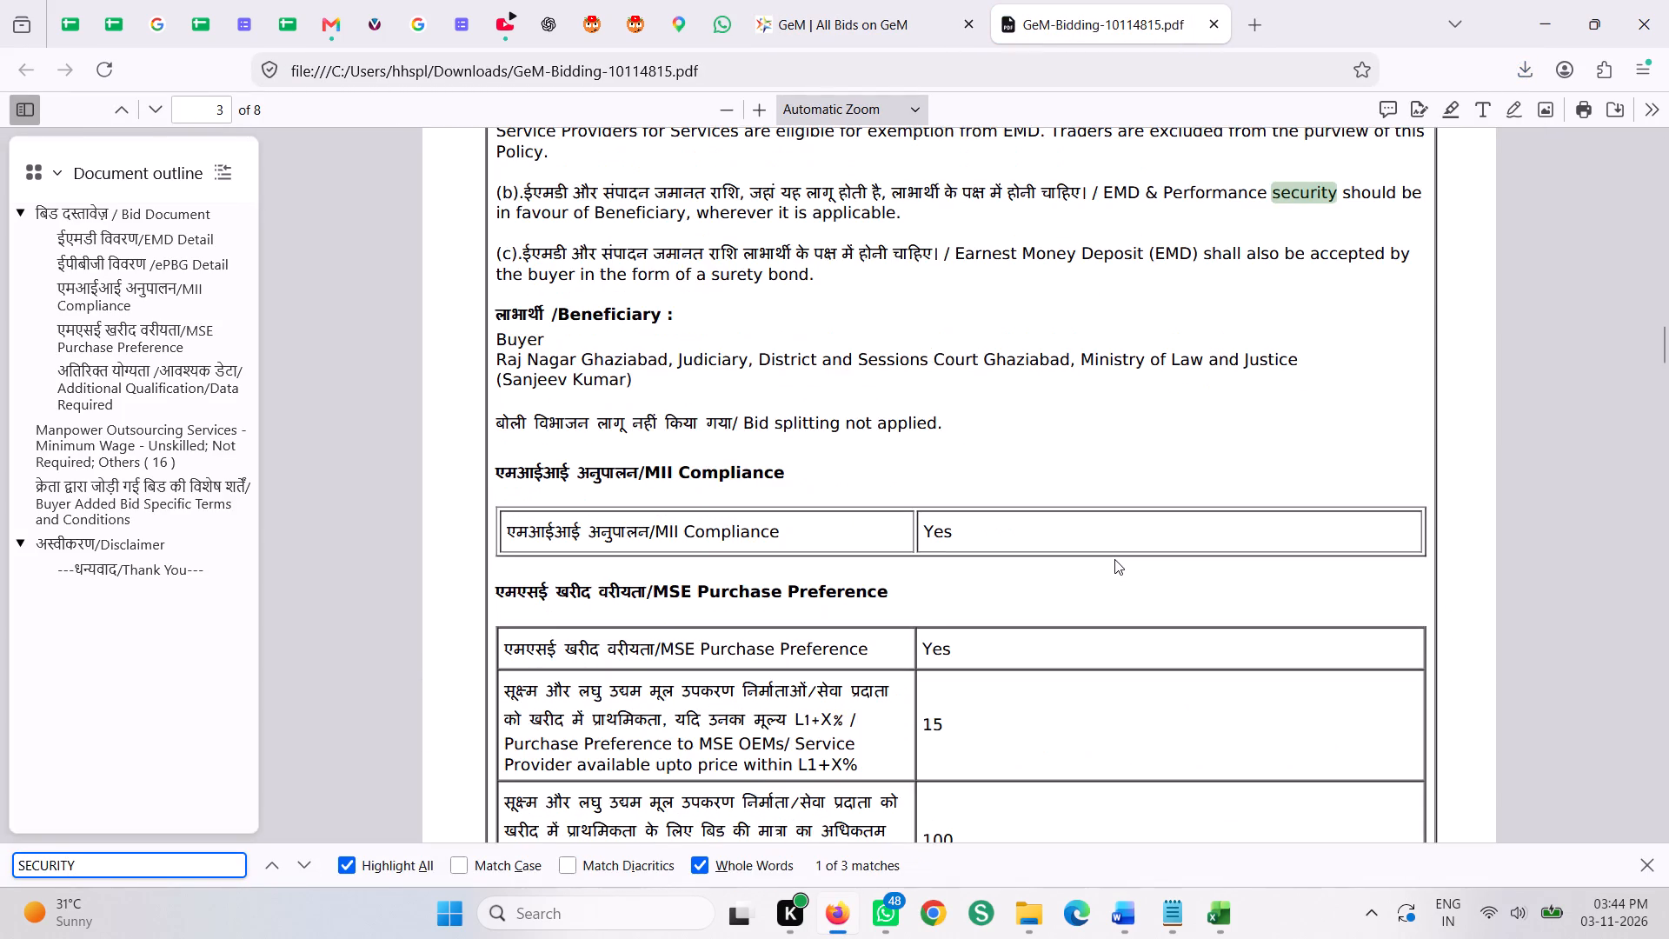
pyautogui.press('Return')
pyautogui.press('Return')
pyautogui.press('Return')
pyautogui.press('Return')
# Search the bid document for WATCH and CHOWKIDAR, clearing the search text after each.
pyautogui.press('BackSpace')
pyautogui.press('BackSpace')
pyautogui.press('BackSpace')
pyautogui.press('BackSpace')
pyautogui.press('BackSpace')
pyautogui.press('BackSpace')
pyautogui.press('BackSpace')
pyautogui.press('BackSpace')
pyautogui.press('BackSpace')
pyautogui.press('BackSpace')
pyautogui.press('BackSpace')
pyautogui.press('BackSpace')
pyautogui.press('BackSpace')
pyautogui.press('BackSpace')
pyautogui.press('BackSpace')
pyautogui.press('BackSpace')
pyautogui.press('BackSpace')
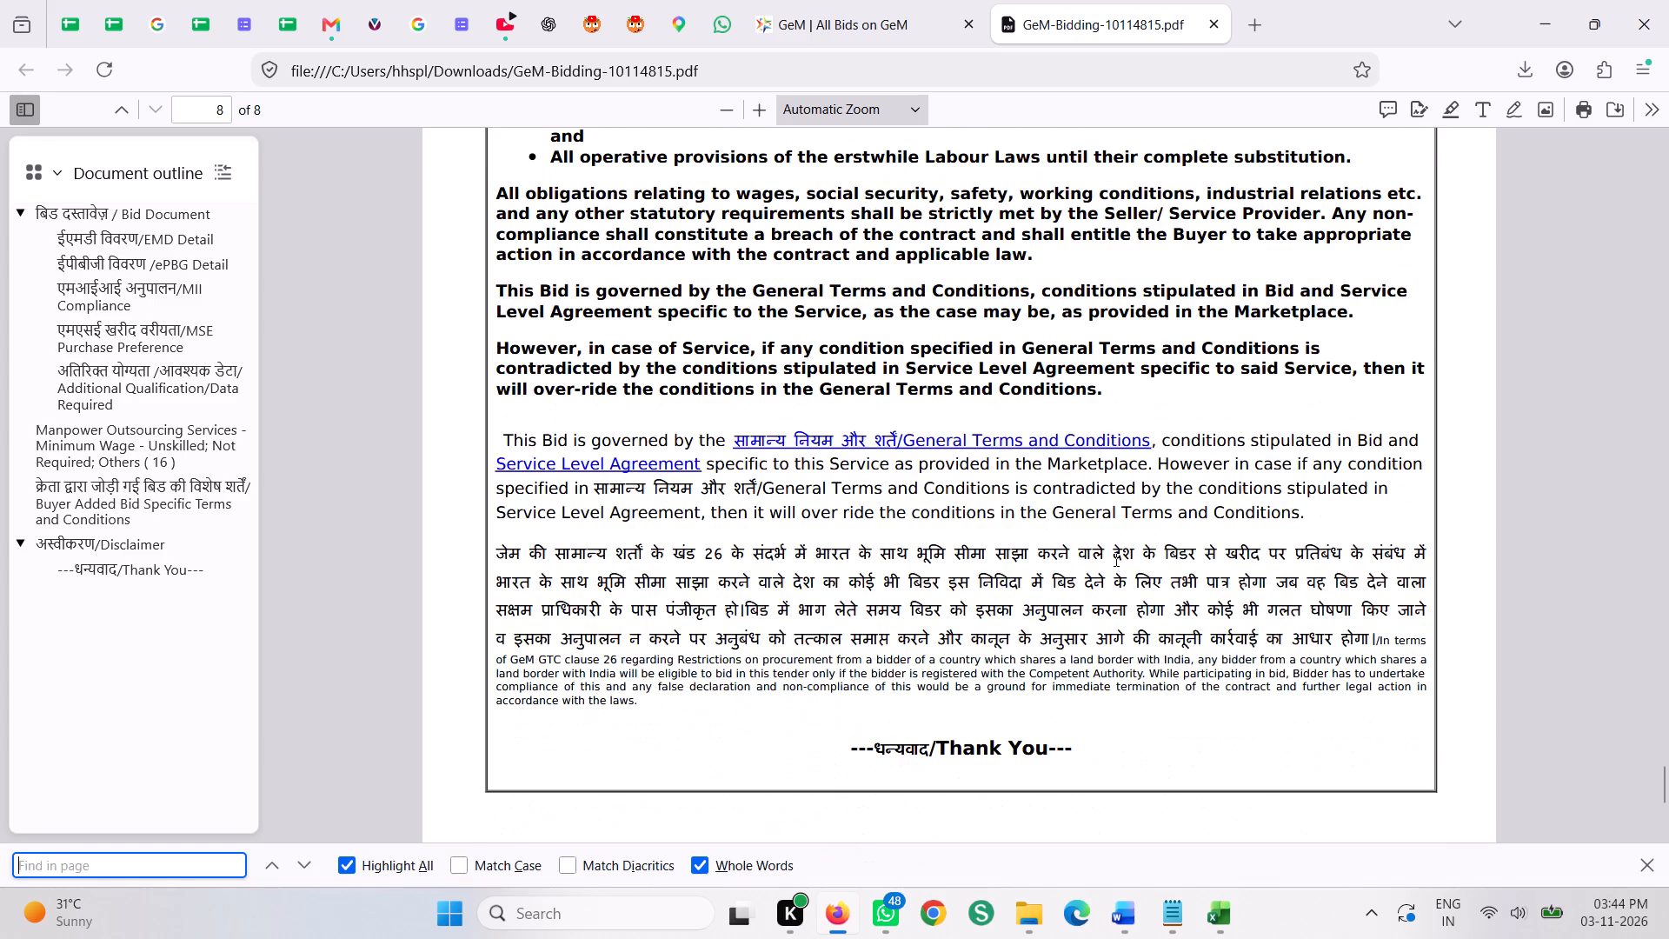
pyautogui.write('WATCH')
pyautogui.press('BackSpace')
pyautogui.press('BackSpace')
pyautogui.press('BackSpace')
pyautogui.press('BackSpace')
pyautogui.press('BackSpace')
pyautogui.press('BackSpace')
pyautogui.press('BackSpace')
pyautogui.write('CHOWKIDAR')
pyautogui.press('BackSpace')
pyautogui.press('BackSpace')
pyautogui.press('BackSpace')
pyautogui.press('BackSpace')
pyautogui.press('BackSpace')
pyautogui.press('BackSpace')
pyautogui.press('BackSpace')
pyautogui.press('BackSpace')
pyautogui.press('BackSpace')
pyautogui.press('BackSpace')
pyautogui.press('BackSpace')
pyautogui.press('BackSpace')
pyautogui.press('BackSpace')
pyautogui.press('BackSpace')
pyautogui.press('BackSpace')
pyautogui.press('BackSpace')
pyautogui.press('BackSpace')
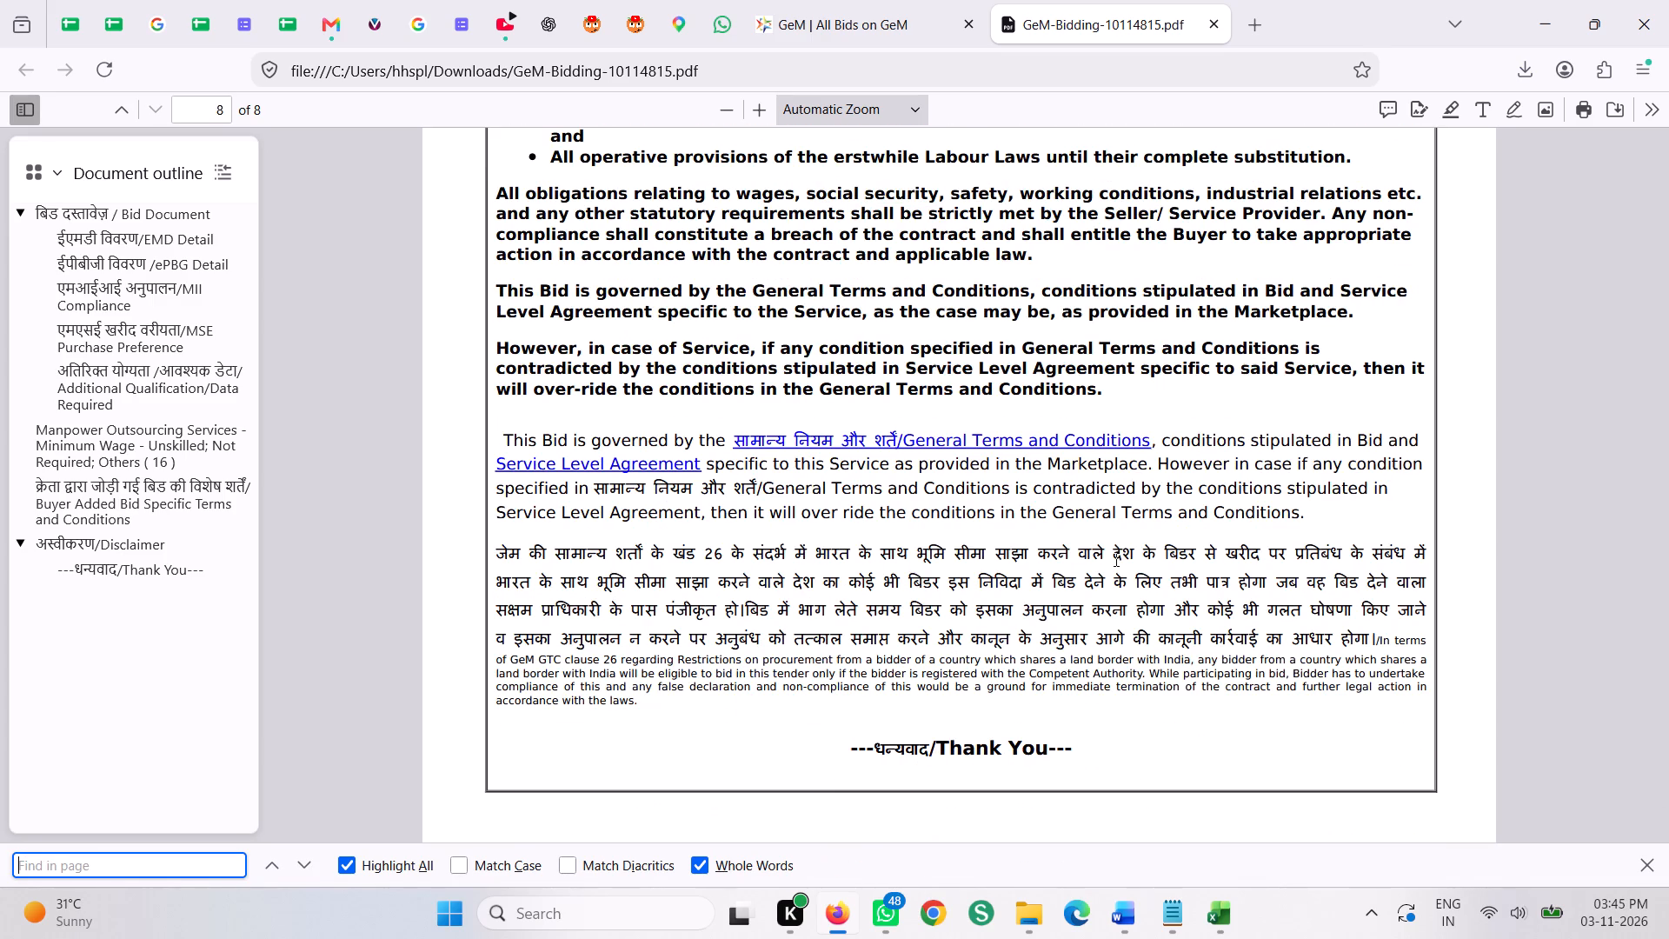
# Look back through the bid document's consignee requirements, technical specifications, past experience conditions and additional qualification attachments.
pyautogui.scroll(-2, 1178, 587)
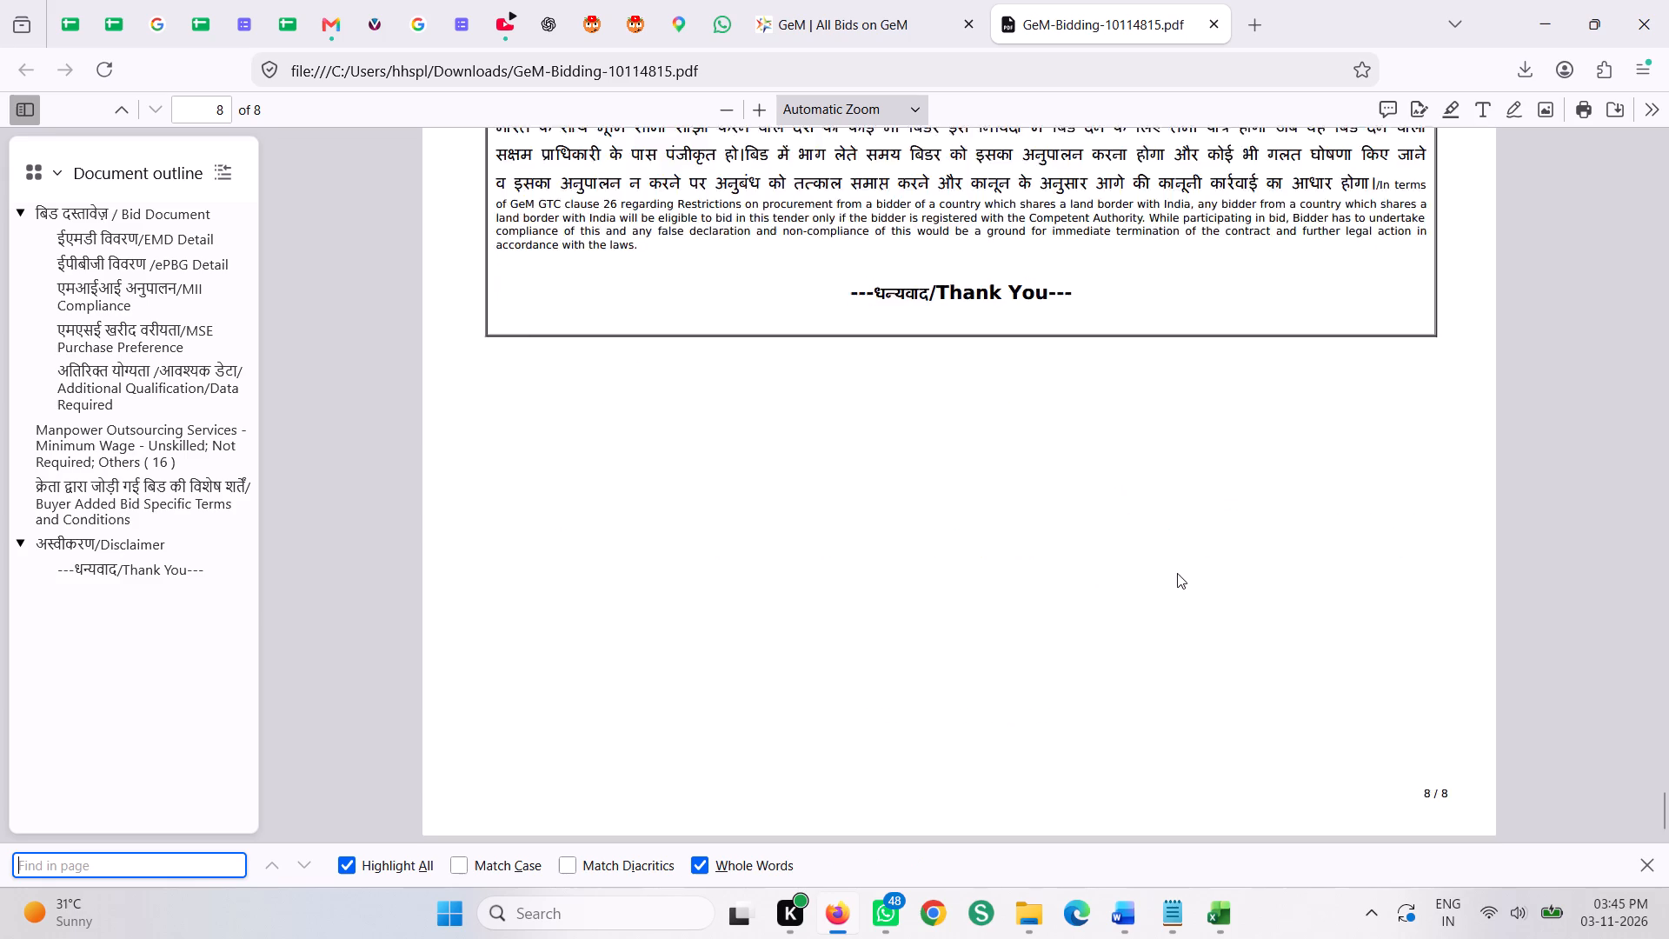
pyautogui.scroll(3, 1177, 573)
pyautogui.scroll(3, 1239, 652)
pyautogui.scroll(2, 894, 576)
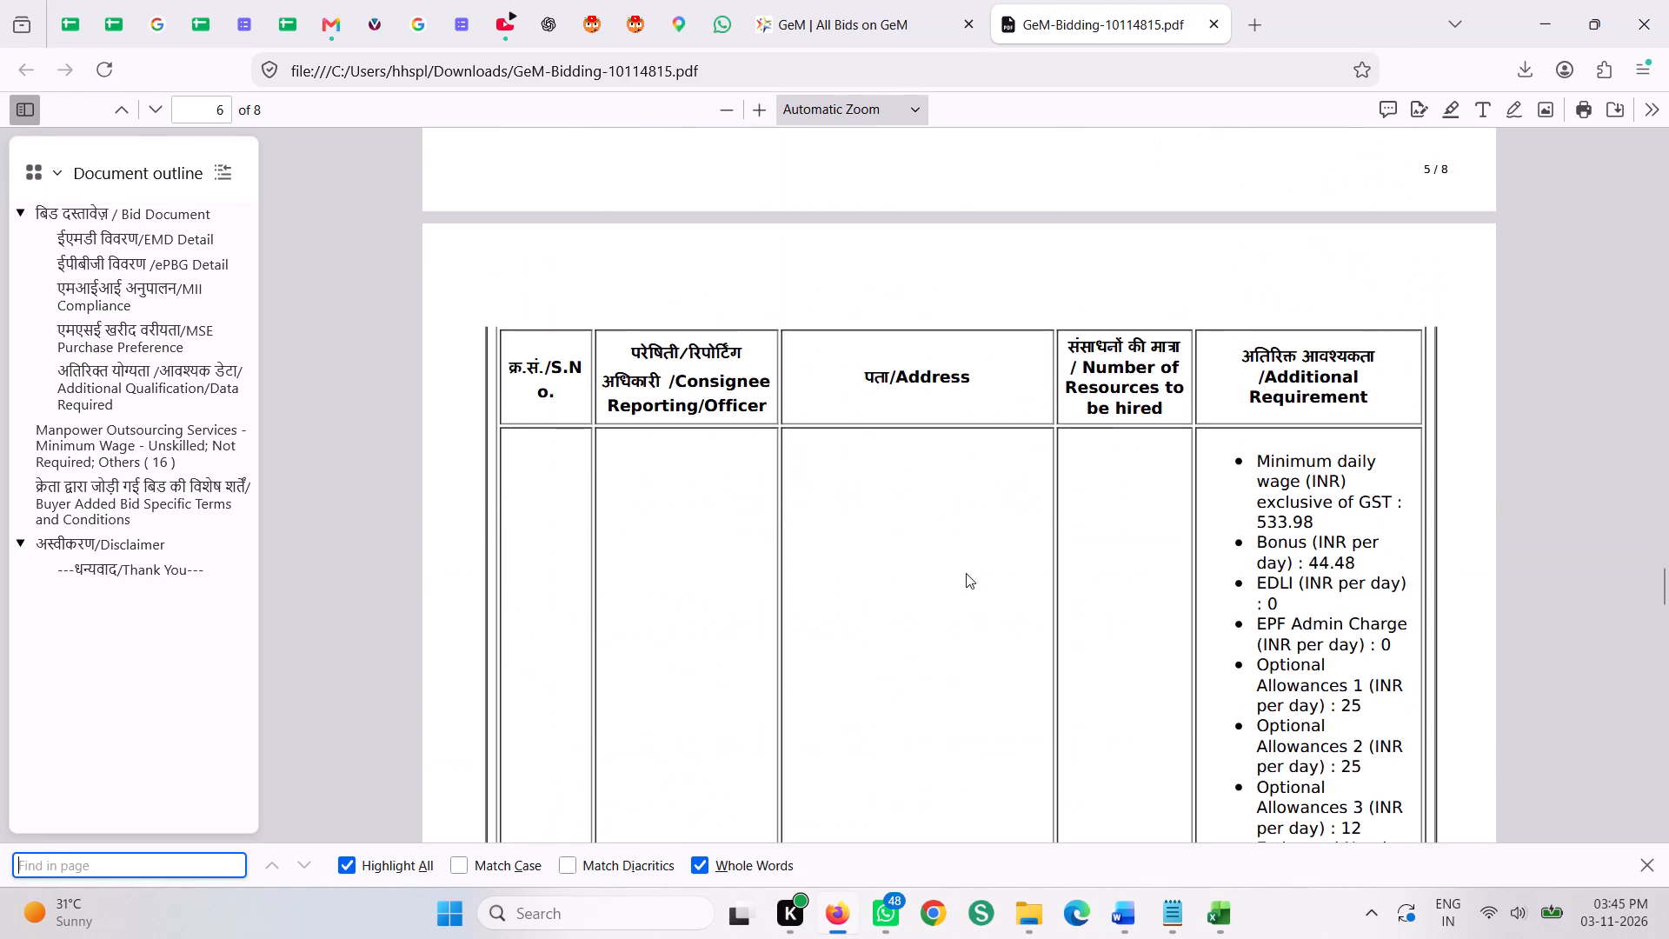
pyautogui.scroll(5, 966, 574)
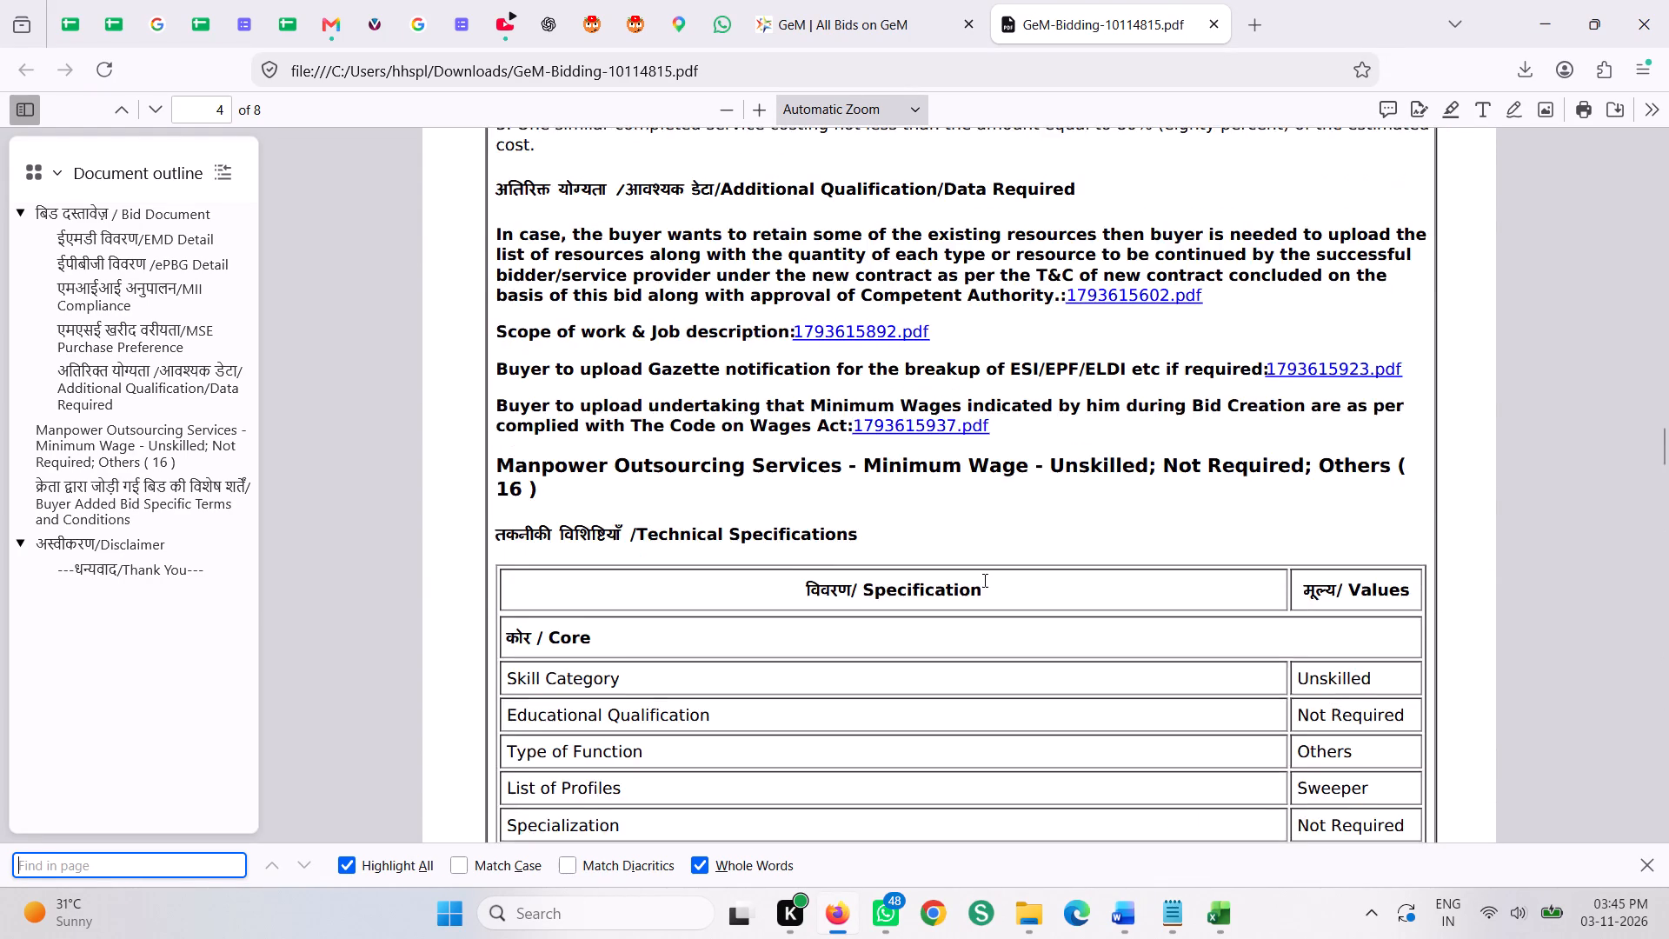
pyautogui.scroll(1, 983, 580)
pyautogui.scroll(-5, 983, 580)
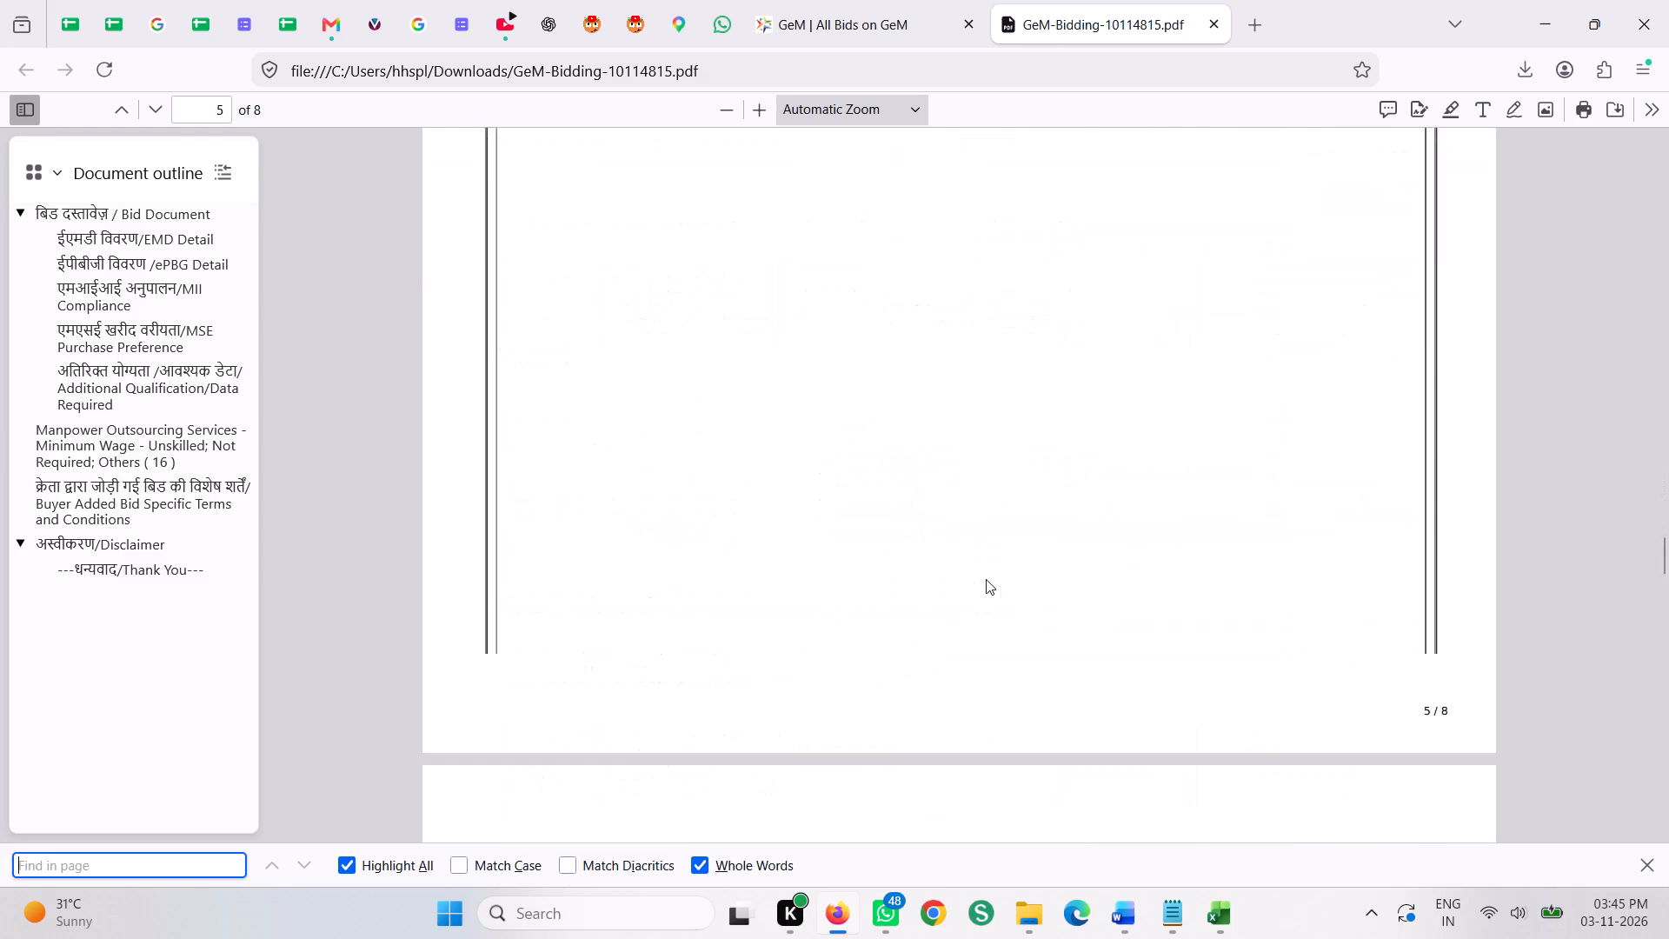
pyautogui.scroll(-2, 986, 579)
pyautogui.scroll(9, 986, 580)
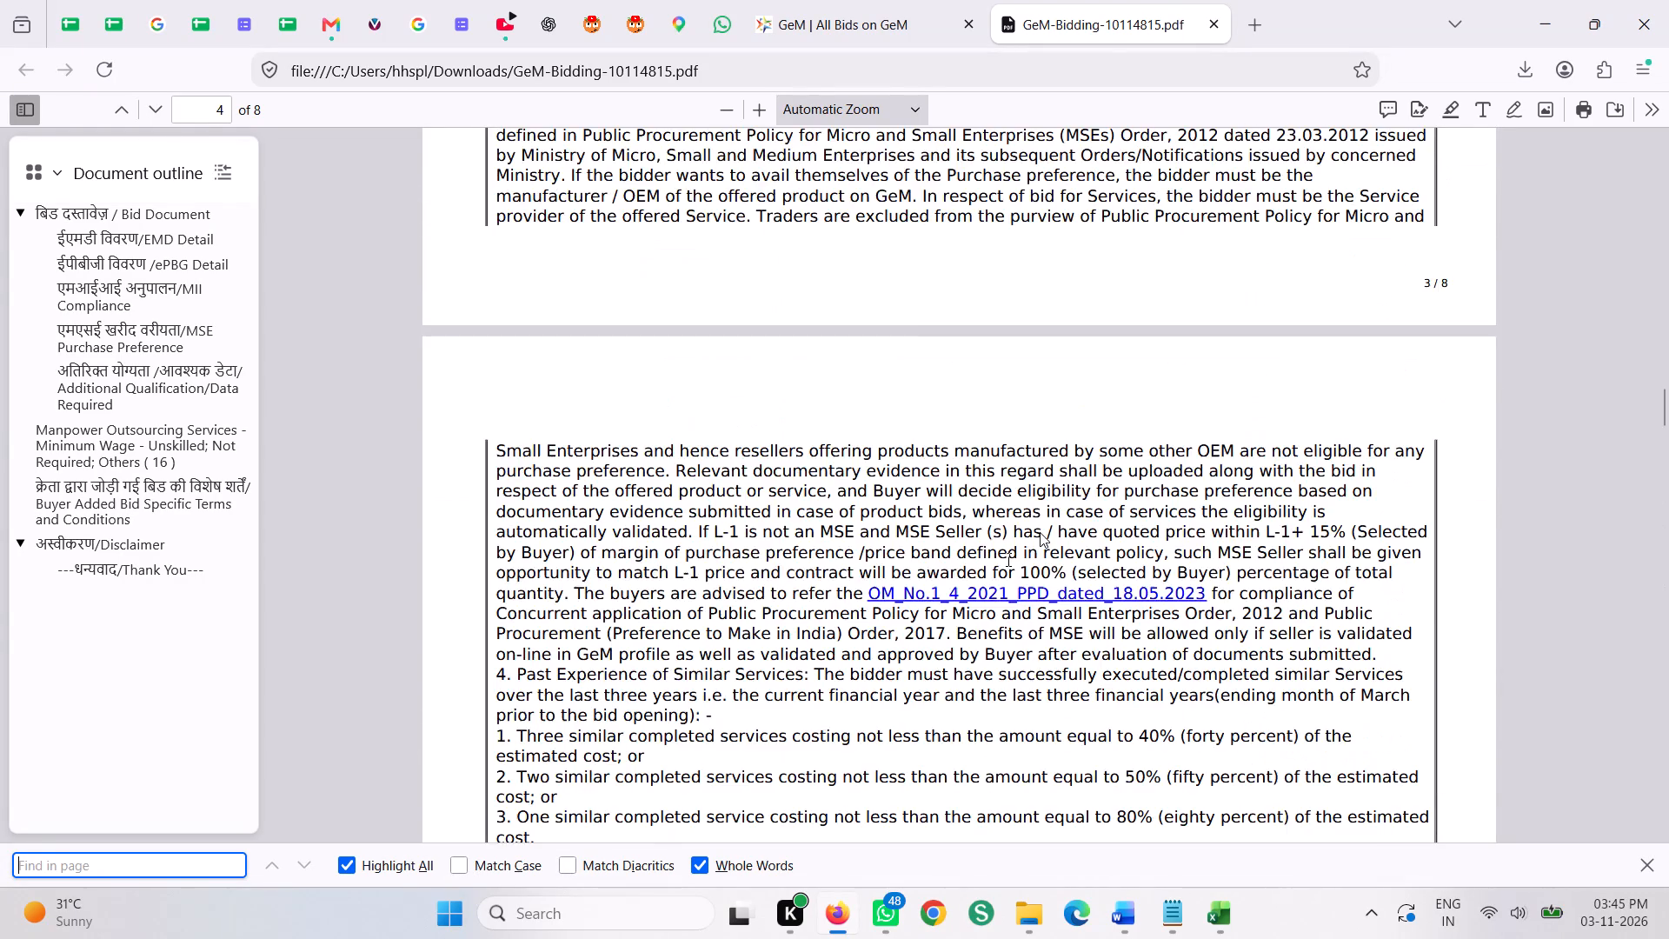
pyautogui.scroll(-3, 1066, 504)
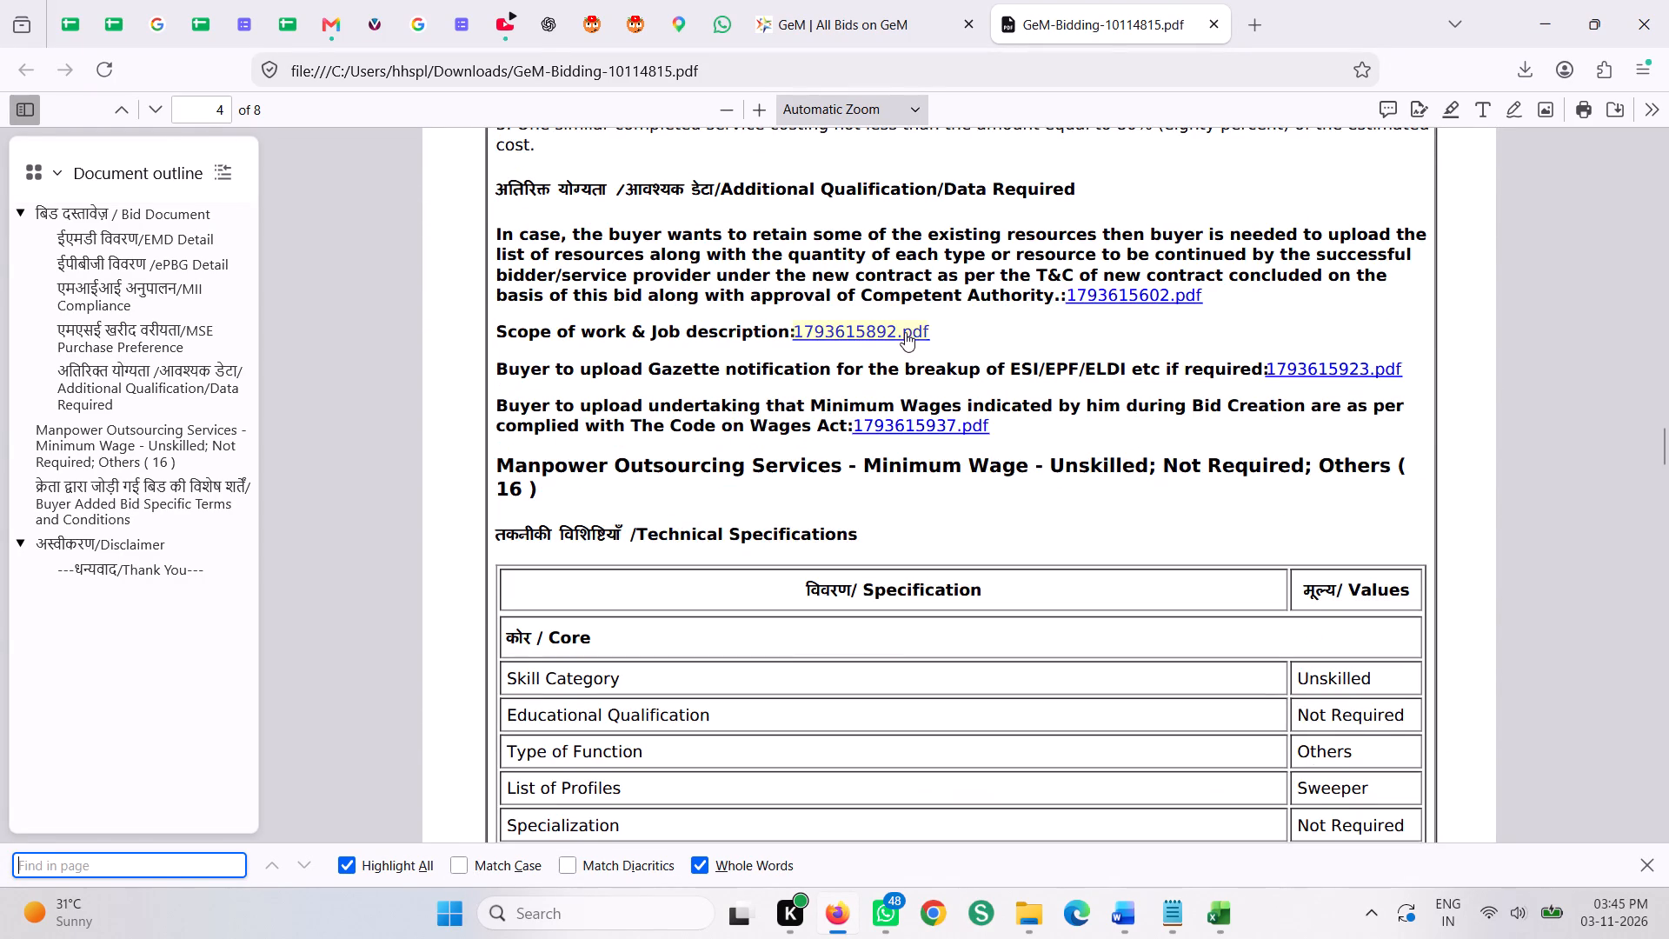
# Open the Scope of work & Job description attachment 1793615892.pdf and read its scope, eligibility criteria and technical bid evaluation.
pyautogui.click(905, 332)
pyautogui.scroll(1, 737, 422)
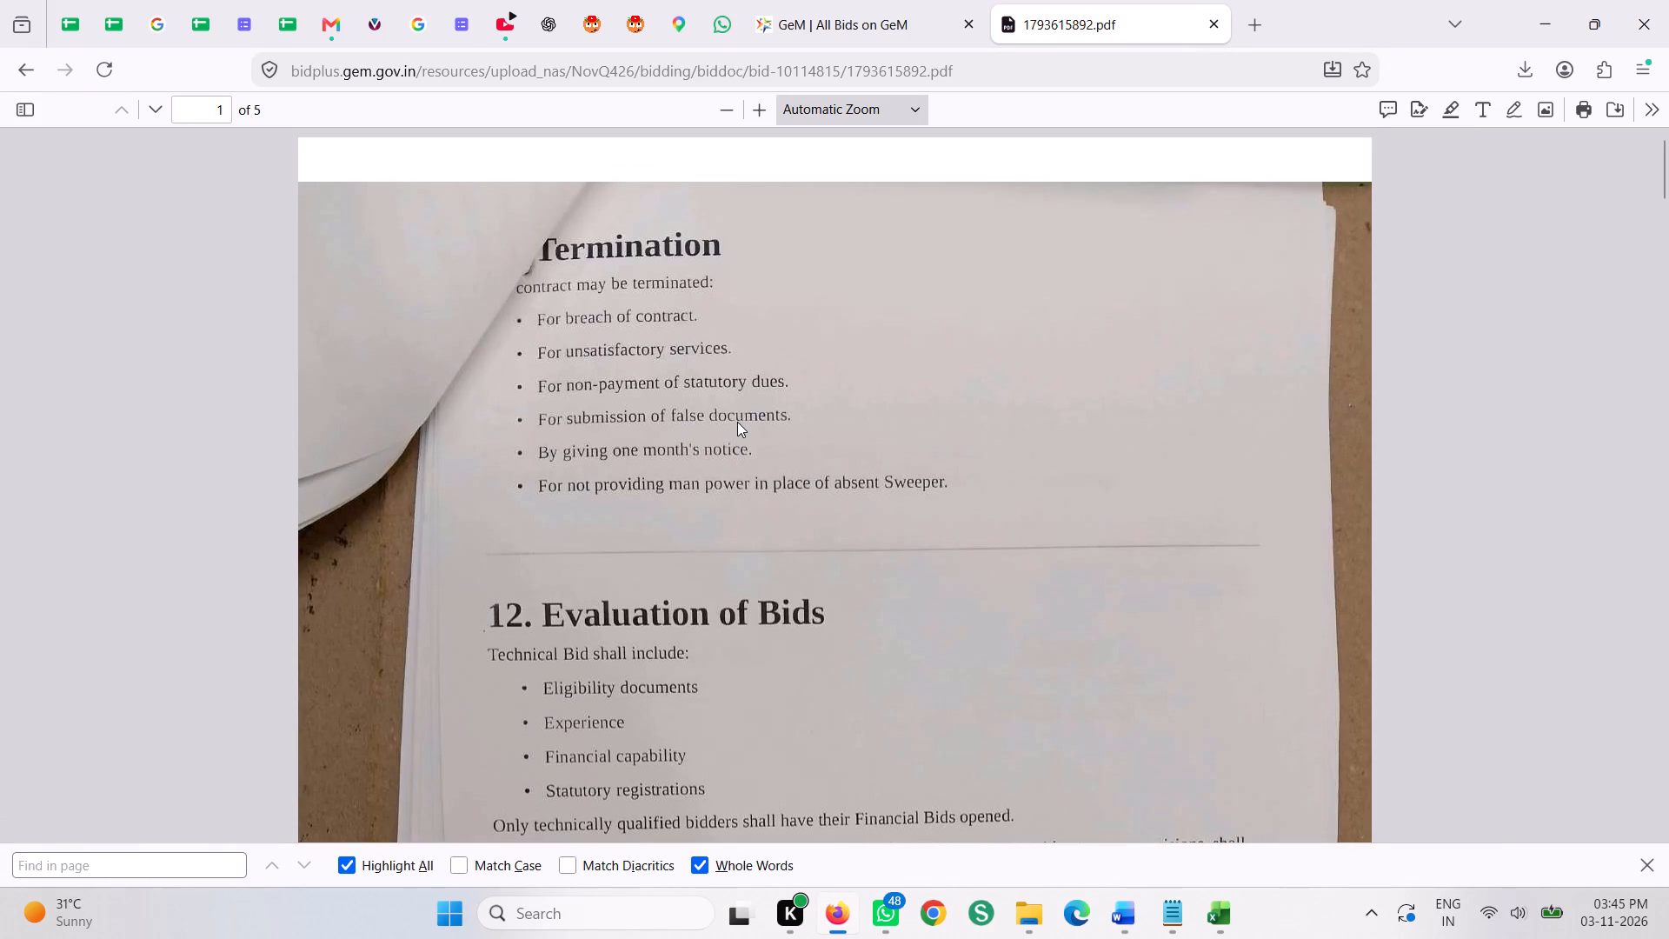
pyautogui.scroll(-2, 785, 430)
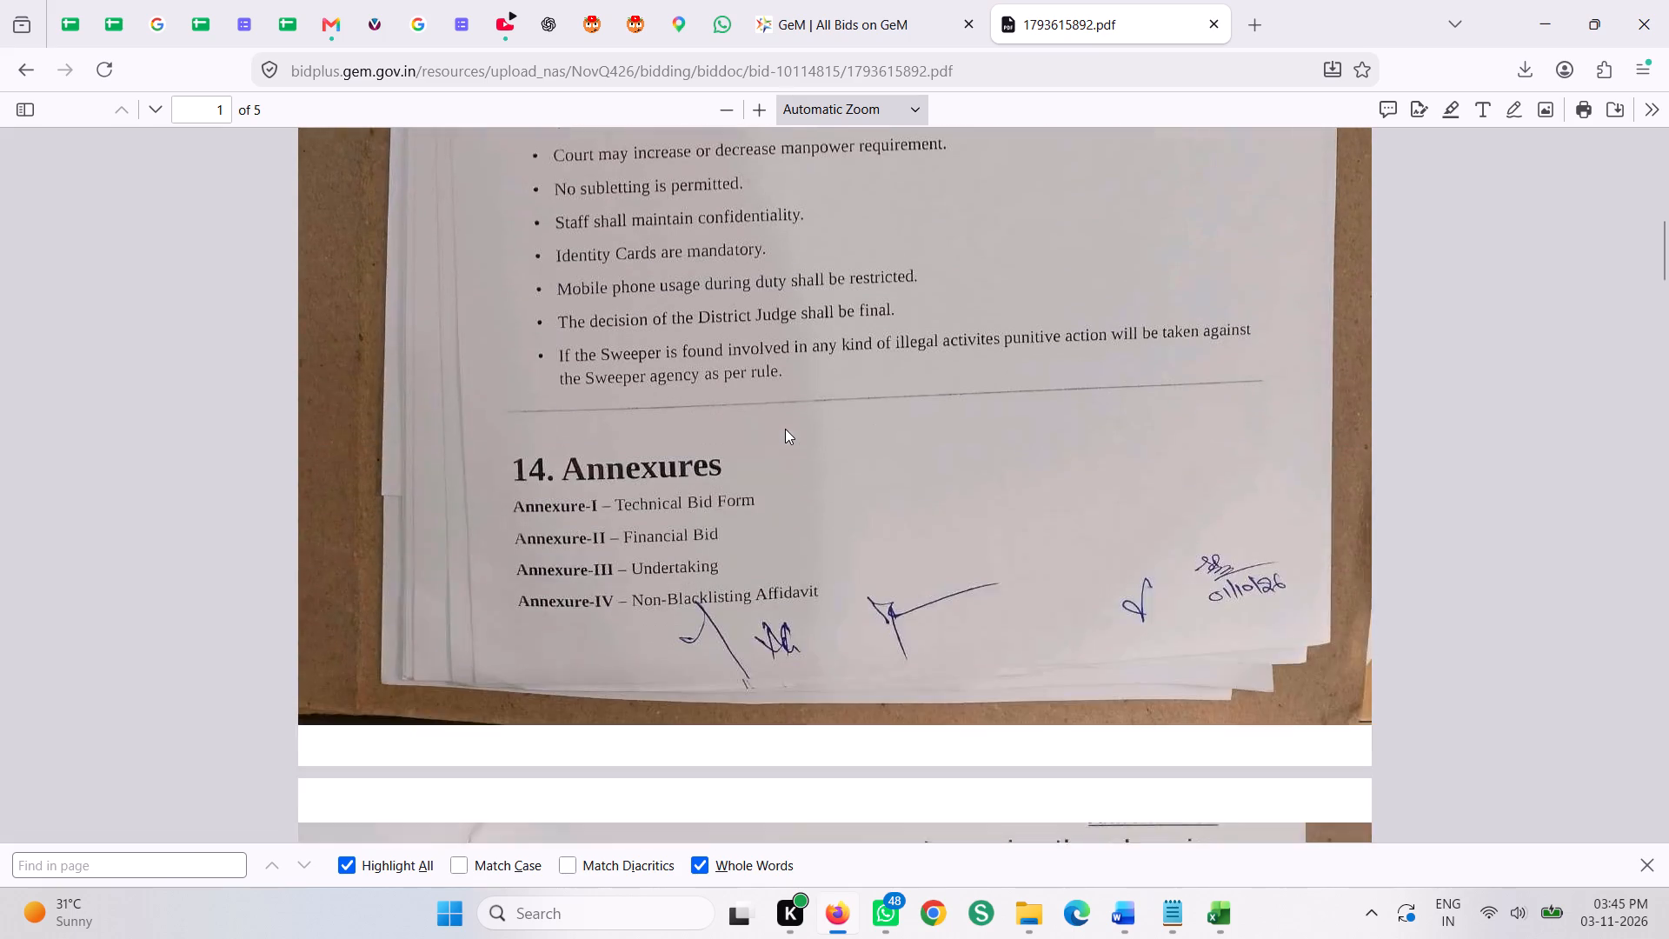
pyautogui.scroll(-4, 791, 434)
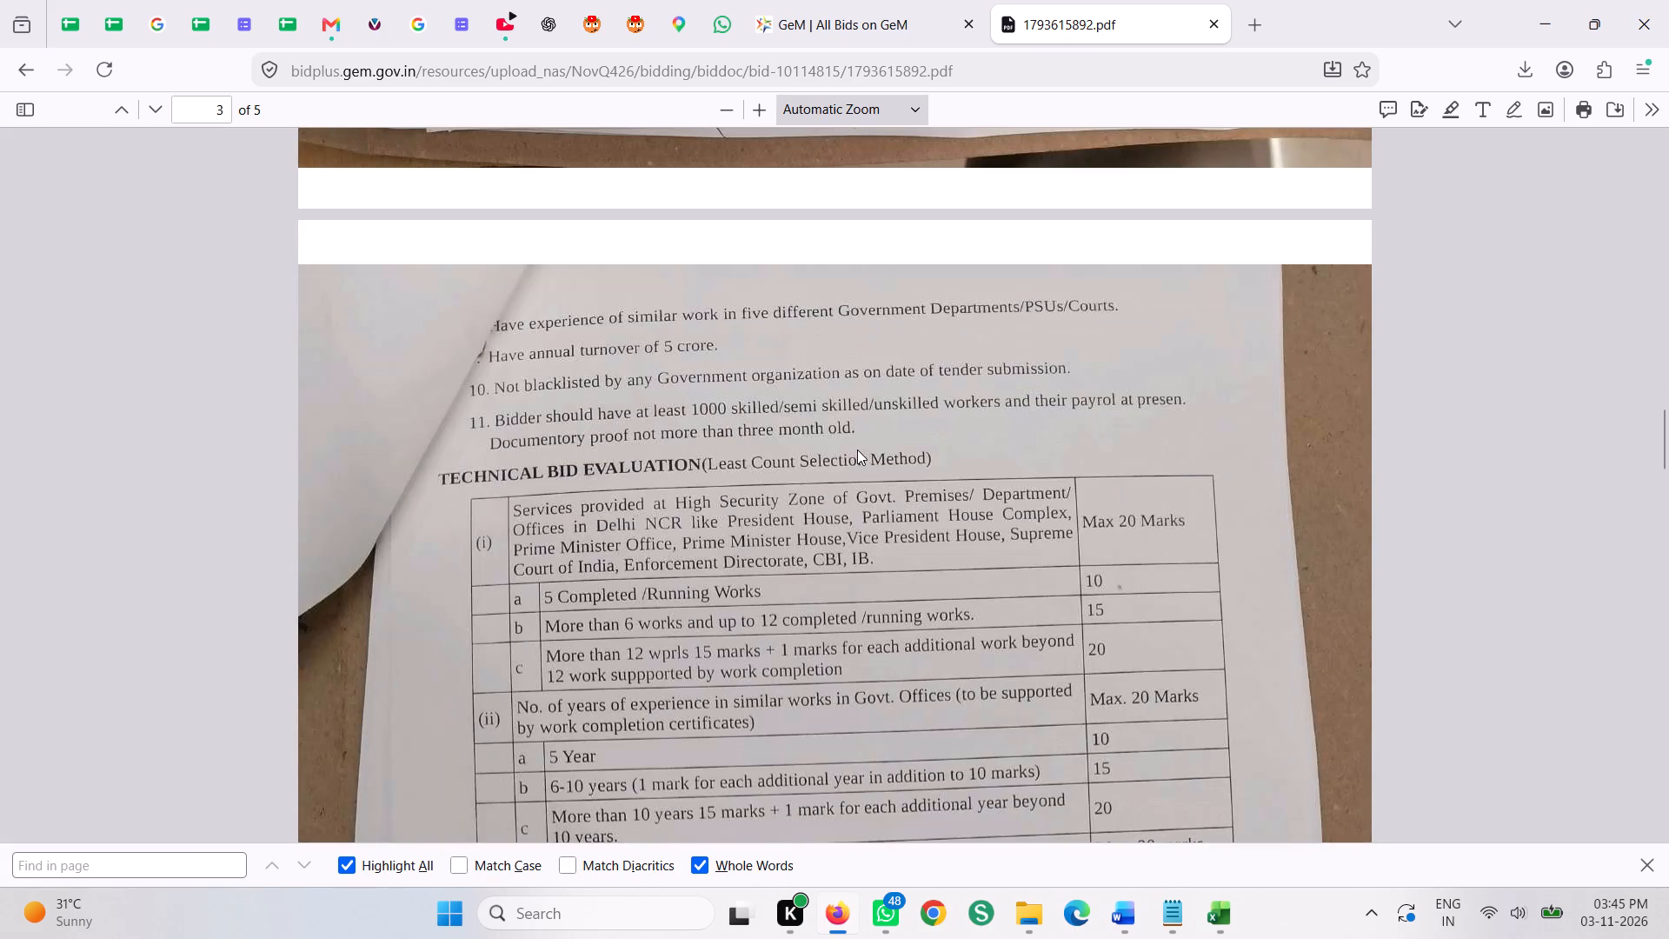
pyautogui.scroll(2, 857, 450)
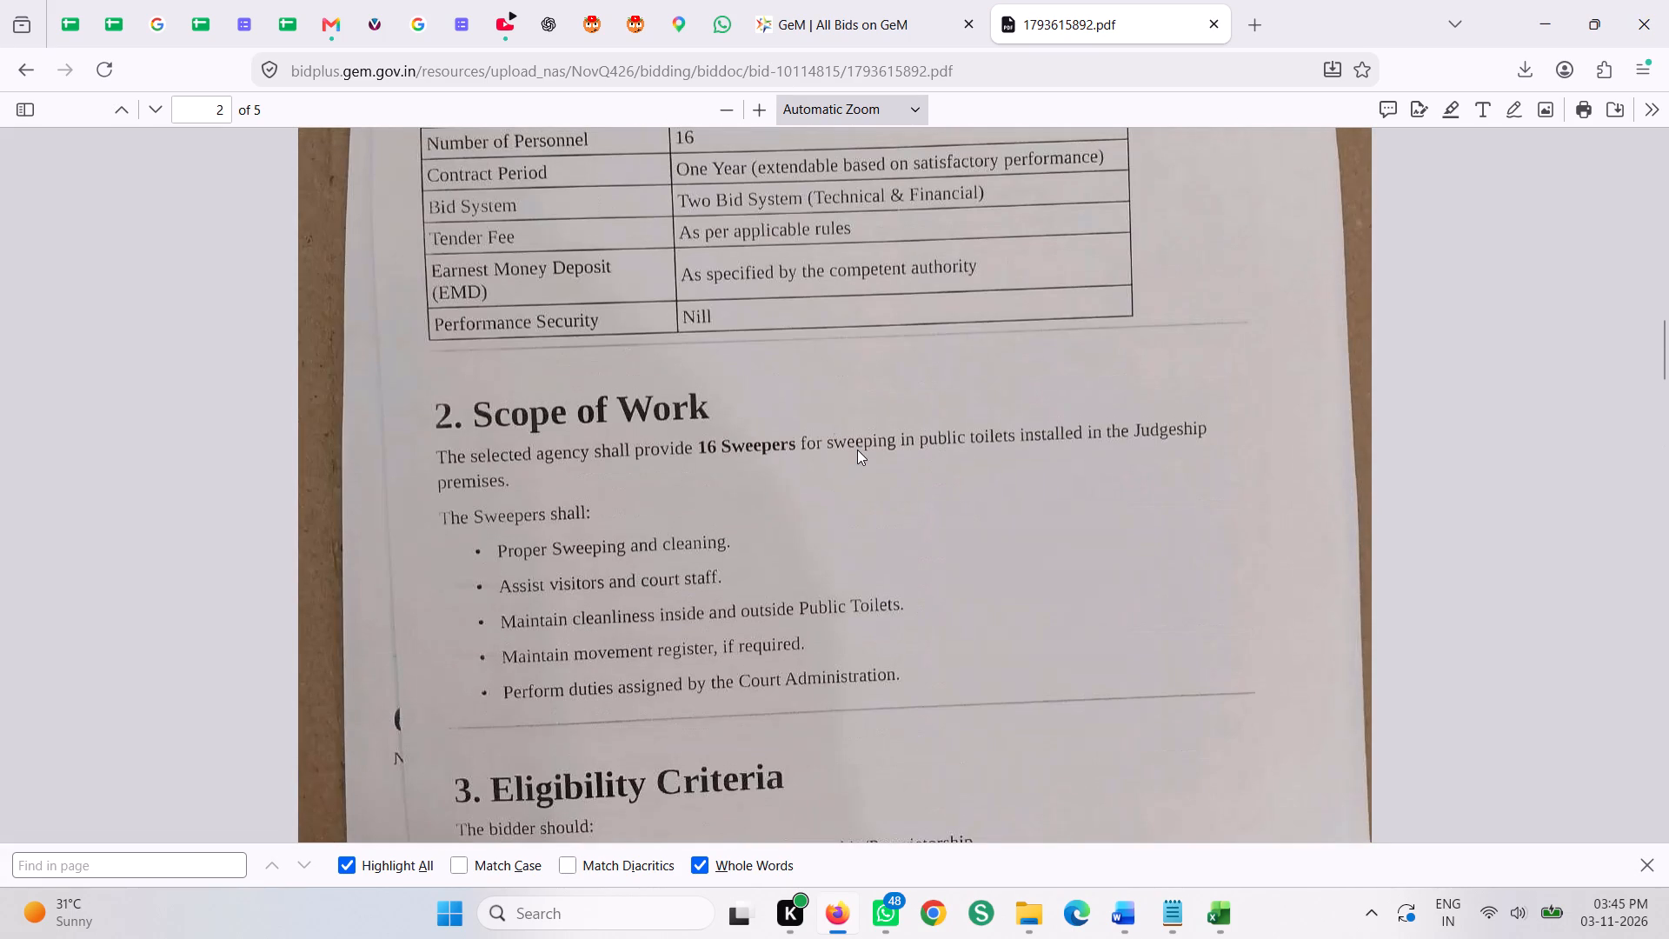
pyautogui.scroll(-1, 857, 450)
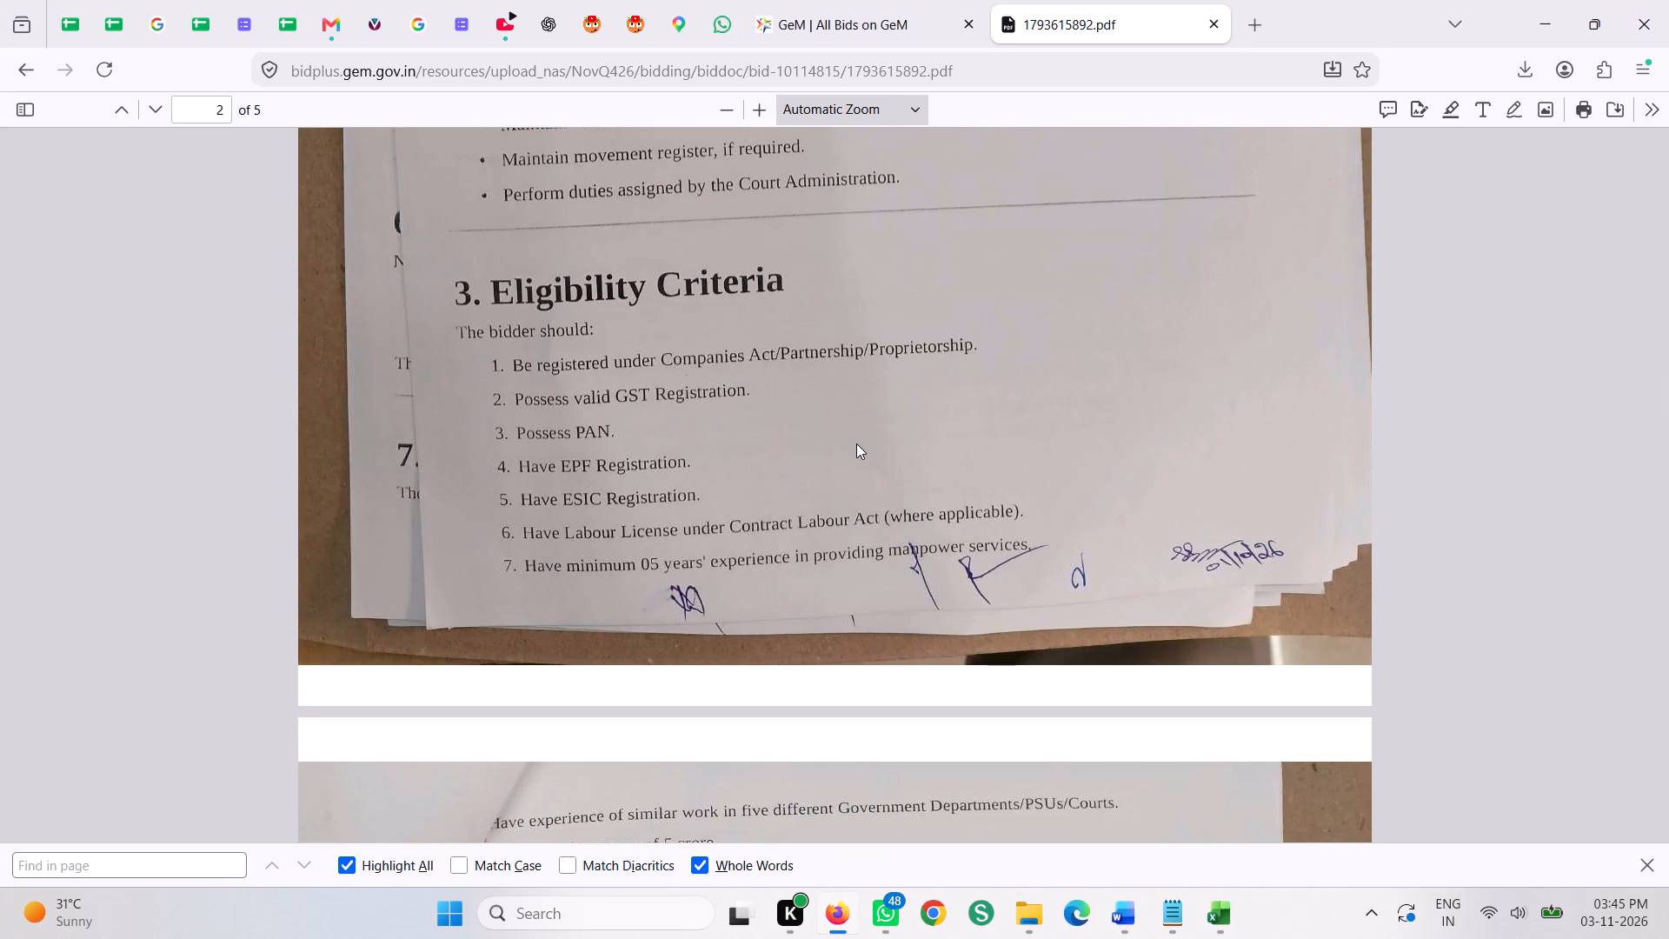
pyautogui.scroll(-1, 856, 443)
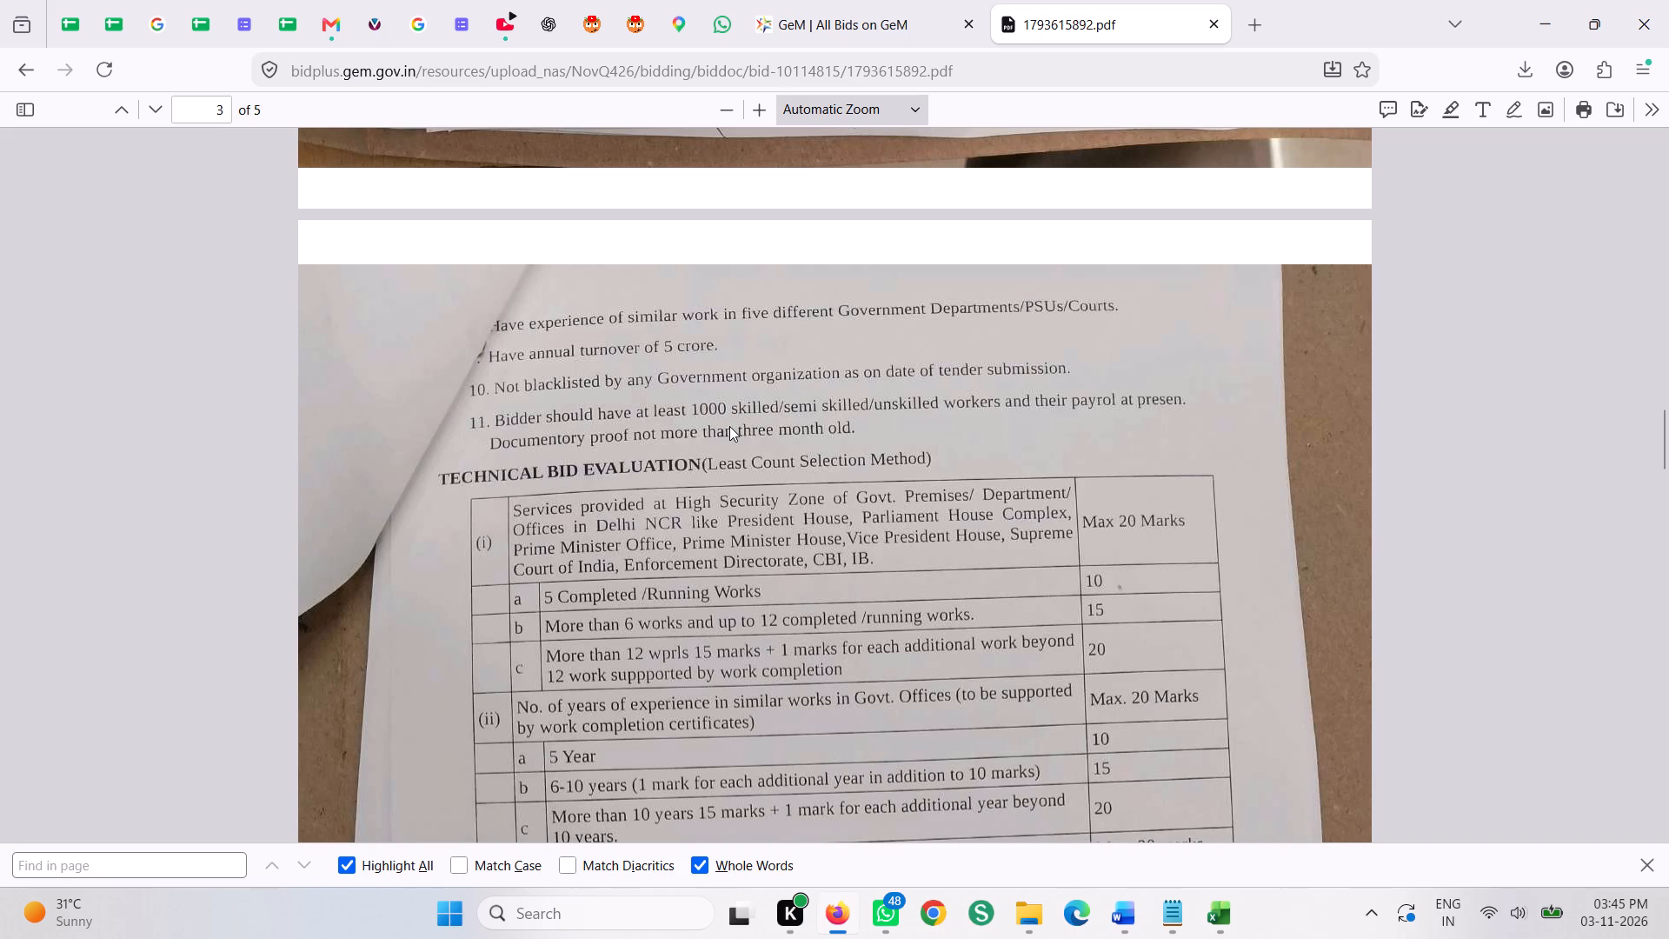
pyautogui.scroll(-1, 704, 534)
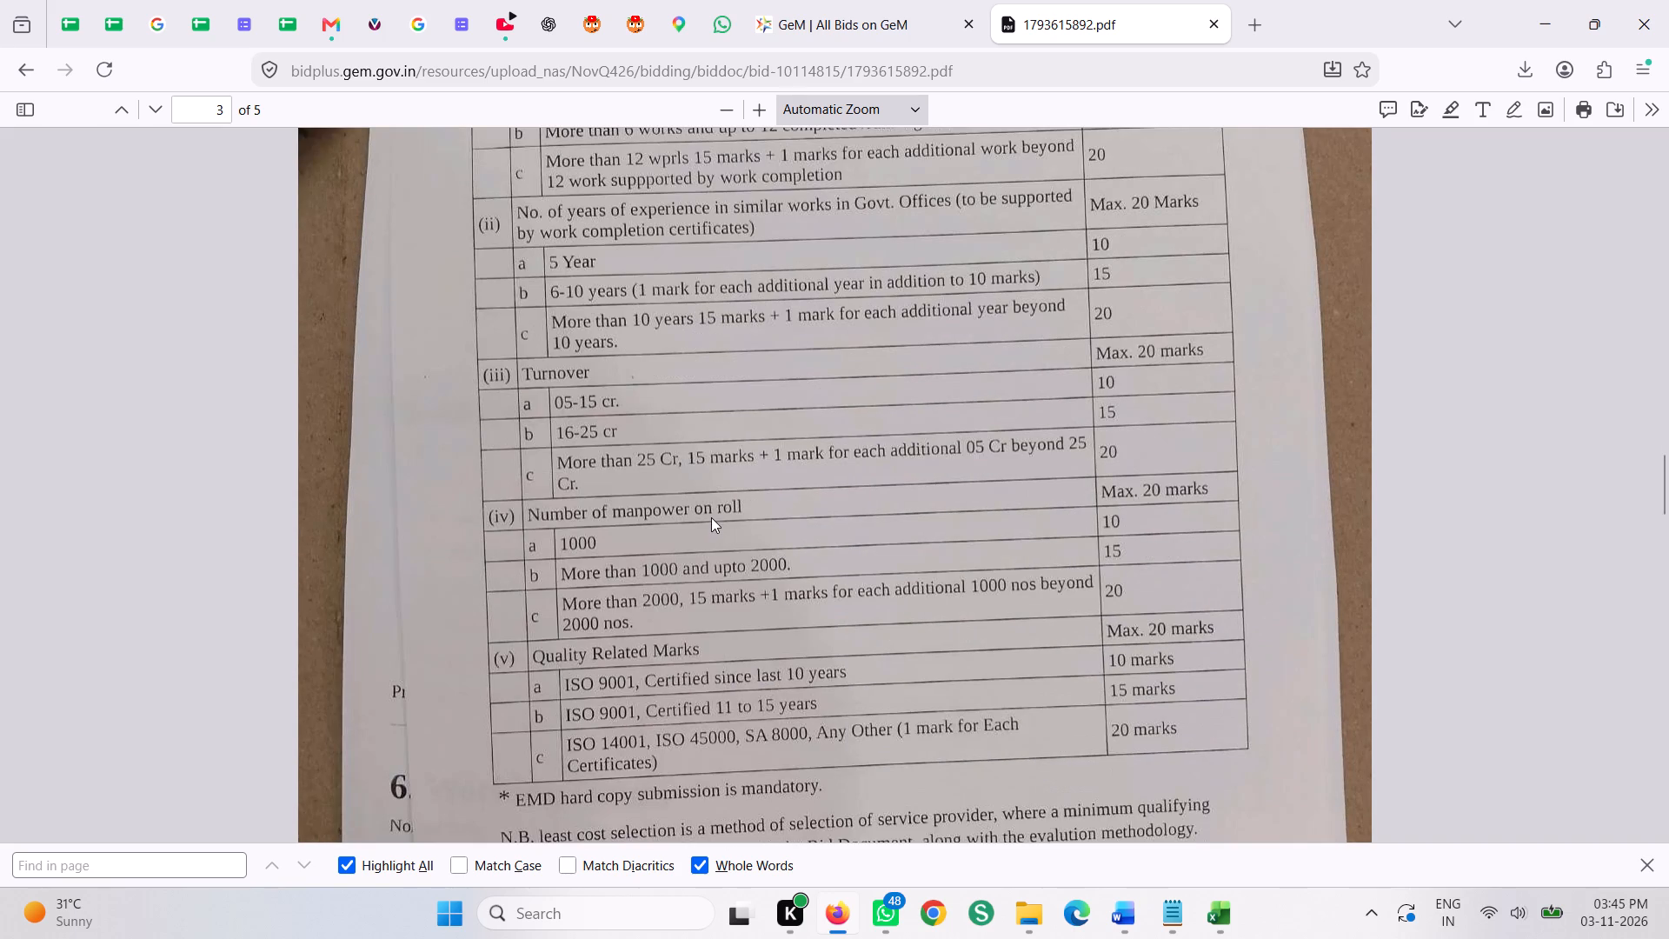
pyautogui.scroll(-1, 711, 517)
pyautogui.scroll(1, 712, 516)
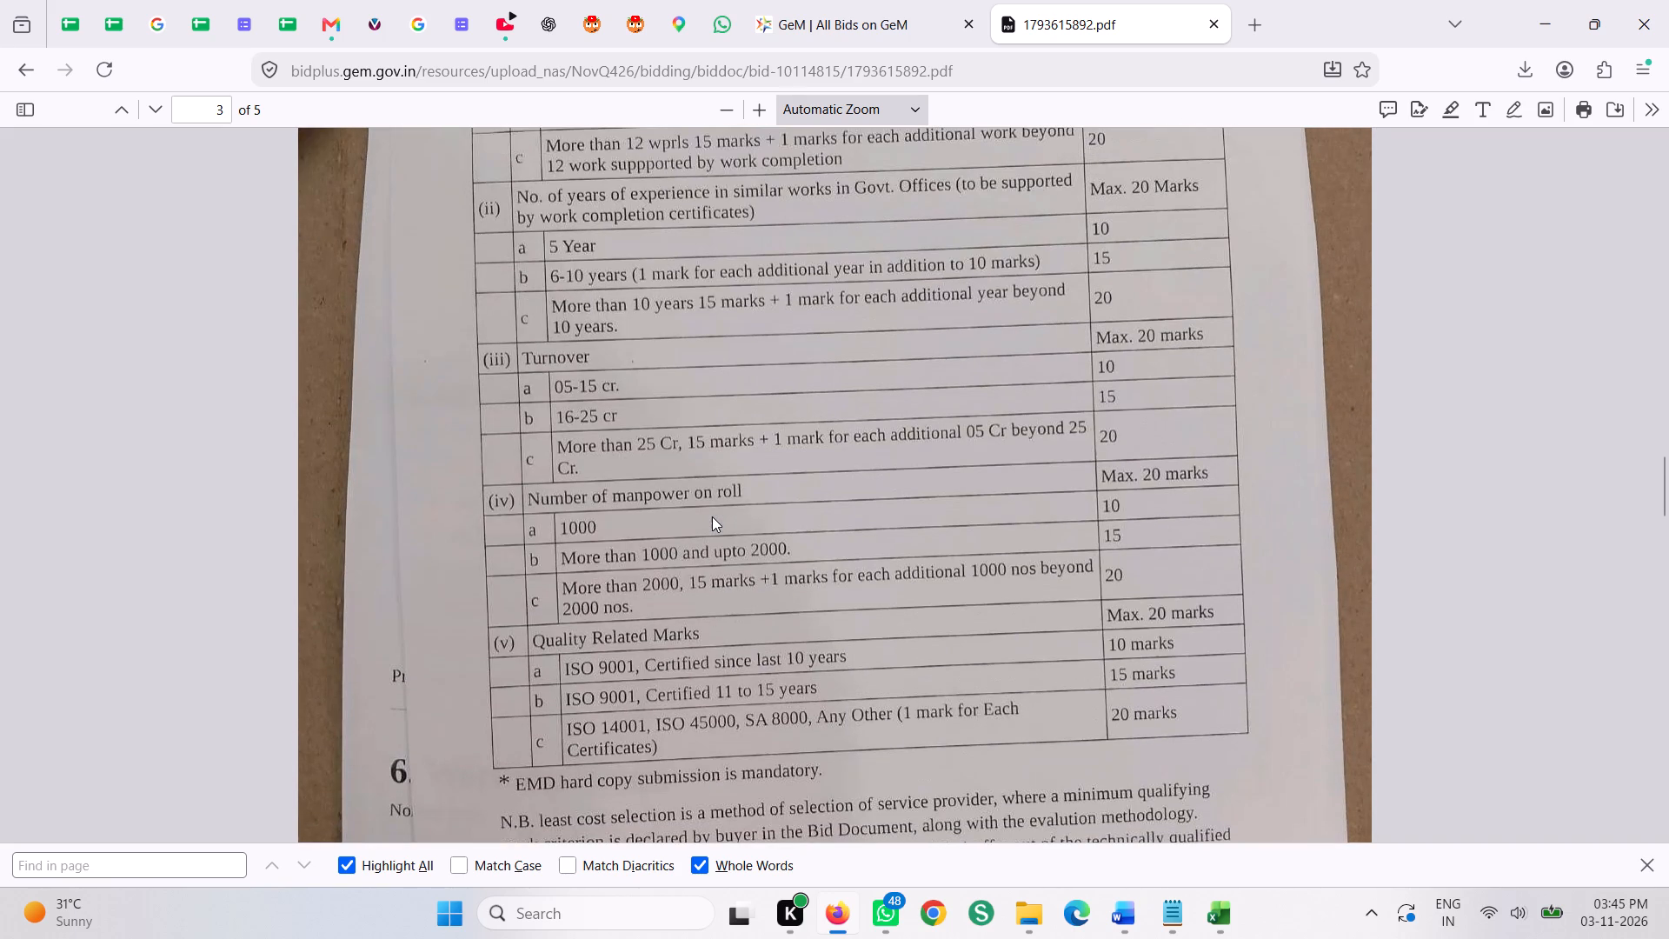
pyautogui.scroll(-1, 701, 498)
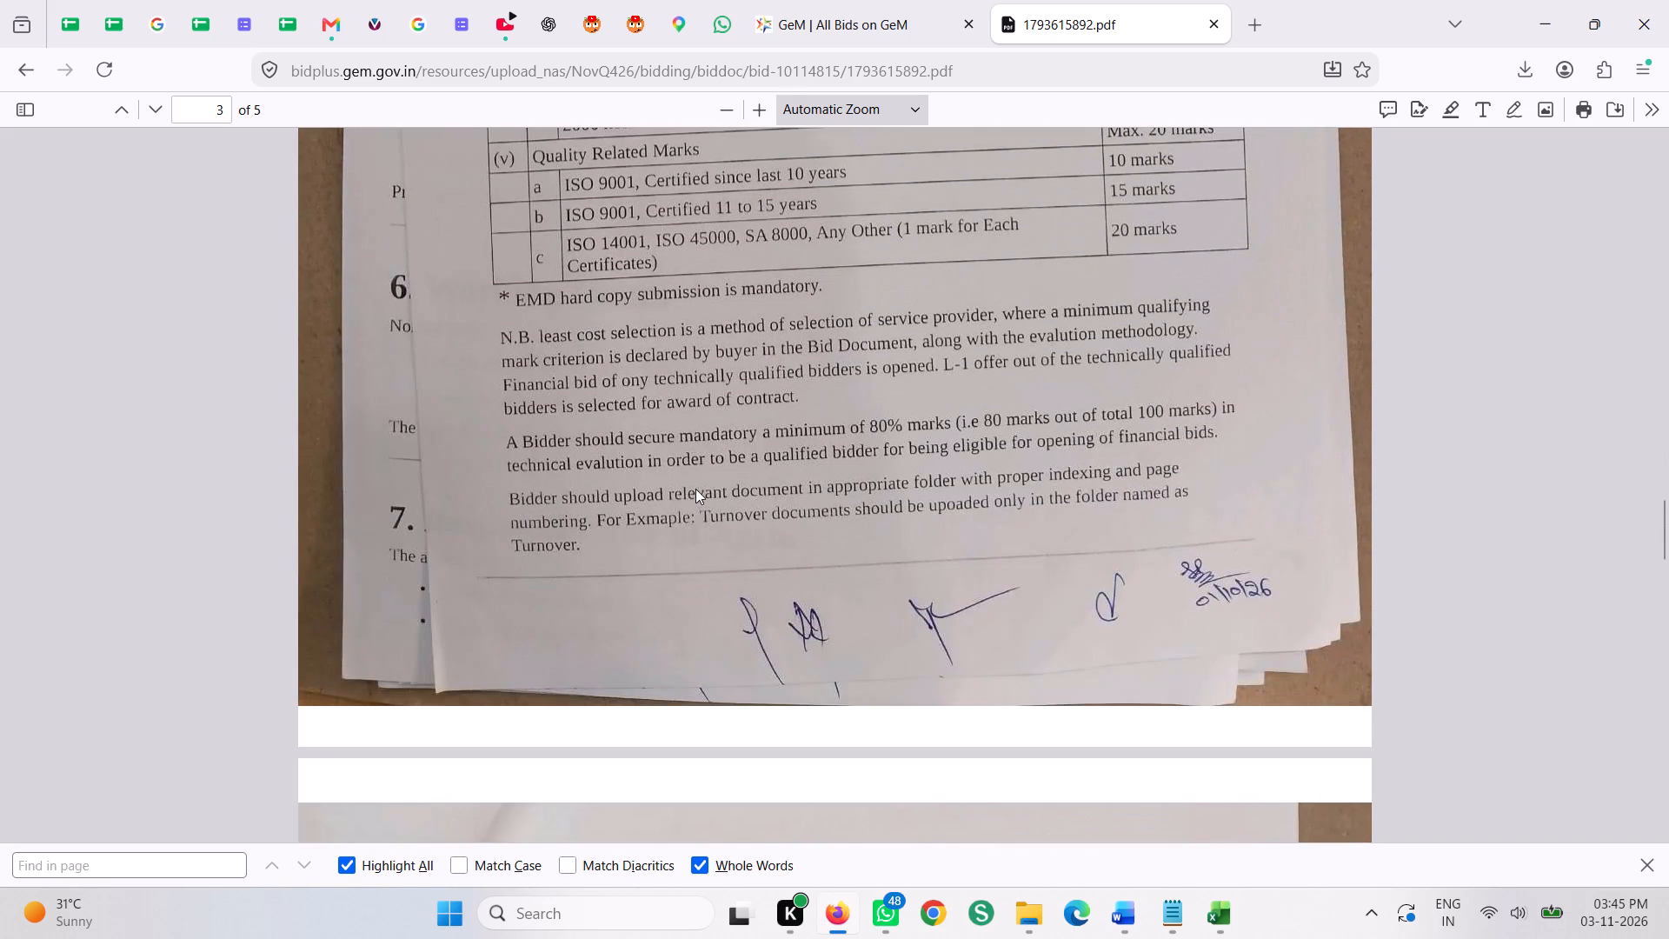
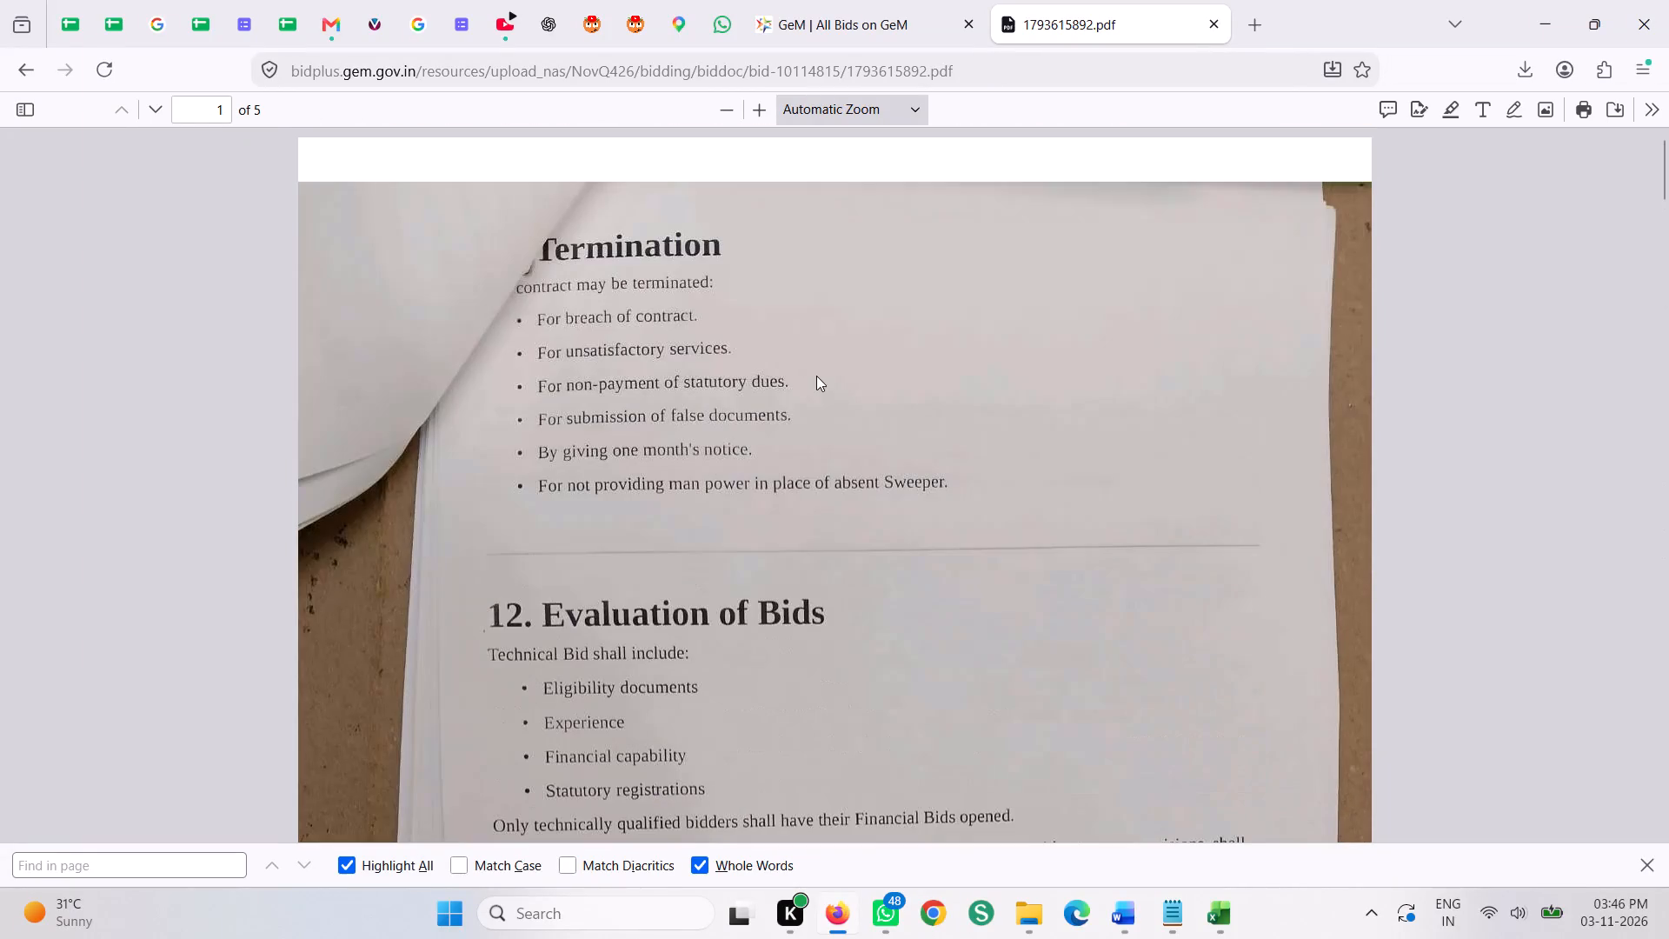
# Read the rest of the scope of work attachment, covering technical evaluation marks, required documents, sweeper qualifications and penalties, and return to the bid document.
pyautogui.scroll(5, 816, 376)
pyautogui.scroll(-6, 864, 333)
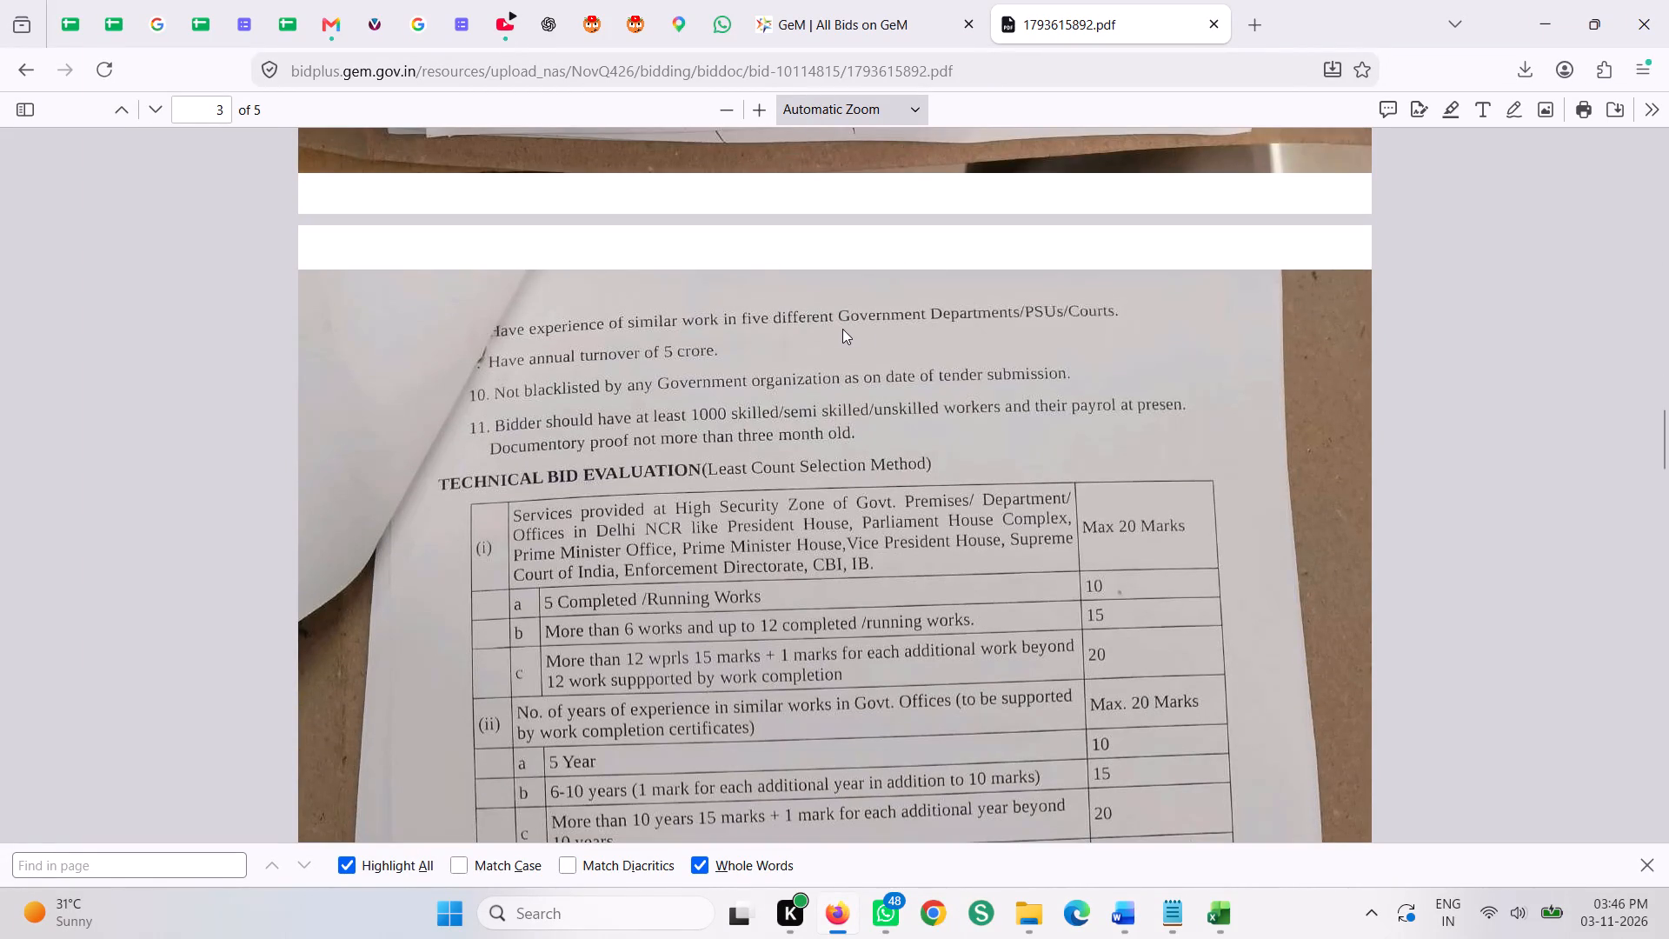
pyautogui.scroll(-1, 912, 363)
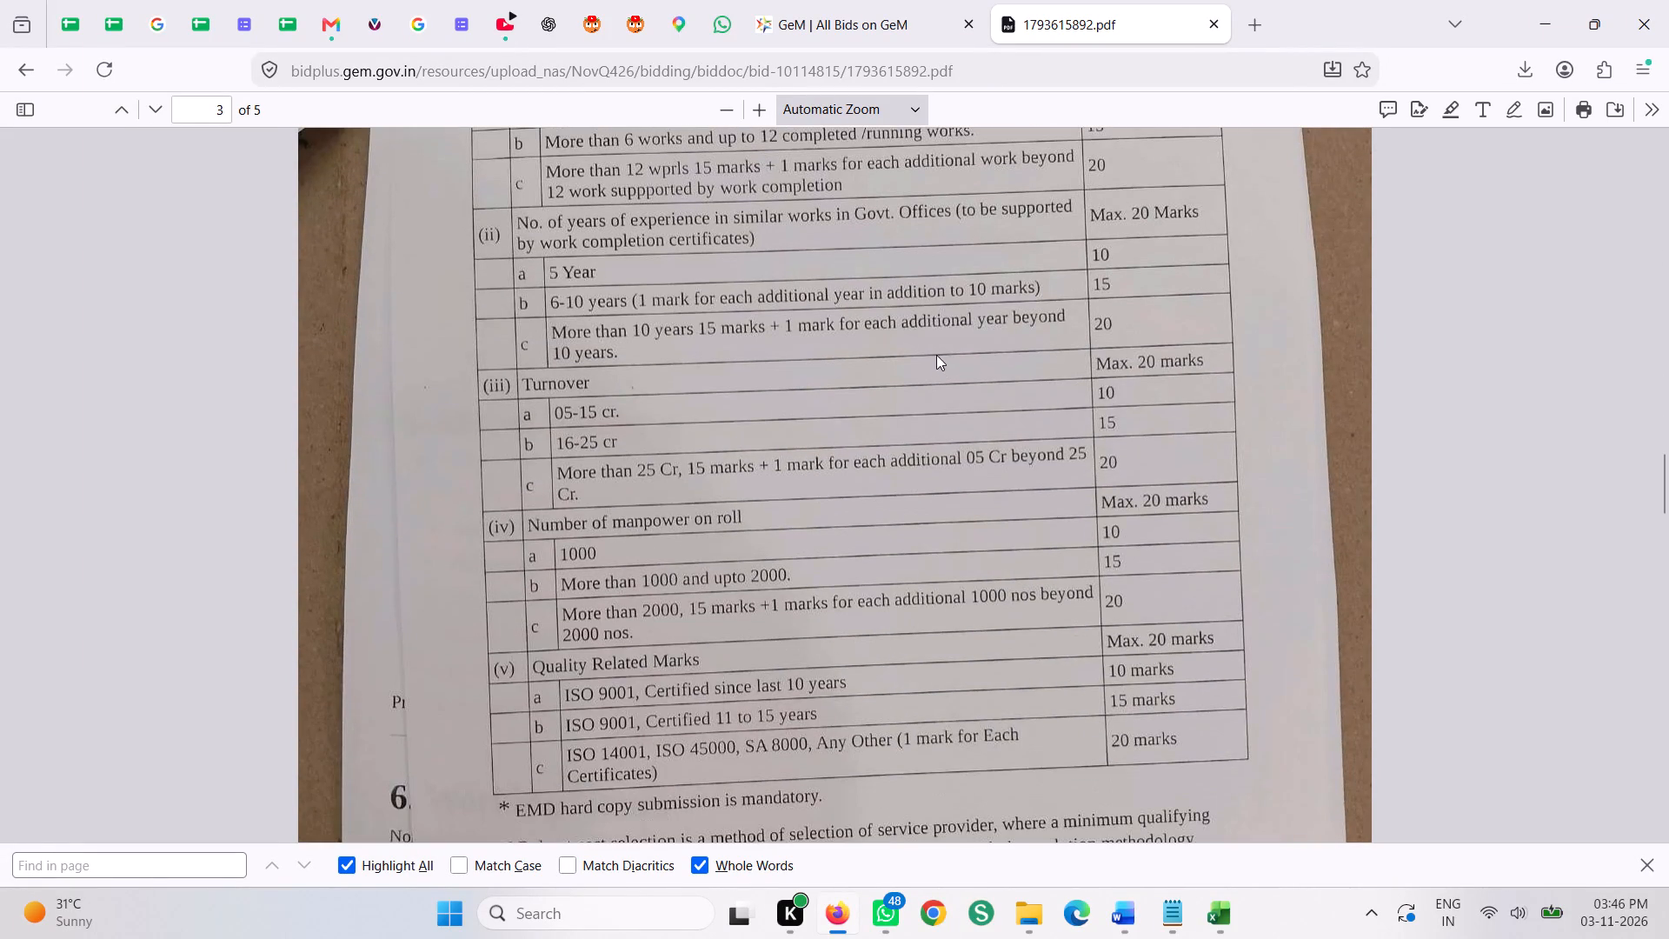
pyautogui.scroll(-1, 922, 348)
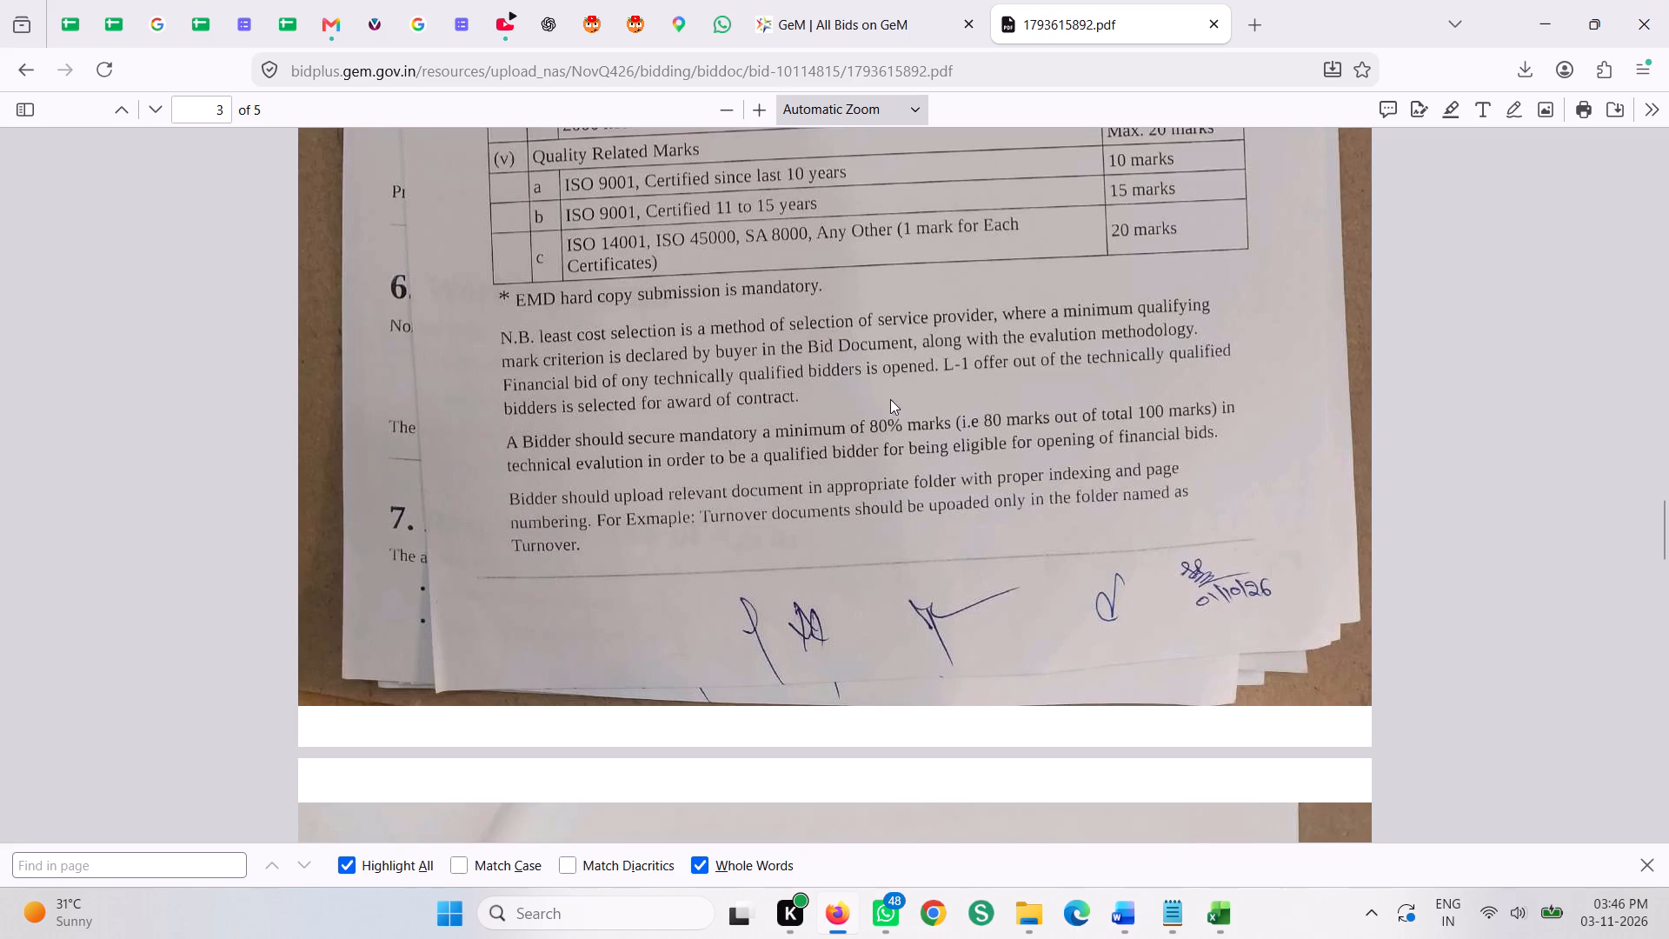
pyautogui.scroll(-2, 910, 435)
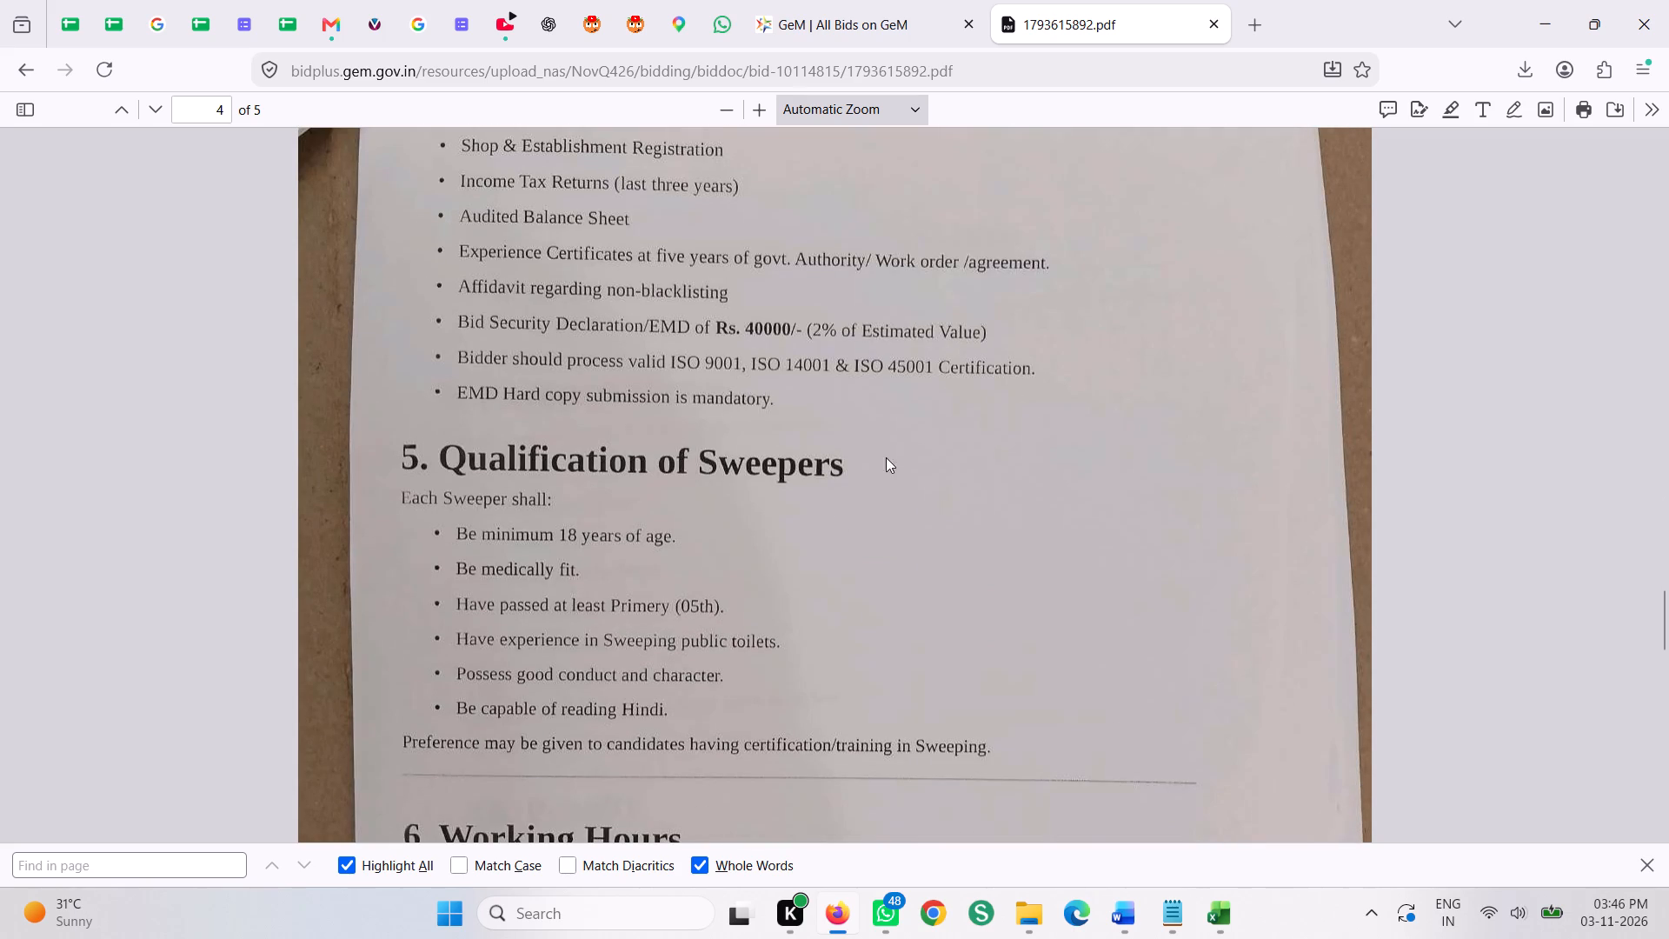
pyautogui.scroll(1, 861, 425)
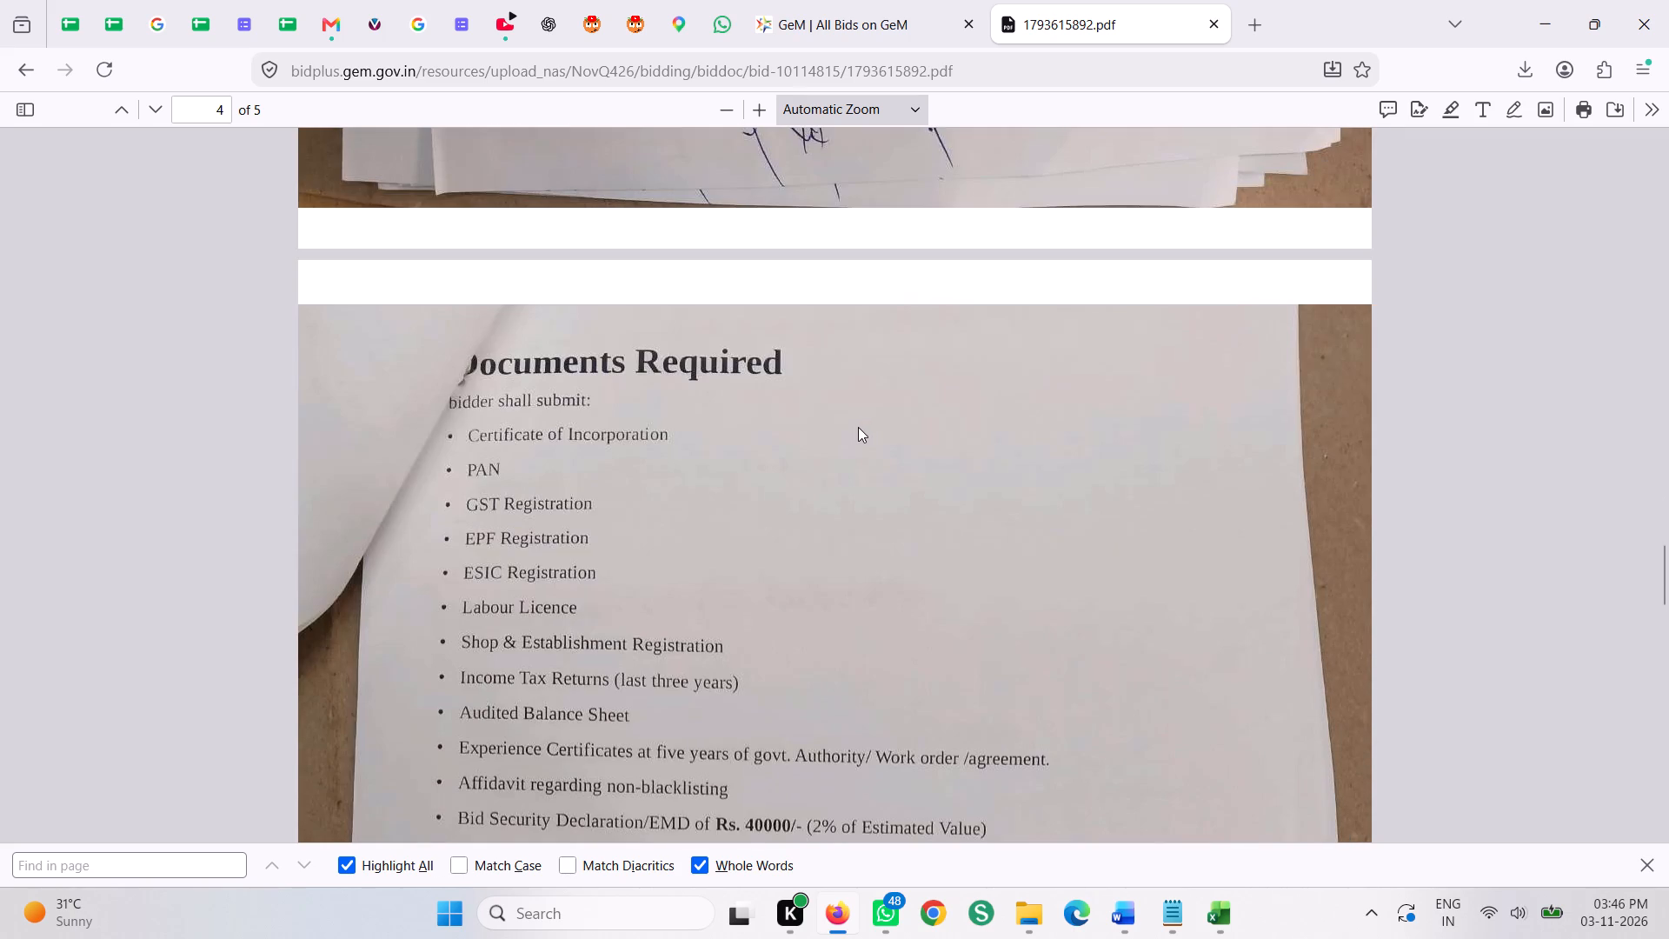
pyautogui.scroll(-1, 858, 427)
pyautogui.scroll(-2, 792, 461)
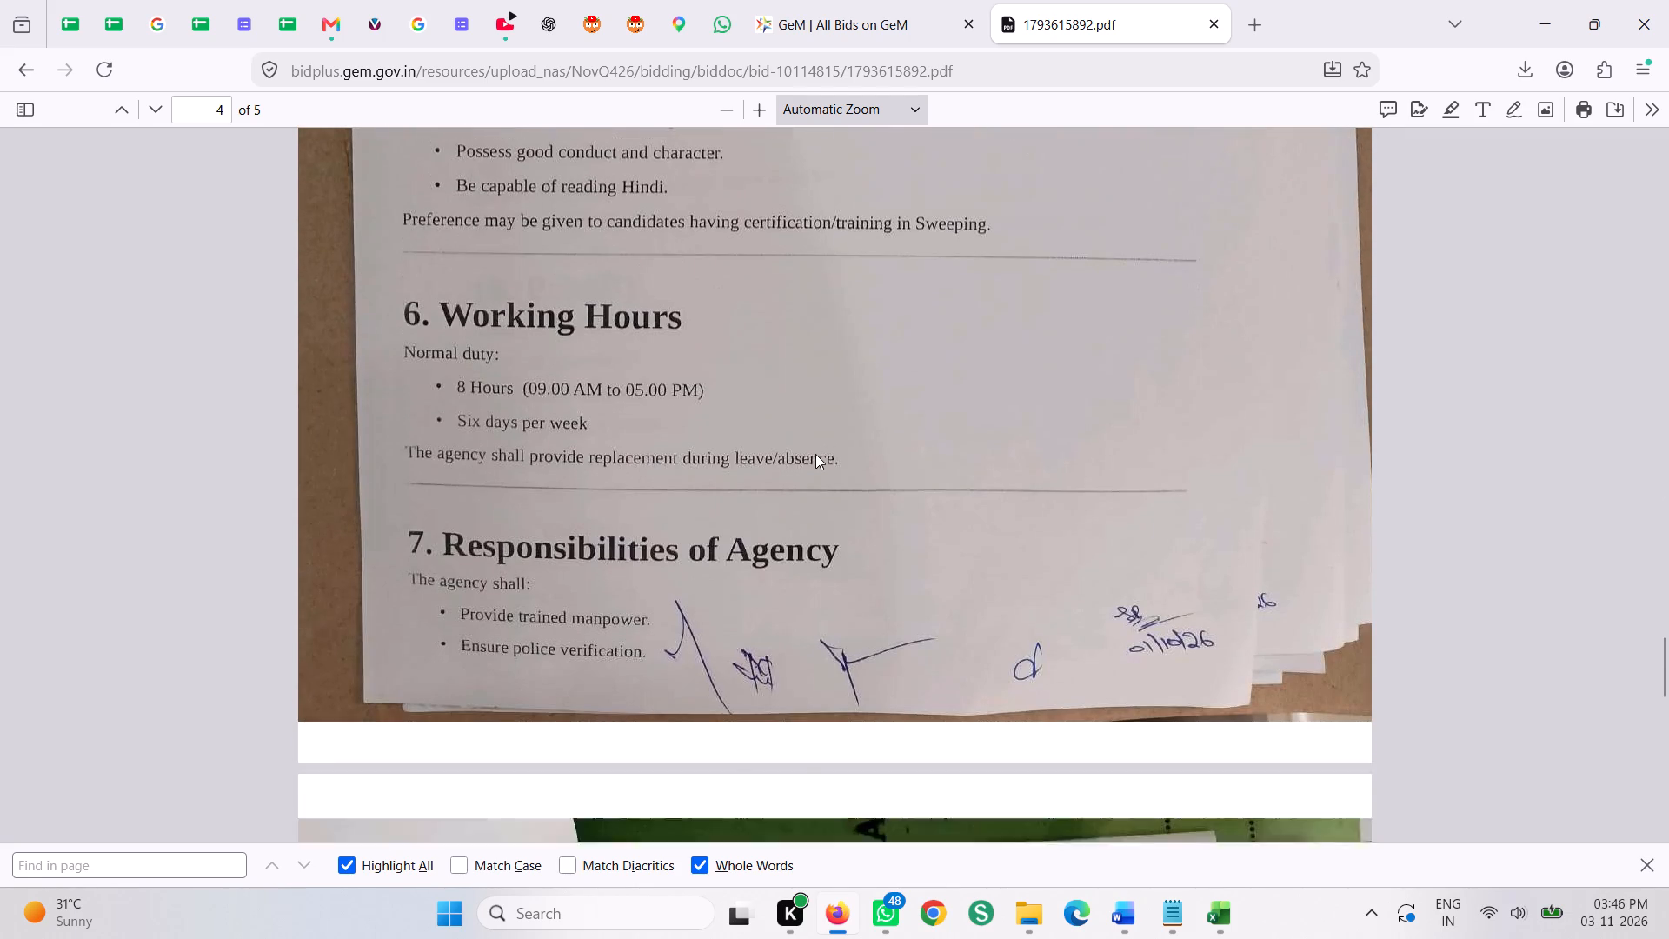
pyautogui.scroll(-6, 899, 455)
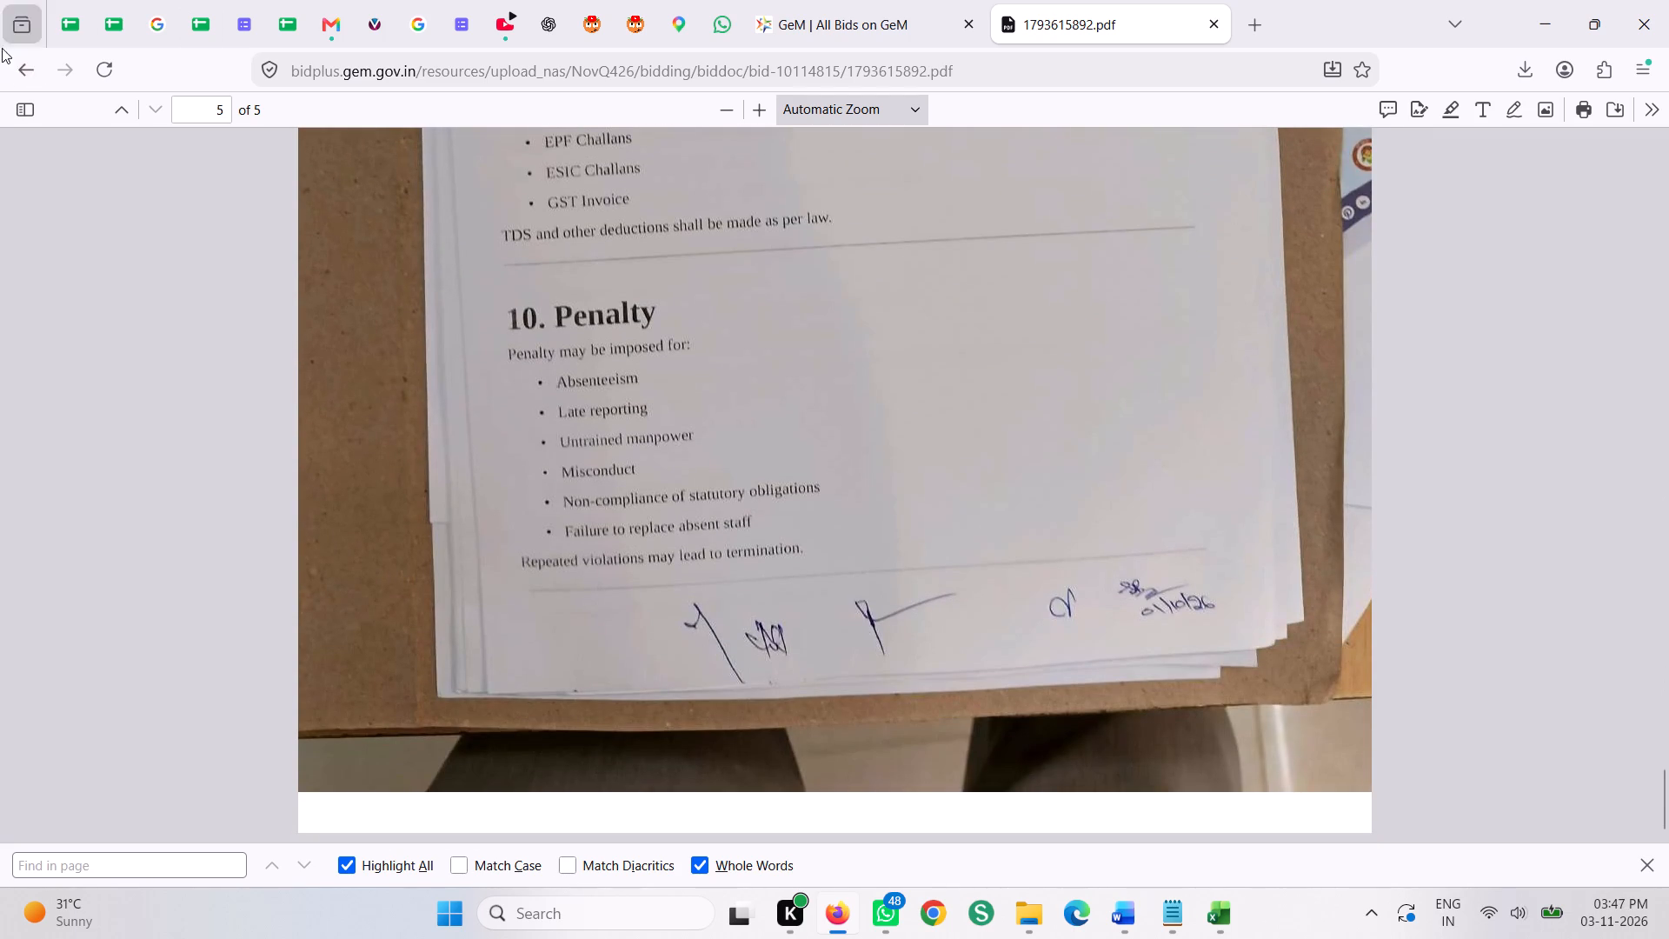
pyautogui.click(27, 79)
pyautogui.click(898, 0)
pyautogui.click(1154, 0)
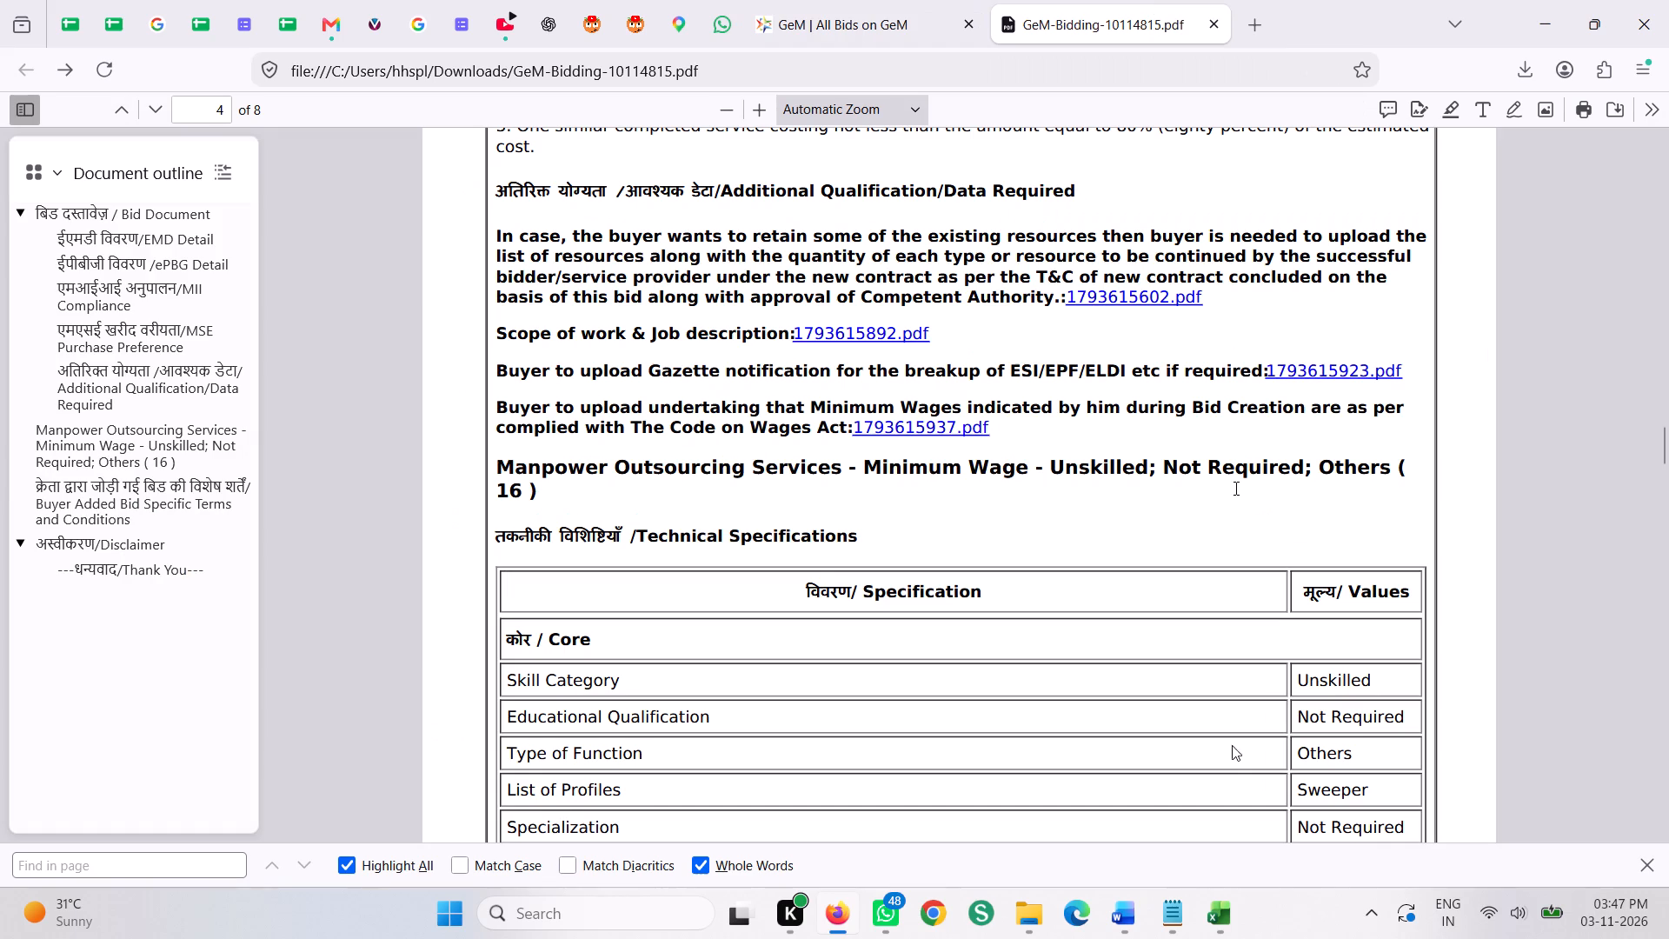
# Create a folder named GEM2026B8229571 in DEV1 and open it.
pyautogui.click(1019, 922)
pyautogui.rightClick(1001, 335)
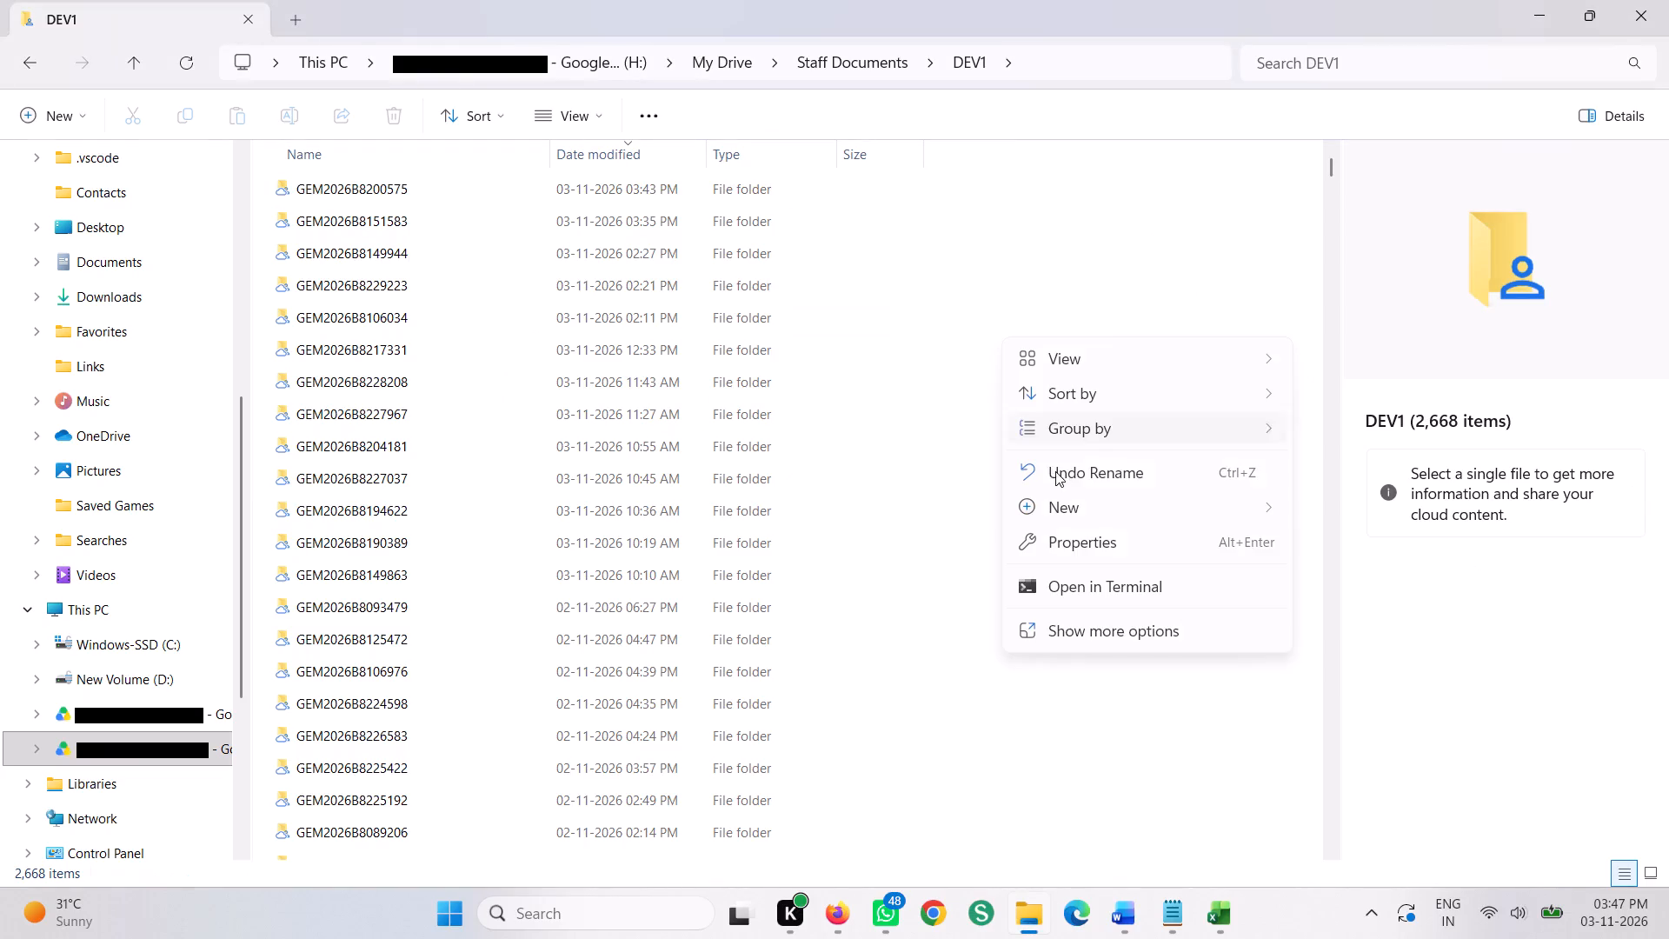
pyautogui.click(1061, 521)
pyautogui.click(1367, 503)
pyautogui.hotkey('ctrl', 'v')
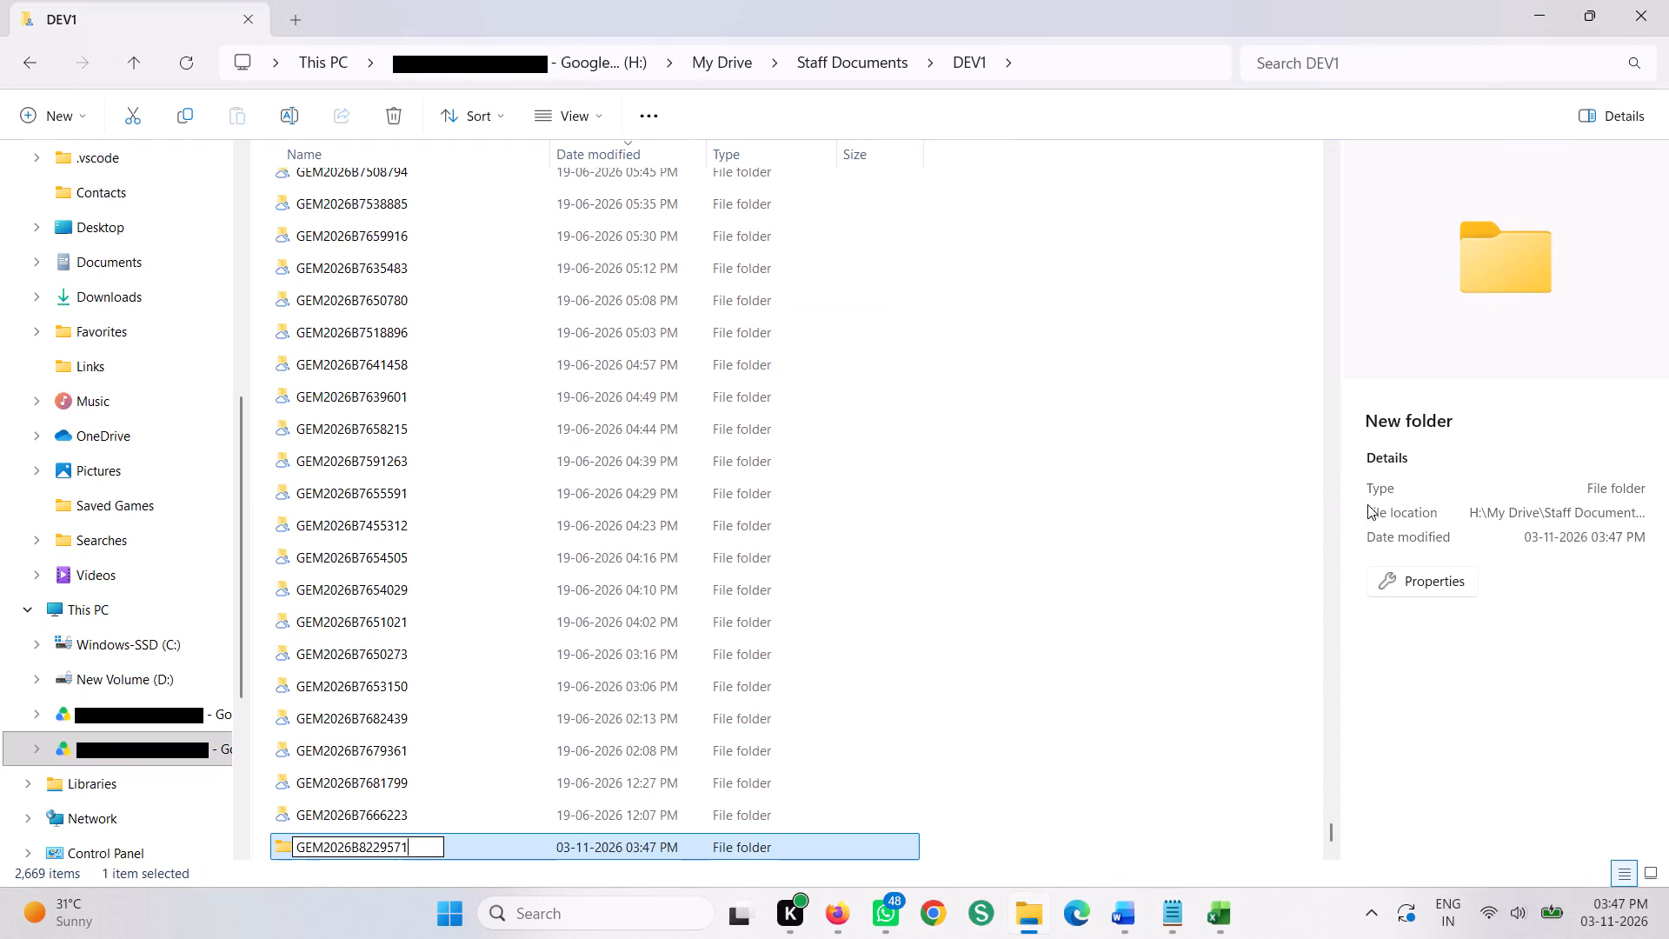
pyautogui.press('Return')
pyautogui.doubleClick(390, 852)
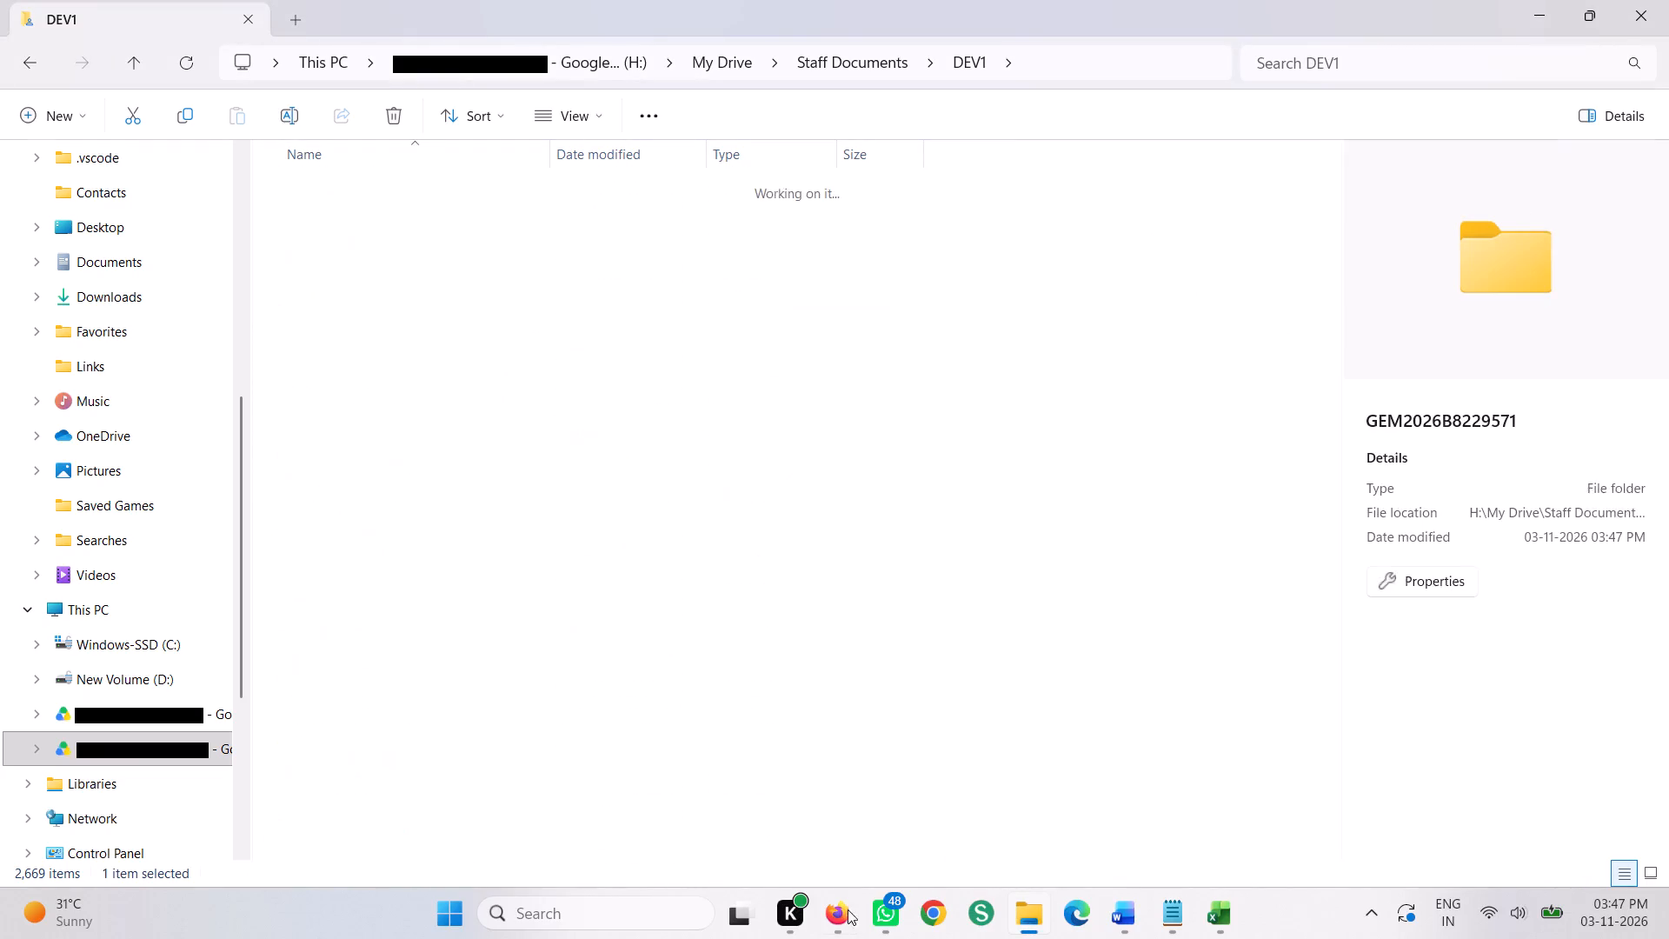
# Save the bid document as GeM-Bidding-10114815 in the GEM2026B8229571 folder.
pyautogui.click(837, 915)
pyautogui.scroll(1, 1173, 394)
pyautogui.click(1615, 106)
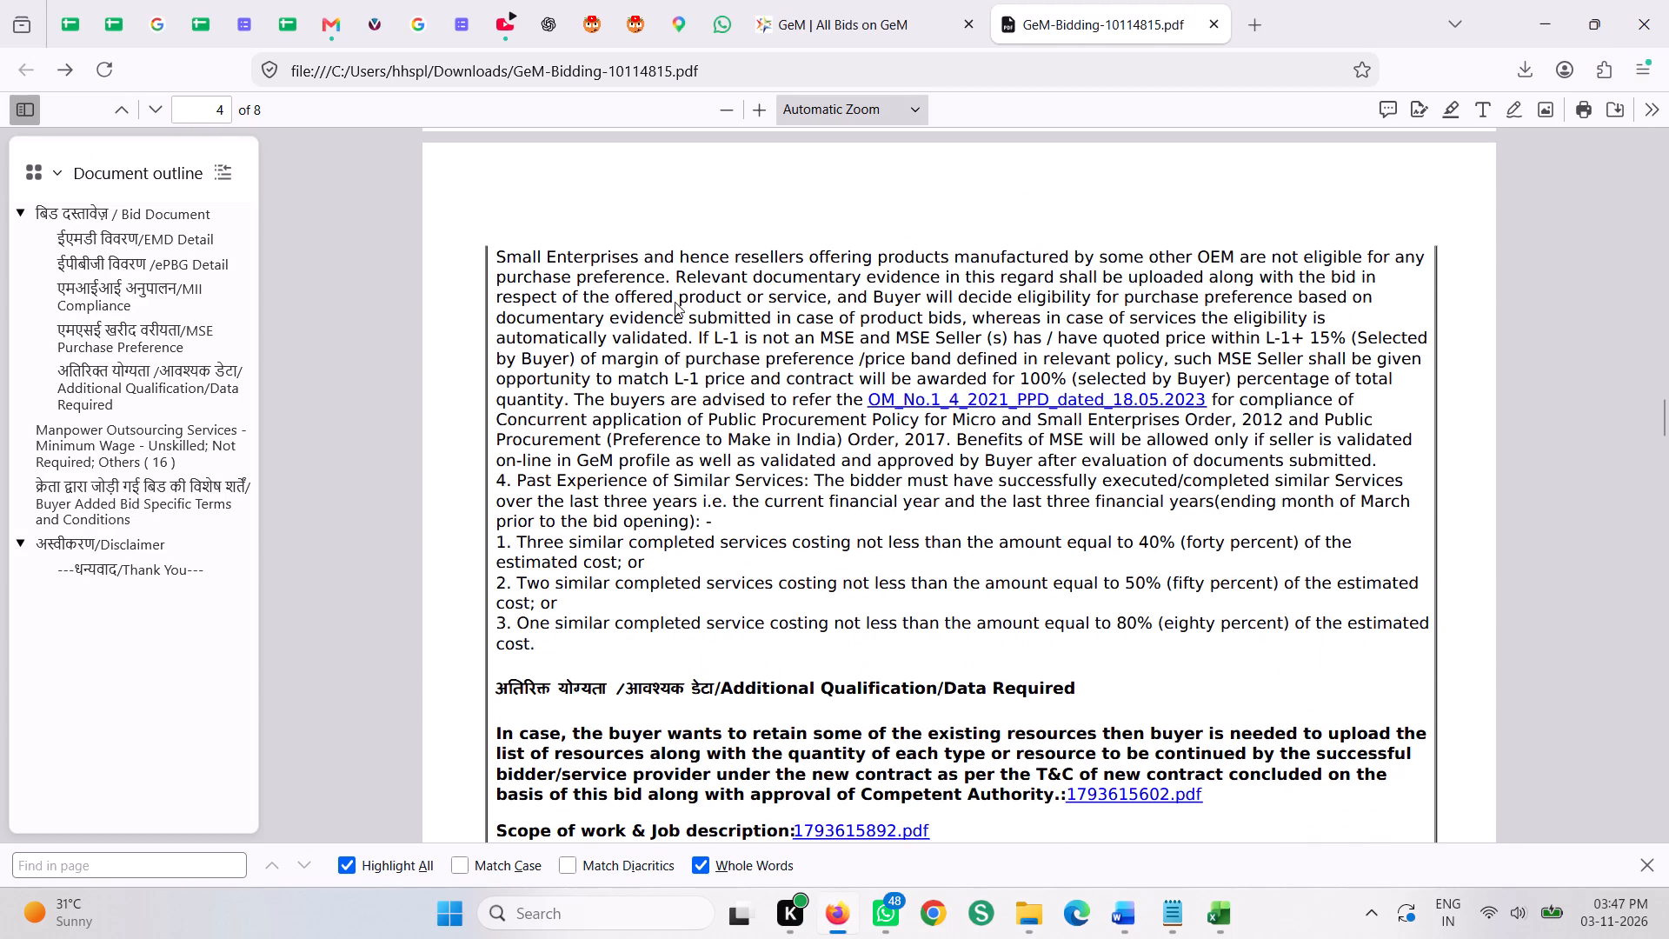
pyautogui.scroll(7, 595, 308)
pyautogui.click(375, 122)
pyautogui.scroll(5, 560, 243)
pyautogui.doubleClick(569, 235)
pyautogui.click(569, 503)
pyautogui.click(1052, 604)
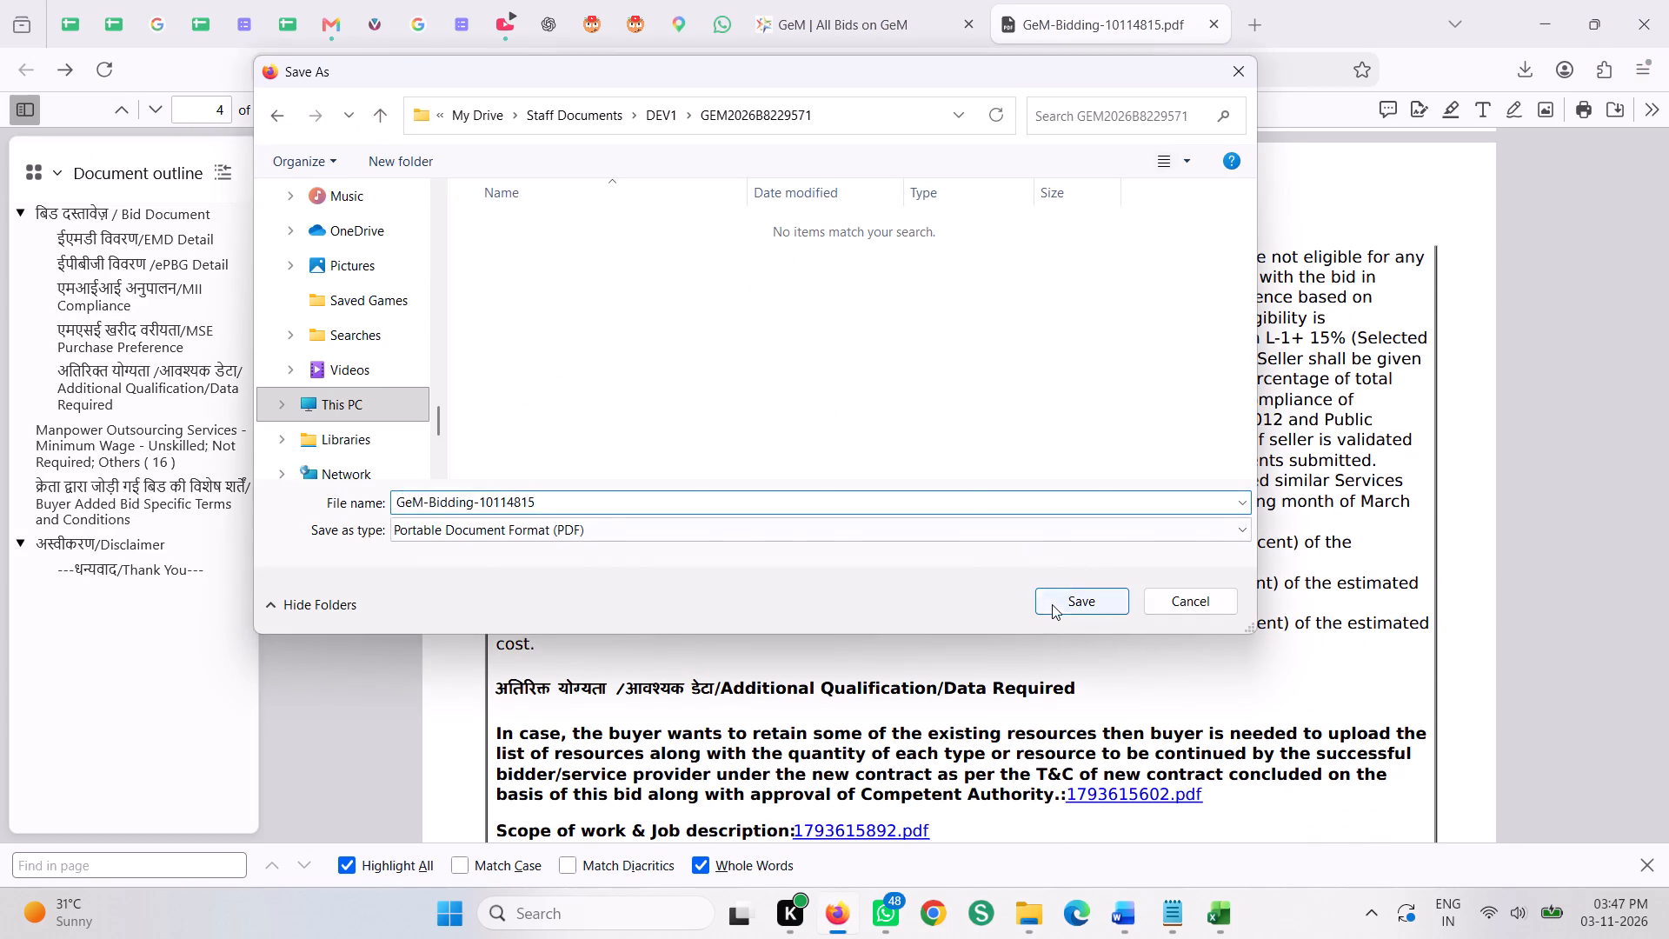
# Open the existing-resources attachment 1793615602.pdf and save it in the GEM2026B8229571 folder as RETENTION OF EXISTING RESOURCES 01.
pyautogui.click(1133, 791)
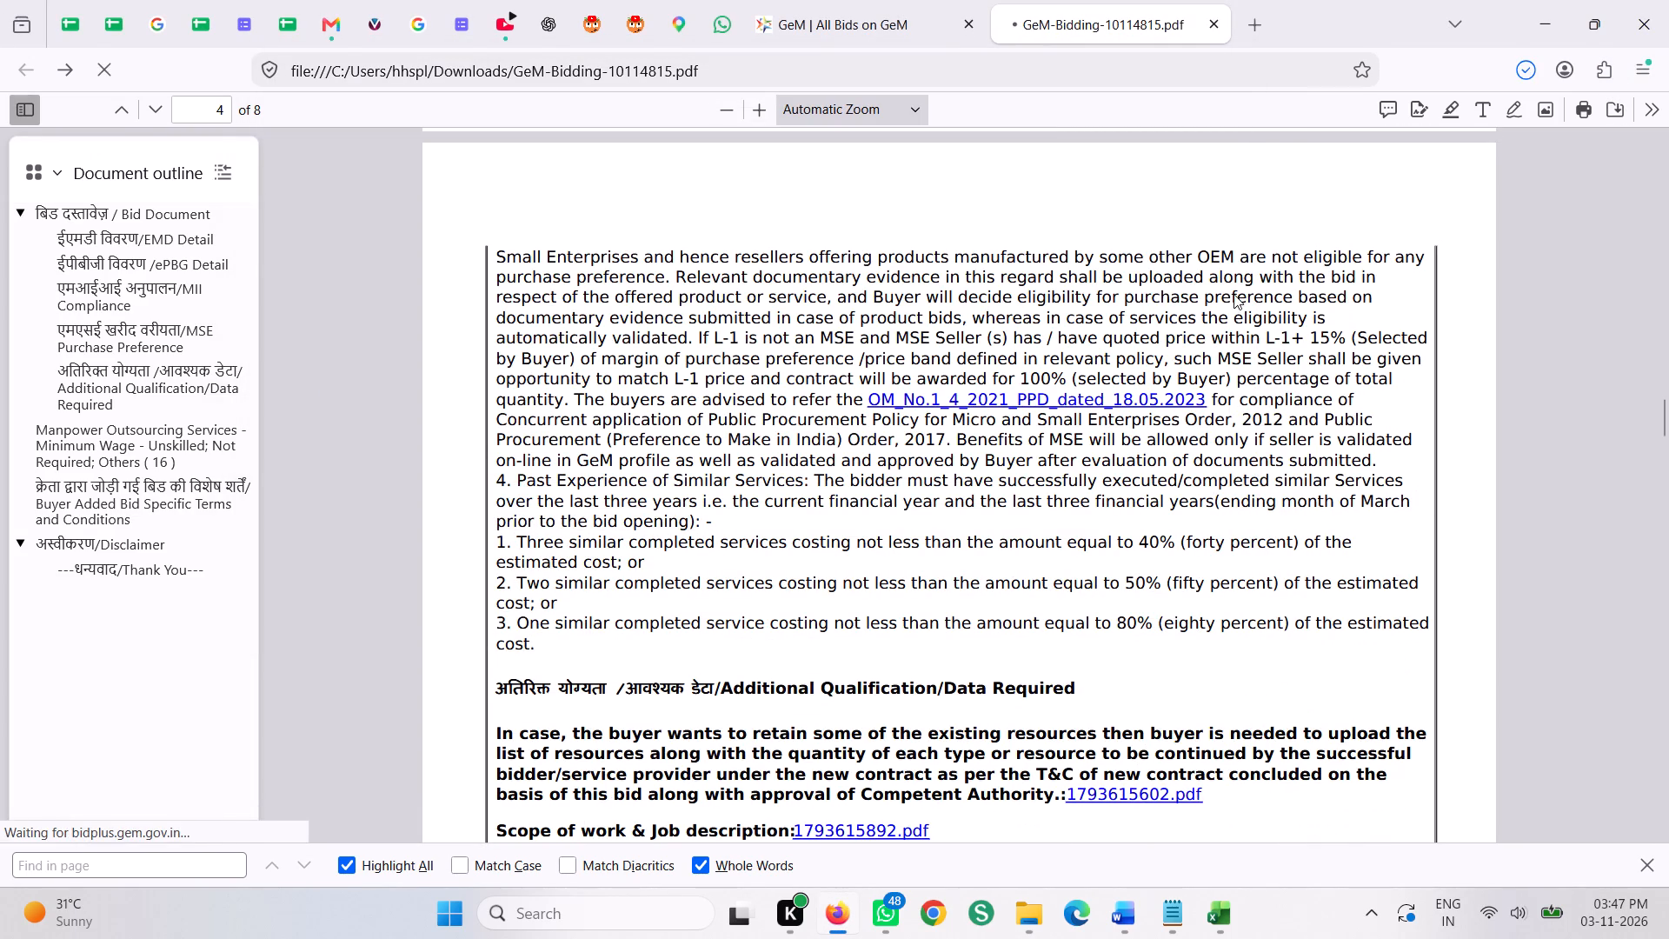
pyautogui.scroll(5, 1214, 302)
pyautogui.click(1612, 110)
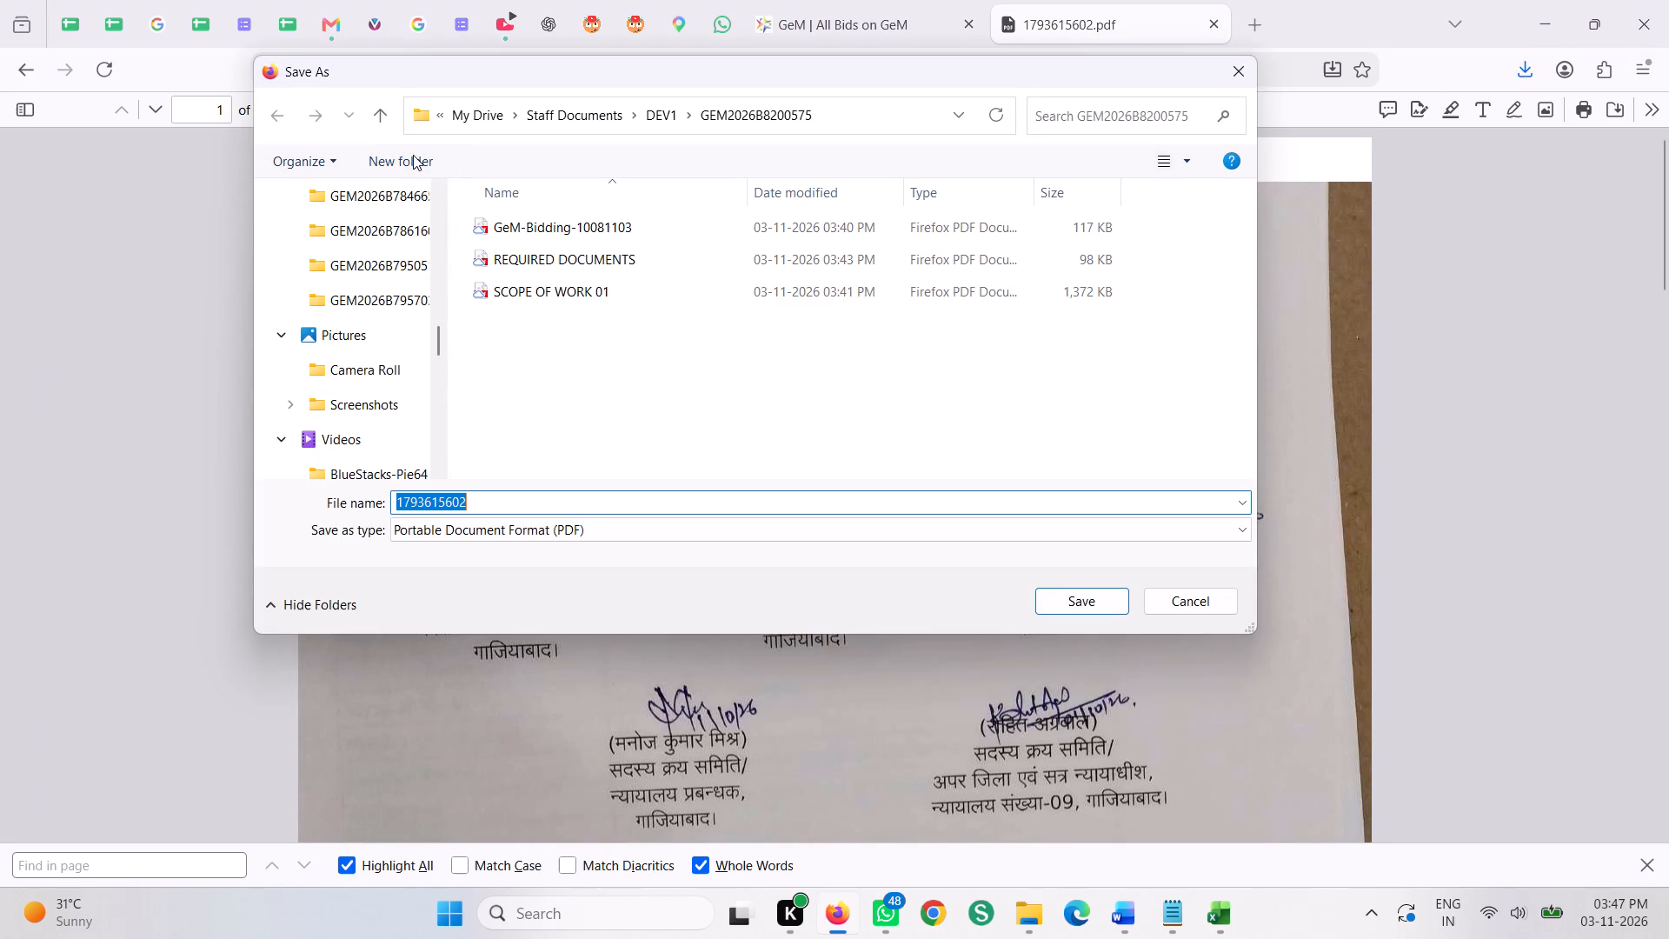
pyautogui.click(382, 123)
pyautogui.scroll(5, 562, 267)
pyautogui.doubleClick(577, 227)
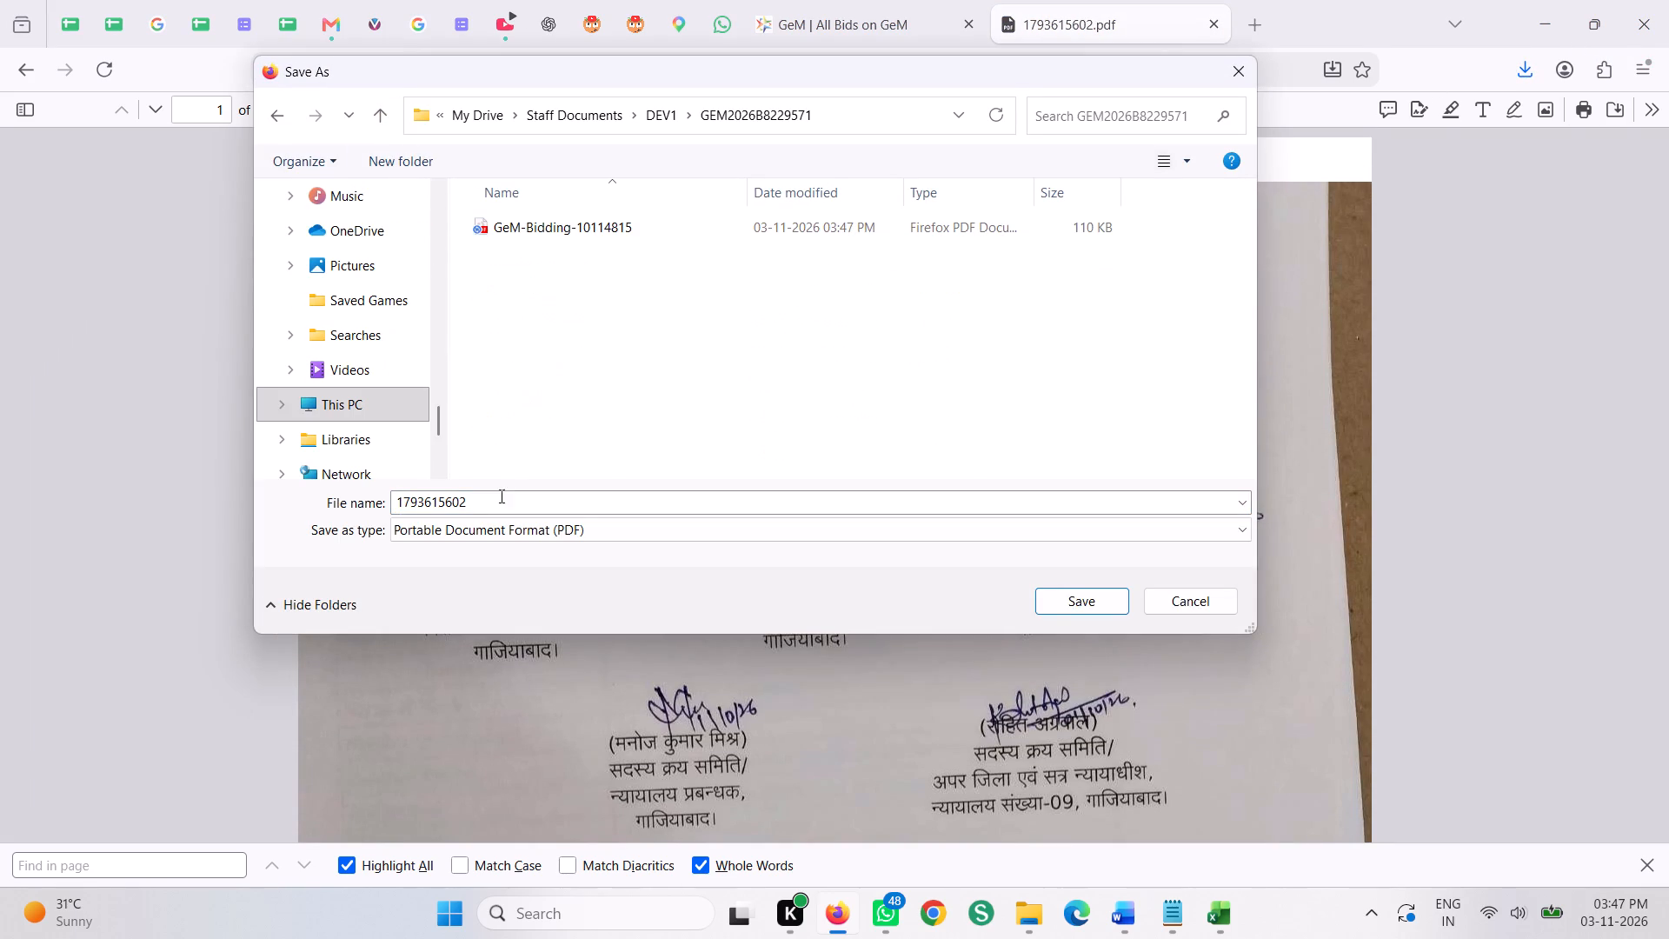
pyautogui.click(500, 499)
pyautogui.write('RETENTION OF EXISTING RESOURCES 01')
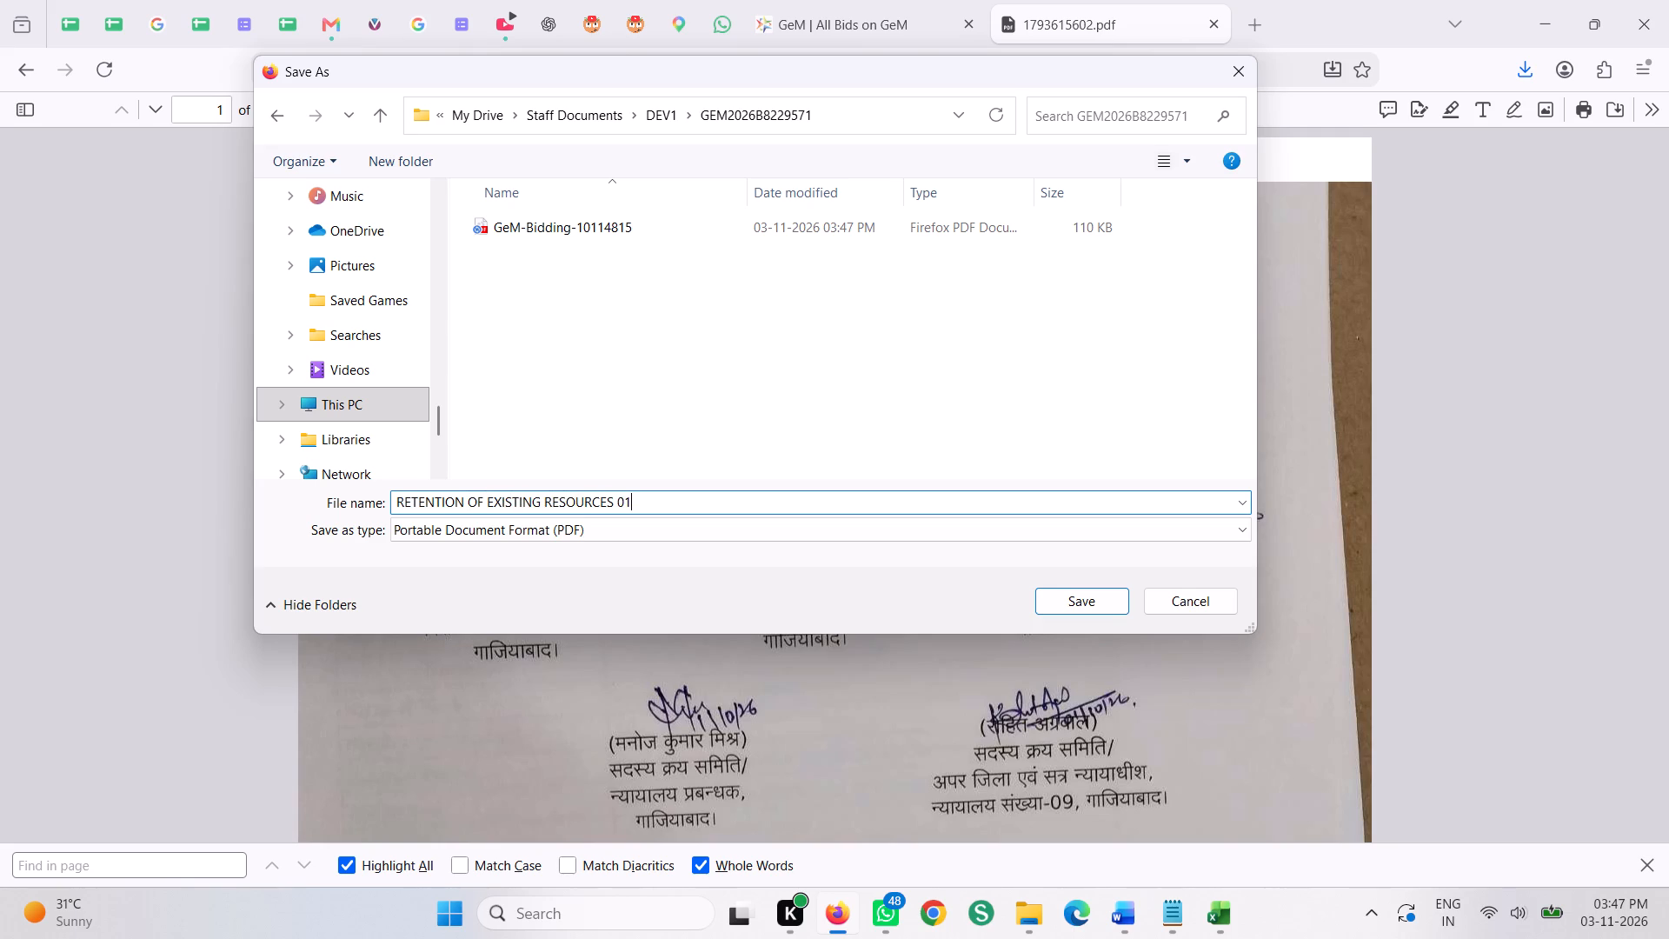
pyautogui.press('Return')
pyautogui.scroll(-14, 587, 321)
pyautogui.scroll(4, 504, 286)
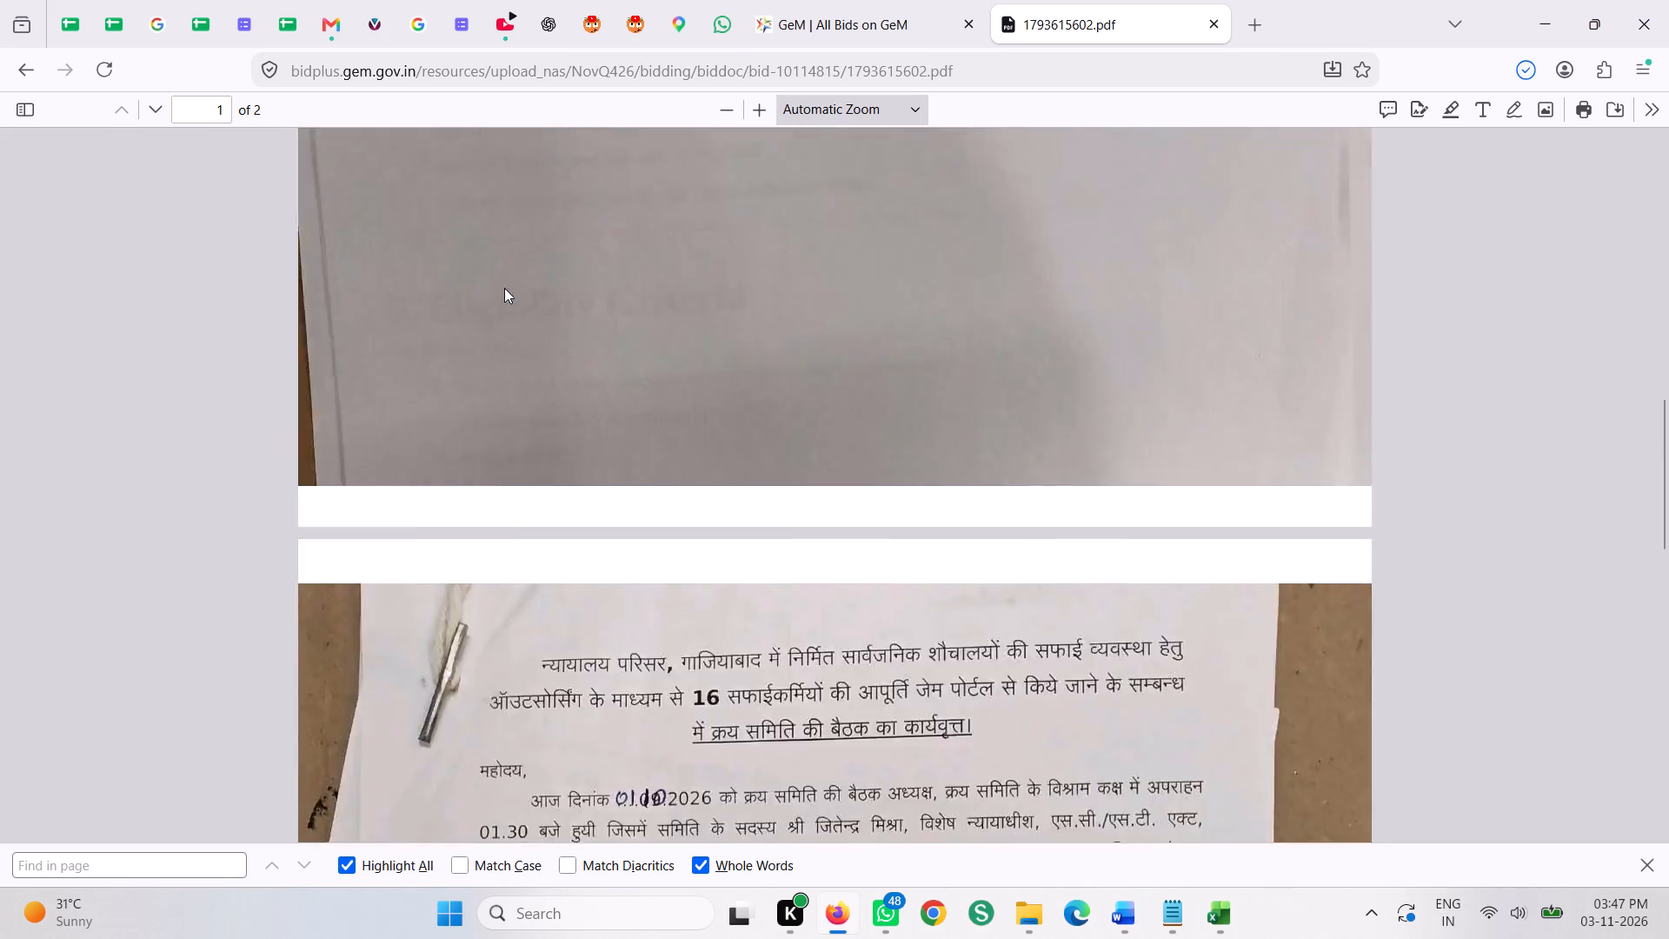
pyautogui.scroll(1, 609, 283)
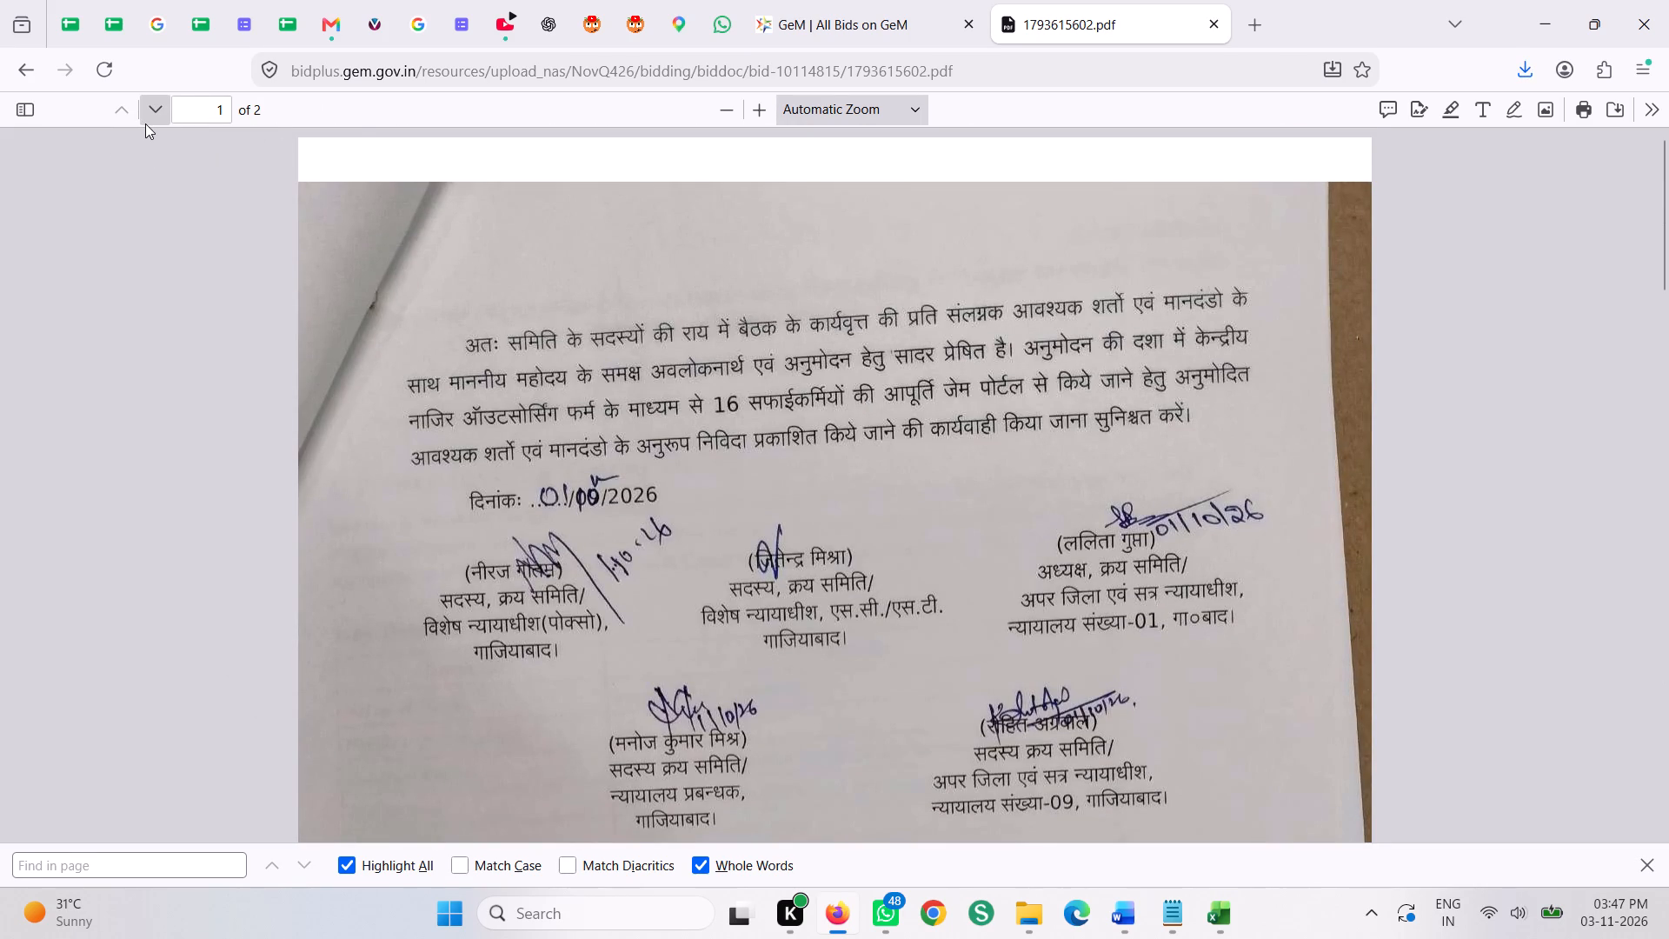
# Open the Scope of work & Job description attachment 1793615892.pdf from the bid document and save it as SCOPE OF WORK 02.
pyautogui.click(22, 72)
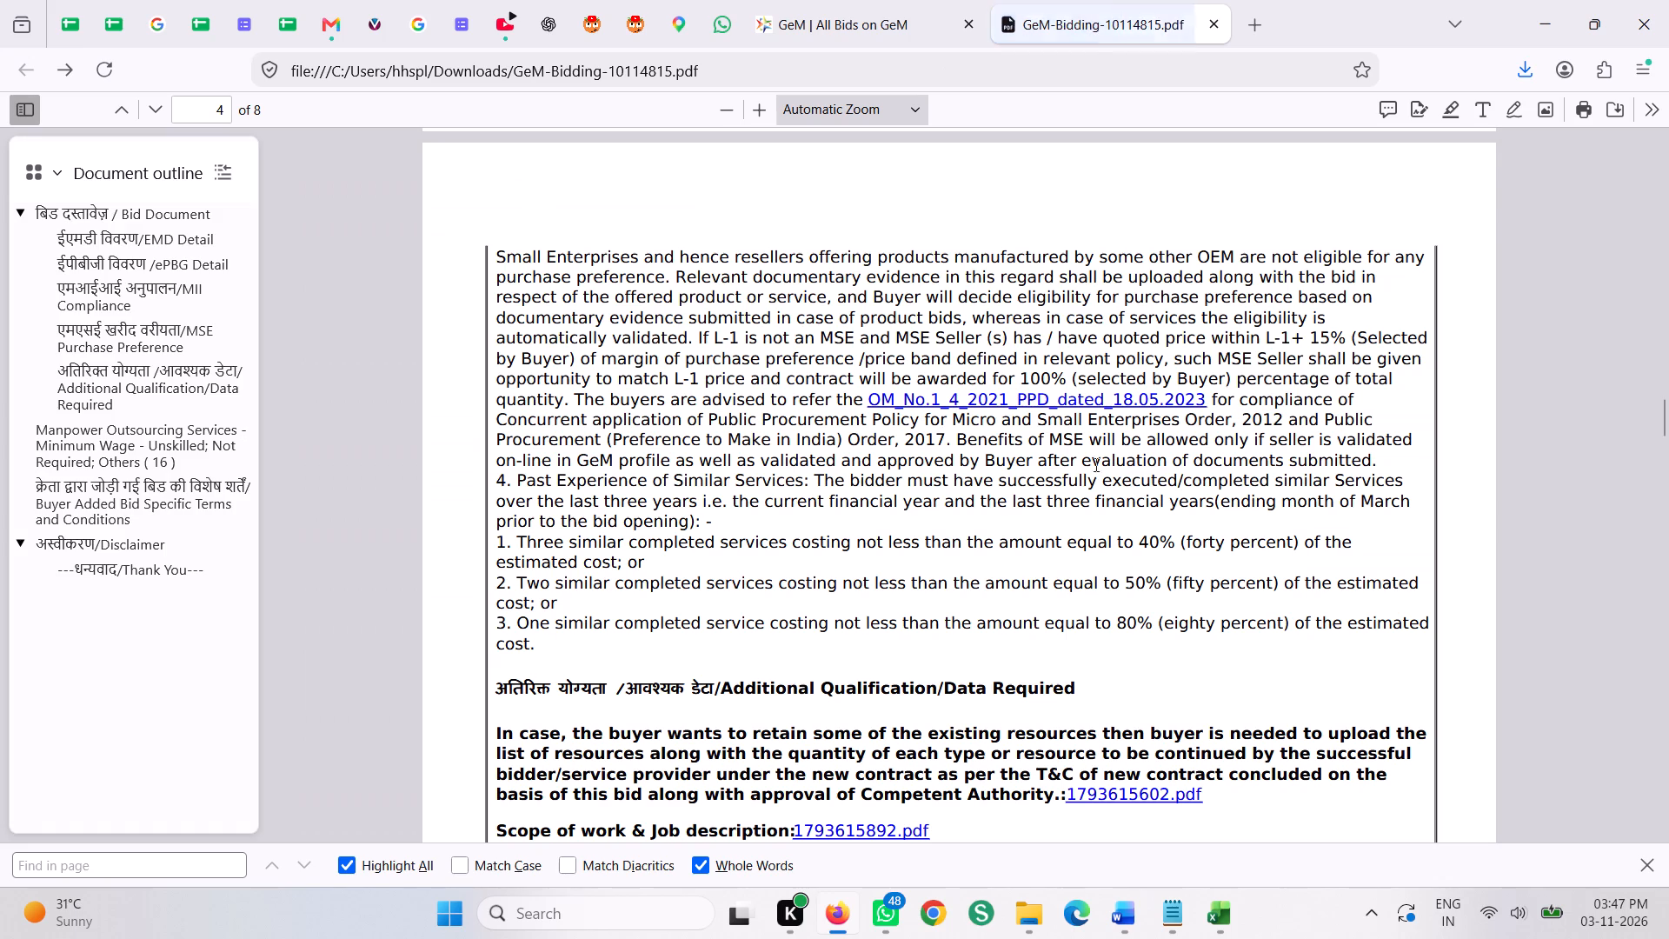
pyautogui.scroll(-1, 1055, 696)
pyautogui.click(877, 337)
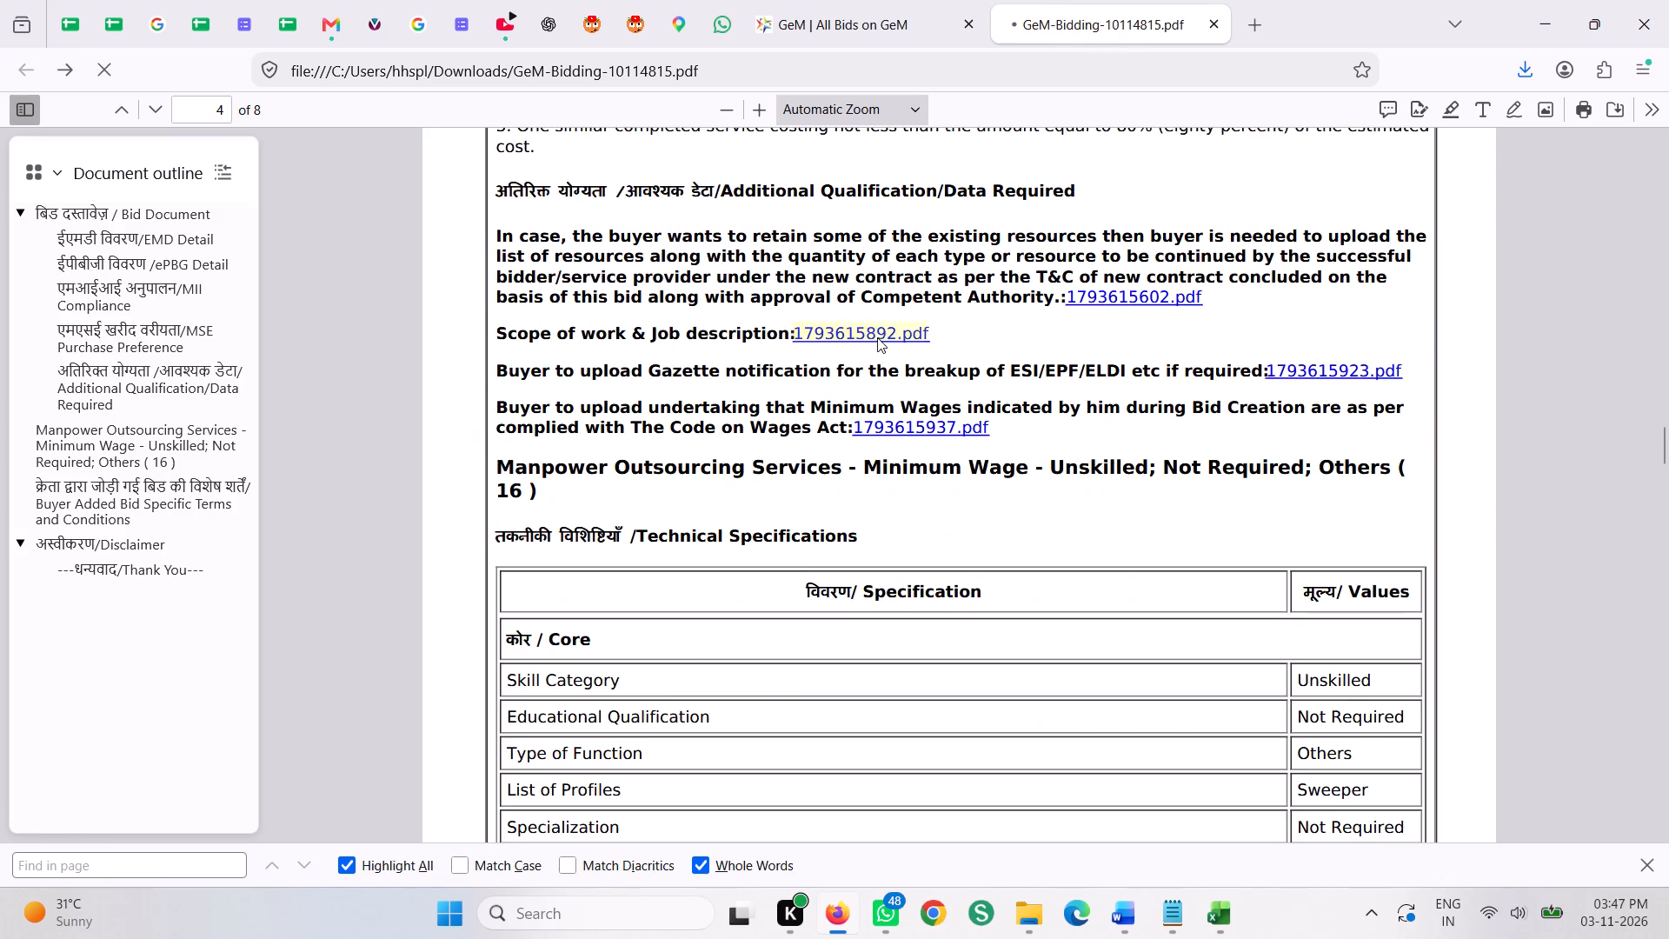
pyautogui.scroll(8, 1081, 268)
pyautogui.click(868, 0)
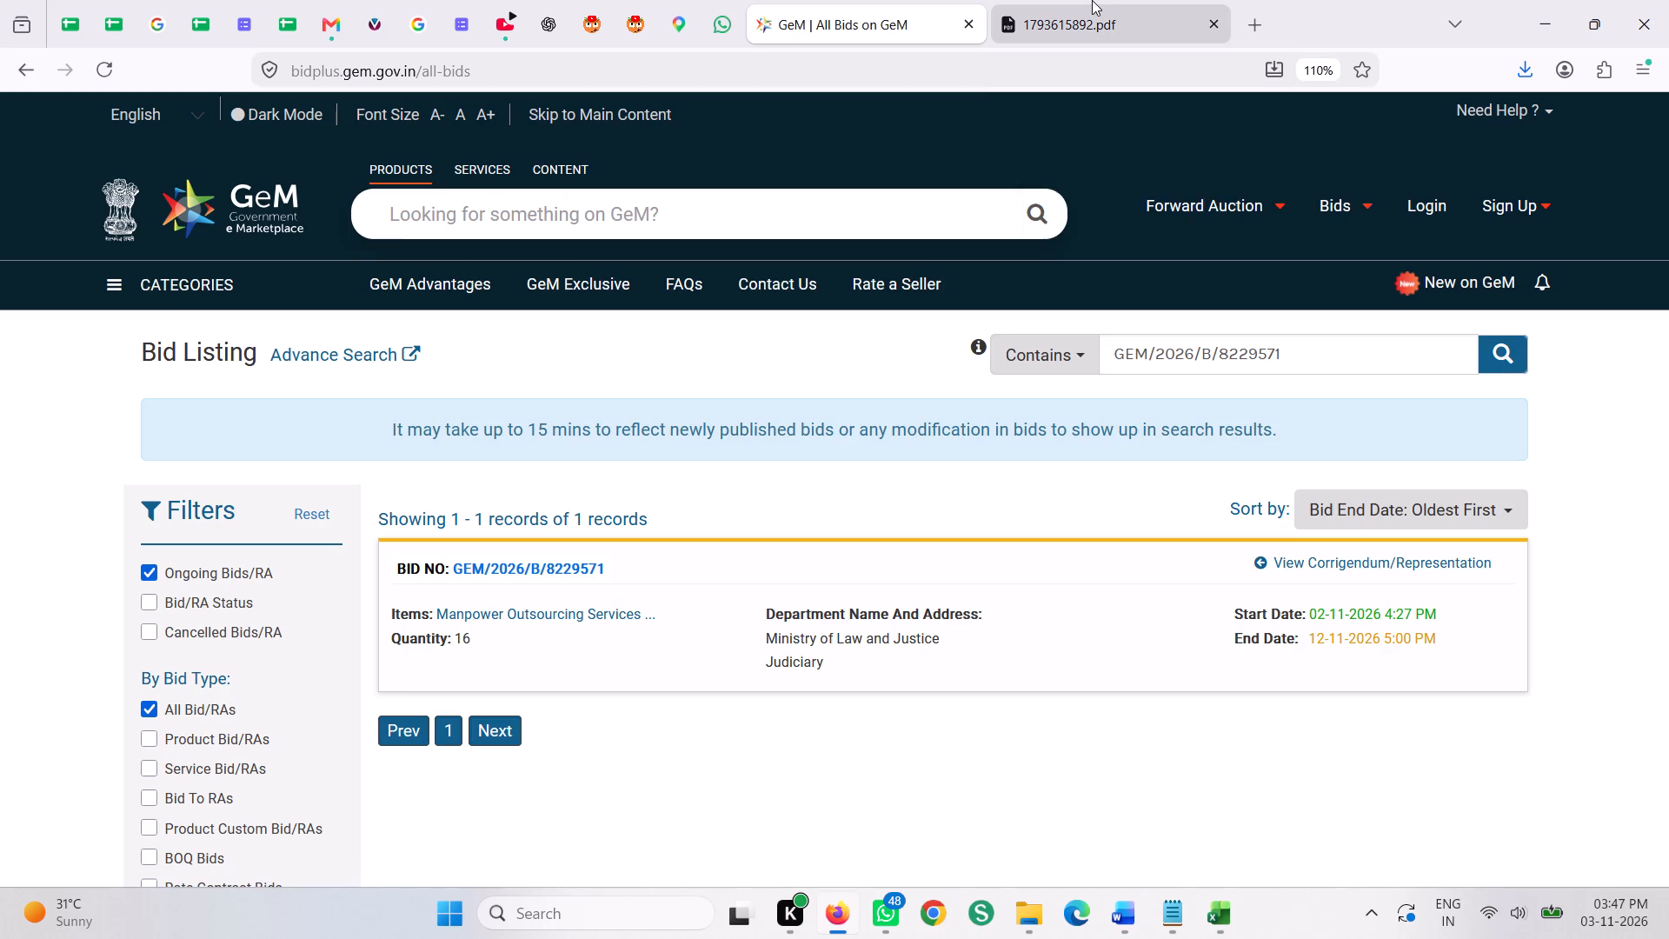
pyautogui.click(1092, 0)
pyautogui.click(1613, 107)
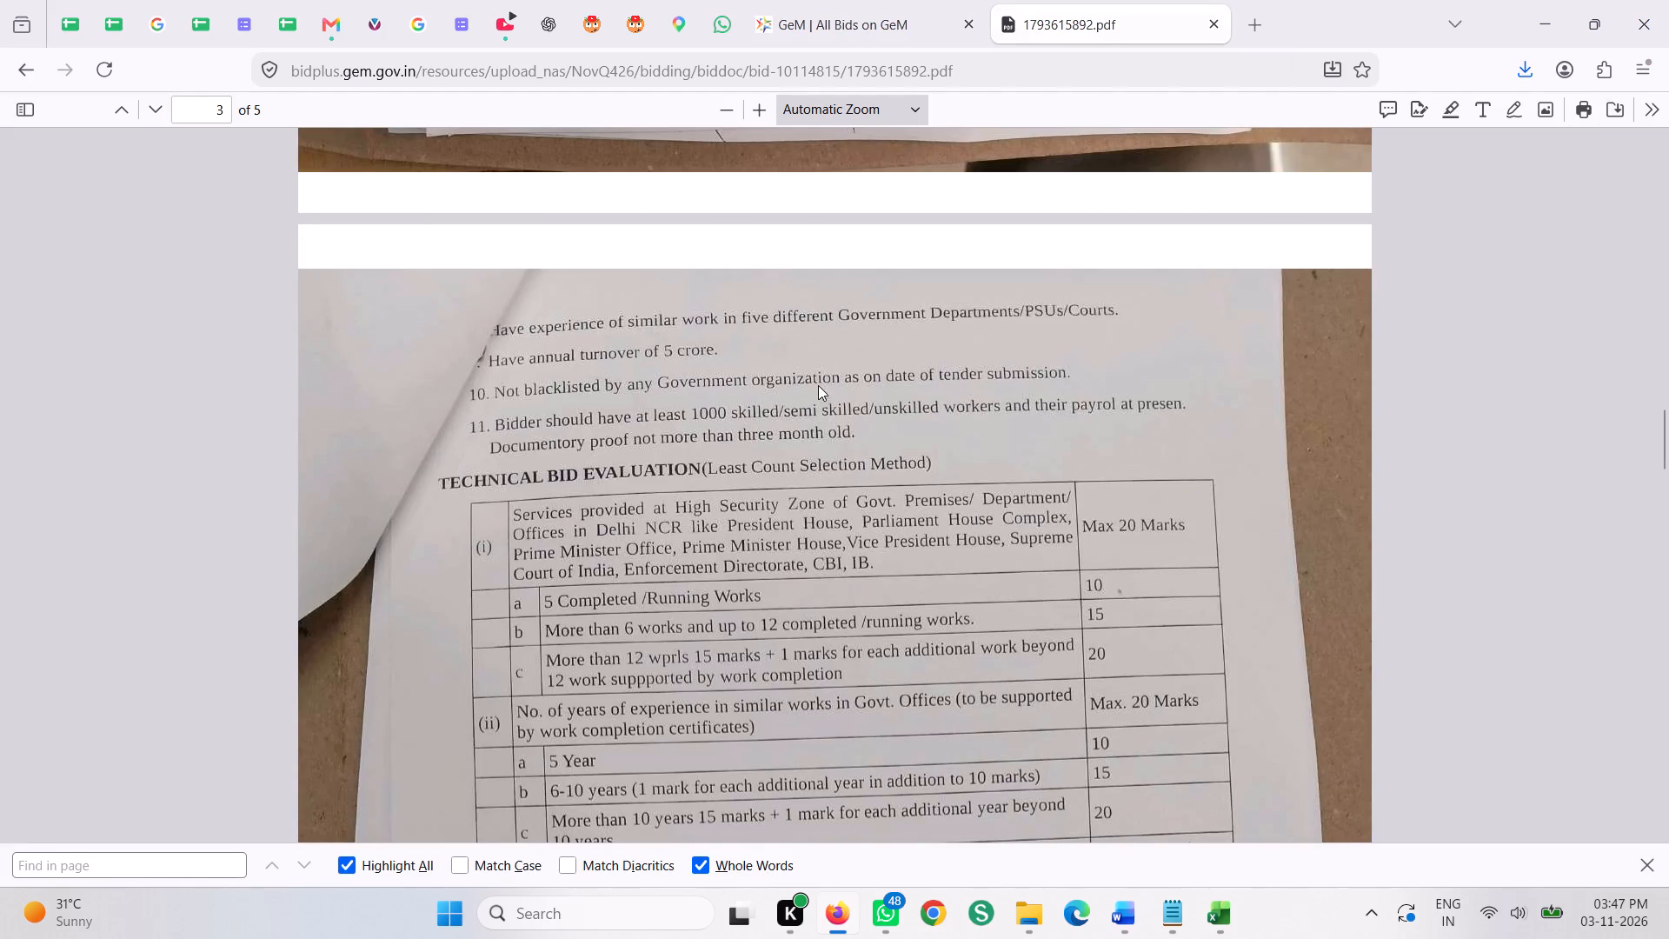
pyautogui.write('SCOPE OF WORK 02')
pyautogui.press('Return')
pyautogui.scroll(-1, 738, 241)
pyautogui.scroll(1, 569, 301)
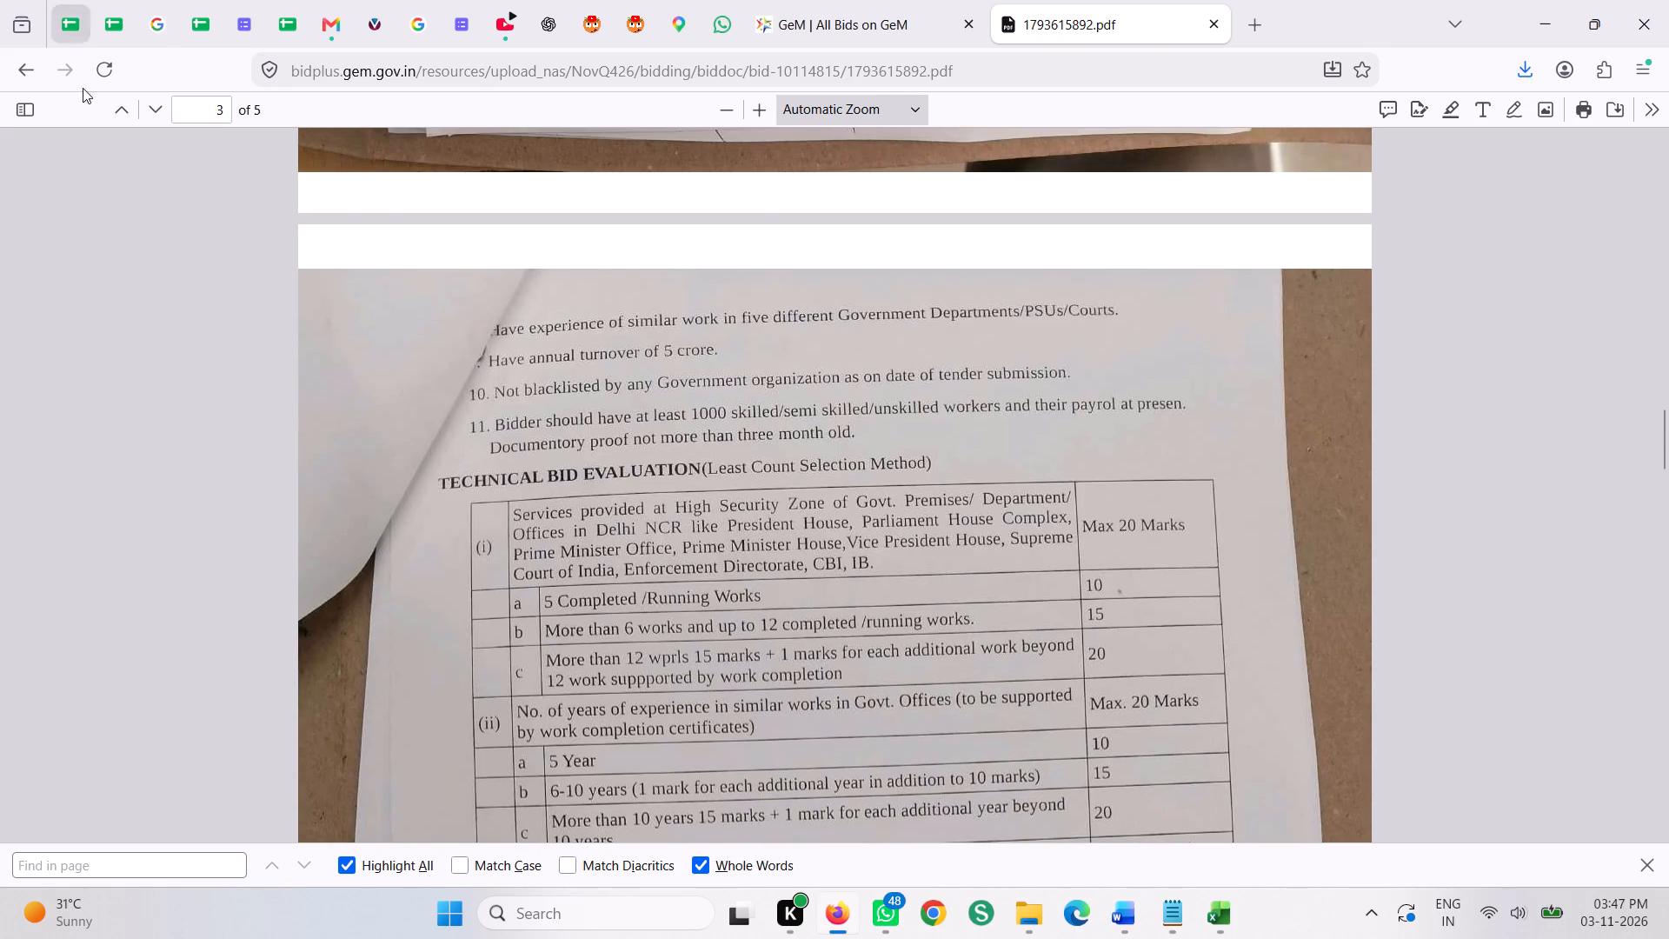
# Open the ESI/EPF gazette notification attachment 1793615923.pdf from the bid document and save it as ESIC EPF EDLI 03.
pyautogui.click(17, 70)
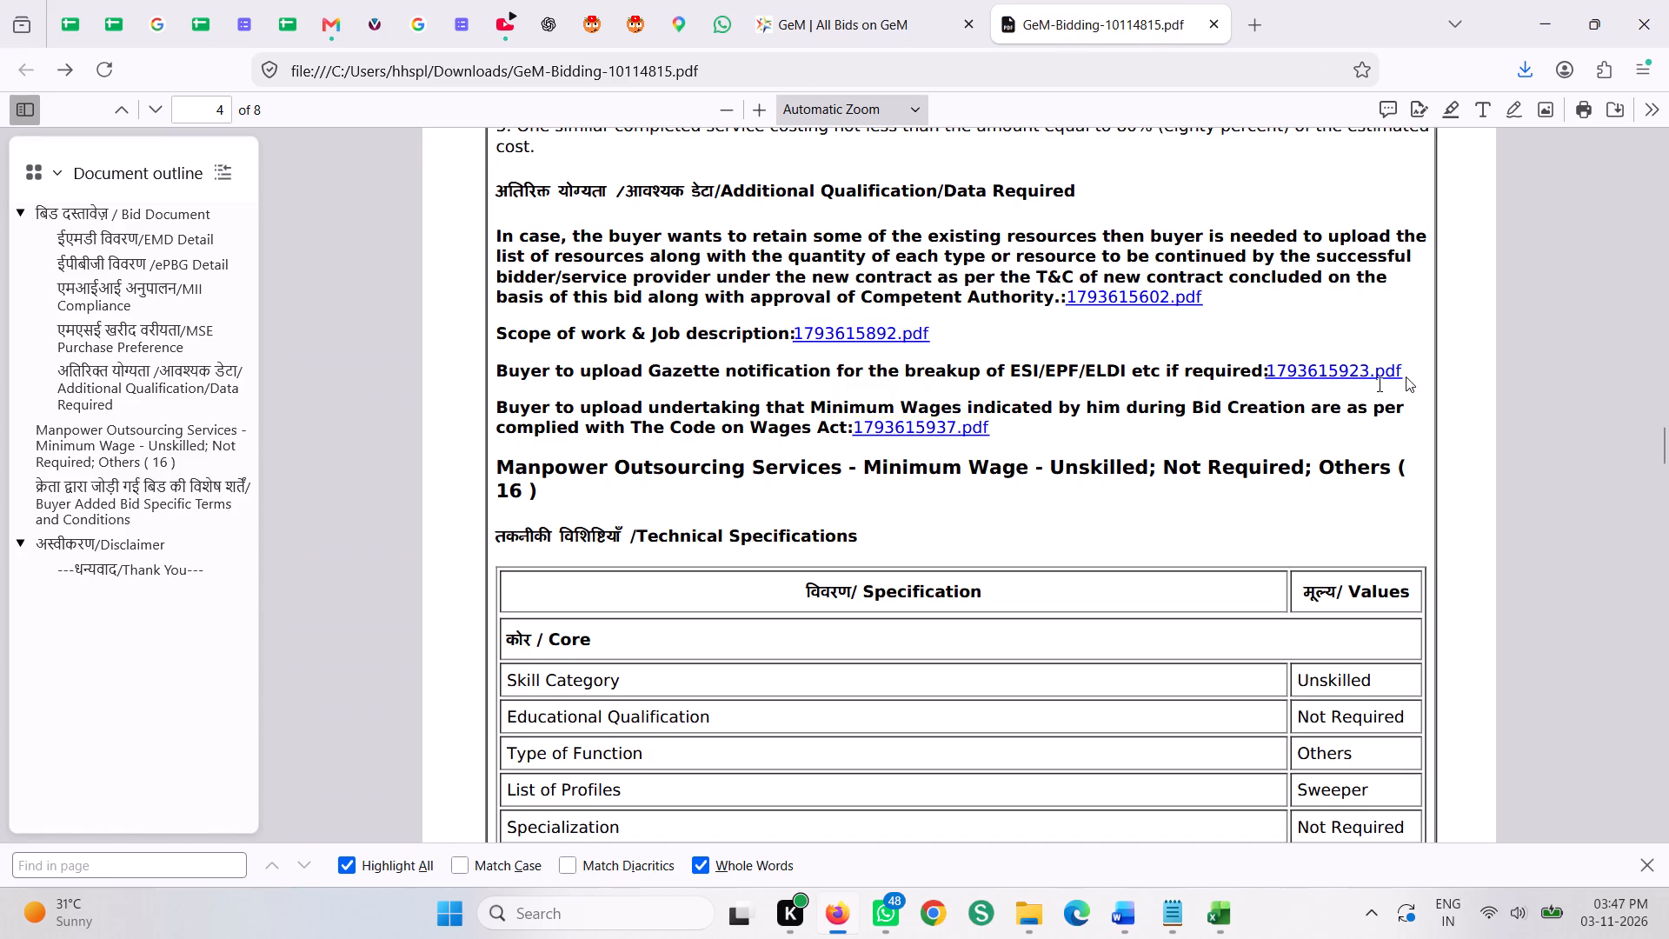
pyautogui.click(1314, 370)
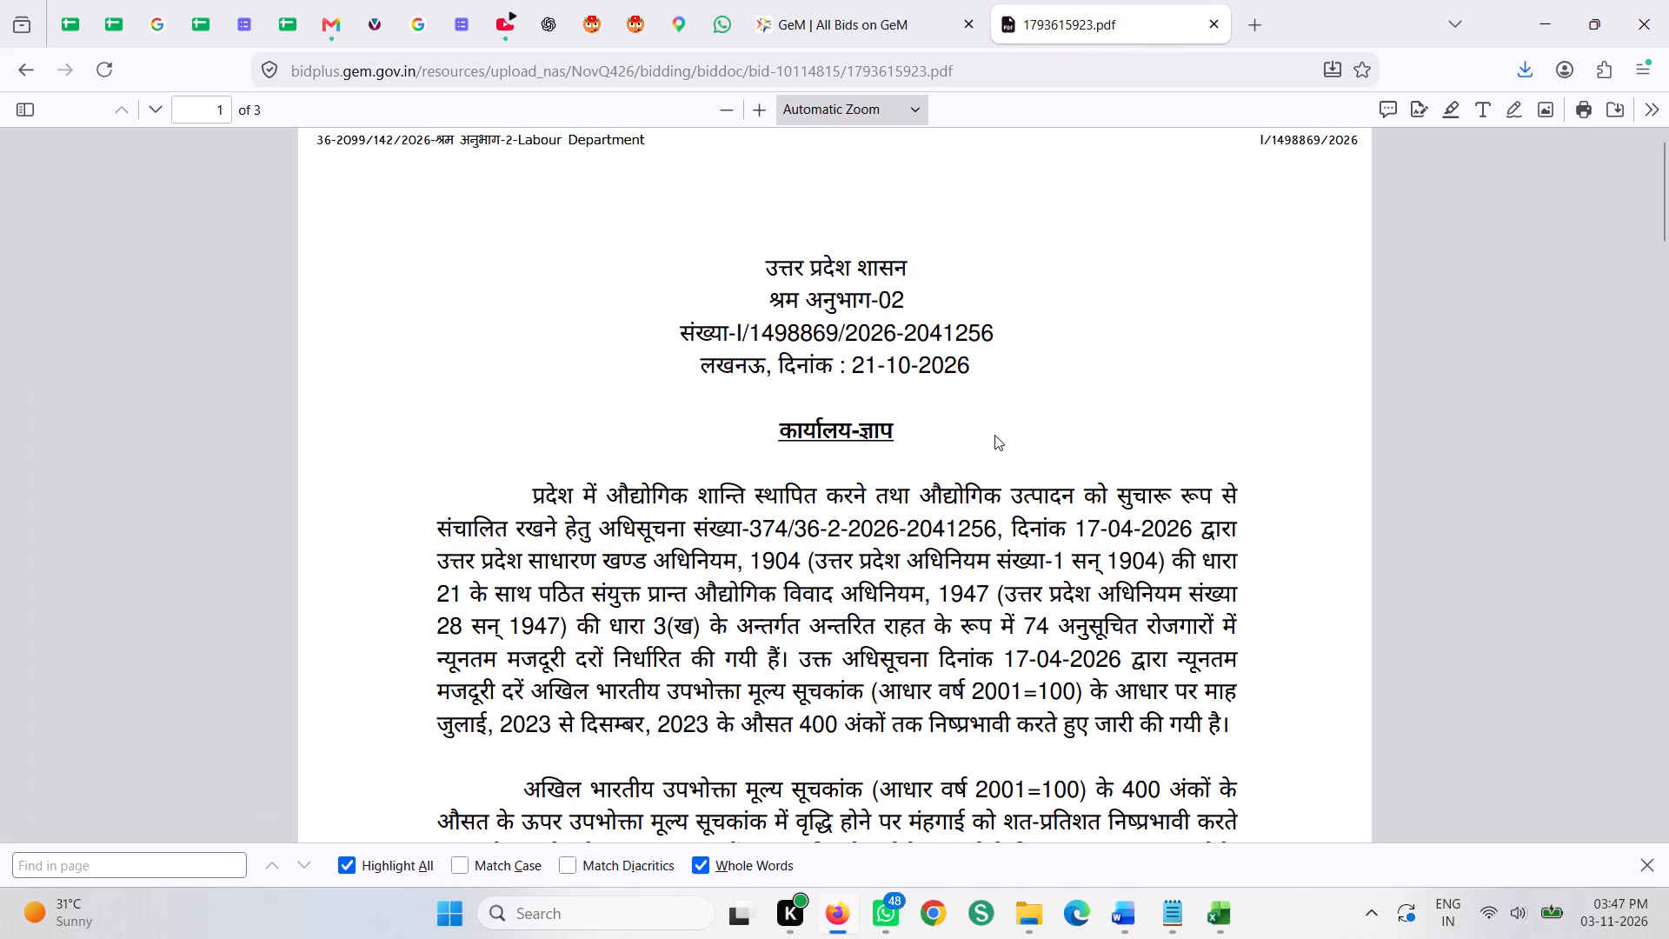
pyautogui.click(883, 0)
pyautogui.click(1067, 0)
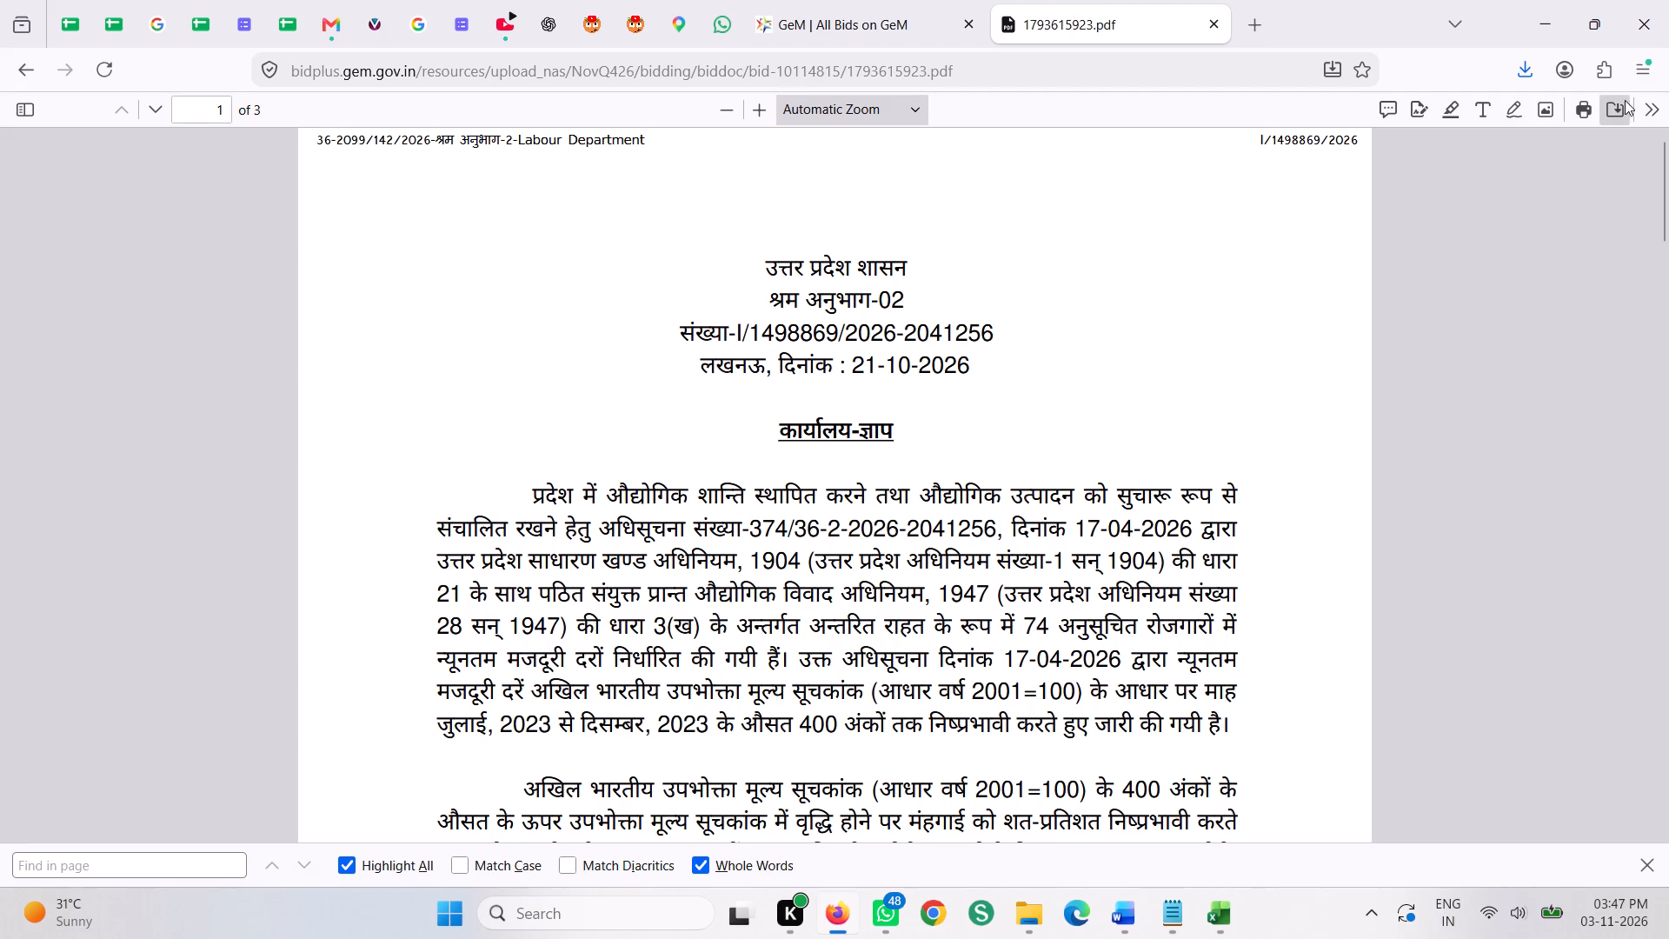
pyautogui.click(1625, 100)
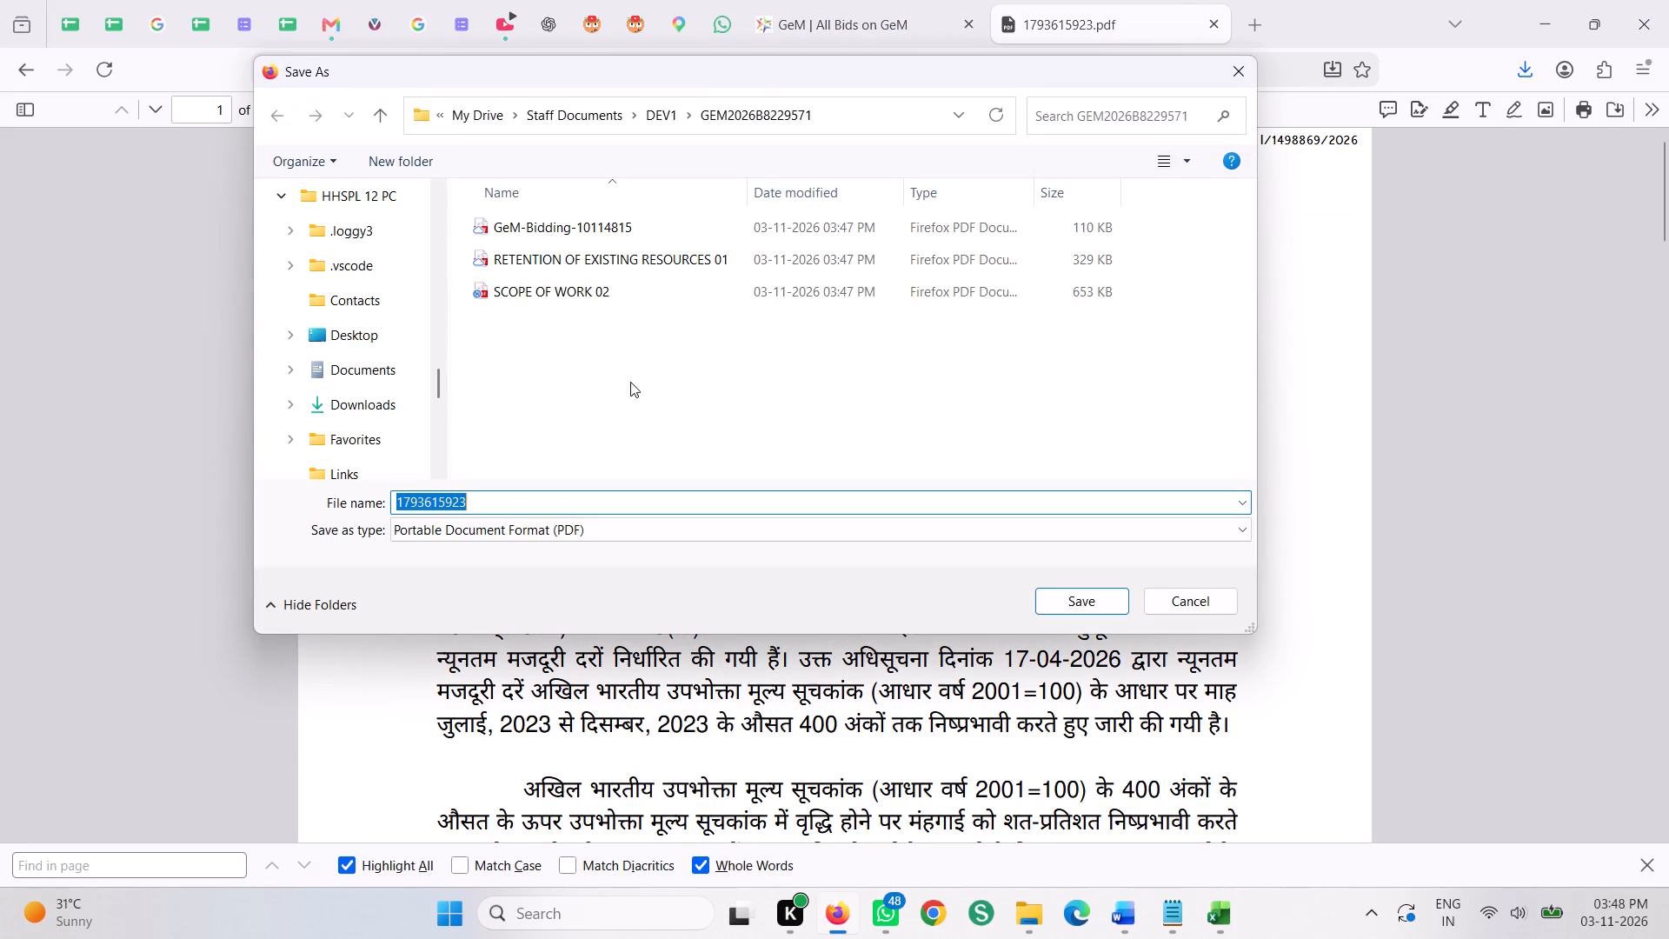
pyautogui.write('ESIC EPF EDLI 03')
pyautogui.press('Return')
pyautogui.scroll(-7, 659, 383)
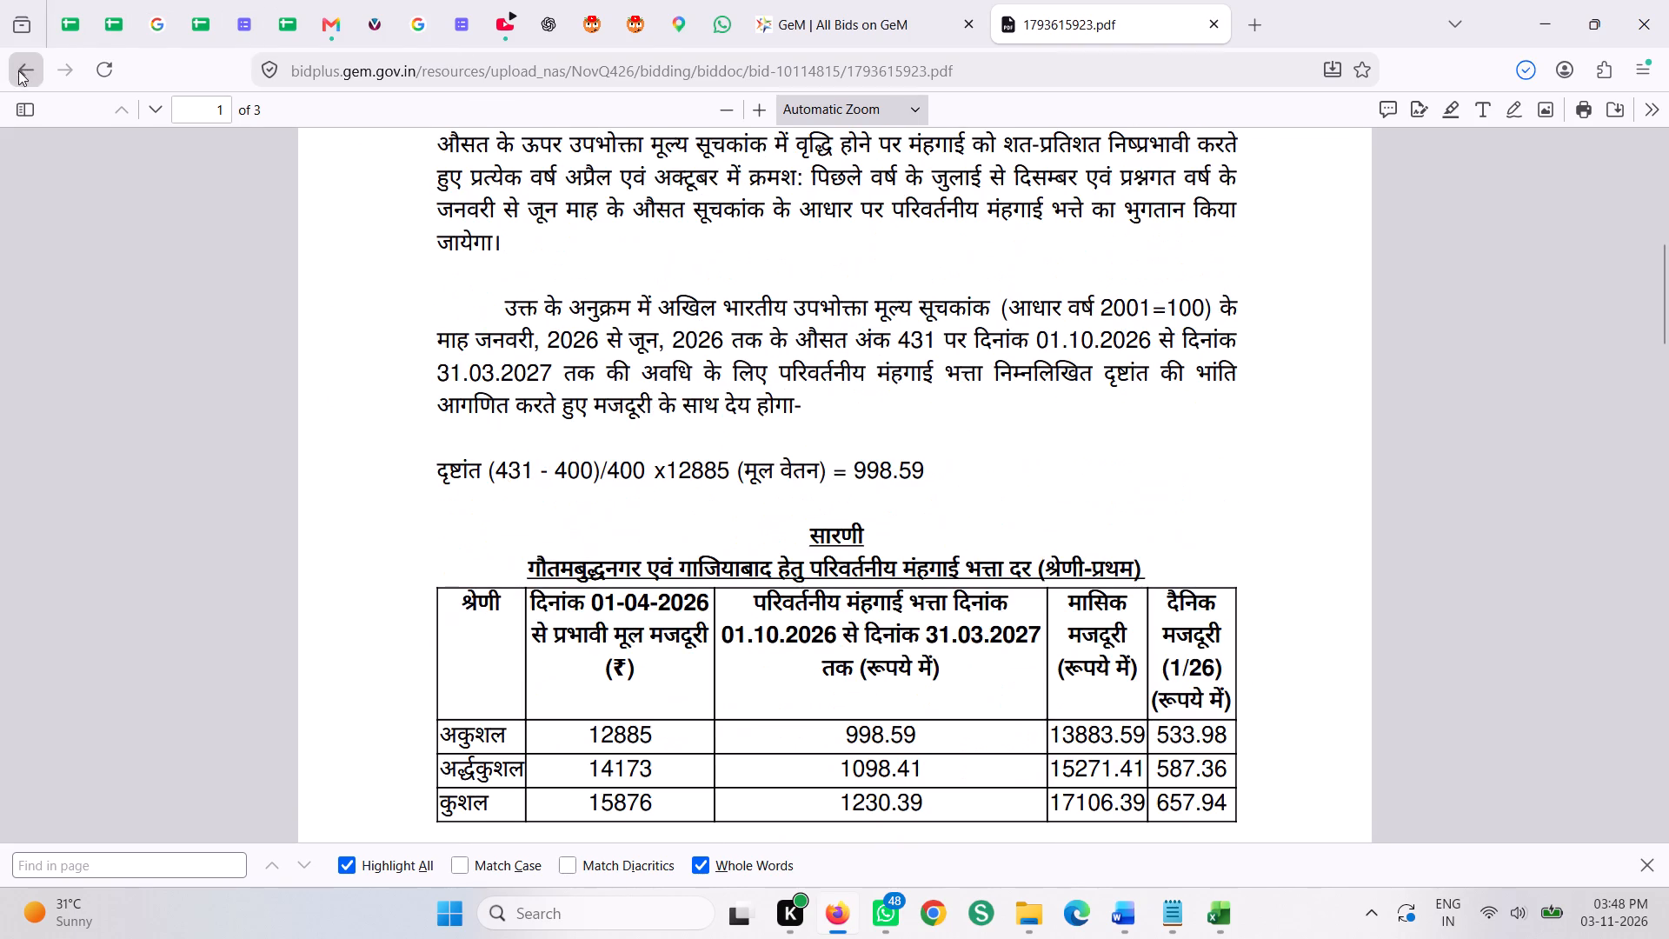
# Compare the minimum wages undertaking attachment 1793615937.pdf with the gazette notification 1793615923.pdf and return to the bid document.
pyautogui.click(17, 70)
pyautogui.click(948, 424)
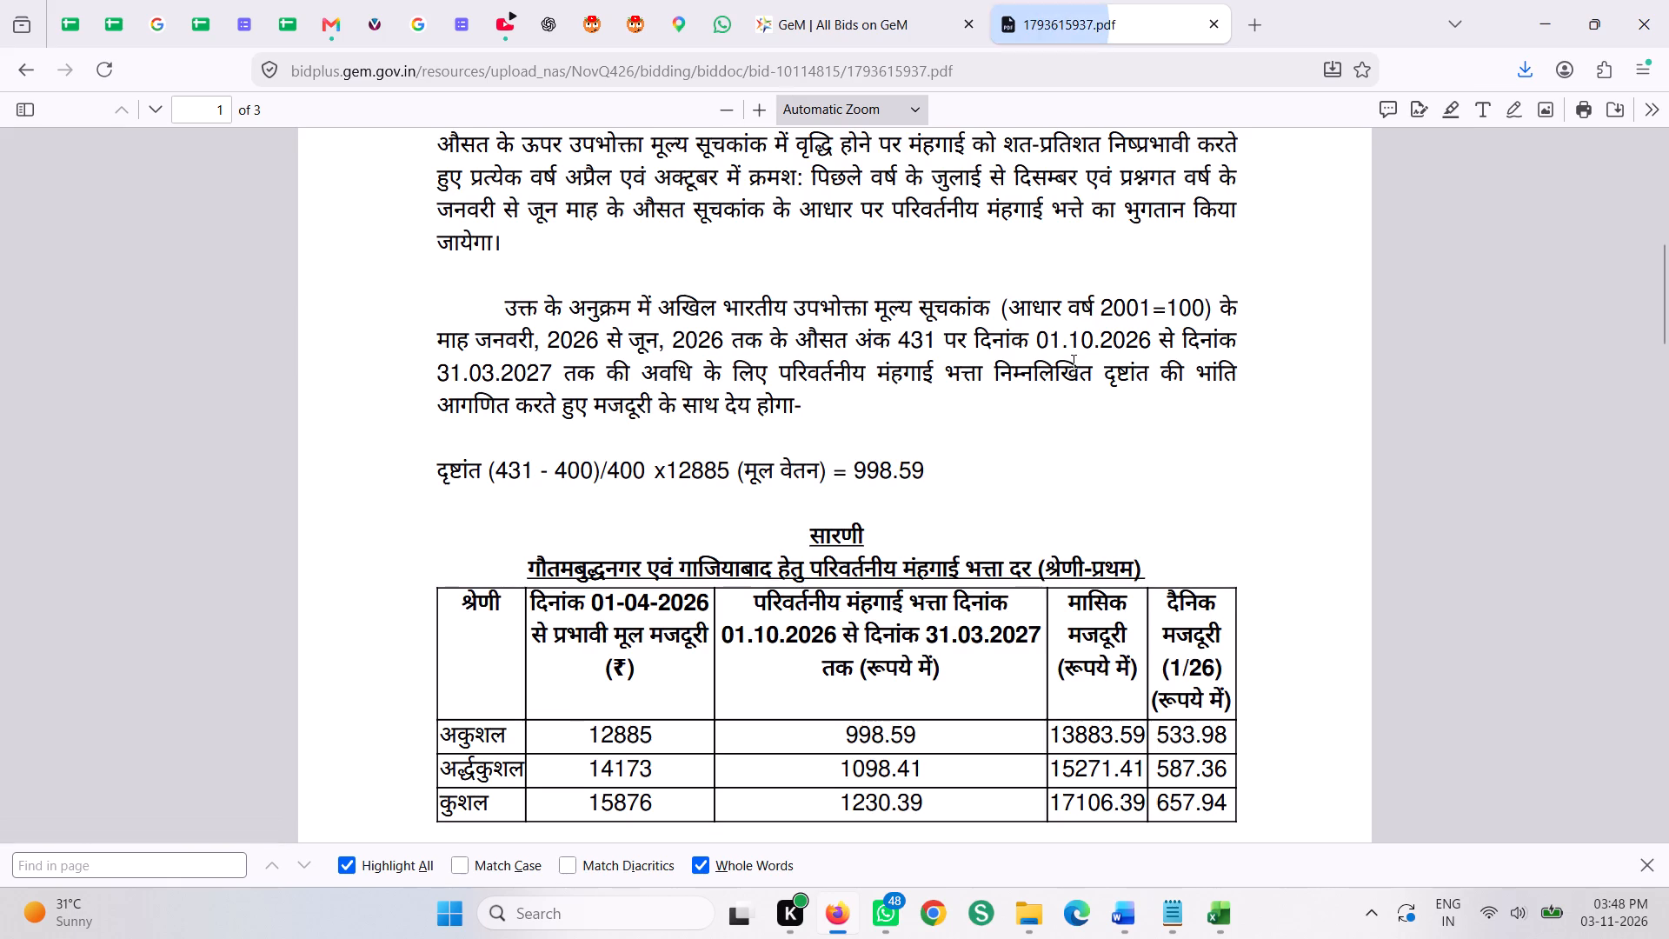
pyautogui.scroll(9, 1071, 370)
pyautogui.click(28, 77)
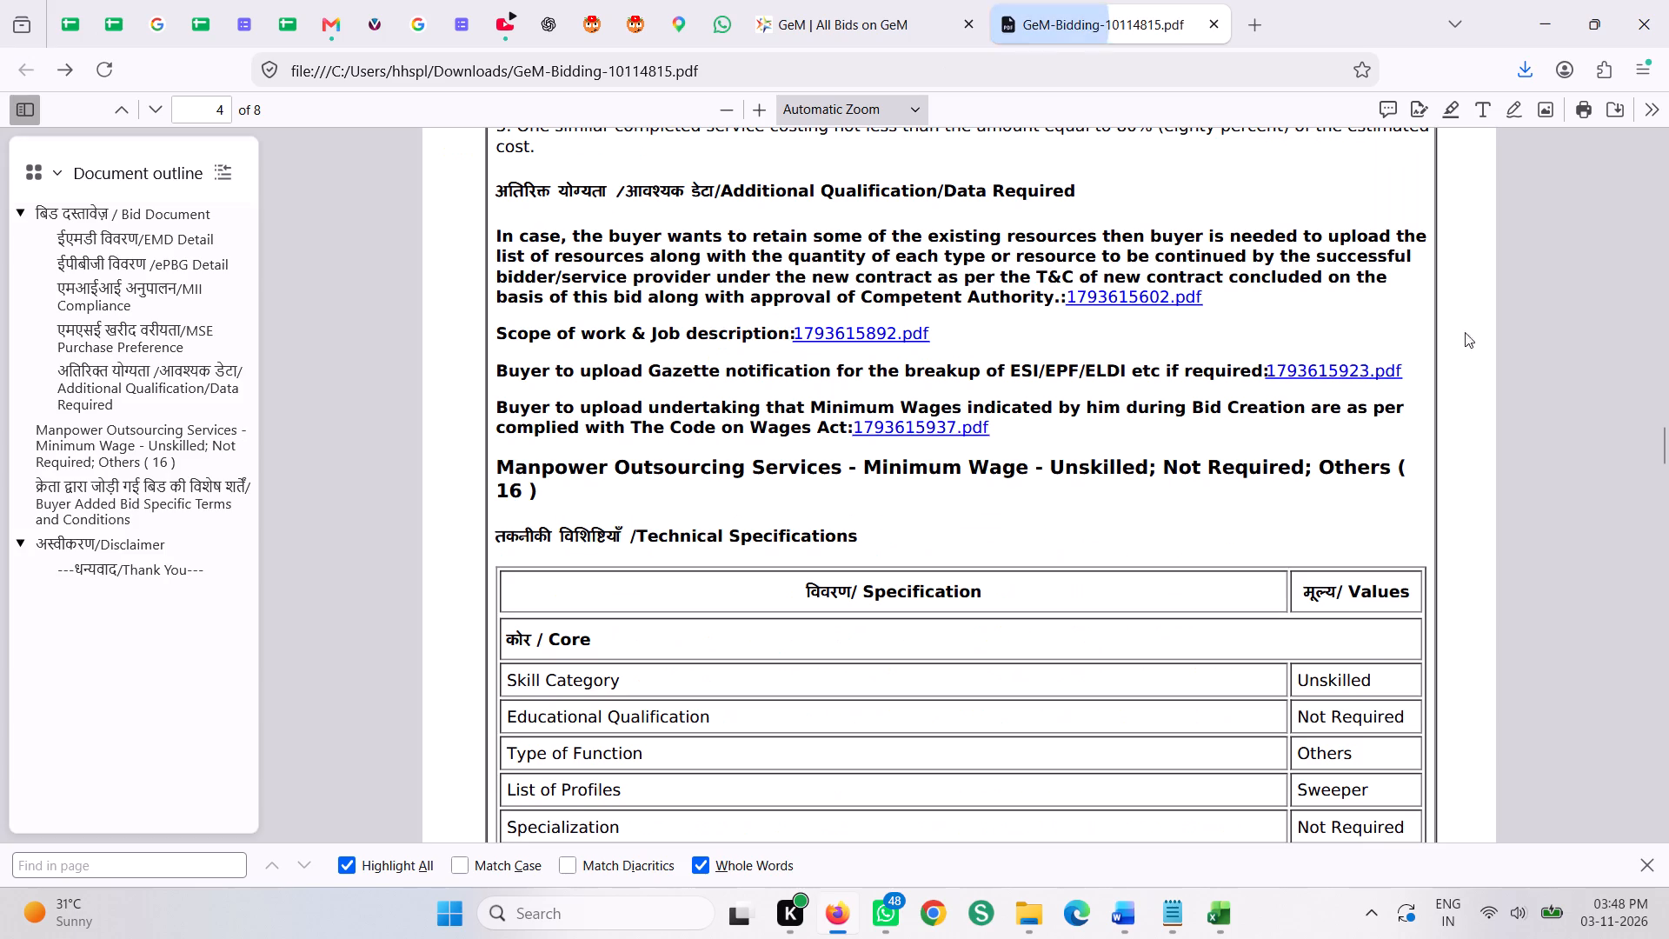
pyautogui.click(1340, 365)
pyautogui.scroll(4, 674, 378)
pyautogui.click(14, 70)
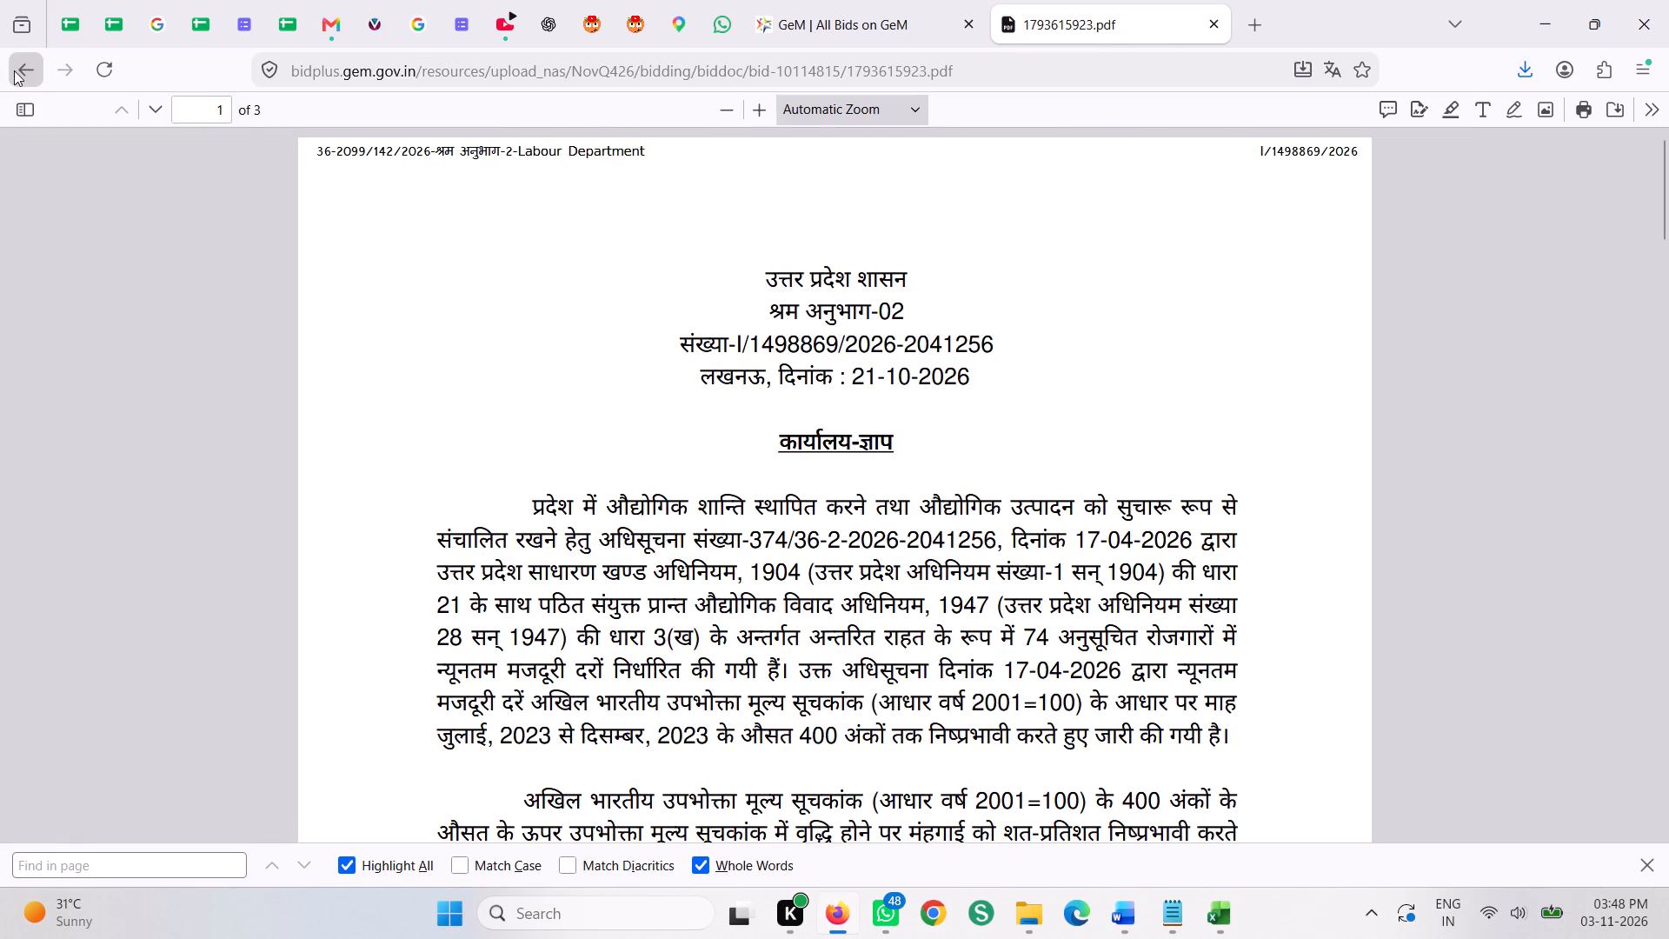
# In the REQUIRED DOCUMENTS file, replace everything after "1.SHOPACT –" with "Ghaziabad,UP", copying the city from the bid document's consignee details.
pyautogui.scroll(-2, 799, 448)
pyautogui.scroll(-1, 1015, 410)
pyautogui.scroll(1, 1192, 402)
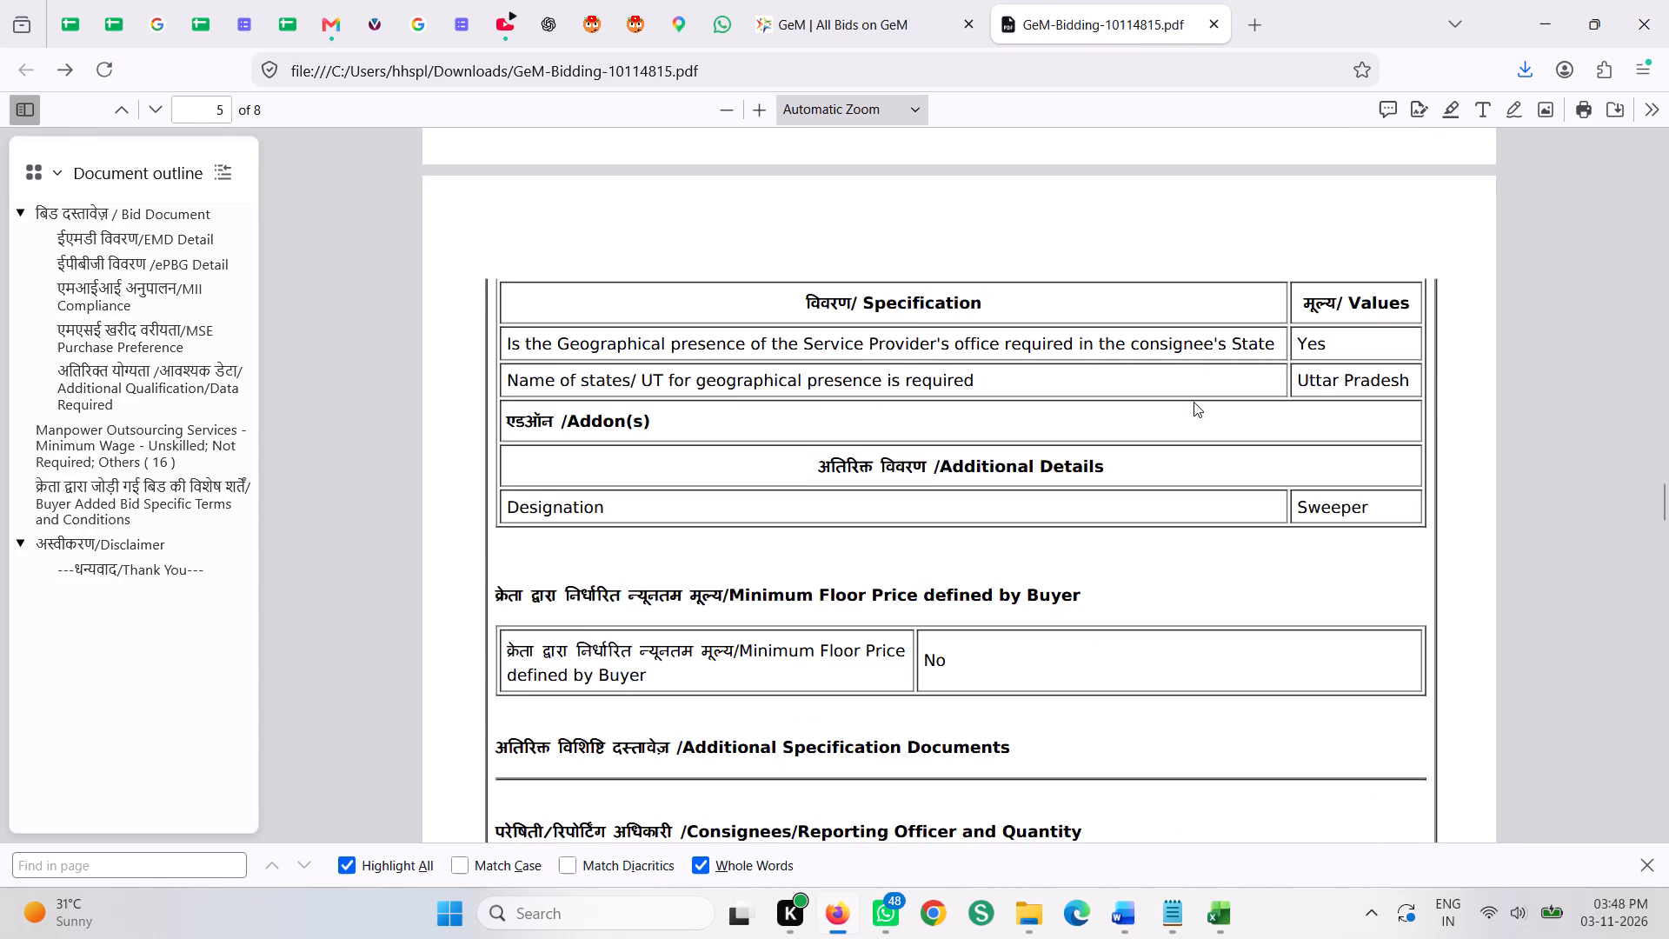
pyautogui.scroll(-4, 1044, 456)
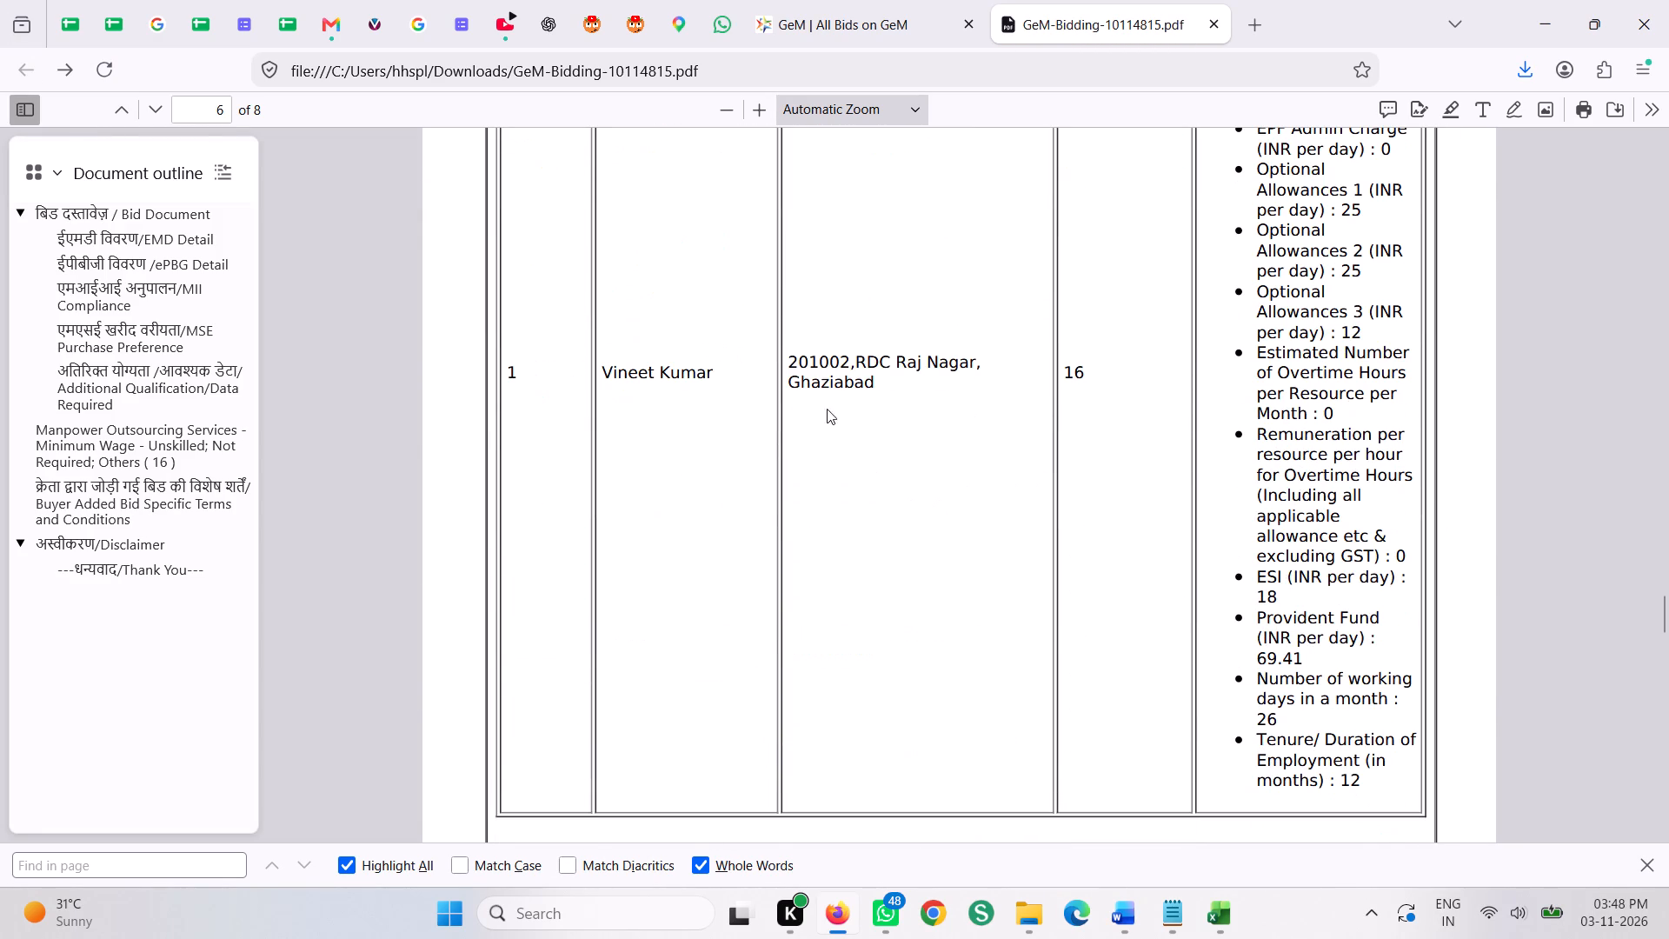
pyautogui.doubleClick(814, 364)
pyautogui.doubleClick(871, 379)
pyautogui.hotkey('ctrl', 'c')
pyautogui.hotkey('ctrl', 'c')
pyautogui.click(1116, 919)
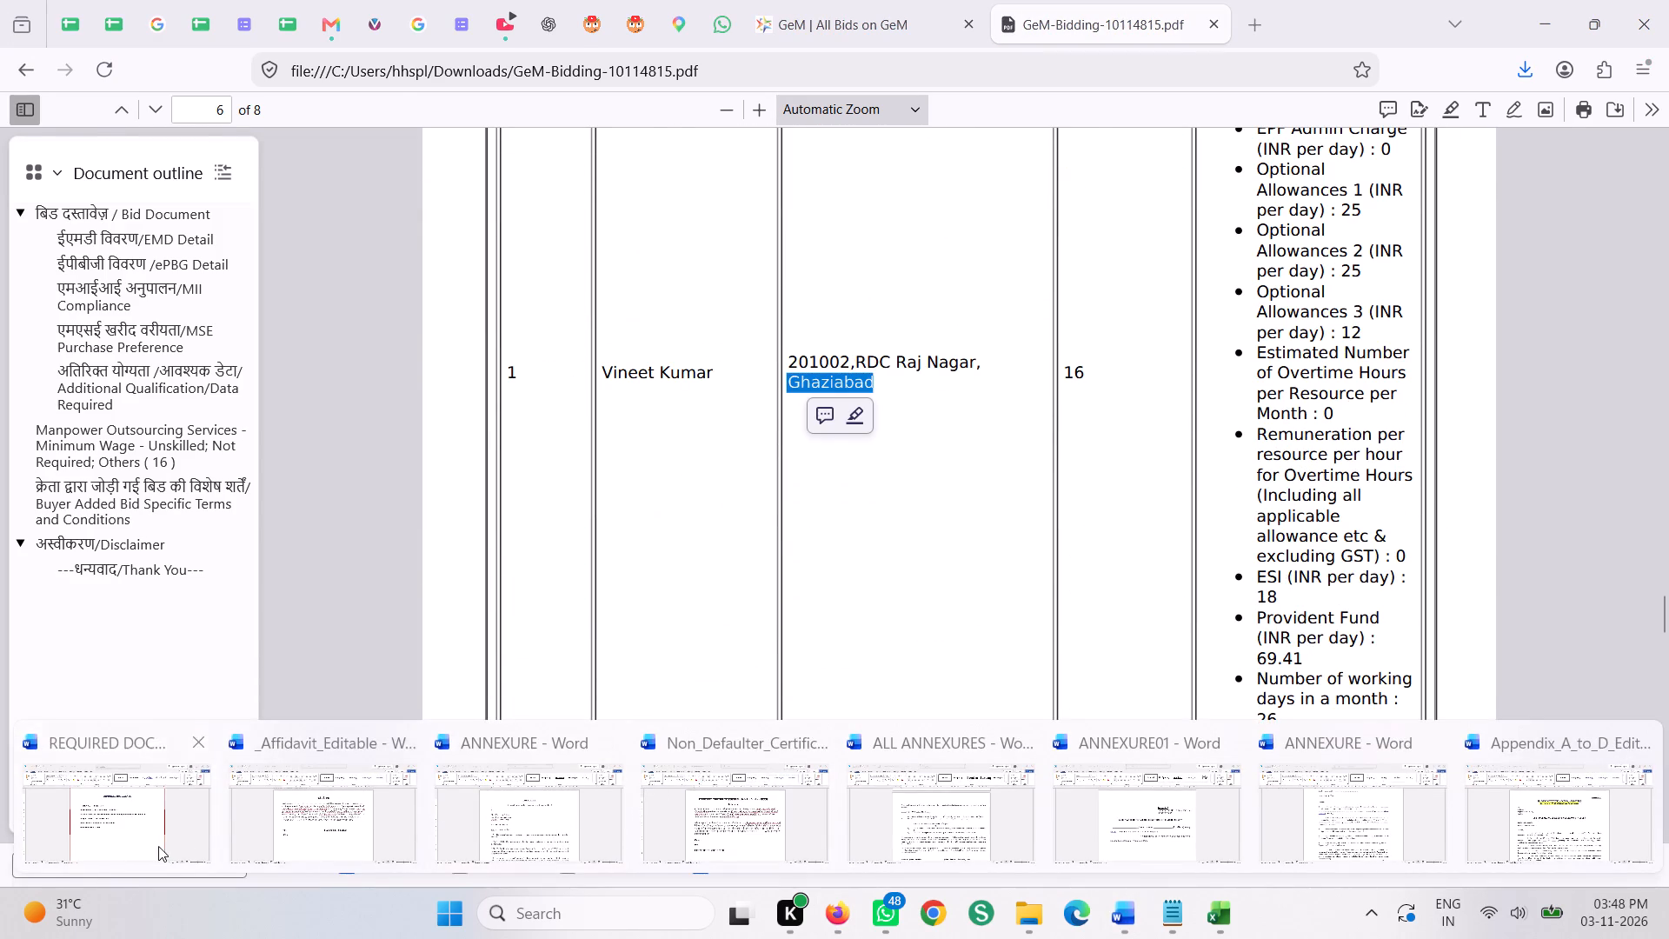
pyautogui.click(158, 846)
pyautogui.scroll(1, 460, 636)
pyautogui.moveTo(637, 443); pyautogui.dragTo(908, 743)
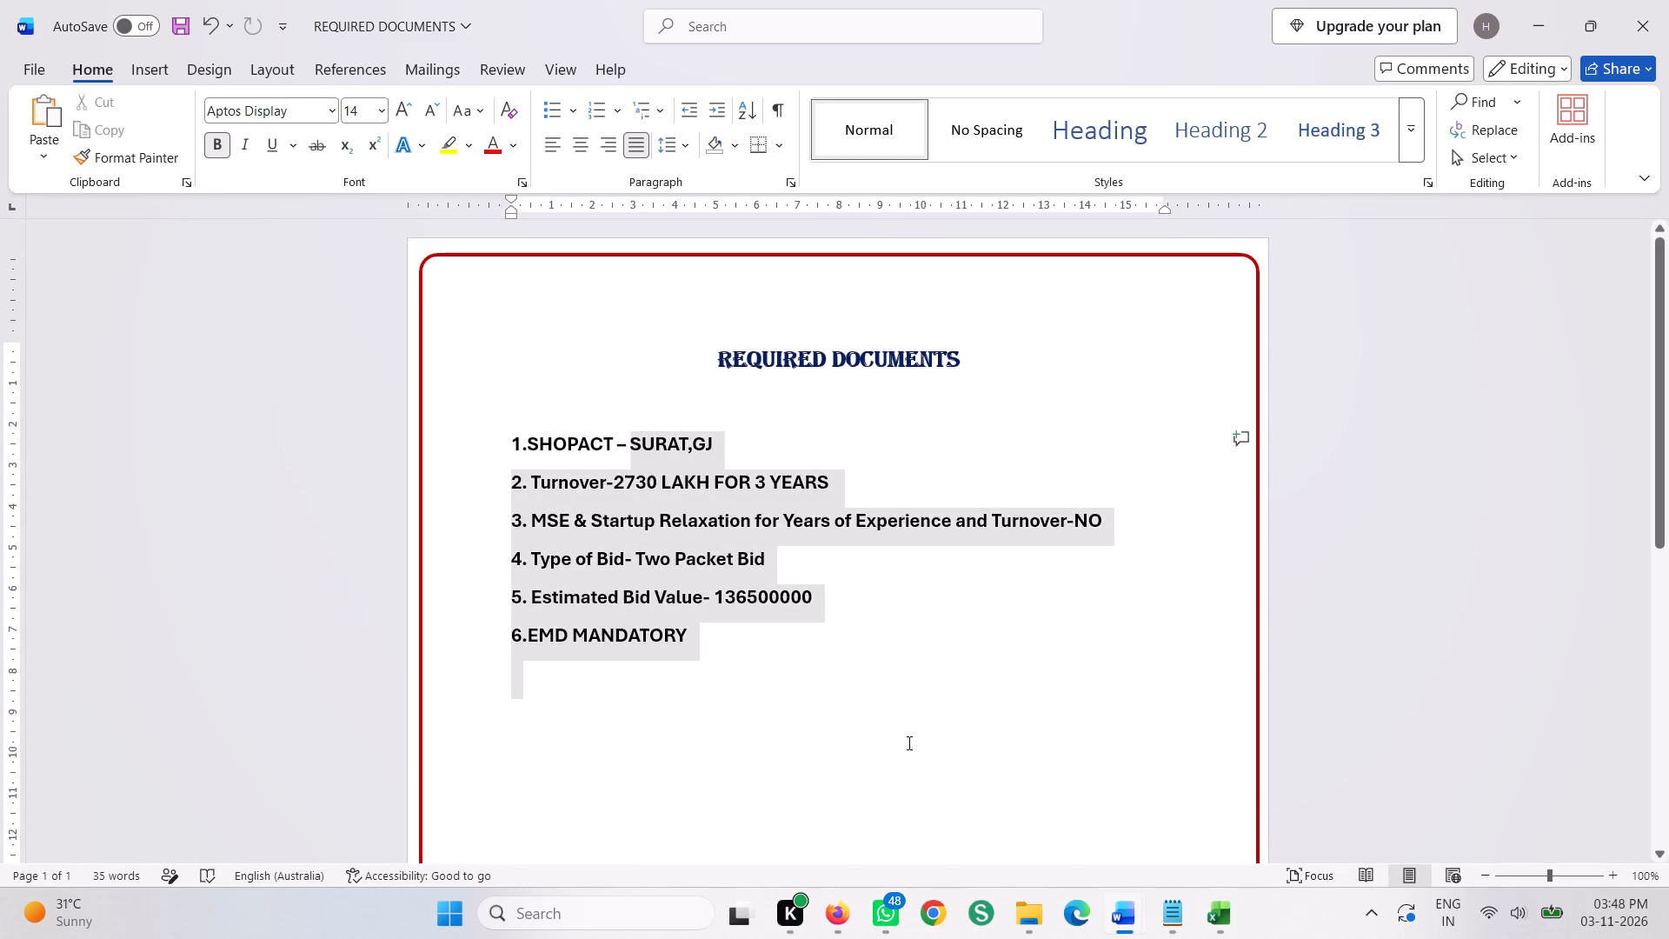
pyautogui.hotkey('ctrl', 'v')
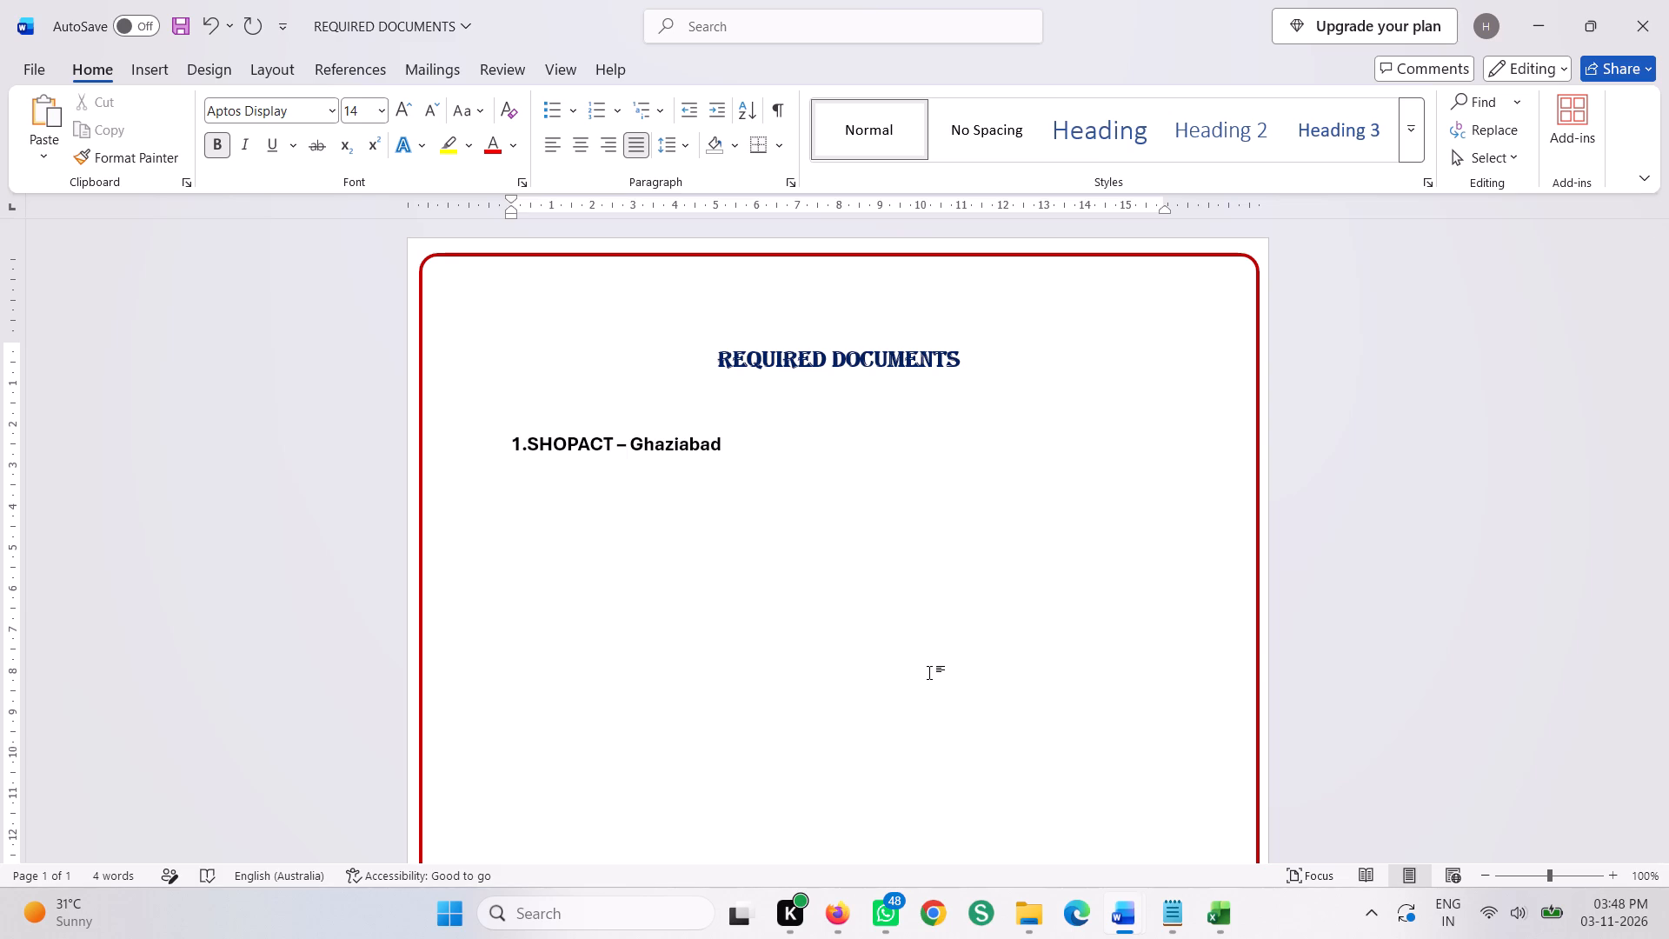
pyautogui.write(',UP')
pyautogui.press('Return')
# Add item 2 as "Turnover-22 LAKH FOR 3 YEARS", copying the word Turnover from the bid document.
pyautogui.write('2.')
pyautogui.hotkey('alt', 'Tab')
pyautogui.scroll(16, 991, 615)
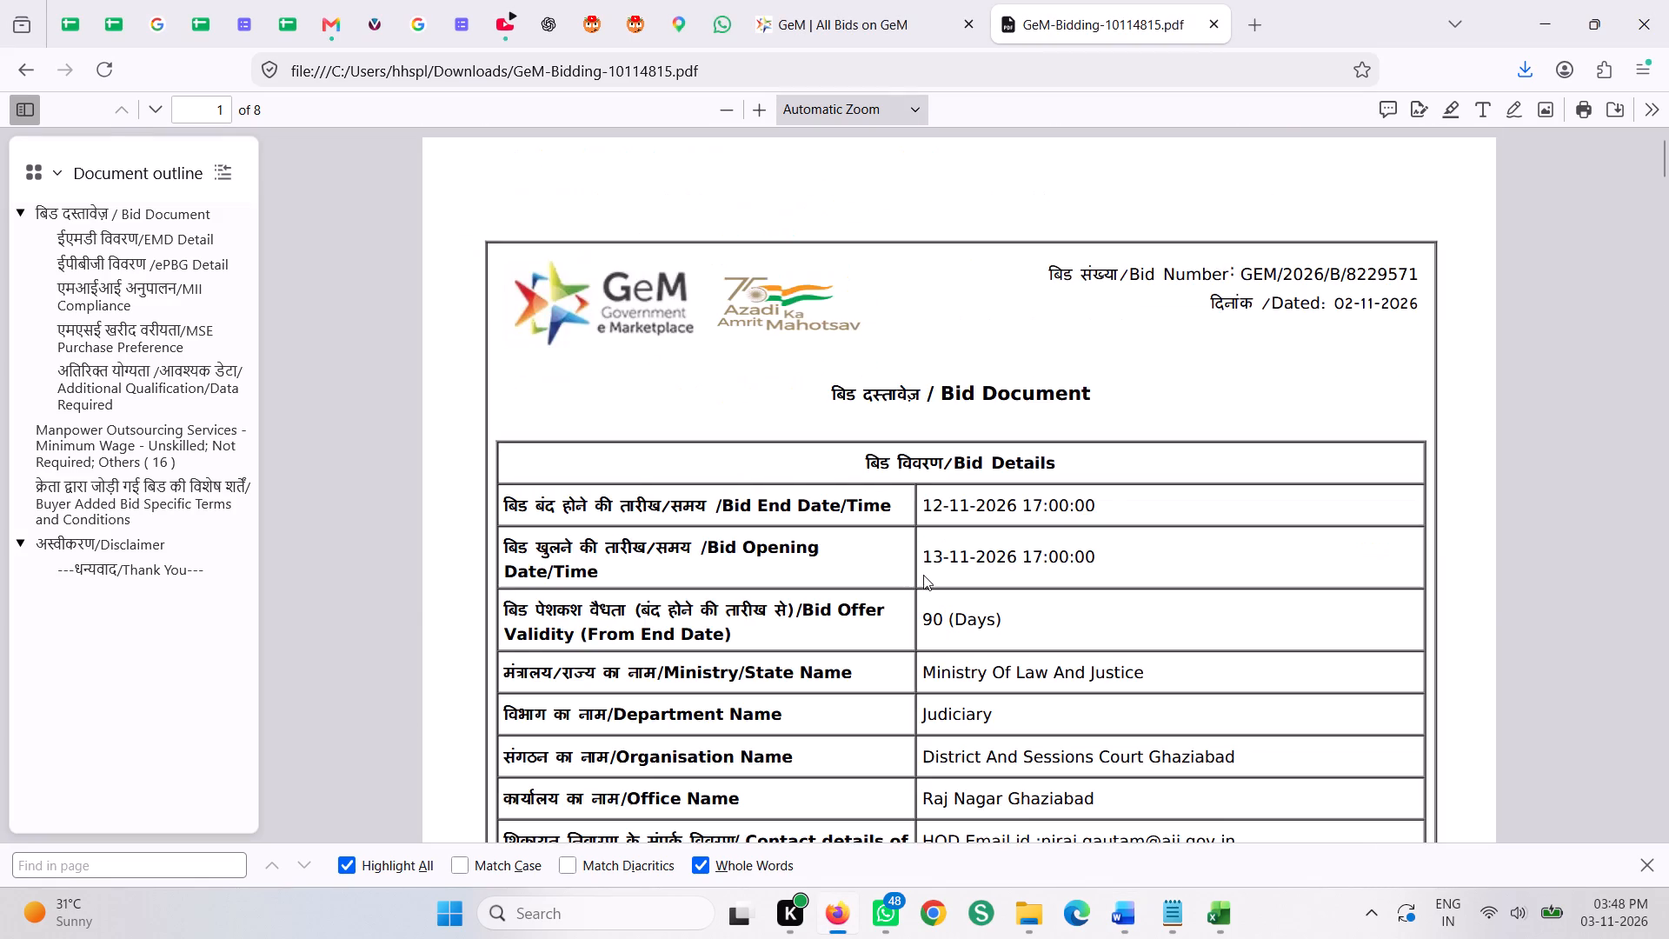
pyautogui.scroll(4, 923, 575)
pyautogui.scroll(-1, 921, 574)
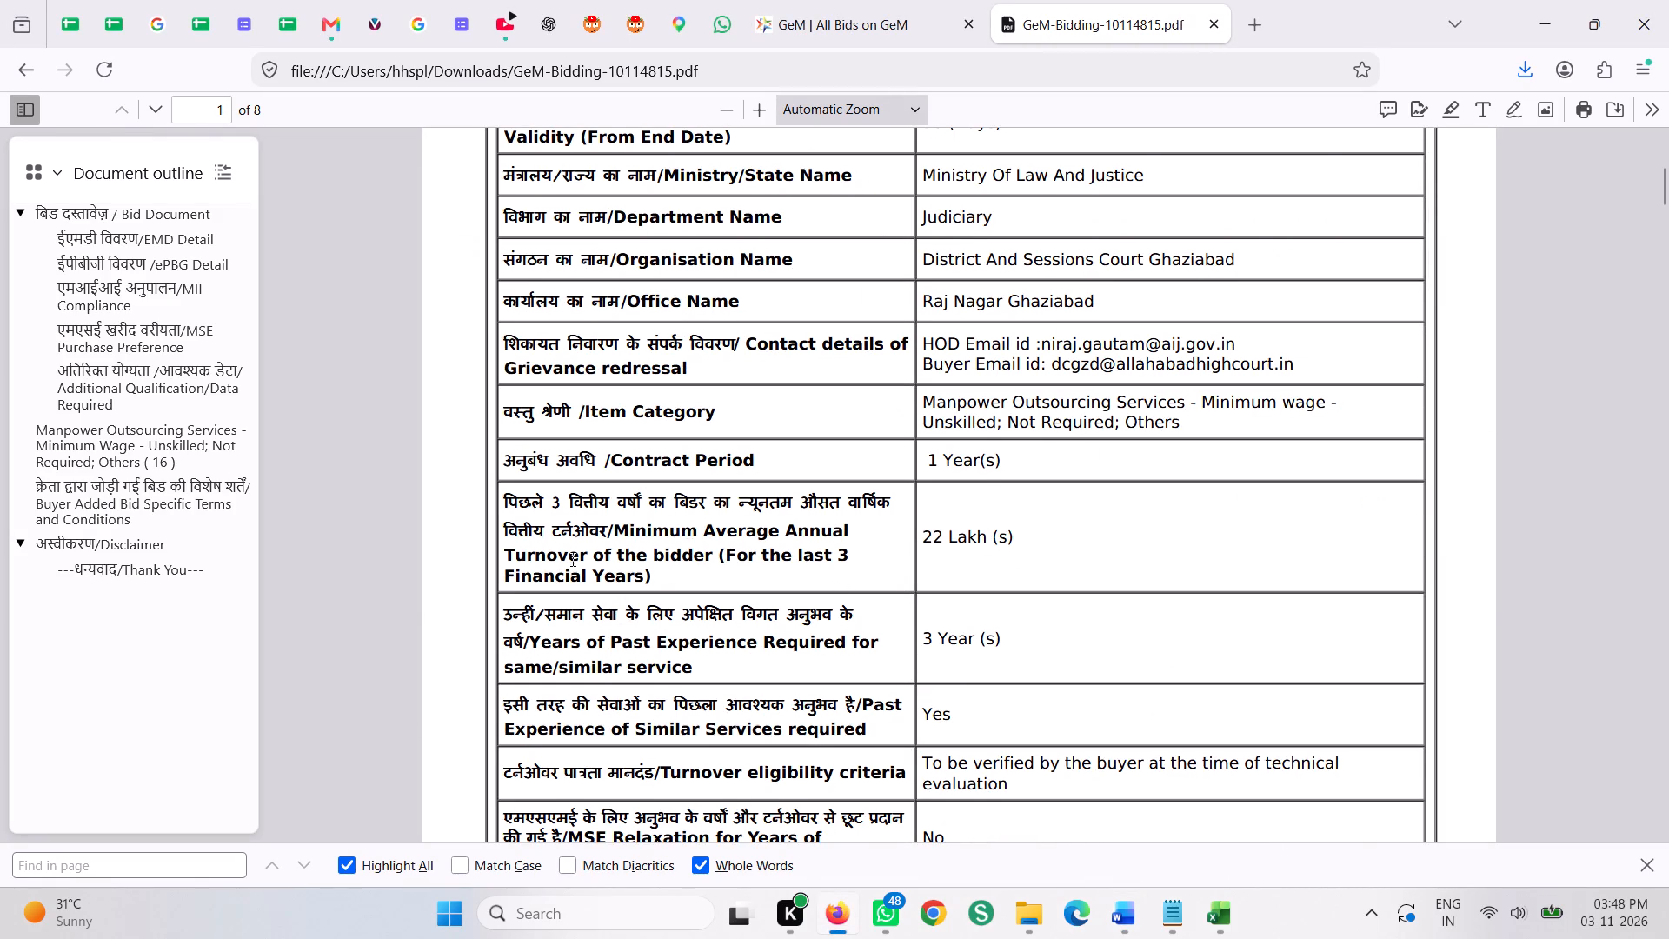
pyautogui.doubleClick(549, 556)
pyautogui.hotkey('ctrl', 'c')
pyautogui.hotkey('ctrl', 'c')
pyautogui.hotkey('alt', 'Tab')
pyautogui.hotkey('ctrl', 'v')
pyautogui.write('-22 LAKH FOR 3 YEARS')
pyautogui.press('space')
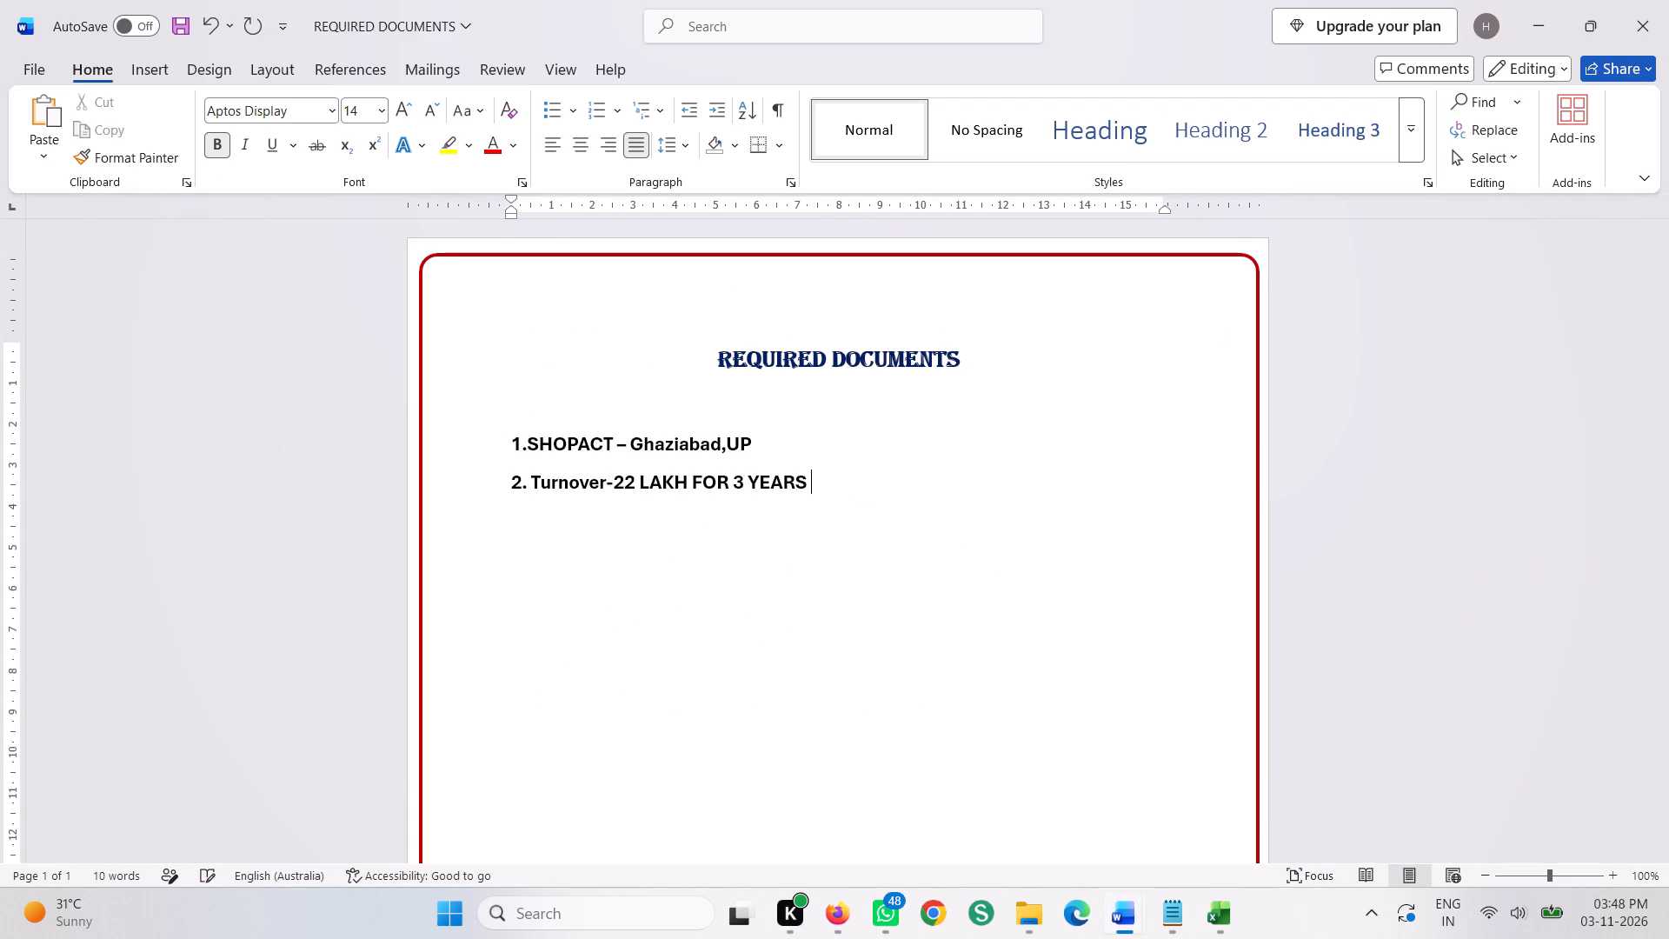
# Add item 3 "MSE Relaxation for Years of Experience and Turnover- NO" on one line using the bid document's wording, and start item 4.
pyautogui.press('Return')
pyautogui.write('3.')
pyautogui.hotkey('alt', 'Tab')
pyautogui.scroll(-1, 1056, 534)
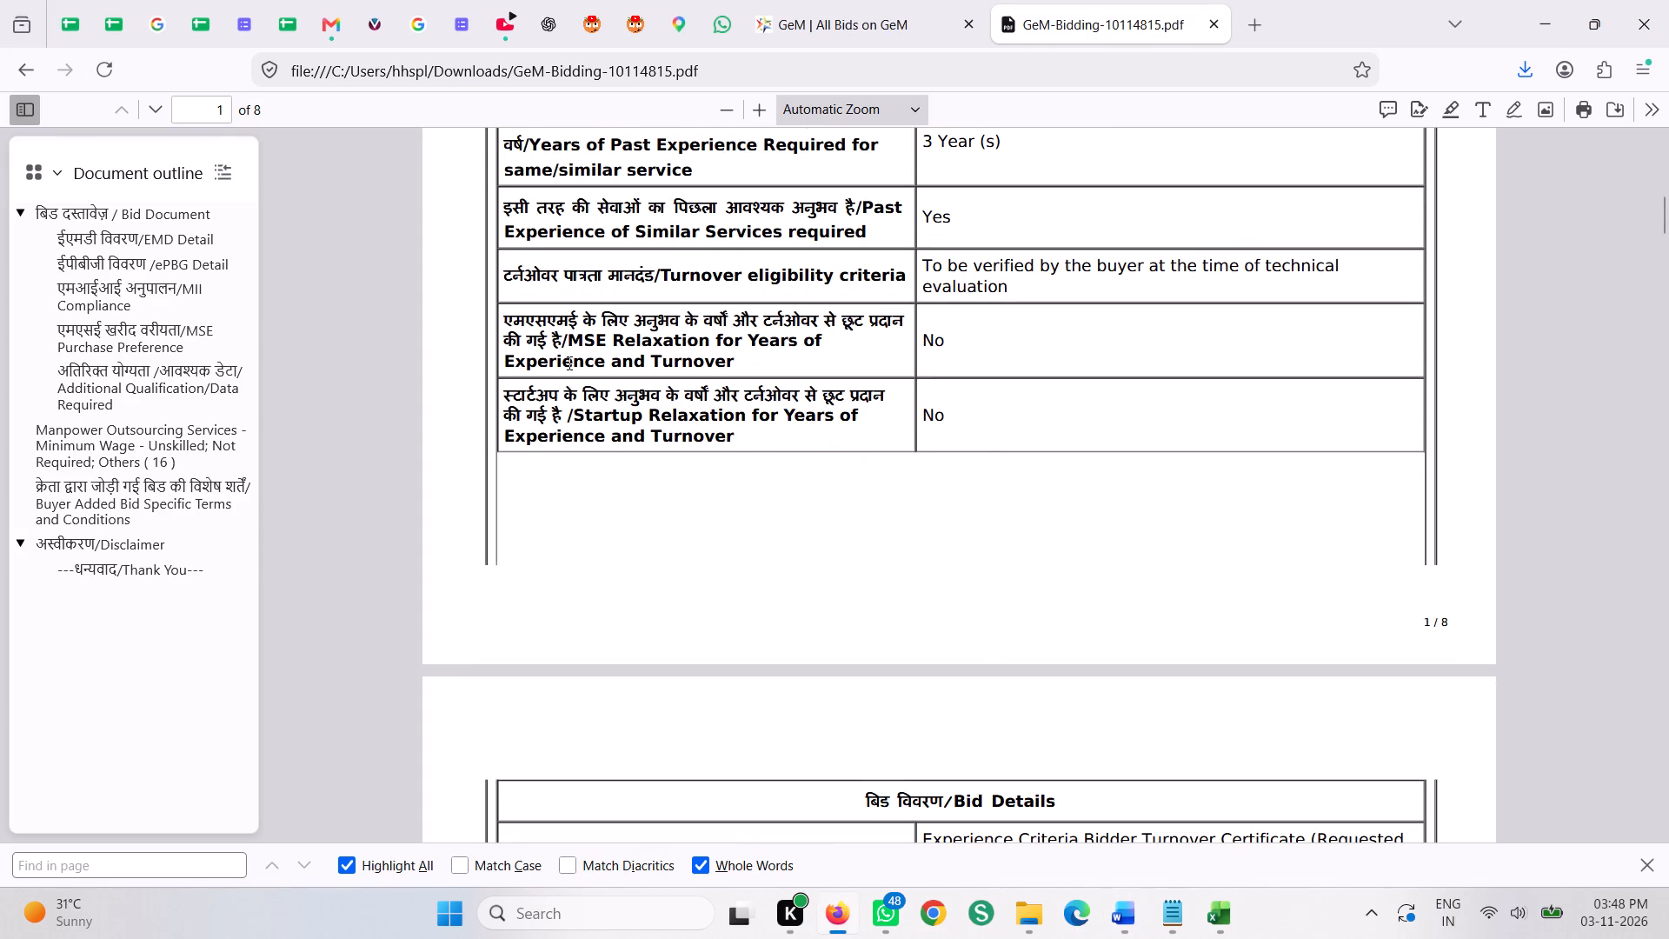
pyautogui.click(577, 345)
pyautogui.moveTo(577, 345); pyautogui.dragTo(725, 362)
pyautogui.hotkey('ctrl', 'c')
pyautogui.hotkey('ctrl', 'c')
pyautogui.hotkey('alt', 'Tab')
pyautogui.hotkey('ctrl', 'v')
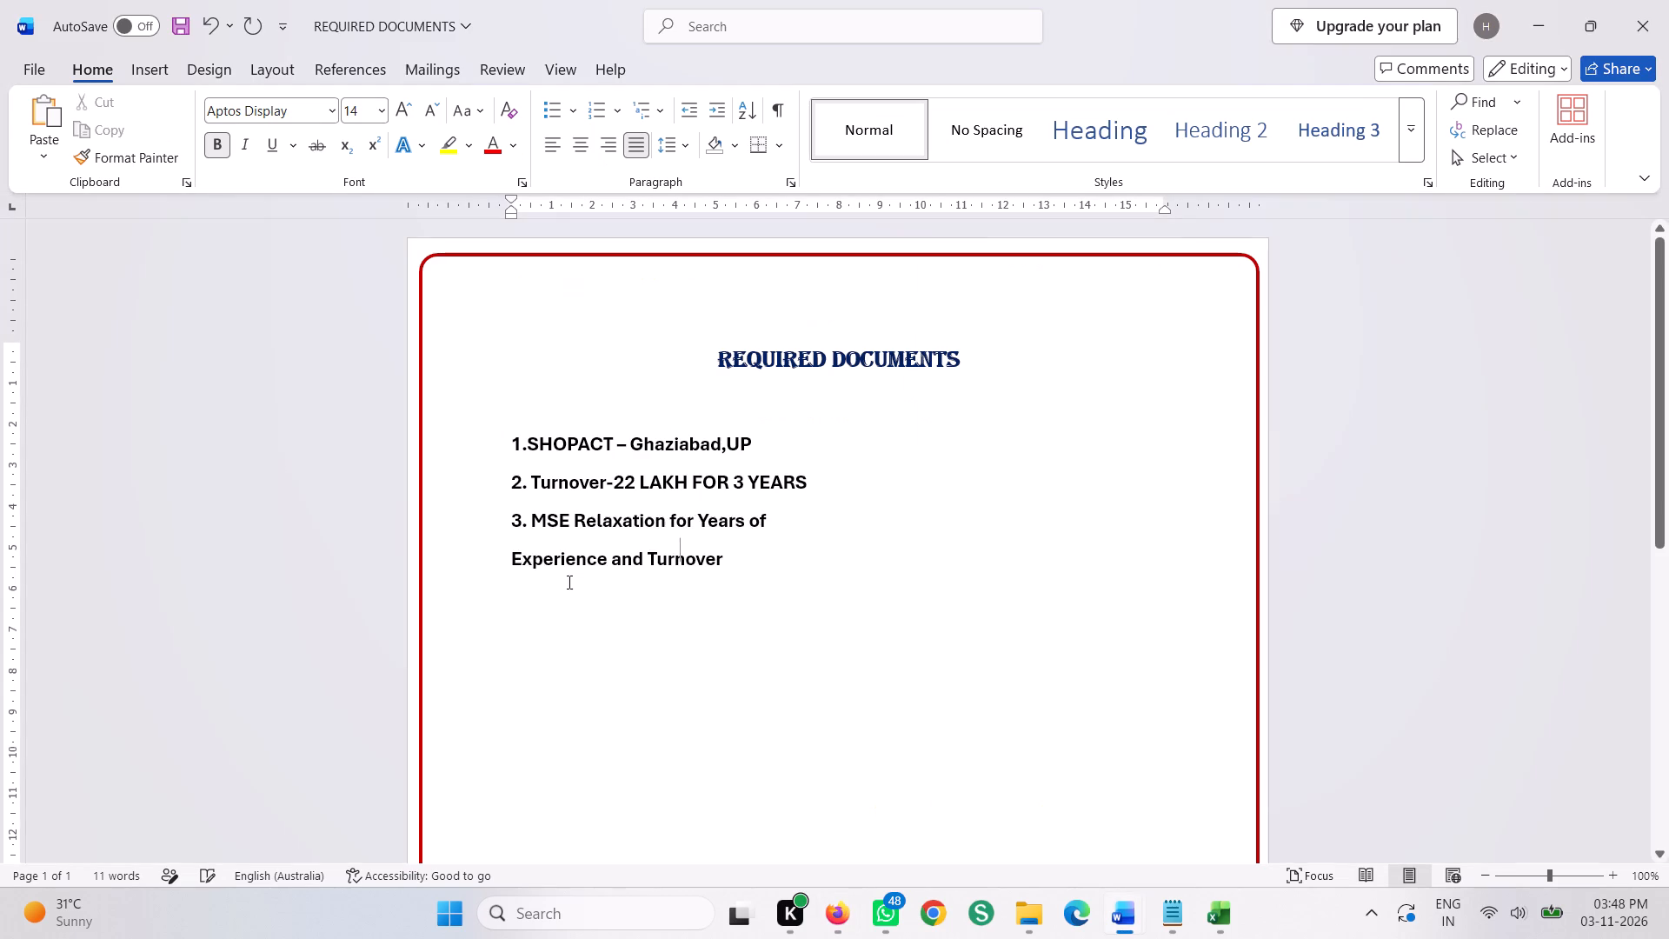
pyautogui.click(503, 553)
pyautogui.press('BackSpace')
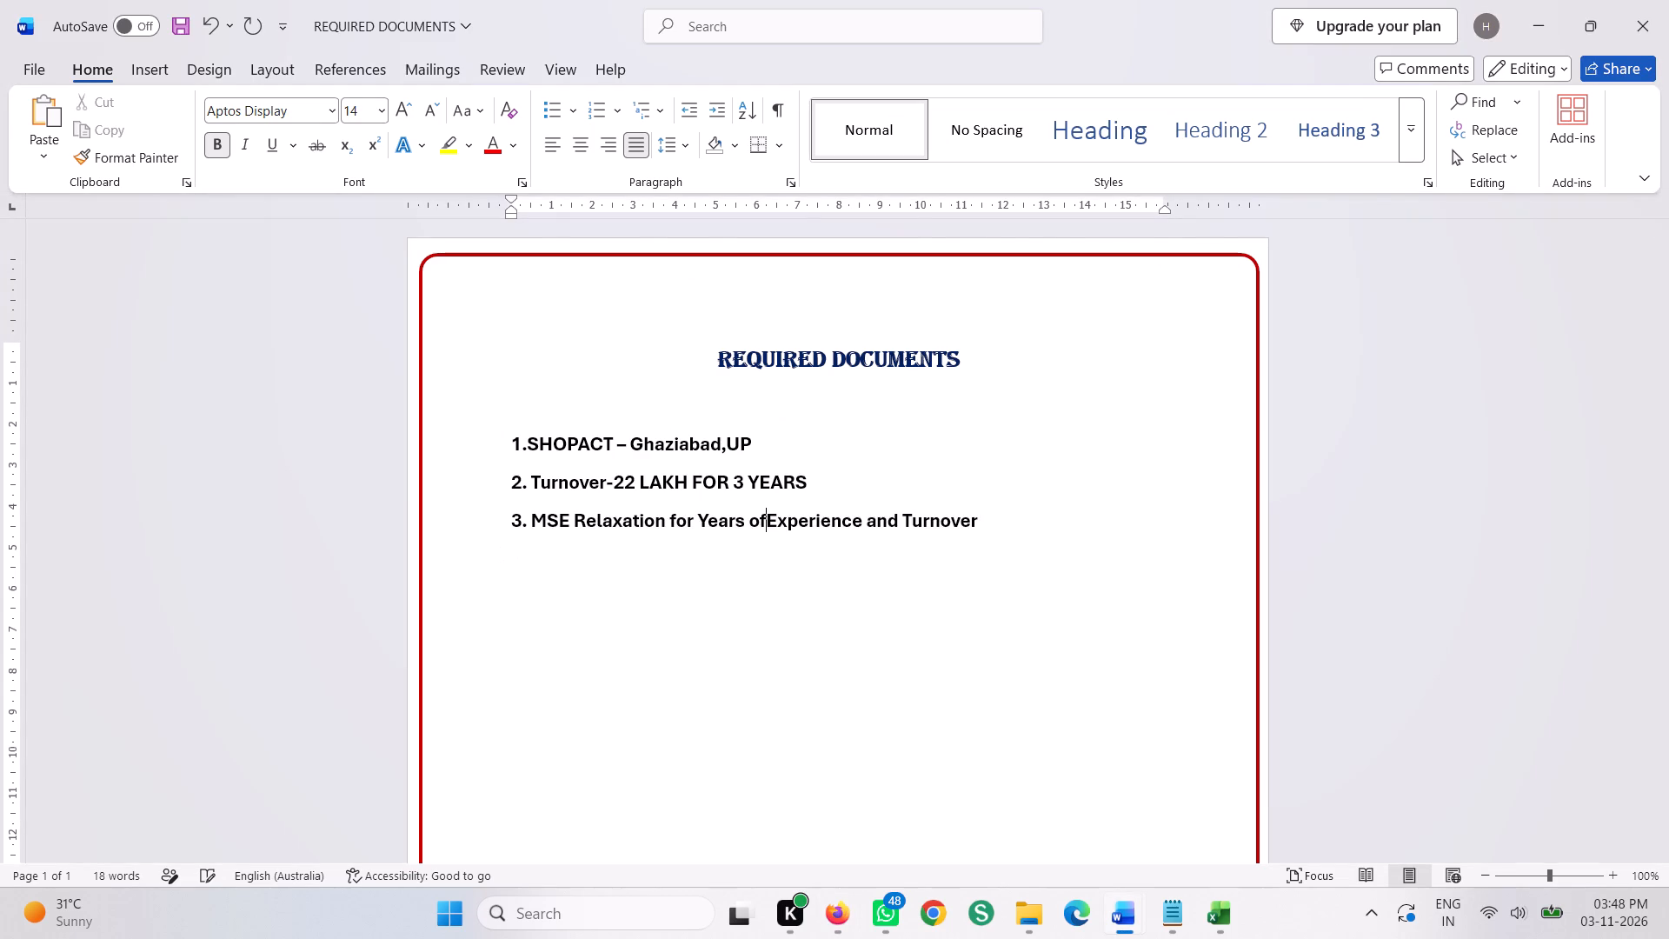
pyautogui.press('space')
pyautogui.hotkey('alt', 'Tab')
pyautogui.hotkey('alt', 'Tab')
pyautogui.click(1012, 525)
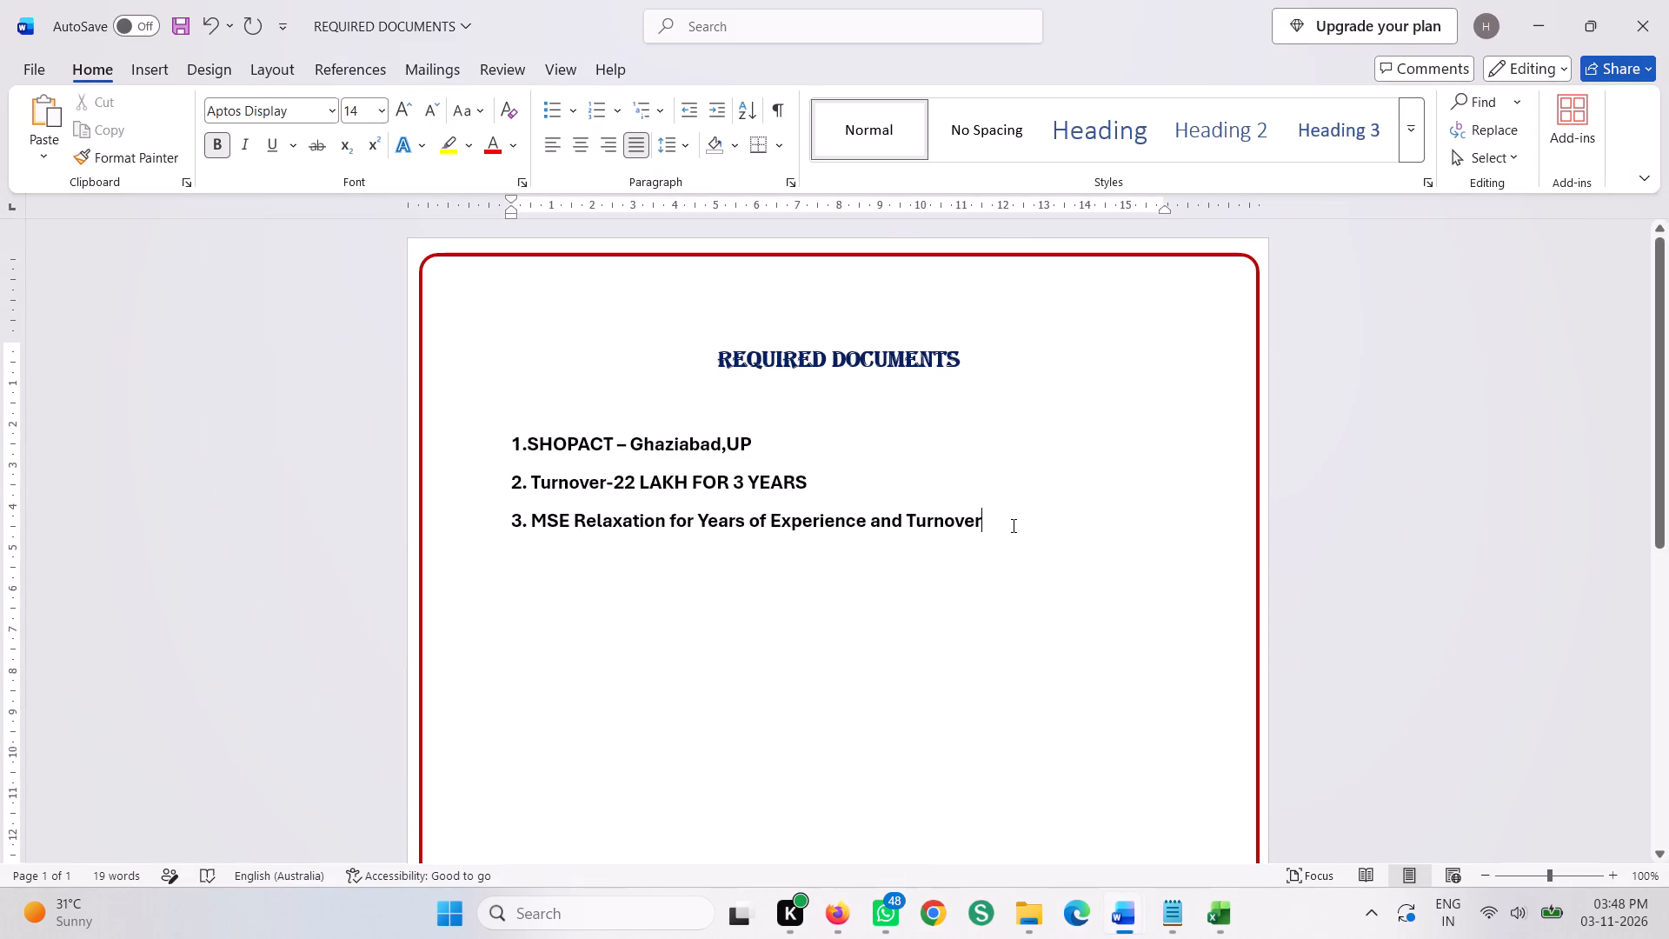
pyautogui.write('- NO')
pyautogui.press('space')
pyautogui.press('Return')
pyautogui.write('4.')
# Insert "& Startup" after MSE in item 3, copying Startup from the bid document.
pyautogui.hotkey('alt', 'Tab')
pyautogui.doubleClick(598, 415)
pyautogui.hotkey('ctrl', 'c')
pyautogui.hotkey('ctrl', 'c')
pyautogui.hotkey('alt', 'Tab')
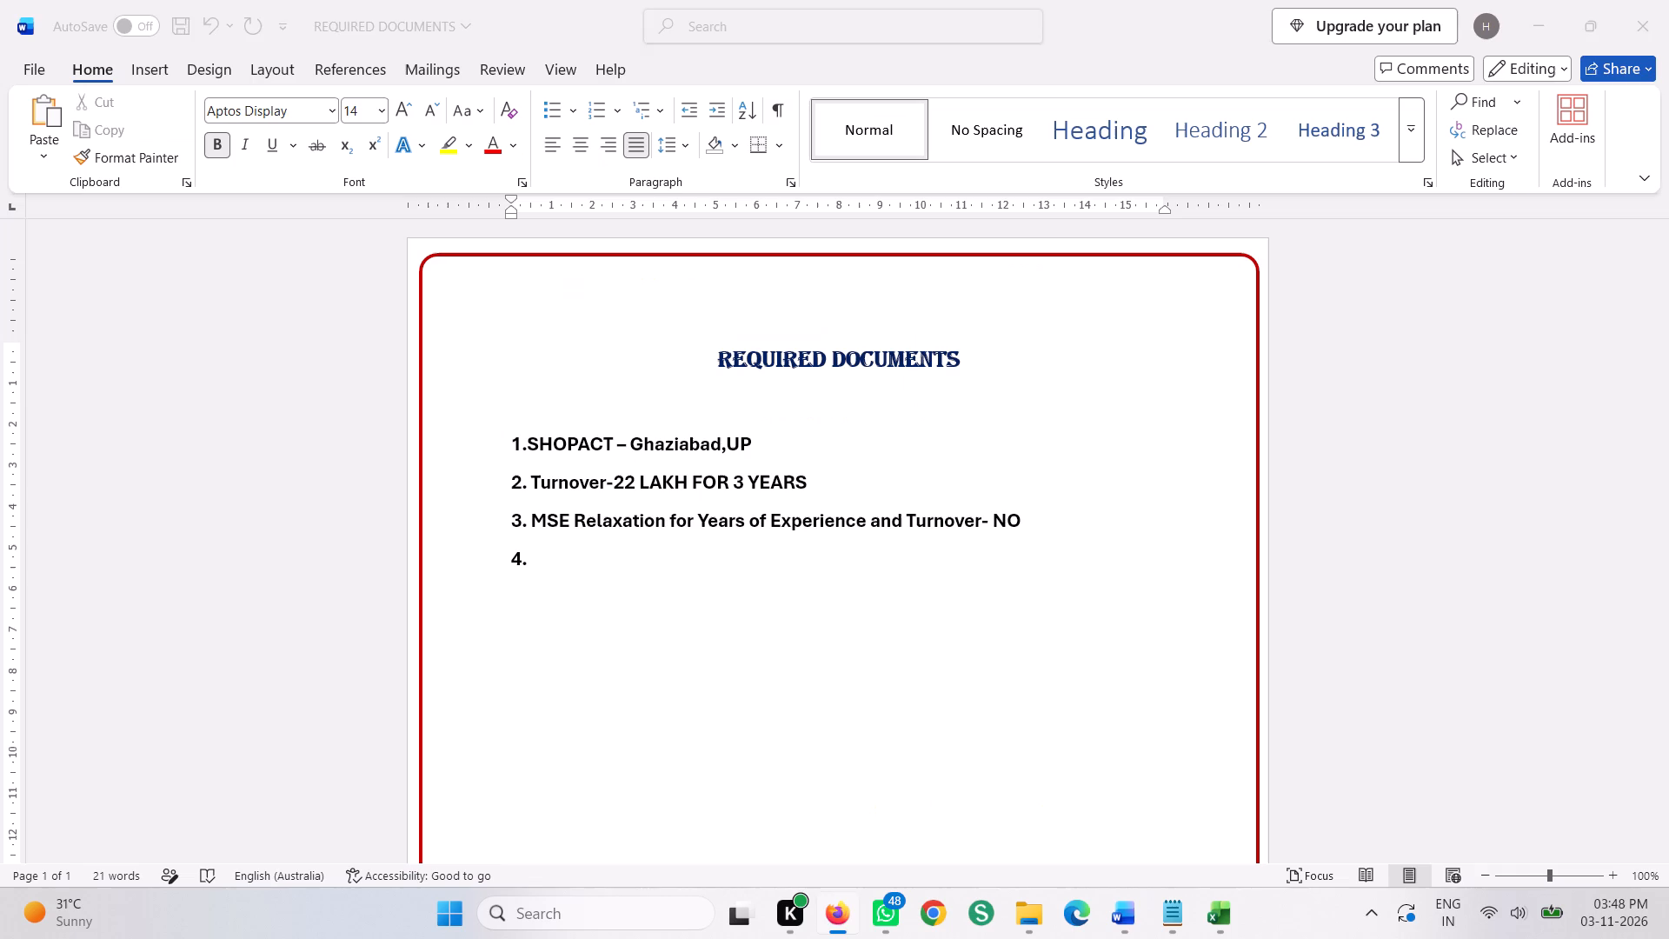
pyautogui.click(570, 521)
pyautogui.write('&')
pyautogui.press('space')
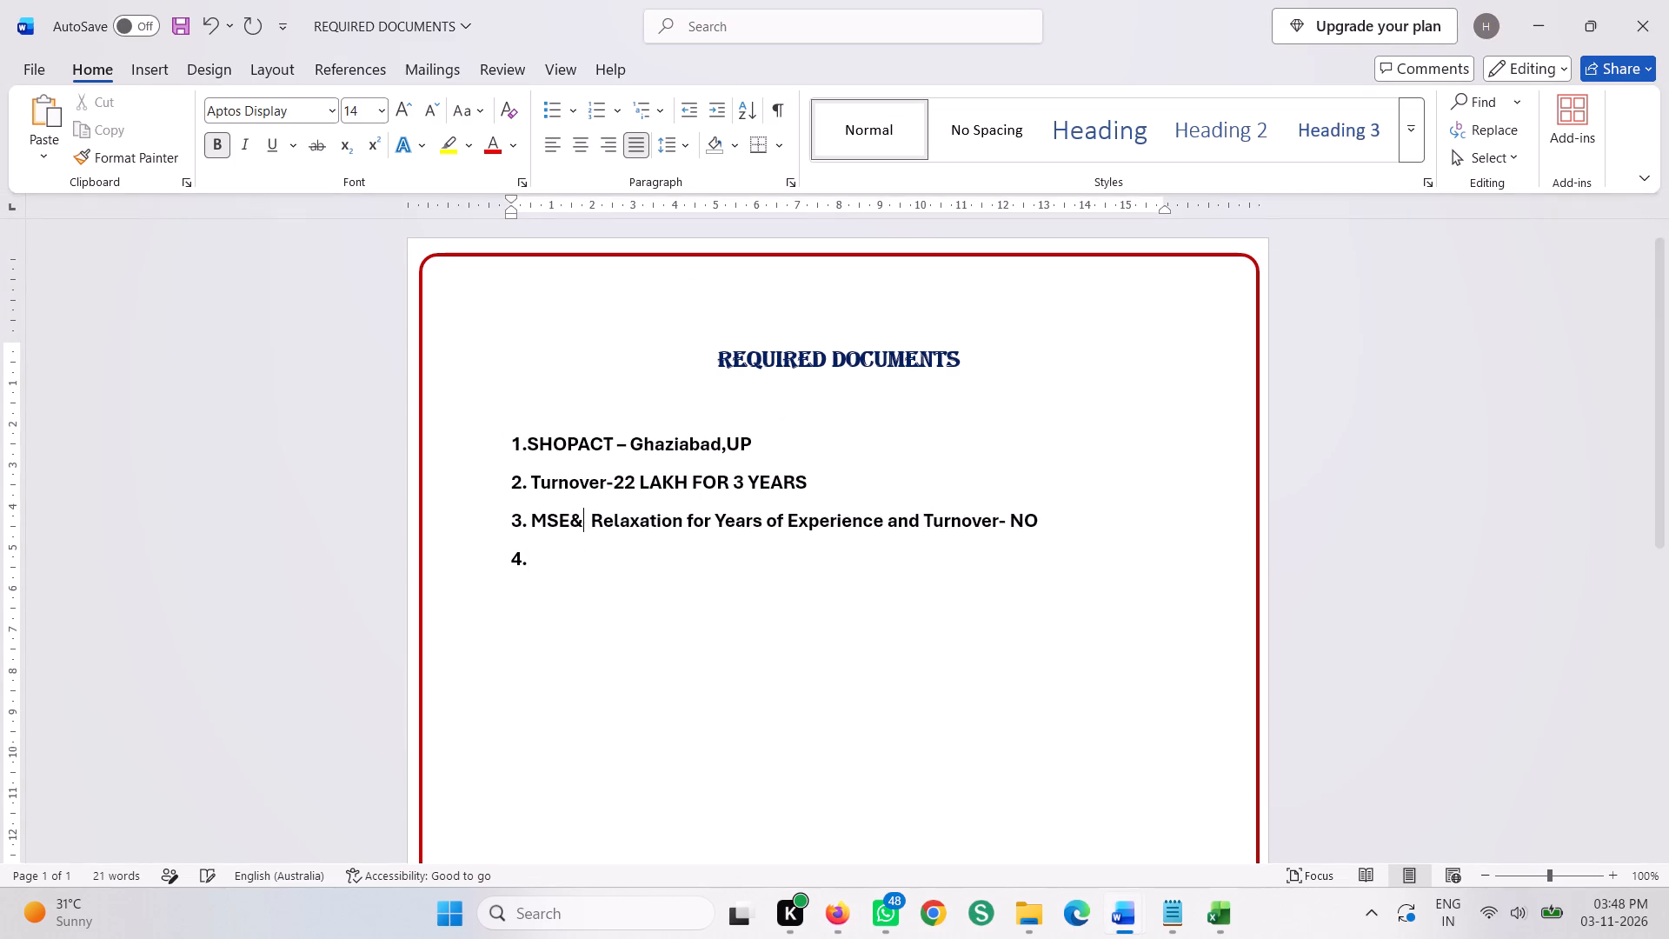
pyautogui.hotkey('ctrl', 'v')
# Fill item 4 with the label "Type of Bid-" copied from the bid document.
pyautogui.hotkey('alt', 'Tab')
pyautogui.scroll(-2, 601, 522)
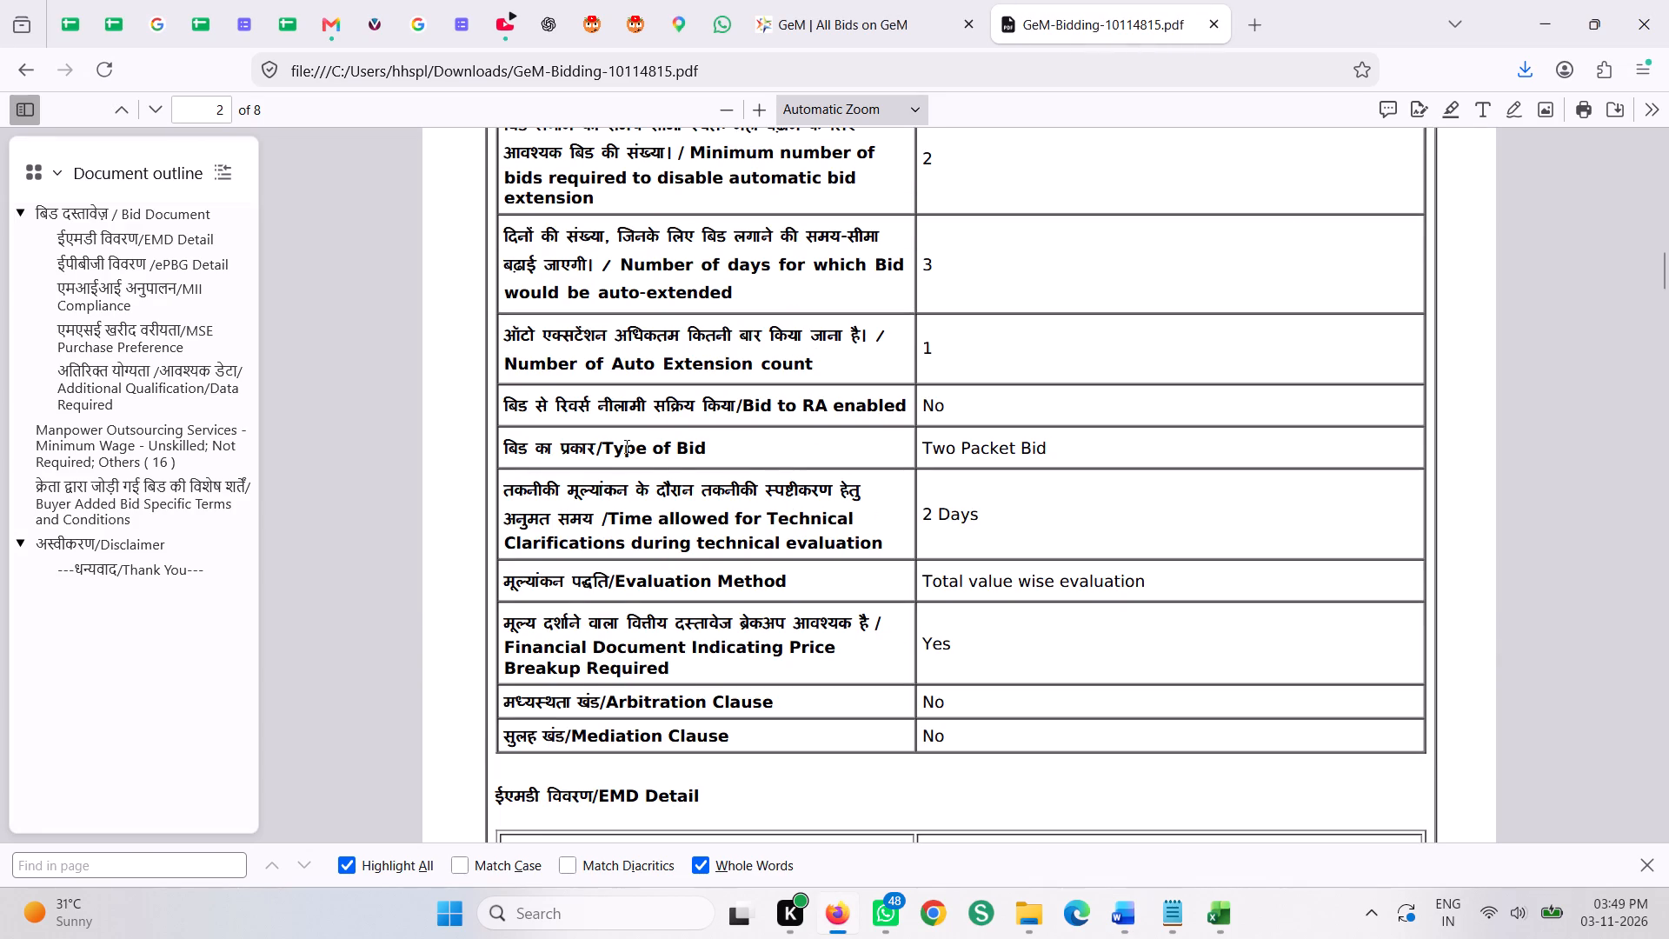
pyautogui.click(624, 446)
pyautogui.keyDown('ctrl'); pyautogui.moveTo(624, 446); pyautogui.dragTo(748, 458); pyautogui.keyUp('ctrl')
pyautogui.hotkey('ctrl', 'c')
pyautogui.hotkey('ctrl', 'c')
pyautogui.hotkey('alt', 'Tab')
pyautogui.hotkey('alt', 'Tab')
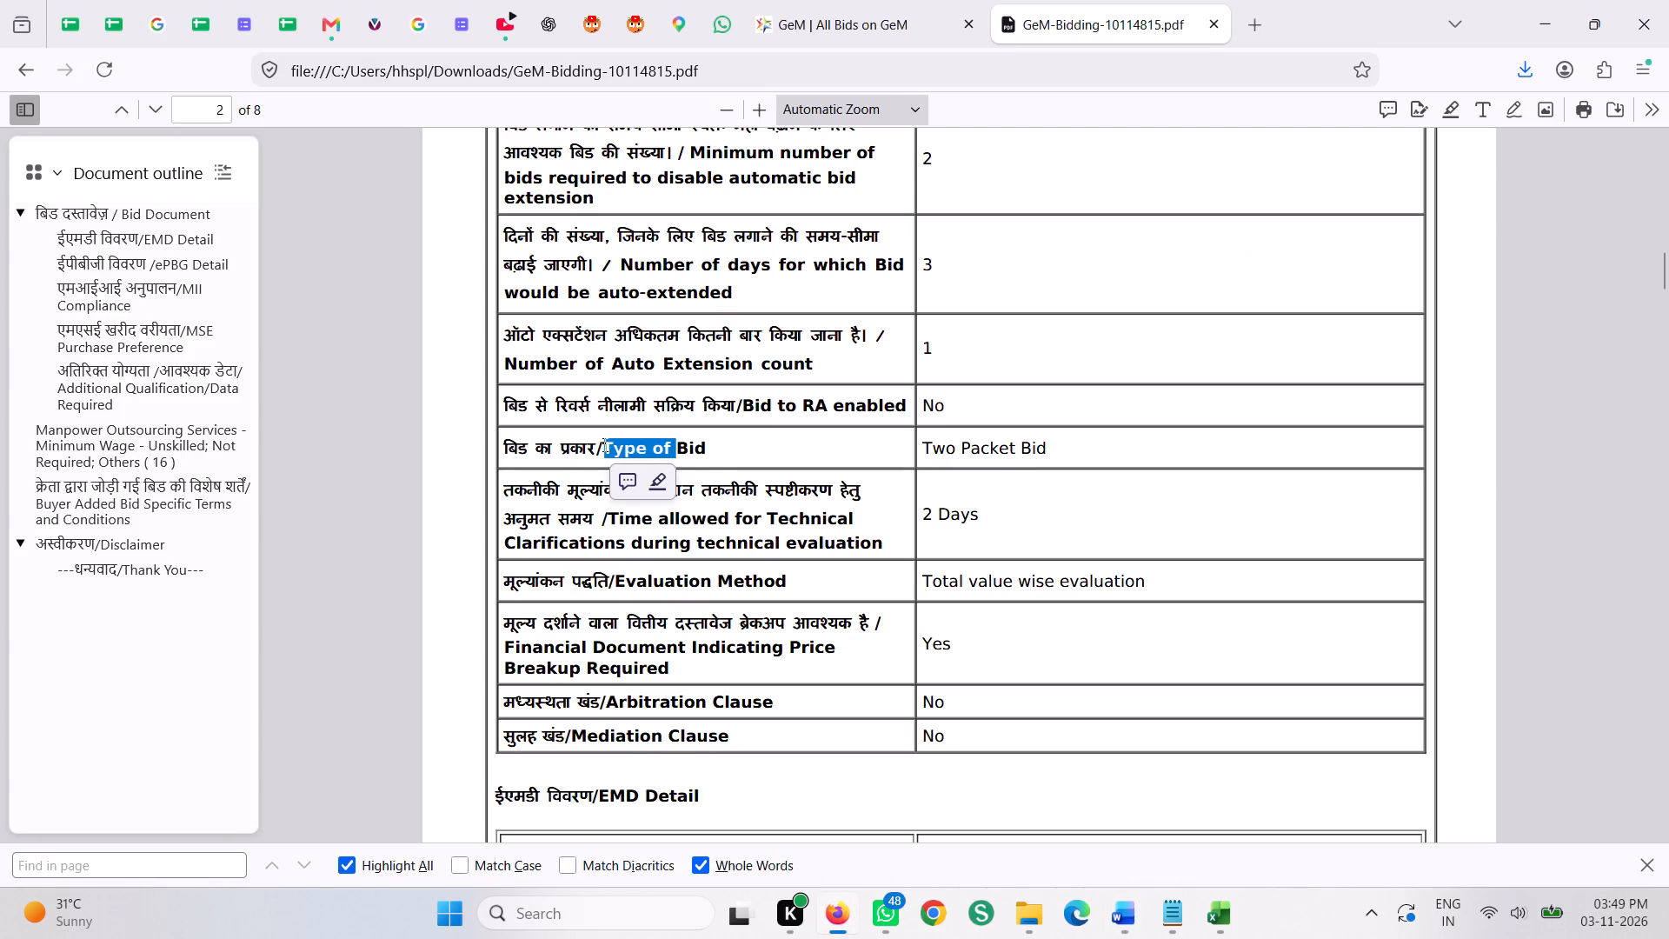
pyautogui.click(608, 445)
pyautogui.moveTo(608, 445); pyautogui.dragTo(714, 452)
pyautogui.hotkey('ctrl', 'c')
pyautogui.hotkey('ctrl', 'c')
pyautogui.hotkey('alt', 'Tab')
pyautogui.click(661, 565)
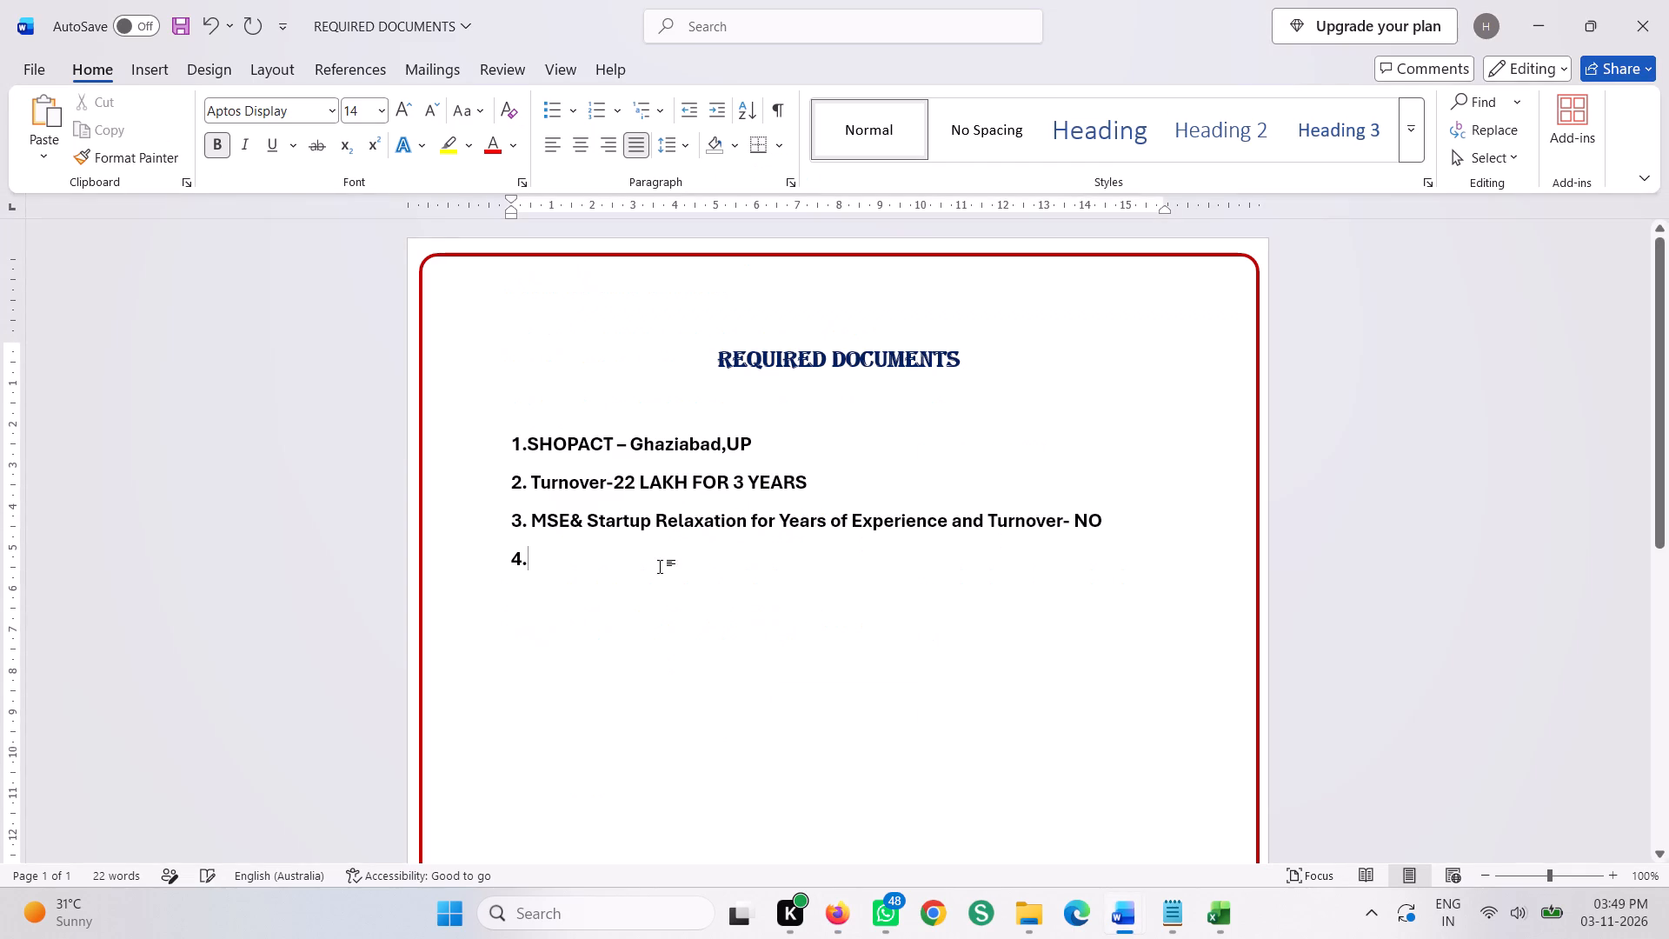
pyautogui.hotkey('ctrl', 'v')
pyautogui.press('-')
# Complete item 4 with the bid type "Two Packet Bid" from the bid document, and start item 5.
pyautogui.hotkey('alt', 'Tab')
pyautogui.doubleClick(951, 456)
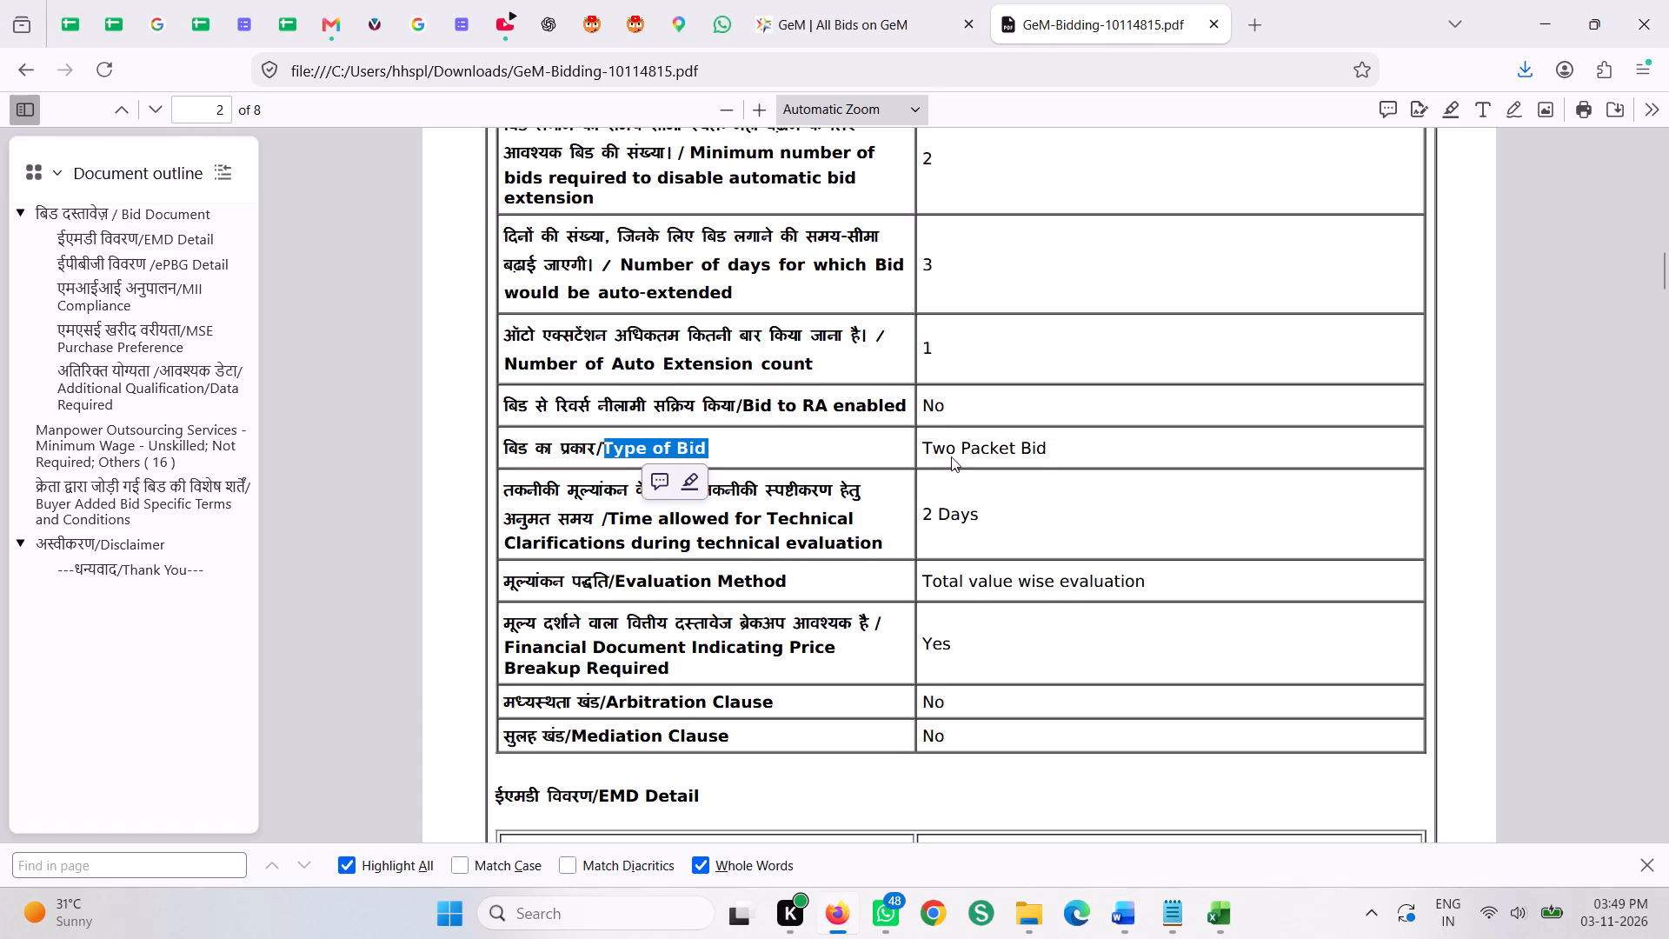
pyautogui.tripleClick(950, 451)
pyautogui.hotkey('ctrl', 'c')
pyautogui.hotkey('ctrl', 'c')
pyautogui.hotkey('alt', 'Tab')
pyautogui.hotkey('ctrl', 'v')
pyautogui.press('Return')
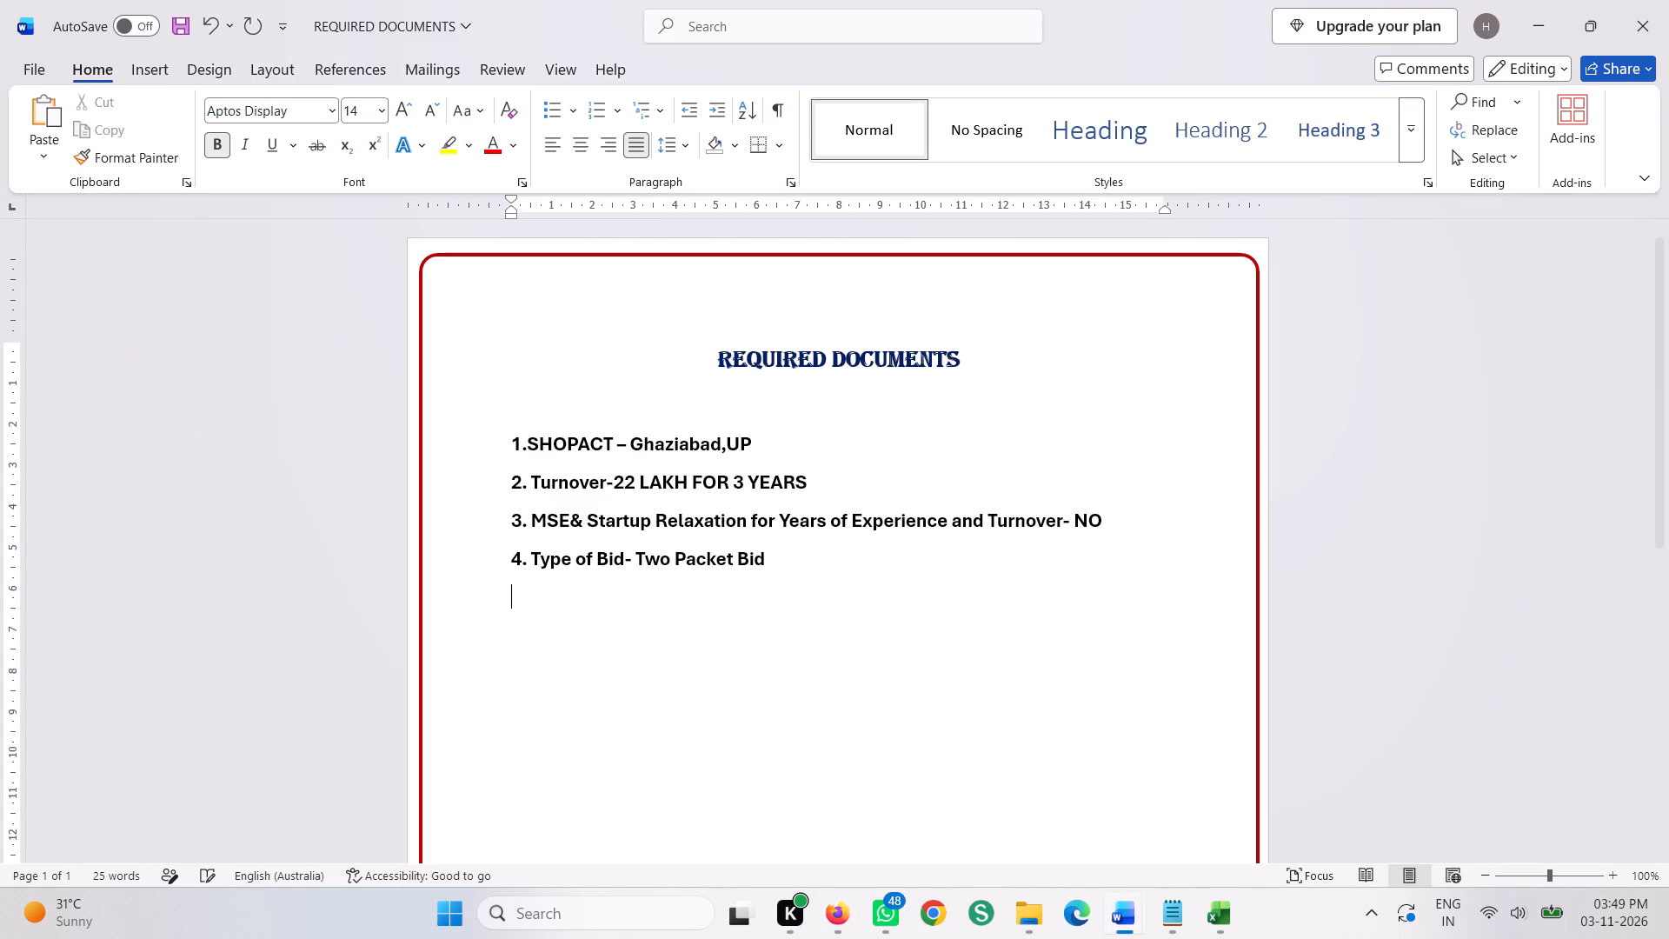
pyautogui.write('5.')
# Check the minimum wages undertaking attachment 1793615937.pdf from the bid document and return to the bid document.
pyautogui.hotkey('alt', 'Tab')
pyautogui.scroll(-1, 1173, 483)
pyautogui.scroll(-2, 1044, 476)
pyautogui.scroll(-4, 929, 463)
pyautogui.scroll(1, 1020, 430)
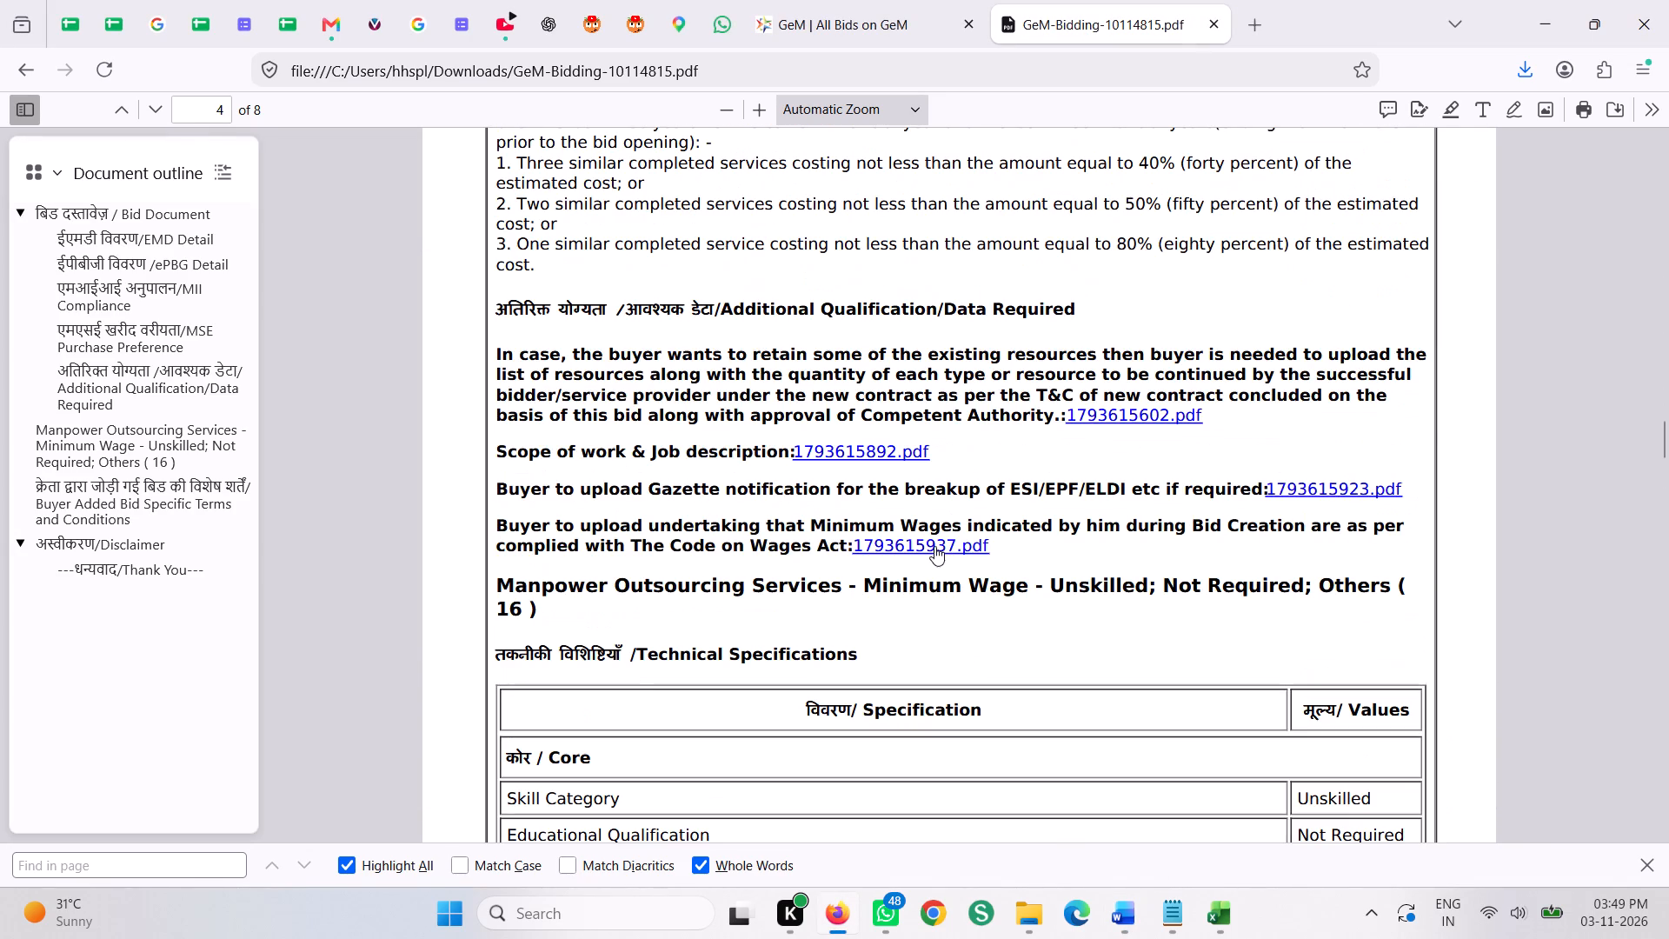
pyautogui.click(933, 547)
pyautogui.scroll(4, 977, 563)
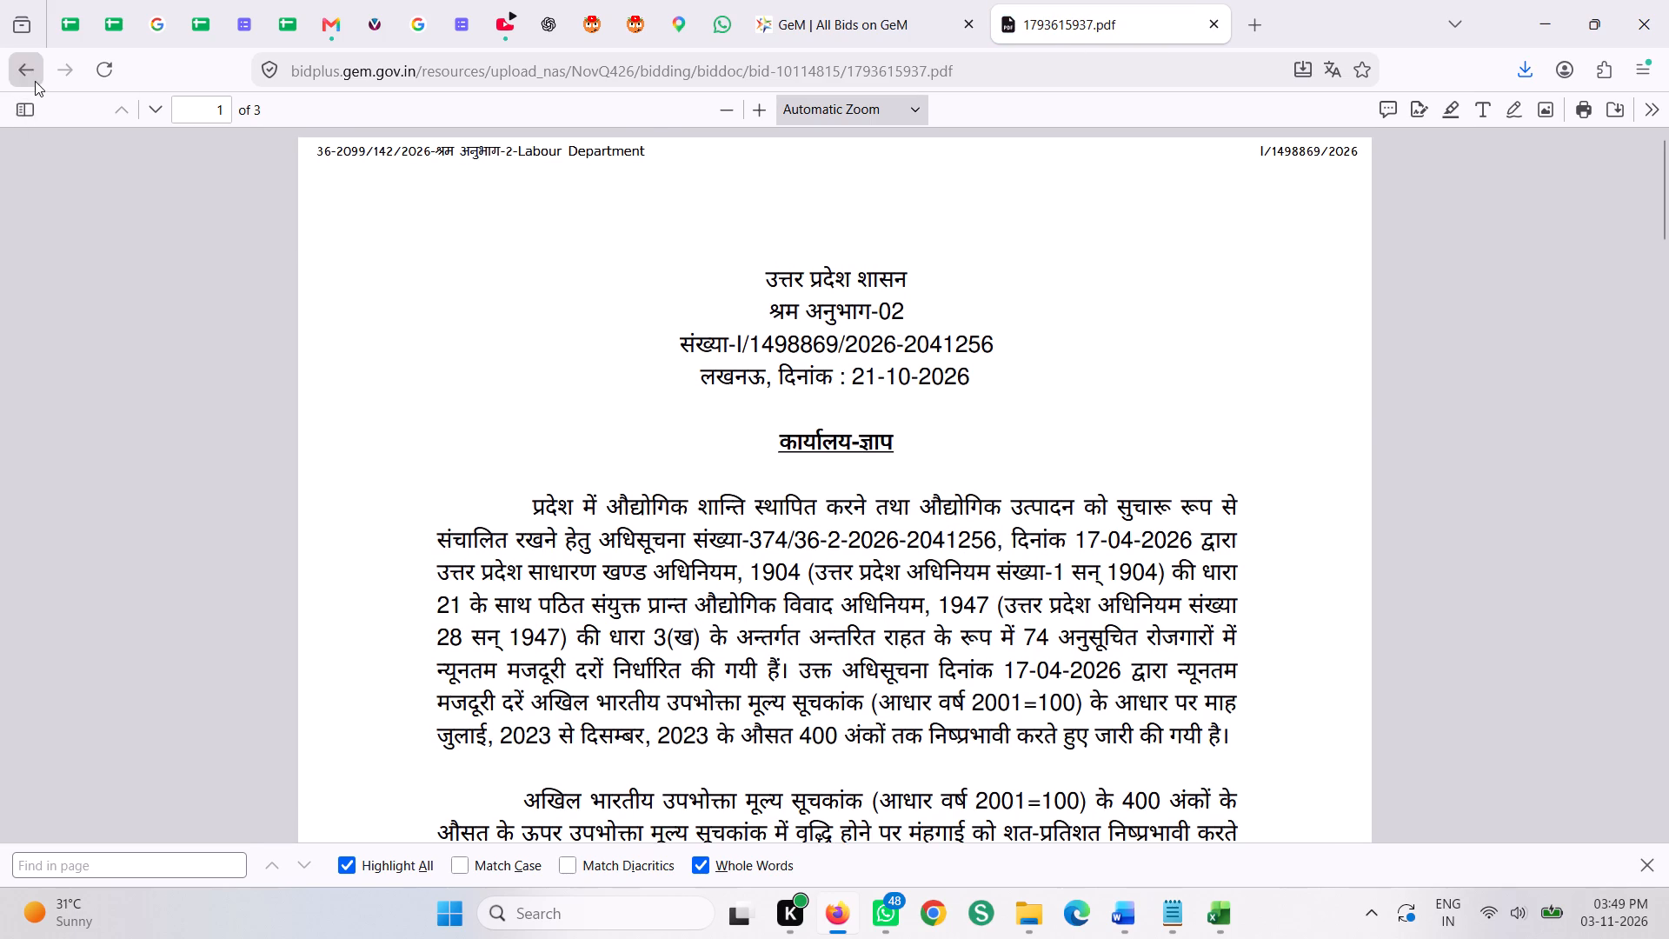
pyautogui.click(35, 81)
# Open the file attached under Buyer Added Bid Specific Scope Of Work (SOW) in the bid document.
pyautogui.scroll(-3, 1094, 590)
pyautogui.scroll(-3, 1054, 466)
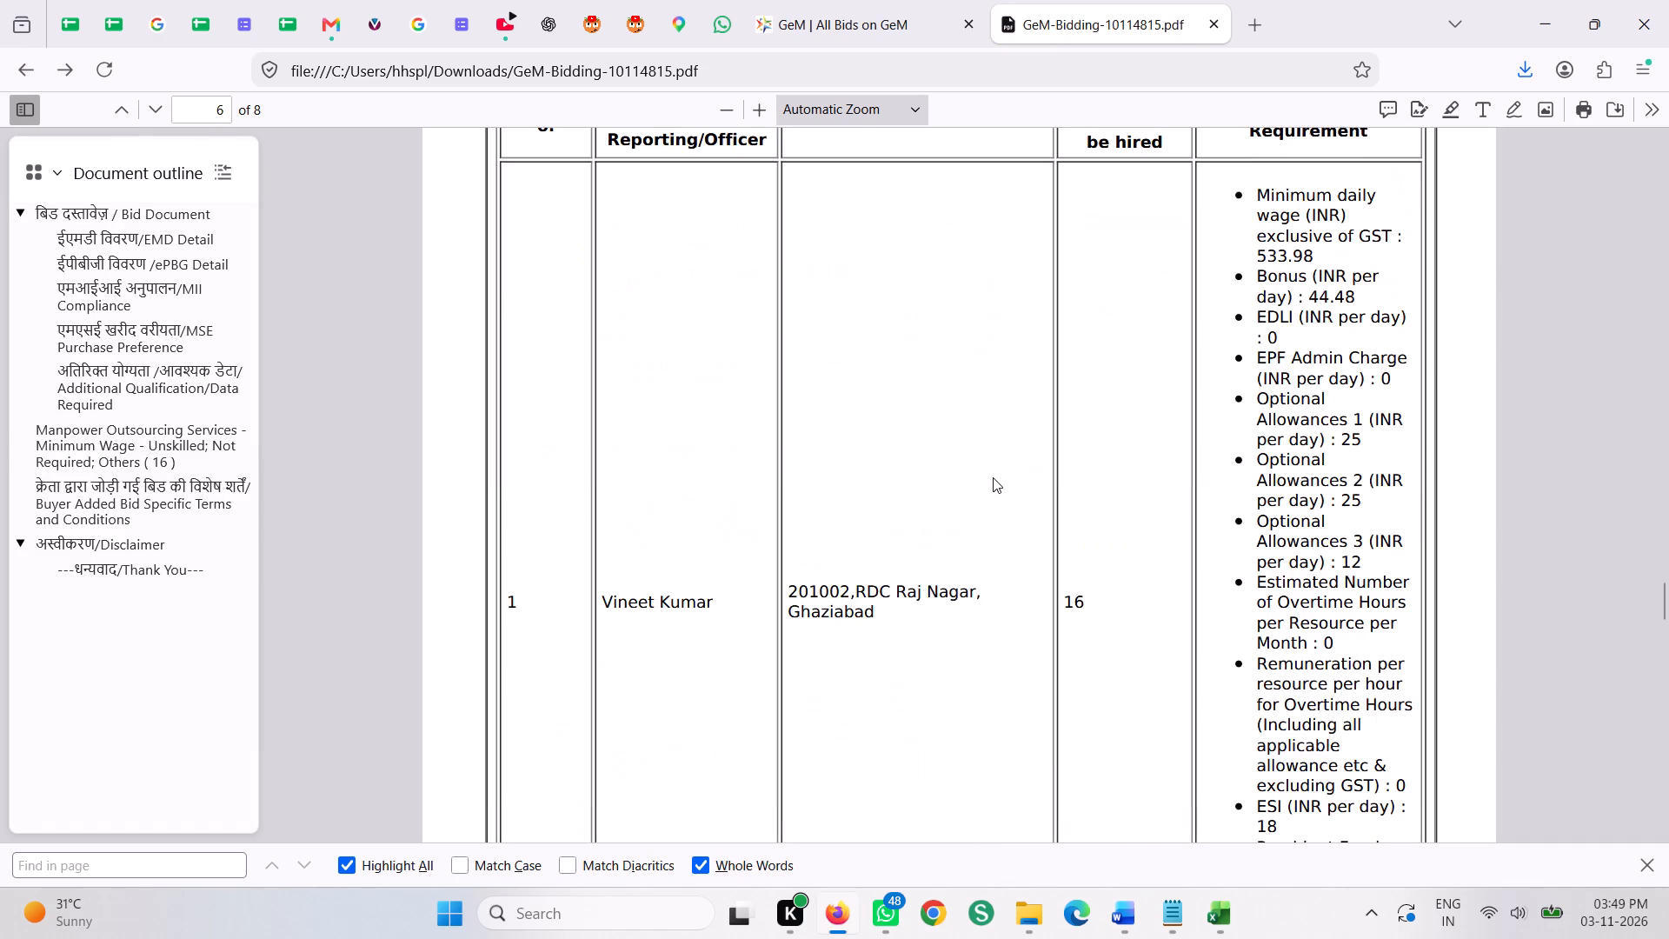
pyautogui.scroll(-8, 900, 502)
pyautogui.scroll(4, 941, 496)
pyautogui.scroll(1, 806, 484)
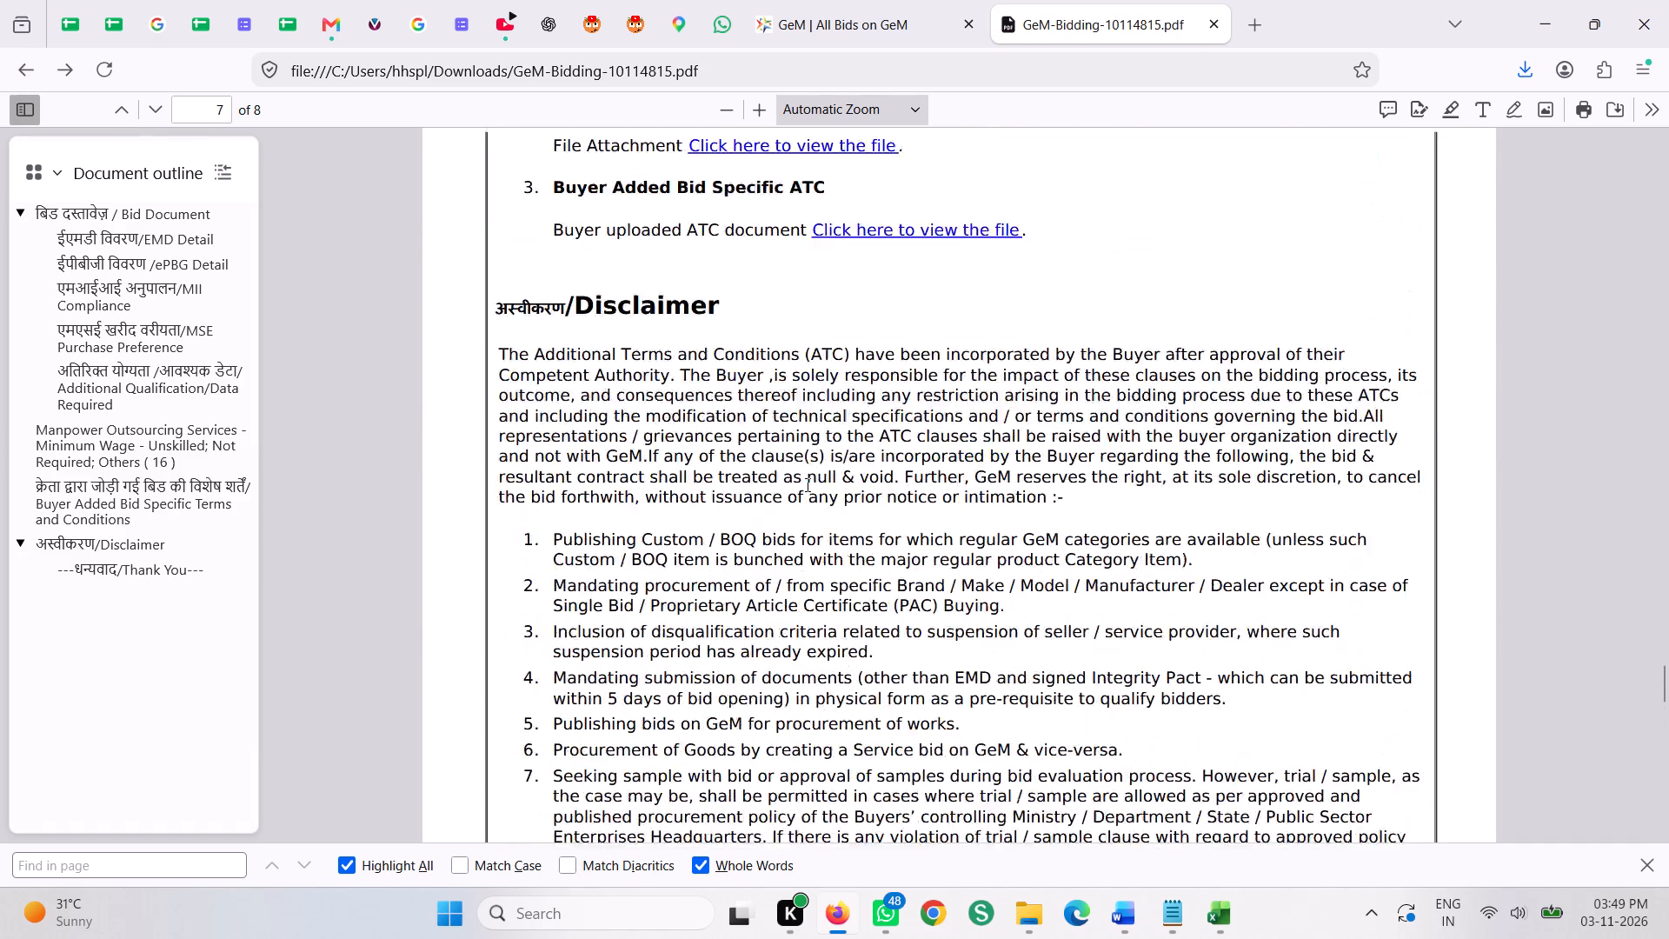
pyautogui.click(730, 384)
pyautogui.scroll(1, 884, 404)
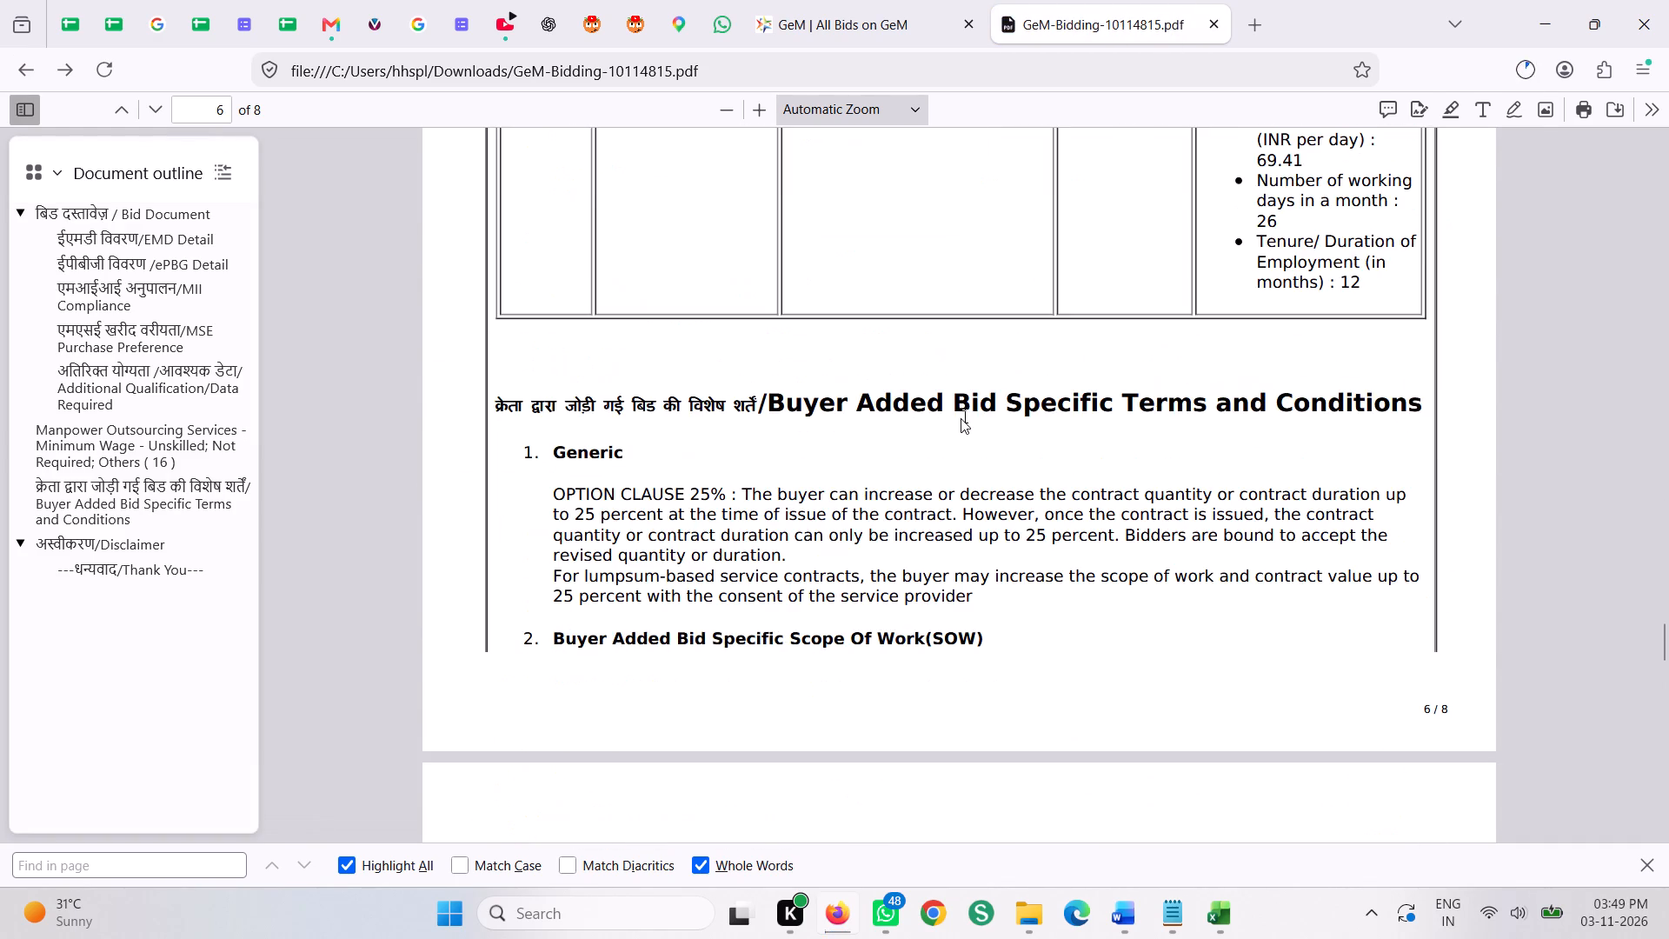
pyautogui.click(474, 423)
pyautogui.scroll(1, 922, 502)
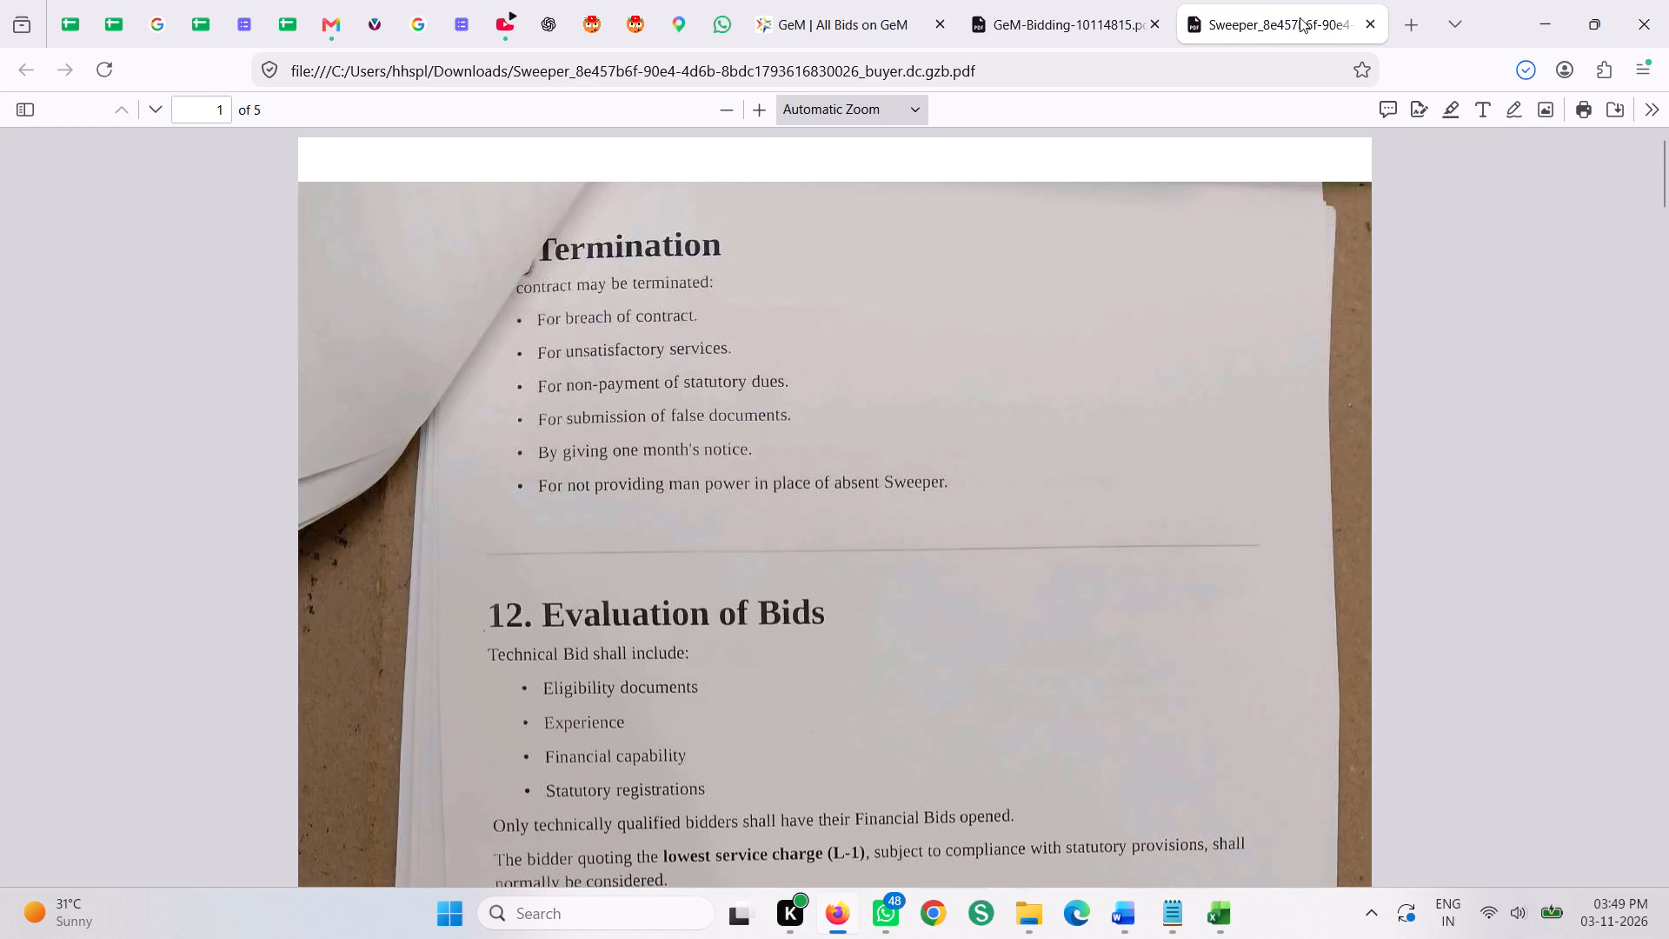
pyautogui.click(1316, 0)
# Open the buyer uploaded ATC document, compare it with the Scope of Work attachment, and close the ATC copy.
pyautogui.click(1124, 0)
pyautogui.scroll(-1, 818, 543)
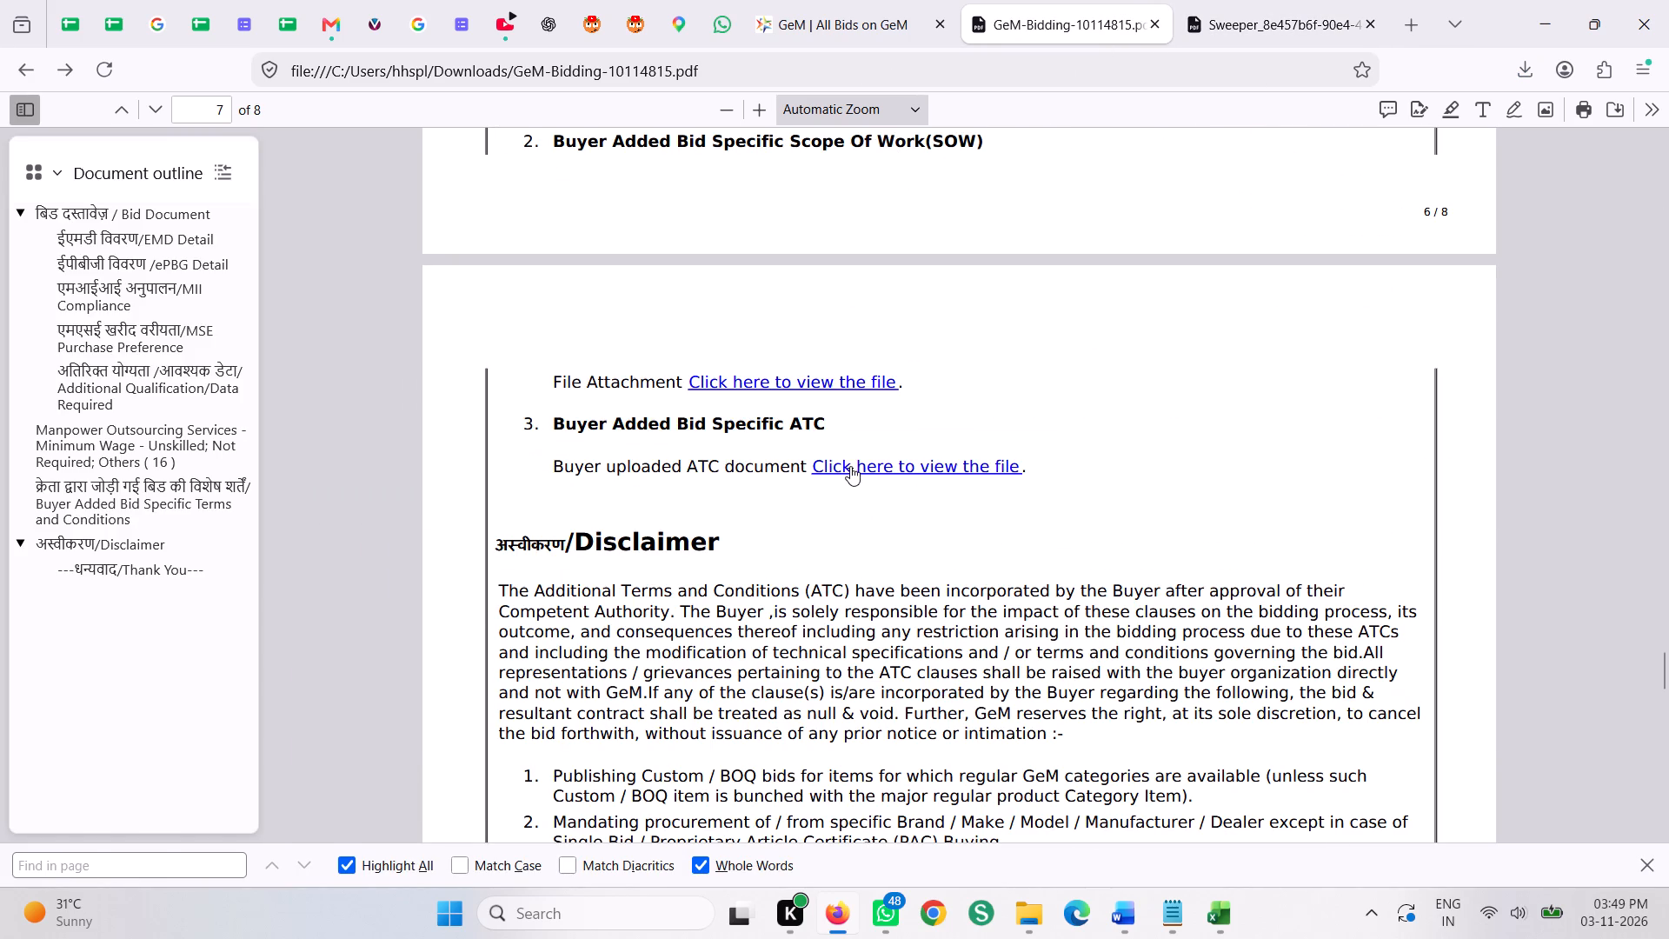
pyautogui.click(850, 466)
pyautogui.click(522, 416)
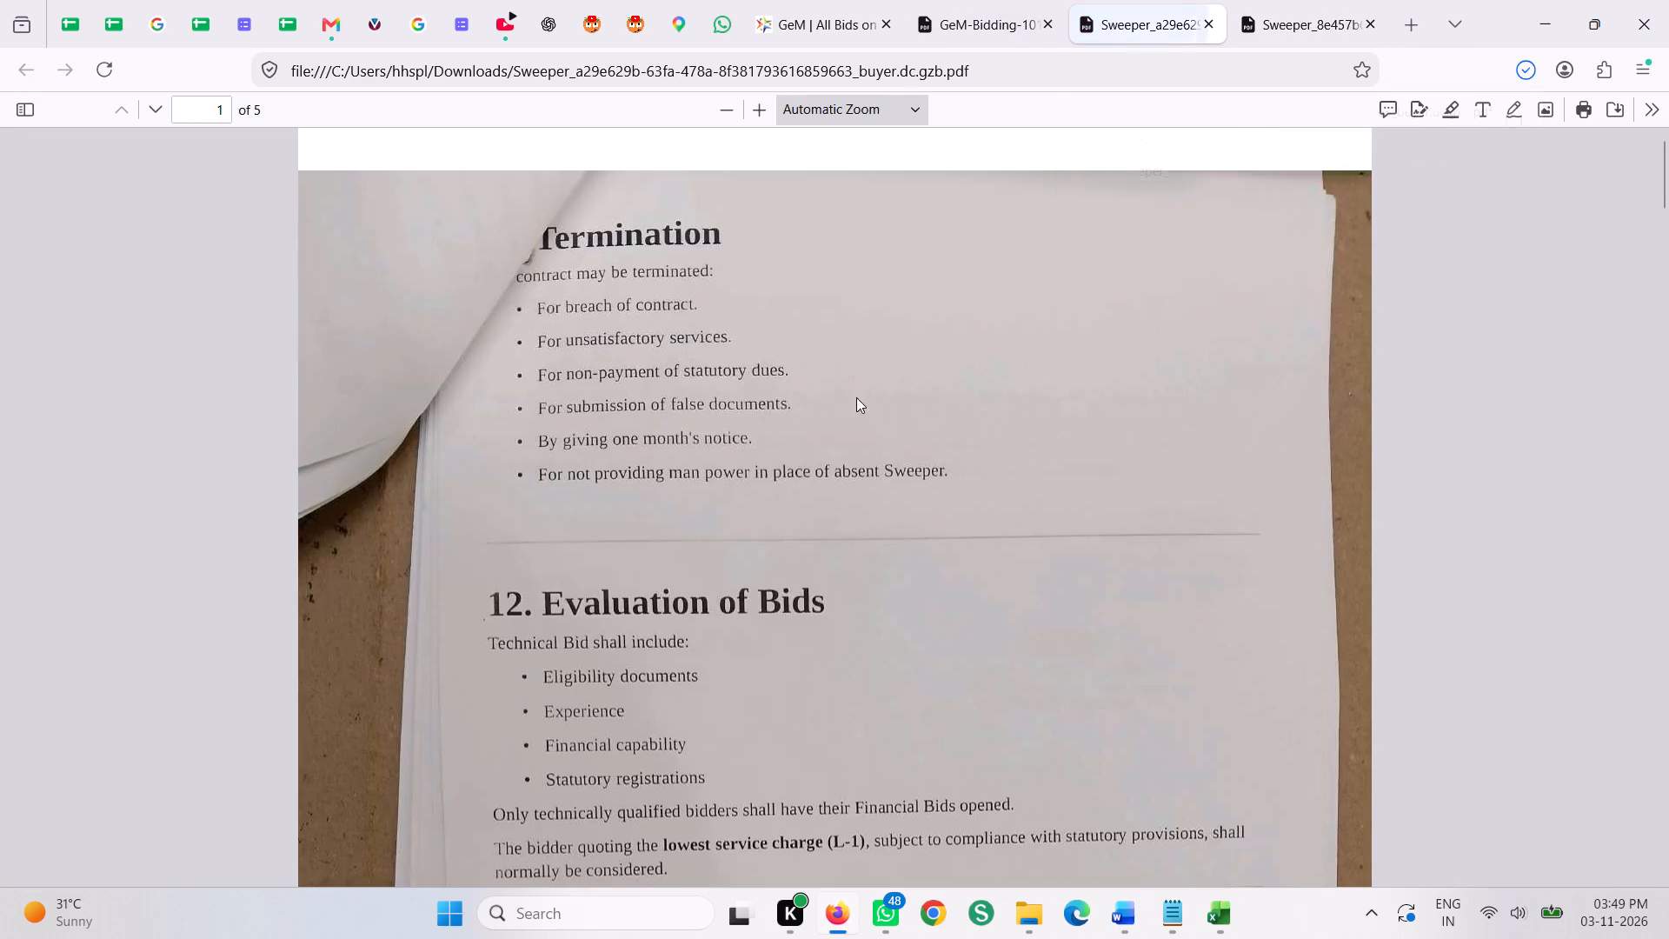
pyautogui.scroll(-1, 924, 316)
pyautogui.scroll(3, 1267, 80)
pyautogui.scroll(8, 1237, 204)
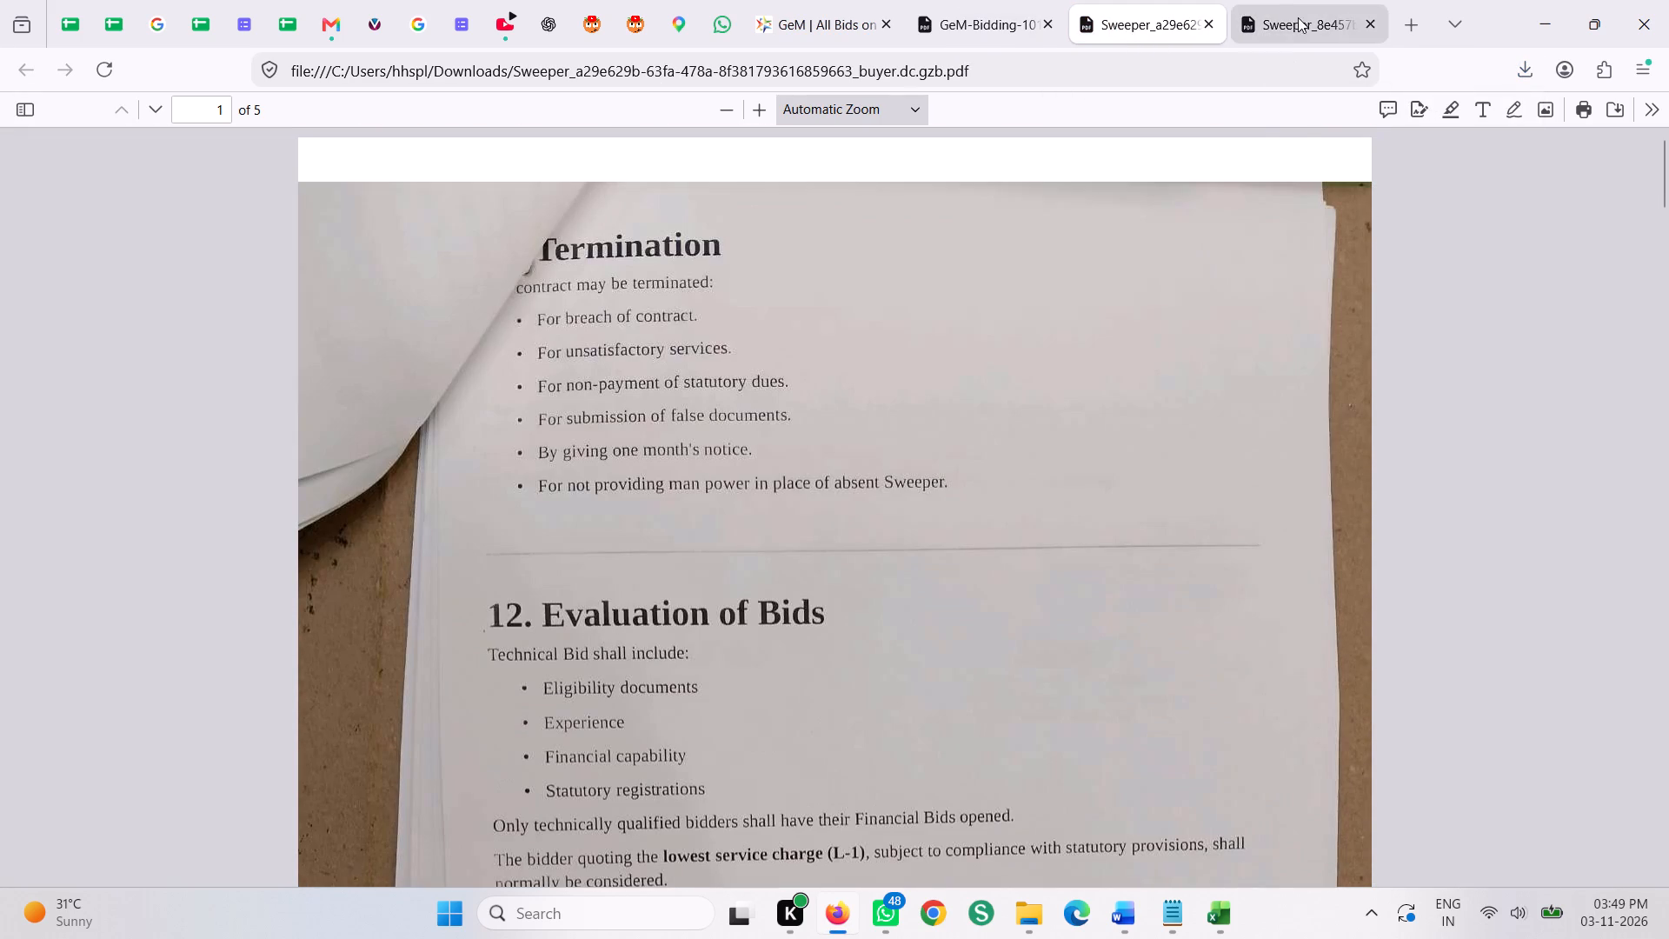
pyautogui.click(1290, 0)
pyautogui.scroll(1, 1244, 90)
pyautogui.click(1154, 0)
pyautogui.click(1213, 23)
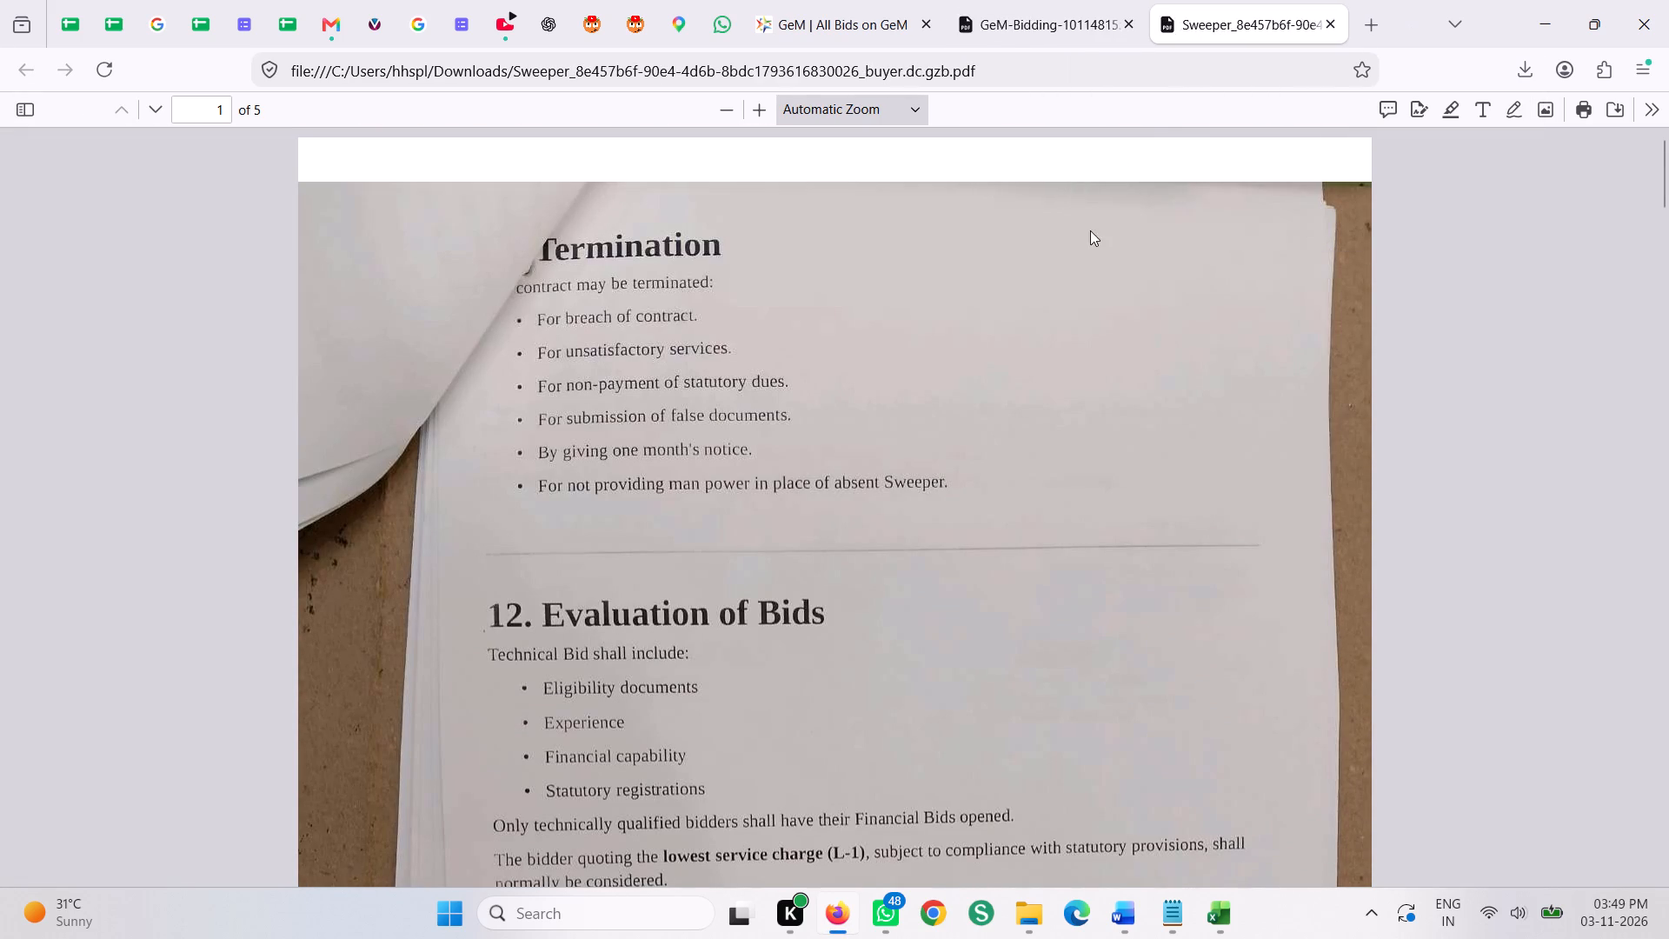
# Capture the "3. Eligibility Criteria" section, items 1 to 7, from the Sweeper scope of work document as an image.
pyautogui.scroll(-3, 678, 451)
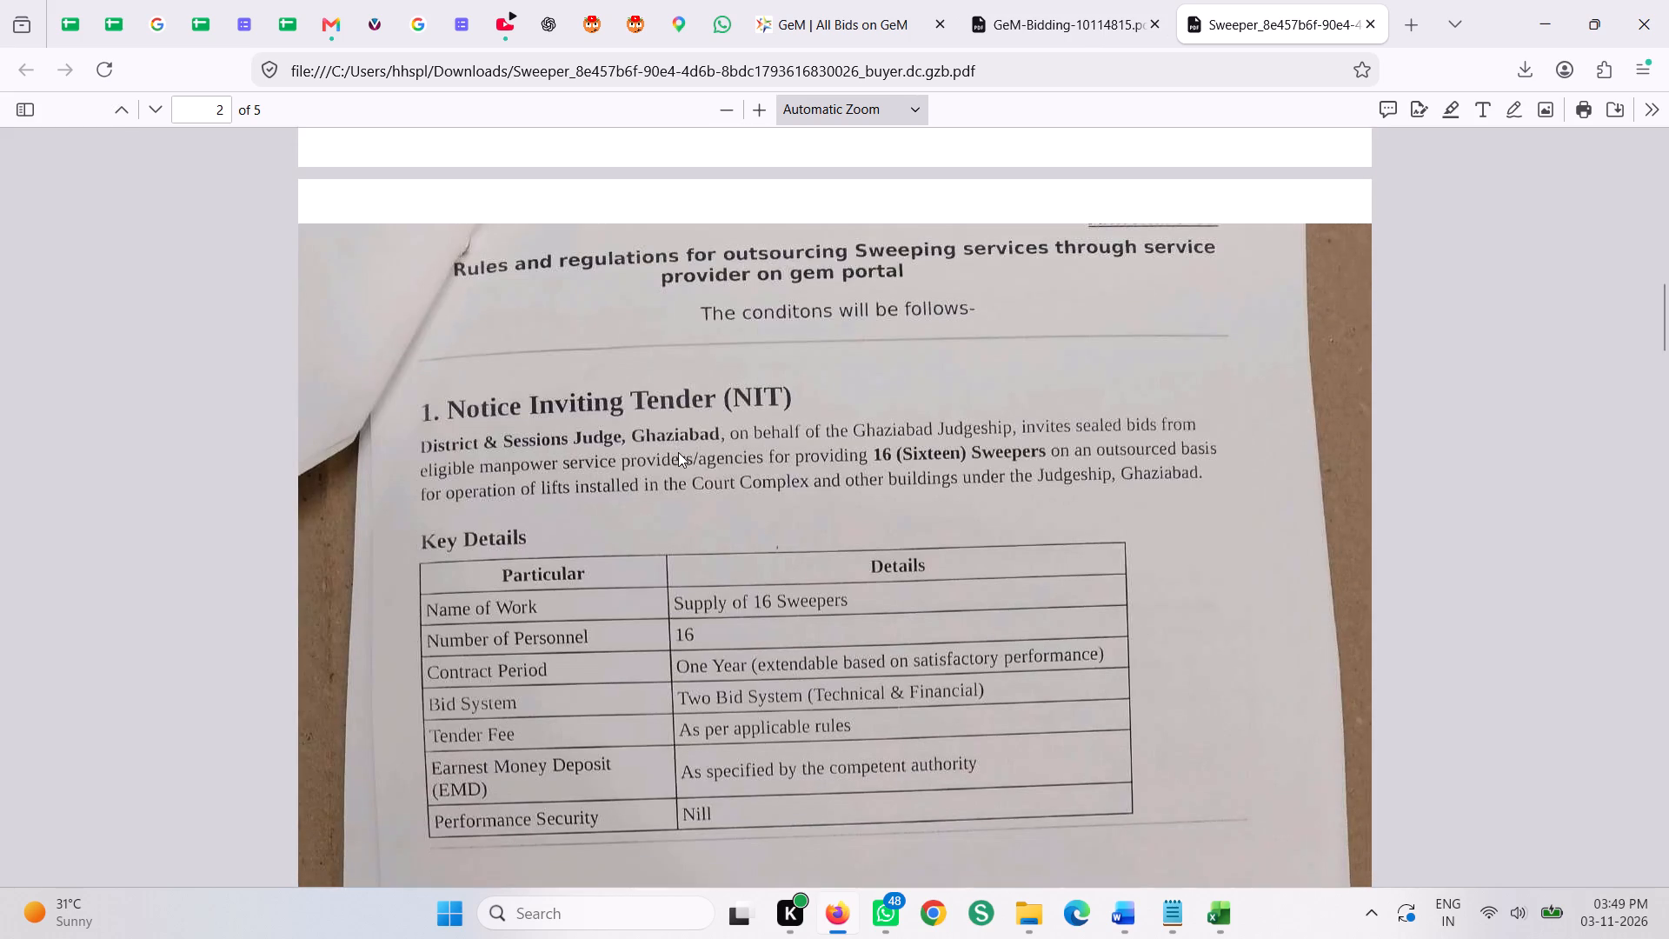
pyautogui.scroll(2, 678, 452)
pyautogui.scroll(-3, 678, 452)
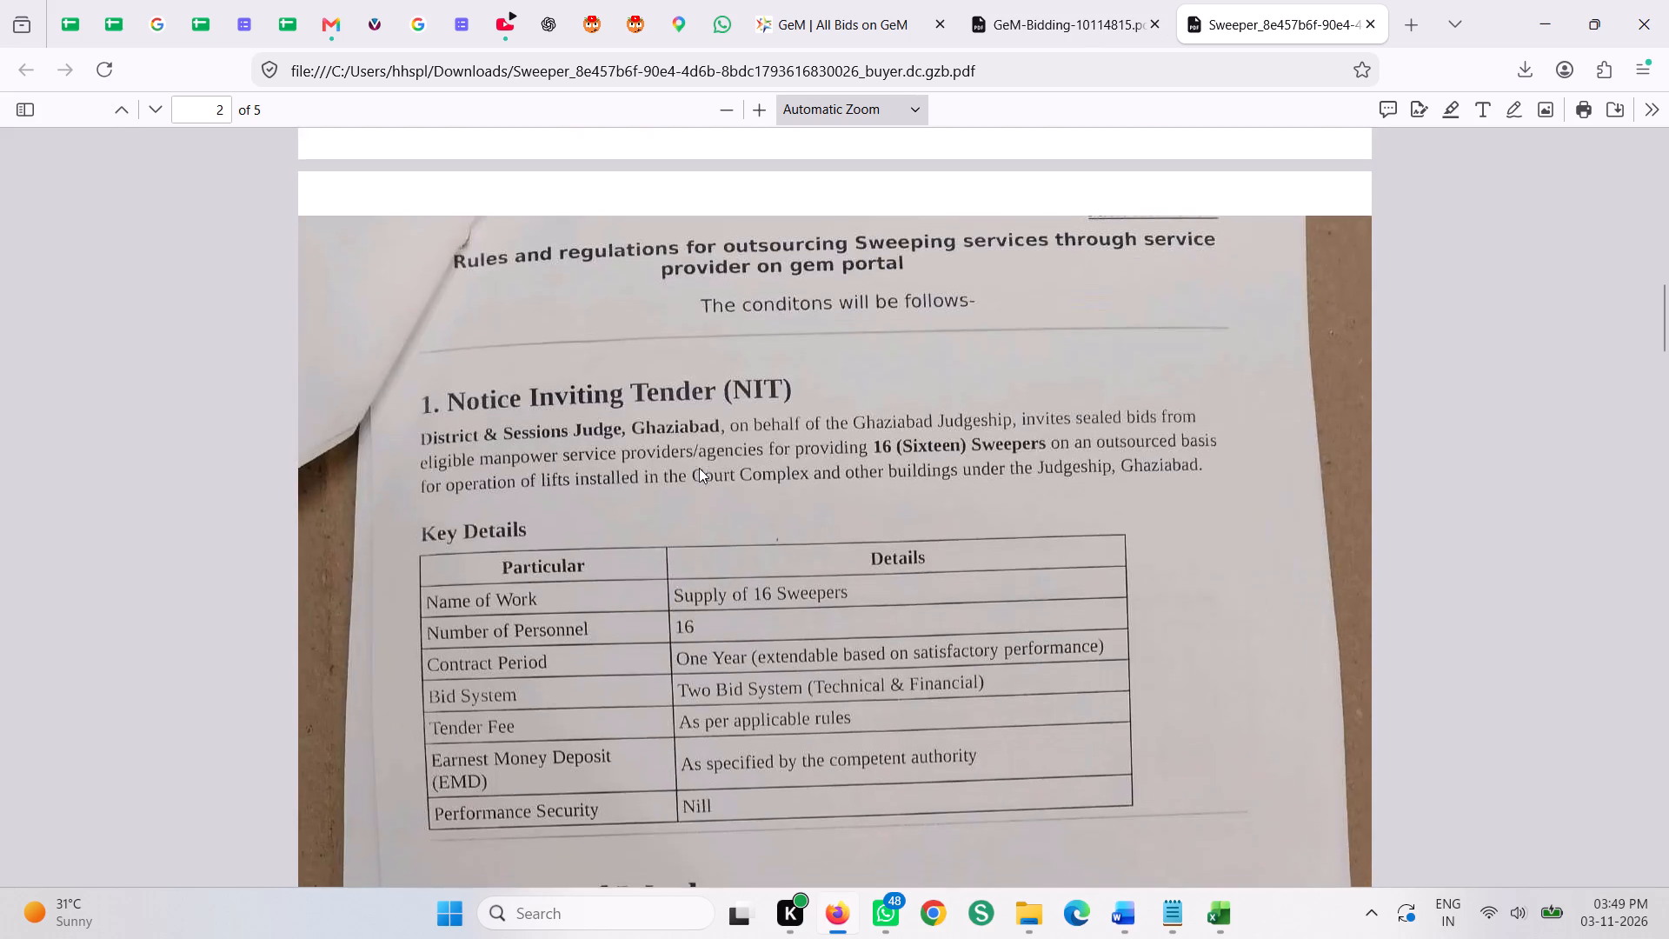
pyautogui.scroll(-1, 699, 468)
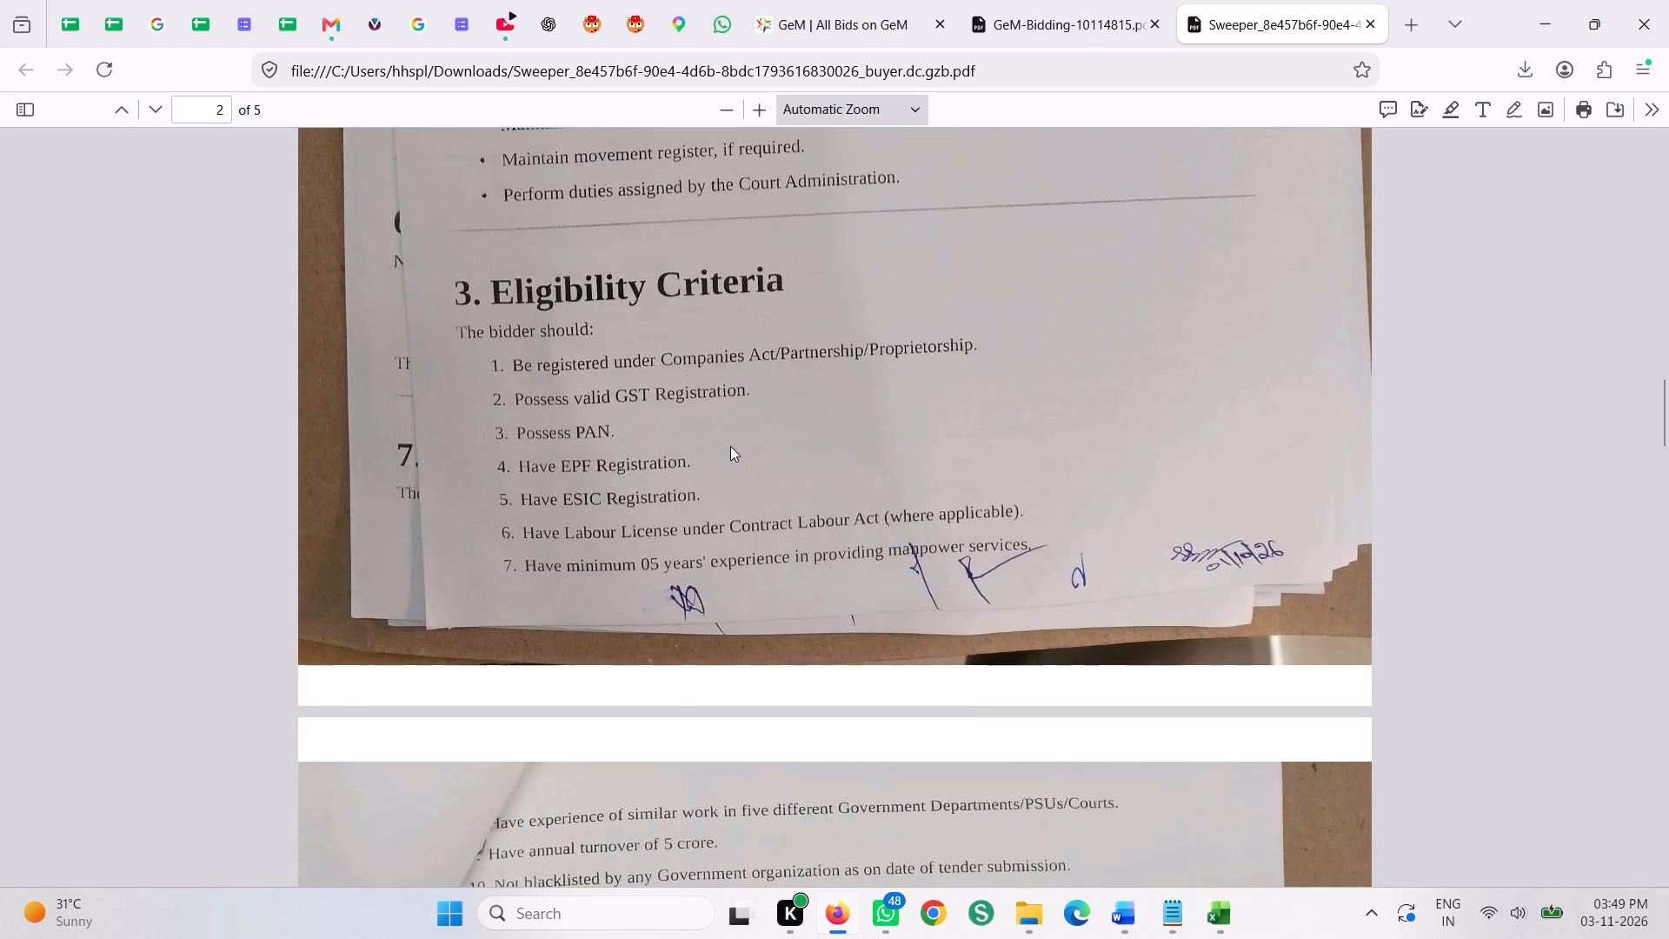
pyautogui.hotkey('ctrl', 'shift', 's')
pyautogui.moveTo(430, 323); pyautogui.dragTo(1255, 621)
pyautogui.click(1079, 655)
# Run a new Google Lens image search with the captured eligibility criteria items 1 to 7.
pyautogui.click(408, 39)
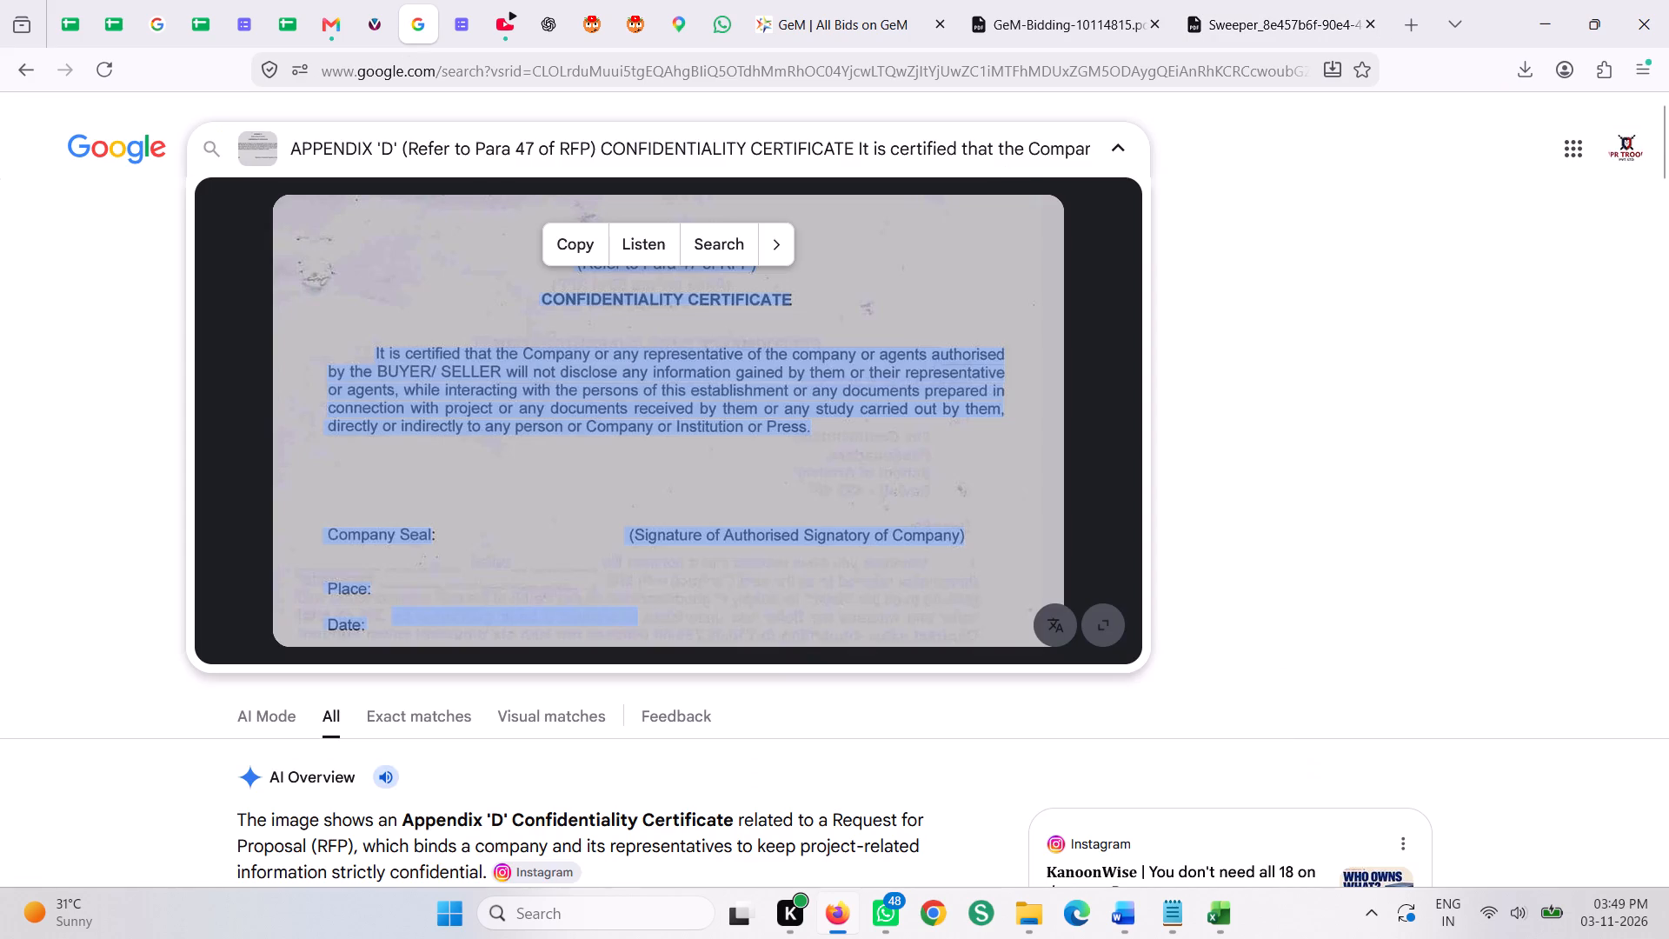
pyautogui.click(1107, 155)
pyautogui.click(1068, 149)
pyautogui.click(912, 440)
pyautogui.hotkey('ctrl', 'v')
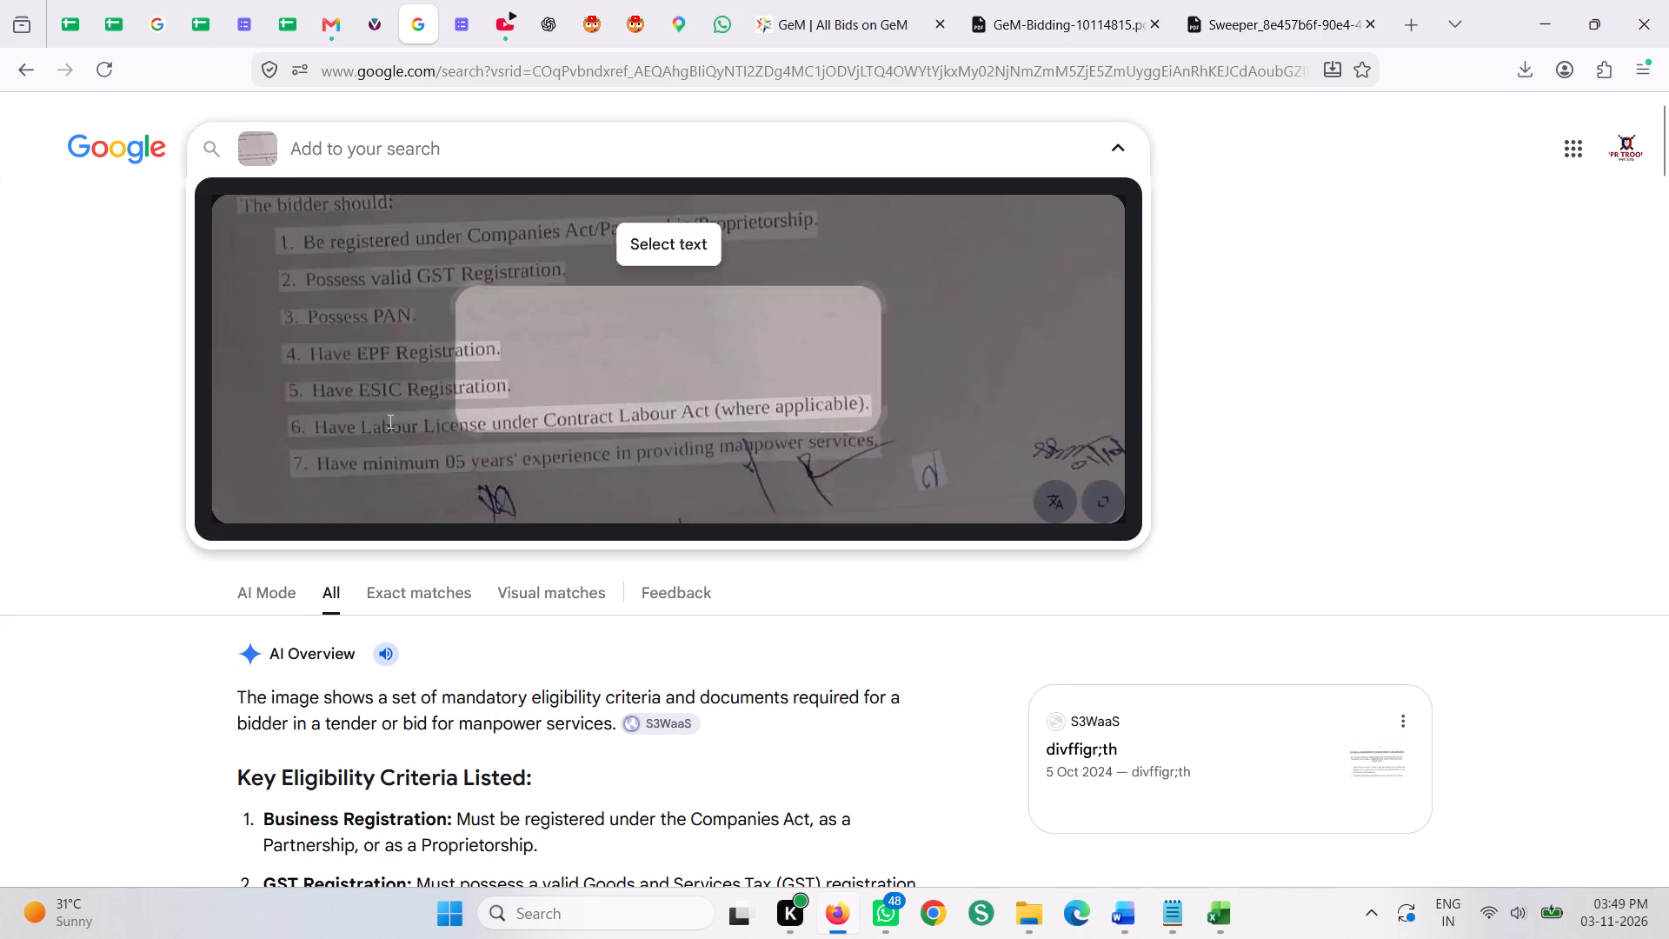
# Copy "Labour License under Contract Labour" from the Lens image into item 5 of the REQUIRED DOCUMENTS list in Word.
pyautogui.click(364, 421)
pyautogui.moveTo(364, 421); pyautogui.dragTo(646, 422)
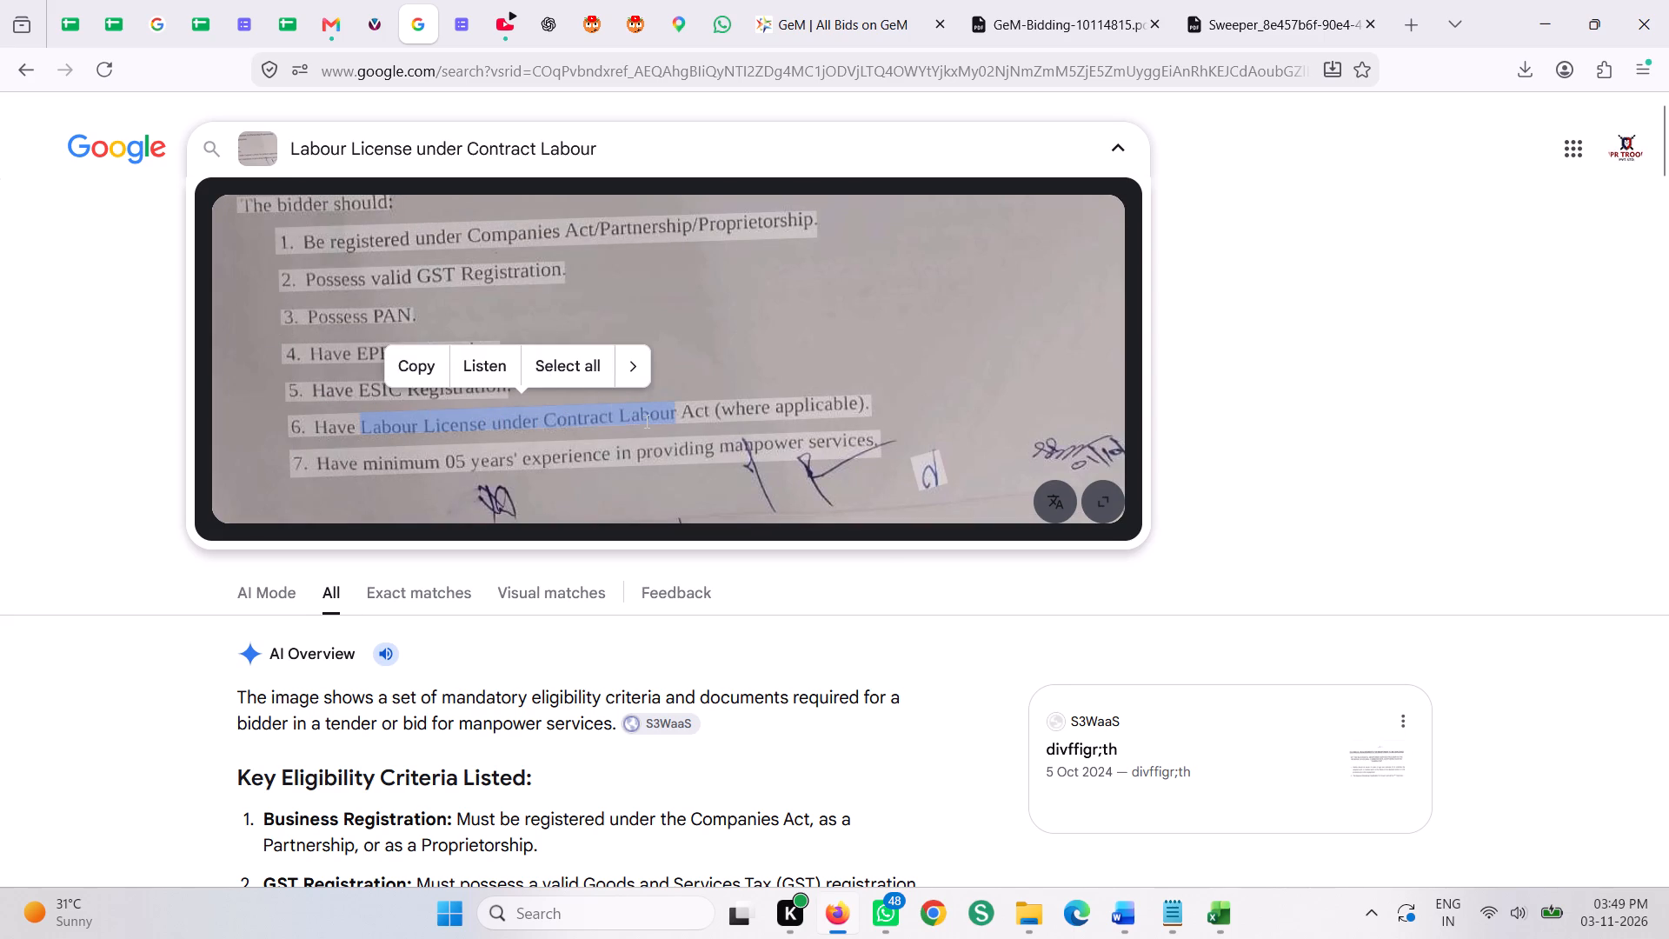
pyautogui.click(418, 361)
pyautogui.hotkey('alt', 'Tab')
pyautogui.hotkey('ctrl', 'v')
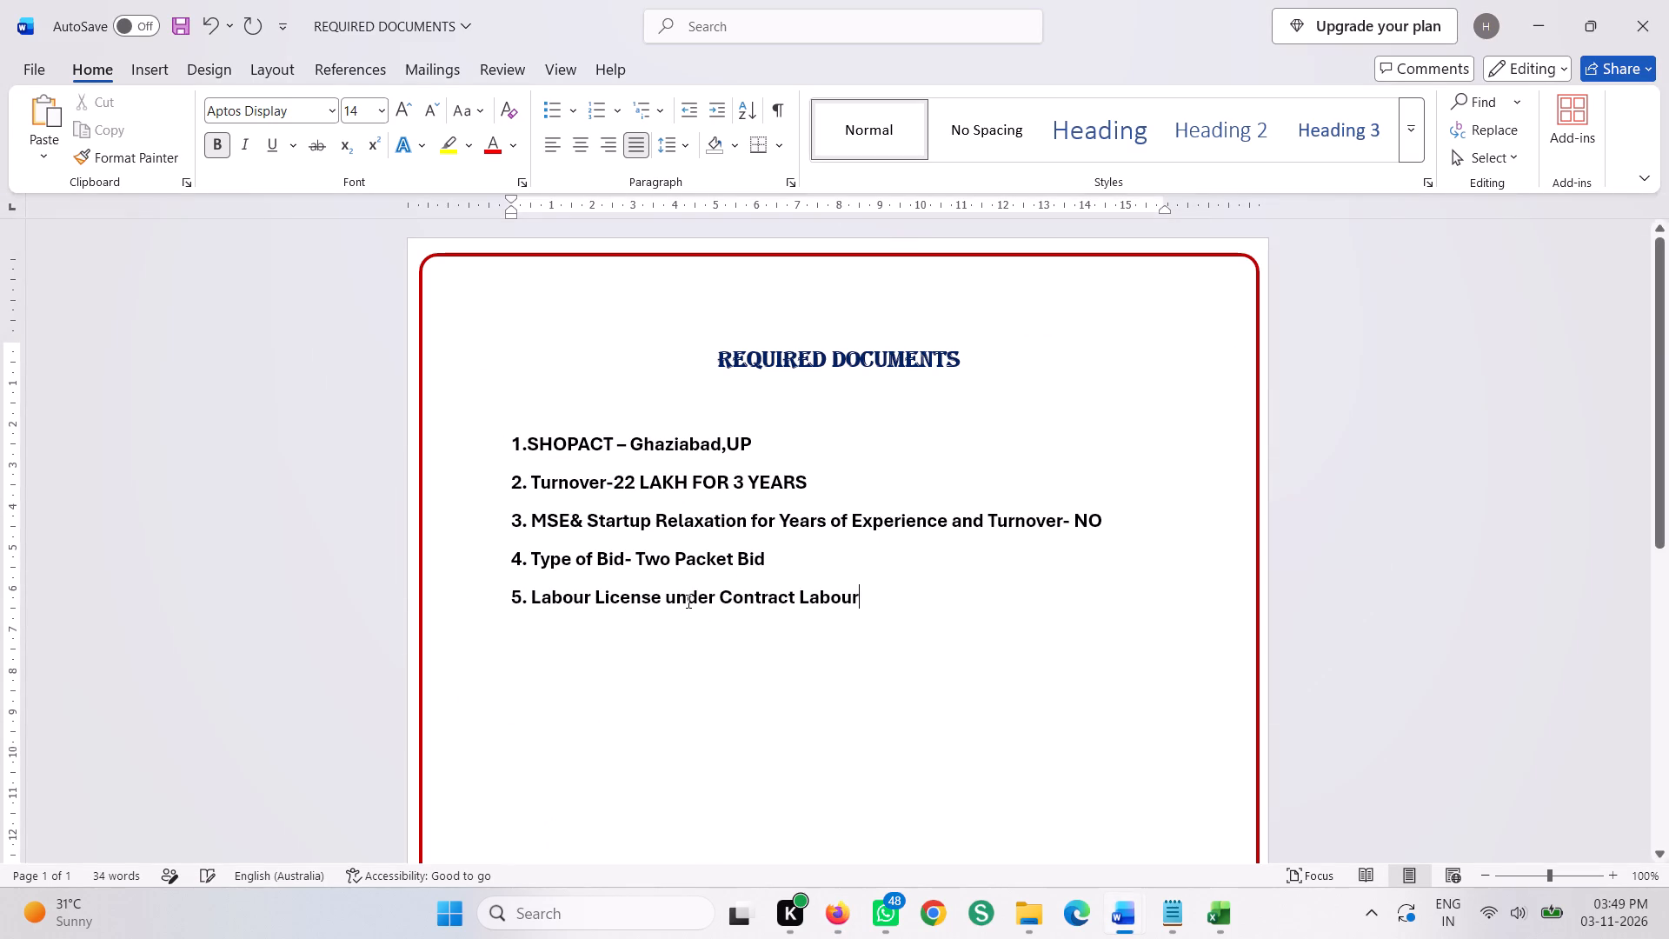
# Add list item 6 reading "COPY OF EPF,ESIC,GST,PAN,ITR FOR 3 YEARS".
pyautogui.press('Return')
pyautogui.write('6.COPY OF EPF,ESIC,GST,PAN,ITR FOR 3')
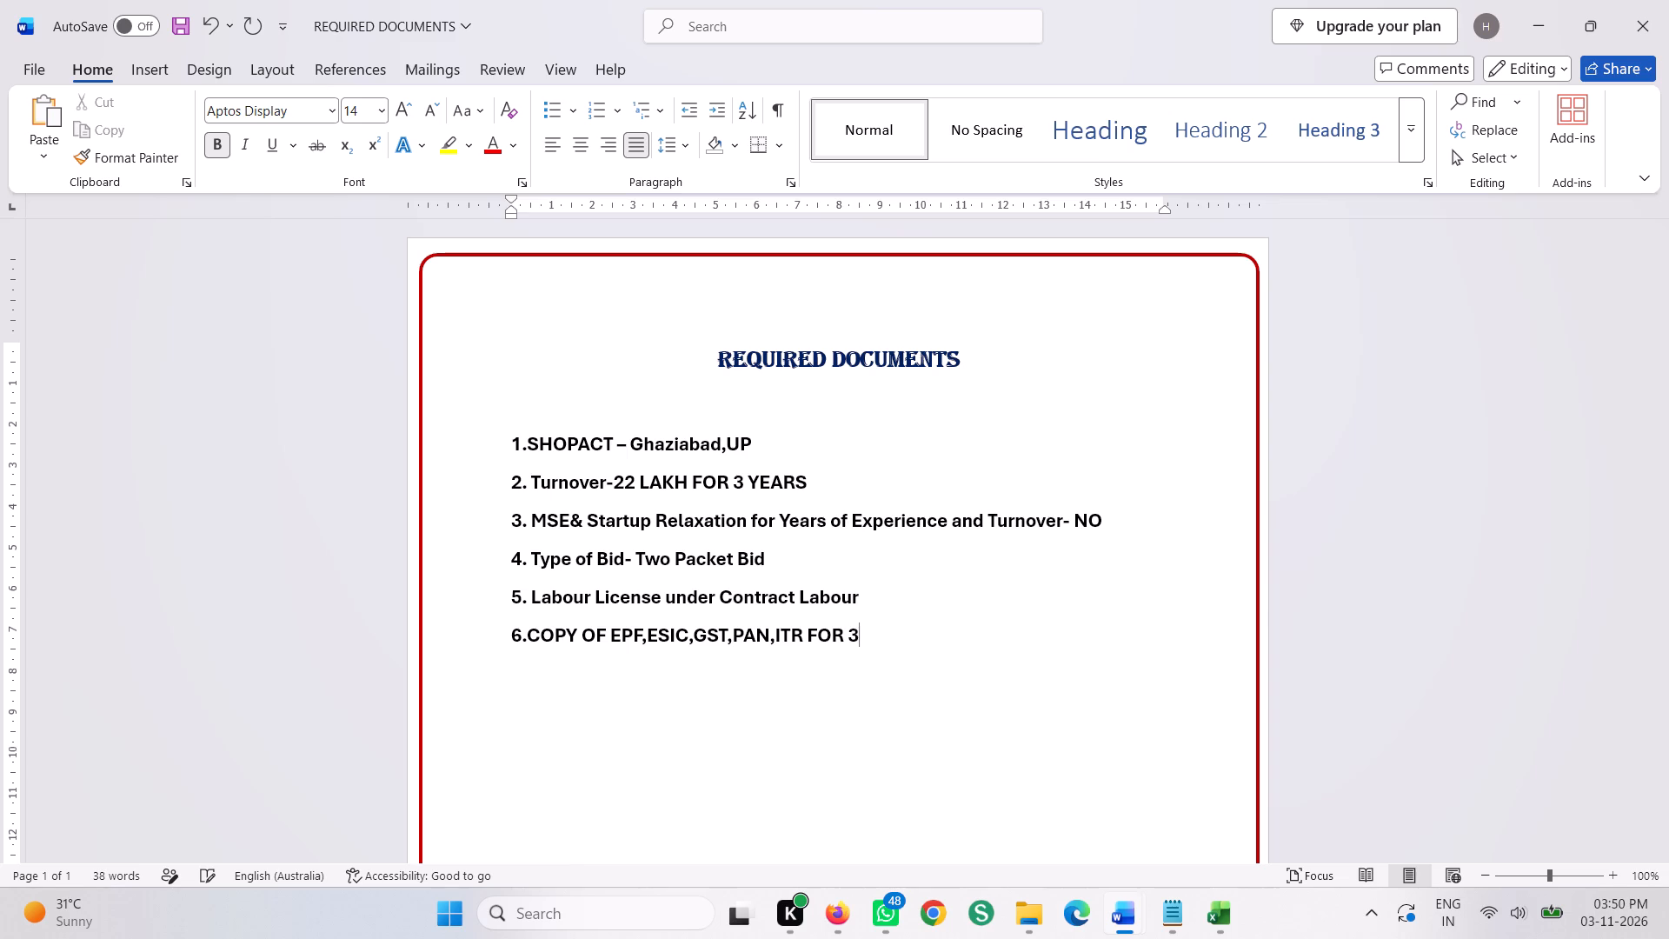
pyautogui.press('space')
pyautogui.write('YEARS')
pyautogui.press('space')
# Add item 7 with "minimum 05 years' experience in providing manpower services" copied from the Lens image, and start item 8.
pyautogui.press('Return')
pyautogui.write('7.')
pyautogui.hotkey('alt', 'Tab')
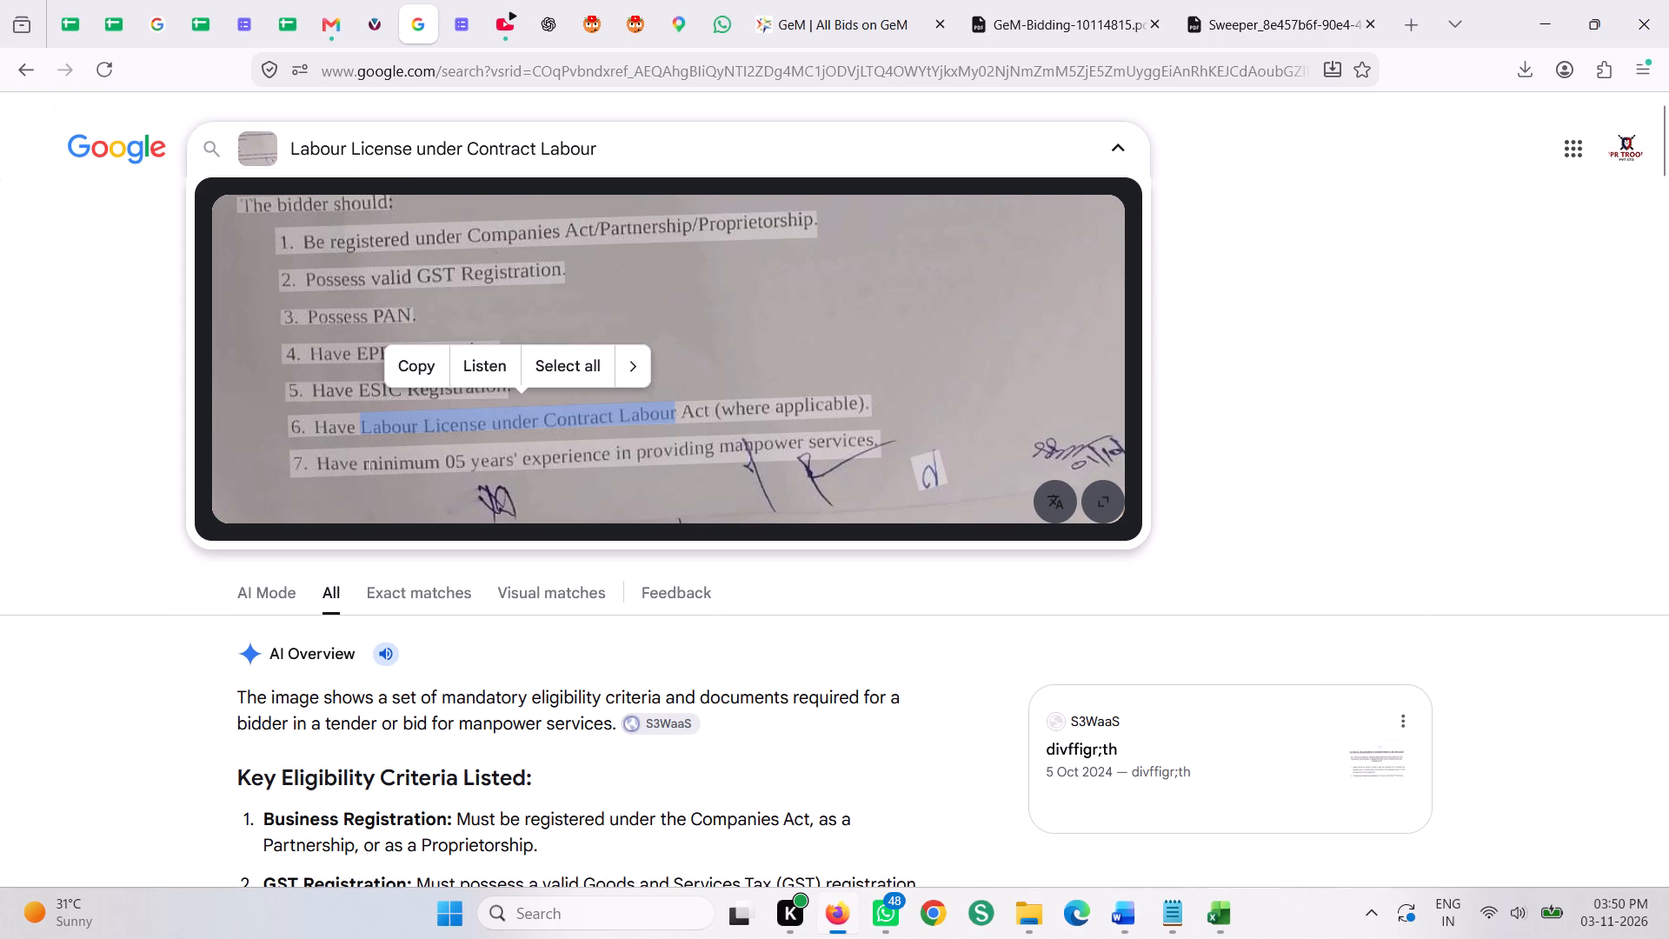
pyautogui.moveTo(368, 461); pyautogui.dragTo(836, 446)
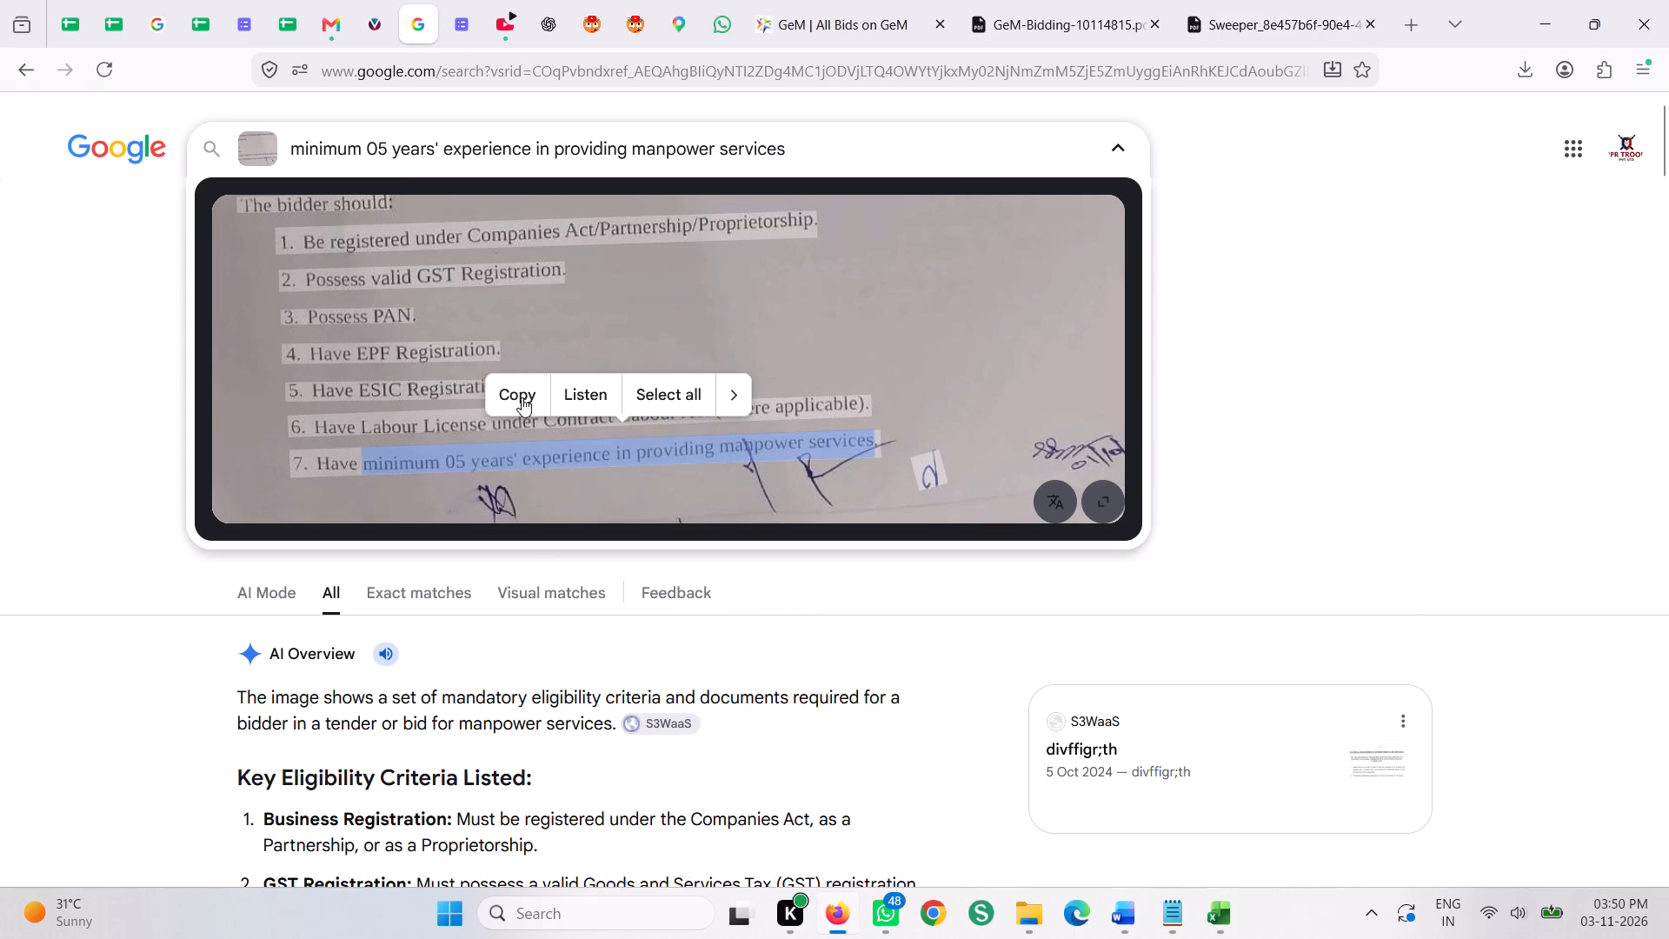
pyautogui.click(508, 395)
pyautogui.hotkey('alt', 'Tab')
pyautogui.hotkey('ctrl', 'v')
pyautogui.press('Return')
pyautogui.write('8.')
# Capture eligibility criteria items 8 to 11 on page 3 of the Sweeper scope of work document as an image.
pyautogui.hotkey('alt', 'Tab')
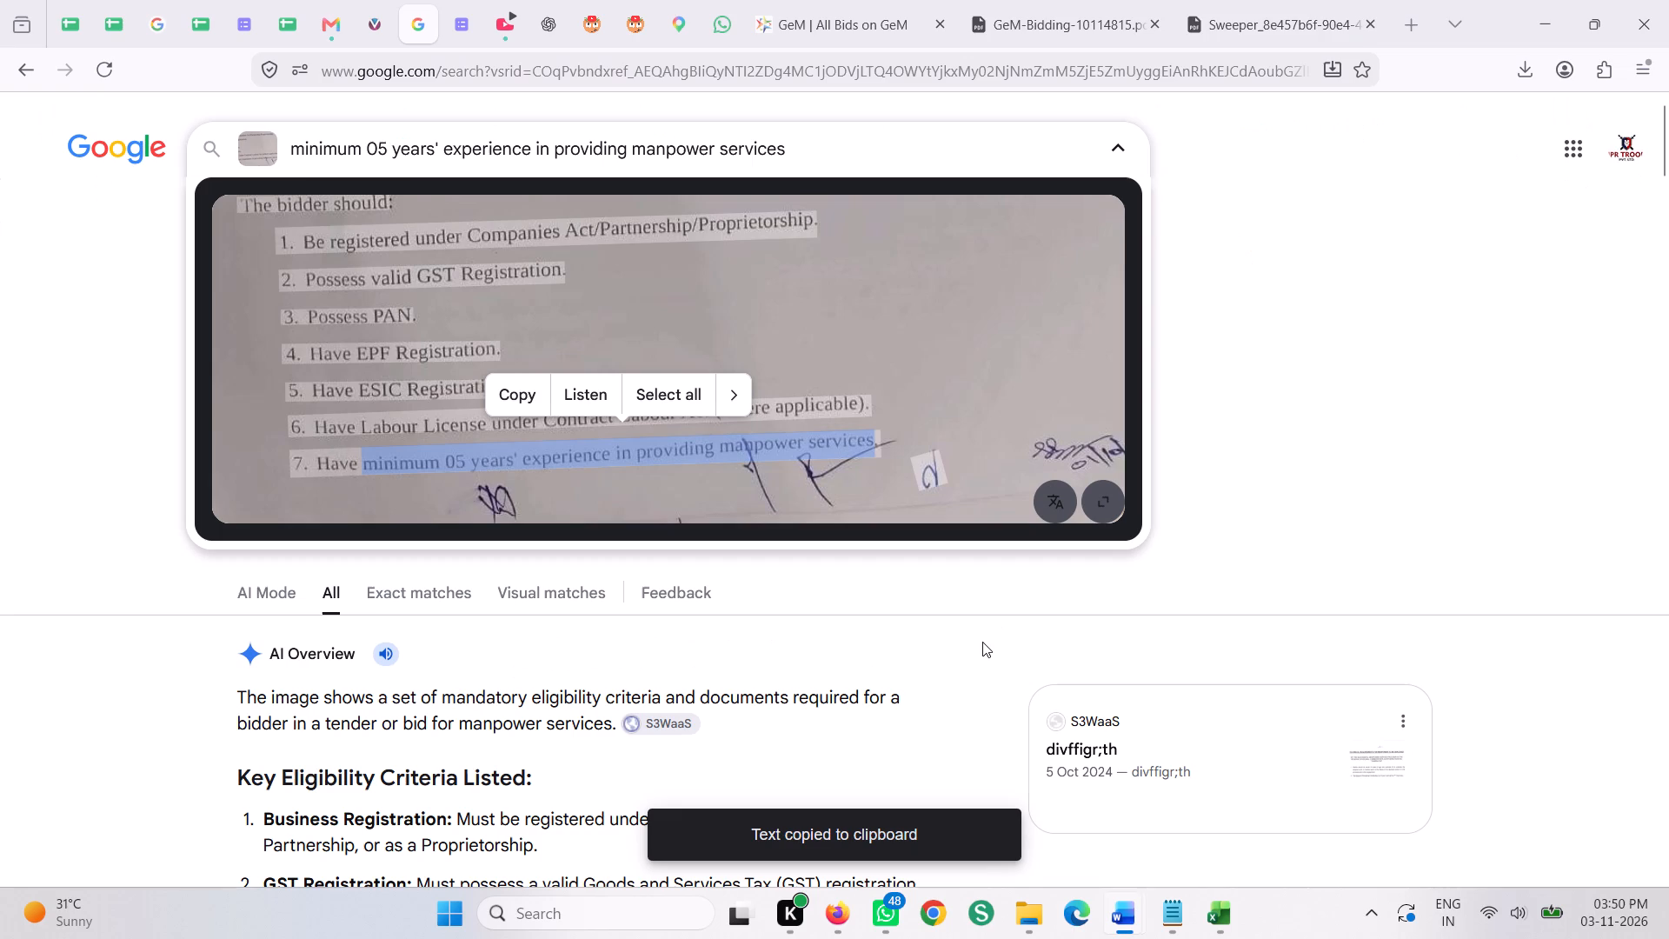
pyautogui.click(1276, 0)
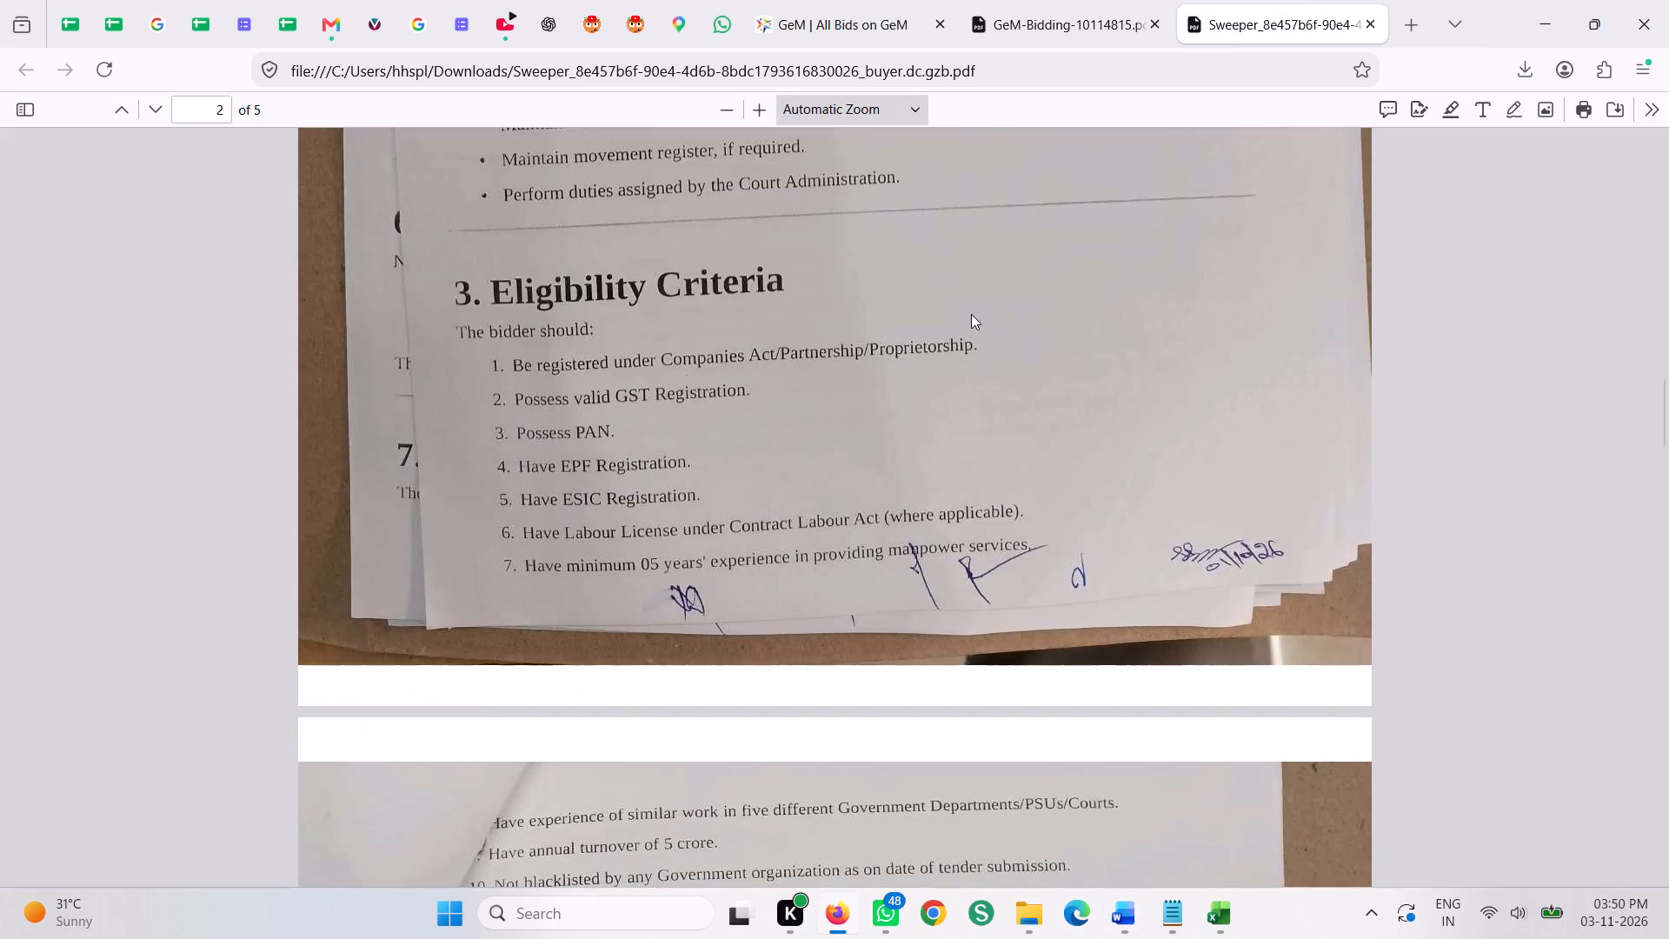
pyautogui.scroll(-1, 967, 318)
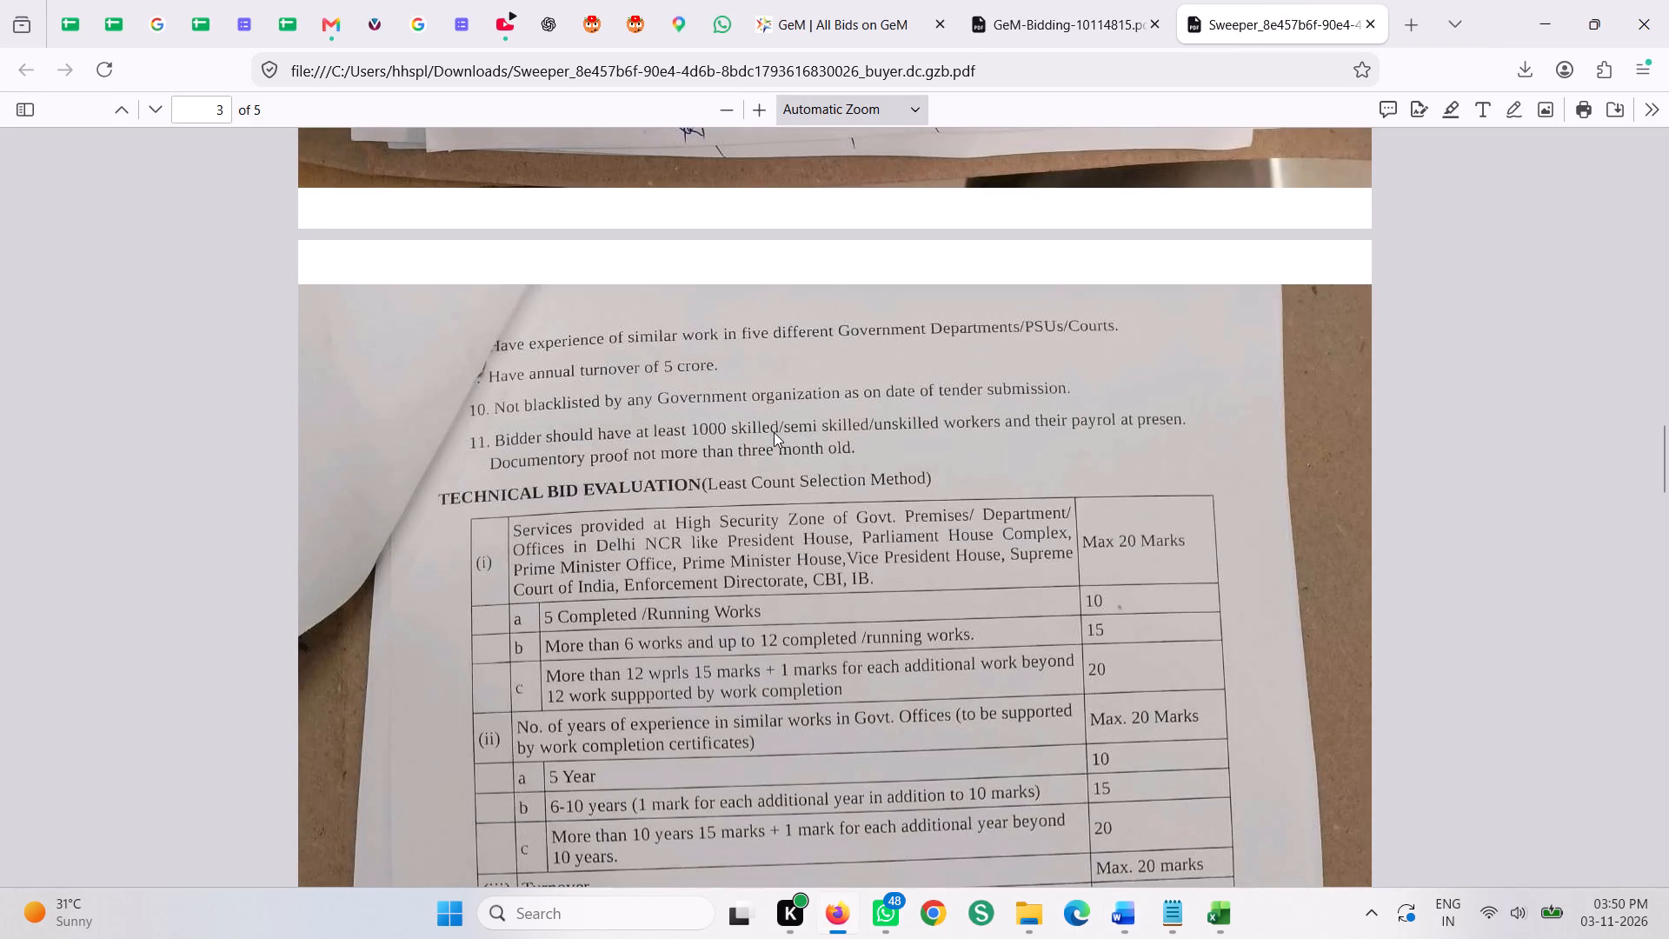
pyautogui.hotkey('ctrl', 'shift', 's')
pyautogui.moveTo(426, 289); pyautogui.dragTo(1285, 480)
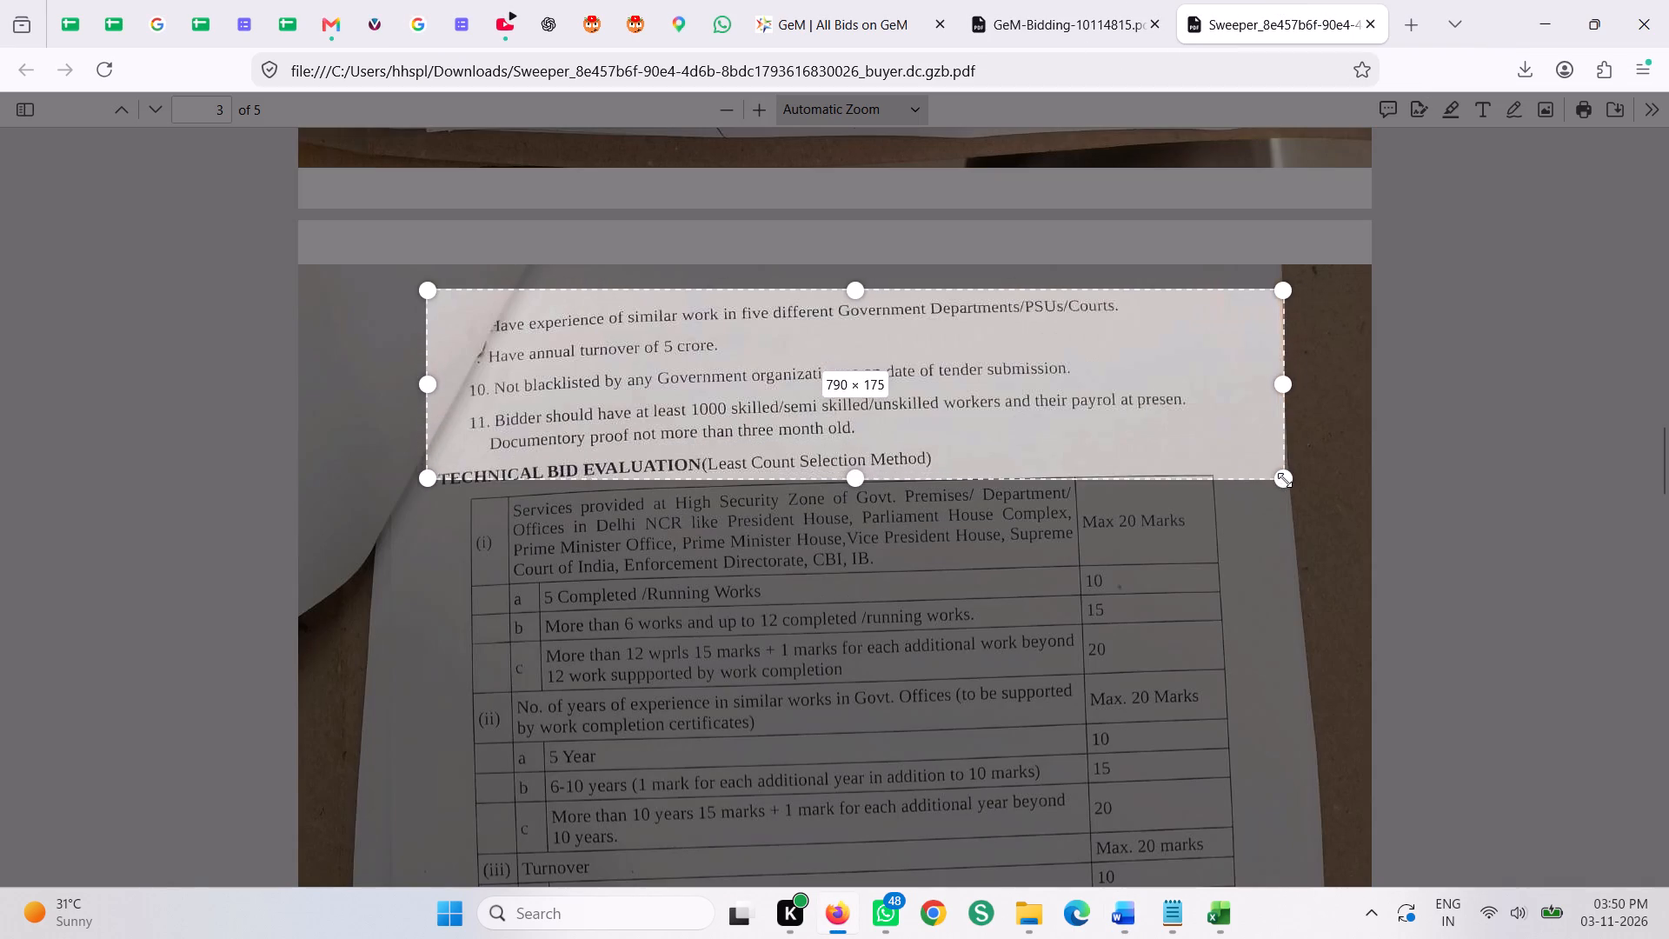
pyautogui.moveTo(1285, 480); pyautogui.dragTo(1273, 461)
pyautogui.click(1100, 493)
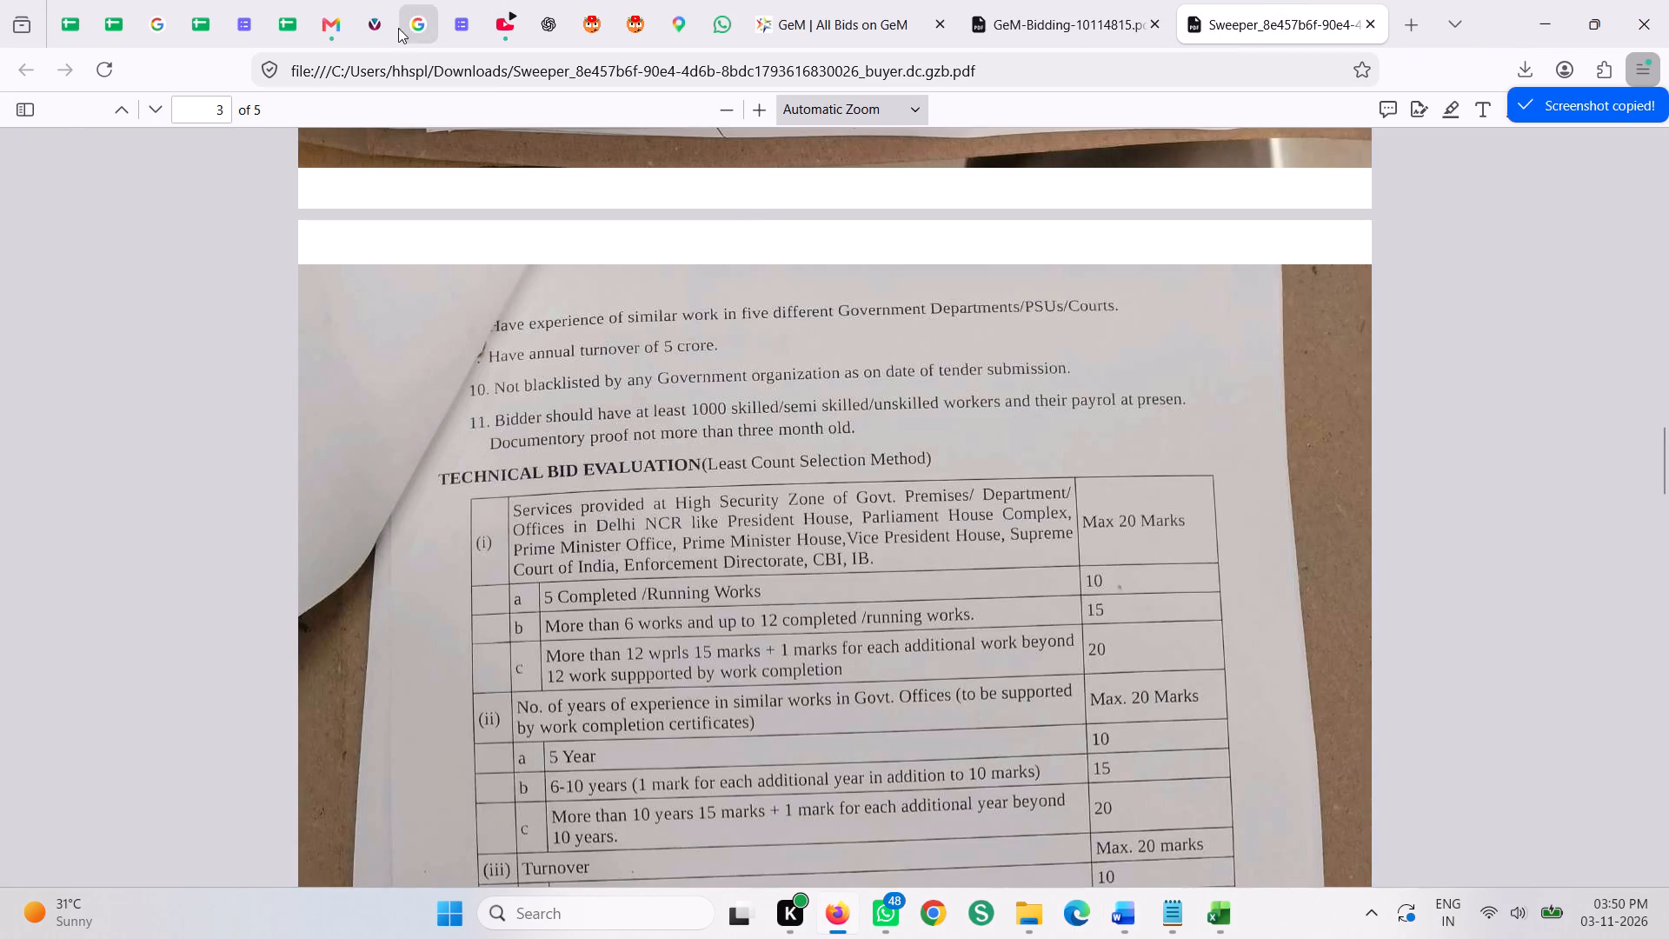
# Run a new Google Lens image search with the captured eligibility criteria items 8 to 11.
pyautogui.click(404, 28)
pyautogui.click(1112, 143)
pyautogui.click(1095, 150)
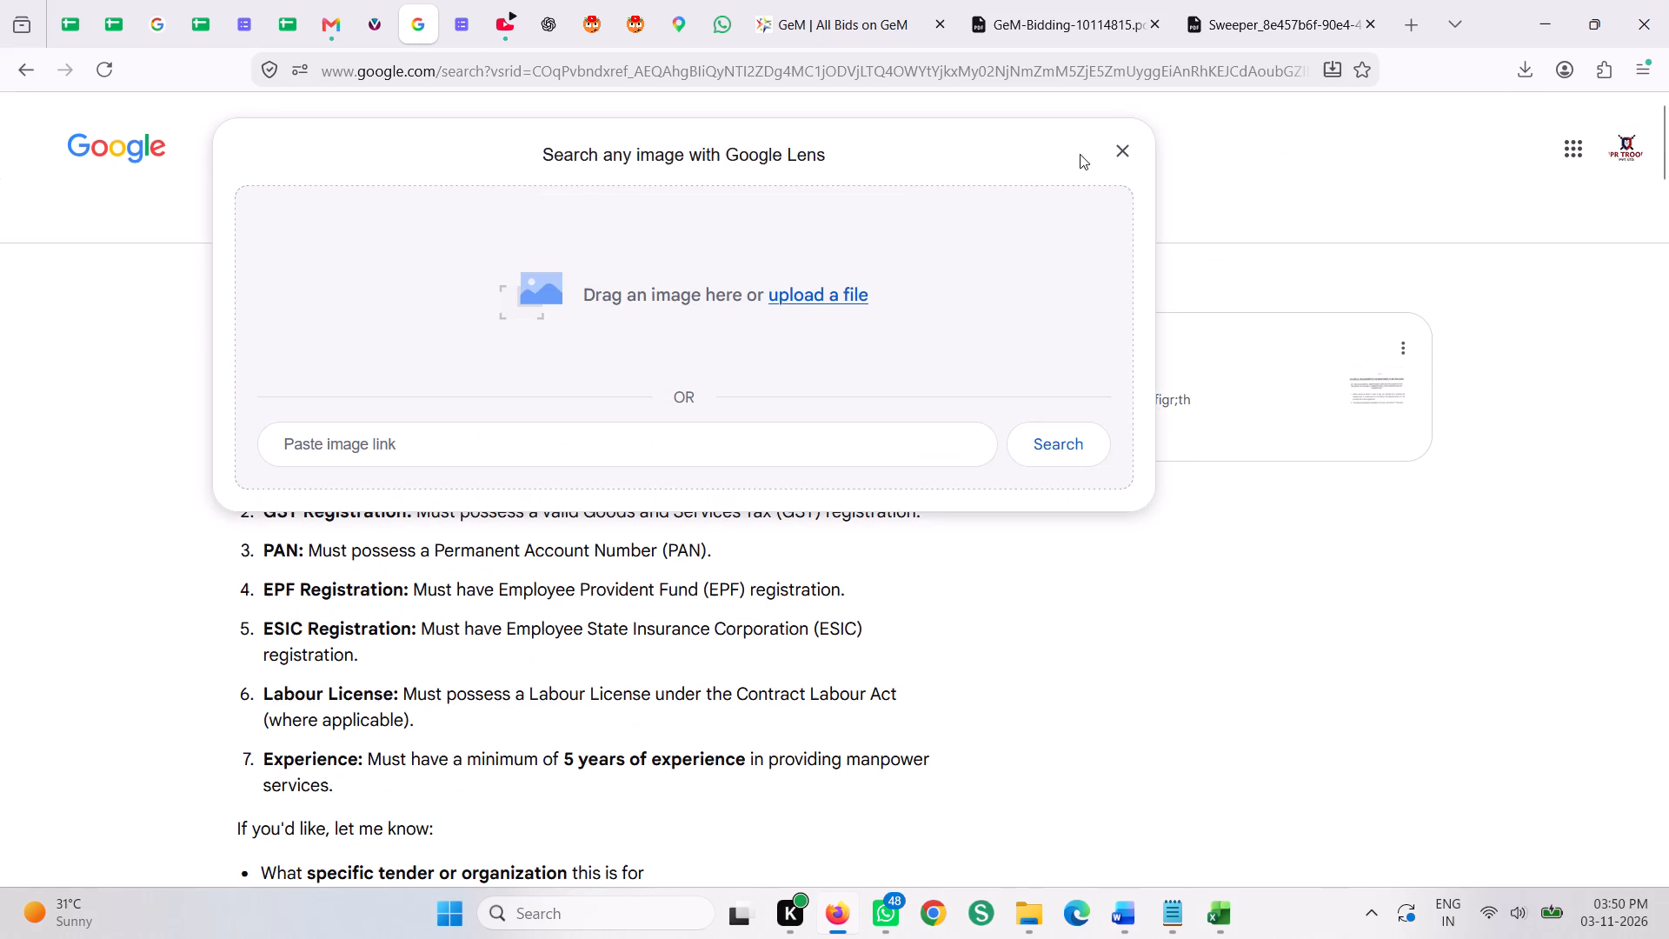
pyautogui.click(873, 430)
pyautogui.hotkey('ctrl', 'v')
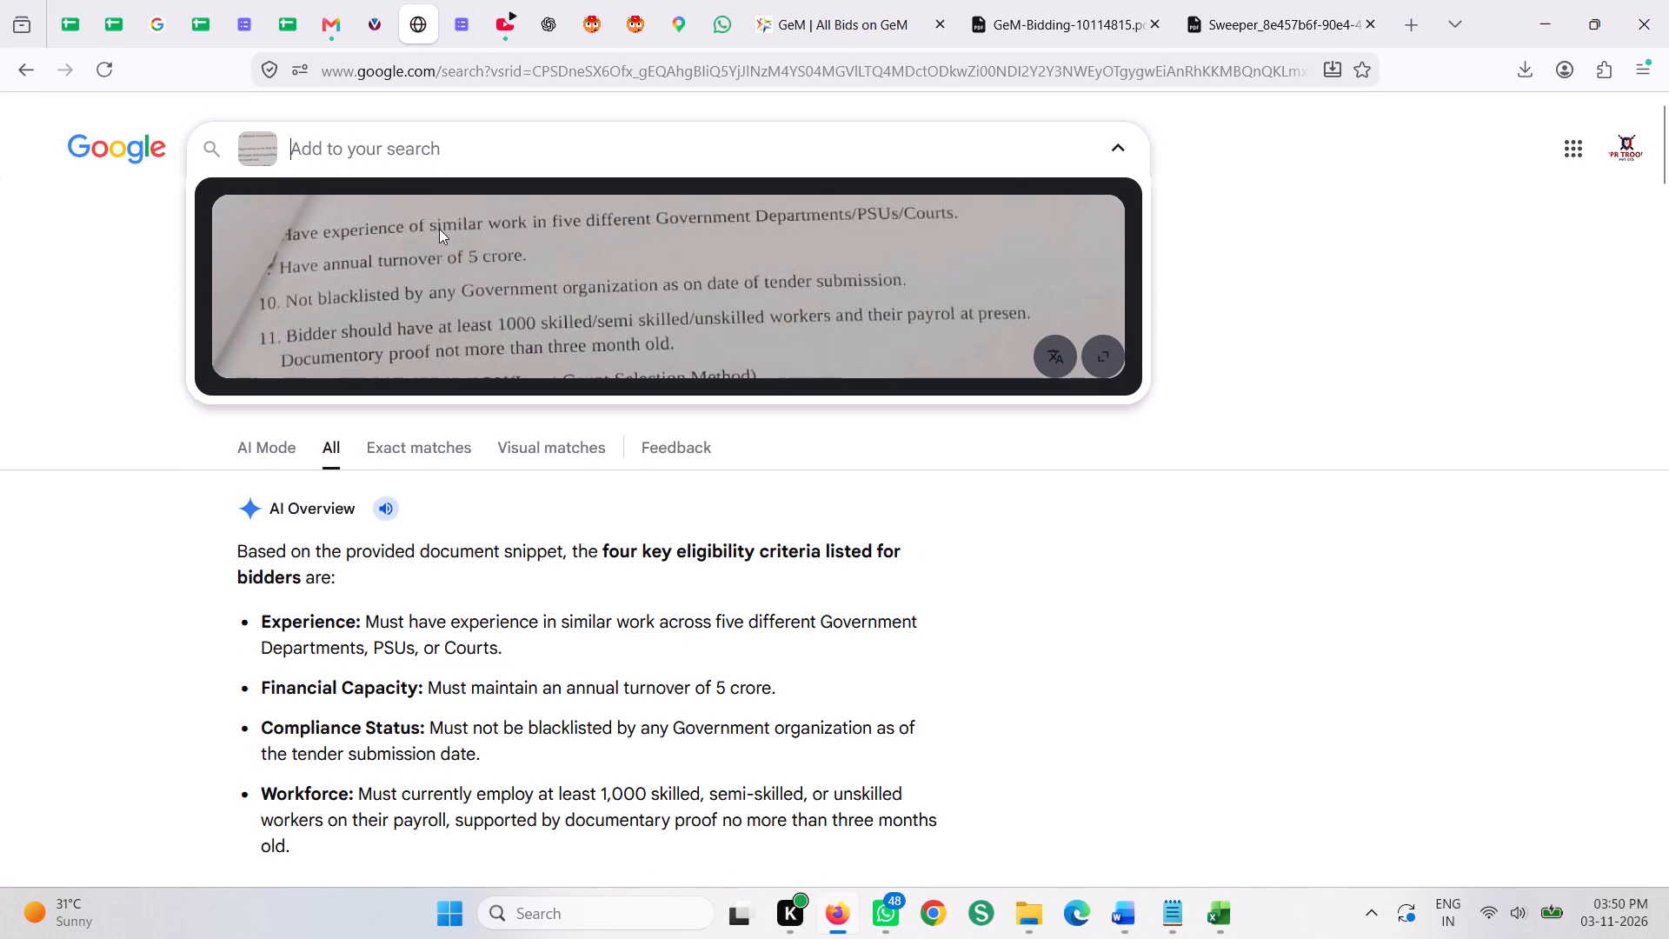
# Fill item 8 with "experience of similar work in five different Government Departments/PSUs/Courts" from the Lens image, and start item 9.
pyautogui.click(340, 229)
pyautogui.moveTo(340, 229); pyautogui.dragTo(941, 221)
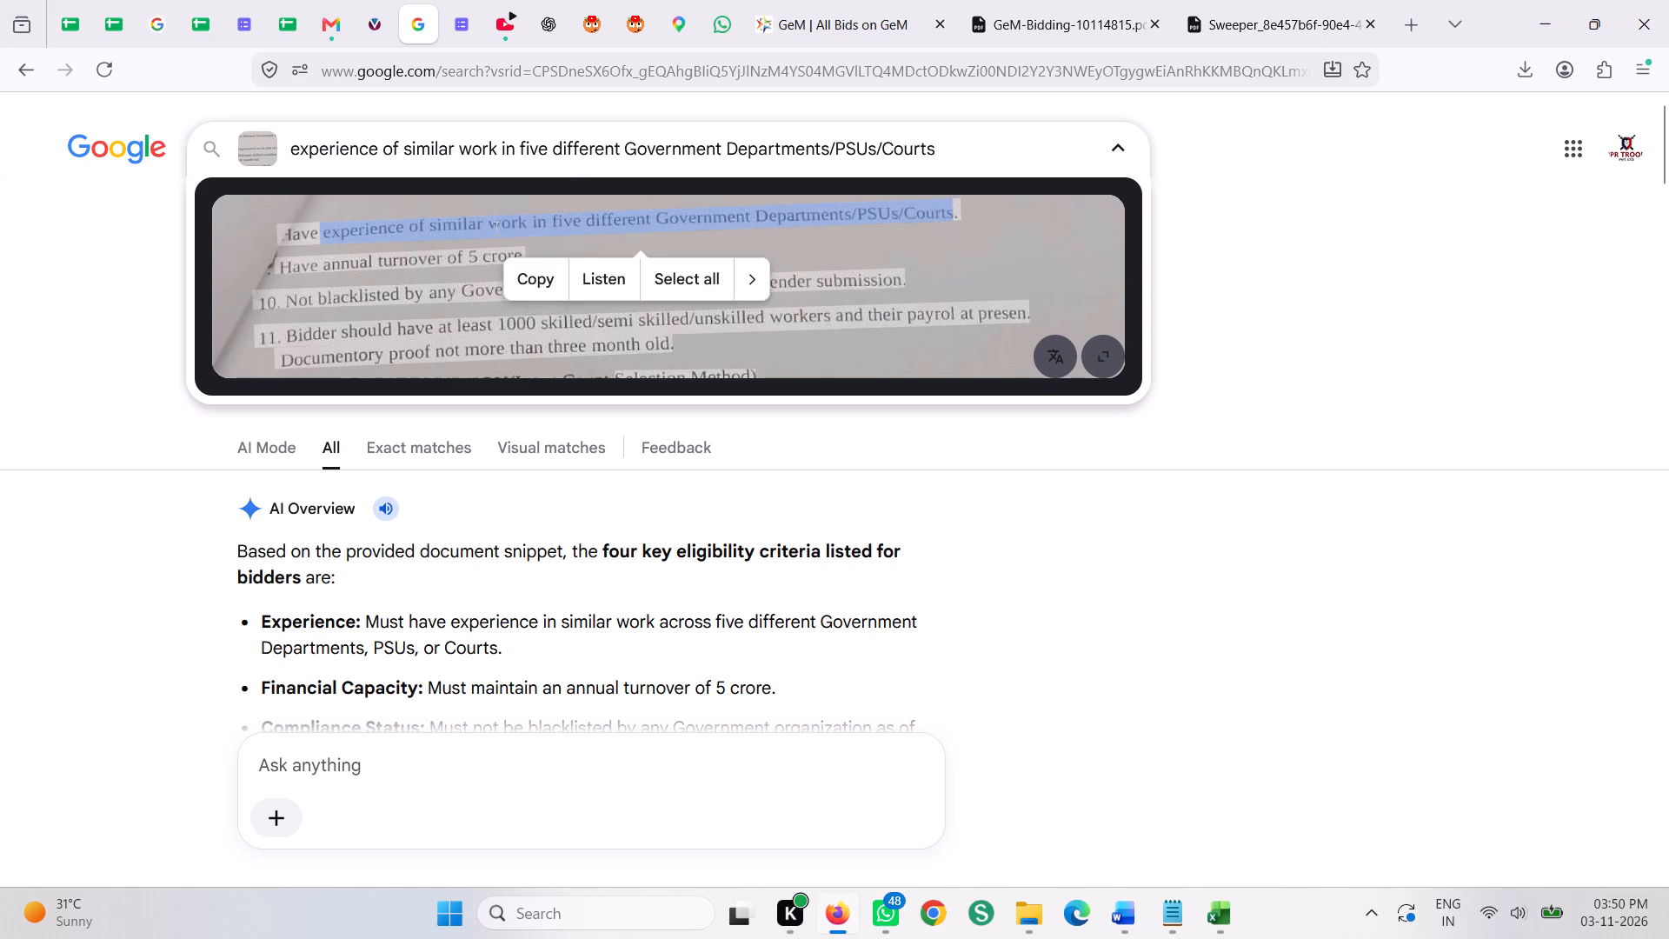
pyautogui.click(542, 270)
pyautogui.hotkey('alt', 'Tab')
pyautogui.hotkey('ctrl', 'v')
pyautogui.press('Return')
pyautogui.write('9.')
# Replace the turnover text of item 2 in the Word list with "annual turnover of 5 crore." copied from the Lens image.
pyautogui.hotkey('alt', 'Tab')
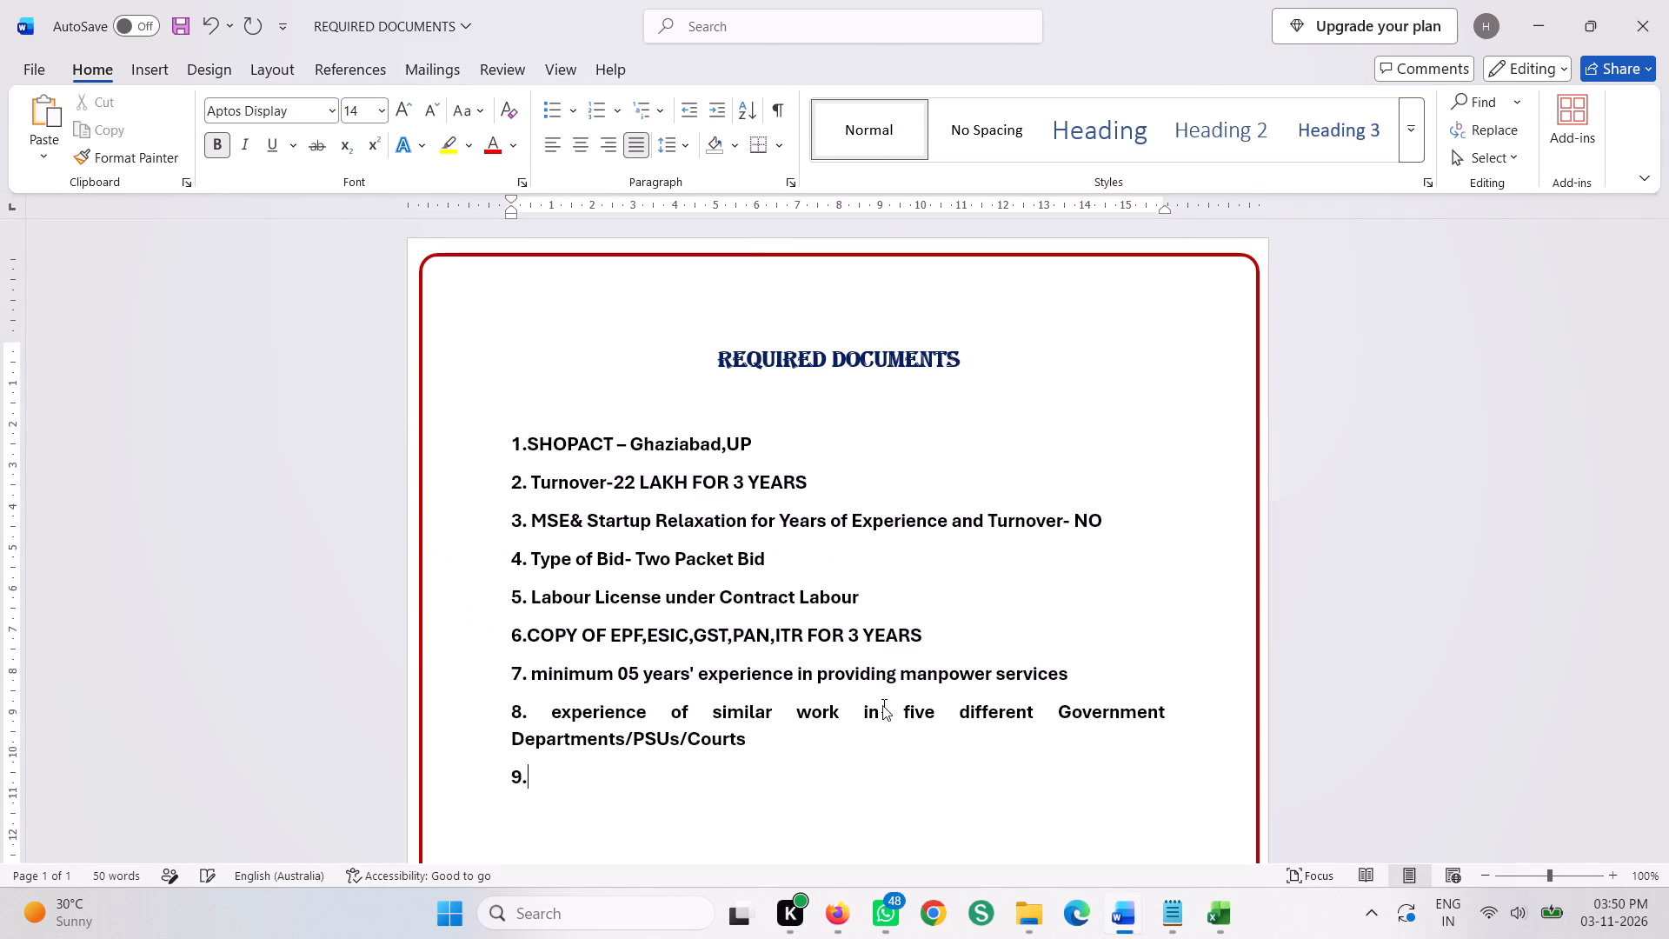
pyautogui.click(380, 254)
pyautogui.hotkey('alt', 'Tab')
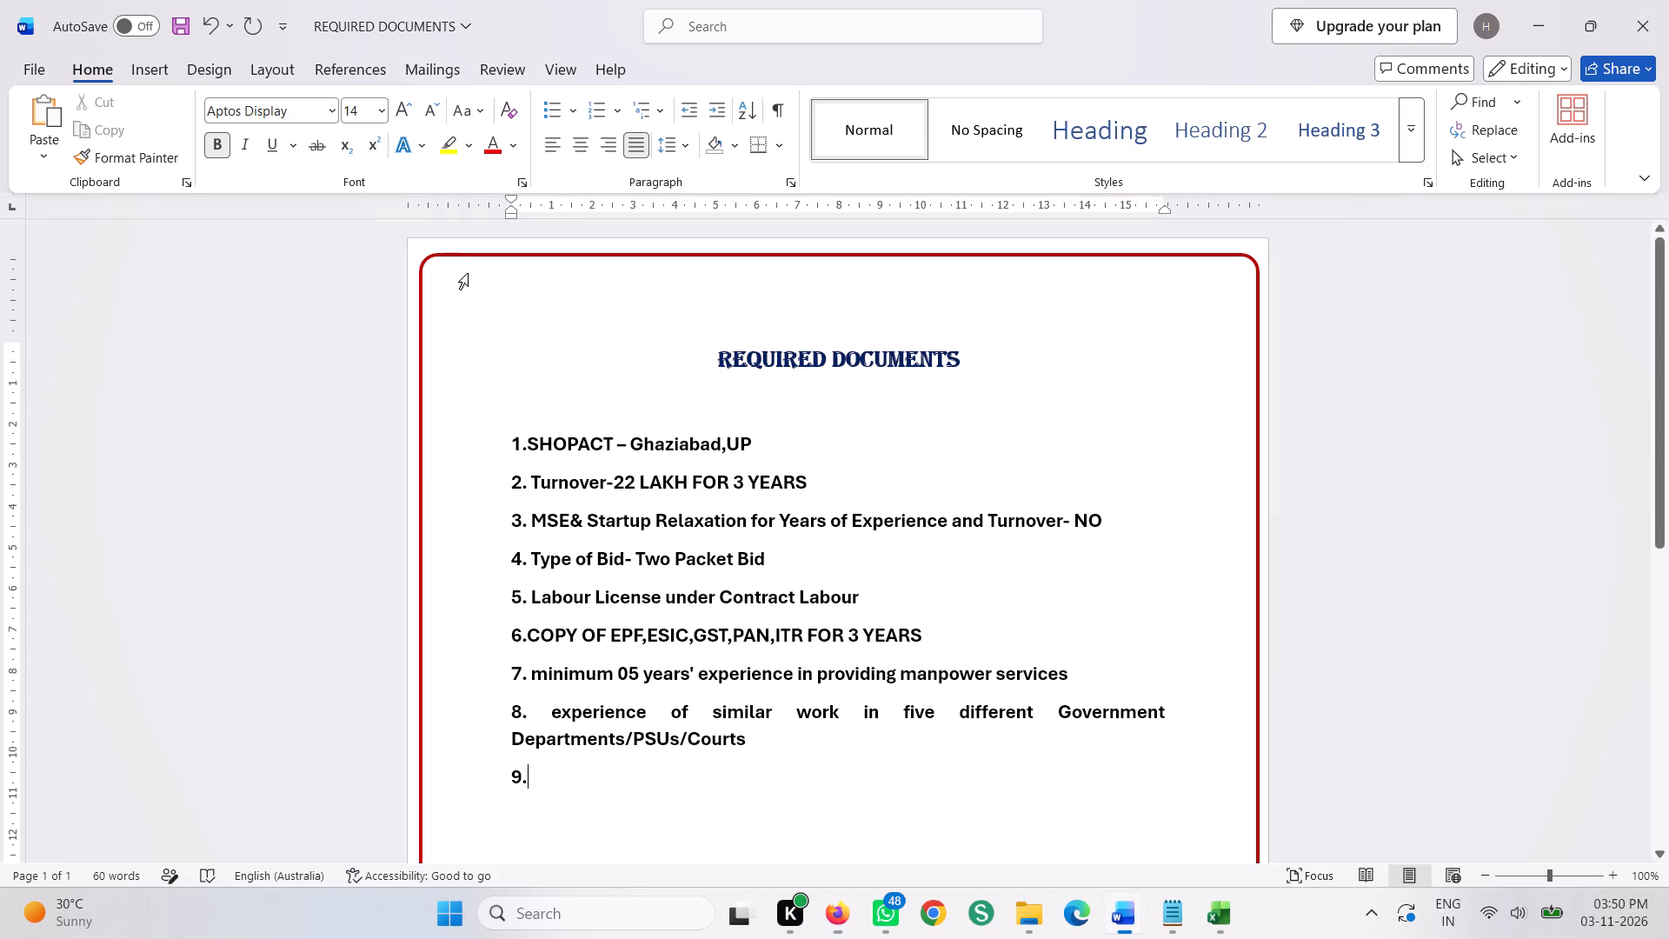
pyautogui.hotkey('alt', 'Tab')
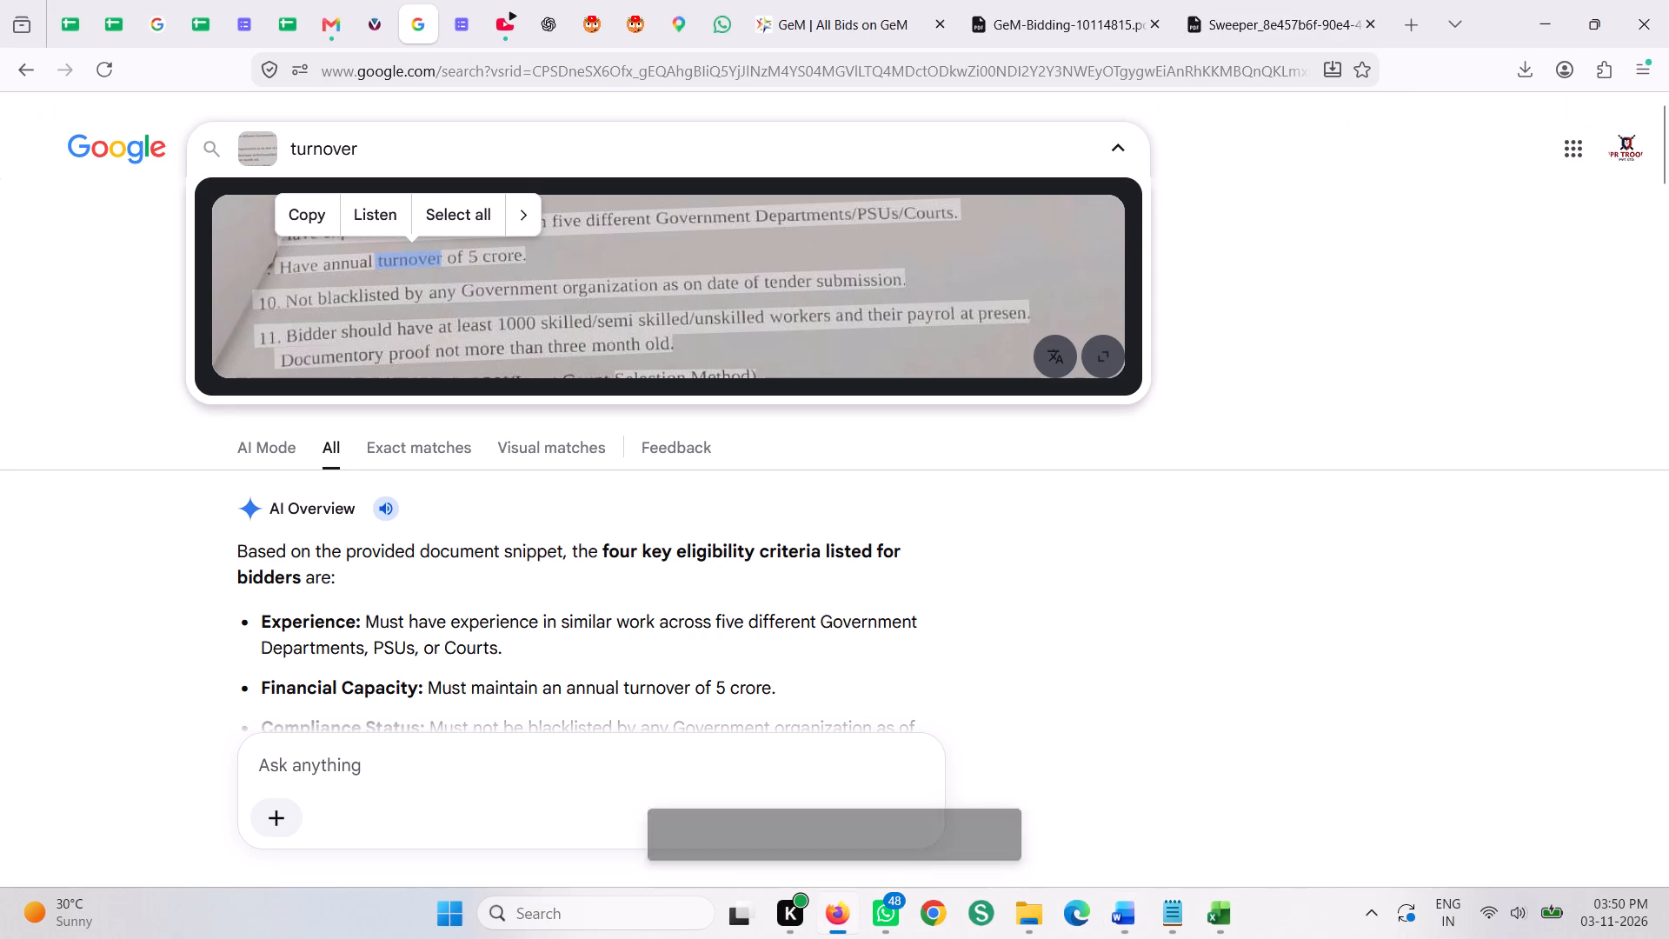
pyautogui.moveTo(394, 265); pyautogui.dragTo(527, 265)
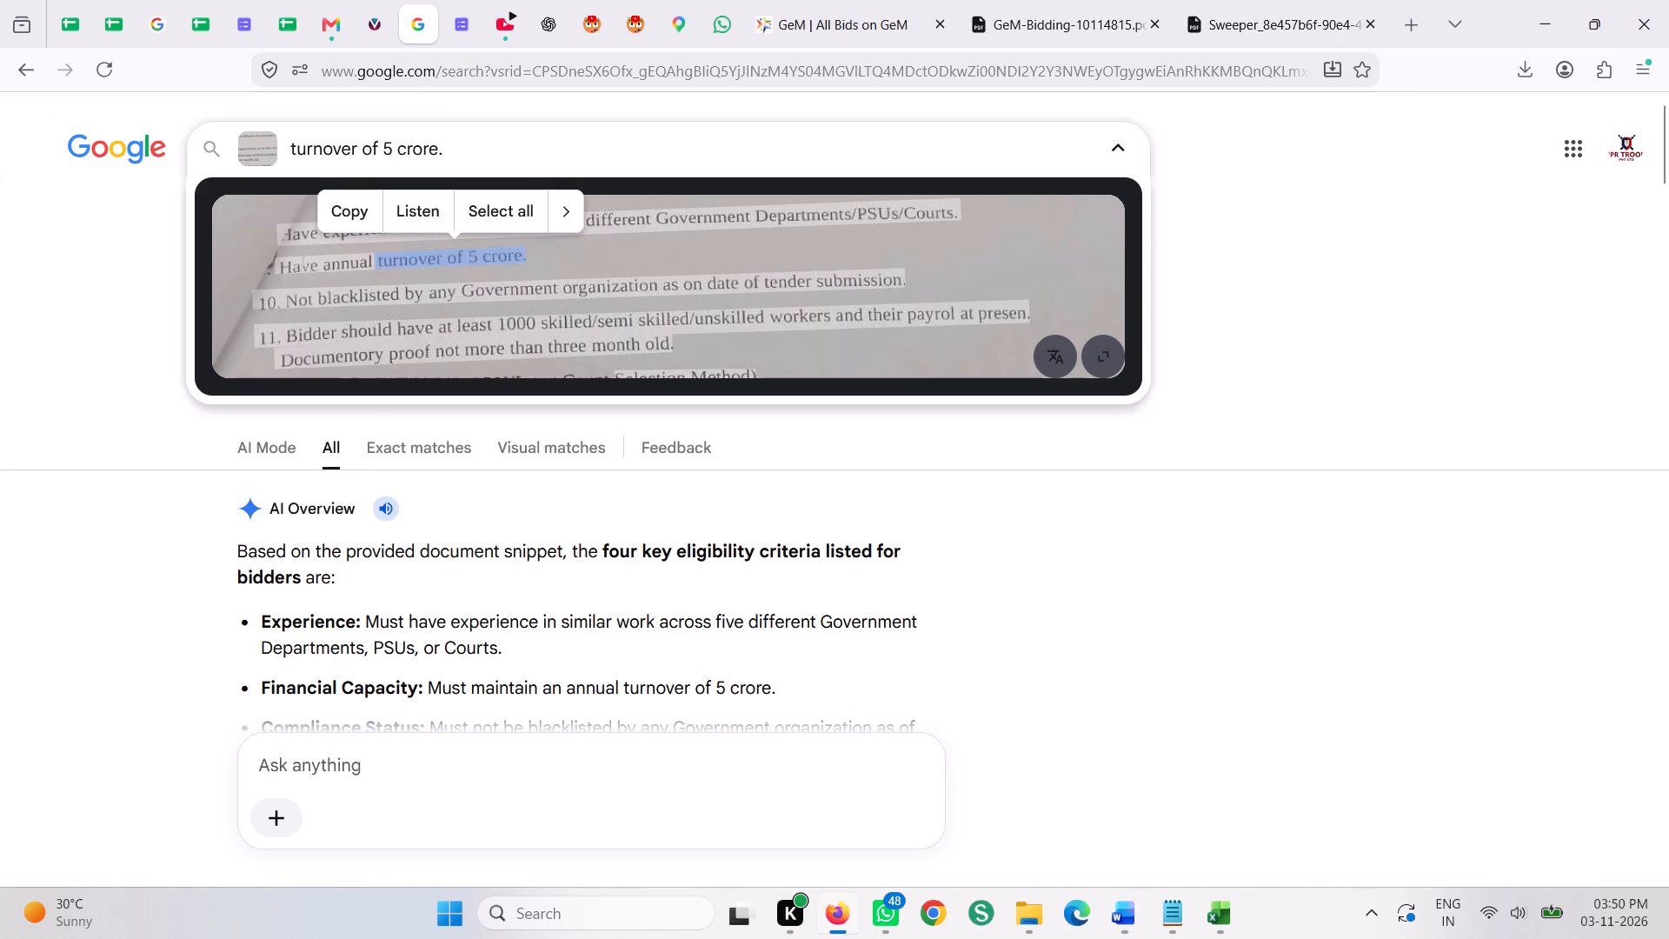
pyautogui.moveTo(322, 262); pyautogui.dragTo(549, 266)
pyautogui.click(333, 210)
pyautogui.hotkey('alt', 'Tab')
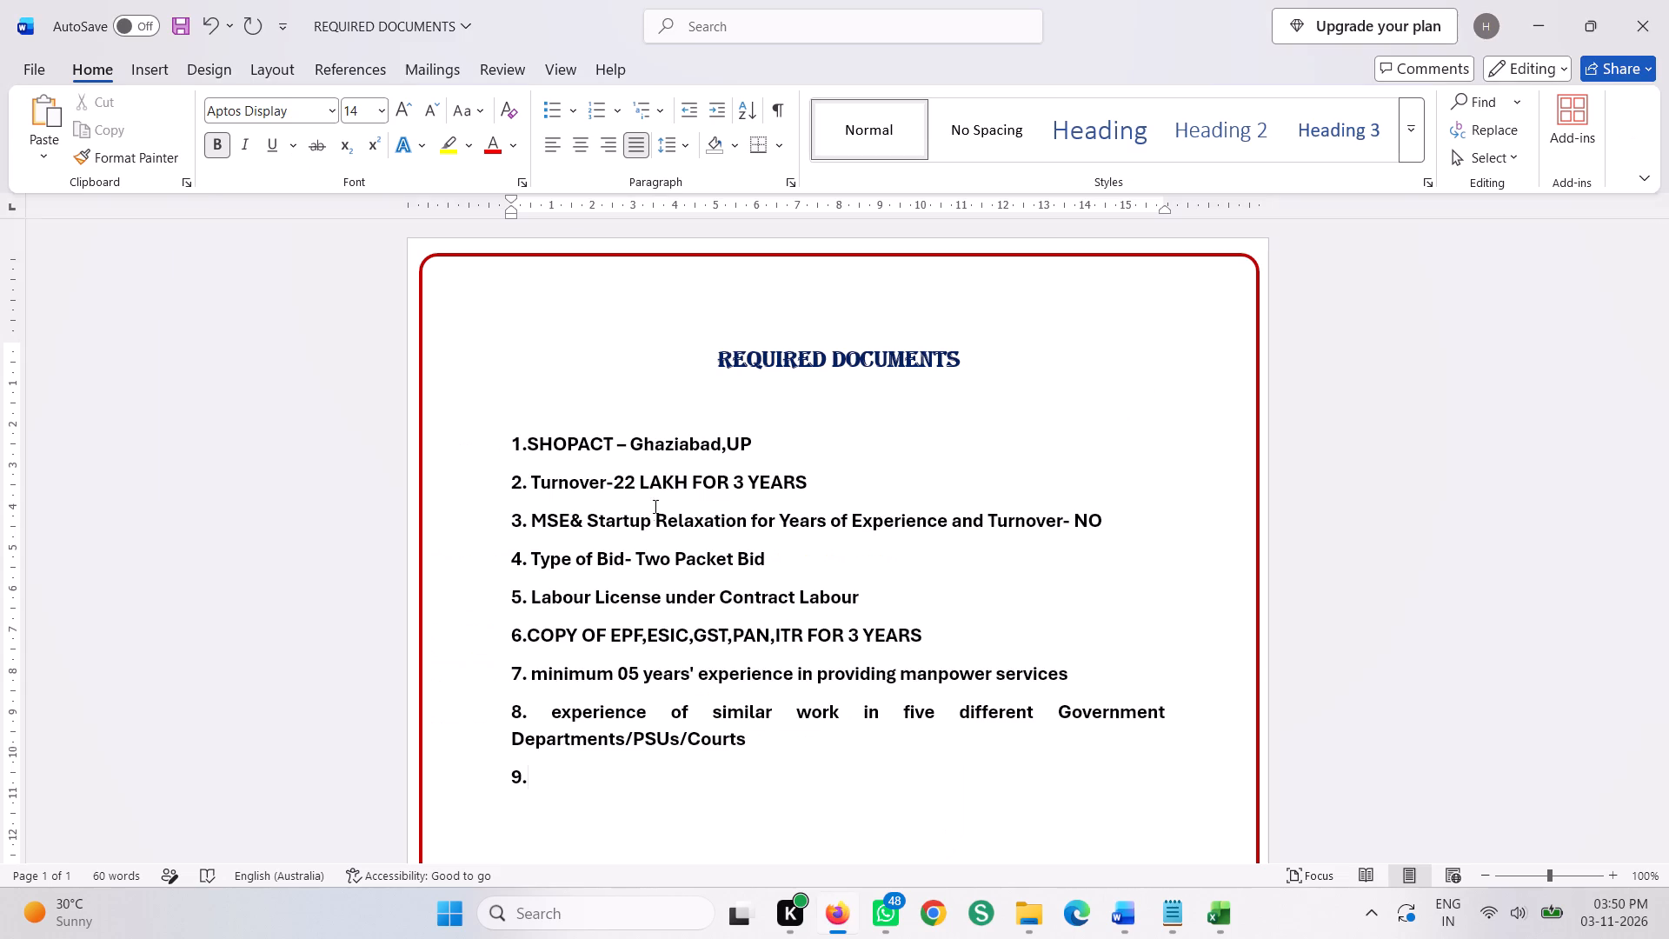
pyautogui.click(626, 537)
pyautogui.moveTo(532, 480); pyautogui.dragTo(792, 478)
pyautogui.hotkey('ctrl', 'v')
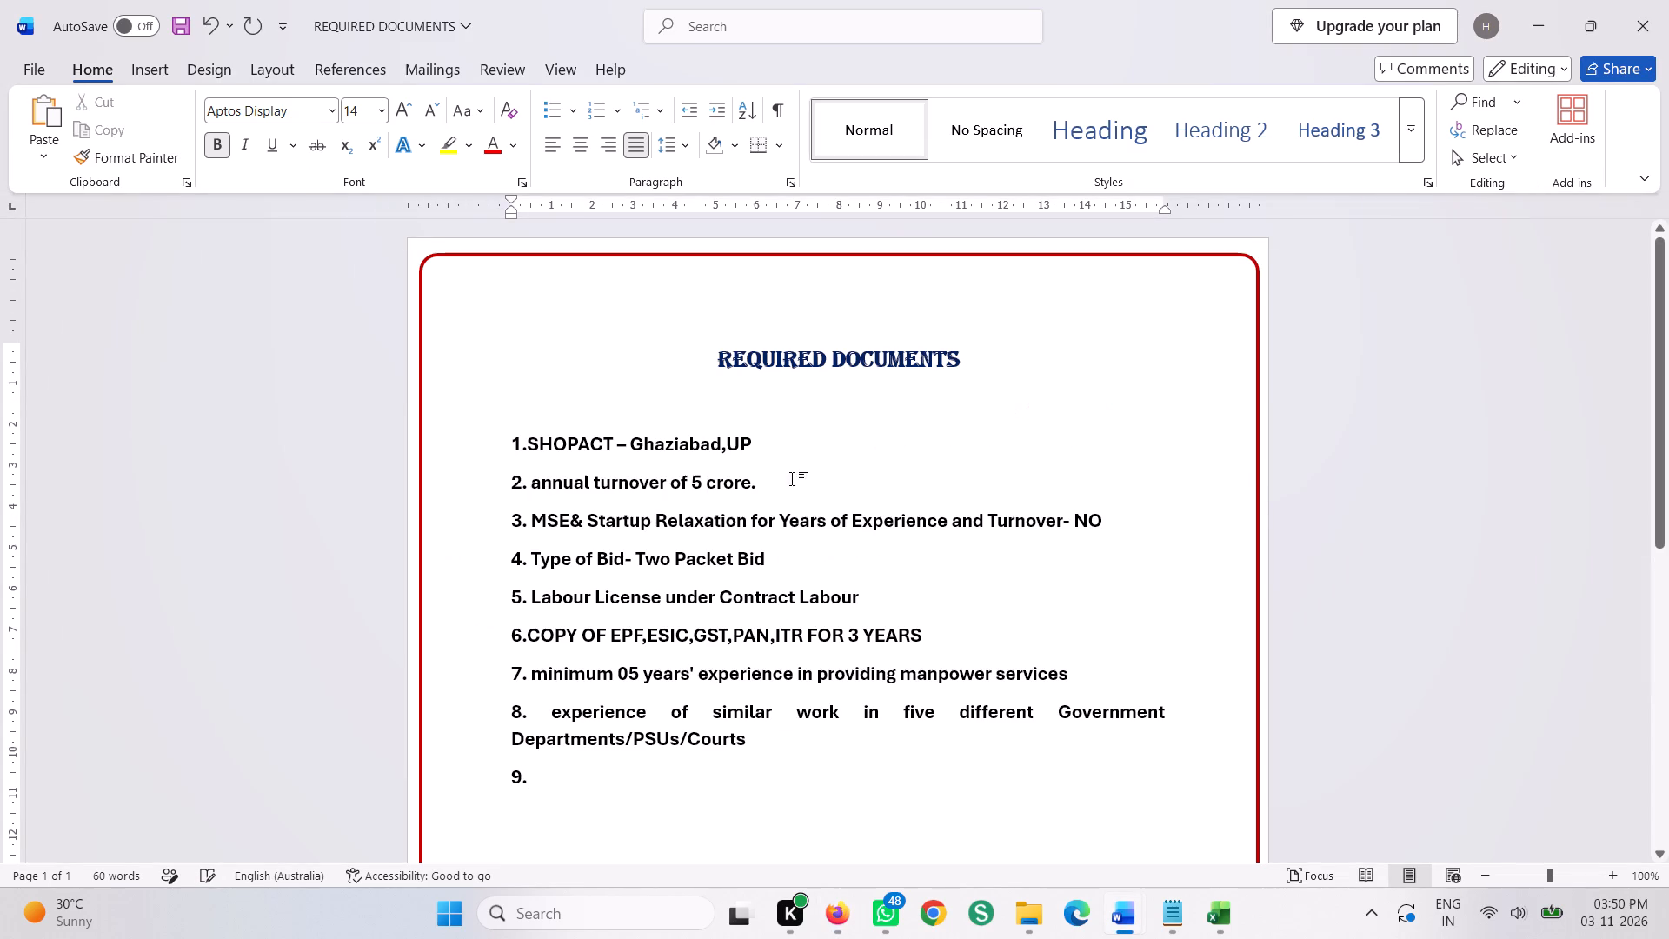
# Fill item 9 with "Not blacklisted by any Government organization as on date of tender submission" copied from the Lens image.
pyautogui.click(574, 797)
pyautogui.hotkey('alt', 'Tab')
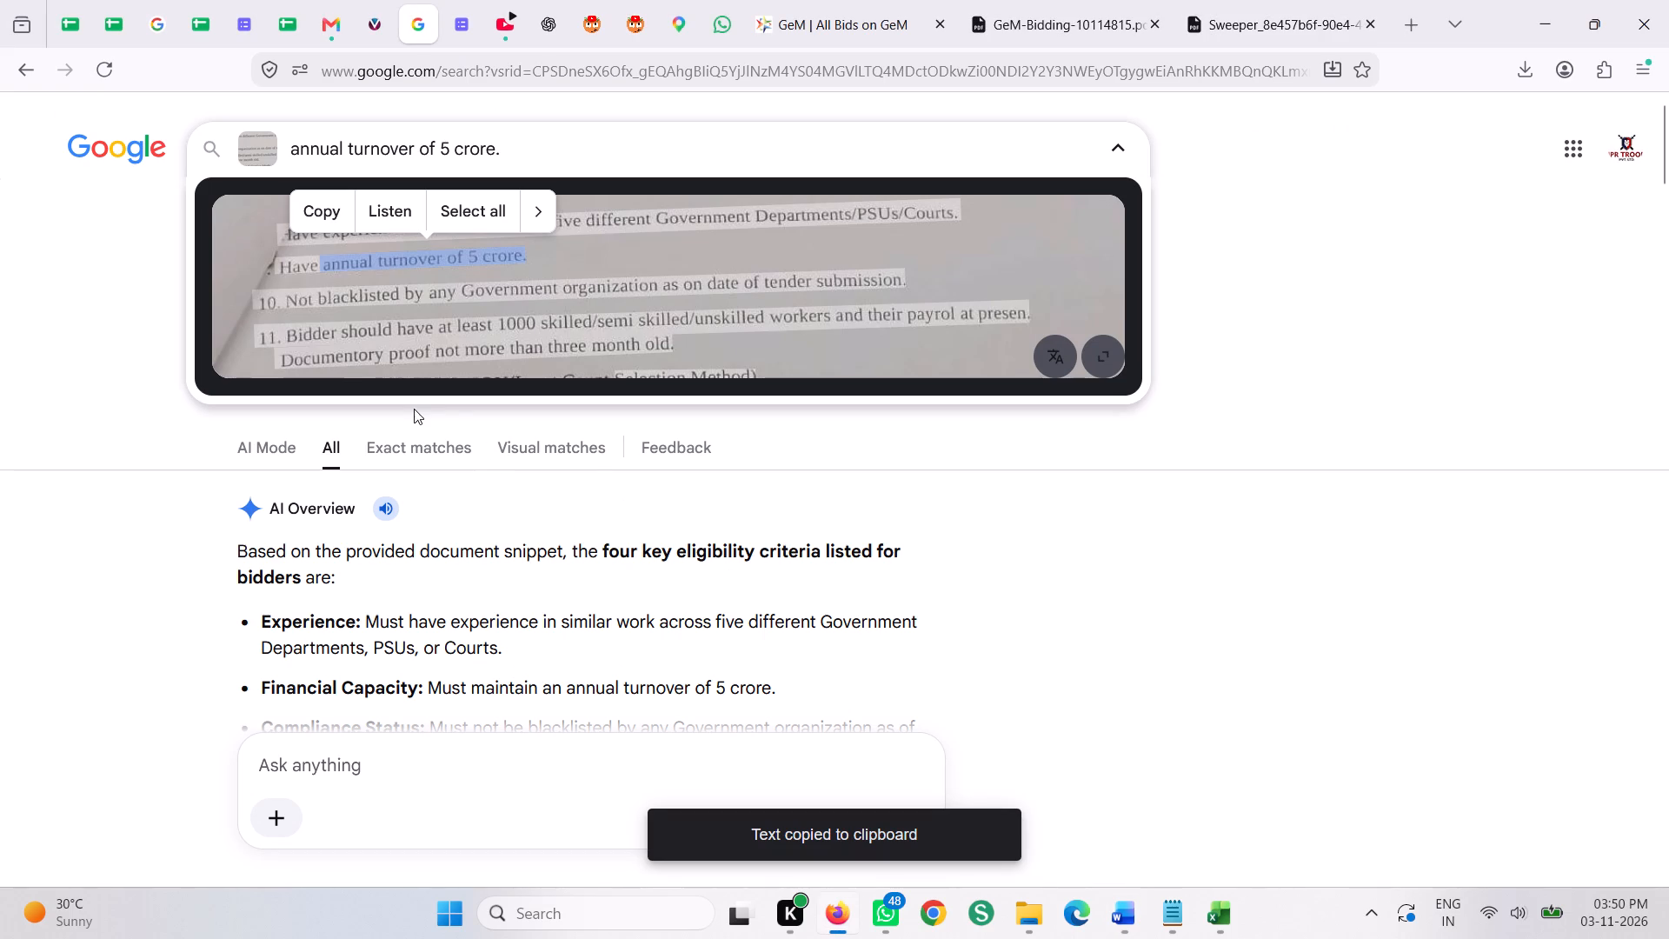
pyautogui.moveTo(297, 294); pyautogui.dragTo(868, 283)
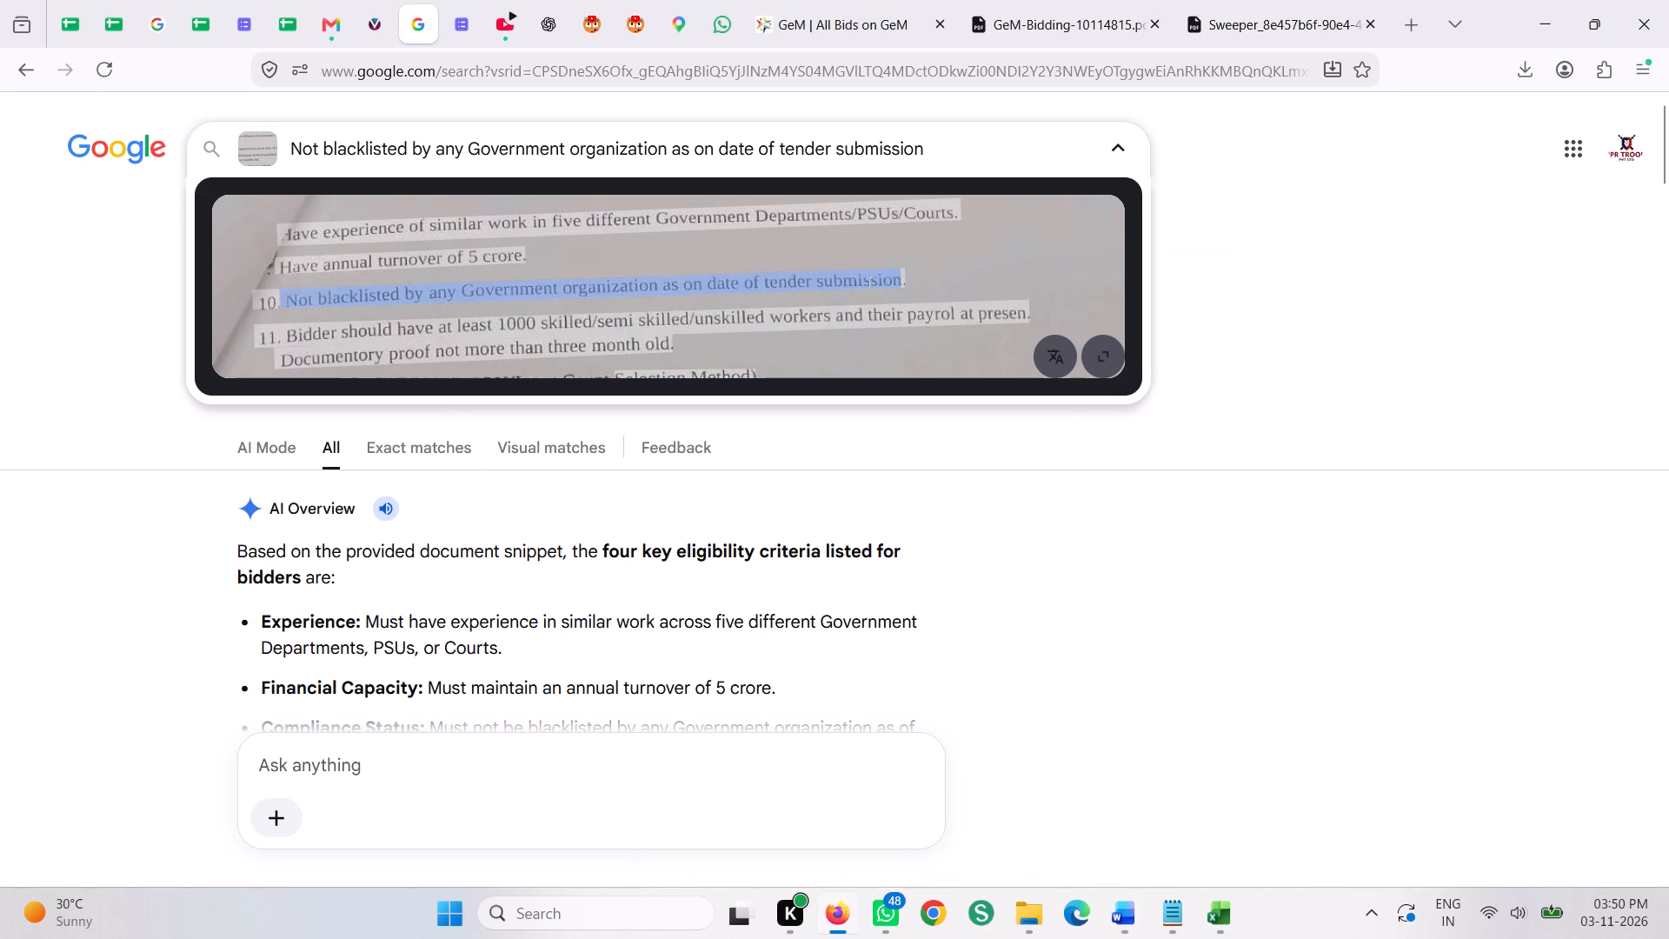
pyautogui.moveTo(868, 283); pyautogui.dragTo(868, 283)
pyautogui.click(484, 231)
pyautogui.hotkey('alt', 'Tab')
pyautogui.hotkey('ctrl', 'v')
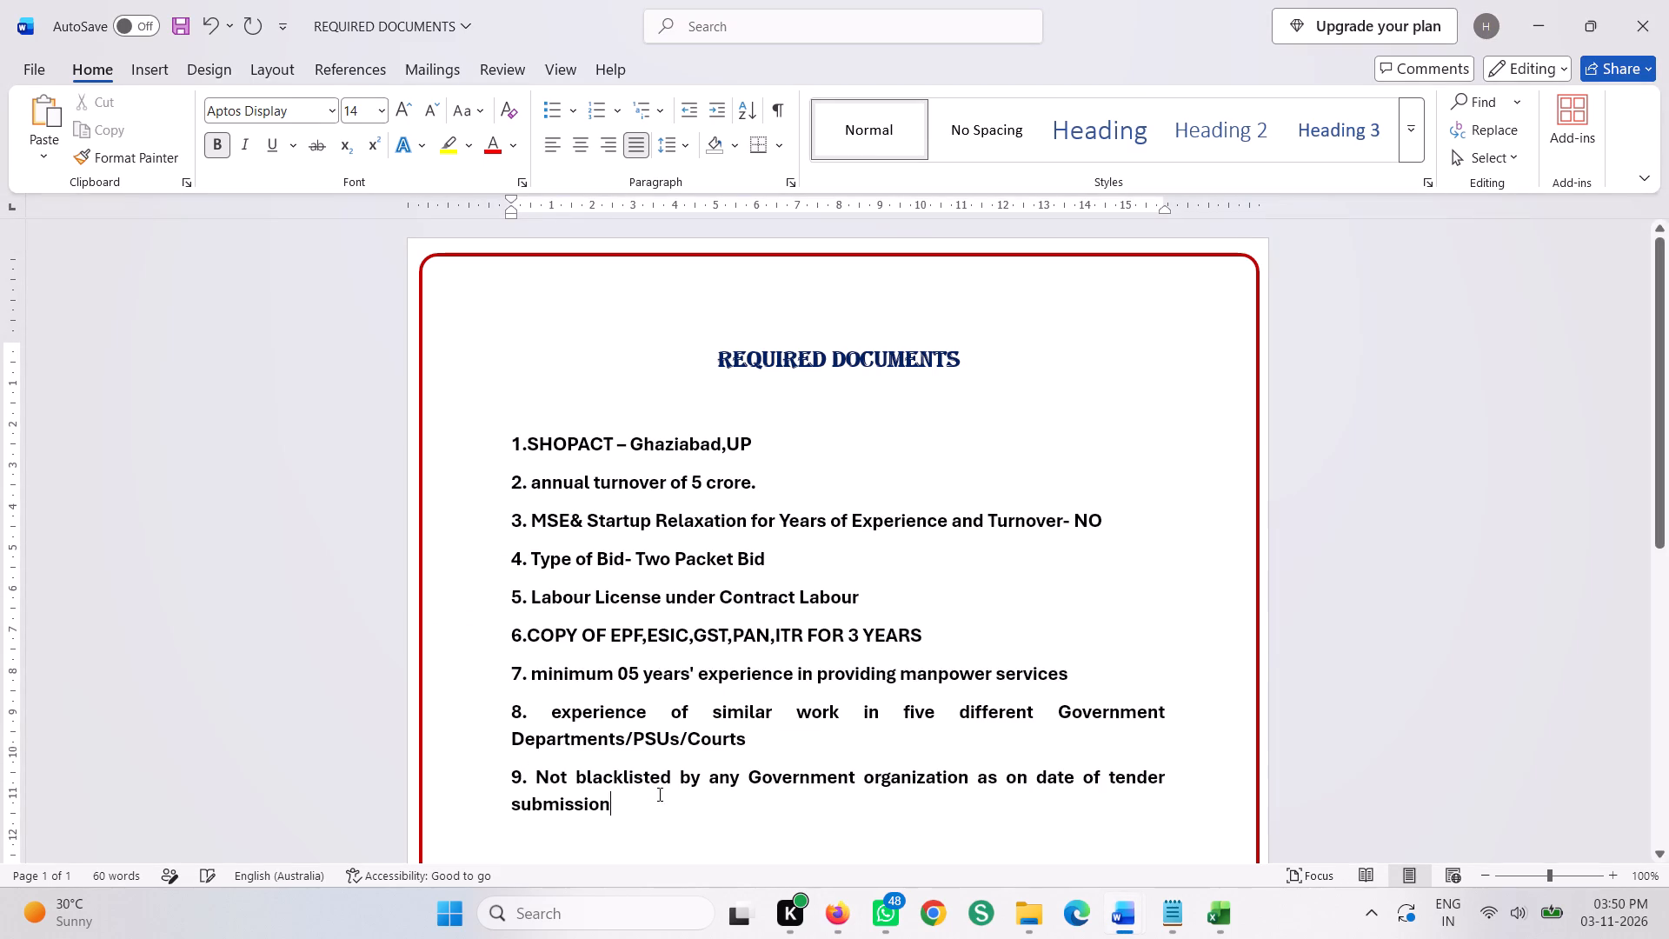
# Add item 10 with the full criterion 11 text on at least 1000 skilled/semi skilled/unskilled workers and payroll proof from the Lens image.
pyautogui.press('Return')
pyautogui.write('10.')
pyautogui.hotkey('alt', 'Tab')
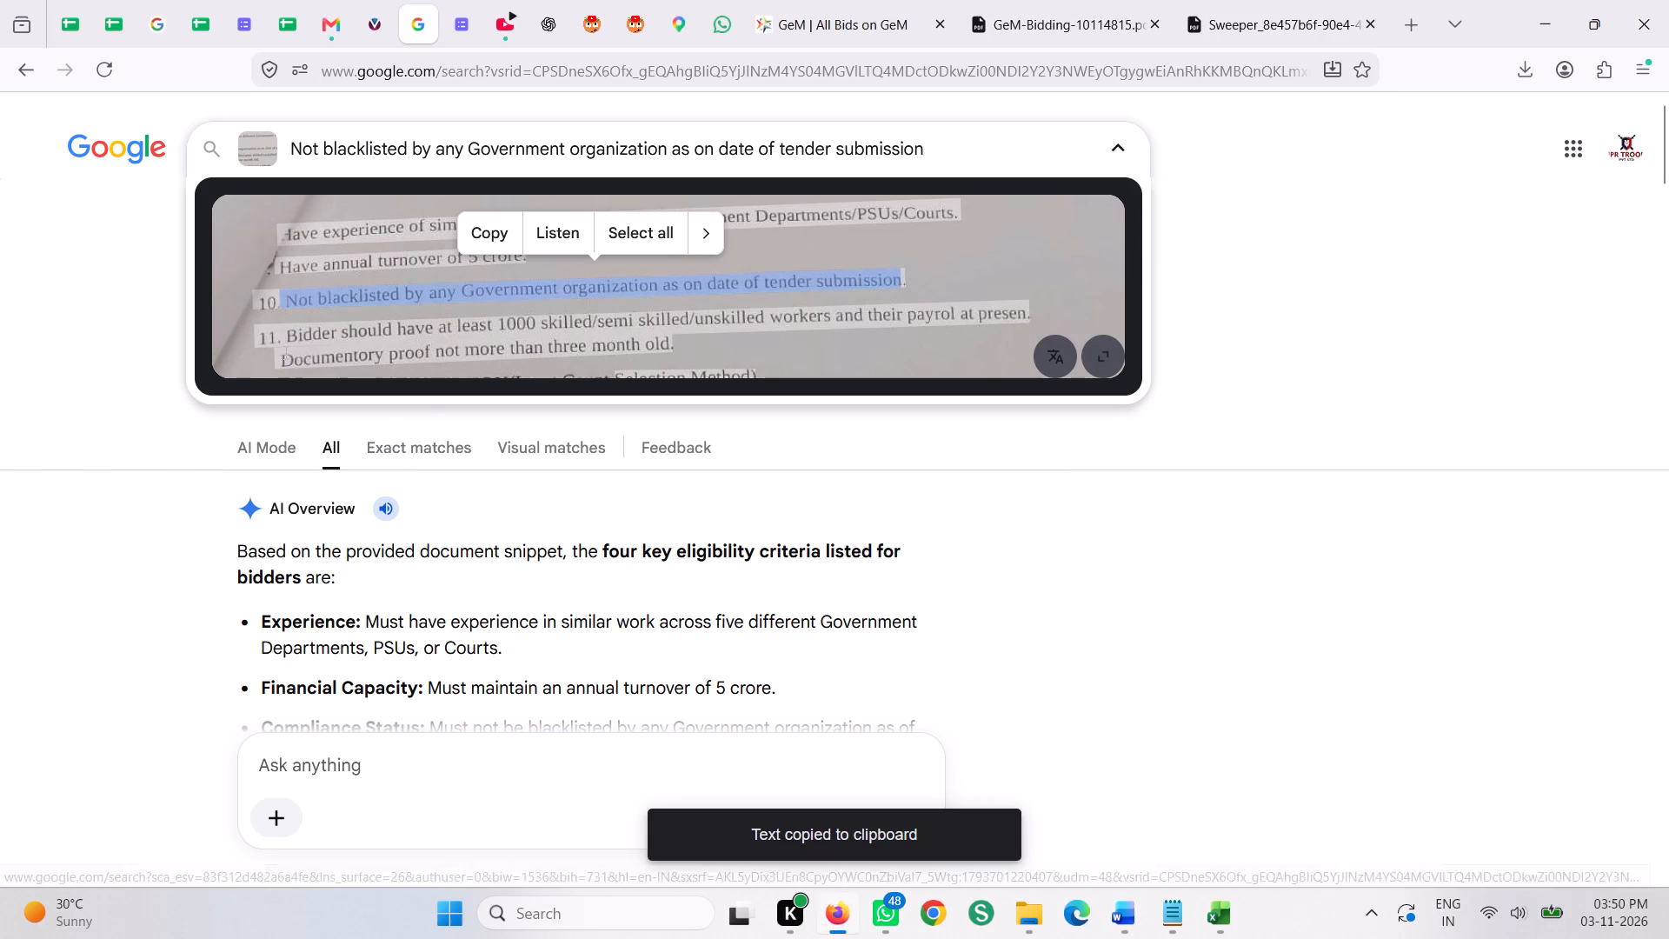
pyautogui.moveTo(294, 335); pyautogui.dragTo(693, 356)
pyautogui.click(554, 256)
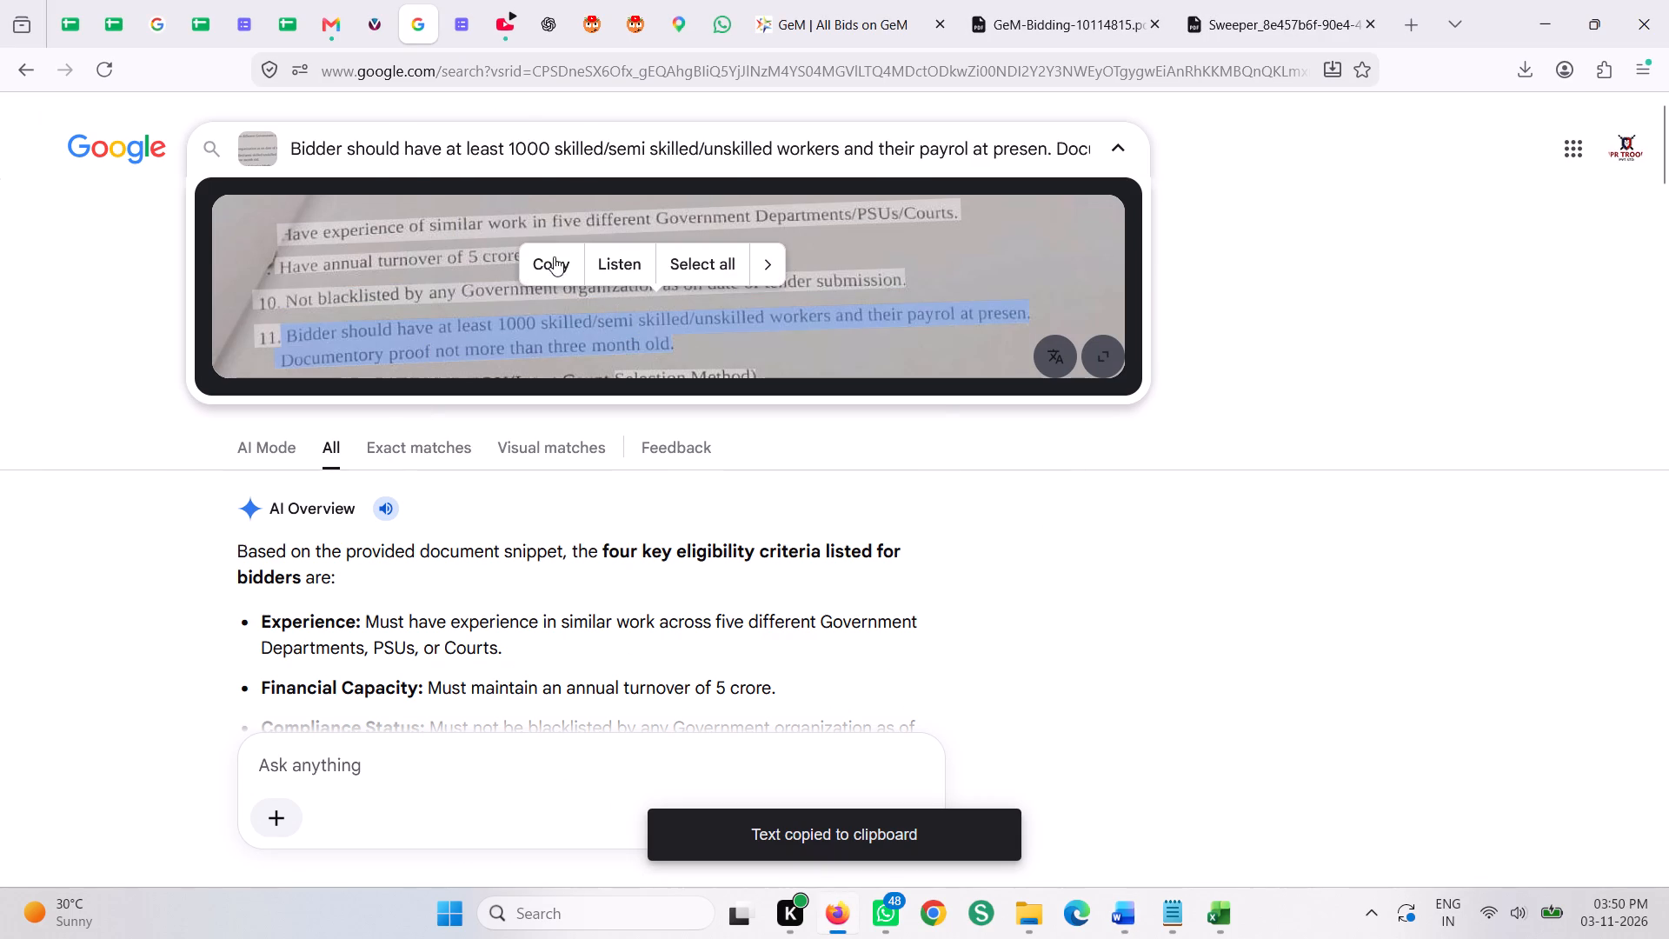
pyautogui.hotkey('alt', 'Tab')
pyautogui.hotkey('ctrl', 'v')
pyautogui.scroll(-1, 655, 756)
# Capture the "(v) Quality Related Marks" rows of the Sweeper document's technical bid evaluation table as an image.
pyautogui.hotkey('alt', 'Tab')
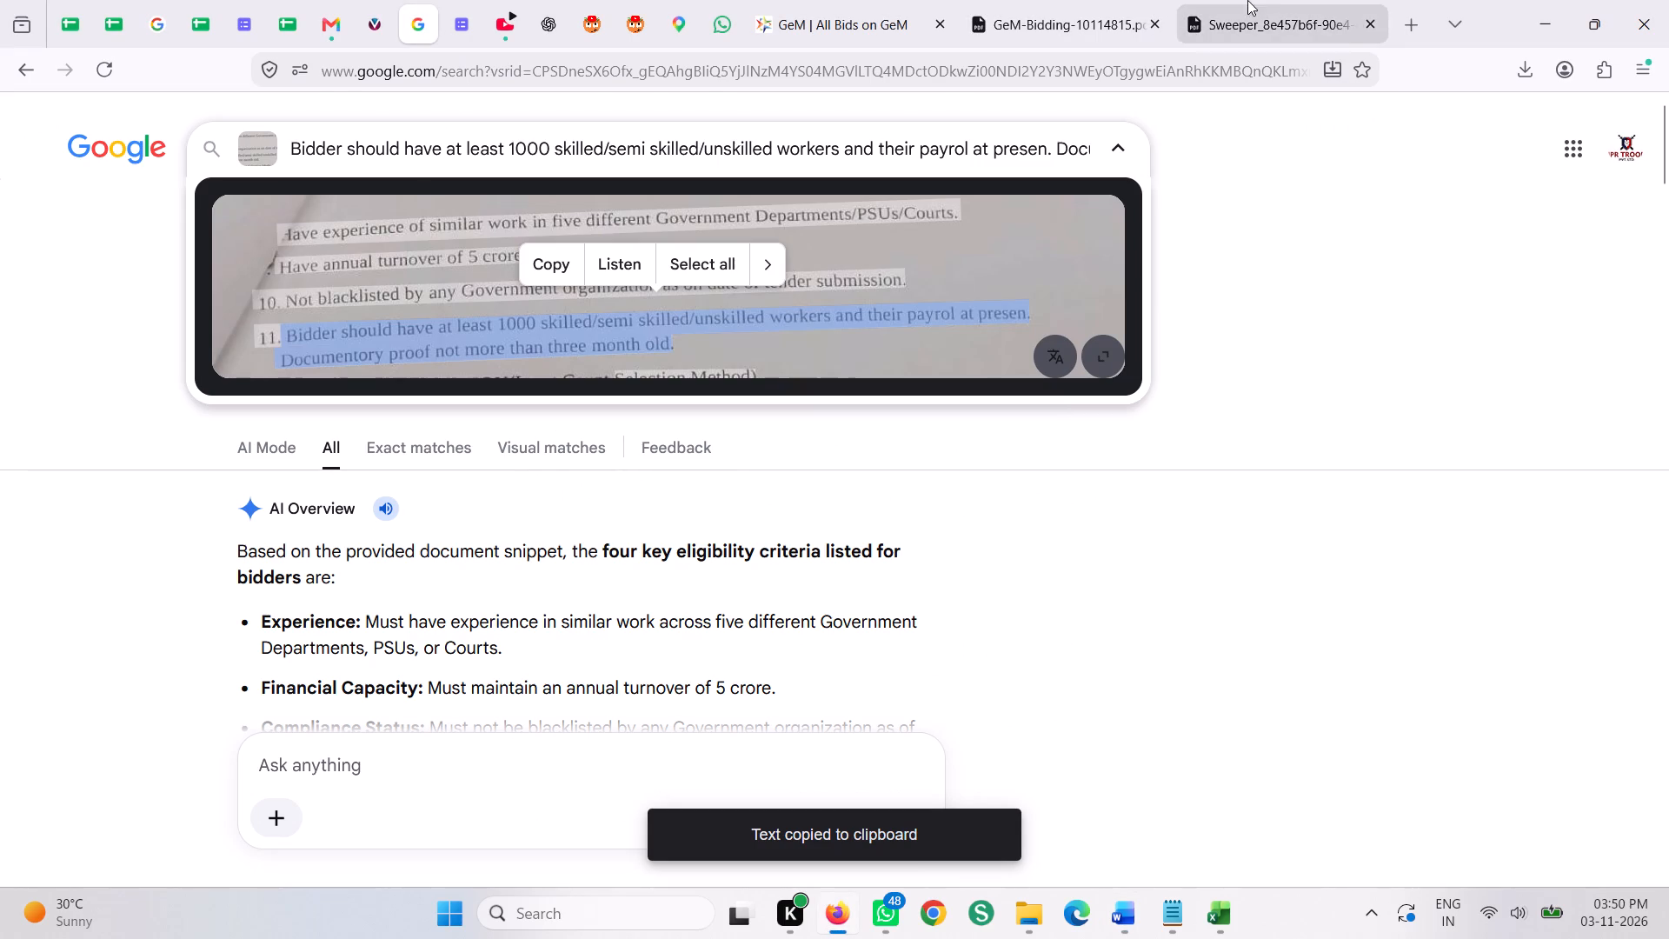
pyautogui.click(1285, 0)
pyautogui.scroll(-1, 886, 476)
pyautogui.scroll(-1, 735, 497)
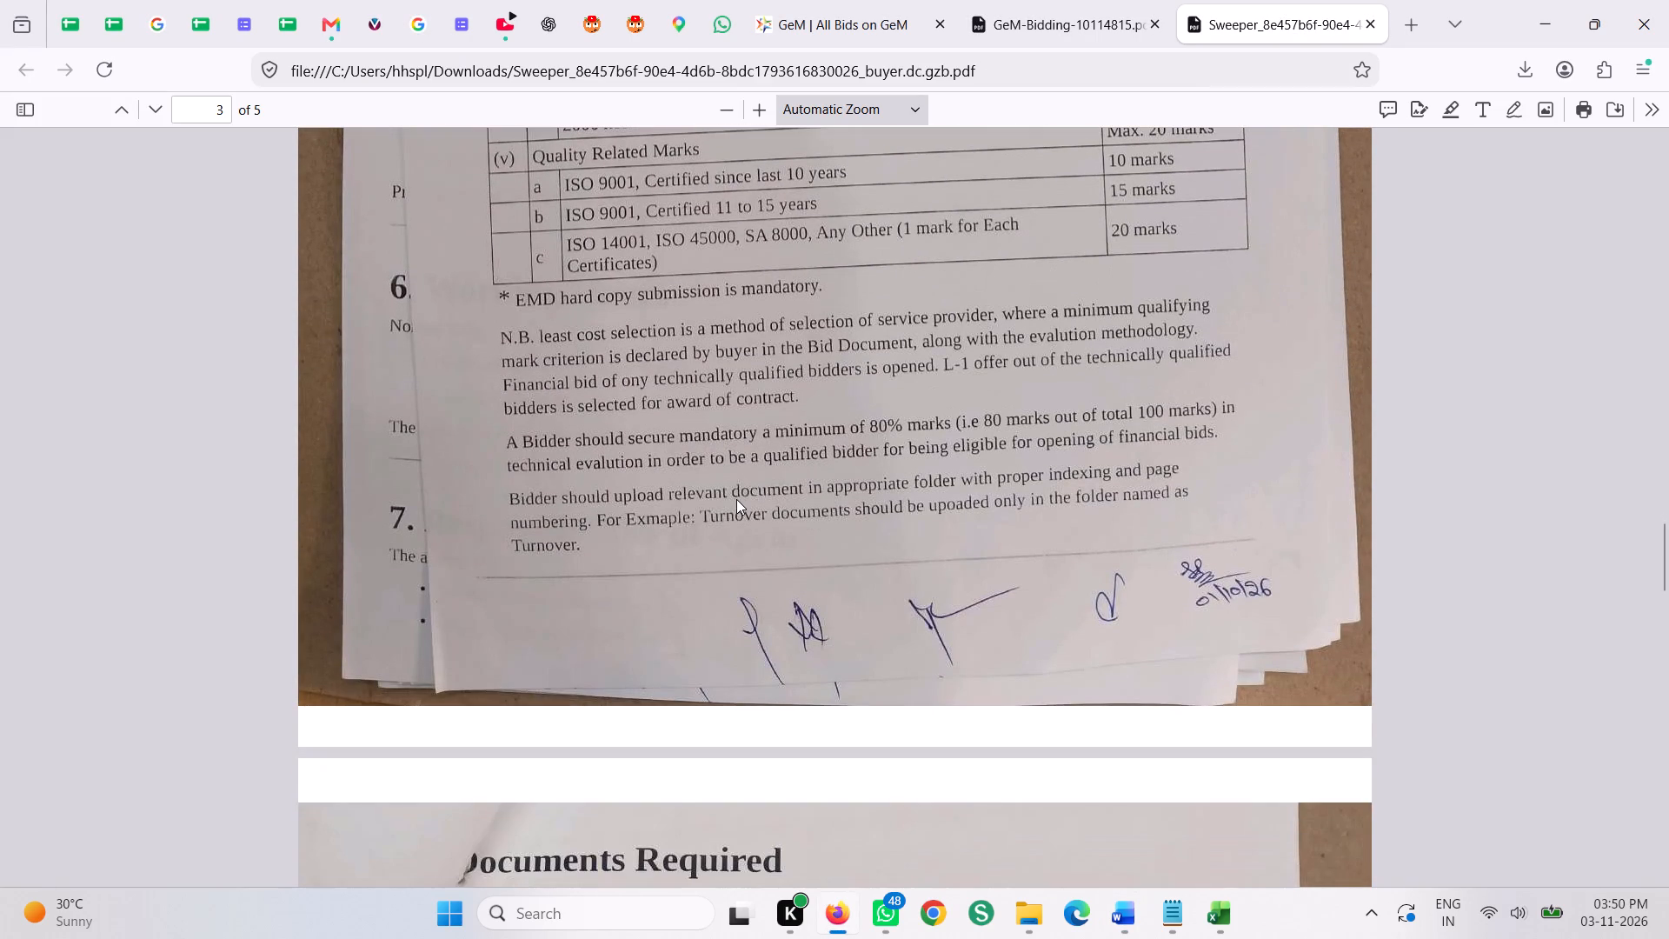
pyautogui.scroll(1, 736, 499)
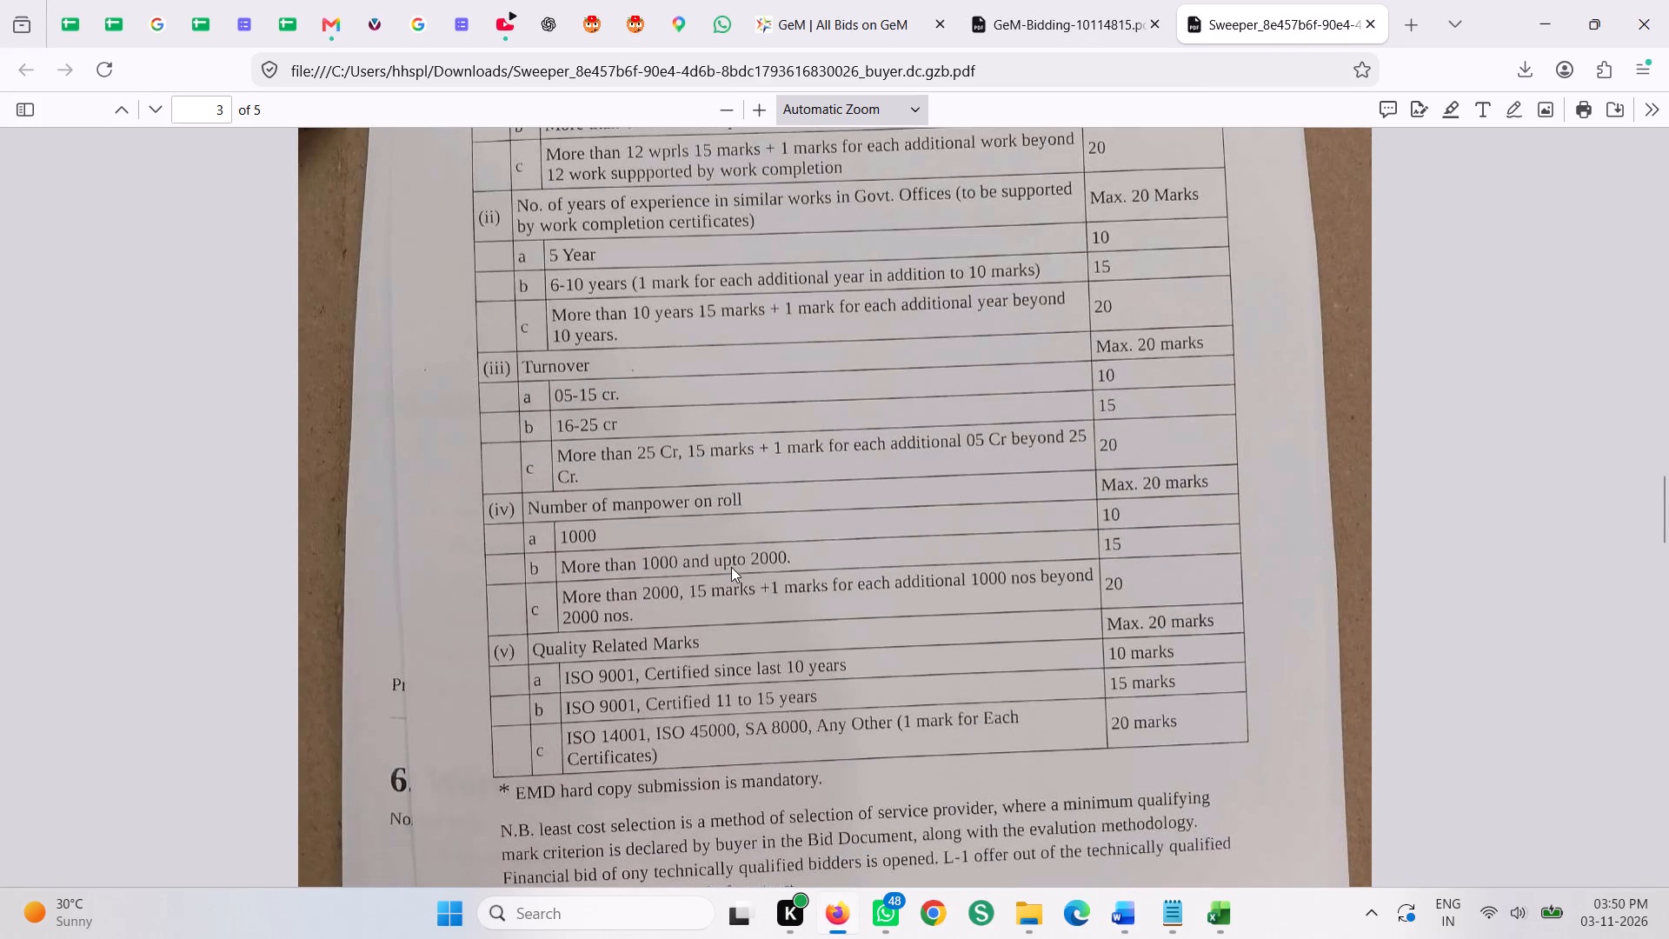
pyautogui.hotkey('ctrl', 'shift', 's')
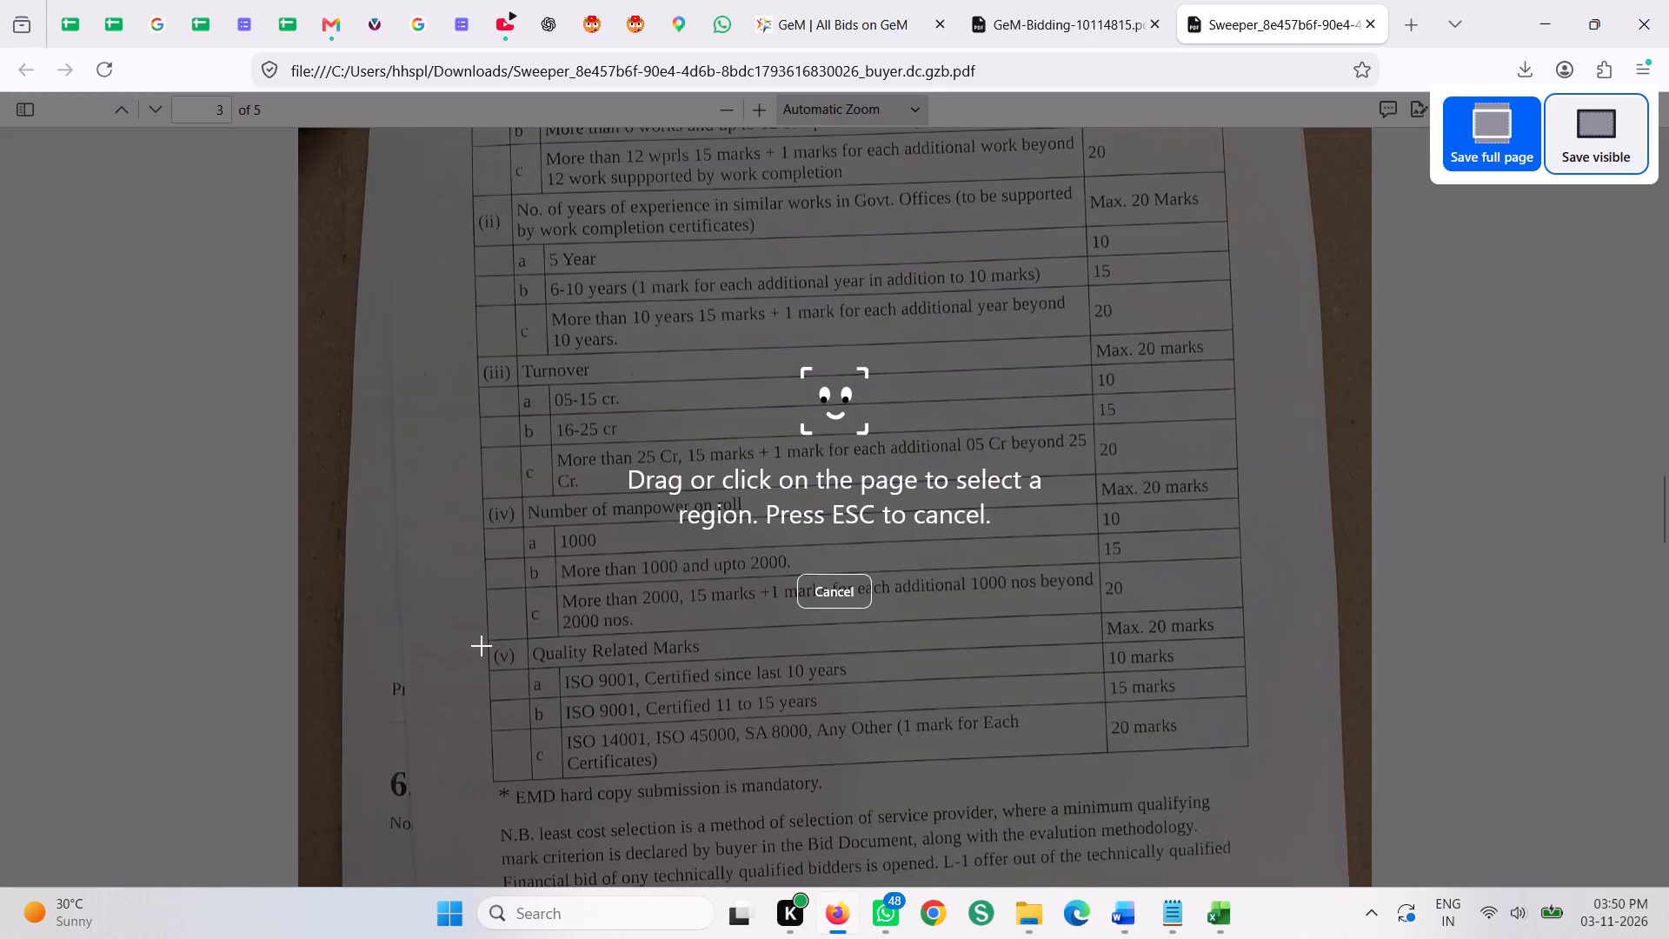
pyautogui.moveTo(483, 634); pyautogui.dragTo(1341, 794)
pyautogui.click(1159, 829)
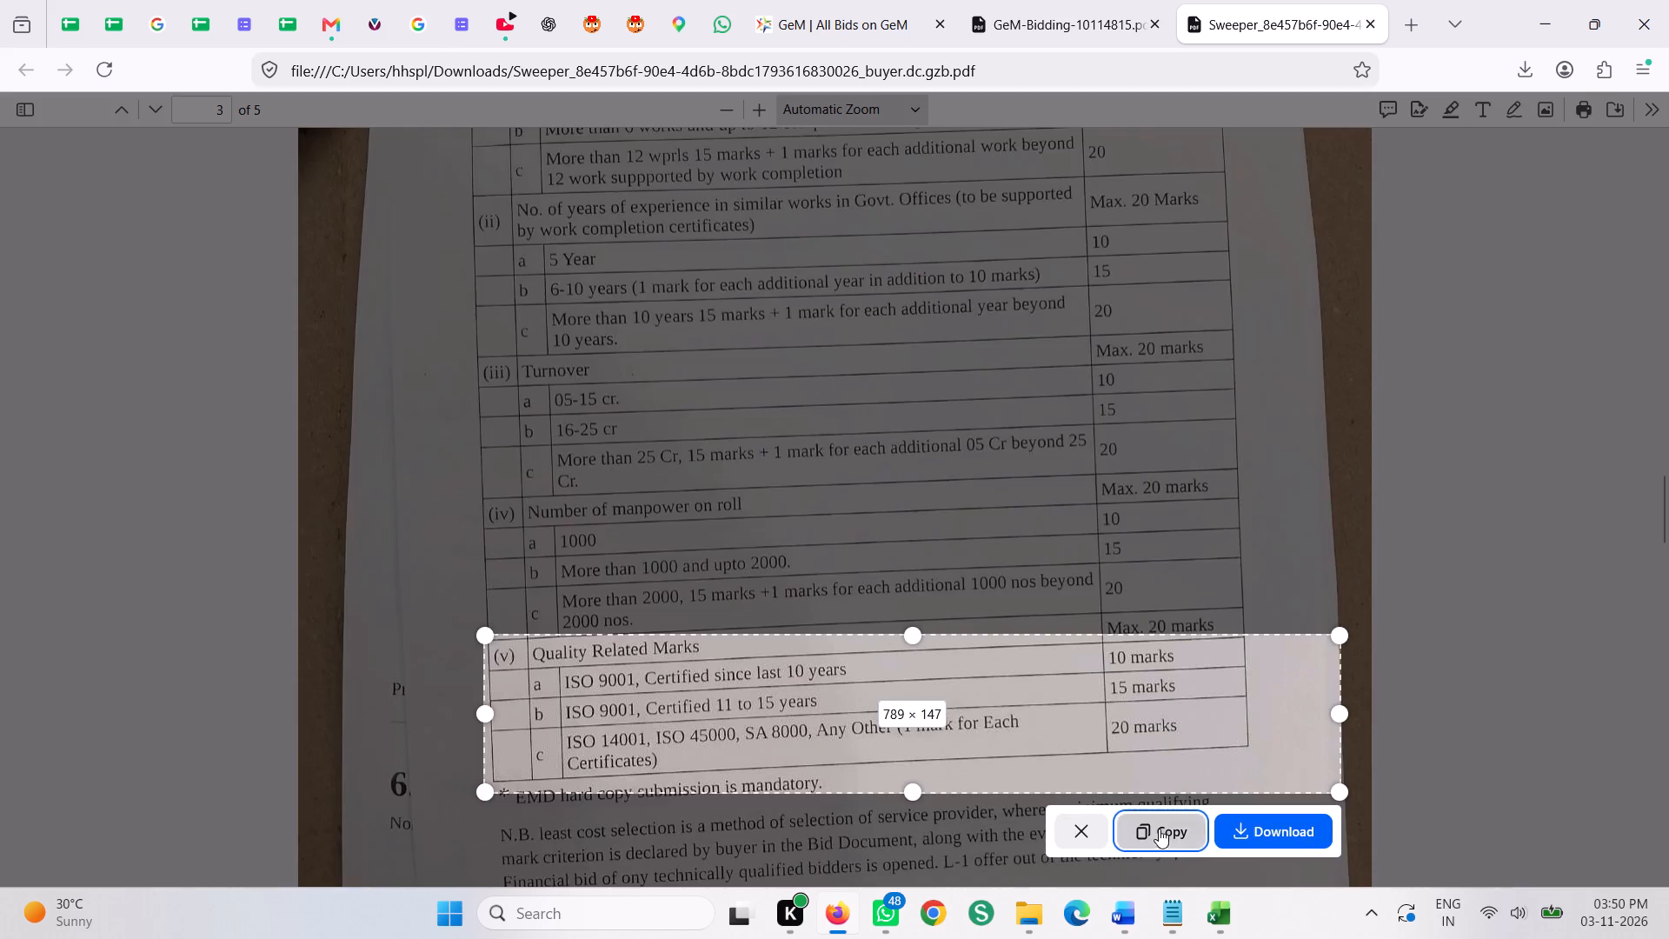
# Run a new Google Lens image search with the captured Quality Related Marks rows.
pyautogui.click(416, 30)
pyautogui.click(1107, 159)
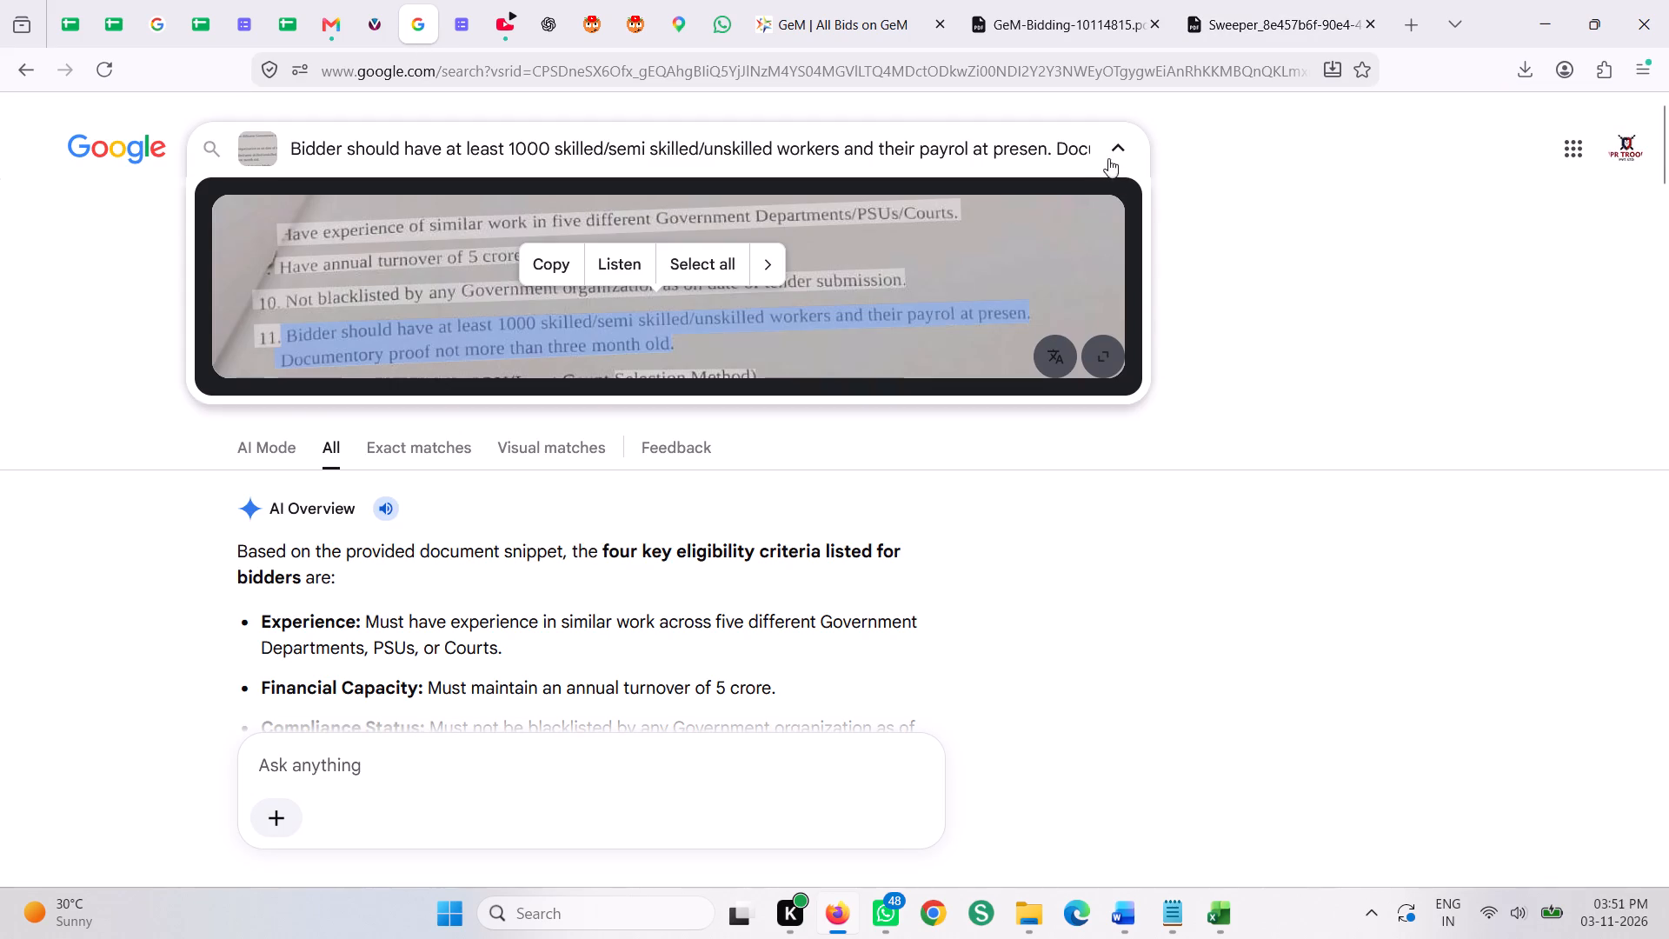
pyautogui.click(1081, 153)
pyautogui.click(800, 428)
pyautogui.hotkey('ctrl', 'v')
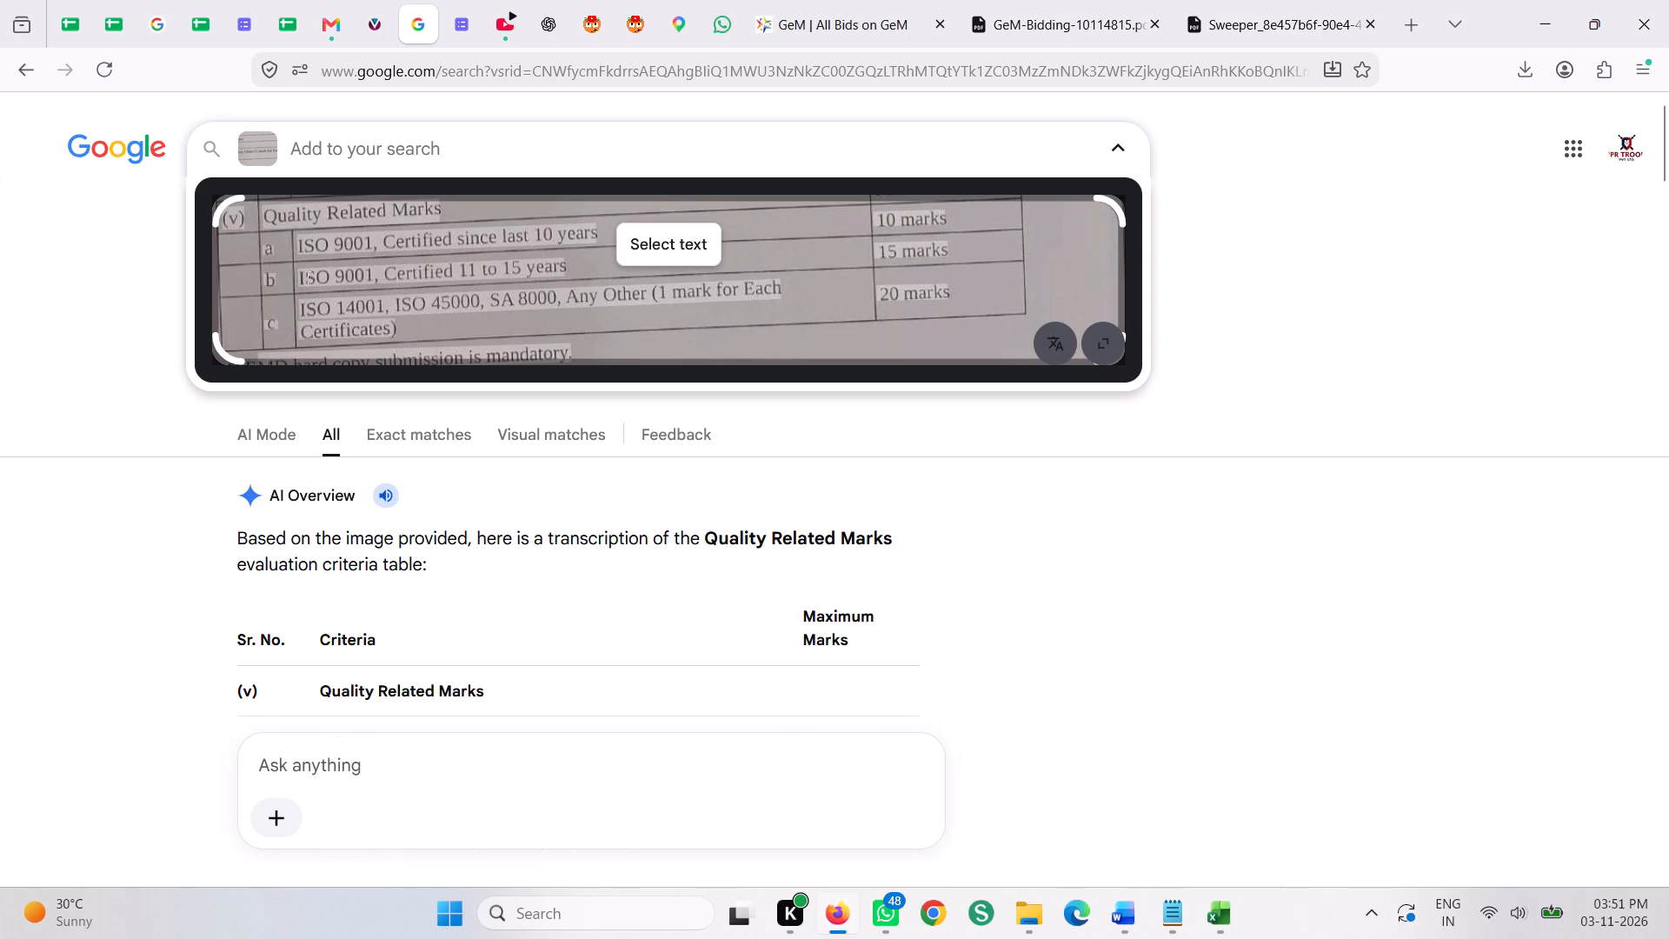
# Add item 11 to the required documents list with "ISO 14001, ISO 45000, SA 8000" copied from the Lens image.
pyautogui.doubleClick(308, 310)
pyautogui.moveTo(308, 310); pyautogui.dragTo(413, 323)
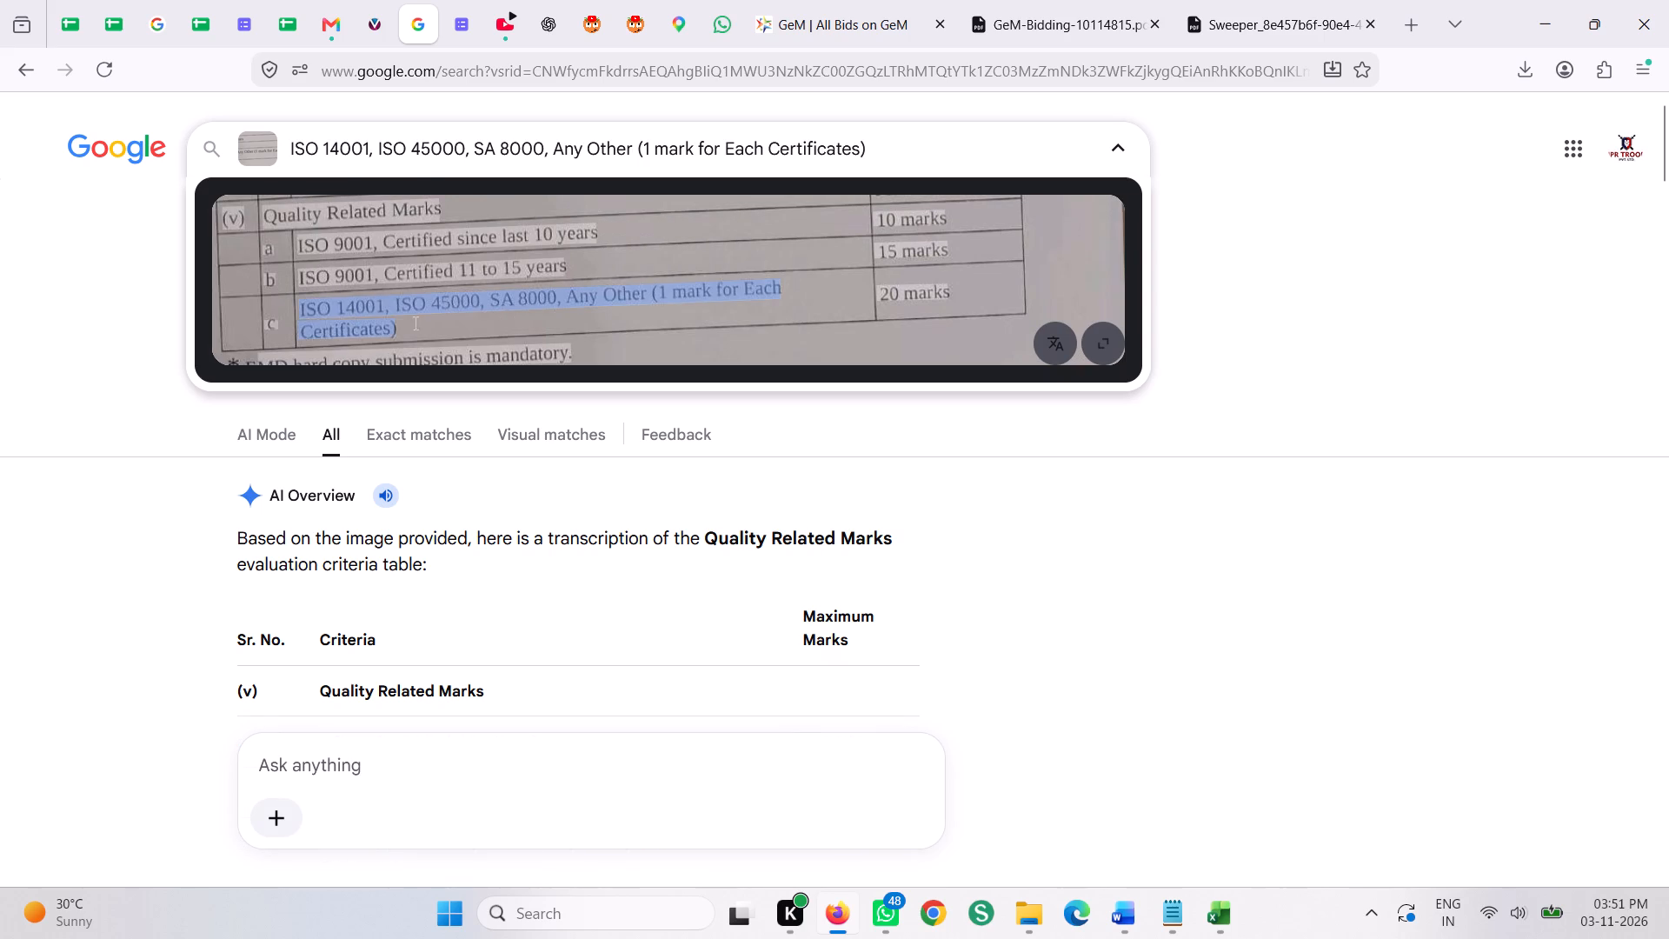
pyautogui.moveTo(413, 323); pyautogui.dragTo(576, 307)
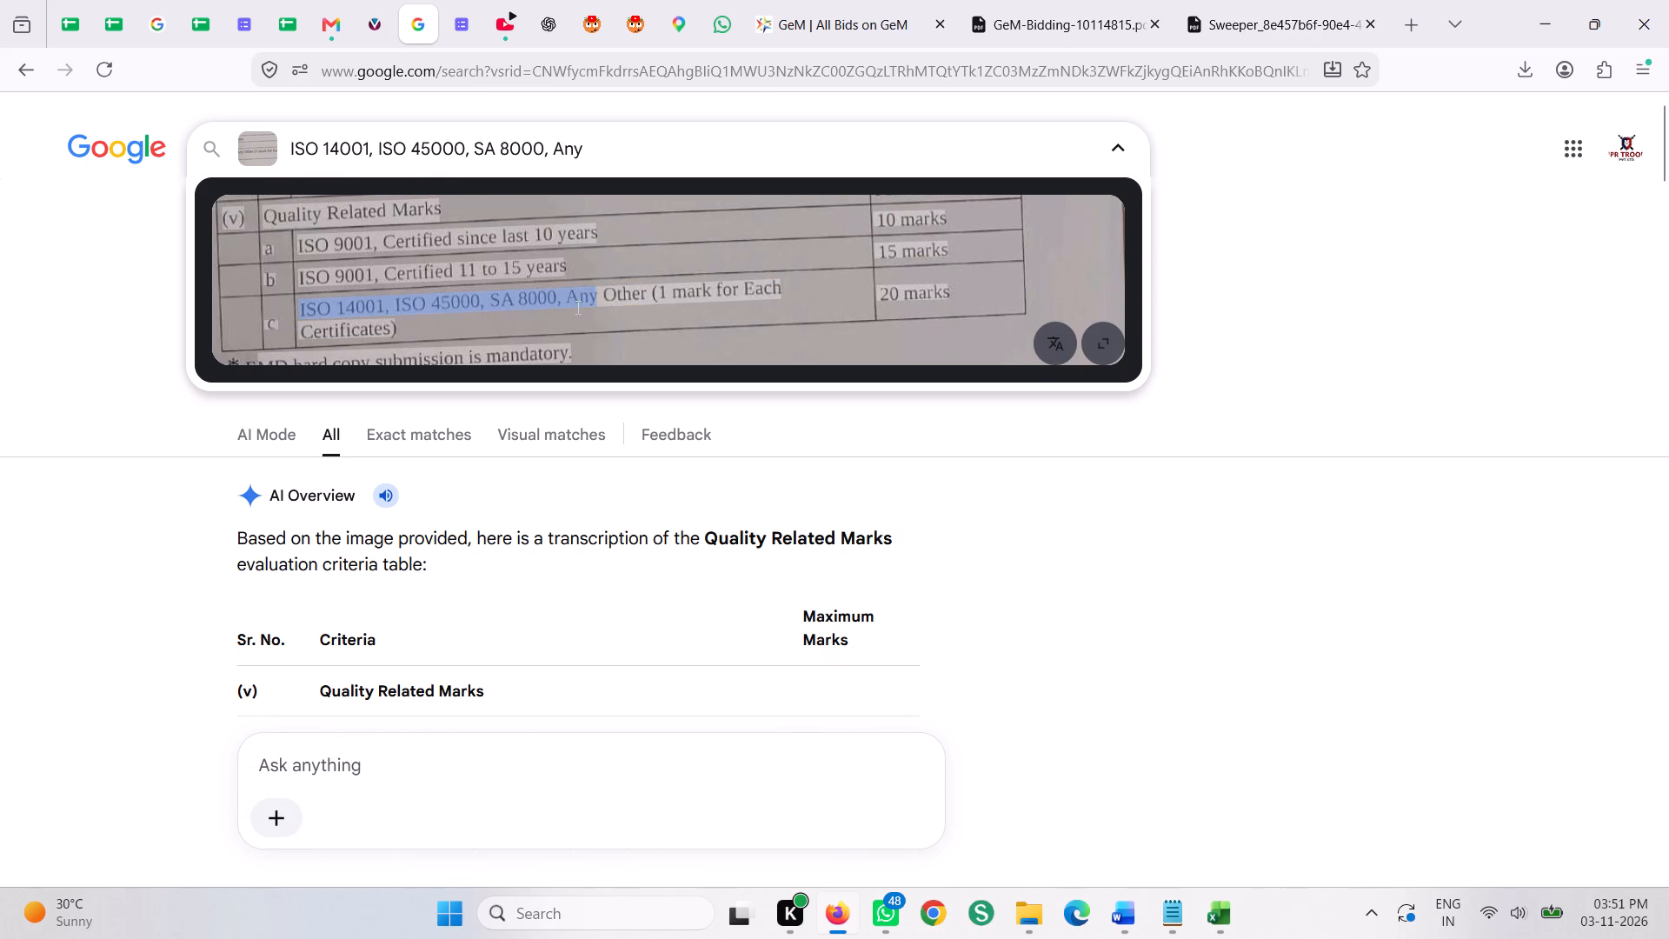
pyautogui.moveTo(576, 307); pyautogui.dragTo(549, 291)
pyautogui.click(320, 254)
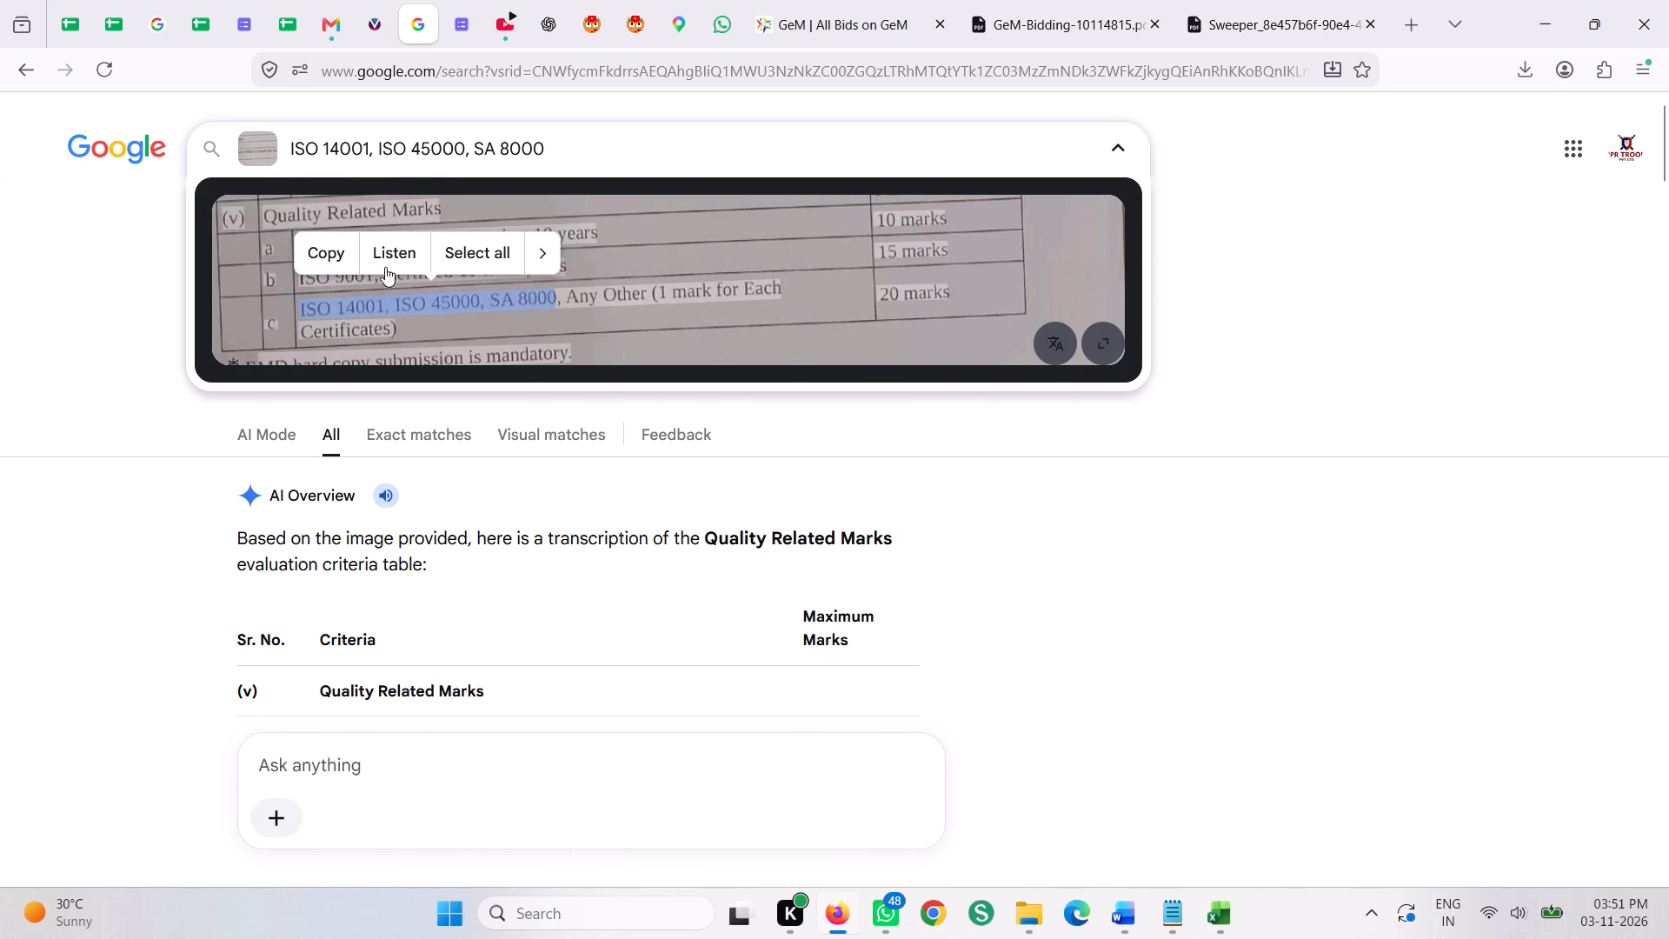
pyautogui.hotkey('alt', 'Tab')
pyautogui.press('Return')
pyautogui.write('11.')
pyautogui.hotkey('ctrl', 'v')
# Append "ISO 9001" from the Lens image to the end of item 11, without its trailing comma.
pyautogui.hotkey('alt', 'Tab')
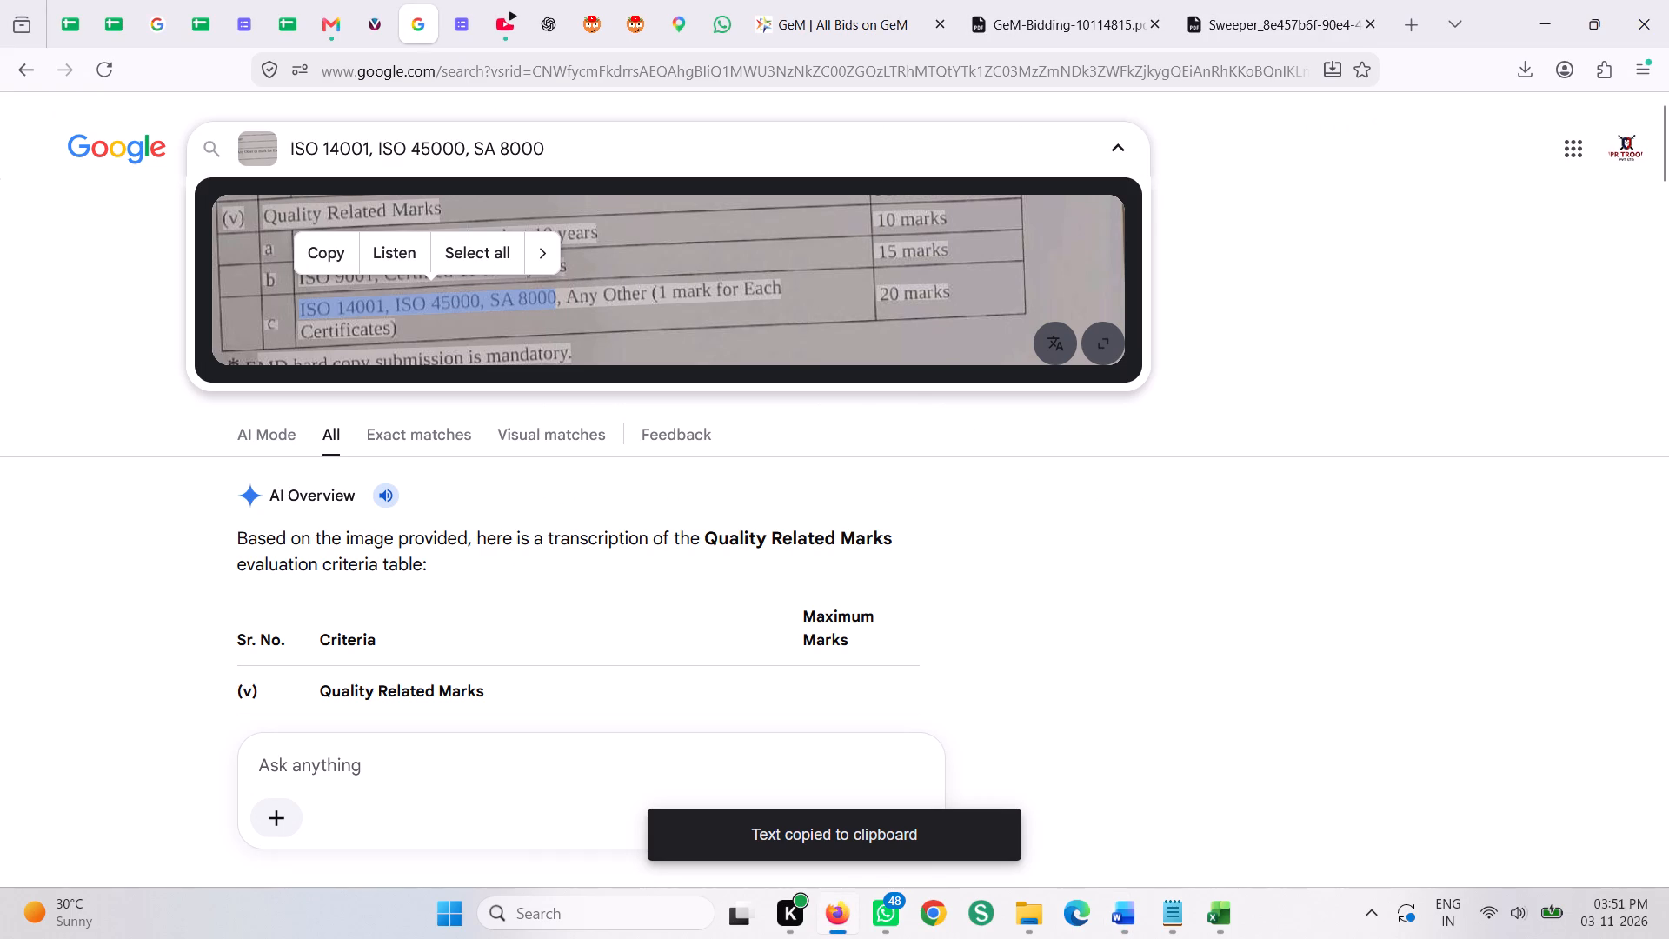
pyautogui.click(616, 281)
pyautogui.moveTo(308, 273); pyautogui.dragTo(372, 276)
pyautogui.click(239, 223)
pyautogui.hotkey('alt', 'Tab')
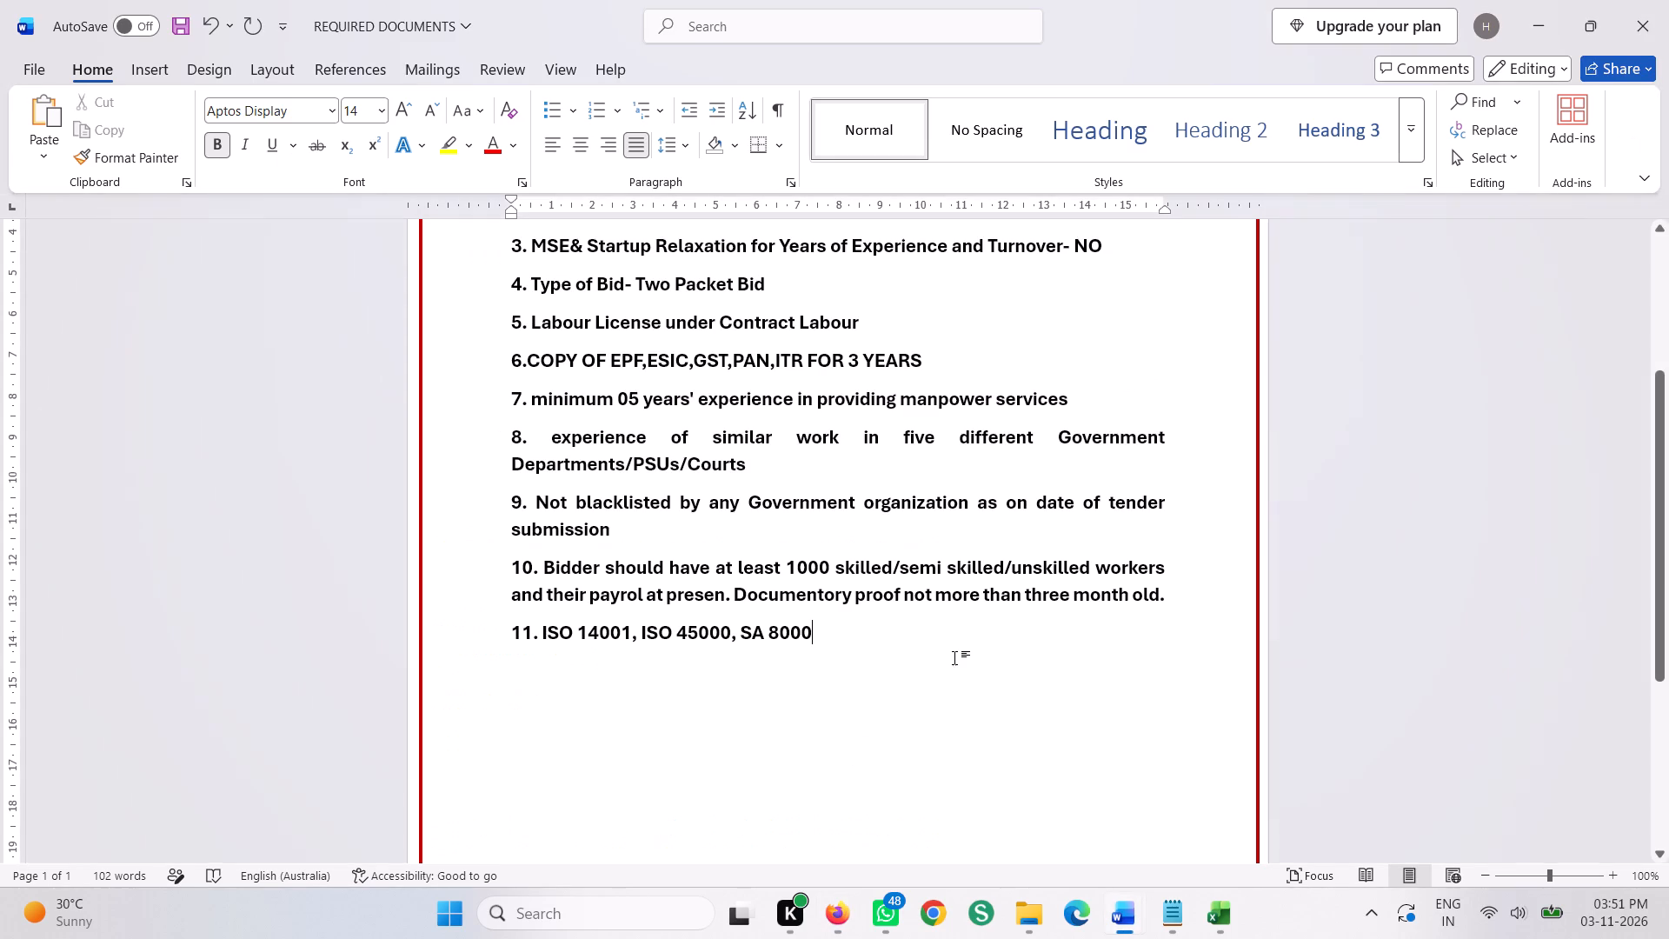
pyautogui.press('space')
pyautogui.press(',')
pyautogui.hotkey('ctrl', 'v')
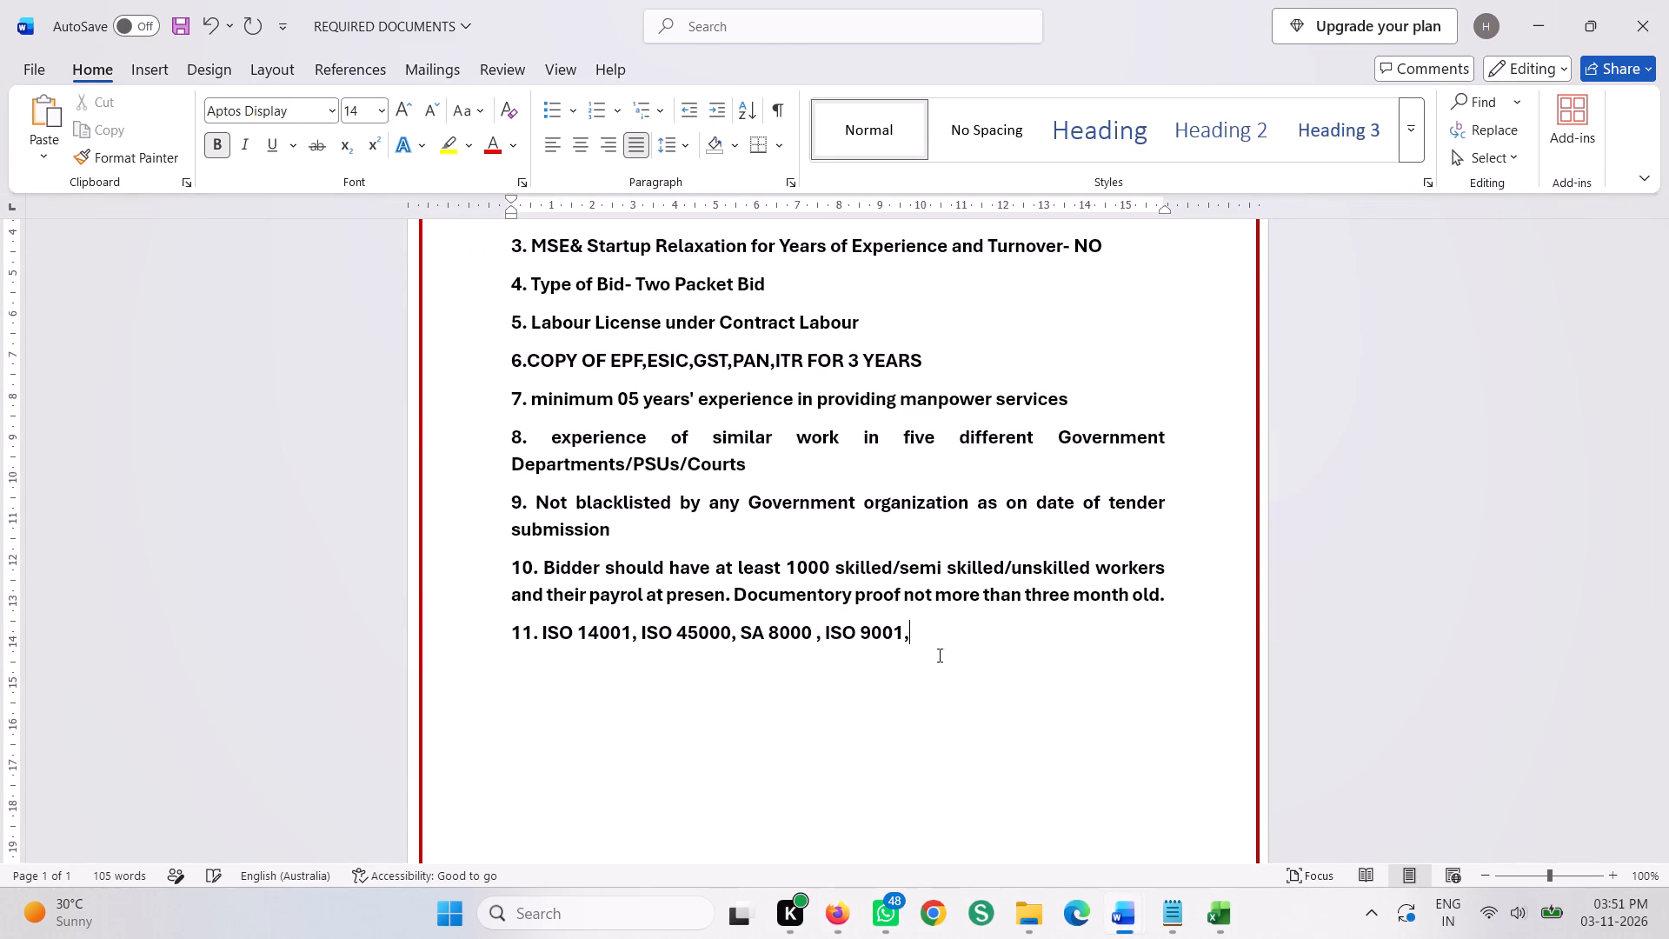
pyautogui.hotkey('alt', 'Tab')
pyautogui.hotkey('alt', 'Tab')
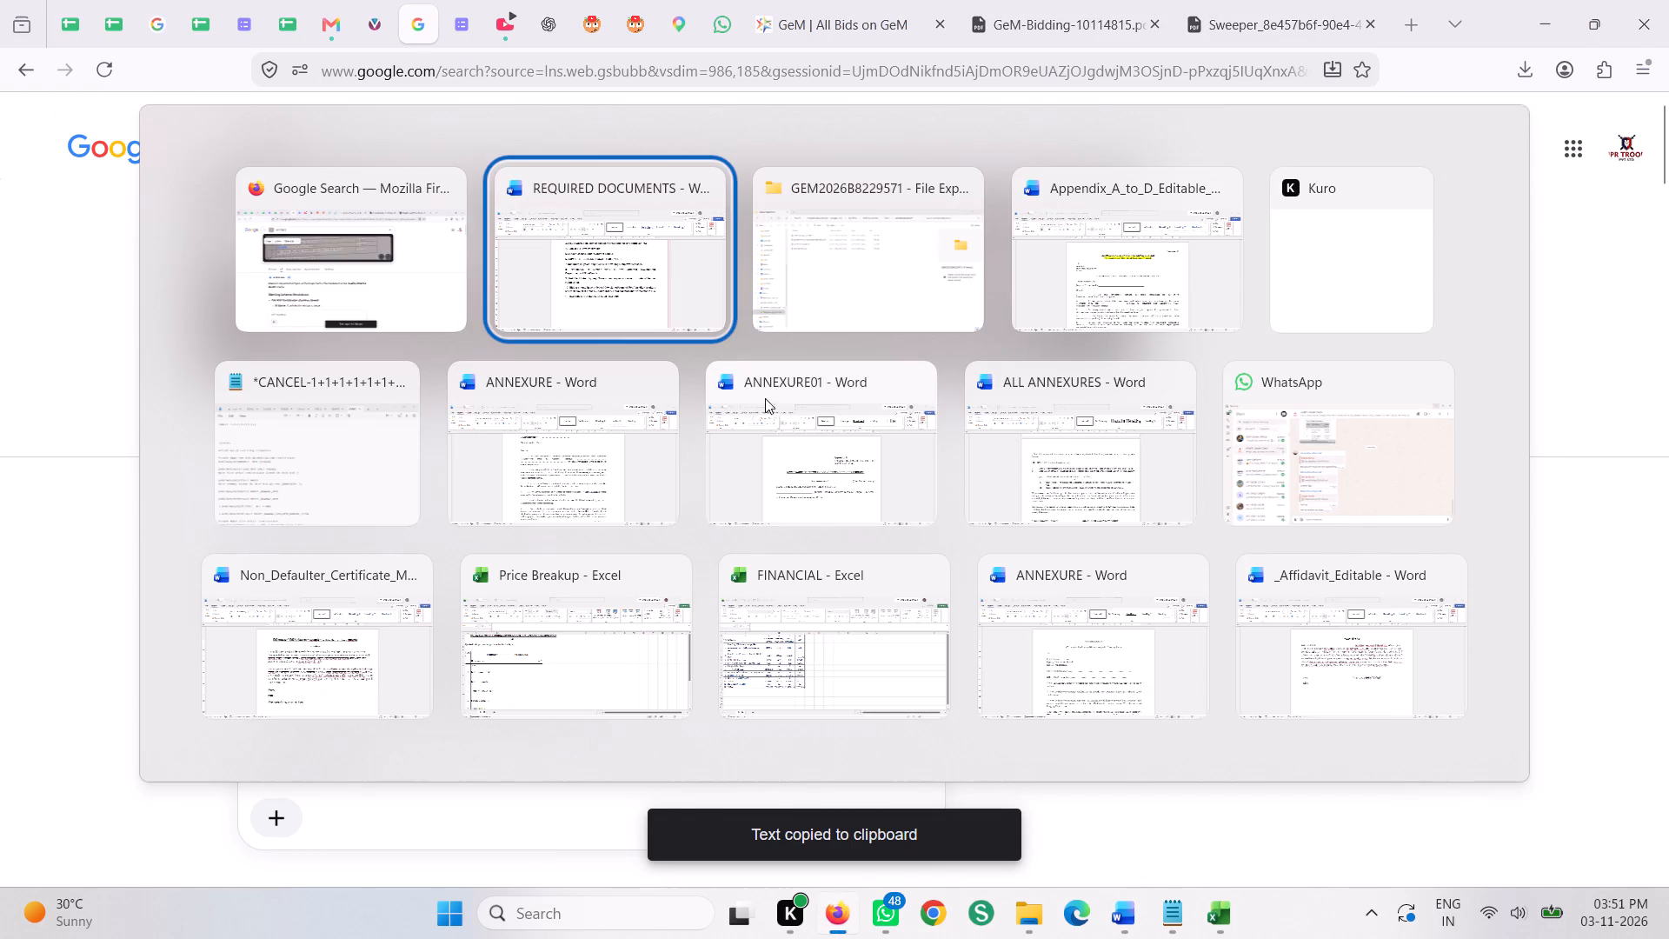
pyautogui.click(628, 285)
pyautogui.press('BackSpace')
# Check the EMD note below the Sweeper document's marks table and add item 12 "EMD HARD COPY IS MANDATORY".
pyautogui.hotkey('alt', 'Tab')
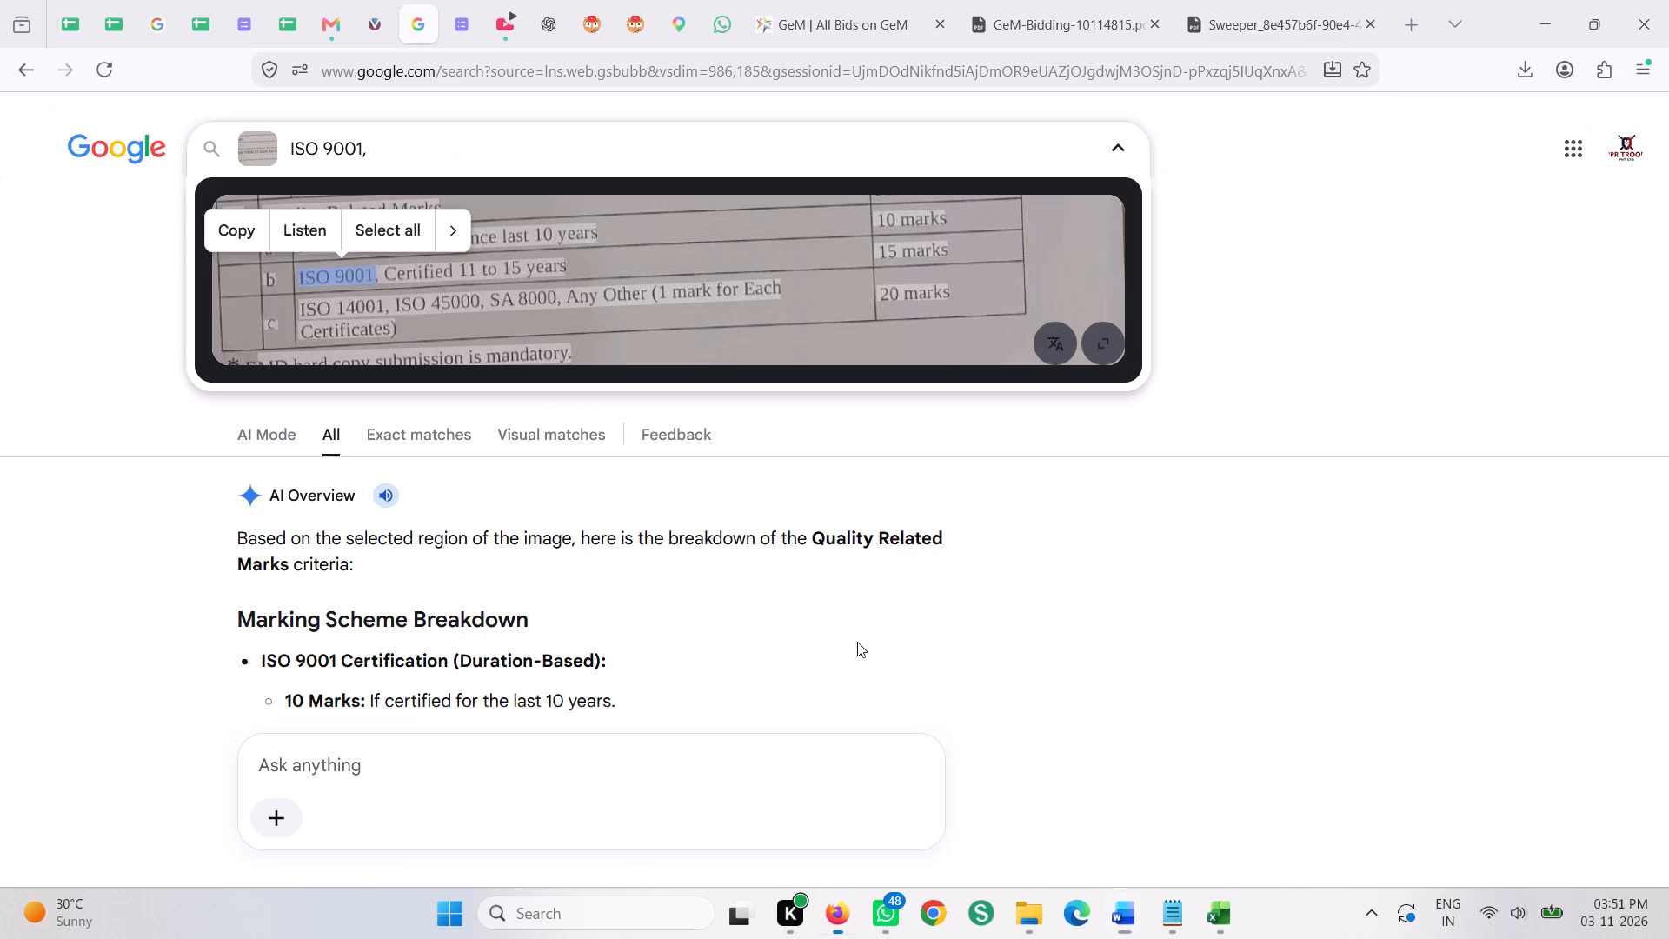
pyautogui.click(1327, 0)
pyautogui.scroll(-1, 838, 459)
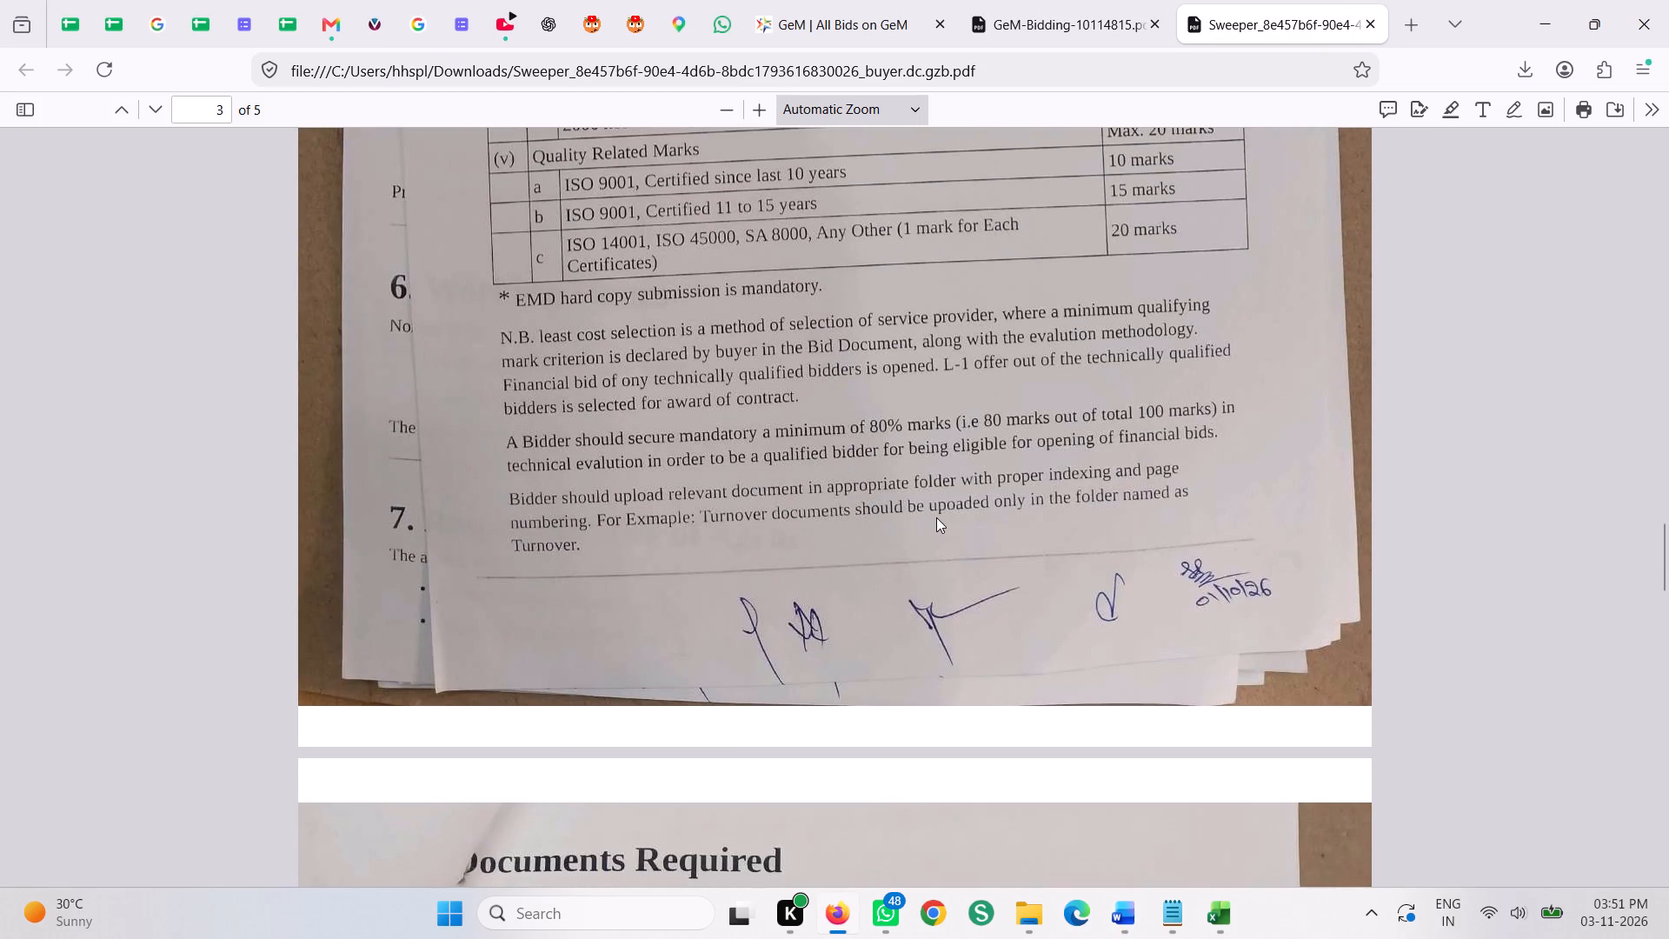
pyautogui.hotkey('alt', 'Tab')
pyautogui.press('Return')
pyautogui.write('12.EM HAR')
pyautogui.press('BackSpace')
pyautogui.press('BackSpace')
pyautogui.press('BackSpace')
pyautogui.press('BackSpace')
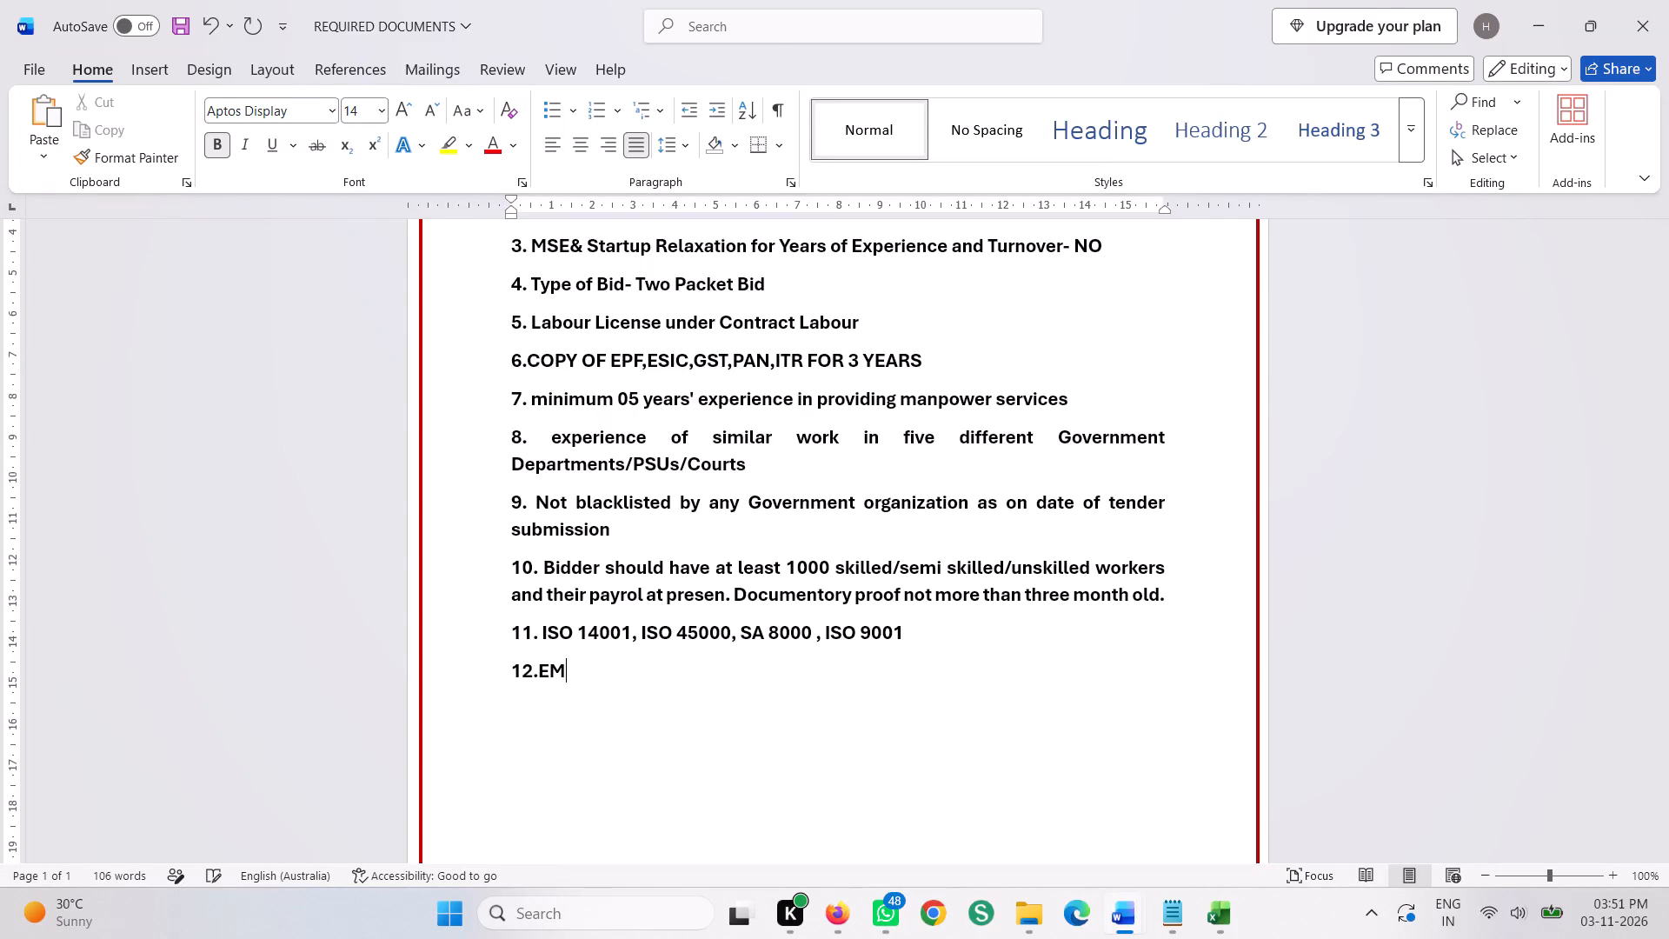
pyautogui.write('D HARD COPY IS MANDATORY')
pyautogui.press('space')
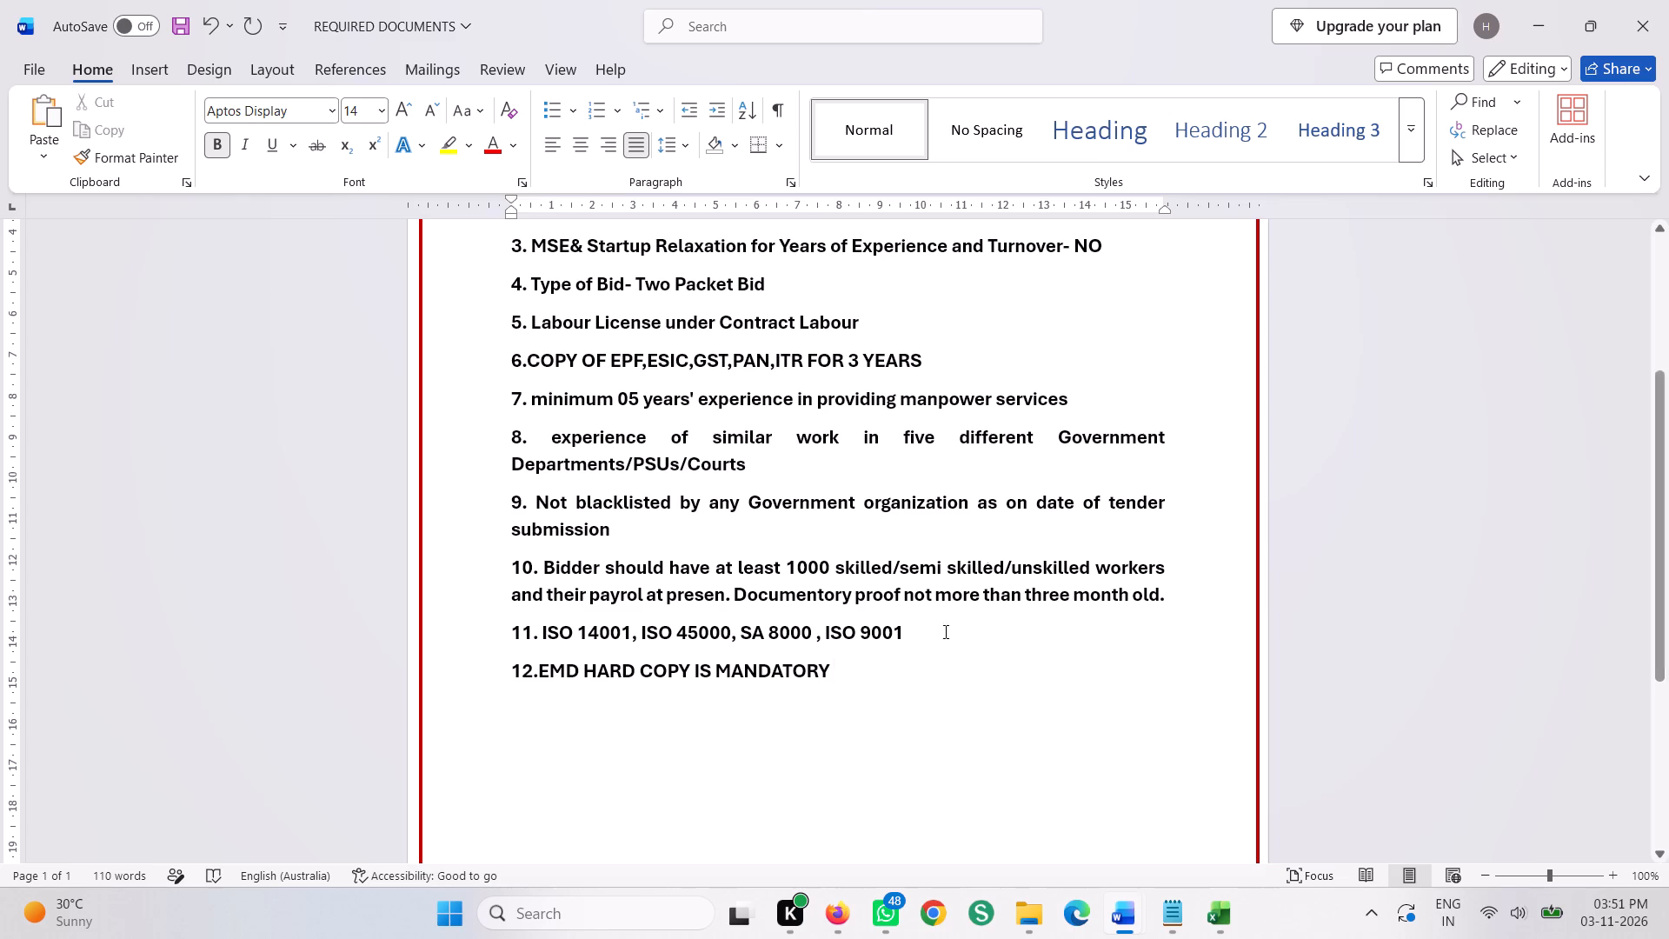
# Highlight the item 12 text "EMD HARD COPY IS MANDATORY" in yellow.
pyautogui.moveTo(541, 672); pyautogui.dragTo(567, 672)
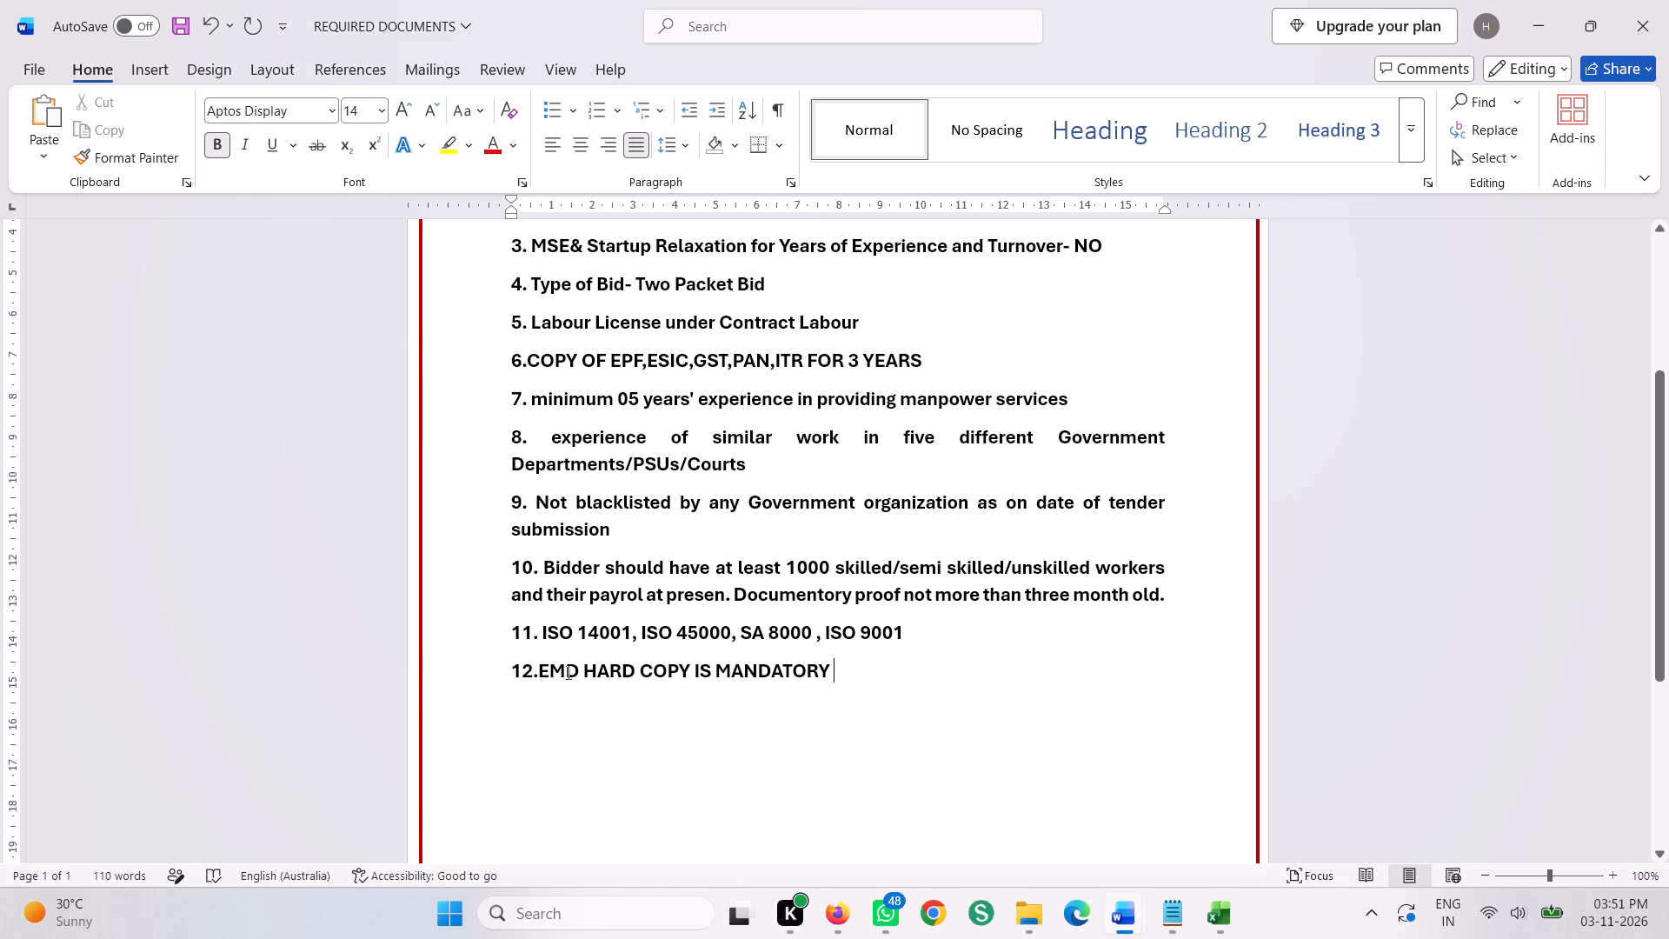
pyautogui.moveTo(567, 672); pyautogui.dragTo(860, 686)
pyautogui.click(952, 653)
pyautogui.click(772, 816)
pyautogui.scroll(1, 761, 794)
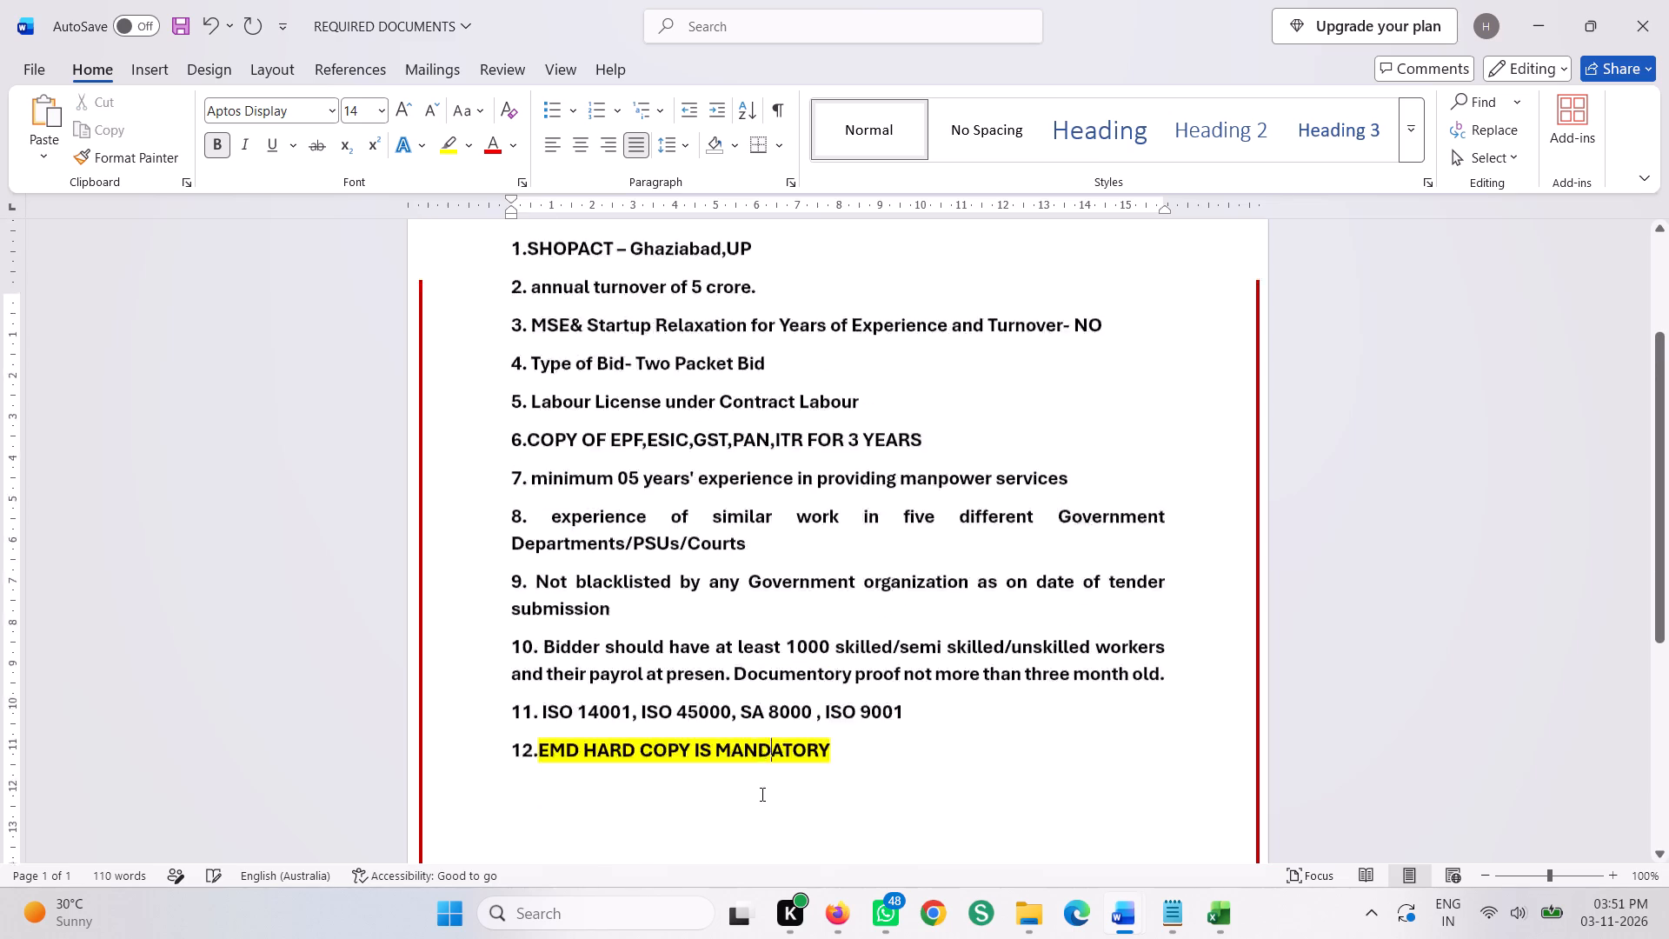
pyautogui.scroll(1, 761, 793)
# Publish the list as a PDF named REQUIRED DOCUMENTS in the GEM2026B8229571 folder under DEV1.
pyautogui.click(1034, 910)
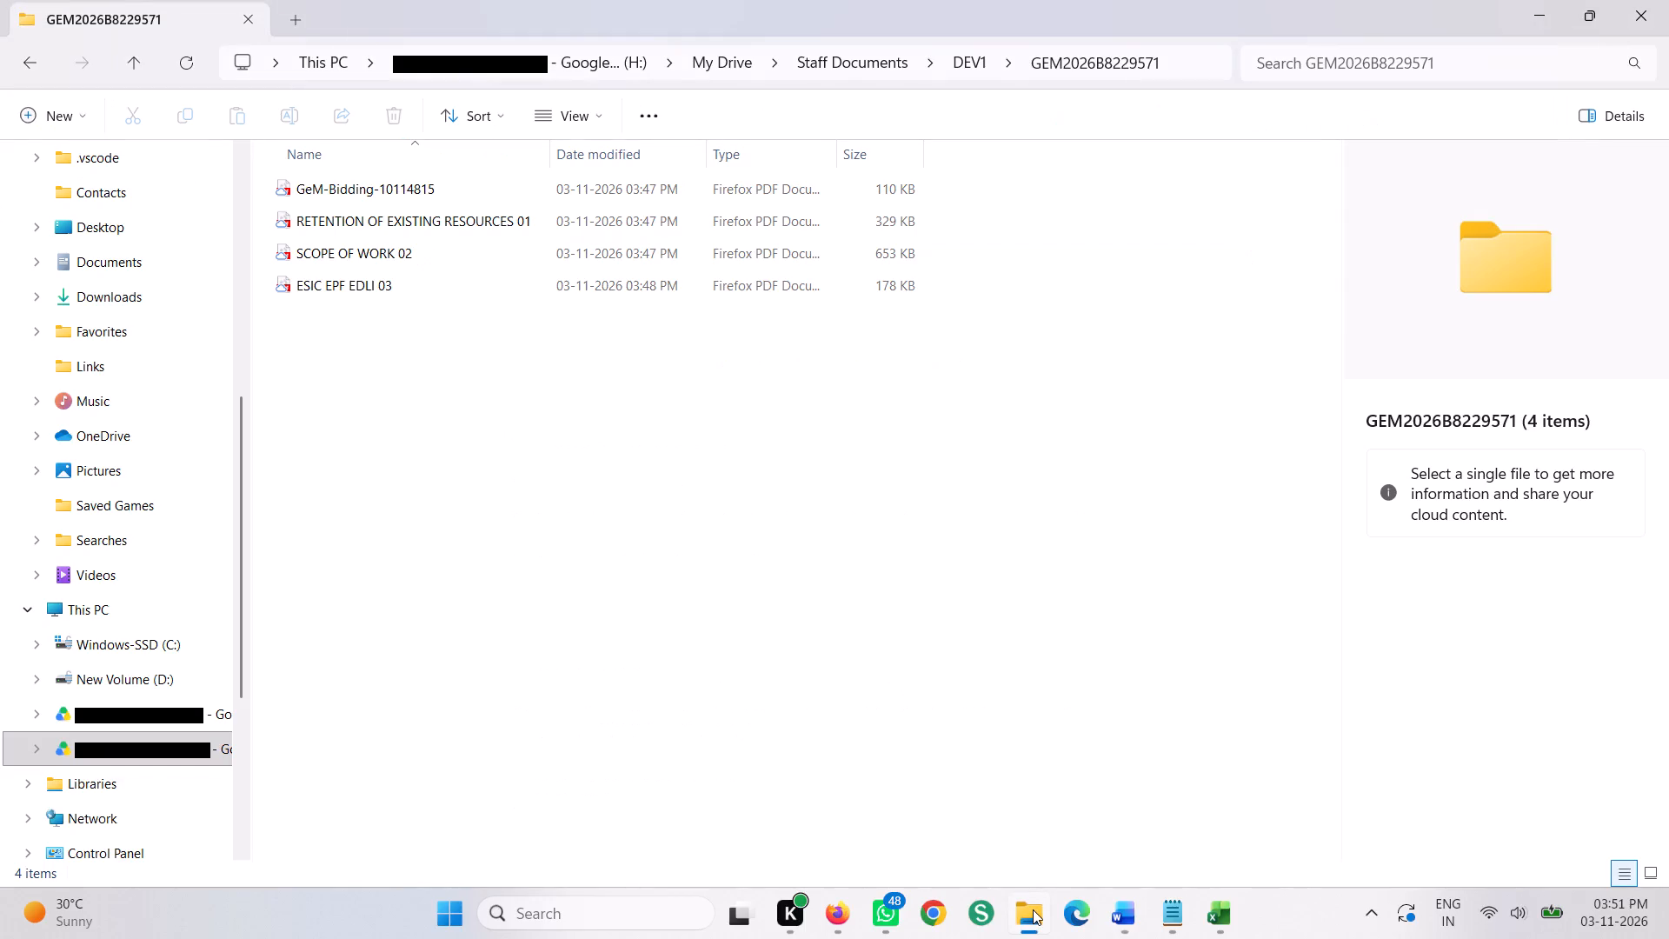
pyautogui.click(1032, 908)
pyautogui.click(23, 60)
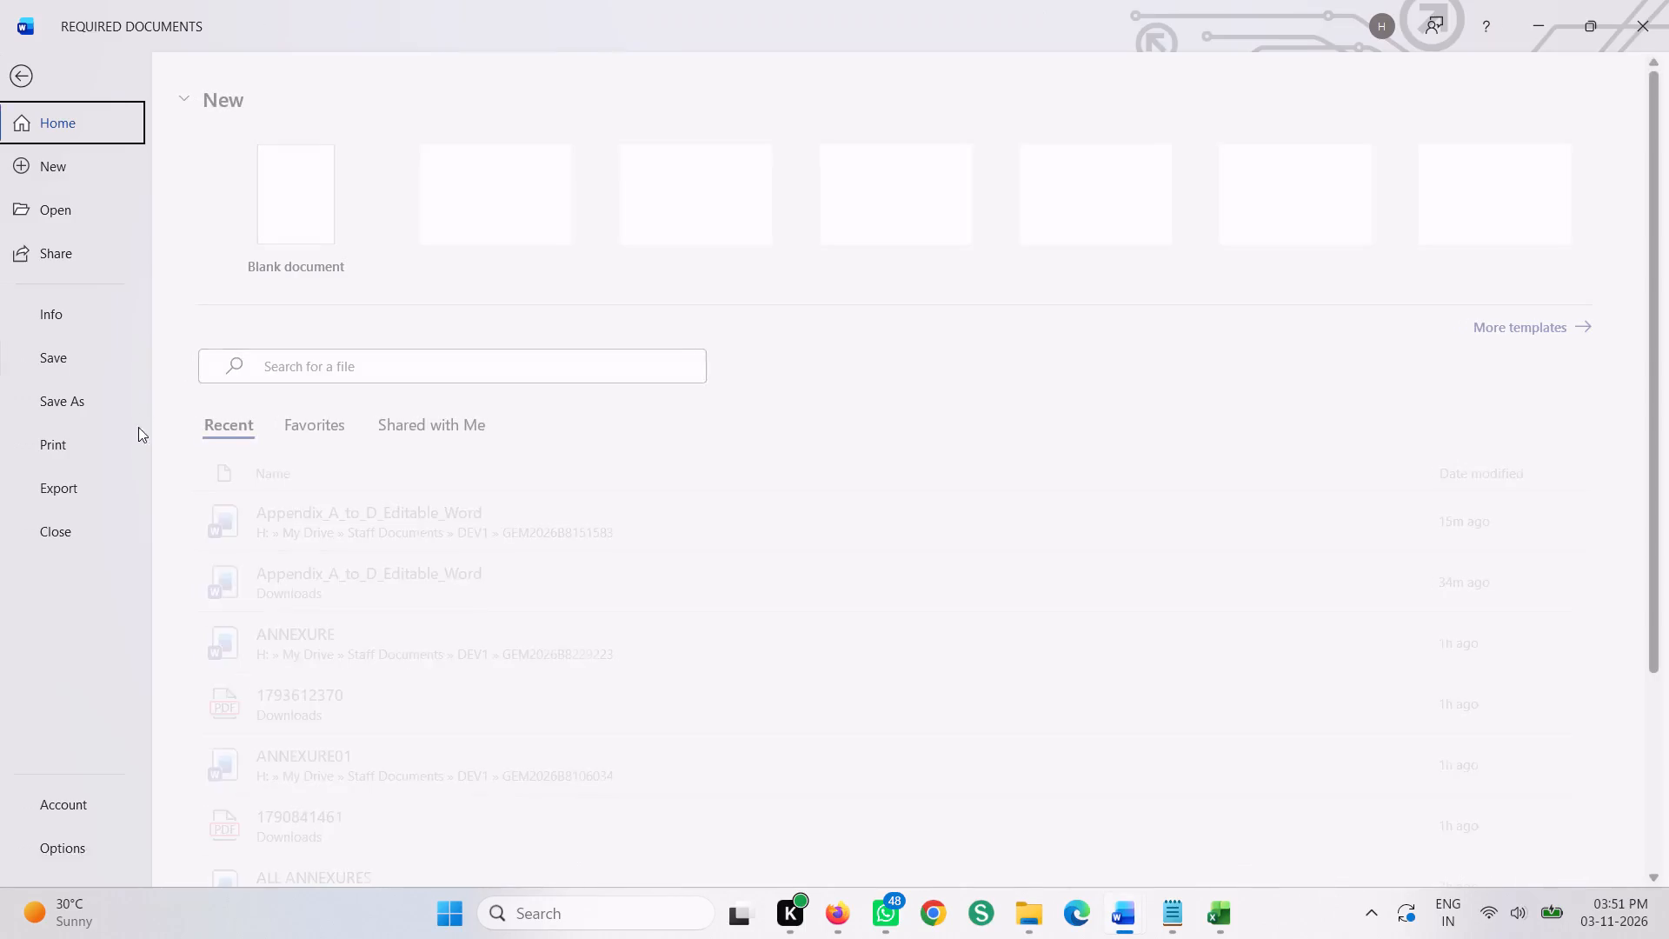
pyautogui.click(69, 469)
pyautogui.click(582, 286)
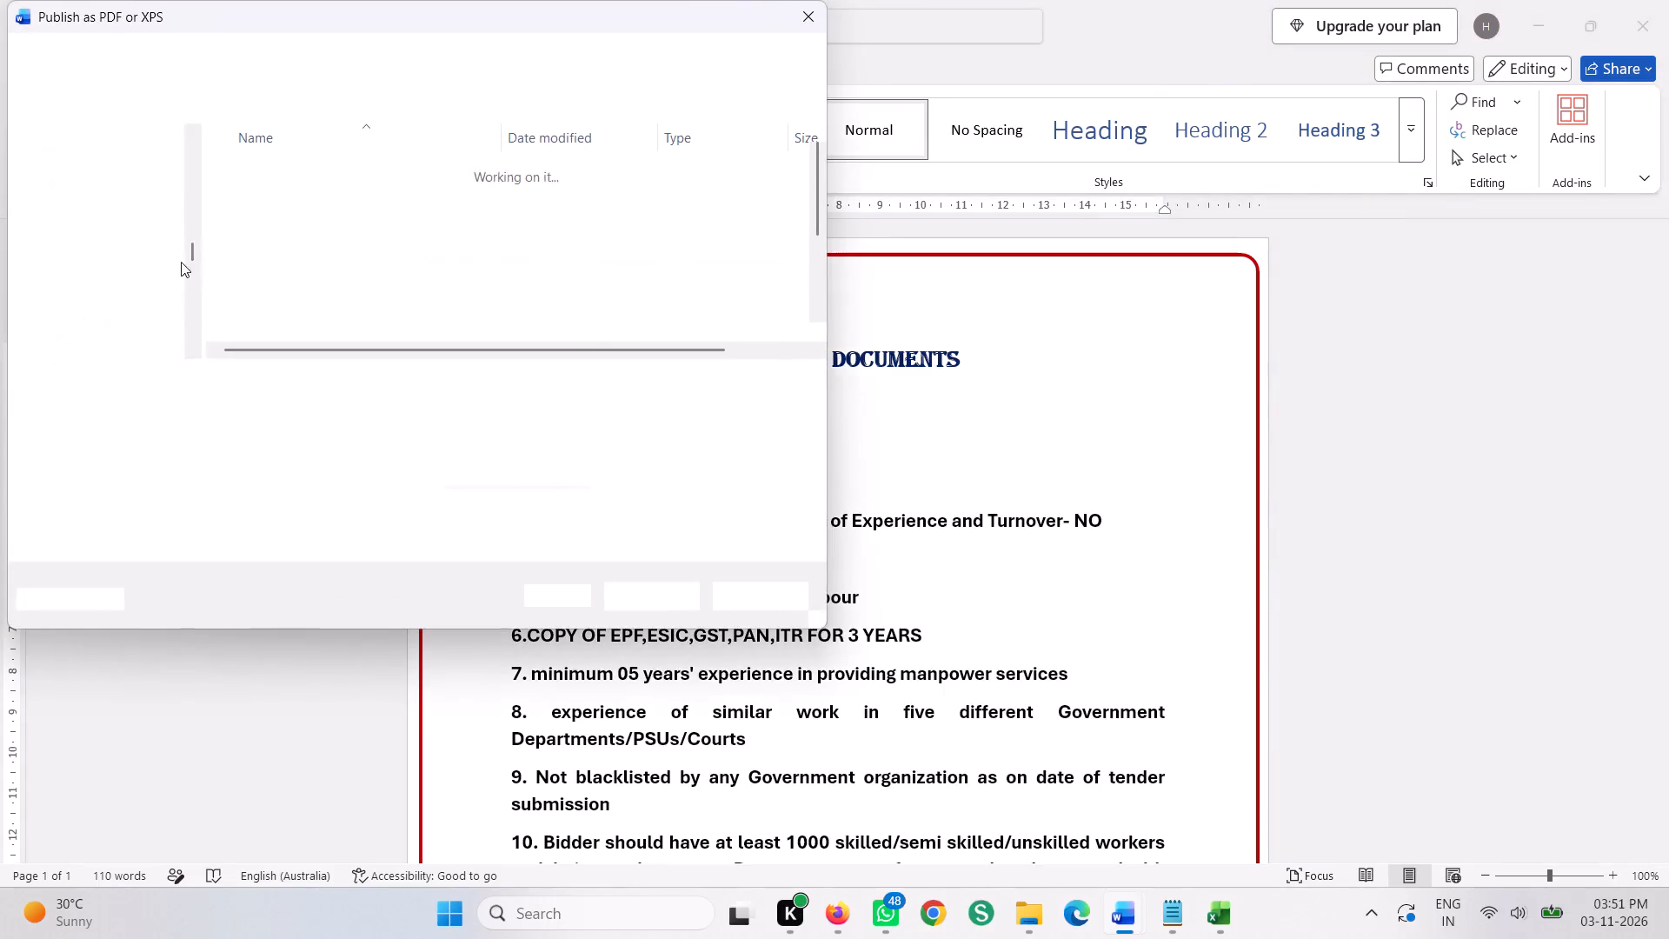
pyautogui.scroll(11, 120, 255)
pyautogui.click(111, 318)
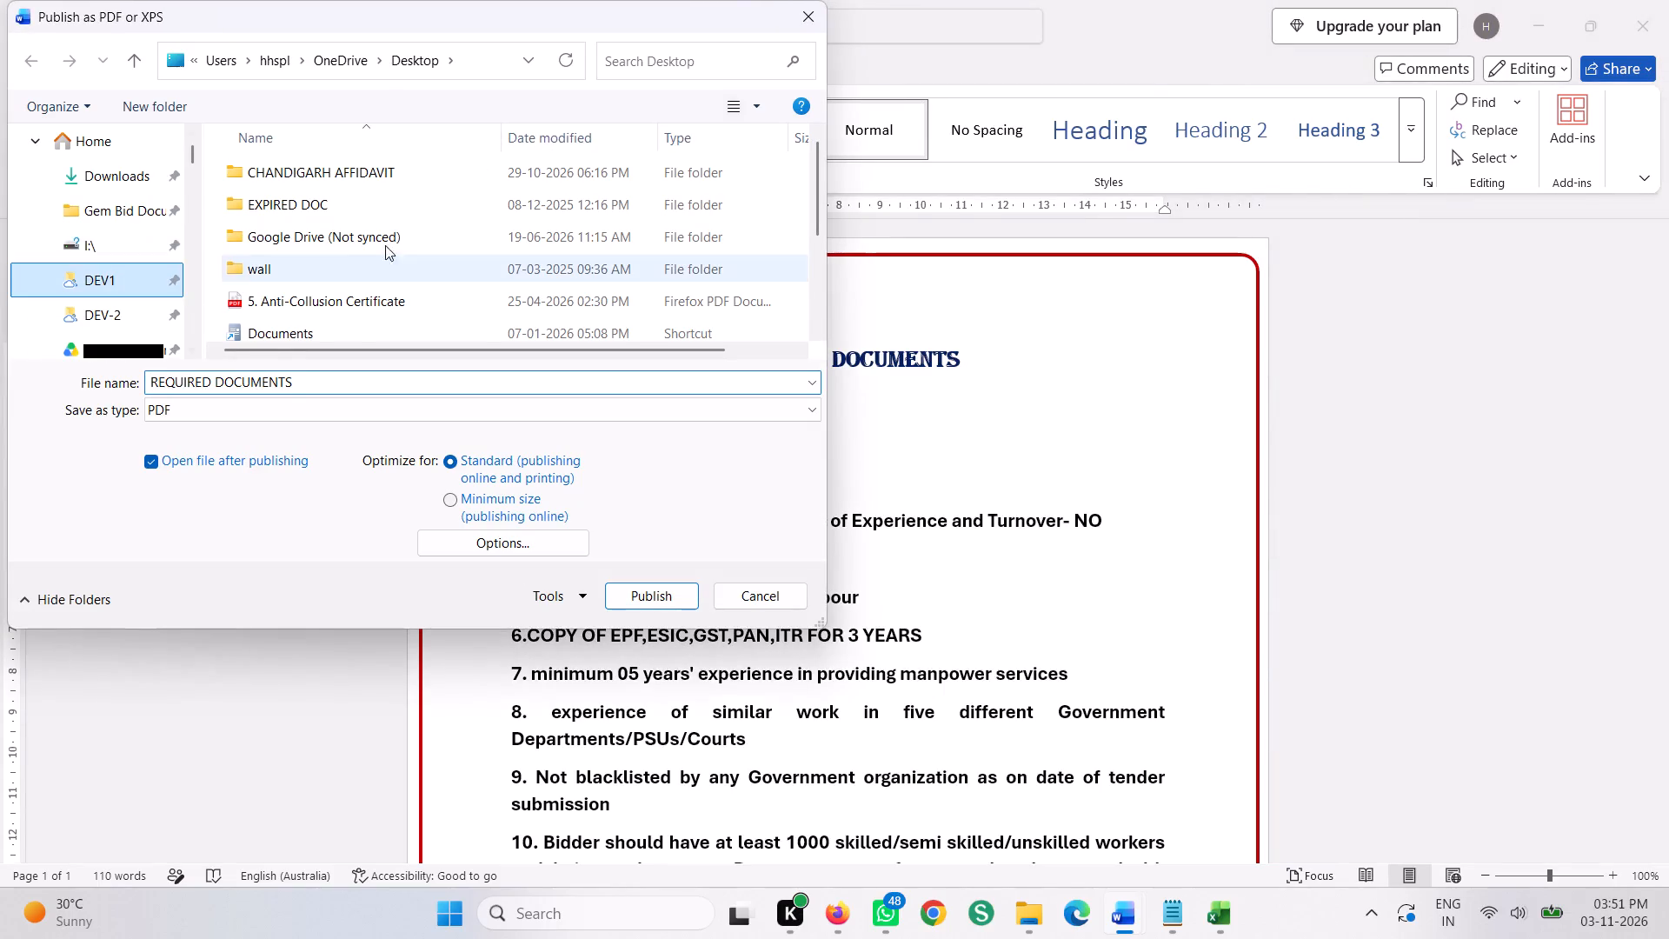
pyautogui.scroll(8, 282, 225)
pyautogui.doubleClick(324, 177)
pyautogui.click(346, 380)
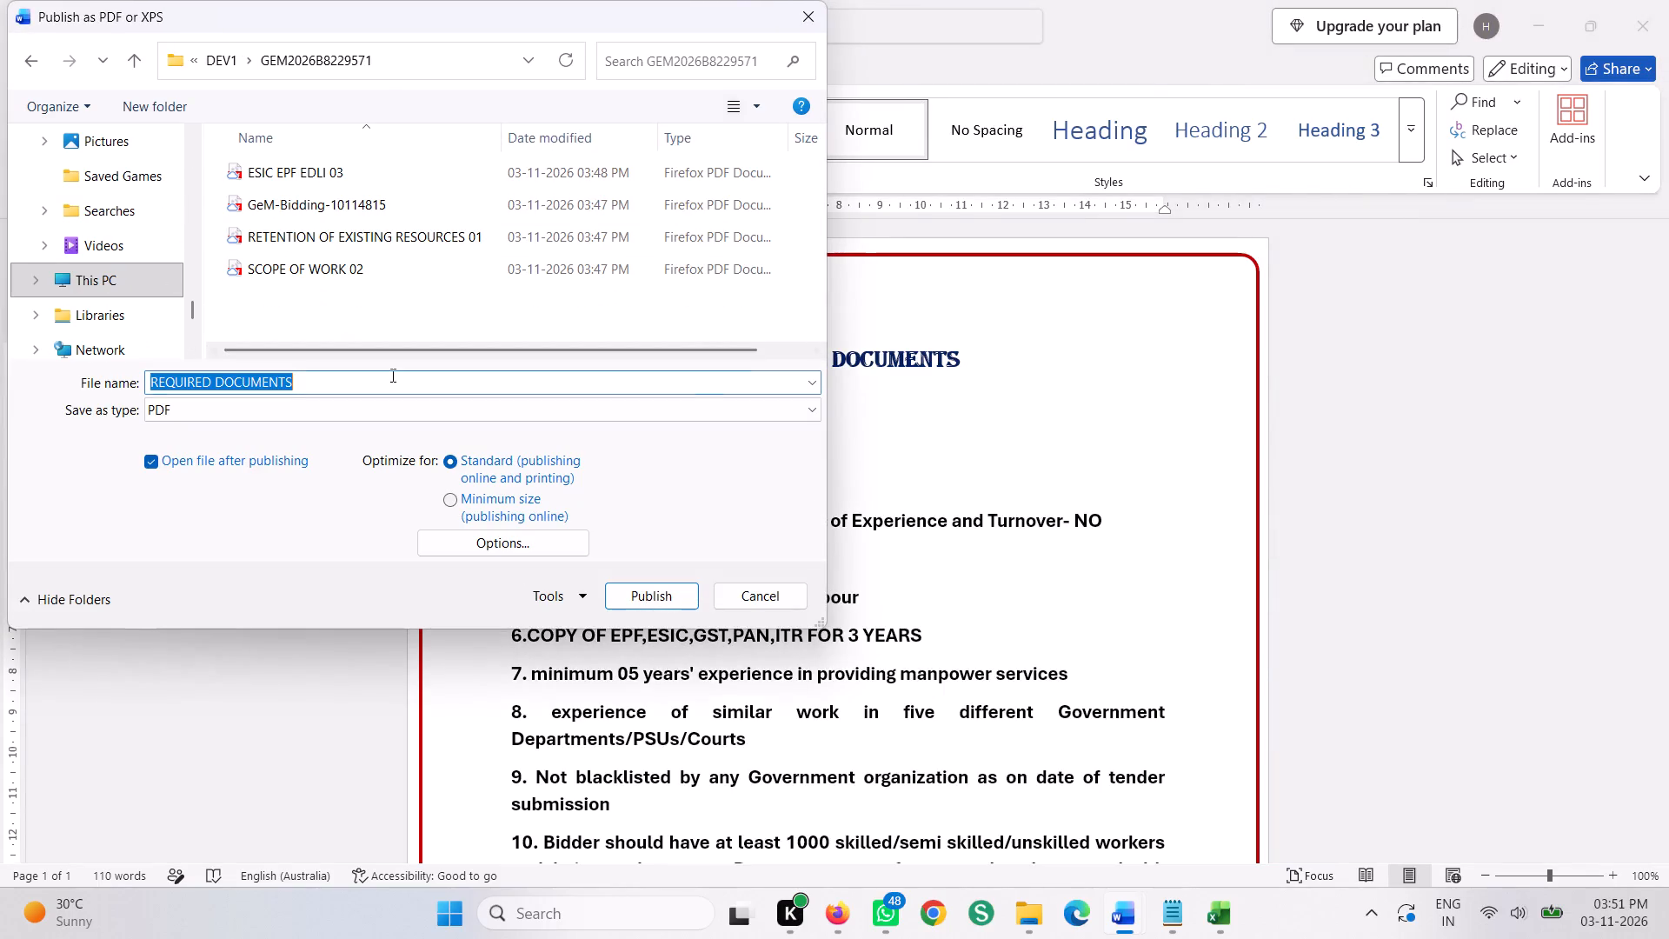
pyautogui.click(644, 584)
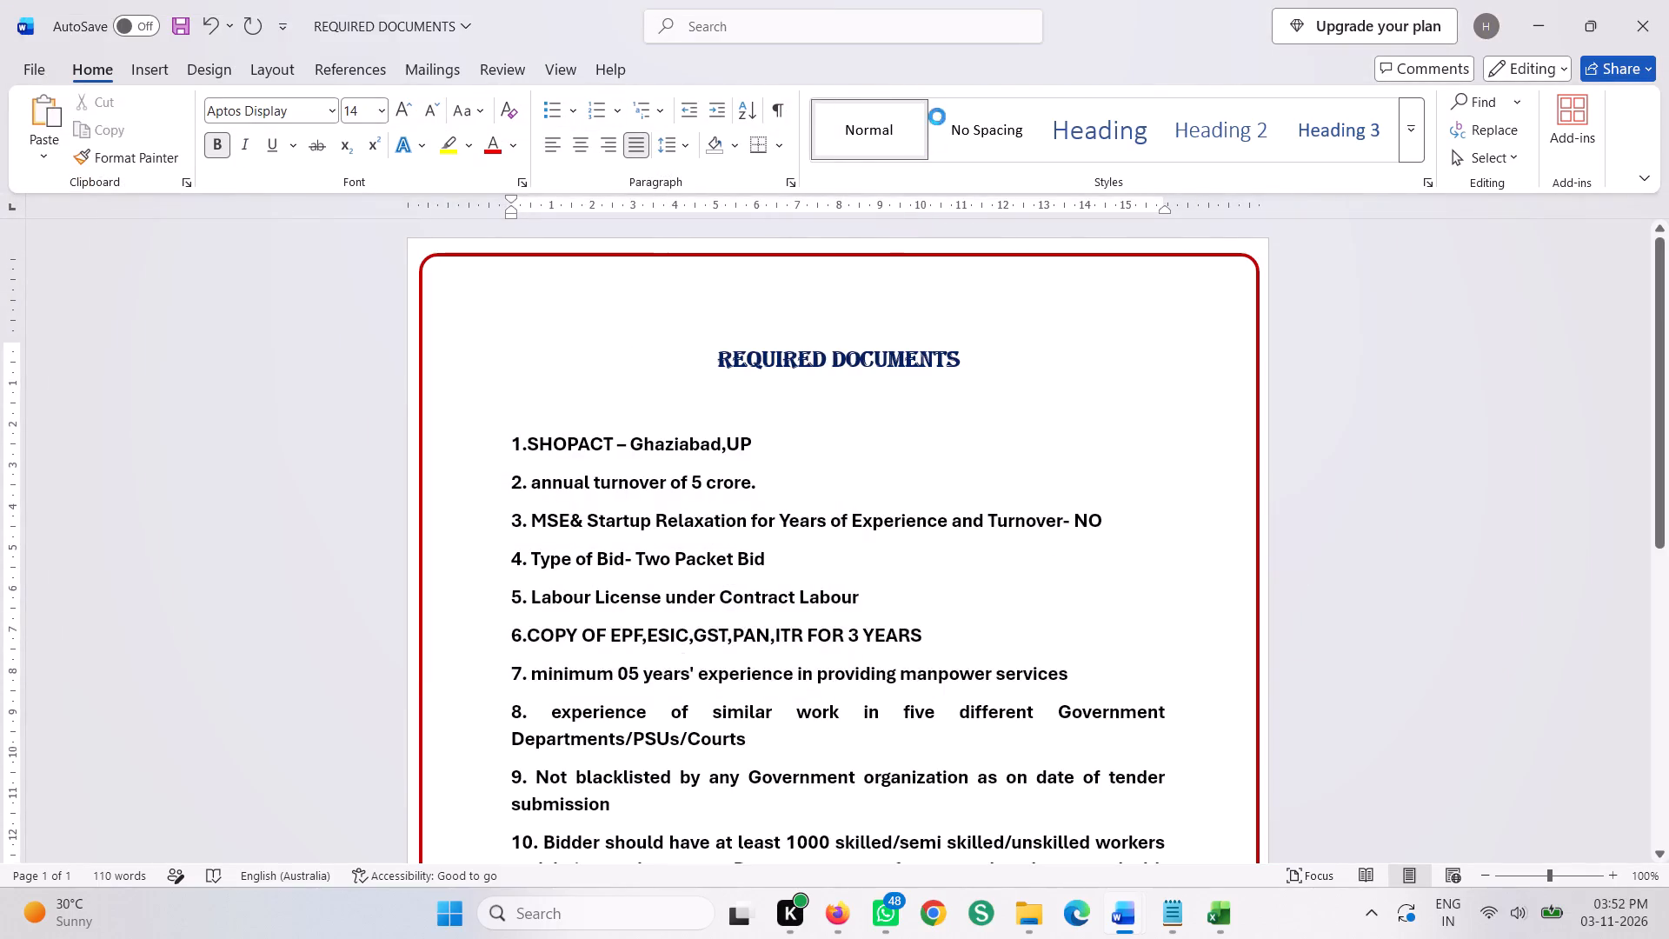
# Close the published required documents PDF and the Sweeper PDF in the browser.
pyautogui.click(1288, 0)
pyautogui.click(1359, 28)
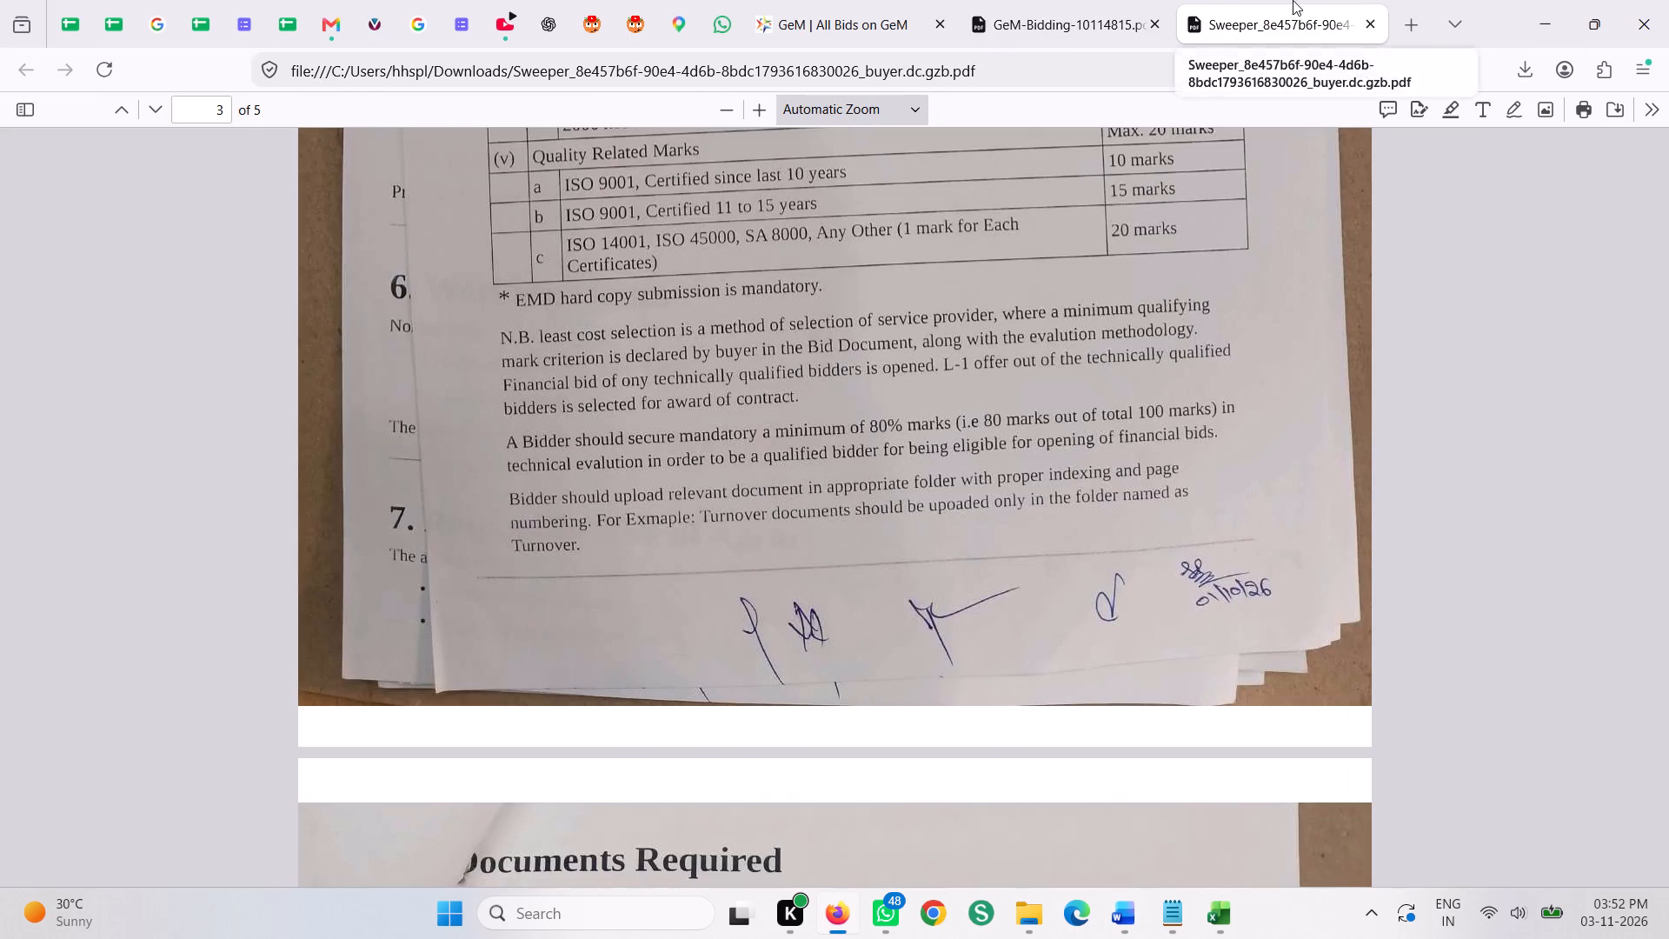
pyautogui.click(1293, 0)
pyautogui.click(1378, 30)
pyautogui.click(1111, 0)
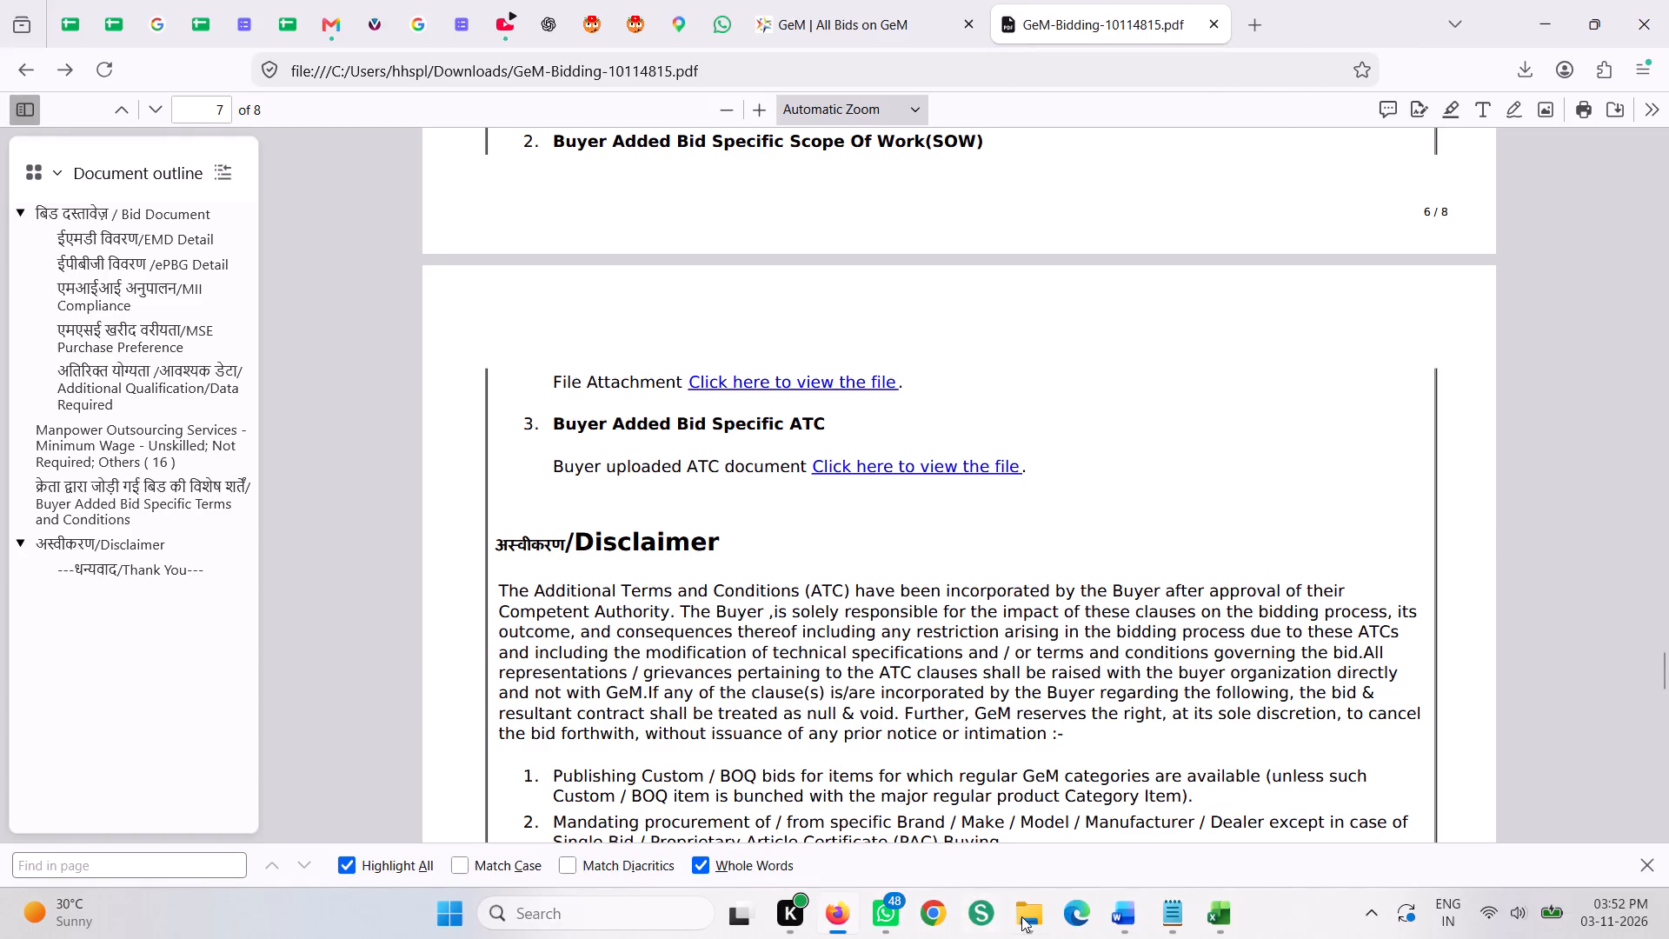
# Check the files saved in the GEM2026B8229571 folder and return to the DEV1 folder.
pyautogui.click(1023, 916)
pyautogui.click(320, 236)
pyautogui.click(322, 256)
pyautogui.click(324, 276)
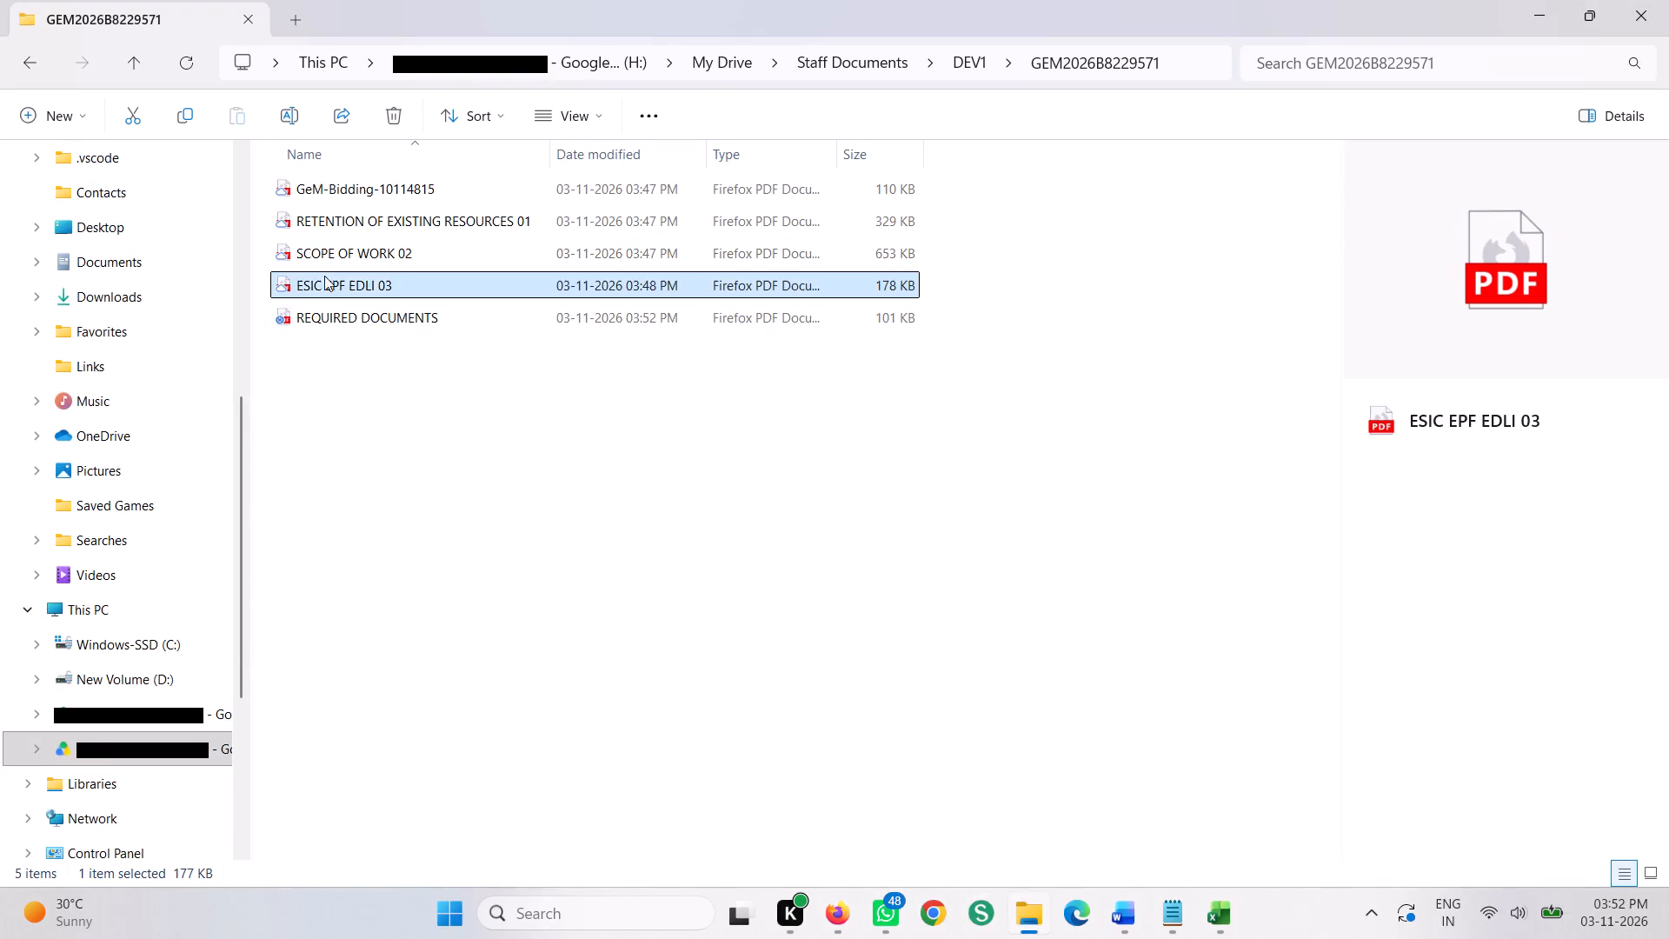
pyautogui.click(140, 64)
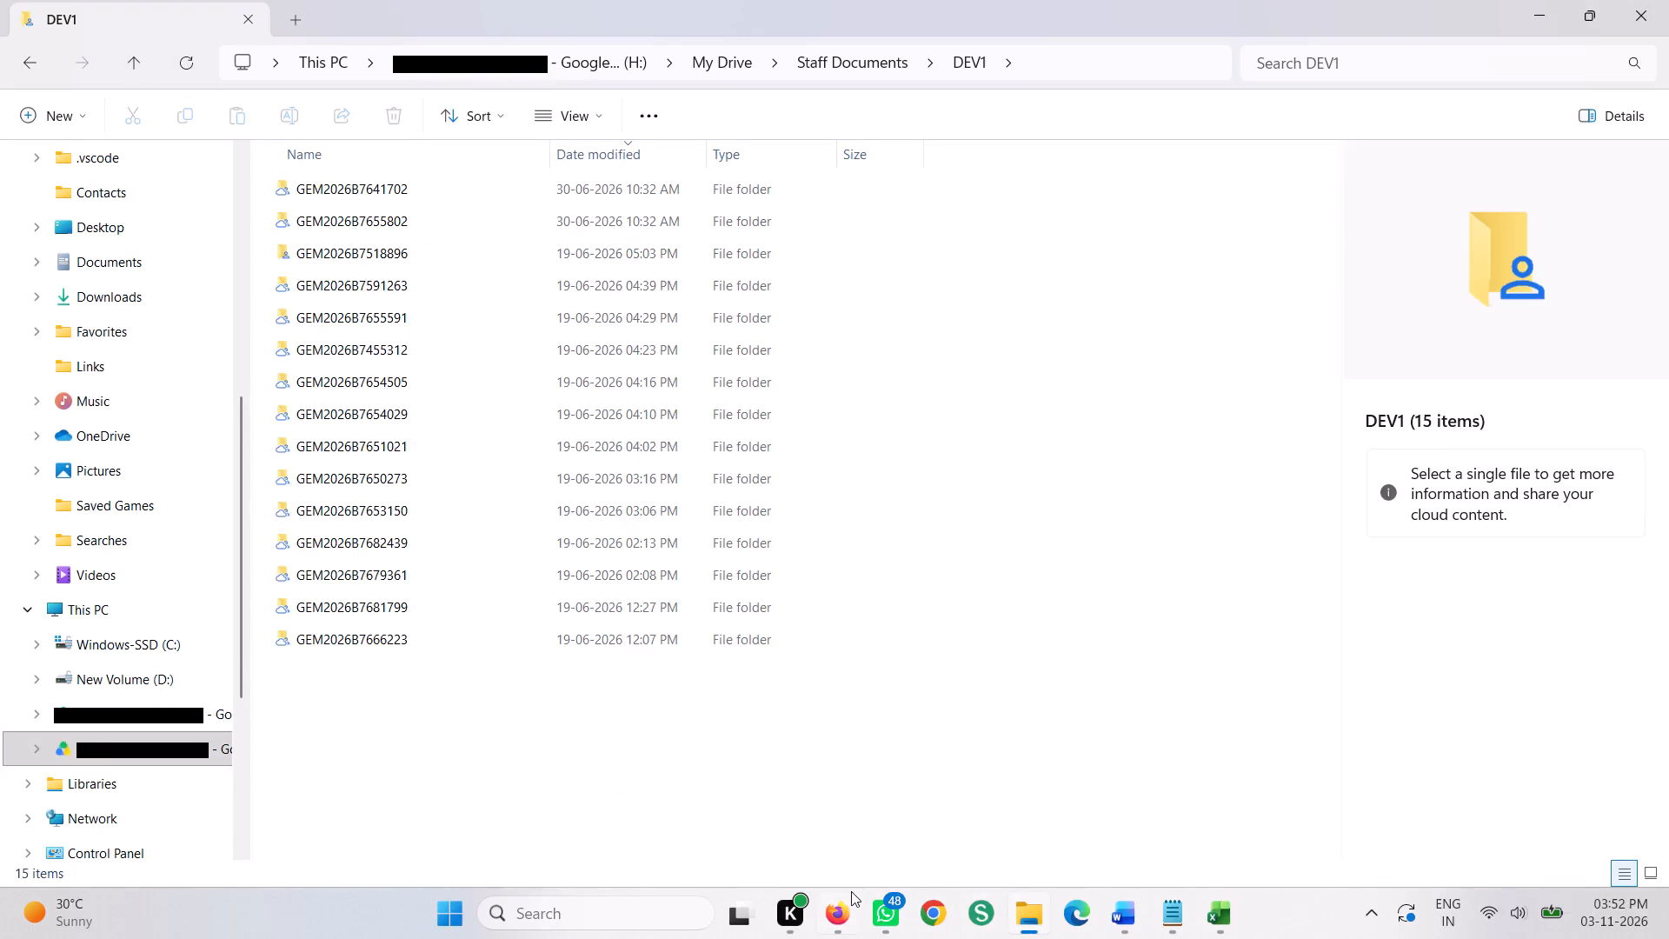
# Close the GeM-Bidding-10114815 PDF in the browser.
pyautogui.click(835, 904)
pyautogui.doubleClick(1081, 0)
pyautogui.click(1224, 25)
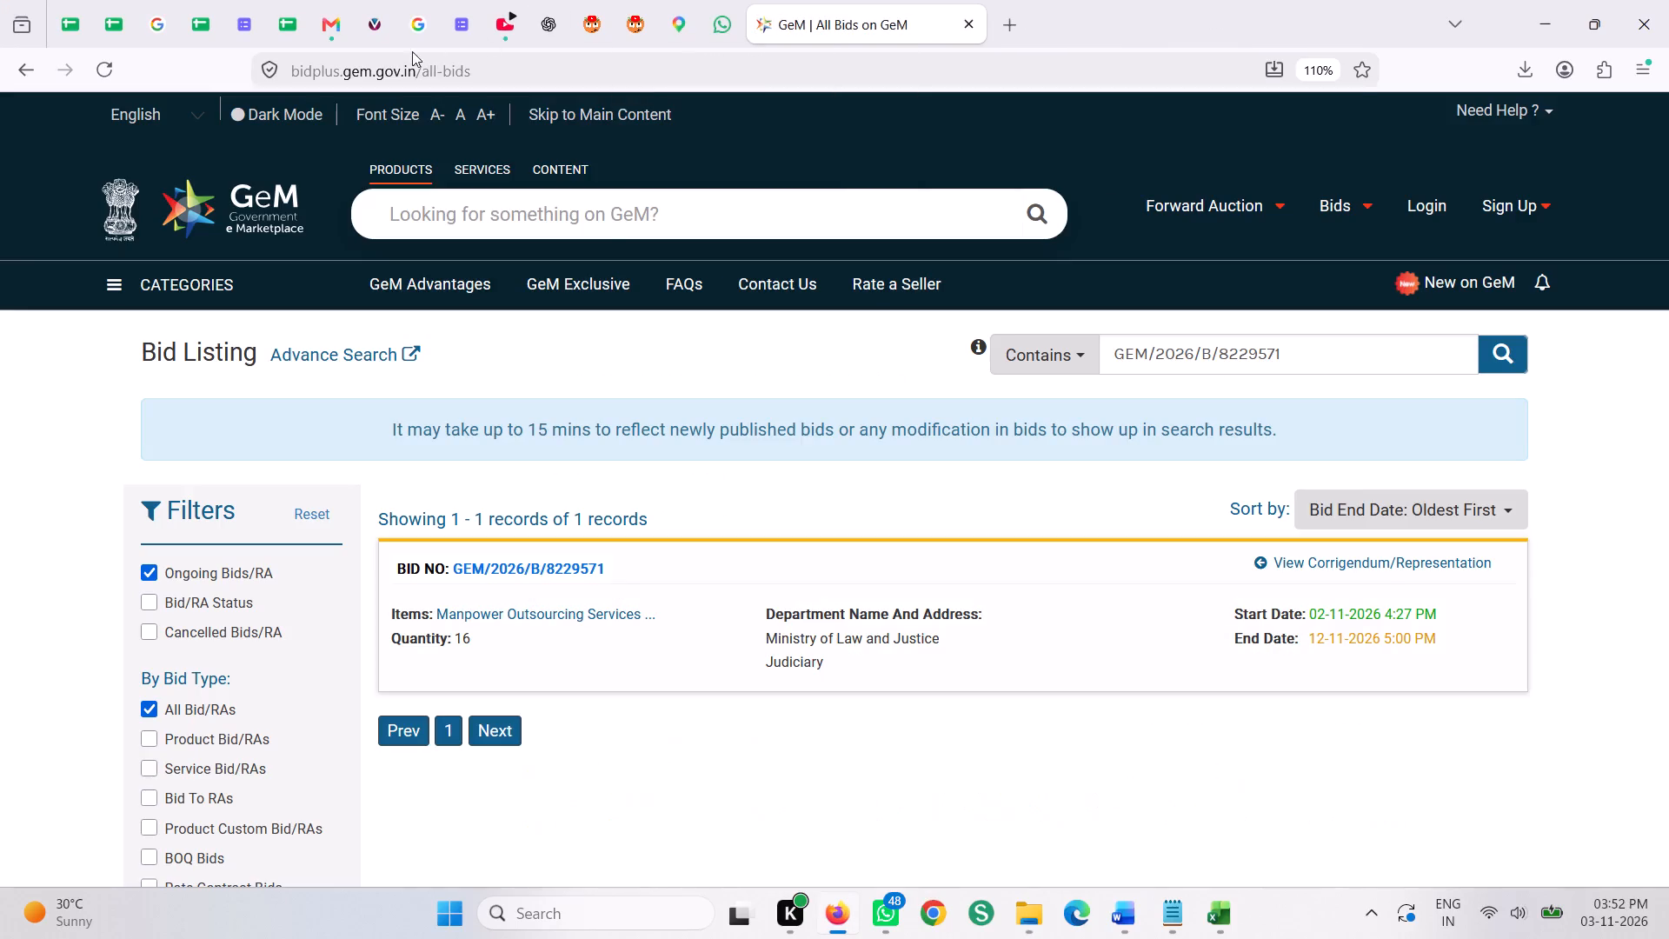
# Copy bid number GEM/2026/B/8226715 from row 845 of the Daily Tender Sheet and search for it in the GeM bid listing.
pyautogui.click(306, 27)
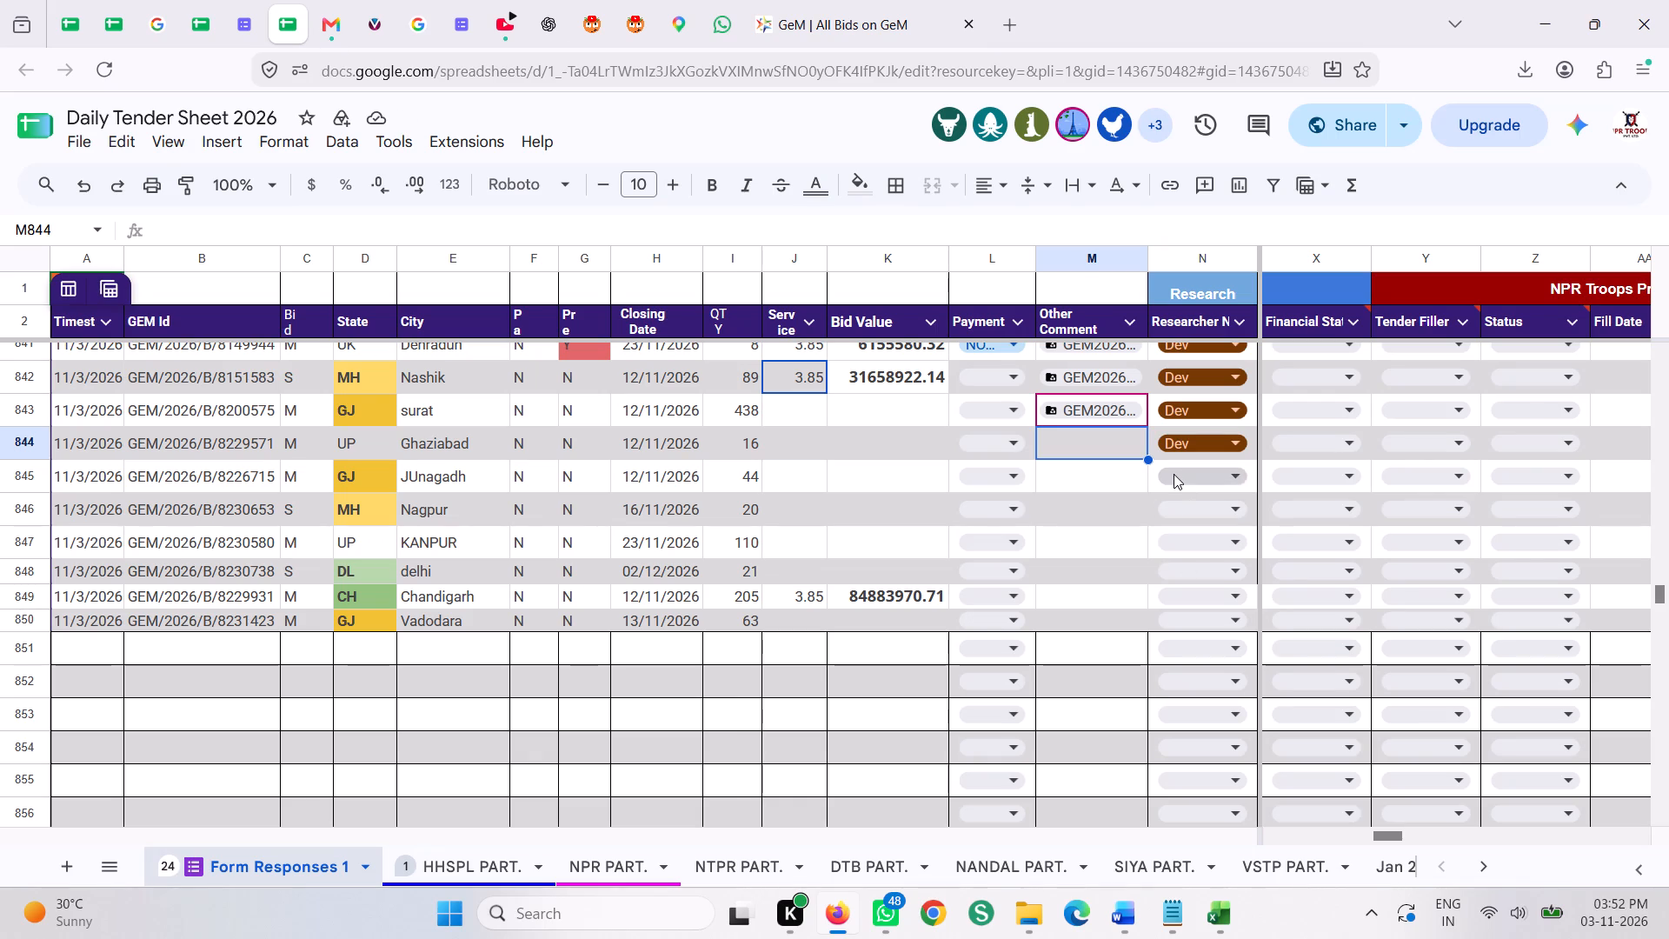
pyautogui.click(1057, 468)
pyautogui.click(249, 483)
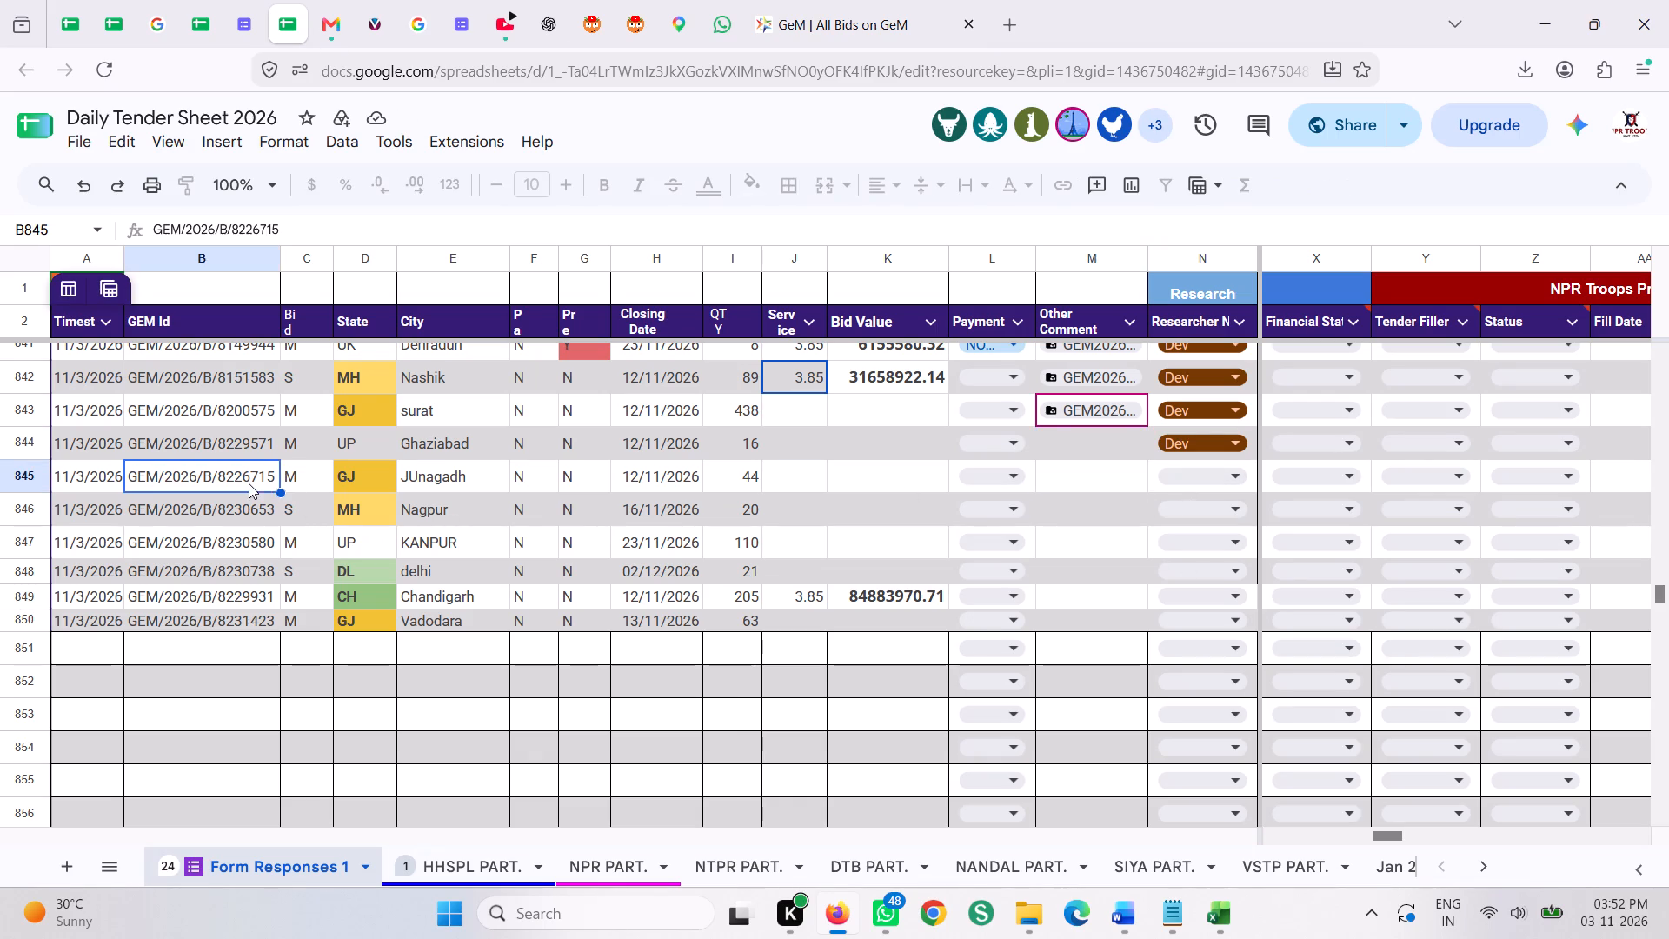
pyautogui.hotkey('ctrl', 'c')
pyautogui.click(242, 440)
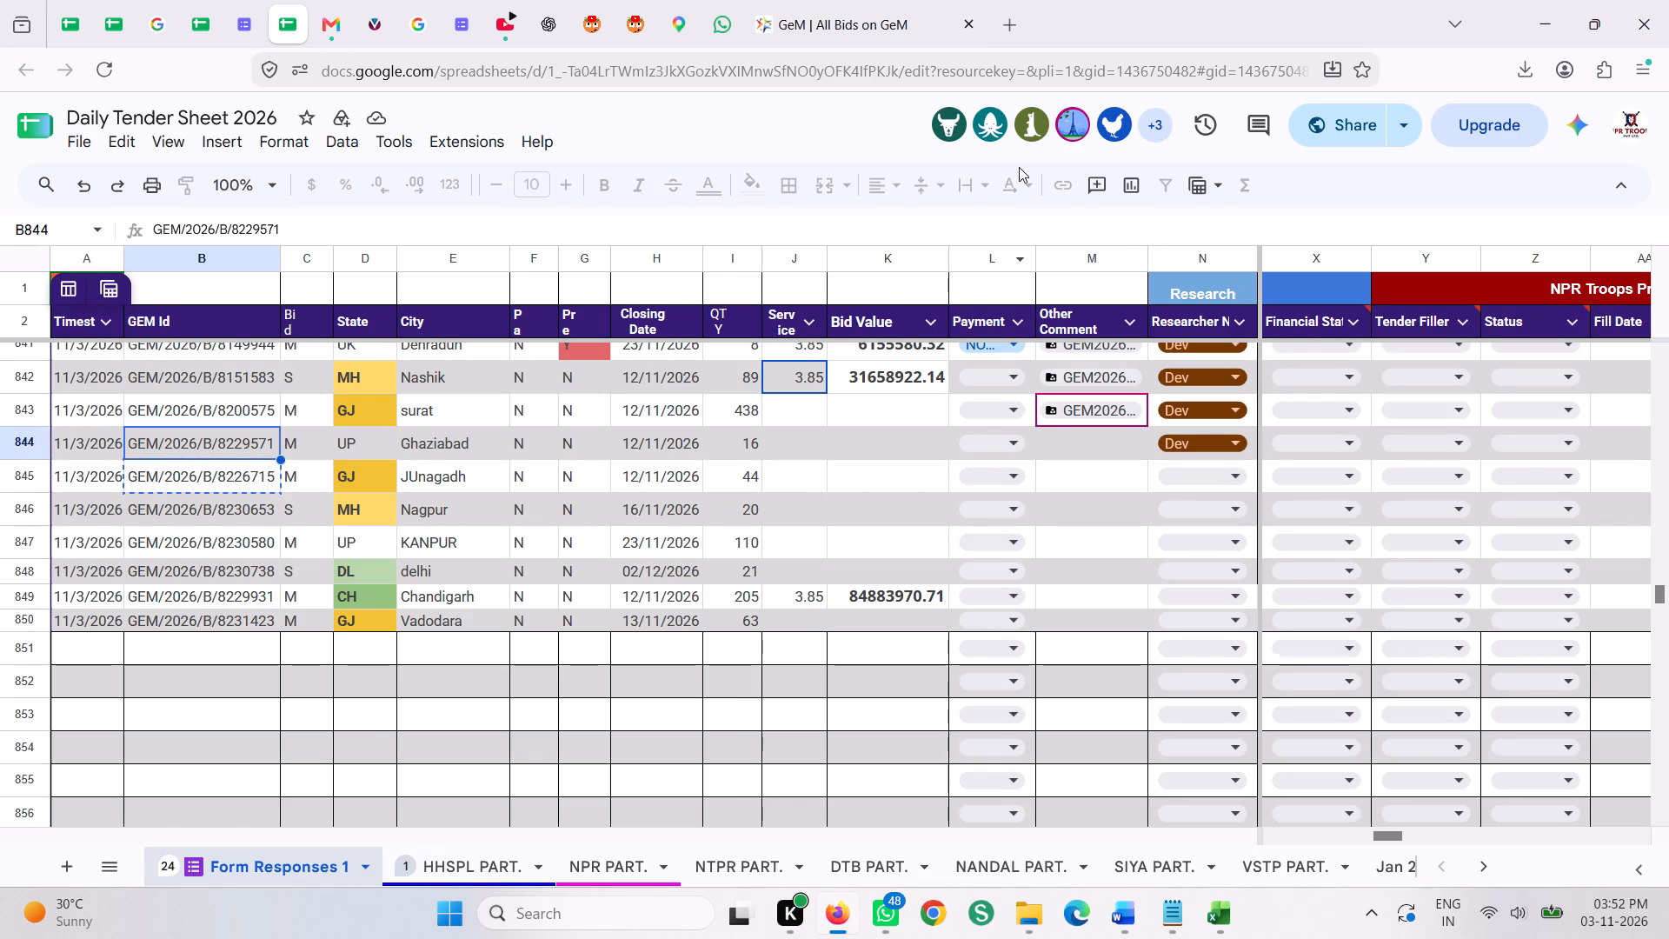
pyautogui.click(846, 0)
pyautogui.moveTo(1338, 363); pyautogui.dragTo(978, 369)
pyautogui.hotkey('ctrl', 'v')
pyautogui.press('Return')
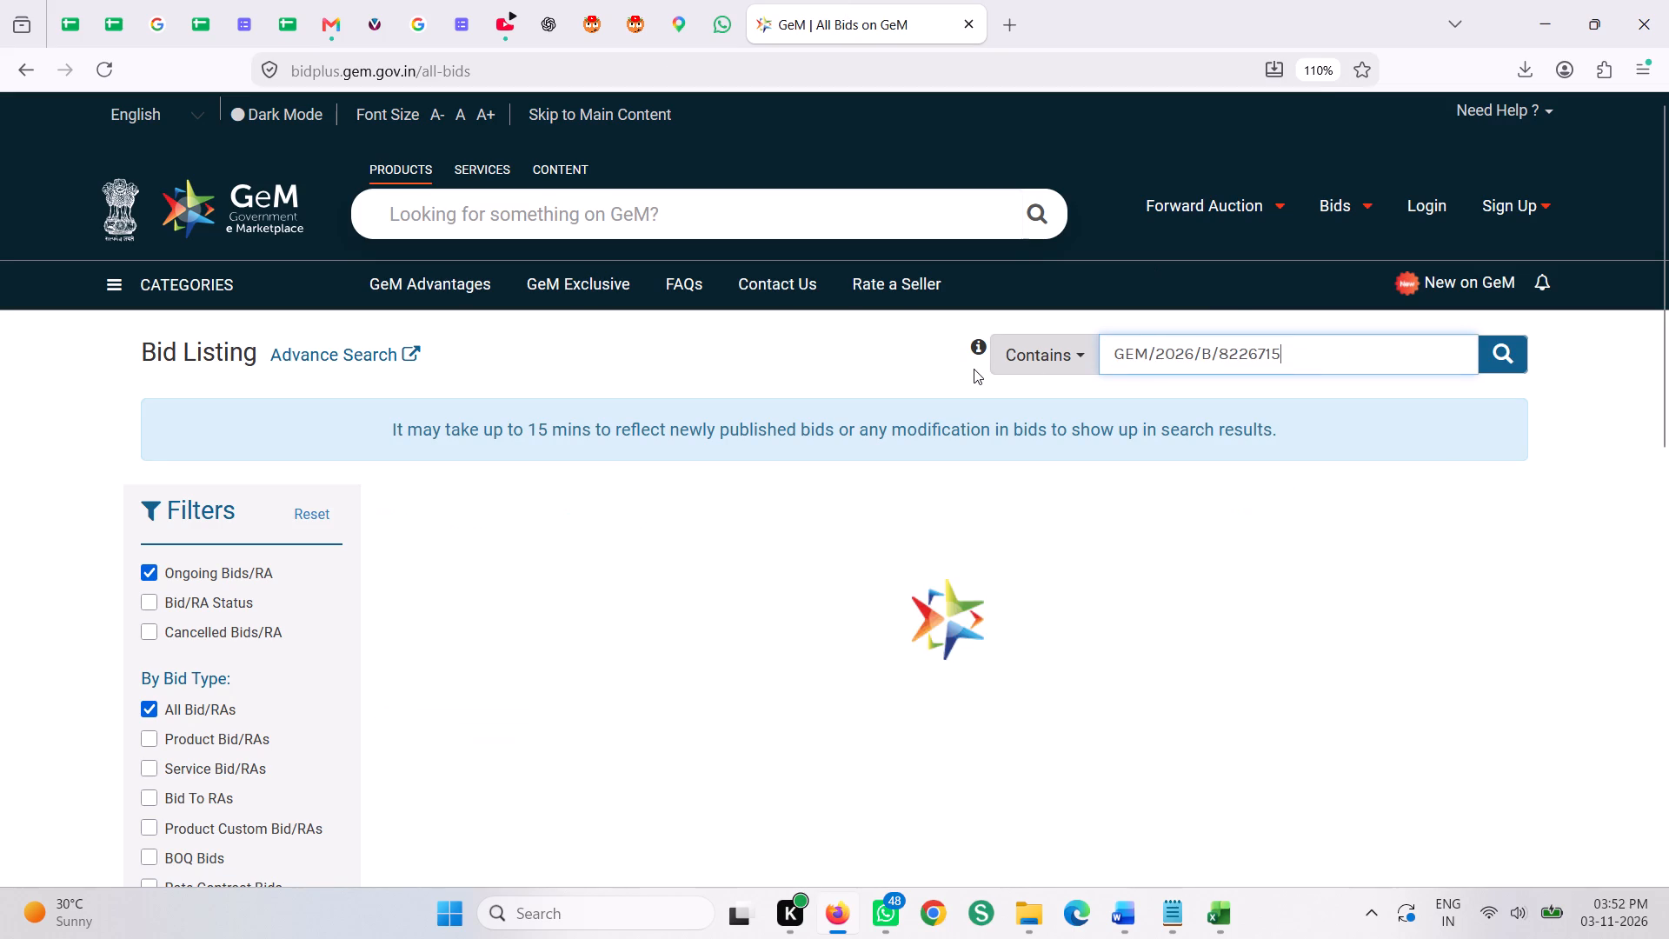
# Open the bid document for GEM/2026/B/8226715 and view the bid details on its first page.
pyautogui.click(585, 570)
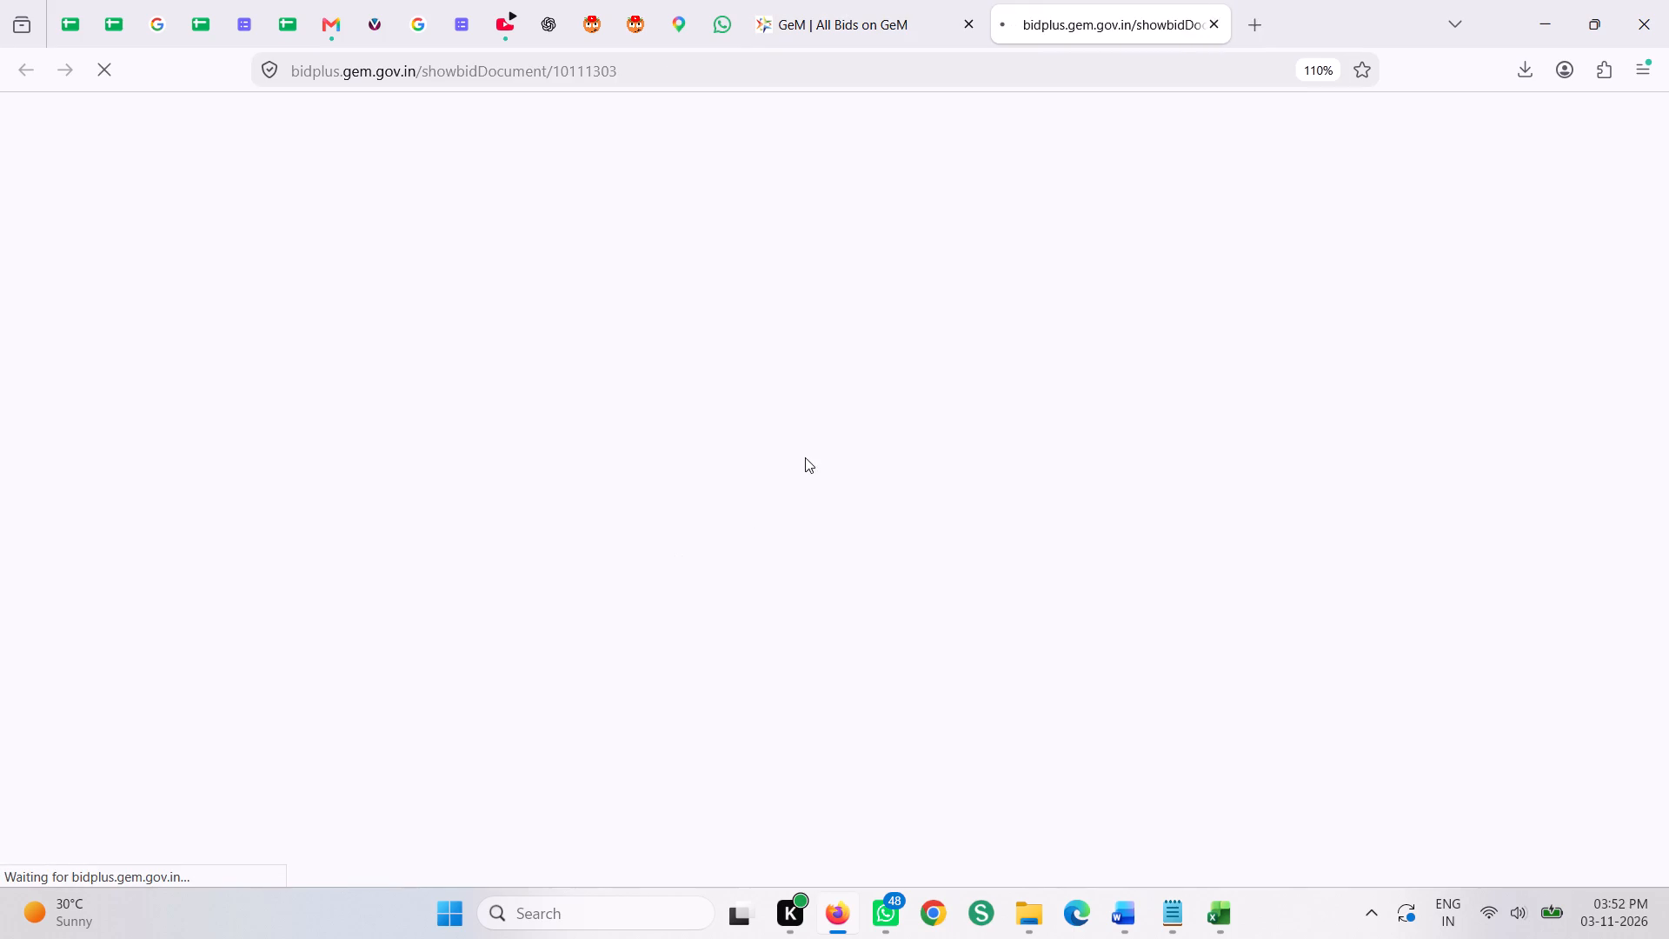
pyautogui.click(695, 450)
pyautogui.scroll(-1, 1052, 581)
pyautogui.click(1100, 575)
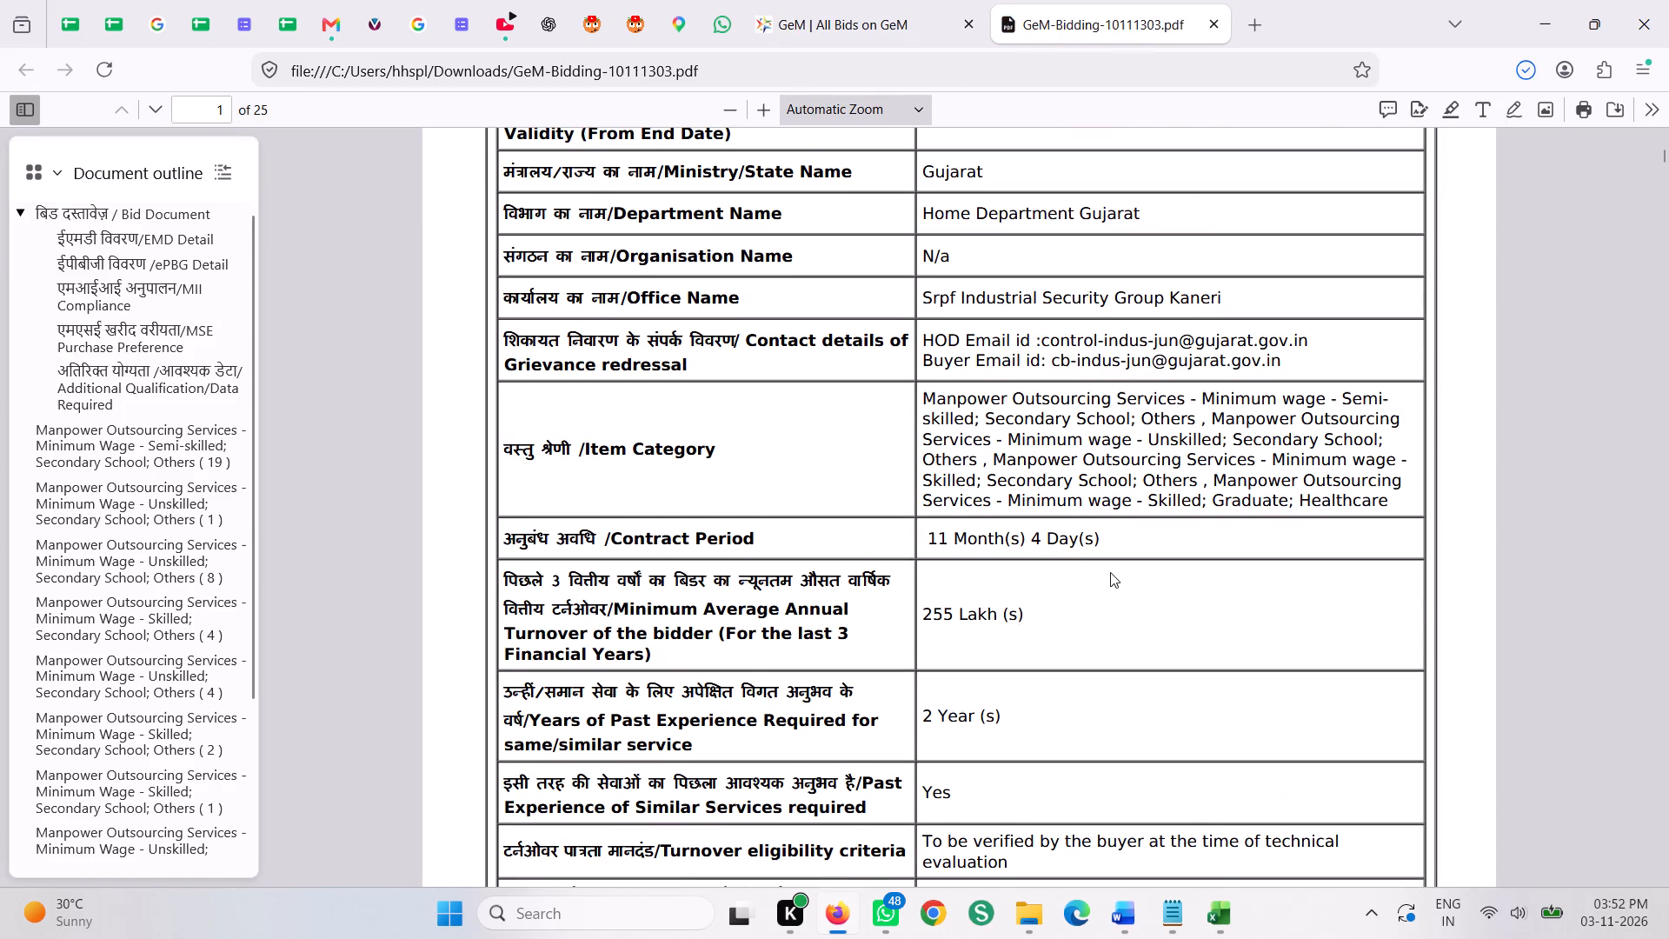
# Search the GeM-Bidding-10111303 document for "SECURITY" and go through its occurrences.
pyautogui.hotkey('ctrl', 'f')
pyautogui.write('SE')
pyautogui.press('c')
pyautogui.write('URITY')
pyautogui.press('Return')
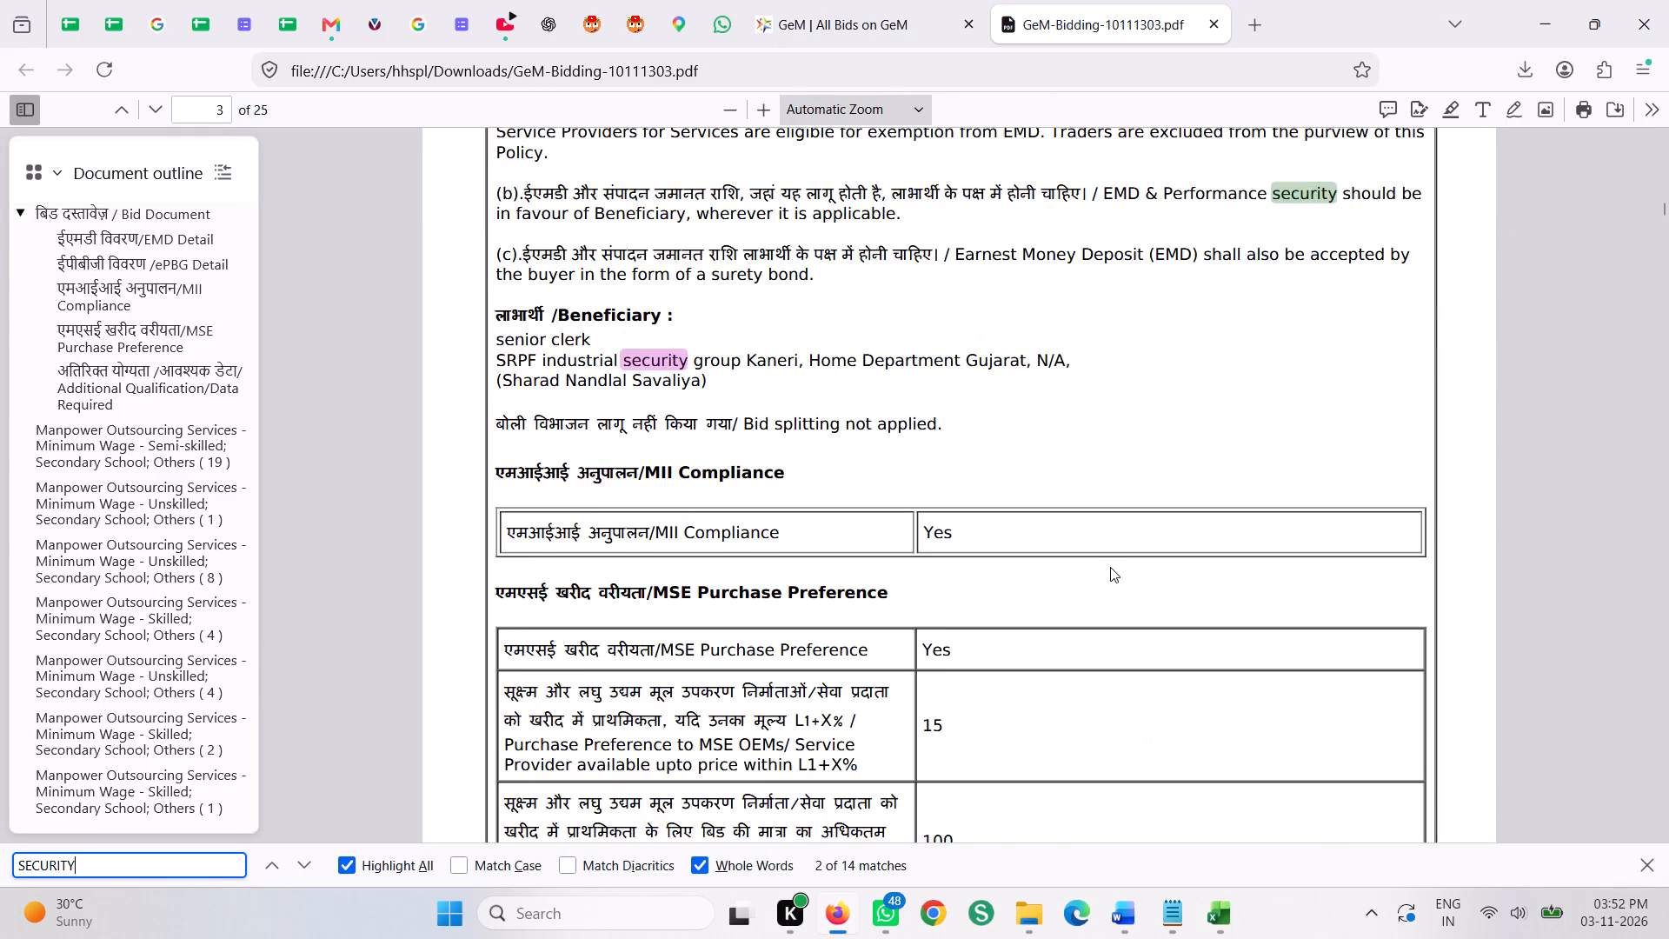
pyautogui.press('Return')
pyautogui.press('Return')
pyautogui.press('Return')
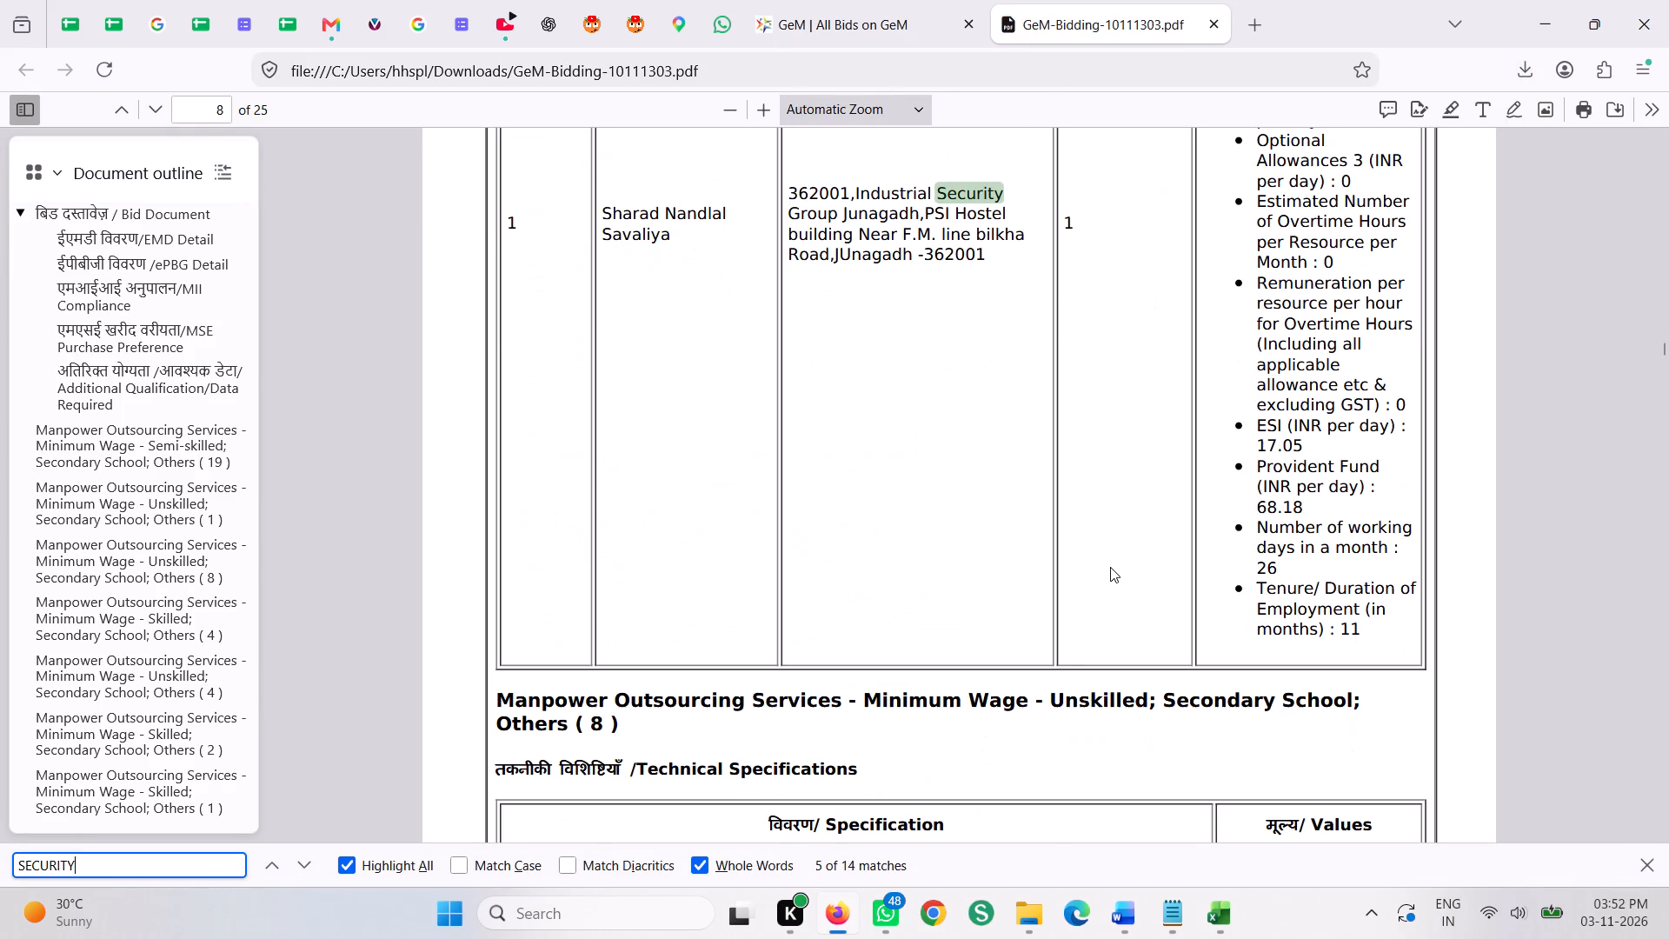
pyautogui.press('Return')
pyautogui.press('Return')
pyautogui.press('Return')
pyautogui.press('Return')
pyautogui.press('Return')
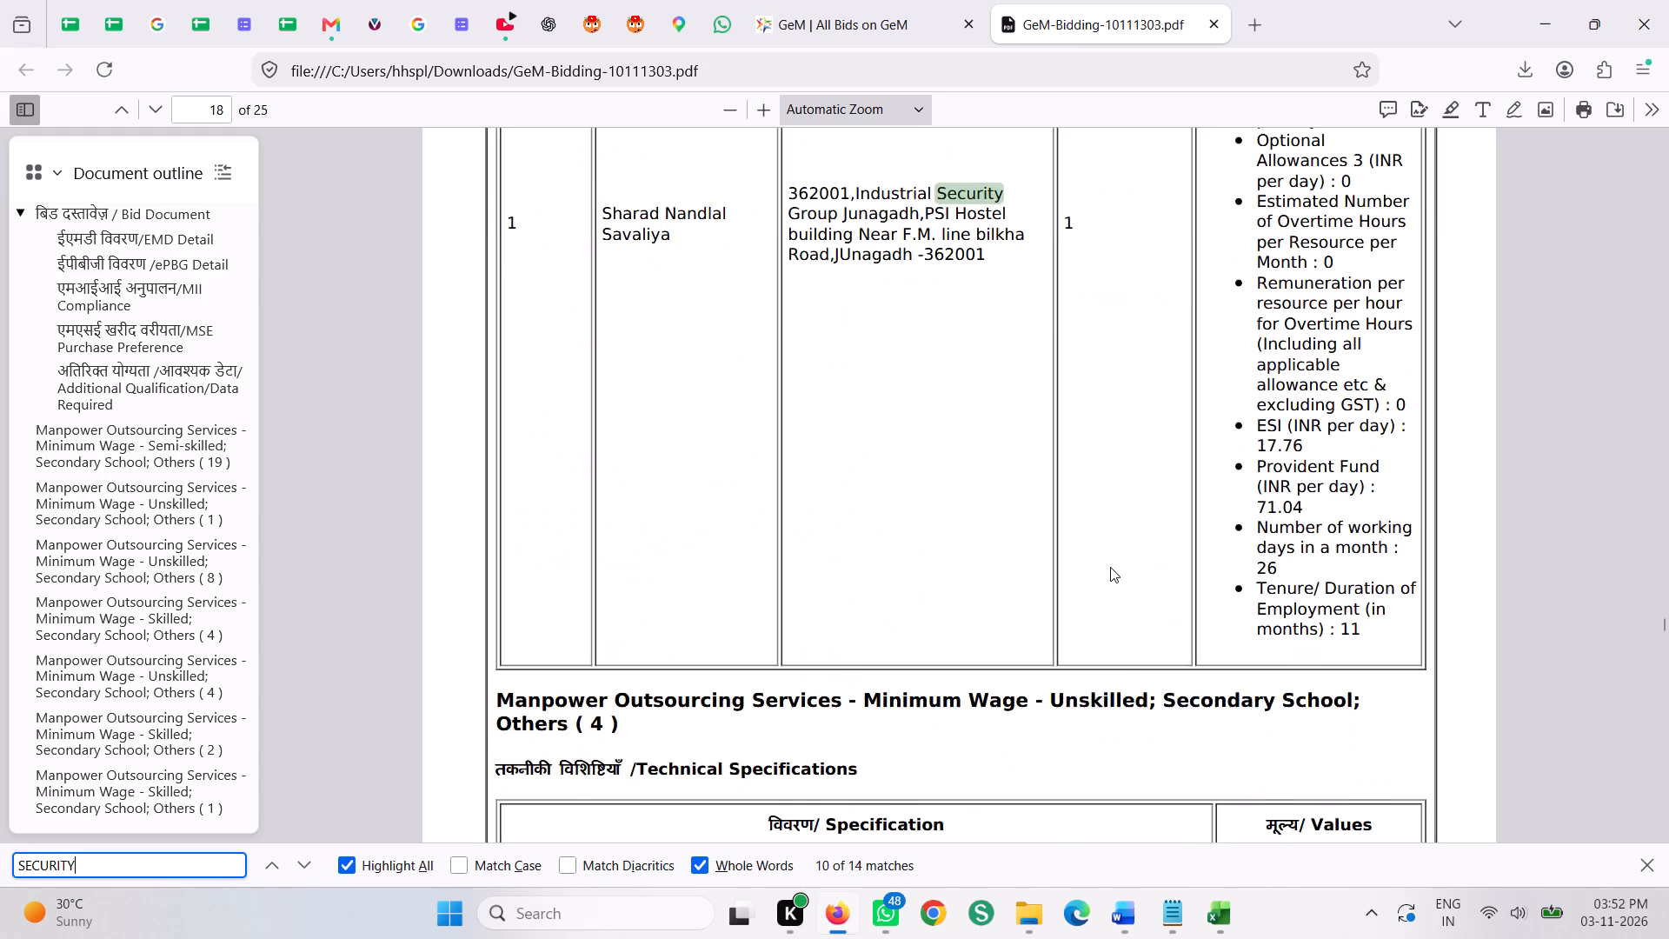
pyautogui.press('Return')
pyautogui.press('Return')
pyautogui.press('Return')
pyautogui.press('Return')
pyautogui.press('Return')
# Search the GeM-Bidding-10111303 document for "WATCH".
pyautogui.press('BackSpace')
pyautogui.press('BackSpace')
pyautogui.press('BackSpace')
pyautogui.press('BackSpace')
pyautogui.press('BackSpace')
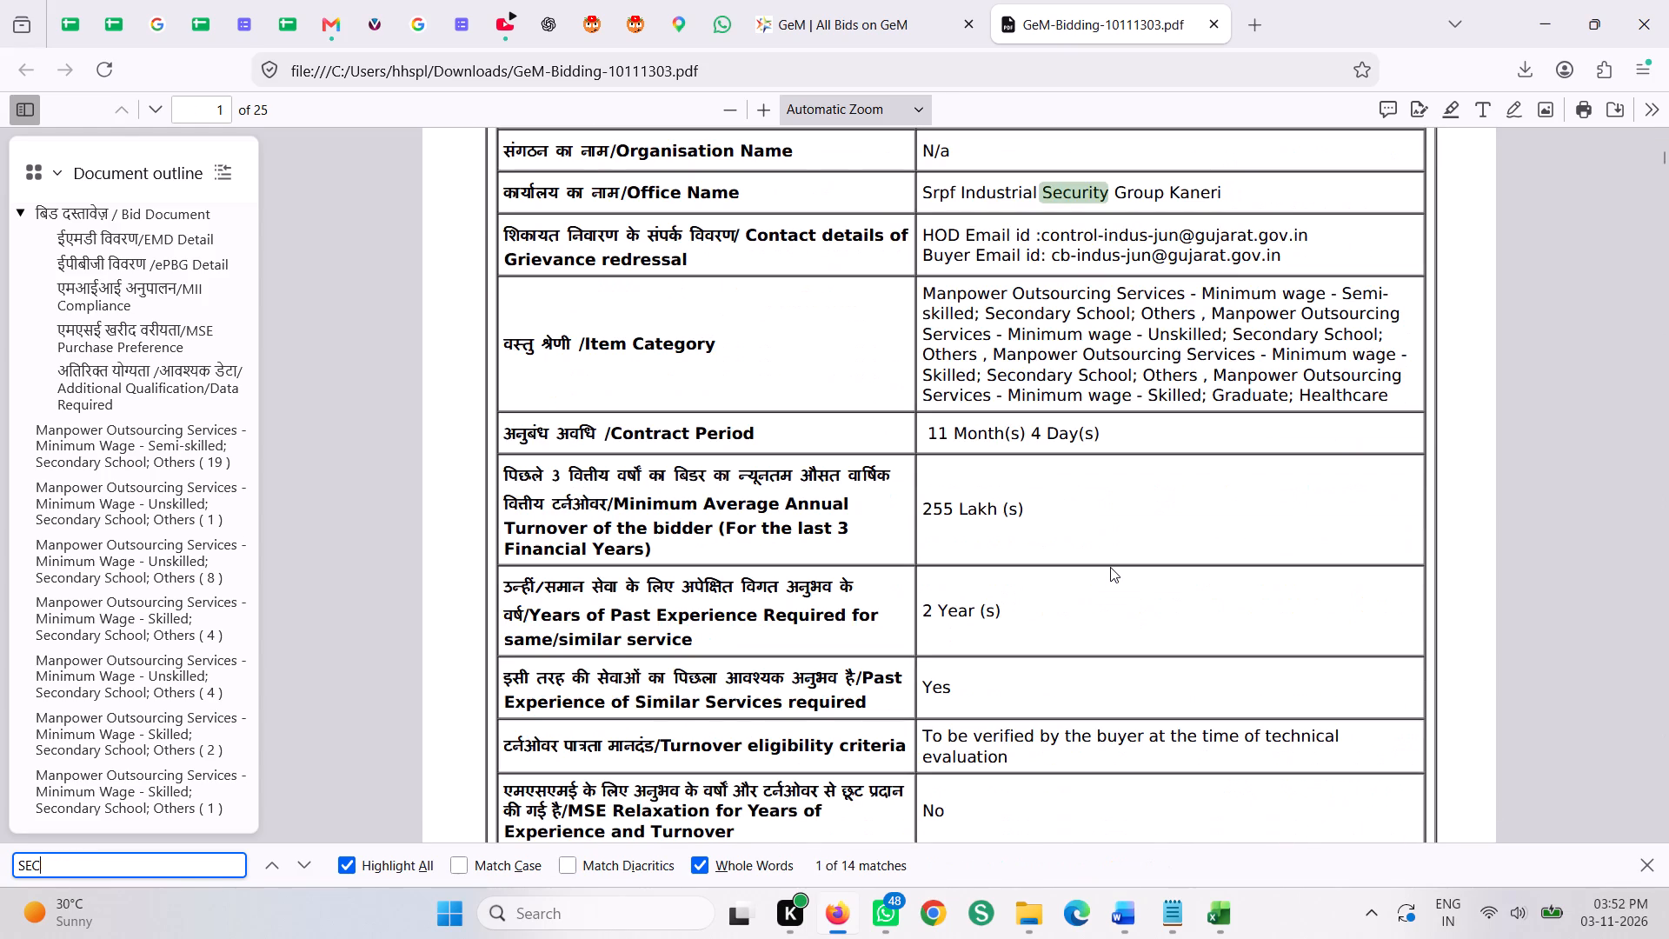
pyautogui.press('BackSpace')
pyautogui.press('BackSpace')
pyautogui.press('BackSpace')
pyautogui.press('BackSpace')
pyautogui.press('BackSpace')
pyautogui.write('WATCH')
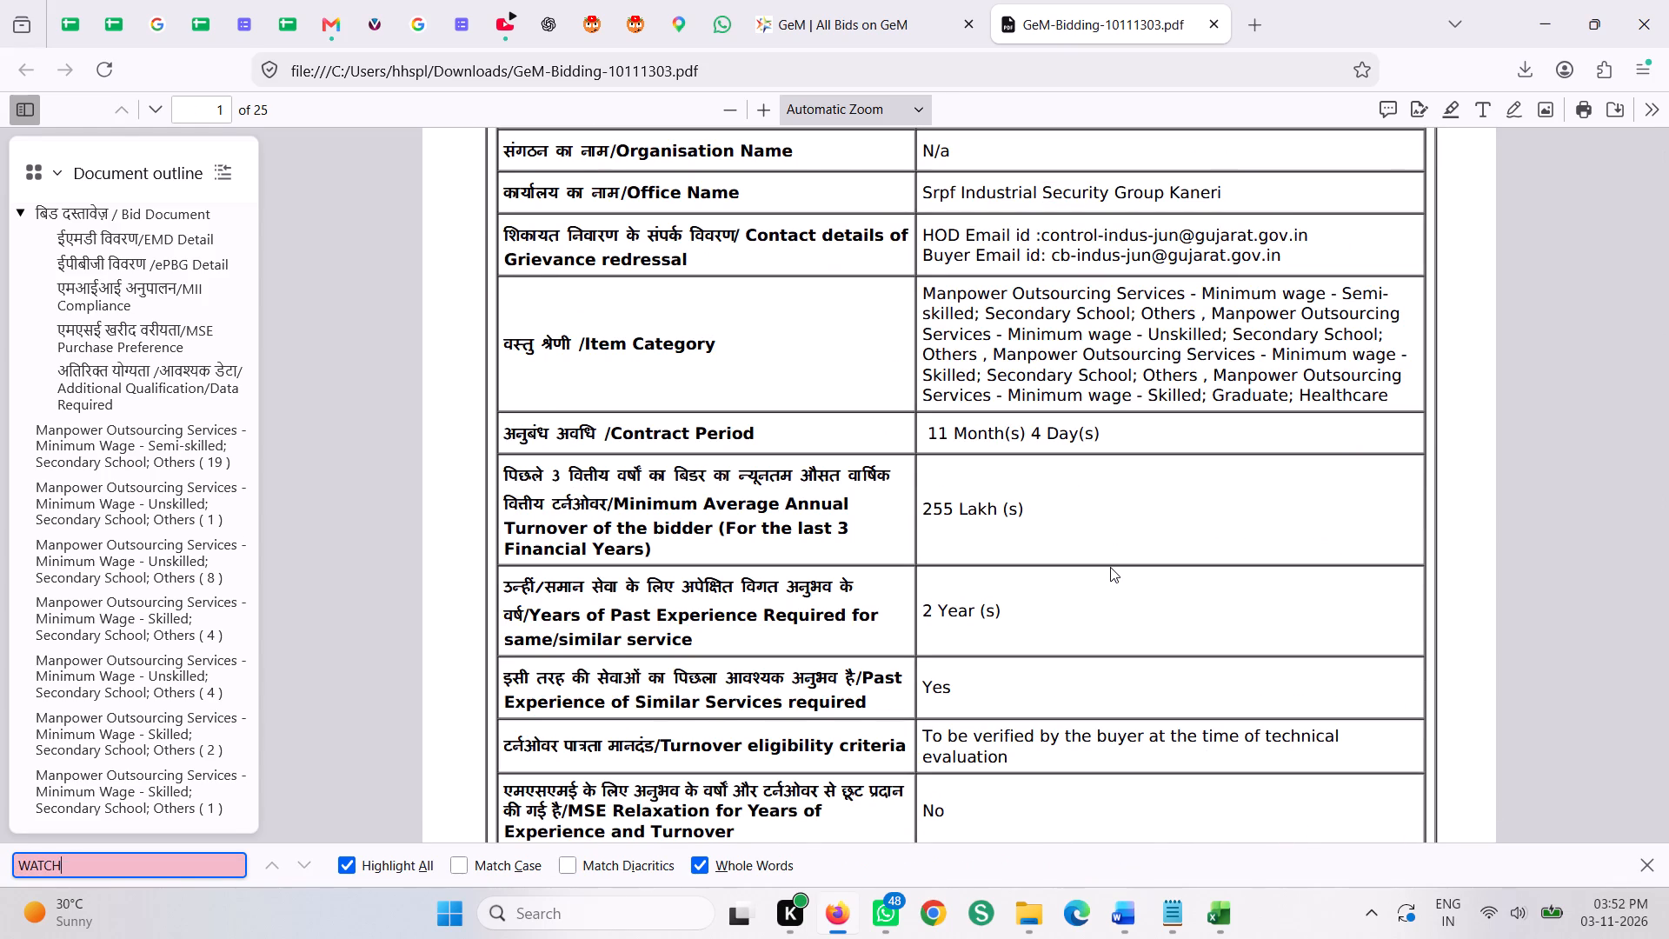
# Search the bid document for "CHOWKIDAR" and clear the search term.
pyautogui.press('BackSpace')
pyautogui.press('BackSpace')
pyautogui.press('BackSpace')
pyautogui.press('BackSpace')
pyautogui.press('BackSpace')
pyautogui.press('BackSpace')
pyautogui.press('BackSpace')
pyautogui.press('BackSpace')
pyautogui.press('BackSpace')
pyautogui.press('BackSpace')
pyautogui.press('BackSpace')
pyautogui.press('BackSpace')
pyautogui.press('BackSpace')
pyautogui.press('BackSpace')
pyautogui.write('CHOWKIDAR')
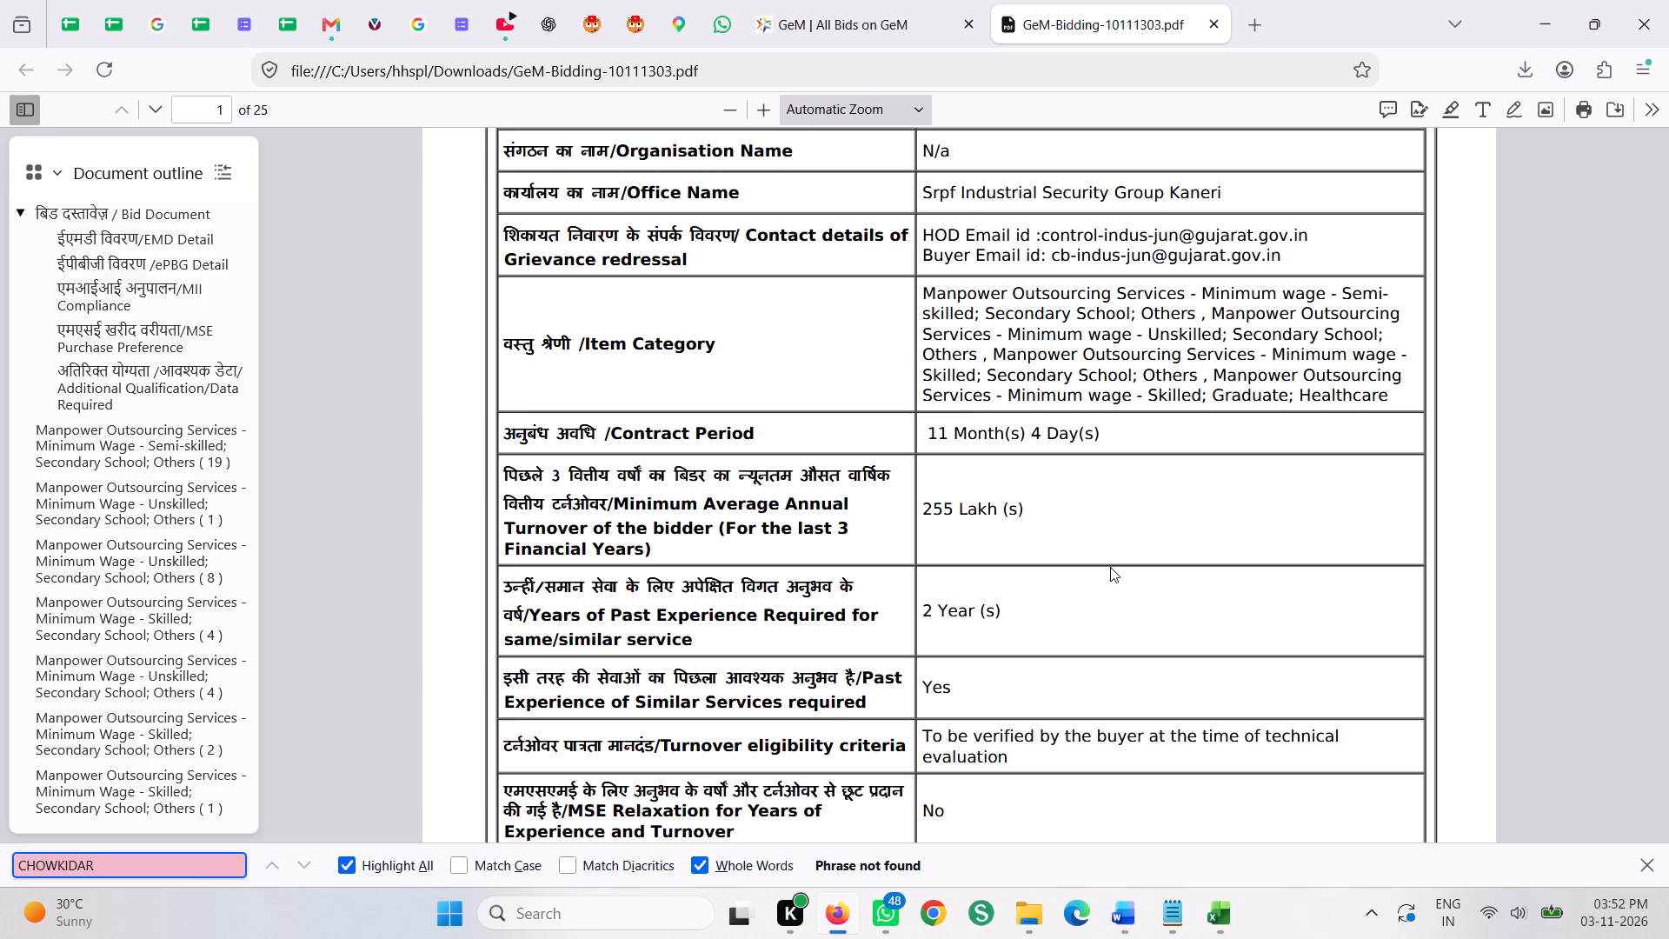
pyautogui.press('BackSpace')
pyautogui.press('BackSpace')
pyautogui.press('BackSpace')
pyautogui.press('BackSpace')
pyautogui.press('BackSpace')
pyautogui.press('BackSpace')
pyautogui.press('BackSpace')
pyautogui.press('BackSpace')
pyautogui.press('BackSpace')
pyautogui.press('BackSpace')
pyautogui.press('BackSpace')
pyautogui.press('BackSpace')
pyautogui.press('BackSpace')
pyautogui.press('BackSpace')
pyautogui.press('BackSpace')
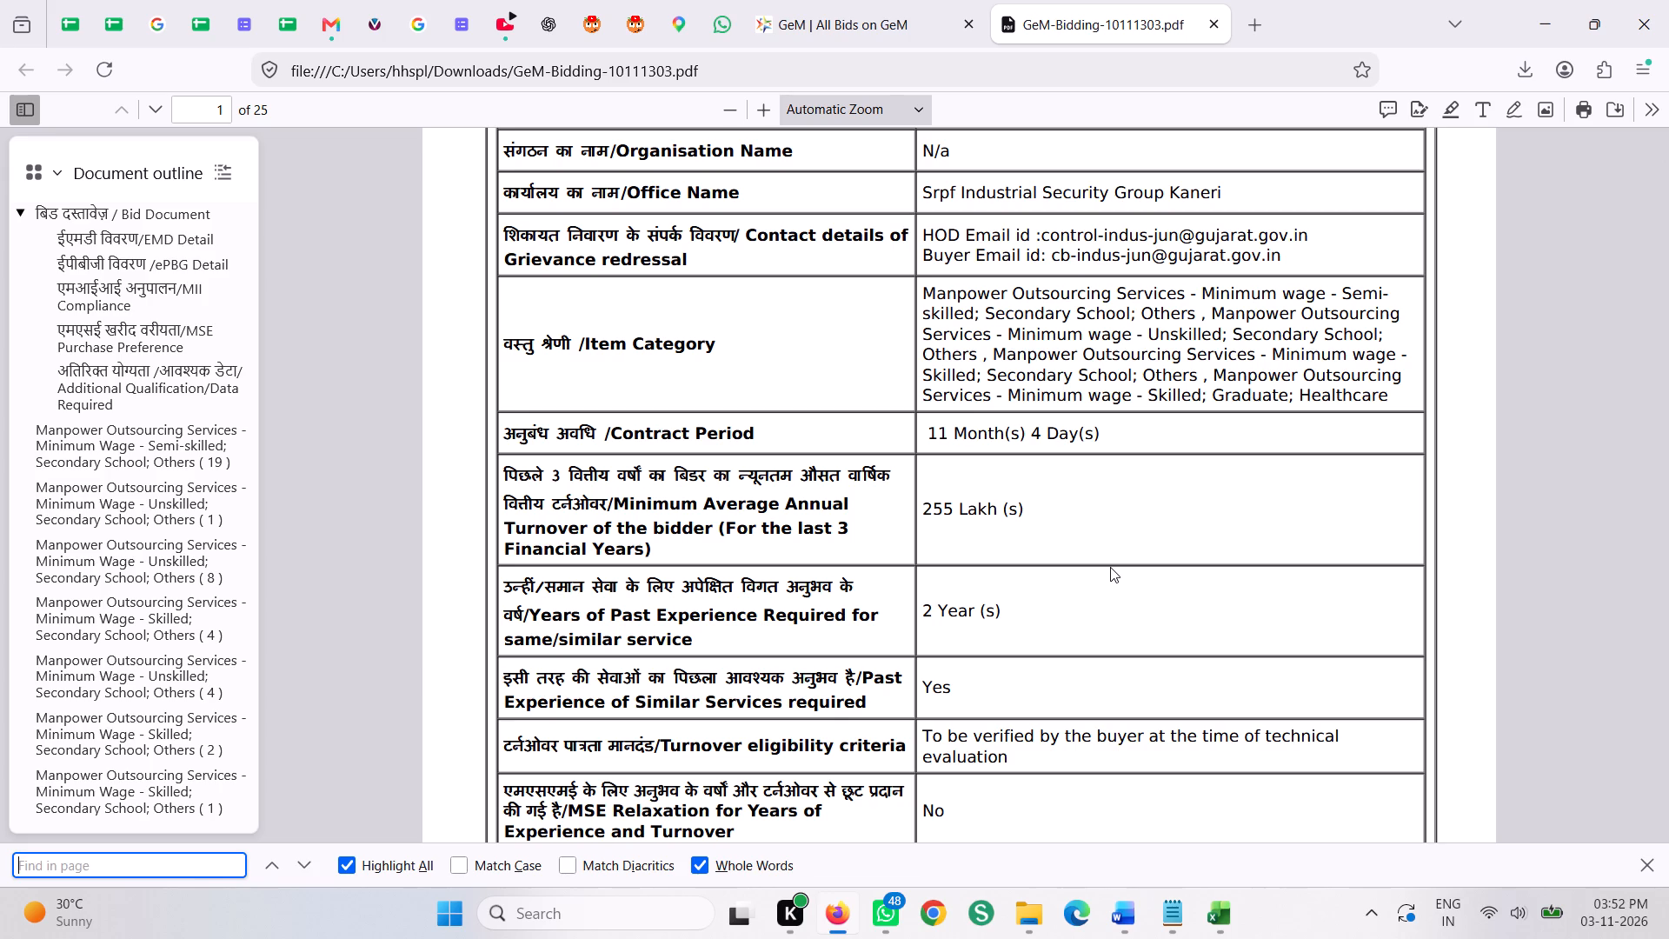
# Open the Scope of work & Job description attachment 1793529994.pdf and read through its document requirements and terms.
pyautogui.scroll(-6, 986, 510)
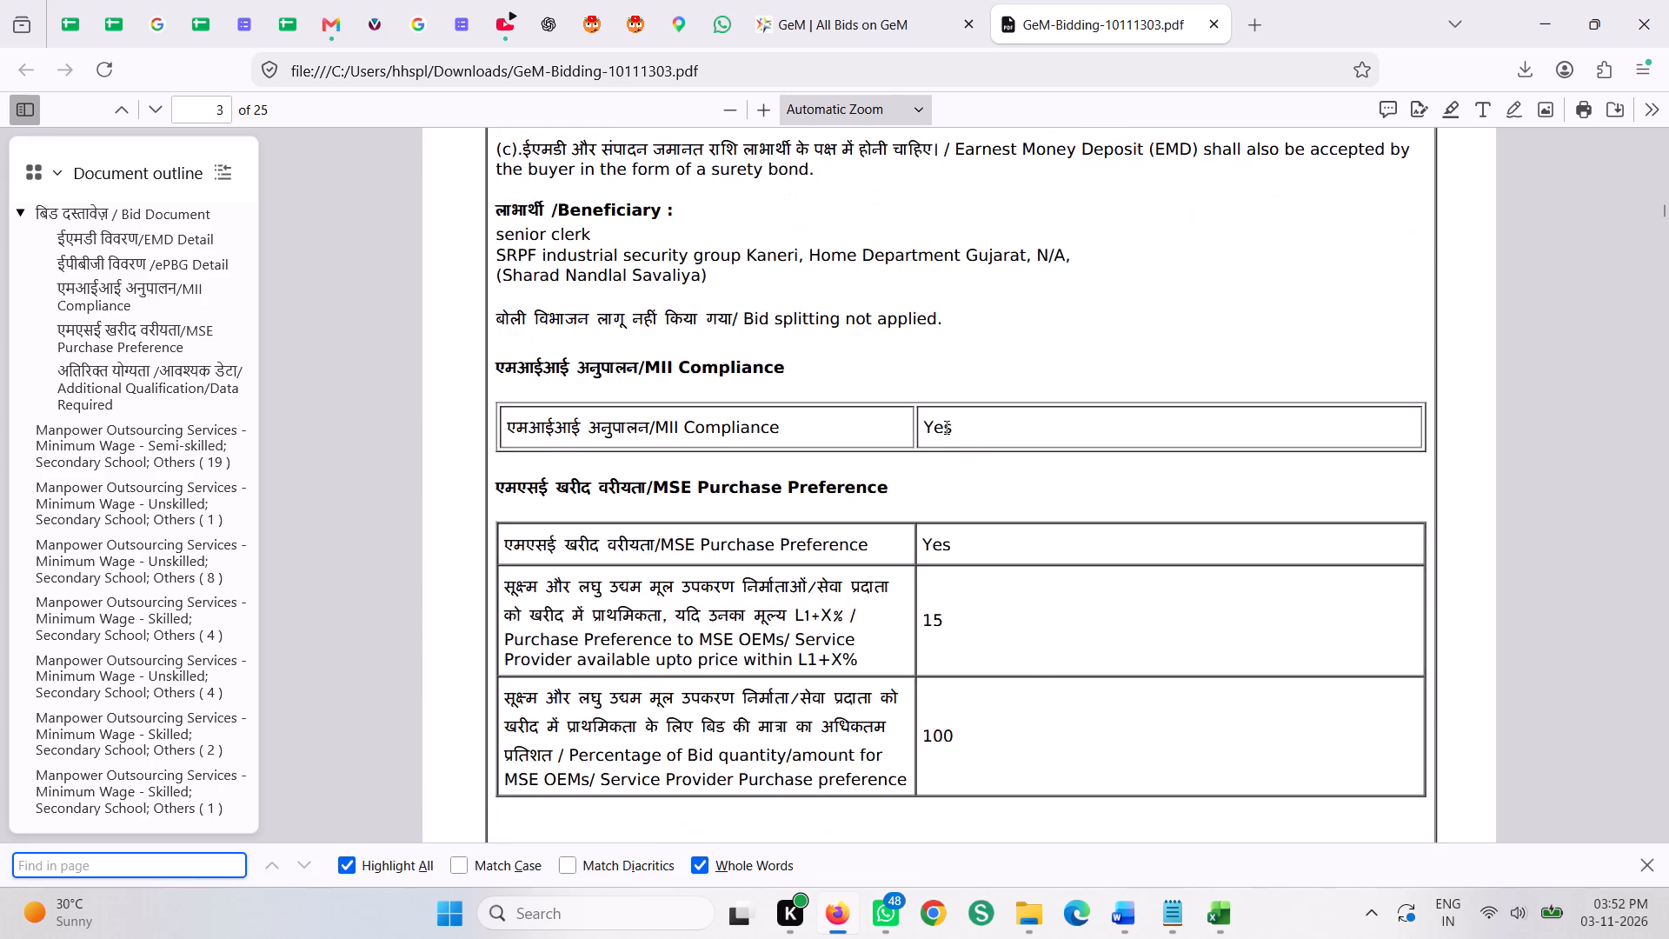
pyautogui.scroll(-3, 943, 430)
pyautogui.click(880, 567)
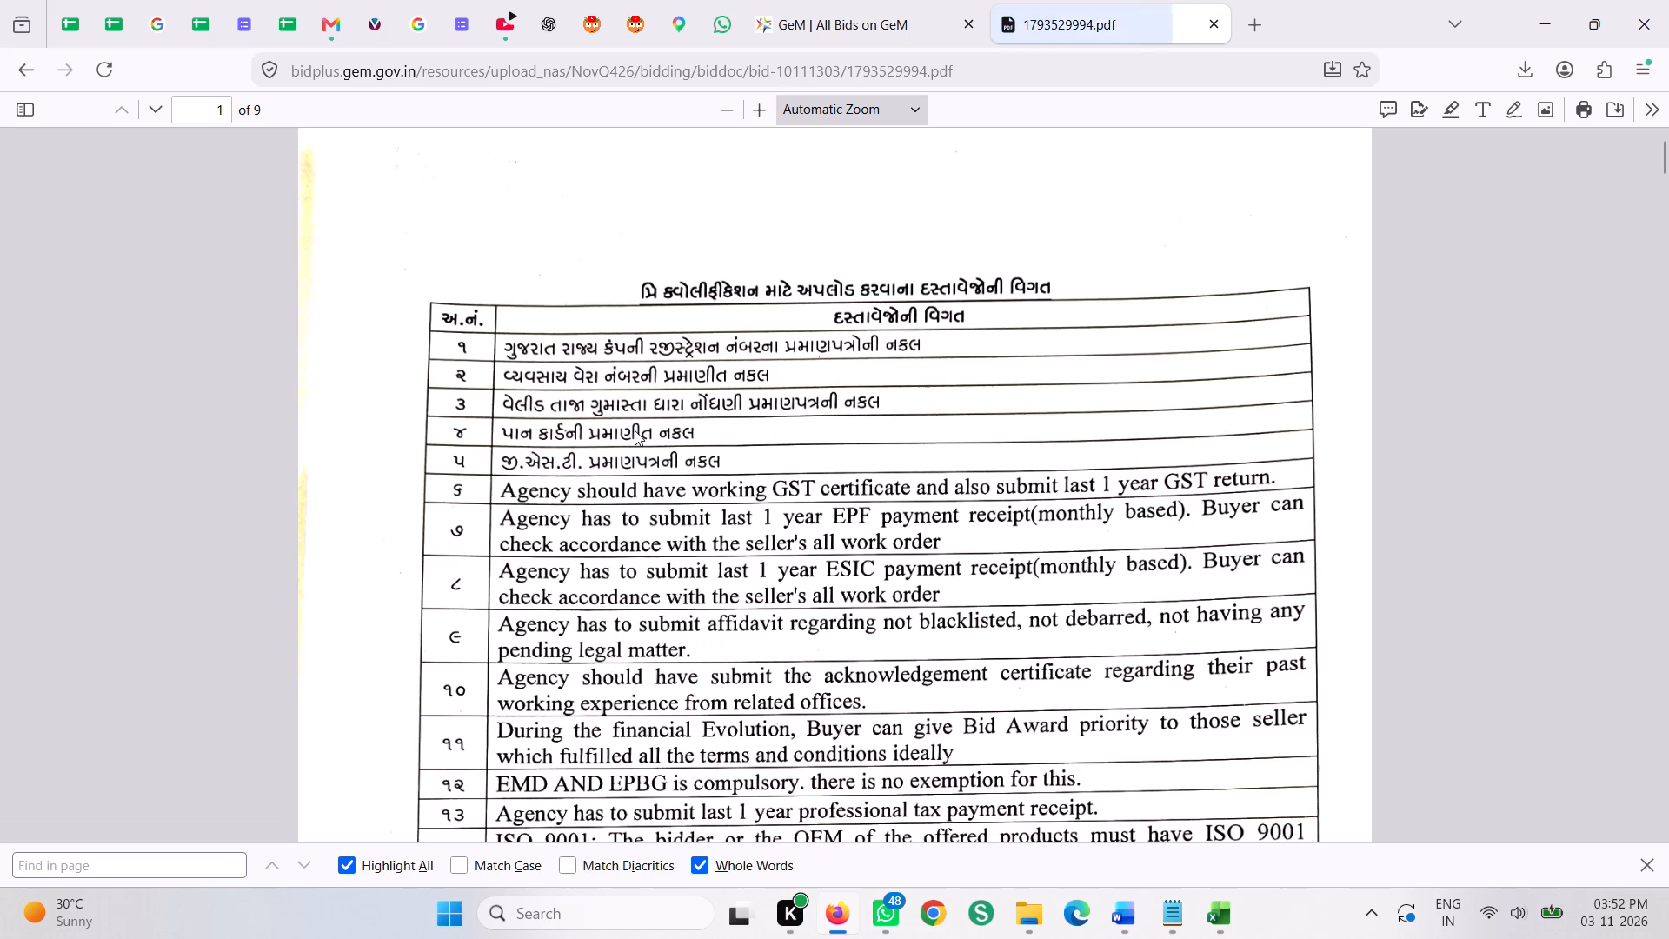
pyautogui.click(635, 430)
pyautogui.scroll(-2, 769, 454)
pyautogui.scroll(-2, 971, 447)
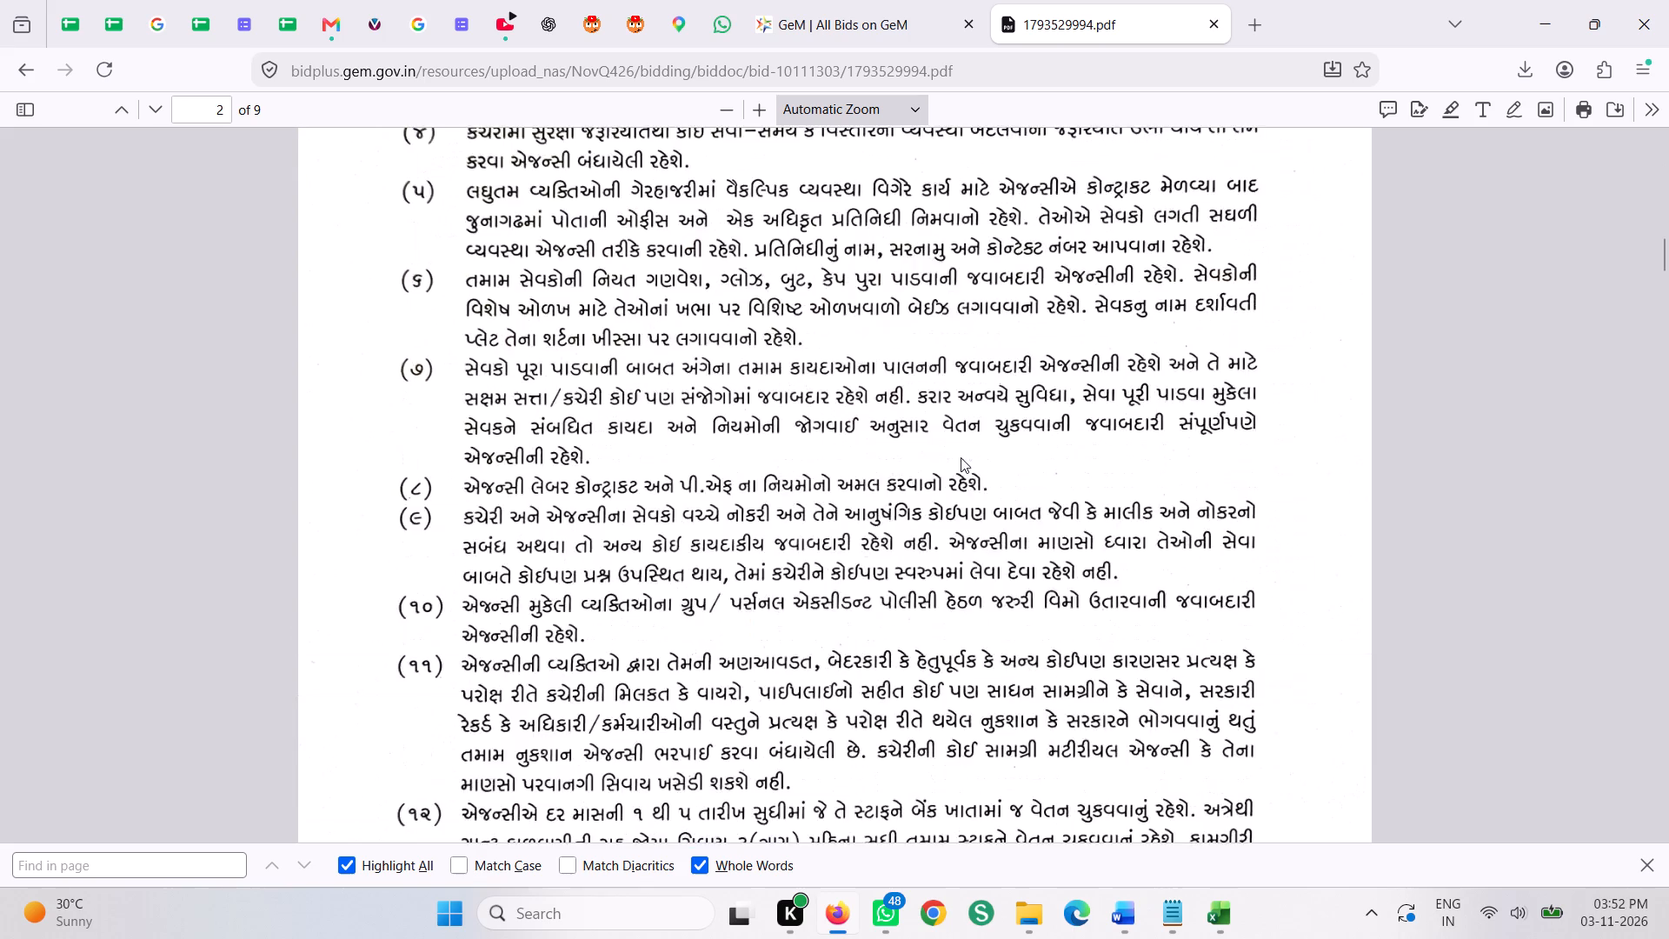
pyautogui.scroll(-6, 967, 502)
pyautogui.click(908, 0)
pyautogui.click(1106, 0)
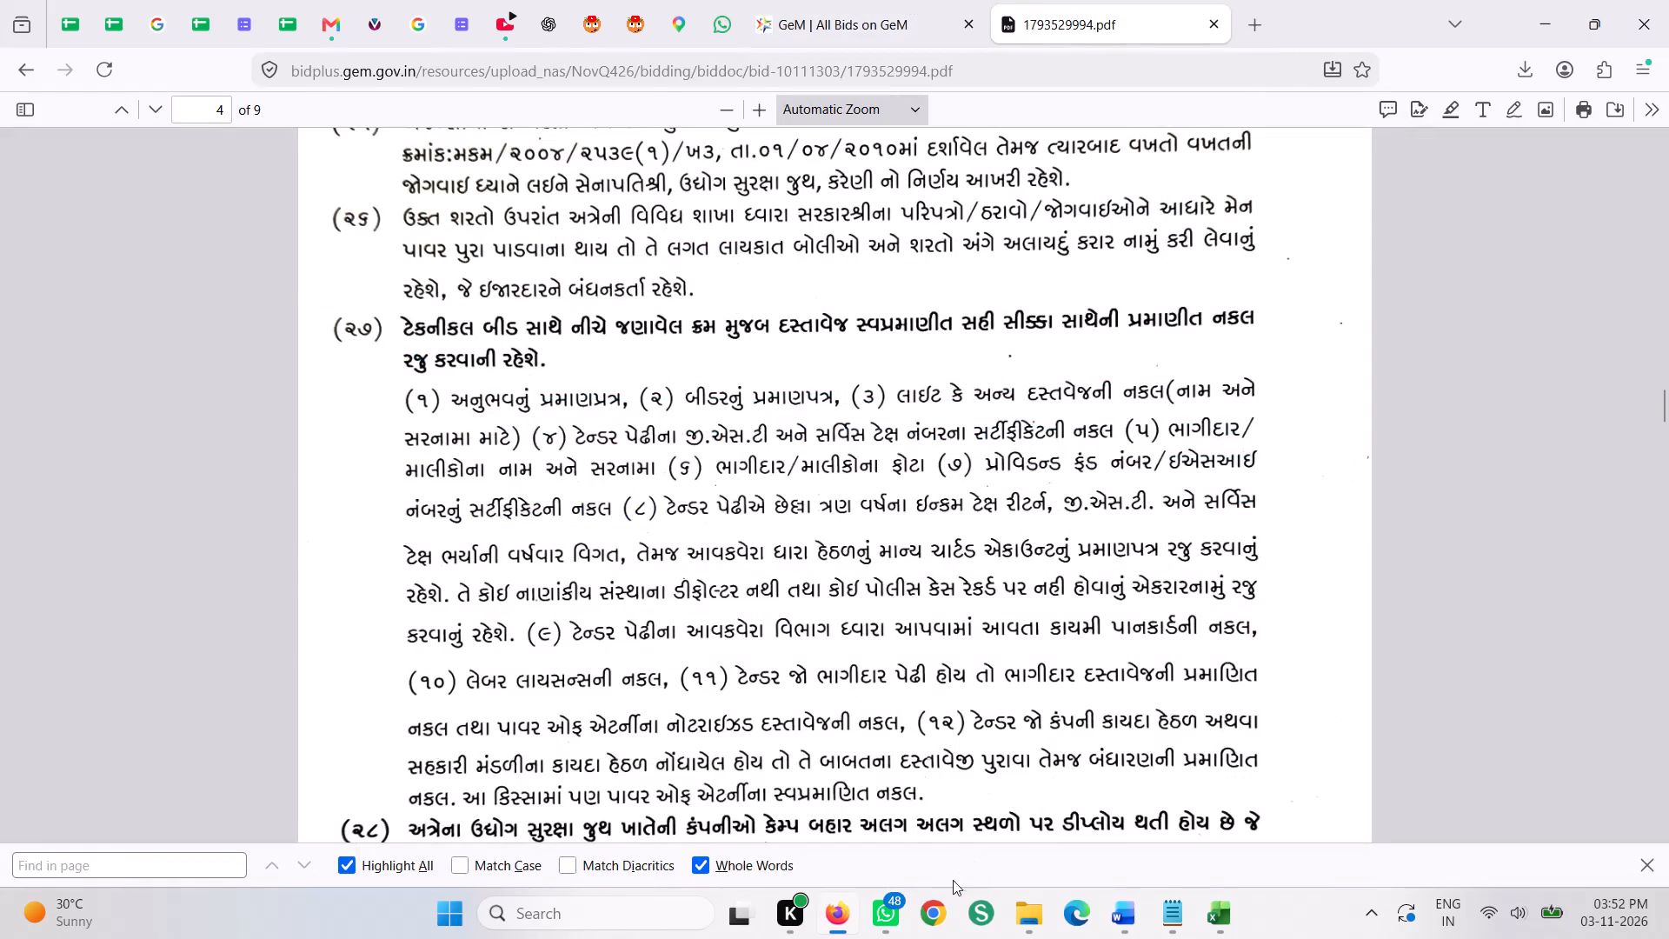
# Copy the link of DEV1 folder GEM2026B8229571 and paste it into Other Comment for row 844 of the Daily Tender Sheet.
pyautogui.click(1036, 917)
pyautogui.scroll(4, 805, 479)
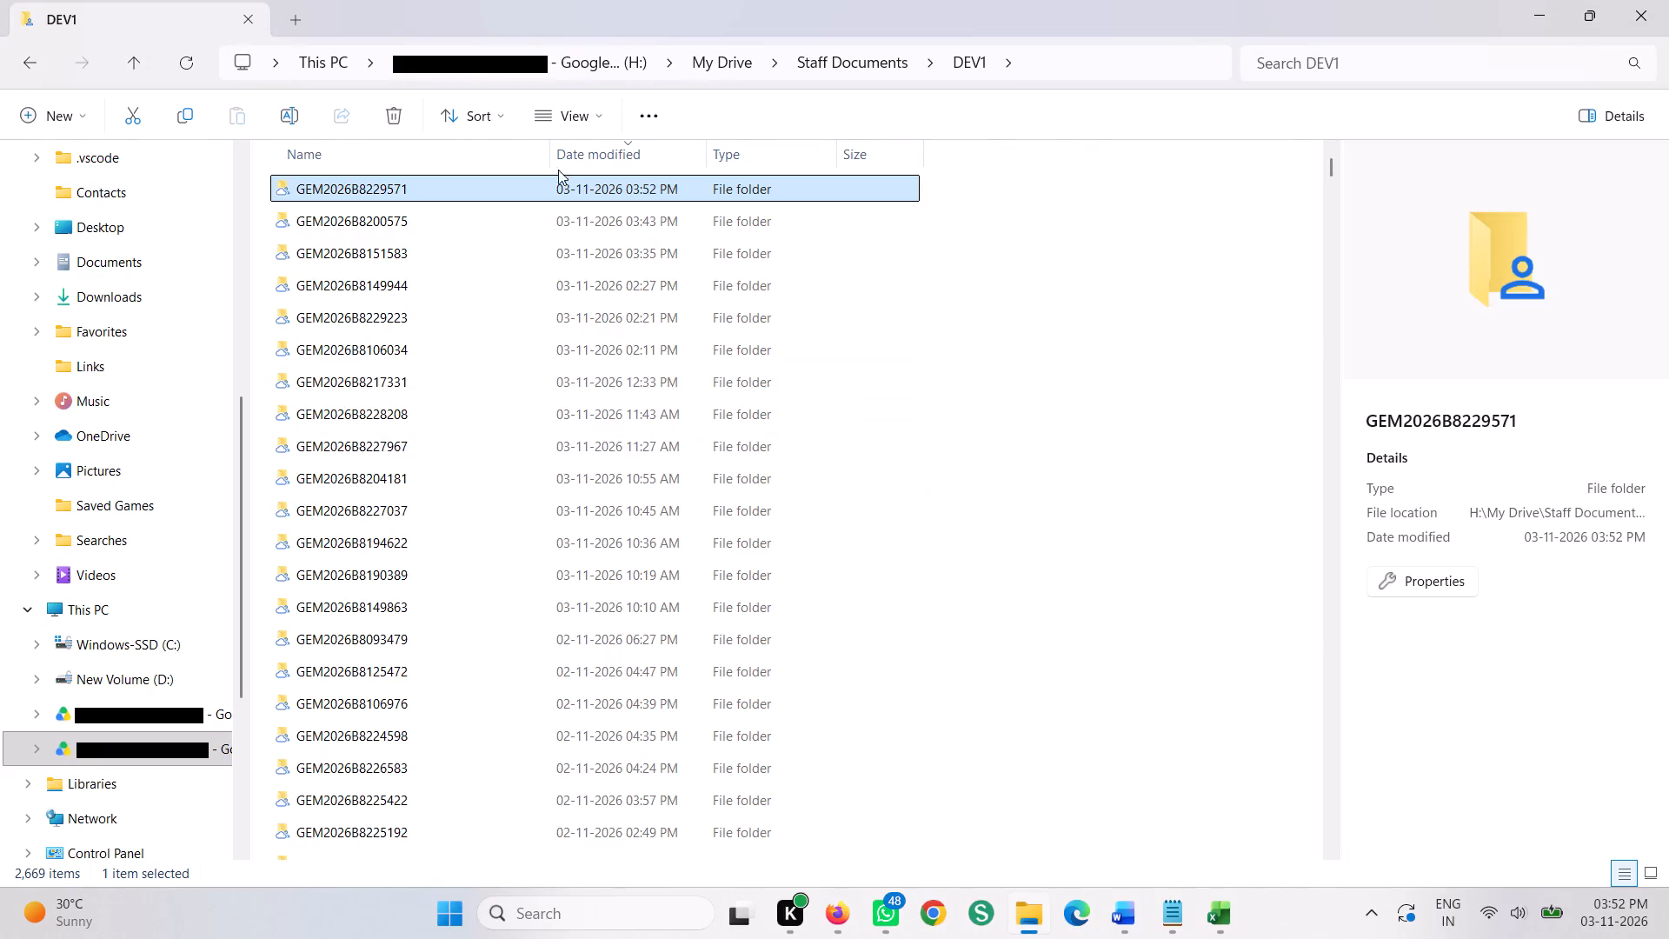
pyautogui.rightClick(397, 184)
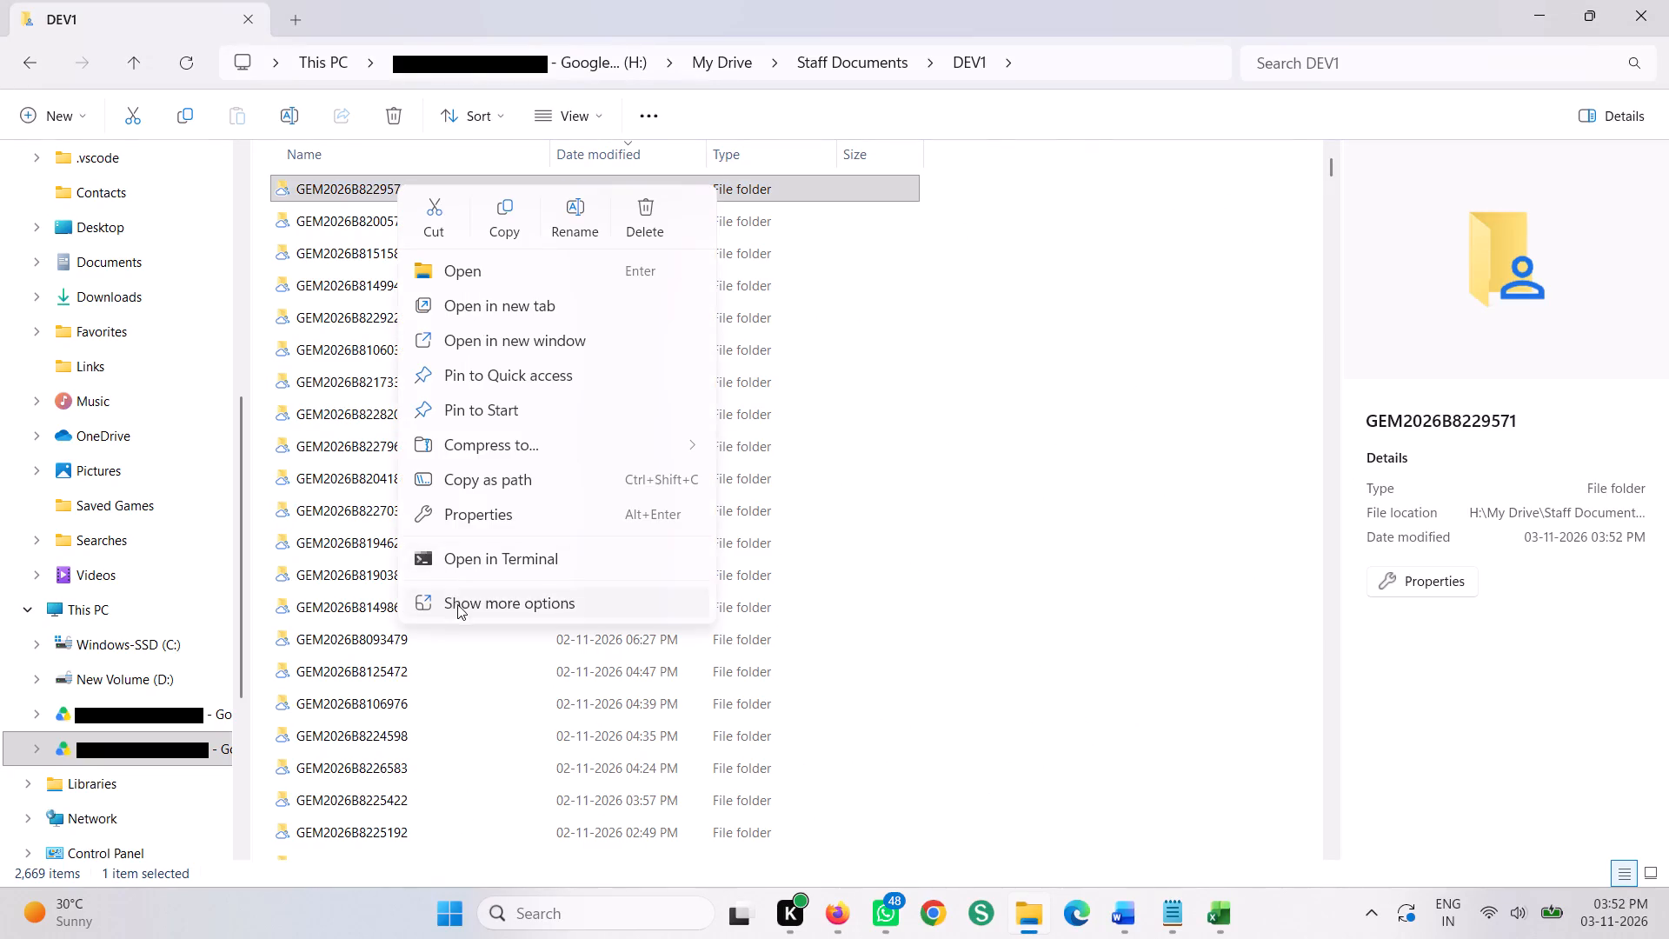
pyautogui.click(457, 604)
pyautogui.click(469, 406)
pyautogui.click(854, 909)
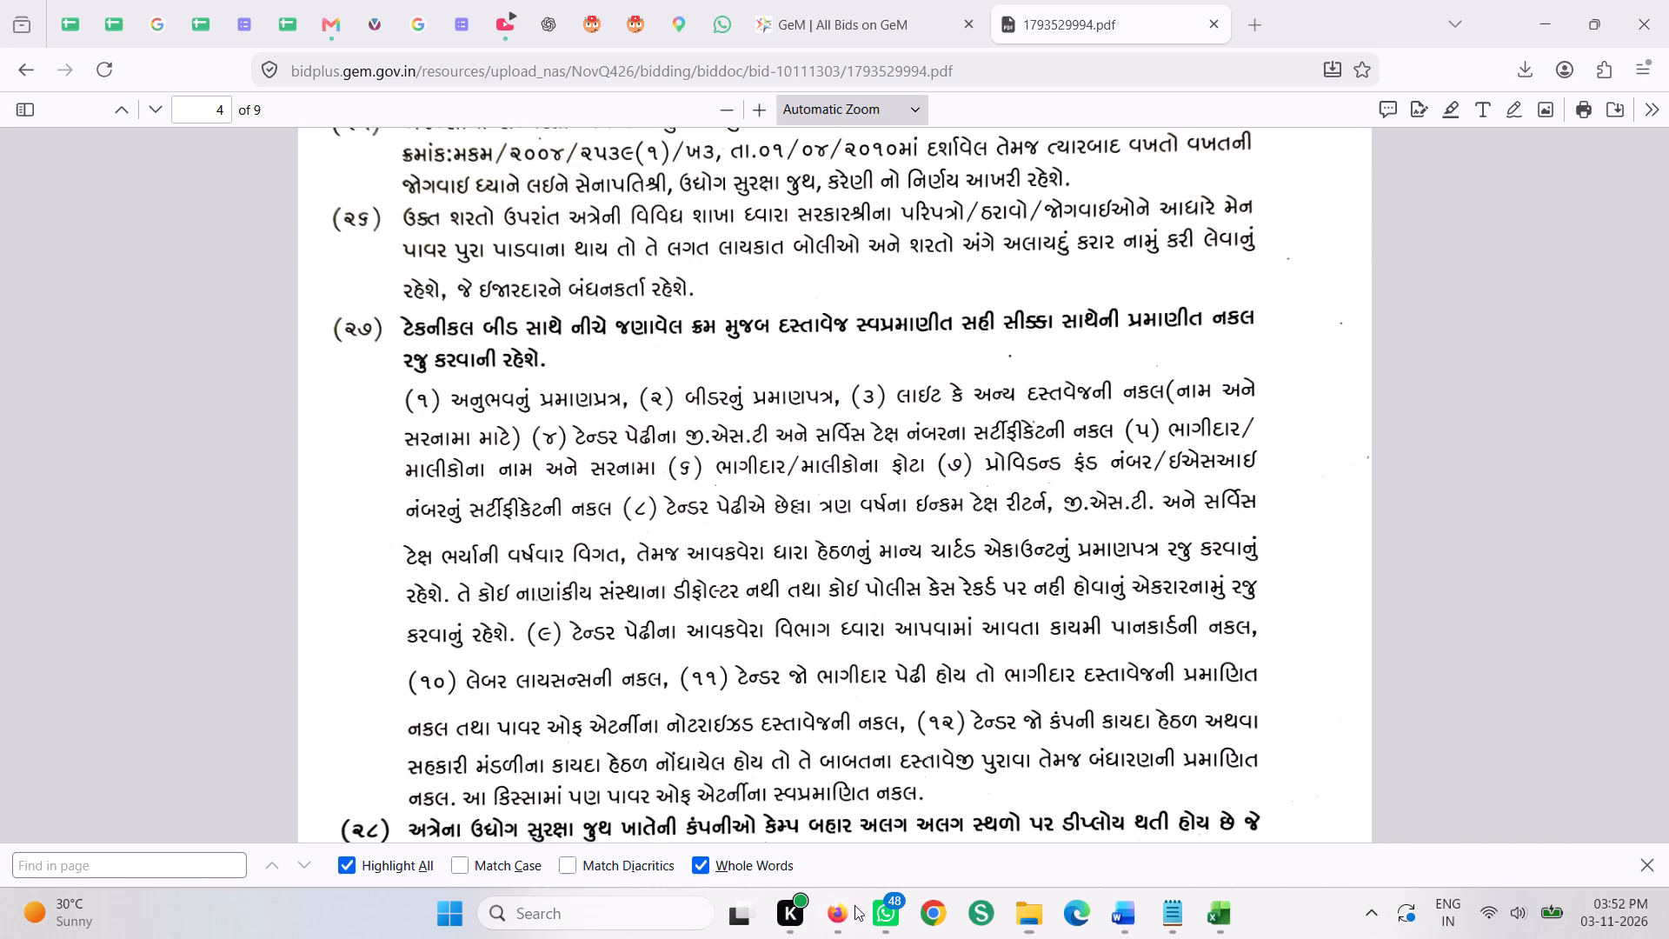
pyautogui.click(295, 23)
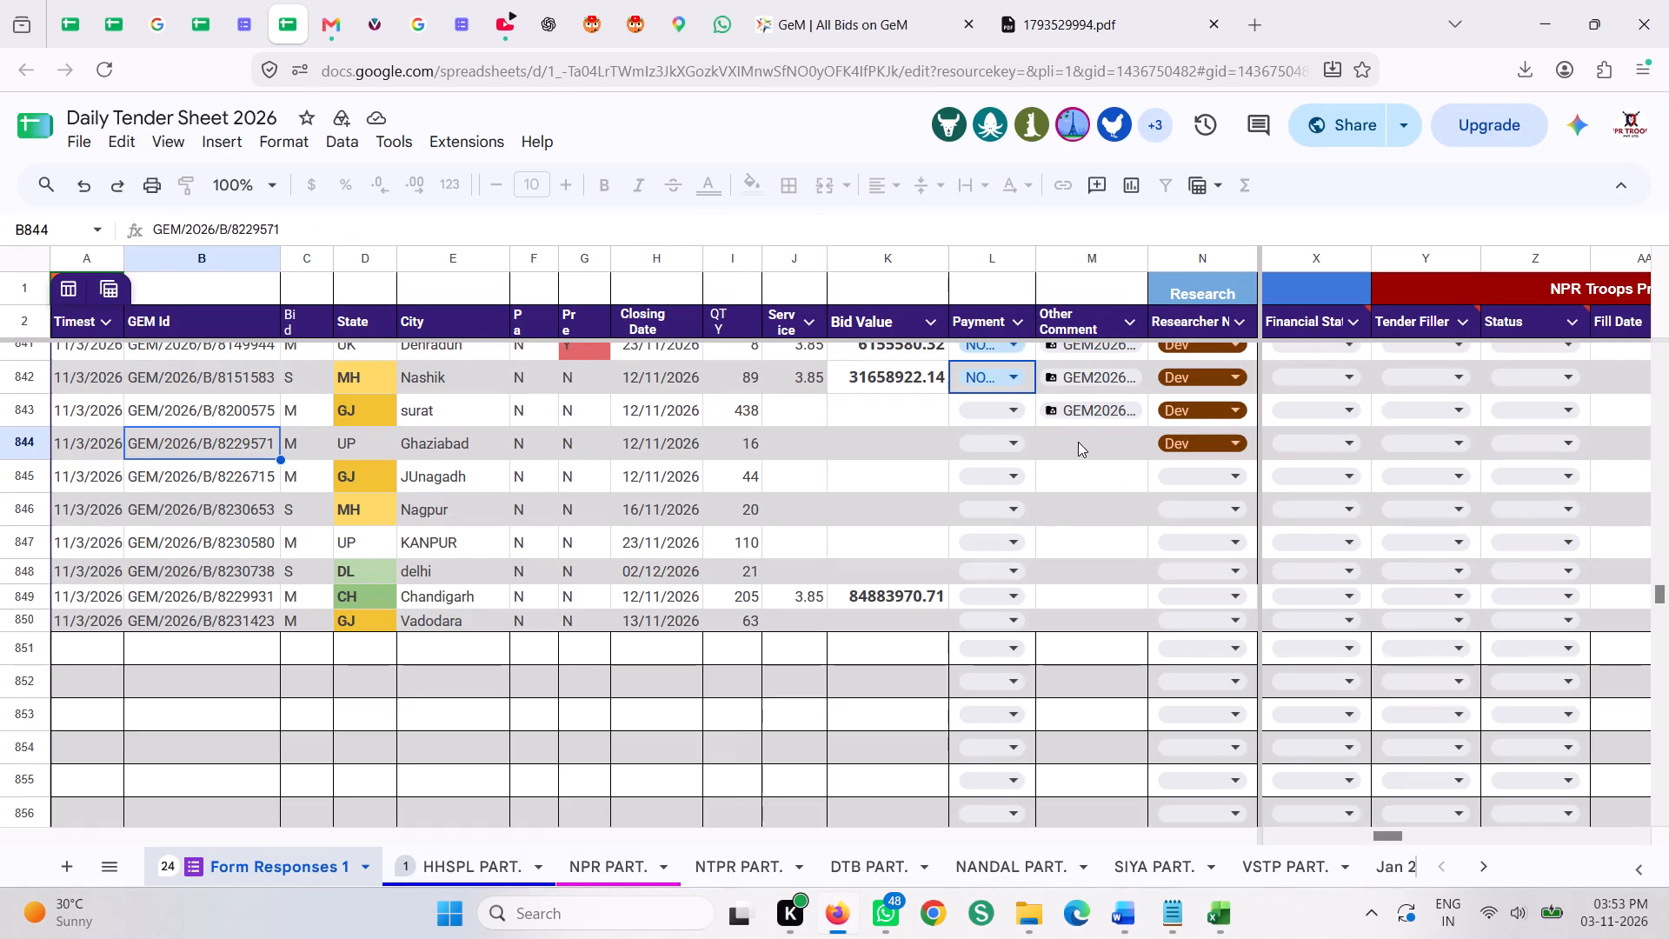
pyautogui.doubleClick(1078, 442)
pyautogui.hotkey('ctrl', 'v')
pyautogui.press('Tab')
pyautogui.click(801, 453)
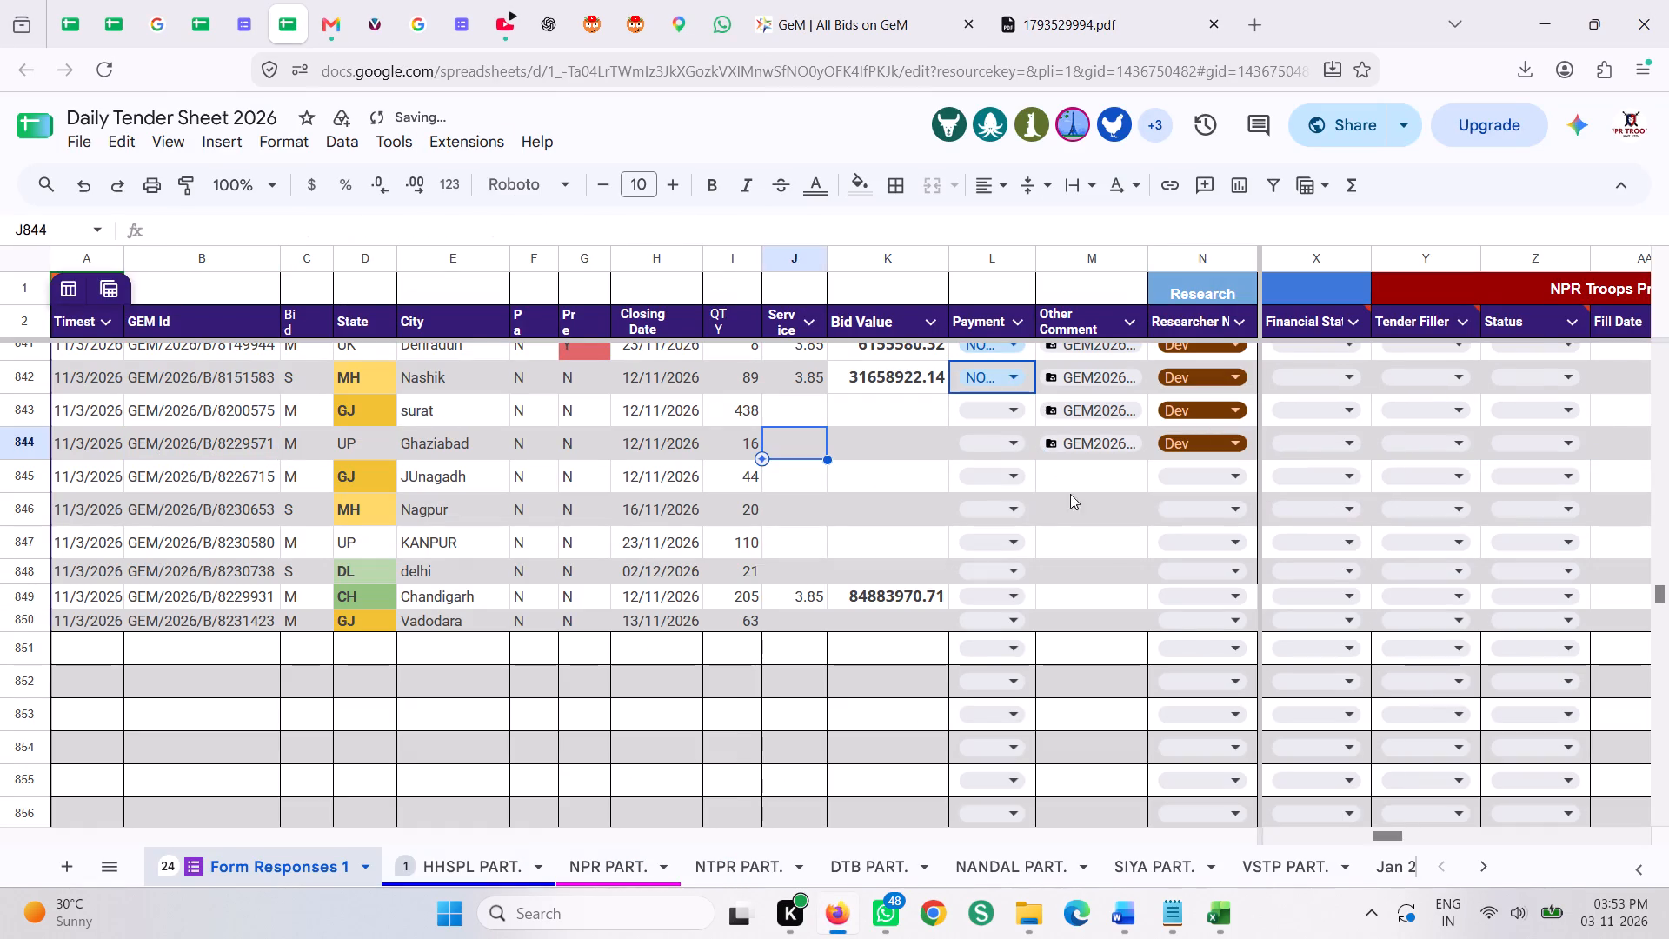
# Set the researcher name in row 845, bid GEM/2026/B/8226715, to Dev.
pyautogui.click(1174, 476)
pyautogui.click(1177, 517)
pyautogui.click(1101, 492)
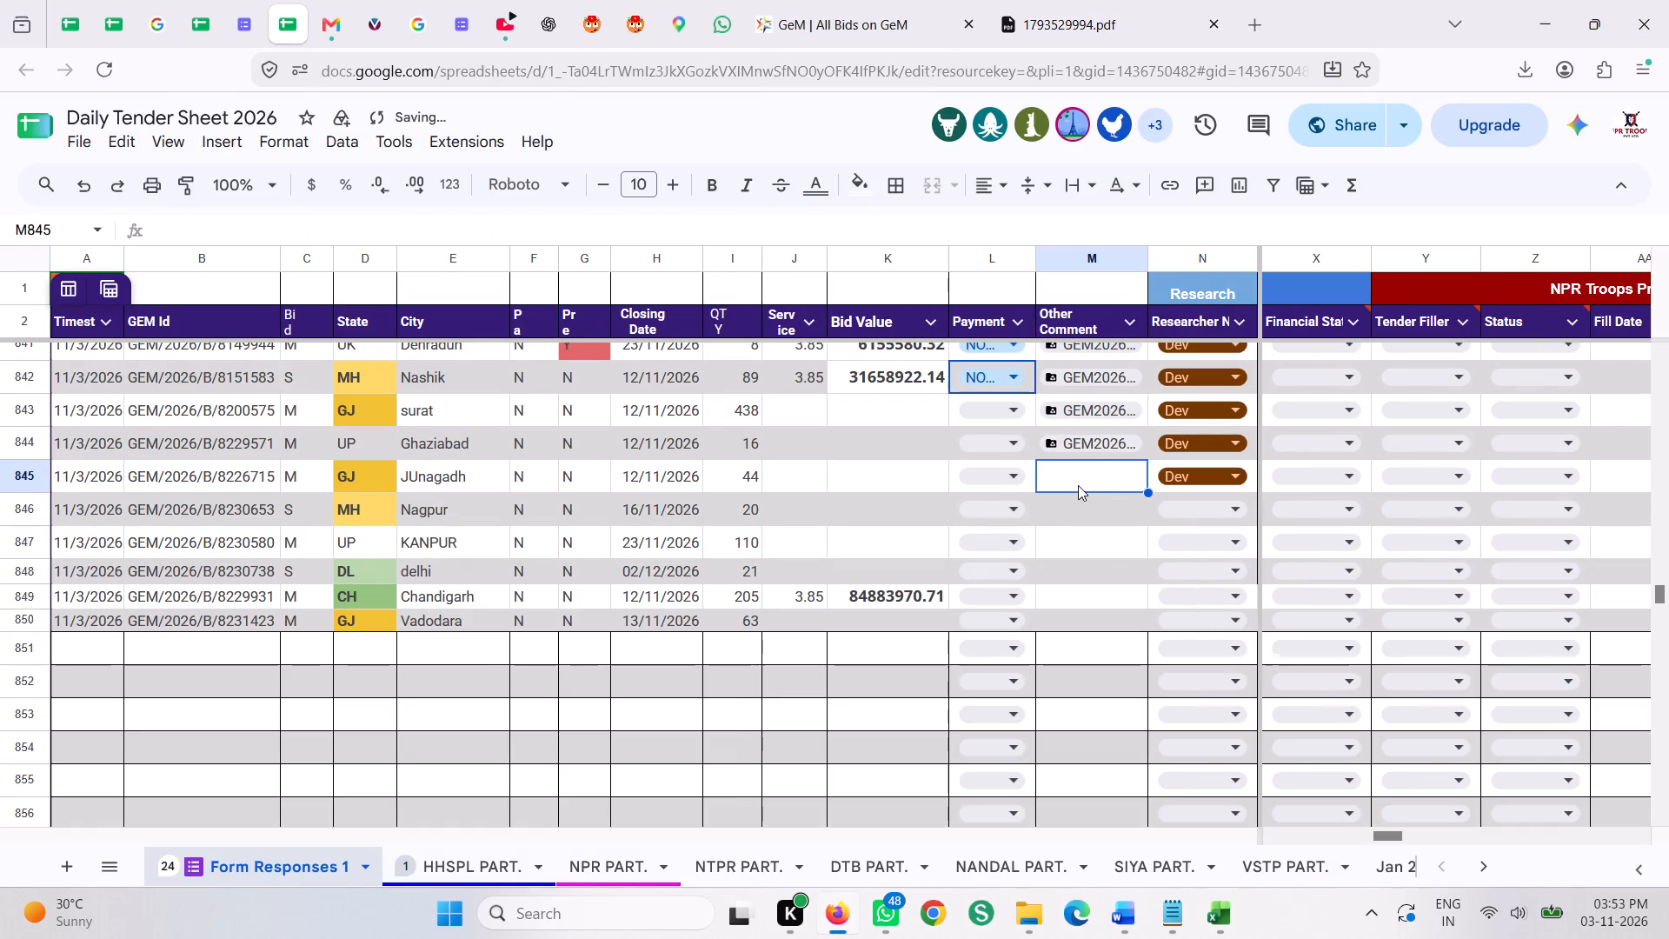
# Copy bid number GEM/2026/B/8226715 from the GeM listing, create folder GEM2026B8226715 in DEV1 and open it.
pyautogui.click(868, 0)
pyautogui.click(1112, 1)
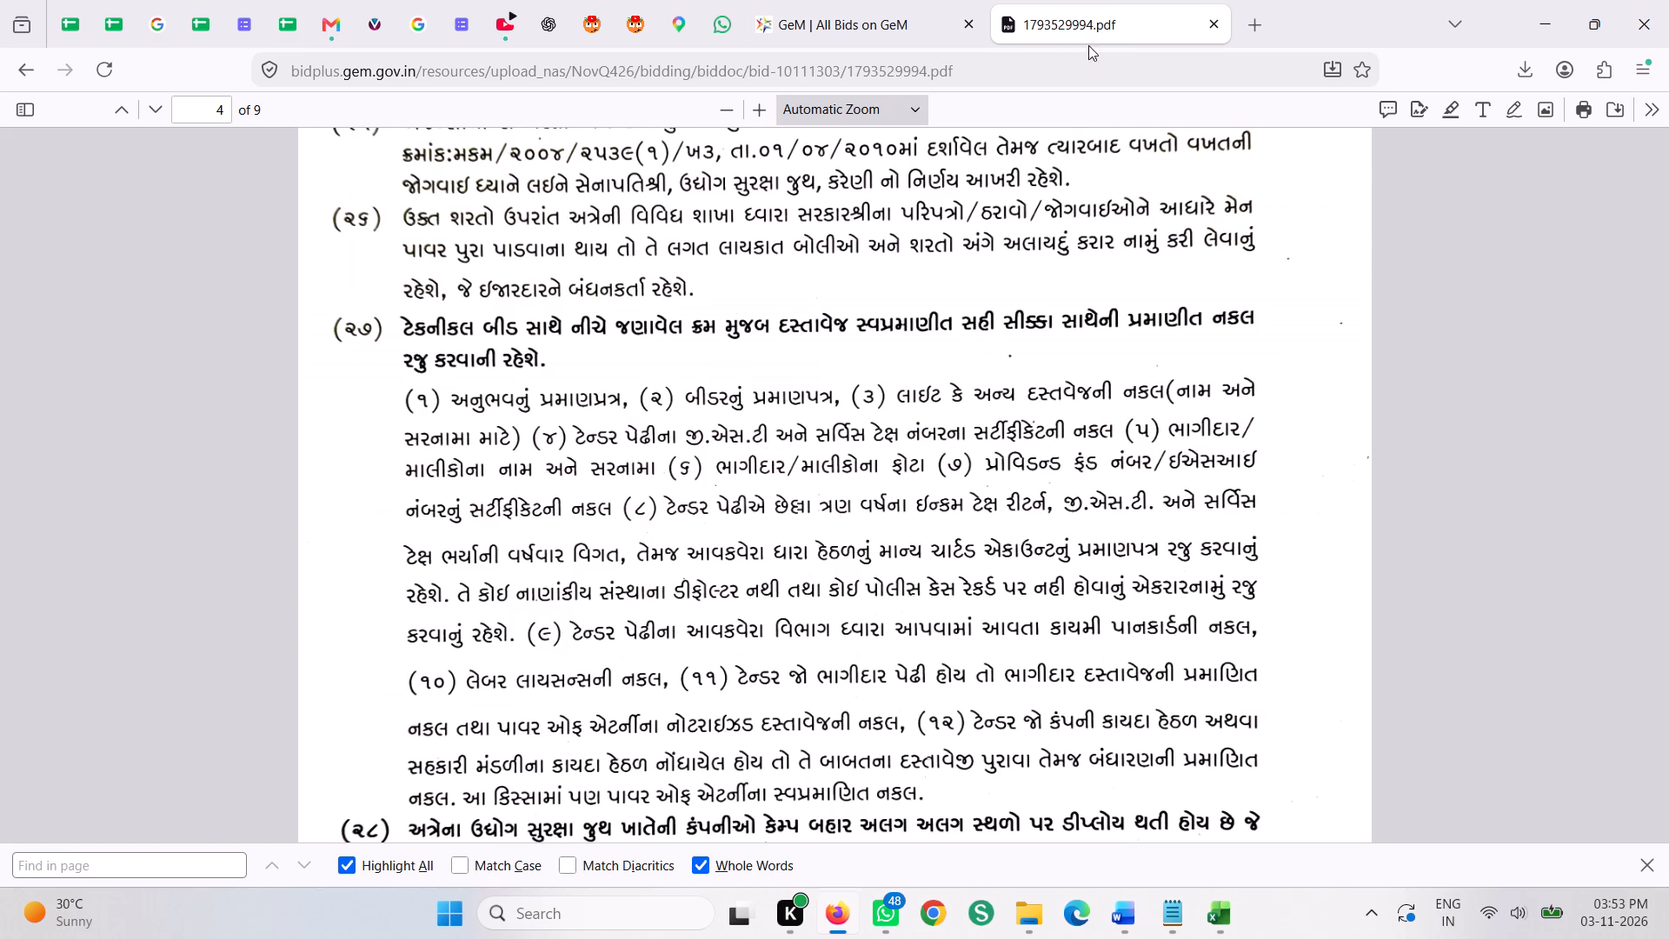
pyautogui.click(828, 0)
pyautogui.moveTo(1320, 360); pyautogui.dragTo(1006, 348)
pyautogui.hotkey('ctrl', 'c')
pyautogui.hotkey('ctrl', 'c')
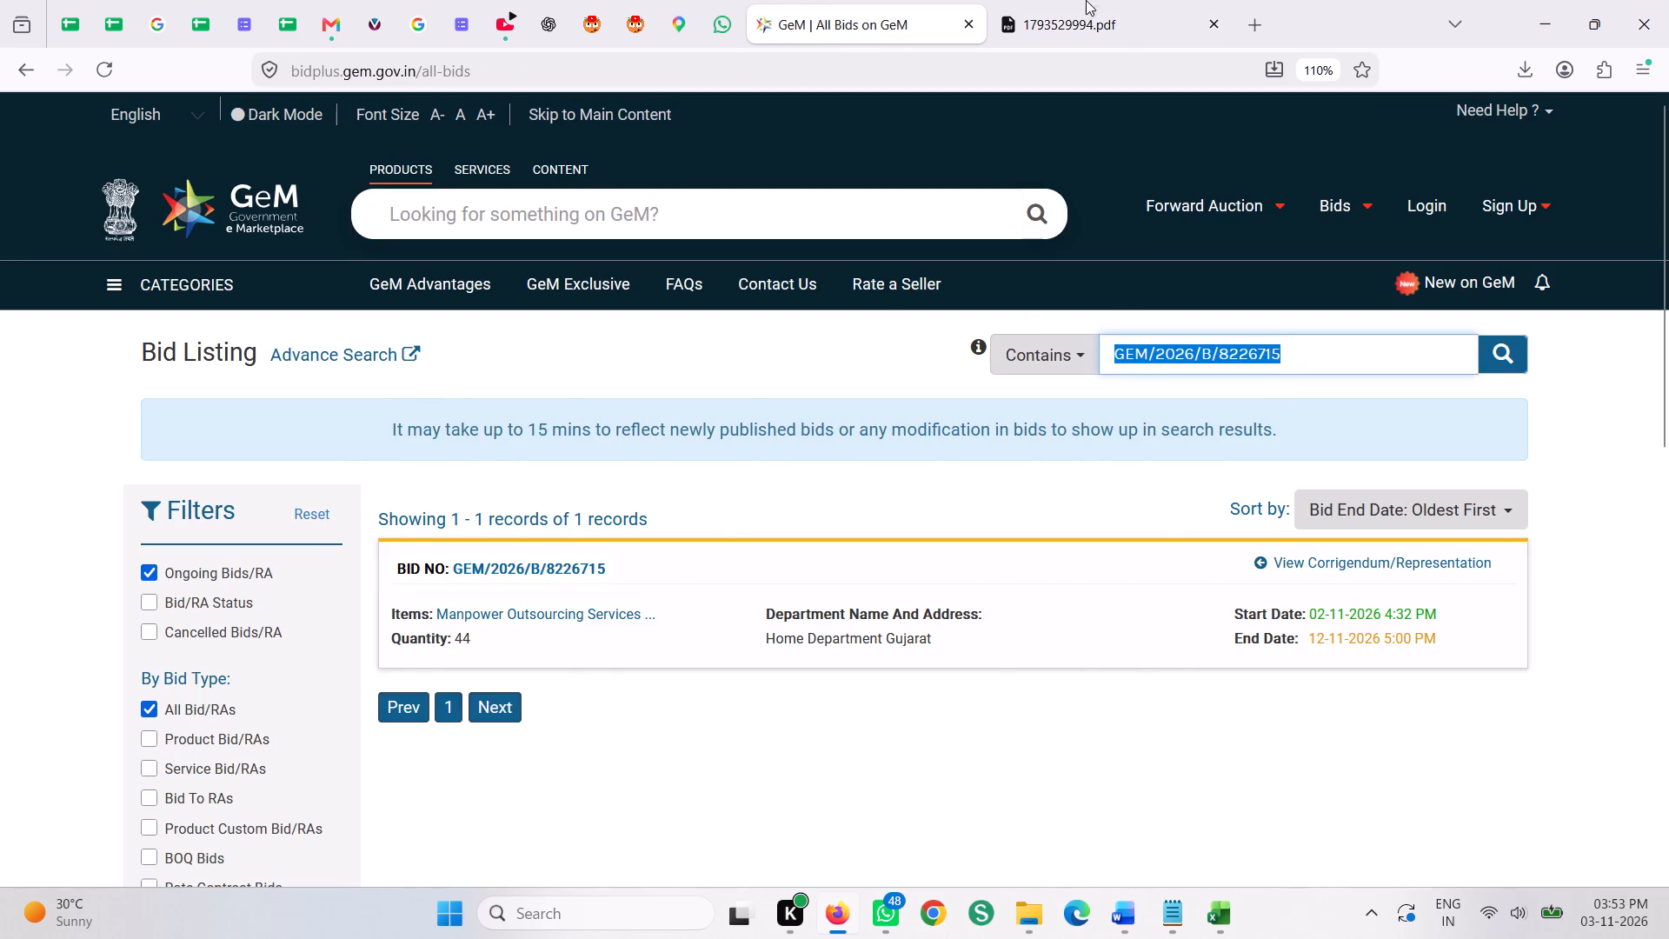
pyautogui.click(1086, 0)
pyautogui.click(1037, 908)
pyautogui.rightClick(921, 343)
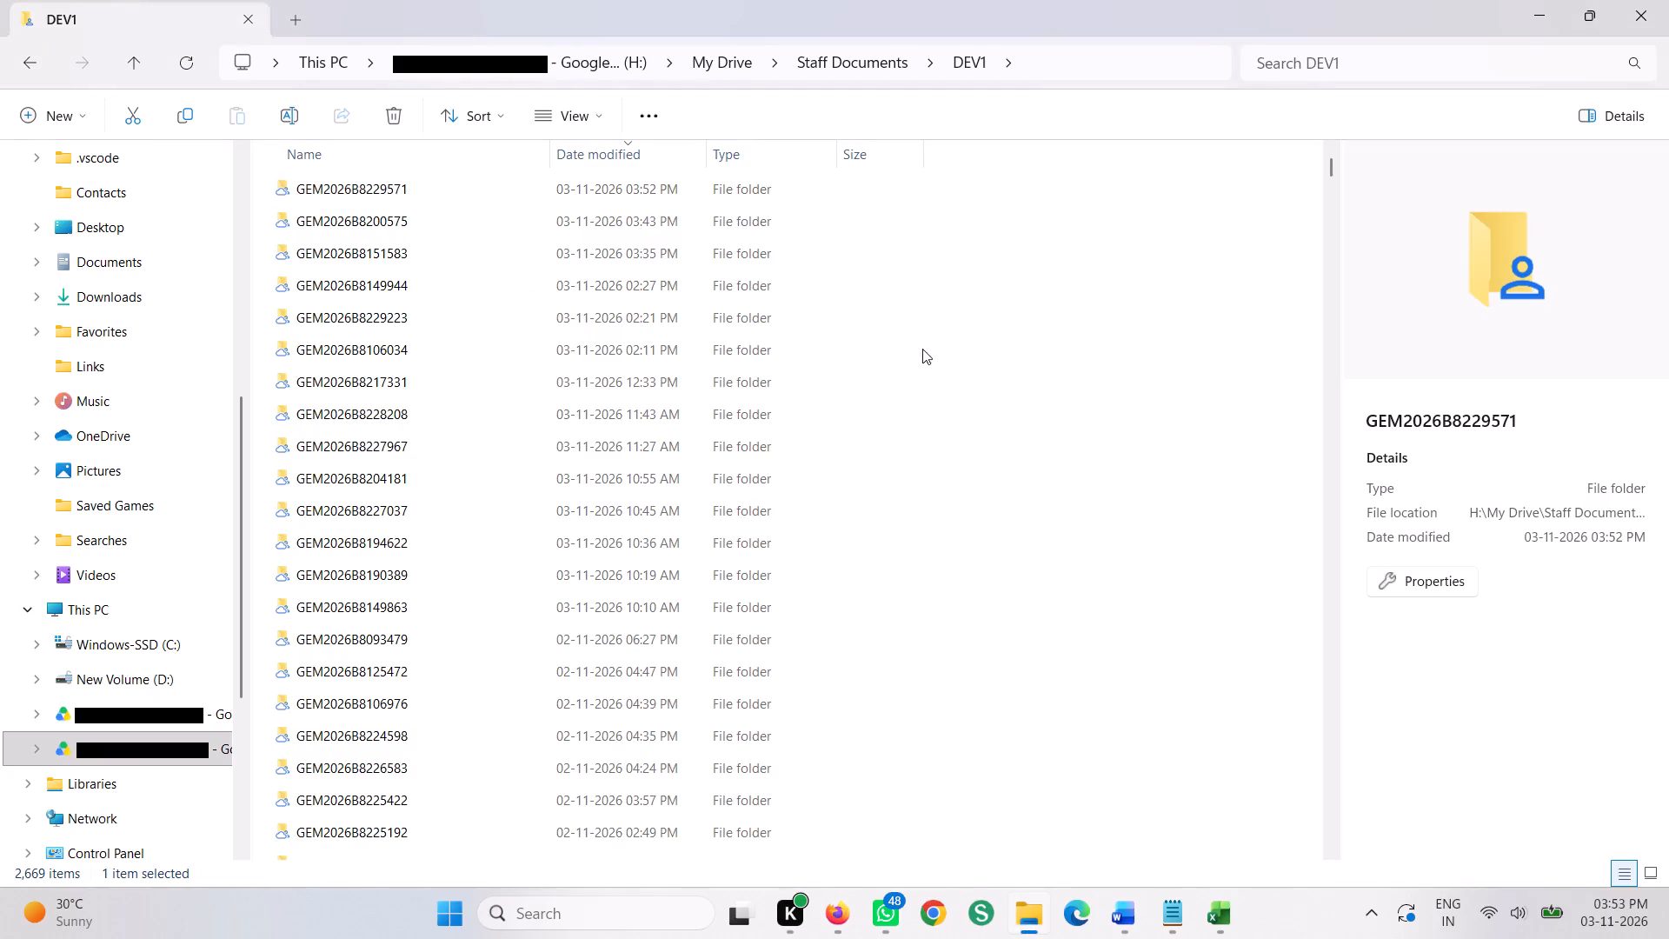
pyautogui.click(994, 526)
pyautogui.click(1260, 513)
pyautogui.hotkey('ctrl', 'v')
pyautogui.press('Return')
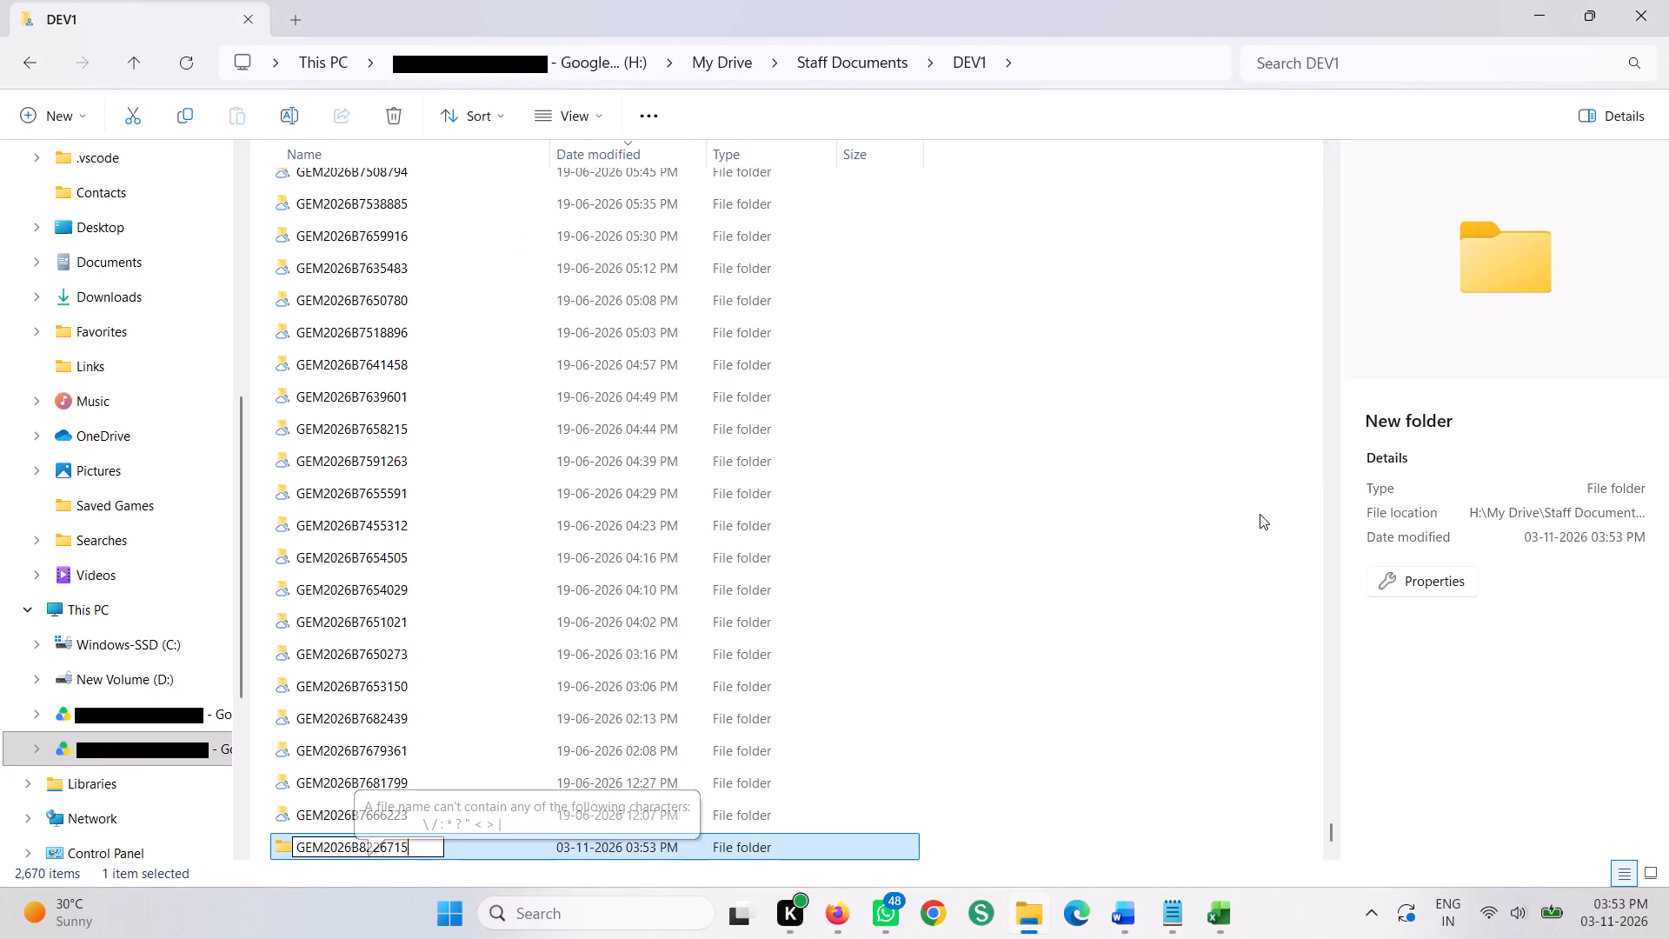
pyautogui.doubleClick(390, 856)
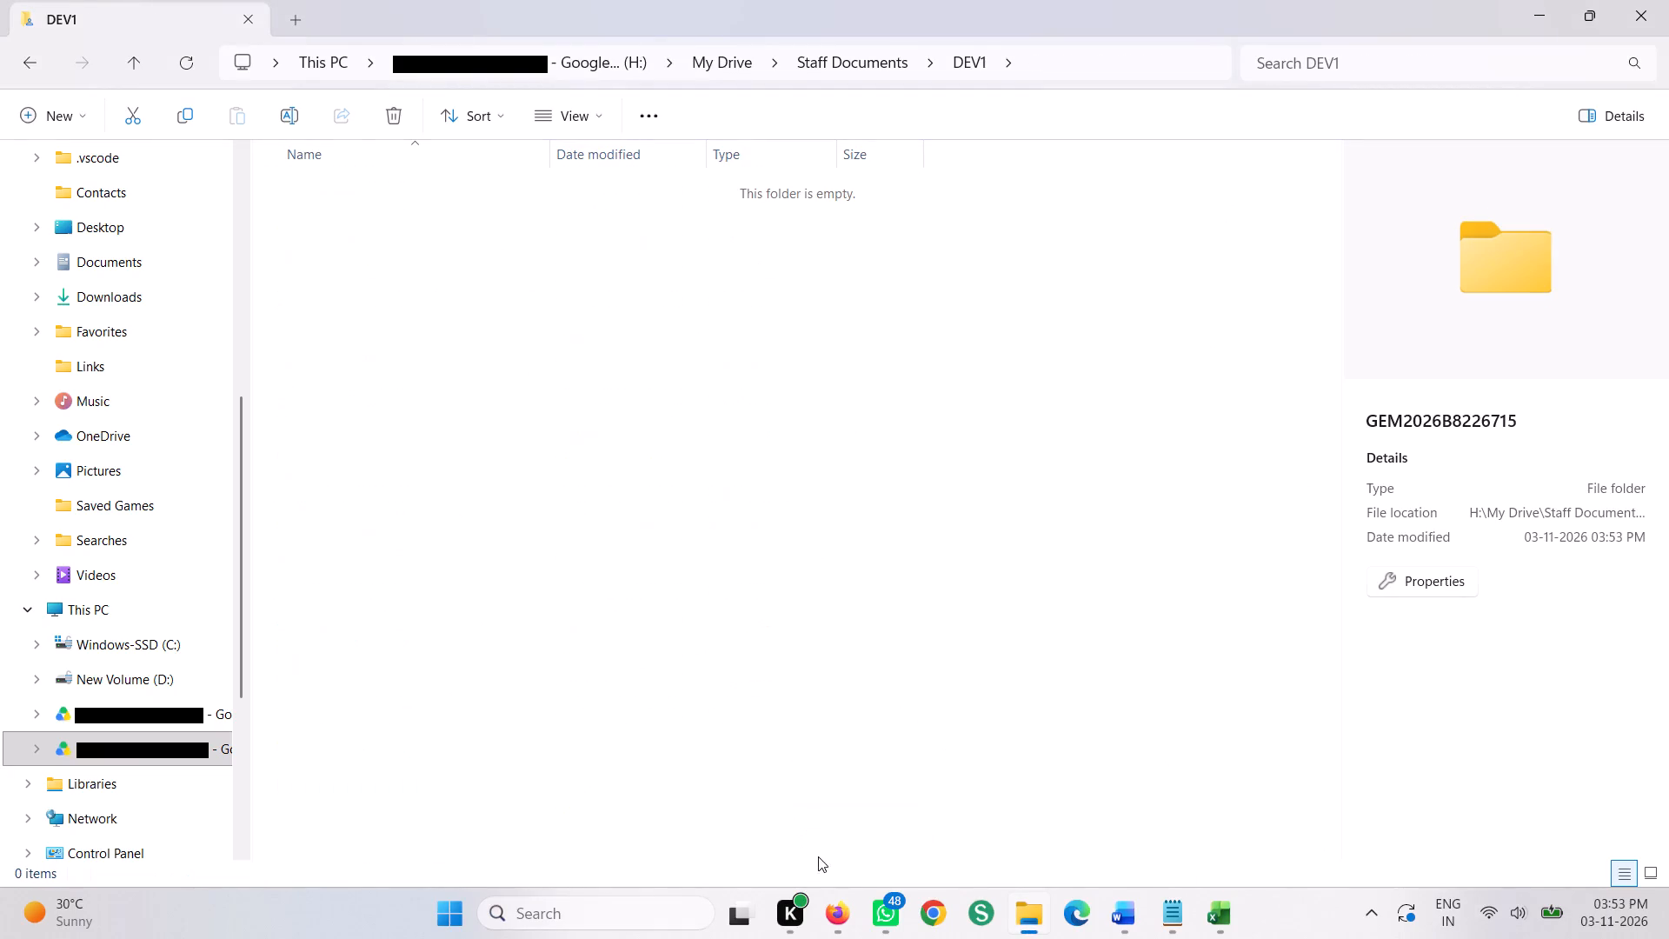
# Save the scope of work attachment 1793529994.pdf as "SCOPE OF WORK 01" in the GEM2026B8226715 folder.
pyautogui.click(830, 909)
pyautogui.scroll(12, 1174, 310)
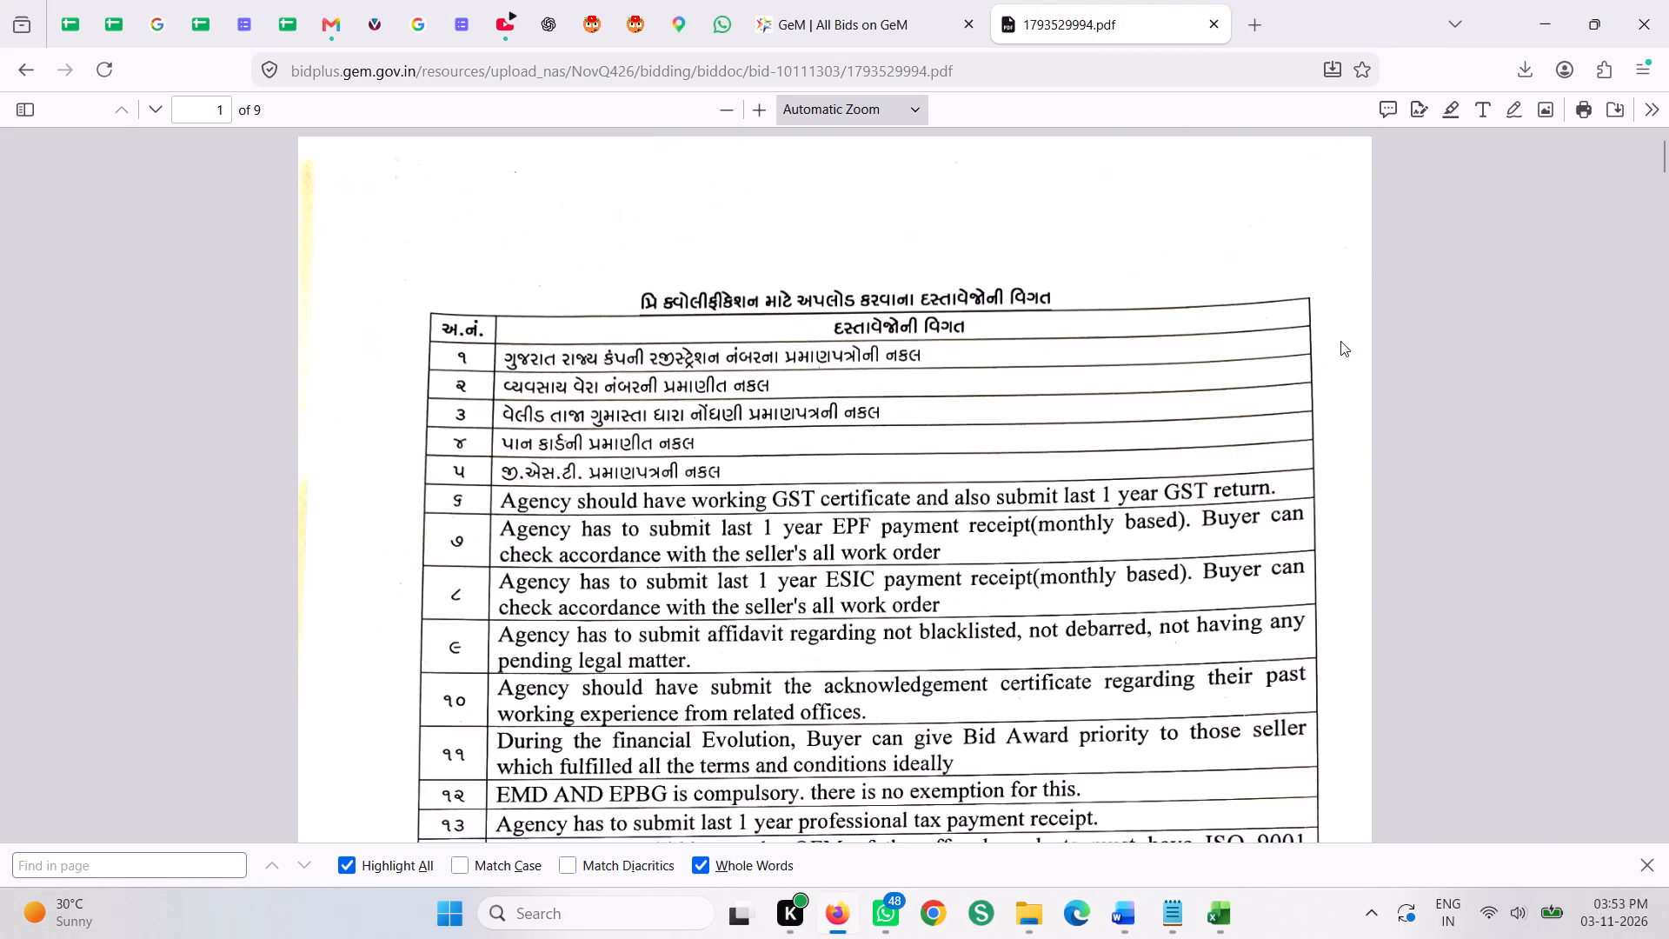
pyautogui.scroll(6, 1340, 341)
pyautogui.click(1618, 111)
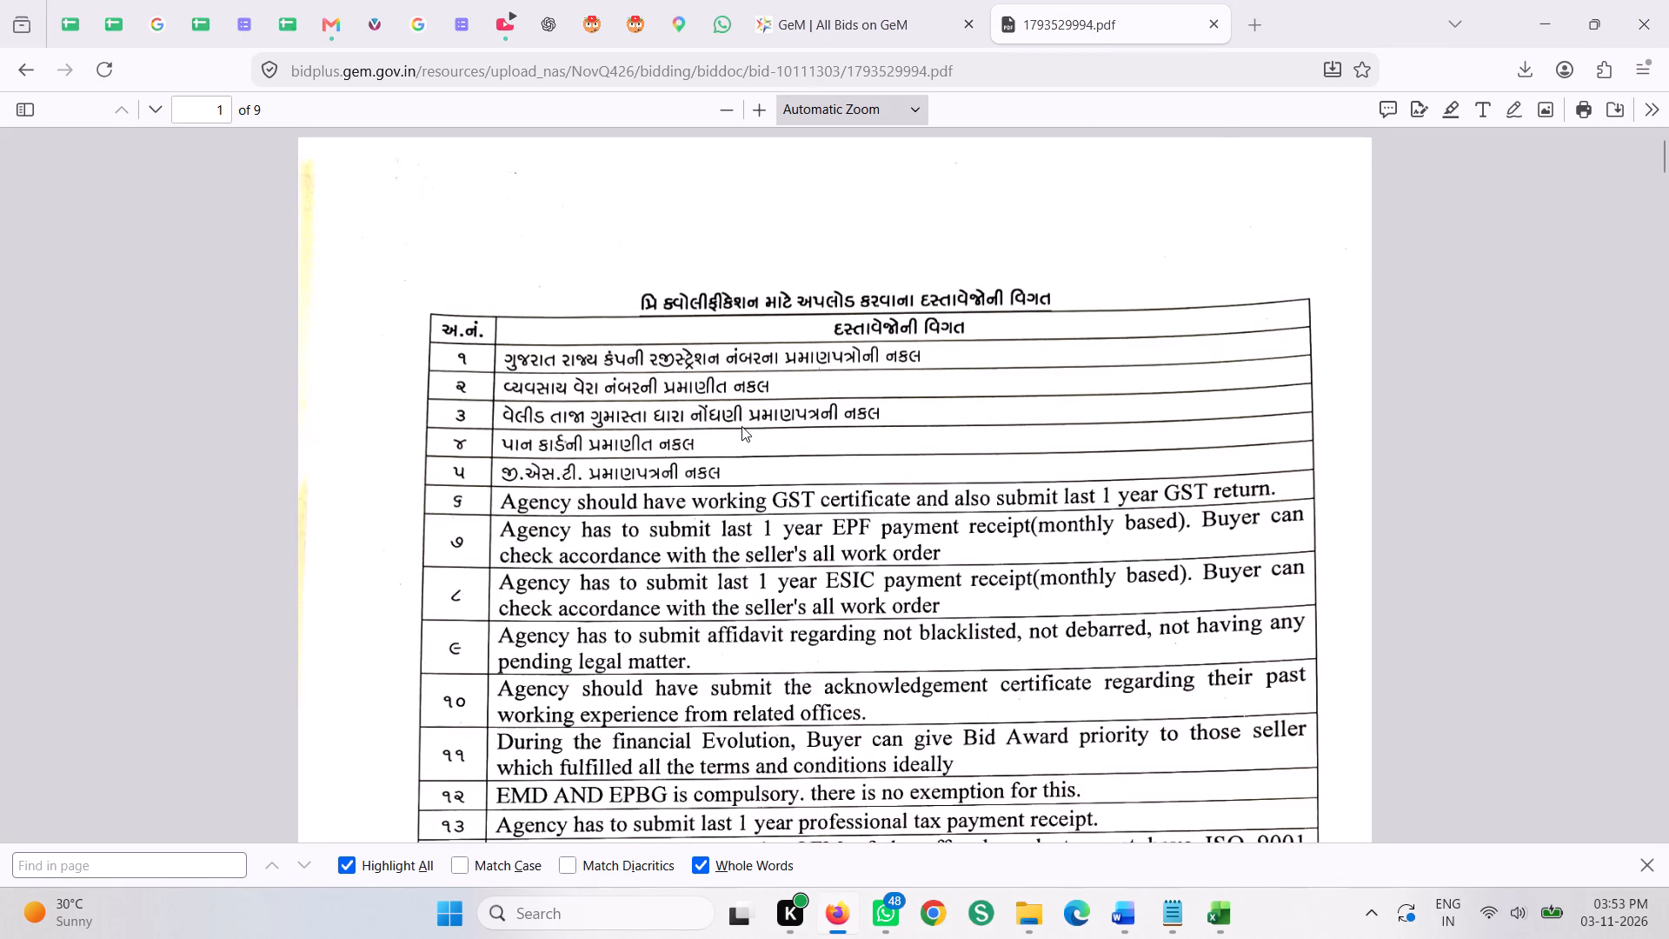
pyautogui.scroll(19, 750, 424)
pyautogui.click(385, 117)
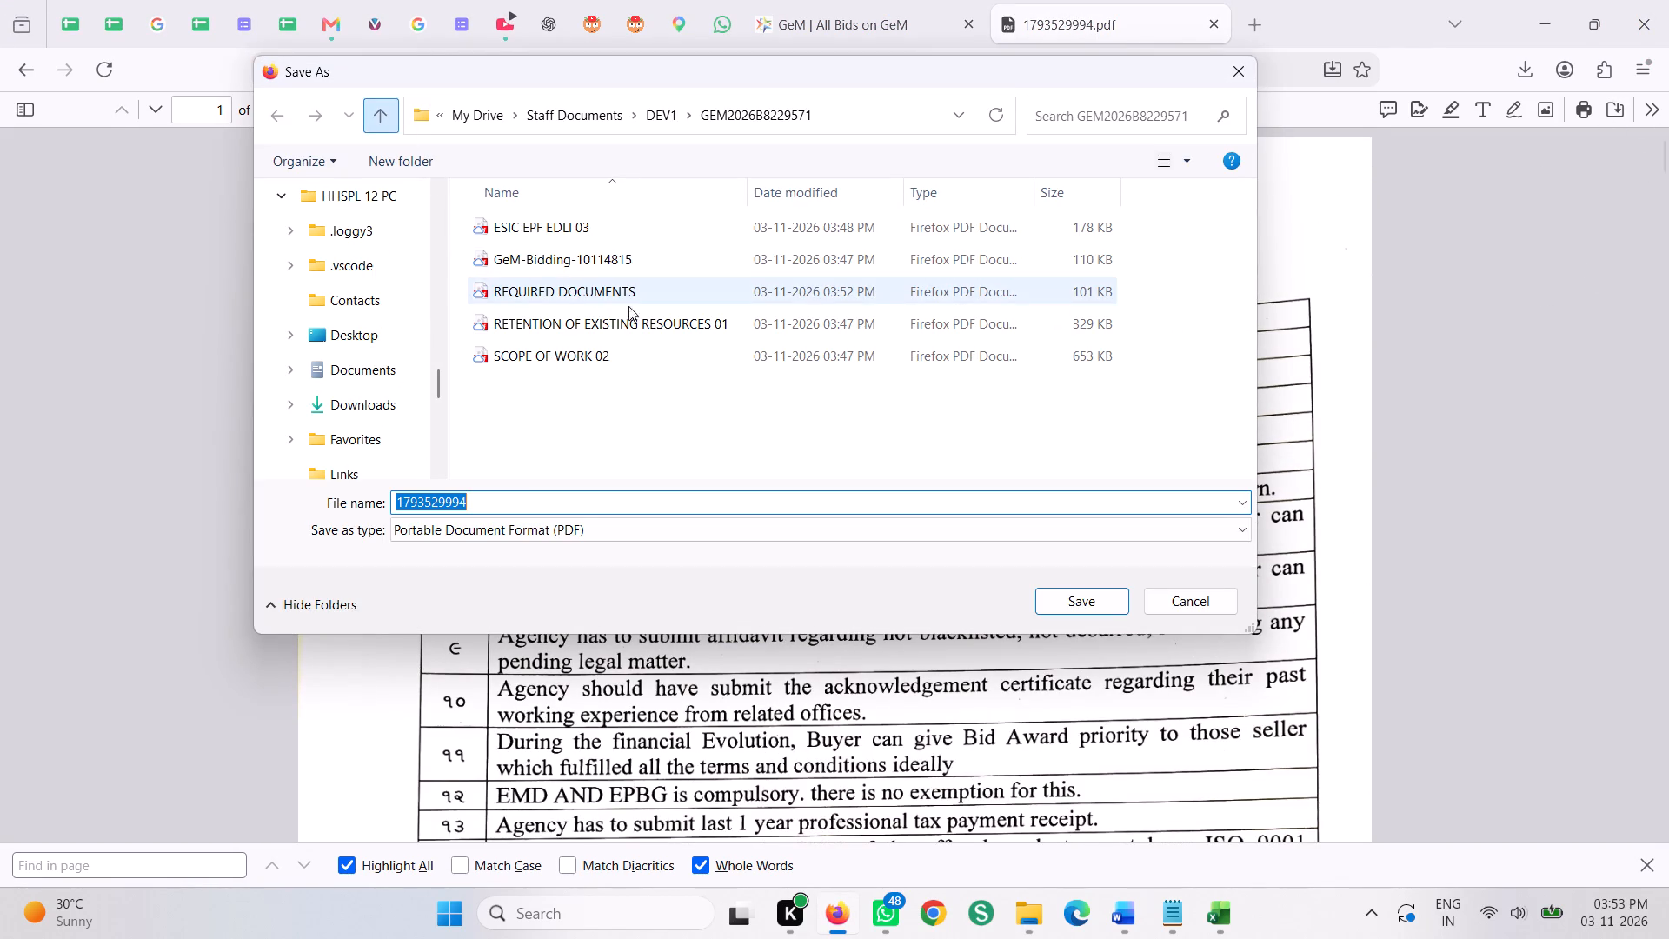
pyautogui.scroll(10, 598, 305)
pyautogui.doubleClick(587, 232)
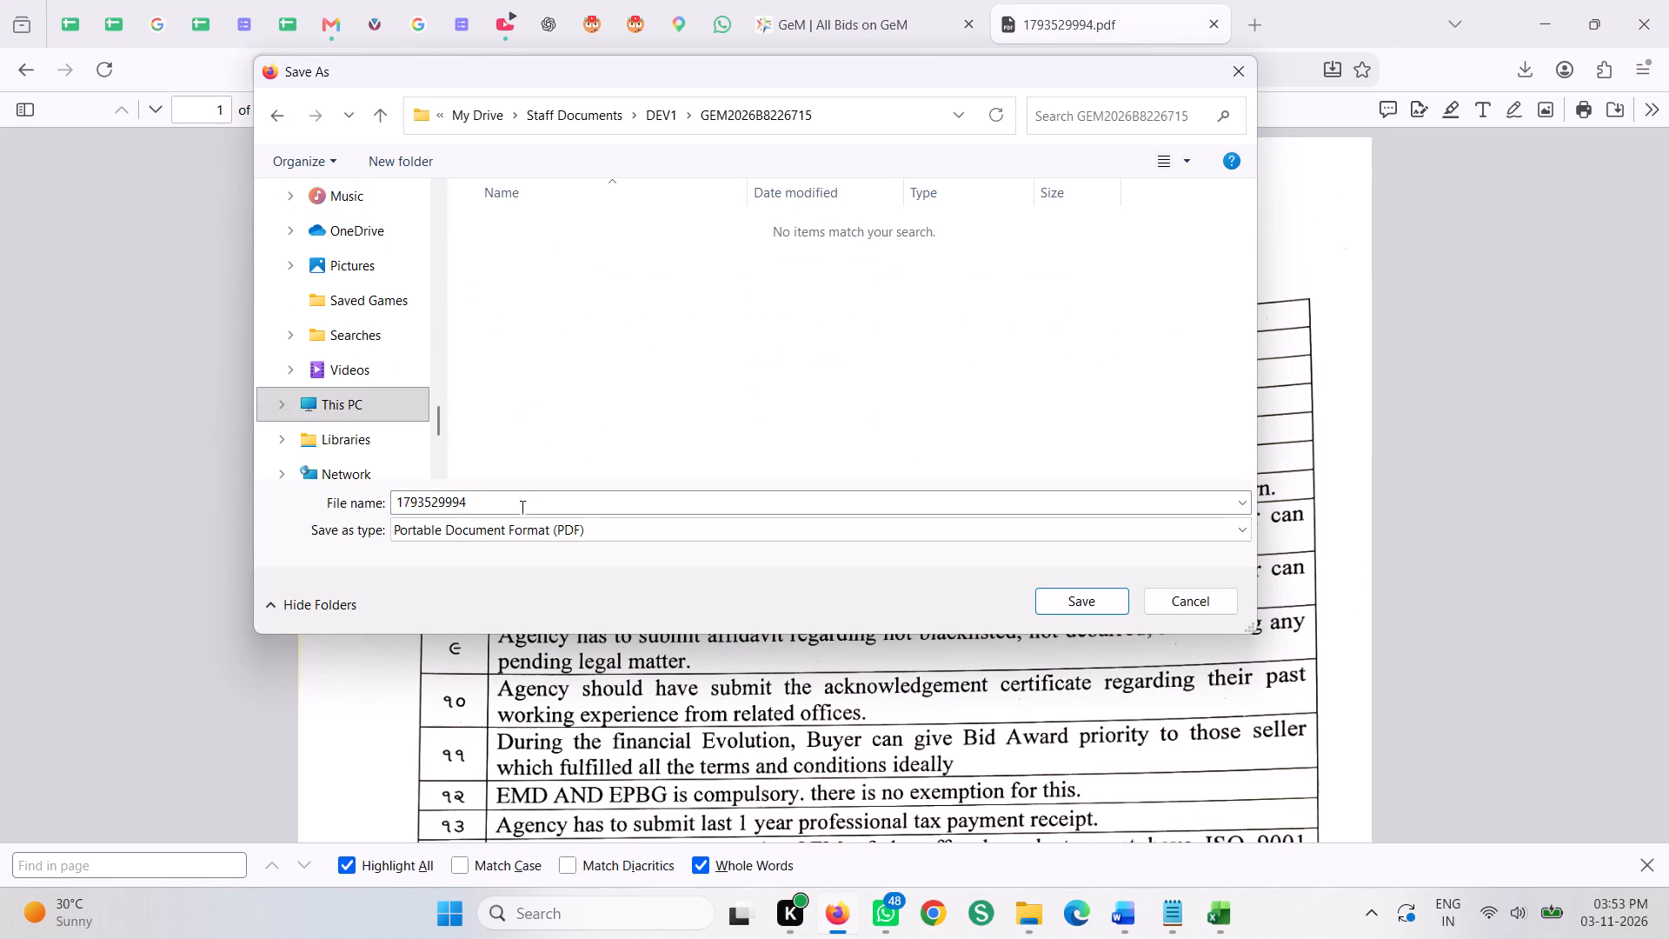
pyautogui.click(521, 507)
pyautogui.write('SCOPE OF WORK 01')
pyautogui.press('Return')
pyautogui.scroll(3, 521, 506)
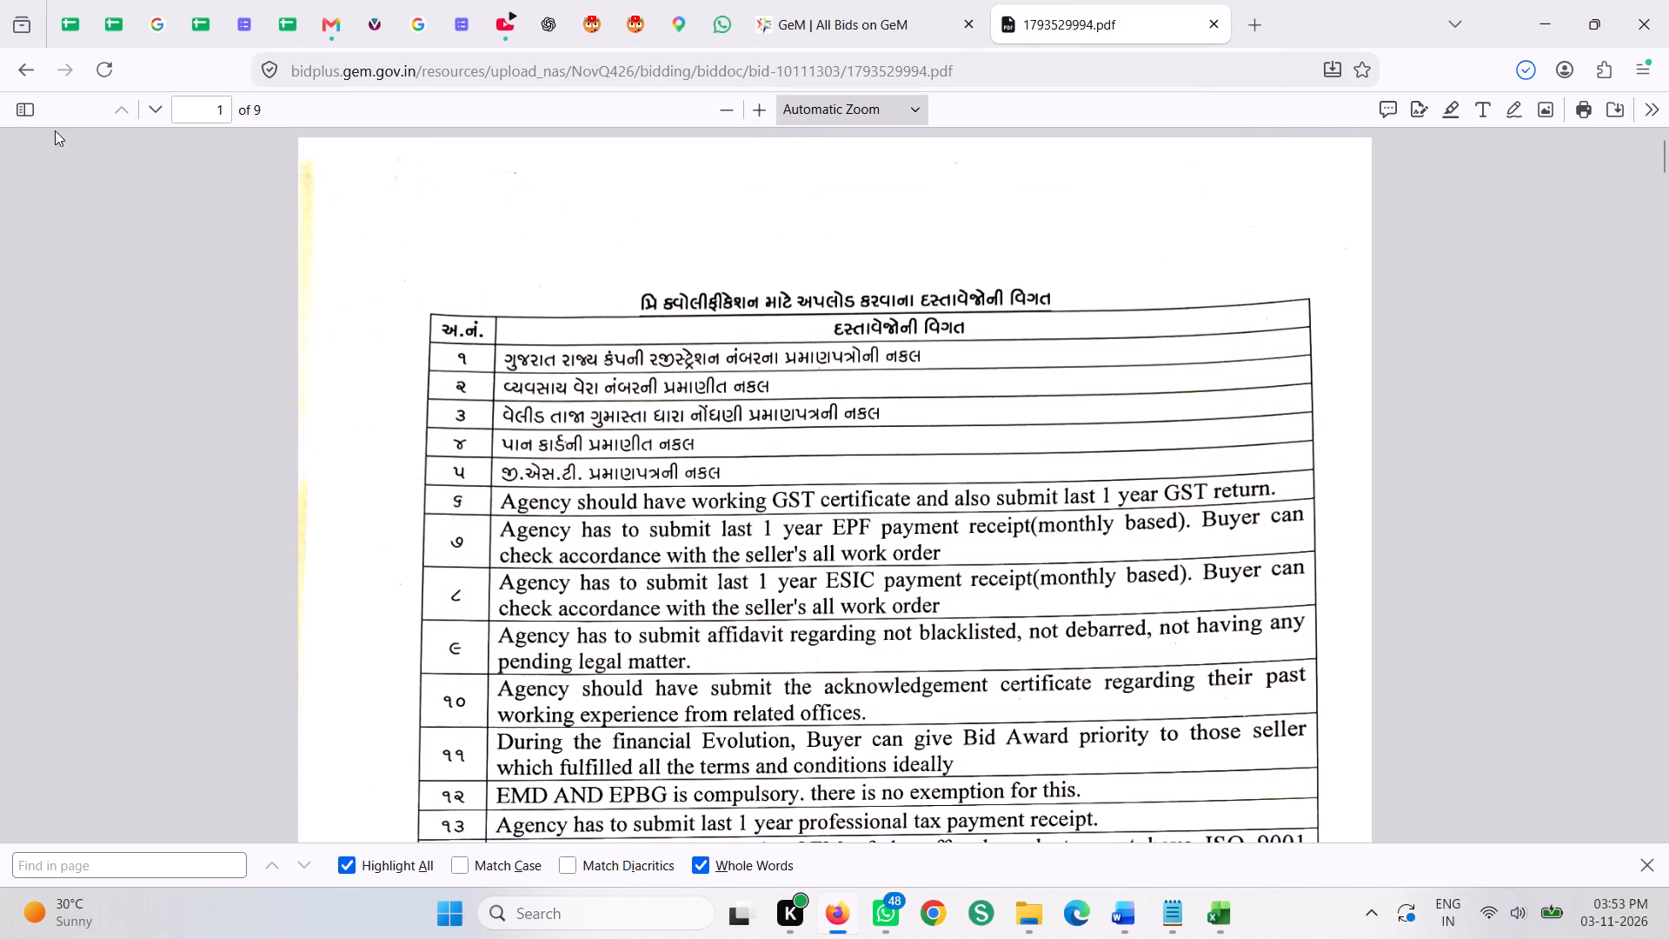
# Check the bid's existing resources, ESI/EPF gazette and minimum wages attachments against the scope of work file, and return to the bid document.
pyautogui.click(35, 84)
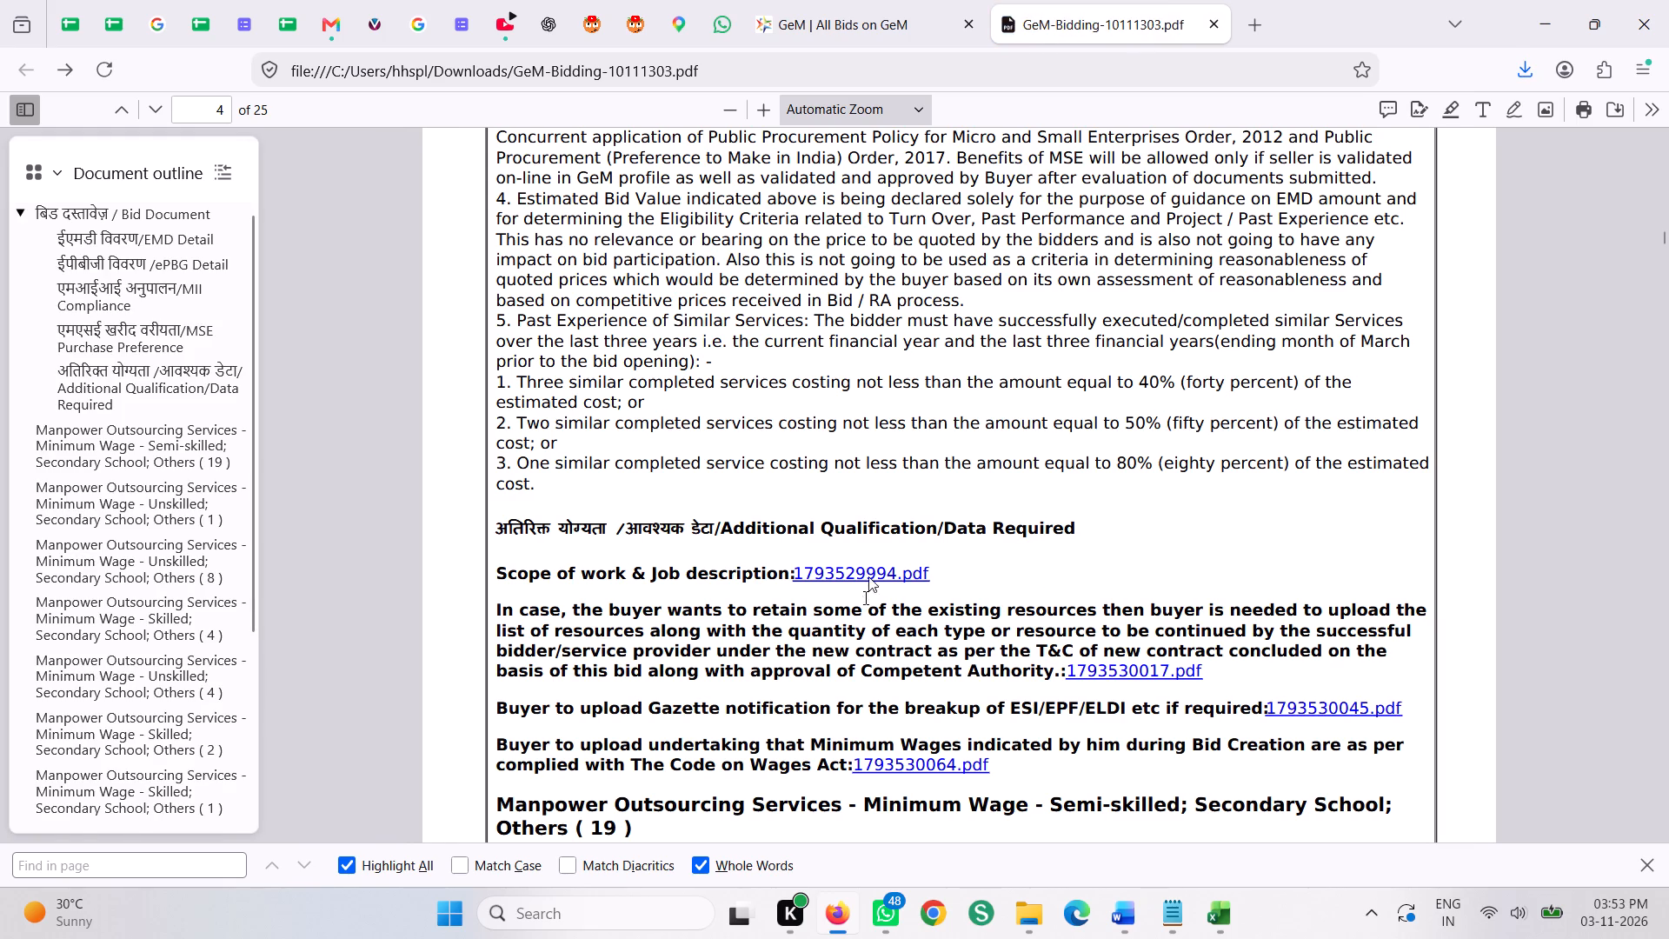
pyautogui.click(872, 569)
pyautogui.scroll(6, 881, 546)
pyautogui.click(16, 59)
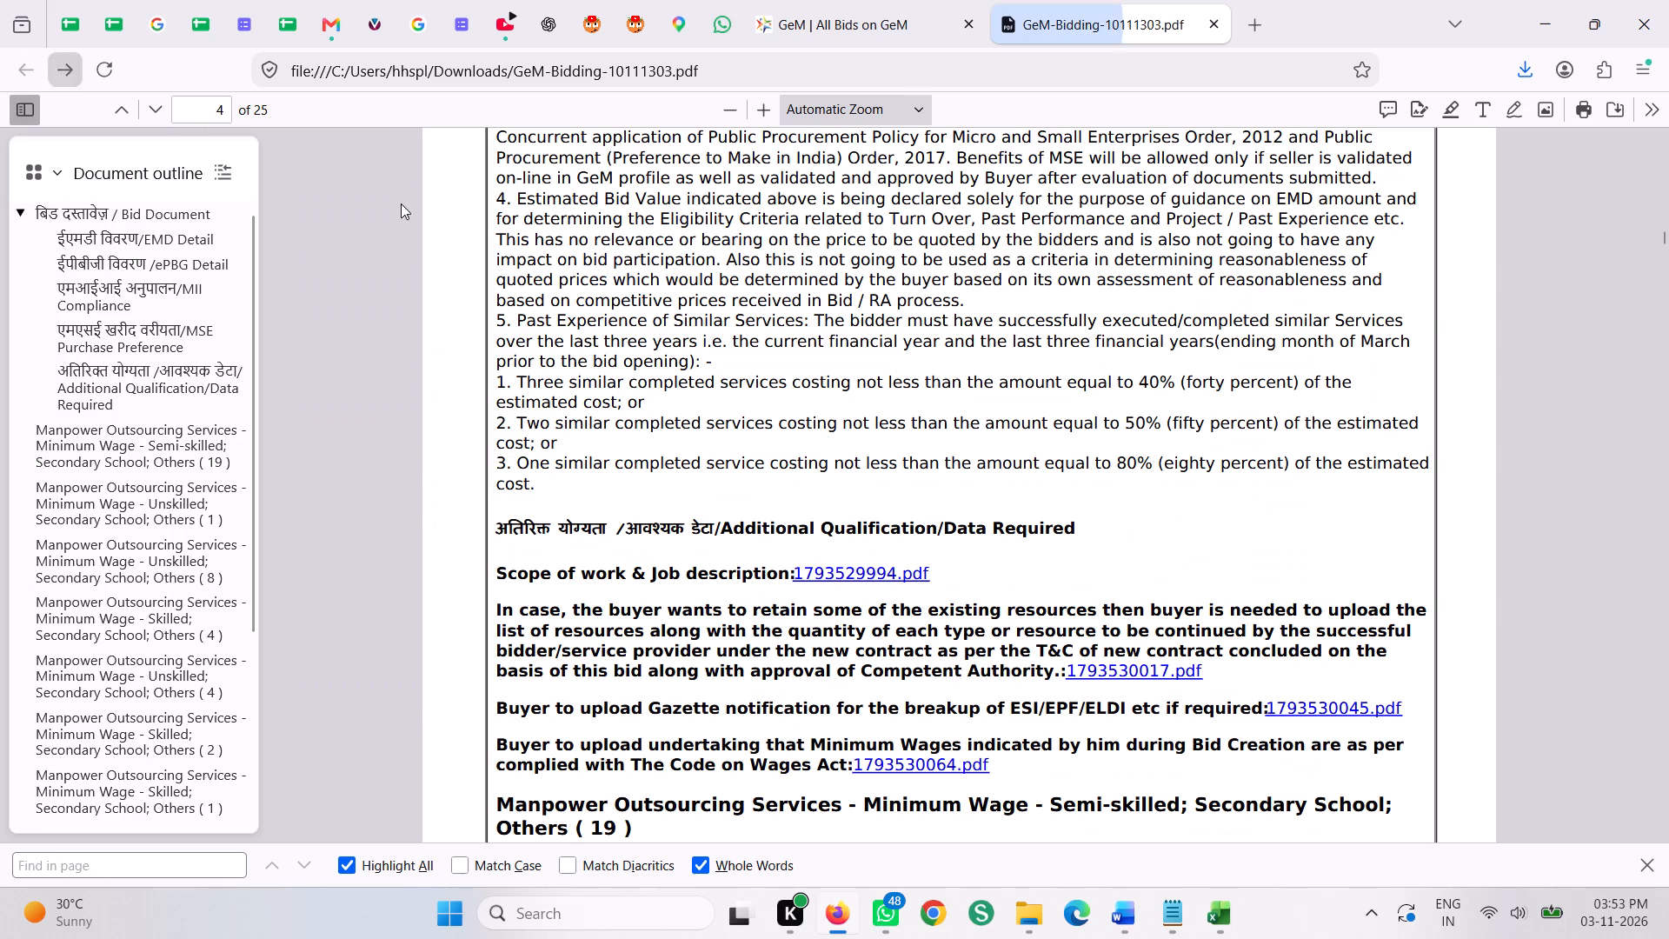
pyautogui.click(1135, 672)
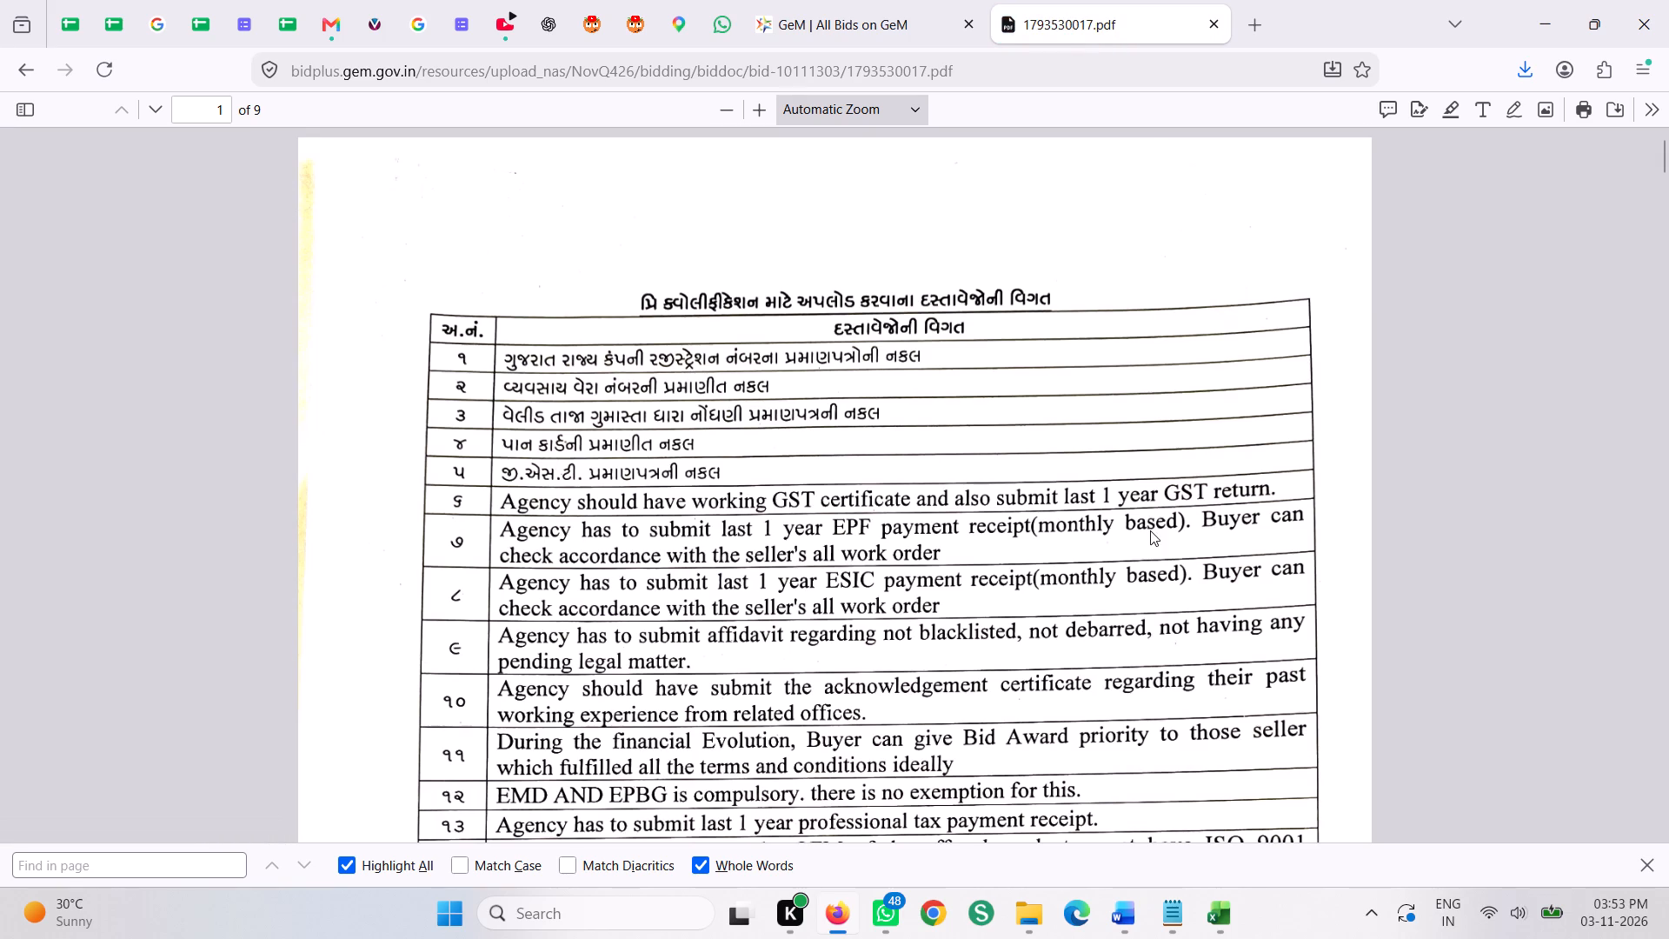
pyautogui.scroll(1, 1039, 448)
pyautogui.click(23, 68)
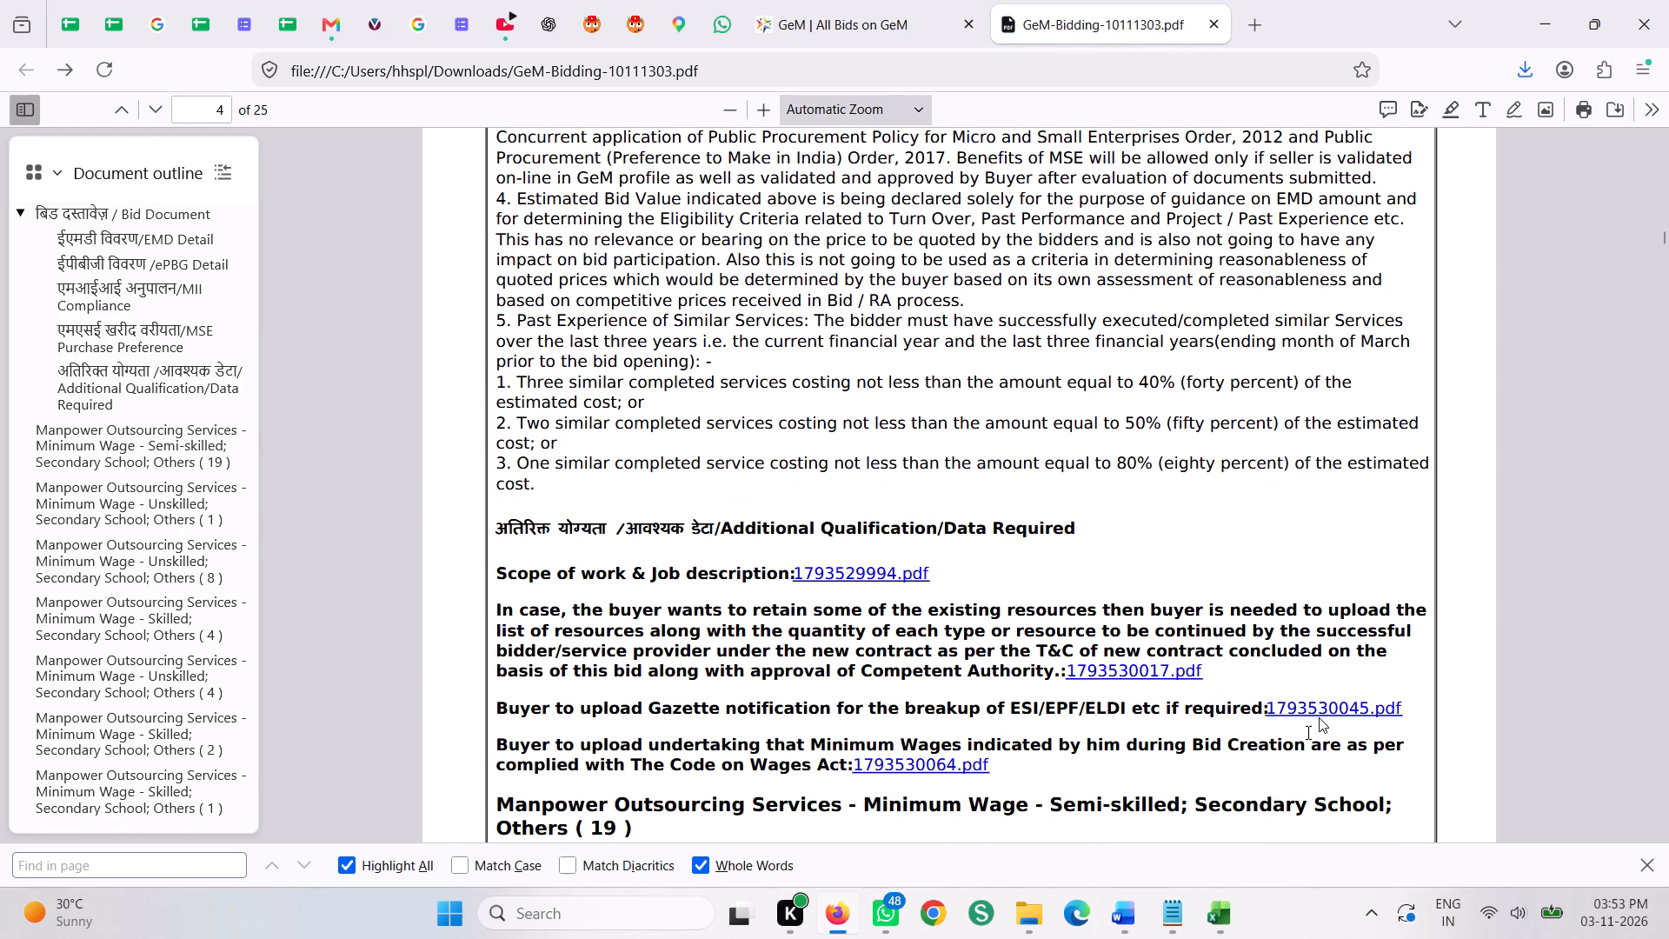
pyautogui.click(1318, 713)
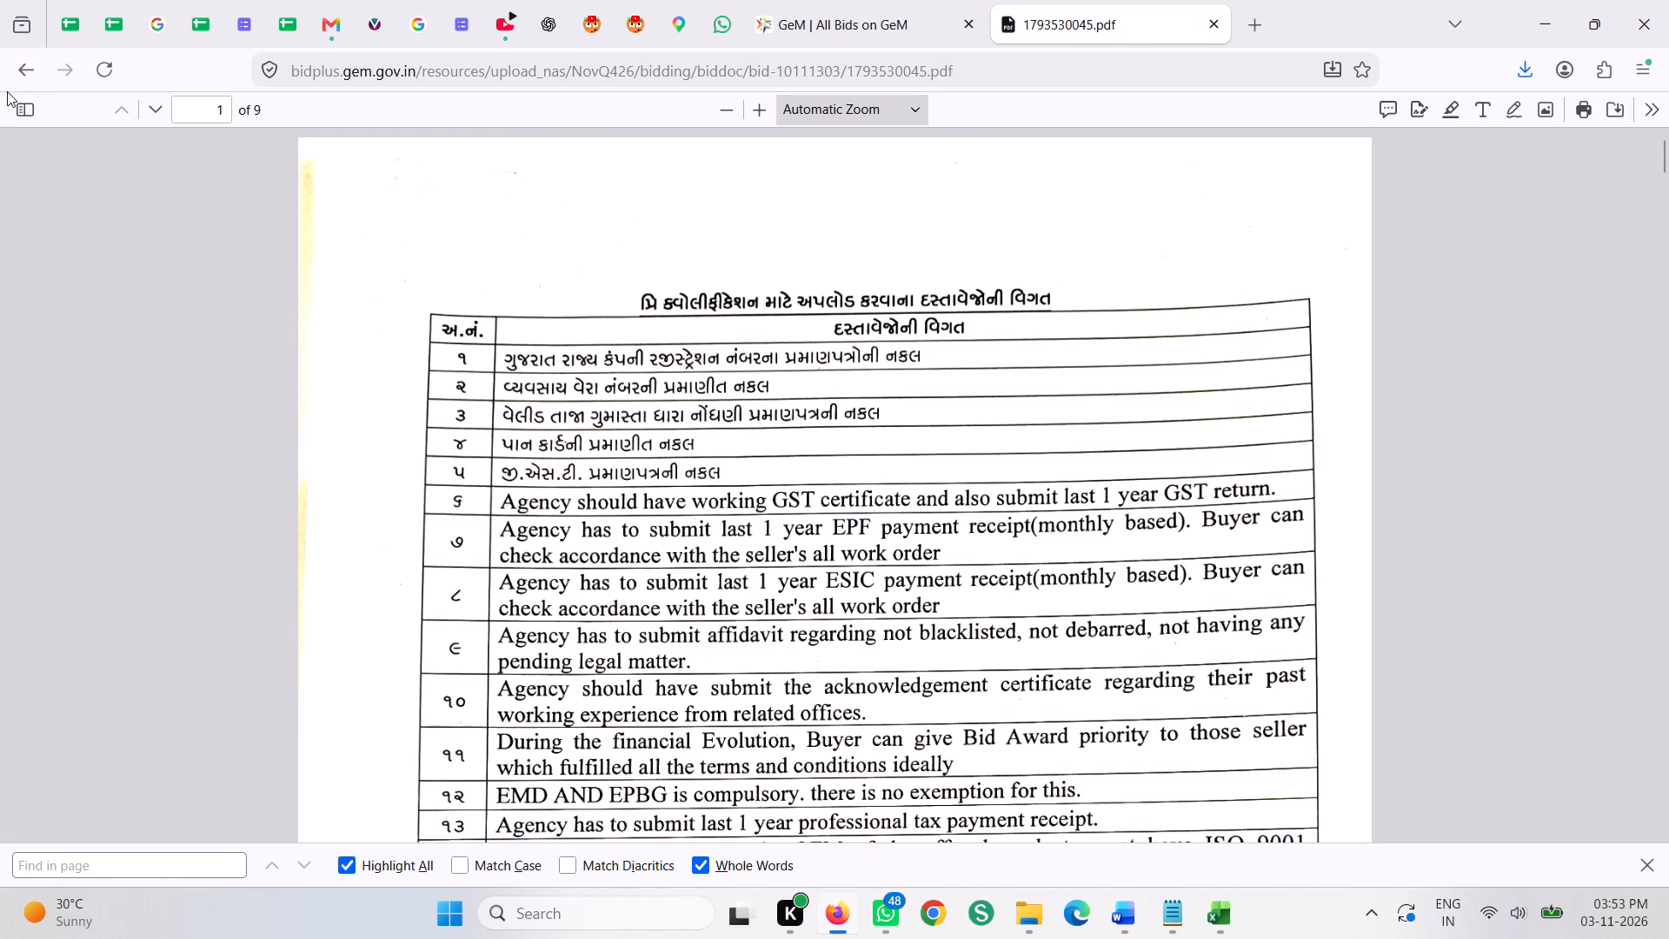
pyautogui.click(23, 76)
pyautogui.click(924, 769)
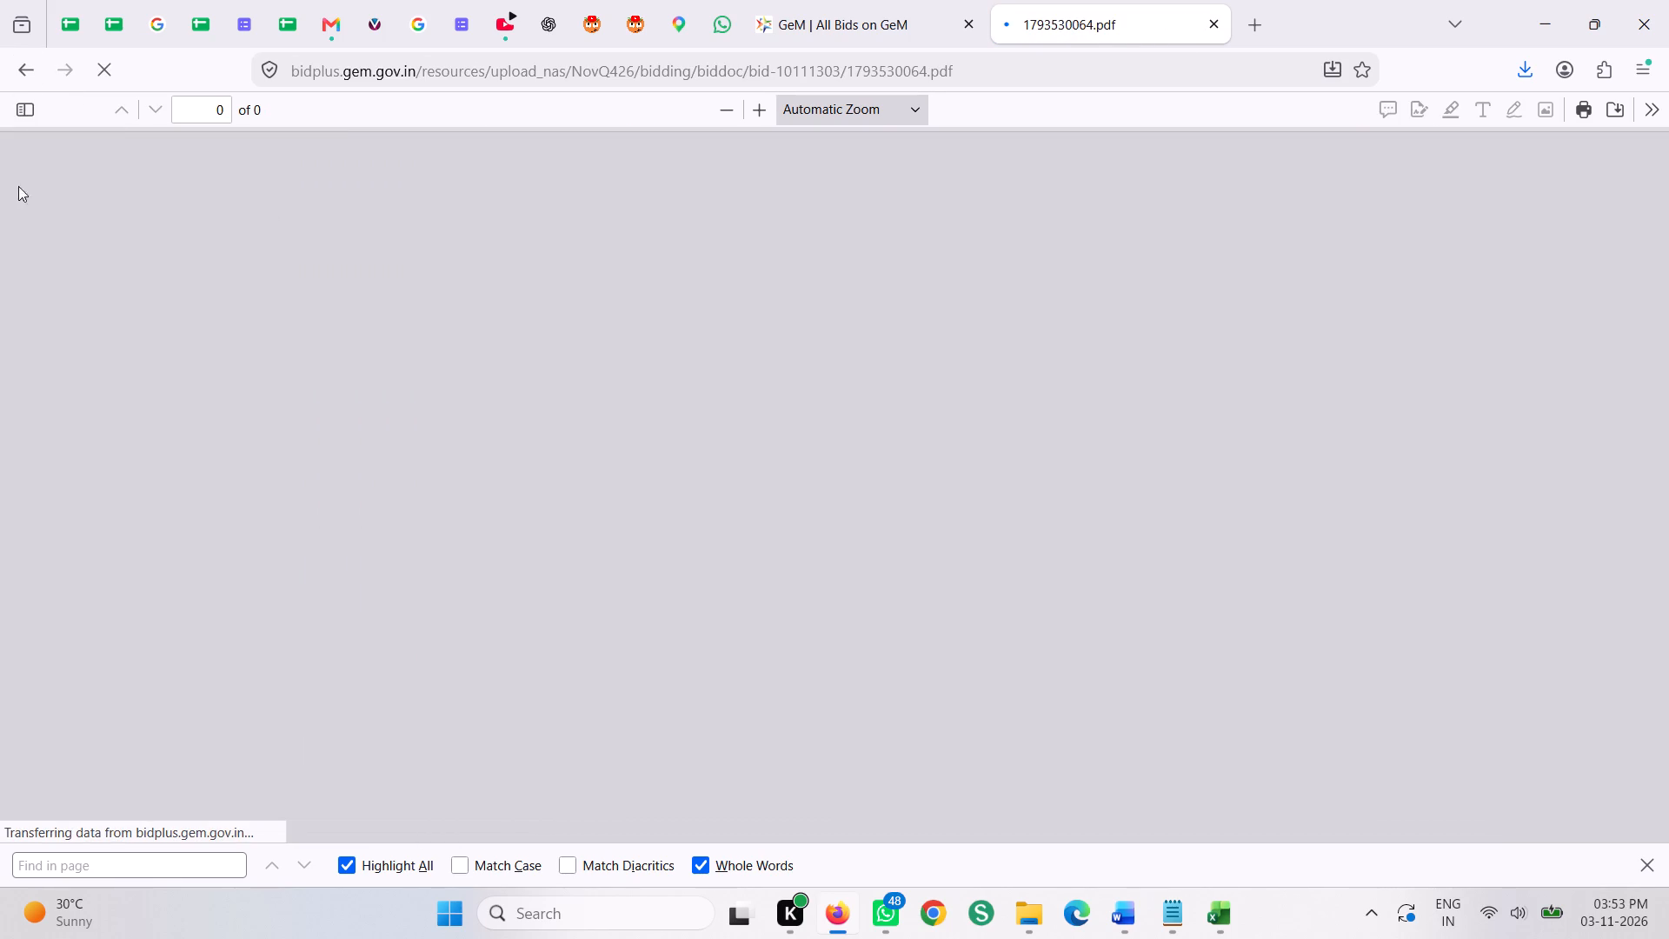
pyautogui.click(30, 68)
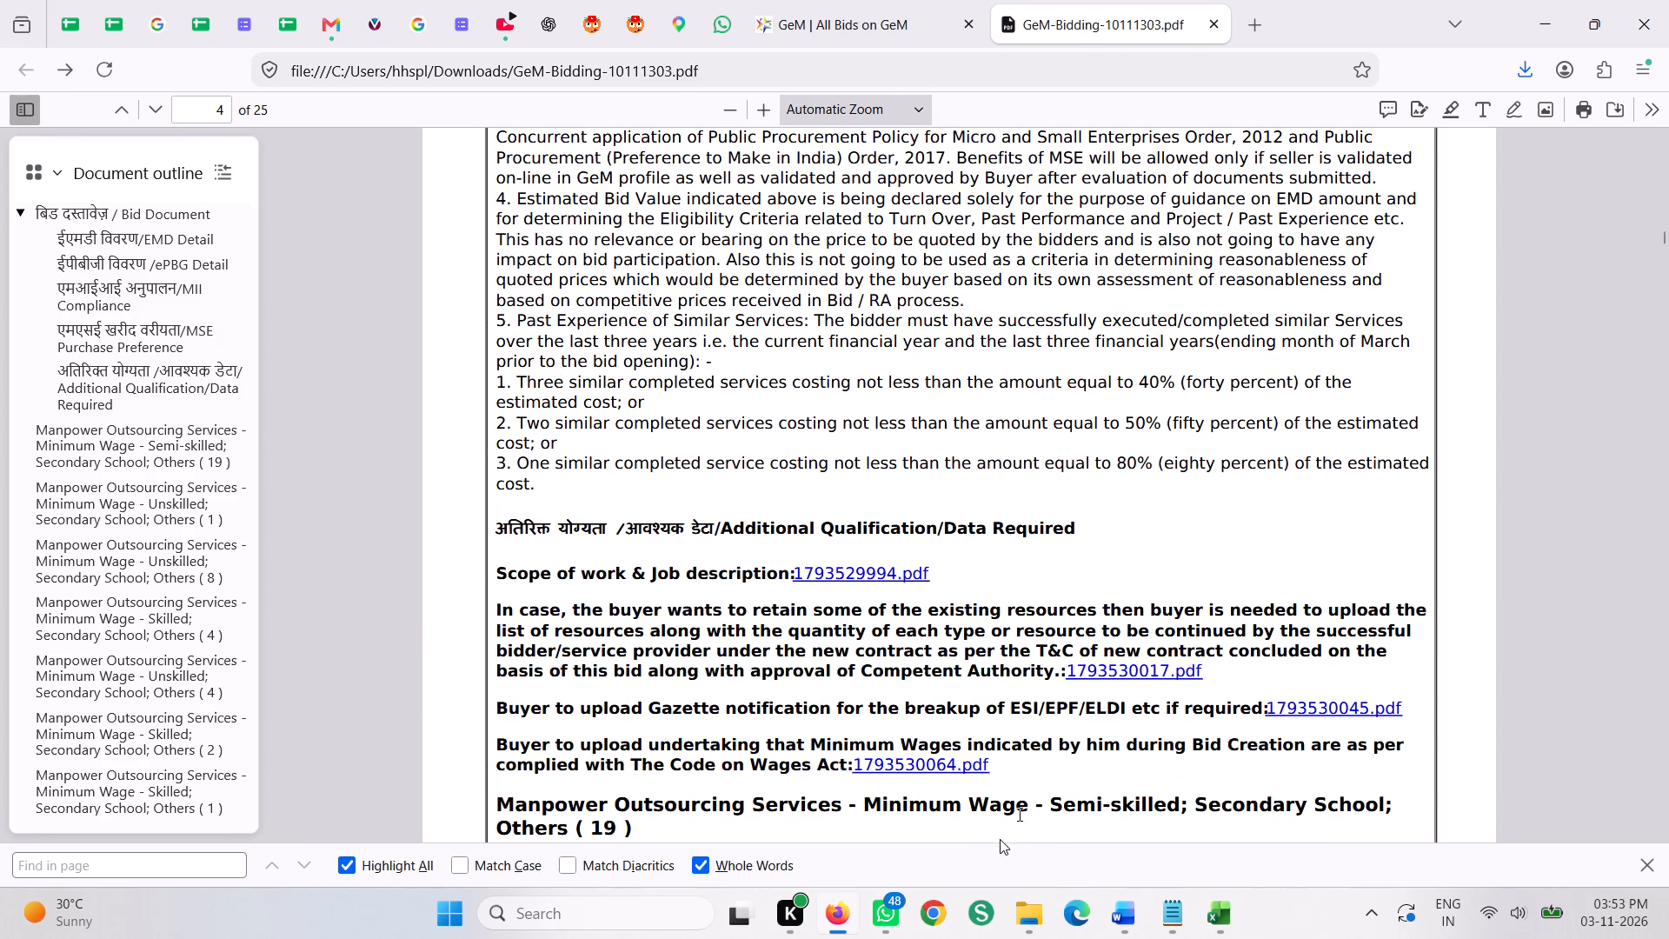
# Save the bid document as GeM-Bidding-10111303 in the GEM2026B8226715 folder under DEV1.
pyautogui.click(1026, 910)
pyautogui.click(1026, 910)
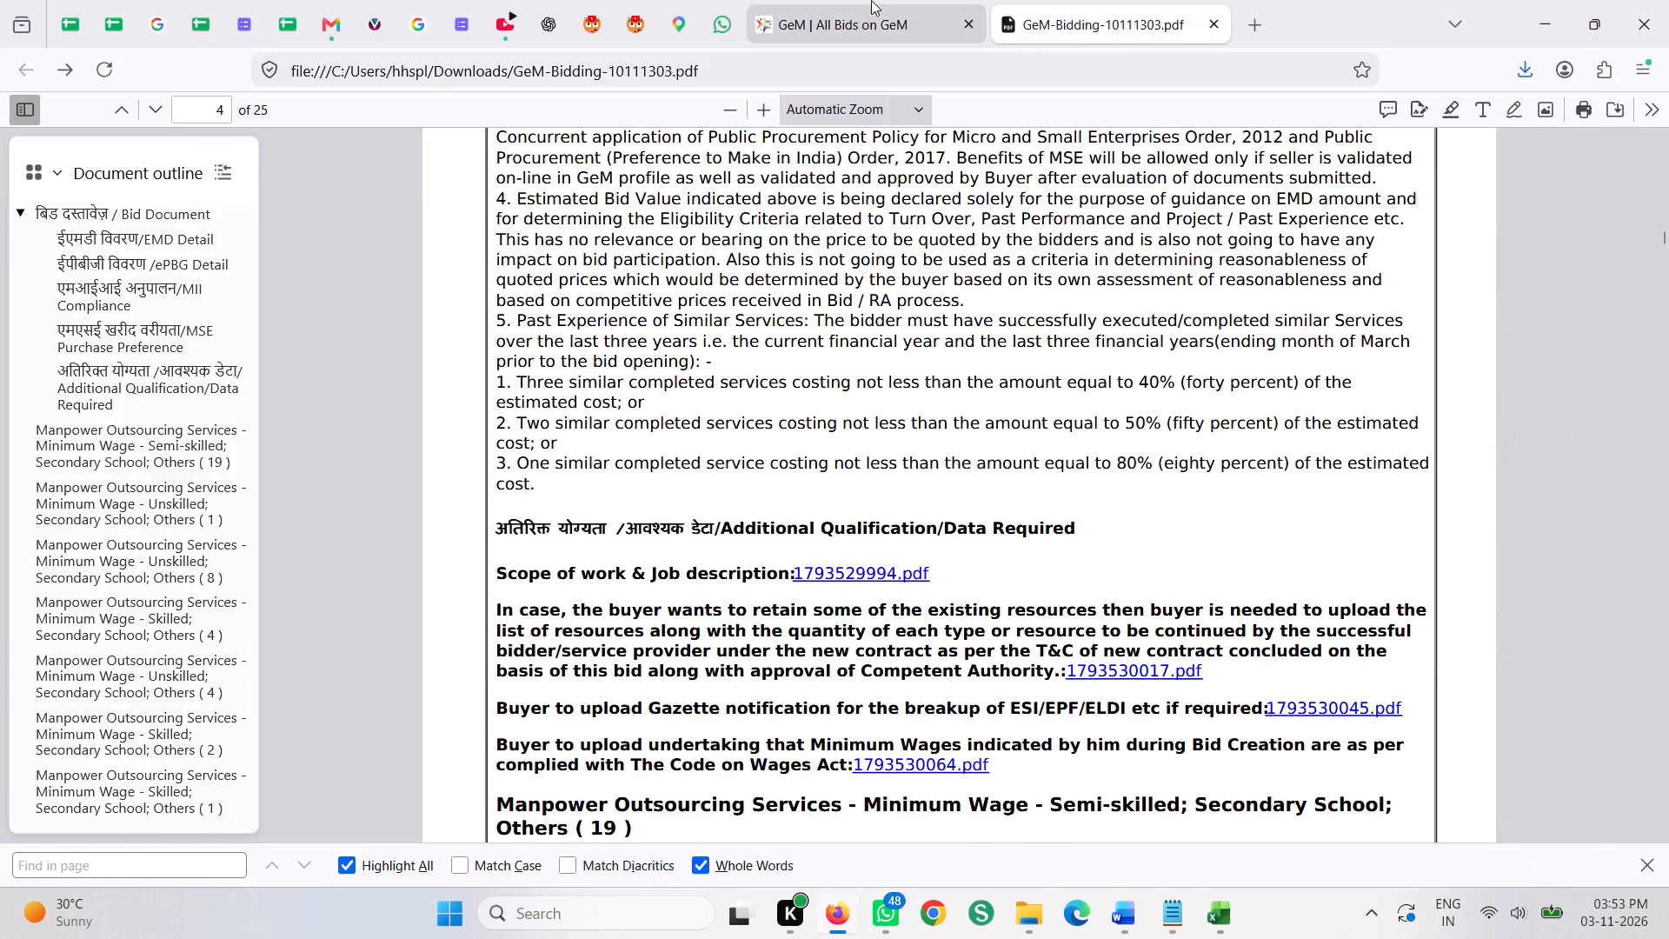
pyautogui.click(871, 0)
pyautogui.click(1083, 0)
pyautogui.click(1608, 111)
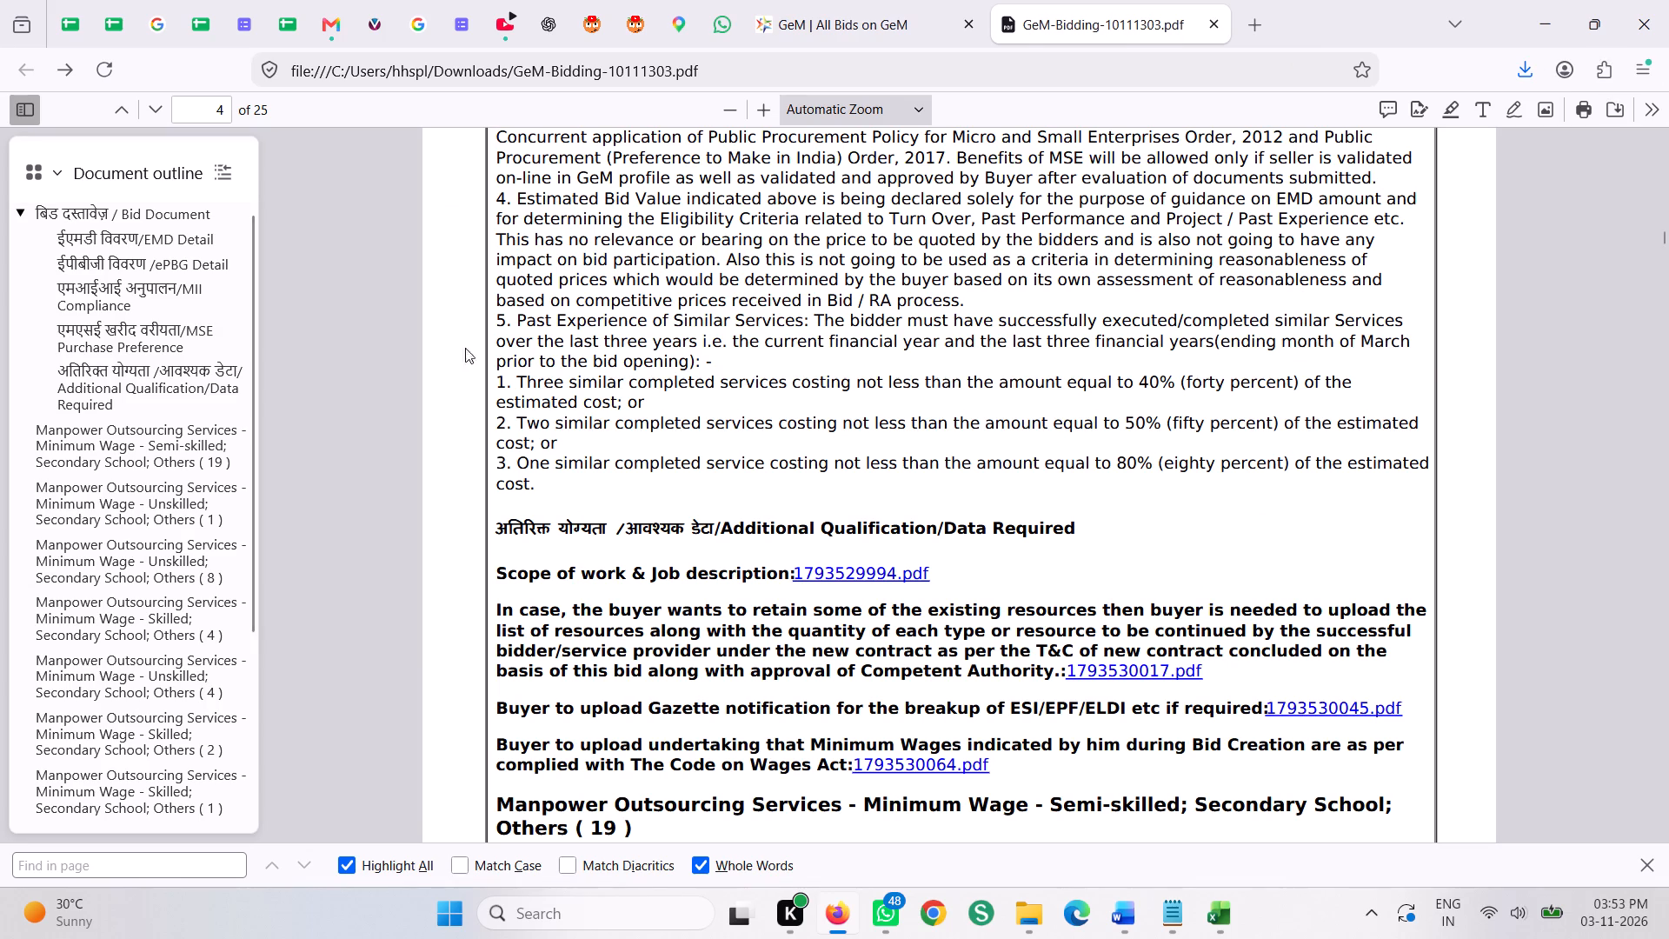
pyautogui.scroll(9, 618, 398)
pyautogui.click(376, 117)
pyautogui.scroll(3, 592, 270)
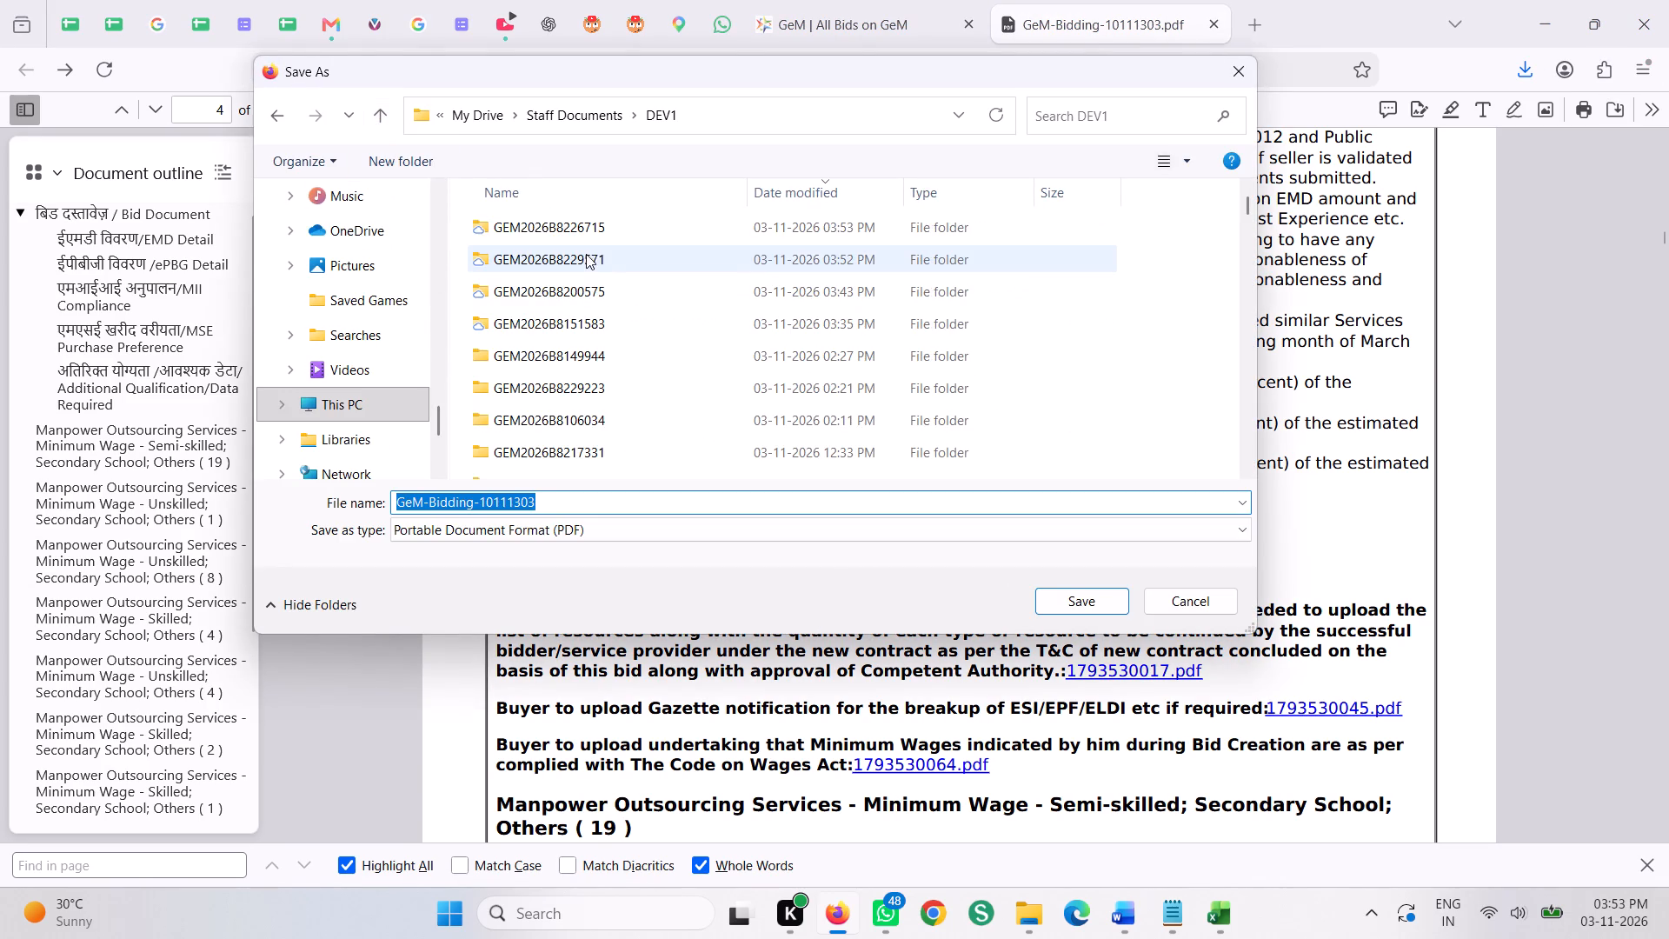
pyautogui.scroll(4, 586, 254)
pyautogui.doubleClick(601, 236)
pyautogui.click(586, 498)
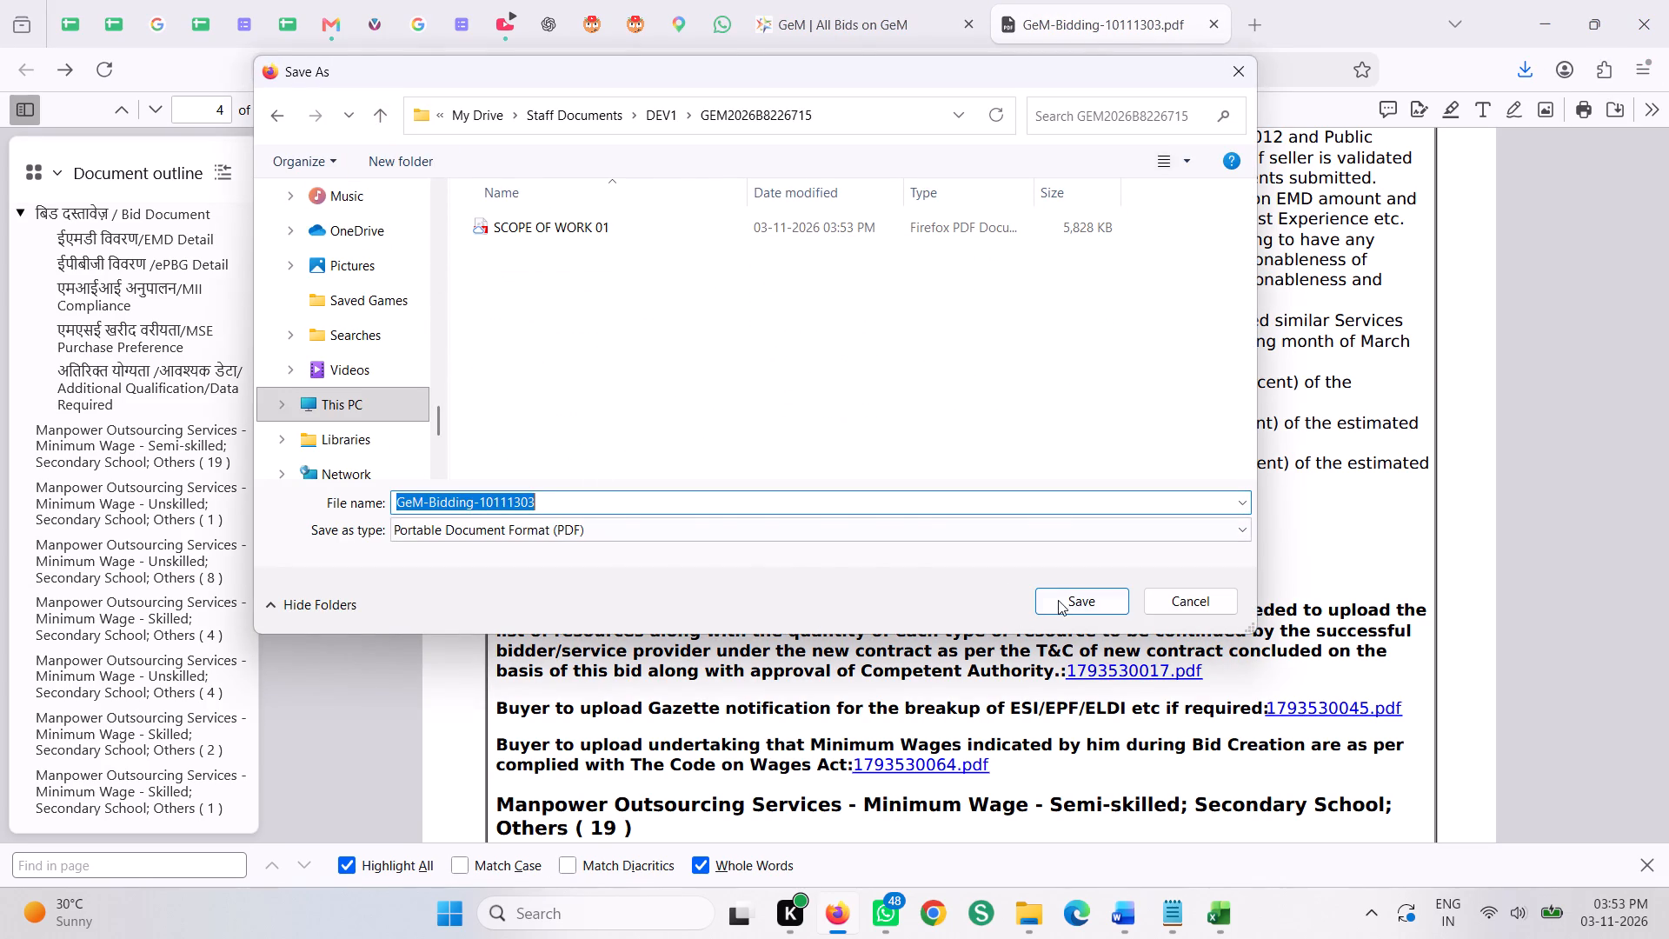
pyautogui.click(1058, 600)
# Copy the consignee city from the bid and, in Word's REQUIRED DOCUMENTS, replace the previous bid's list with "1.SHOPACT – Junagadh,GJ".
pyautogui.scroll(-2, 1177, 556)
pyautogui.scroll(-3, 1076, 514)
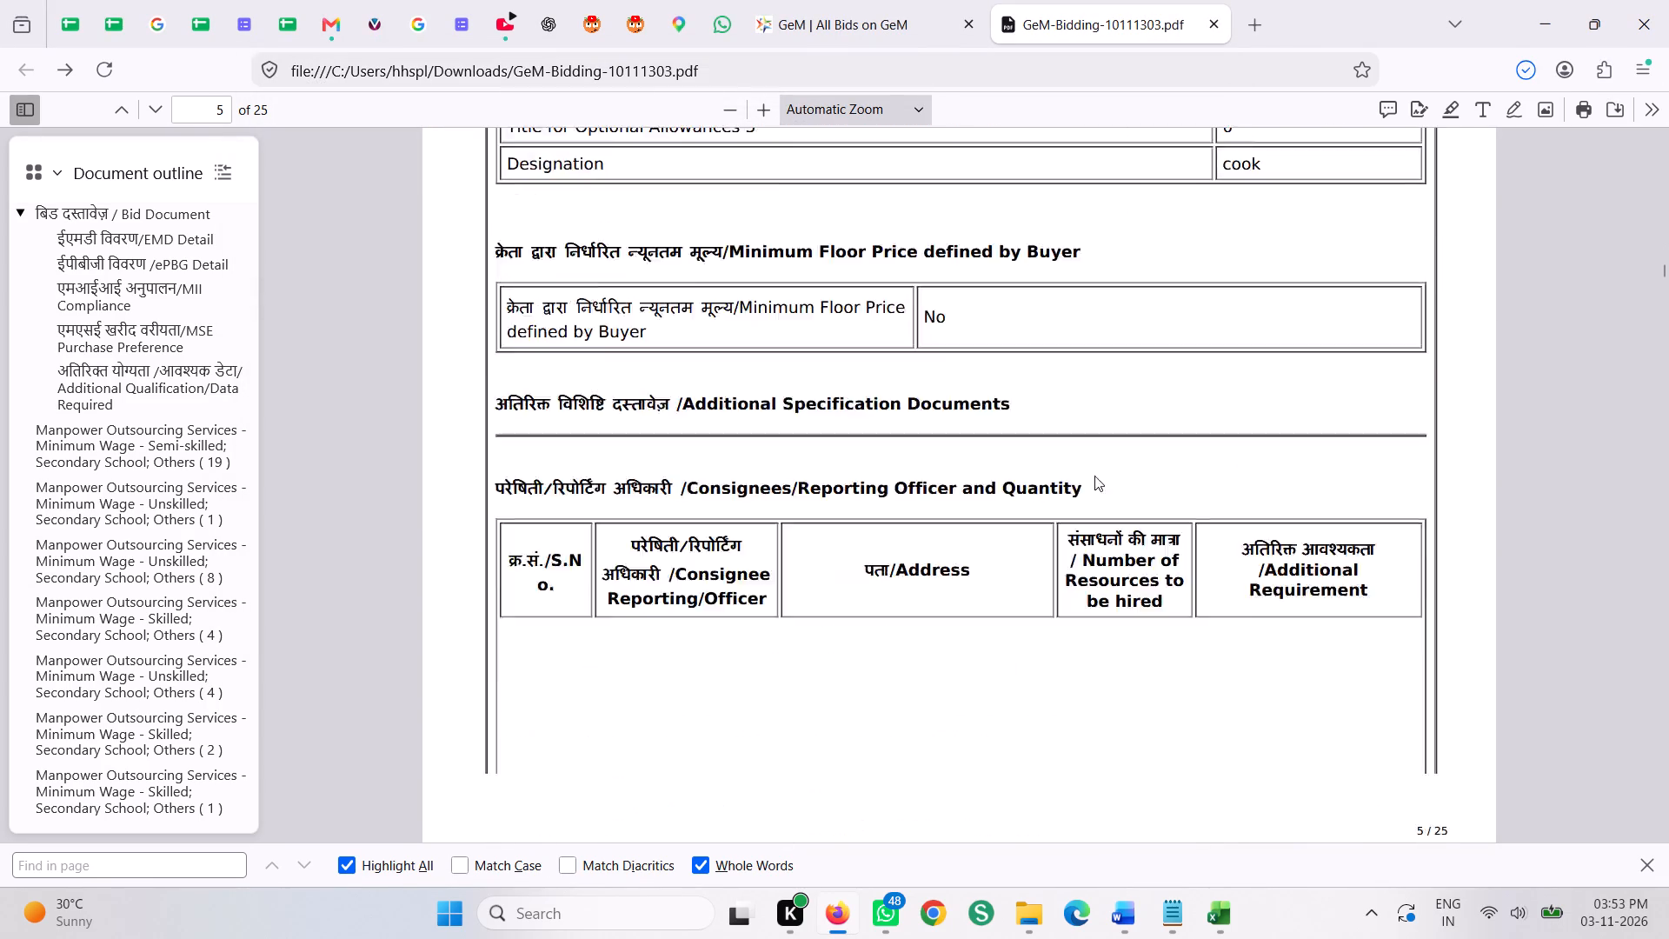
pyautogui.scroll(-1, 966, 496)
pyautogui.doubleClick(851, 418)
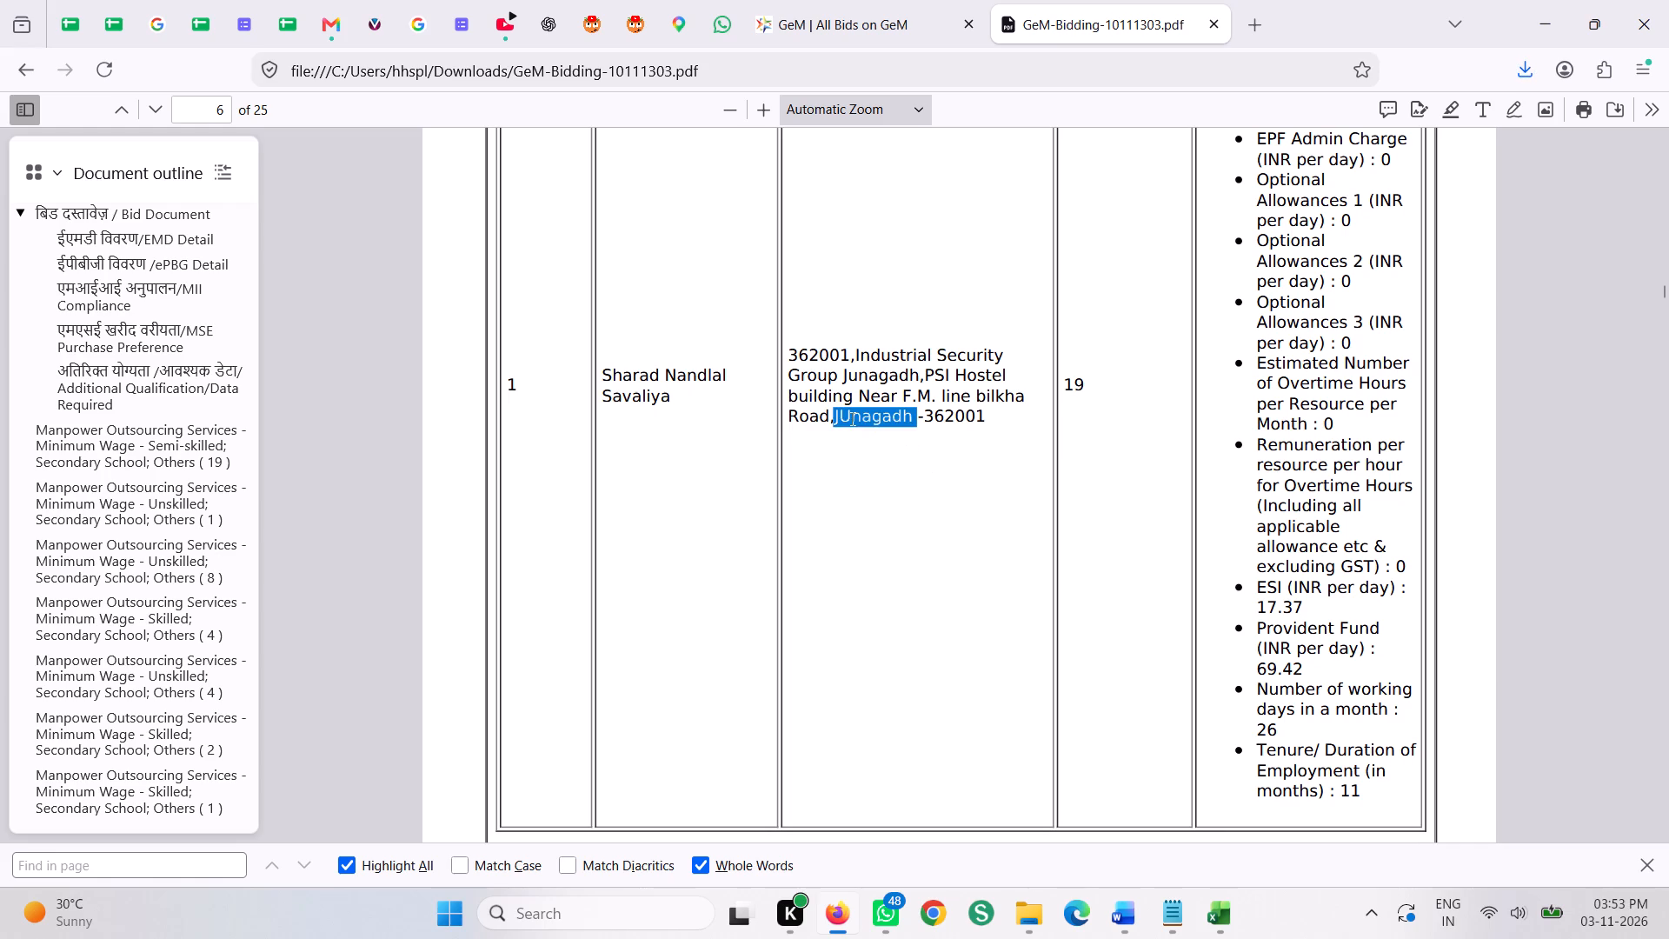
pyautogui.hotkey('ctrl', 'c')
pyautogui.hotkey('ctrl', 'c')
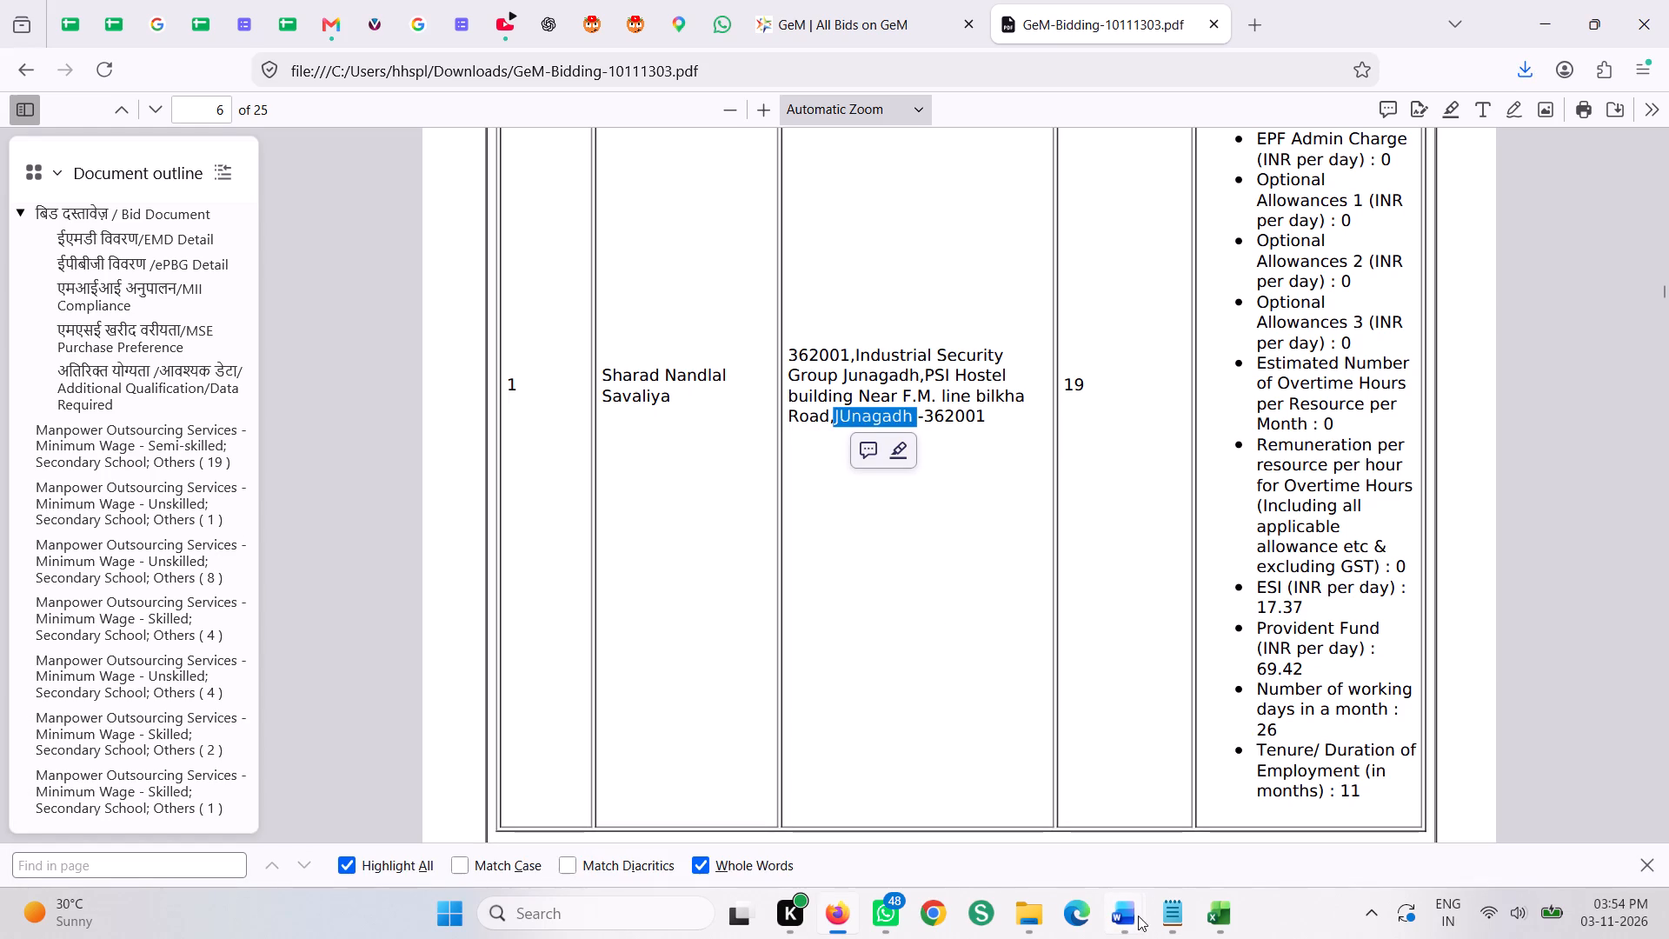
pyautogui.click(1136, 916)
pyautogui.click(169, 802)
pyautogui.scroll(1, 602, 565)
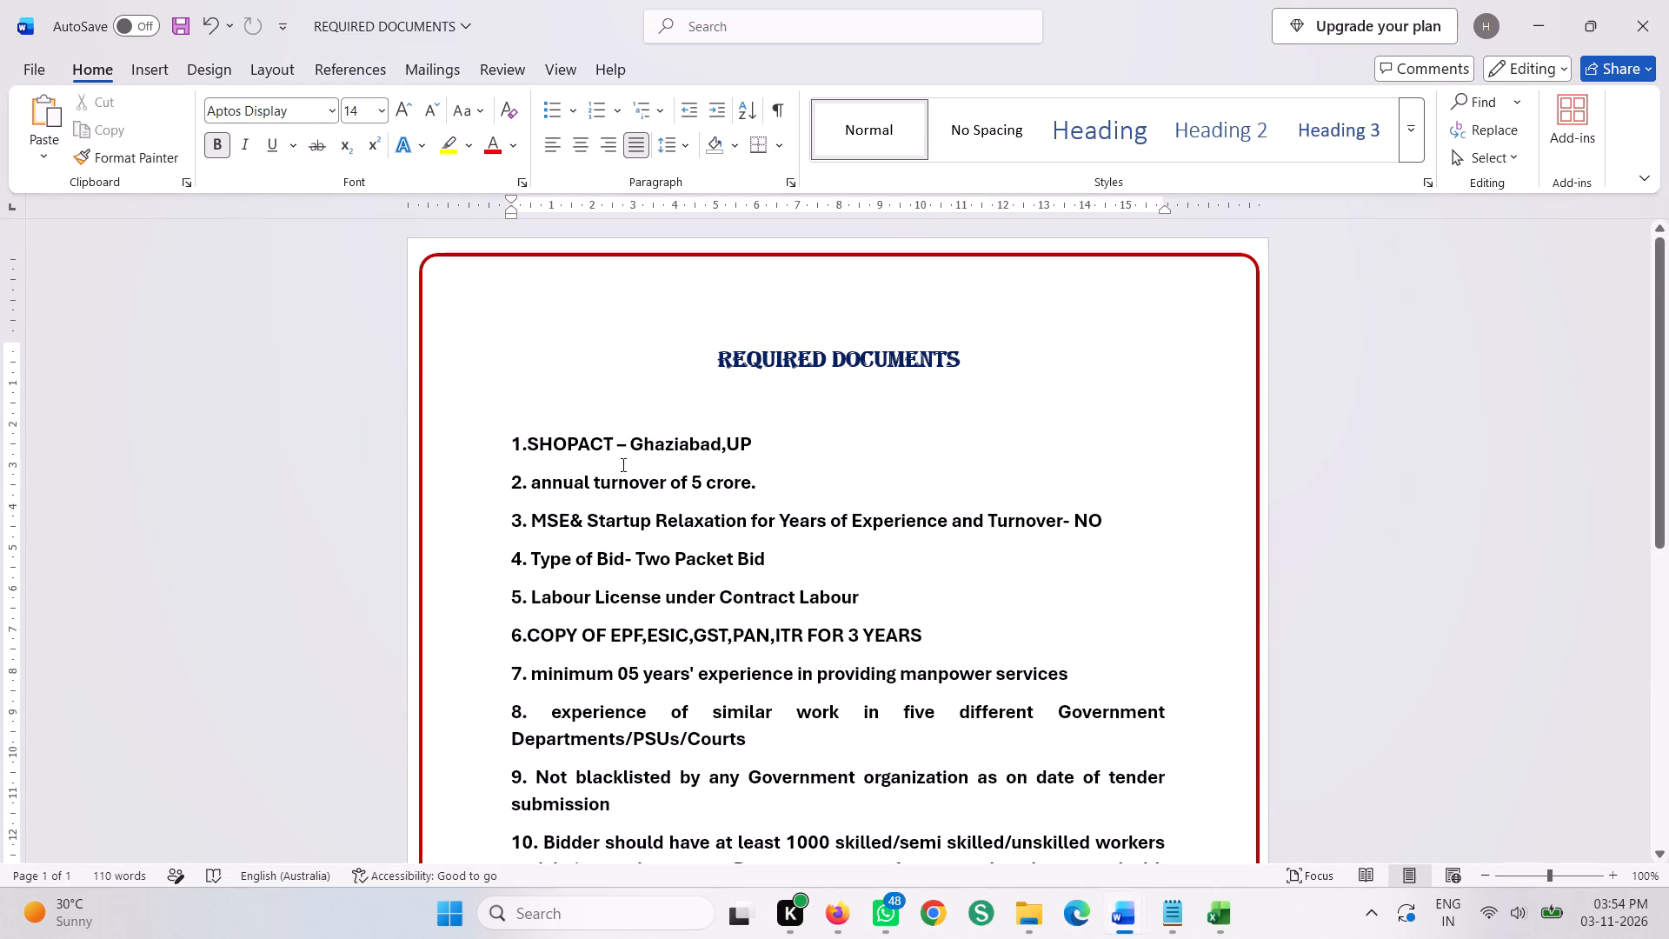
pyautogui.moveTo(630, 443); pyautogui.dragTo(1127, 872)
pyautogui.hotkey('ctrl', 'v')
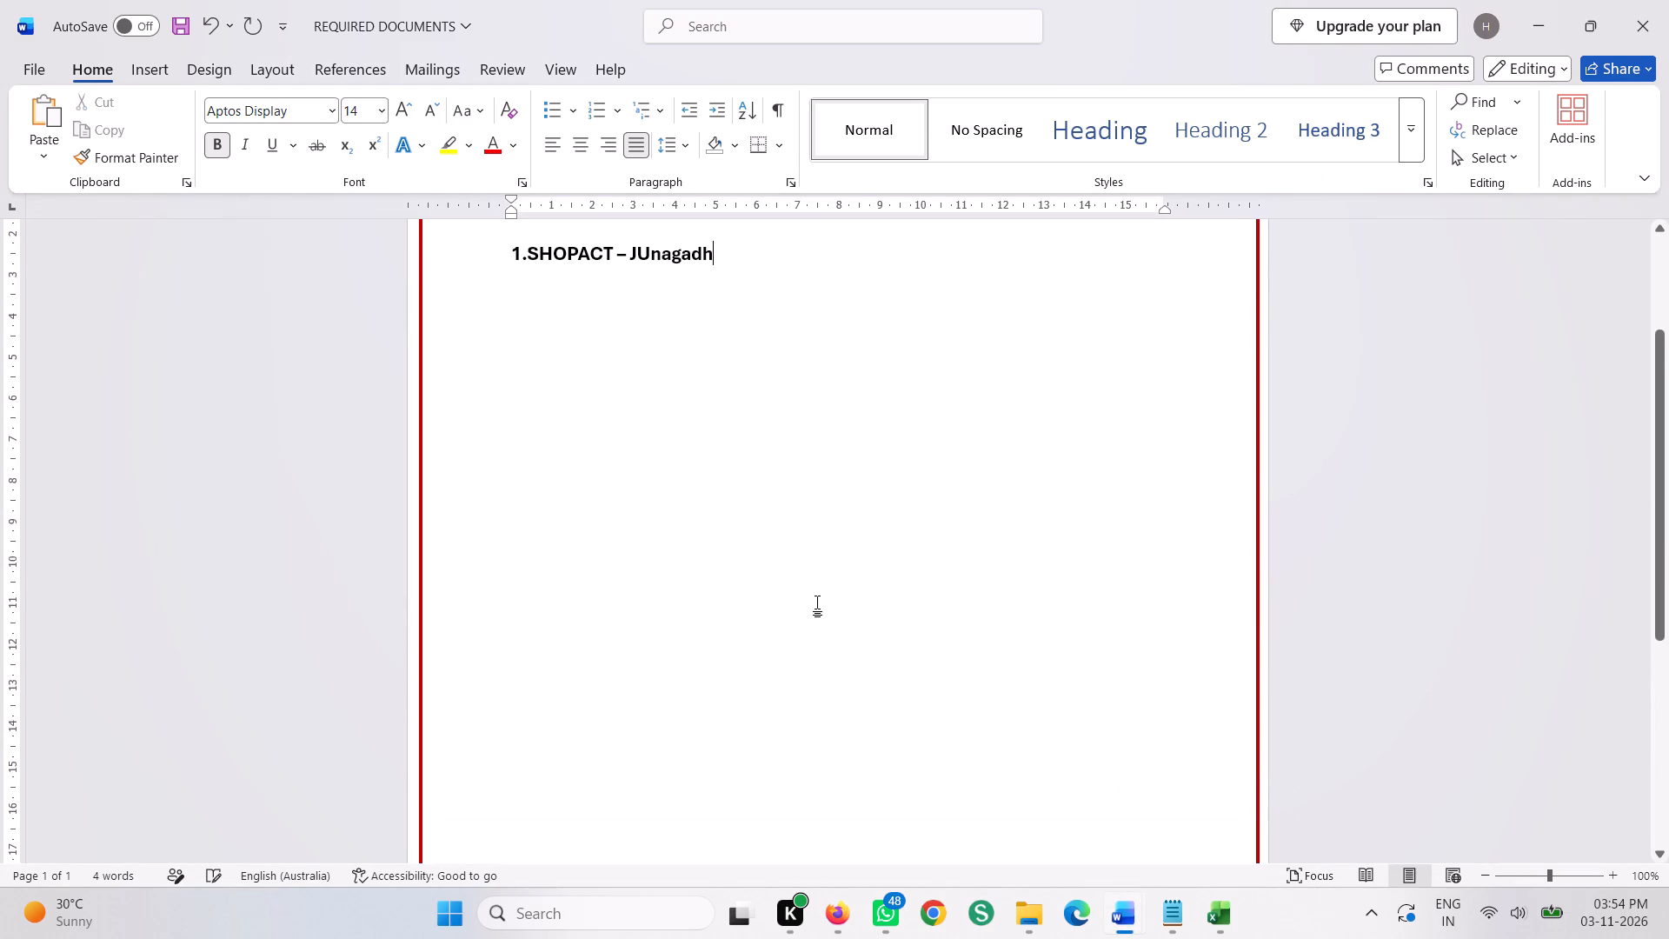
pyautogui.write(',GJ')
# Add item 2 to the list as "Turnover-255 LAKH FOR 3 YEARS", copying the word Turnover from the bid details.
pyautogui.press('Return')
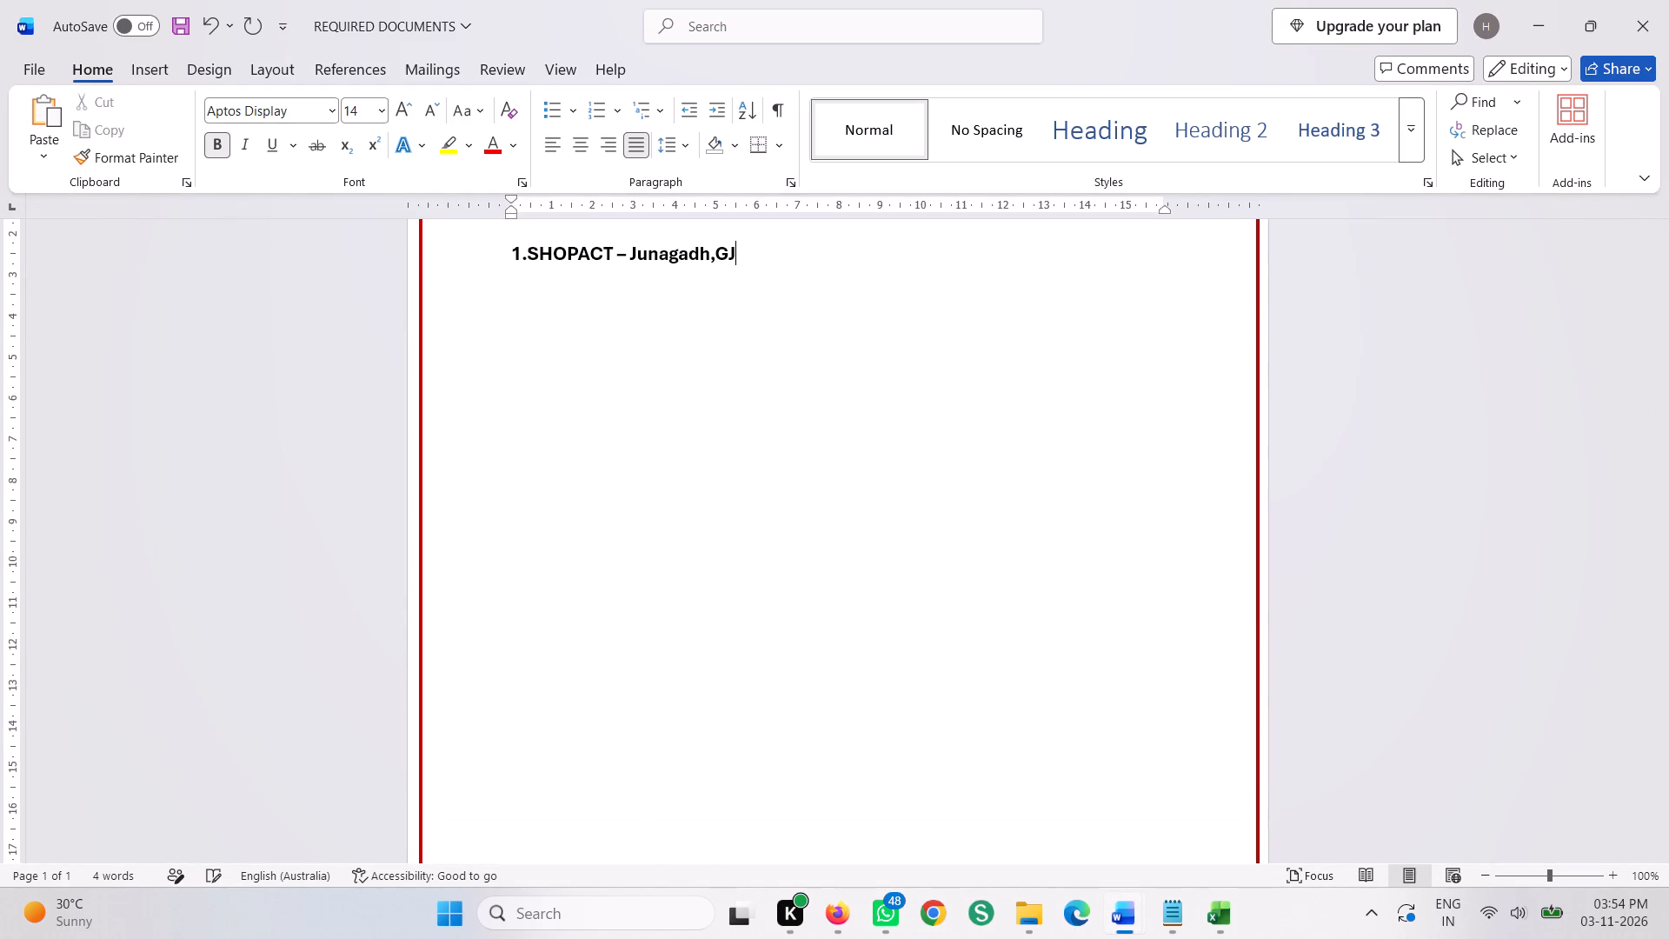
pyautogui.write('2.')
pyautogui.hotkey('alt', 'Tab')
pyautogui.scroll(15, 817, 600)
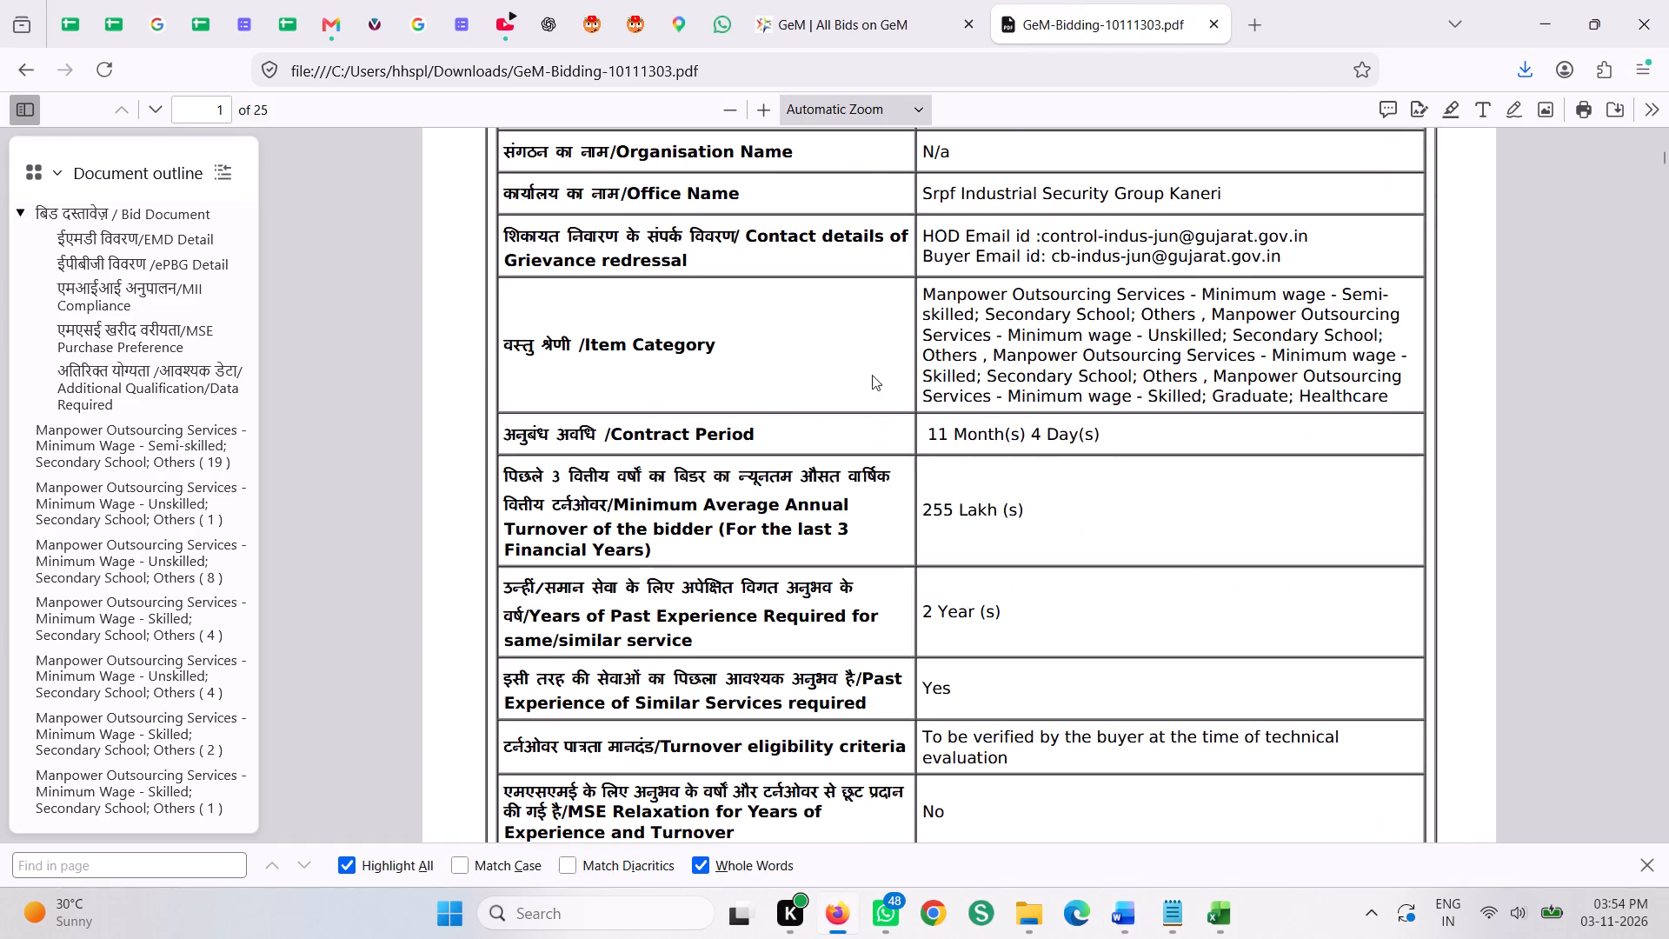
pyautogui.doubleClick(537, 539)
pyautogui.hotkey('ctrl', 'c')
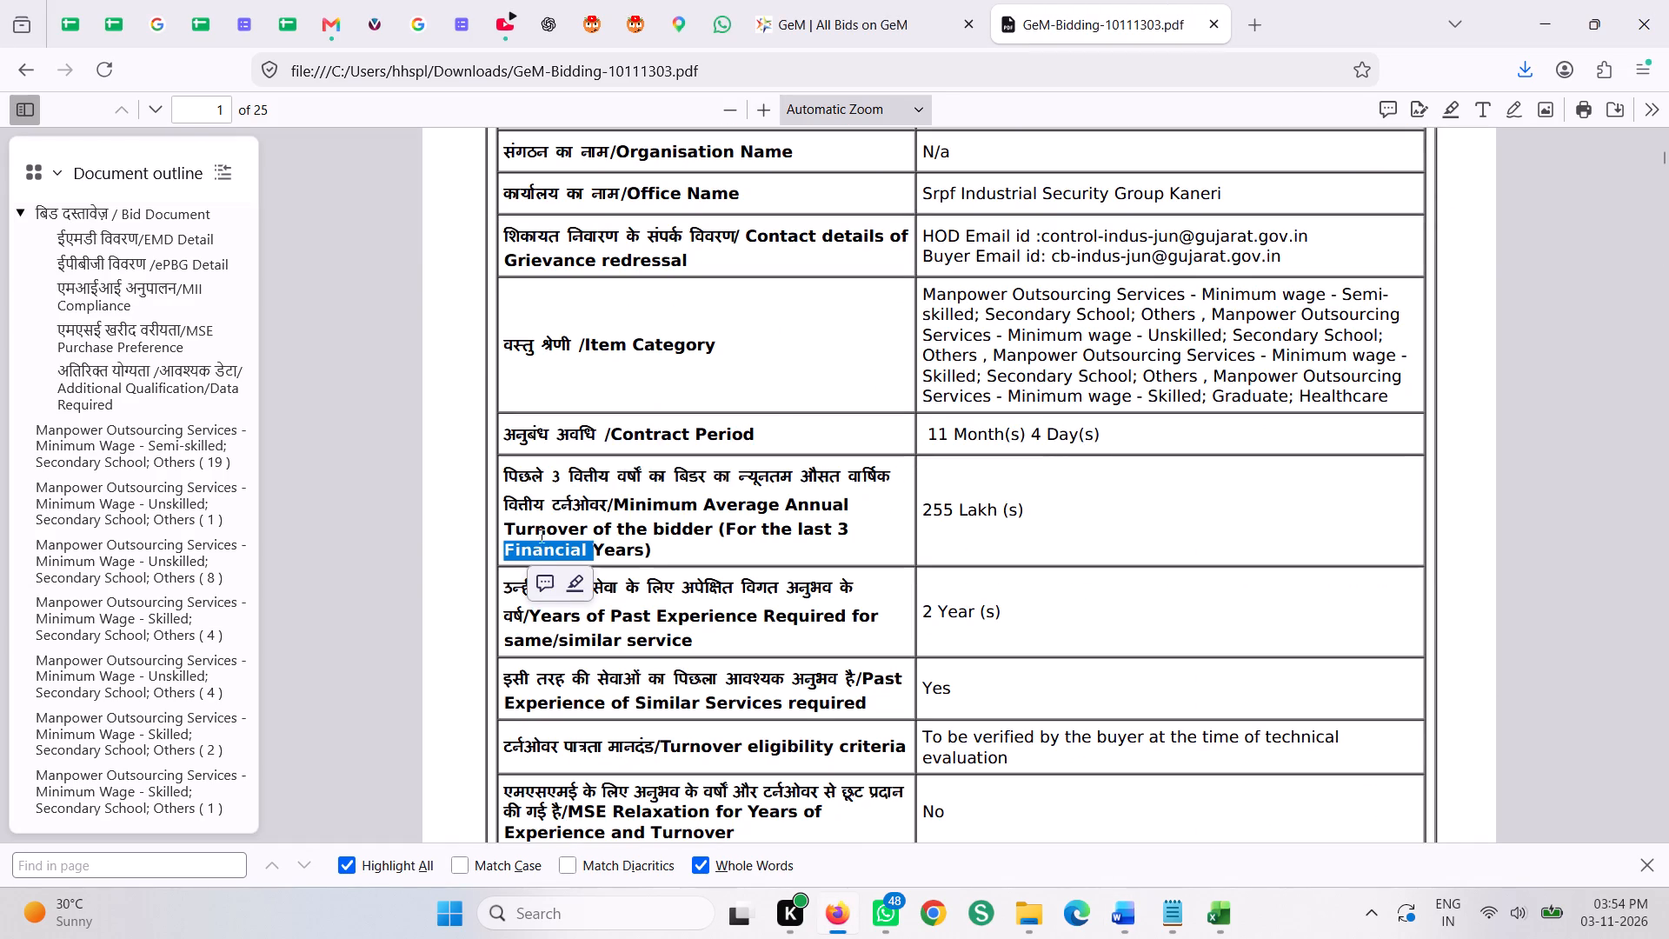
pyautogui.doubleClick(540, 535)
pyautogui.hotkey('ctrl', 'c')
pyautogui.hotkey('ctrl', 'c')
pyautogui.hotkey('alt', 'Tab')
pyautogui.hotkey('ctrl', 'v')
pyautogui.write('-255 LAKH FOR 3 YEARS')
pyautogui.press('space')
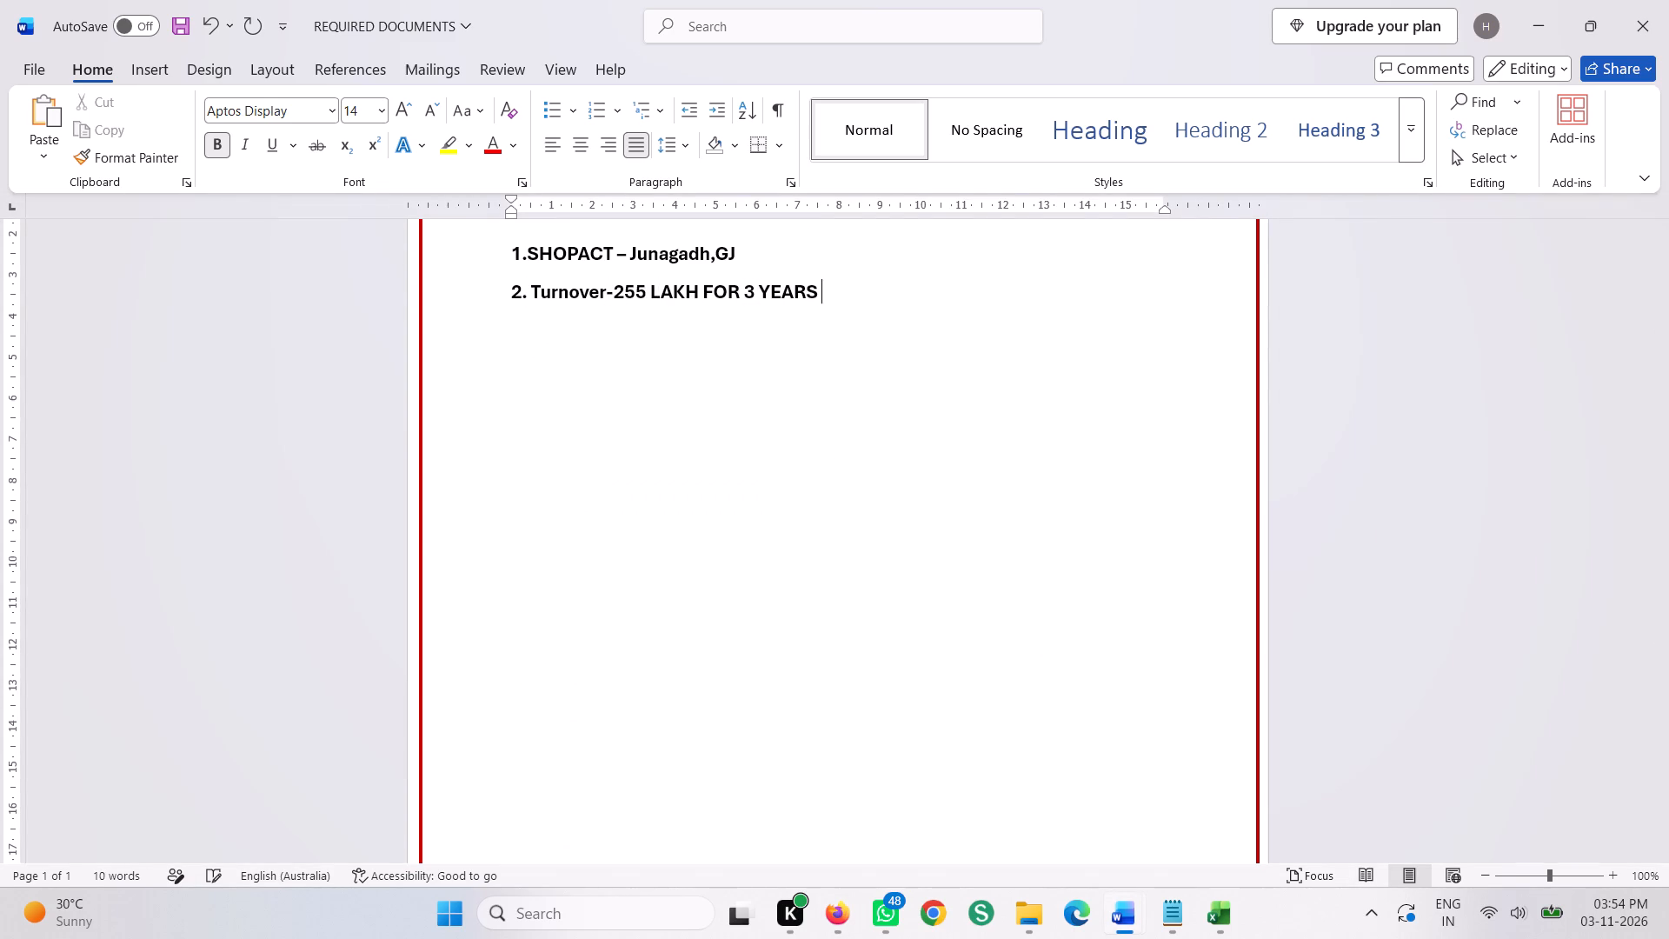
# Add item 3, "MSE Relaxation for Years of Experience and Turnover", copied from the bid details and joined onto one line.
pyautogui.press('Return')
pyautogui.write('3.')
pyautogui.hotkey('alt', 'Tab')
pyautogui.scroll(-1, 963, 523)
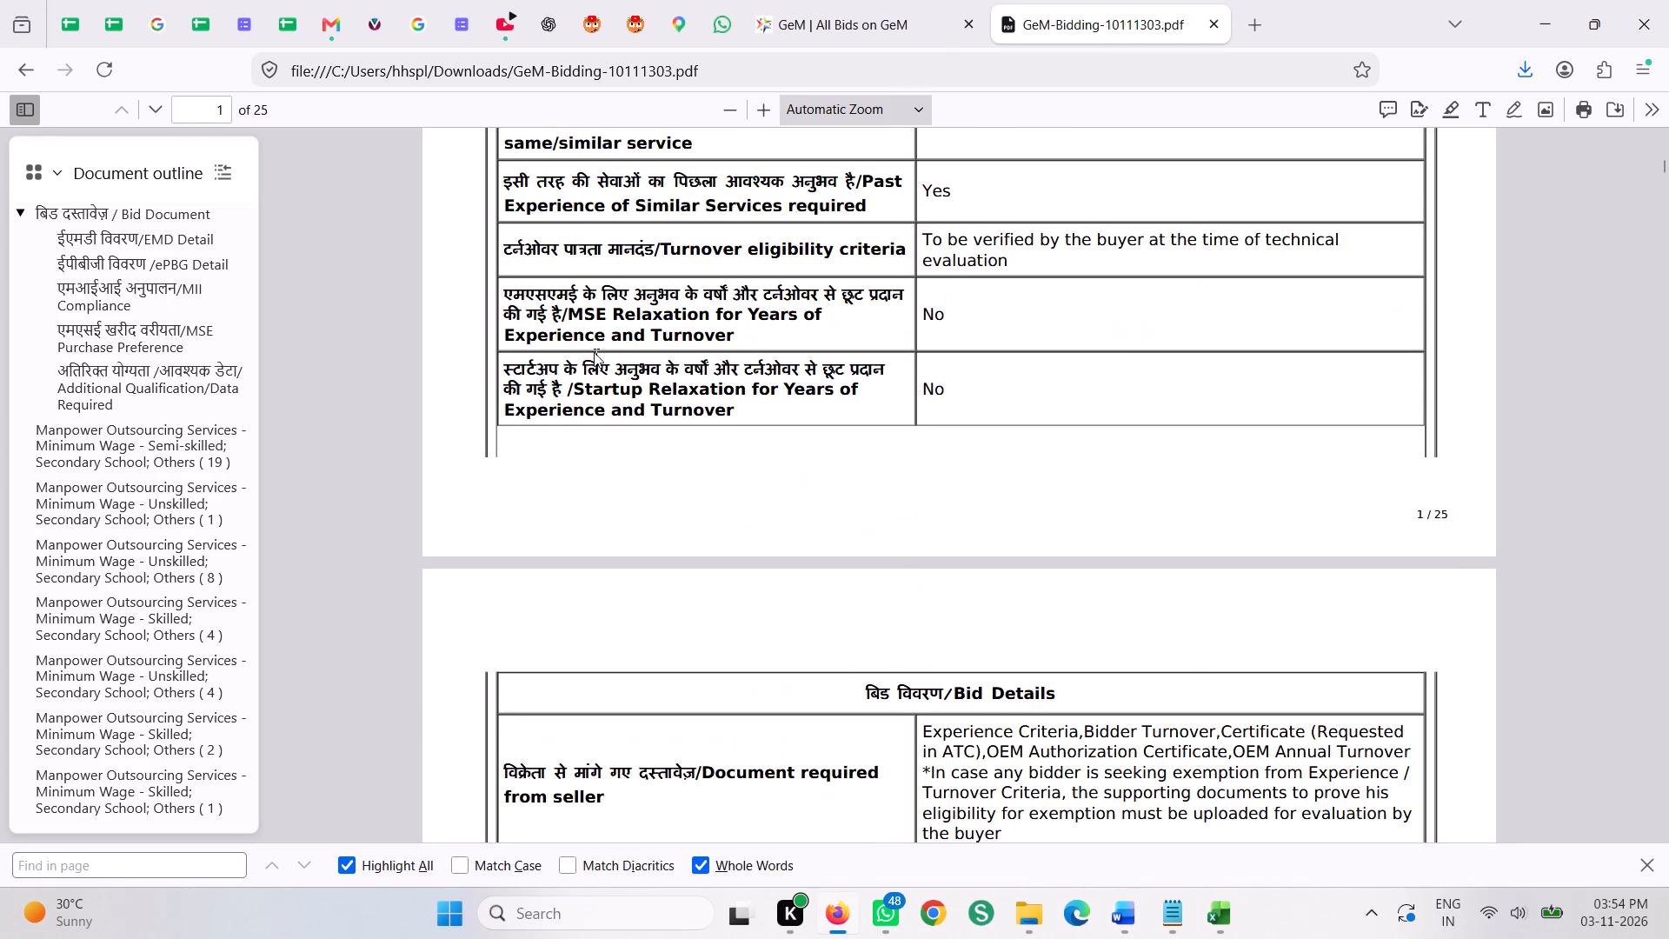
pyautogui.click(588, 318)
pyautogui.moveTo(588, 318); pyautogui.dragTo(716, 343)
pyautogui.hotkey('ctrl', 'c')
pyautogui.hotkey('ctrl', 'c')
pyautogui.hotkey('alt', 'Tab')
pyautogui.hotkey('ctrl', 'v')
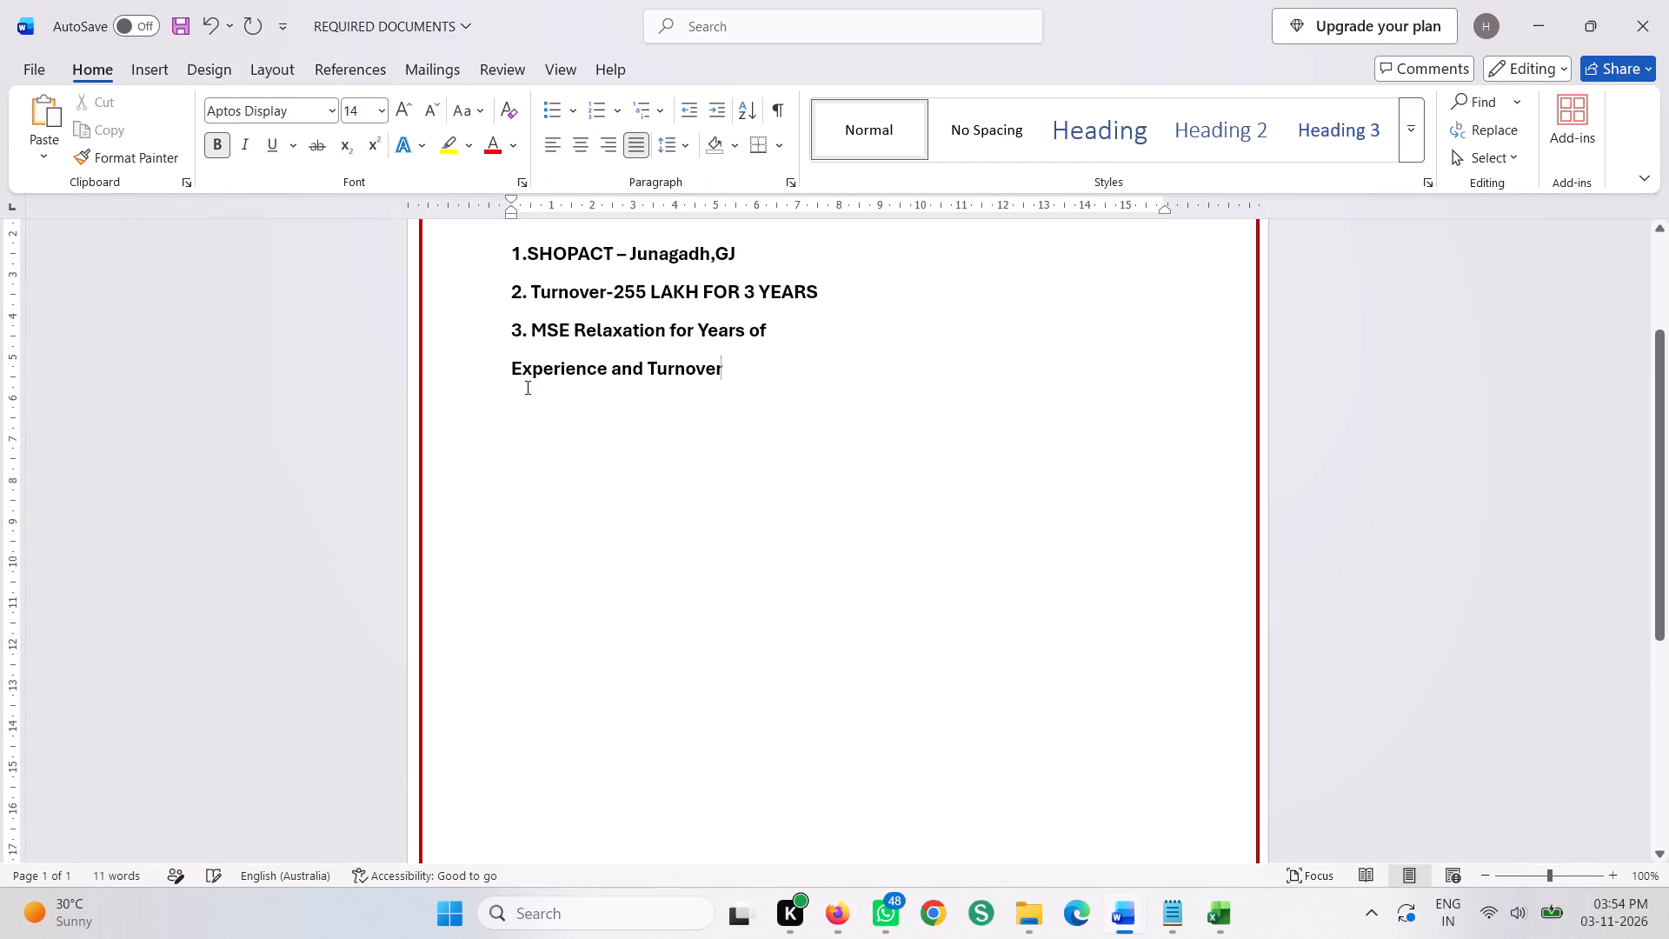
pyautogui.click(506, 360)
pyautogui.press('BackSpace')
pyautogui.press('space')
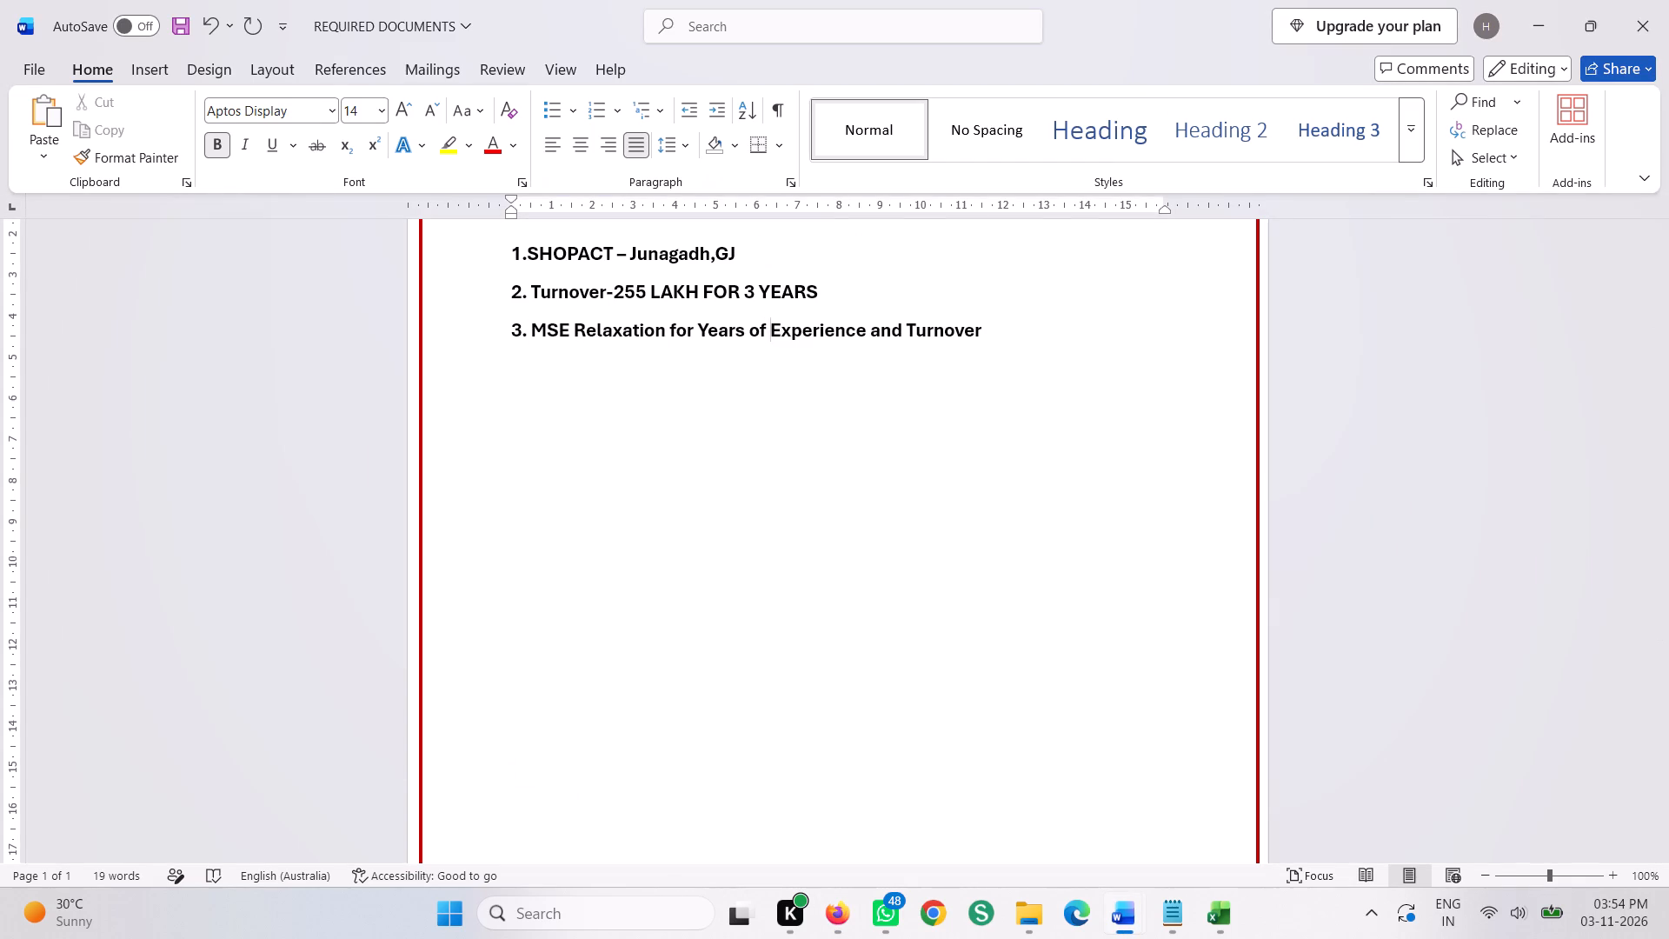
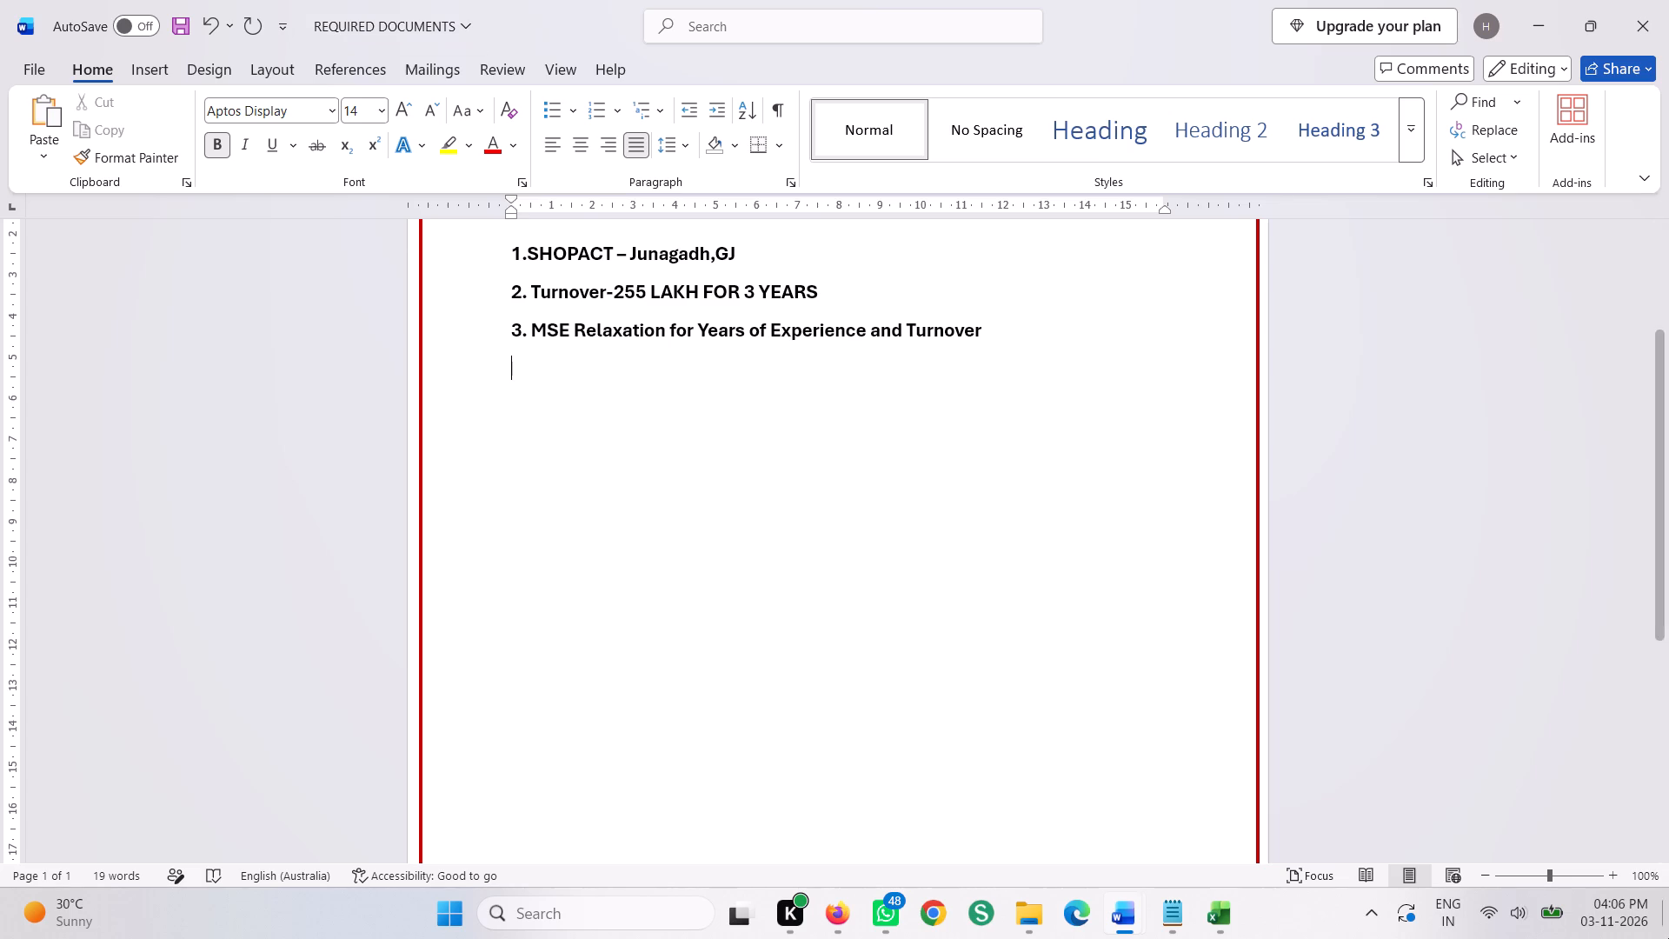
# Extend item 3 to read "MSE& Startup Relaxation for Years of Experience and Turnover- NO", copying the word Startup from the bid.
pyautogui.hotkey('alt', 'Tab')
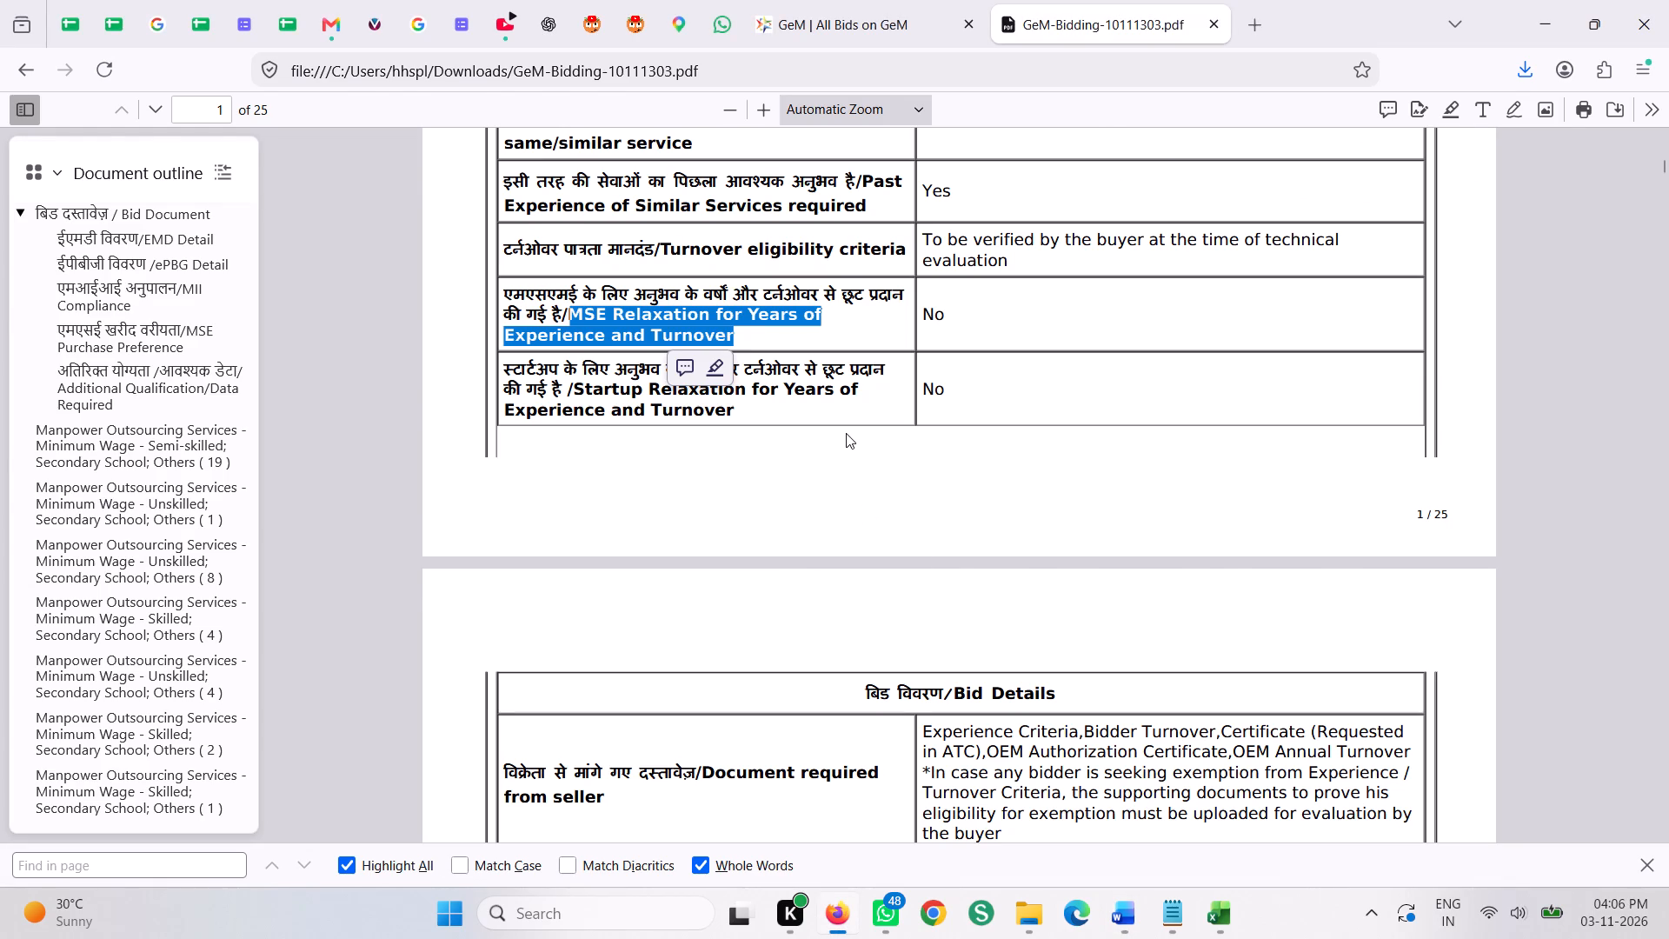
pyautogui.hotkey('alt', 'Tab')
pyautogui.click(1005, 332)
pyautogui.hotkey('alt', 'Tab')
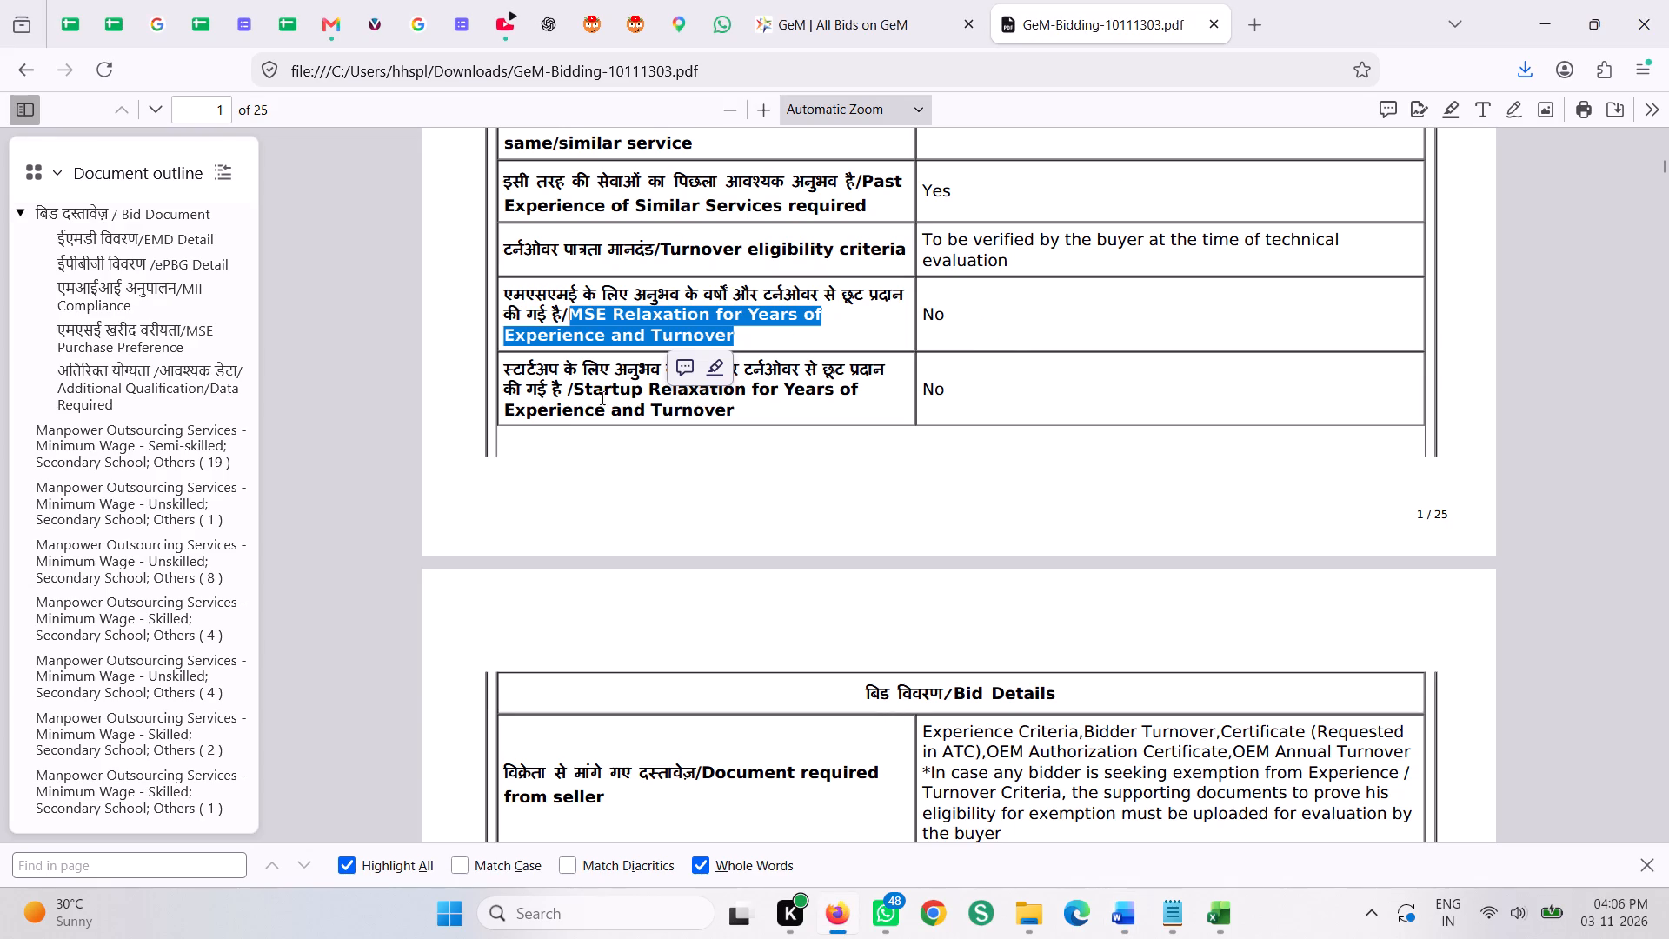
pyautogui.doubleClick(605, 388)
pyautogui.hotkey('ctrl', 'c')
pyautogui.hotkey('ctrl', 'c')
pyautogui.hotkey('alt', 'Tab')
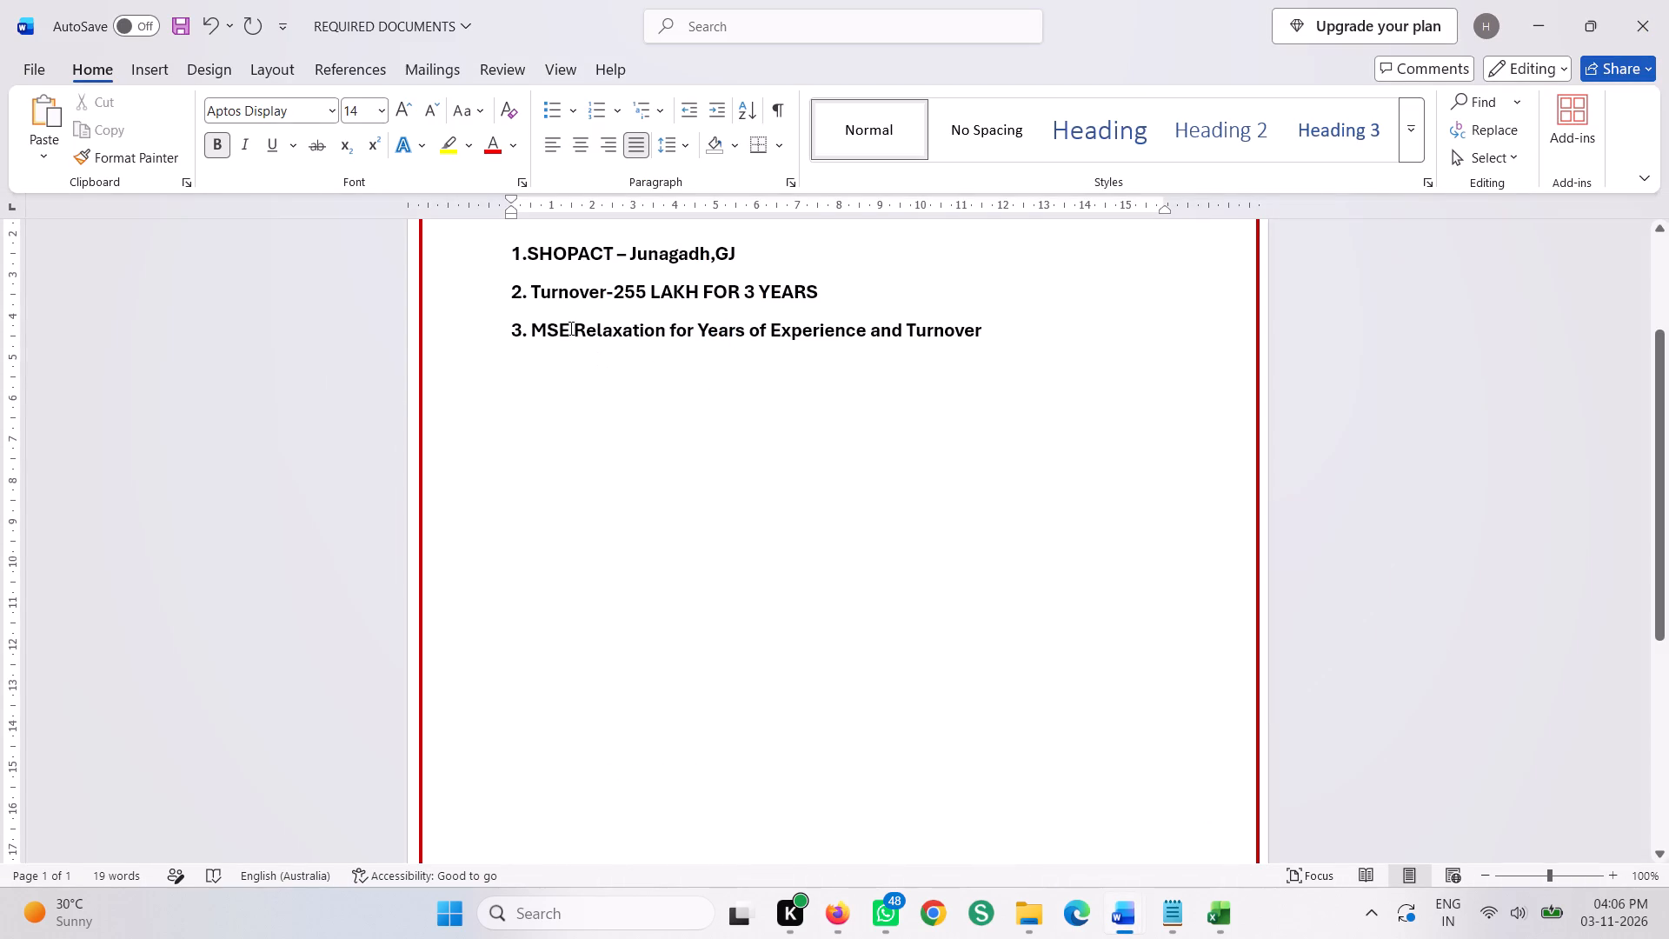
pyautogui.click(570, 327)
pyautogui.hotkey('shift', '&')
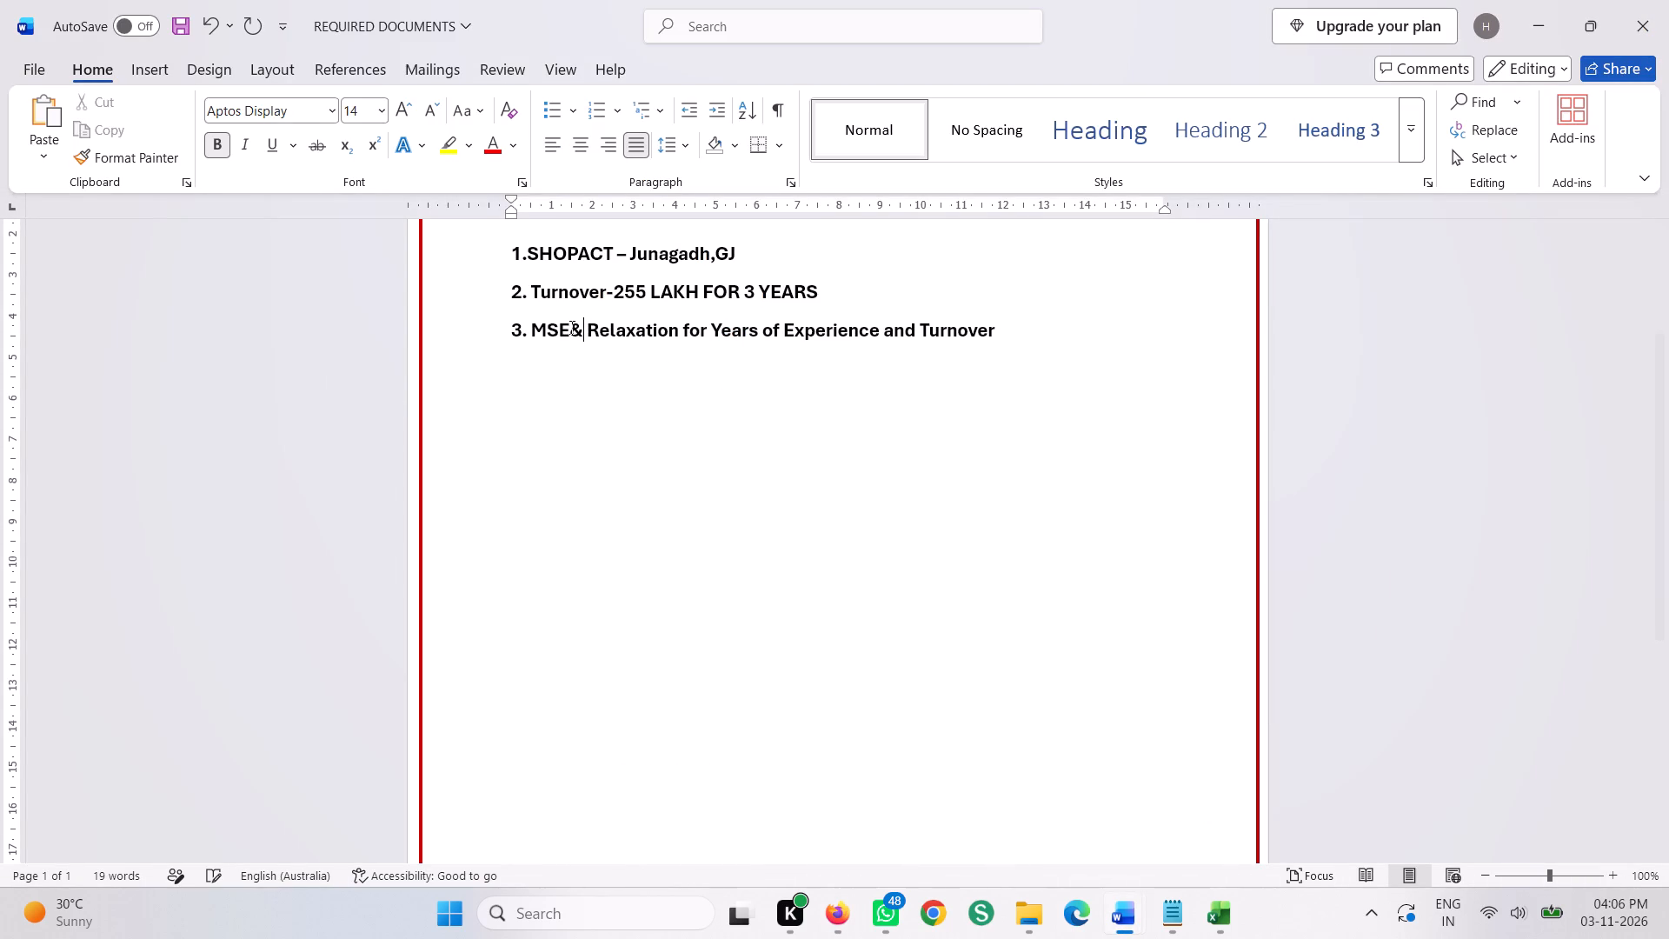
pyautogui.hotkey('ctrl', 'v')
pyautogui.click(1105, 337)
pyautogui.write('- NO')
# Add item 4, "Type of Bid- Two Packet Bid", to the required documents list, copying the label and value from the bid details.
pyautogui.hotkey('alt', 'Tab')
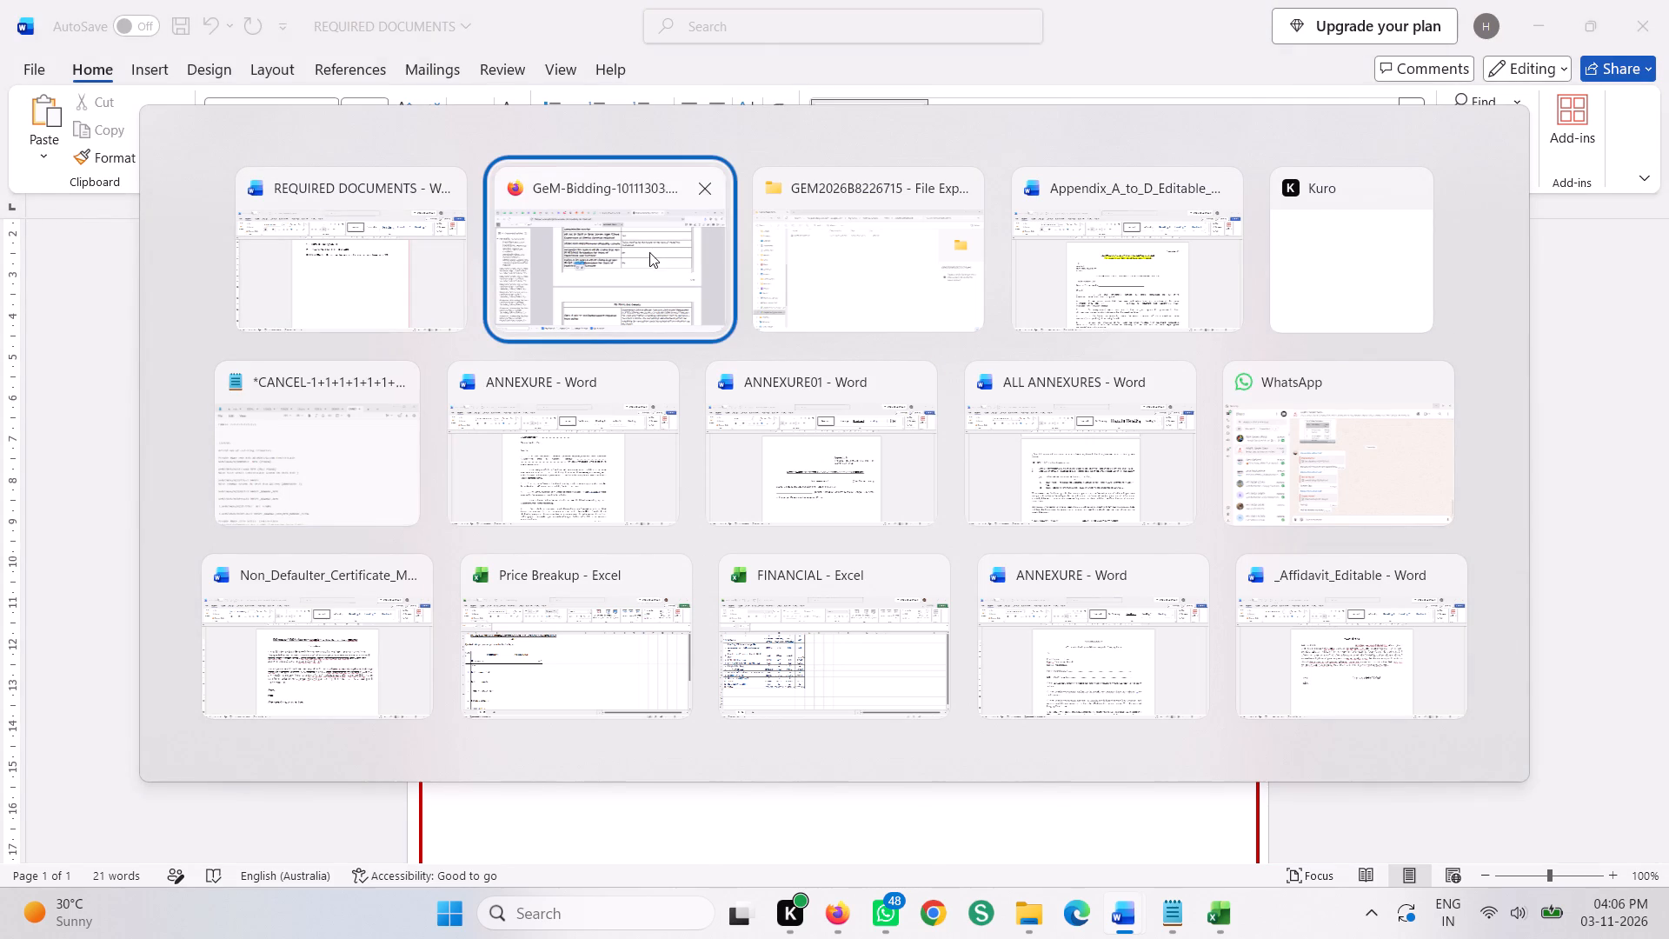
pyautogui.click(649, 252)
pyautogui.scroll(-1, 765, 436)
pyautogui.scroll(-1, 897, 447)
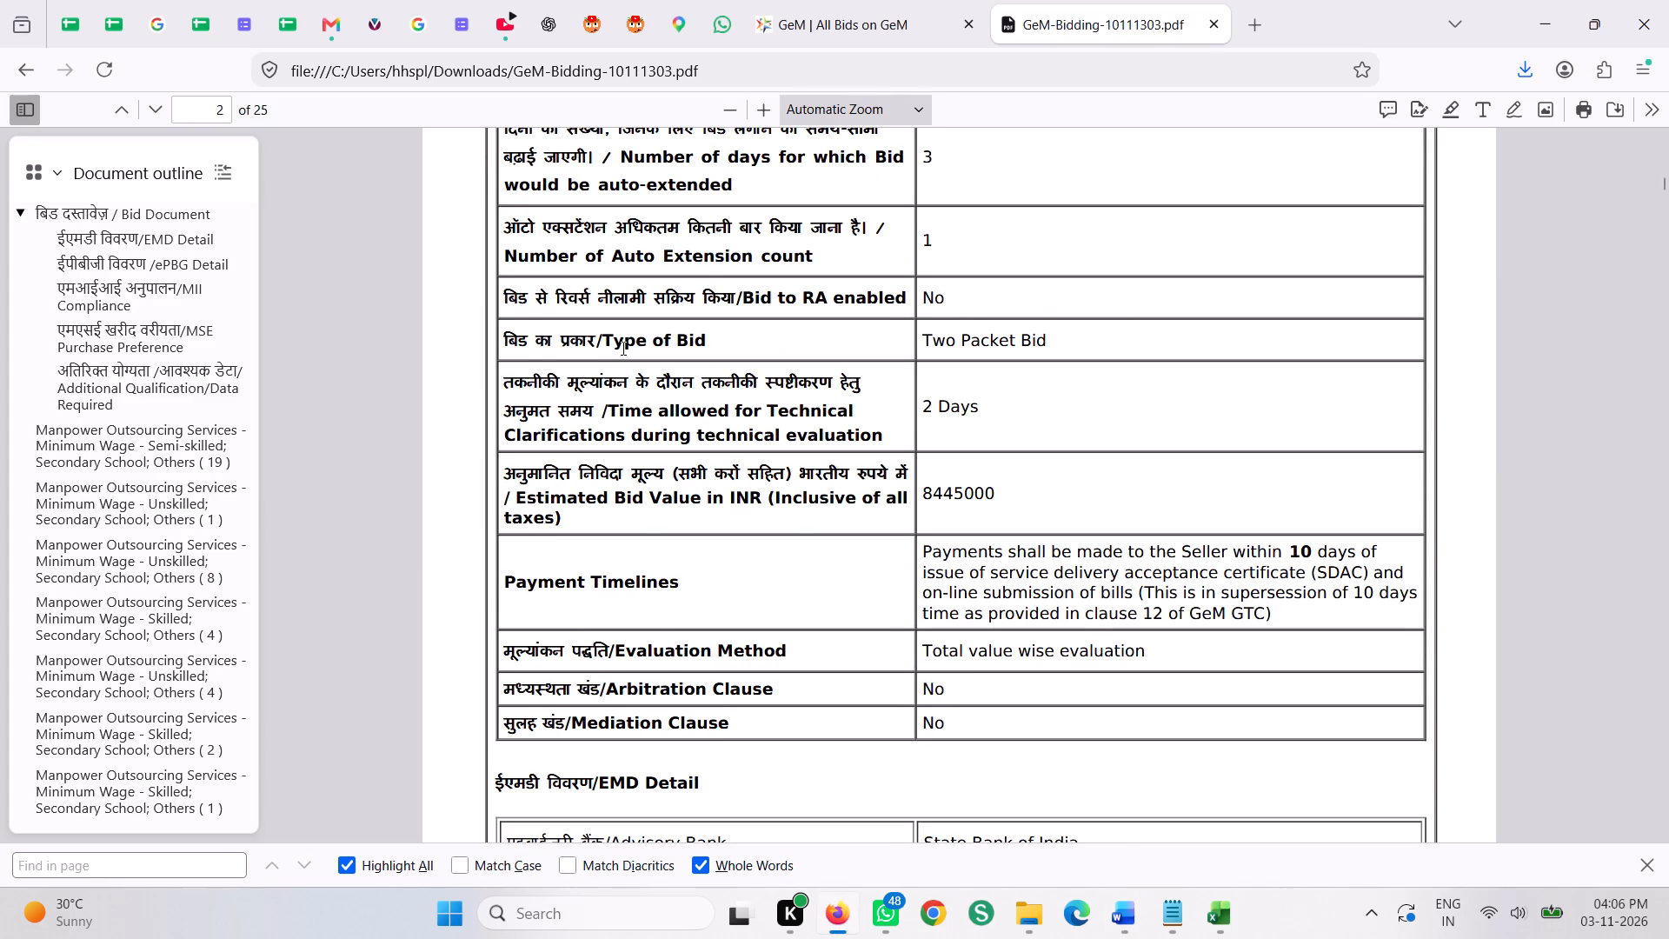
pyautogui.click(621, 338)
pyautogui.moveTo(621, 338); pyautogui.dragTo(694, 344)
pyautogui.hotkey('ctrl', 'c')
pyautogui.hotkey('ctrl', 'c')
pyautogui.hotkey('alt', 'Tab')
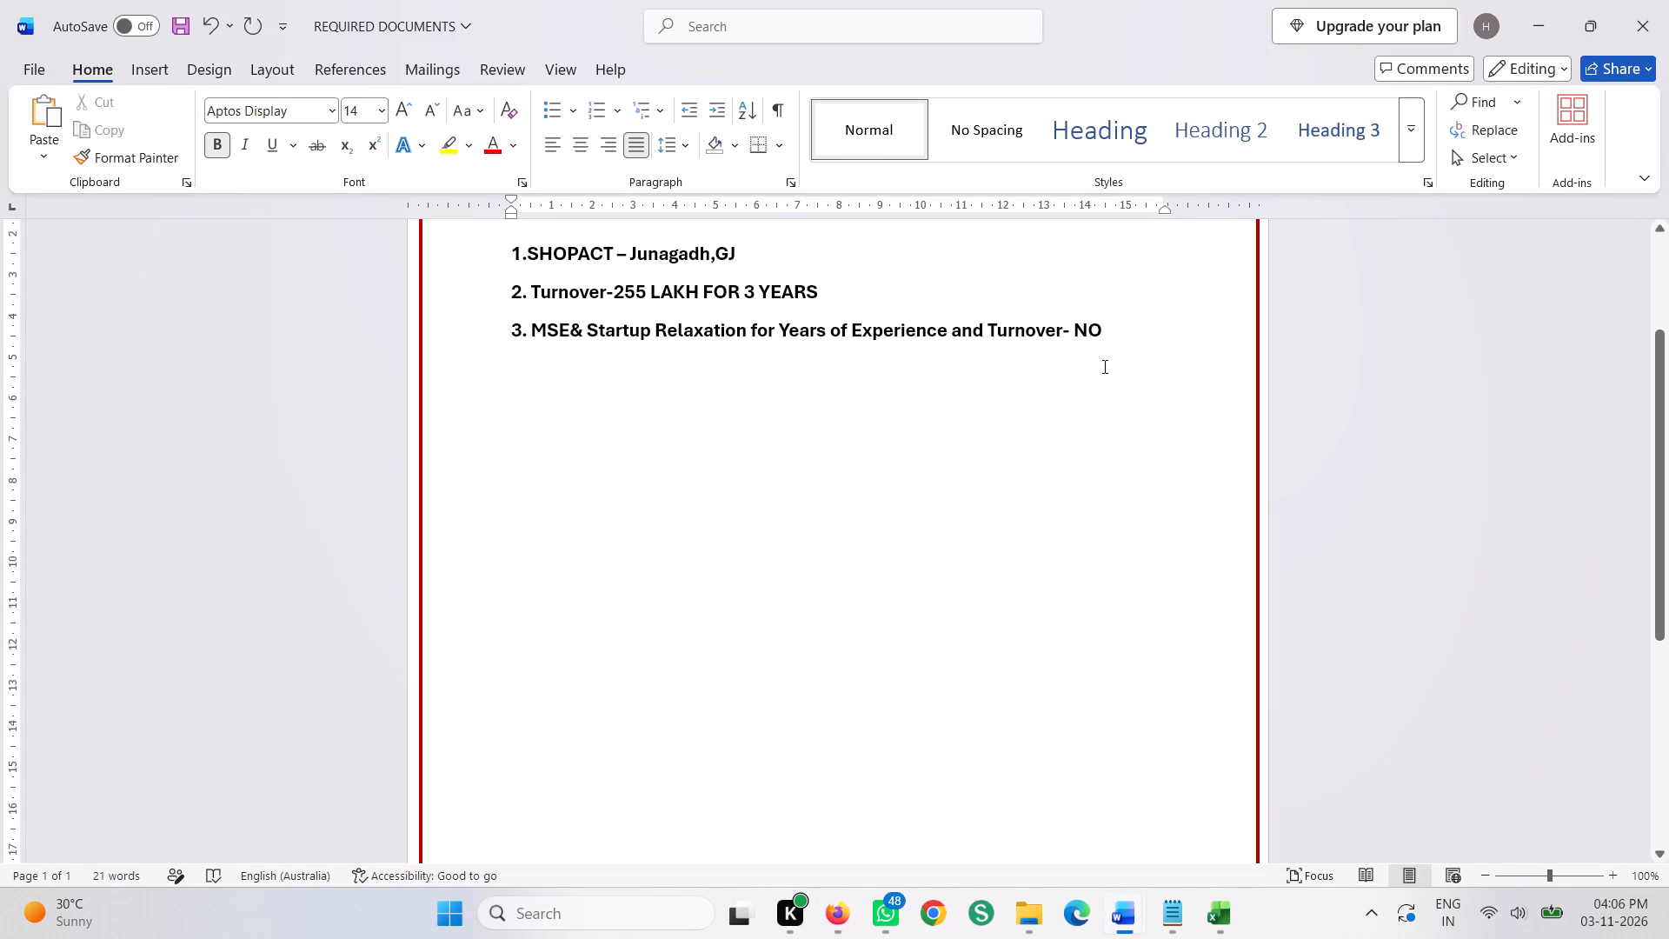
pyautogui.press('Return')
pyautogui.write('4.')
pyautogui.hotkey('ctrl', 'v')
pyautogui.press('-')
pyautogui.hotkey('alt', 'Tab')
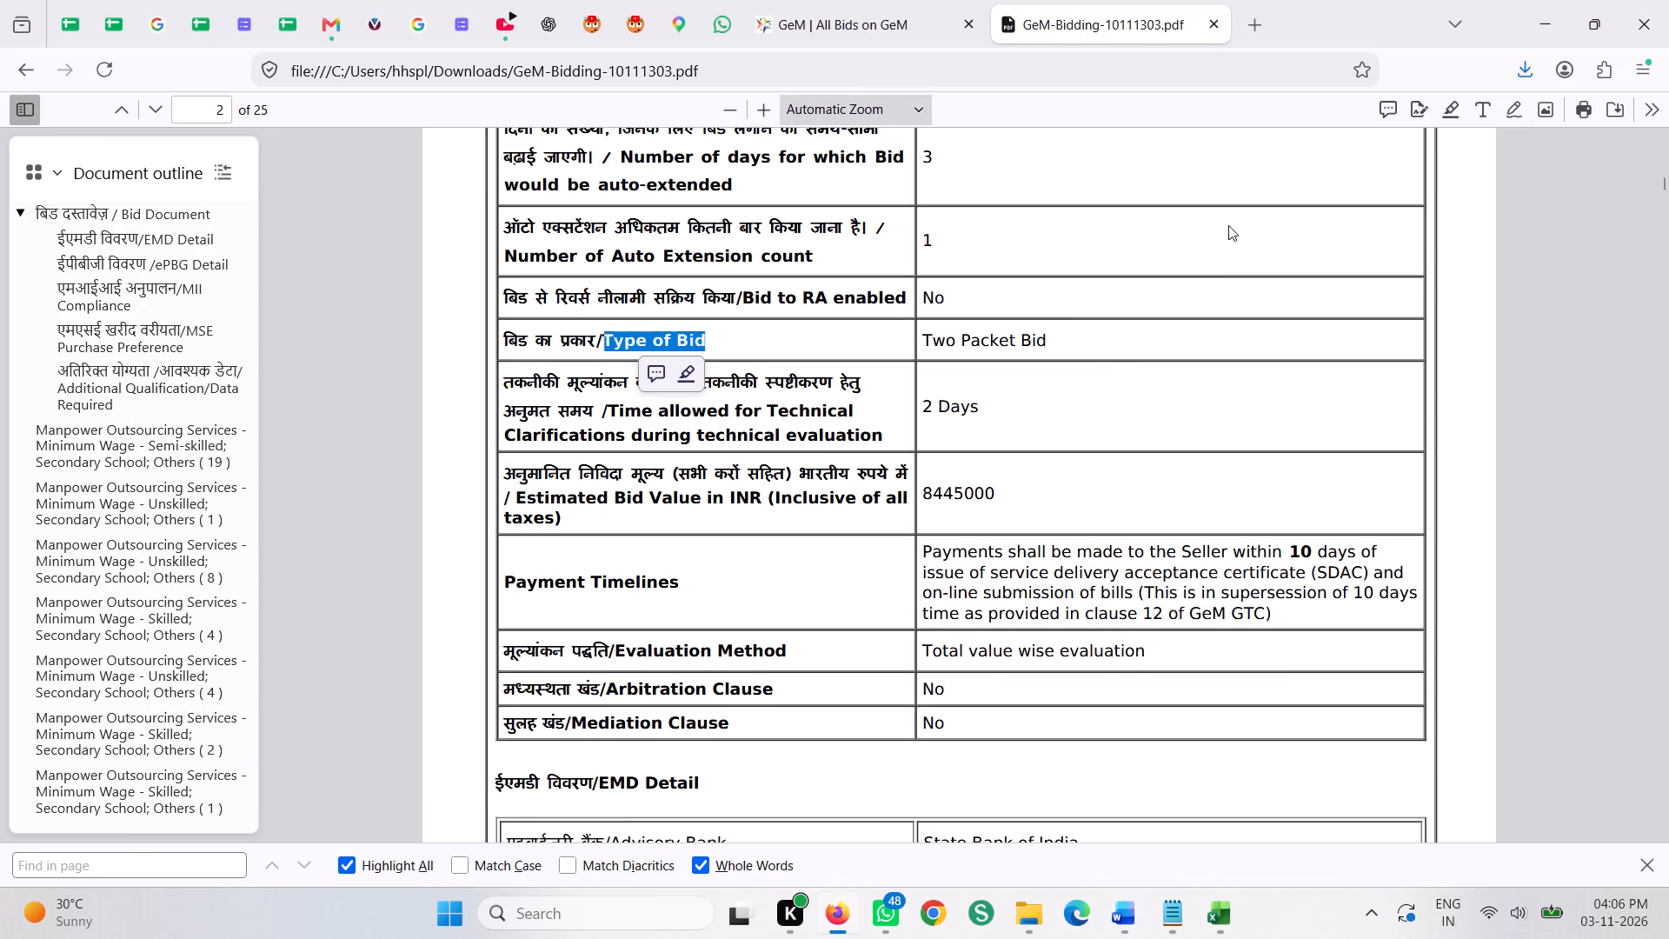
pyautogui.tripleClick(997, 343)
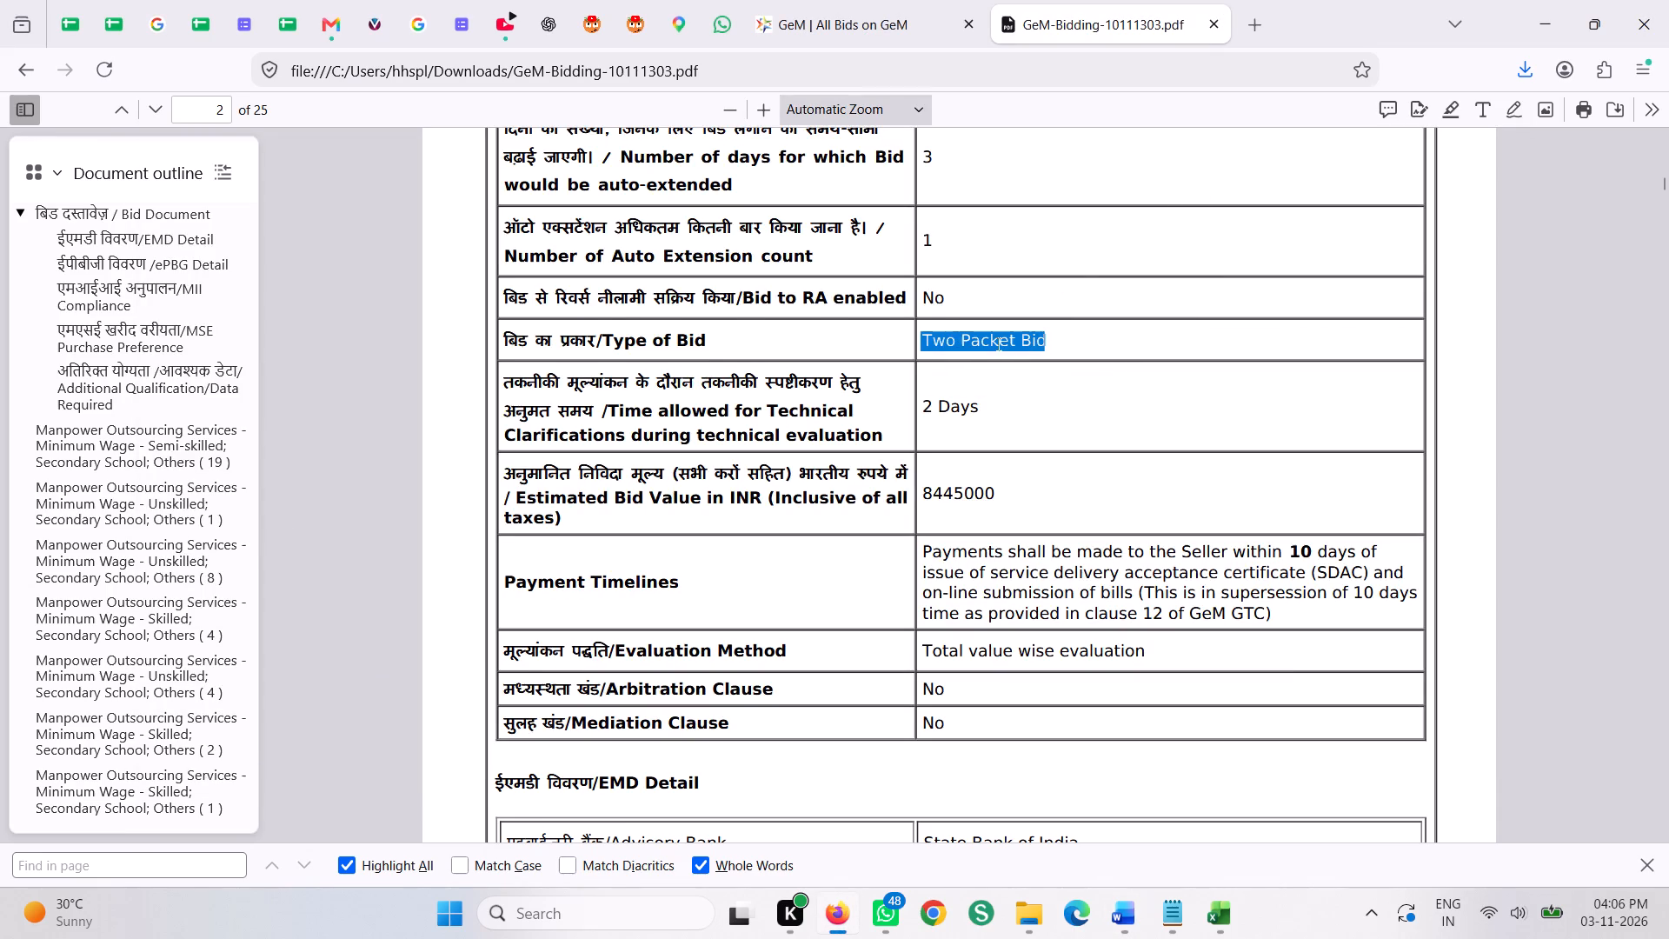
pyautogui.hotkey('ctrl', 'c')
pyautogui.hotkey('ctrl', 'c')
pyautogui.hotkey('alt', 'Tab')
pyautogui.hotkey('ctrl', 'v')
# Add item 5, "Estimated Bid Value- 8445000", to the list, copying the label and value from the bid details.
pyautogui.press('Return')
pyautogui.write('5.')
pyautogui.hotkey('alt', 'Tab')
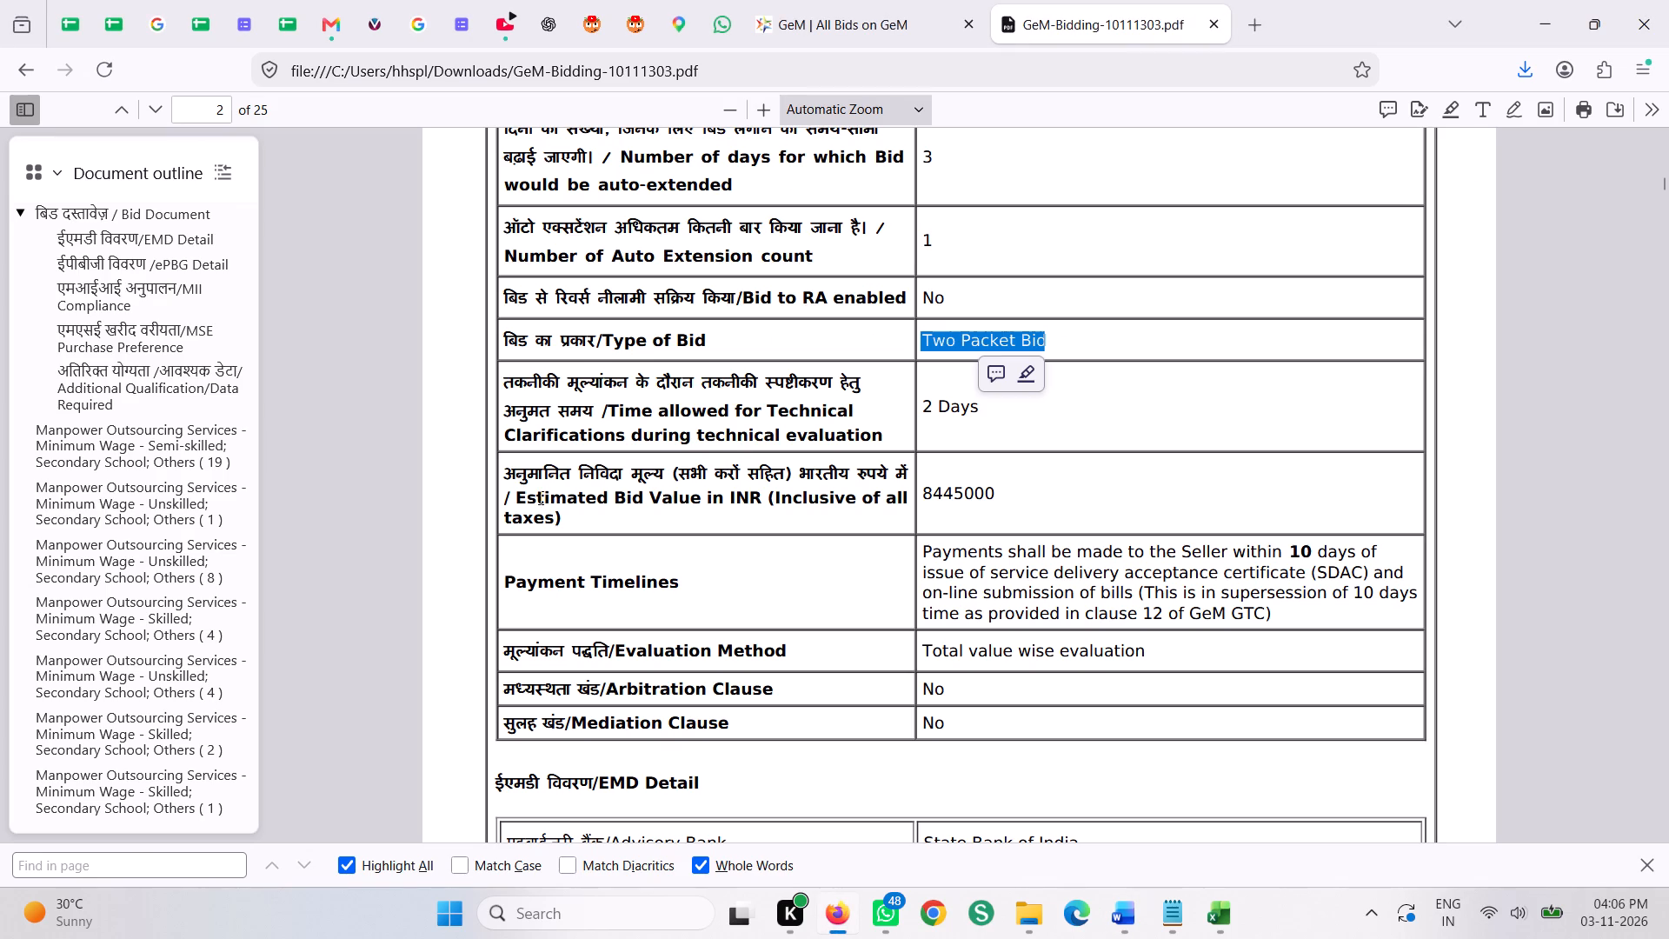
pyautogui.click(538, 496)
pyautogui.moveTo(538, 496); pyautogui.dragTo(654, 505)
pyautogui.hotkey('ctrl', 'c')
pyautogui.hotkey('ctrl', 'c')
pyautogui.hotkey('ctrl', 'c')
pyautogui.hotkey('alt', 'Tab')
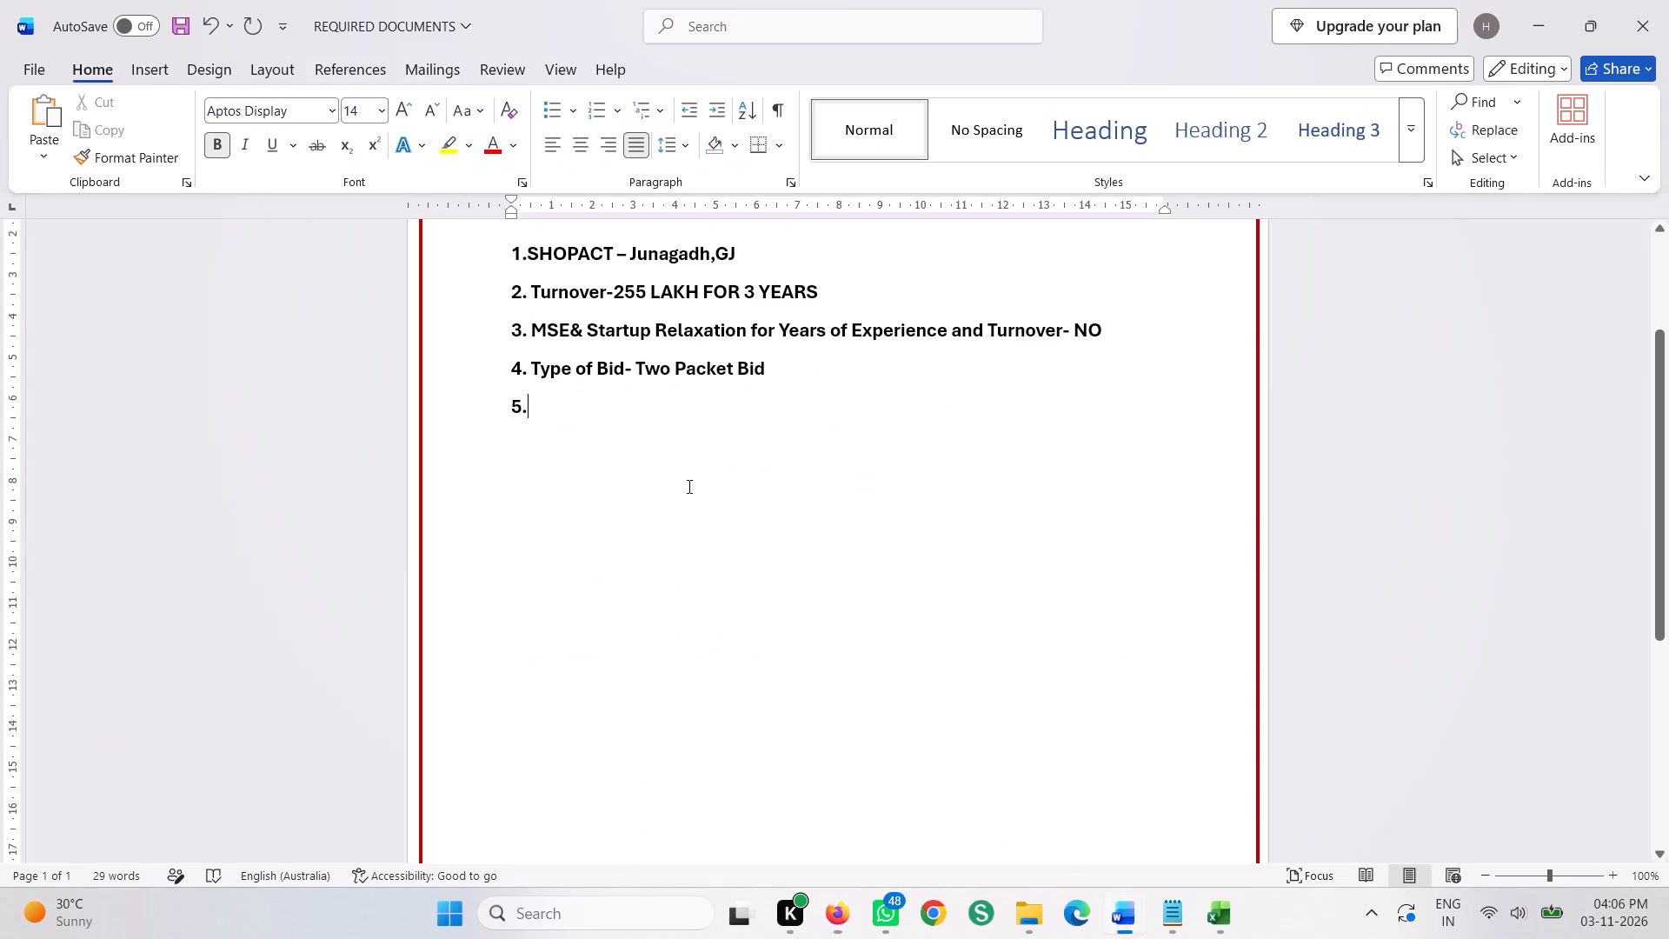
pyautogui.hotkey('ctrl', 'v')
pyautogui.press('-')
pyautogui.hotkey('alt', 'Tab')
pyautogui.tripleClick(958, 492)
pyautogui.hotkey('ctrl', 'c')
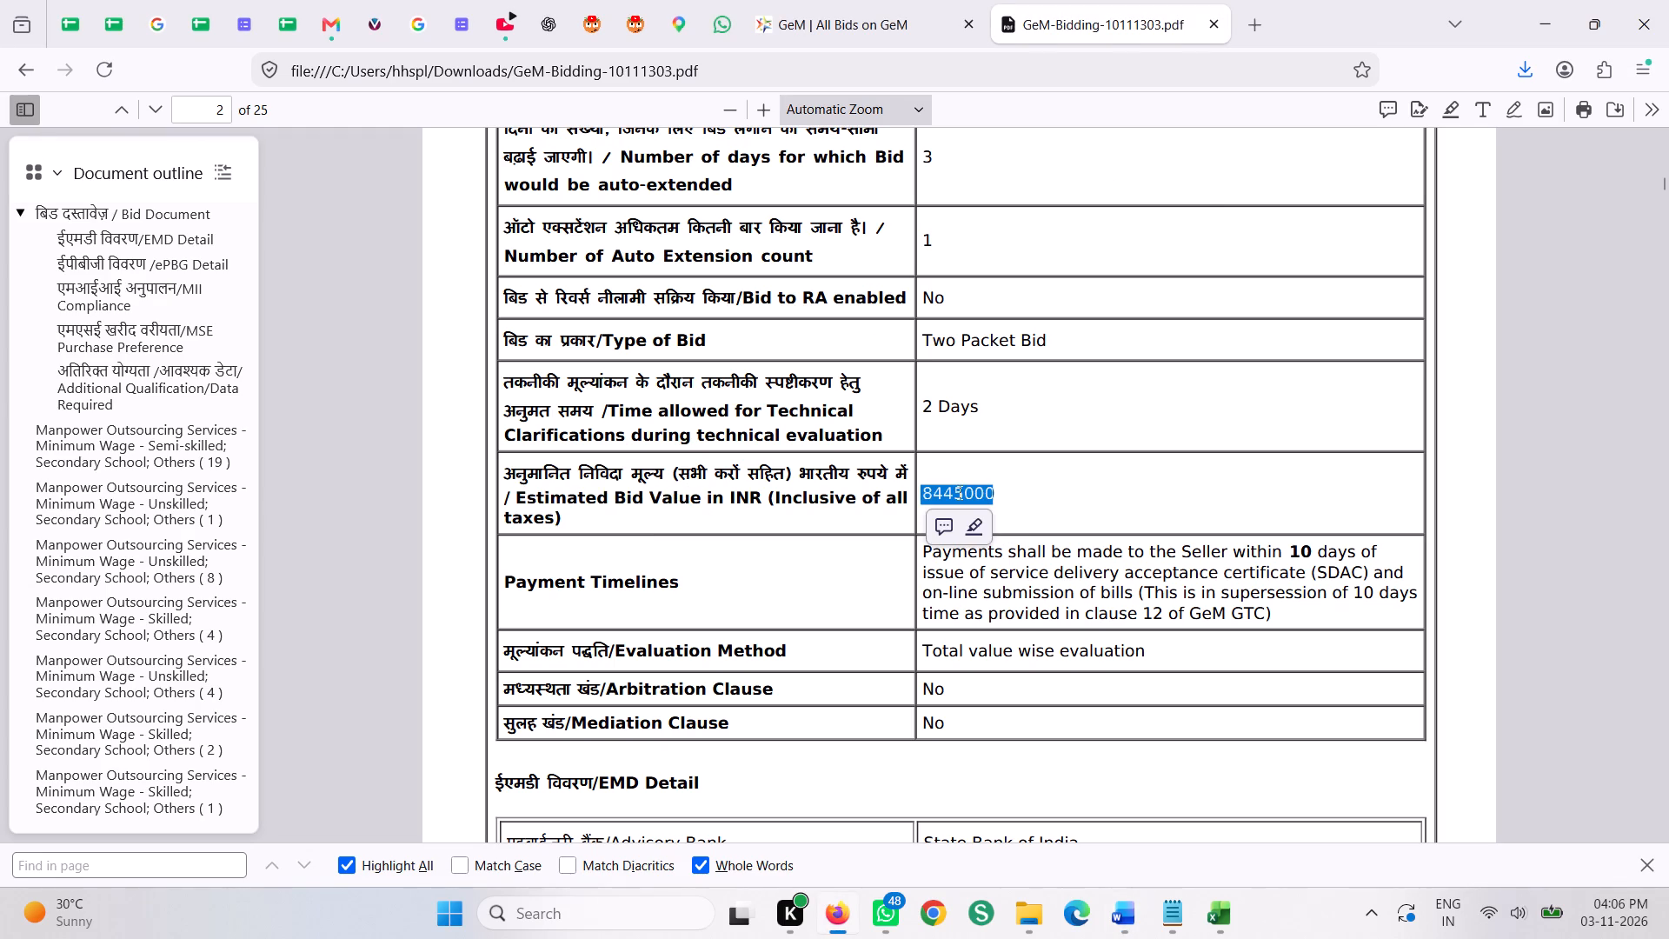
pyautogui.hotkey('ctrl', 'c')
pyautogui.hotkey('alt', 'Tab')
pyautogui.hotkey('ctrl', 'v')
# Number line 6 in the list, and from the bid open the minimum wages undertaking and the Scope of work attachment 1793529994.pdf.
pyautogui.press('Return')
pyautogui.write('6.')
pyautogui.hotkey('alt', 'Tab')
pyautogui.scroll(-1, 1135, 506)
pyautogui.scroll(-3, 824, 501)
pyautogui.scroll(-1, 1001, 433)
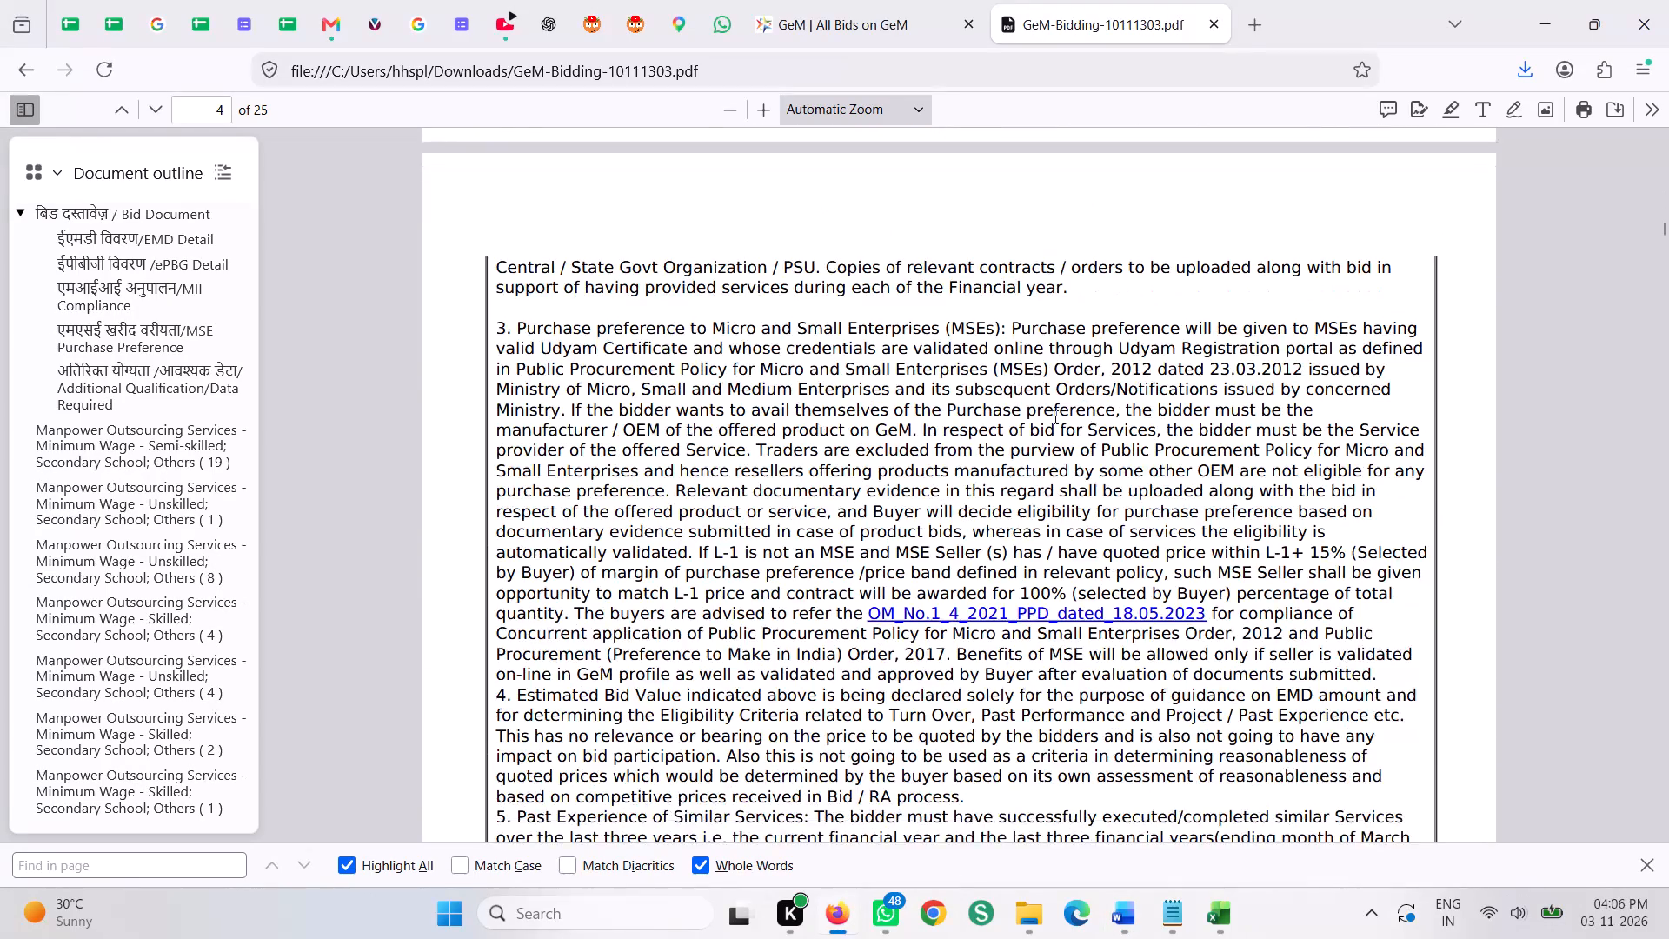
pyautogui.scroll(-1, 971, 435)
pyautogui.scroll(-1, 1053, 434)
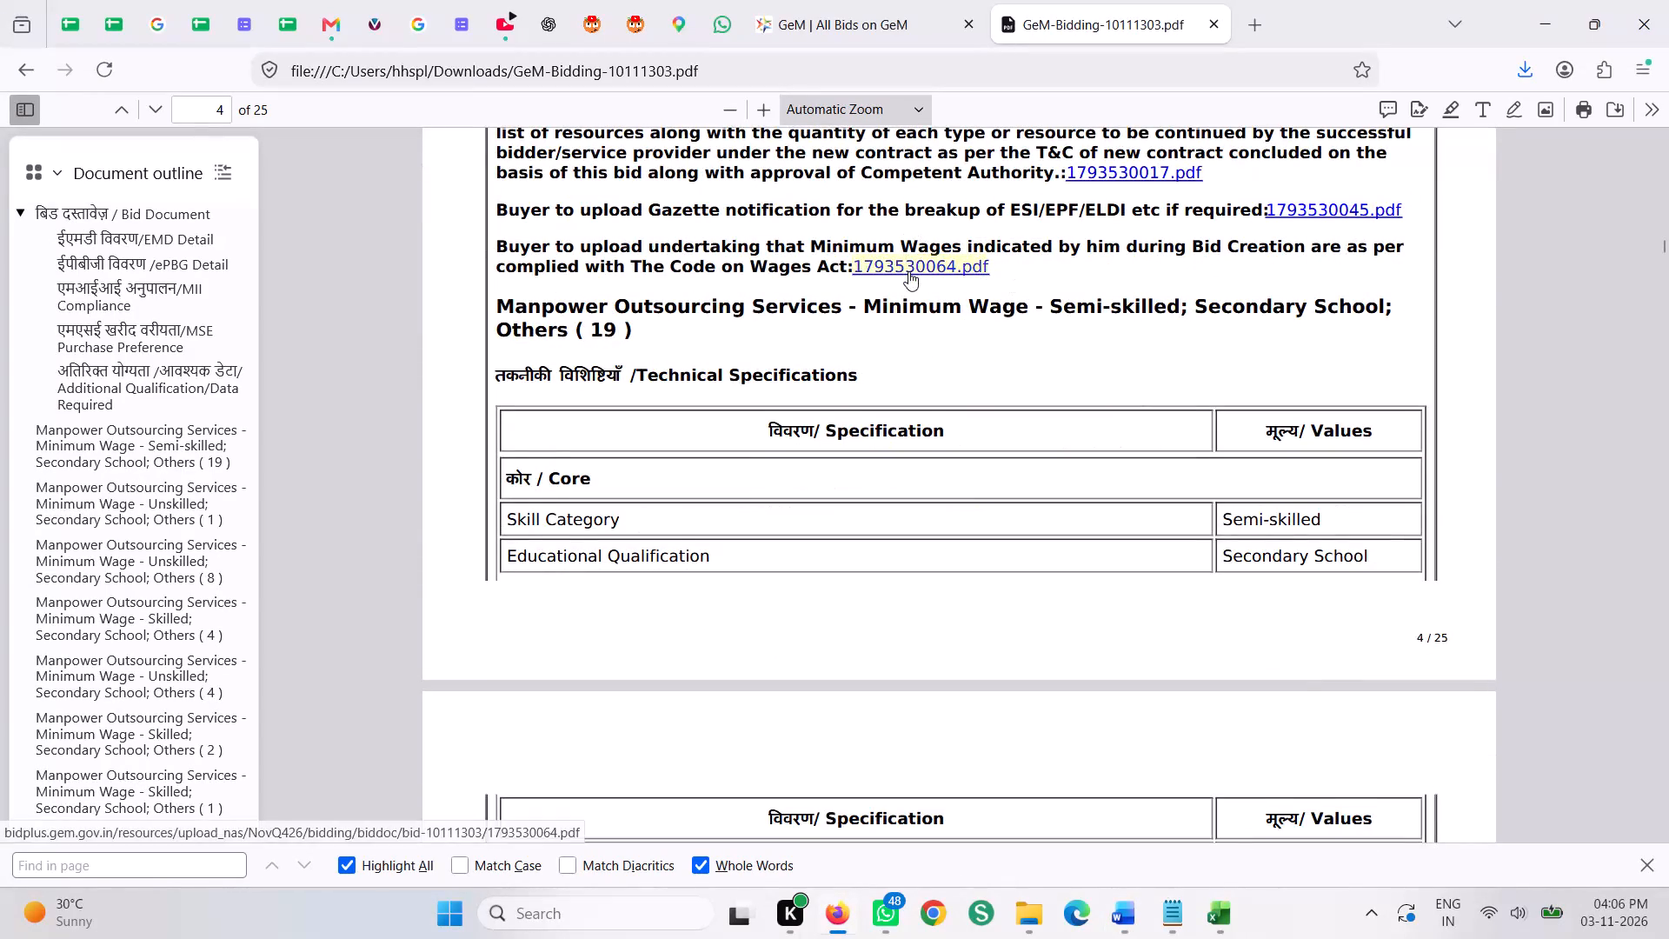
pyautogui.click(908, 271)
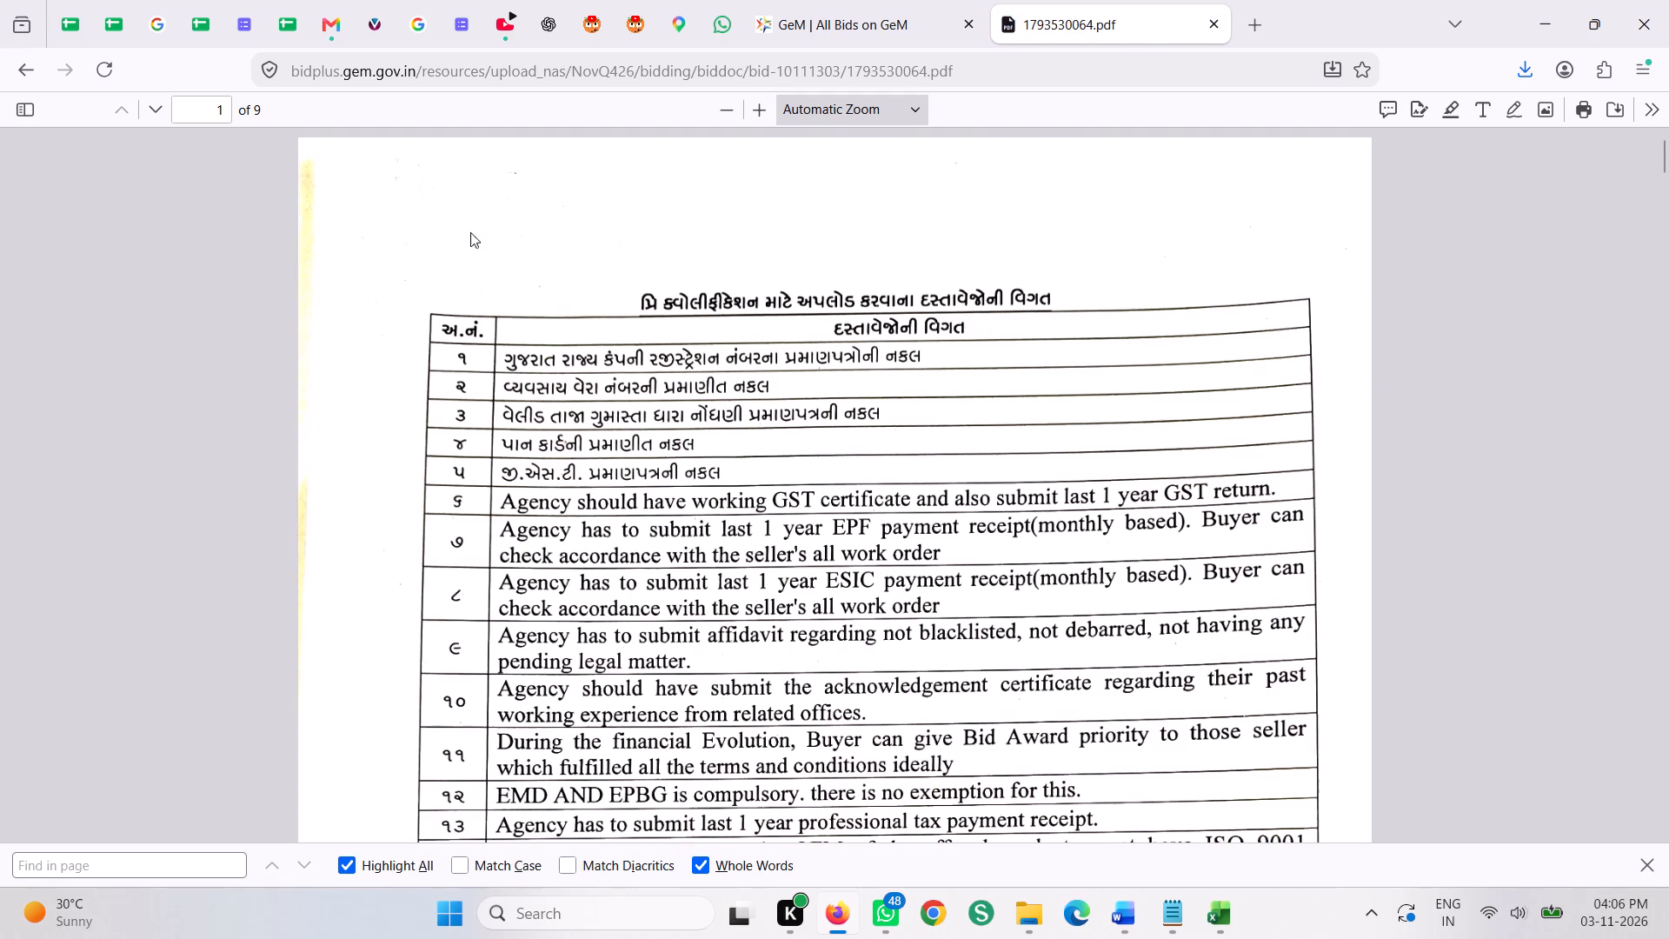
pyautogui.click(31, 78)
pyautogui.scroll(1, 928, 203)
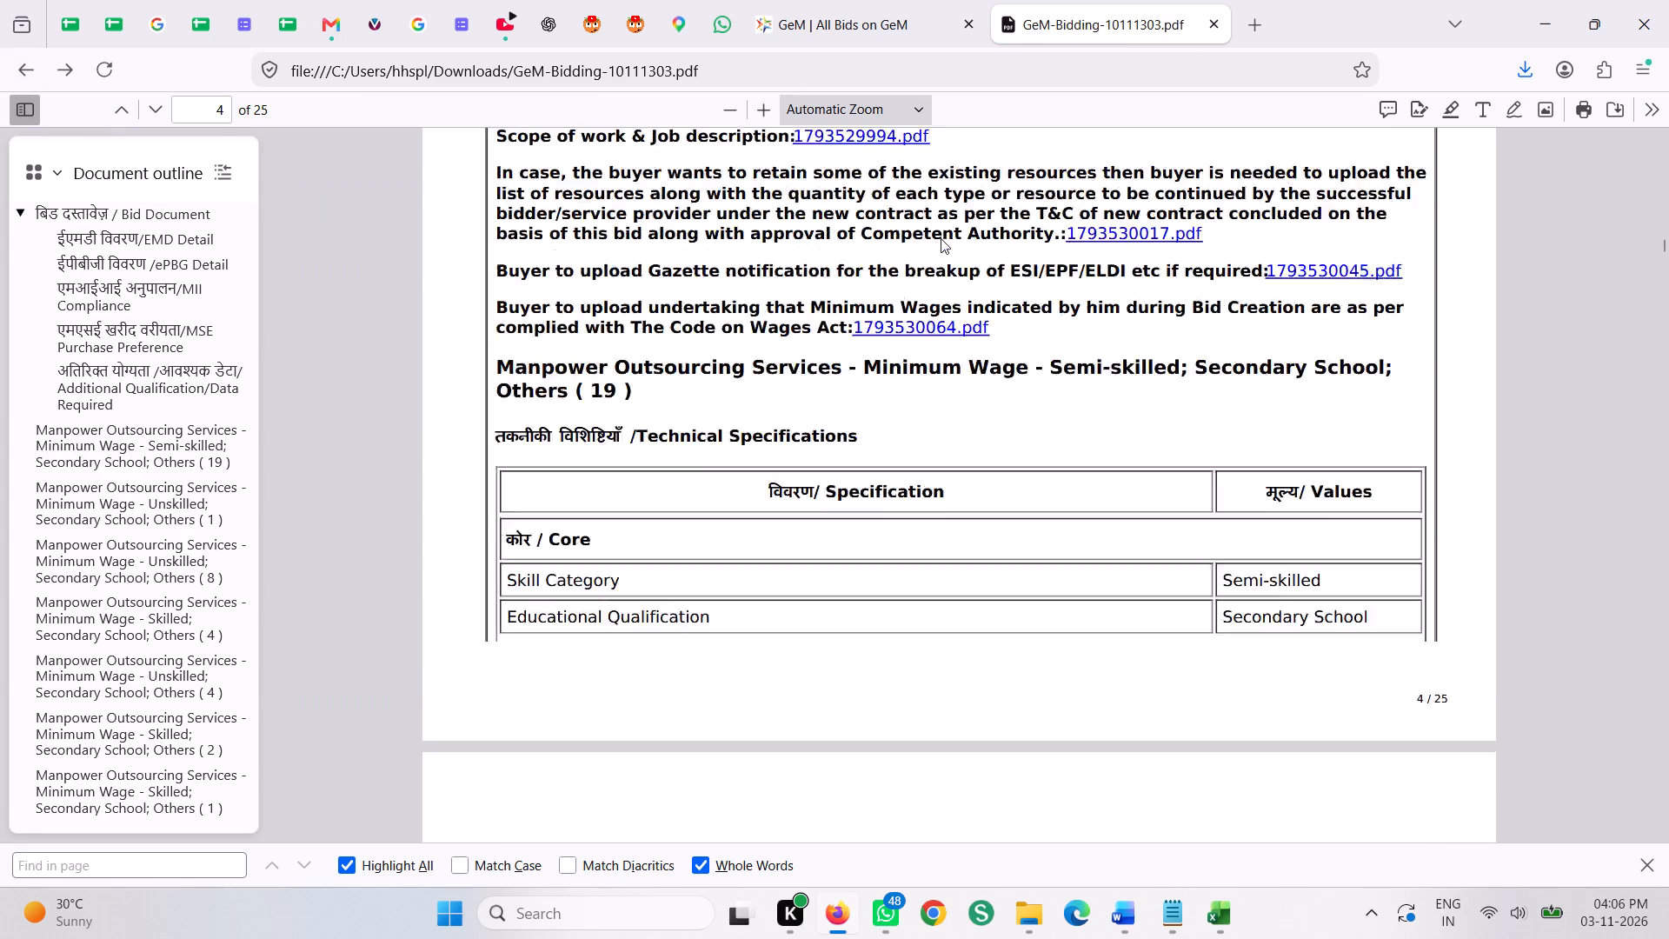
pyautogui.click(854, 569)
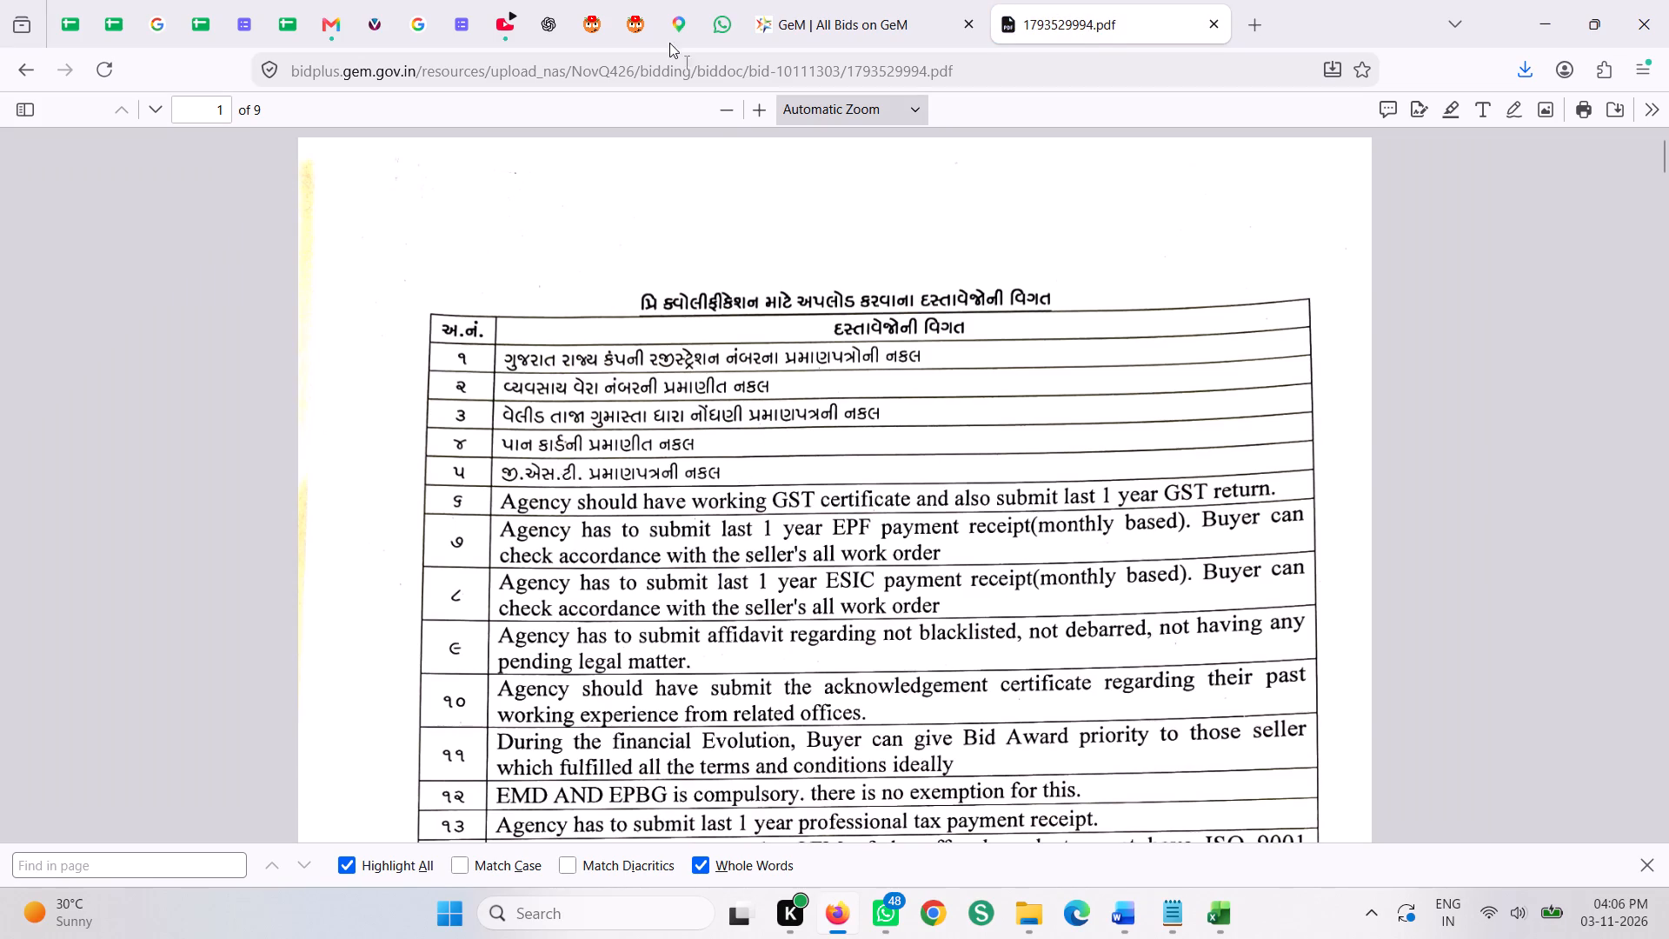
# Capture the document requirements table on the attachment's first page and translate it into English with Google image search.
pyautogui.tripleClick(715, 119)
pyautogui.click(715, 119)
pyautogui.click(715, 119)
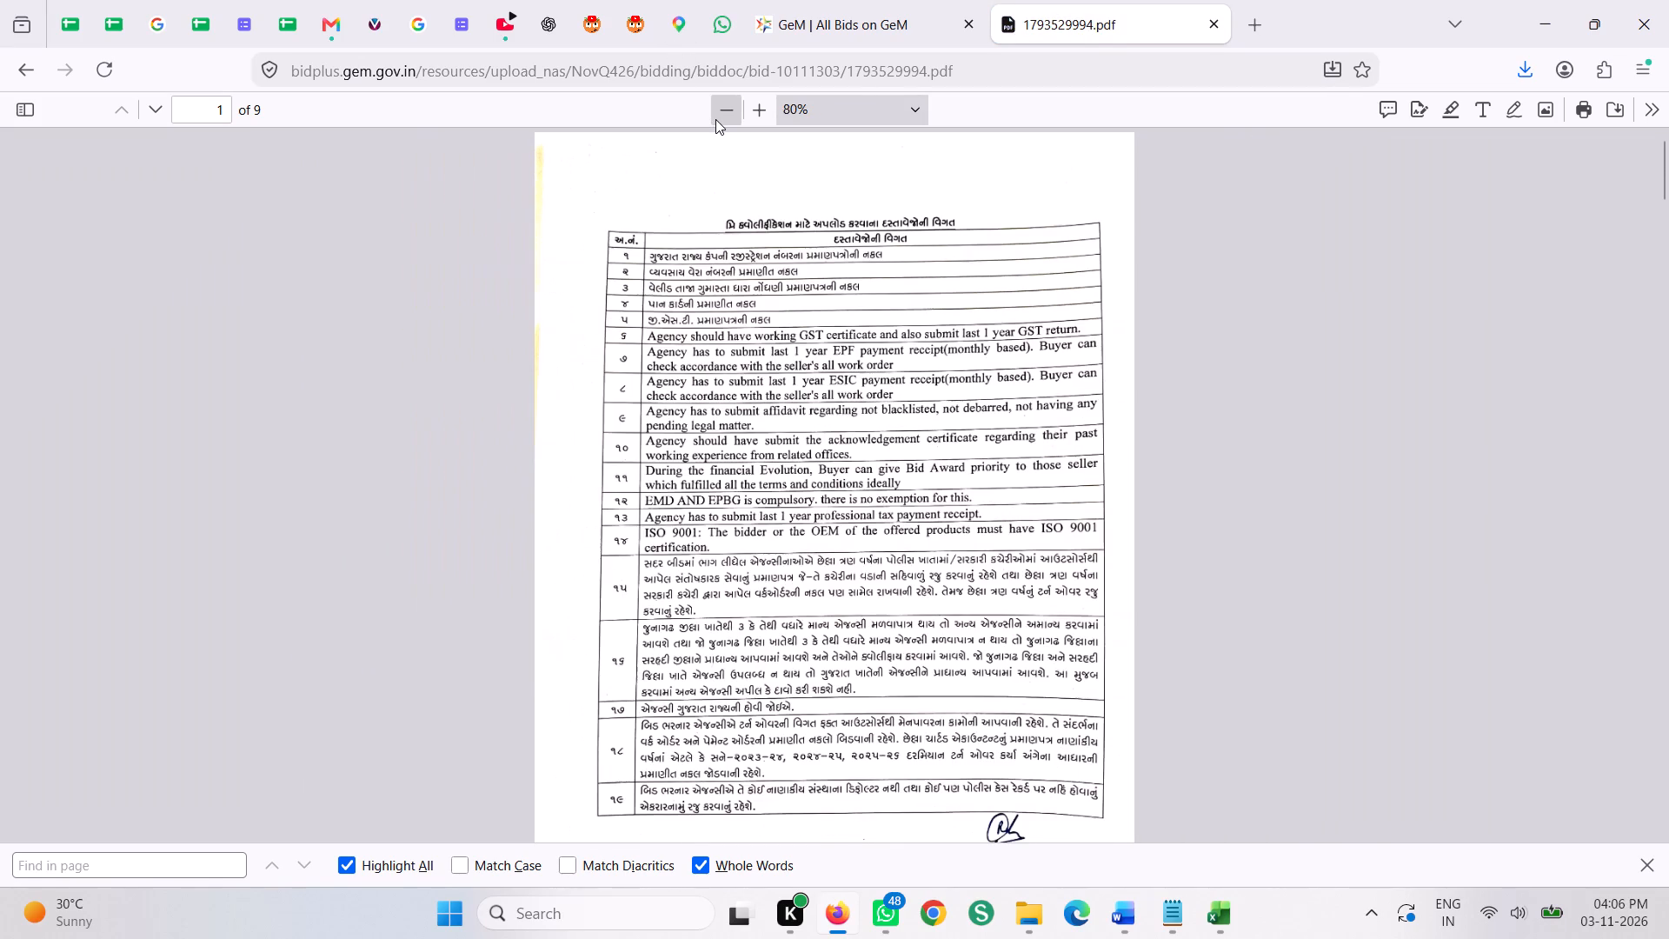
pyautogui.hotkey('ctrl', 'shift', 's')
pyautogui.moveTo(553, 229); pyautogui.dragTo(1220, 390)
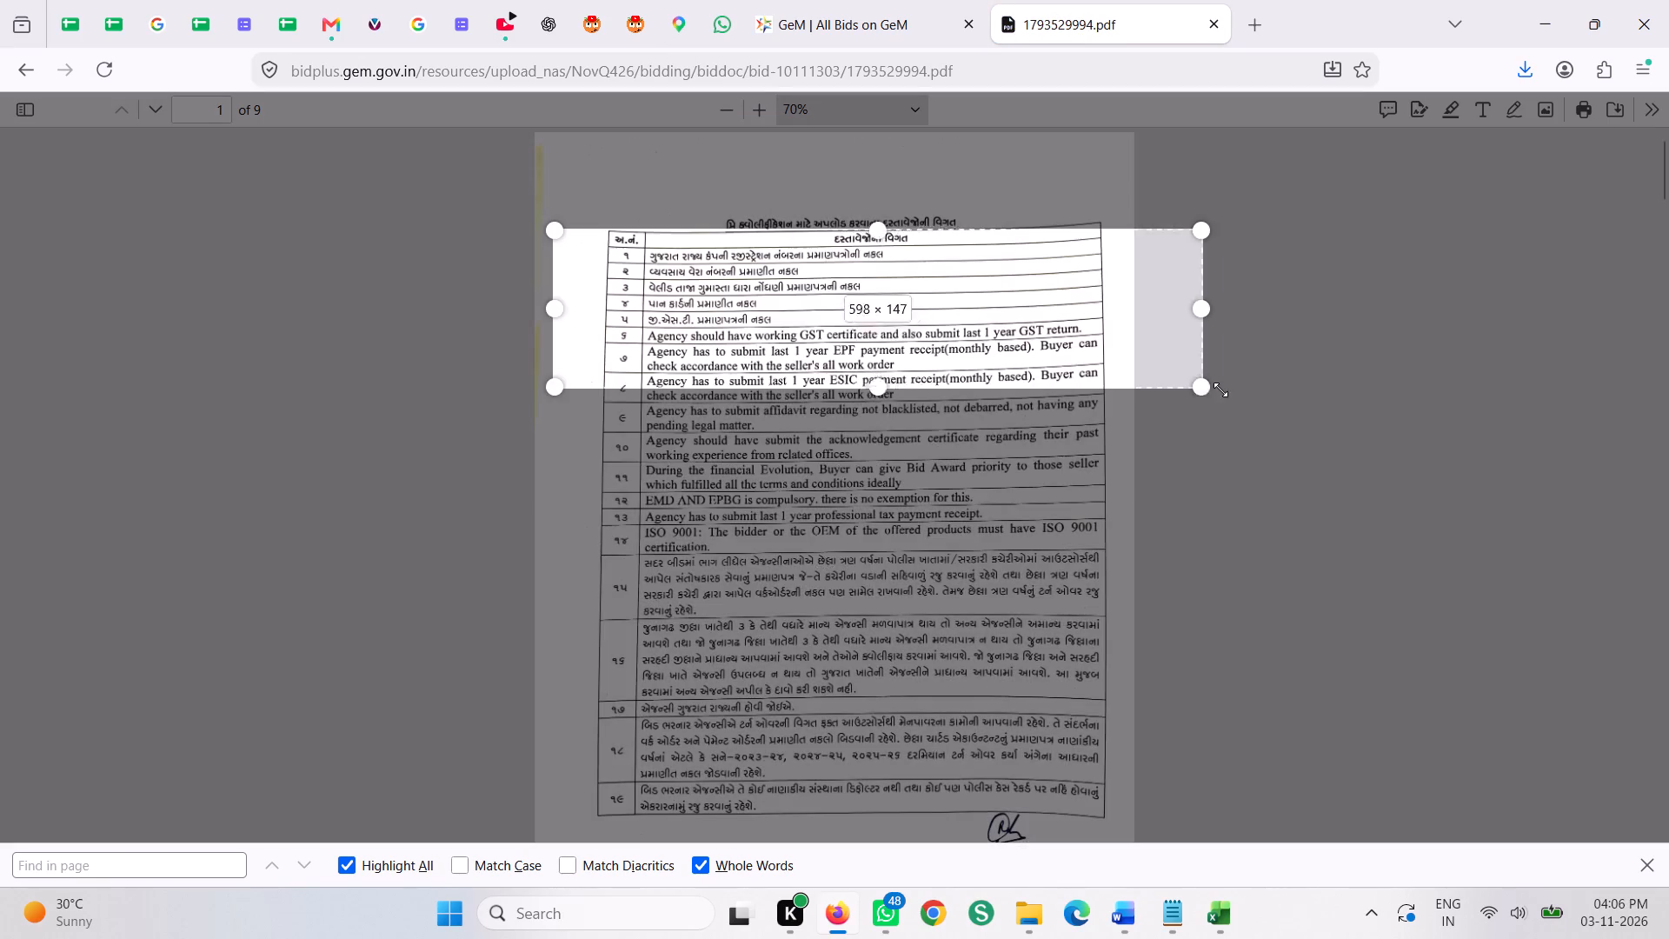
pyautogui.moveTo(1220, 390); pyautogui.dragTo(1141, 838)
pyautogui.click(983, 807)
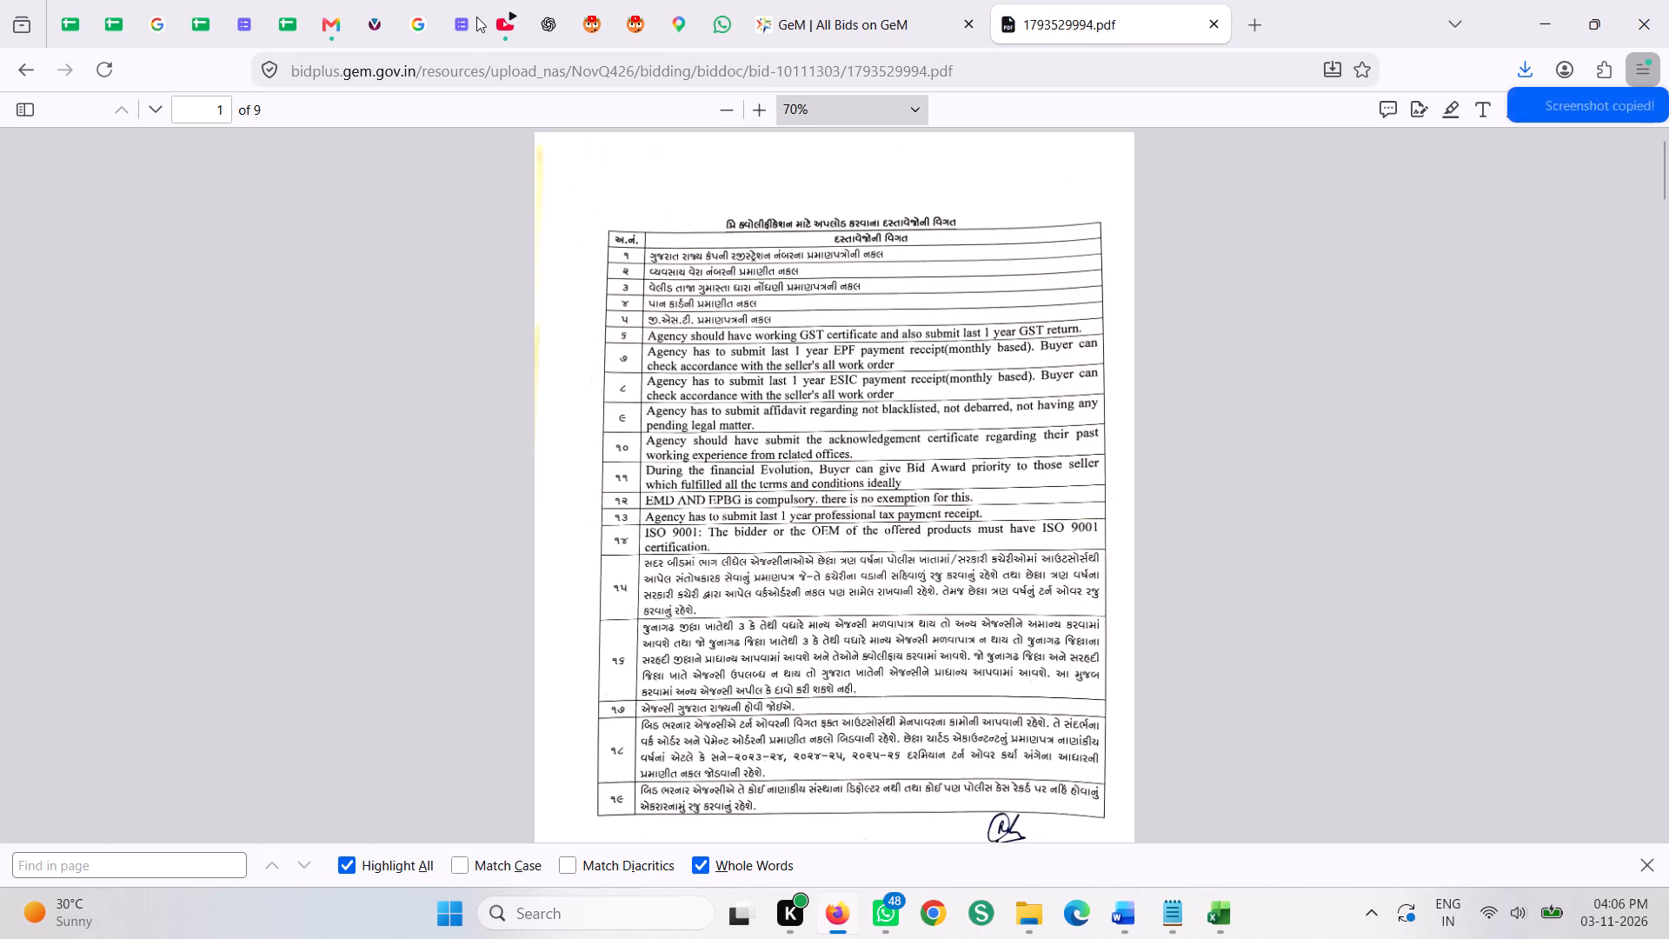
pyautogui.click(409, 28)
pyautogui.click(1104, 156)
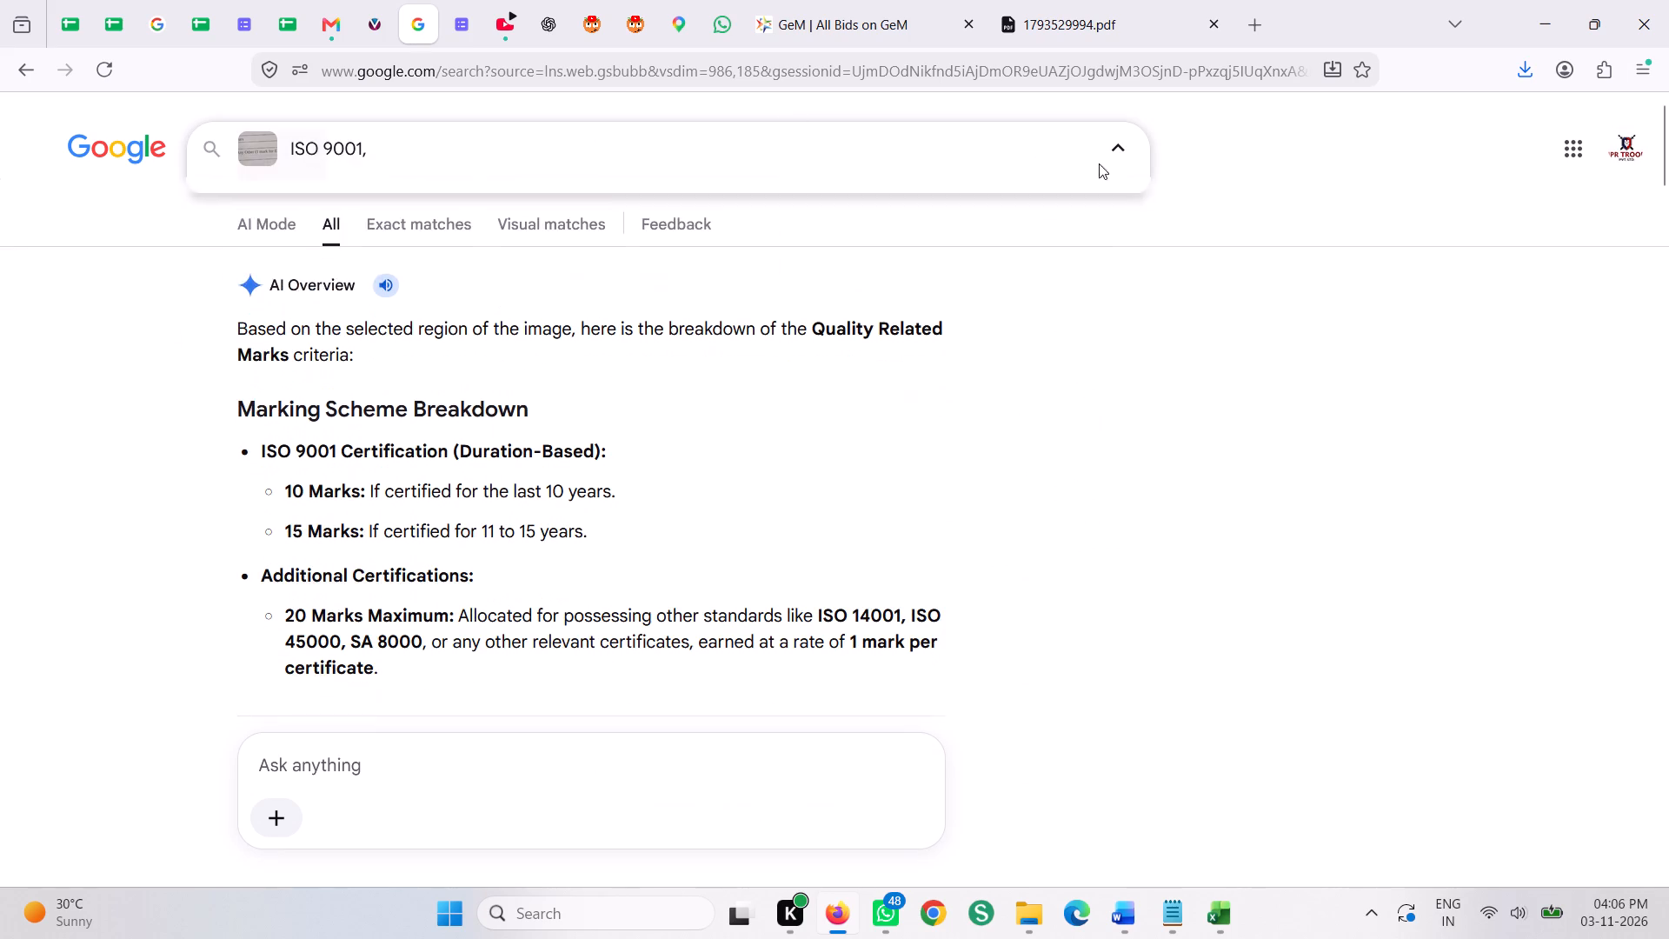
pyautogui.click(1073, 153)
pyautogui.click(775, 434)
pyautogui.hotkey('ctrl', 'v')
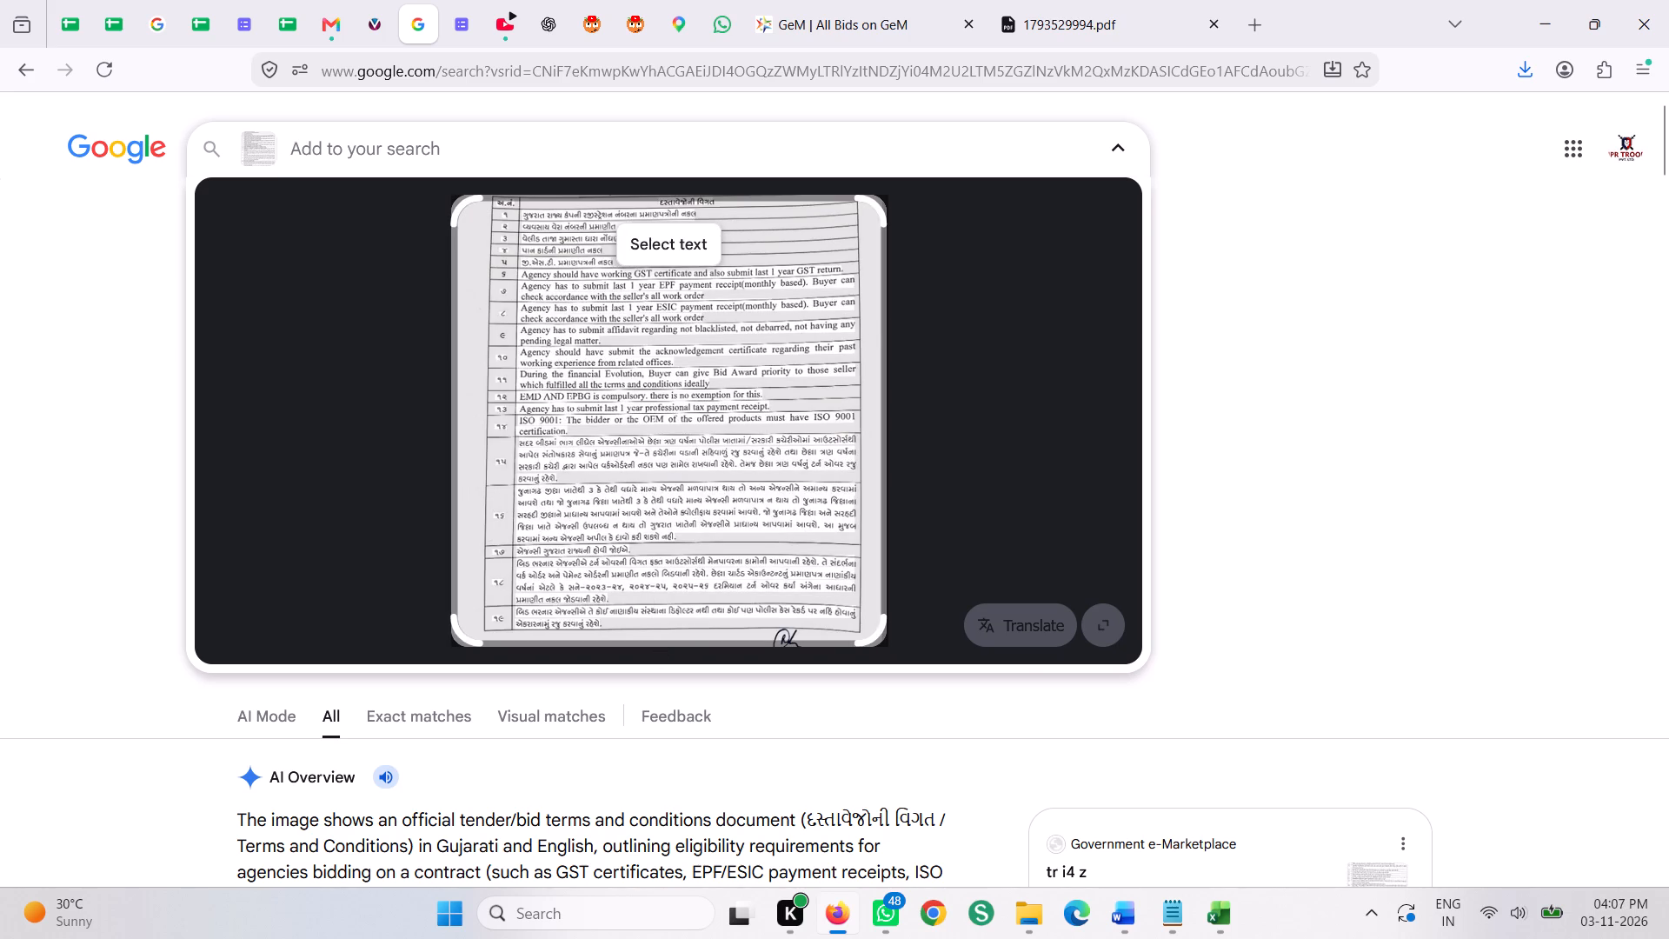
pyautogui.click(998, 615)
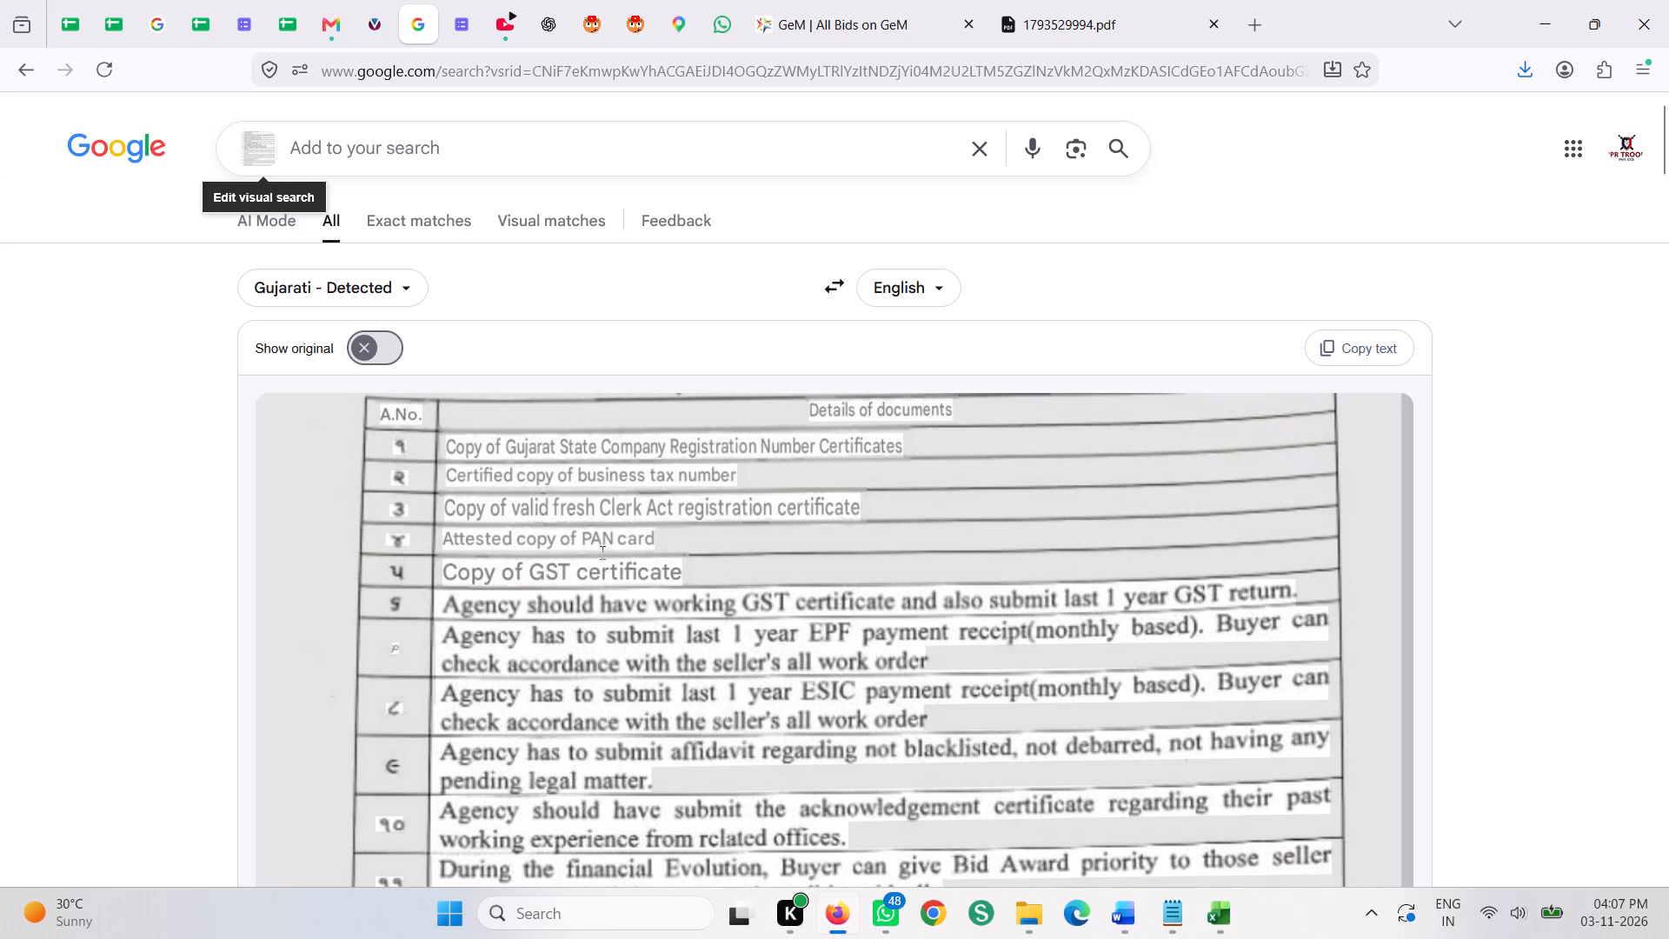
# Copy "copy of business tax number" from the translated table into item 6 of the required documents list.
pyautogui.moveTo(524, 475); pyautogui.dragTo(688, 476)
pyautogui.click(522, 430)
pyautogui.hotkey('alt', 'Tab')
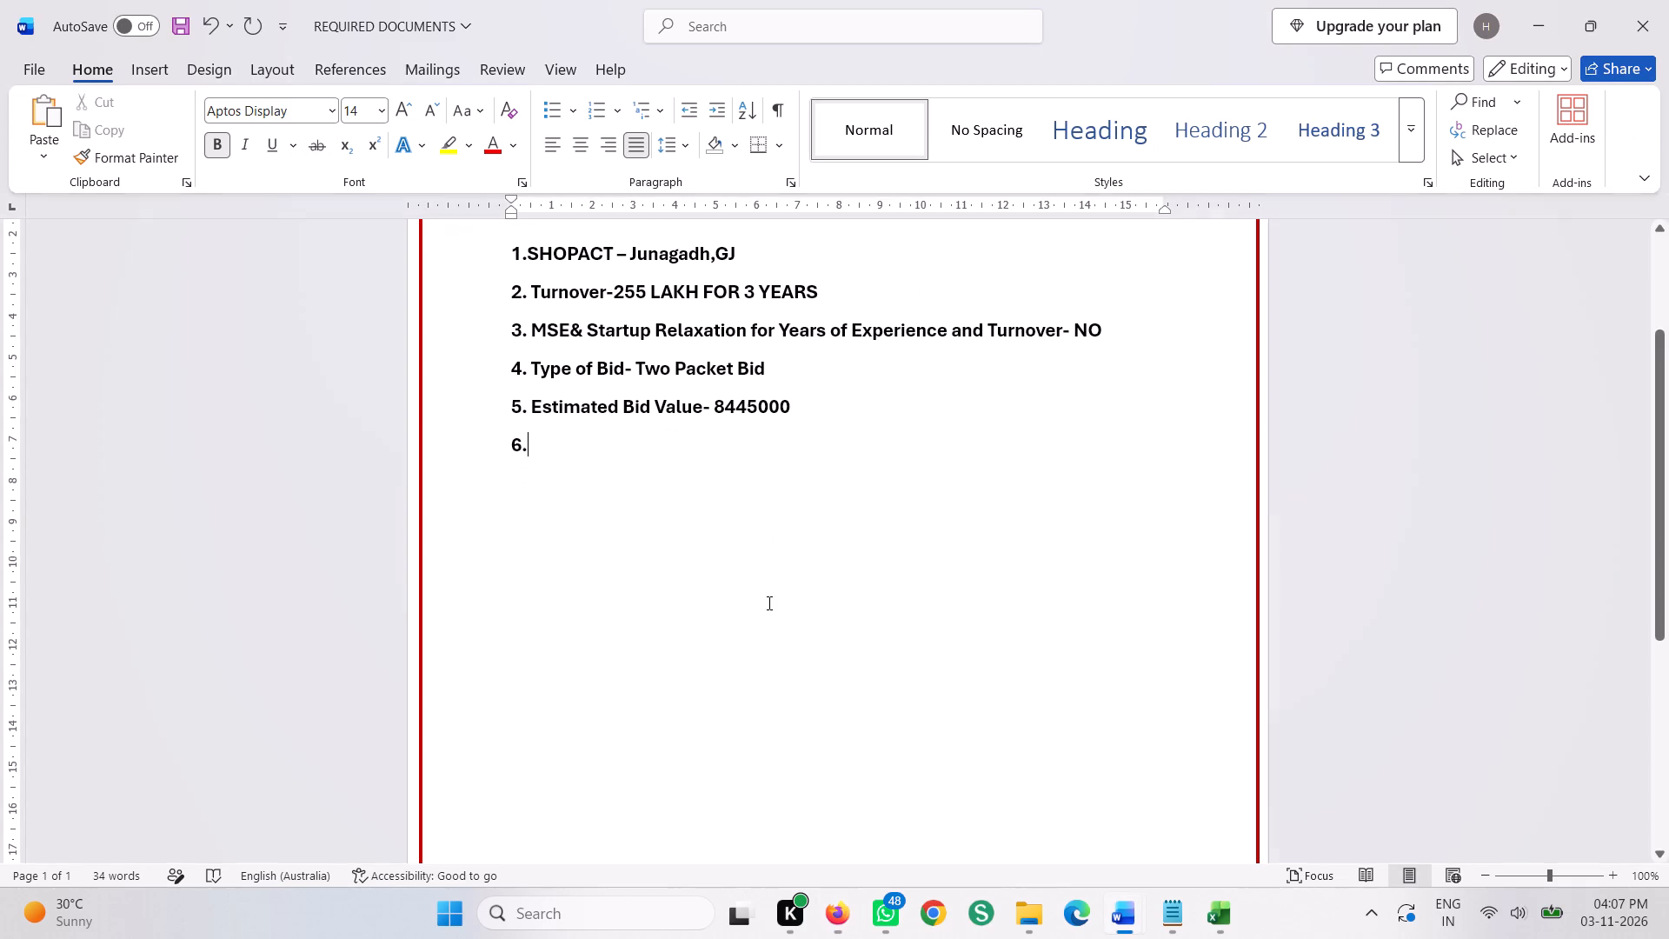
pyautogui.hotkey('ctrl', 'v')
# Add item 7, "Copy of valid fresh Clerk Act registration certificate", copied from the translated table.
pyautogui.press('Return')
pyautogui.write('7.')
pyautogui.press('Tab')
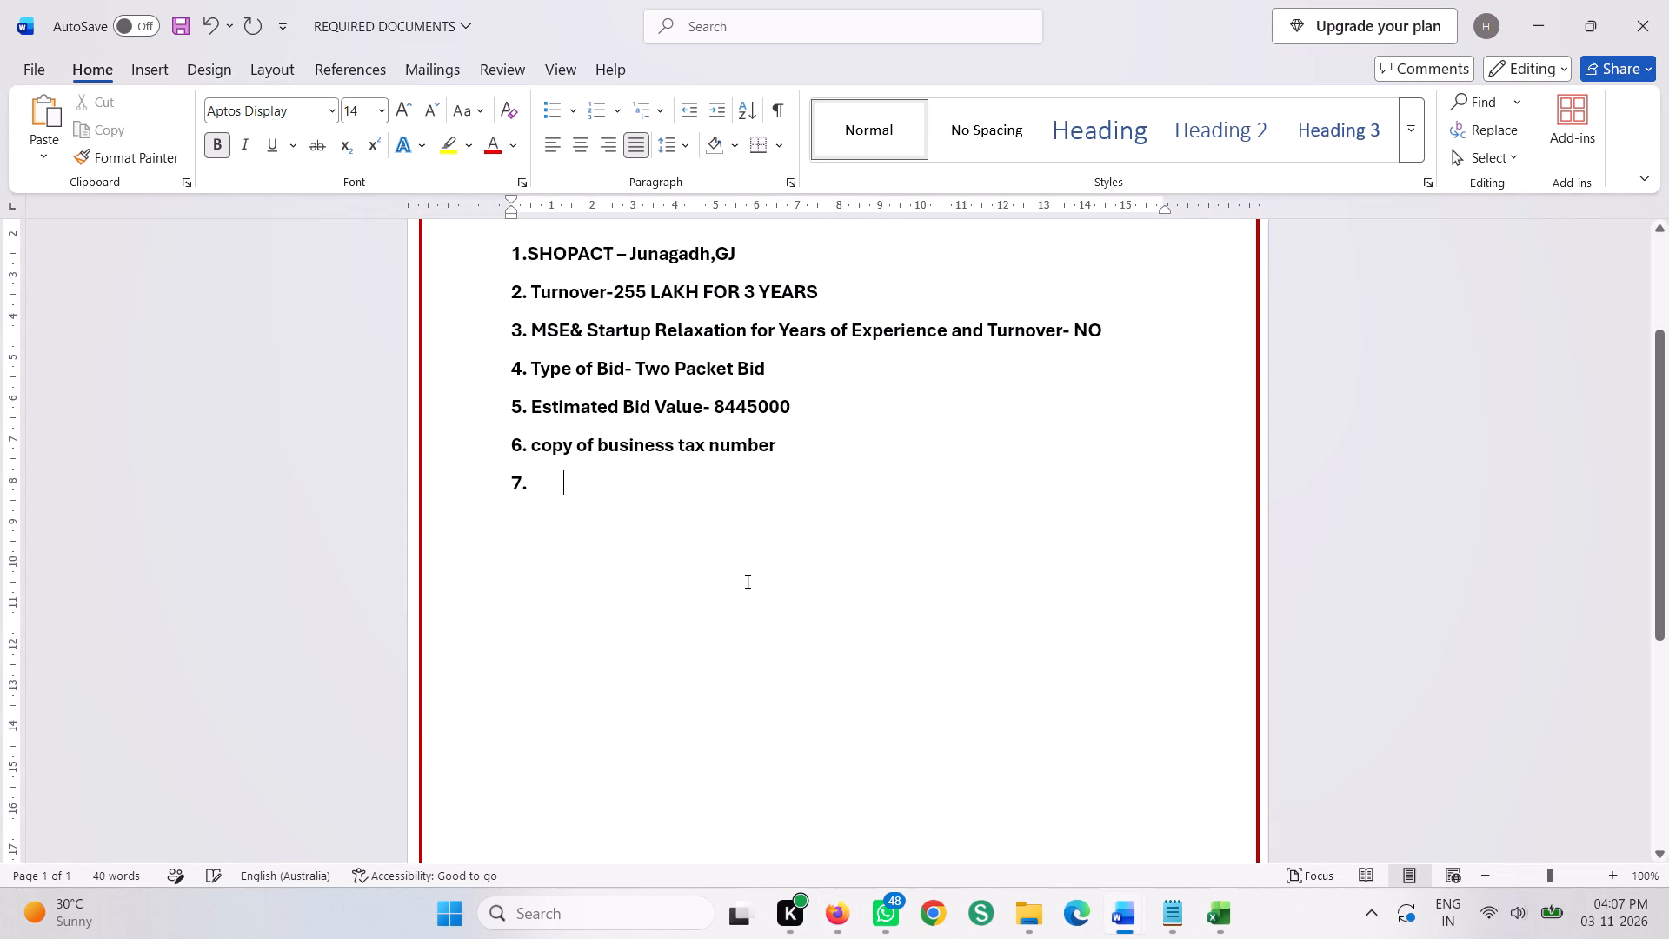
pyautogui.press('BackSpace')
pyautogui.hotkey('alt', 'Tab')
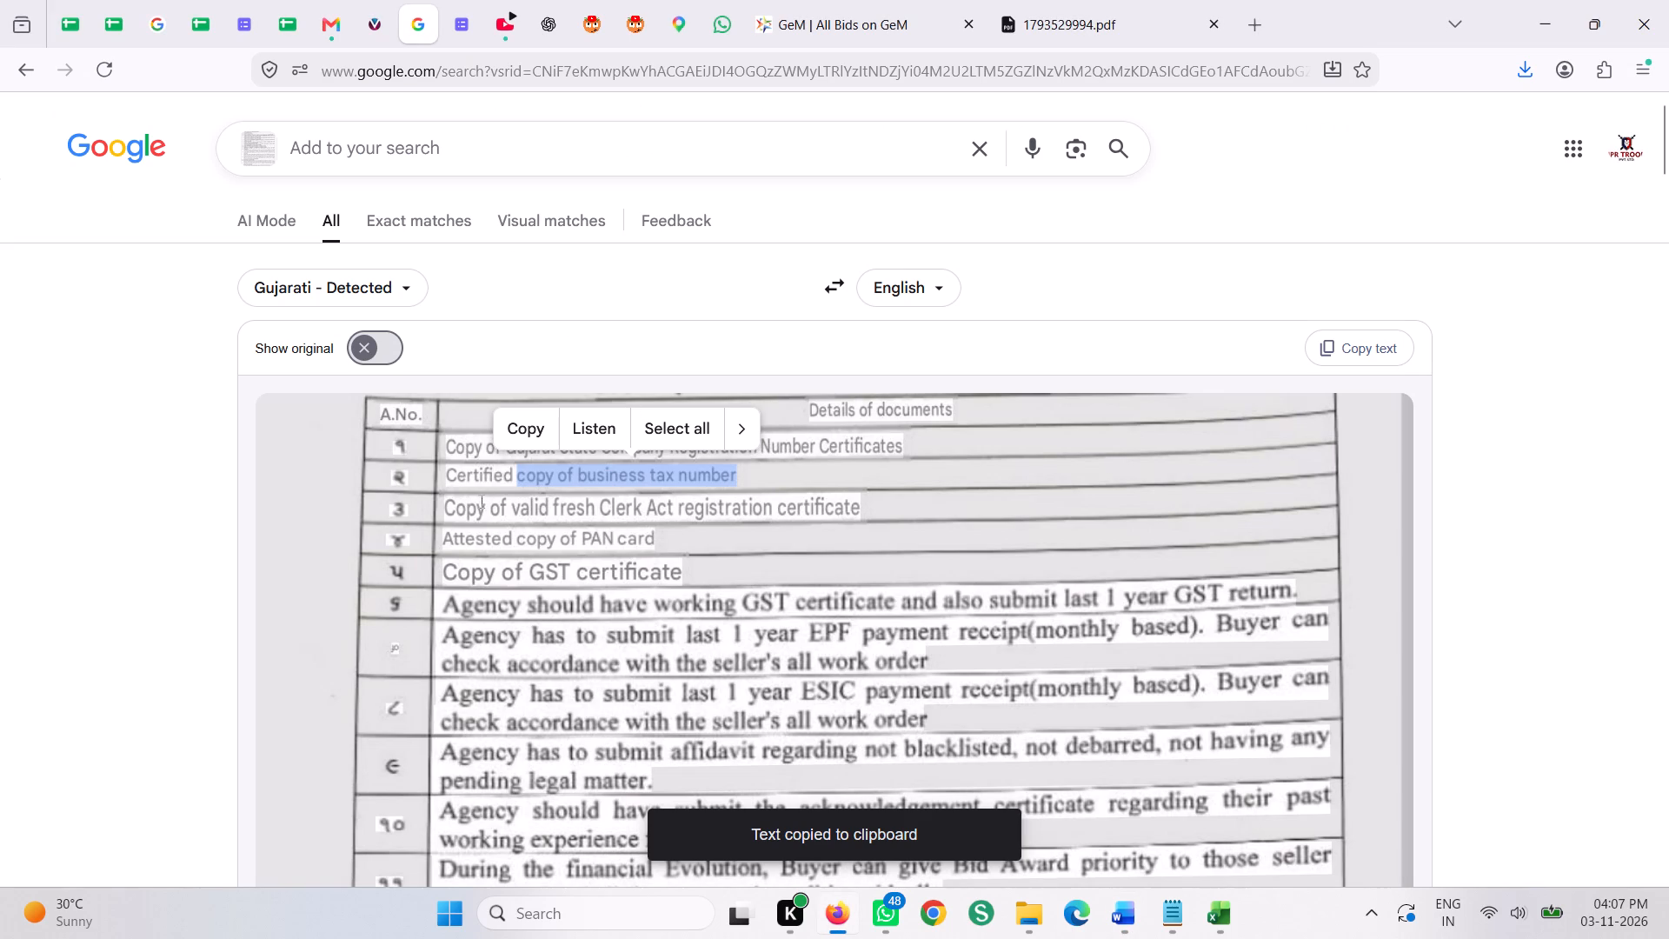
pyautogui.moveTo(464, 510); pyautogui.dragTo(822, 494)
pyautogui.click(554, 461)
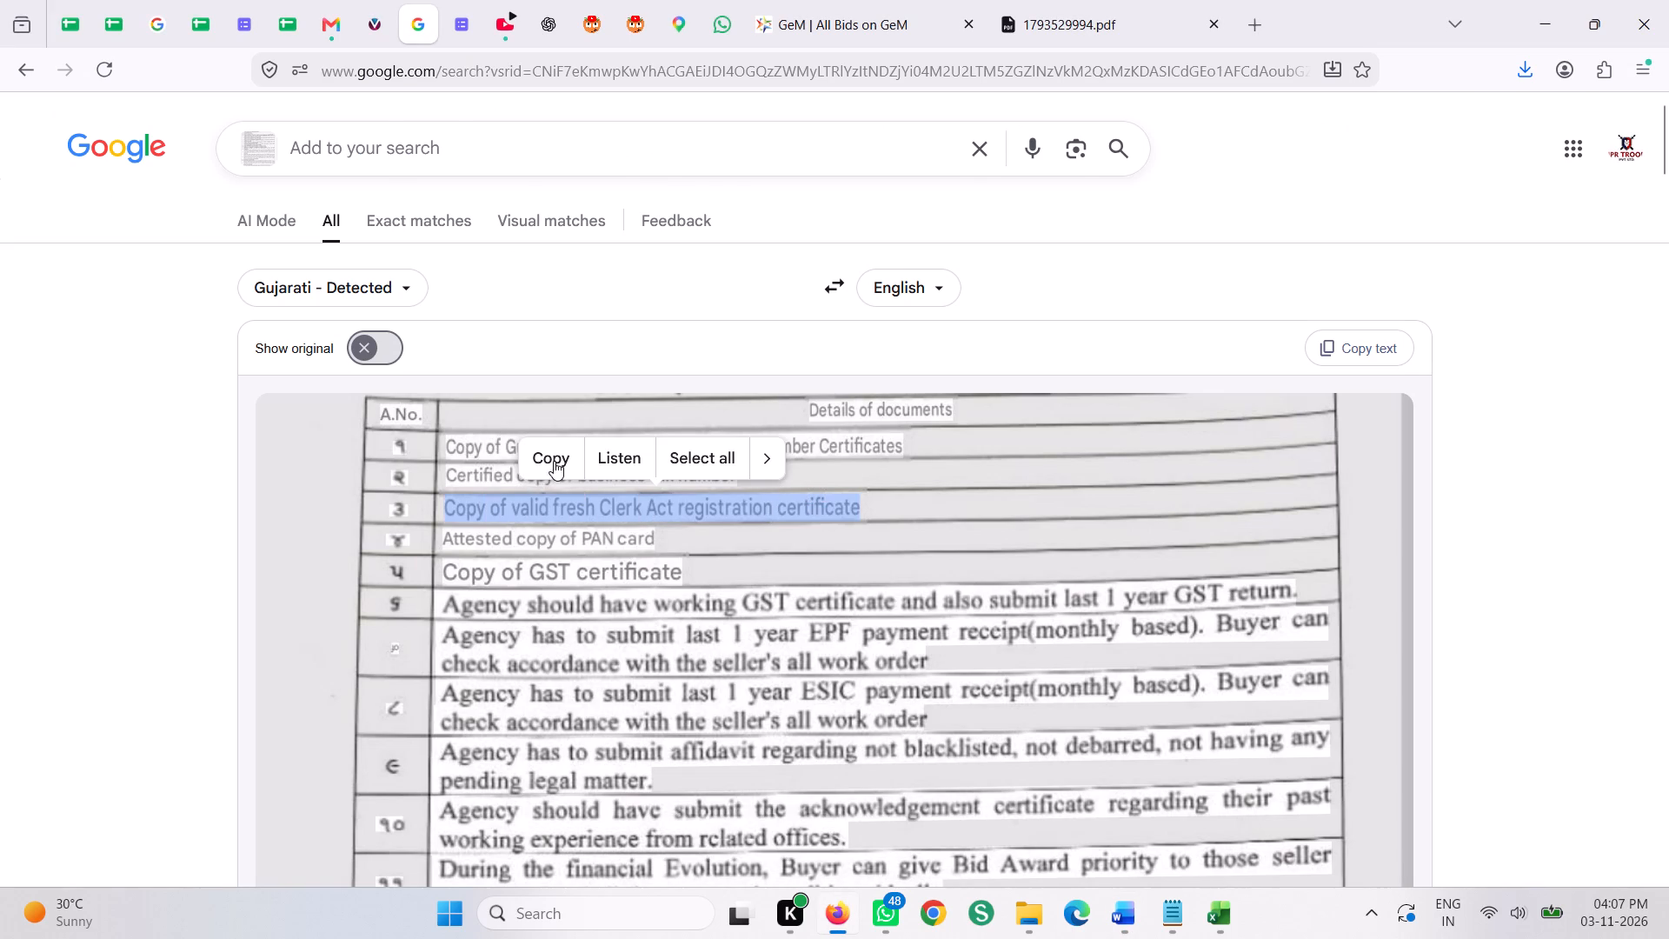
pyautogui.hotkey('alt', 'Tab')
pyautogui.hotkey('ctrl', 'v')
# Add item 8, "Copy of GST certificate,PAN CARD", copying the GST certificate text from the translated table.
pyautogui.press('Return')
pyautogui.write('8.')
pyautogui.hotkey('alt', 'Tab')
pyautogui.moveTo(470, 570); pyautogui.dragTo(682, 569)
pyautogui.click(472, 516)
pyautogui.hotkey('alt', 'Tab')
pyautogui.hotkey('ctrl', 'v')
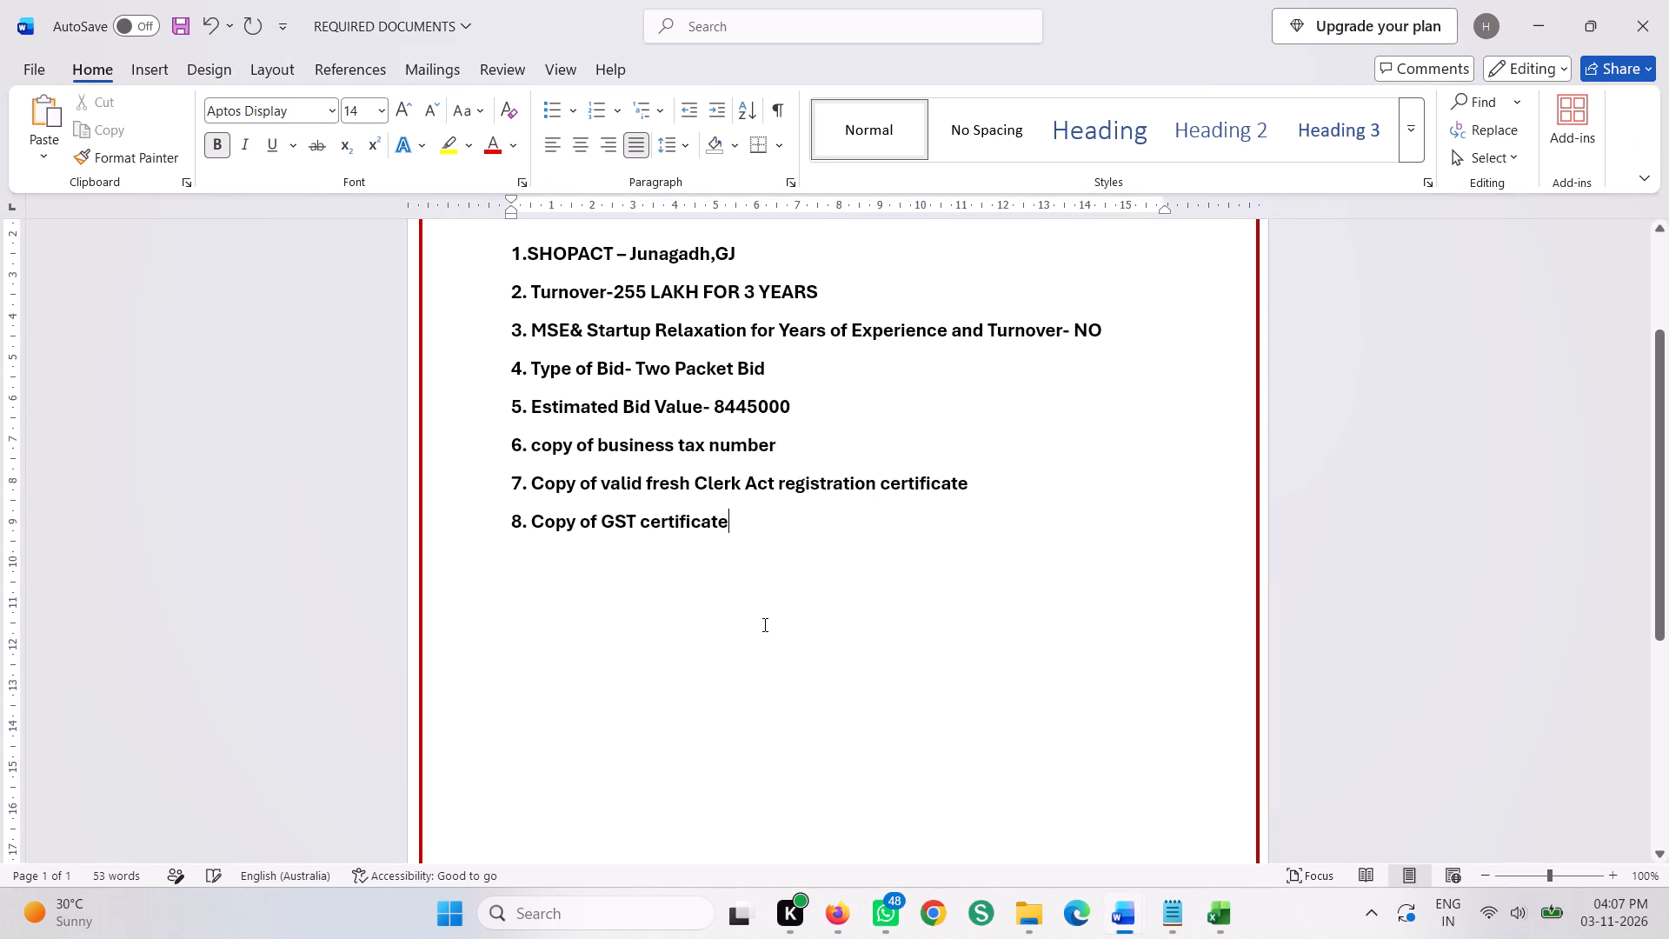
pyautogui.write(',PAN CARD')
# Add item 9, "GST certificate and also submit last 1 year GST return", copied from the translated table.
pyautogui.press('Return')
pyautogui.write('10')
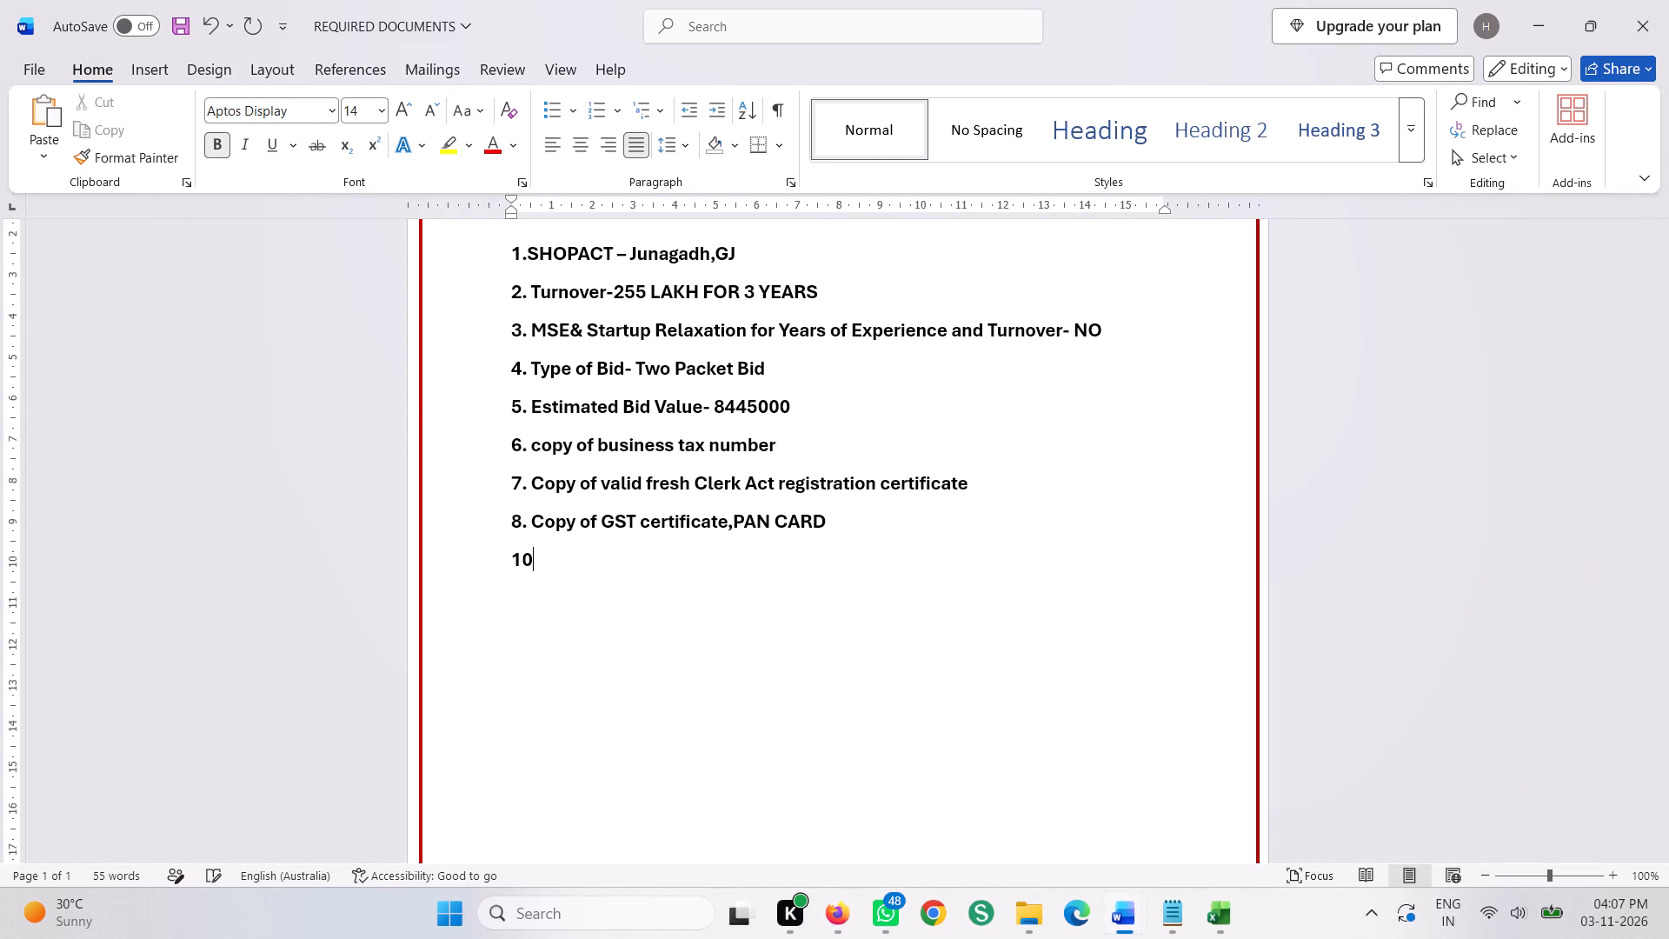
pyautogui.press('BackSpace')
pyautogui.press('BackSpace')
pyautogui.write('9.')
pyautogui.hotkey('alt', 'Tab')
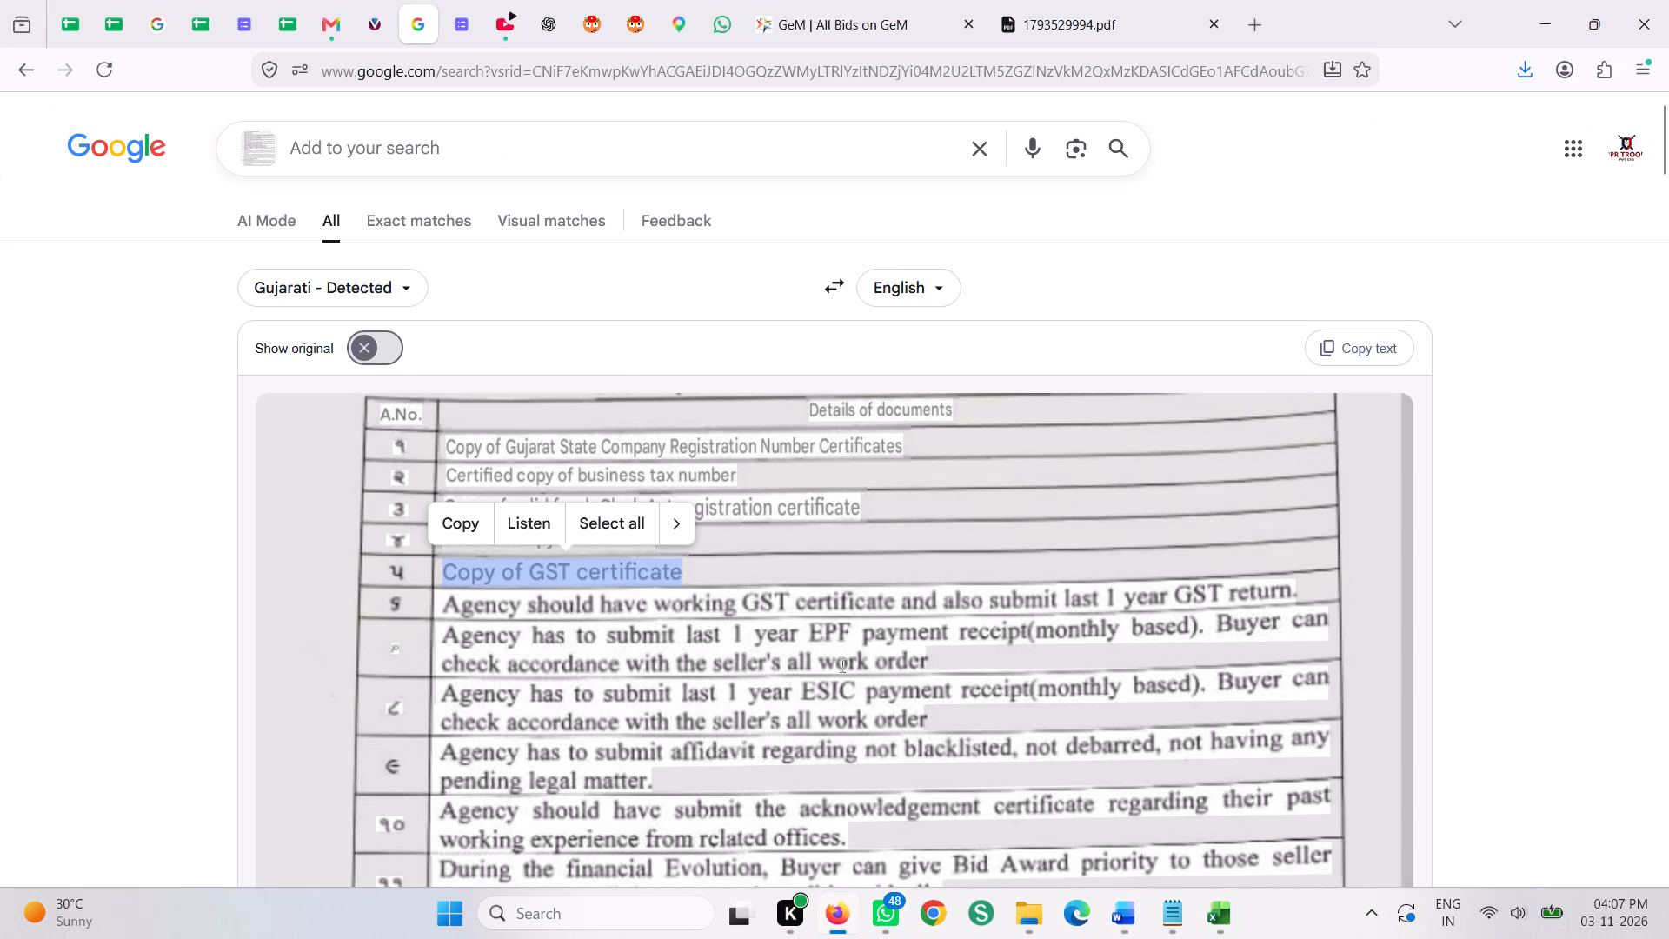
pyautogui.click(915, 589)
pyautogui.moveTo(754, 603); pyautogui.dragTo(1138, 604)
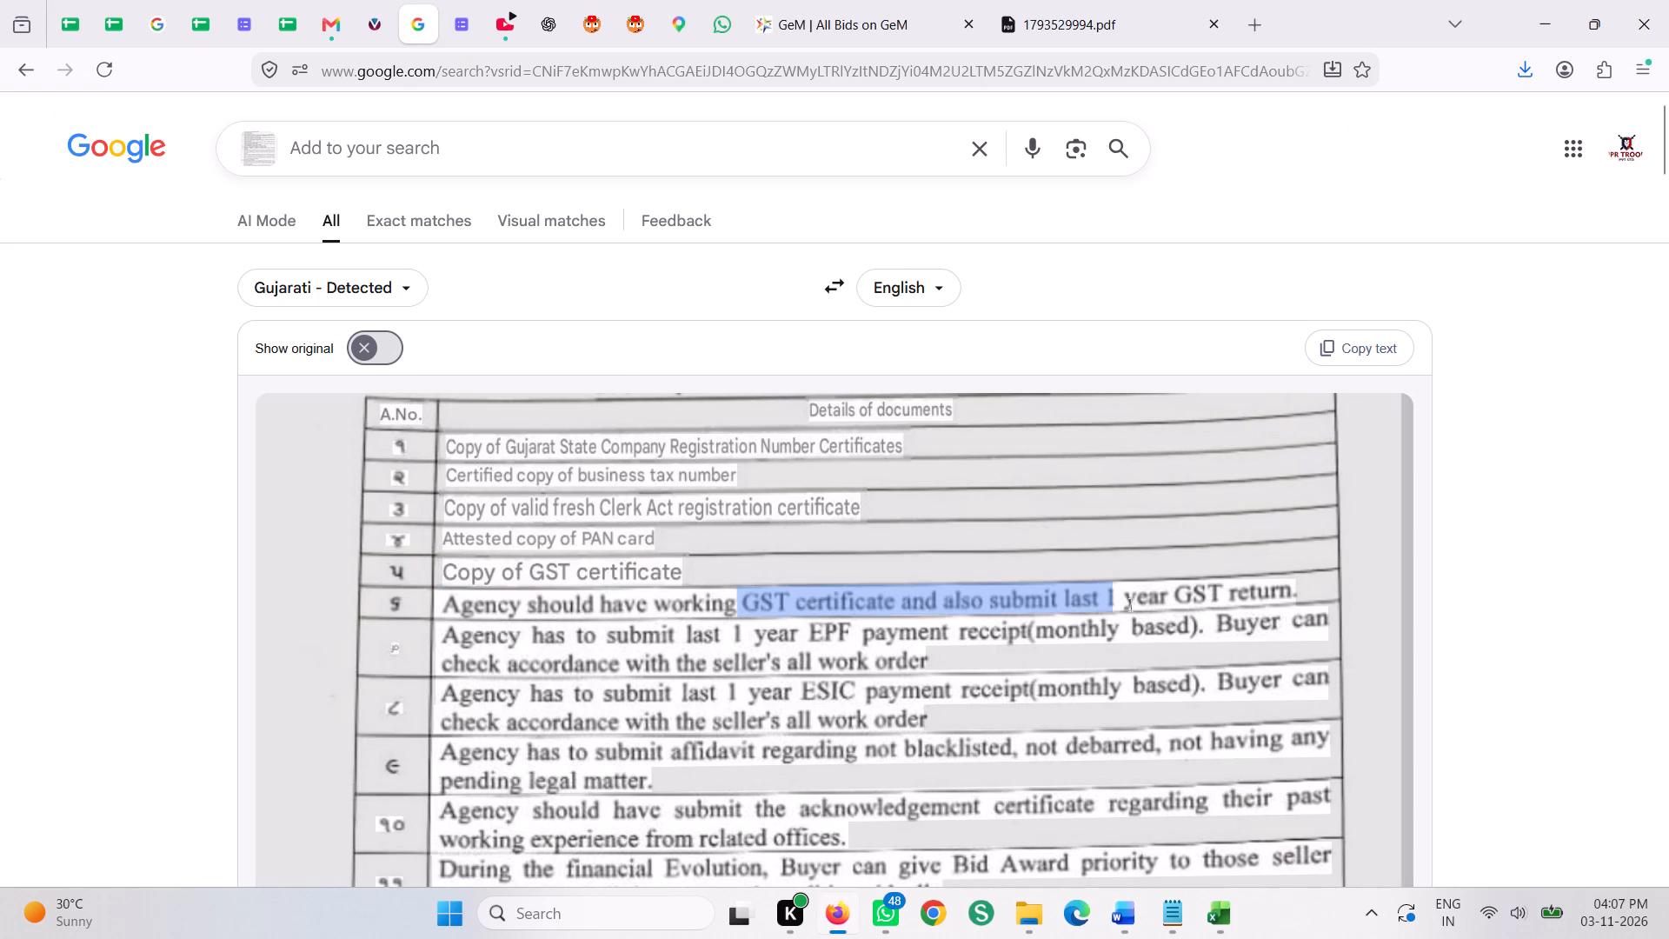
pyautogui.moveTo(1138, 604); pyautogui.dragTo(1272, 596)
pyautogui.click(917, 540)
pyautogui.hotkey('alt', 'Tab')
pyautogui.hotkey('ctrl', 'v')
# Add item 10, "Agency has to submit last 1 year EPF payment receipt(monthly based", copied from the translated table.
pyautogui.press('Return')
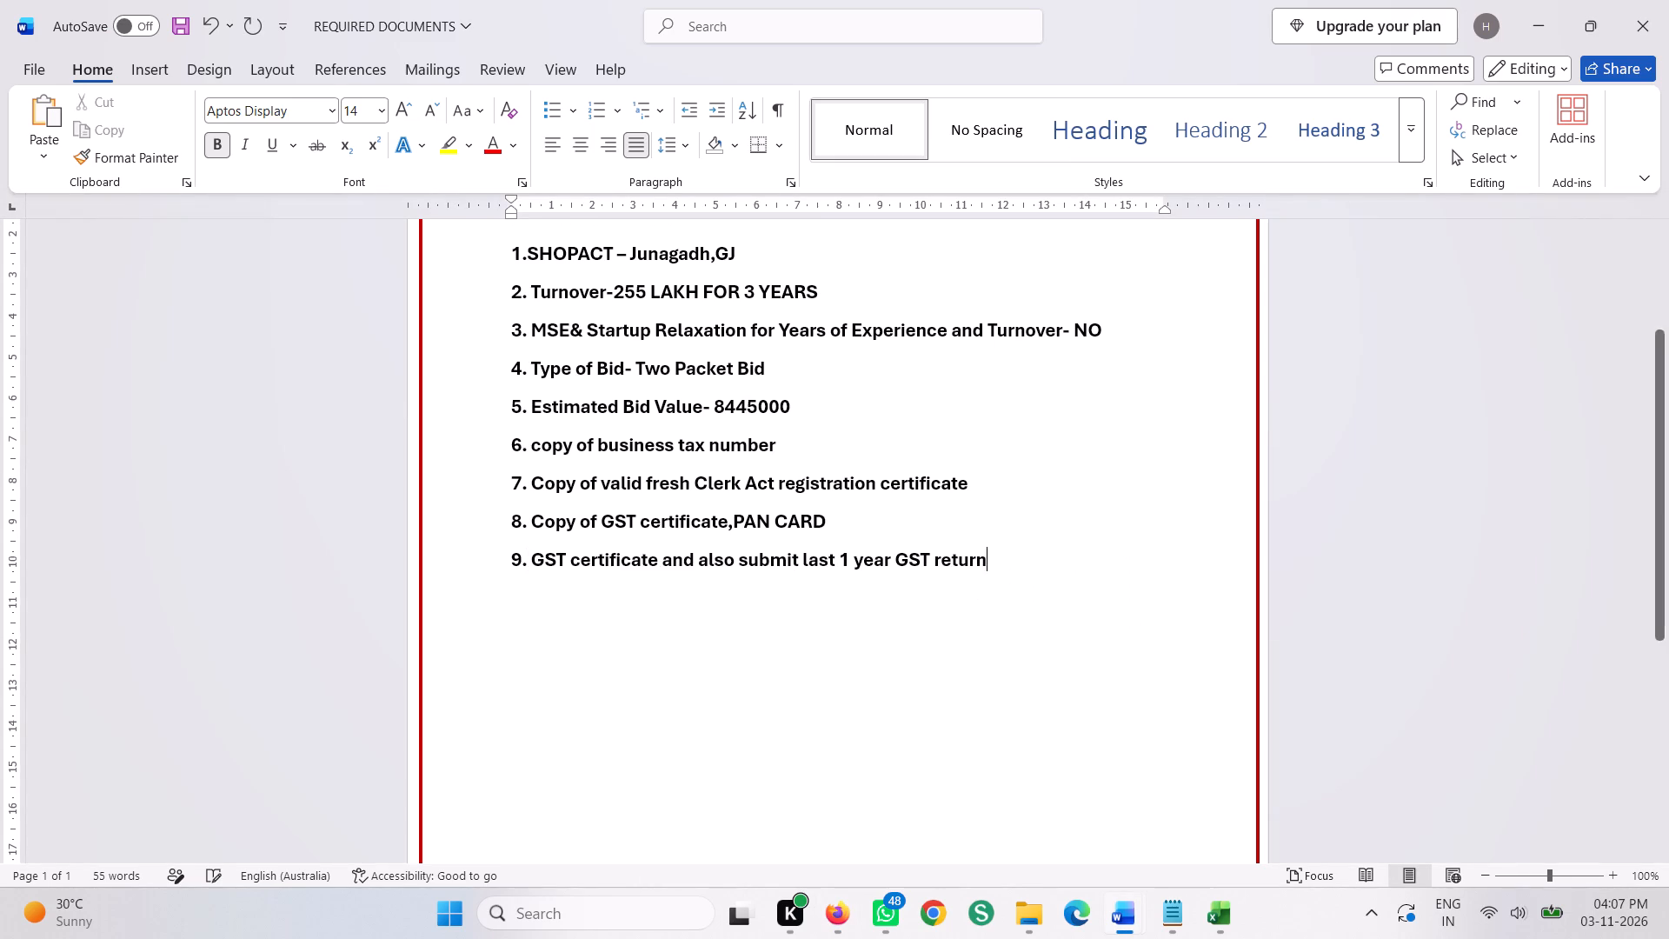
pyautogui.write('10.')
pyautogui.hotkey('alt', 'Tab')
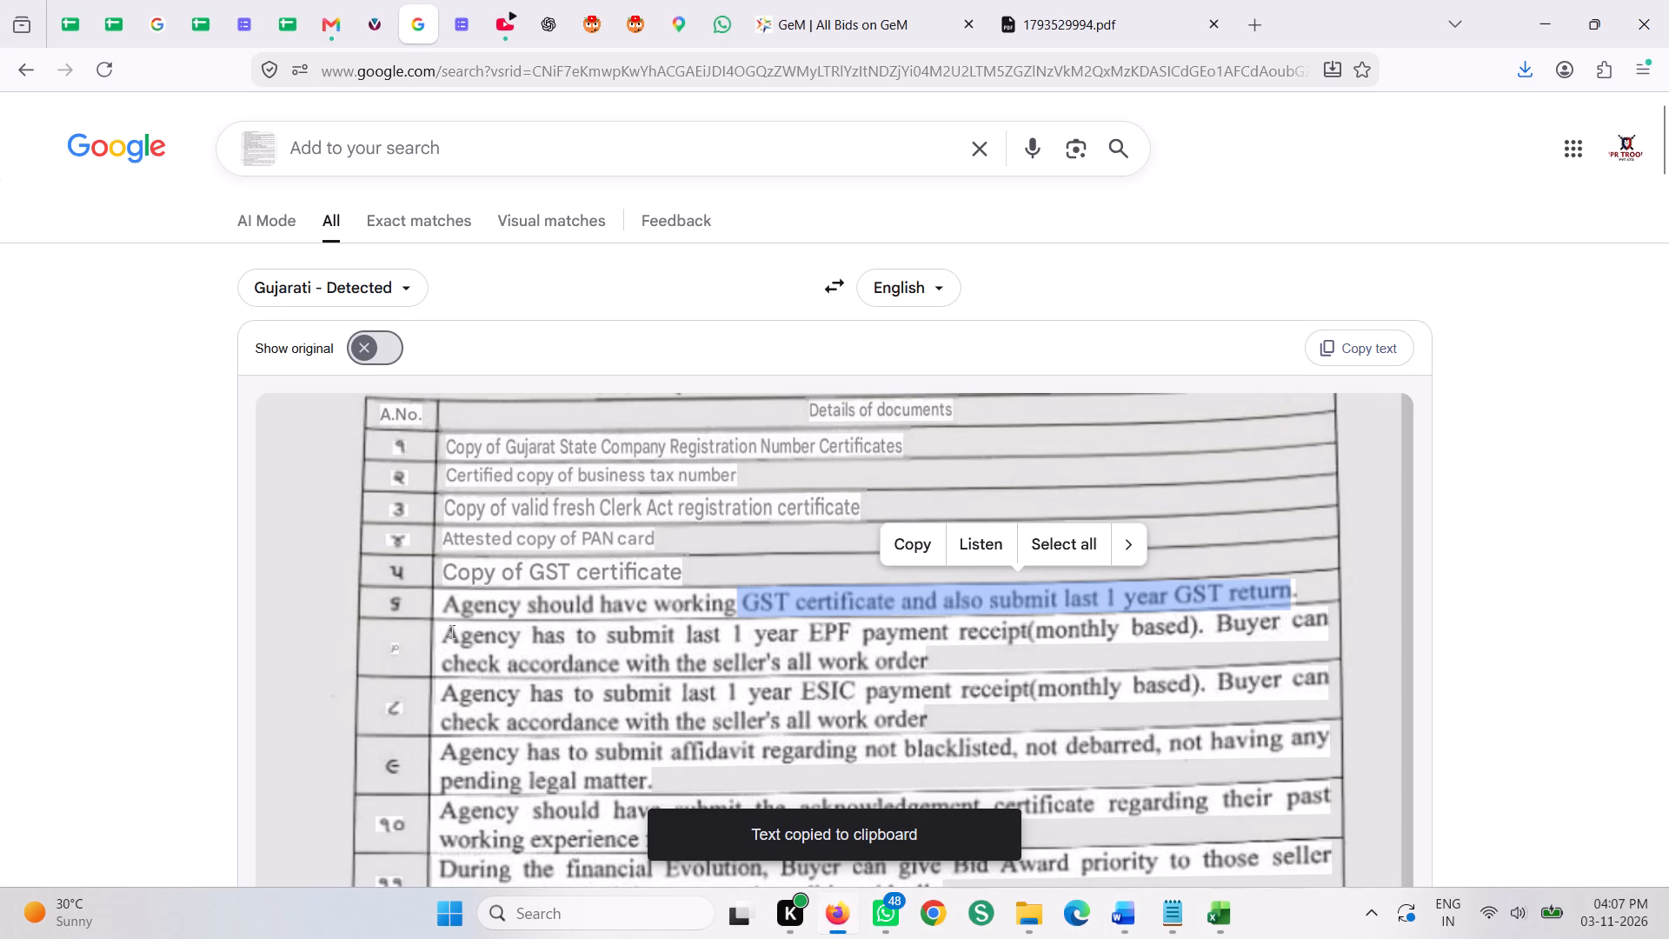
pyautogui.moveTo(455, 636); pyautogui.dragTo(1162, 633)
pyautogui.click(712, 570)
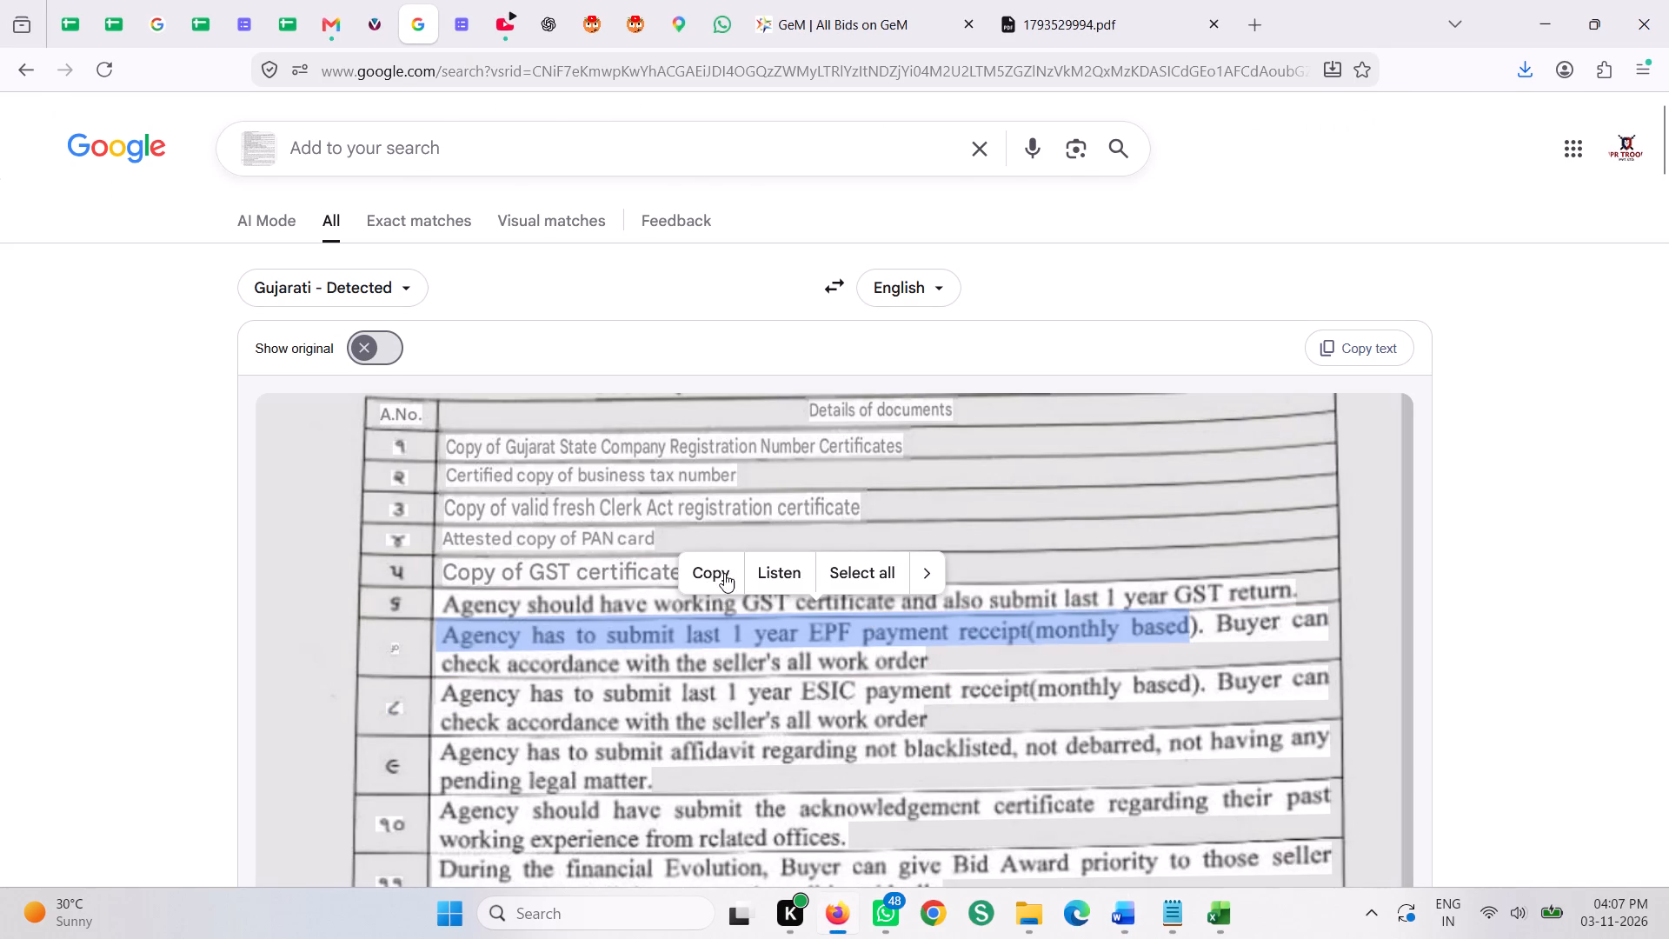
pyautogui.hotkey('alt', 'Tab')
pyautogui.hotkey('ctrl', 'v')
# Add item 11, "submit last 1 year ESIC payment receipt(monthly based", copied from the translated table.
pyautogui.press('Return')
pyautogui.write('11.')
pyautogui.hotkey('alt', 'Tab')
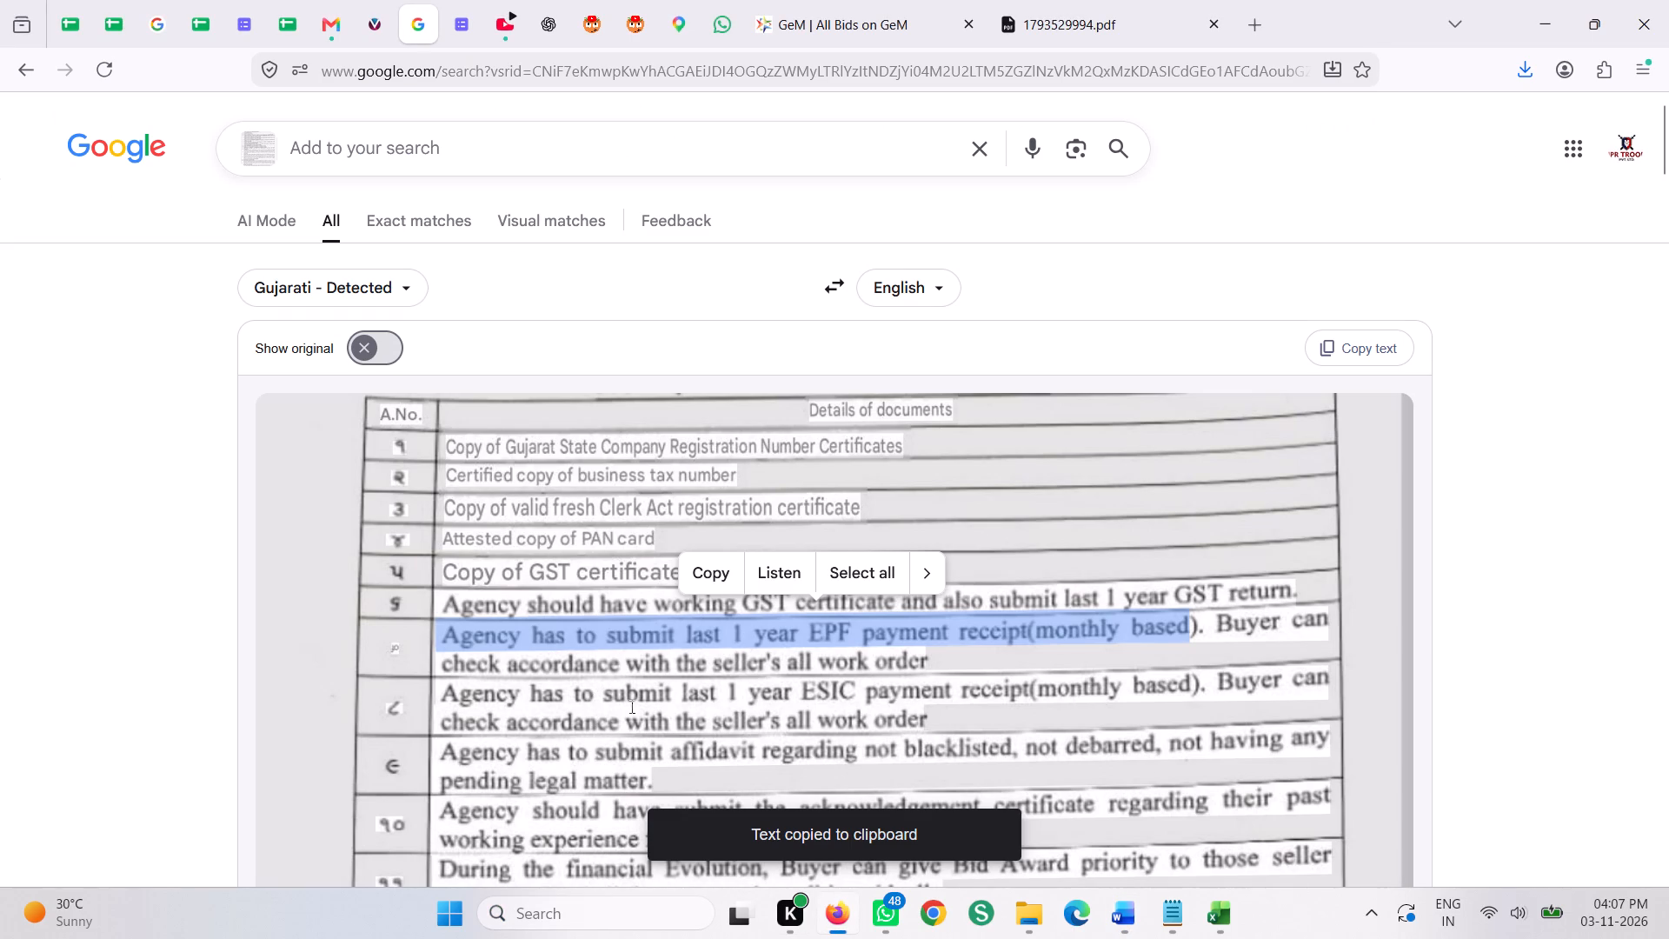
pyautogui.moveTo(614, 694); pyautogui.dragTo(1096, 681)
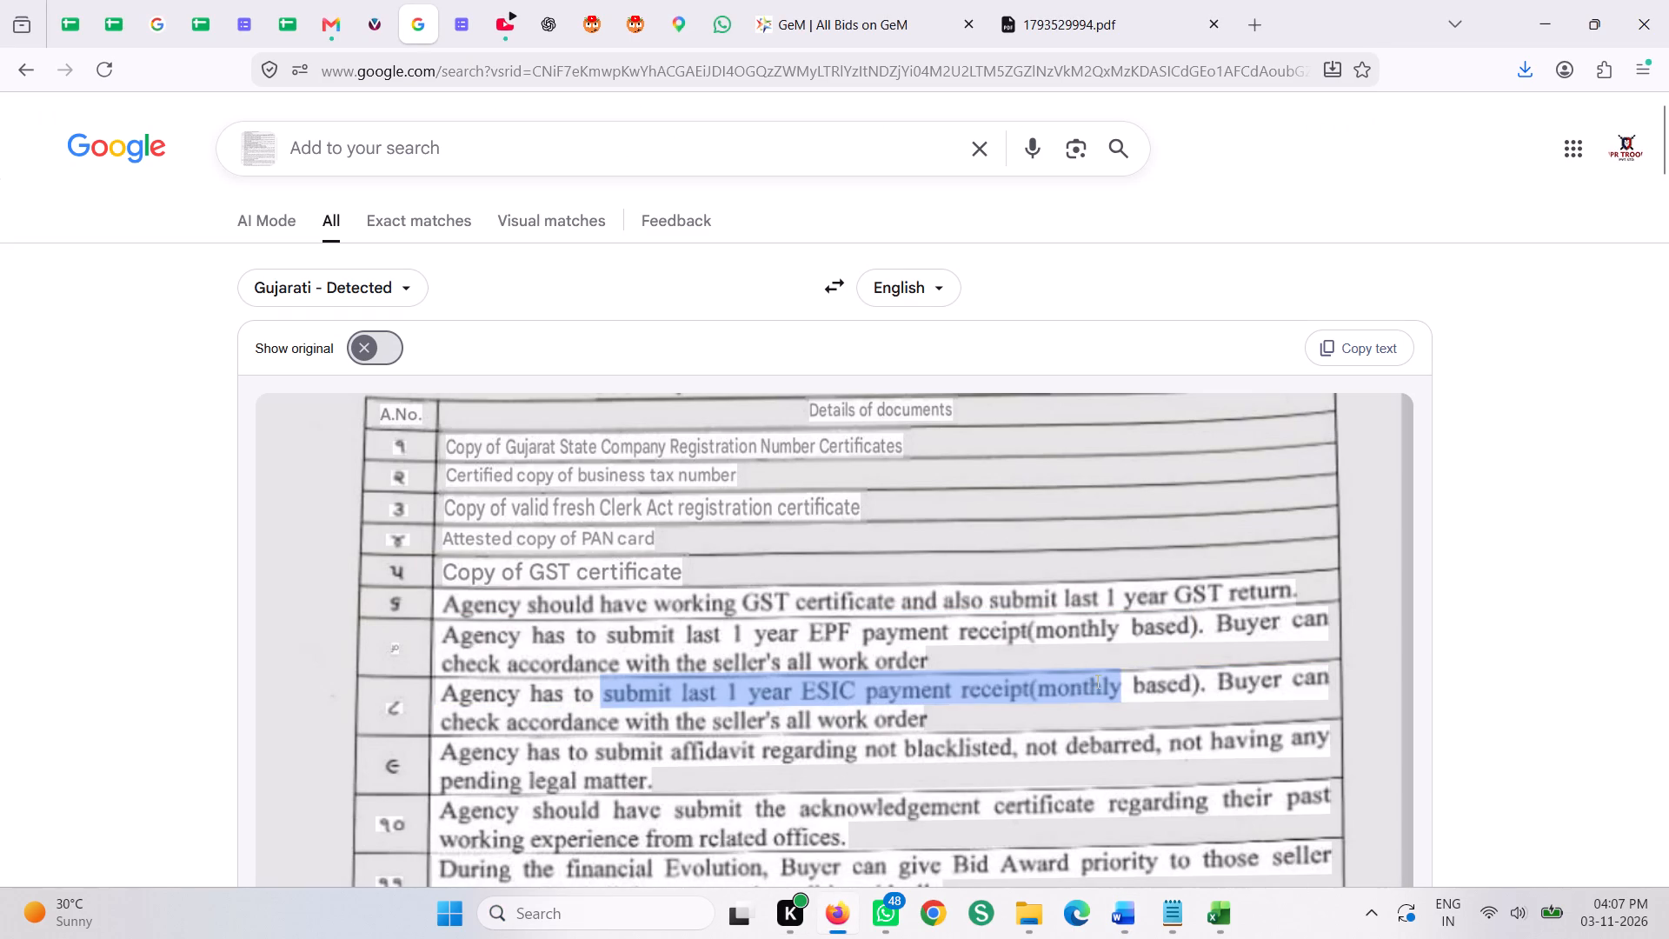
pyautogui.moveTo(1096, 681); pyautogui.dragTo(1161, 682)
pyautogui.click(783, 625)
pyautogui.hotkey('alt', 'Tab')
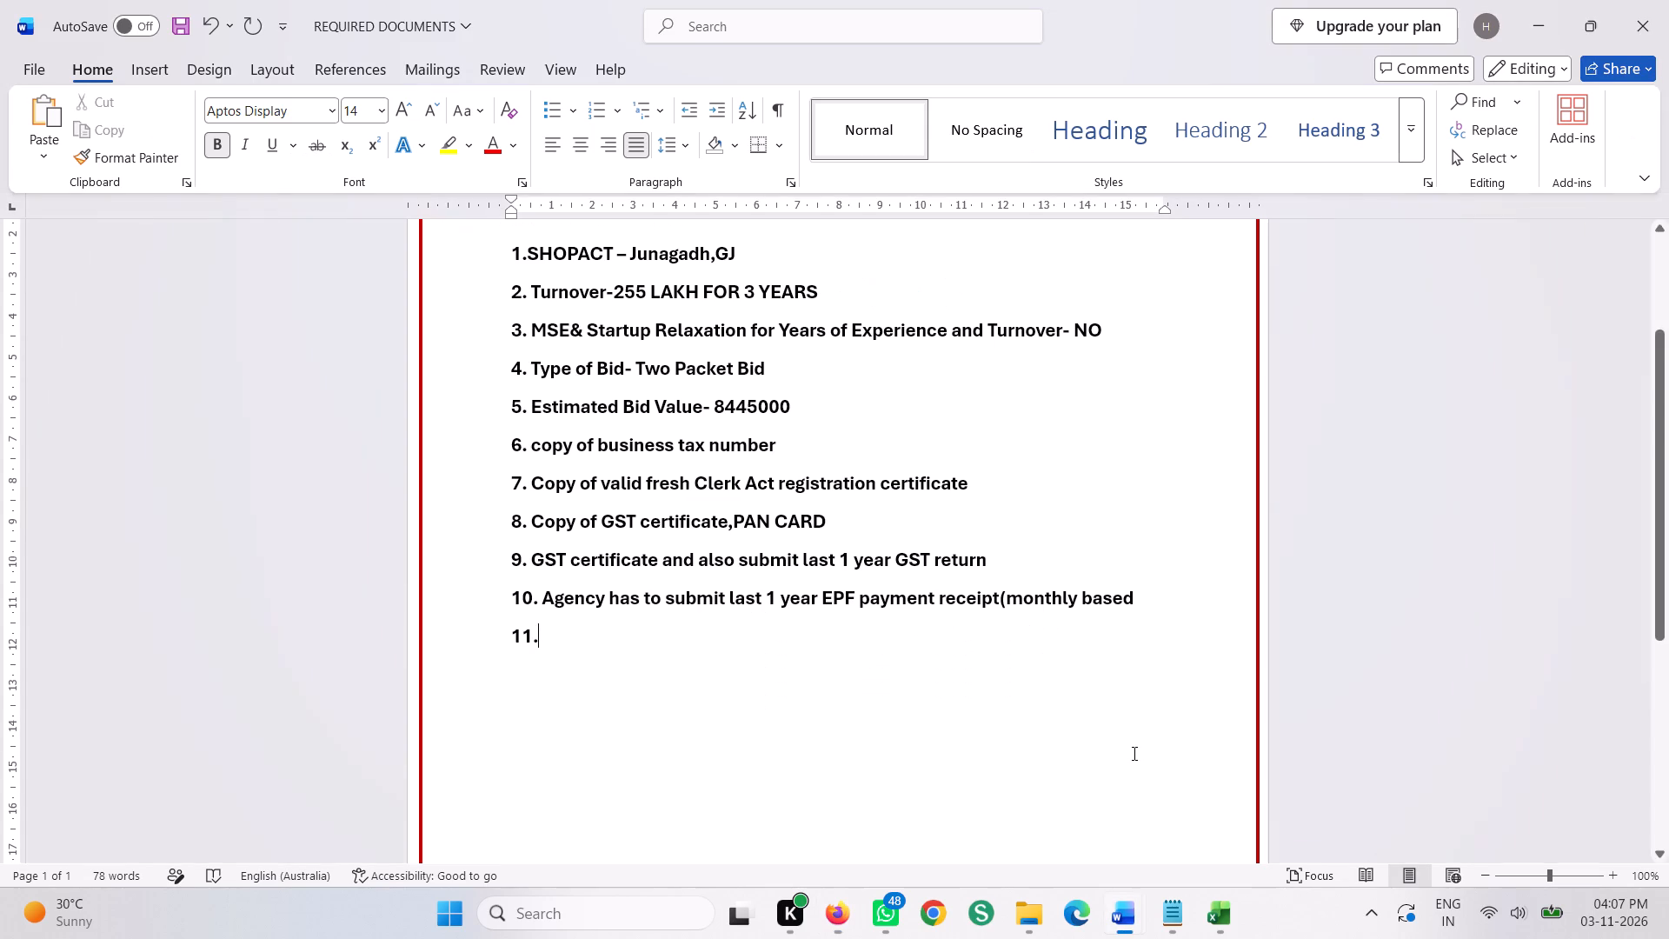
pyautogui.hotkey('ctrl', 'v')
# Add item 12 from the translated table: "Agency has to submit affidavit regarding not blacklisted, not debarred, not having any pending legal matter".
pyautogui.press('Return')
pyautogui.write('12.')
pyautogui.hotkey('alt', 'Tab')
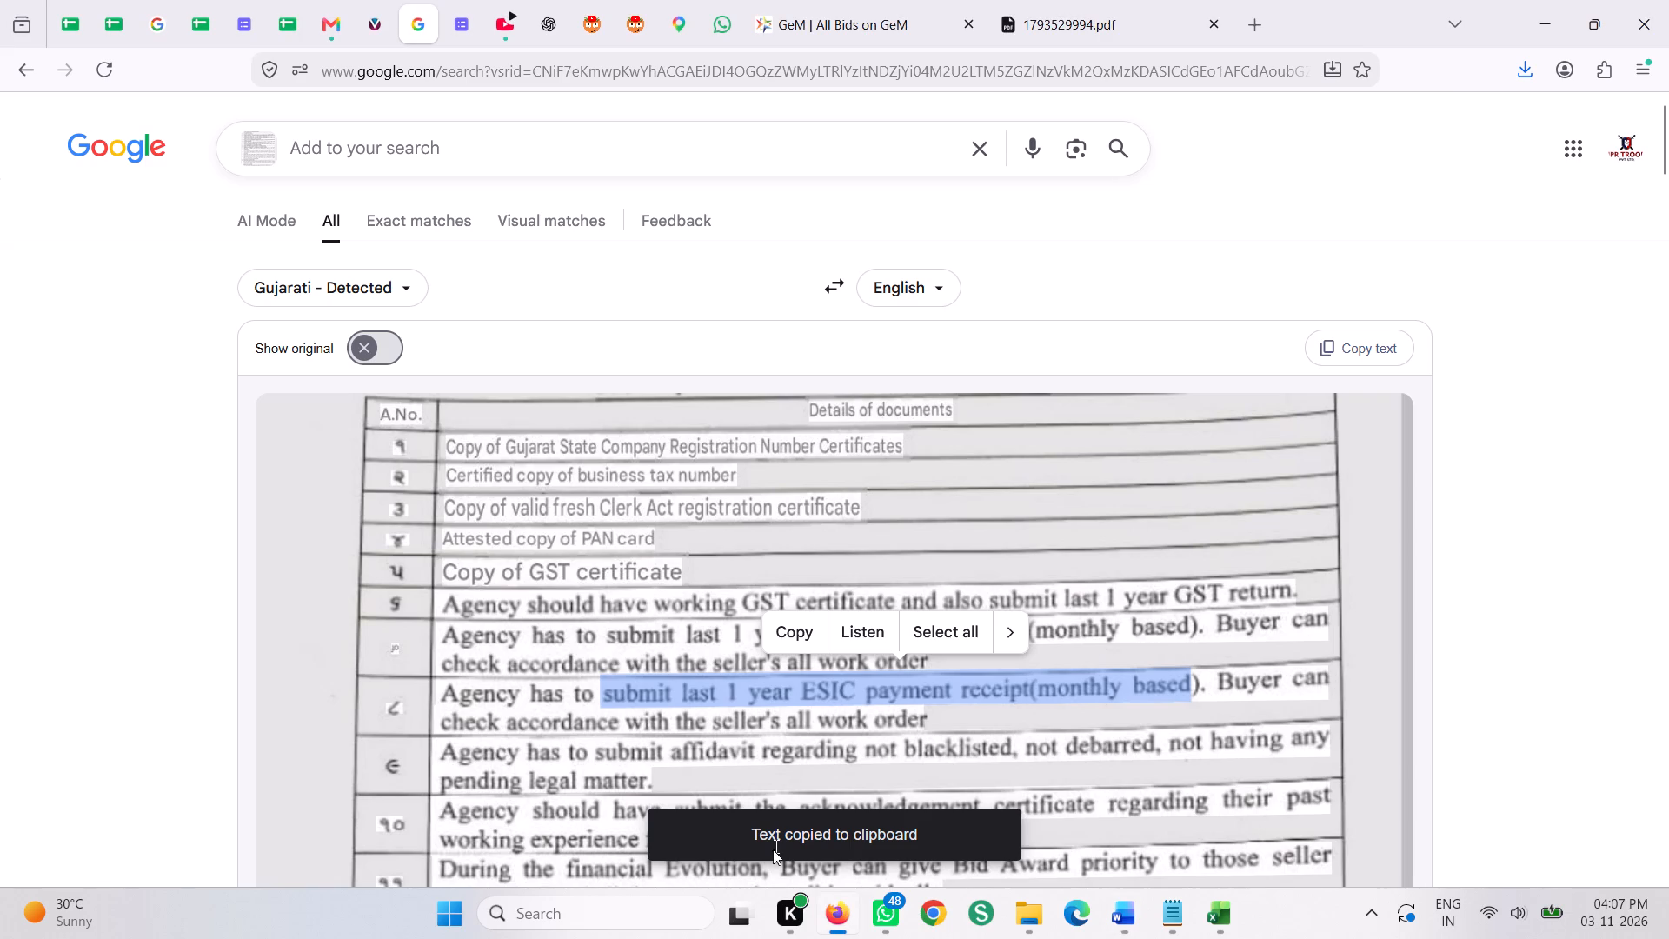
pyautogui.moveTo(473, 747); pyautogui.dragTo(642, 777)
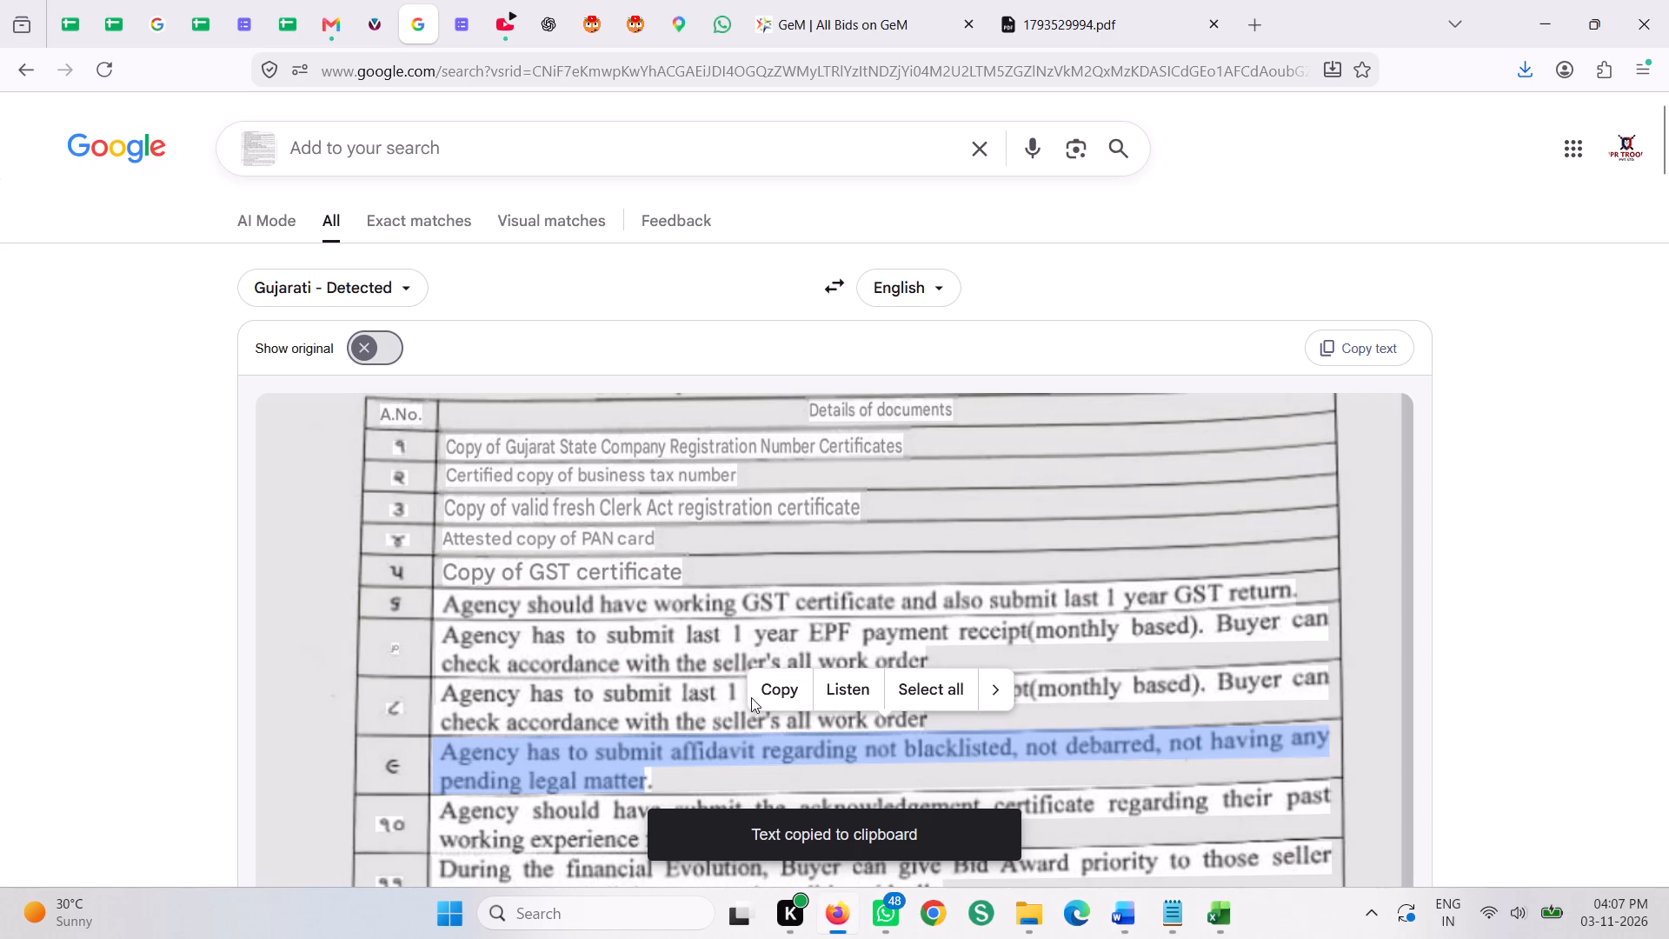
pyautogui.click(785, 684)
pyautogui.press('Tab')
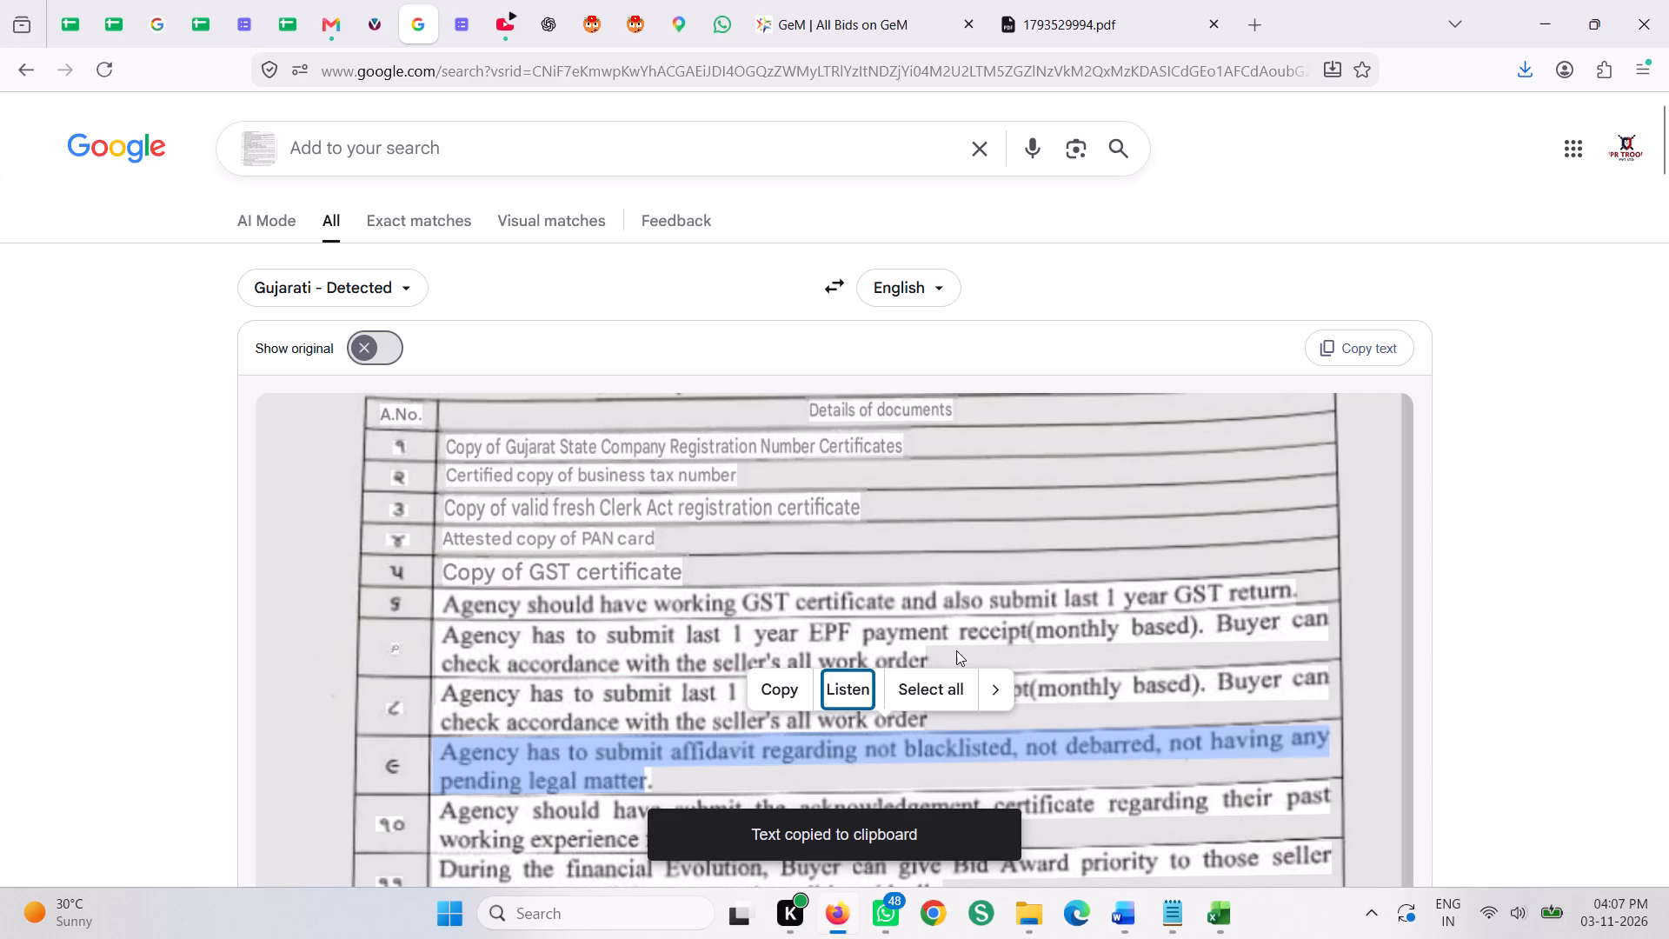
pyautogui.click(779, 689)
pyautogui.hotkey('alt', 'Tab')
pyautogui.hotkey('ctrl', 'v')
# Add item 13, "Agency has to submit last 1 year professional tax payment receipt", copied from the translated table.
pyautogui.press('Return')
pyautogui.press('1')
pyautogui.press('3')
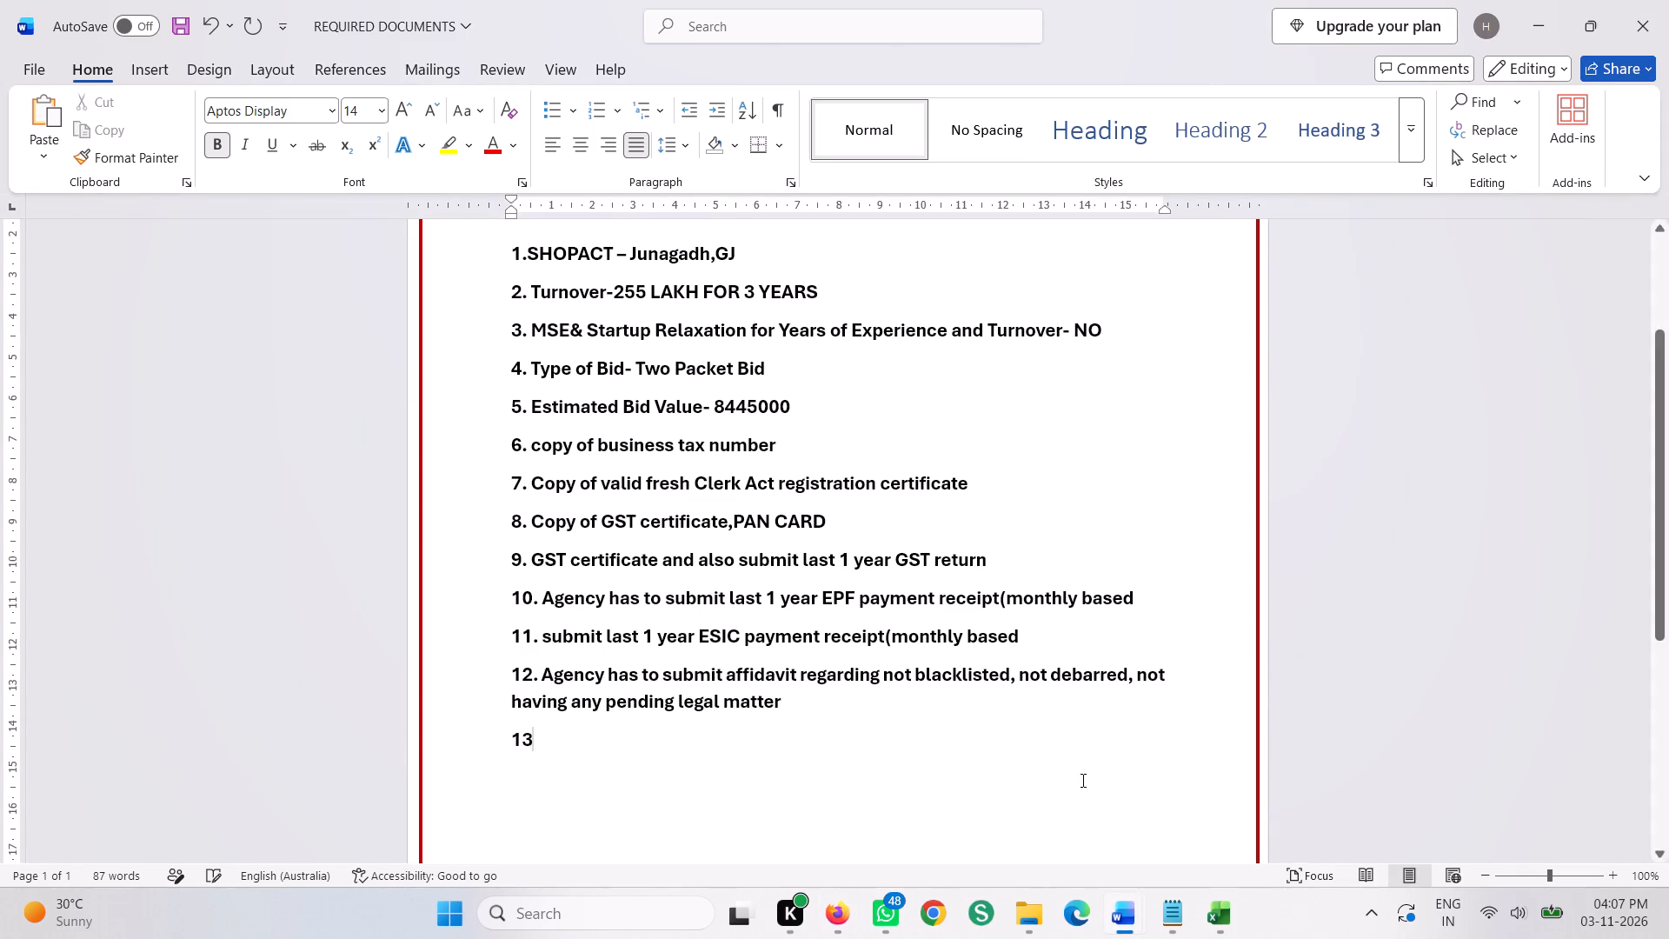
pyautogui.press('.')
pyautogui.hotkey('alt', 'Tab')
pyautogui.scroll(-1, 901, 572)
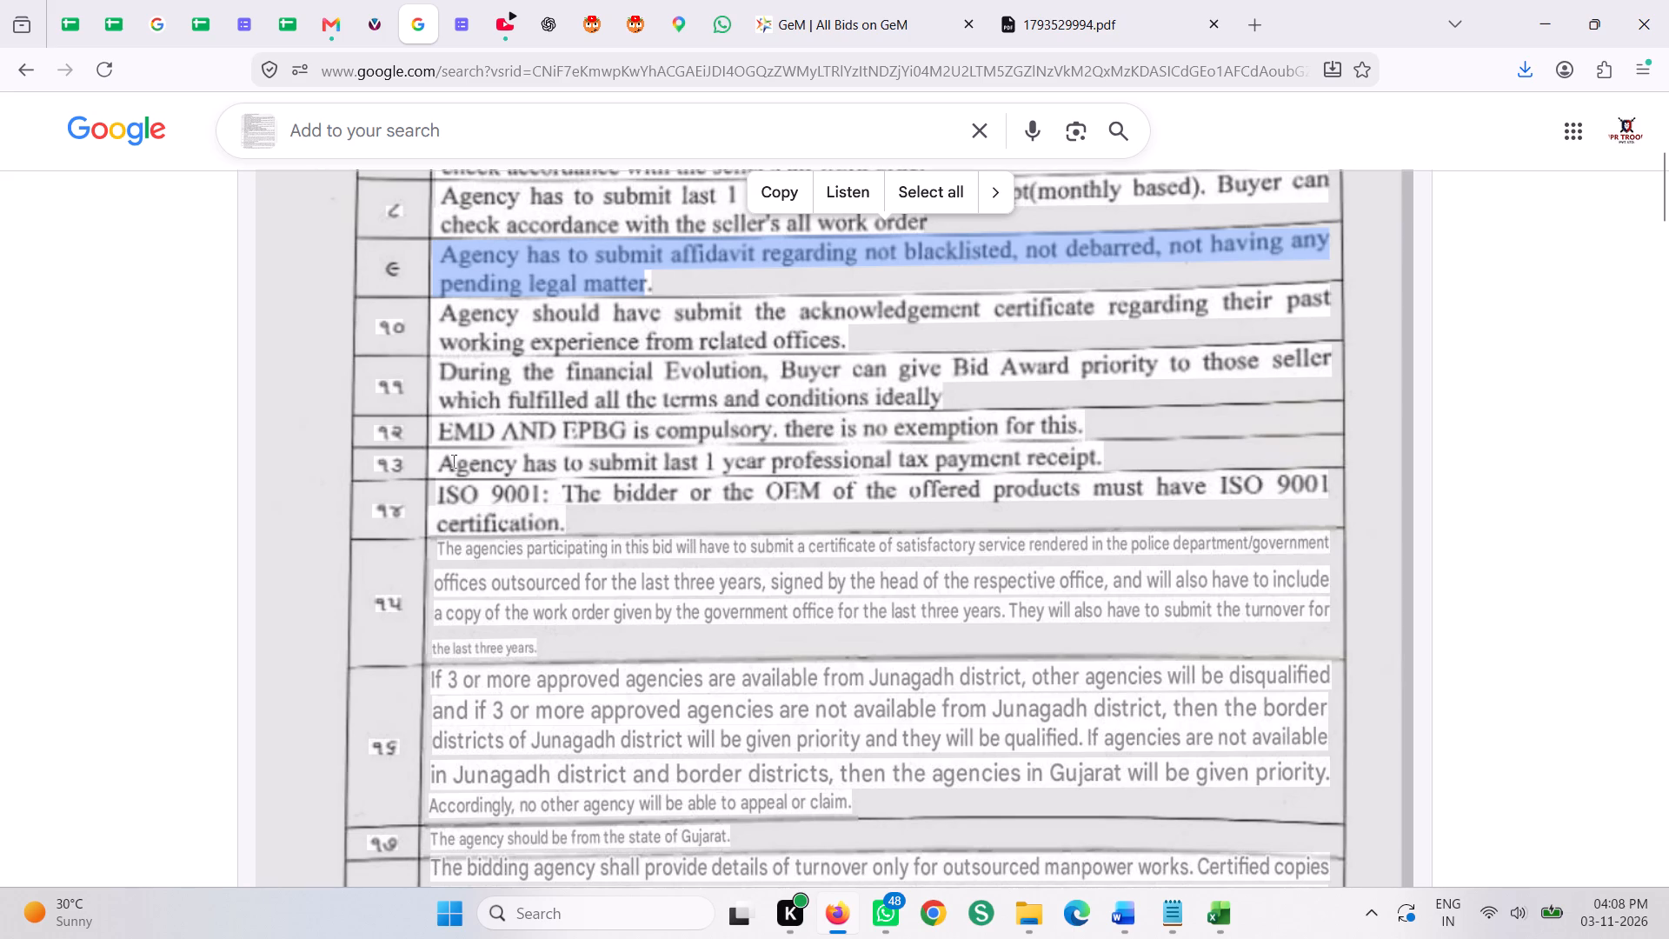
pyautogui.moveTo(452, 460); pyautogui.dragTo(1080, 463)
pyautogui.click(666, 404)
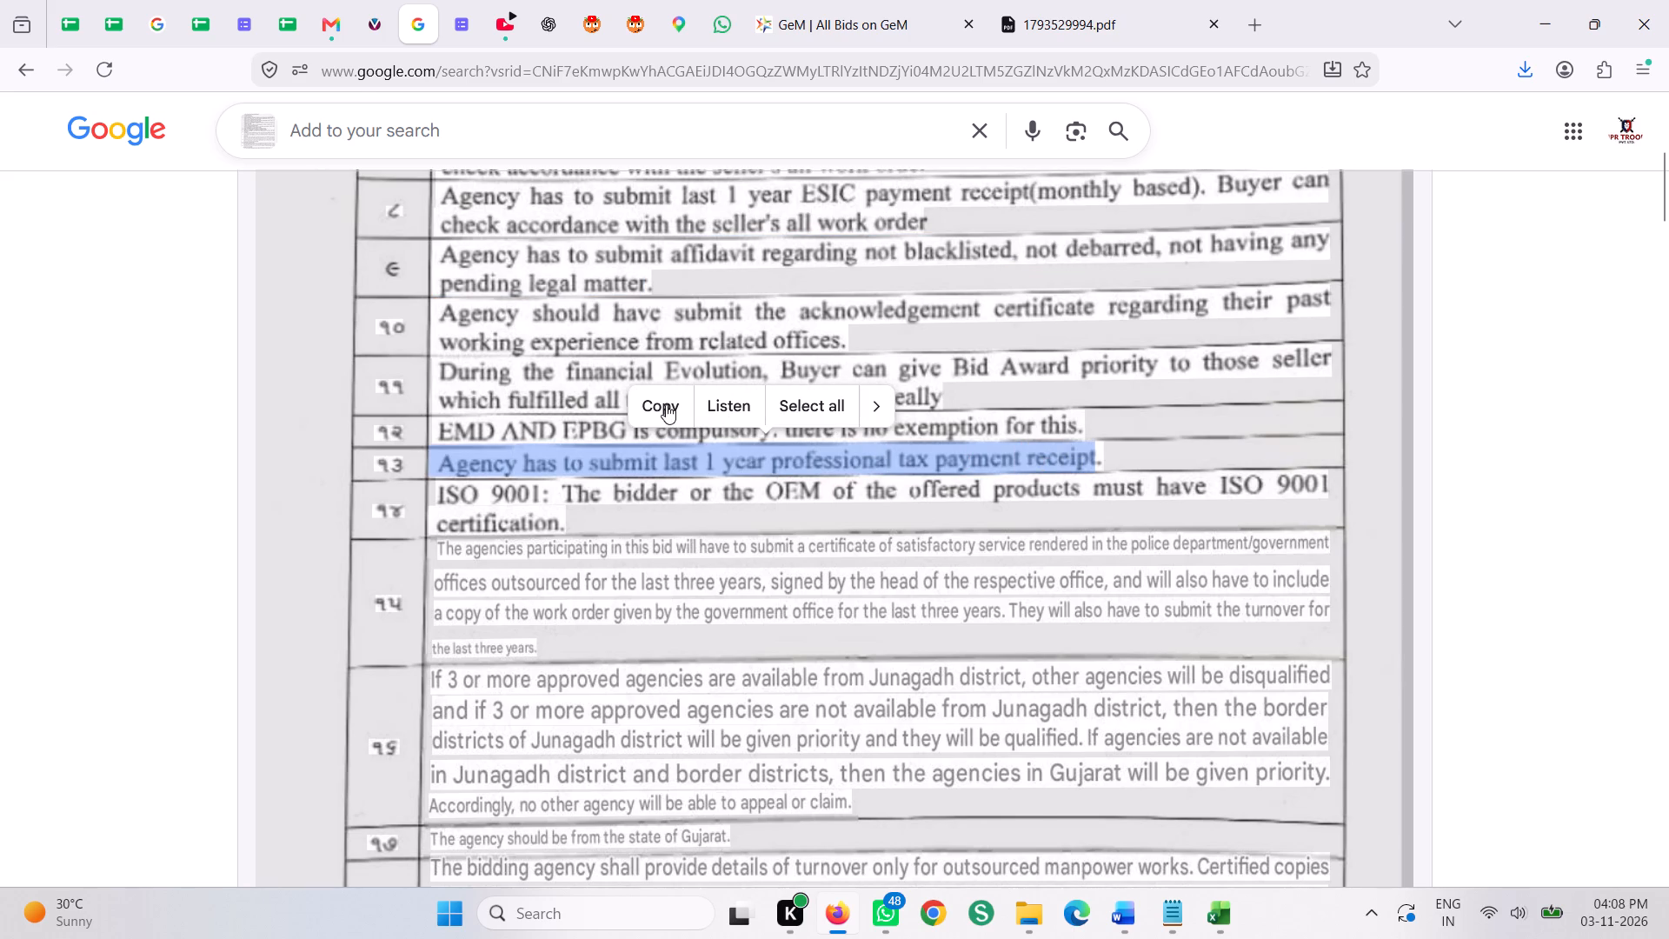
pyautogui.hotkey('alt', 'Tab')
pyautogui.hotkey('ctrl', 'v')
# Check the remaining translated requirements and add item 14, "ISO 9001 CERTIFICATE", to the required documents list.
pyautogui.press('Return')
pyautogui.write('14.')
pyautogui.hotkey('alt', 'Tab')
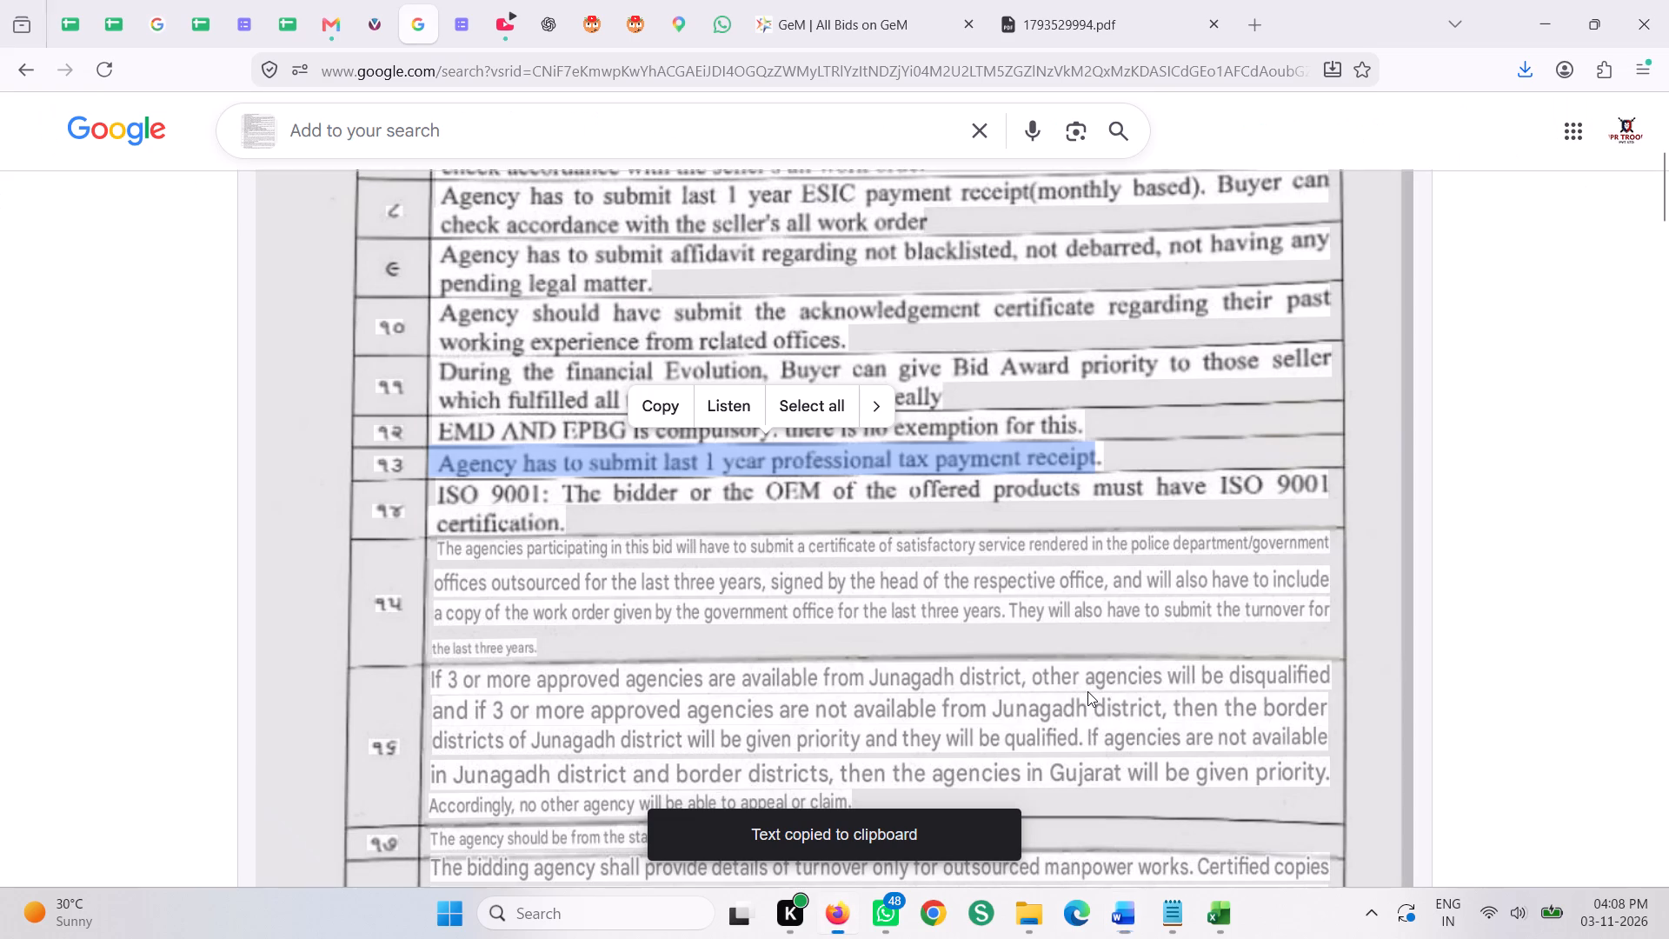
pyautogui.click(968, 432)
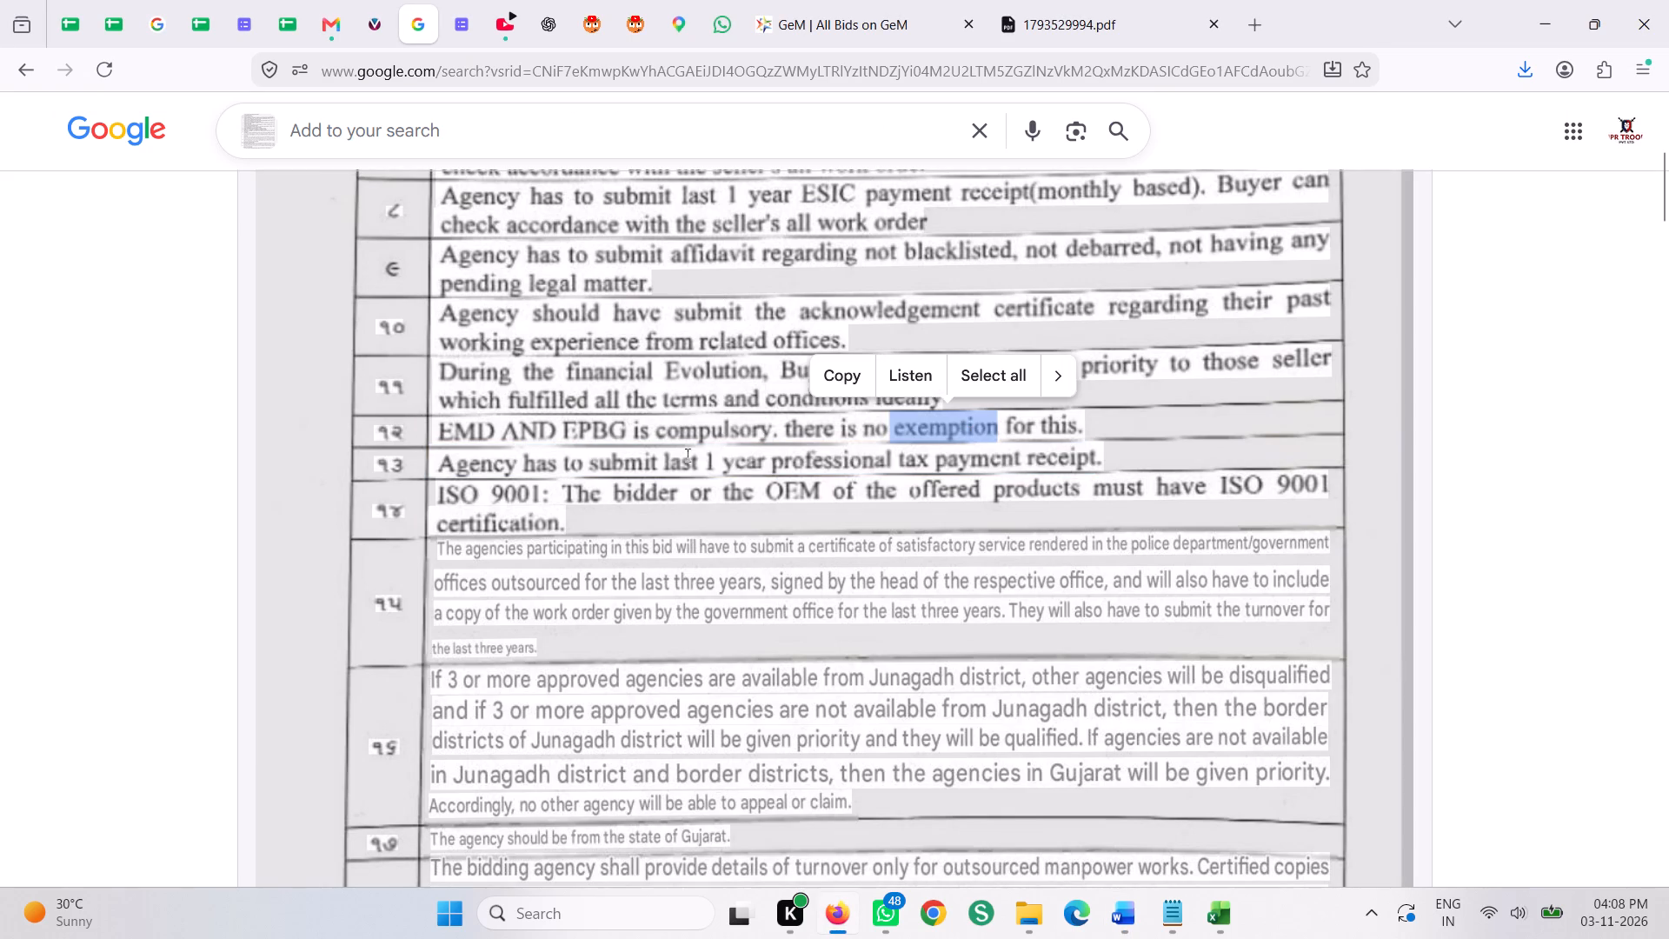
pyautogui.scroll(-1, 792, 733)
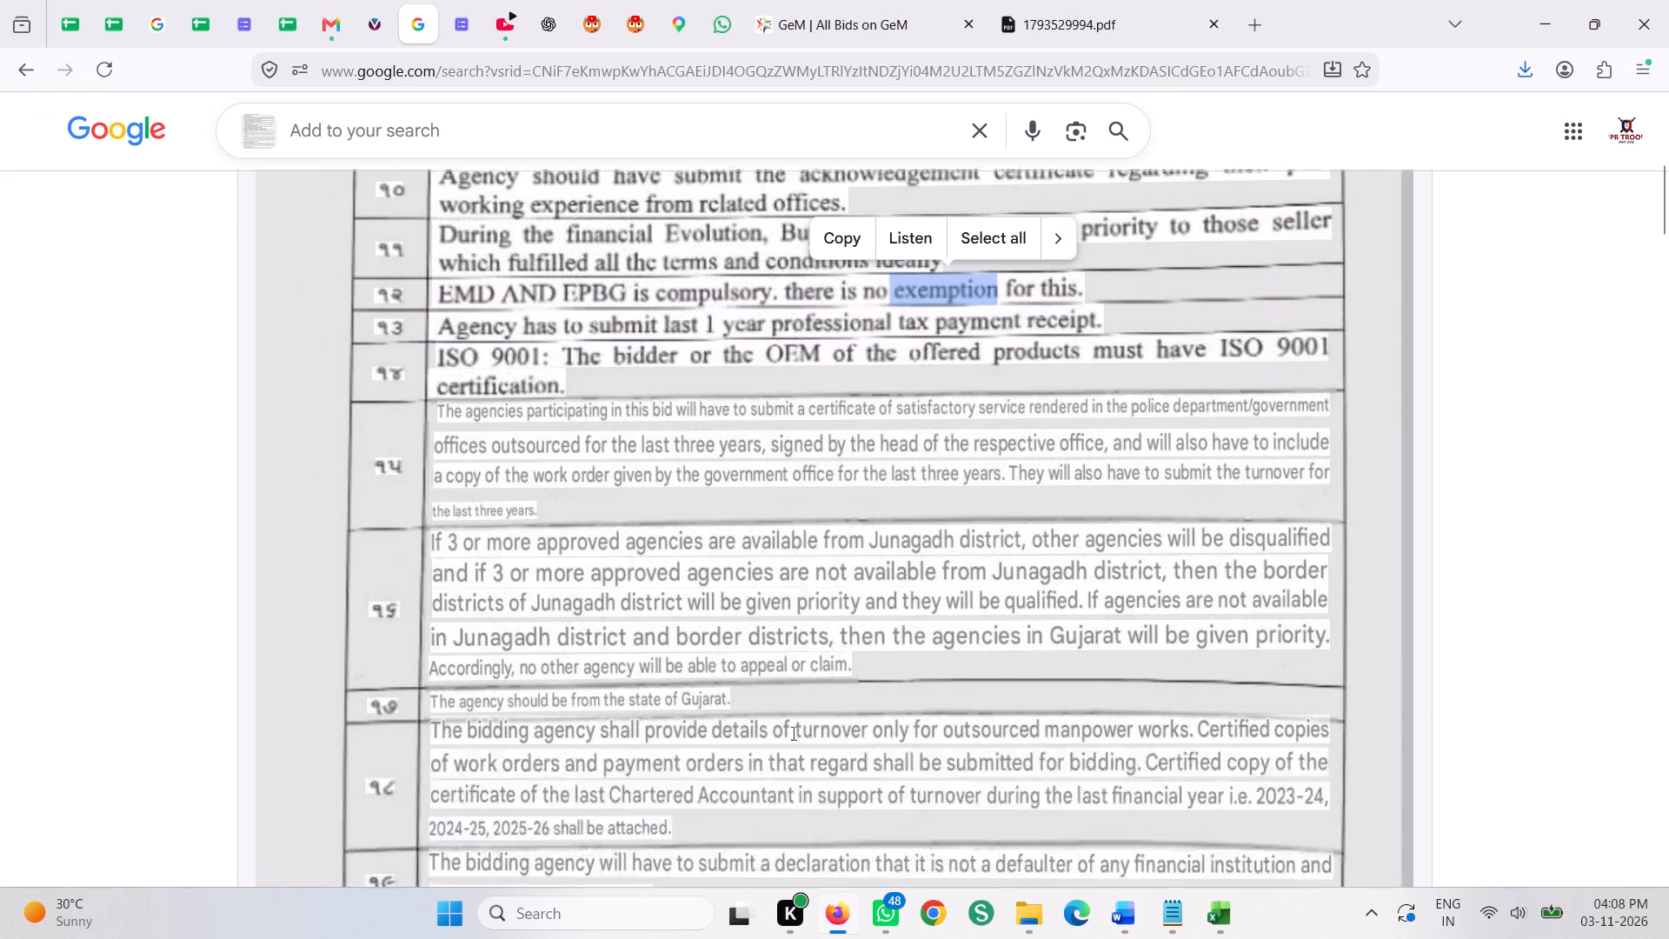
pyautogui.scroll(1, 885, 543)
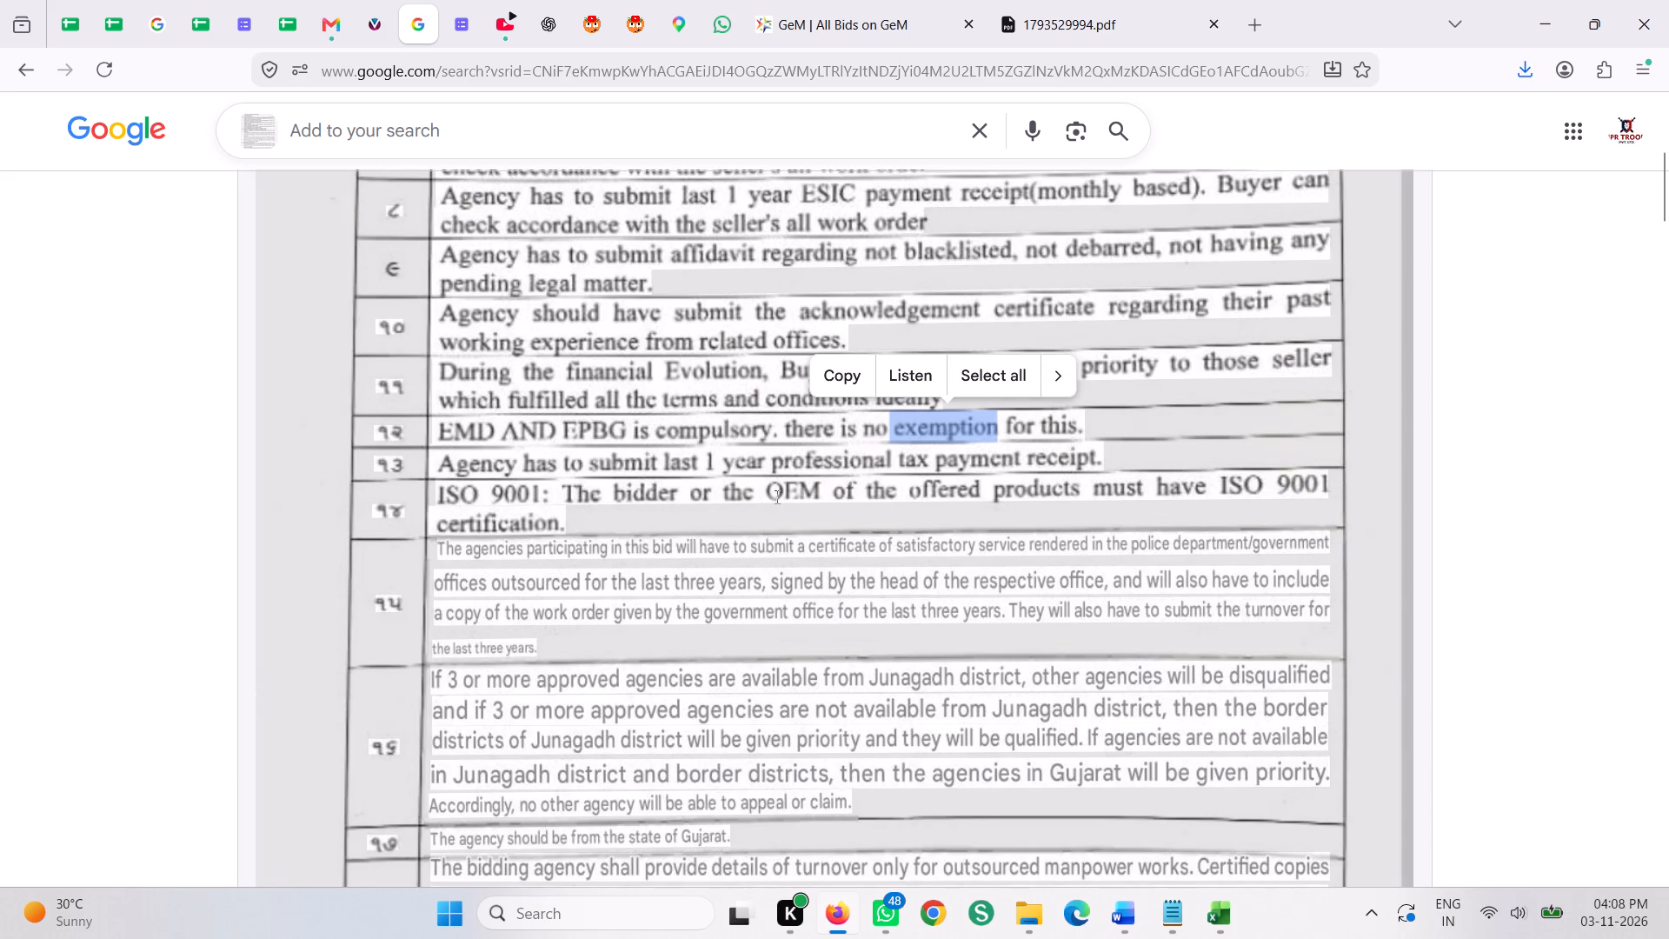
pyautogui.hotkey('alt', 'Tab')
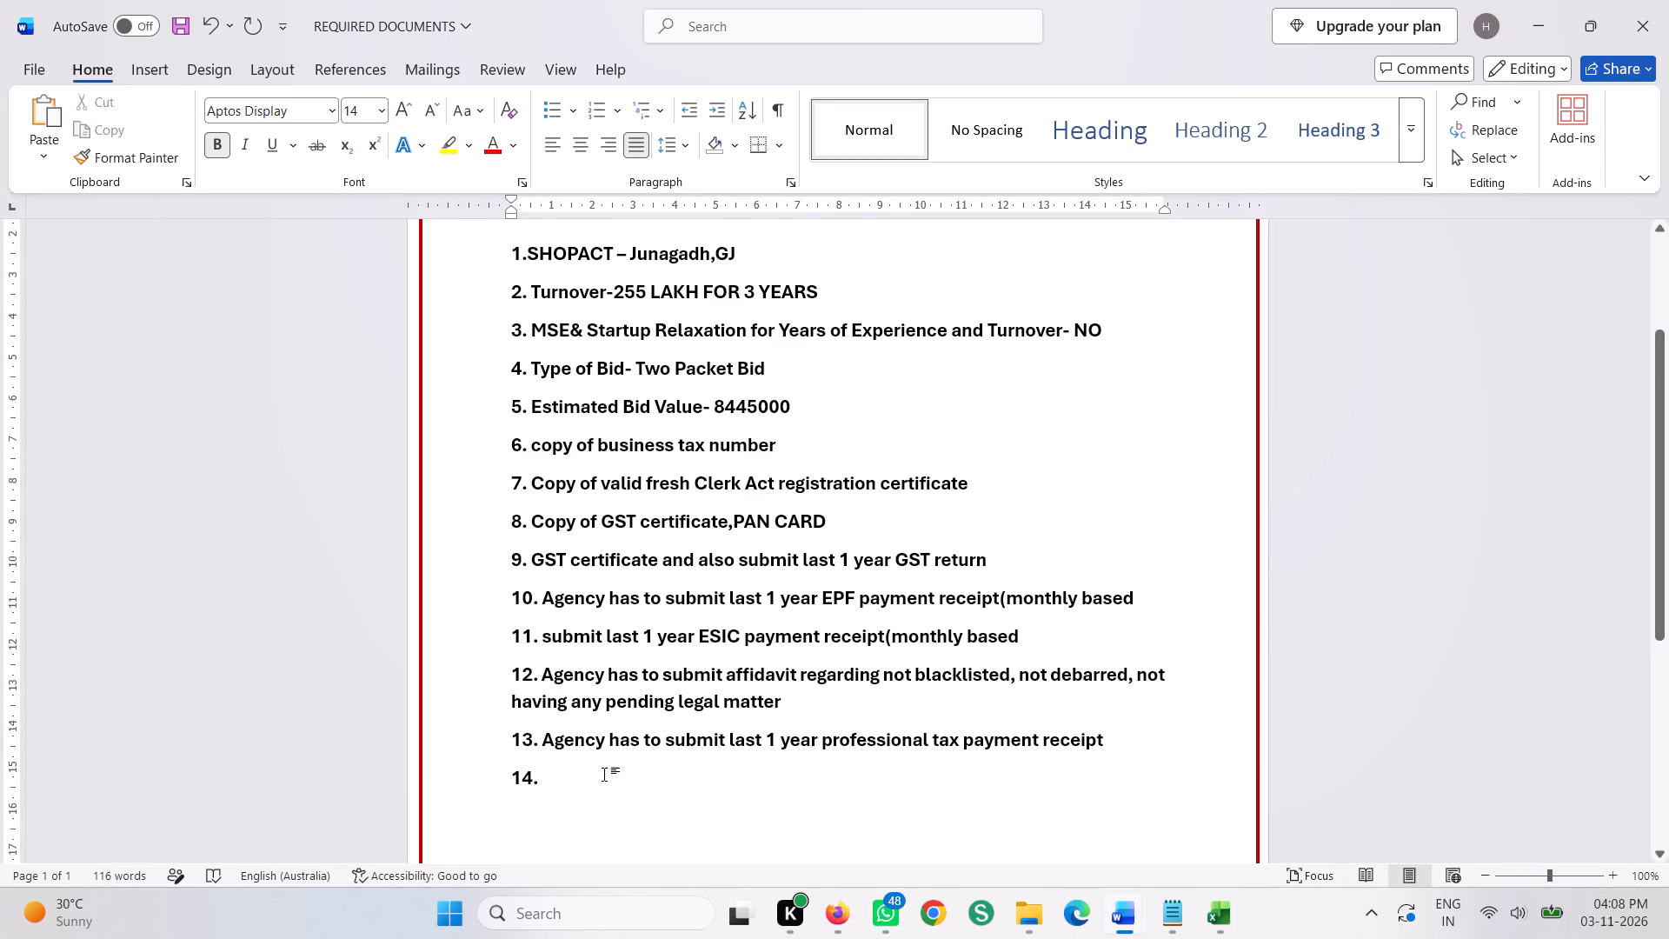
pyautogui.write('ISO')
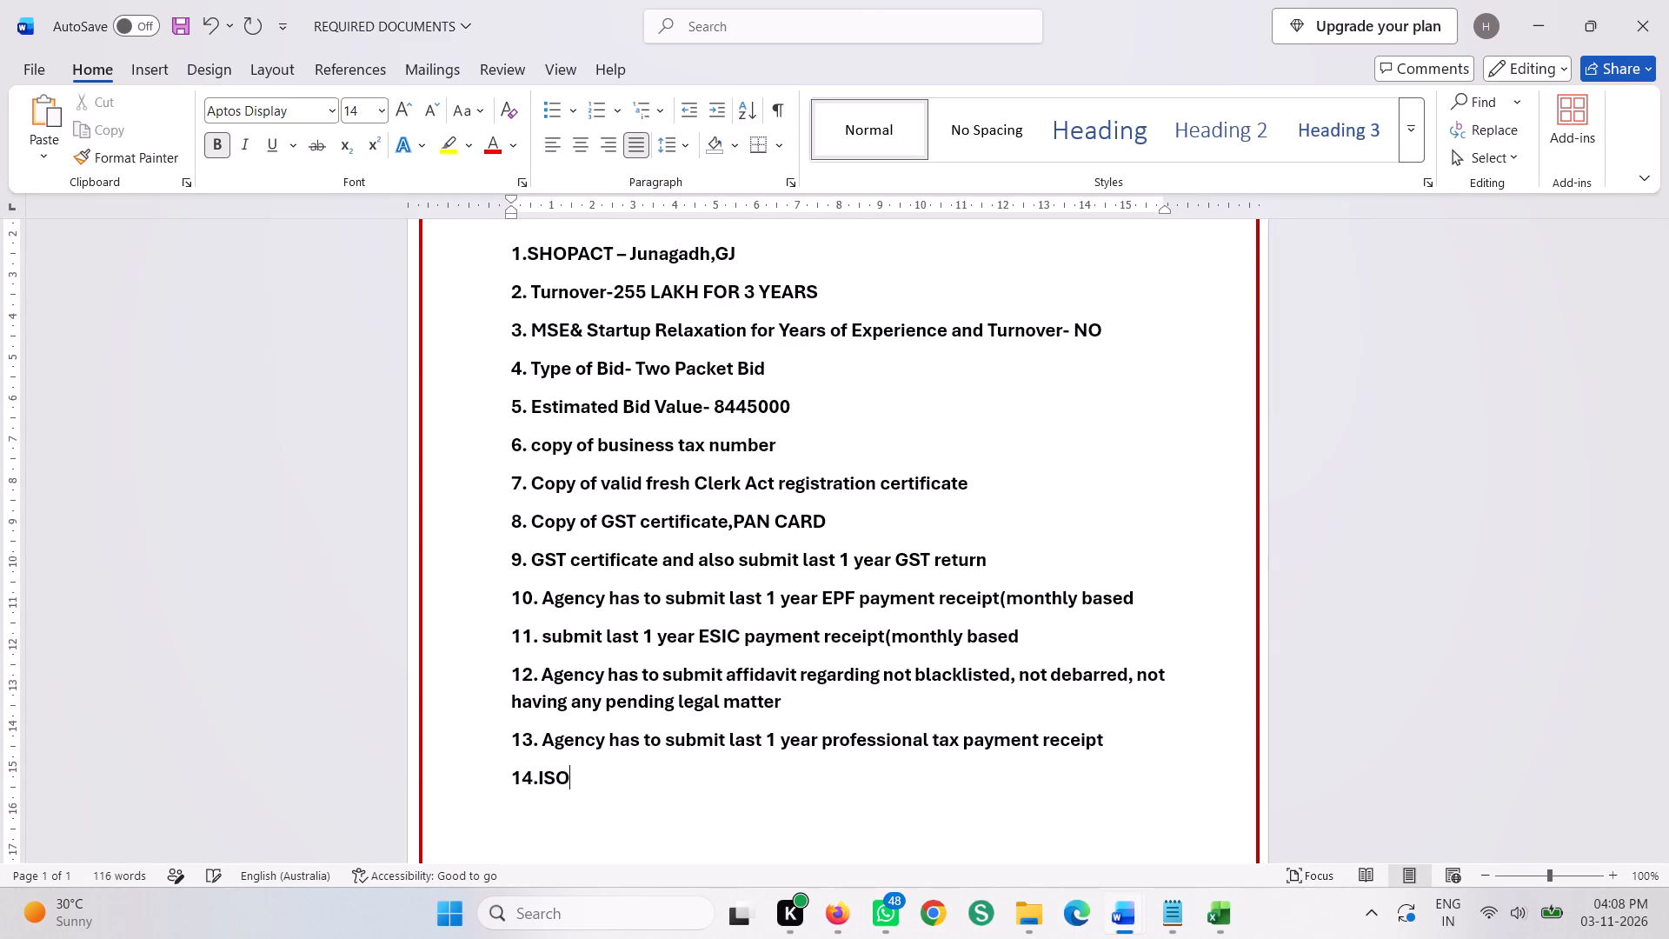
pyautogui.press('space')
pyautogui.write('9001 CERTIFICATE')
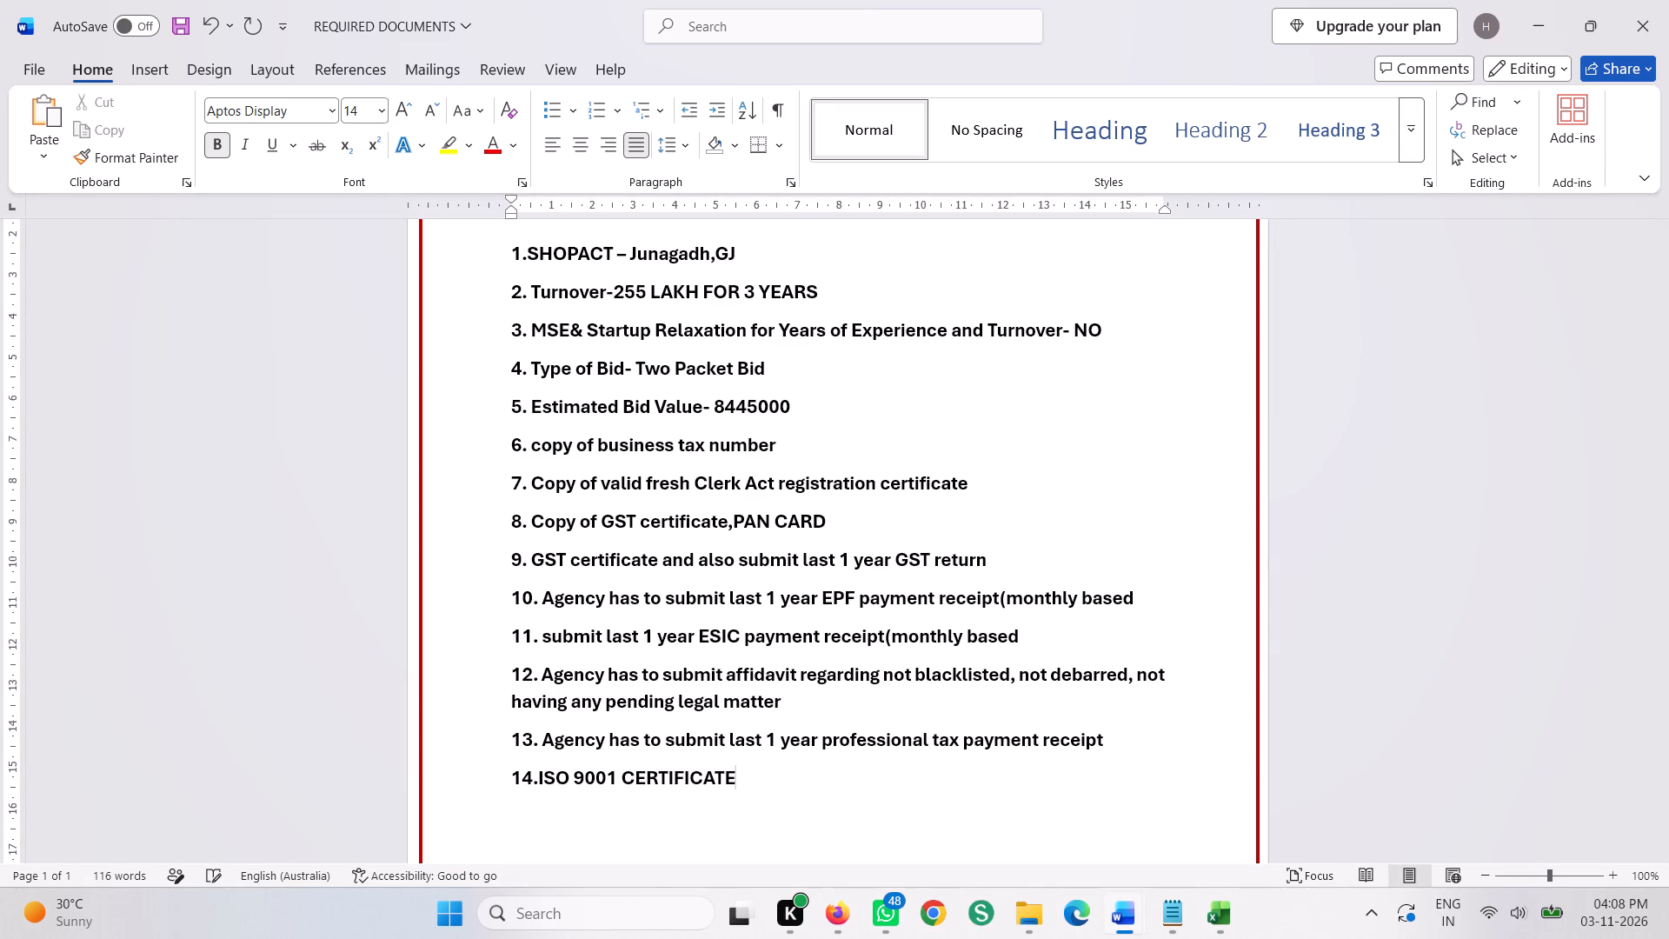
pyautogui.press('space')
# Add item 15, "EMD MANDATORY", at the end of the required documents list.
pyautogui.press('Return')
pyautogui.write('15')
pyautogui.press('.')
pyautogui.write('EMD MANDATORY')
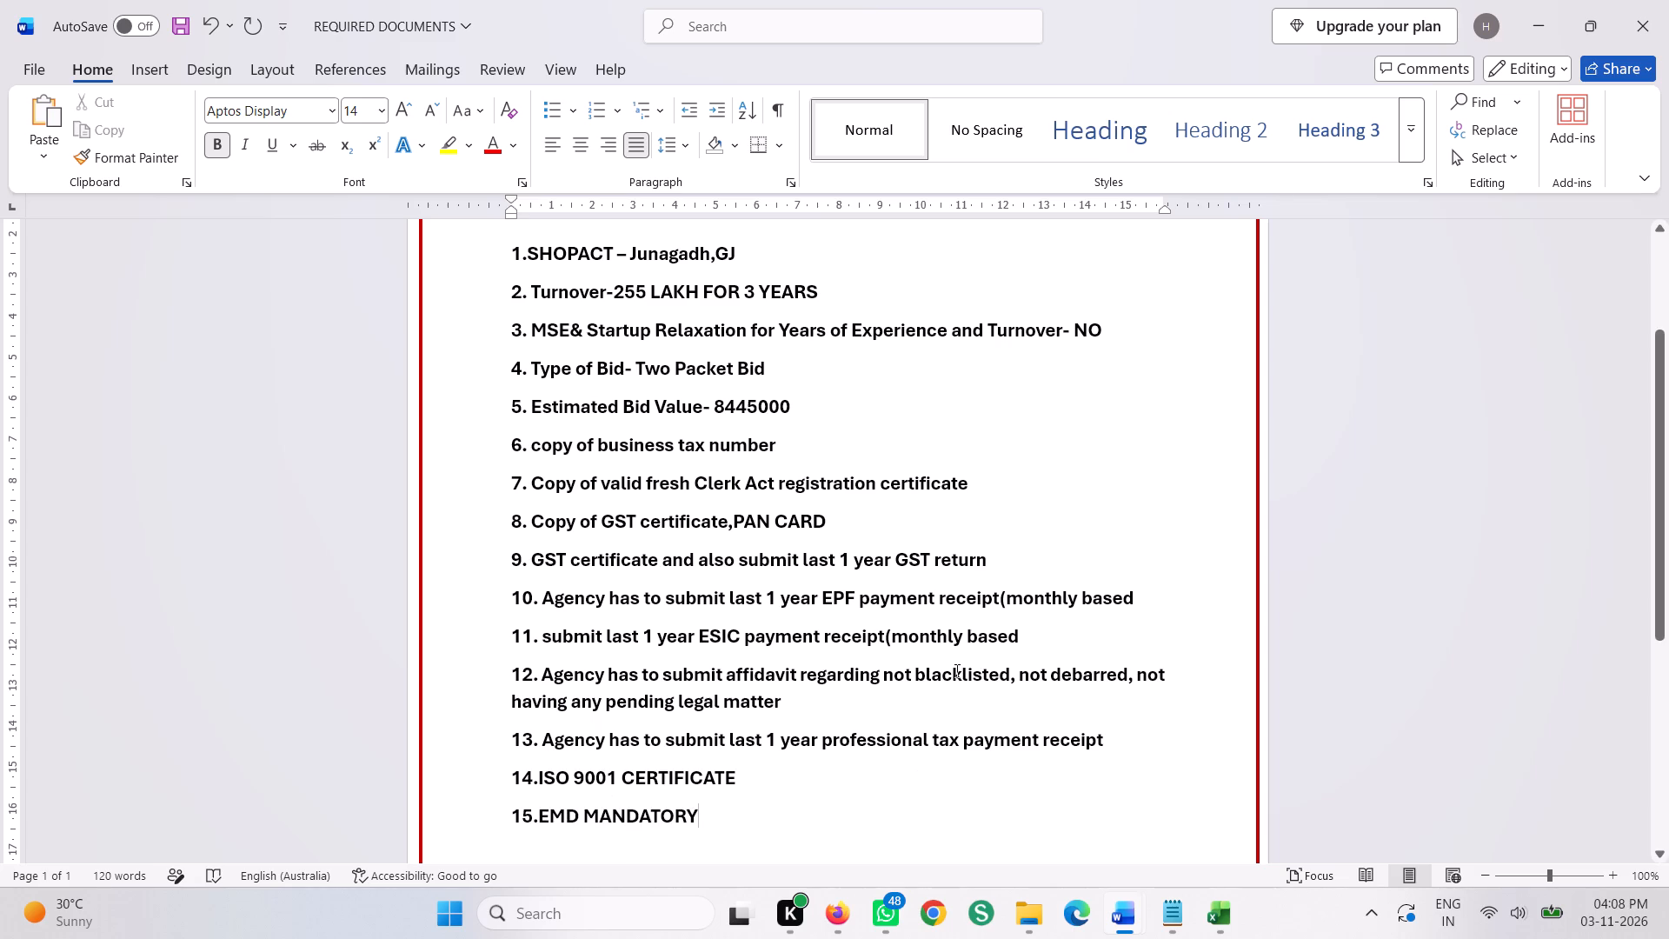
pyautogui.moveTo(555, 816); pyautogui.dragTo(683, 816)
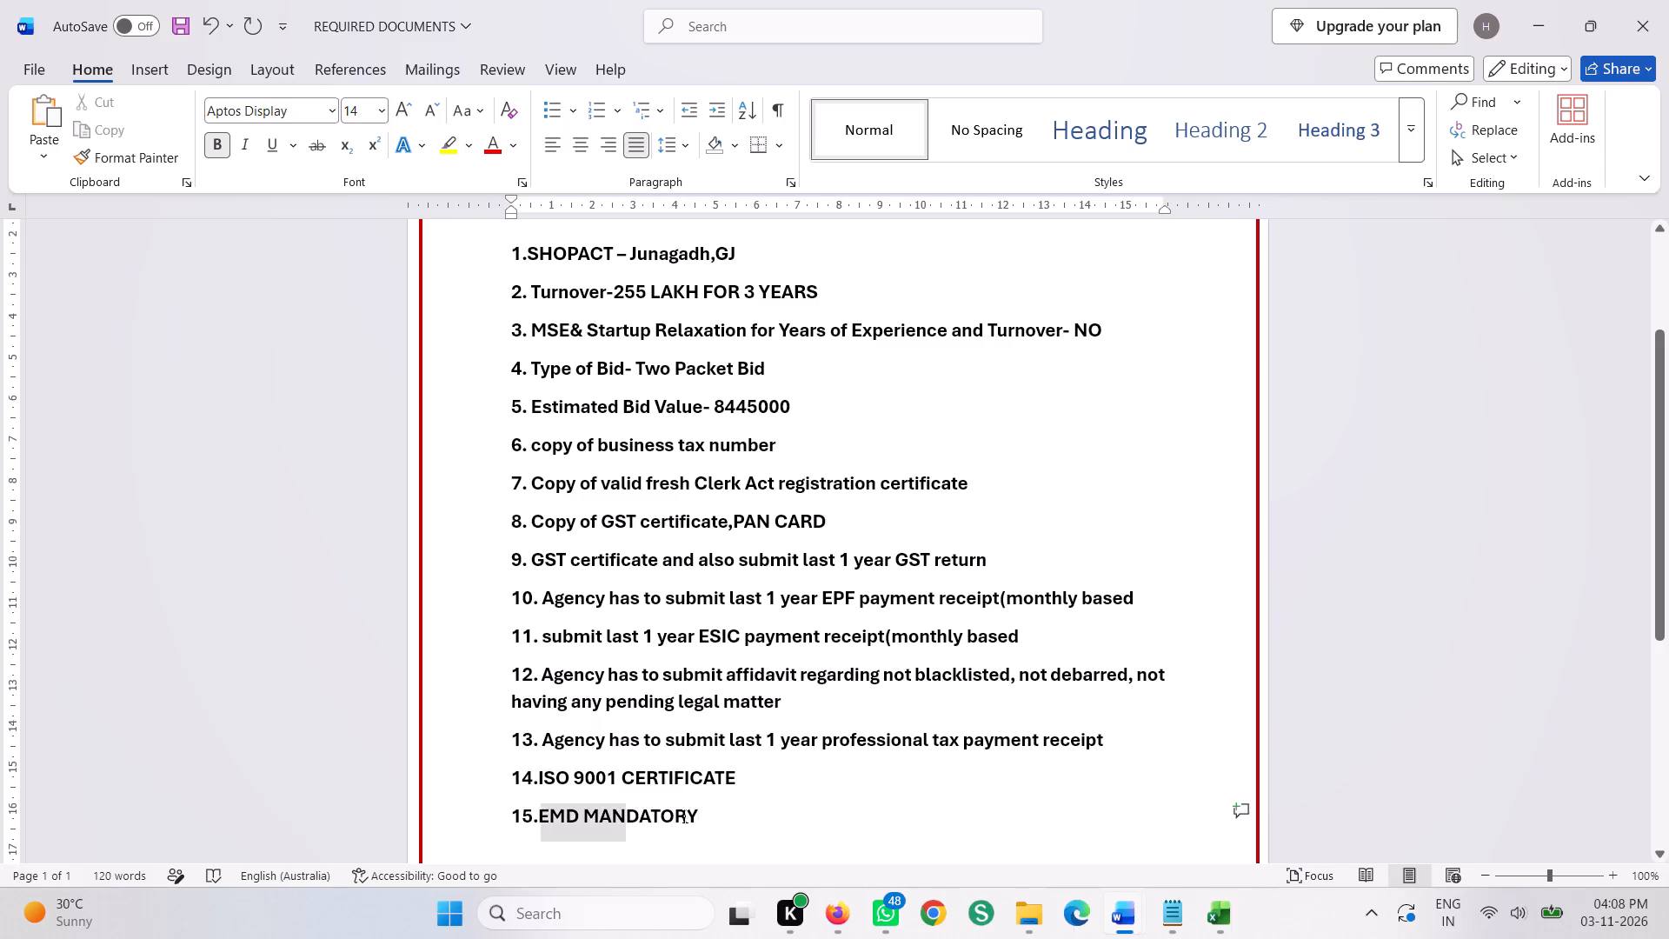
pyautogui.moveTo(683, 816); pyautogui.dragTo(728, 819)
pyautogui.click(825, 788)
pyautogui.click(735, 855)
pyautogui.scroll(2, 764, 802)
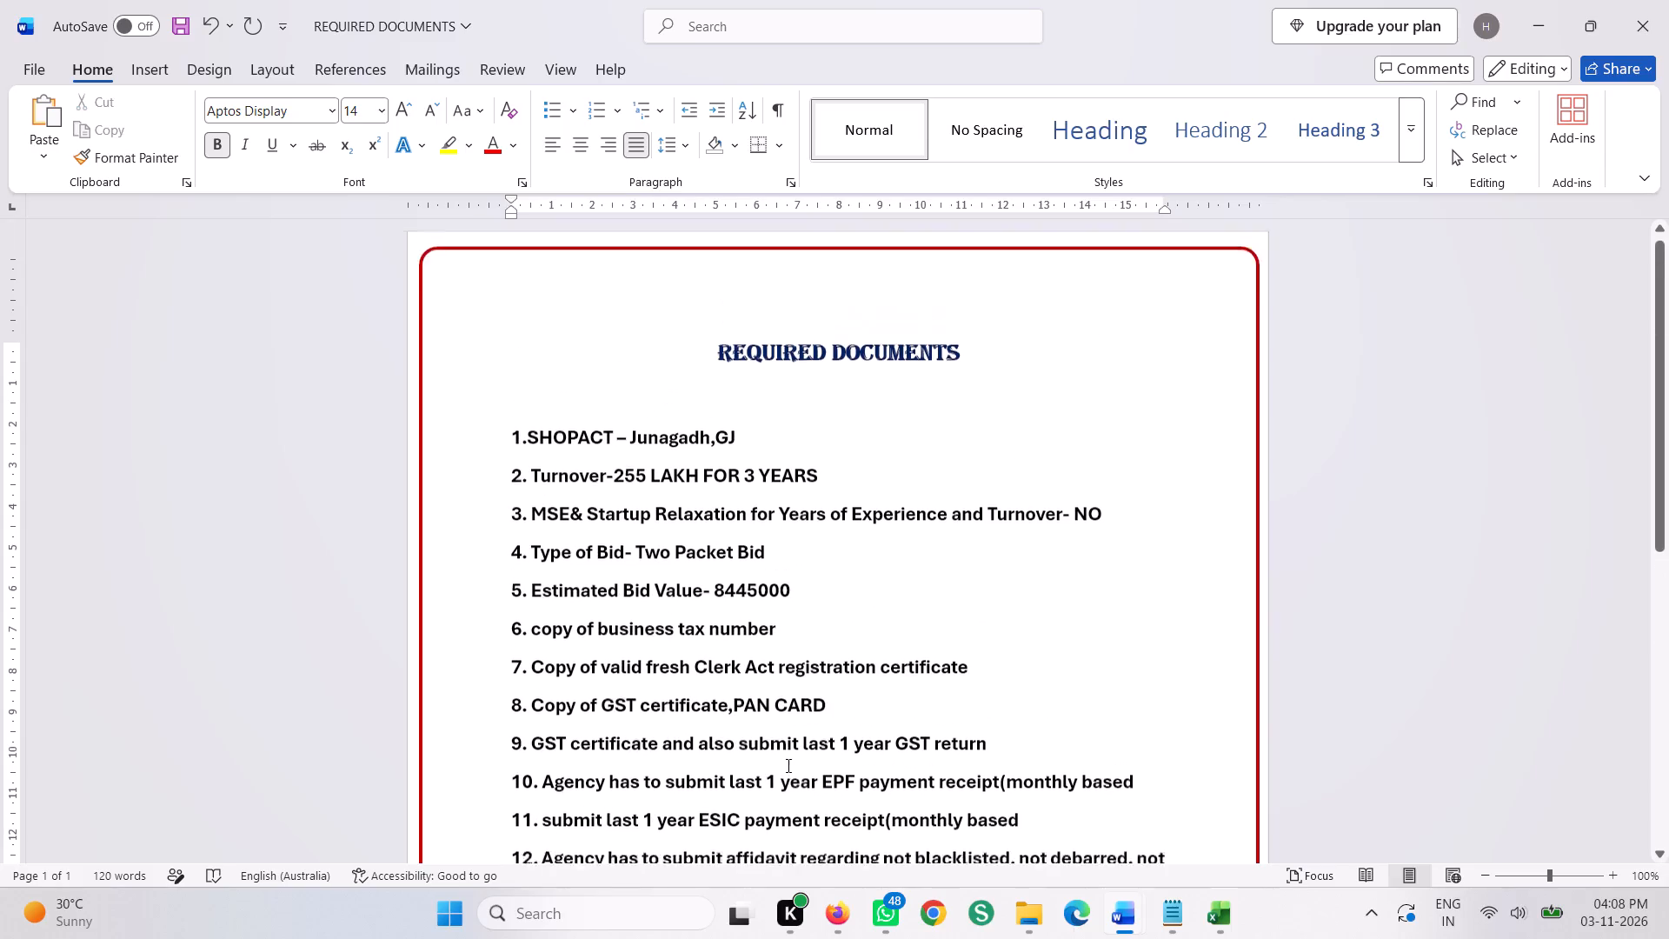
# Publish the list as the PDF "REQUIRED DOCUMENTS" in the DEV1 folder GEM2026B8226715, and close its preview.
pyautogui.click(1028, 907)
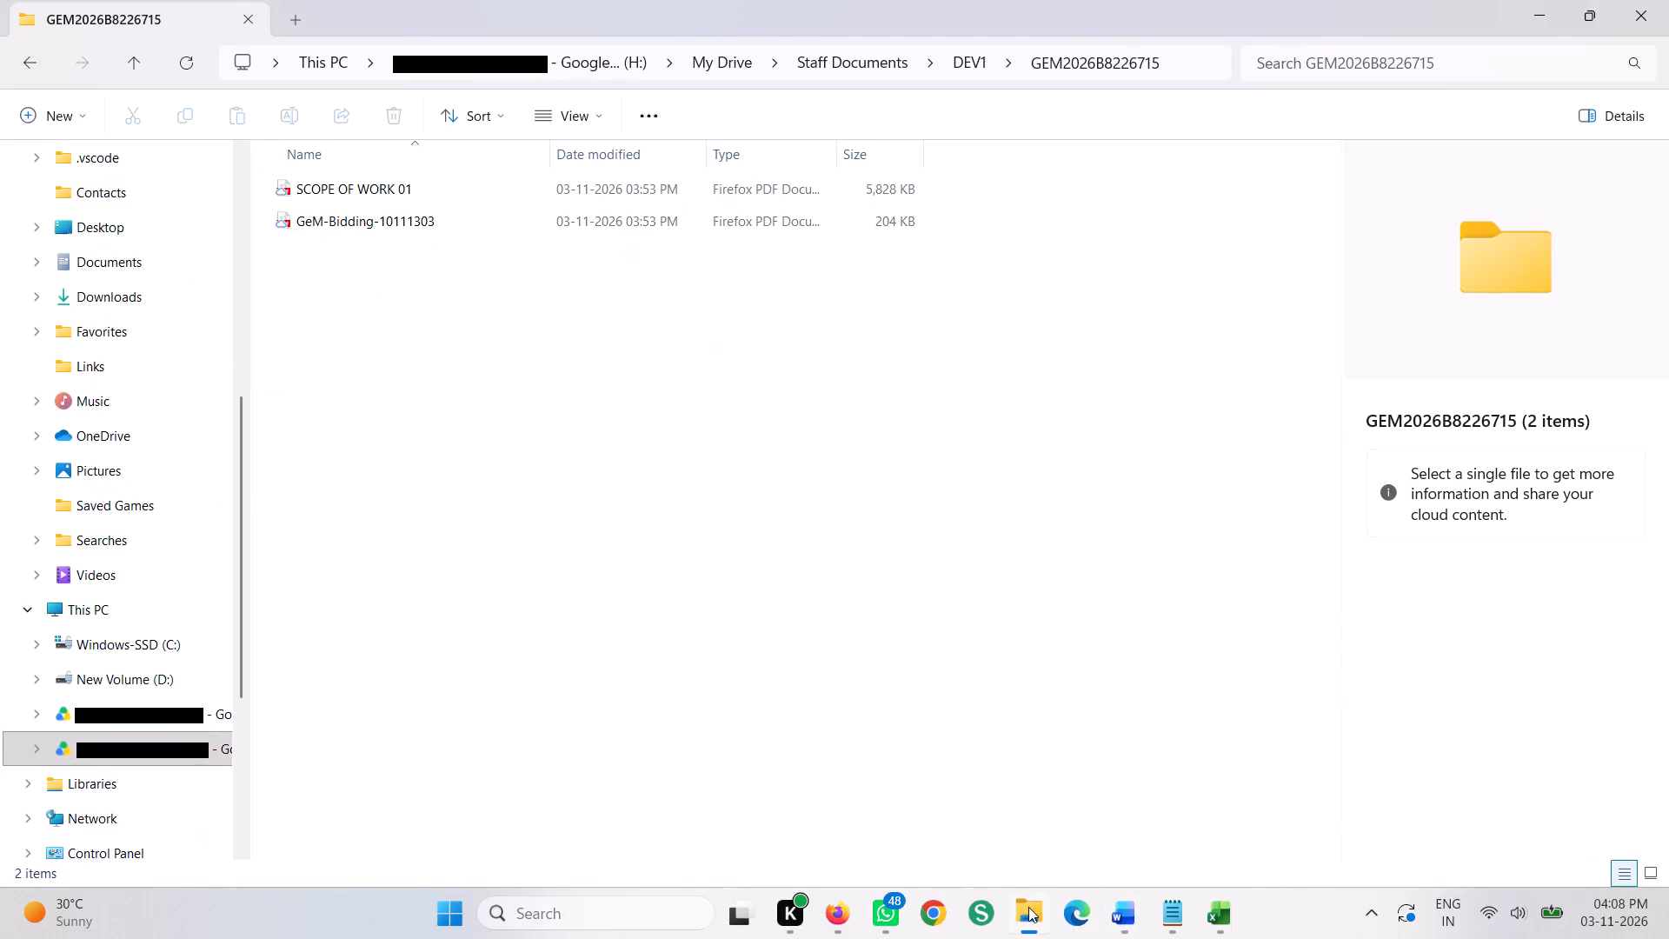
pyautogui.click(1028, 907)
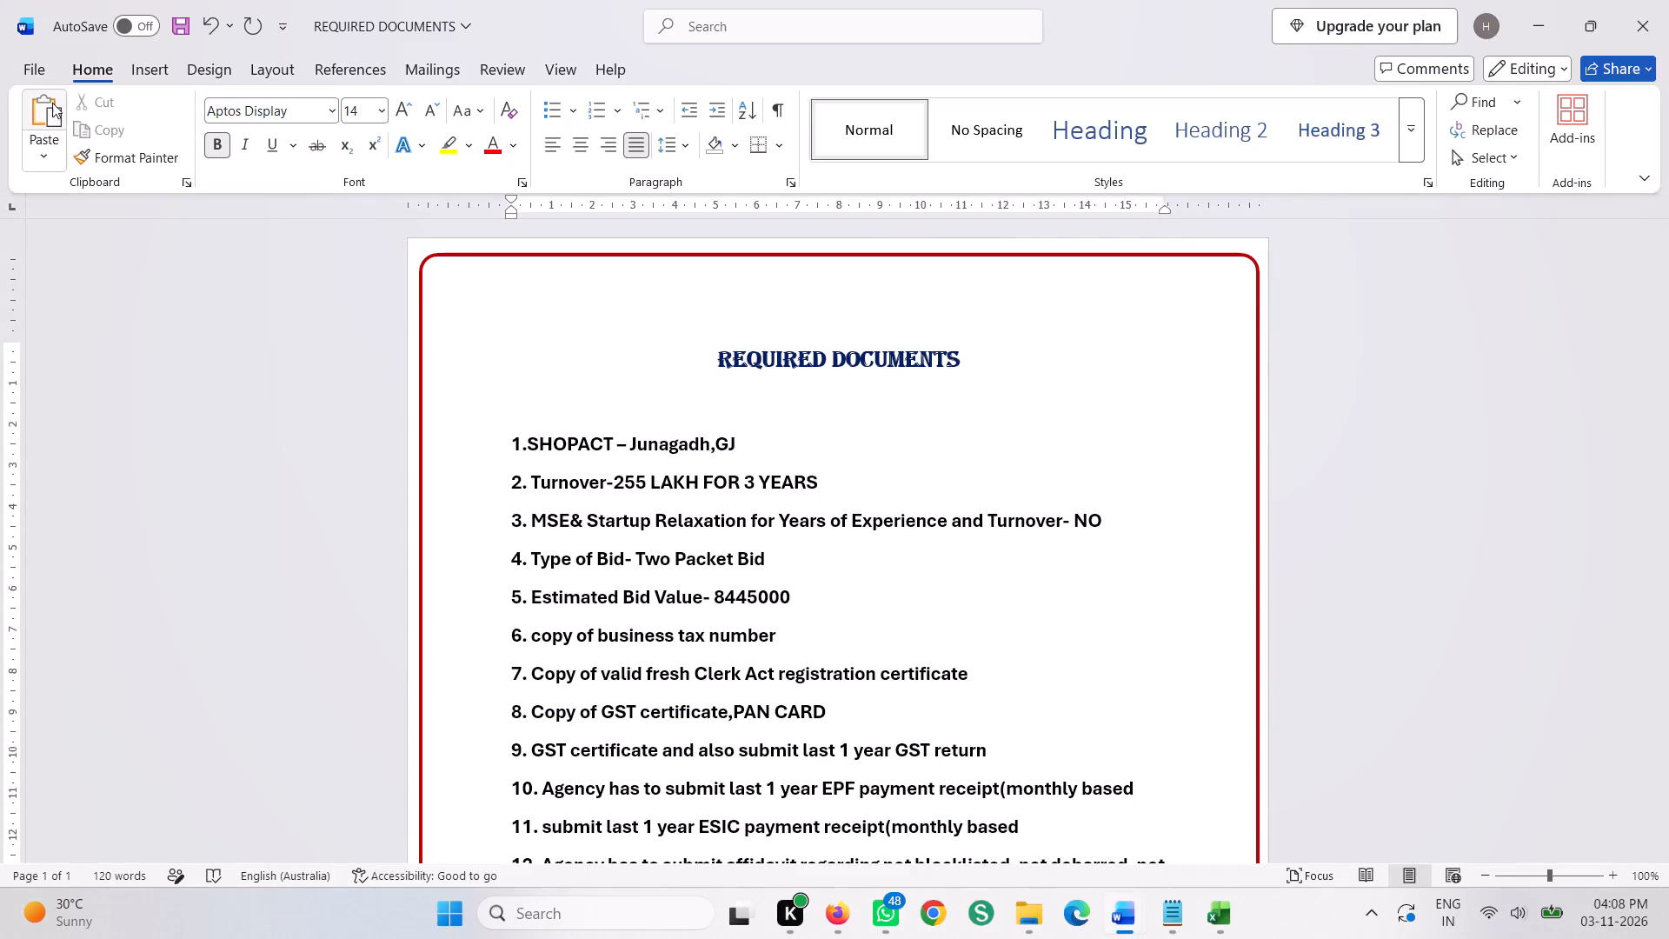
pyautogui.click(31, 71)
pyautogui.click(80, 488)
pyautogui.click(590, 304)
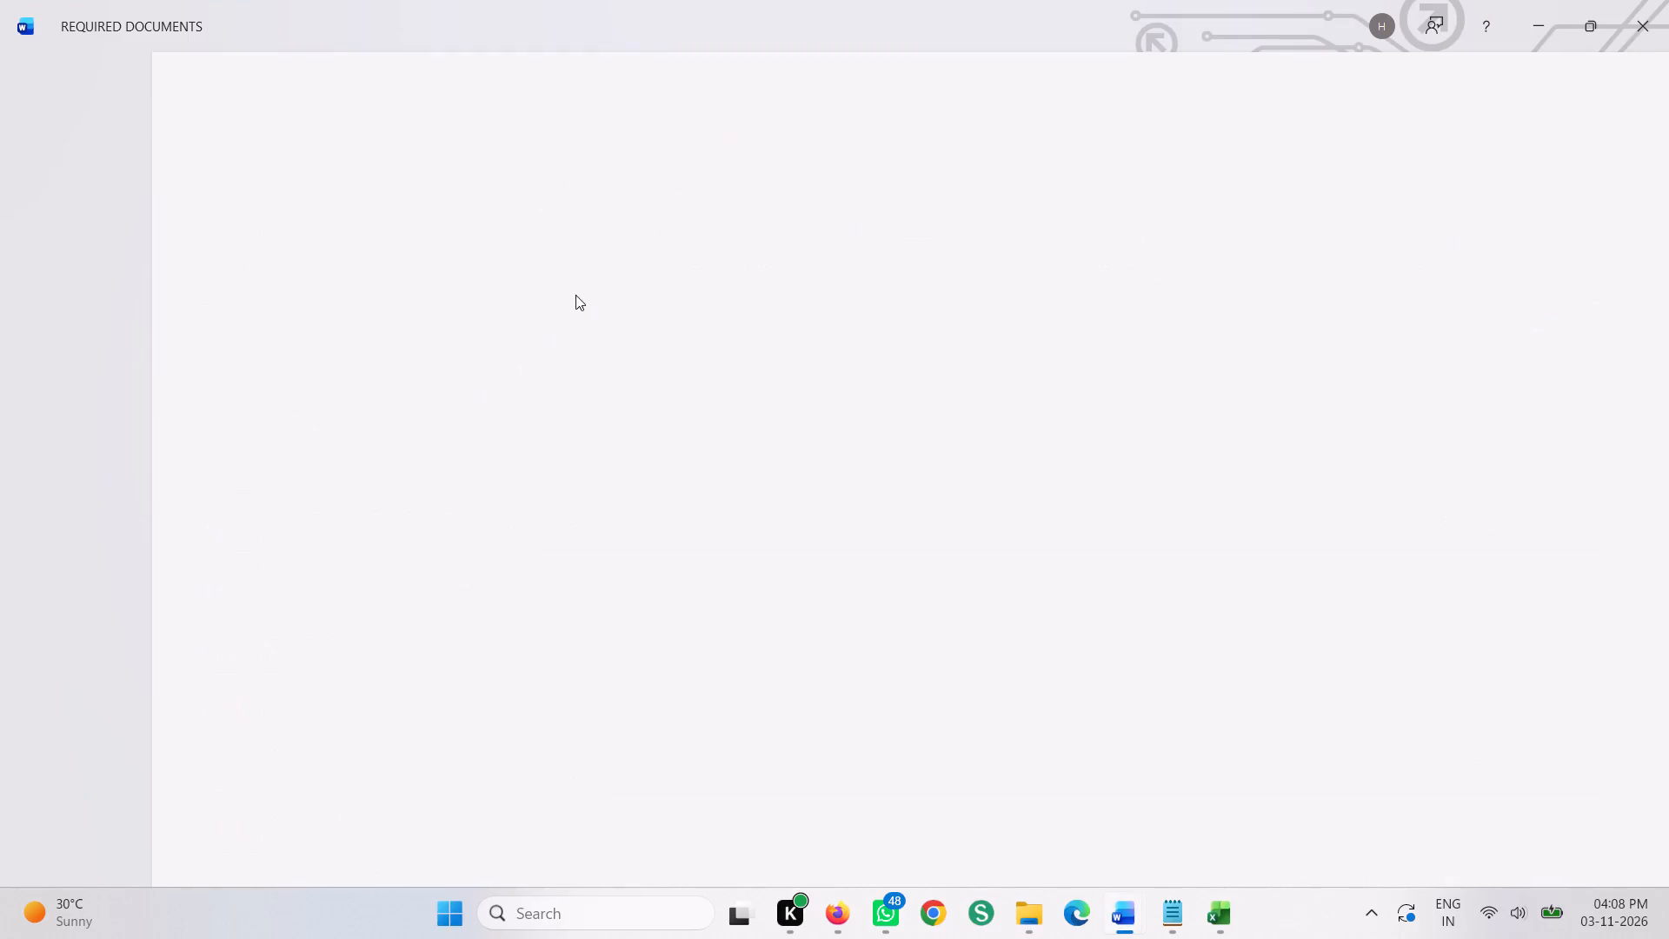
pyautogui.scroll(10, 121, 278)
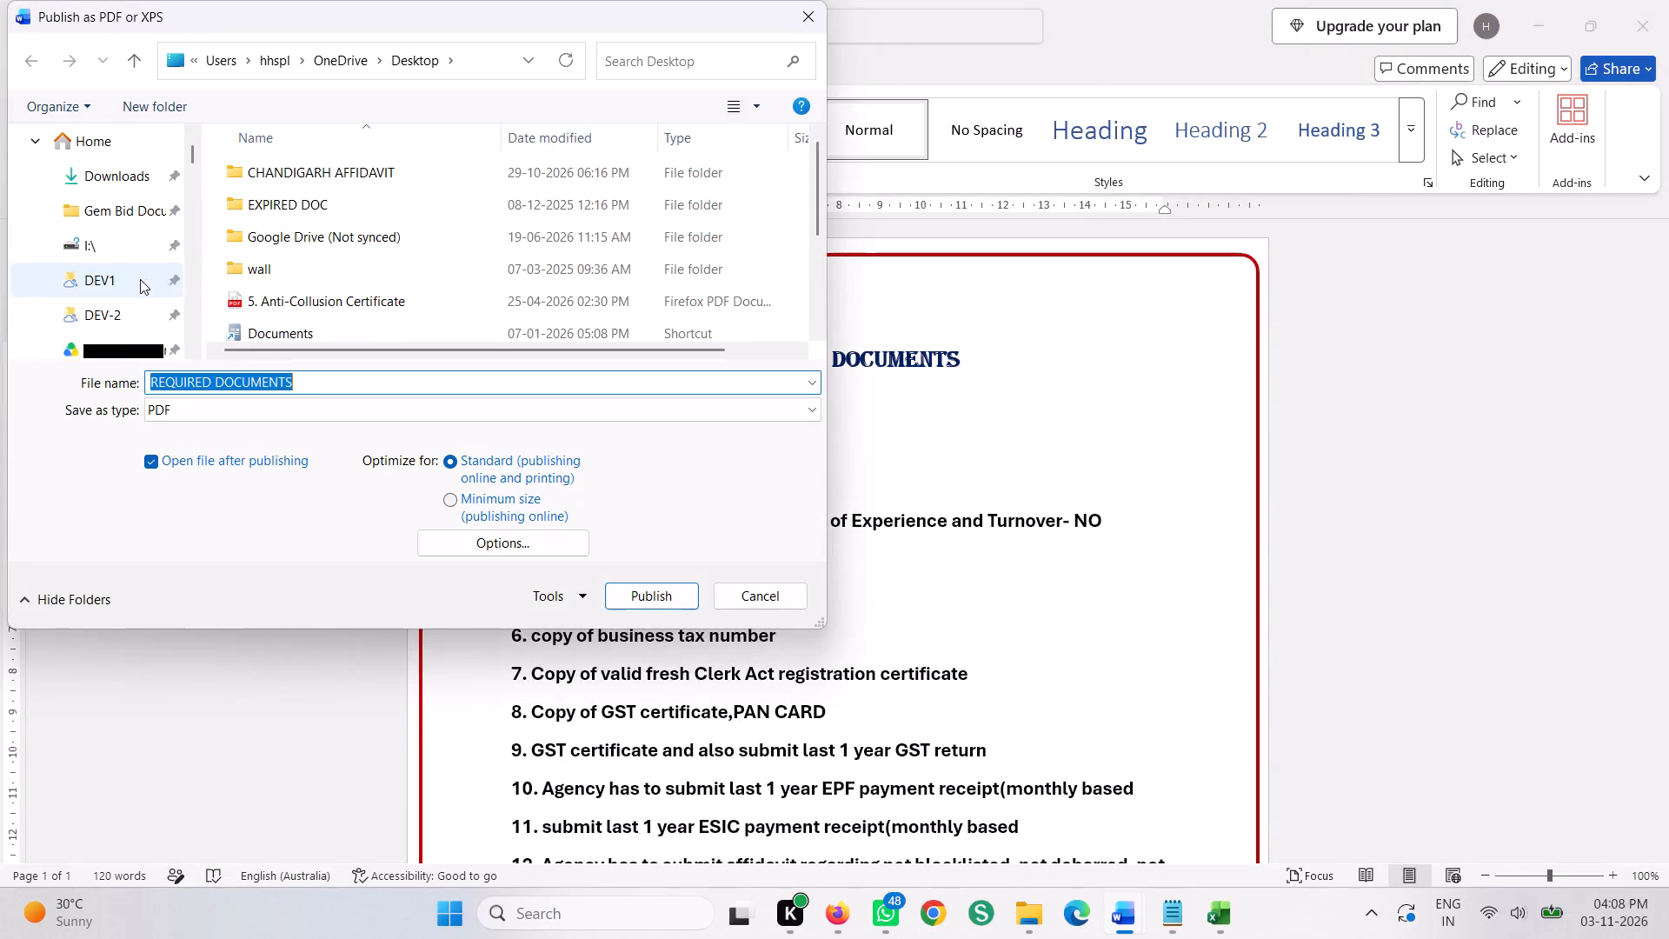
pyautogui.scroll(3, 140, 279)
pyautogui.scroll(1, 232, 273)
pyautogui.click(130, 321)
pyautogui.scroll(7, 350, 239)
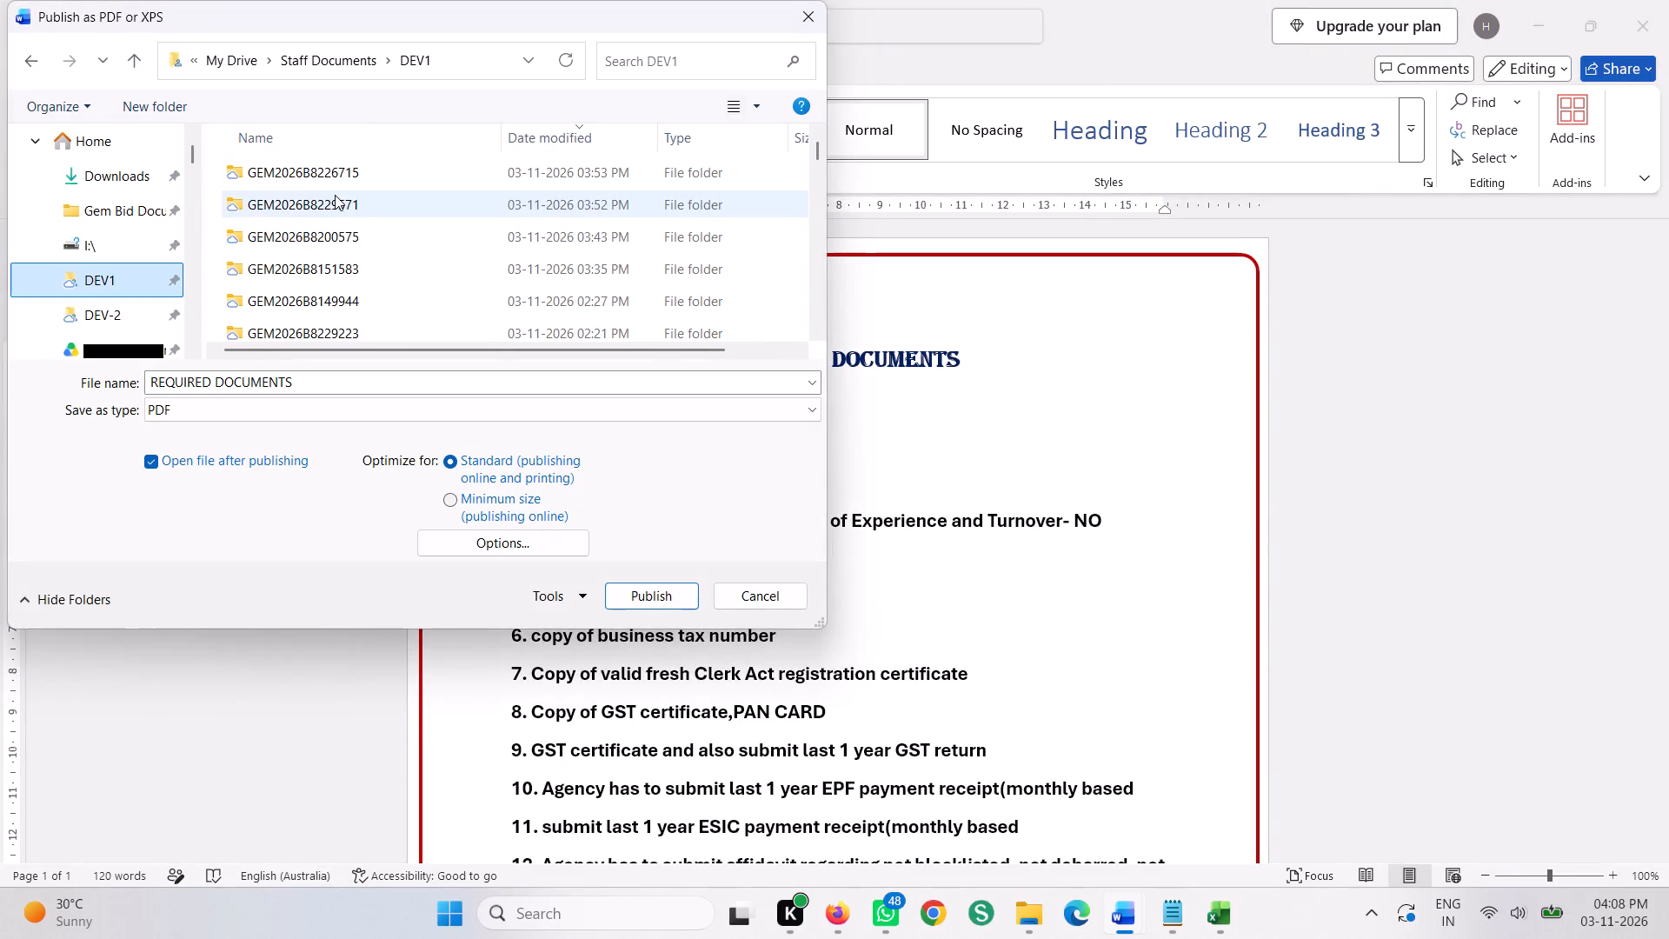
pyautogui.scroll(2, 335, 195)
pyautogui.doubleClick(345, 181)
pyautogui.click(349, 380)
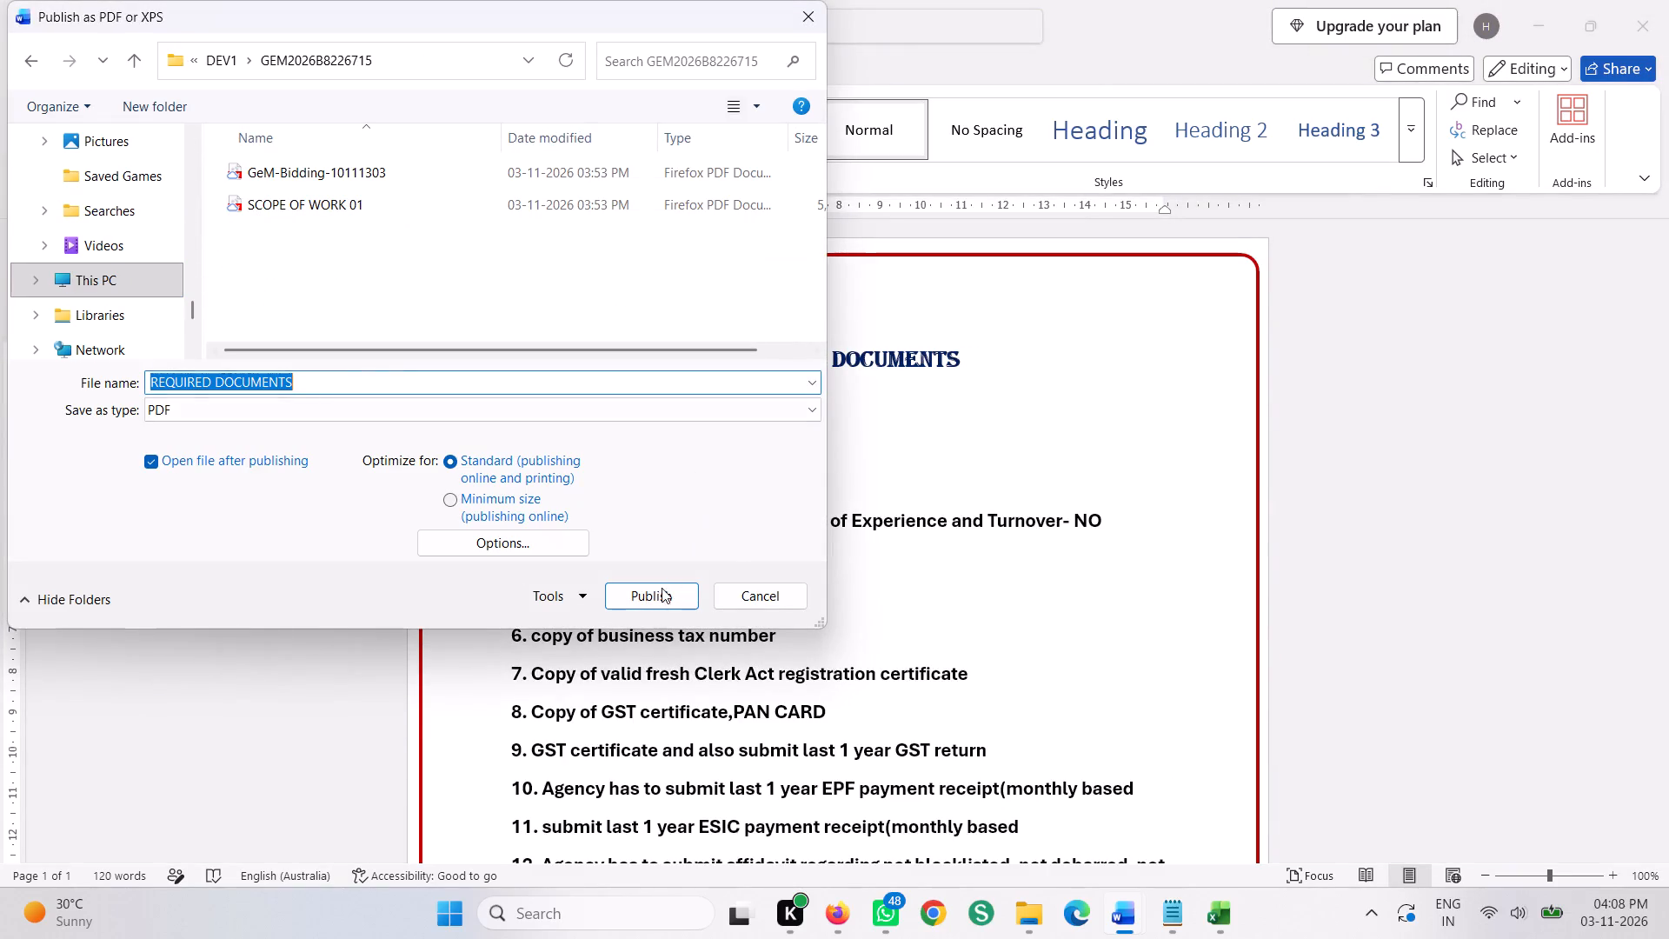
pyautogui.click(655, 602)
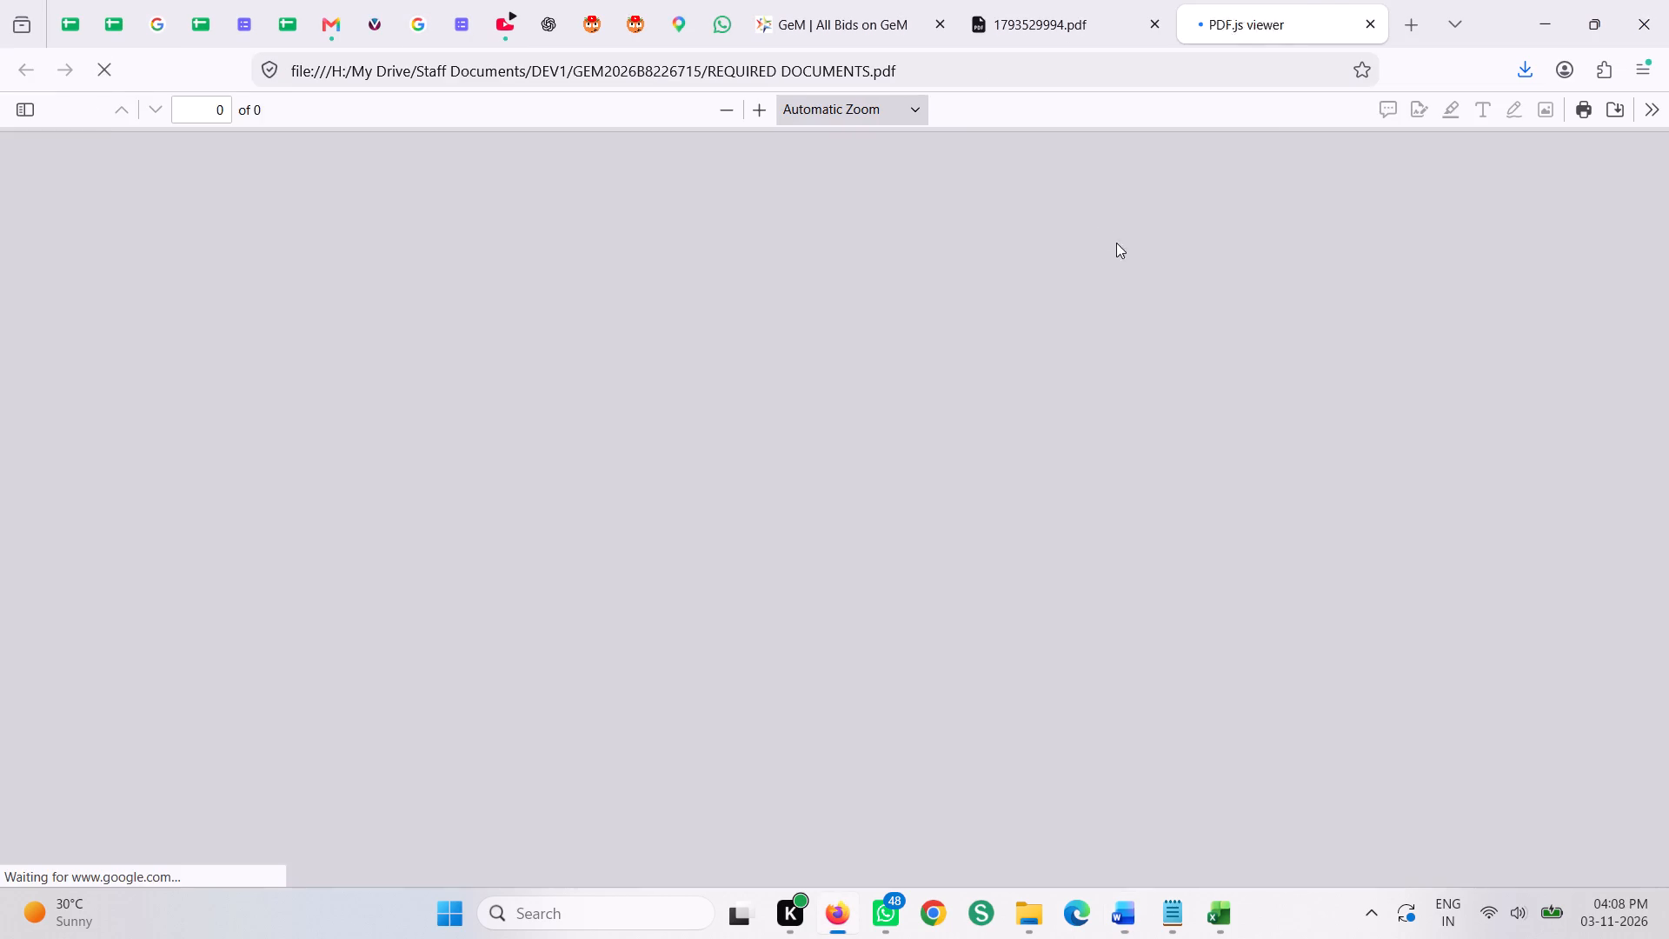
pyautogui.click(1333, 0)
pyautogui.click(1375, 18)
# Return to the bid's attachment 1793529994.pdf by way of the GeM bid listing.
pyautogui.click(822, 0)
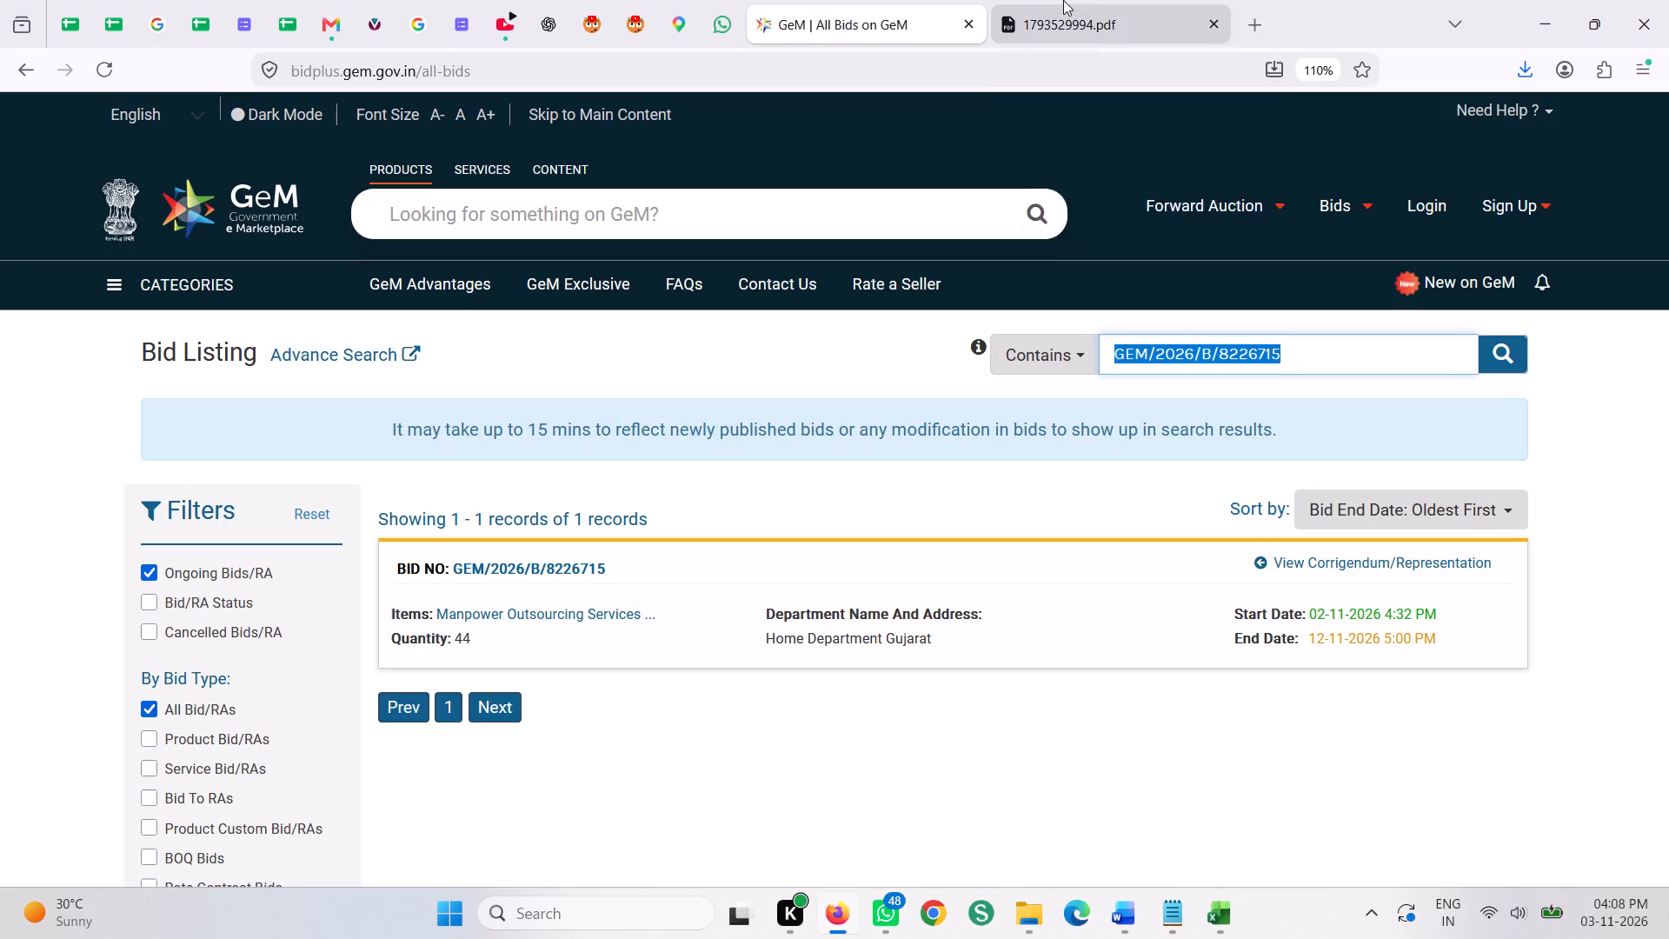
pyautogui.click(1064, 0)
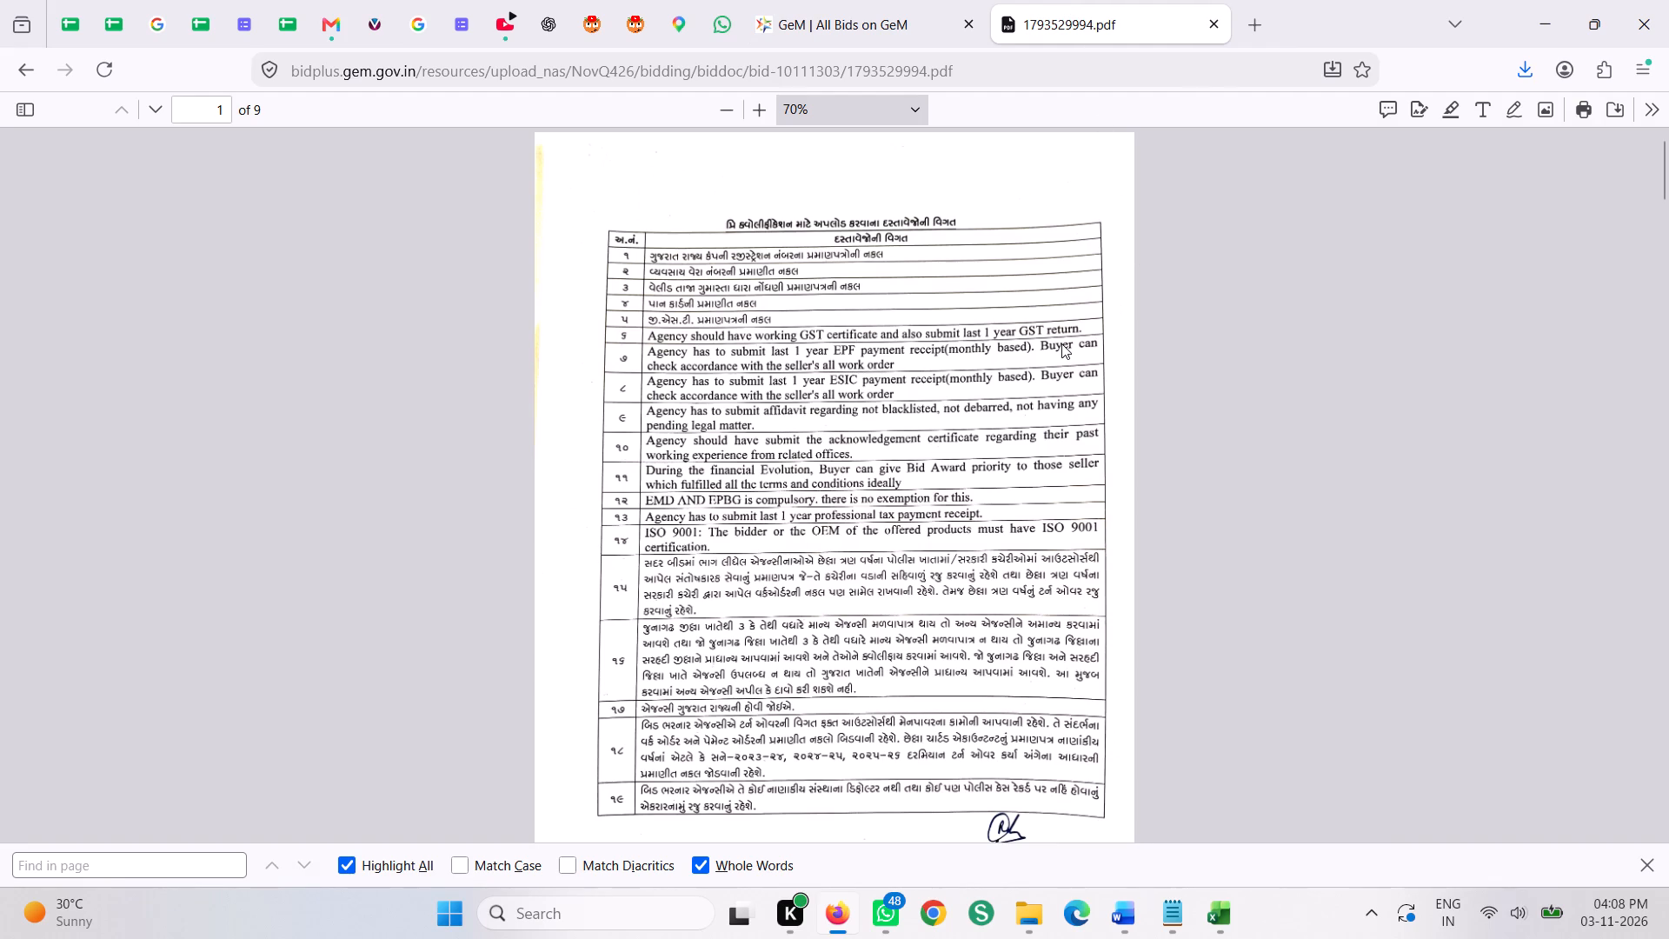
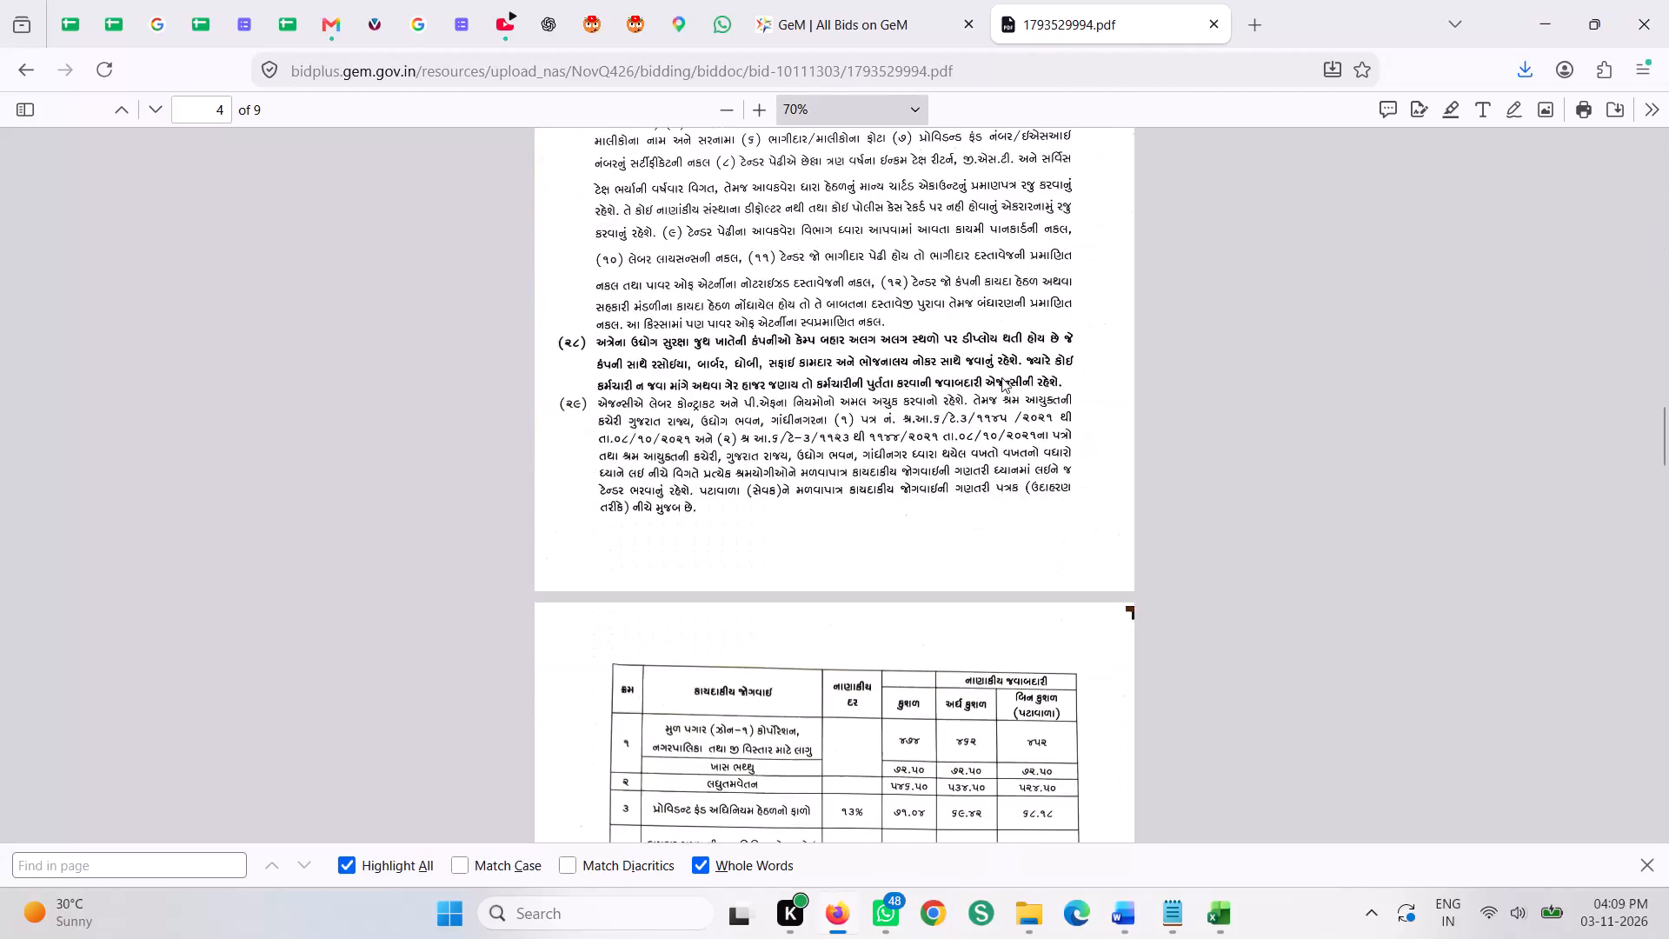
# Read through the nine-page bid attachment 1793529994.pdf and return to the bid document GeM-Bidding-10111303.pdf.
pyautogui.scroll(3, 1030, 369)
pyautogui.scroll(-9, 1027, 344)
pyautogui.scroll(-7, 874, 383)
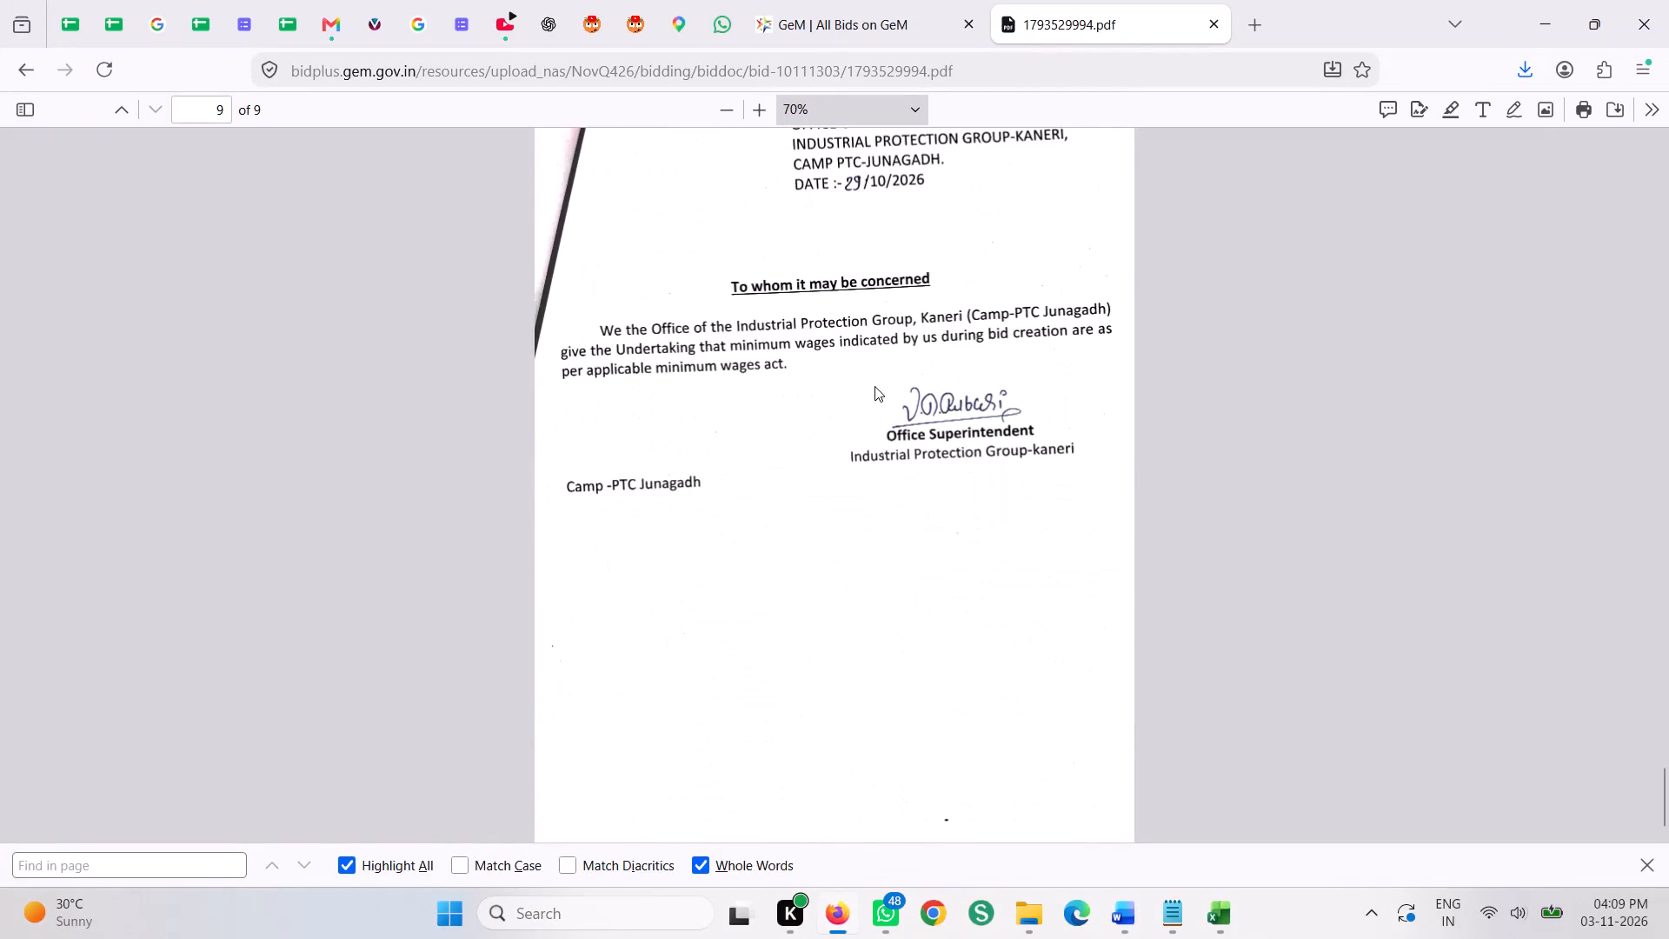
pyautogui.scroll(1, 874, 386)
pyautogui.scroll(-1, 896, 387)
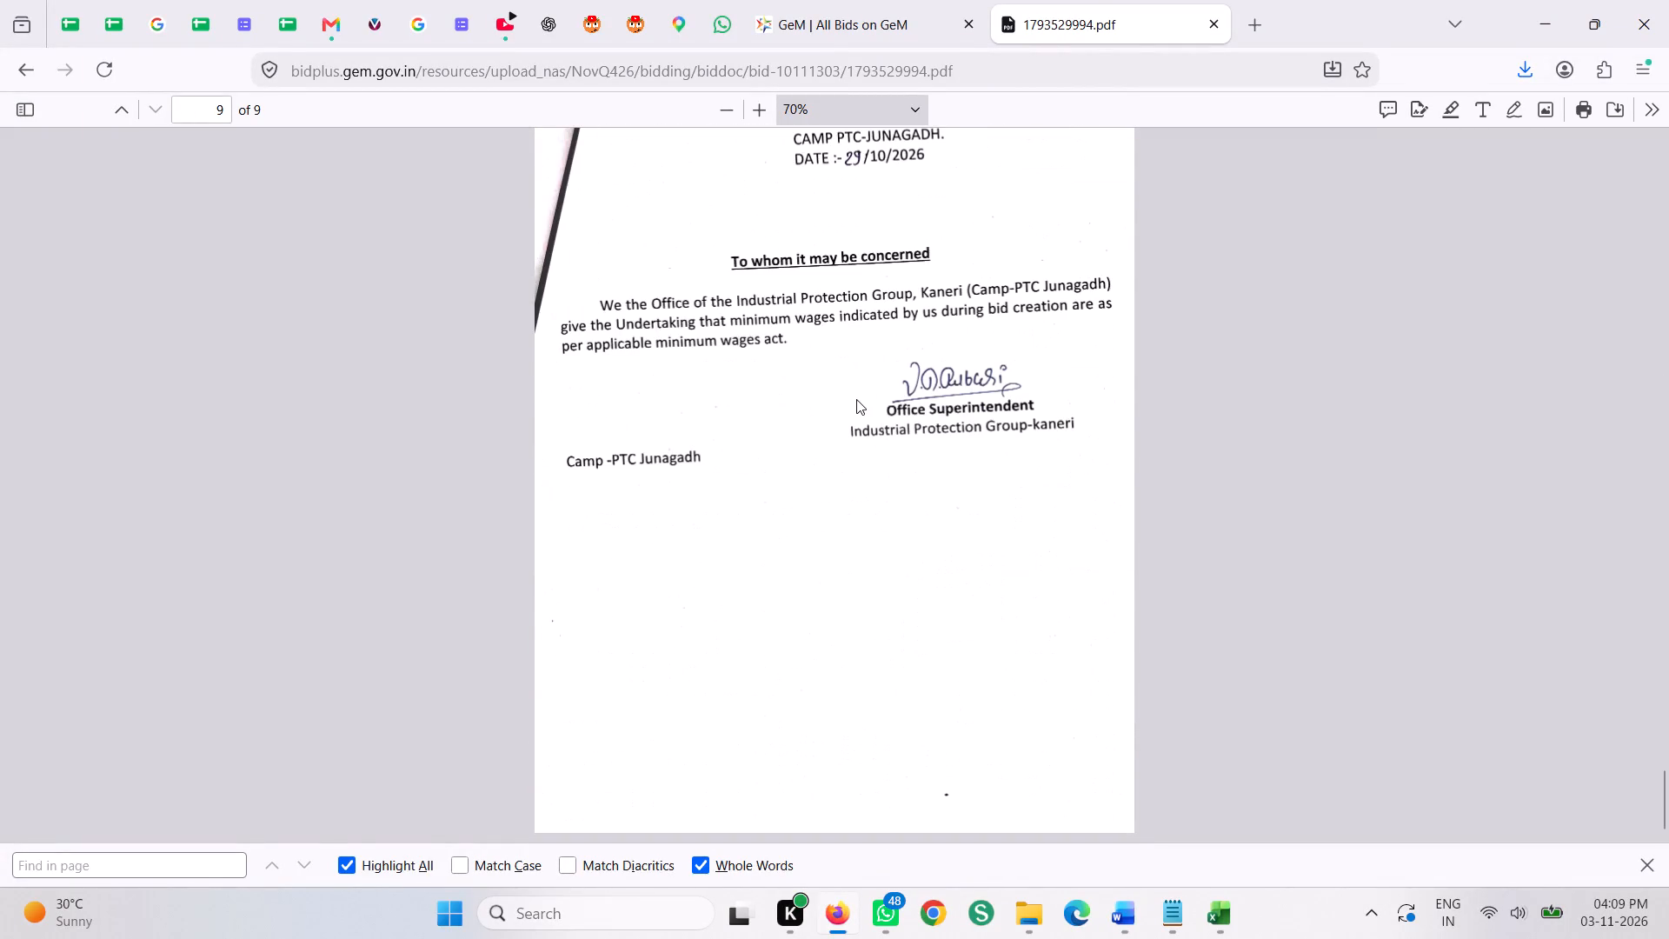
pyautogui.scroll(6, 856, 399)
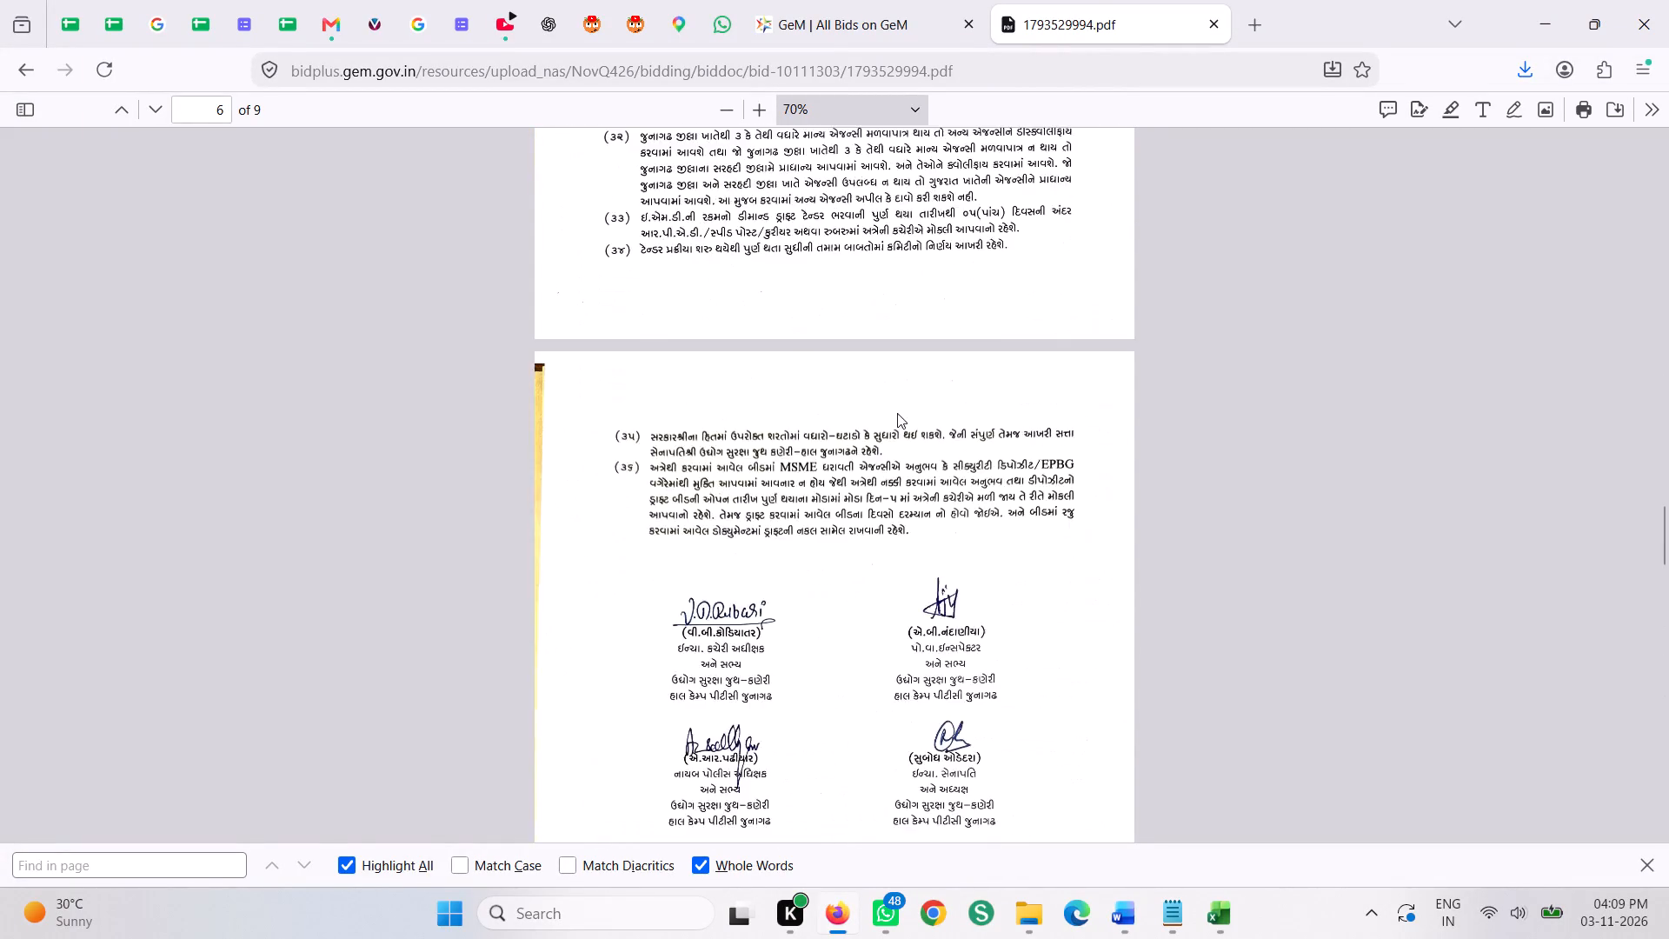
pyautogui.scroll(14, 897, 413)
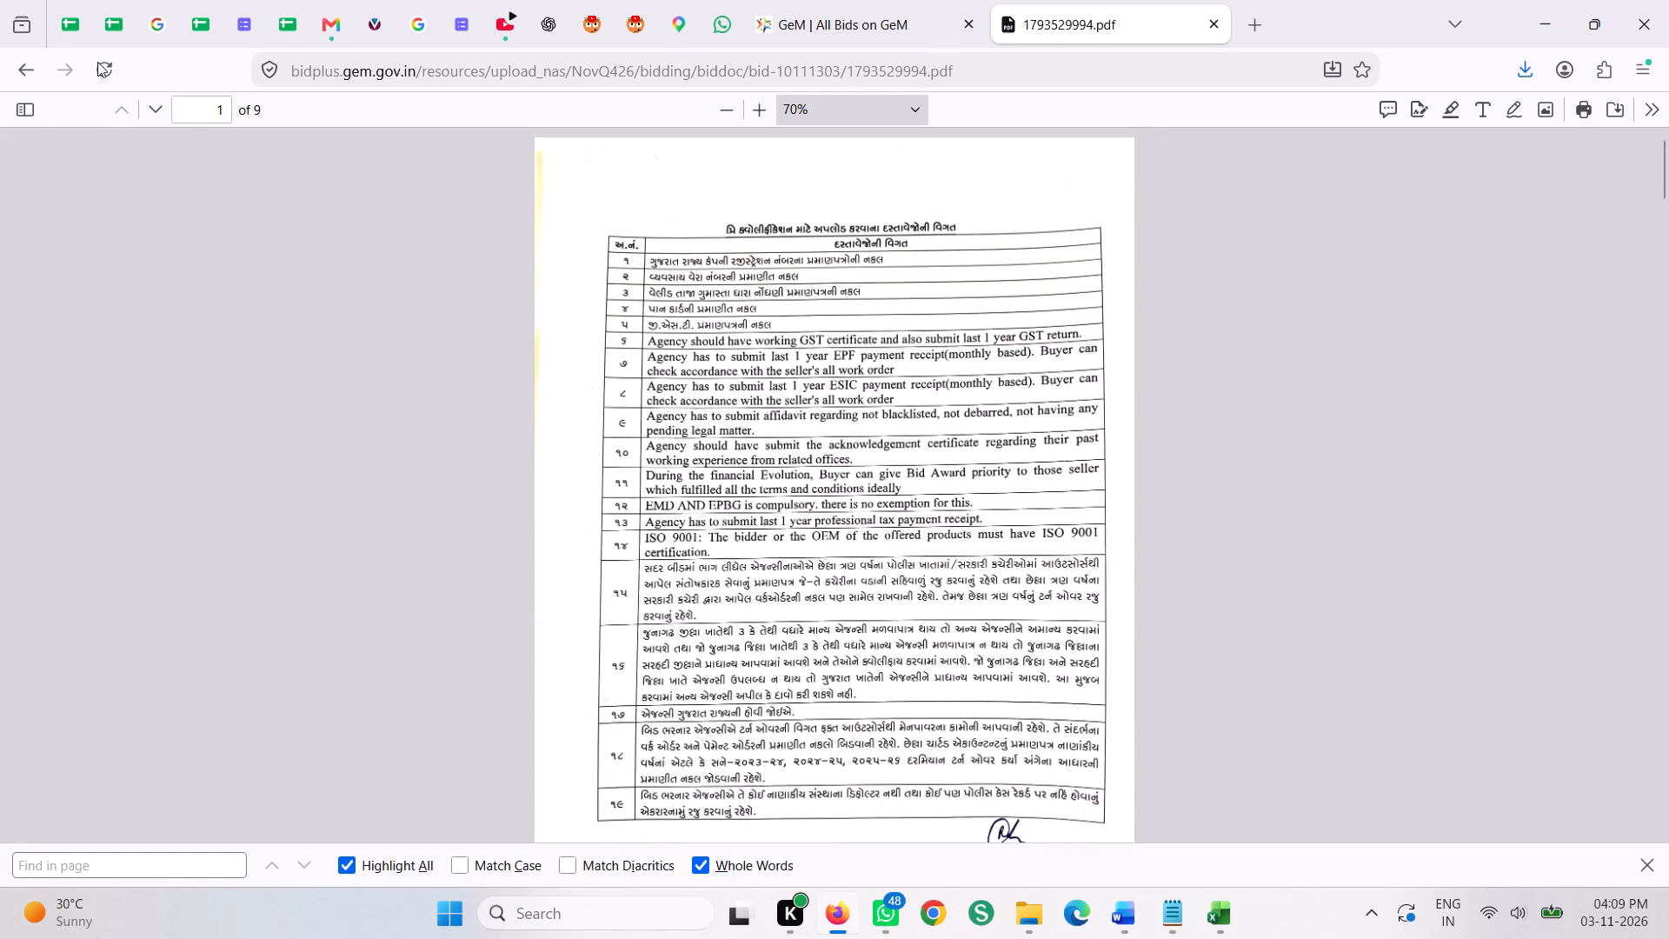
pyautogui.click(37, 69)
pyautogui.click(877, 17)
pyautogui.click(1087, 0)
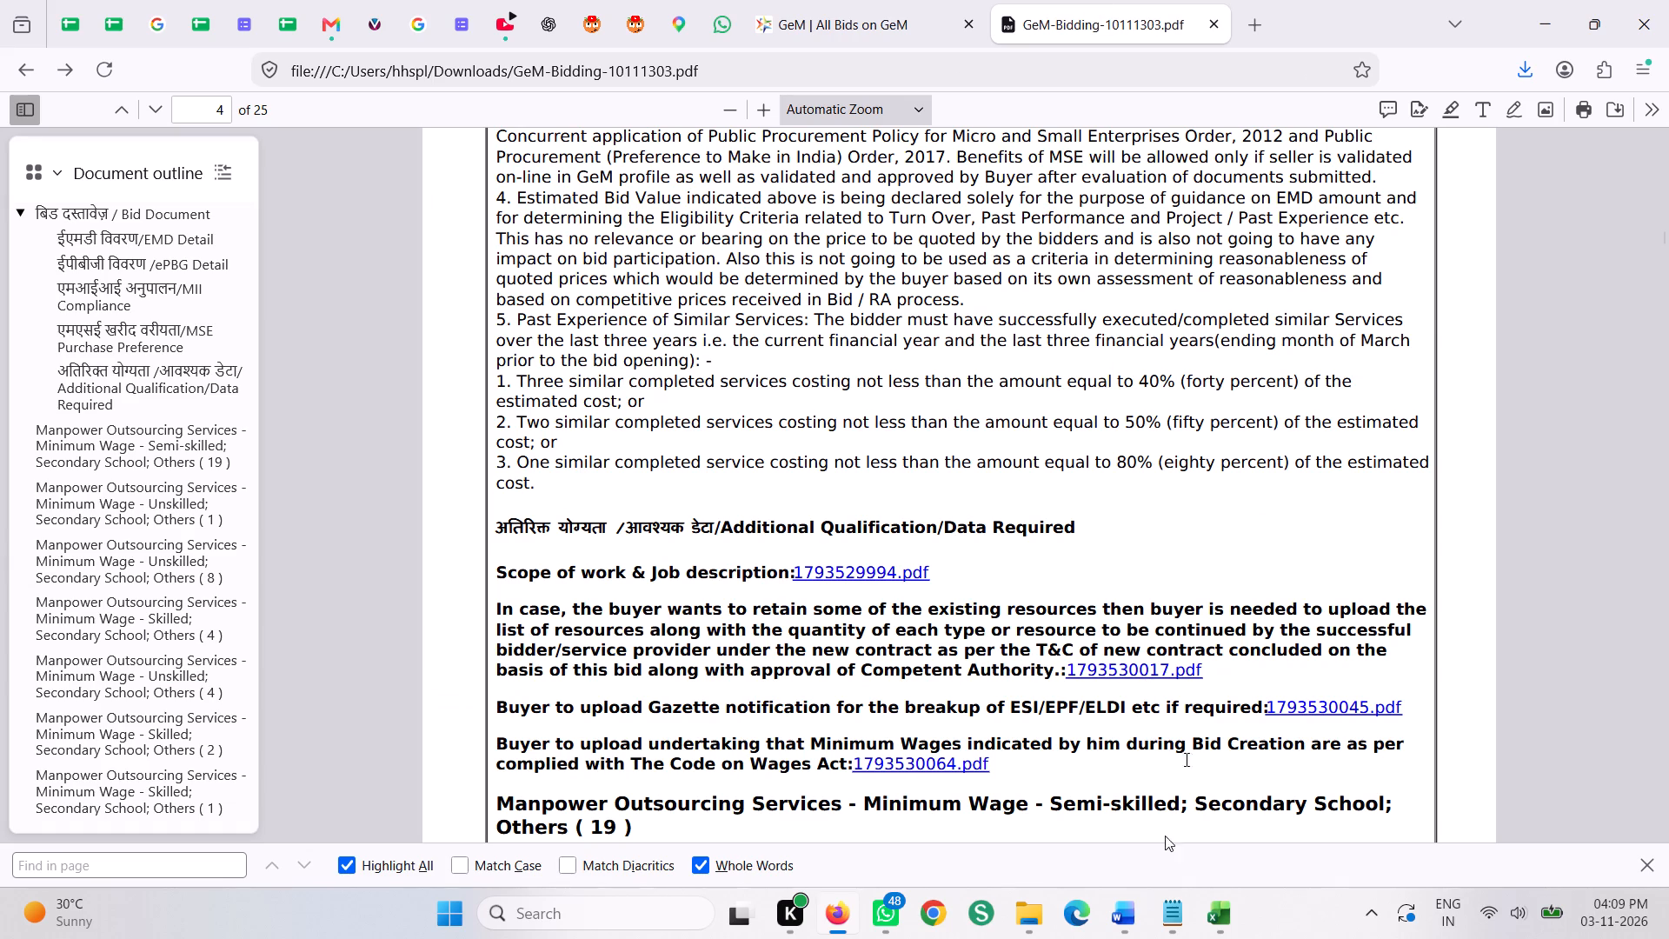
# Switch to Word and review the numbered list in the REQUIRED DOCUMENTS file.
pyautogui.click(1121, 922)
pyautogui.click(96, 822)
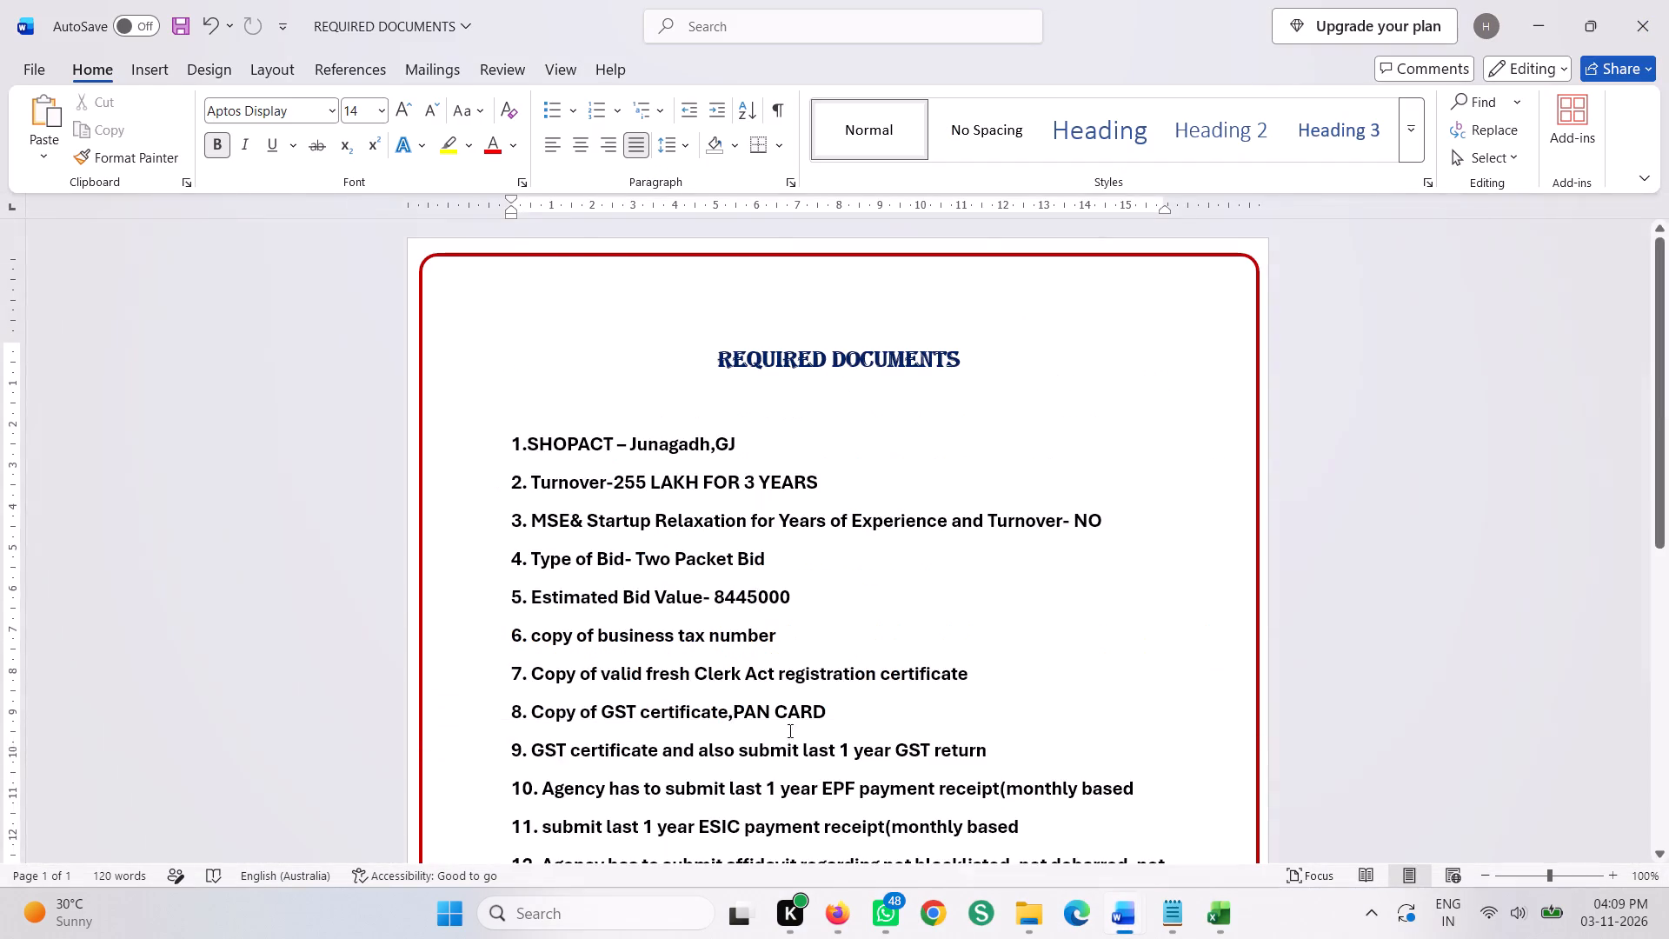
pyautogui.scroll(-4, 788, 730)
pyautogui.scroll(2, 790, 701)
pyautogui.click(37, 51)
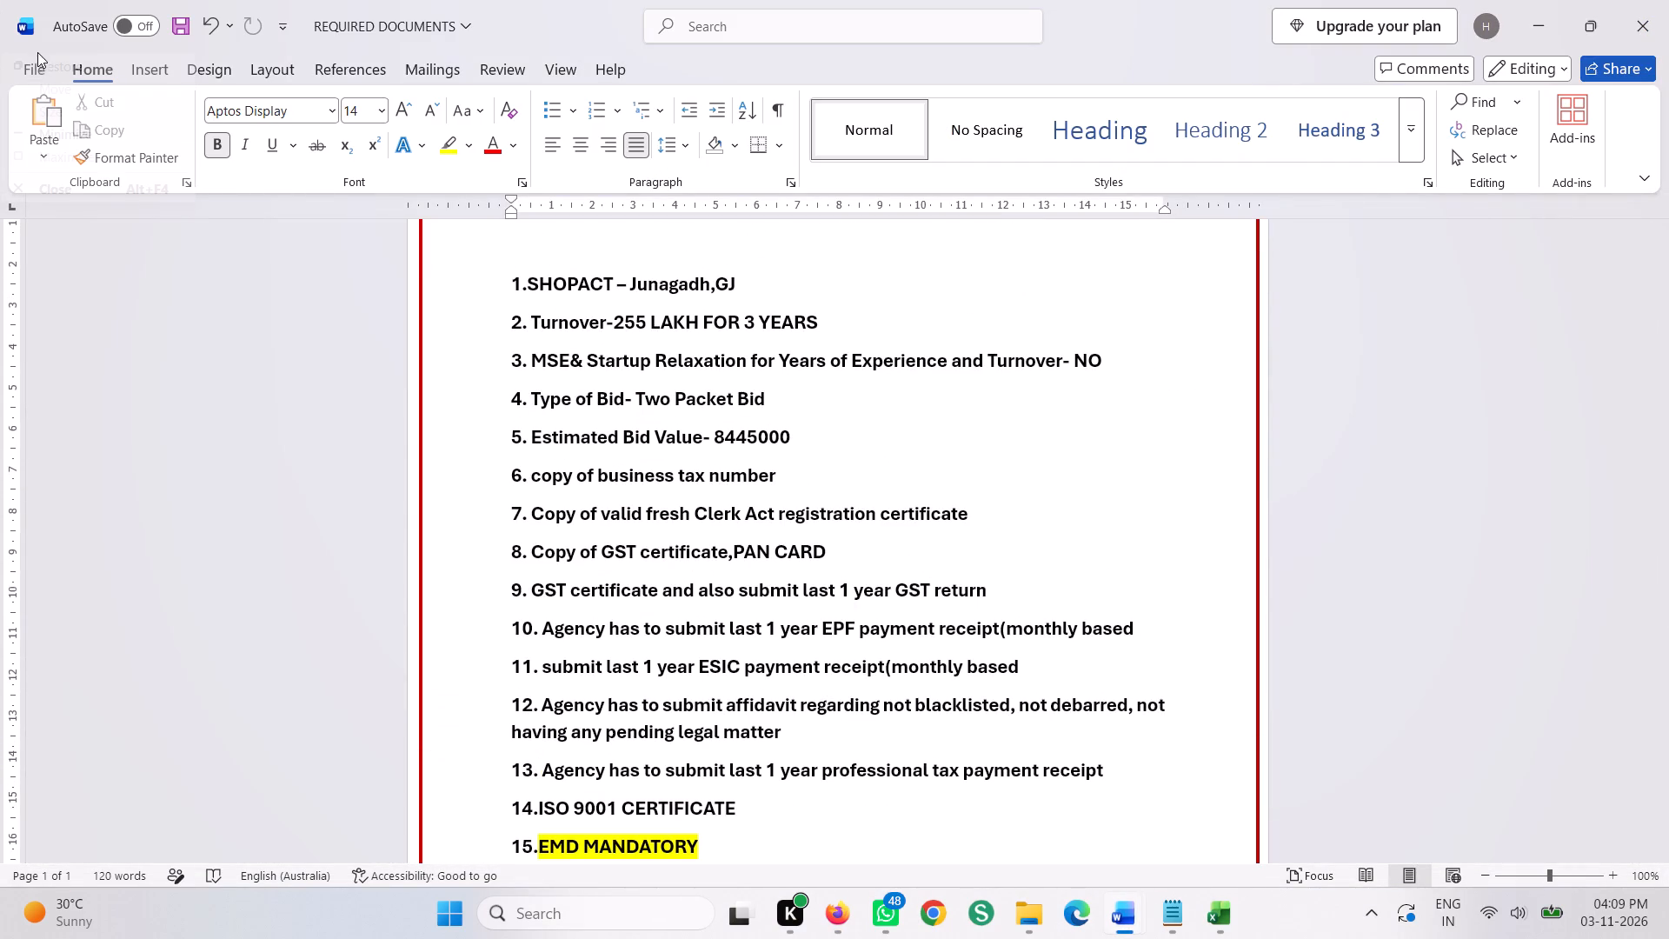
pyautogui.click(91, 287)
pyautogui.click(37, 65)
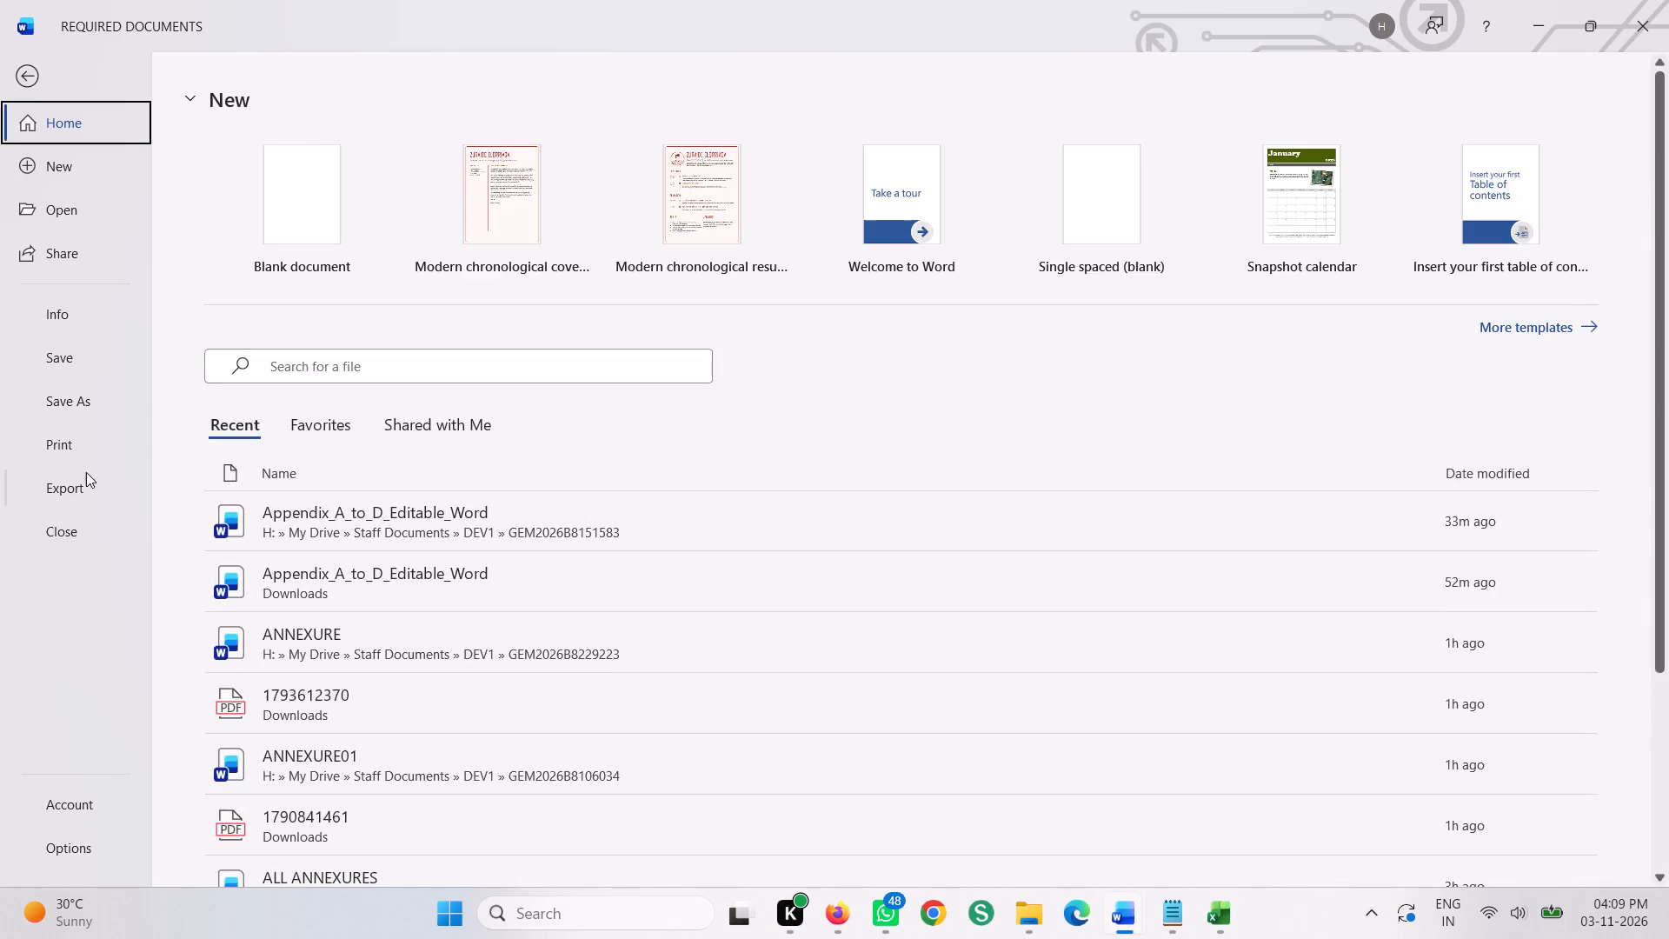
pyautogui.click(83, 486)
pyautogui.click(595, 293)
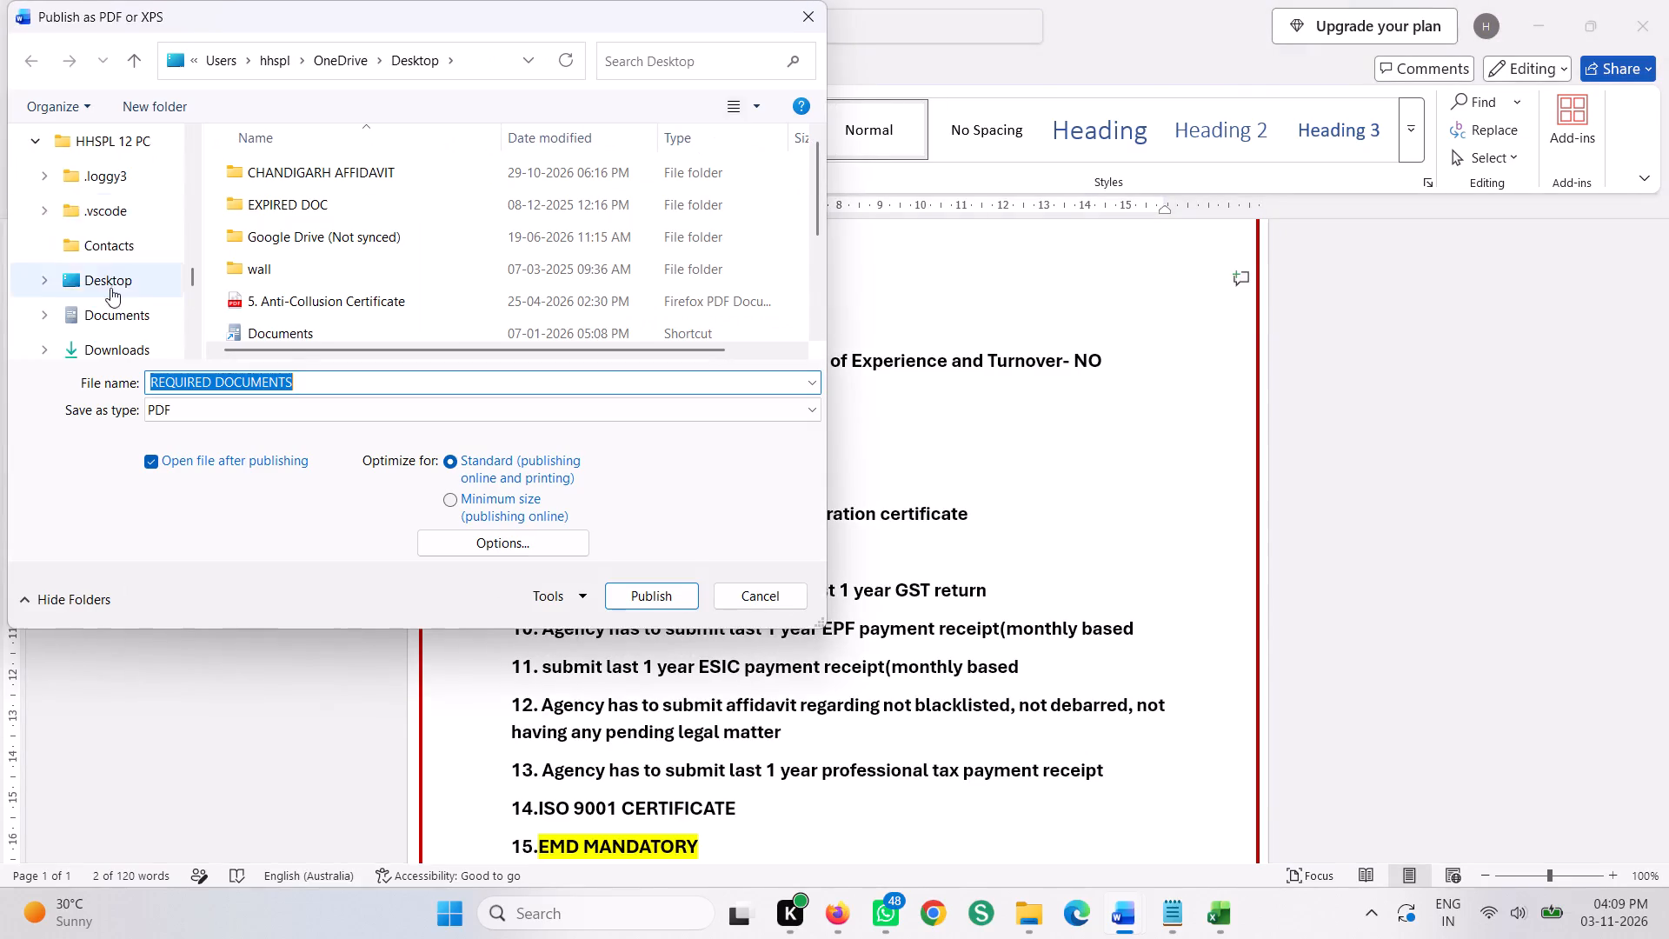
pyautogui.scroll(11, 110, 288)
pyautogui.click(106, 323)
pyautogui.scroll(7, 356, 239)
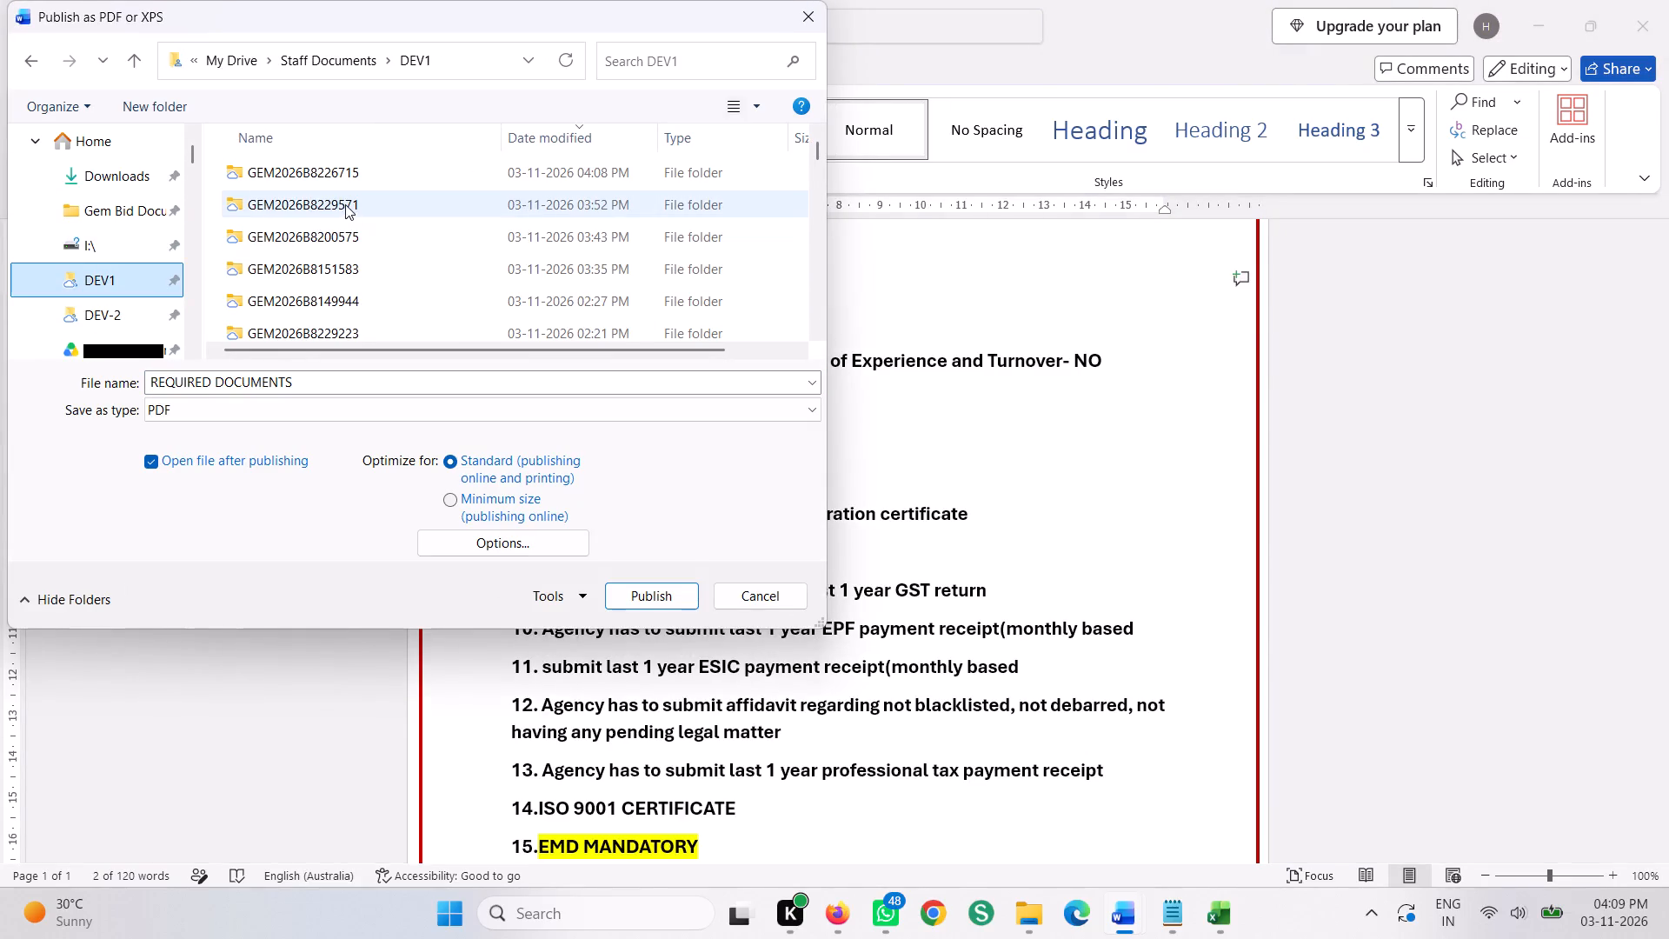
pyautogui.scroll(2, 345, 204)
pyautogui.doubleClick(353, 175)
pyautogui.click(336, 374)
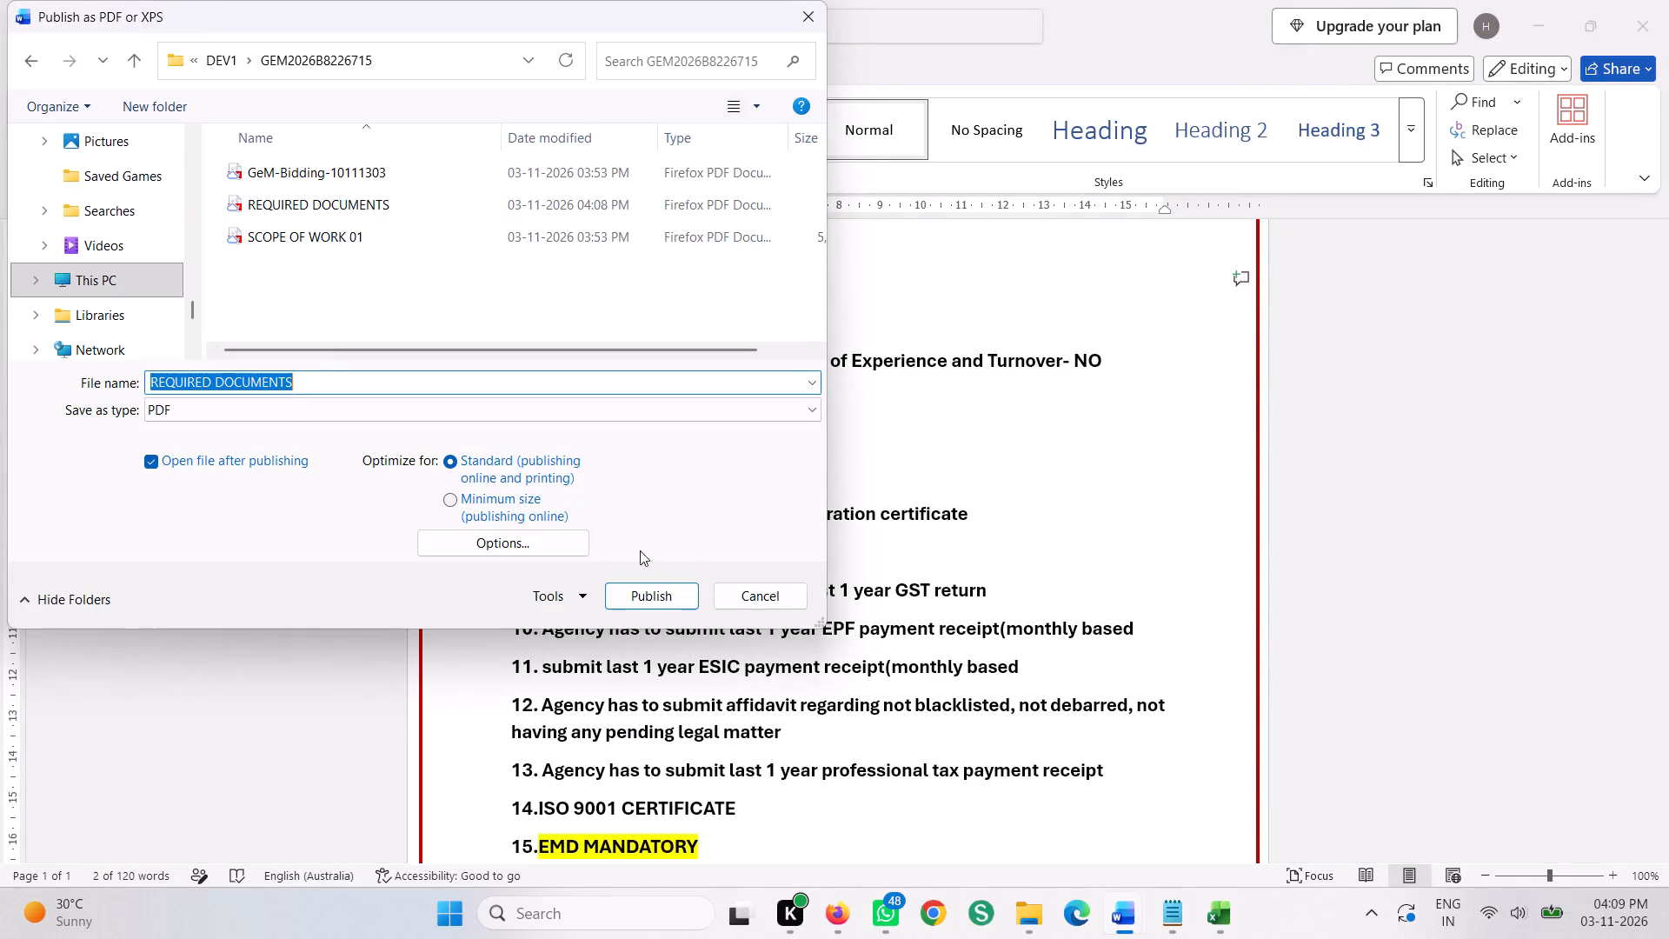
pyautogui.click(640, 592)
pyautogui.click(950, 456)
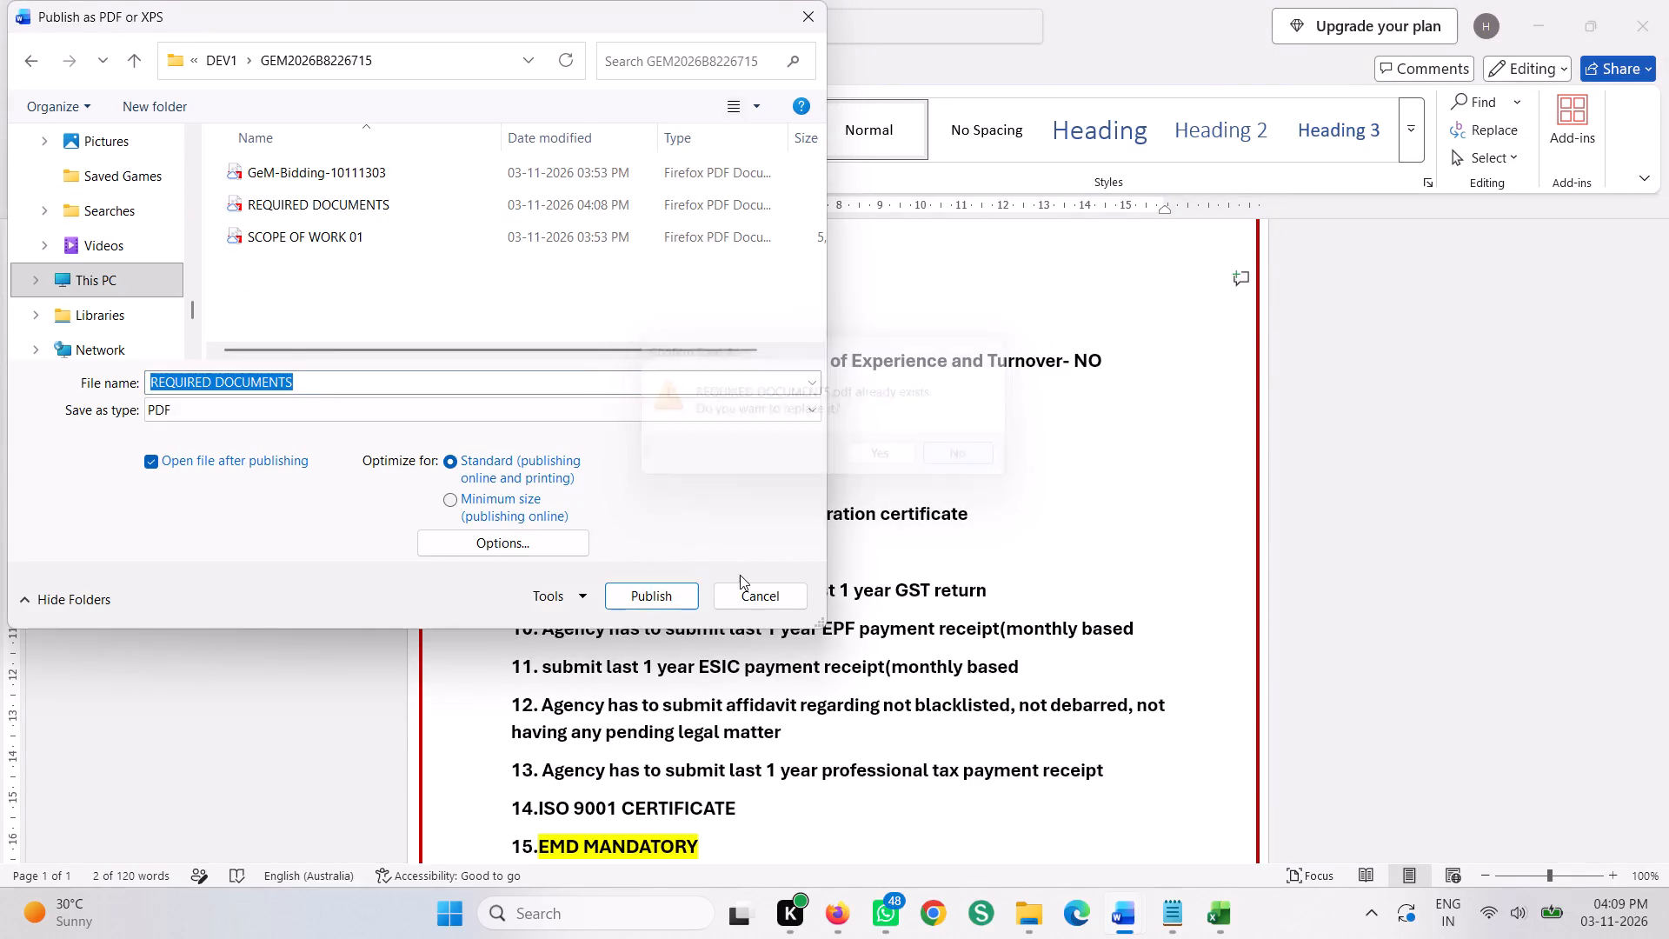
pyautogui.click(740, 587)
# In File Explorer, check the REQUIRED DOCUMENTS PDF in folder GEM2026B8226715 and return to the parent folder DEV1.
pyautogui.click(1026, 906)
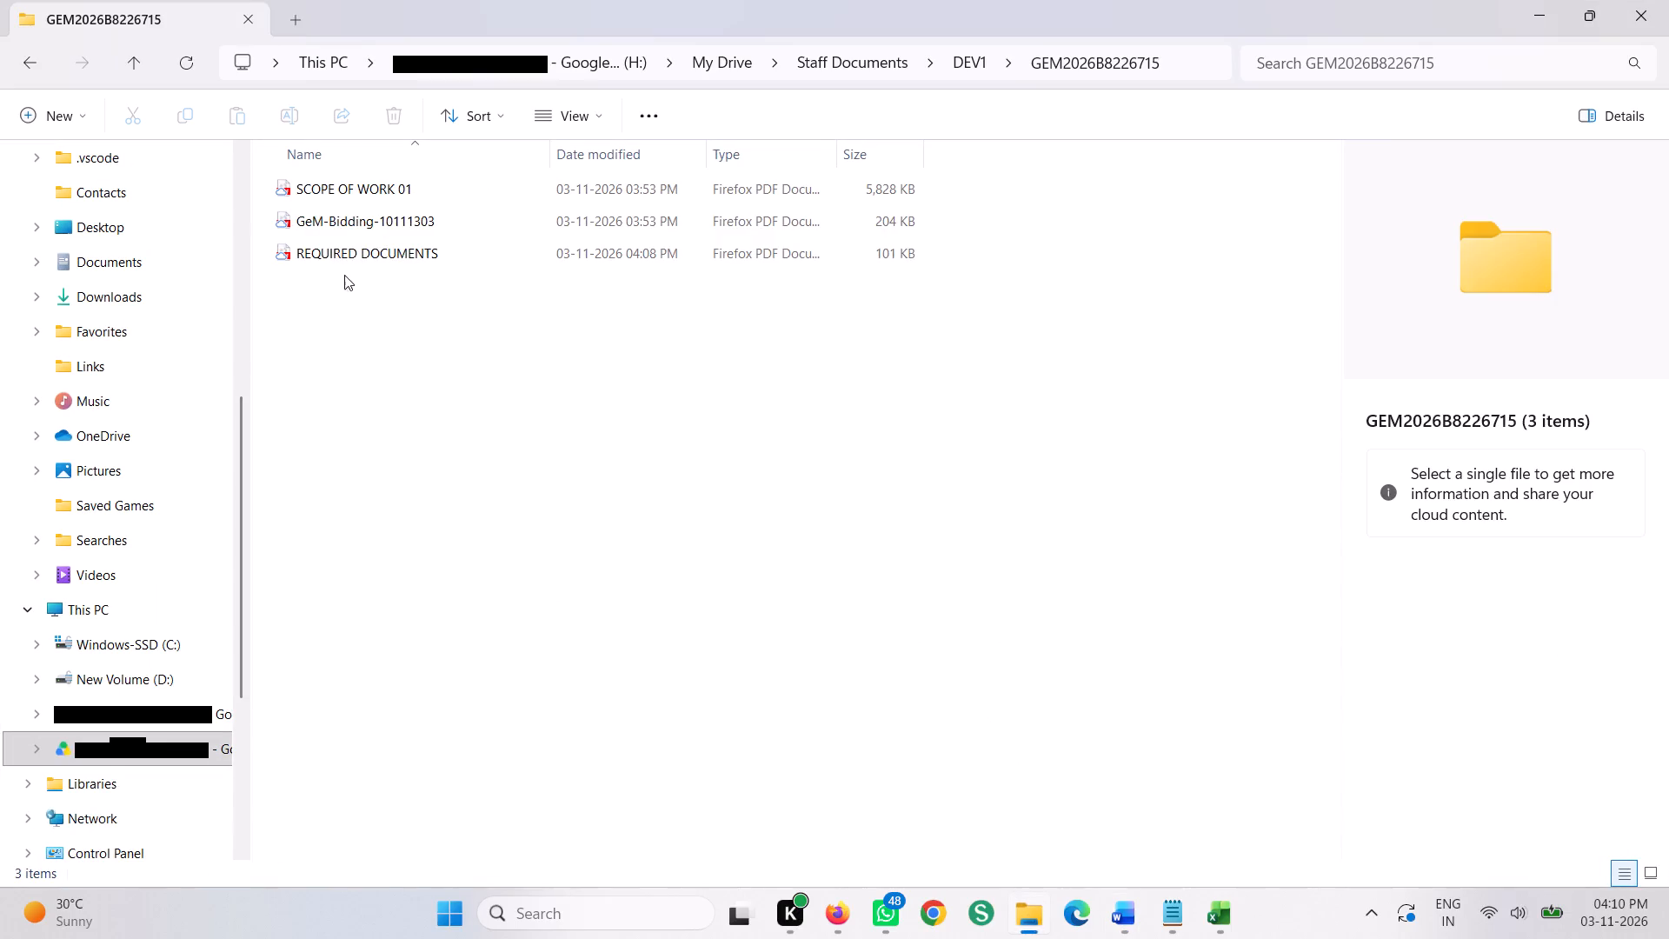
pyautogui.click(344, 226)
pyautogui.click(339, 249)
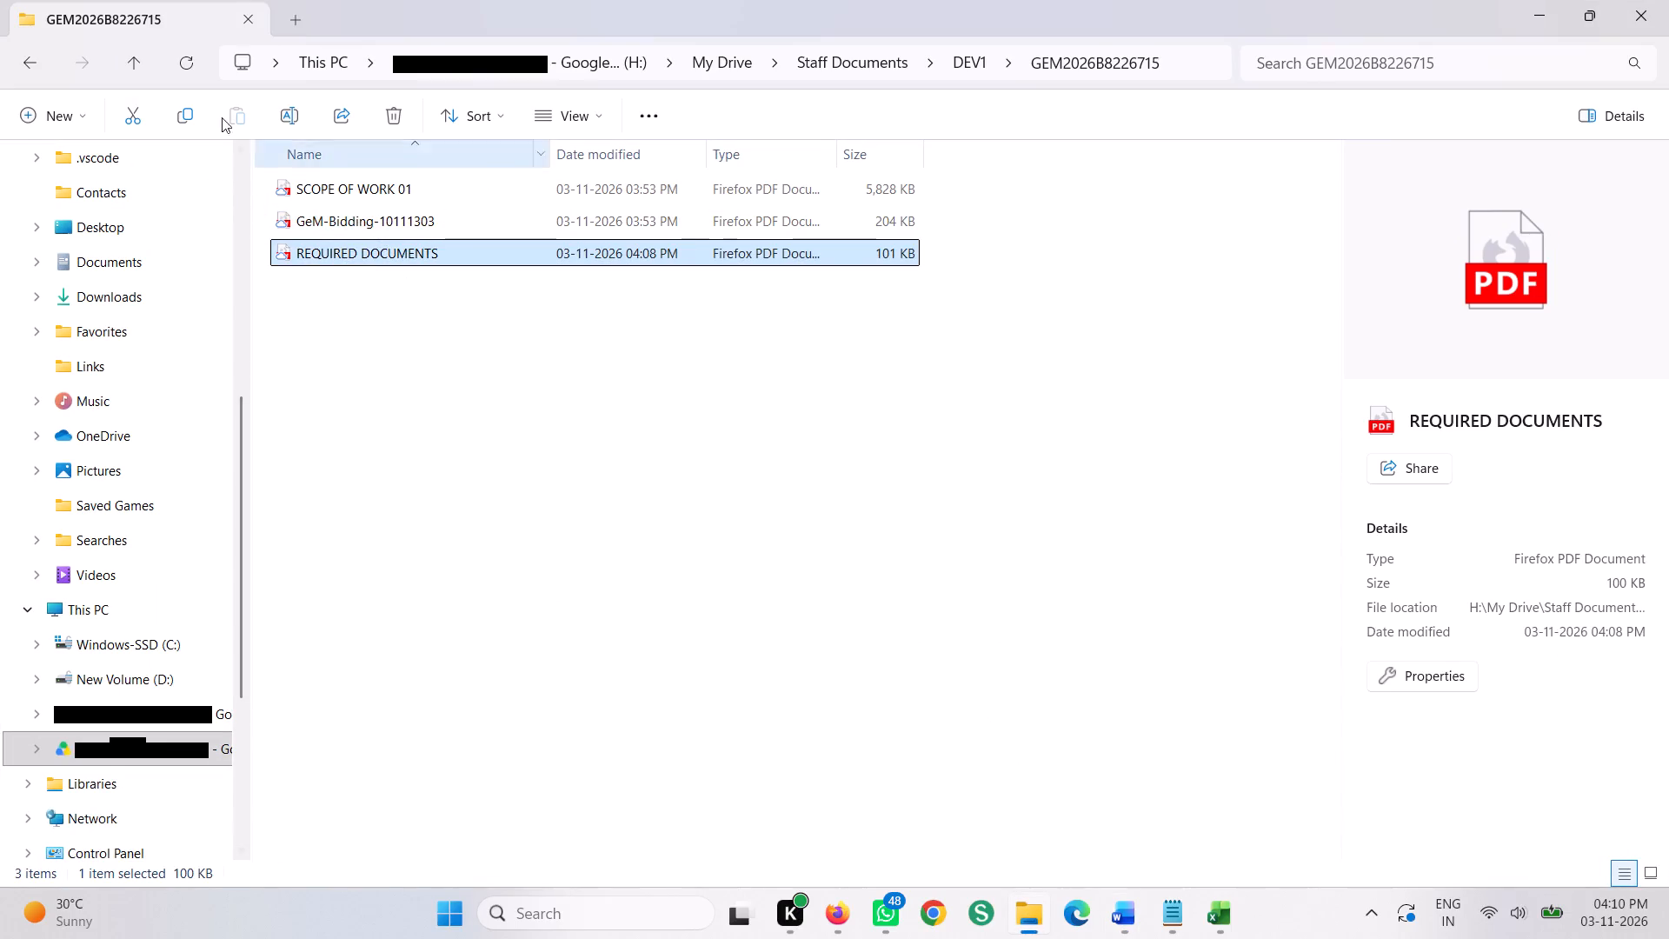
pyautogui.click(131, 62)
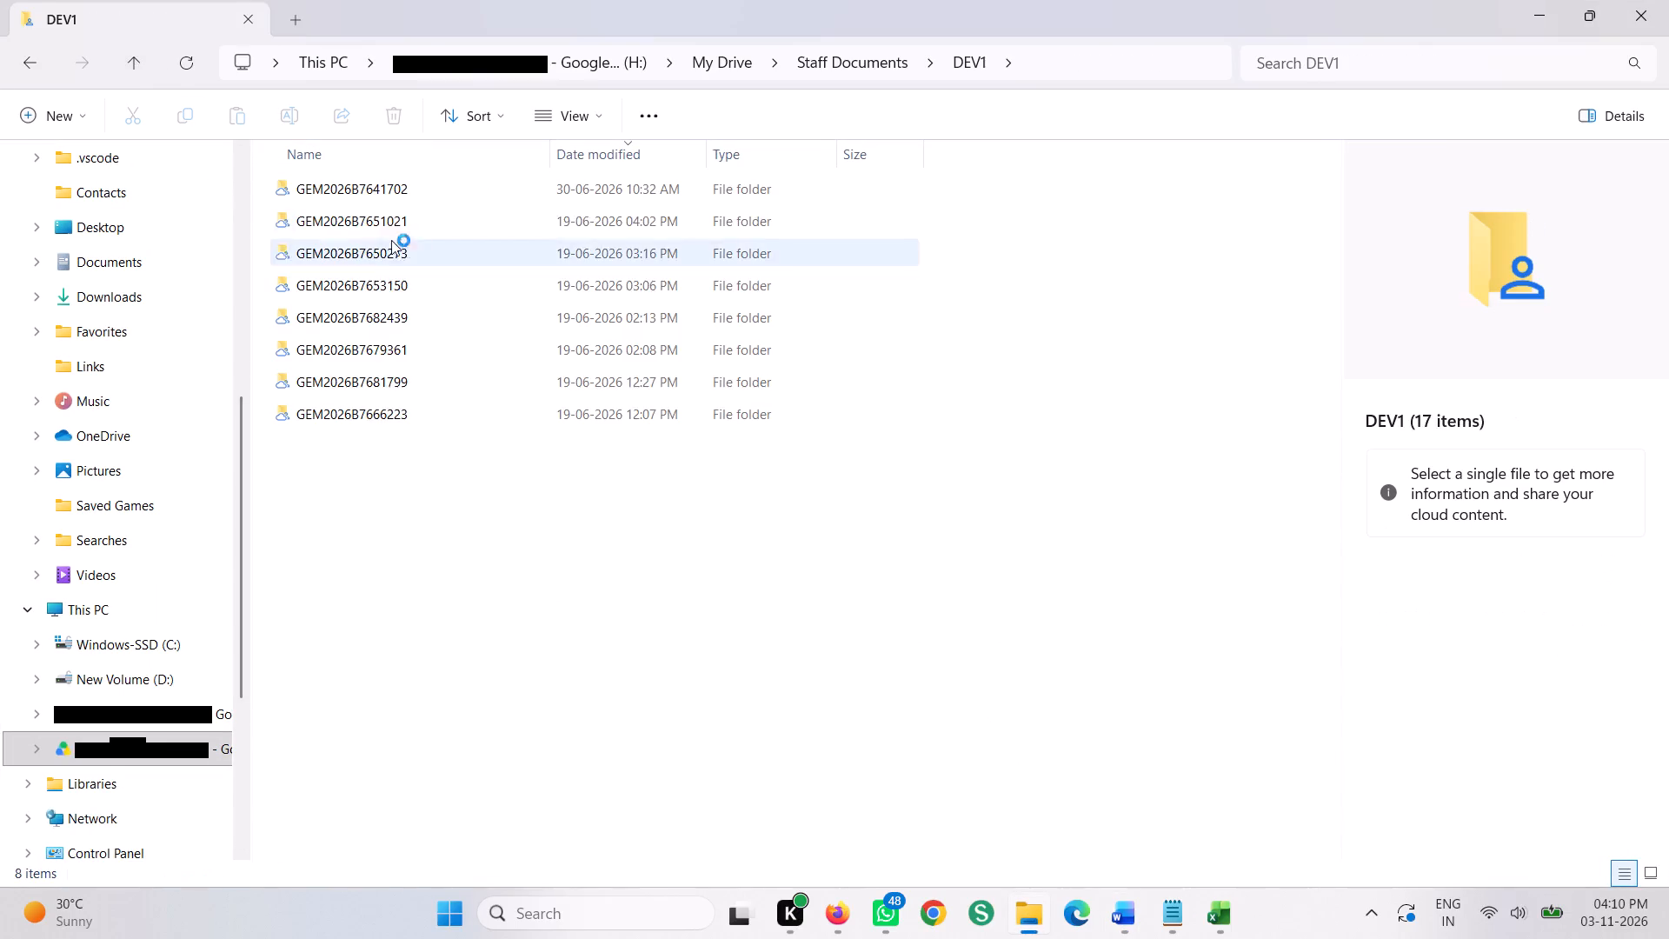
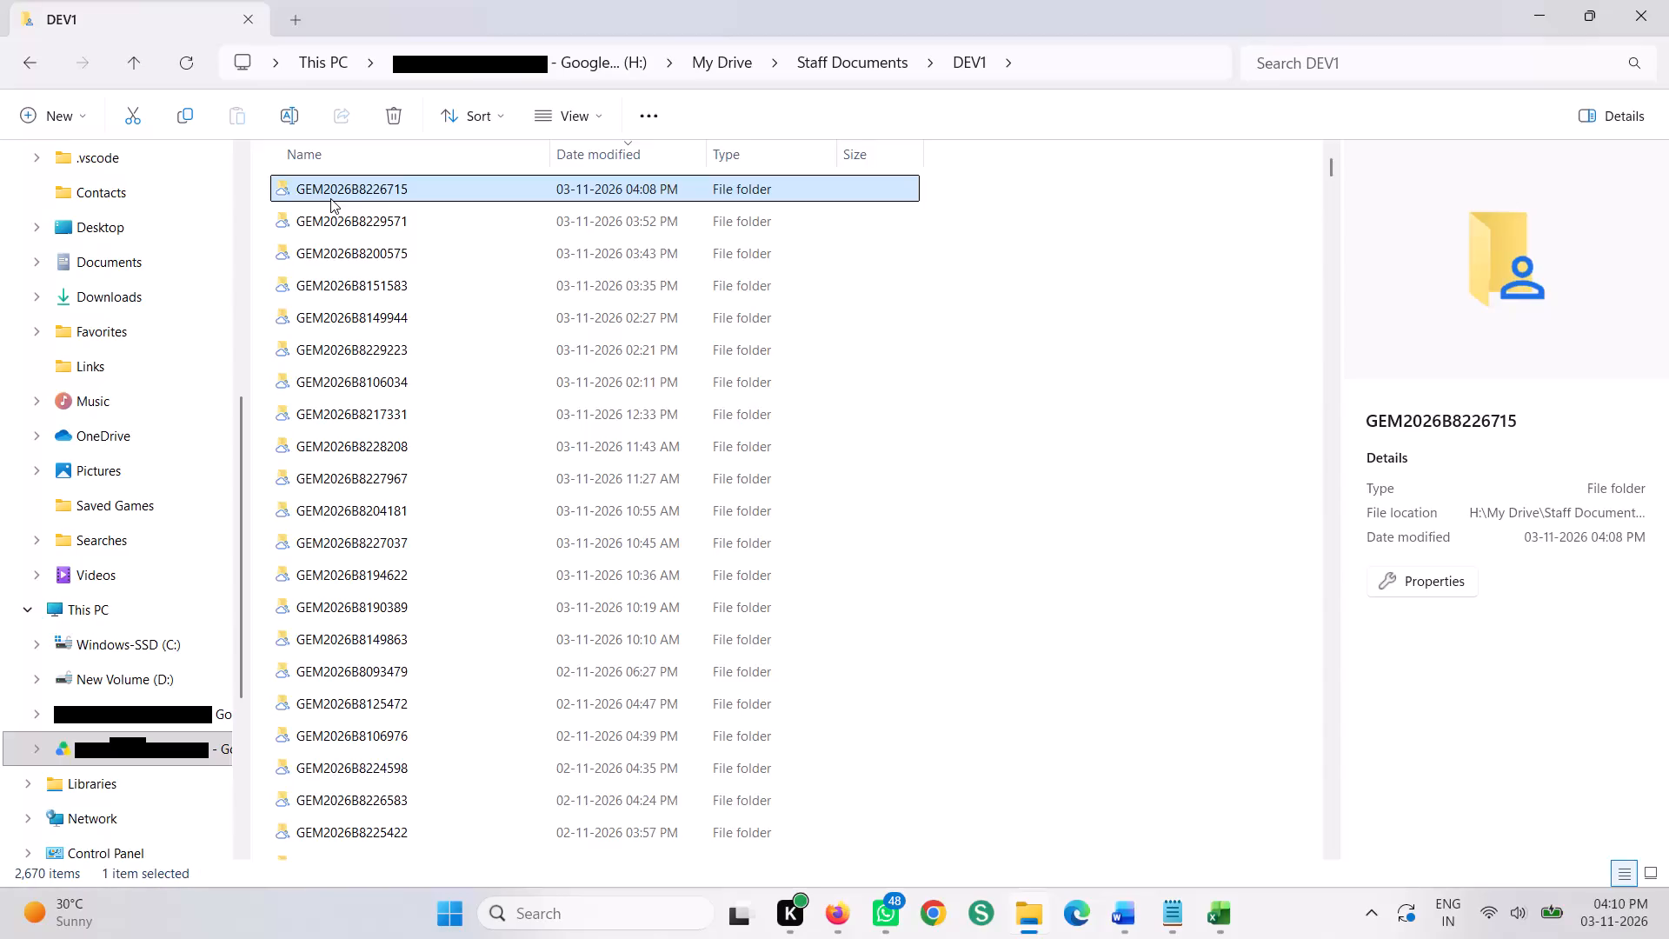
# Copy the Google Drive link of folder GEM2026B8226715 in DEV1 to the clipboard.
pyautogui.scroll(2, 422, 225)
pyautogui.rightClick(381, 186)
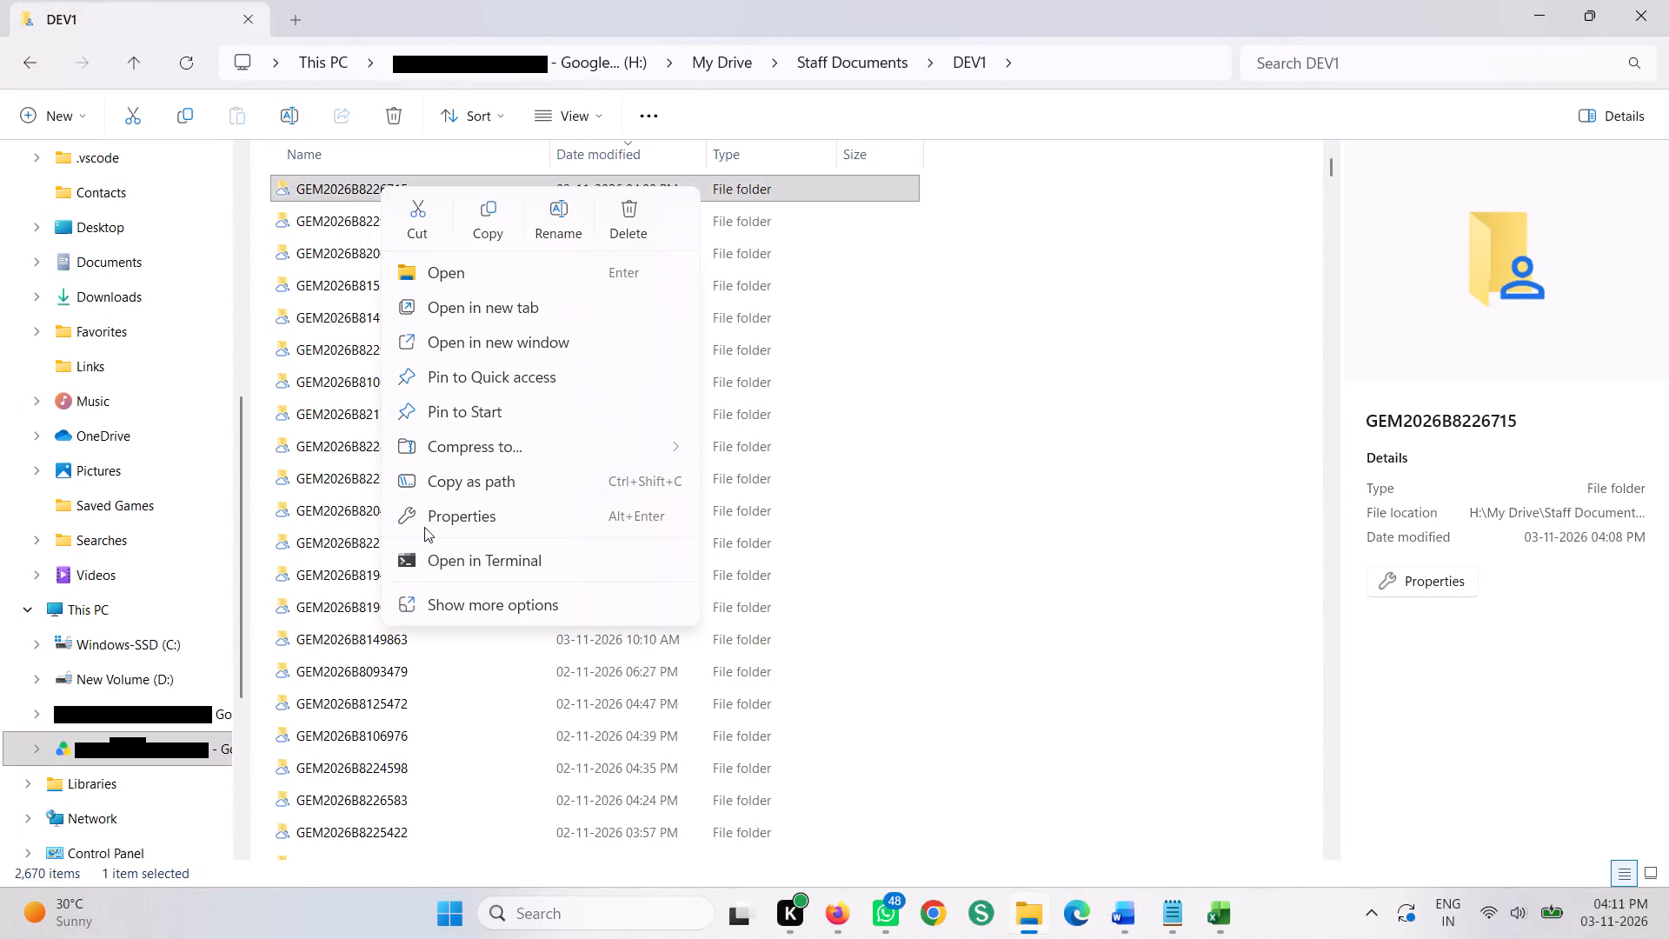
pyautogui.click(434, 600)
pyautogui.click(448, 403)
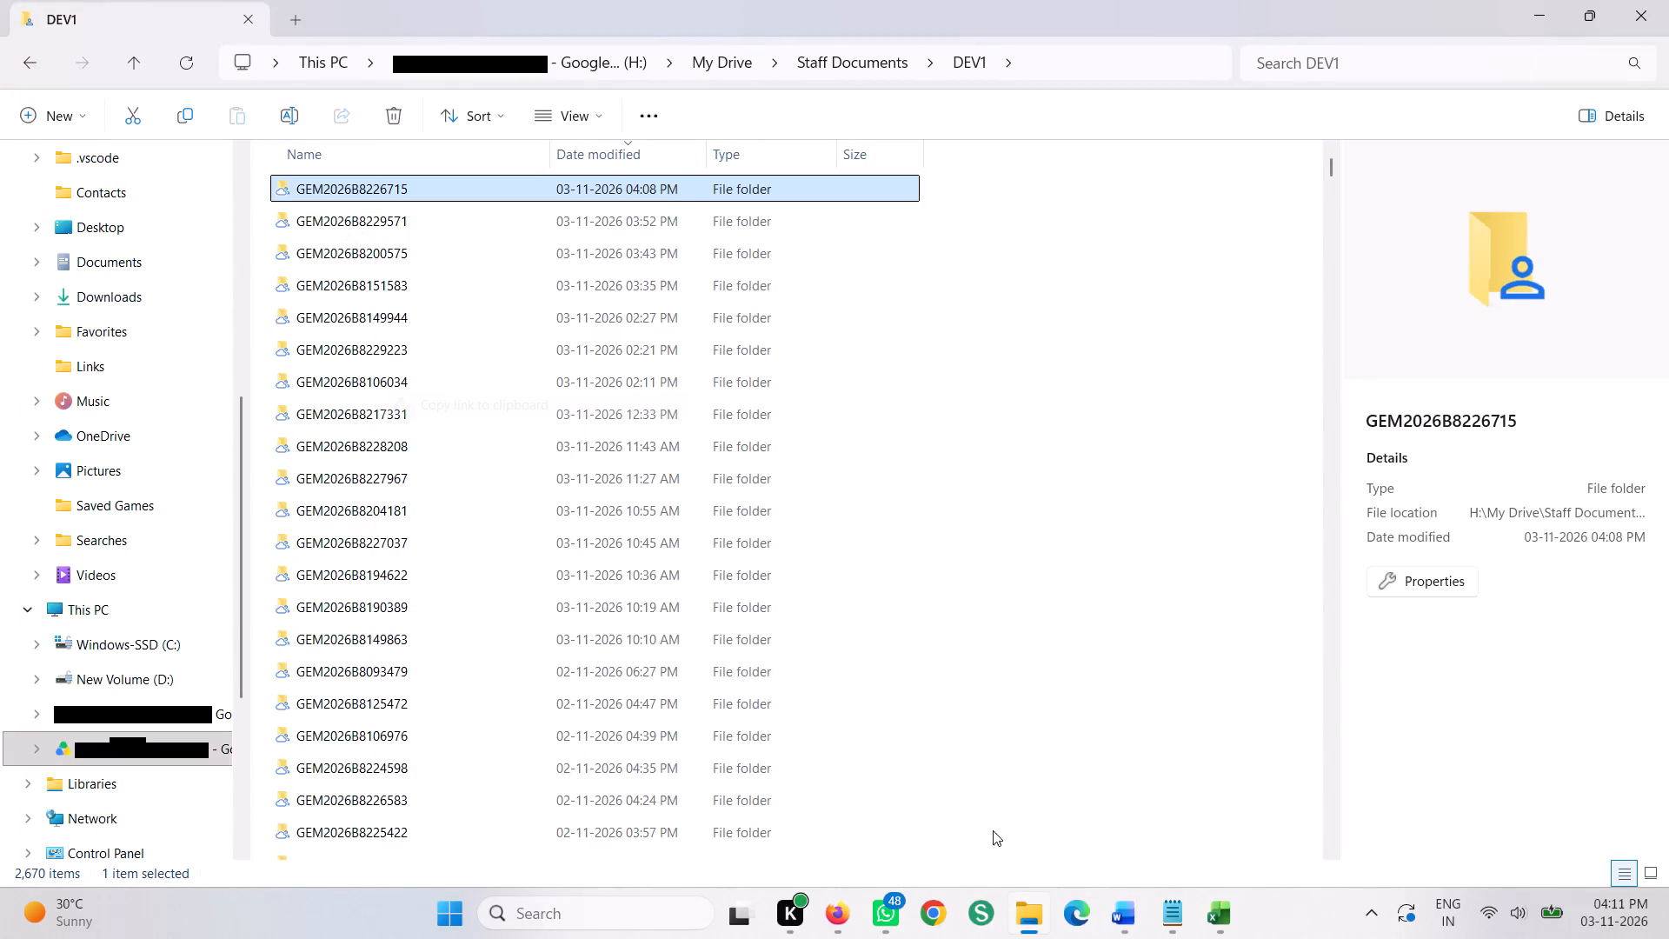
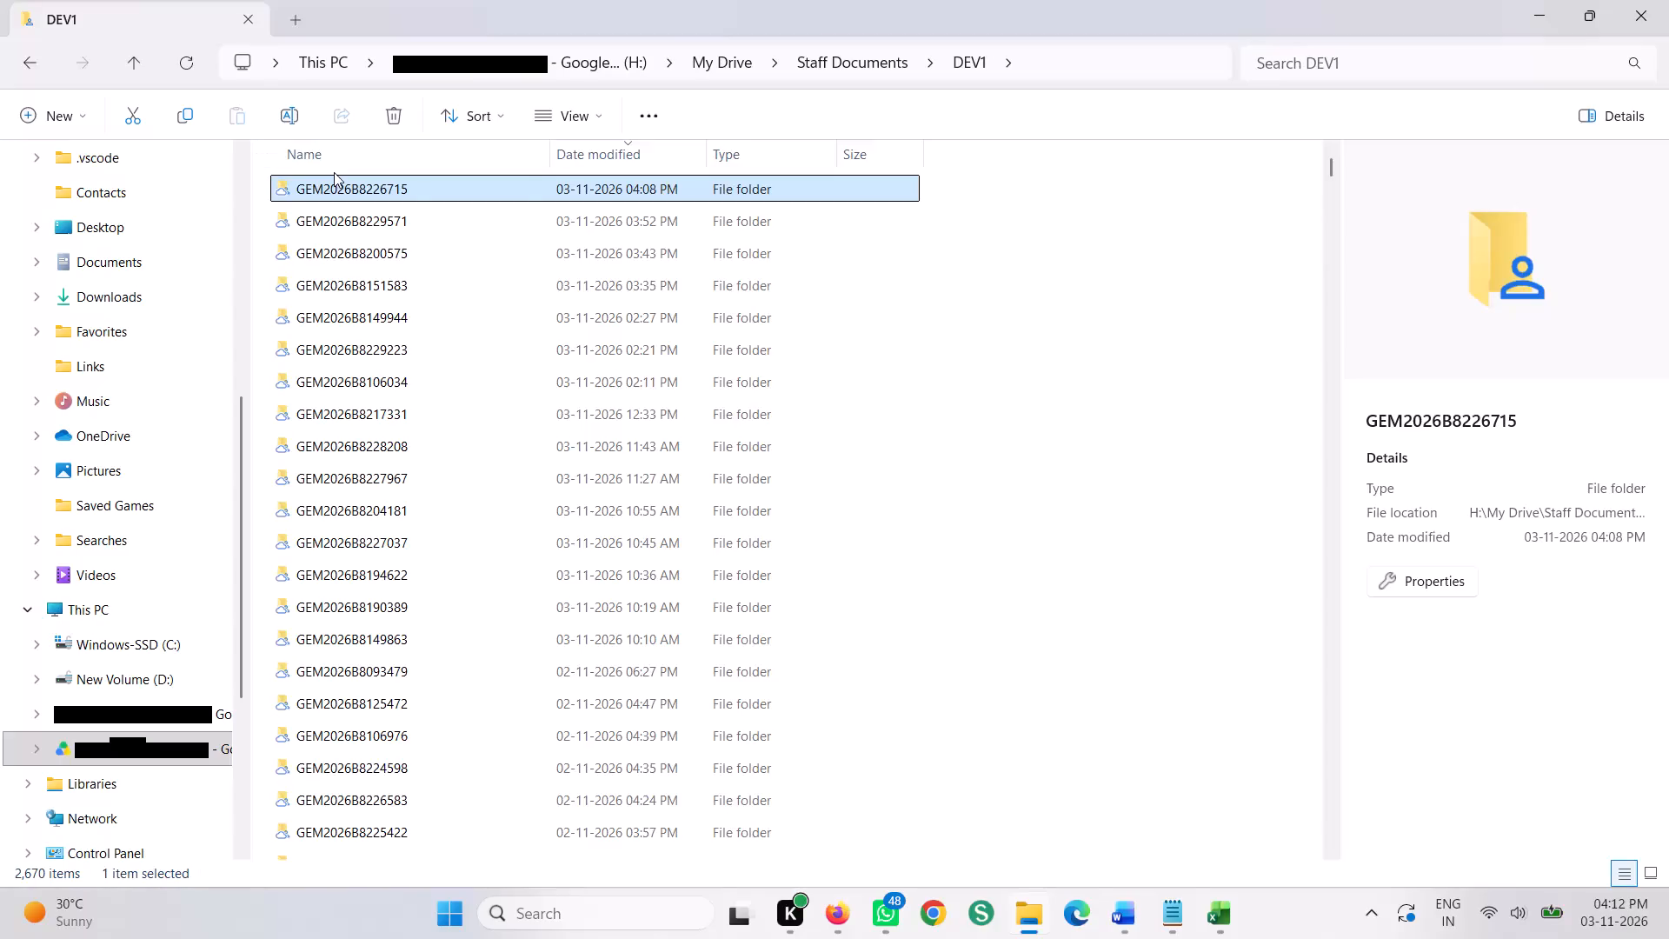
# Copy the Drive link of folder GEM2026B8226715 and paste it into Other Comment in row 845 of Daily Tender Sheet 2026.
pyautogui.scroll(1, 440, 197)
pyautogui.rightClick(400, 184)
pyautogui.click(477, 597)
pyautogui.click(474, 401)
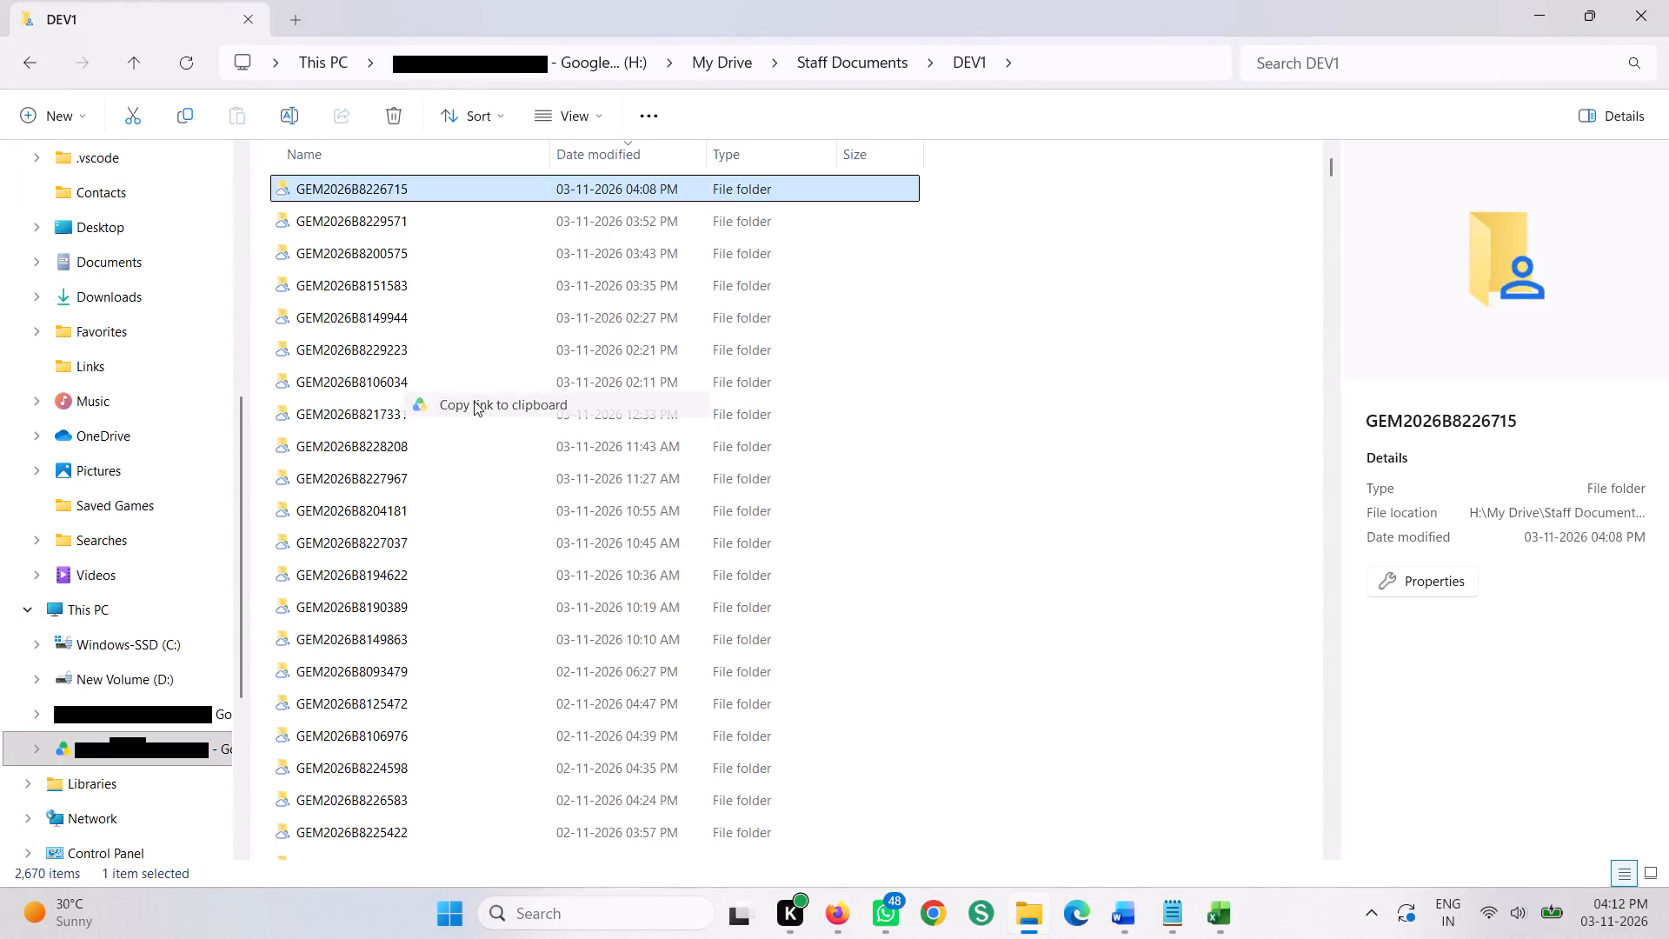
pyautogui.click(831, 916)
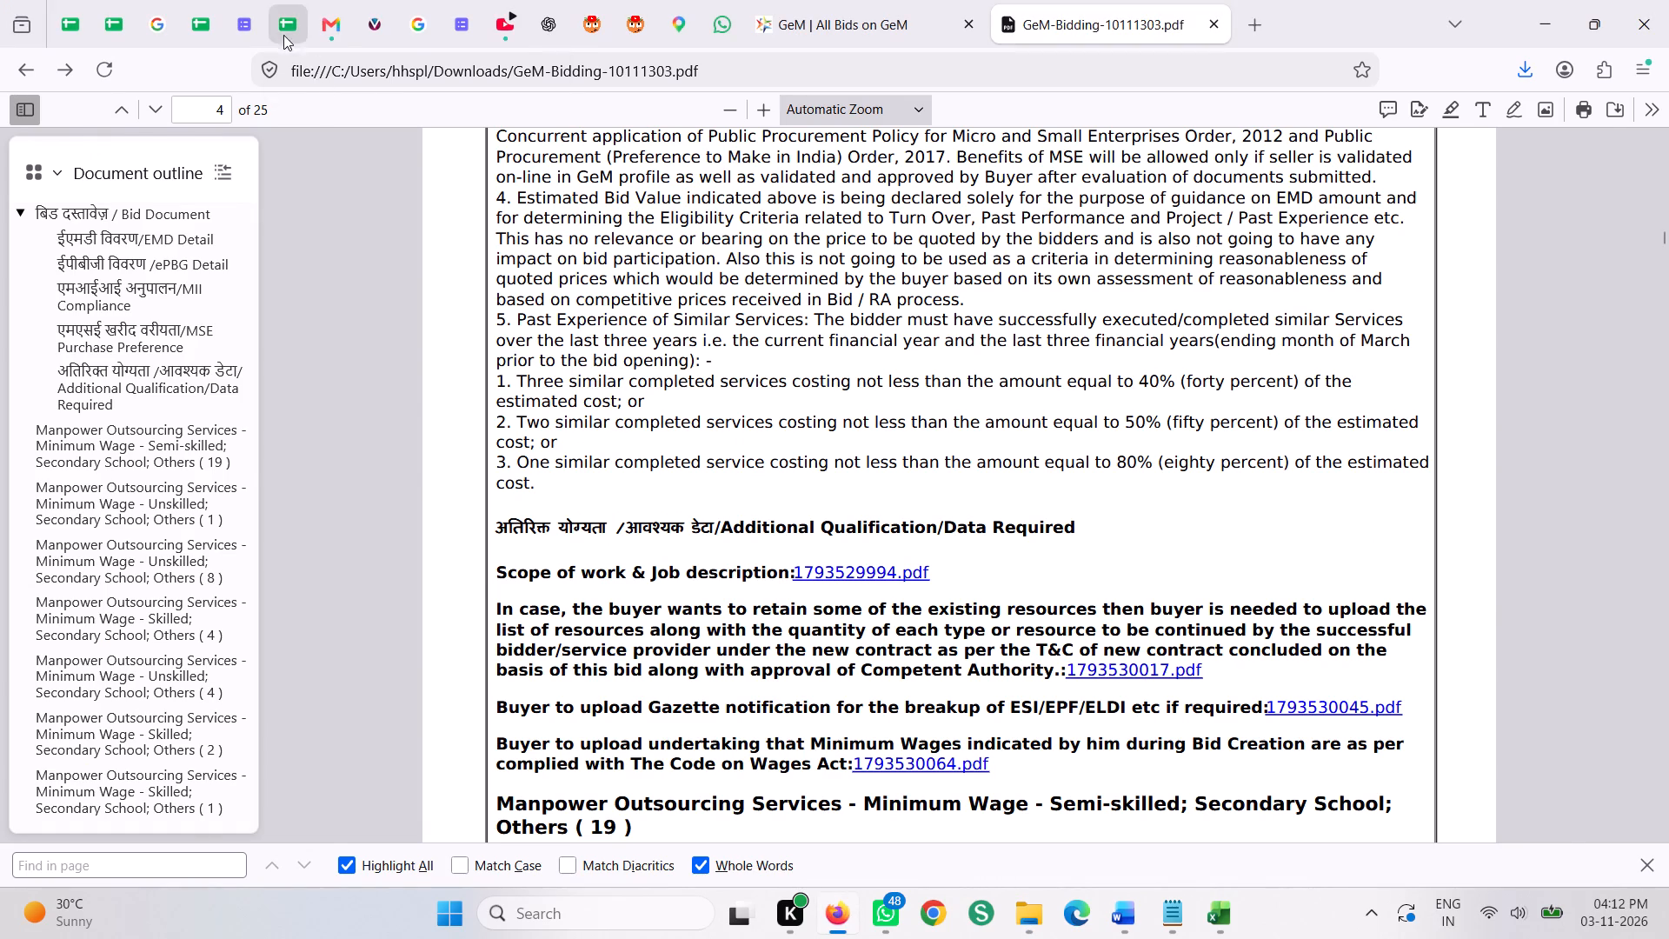
pyautogui.click(281, 31)
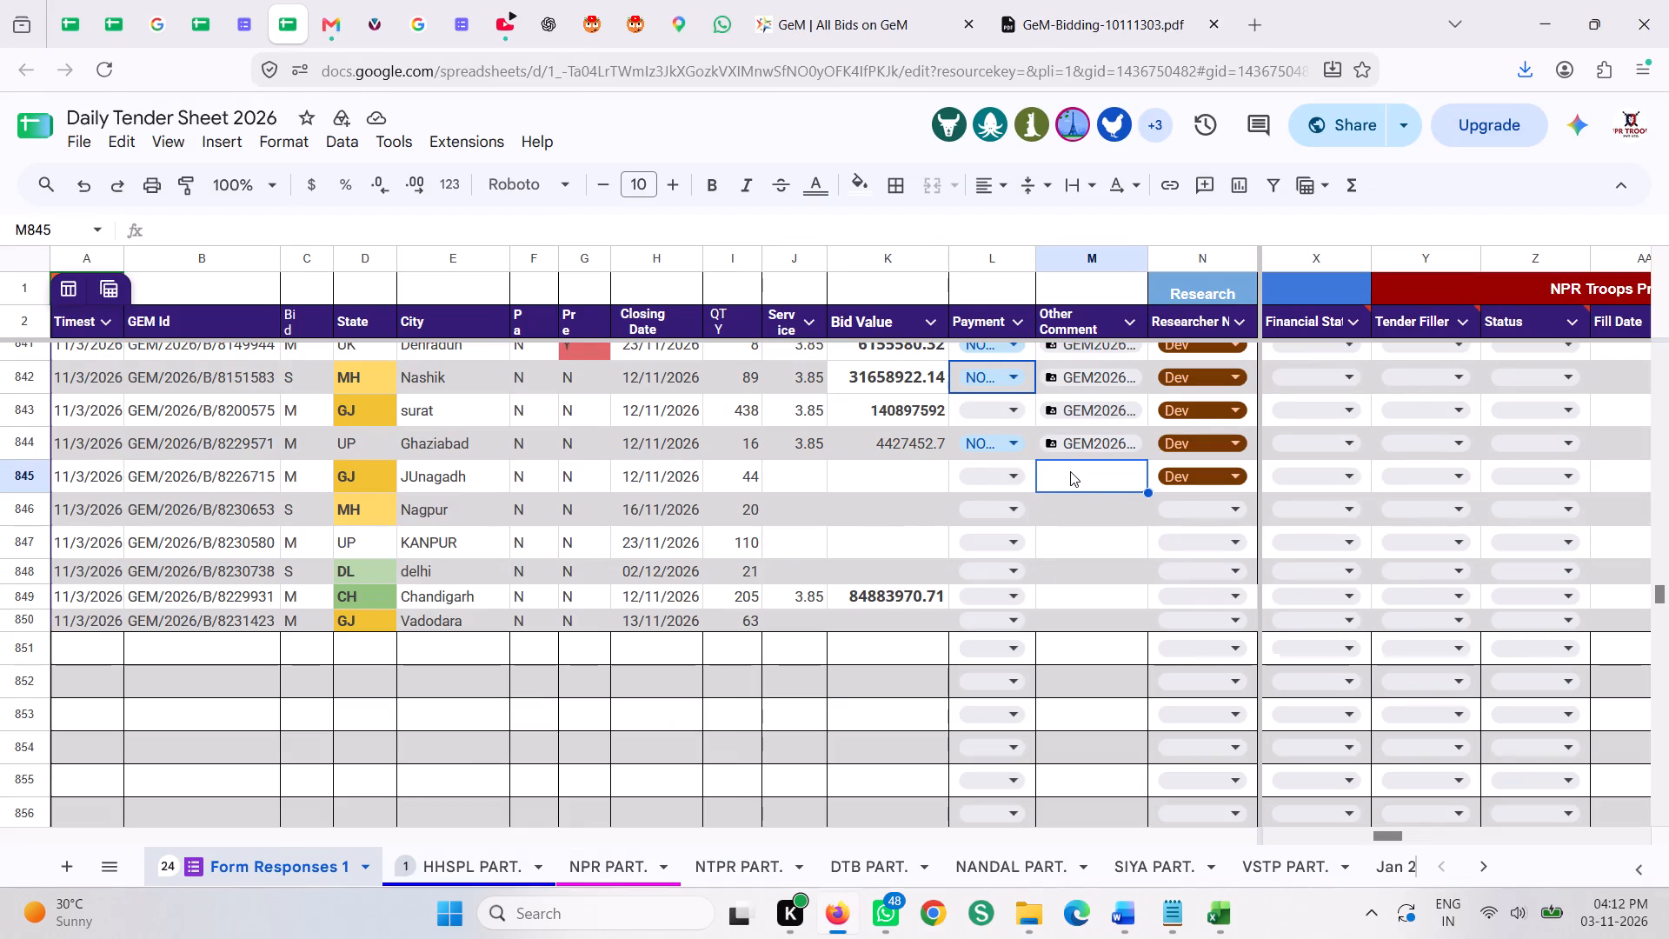
pyautogui.doubleClick(1070, 471)
pyautogui.hotkey('ctrl', 'v')
pyautogui.press('Tab')
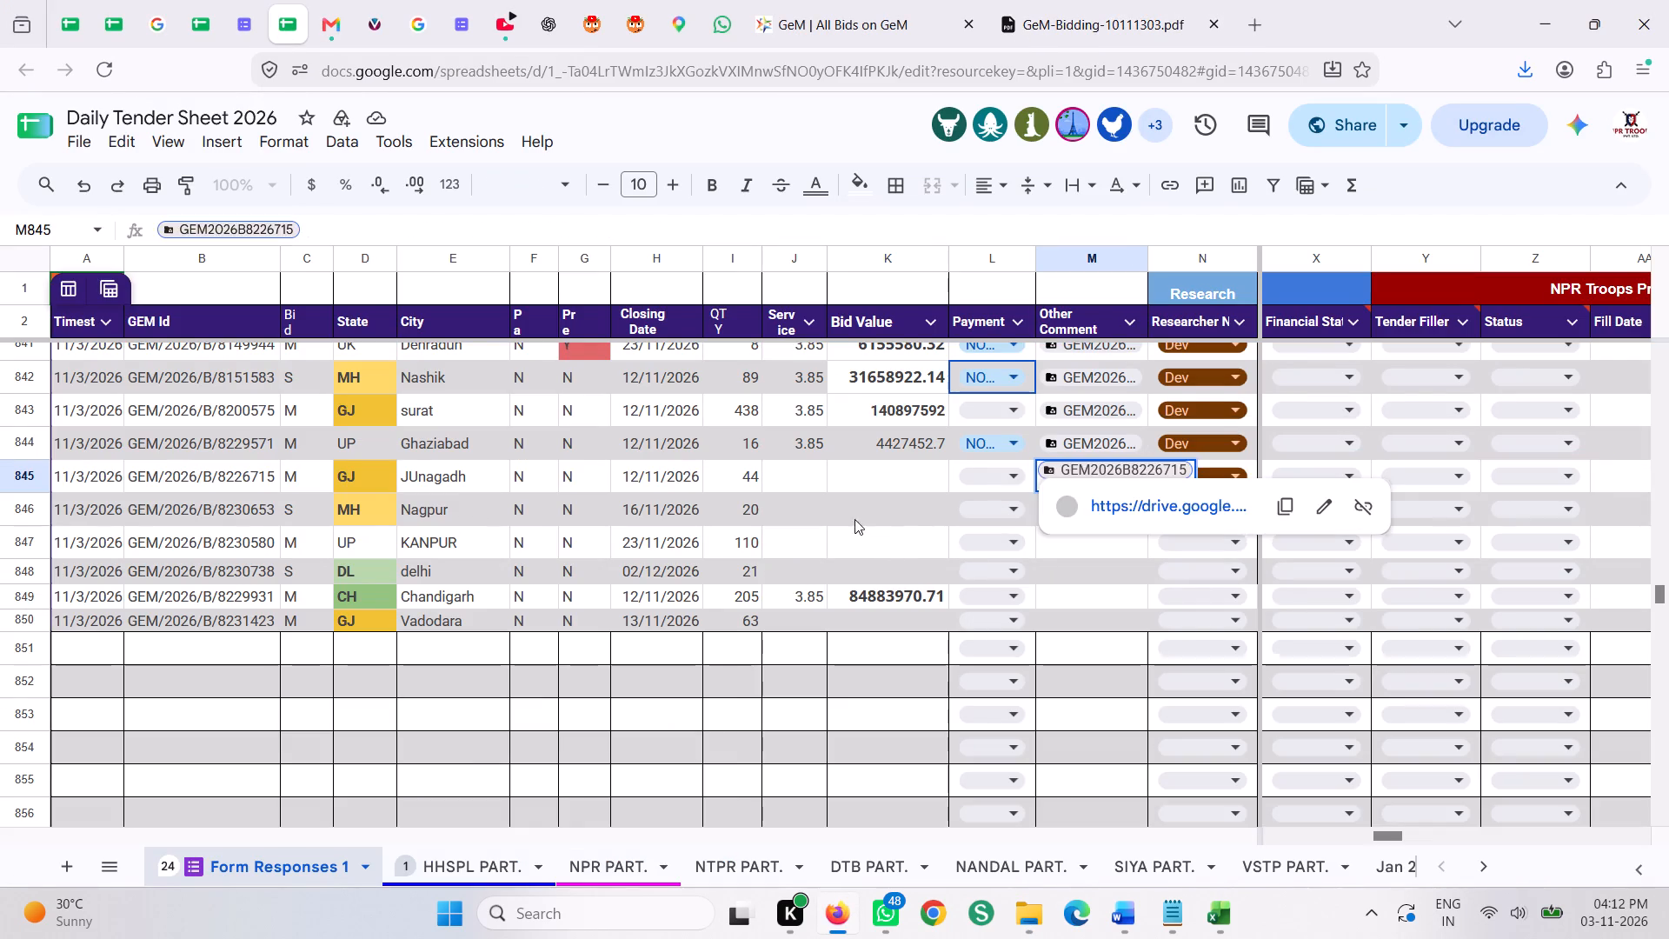
# Set the researcher name in row 846, bid GEM/2026/B/8230653, to Dev.
pyautogui.click(854, 519)
pyautogui.click(1184, 505)
pyautogui.click(1180, 542)
pyautogui.click(1106, 502)
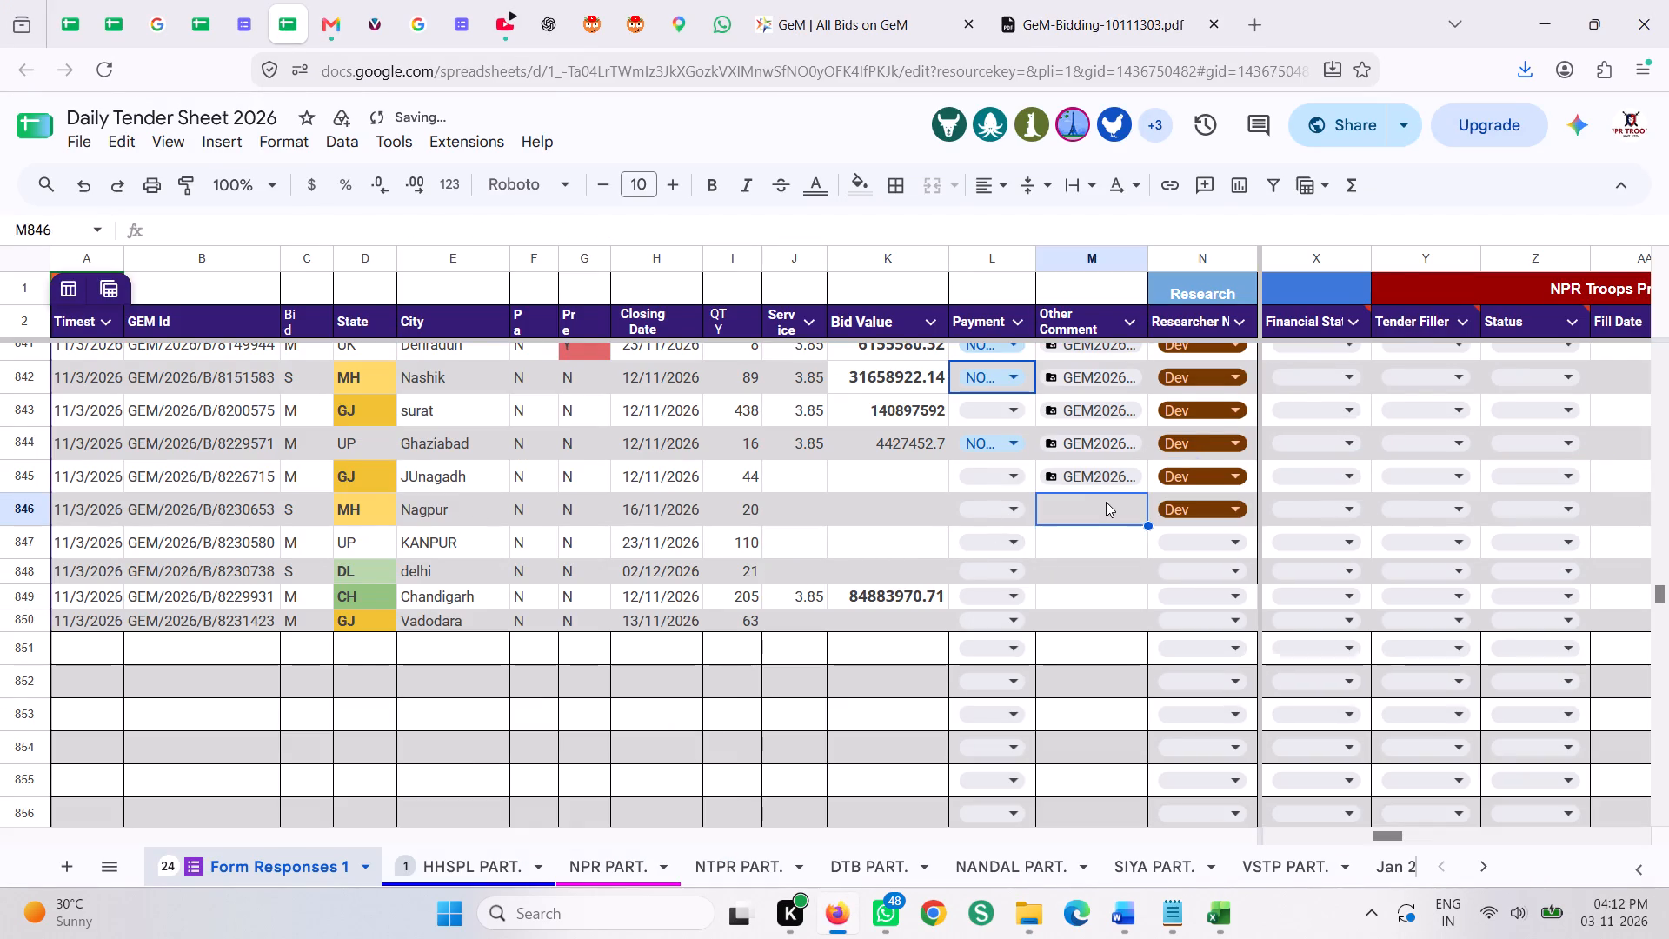
# Copy the GeM Id GEM/2026/B/8230653 from row 846, returning to that row's Other Comment cell.
pyautogui.press('Left')
pyautogui.press('Left')
pyautogui.press('Left')
pyautogui.press('Left')
pyautogui.press('Left')
pyautogui.press('Left')
pyautogui.press('Left')
pyautogui.press('Left')
pyautogui.press('Left')
pyautogui.press('Left')
pyautogui.press('Left')
pyautogui.press('Left')
pyautogui.press('Left')
pyautogui.press('Left')
pyautogui.press('Left')
pyautogui.press('Left')
pyautogui.press('Left')
pyautogui.press('Left')
pyautogui.press('Right')
pyautogui.hotkey('ctrl', 'c')
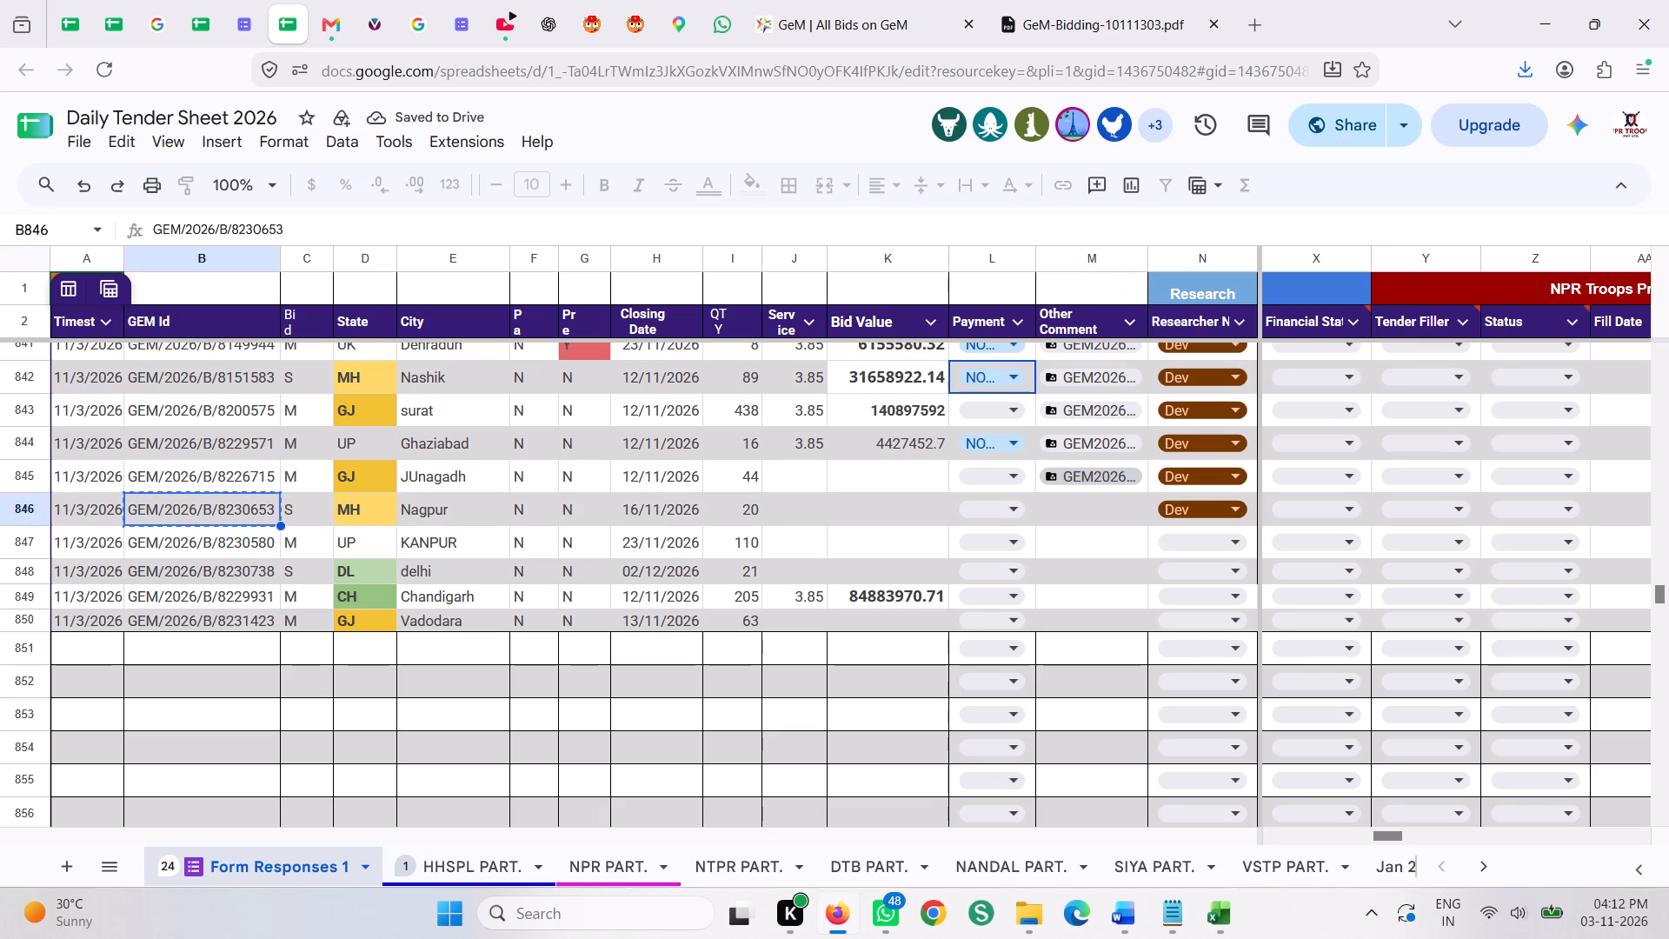
pyautogui.press('Right')
pyautogui.press('Right')
pyautogui.press('Right')
pyautogui.press('Right')
pyautogui.press('Right')
pyautogui.press('Right')
pyautogui.press('Right')
pyautogui.press('Right')
pyautogui.press('Right')
pyautogui.press('Right')
pyautogui.press('Right')
pyautogui.press('Right')
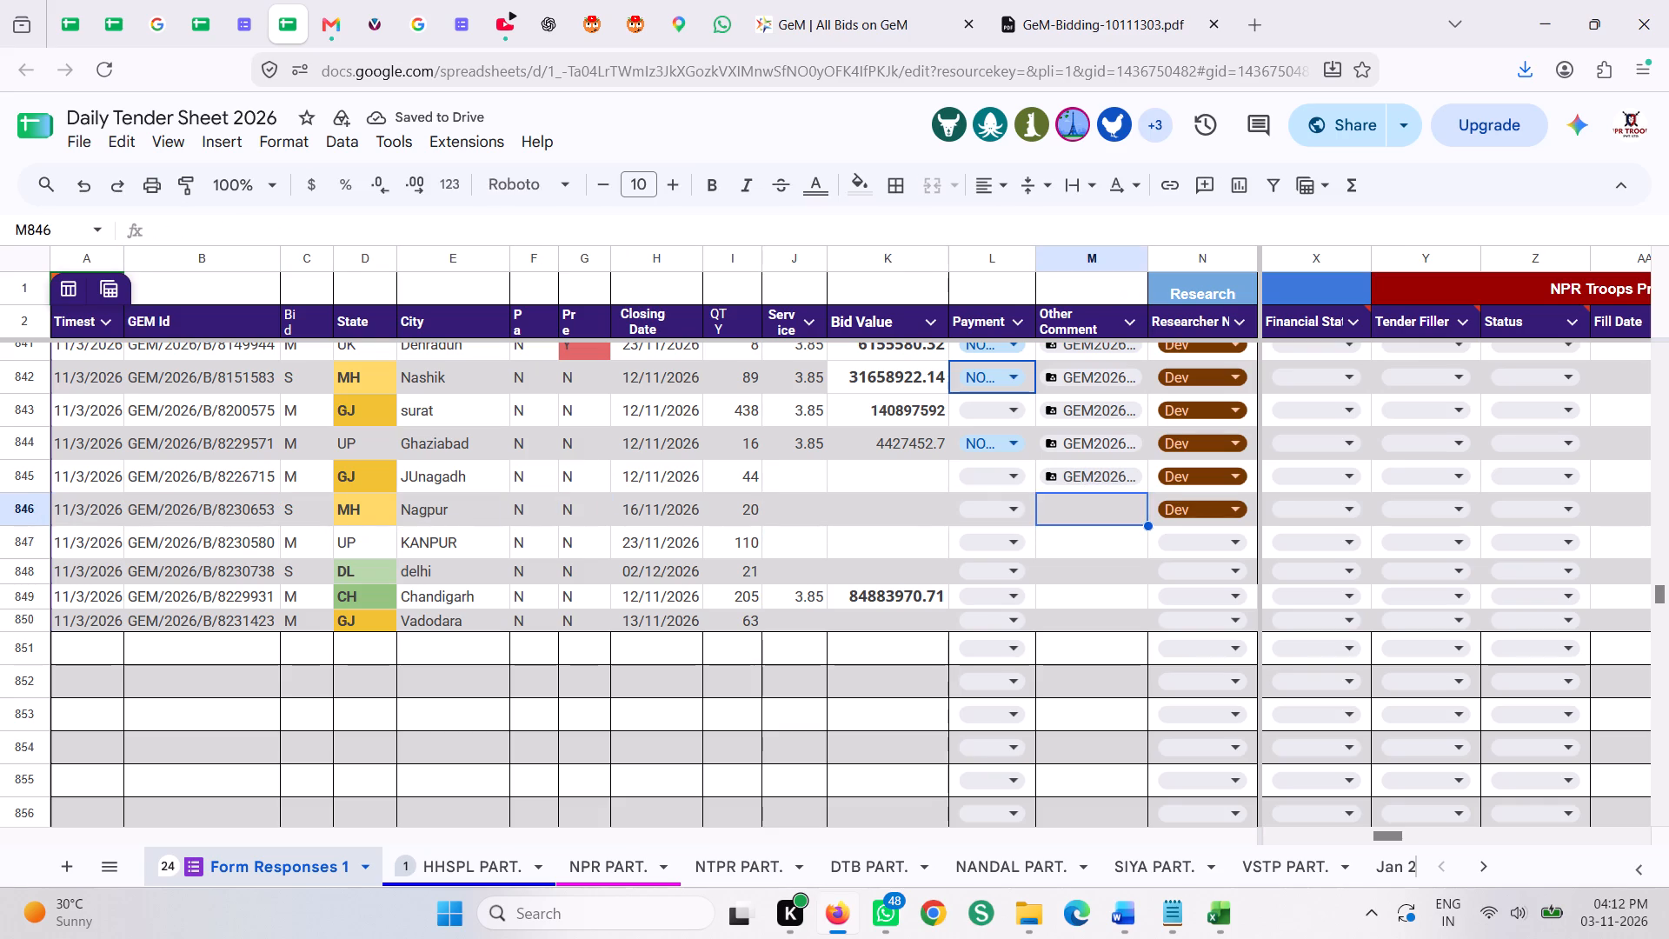
# Close the previous bid PDF, search the GeM bid listing for GEM/2026/B/8230653 and open its bid document.
pyautogui.click(1046, 0)
pyautogui.click(1209, 23)
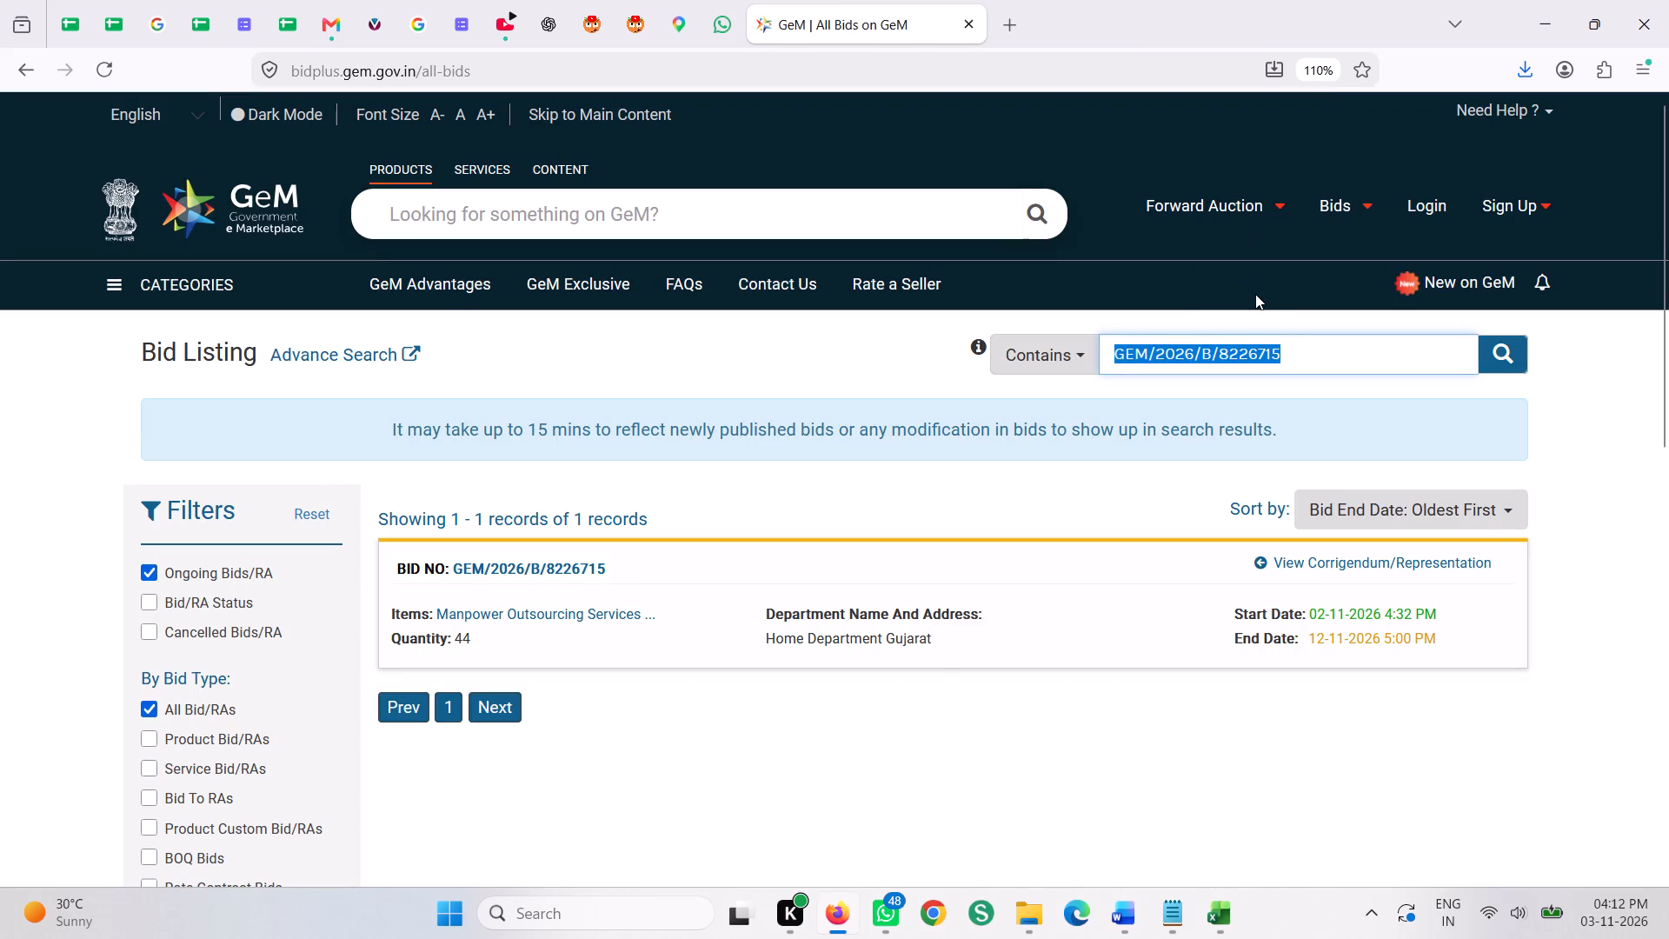
pyautogui.hotkey('ctrl', 'v')
pyautogui.press('Return')
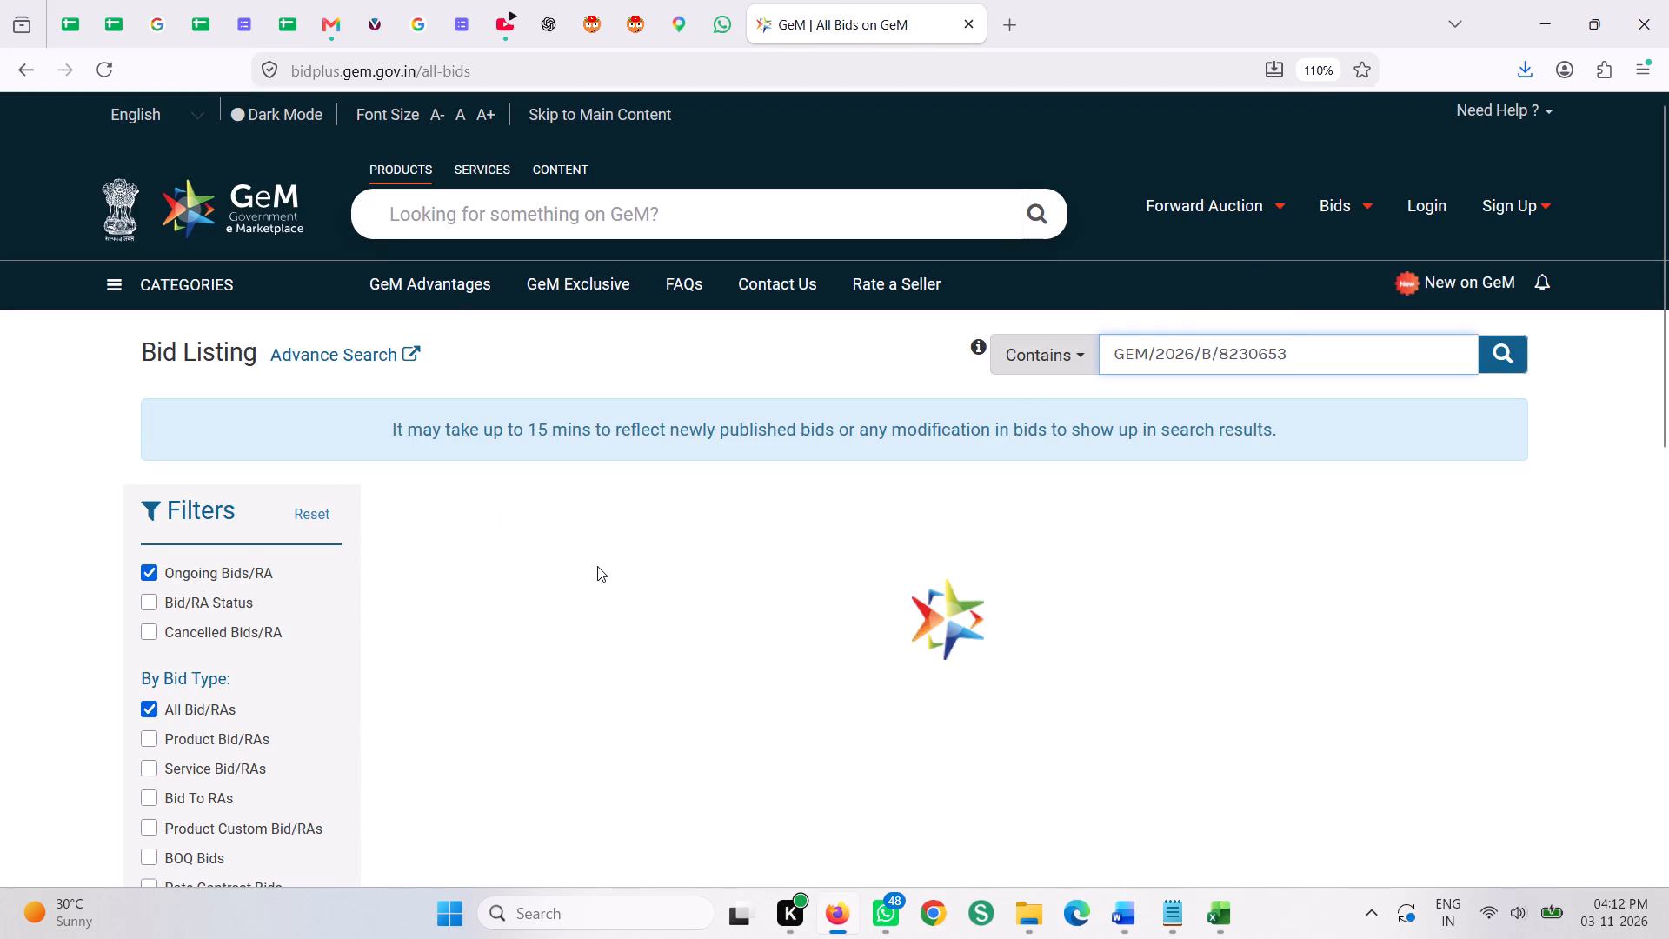
pyautogui.click(106, 70)
pyautogui.click(1220, 356)
pyautogui.hotkey('ctrl', 'v')
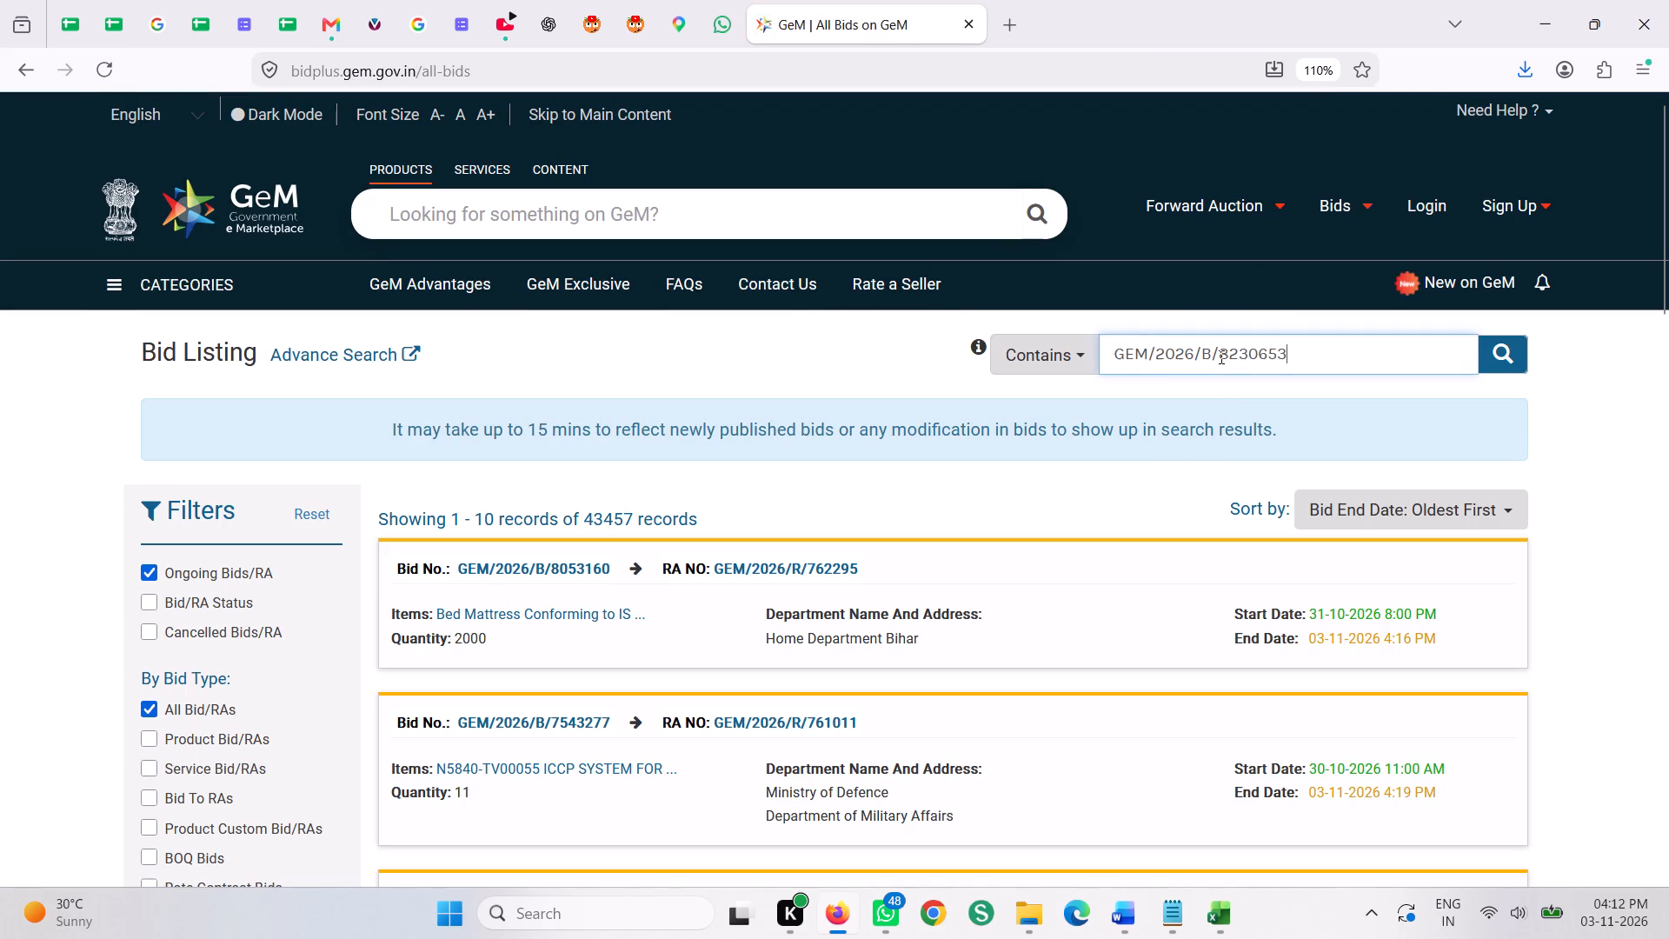
pyautogui.press('Return')
pyautogui.click(584, 570)
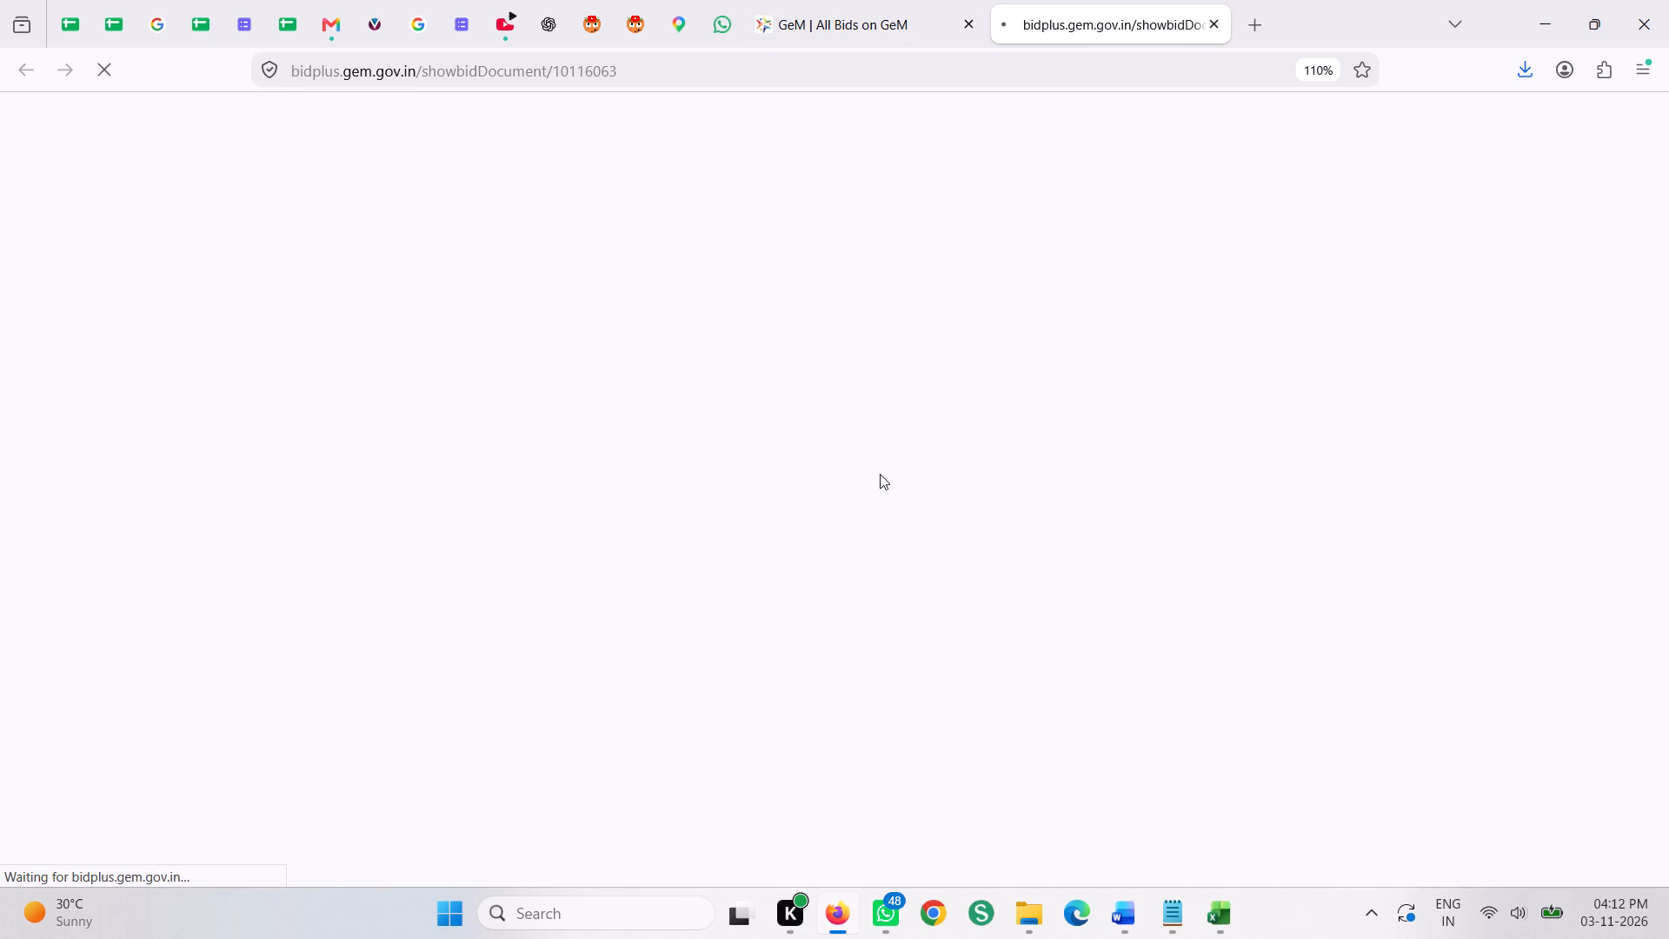
pyautogui.click(489, 442)
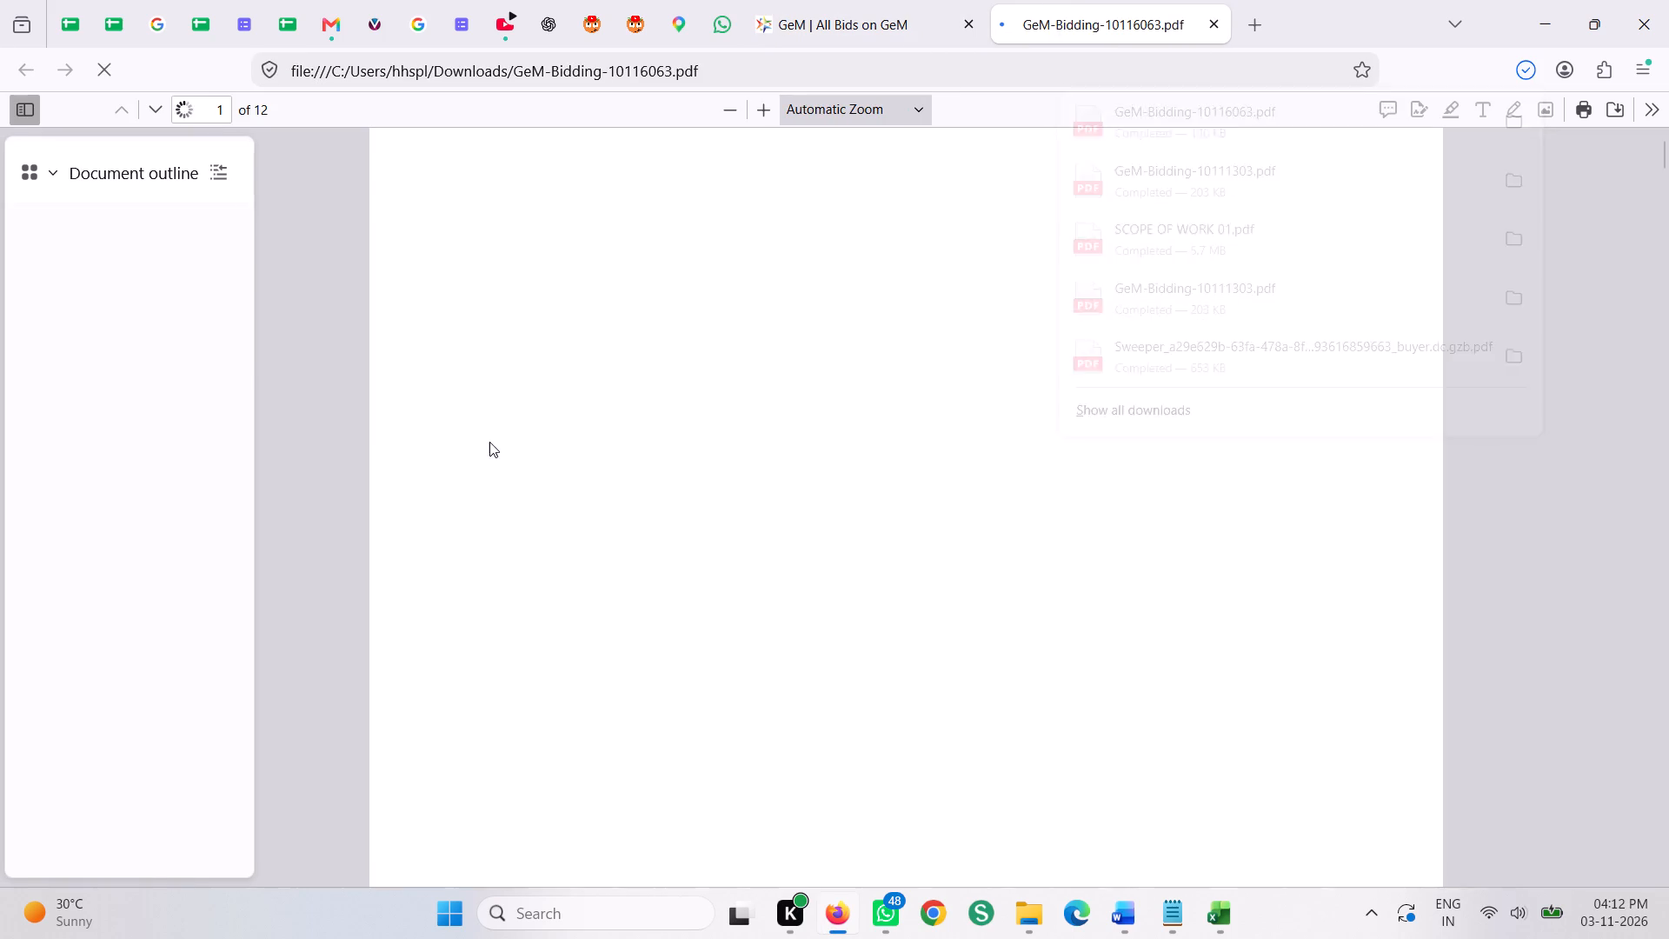
# Search the bid document for the word SECURITY and go through the matches.
pyautogui.scroll(-1, 934, 460)
pyautogui.click(939, 536)
pyautogui.hotkey('ctrl', 'f')
pyautogui.write('SEC')
pyautogui.press('u')
pyautogui.write('RITY')
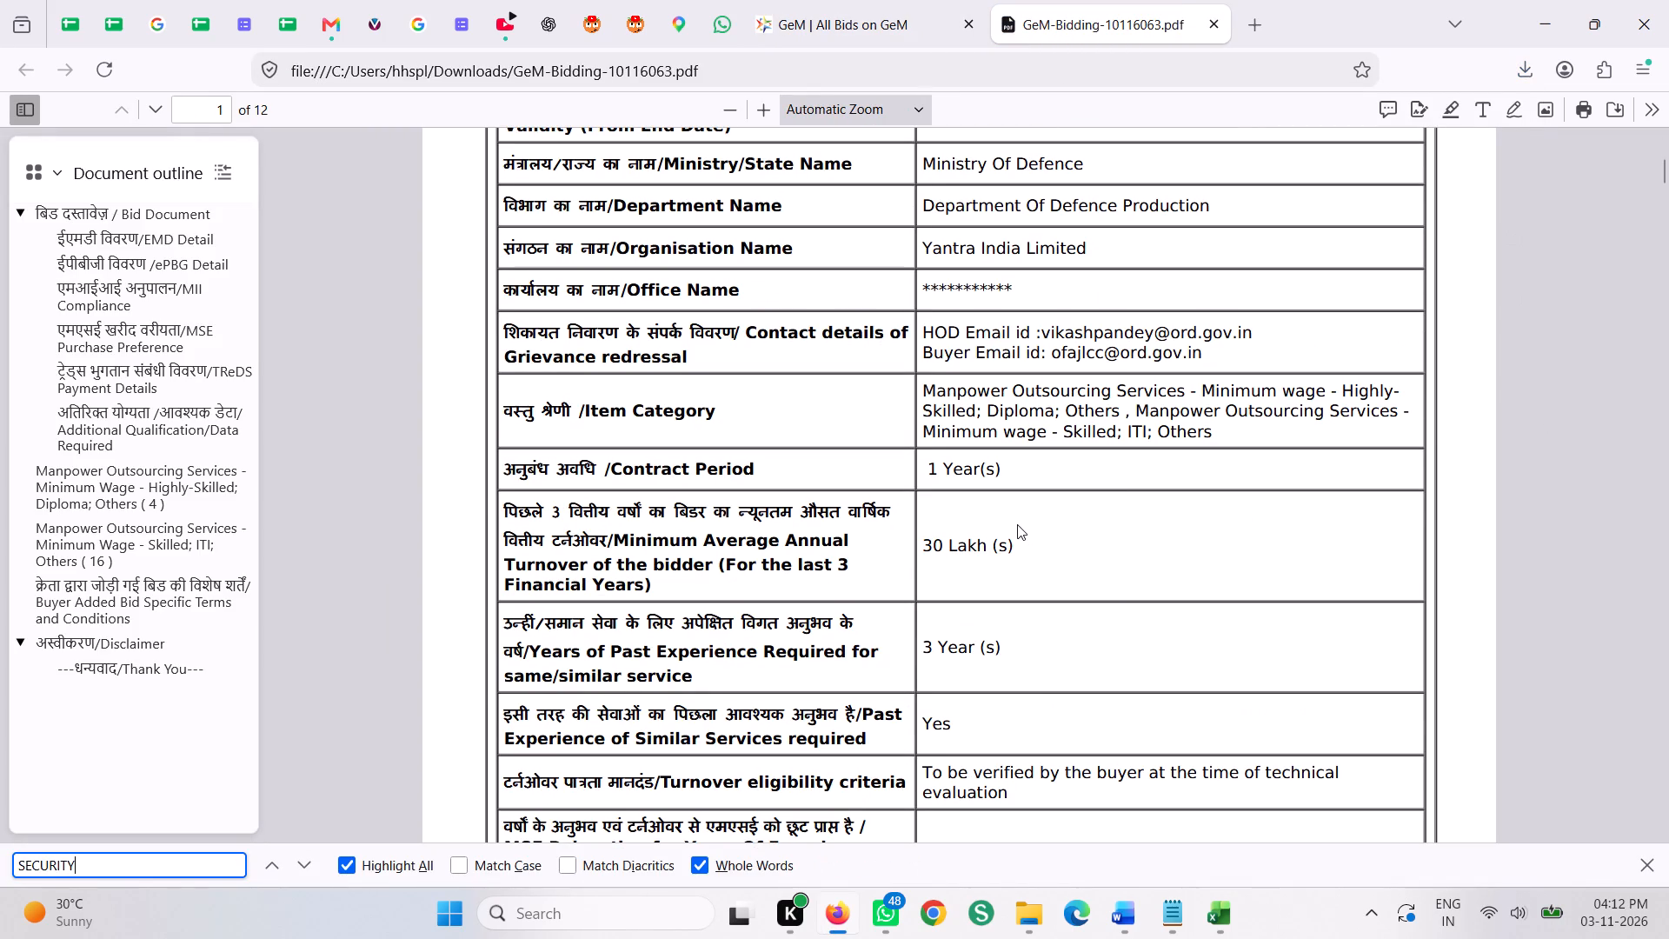
pyautogui.press('Return')
pyautogui.press('Return')
pyautogui.press('Return')
pyautogui.press('Return')
pyautogui.press('Return')
pyautogui.press('Return')
pyautogui.press('Return')
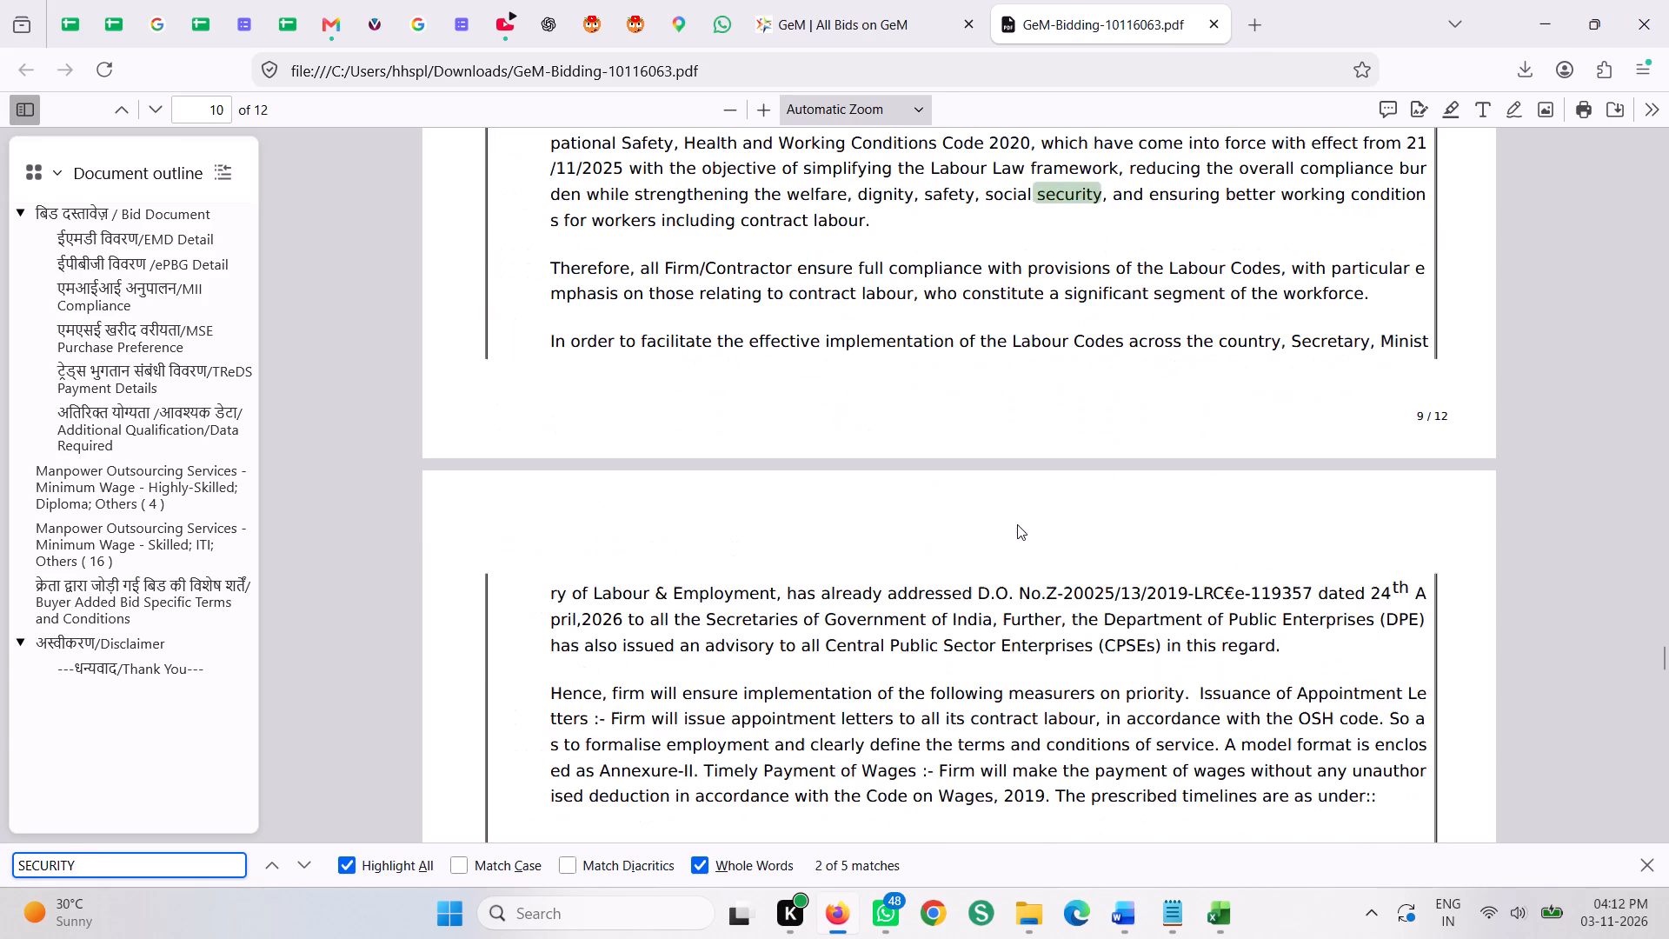
pyautogui.press('Return')
pyautogui.press('Return')
pyautogui.press('Return')
pyautogui.press('Return')
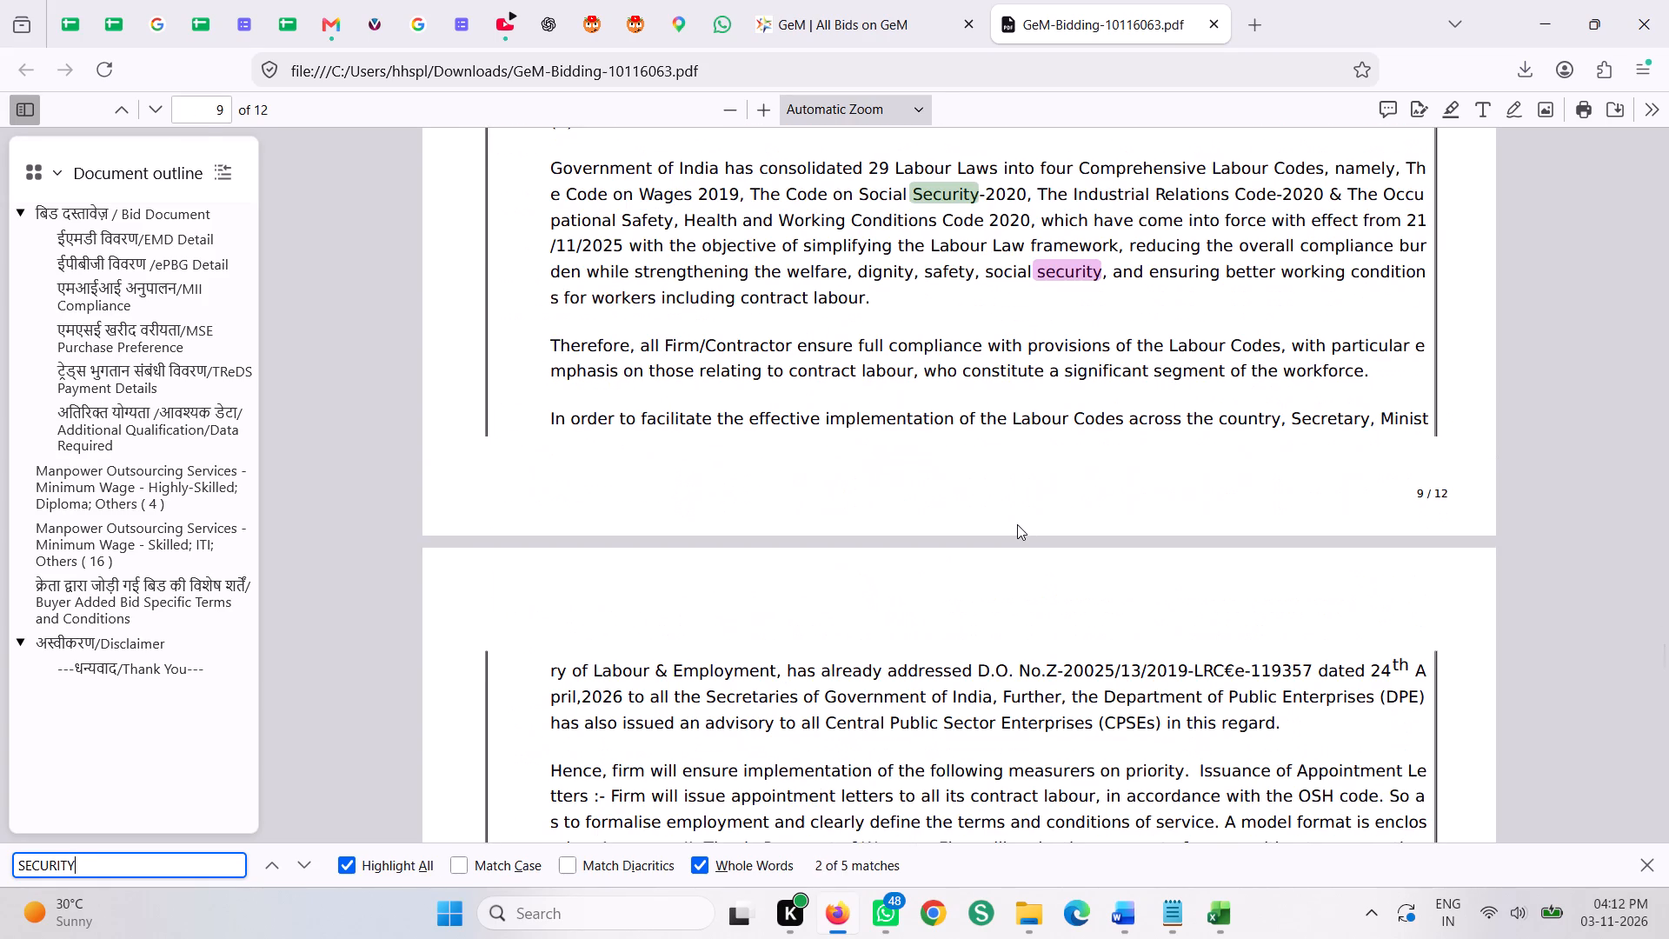
pyautogui.press('Return')
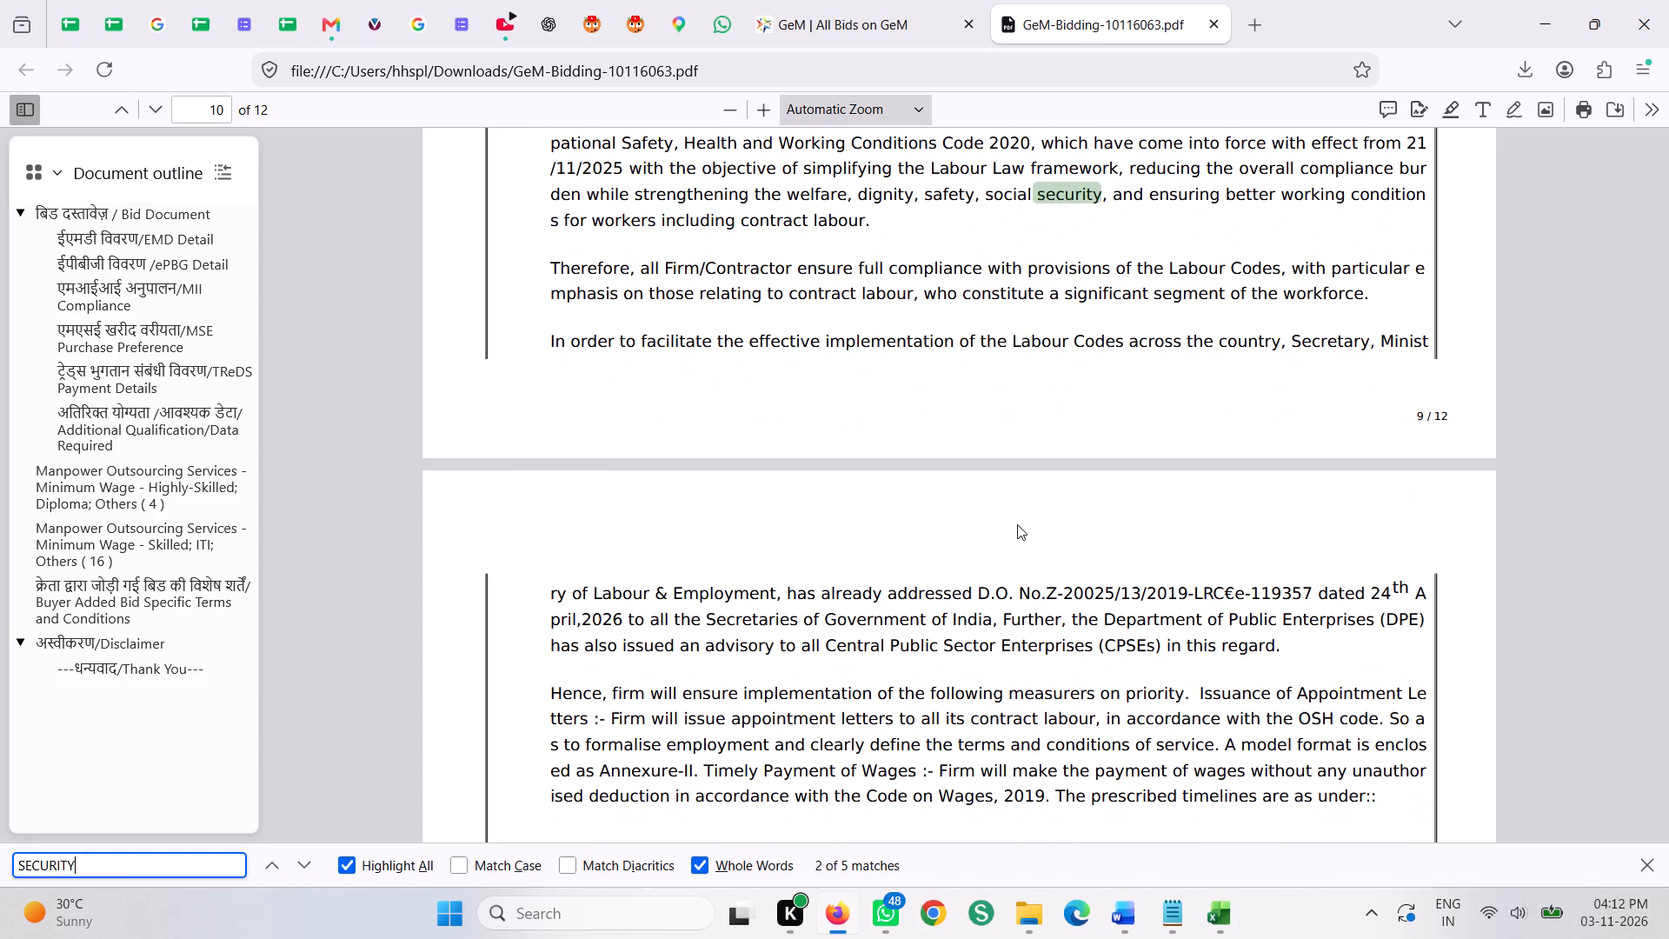
pyautogui.press('Return')
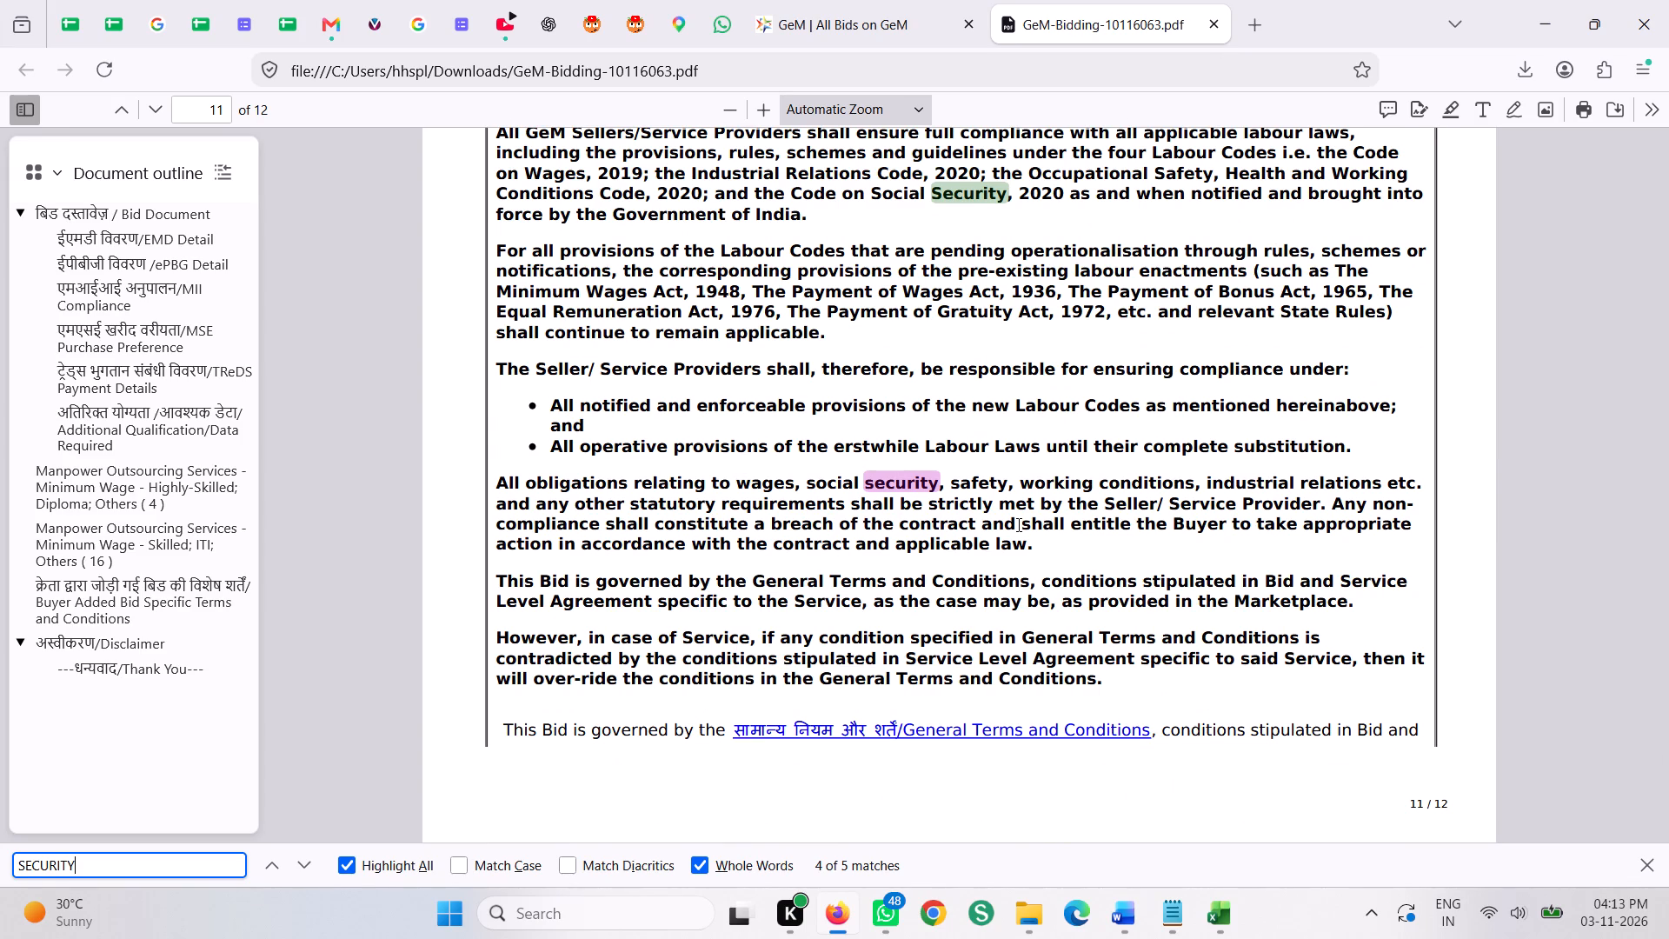
# Find the additional qualification data in the bid document and open the Scope of work & Job description attachment, 1793620794.pdf.
pyautogui.scroll(-1, 1014, 540)
pyautogui.scroll(-2, 939, 443)
pyautogui.scroll(9, 934, 450)
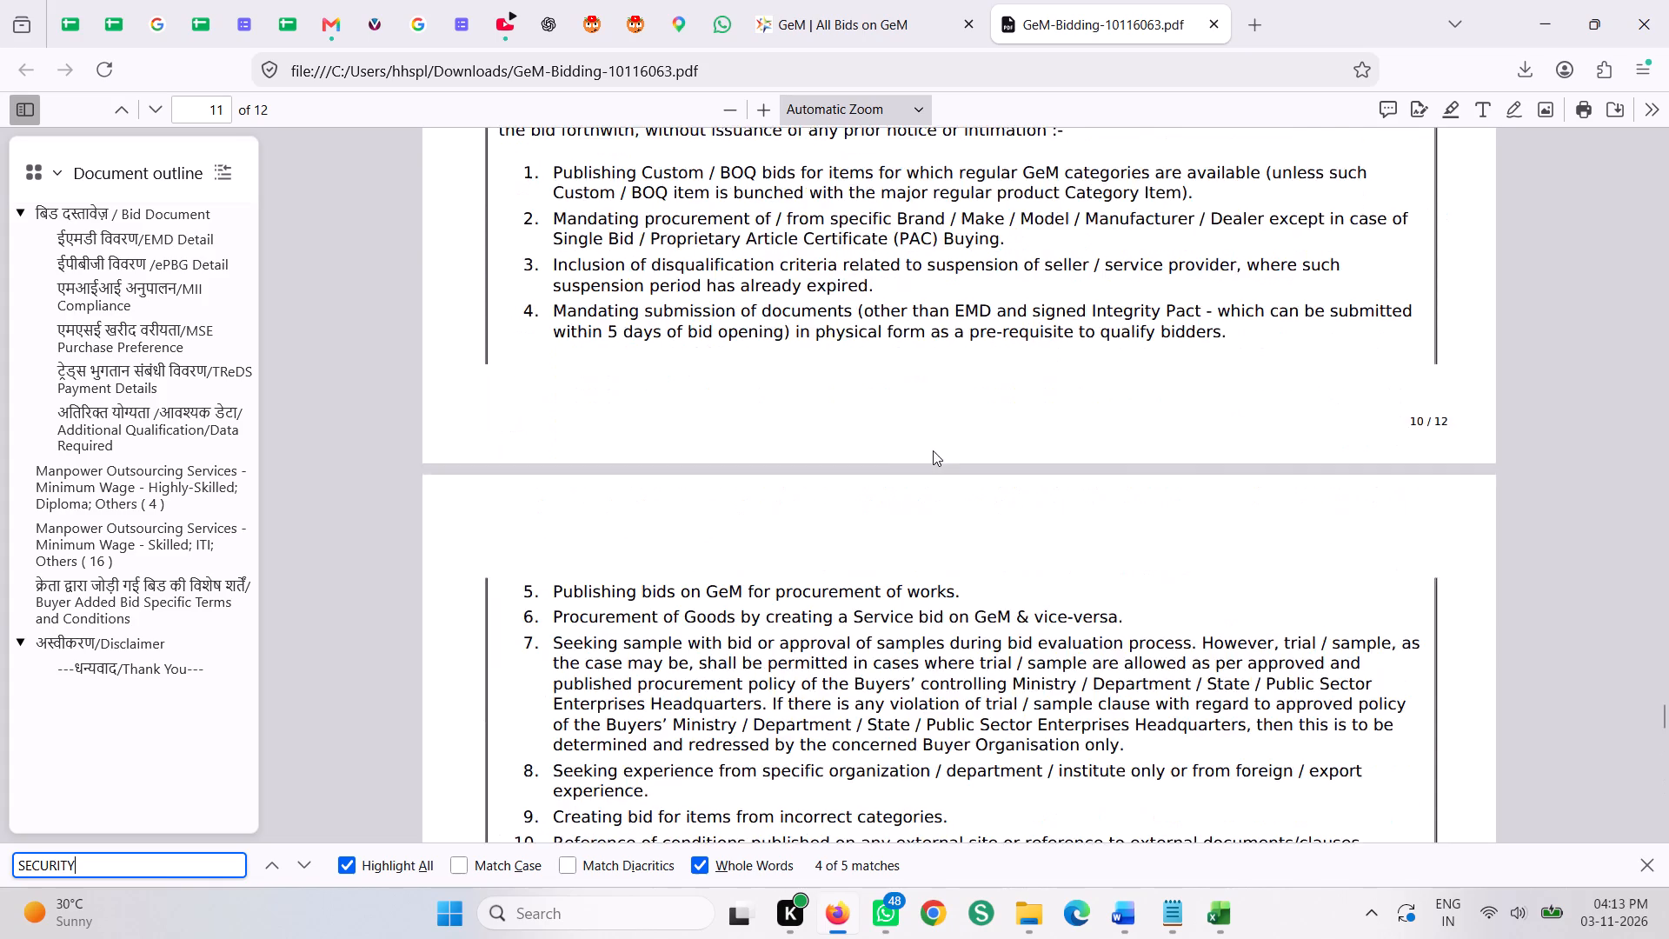
pyautogui.scroll(20, 933, 450)
pyautogui.scroll(2, 933, 450)
pyautogui.scroll(-4, 802, 451)
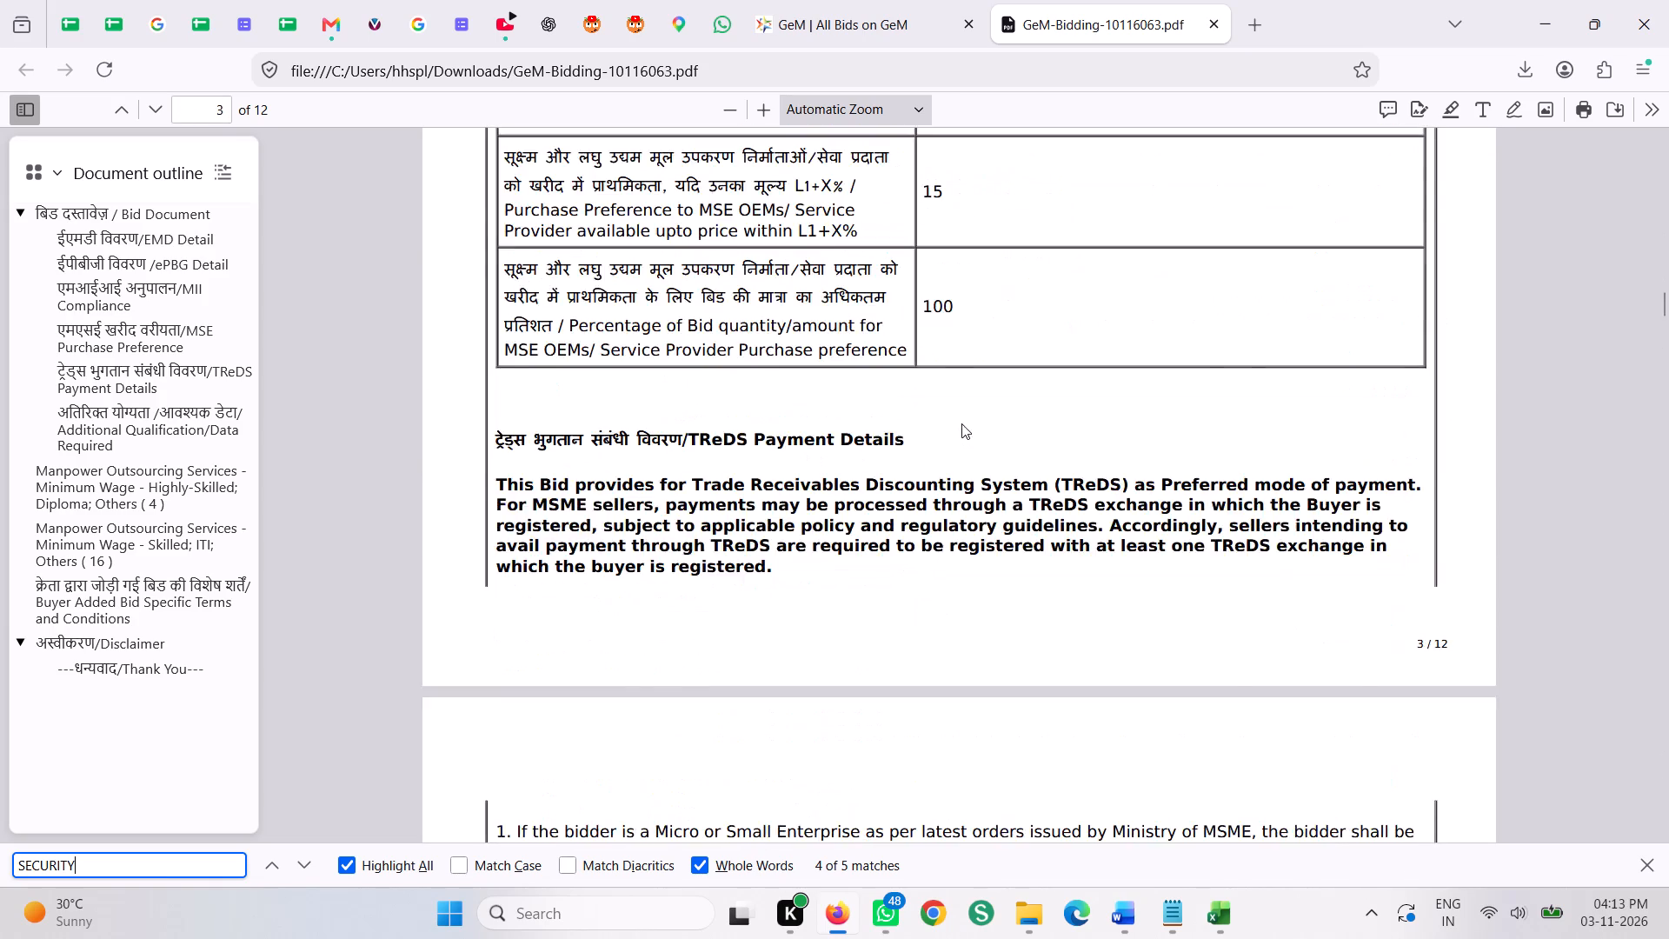
pyautogui.scroll(-4, 958, 424)
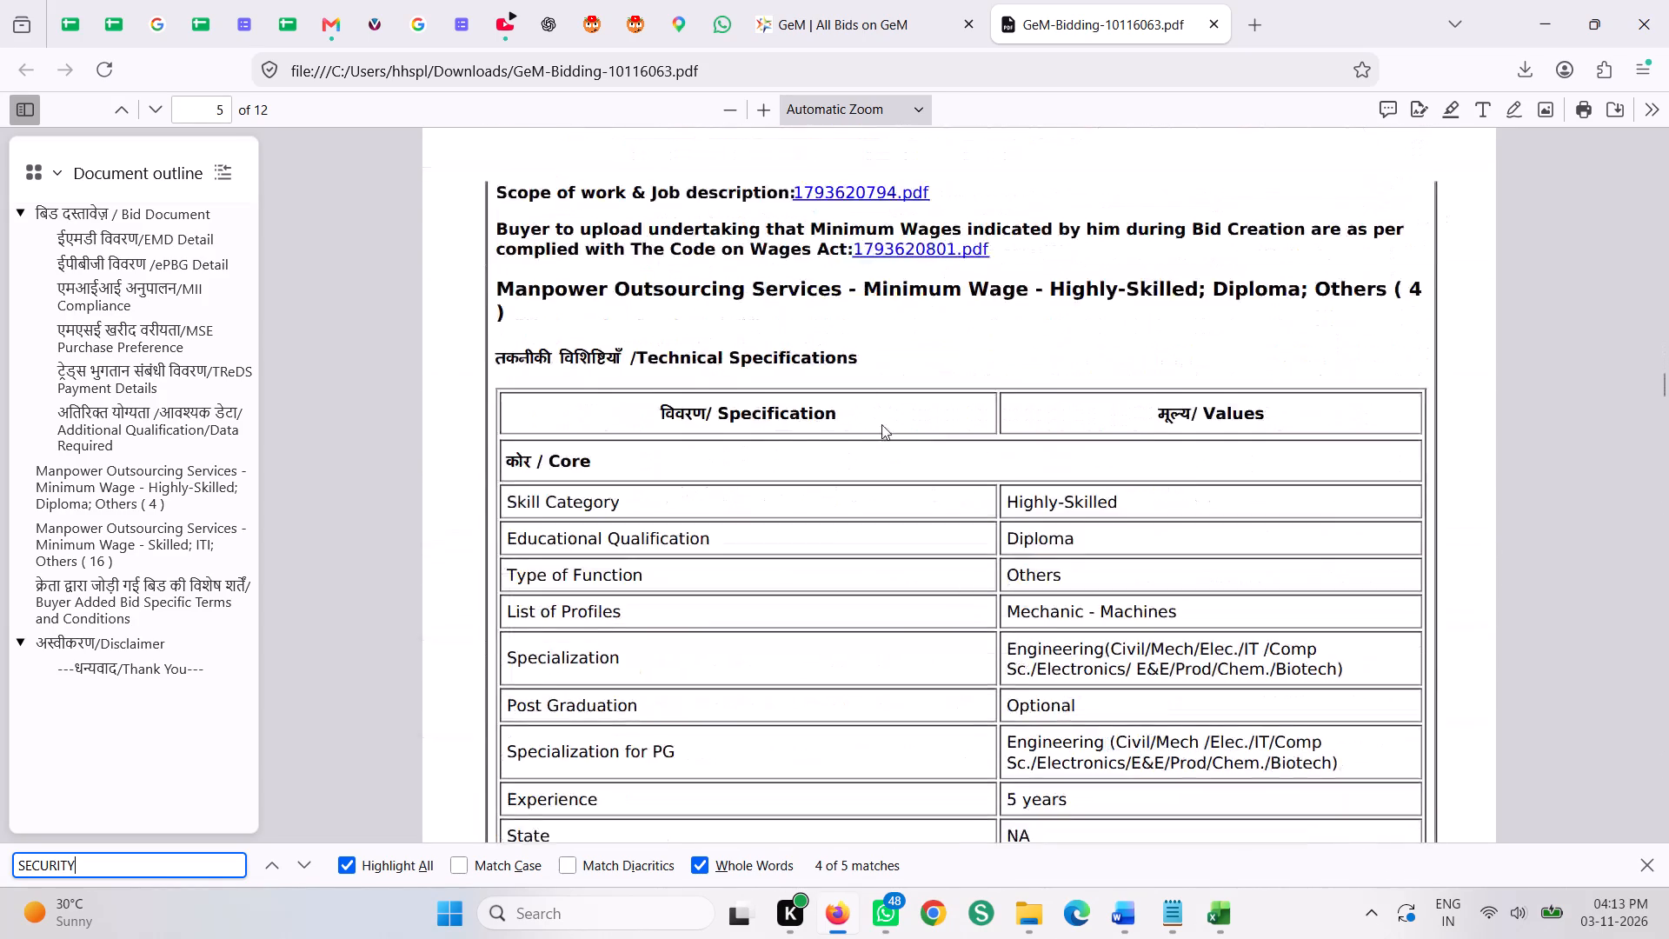
pyautogui.scroll(1, 844, 333)
pyautogui.click(861, 671)
pyautogui.click(863, 679)
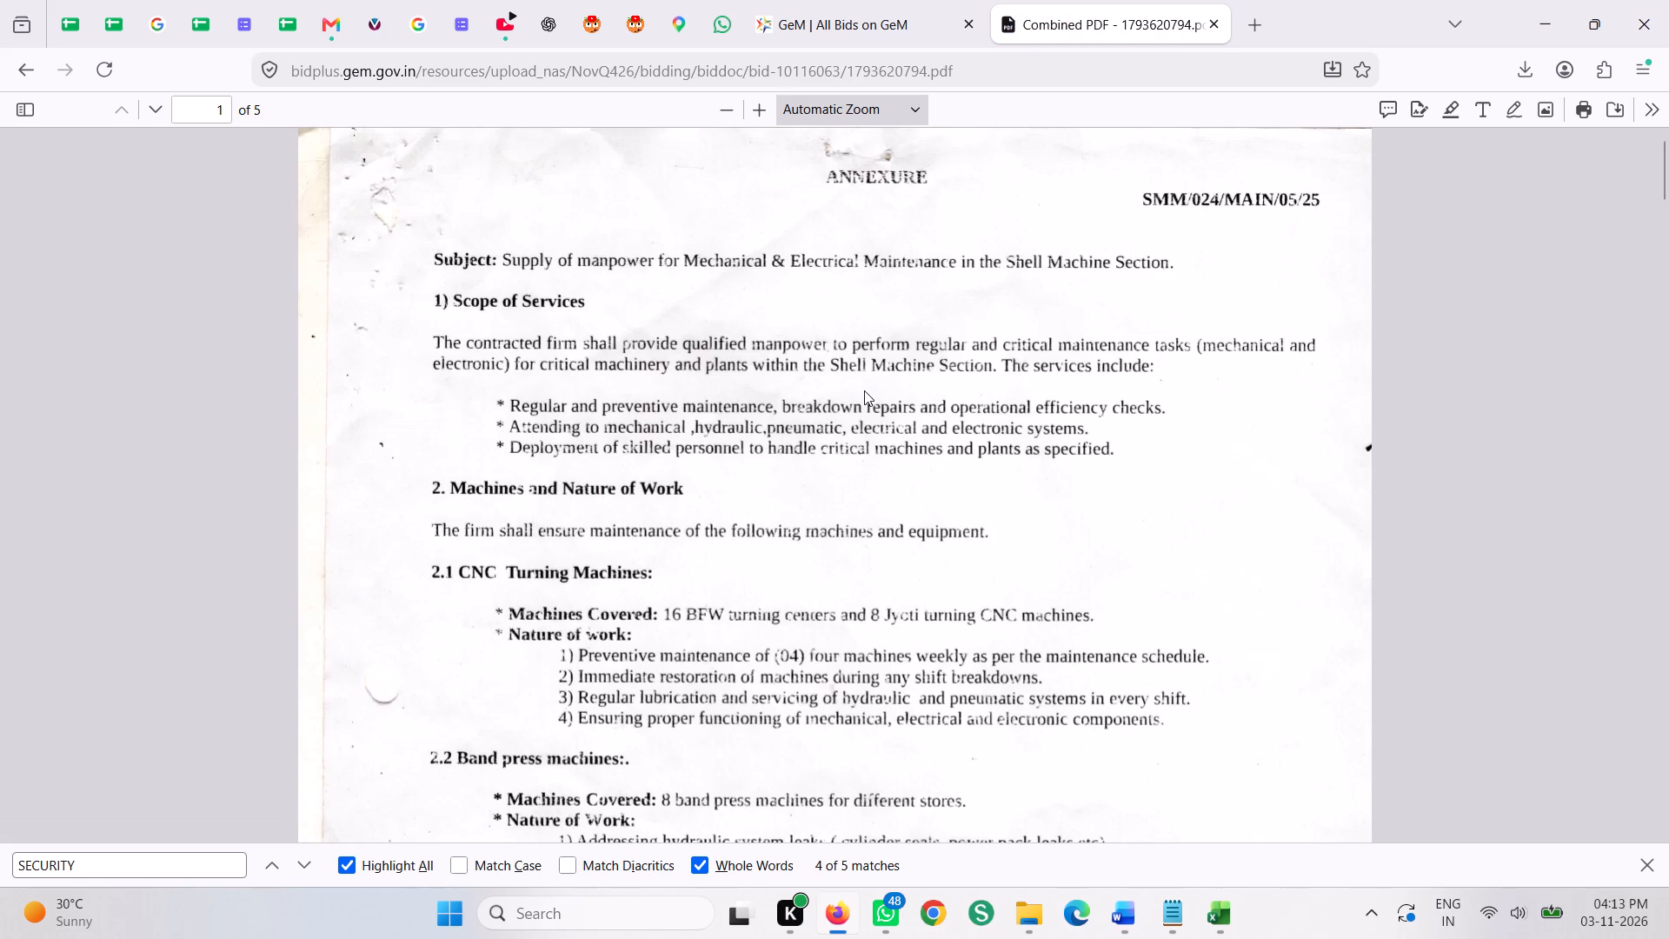
# Read through the scope-of-work annexure for manpower requirements, supervisor duties, deployment terms and any attached formats.
pyautogui.scroll(-1, 861, 390)
pyautogui.scroll(-2, 783, 401)
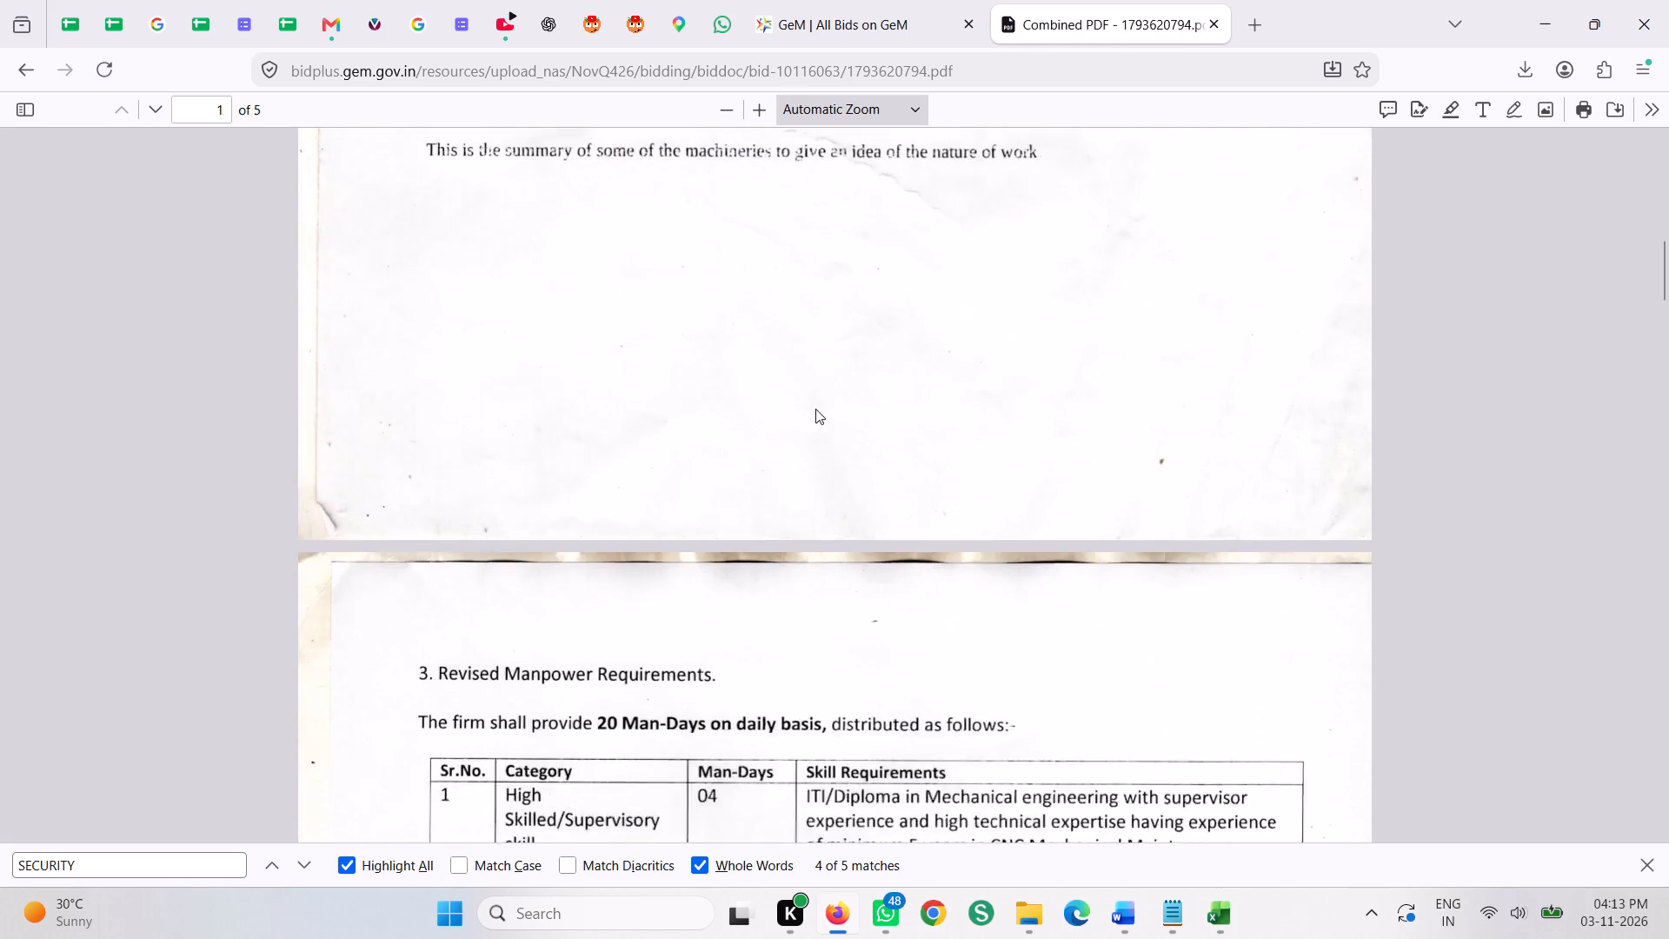
pyautogui.scroll(-1, 881, 408)
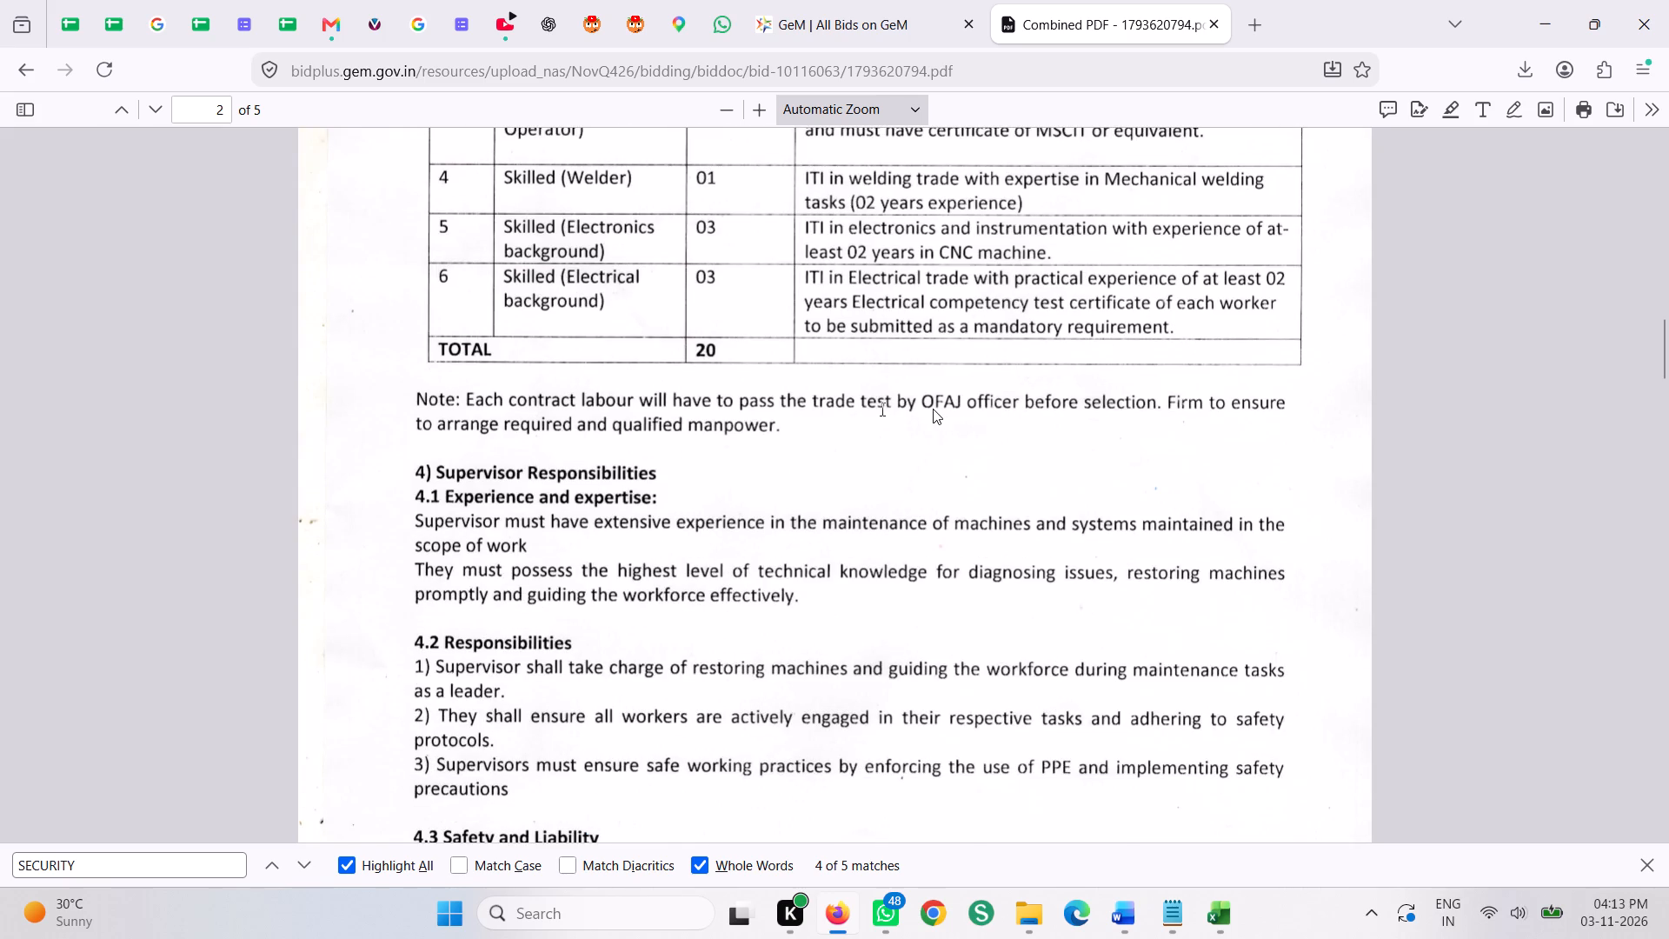
pyautogui.scroll(1, 933, 409)
pyautogui.scroll(-1, 933, 409)
pyautogui.scroll(-1, 829, 423)
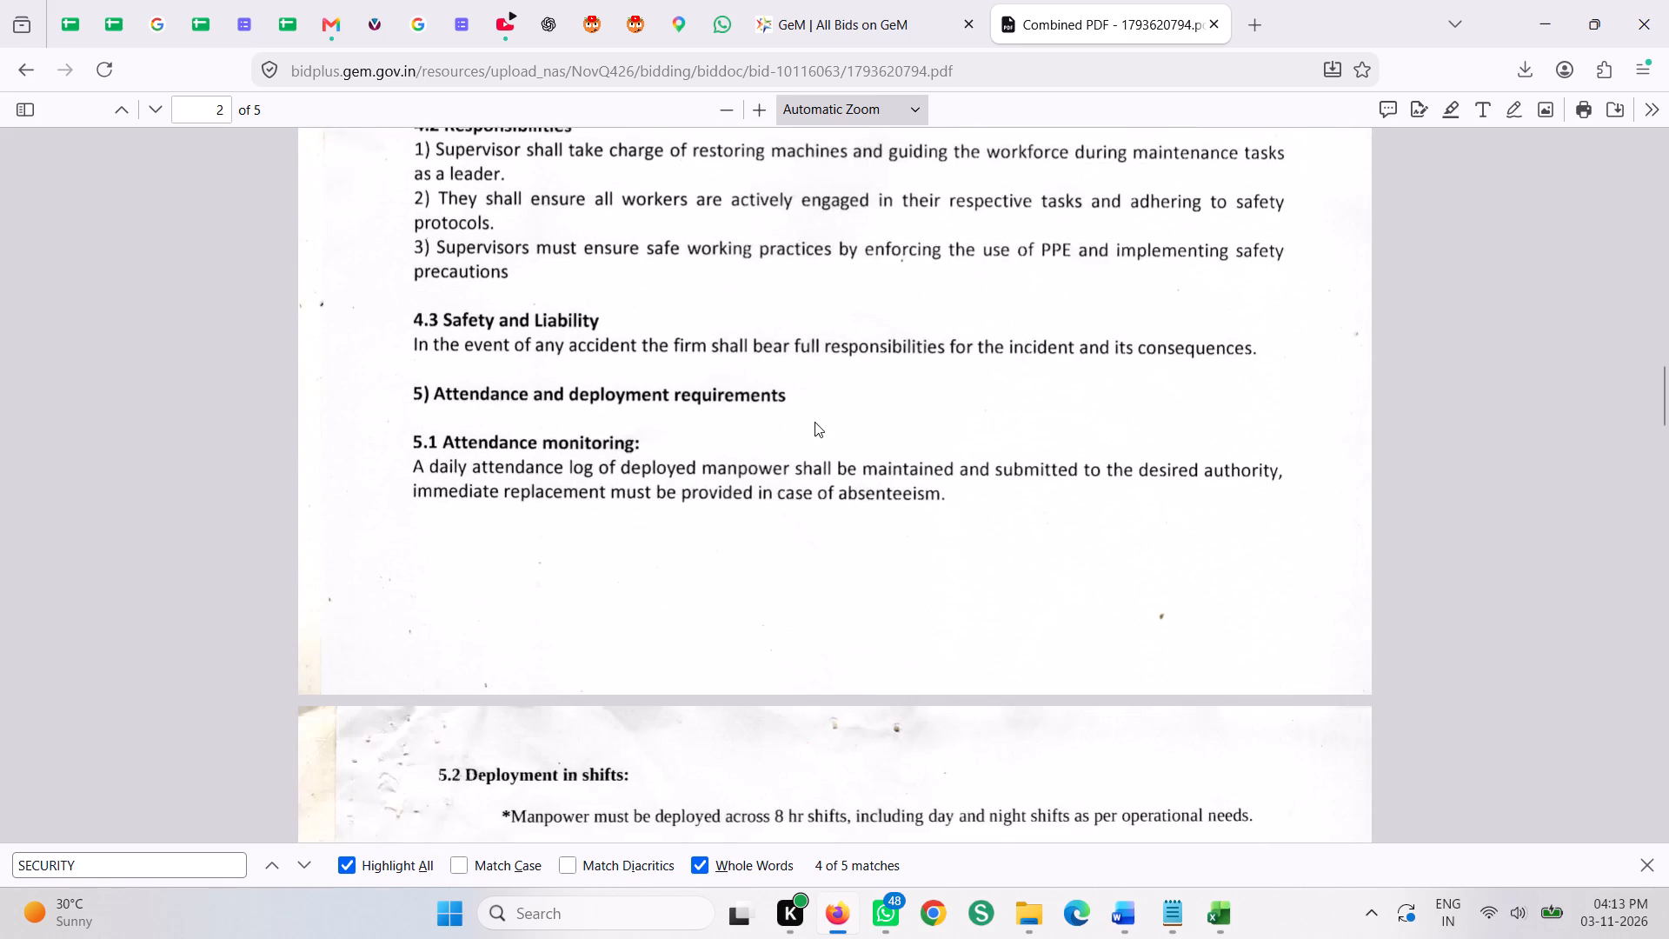
pyautogui.scroll(-2, 807, 423)
pyautogui.scroll(-3, 919, 410)
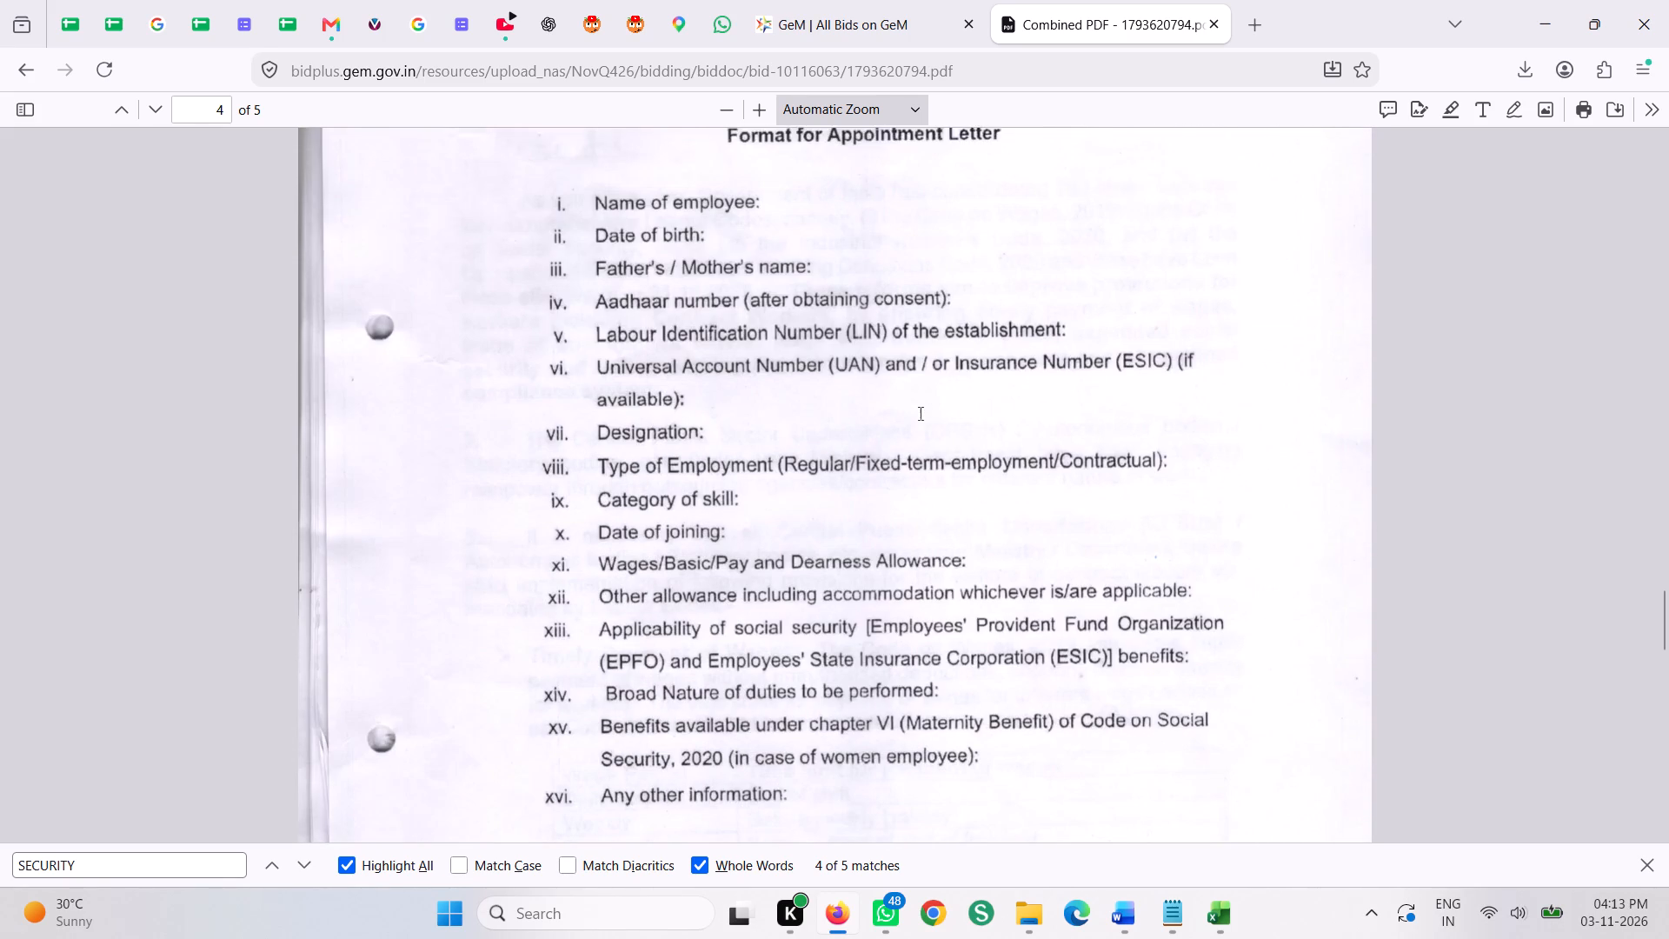
pyautogui.scroll(-1, 916, 412)
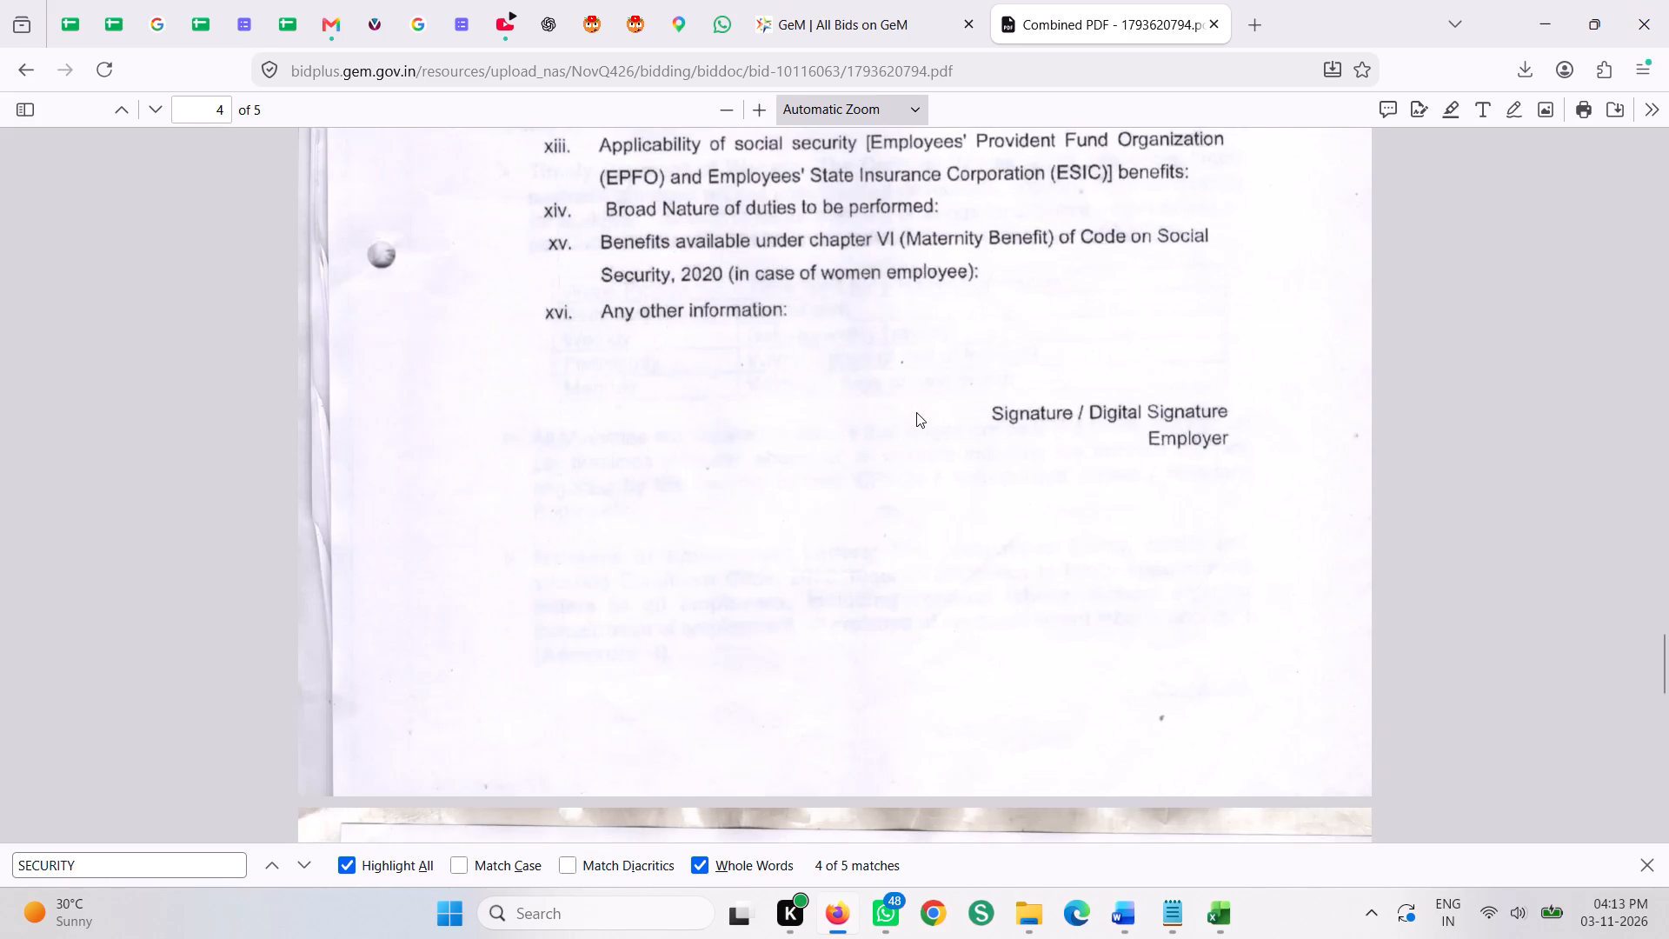
pyautogui.scroll(1, 916, 412)
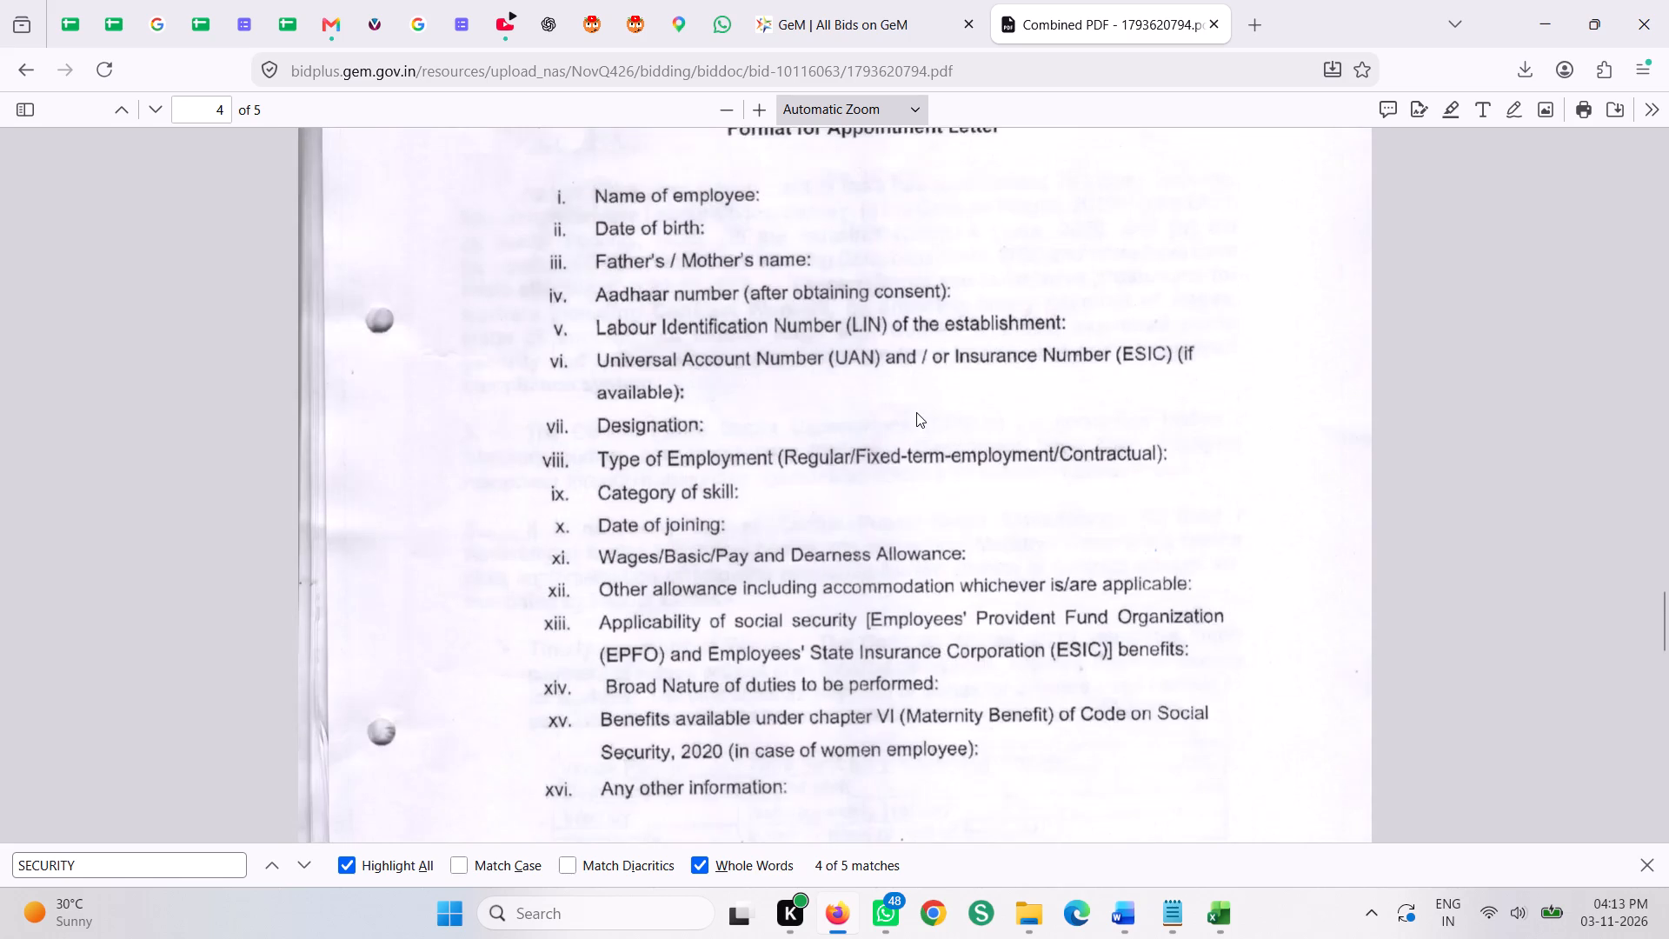
pyautogui.scroll(-5, 916, 412)
pyautogui.scroll(-4, 1154, 419)
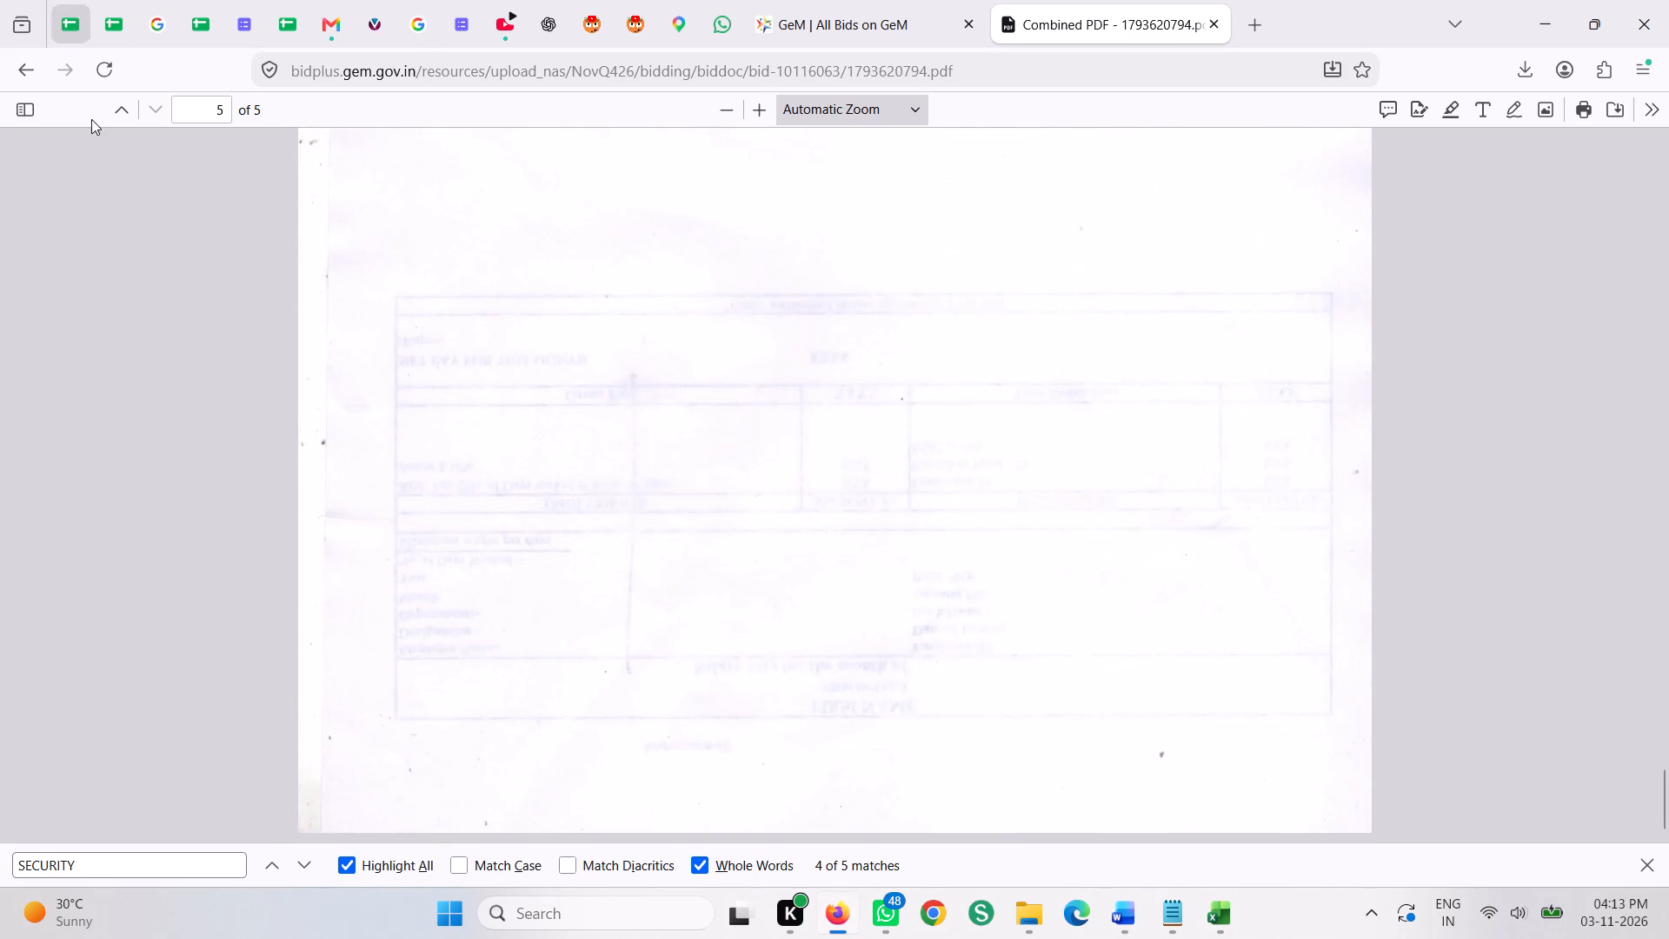
# Return to the bid document and review the technical specifications, consignee details and buyer-added terms and conditions.
pyautogui.click(4, 61)
pyautogui.scroll(-1, 1007, 513)
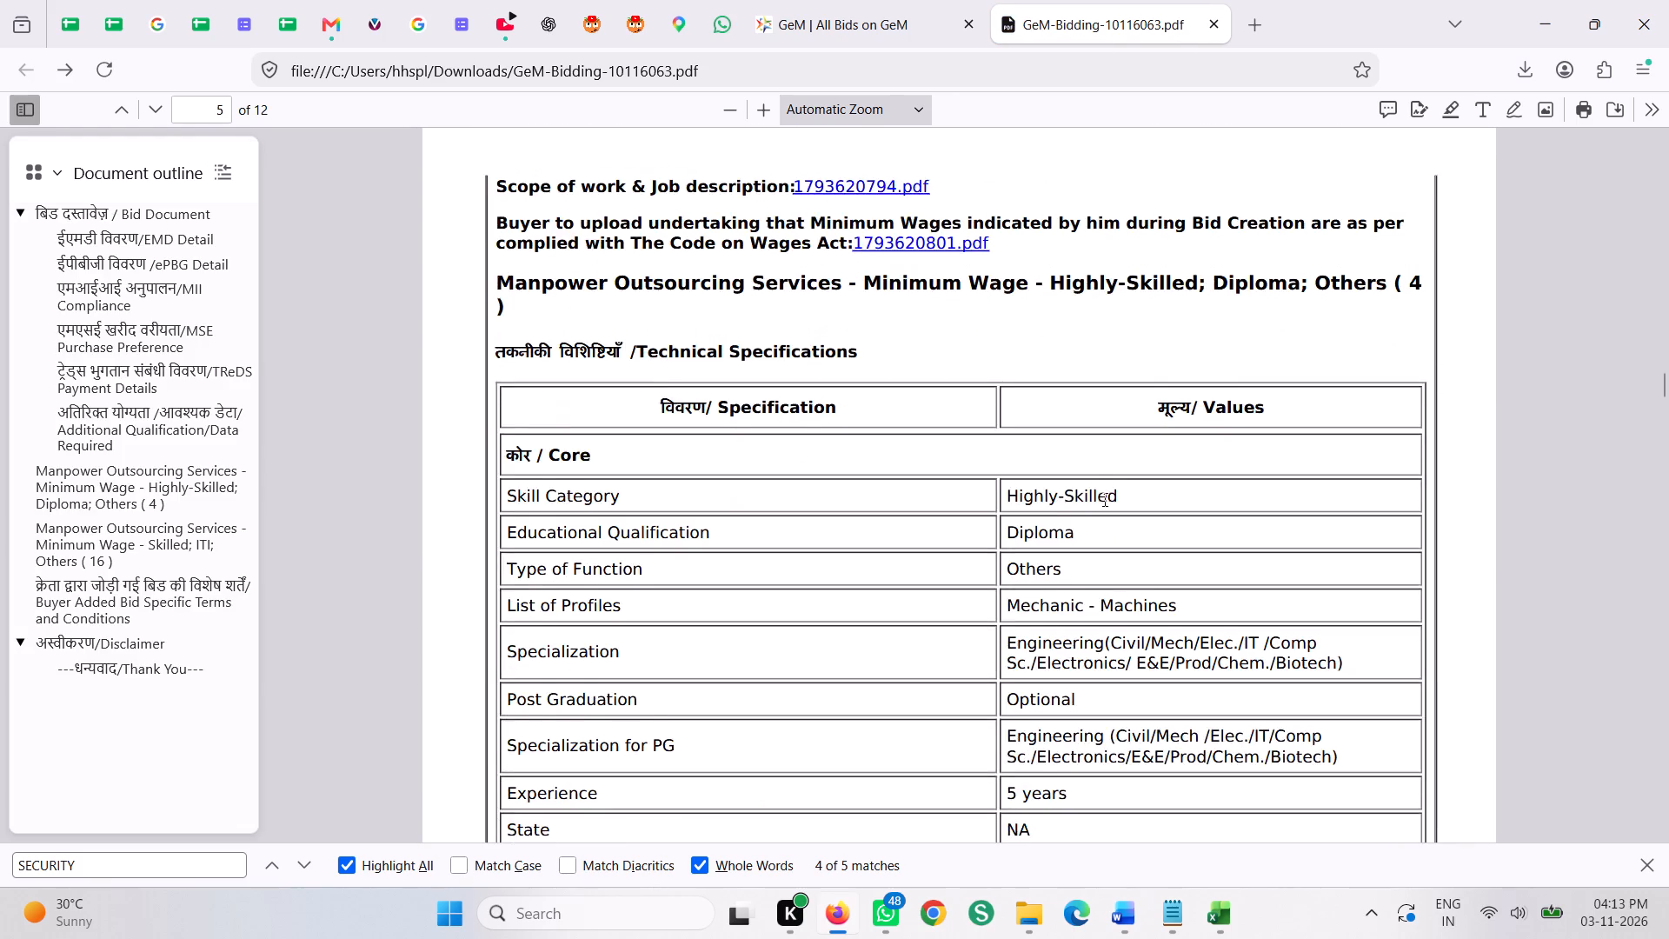
pyautogui.scroll(-2, 1102, 499)
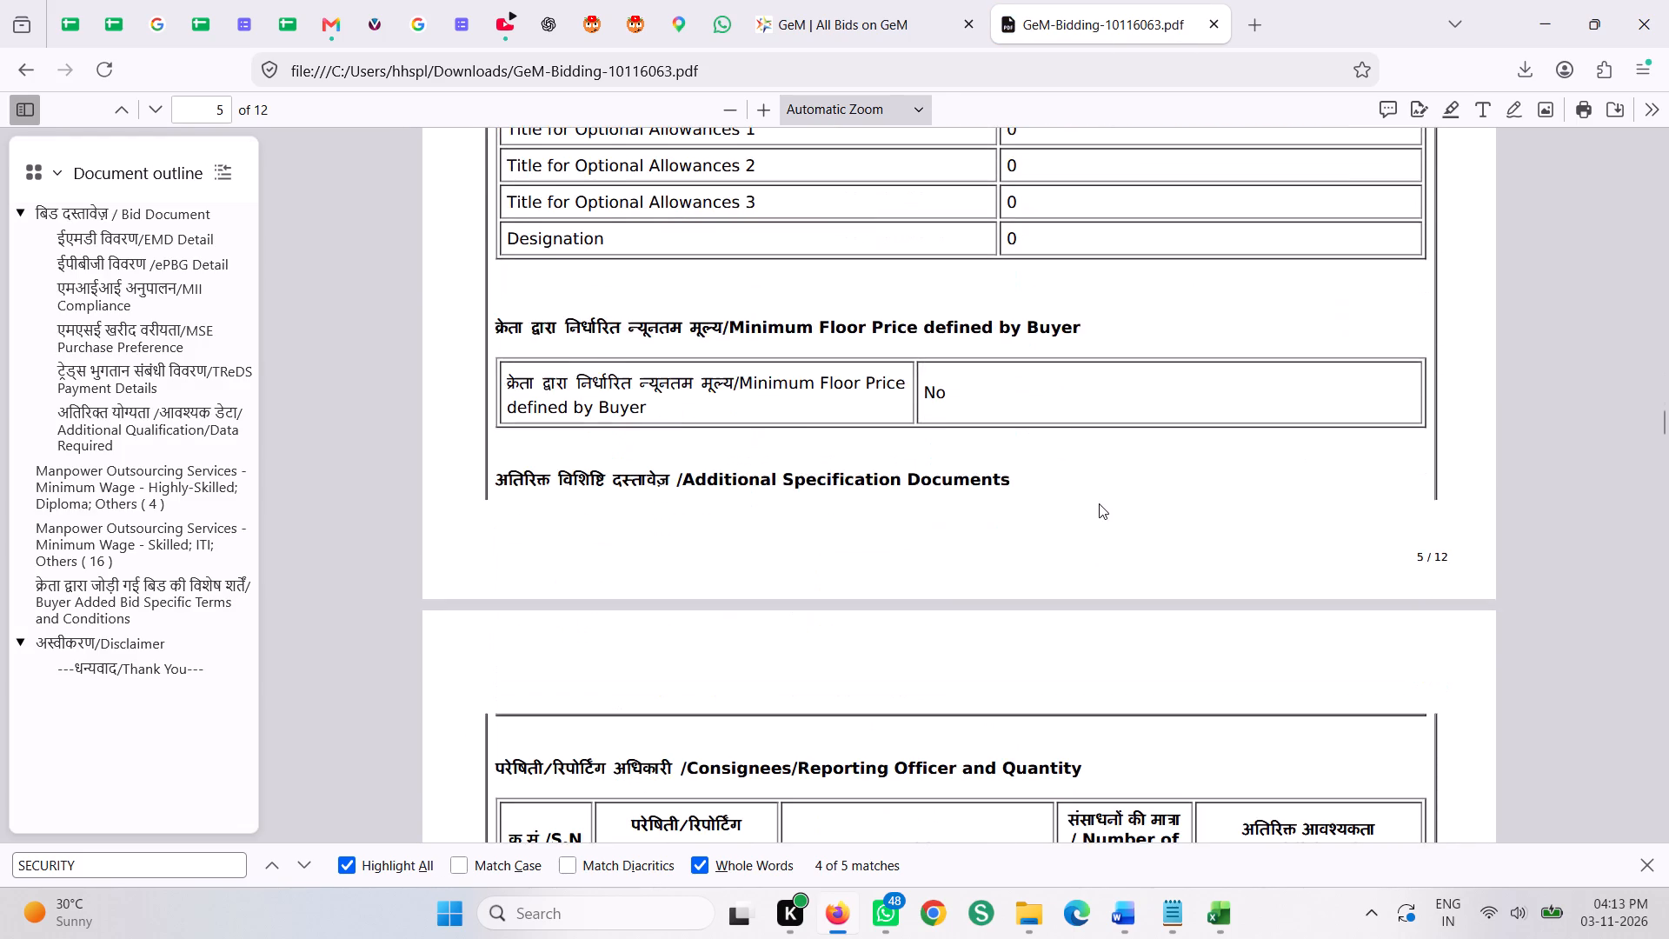
pyautogui.scroll(-5, 1099, 504)
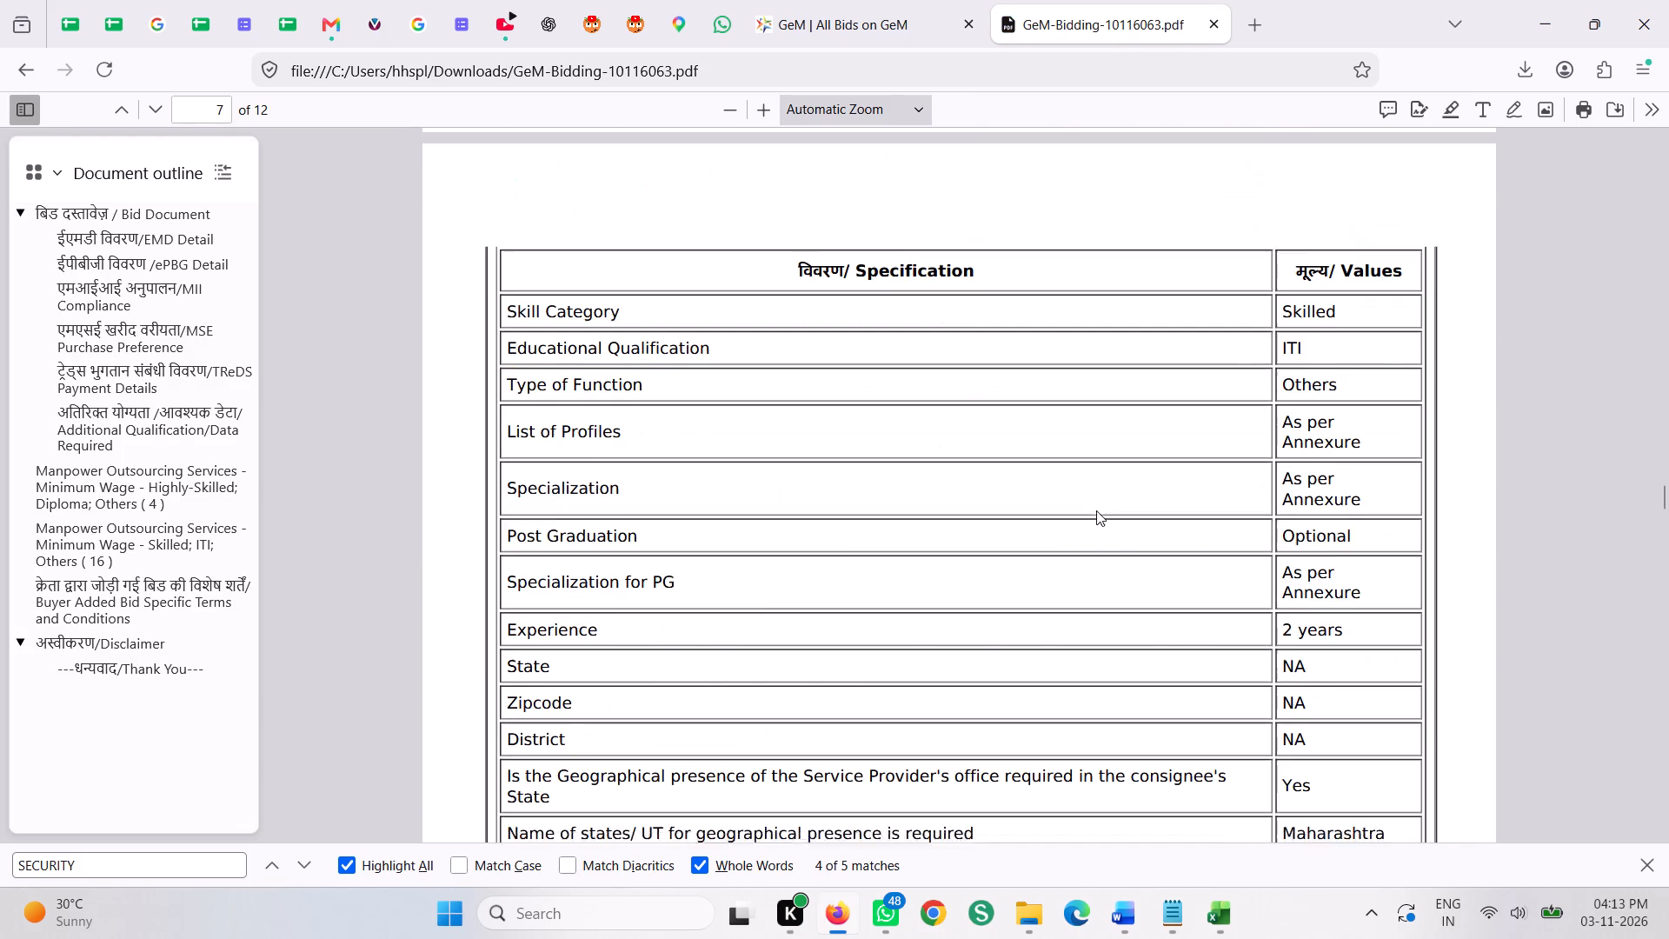
pyautogui.scroll(-1, 1096, 510)
pyautogui.scroll(1, 1096, 510)
pyautogui.scroll(-2, 1096, 510)
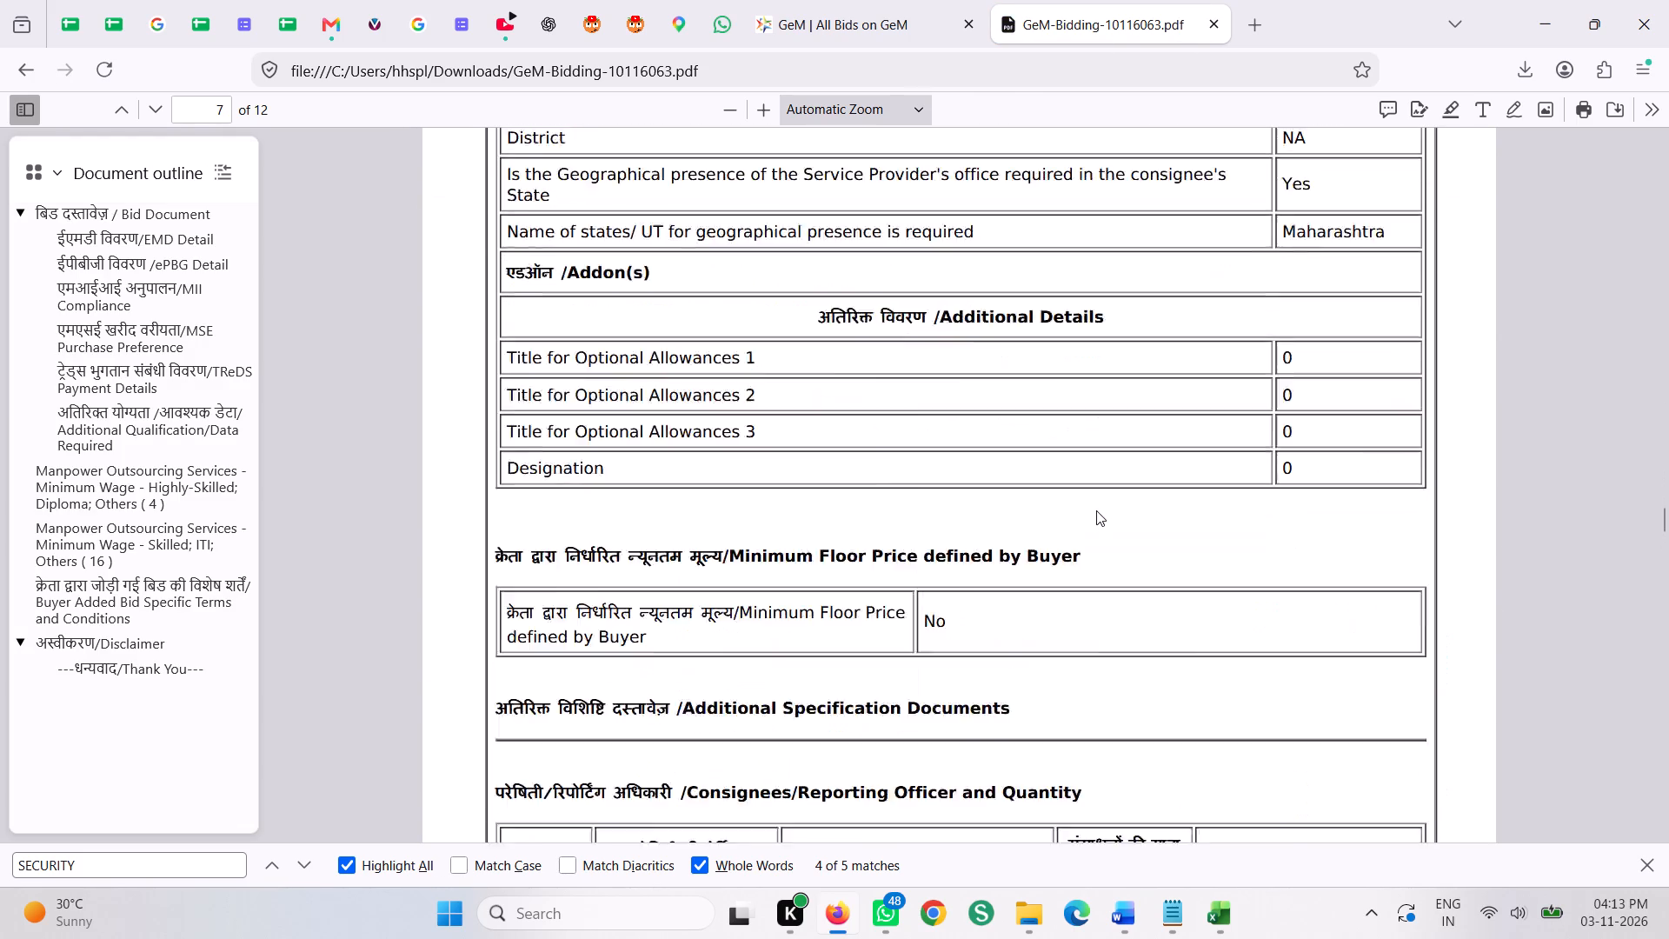
pyautogui.scroll(-3, 1096, 510)
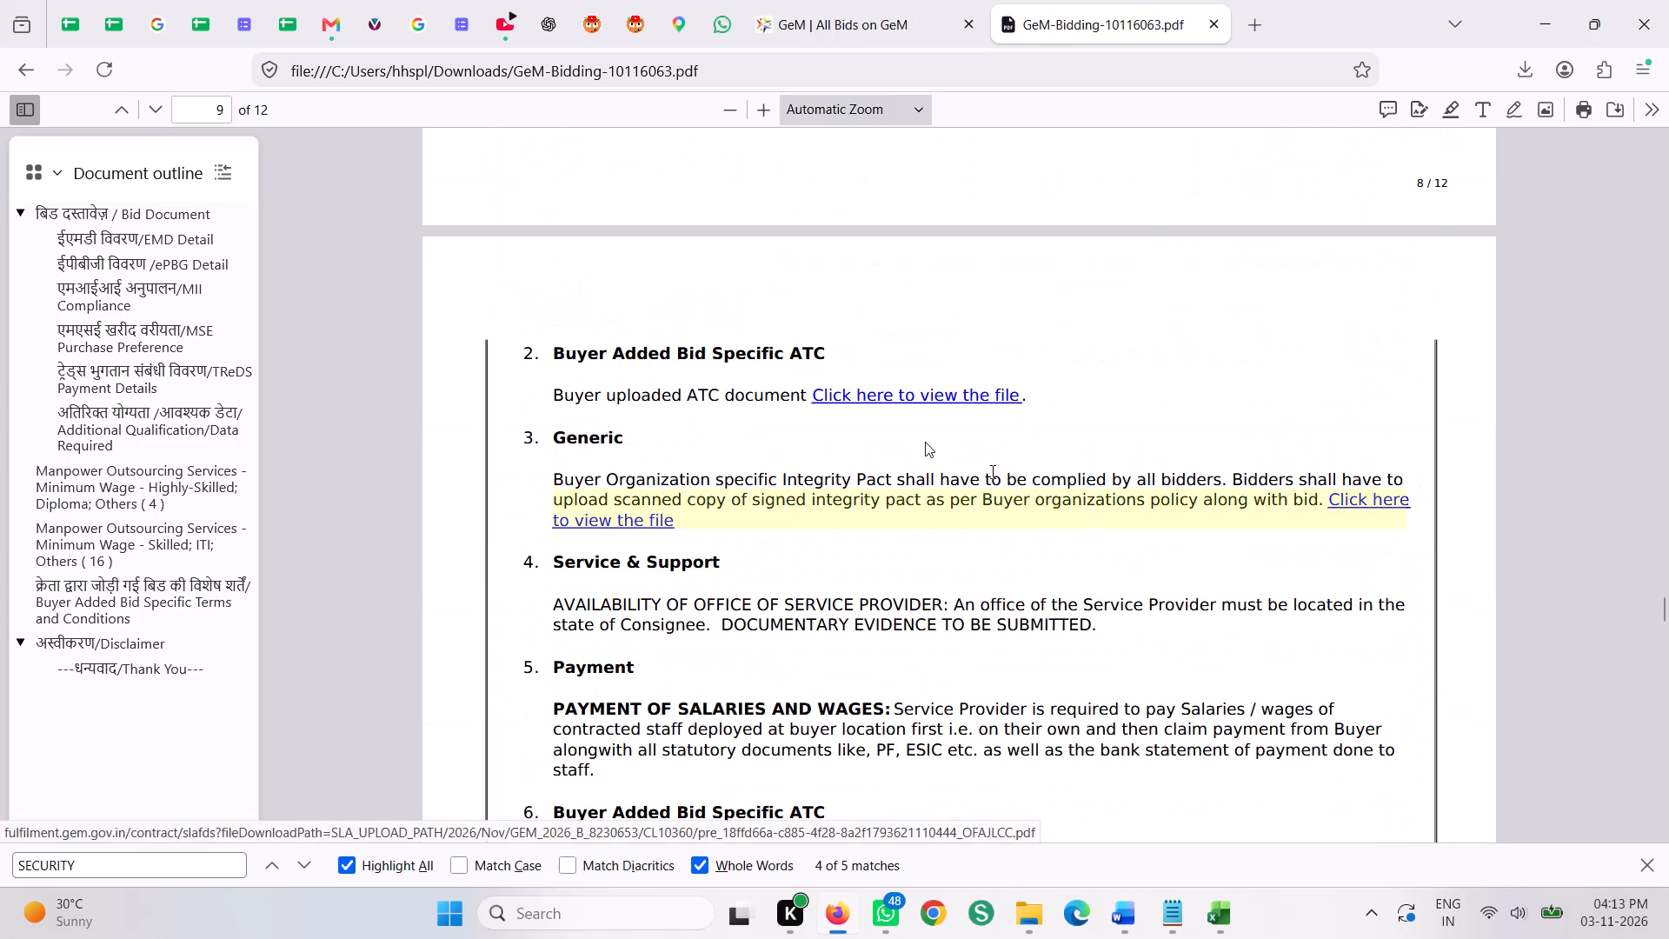
# Open the buyer uploaded ATC document from the bid and read through its Annexure A undertaking, eligibility and other terms.
pyautogui.click(889, 386)
pyautogui.scroll(-1, 1150, 490)
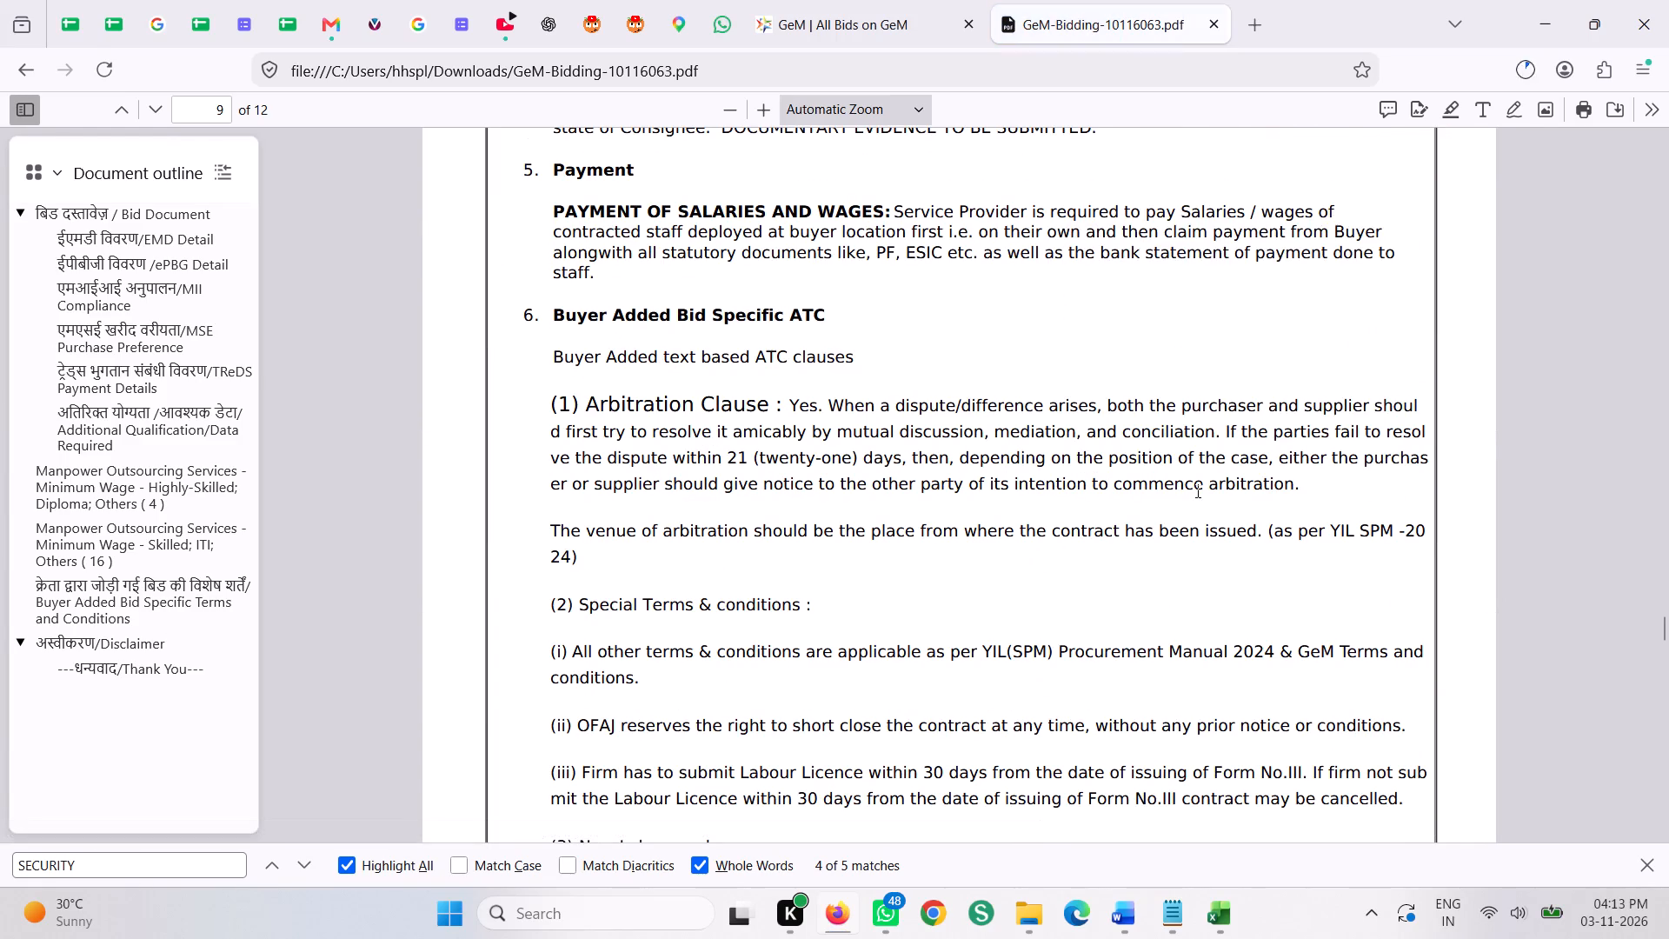
pyautogui.click(765, 598)
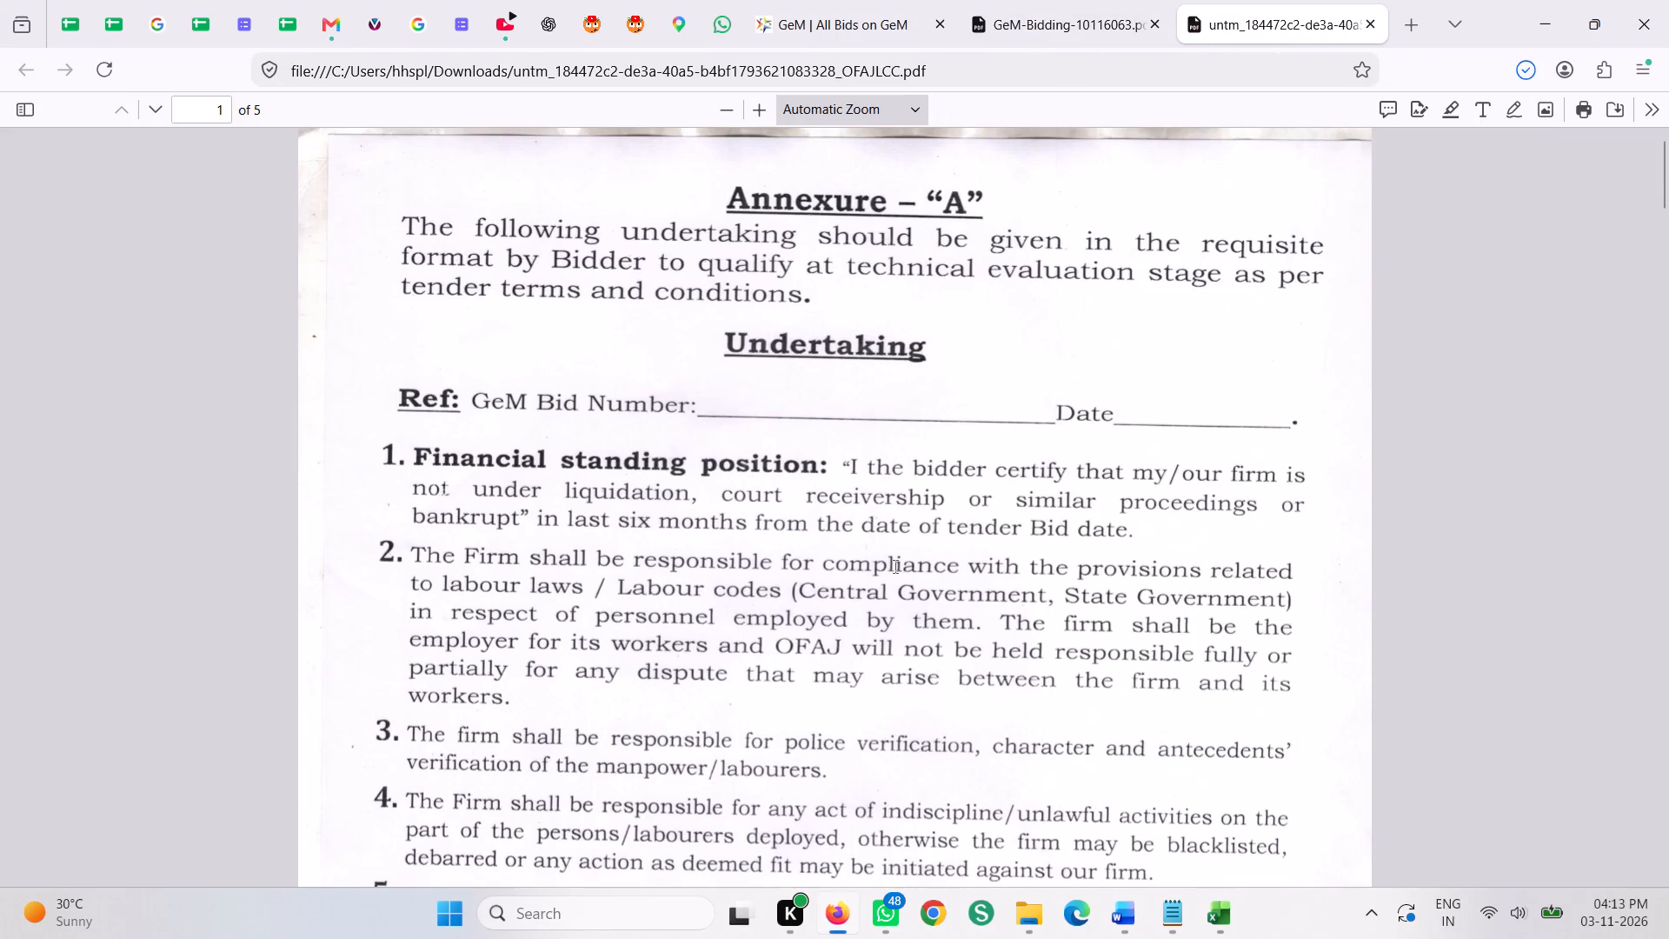
pyautogui.scroll(-13, 894, 564)
pyautogui.scroll(-11, 998, 551)
pyautogui.scroll(4, 998, 550)
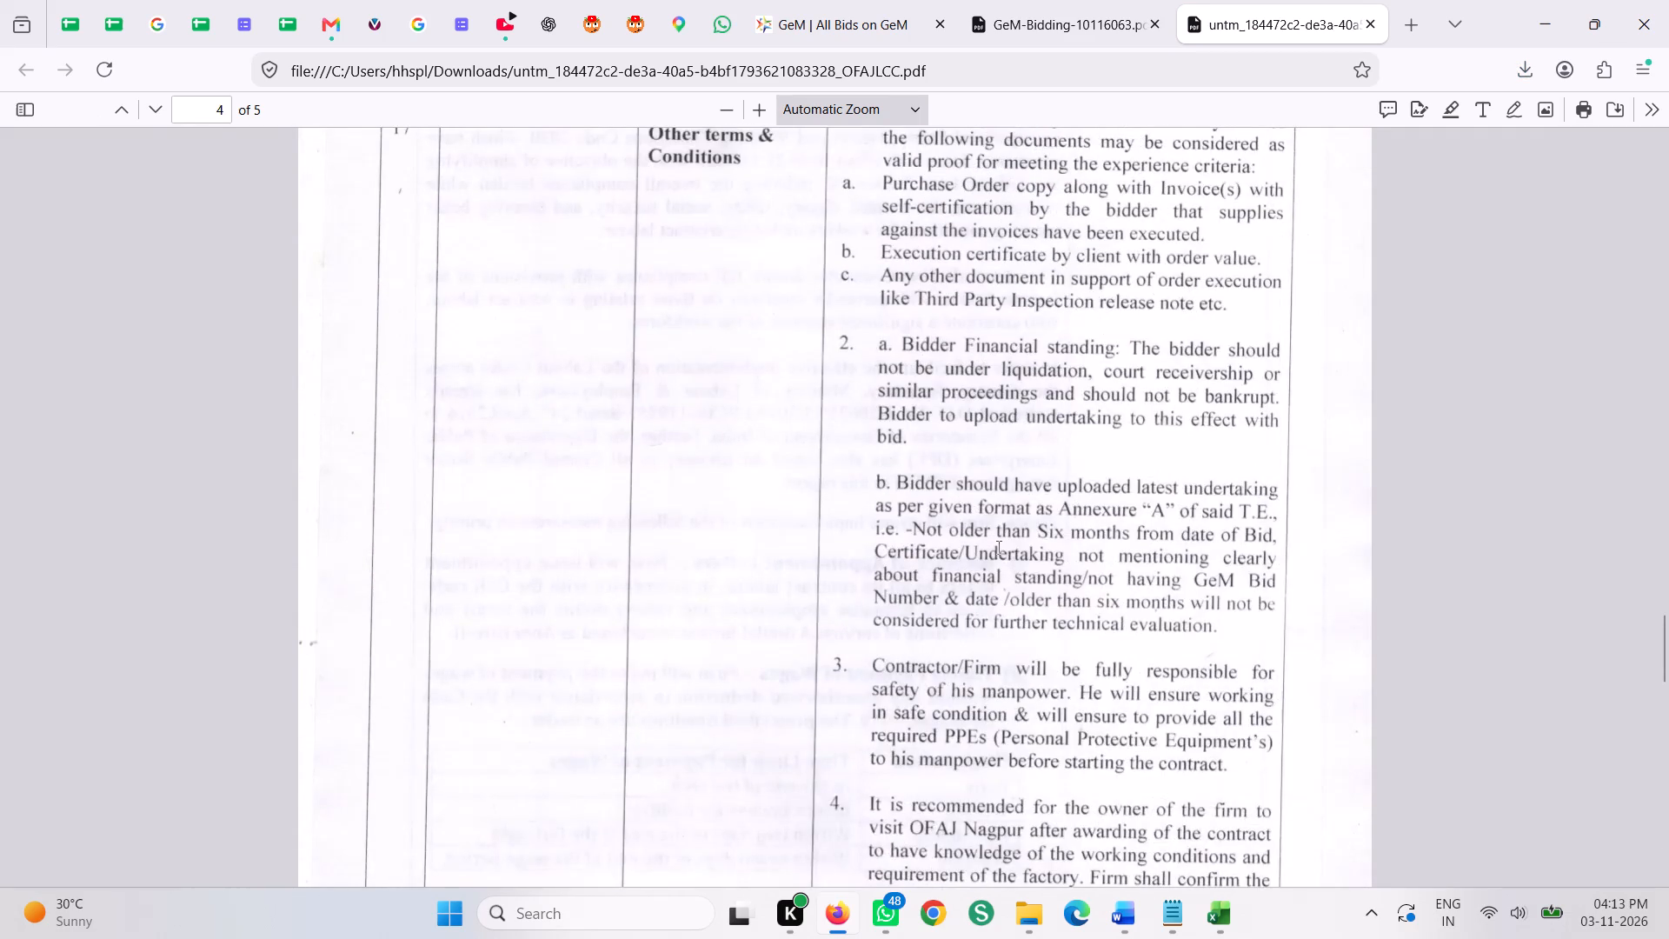
pyautogui.scroll(2, 997, 546)
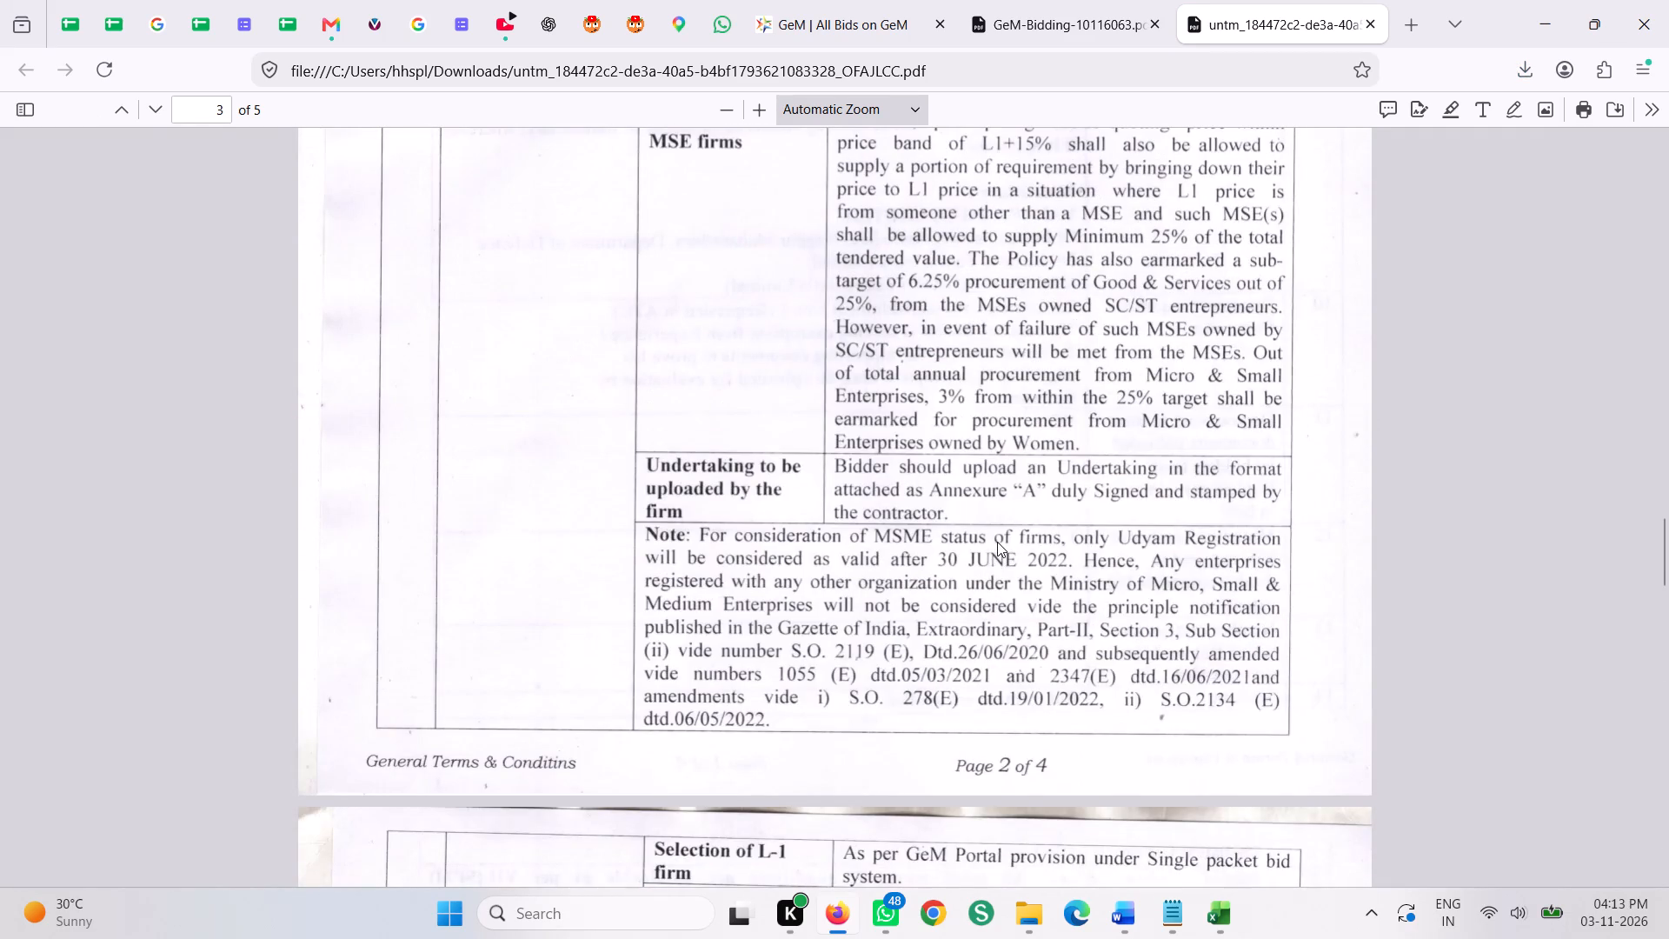
pyautogui.scroll(1, 1034, 556)
# In File Explorer, create a folder named GEM2026B8230653 inside DEV1 and open it.
pyautogui.click(292, 32)
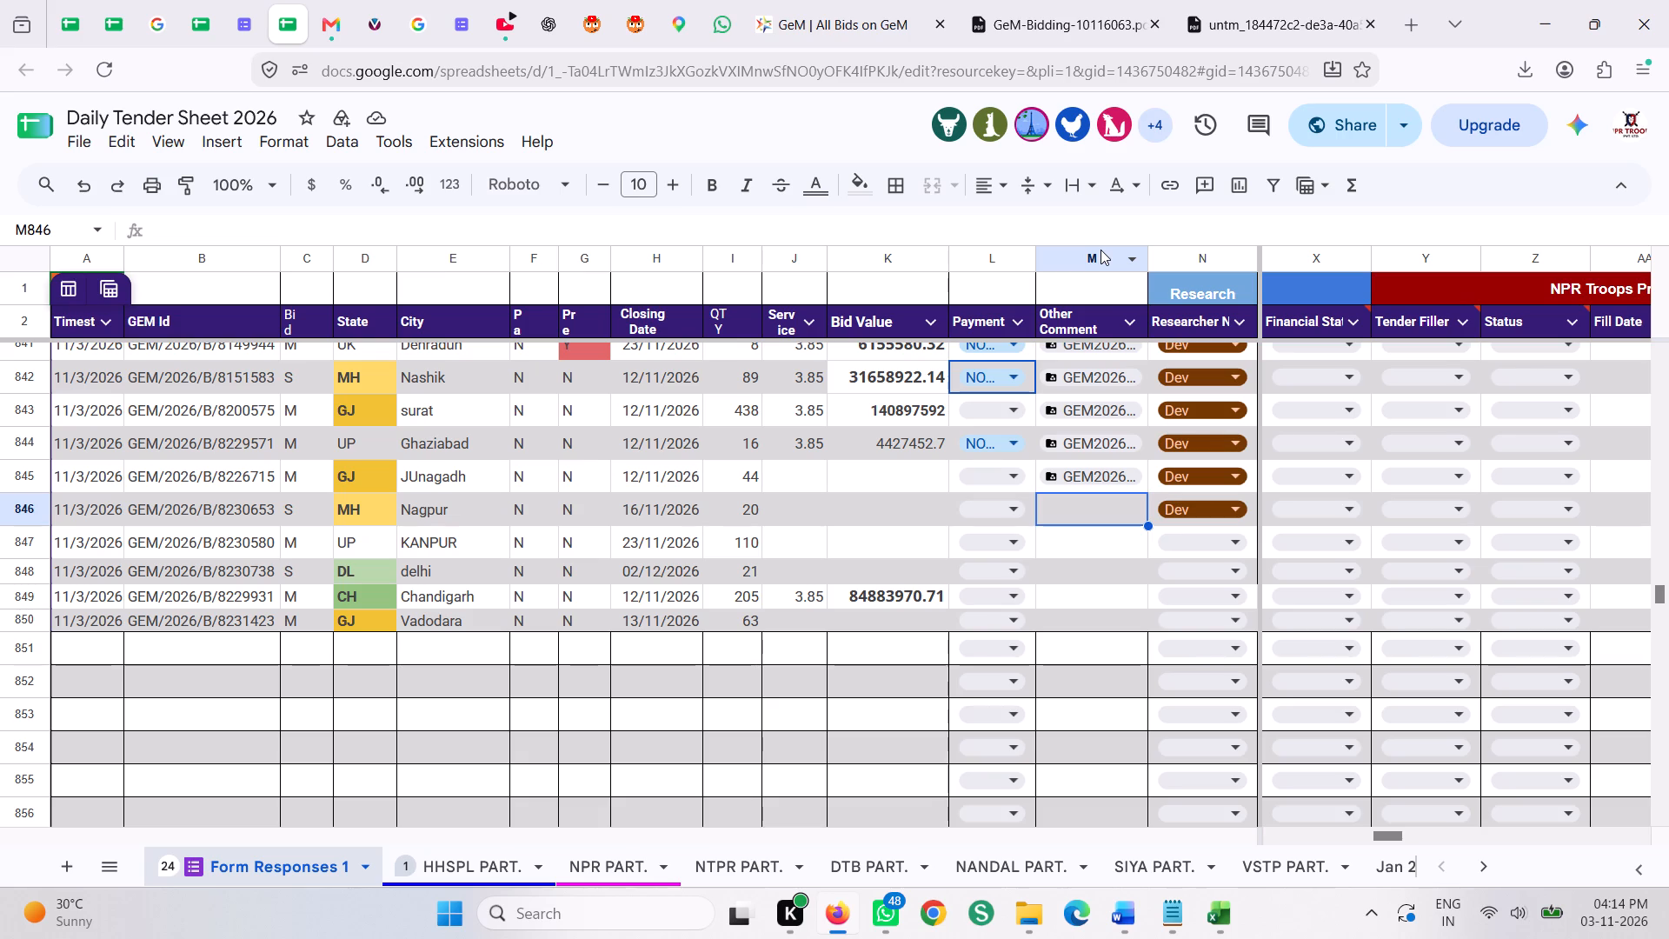
pyautogui.click(846, 0)
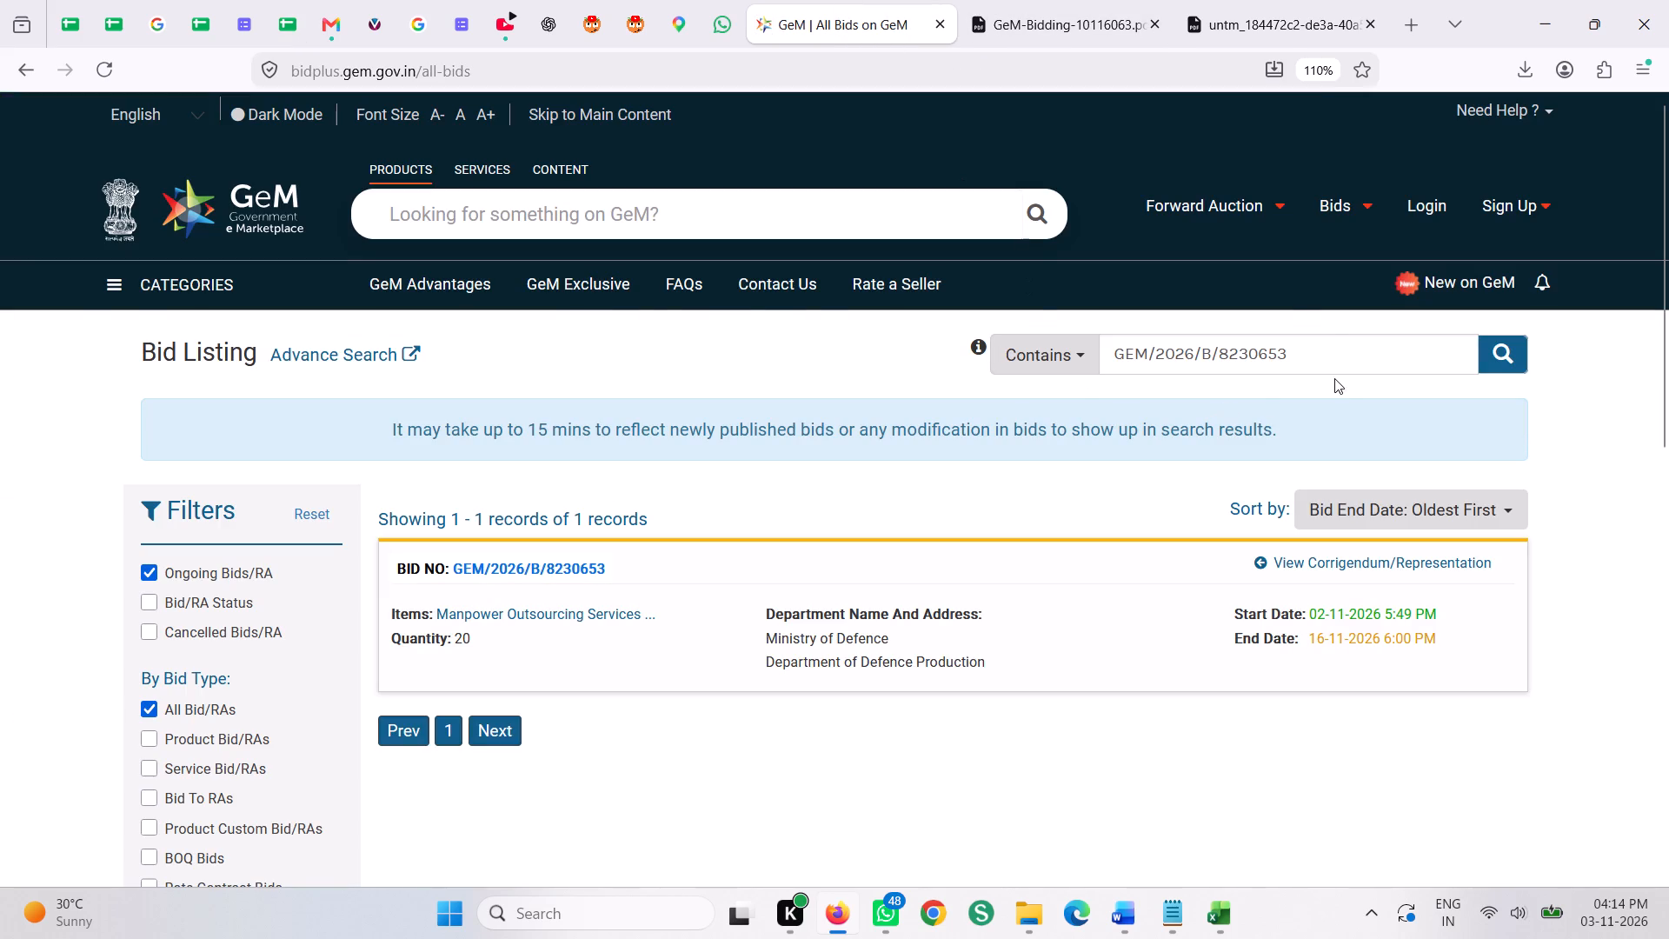
pyautogui.click(1074, 10)
pyautogui.scroll(20, 1126, 316)
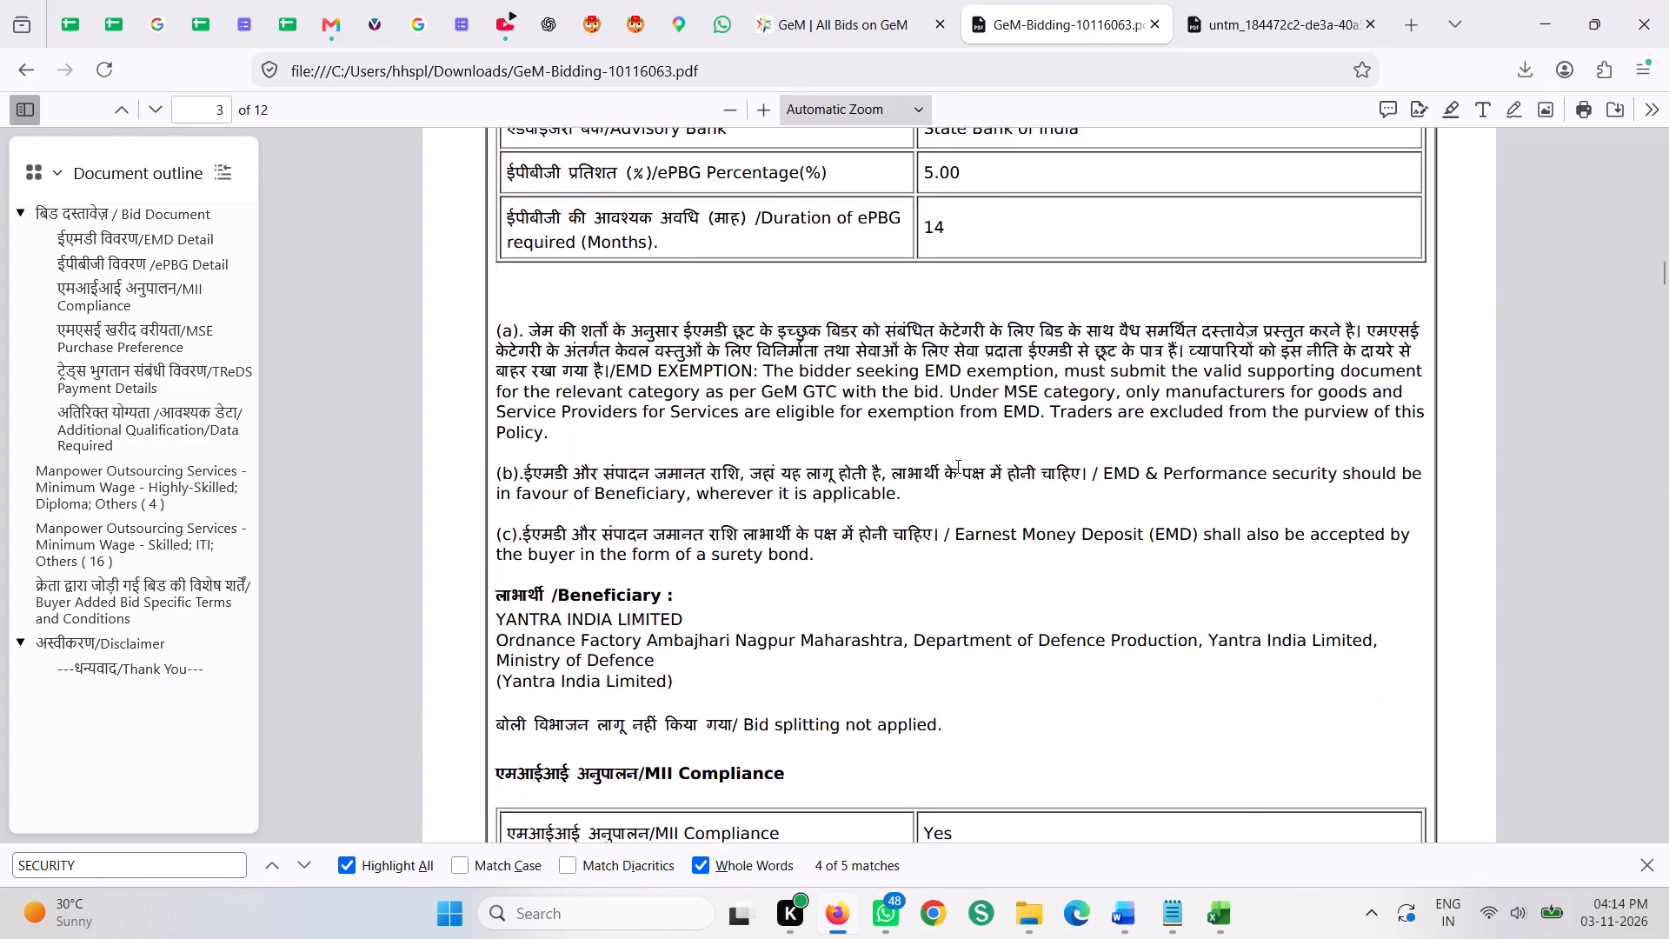
pyautogui.scroll(11, 956, 466)
pyautogui.click(1021, 929)
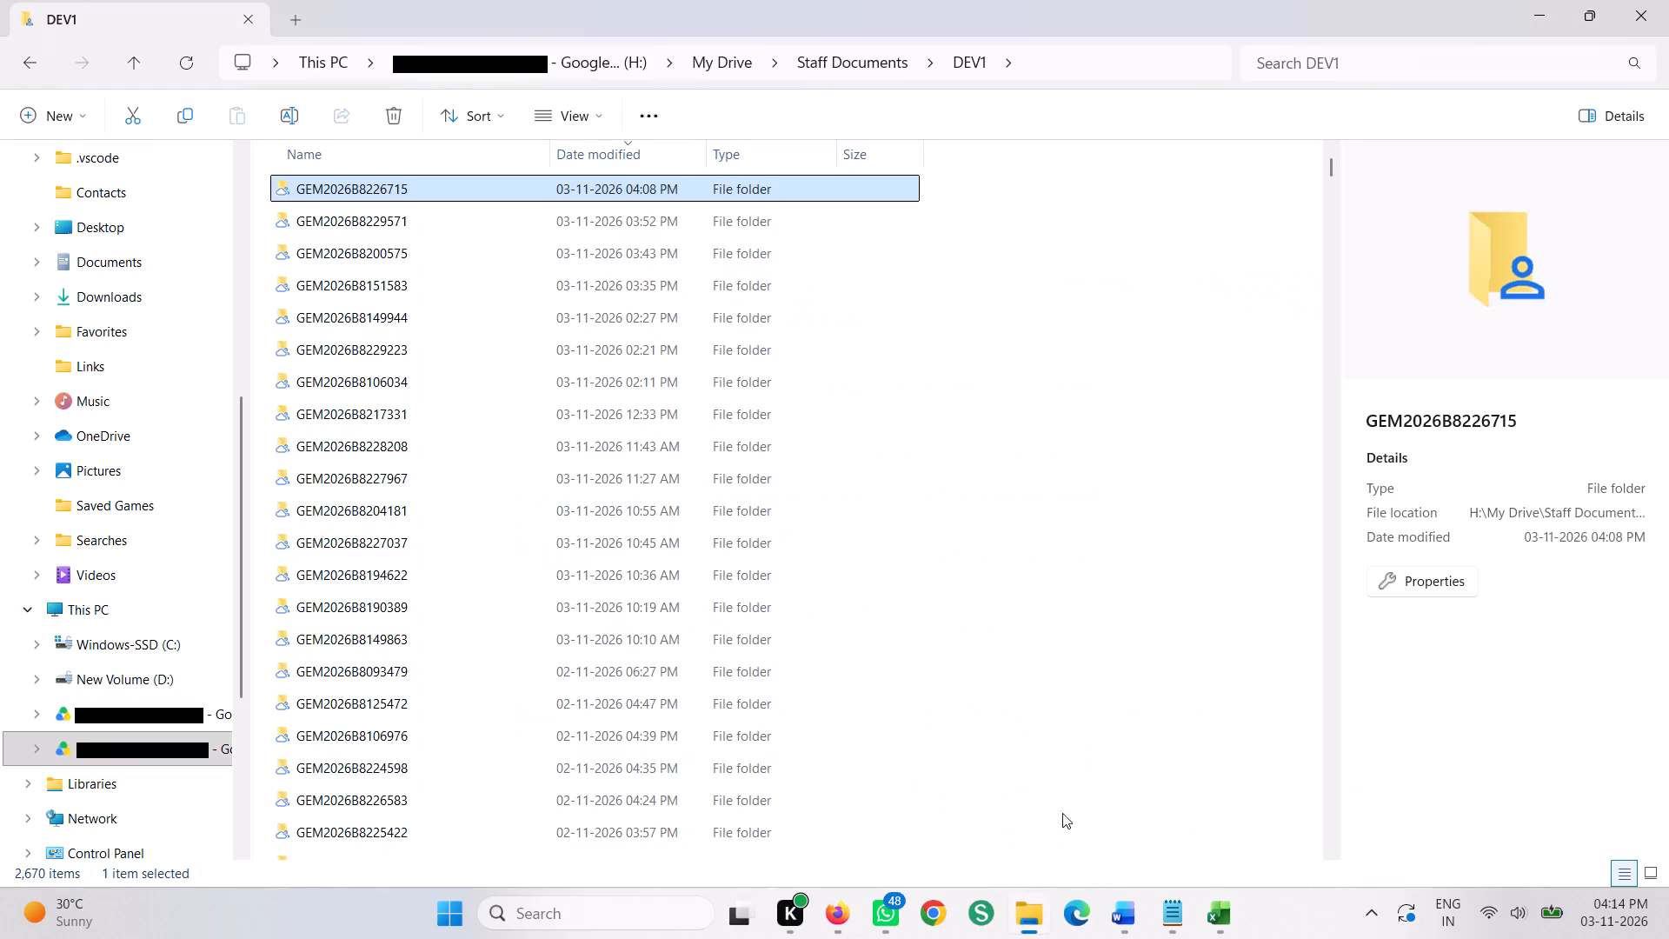
pyautogui.rightClick(941, 342)
pyautogui.click(1004, 524)
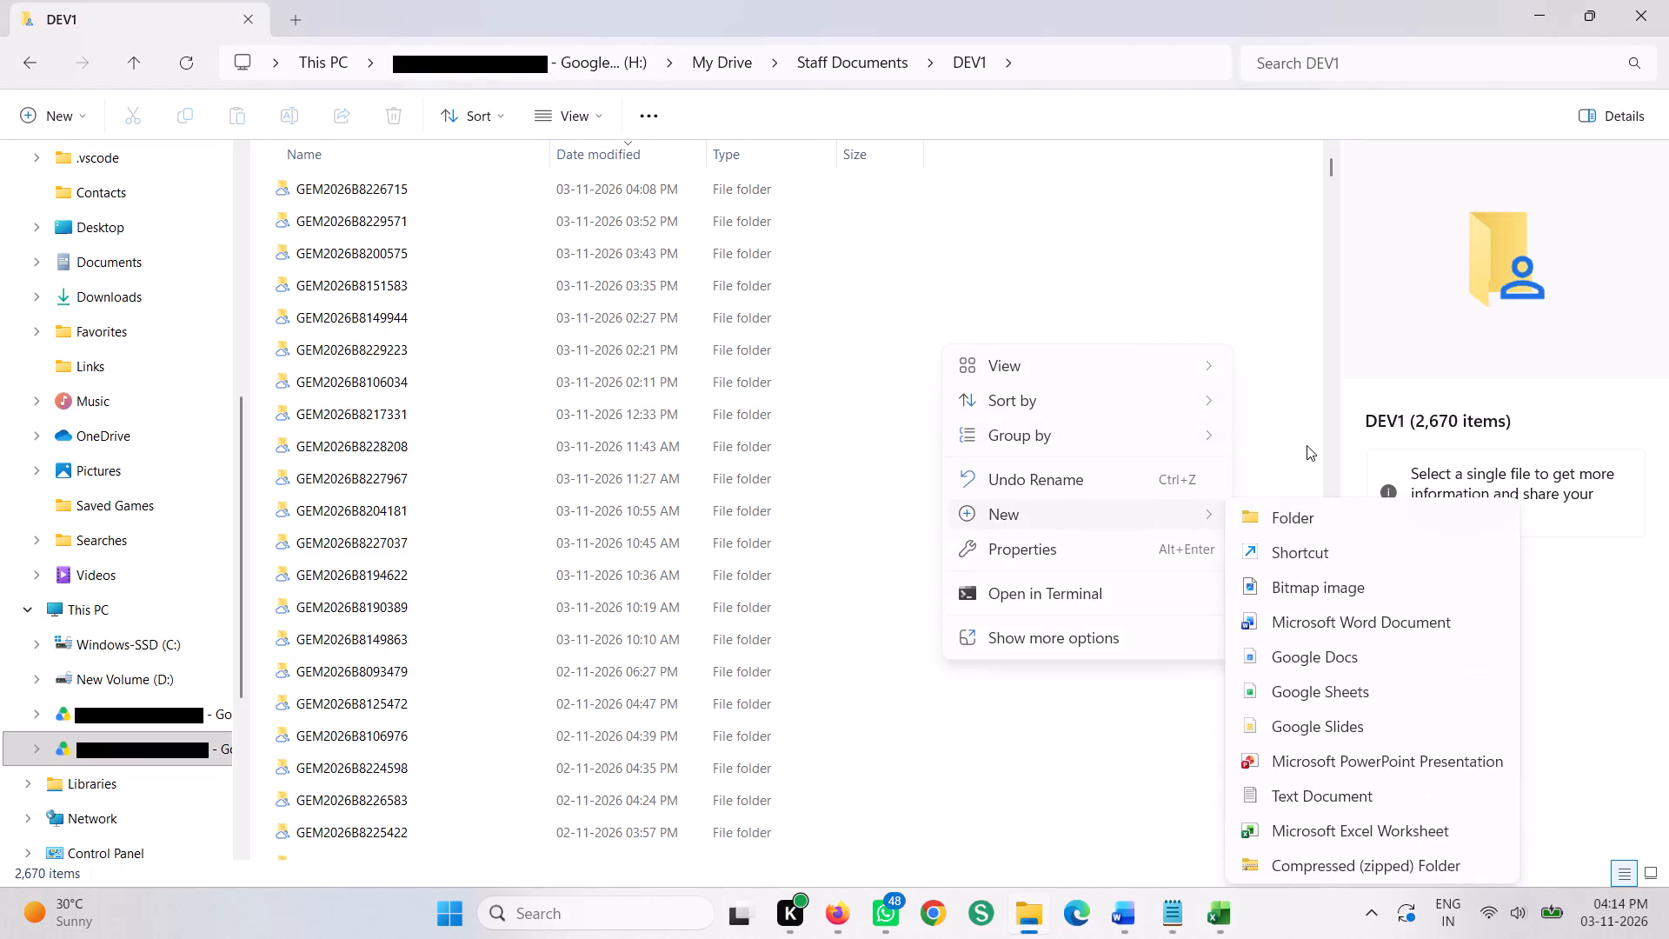
pyautogui.click(1289, 520)
pyautogui.hotkey('ctrl', 'v')
pyautogui.press('Return')
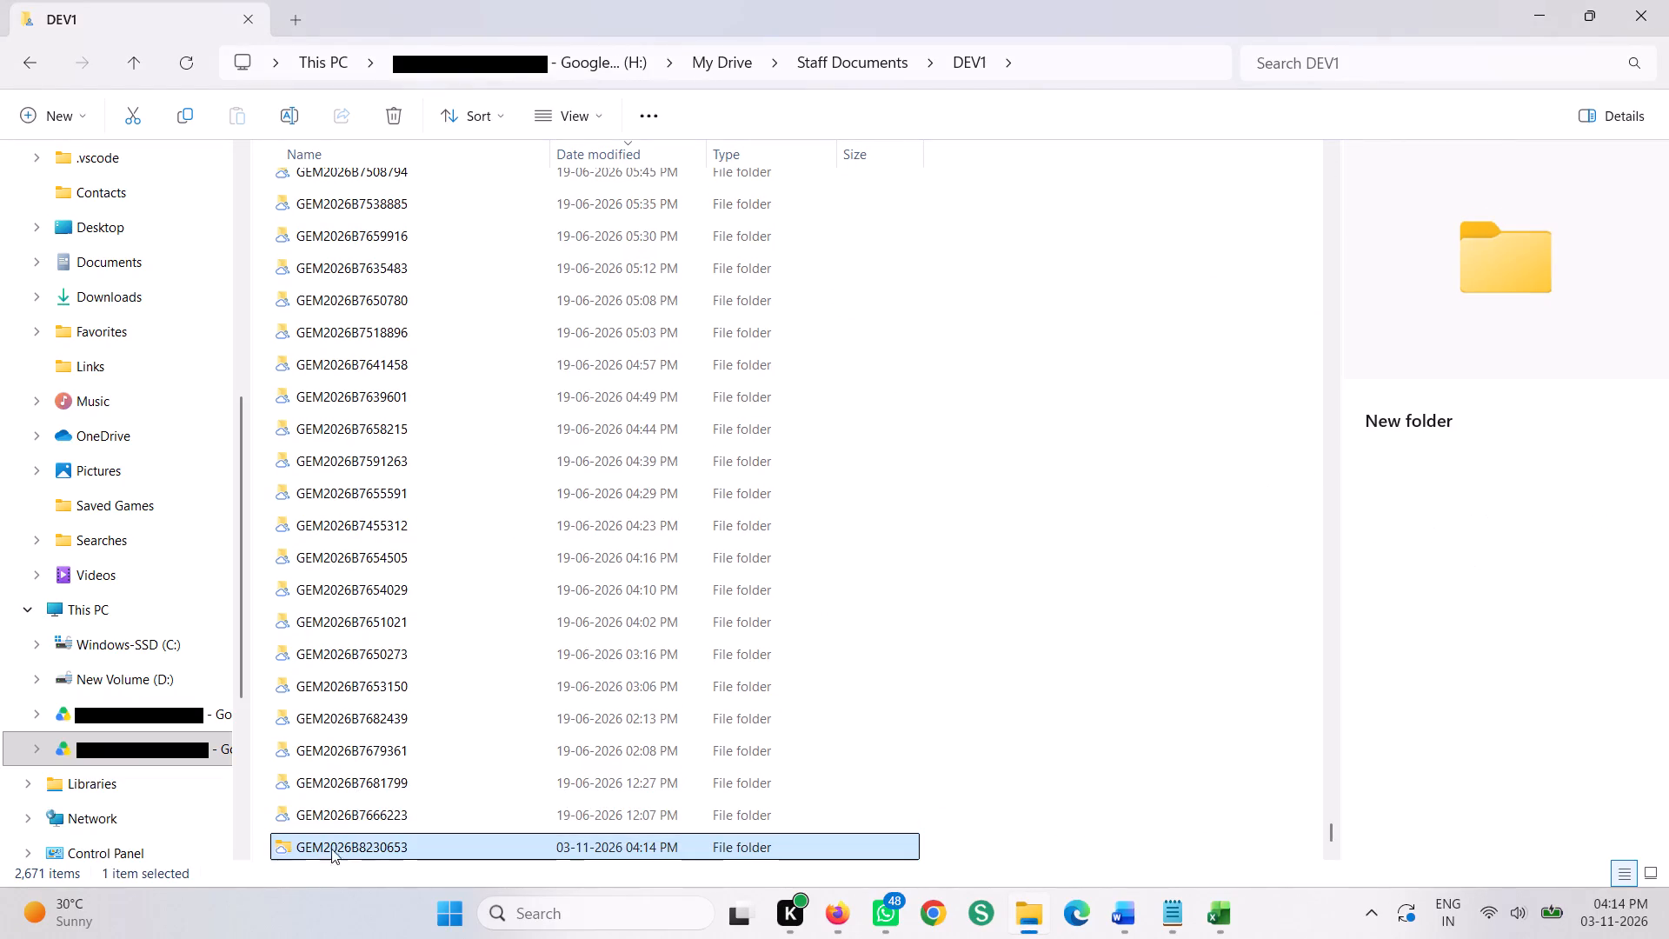
pyautogui.doubleClick(386, 852)
# Back in Firefox, save the bid document as GeM-Bidding-10116063 in the GEM2026B8230653 folder.
pyautogui.click(844, 915)
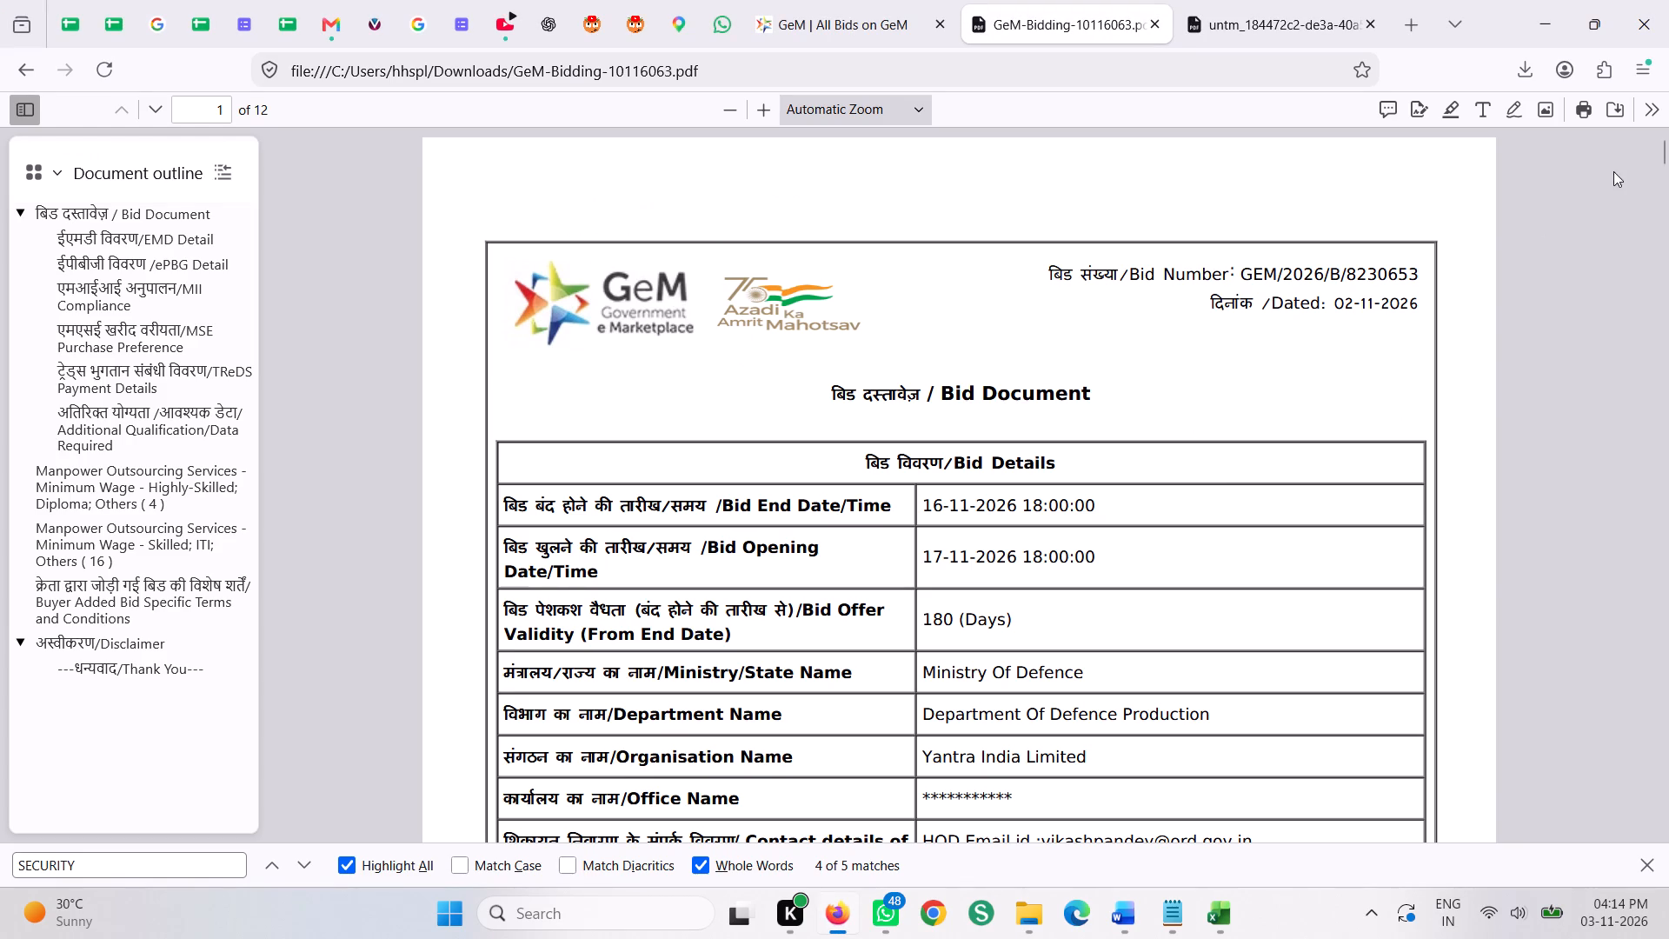
pyautogui.click(1615, 113)
pyautogui.scroll(2, 351, 390)
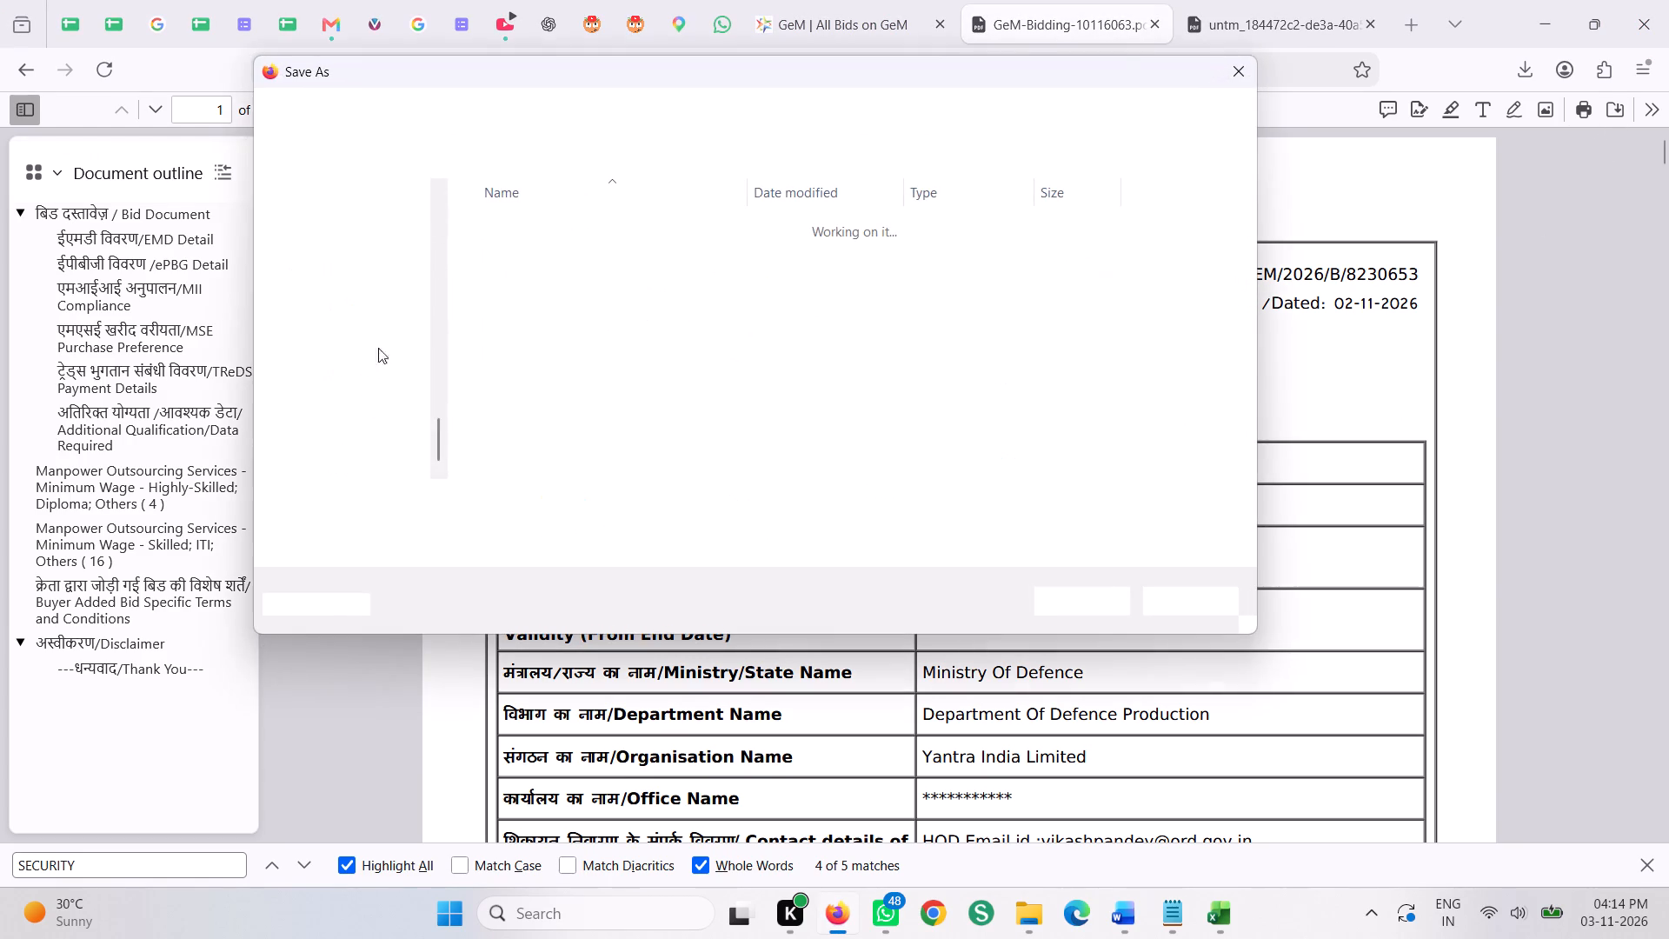
pyautogui.scroll(2, 378, 348)
pyautogui.click(381, 115)
pyautogui.scroll(4, 535, 243)
pyautogui.doubleClick(571, 235)
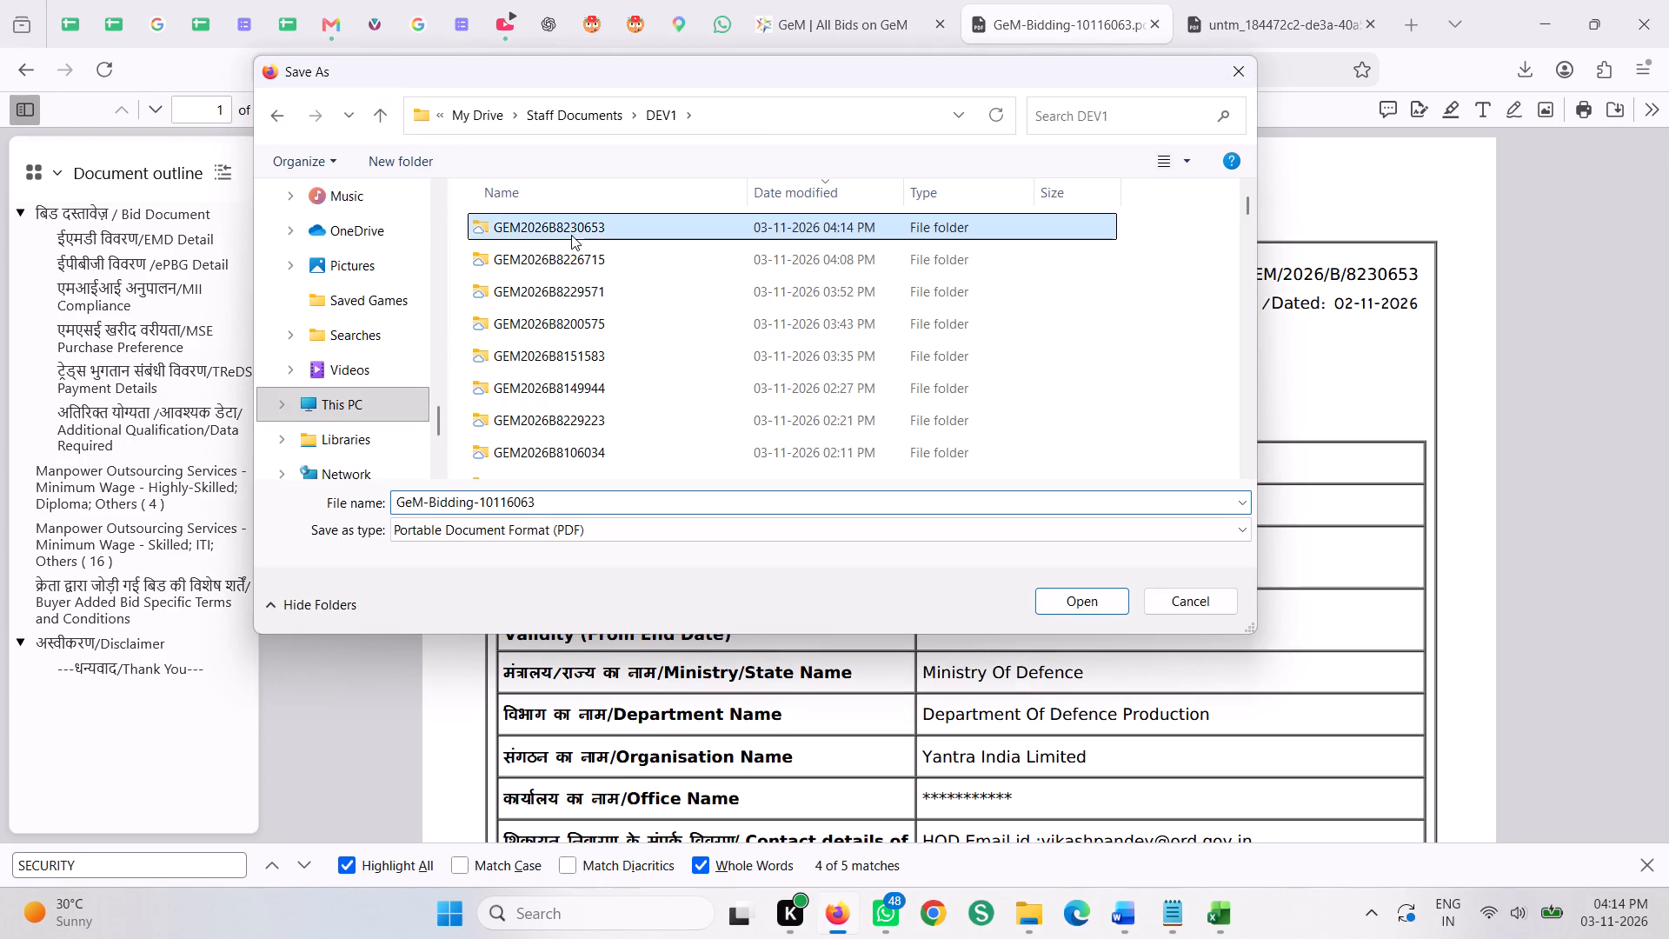
pyautogui.click(556, 501)
pyautogui.click(1062, 589)
# Open the Scope of work & Job description attachment, 1793620794.pdf, from the bid document.
pyautogui.scroll(-3, 1061, 586)
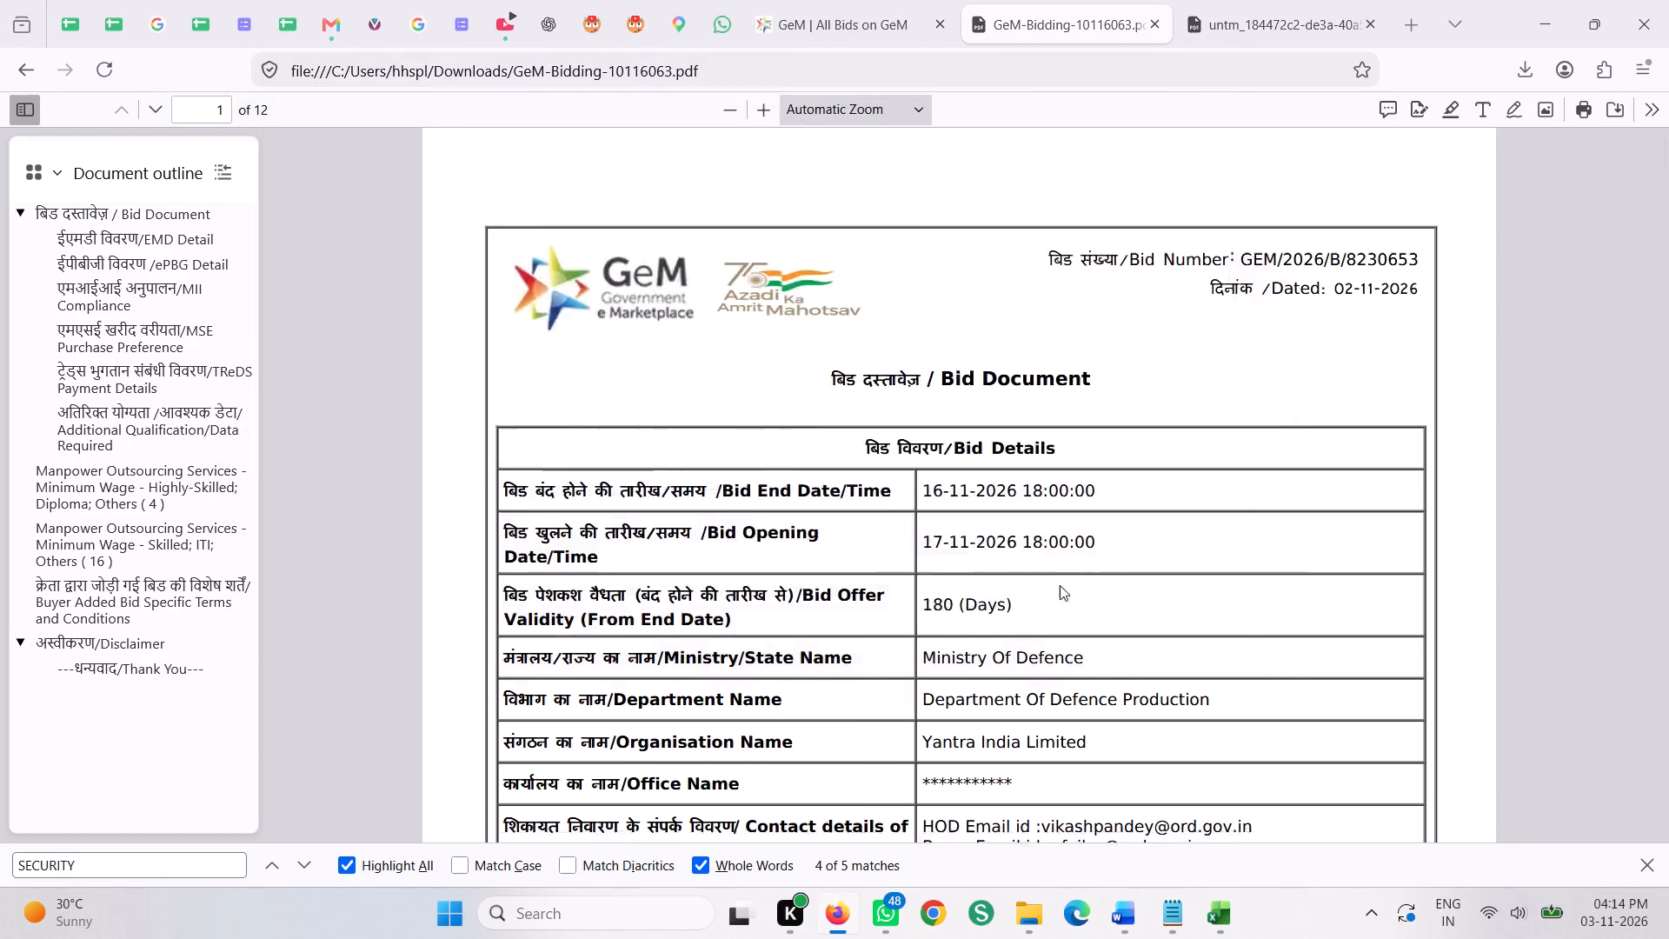
pyautogui.scroll(-6, 1060, 585)
pyautogui.scroll(-3, 931, 484)
pyautogui.click(882, 412)
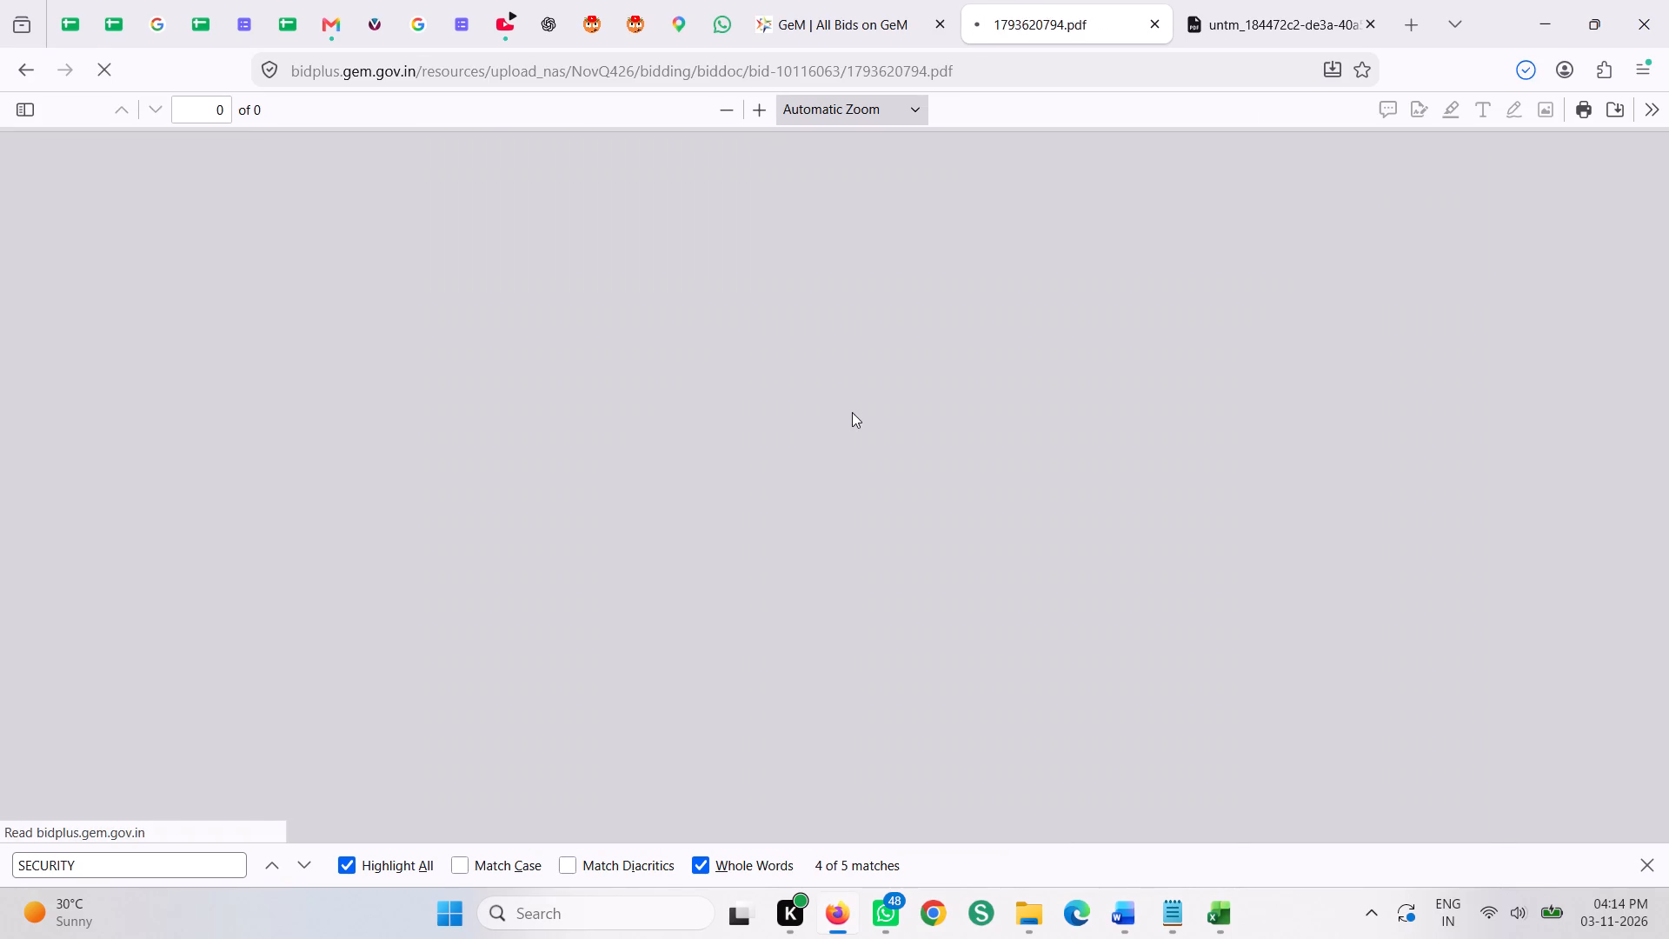
pyautogui.scroll(3, 904, 428)
pyautogui.scroll(1, 1608, 256)
pyautogui.scroll(1, 1622, 148)
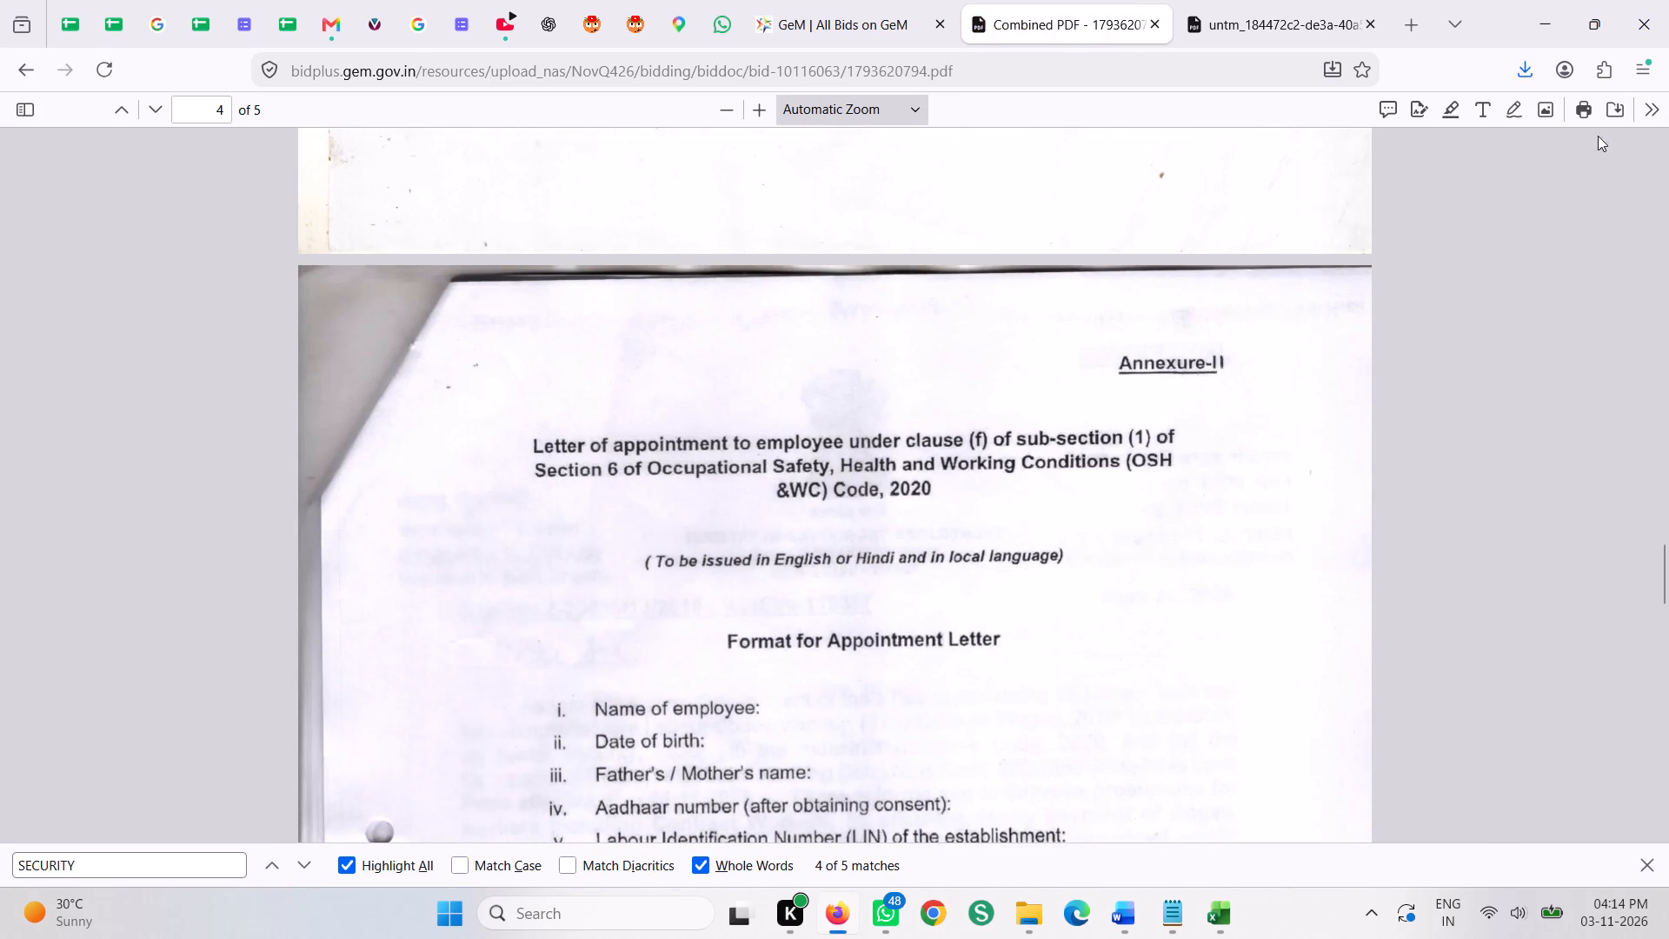
# Save the scope-of-work attachment in the GEM2026B8230653 folder as SCOPE OF WORK 01.
pyautogui.click(1619, 111)
pyautogui.scroll(7, 493, 422)
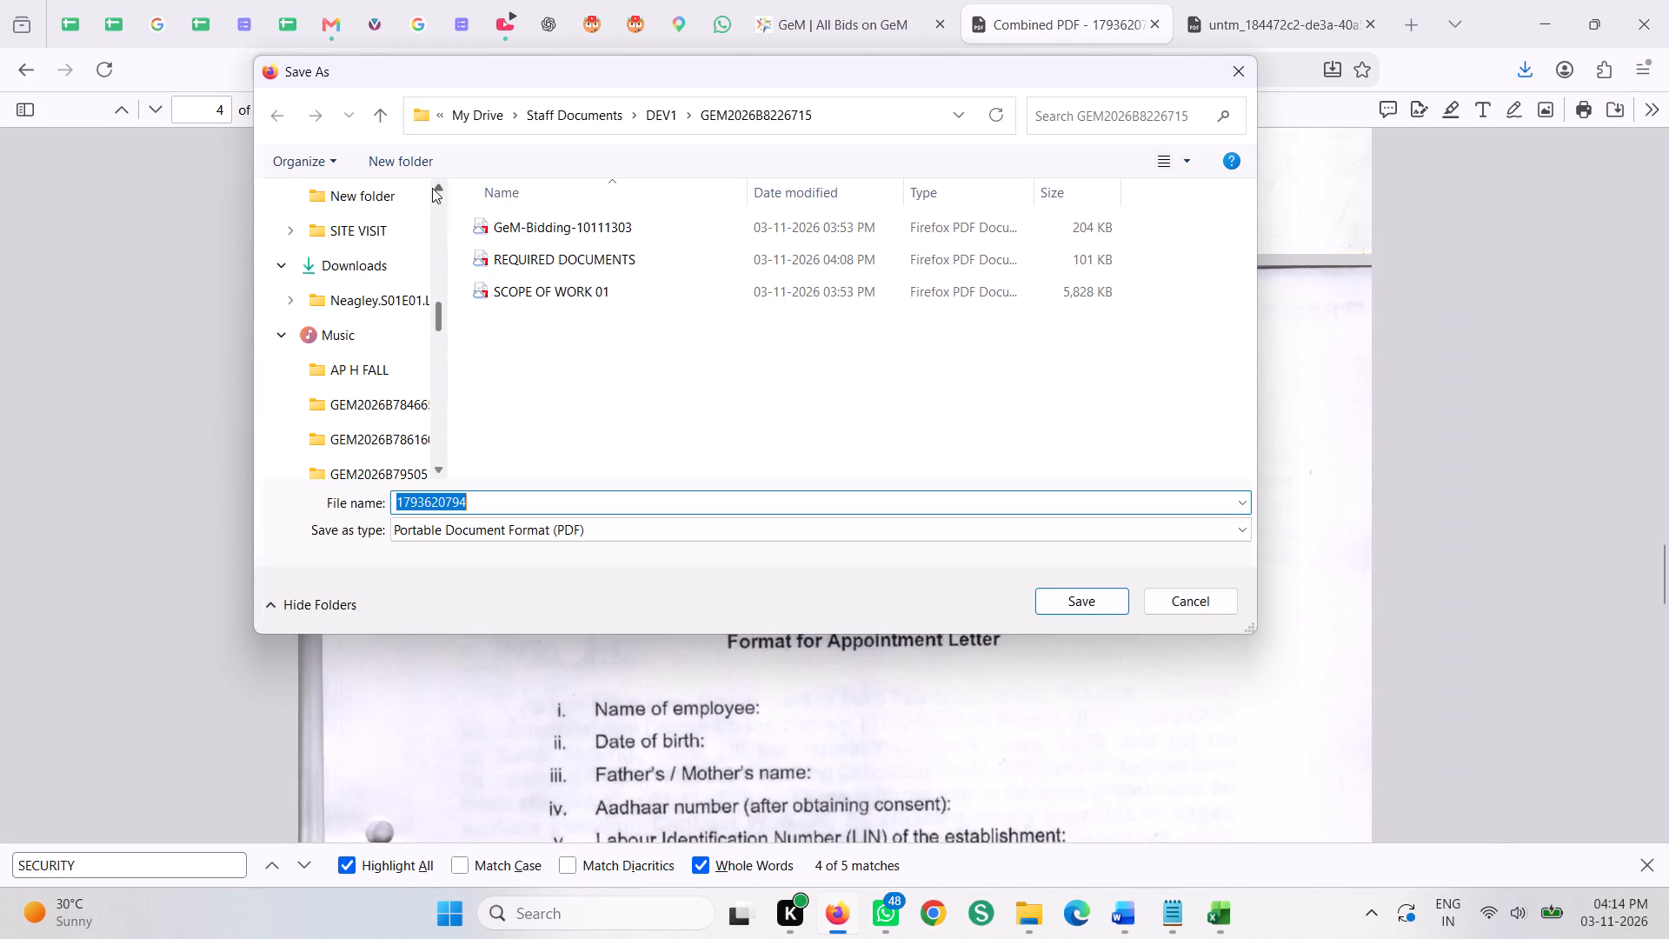
pyautogui.doubleClick(387, 123)
pyautogui.scroll(4, 536, 223)
pyautogui.doubleClick(575, 219)
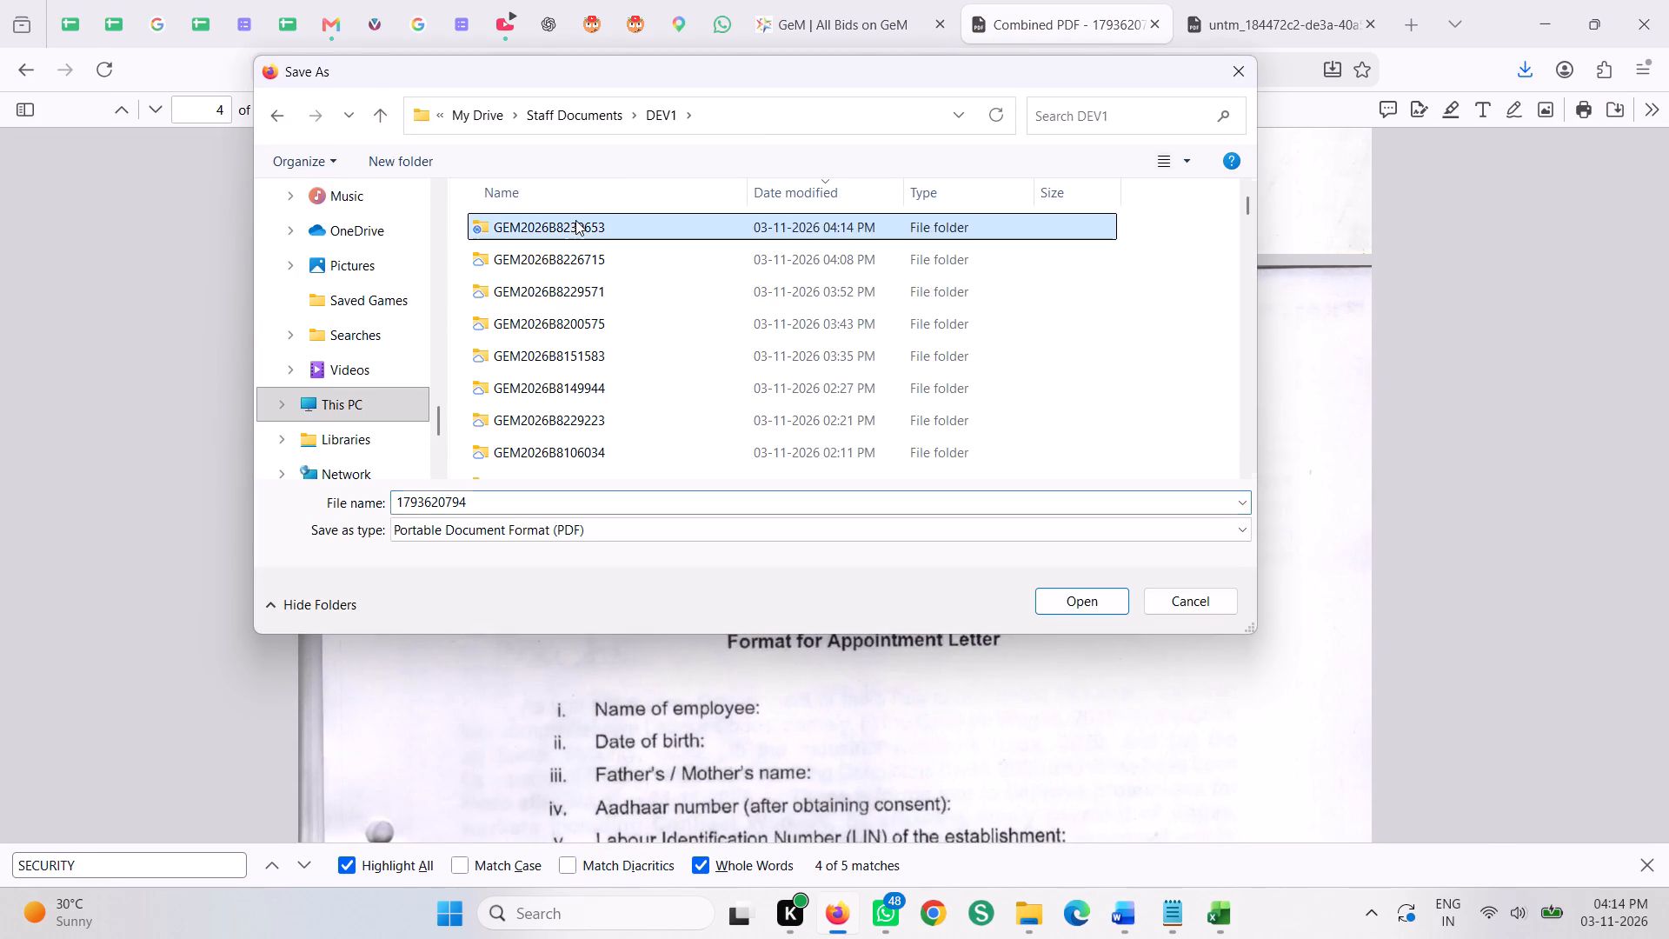
pyautogui.click(515, 499)
pyautogui.write('SCOPE OF OWR')
pyautogui.press('BackSpace')
pyautogui.press('BackSpace')
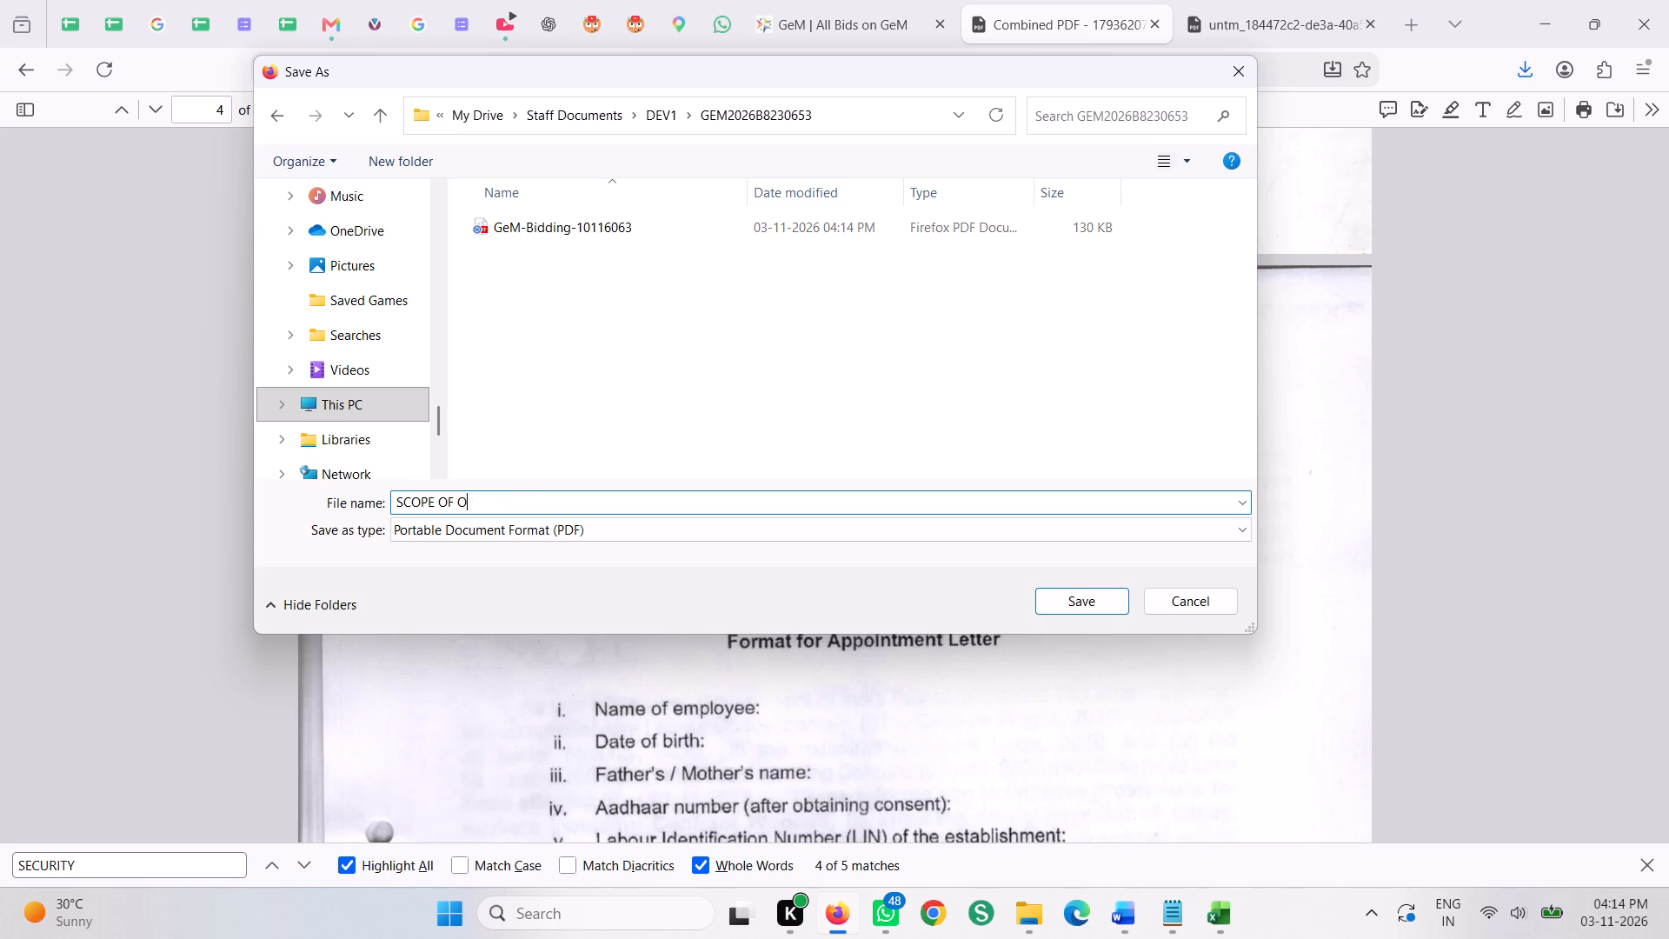
pyautogui.press('BackSpace')
pyautogui.press('w')
pyautogui.write('ORK 01')
pyautogui.press('Return')
# Open the bid's minimum wages undertaking attachment, 1793620801.pdf, and save it in the GEM2026B8230653 folder as MINIMUM WAGES 02.
pyautogui.scroll(-1, 445, 282)
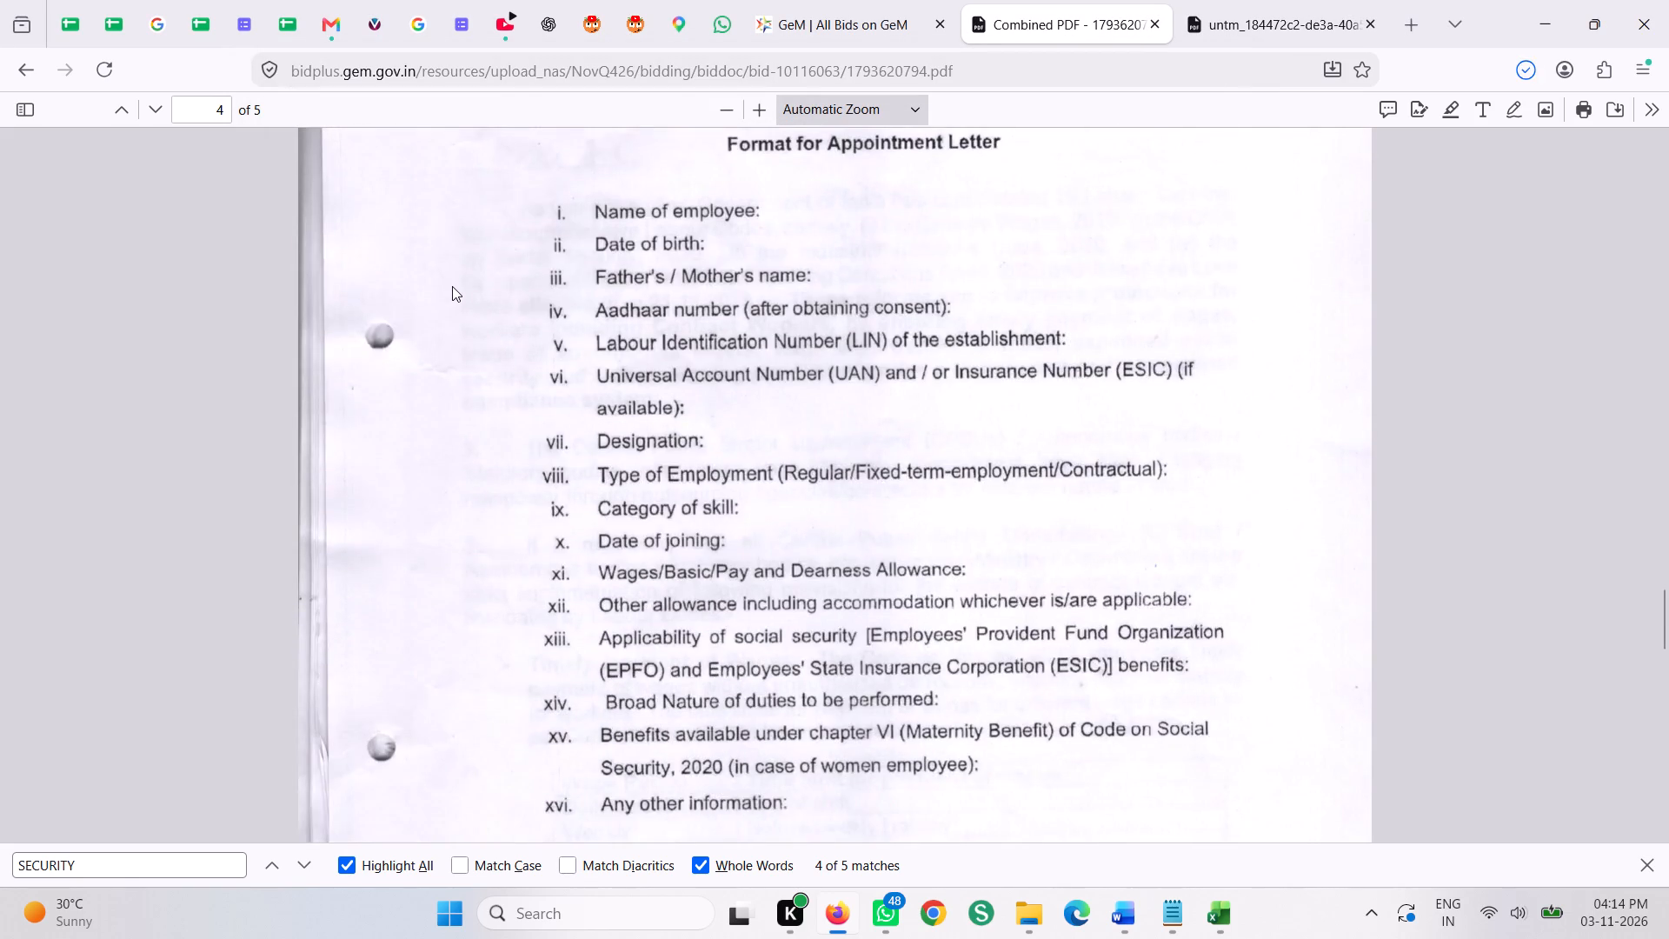
pyautogui.scroll(-3, 452, 286)
pyautogui.scroll(-5, 543, 273)
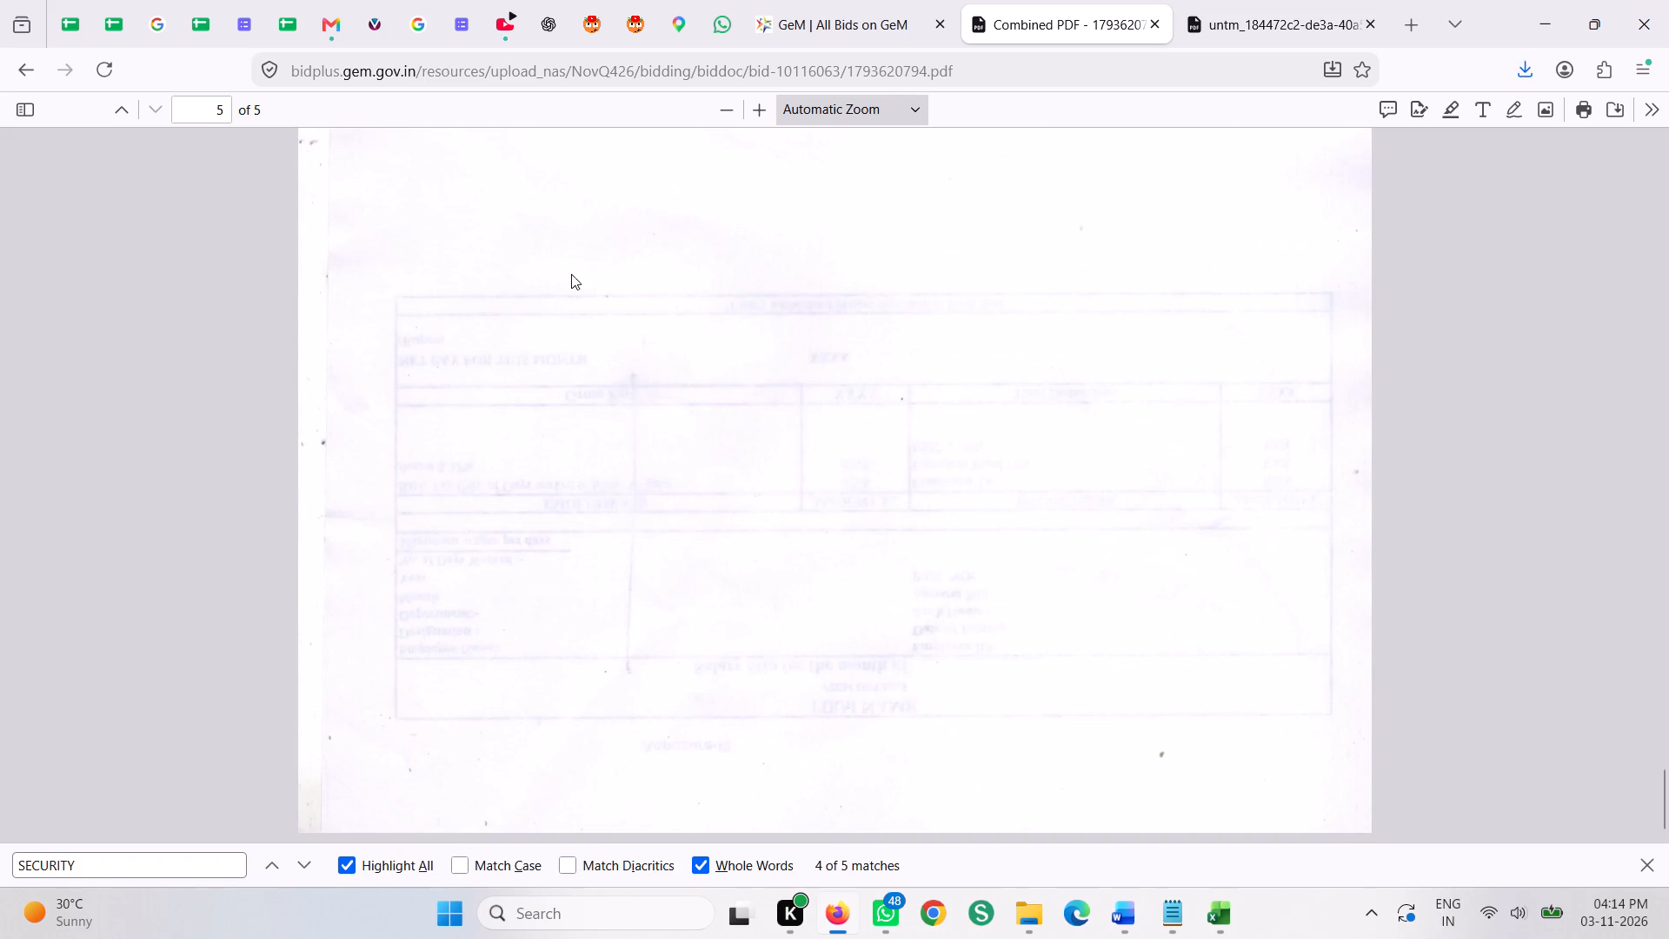
pyautogui.scroll(-1, 571, 274)
pyautogui.click(18, 64)
pyautogui.click(906, 469)
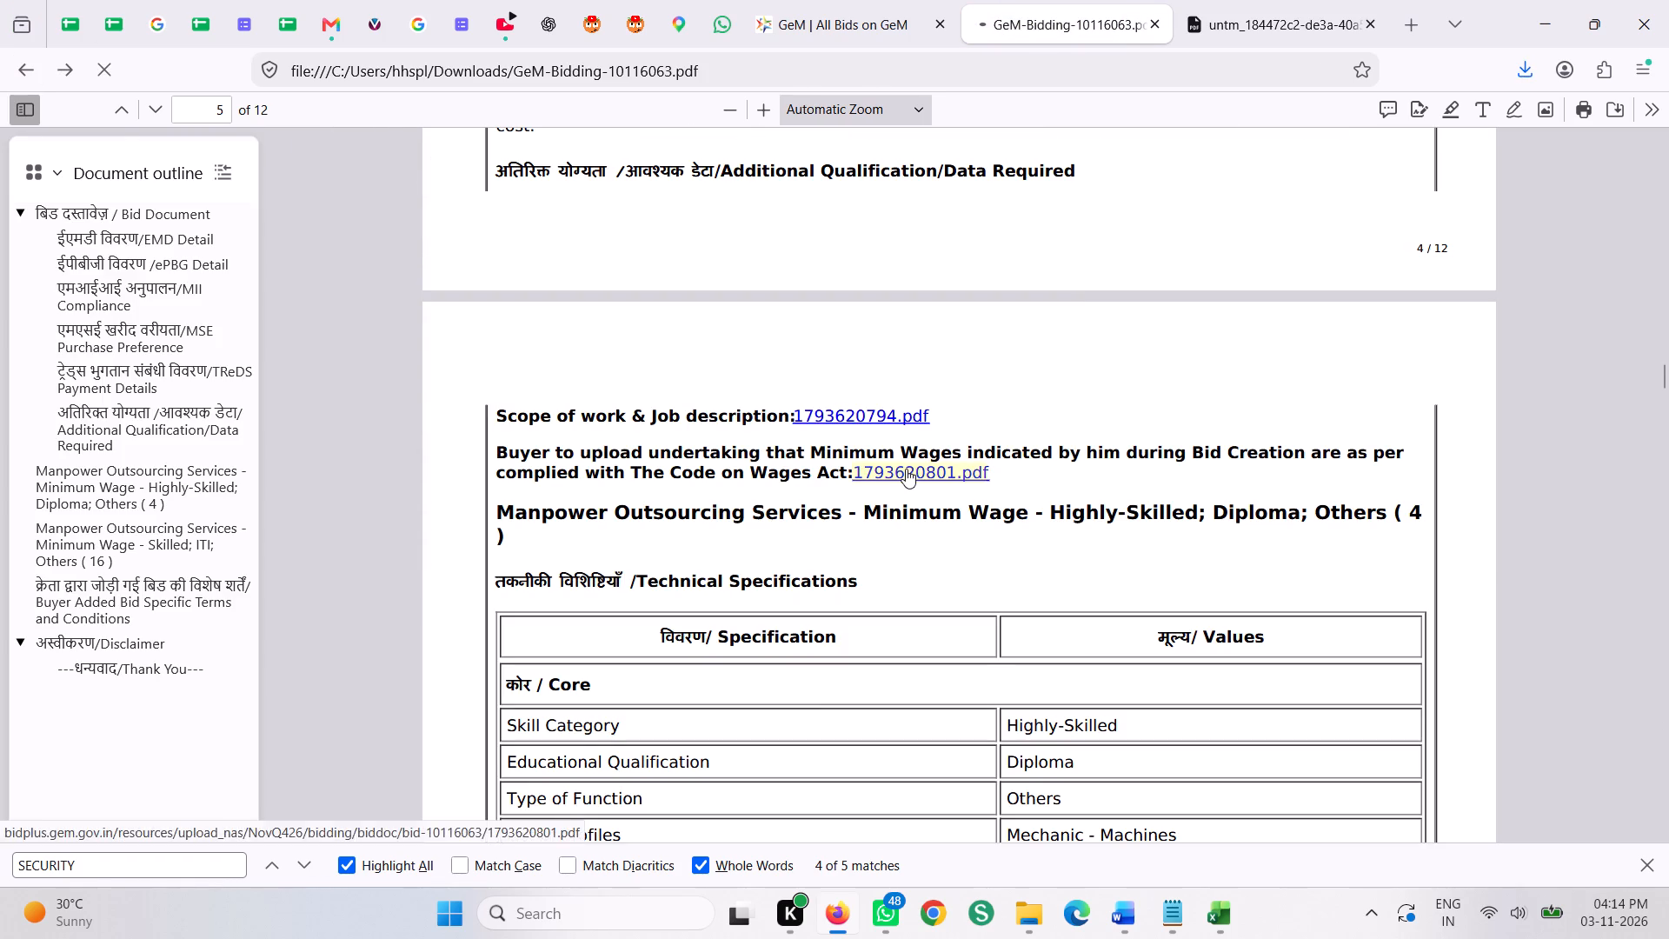
pyautogui.scroll(3, 960, 424)
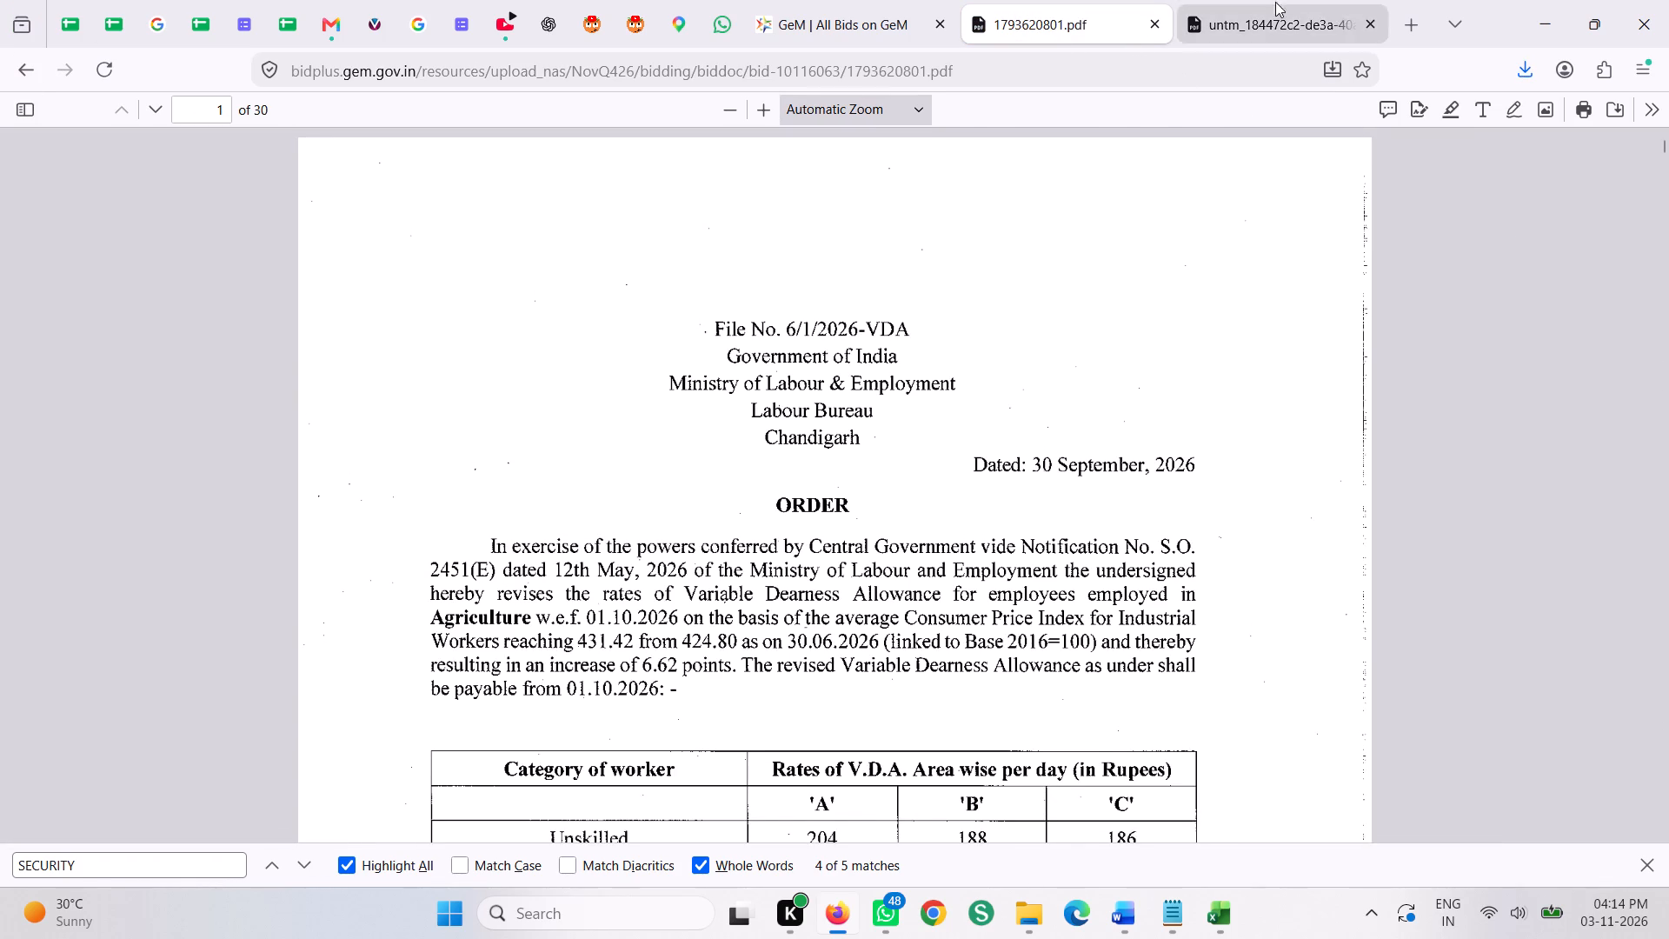
pyautogui.click(1283, 0)
pyautogui.click(829, 0)
pyautogui.click(1099, 0)
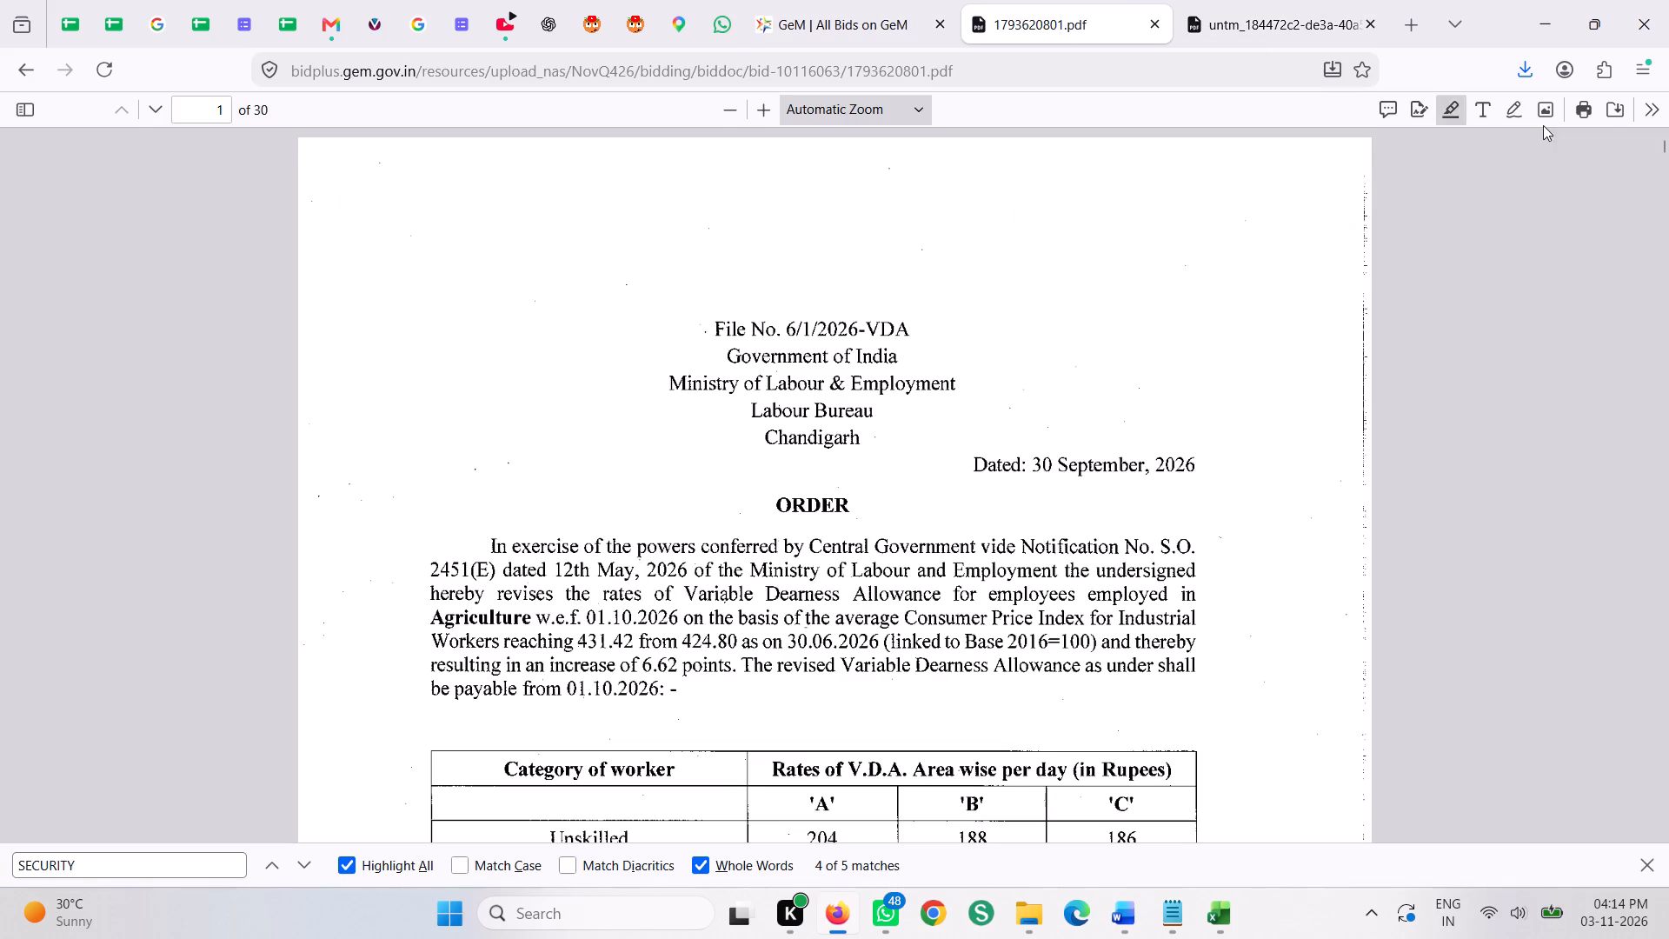
pyautogui.click(1605, 112)
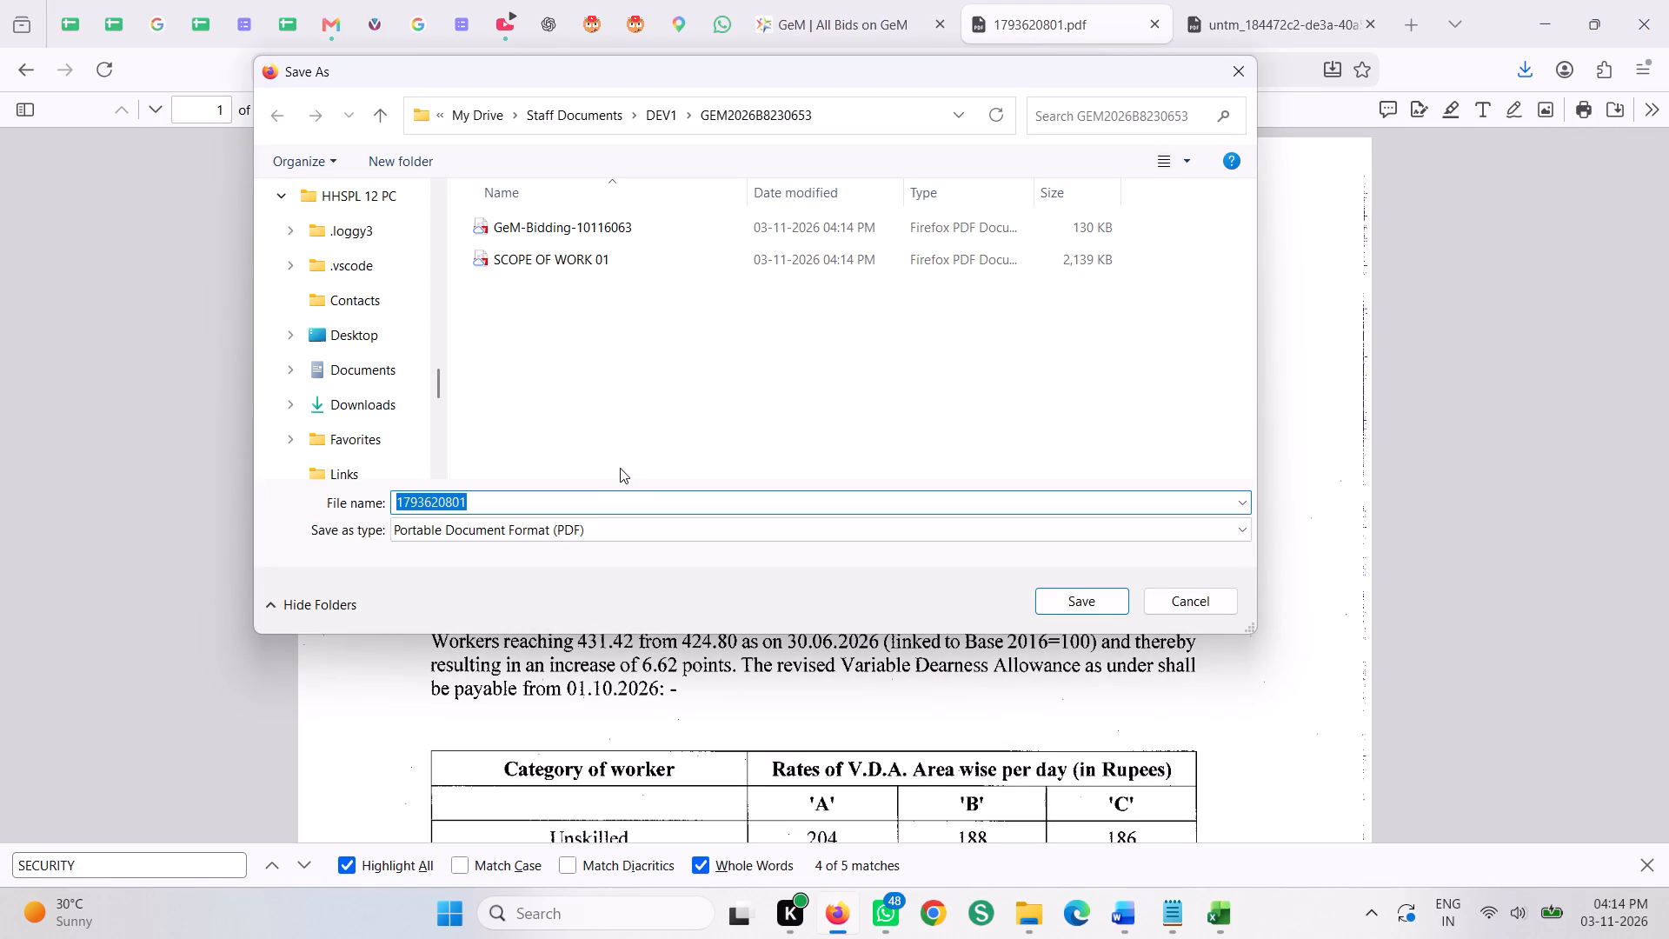
pyautogui.write('MINIMUM WAGES 02')
pyautogui.press('Return')
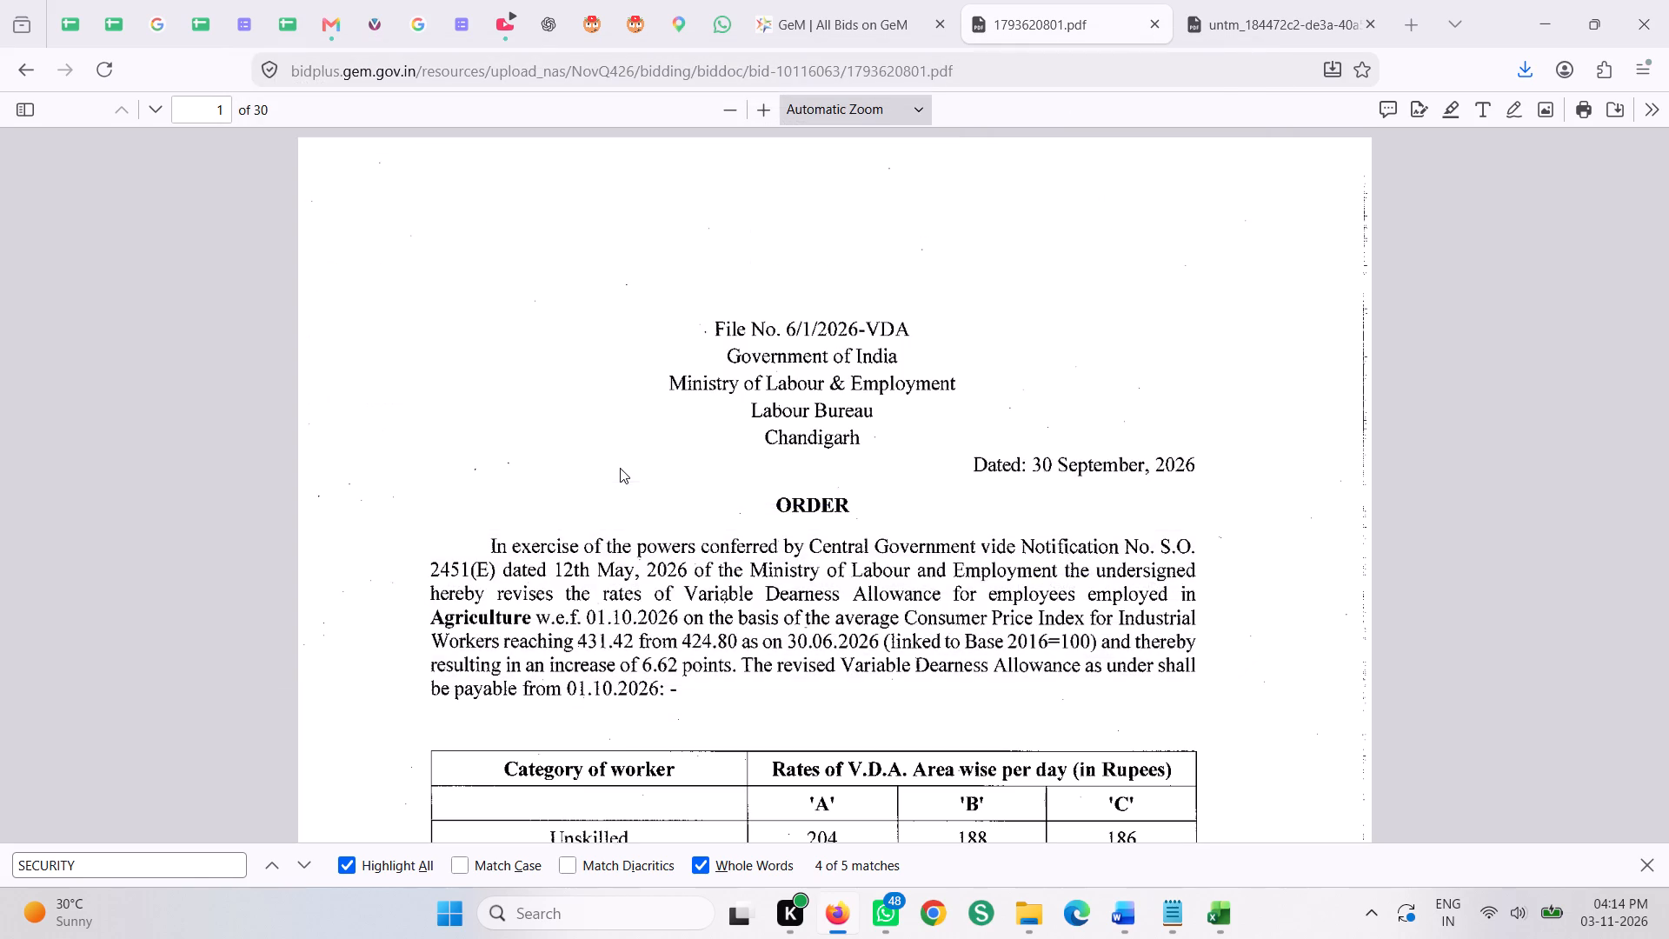
# Return to the bid document's buyer-added terms, reopen the buyer uploaded ATC file and look over both opened copies.
pyautogui.scroll(-13, 620, 468)
pyautogui.click(40, 70)
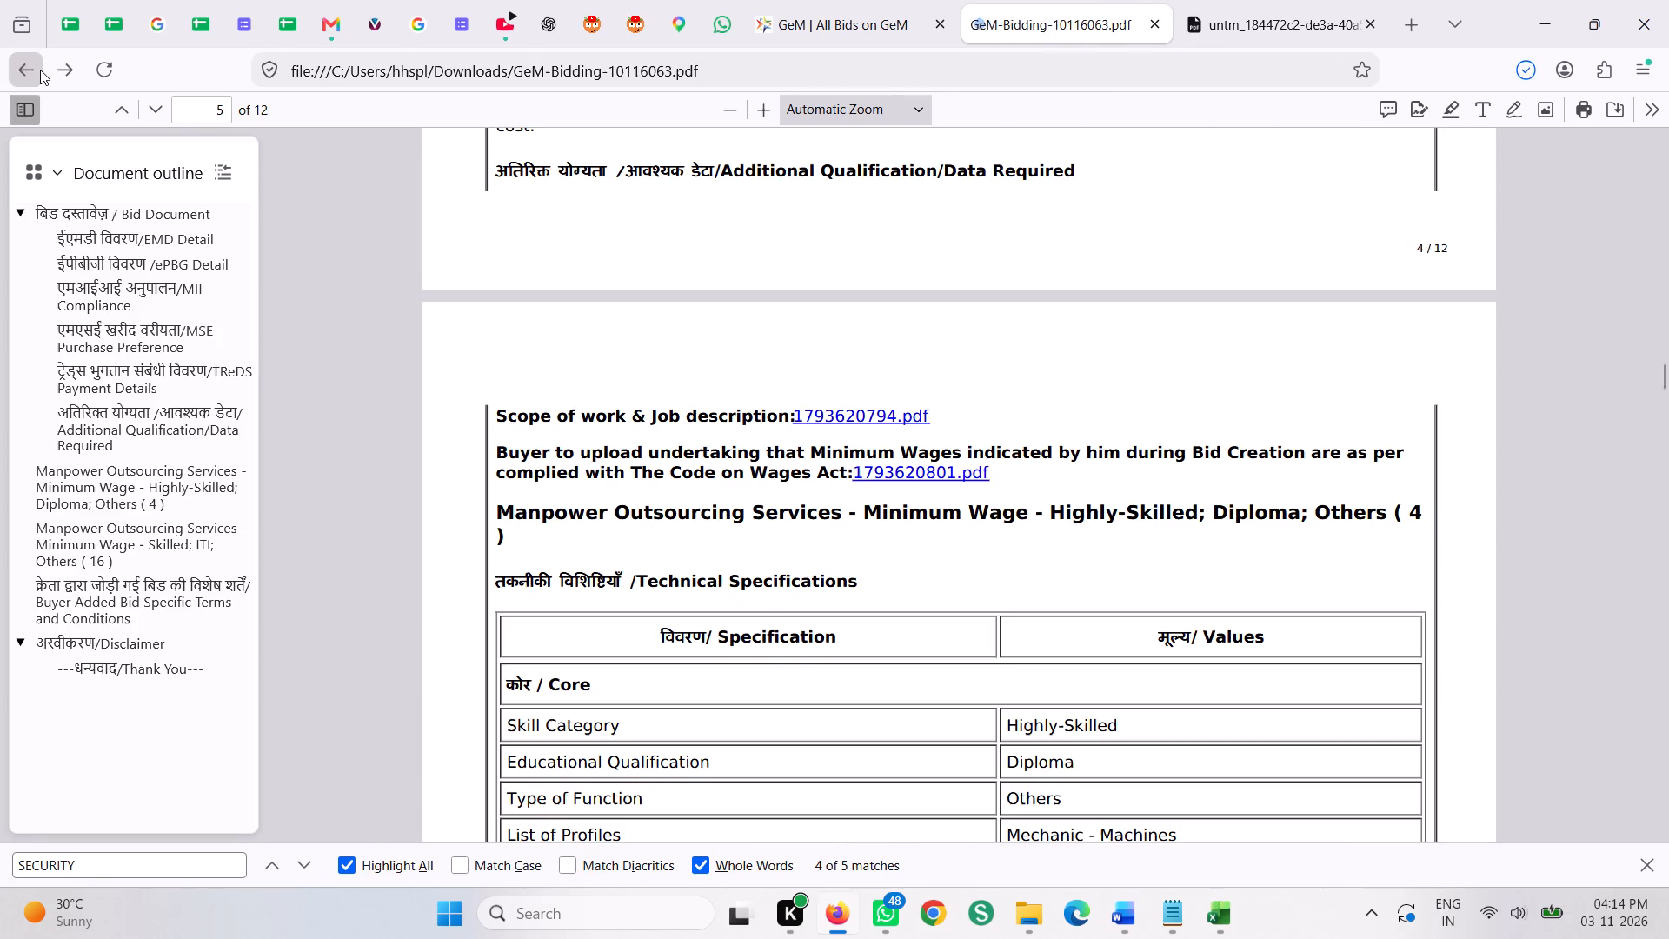
pyautogui.scroll(-6, 984, 507)
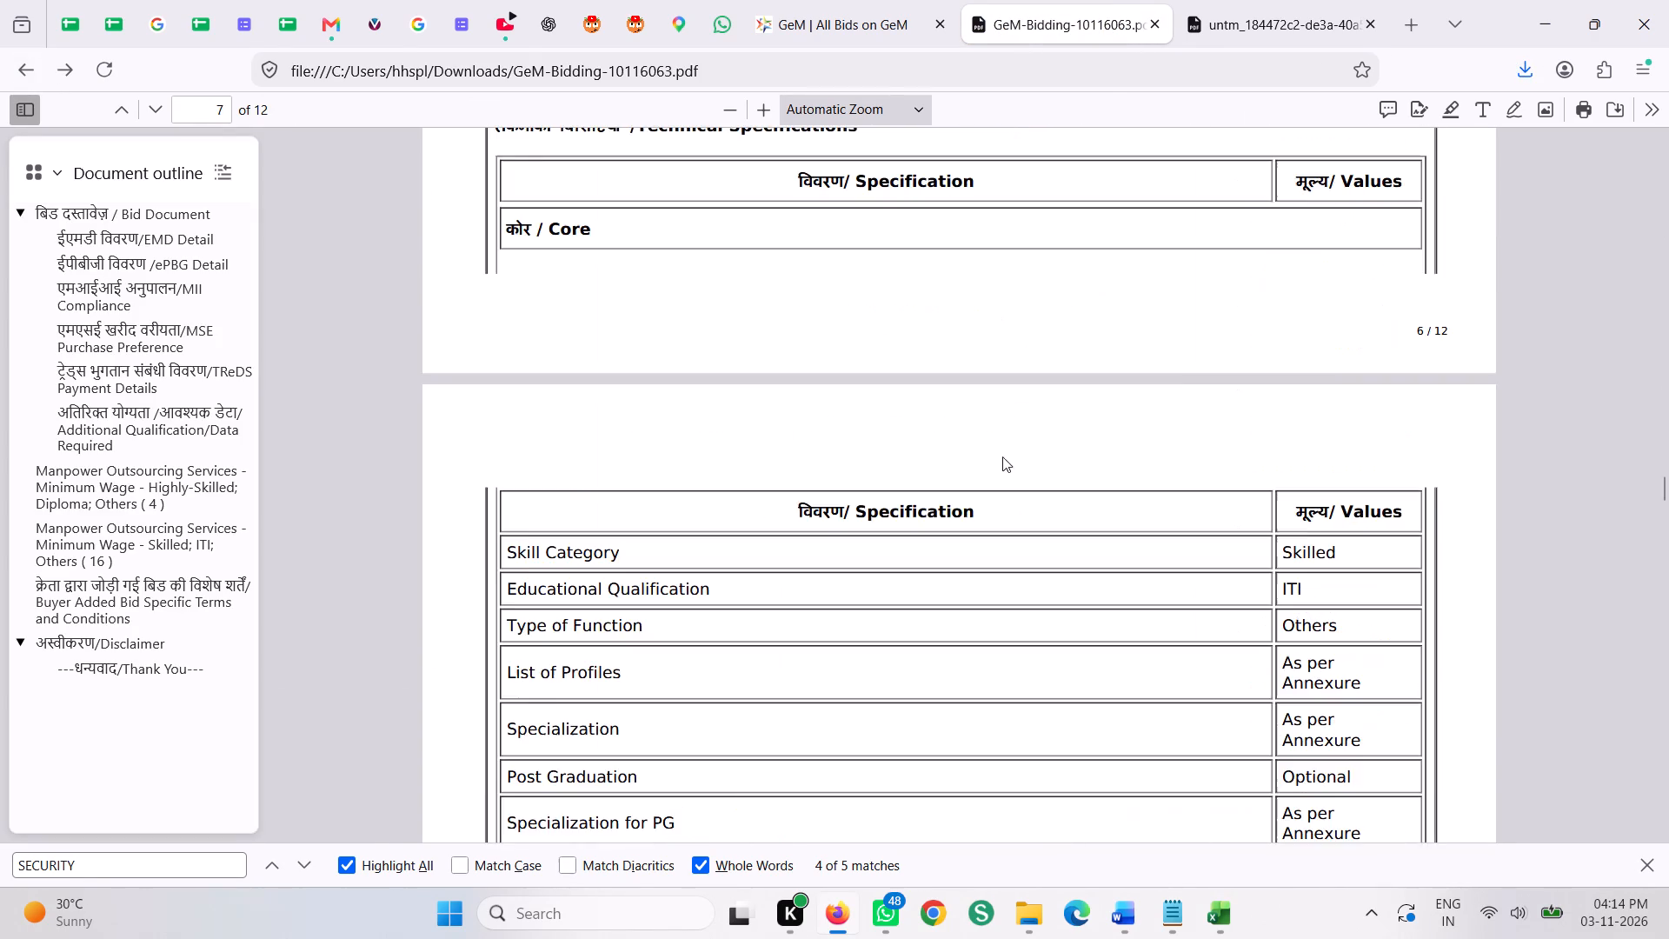
pyautogui.scroll(-6, 929, 466)
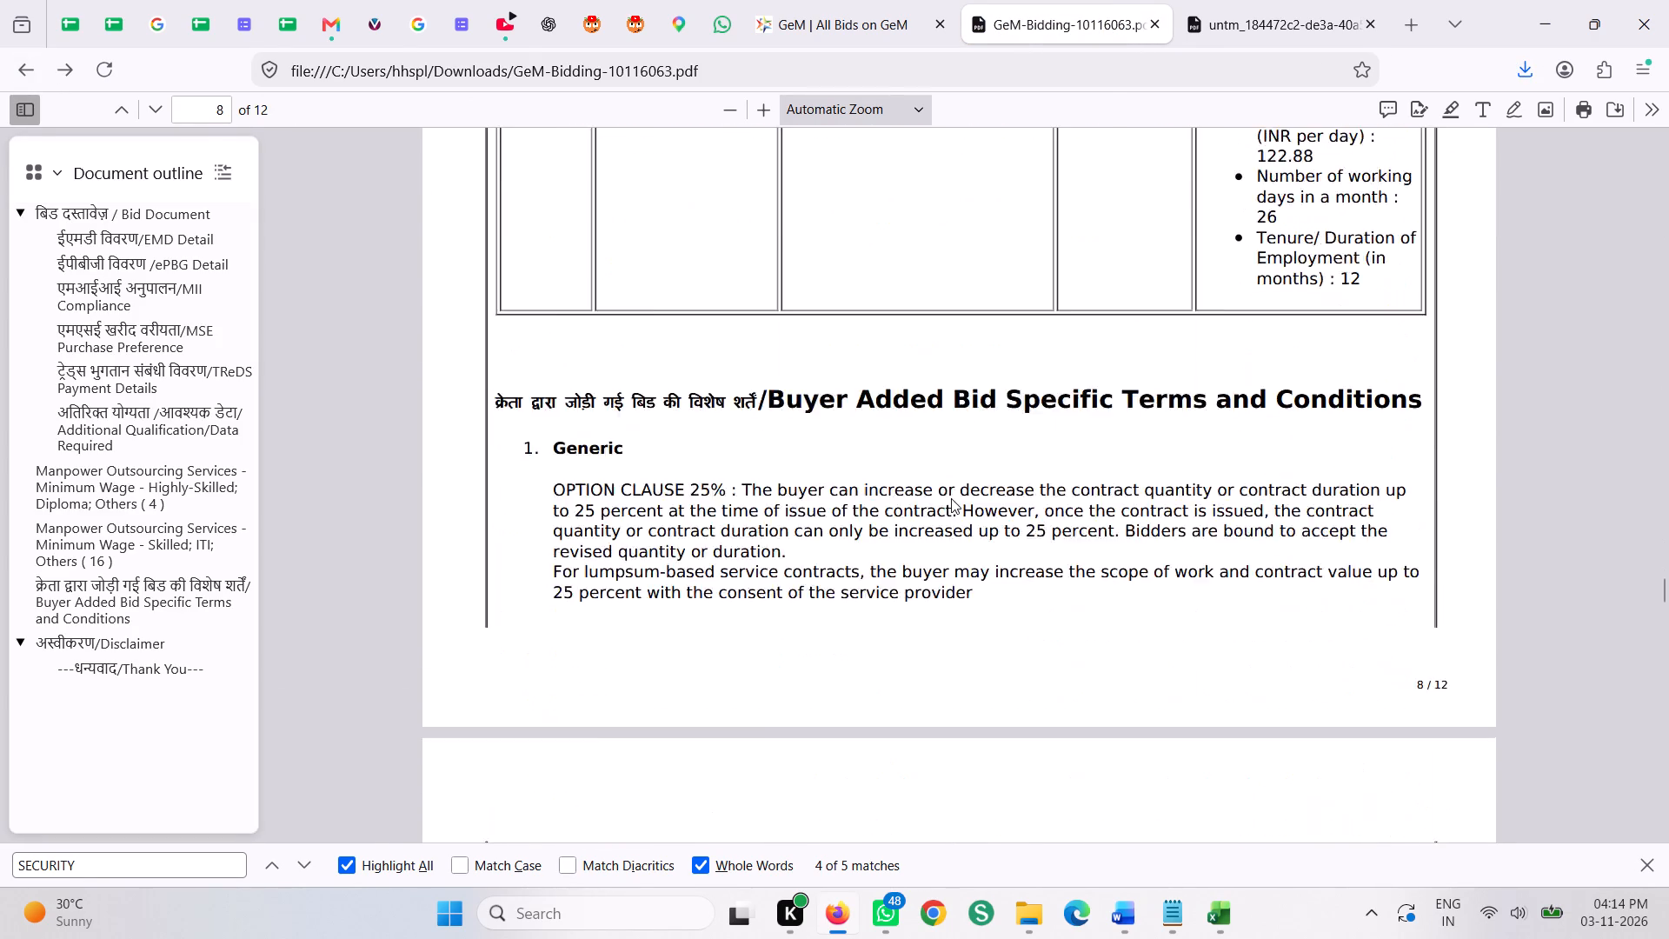
pyautogui.scroll(-1, 808, 576)
pyautogui.click(856, 130)
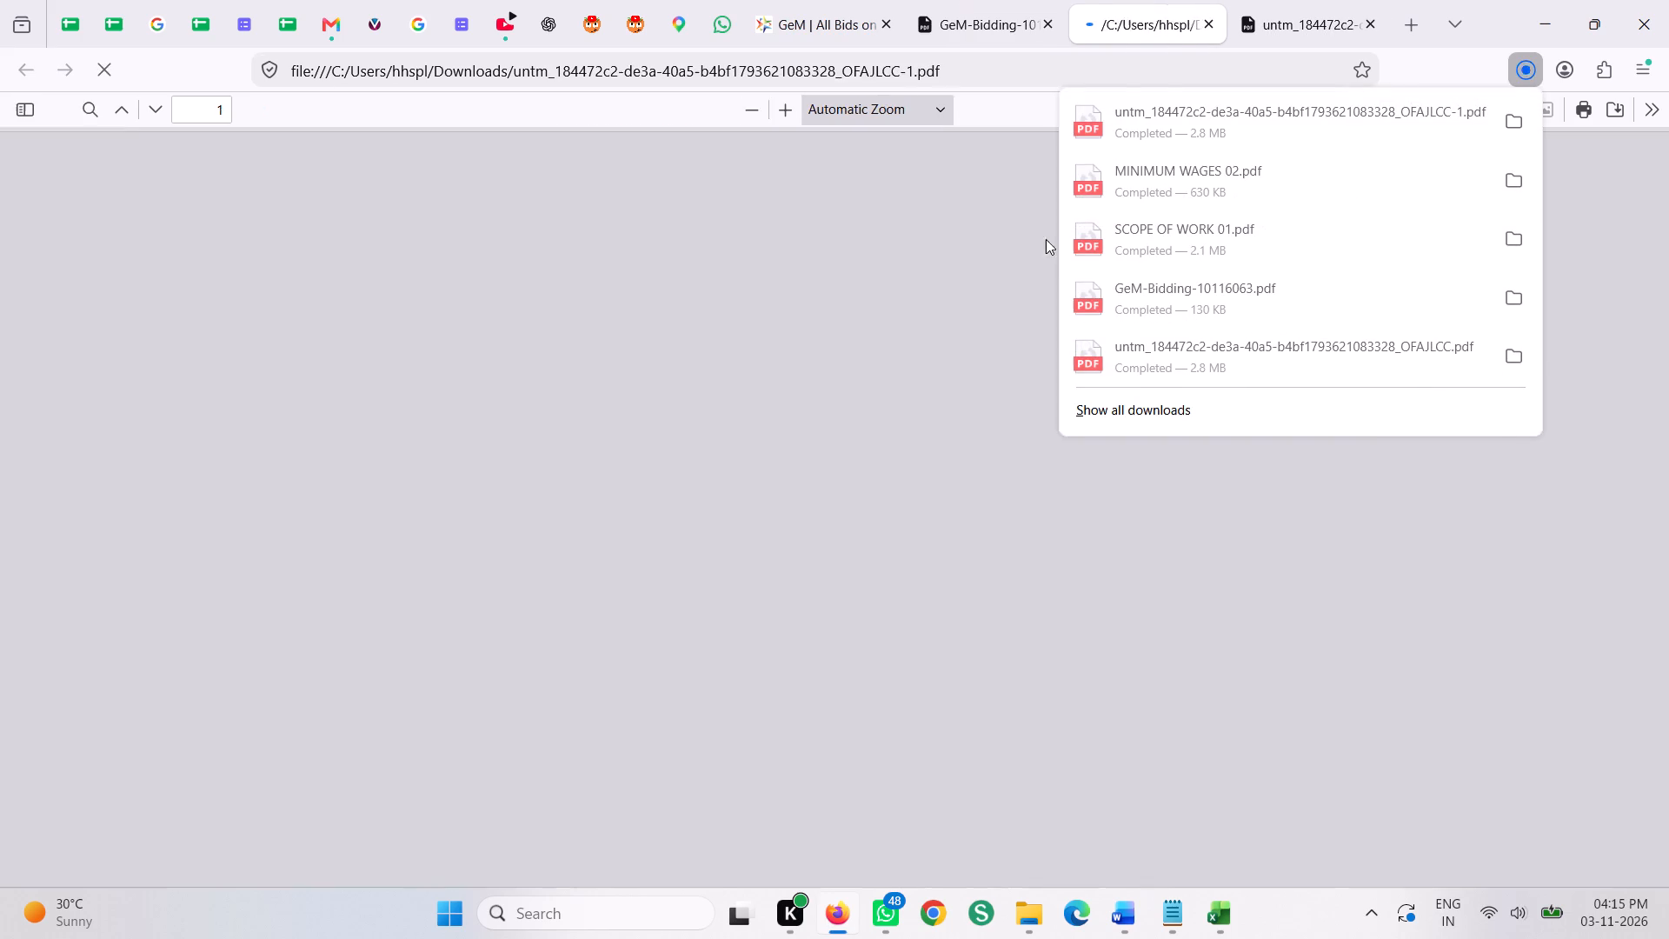
pyautogui.click(639, 312)
pyautogui.doubleClick(1296, 3)
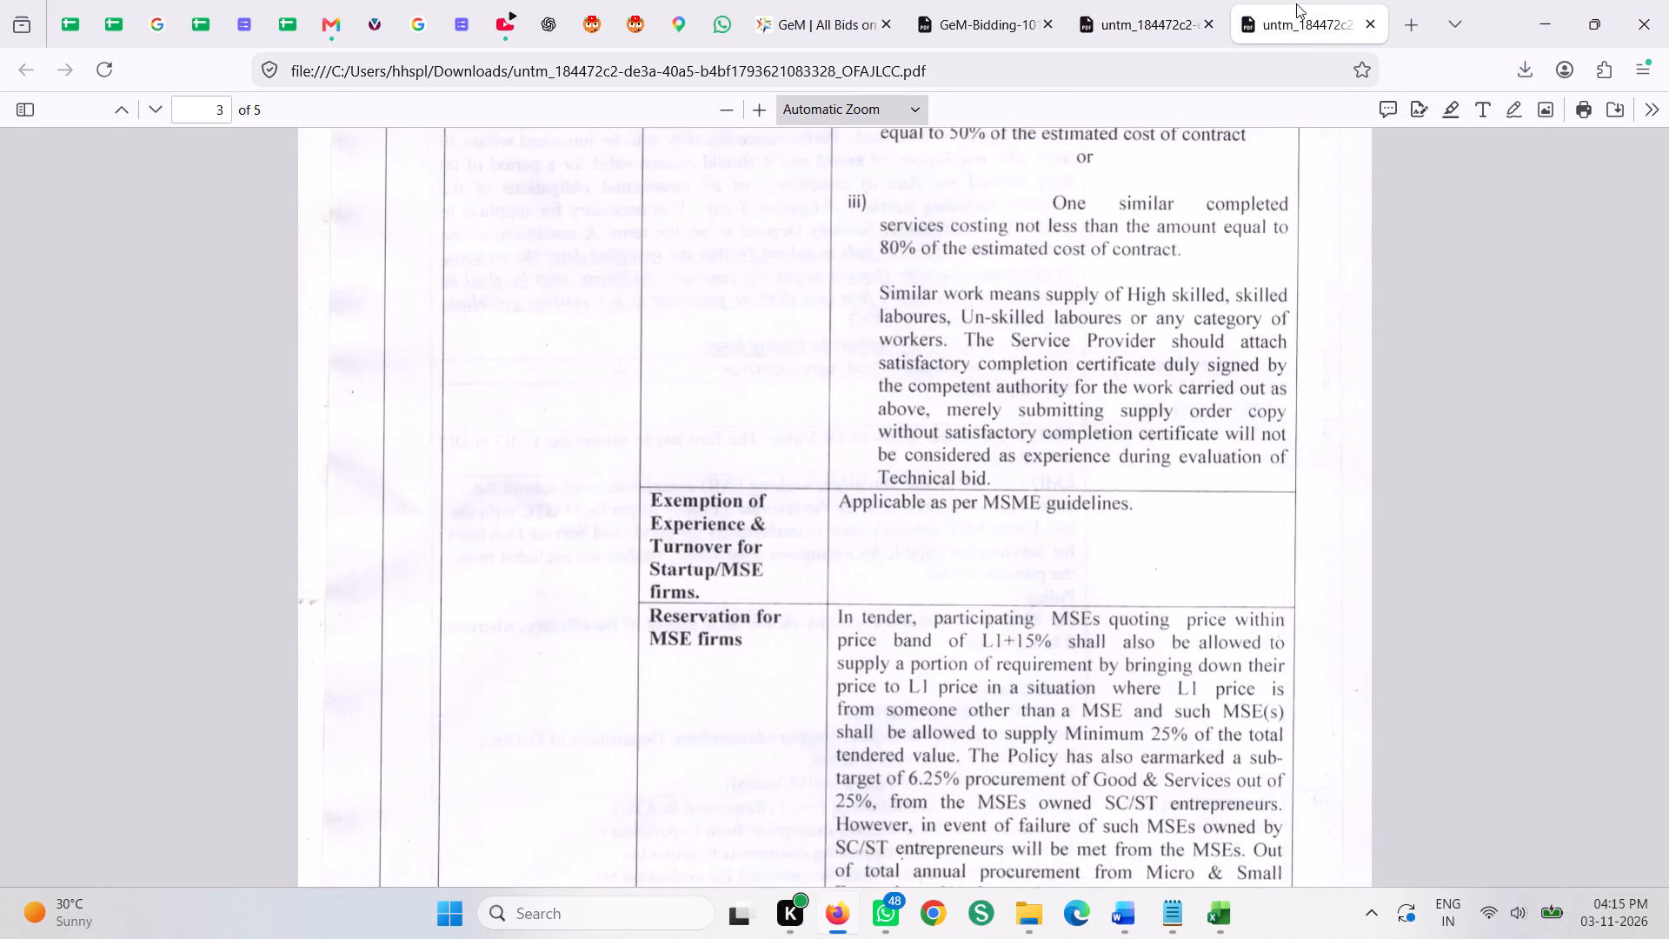
pyautogui.scroll(2, 1198, 164)
pyautogui.click(1155, 0)
pyautogui.click(983, 0)
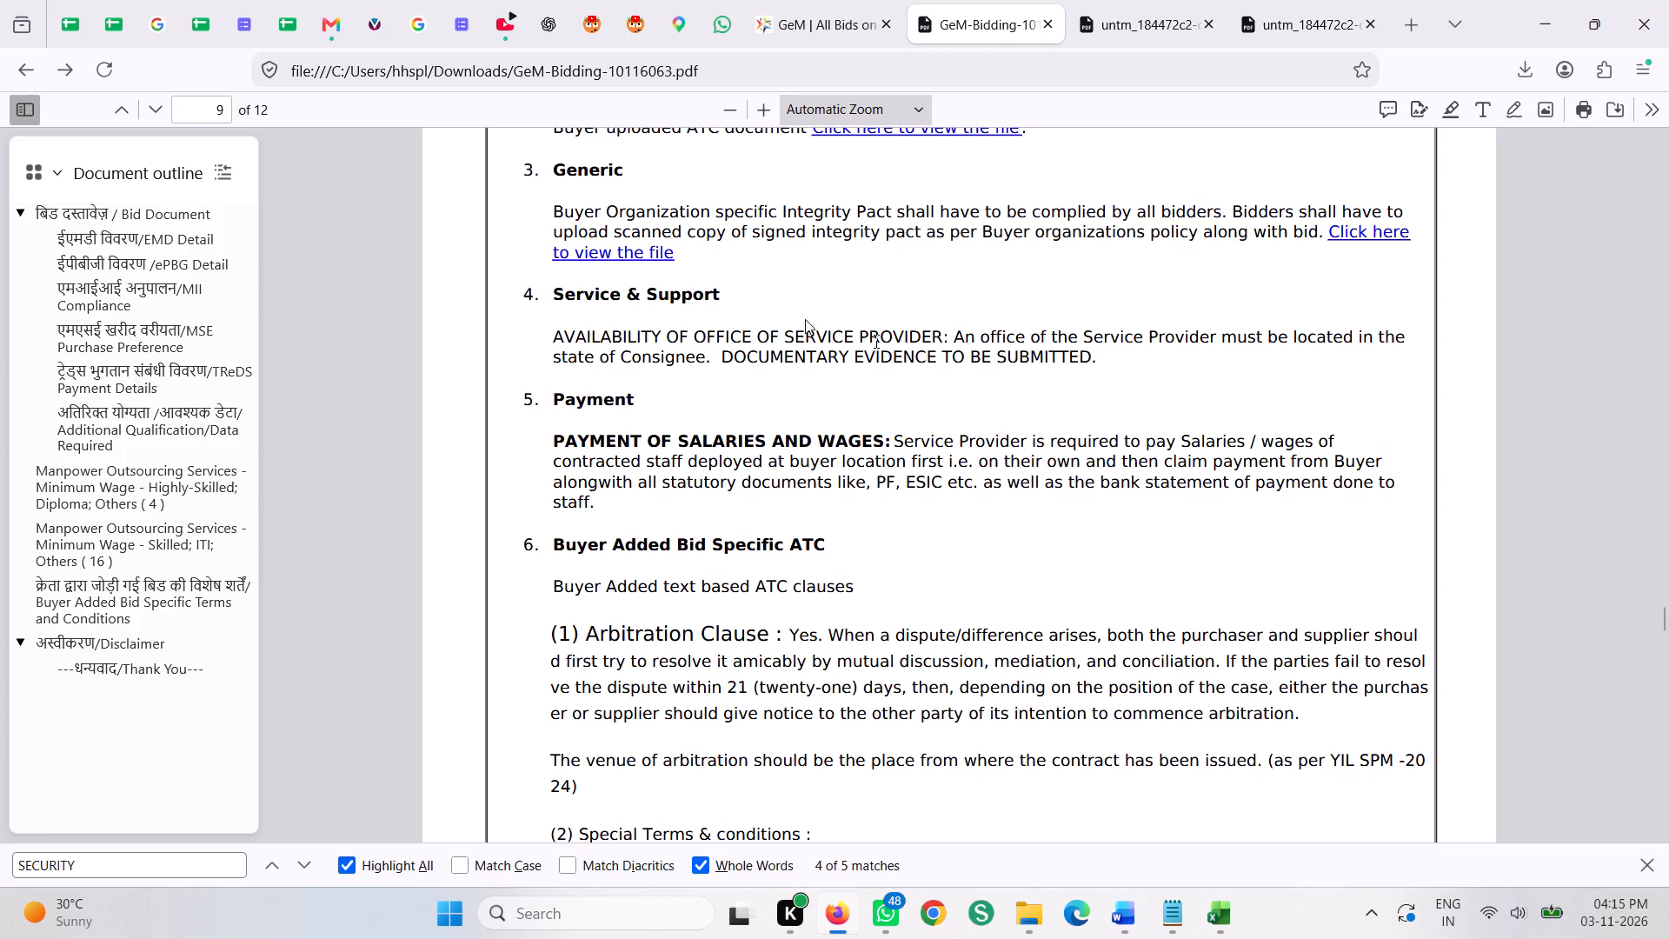
# Read the bid's buyer-added ATC clauses on arbitration, special terms and the new labour code, through to the disclaimer.
pyautogui.scroll(-1, 656, 288)
pyautogui.scroll(-1, 811, 323)
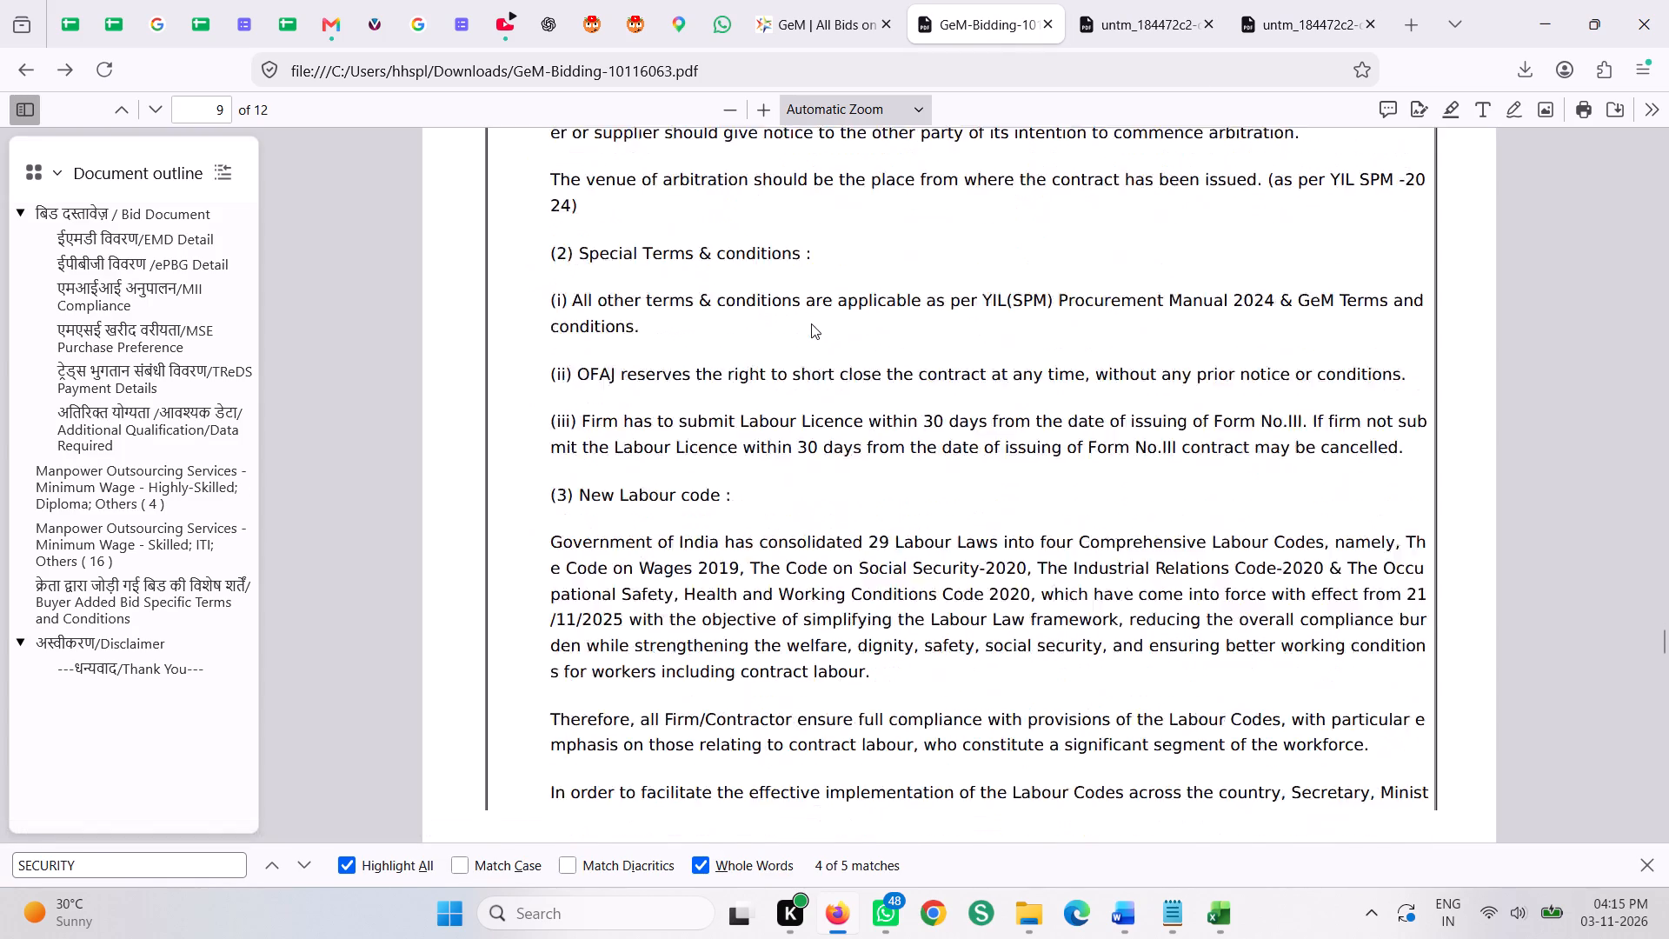
pyautogui.scroll(-4, 837, 350)
pyautogui.scroll(2, 841, 353)
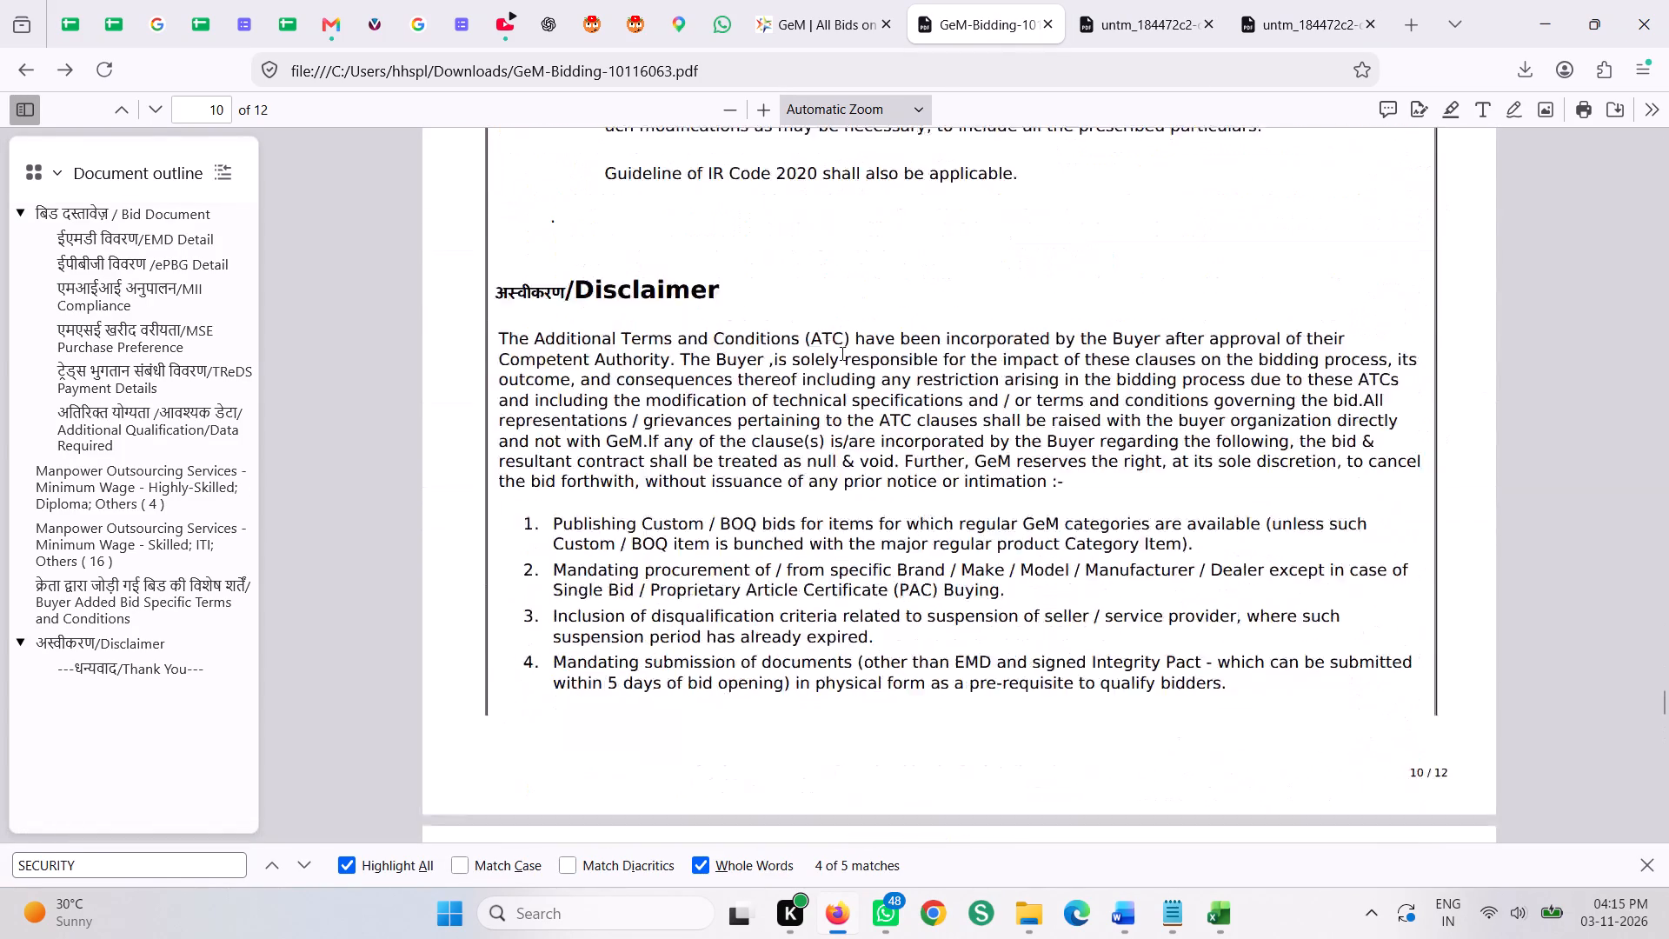
pyautogui.scroll(4, 841, 353)
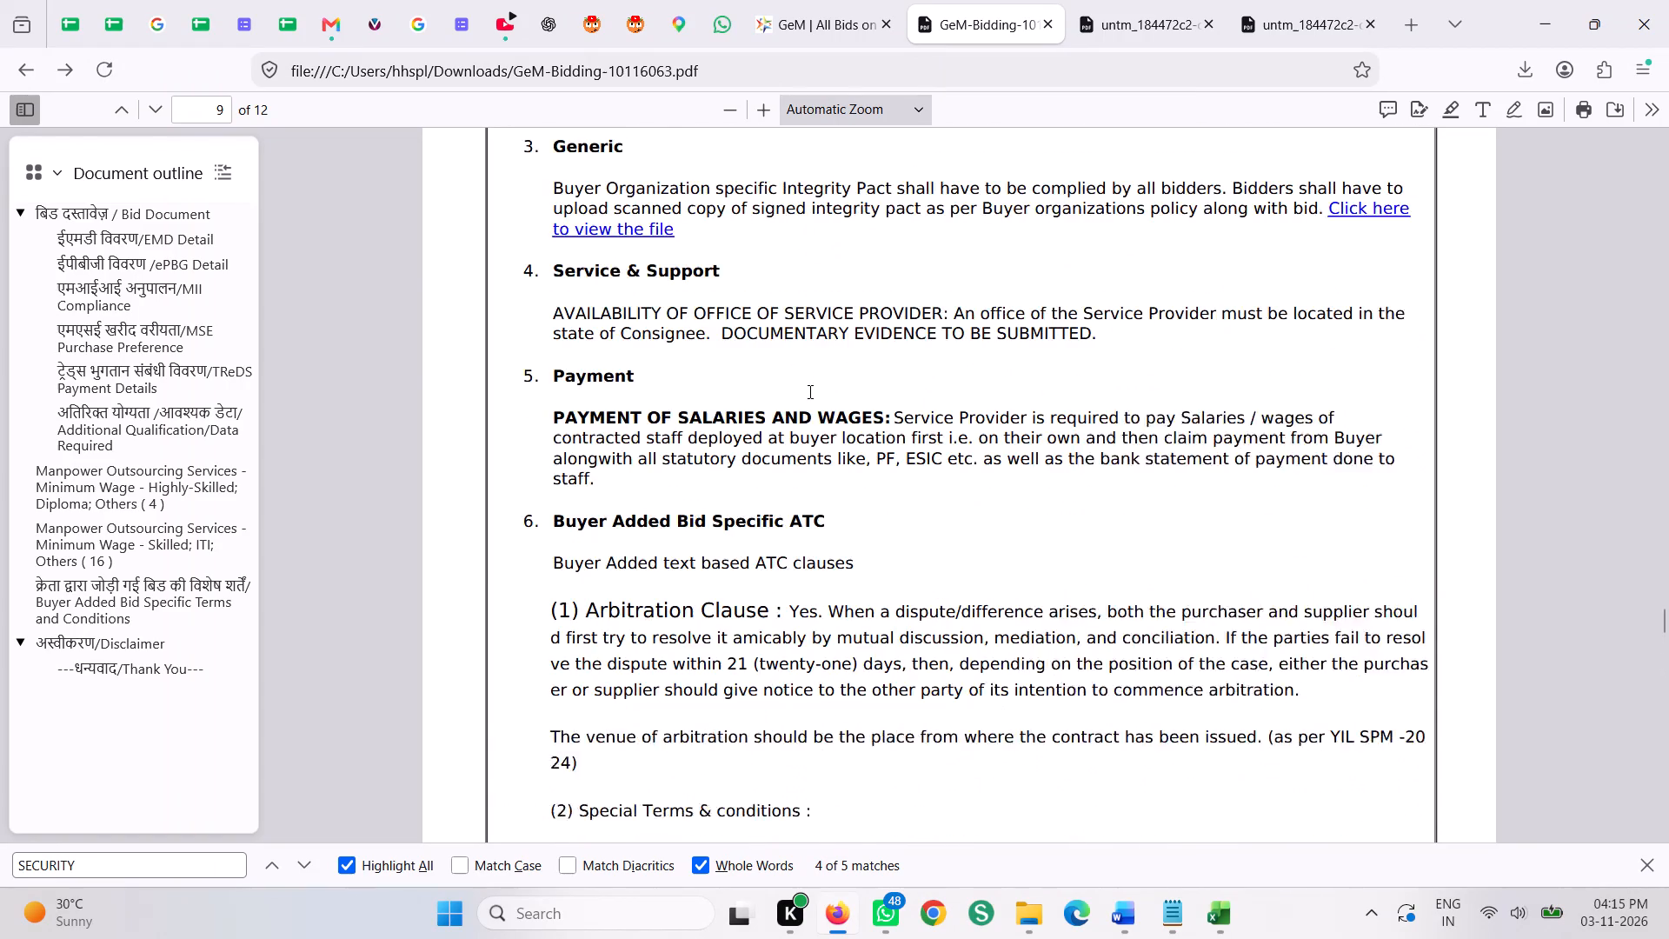
# Open the integrity pact file linked in the Generic clause of the bid's buyer-added terms.
pyautogui.scroll(1, 762, 395)
pyautogui.scroll(-1, 663, 378)
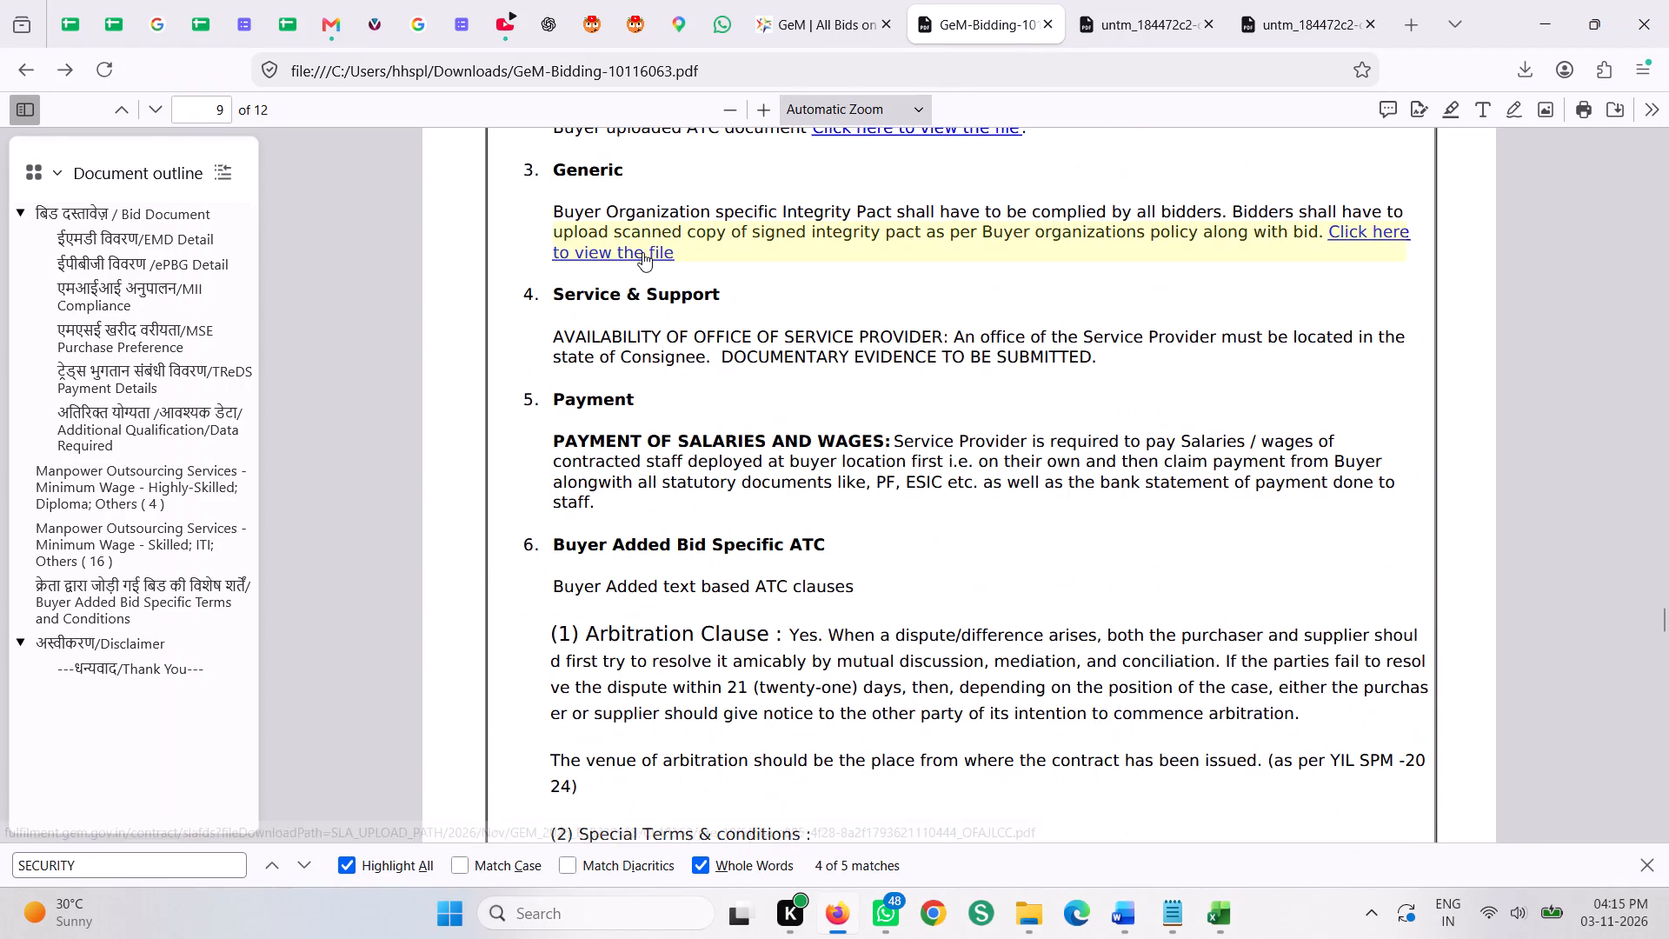
pyautogui.click(643, 250)
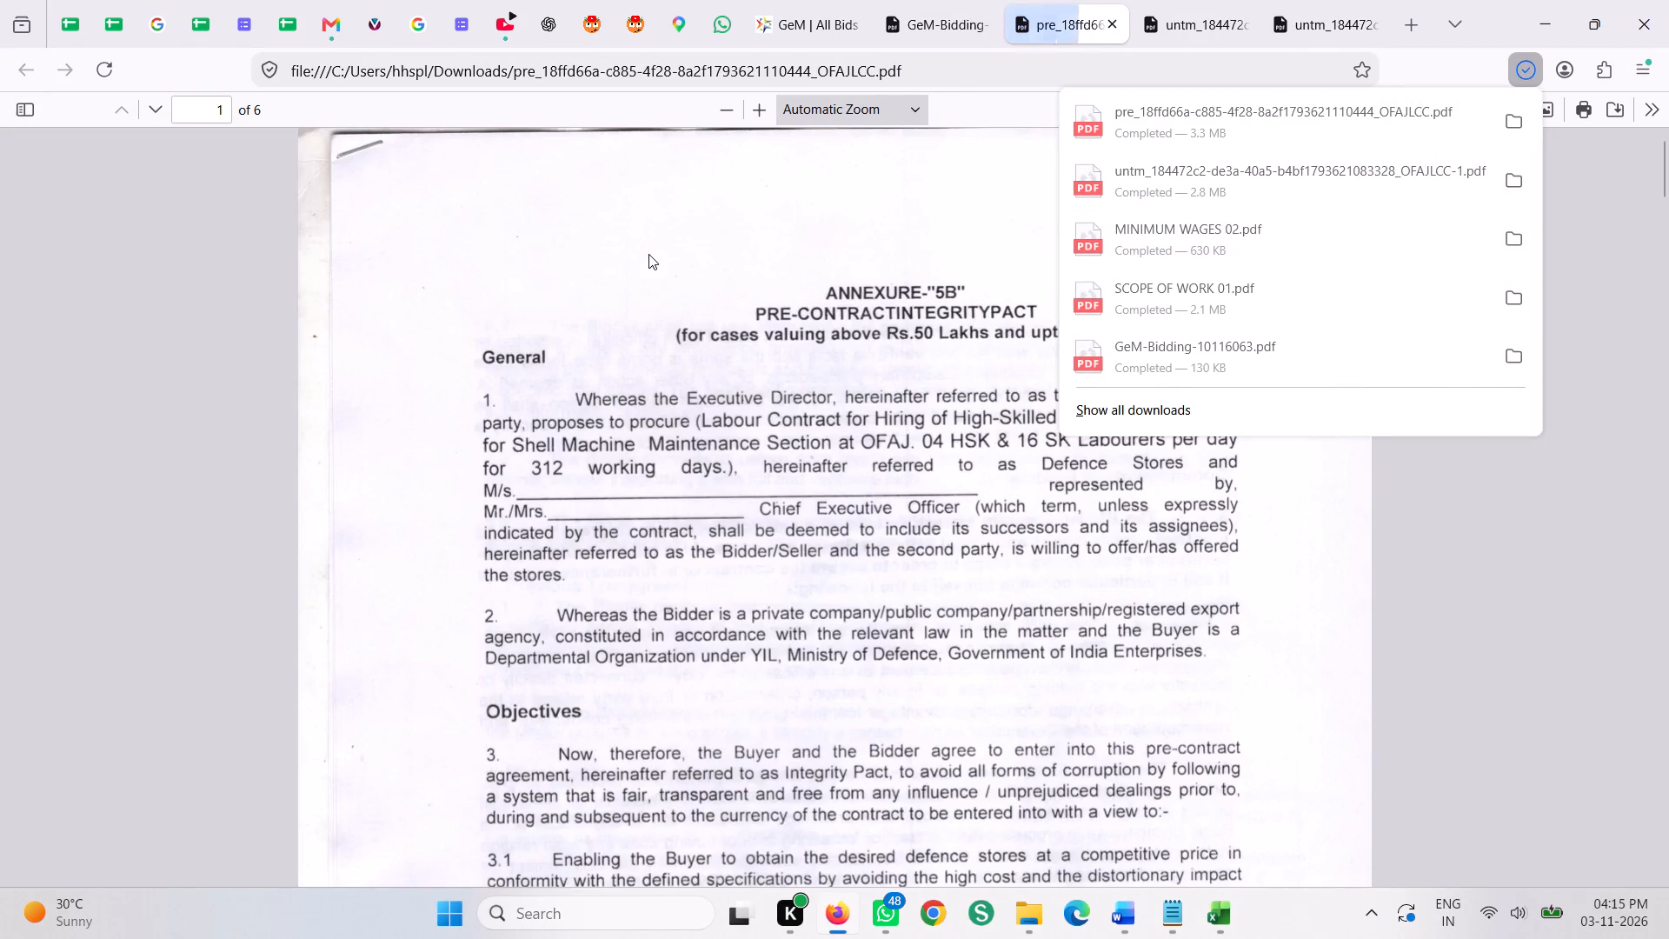
pyautogui.click(675, 295)
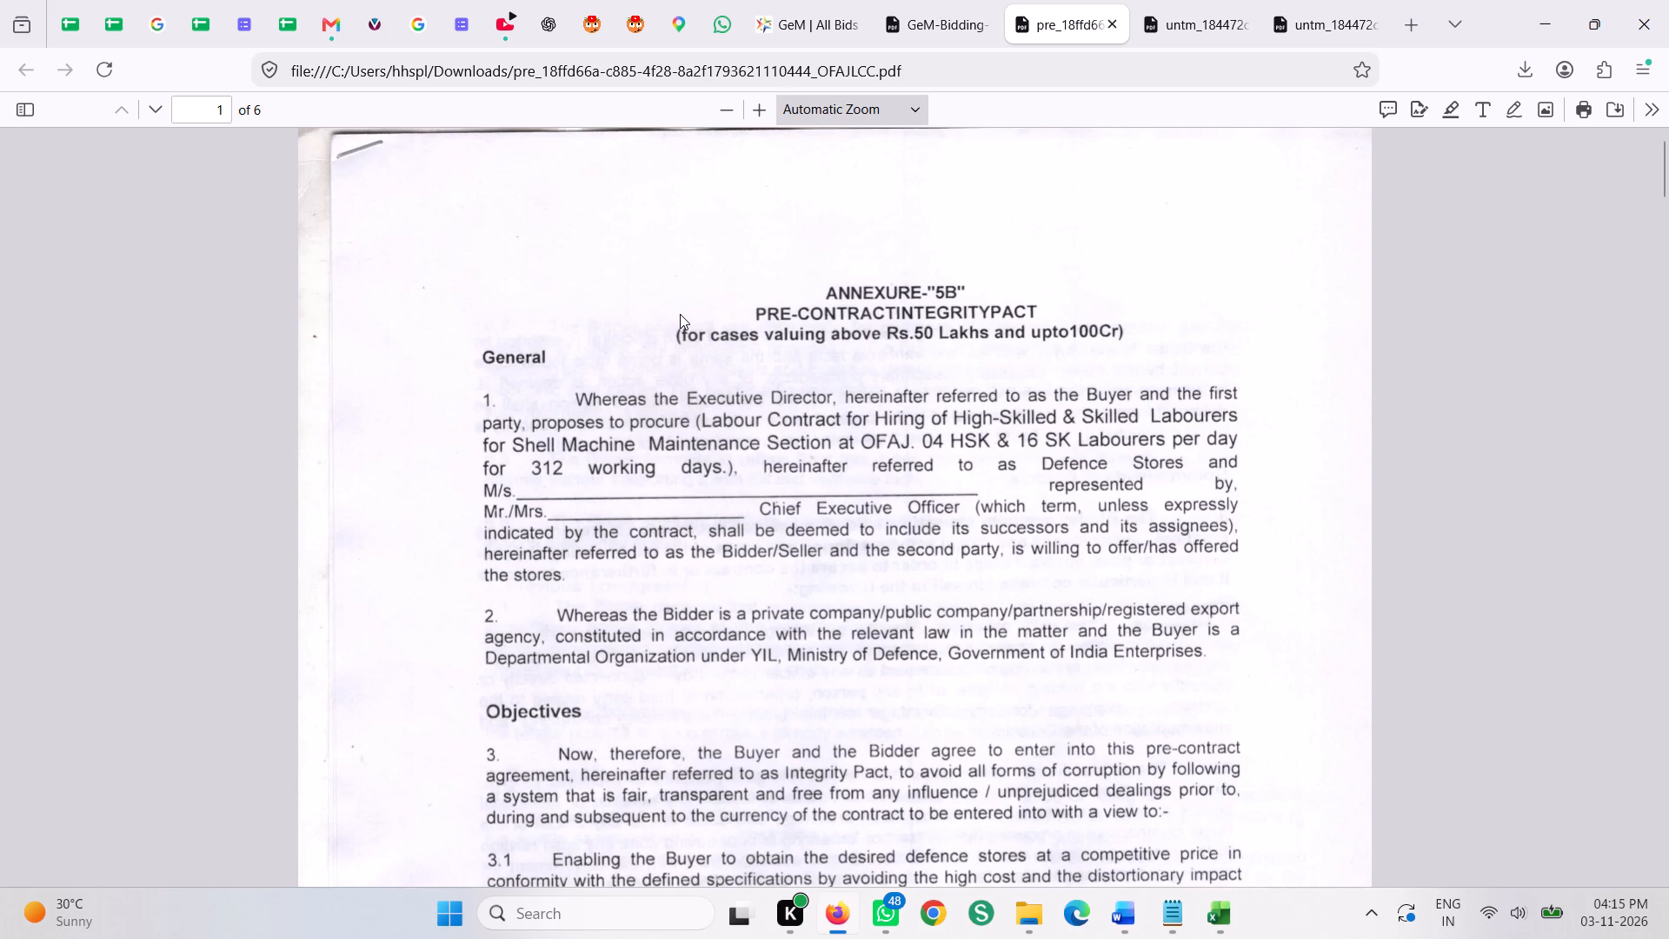
# Skim the six-page Pre-Contract Integrity Pact, Annexure 5B, to its signature page and return to the first page.
pyautogui.scroll(-11, 710, 338)
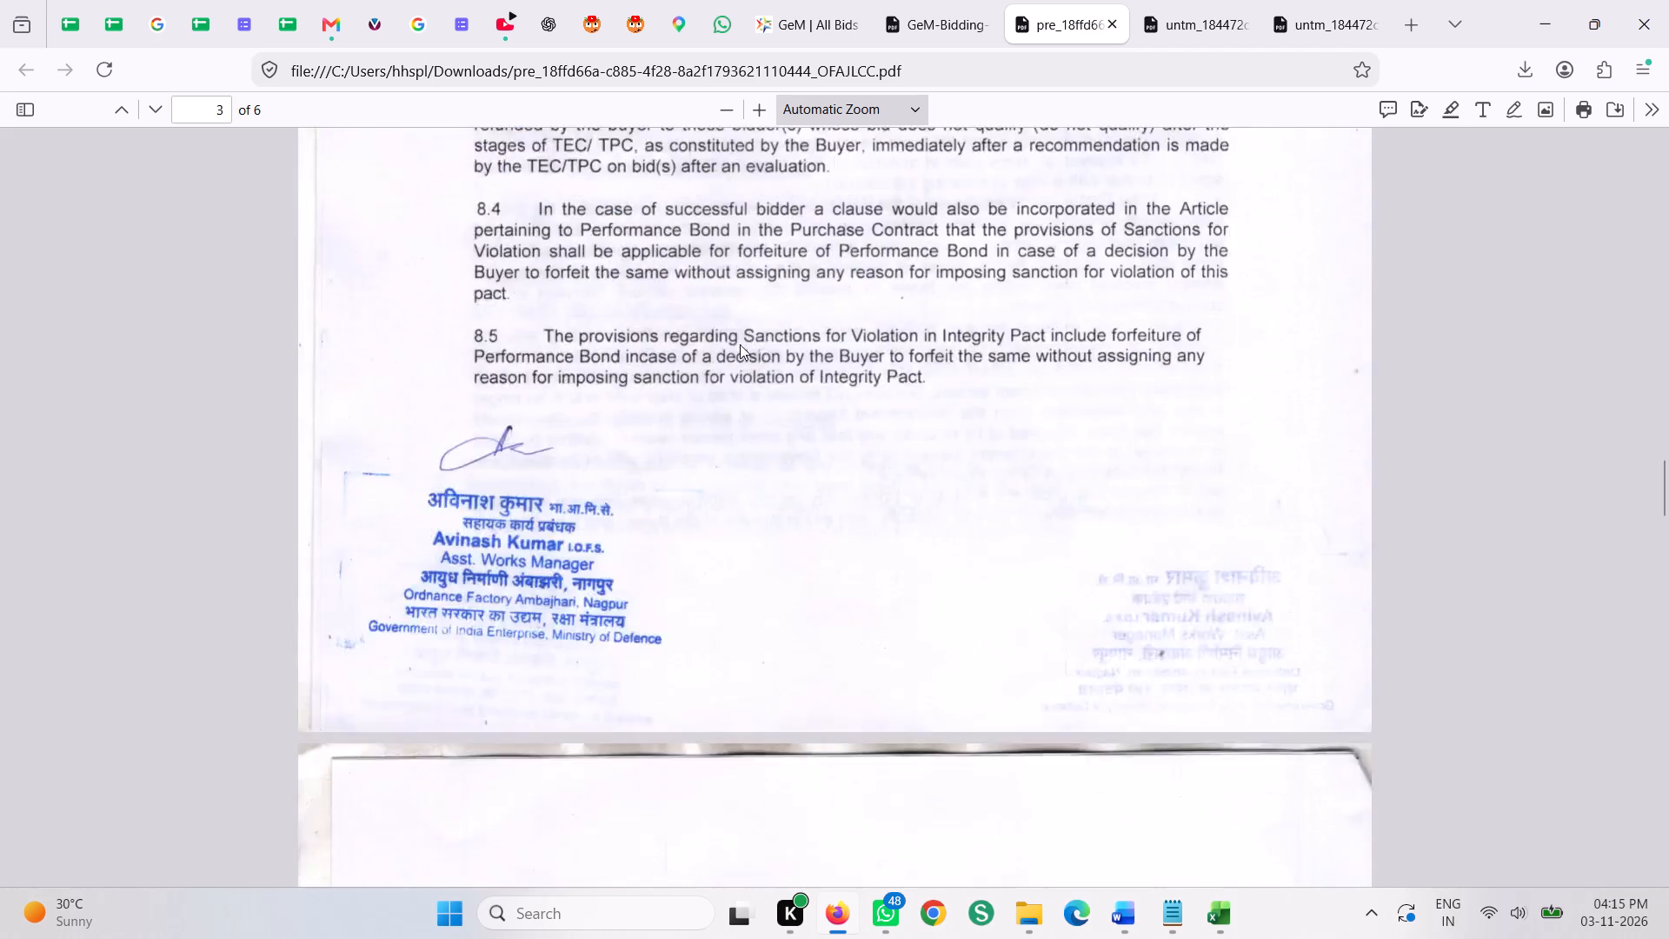
pyautogui.scroll(-7, 740, 344)
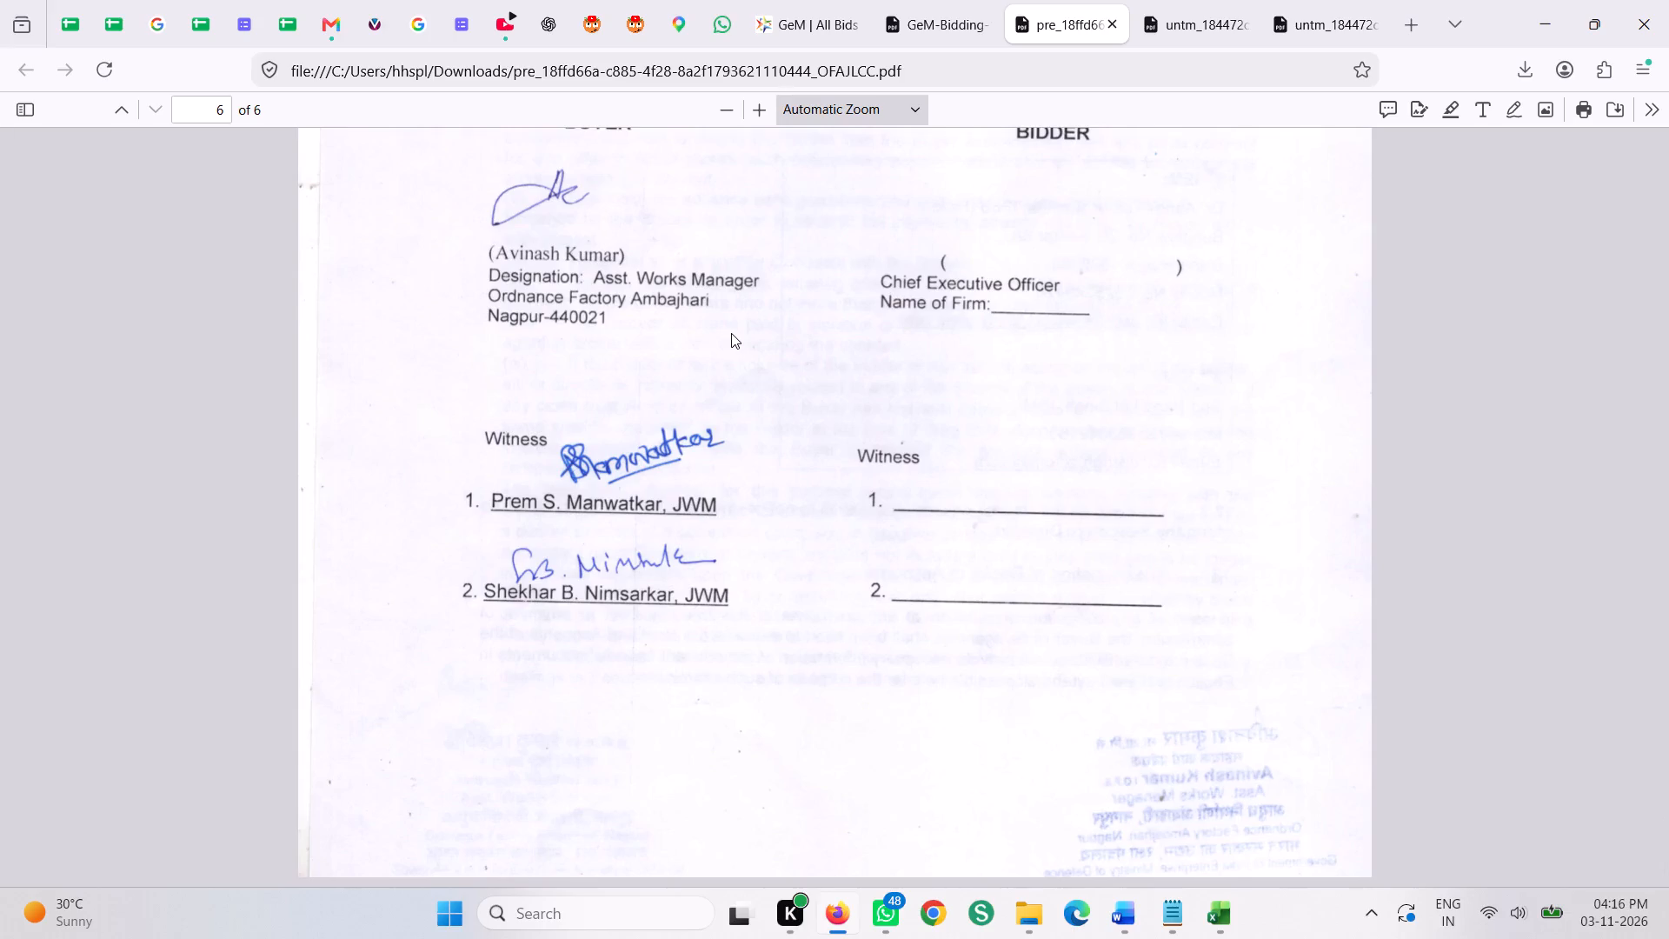
pyautogui.scroll(5, 730, 331)
pyautogui.scroll(3, 555, 374)
pyautogui.scroll(2, 734, 376)
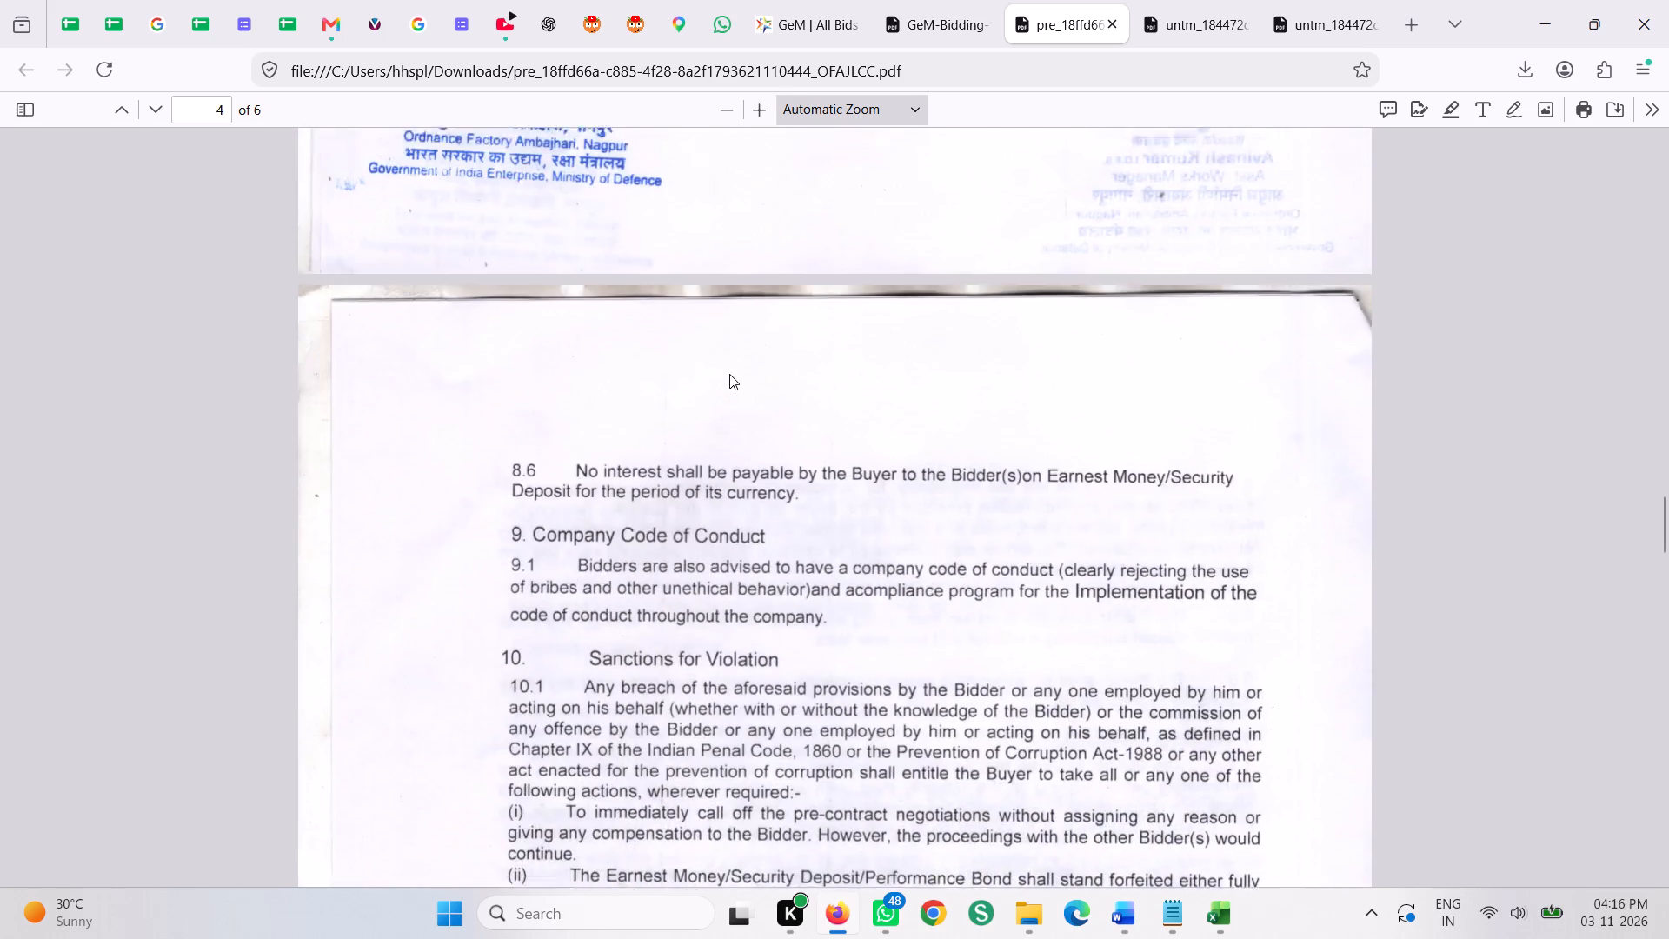
pyautogui.scroll(5, 729, 374)
pyautogui.scroll(9, 907, 383)
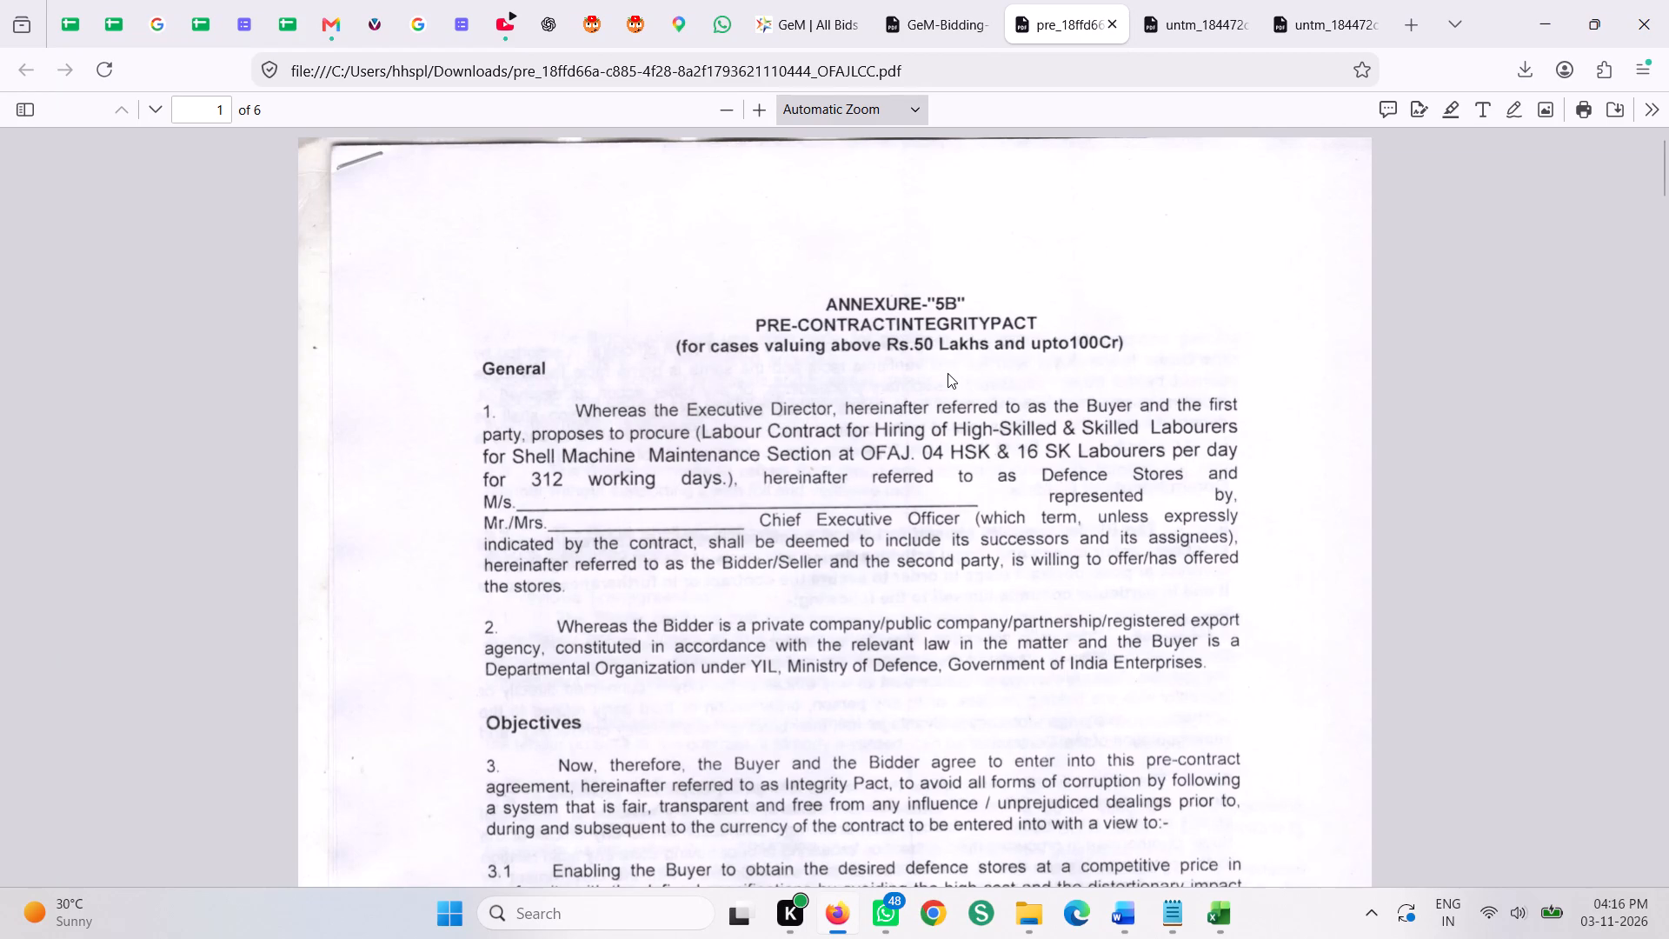
# Review the integrity pact's clauses from the objectives and commitments through earnest money, sanctions and validity to the bidder and witness signature blocks.
pyautogui.scroll(-2, 948, 373)
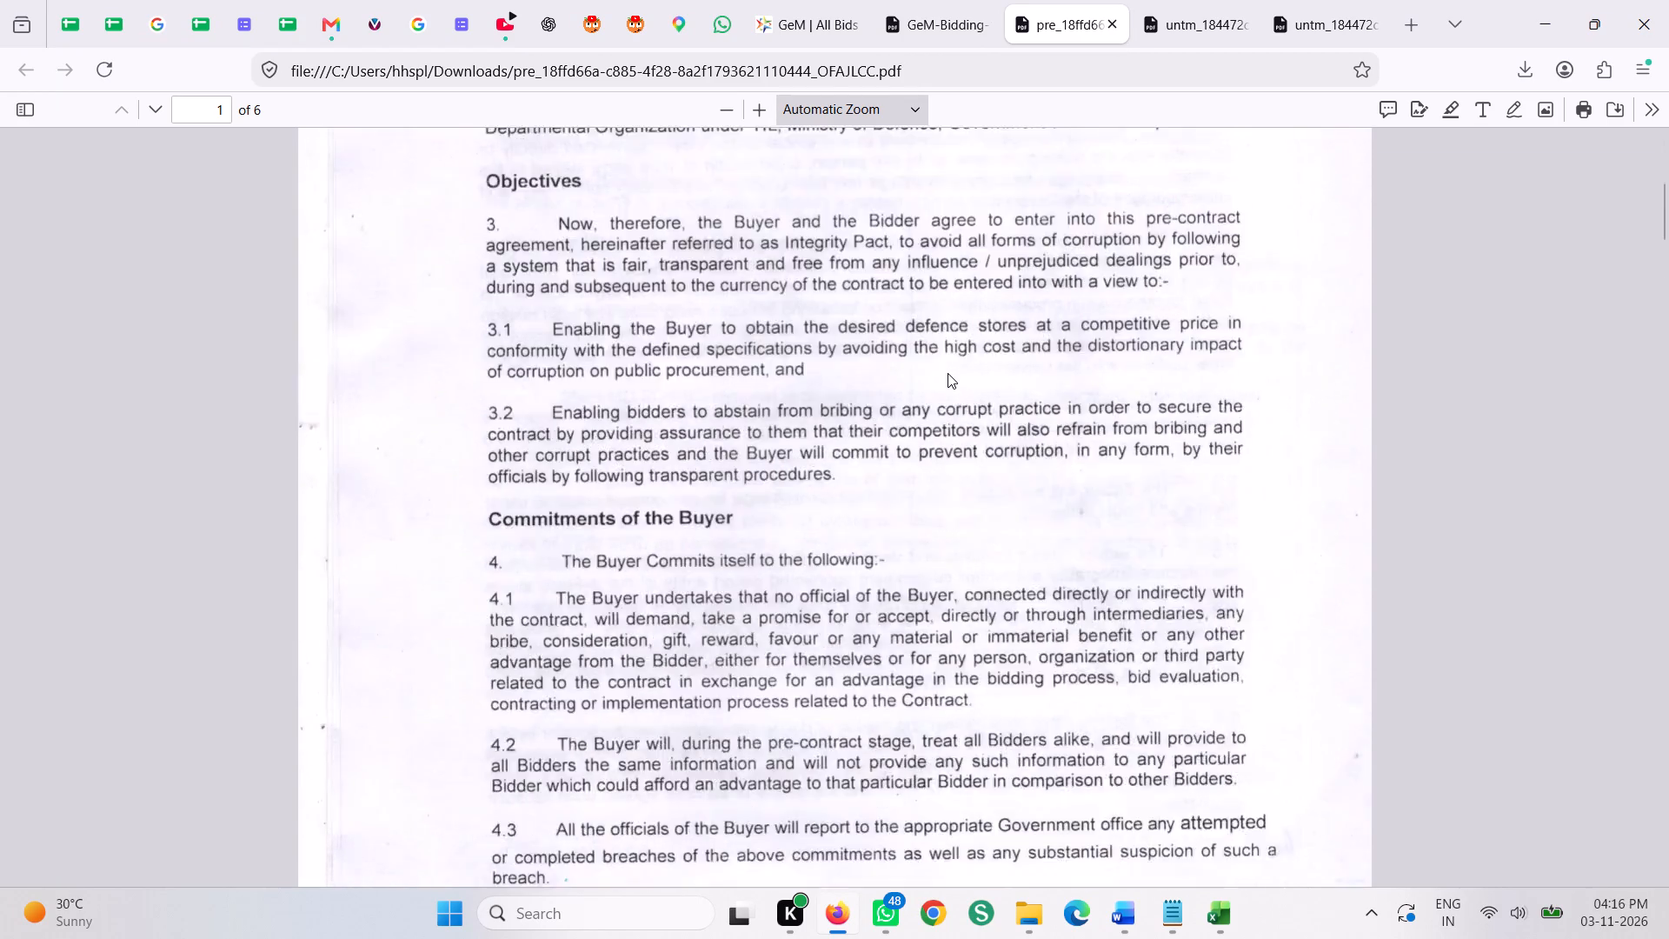
pyautogui.scroll(-4, 948, 373)
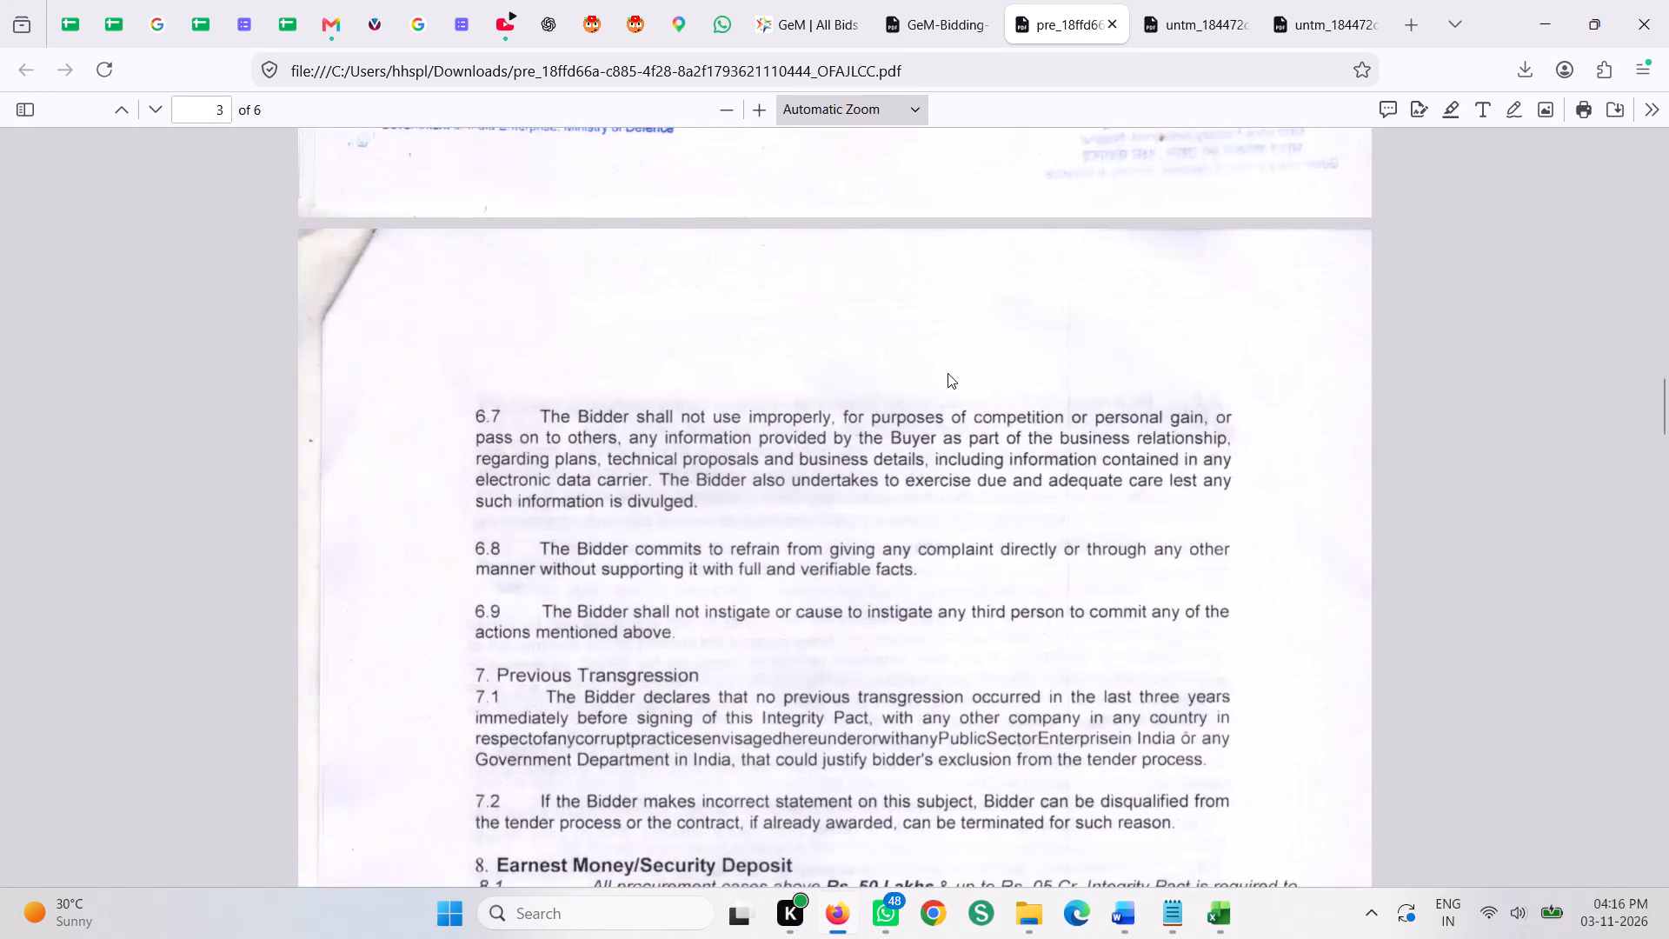
pyautogui.scroll(1, 948, 373)
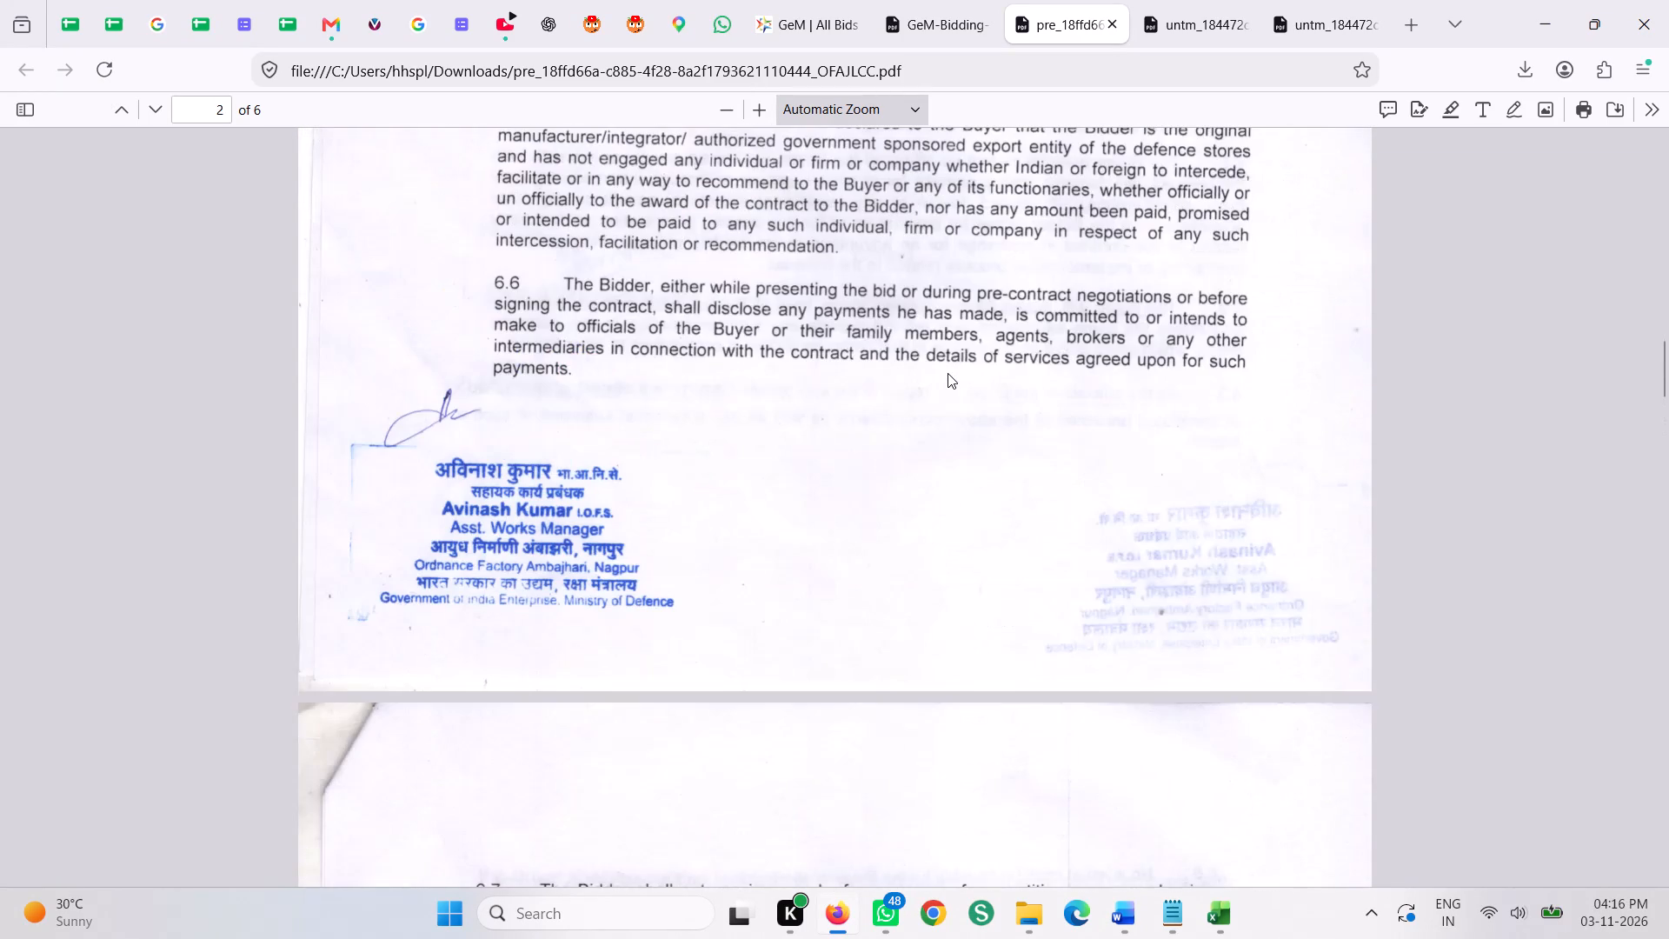
pyautogui.scroll(-3, 789, 462)
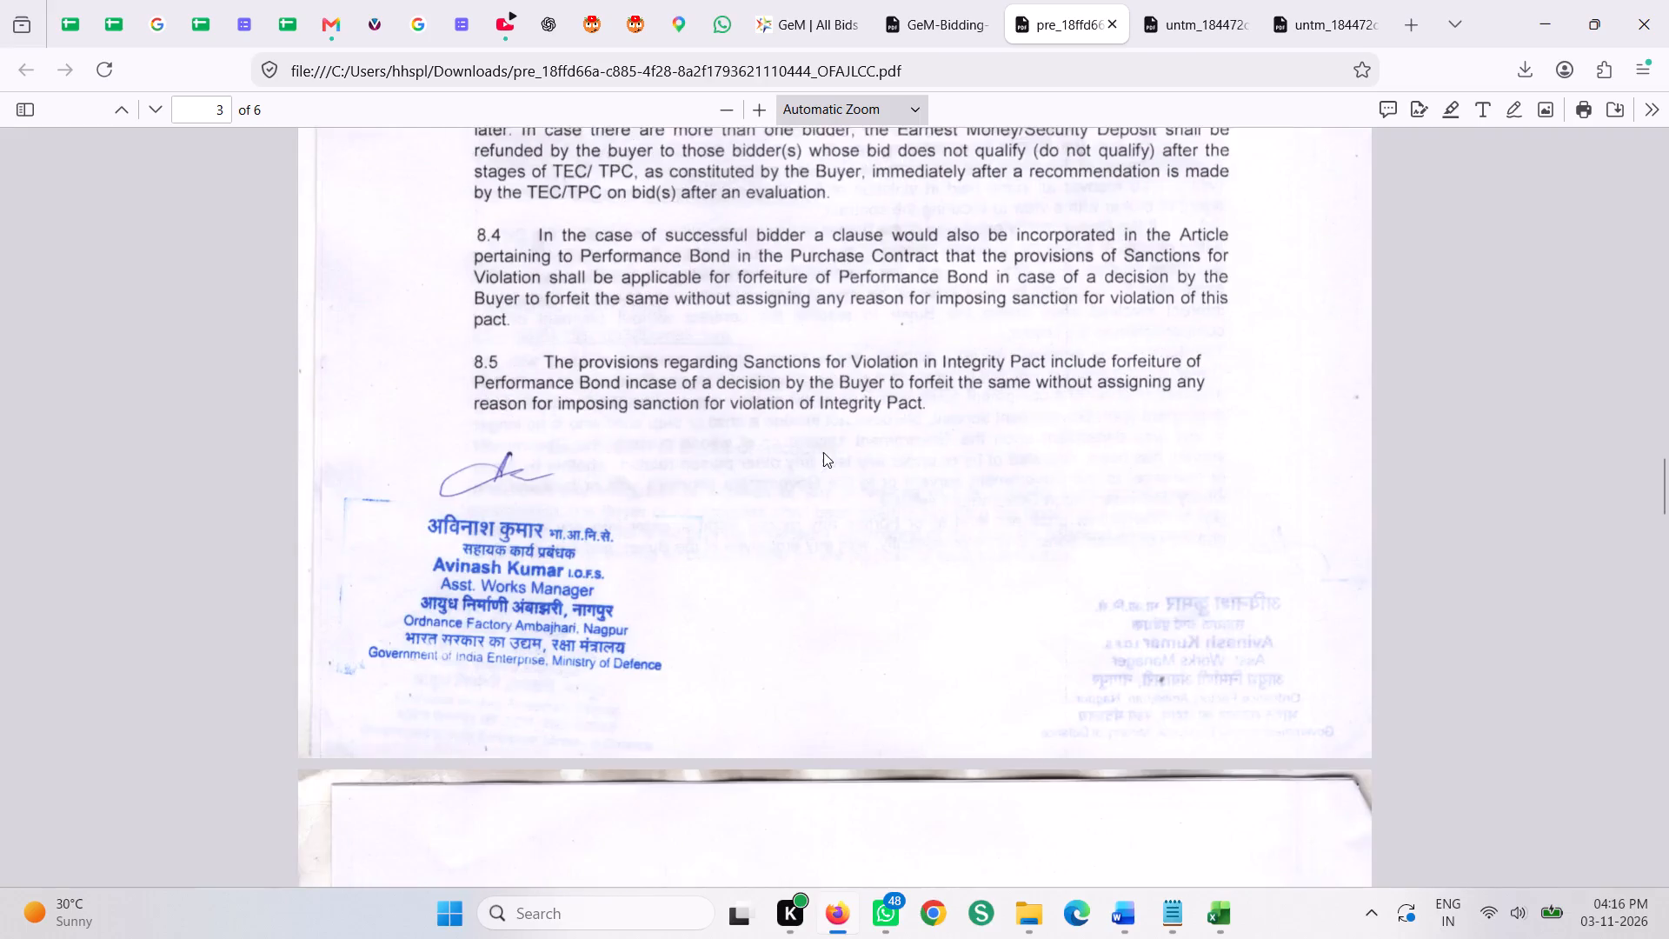
pyautogui.scroll(-3, 823, 452)
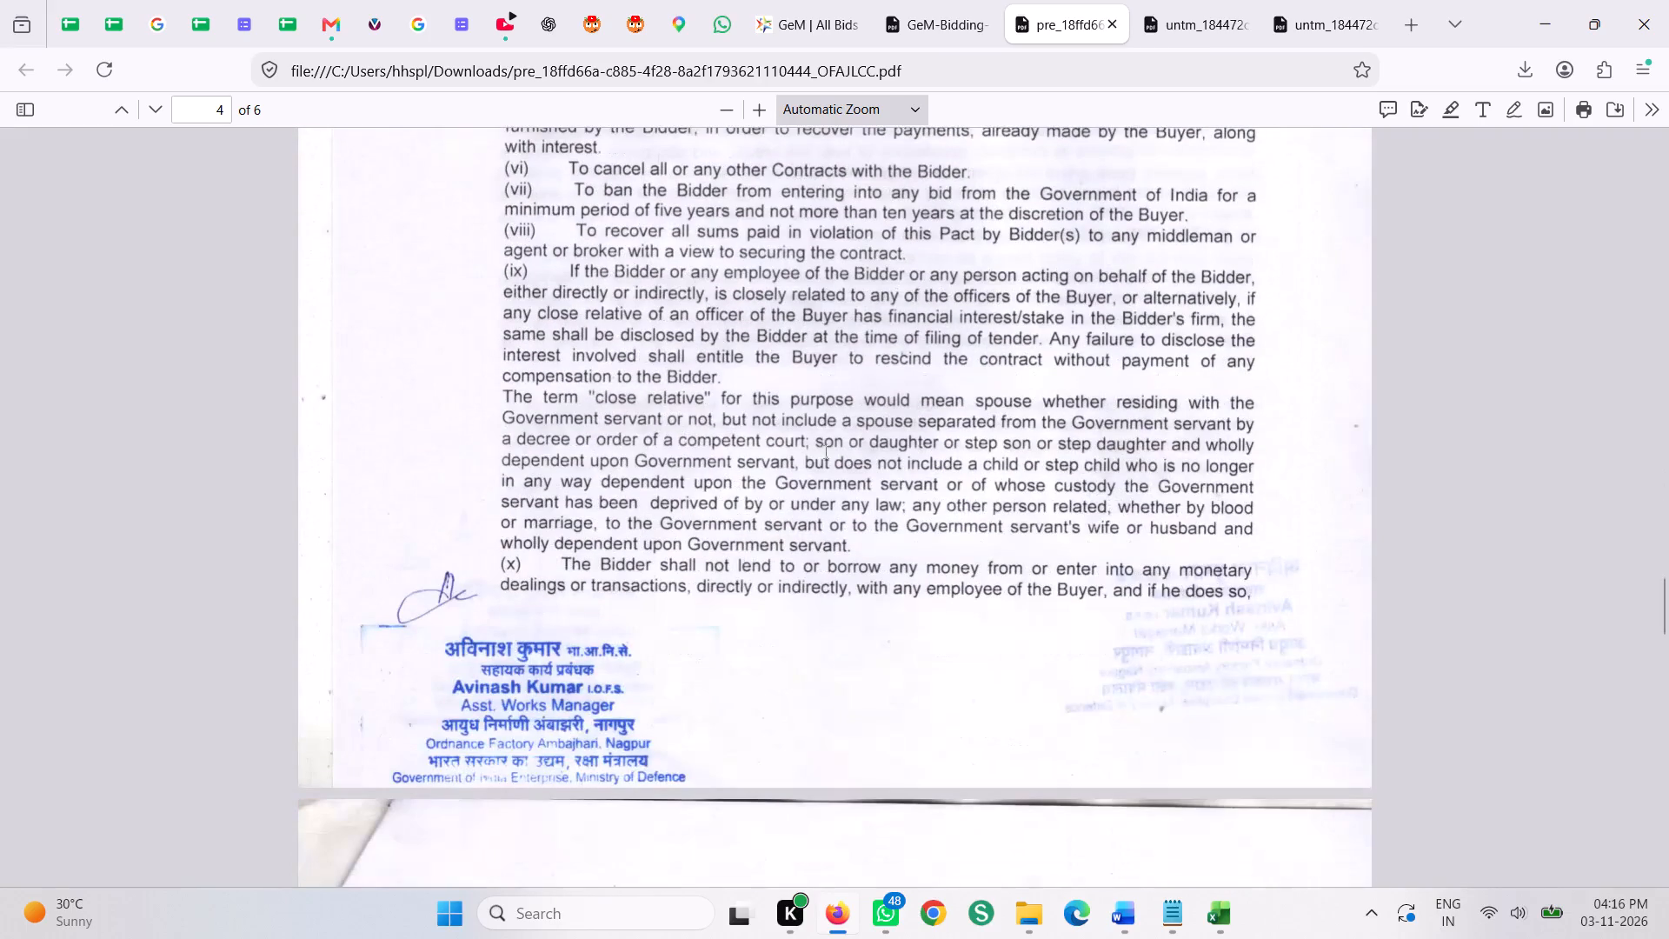
pyautogui.scroll(-5, 824, 451)
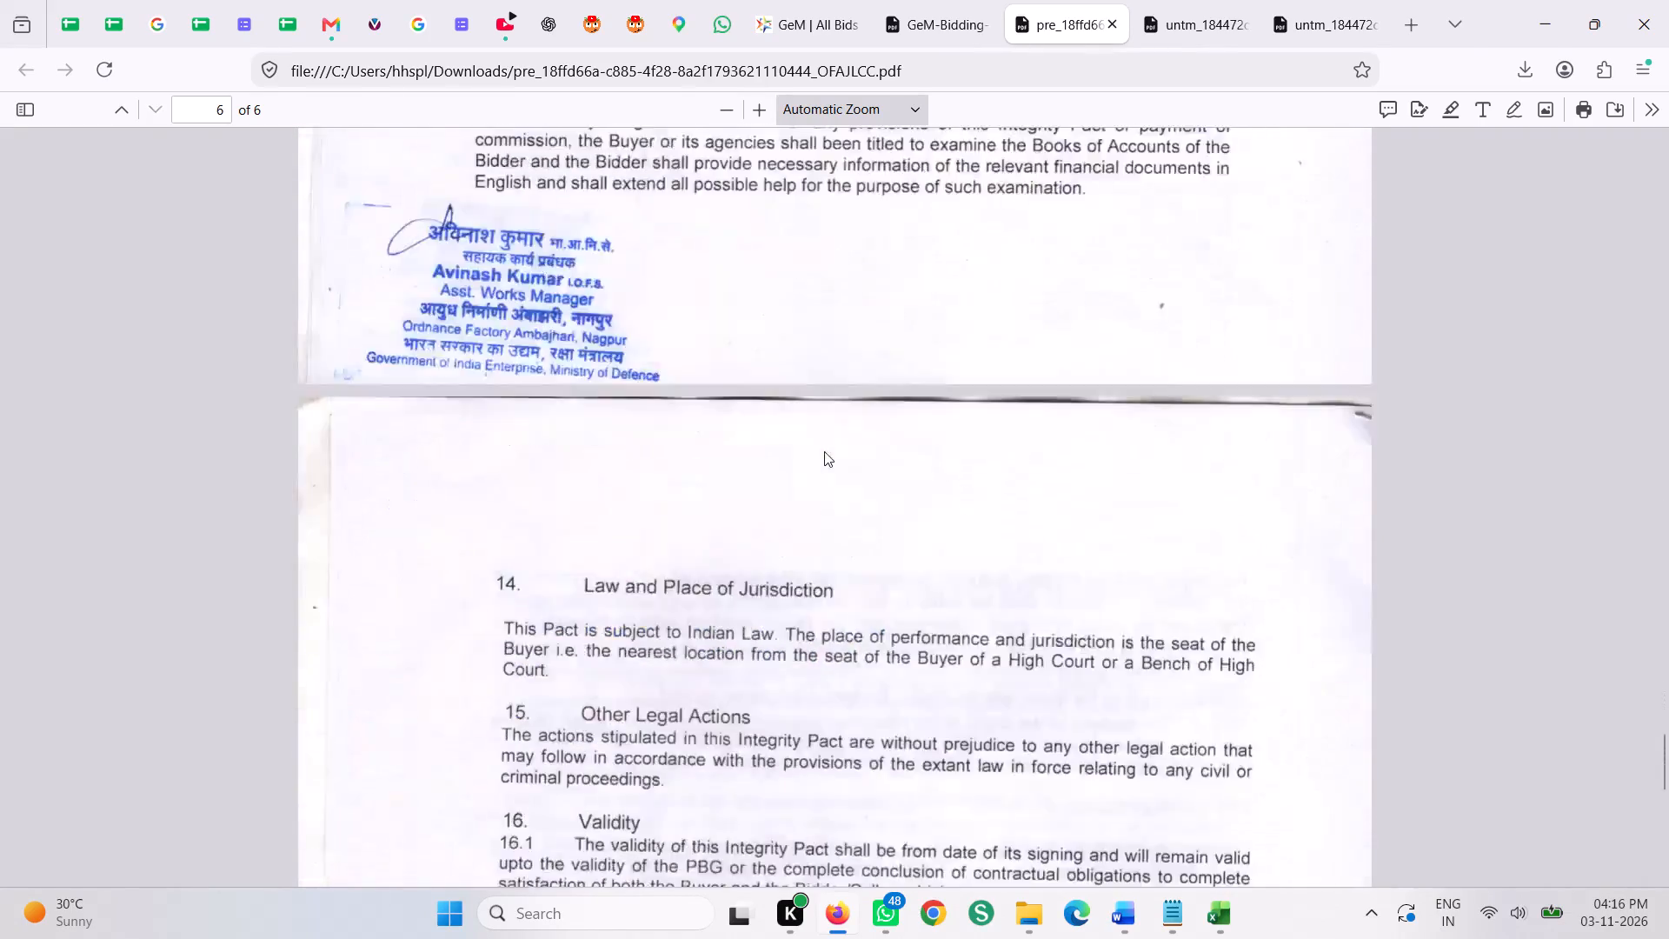
pyautogui.scroll(-3, 824, 451)
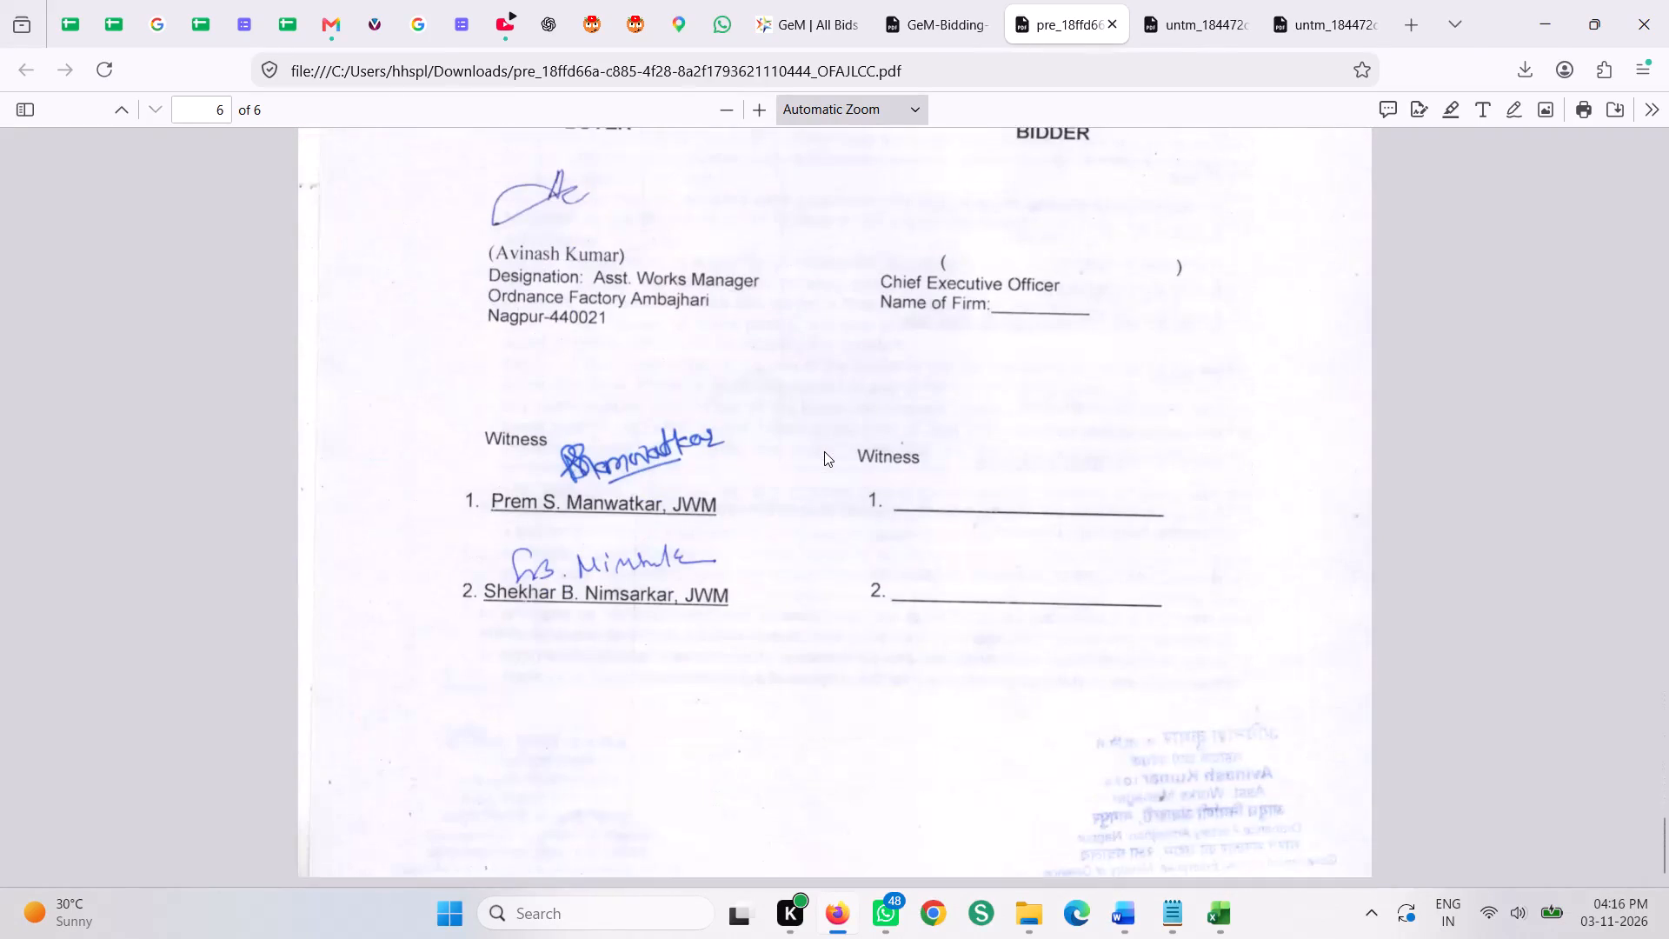
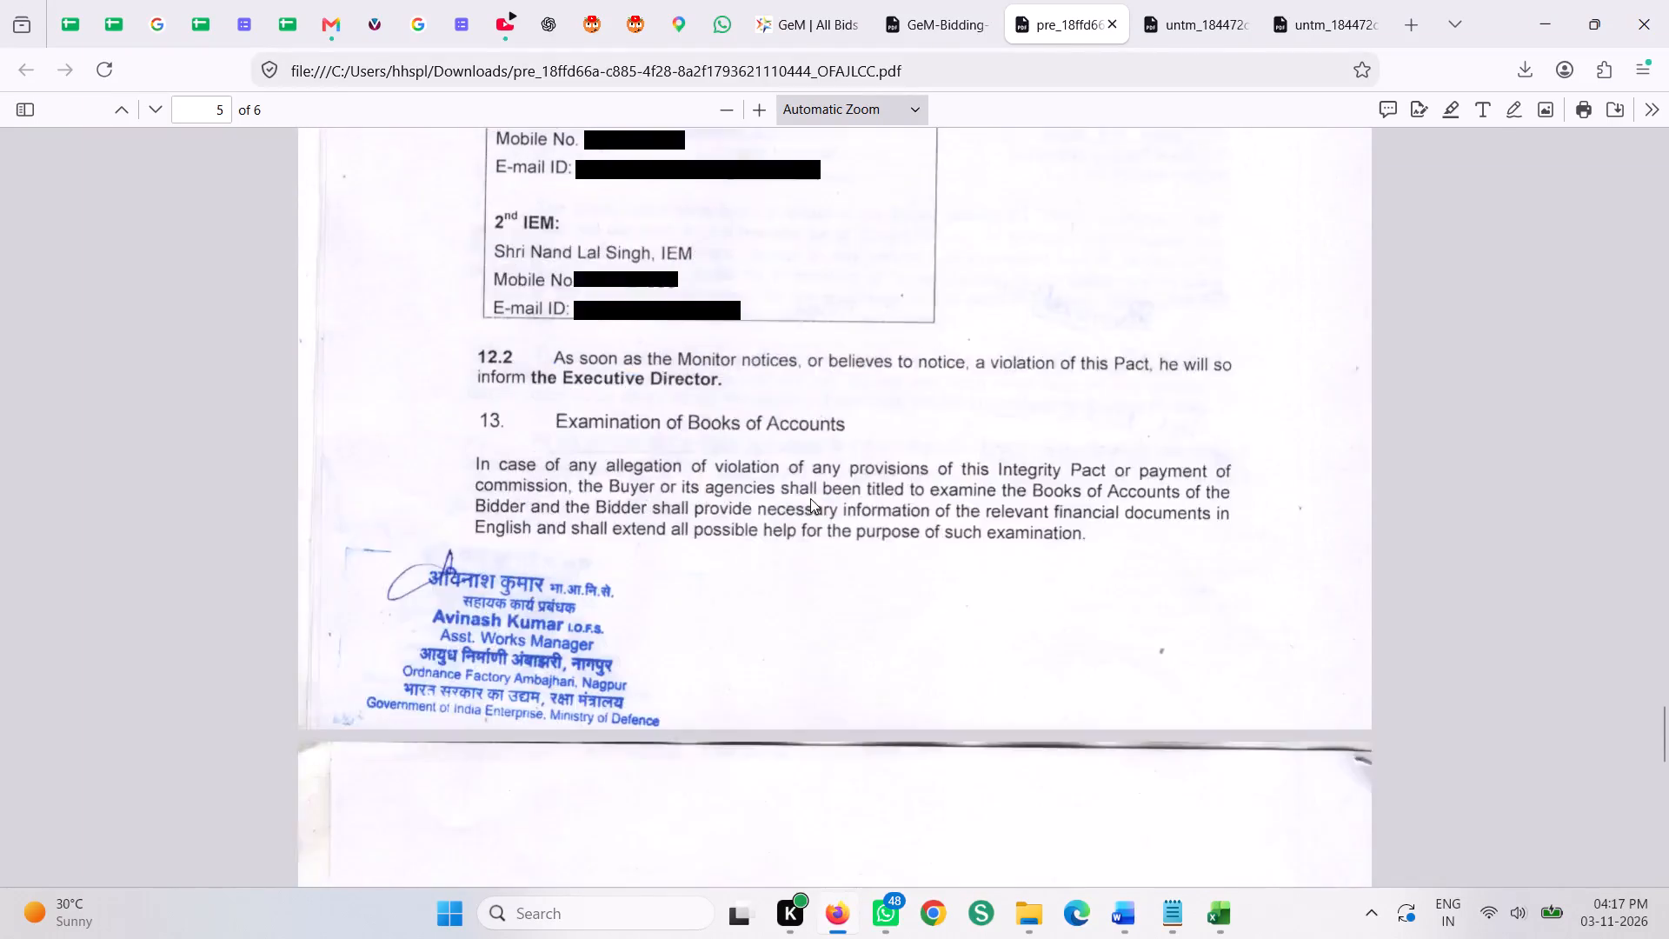
# Go back through the integrity pact from its first page and re-read the bidder commitments, Previous Transgression and Earnest Money/Security Deposit clauses.
pyautogui.scroll(9, 810, 498)
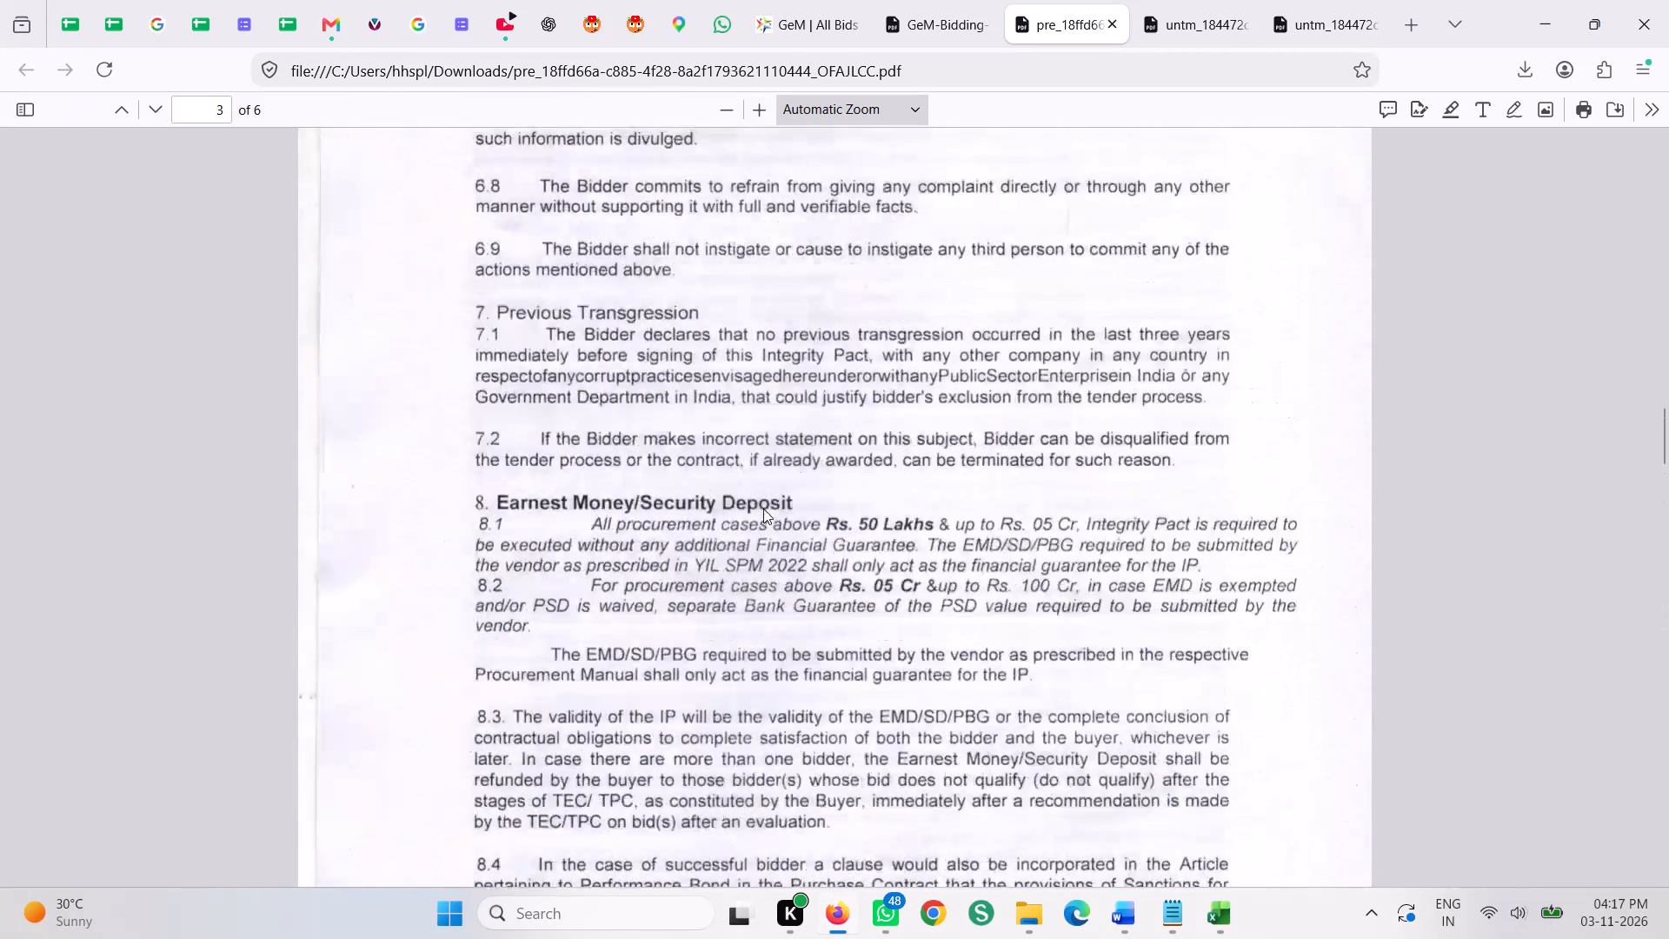
pyautogui.scroll(8, 763, 509)
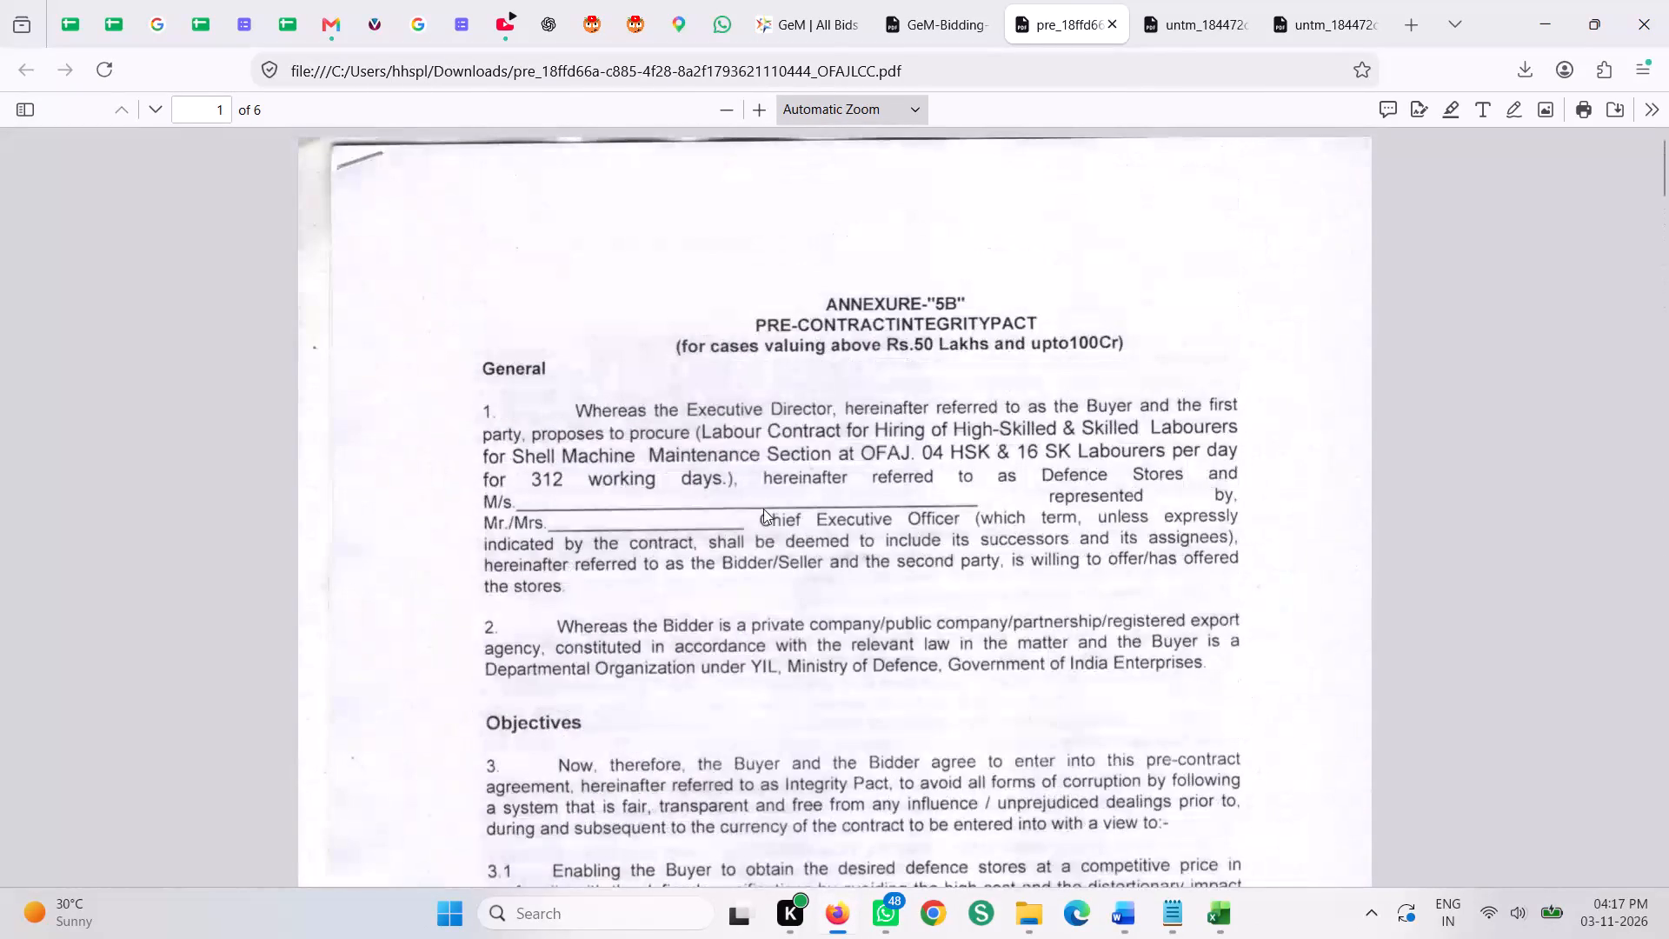
pyautogui.scroll(-1, 738, 516)
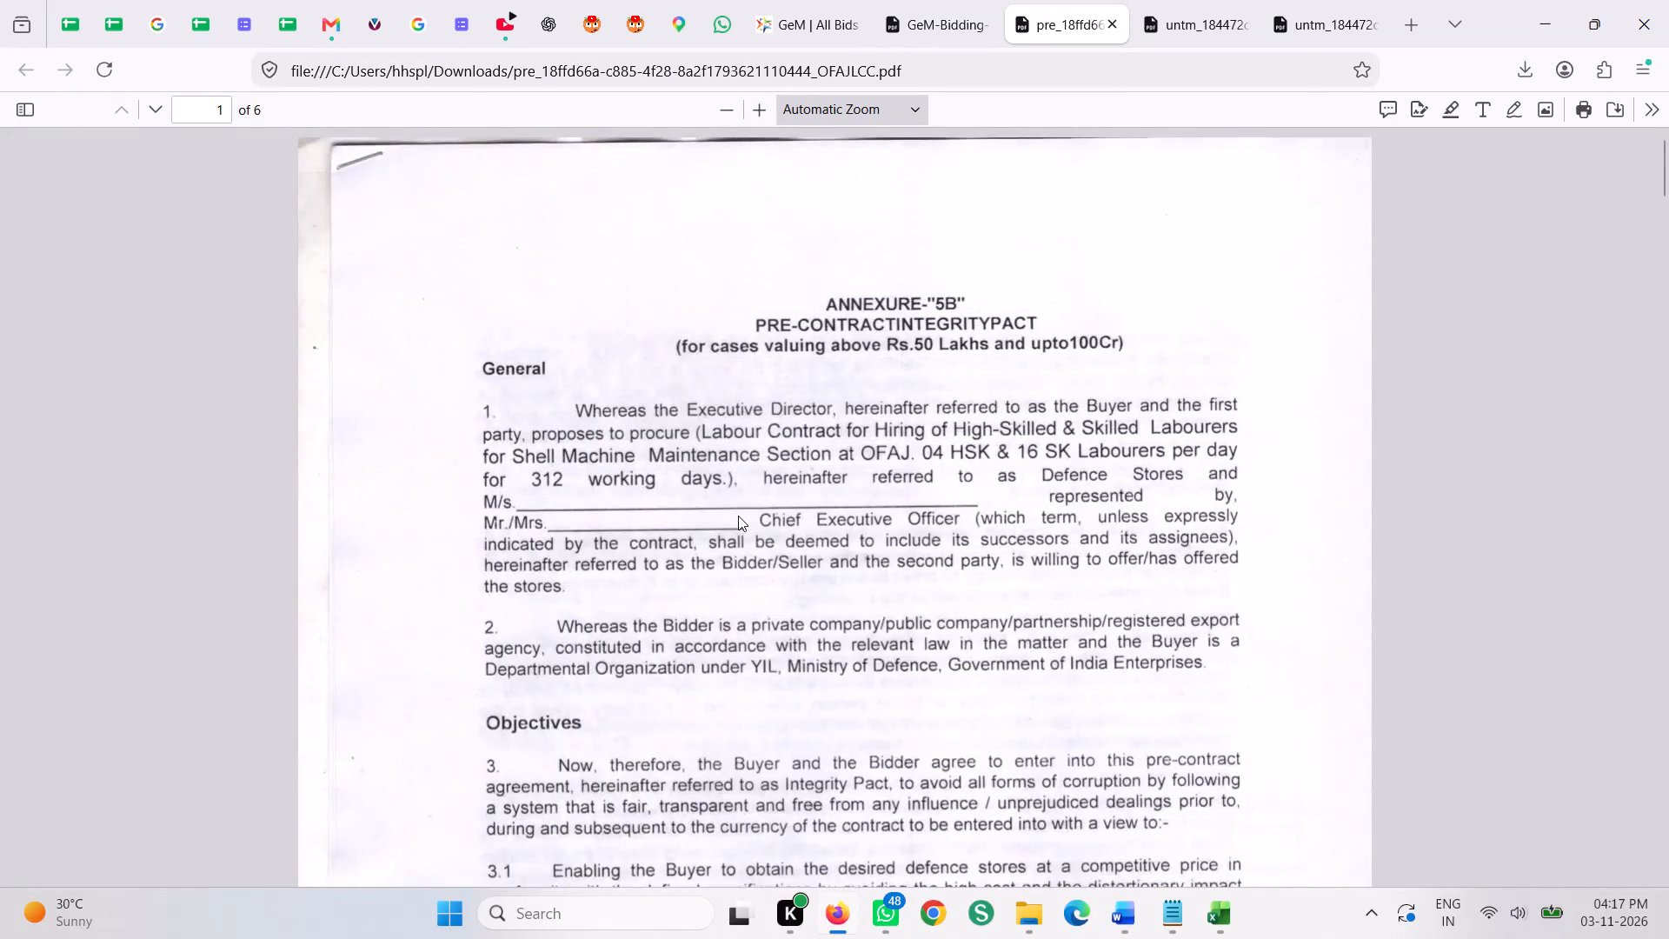
pyautogui.scroll(-5, 738, 516)
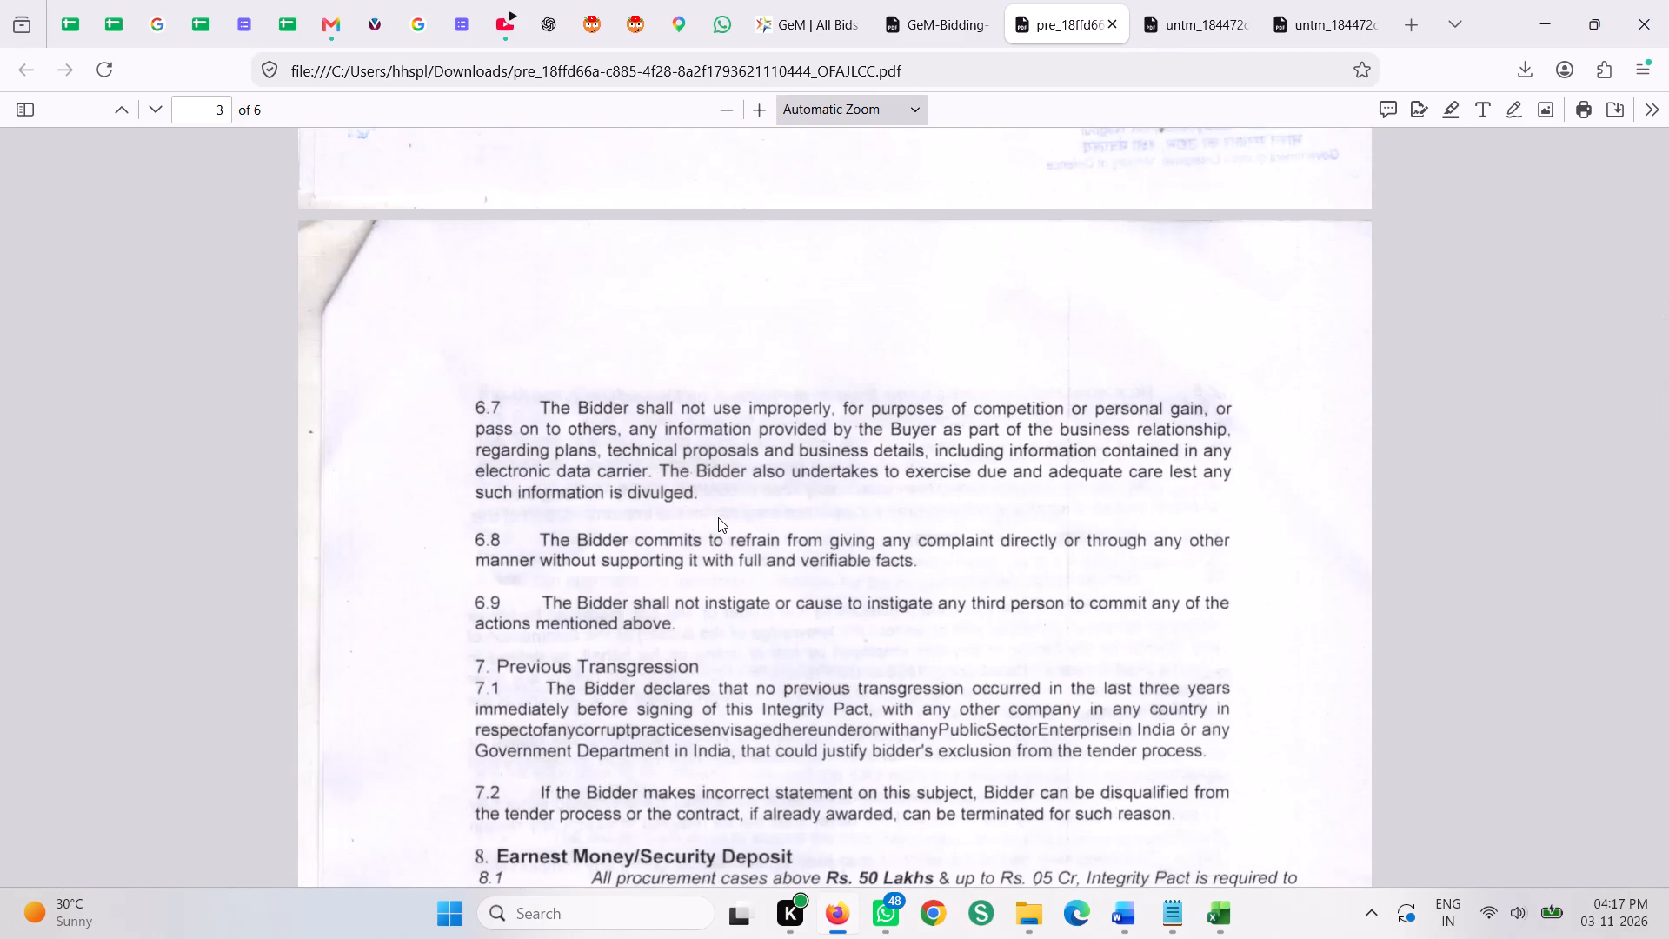
pyautogui.scroll(-1, 700, 536)
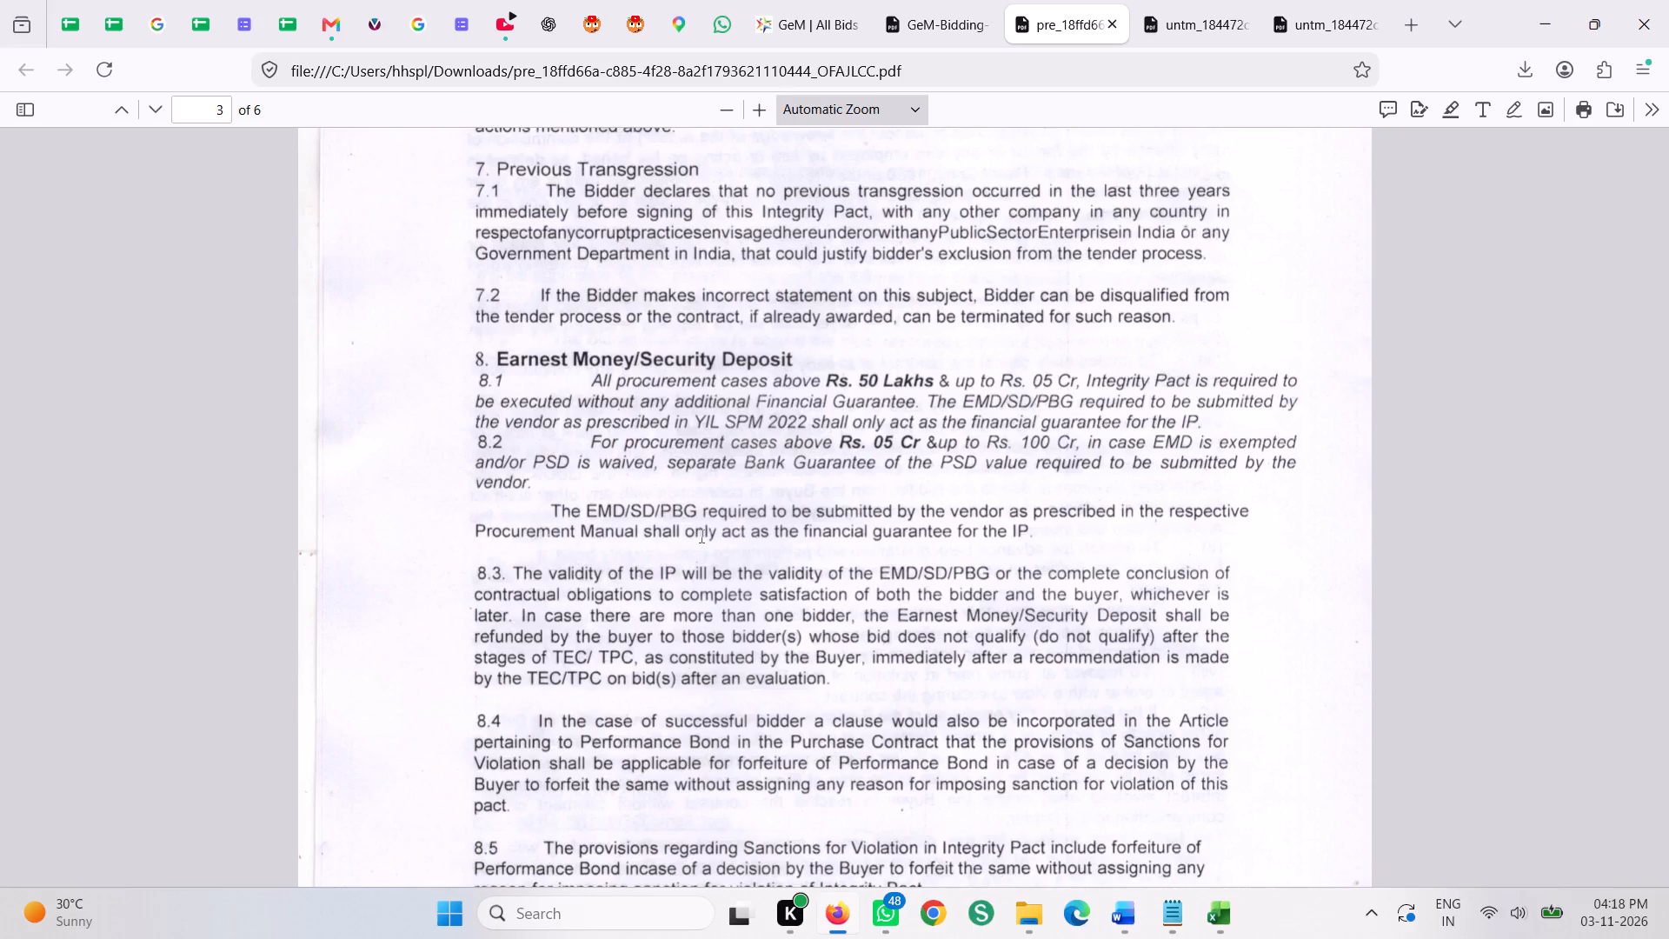
# Check the integrity pact's buyer, bidder and witness signature blocks on the last page against its opening page.
pyautogui.scroll(-11, 721, 533)
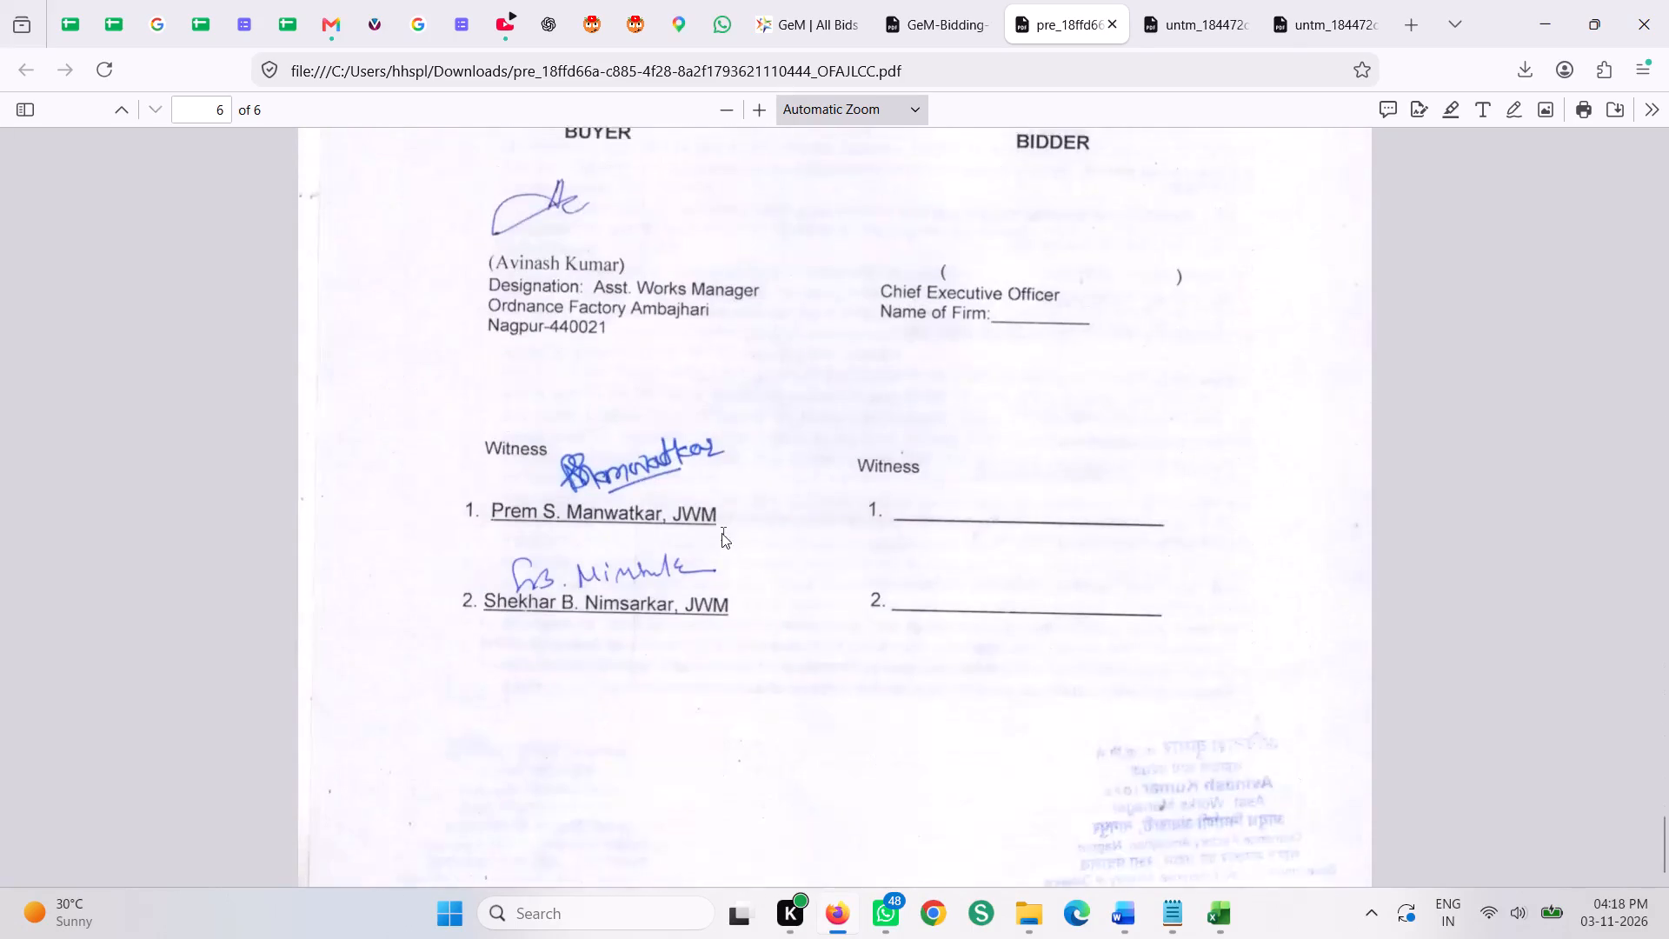
pyautogui.scroll(-3, 721, 533)
pyautogui.scroll(20, 721, 533)
pyautogui.scroll(2, 721, 533)
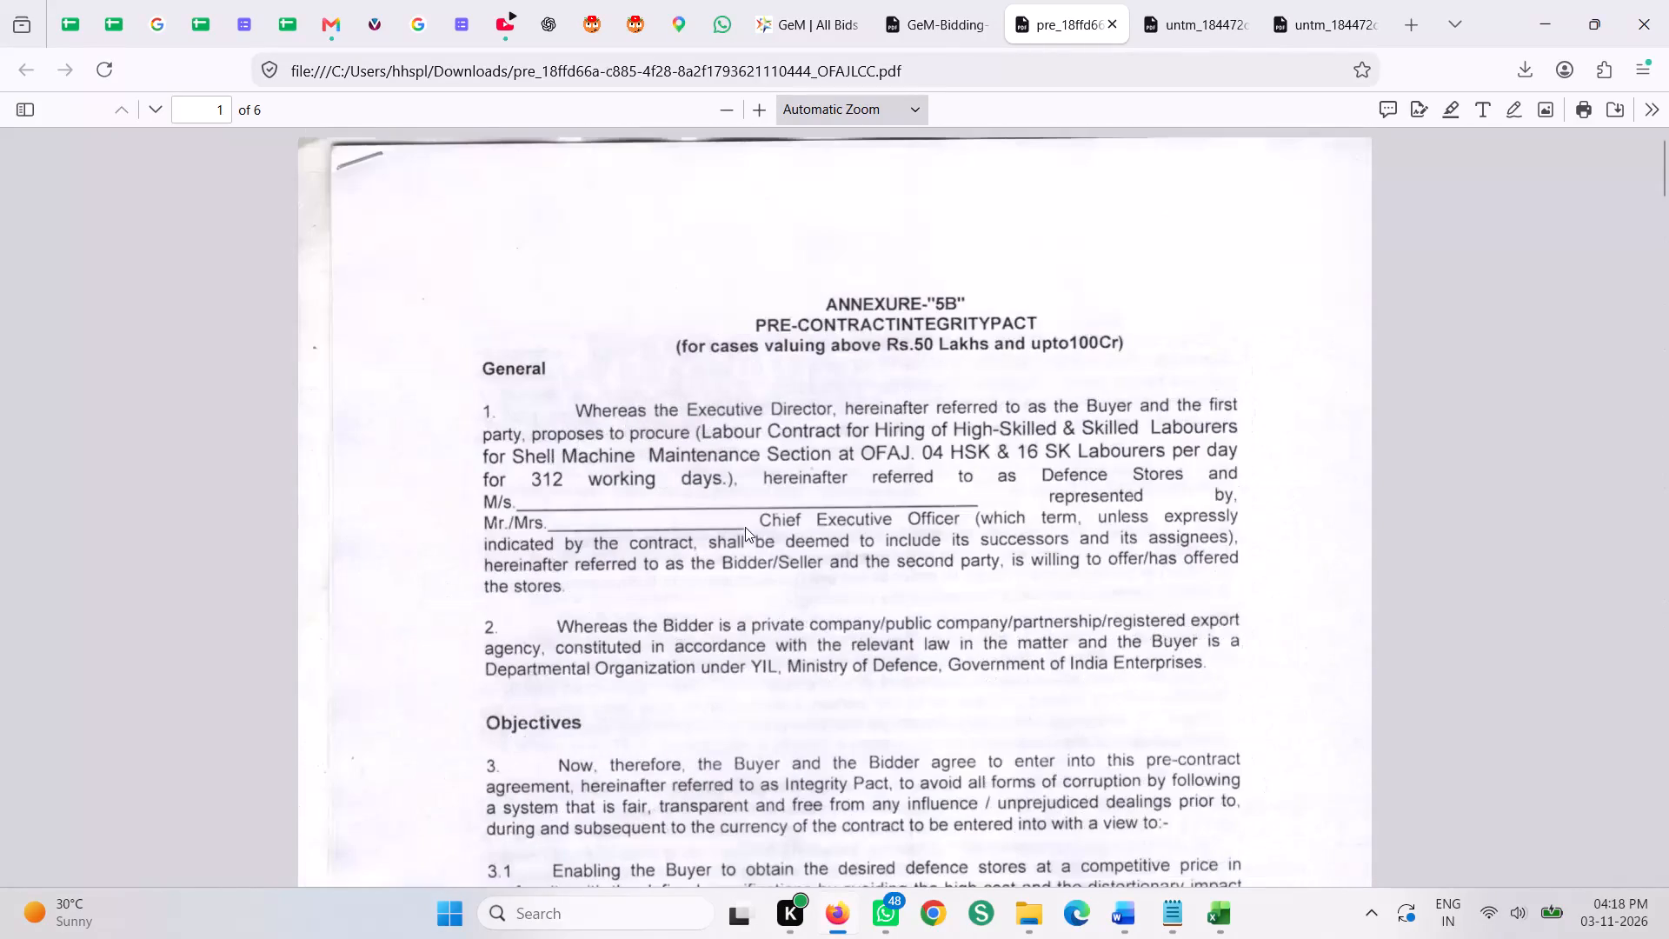
pyautogui.scroll(3, 745, 527)
pyautogui.scroll(-20, 768, 532)
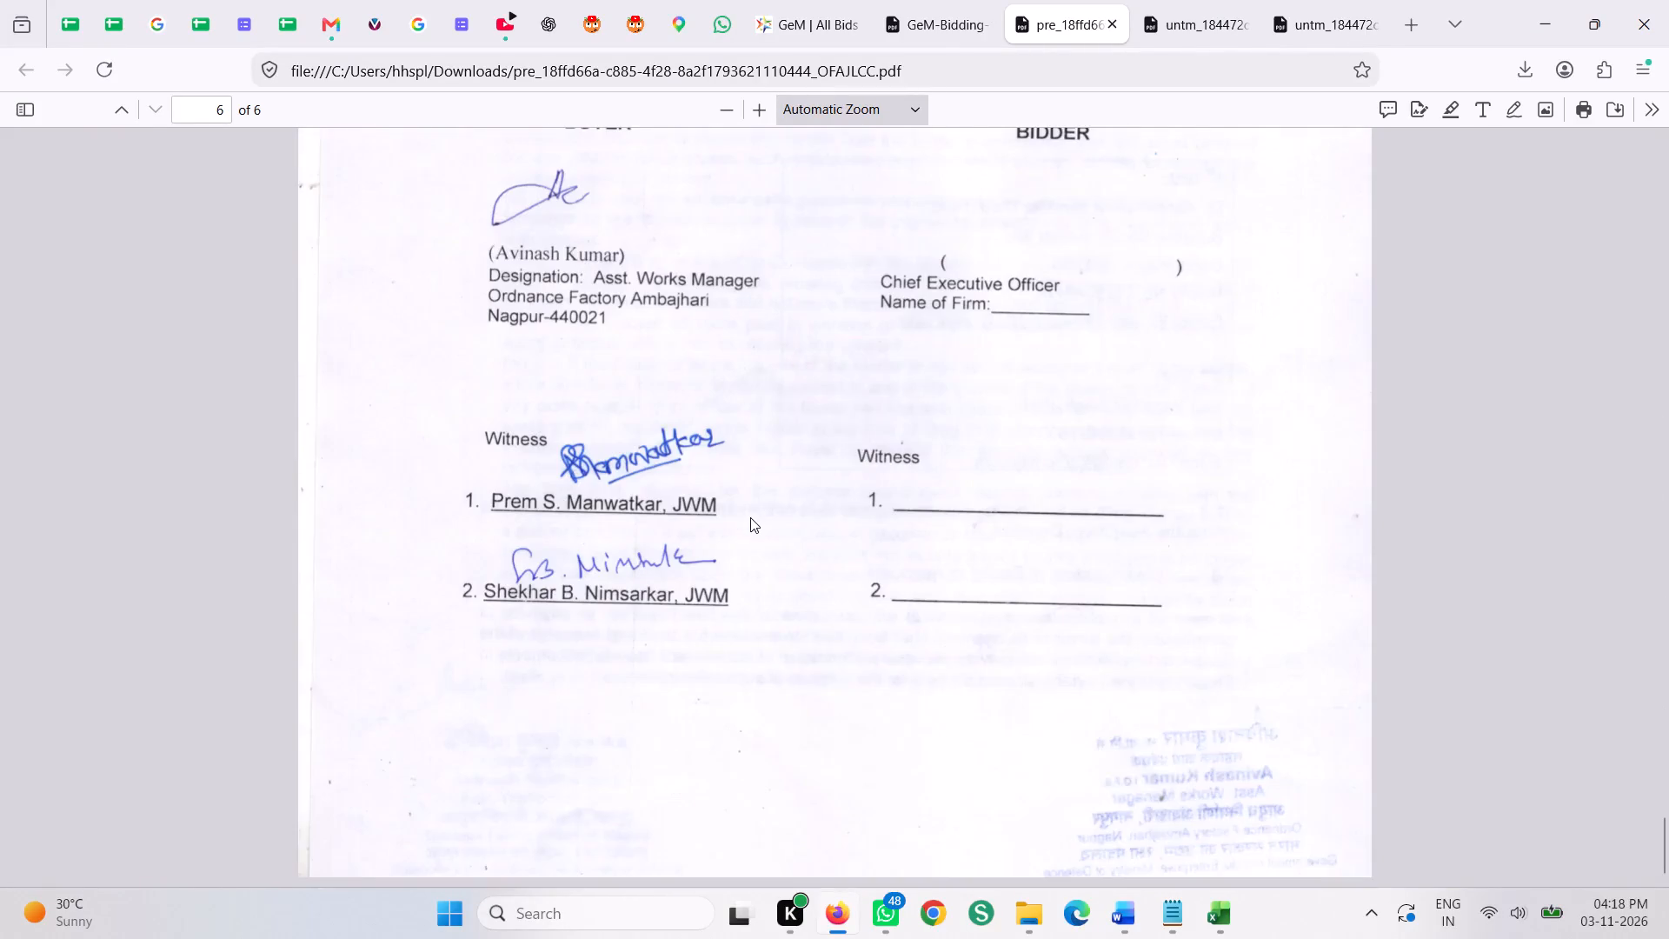
pyautogui.scroll(-2, 750, 517)
pyautogui.scroll(20, 750, 517)
pyautogui.scroll(2, 750, 517)
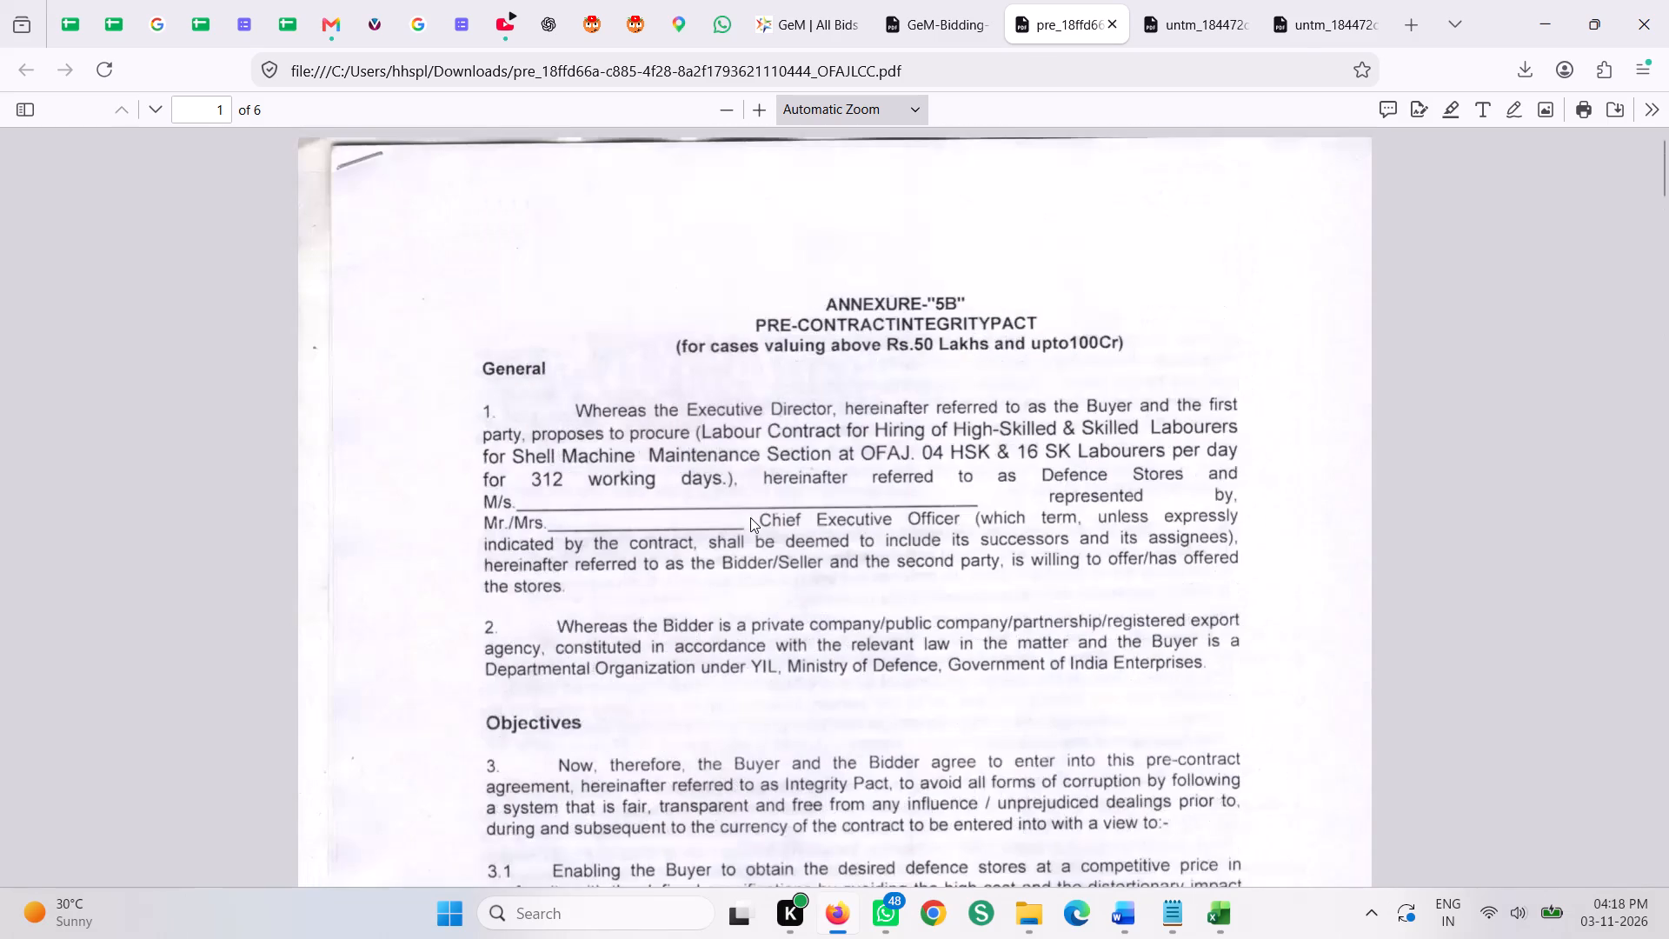
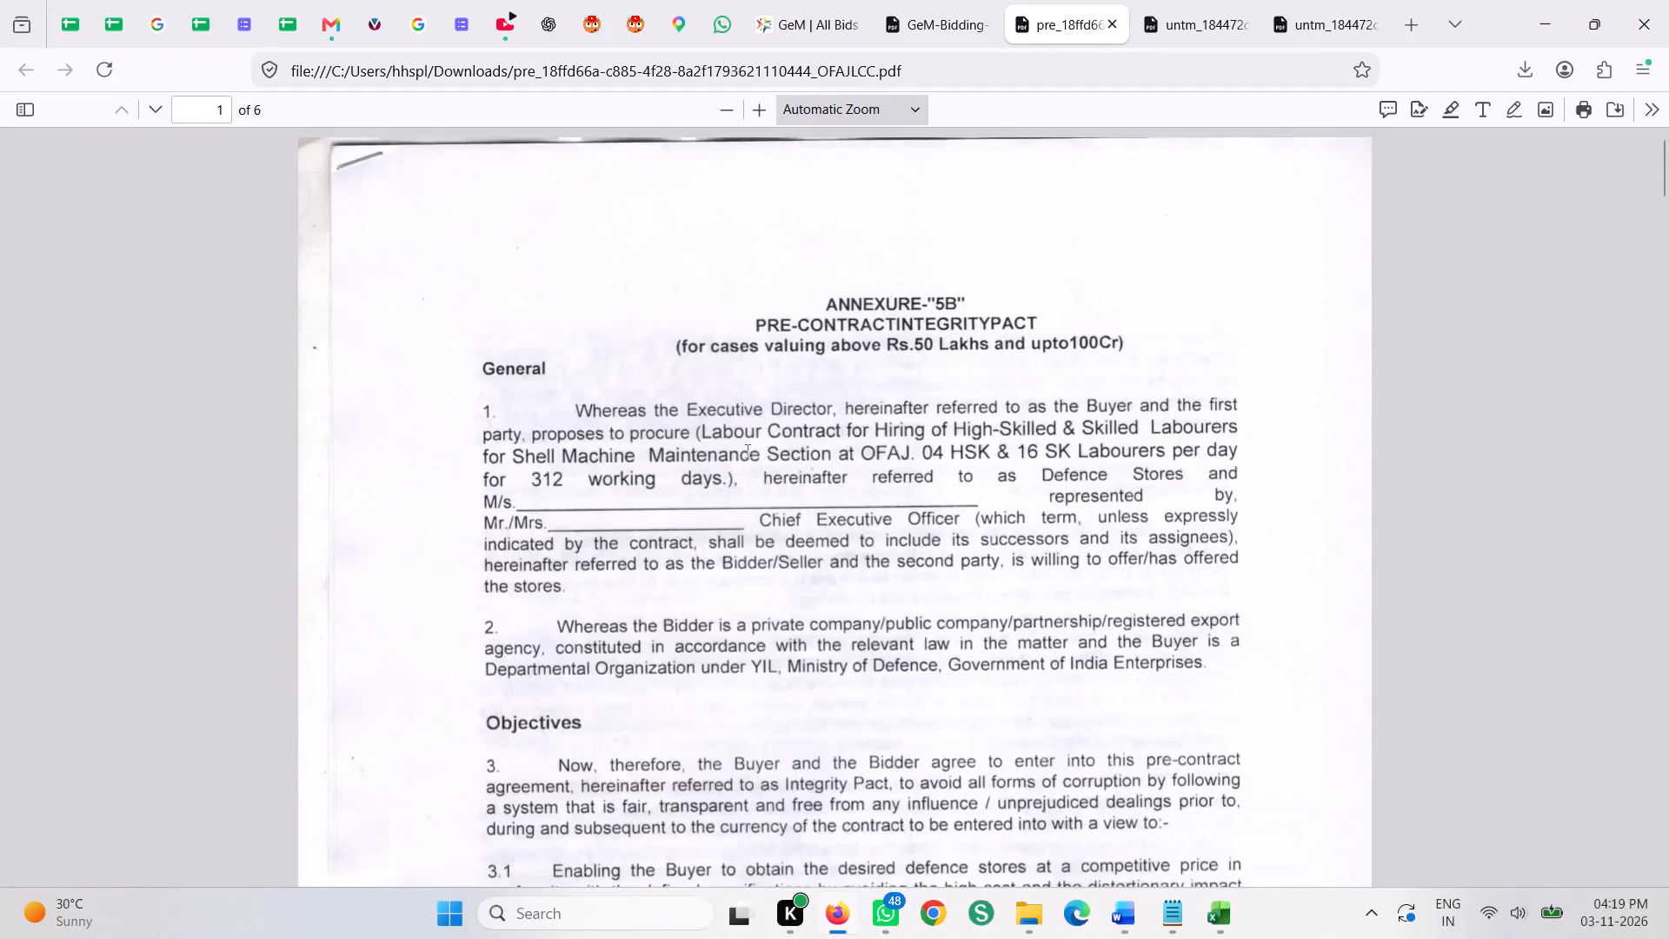
# Compare the two open copies of the Annexure "A" undertaking PDF and close the duplicate.
pyautogui.scroll(-20, 709, 395)
pyautogui.scroll(-14, 709, 395)
pyautogui.scroll(7, 771, 371)
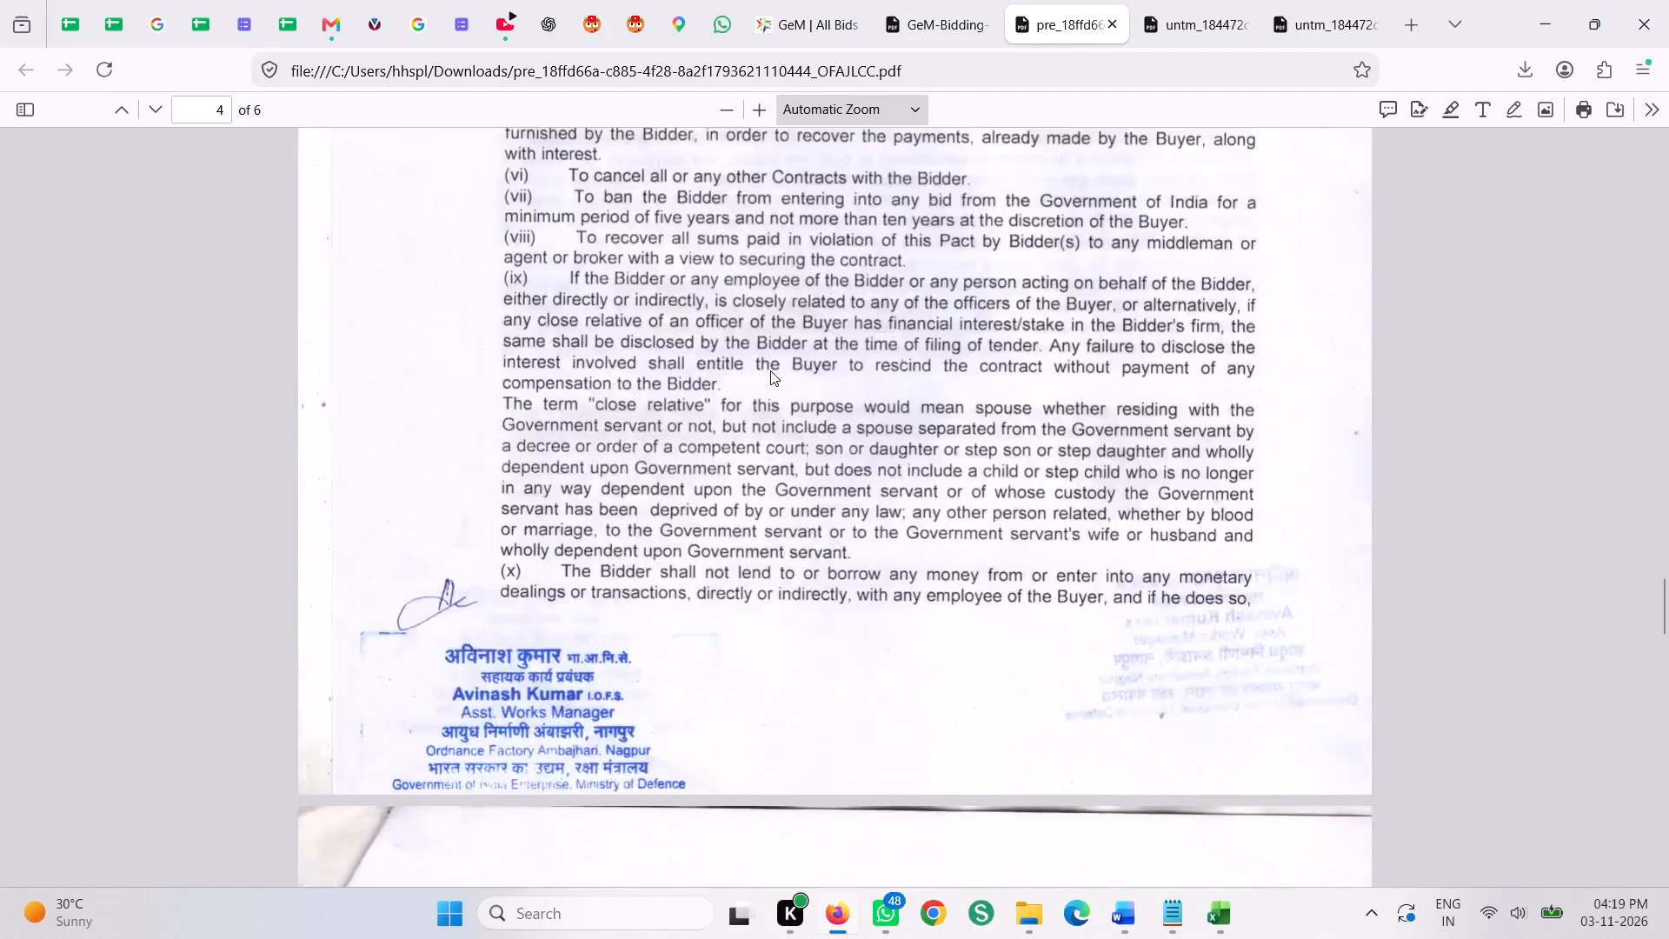
pyautogui.scroll(15, 770, 370)
pyautogui.click(1186, 0)
pyautogui.scroll(4, 1252, 236)
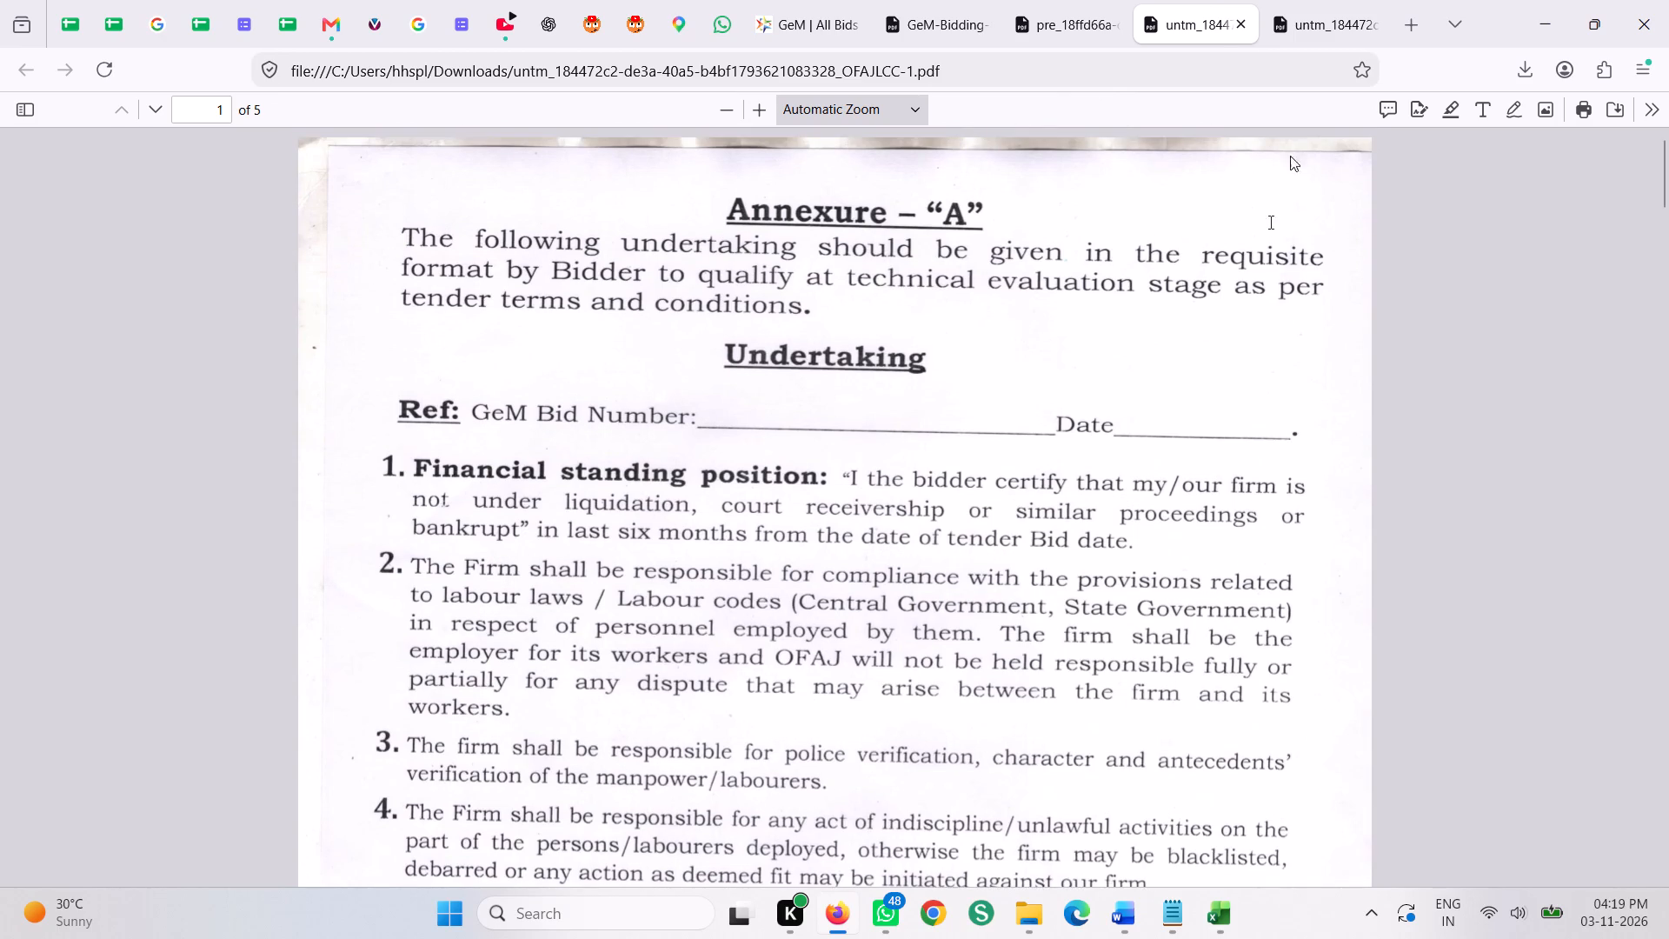
pyautogui.click(1323, 0)
pyautogui.scroll(13, 1180, 270)
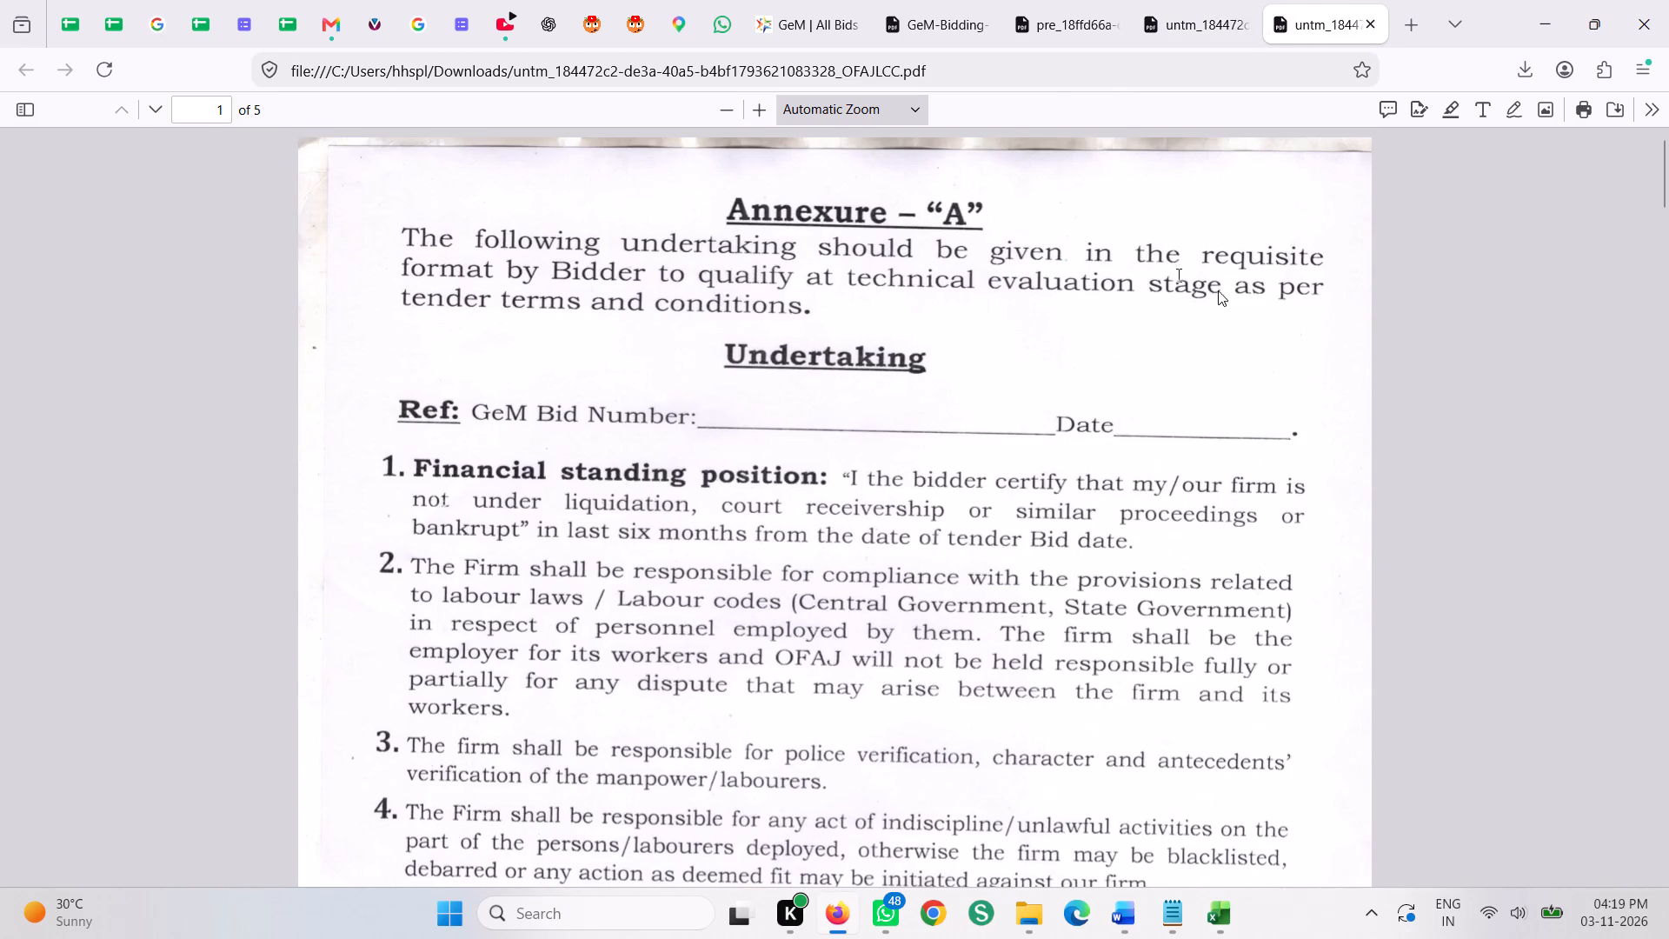
pyautogui.click(1180, 0)
pyautogui.scroll(-12, 1029, 363)
pyautogui.scroll(7, 1045, 365)
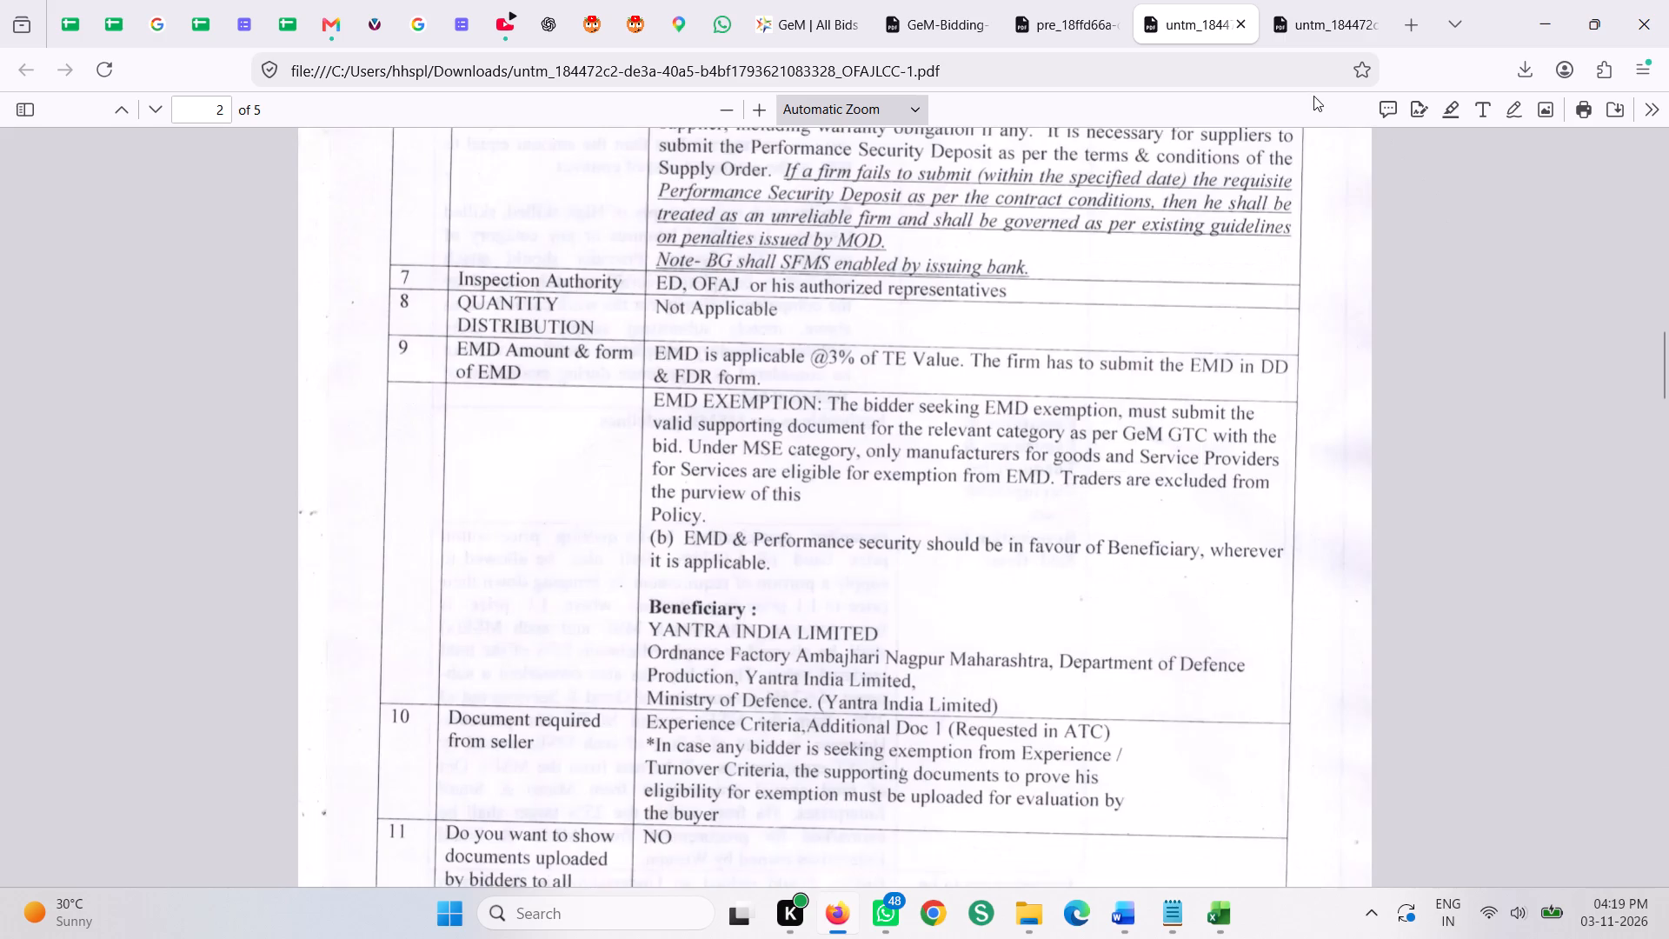
pyautogui.scroll(4, 1313, 96)
pyautogui.click(1332, 0)
pyautogui.click(1374, 19)
# Review the integrity pact alongside the bid document's Buyer Added Bid Specific Terms and the bid listing.
pyautogui.doubleClick(1149, 0)
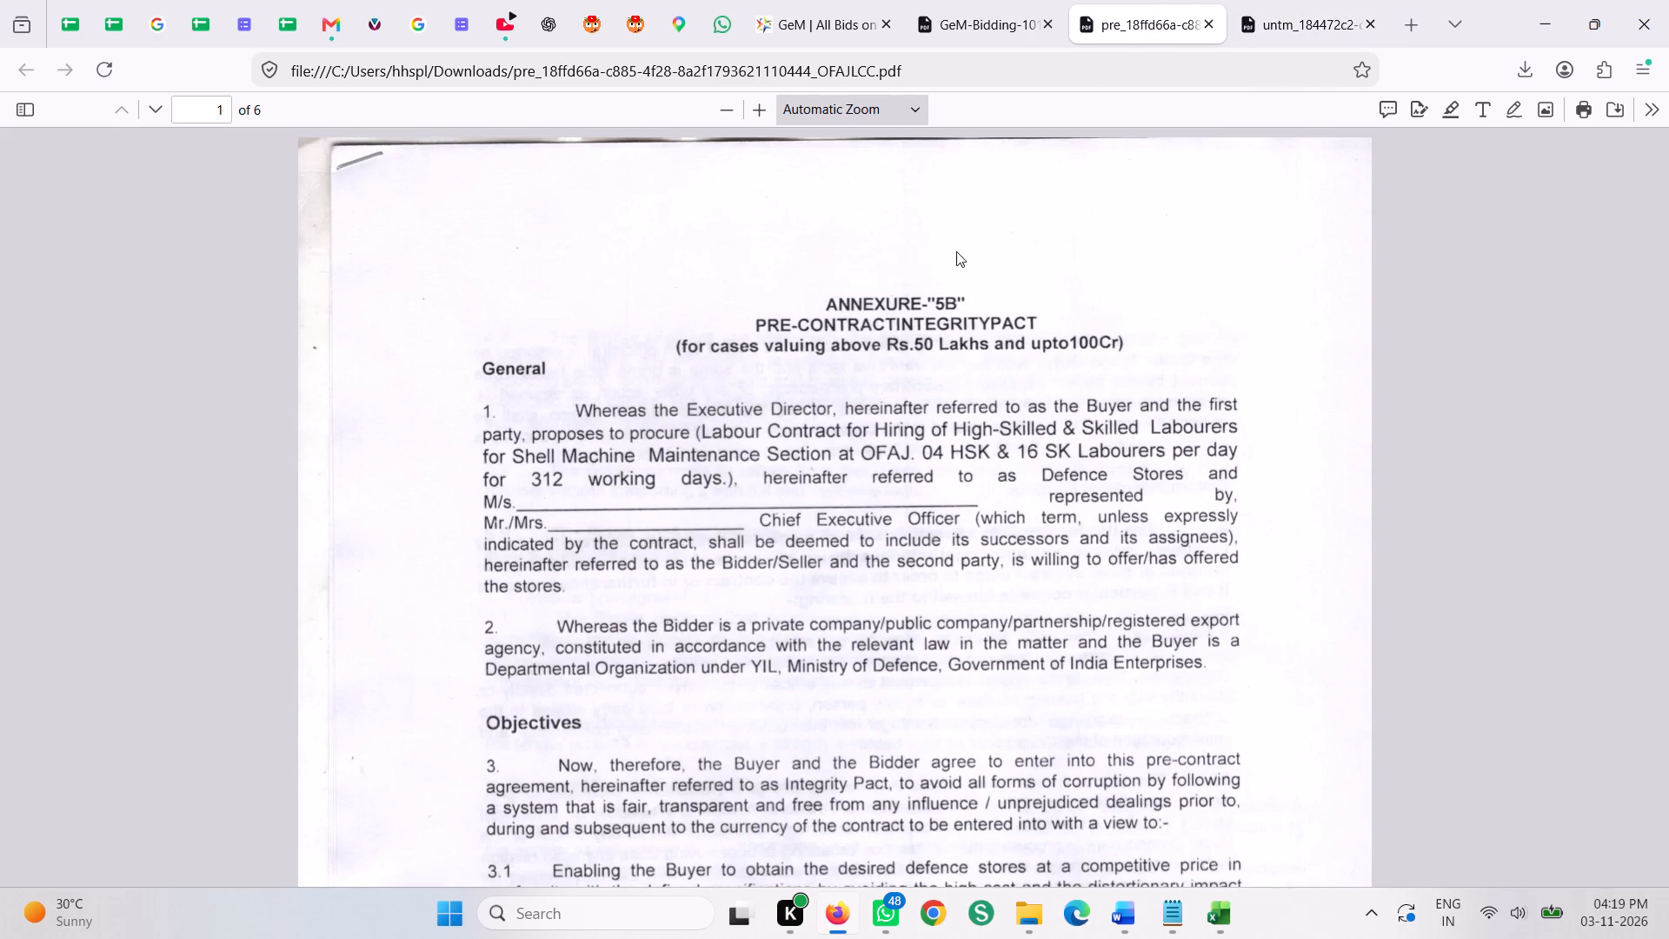
pyautogui.doubleClick(983, 6)
pyautogui.scroll(-1, 874, 409)
pyautogui.scroll(2, 874, 409)
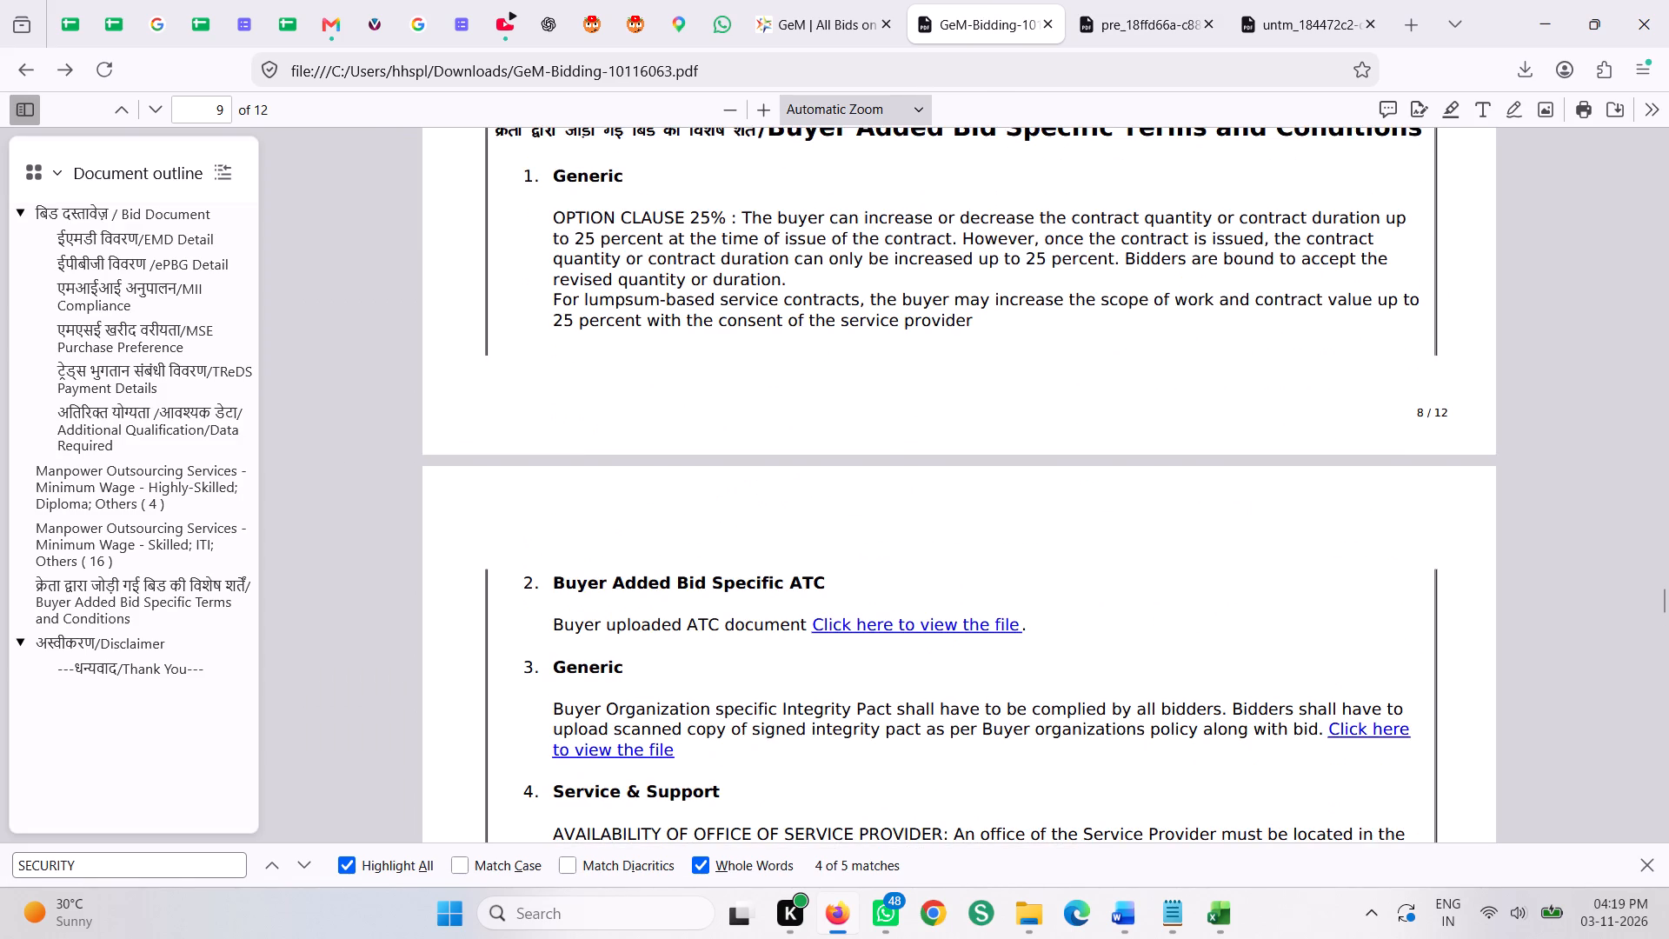
pyautogui.click(1143, 0)
pyautogui.scroll(-20, 938, 433)
pyautogui.scroll(-5, 938, 433)
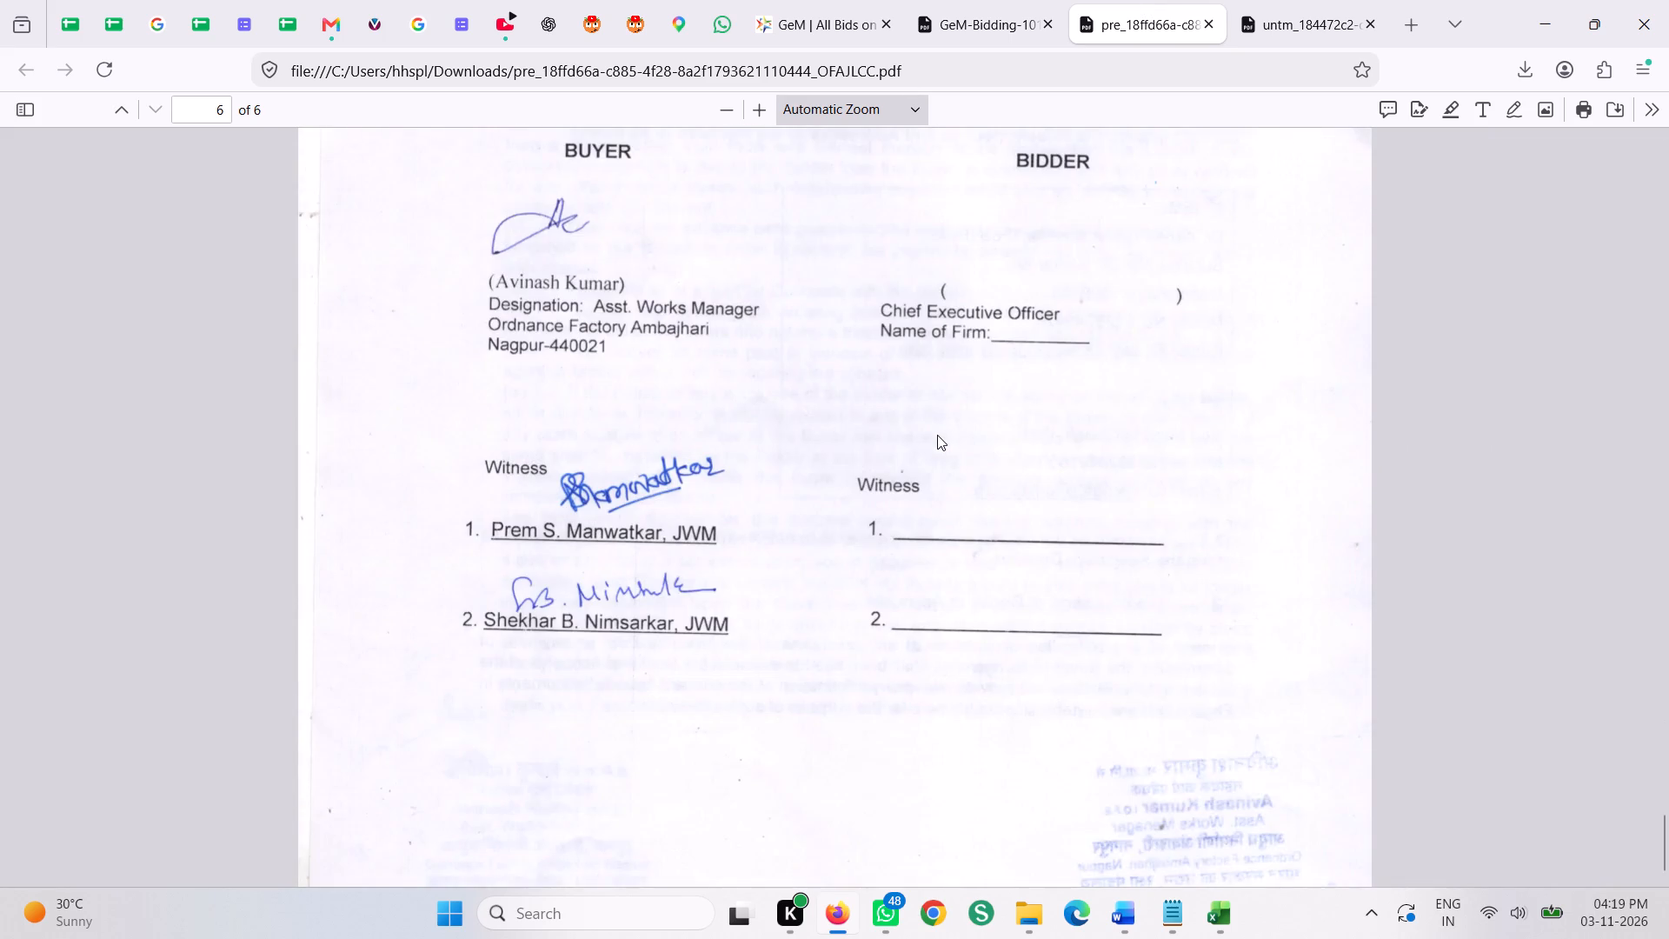
pyautogui.scroll(2, 937, 435)
pyautogui.click(800, 9)
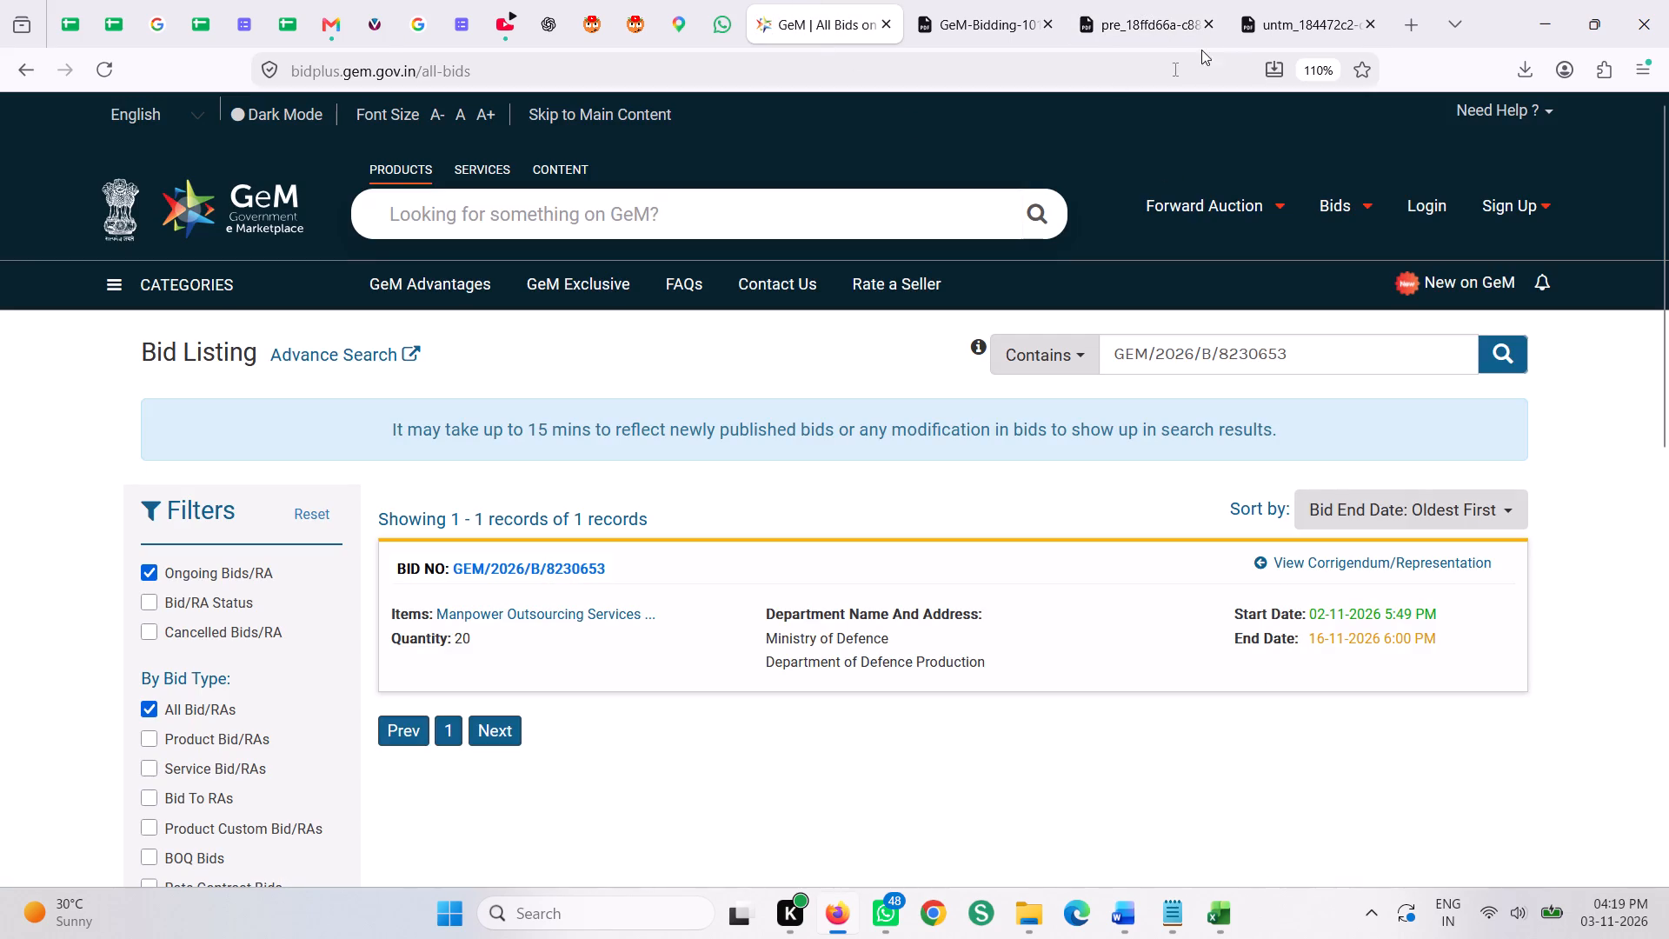
# Save the integrity pact PDF as INTEGRITY PACT in the GEM2026B8230653 folder.
pyautogui.click(1160, 0)
pyautogui.scroll(5, 1167, 194)
pyautogui.click(1615, 108)
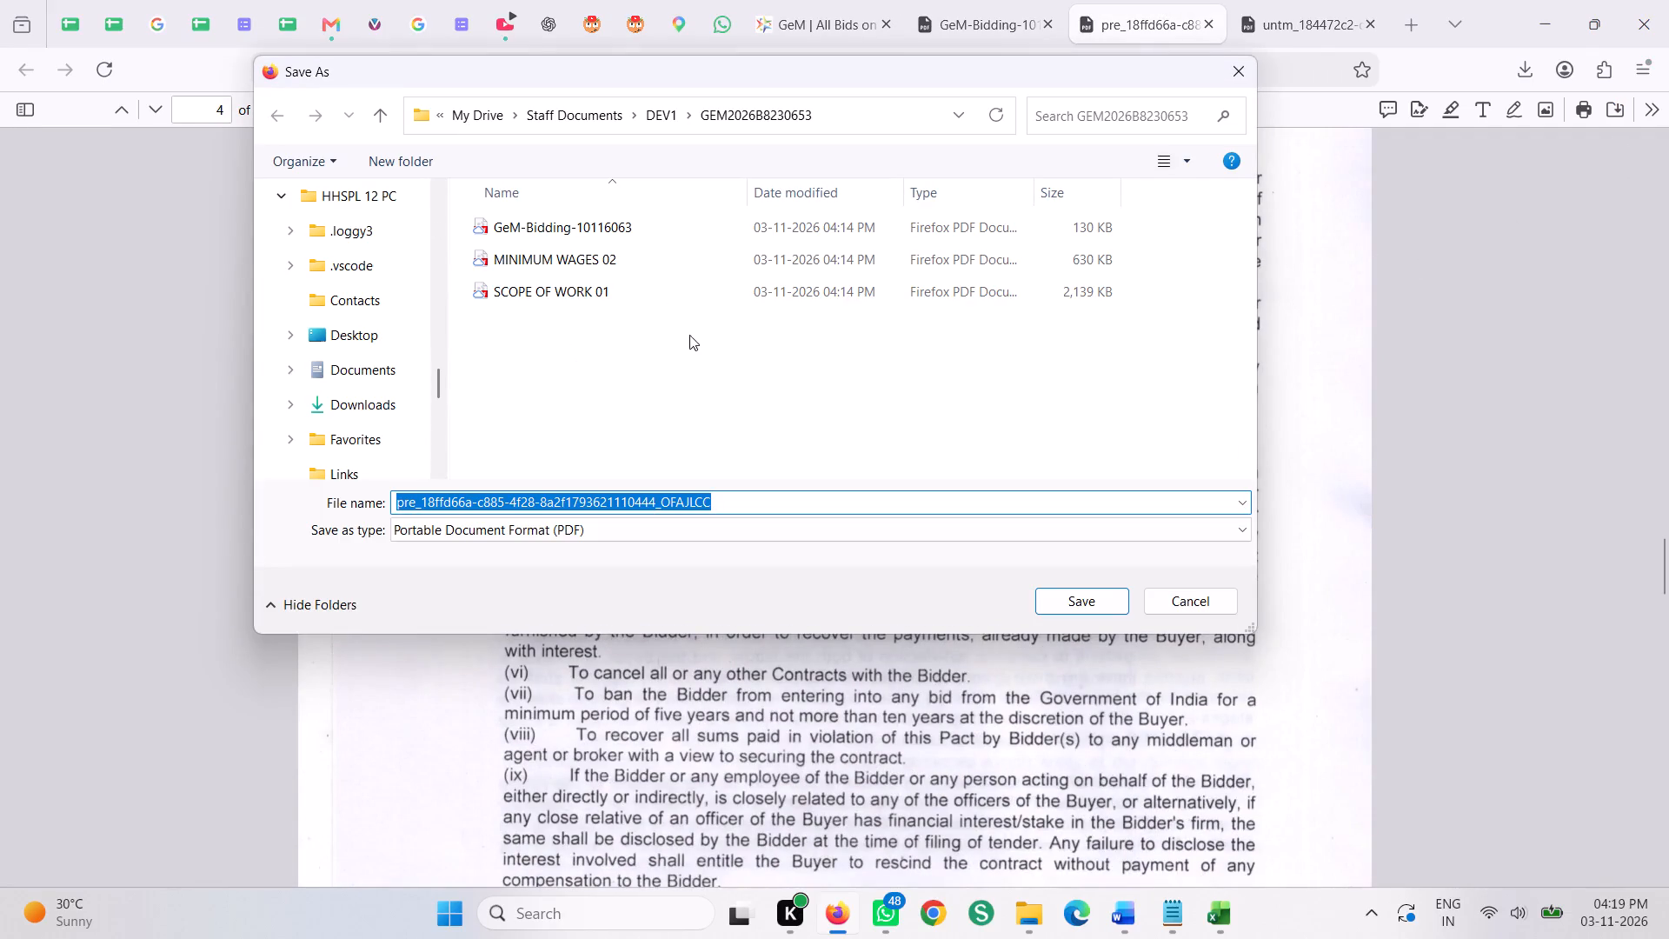
pyautogui.write('INTE')
pyautogui.write('GRITY PACT')
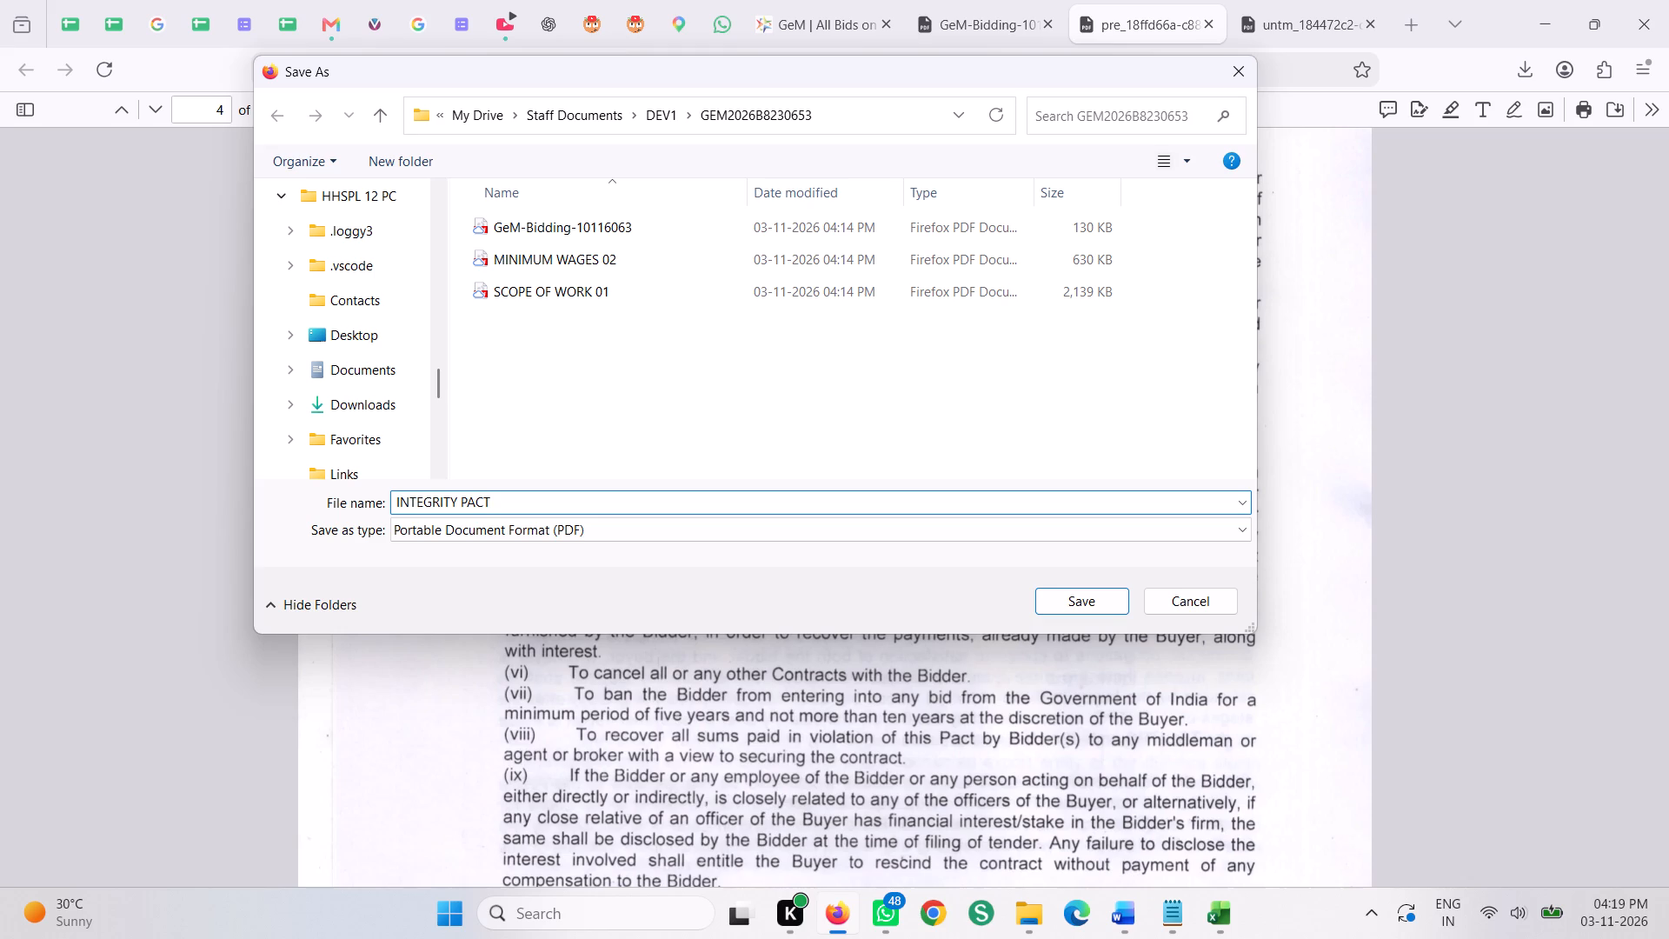
pyautogui.press('Return')
# Skim the integrity pact once more and close its PDF.
pyautogui.scroll(-1, 751, 463)
pyautogui.scroll(11, 798, 500)
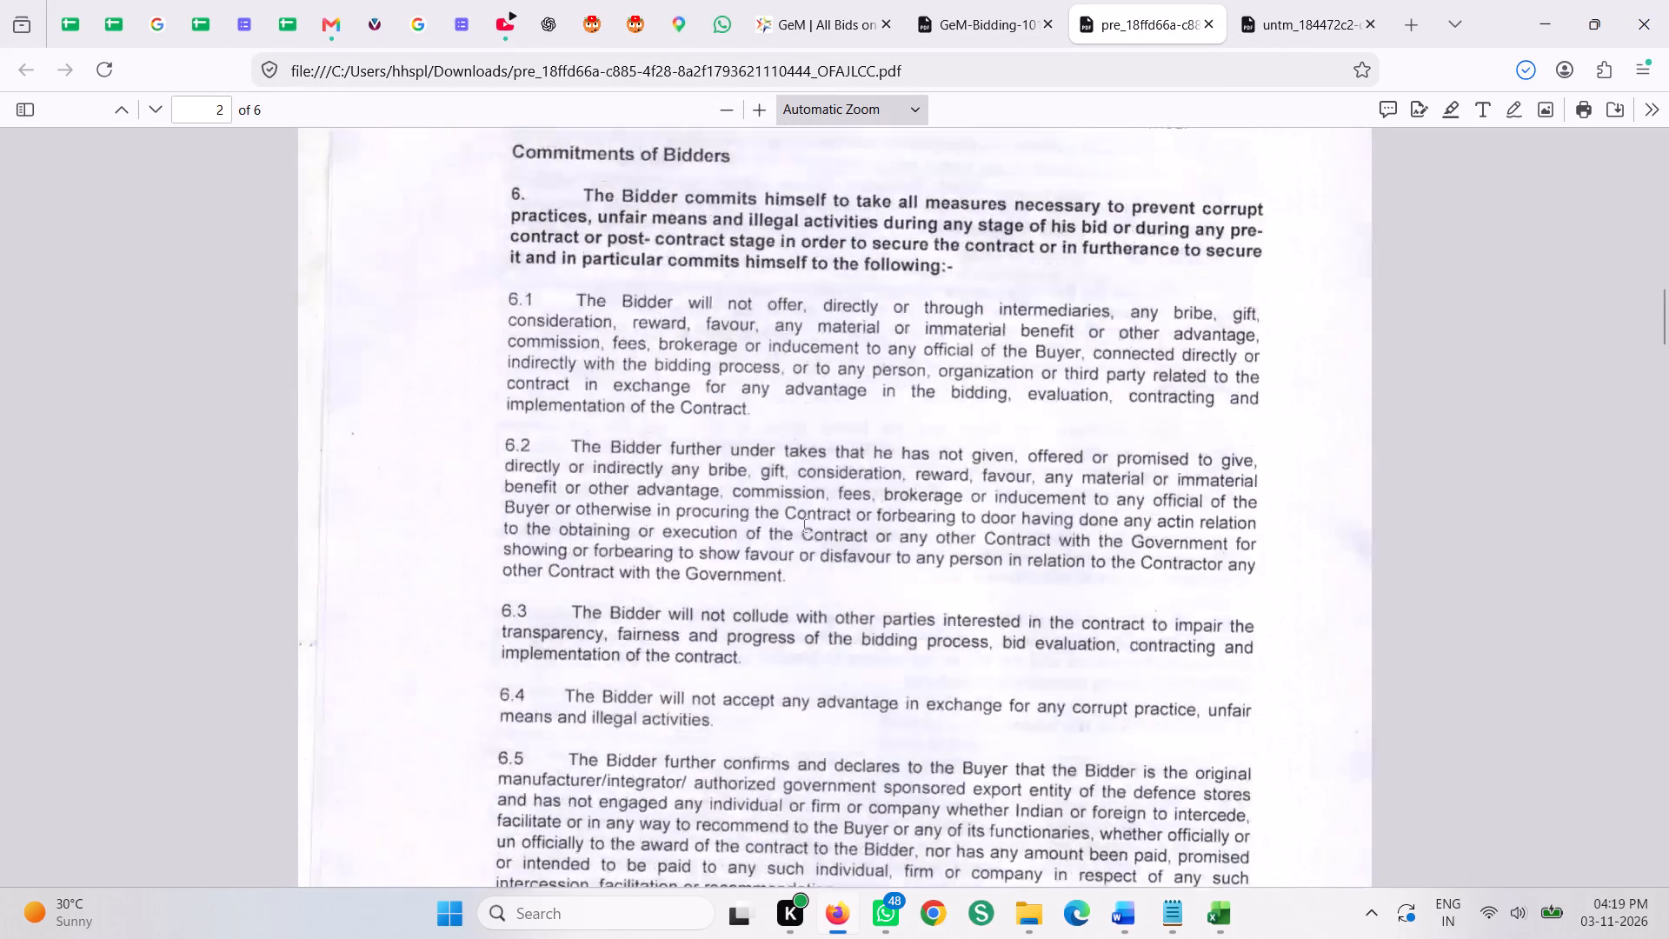
pyautogui.scroll(4, 802, 525)
pyautogui.scroll(-15, 852, 540)
pyautogui.scroll(-10, 814, 562)
pyautogui.scroll(4, 927, 543)
pyautogui.doubleClick(1166, 0)
pyautogui.click(1213, 23)
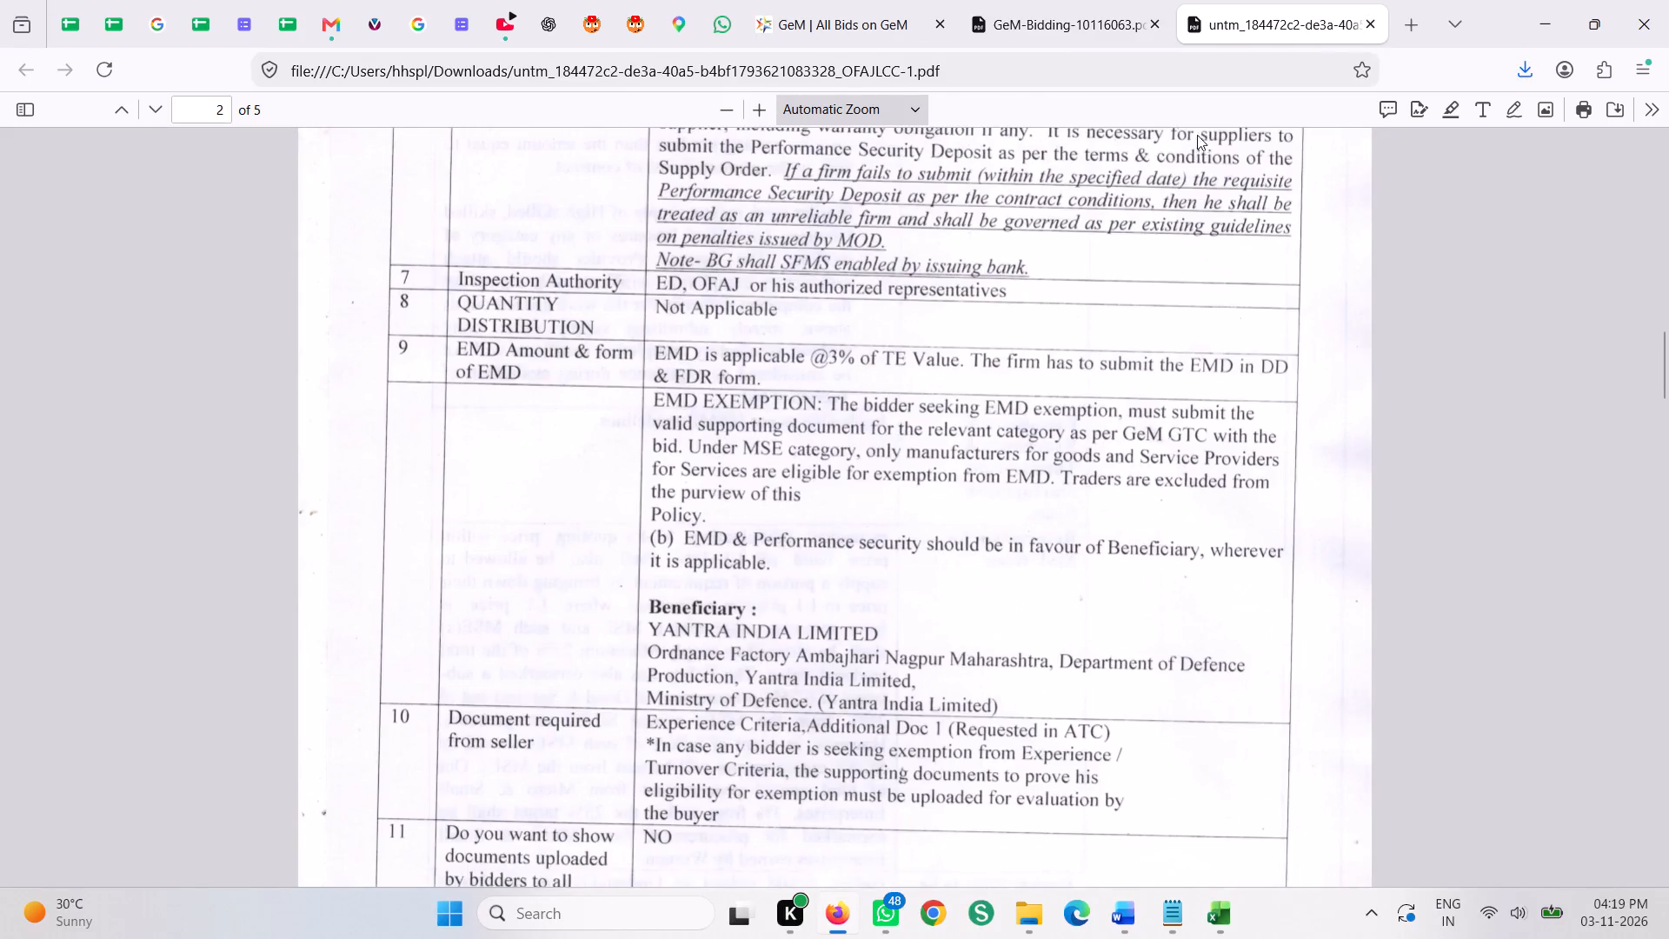
pyautogui.scroll(12, 1095, 294)
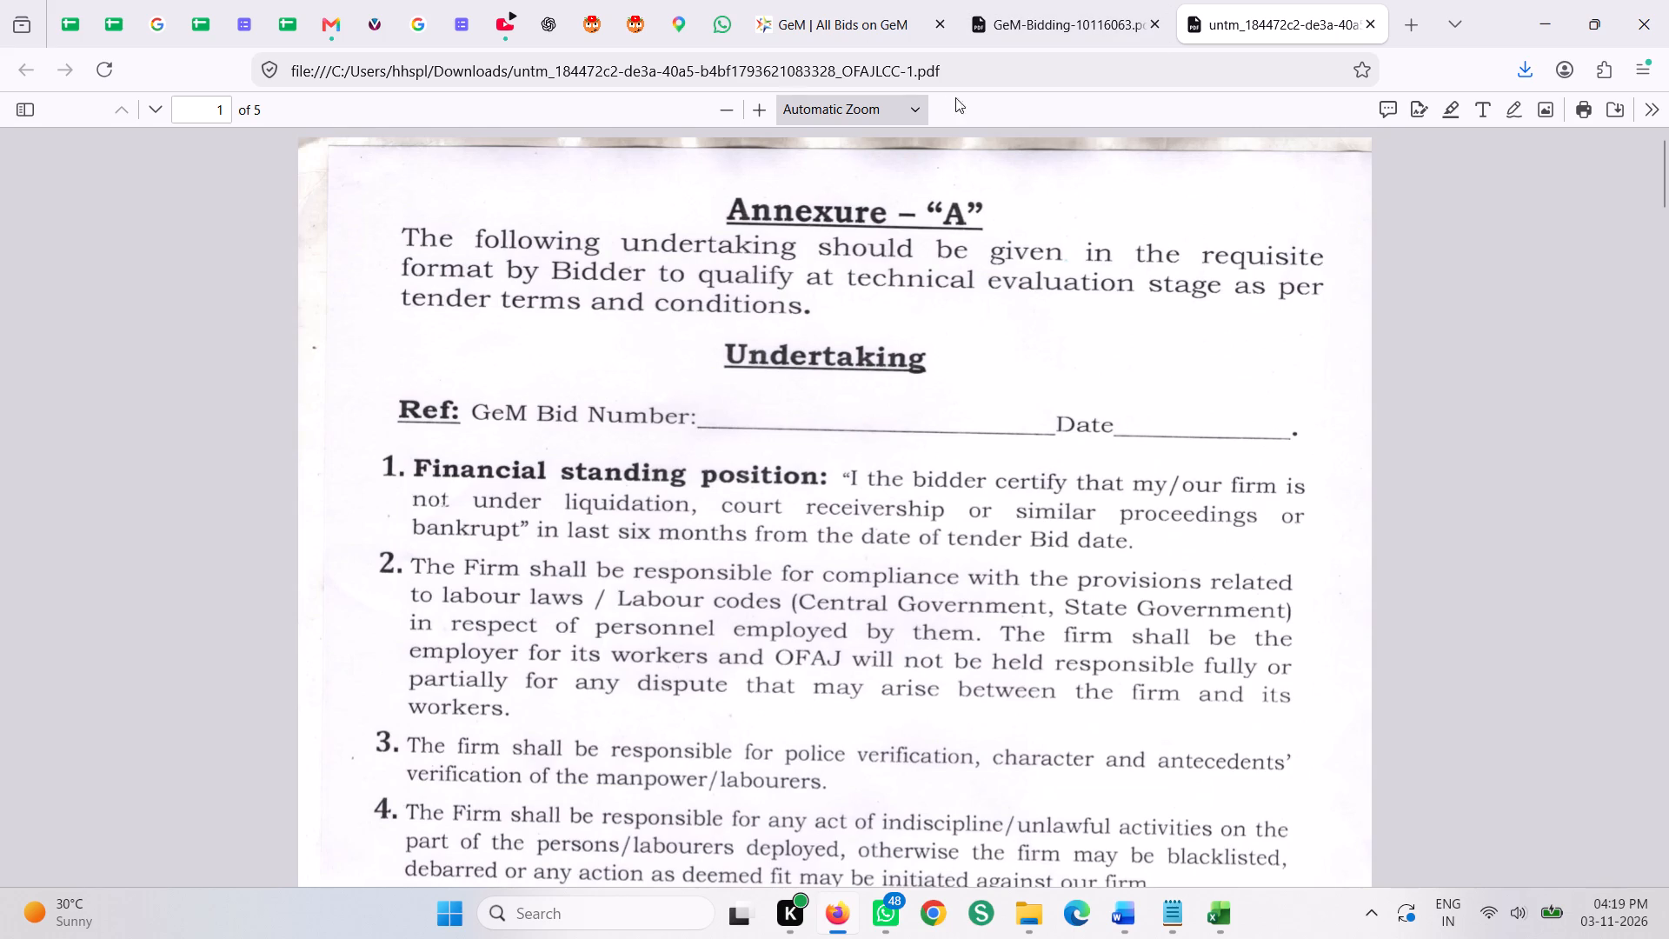
pyautogui.tripleClick(728, 114)
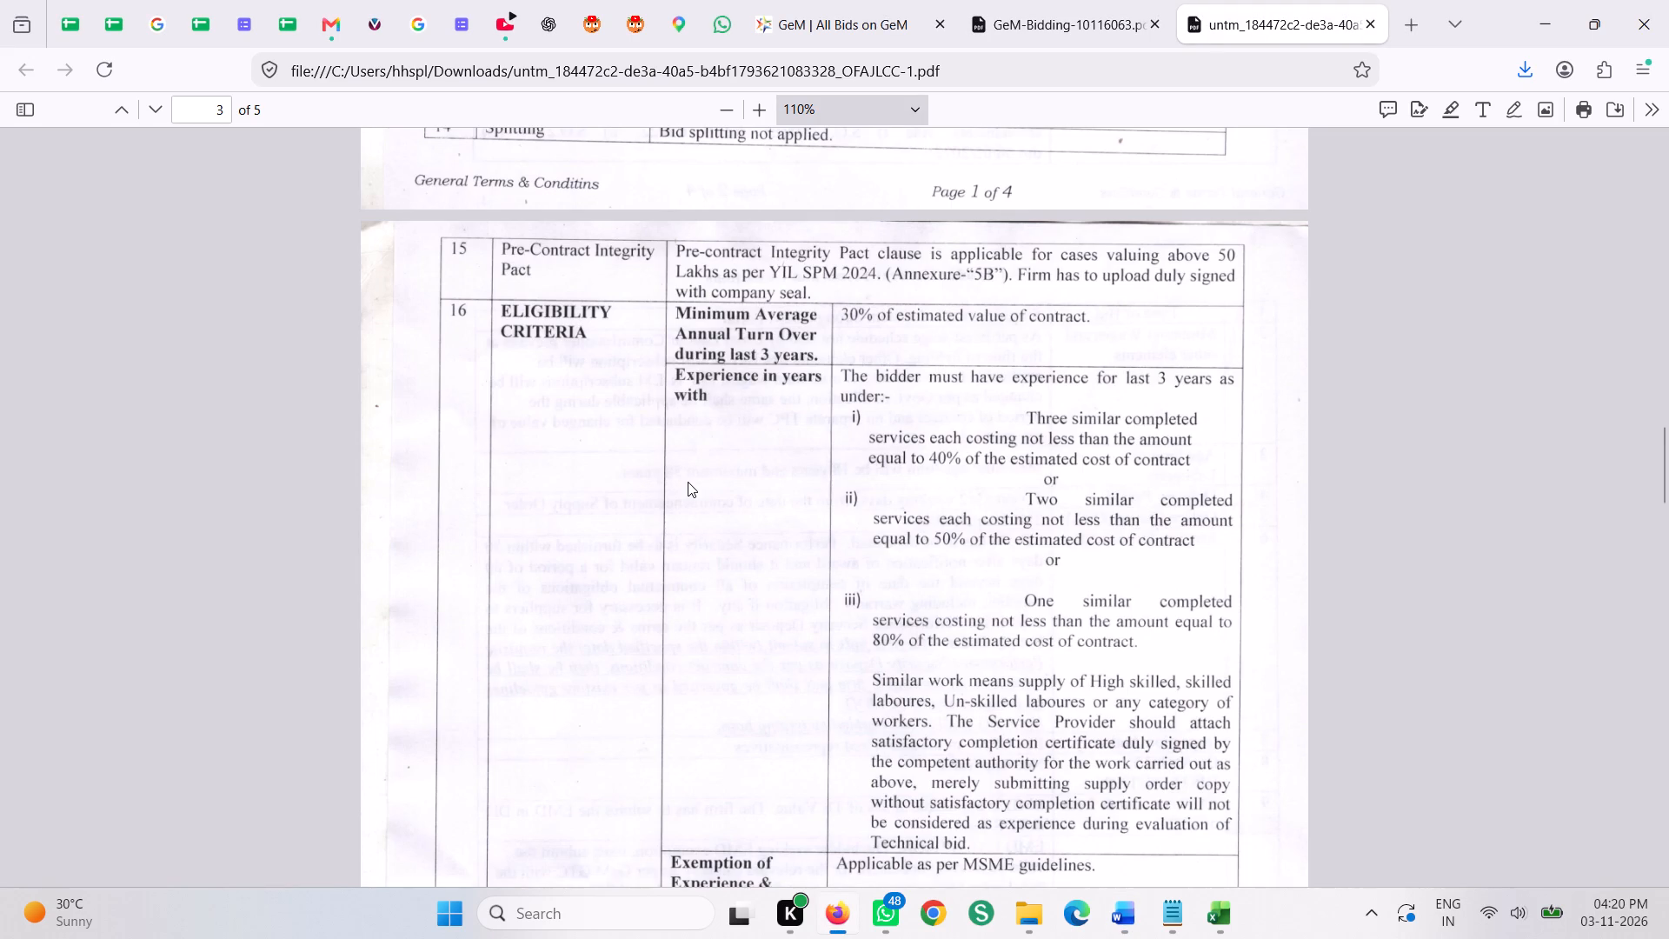
pyautogui.hotkey('alt', 'Tab')
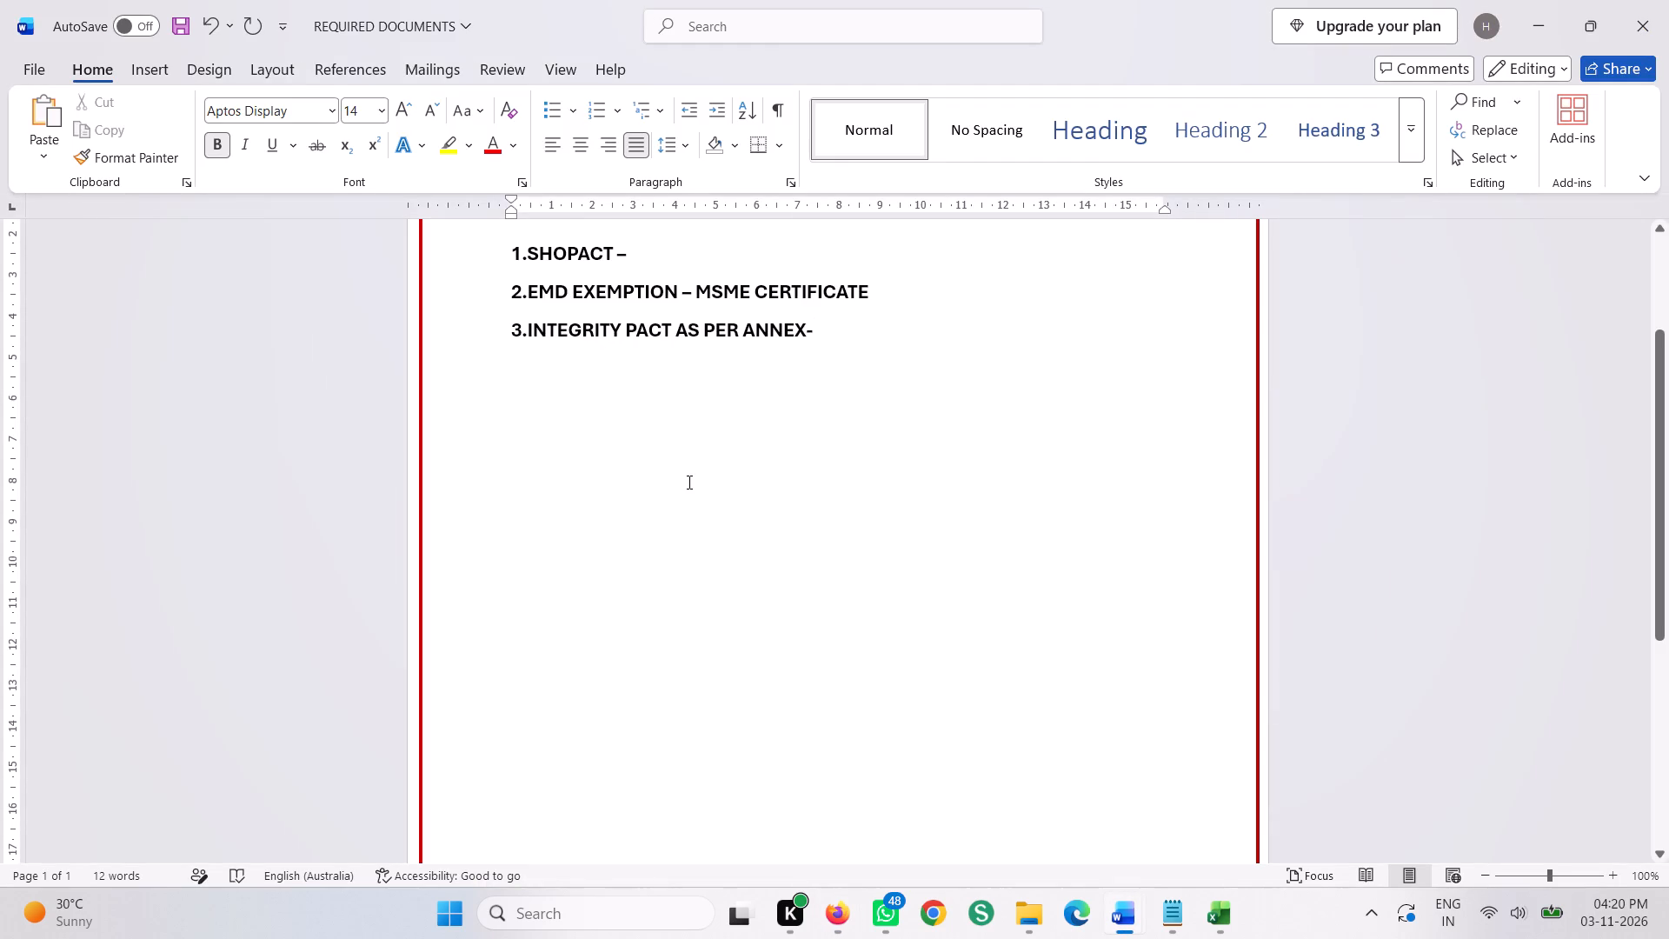
pyautogui.write('5B')
pyautogui.press('Return')
# Start a new list line numbered "4." below the integrity pact entry in the REQUIRED DOCUMENTS file.
pyautogui.write('5.')
pyautogui.hotkey('alt', 'Tab')
pyautogui.hotkey('alt', 'Tab')
pyautogui.press('BackSpace')
pyautogui.press('BackSpace')
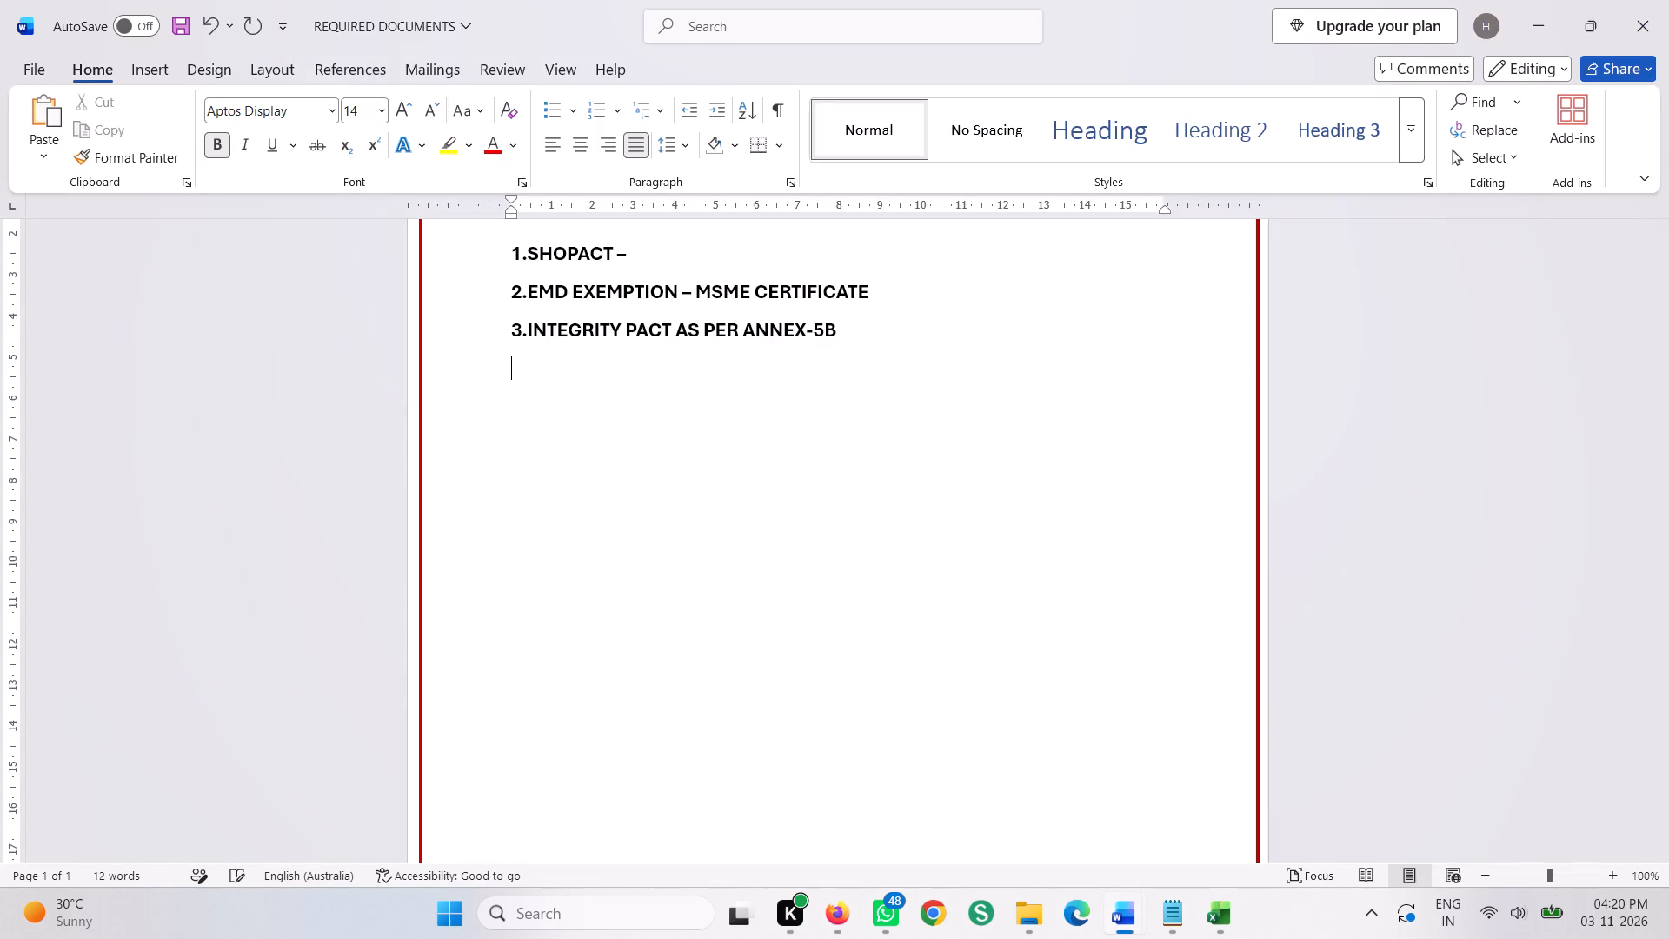
pyautogui.write('4.')
# Read the buyer attachment's eligibility criteria, including experience, MSE exemption, undertaking and Nagpur office requirements.
pyautogui.hotkey('alt', 'Tab')
pyautogui.scroll(-1, 774, 503)
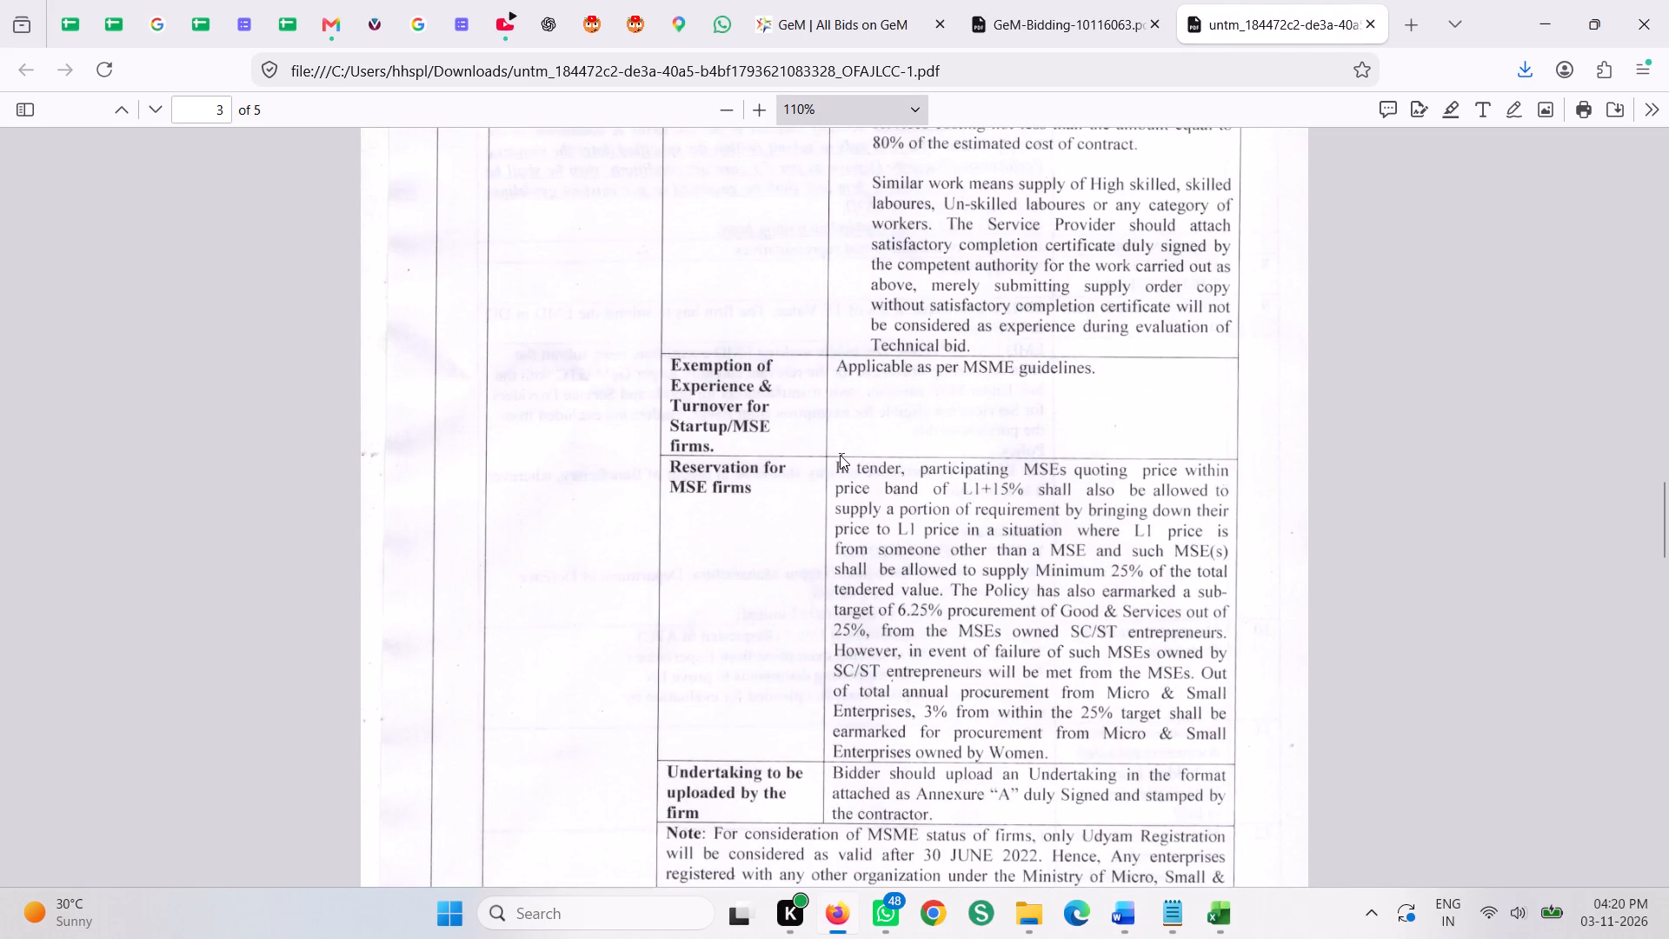
pyautogui.scroll(1, 840, 455)
pyautogui.keyDown('ctrl'); pyautogui.scroll(2, 981, 485); pyautogui.keyUp('ctrl')
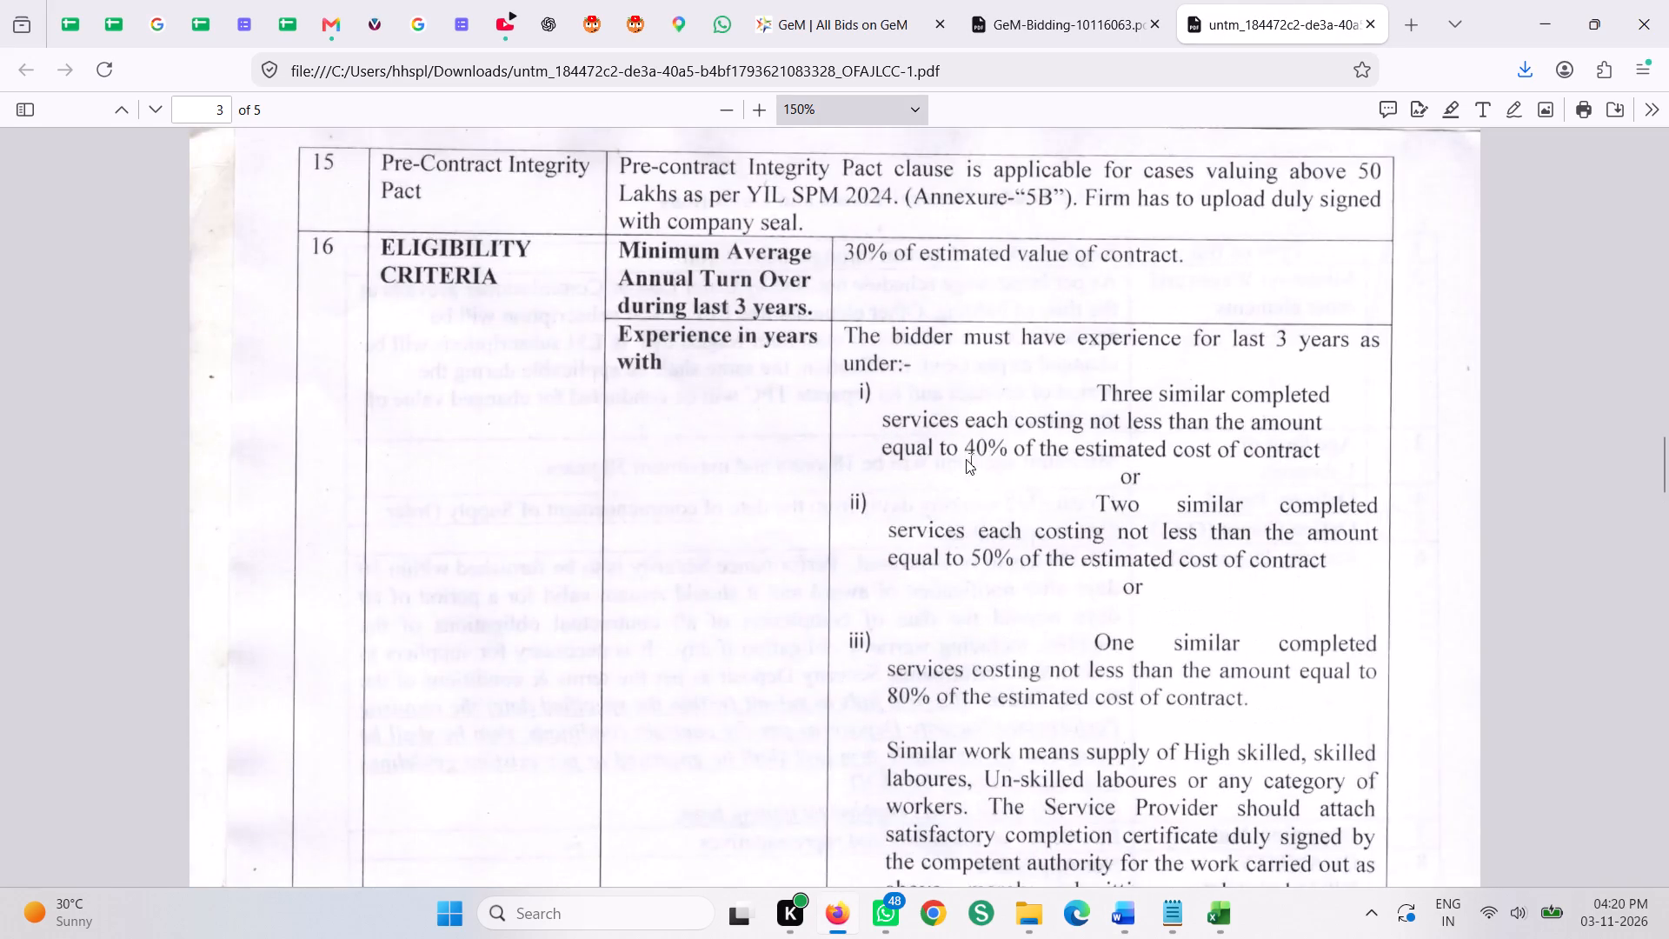
pyautogui.scroll(-3, 941, 469)
pyautogui.scroll(1, 976, 481)
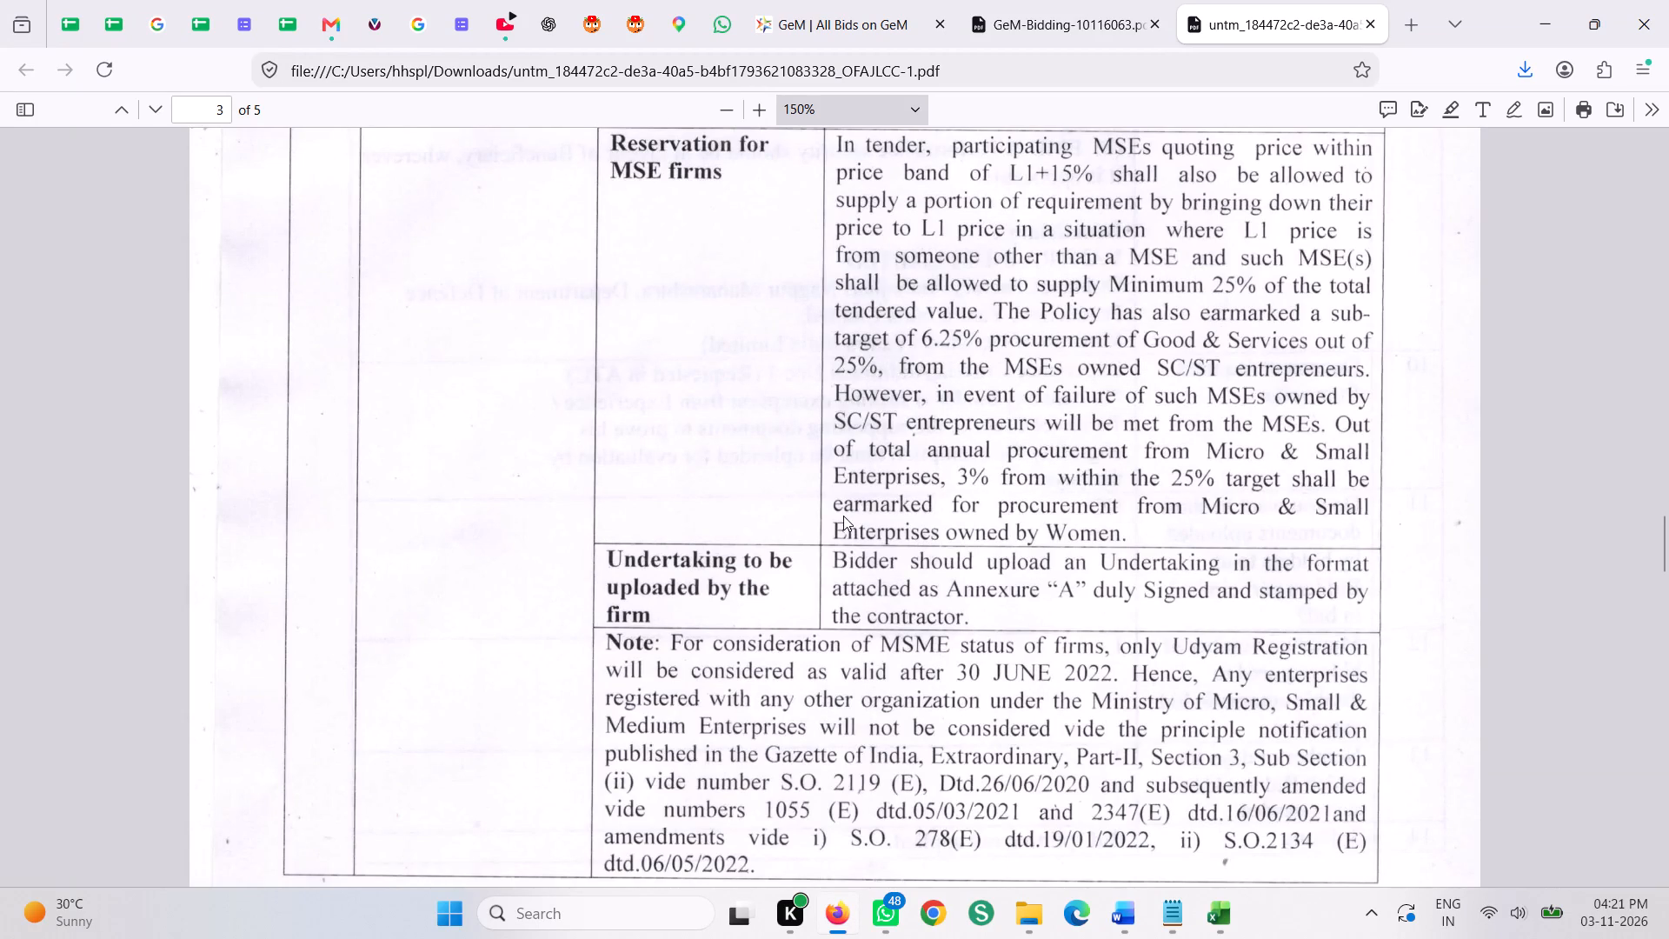
pyautogui.scroll(1, 853, 544)
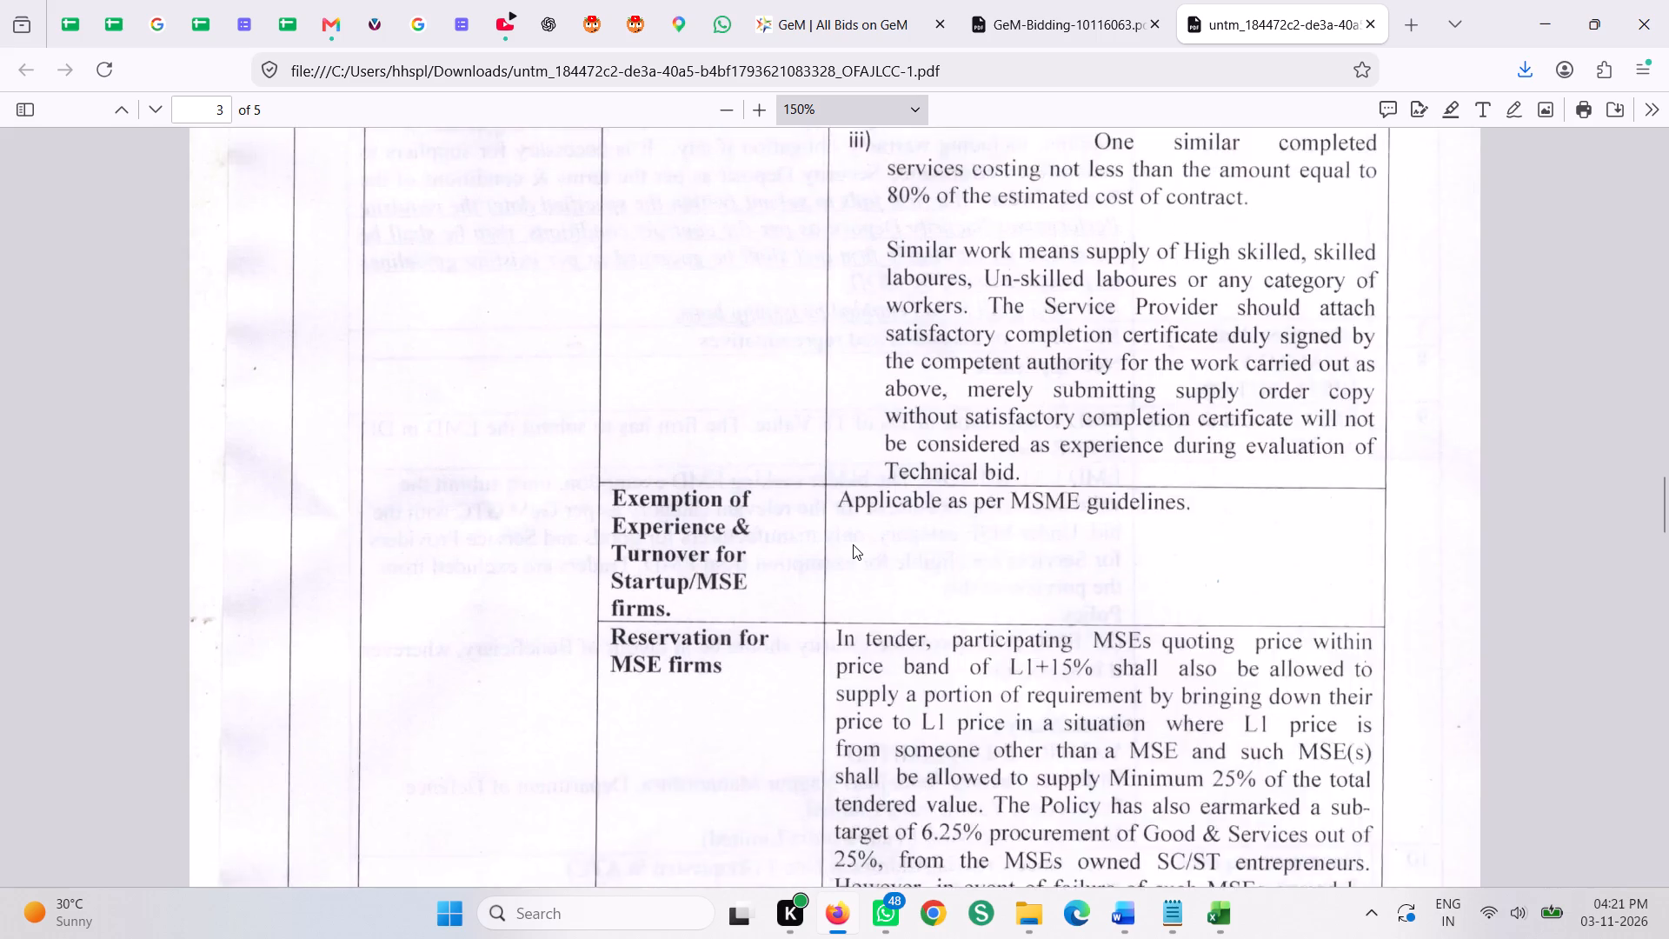
pyautogui.scroll(-3, 854, 544)
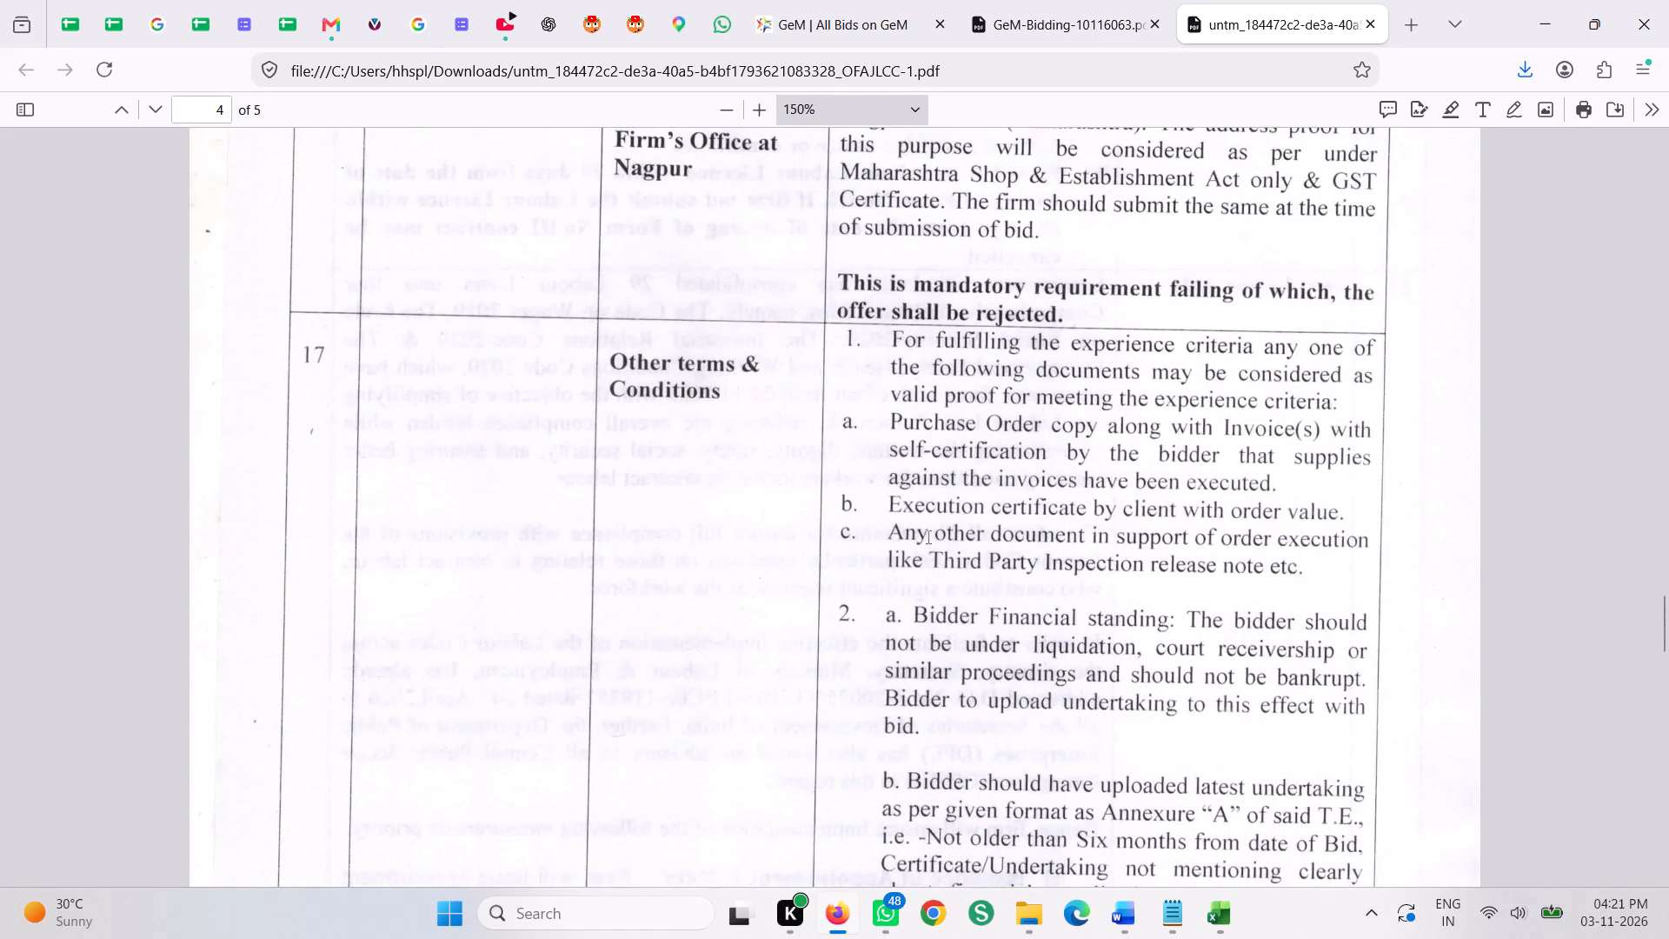
pyautogui.scroll(1, 926, 537)
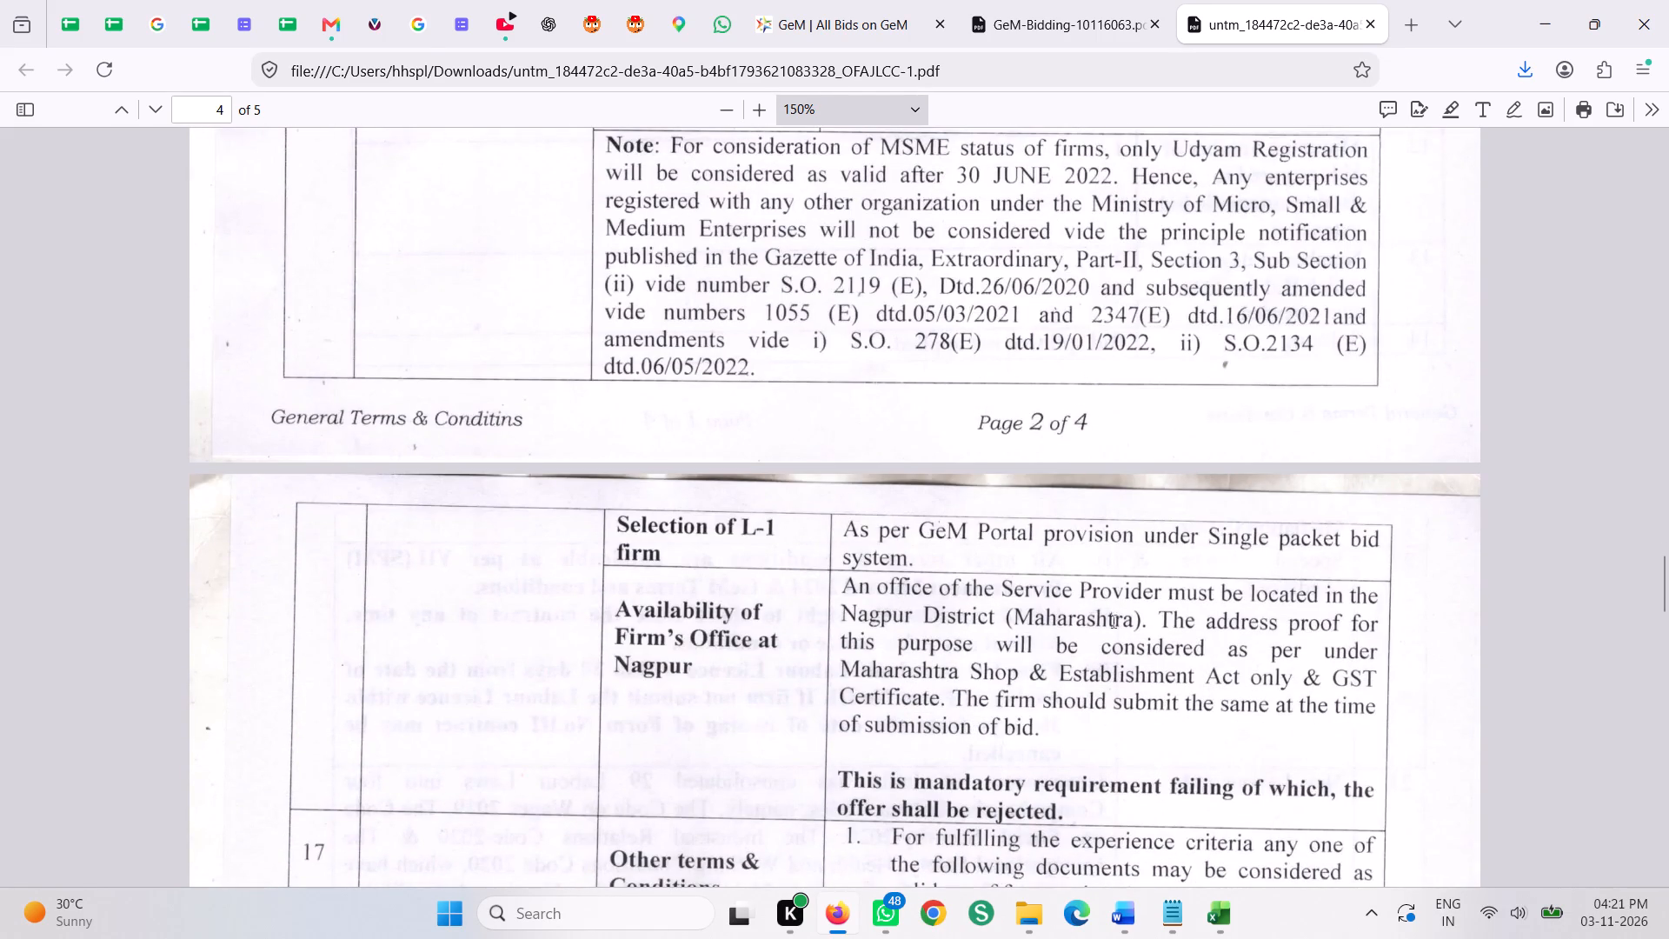
# Complete item 1 of the Word list as "SHOPACT -NAGPUR,MH (GST REG)" in the list's bold formatting.
pyautogui.hotkey('alt', 'Tab')
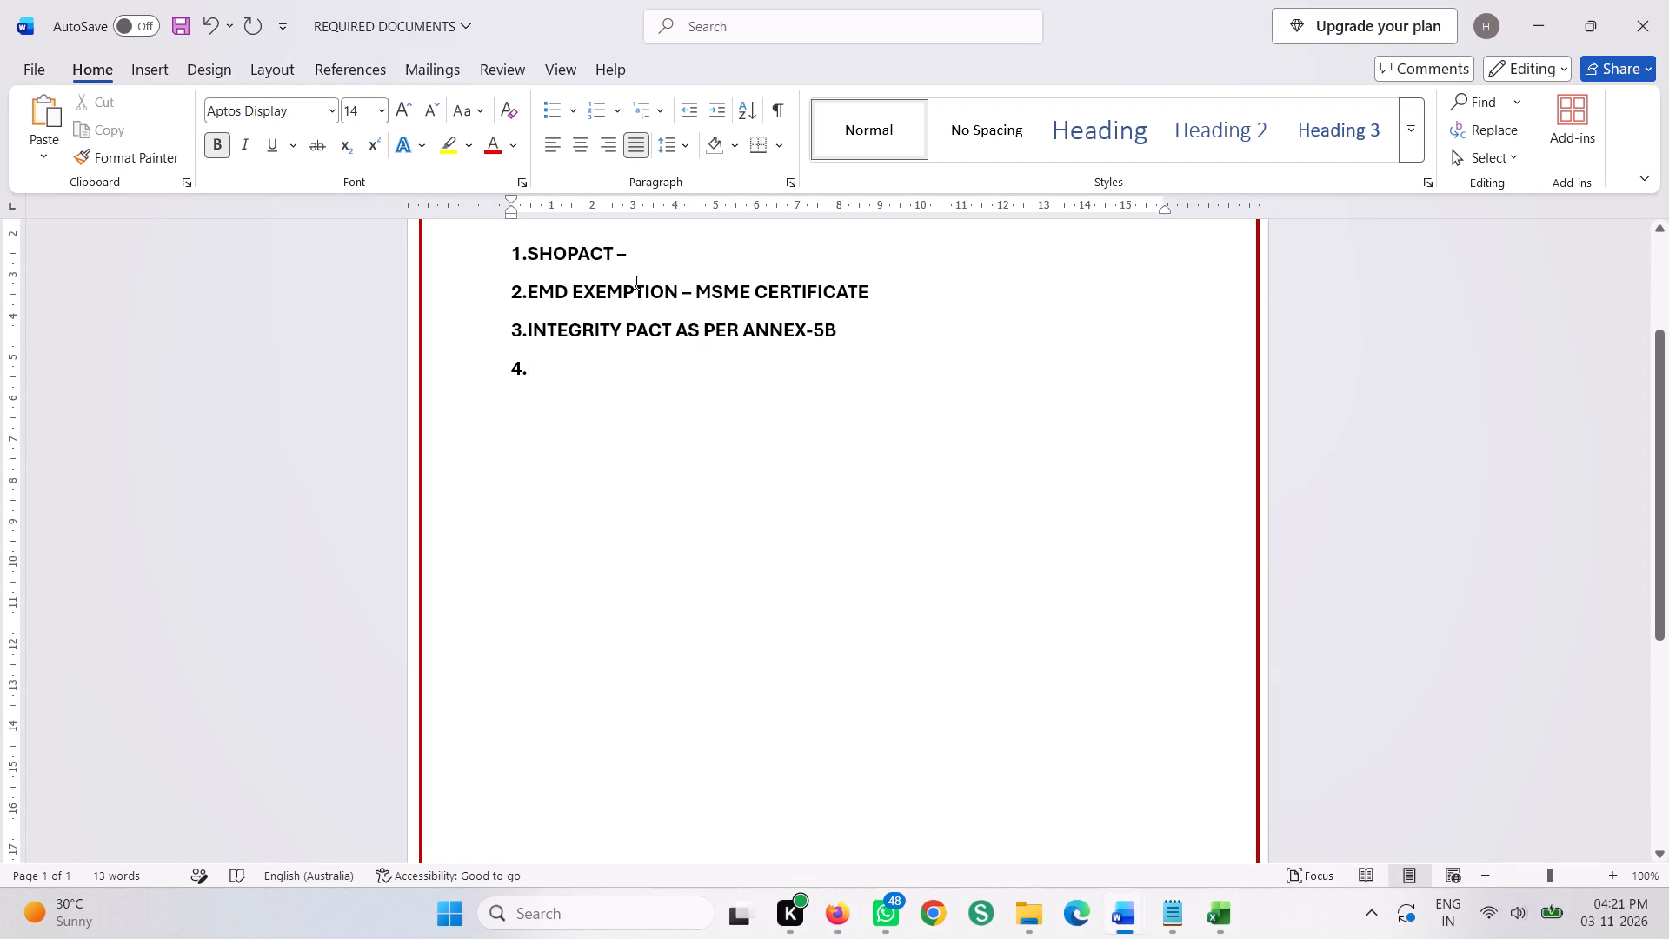
pyautogui.click(628, 250)
pyautogui.press('BackSpace')
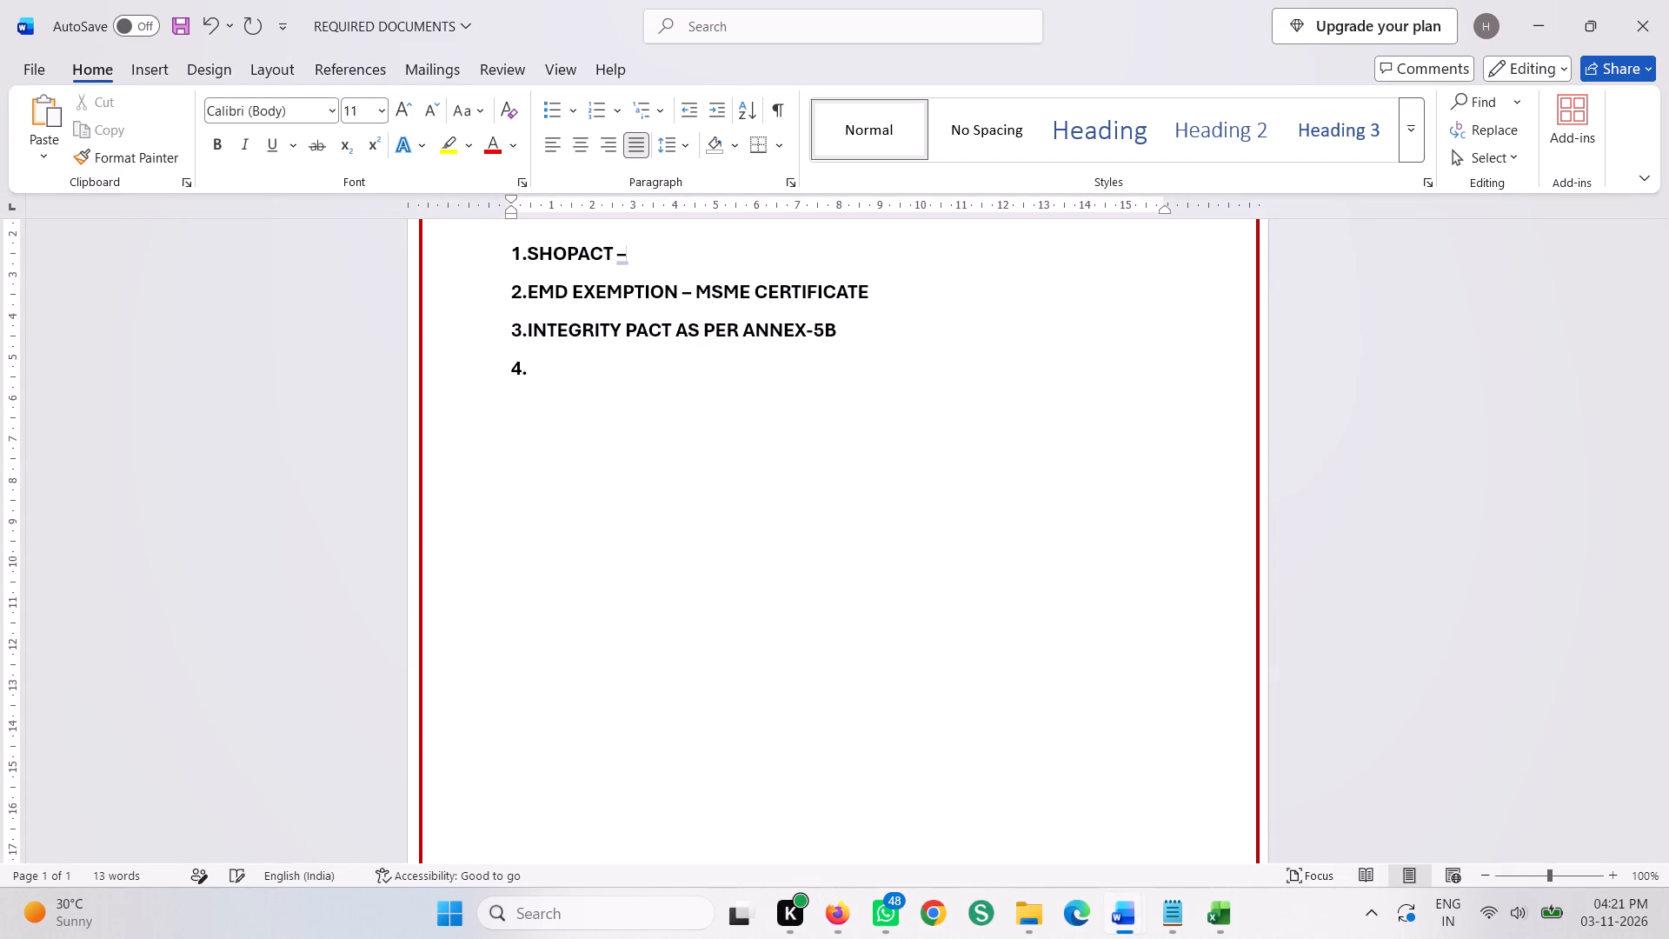
pyautogui.write('NAGPUR')
pyautogui.press('BackSpace')
pyautogui.press('BackSpace')
pyautogui.press('BackSpace')
pyautogui.press('BackSpace')
pyautogui.press('BackSpace')
pyautogui.press('BackSpace')
pyautogui.press('BackSpace')
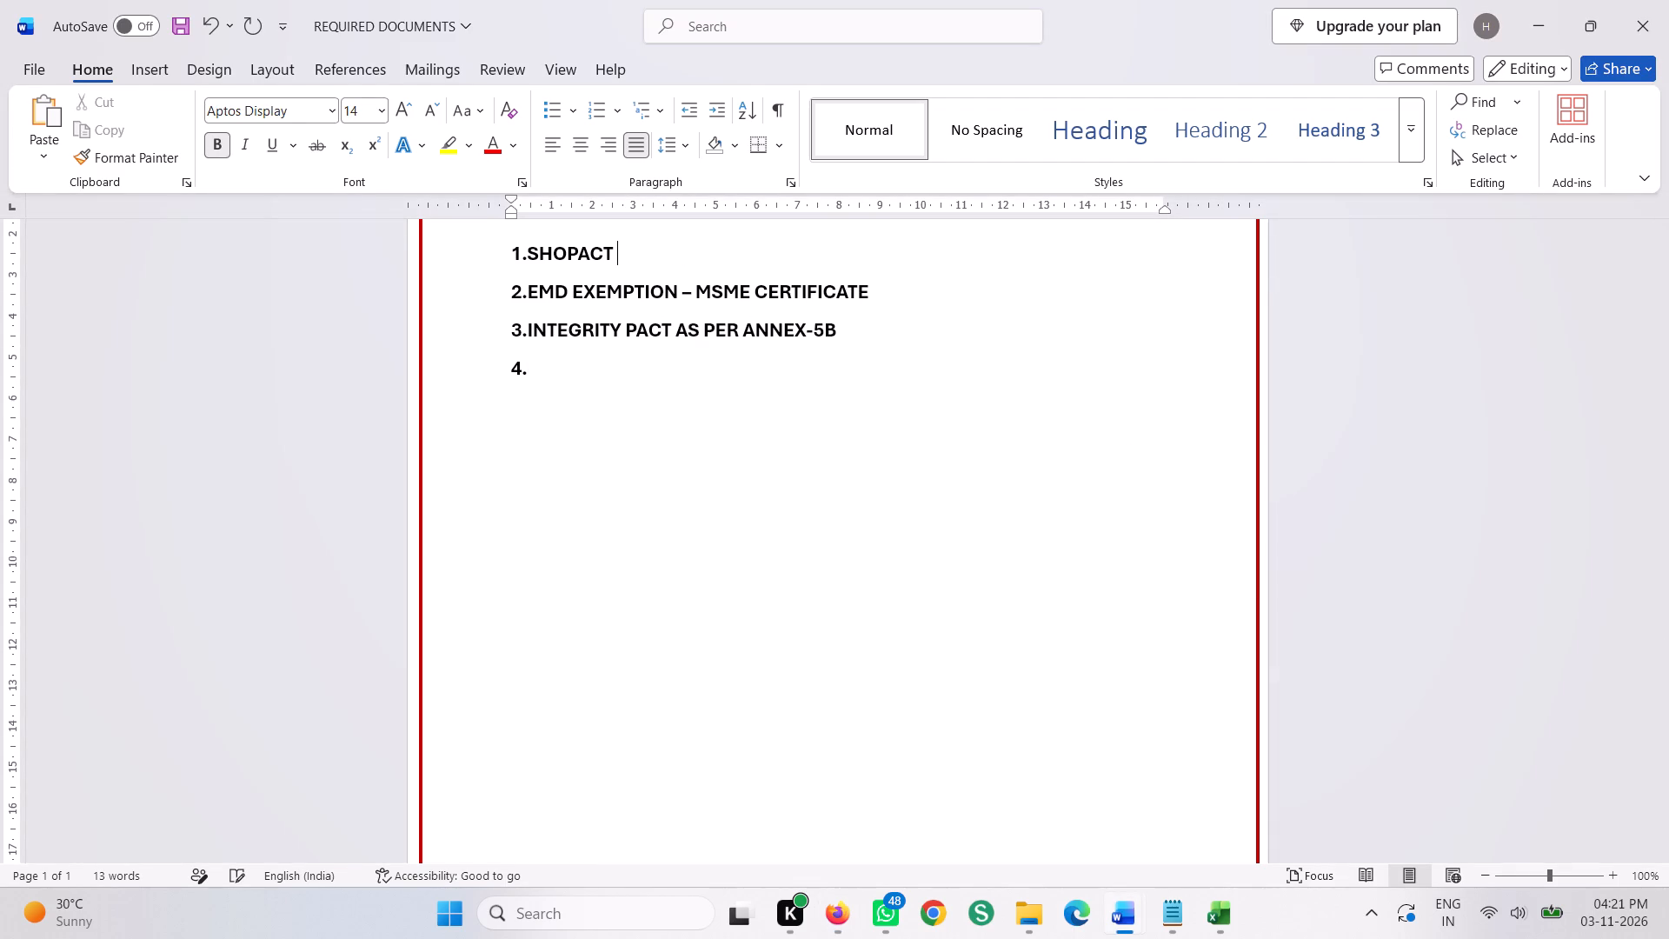
pyautogui.press('-')
pyautogui.write('NAGPUR')
pyautogui.write(',MH')
pyautogui.press('space')
pyautogui.hotkey('shift', '(')
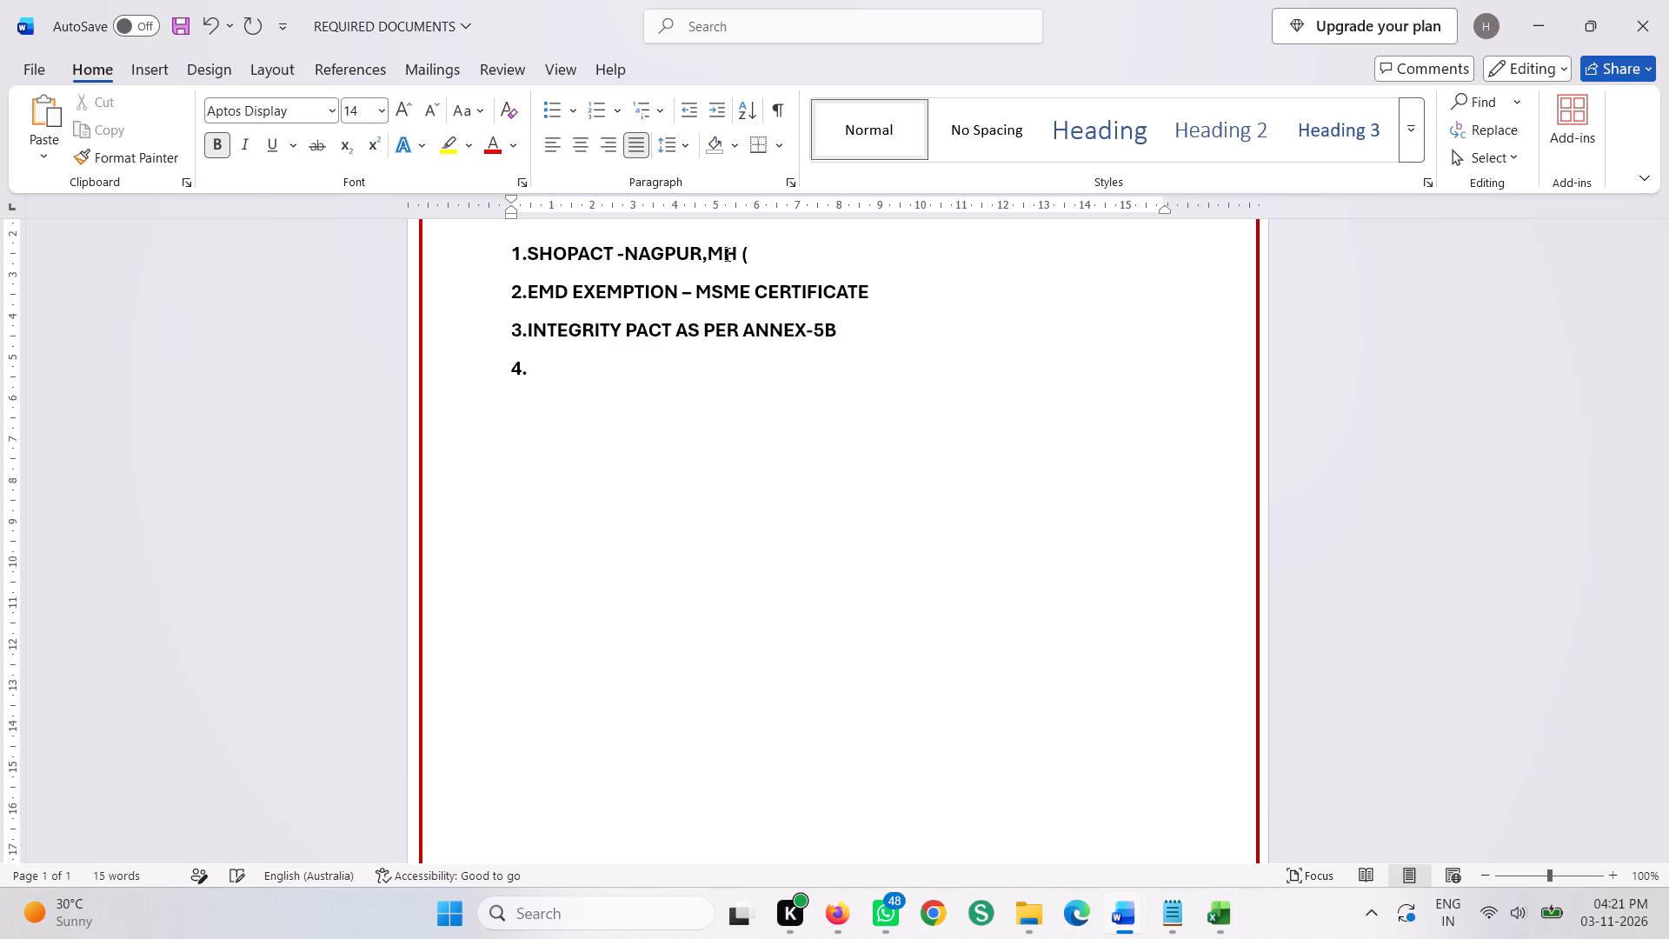
pyautogui.write('GST REG')
pyautogui.hotkey('shift', ')')
# Check the attachment's other terms and conditions and fill in item 4 as "FINANCIAL STANDING CERTIFICATE".
pyautogui.hotkey('alt', 'Tab')
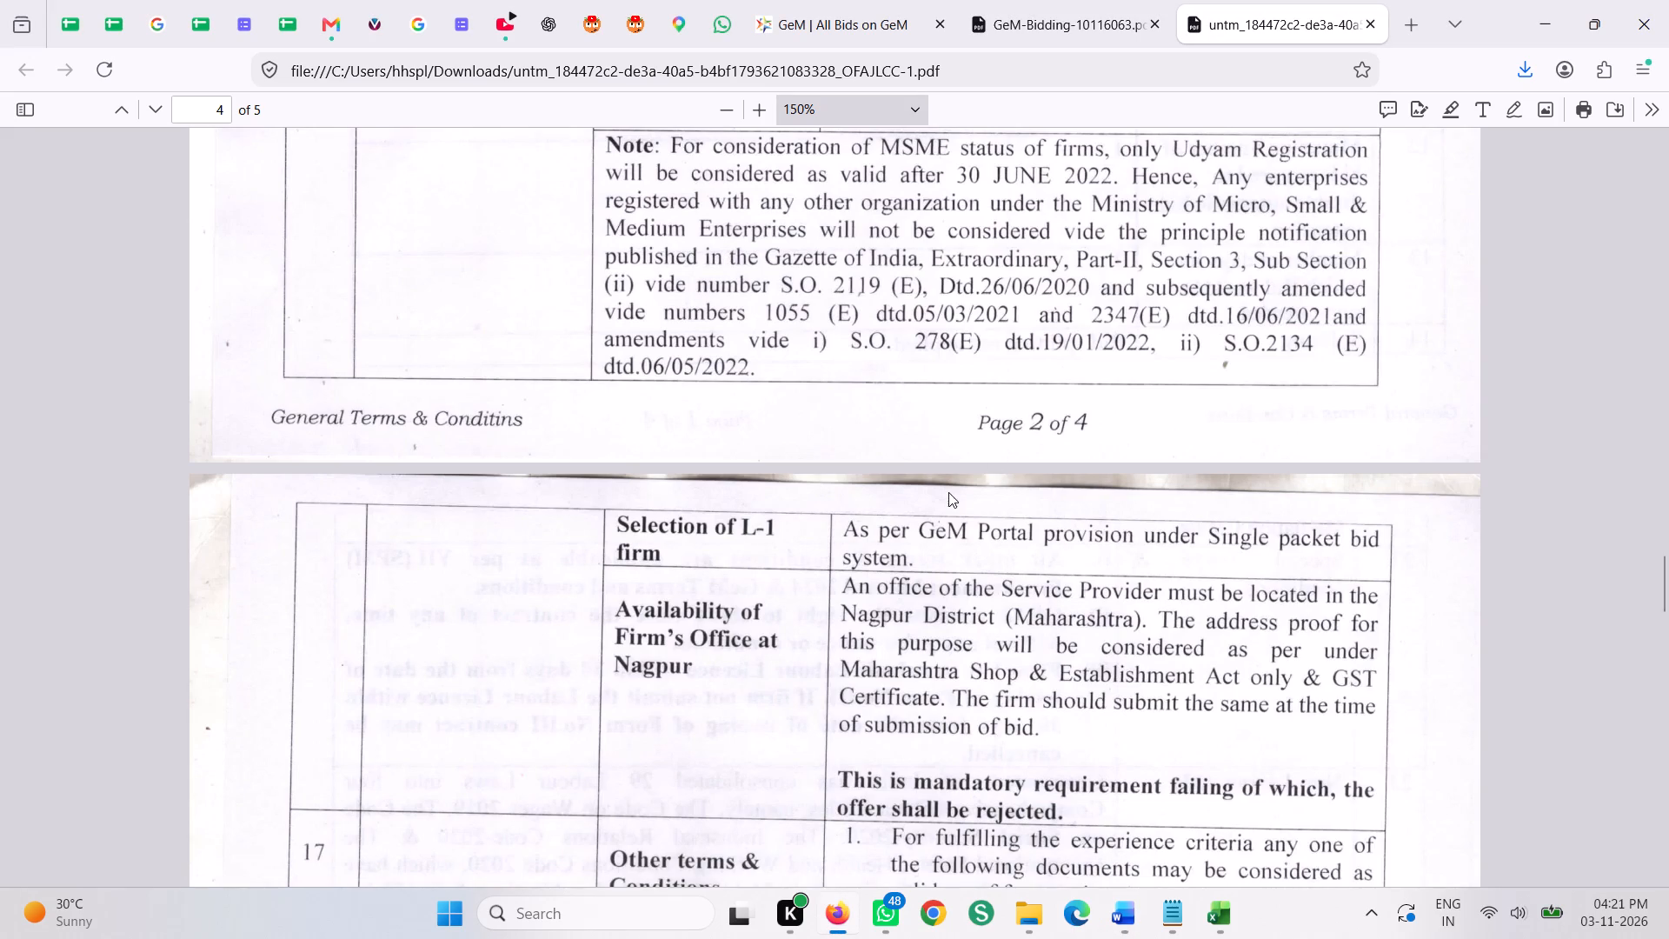
pyautogui.scroll(-1, 954, 499)
pyautogui.scroll(1, 1059, 499)
pyautogui.scroll(-1, 1059, 499)
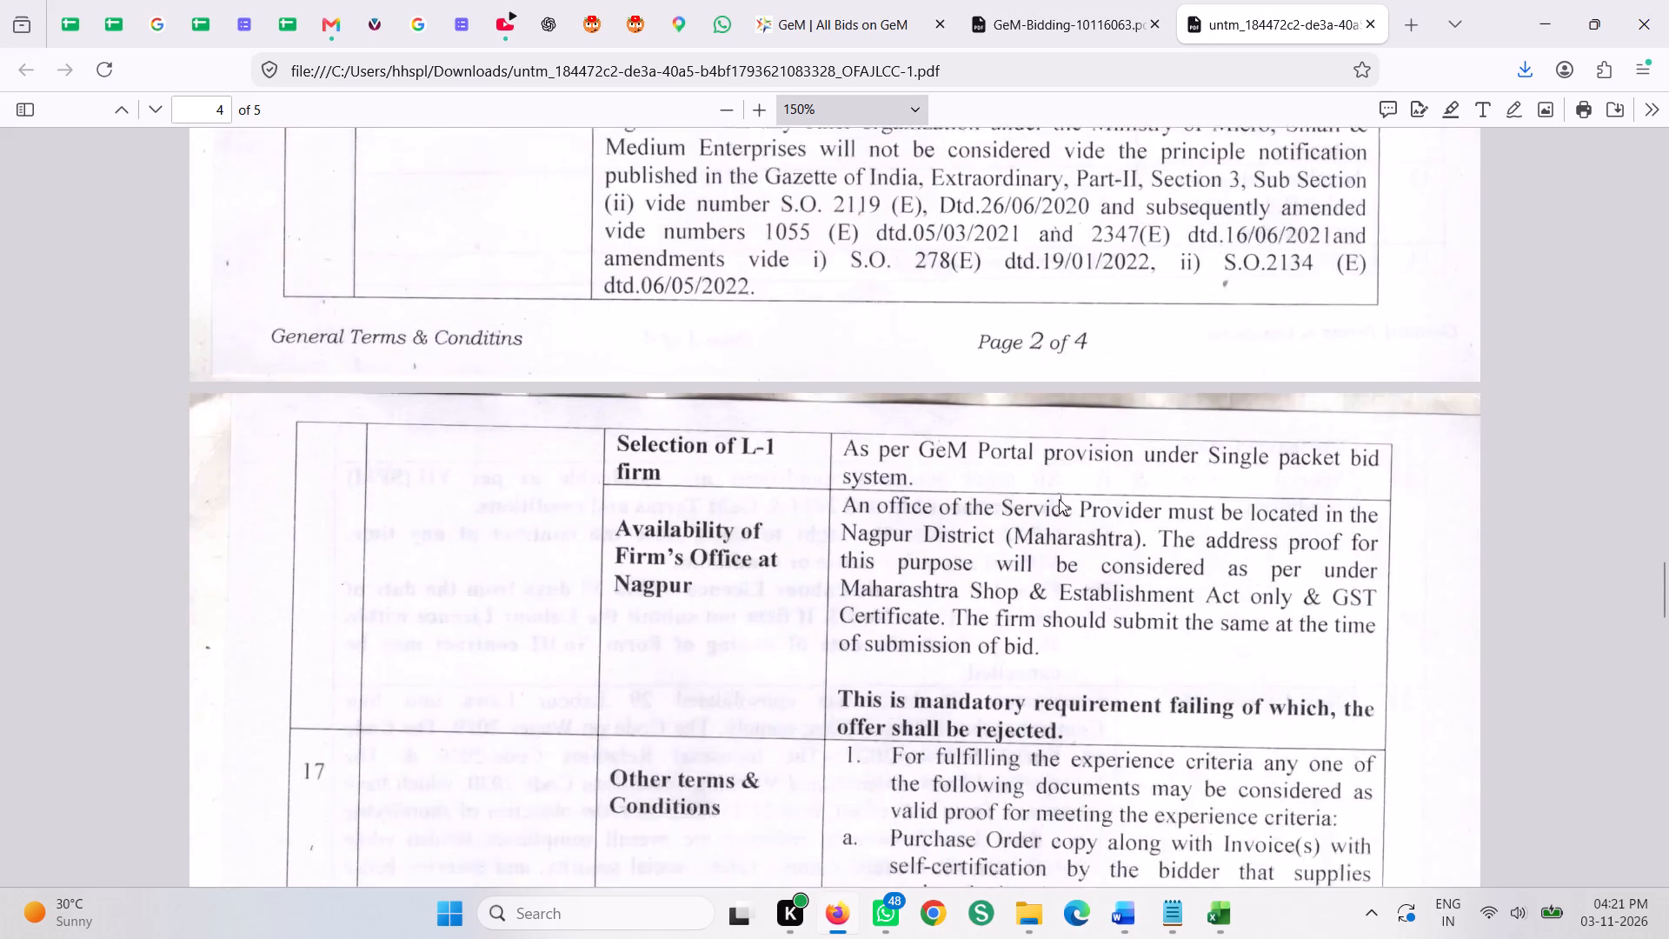
pyautogui.hotkey('alt', 'Tab')
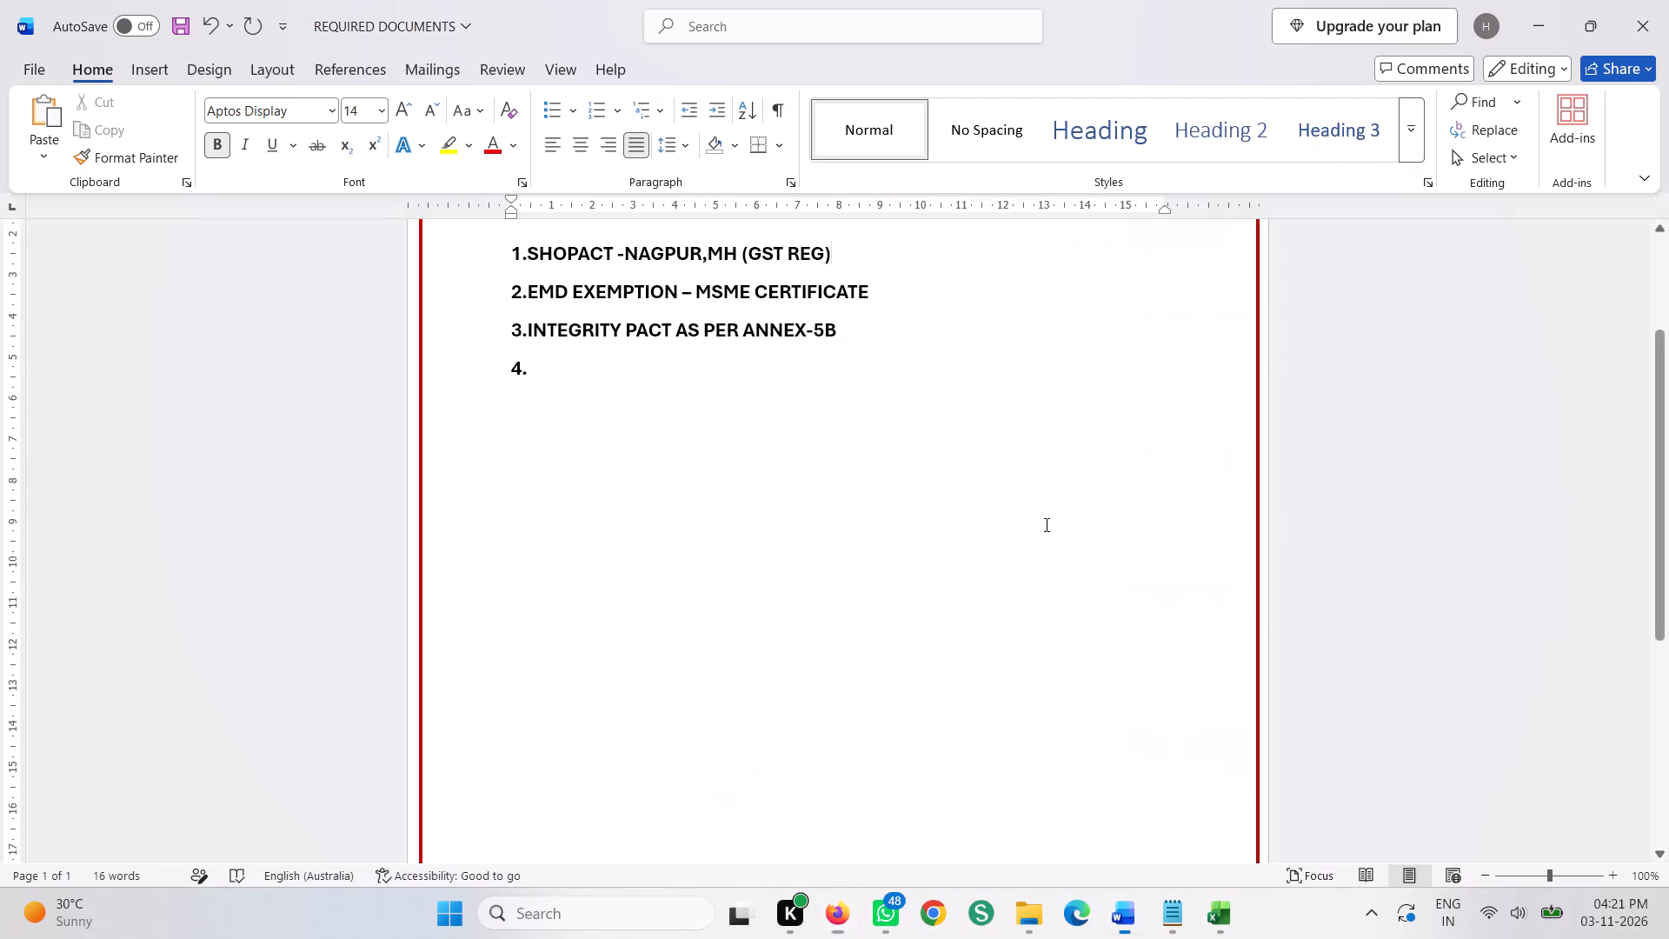
pyautogui.click(608, 389)
pyautogui.write('FINANCIAL')
pyautogui.press('space')
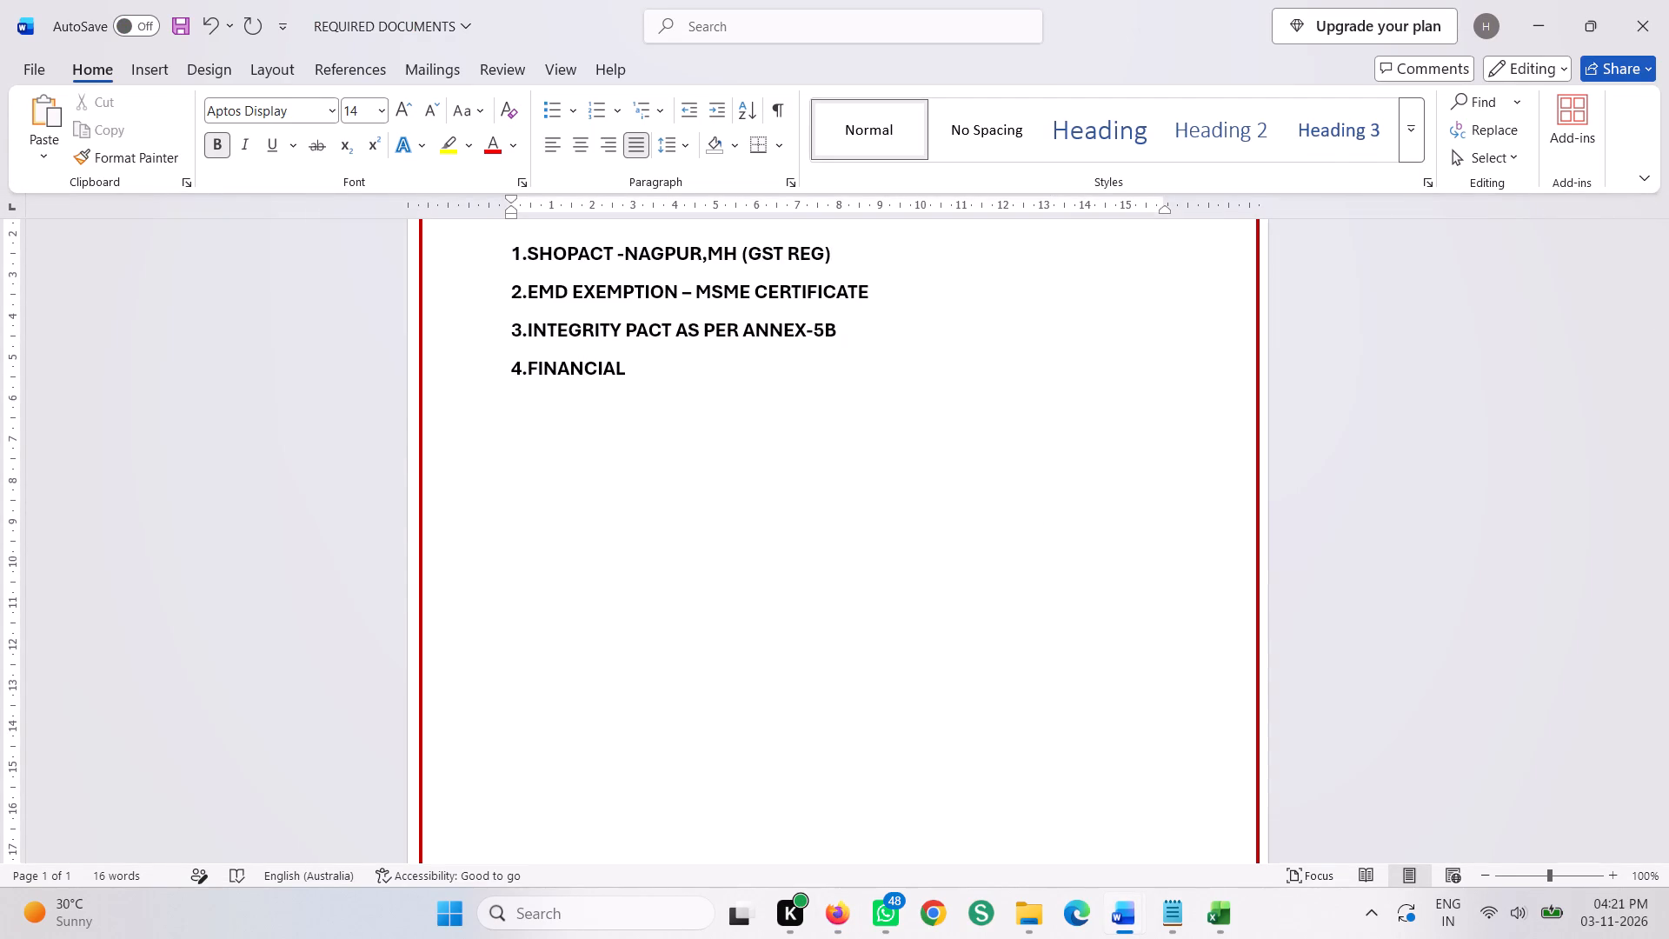
pyautogui.write('STANDING CERTIFICATE')
pyautogui.press('space')
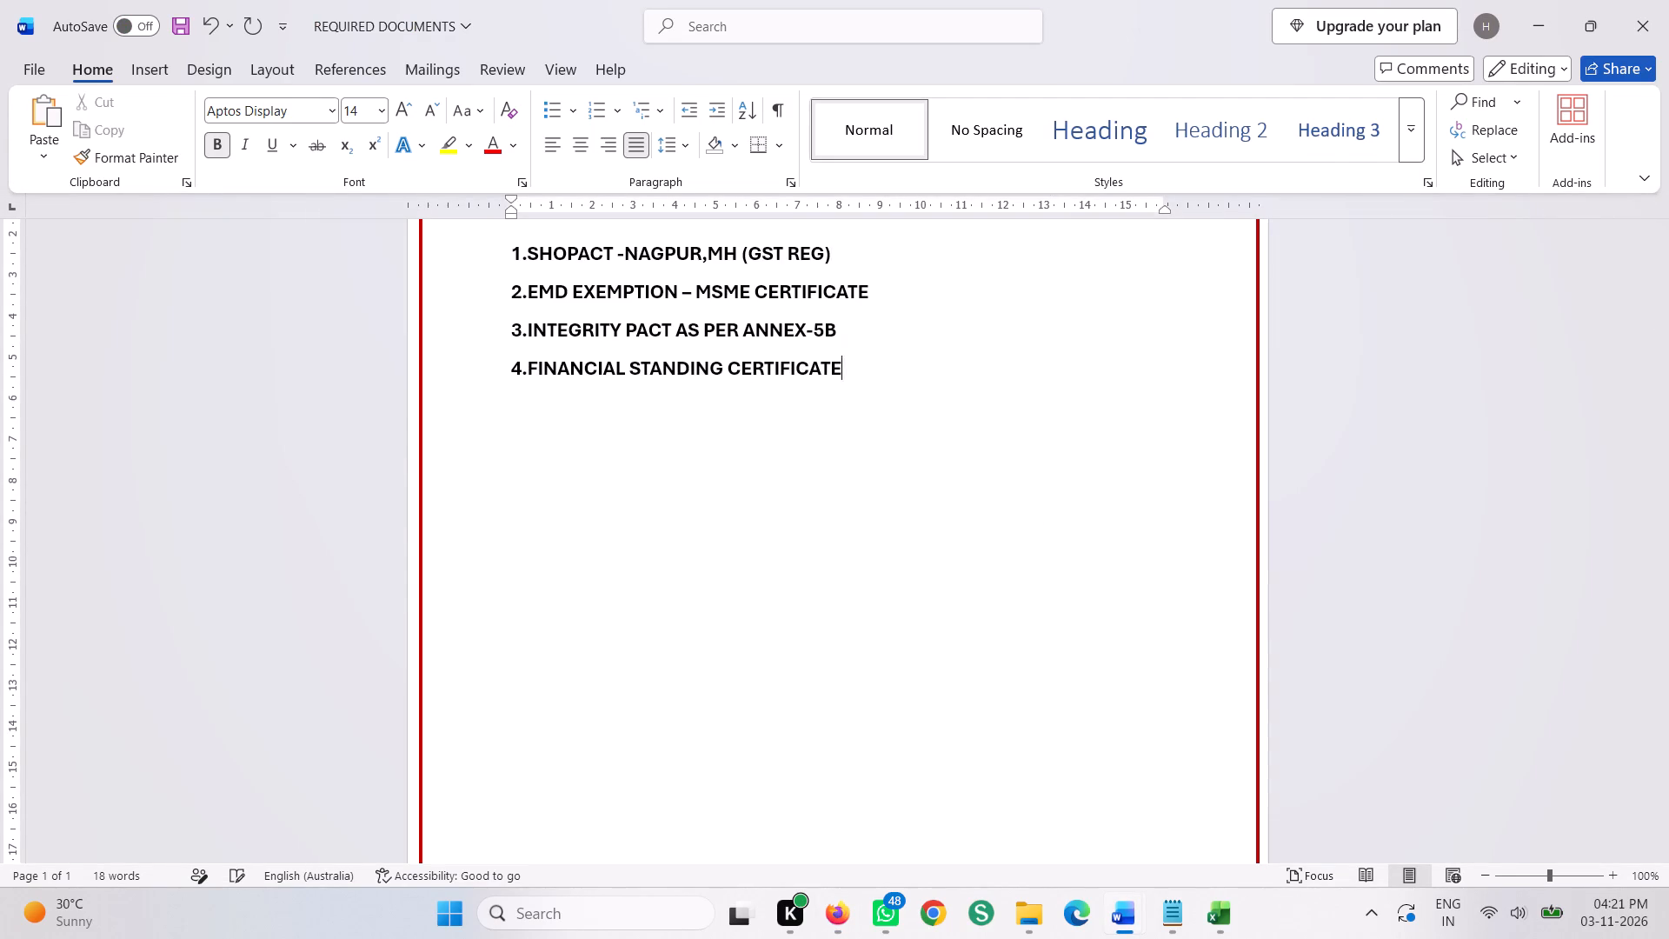
# Review the attachment's remaining clauses up to the special terms and add item 5 as "LABOUR LICENCE".
pyautogui.press('Return')
pyautogui.write('5.')
pyautogui.hotkey('alt', 'Tab')
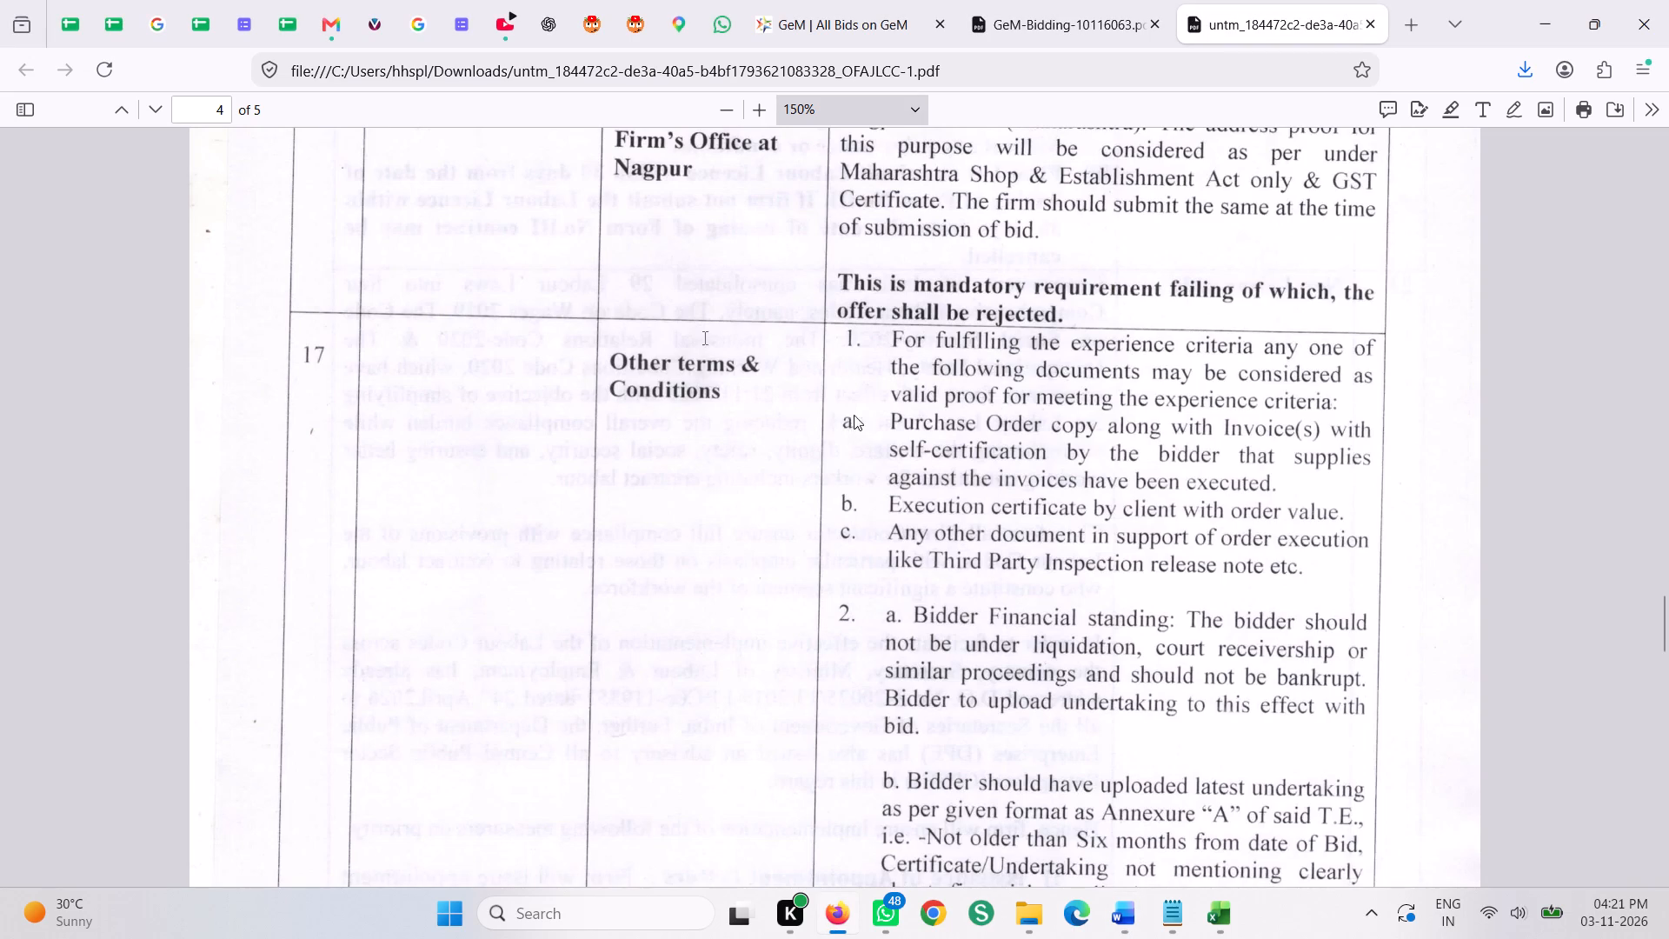
pyautogui.scroll(-1, 898, 511)
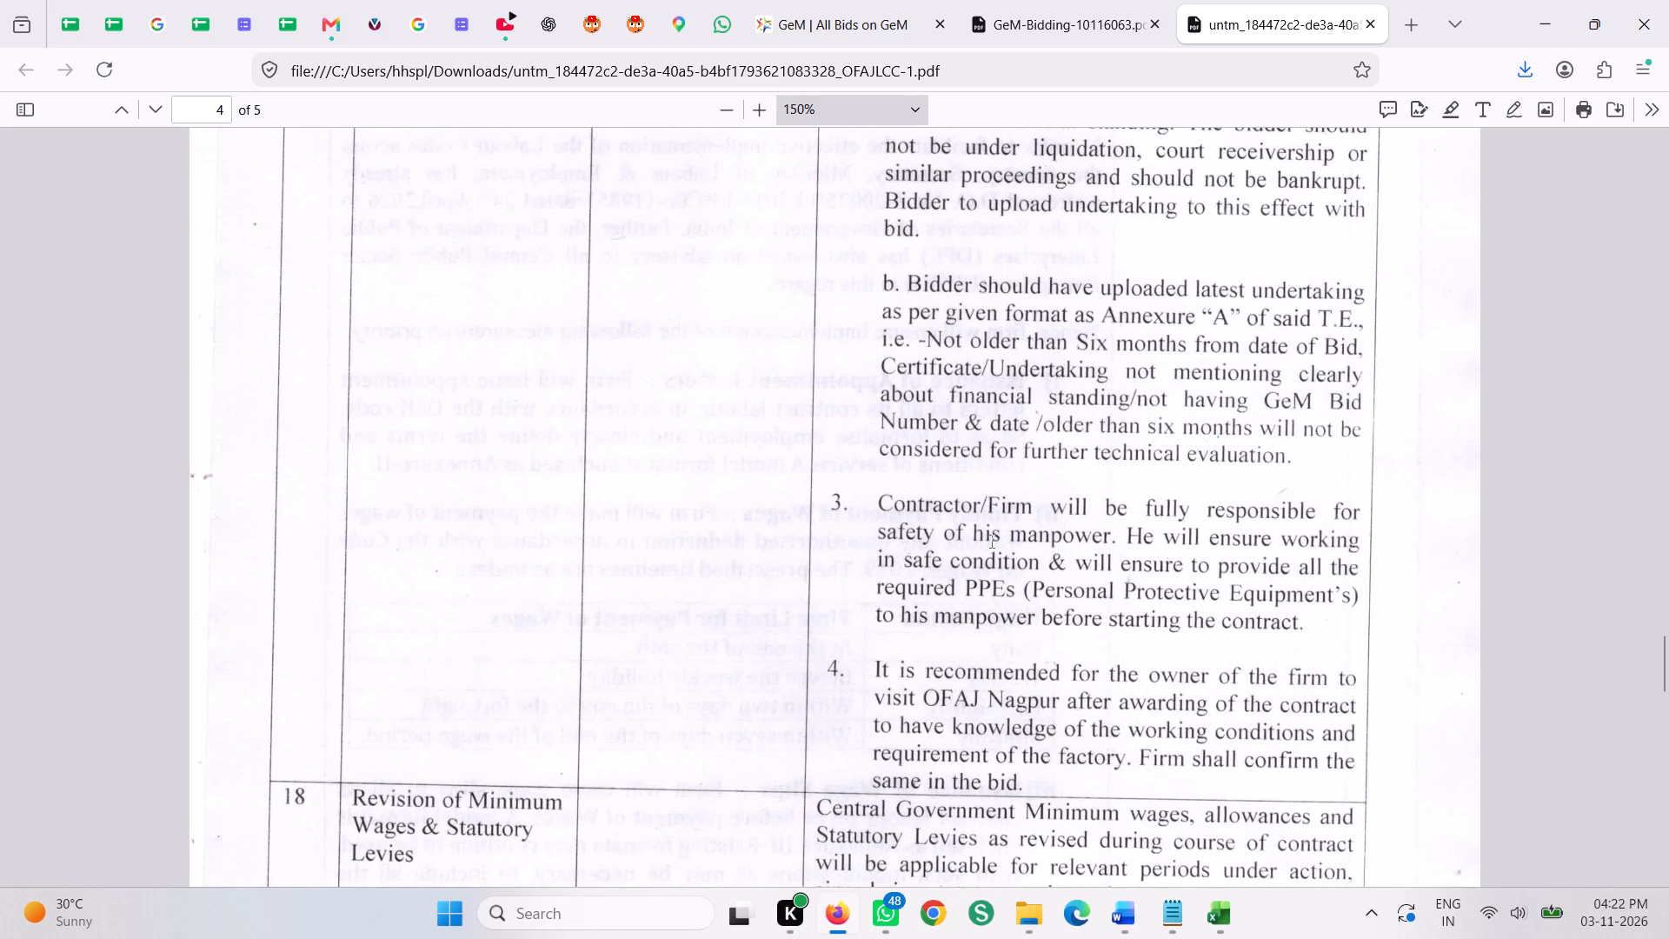
pyautogui.scroll(-1, 987, 544)
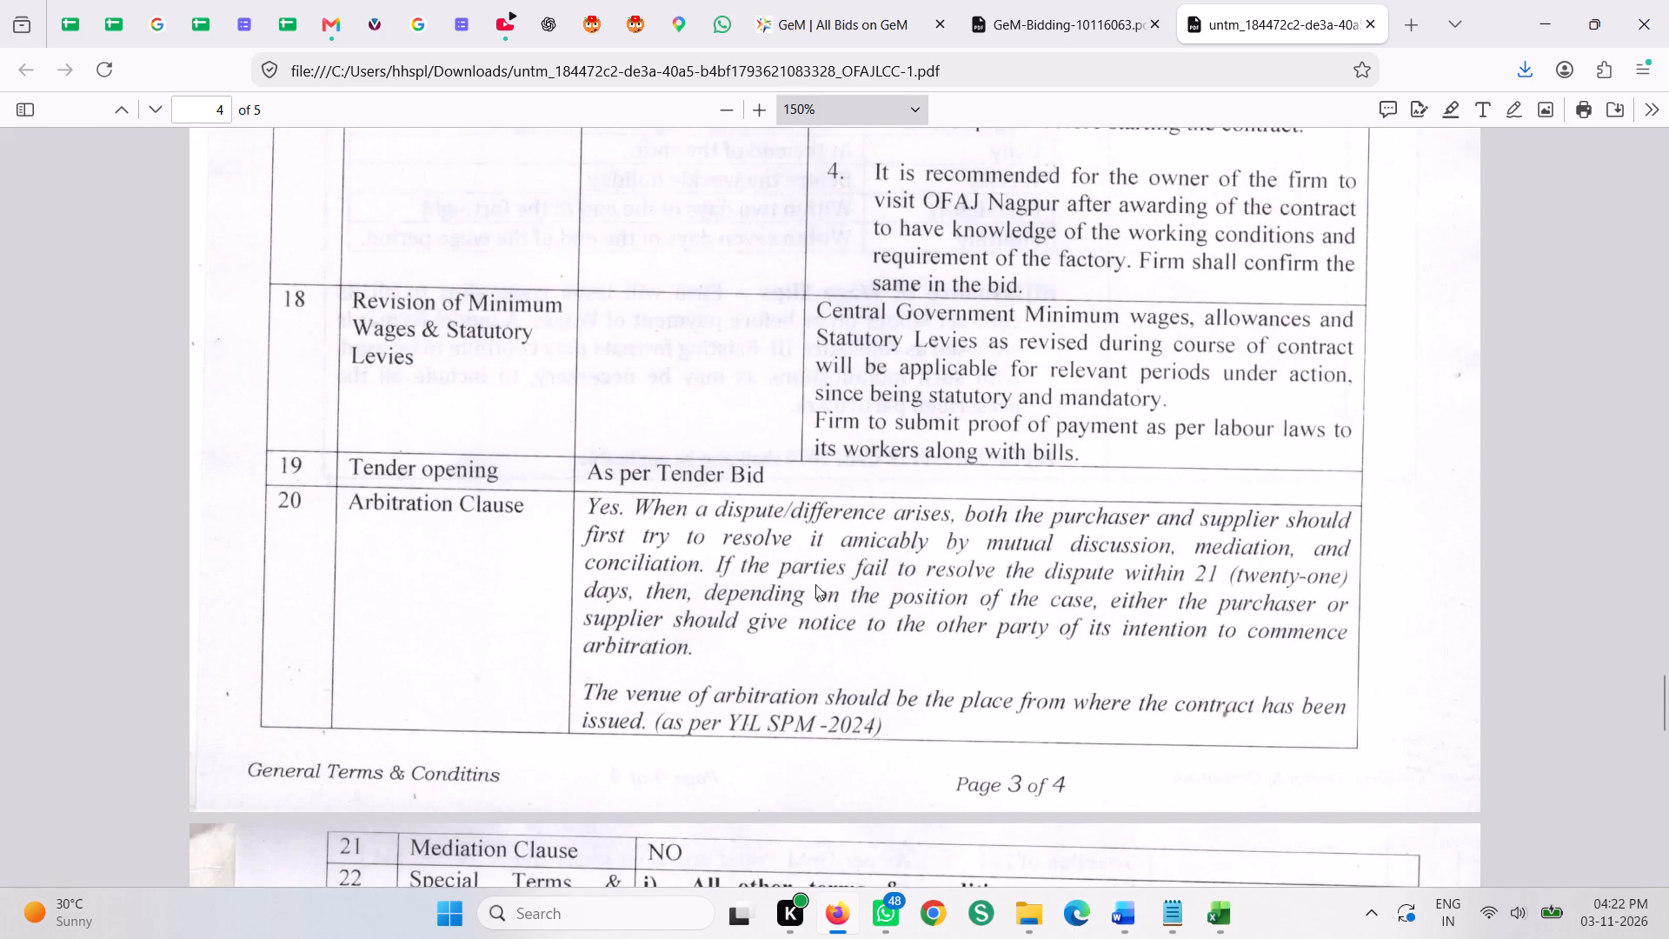
pyautogui.scroll(-1, 796, 628)
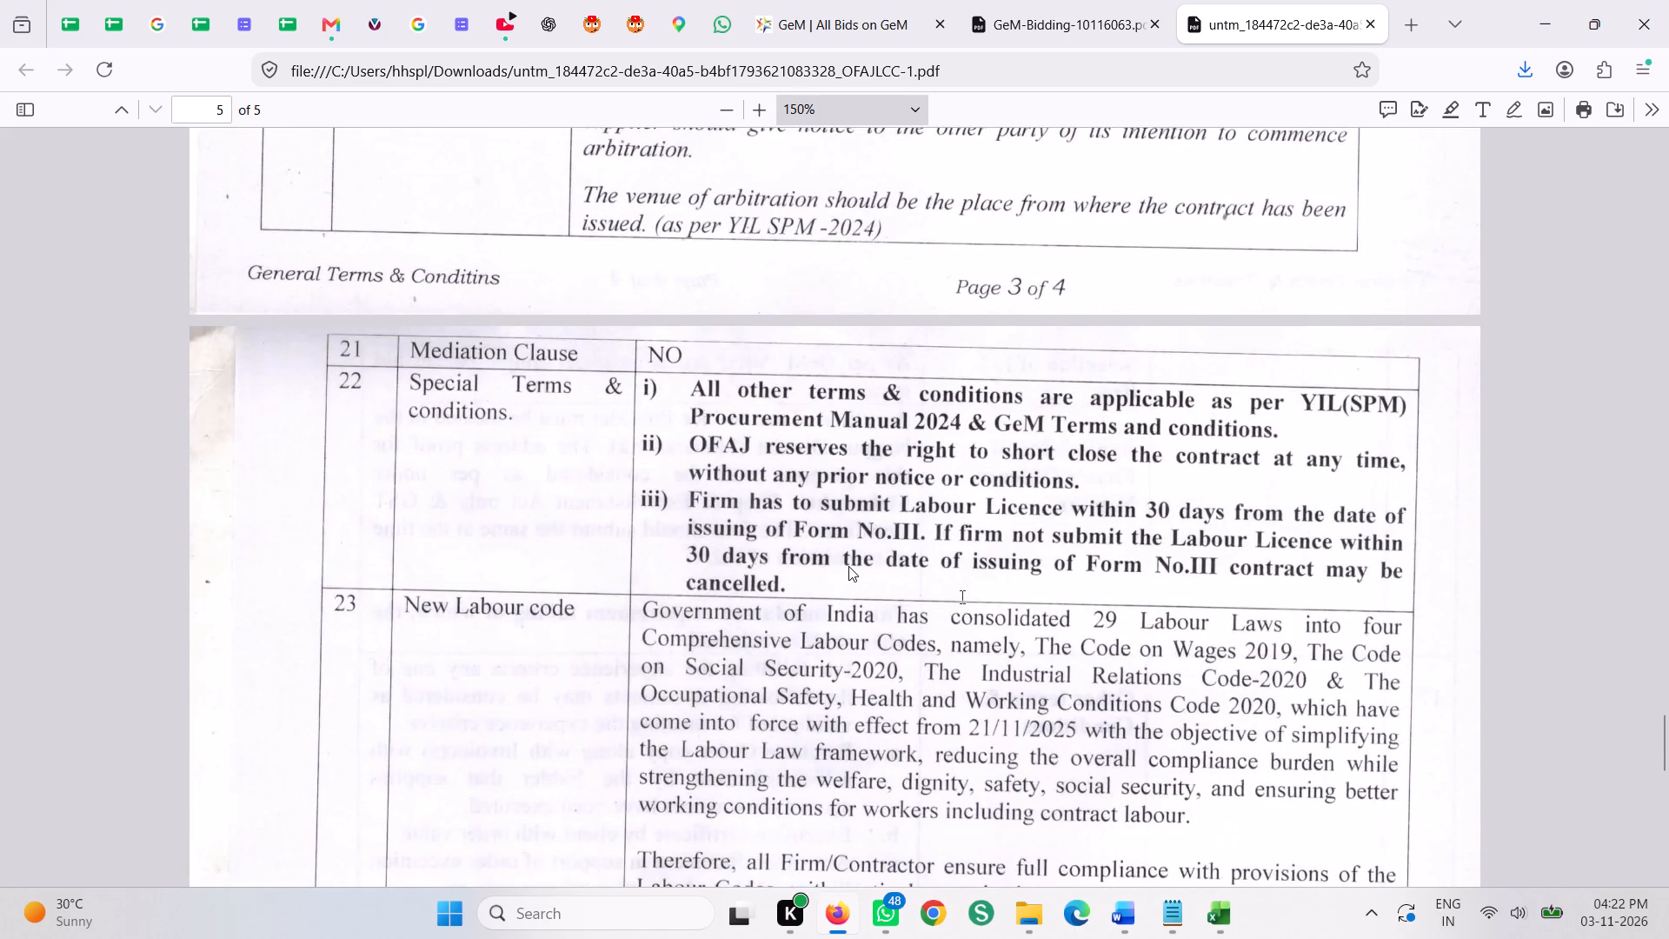
pyautogui.hotkey('alt', 'Tab')
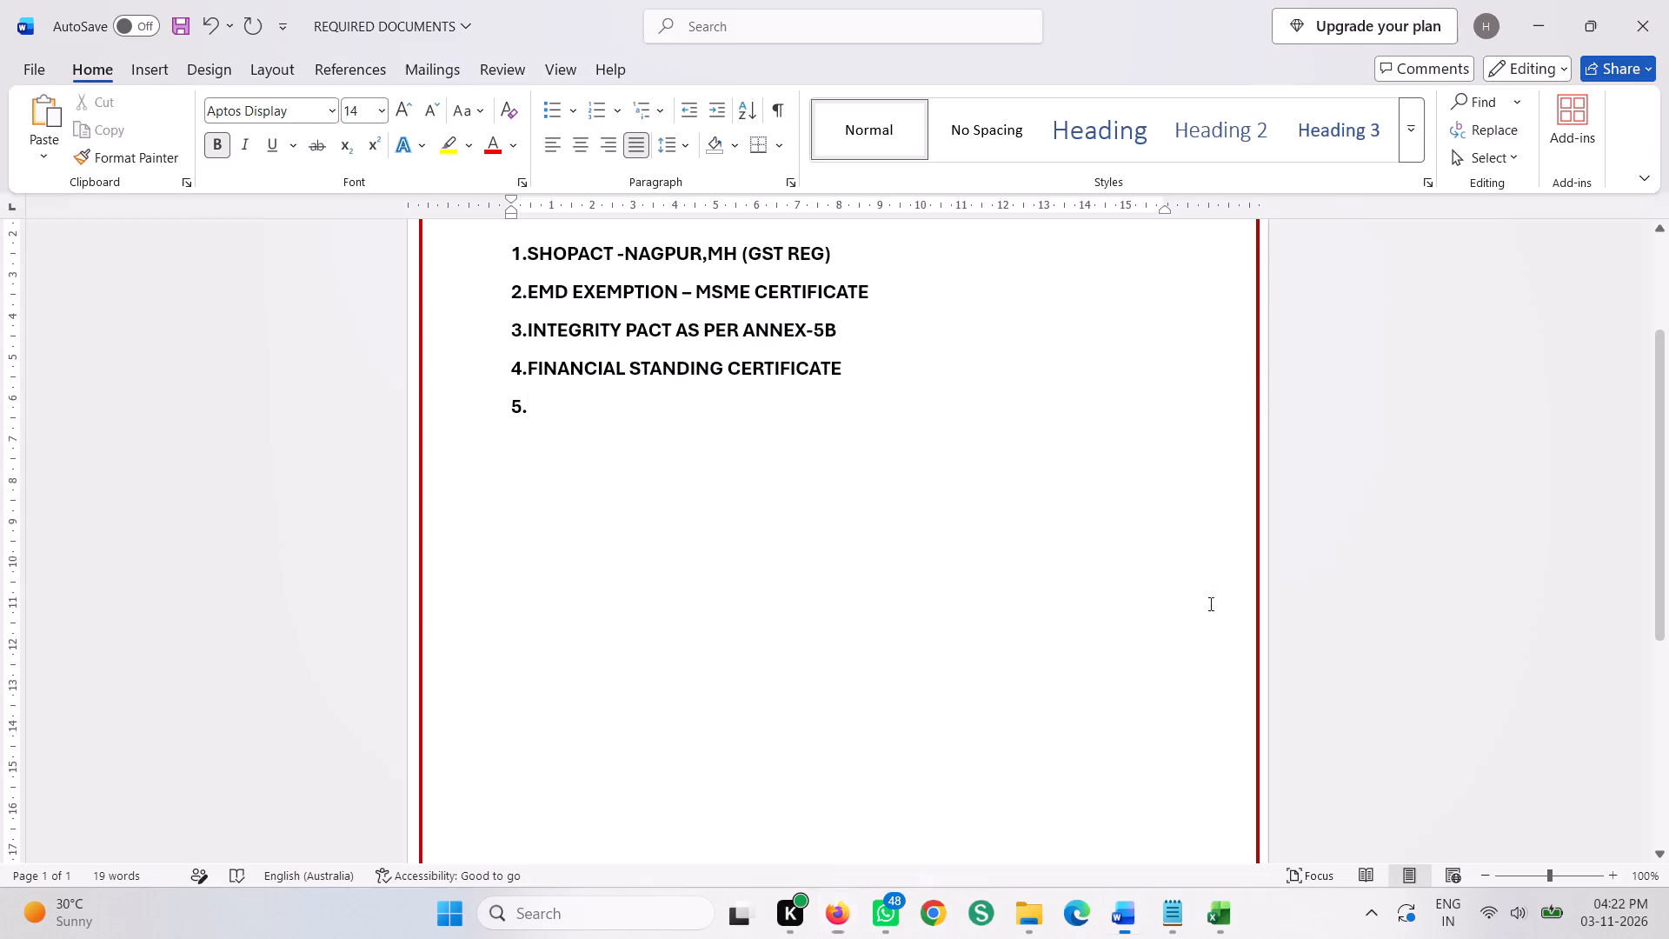
pyautogui.write('LABOUR LICENCE')
pyautogui.press('space')
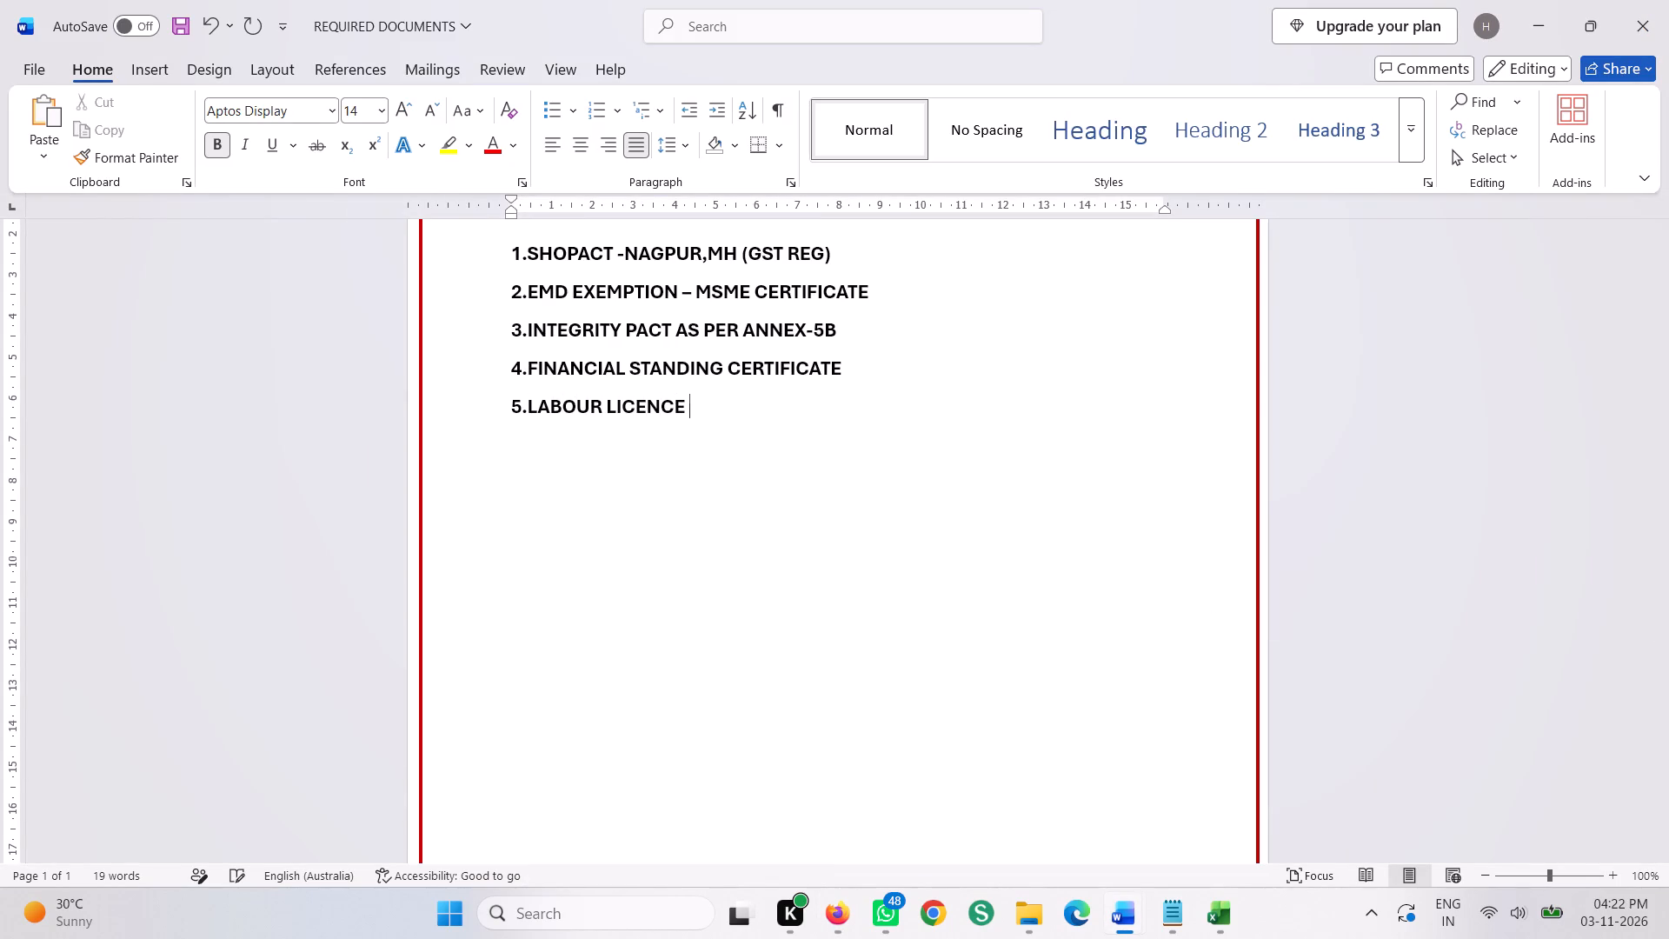
# Start a new list line numbered "6." below the labour licence entry.
pyautogui.press('Return')
pyautogui.write('6.')
# Read the New Labour Code clause in the buyer attachment and recheck the earlier terms back to the Annexure A undertaking.
pyautogui.hotkey('alt', 'Tab')
pyautogui.scroll(-1, 790, 516)
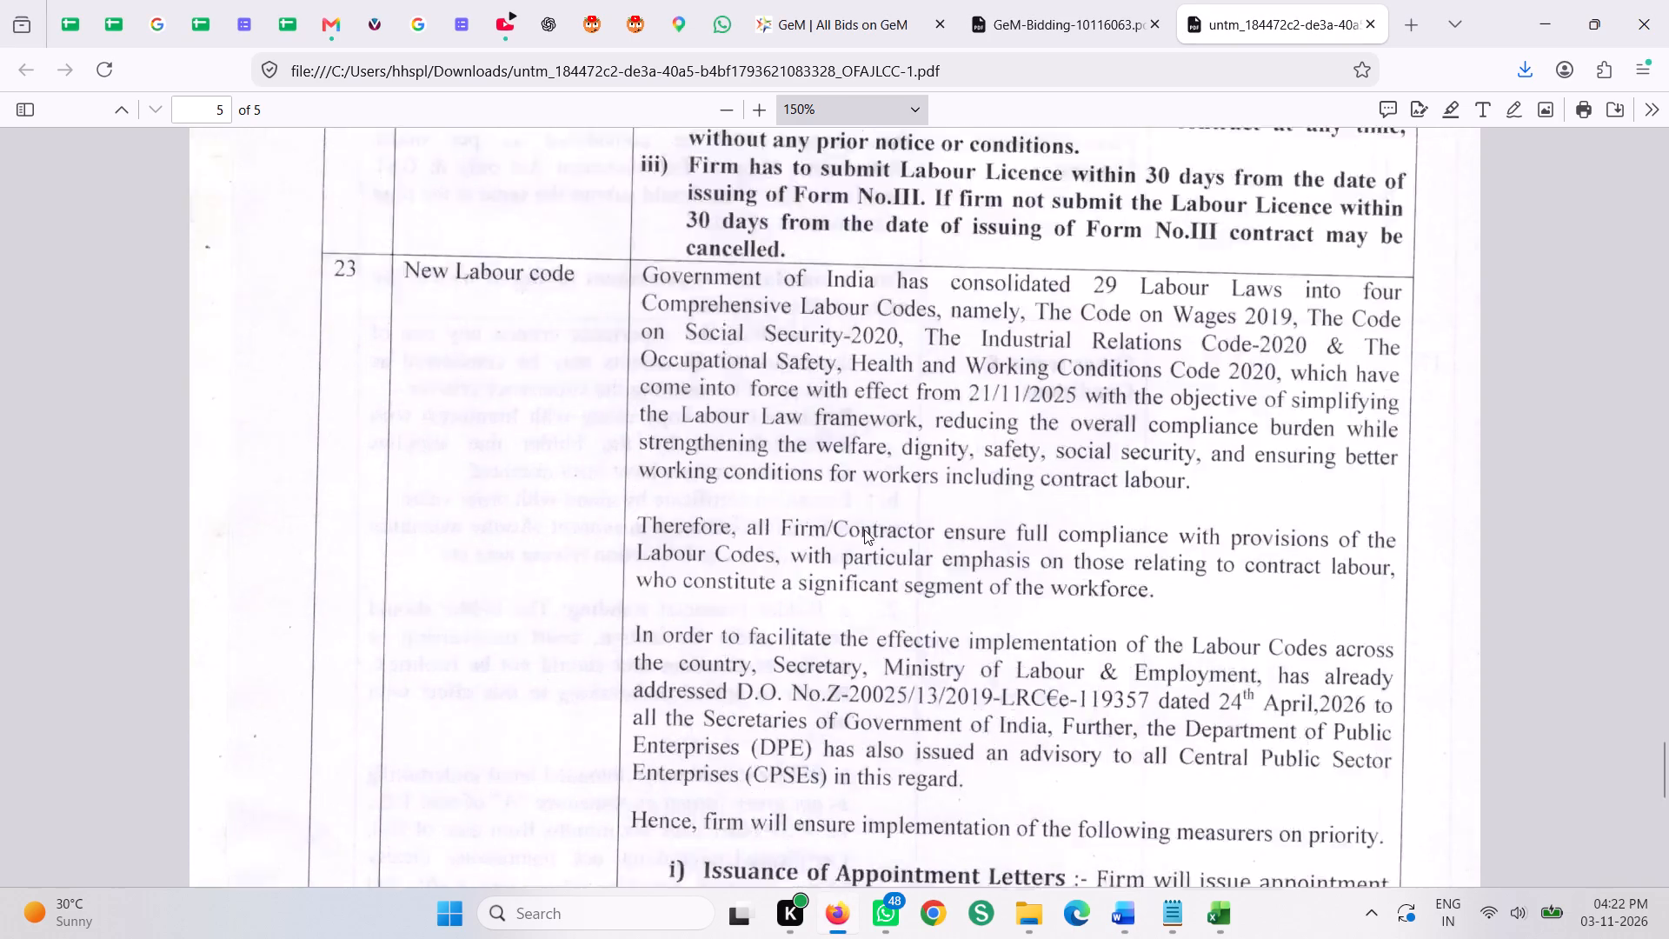
pyautogui.scroll(-2, 856, 509)
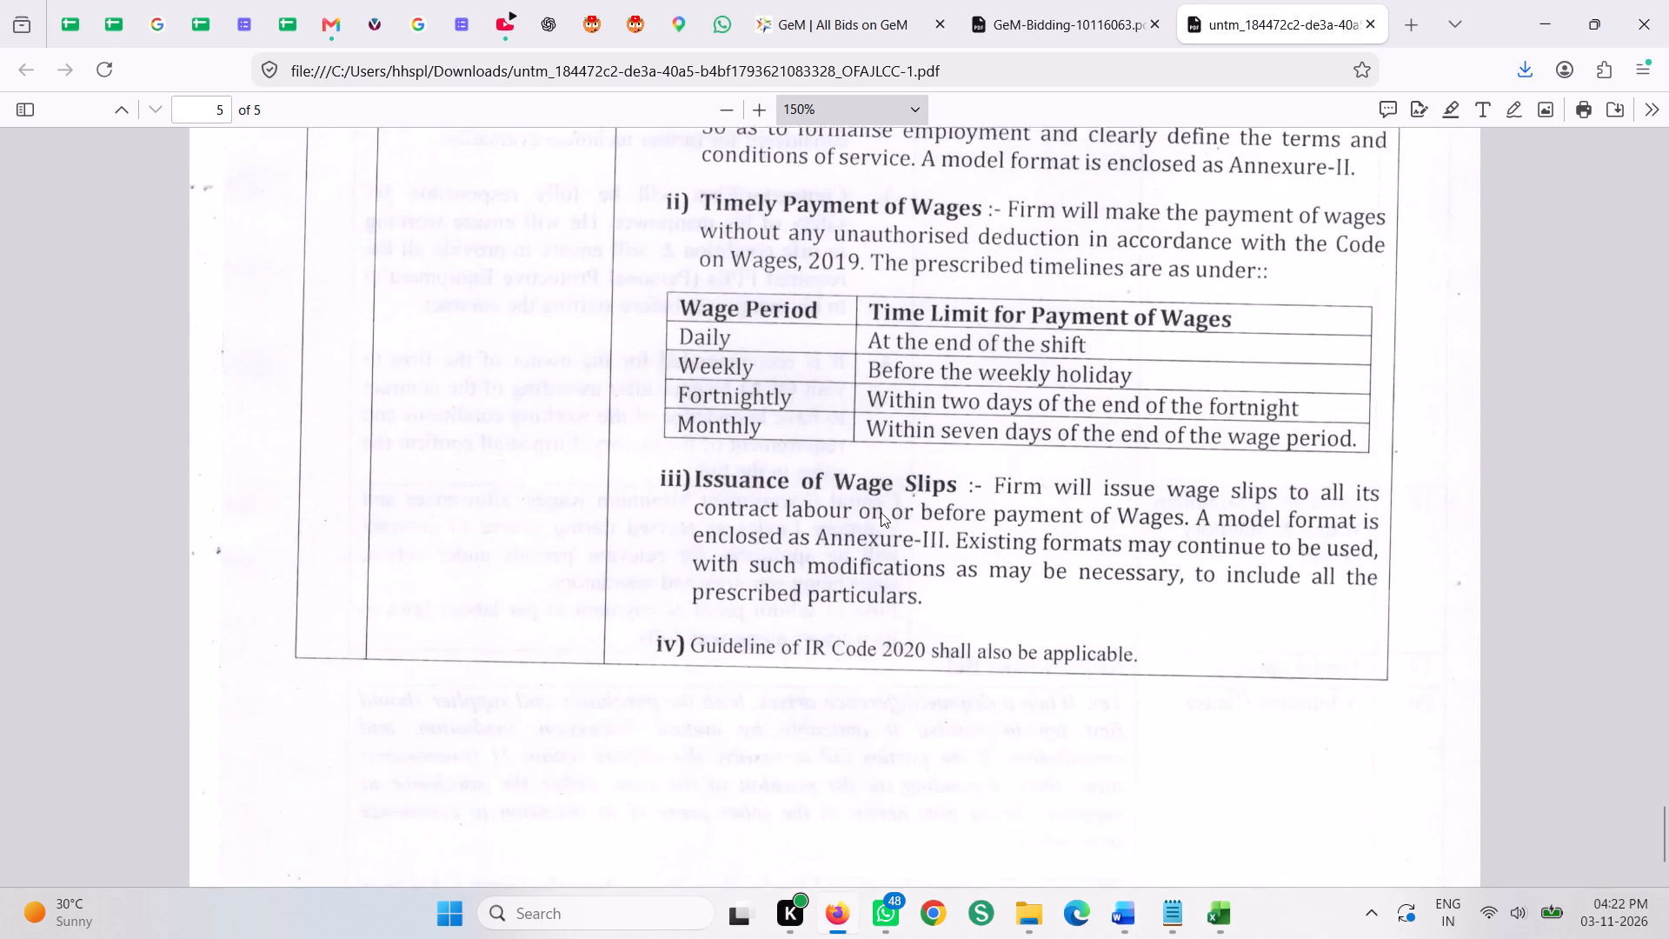
pyautogui.scroll(-2, 902, 506)
pyautogui.scroll(1, 904, 507)
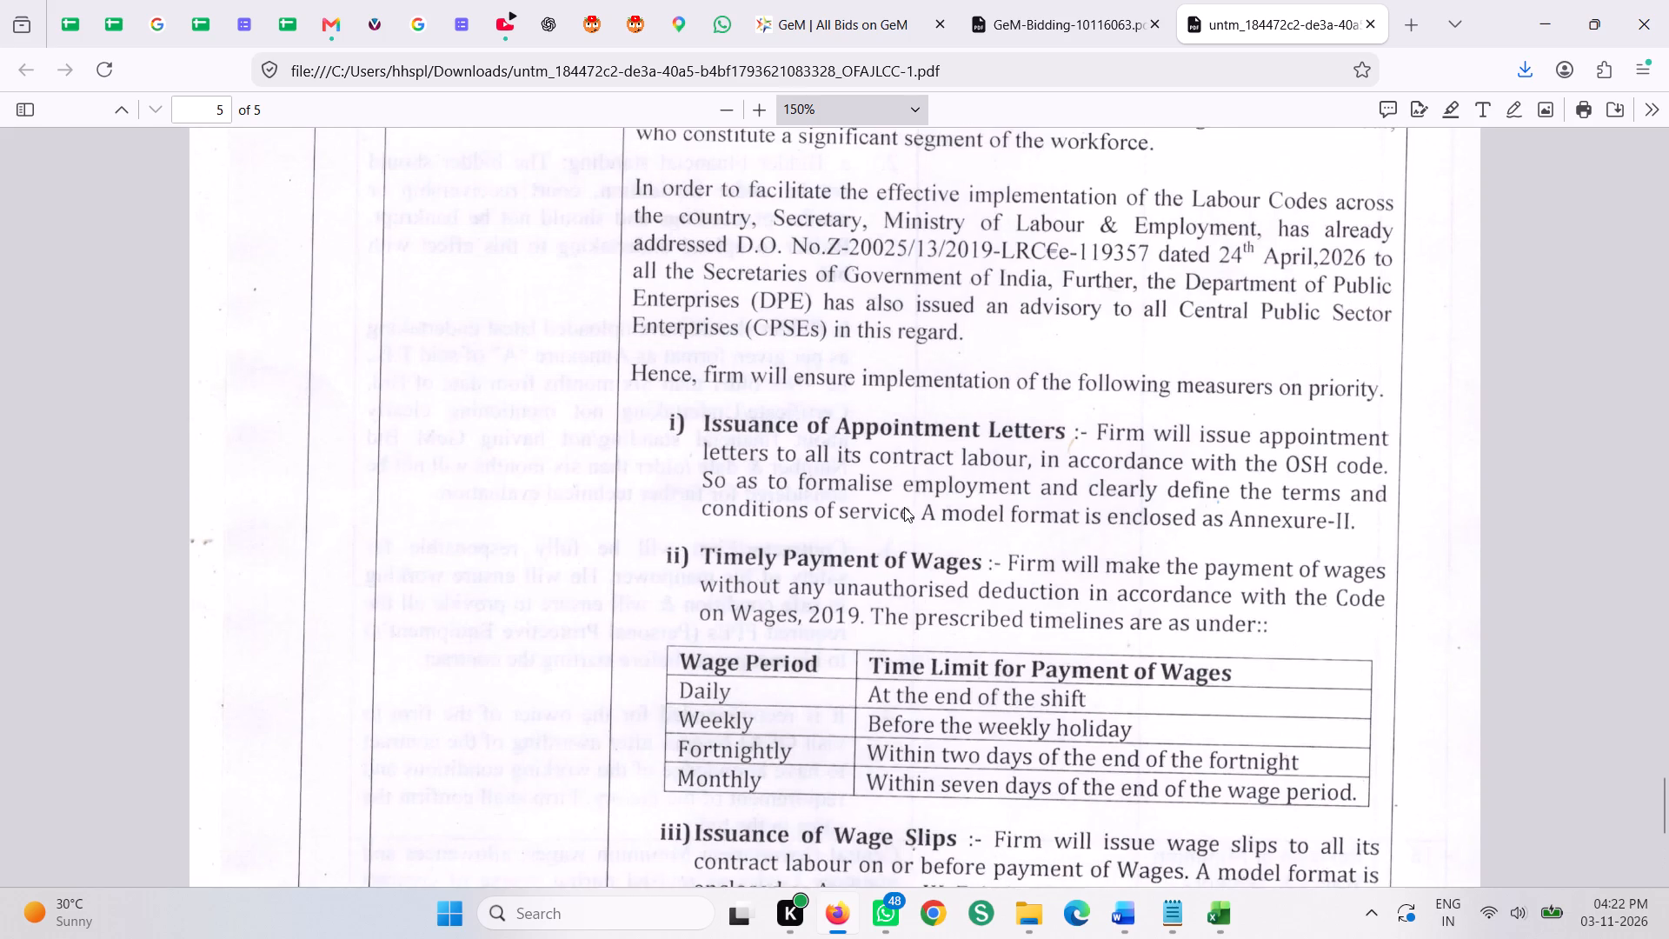
pyautogui.scroll(1, 904, 507)
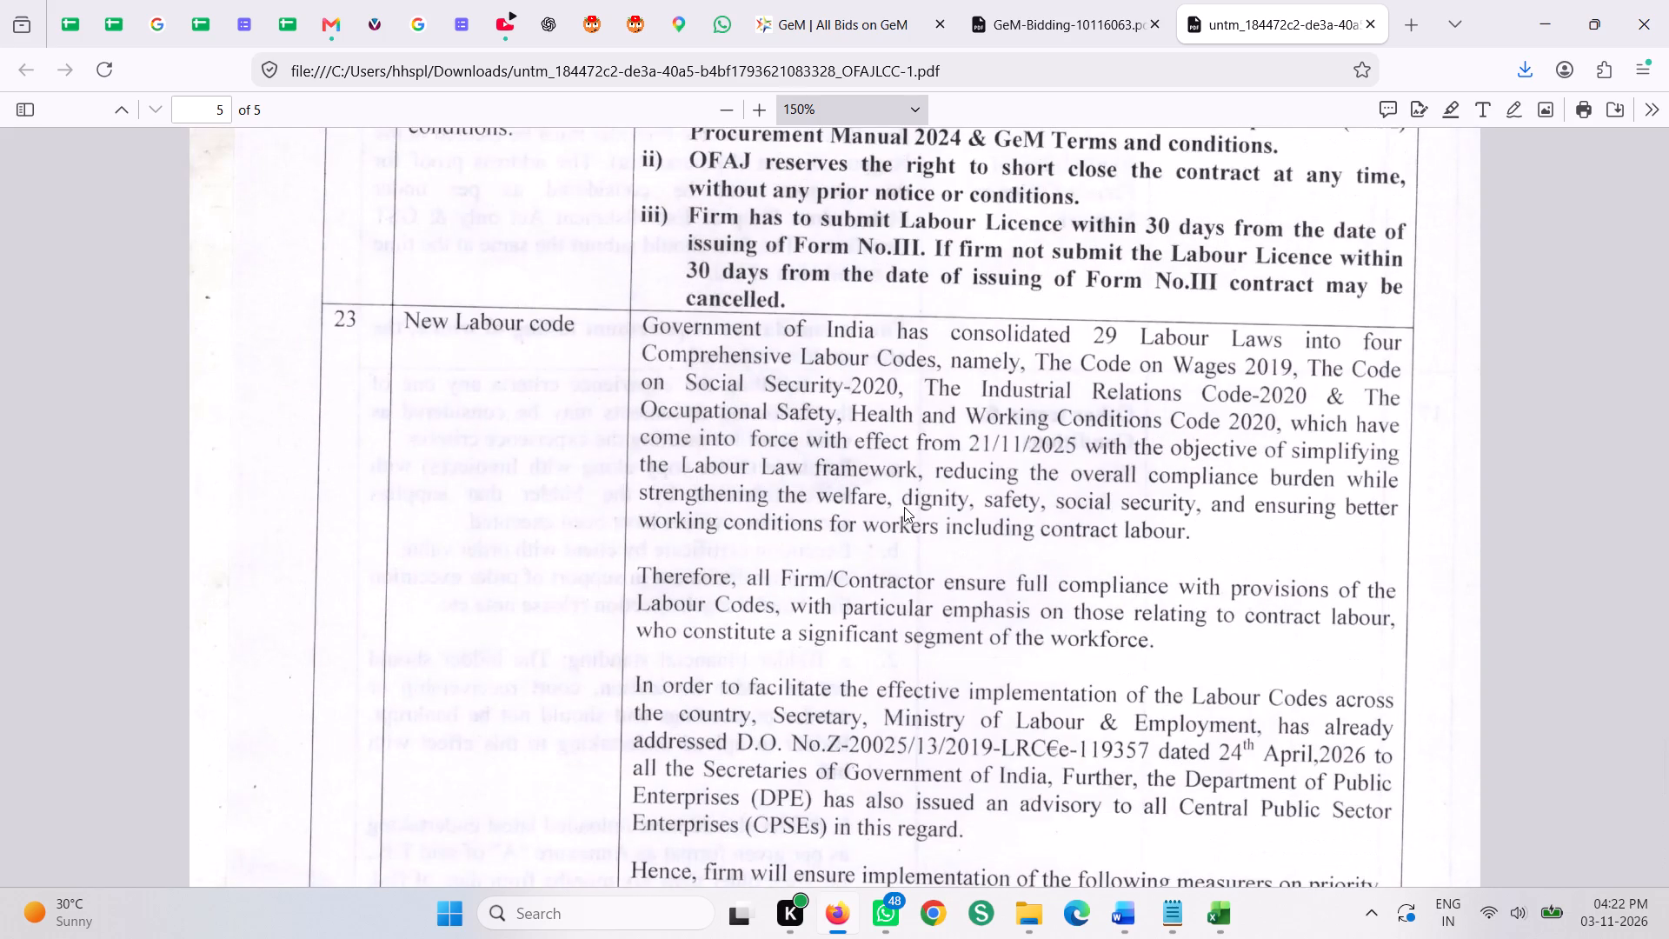
pyautogui.scroll(1, 904, 507)
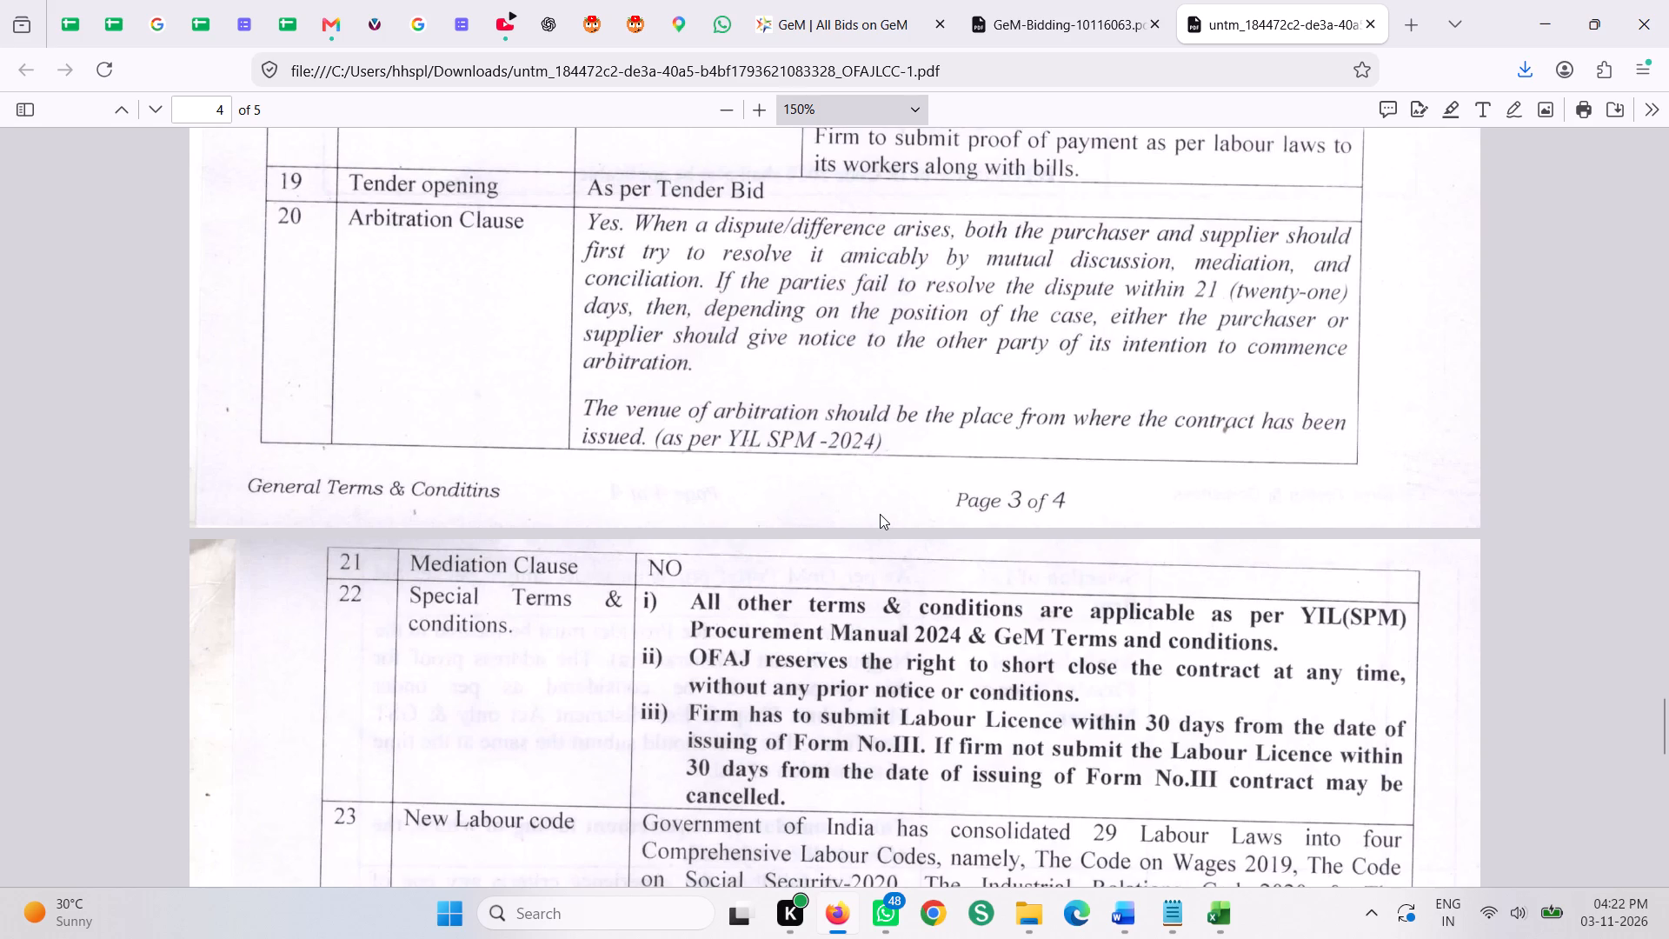
pyautogui.scroll(1, 893, 547)
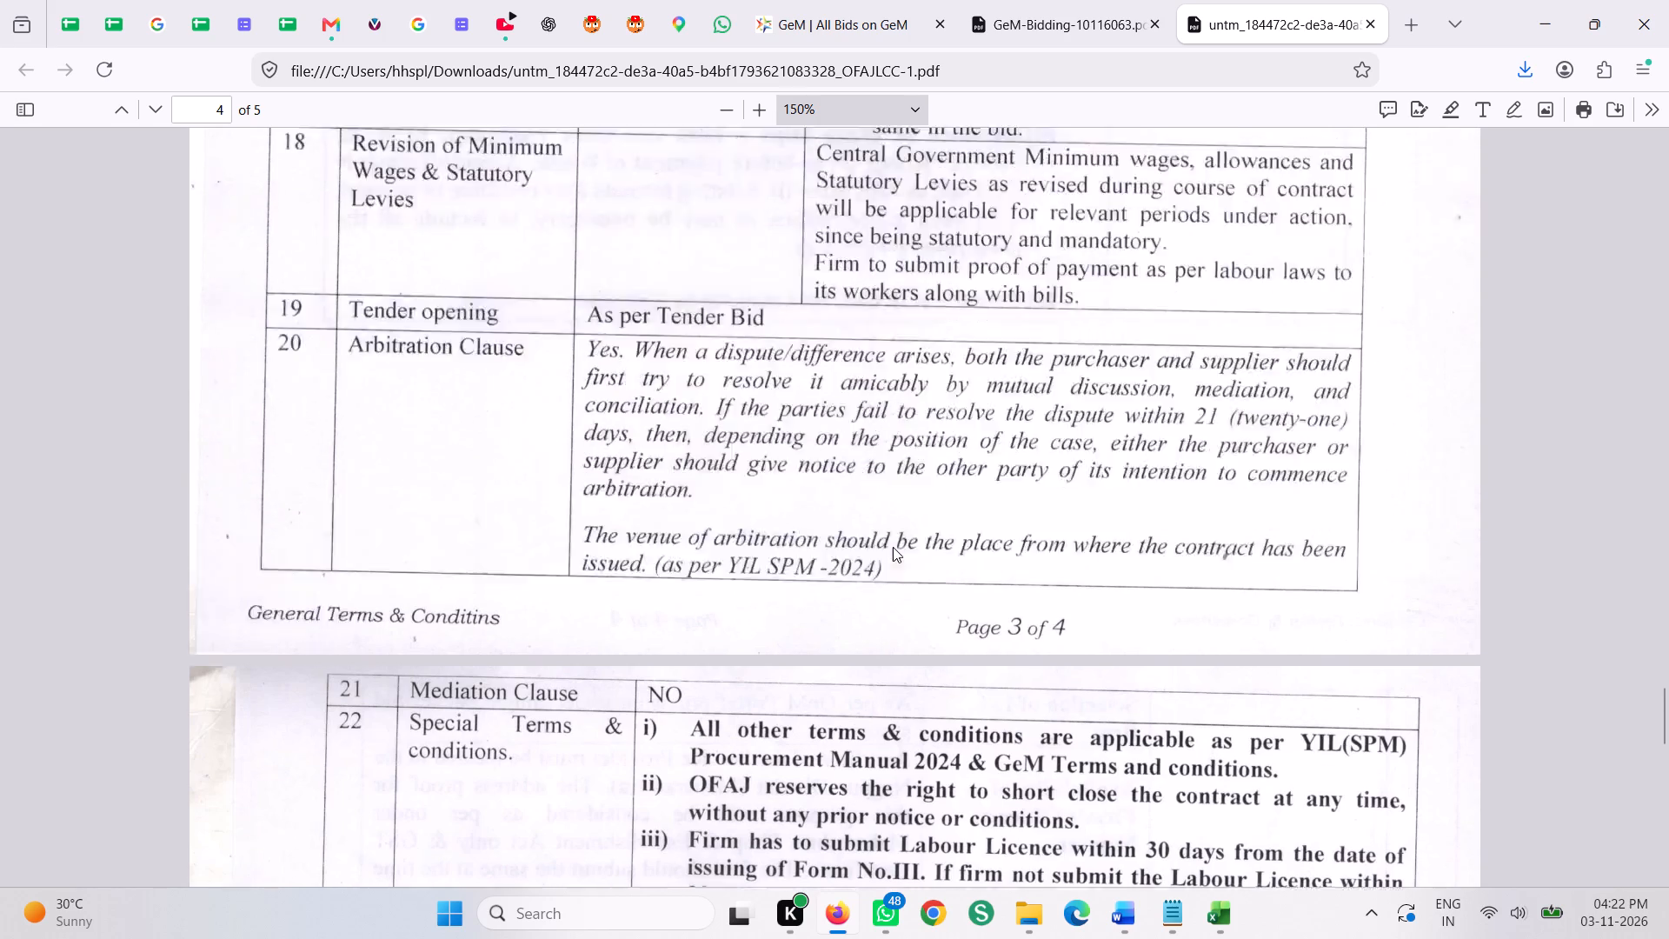
pyautogui.scroll(2, 898, 555)
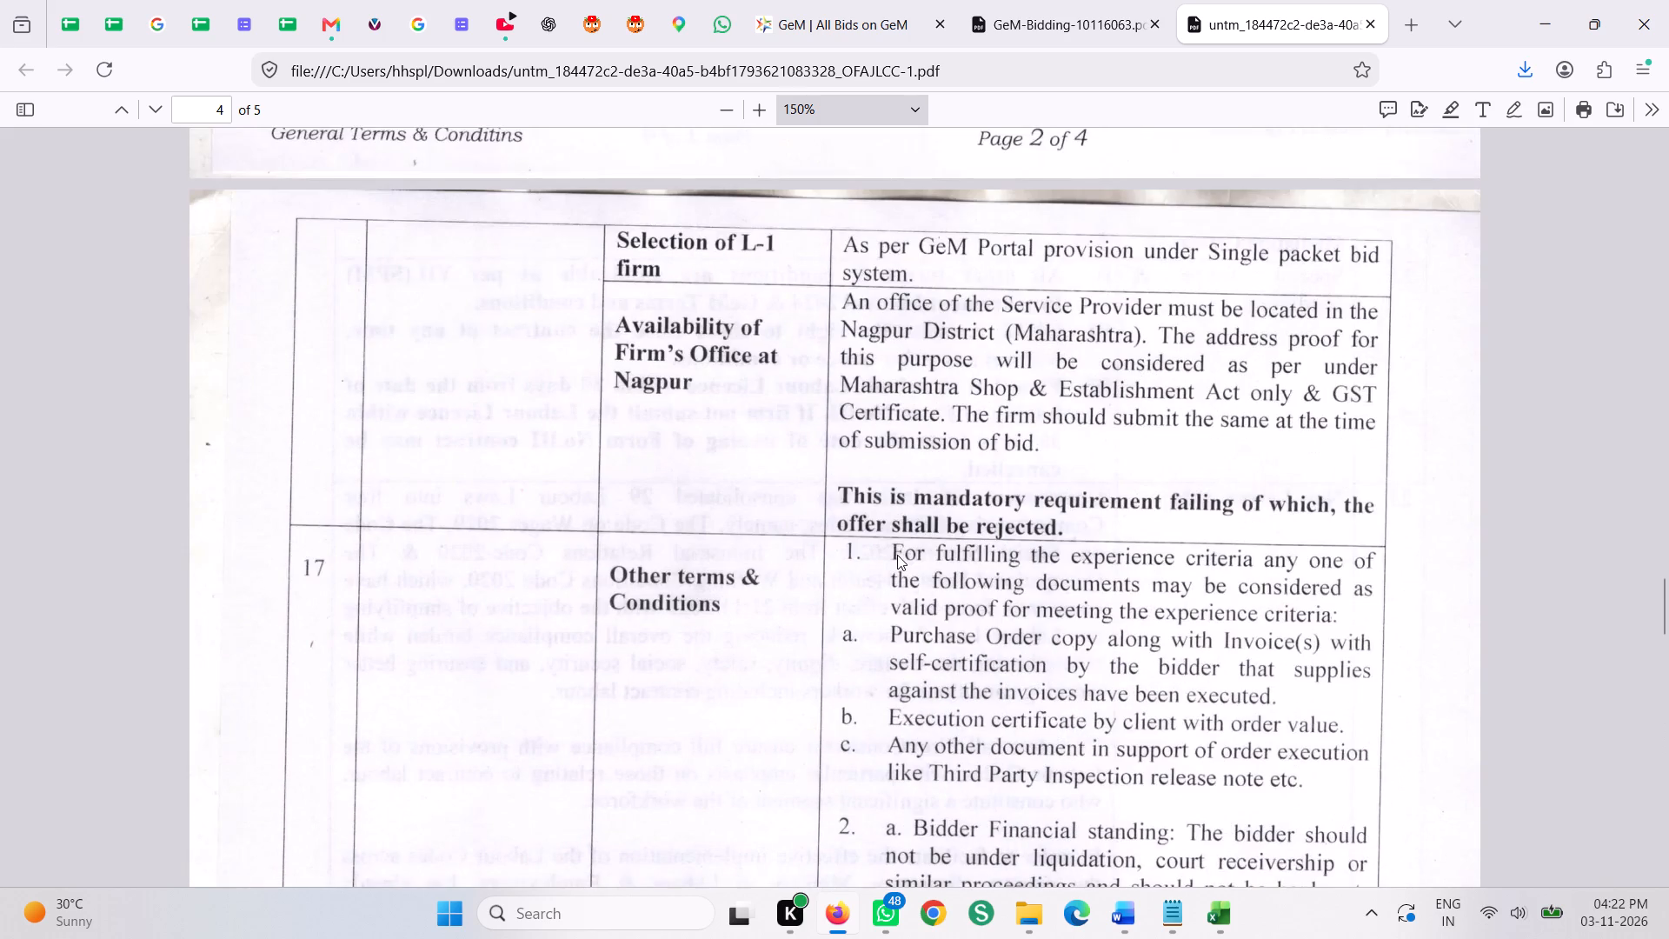
pyautogui.scroll(1, 897, 555)
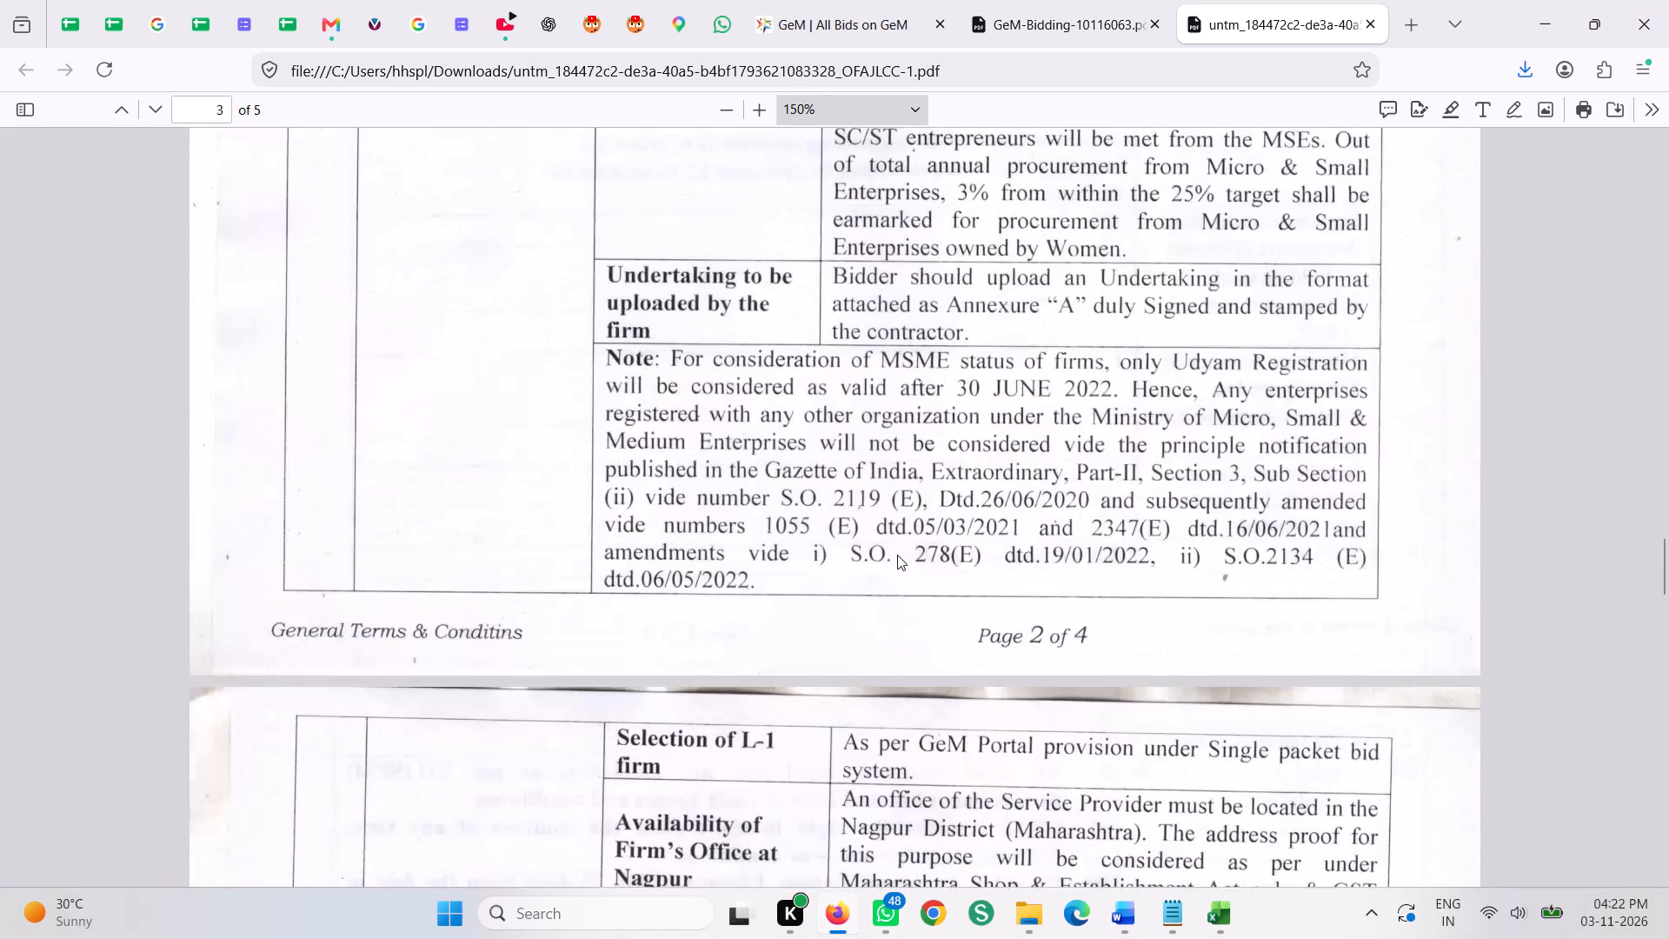
pyautogui.scroll(1, 897, 555)
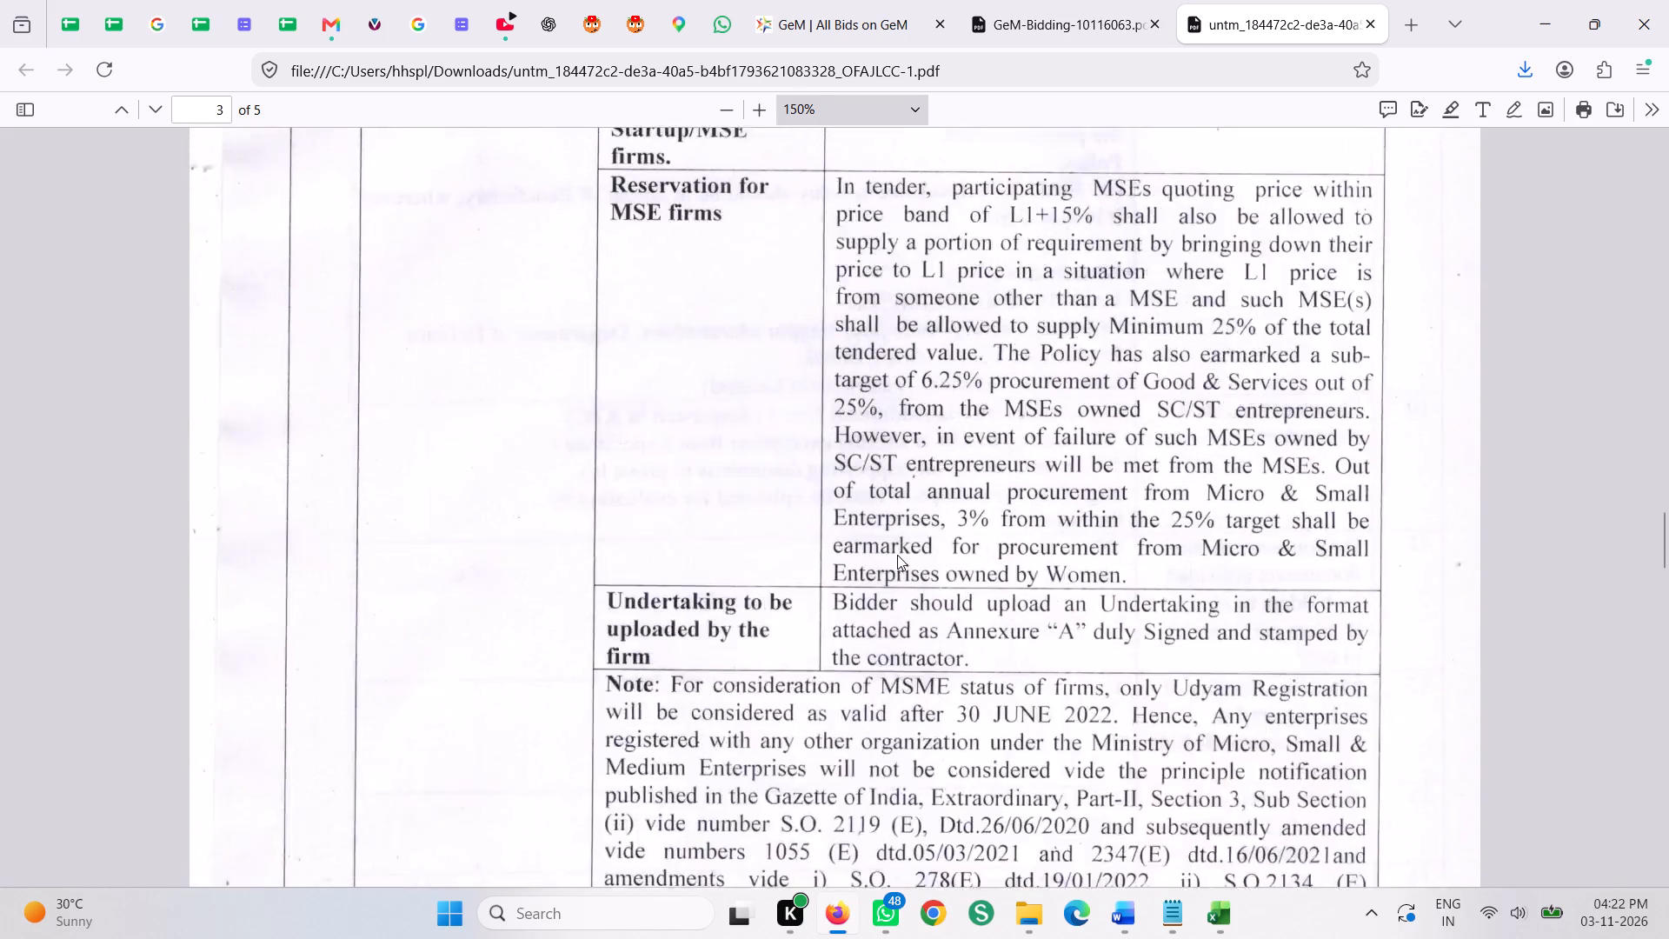
pyautogui.scroll(1, 897, 555)
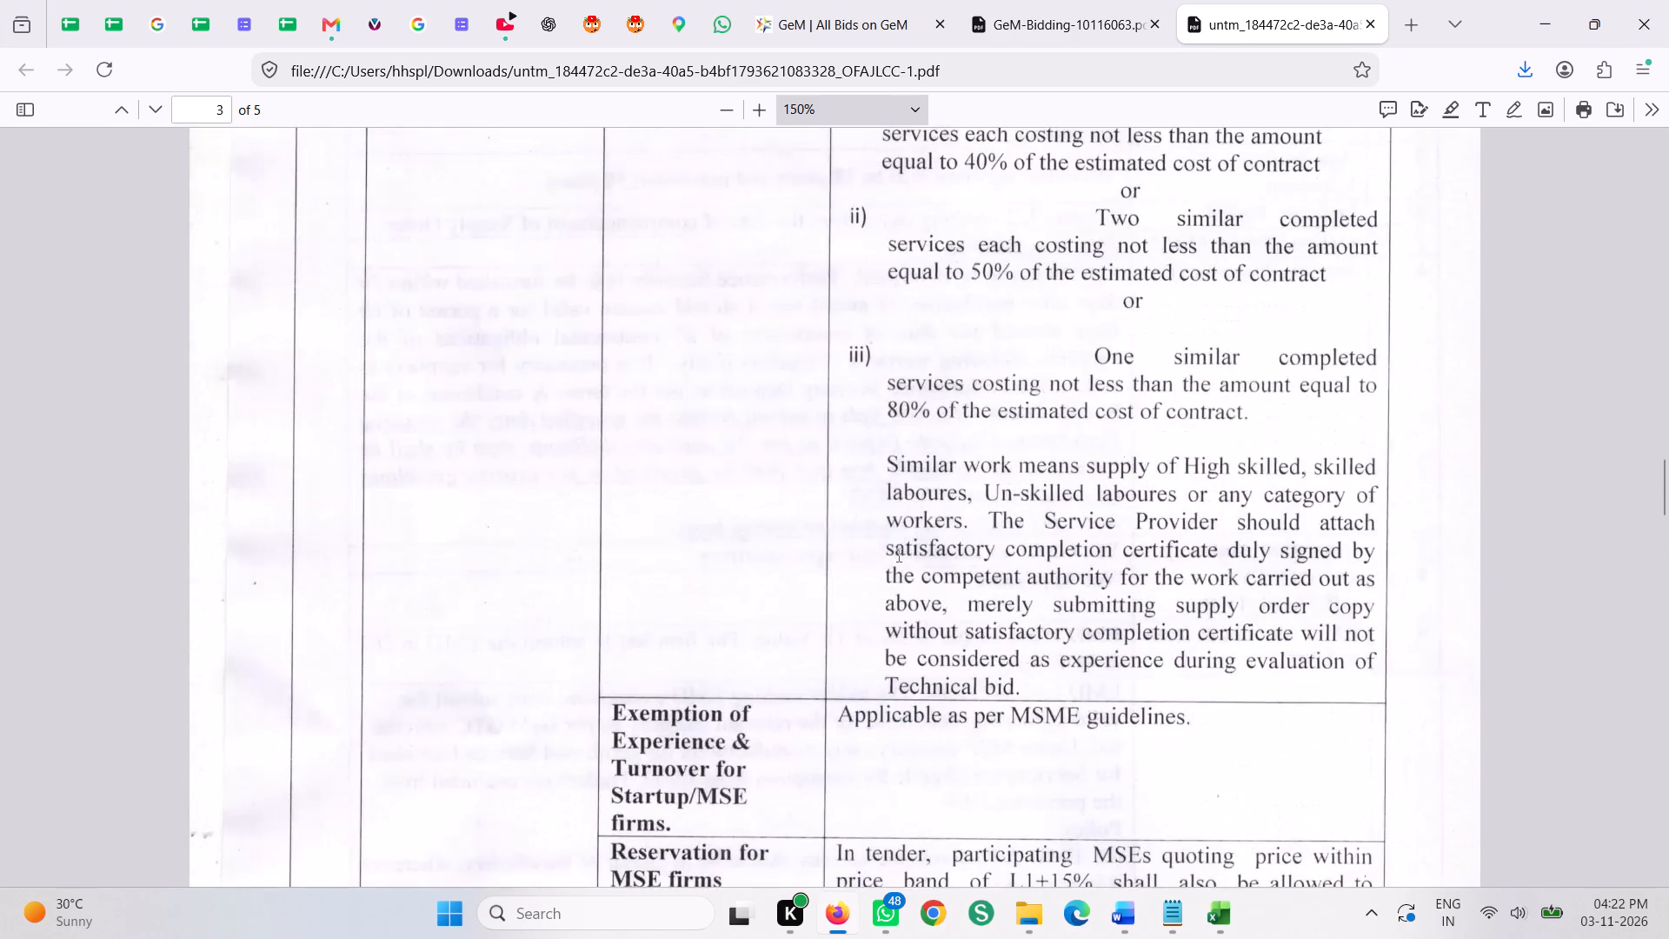
pyautogui.scroll(2, 897, 555)
pyautogui.scroll(10, 992, 562)
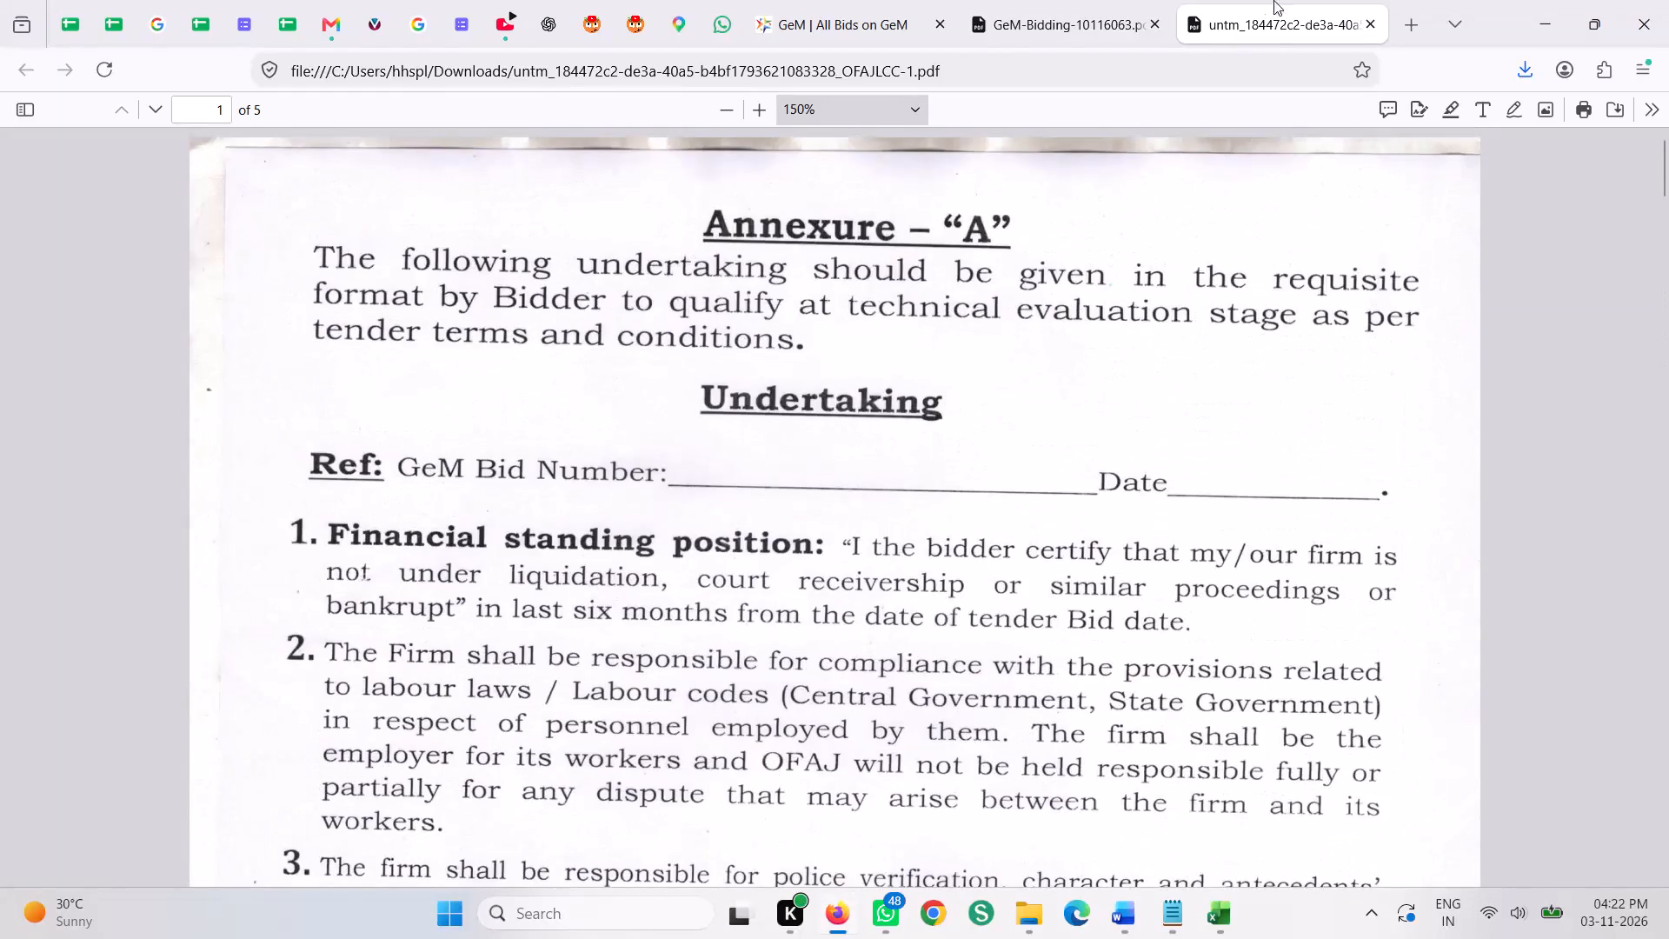
# Ask ChatGPT to convert the attached undertaking image, reusing the earlier prompt "PLEASE CREATE THIS FORMAT IN EDITABLE WORD FILE".
pyautogui.click(1240, 5)
pyautogui.click(530, 28)
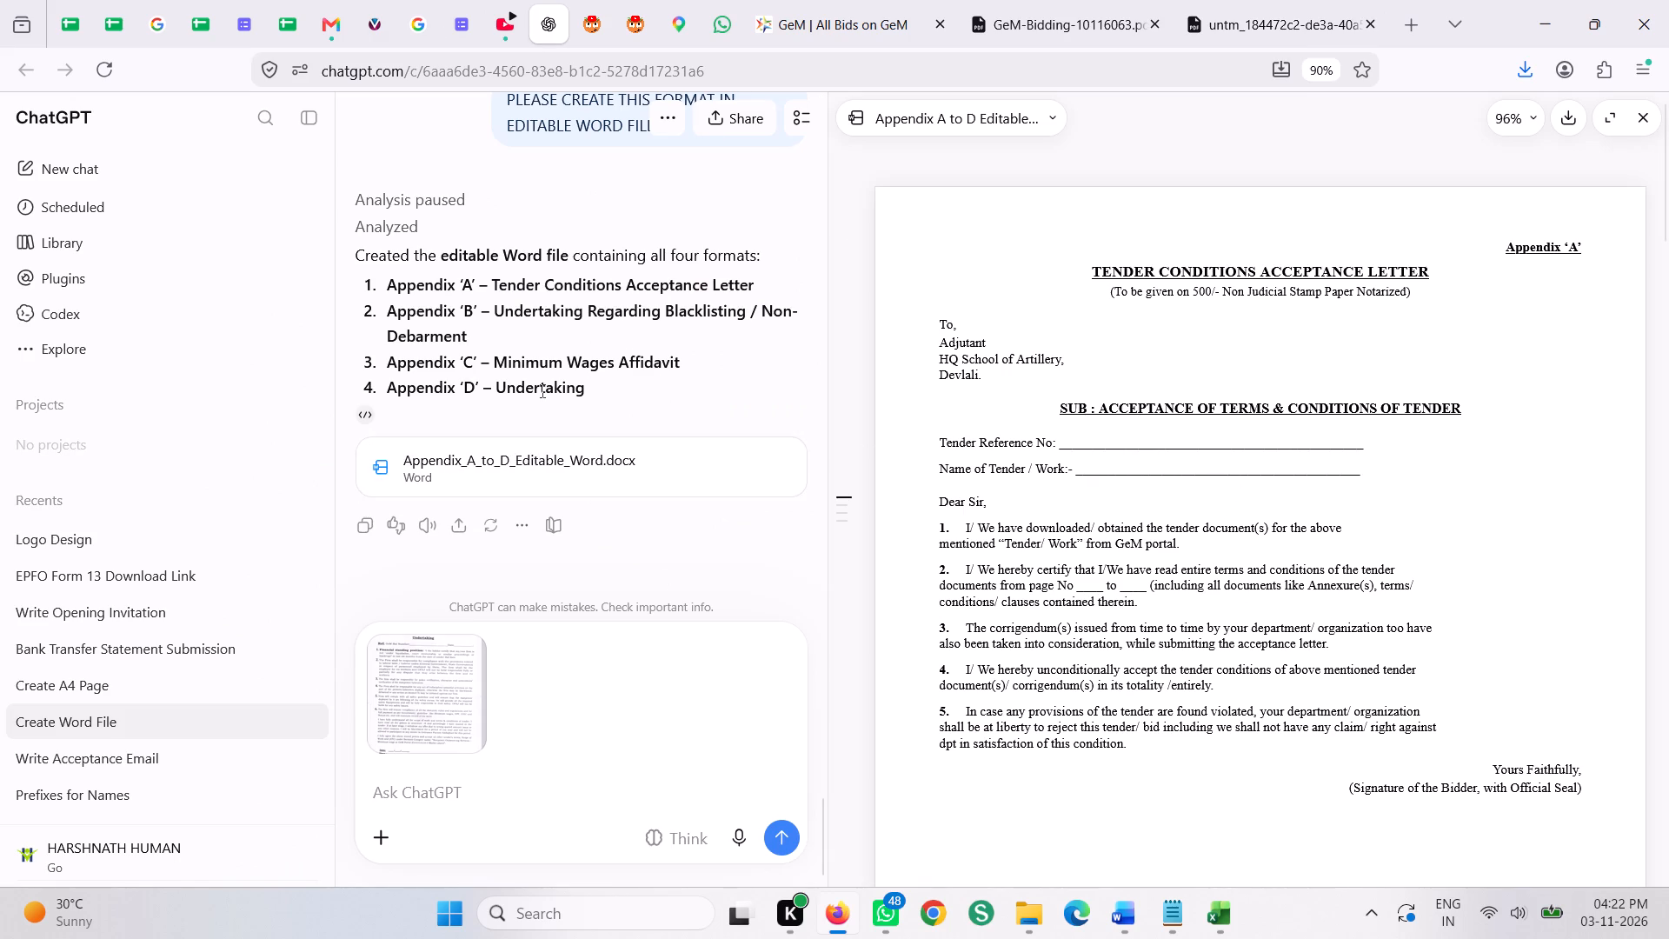
pyautogui.scroll(1, 581, 357)
pyautogui.tripleClick(599, 203)
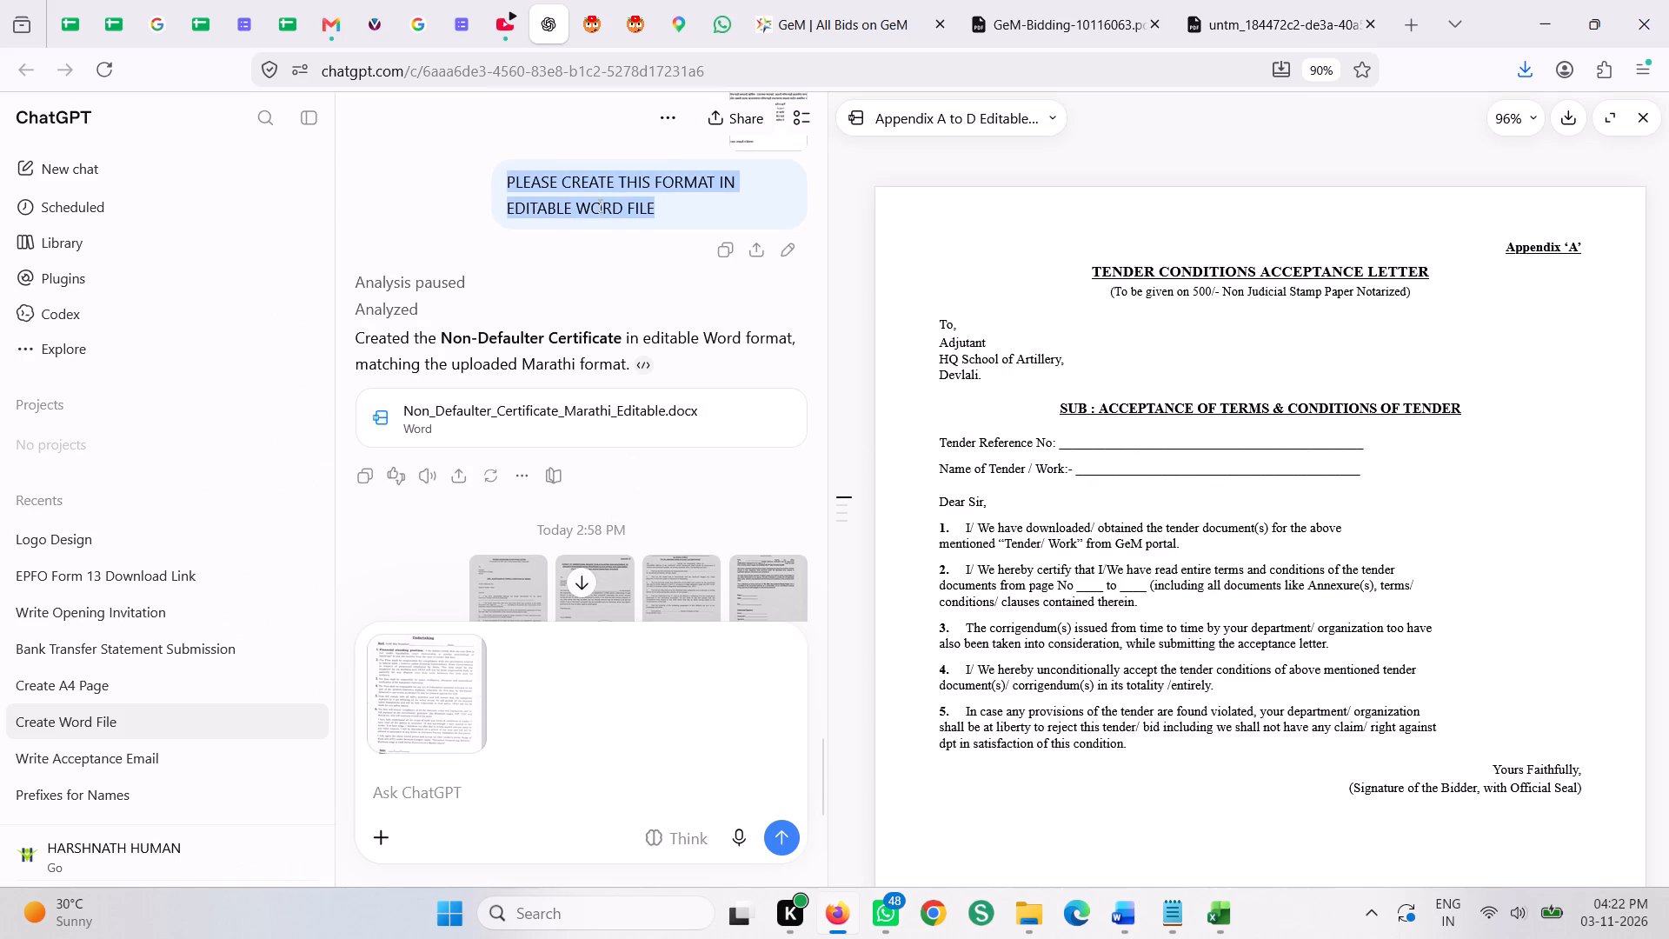
pyautogui.hotkey('ctrl', 'c')
pyautogui.hotkey('ctrl', 'c')
pyautogui.click(436, 796)
pyautogui.hotkey('ctrl', 'v')
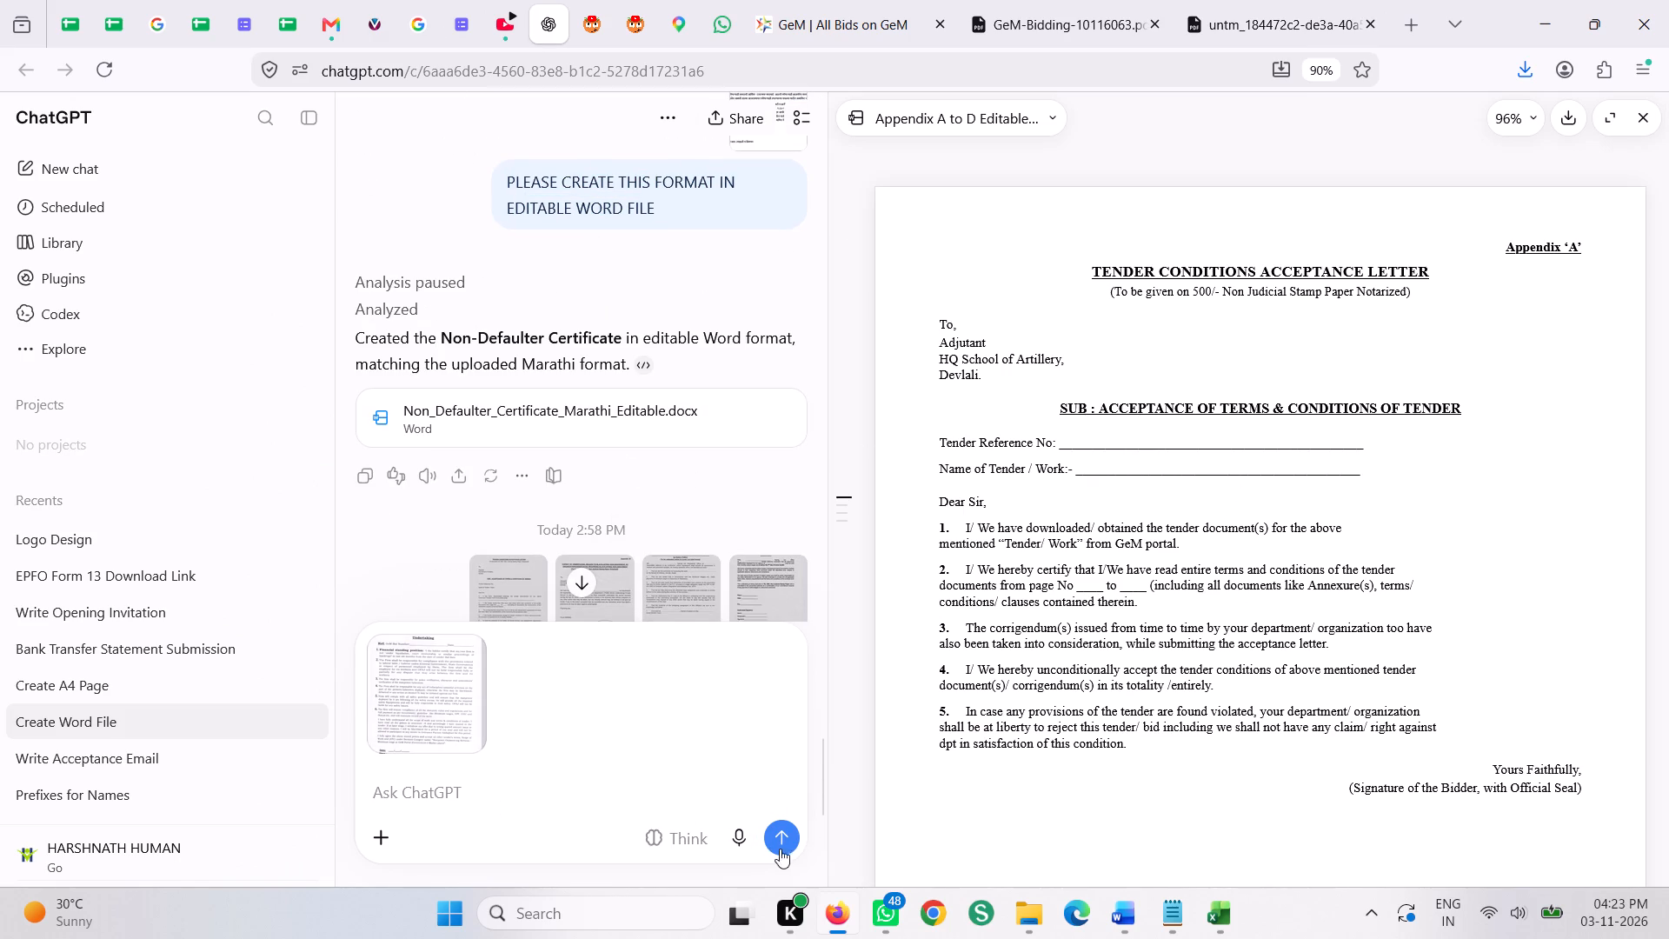
pyautogui.click(787, 842)
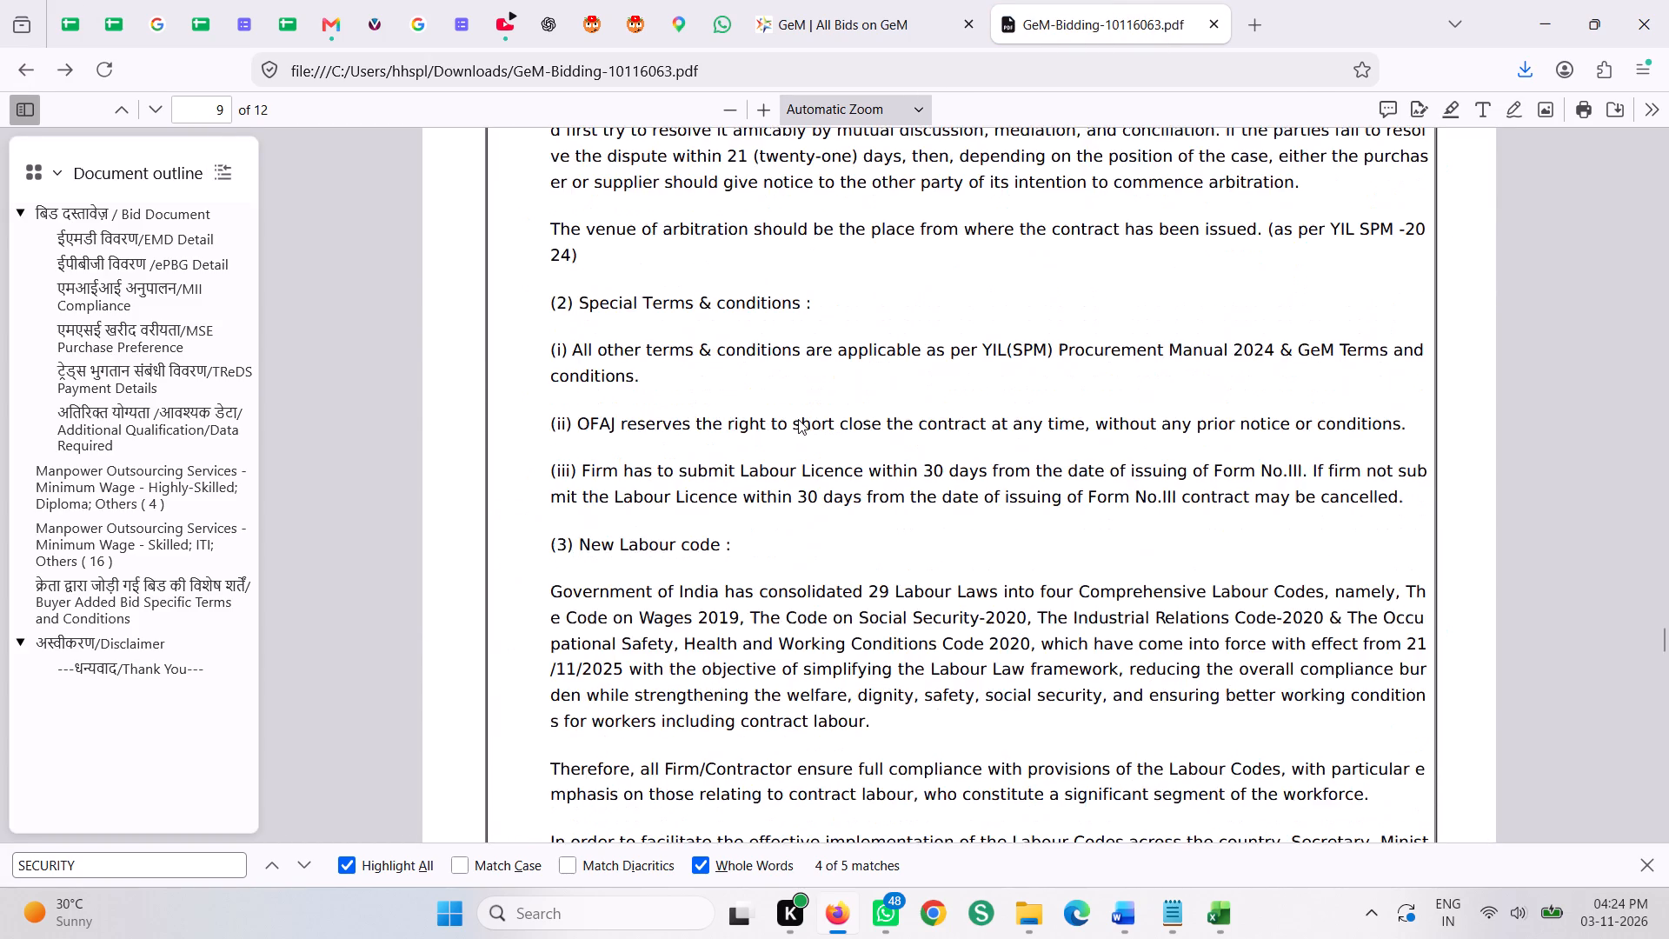
pyautogui.scroll(1, 798, 419)
pyautogui.scroll(-1, 775, 418)
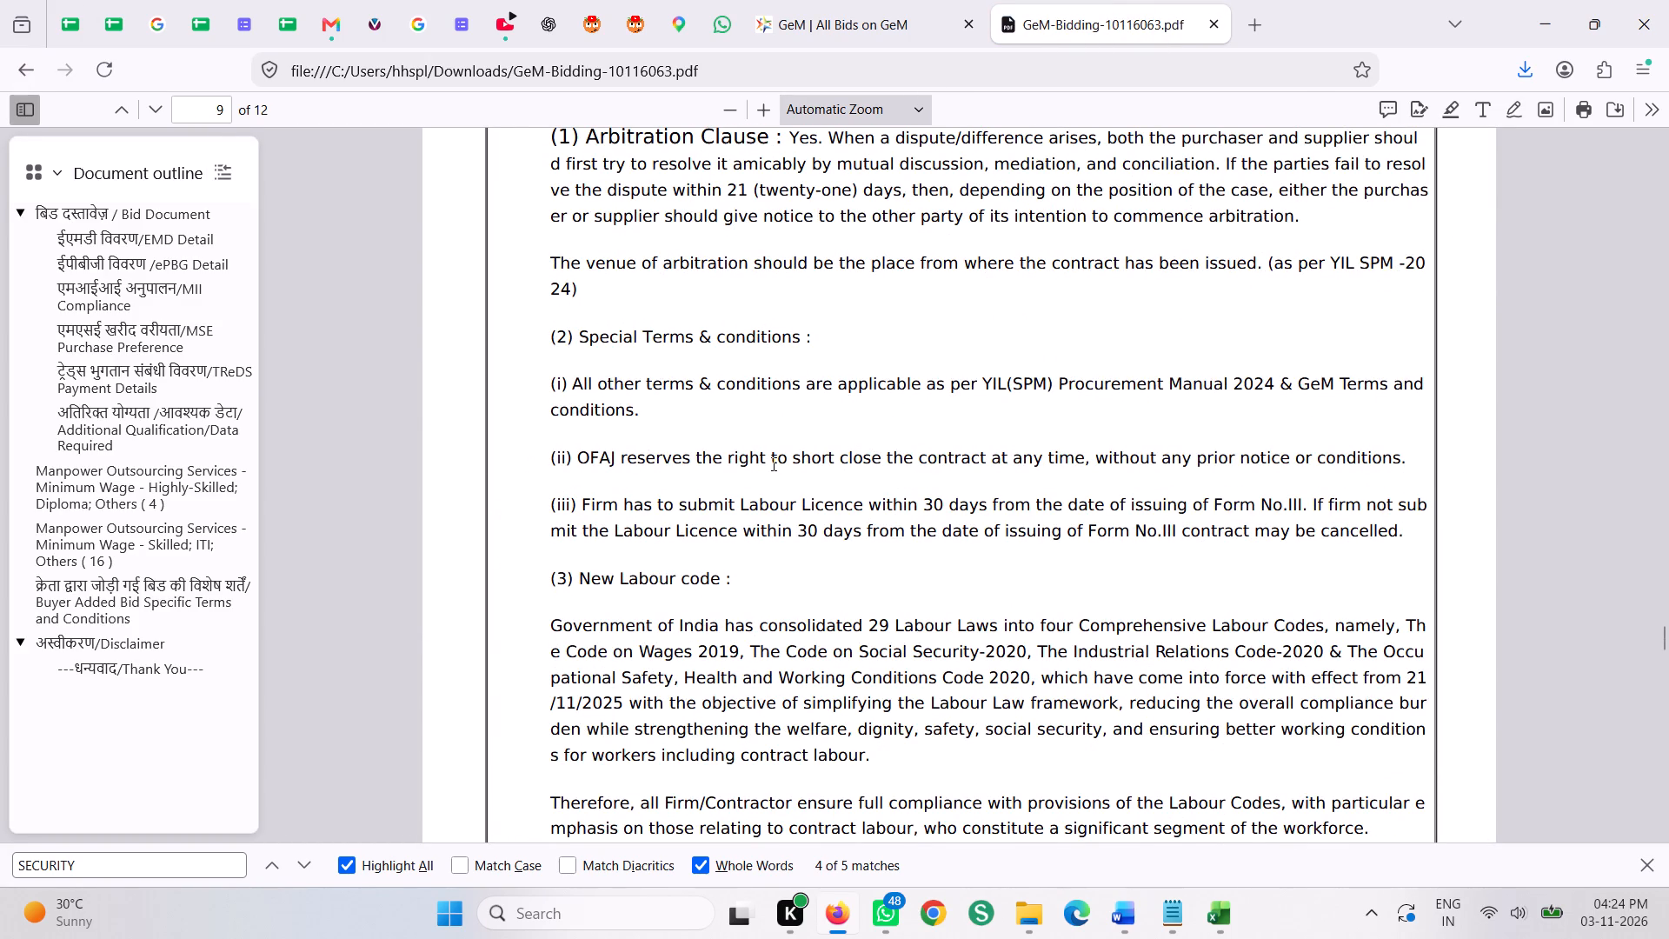
pyautogui.scroll(-1, 674, 463)
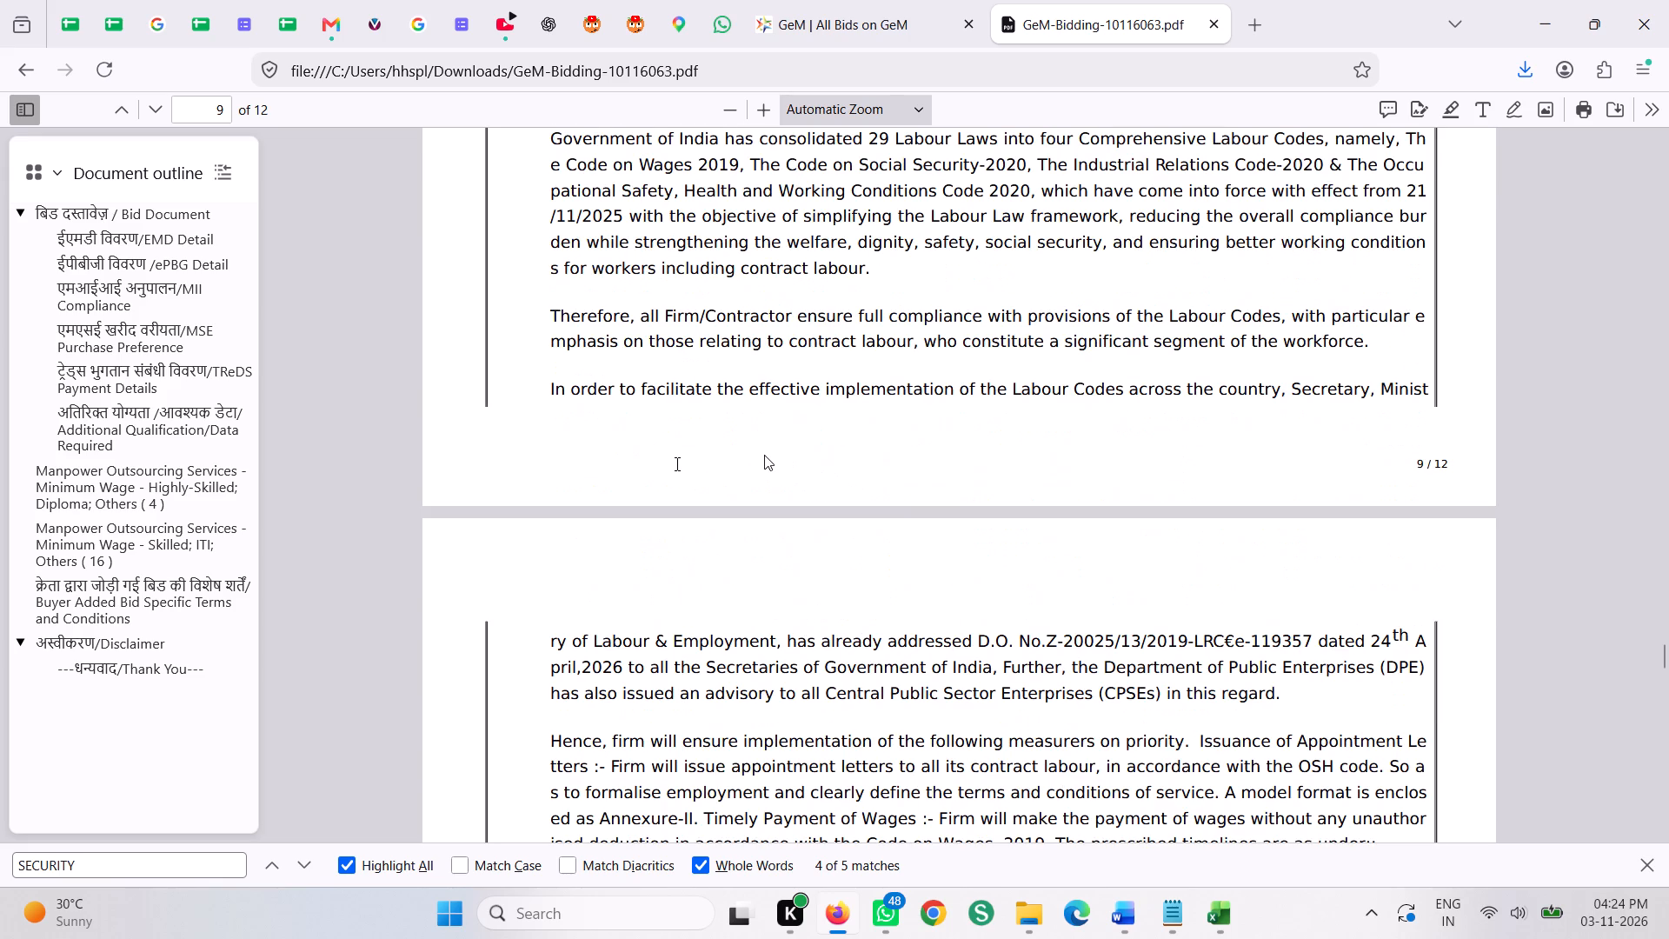
pyautogui.scroll(1, 764, 455)
pyautogui.scroll(-3, 725, 509)
pyautogui.scroll(1, 724, 506)
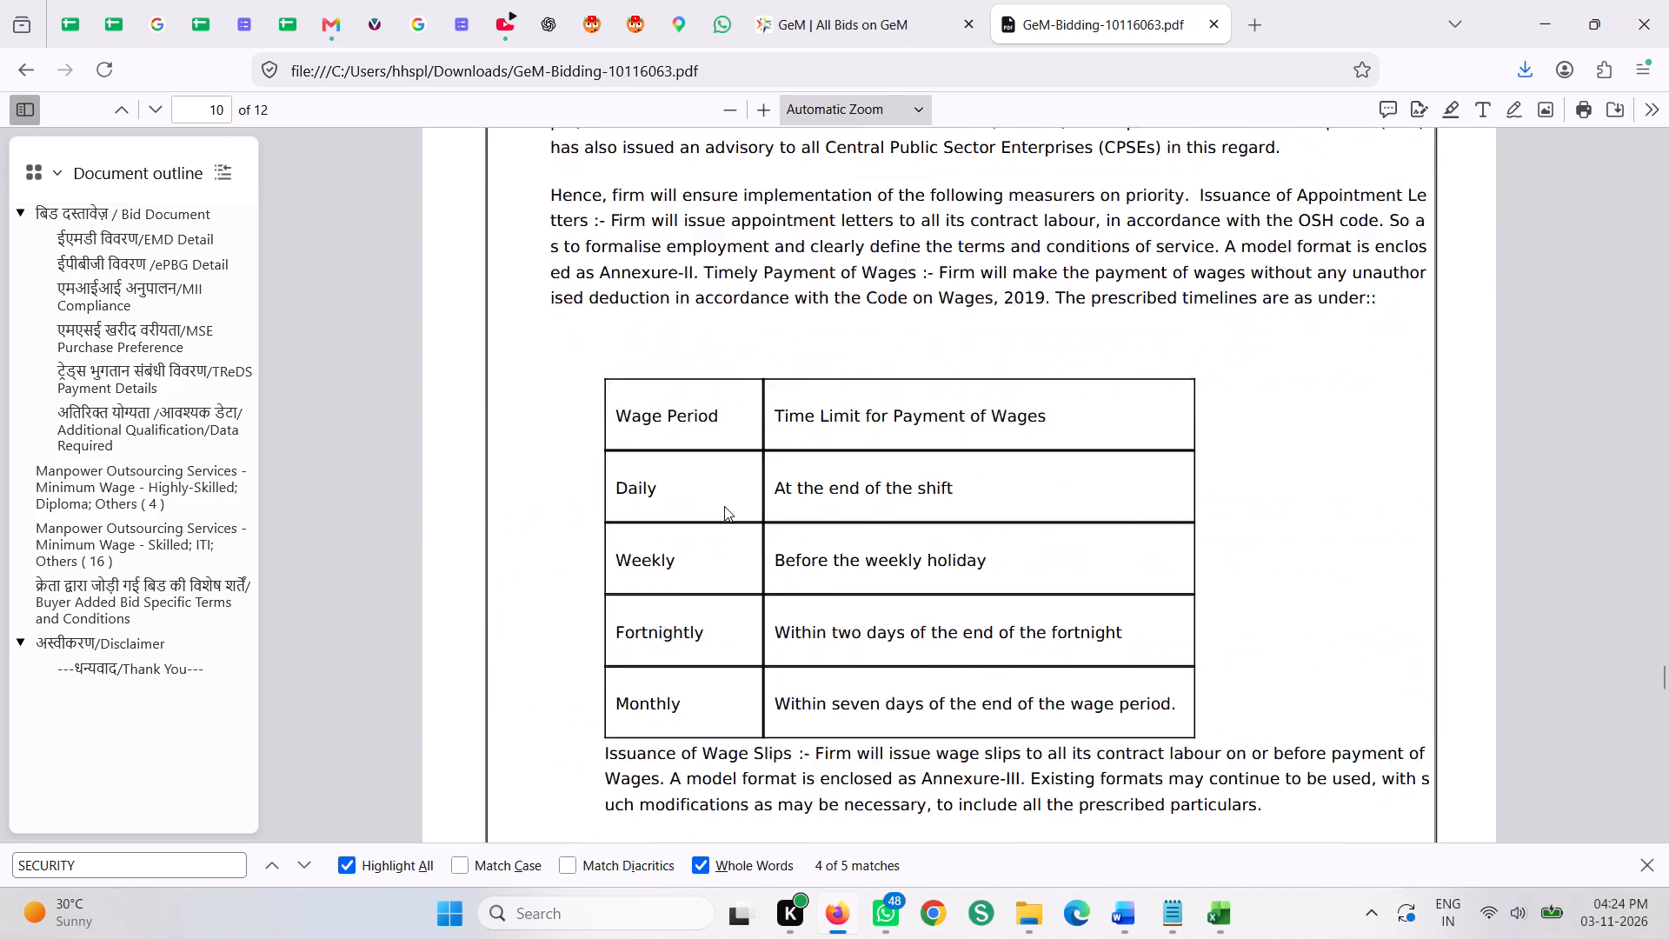
pyautogui.scroll(2, 724, 506)
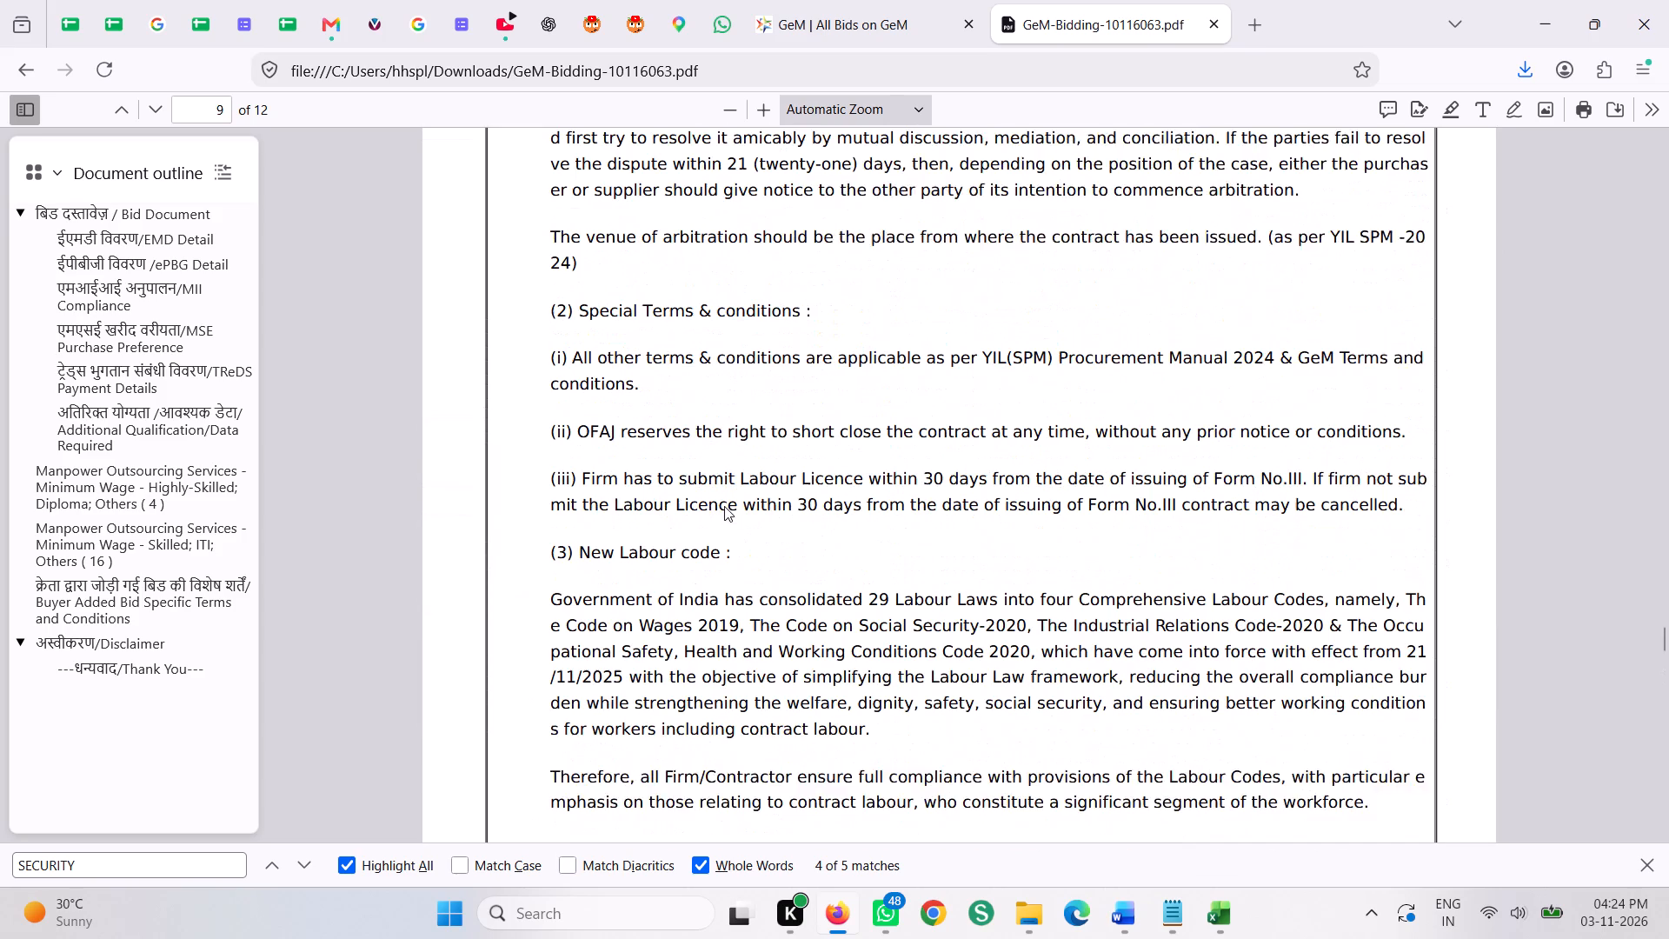
# Recheck the buyer added bid specific terms from the arbitration clause back to the option clause, and glance at the required documents list.
pyautogui.scroll(1, 724, 506)
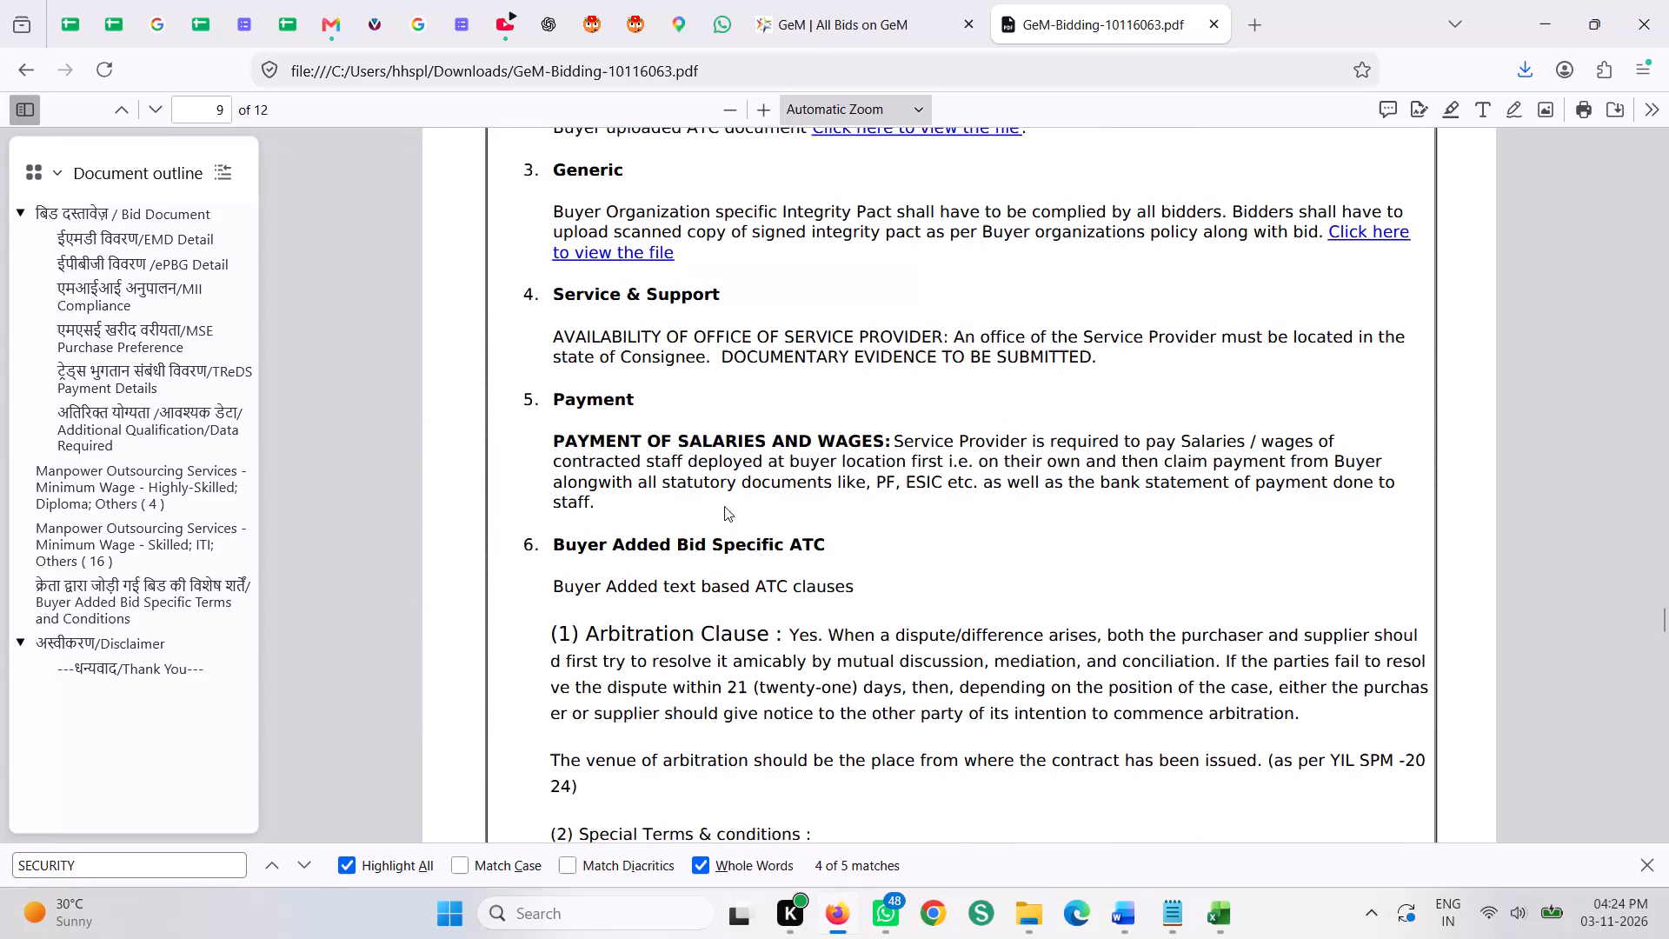
pyautogui.scroll(1, 756, 500)
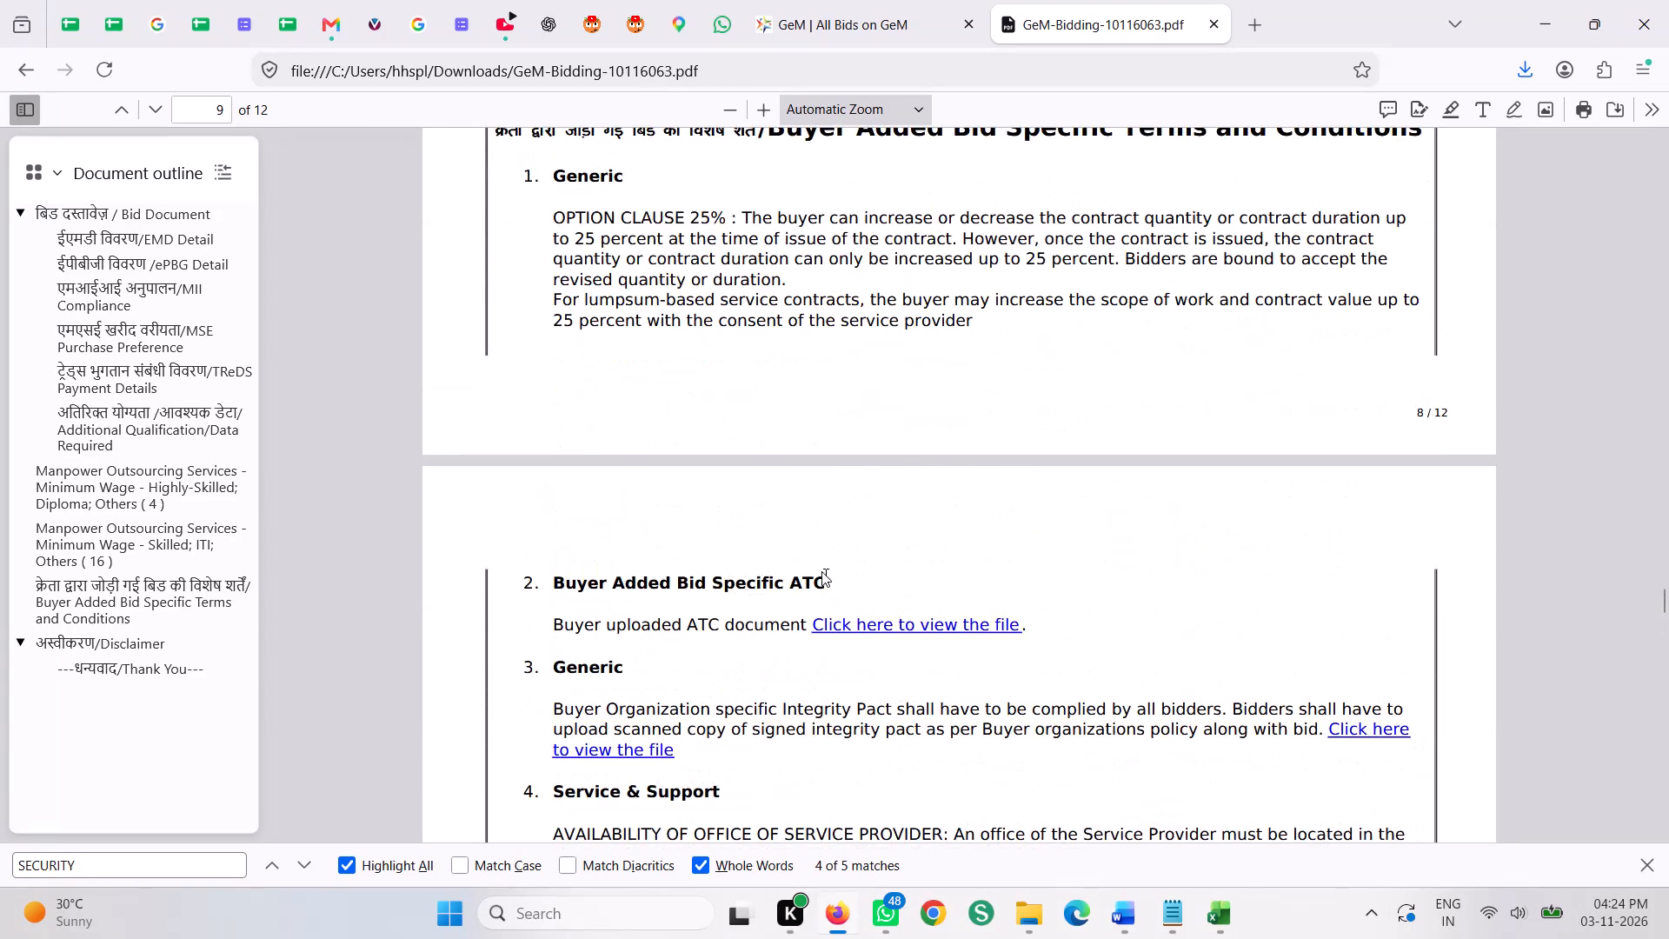
pyautogui.scroll(-1, 821, 571)
pyautogui.scroll(1, 874, 559)
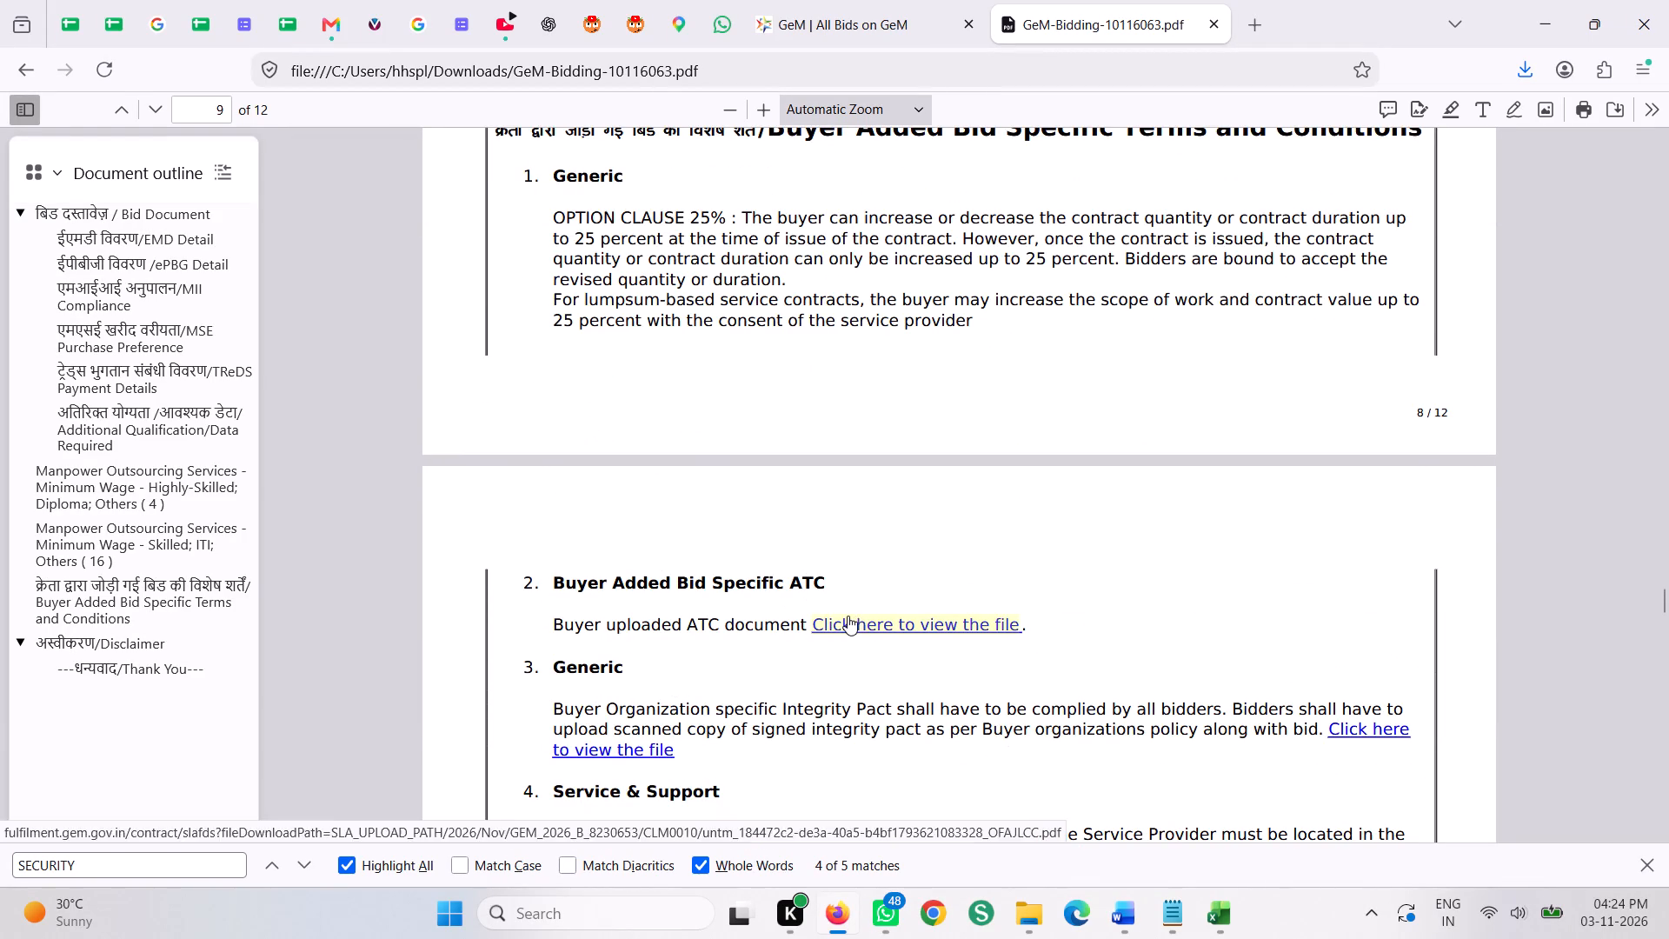
pyautogui.click(1118, 2)
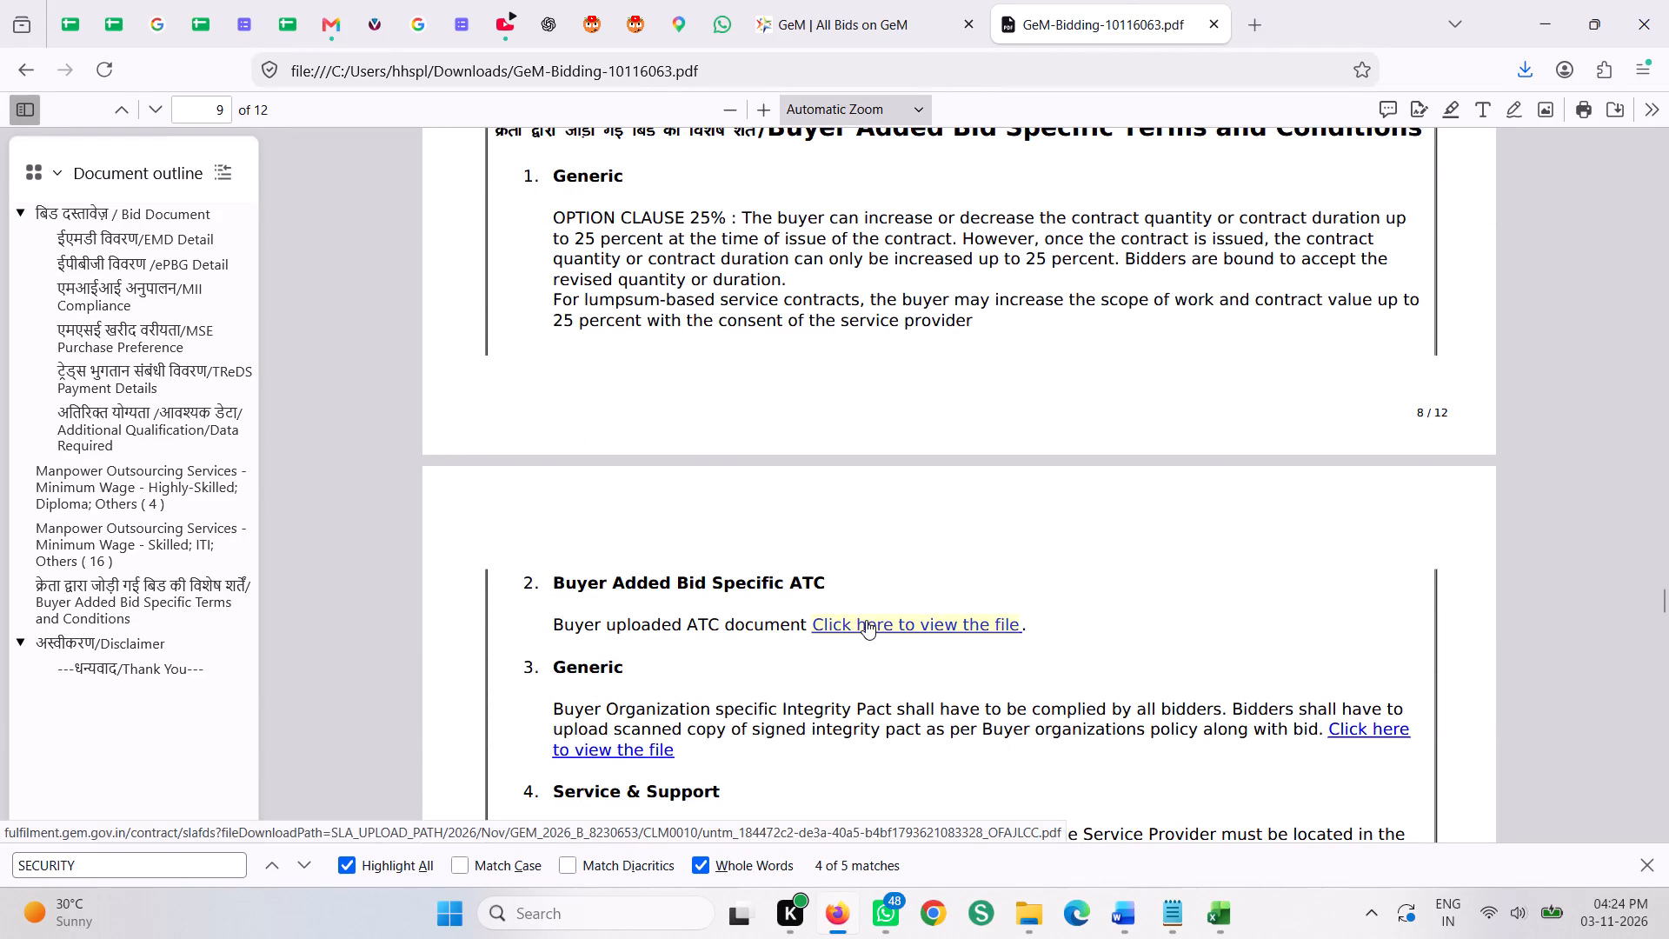
pyautogui.hotkey('alt', 'Tab')
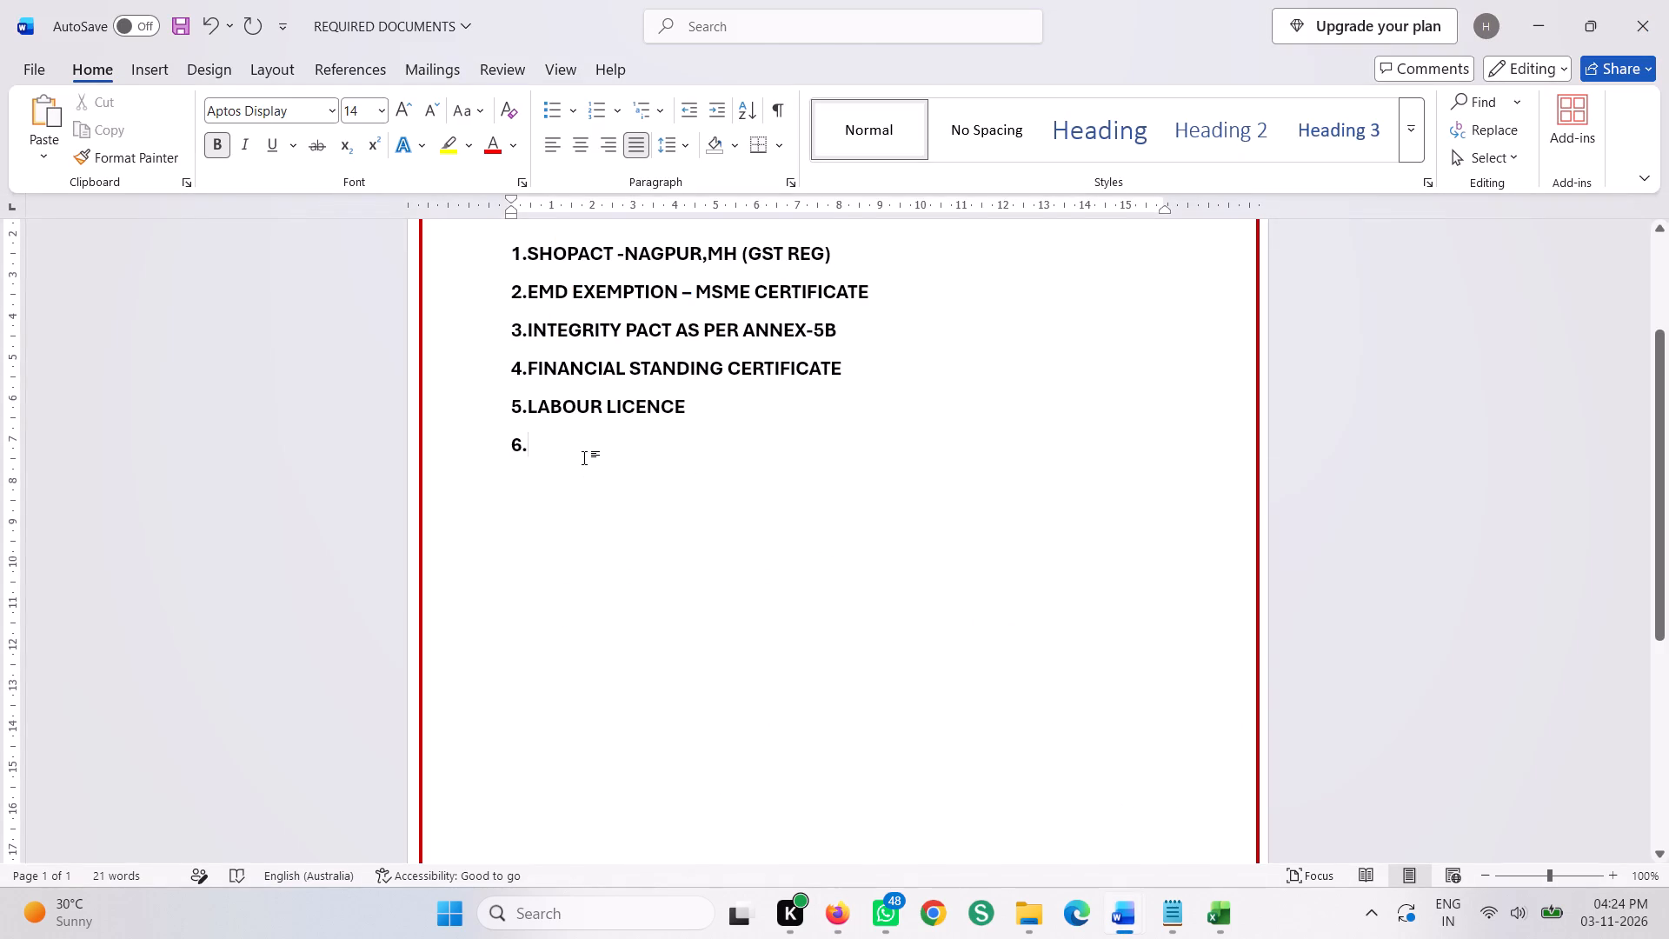
pyautogui.hotkey('alt', 'Tab')
# Add the bid document's turnover requirement to the Word list as item 6, reading "Turnover-30 LAKH FOR 3 YEARS".
pyautogui.scroll(20, 956, 518)
pyautogui.scroll(4, 956, 518)
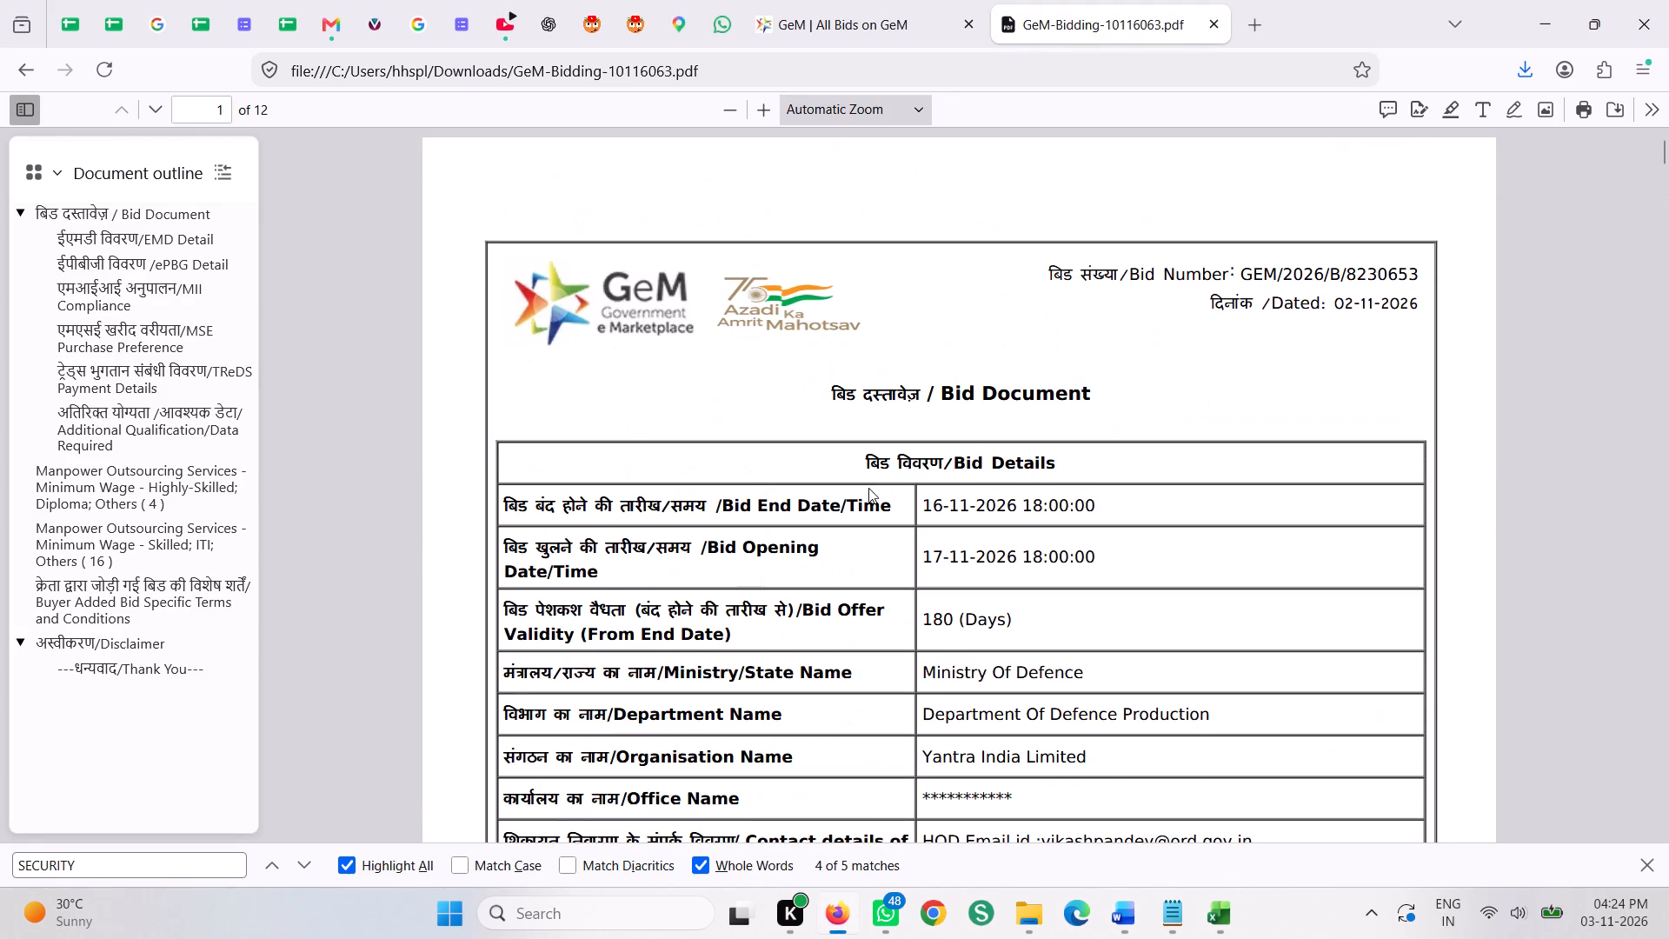
pyautogui.scroll(3, 747, 447)
pyautogui.scroll(-1, 770, 465)
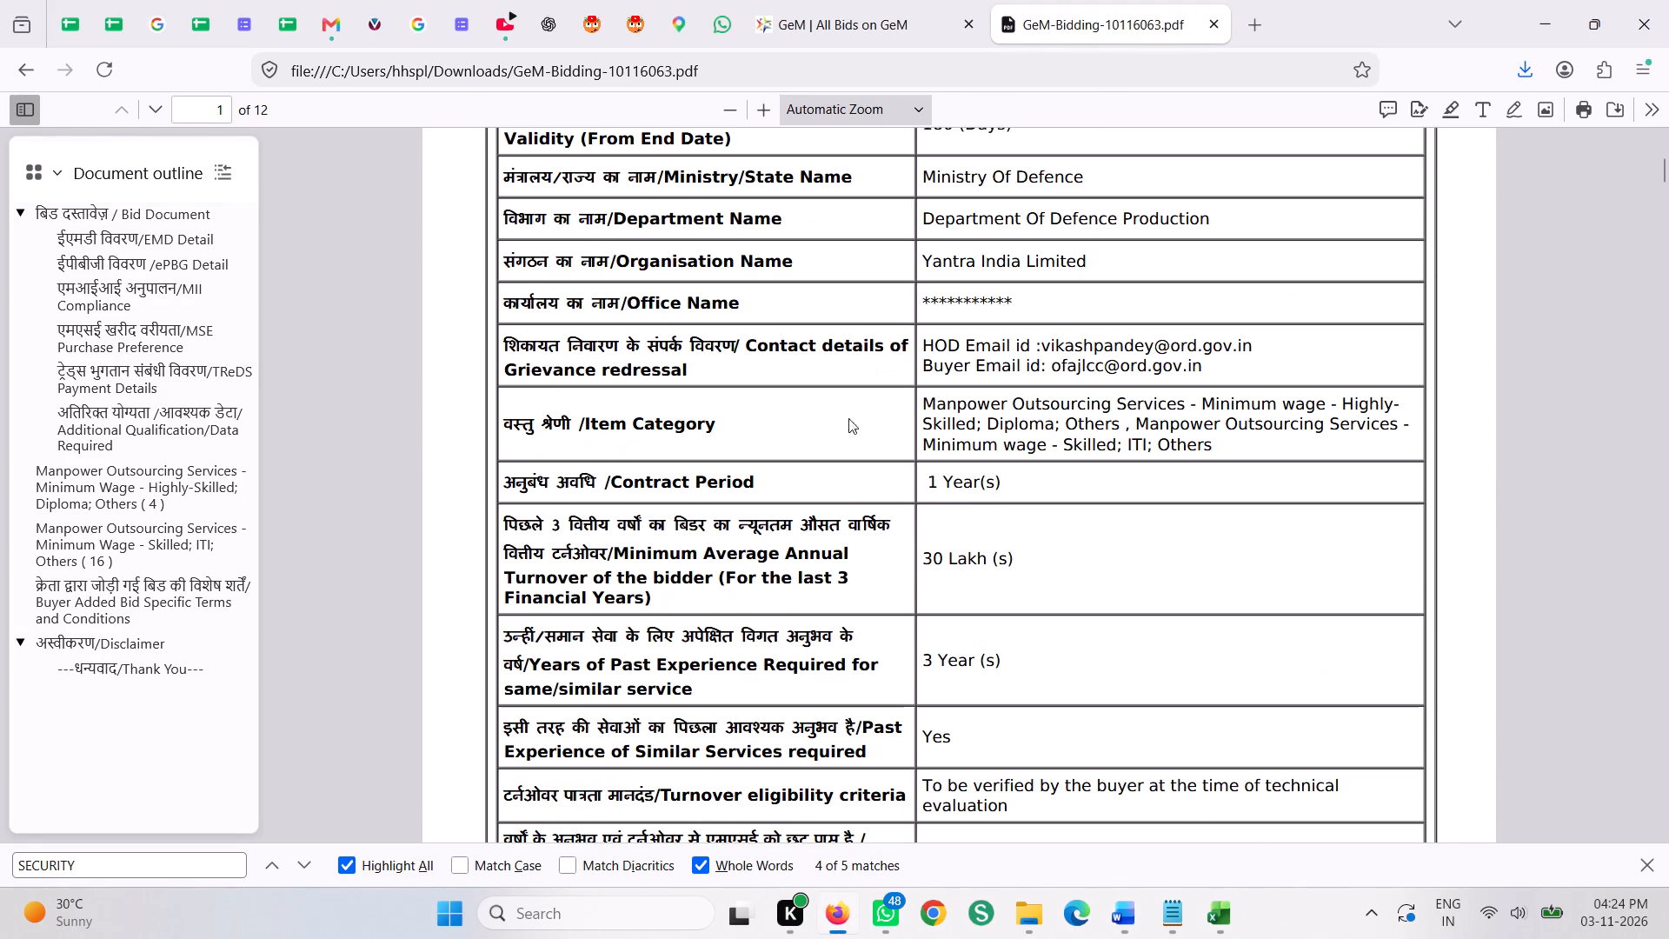
pyautogui.doubleClick(510, 581)
pyautogui.hotkey('ctrl', 'c')
pyautogui.hotkey('ctrl', 'c')
pyautogui.hotkey('alt', 'Tab')
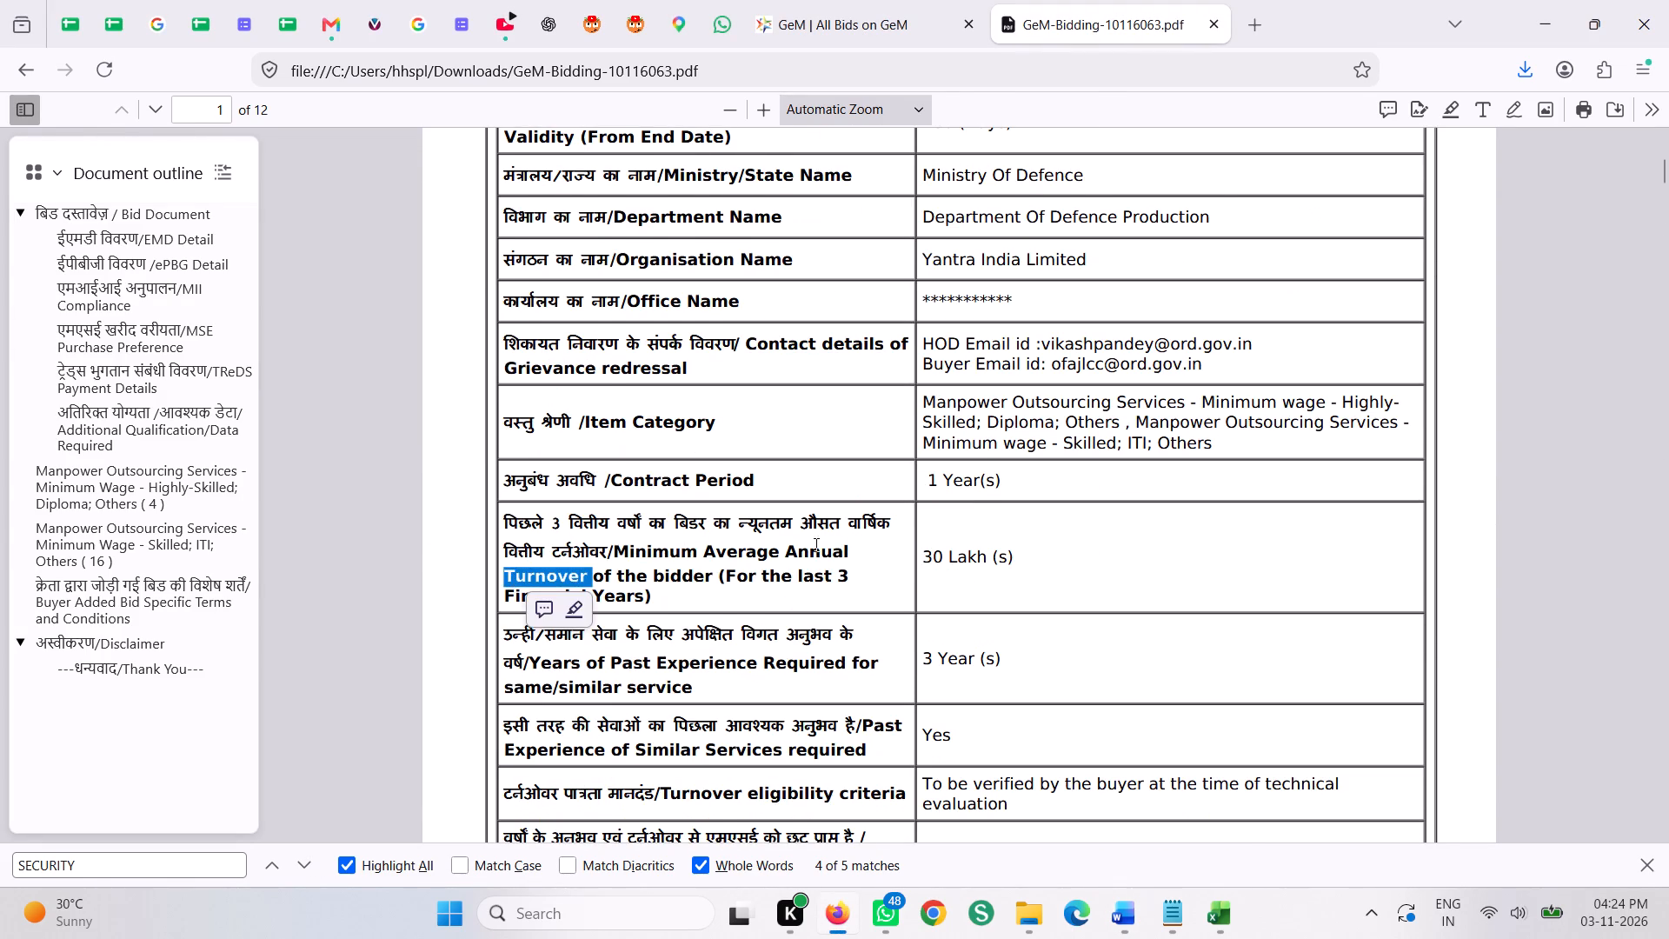
pyautogui.hotkey('ctrl', 'v')
pyautogui.write('-3')
pyautogui.write('0 LAKH FOR 3 YEARS')
pyautogui.press('space')
pyautogui.press('Return')
# Add item 7 with the bid document's wording "MSE Relaxation for Years Of Experience and Turnover", kept on one line.
pyautogui.write('7.')
pyautogui.hotkey('alt', 'Tab')
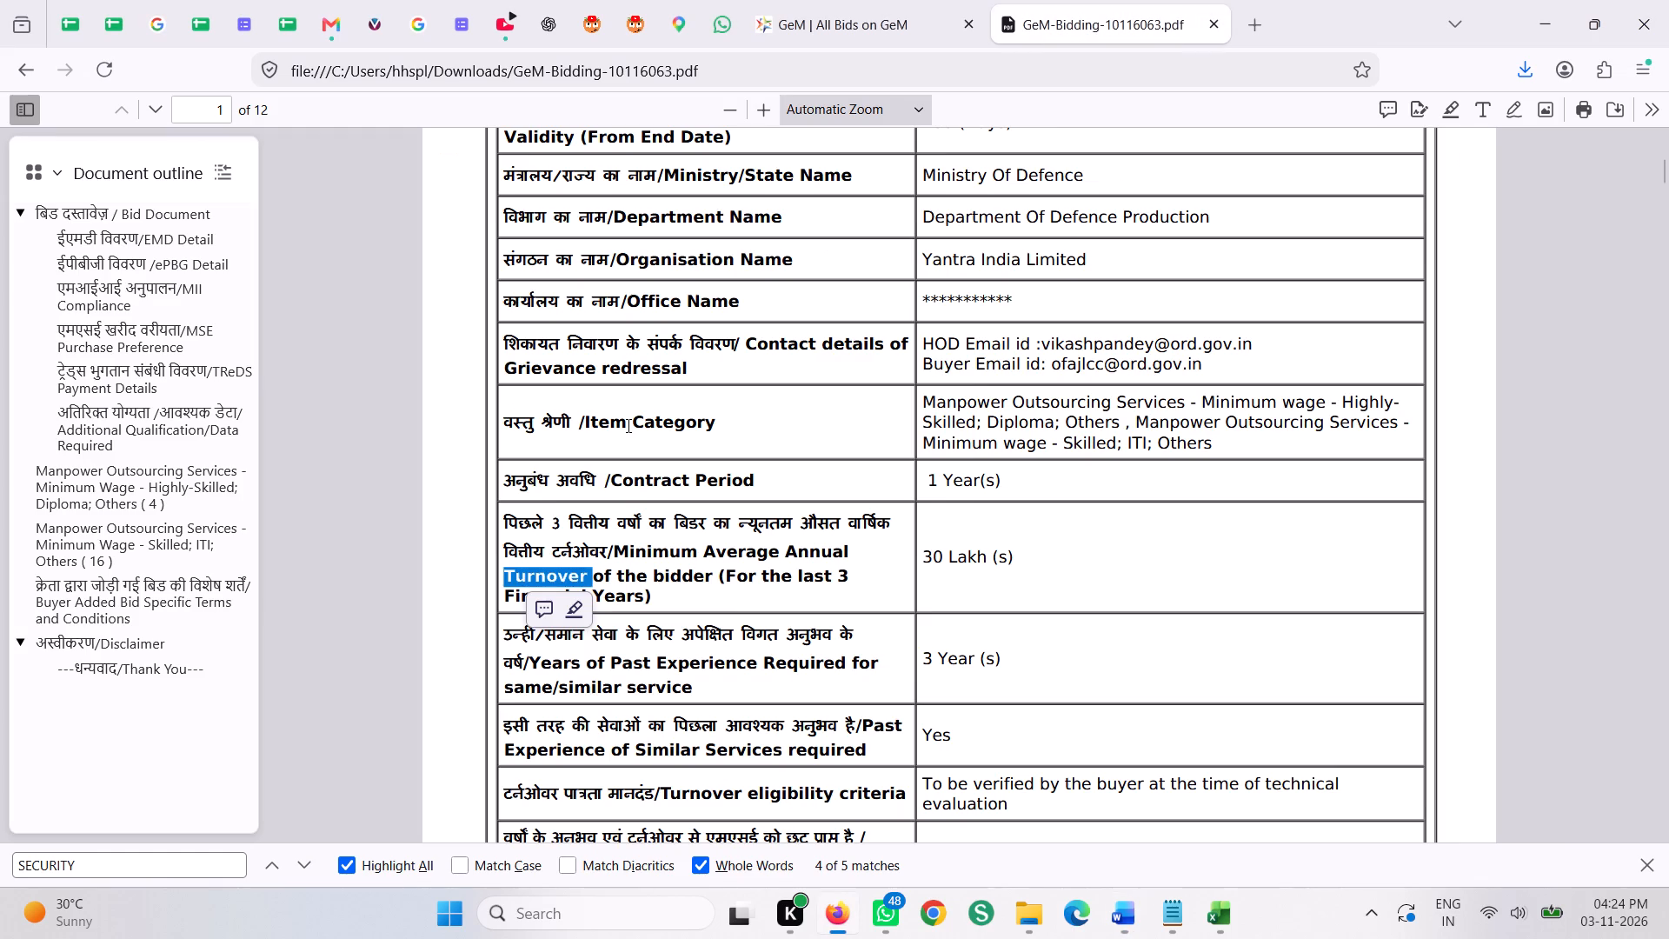
pyautogui.scroll(-1, 617, 423)
pyautogui.click(519, 357)
pyautogui.moveTo(519, 357); pyautogui.dragTo(607, 378)
pyautogui.hotkey('ctrl', 'c')
pyautogui.hotkey('alt', 'Tab')
pyautogui.hotkey('ctrl', 'v')
pyautogui.click(504, 515)
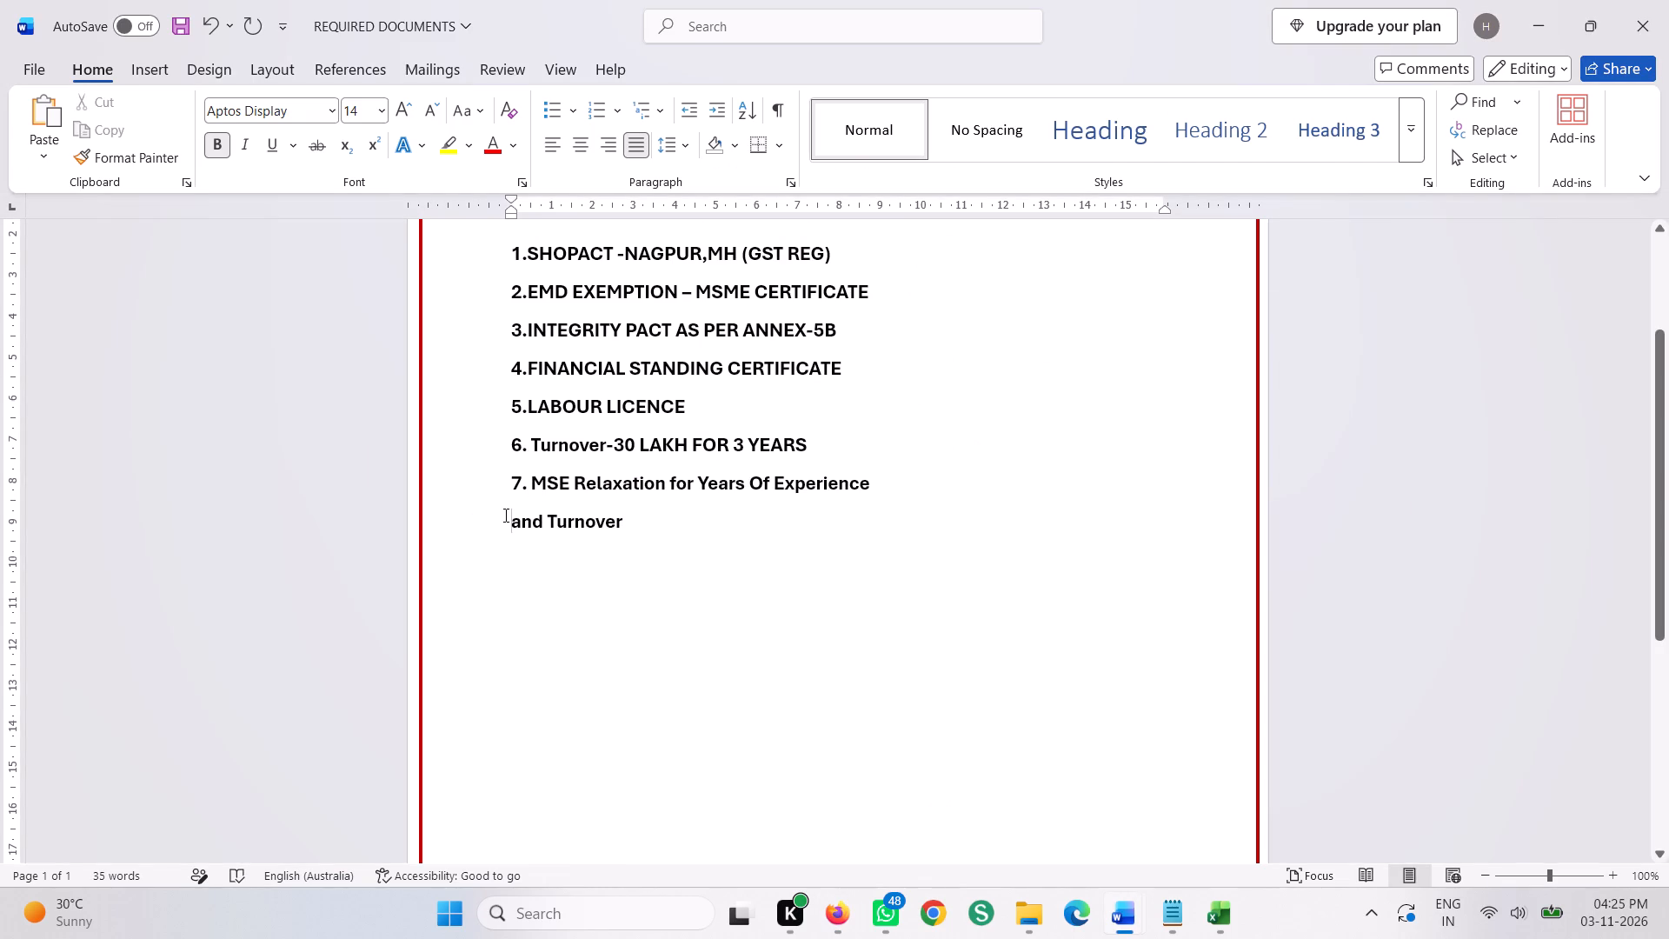
pyautogui.press('BackSpace')
pyautogui.press('space')
pyautogui.hotkey('alt', 'Tab')
# Extend item 7 with "& Startup" after MSE, using the bid's wording, and end the line with "- YES".
pyautogui.doubleClick(609, 443)
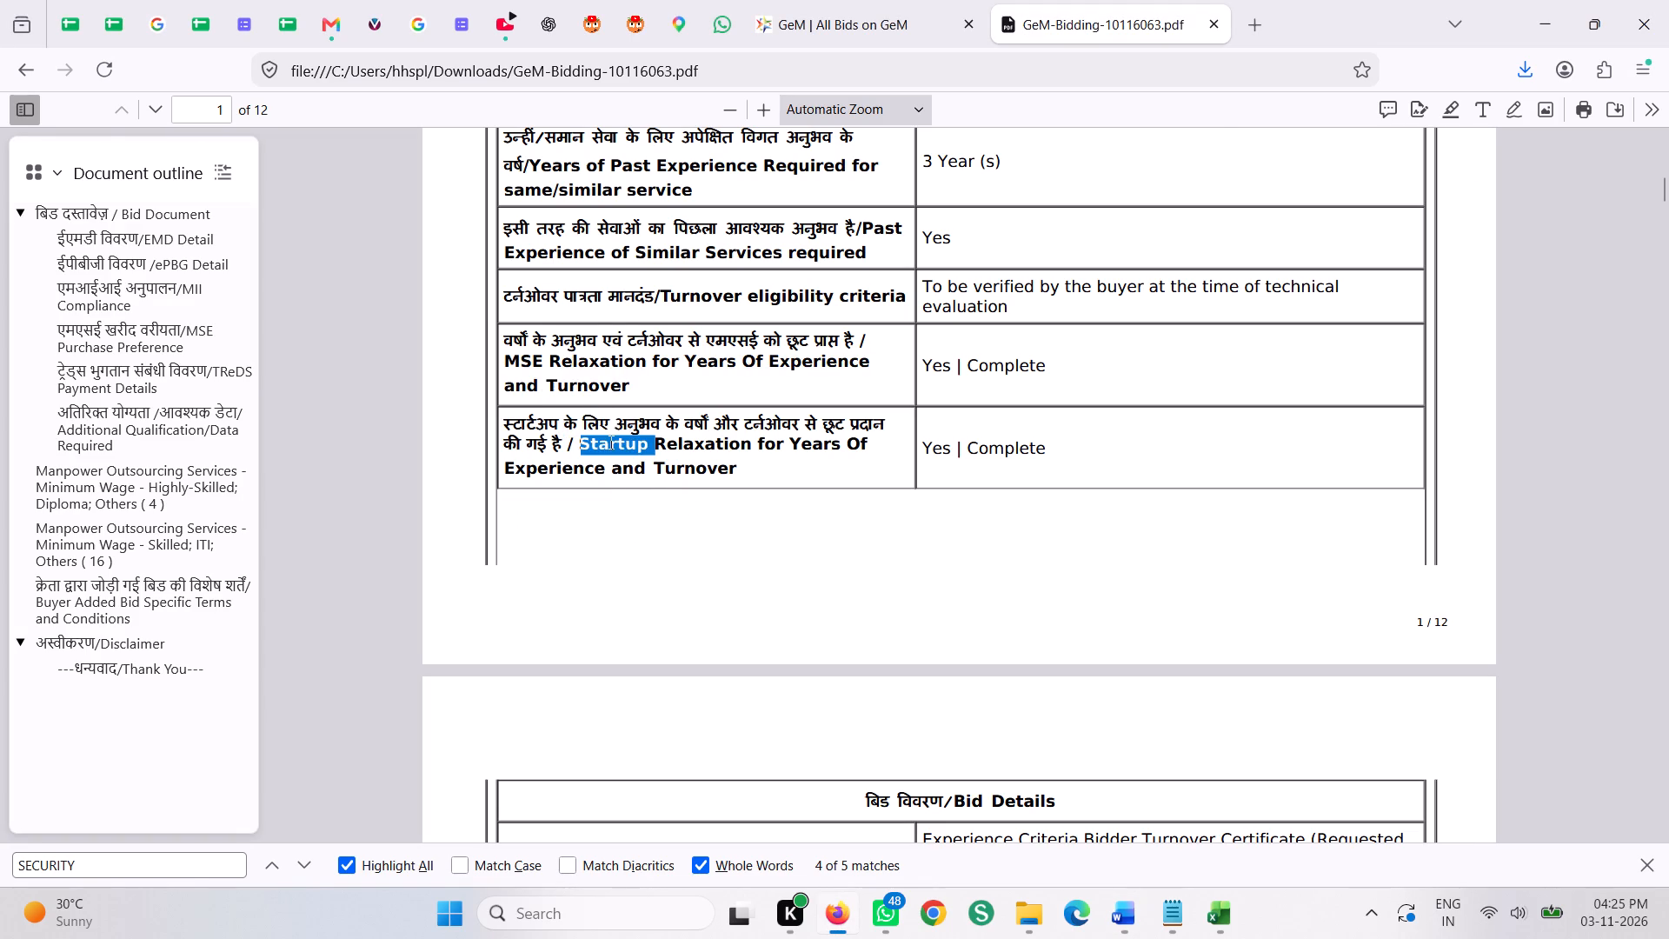
pyautogui.hotkey('ctrl', 'c')
pyautogui.hotkey('ctrl', 'c')
pyautogui.hotkey('alt', 'Tab')
pyautogui.click(570, 483)
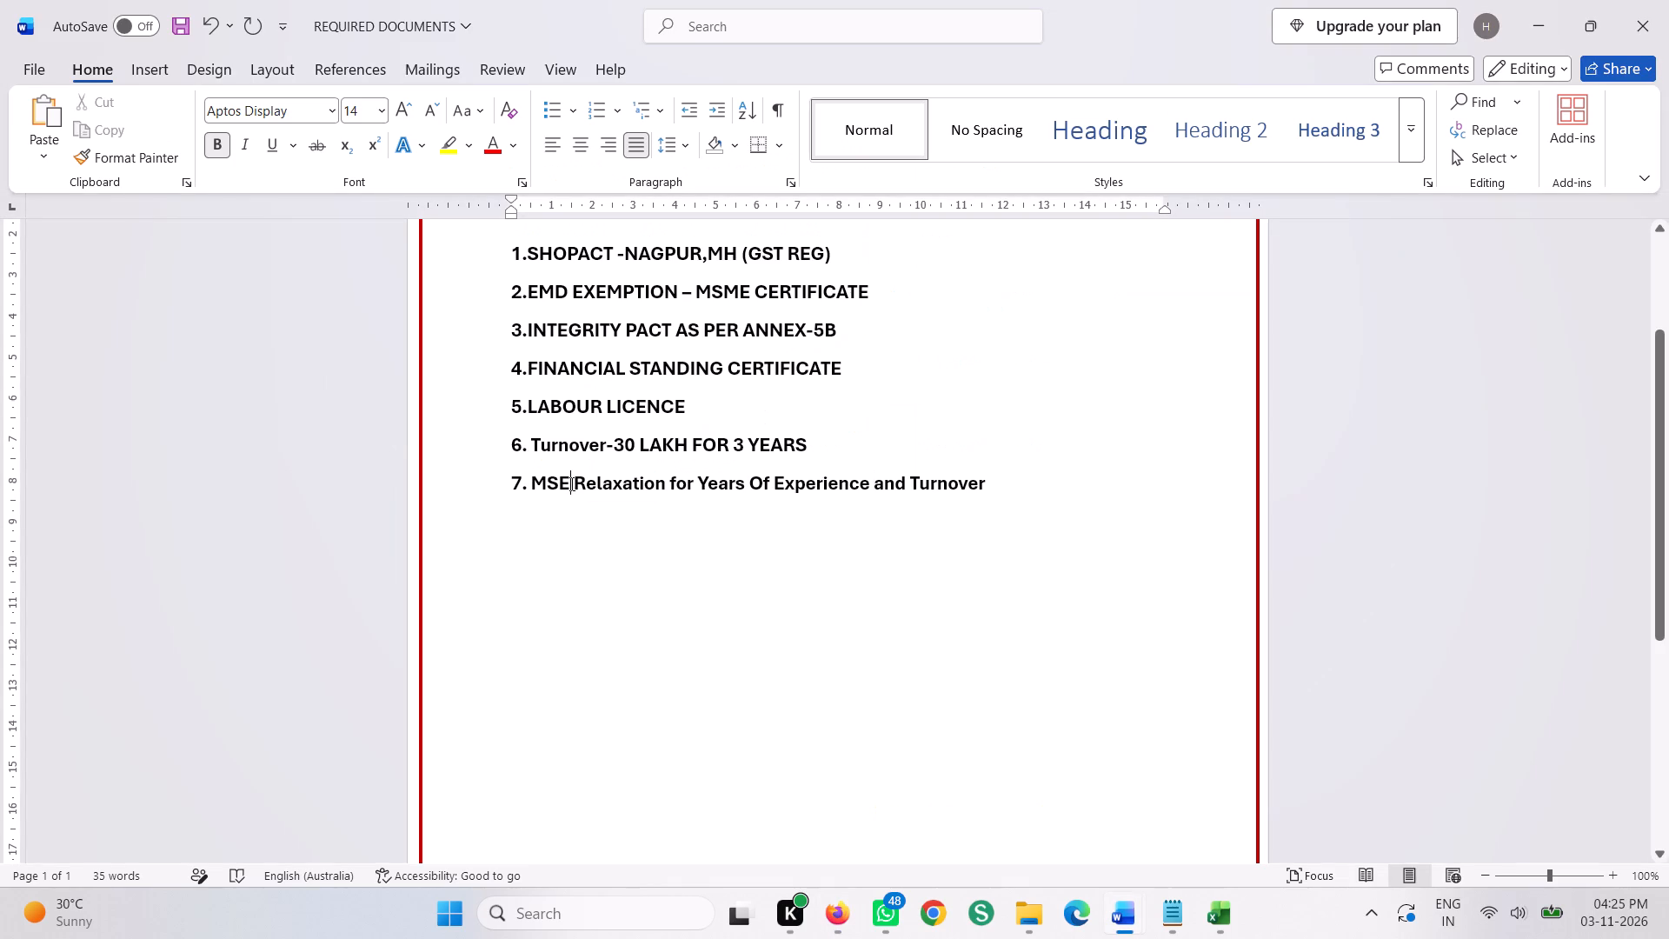
pyautogui.write('&')
pyautogui.press('space')
pyautogui.hotkey('ctrl', 'v')
pyautogui.hotkey('alt', 'Tab')
pyautogui.hotkey('alt', 'Tab')
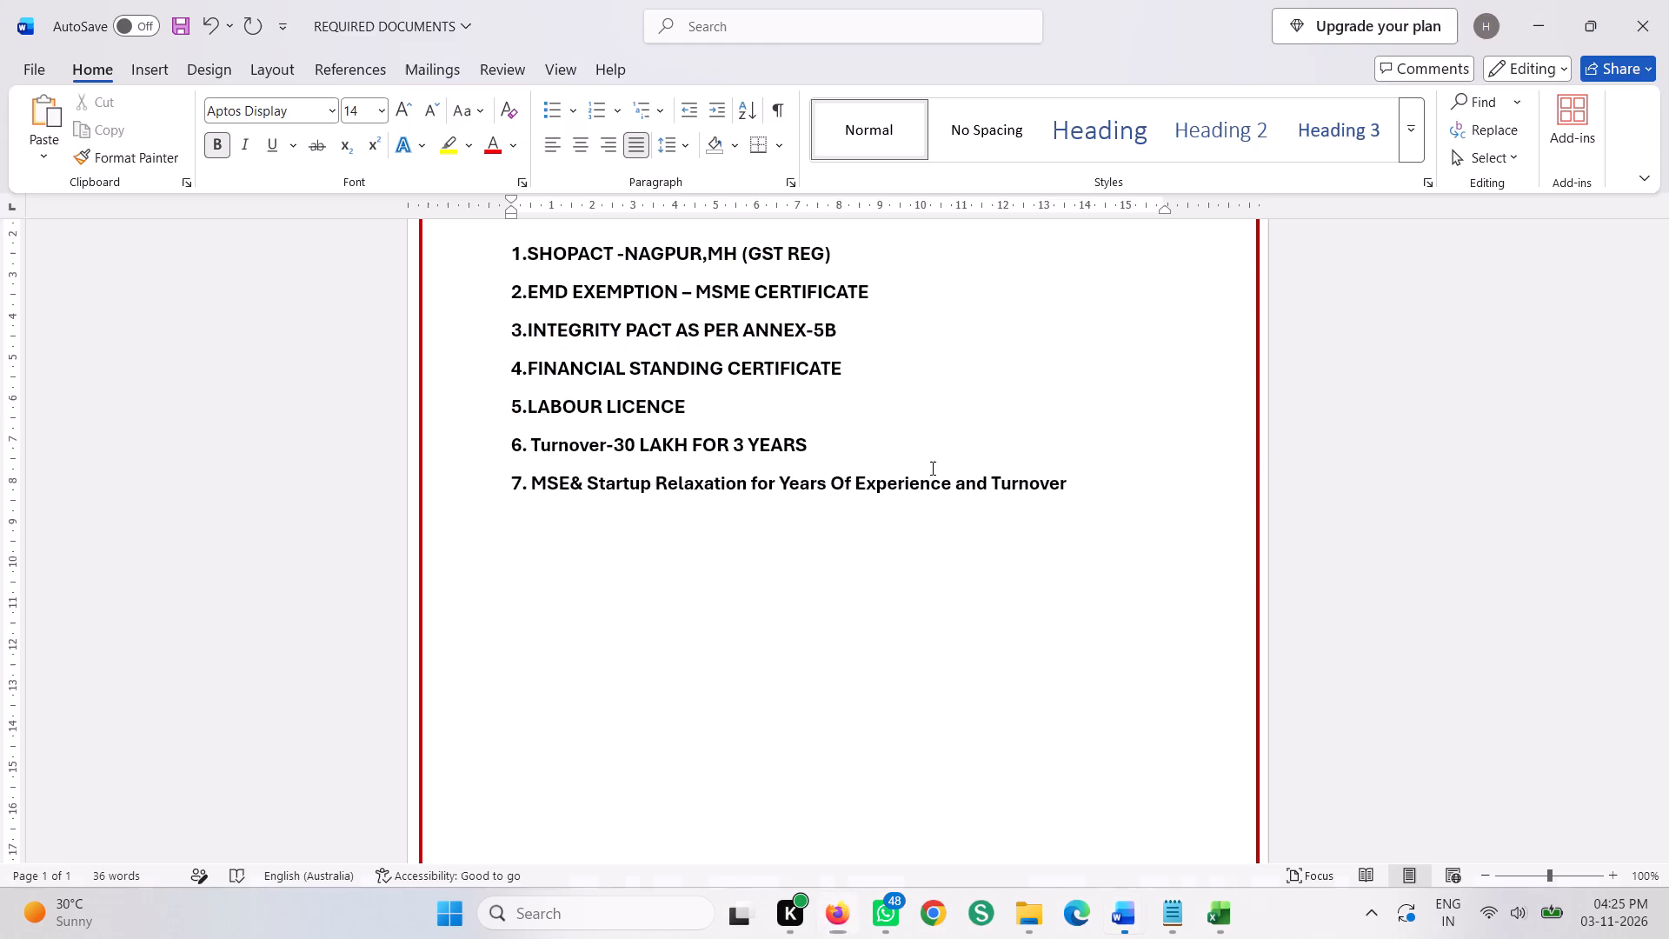
pyautogui.click(1091, 489)
pyautogui.write('- YES')
pyautogui.press('space')
# Start item 8 of the list with the label "/Type of Bid" copied from the bid details, followed by a hyphen.
pyautogui.hotkey('alt', 'Tab')
pyautogui.scroll(-1, 1036, 496)
pyautogui.scroll(-1, 882, 477)
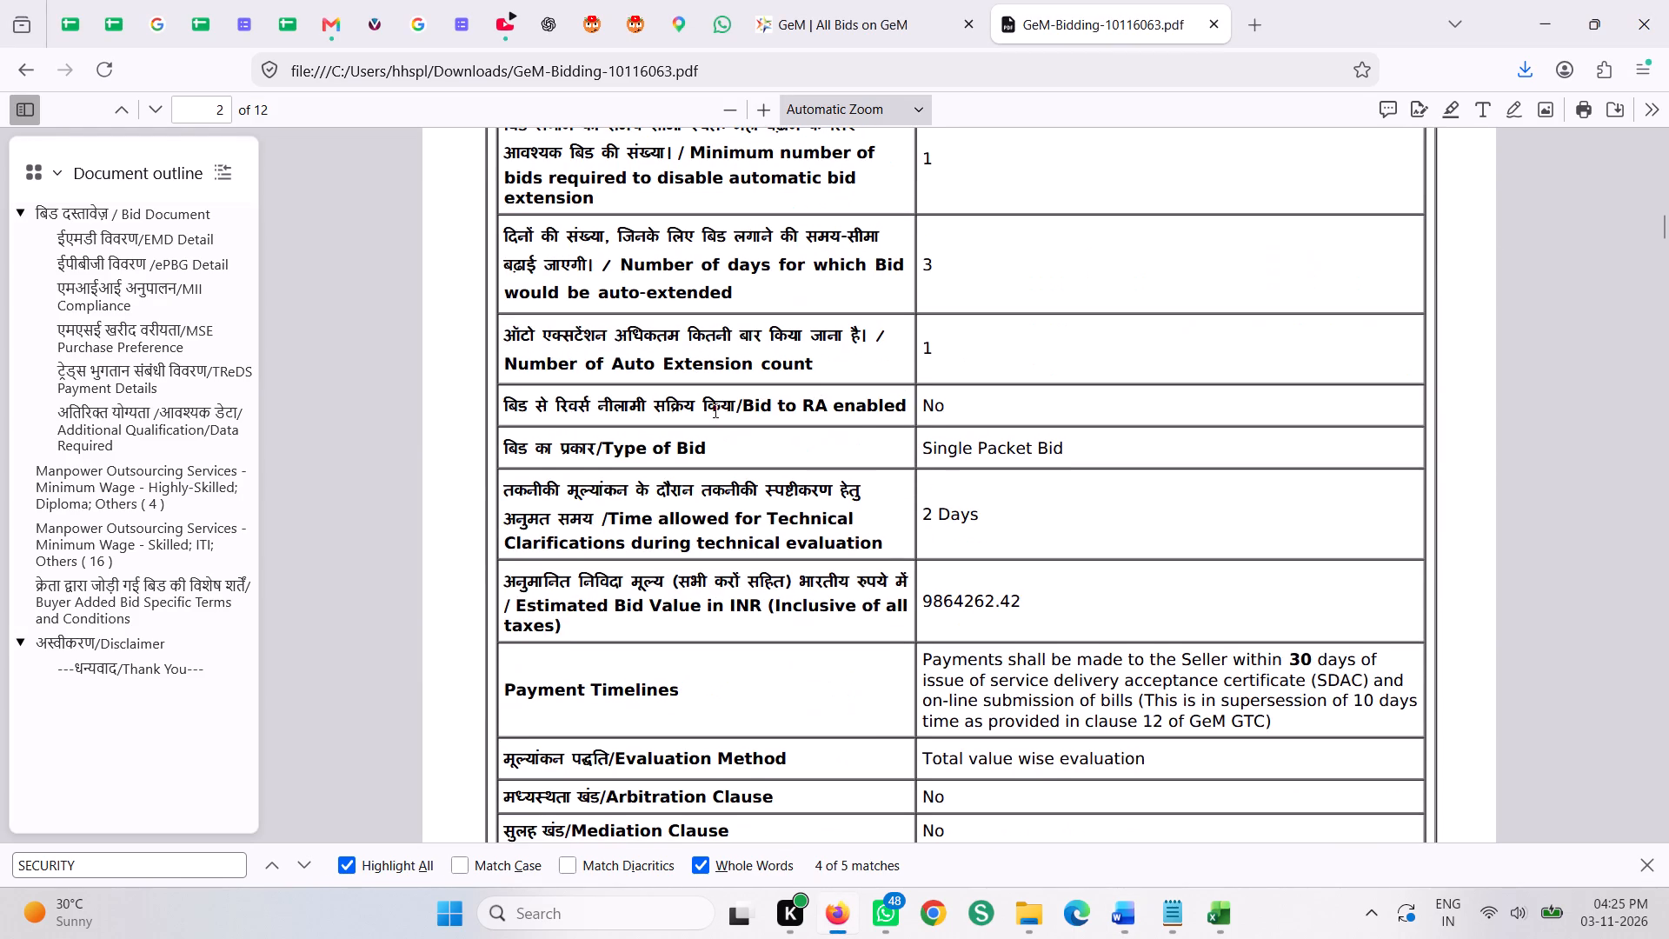
pyautogui.click(622, 447)
pyautogui.keyDown('ctrl'); pyautogui.moveTo(622, 447); pyautogui.dragTo(732, 445); pyautogui.keyUp('ctrl')
pyautogui.hotkey('ctrl', 'c')
pyautogui.hotkey('ctrl', 'c')
pyautogui.hotkey('alt', 'Tab')
pyautogui.hotkey('alt', 'Tab')
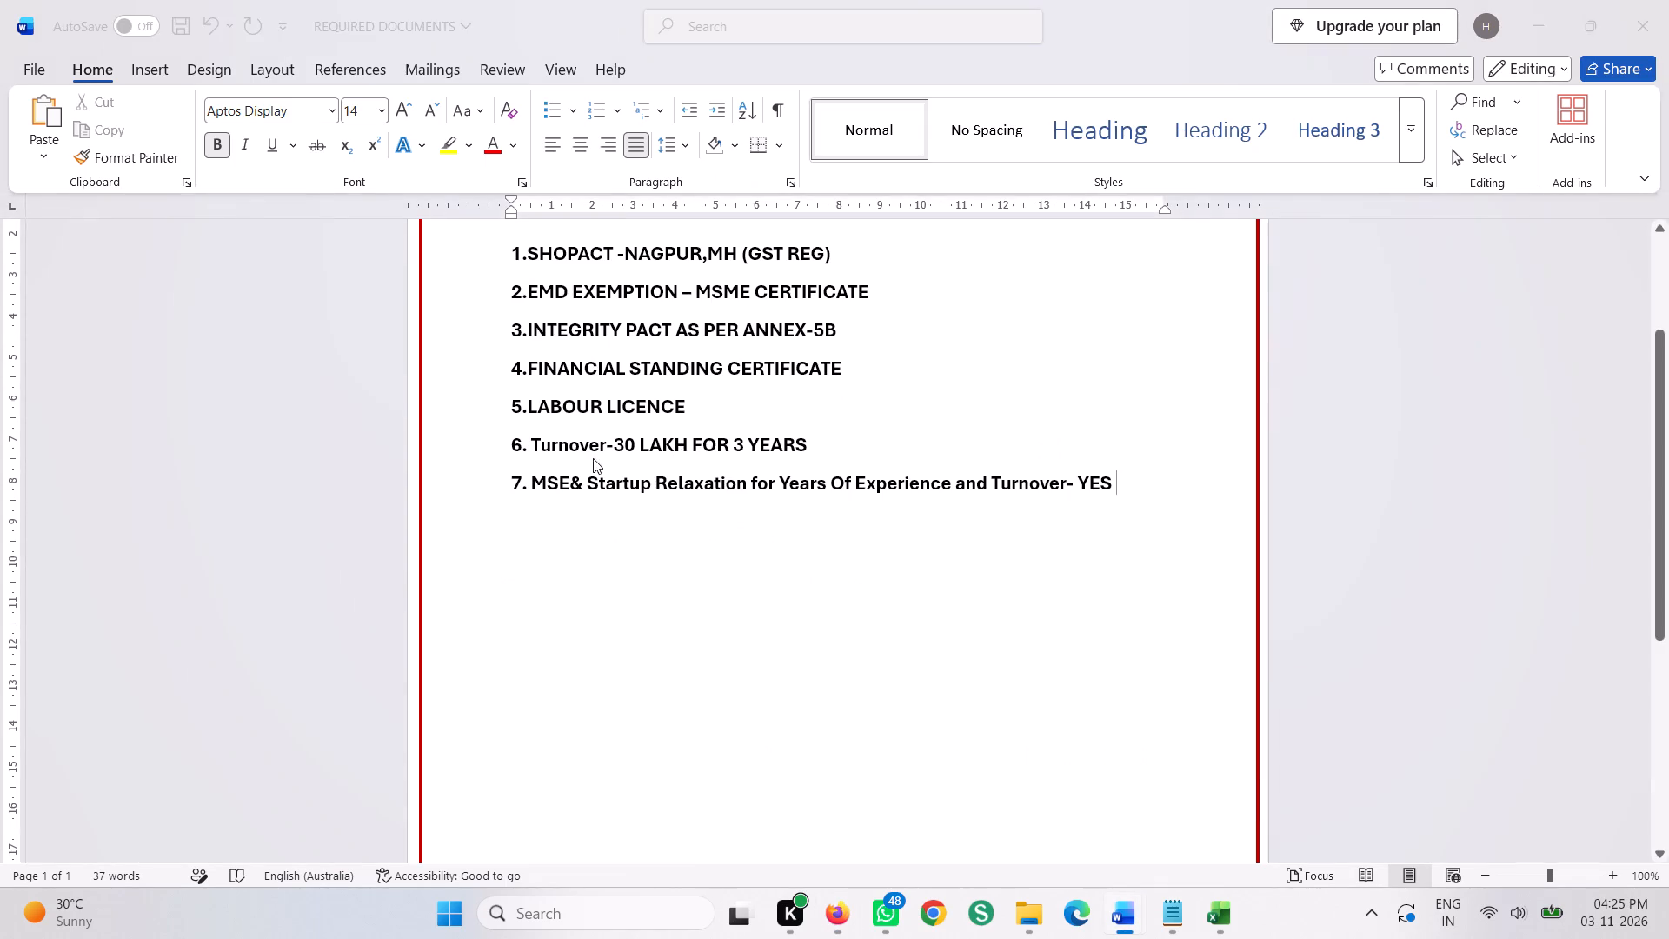
pyautogui.click(615, 250)
pyautogui.doubleClick(604, 442)
pyautogui.moveTo(604, 442); pyautogui.dragTo(693, 450)
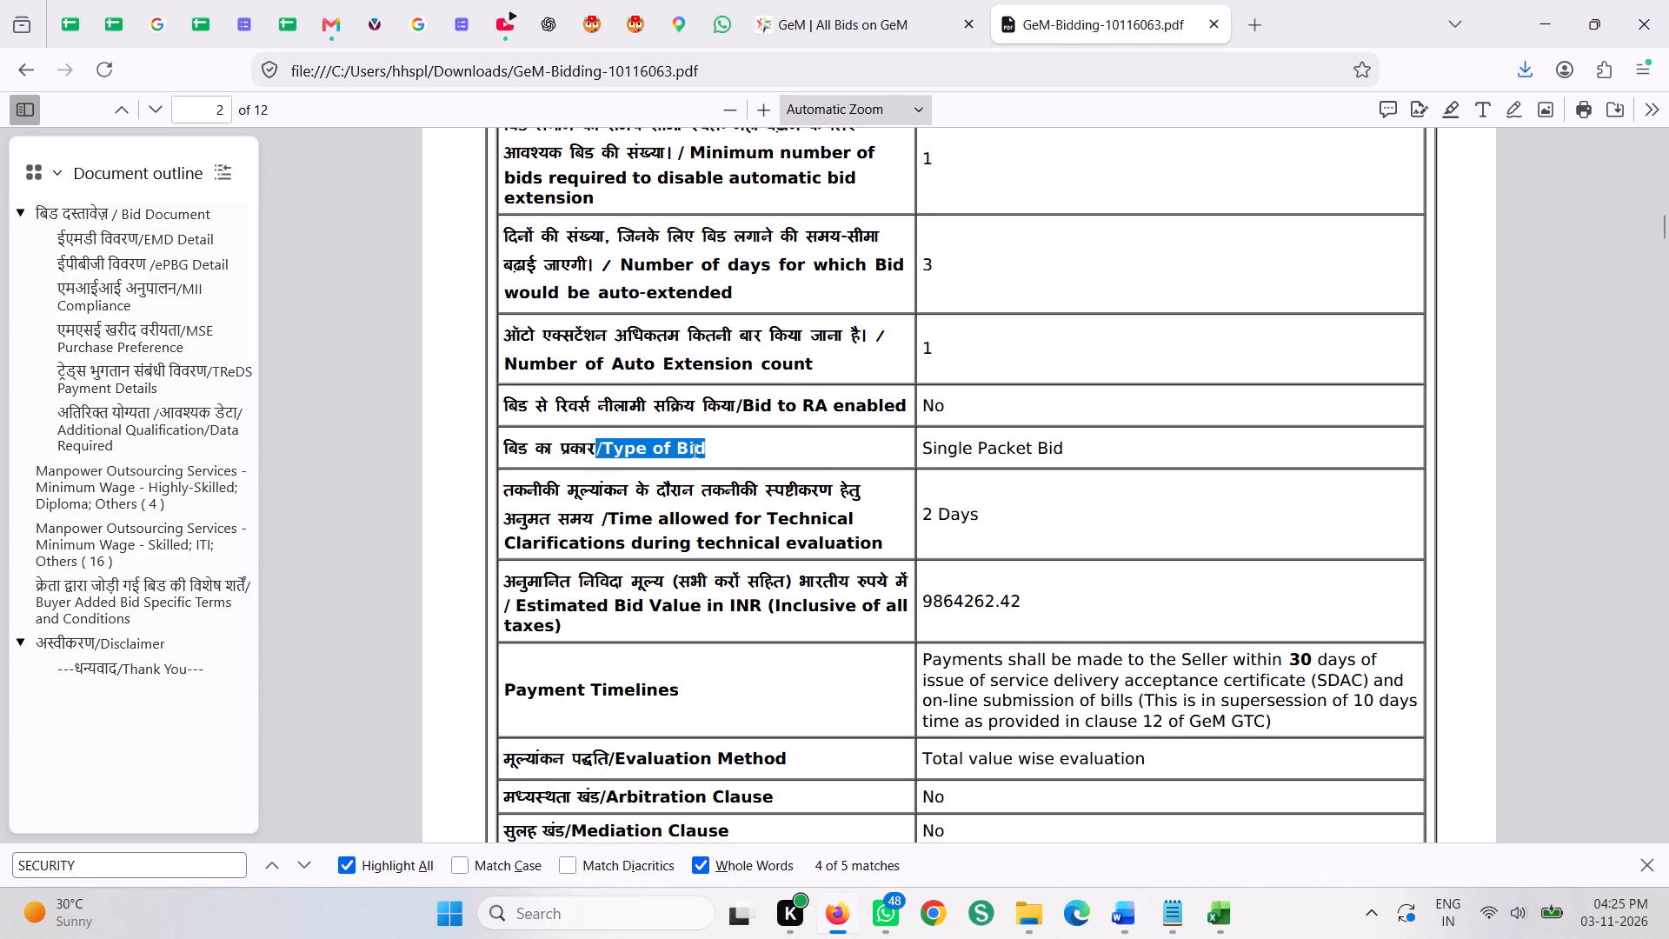
pyautogui.moveTo(693, 450); pyautogui.dragTo(702, 445)
pyautogui.hotkey('ctrl', 'c')
pyautogui.hotkey('ctrl', 'c')
pyautogui.hotkey('alt', 'Tab')
pyautogui.click(1188, 482)
pyautogui.press('Return')
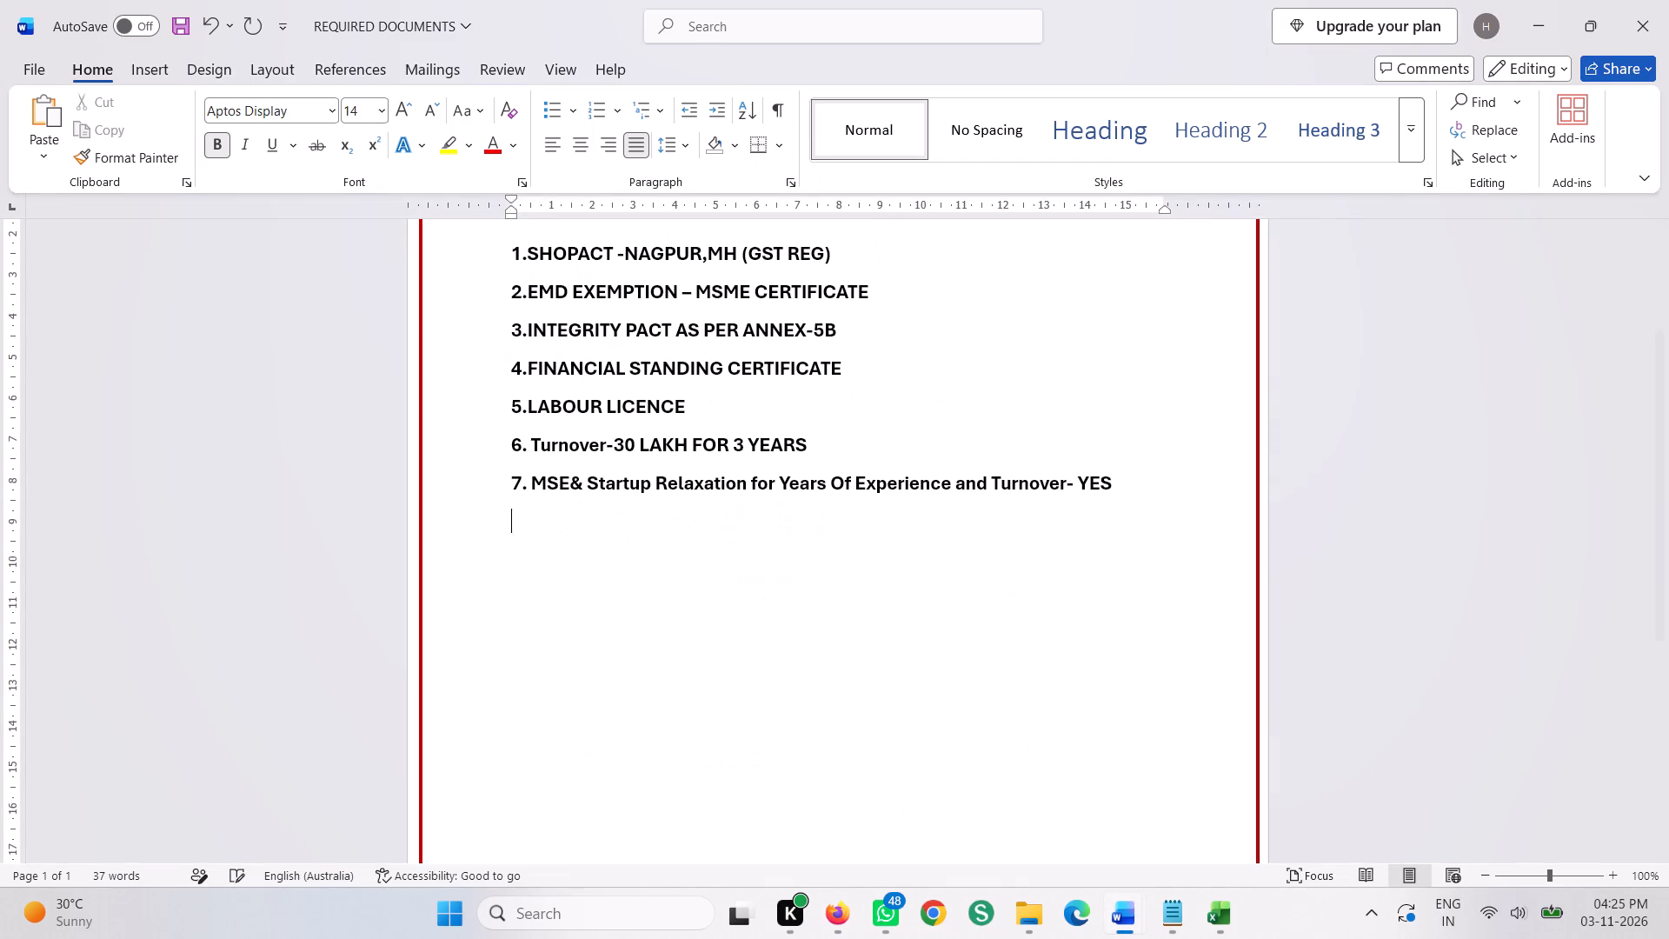
pyautogui.write('8.')
pyautogui.hotkey('ctrl', 'v')
pyautogui.press('-')
# Complete item 8 with the bid type "Single Packet Bid" copied from the bid document.
pyautogui.hotkey('alt', 'Tab')
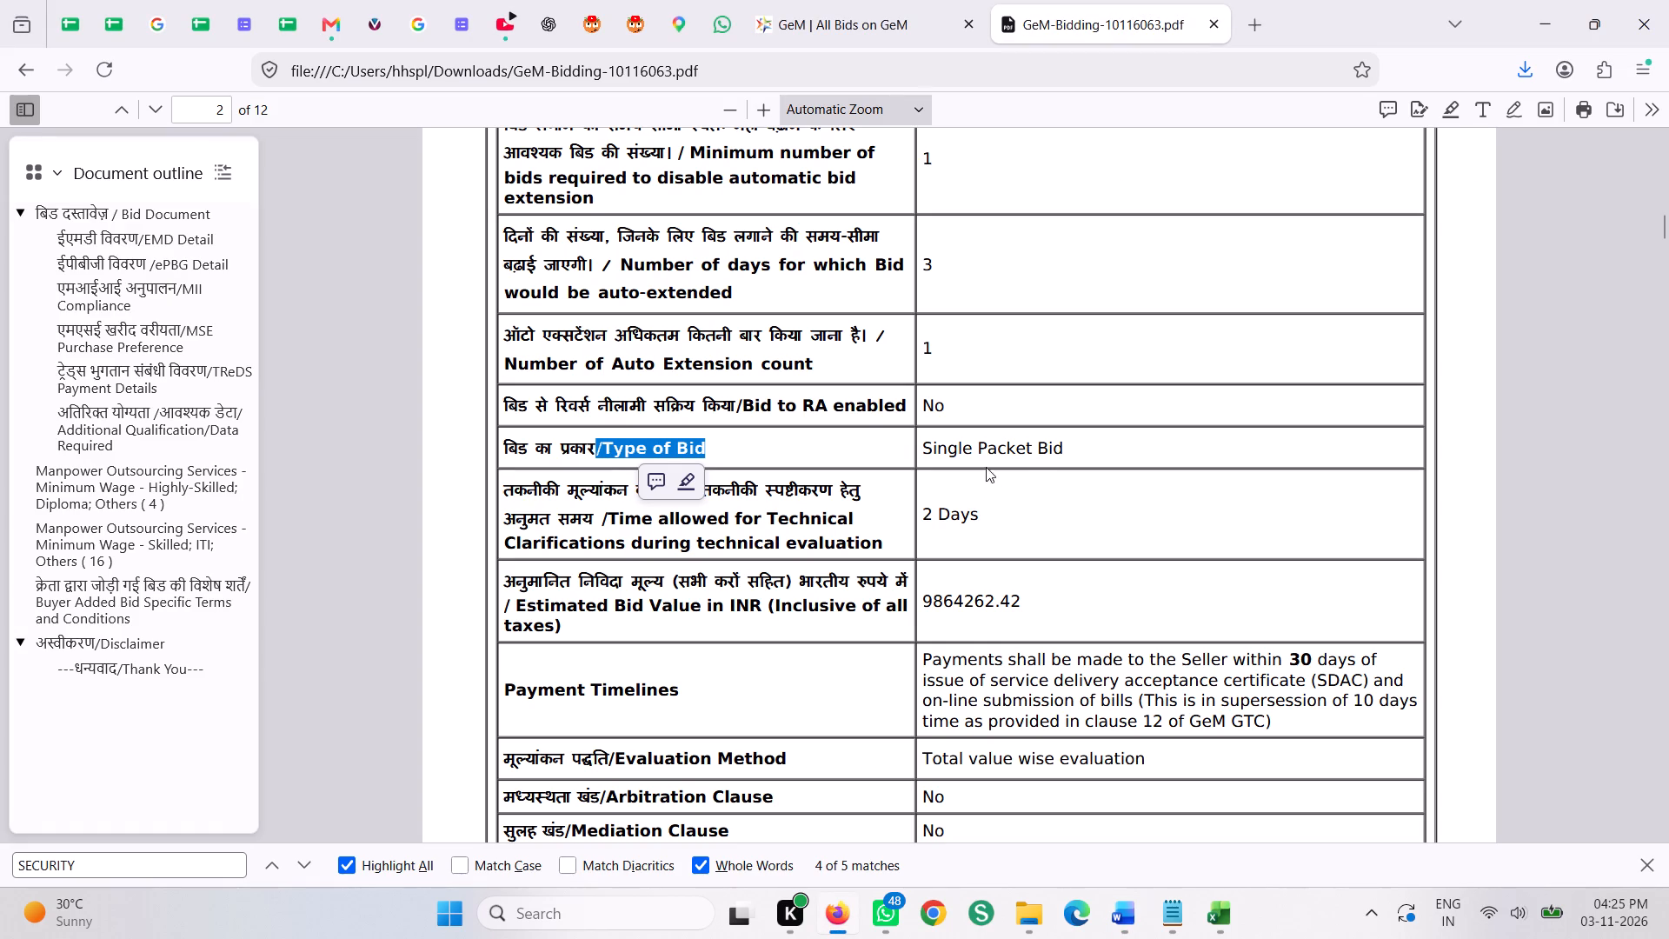
pyautogui.tripleClick(984, 450)
pyautogui.hotkey('ctrl', 'c')
pyautogui.hotkey('ctrl', 'c')
pyautogui.hotkey('alt', 'Tab')
pyautogui.hotkey('ctrl', 'v')
pyautogui.press('Return')
# Start item 9 with the label "Estimated Bid Value" copied from the bid details, followed by a hyphen.
pyautogui.write('9.')
pyautogui.hotkey('alt', 'Tab')
pyautogui.click(532, 602)
pyautogui.moveTo(532, 602); pyautogui.dragTo(669, 610)
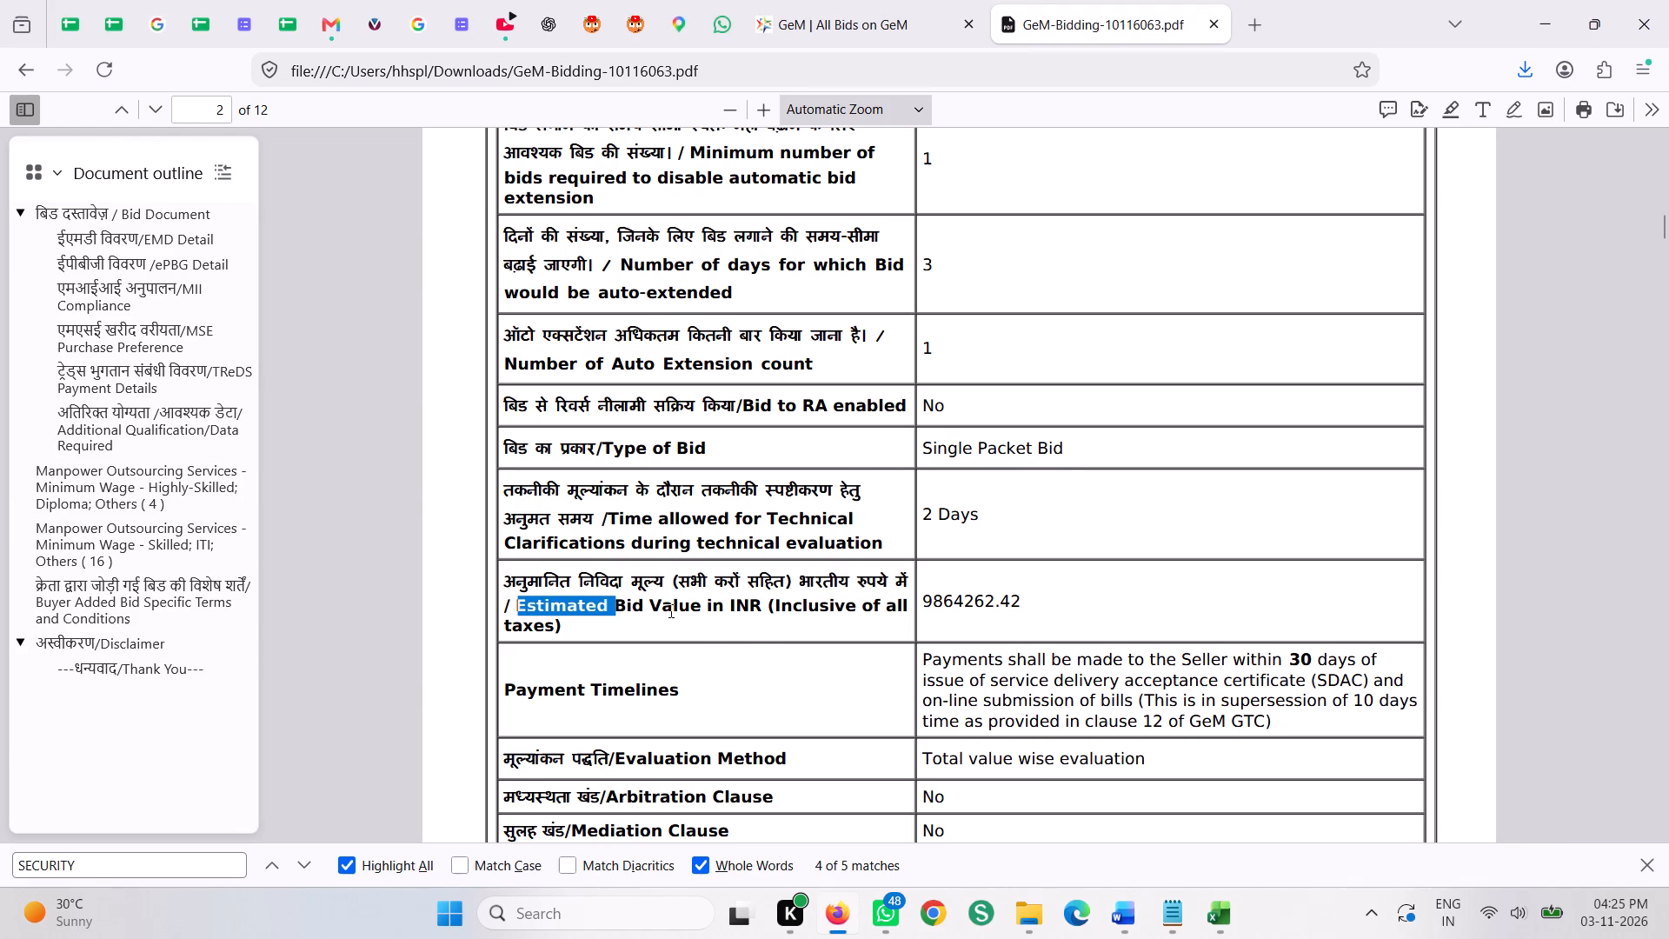
pyautogui.moveTo(669, 610); pyautogui.dragTo(682, 612)
pyautogui.hotkey('ctrl', 'c')
pyautogui.hotkey('ctrl', 'c')
pyautogui.hotkey('alt', 'Tab')
pyautogui.hotkey('ctrl', 'v')
pyautogui.press('Return')
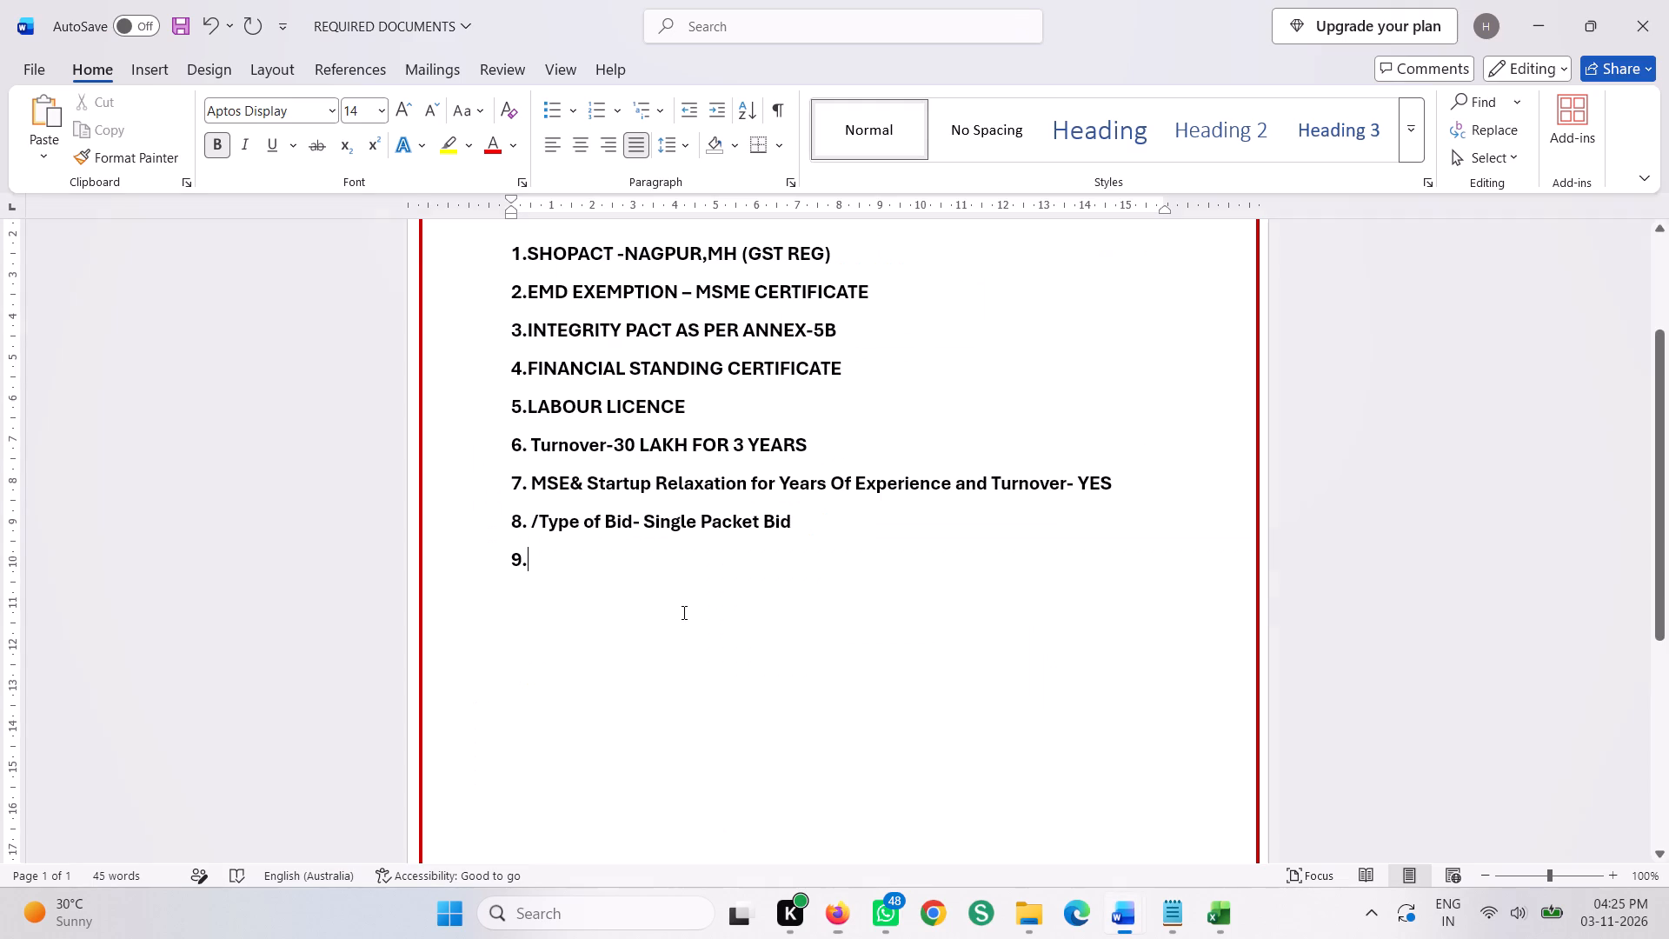
pyautogui.hotkey('ctrl', 'v')
pyautogui.press('-')
# Complete item 9 with the bid document's estimated value, 9864262.42.
pyautogui.hotkey('alt', 'Tab')
pyautogui.tripleClick(957, 597)
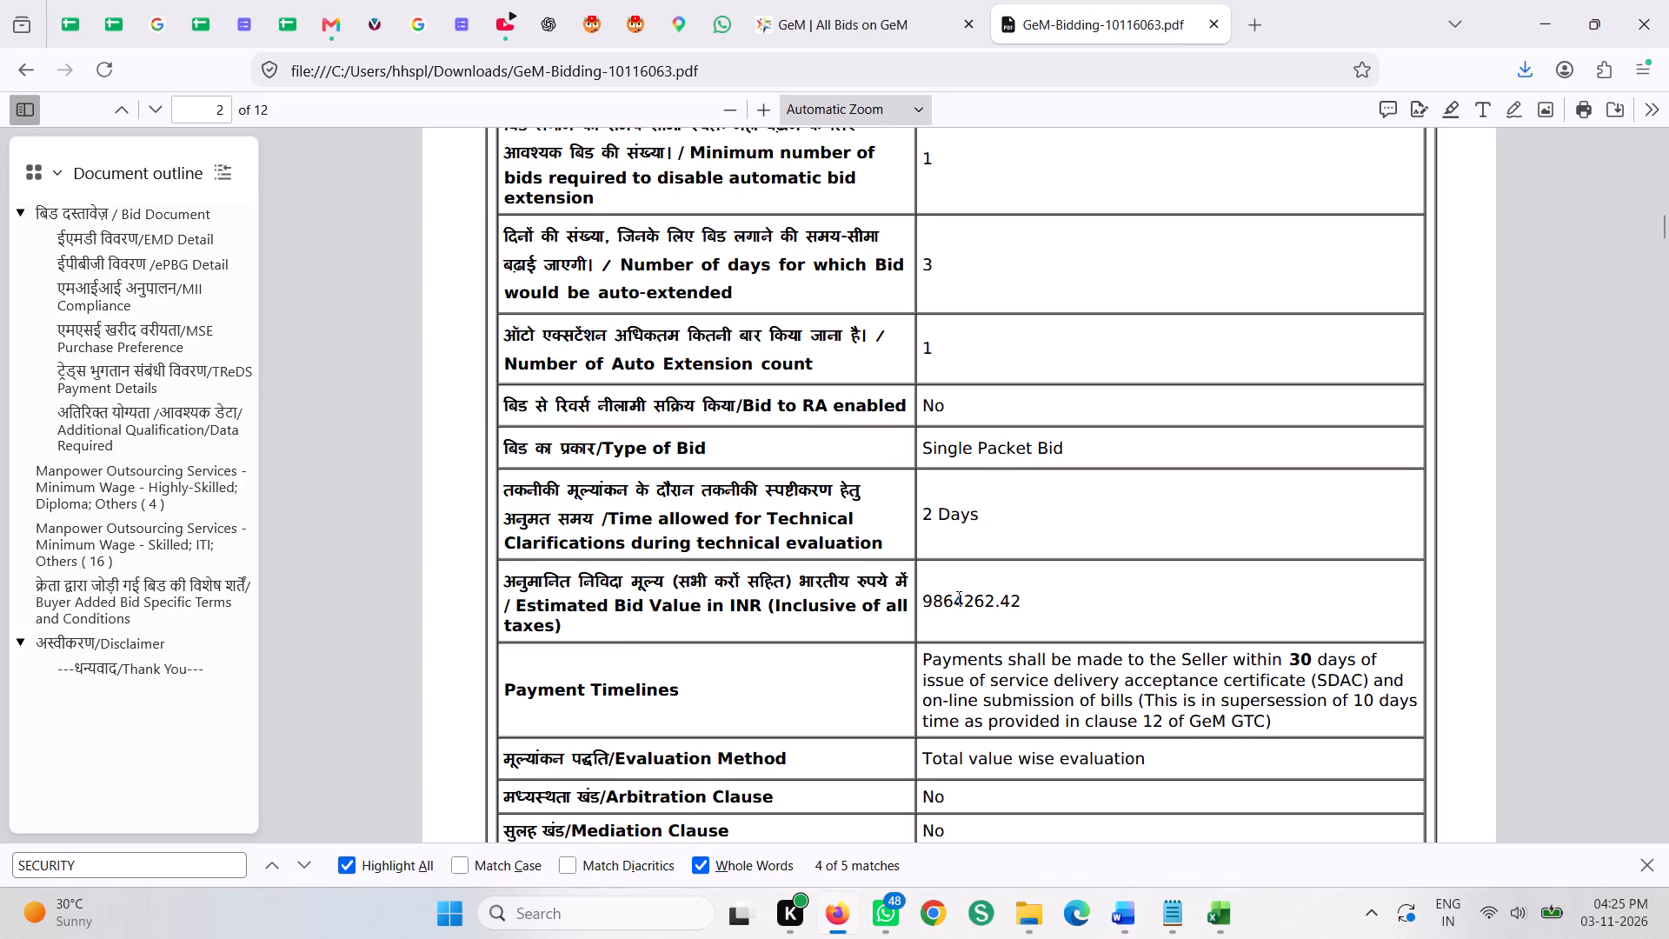
pyautogui.hotkey('ctrl', 'c')
pyautogui.hotkey('ctrl', 'c')
pyautogui.hotkey('alt', 'Tab')
pyautogui.hotkey('ctrl', 'v')
pyautogui.press('Return')
# Look through the scope of work attachment 1793620794.pdf again and return to the bid document.
pyautogui.hotkey('alt', 'Tab')
pyautogui.scroll(-2, 1130, 658)
pyautogui.scroll(-4, 1054, 649)
pyautogui.scroll(-2, 935, 581)
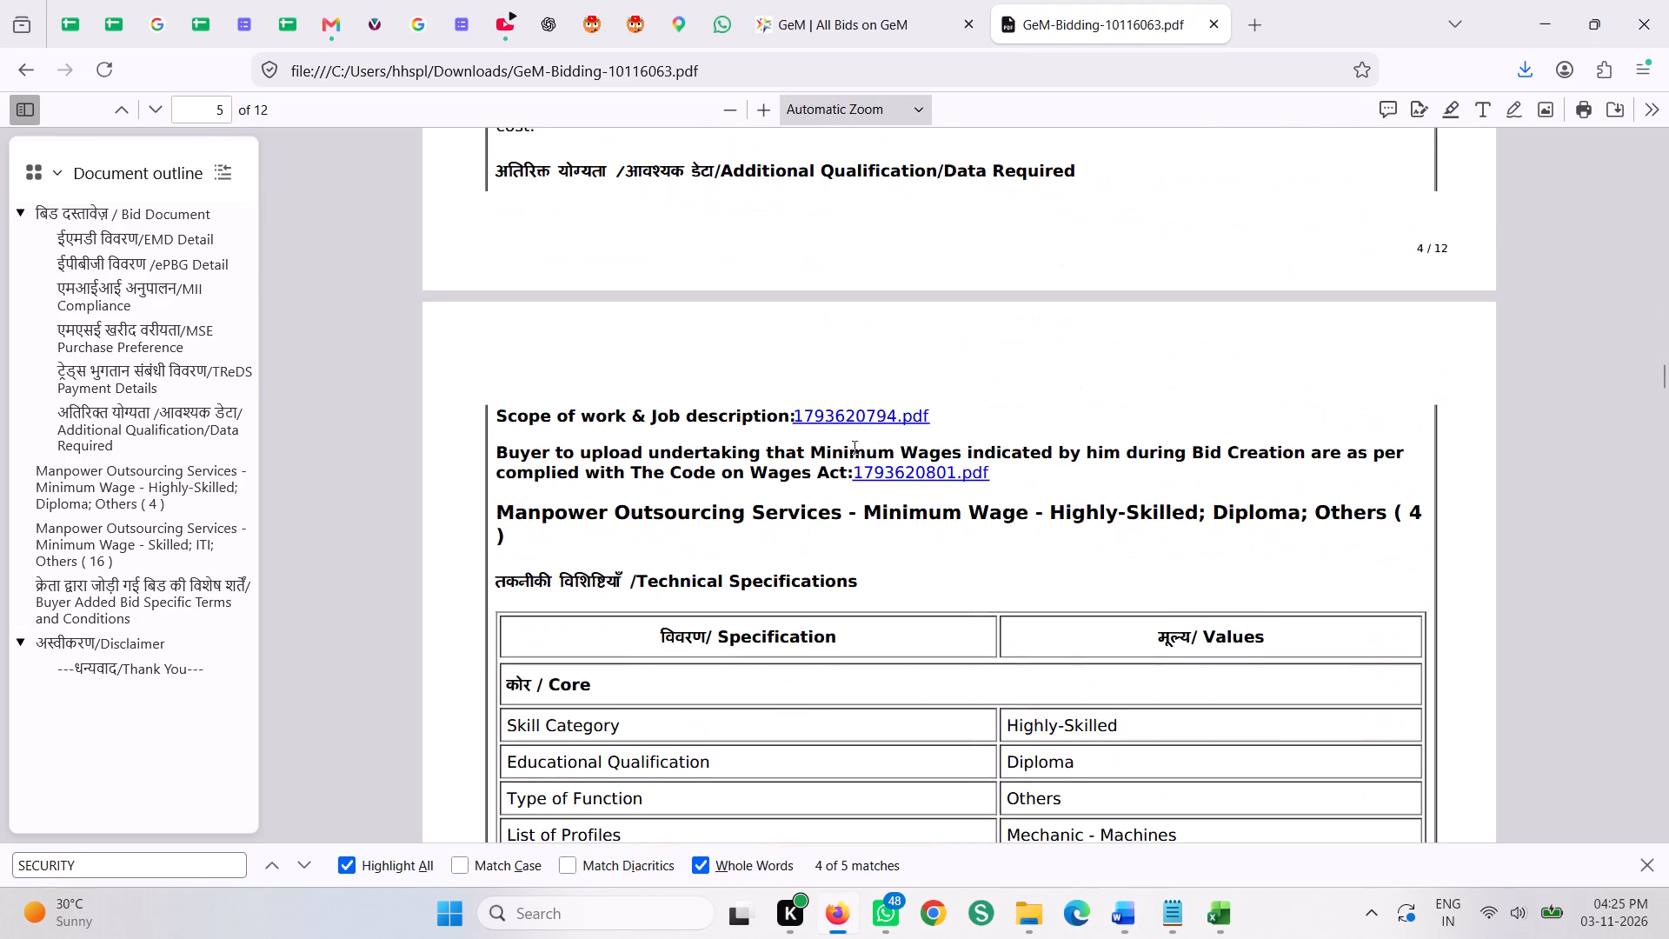
pyautogui.click(849, 413)
pyautogui.click(810, 572)
pyautogui.scroll(2, 884, 569)
pyautogui.scroll(-6, 884, 569)
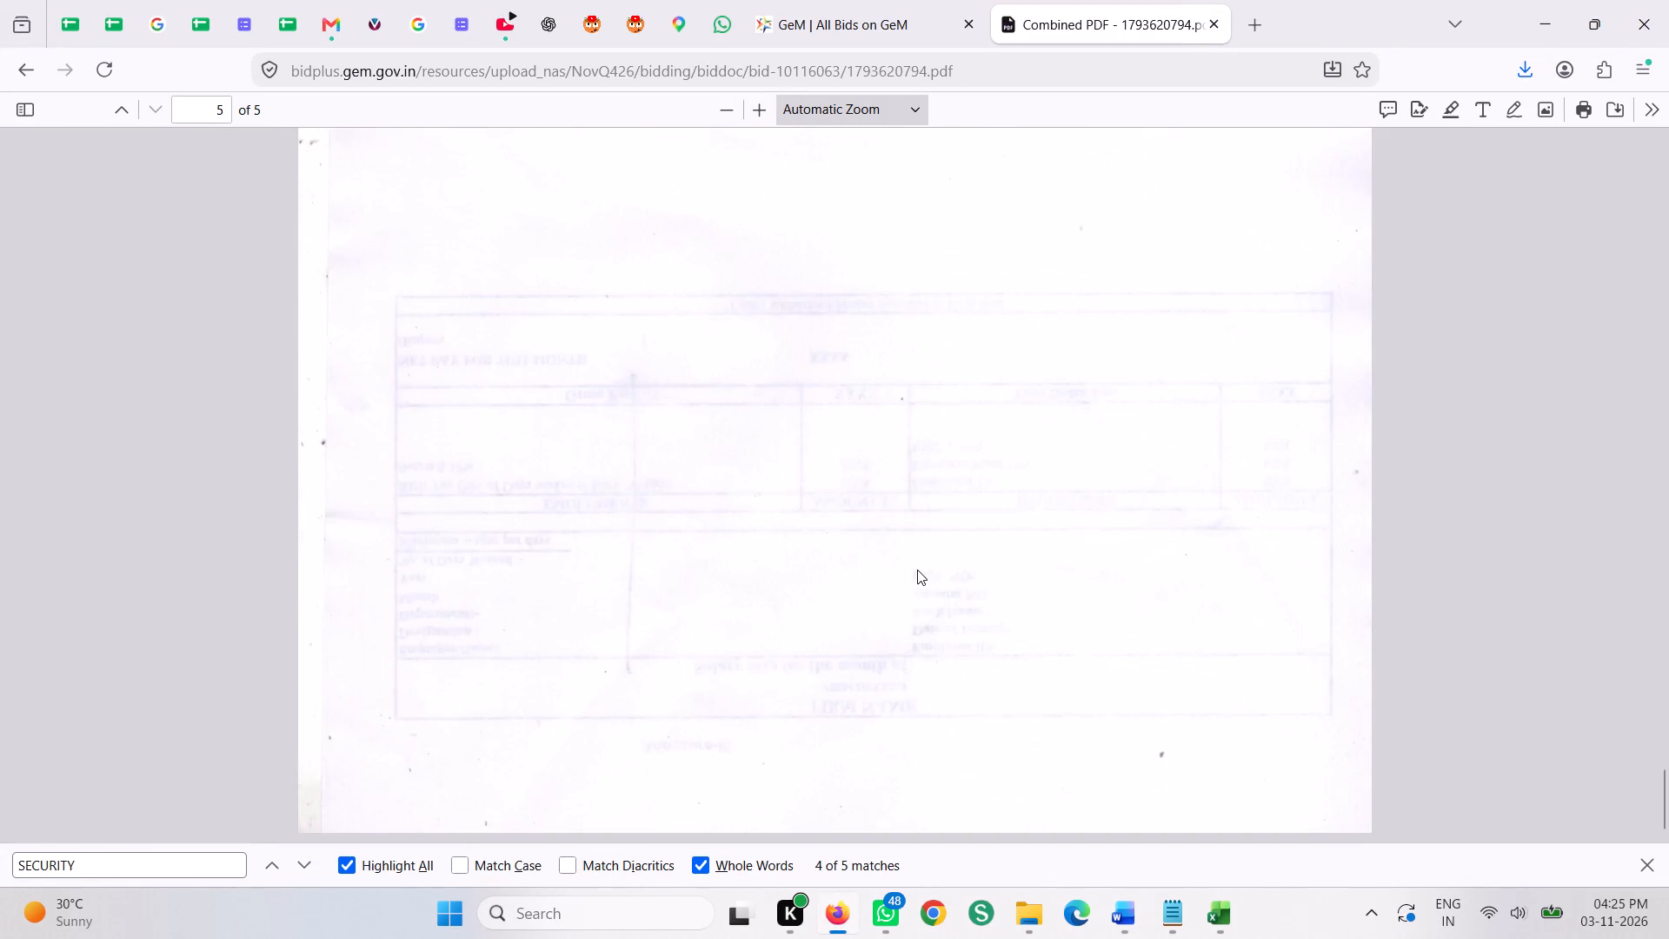
pyautogui.scroll(-4, 917, 569)
pyautogui.scroll(20, 919, 570)
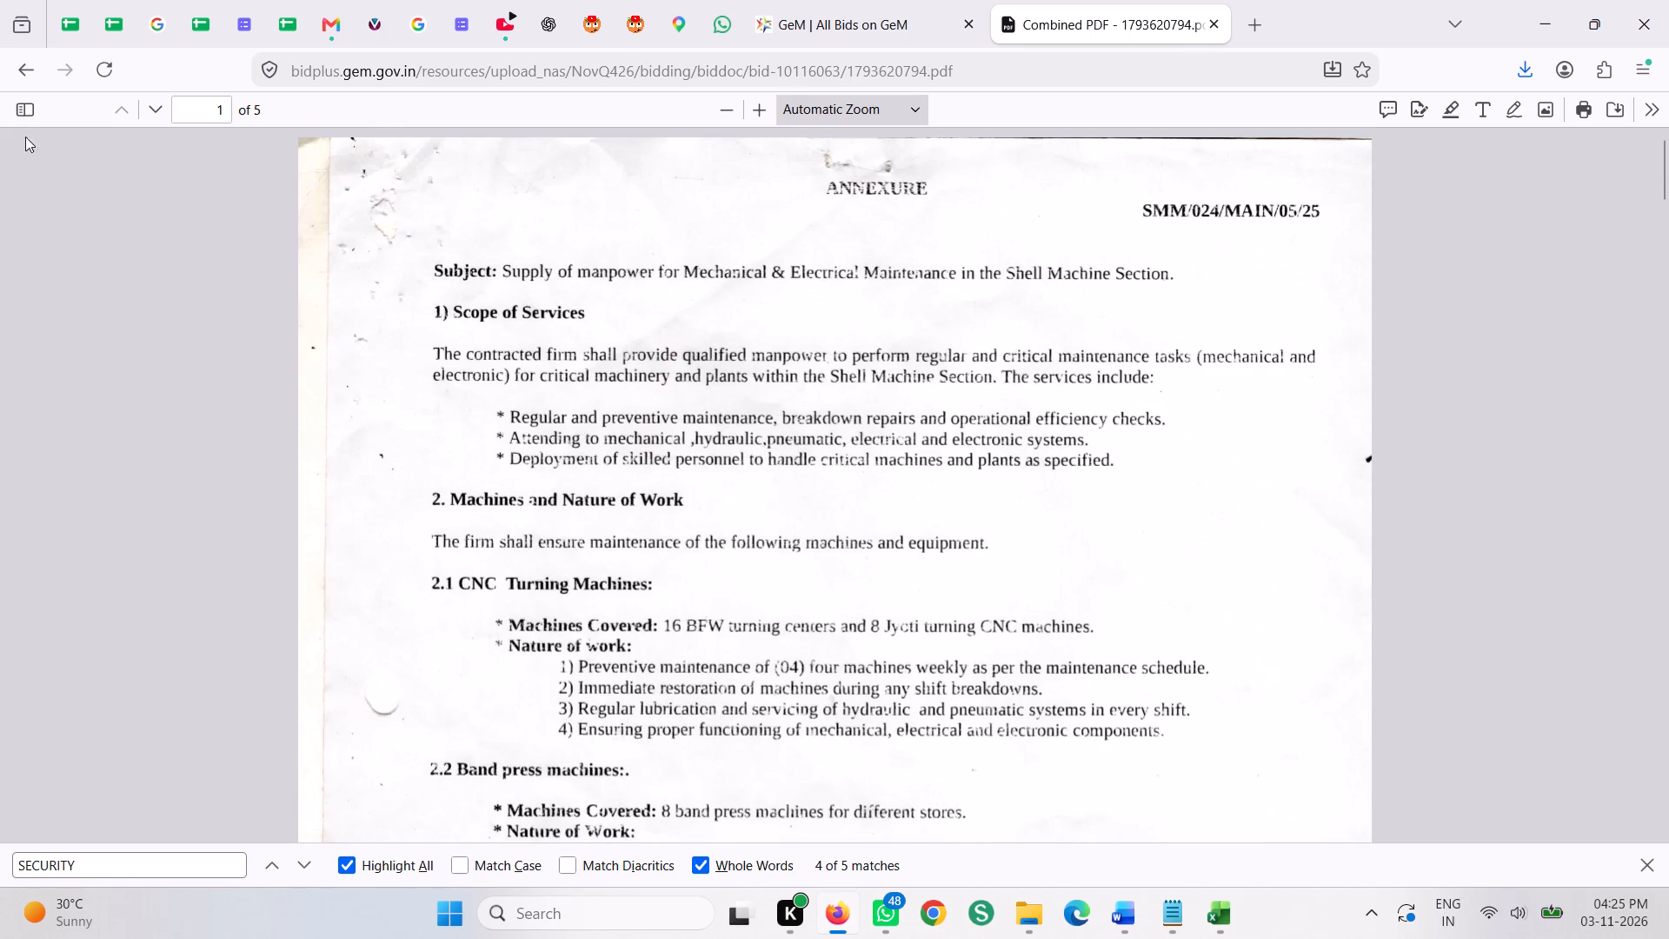
pyautogui.click(28, 59)
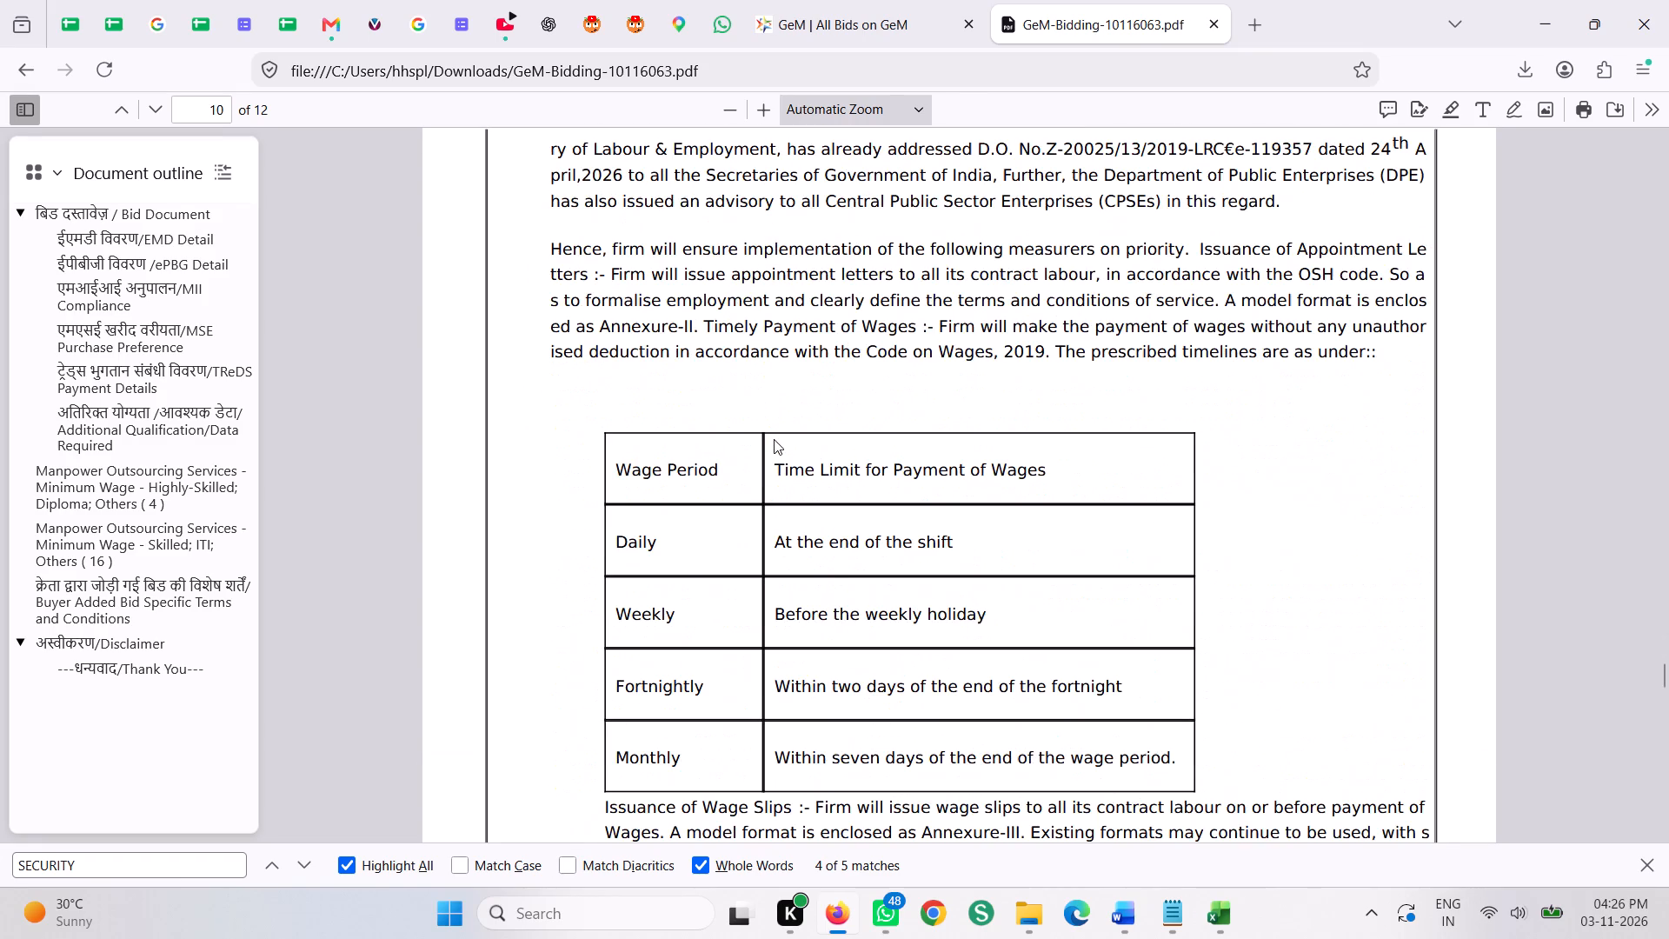
pyautogui.scroll(-1, 774, 443)
pyautogui.scroll(1, 774, 445)
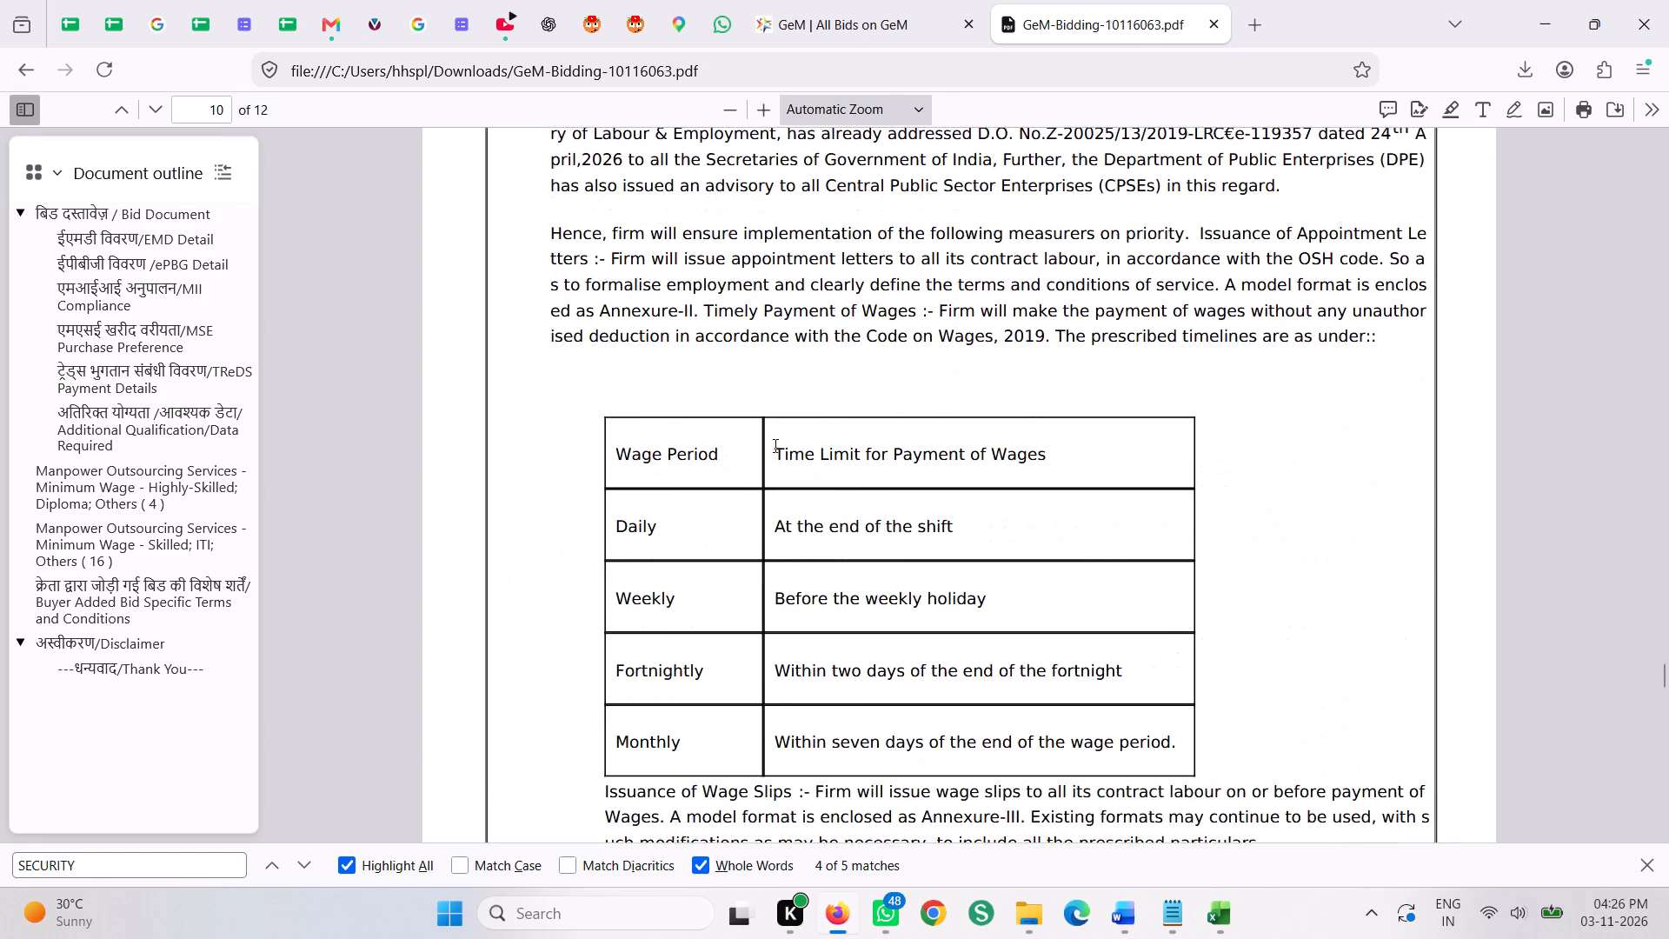
pyautogui.scroll(3, 774, 445)
pyautogui.scroll(1, 867, 493)
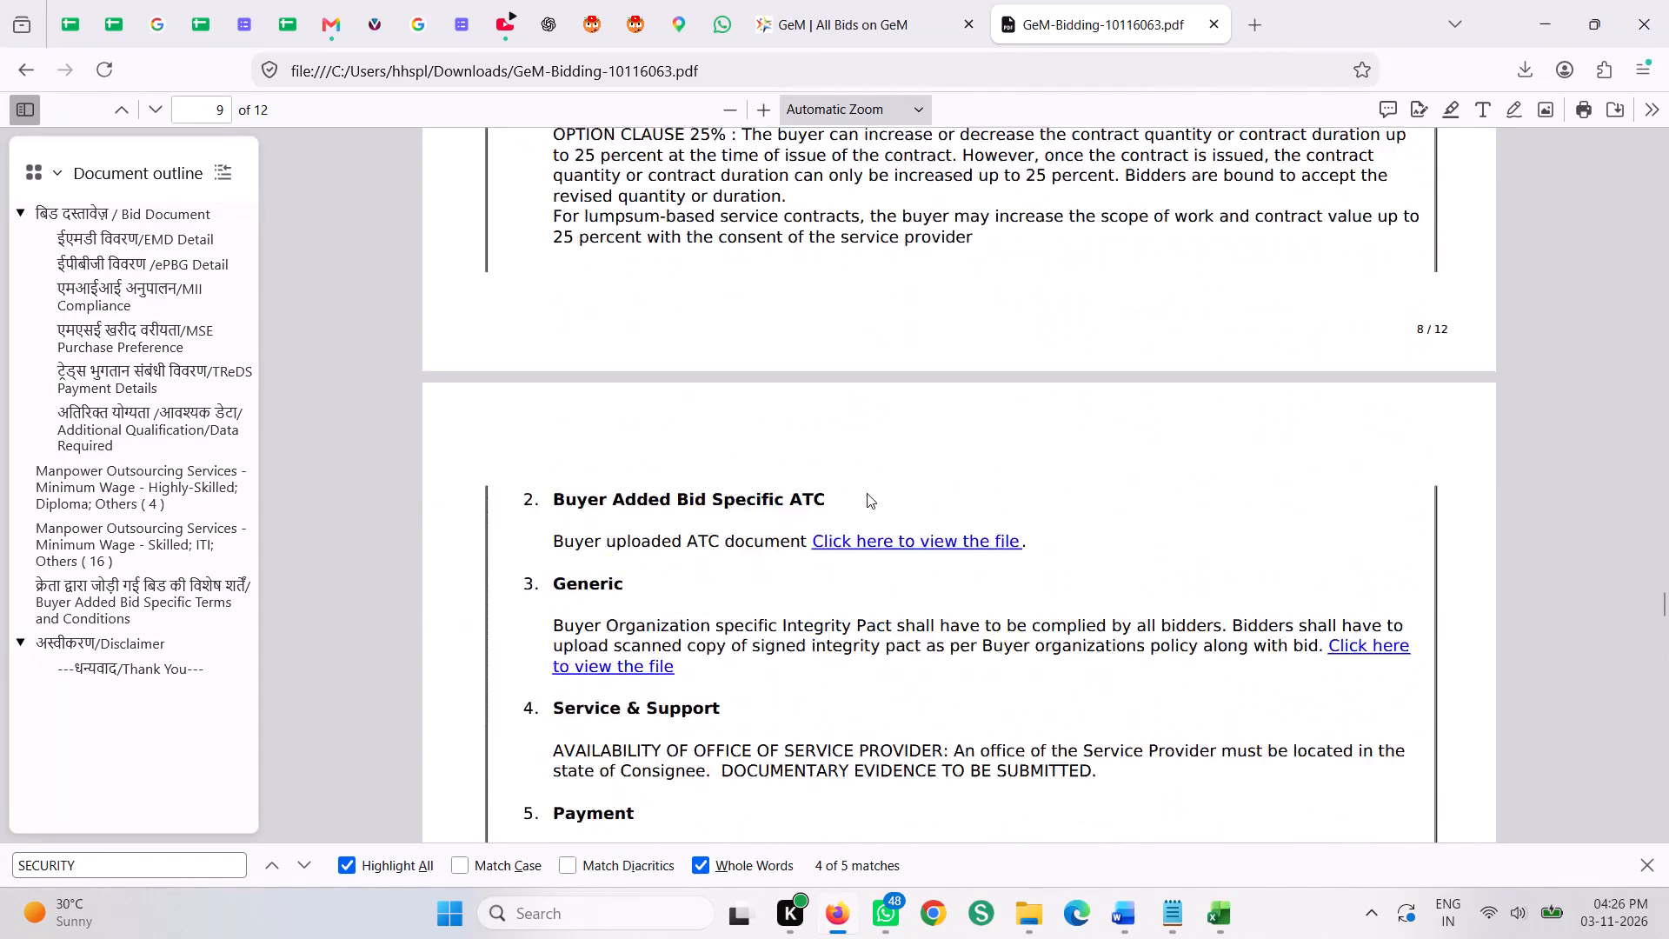
pyautogui.scroll(-1, 863, 484)
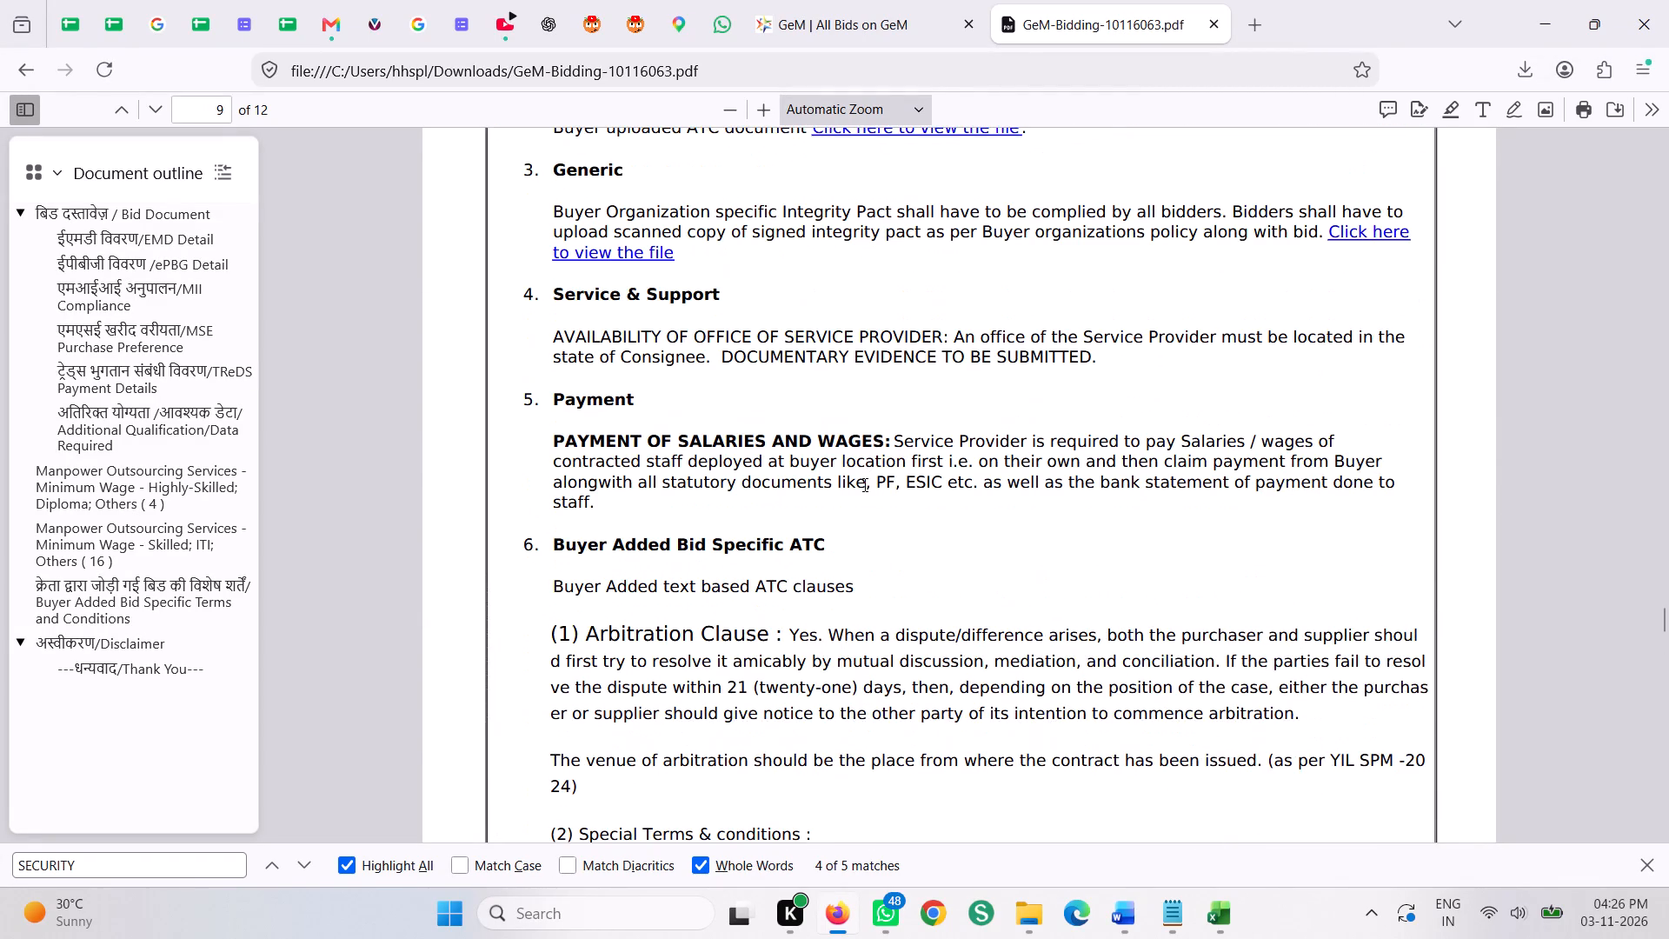
pyautogui.scroll(1, 863, 484)
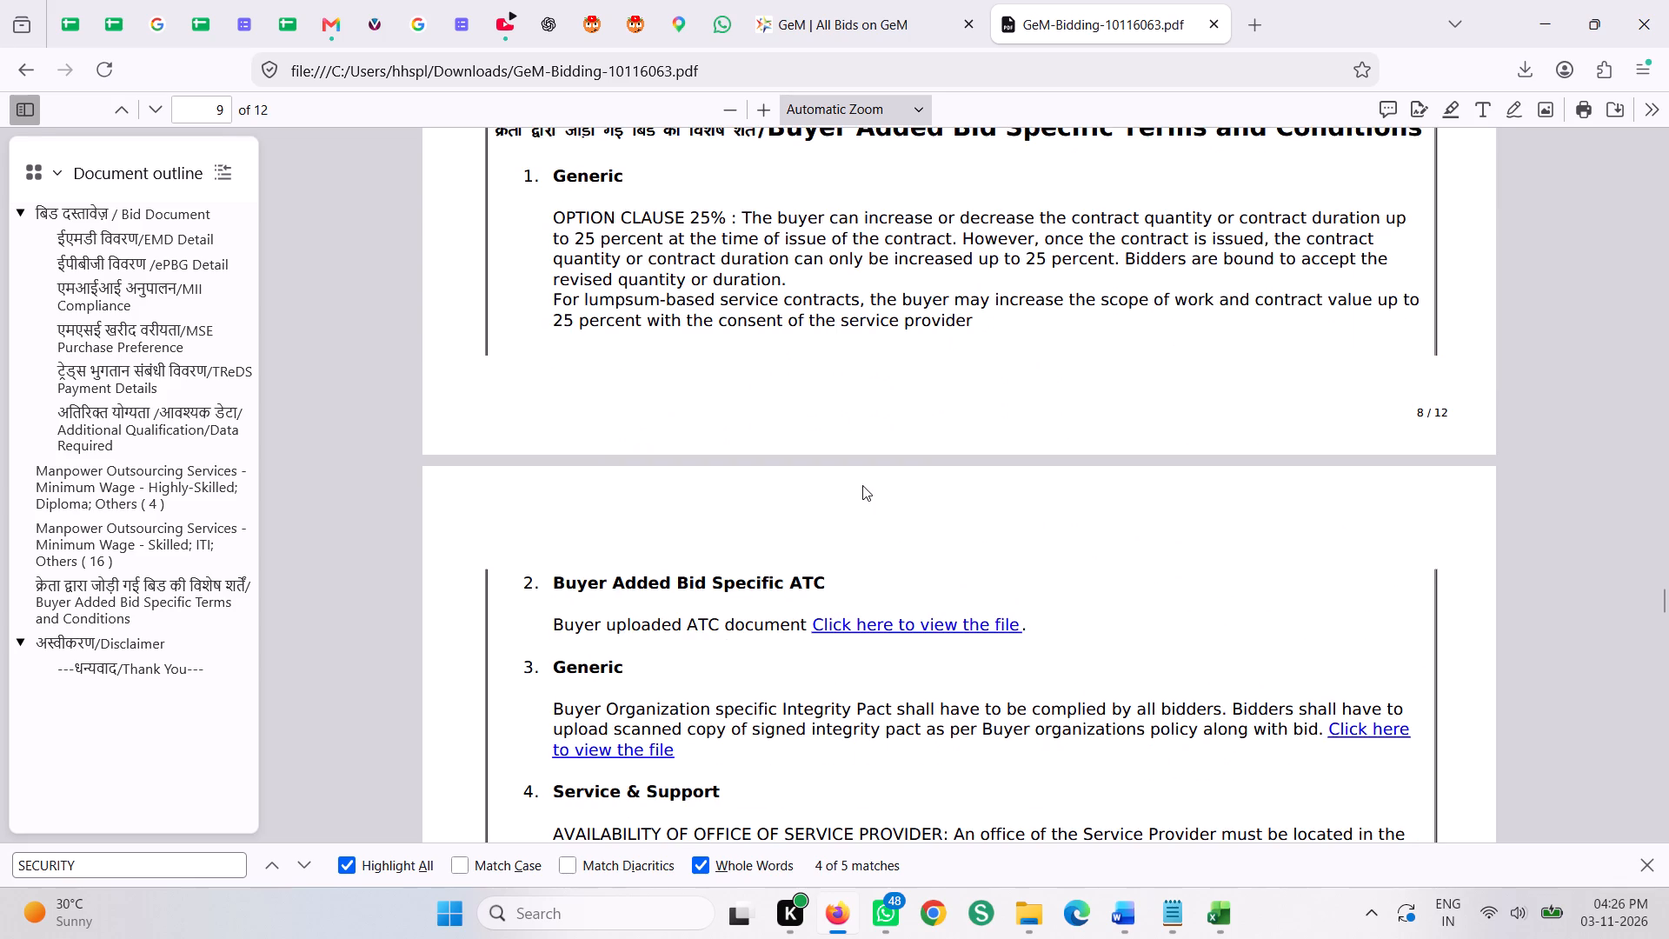
pyautogui.click(888, 0)
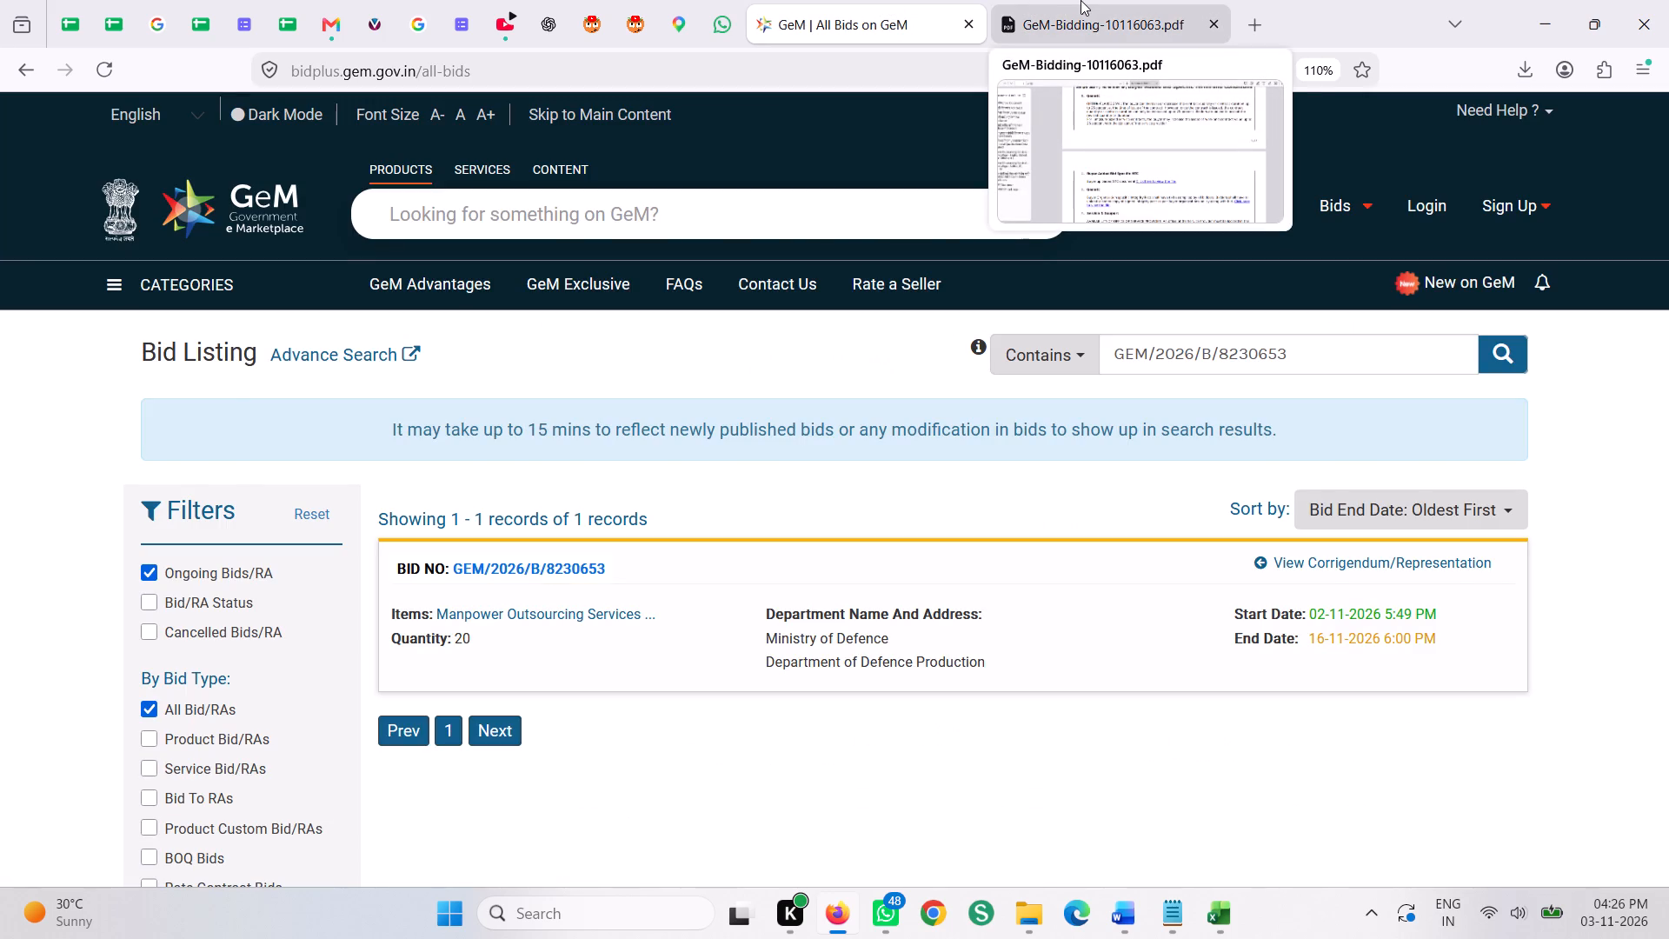
pyautogui.click(1081, 0)
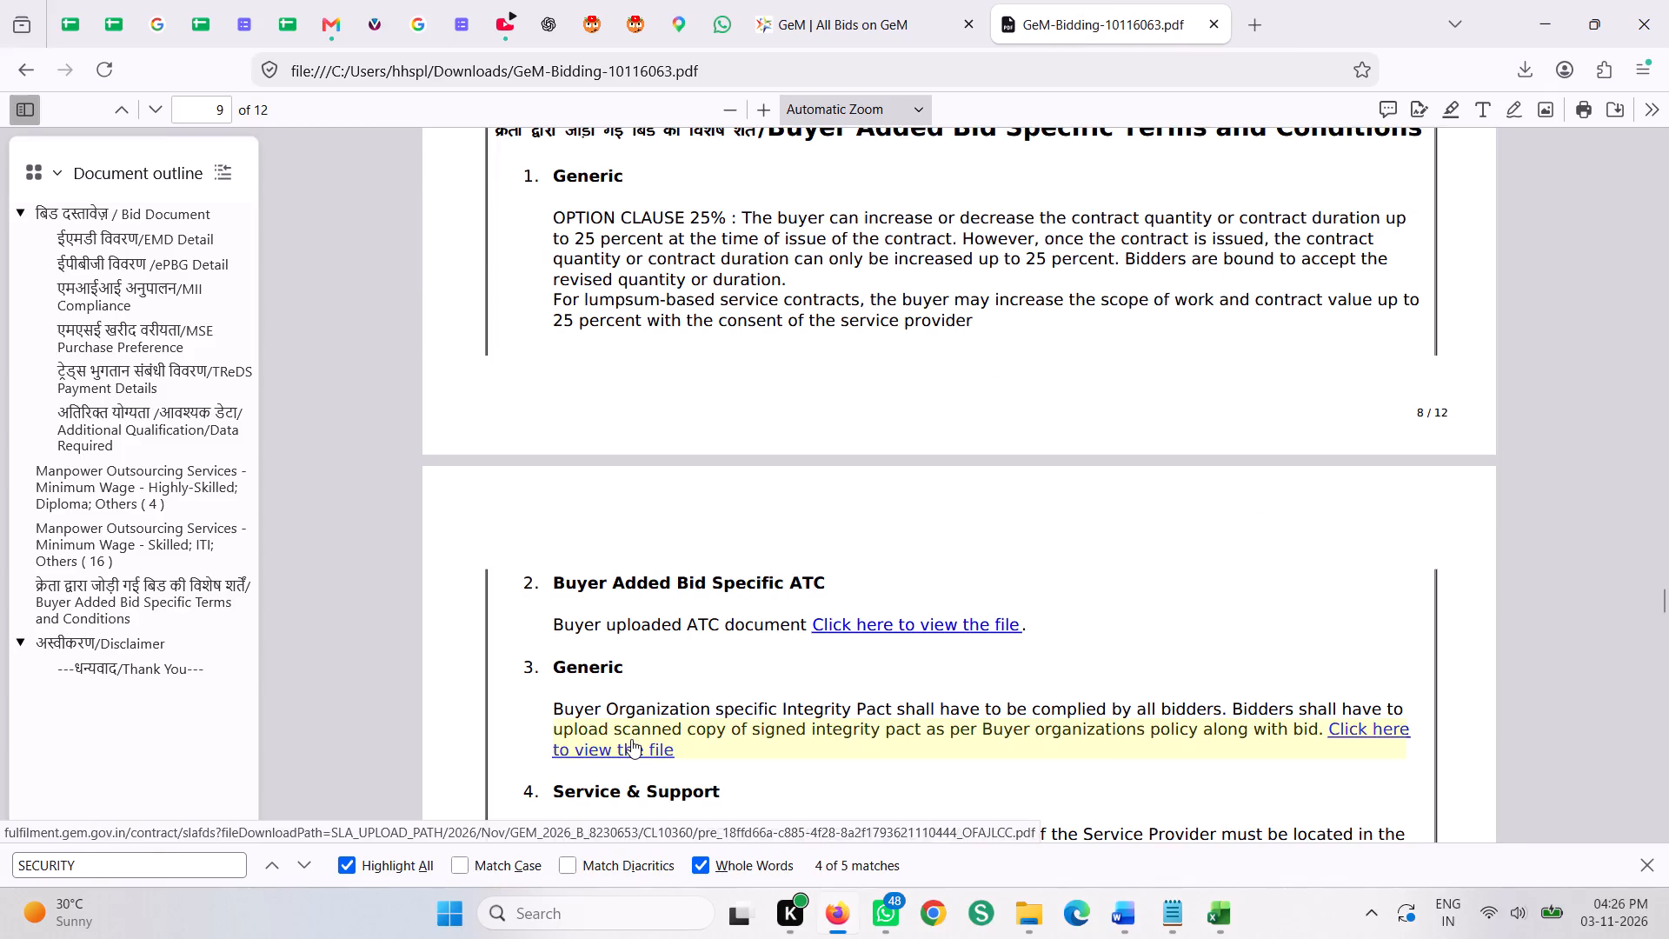
# Check the bid files saved in the GEM2026B8230653 folder in File Explorer, including the minimum wages, integrity pact and Annexure A files.
pyautogui.click(1017, 906)
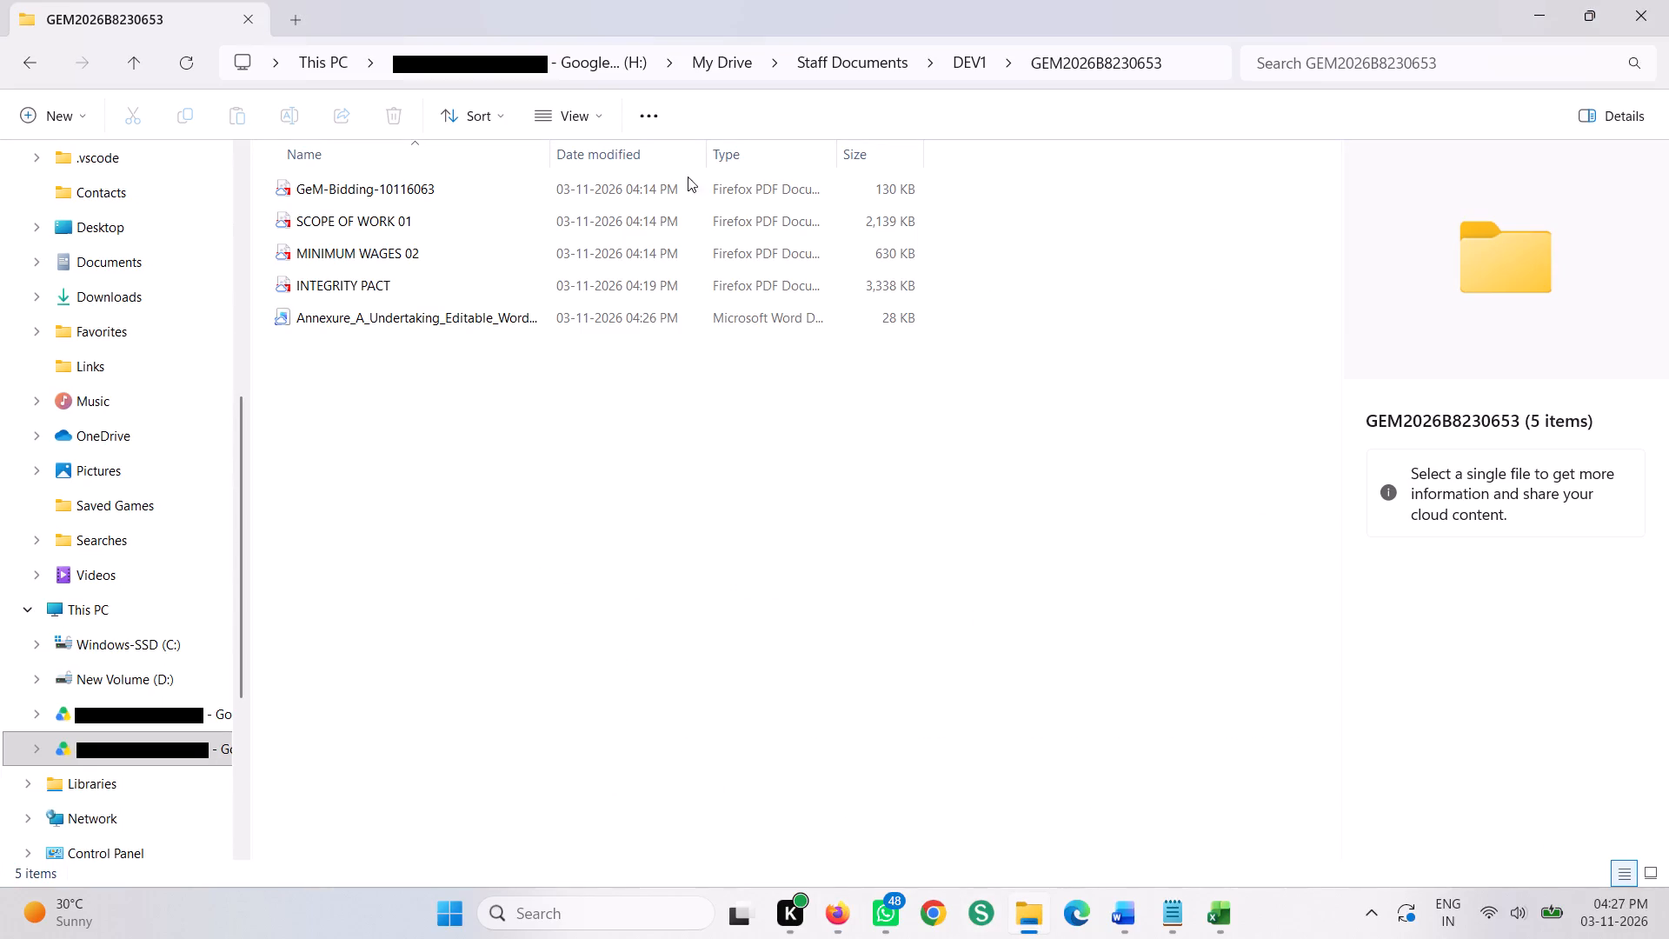
pyautogui.click(337, 256)
pyautogui.click(330, 295)
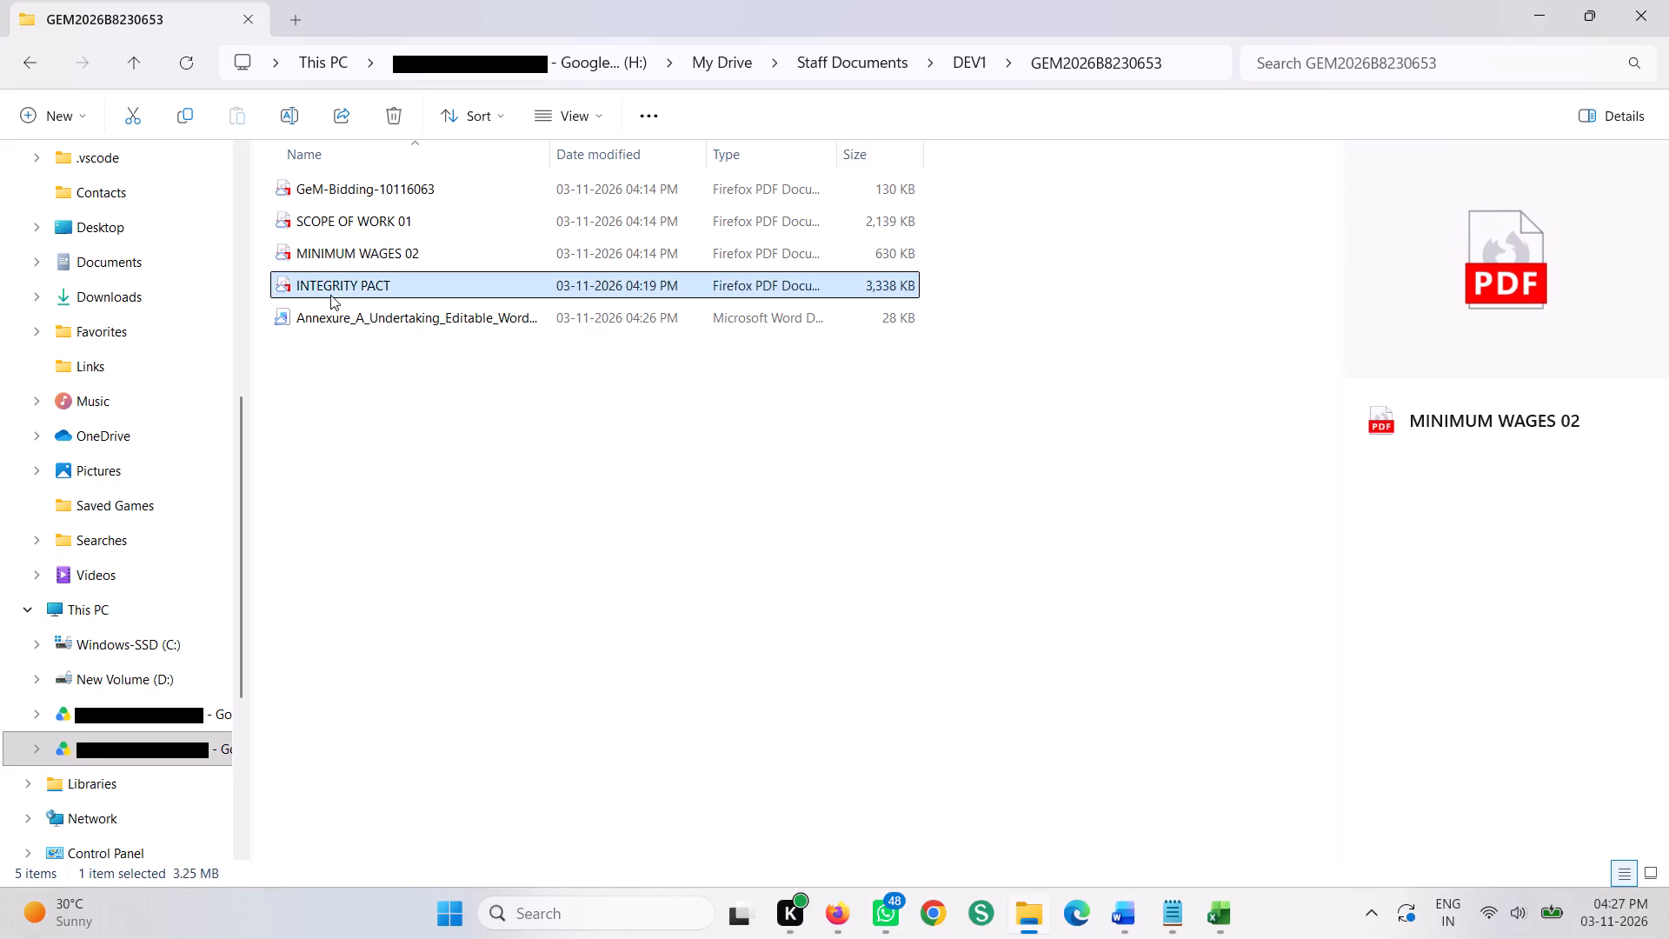
pyautogui.click(325, 319)
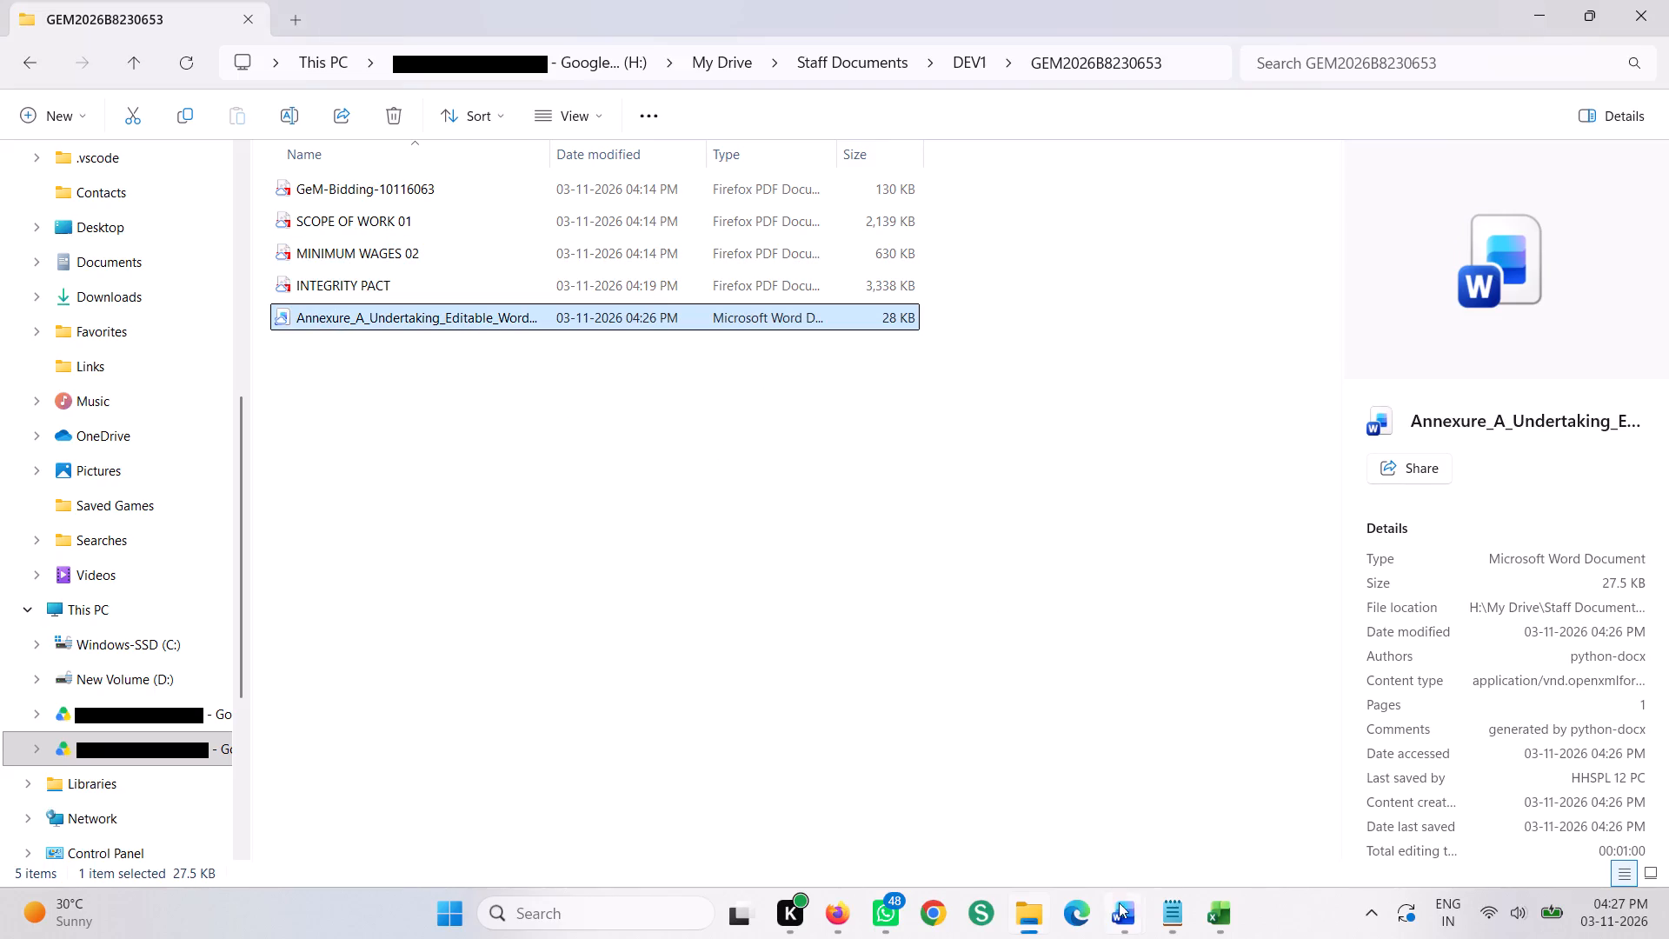
# Highlight "EMD EXEMPTION – MSME CERTIFICATE" in yellow in the REQUIRED DOCUMENTS list in Word.
pyautogui.click(1119, 902)
pyautogui.click(70, 830)
pyautogui.scroll(1, 821, 662)
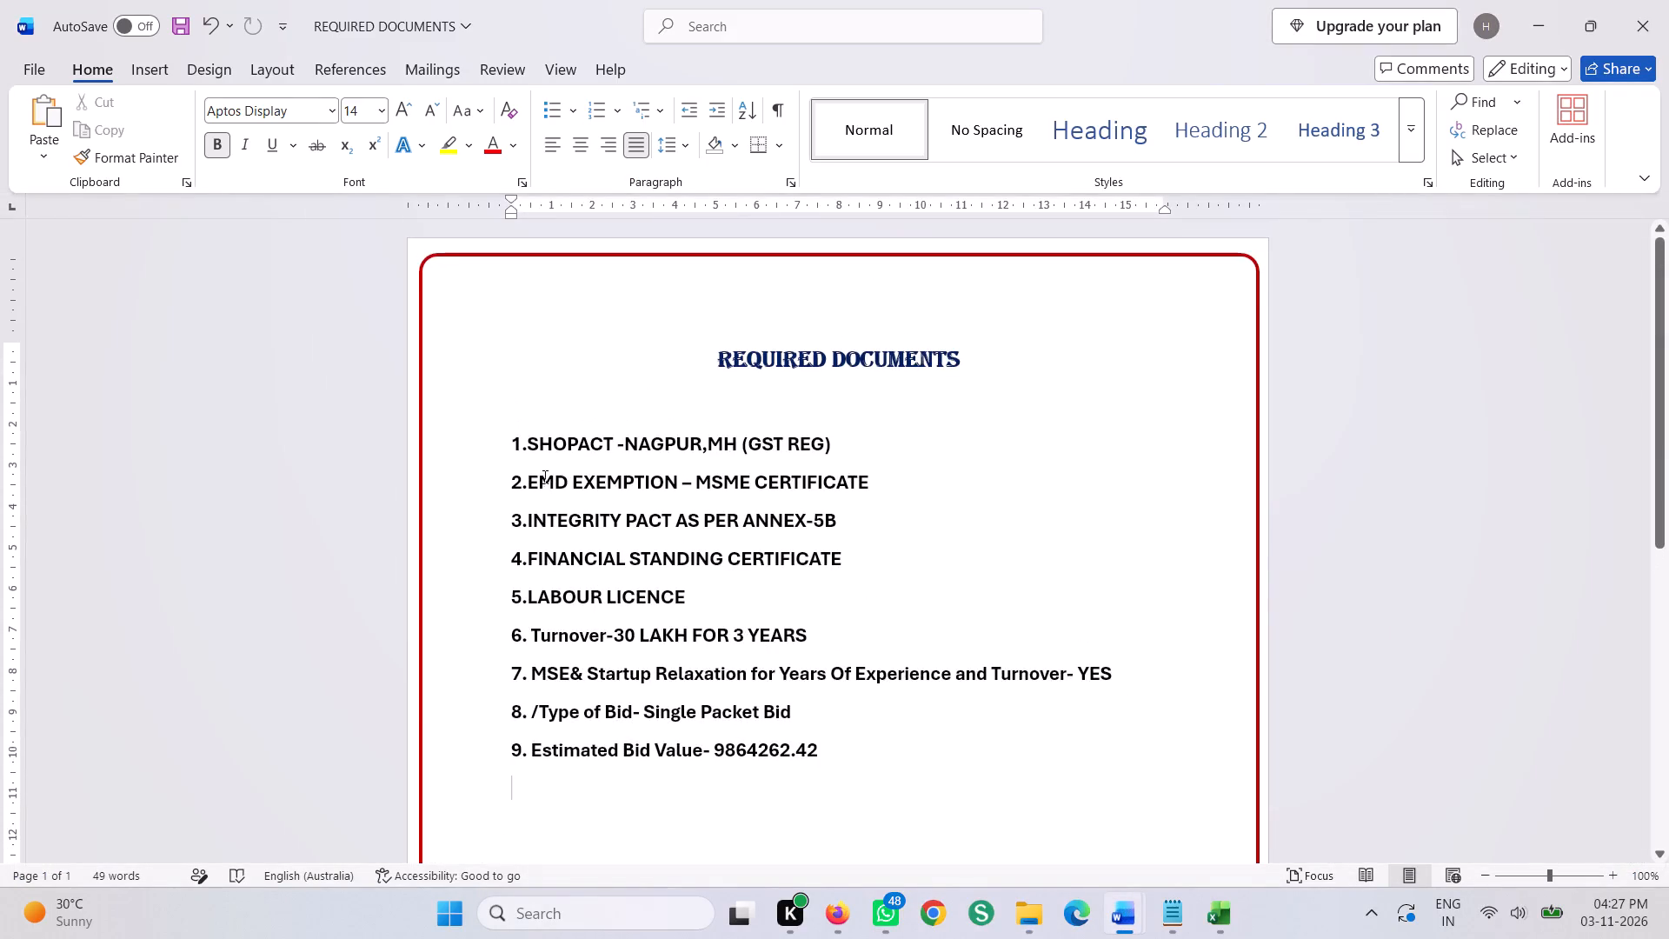
pyautogui.moveTo(532, 479); pyautogui.dragTo(856, 481)
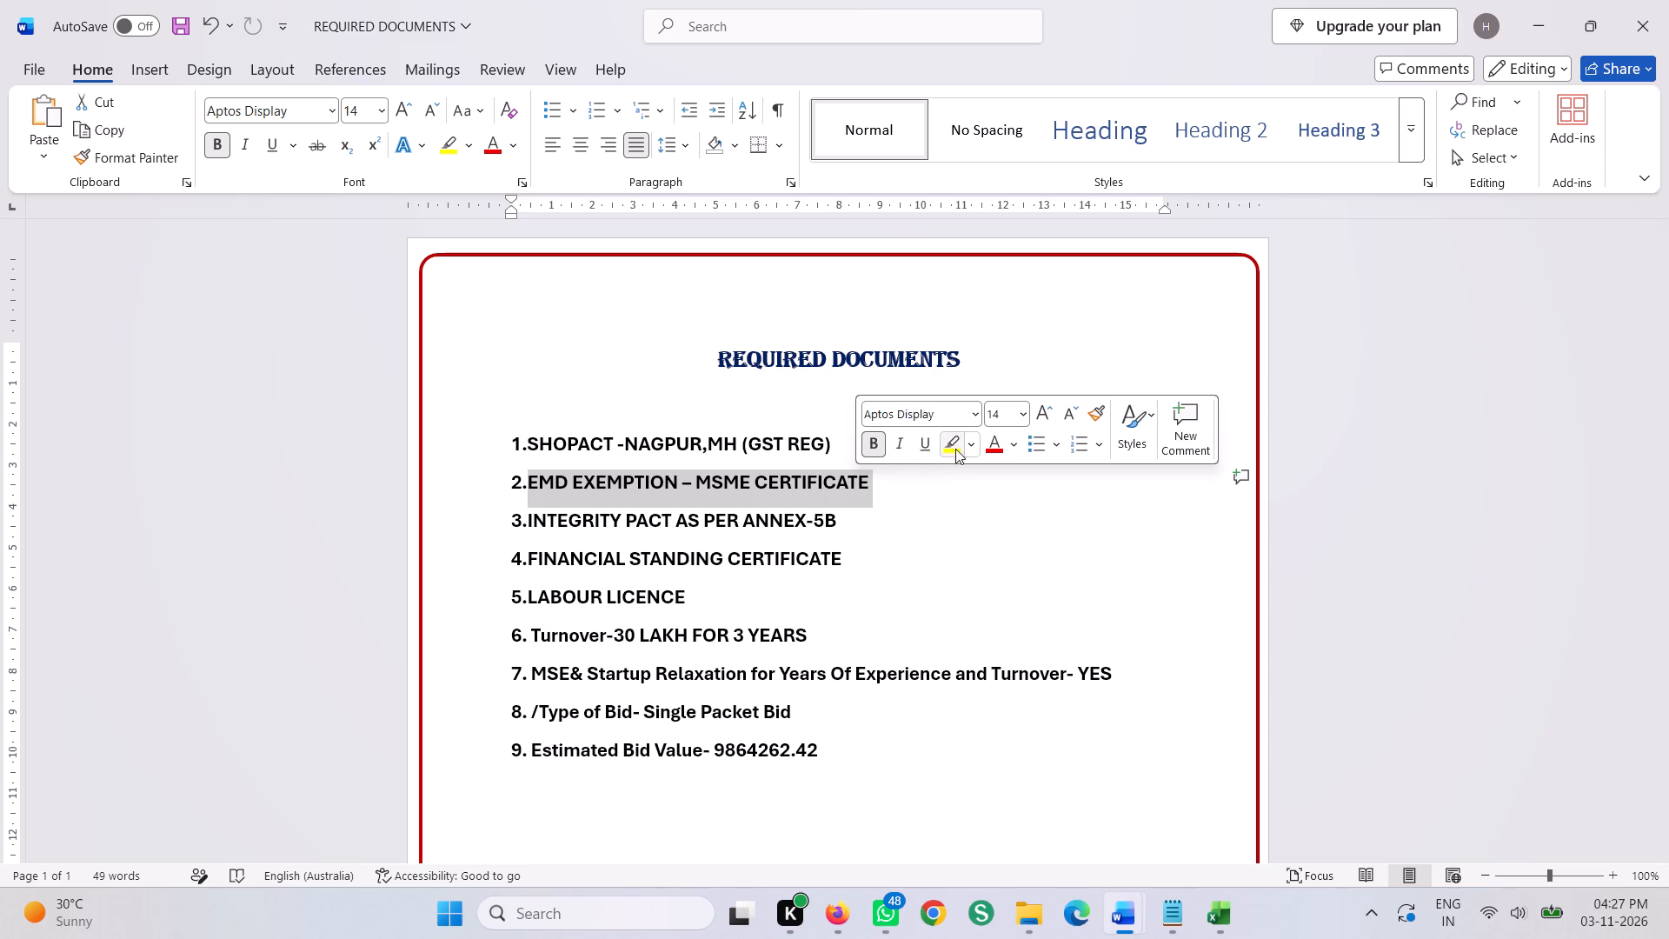
pyautogui.click(955, 449)
pyautogui.click(839, 626)
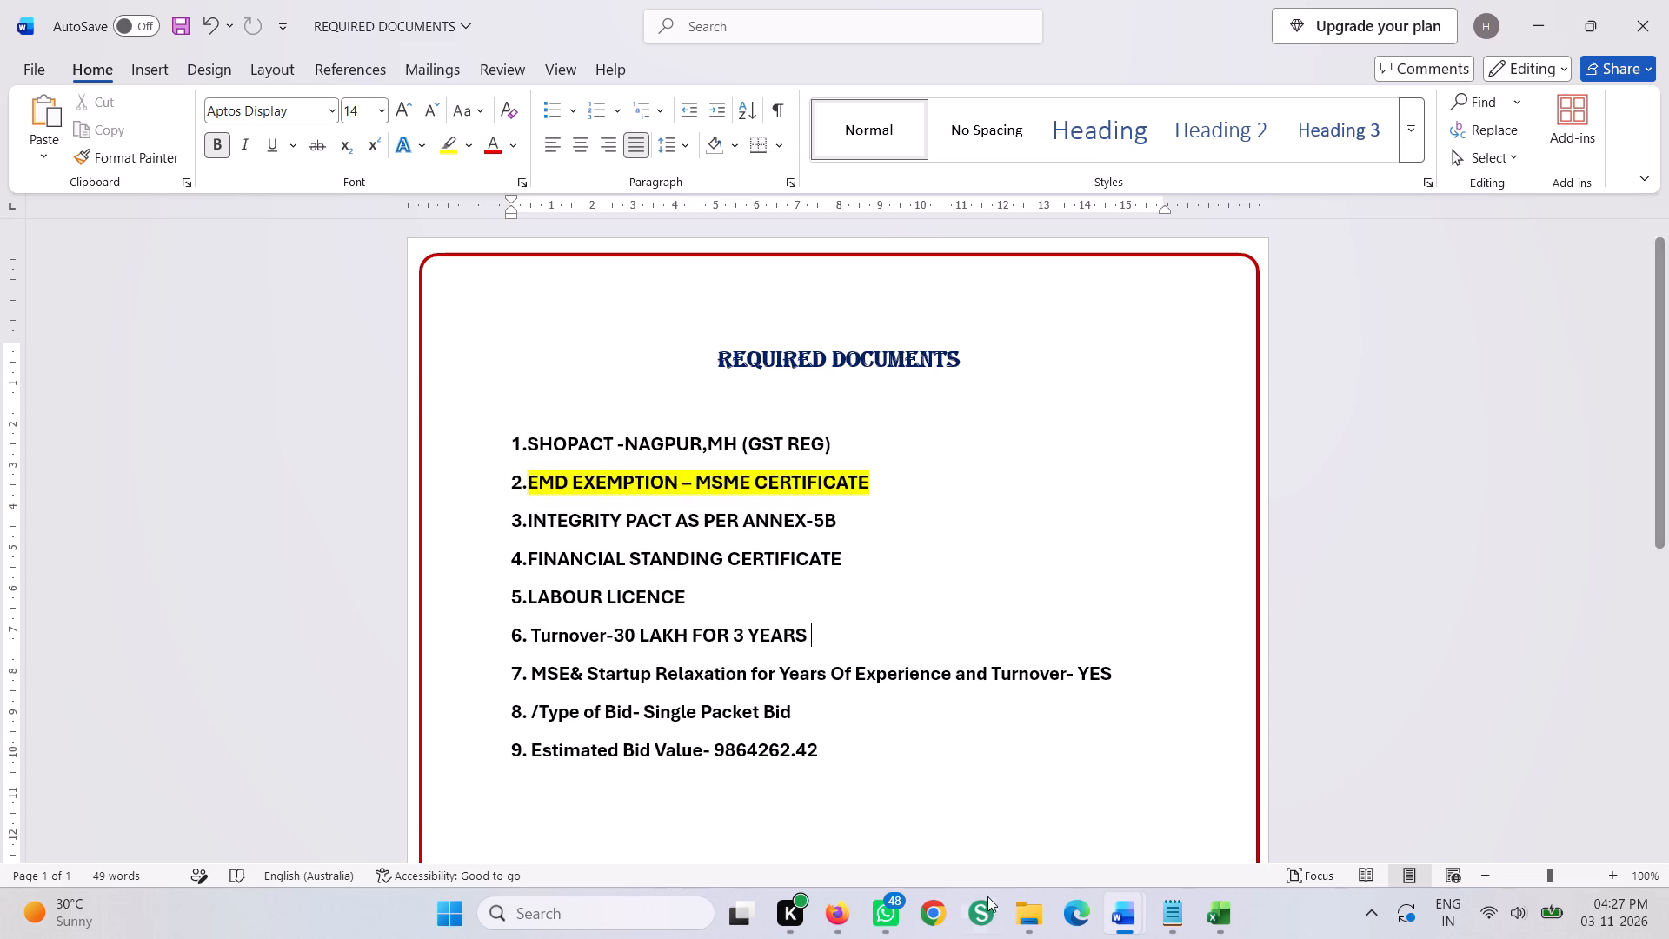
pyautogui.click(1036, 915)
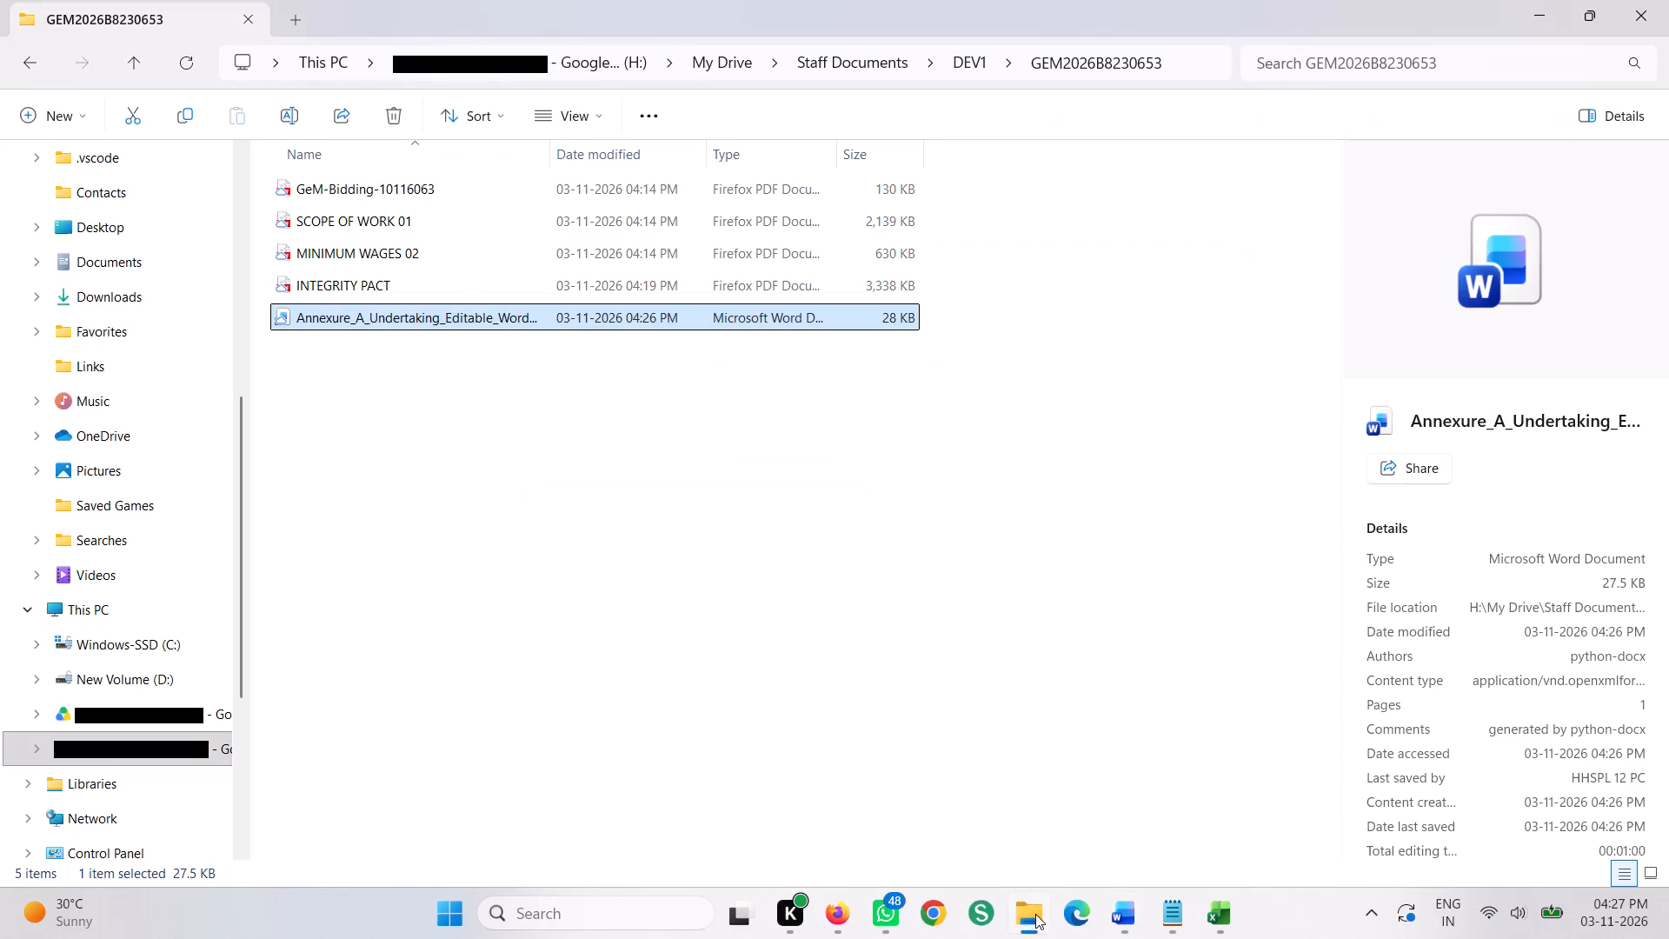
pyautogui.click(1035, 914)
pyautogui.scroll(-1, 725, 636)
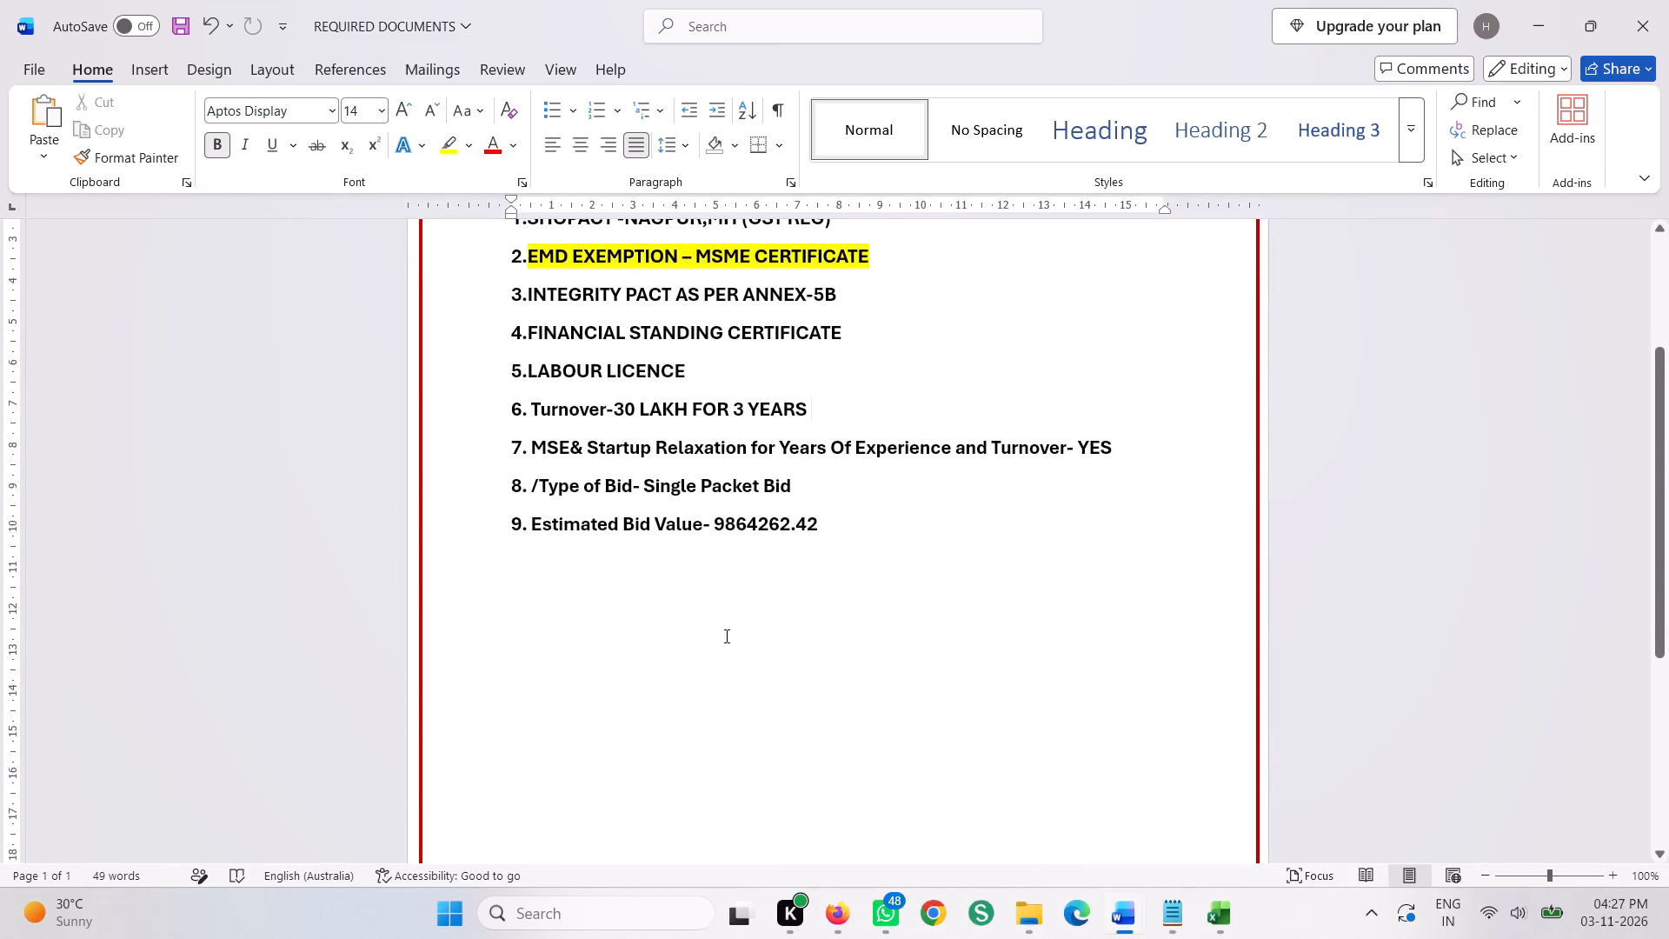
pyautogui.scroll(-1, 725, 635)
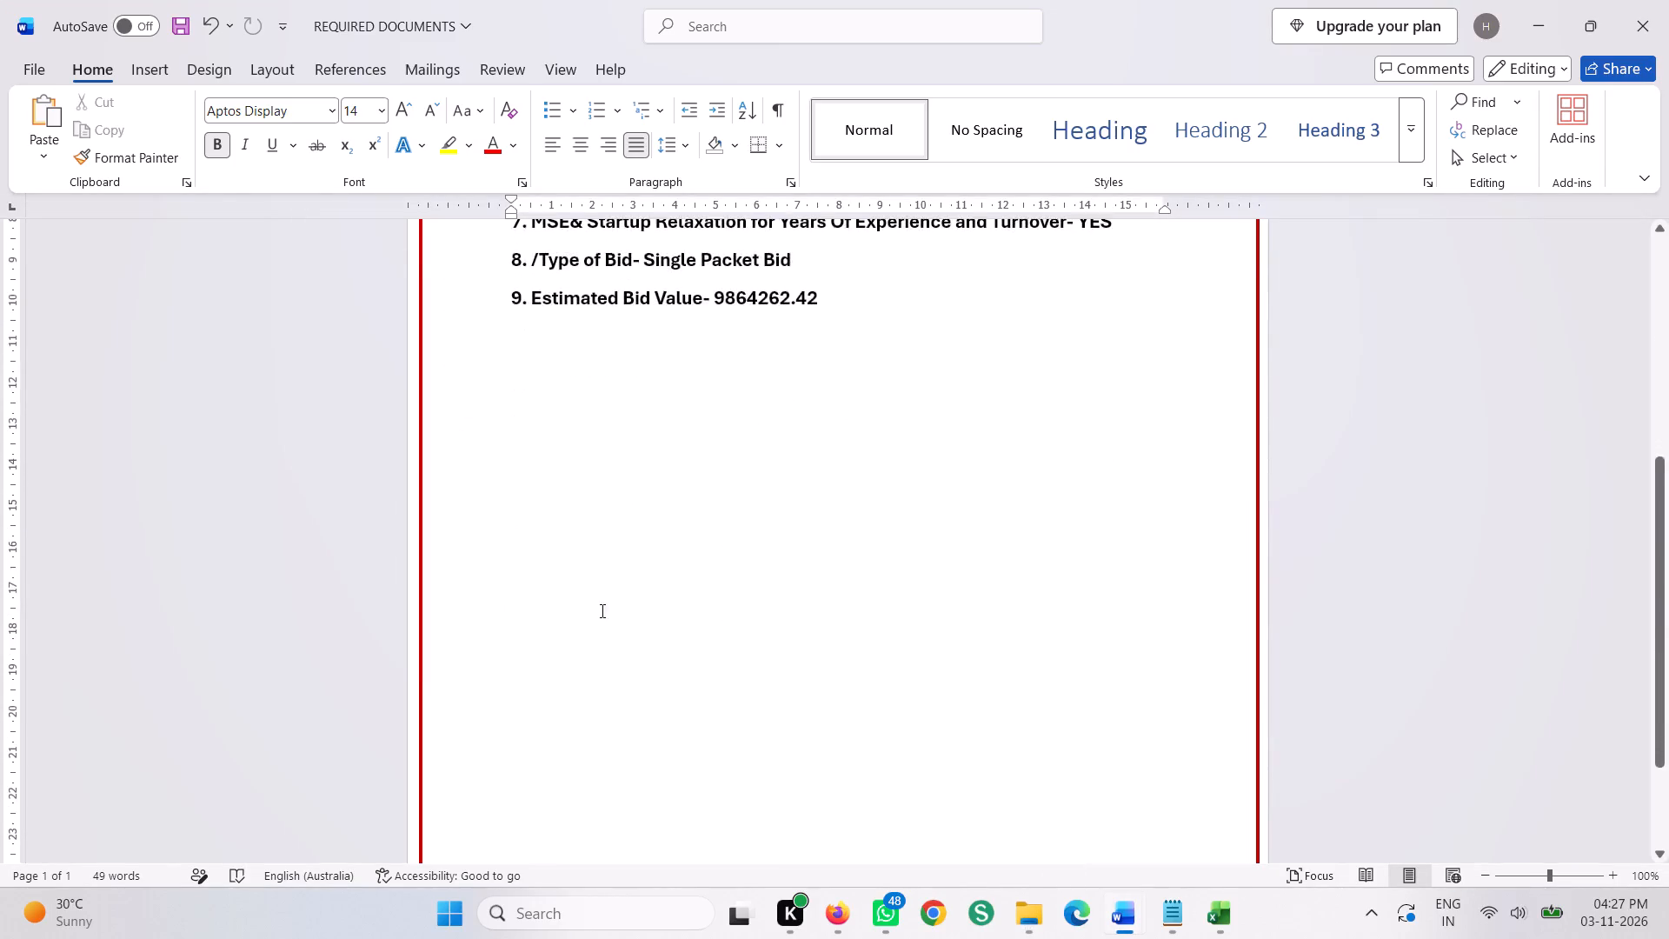
# Switch to Firefox and review the technical specification tables and attachment links on pages 4 to 7 of GeM-Bidding-10116063.pdf.
pyautogui.scroll(3, 605, 616)
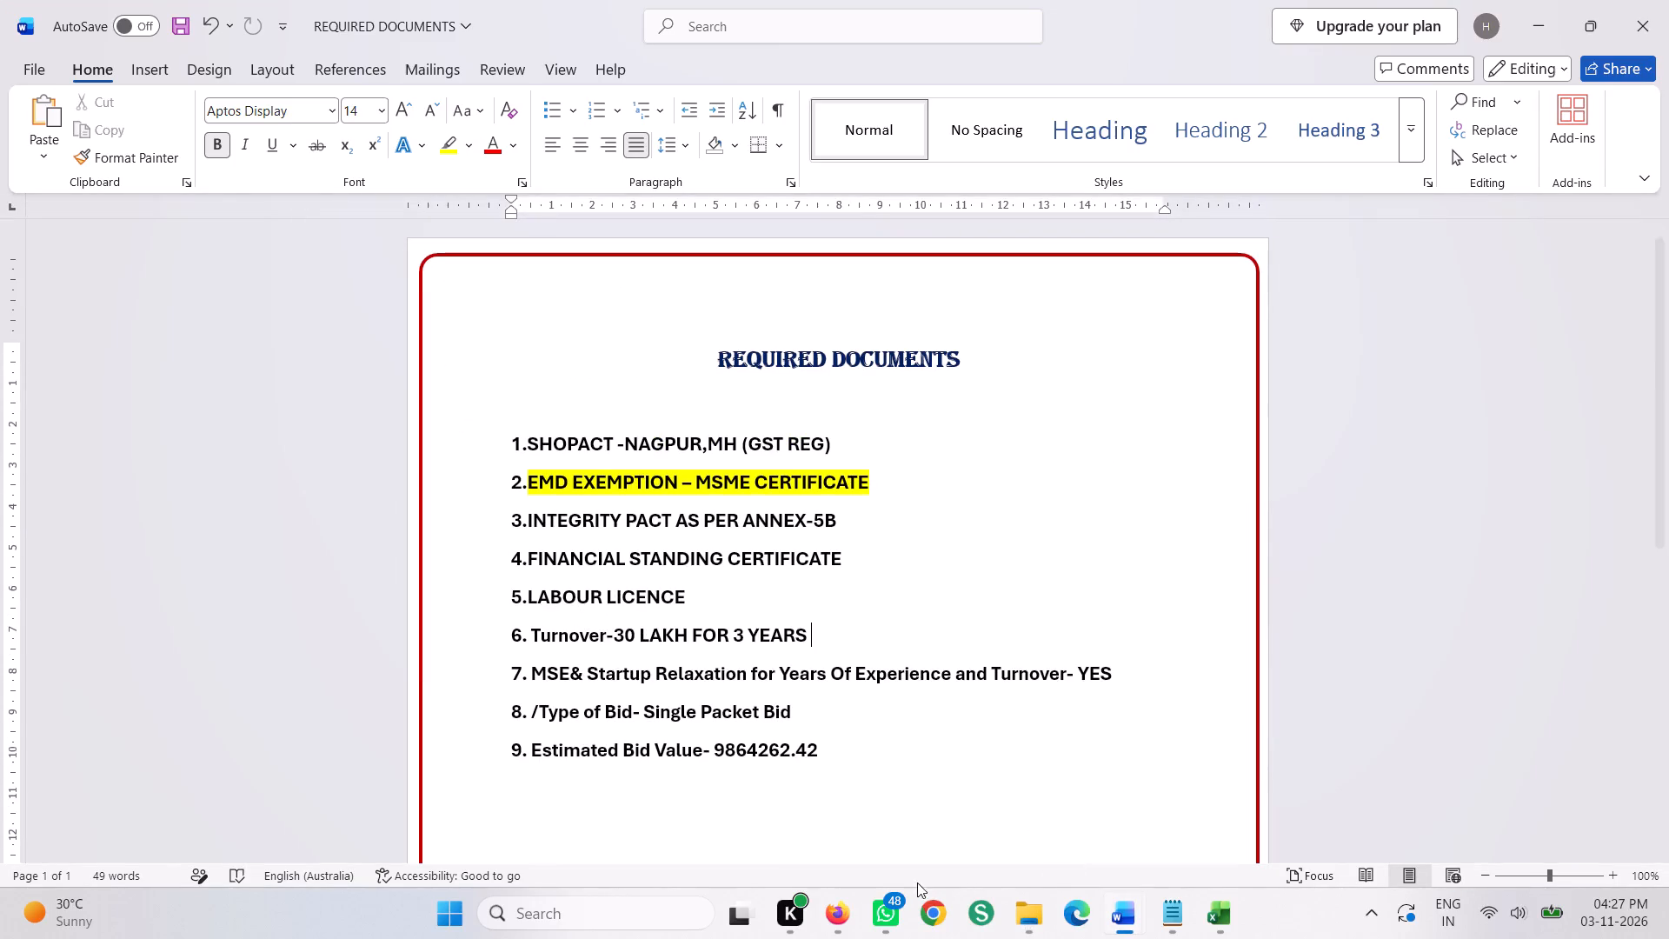
pyautogui.click(840, 911)
pyautogui.scroll(6, 935, 383)
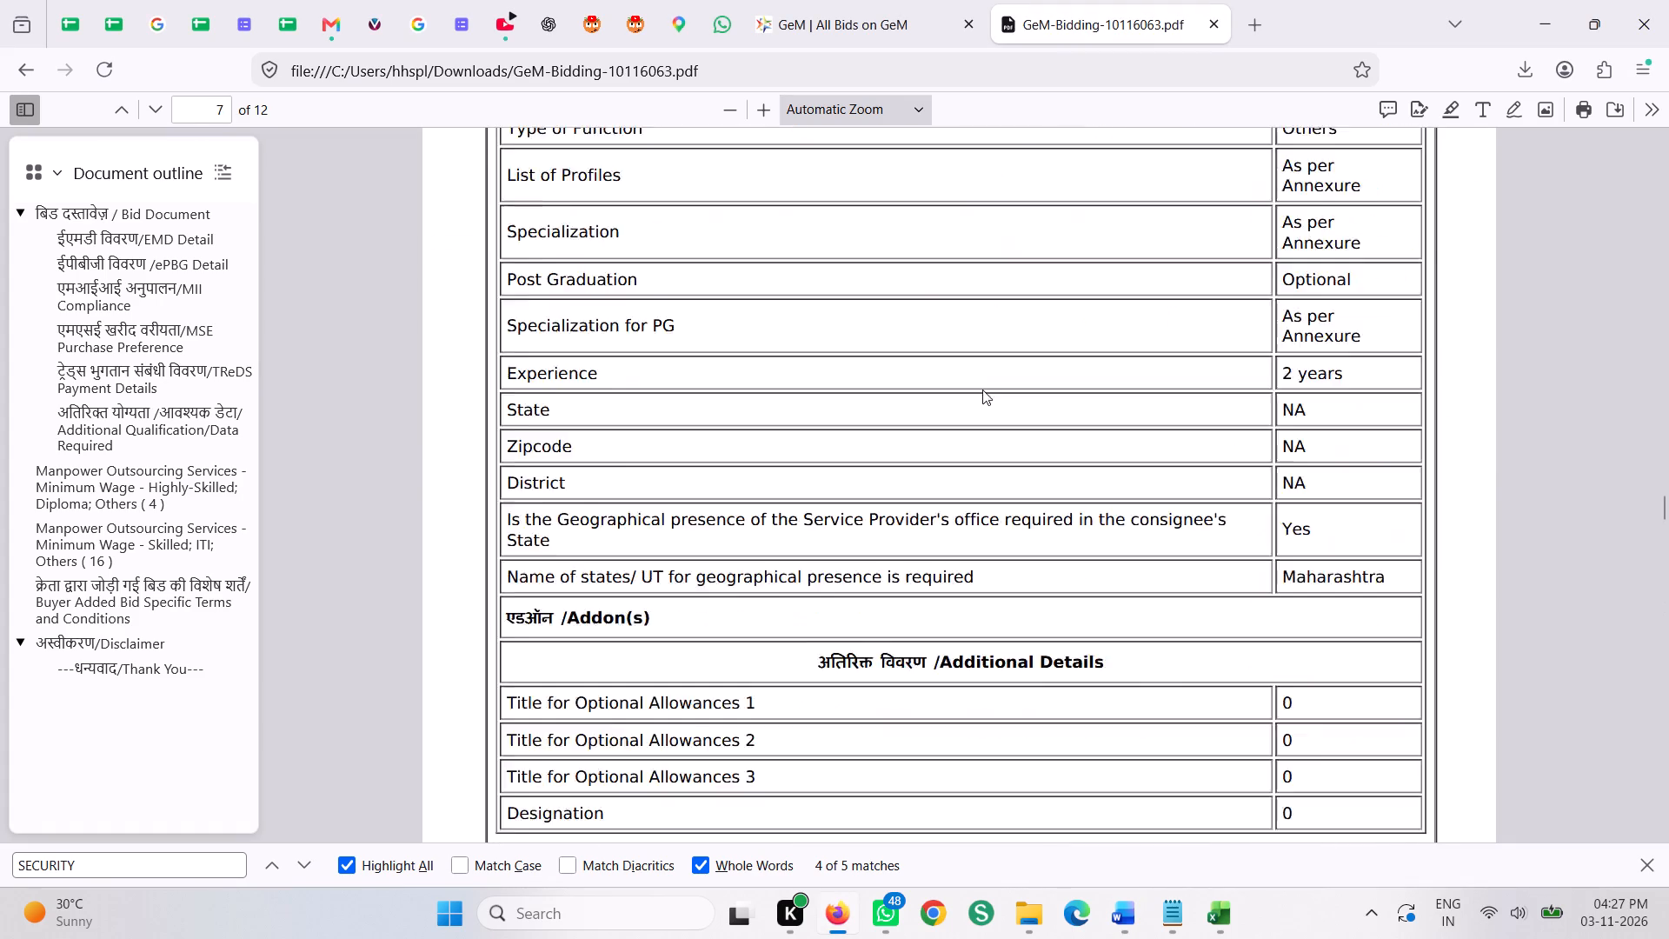
pyautogui.scroll(5, 982, 390)
pyautogui.scroll(-1, 901, 363)
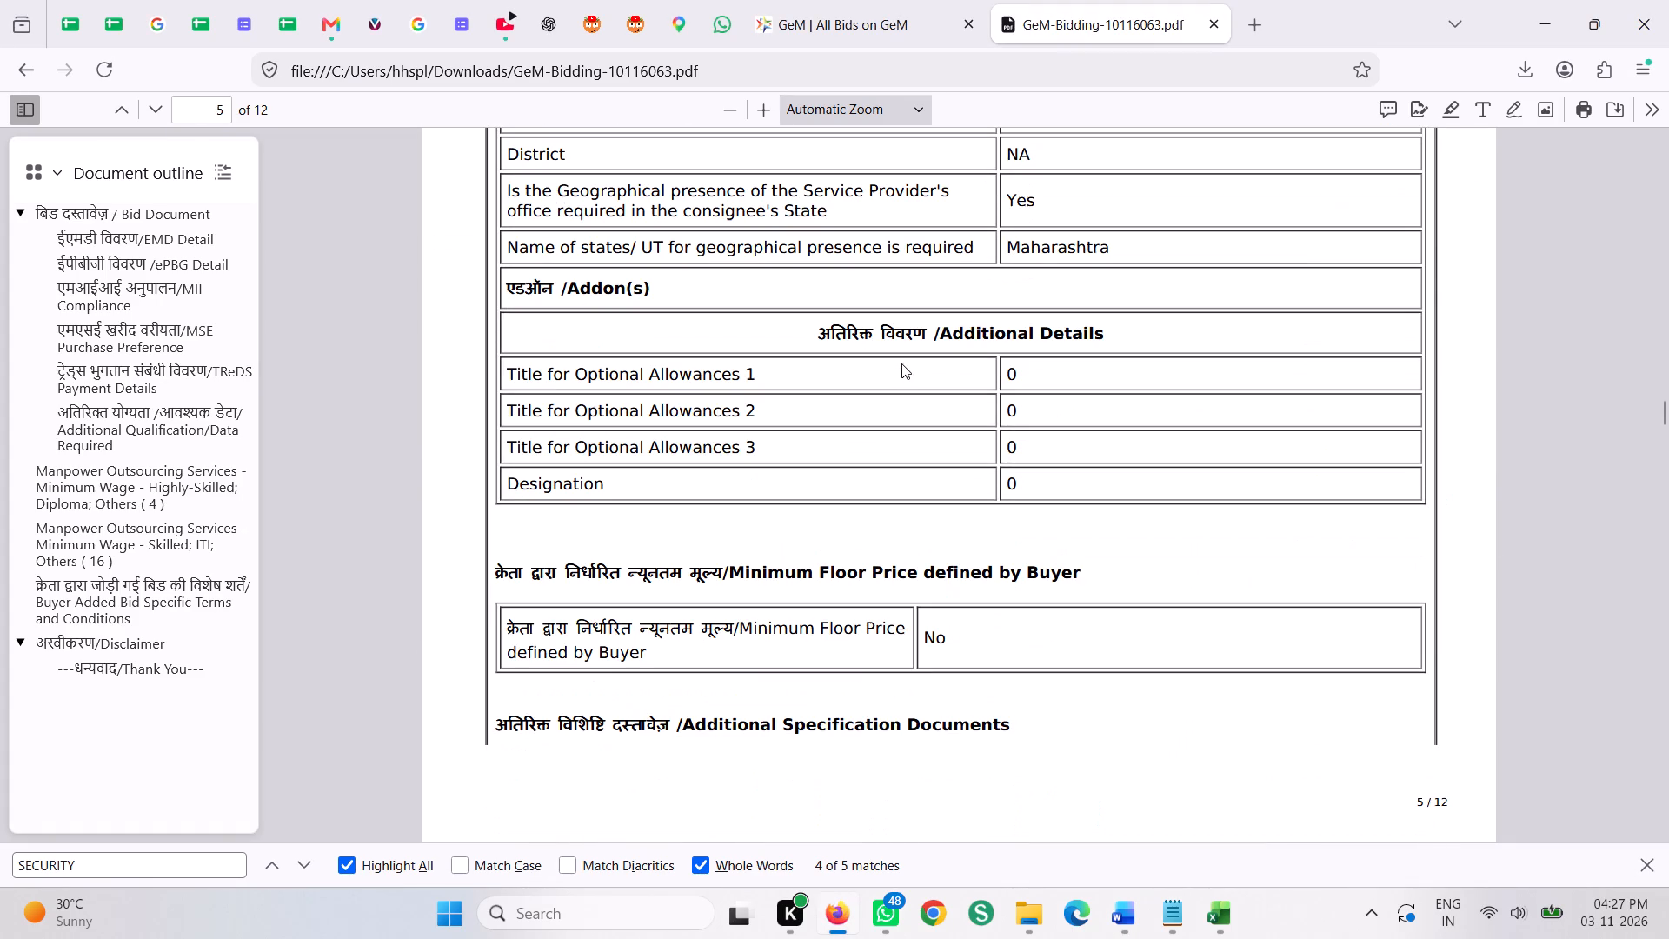
pyautogui.scroll(-4, 936, 381)
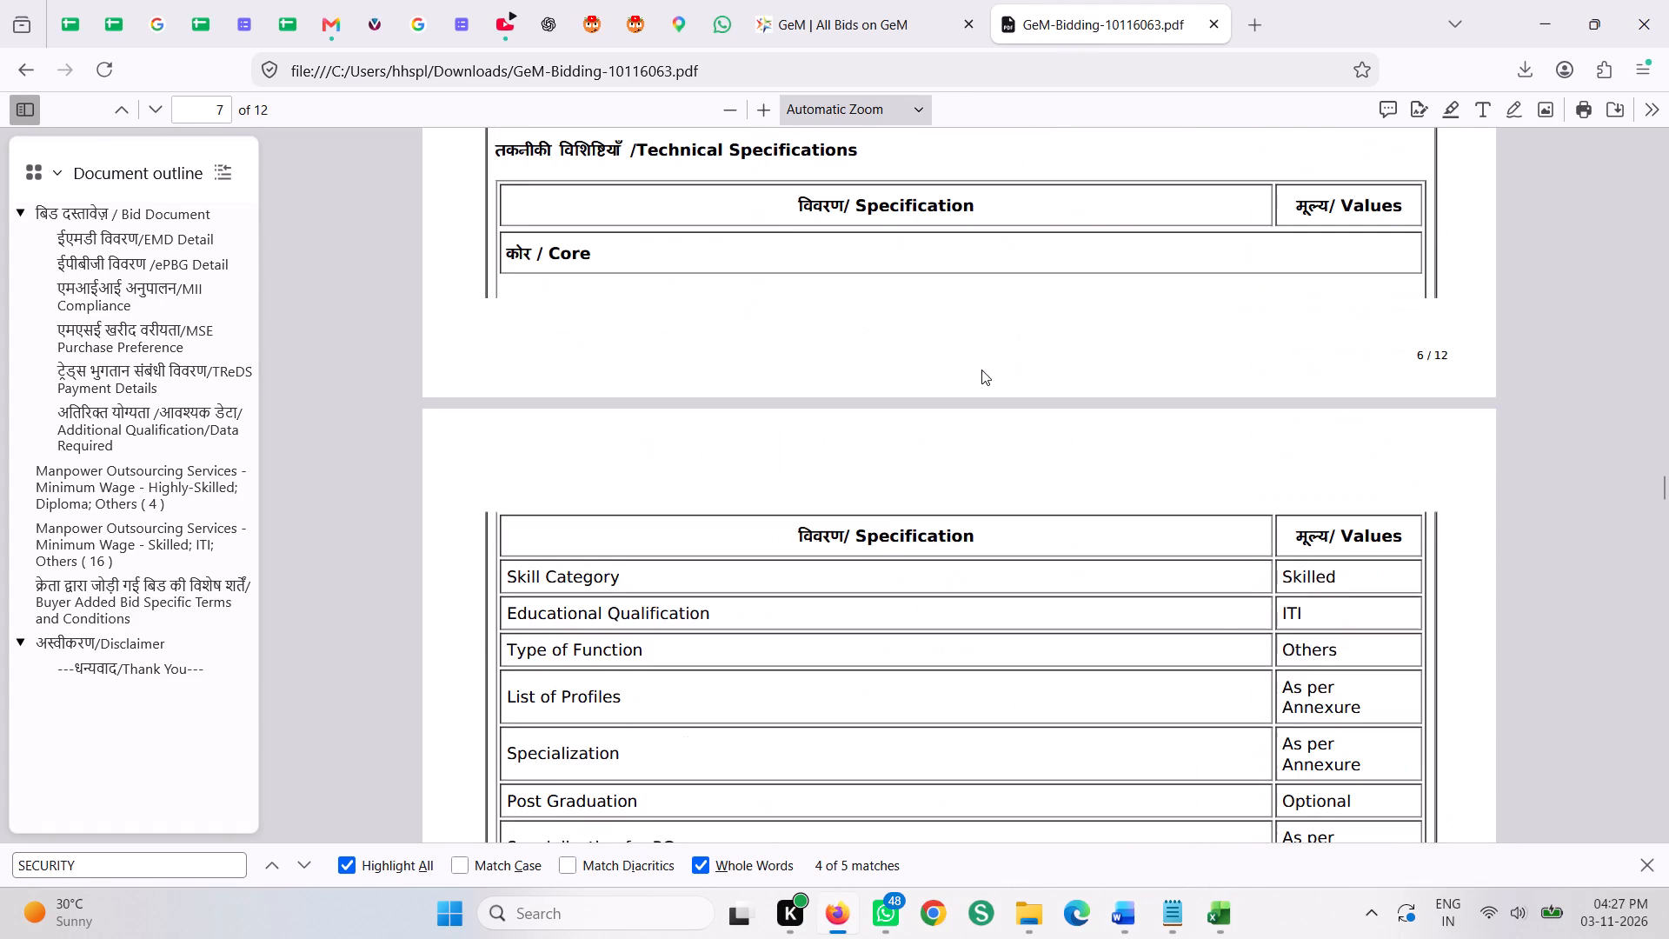
pyautogui.scroll(7, 954, 373)
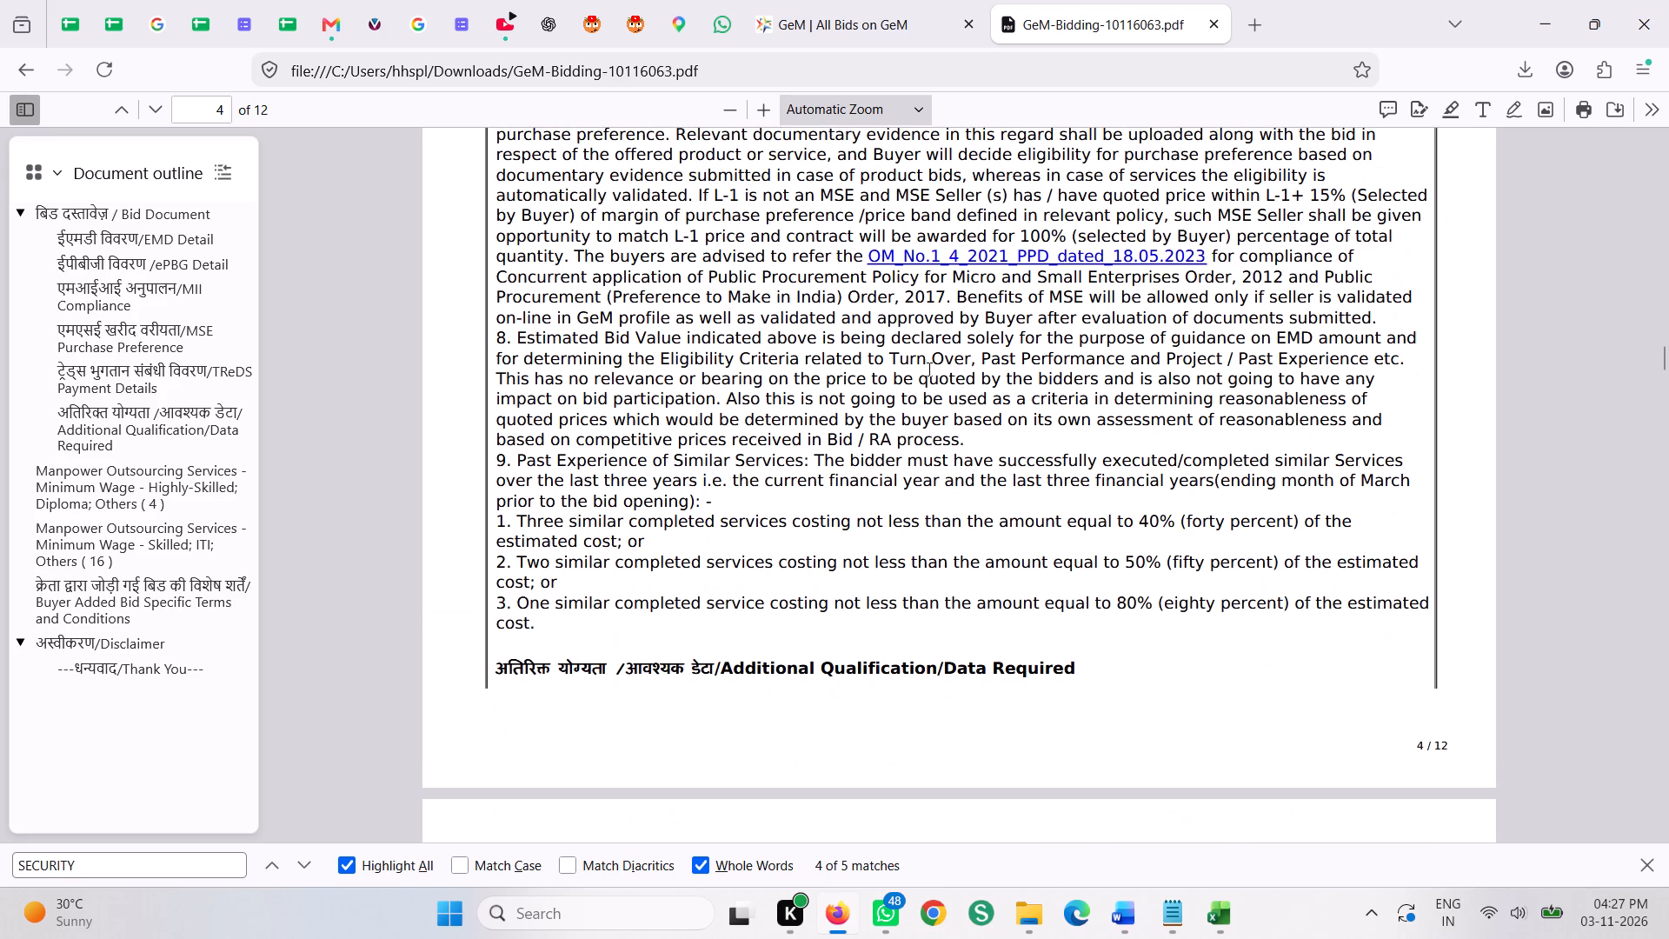
pyautogui.scroll(-1, 928, 369)
# Open the scope of work attachment 1793620794.pdf, review its manpower requirements, terms and appointment letter format, and return to the bid document.
pyautogui.click(897, 413)
pyautogui.scroll(8, 982, 451)
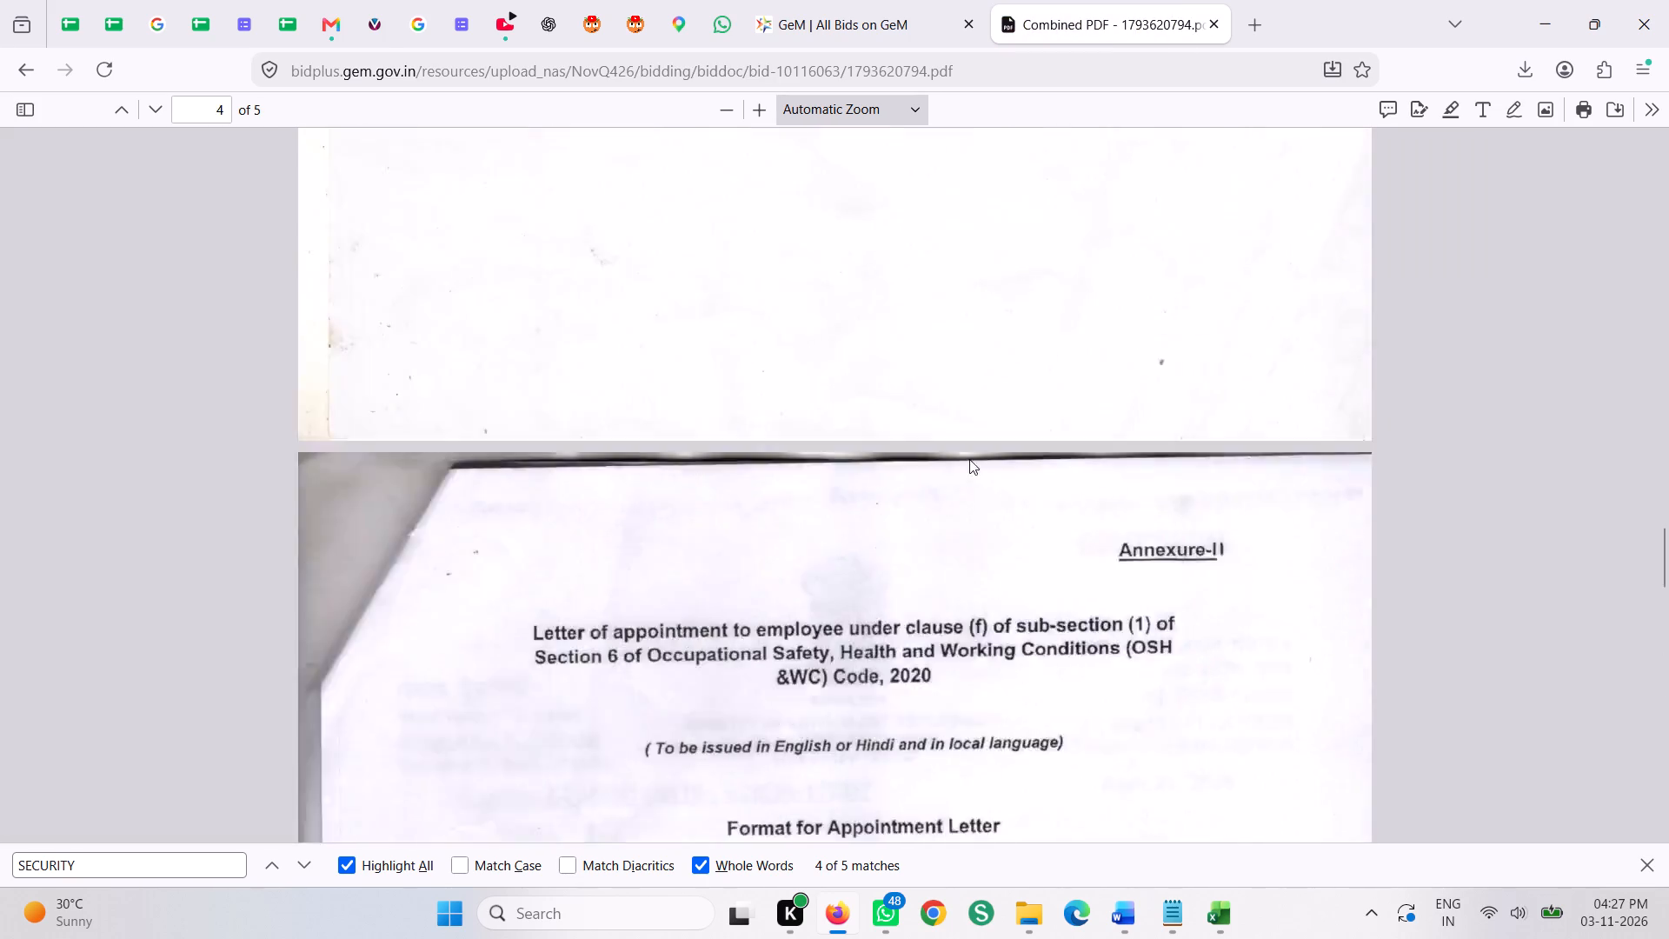
pyautogui.scroll(15, 969, 459)
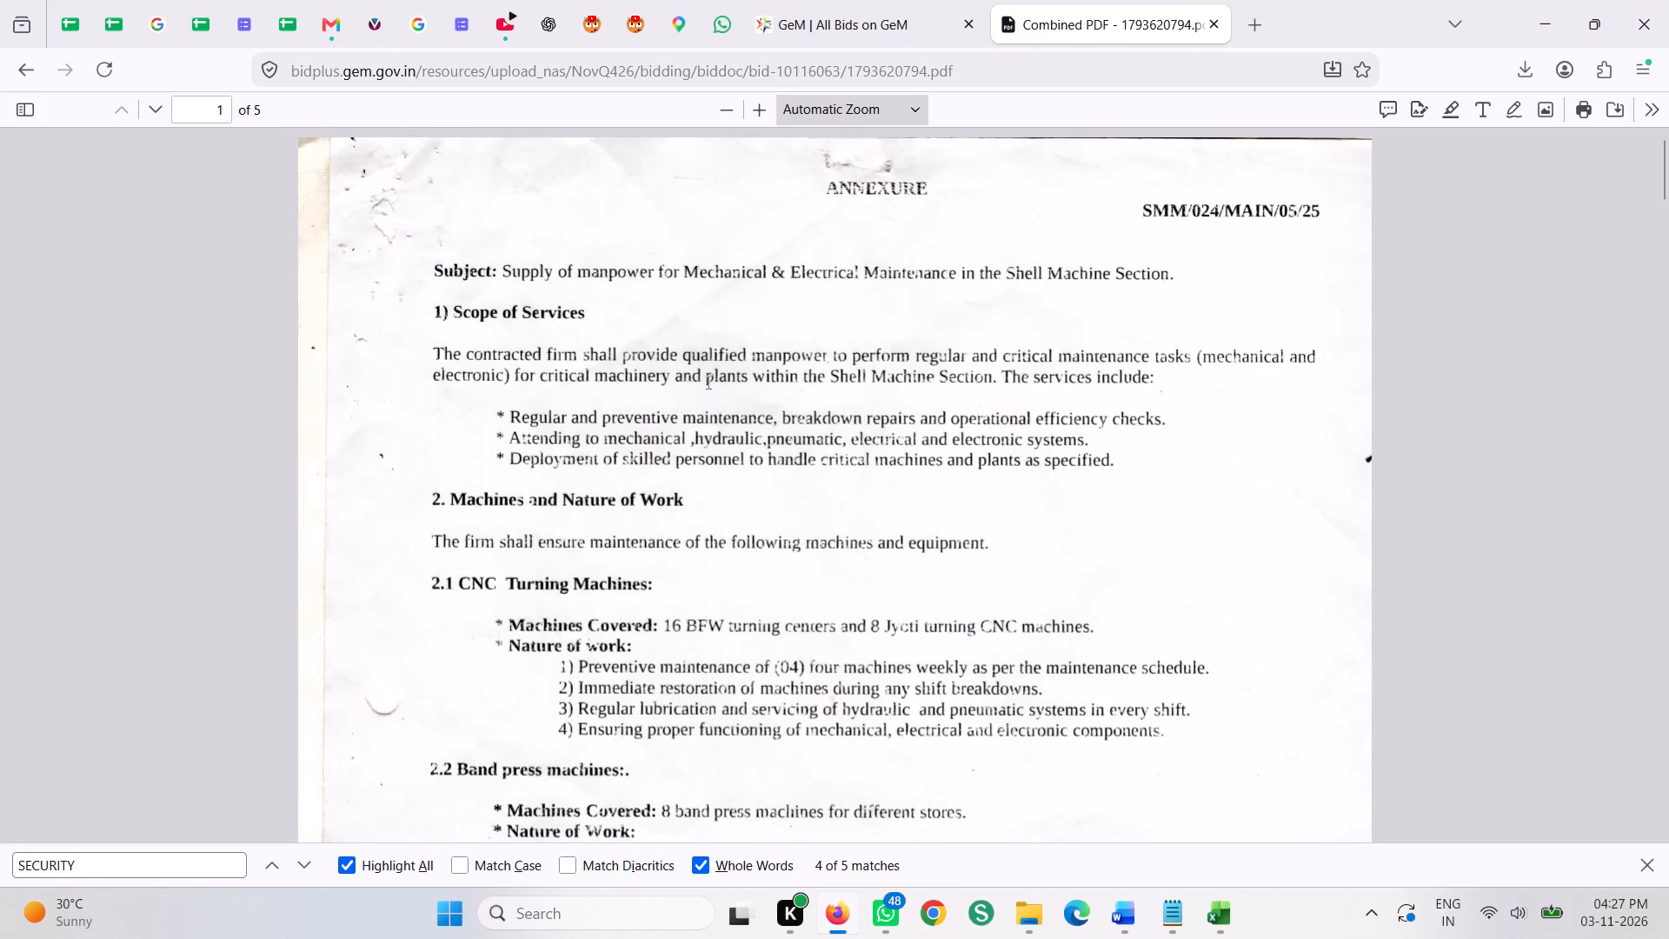
pyautogui.scroll(-4, 707, 381)
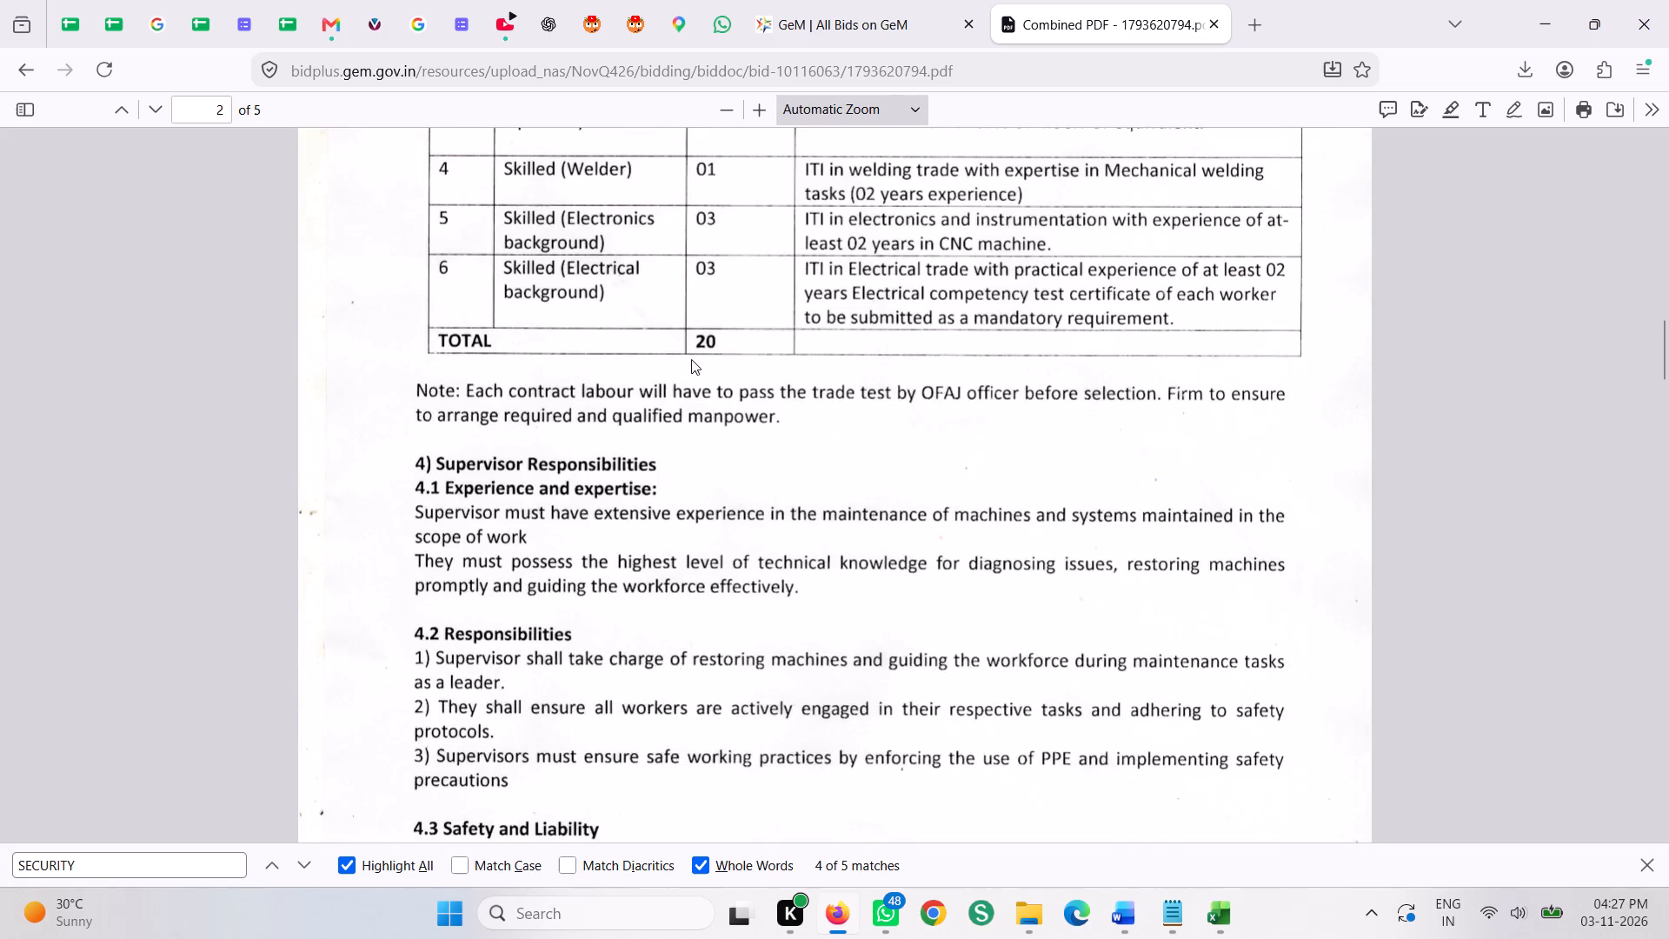
pyautogui.scroll(-4, 691, 359)
pyautogui.scroll(2, 692, 360)
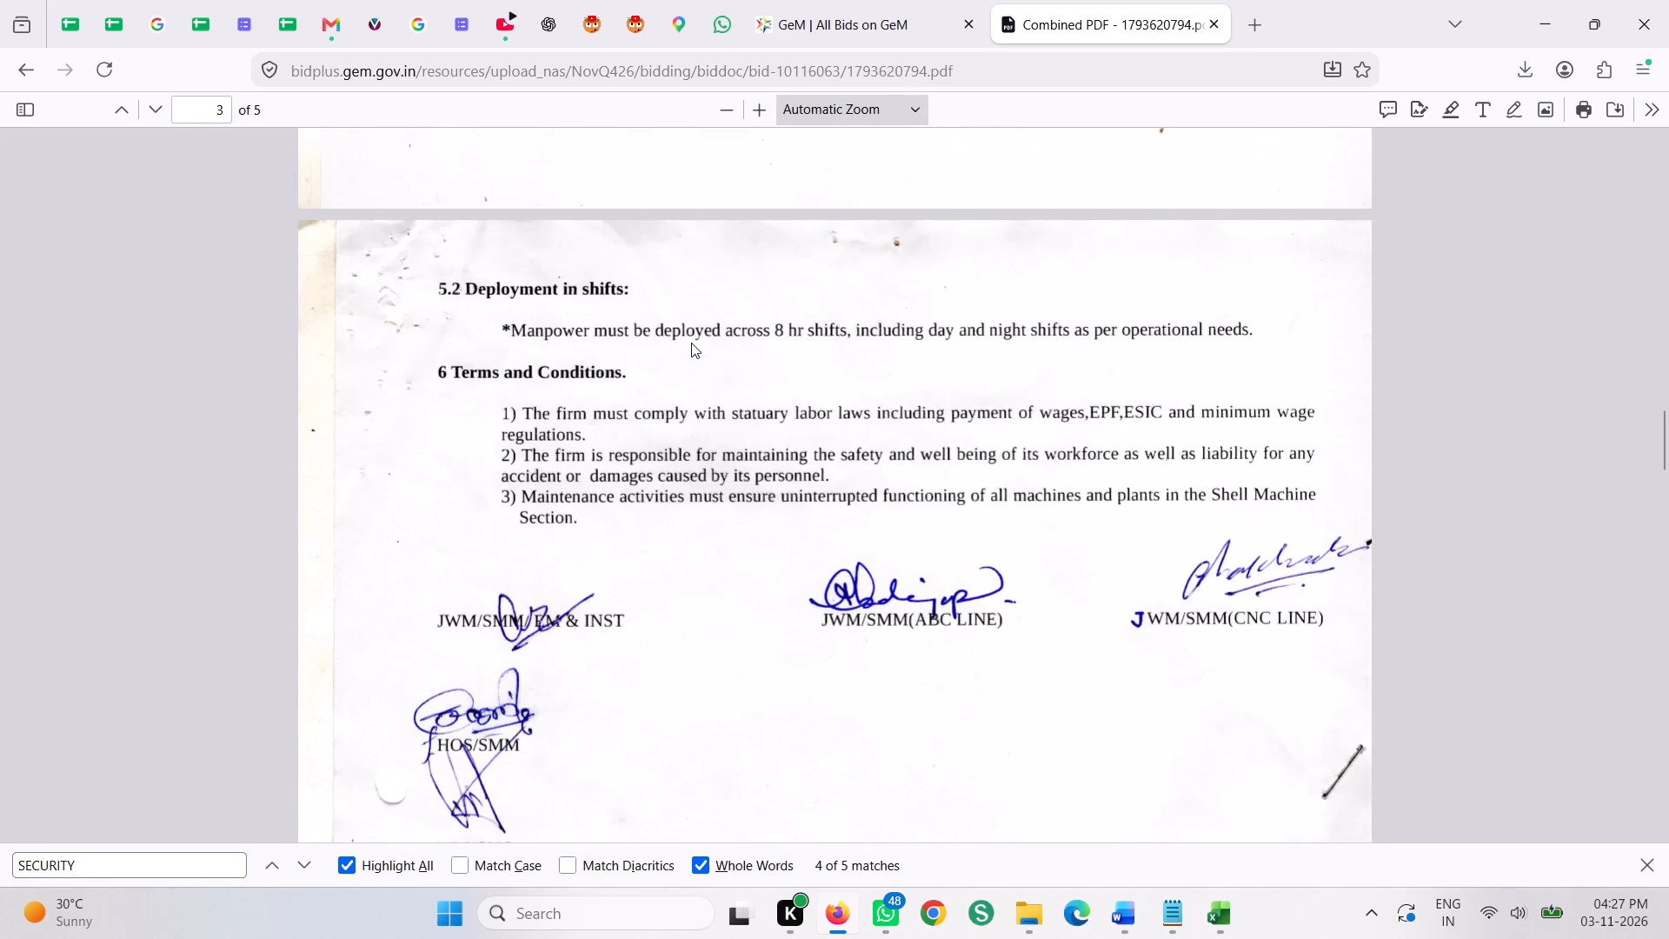
pyautogui.scroll(-3, 691, 343)
pyautogui.scroll(3, 696, 343)
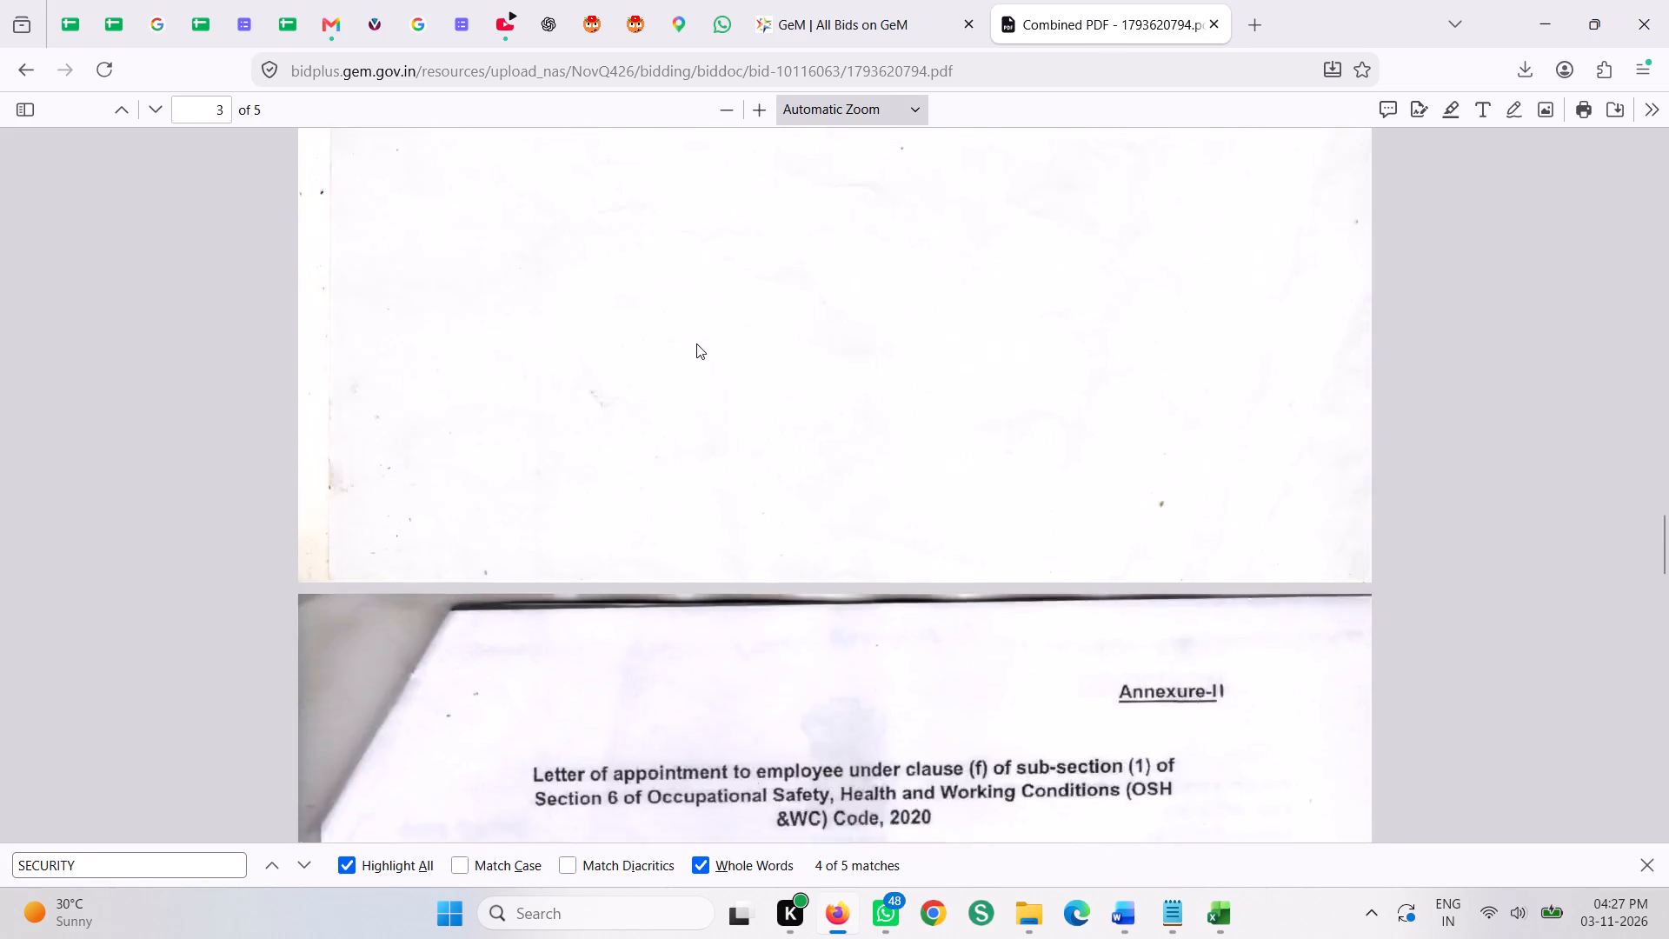
pyautogui.scroll(-6, 695, 343)
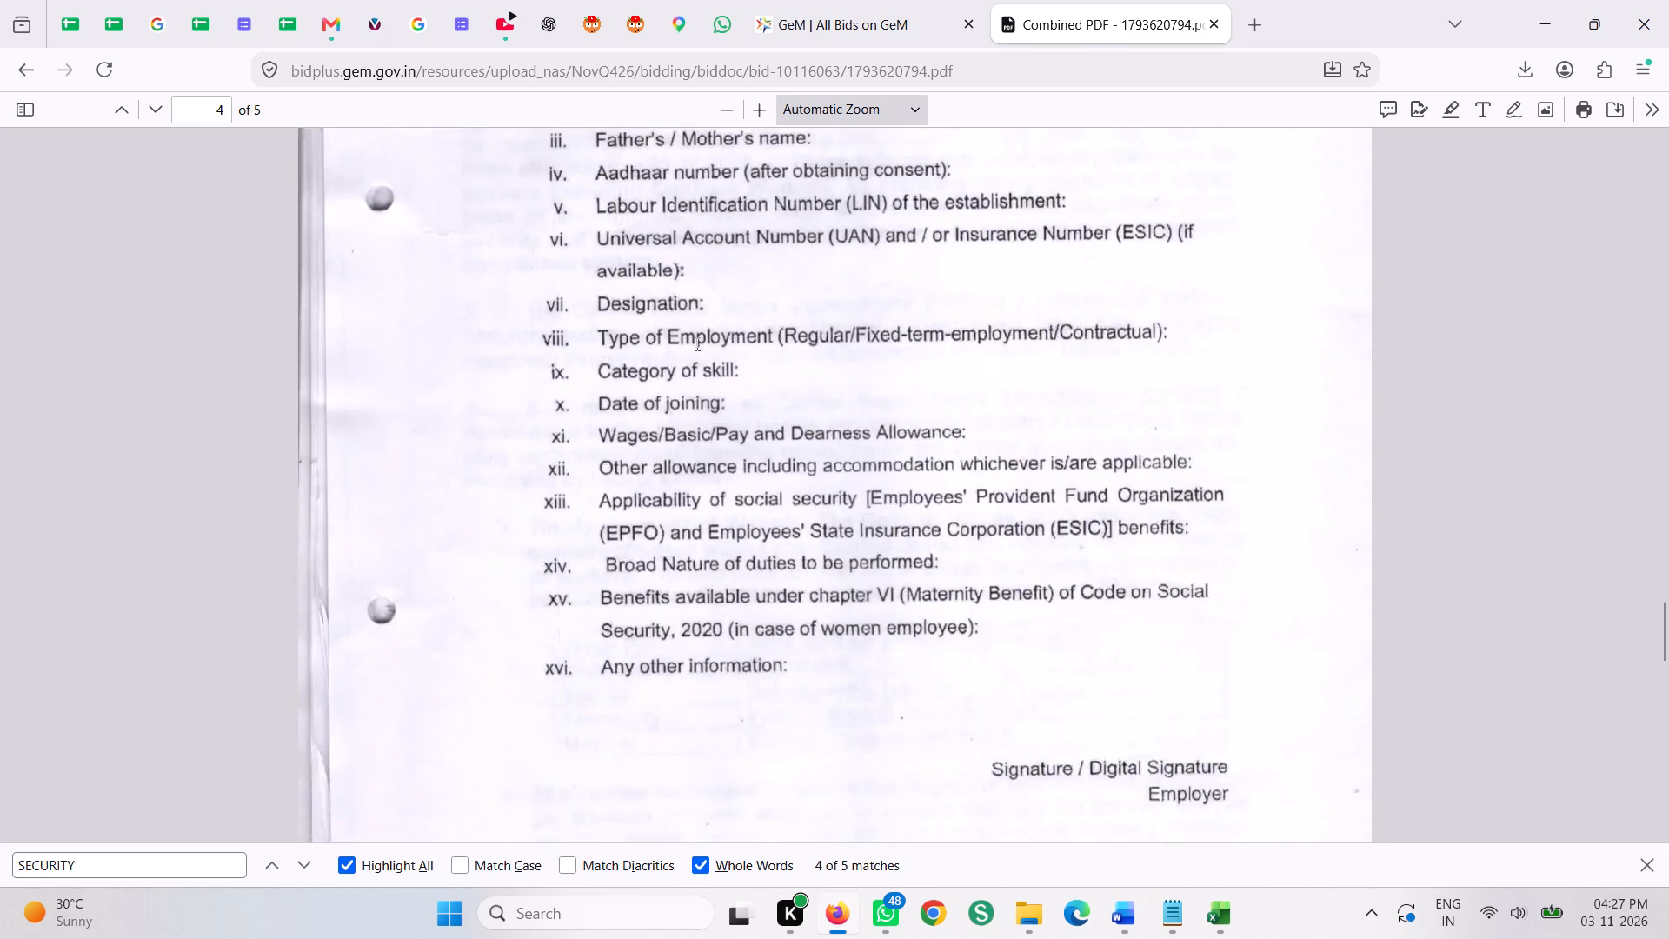
pyautogui.scroll(-6, 695, 343)
pyautogui.scroll(5, 698, 344)
pyautogui.click(13, 81)
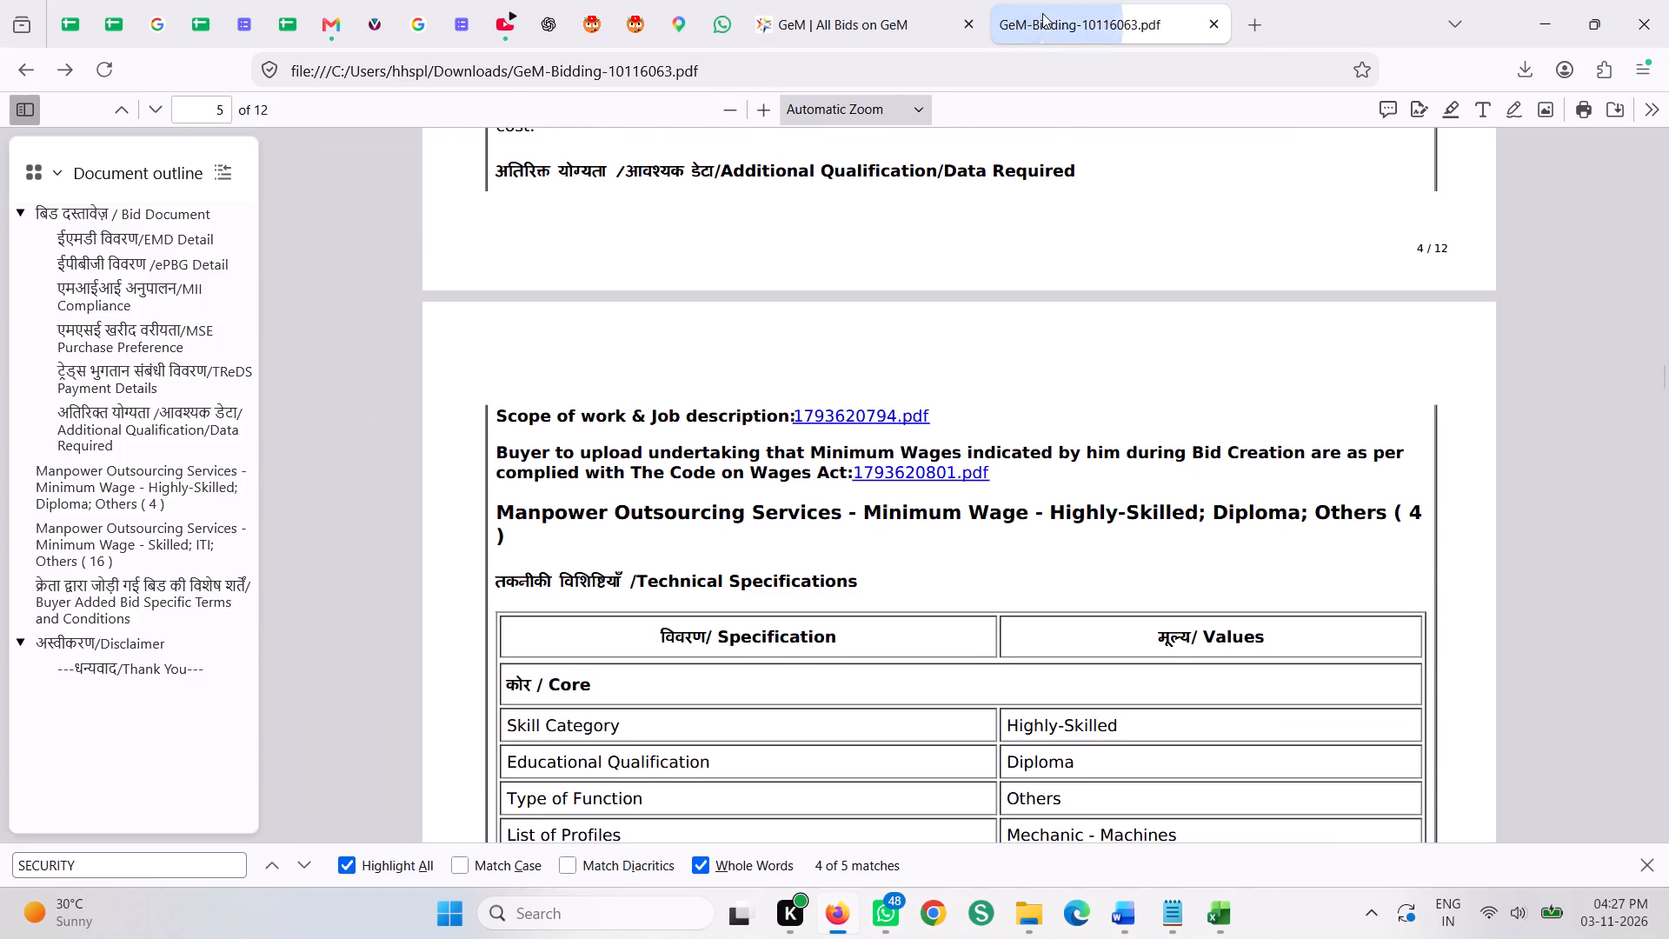
pyautogui.click(868, 0)
pyautogui.click(1140, 0)
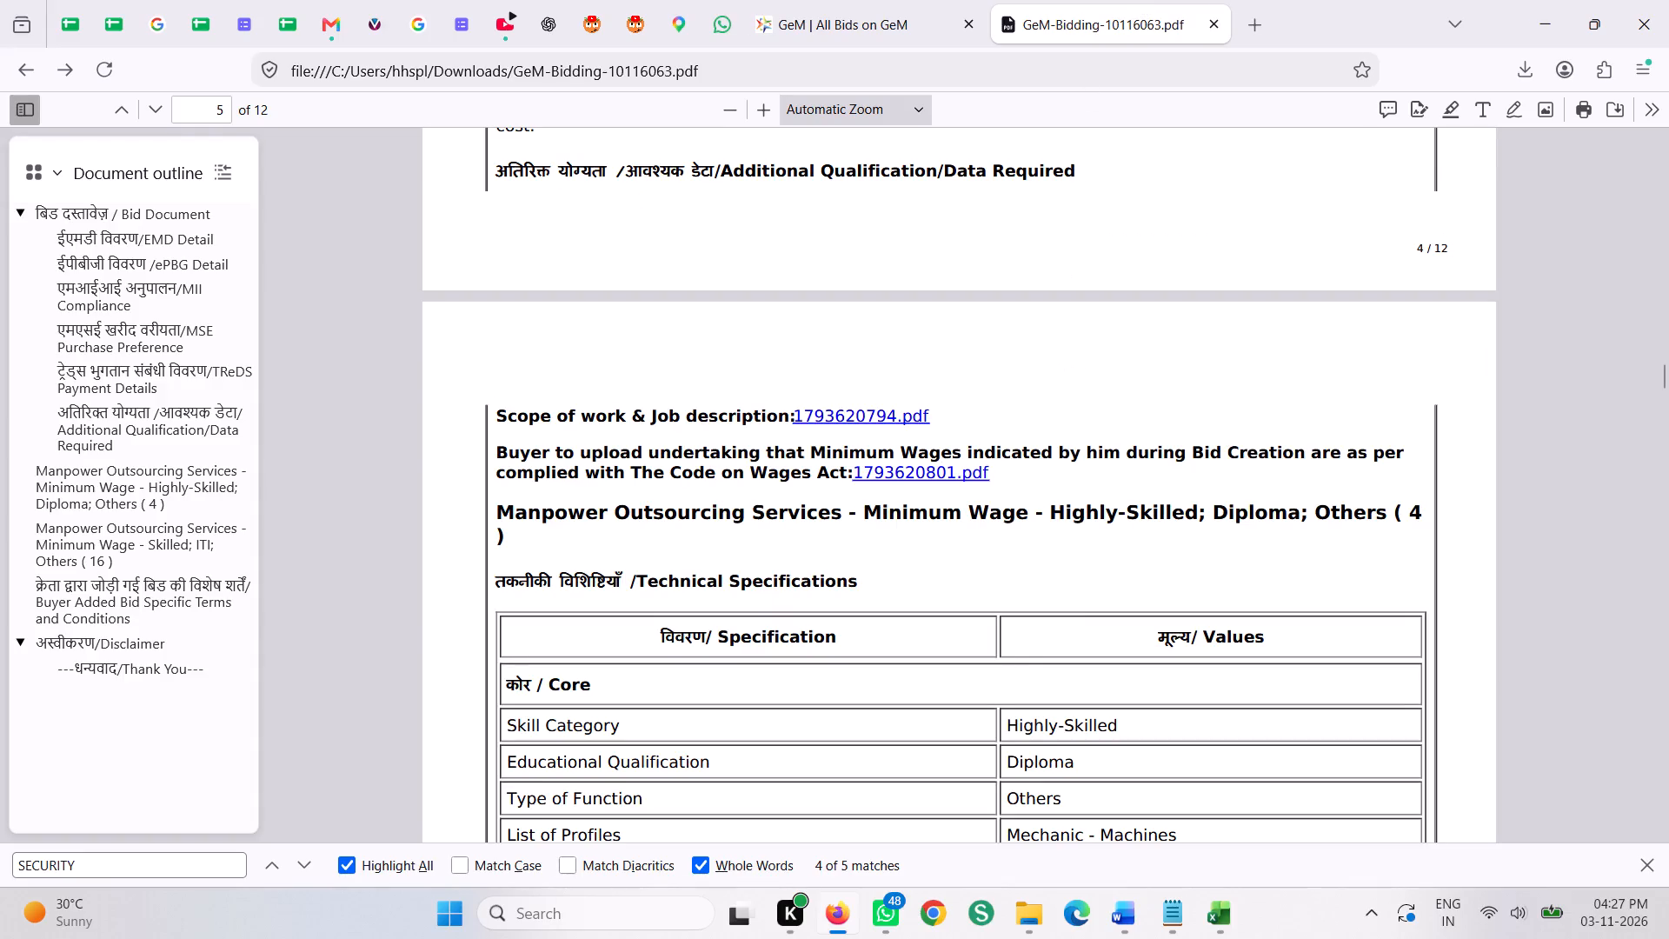
# Export the Word list as a PDF named REQUIRED DOCUMENTS into DEV1's GEM2026B8230653 folder, and close the published copy.
pyautogui.click(1032, 911)
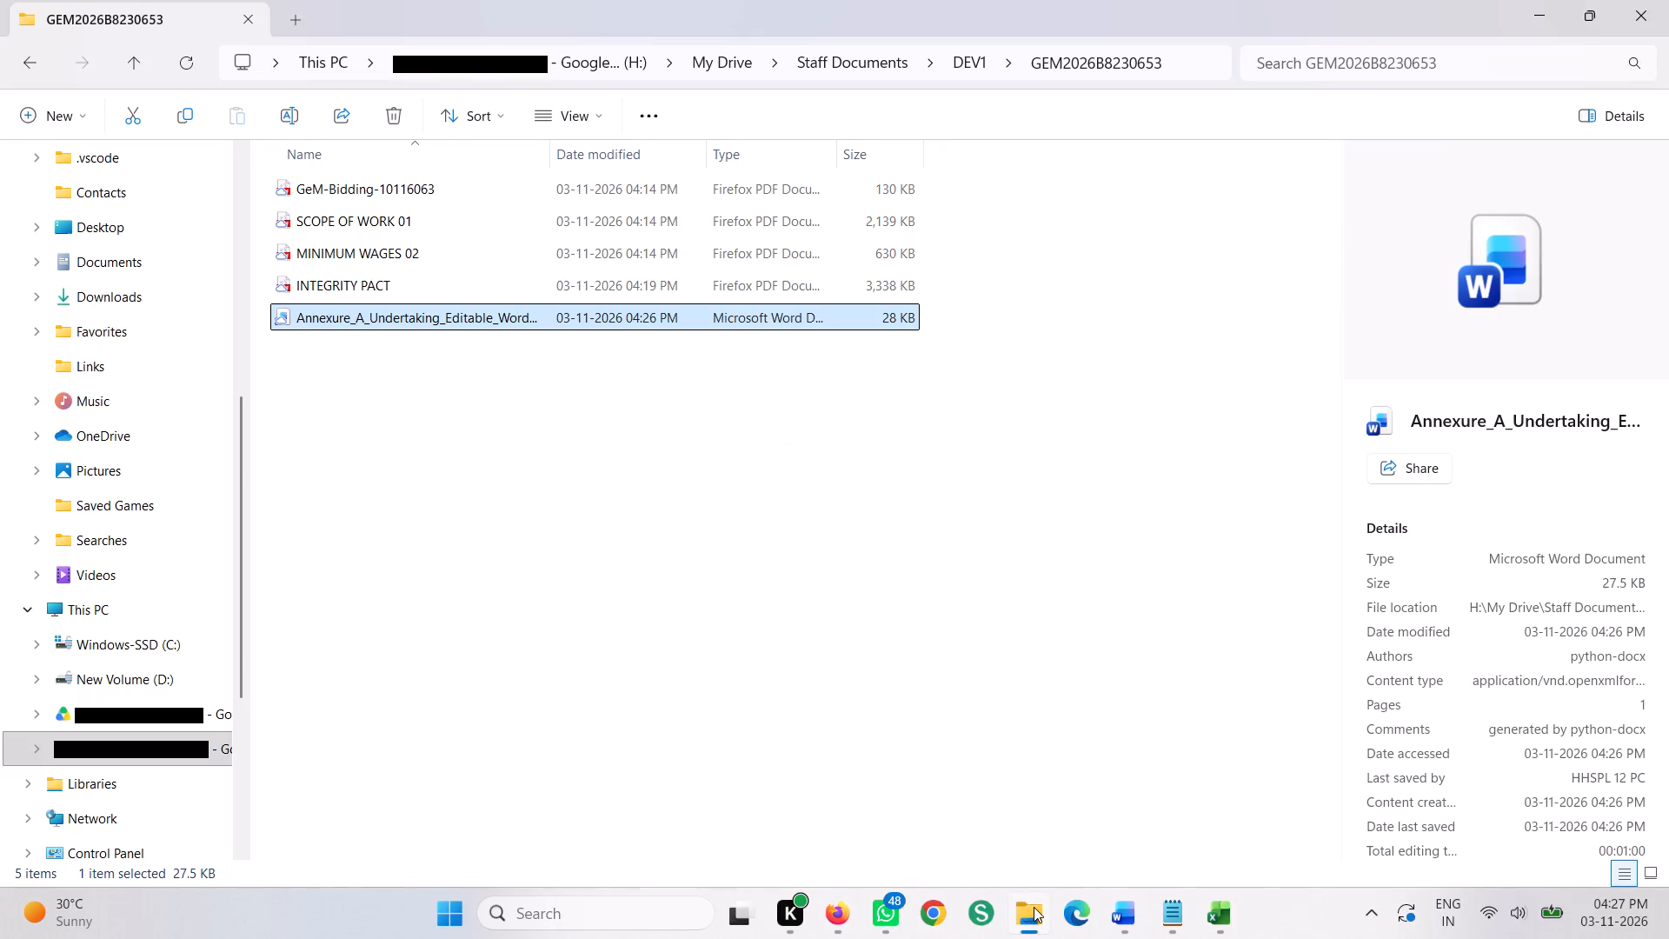
pyautogui.click(1034, 906)
pyautogui.click(1113, 909)
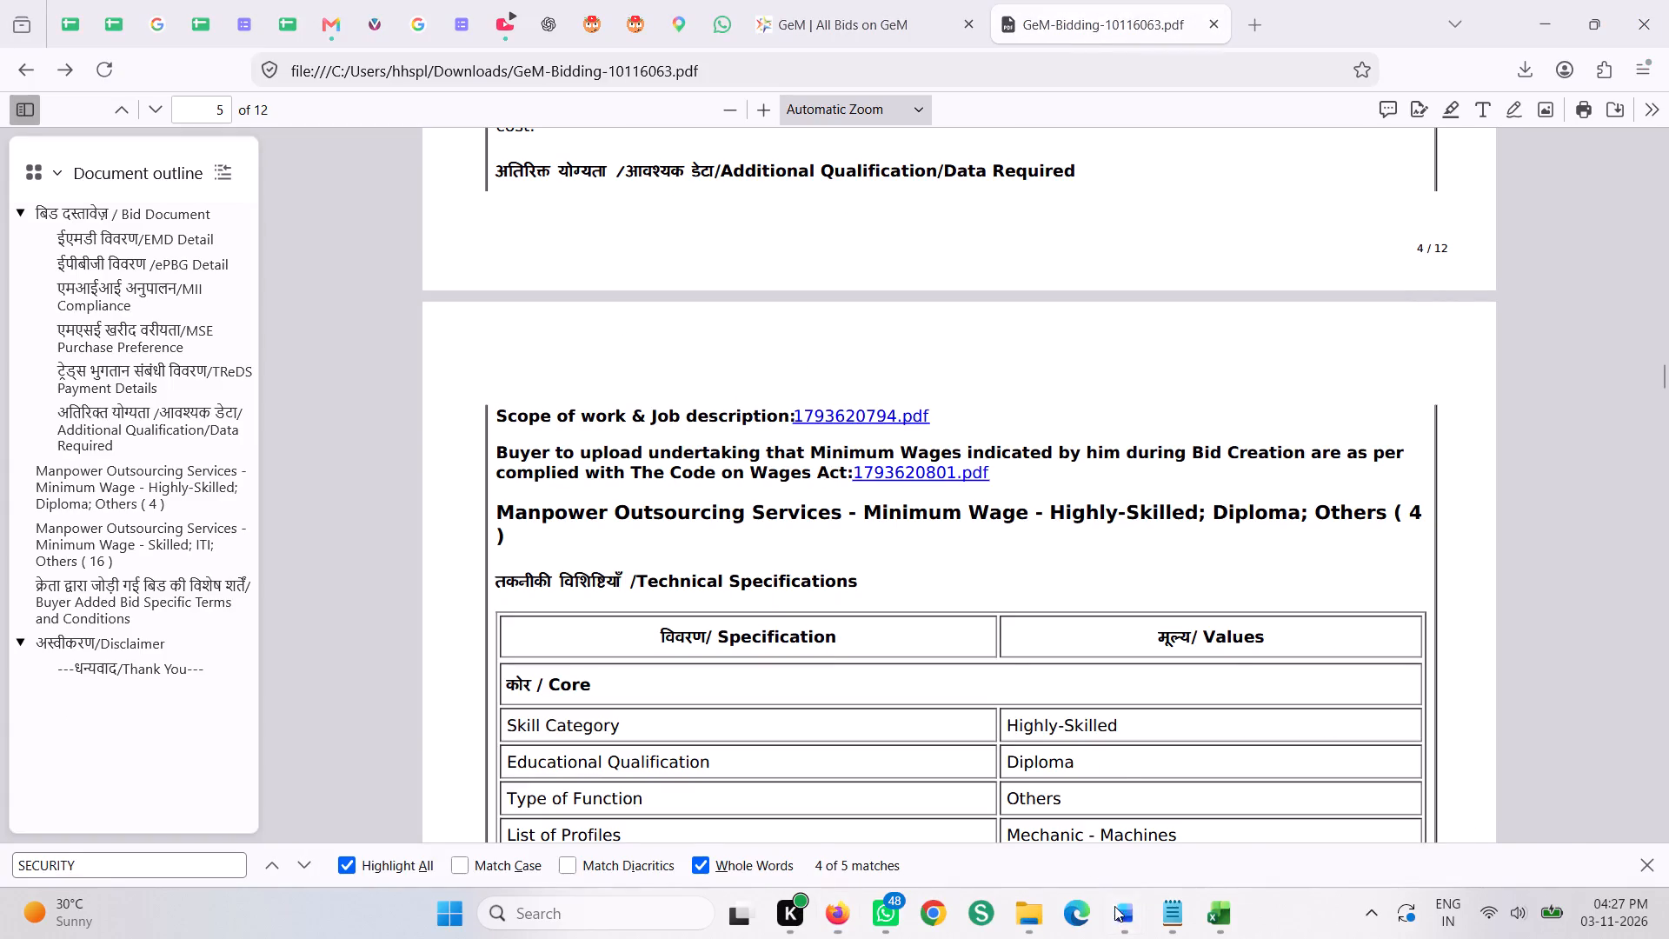
pyautogui.click(178, 816)
pyautogui.scroll(-1, 552, 538)
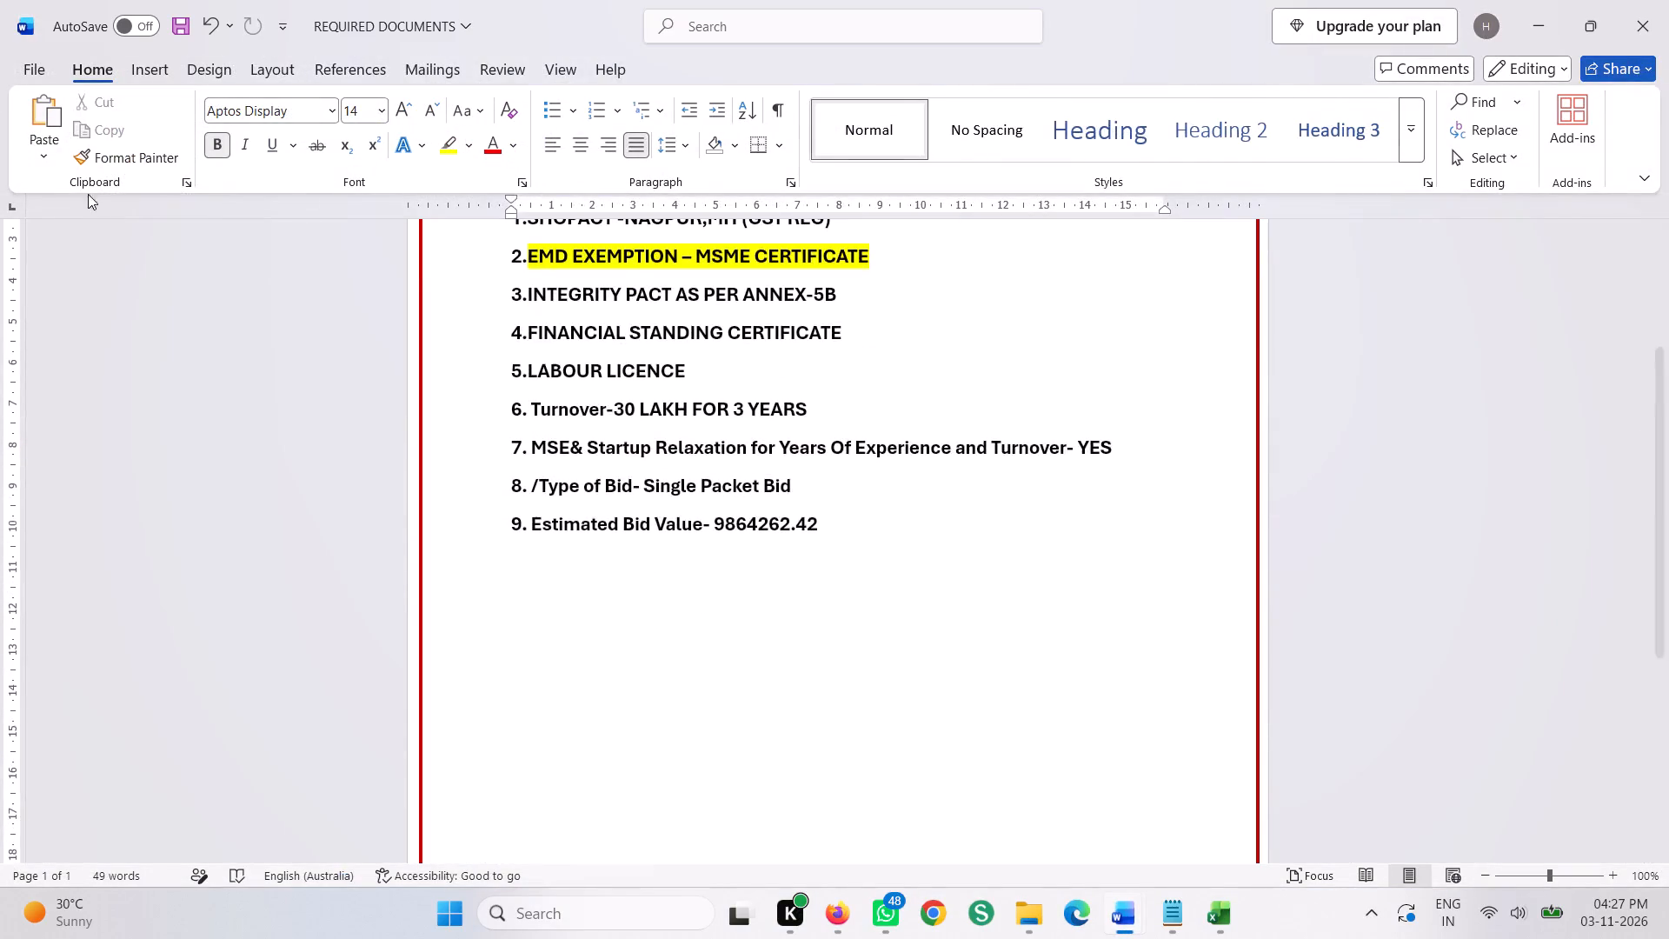
pyautogui.scroll(1, 225, 256)
pyautogui.click(24, 63)
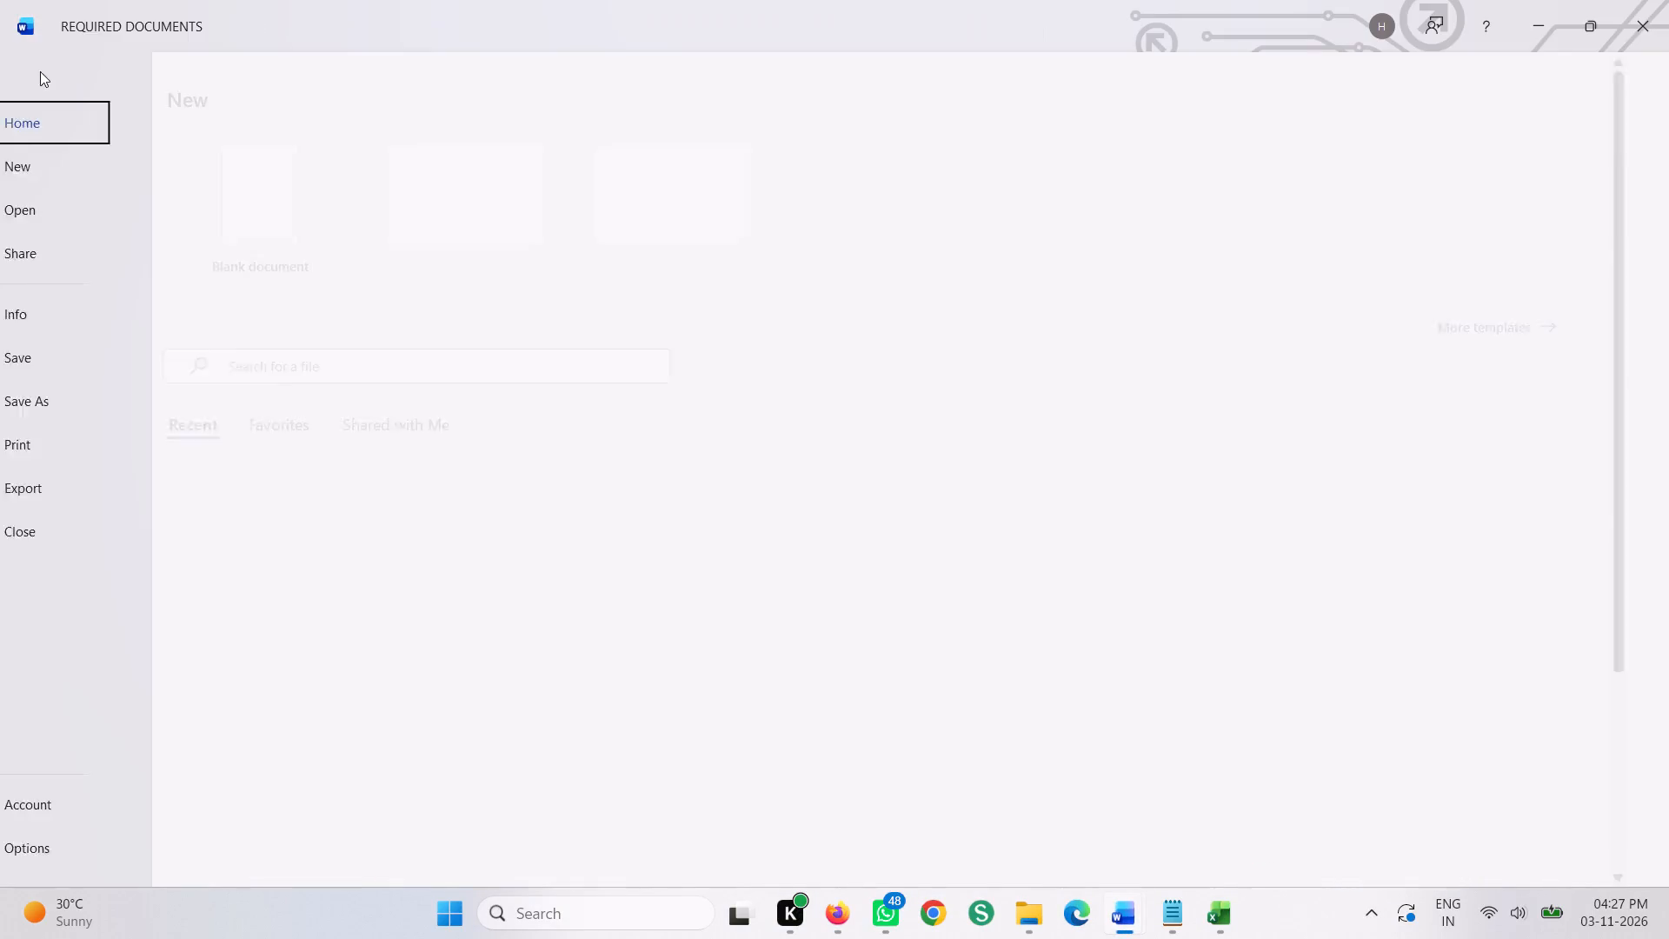
pyautogui.click(76, 489)
pyautogui.click(640, 303)
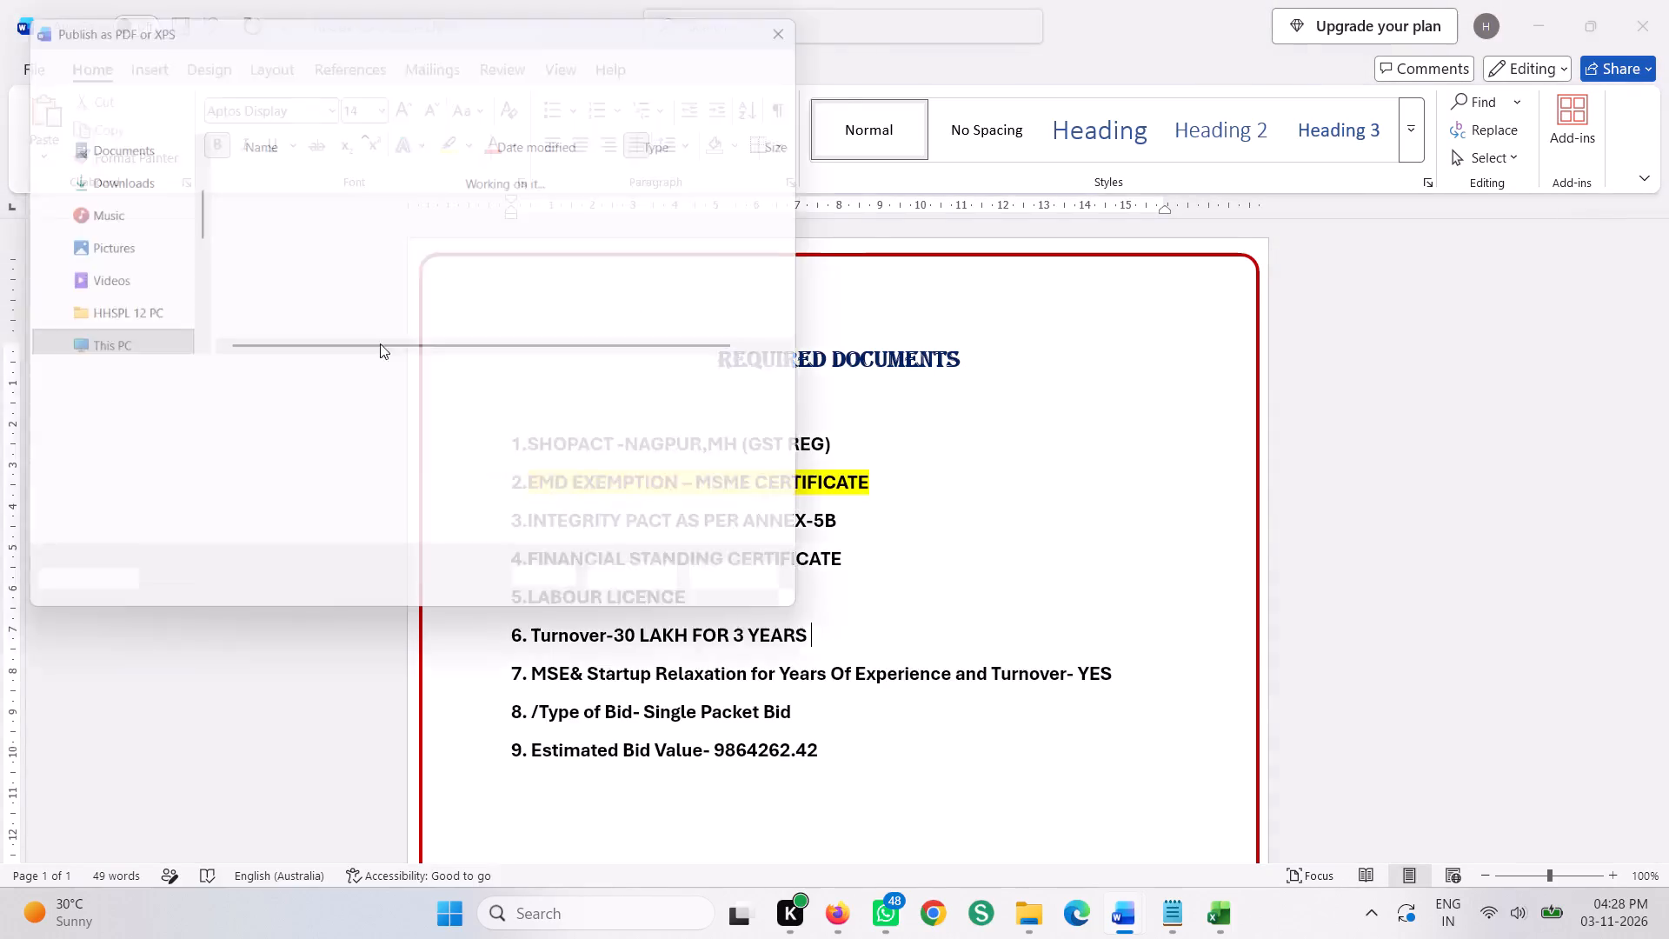
pyautogui.scroll(14, 163, 242)
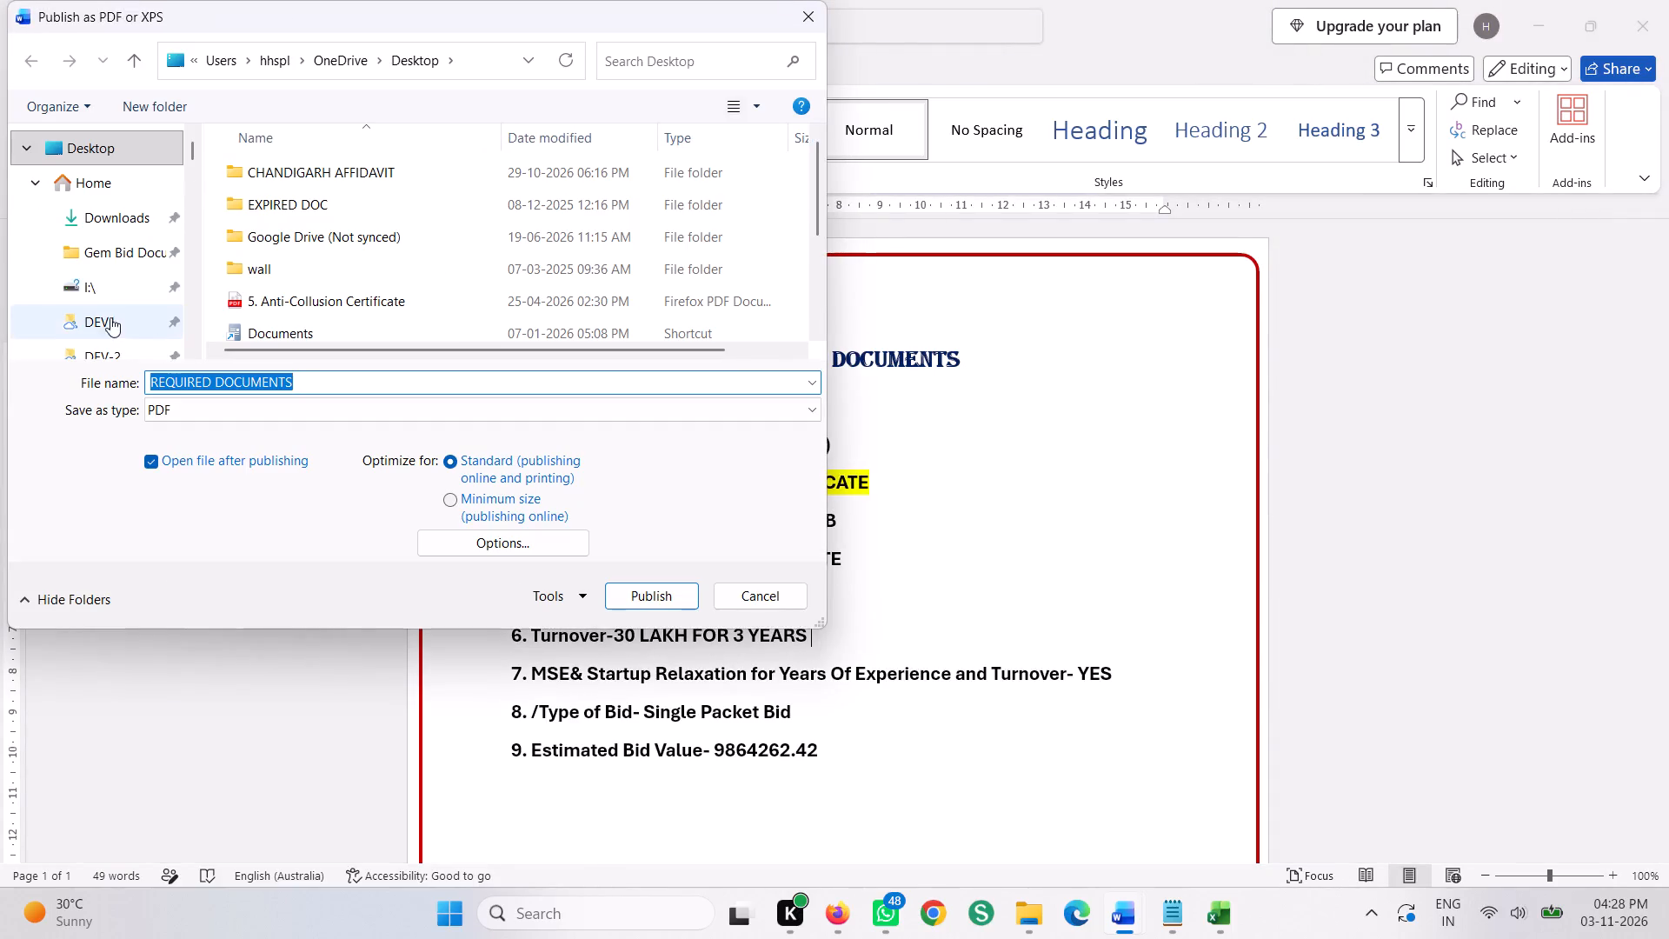
pyautogui.click(108, 320)
pyautogui.scroll(8, 276, 209)
pyautogui.doubleClick(338, 172)
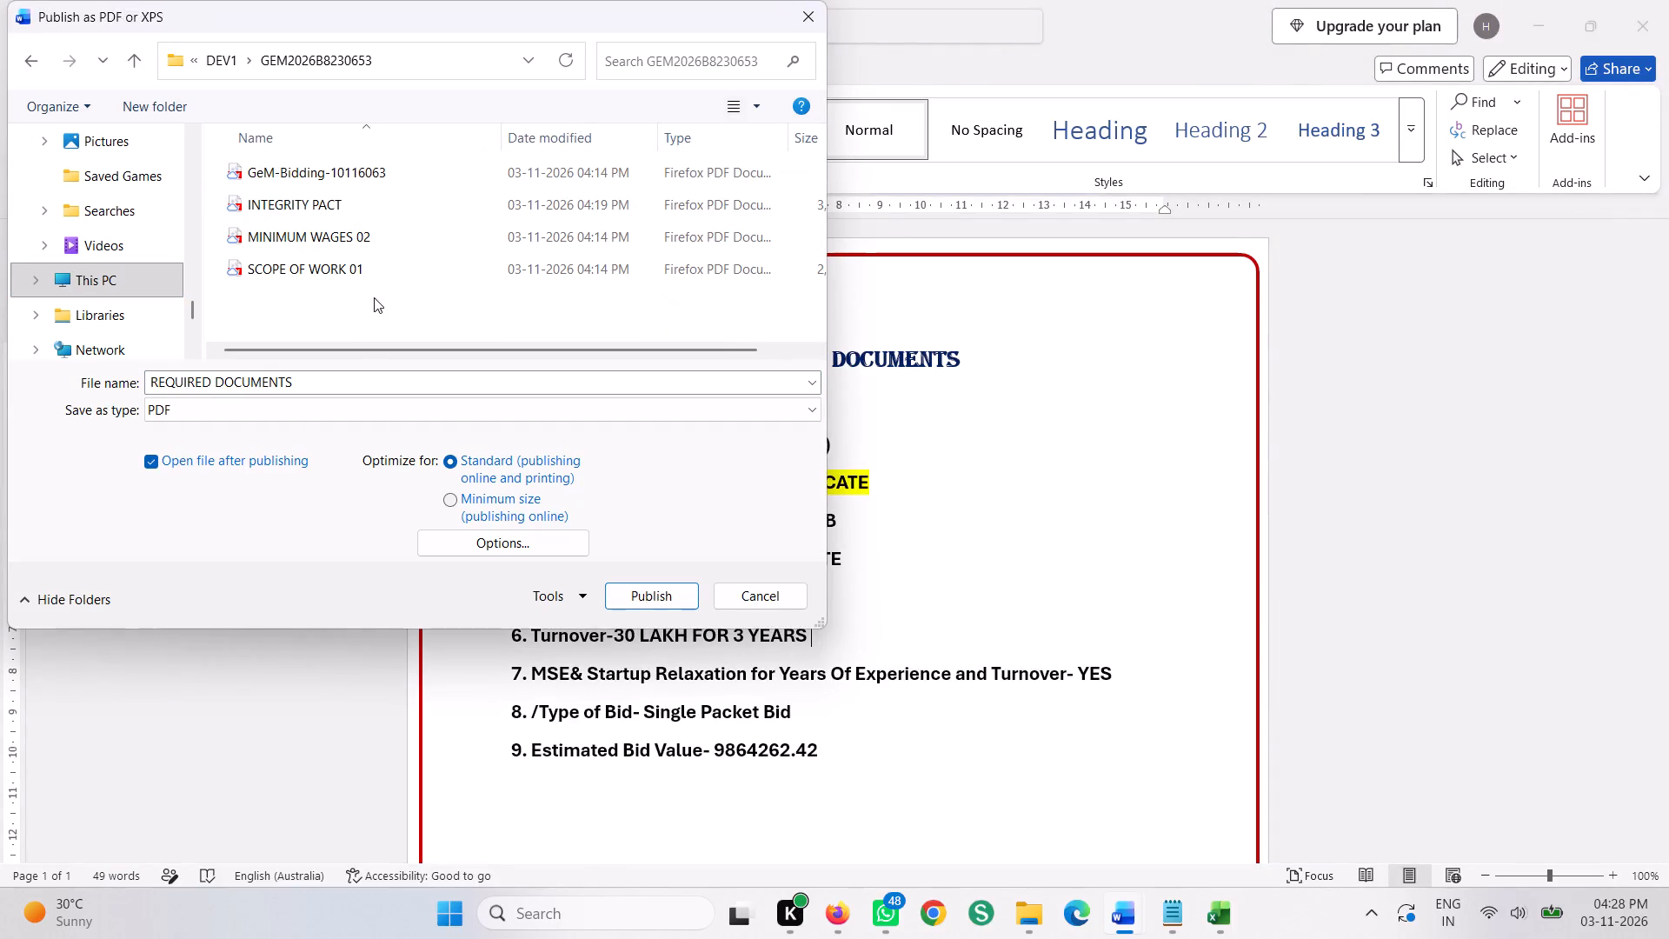
pyautogui.click(354, 384)
pyautogui.click(673, 590)
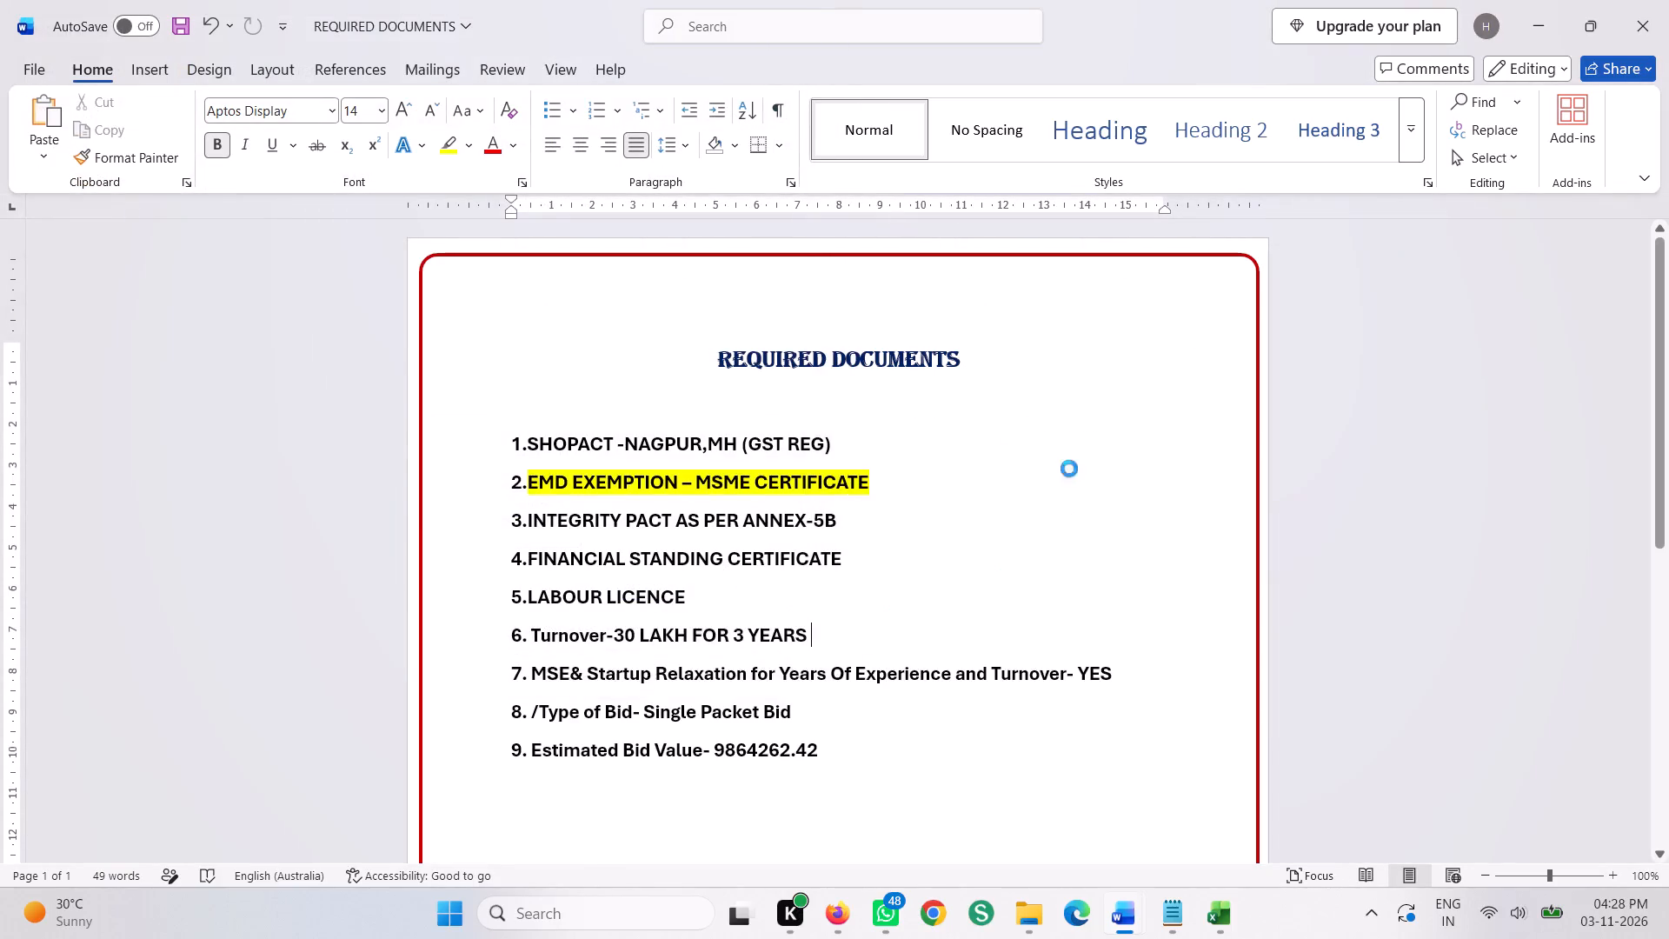
pyautogui.click(1313, 0)
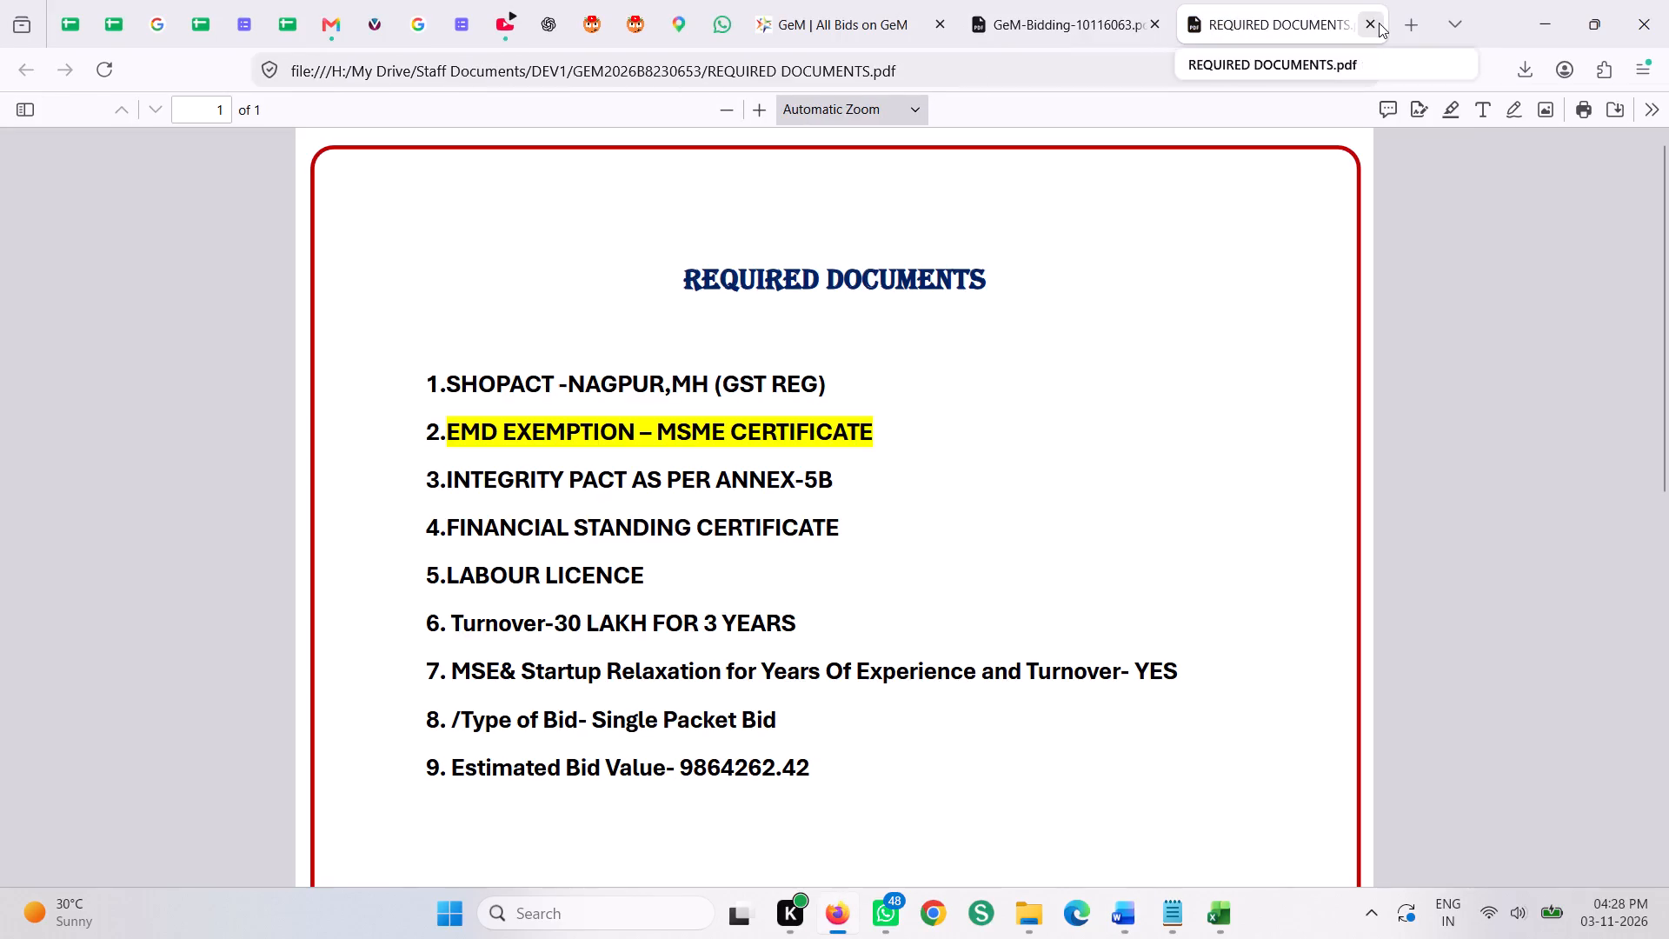
pyautogui.click(1376, 23)
# Check the files saved in the GEM2026B8230653 folder in File Explorer, and go back up to the DEV1 folder.
pyautogui.click(1041, 909)
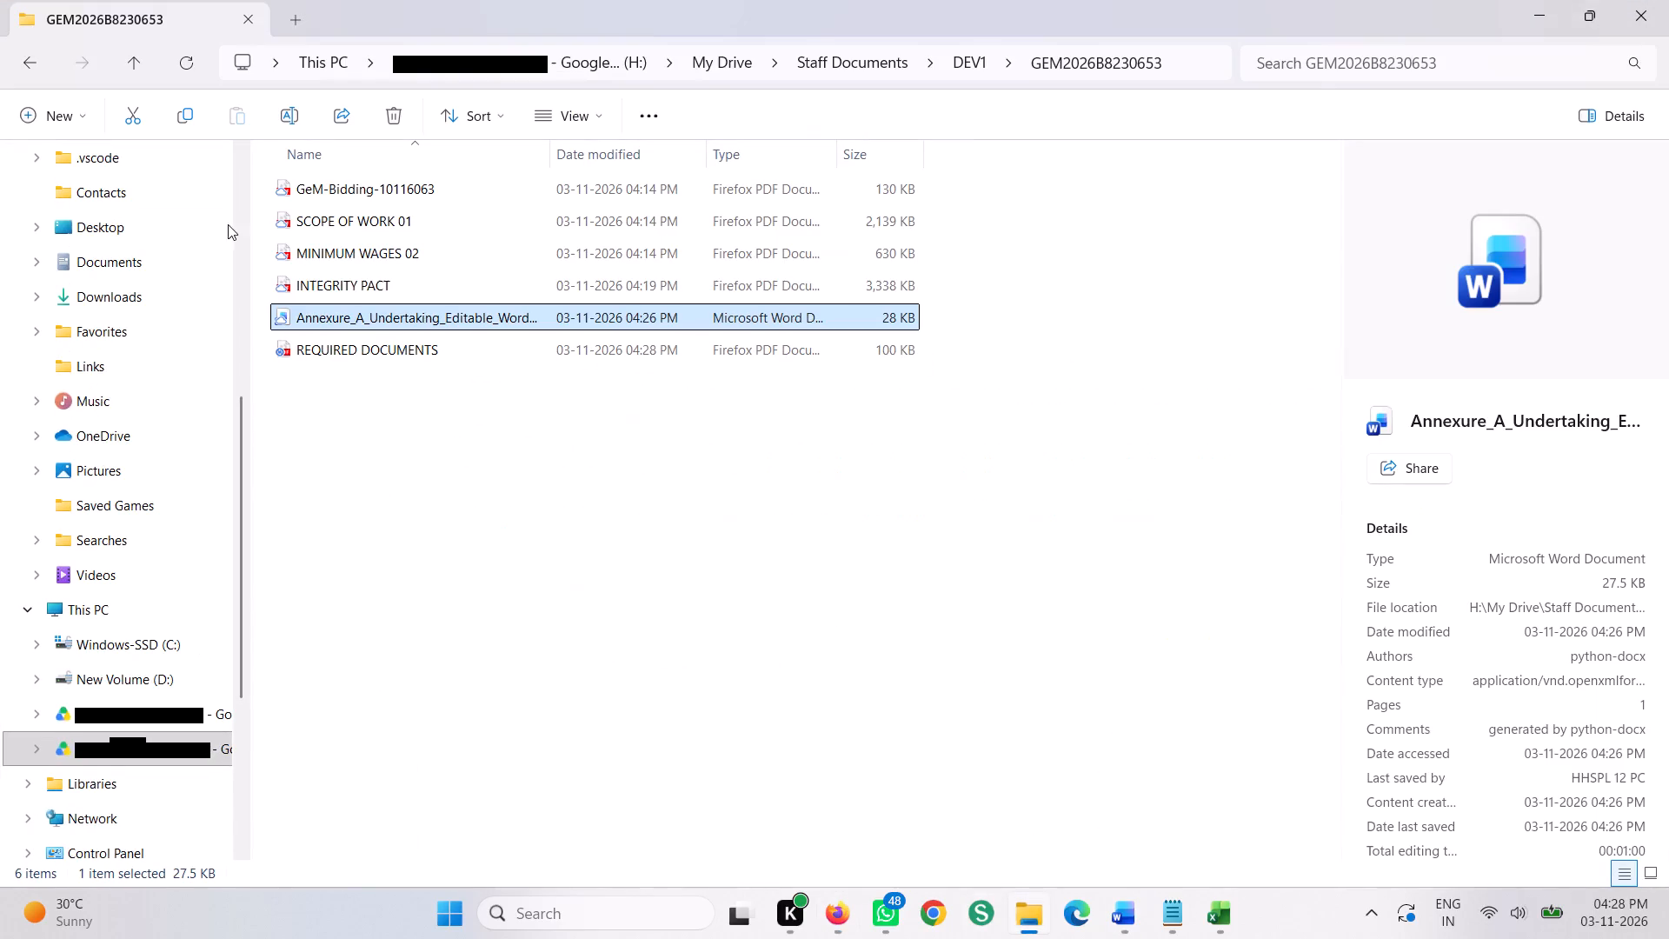
pyautogui.click(341, 224)
pyautogui.click(332, 258)
pyautogui.click(327, 288)
pyautogui.click(330, 319)
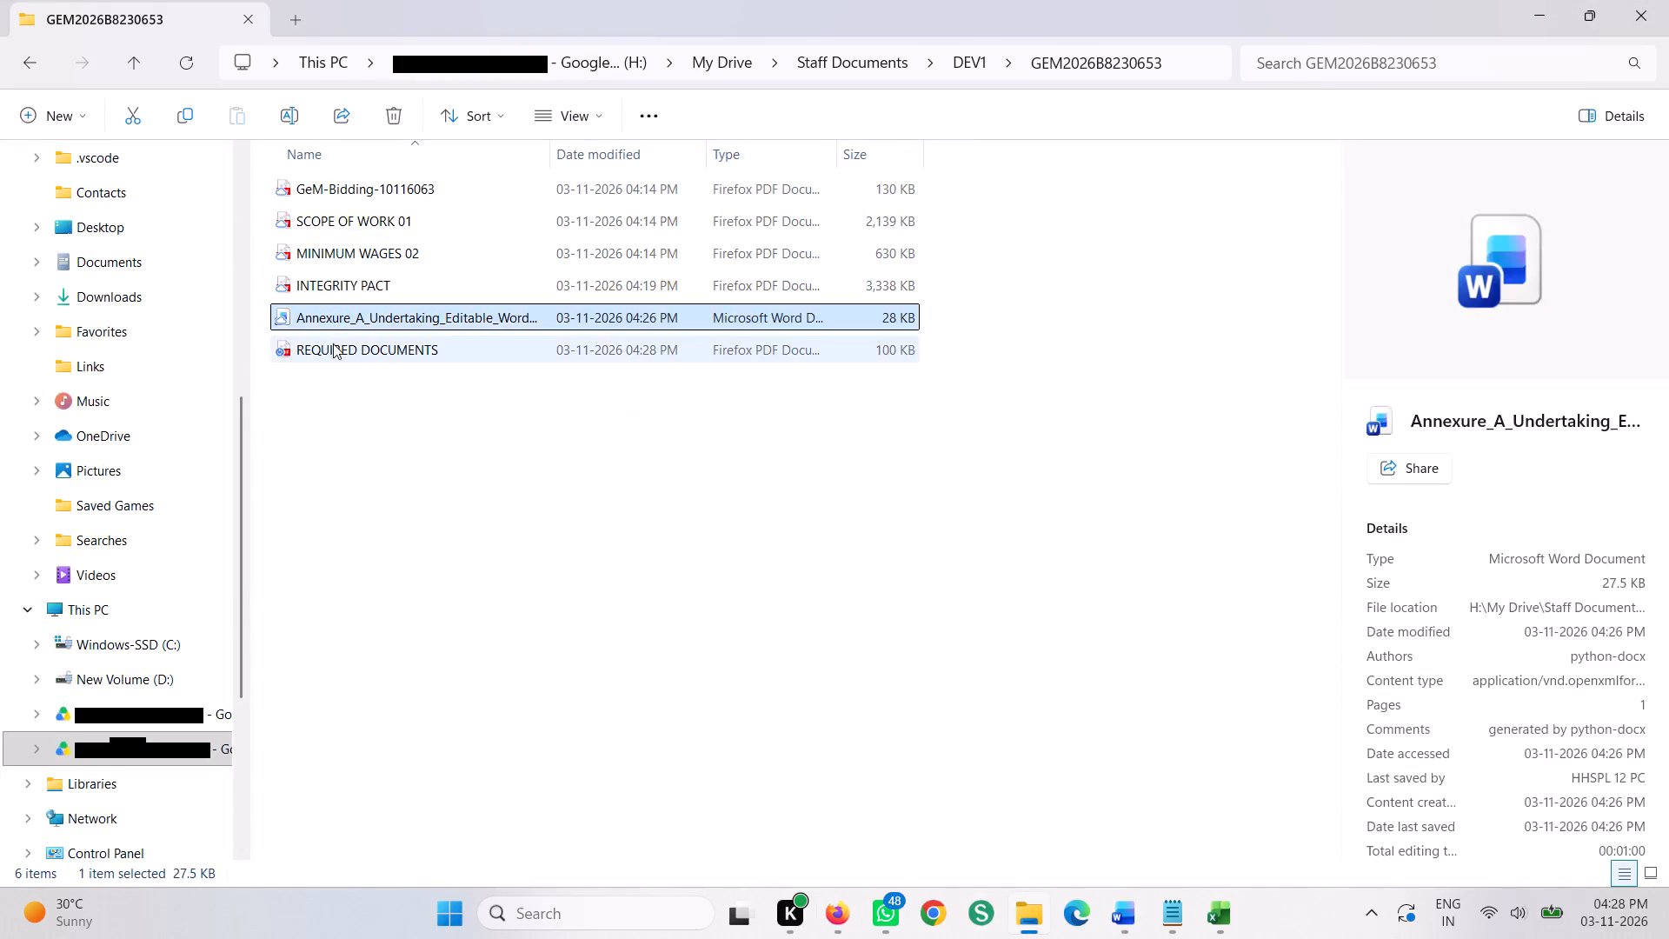
pyautogui.click(333, 344)
pyautogui.click(142, 70)
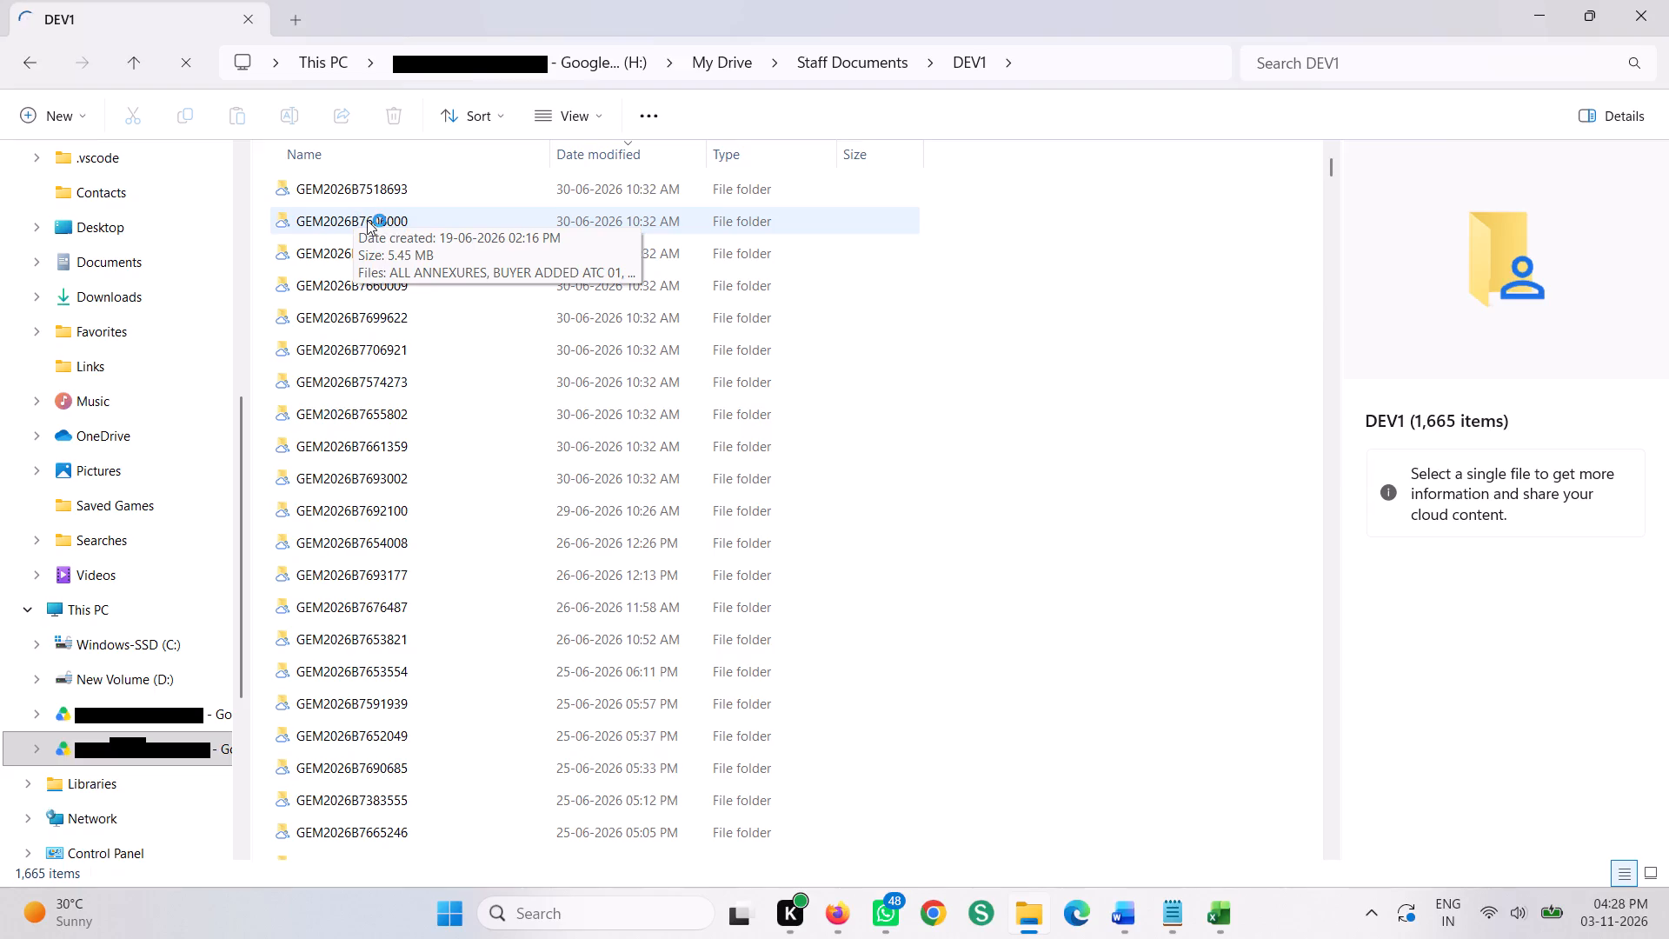
# Copy bid ID GEM/2026/B/8230580 from the Daily Tender Sheet 2026, close the finished bid PDF, and search GeM's bid listing for that ID.
pyautogui.click(835, 906)
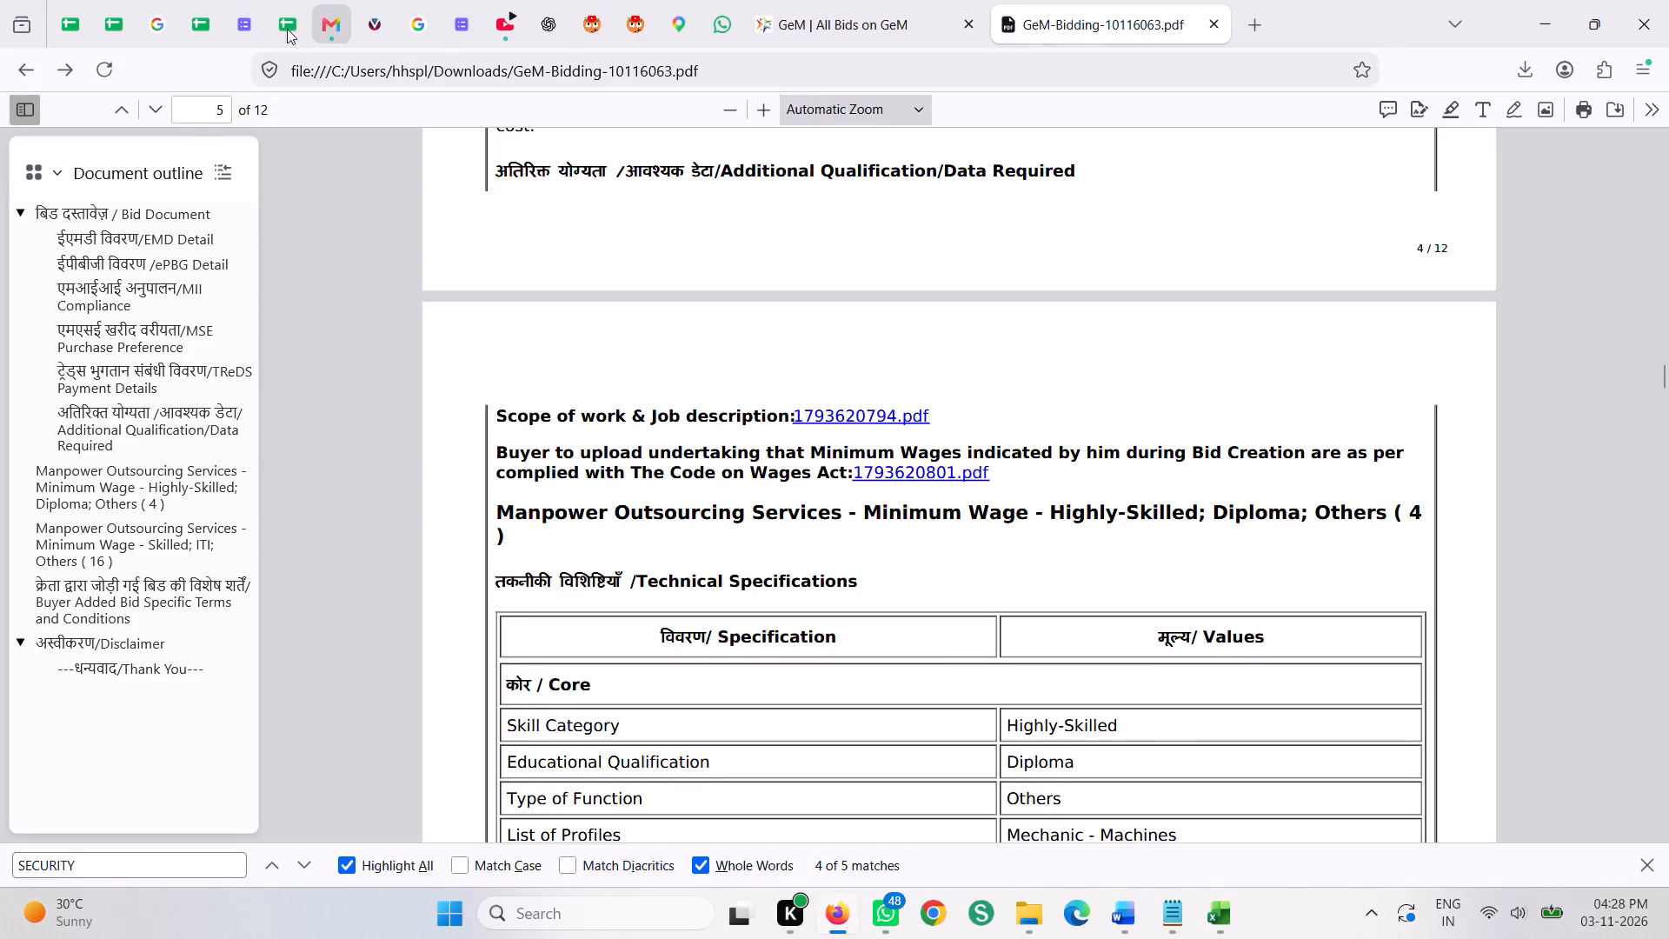
pyautogui.click(280, 27)
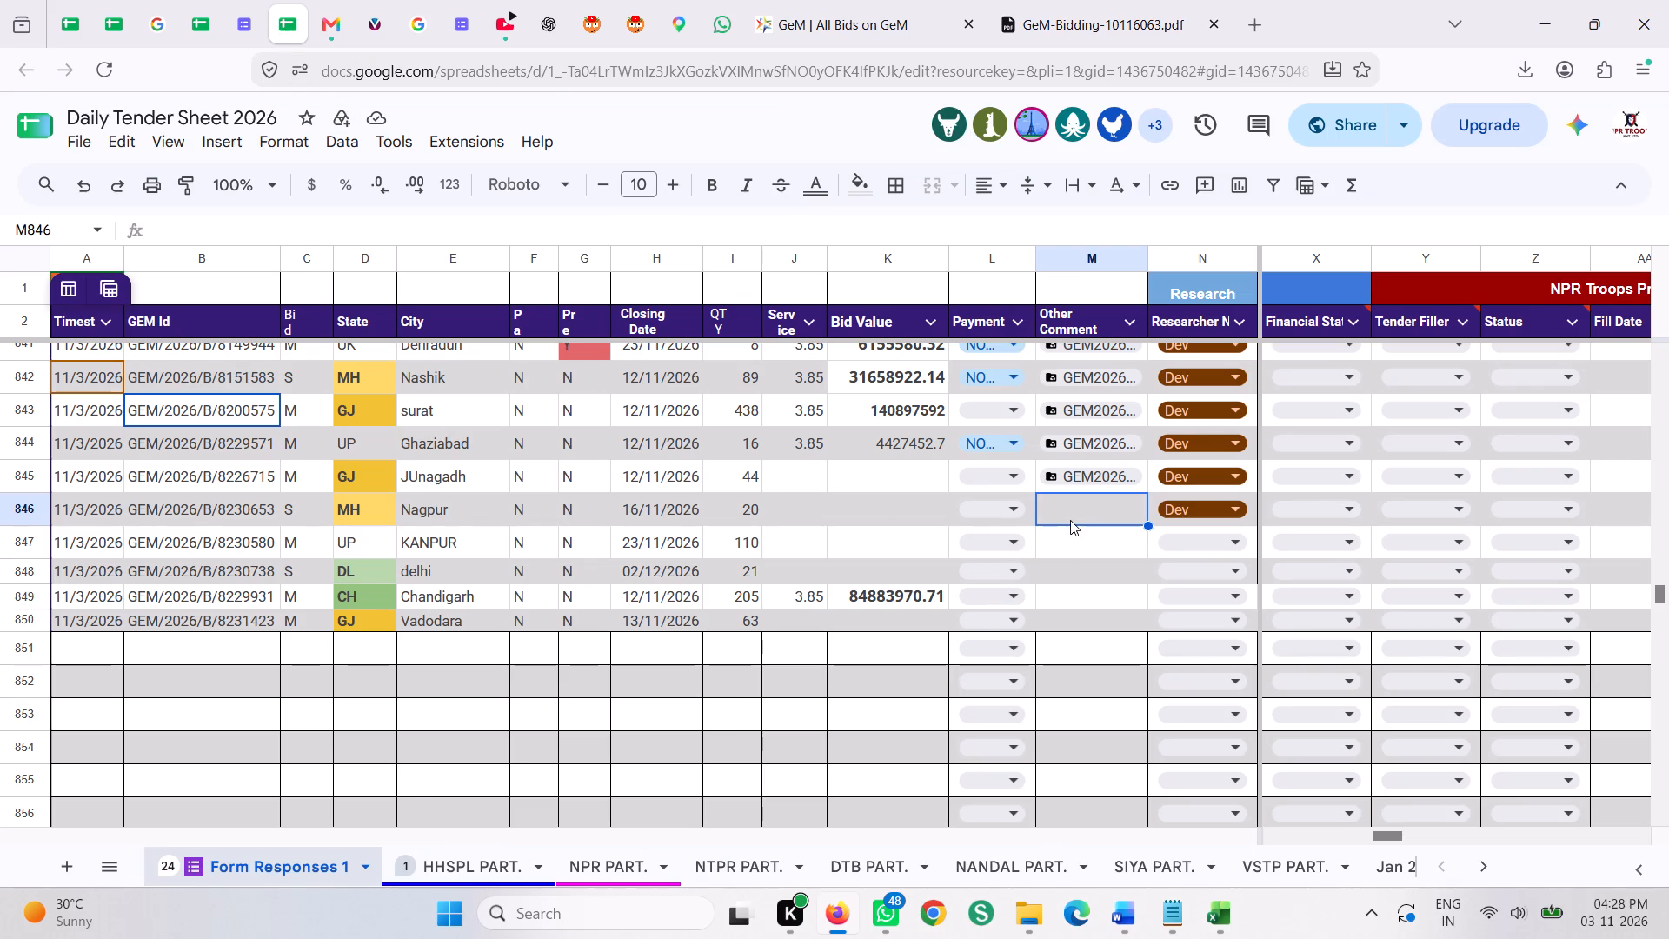
pyautogui.click(1069, 541)
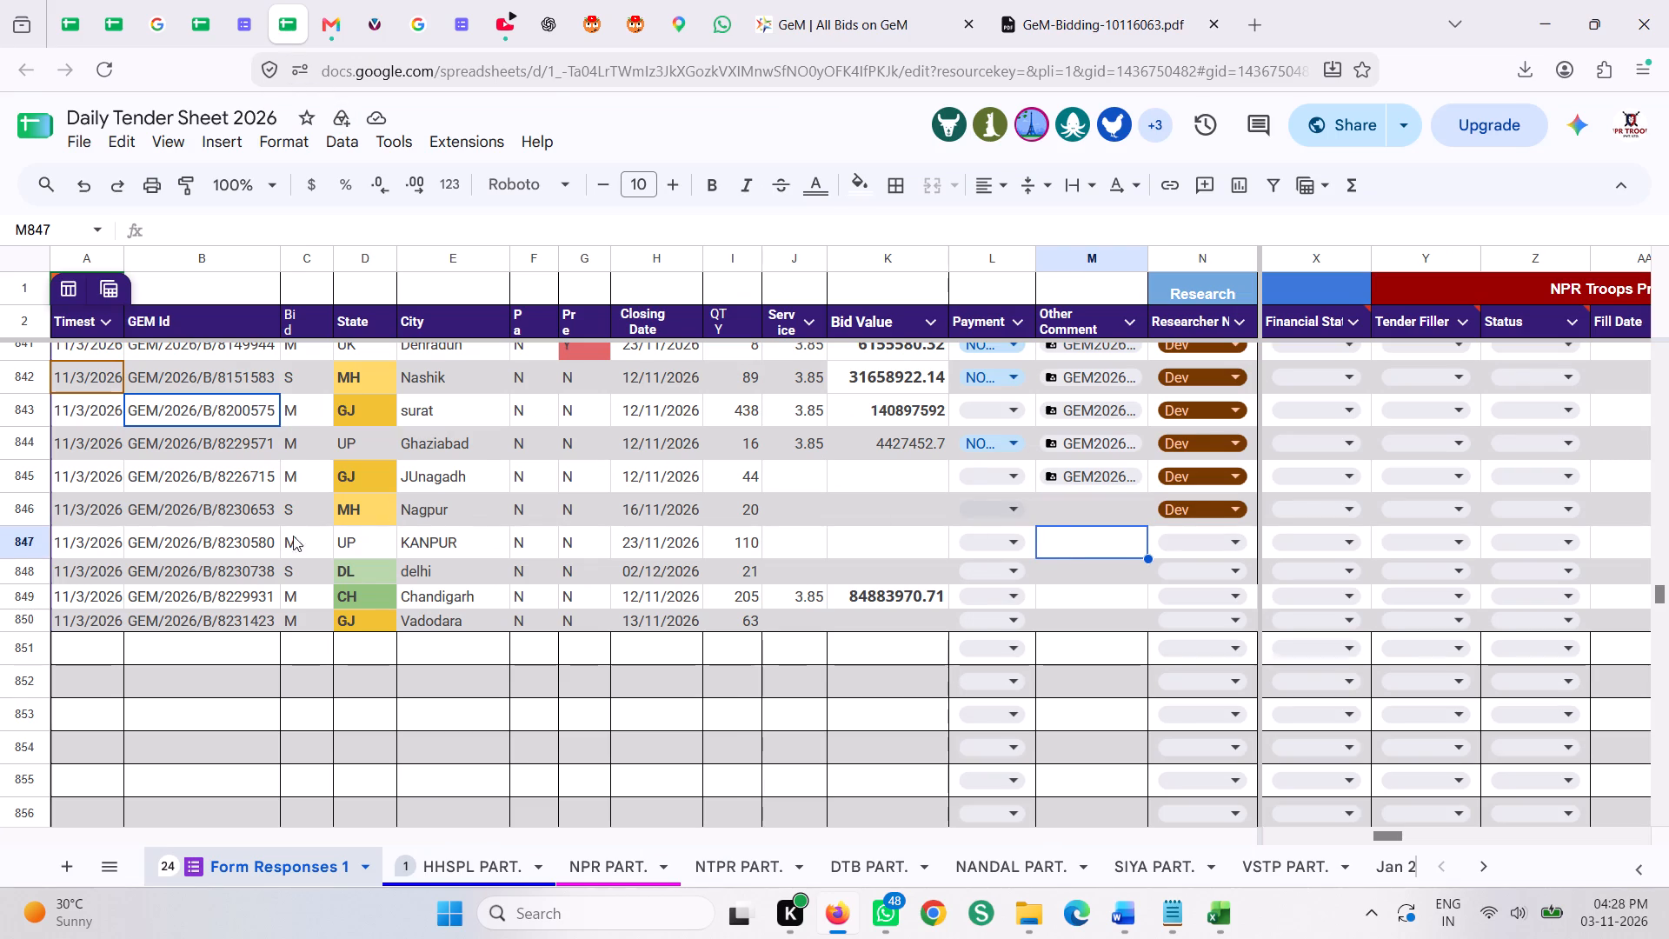
pyautogui.click(265, 543)
pyautogui.hotkey('ctrl', 'c')
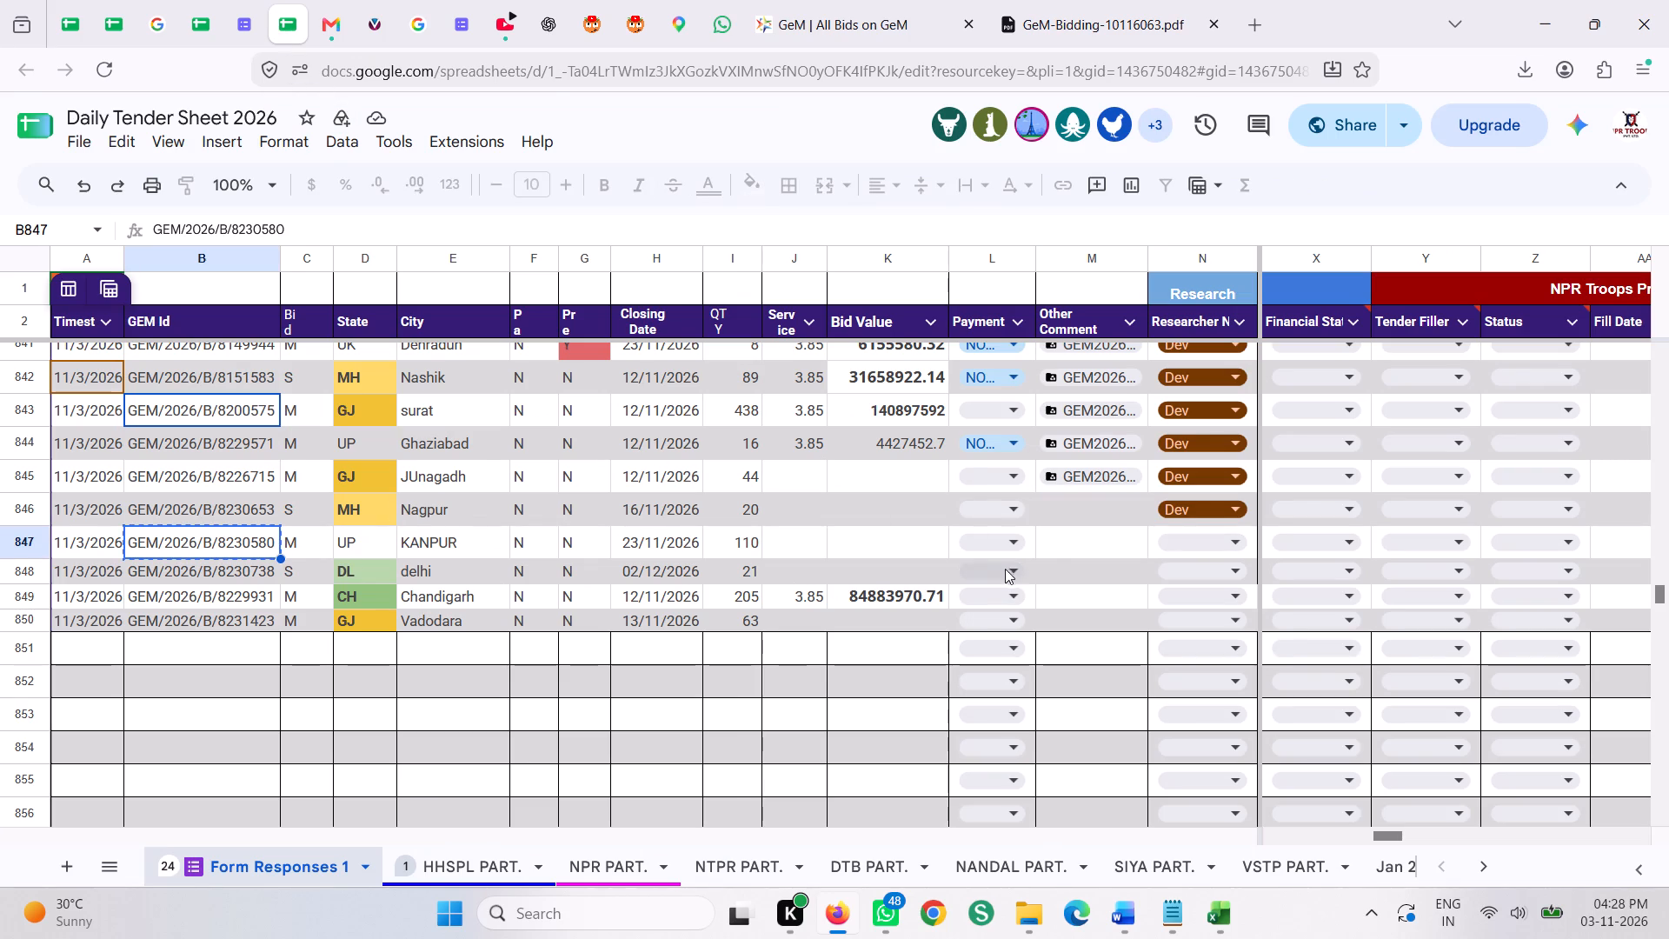
pyautogui.click(1055, 545)
pyautogui.click(878, 509)
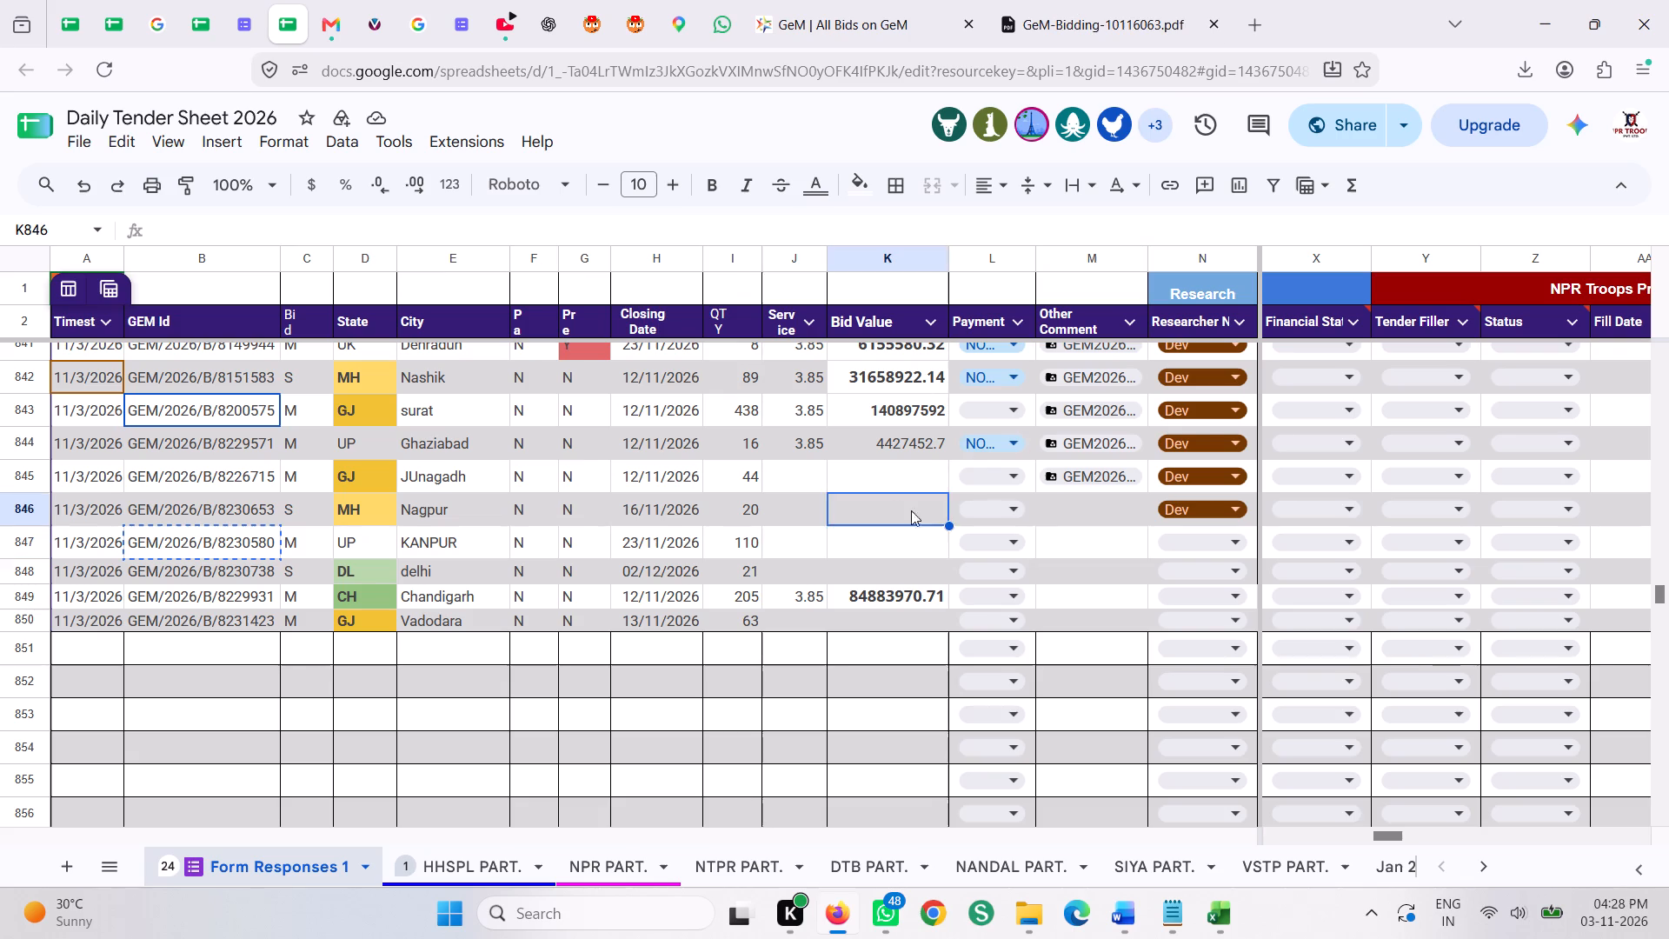
pyautogui.click(1049, 510)
pyautogui.click(1097, 0)
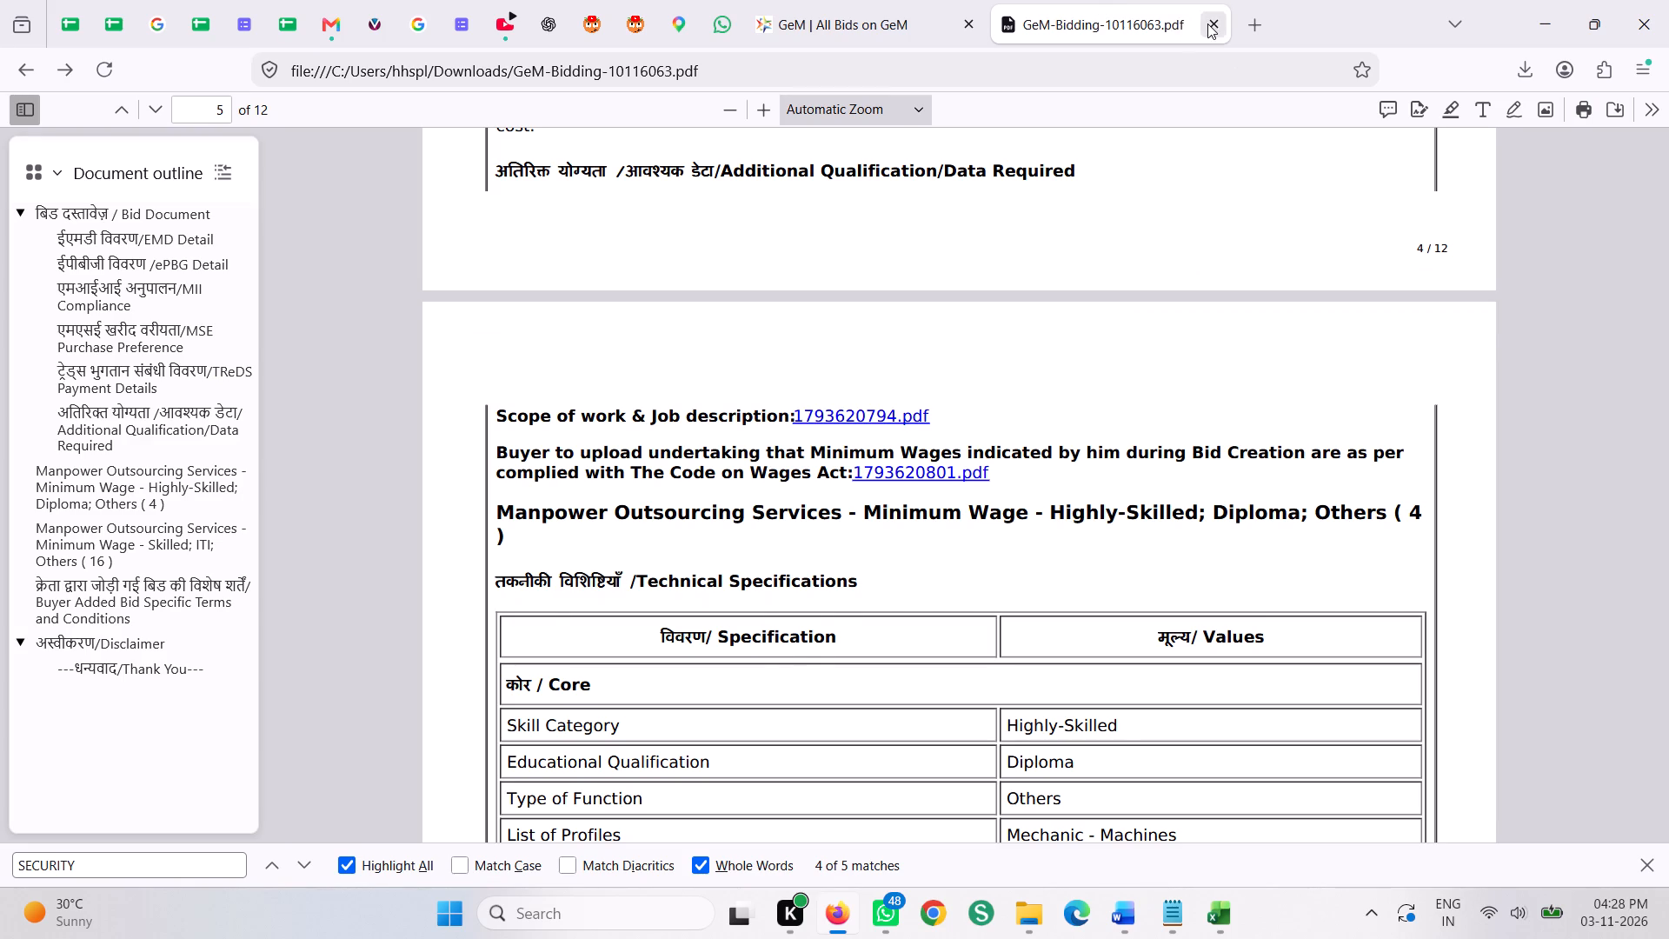
pyautogui.click(1207, 23)
pyautogui.moveTo(1313, 350); pyautogui.dragTo(834, 385)
pyautogui.hotkey('ctrl', 'v')
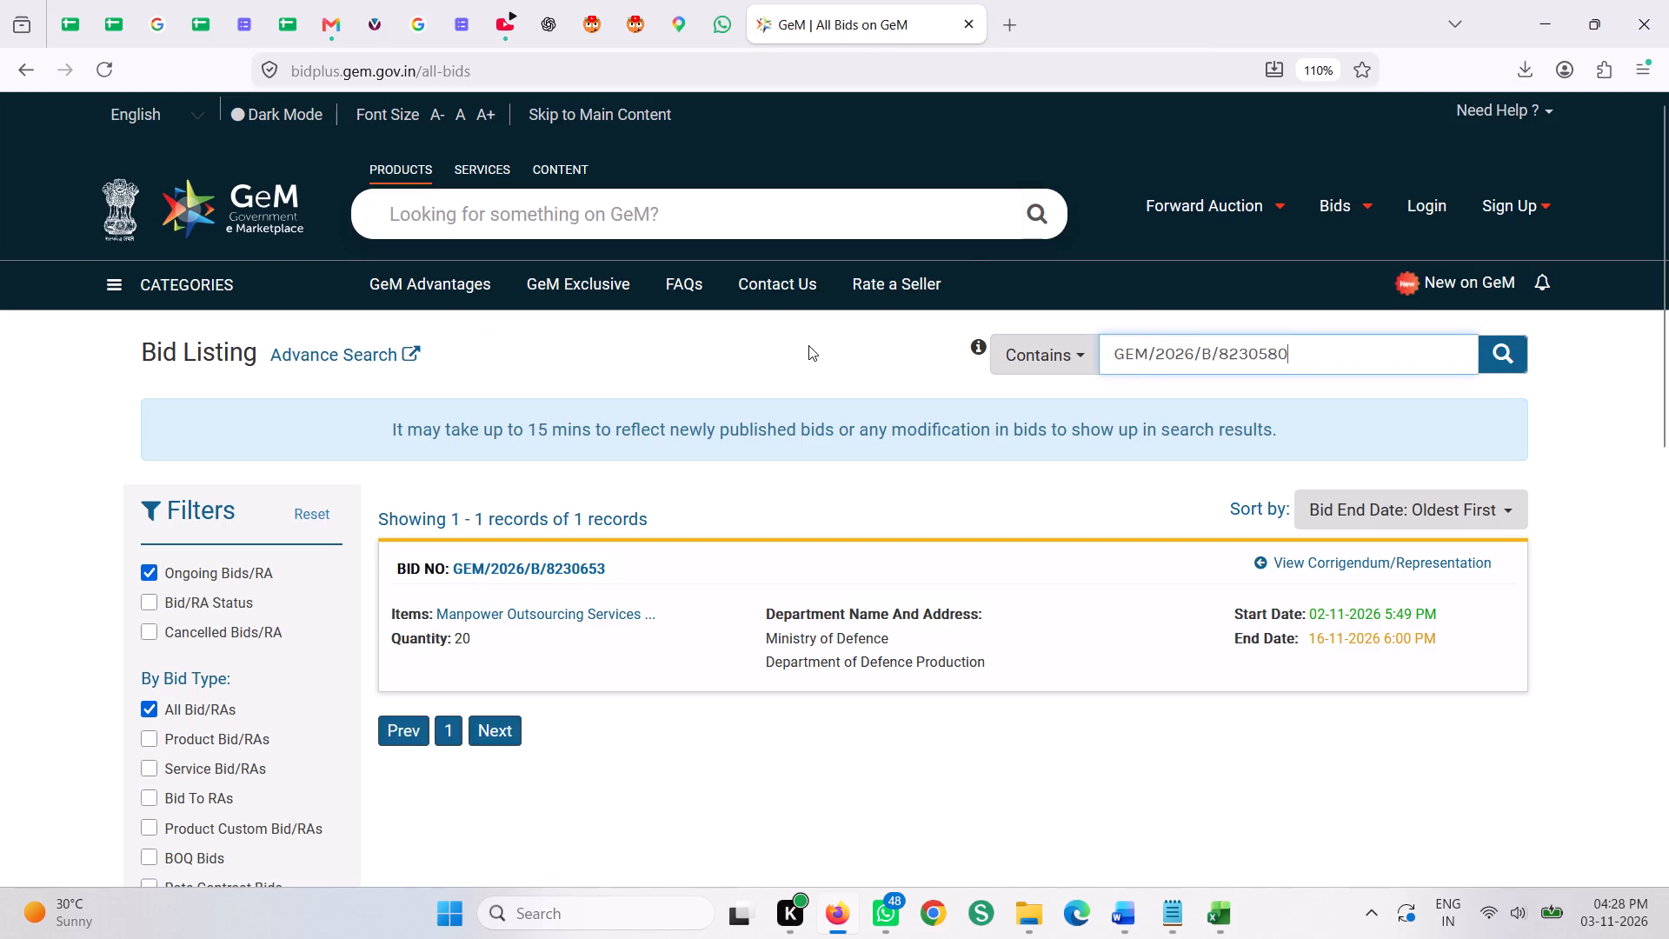
pyautogui.press('Return')
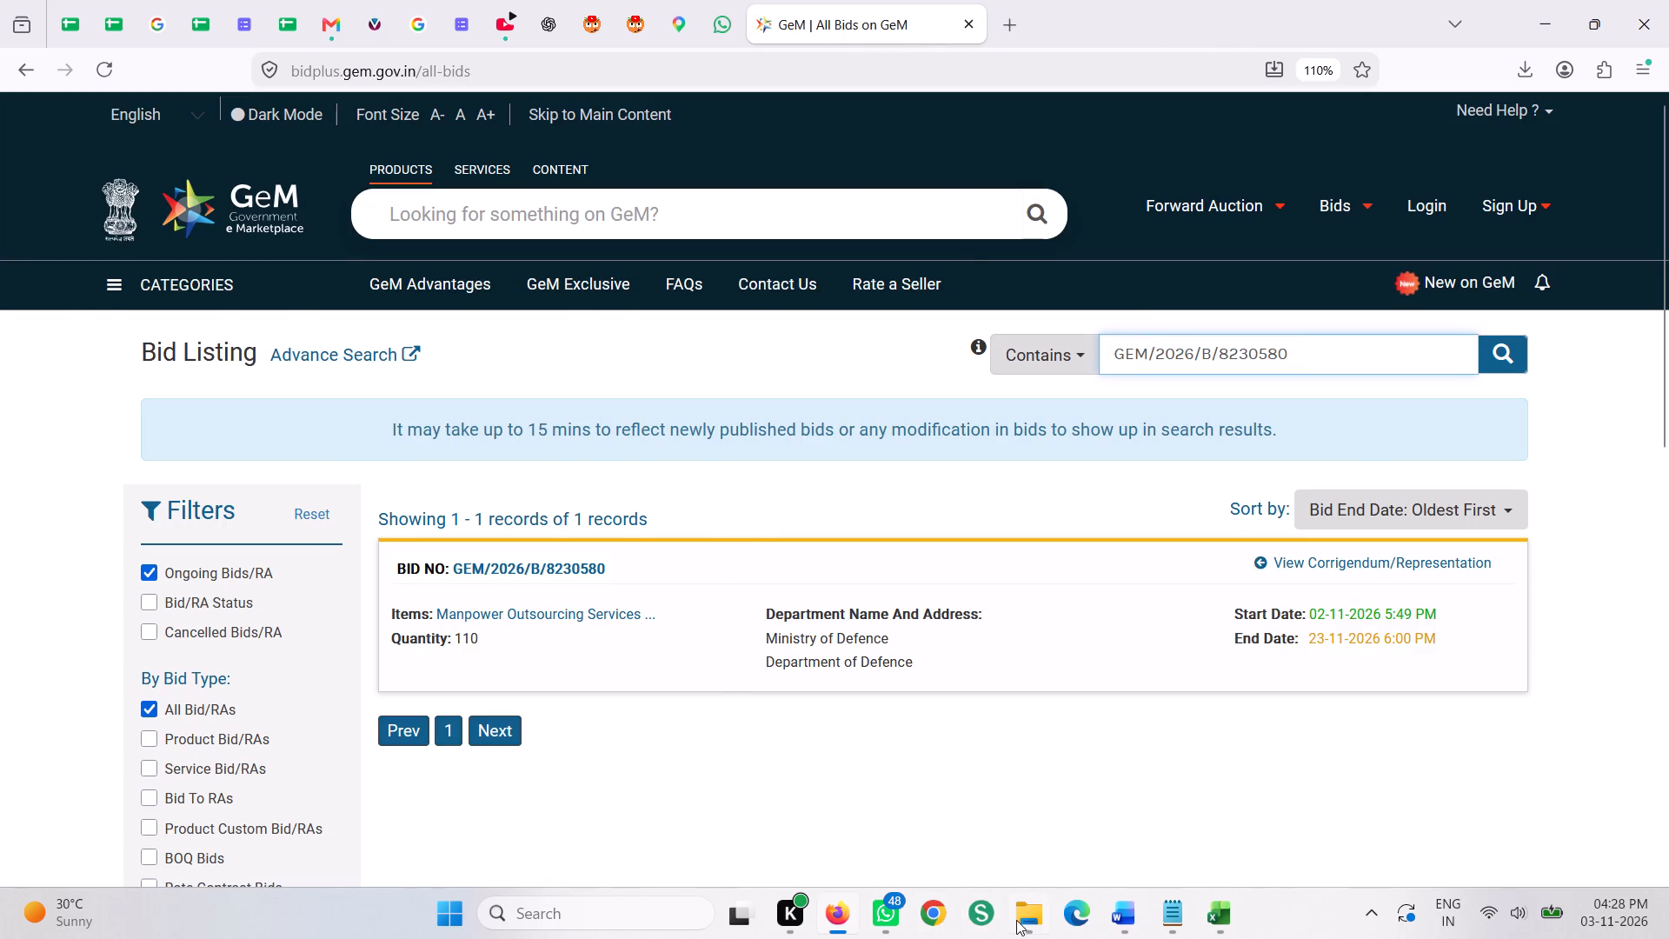
# Copy the Google Drive link of DEV1's GEM2026B8230653 folder and paste it into Other Comment for GEM/2026/B/8230653 in the tender sheet.
pyautogui.click(1018, 919)
pyautogui.scroll(3, 456, 332)
pyautogui.rightClick(381, 185)
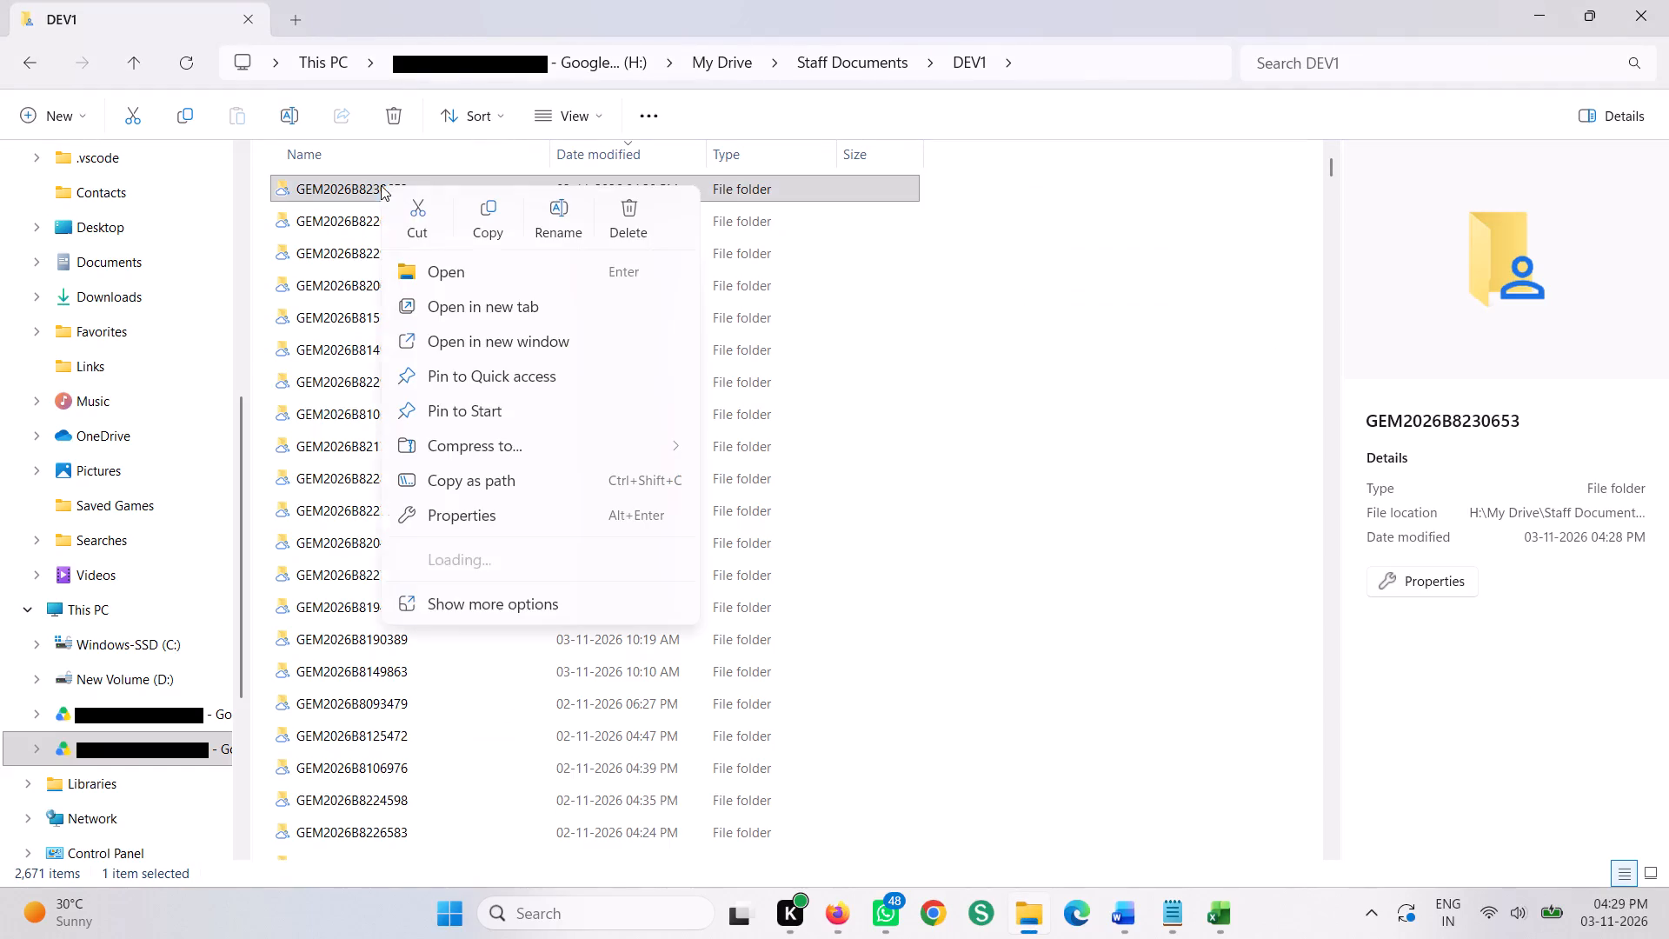
pyautogui.click(428, 609)
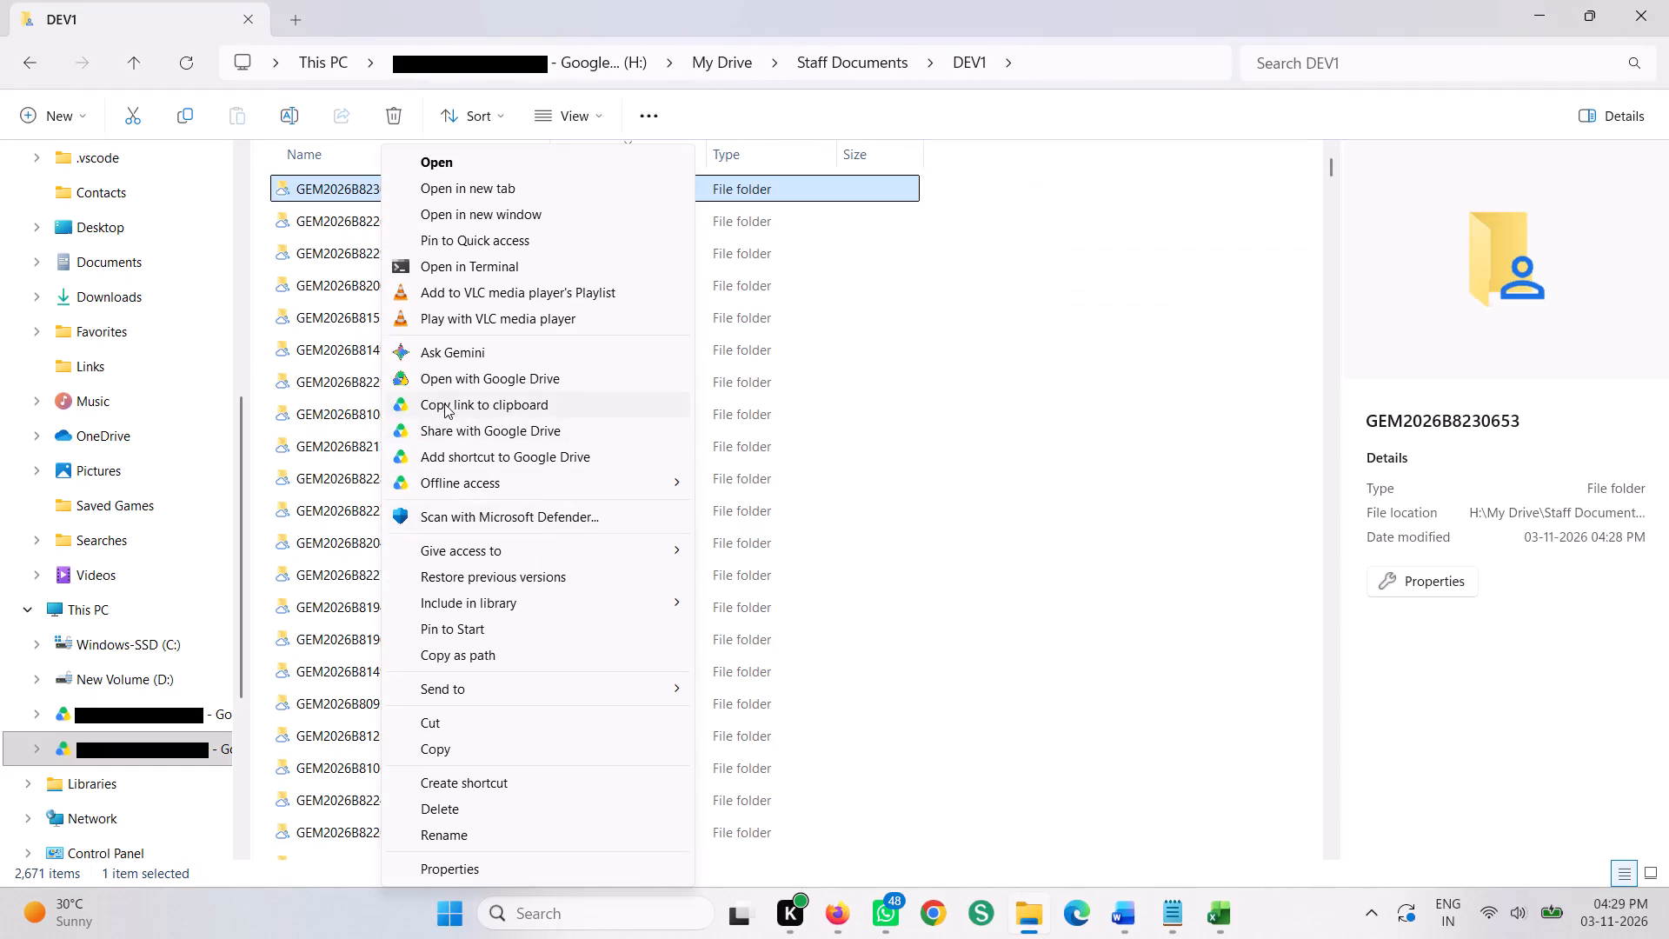
pyautogui.click(444, 403)
pyautogui.click(834, 909)
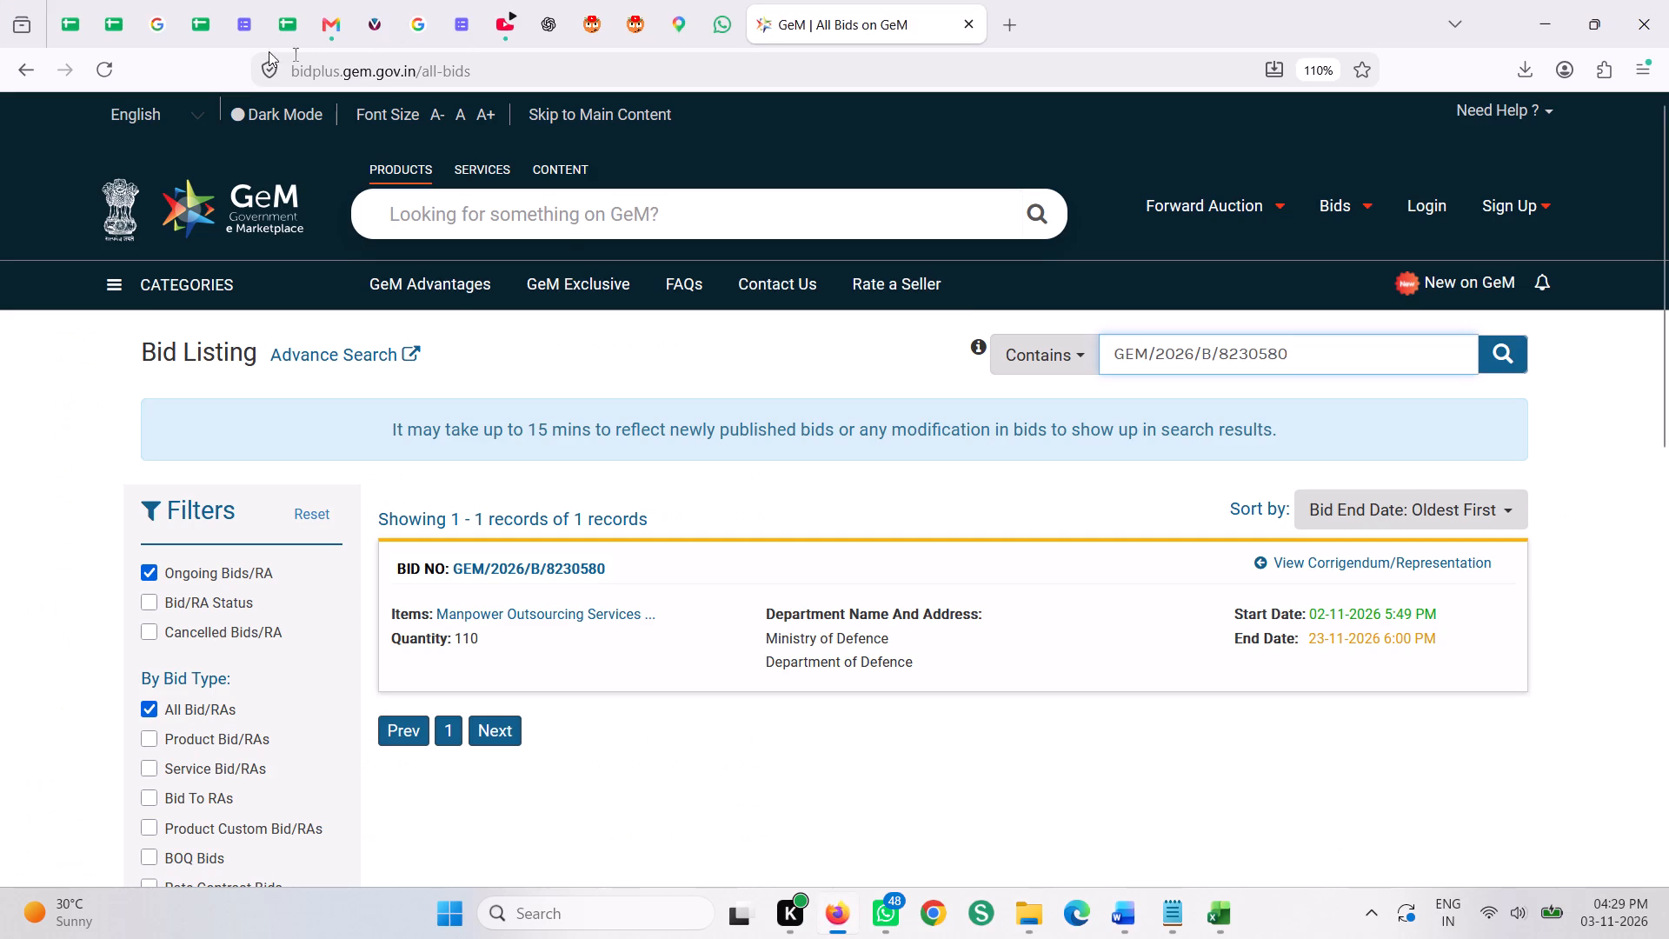
pyautogui.click(277, 31)
pyautogui.doubleClick(1070, 500)
pyautogui.hotkey('ctrl', 'v')
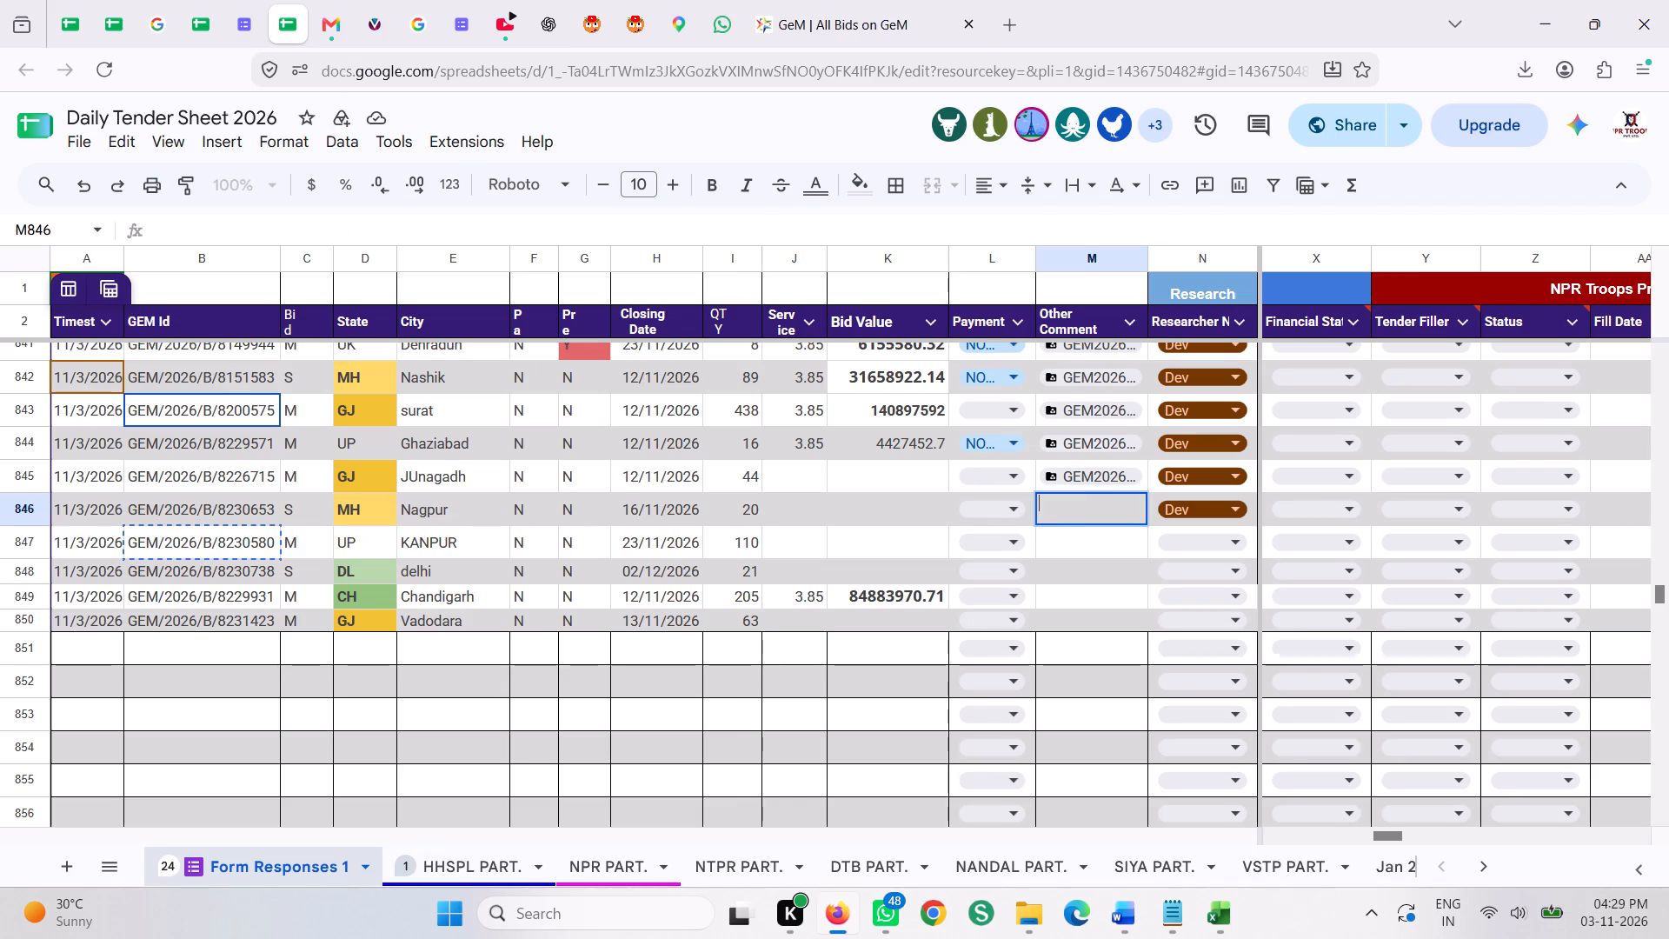
# Convert the pasted Drive link for GEM/2026/B/8230653 into a folder chip in Other Comment, and open the linked folder.
pyautogui.press('Tab')
pyautogui.doubleClick(815, 536)
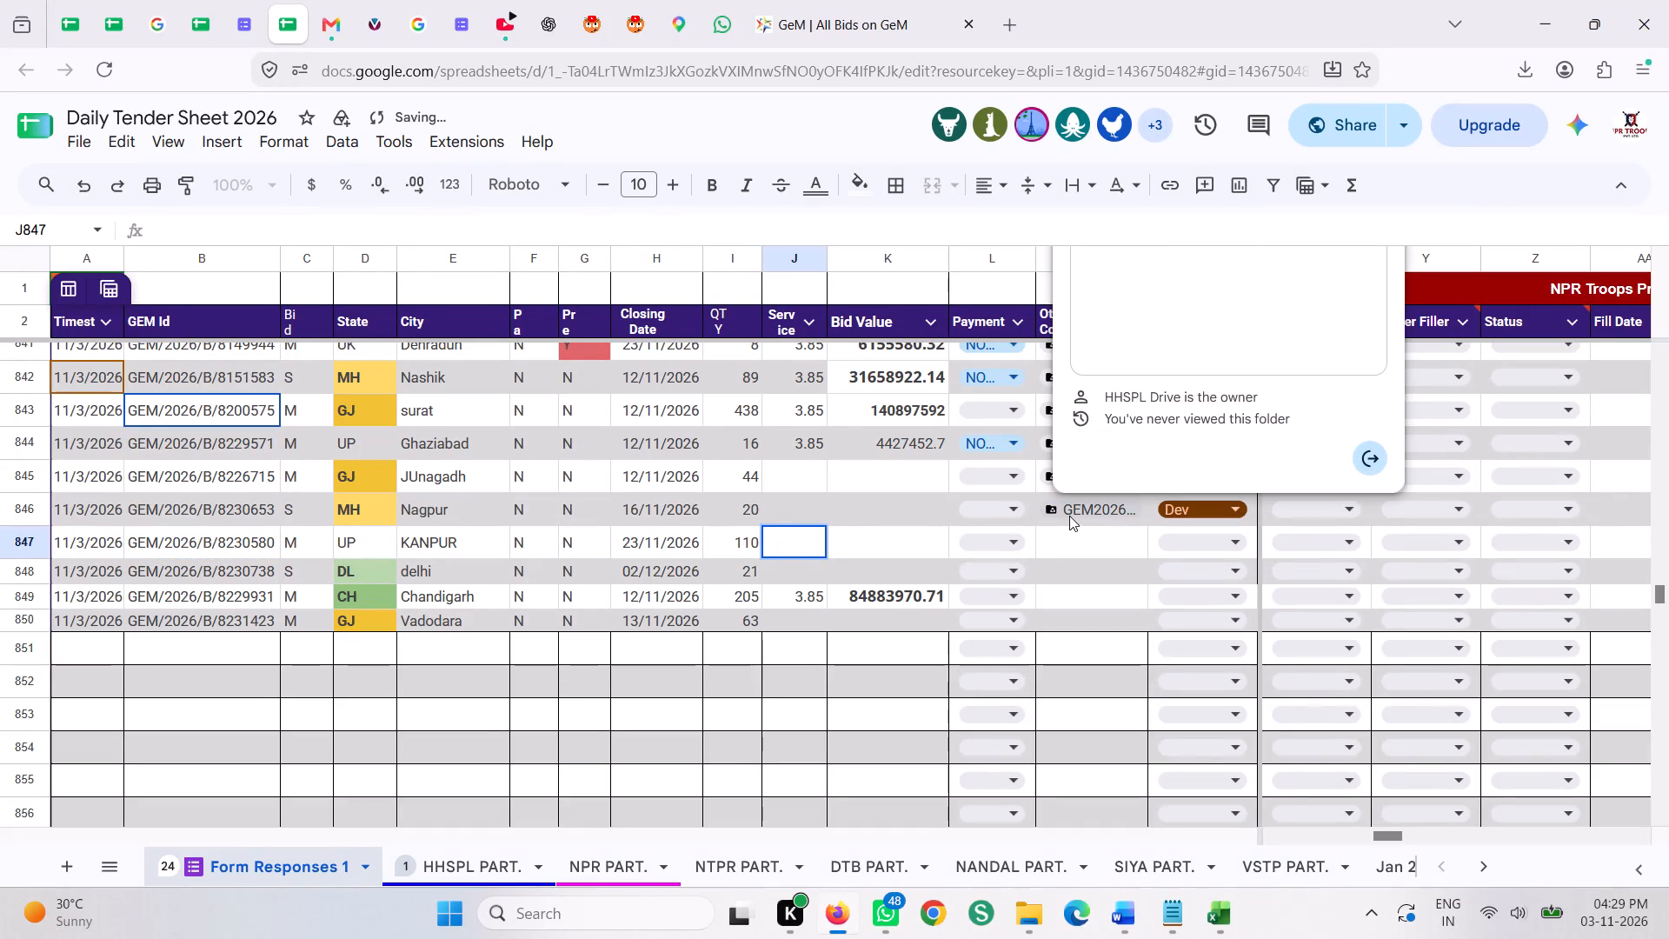
pyautogui.click(1116, 334)
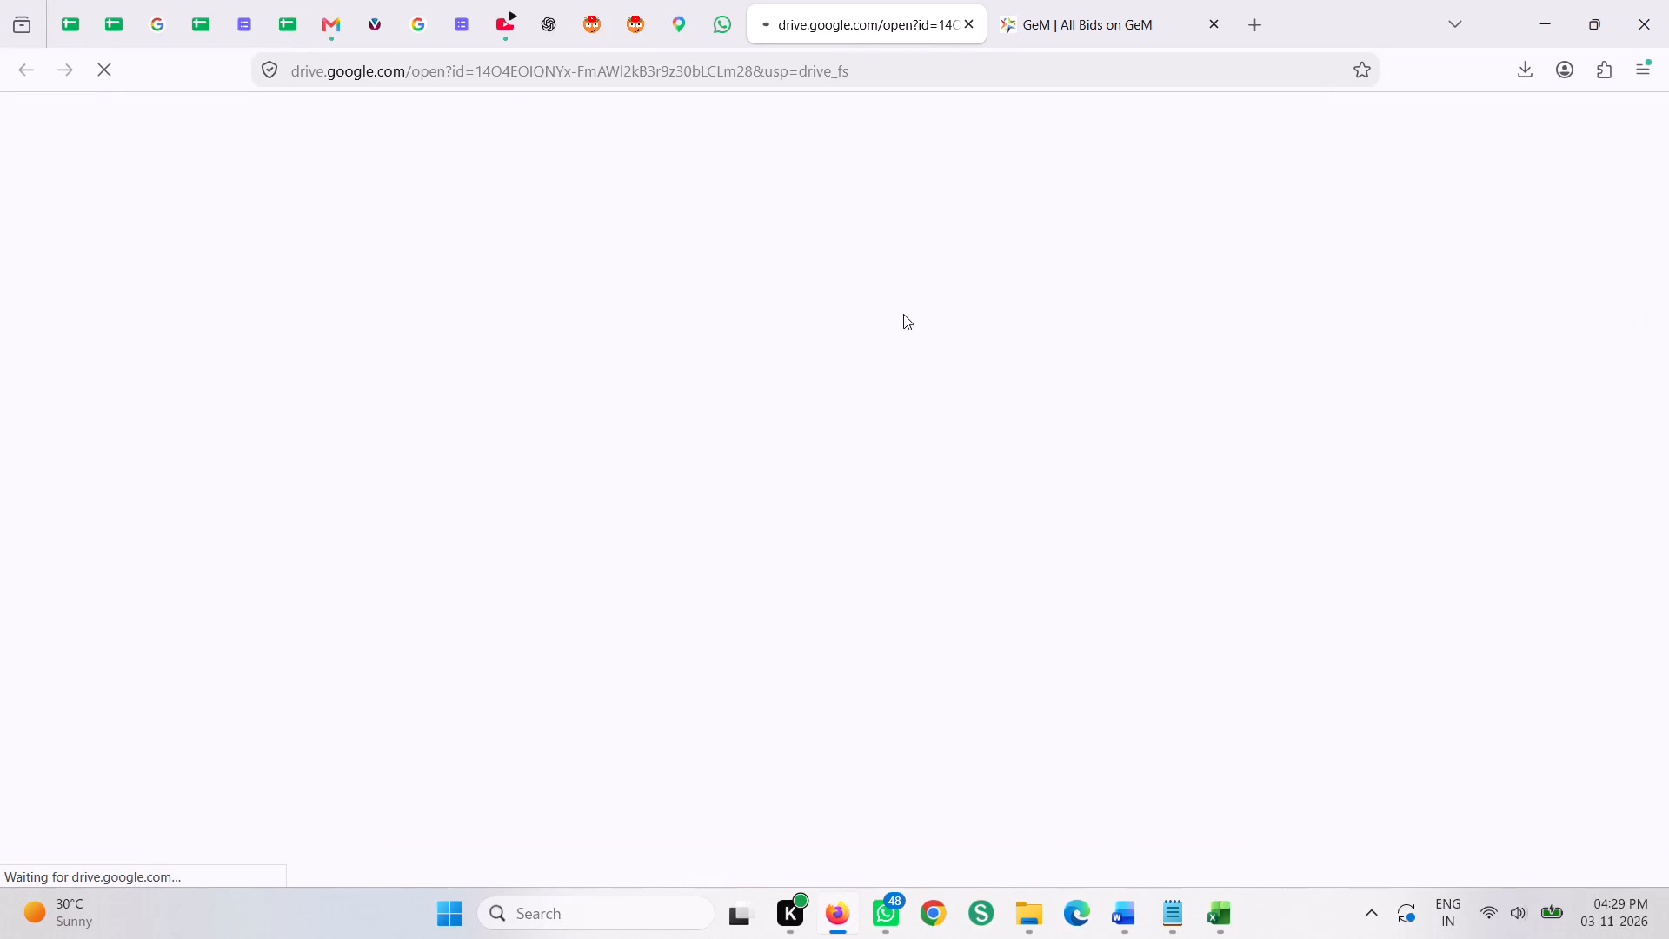
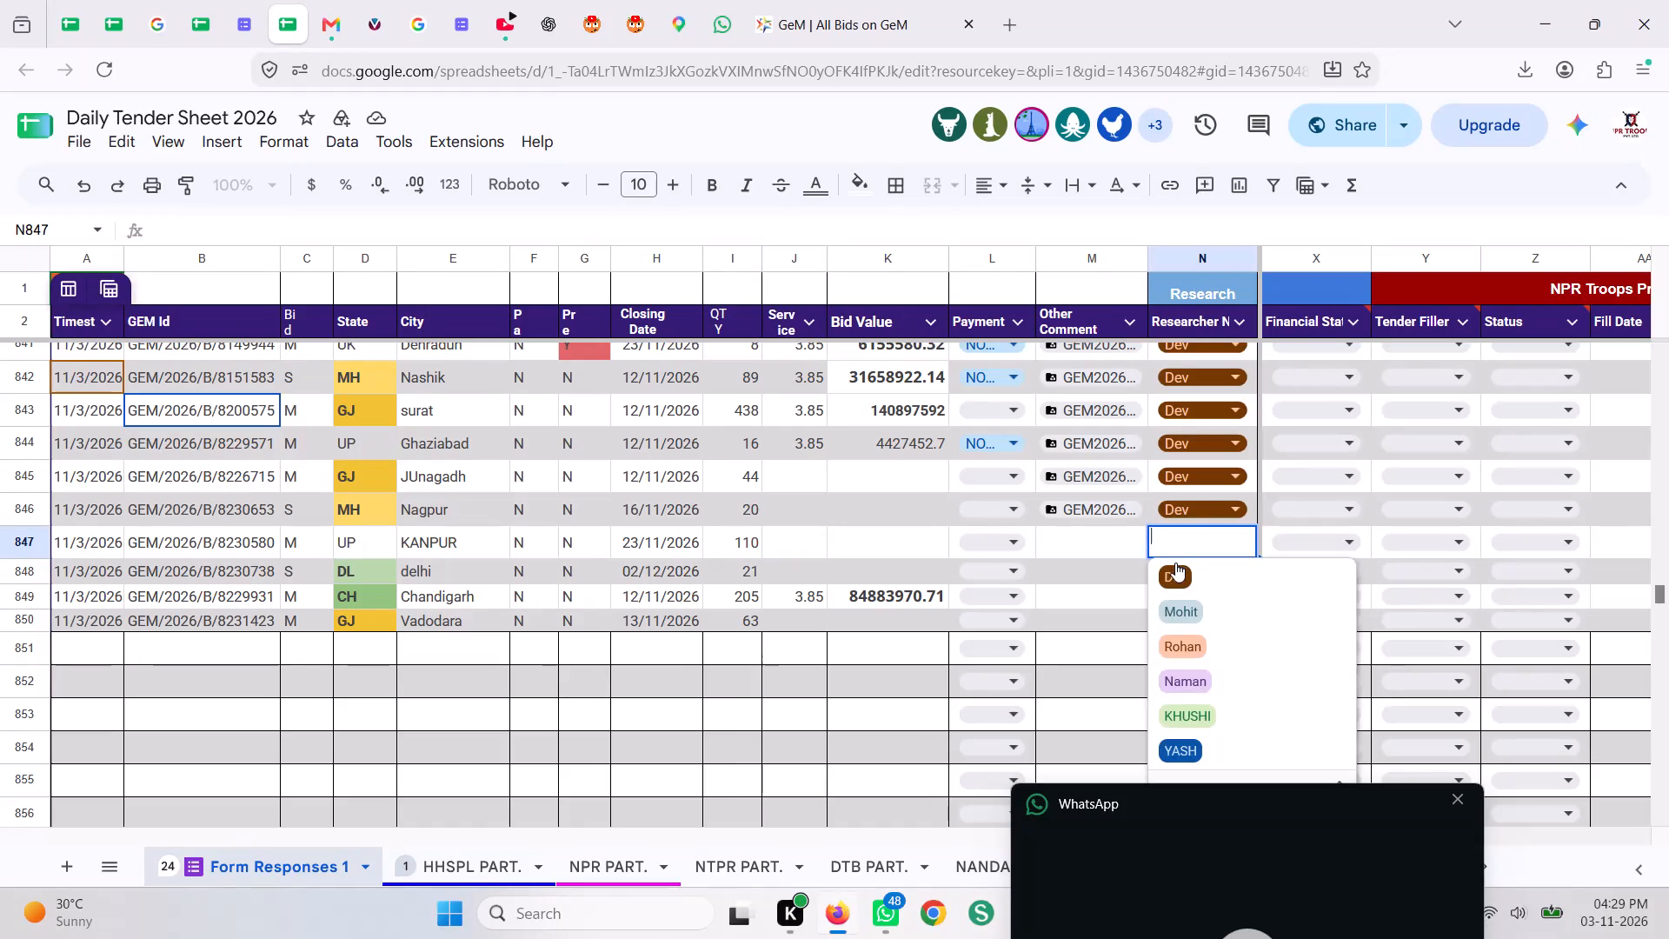
# Set the Researcher Name for bid GEM/2026/B/8230580 to Dev.
pyautogui.click(1175, 563)
# Copy GEM ID GEM/2026/B/8230580 from the Kanpur row and select that row's empty Other Comment cell.
pyautogui.click(1085, 549)
pyautogui.press('Left')
pyautogui.press('Left')
pyautogui.press('Left')
pyautogui.press('Left')
pyautogui.press('Left')
pyautogui.press('Left')
pyautogui.press('Left')
pyautogui.press('Left')
pyautogui.press('Left')
pyautogui.press('Left')
pyautogui.press('Left')
pyautogui.press('Left')
pyautogui.press('Left')
pyautogui.press('Left')
pyautogui.press('Left')
pyautogui.press('Left')
pyautogui.press('Left')
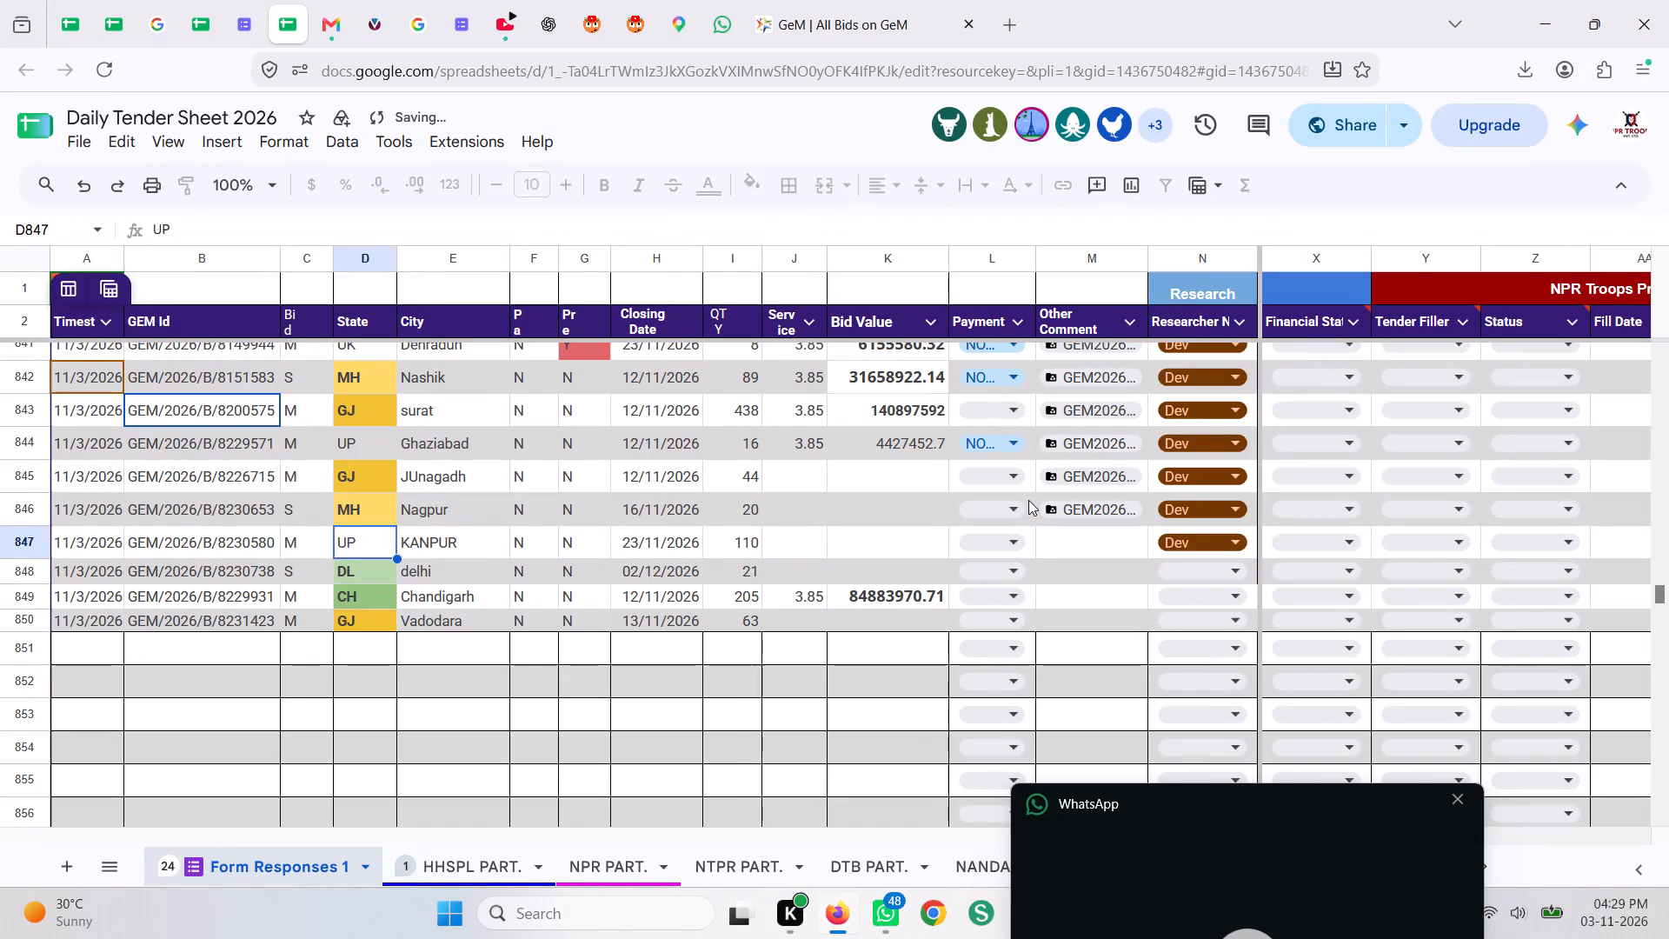
pyautogui.press('Right')
pyautogui.hotkey('ctrl', 'c')
pyautogui.press('Right')
pyautogui.press('Right')
pyautogui.press('Right')
pyautogui.press('Right')
pyautogui.press('Right')
pyautogui.press('Right')
pyautogui.press('Right')
pyautogui.press('Right')
pyautogui.press('Right')
pyautogui.press('Right')
pyautogui.press('Right')
pyautogui.press('Right')
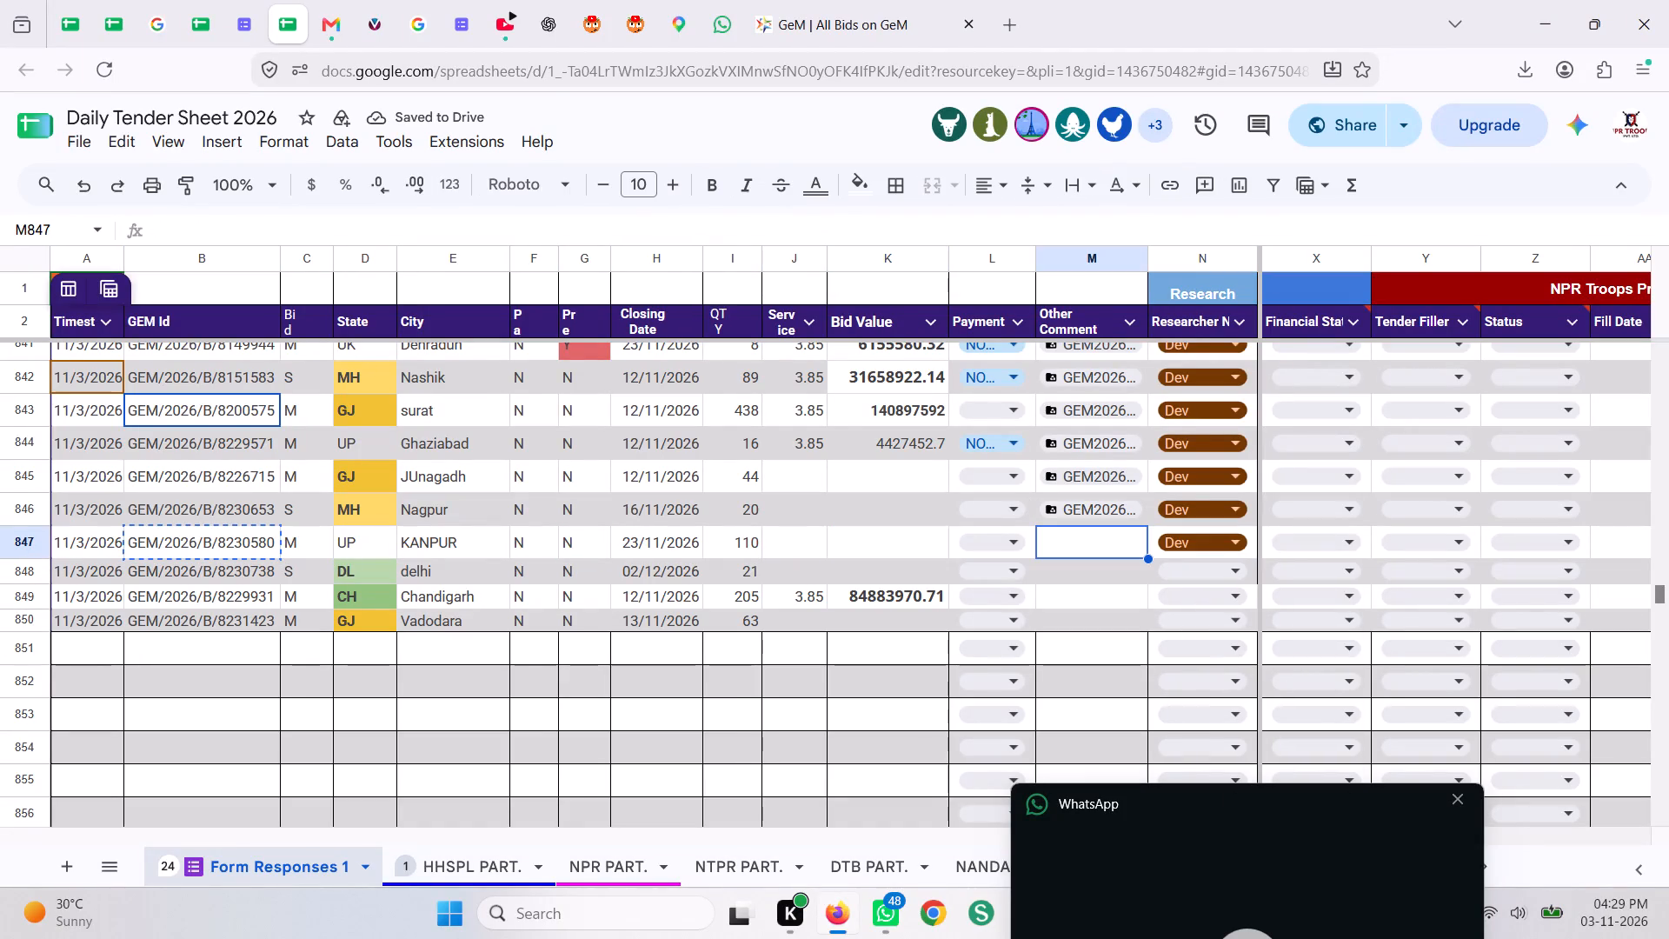
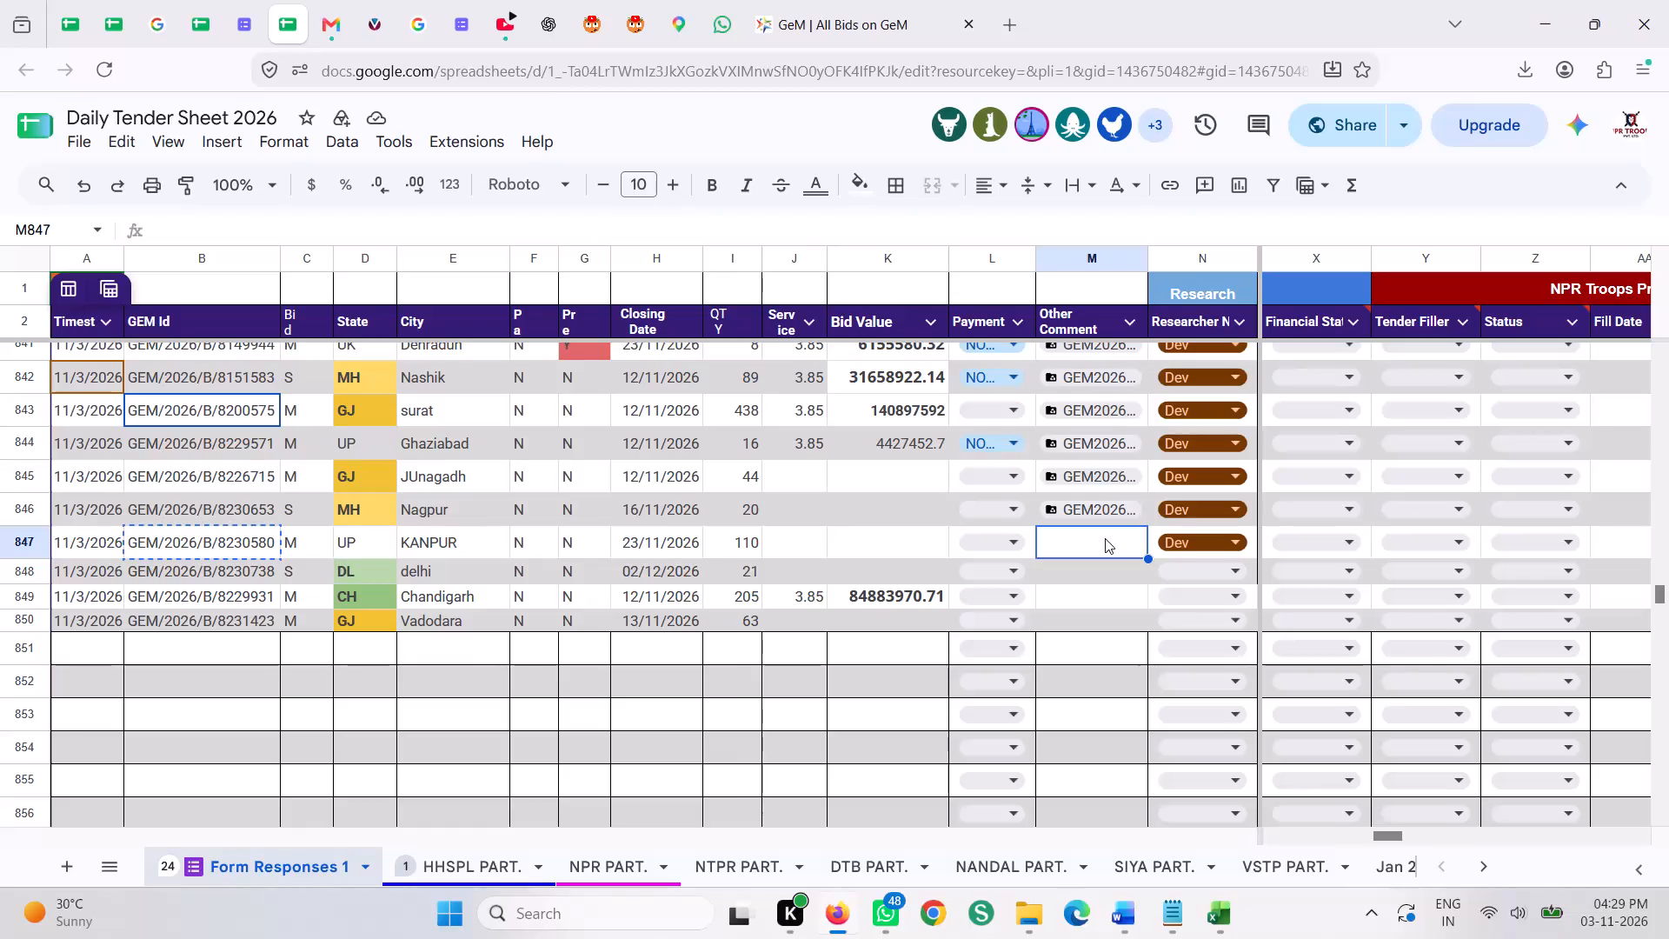
# Search GeM's bid listing for GEM/2026/B/8230580 and open its bid document PDF.
pyautogui.click(870, 0)
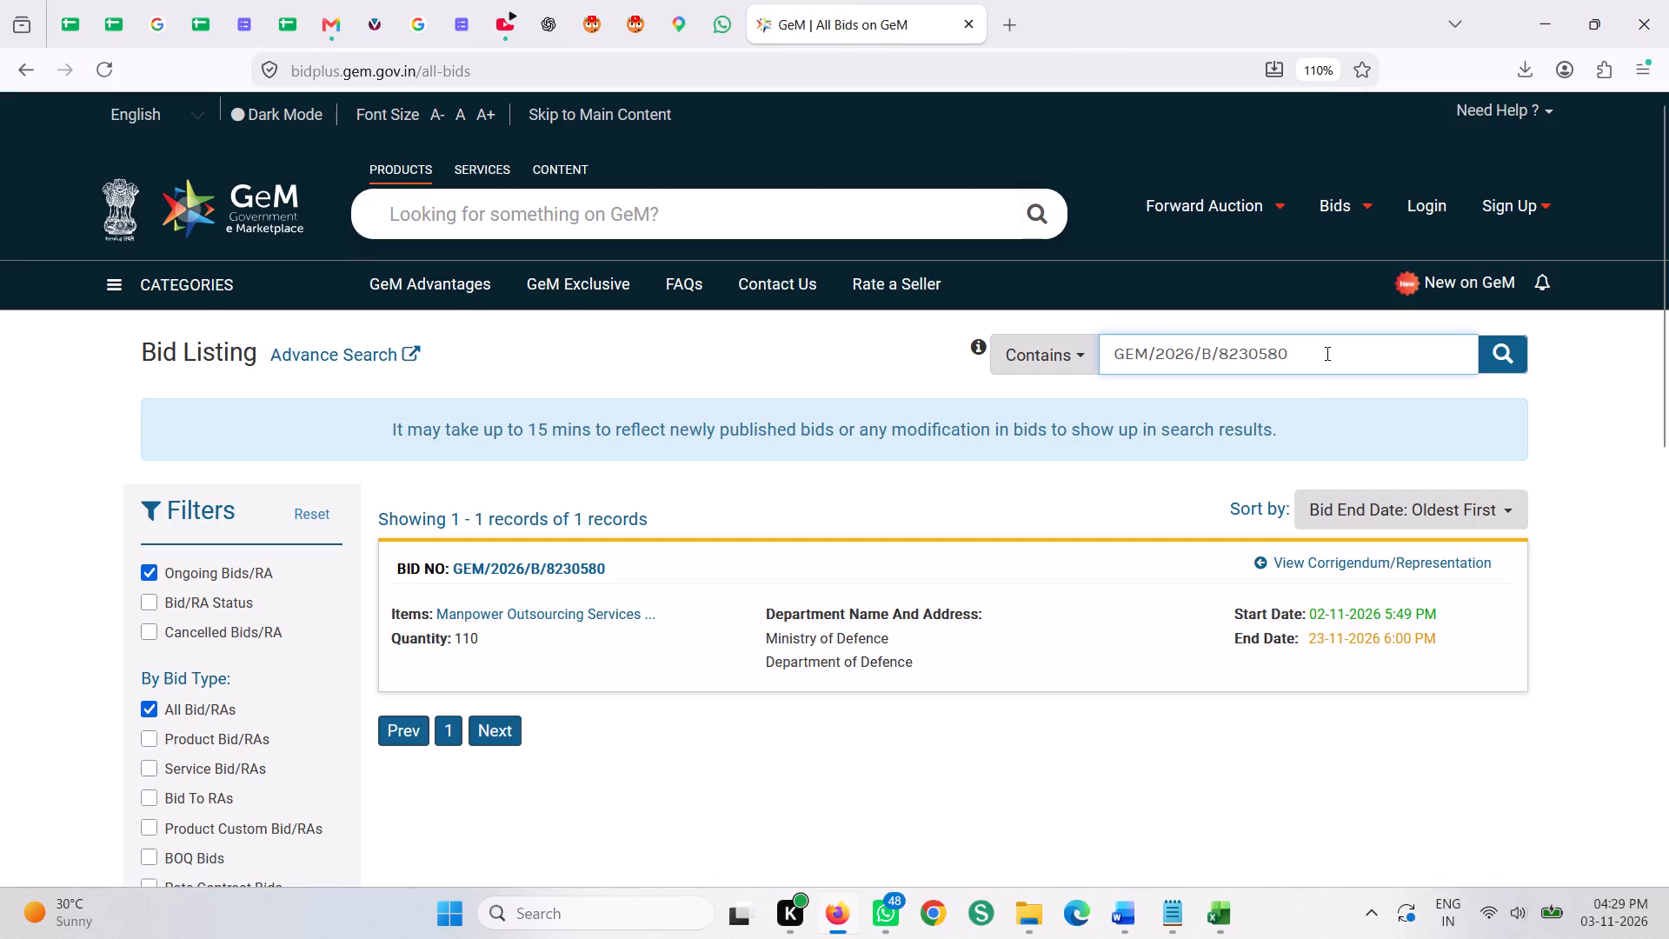
pyautogui.tripleClick(1326, 350)
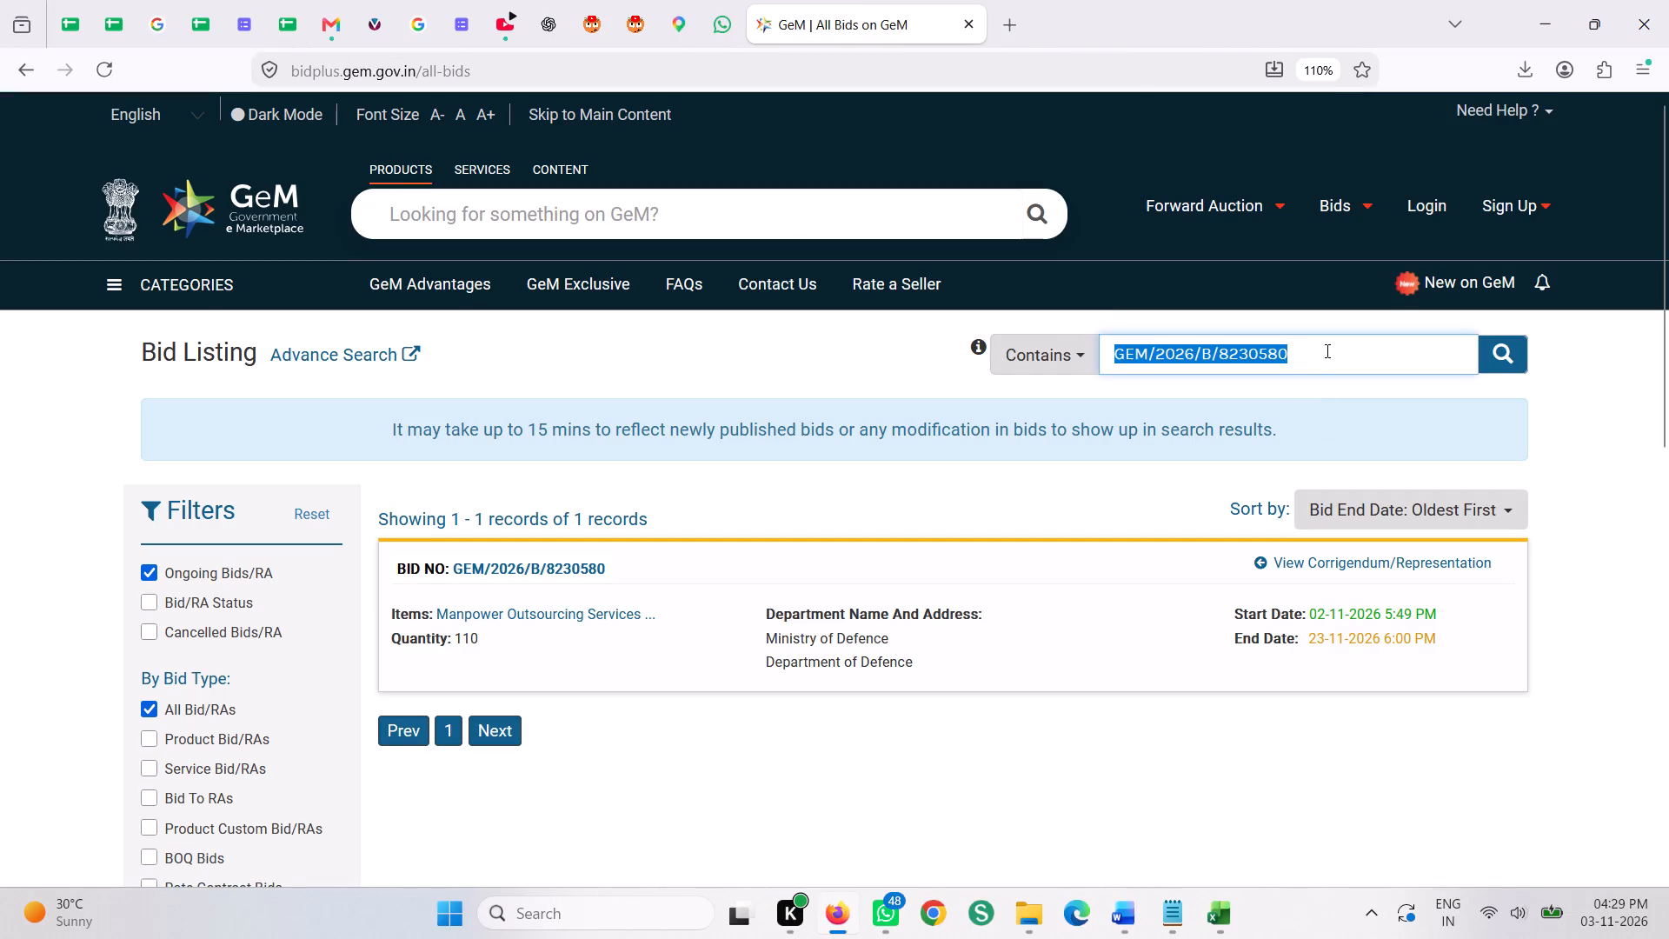
pyautogui.hotkey('ctrl', 'v')
pyautogui.press('Return')
pyautogui.click(580, 566)
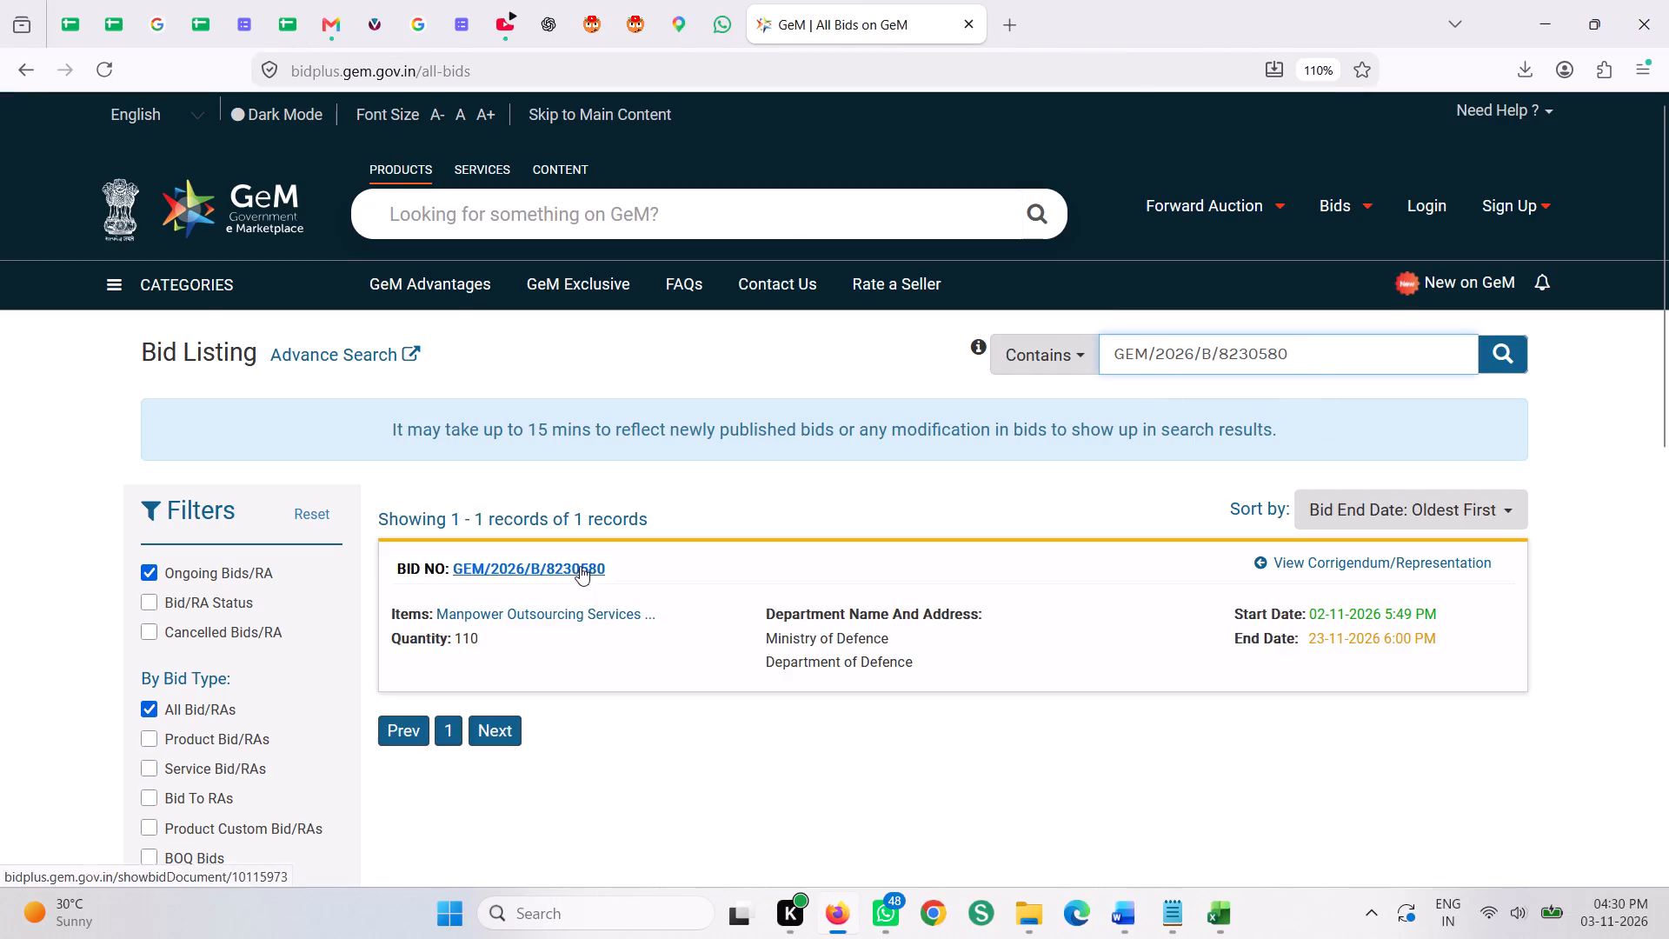
pyautogui.click(482, 510)
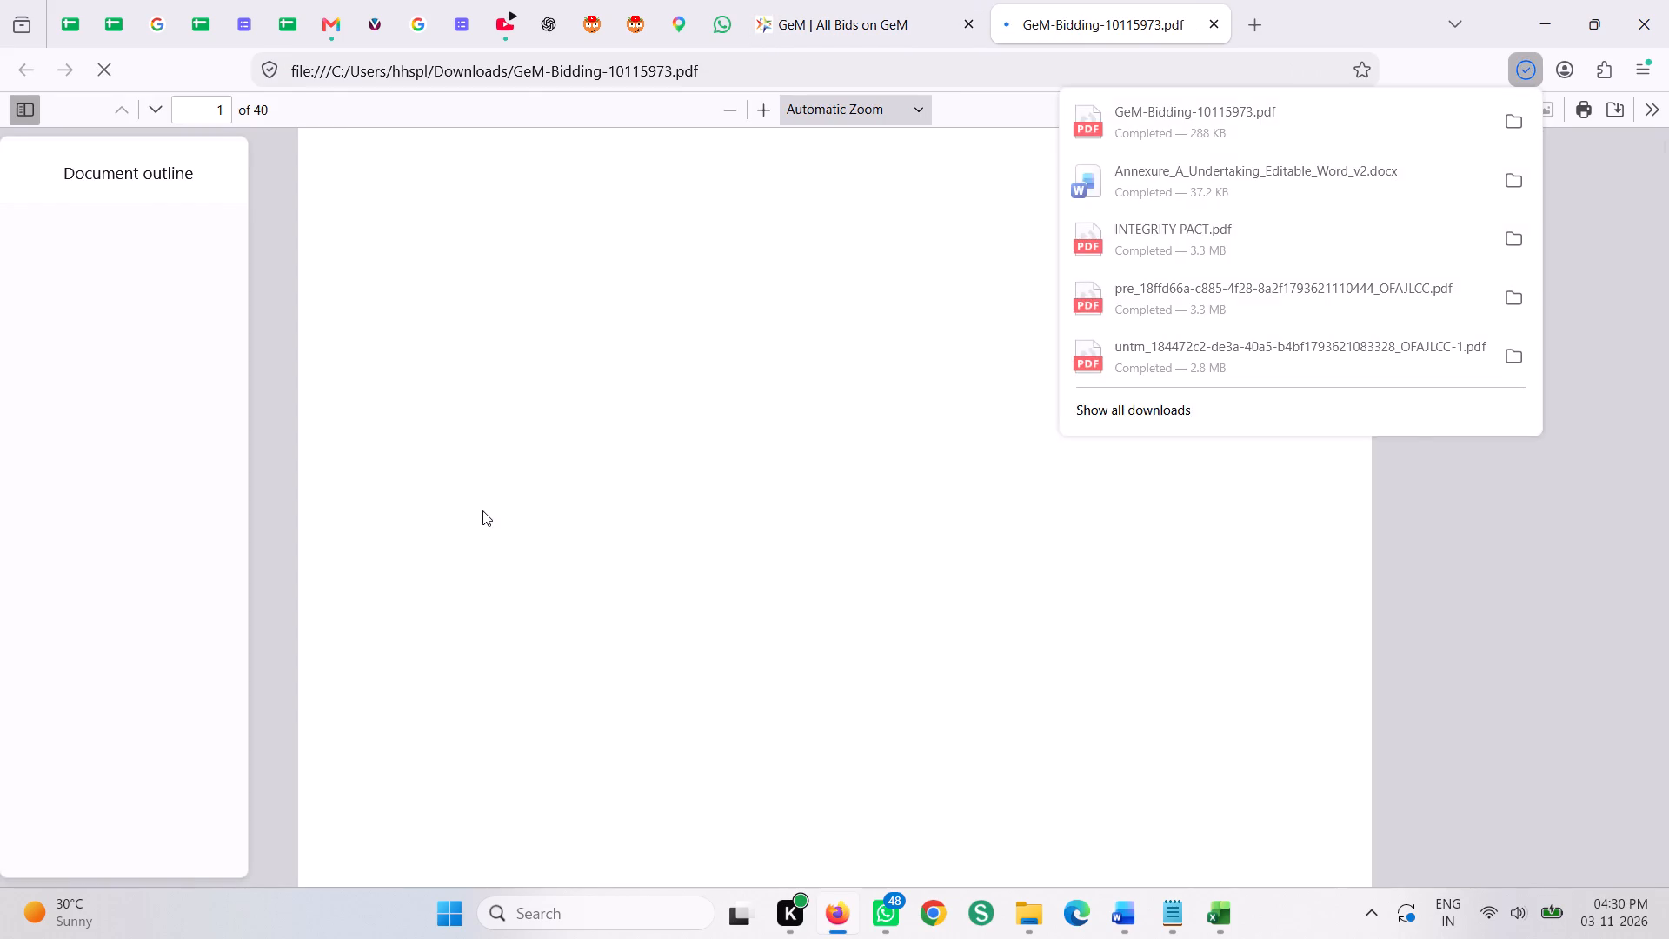
# Review the item category and bid details in the opened bid document for GEM/2026/B/8230580.
pyautogui.scroll(-1, 1070, 615)
pyautogui.click(1127, 586)
pyautogui.scroll(-1, 1155, 583)
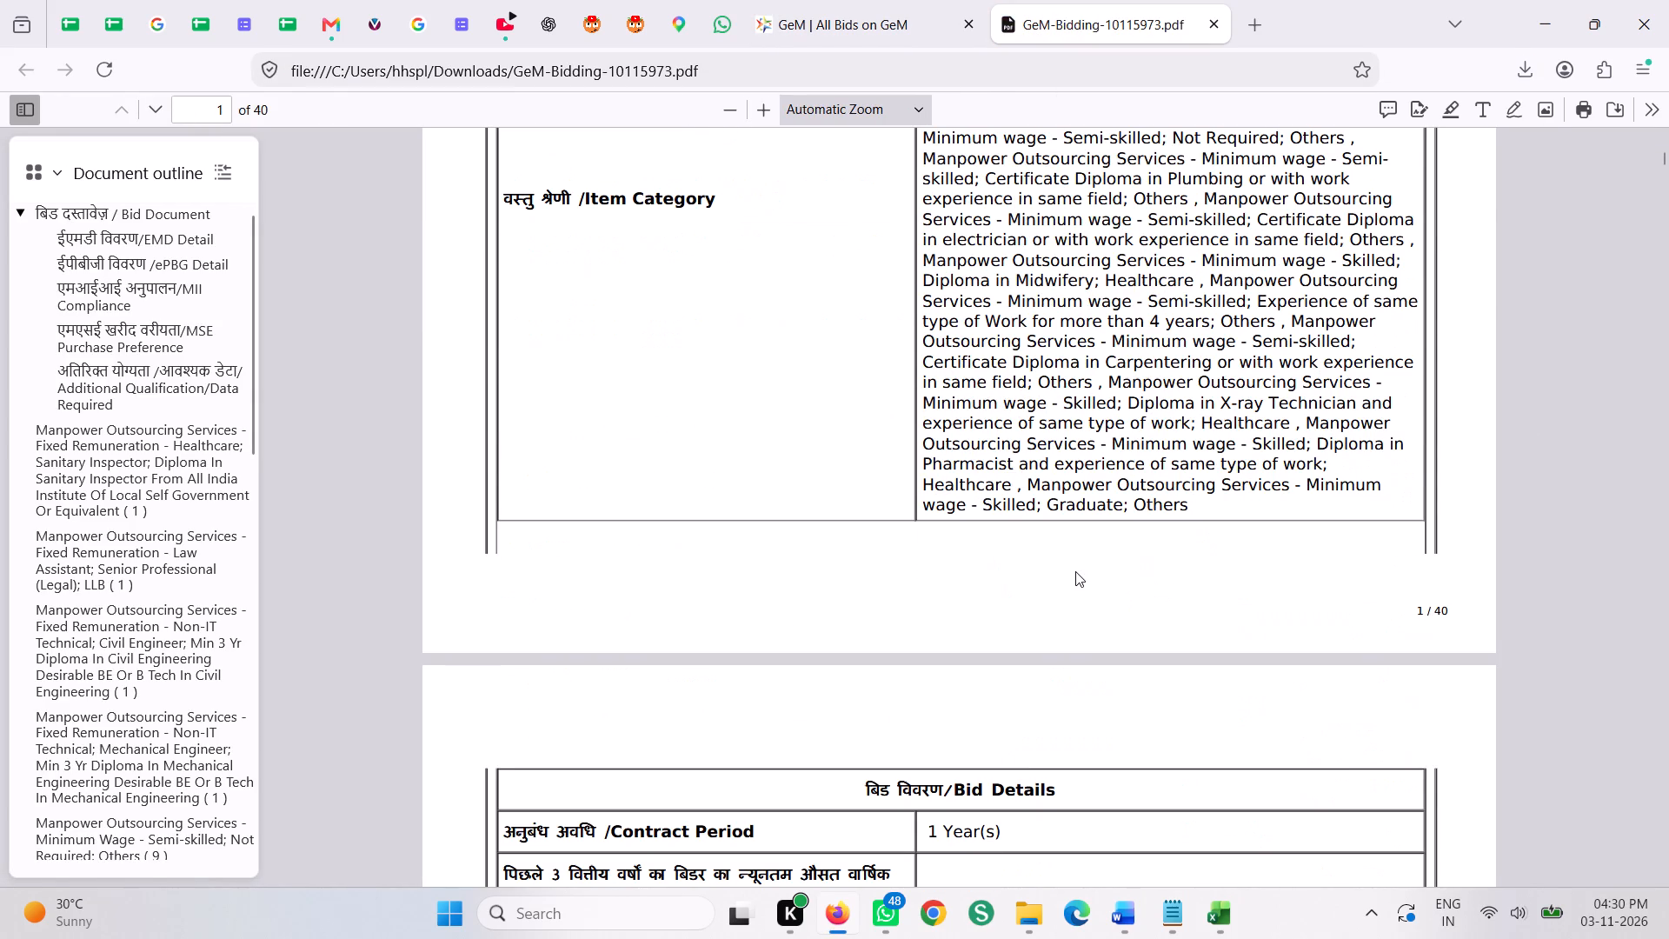
# Search the GeM-Bidding-10115973 PDF for the word SECURITY and go through the matches.
pyautogui.hotkey('ctrl', 'f')
pyautogui.write('SEC')
pyautogui.write('URITY')
pyautogui.press('Return')
pyautogui.press('Return')
pyautogui.press('Return')
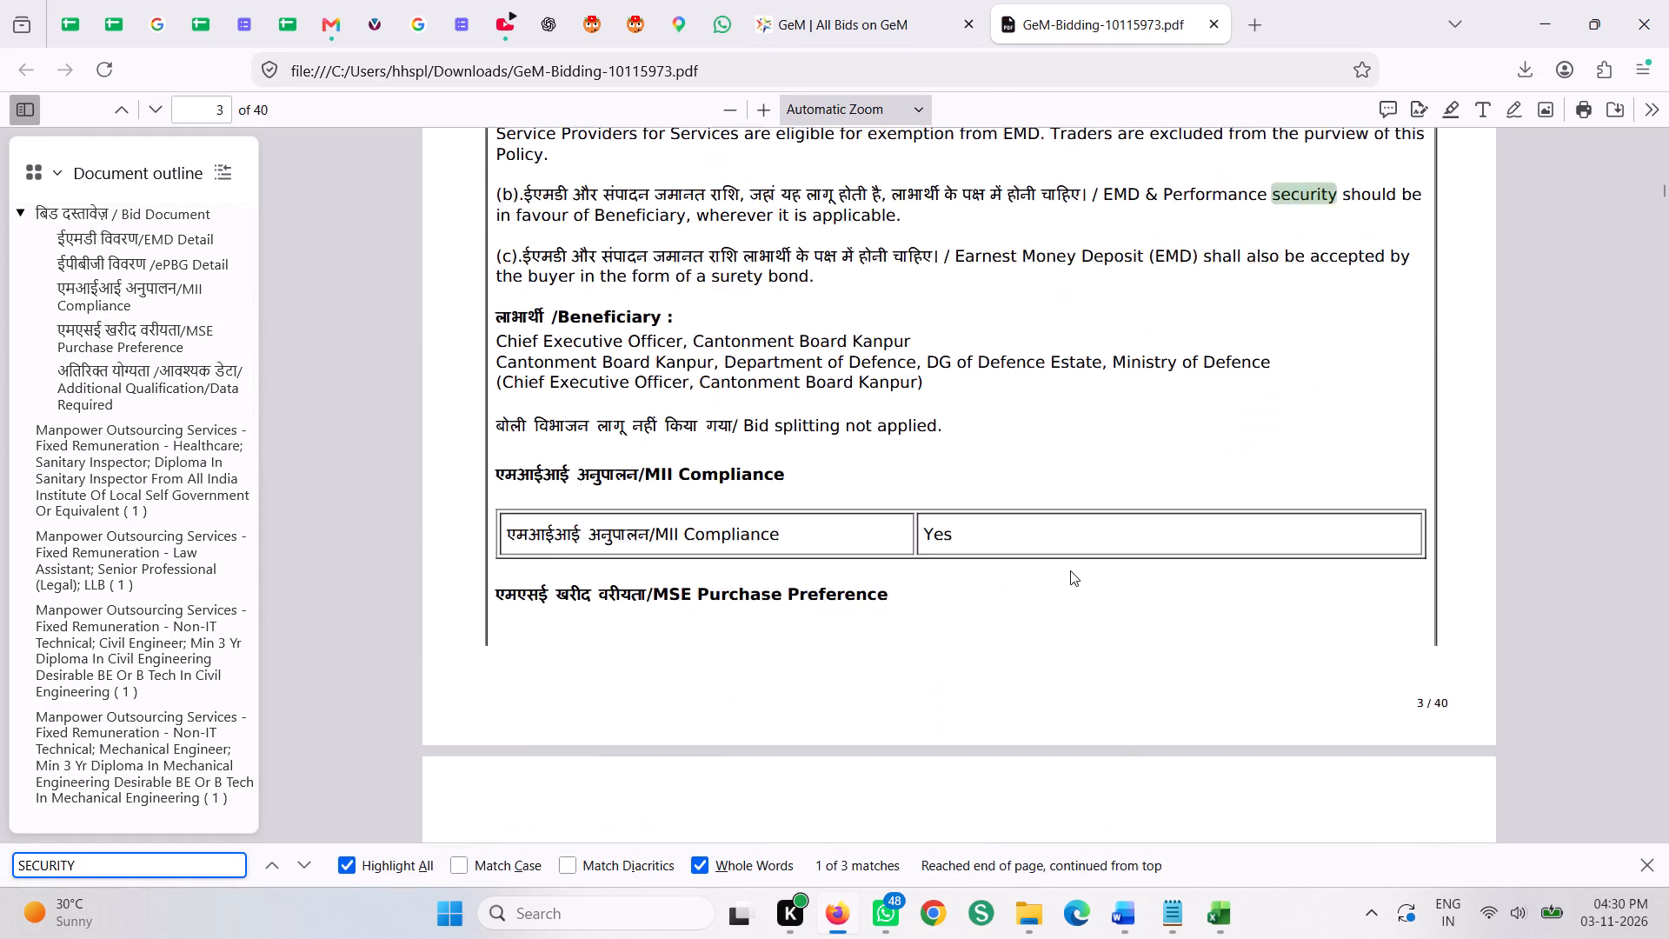
pyautogui.press('Return')
pyautogui.press('Return')
pyautogui.press('Return')
pyautogui.press('Return')
# Clear the search and look for the word WATCH in the bid PDF.
pyautogui.press('BackSpace')
pyautogui.press('BackSpace')
pyautogui.press('BackSpace')
pyautogui.press('BackSpace')
pyautogui.press('BackSpace')
pyautogui.press('BackSpace')
pyautogui.press('BackSpace')
pyautogui.press('BackSpace')
pyautogui.press('BackSpace')
pyautogui.press('BackSpace')
pyautogui.press('BackSpace')
pyautogui.press('BackSpace')
pyautogui.press('BackSpace')
pyautogui.press('BackSpace')
pyautogui.press('BackSpace')
pyautogui.press('BackSpace')
pyautogui.press('BackSpace')
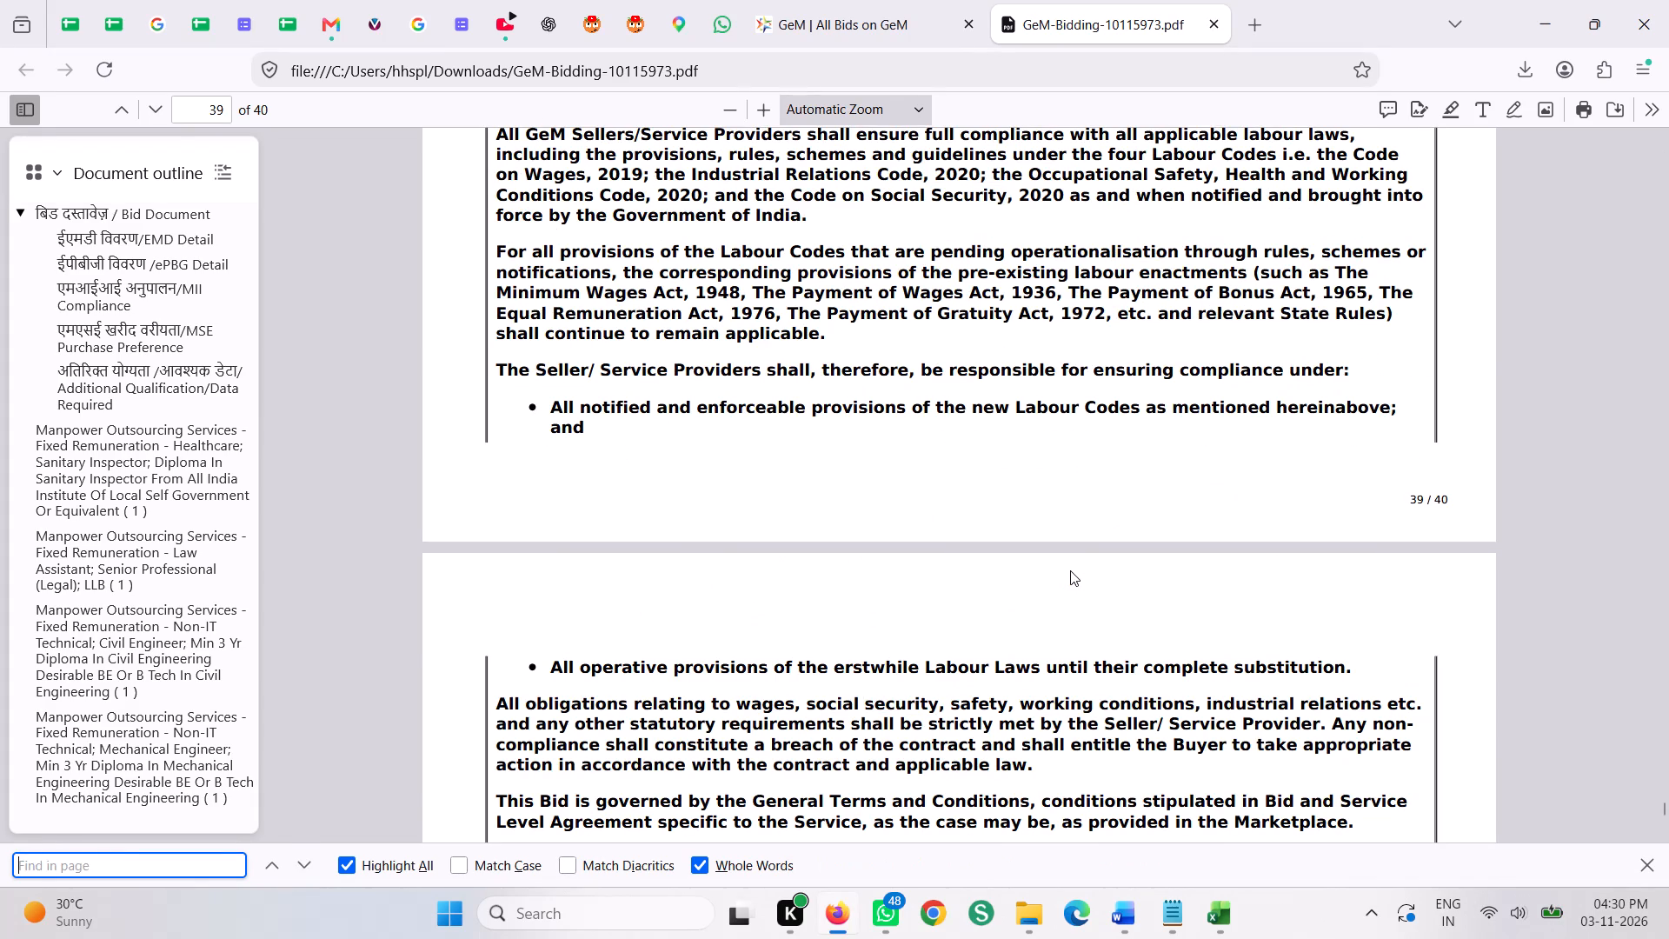
pyautogui.press('BackSpace')
pyautogui.write('WATCH')
# Search the bid PDF for the word CHOWKIDAR, and clear the search text.
pyautogui.press('BackSpace')
pyautogui.press('BackSpace')
pyautogui.press('BackSpace')
pyautogui.press('BackSpace')
pyautogui.press('BackSpace')
pyautogui.press('BackSpace')
pyautogui.press('BackSpace')
pyautogui.press('BackSpace')
pyautogui.press('BackSpace')
pyautogui.press('BackSpace')
pyautogui.press('BackSpace')
pyautogui.press('BackSpace')
pyautogui.press('BackSpace')
pyautogui.write('CHOWKIDAR')
pyautogui.press('BackSpace')
pyautogui.press('BackSpace')
pyautogui.press('BackSpace')
pyautogui.press('BackSpace')
pyautogui.press('BackSpace')
pyautogui.press('BackSpace')
pyautogui.press('BackSpace')
pyautogui.press('BackSpace')
pyautogui.press('BackSpace')
pyautogui.press('BackSpace')
pyautogui.press('BackSpace')
pyautogui.press('BackSpace')
pyautogui.press('BackSpace')
pyautogui.press('BackSpace')
pyautogui.press('BackSpace')
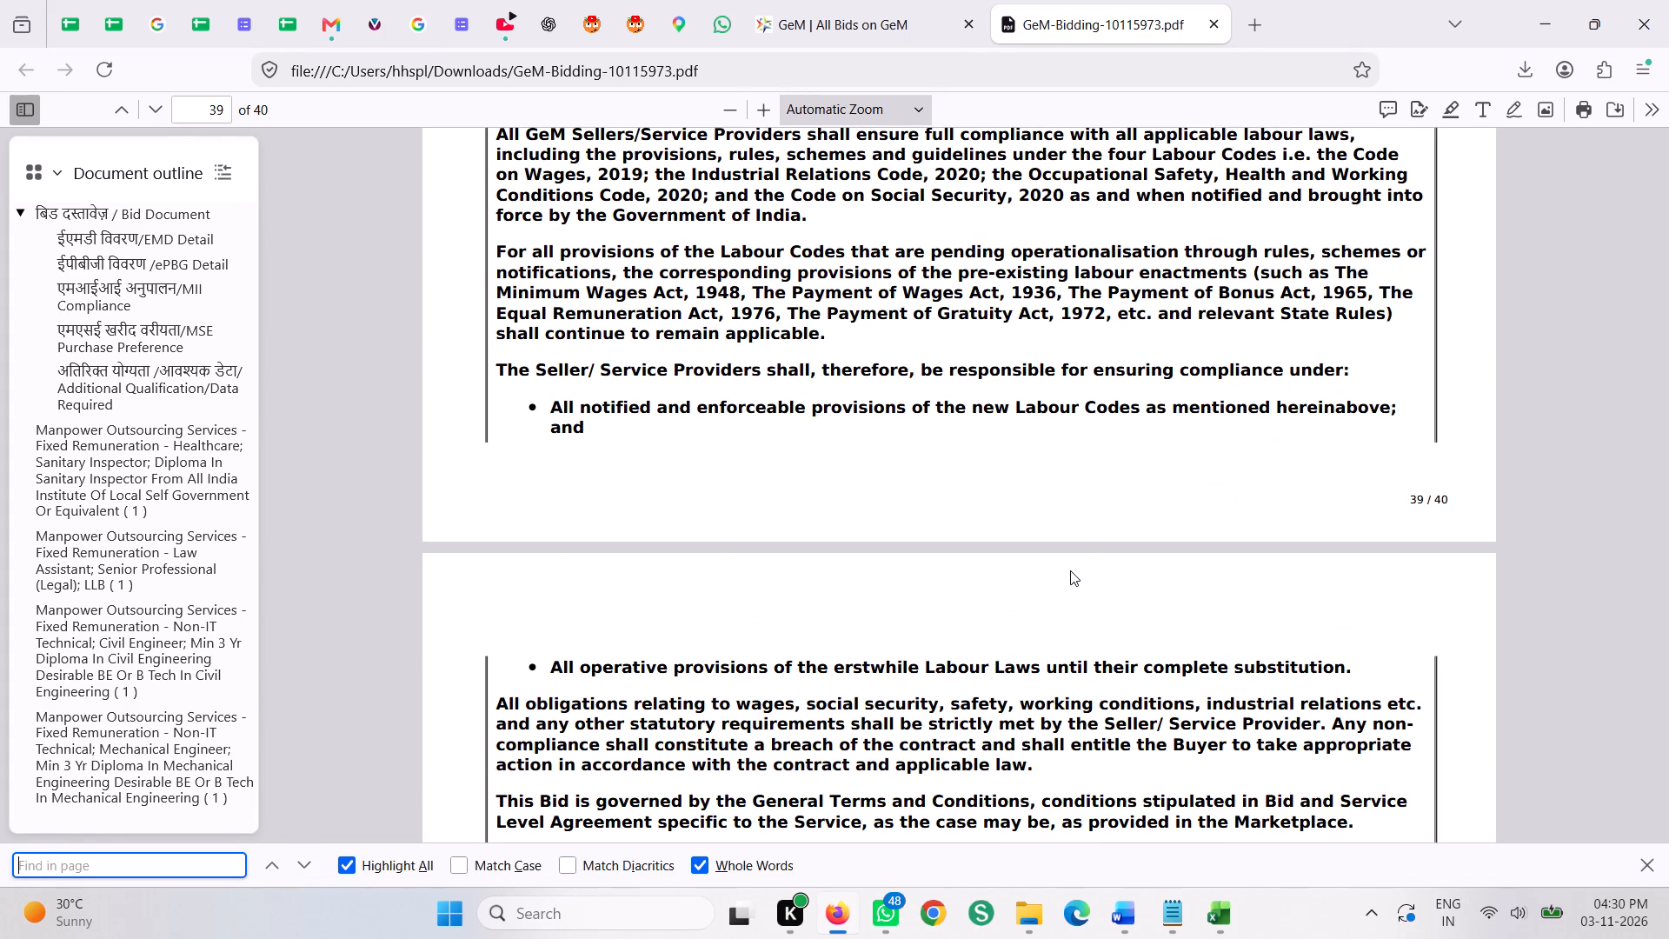
# Examine the bid's details, turnover and experience requirements, EMD section and MSE purchase preference.
pyautogui.scroll(20, 1070, 570)
pyautogui.scroll(16, 1070, 570)
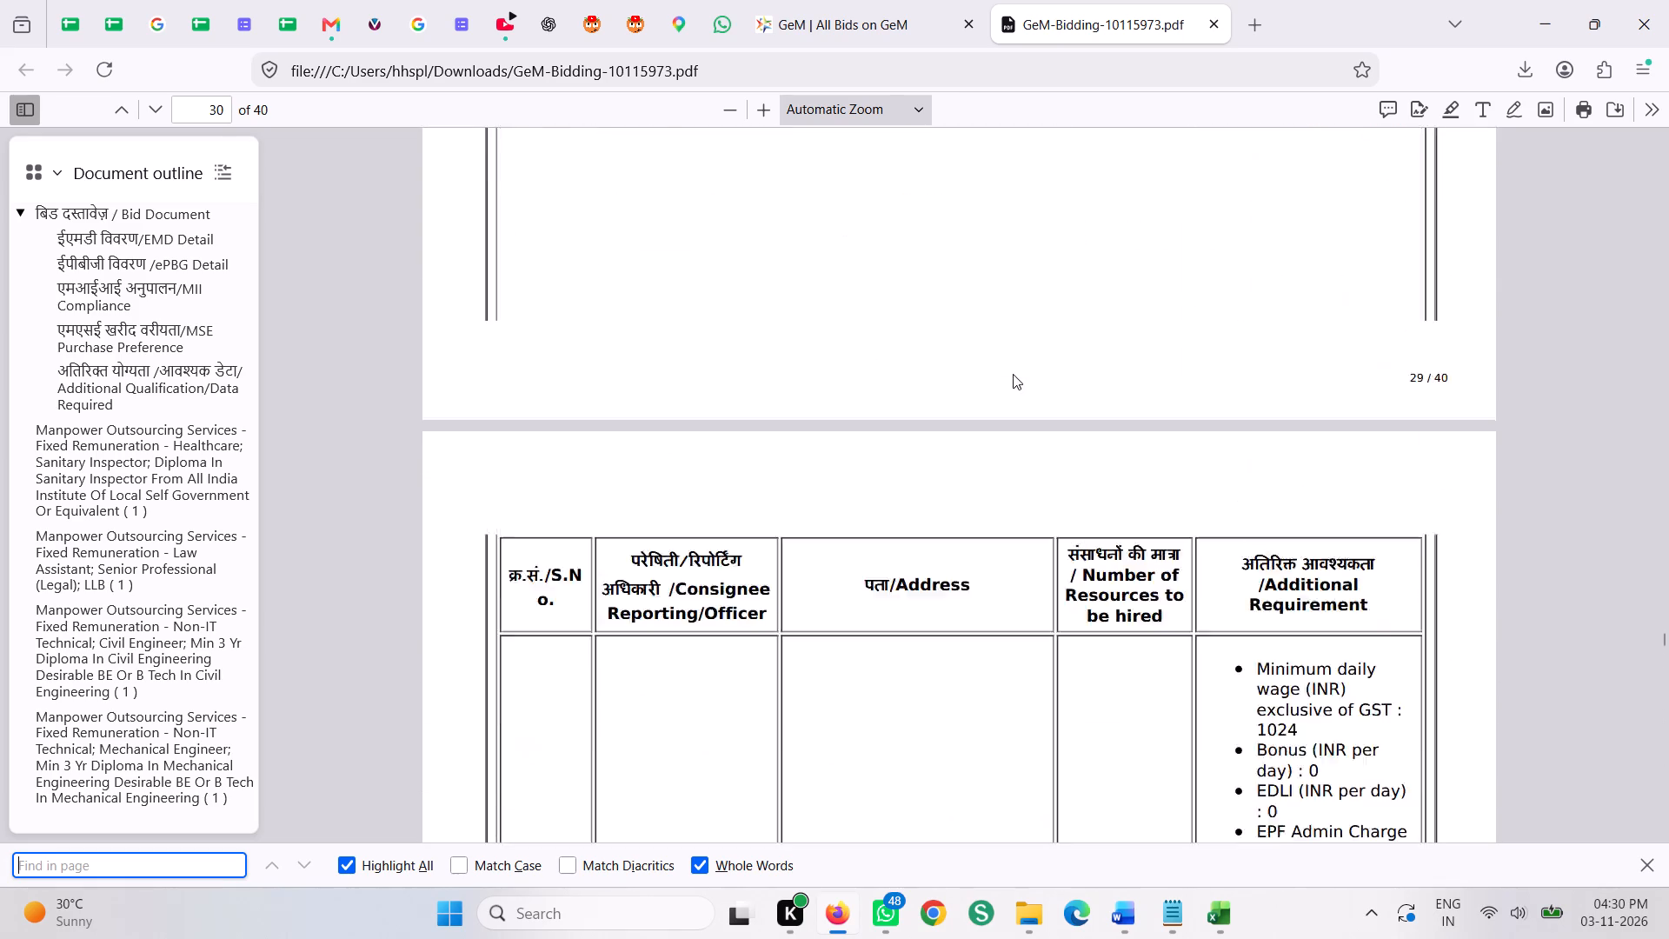
pyautogui.scroll(20, 1013, 374)
pyautogui.scroll(14, 988, 354)
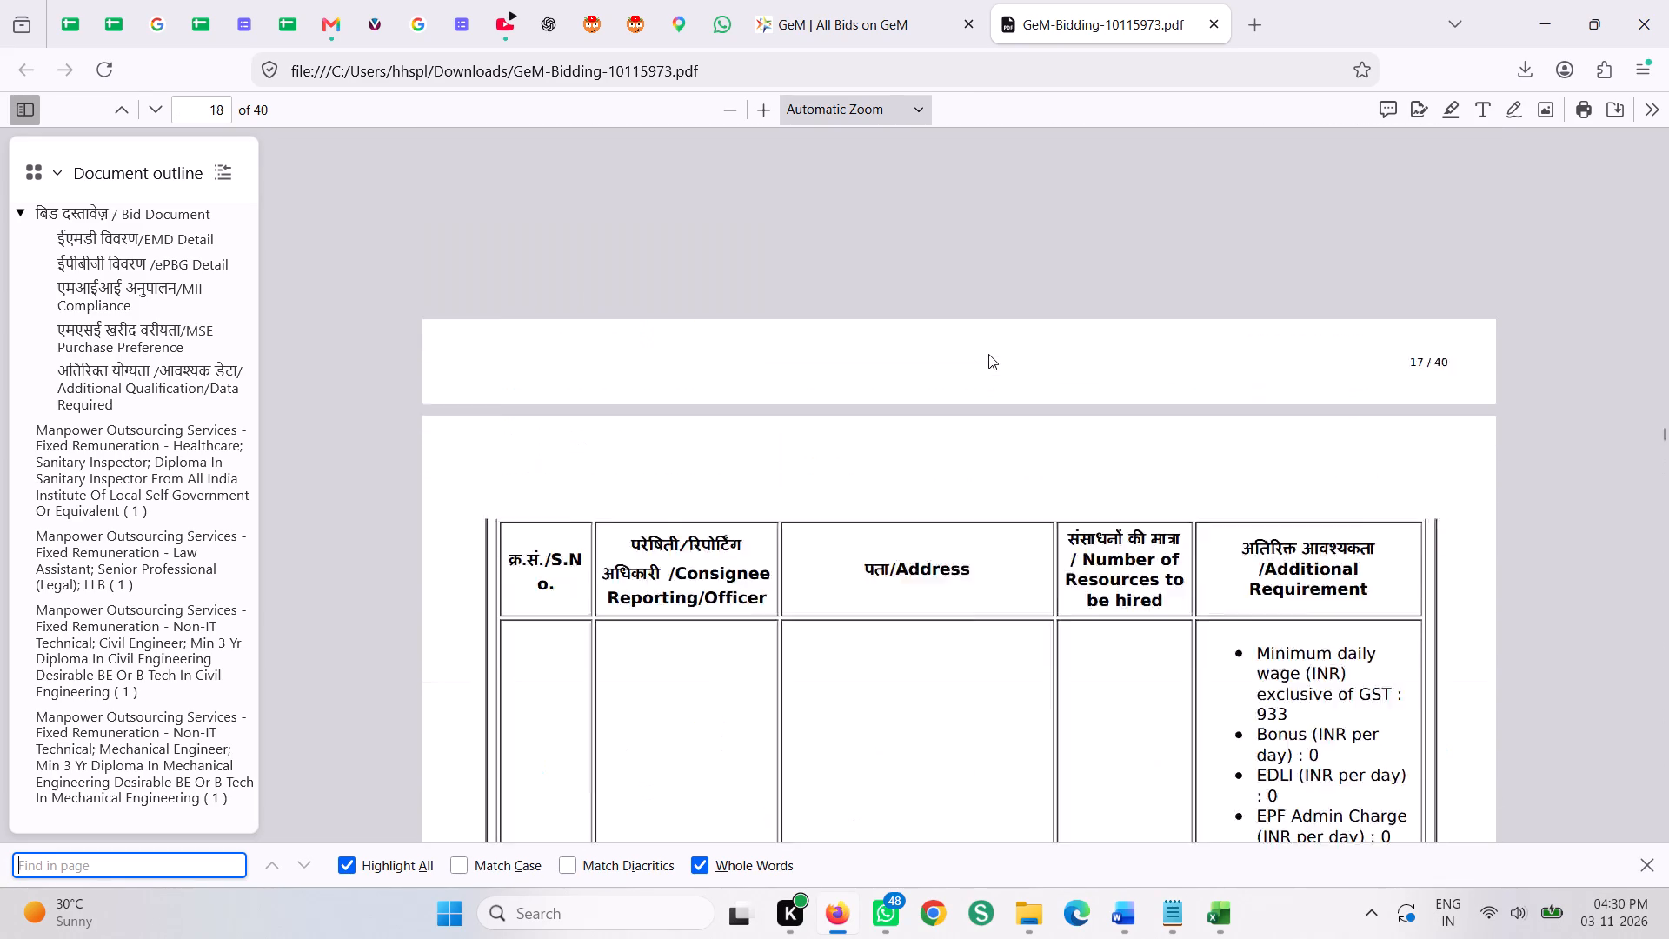
pyautogui.scroll(20, 988, 354)
pyautogui.scroll(18, 988, 354)
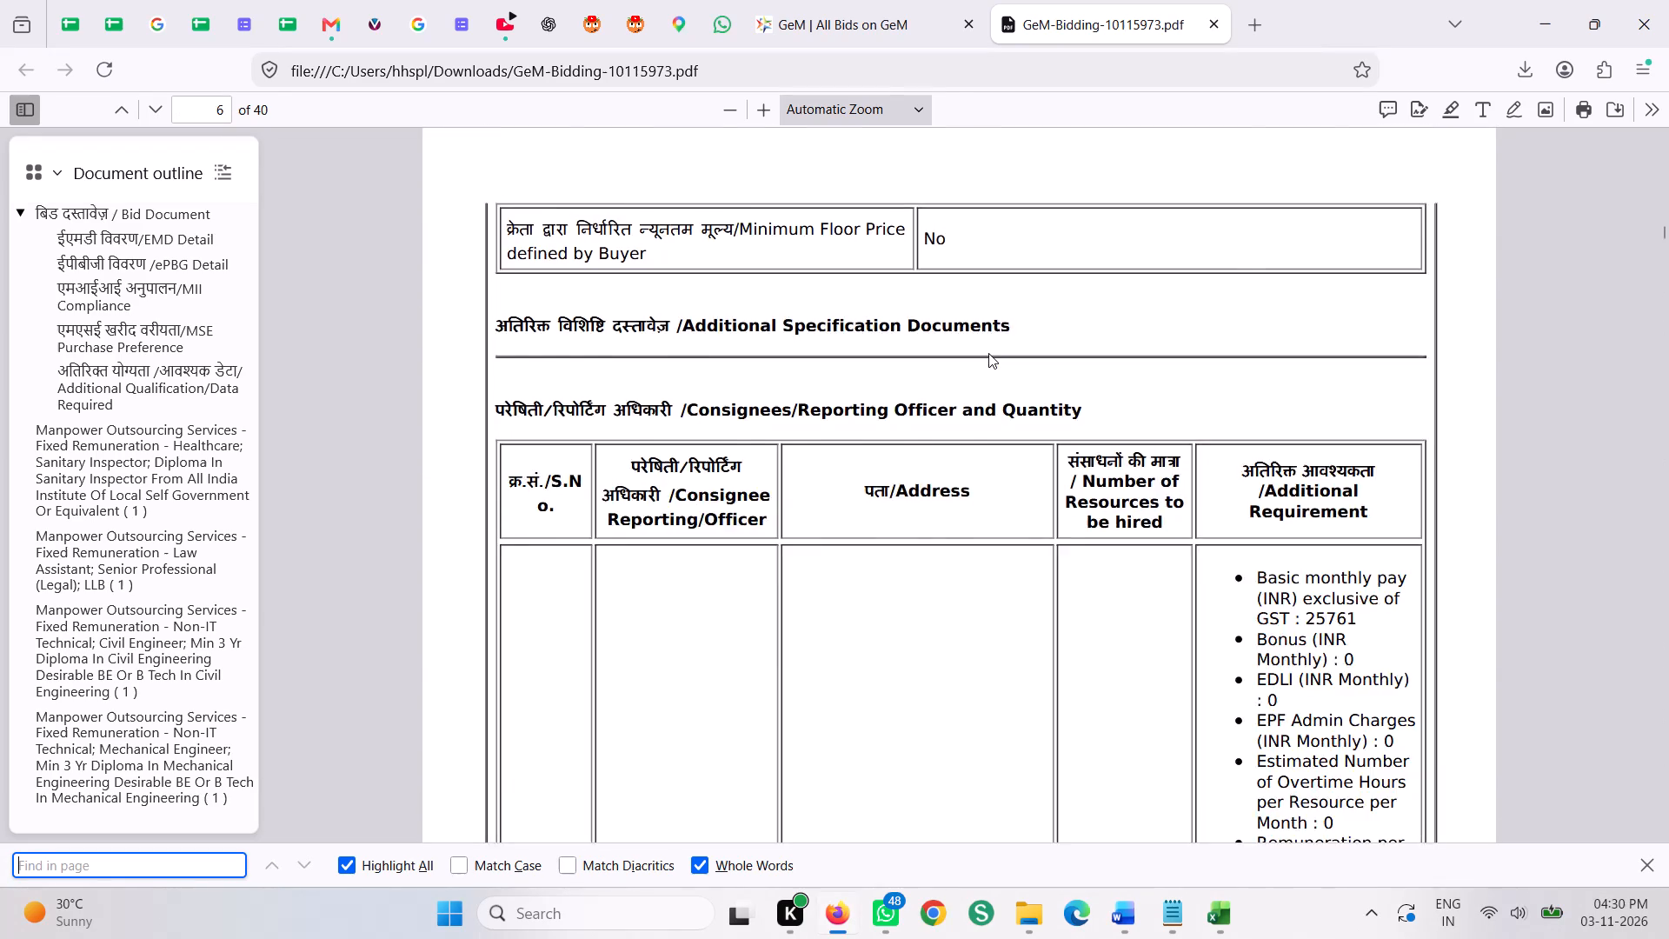
pyautogui.scroll(11, 988, 353)
pyautogui.scroll(-2, 988, 354)
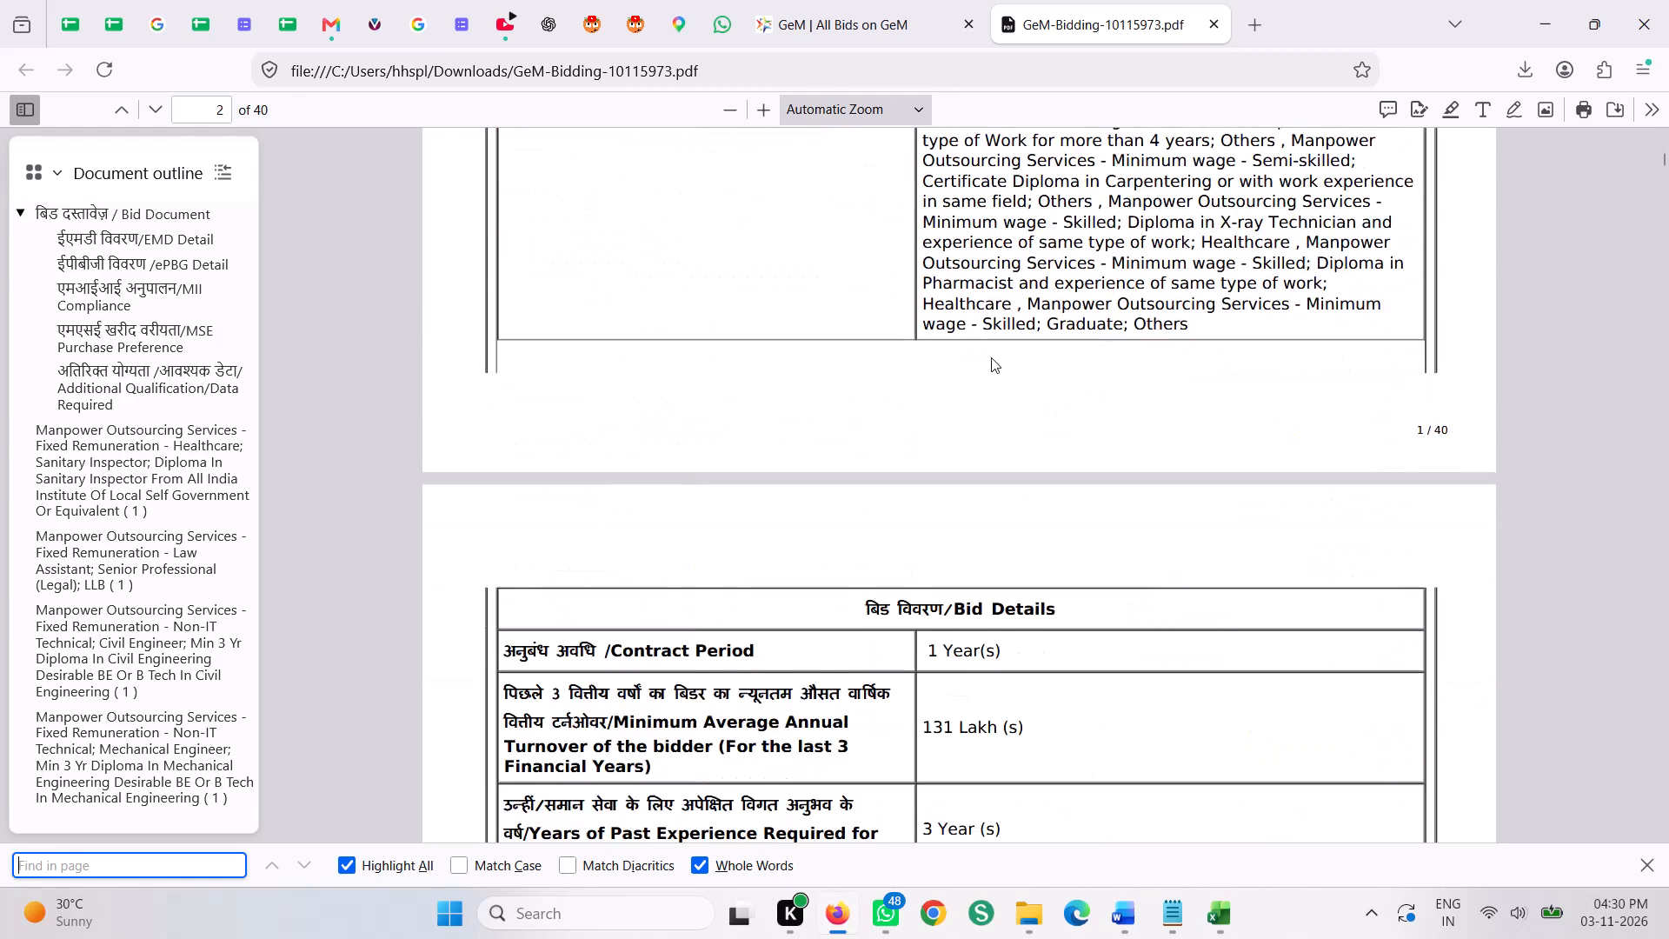
pyautogui.scroll(-1, 991, 357)
pyautogui.scroll(1, 991, 357)
pyautogui.scroll(-8, 975, 400)
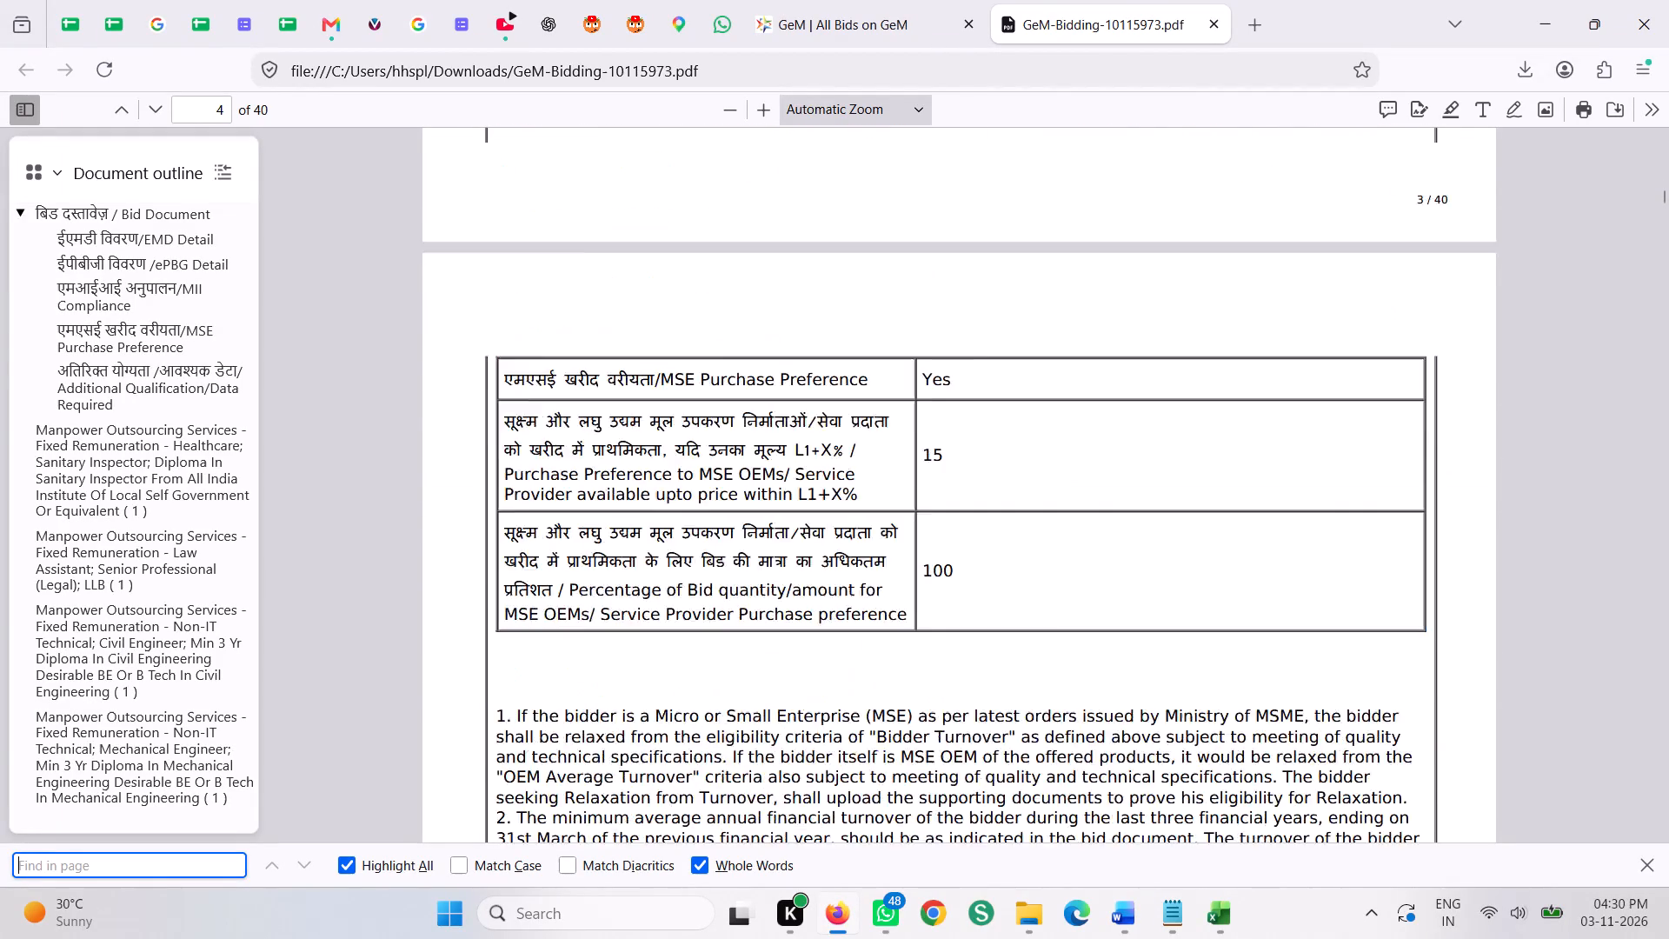
pyautogui.scroll(-2, 875, 363)
# Open the Scope of work & Job Description attachment, read its list of posts, and return to the bid PDF.
pyautogui.click(852, 376)
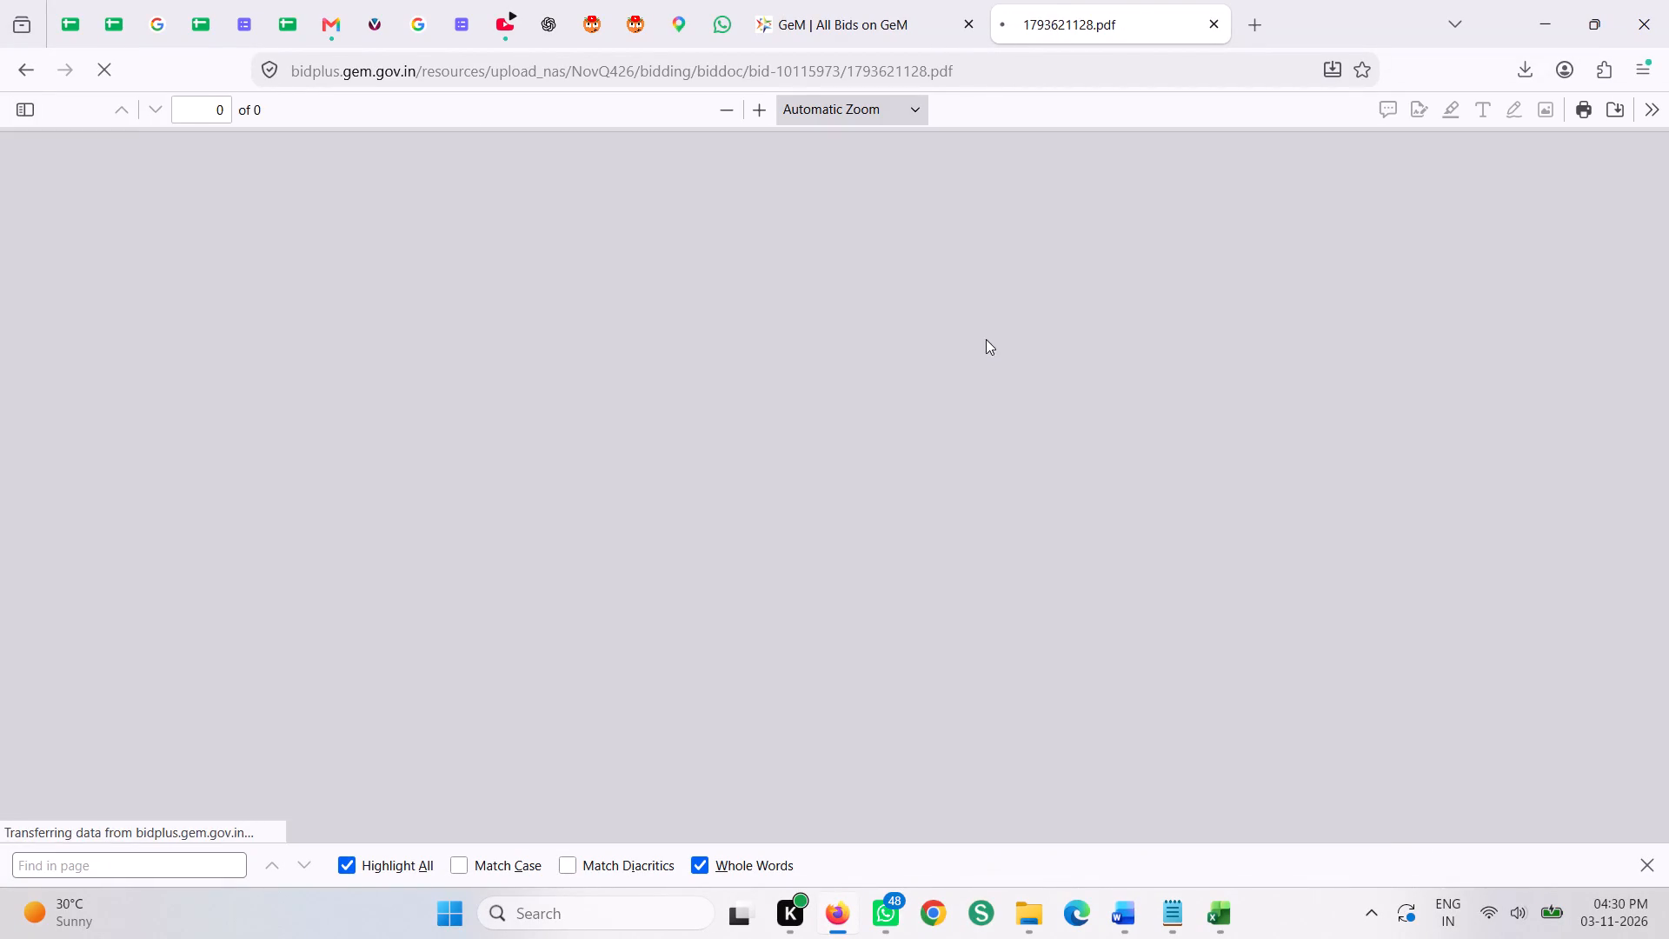
pyautogui.click(719, 402)
pyautogui.scroll(-6, 739, 404)
pyautogui.scroll(5, 768, 395)
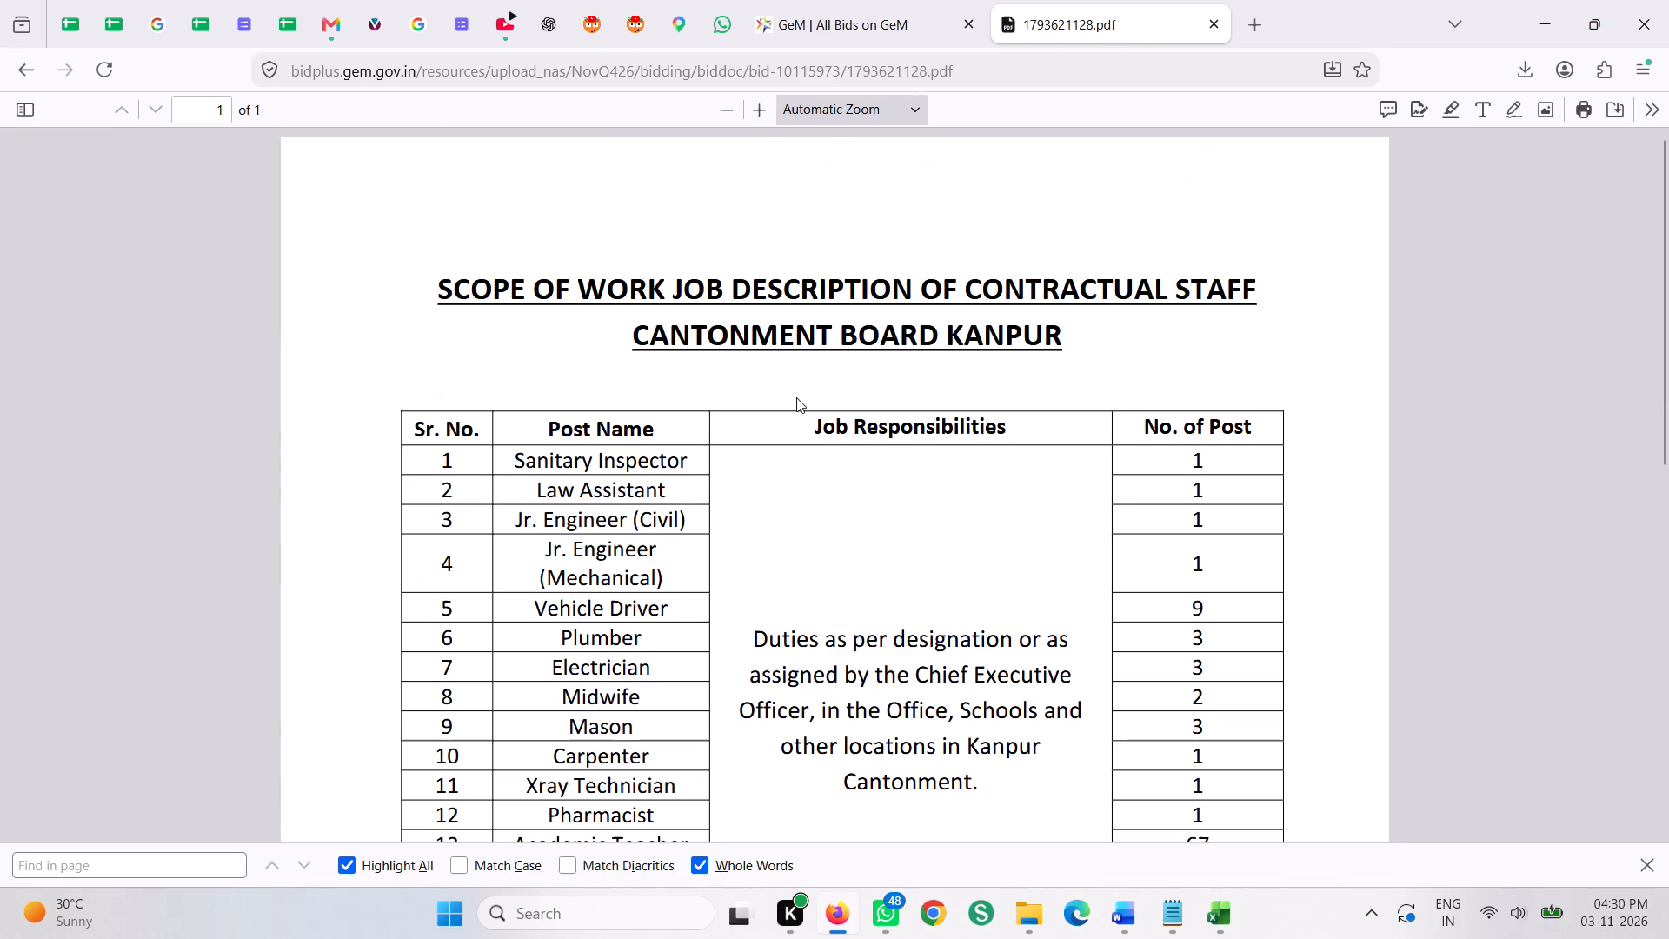
pyautogui.click(19, 76)
# Examine the technical specifications for the listed posts, and check the bid's entry in the GeM listing.
pyautogui.scroll(-1, 1031, 503)
pyautogui.scroll(-1, 934, 468)
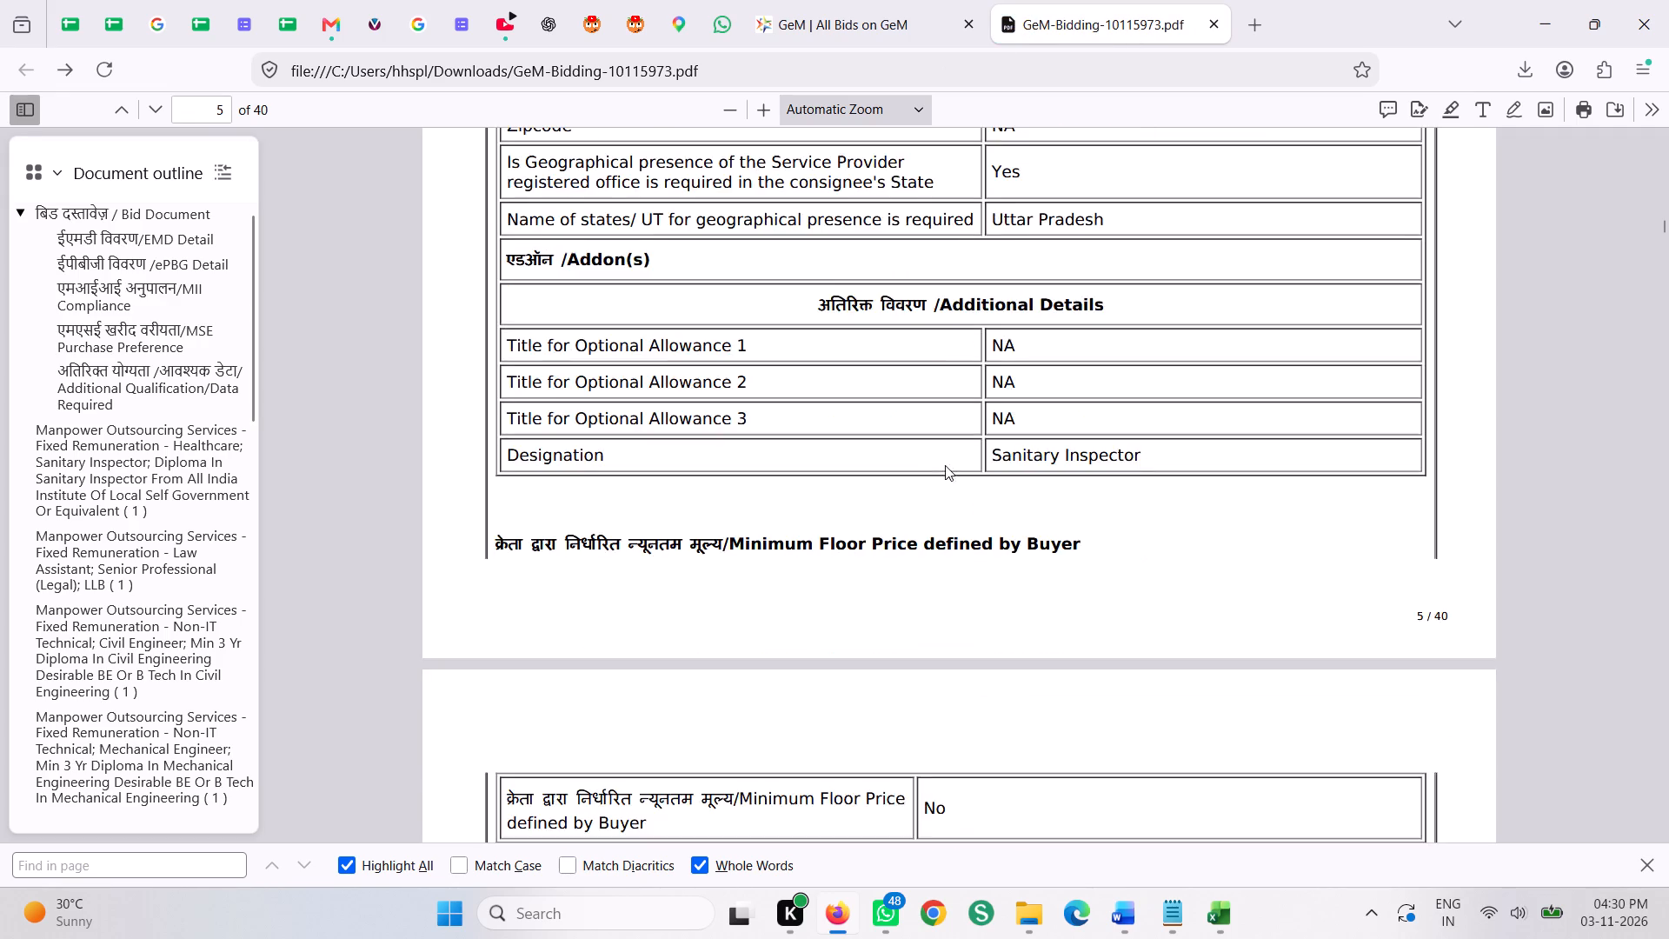
pyautogui.scroll(-1, 906, 470)
pyautogui.scroll(-1, 974, 453)
pyautogui.scroll(-3, 888, 453)
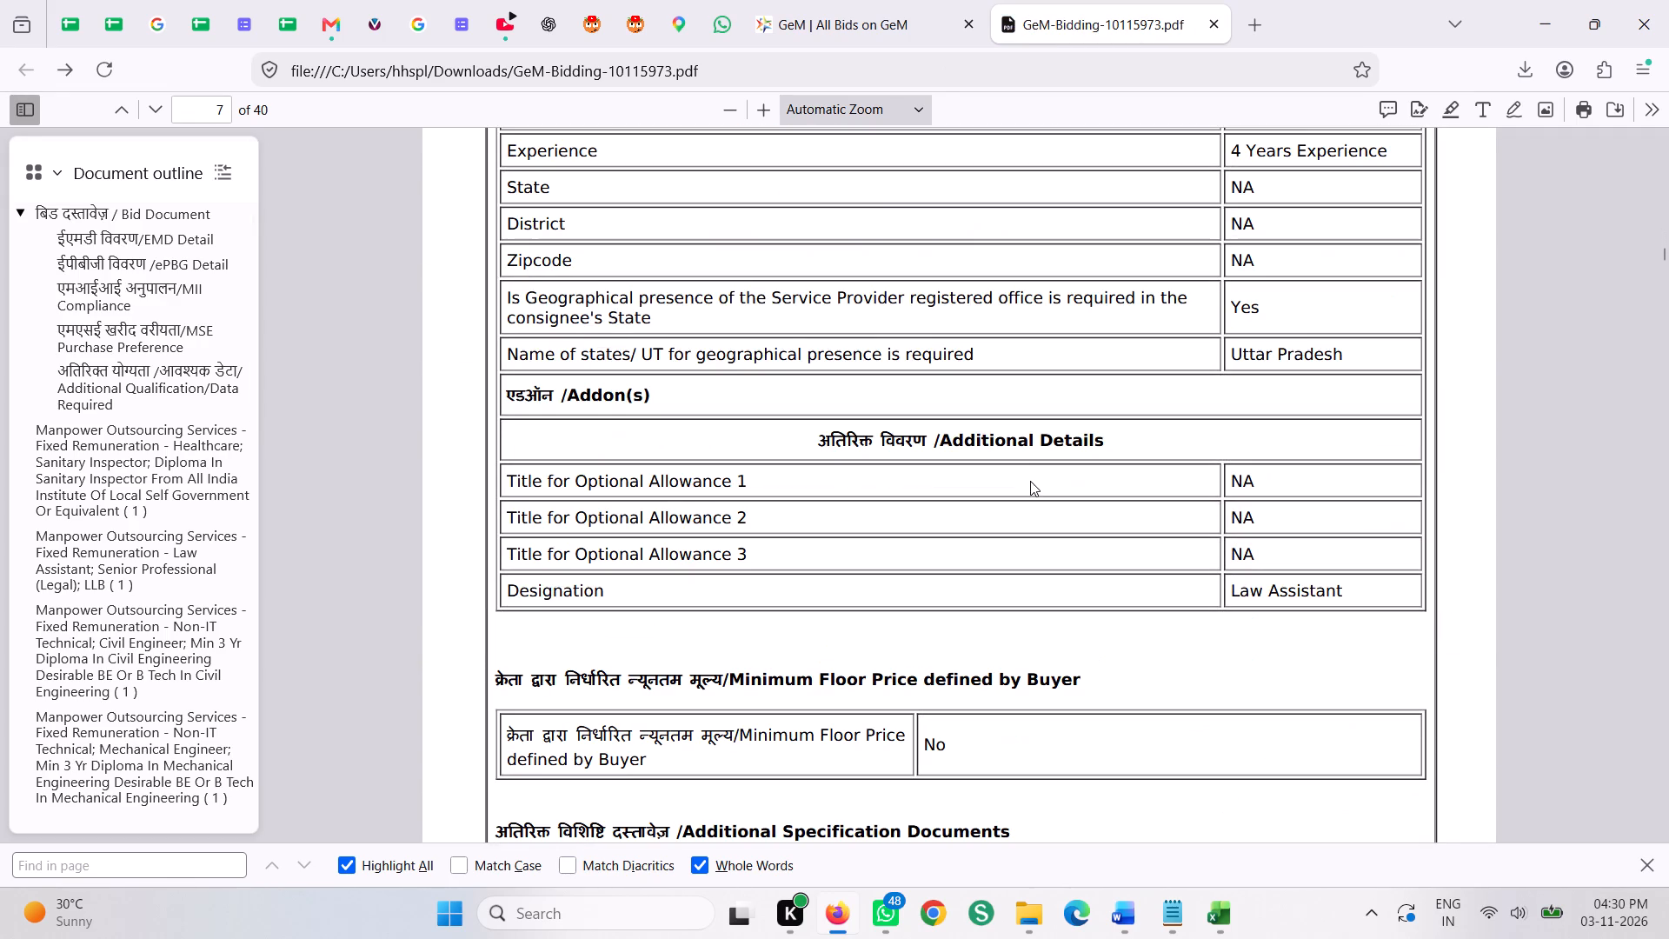
pyautogui.scroll(-2, 867, 470)
pyautogui.scroll(-1, 968, 433)
pyautogui.click(887, 0)
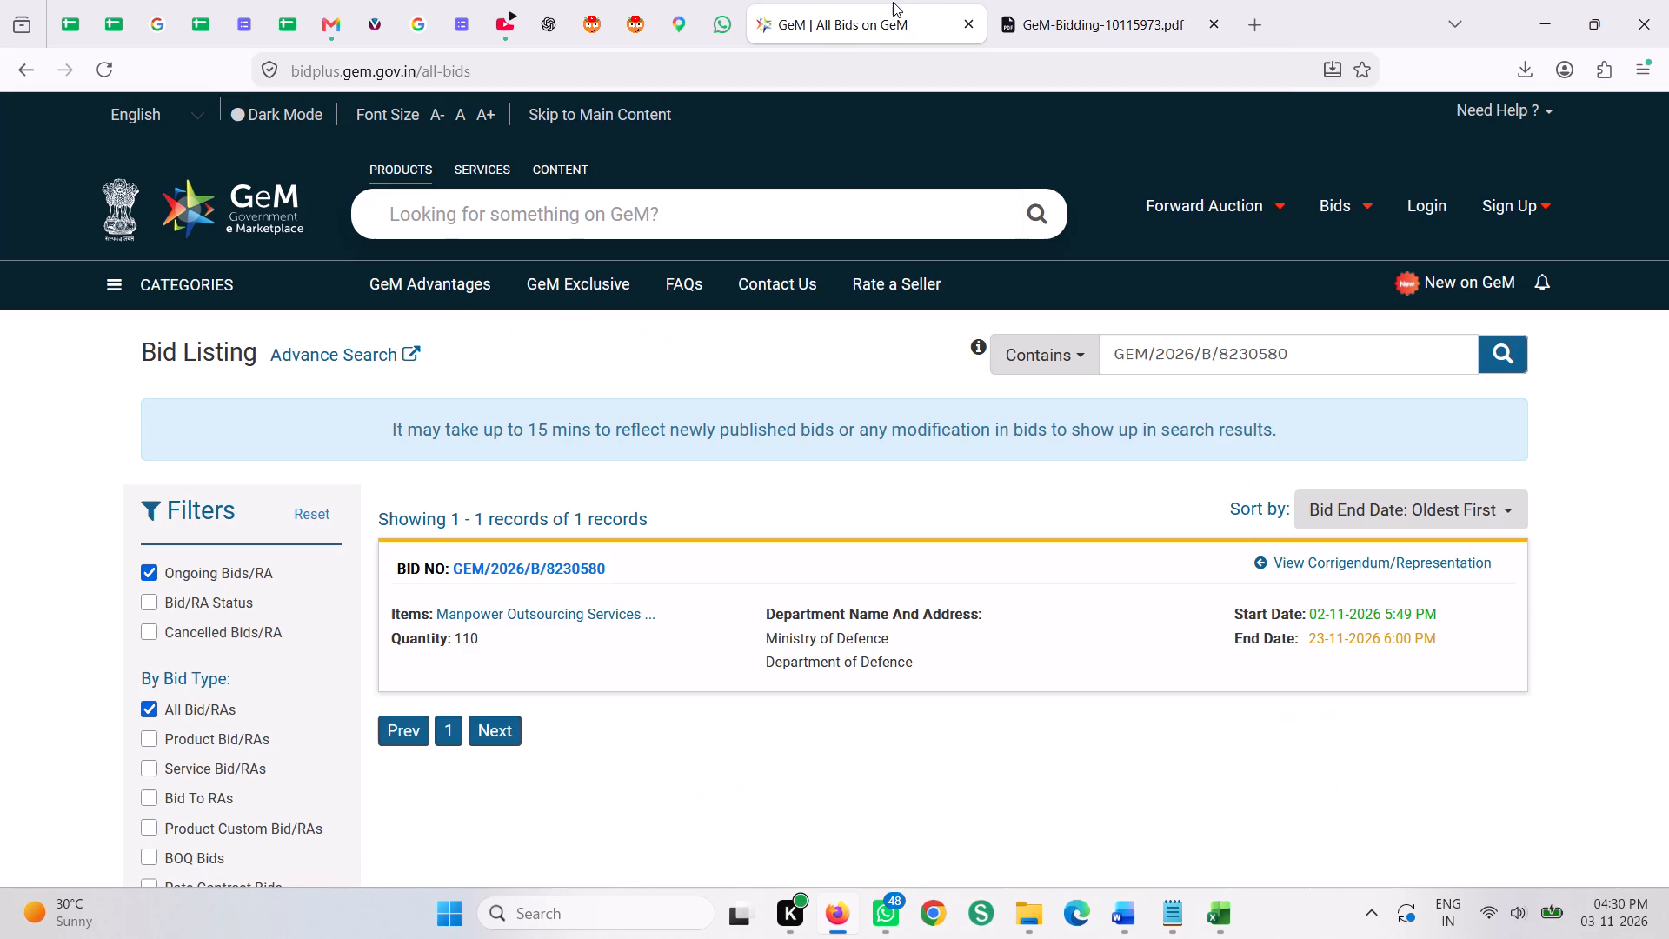
pyautogui.click(1119, 0)
# Create a folder named GEM2026B8230580 in the DEV1 folder in File Explorer and open it.
pyautogui.click(1028, 915)
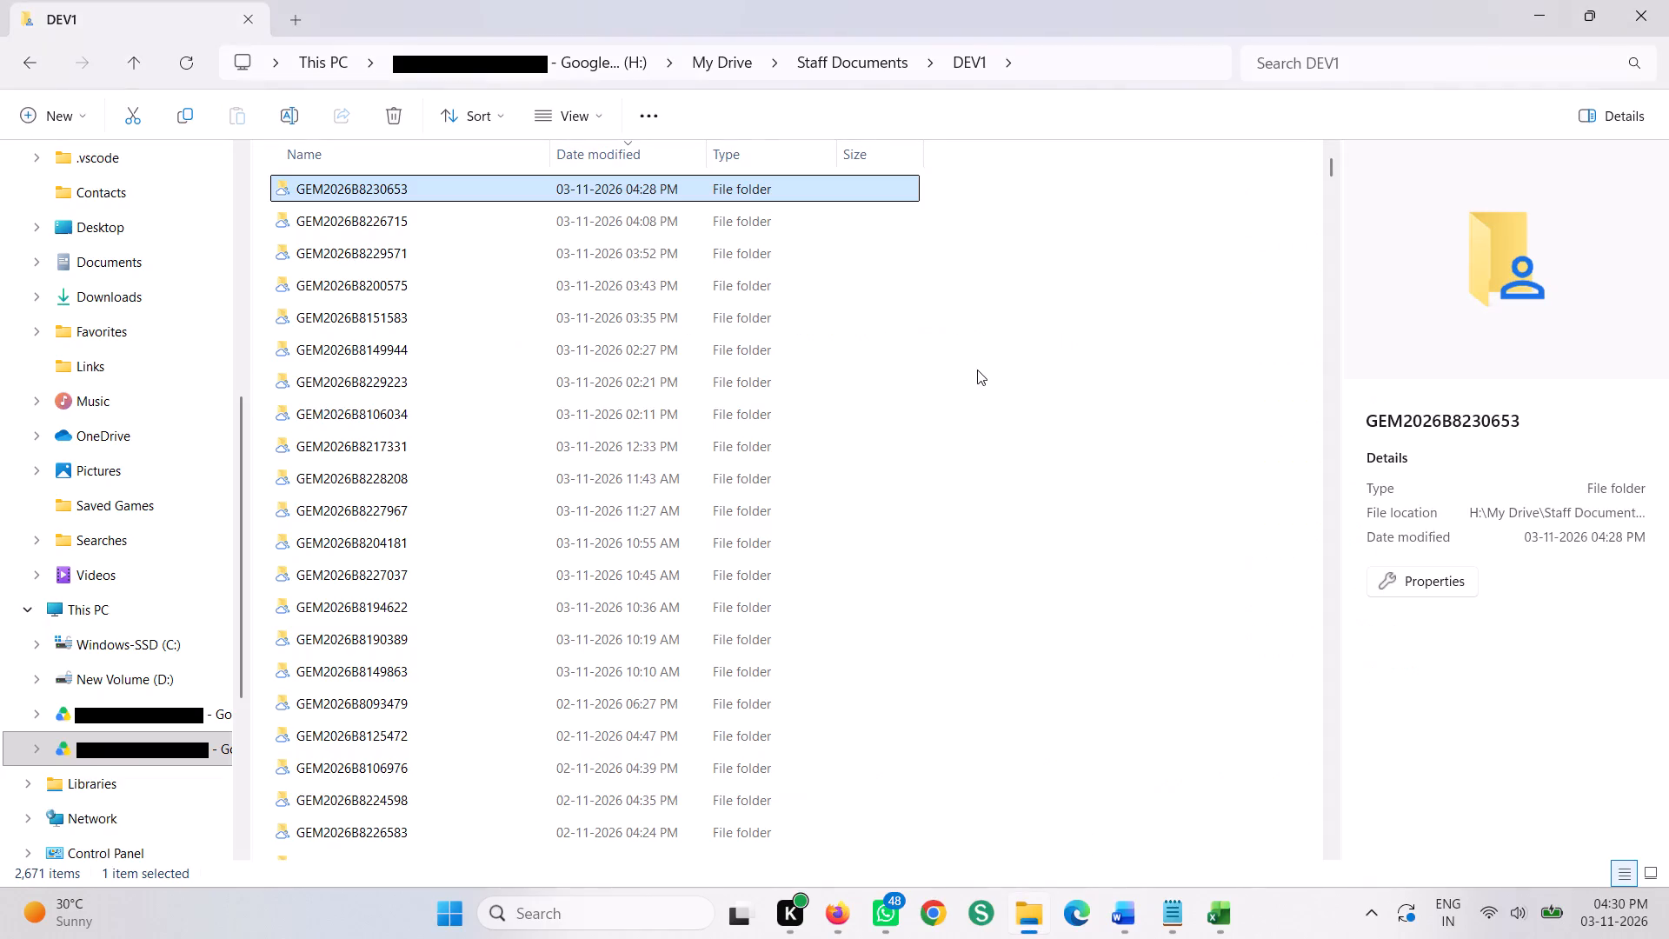
pyautogui.rightClick(974, 367)
pyautogui.click(1048, 542)
pyautogui.click(1316, 188)
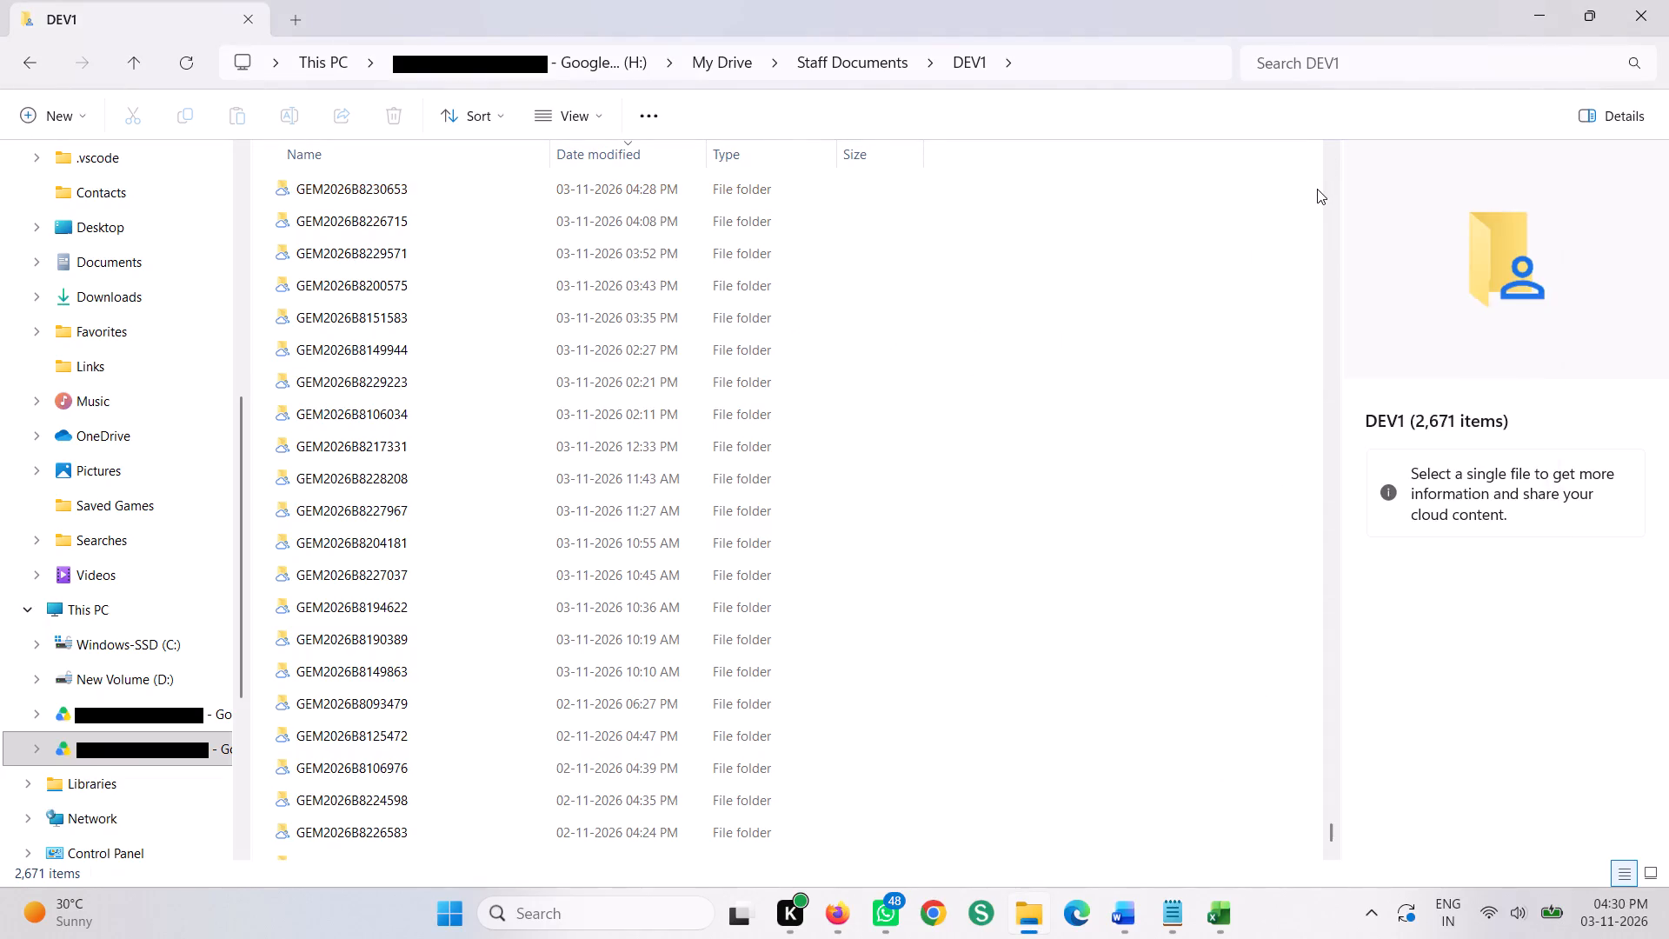
pyautogui.hotkey('ctrl', 'v')
pyautogui.press('Return')
pyautogui.doubleClick(382, 845)
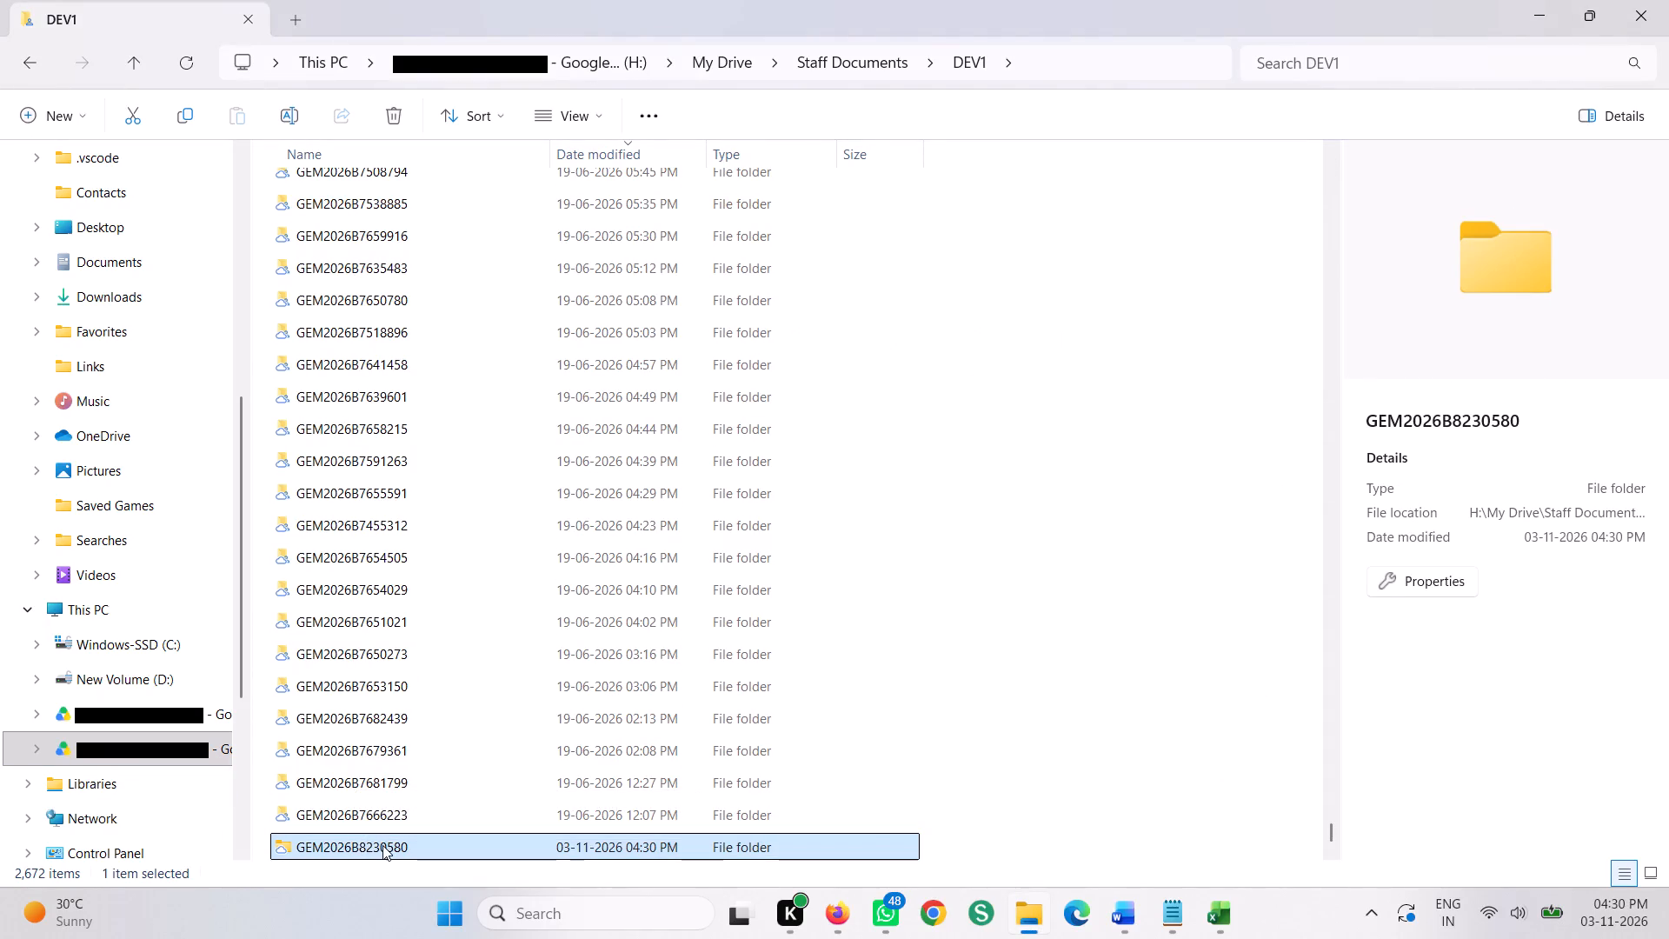
# Save the bid PDF from Firefox into DEV1's GEM2026B8230580 folder under the name GeM-Bidding-10115973.
pyautogui.click(851, 916)
pyautogui.scroll(2, 1047, 558)
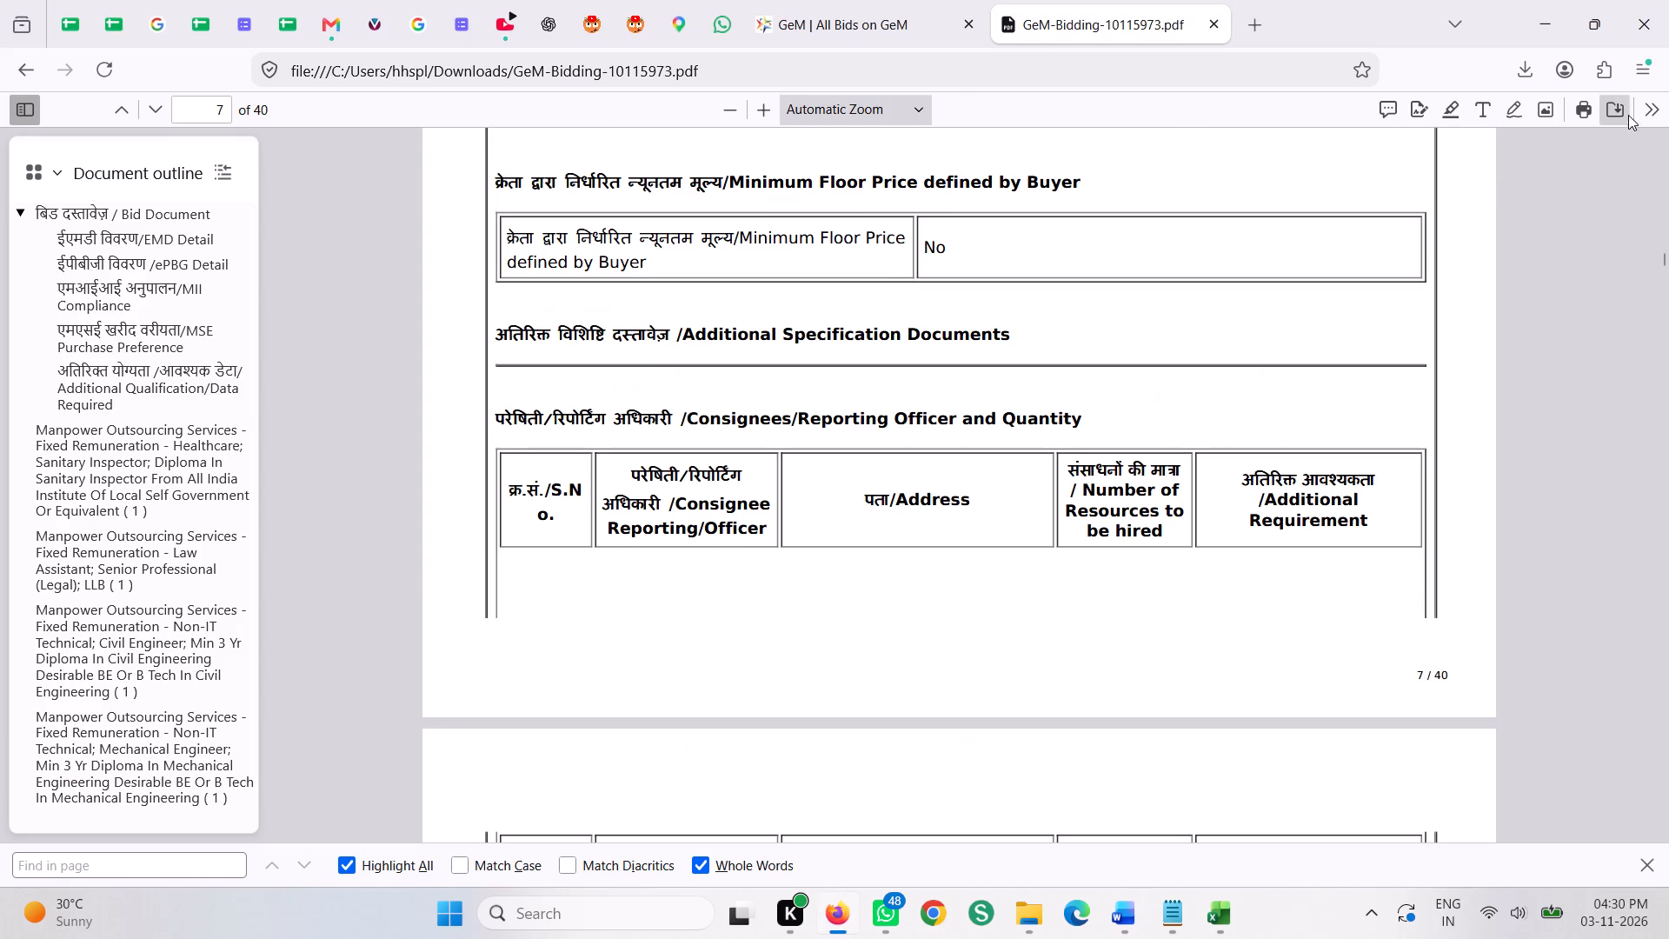
pyautogui.click(1624, 111)
pyautogui.scroll(9, 569, 423)
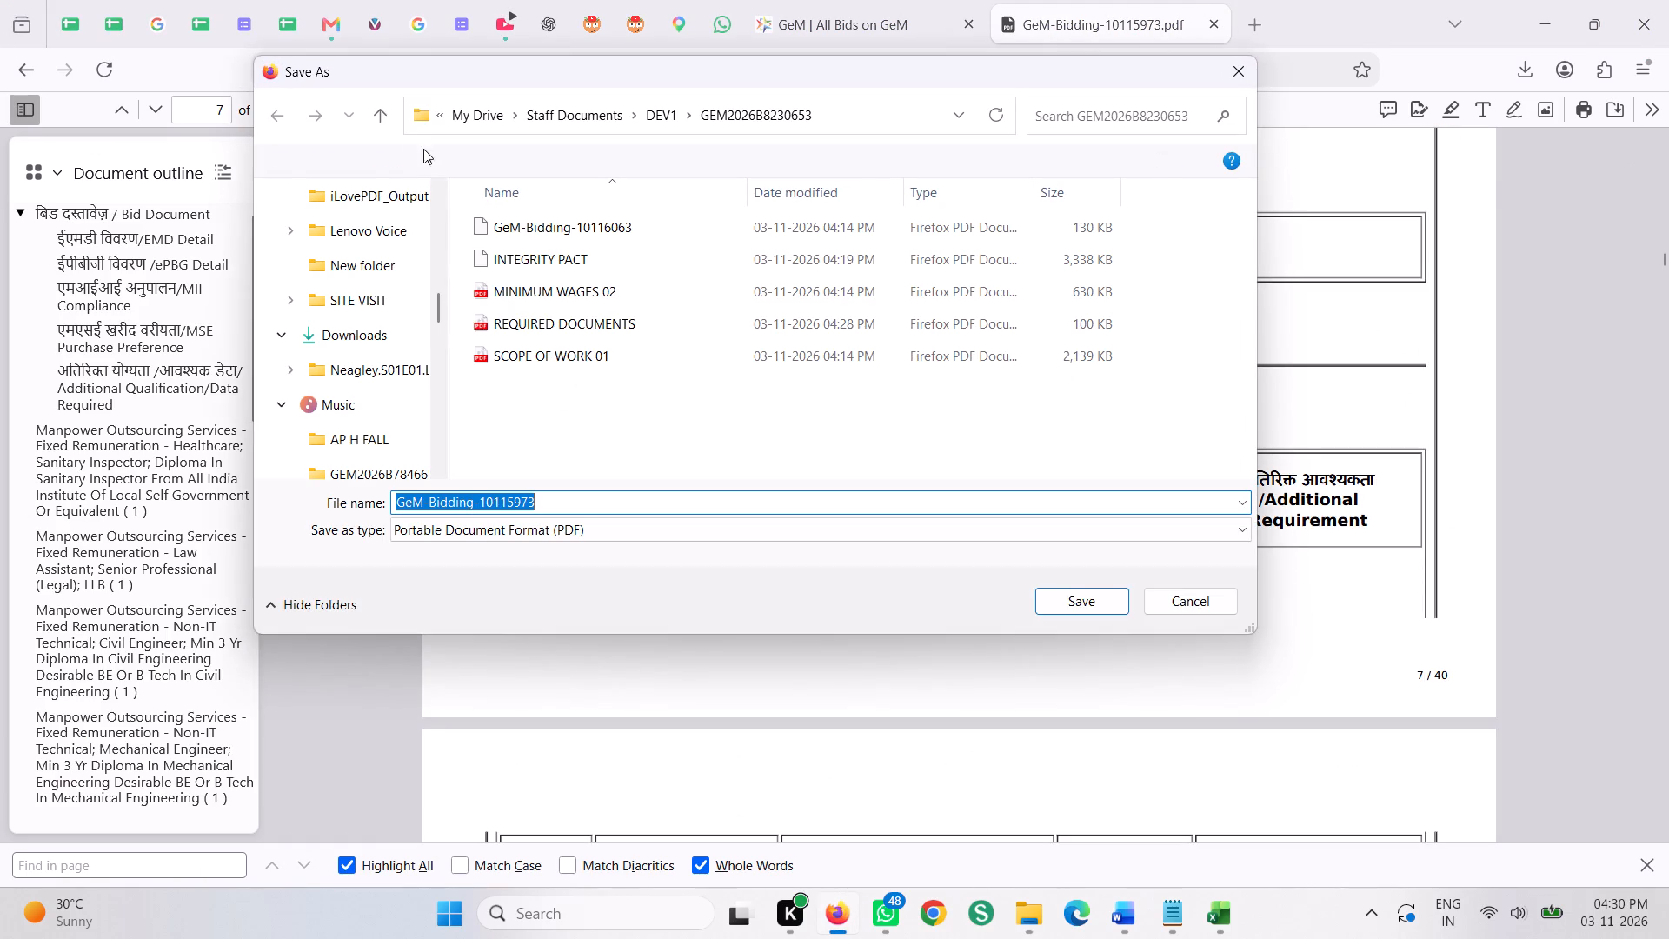
pyautogui.click(385, 114)
pyautogui.scroll(6, 542, 233)
pyautogui.doubleClick(594, 225)
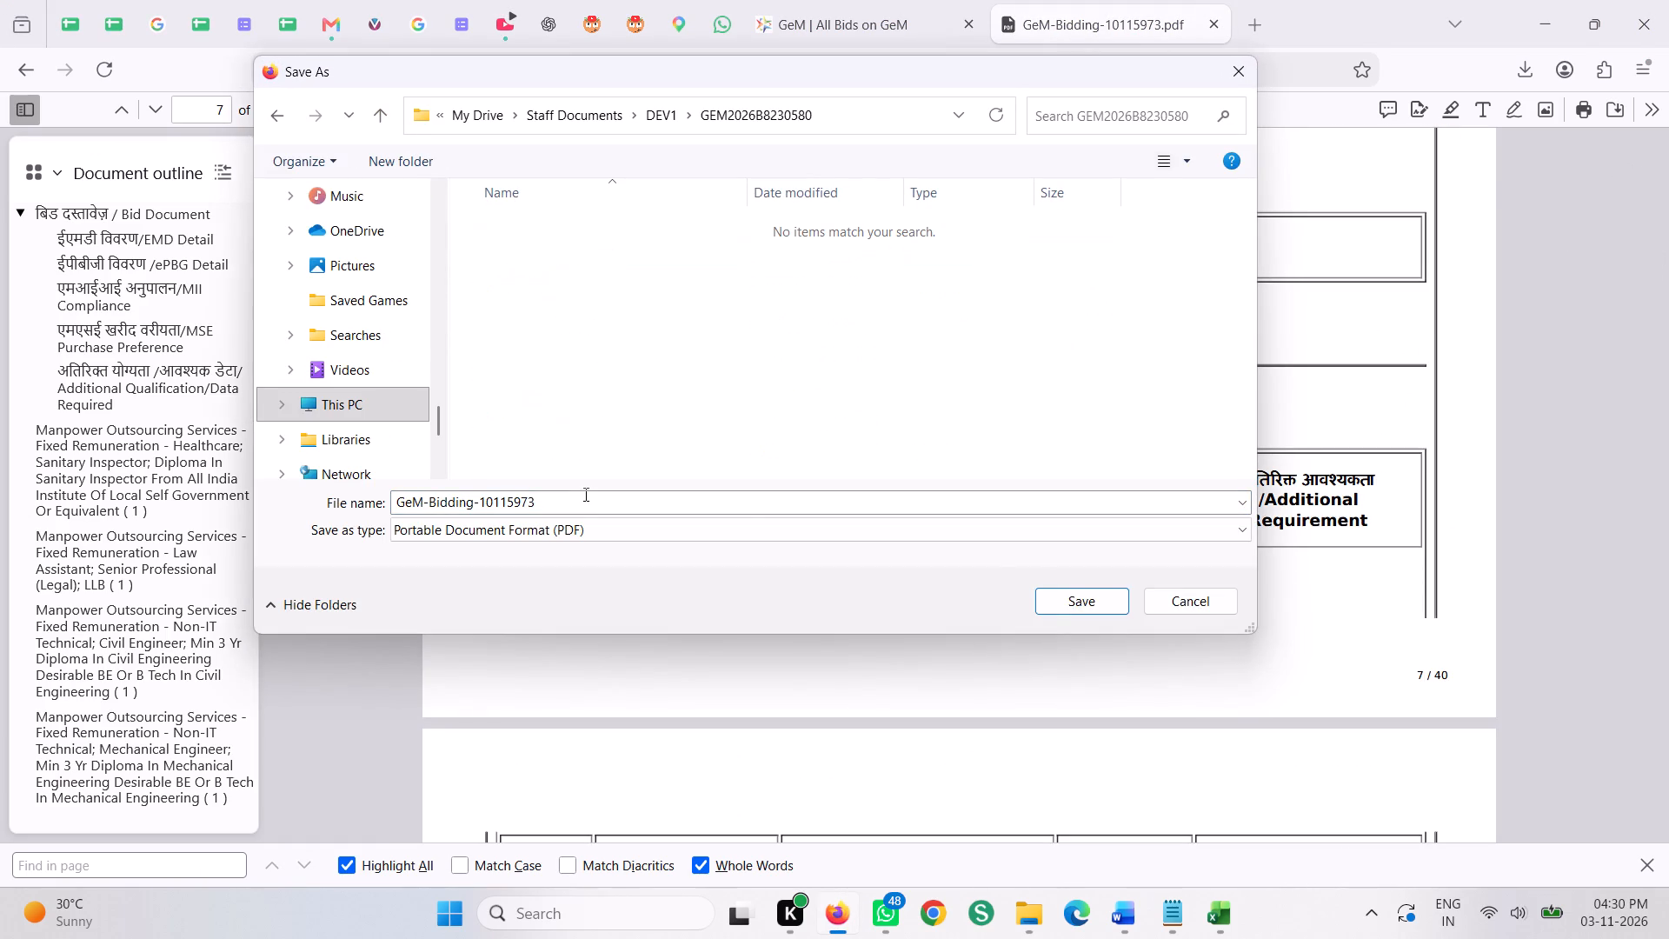
pyautogui.click(575, 501)
pyautogui.click(1054, 593)
# Save the Scope of work & Job Description attachment as SCOPE OF WORK 01 in GEM2026B8230580, and return to the bid PDF.
pyautogui.scroll(15, 1101, 576)
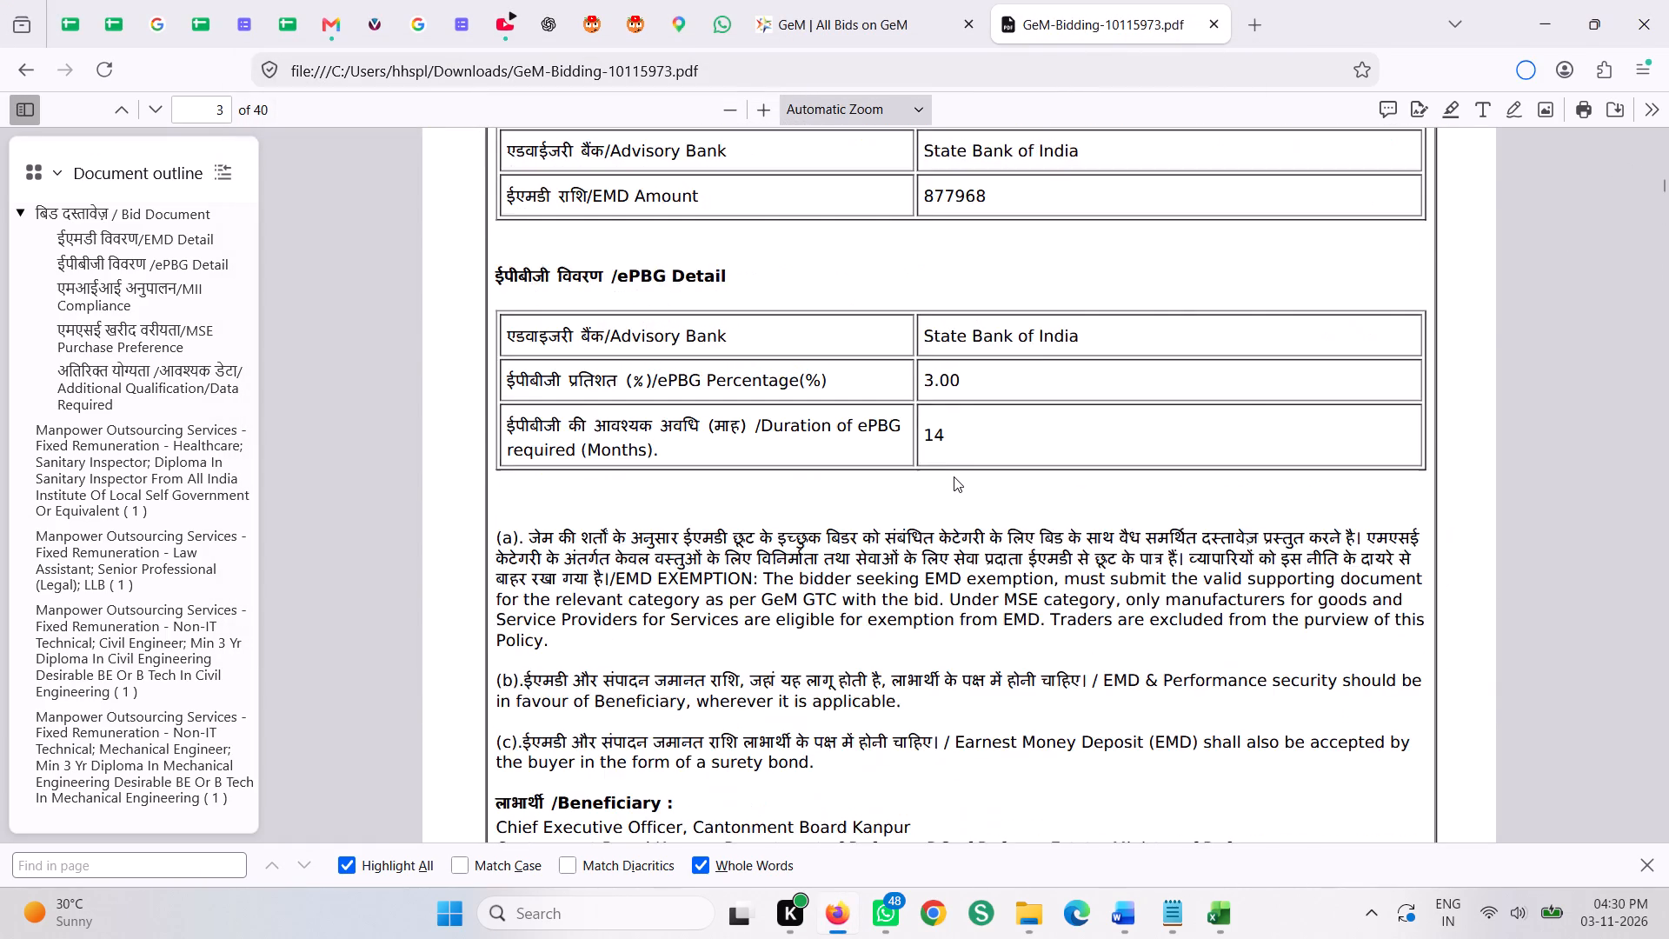
pyautogui.scroll(-6, 951, 478)
pyautogui.scroll(1, 969, 403)
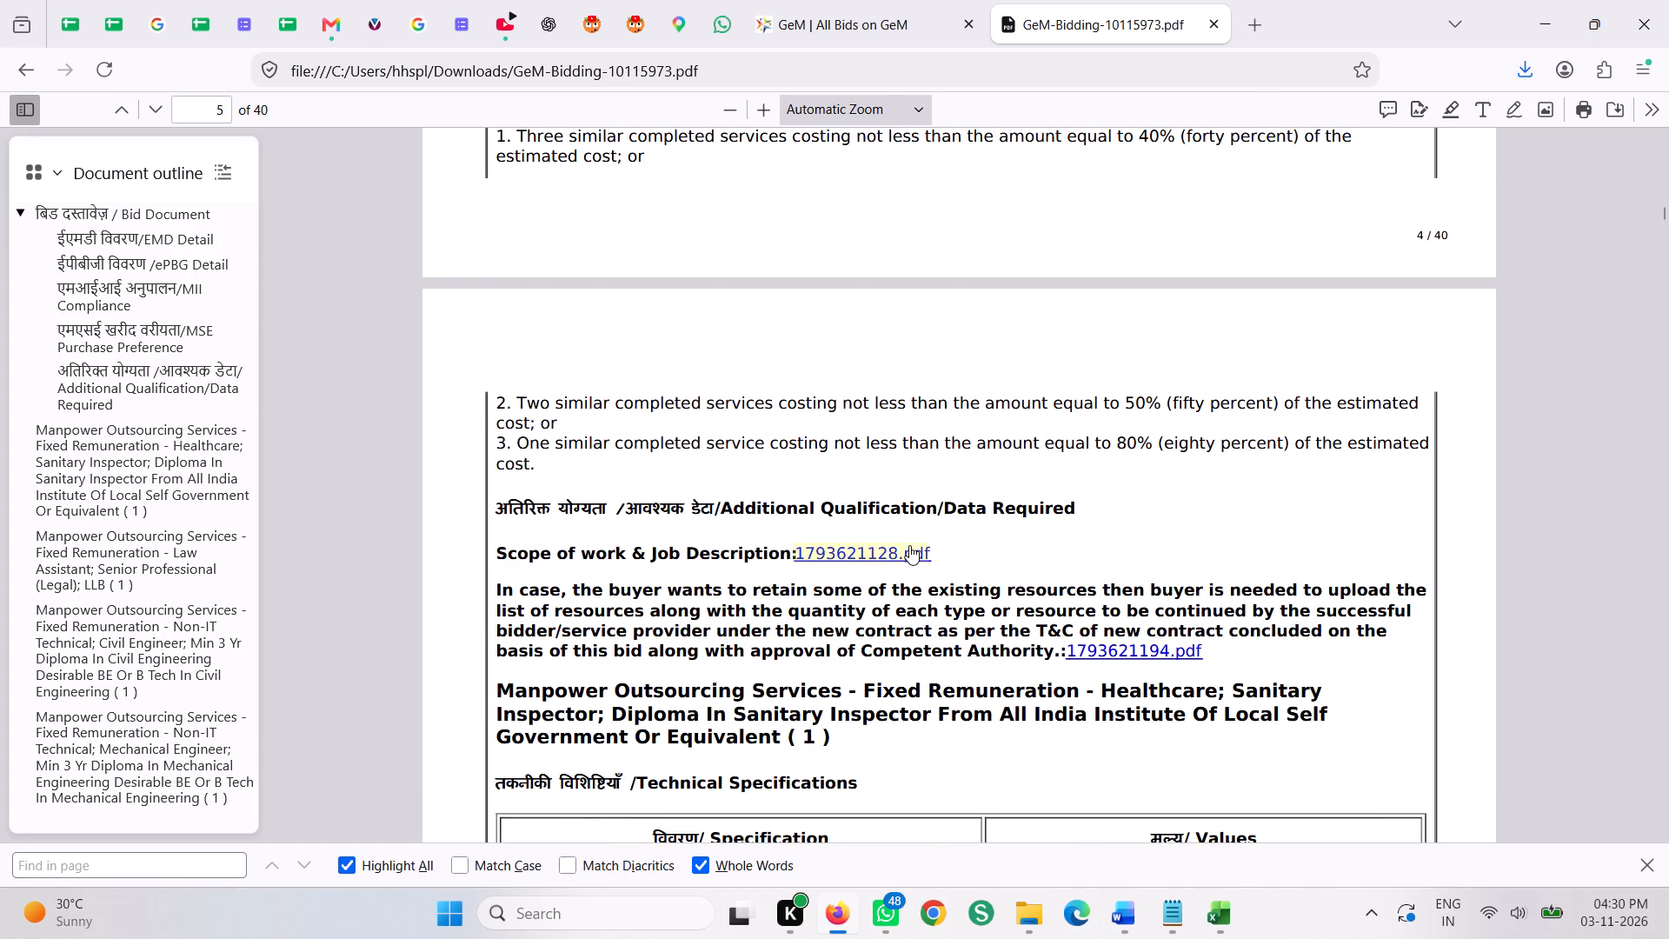
pyautogui.click(908, 545)
pyautogui.scroll(3, 1456, 380)
pyautogui.click(1619, 112)
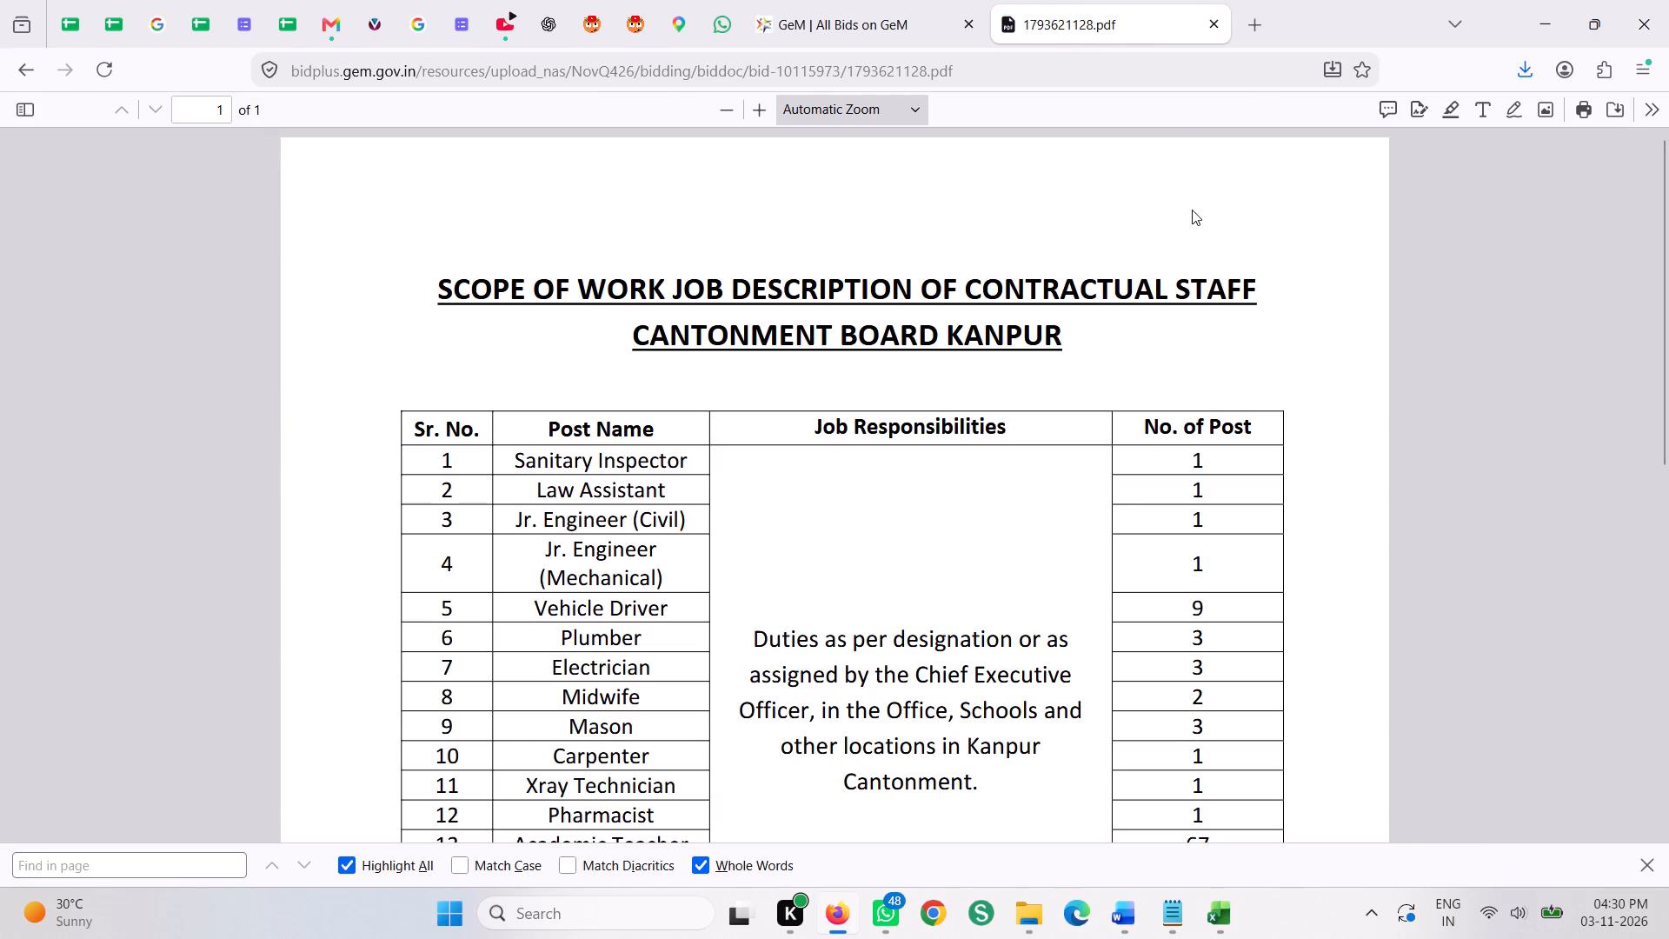
pyautogui.scroll(10, 695, 299)
pyautogui.click(379, 114)
pyautogui.scroll(1, 547, 250)
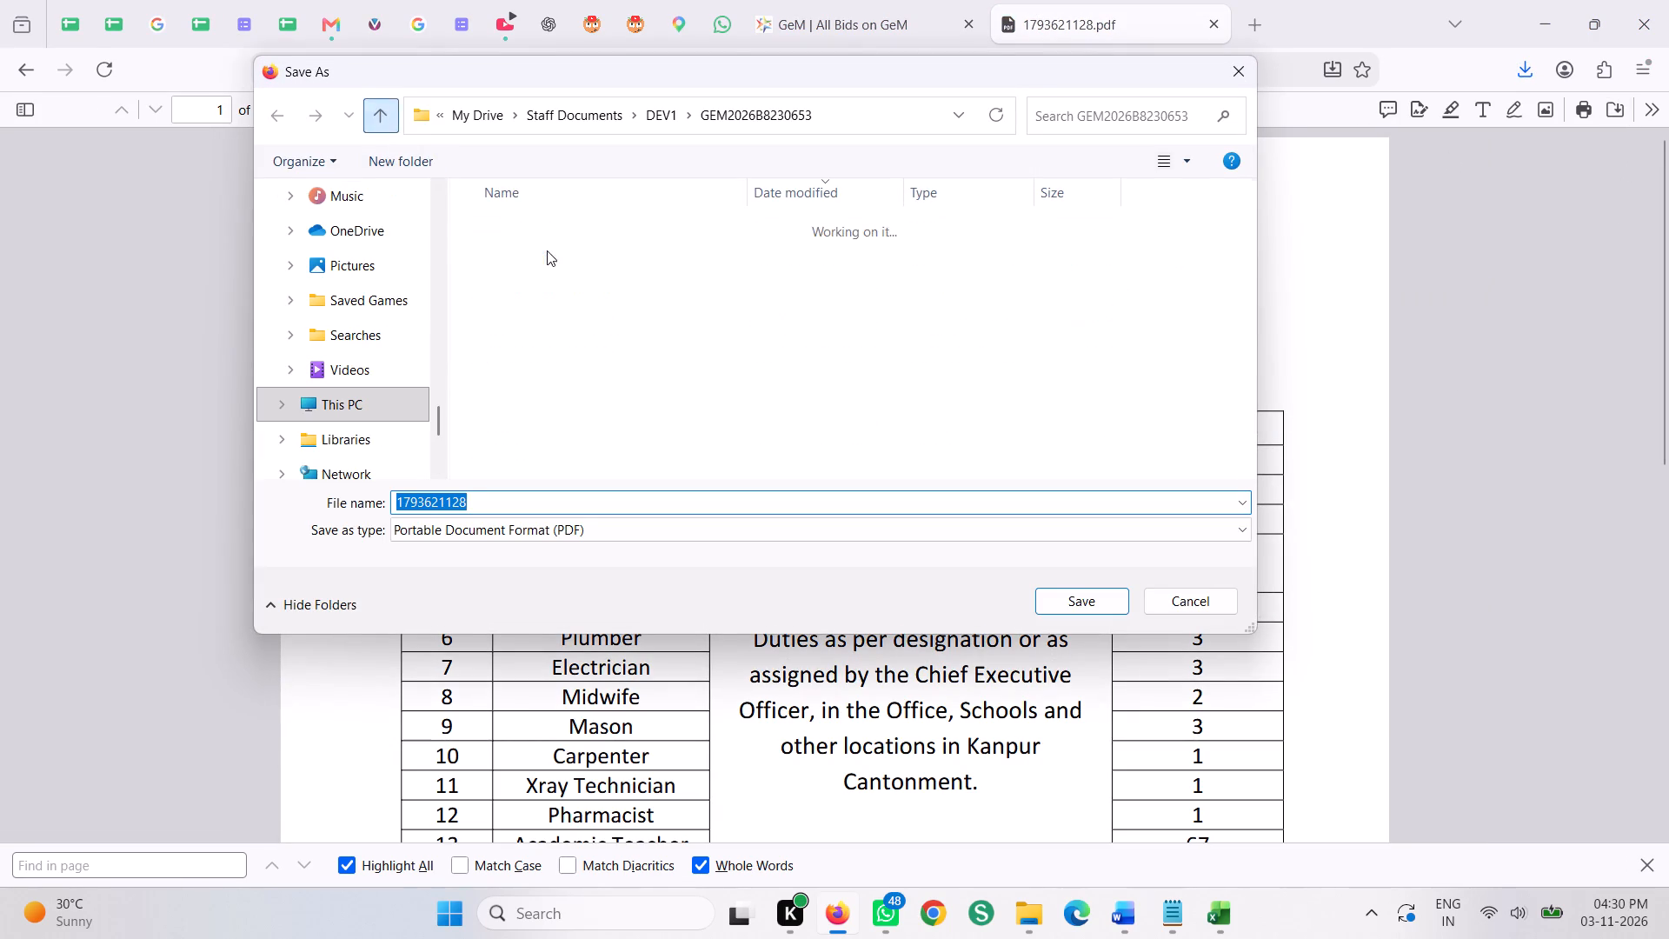
pyautogui.scroll(3, 547, 250)
pyautogui.doubleClick(565, 231)
pyautogui.click(522, 497)
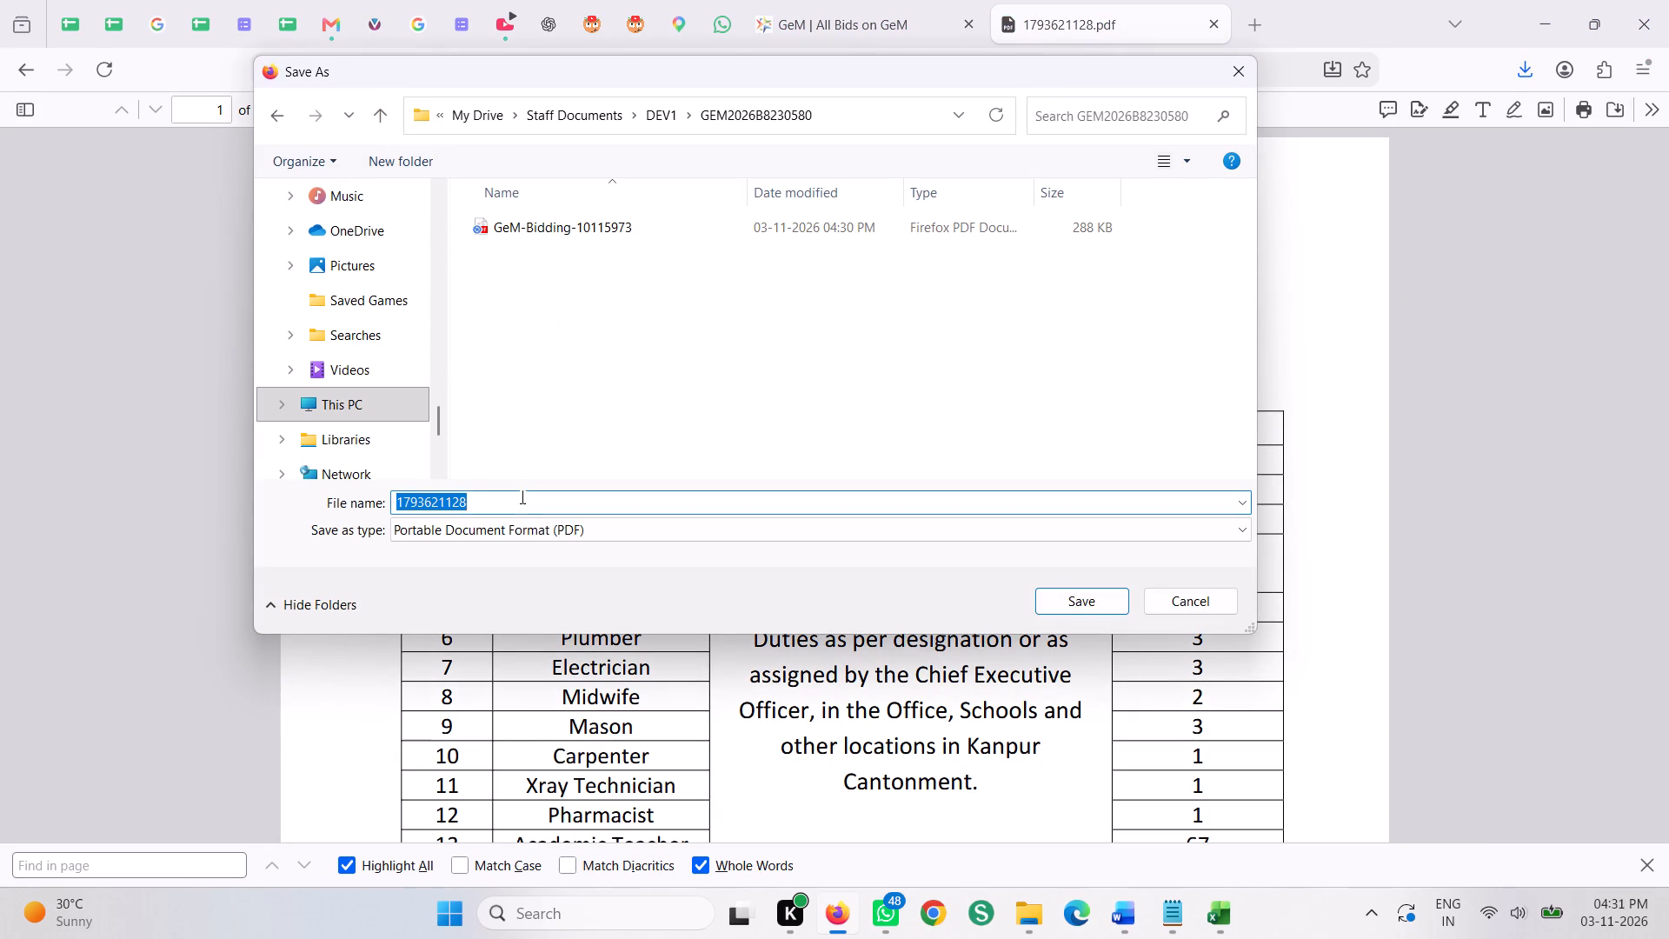
pyautogui.write('SCOPE OF WORK 01')
pyautogui.press('Return')
pyautogui.scroll(-6, 540, 415)
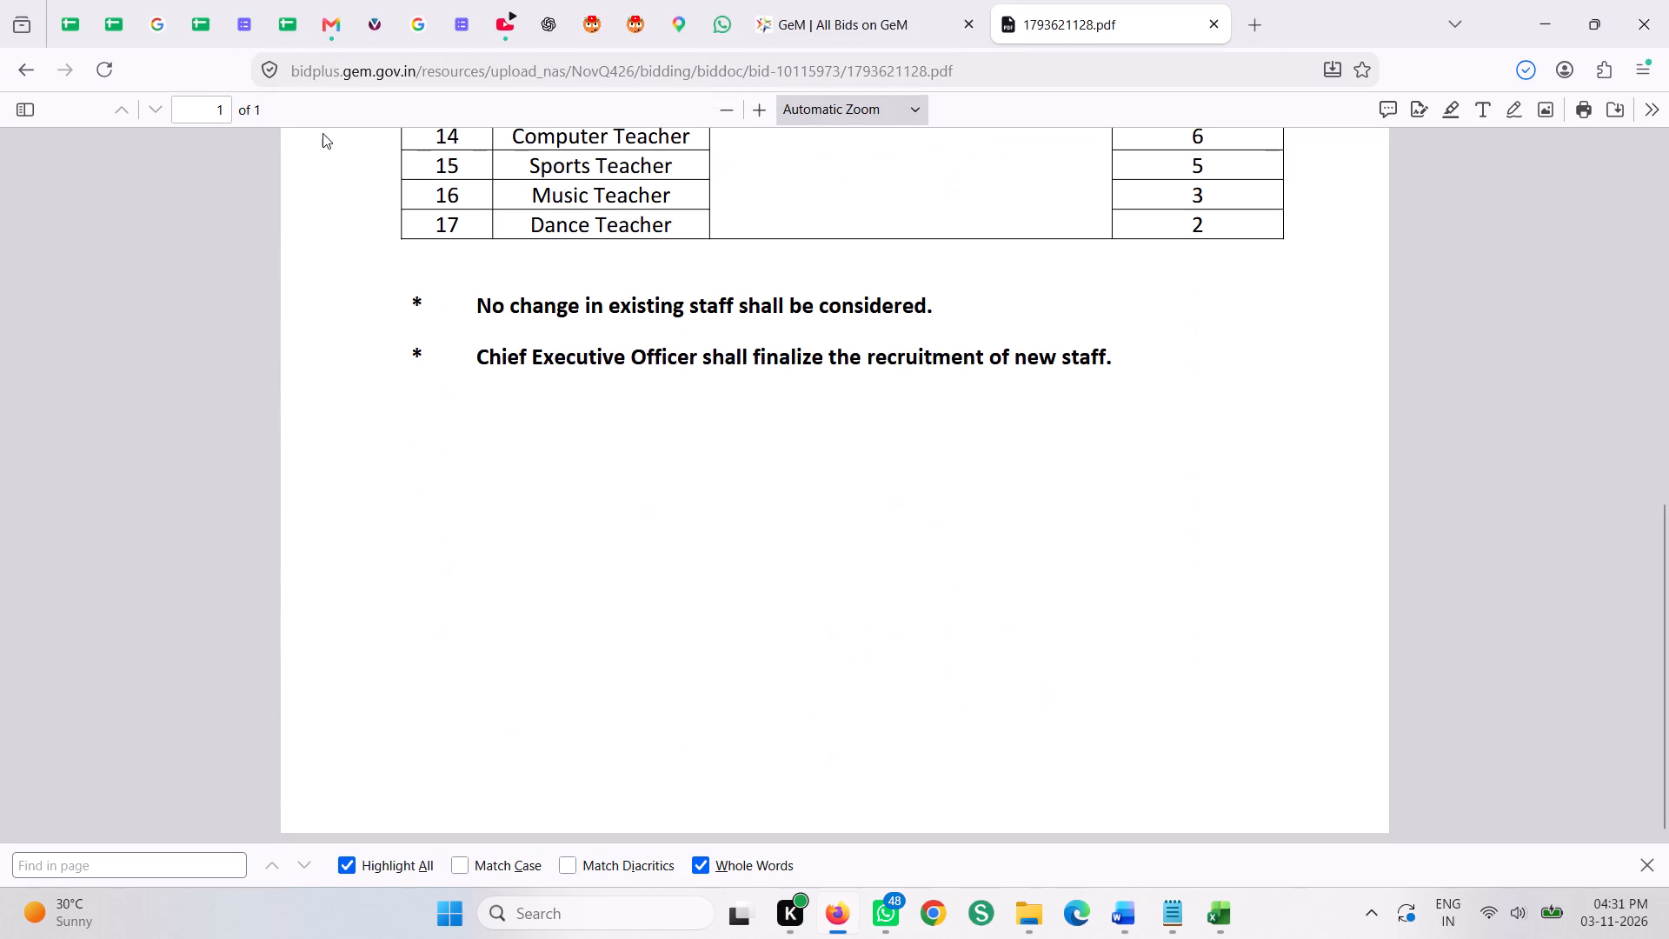
pyautogui.click(24, 70)
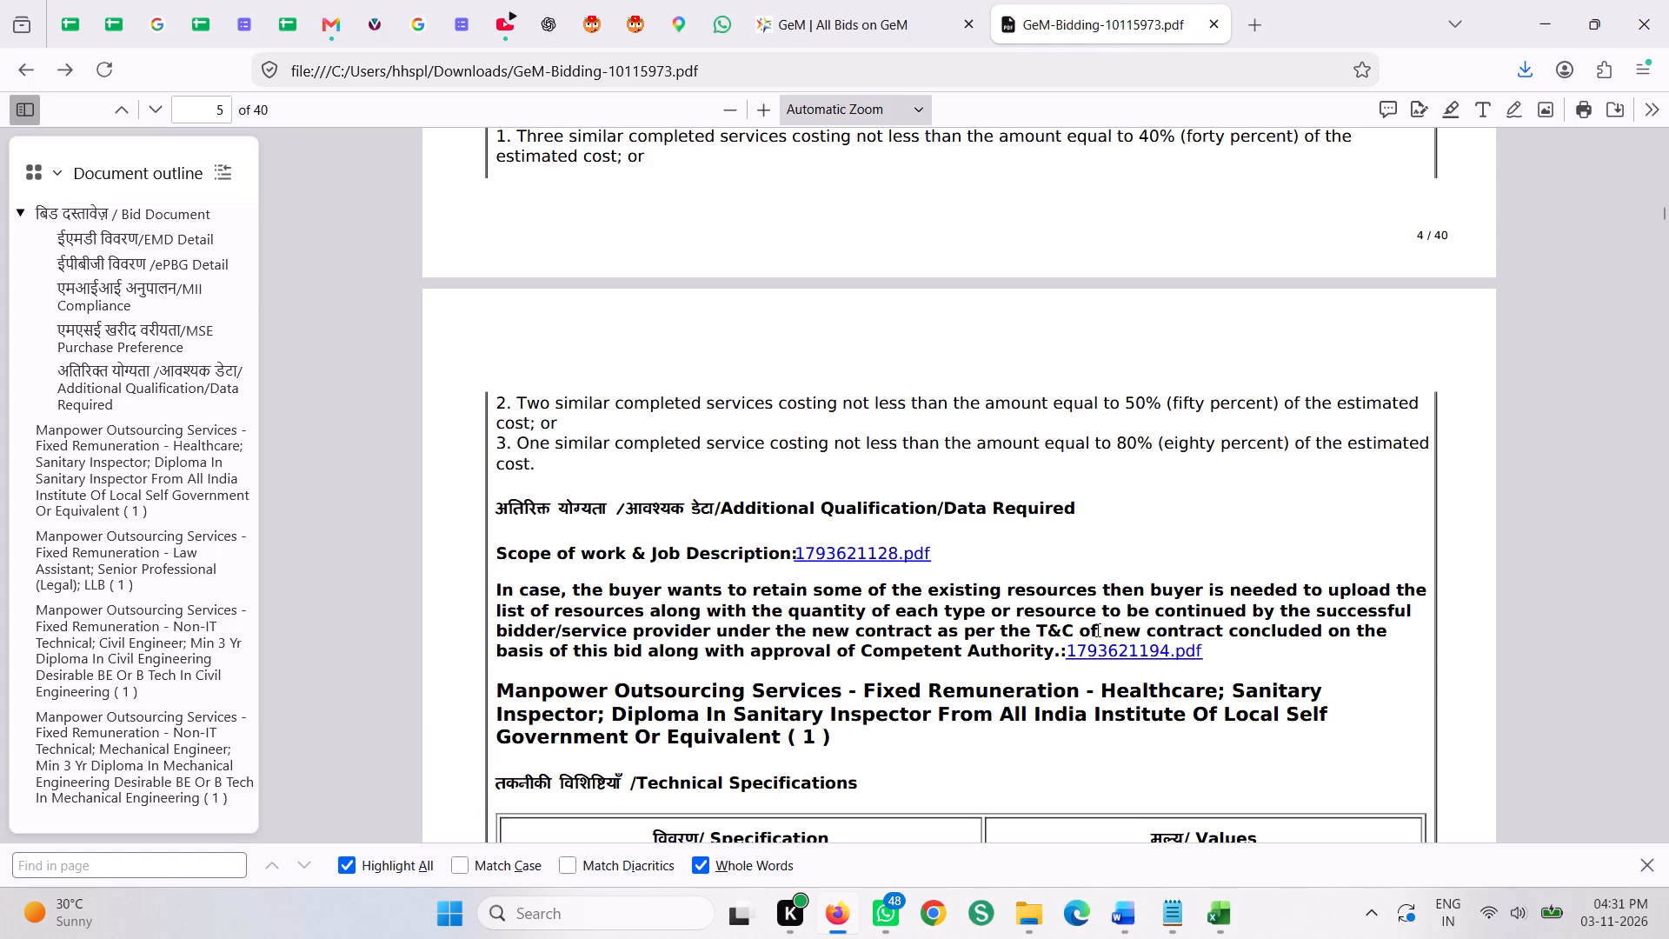
# Save the 1793621194.pdf attachment as BUYER ADDED ATC 02 in the GEM2026B8230580 folder, and return to the bid PDF.
pyautogui.click(1114, 644)
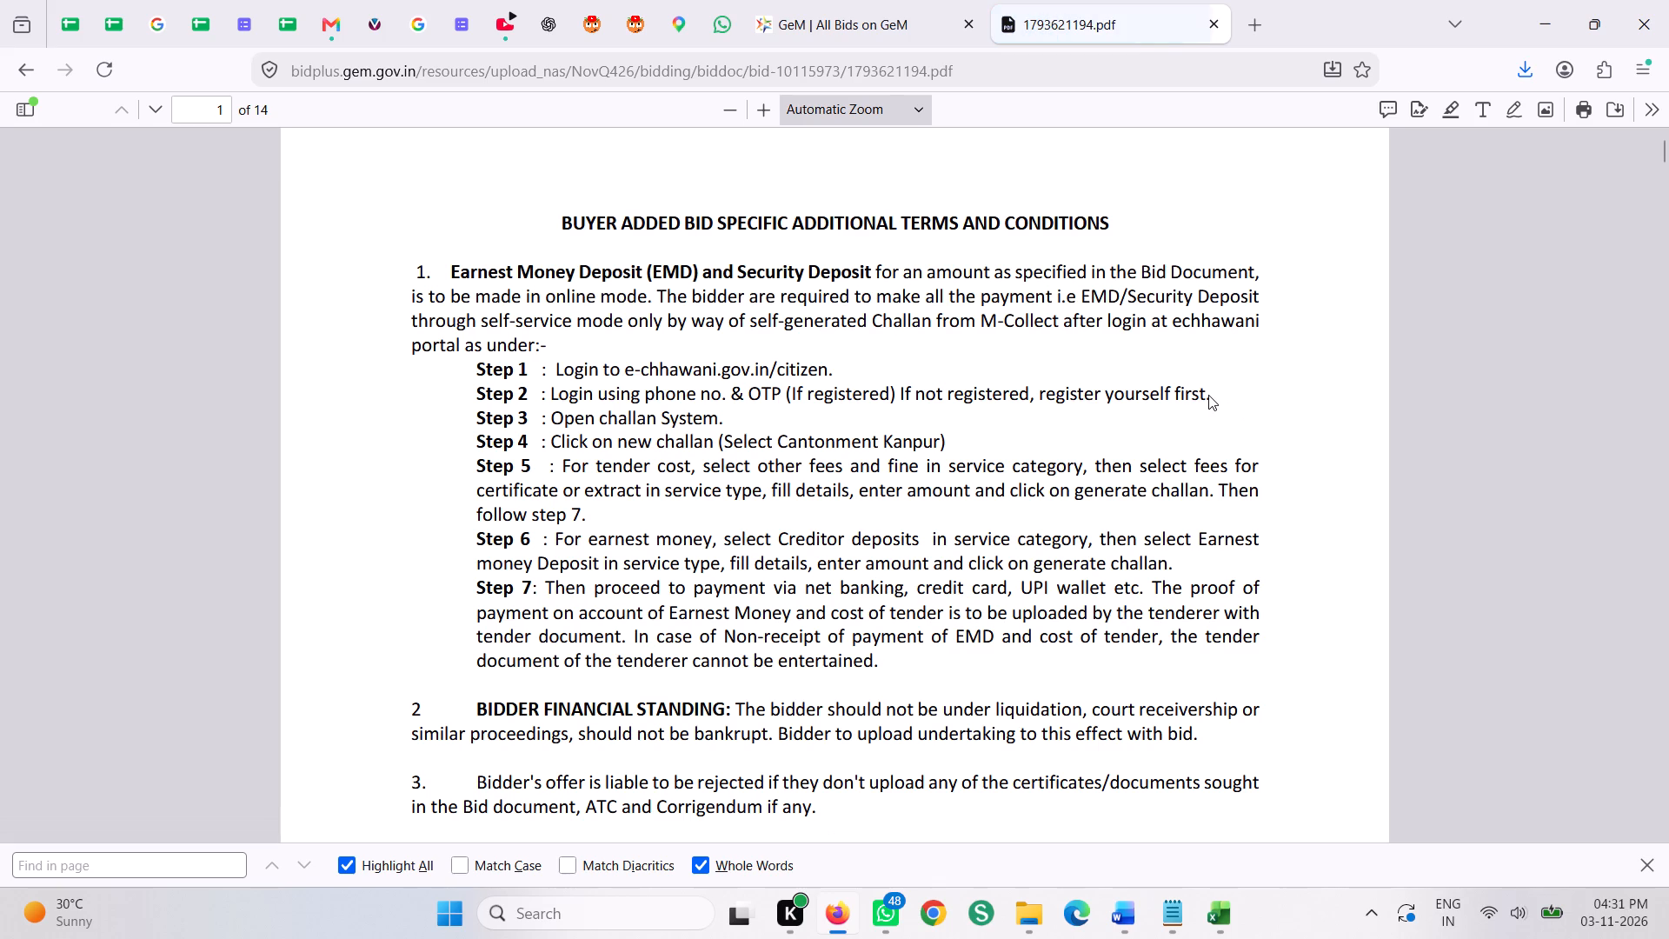
pyautogui.click(885, 18)
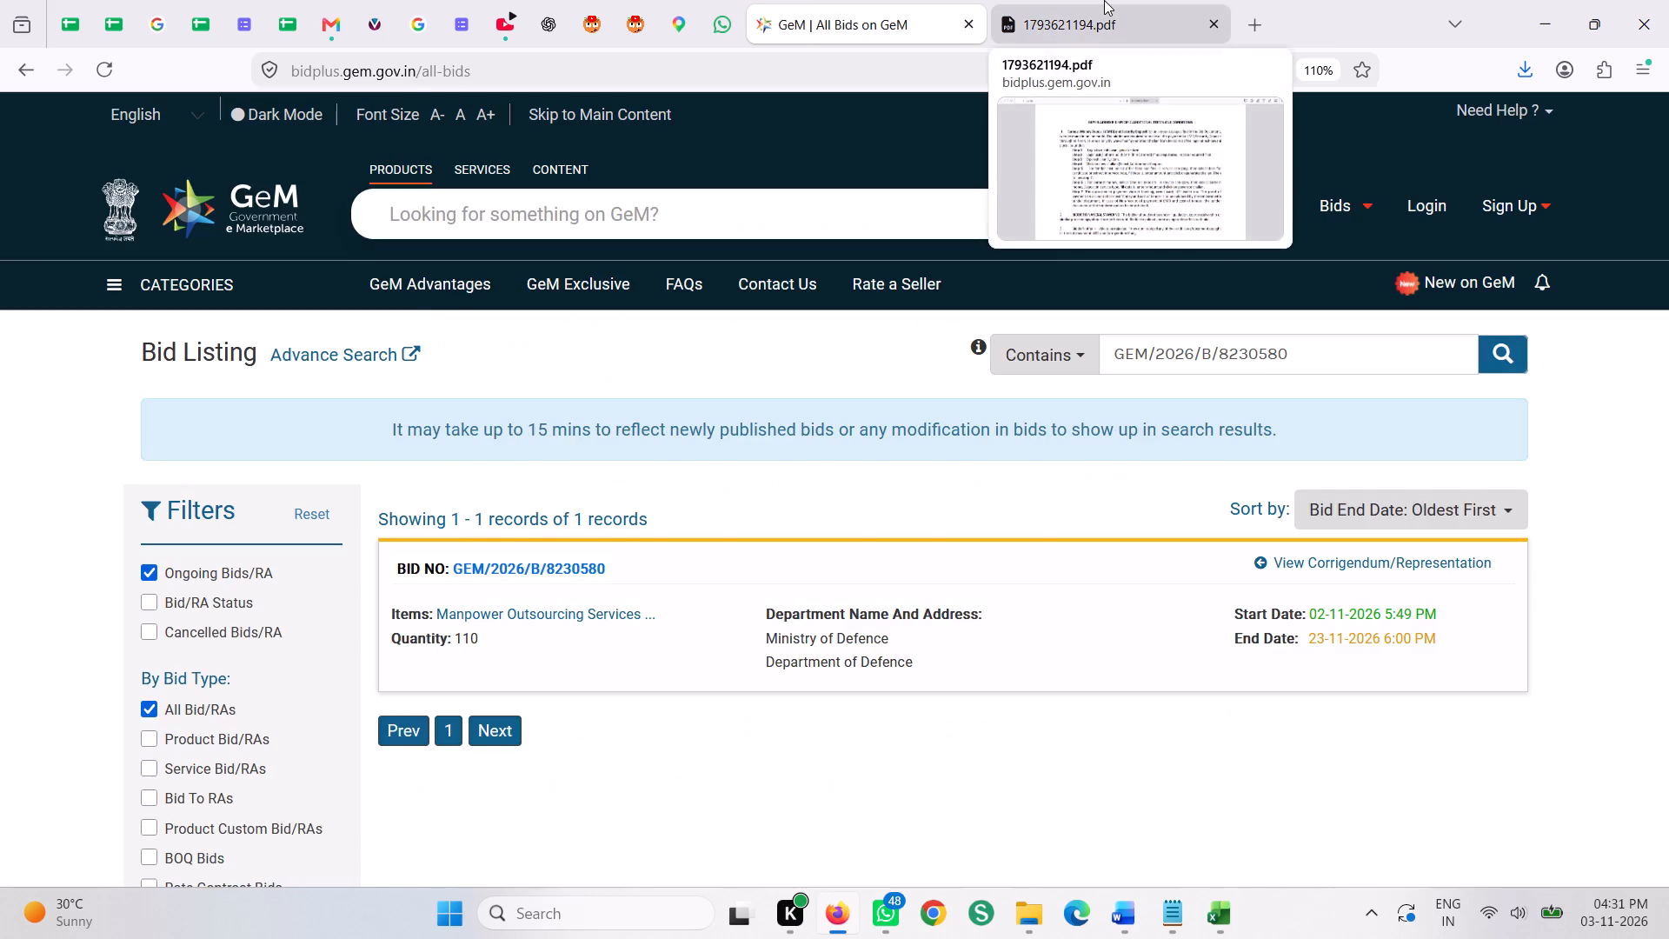
pyautogui.click(1104, 0)
pyautogui.click(1616, 103)
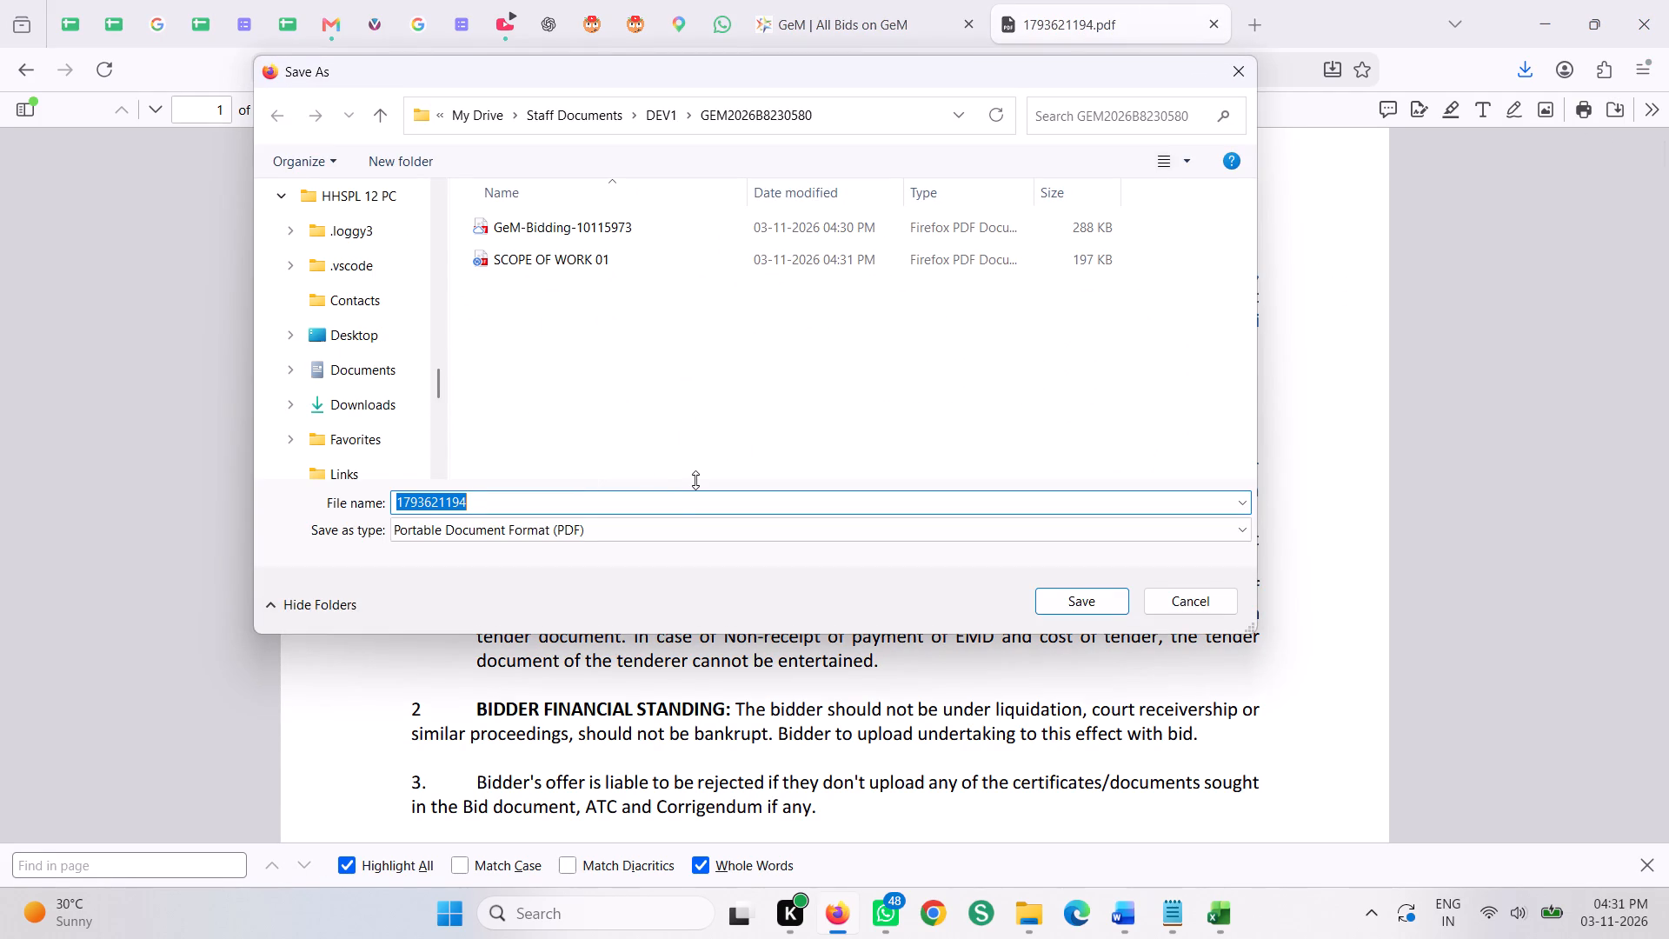
pyautogui.write('BUYER ADDED ATC 02')
pyautogui.press('Return')
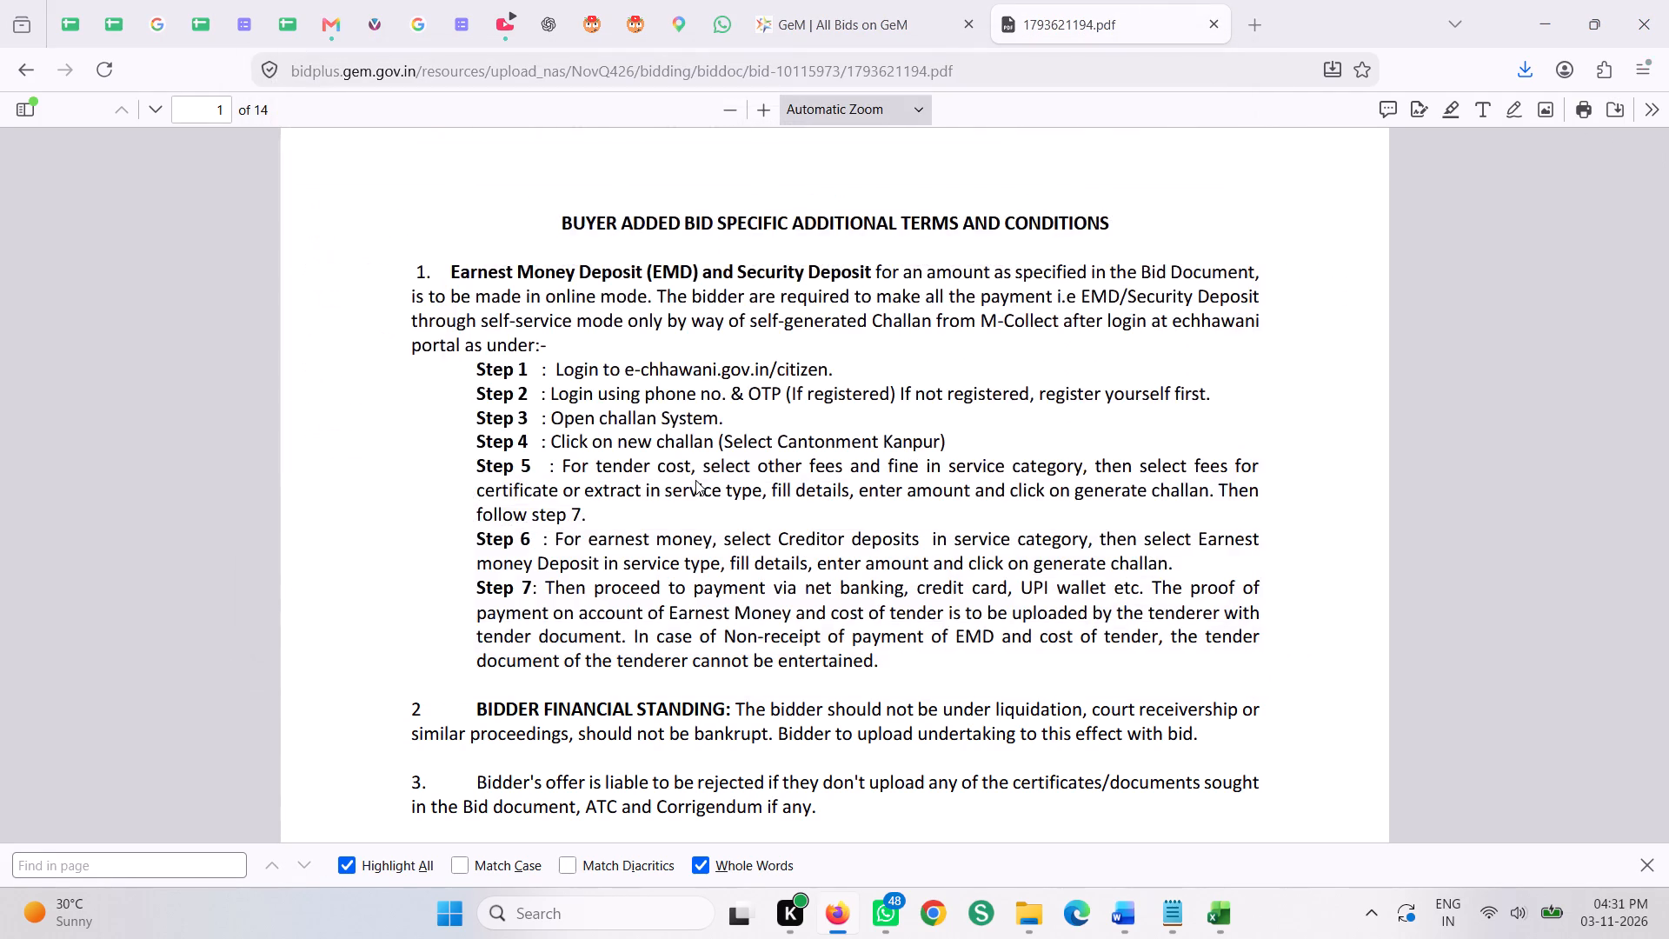
pyautogui.scroll(-11, 704, 453)
pyautogui.click(13, 74)
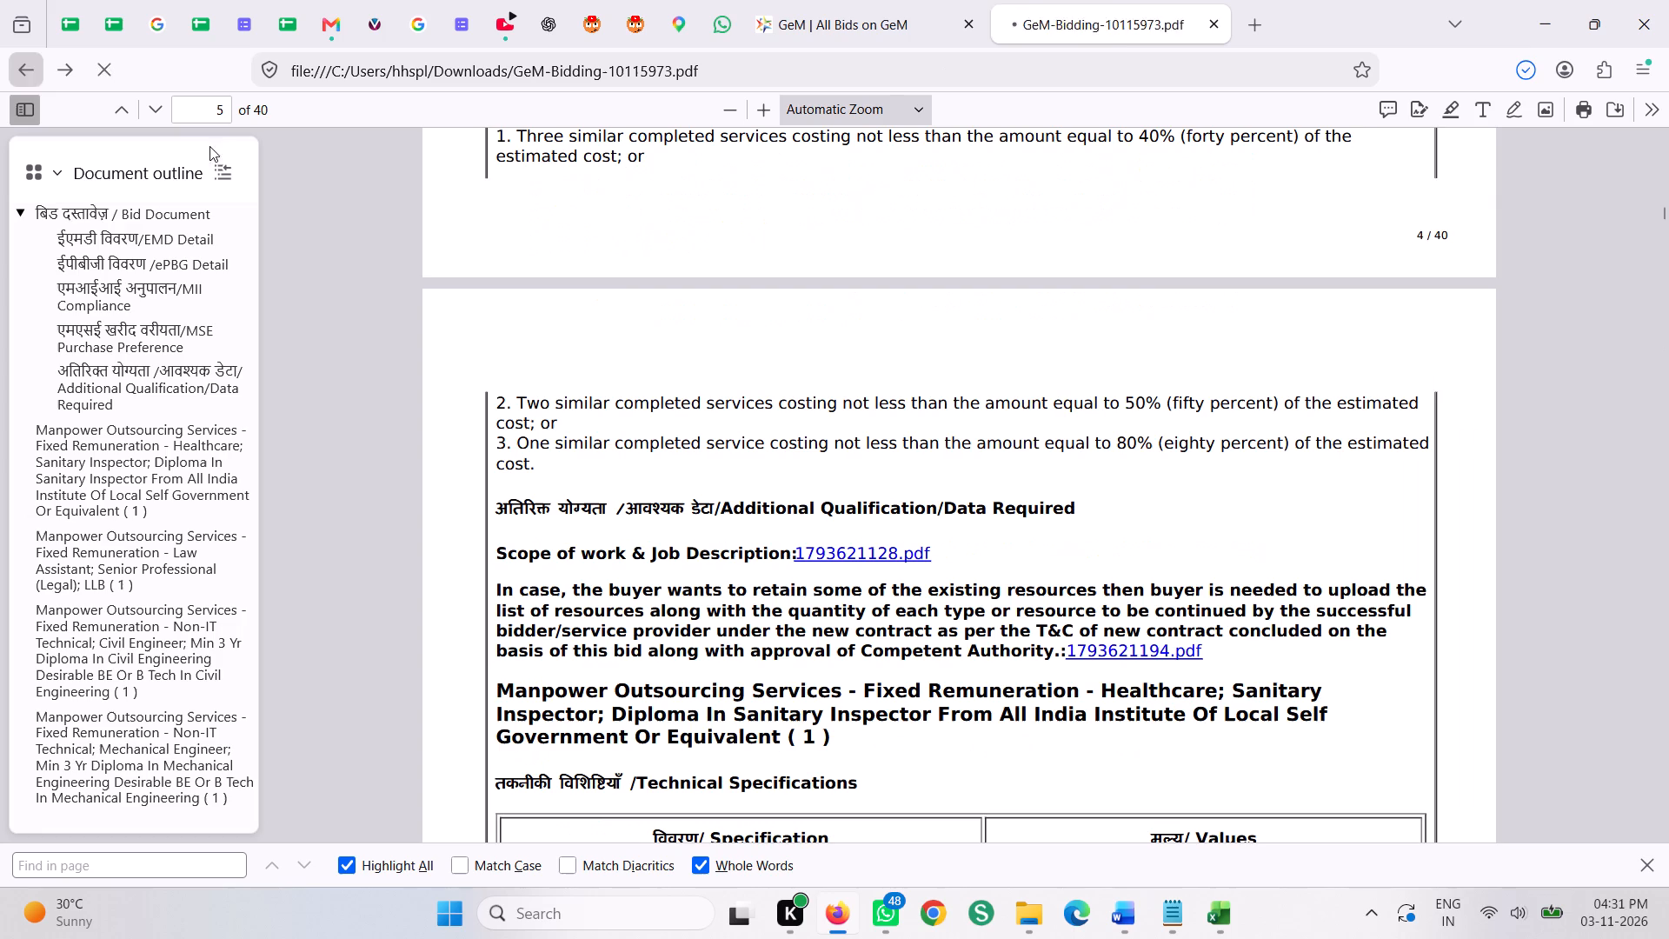
# Copy the consignee address line with KANPUR CITY from the Sanitary Inspector consignee table.
pyautogui.scroll(-3, 1118, 545)
pyautogui.scroll(-2, 959, 488)
pyautogui.tripleClick(905, 179)
pyautogui.hotkey('ctrl', 'c')
pyautogui.hotkey('ctrl', 'c')
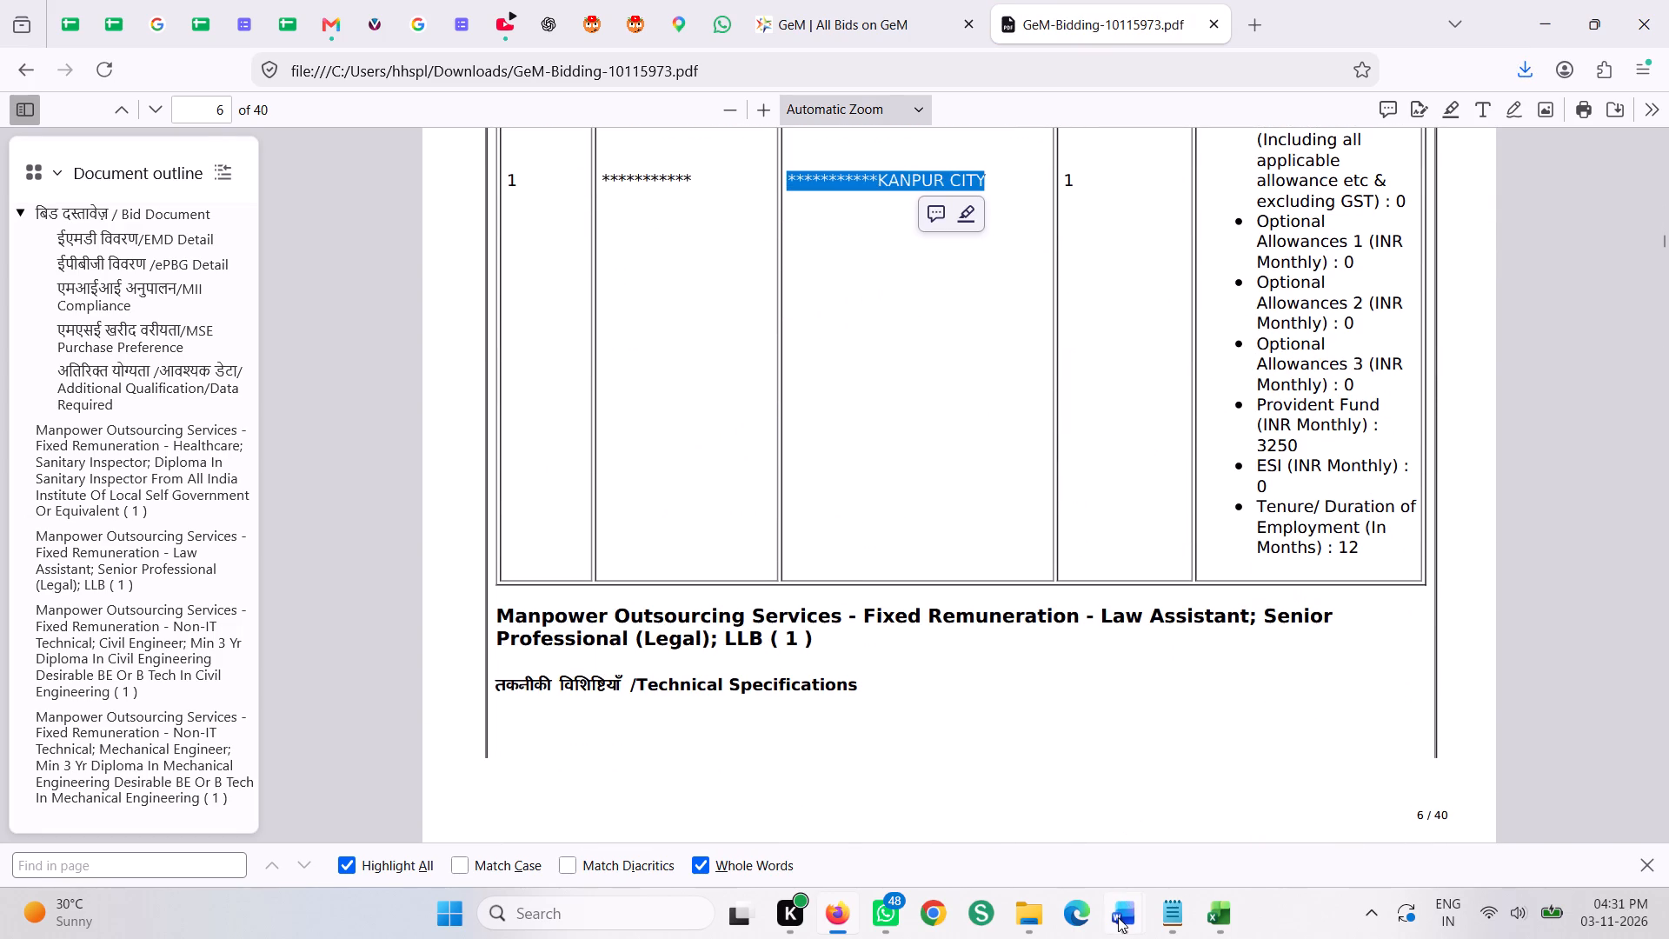
pyautogui.click(910, 198)
# In the REQUIRED DOCUMENTS Word file, replace everything after "1.SHOPACT -" with KANPUR,UP, removing the old items 2 to 9.
pyautogui.click(1142, 930)
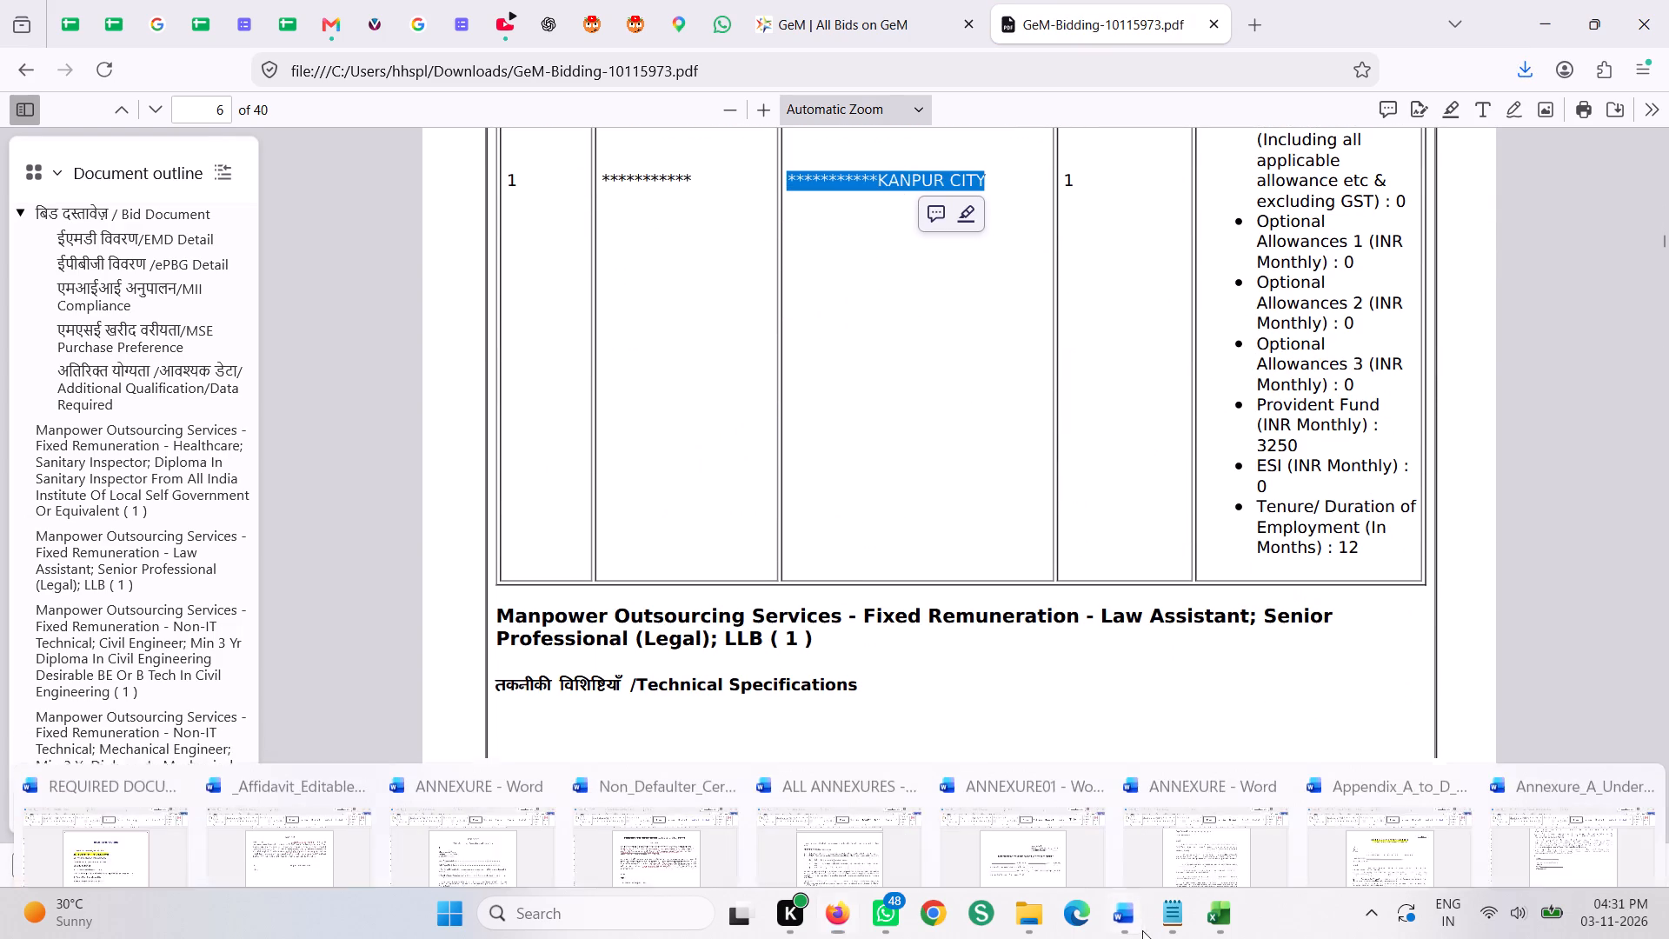
pyautogui.click(59, 817)
pyautogui.scroll(1, 674, 596)
pyautogui.moveTo(630, 435); pyautogui.dragTo(967, 806)
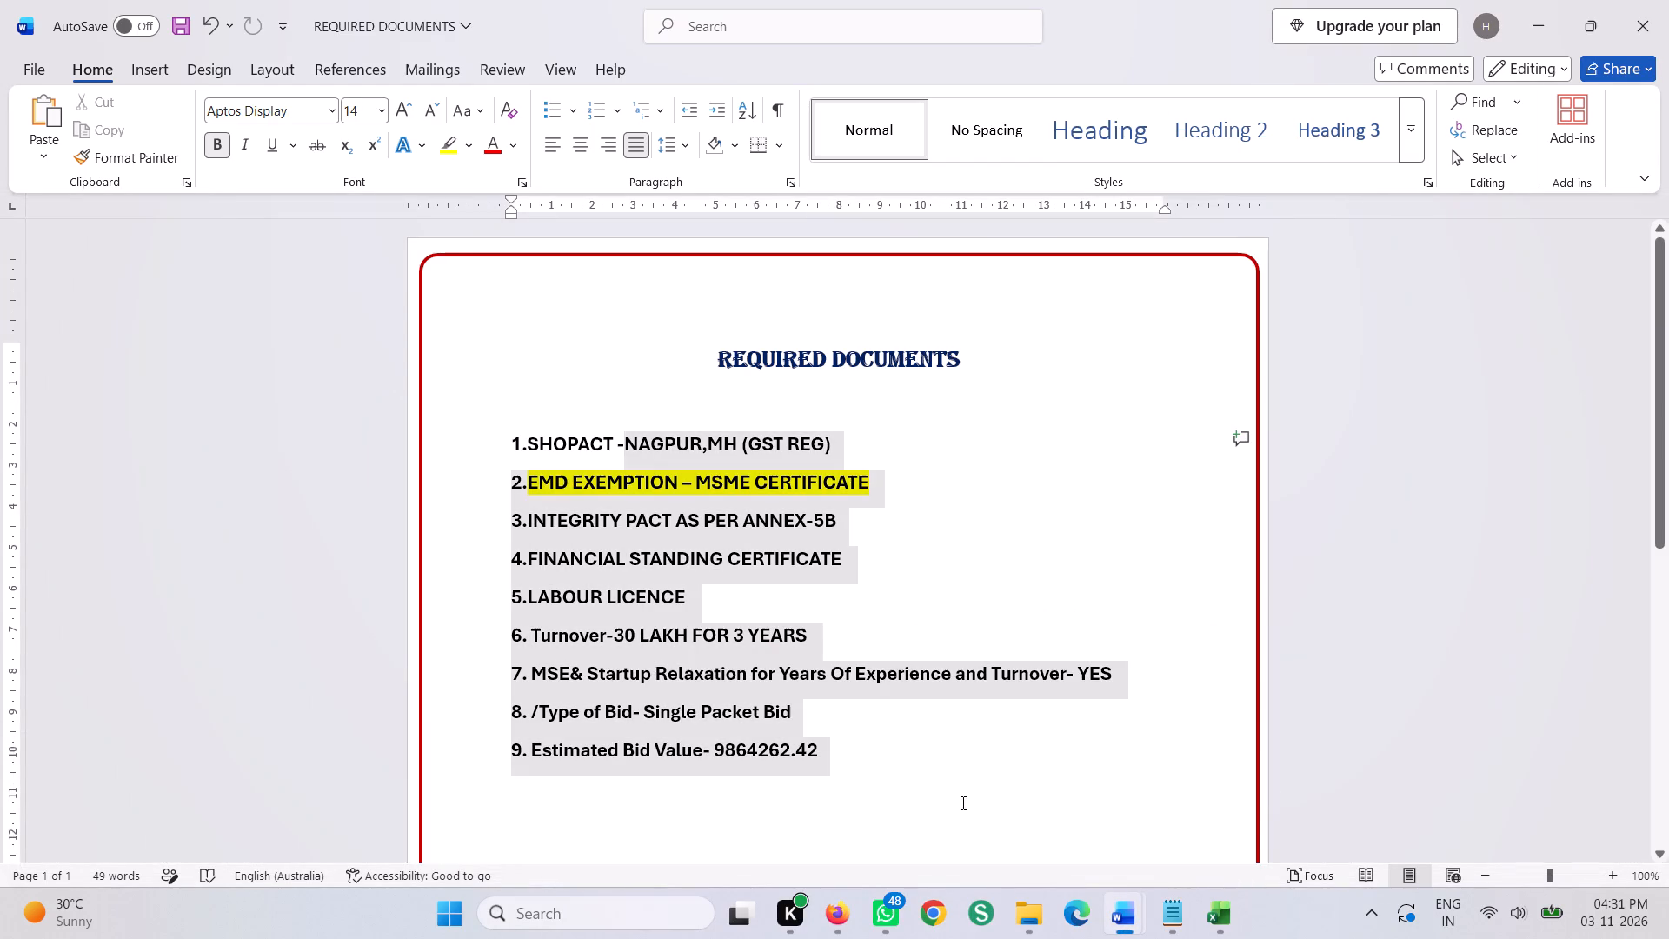
pyautogui.moveTo(967, 806); pyautogui.dragTo(1004, 839)
pyautogui.press('k')
pyautogui.write('ANPUR,UP')
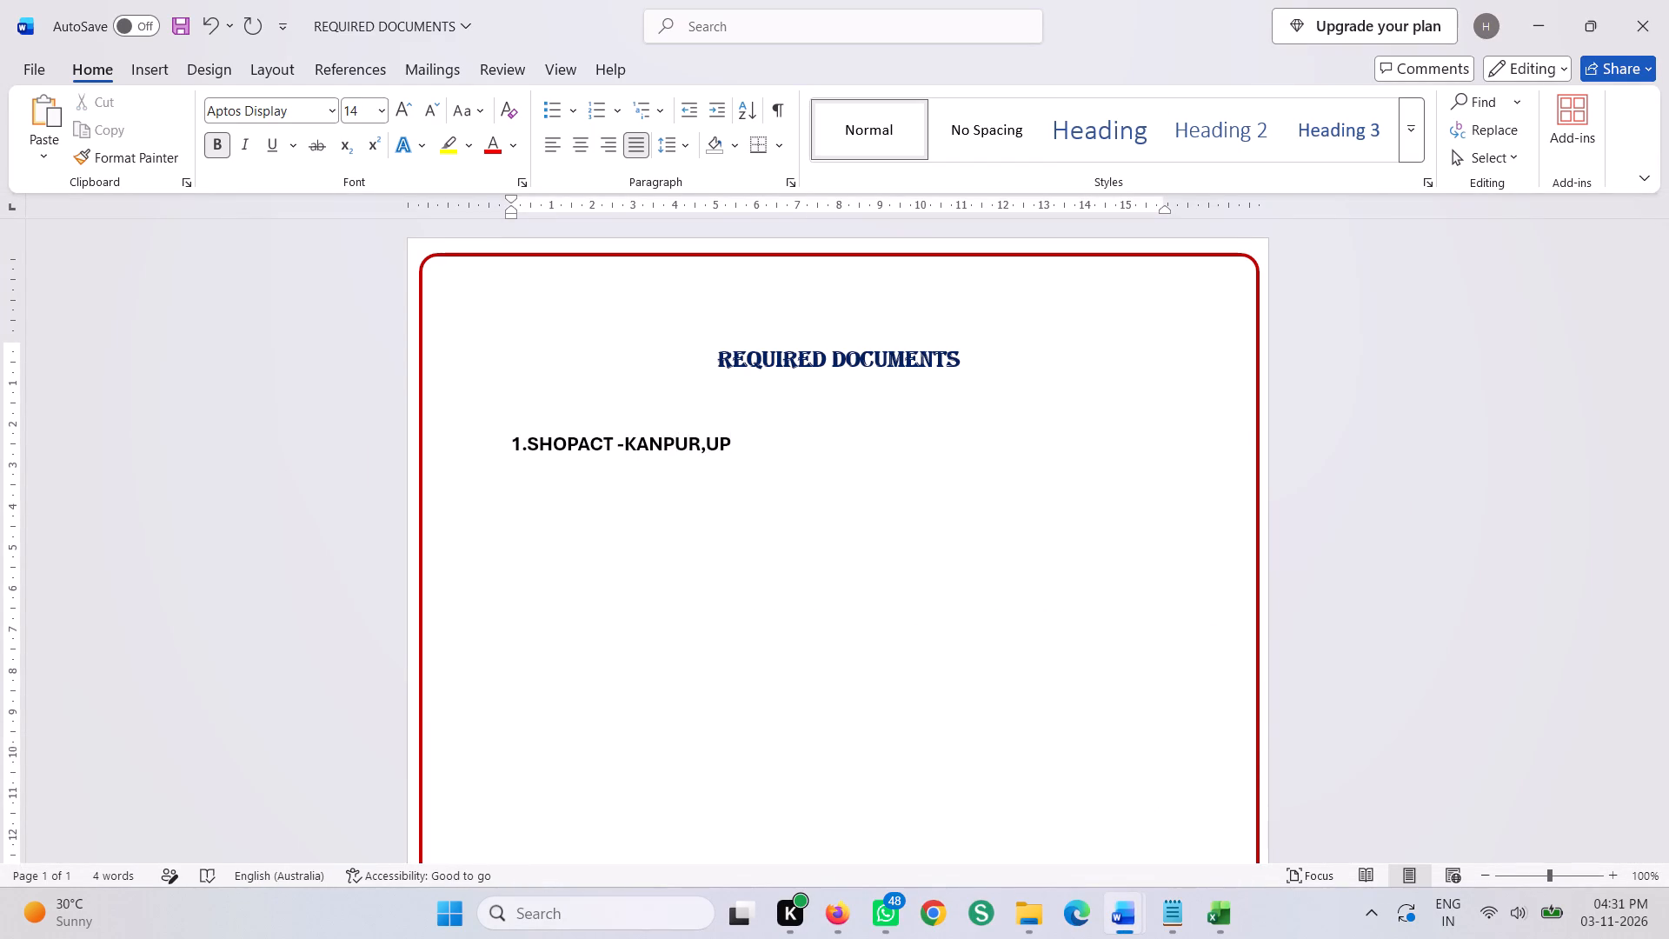
# Add FINANCIAL STANDING CERTIFICATE as item 2 of the required documents list.
pyautogui.press('Return')
pyautogui.write('2.')
pyautogui.write('FIANCUA')
pyautogui.press('BackSpace')
pyautogui.press('BackSpace')
pyautogui.press('BackSpace')
pyautogui.press('BackSpace')
pyautogui.press('BackSpace')
pyautogui.press('BackSpace')
pyautogui.press('BackSpace')
pyautogui.write('FINANCIAL STANDING CERTIFICATE')
pyautogui.press('space')
# Add item 3, "Turnover-131 LAKH FOR 3 YEARS", copying the word Turnover from the bid PDF's Bid Details table.
pyautogui.press('Return')
pyautogui.write('3.')
pyautogui.hotkey('alt', 'Tab')
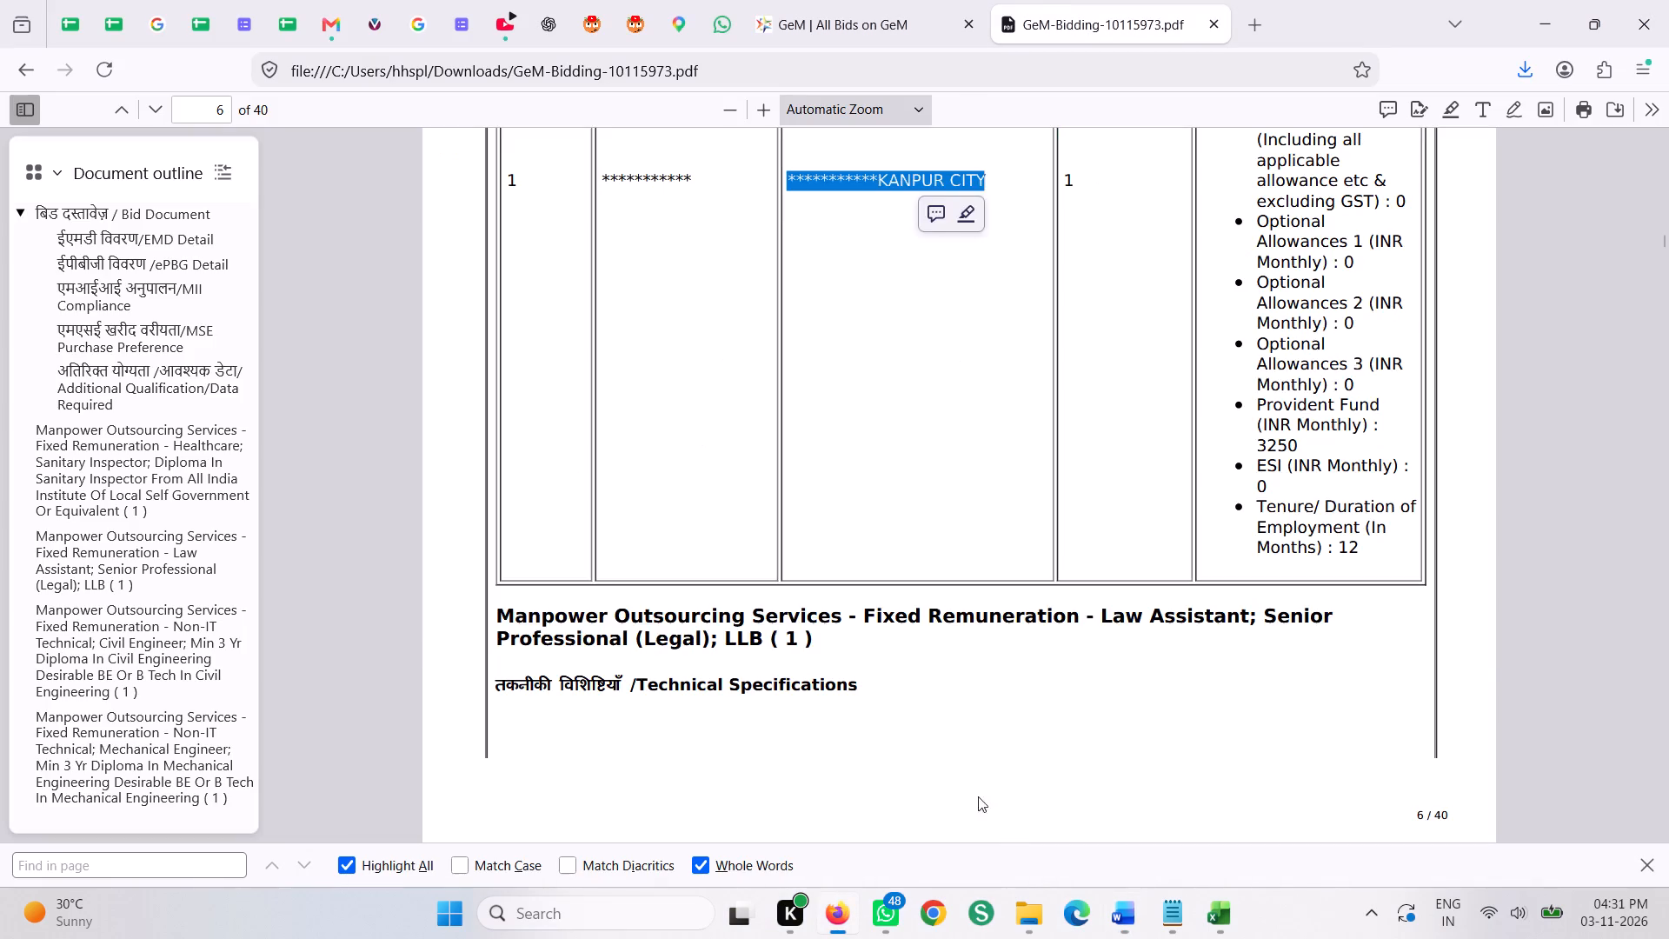
pyautogui.scroll(14, 909, 518)
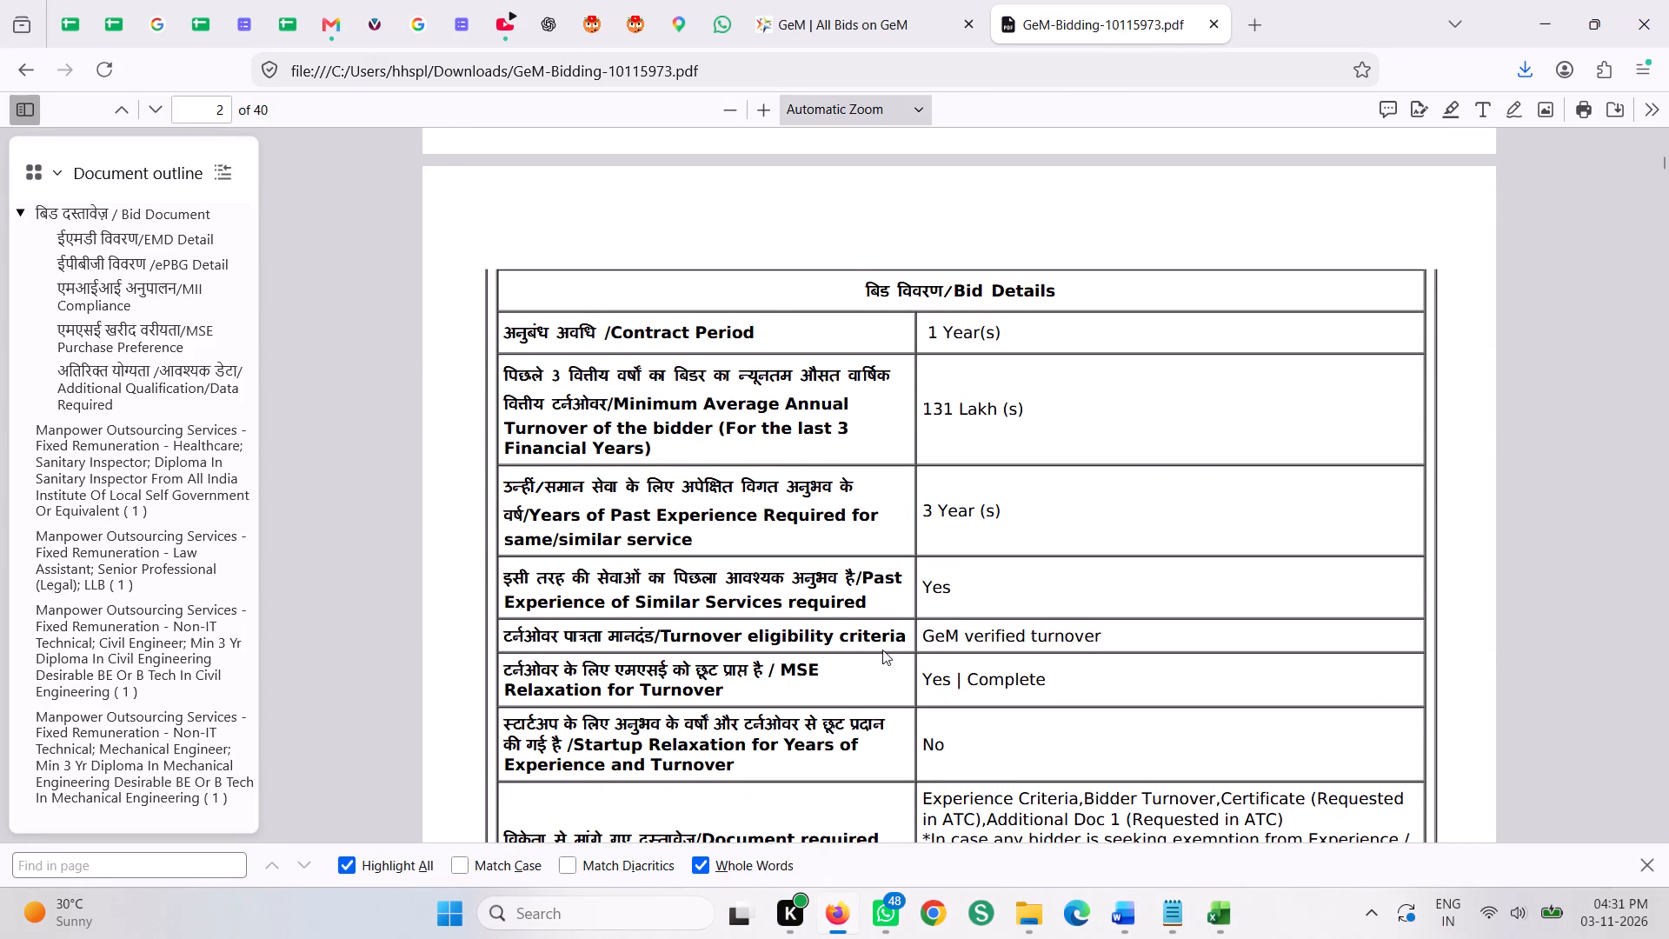
pyautogui.doubleClick(559, 429)
pyautogui.hotkey('ctrl', 'c')
pyautogui.hotkey('alt', 'Tab')
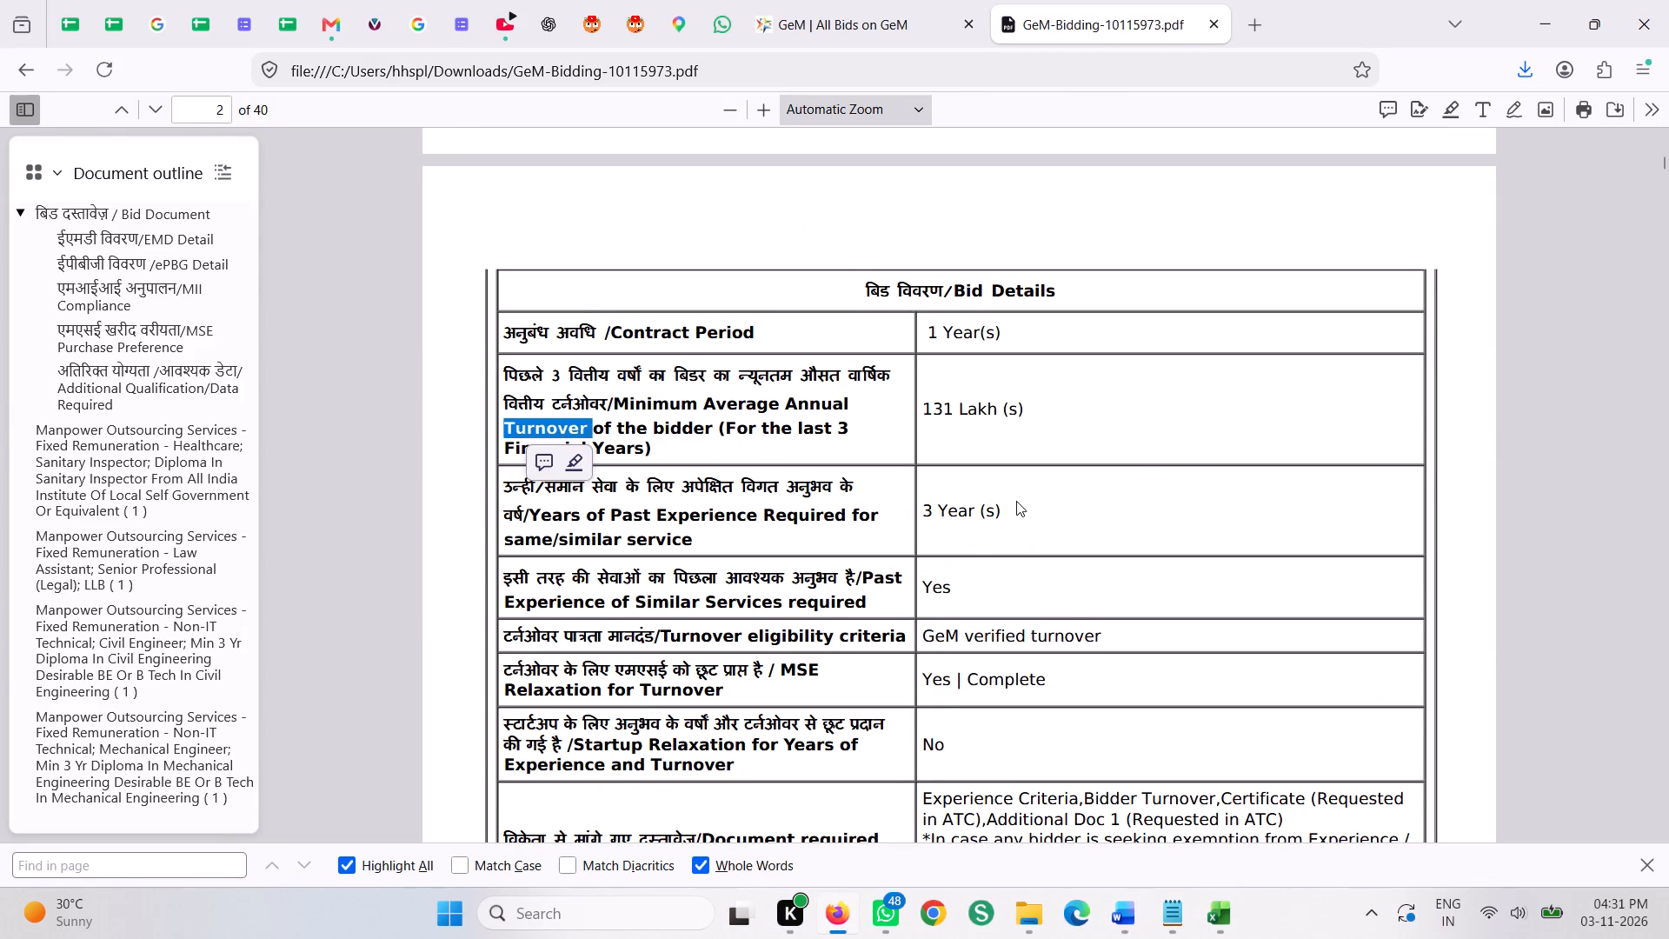
pyautogui.hotkey('ctrl', 'v')
pyautogui.press('-')
pyautogui.press('1')
pyautogui.write('31 LAKH FOR 3 YE')
pyautogui.write('ARS .')
pyautogui.press('BackSpace')
# Add item 4, "MSE Relaxation for Turnover- YES", on a single line, copying the label from the bid PDF.
pyautogui.press('Return')
pyautogui.write('4.')
pyautogui.hotkey('alt', 'Tab')
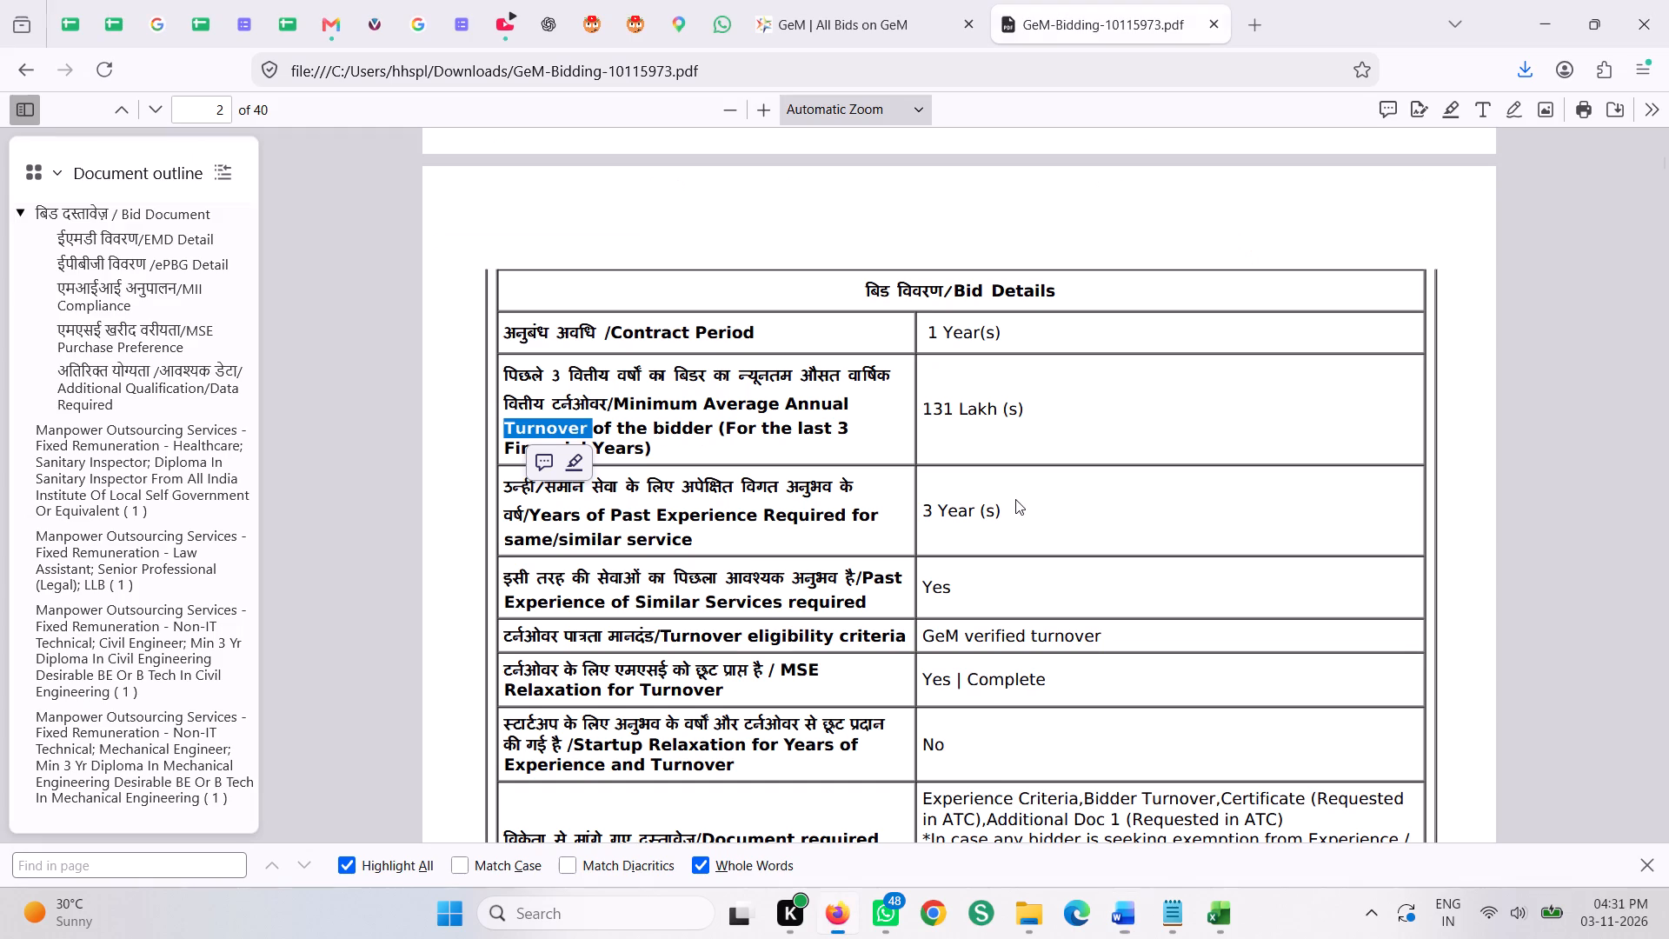
pyautogui.click(789, 669)
pyautogui.moveTo(789, 669); pyautogui.dragTo(681, 694)
pyautogui.hotkey('ctrl', 'c')
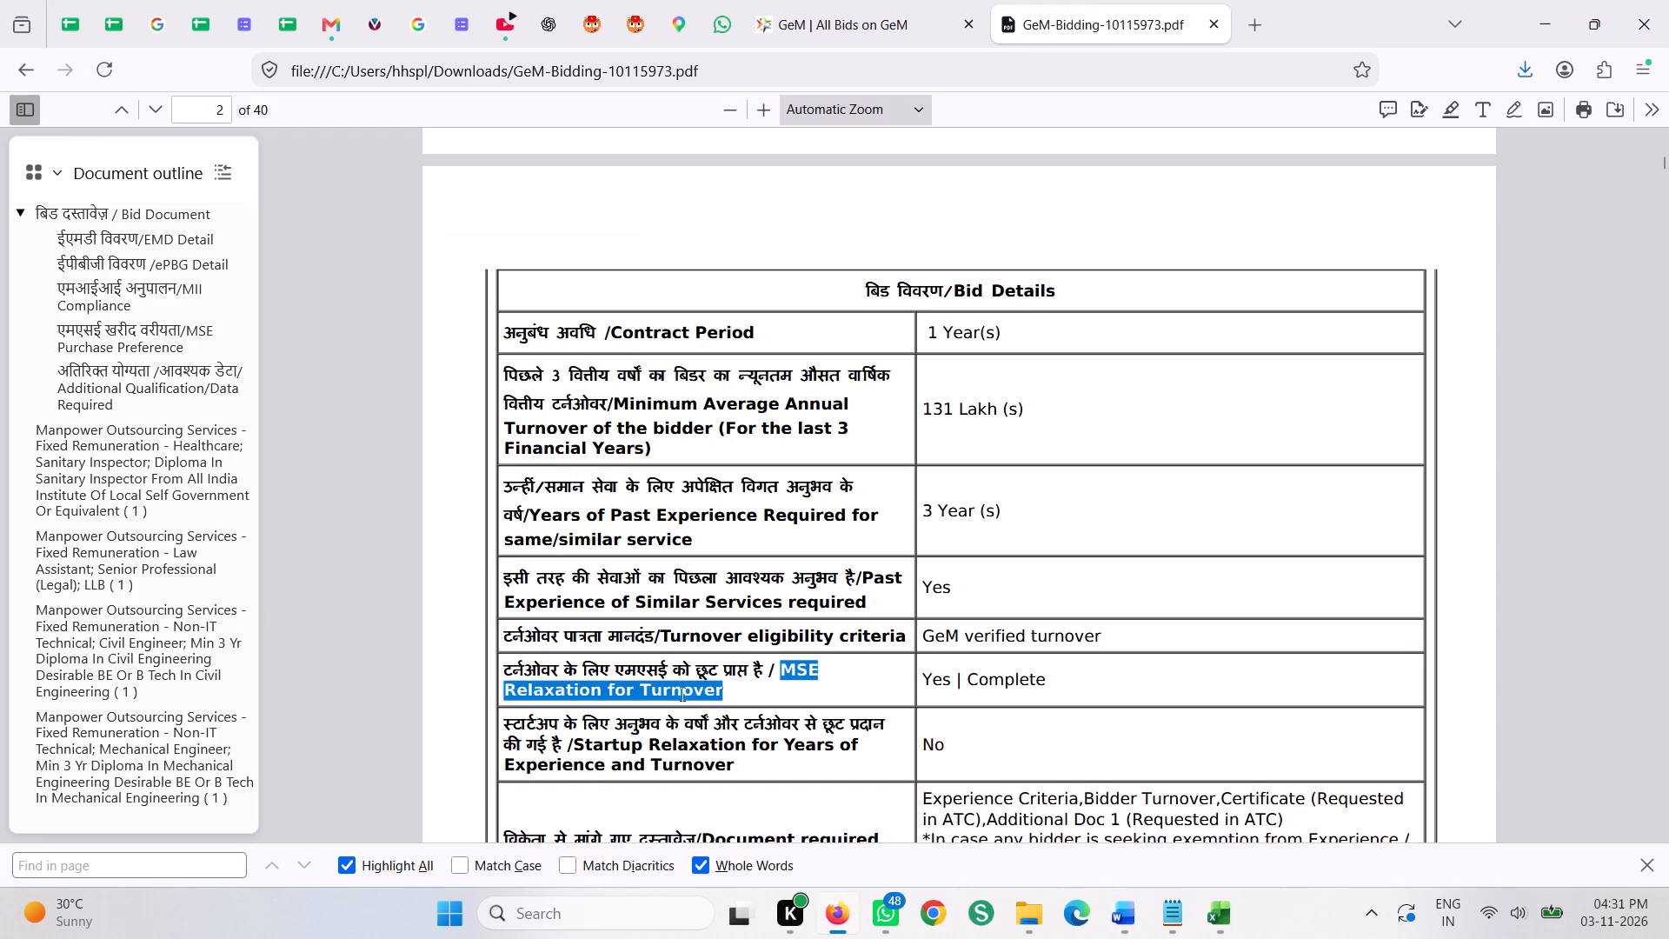
pyautogui.moveTo(681, 694); pyautogui.dragTo(713, 692)
pyautogui.hotkey('ctrl', 'c')
pyautogui.hotkey('alt', 'Tab')
pyautogui.hotkey('ctrl', 'v')
pyautogui.click(510, 593)
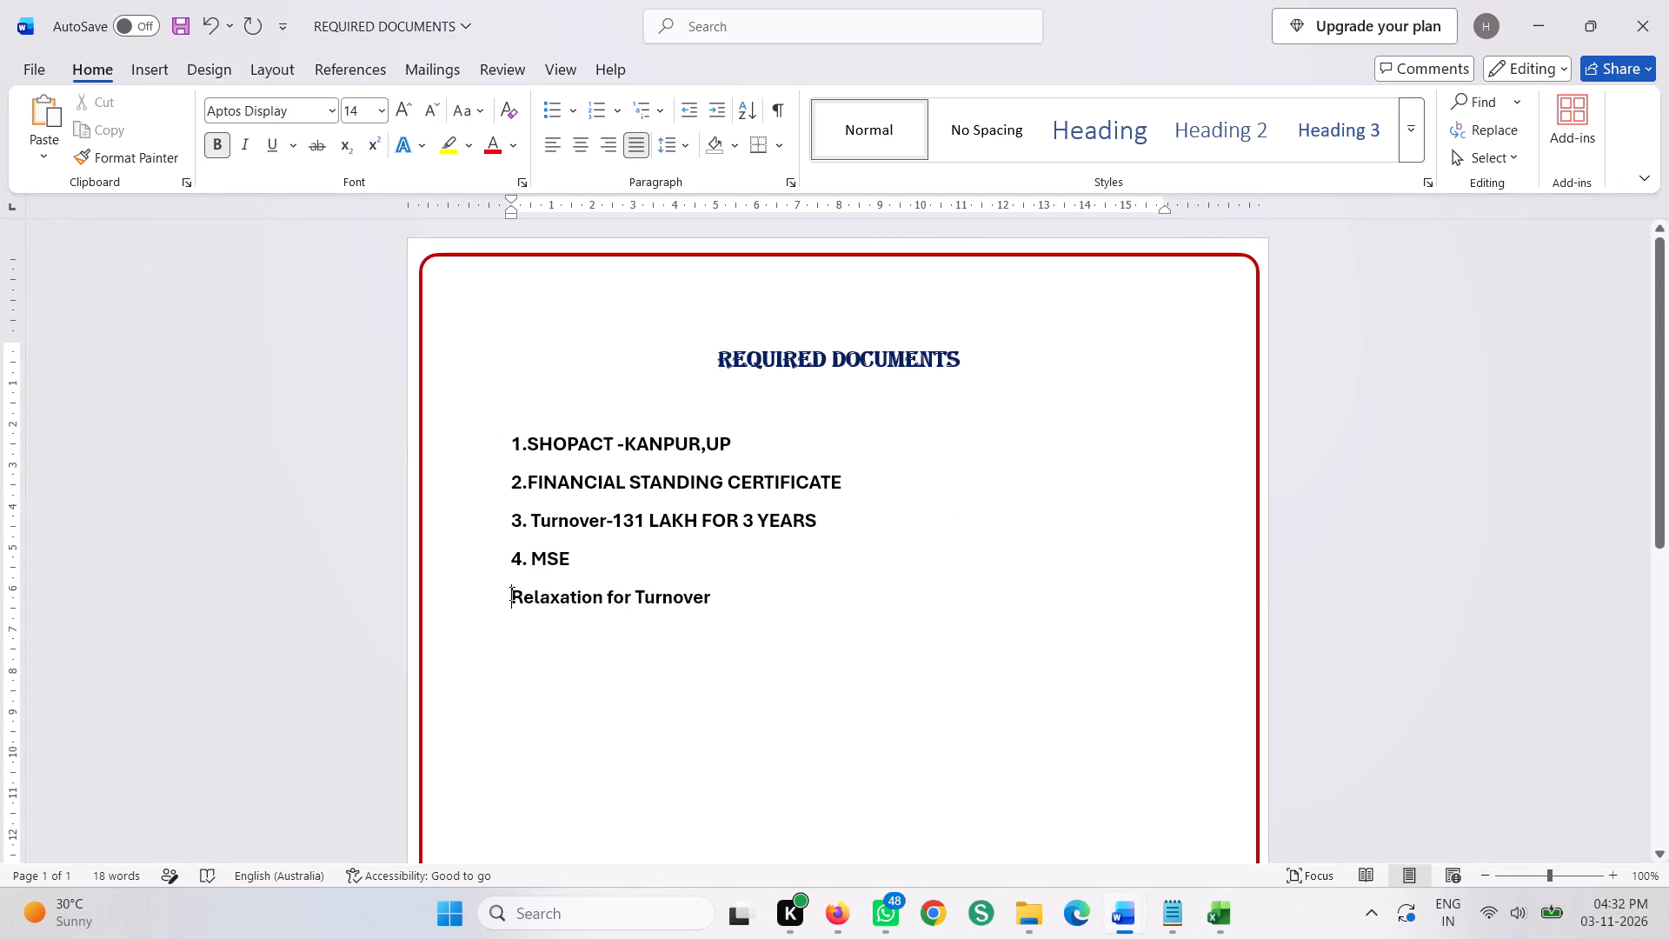
pyautogui.press('BackSpace')
pyautogui.press('space')
pyautogui.hotkey('alt', 'Tab')
pyautogui.hotkey('alt', 'Tab')
pyautogui.click(855, 538)
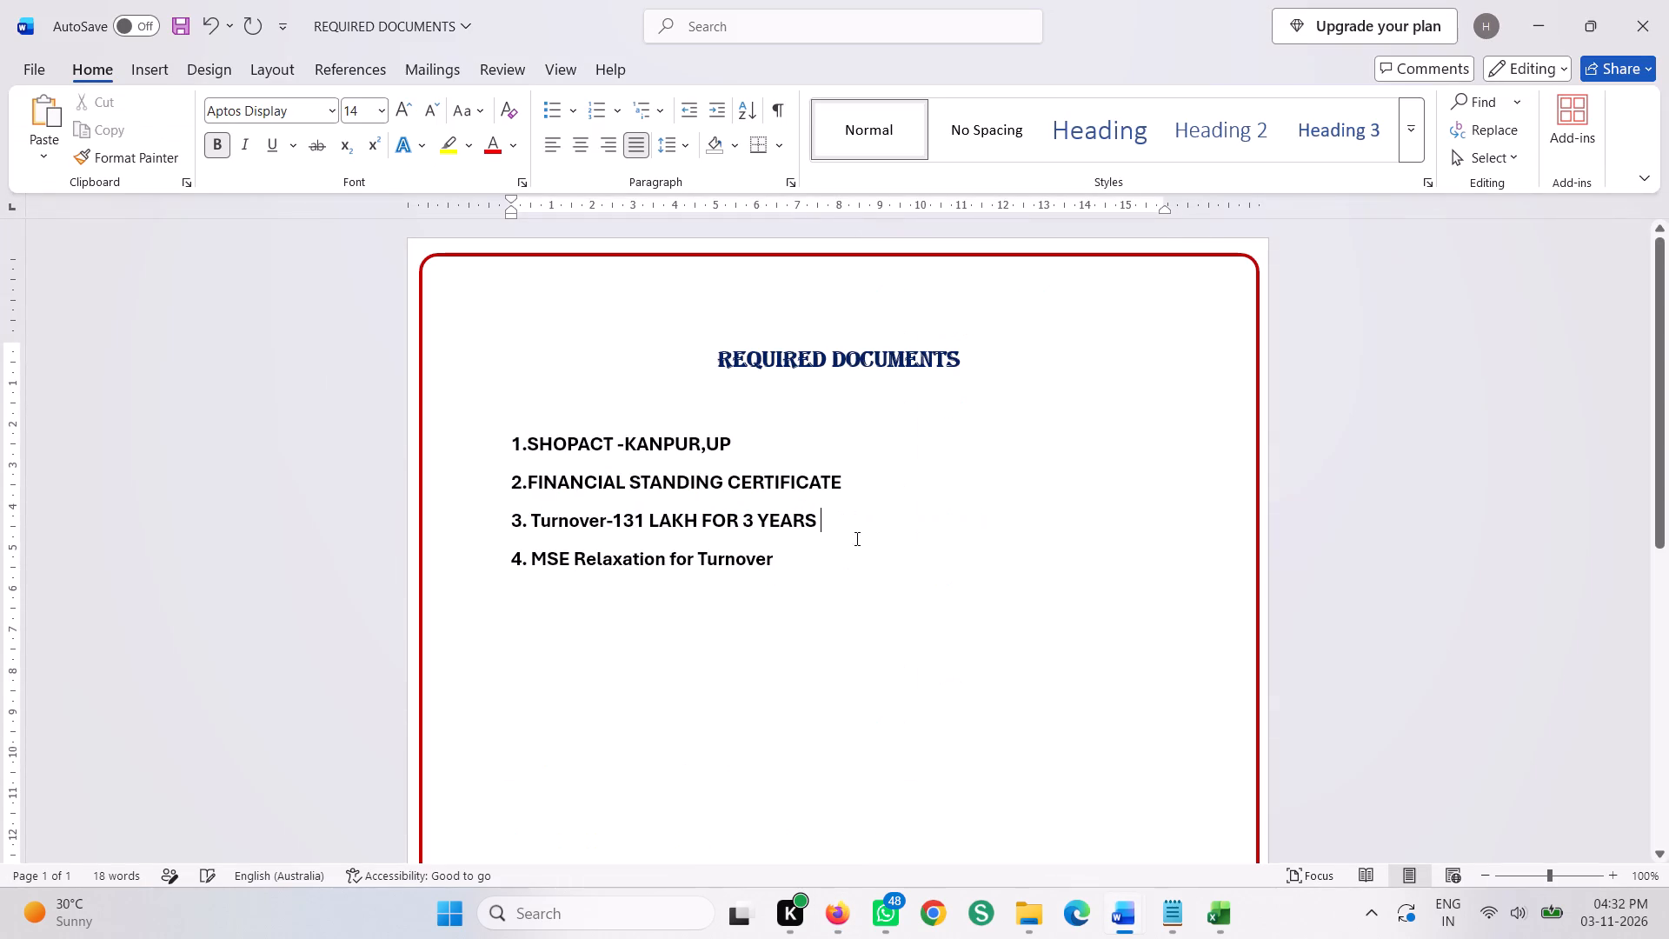
pyautogui.click(860, 551)
pyautogui.write('- YES')
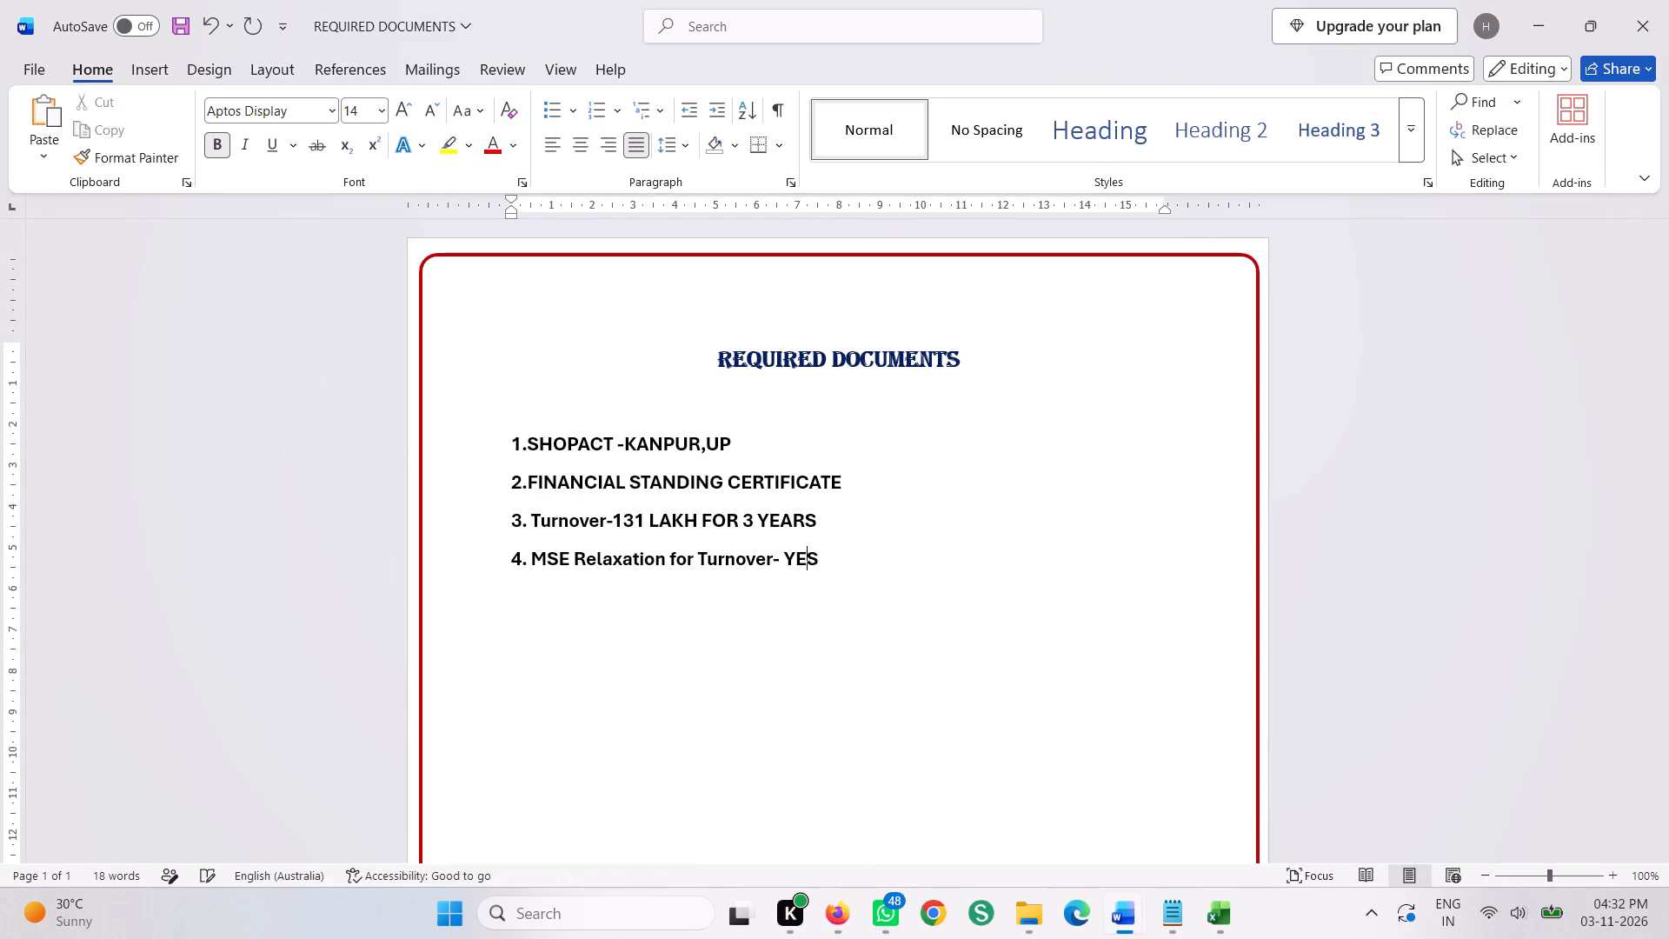
pyautogui.press('space')
# Add item 5, "Startup Relaxation for Years of Experience and Turnover- NO", copying the label from the bid PDF, and start item 6.
pyautogui.press('Return')
pyautogui.write('5.')
pyautogui.hotkey('alt', 'Tab')
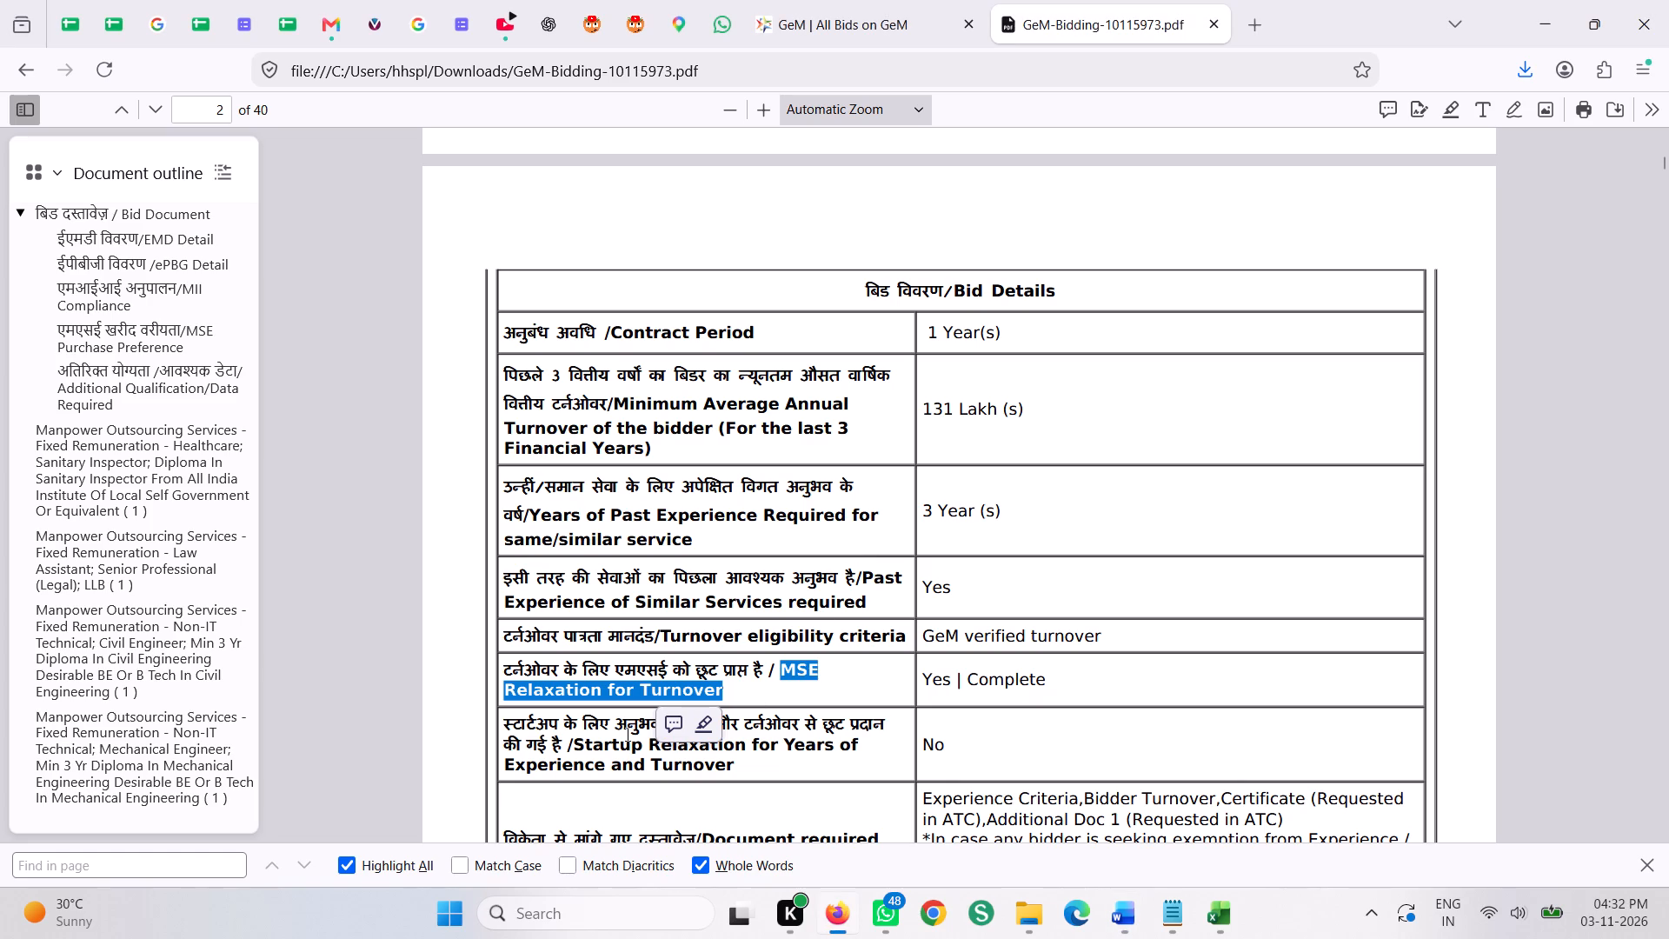
pyautogui.click(590, 748)
pyautogui.moveTo(590, 748); pyautogui.dragTo(760, 776)
pyautogui.hotkey('ctrl', 'c')
pyautogui.hotkey('alt', 'Tab')
pyautogui.hotkey('ctrl', 'v')
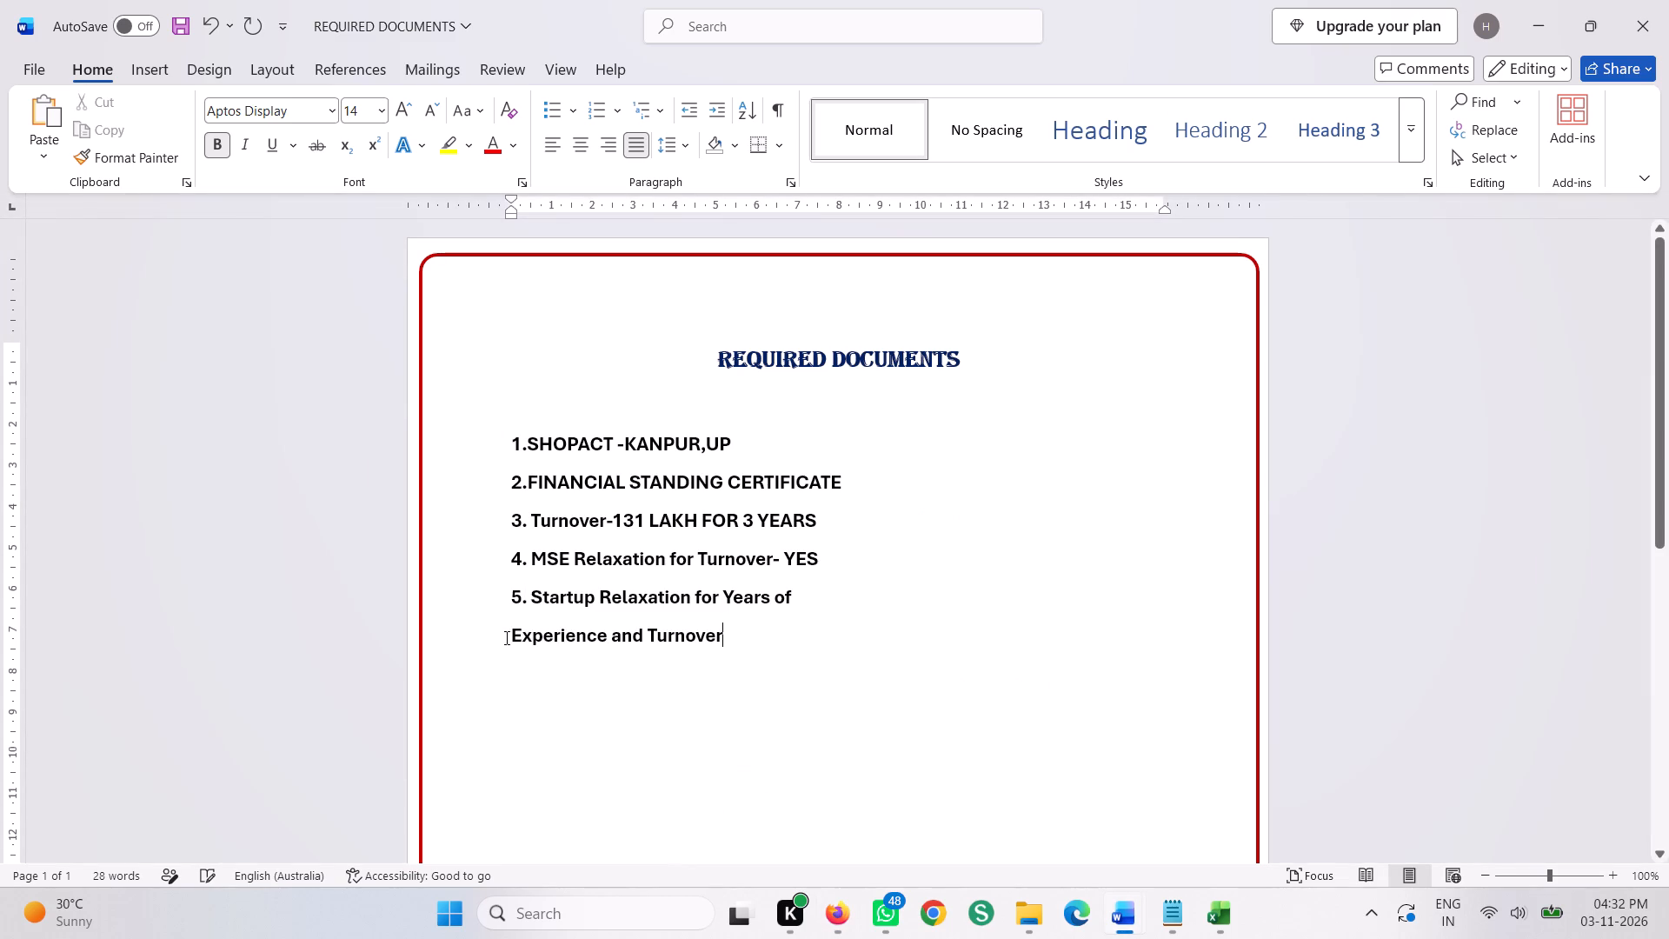
pyautogui.click(505, 637)
pyautogui.press('BackSpace')
pyautogui.press('space')
pyautogui.click(1064, 620)
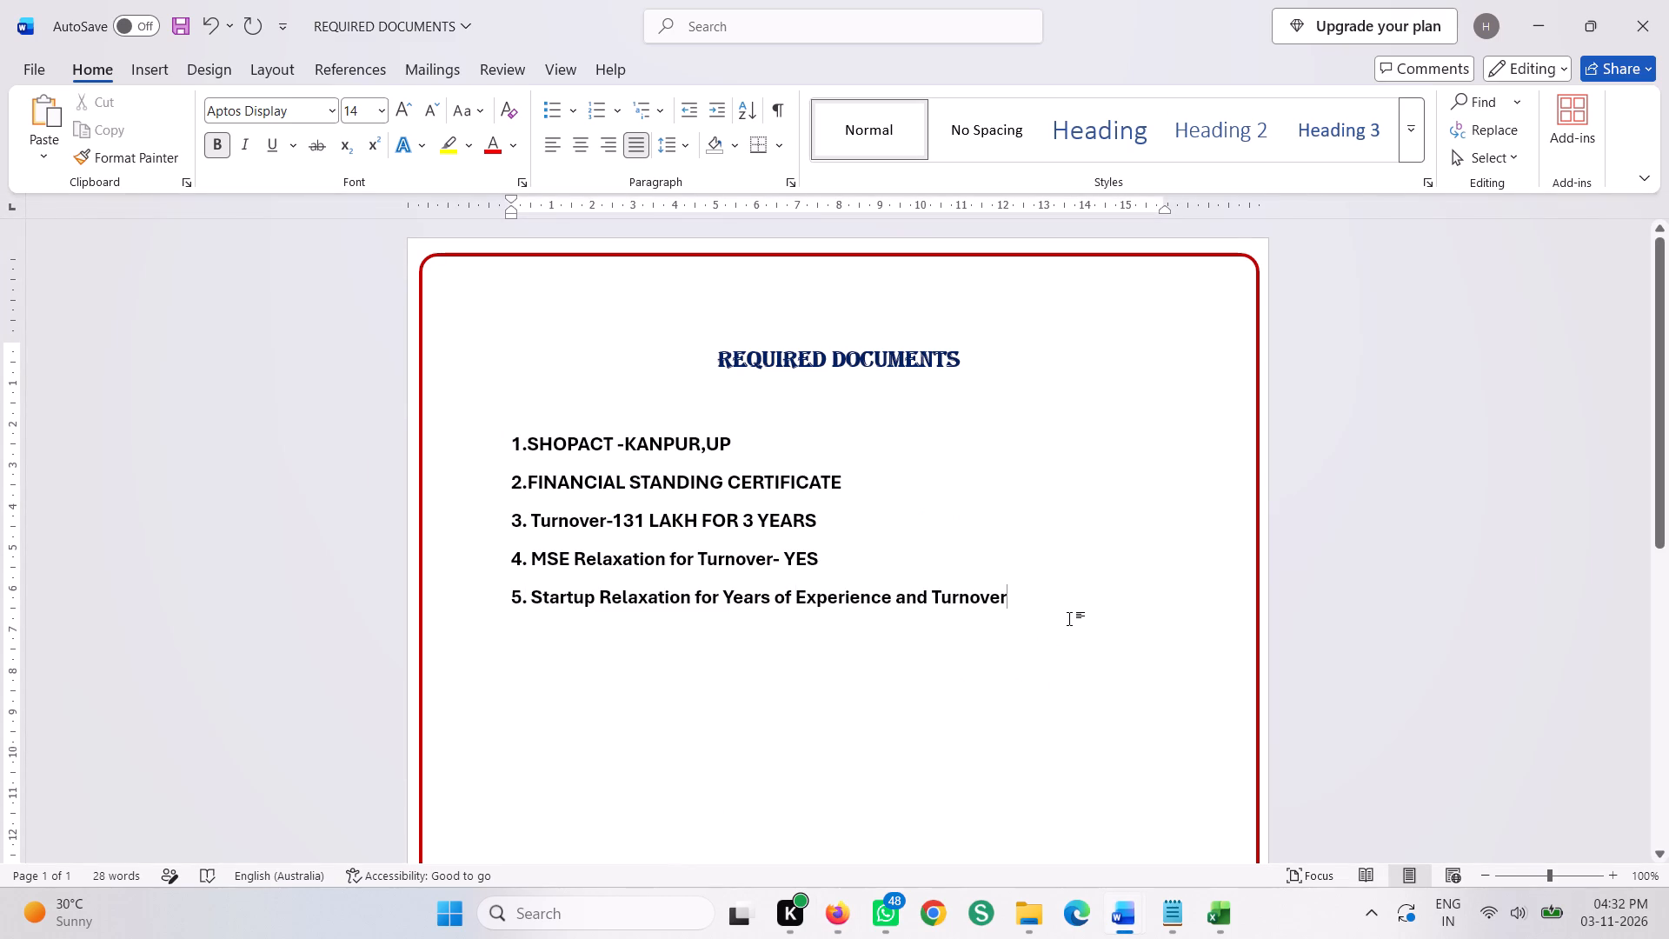
pyautogui.write('- NO')
pyautogui.press('space')
pyautogui.press('Return')
pyautogui.write('6.')
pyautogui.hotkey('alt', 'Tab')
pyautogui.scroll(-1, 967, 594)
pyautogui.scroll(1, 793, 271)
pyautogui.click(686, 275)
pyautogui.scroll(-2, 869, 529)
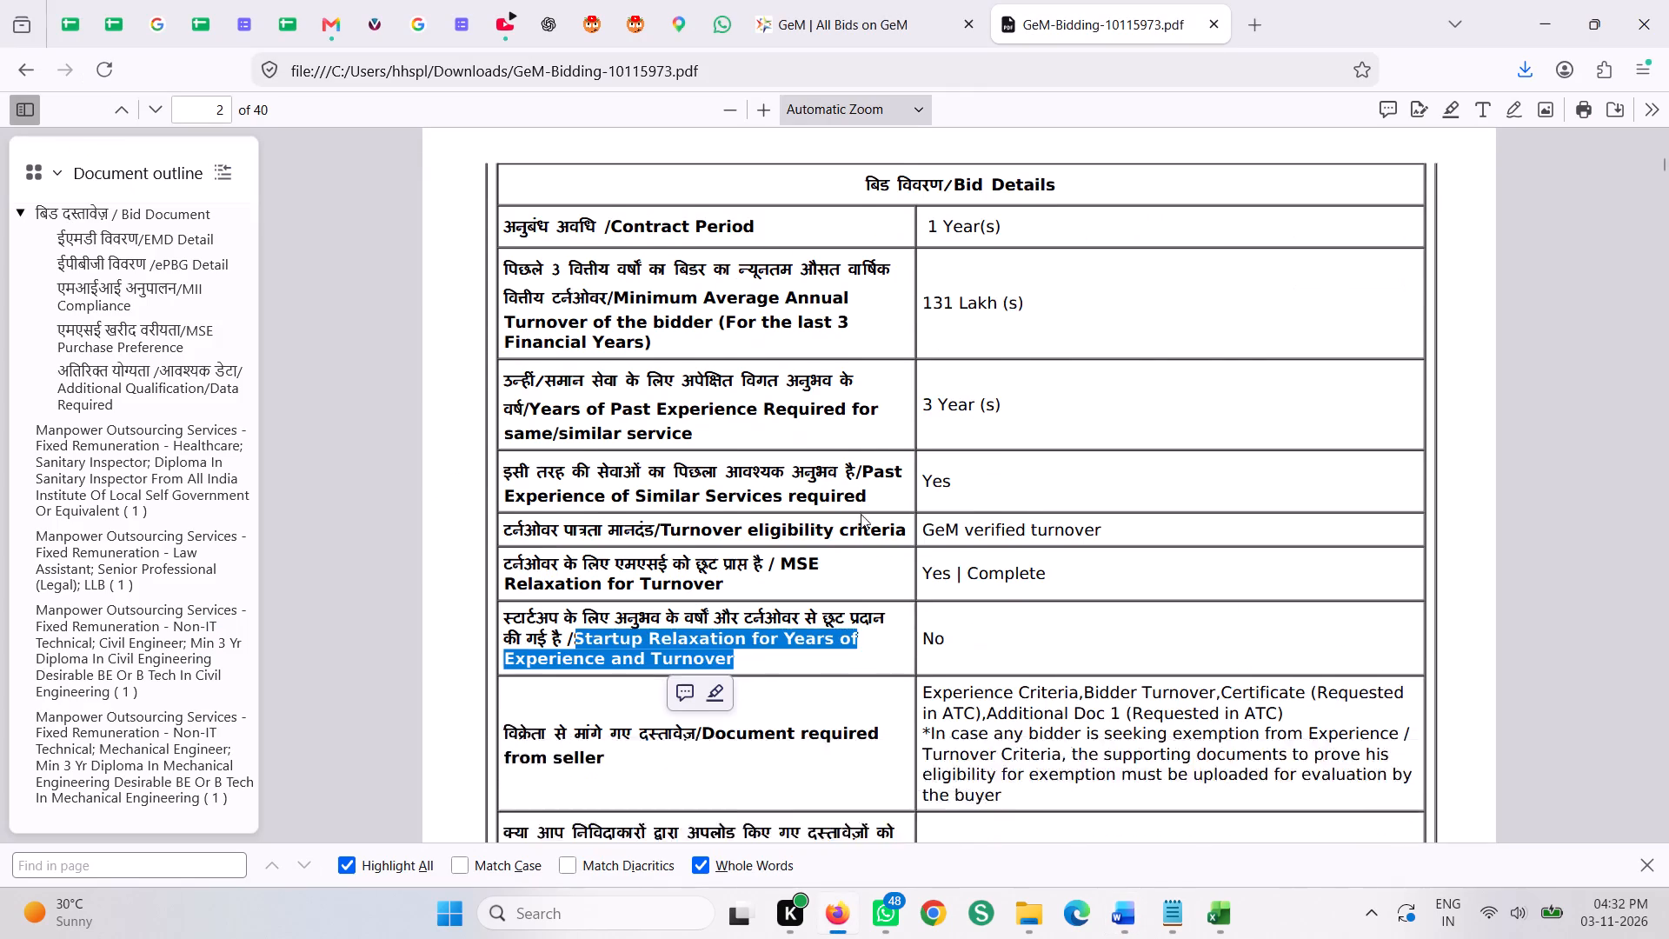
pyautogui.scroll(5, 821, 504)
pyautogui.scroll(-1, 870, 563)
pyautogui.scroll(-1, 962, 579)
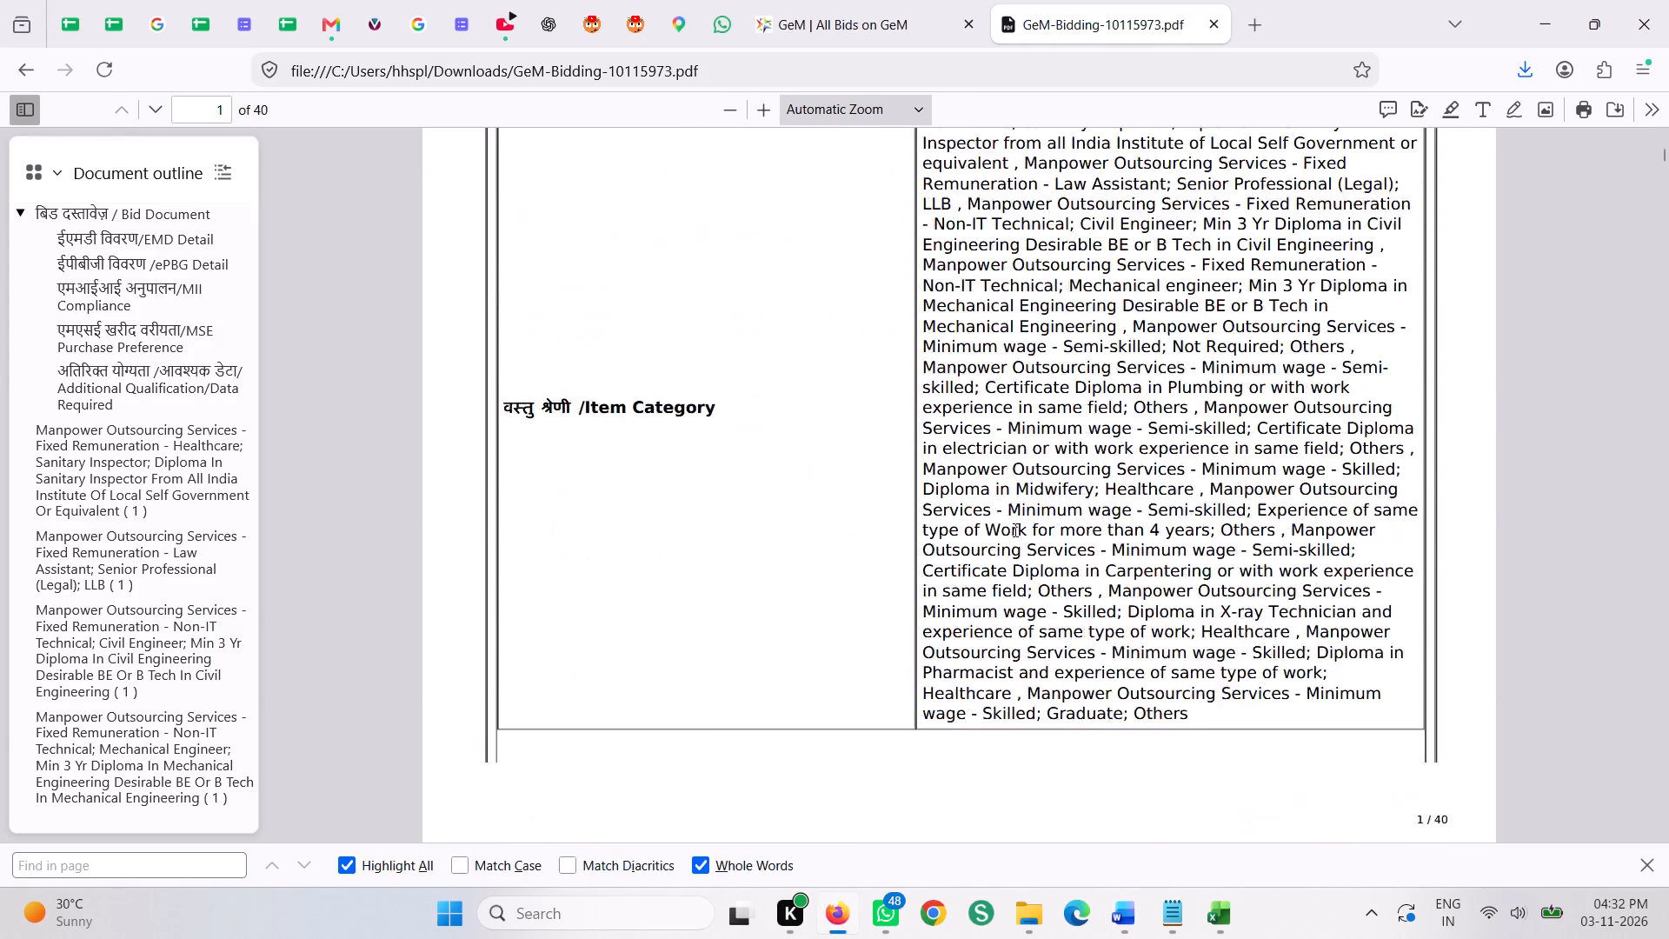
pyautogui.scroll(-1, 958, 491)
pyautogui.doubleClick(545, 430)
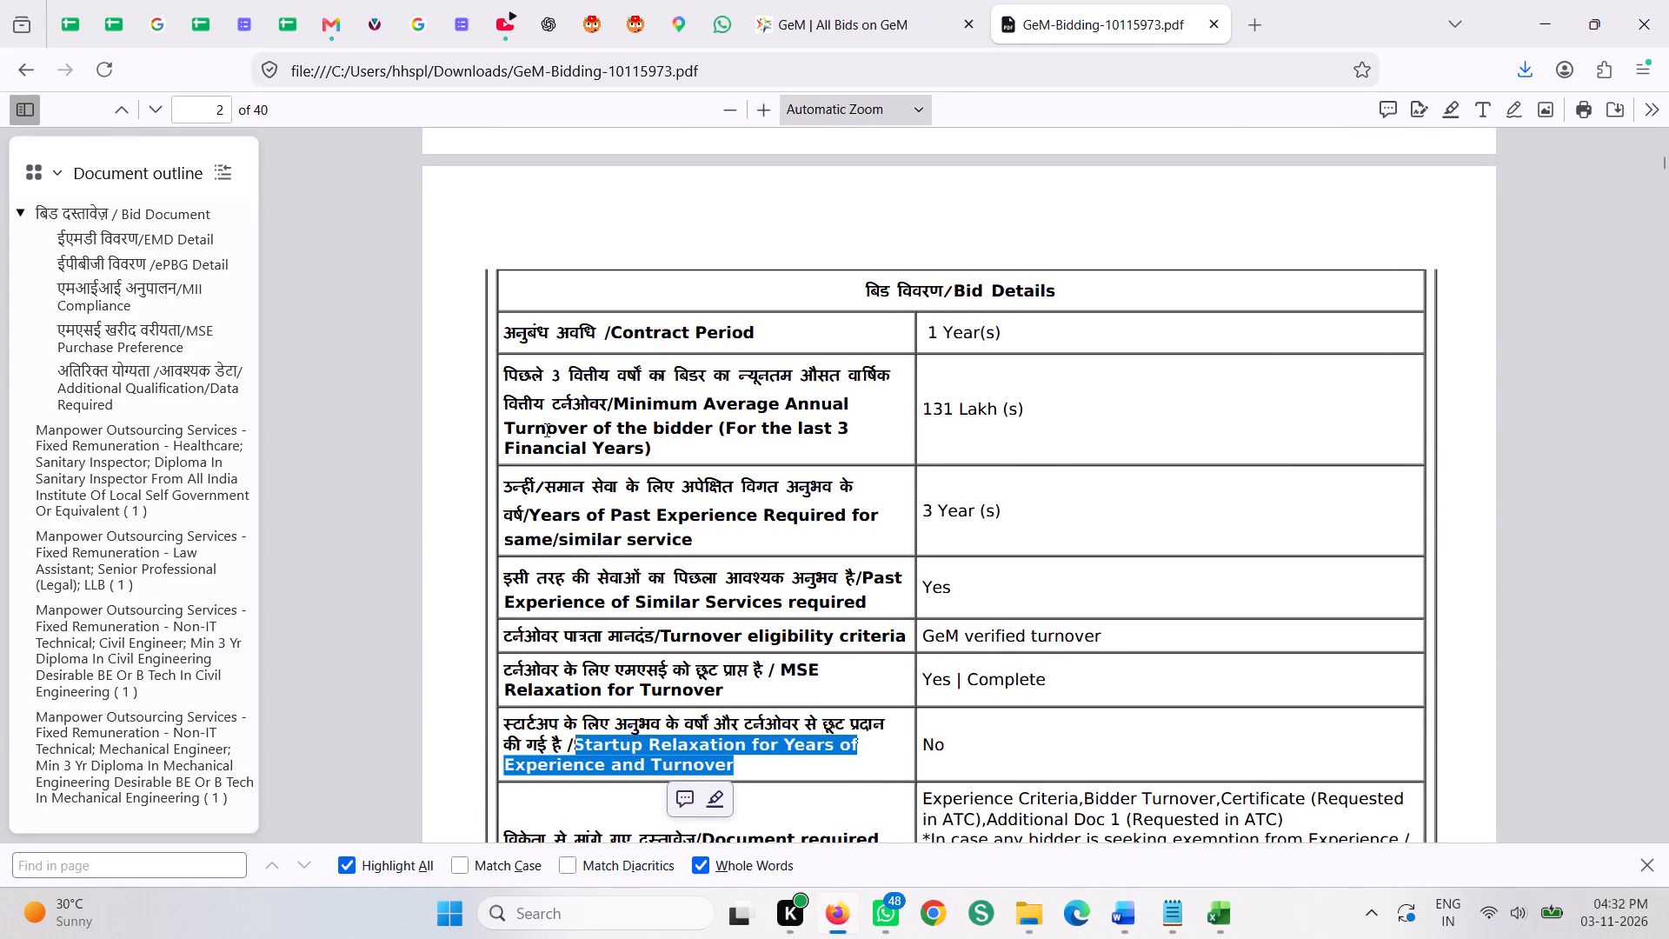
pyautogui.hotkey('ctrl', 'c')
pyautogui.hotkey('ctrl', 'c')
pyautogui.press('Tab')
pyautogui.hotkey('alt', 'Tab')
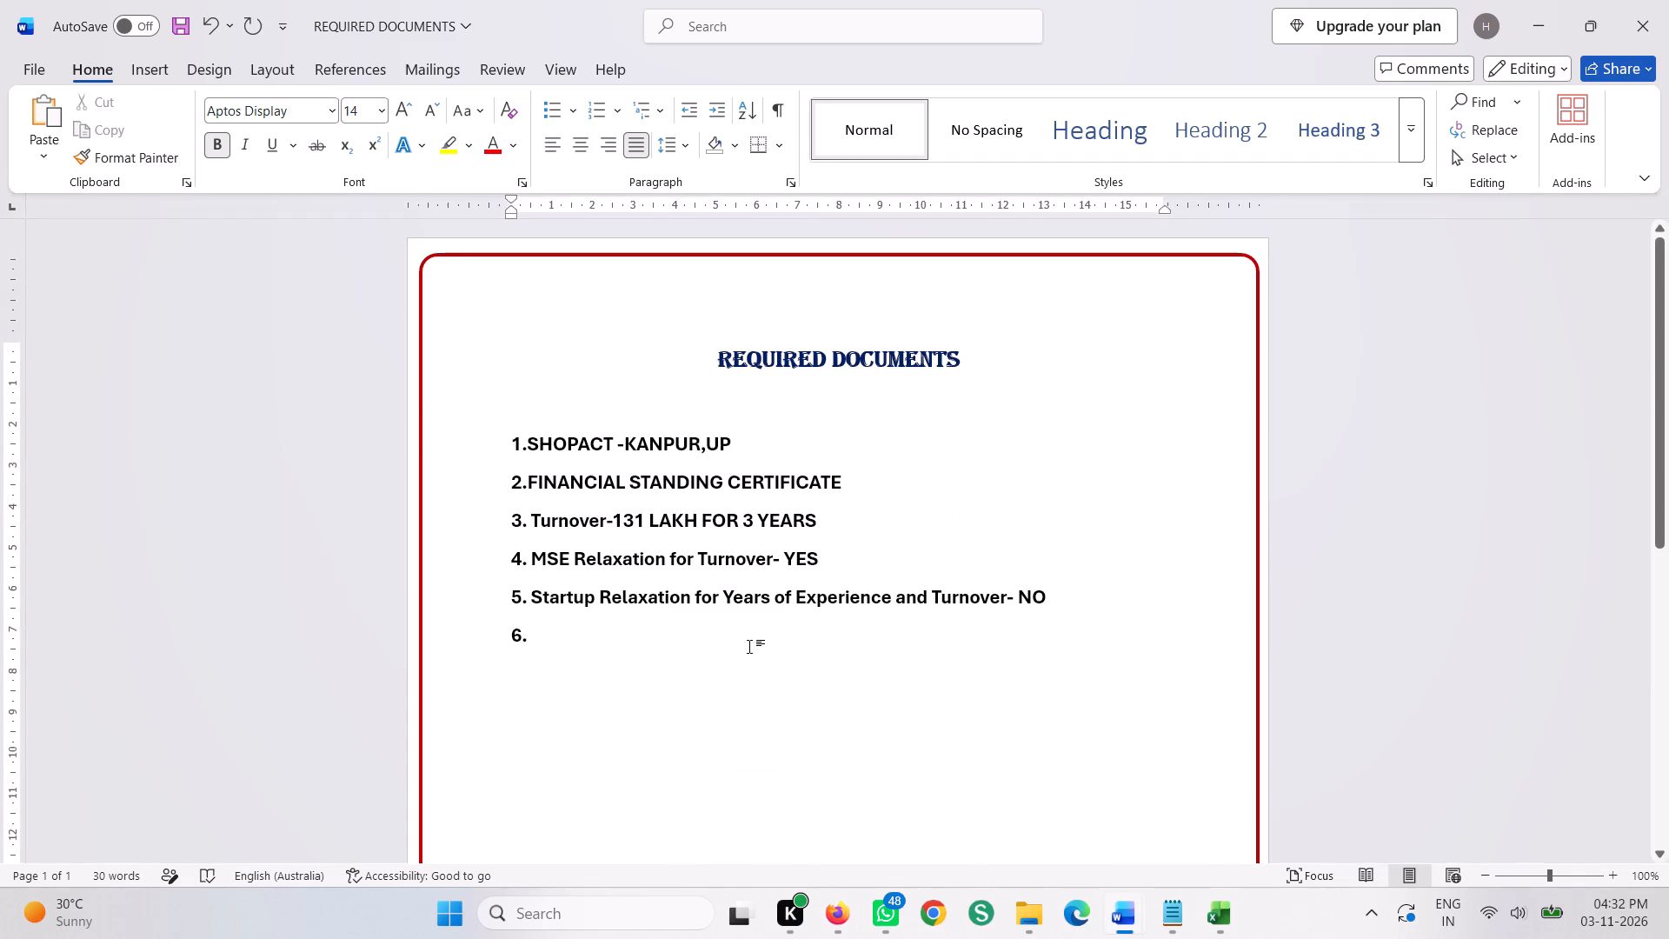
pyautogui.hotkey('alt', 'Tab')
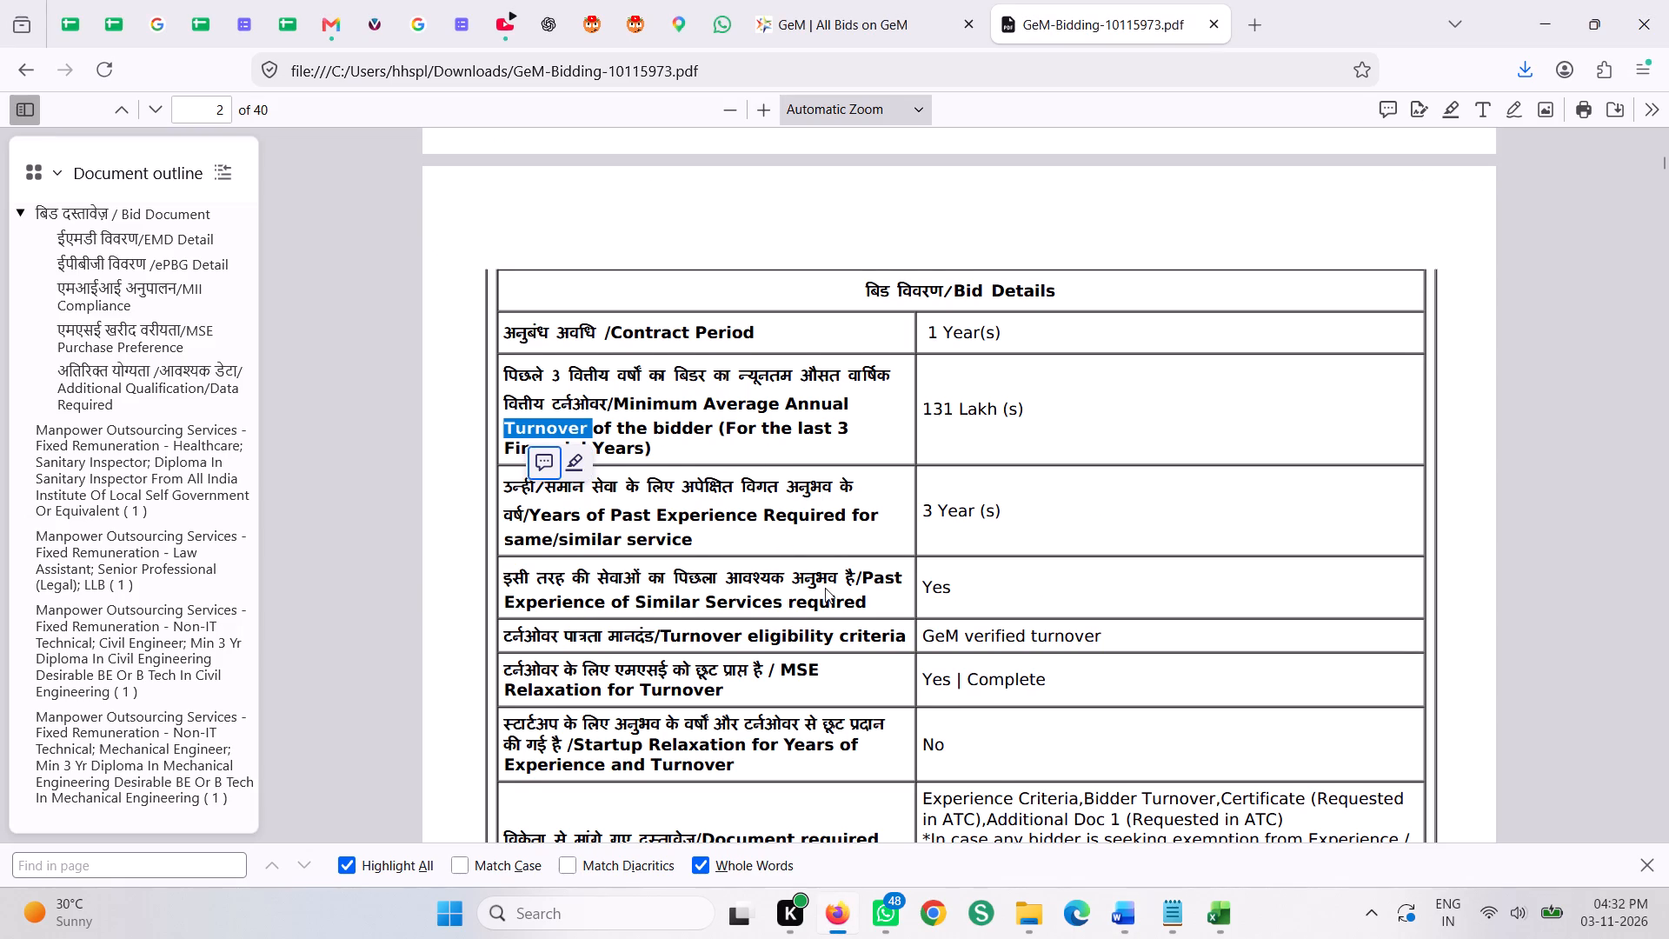
# Copy the label Estimated Bid Value from page 3 of the bid PDF into item 6, followed by a hyphen.
pyautogui.scroll(-2, 825, 588)
pyautogui.scroll(-2, 918, 565)
pyautogui.scroll(1, 915, 563)
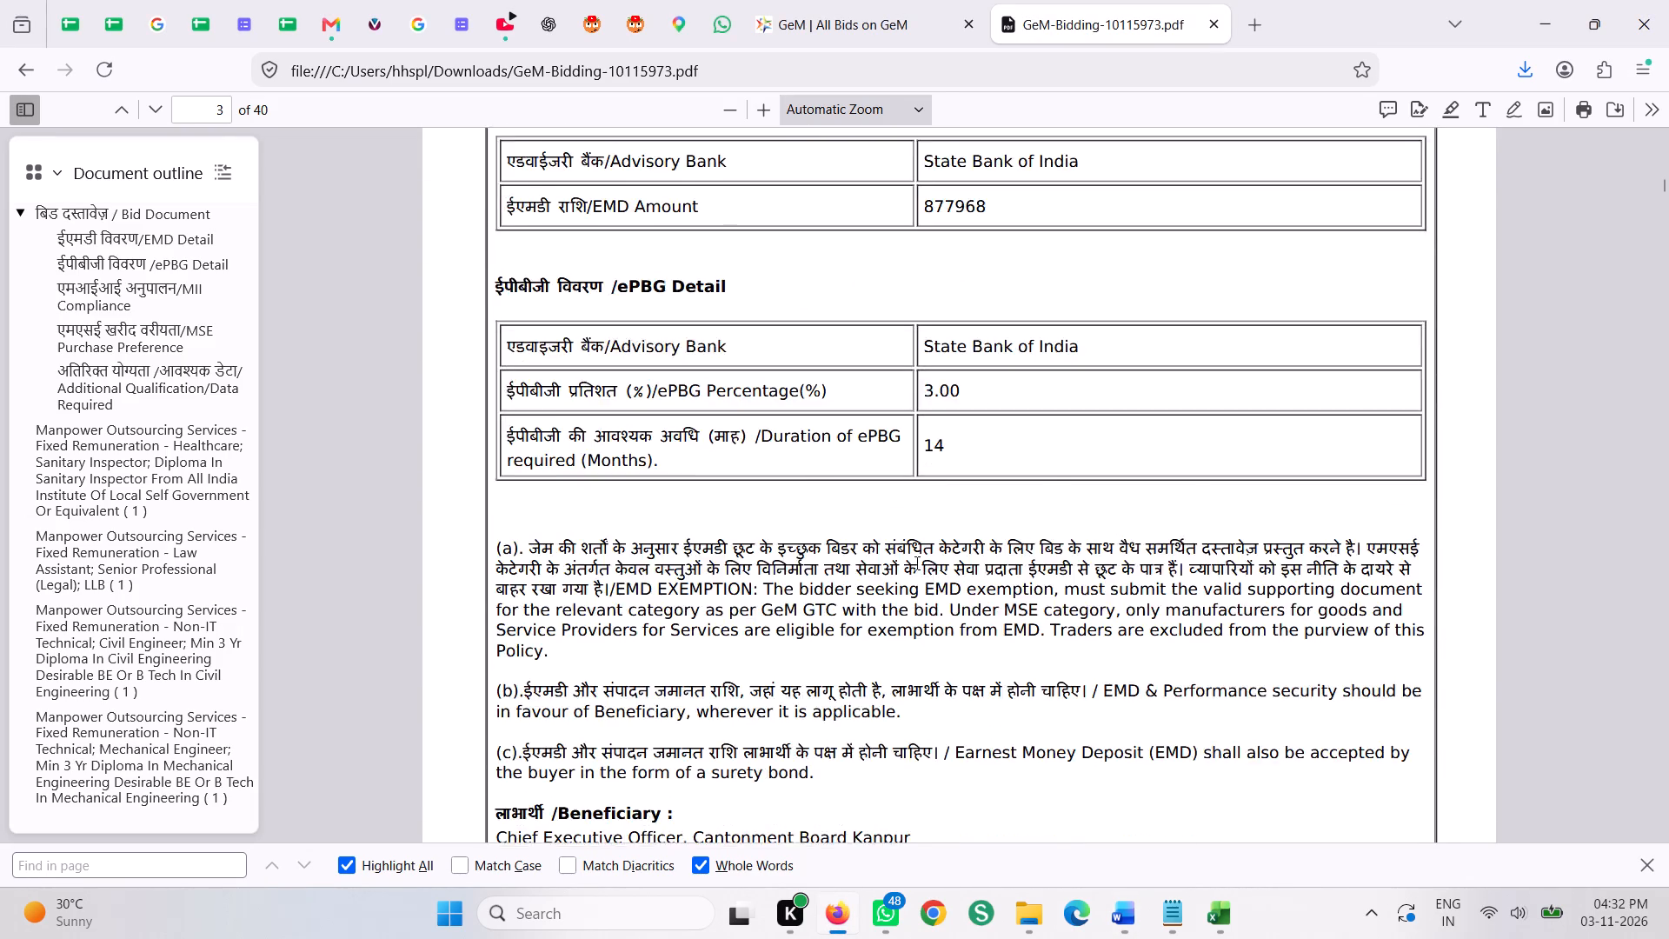
pyautogui.click(530, 401)
pyautogui.moveTo(530, 401); pyautogui.dragTo(676, 401)
pyautogui.hotkey('ctrl', 'c')
pyautogui.hotkey('ctrl', 'c')
pyautogui.hotkey('ctrl', 'c')
pyautogui.hotkey('ctrl', 'c')
pyautogui.hotkey('alt', 'Tab')
pyautogui.hotkey('ctrl', 'v')
pyautogui.press('-')
# Copy the estimated bid value 43898420.77 from the bid PDF to the end of item 6, and start item 7.
pyautogui.hotkey('alt', 'Tab')
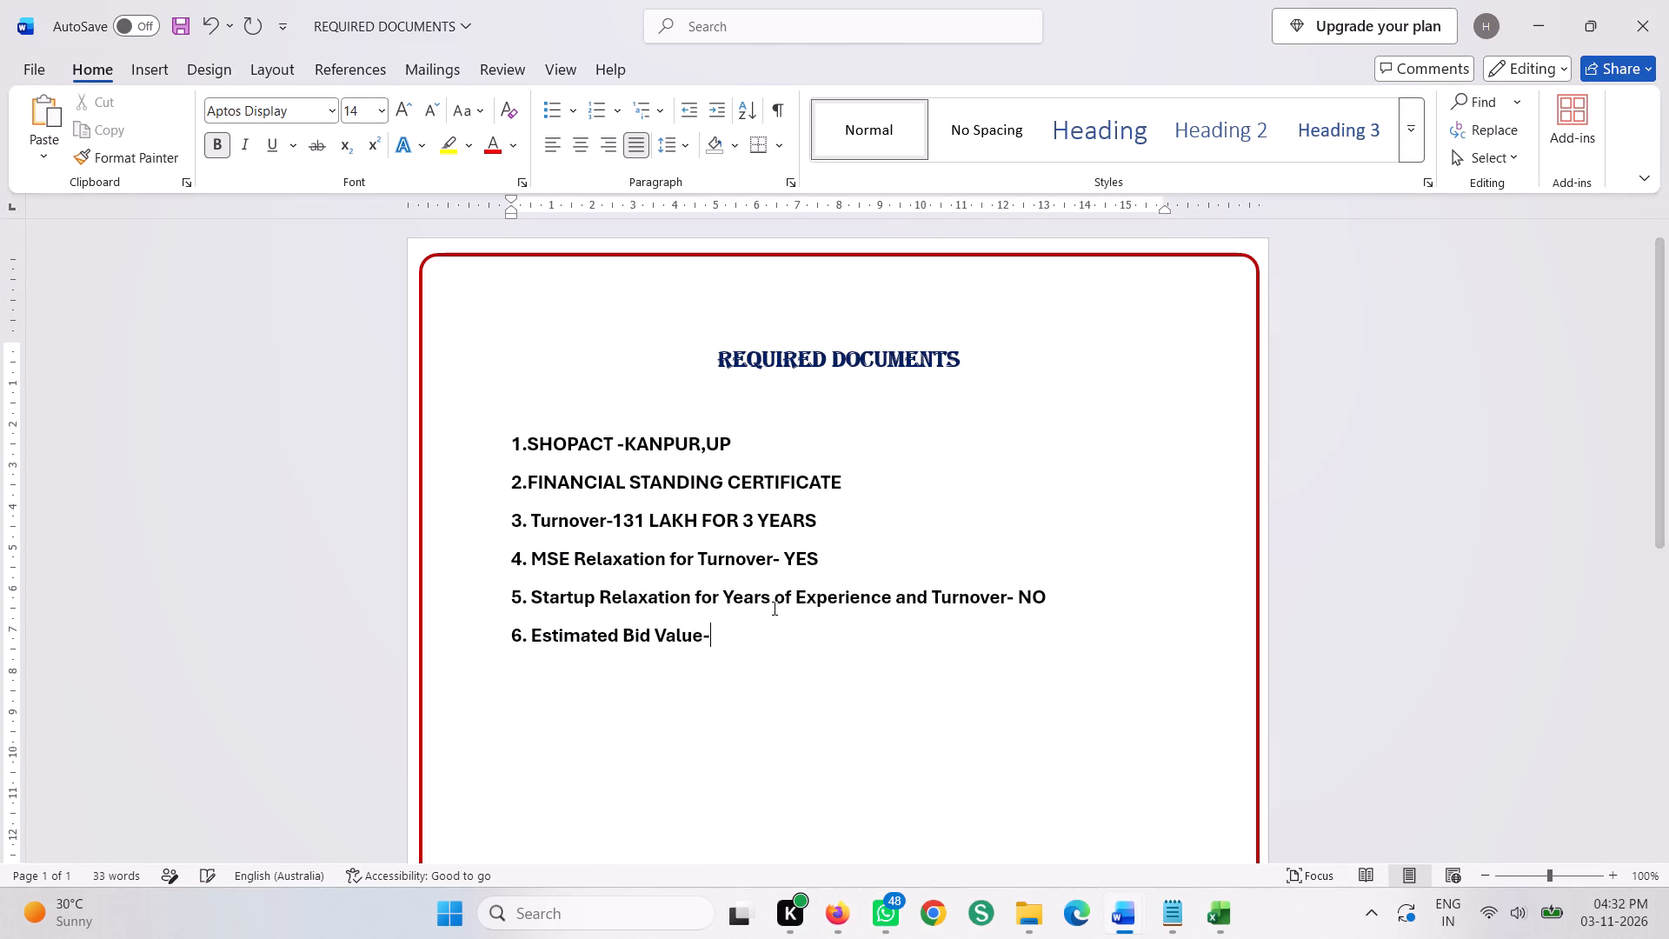
pyautogui.tripleClick(959, 389)
pyautogui.hotkey('ctrl', 'c')
pyautogui.hotkey('ctrl', 'c')
pyautogui.hotkey('alt', 'Tab')
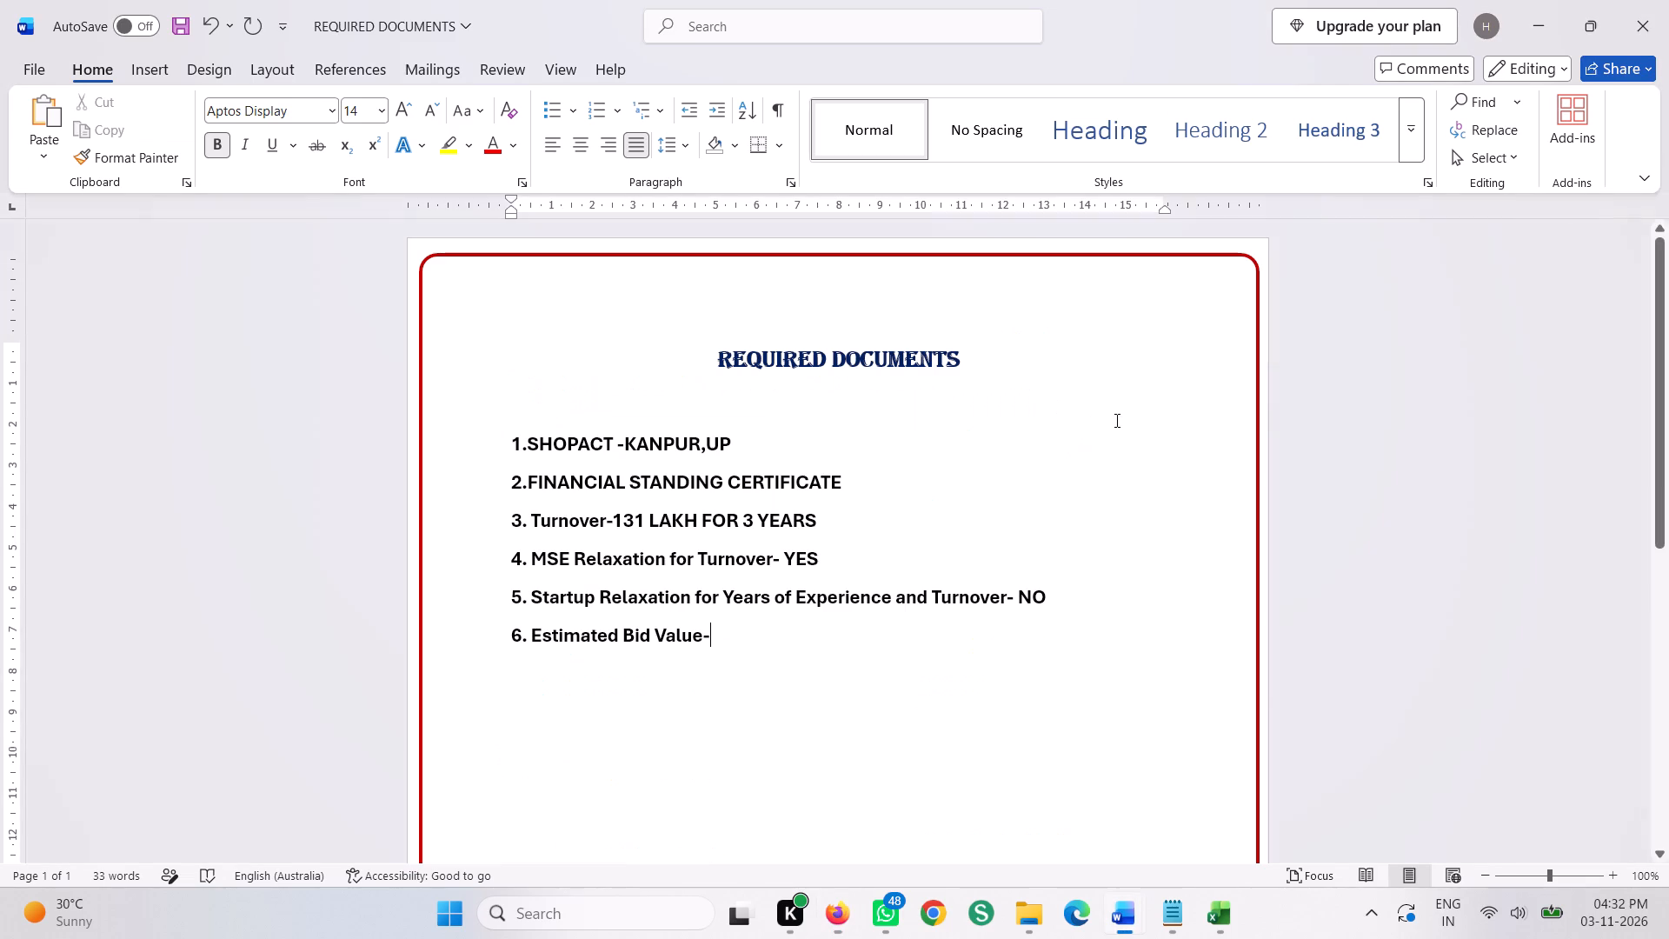
pyautogui.hotkey('ctrl', 'v')
pyautogui.press('Return')
pyautogui.write('7.')
# Review the Scope of work & Job Description attachment 1793621128.pdf linked on page 5, and return to the bid PDF.
pyautogui.hotkey('alt', 'Tab')
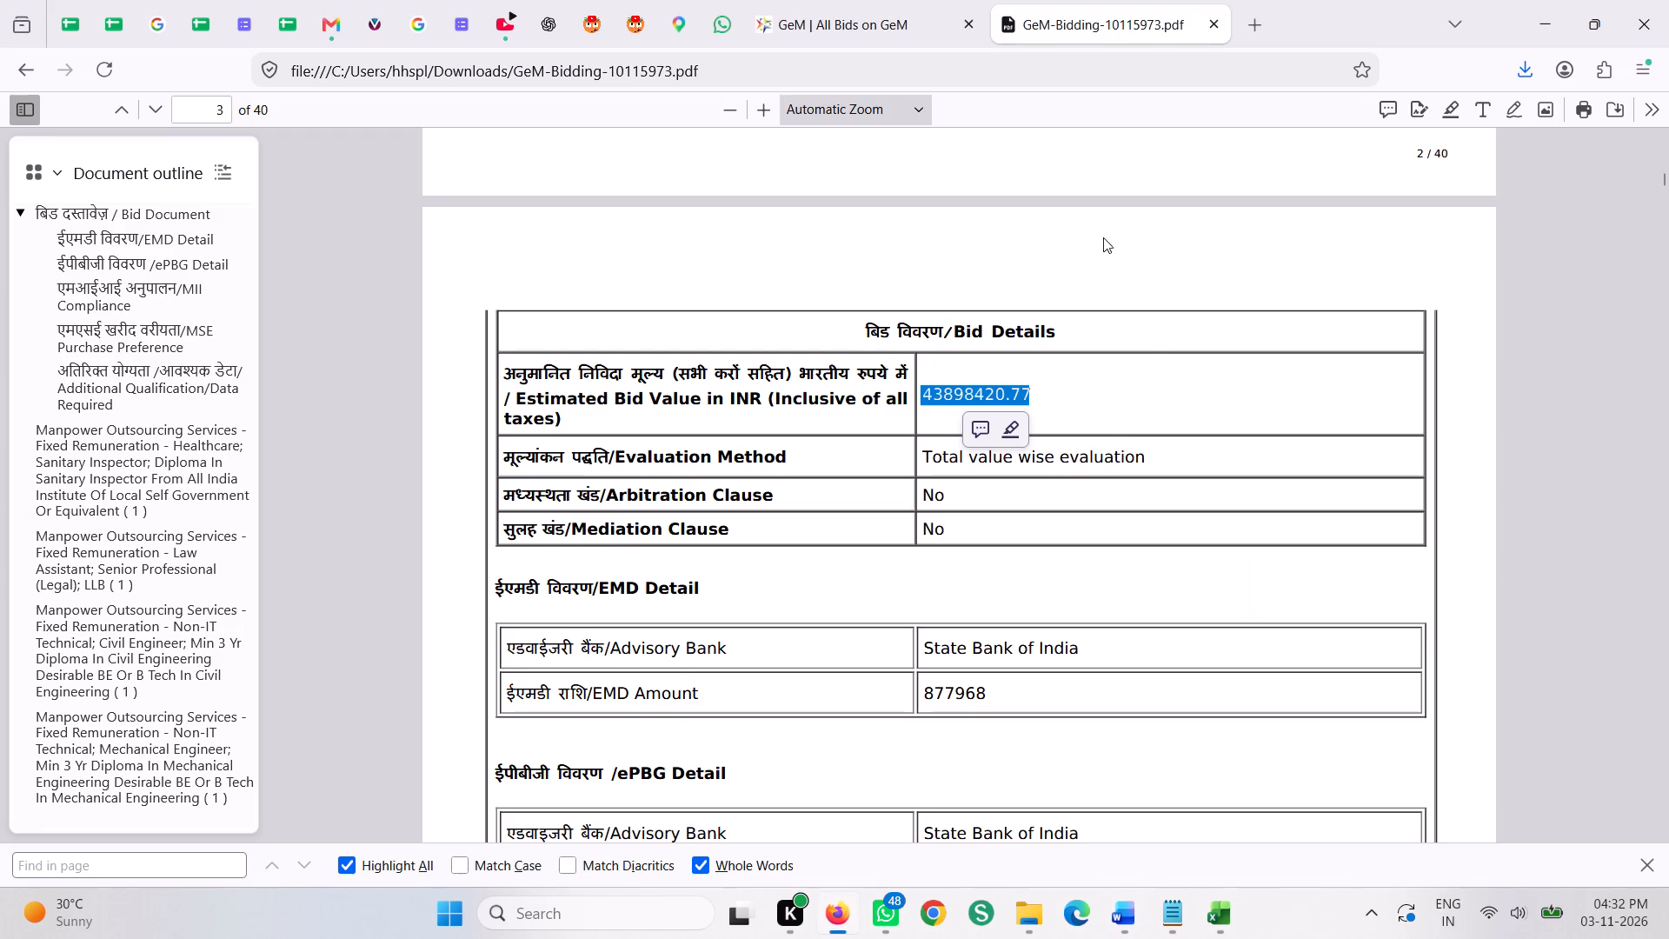
pyautogui.scroll(-5, 940, 597)
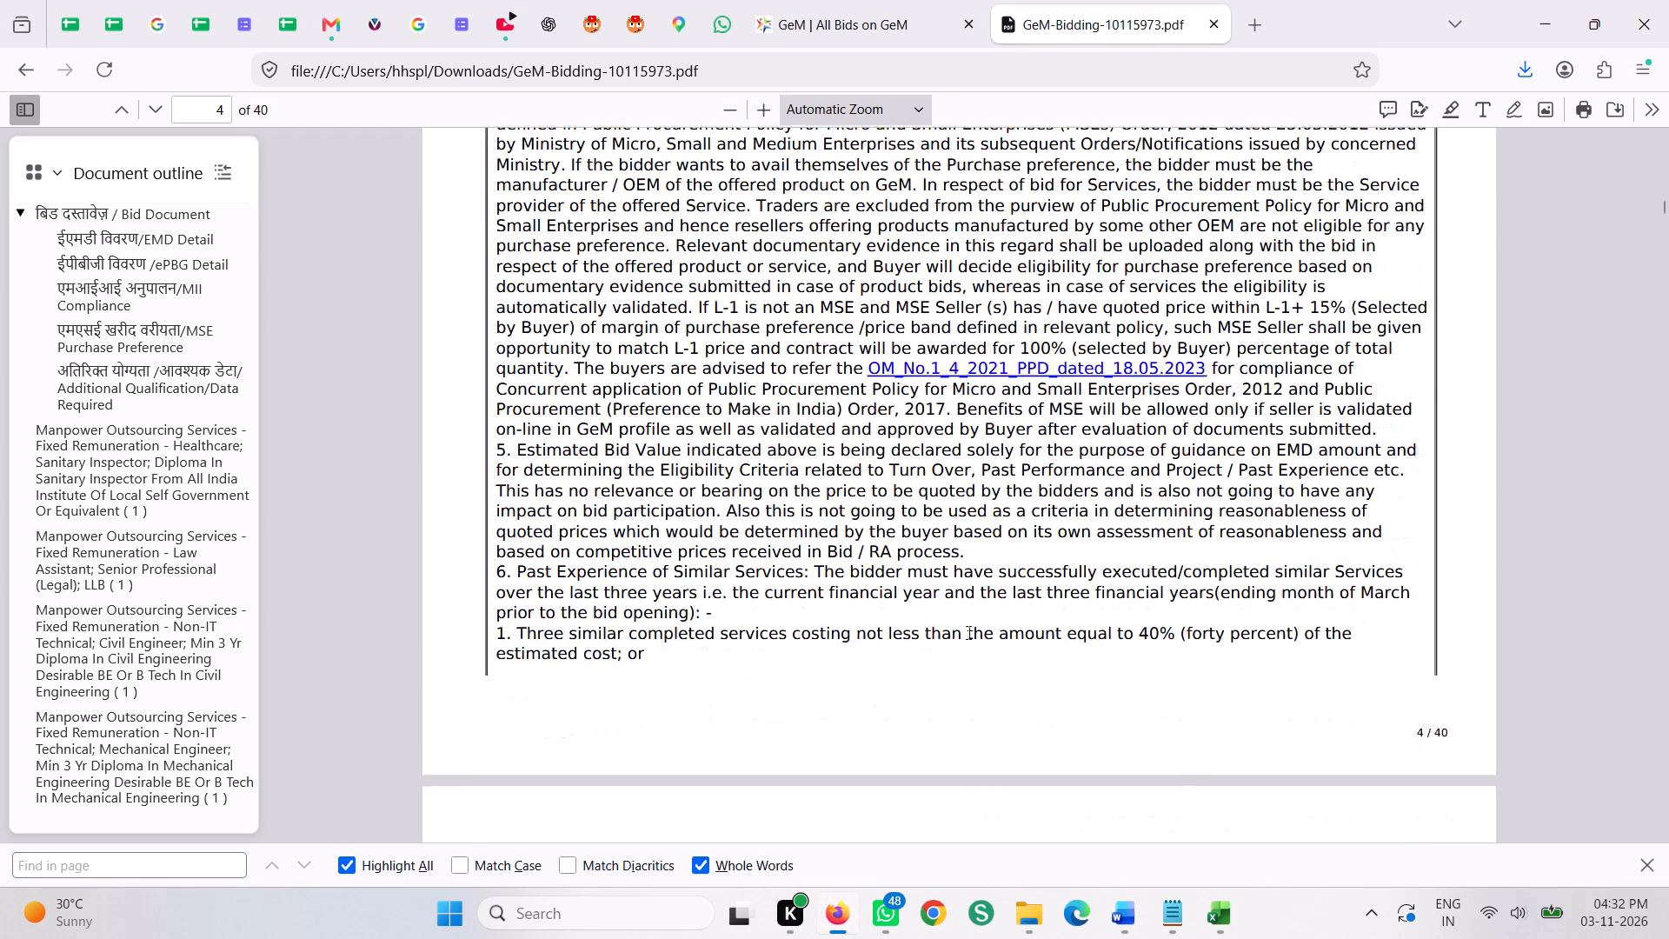
pyautogui.scroll(-2, 964, 629)
pyautogui.scroll(1, 1003, 591)
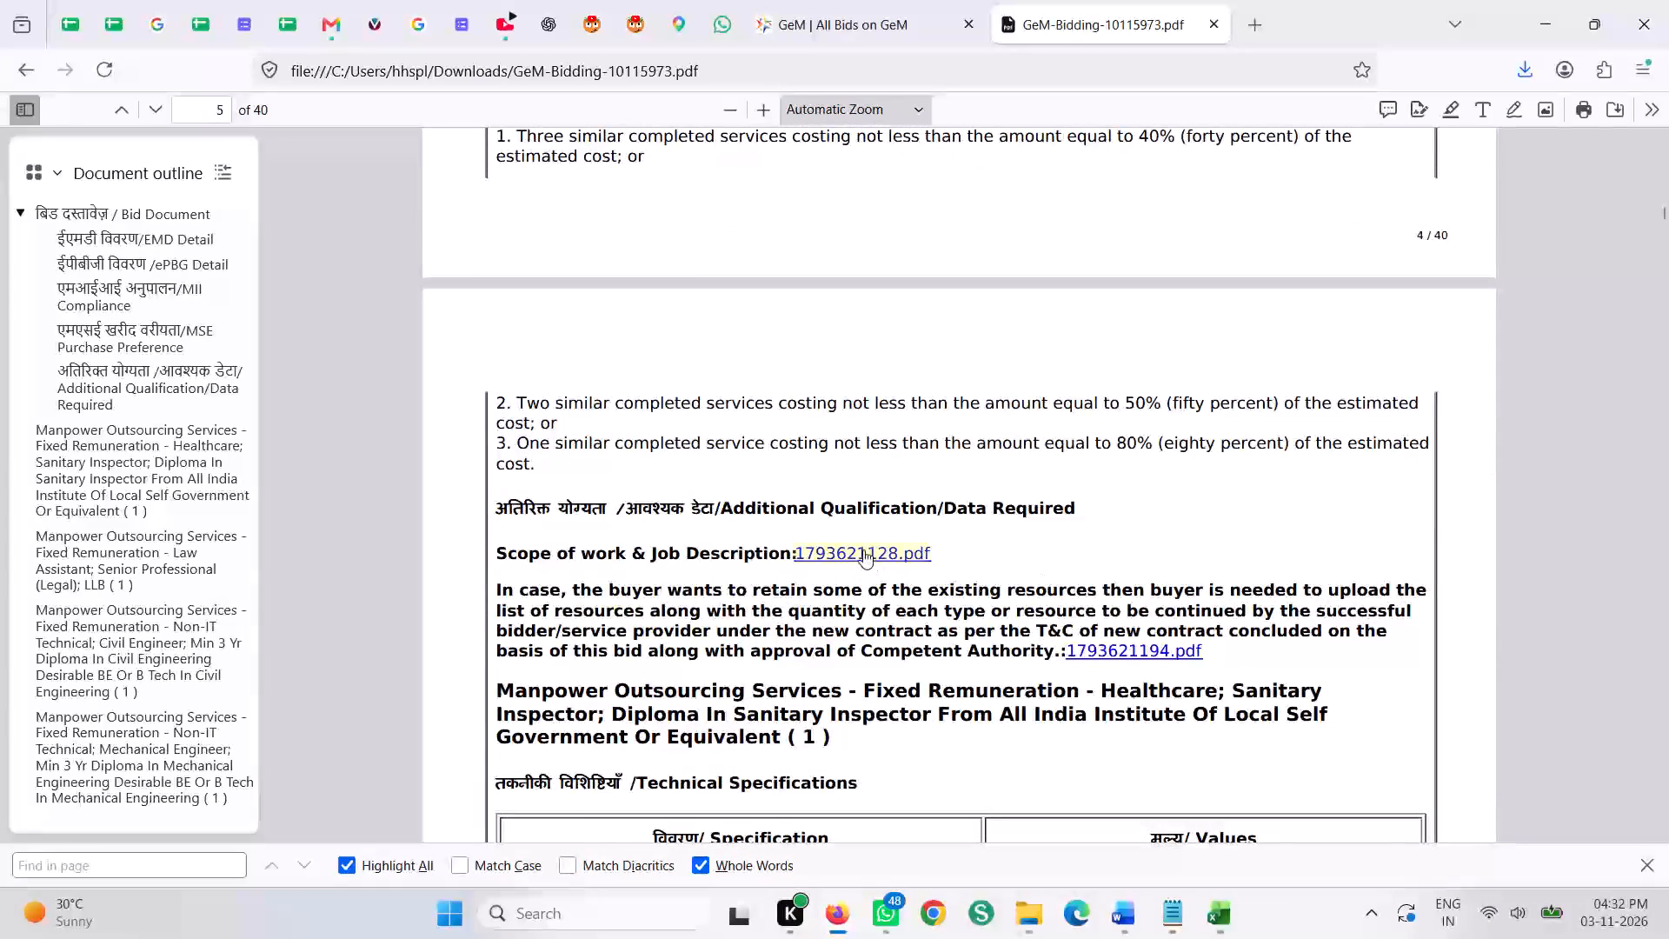
pyautogui.click(863, 549)
pyautogui.scroll(-5, 936, 563)
pyautogui.scroll(4, 810, 507)
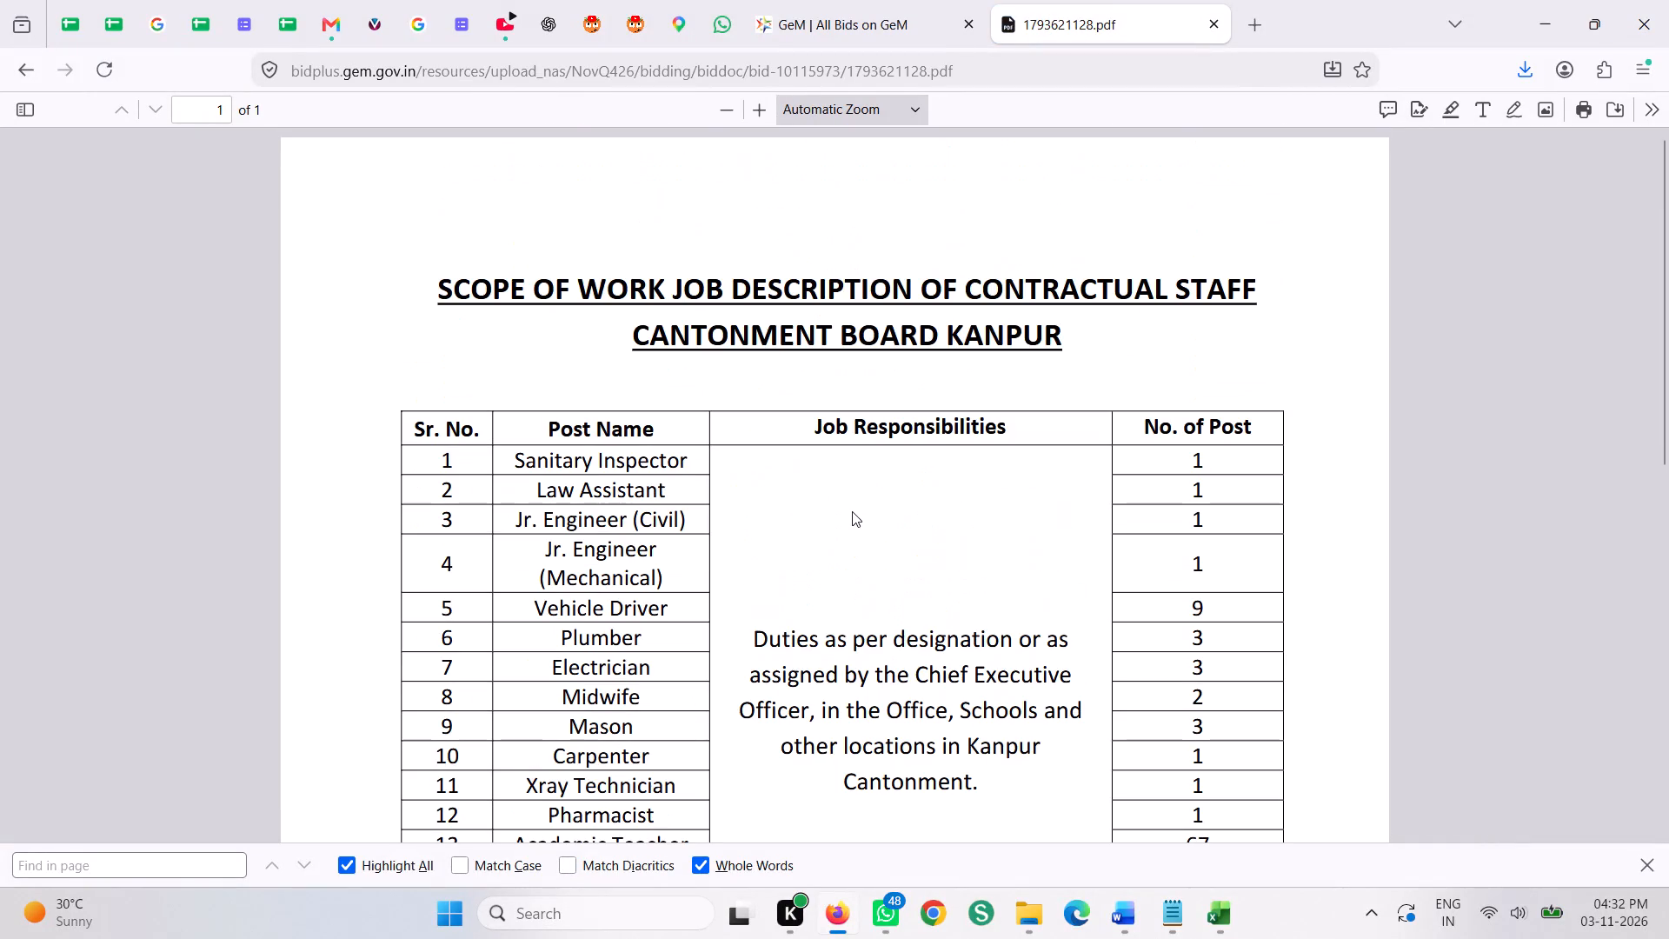
pyautogui.scroll(-1, 939, 518)
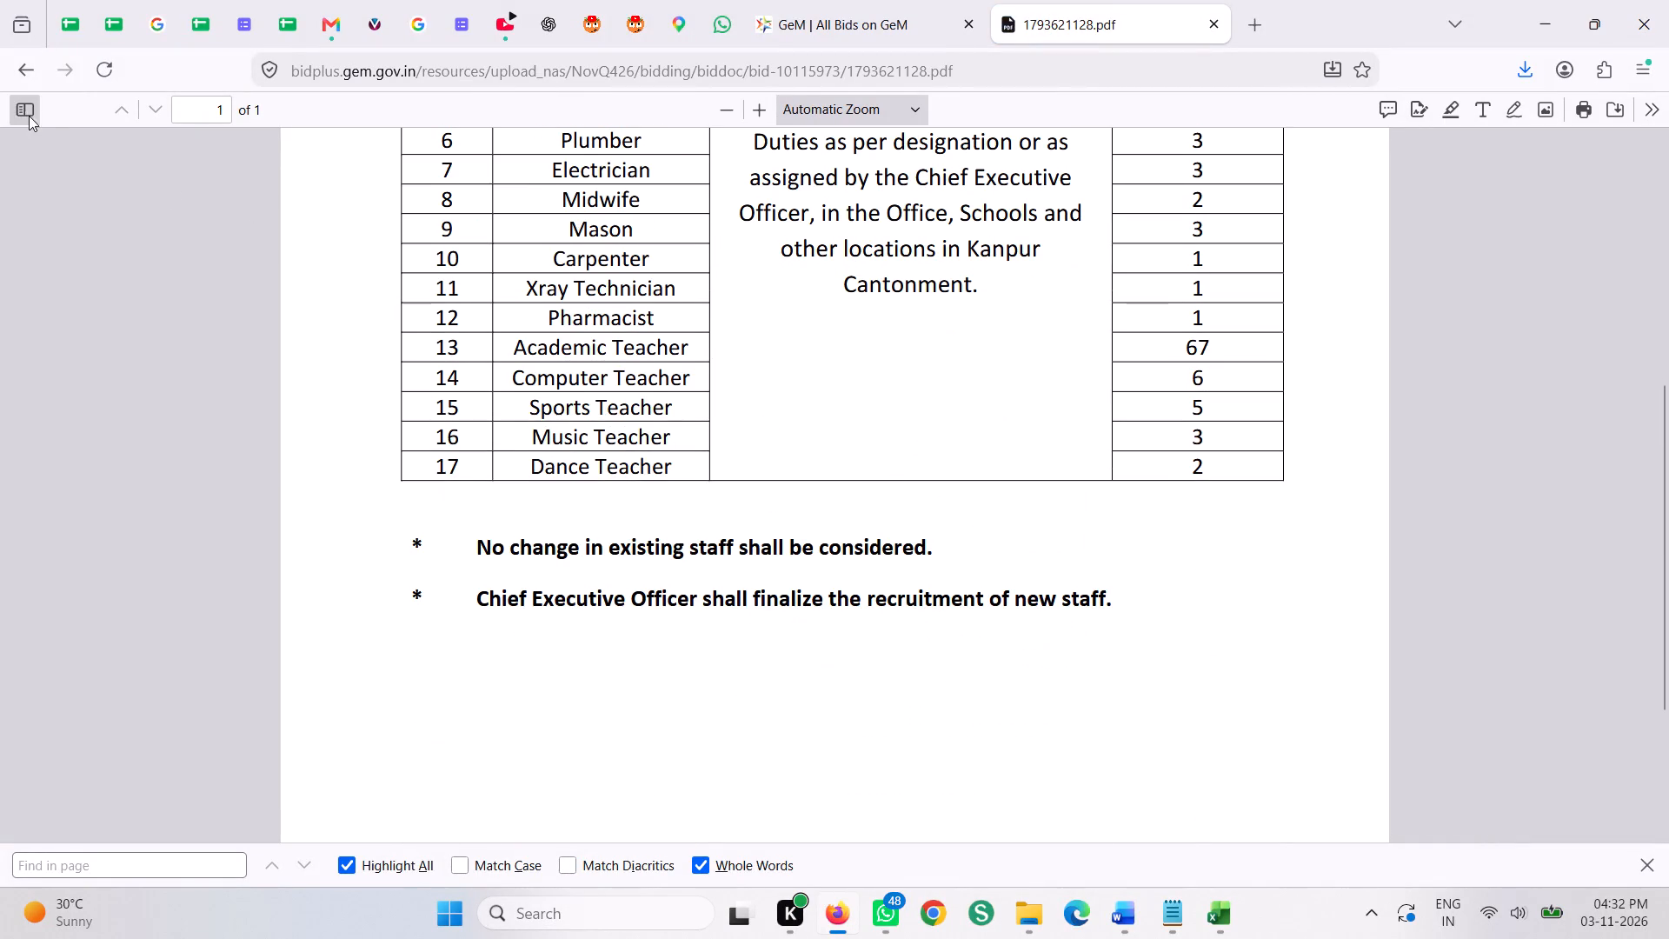
pyautogui.click(29, 77)
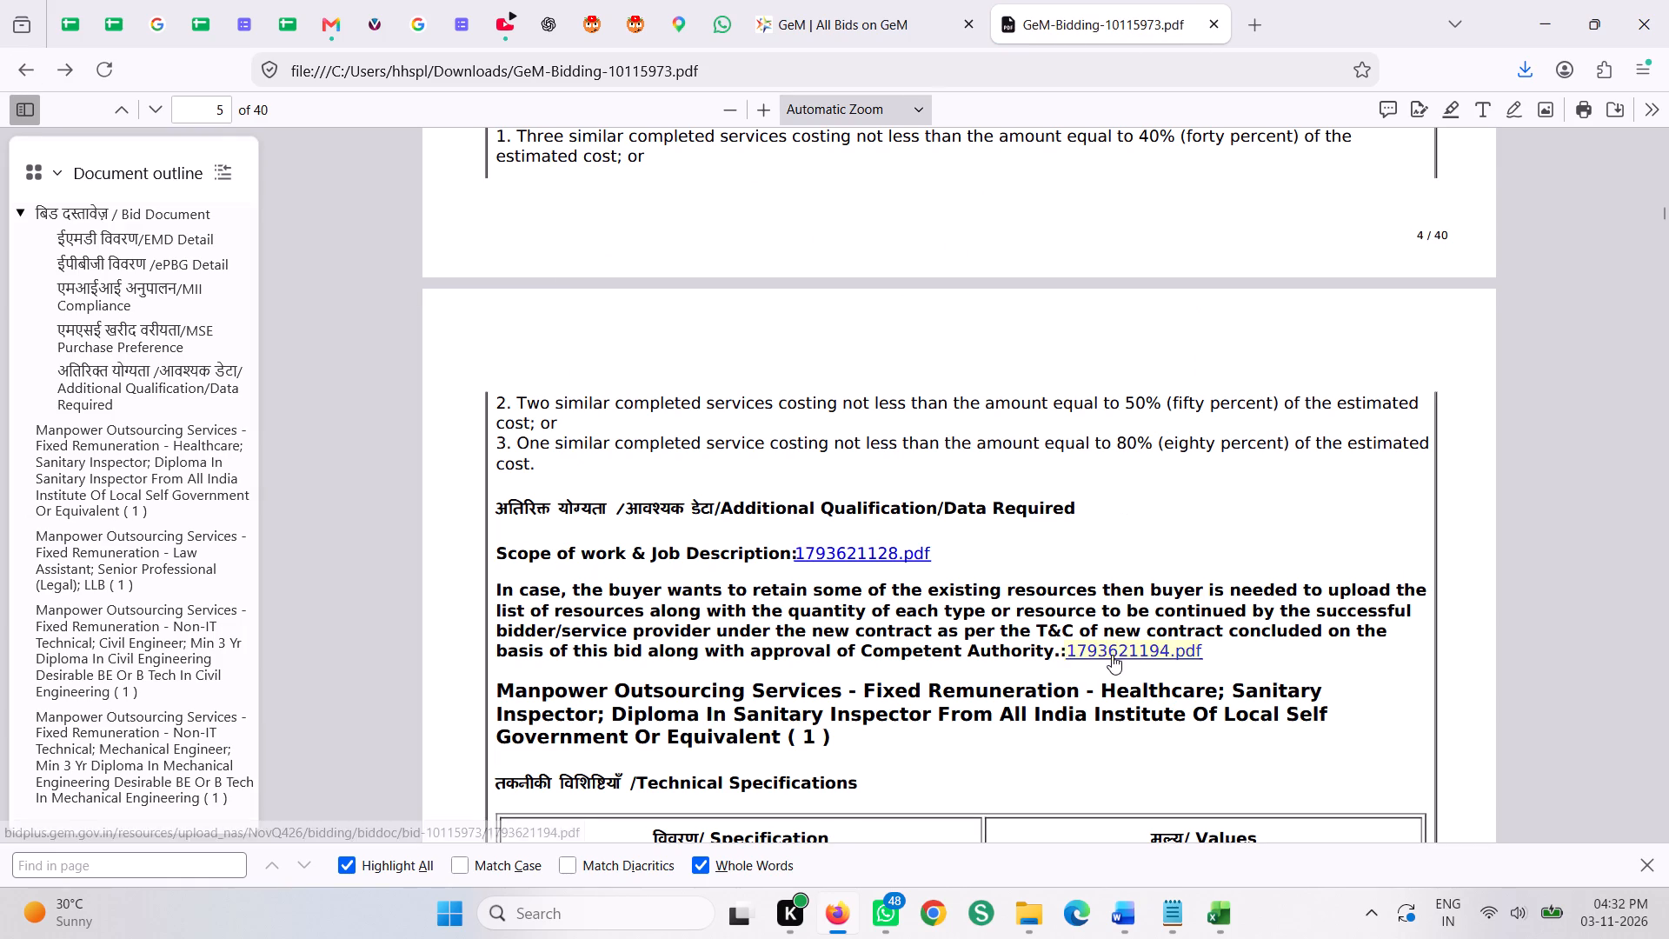
# Copy the vendor code documents, from PAN Card through local address proof, from clause 4 of attachment 1793621194.pdf into item 7 in Word.
pyautogui.click(1112, 655)
pyautogui.scroll(-1, 811, 441)
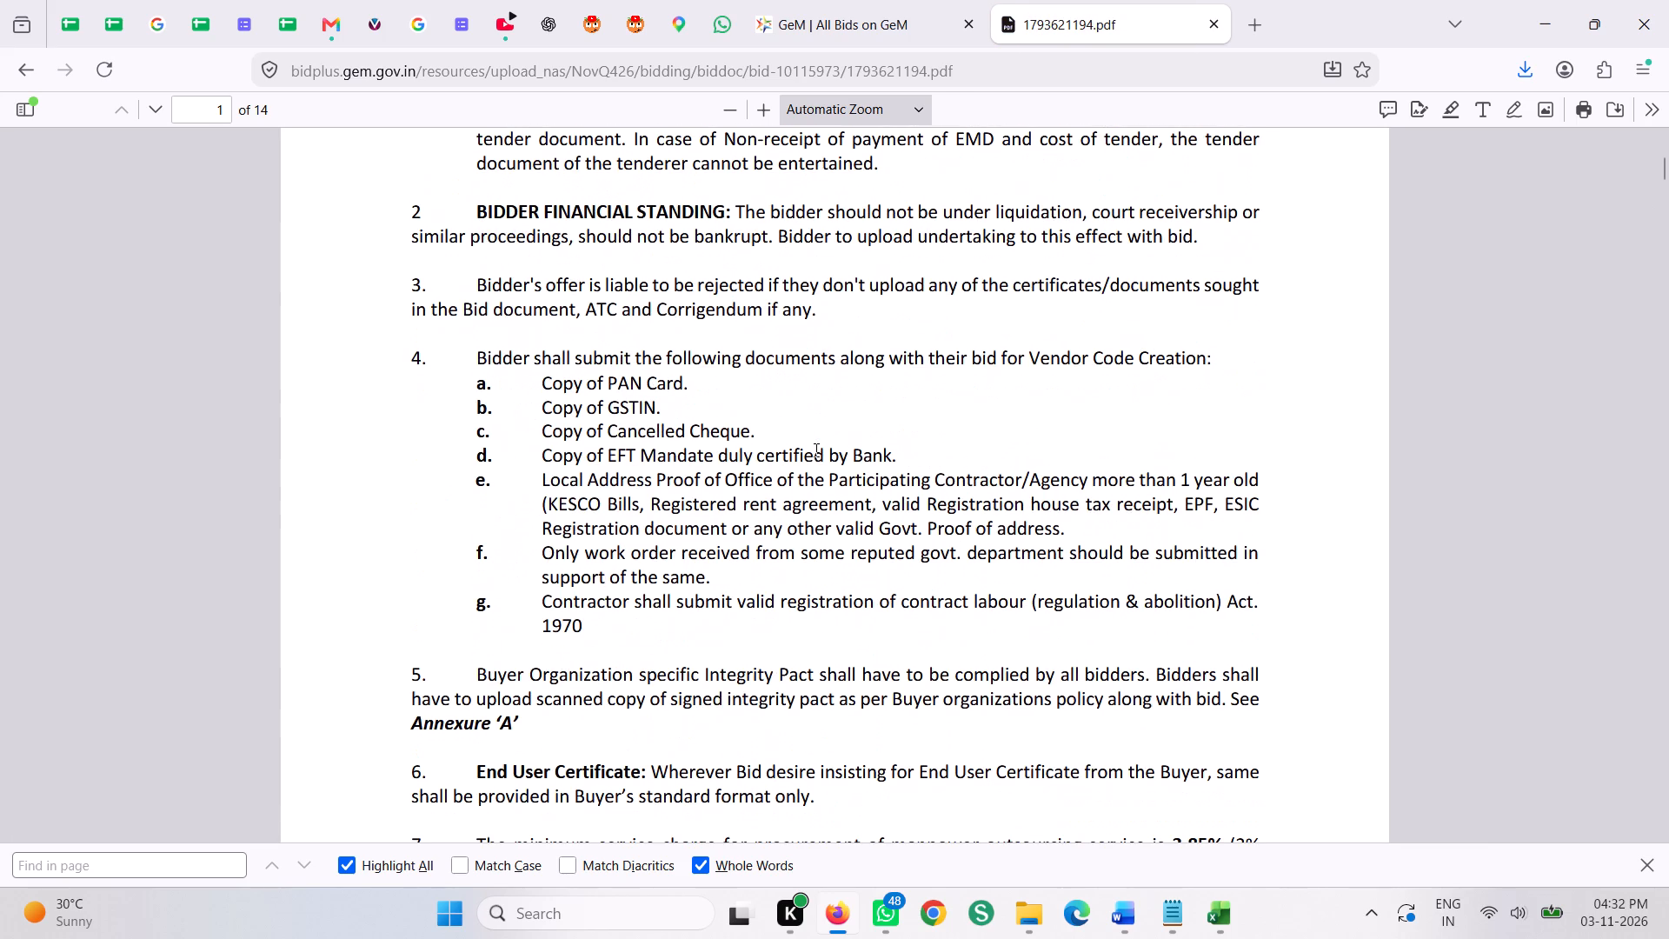
pyautogui.click(548, 381)
pyautogui.moveTo(548, 381); pyautogui.dragTo(628, 501)
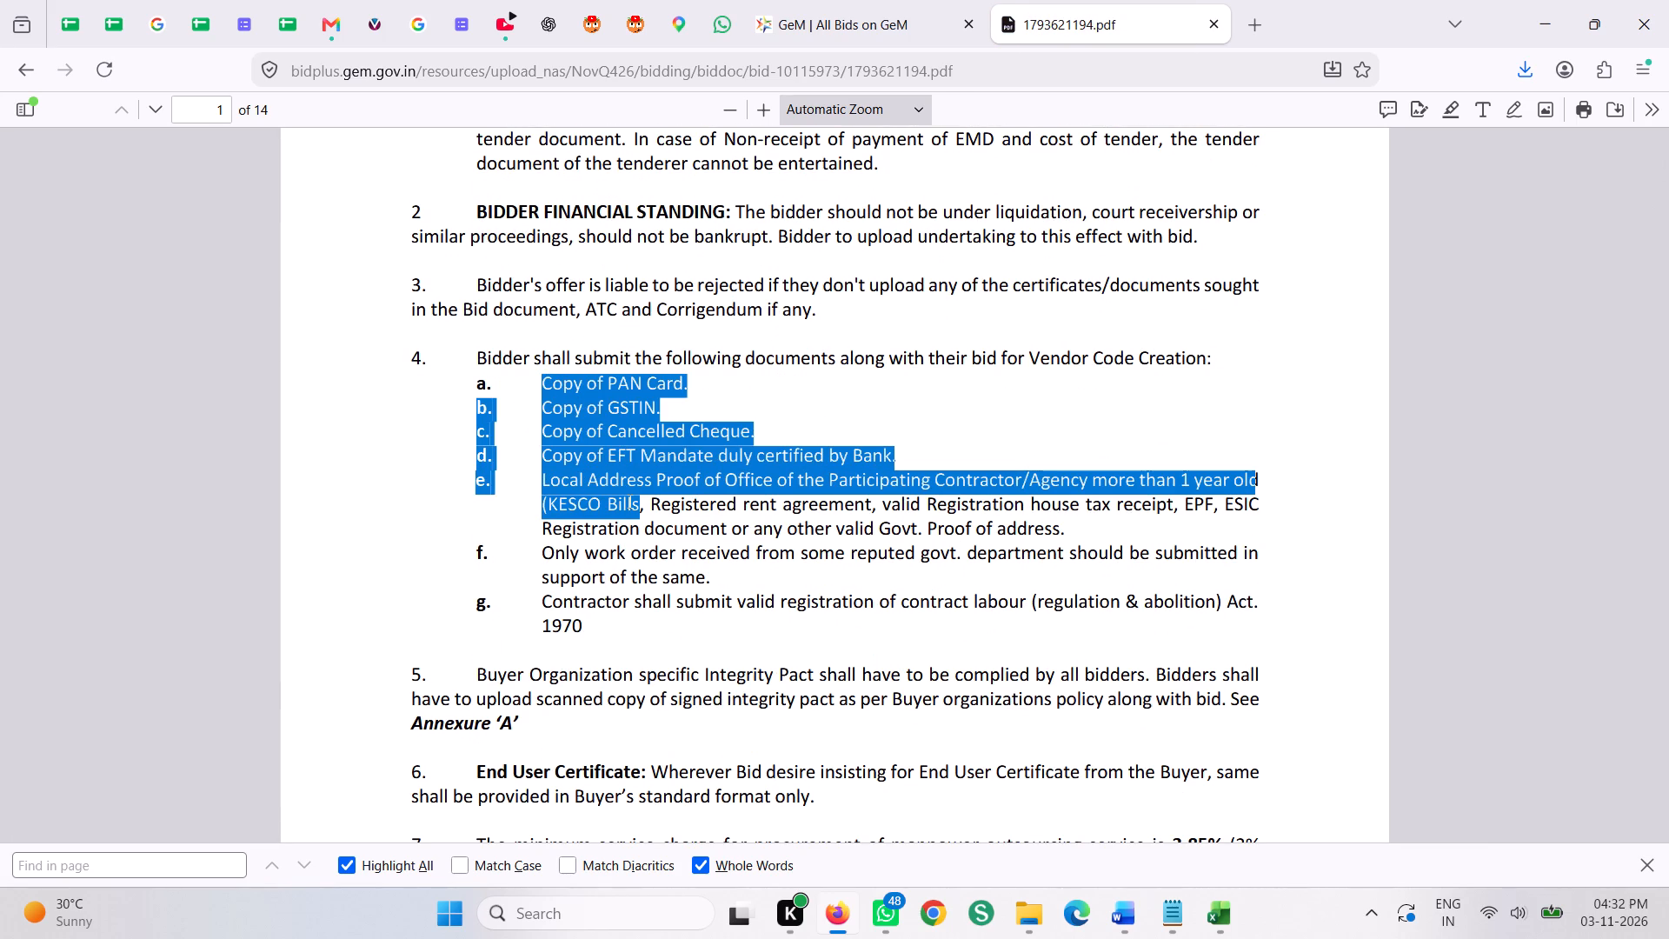
pyautogui.moveTo(628, 501); pyautogui.dragTo(1026, 522)
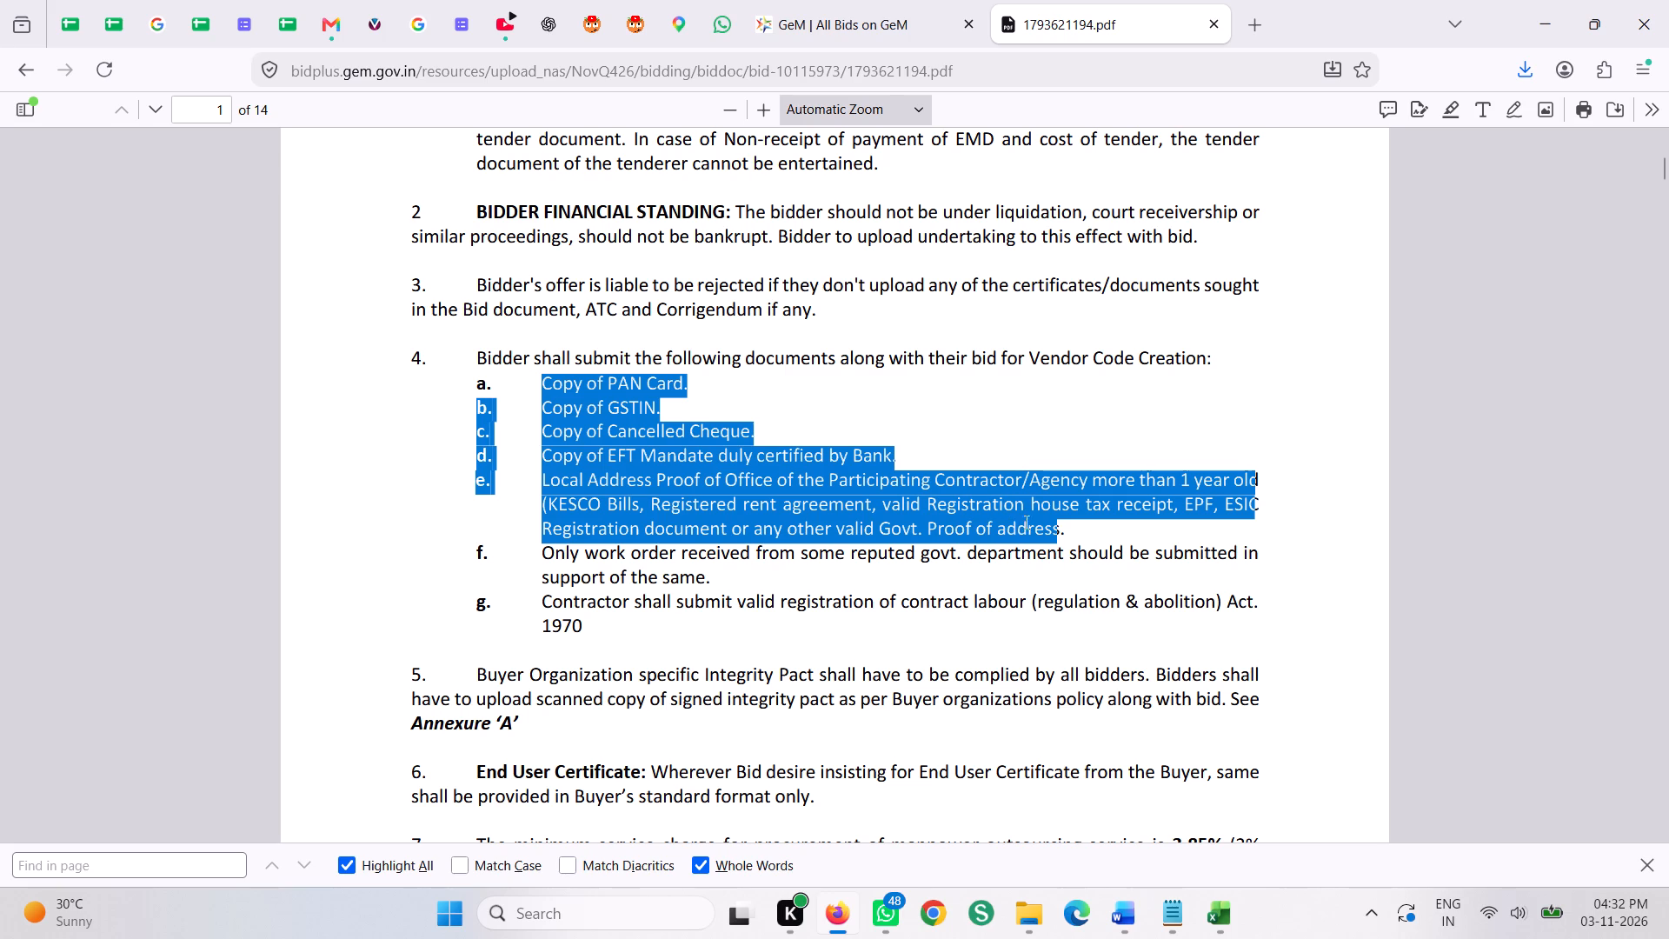
pyautogui.moveTo(1026, 522); pyautogui.dragTo(1082, 511)
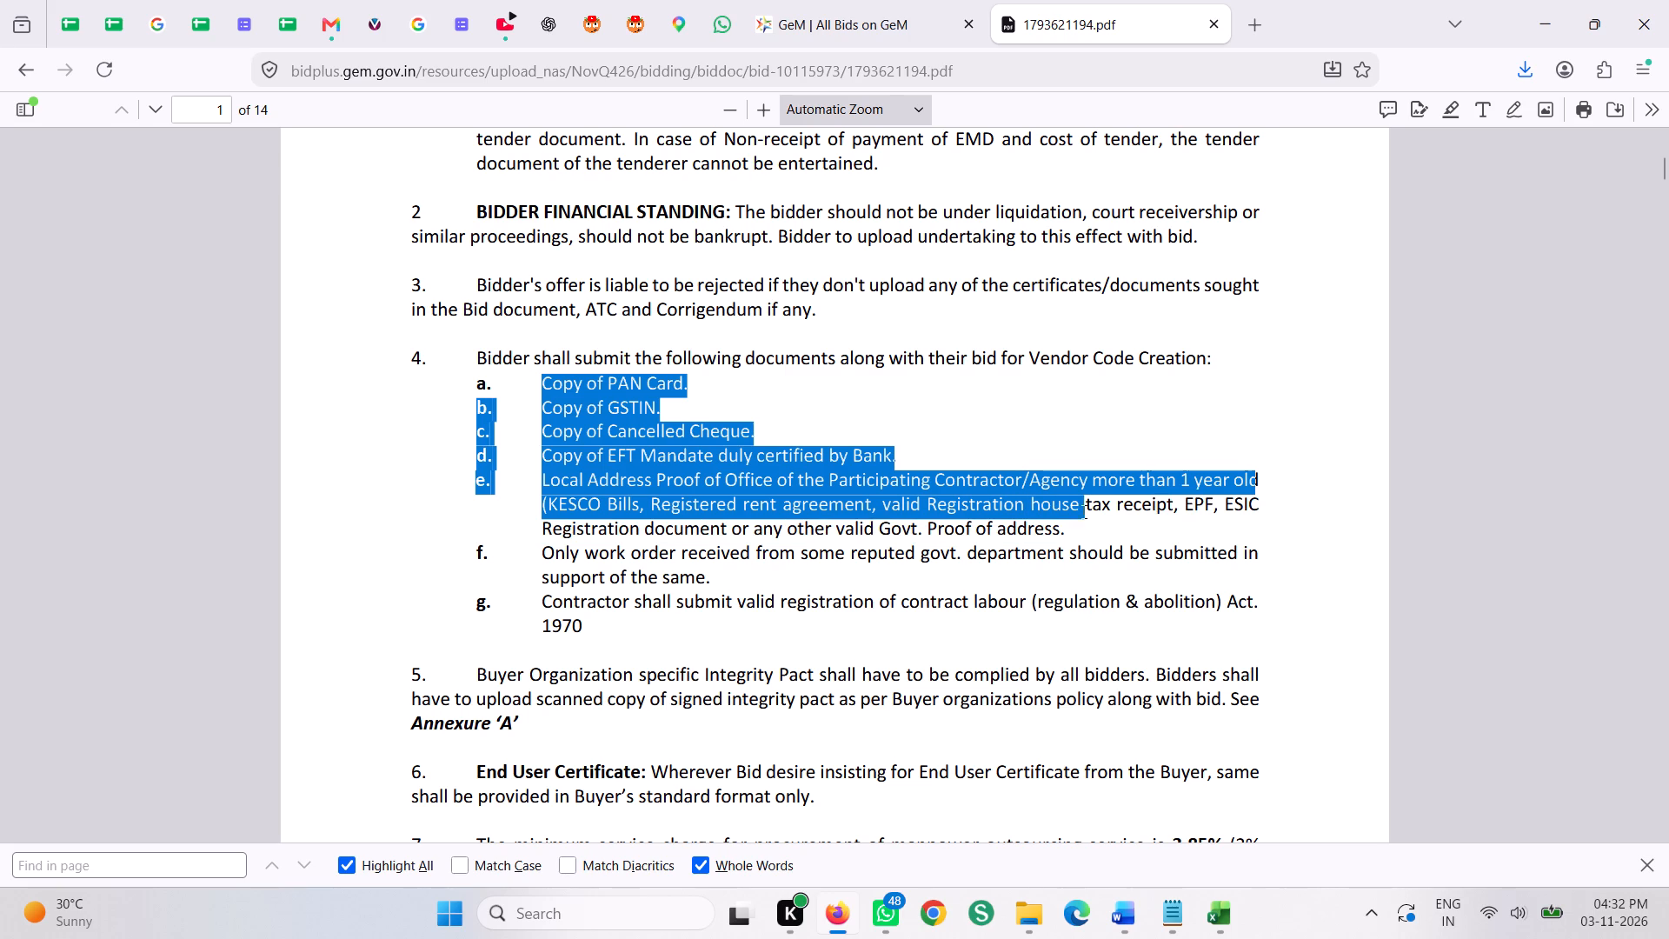
pyautogui.moveTo(1082, 511); pyautogui.dragTo(631, 535)
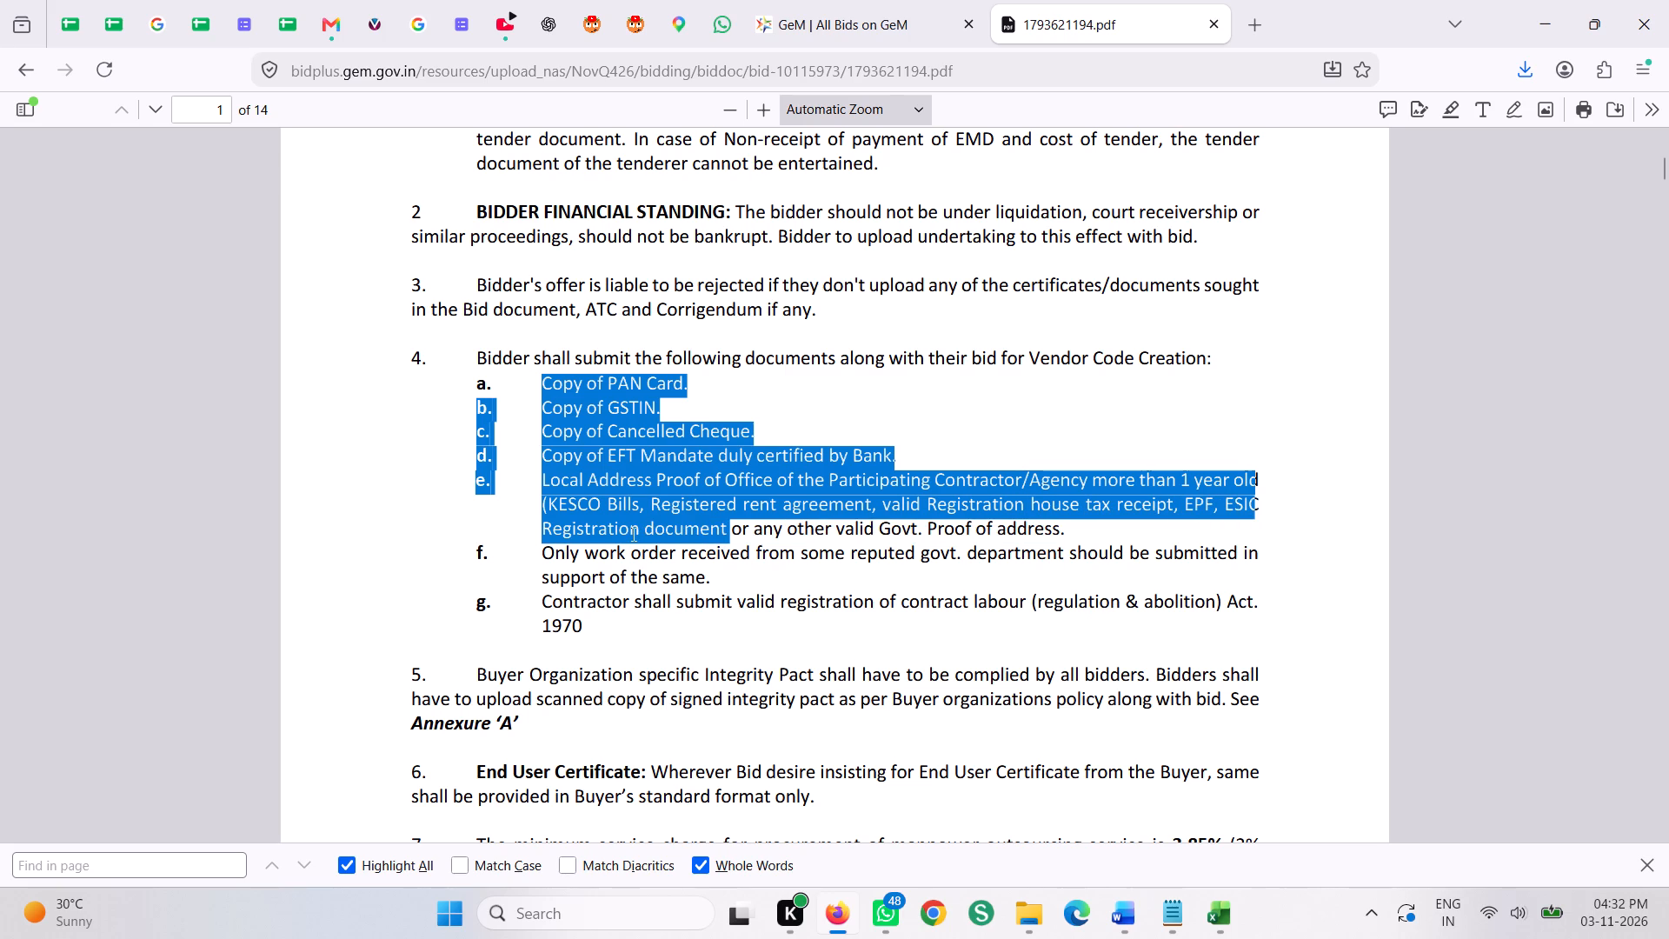
pyautogui.moveTo(631, 535); pyautogui.dragTo(1255, 496)
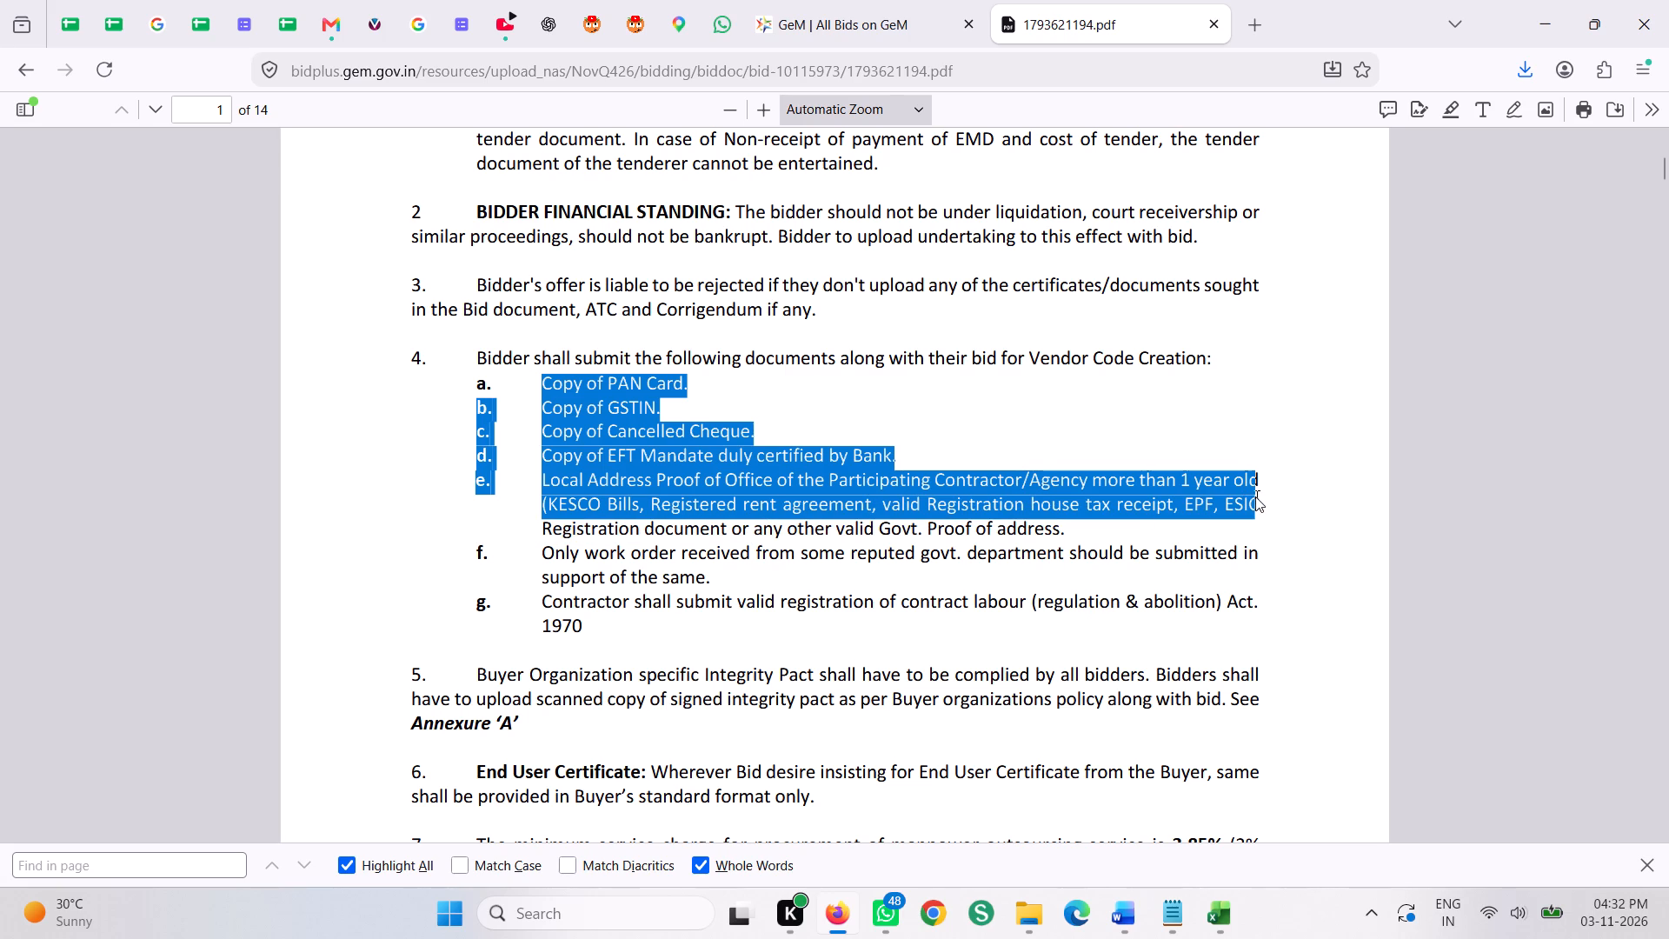
pyautogui.moveTo(1255, 496); pyautogui.dragTo(711, 509)
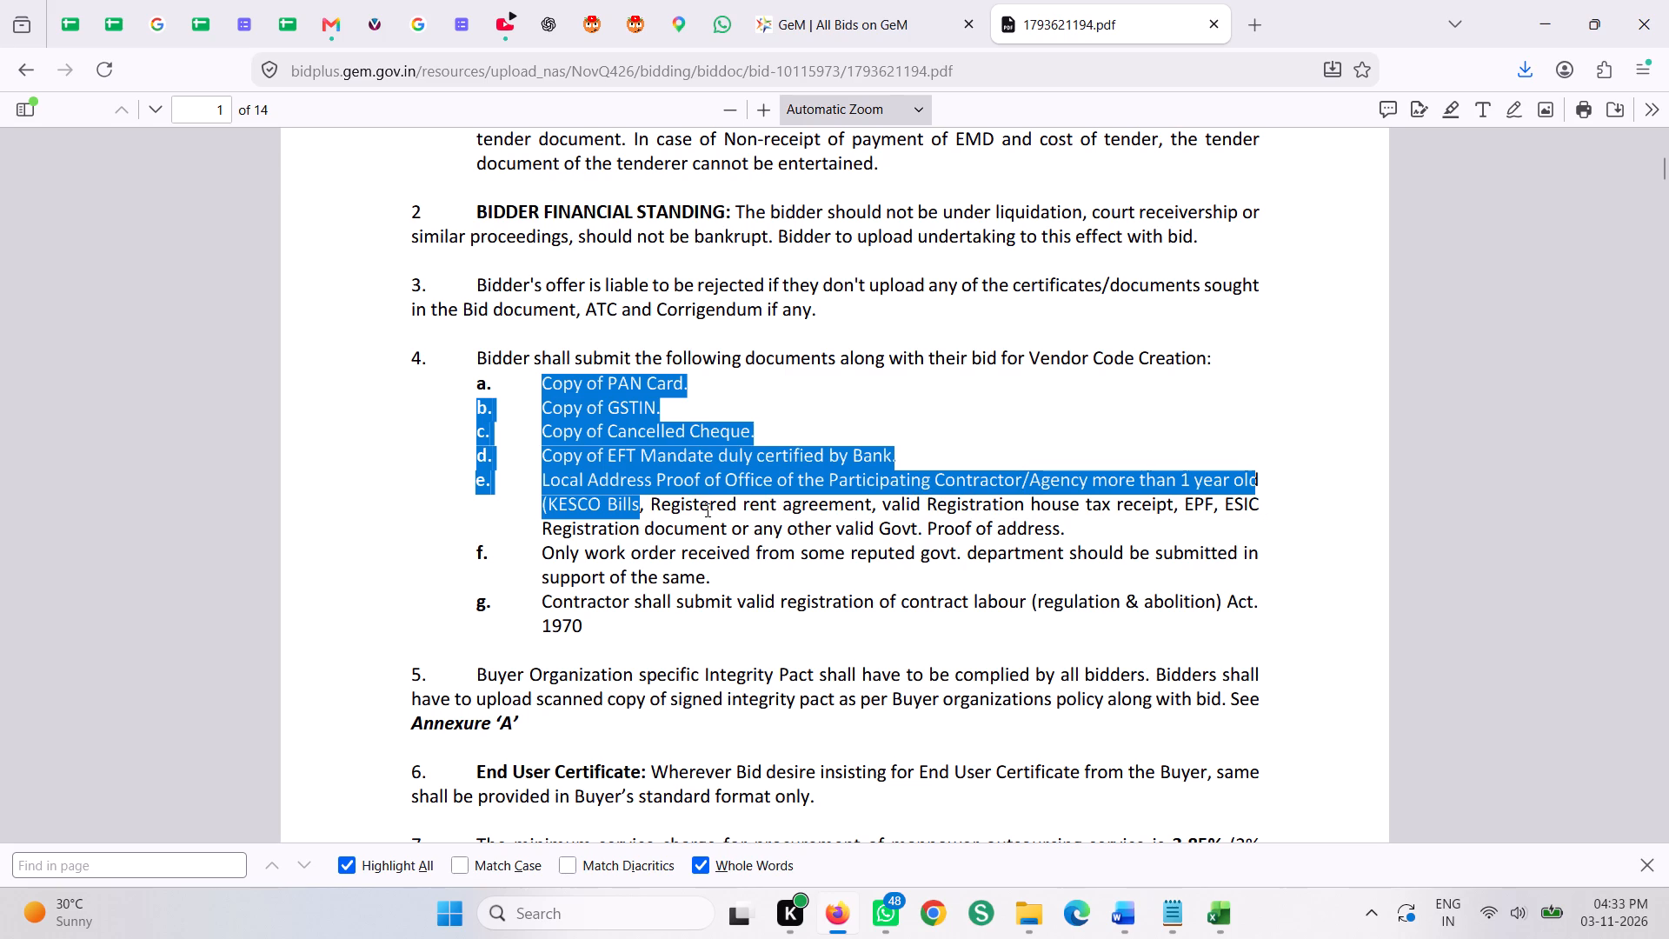
pyautogui.moveTo(711, 509); pyautogui.dragTo(715, 509)
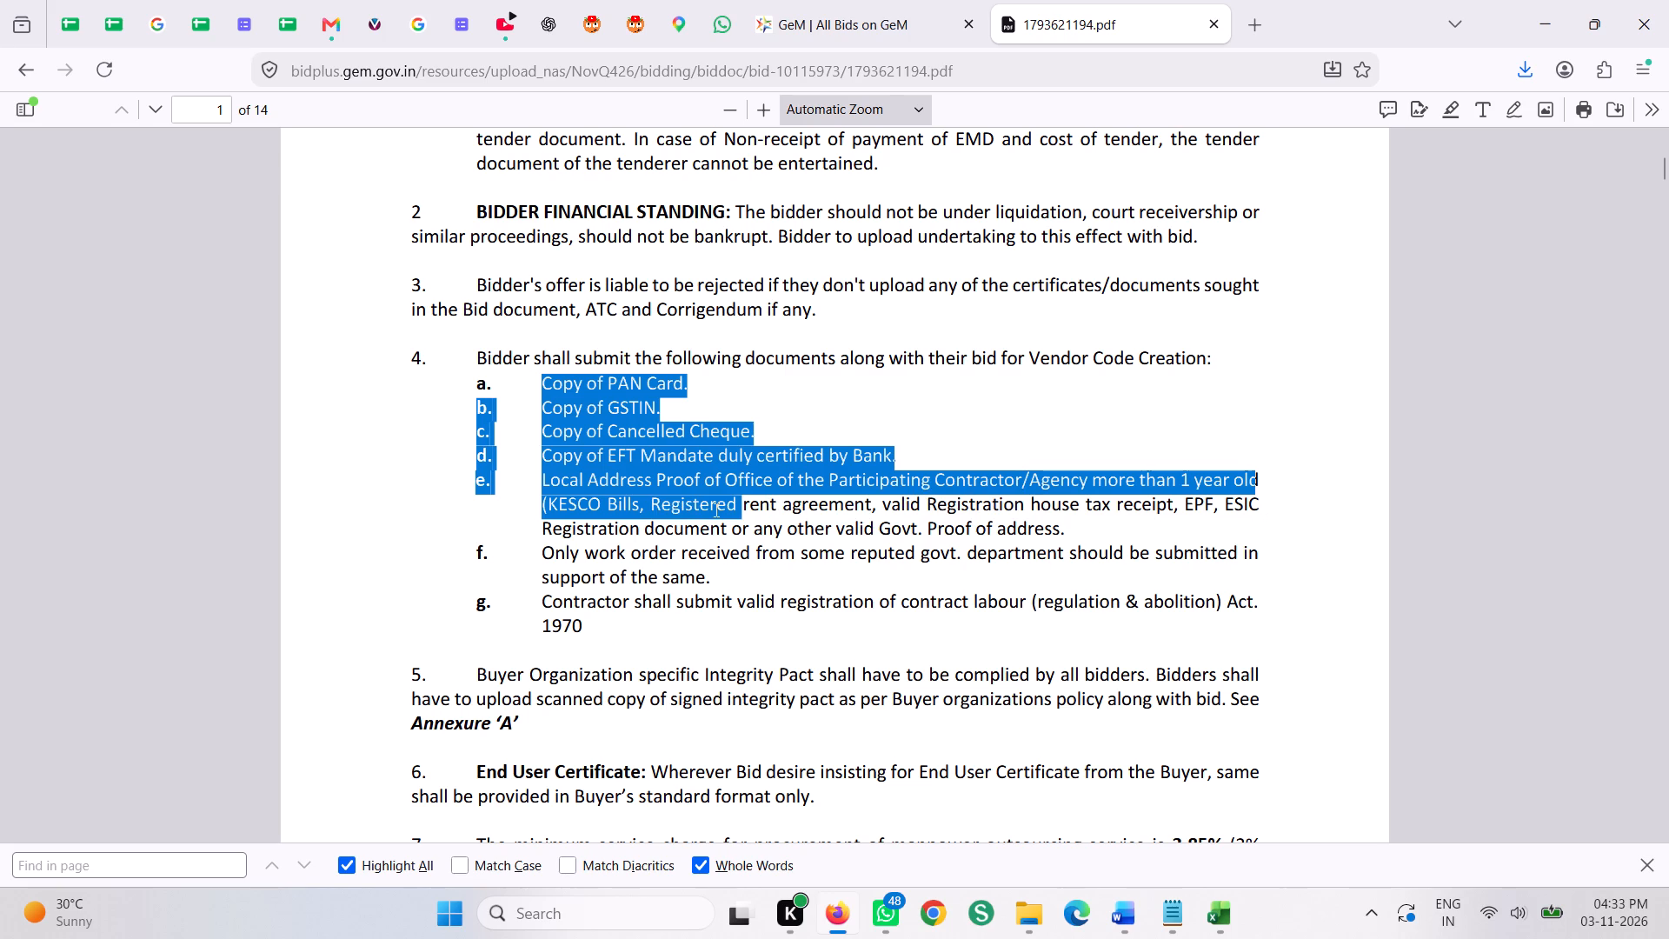
pyautogui.moveTo(715, 509); pyautogui.dragTo(862, 515)
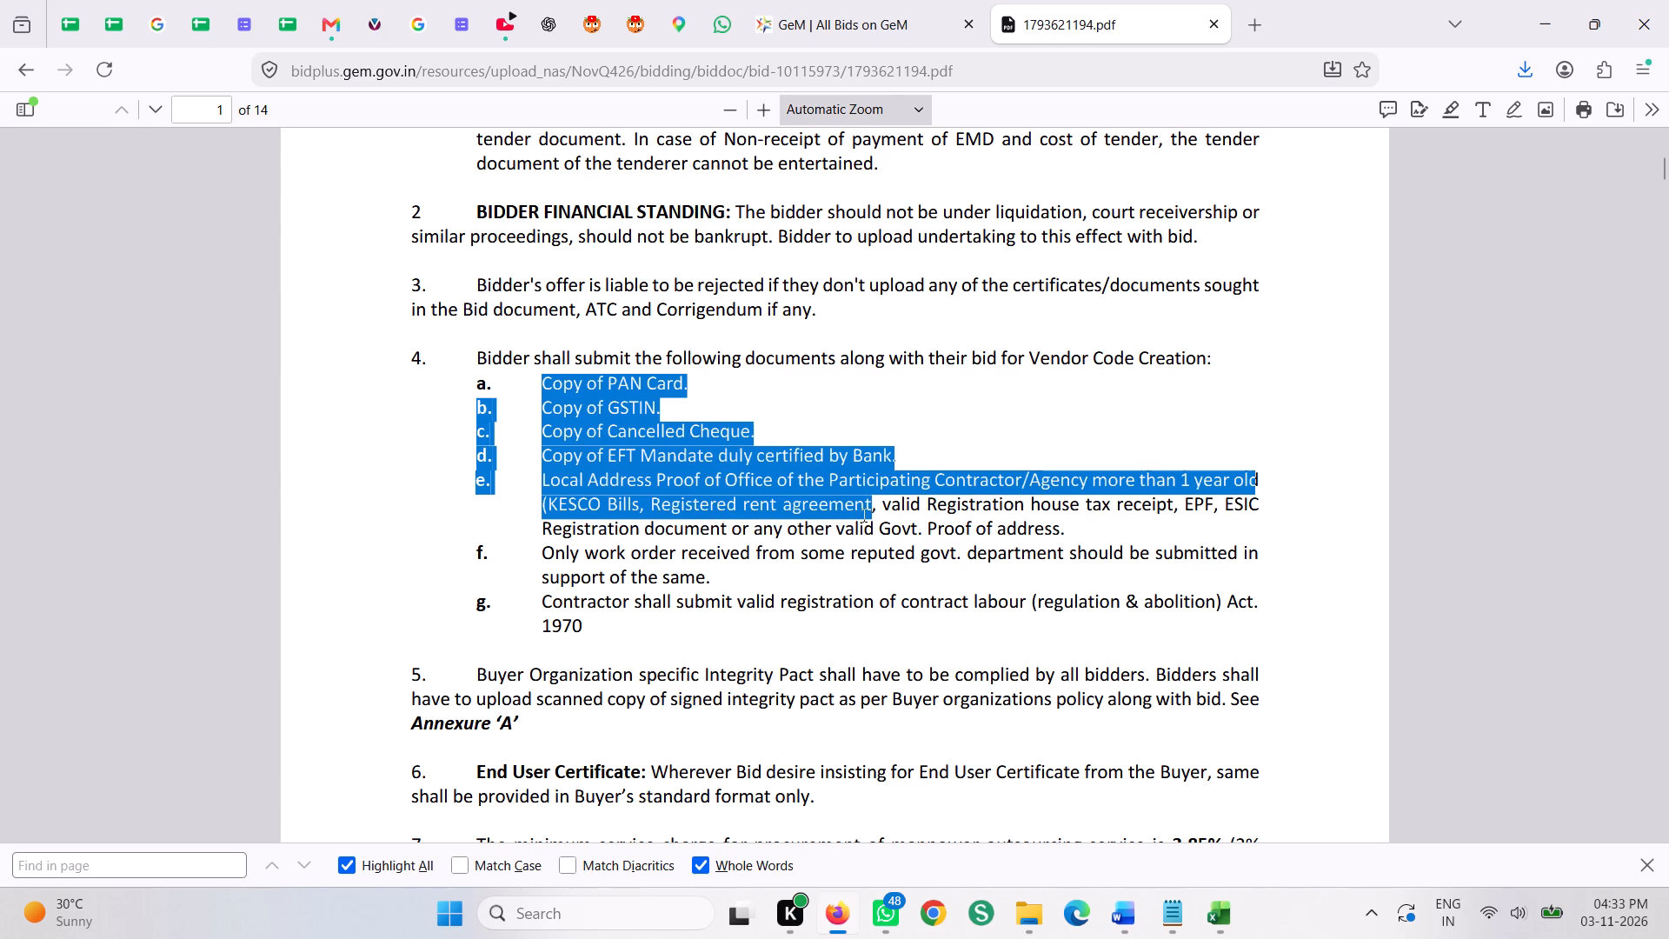
pyautogui.moveTo(862, 515); pyautogui.dragTo(882, 526)
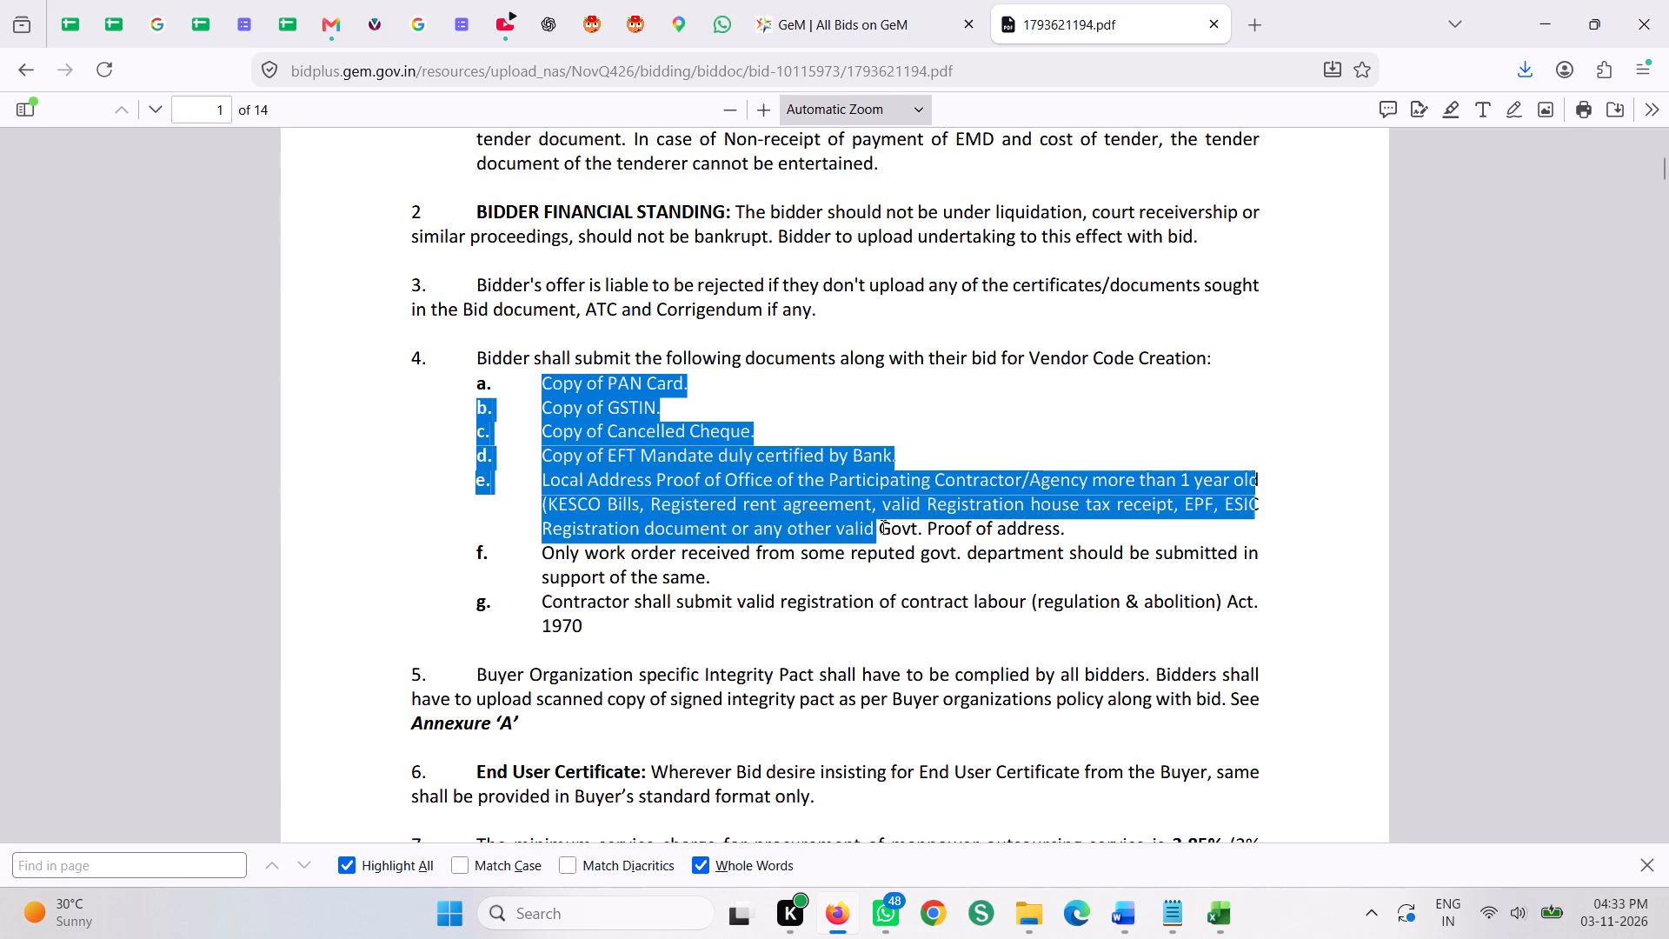
pyautogui.moveTo(882, 526); pyautogui.dragTo(1042, 523)
pyautogui.hotkey('ctrl', 'c')
pyautogui.hotkey('alt', 'Tab')
pyautogui.hotkey('ctrl', 'v')
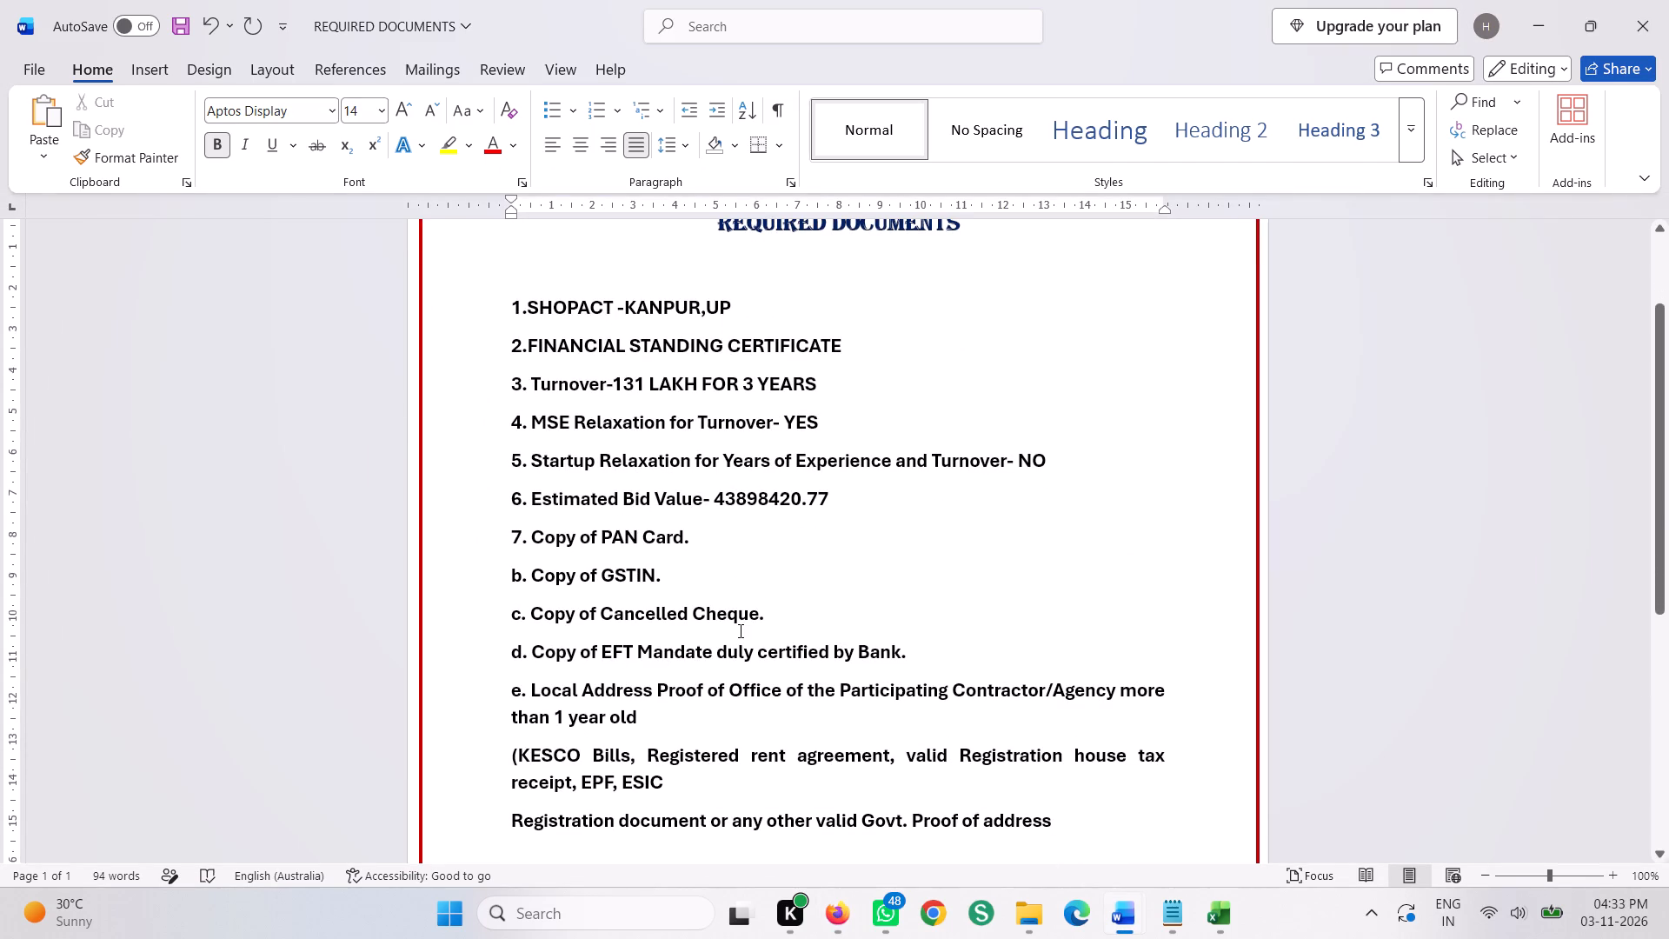
# Join the broken lines of the local address proof entry into one paragraph, and start a new line below it.
pyautogui.scroll(-1, 958, 656)
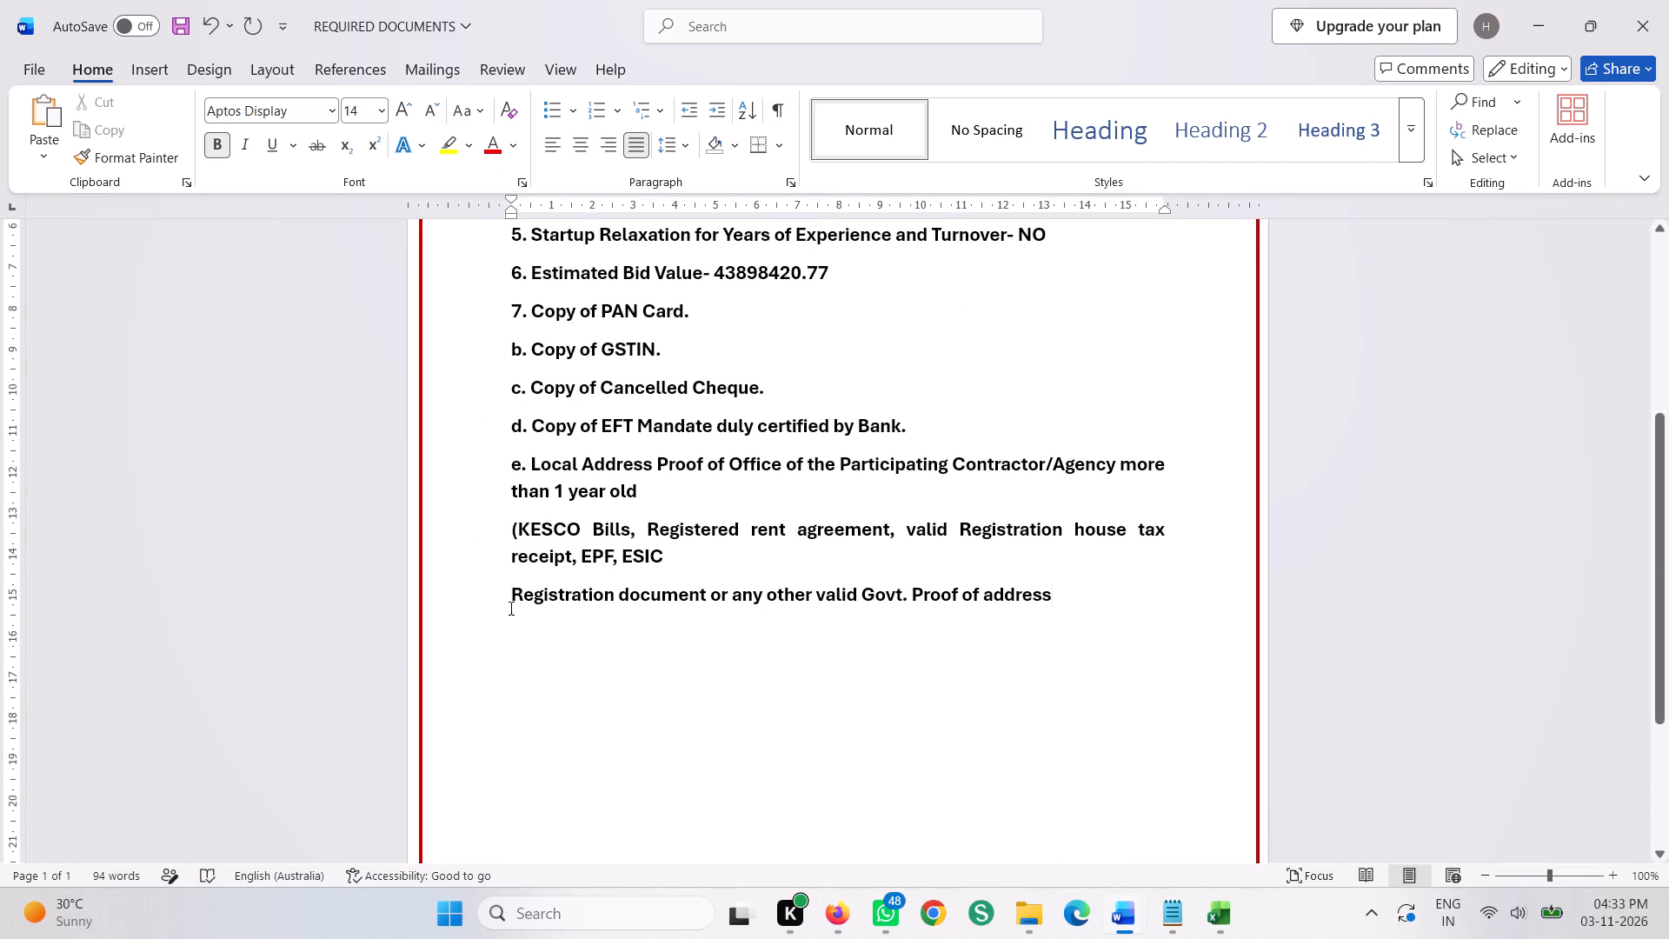
pyautogui.click(509, 584)
pyautogui.press('BackSpace')
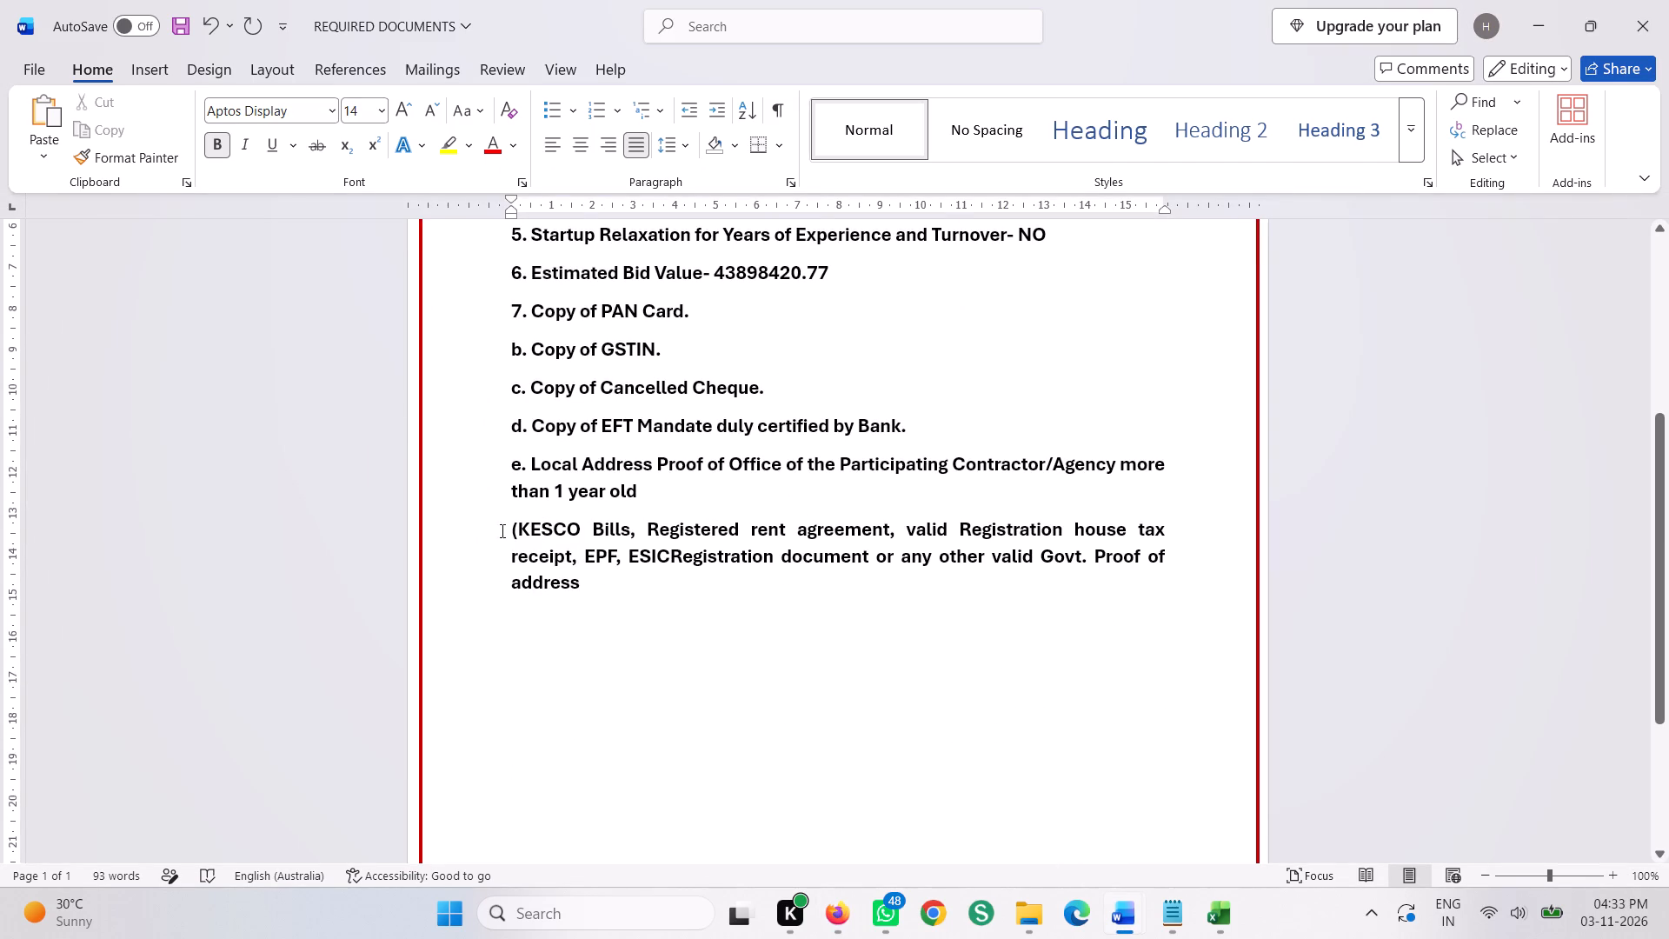
pyautogui.click(512, 523)
pyautogui.press('BackSpace')
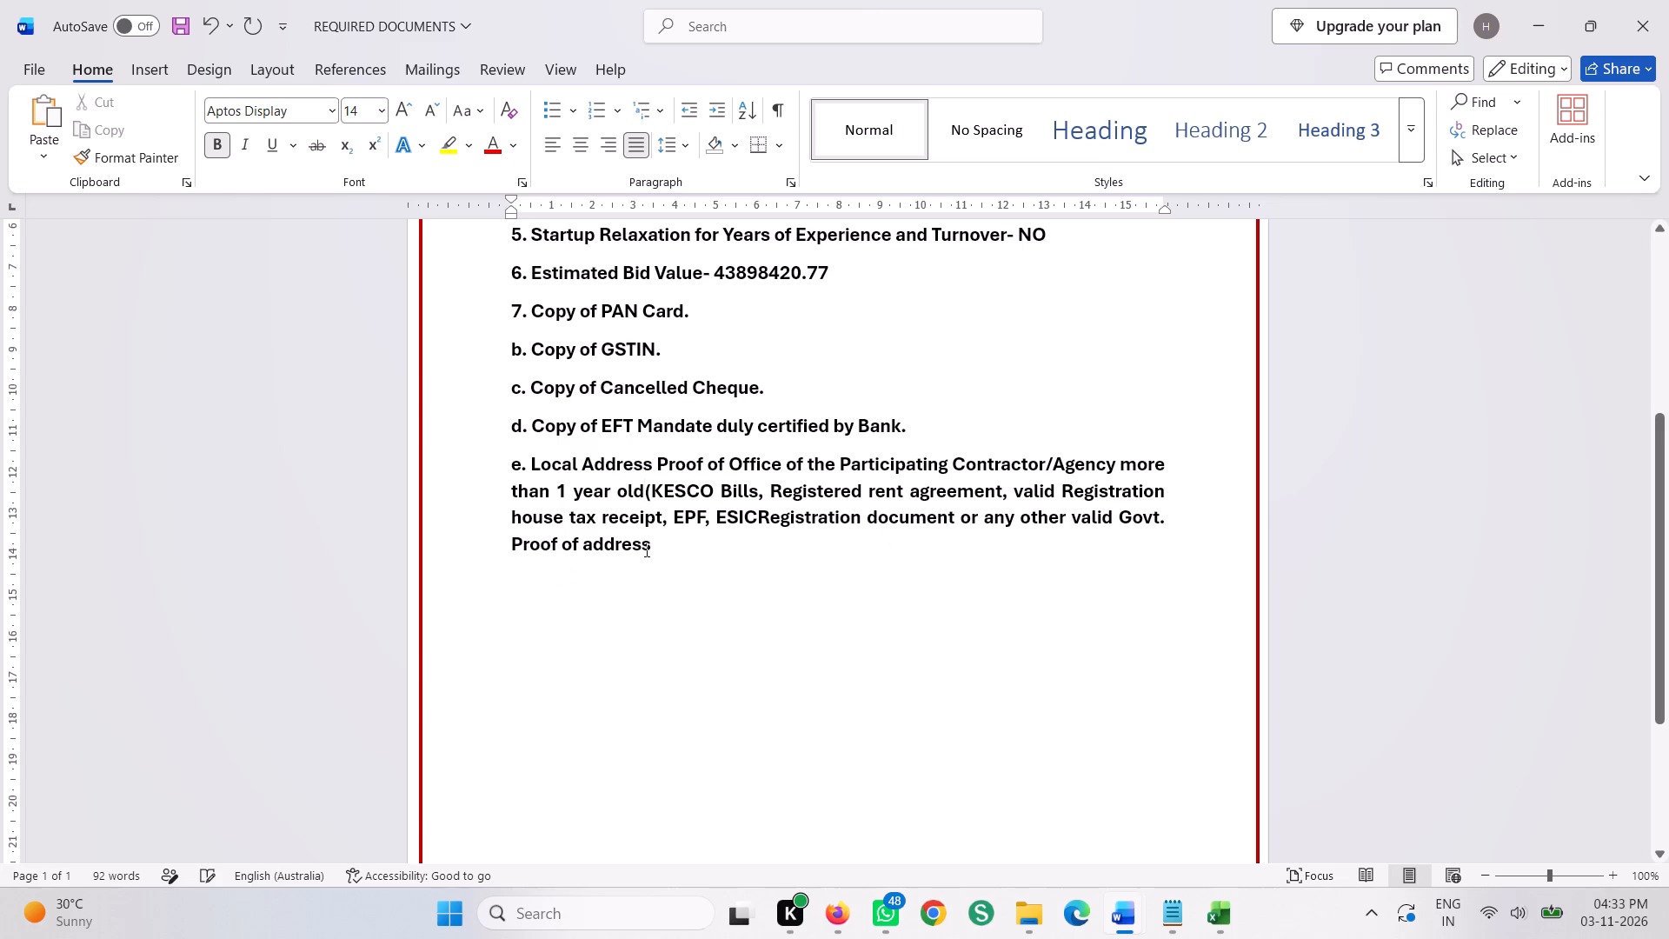
pyautogui.press('space')
pyautogui.click(702, 542)
pyautogui.press('Return')
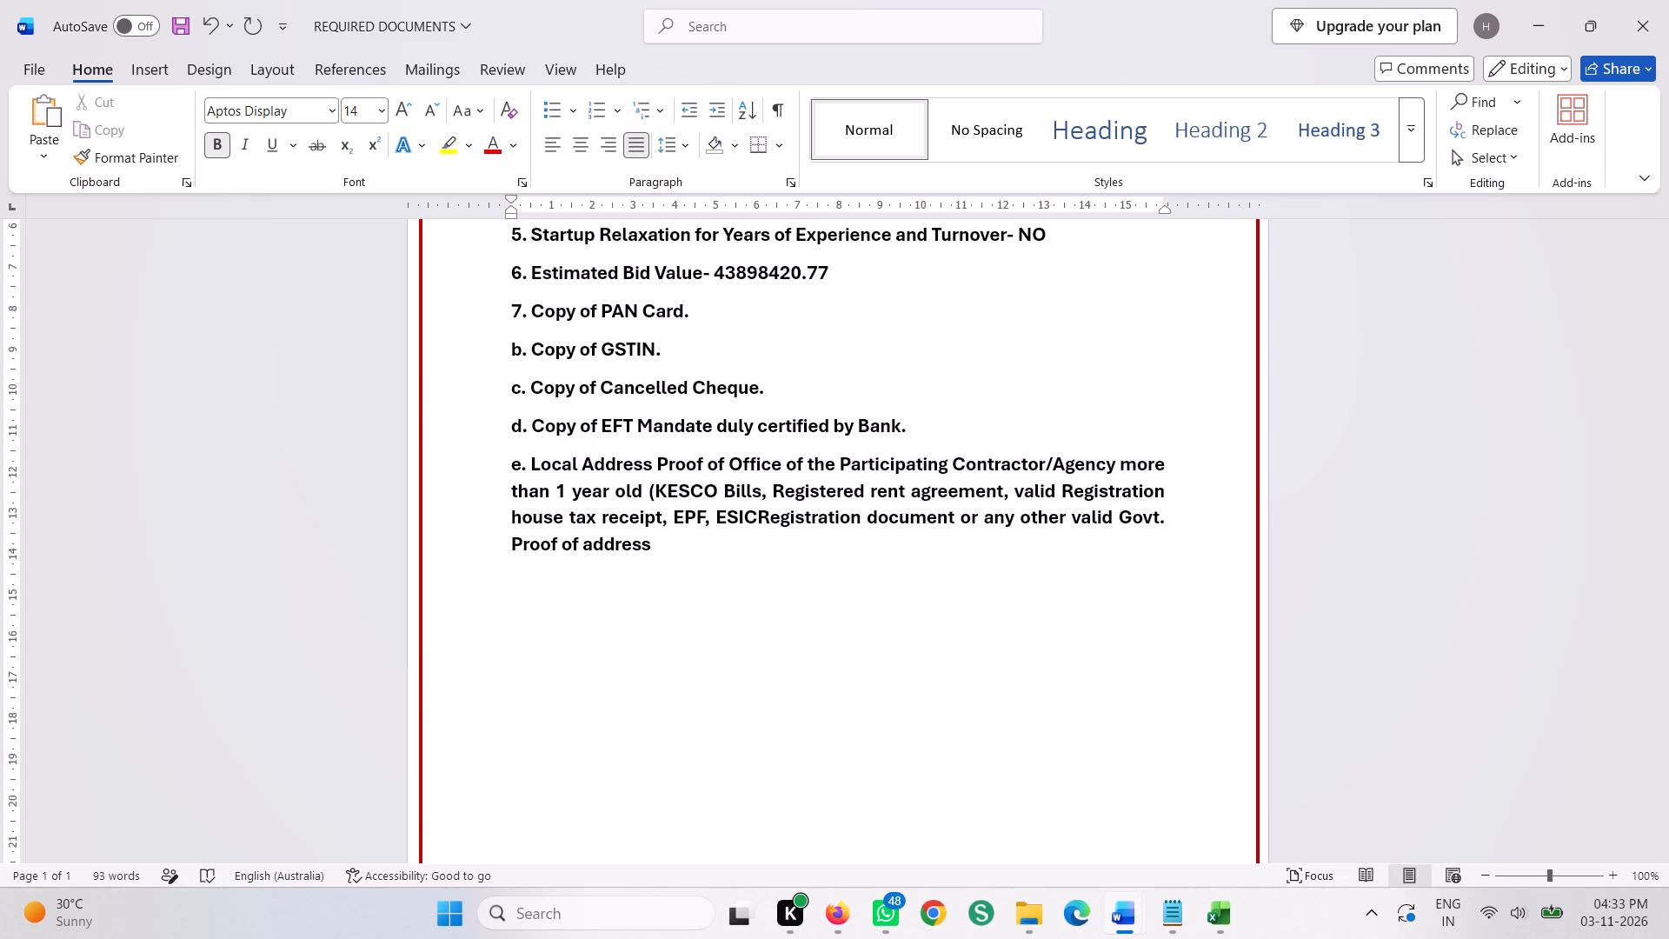
# Add item 8, "LABOUR LICENCE", based on the contract labour registration clause in the attachment, and start item 9.
pyautogui.write('8.')
pyautogui.hotkey('alt', 'Tab')
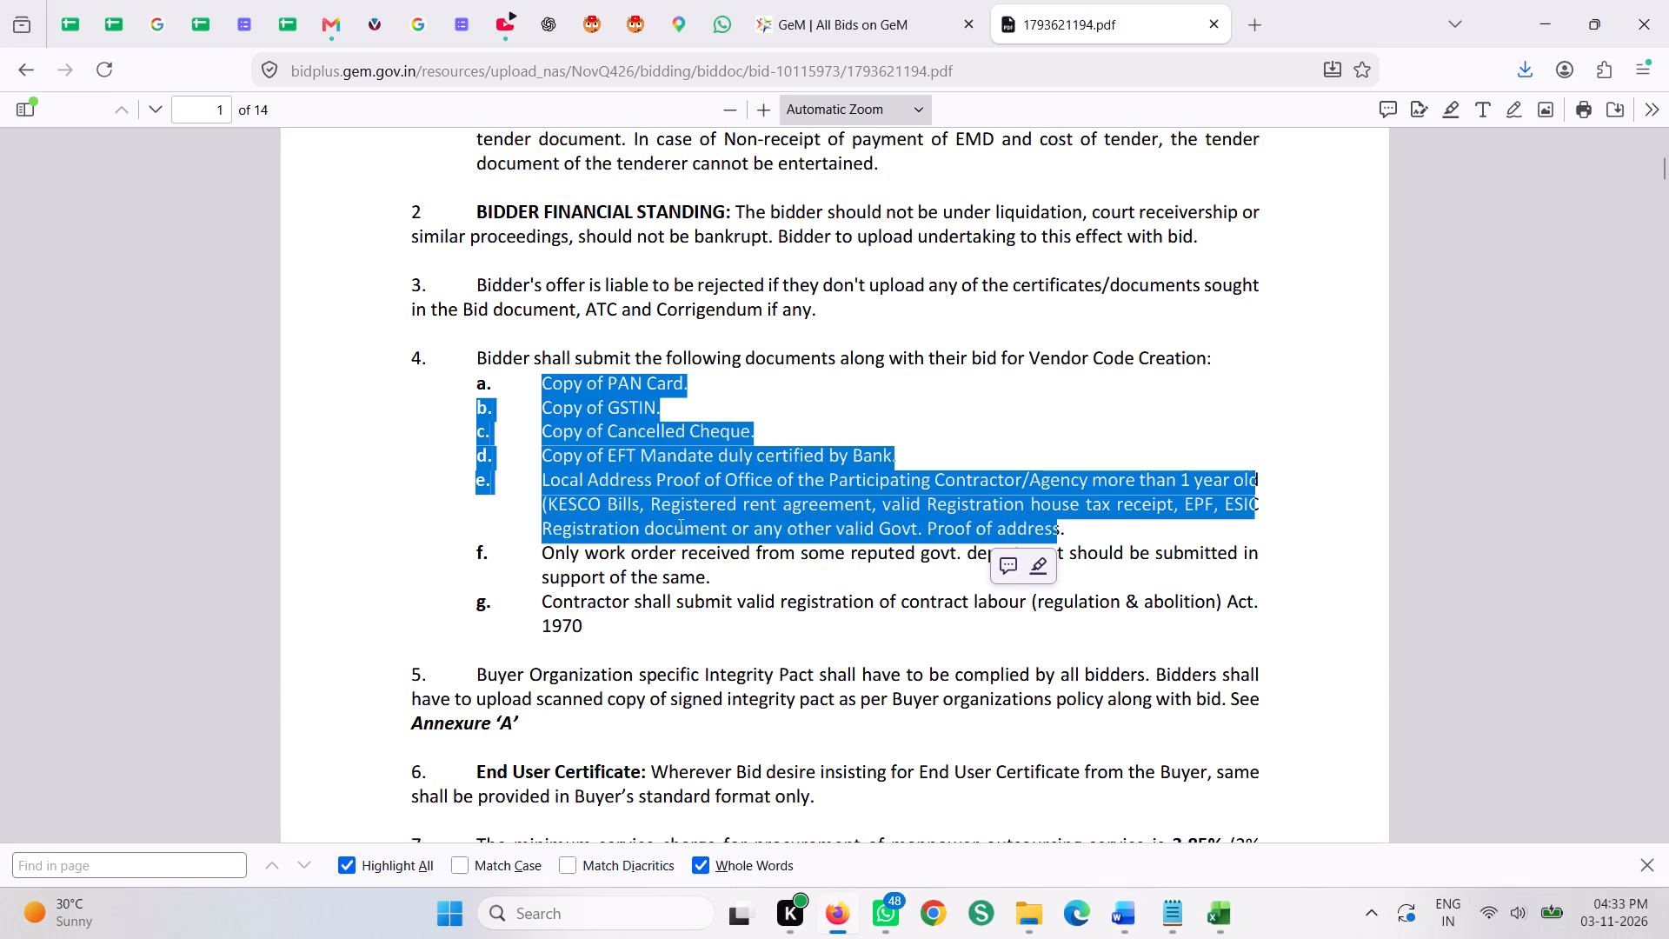
pyautogui.click(715, 570)
pyautogui.click(587, 602)
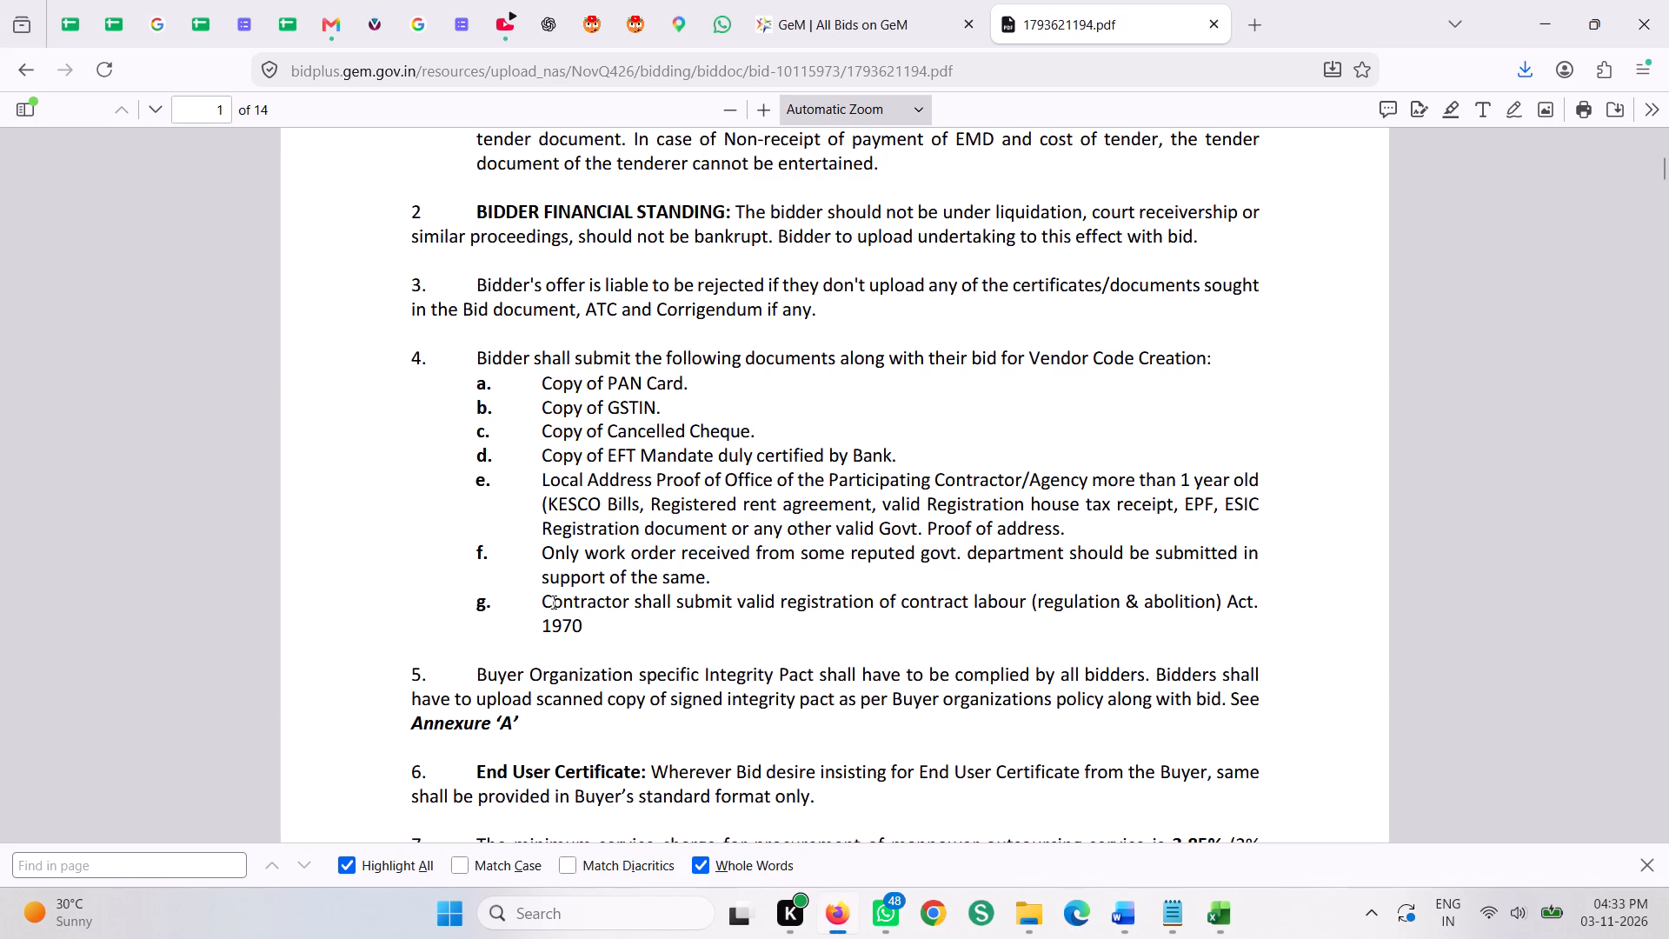
pyautogui.hotkey('alt', 'Tab')
pyautogui.write('LABOUR LICENCE')
pyautogui.press('space')
pyautogui.press('Return')
pyautogui.write('9.')
# Copy "End User Certificate" from clause 6 of the attachment into the Other Comment cell of row 847 in Daily Tender Sheet 2026.
pyautogui.hotkey('alt', 'Tab')
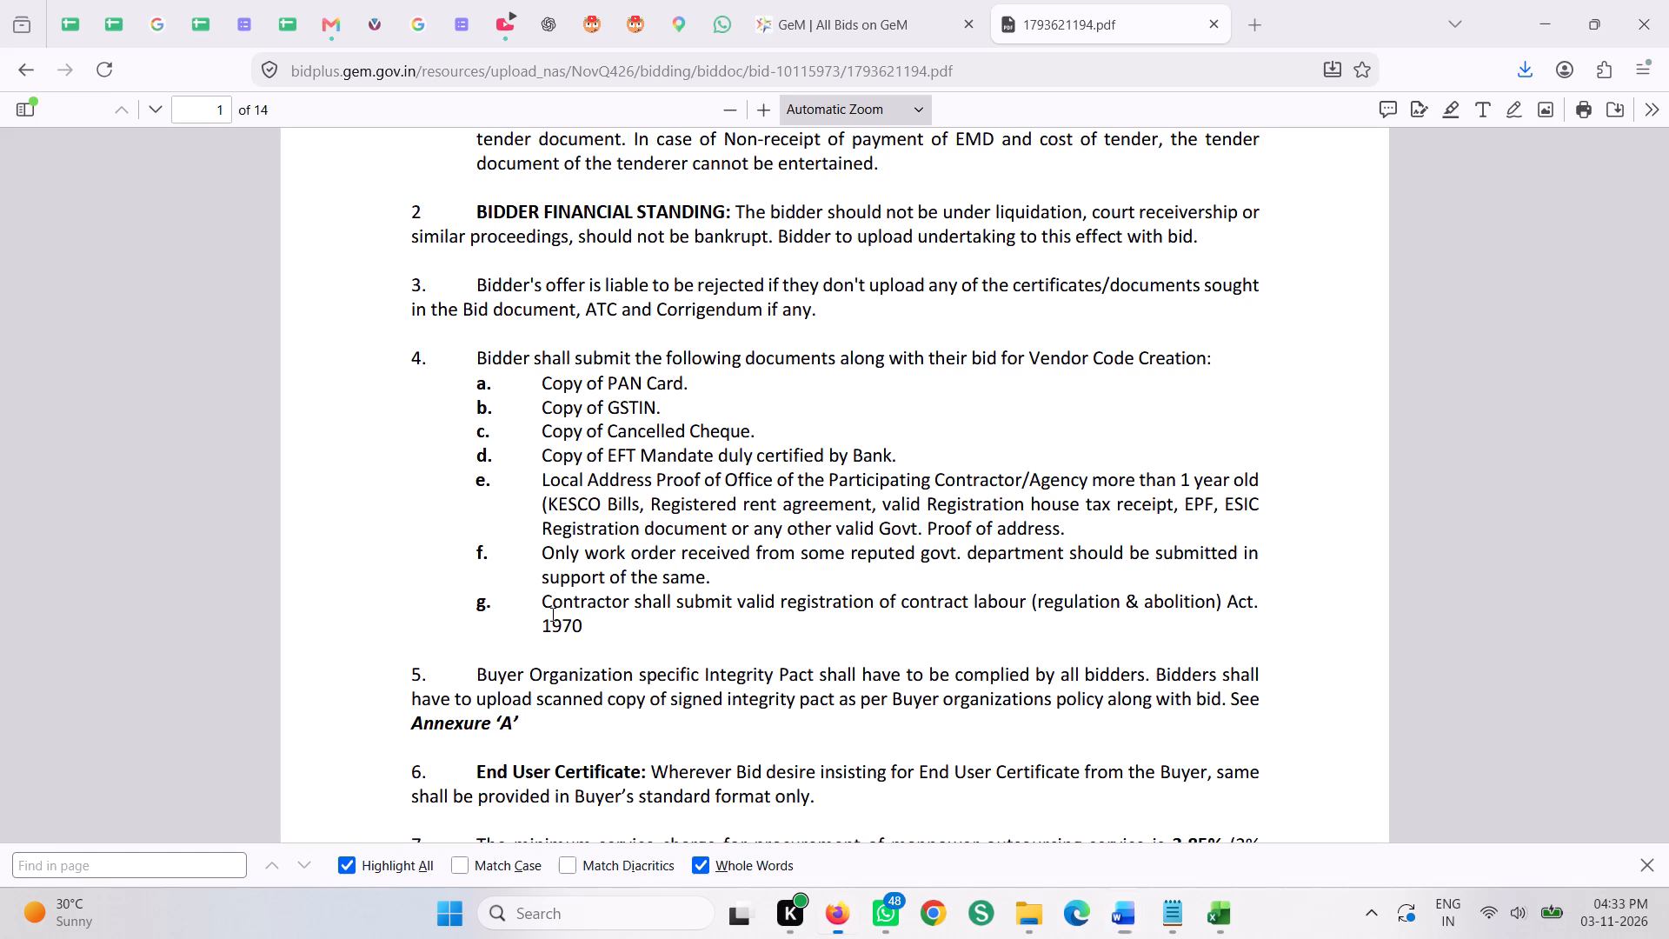
pyautogui.scroll(-1, 688, 466)
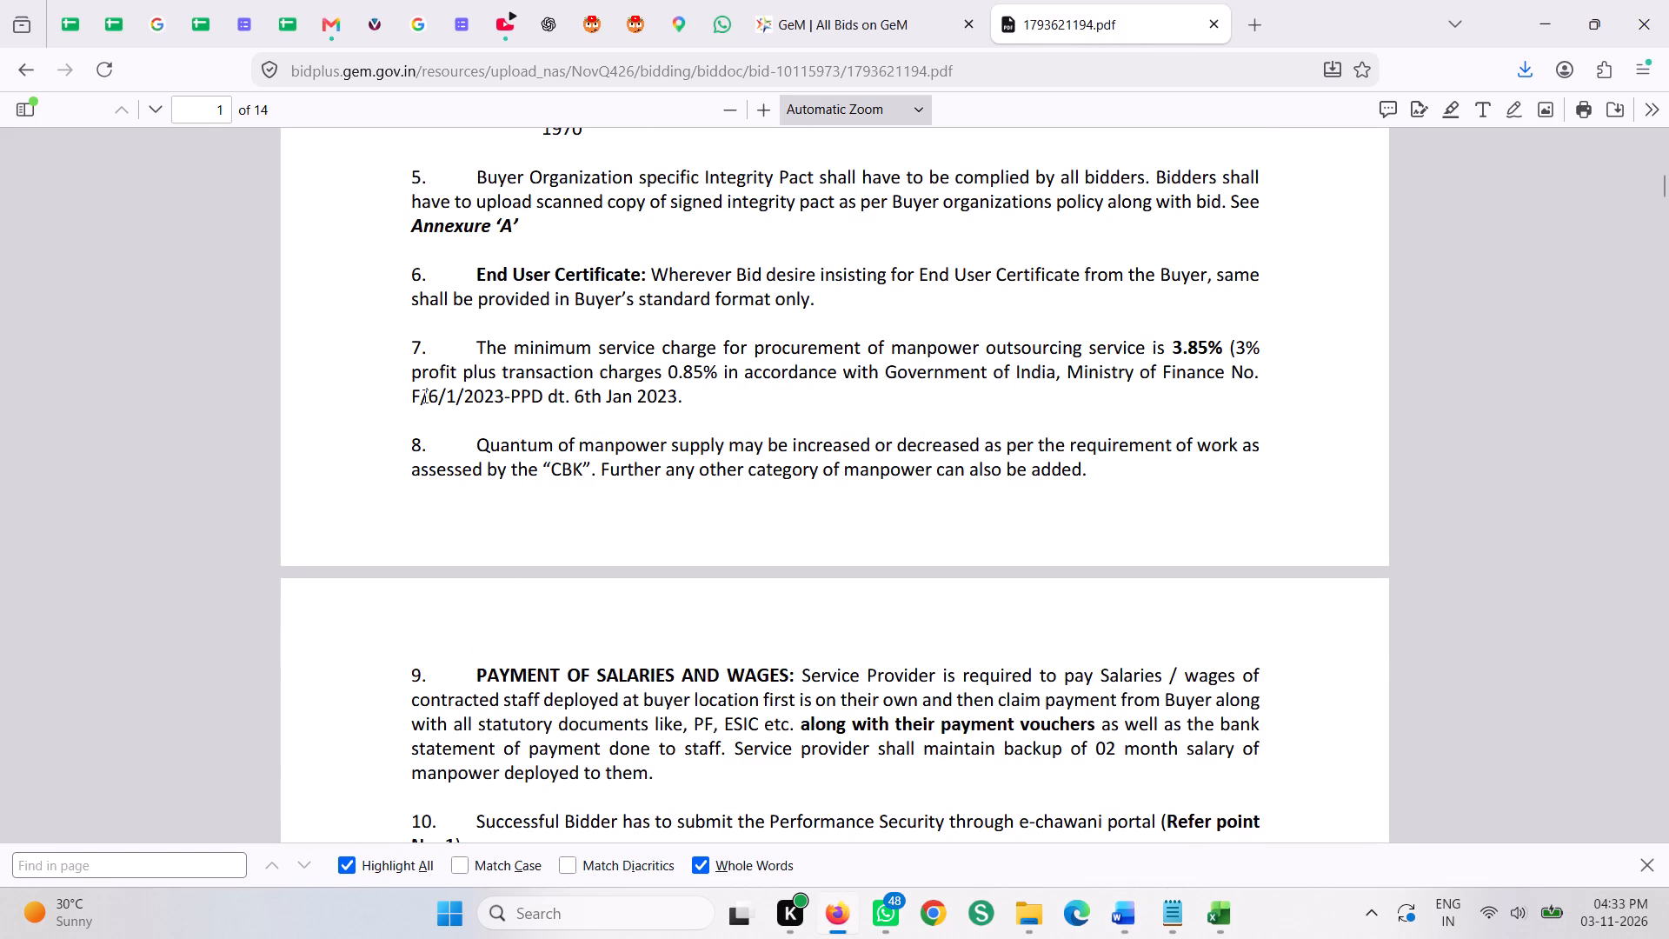
pyautogui.click(479, 280)
pyautogui.moveTo(479, 280); pyautogui.dragTo(597, 283)
pyautogui.hotkey('ctrl', 'c')
pyautogui.hotkey('ctrl', 'c')
pyautogui.hotkey('alt', 'Tab')
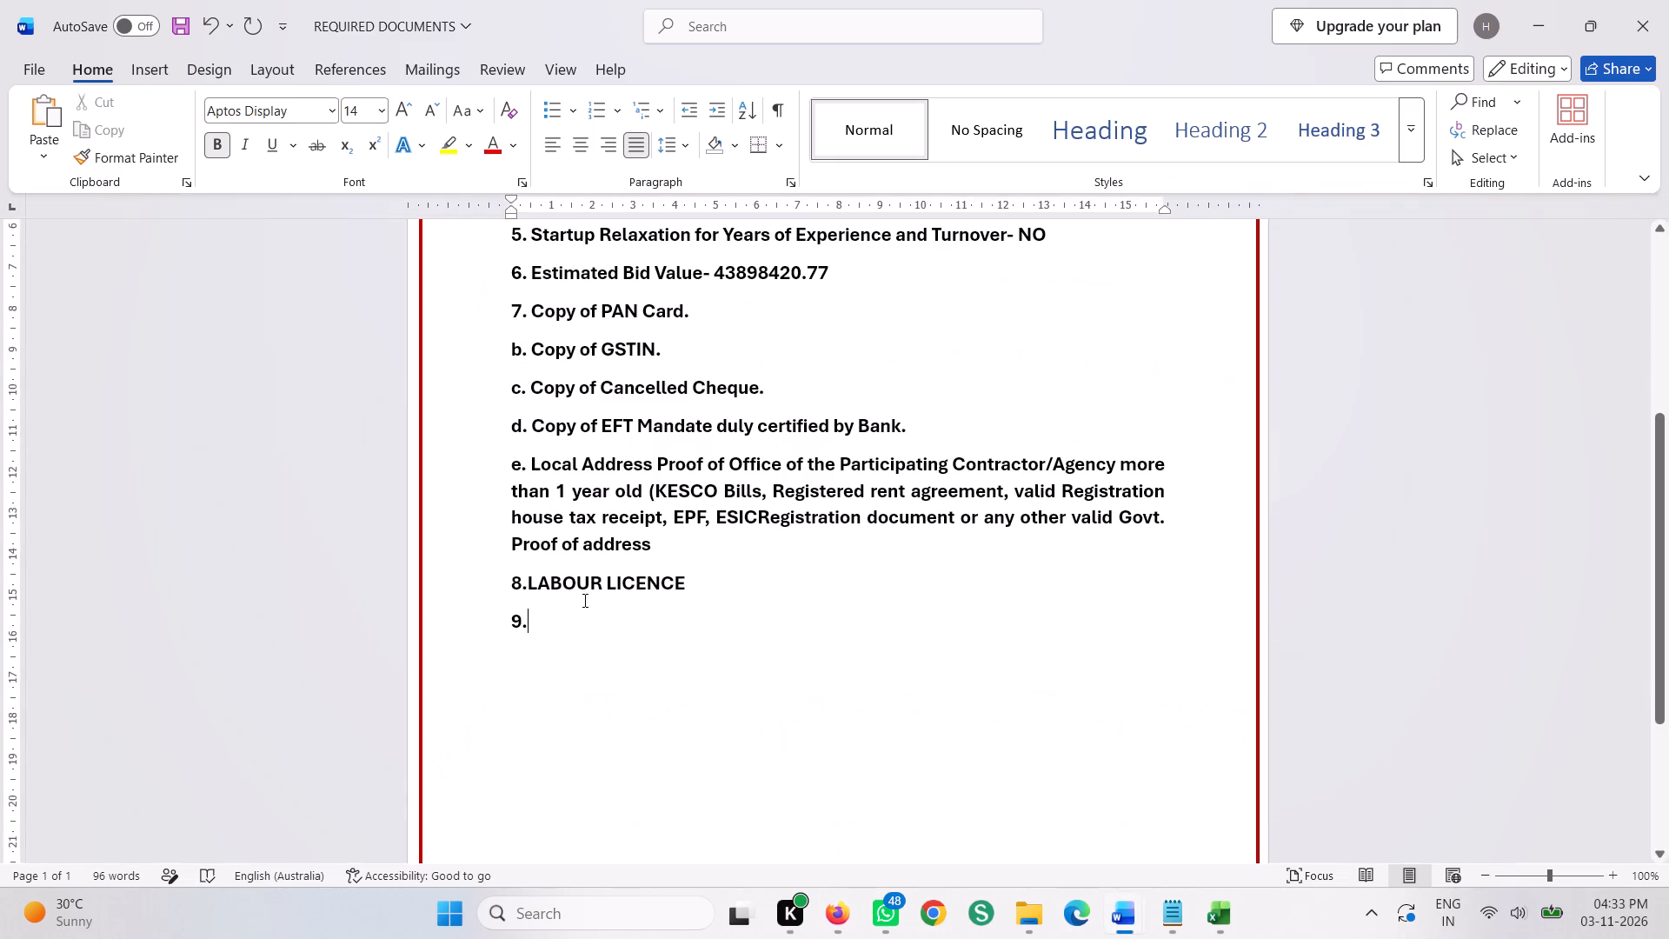
pyautogui.scroll(1, 642, 421)
pyautogui.hotkey('alt', 'Tab')
pyautogui.click(290, 30)
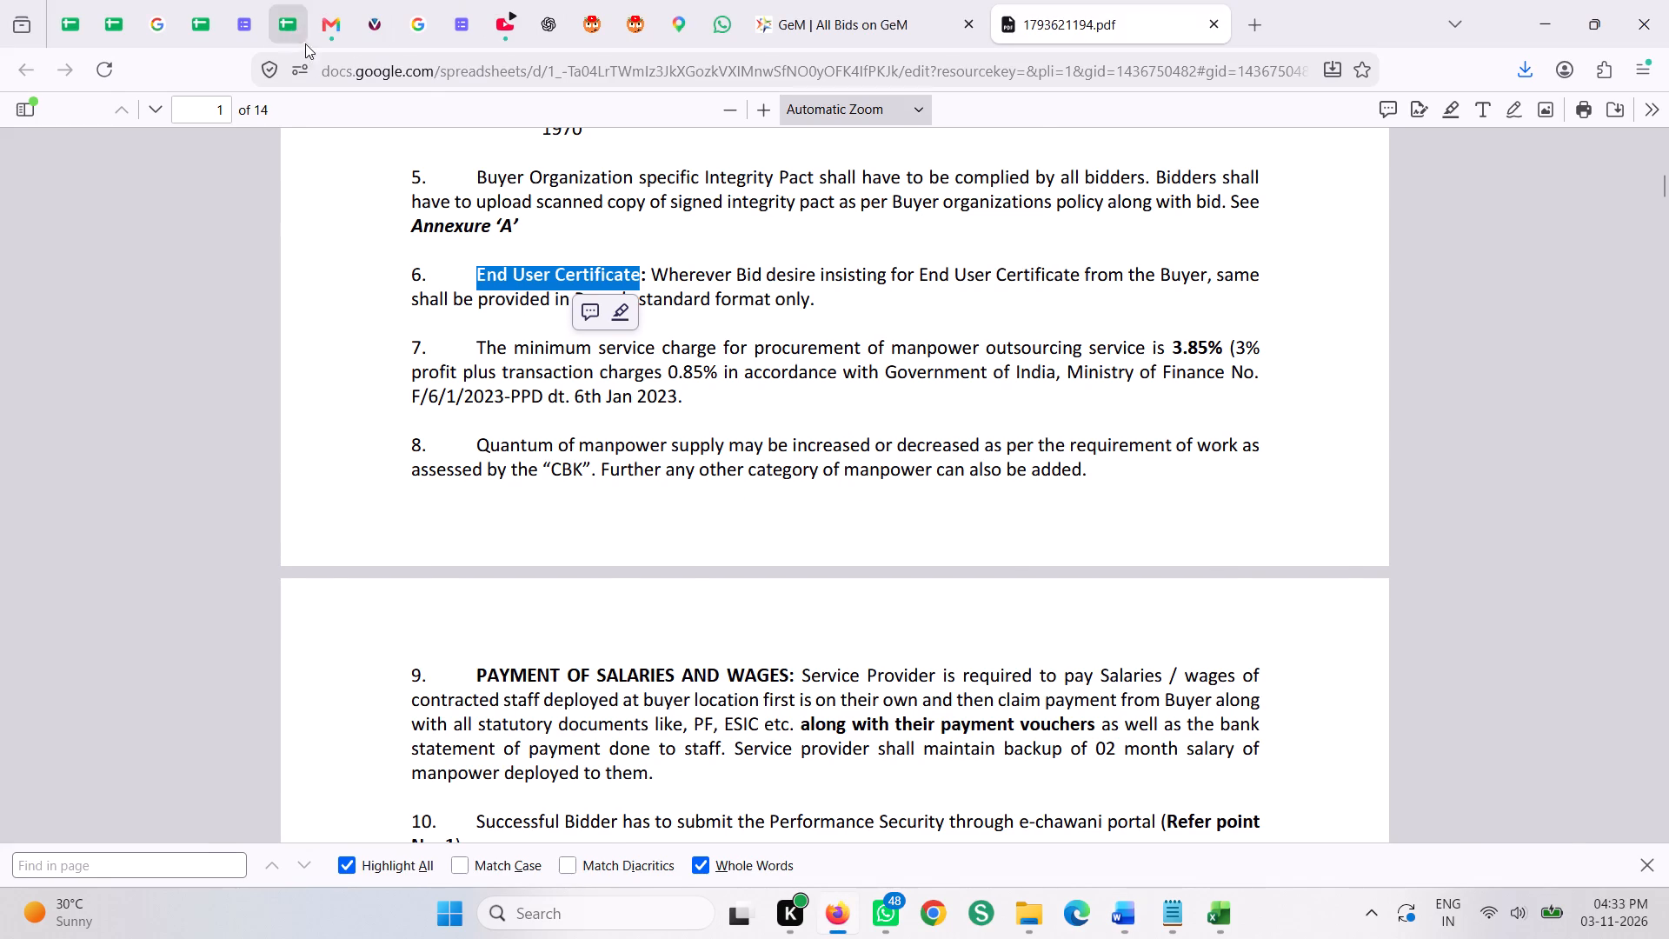
pyautogui.doubleClick(1066, 545)
pyautogui.hotkey('ctrl', 'v')
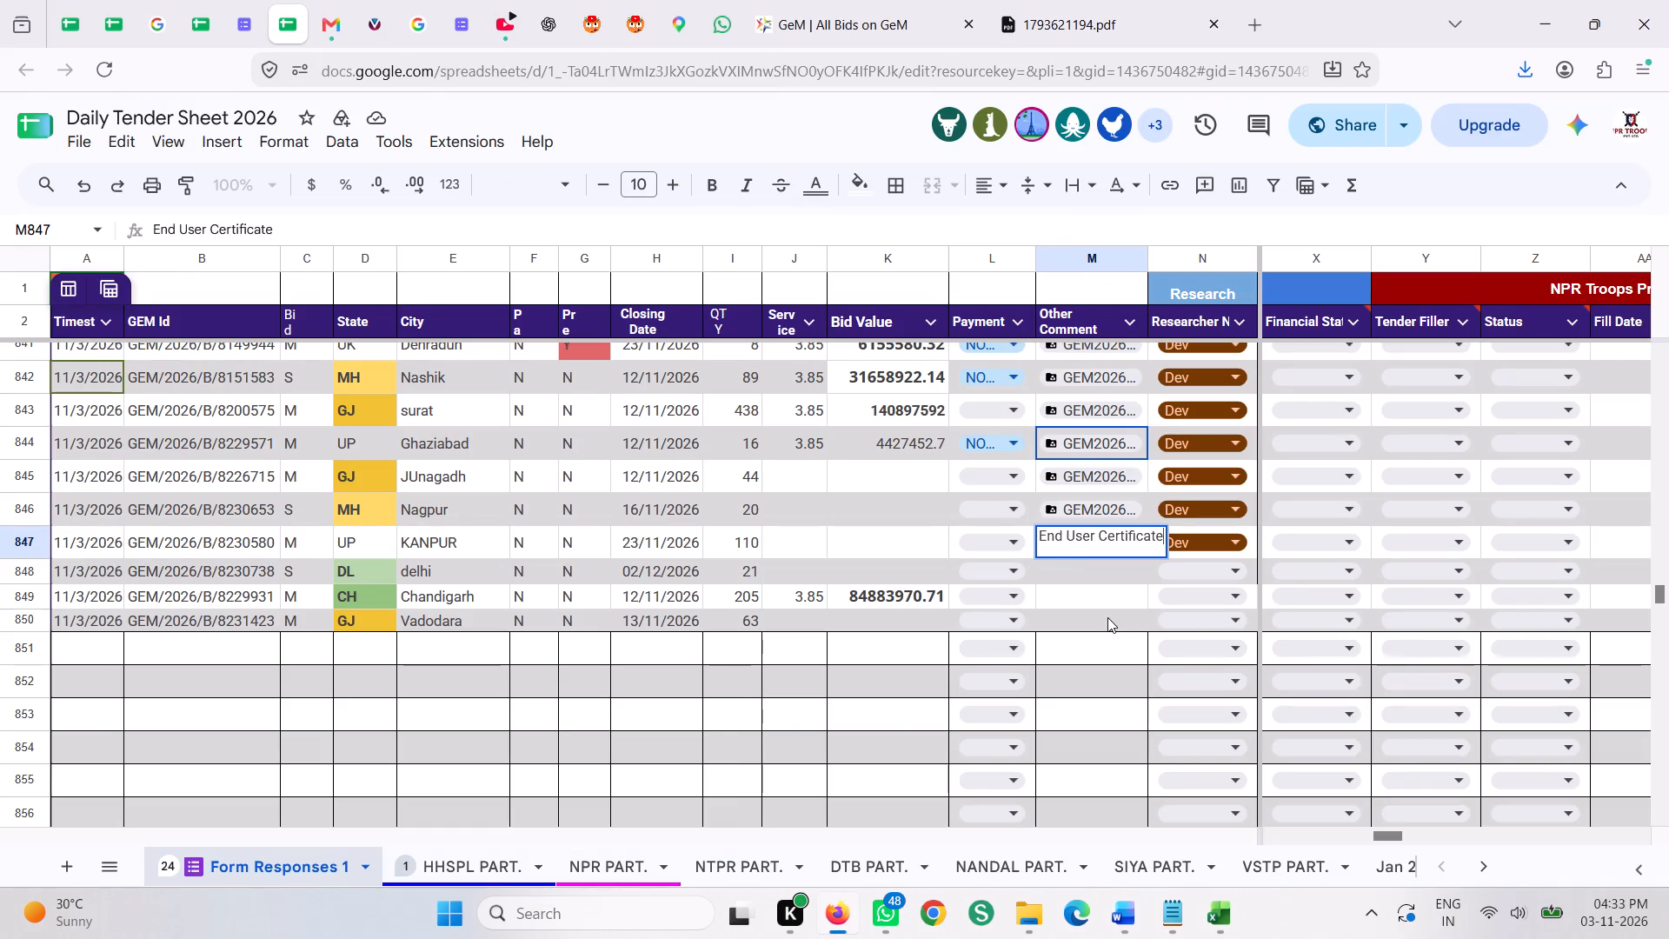
pyautogui.press('Return')
# Add "+1" to the end of the CANCEL tally in Notepad, and return to the tender sheet.
pyautogui.click(1167, 920)
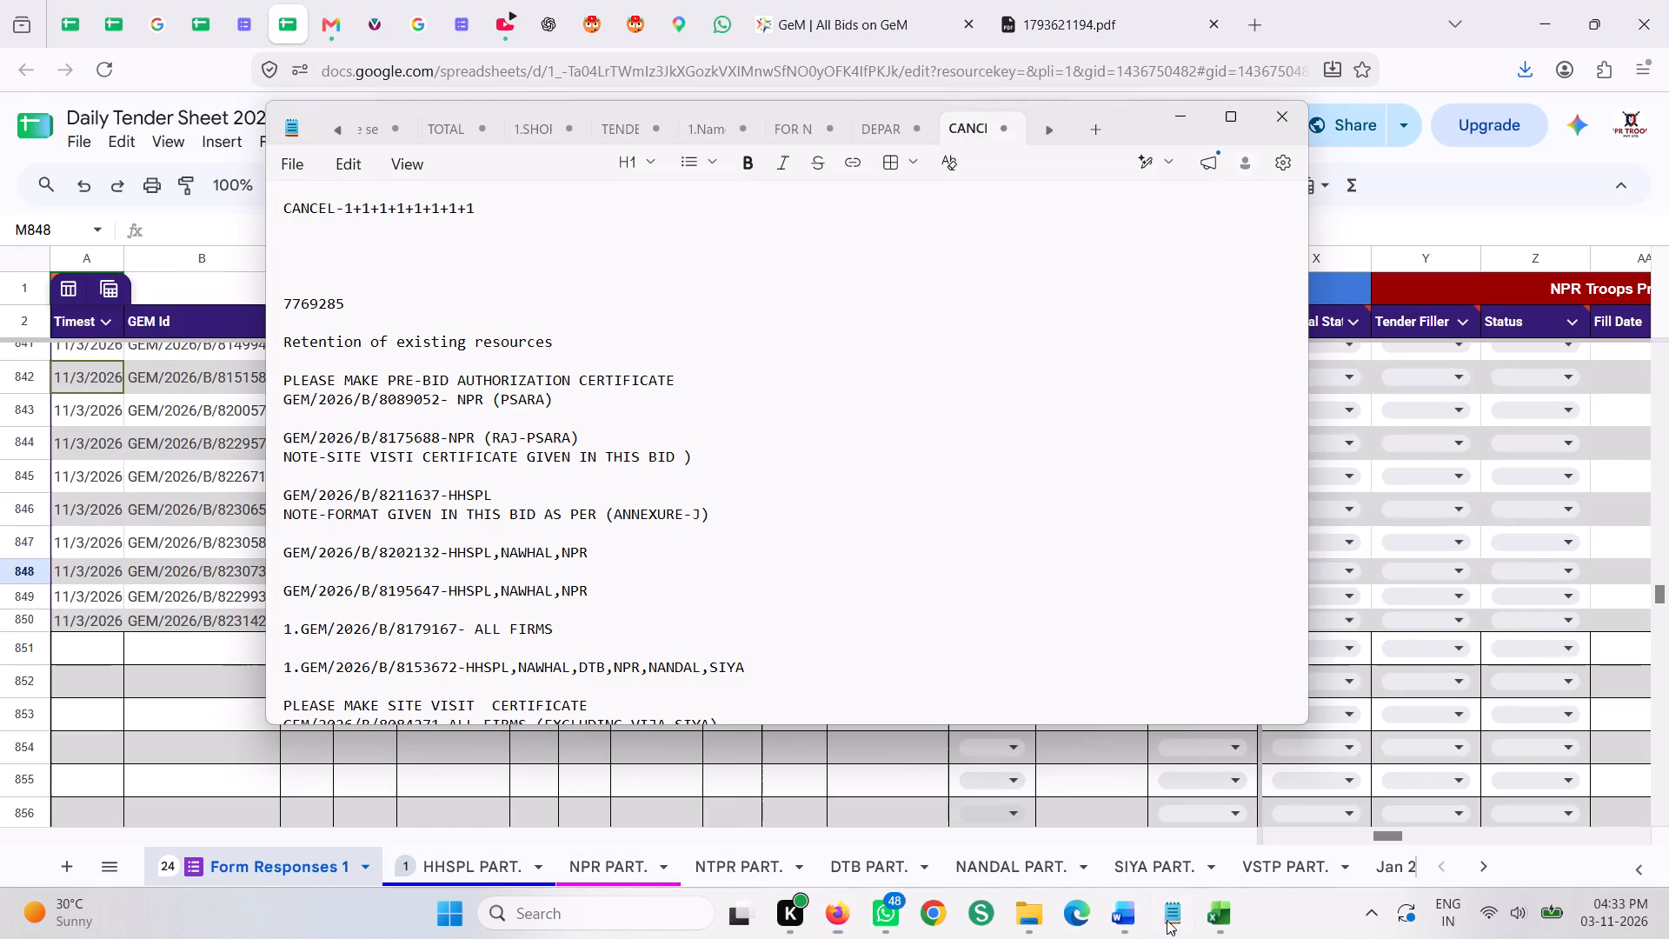
pyautogui.press('+')
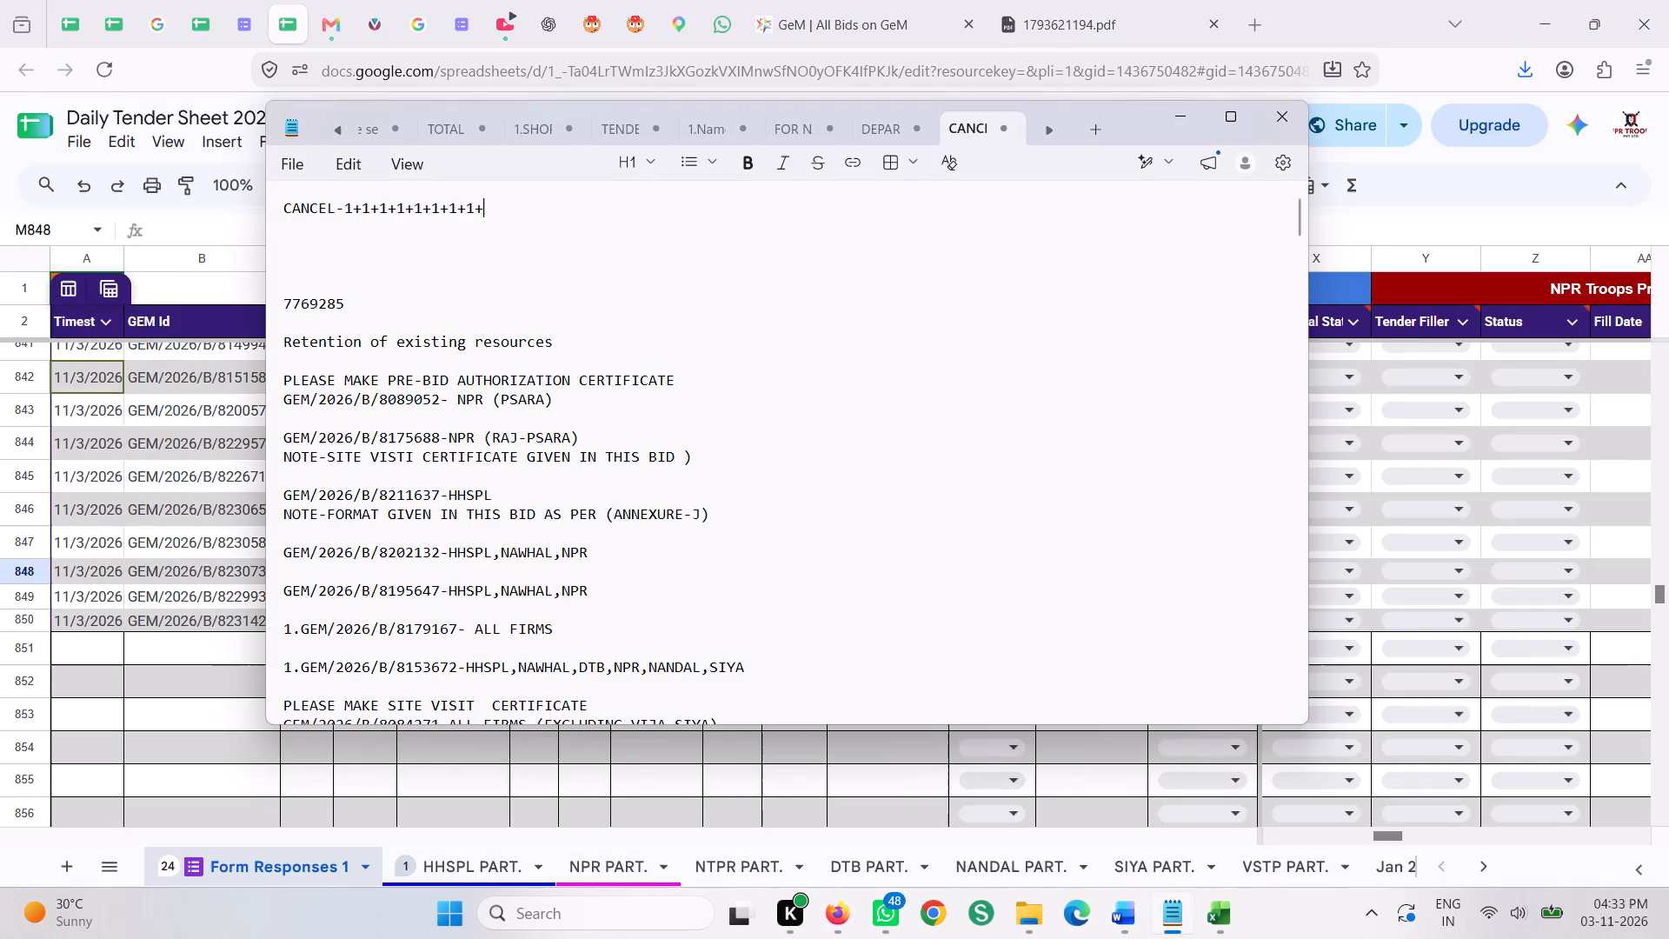
pyautogui.press('1')
pyautogui.hotkey('alt', 'Tab')
# Assign Dev as the researcher for bid GEM/2026/B/8230738 in row 848.
pyautogui.click(1170, 569)
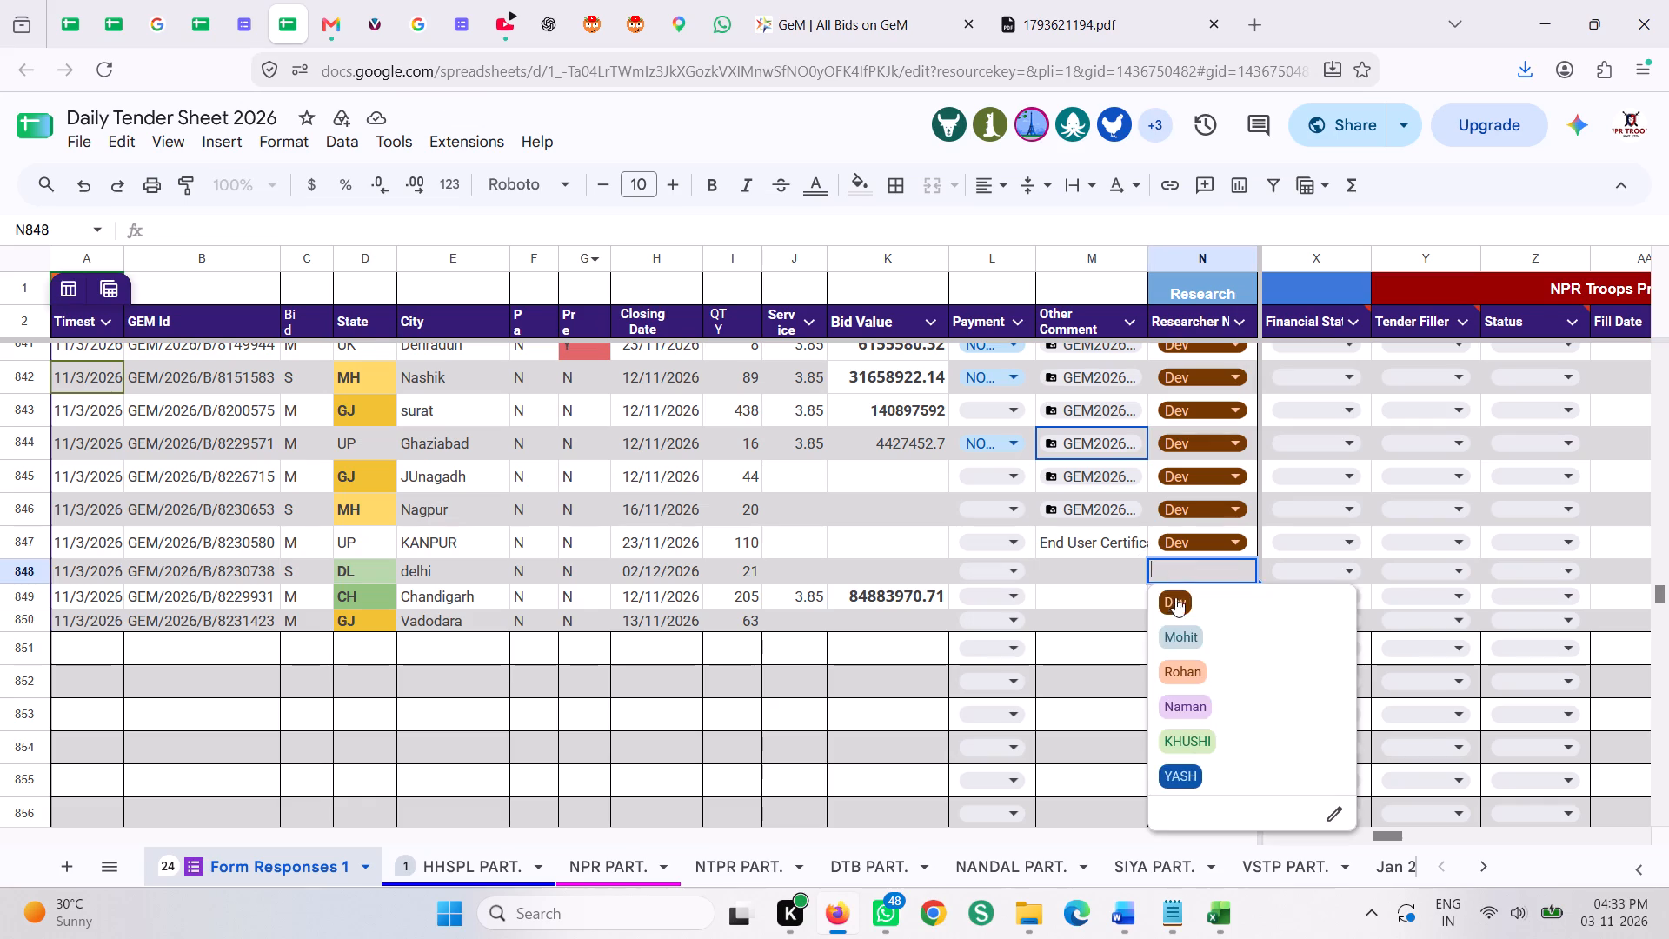
pyautogui.click(1176, 603)
pyautogui.click(1127, 581)
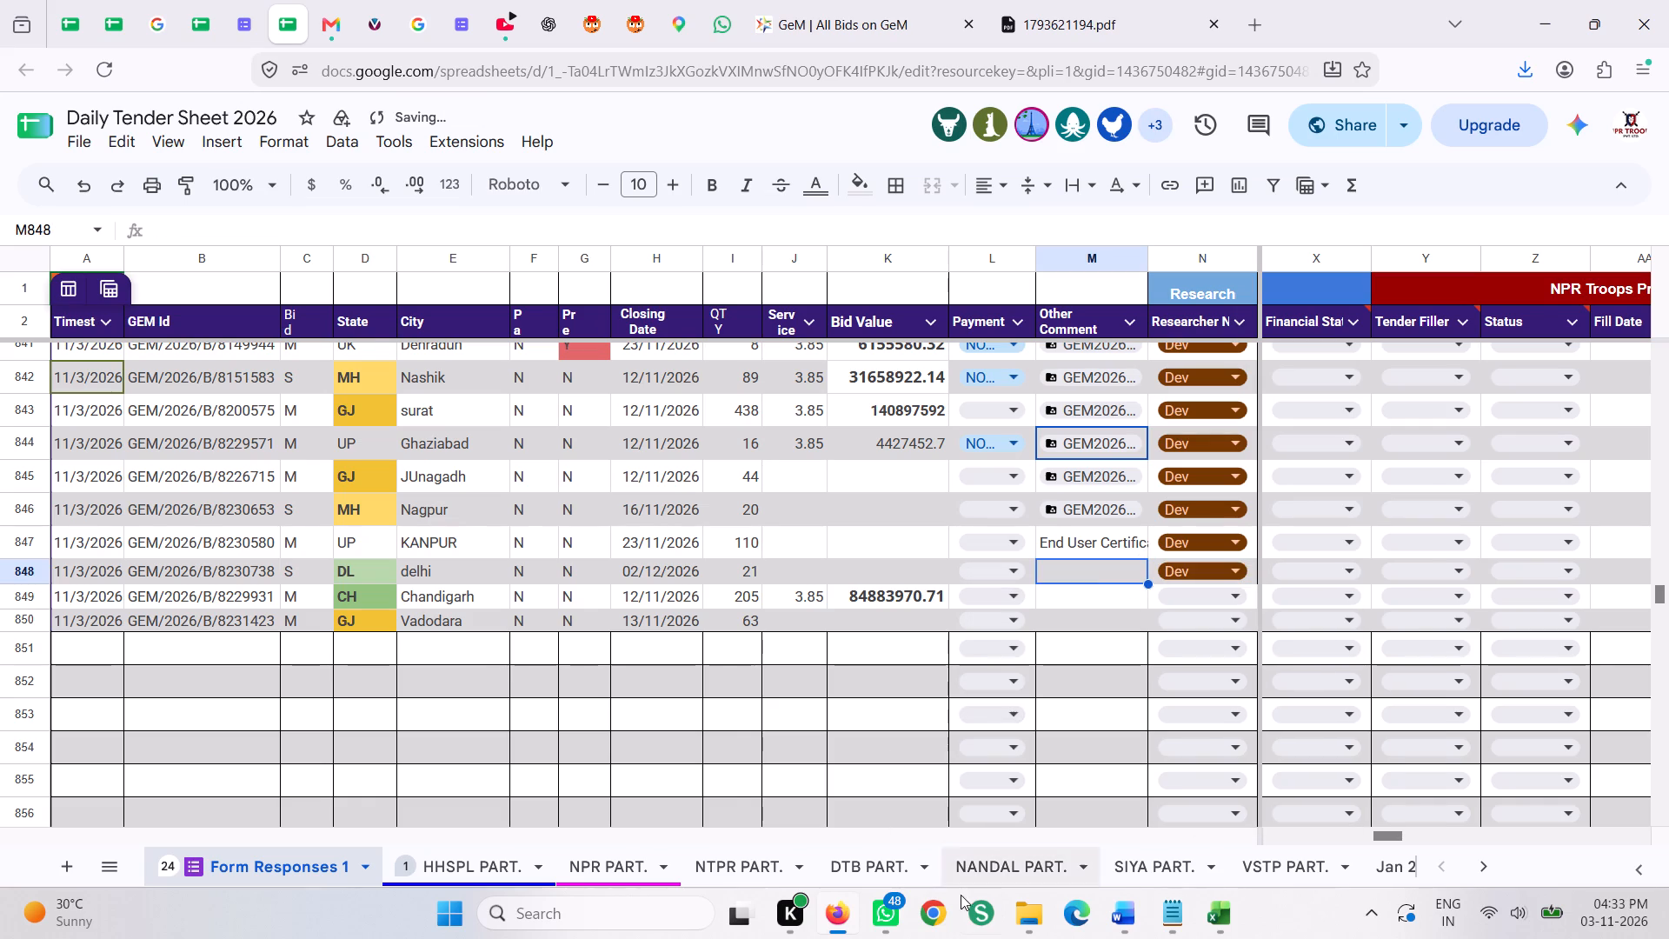
# Go up from the GEM2026B8230580 folder to its parent folder DEV1 in File Explorer.
pyautogui.click(1023, 918)
pyautogui.click(122, 65)
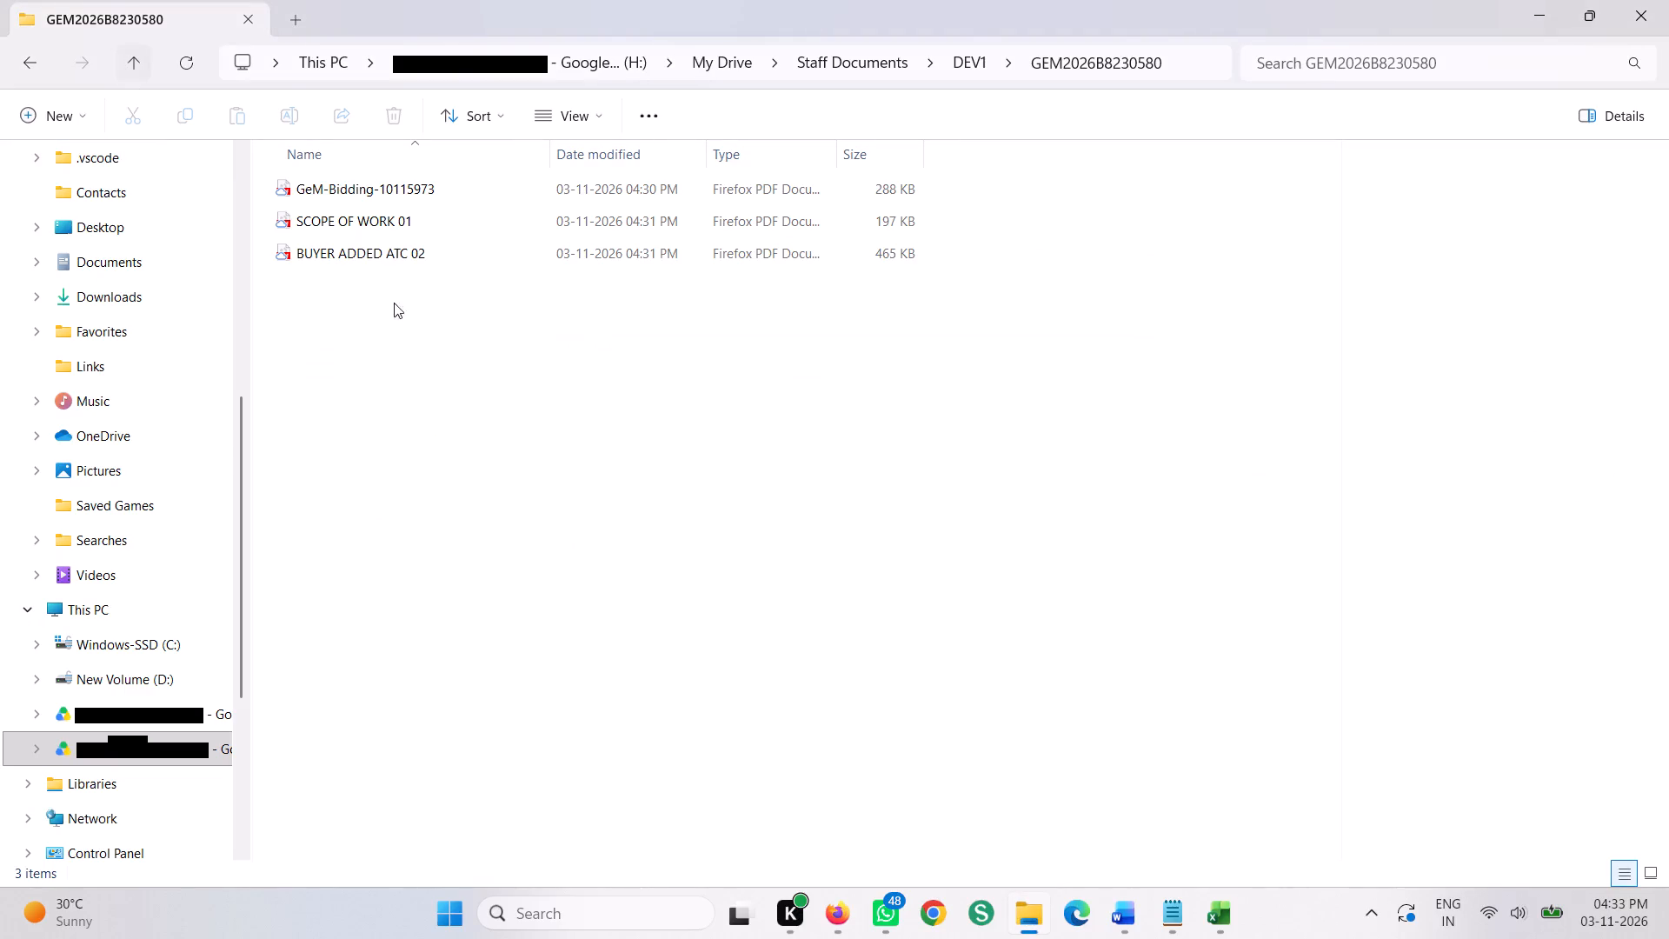
# Copy the GEM Id GEM/2026/B/8230738 from row 848 of the tender sheet, and return to the row's Other Comment cell.
pyautogui.click(837, 902)
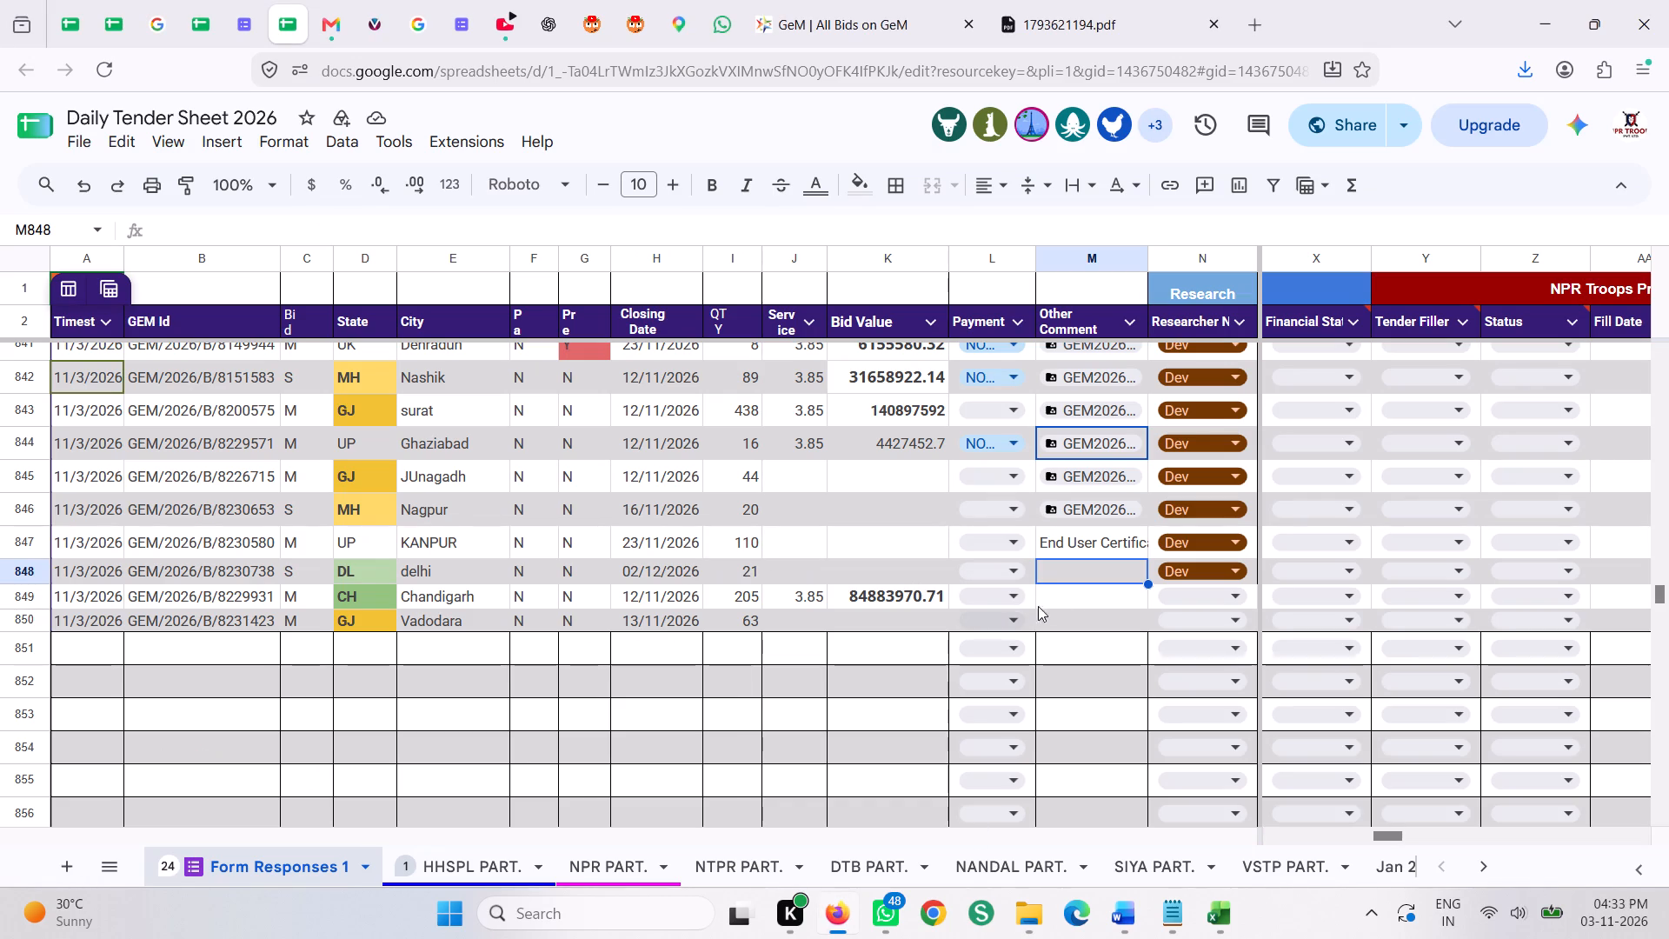
pyautogui.press('Left')
pyautogui.press('Left')
pyautogui.press('Left')
pyautogui.press('Left')
pyautogui.press('Left')
pyautogui.press('Left')
pyautogui.press('Left')
pyautogui.press('Left')
pyautogui.press('Left')
pyautogui.press('Left')
pyautogui.press('Left')
pyautogui.press('Left')
pyautogui.press('Left')
pyautogui.press('Left')
pyautogui.press('Left')
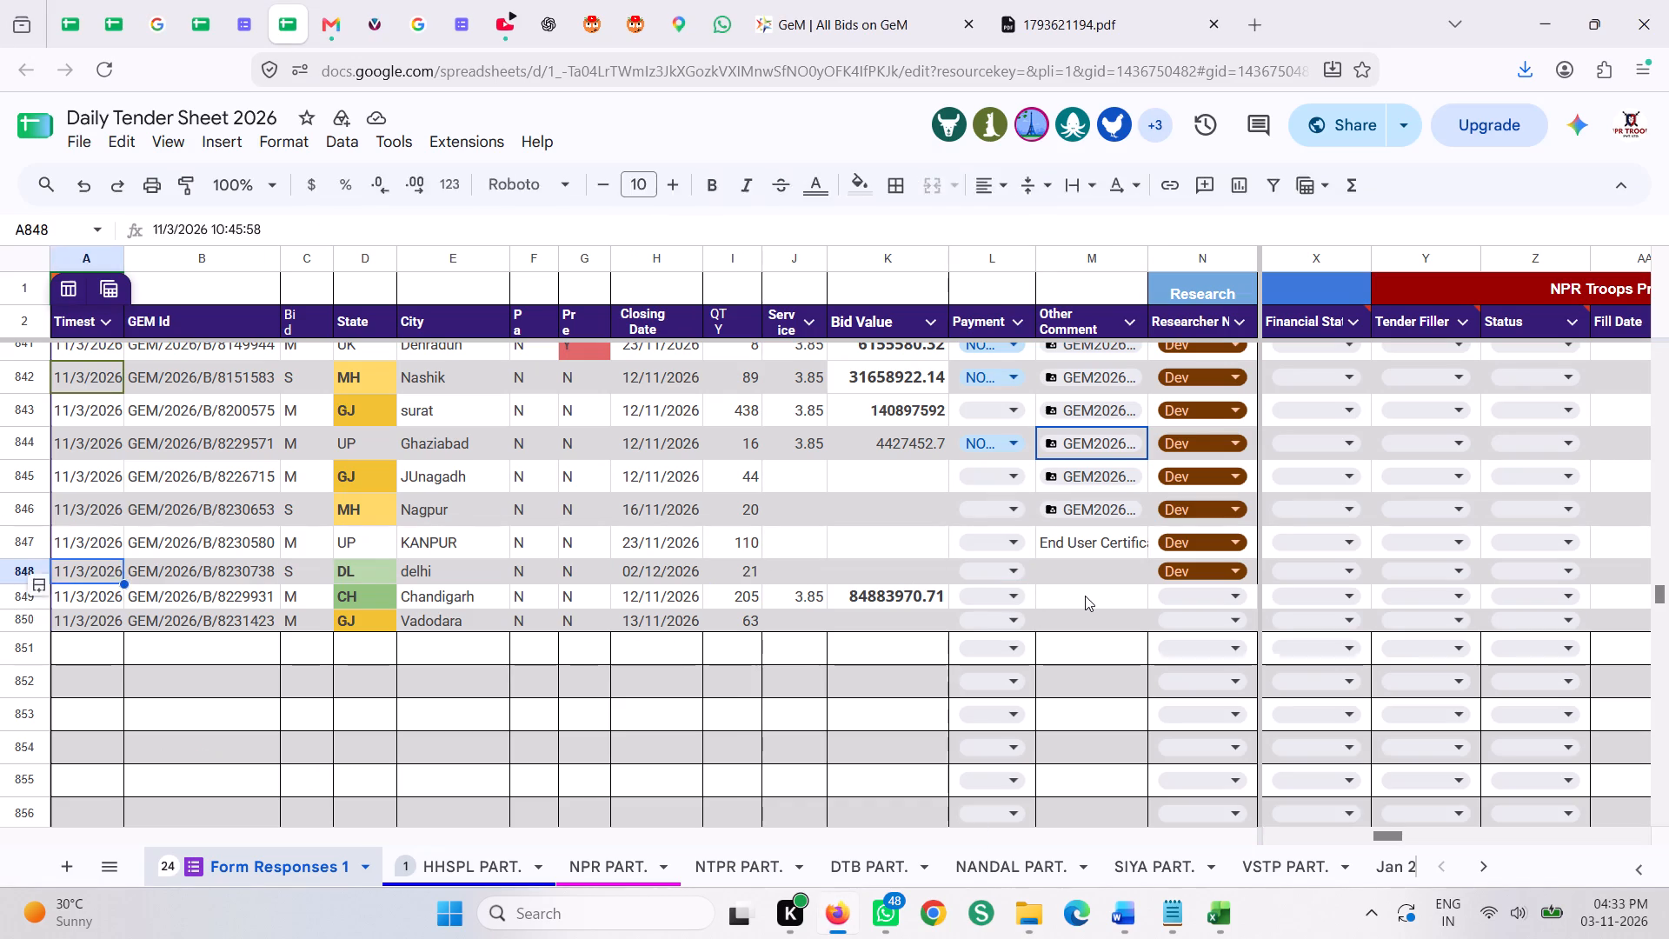
pyautogui.press('Right')
pyautogui.hotkey('ctrl', 'c')
pyautogui.press('Right')
pyautogui.press('Right')
pyautogui.press('Right')
pyautogui.press('Right')
pyautogui.press('Right')
pyautogui.press('Right')
pyautogui.press('Right')
pyautogui.press('Right')
pyautogui.press('Right')
pyautogui.press('Right')
pyautogui.press('Right')
pyautogui.press('Right')
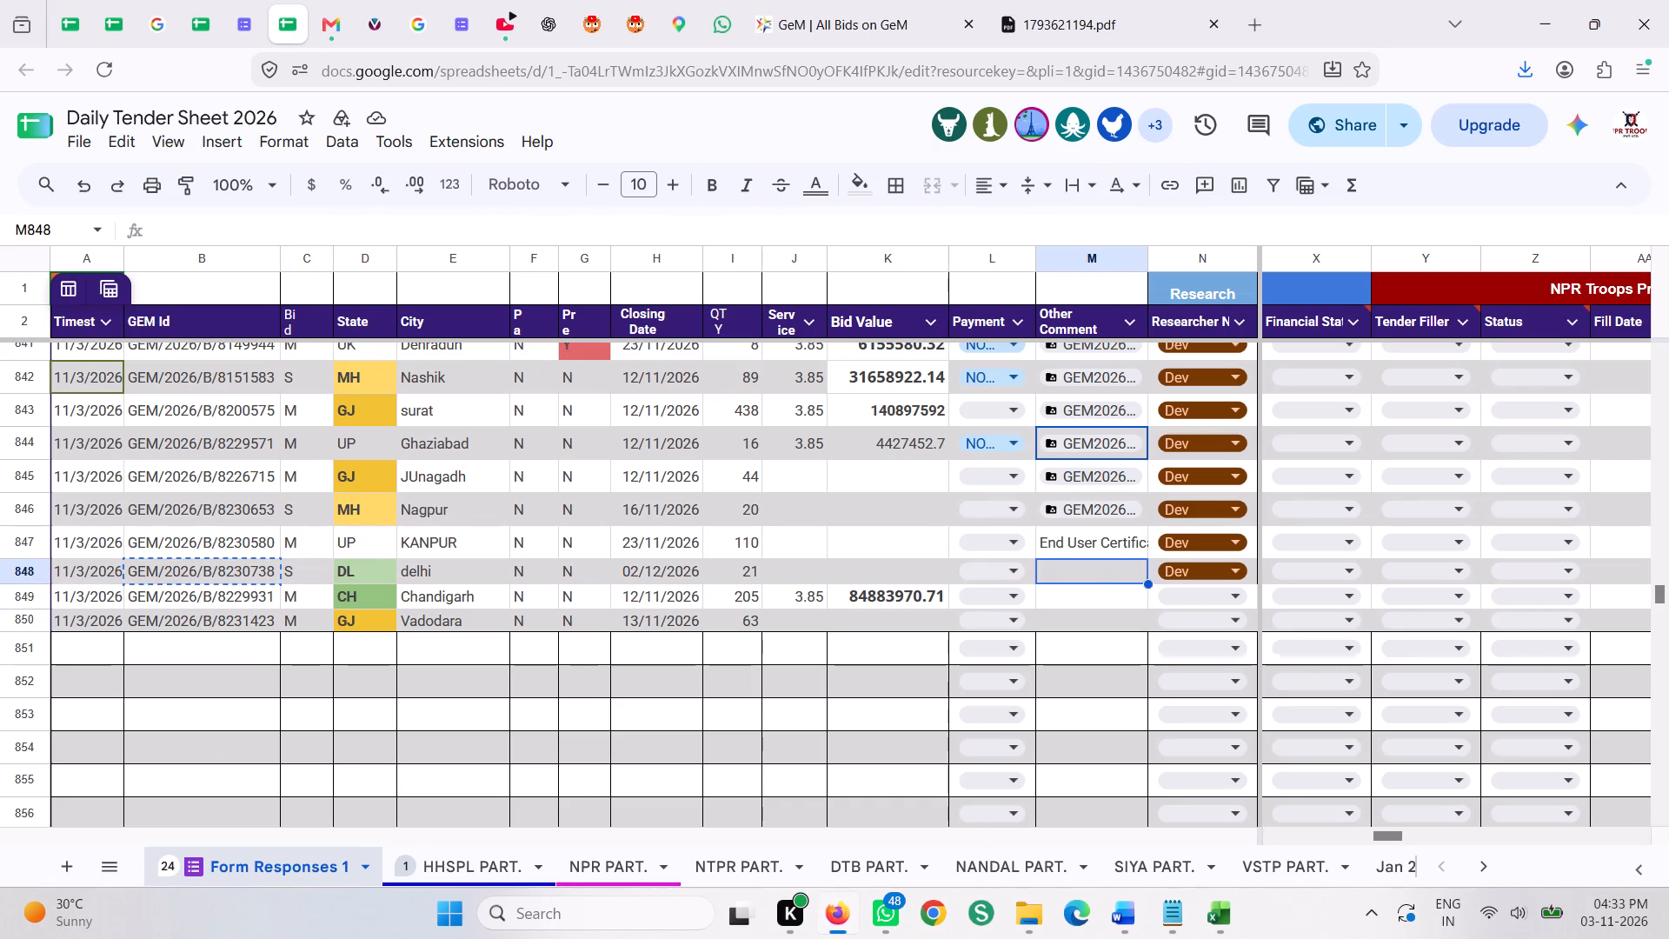
# Close the attachment PDF and search the GeM bid listing for GEM/2026/B/8230738.
pyautogui.click(1132, 0)
pyautogui.click(1210, 25)
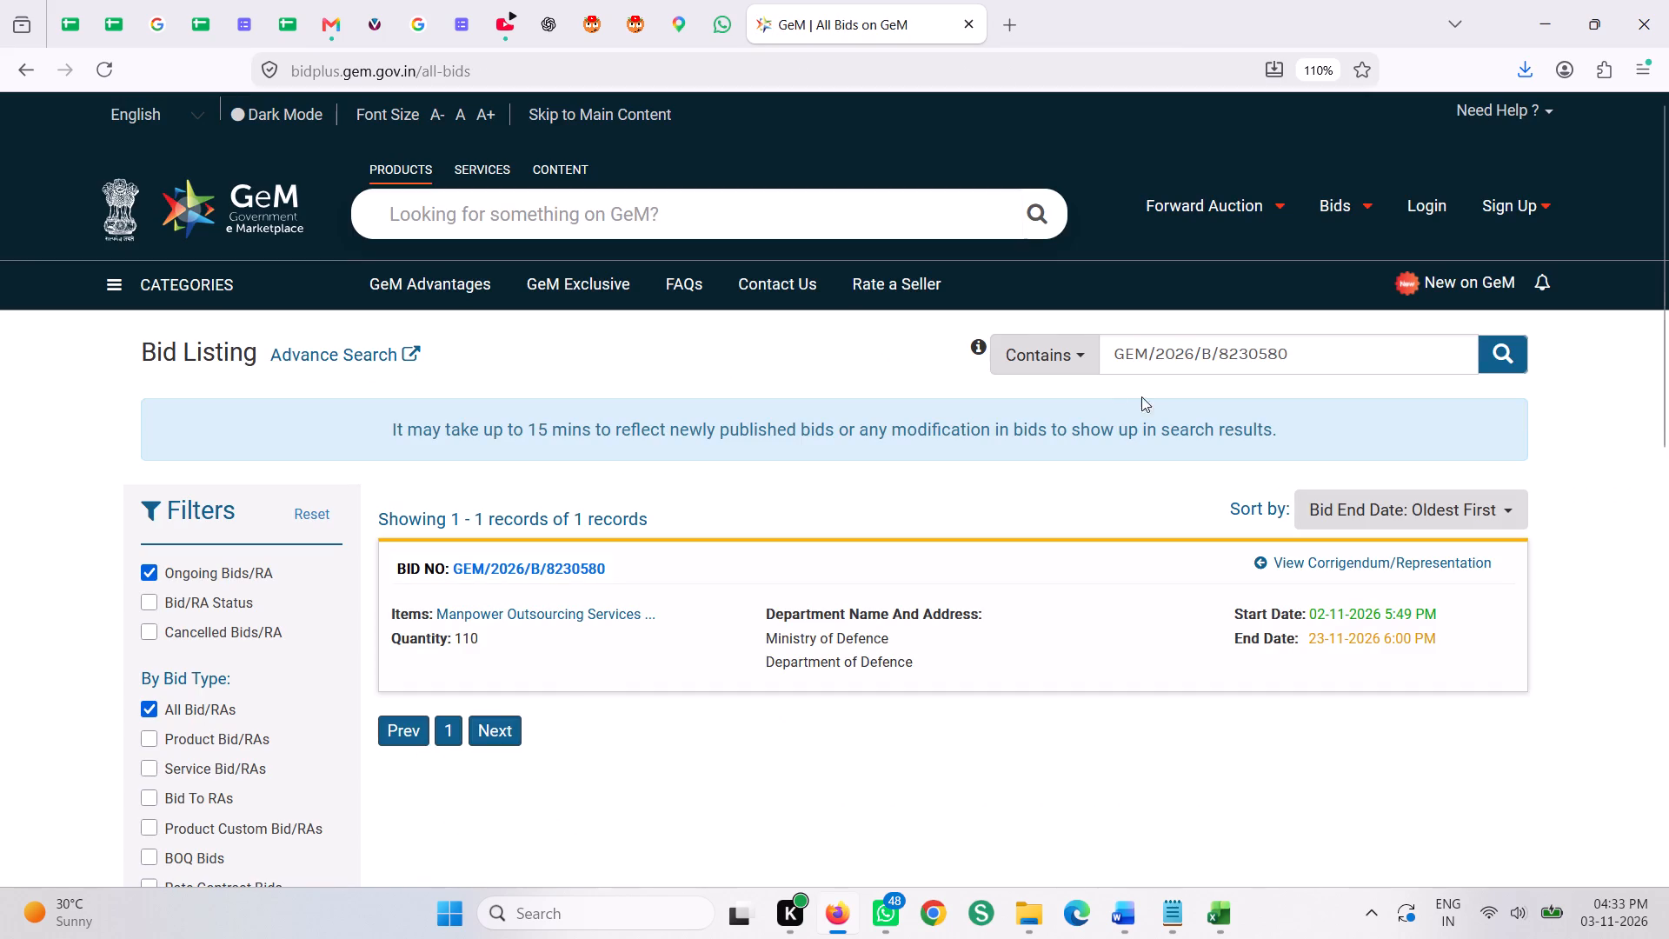
pyautogui.moveTo(1312, 343); pyautogui.dragTo(1023, 351)
pyautogui.hotkey('ctrl', 'v')
pyautogui.press('Return')
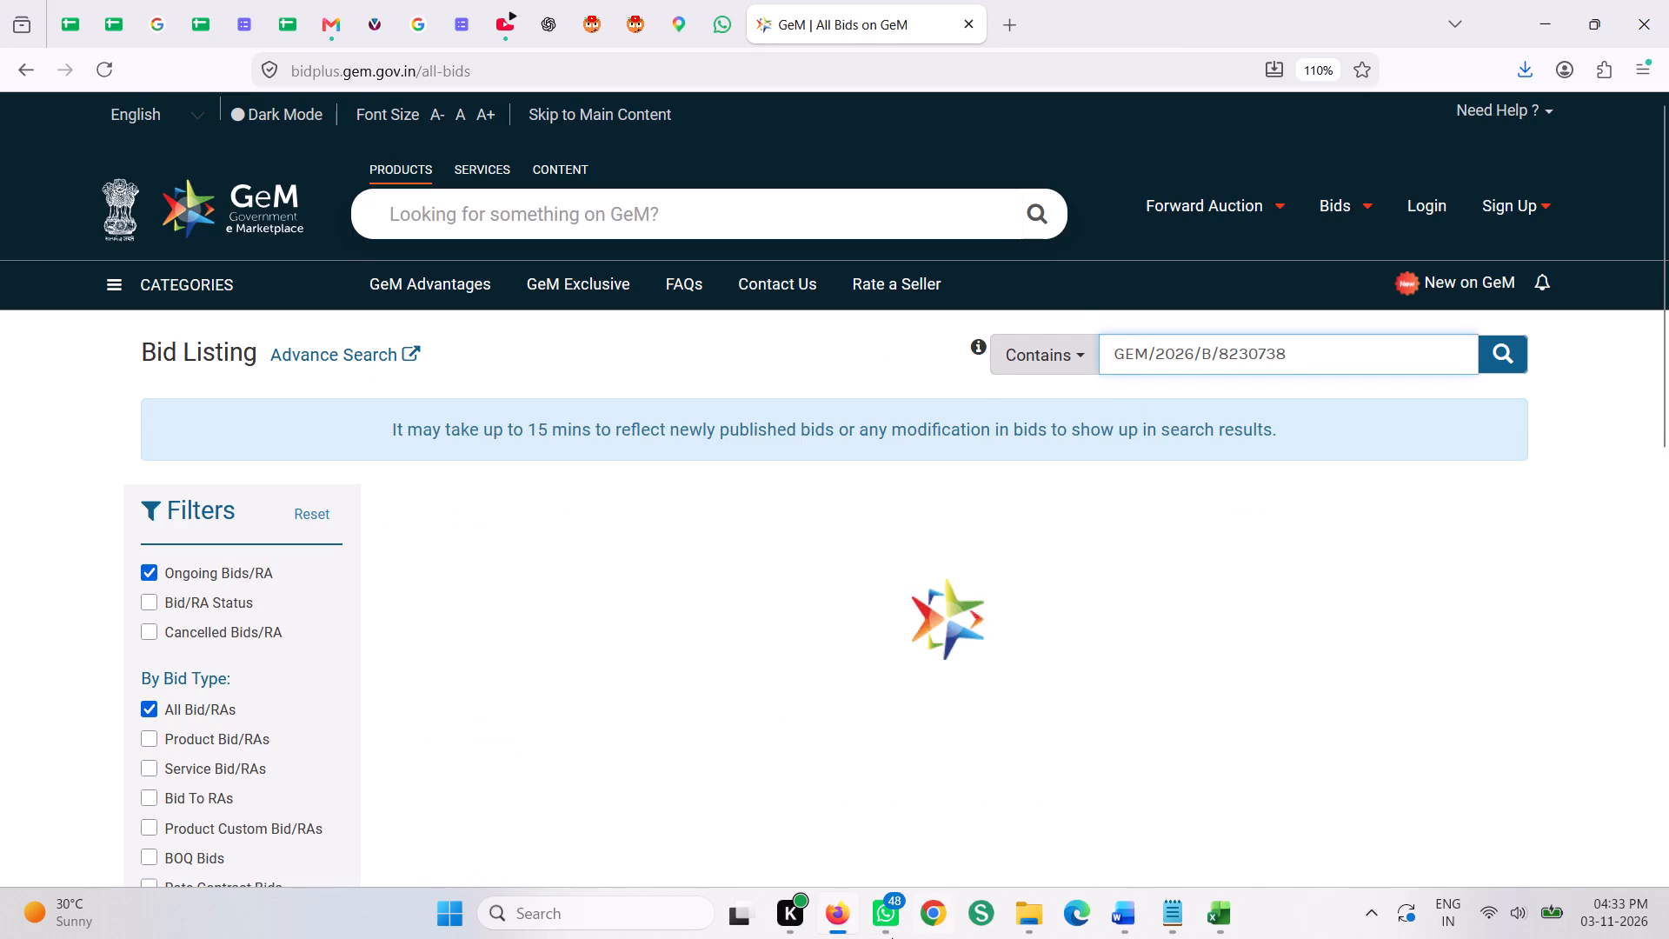
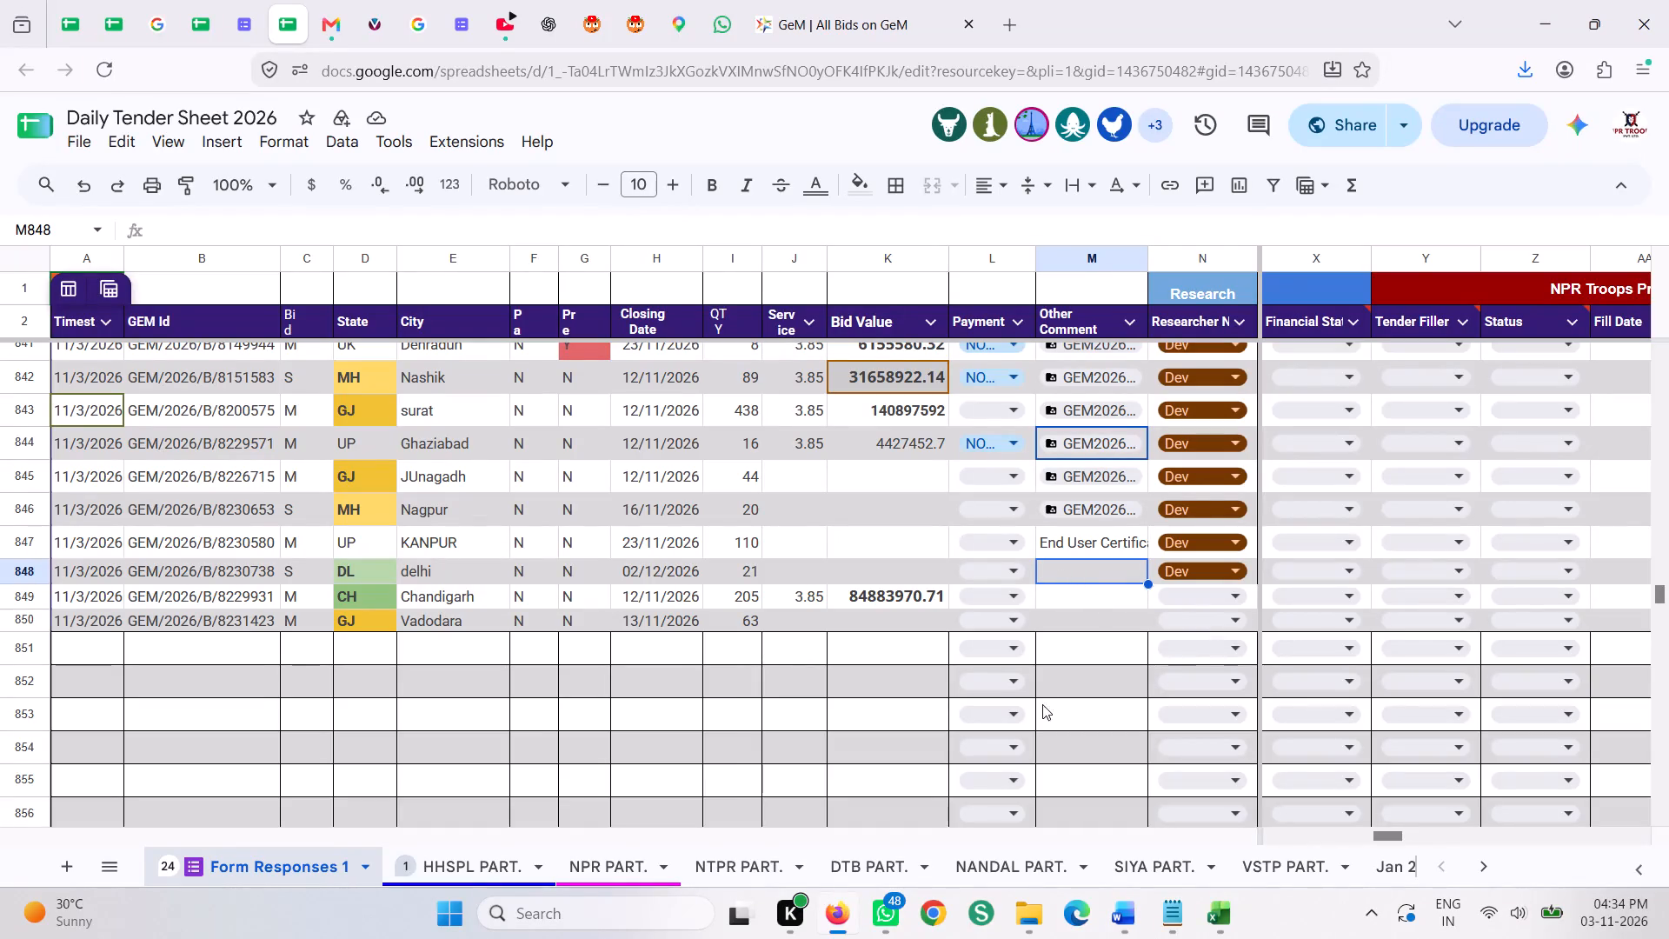
# Open the bid document of GEM/2026/B/8230738 from the GeM bid listing.
pyautogui.click(921, 0)
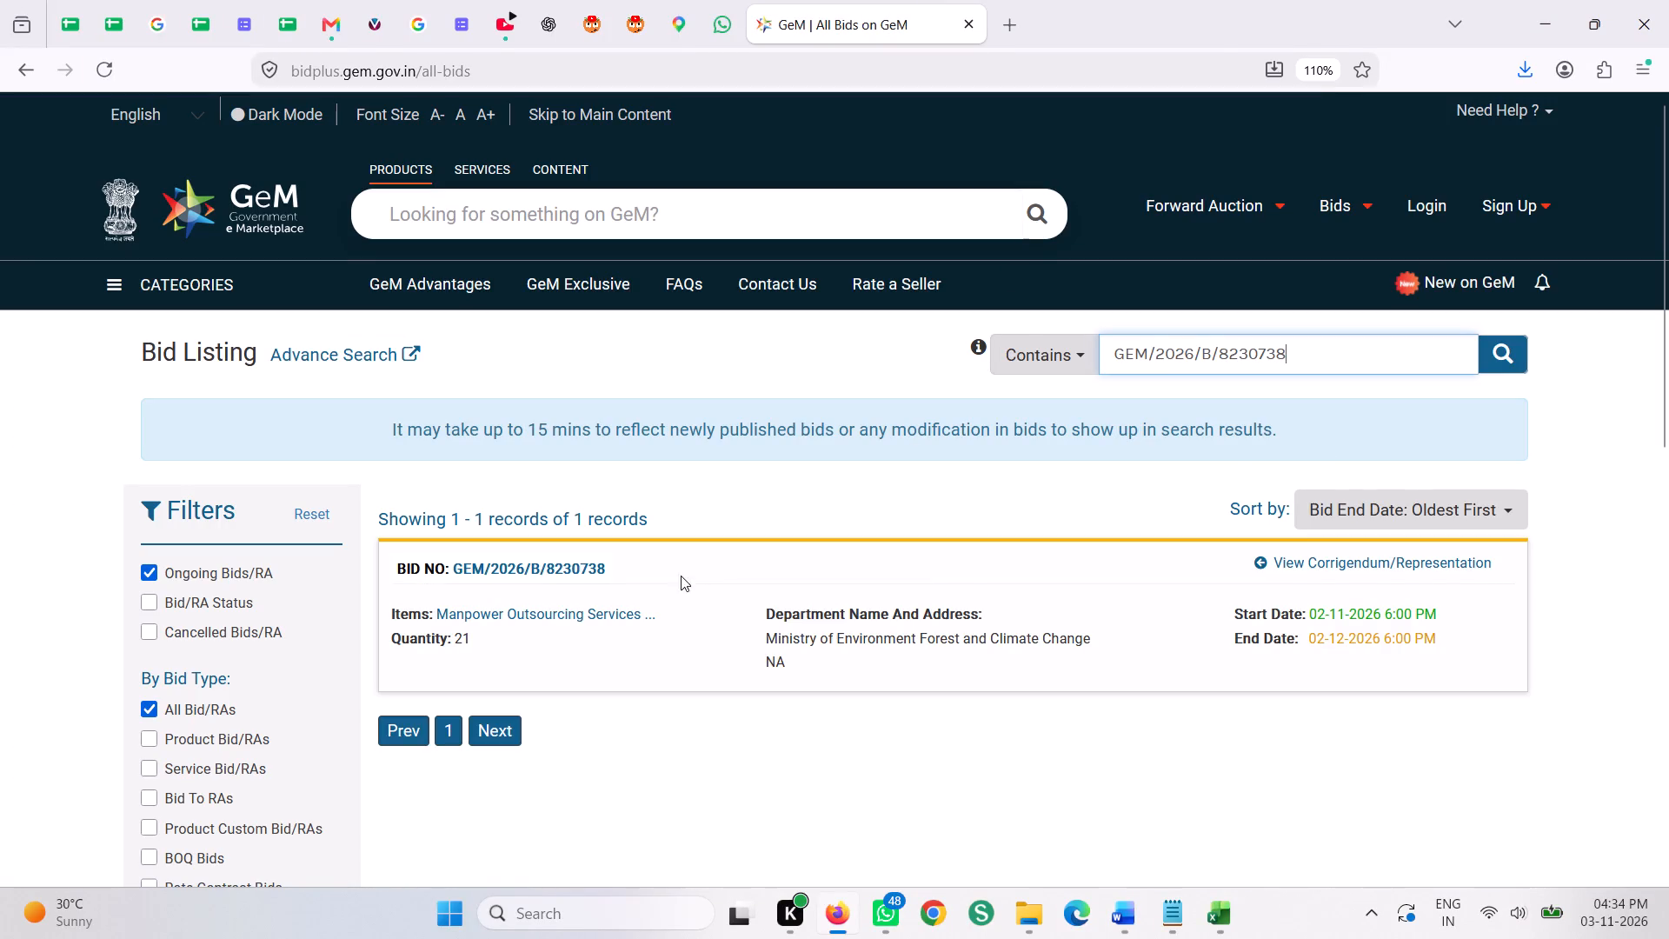
pyautogui.click(585, 567)
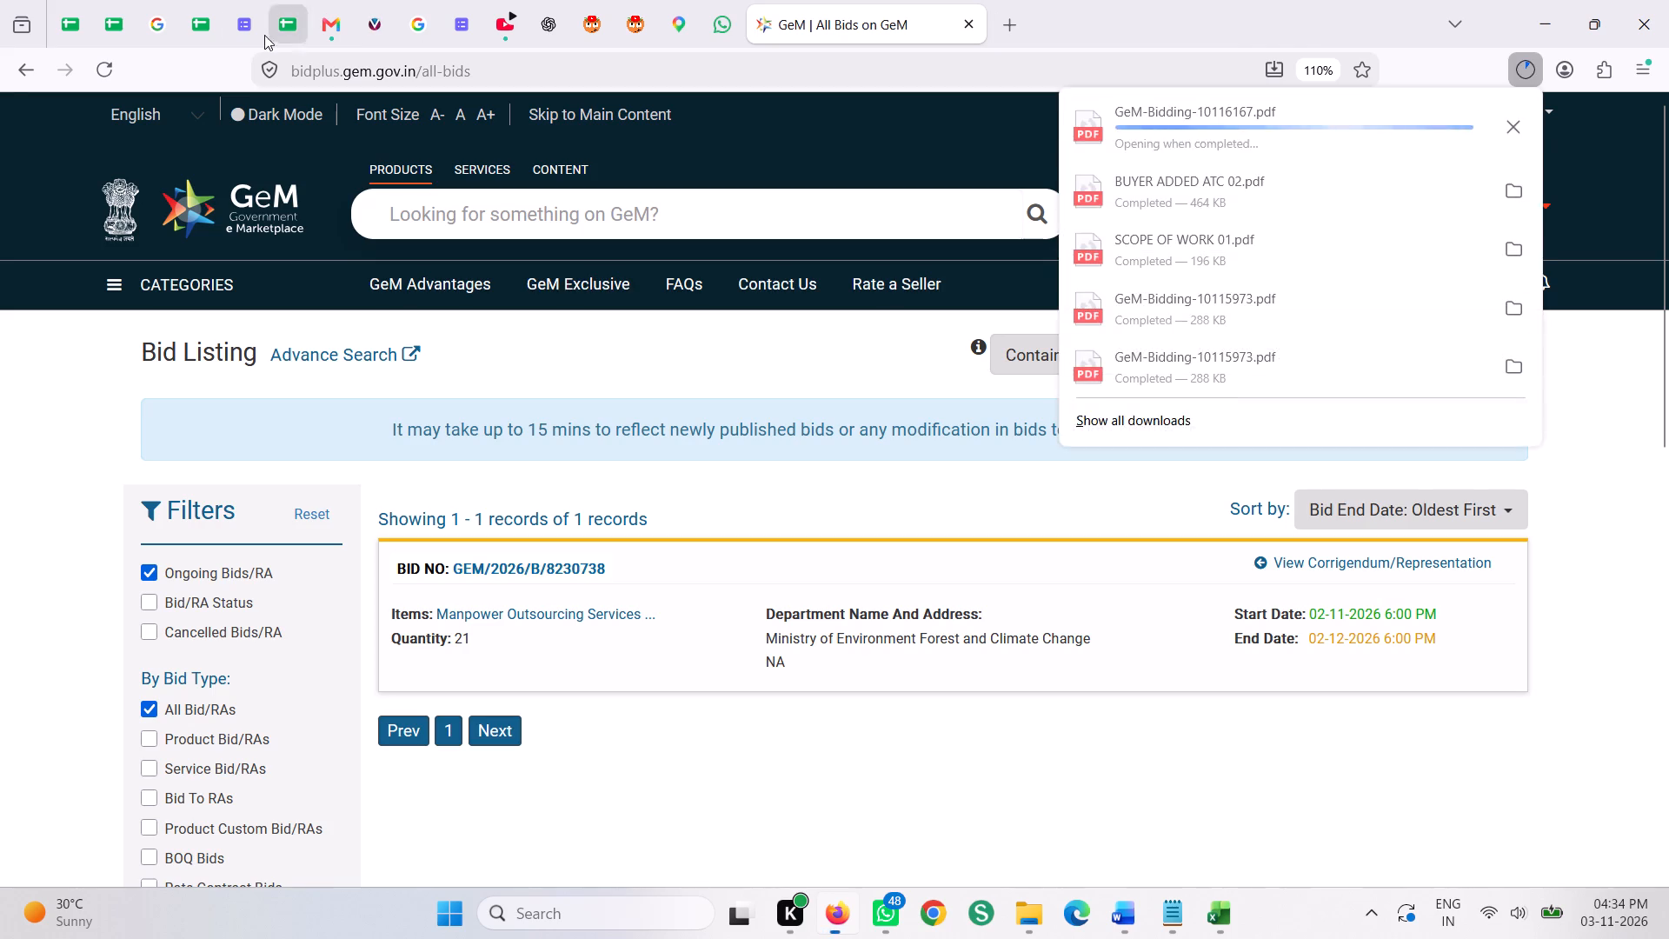
# Delete the folder GEM2026B8230580 from DEV1 in File Explorer.
pyautogui.click(287, 25)
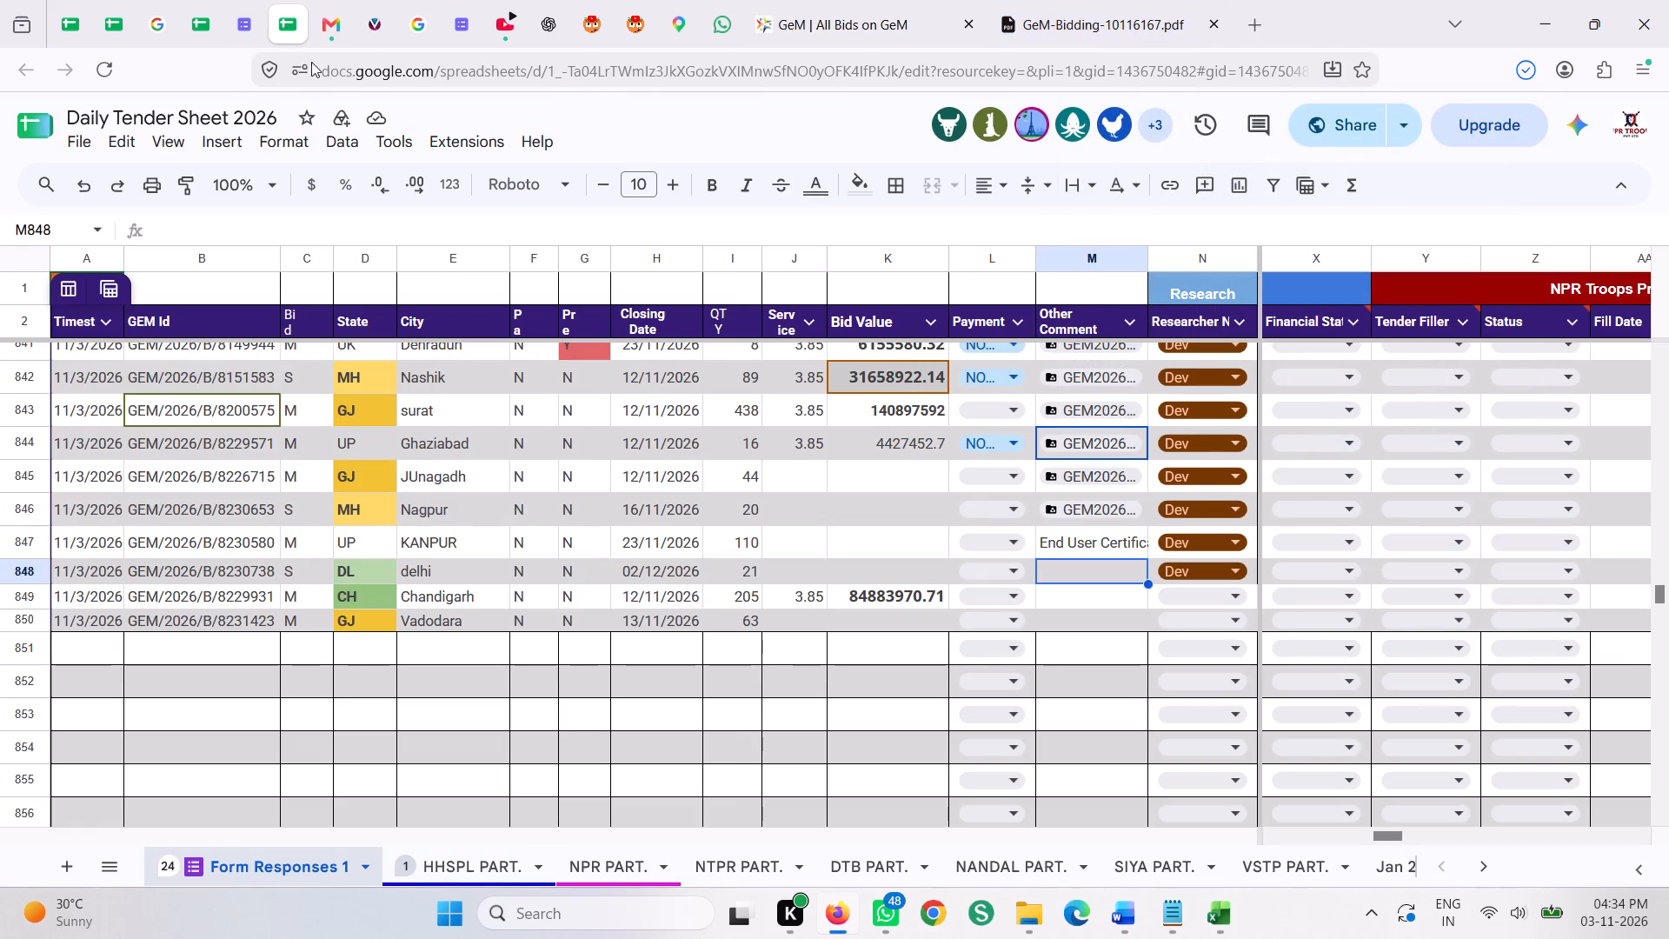
pyautogui.click(1035, 915)
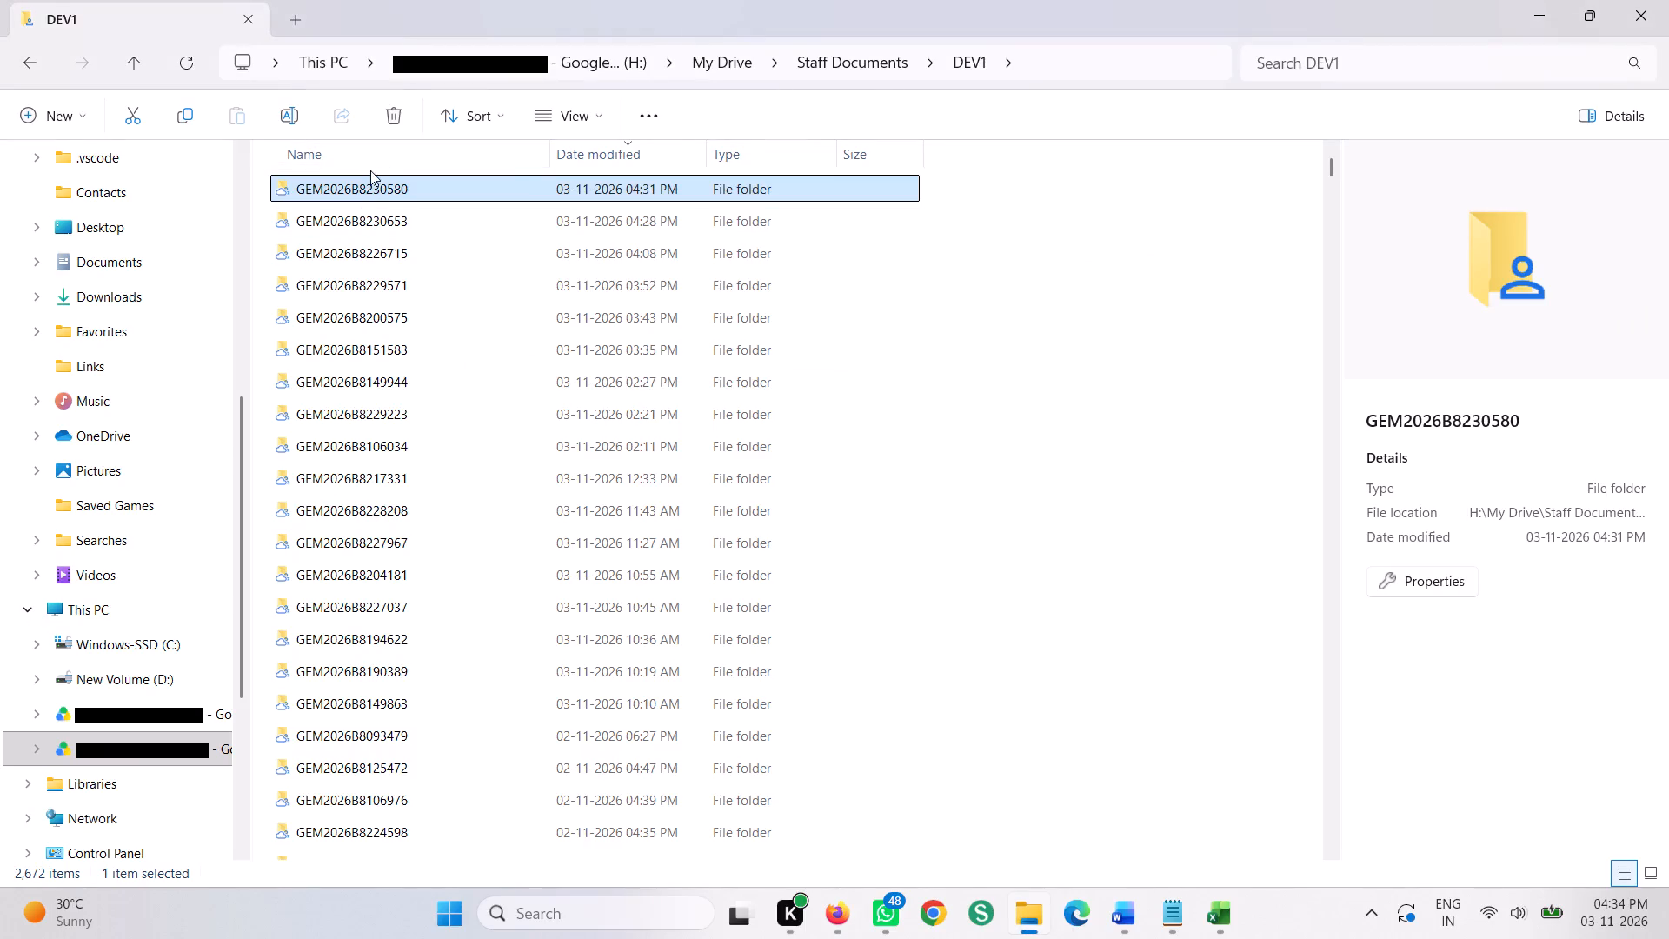
pyautogui.press('Delete')
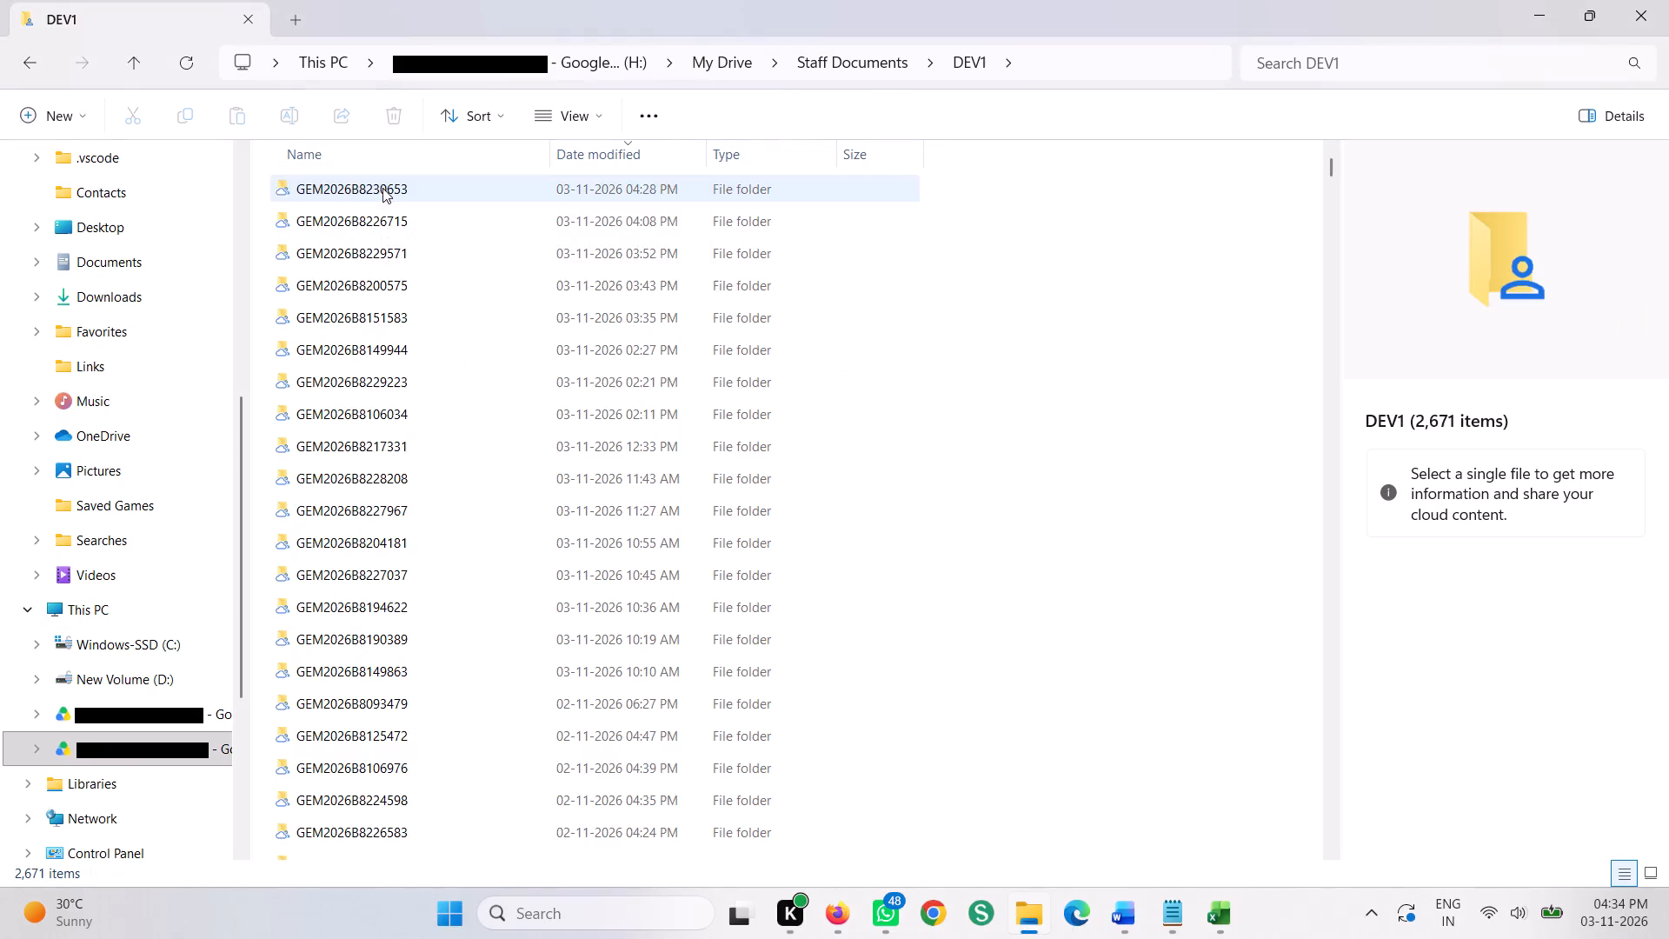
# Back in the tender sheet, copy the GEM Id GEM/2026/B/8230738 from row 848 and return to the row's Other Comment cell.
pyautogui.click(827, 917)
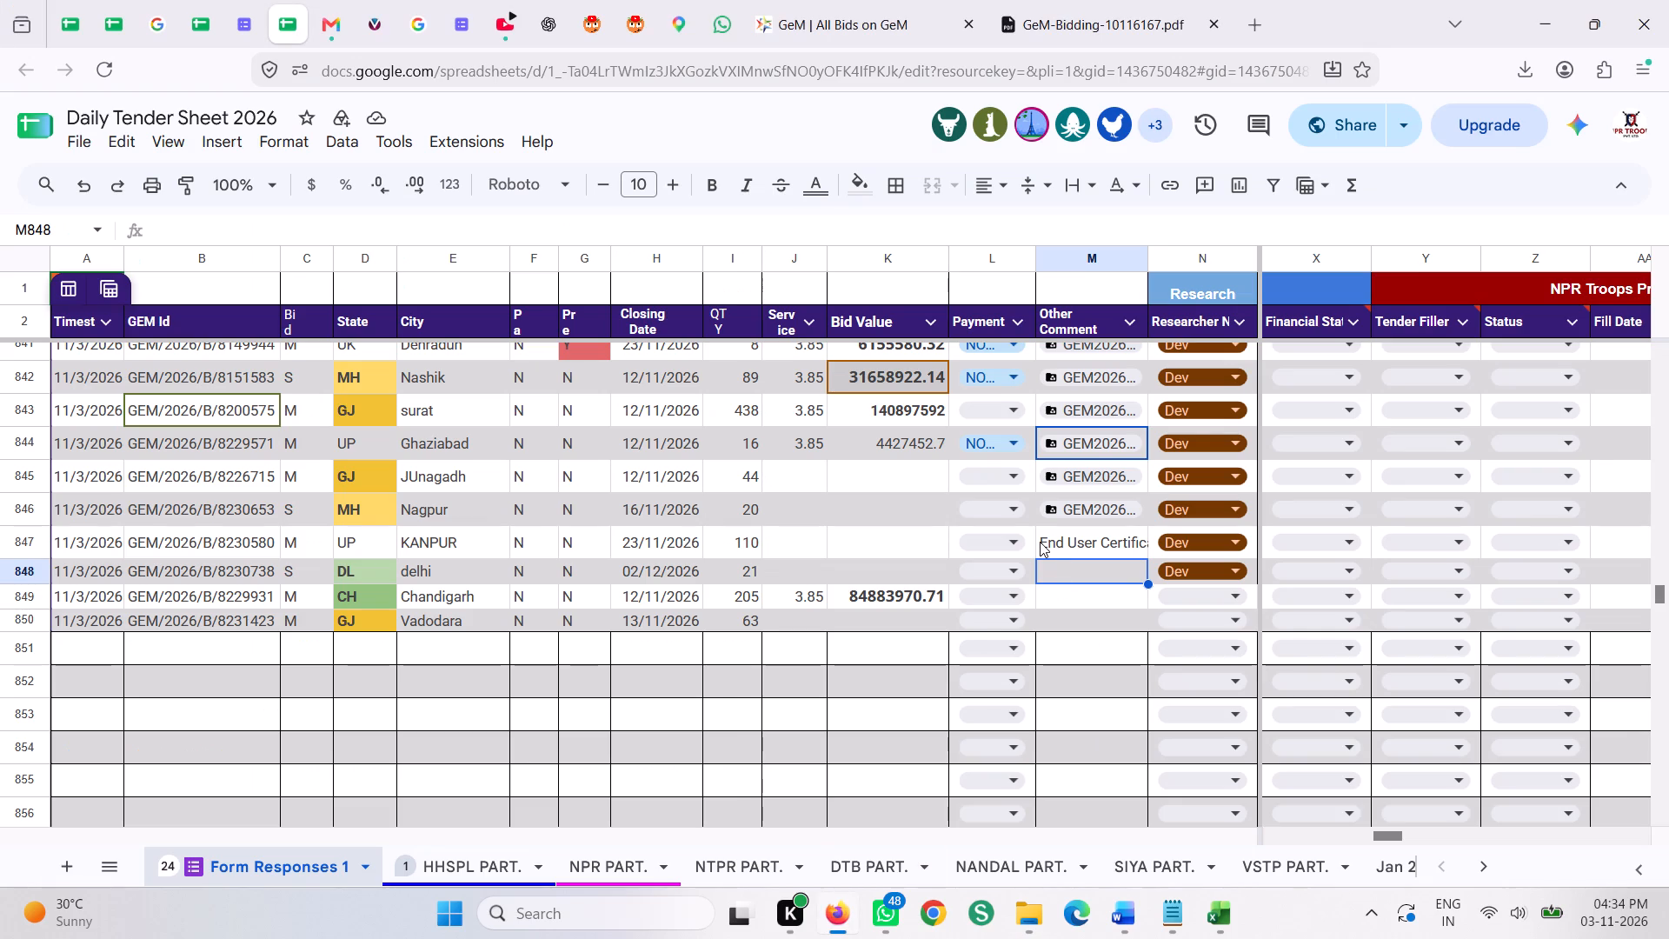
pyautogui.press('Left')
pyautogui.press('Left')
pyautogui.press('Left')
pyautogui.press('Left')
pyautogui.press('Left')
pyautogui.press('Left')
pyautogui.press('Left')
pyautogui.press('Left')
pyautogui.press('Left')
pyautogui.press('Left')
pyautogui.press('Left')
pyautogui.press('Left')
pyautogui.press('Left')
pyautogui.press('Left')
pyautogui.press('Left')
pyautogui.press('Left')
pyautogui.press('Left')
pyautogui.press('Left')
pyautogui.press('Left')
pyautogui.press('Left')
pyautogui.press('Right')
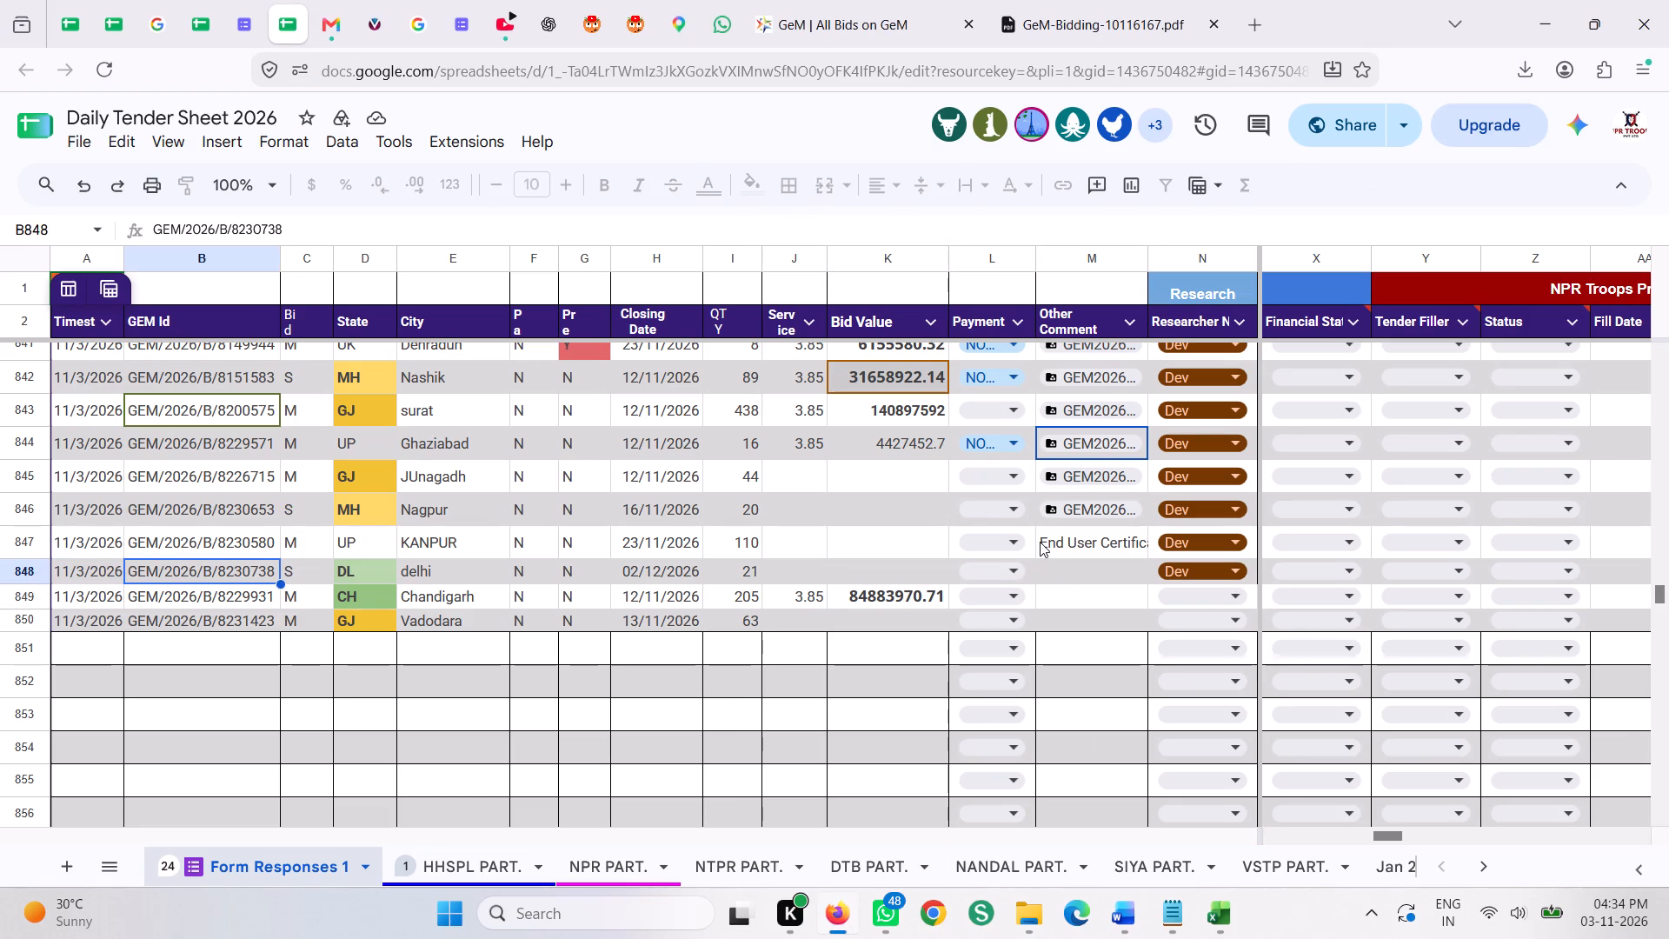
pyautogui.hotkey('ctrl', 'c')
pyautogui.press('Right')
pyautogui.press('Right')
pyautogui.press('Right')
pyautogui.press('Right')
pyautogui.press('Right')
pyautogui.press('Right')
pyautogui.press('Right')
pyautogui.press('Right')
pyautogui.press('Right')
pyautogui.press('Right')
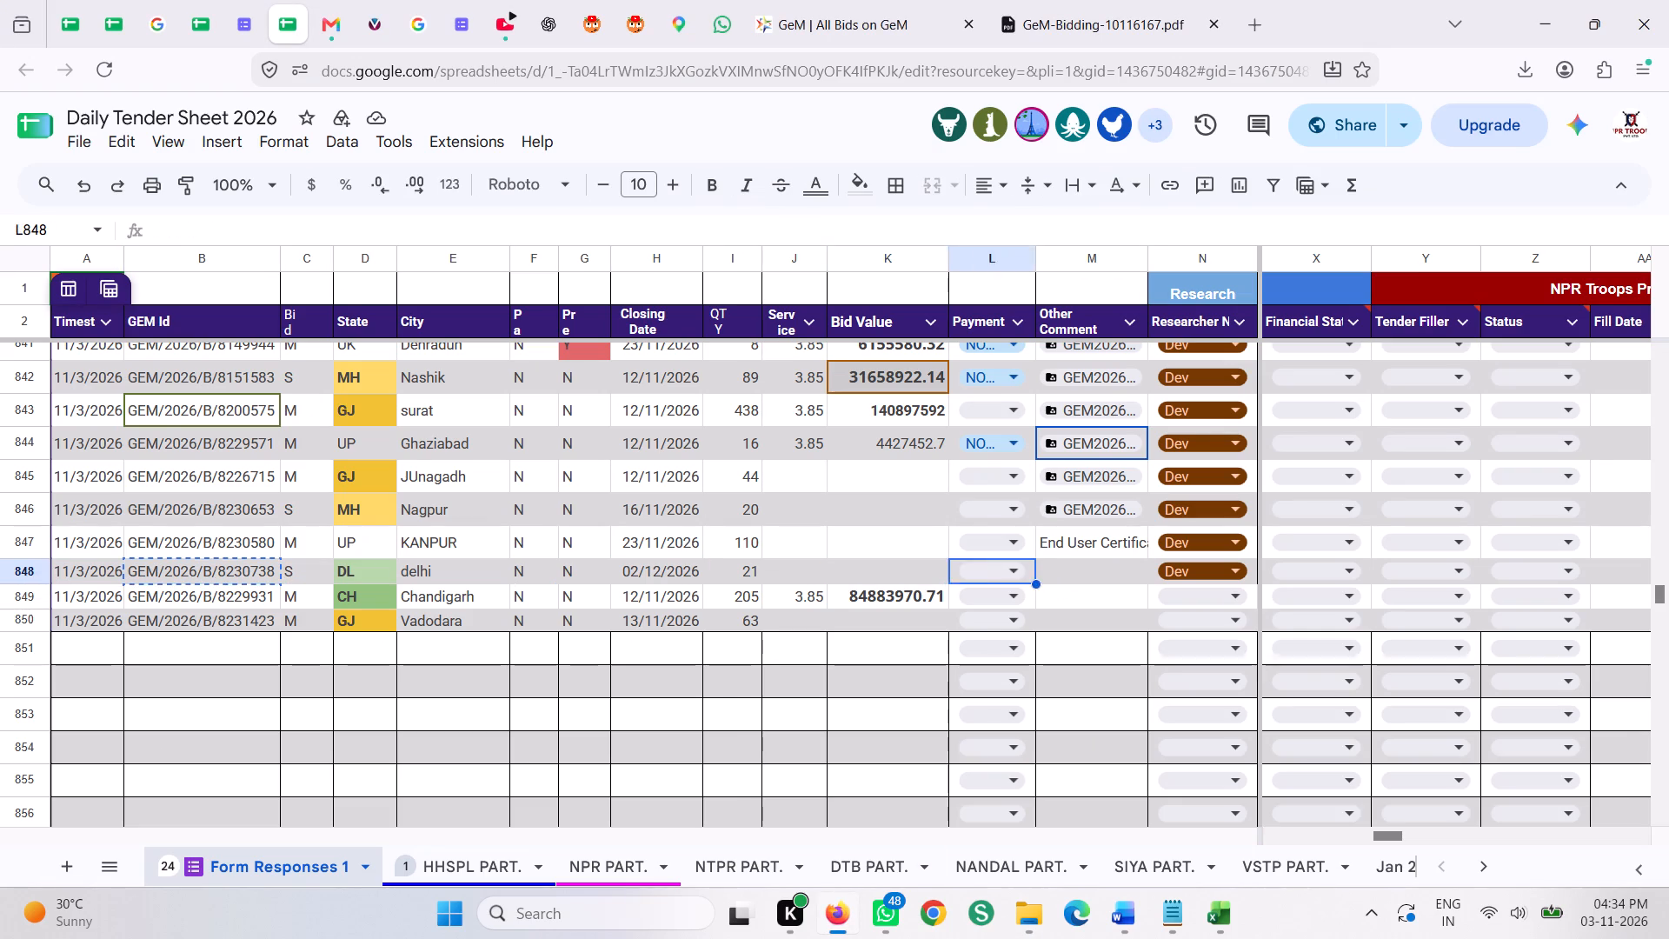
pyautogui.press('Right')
# Search the bid document GeM-Bidding-10116167.pdf for SECURITY and go through the matches.
pyautogui.click(847, 0)
pyautogui.click(1154, 0)
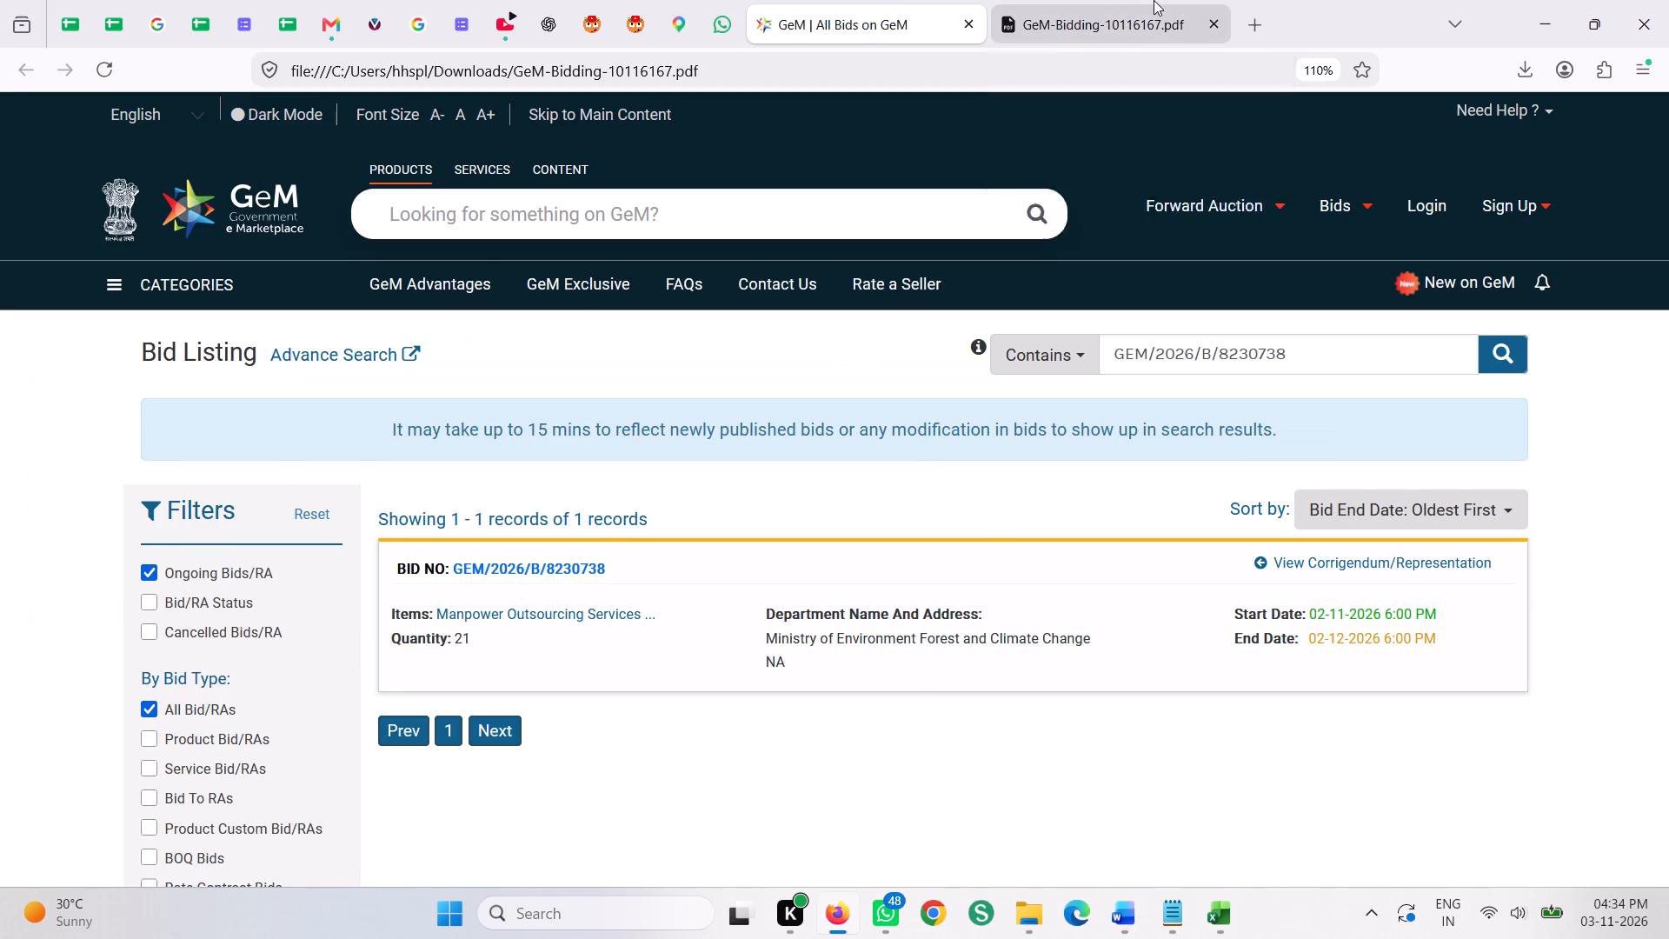
pyautogui.scroll(-1, 984, 446)
pyautogui.scroll(2, 988, 444)
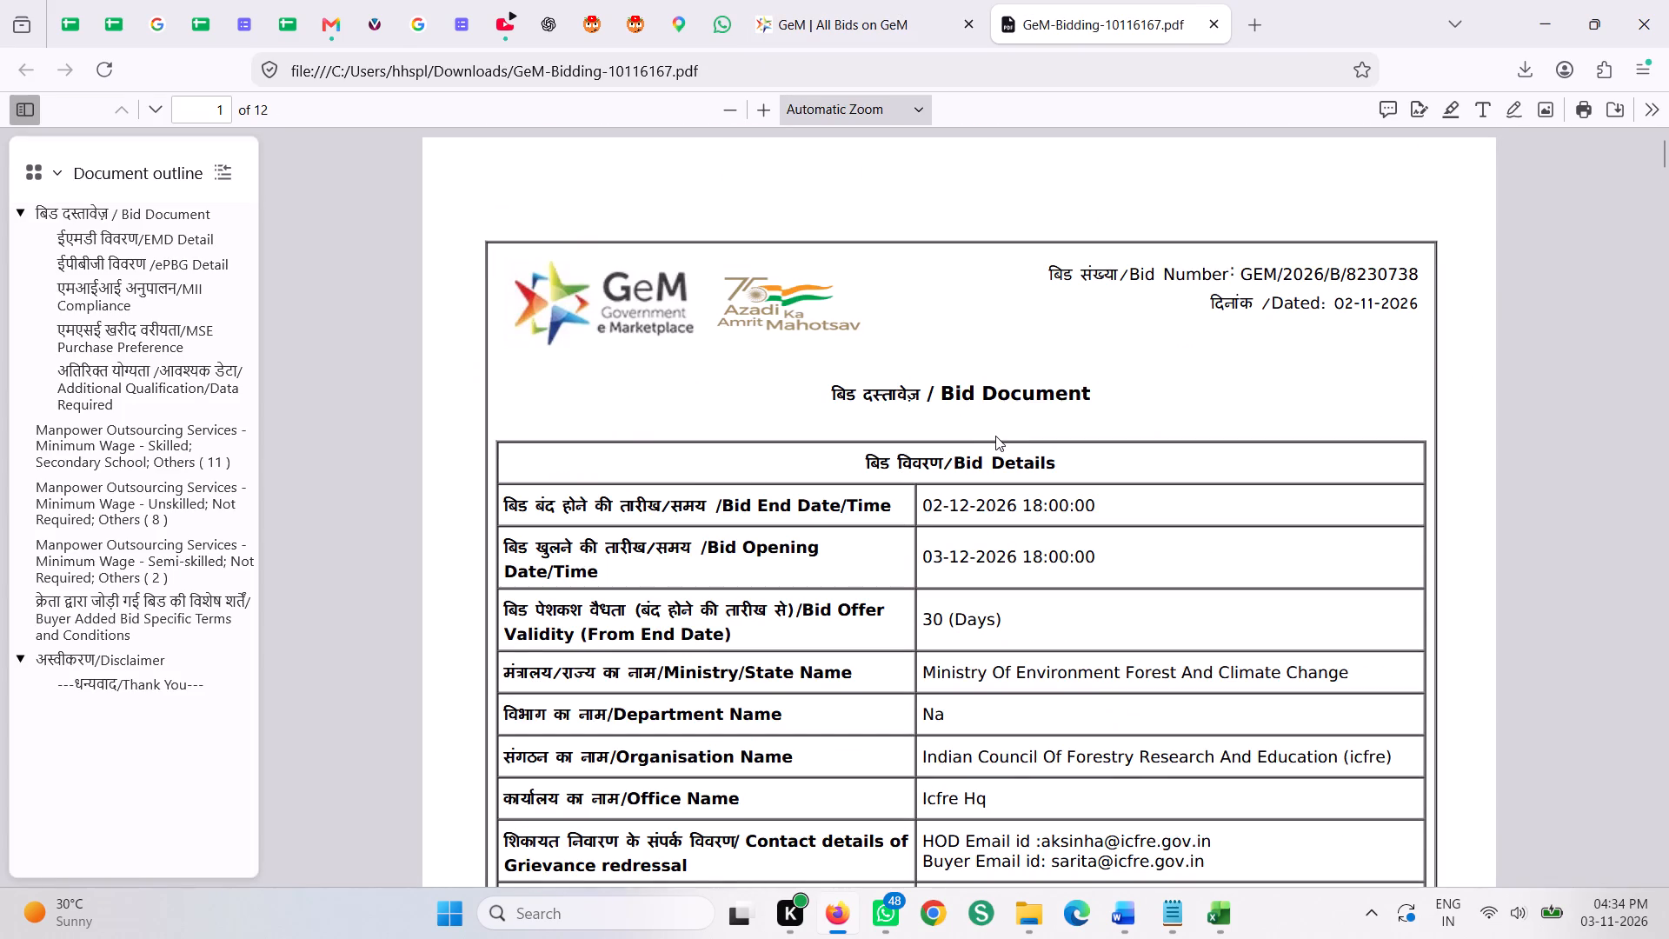
pyautogui.hotkey('ctrl', 'f')
pyautogui.write('SECURITY')
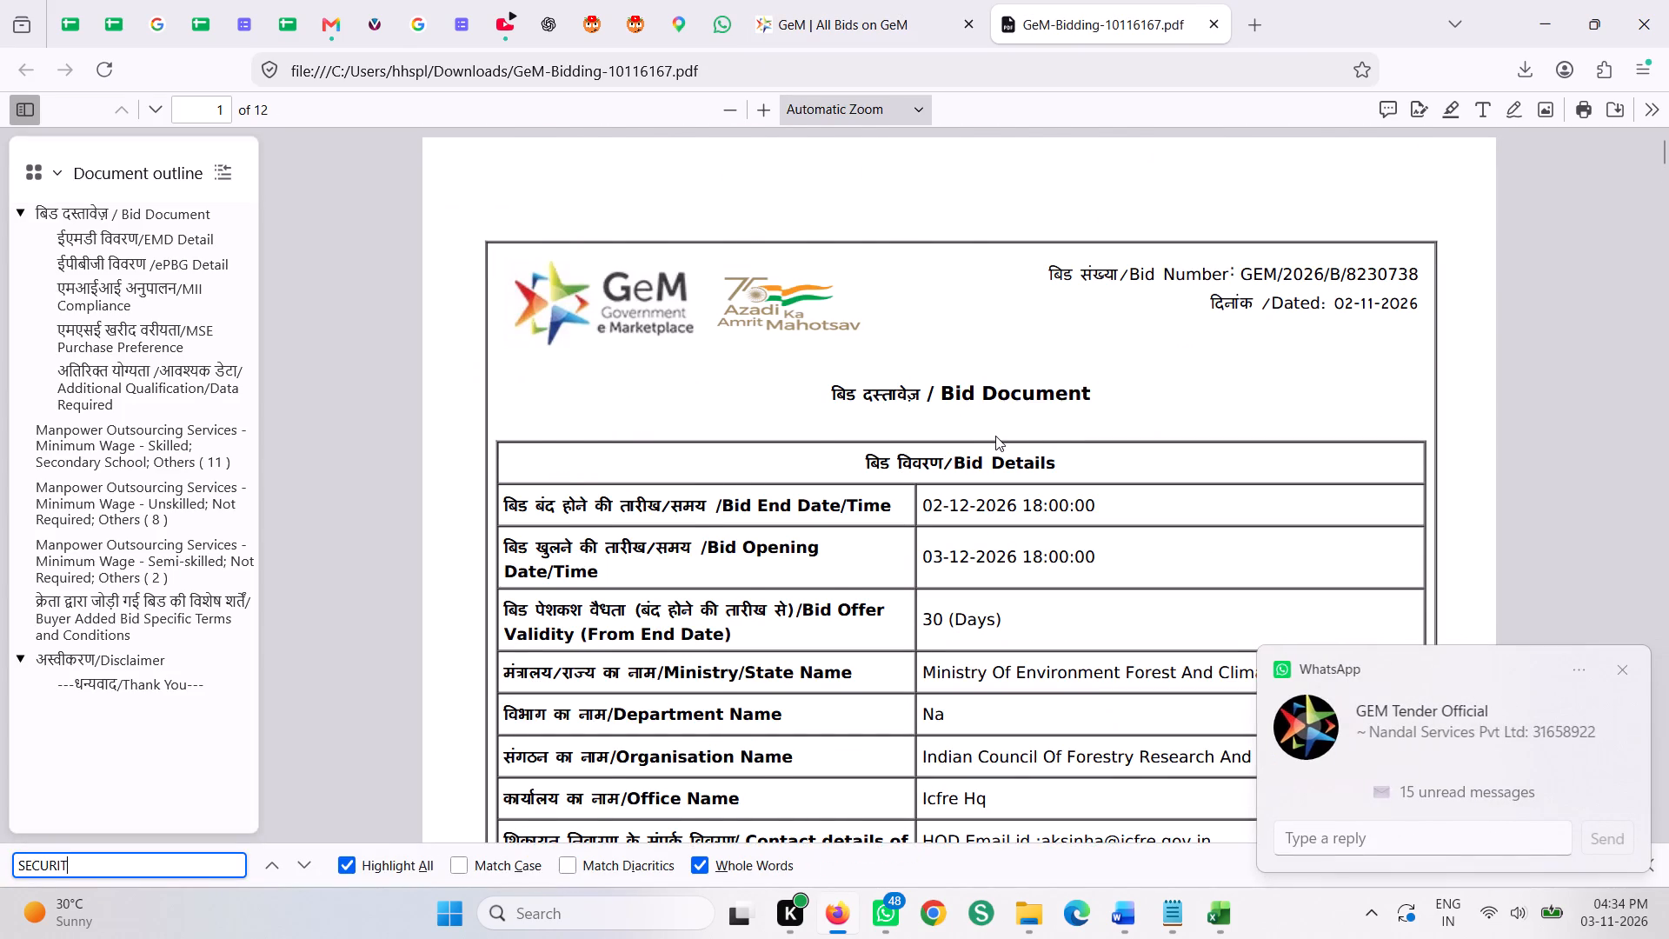
pyautogui.press('Return')
pyautogui.press('Return')
pyautogui.press('Return')
pyautogui.press('Return')
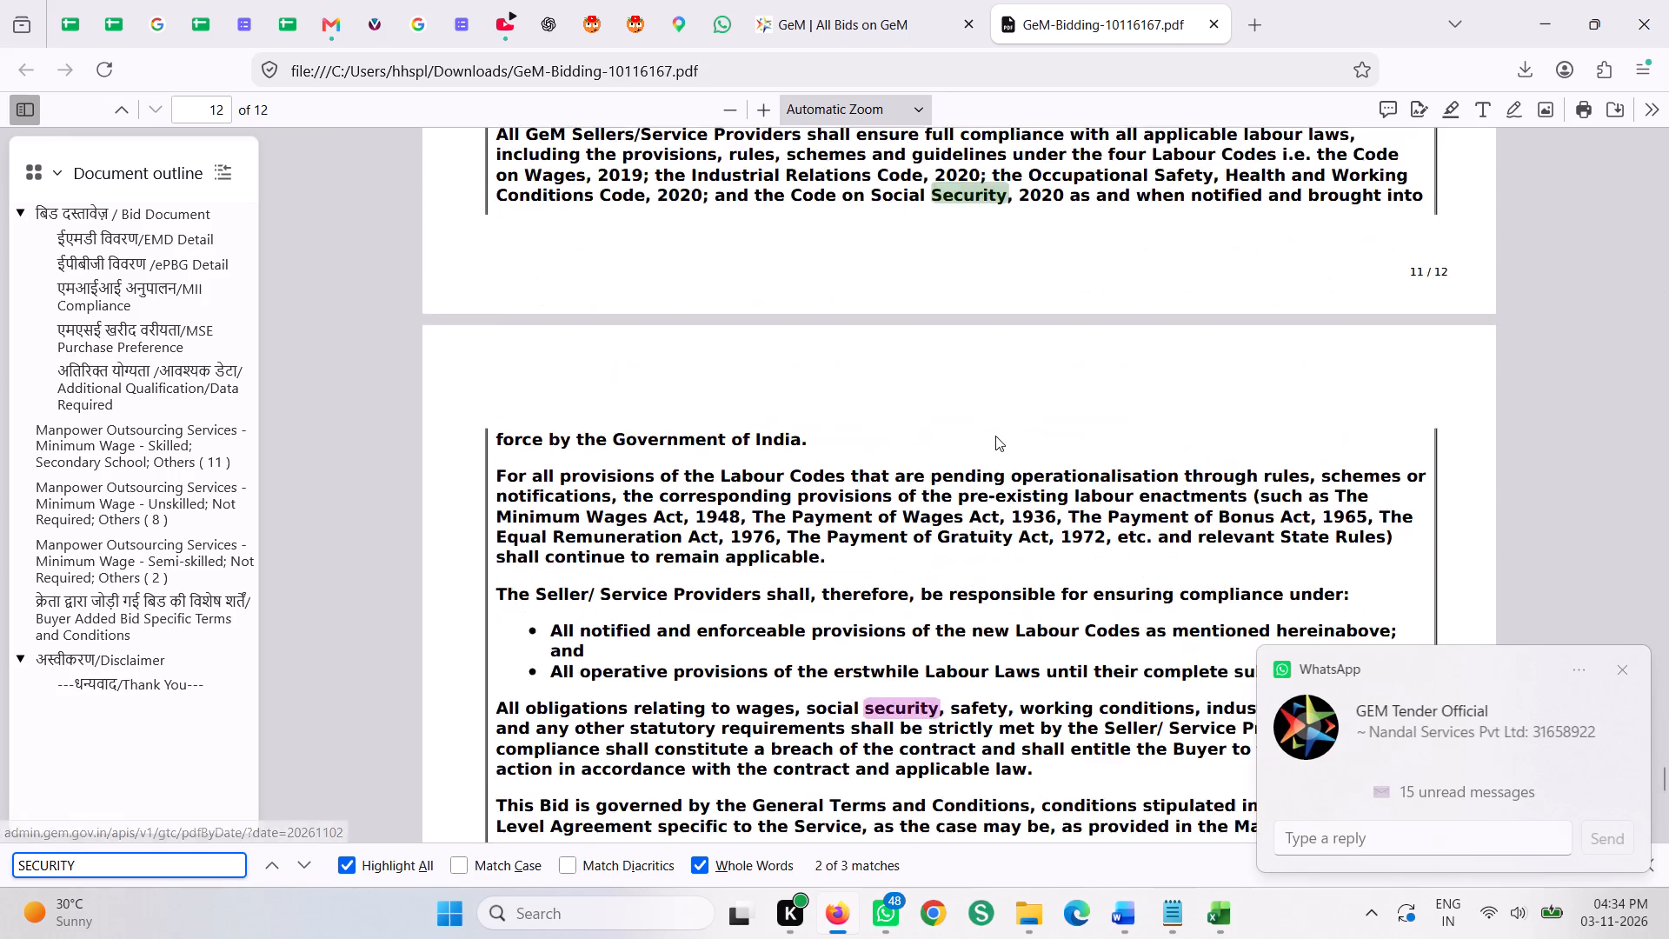
pyautogui.press('Return')
pyautogui.press('Return')
# Search the bid document for WATCH and CHOWKIDAR, and clear the search term.
pyautogui.press('BackSpace')
pyautogui.press('BackSpace')
pyautogui.press('BackSpace')
pyautogui.press('BackSpace')
pyautogui.press('BackSpace')
pyautogui.press('BackSpace')
pyautogui.press('BackSpace')
pyautogui.press('BackSpace')
pyautogui.press('BackSpace')
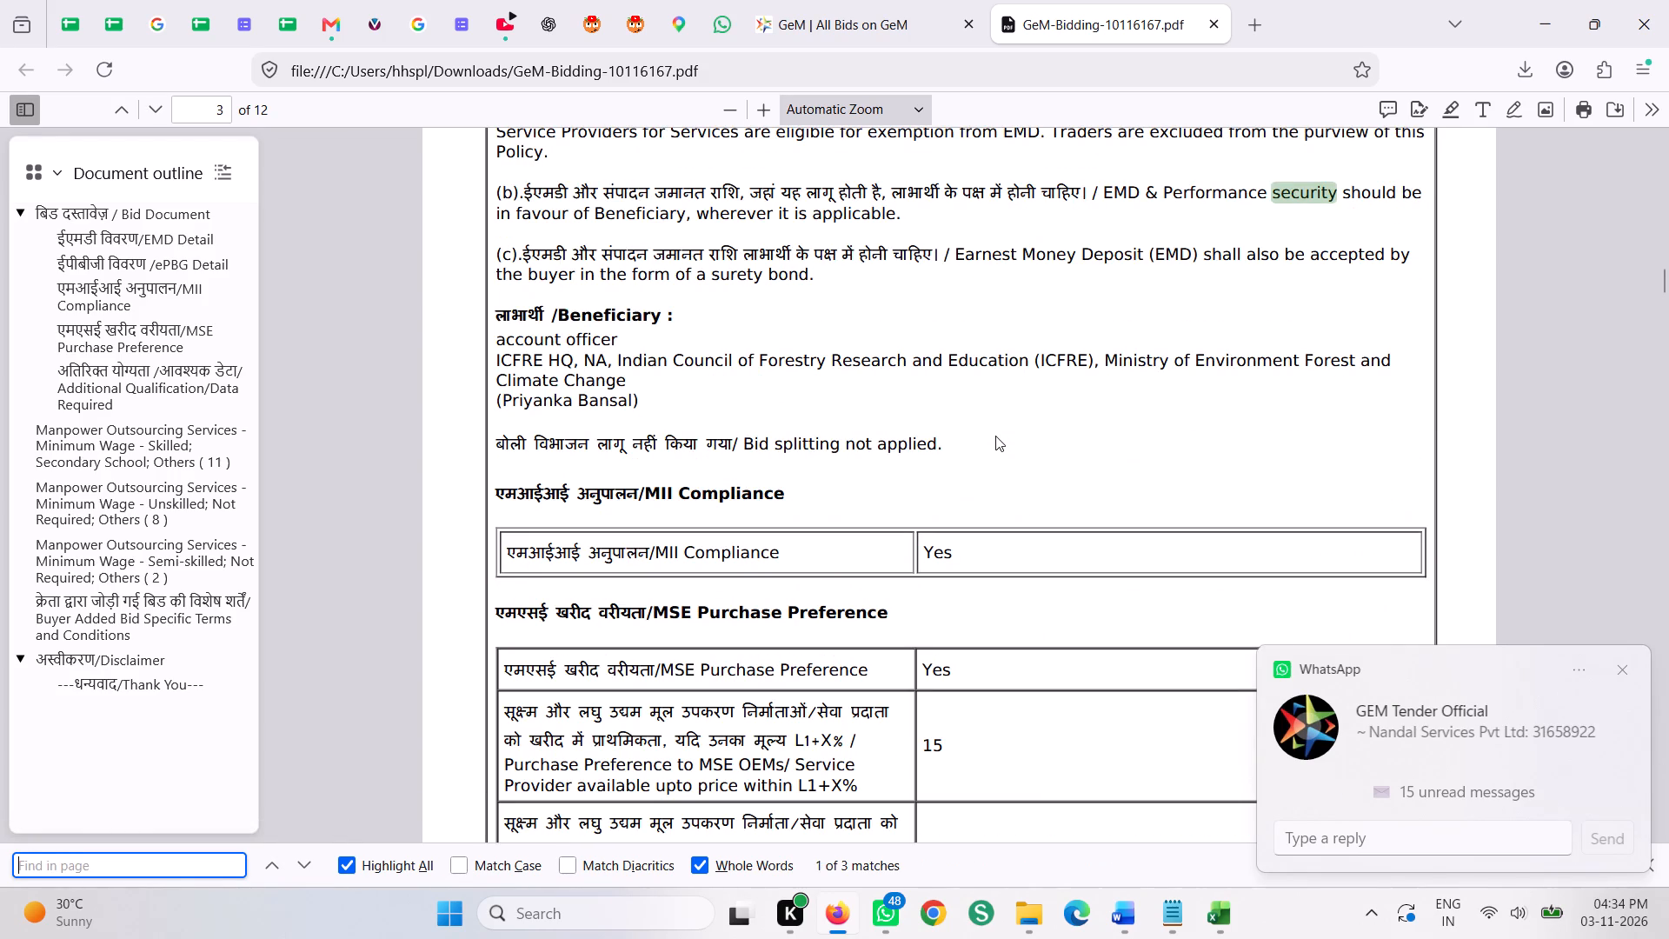
pyautogui.press('BackSpace')
pyautogui.write('WATCH')
pyautogui.press('BackSpace')
pyautogui.press('BackSpace')
pyautogui.press('BackSpace')
pyautogui.press('BackSpace')
pyautogui.press('BackSpace')
pyautogui.press('BackSpace')
pyautogui.press('BackSpace')
pyautogui.press('BackSpace')
pyautogui.press('BackSpace')
pyautogui.press('BackSpace')
pyautogui.press('BackSpace')
pyautogui.press('BackSpace')
pyautogui.press('BackSpace')
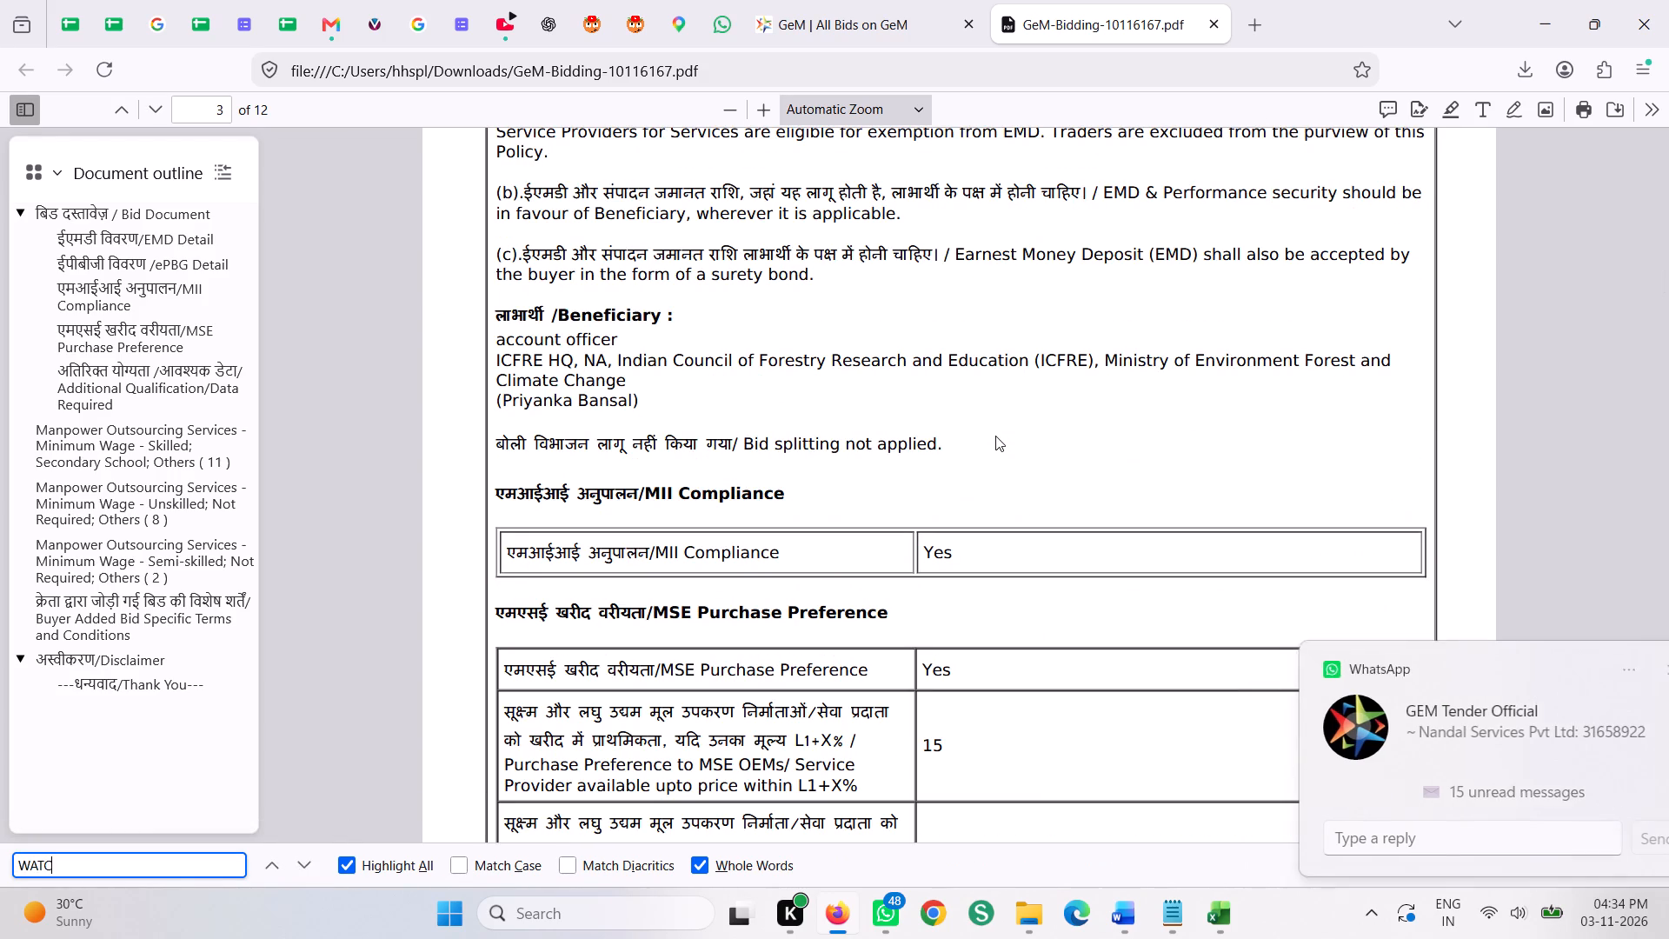
pyautogui.write('CHOWKIDAR')
pyautogui.press('BackSpace')
pyautogui.press('BackSpace')
pyautogui.press('BackSpace')
pyautogui.press('BackSpace')
pyautogui.press('BackSpace')
pyautogui.press('BackSpace')
pyautogui.press('BackSpace')
pyautogui.press('BackSpace')
pyautogui.press('BackSpace')
pyautogui.press('BackSpace')
pyautogui.press('BackSpace')
pyautogui.press('BackSpace')
pyautogui.press('BackSpace')
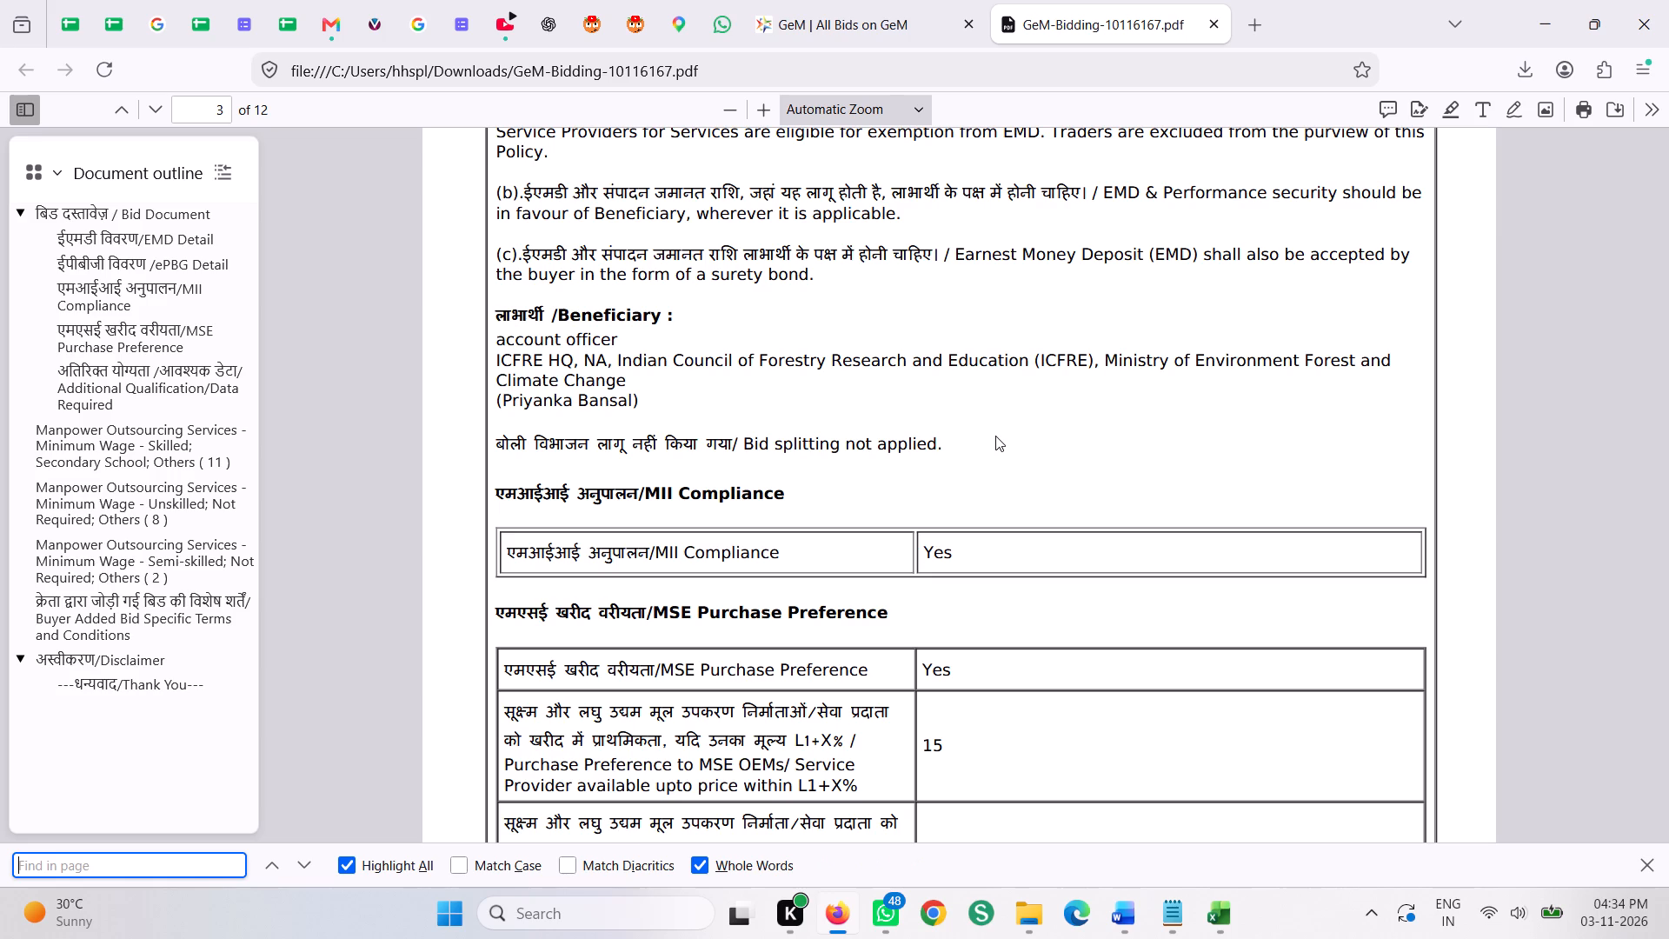
# Open the bid's Scope of work & Job description attachment 1793621757.pdf and skim it to its last page.
pyautogui.scroll(-5, 995, 436)
pyautogui.scroll(1, 1160, 267)
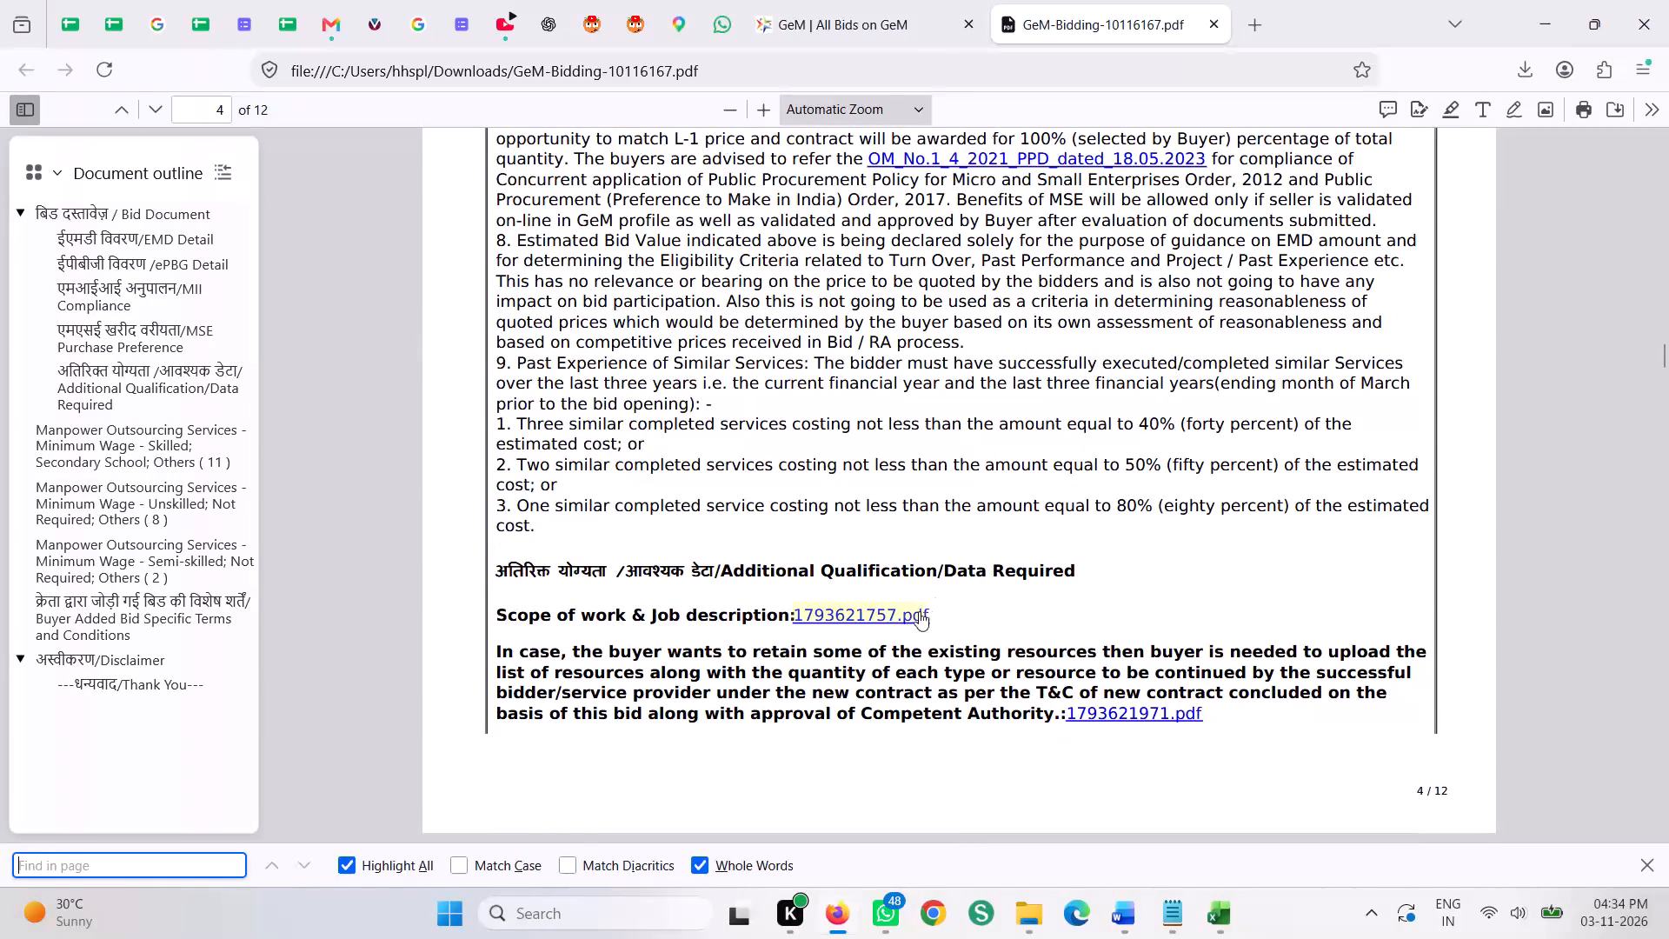
pyautogui.click(896, 617)
pyautogui.click(748, 508)
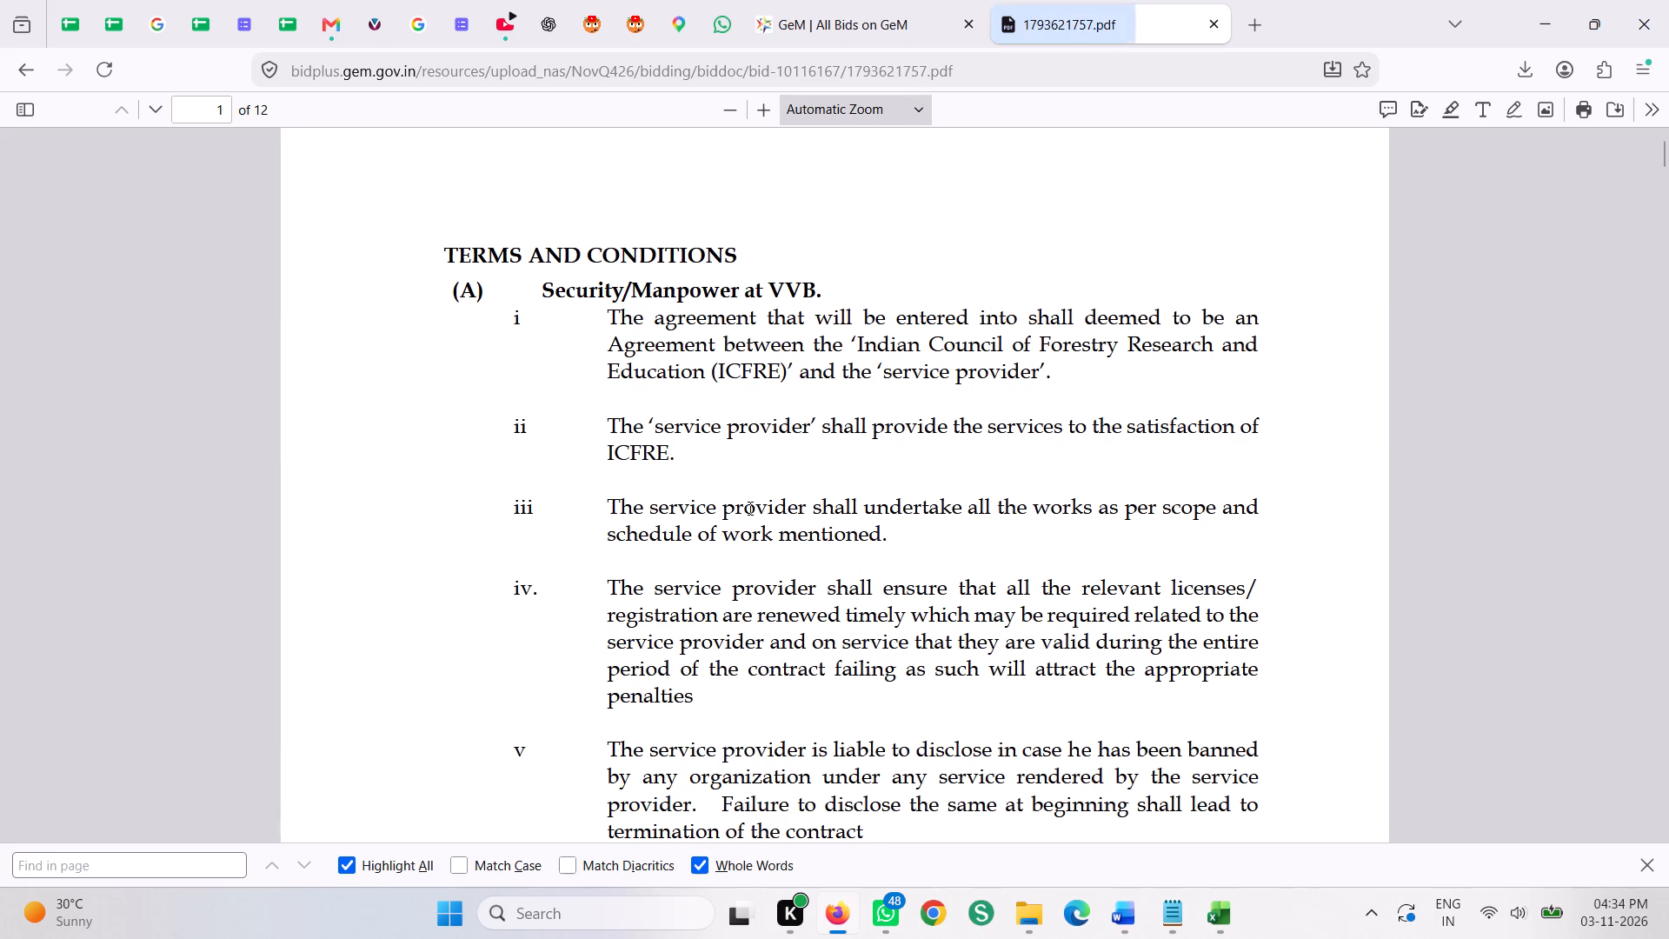
pyautogui.scroll(-15, 881, 451)
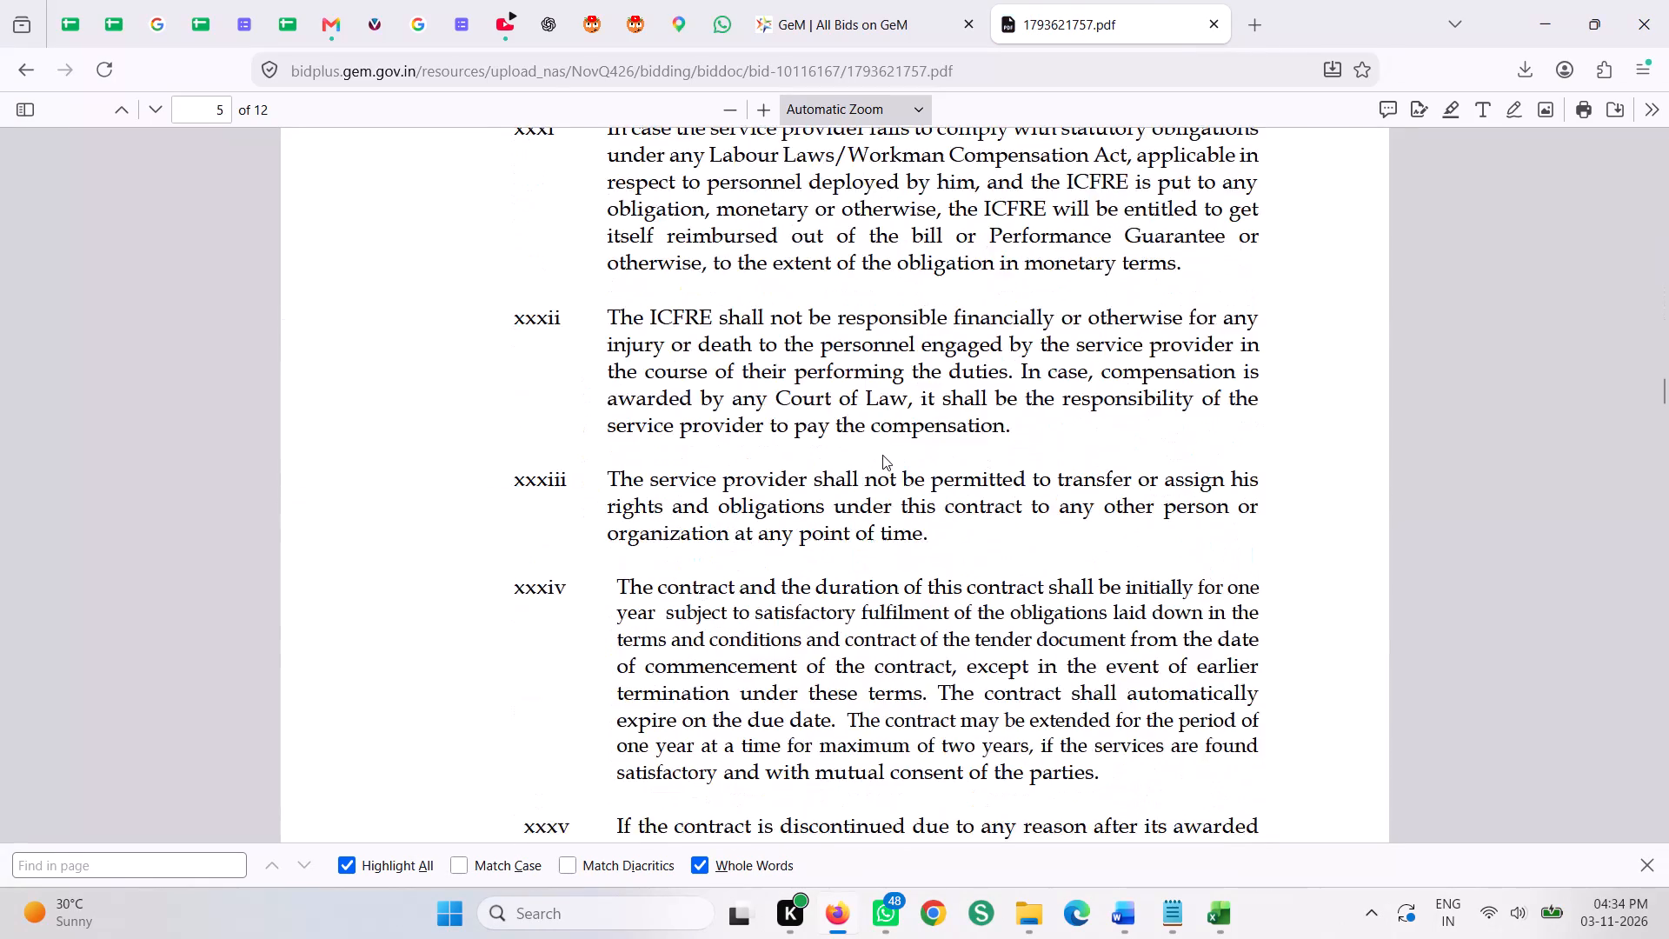
pyautogui.scroll(-17, 882, 455)
# Search the scope of work attachment for SECURITY up to the security personnel clause, and copy the word "watchman" there.
pyautogui.hotkey('ctrl', 'f')
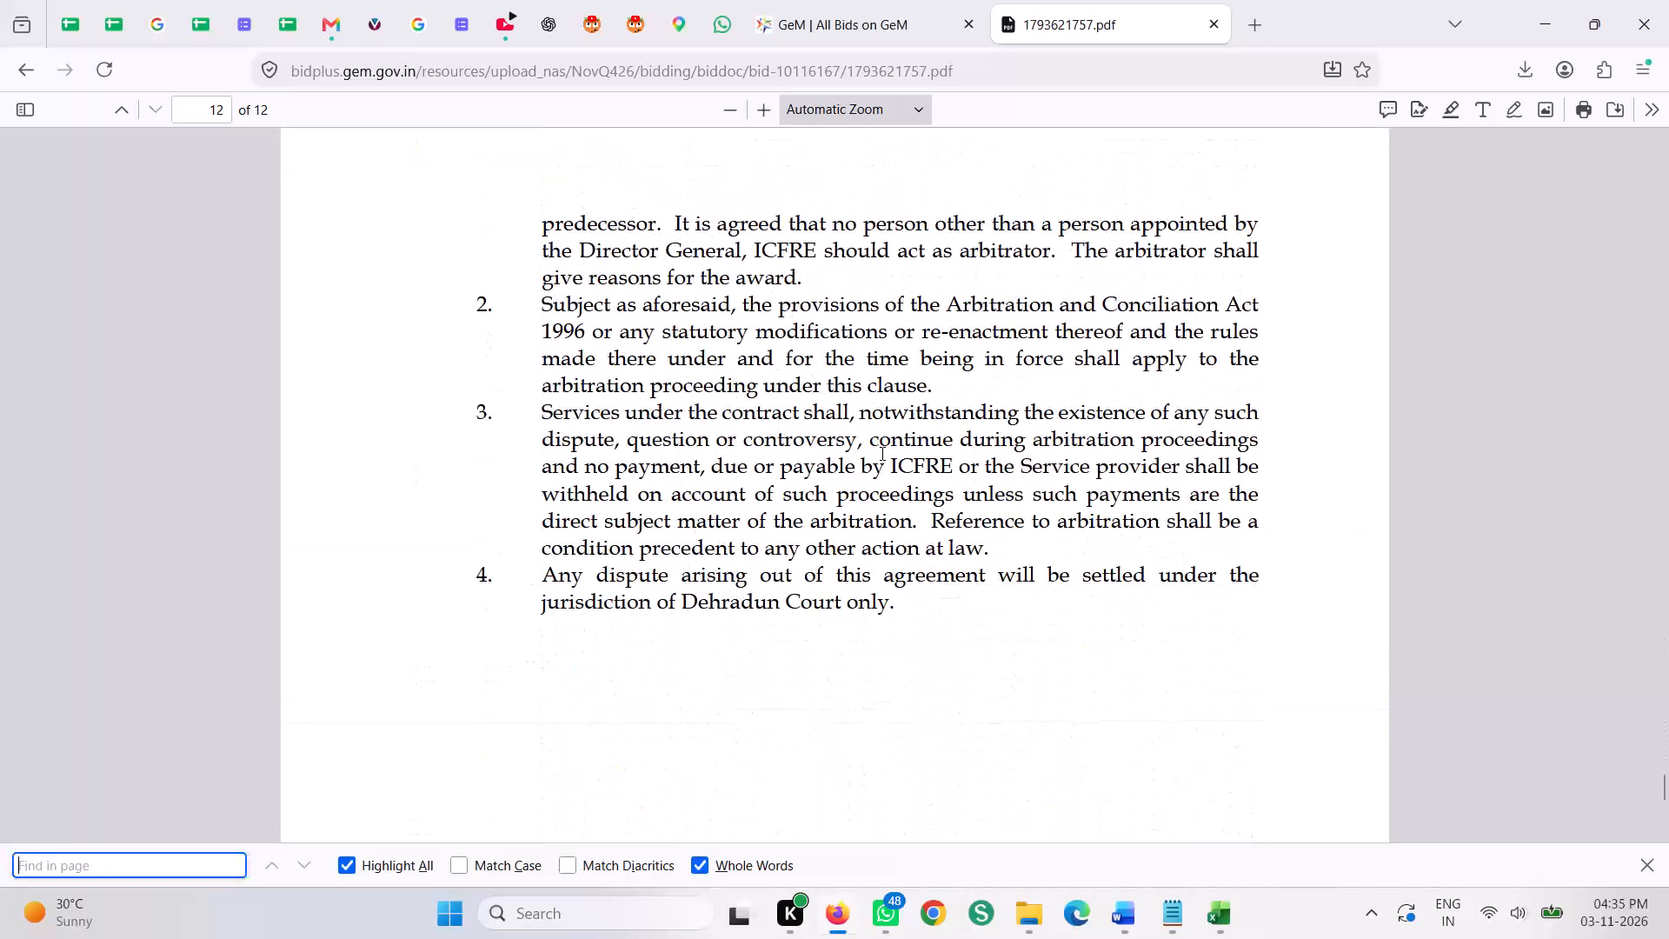
pyautogui.press('s')
pyautogui.write('ECURITY')
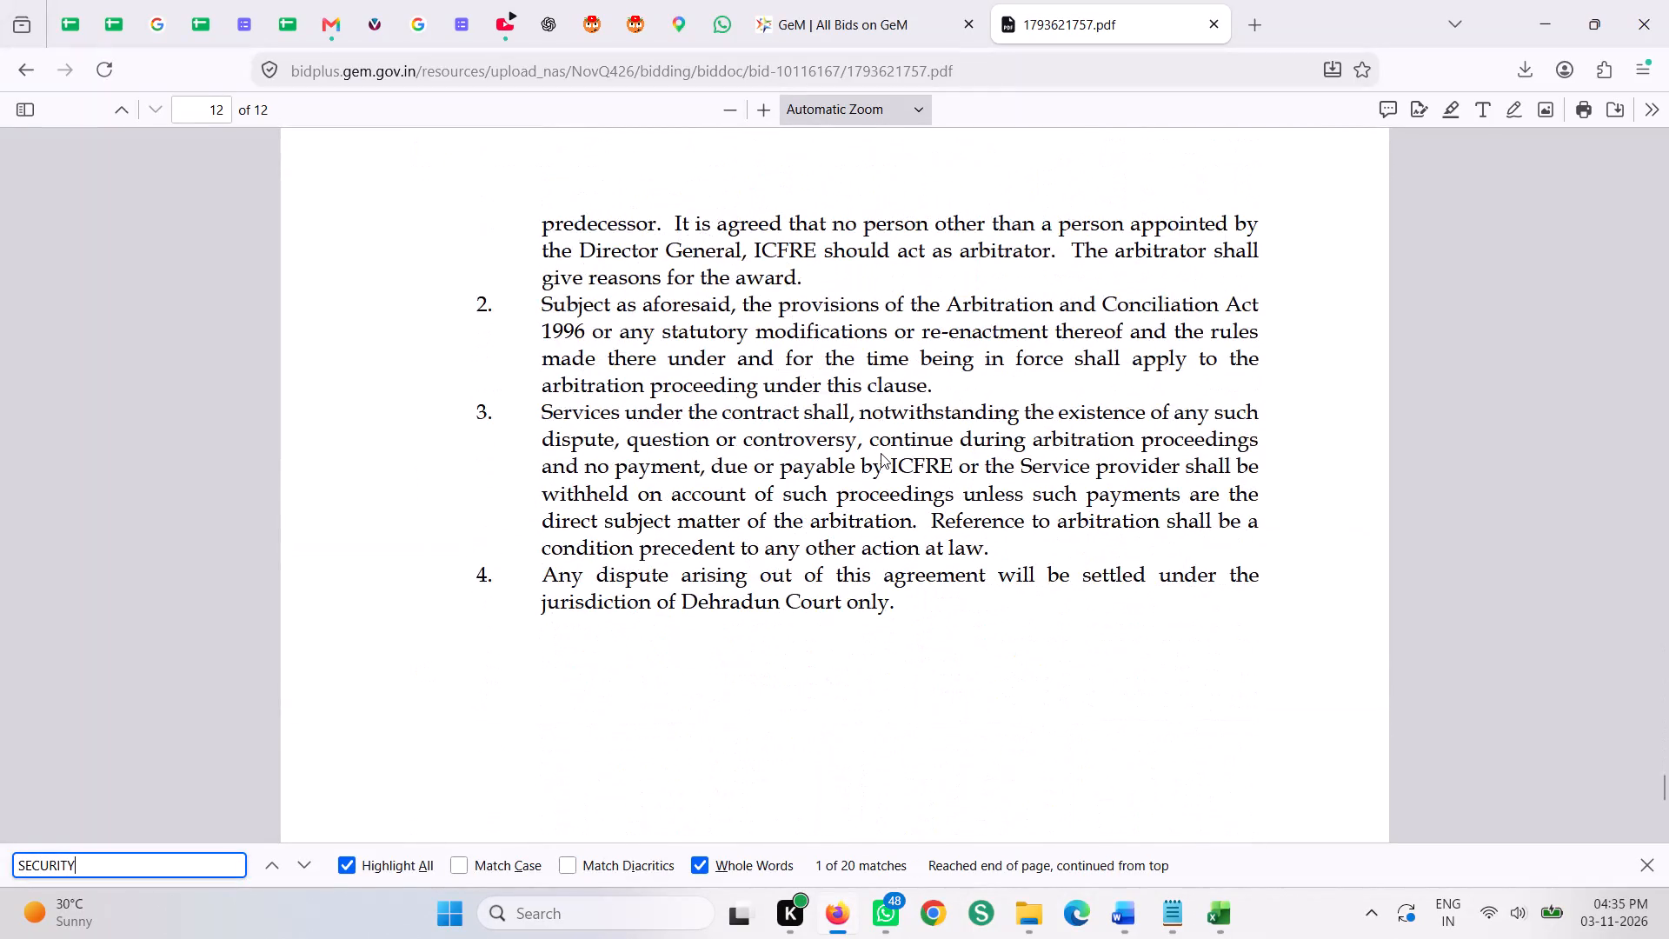
pyautogui.press('Return')
pyautogui.press('Return')
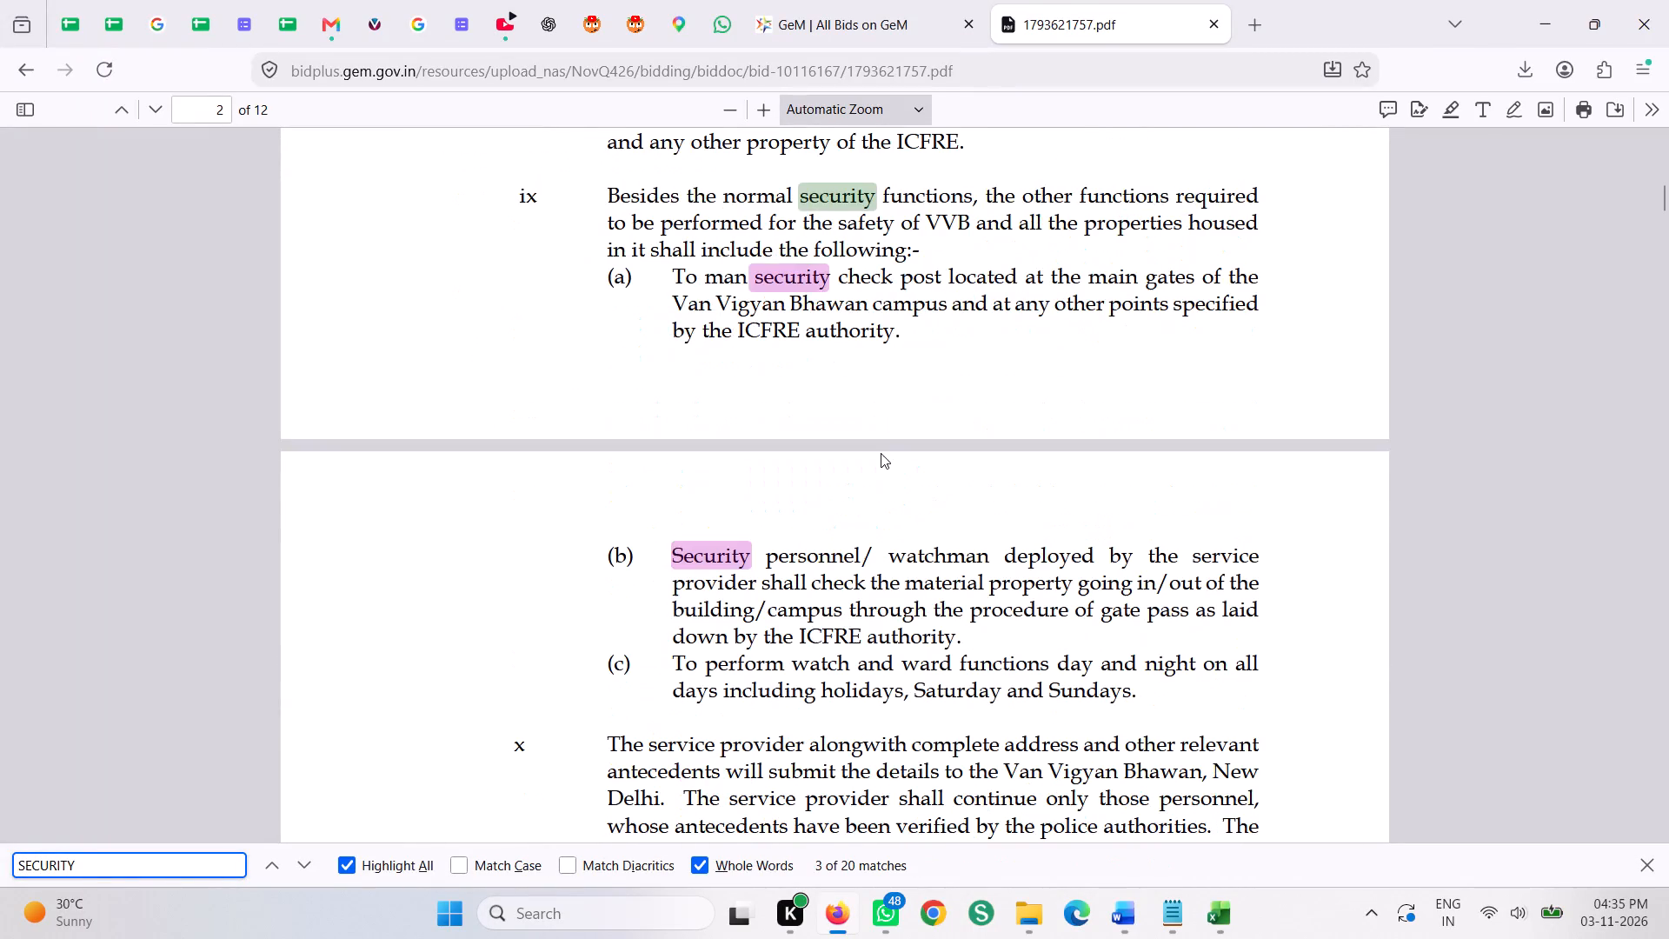
pyautogui.press('Return')
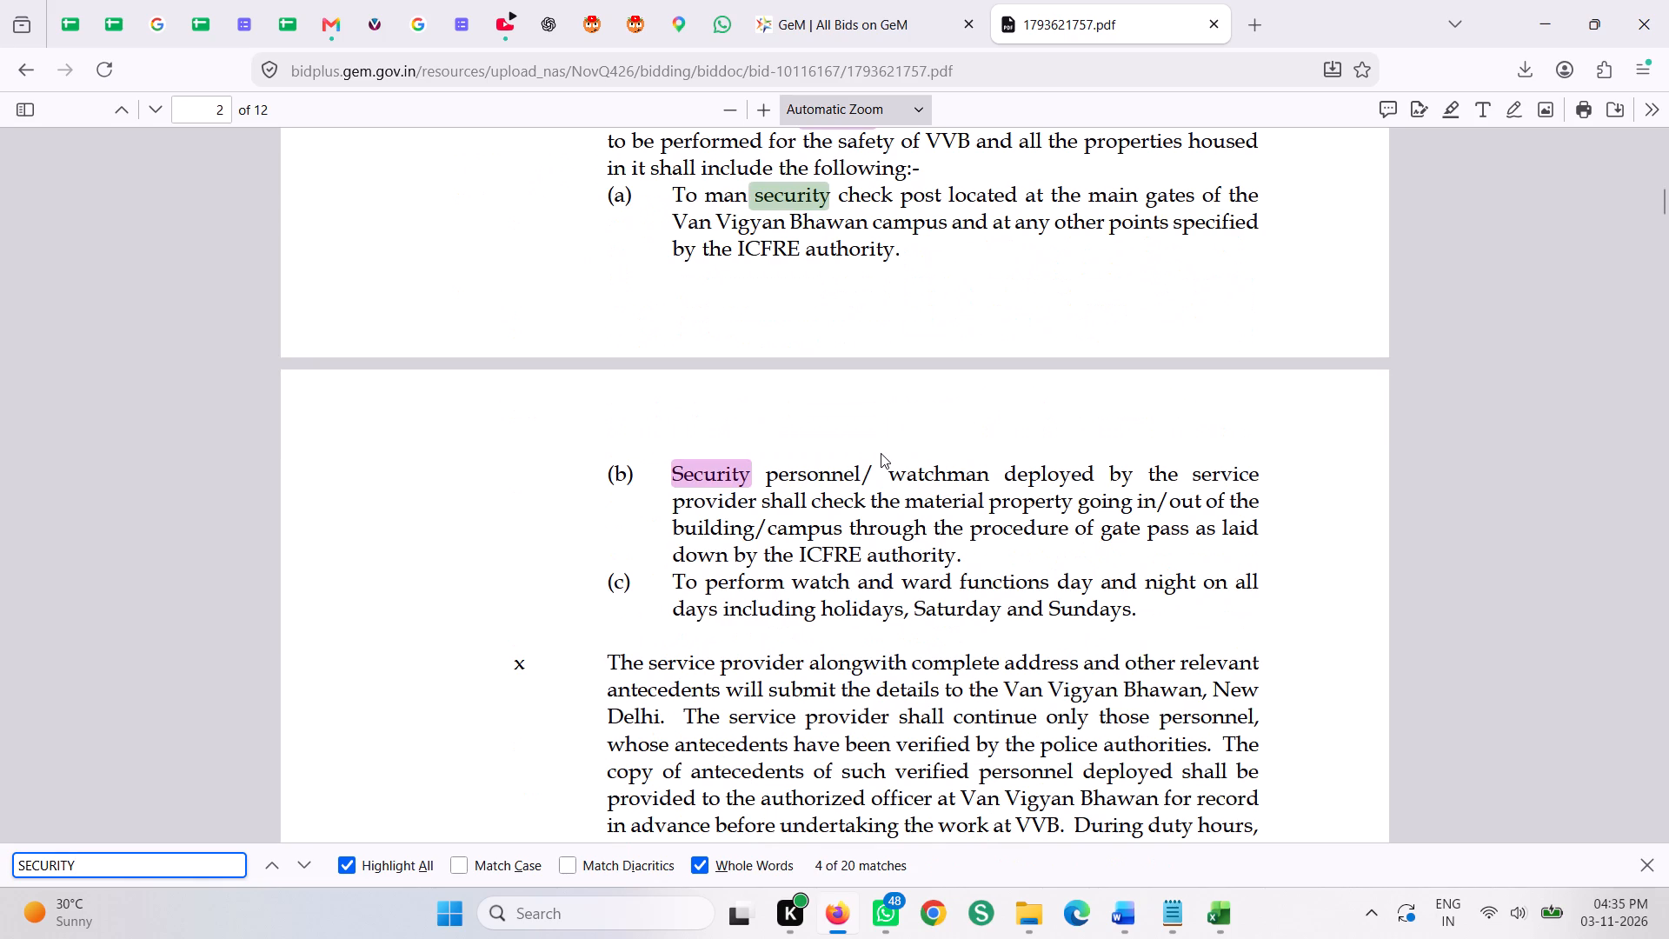
pyautogui.press('Return')
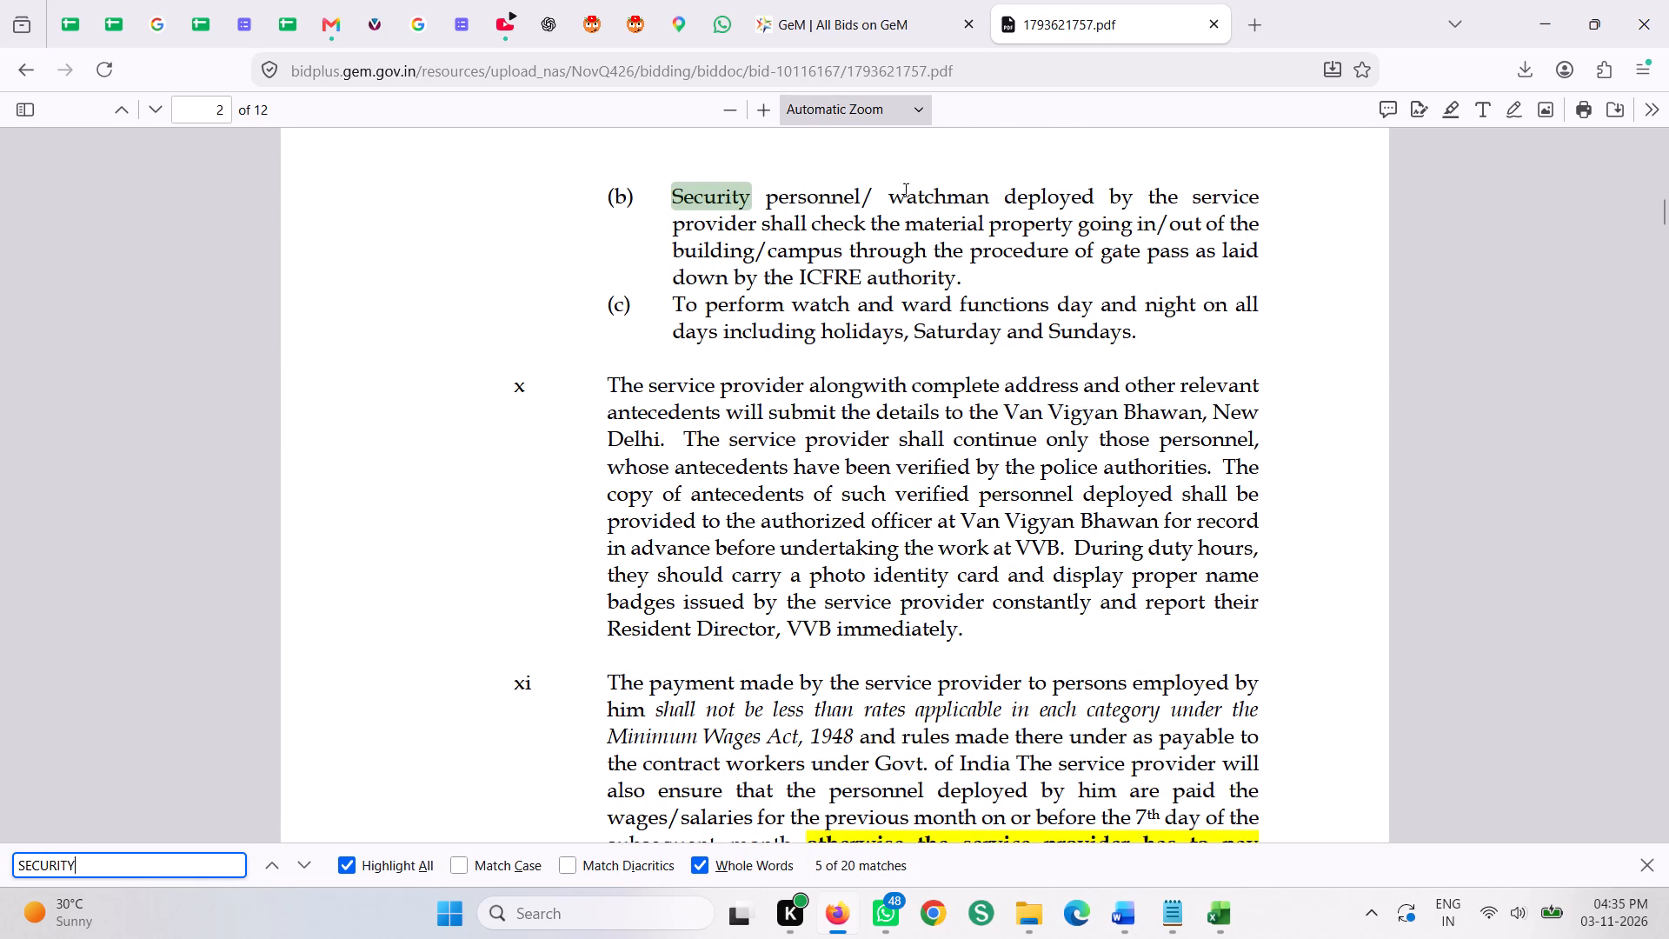
pyautogui.doubleClick(926, 196)
pyautogui.hotkey('ctrl', 'c')
pyautogui.hotkey('ctrl', 'c')
# Copy the GEM Id GEM/2026/B/8230738 from row 848 of the tender sheet and select the row's Other Comment cell.
pyautogui.click(280, 27)
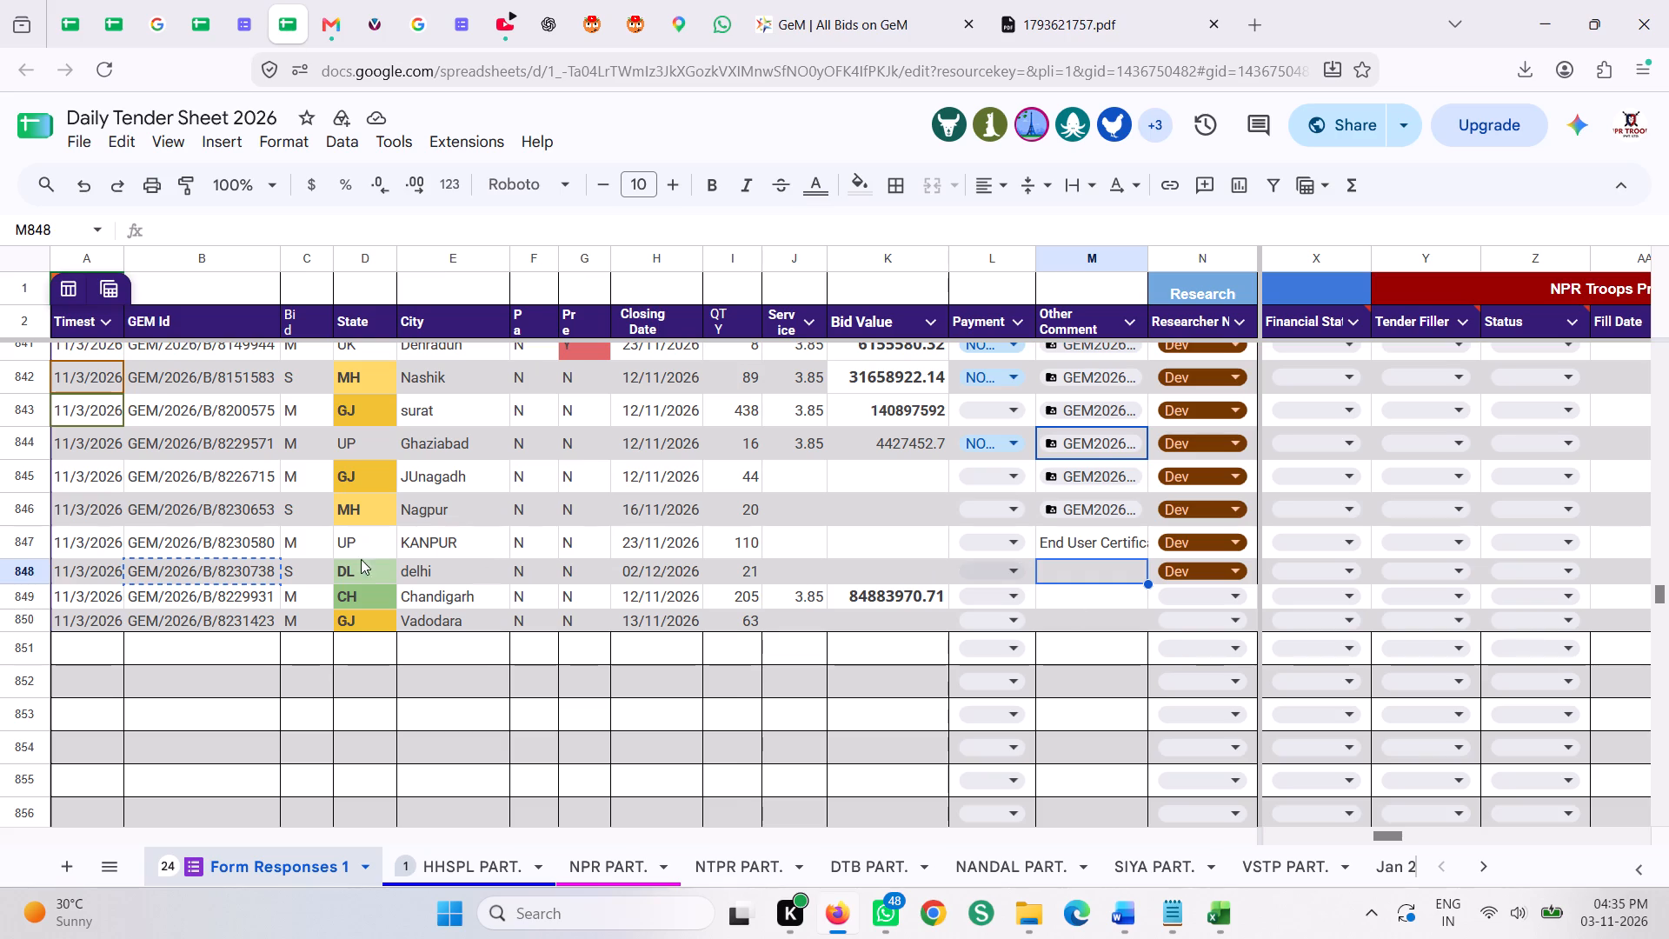
pyautogui.click(239, 570)
pyautogui.hotkey('ctrl', 'c')
pyautogui.click(1066, 580)
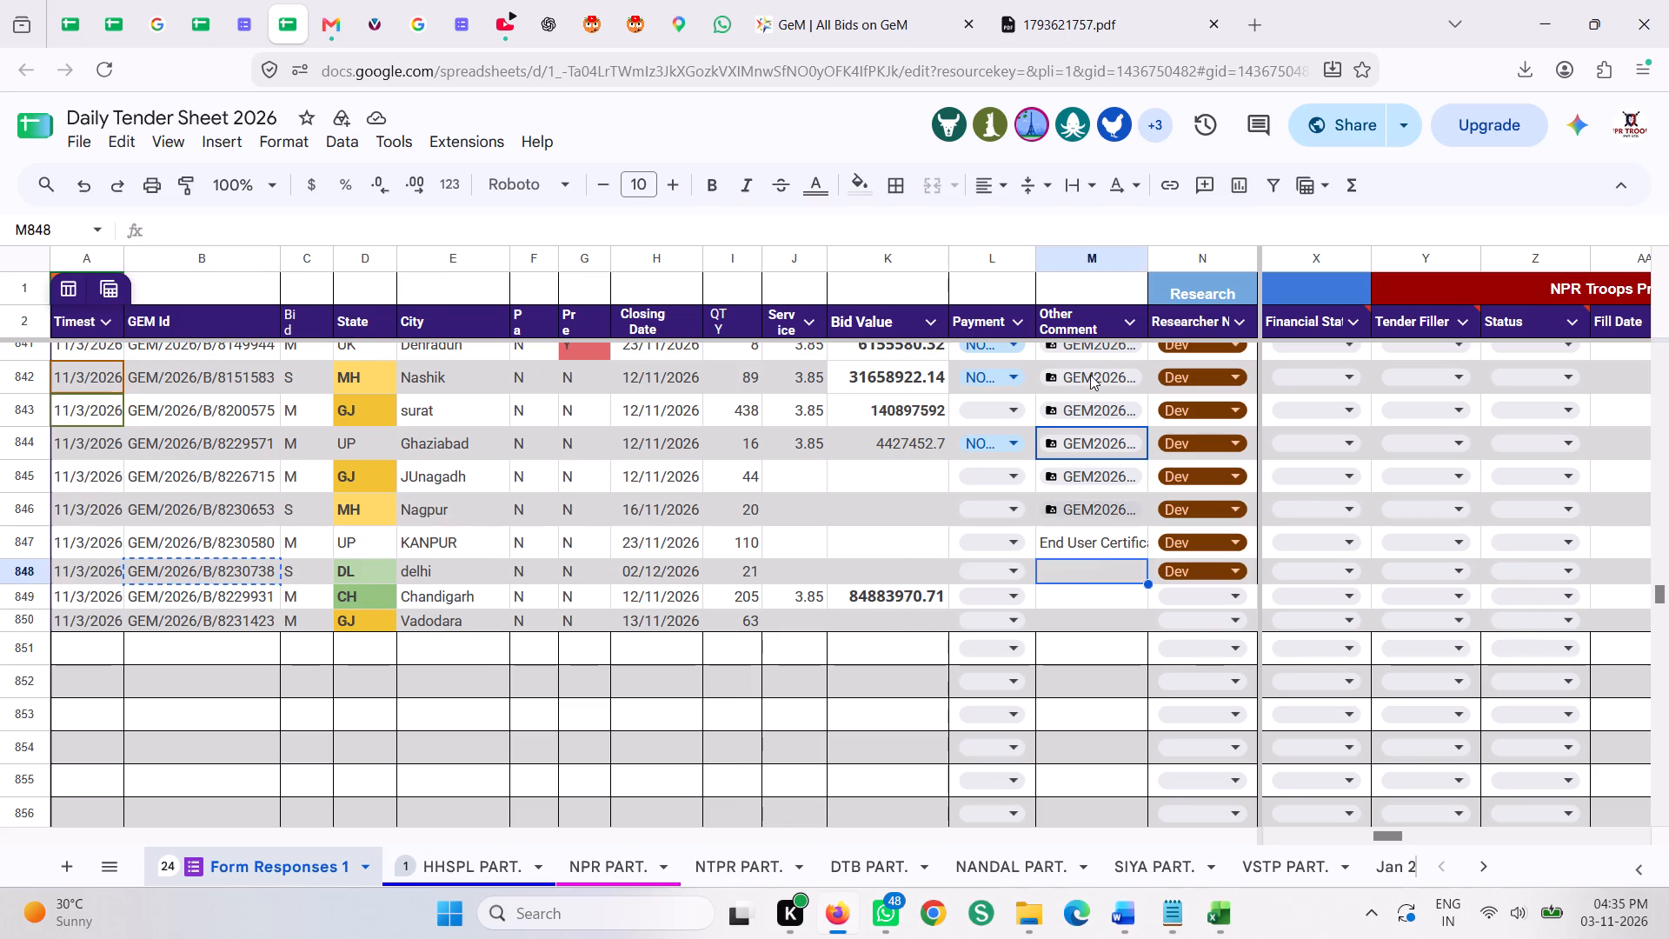
# In File Explorer, create a folder in DEV1 named with the copied GEM Id, GEM2026B8230738, and open it.
pyautogui.click(812, 0)
pyautogui.click(1126, 0)
pyautogui.click(1015, 910)
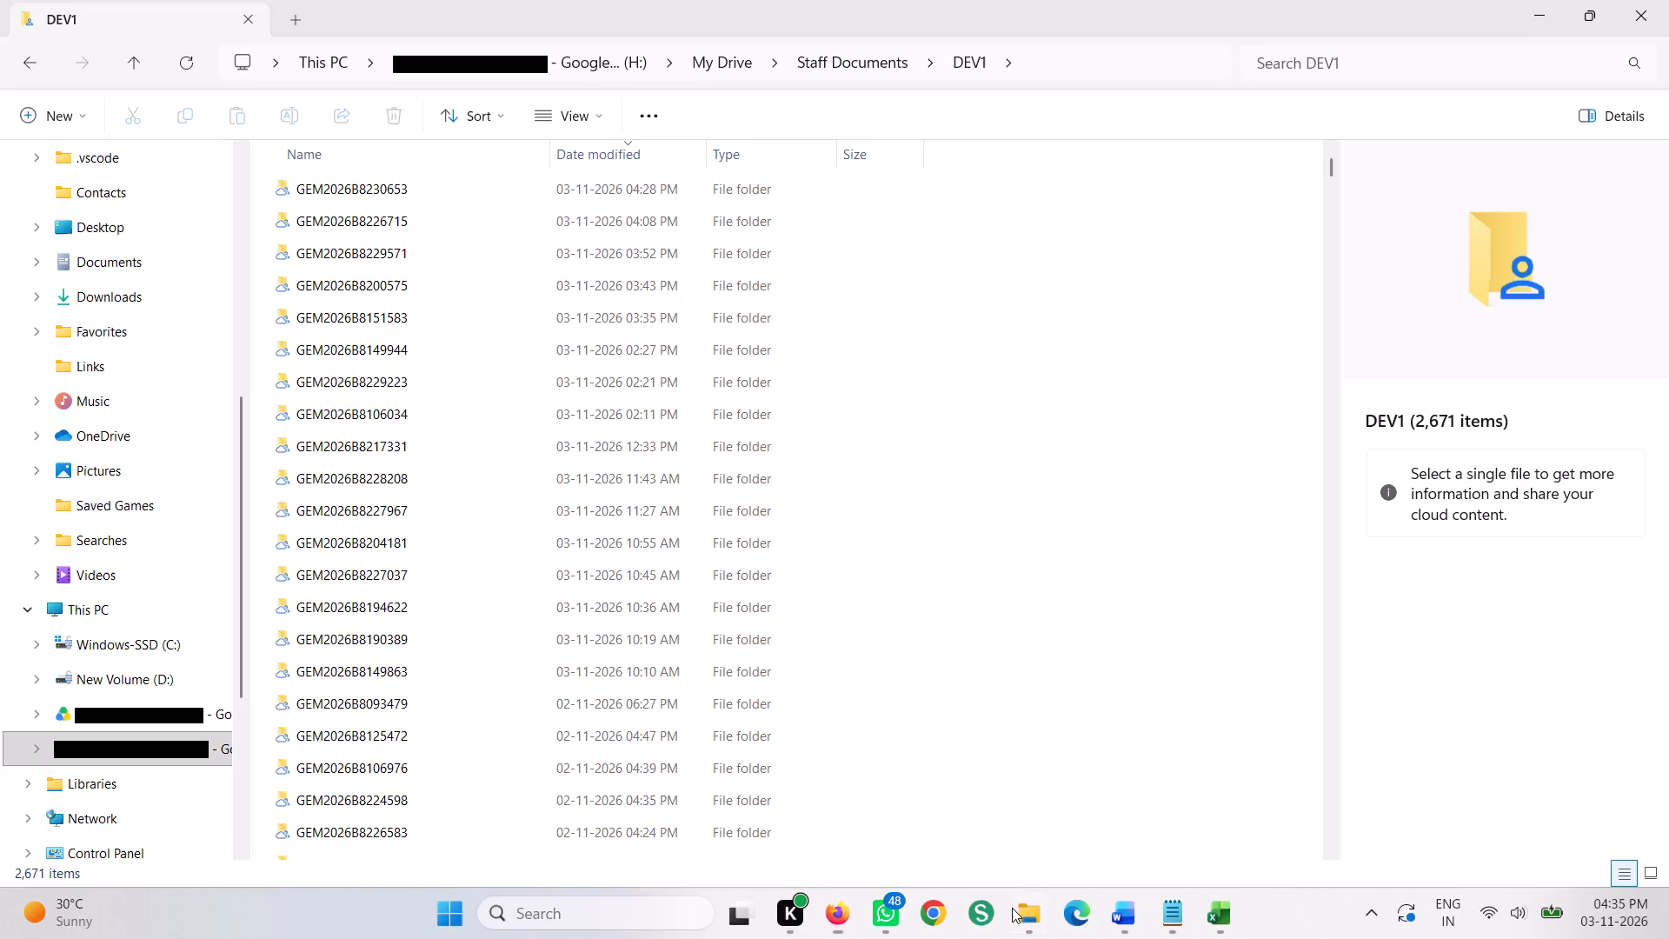
pyautogui.rightClick(1001, 393)
pyautogui.click(1058, 563)
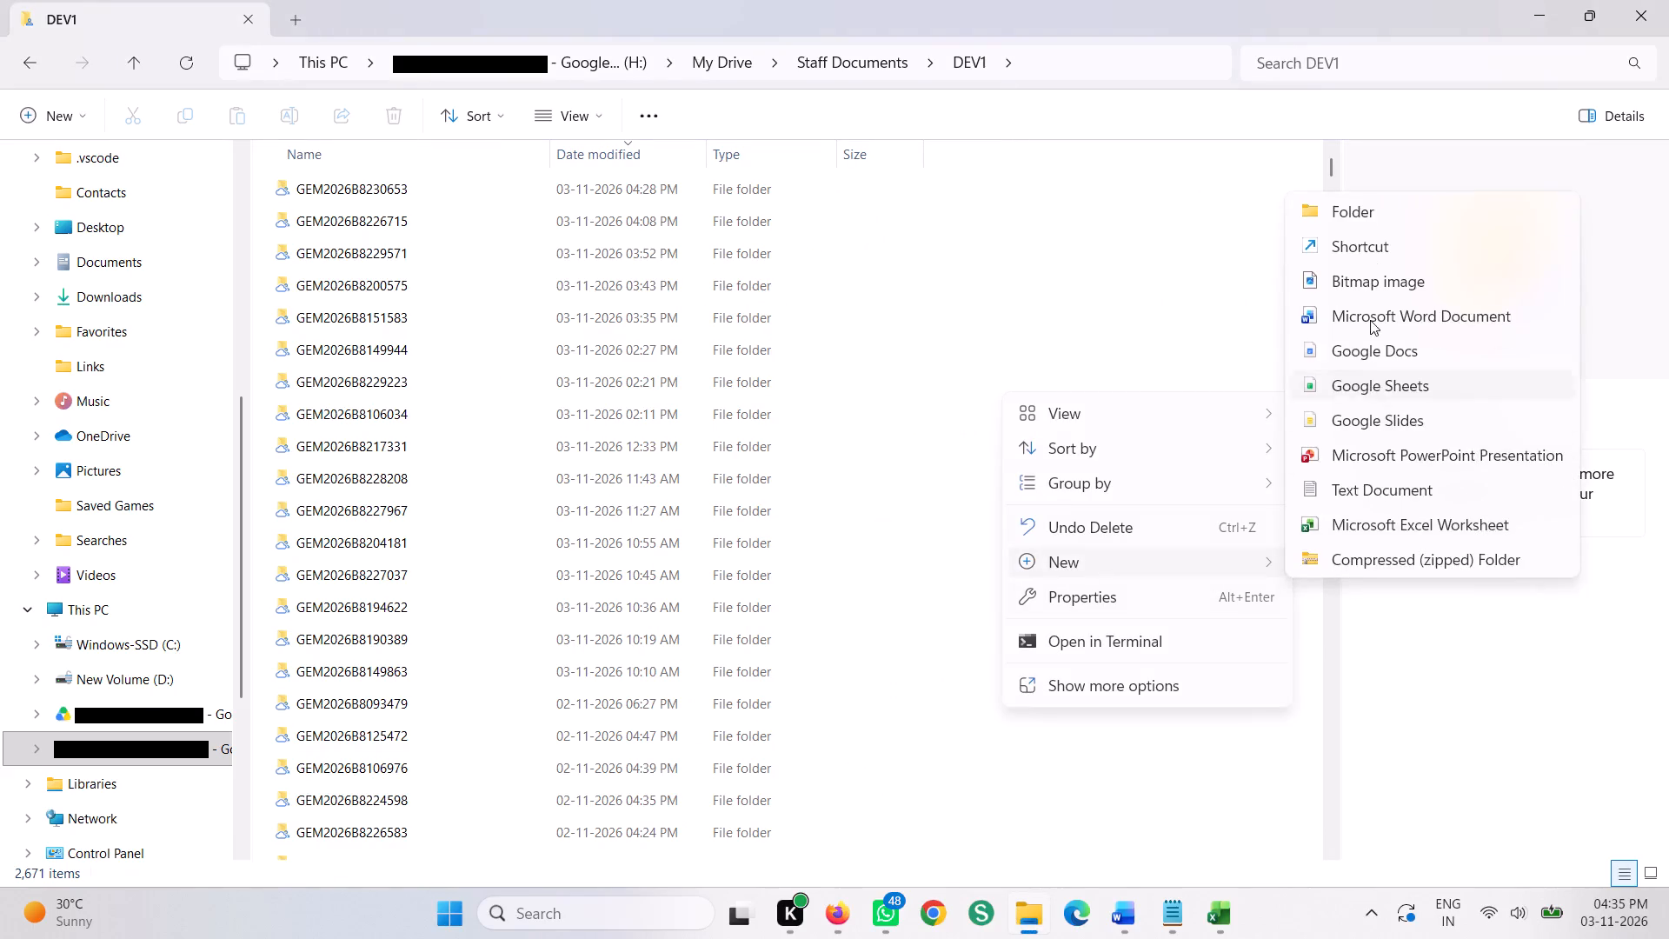
pyautogui.click(1357, 210)
pyautogui.hotkey('ctrl', 'v')
pyautogui.press('Return')
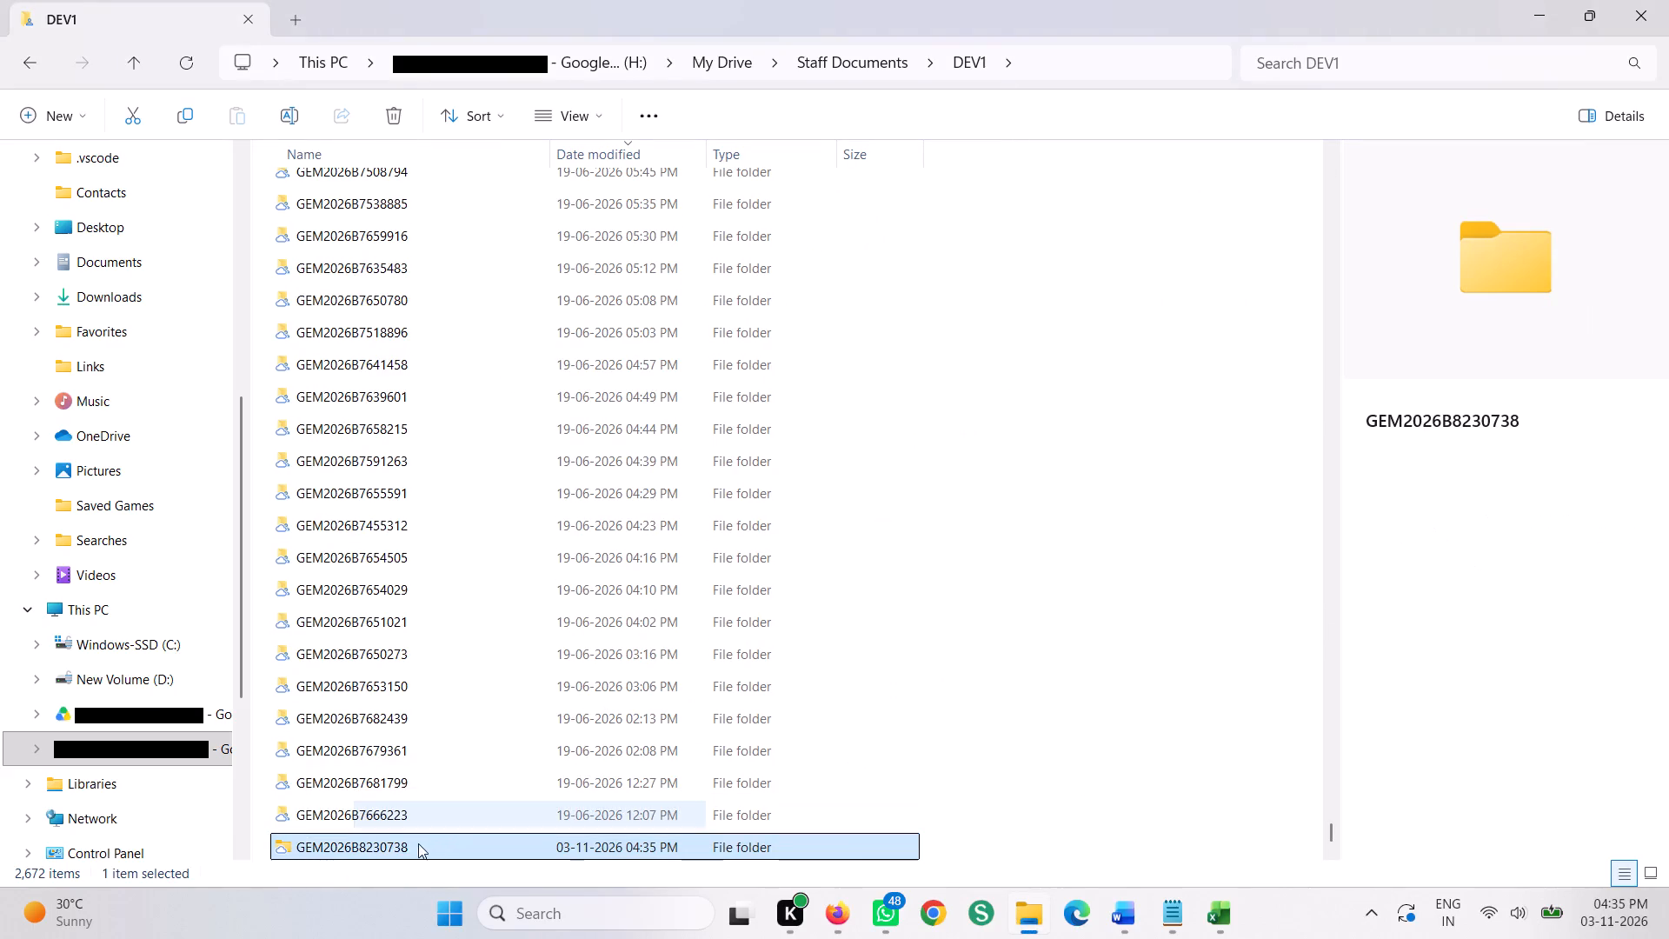
pyautogui.doubleClick(412, 843)
# Save the scope of work attachment PDF as SCOPE OF WORK 01 in DEV1's GEM2026B8230738 folder.
pyautogui.click(832, 914)
pyautogui.scroll(1, 1220, 363)
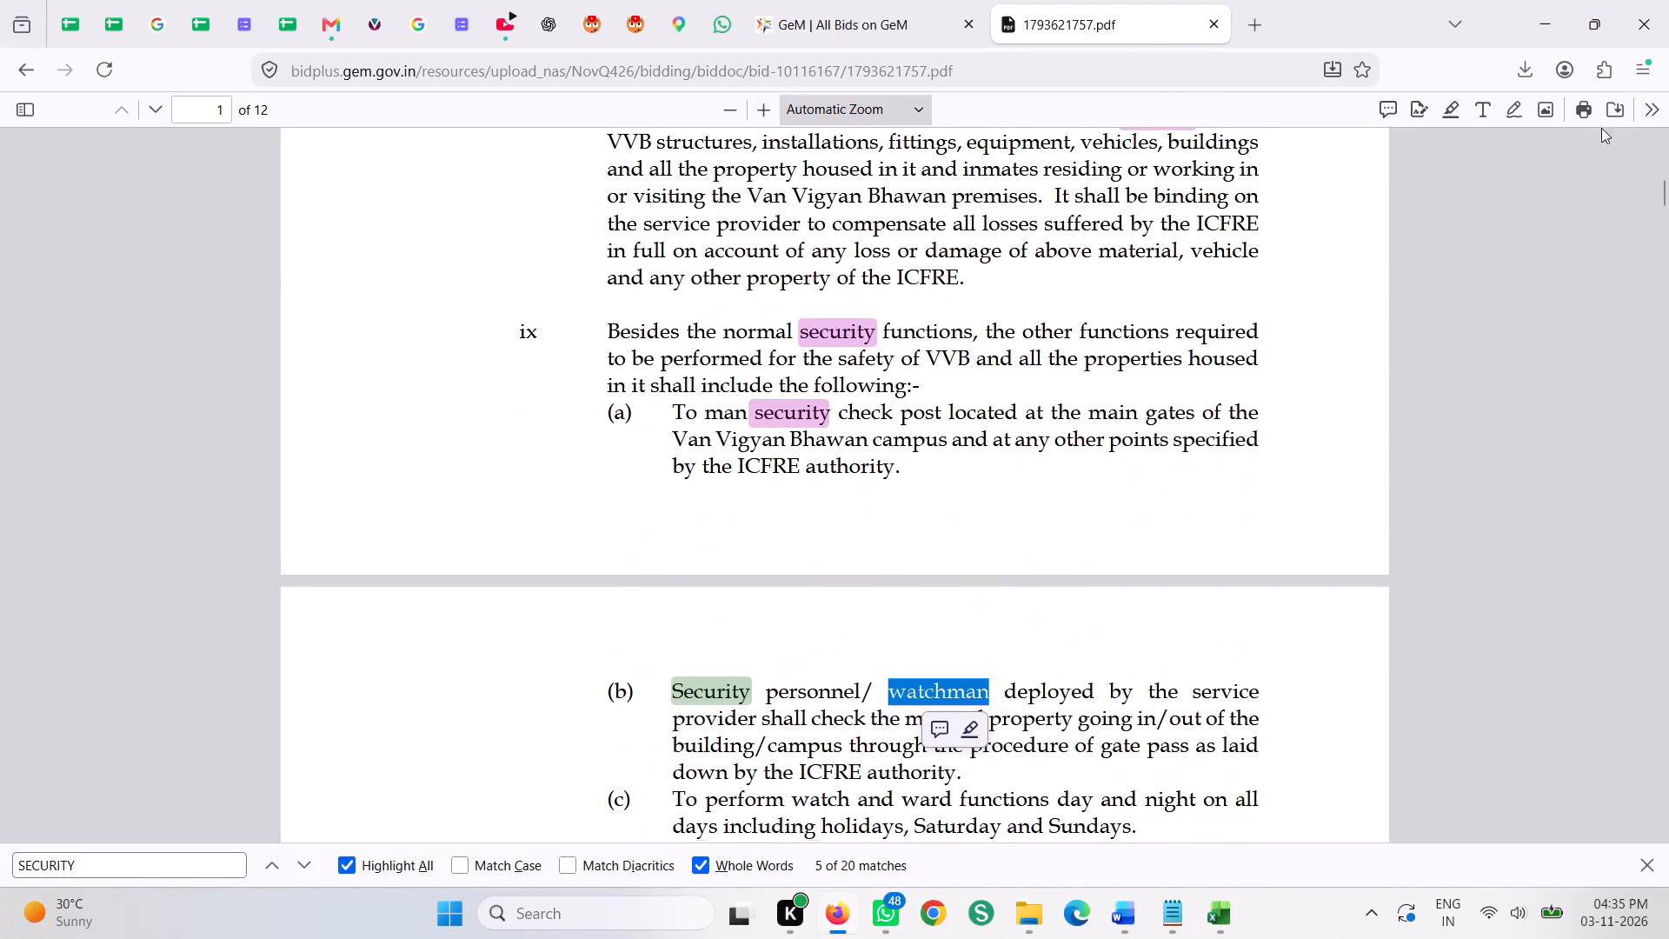
pyautogui.click(1616, 113)
pyautogui.scroll(4, 398, 220)
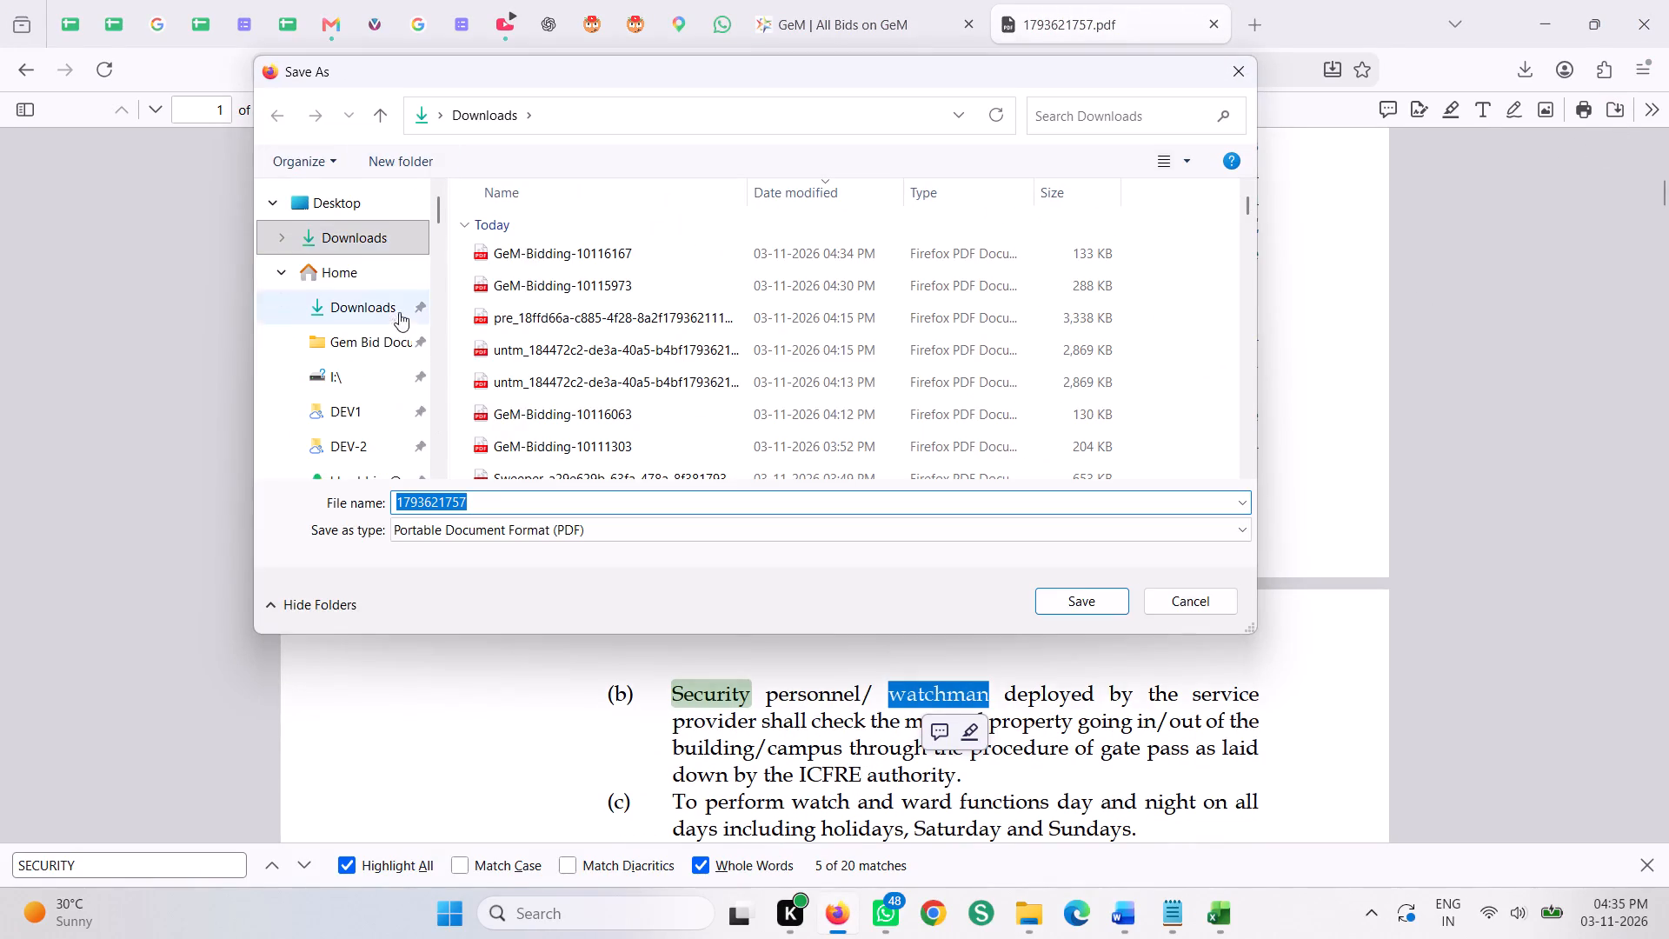
pyautogui.click(366, 399)
pyautogui.scroll(7, 582, 282)
pyautogui.doubleClick(599, 236)
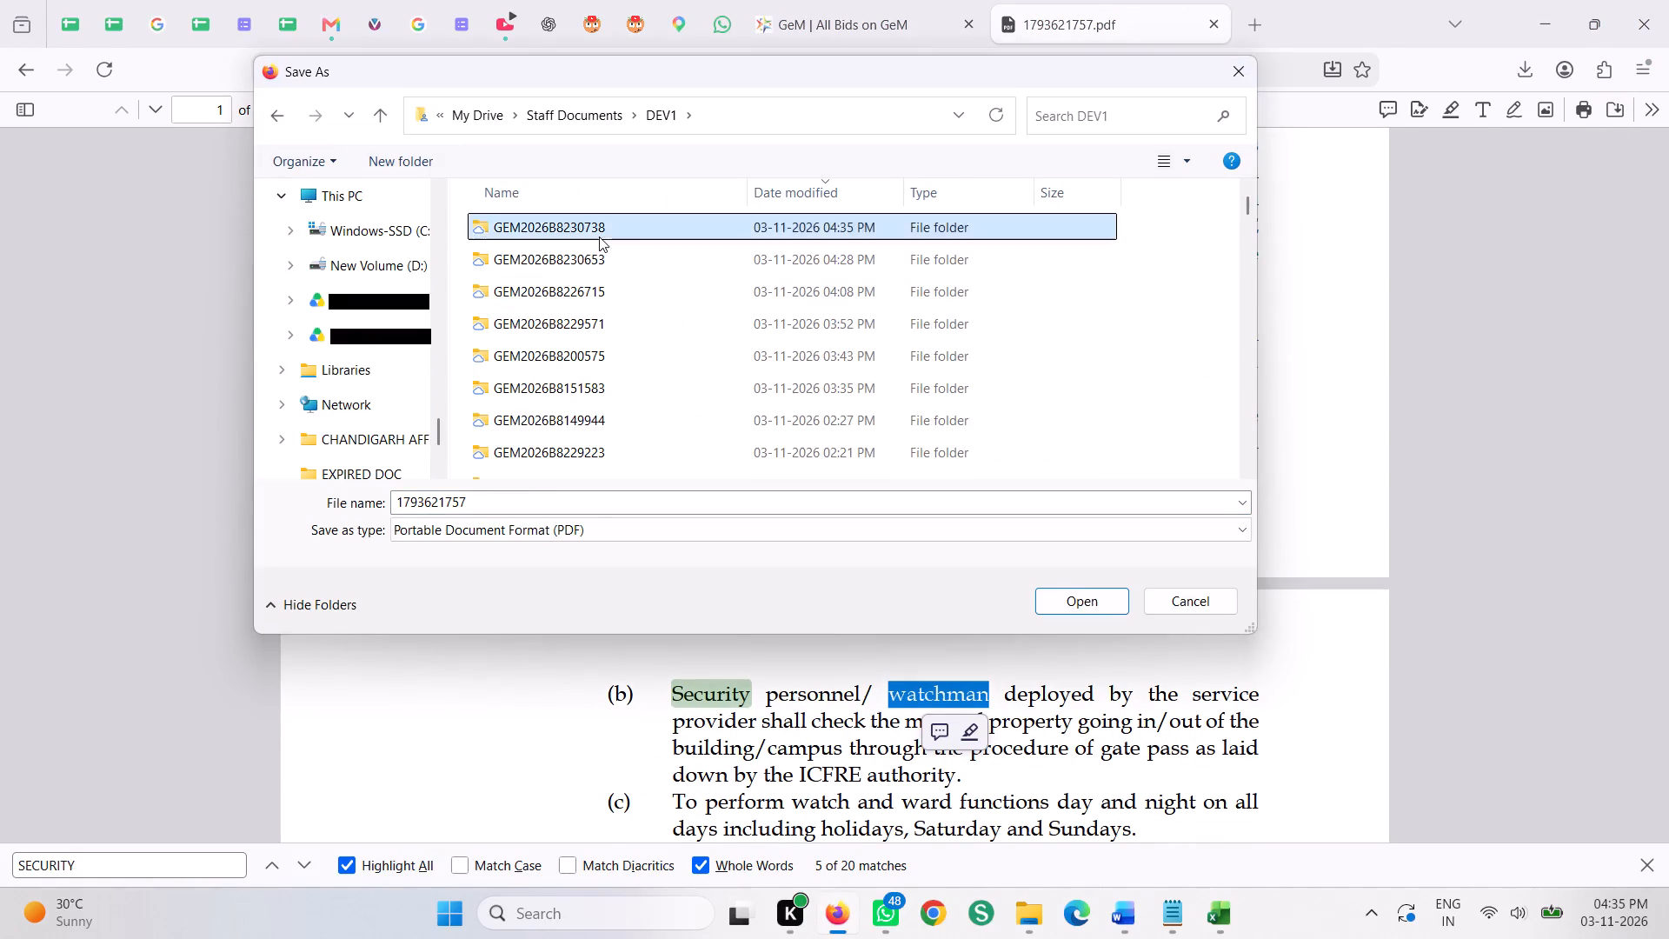
pyautogui.click(522, 497)
pyautogui.write('SCOPE OF WORK 01')
pyautogui.press('Return')
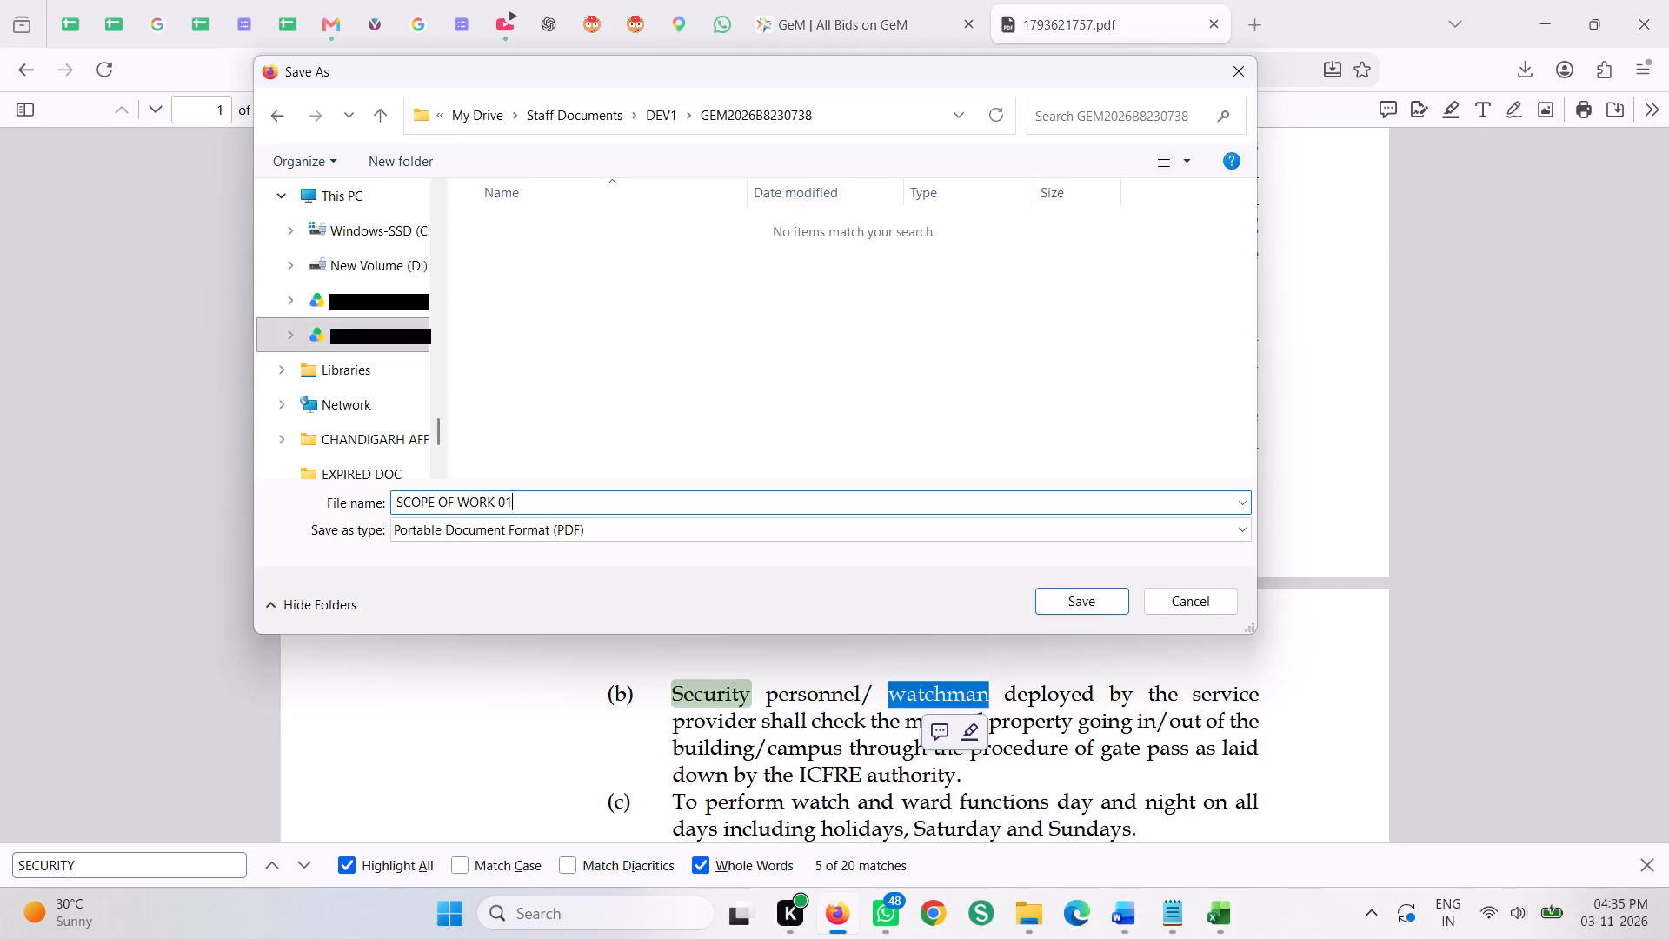
# Go back to the bid document and open the existing-resources attachment 1793621971.pdf.
pyautogui.scroll(3, 587, 165)
pyautogui.click(17, 69)
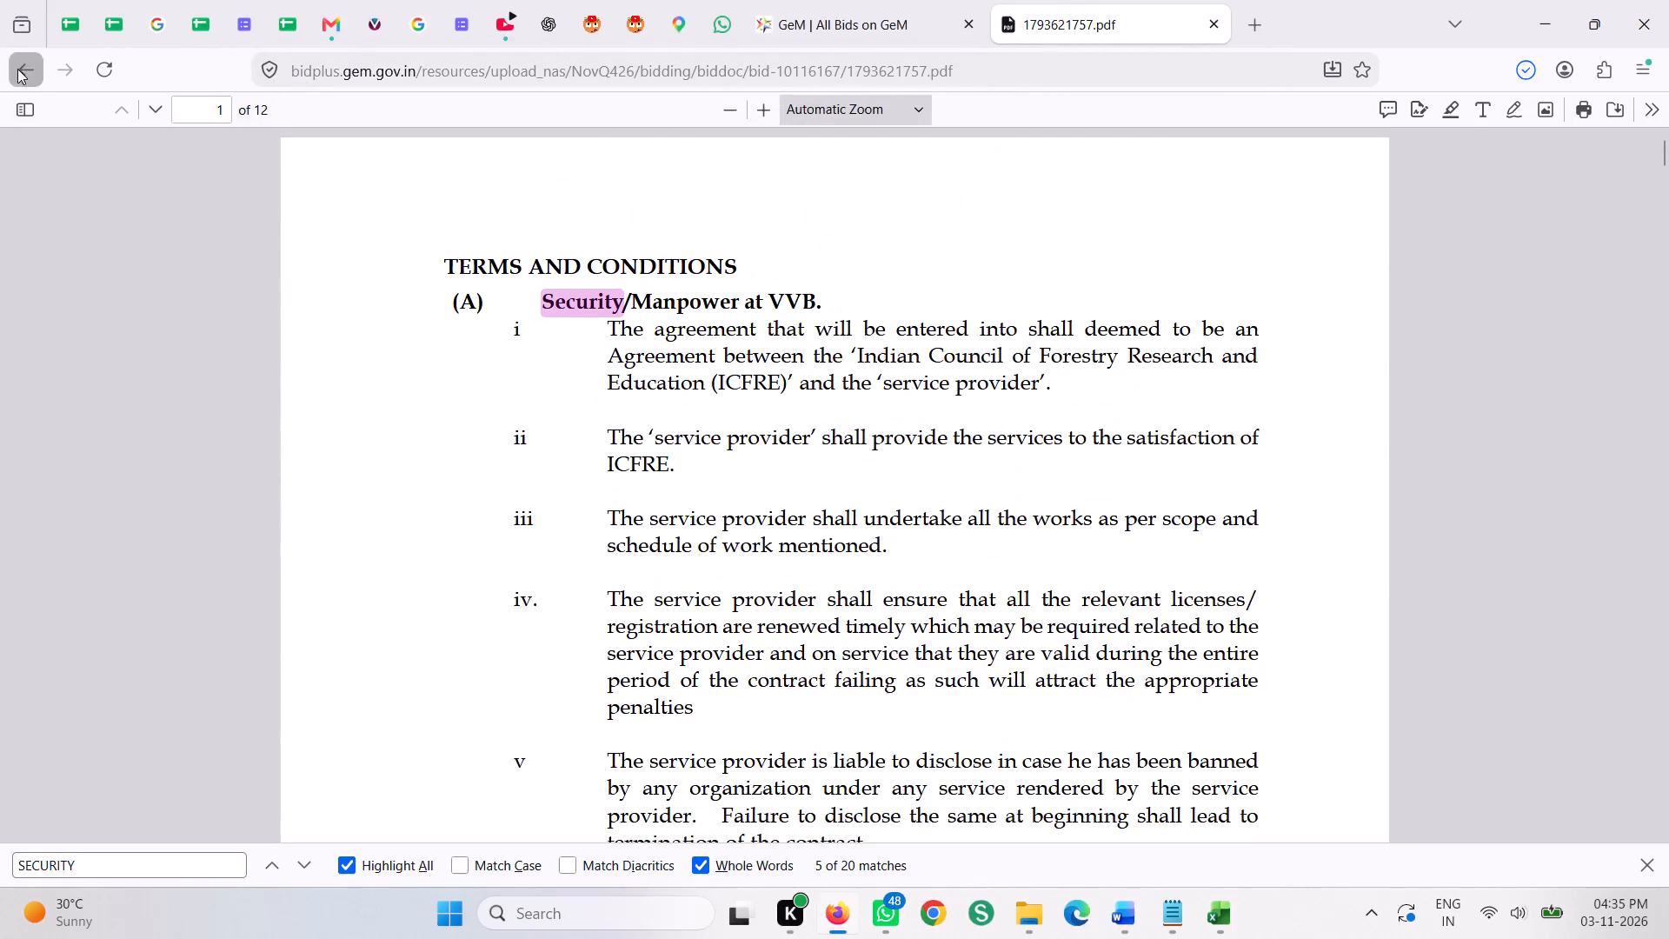
pyautogui.click(1111, 711)
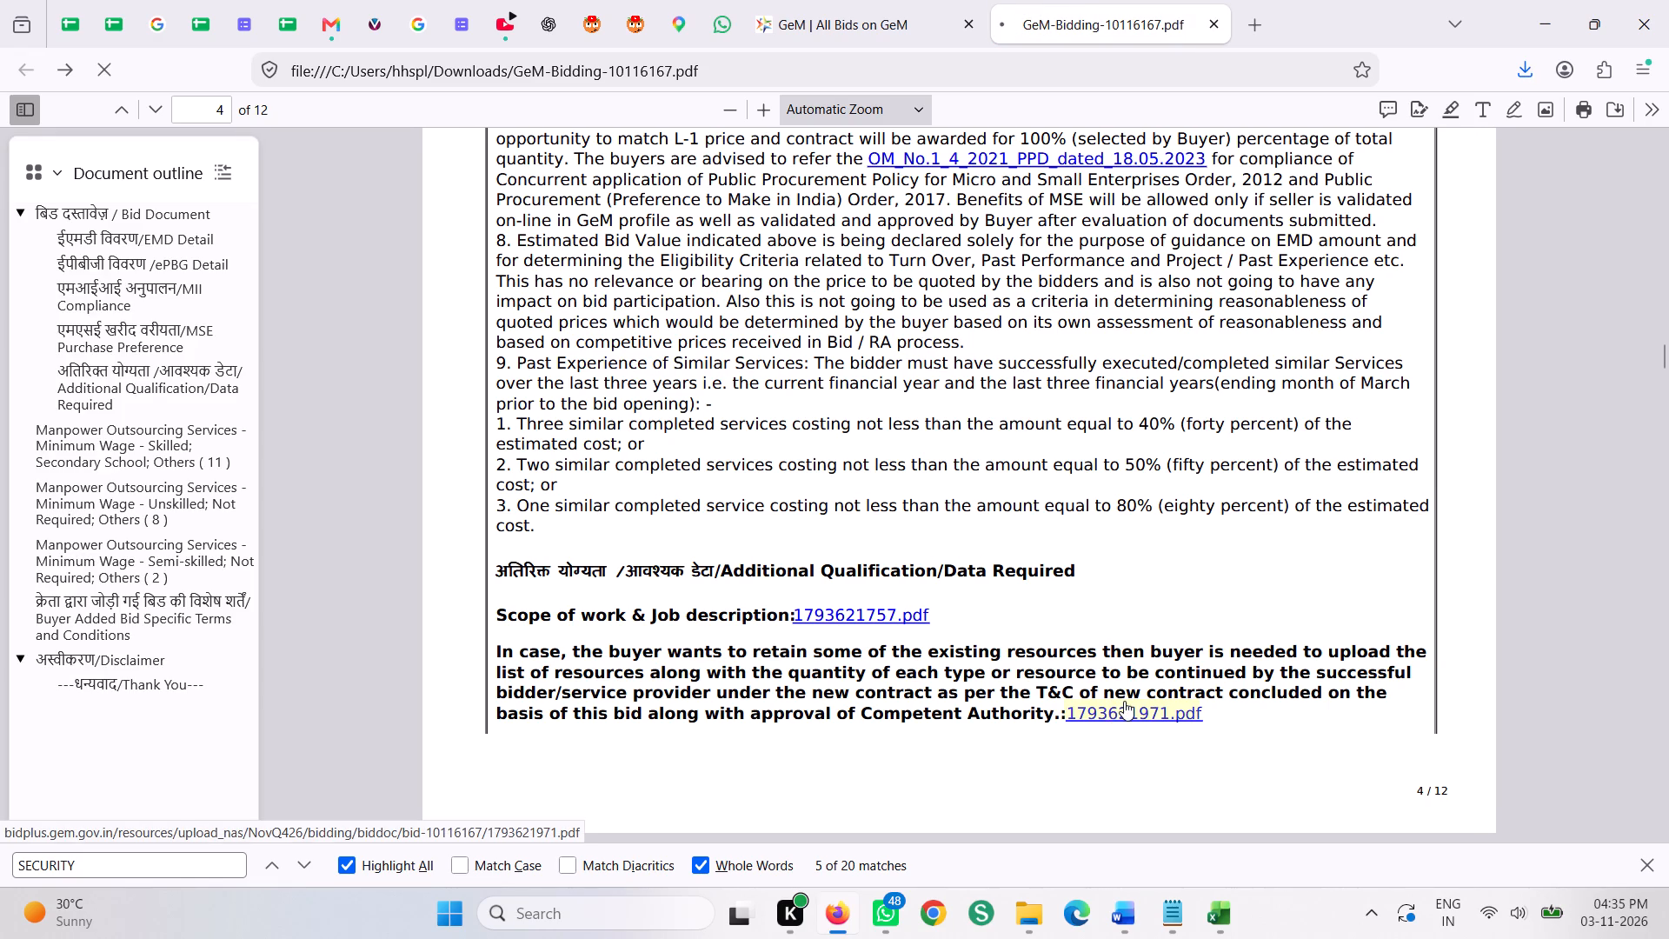
pyautogui.scroll(6, 612, 449)
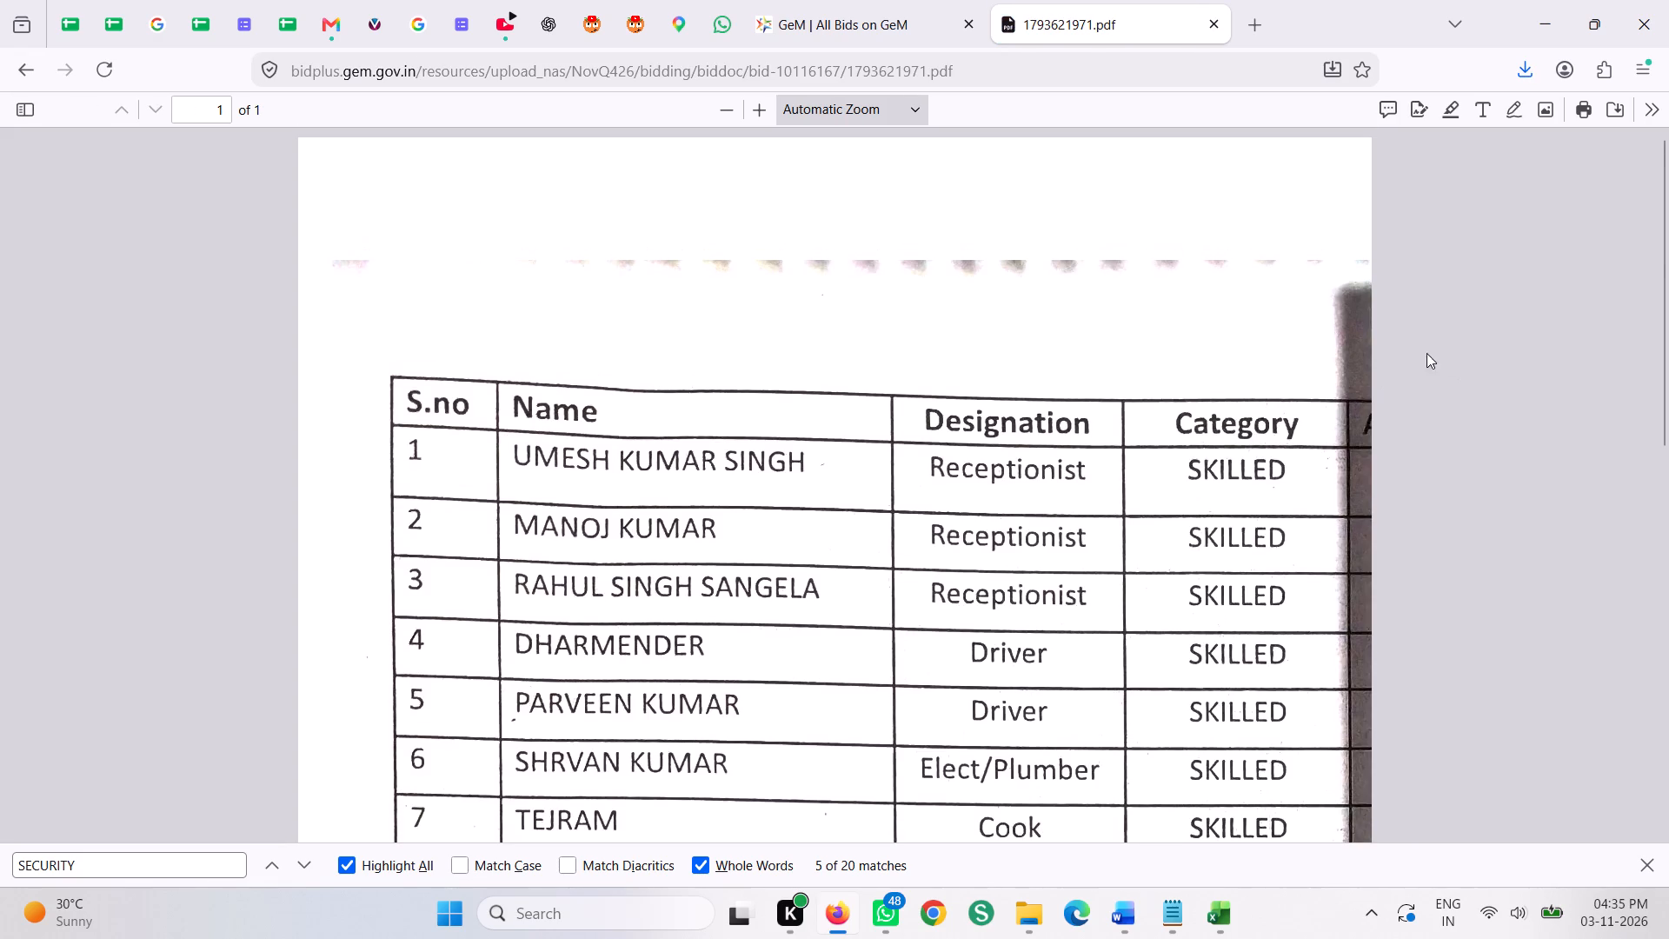
# Save the existing-resources attachment PDF as RETENTION OF EXISTING RESOURCES 02 in DEV1's GEM2026B8230738 folder.
pyautogui.click(1611, 113)
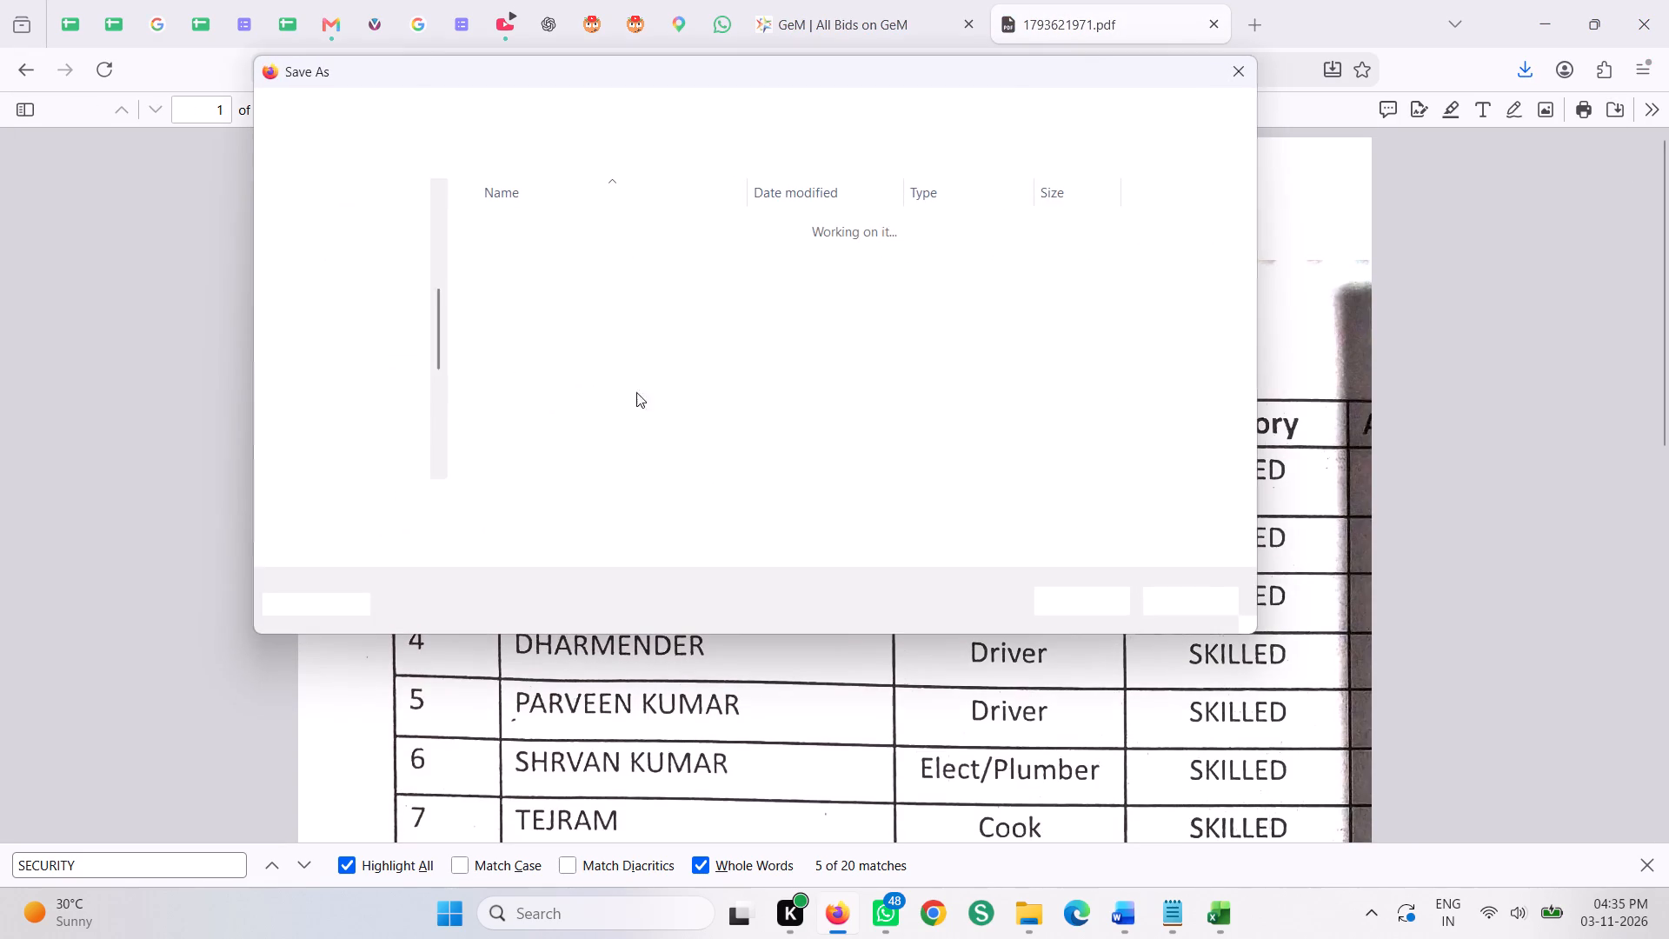
pyautogui.write('RETENTION OF EXISTING RESOURCES')
pyautogui.press('space')
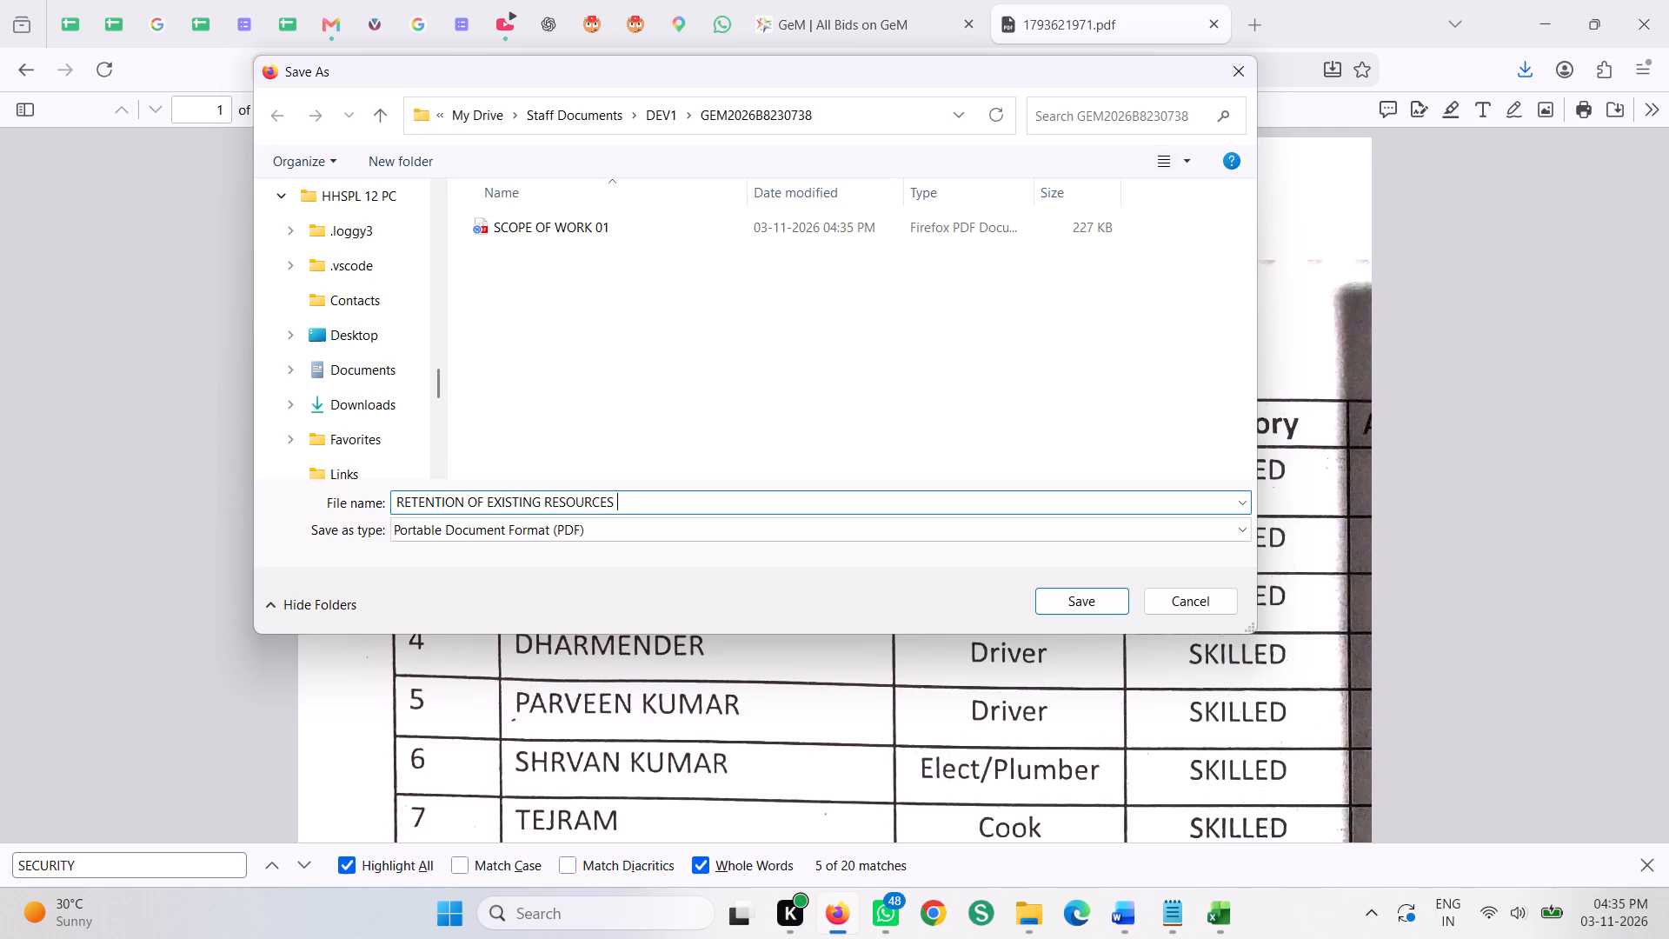
pyautogui.write('02')
pyautogui.press('Return')
pyautogui.scroll(-12, 536, 491)
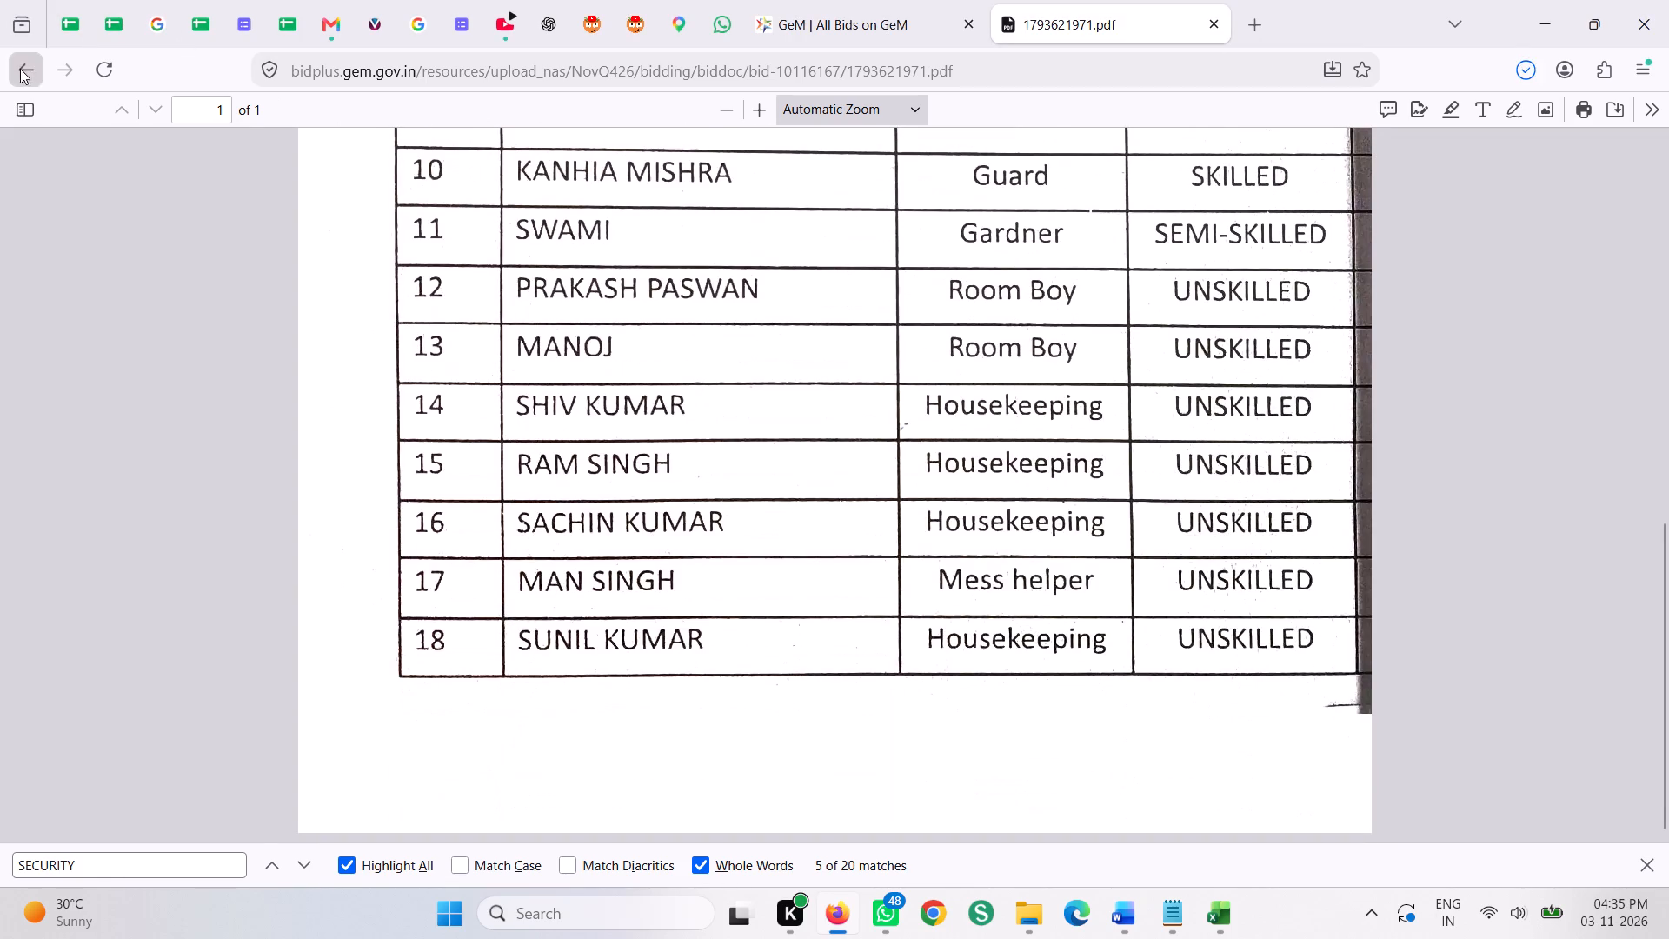
# Go back to the bid document and save a copy of GeM-Bidding-10116167 in DEV1's GEM2026B8230738 folder.
pyautogui.click(22, 71)
pyautogui.click(923, 0)
pyautogui.click(1081, 0)
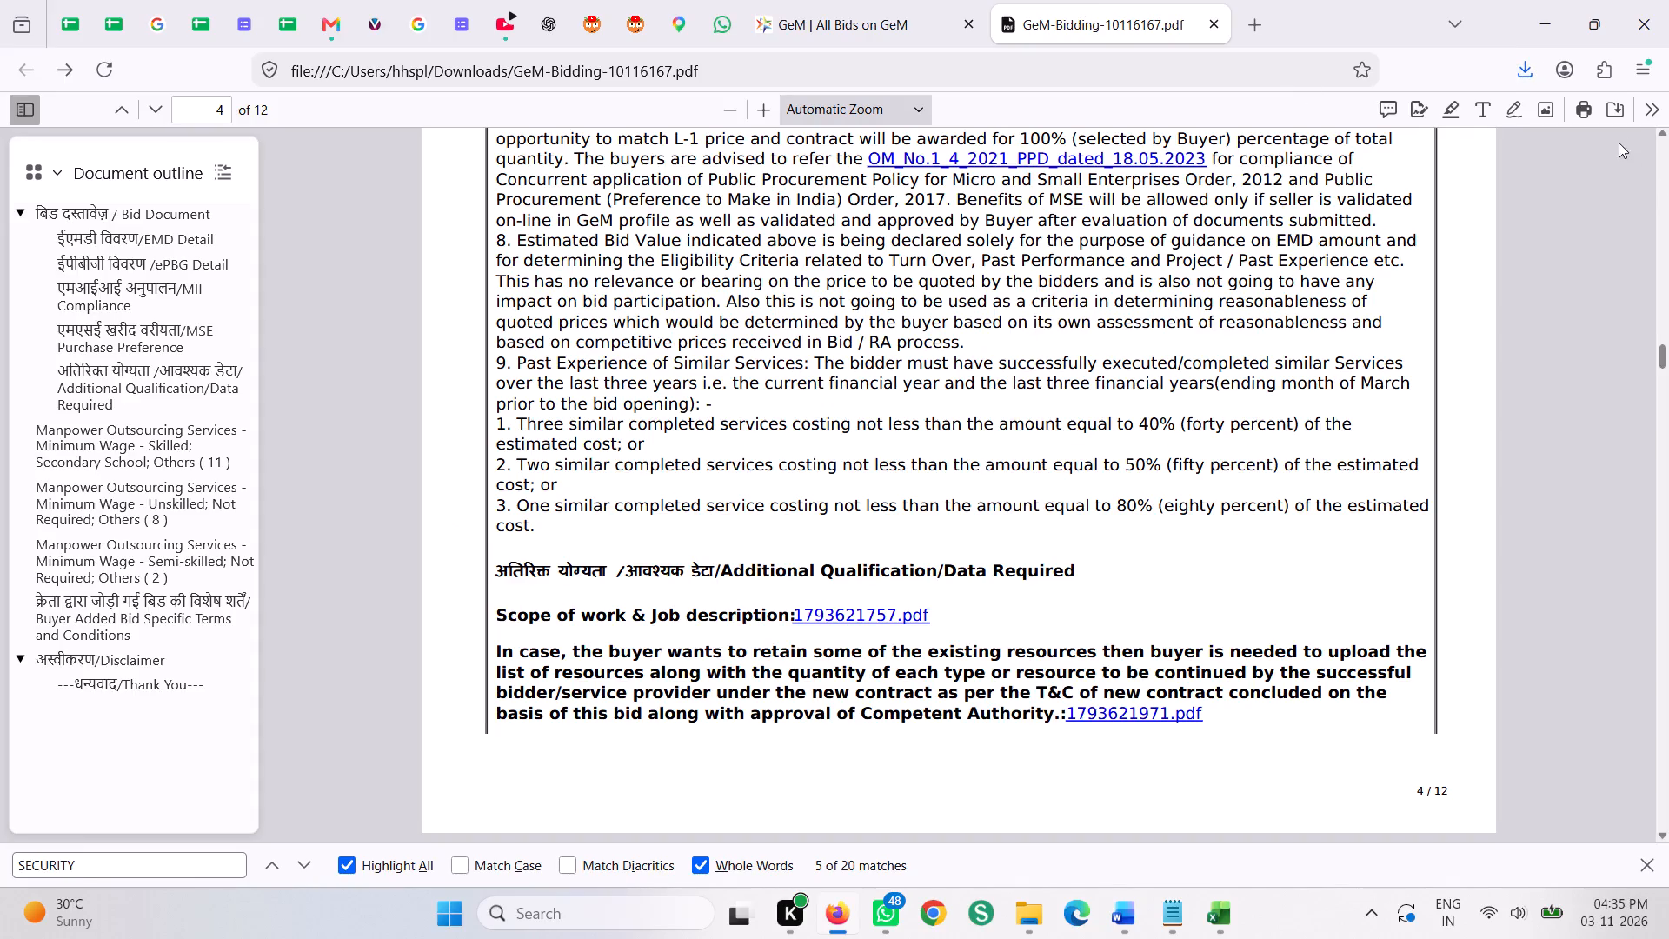
pyautogui.click(1618, 106)
pyautogui.scroll(5, 364, 256)
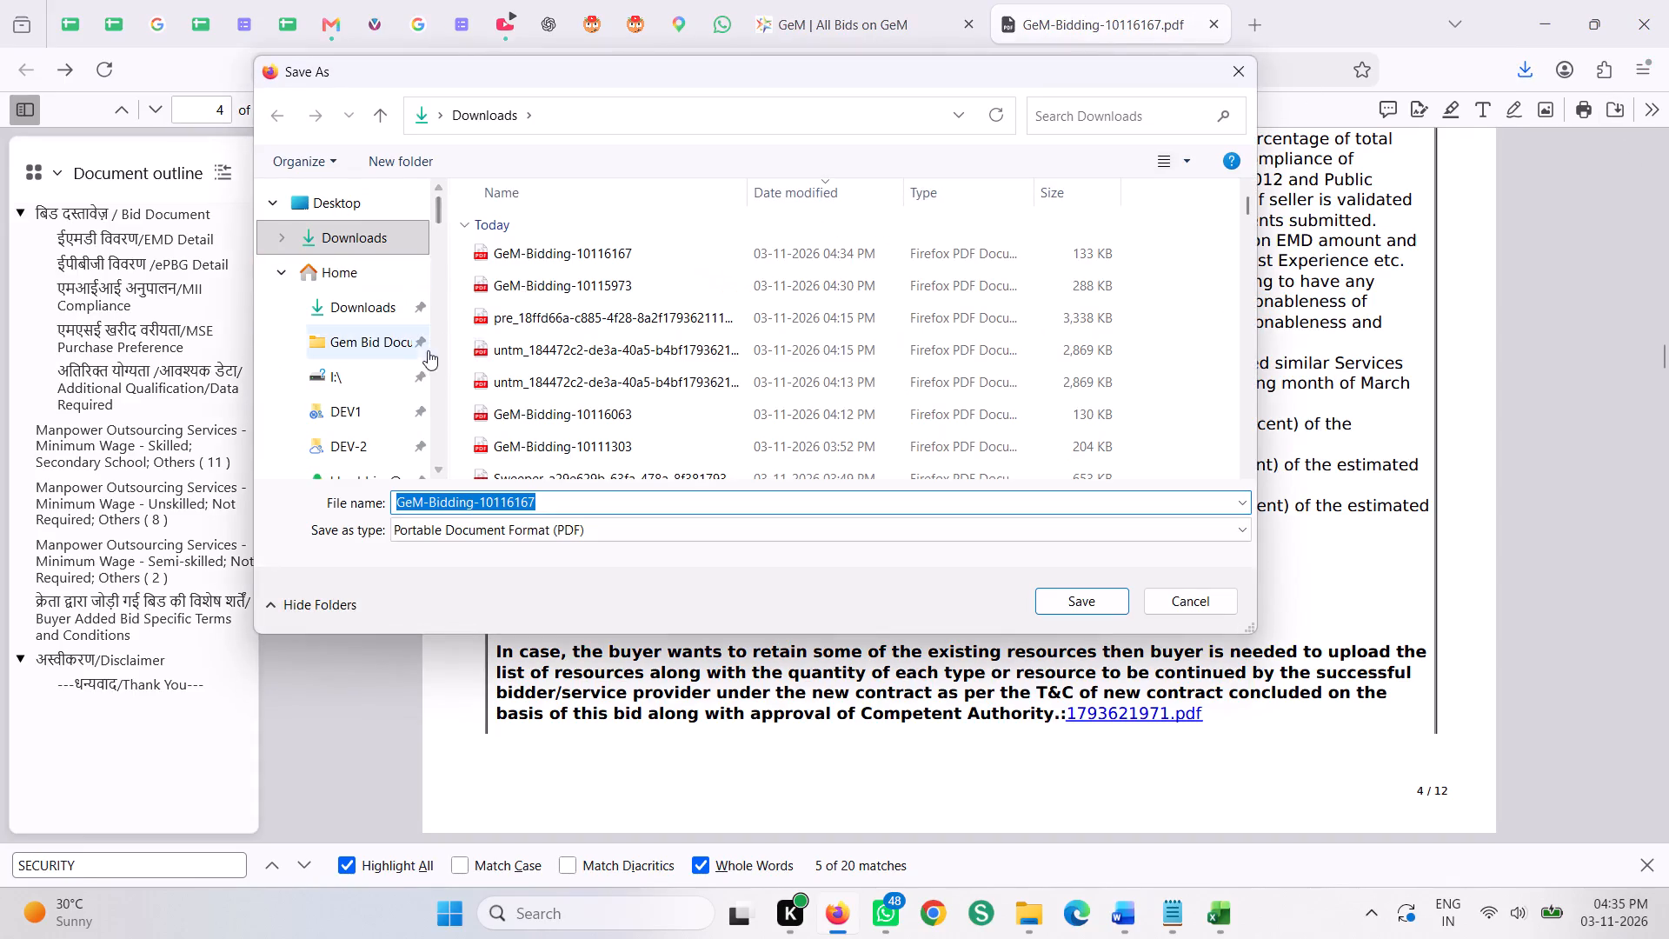
pyautogui.click(355, 412)
pyautogui.scroll(8, 616, 296)
pyautogui.doubleClick(602, 226)
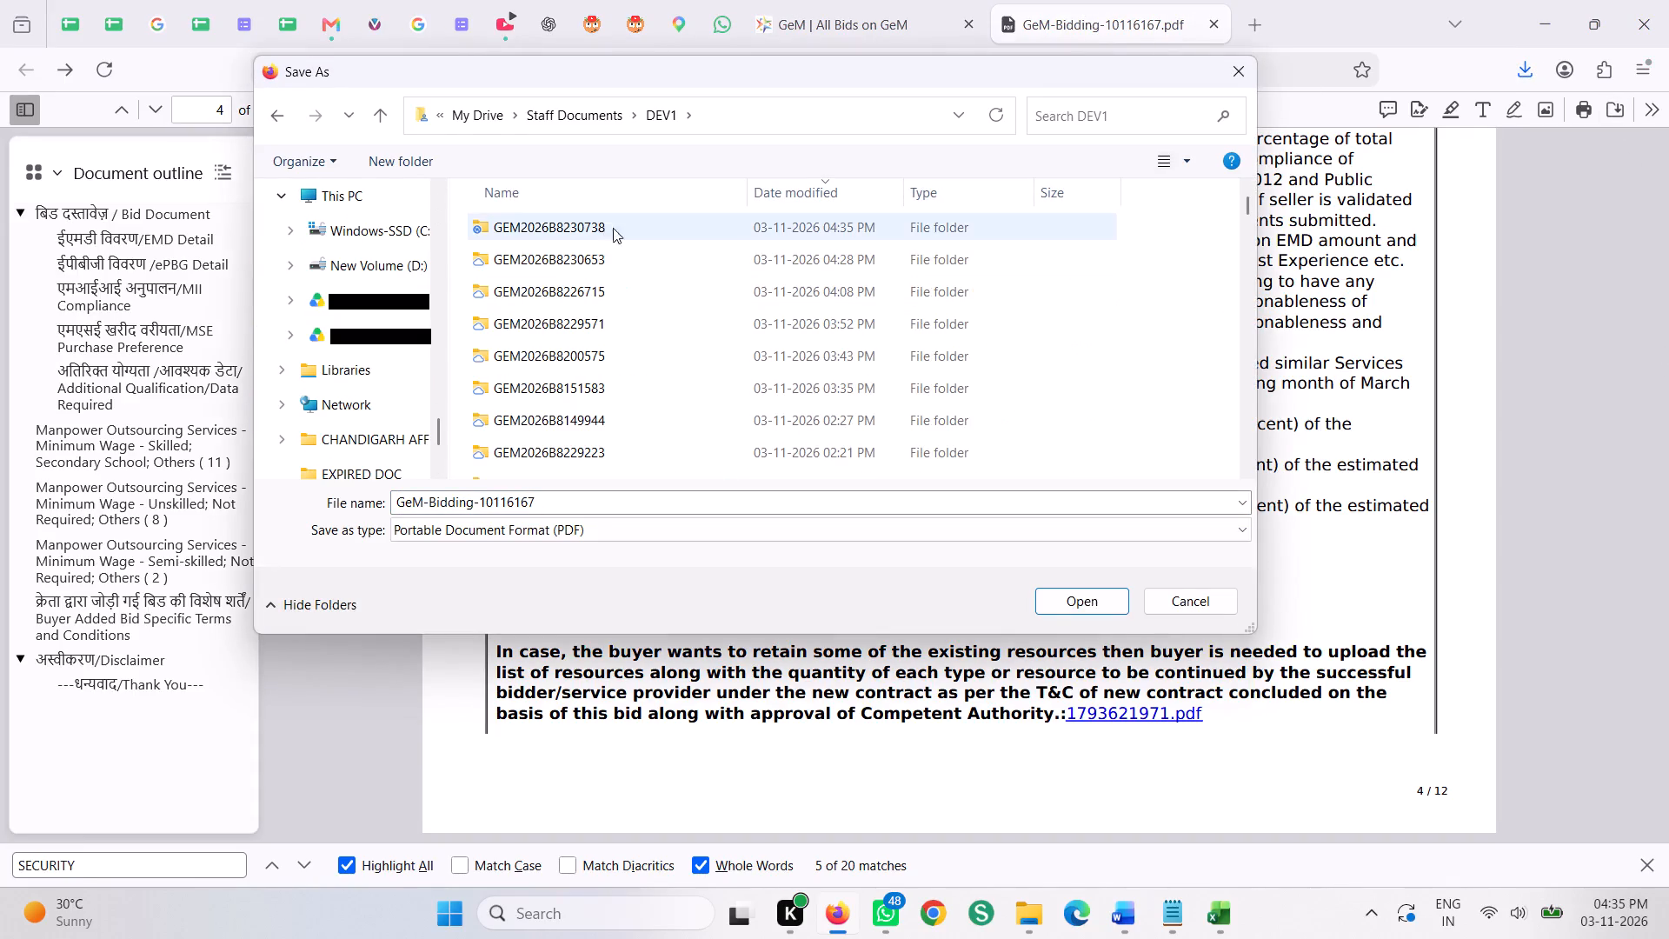
pyautogui.click(582, 494)
pyautogui.click(1090, 595)
# Open the minimum wages undertaking attachment 1793622044.pdf from the bid document and save it as MINIMUM WAGES 03.
pyautogui.scroll(-2, 1069, 532)
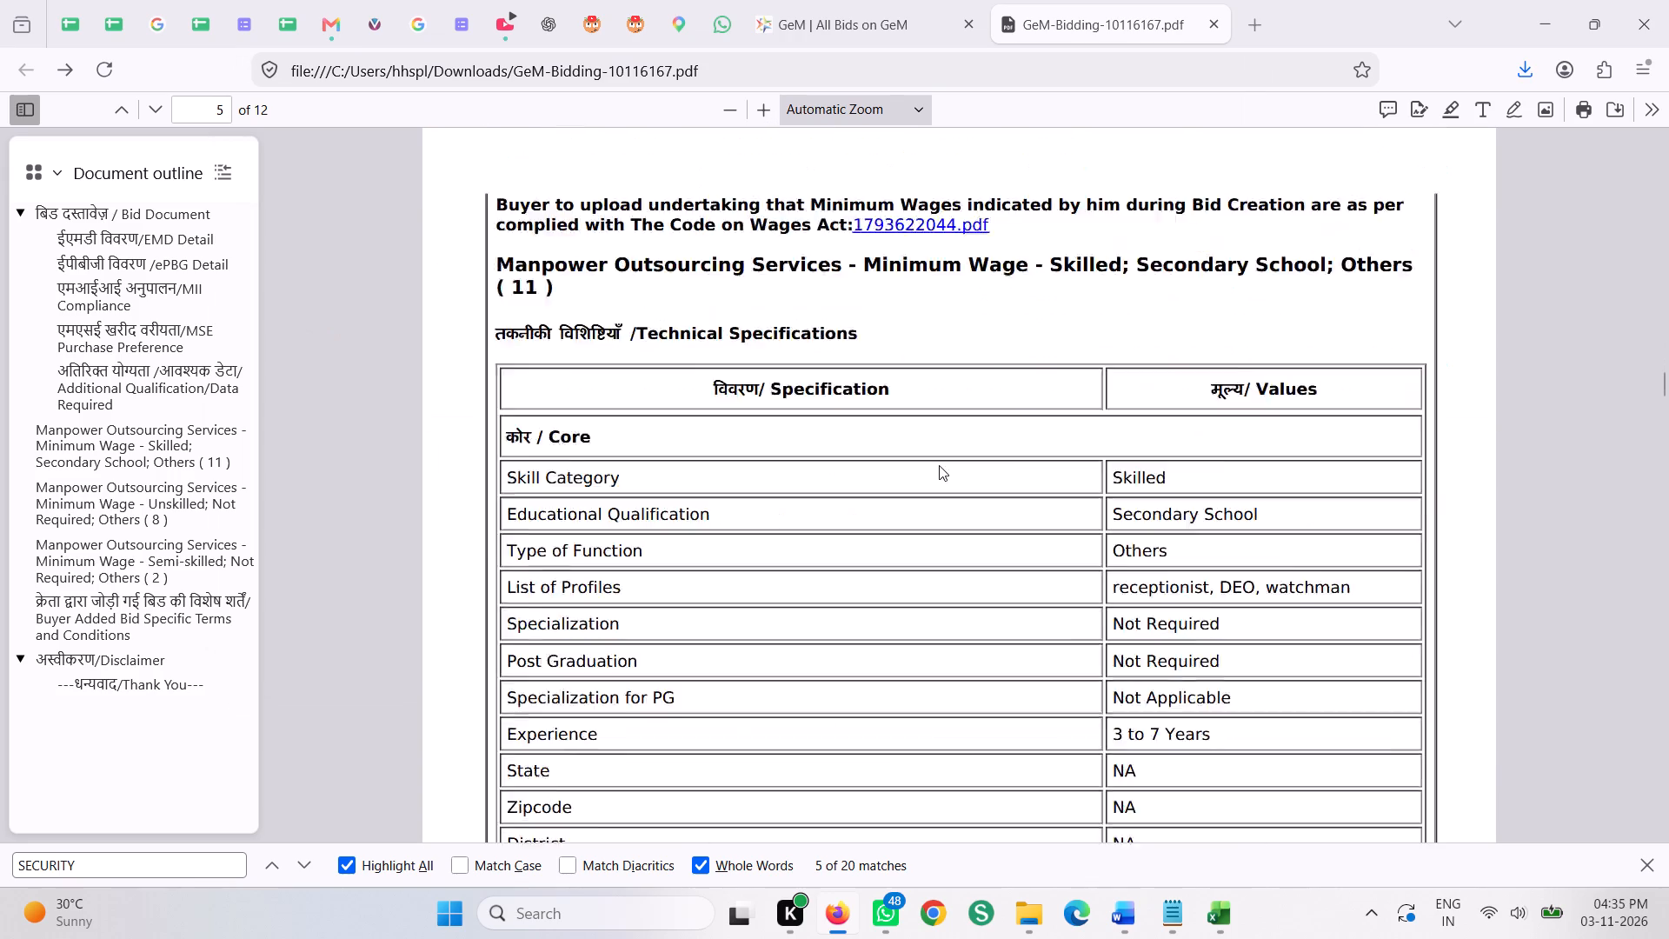
pyautogui.scroll(1, 922, 436)
pyautogui.click(898, 485)
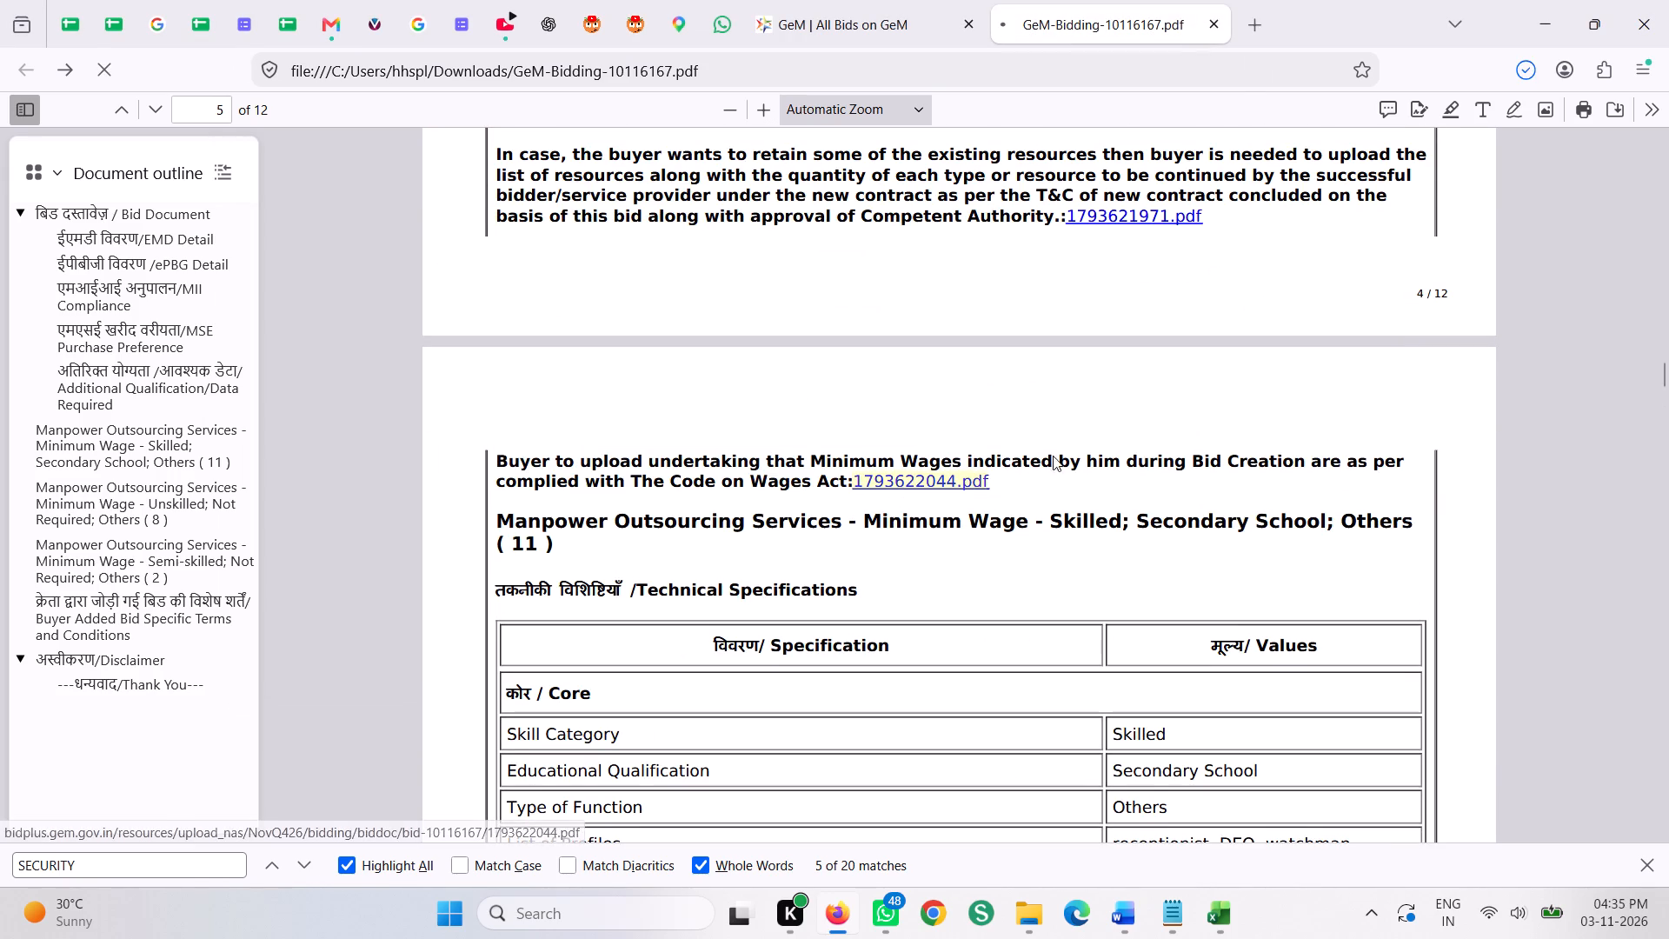
pyautogui.click(657, 401)
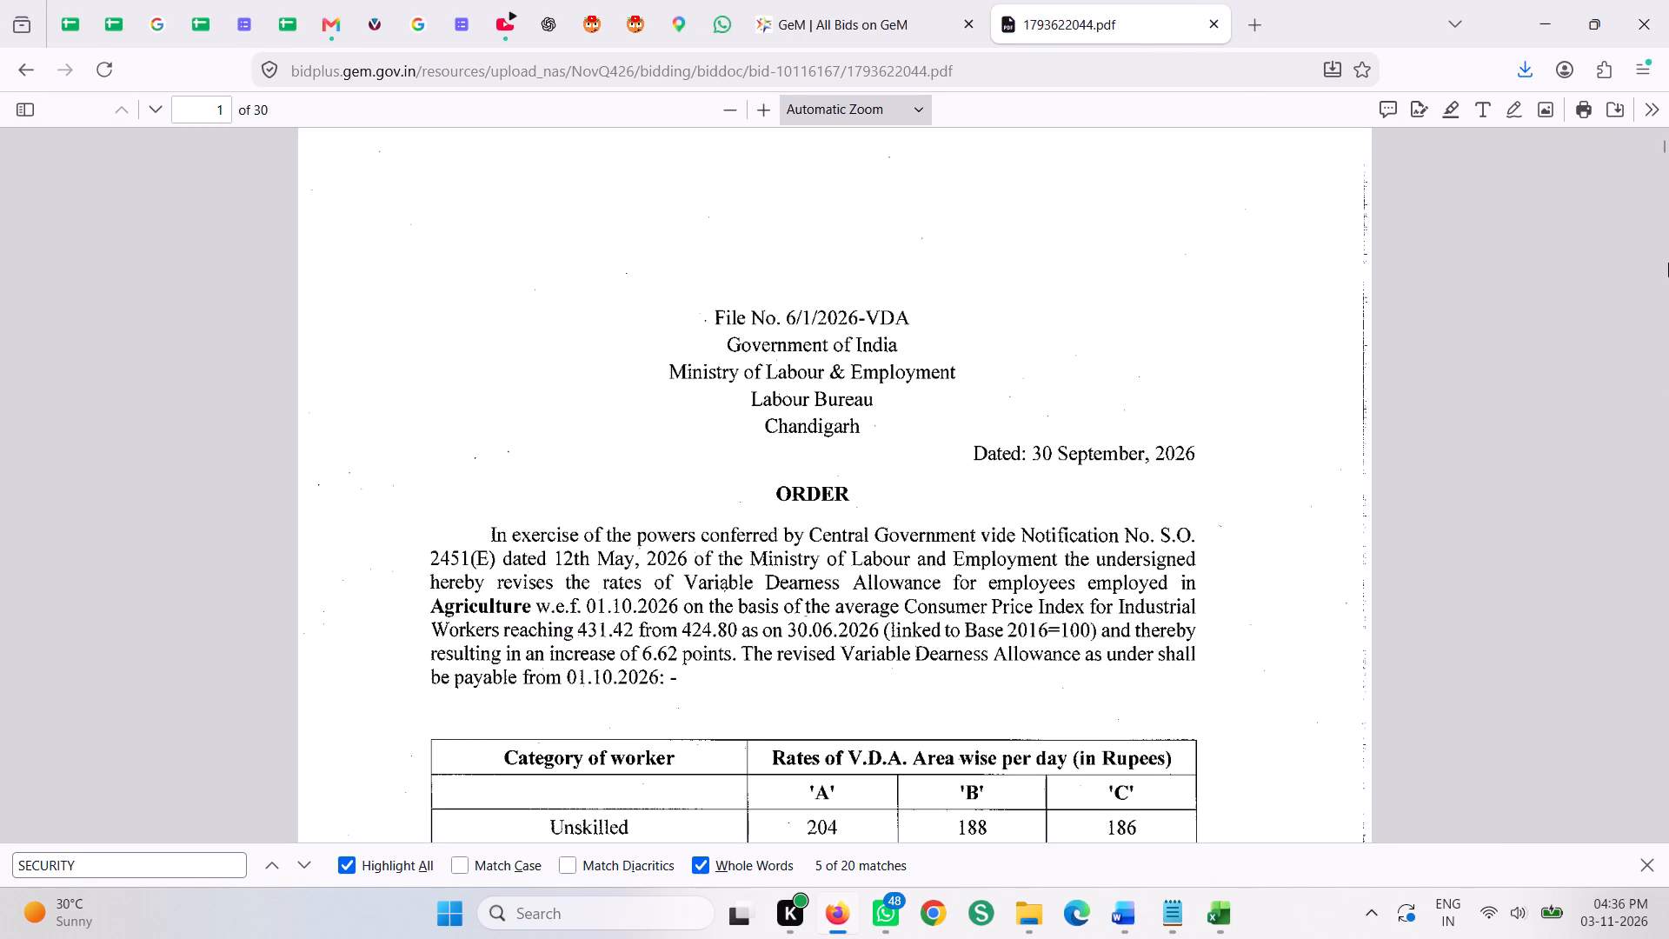
pyautogui.click(1625, 118)
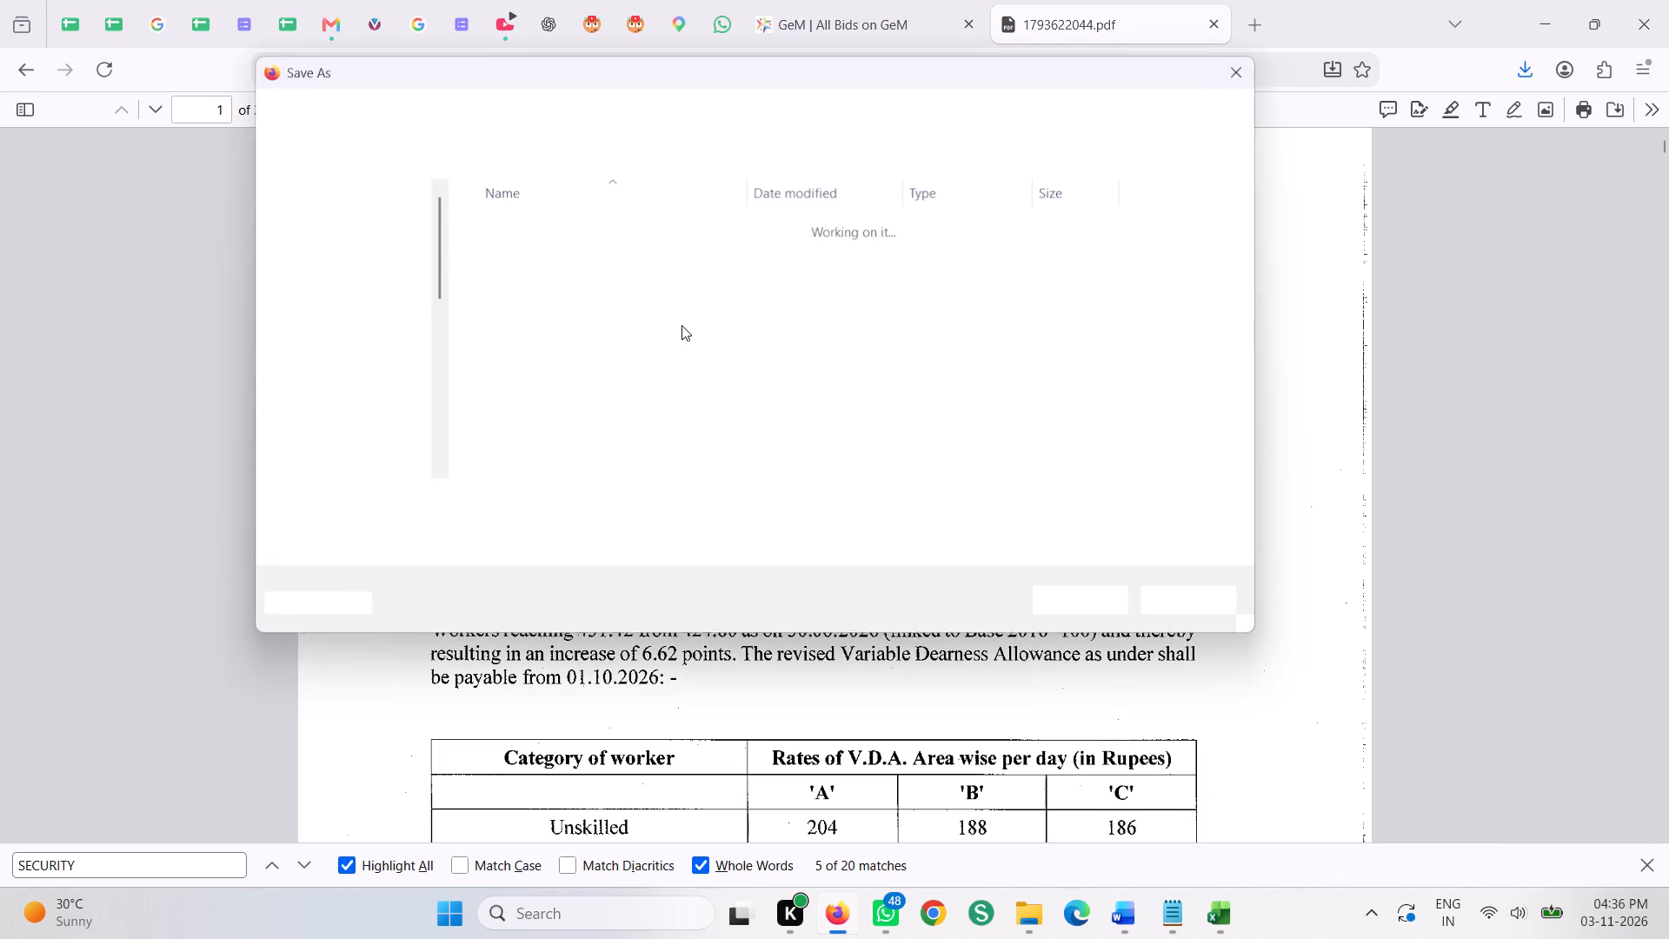
pyautogui.write('MINIMUM WAGES 03')
pyautogui.press('Return')
pyautogui.scroll(-6, 608, 385)
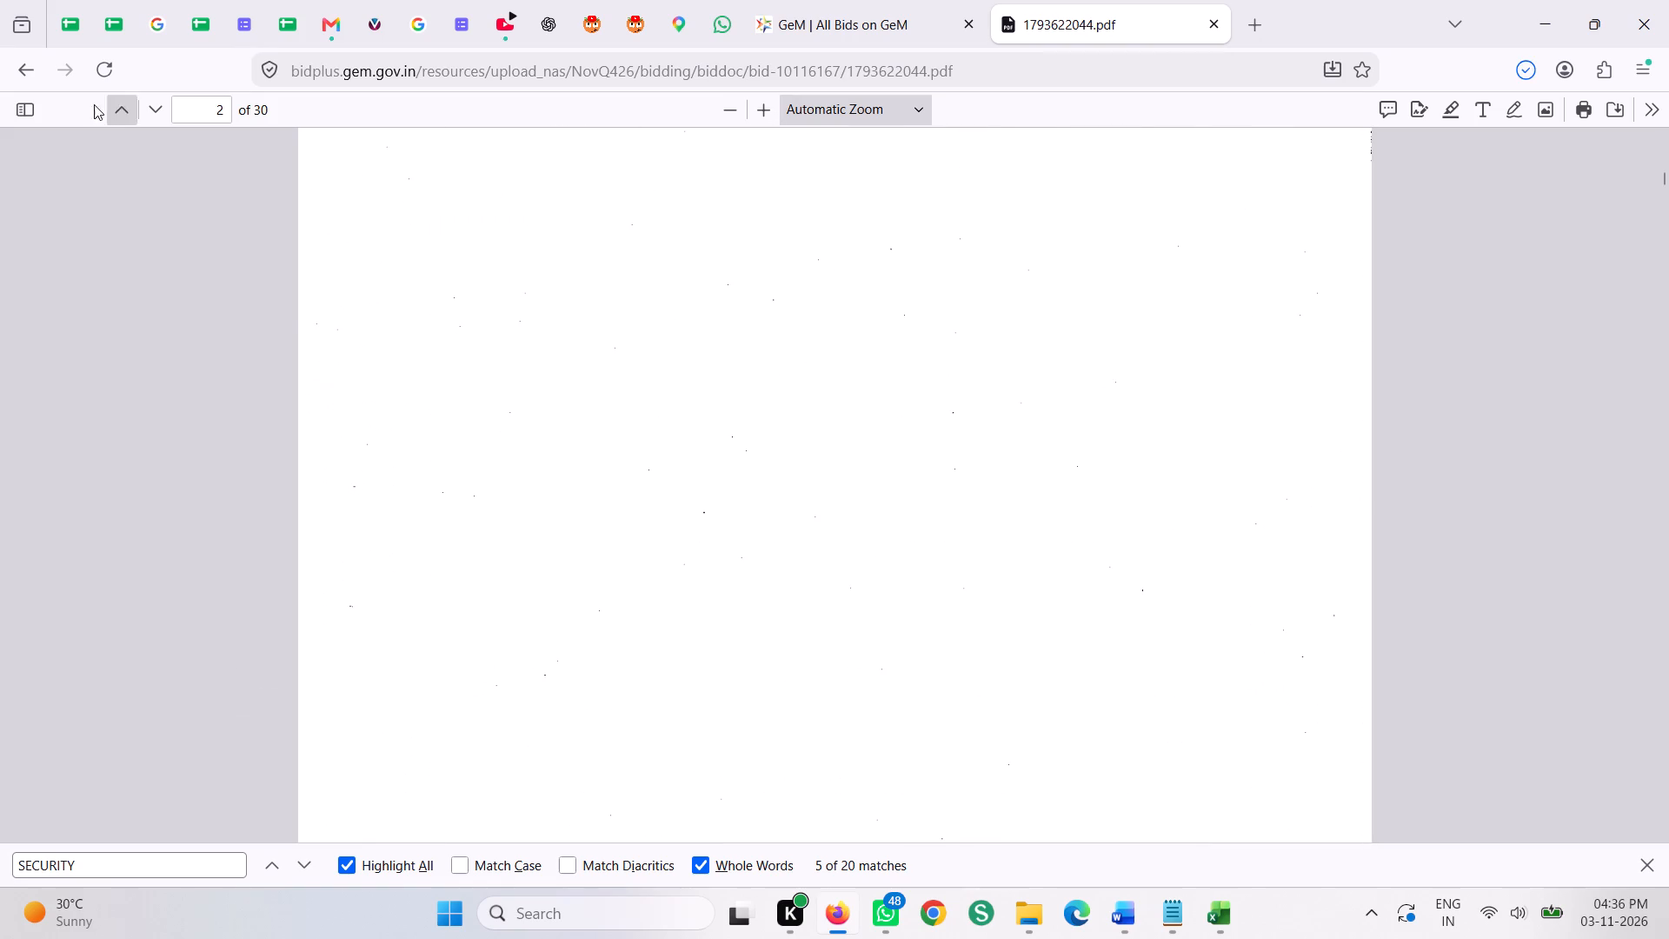
# Go back to the bid document and copy Delhi from the row naming the states required for geographical presence.
pyautogui.click(35, 75)
pyautogui.scroll(-2, 866, 443)
pyautogui.scroll(-1, 1056, 443)
pyautogui.scroll(1, 1005, 449)
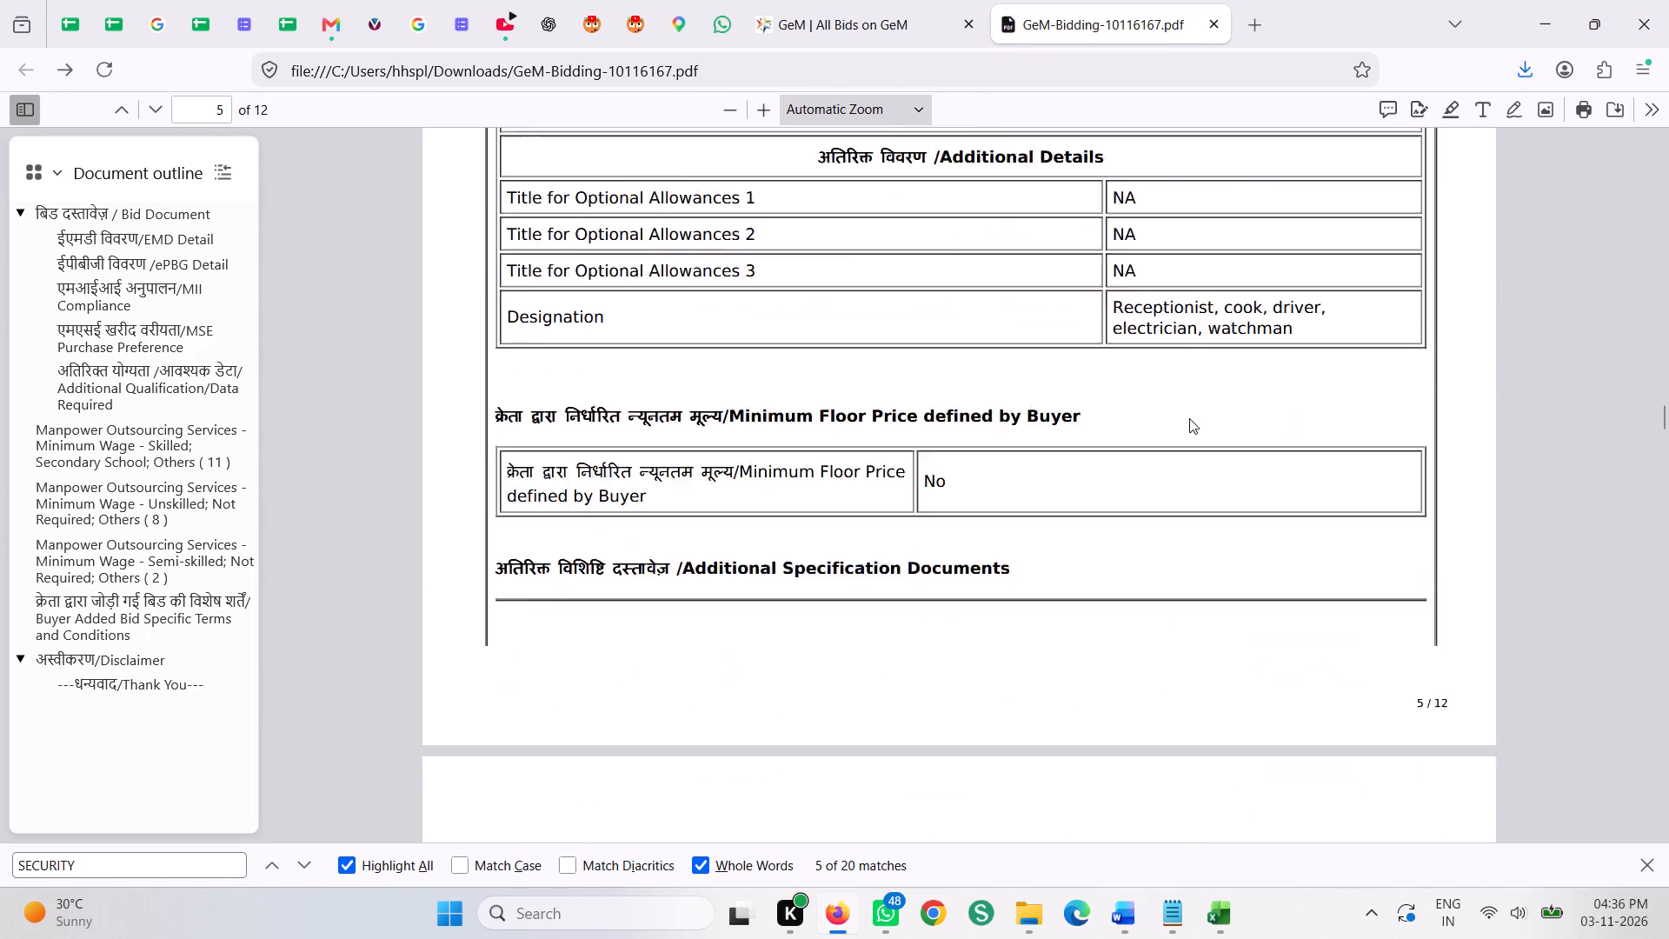
pyautogui.scroll(1, 1211, 355)
pyautogui.scroll(-1, 1149, 689)
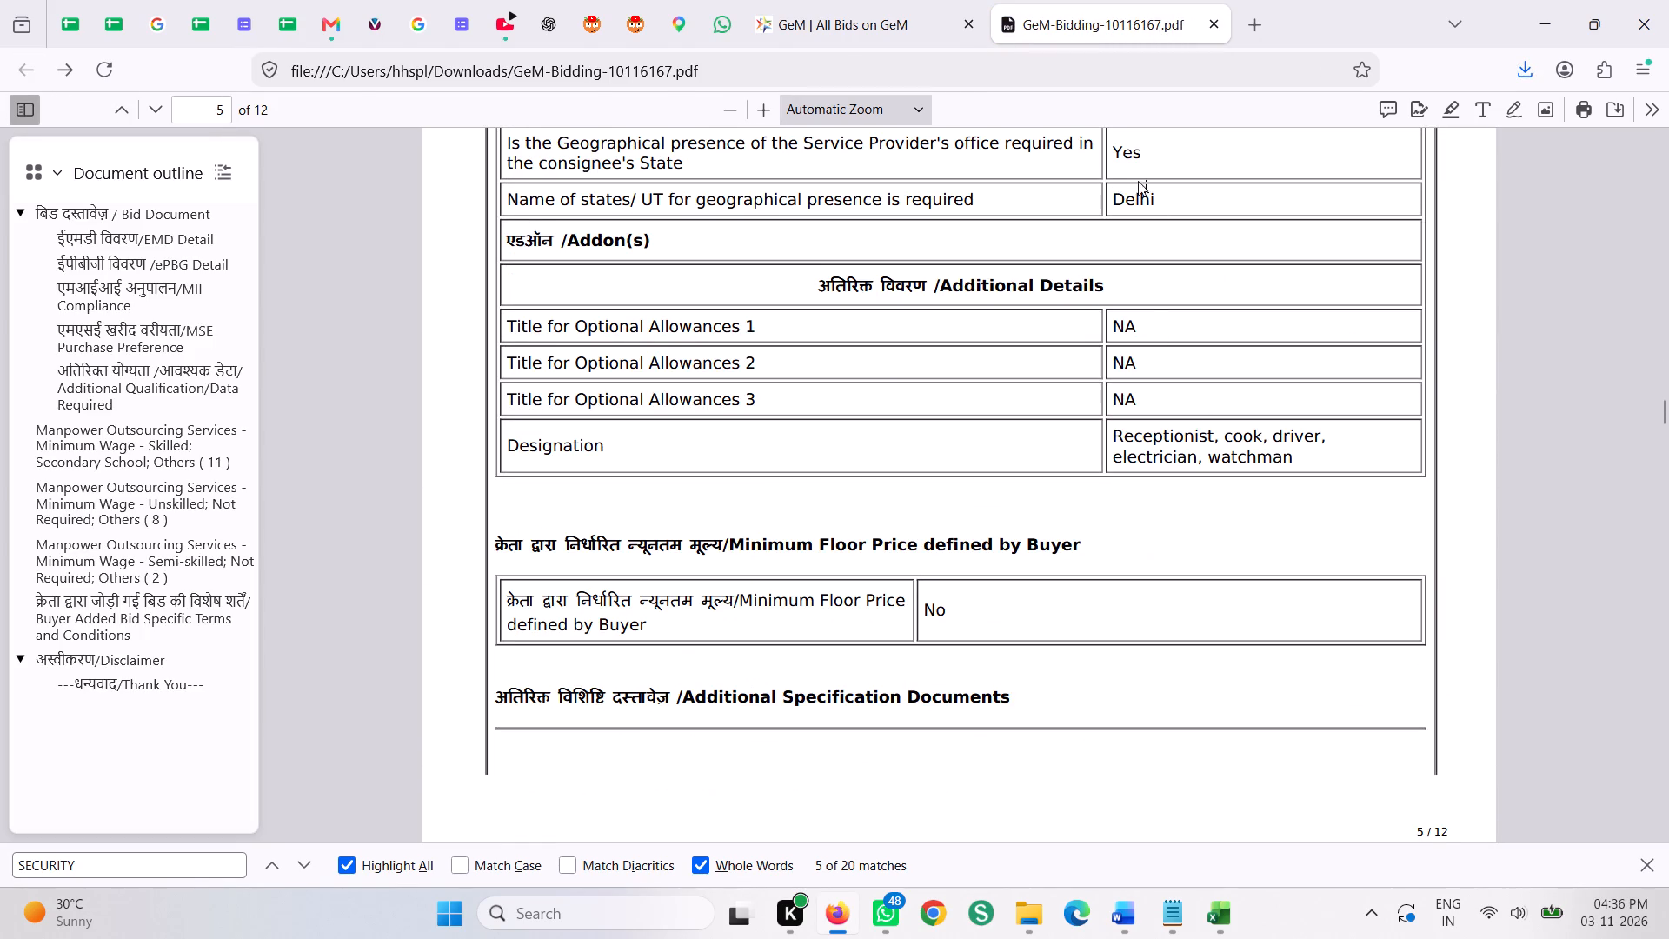
pyautogui.doubleClick(1134, 185)
pyautogui.doubleClick(1136, 199)
pyautogui.hotkey('ctrl', 'c')
pyautogui.hotkey('ctrl', 'c')
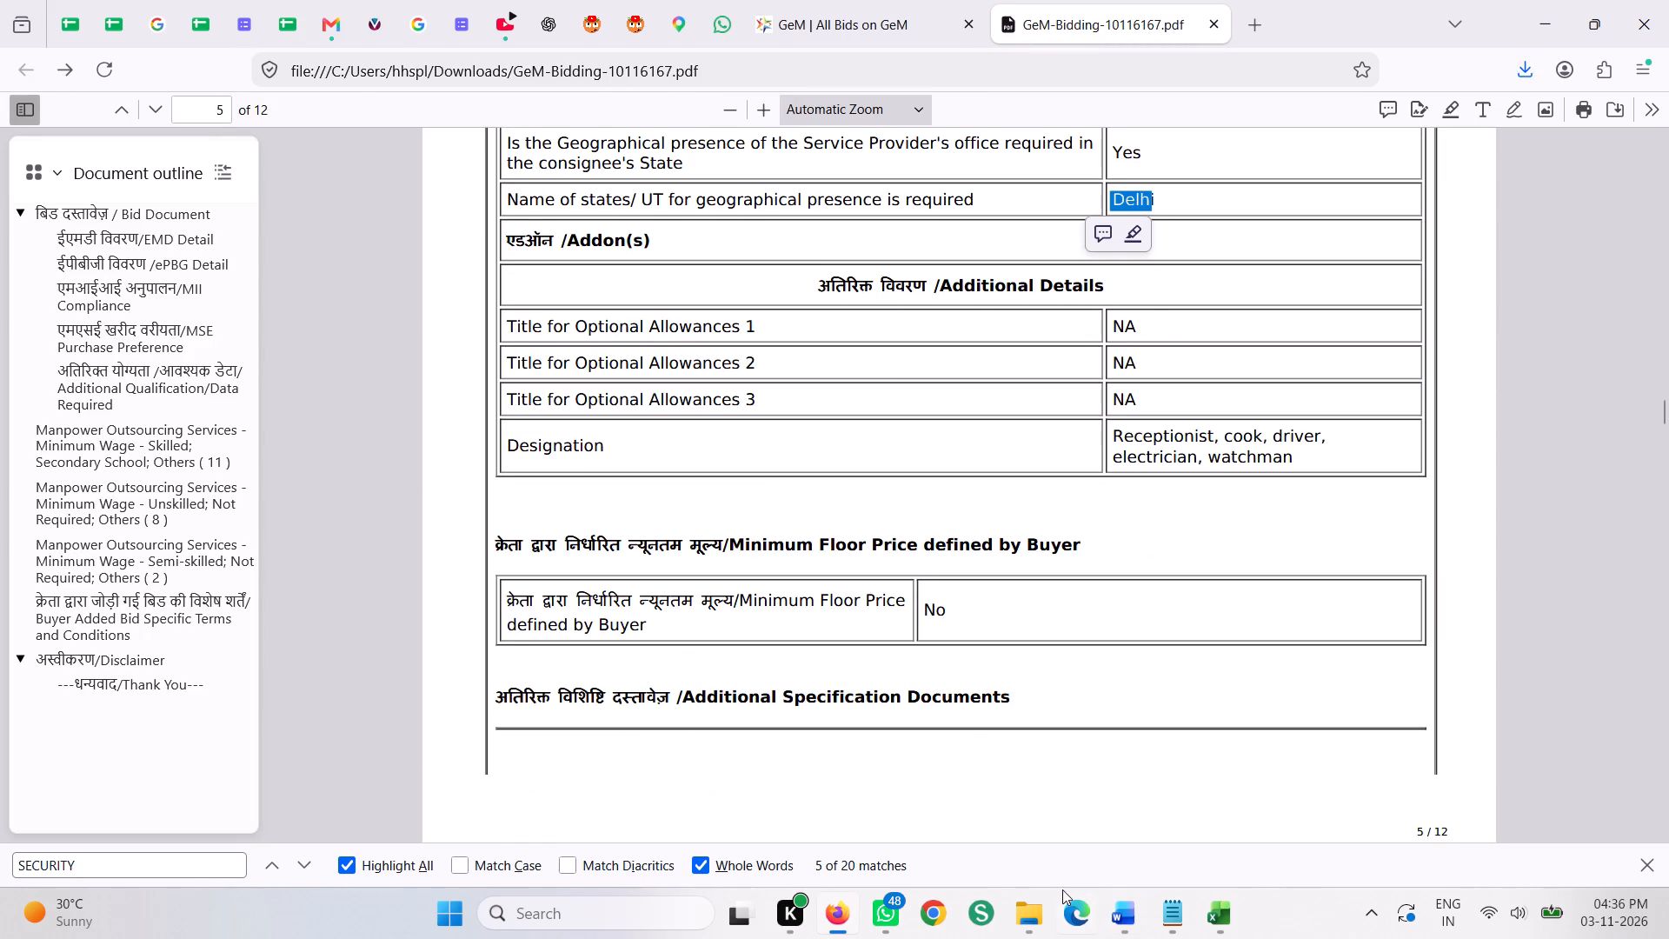
# In the Word file REQUIRED DOCUMENTS, delete everything after the first item's SHOPACT label and enter the copied Delhi there.
pyautogui.click(1121, 911)
pyautogui.click(156, 827)
pyautogui.click(648, 589)
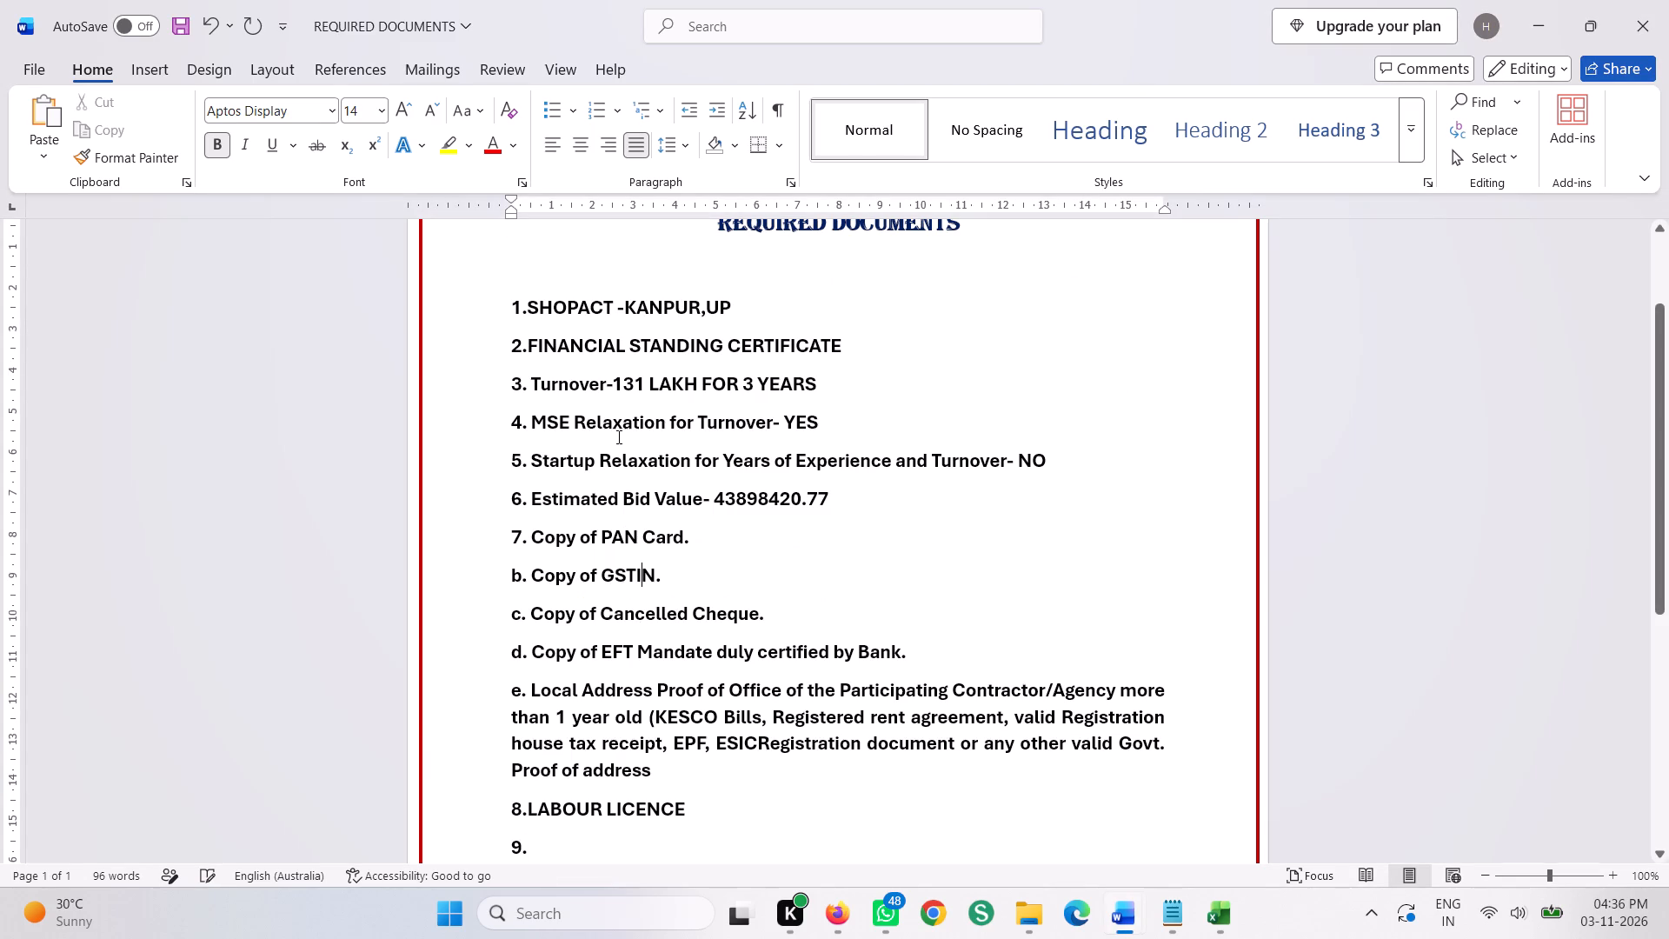
pyautogui.moveTo(635, 310); pyautogui.dragTo(1126, 938)
pyautogui.press('BackSpace')
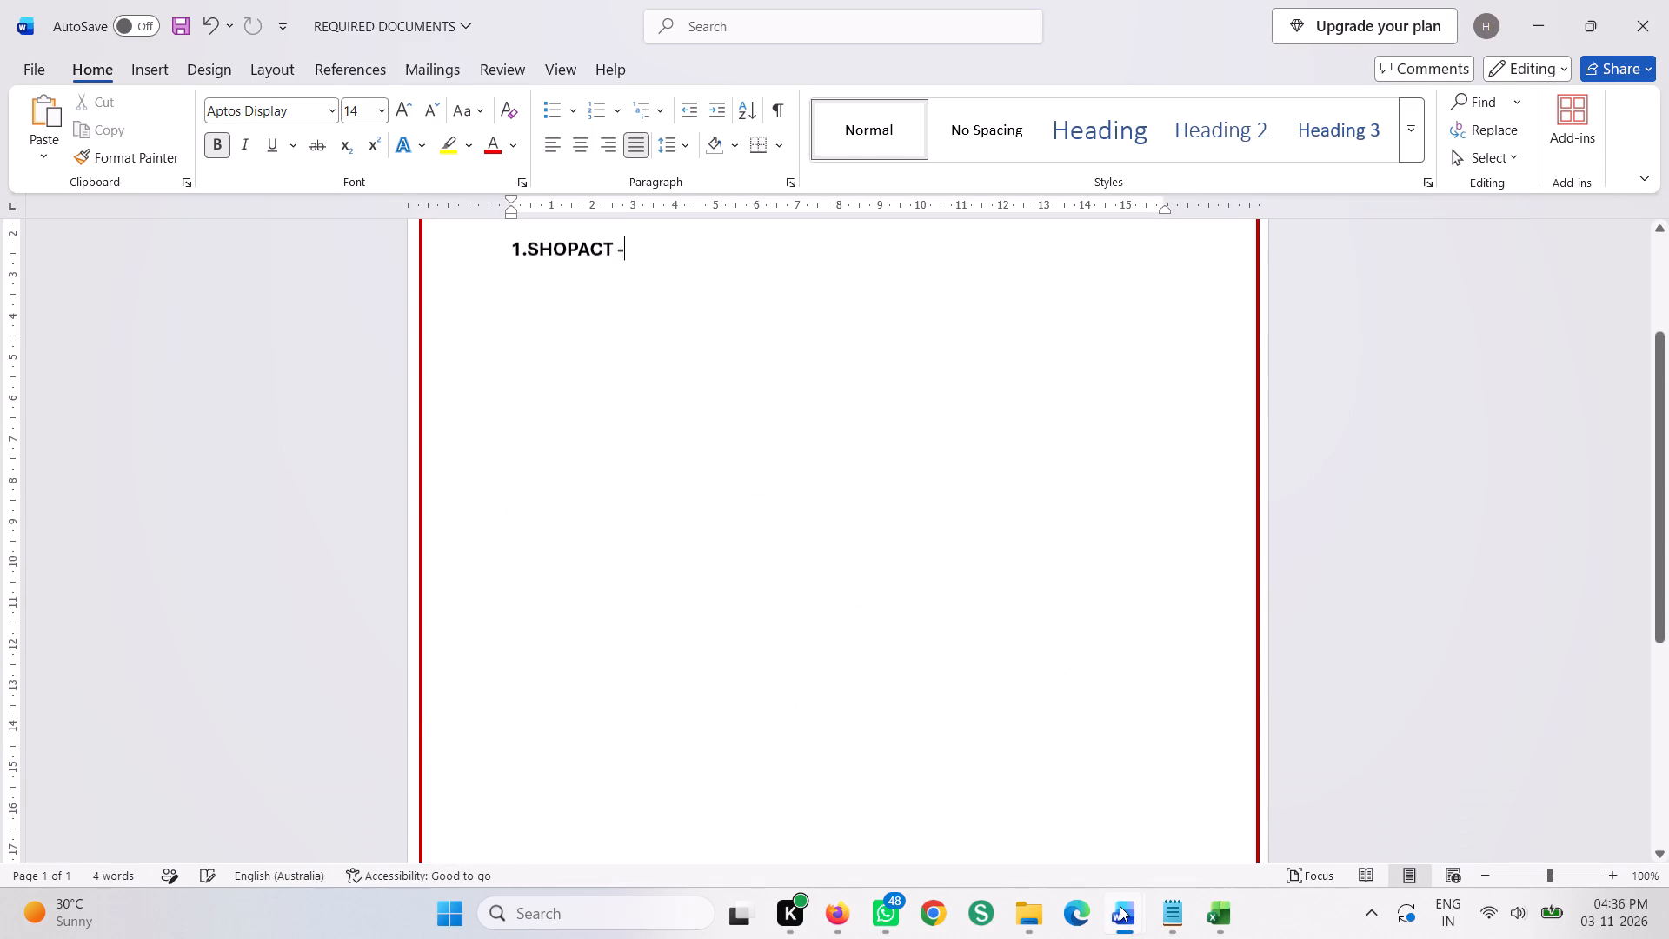
pyautogui.press('BackSpace')
pyautogui.press('-')
pyautogui.hotkey('ctrl', 'v')
# Add PSARA LICENCE as item 2 below the SHOPACT line of the required documents list.
pyautogui.press('Return')
pyautogui.write('2.PSARA LICENCE')
pyautogui.press('space')
# Add item 3, Type of Bid- Single Packet Bid, to the Word list by copying label and value from the bid's details table.
pyautogui.press('Return')
pyautogui.write('3.')
pyautogui.hotkey('alt', 'Tab')
pyautogui.scroll(15, 1120, 906)
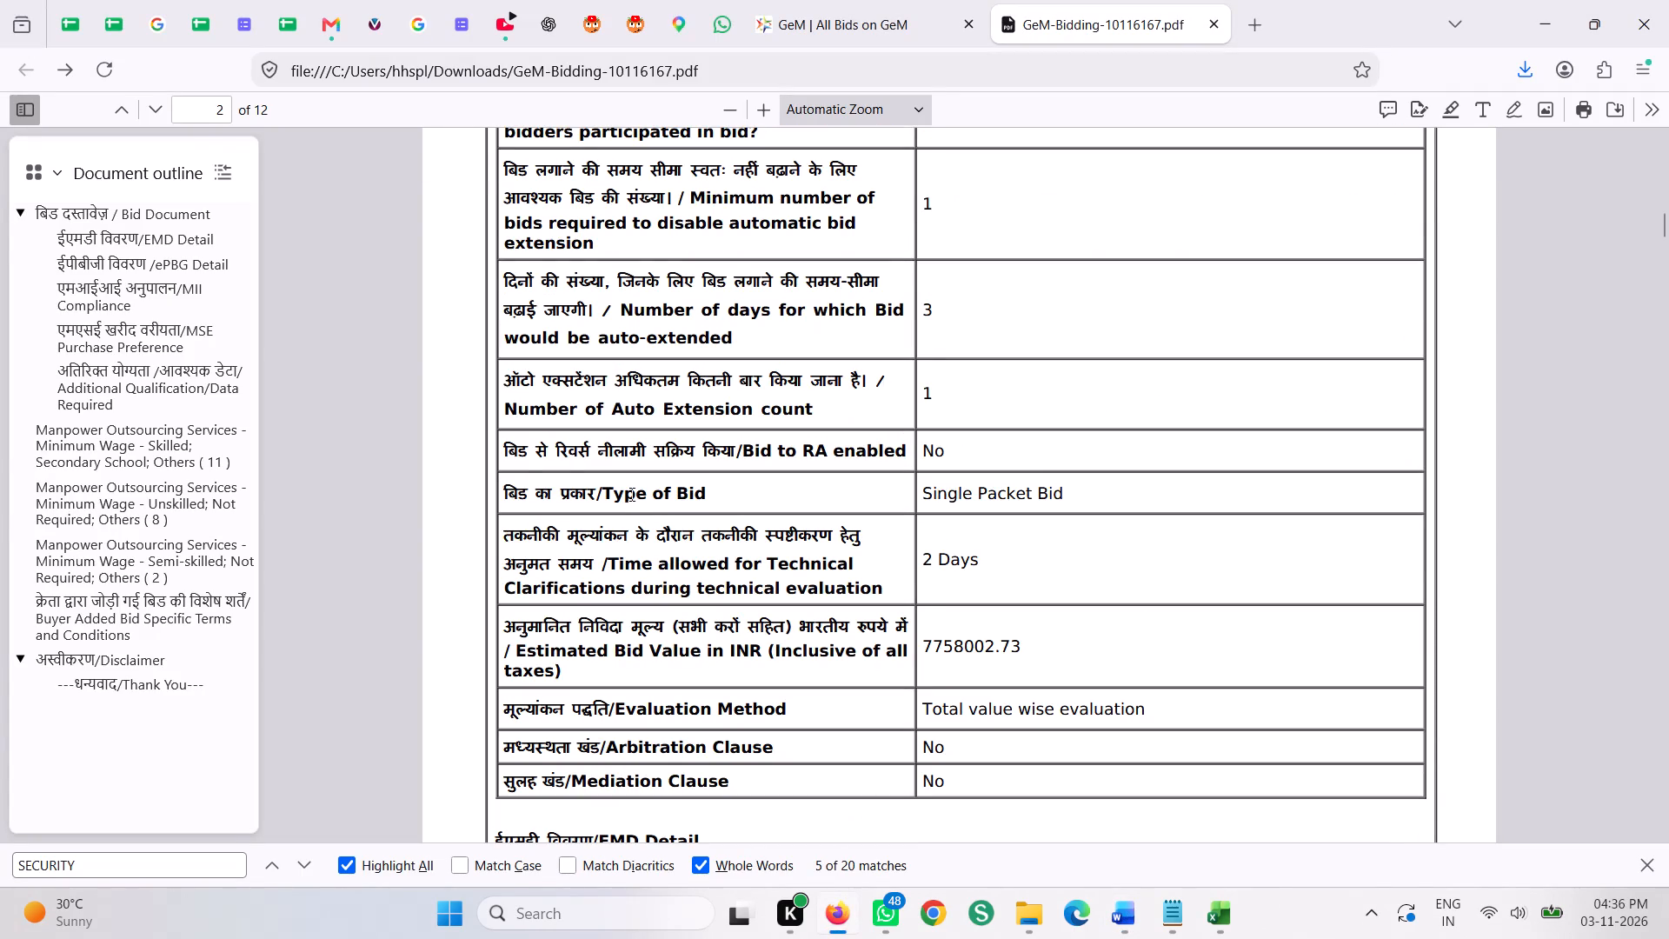
pyautogui.hotkey('alt', 'Tab')
pyautogui.hotkey('alt', 'Tab')
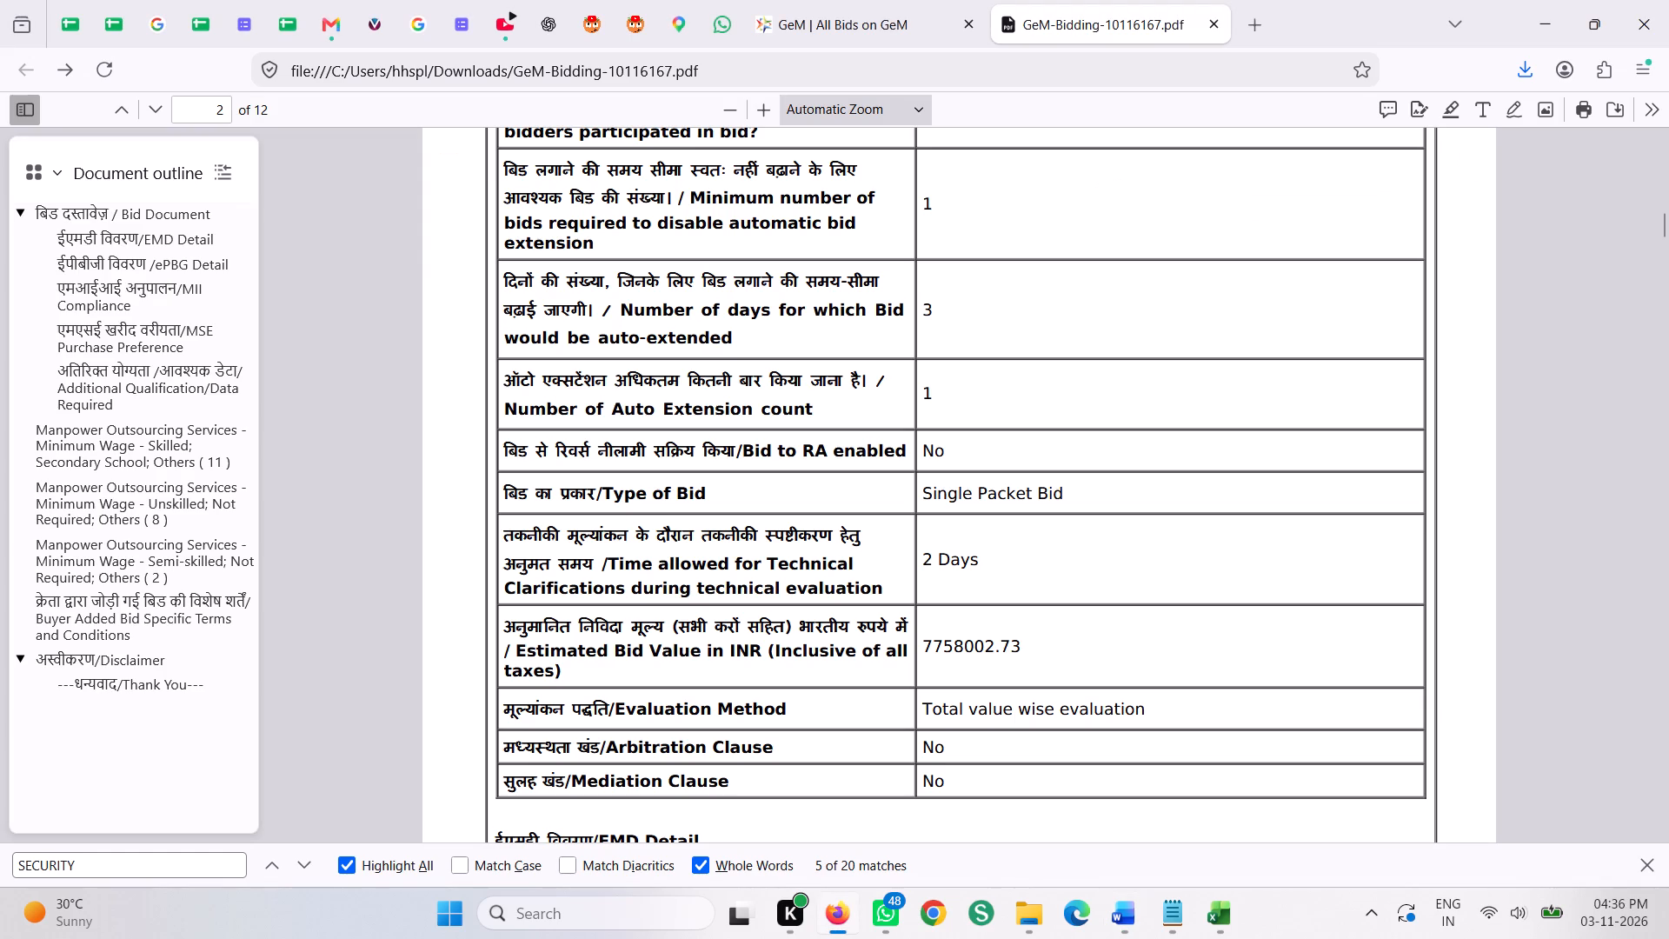
pyautogui.click(613, 494)
pyautogui.keyDown('ctrl'); pyautogui.moveTo(613, 494); pyautogui.dragTo(750, 493); pyautogui.keyUp('ctrl')
pyautogui.hotkey('ctrl', 'c')
pyautogui.hotkey('ctrl', 'c')
pyautogui.hotkey('alt', 'Tab')
pyautogui.hotkey('ctrl', 'v')
pyautogui.press('-')
pyautogui.hotkey('alt', 'Tab')
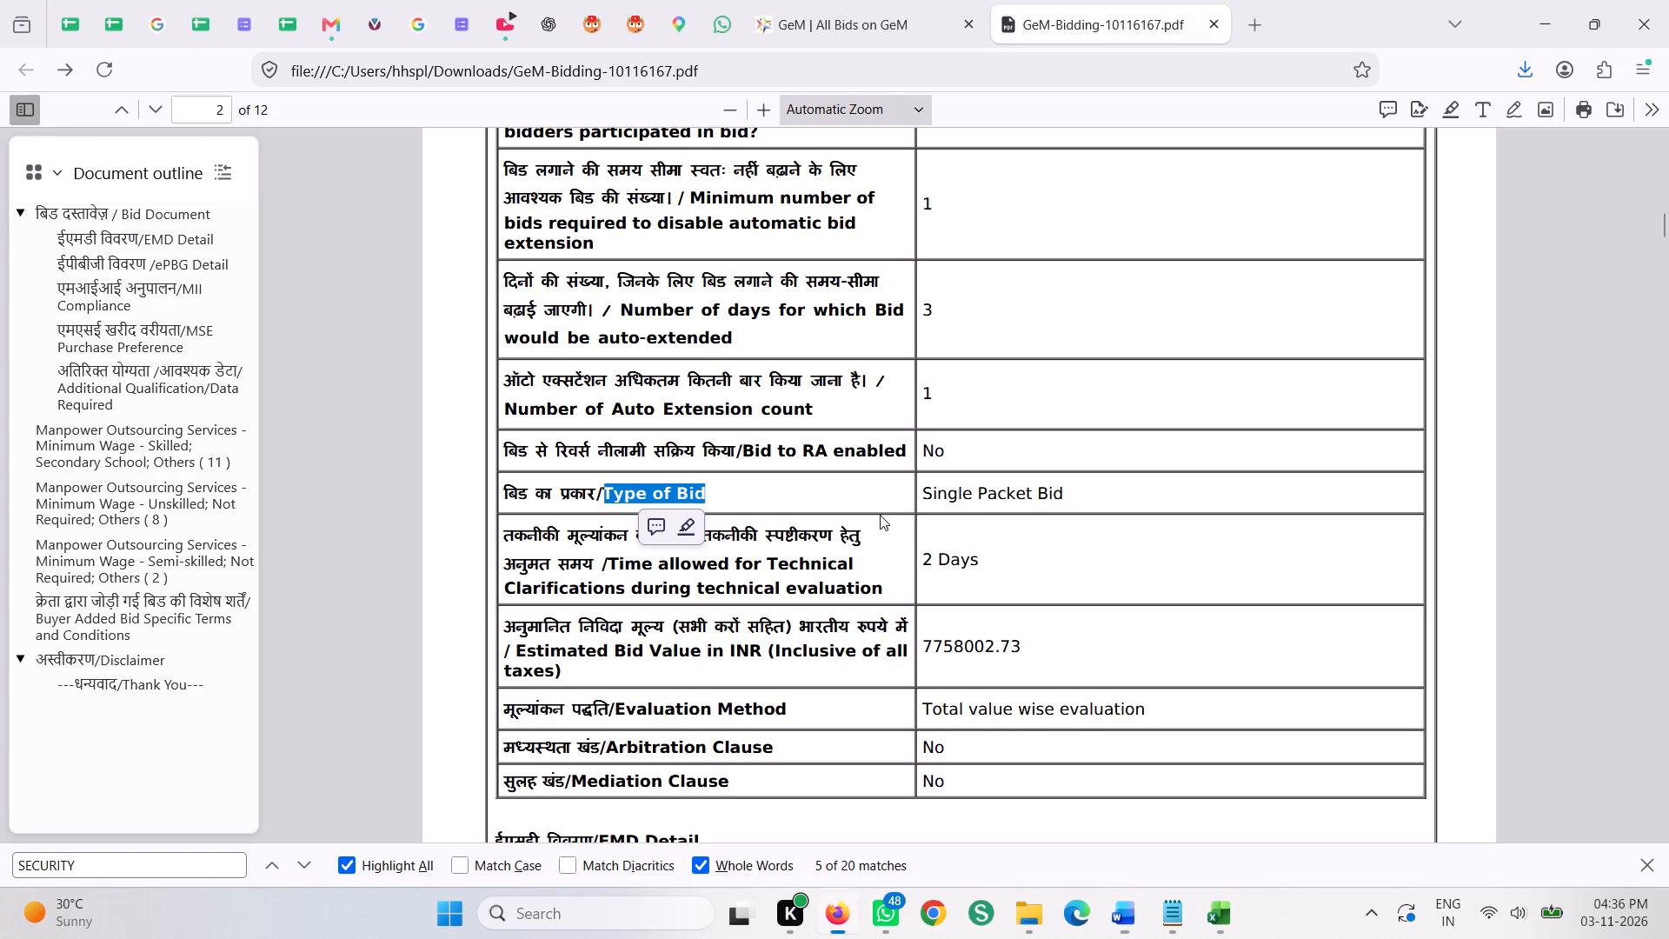
pyautogui.tripleClick(955, 500)
pyautogui.hotkey('ctrl', 'c')
pyautogui.hotkey('ctrl', 'c')
pyautogui.hotkey('alt', 'Tab')
pyautogui.hotkey('ctrl', 'v')
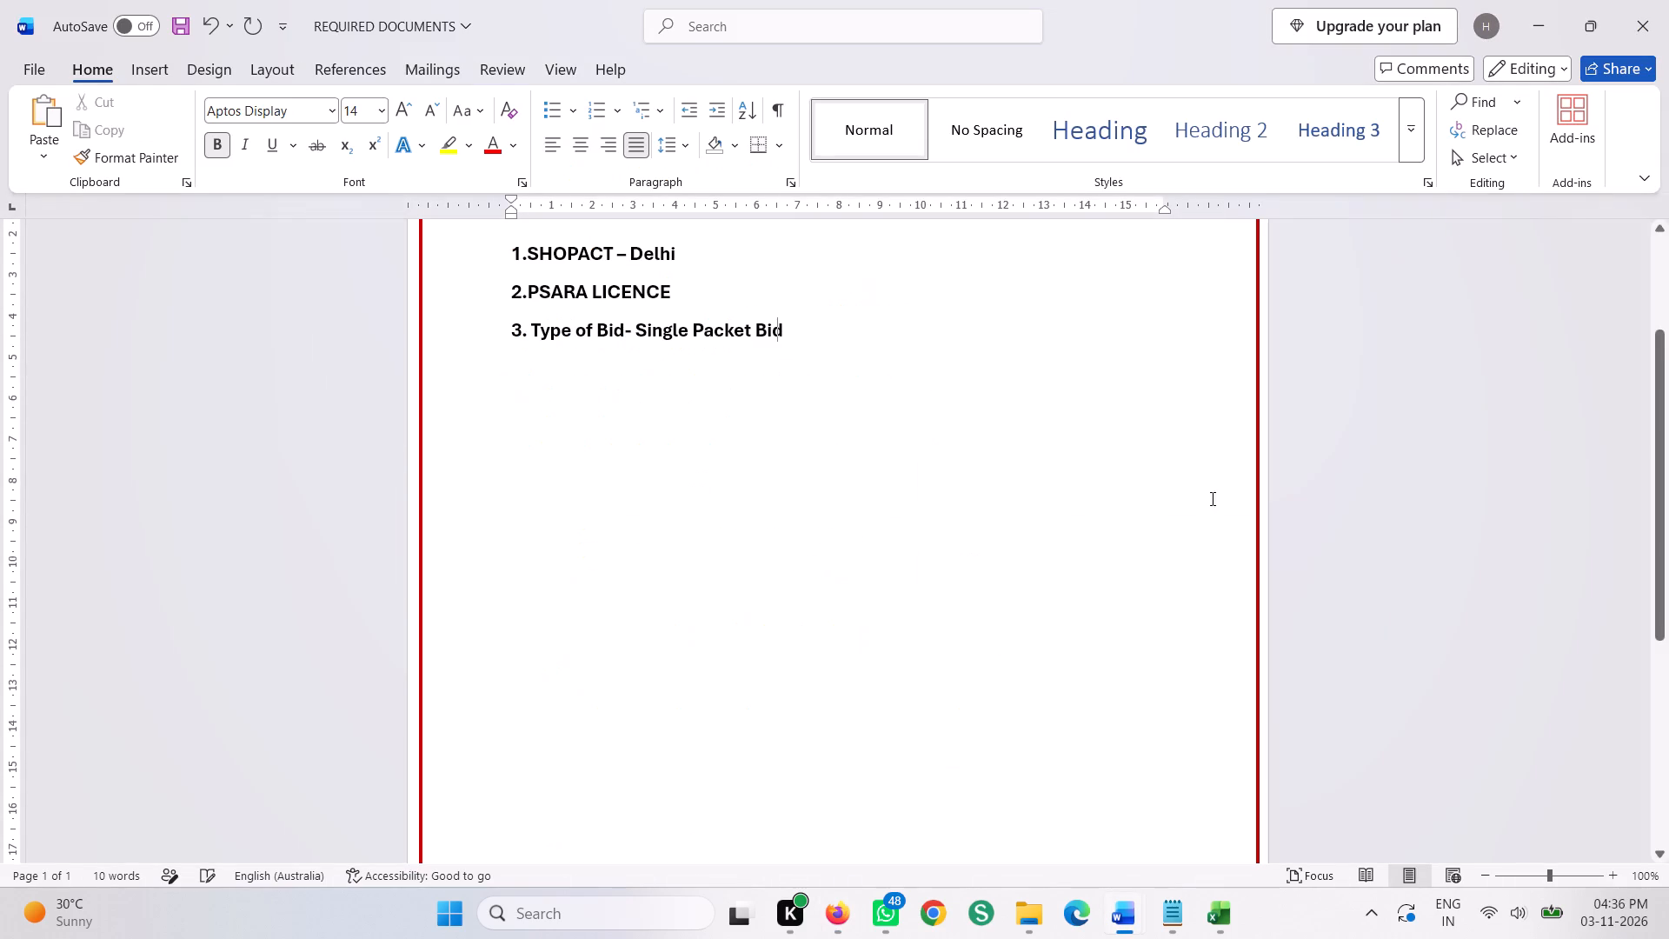
# Add item 4, Estimated Bid Value- 7758002.73, to the Word list by copying label and value from the bid document.
pyautogui.press('Return')
pyautogui.write('4.')
pyautogui.hotkey('alt', 'Tab')
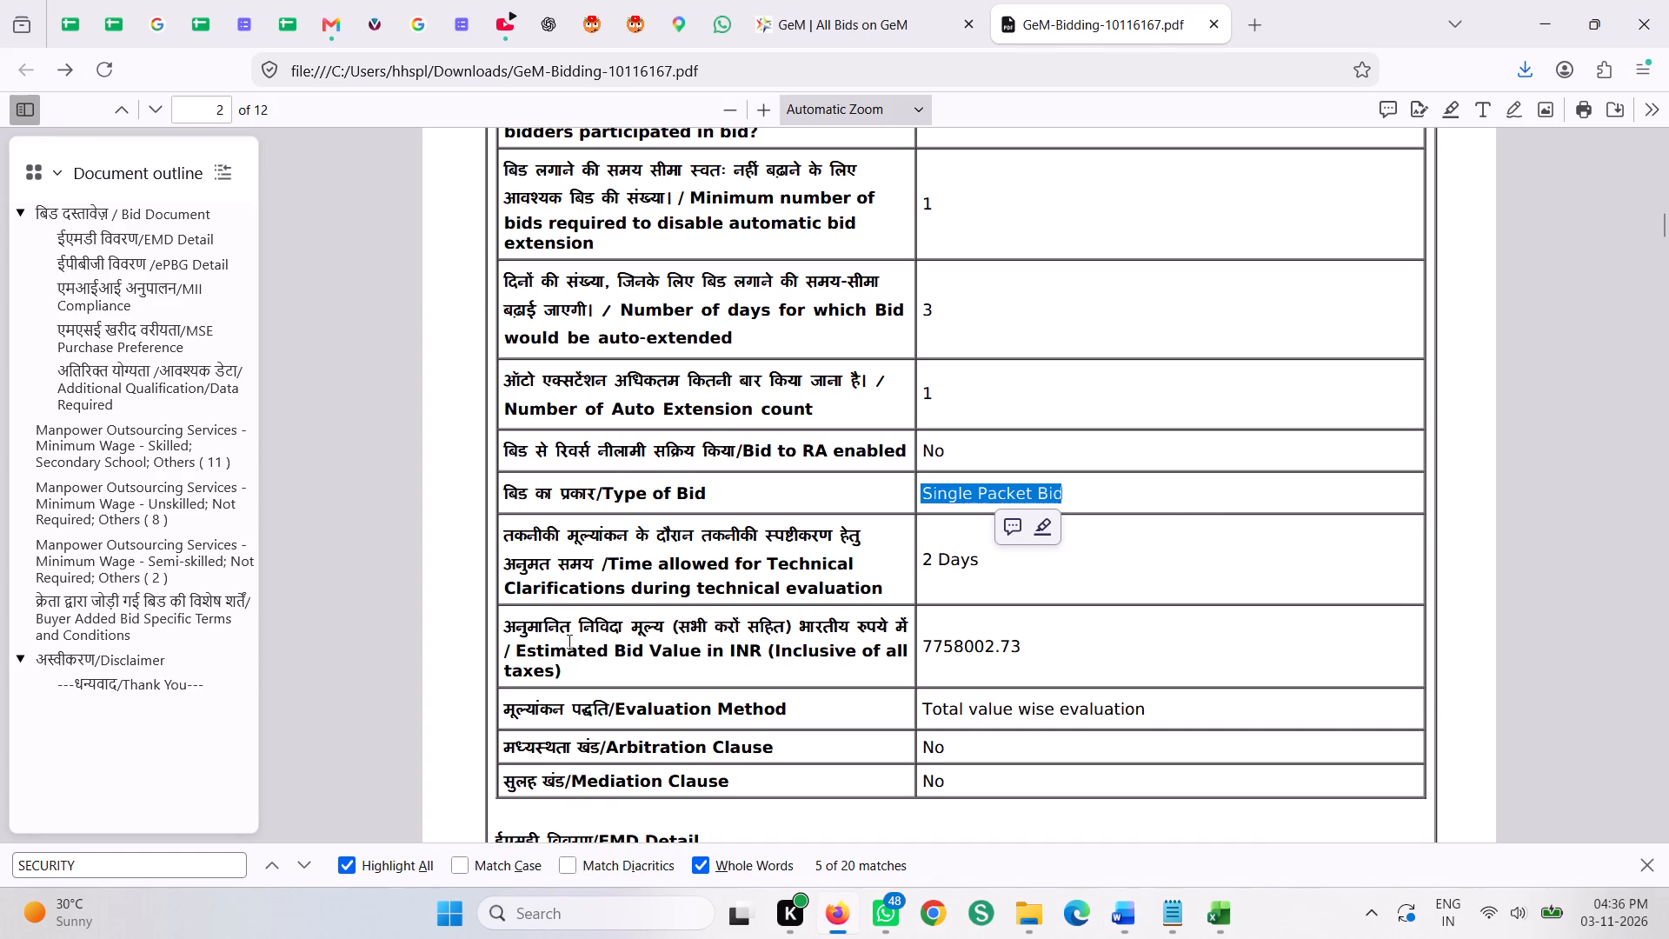
pyautogui.click(525, 657)
pyautogui.moveTo(525, 657); pyautogui.dragTo(682, 653)
pyautogui.hotkey('ctrl', 'c')
pyautogui.hotkey('ctrl', 'c')
pyautogui.hotkey('alt', 'Tab')
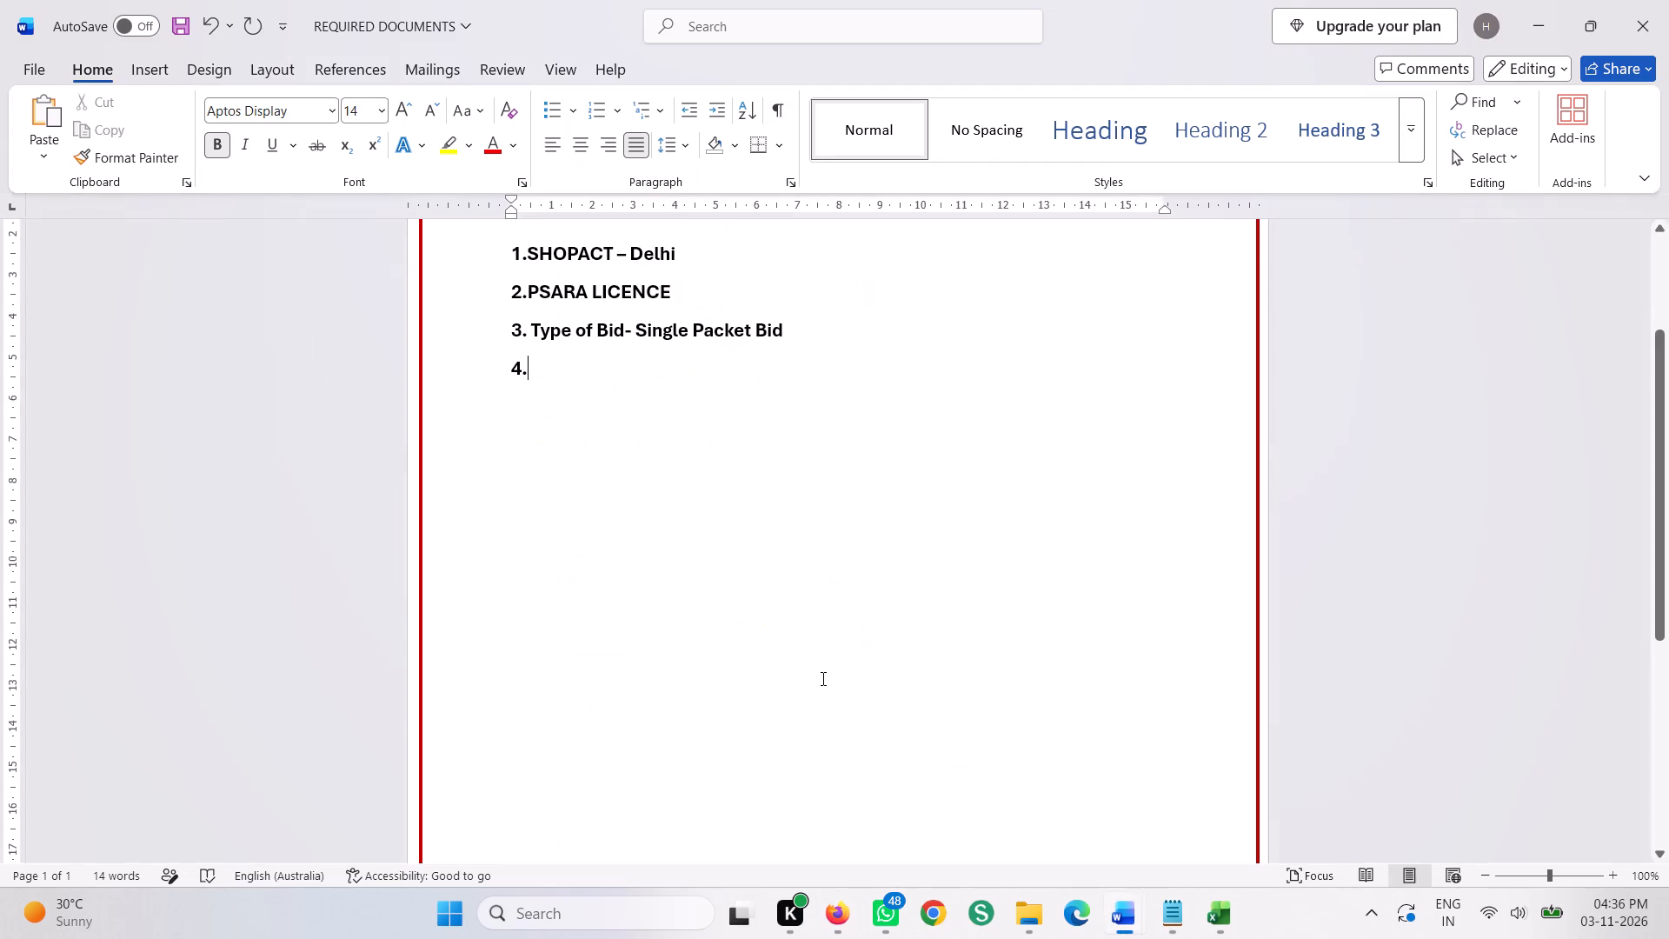
pyautogui.hotkey('ctrl', 'v')
pyautogui.press('-')
pyautogui.hotkey('alt', 'Tab')
pyautogui.tripleClick(975, 644)
pyautogui.hotkey('ctrl', 'c')
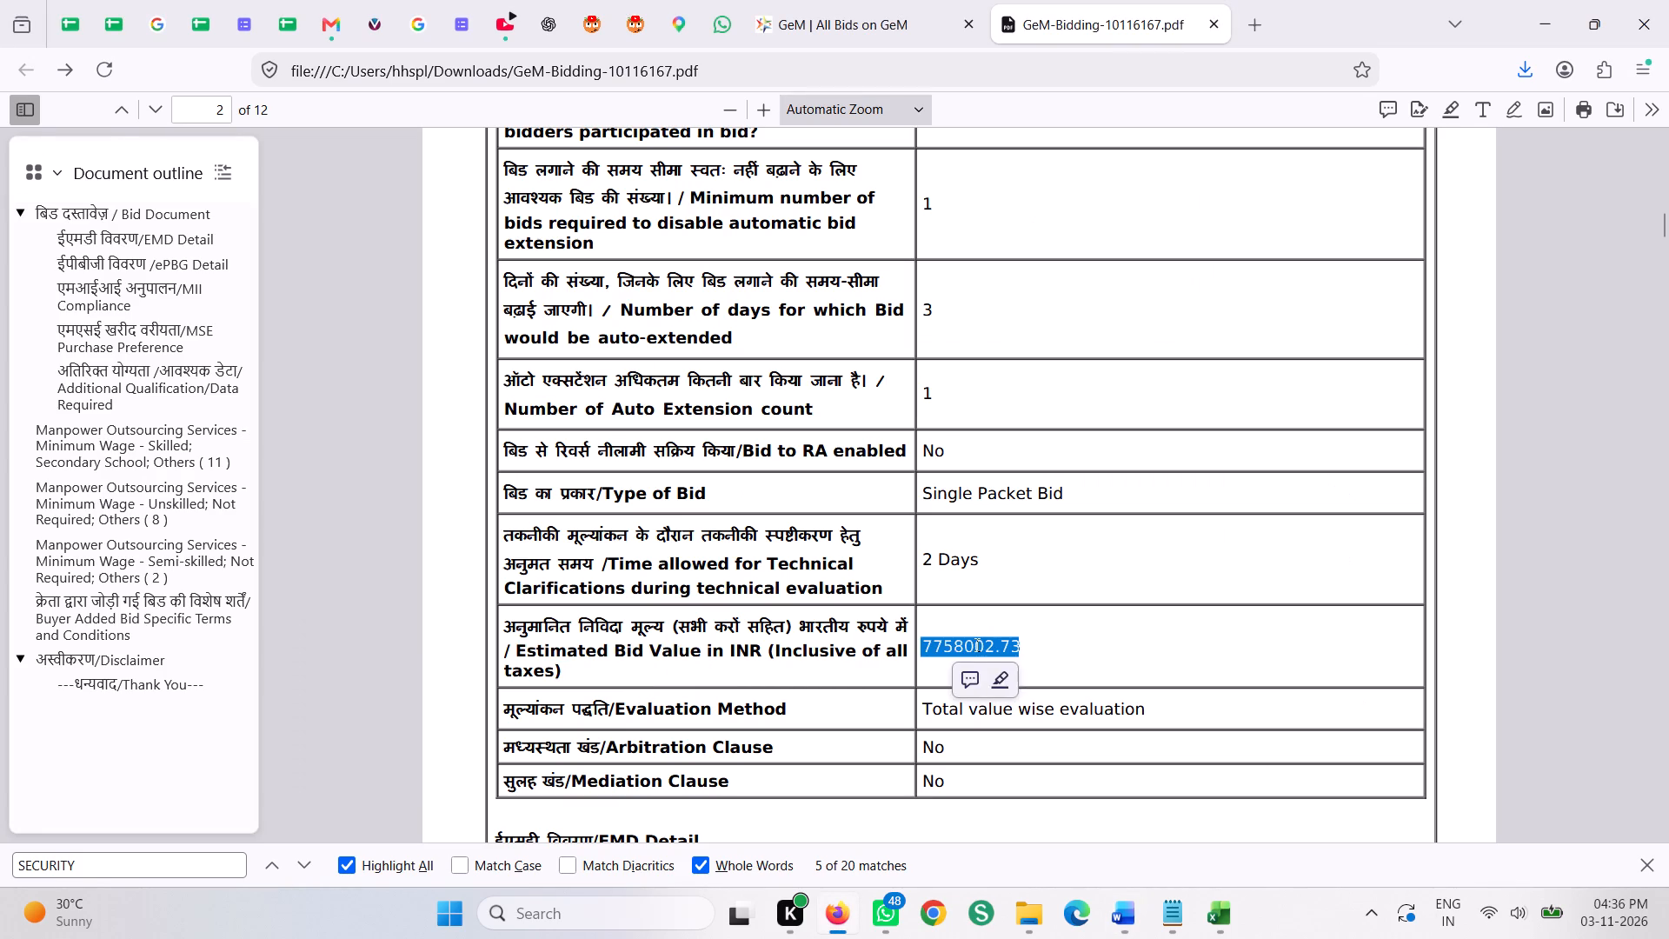
pyautogui.hotkey('alt', 'Tab')
pyautogui.hotkey('ctrl', 'v')
# Add item 5 with the bid's copied text MSE Relaxation for Years Of Experience and Turnover, joined onto one line.
pyautogui.press('Return')
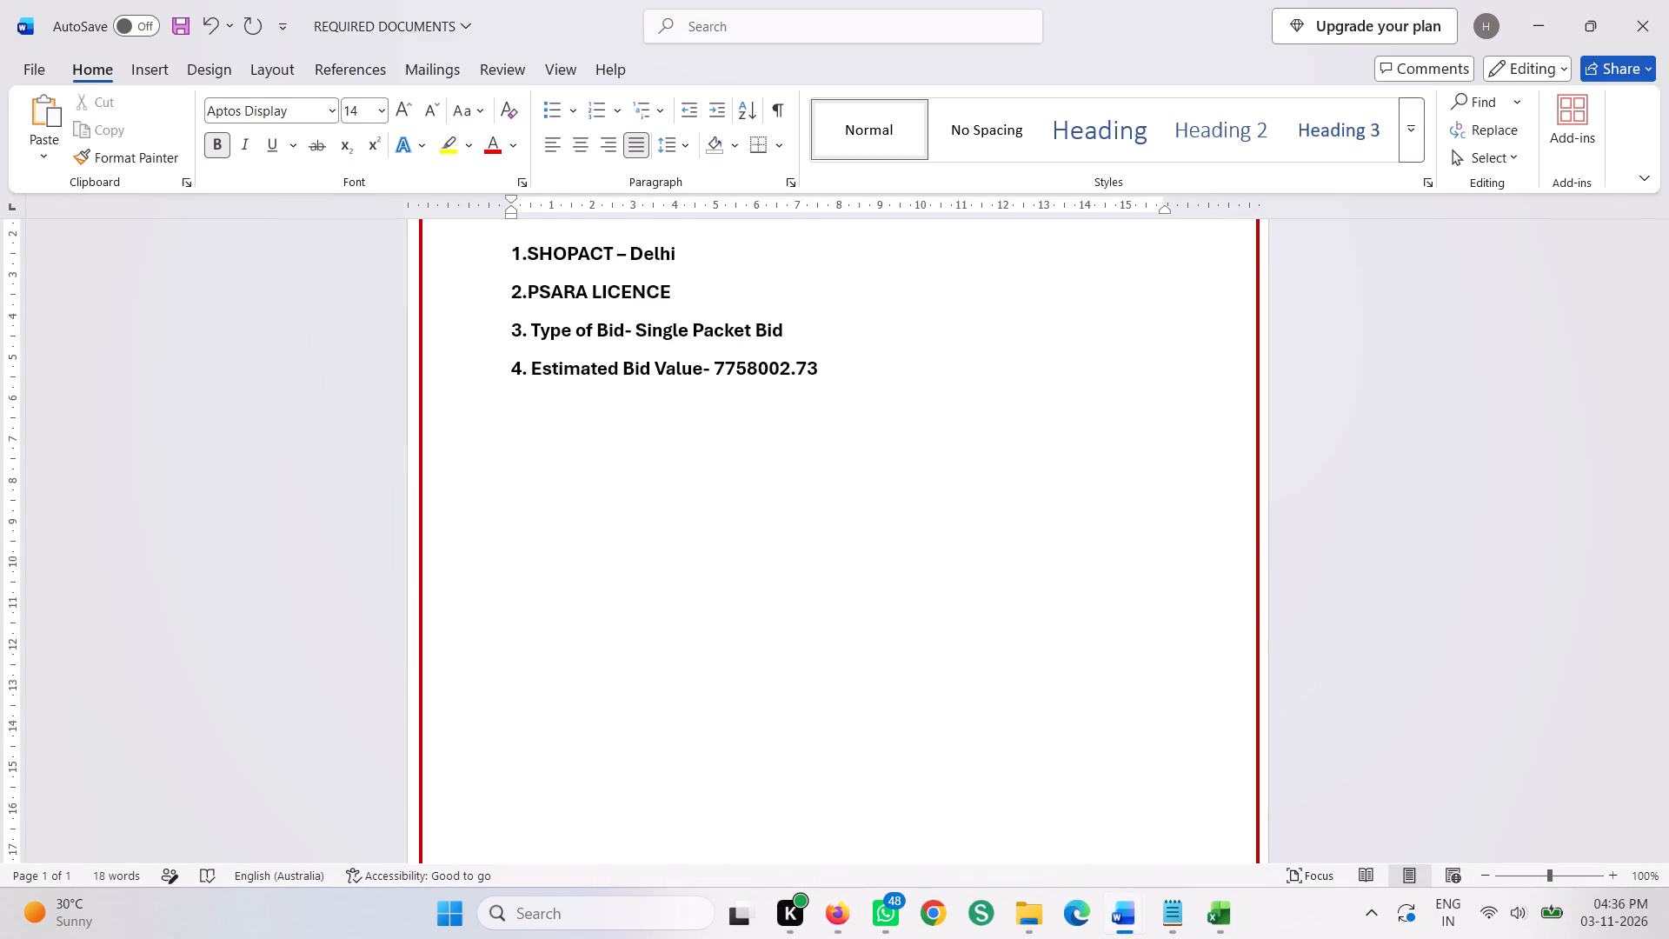
pyautogui.write('5.')
pyautogui.hotkey('alt', 'Tab')
pyautogui.scroll(-1, 888, 612)
pyautogui.scroll(2, 846, 579)
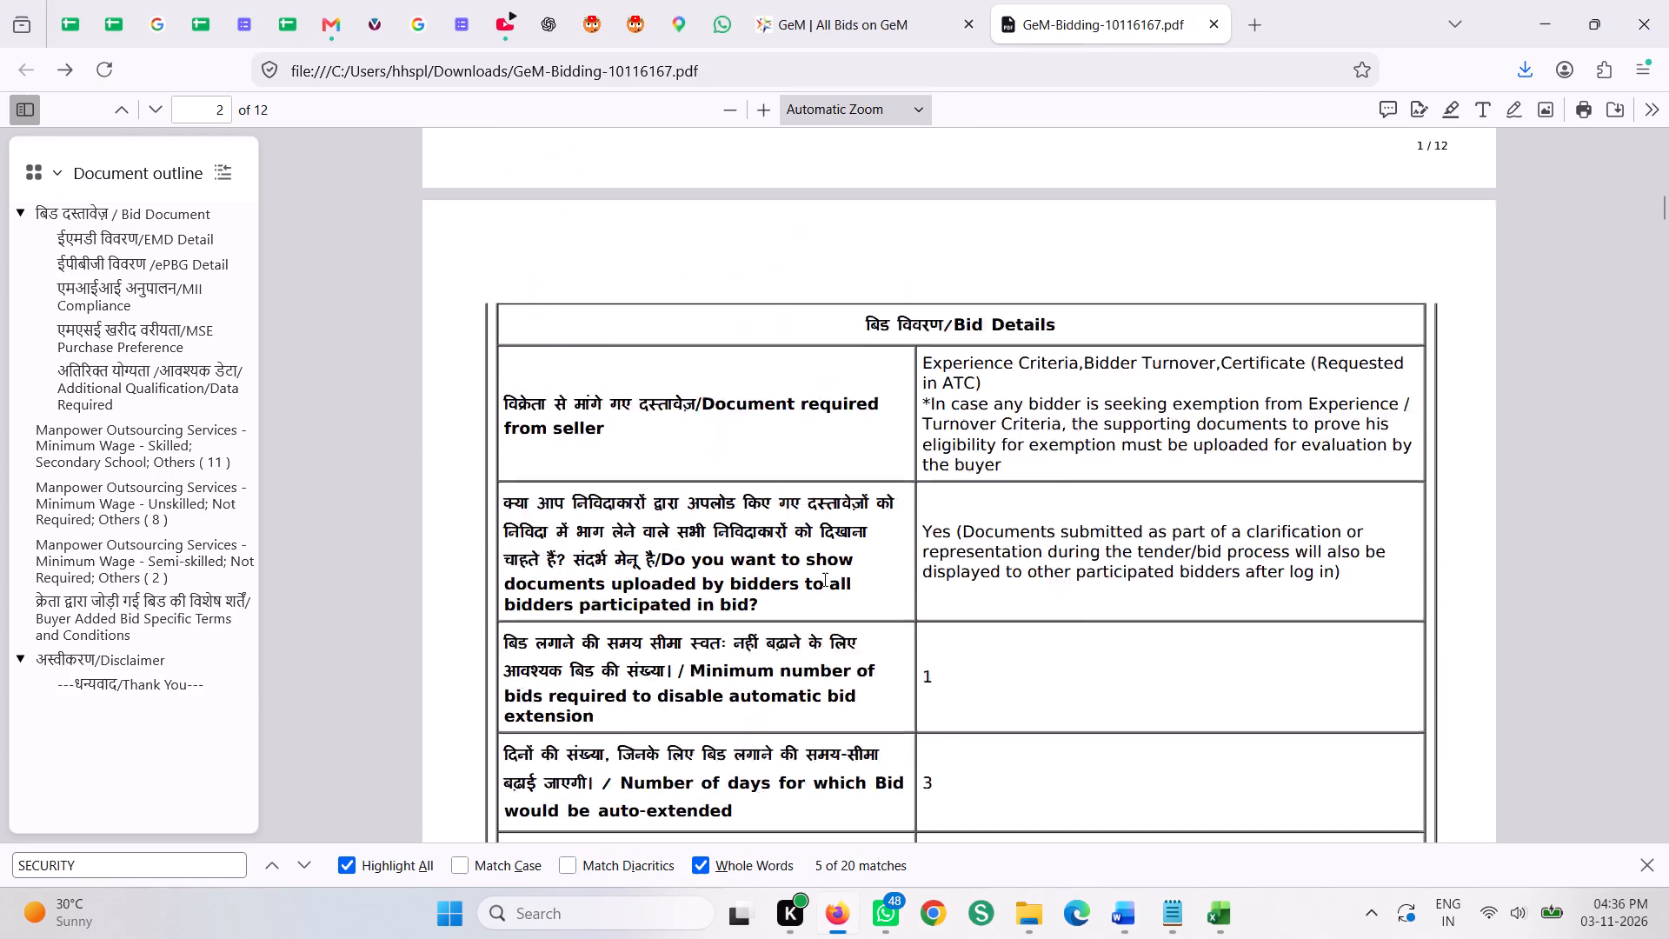
pyautogui.scroll(1, 822, 578)
pyautogui.click(517, 428)
pyautogui.moveTo(517, 428); pyautogui.dragTo(614, 440)
pyautogui.hotkey('ctrl', 'c')
pyautogui.hotkey('ctrl', 'c')
pyautogui.hotkey('alt', 'Tab')
pyautogui.hotkey('ctrl', 'v')
pyautogui.click(503, 444)
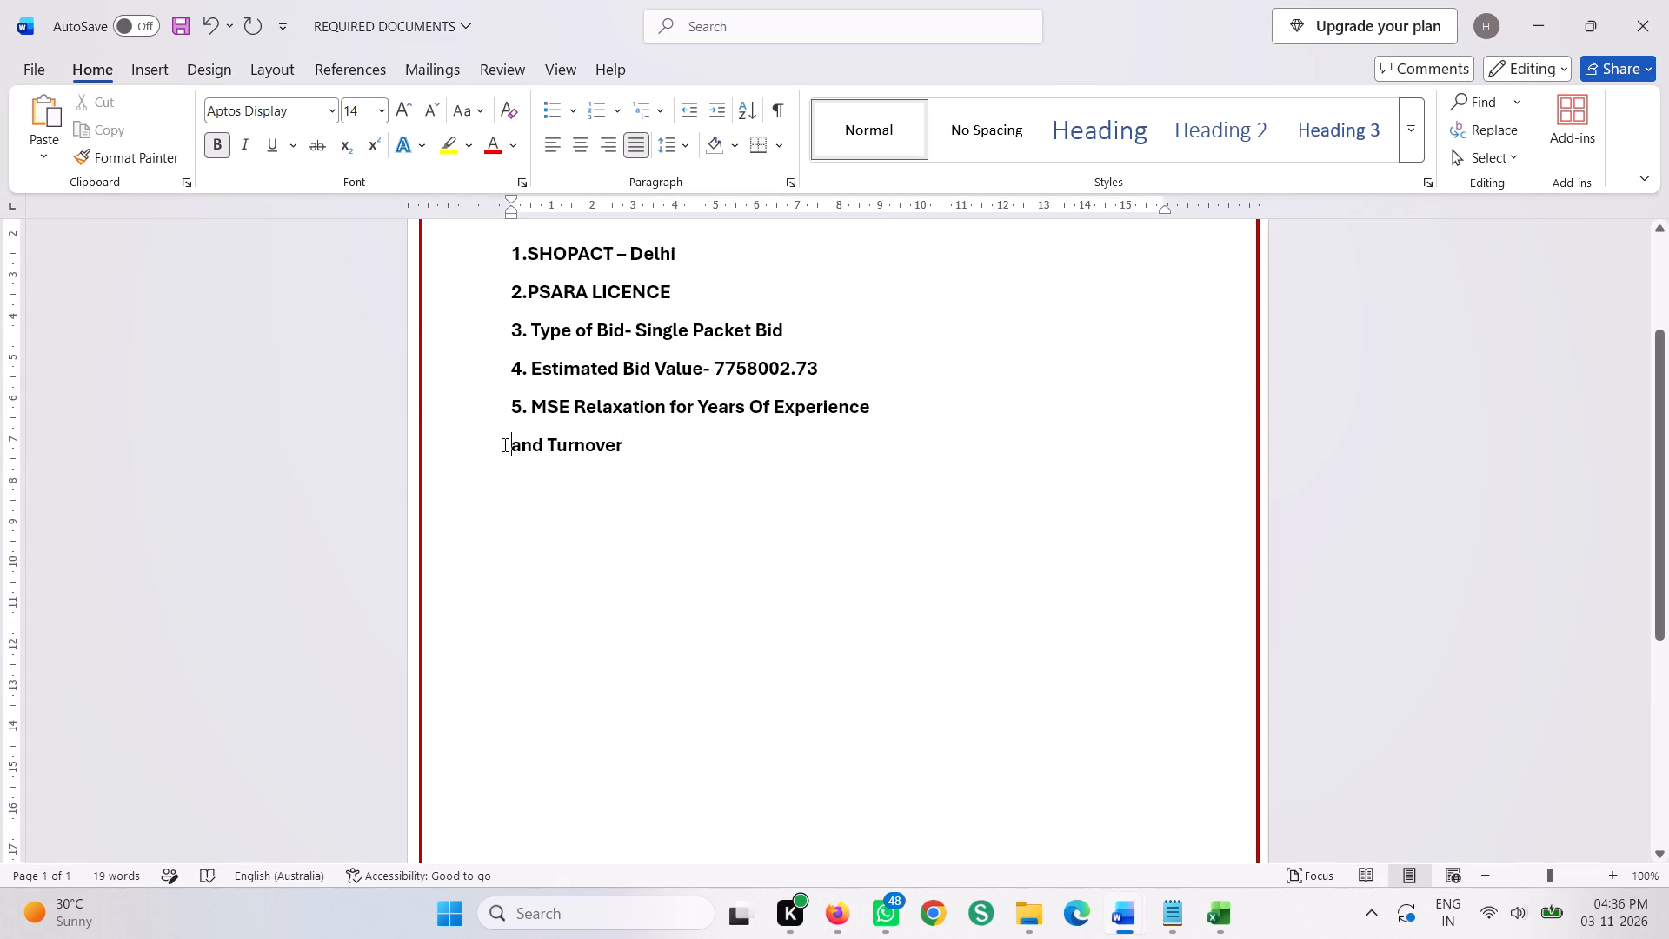
pyautogui.press('BackSpace')
pyautogui.press('space')
pyautogui.press('Tab')
# Insert & Startup after MSE in item 5, copying the word Startup from the bid's startup relaxation row.
pyautogui.hotkey('alt', 'Tab')
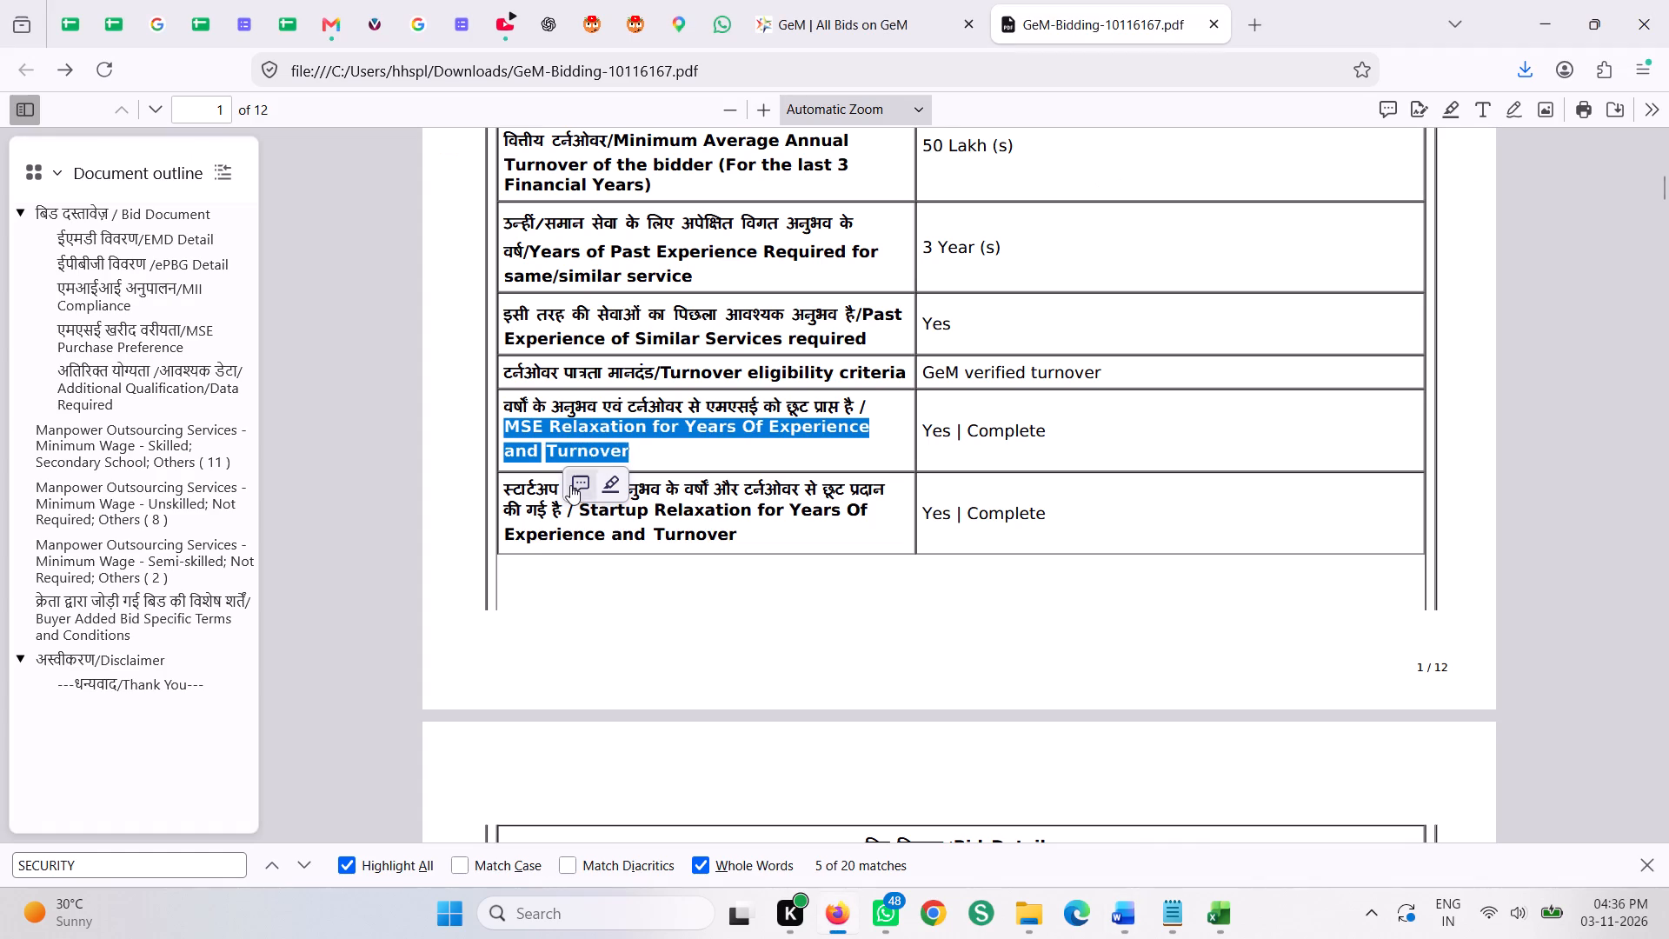
pyautogui.hotkey('alt', 'Tab')
pyautogui.hotkey('alt', 'Tab')
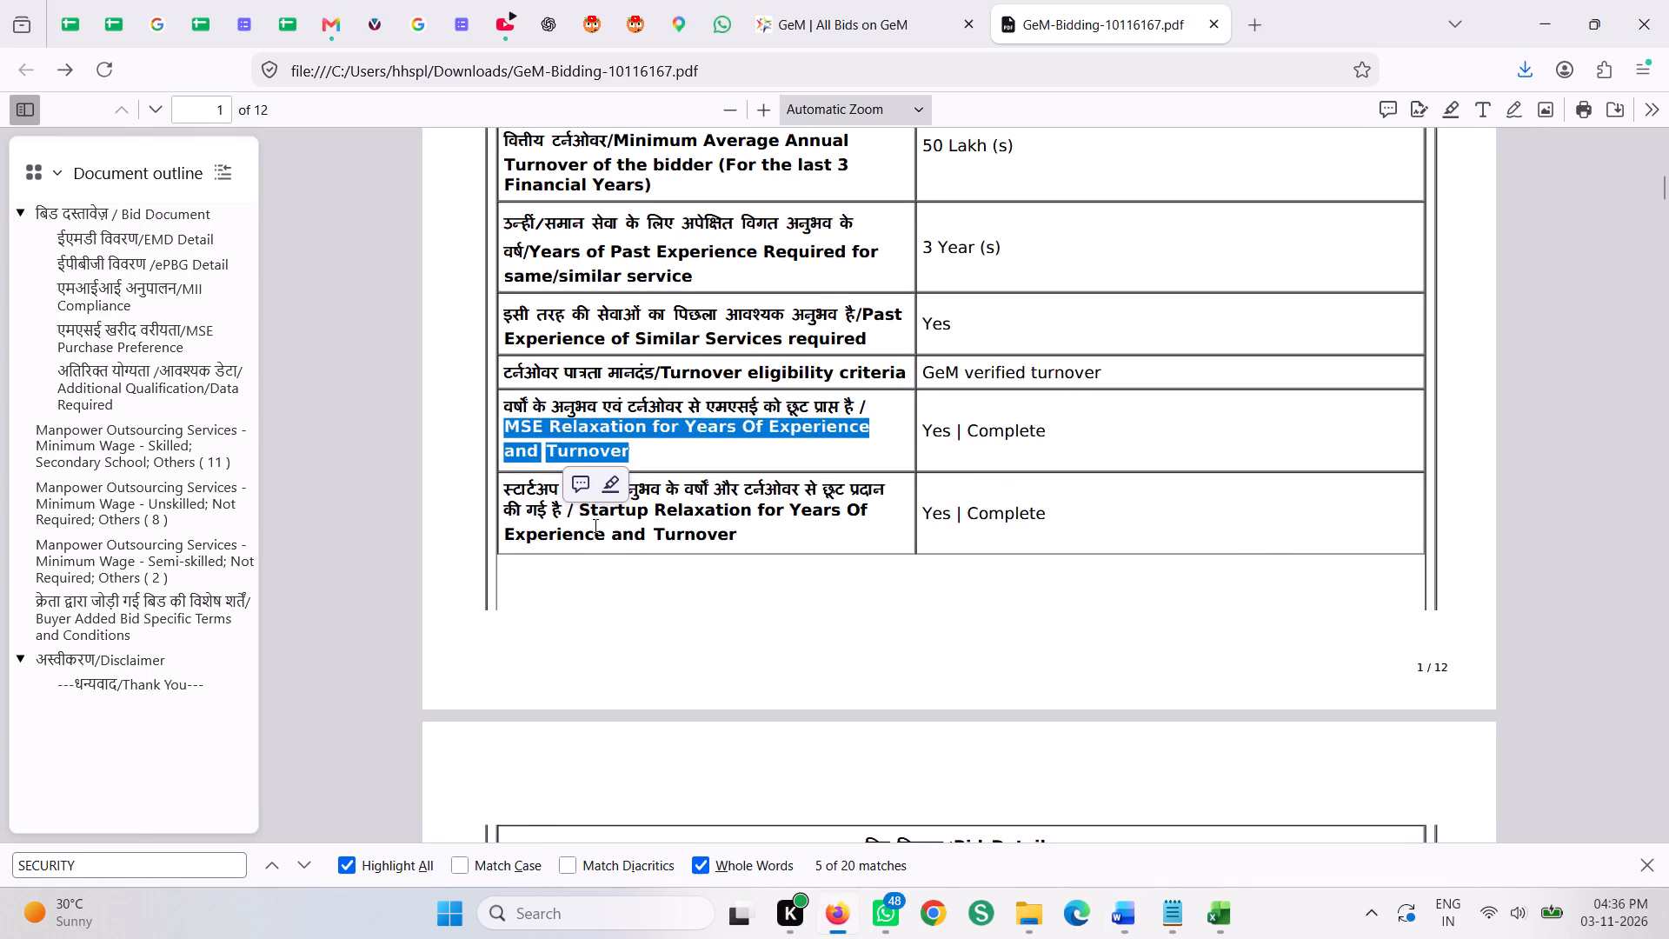
pyautogui.doubleClick(603, 516)
pyautogui.hotkey('ctrl', 'c')
pyautogui.hotkey('ctrl', 'c')
pyautogui.hotkey('alt', 'Tab')
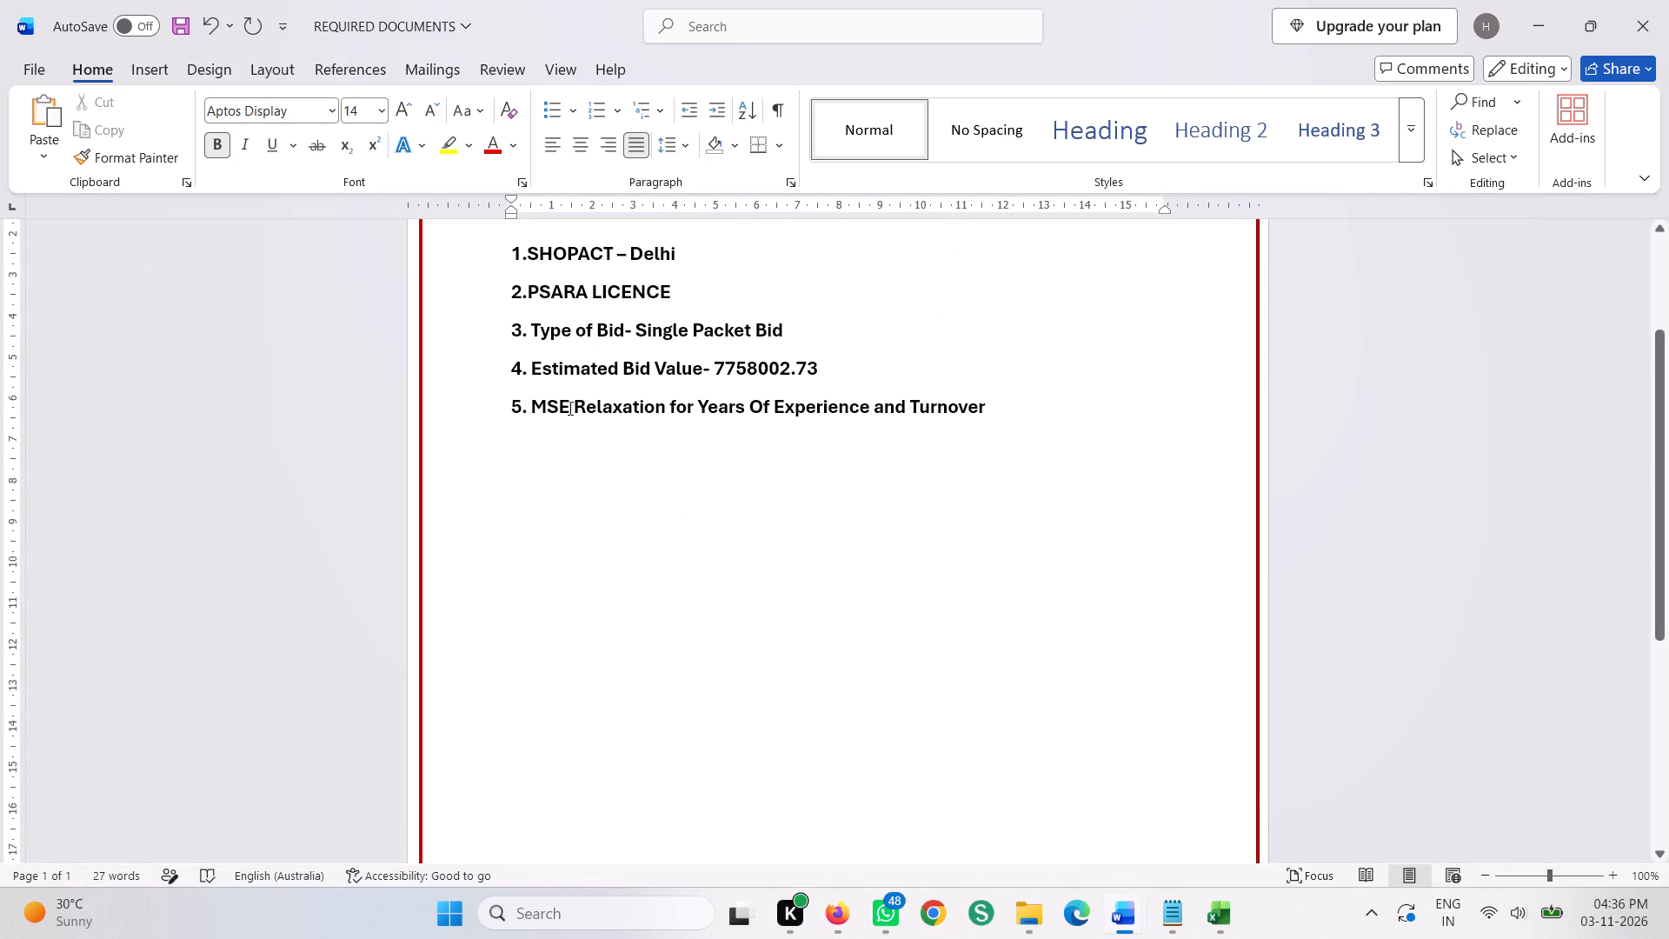
pyautogui.click(570, 408)
pyautogui.write('&')
pyautogui.press('space')
pyautogui.hotkey('ctrl', 'v')
# Complete item 5 of the Word list by adding - YES after Turnover.
pyautogui.hotkey('alt', 'Tab')
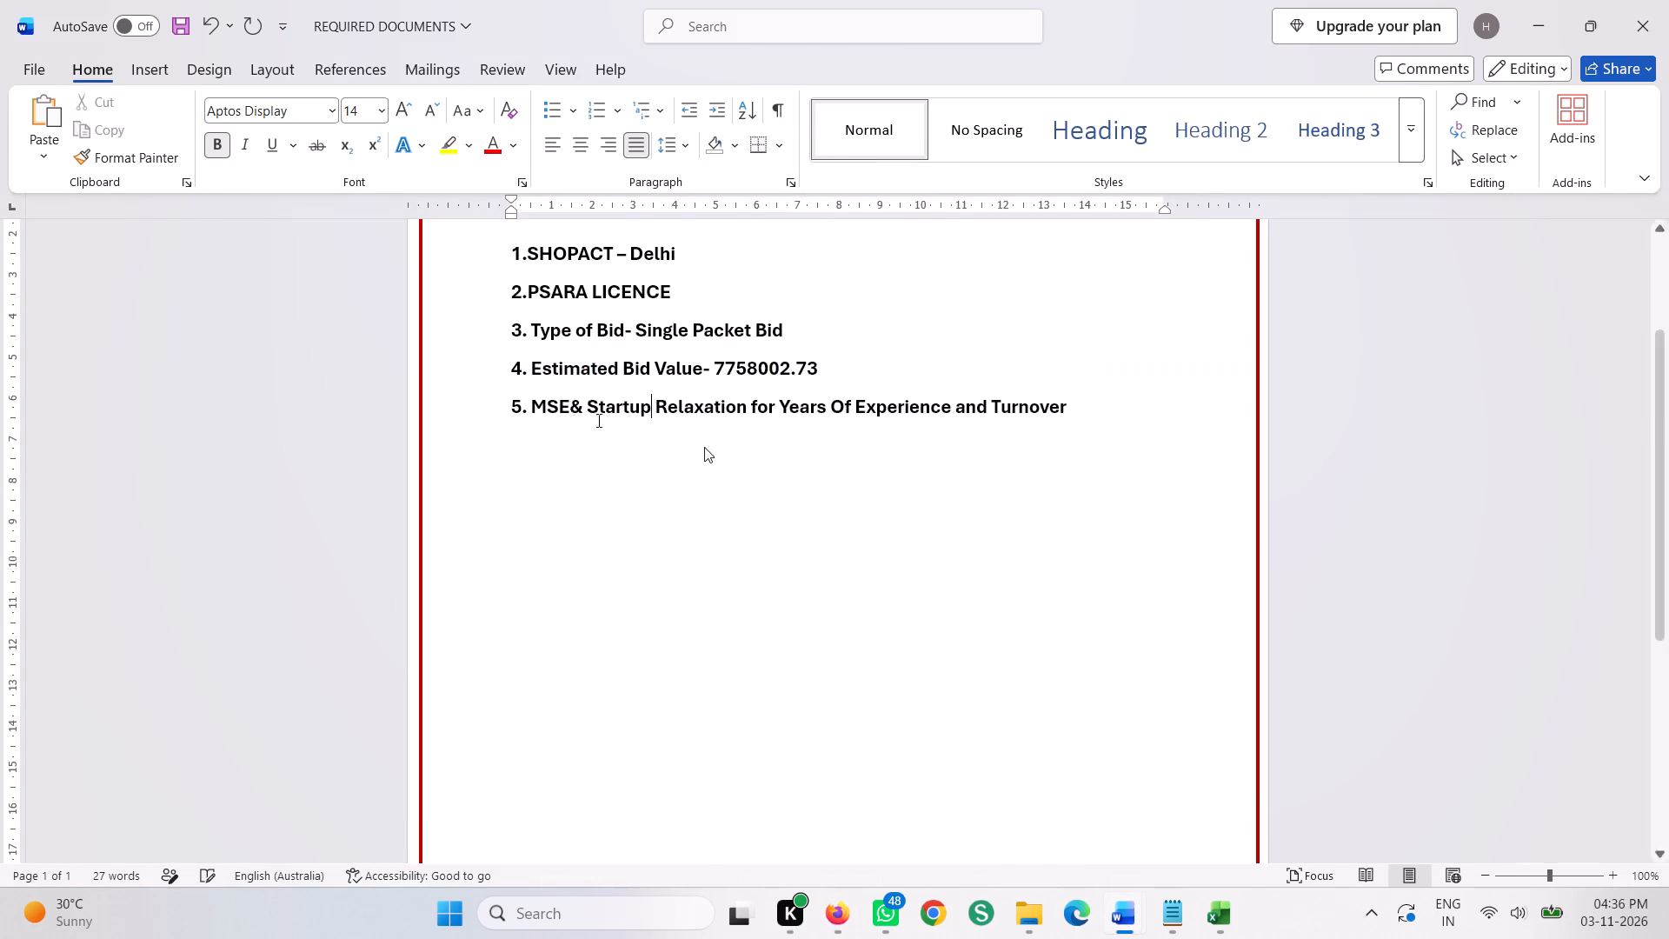
pyautogui.hotkey('alt', 'Tab')
pyautogui.click(1082, 414)
pyautogui.write('- YES')
pyautogui.press('space')
# Add item 6, Turnover-50 LAKH FOR 3 YEARS, to the Word list, copying the label Turnover from the bid document.
pyautogui.hotkey('alt', 'Tab')
pyautogui.scroll(1, 854, 427)
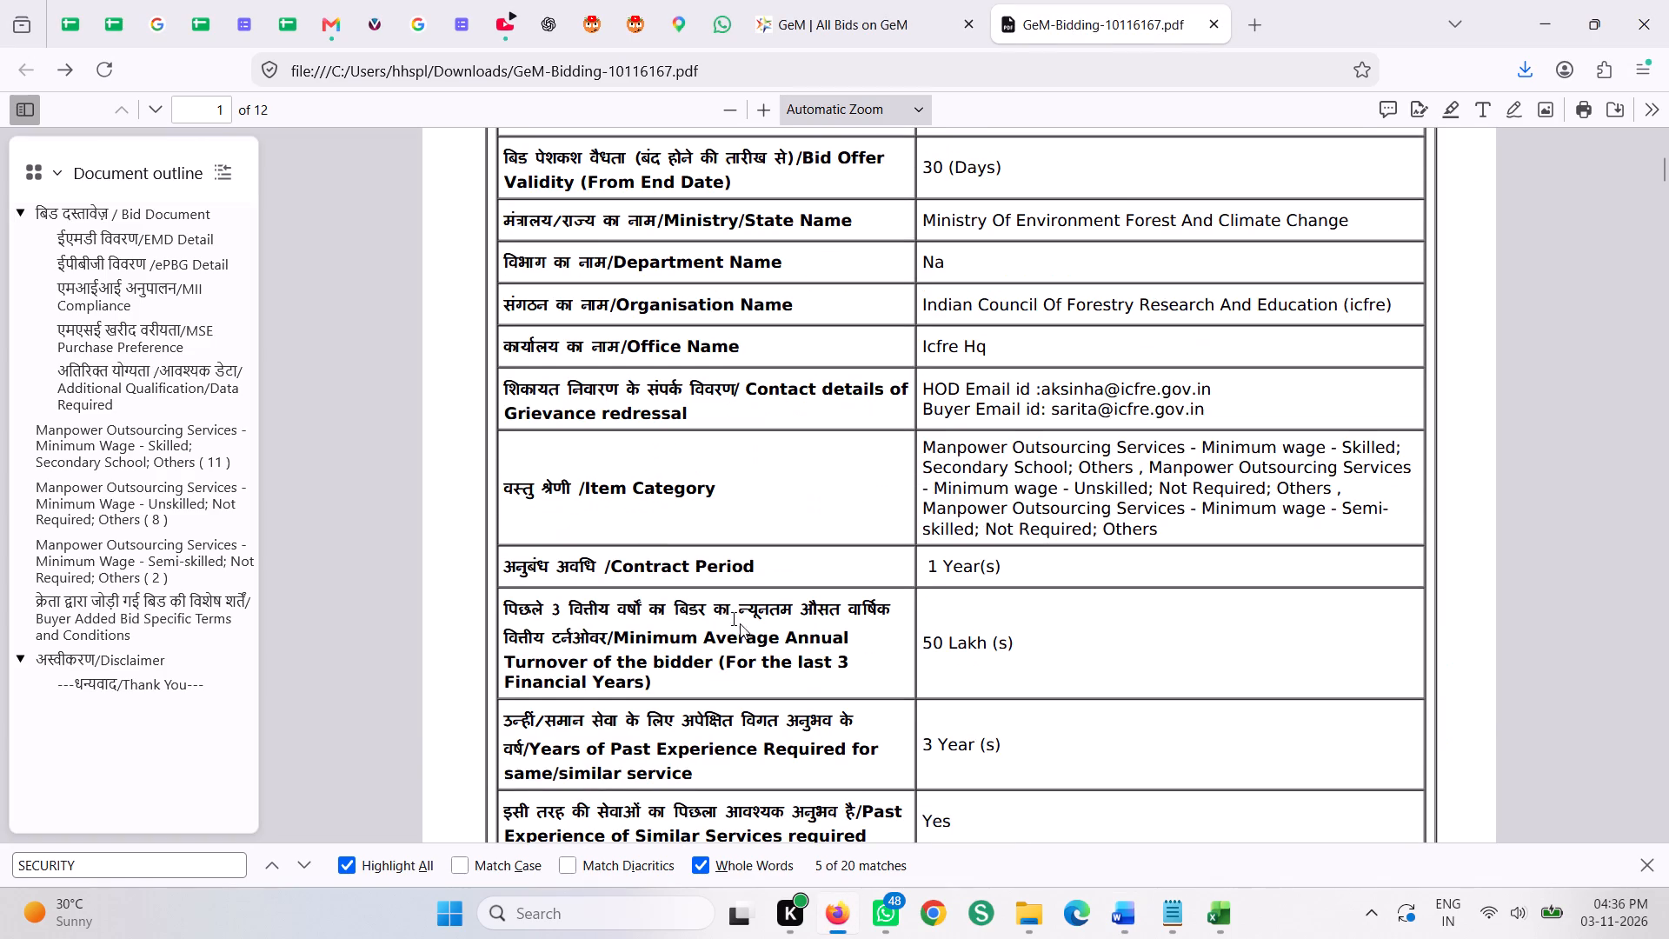
pyautogui.doubleClick(555, 654)
pyautogui.hotkey('ctrl', 'c')
pyautogui.hotkey('ctrl', 'c')
pyautogui.hotkey('alt', 'Tab')
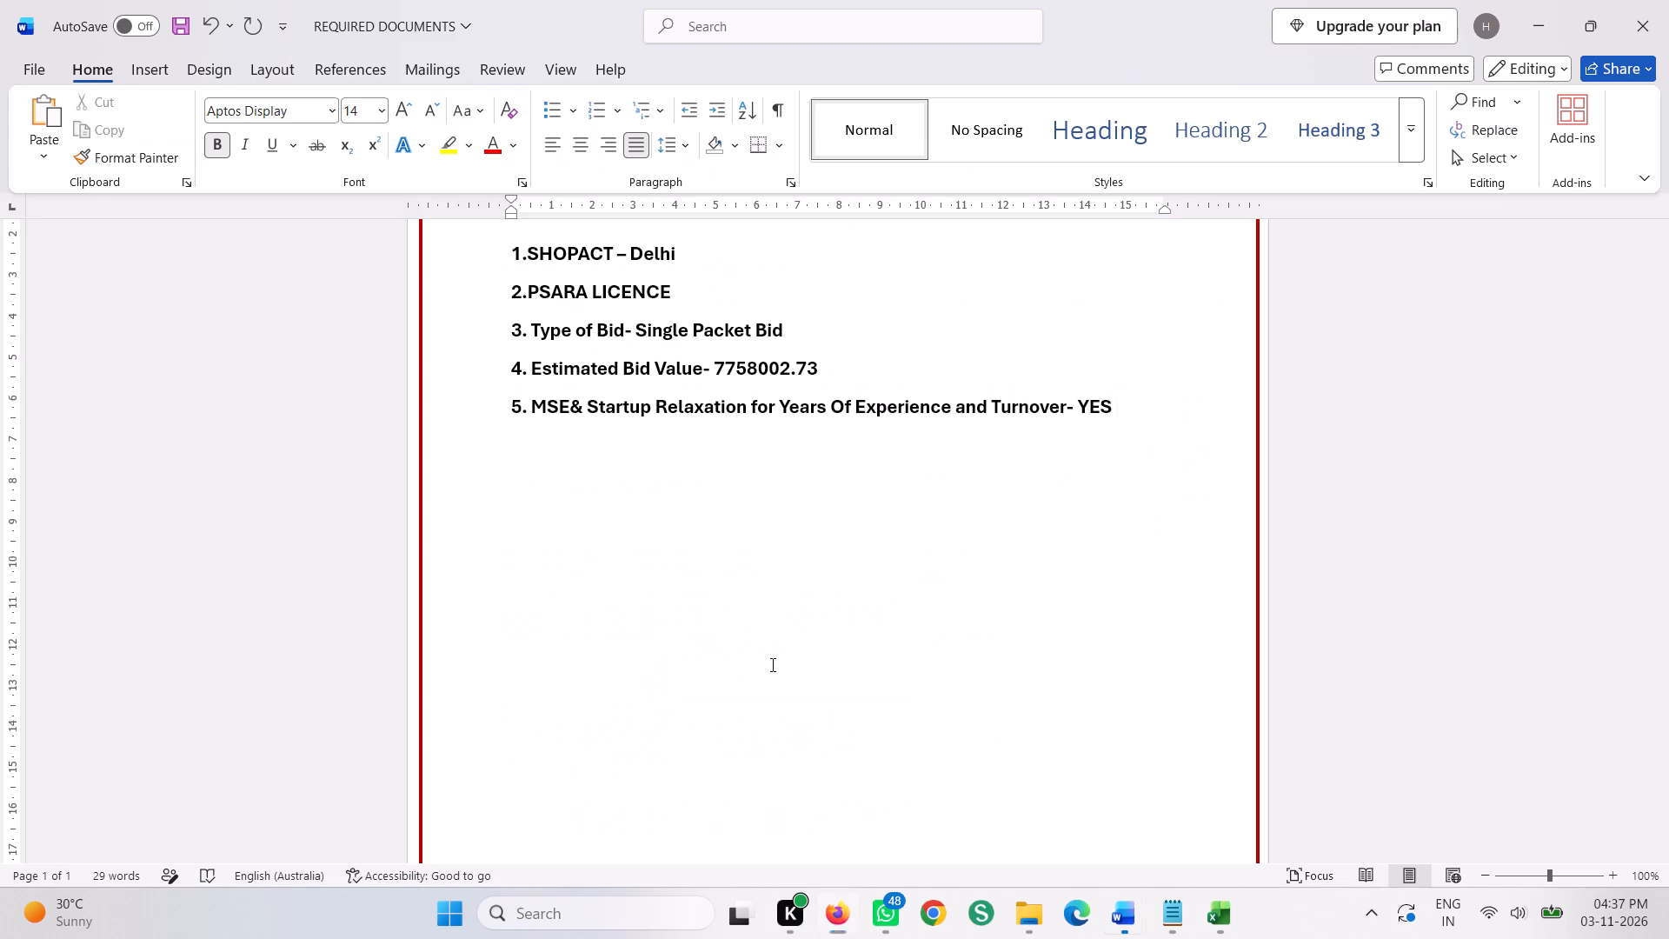
pyautogui.press('Return')
pyautogui.write('6.')
pyautogui.hotkey('ctrl', 'v')
pyautogui.press('-')
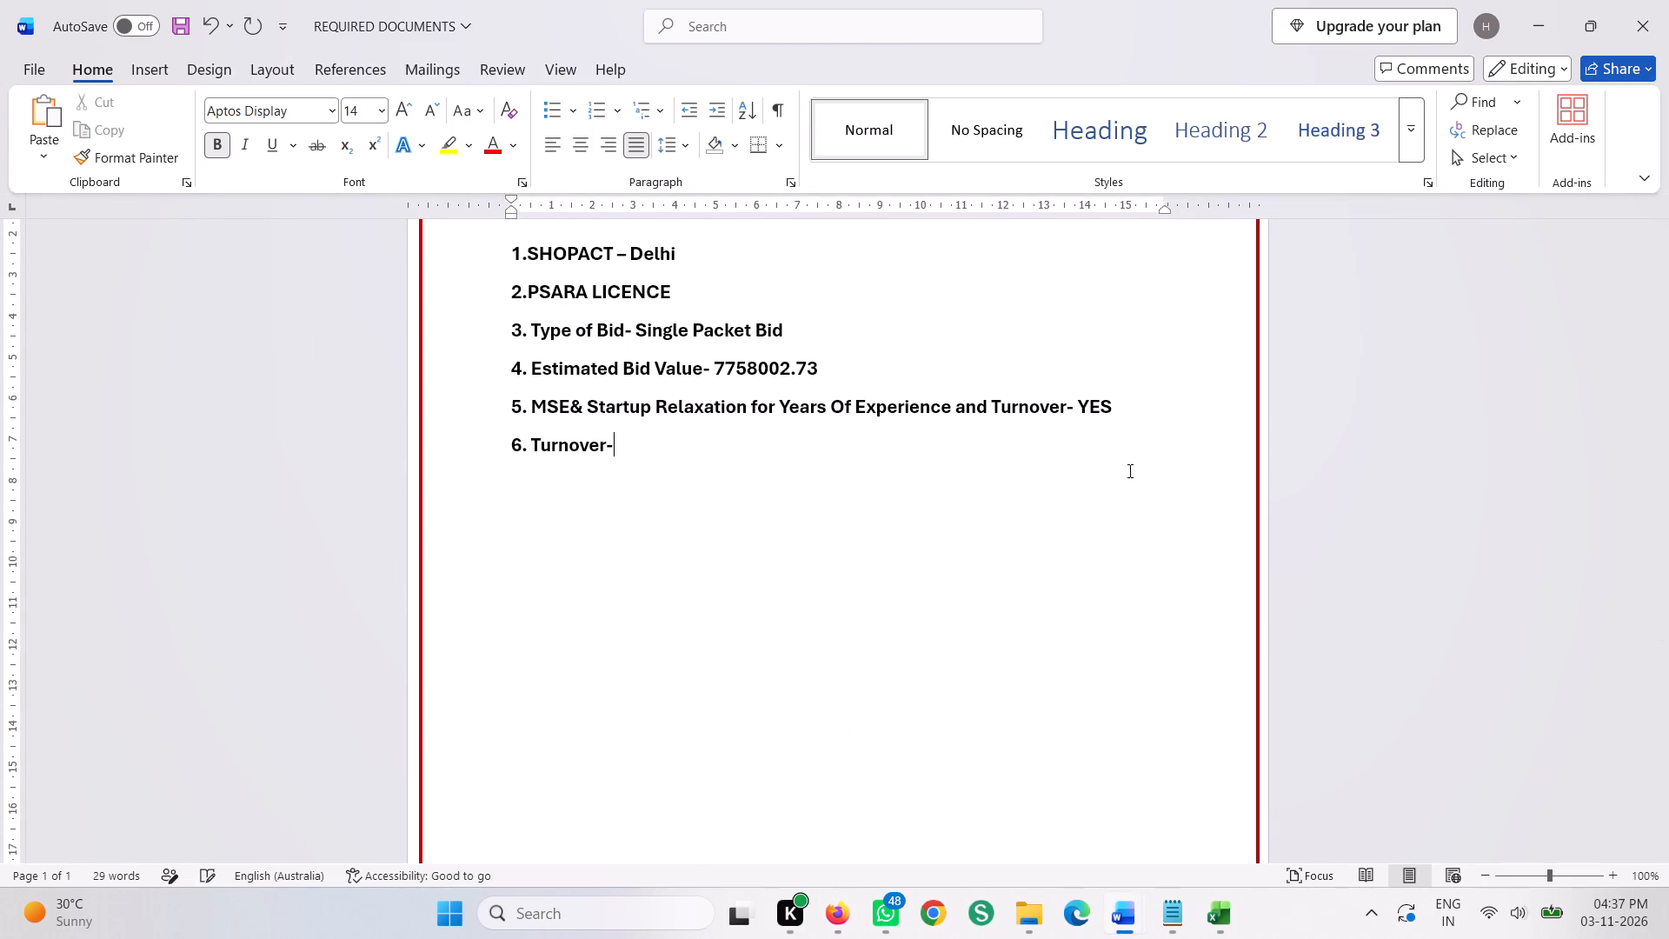
pyautogui.hotkey('alt', 'Tab')
pyautogui.hotkey('alt', 'Tab')
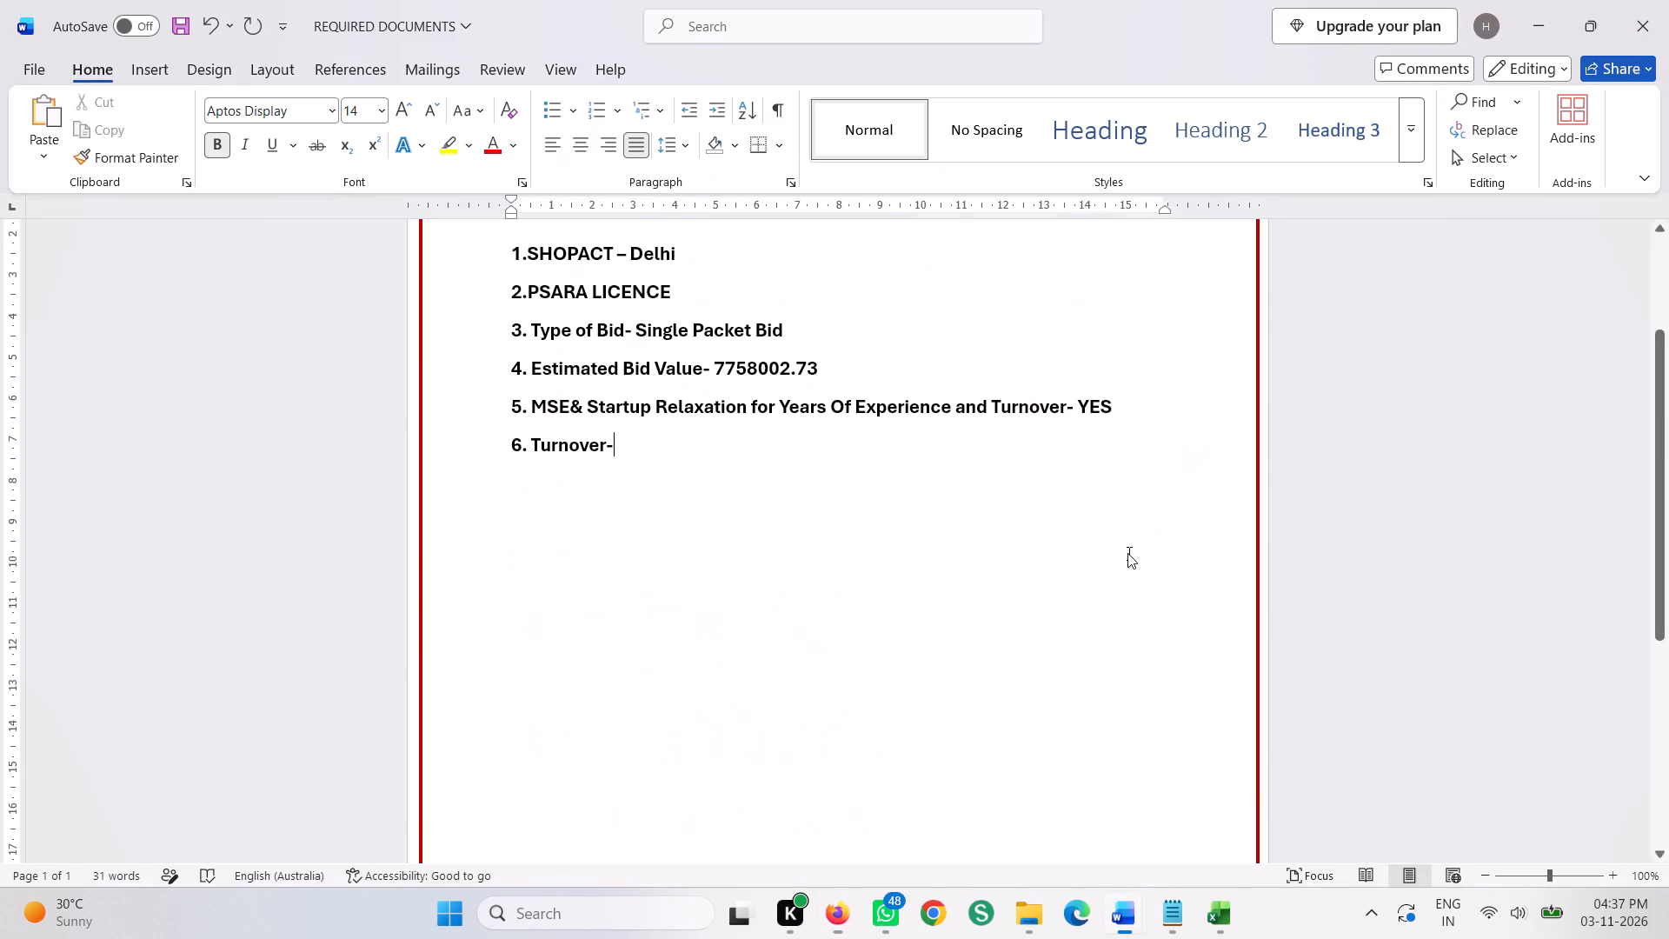
pyautogui.write('50 LAKH FOR 3 YEARS')
pyautogui.press('space')
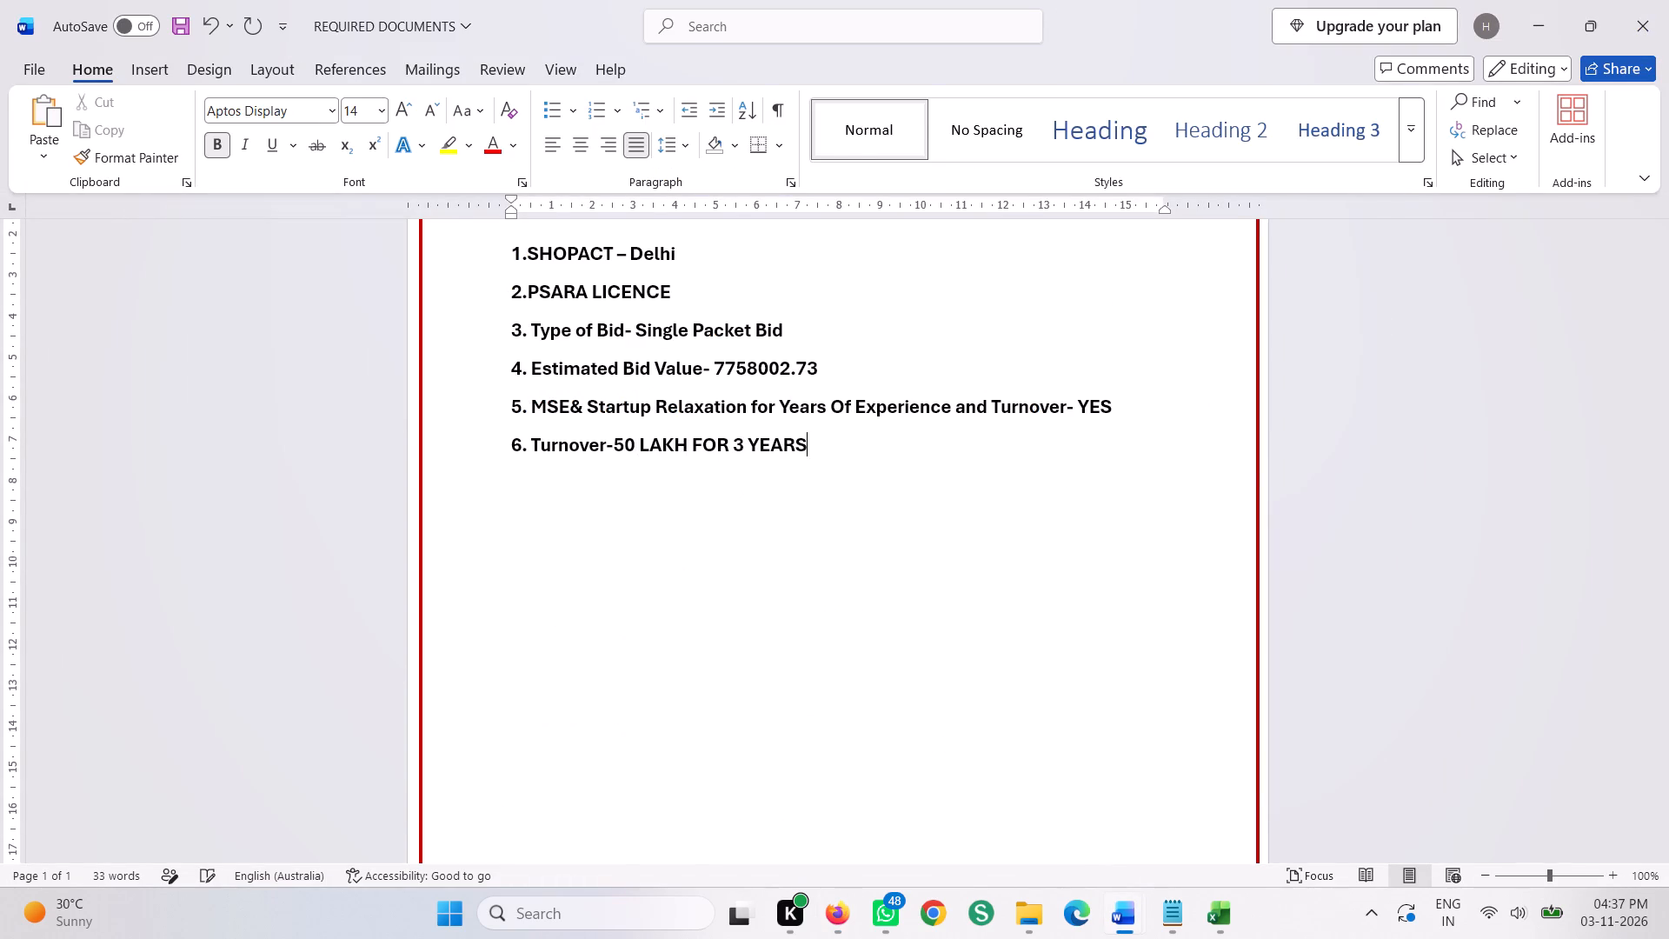
# Review the rest of the bid document through the Buyer Added Bid Specific Terms and Conditions for further requirements.
pyautogui.hotkey('alt', 'Tab')
pyautogui.scroll(-2, 918, 598)
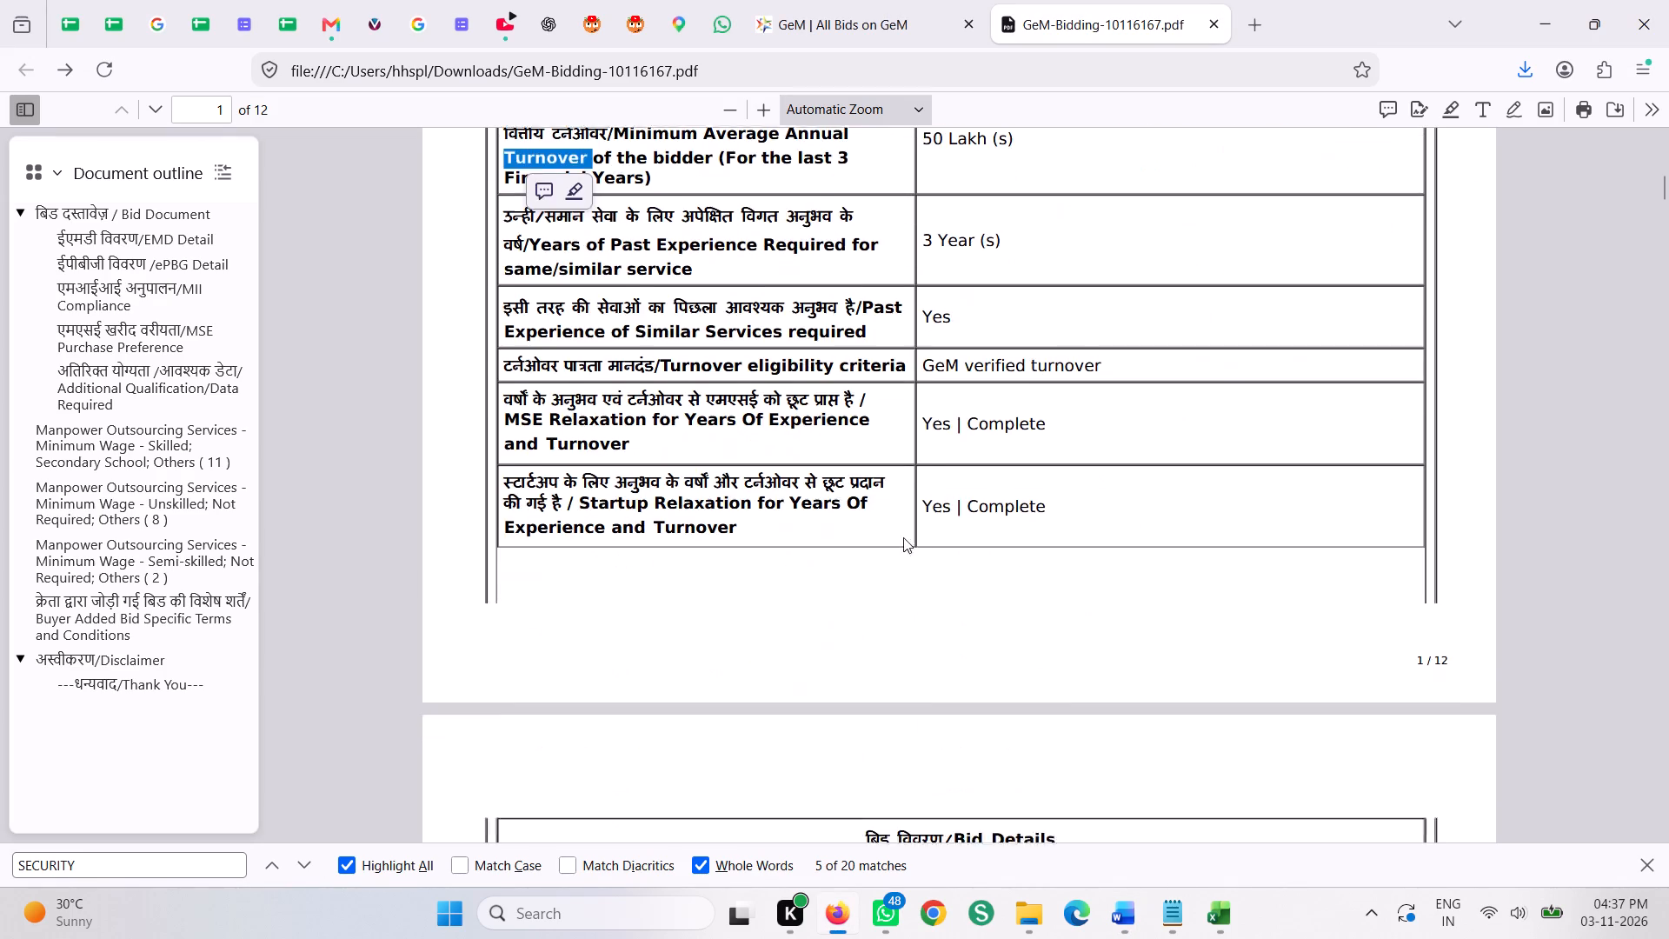
pyautogui.scroll(-3, 883, 489)
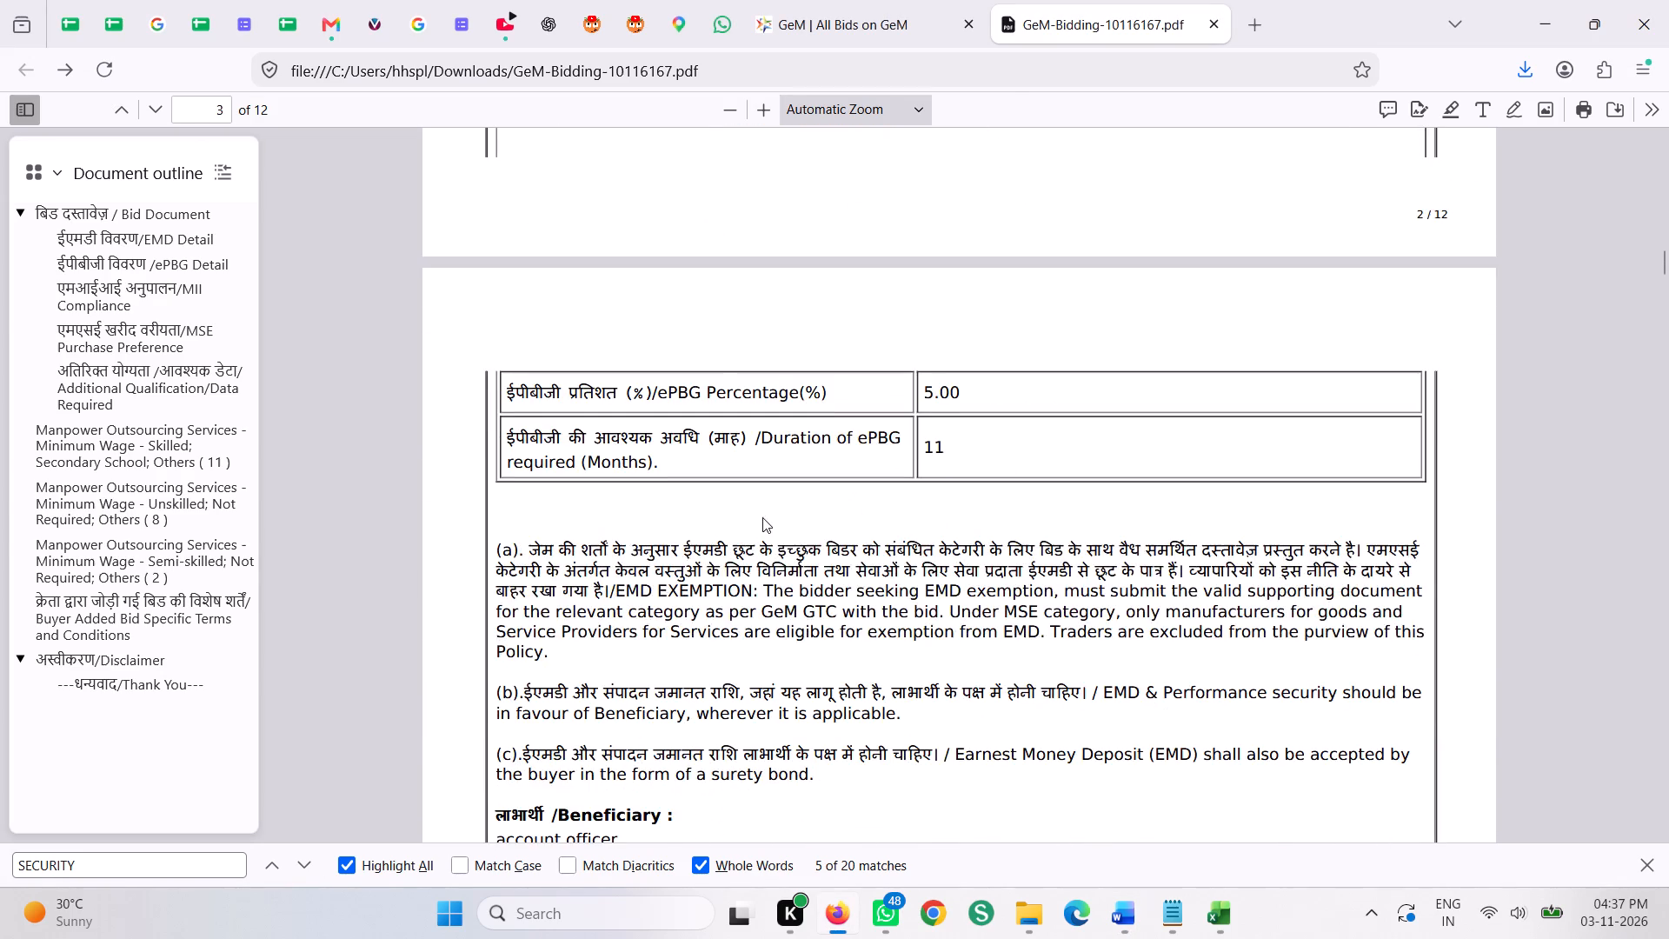
pyautogui.scroll(-1, 762, 517)
pyautogui.hotkey('alt', 'Tab')
pyautogui.hotkey('alt', 'Tab')
pyautogui.scroll(-3, 920, 524)
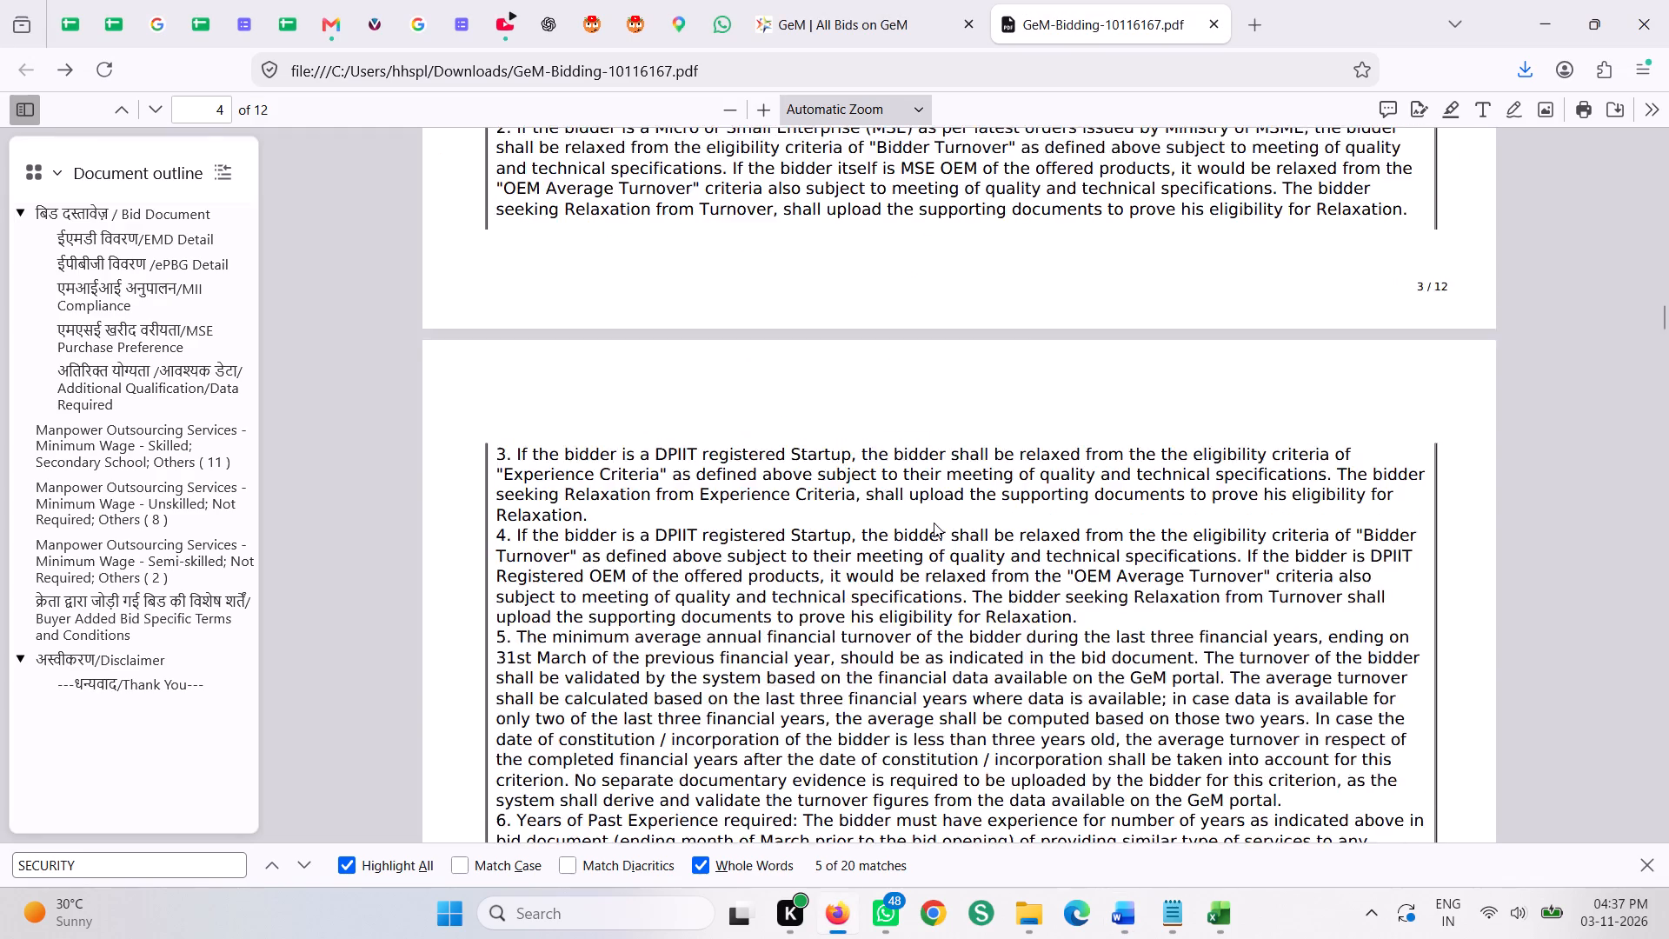
pyautogui.scroll(-2, 934, 523)
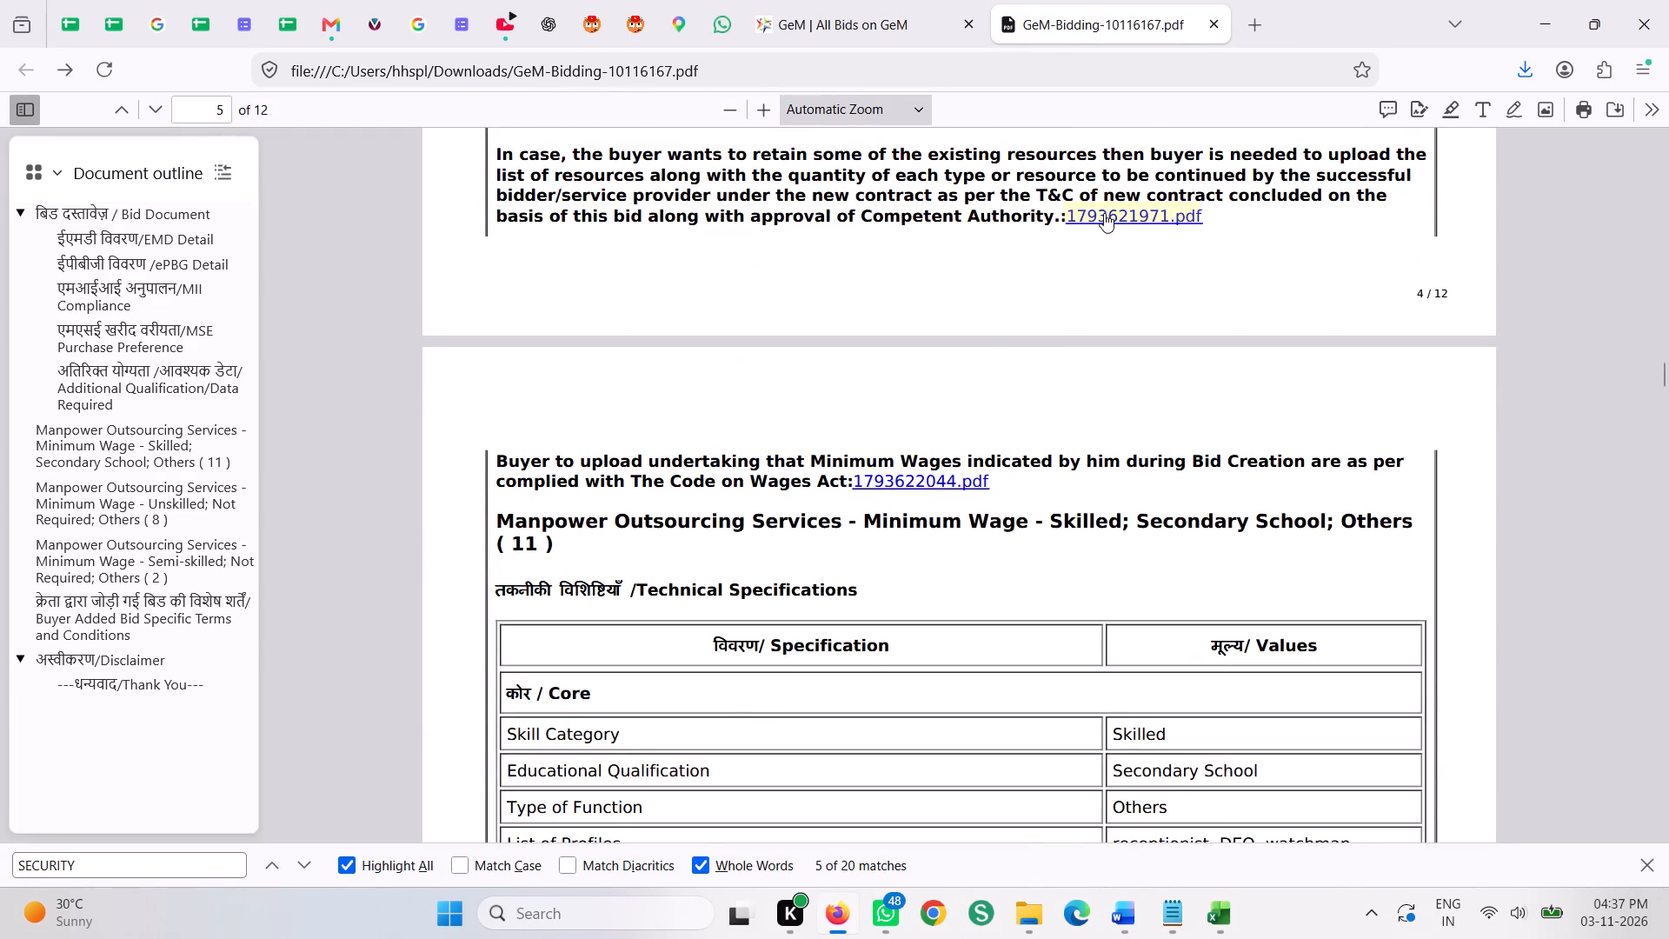
pyautogui.click(1104, 212)
pyautogui.scroll(3, 626, 537)
pyautogui.click(19, 90)
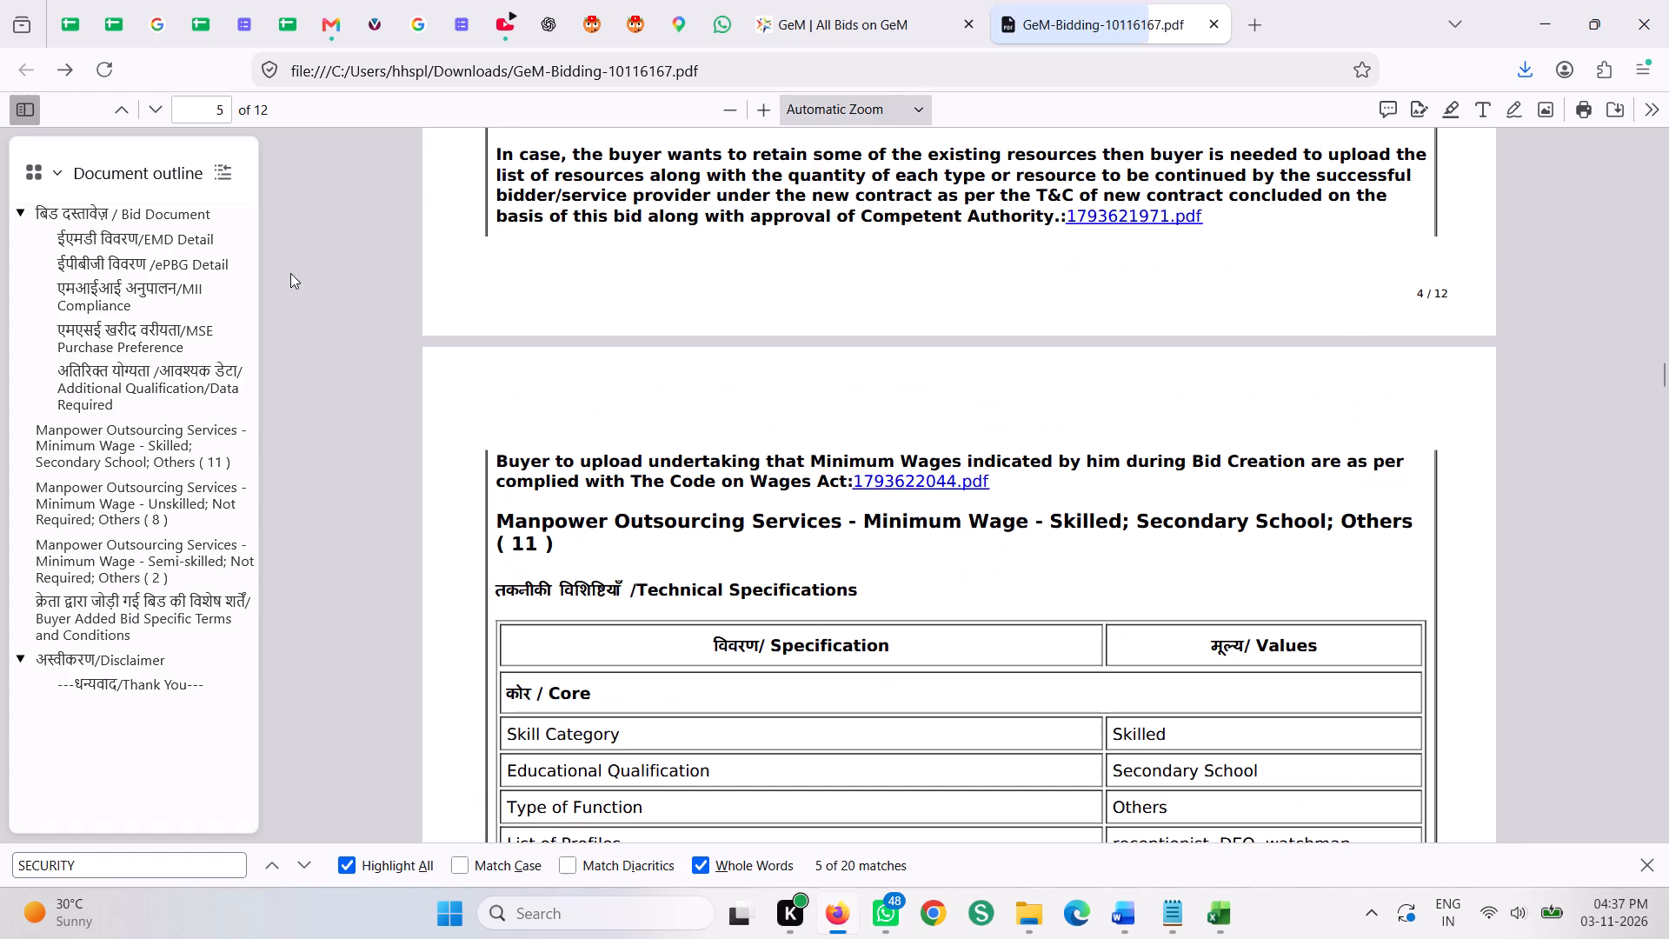
pyautogui.scroll(-7, 715, 541)
pyautogui.scroll(-3, 786, 469)
pyautogui.scroll(-3, 975, 433)
pyautogui.scroll(-3, 884, 470)
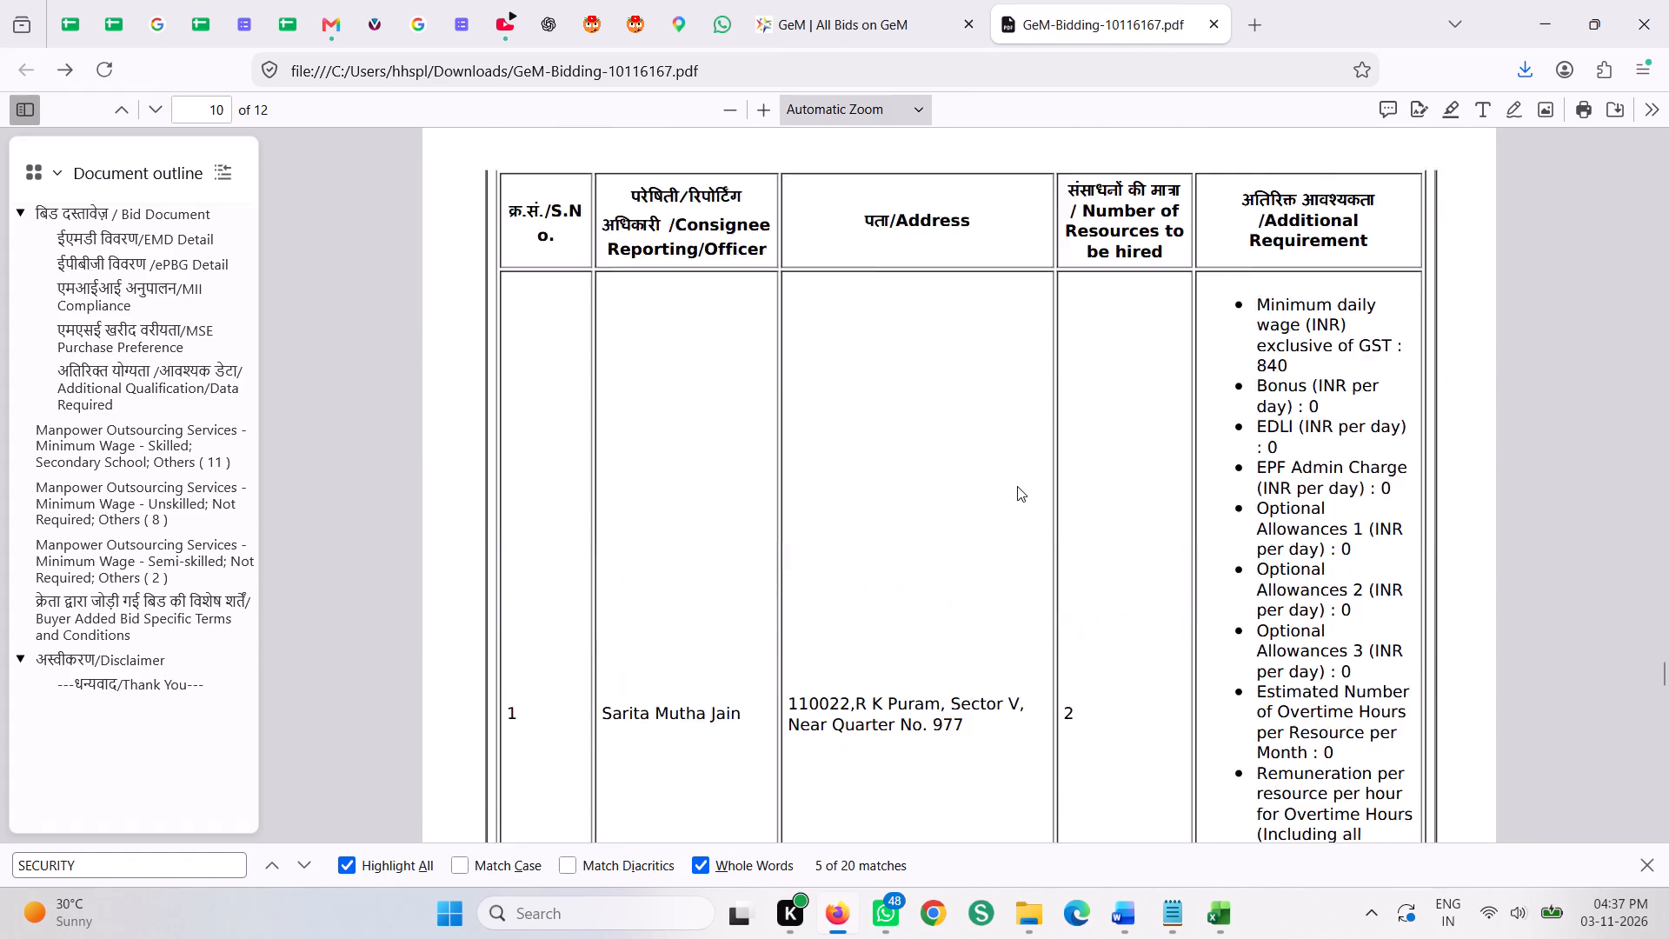
pyautogui.scroll(-3, 1017, 486)
pyautogui.scroll(1, 974, 477)
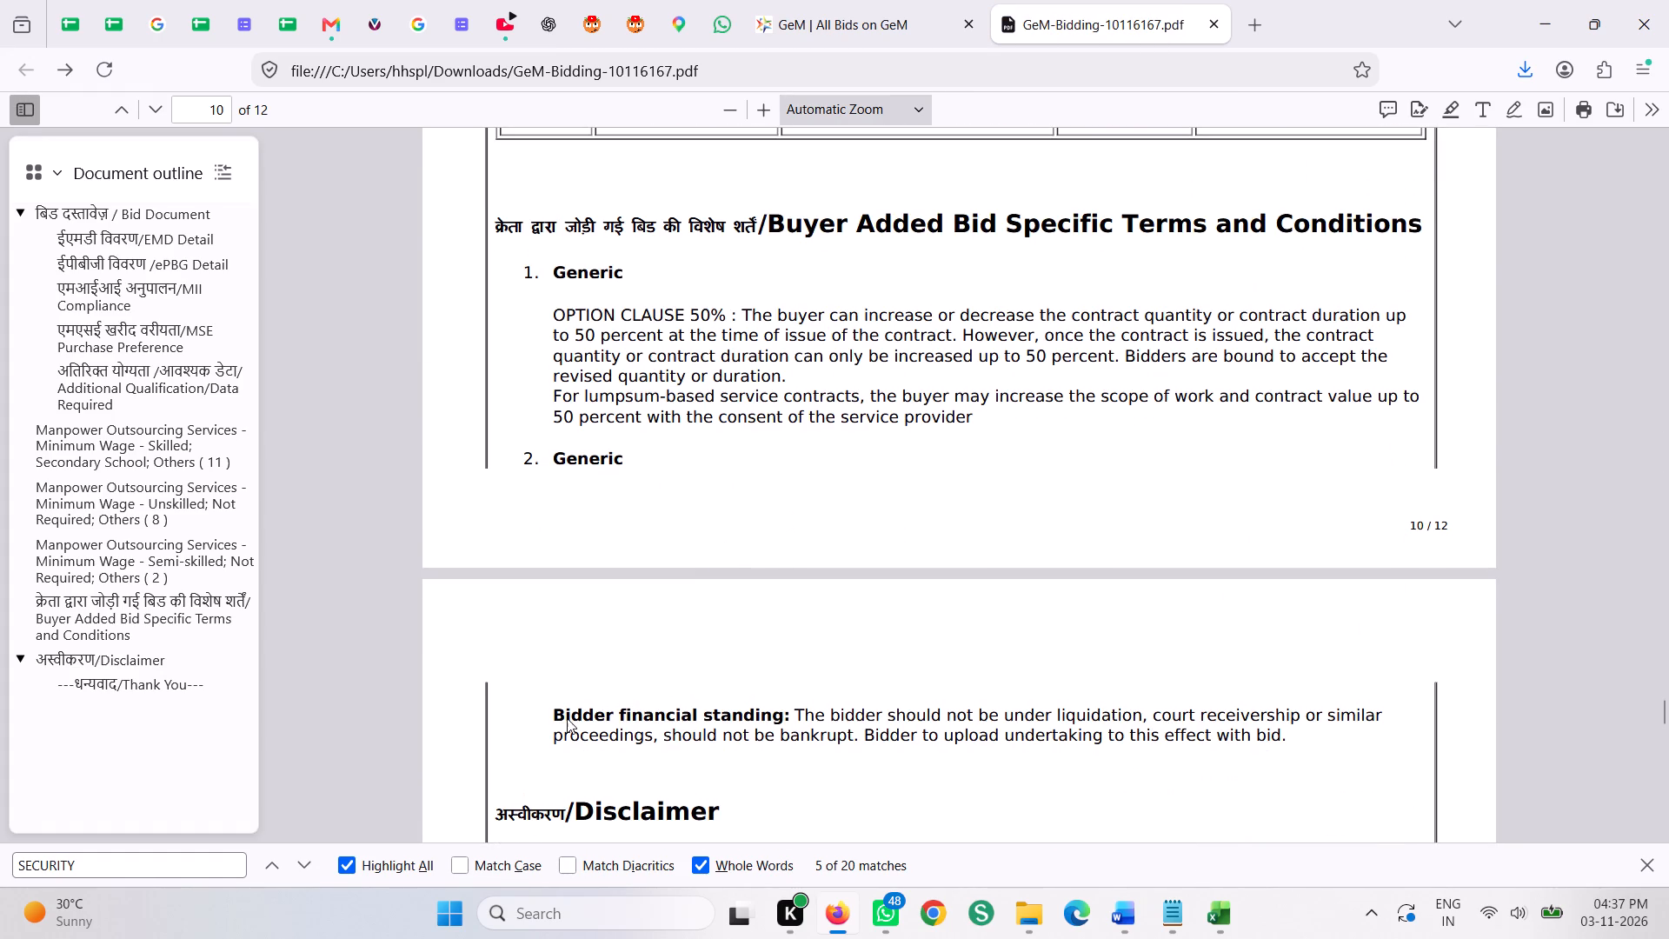
# Add item 7 to the Word list with the heading Bidder financial standing, copied from the bid's buyer-added terms.
pyautogui.click(567, 730)
pyautogui.moveTo(568, 730); pyautogui.dragTo(720, 730)
pyautogui.hotkey('ctrl', 'c')
pyautogui.hotkey('ctrl', 'c')
pyautogui.hotkey('ctrl', 'c')
pyautogui.hotkey('alt', 'Tab')
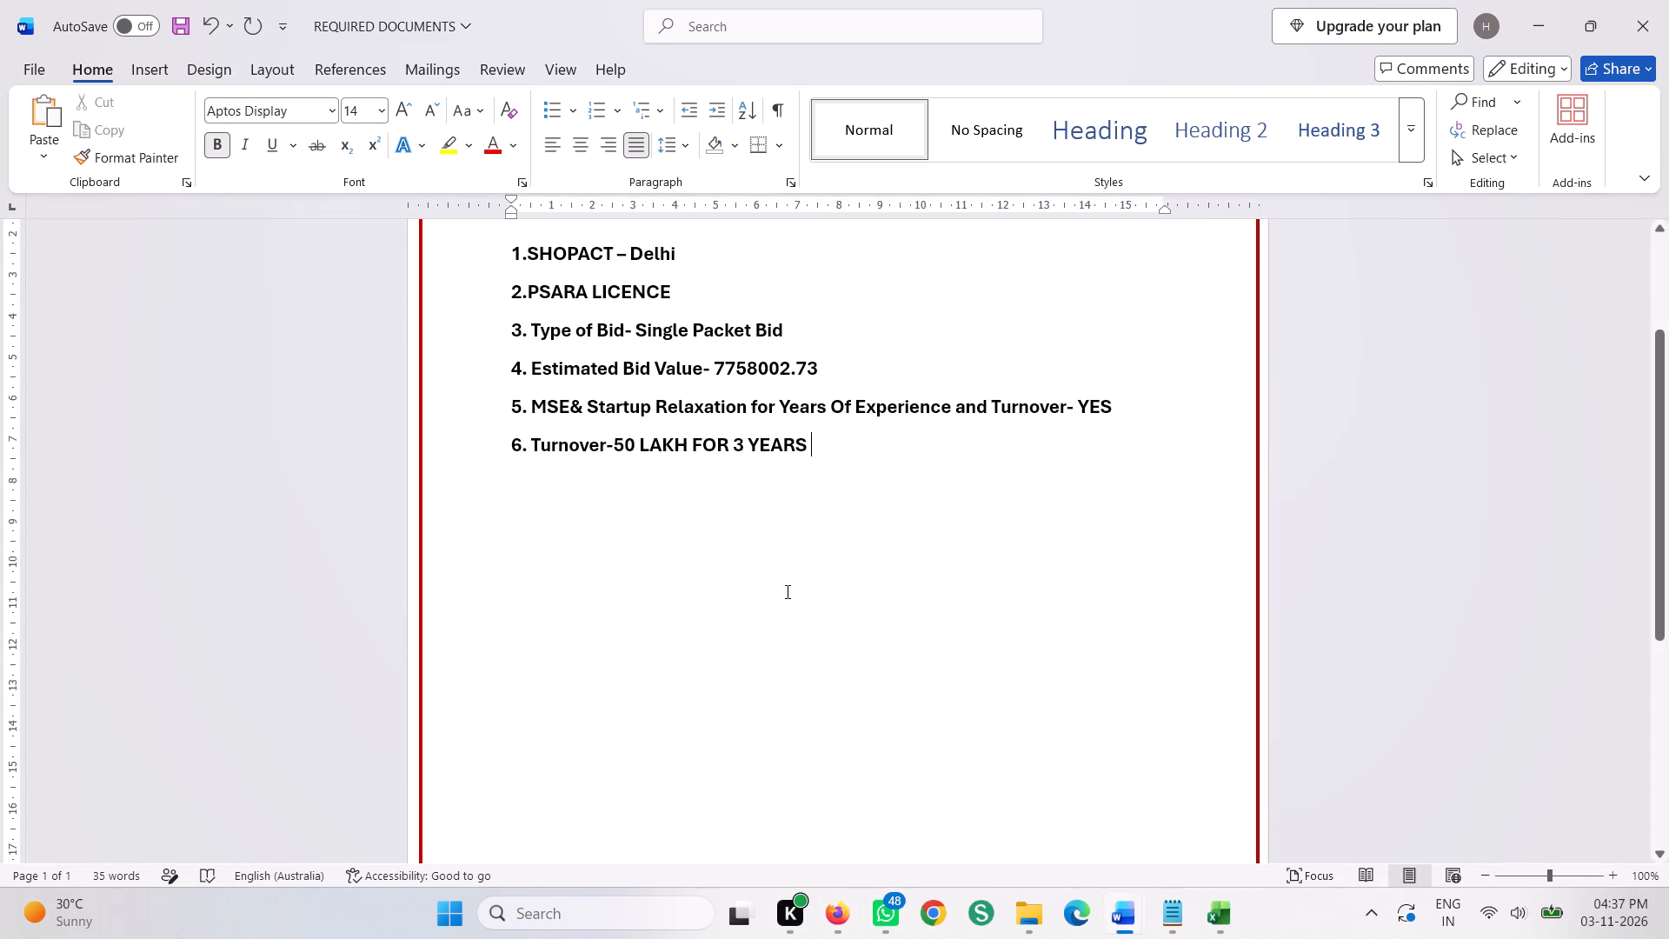
pyautogui.press('Return')
pyautogui.press('7')
pyautogui.press('.')
pyautogui.hotkey('ctrl', 'v')
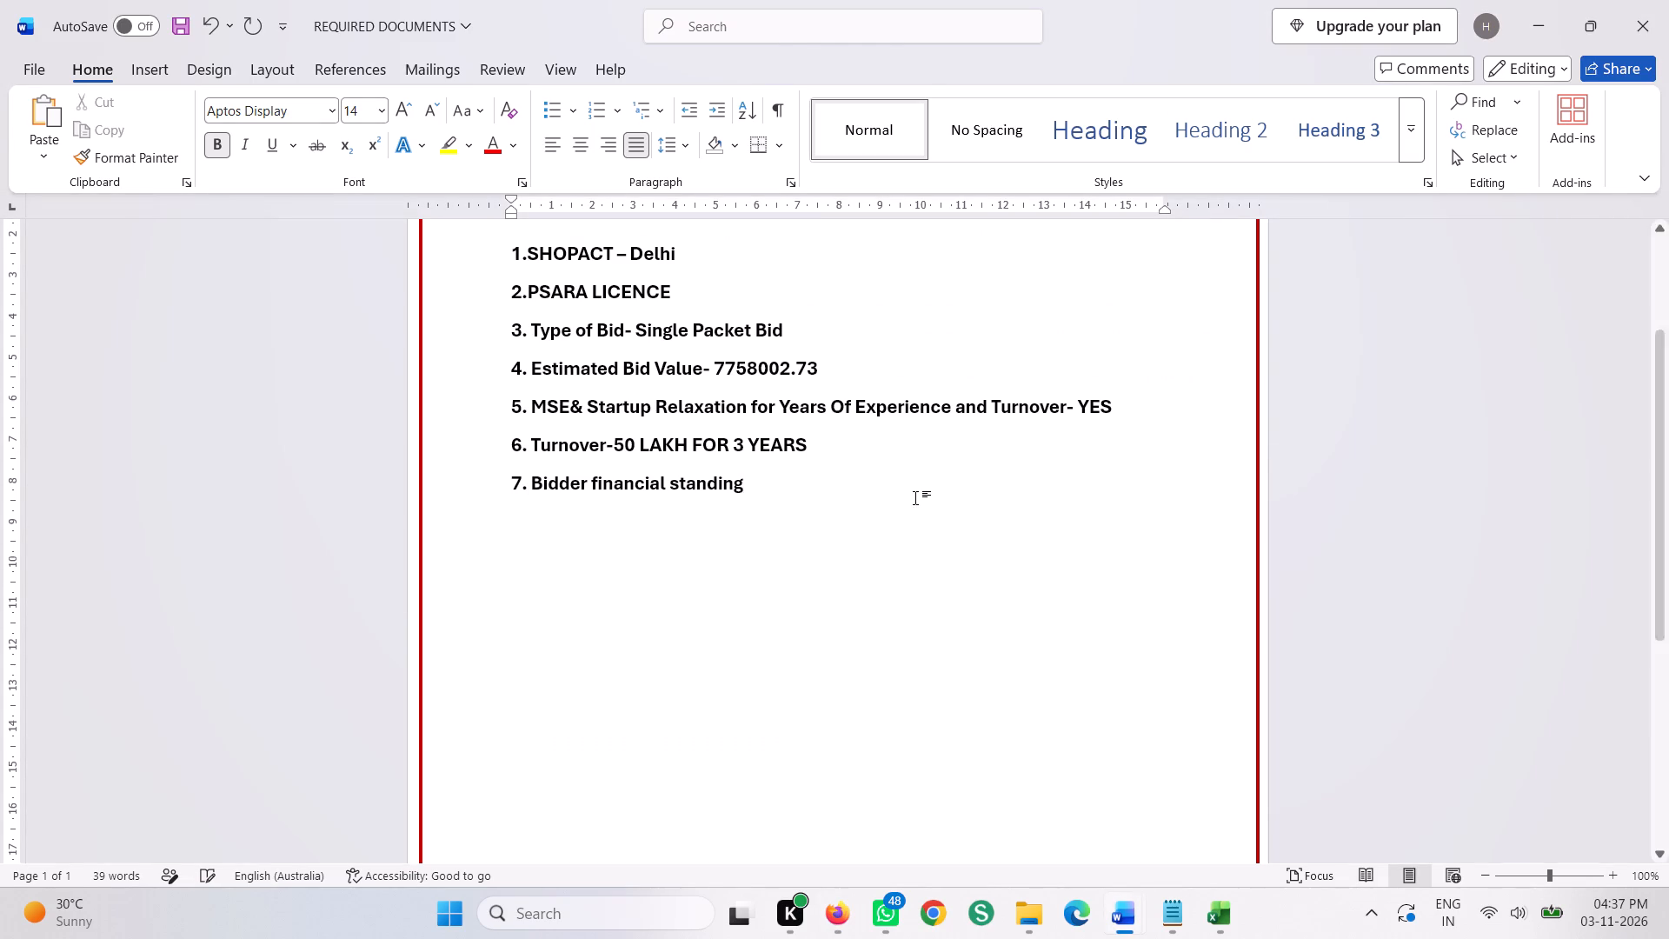
# Return to the bid document and open its linked attachment 1793621757.pdf.
pyautogui.hotkey('alt', 'Tab')
pyautogui.scroll(20, 795, 463)
pyautogui.scroll(7, 795, 463)
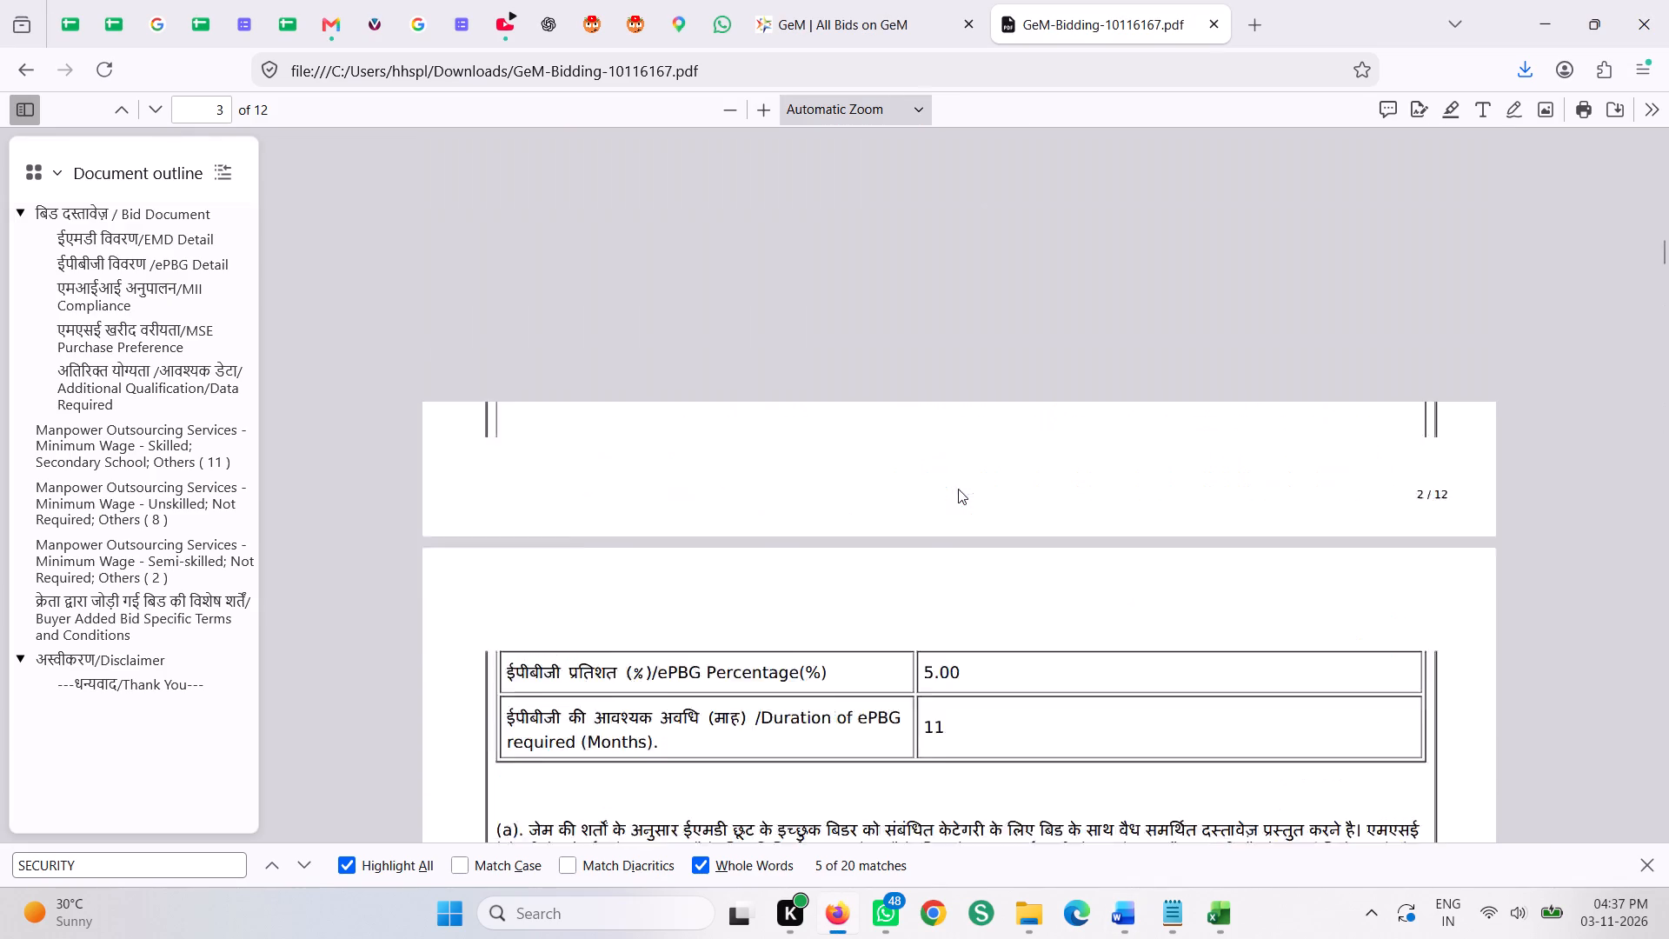
pyautogui.scroll(-9, 958, 489)
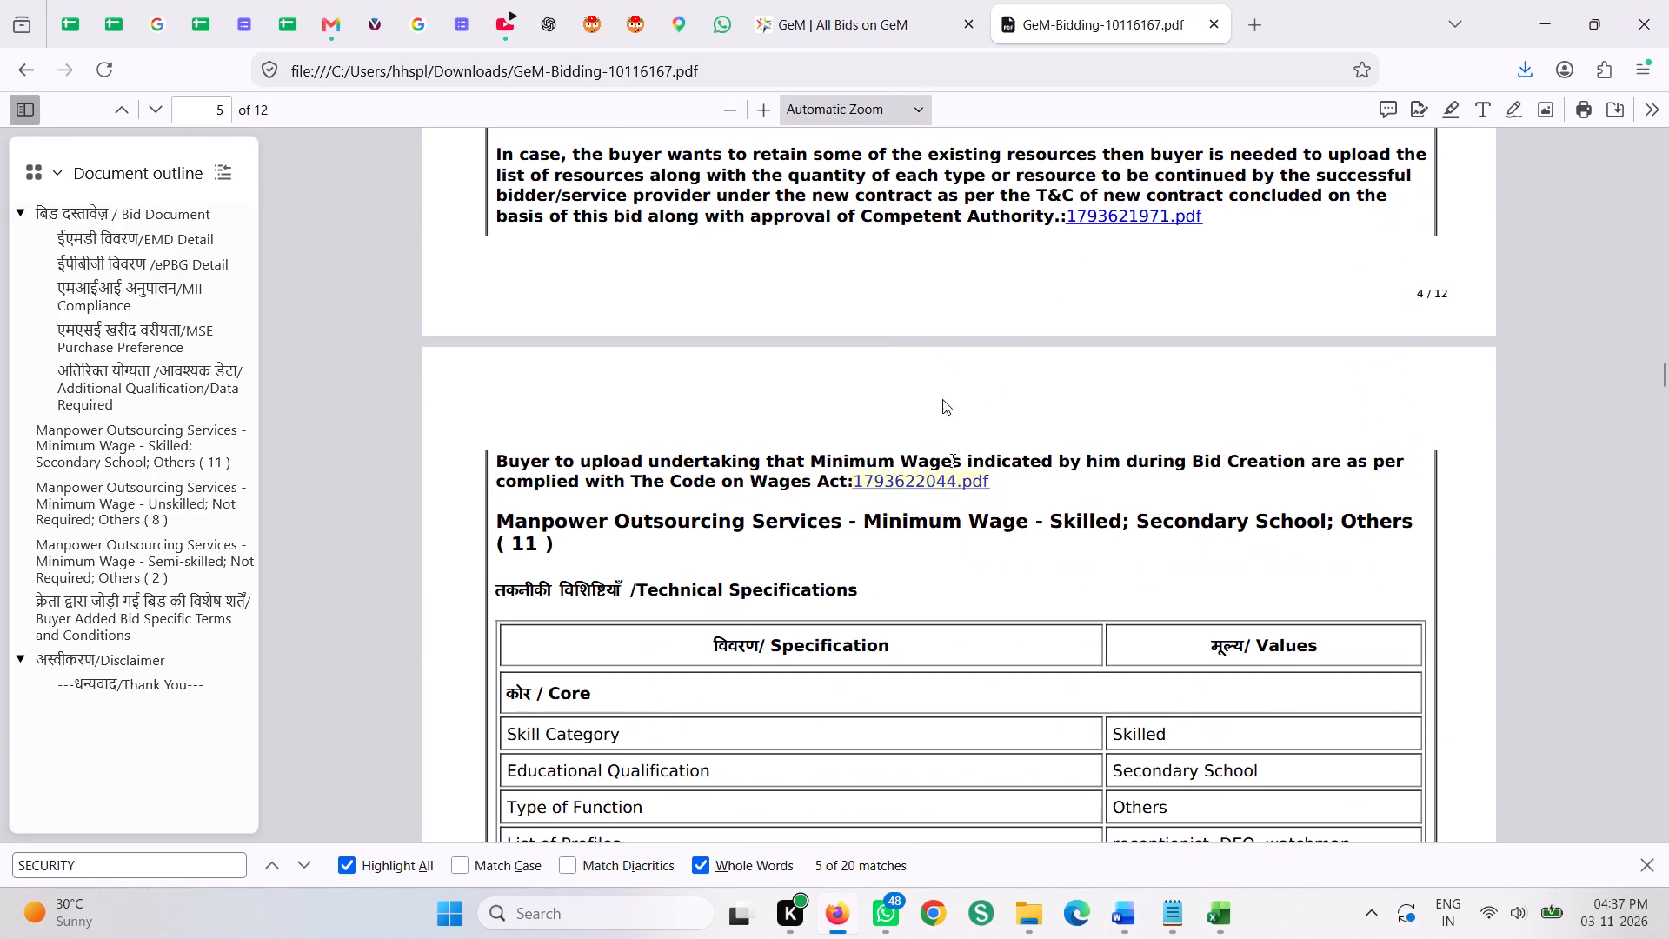
pyautogui.scroll(1, 935, 390)
pyautogui.click(843, 609)
pyautogui.click(524, 609)
# Examine the attachment's Security/Manpower at VVB terms from clause i through clause XL for requirements on the service provider.
pyautogui.scroll(1, 610, 594)
pyautogui.scroll(-1, 755, 578)
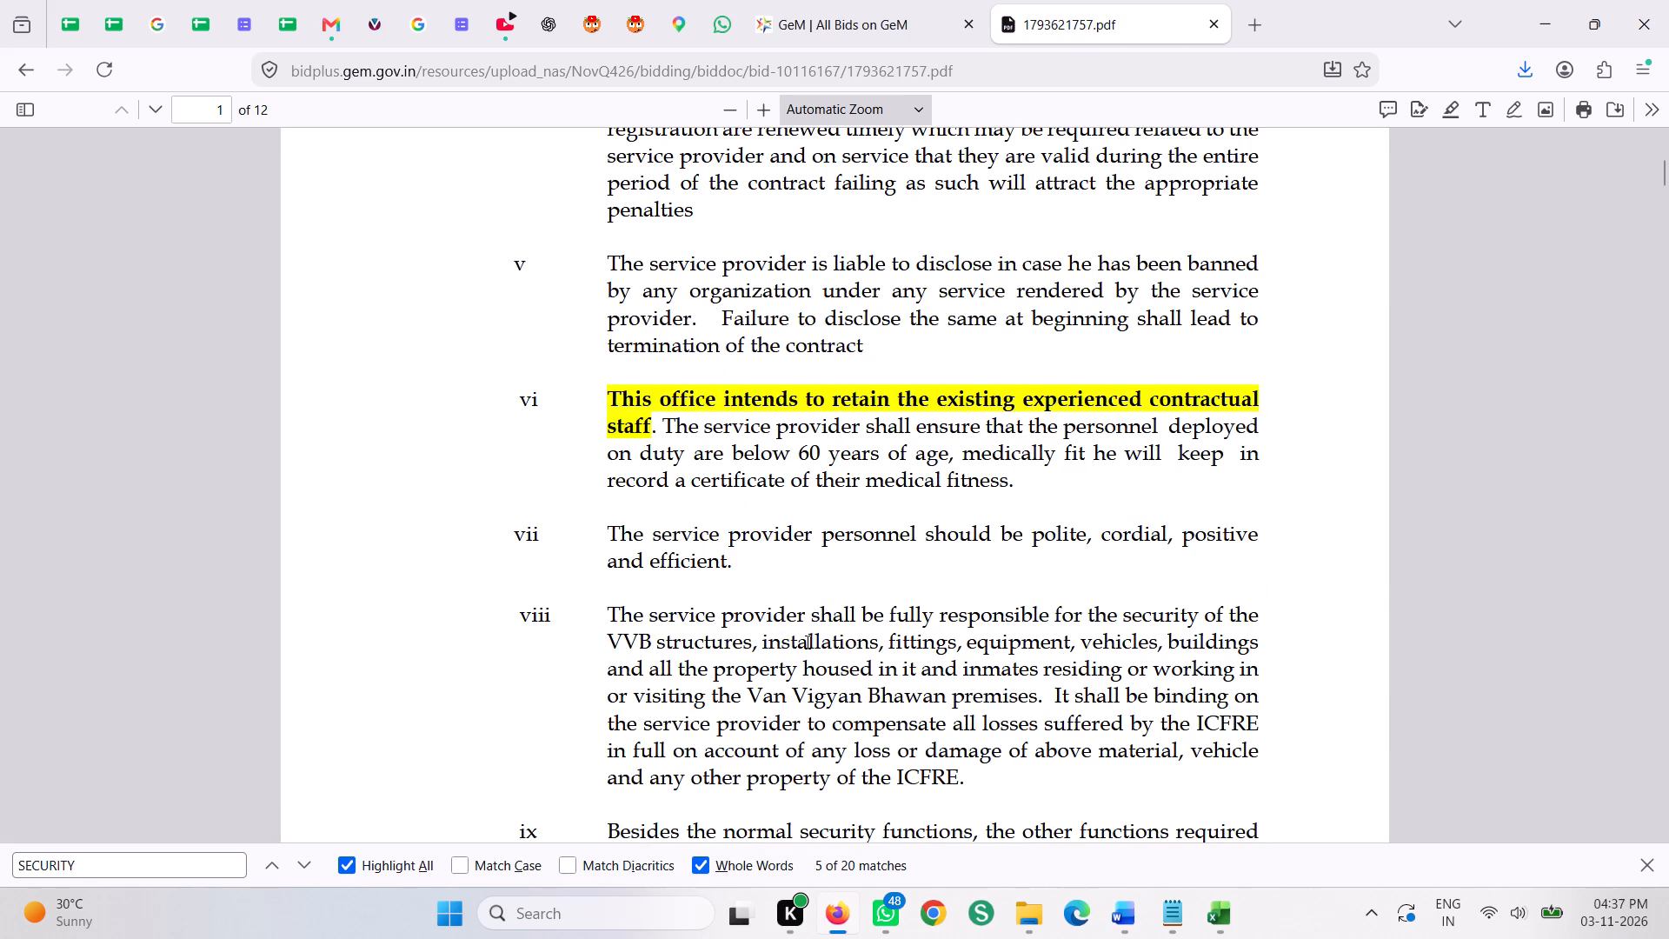
pyautogui.scroll(2, 803, 635)
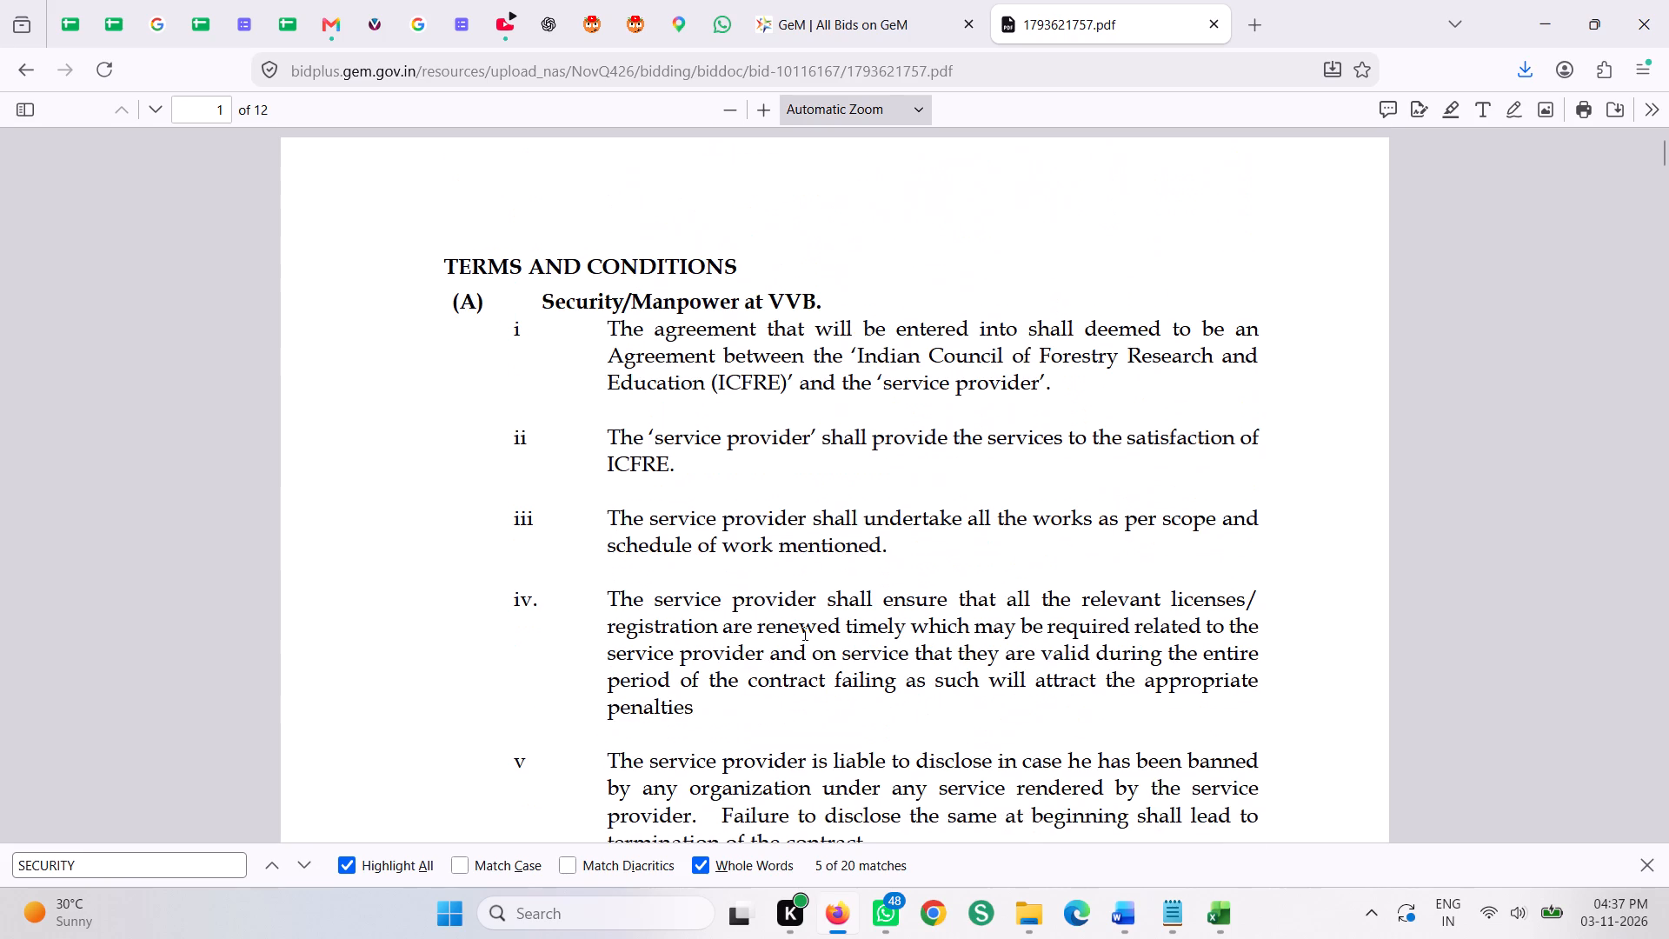
pyautogui.scroll(-2, 811, 625)
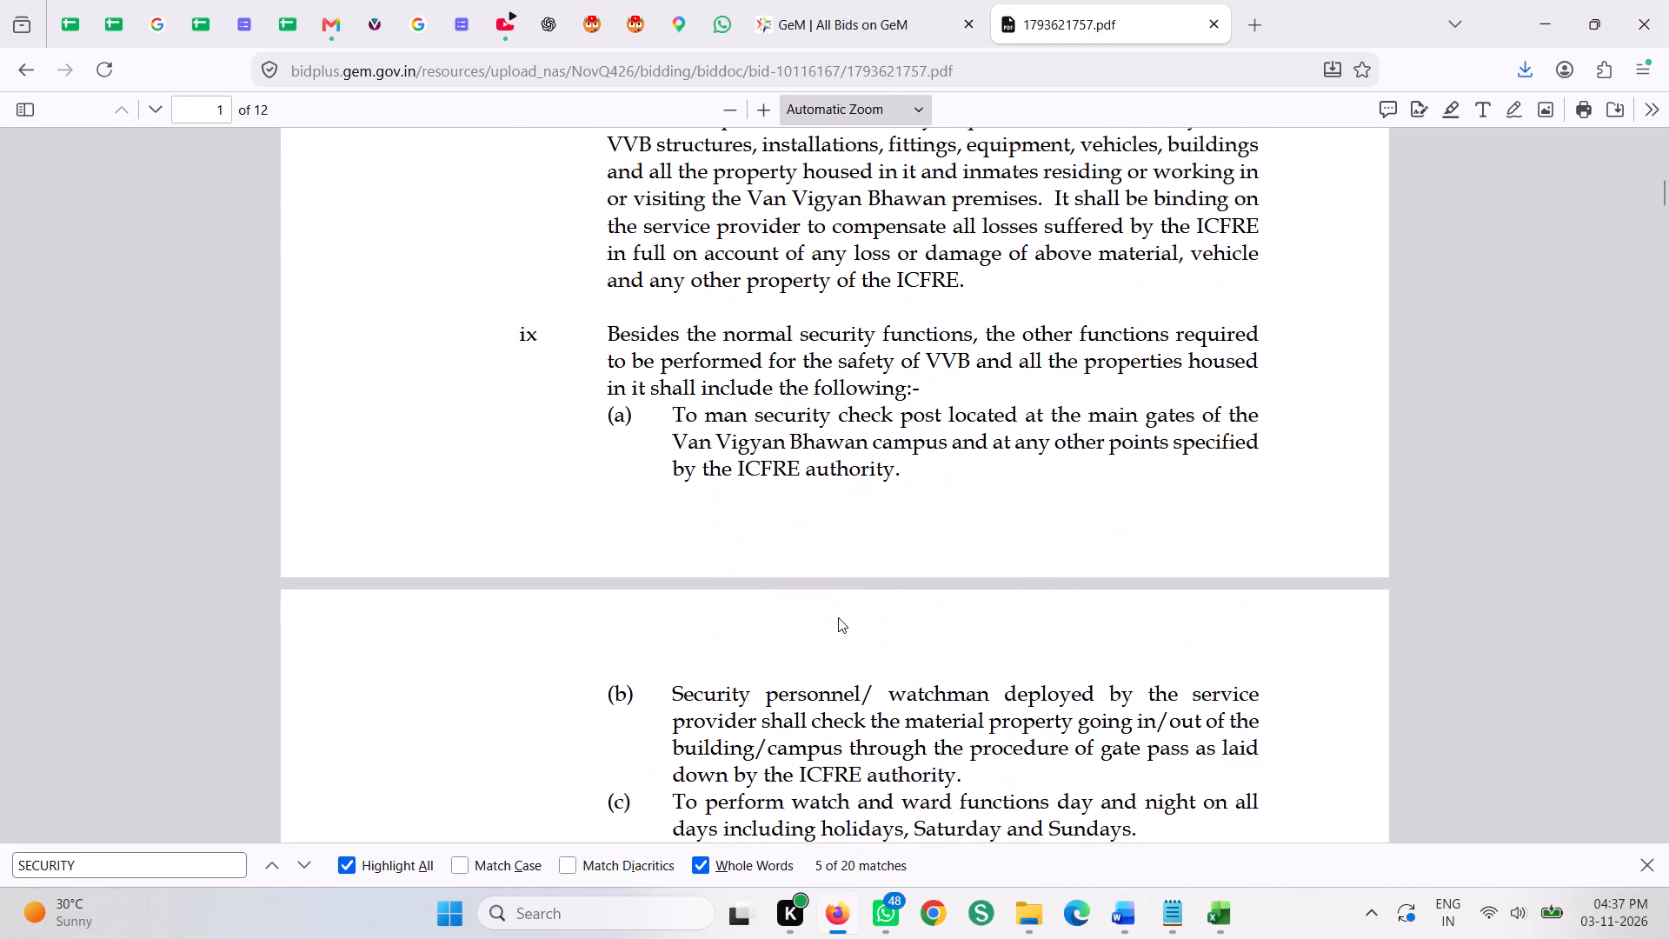
pyautogui.scroll(-1, 834, 583)
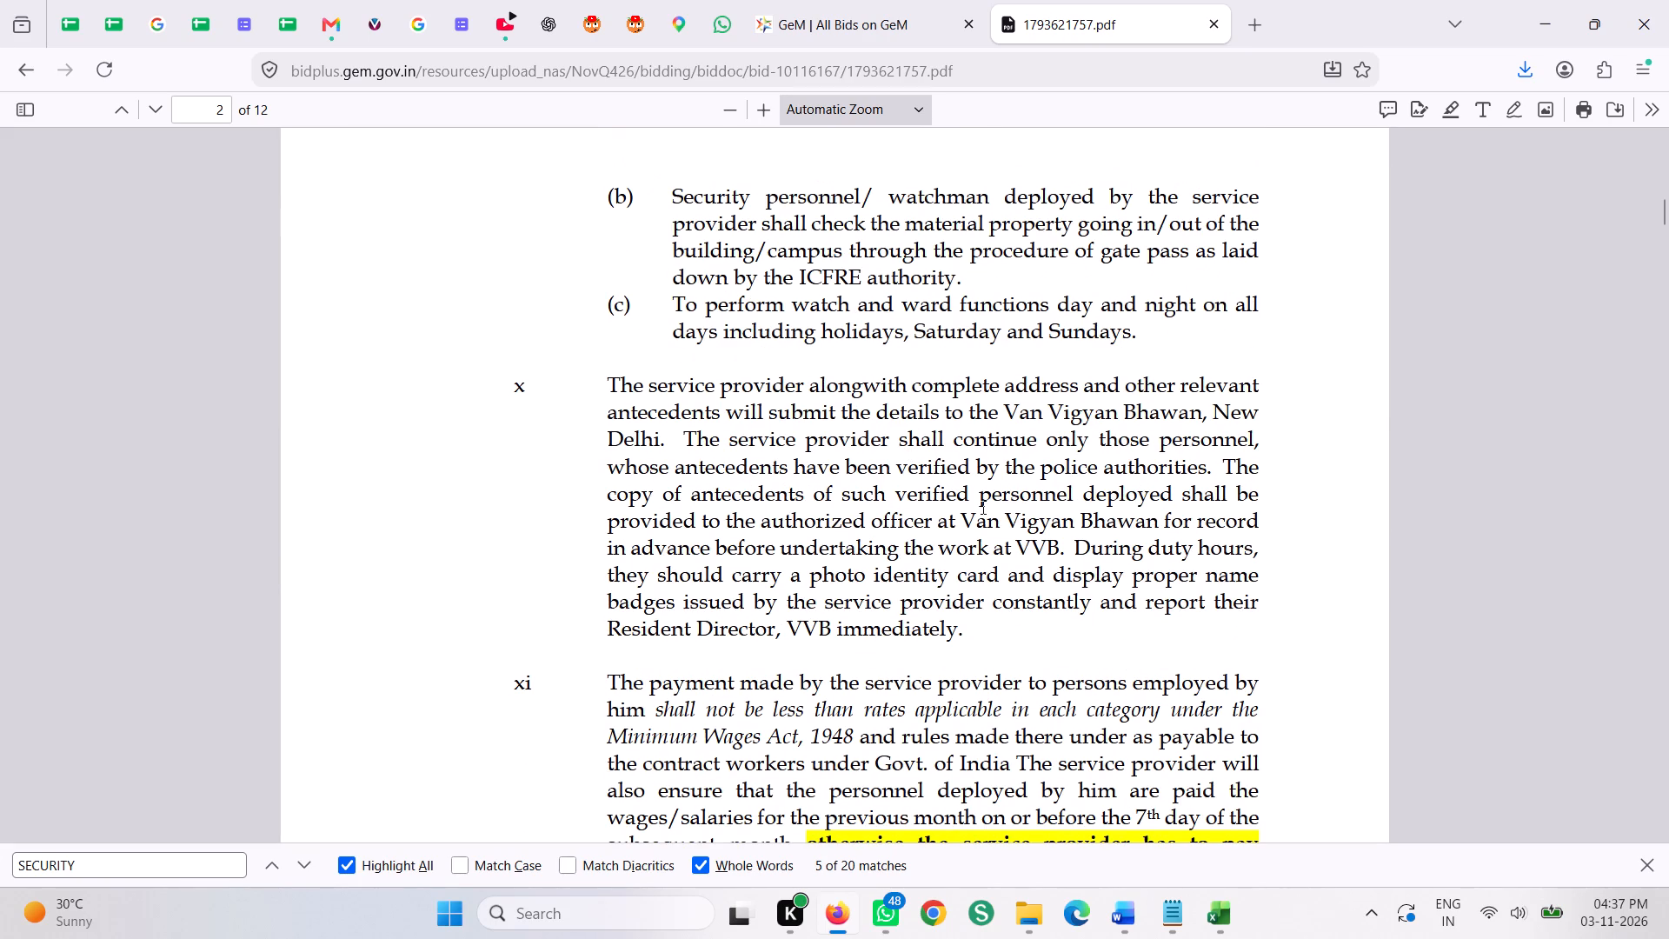
pyautogui.scroll(-1, 963, 541)
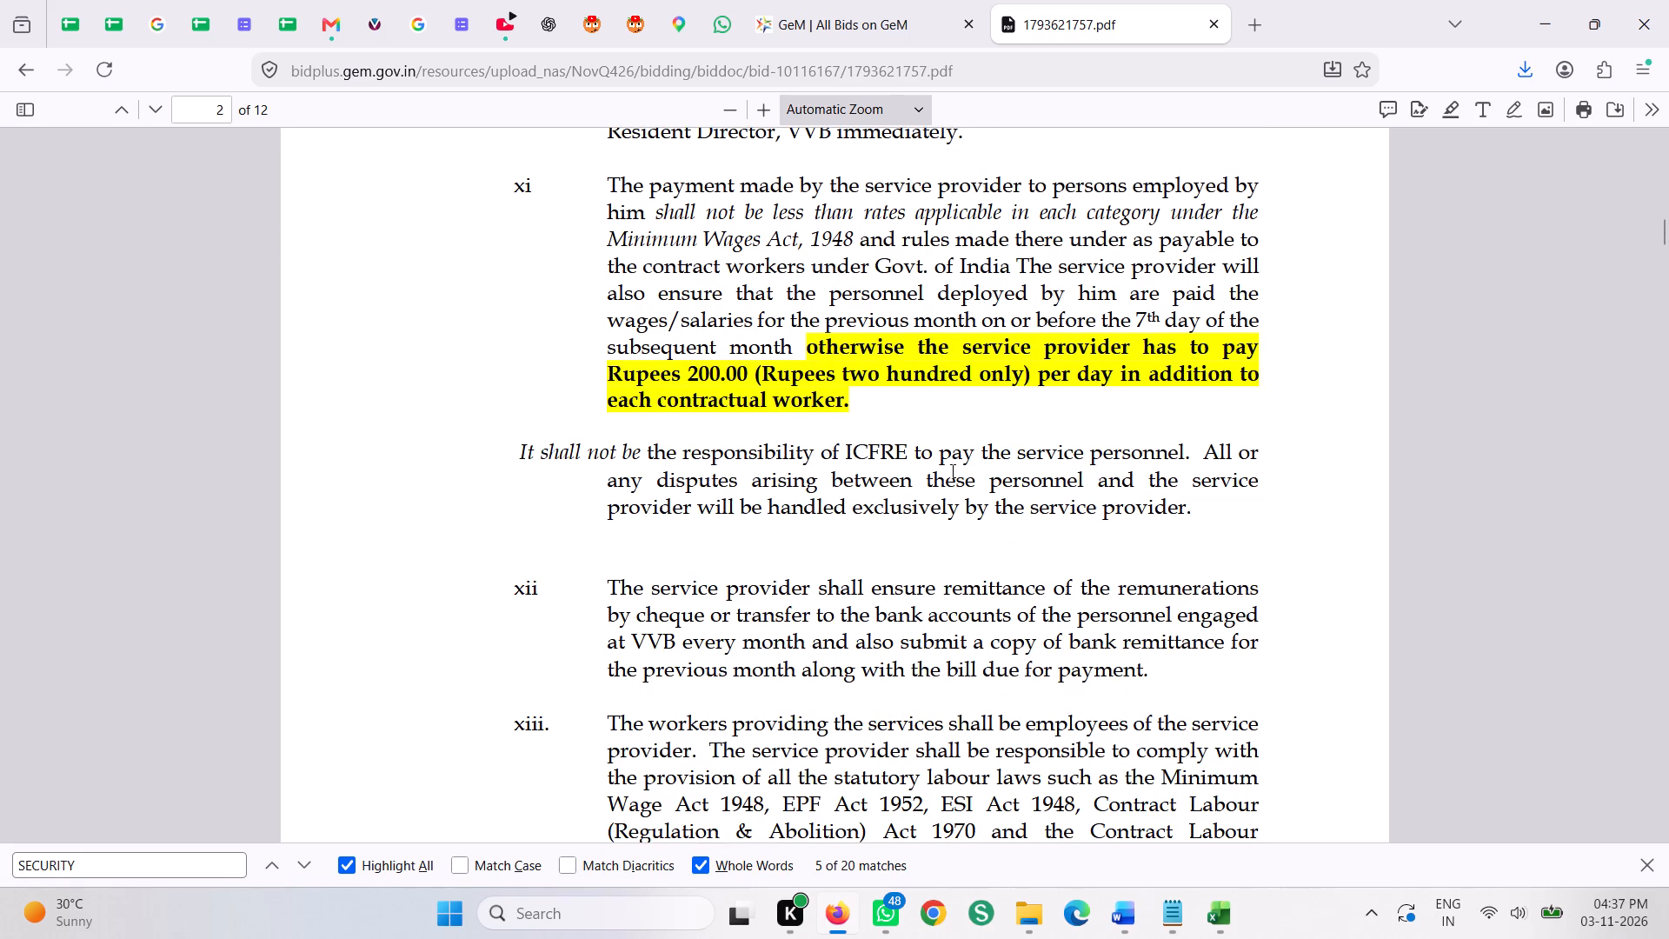
pyautogui.scroll(-1, 875, 592)
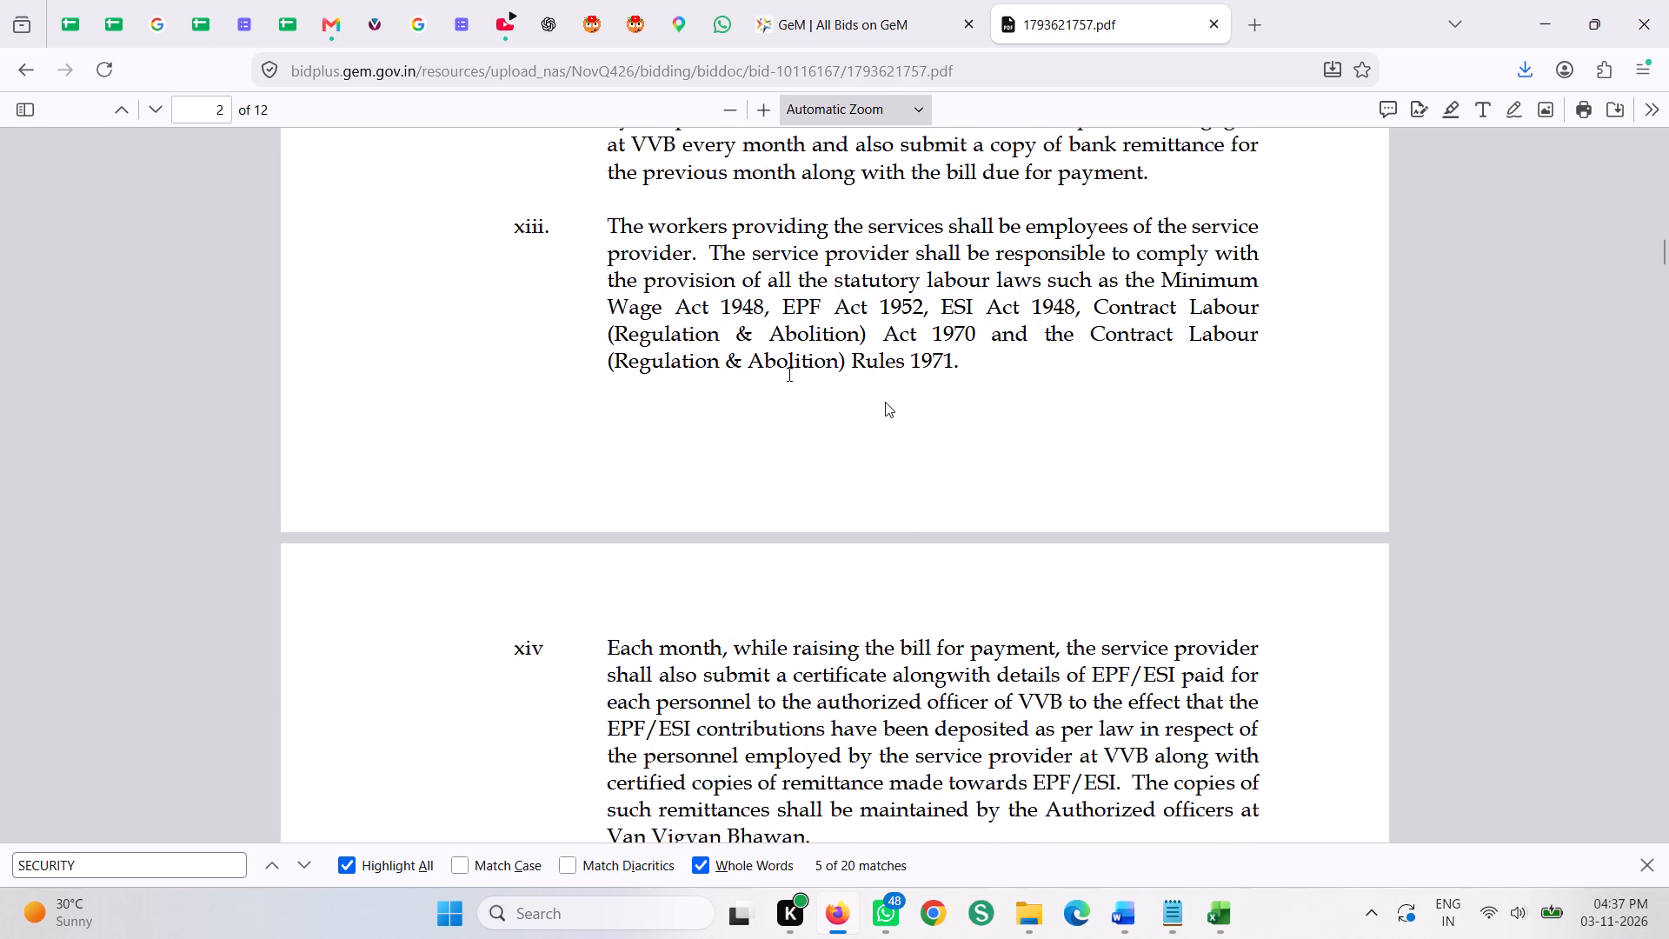
pyautogui.scroll(-1, 903, 568)
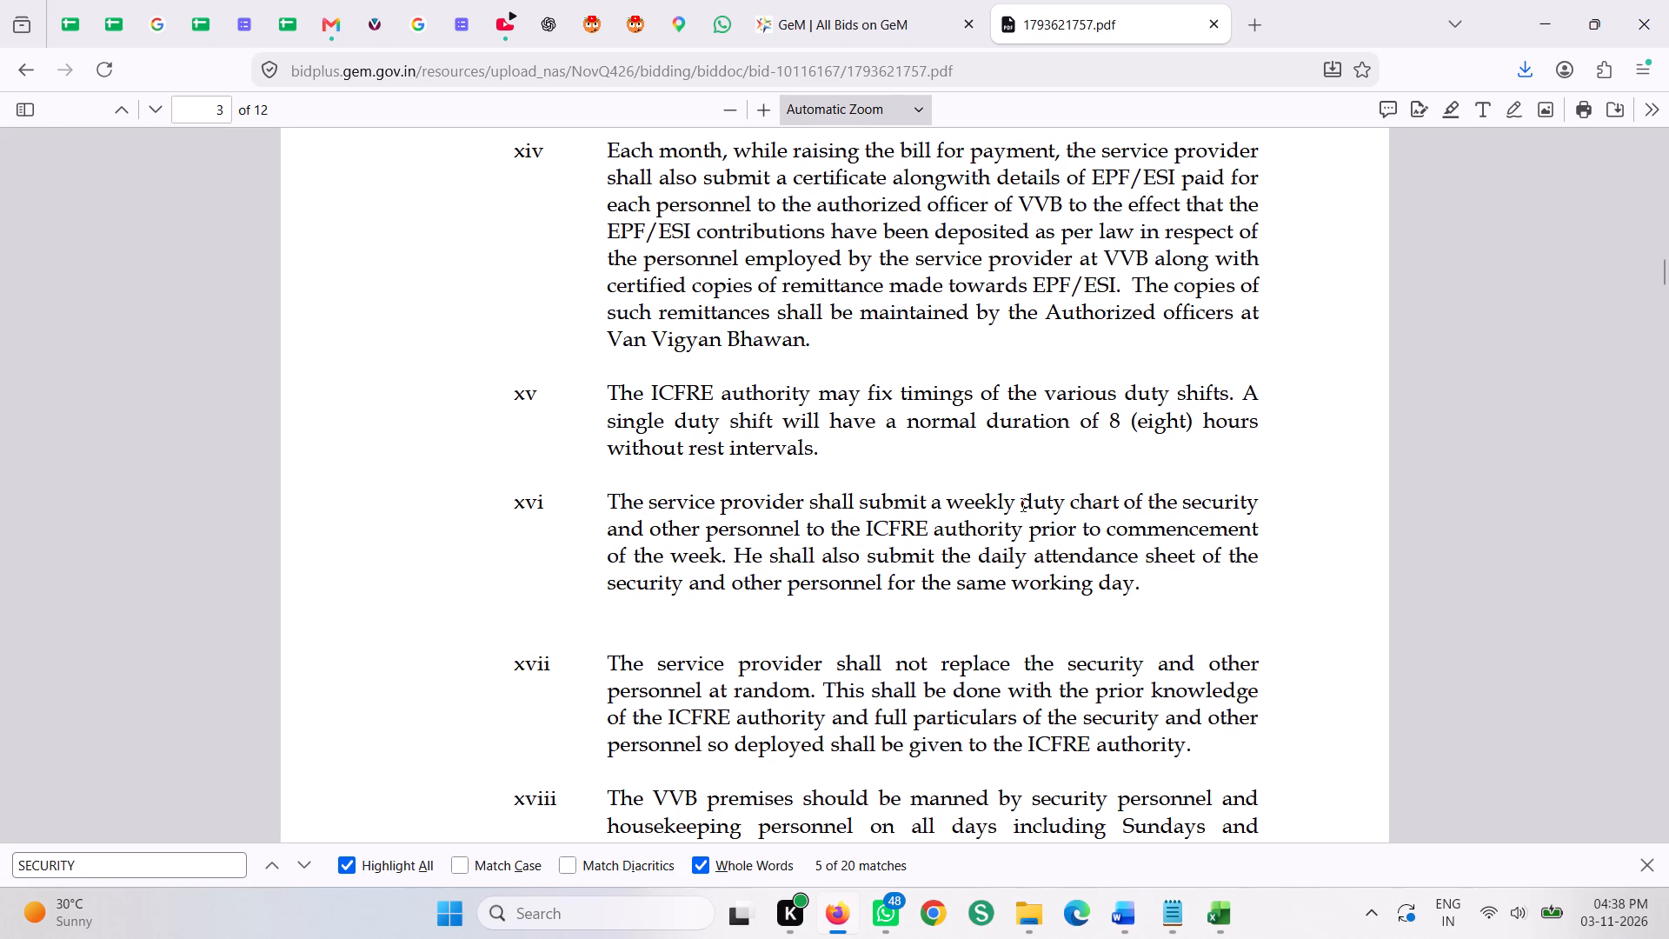
pyautogui.scroll(-1, 879, 519)
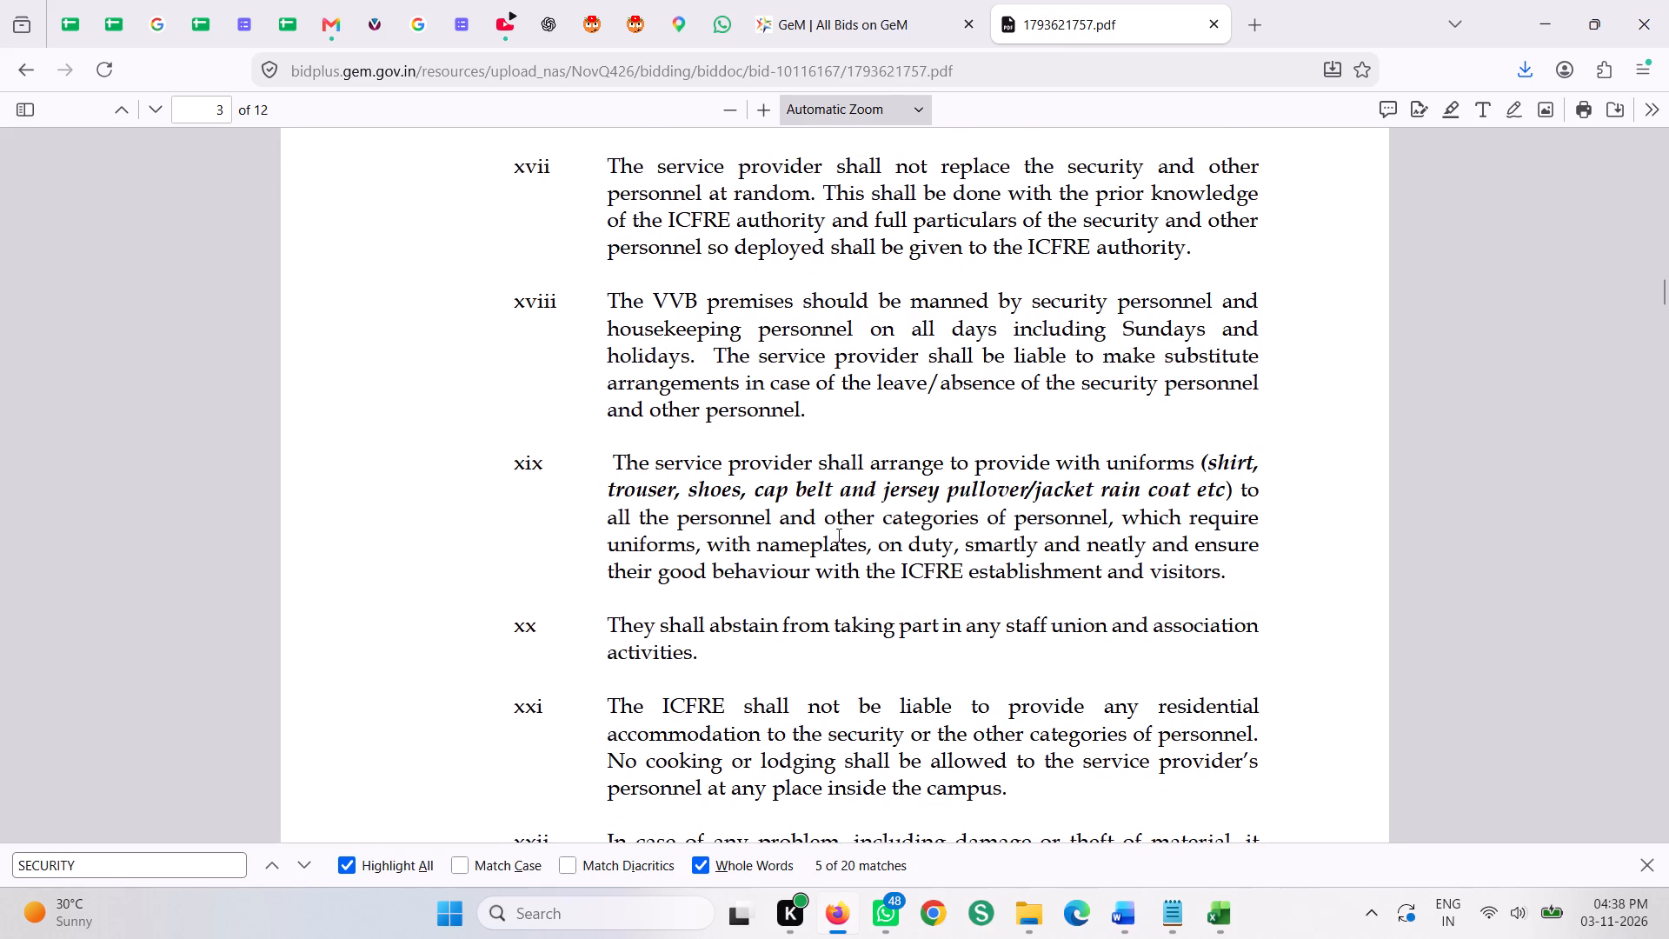
pyautogui.scroll(-1, 900, 547)
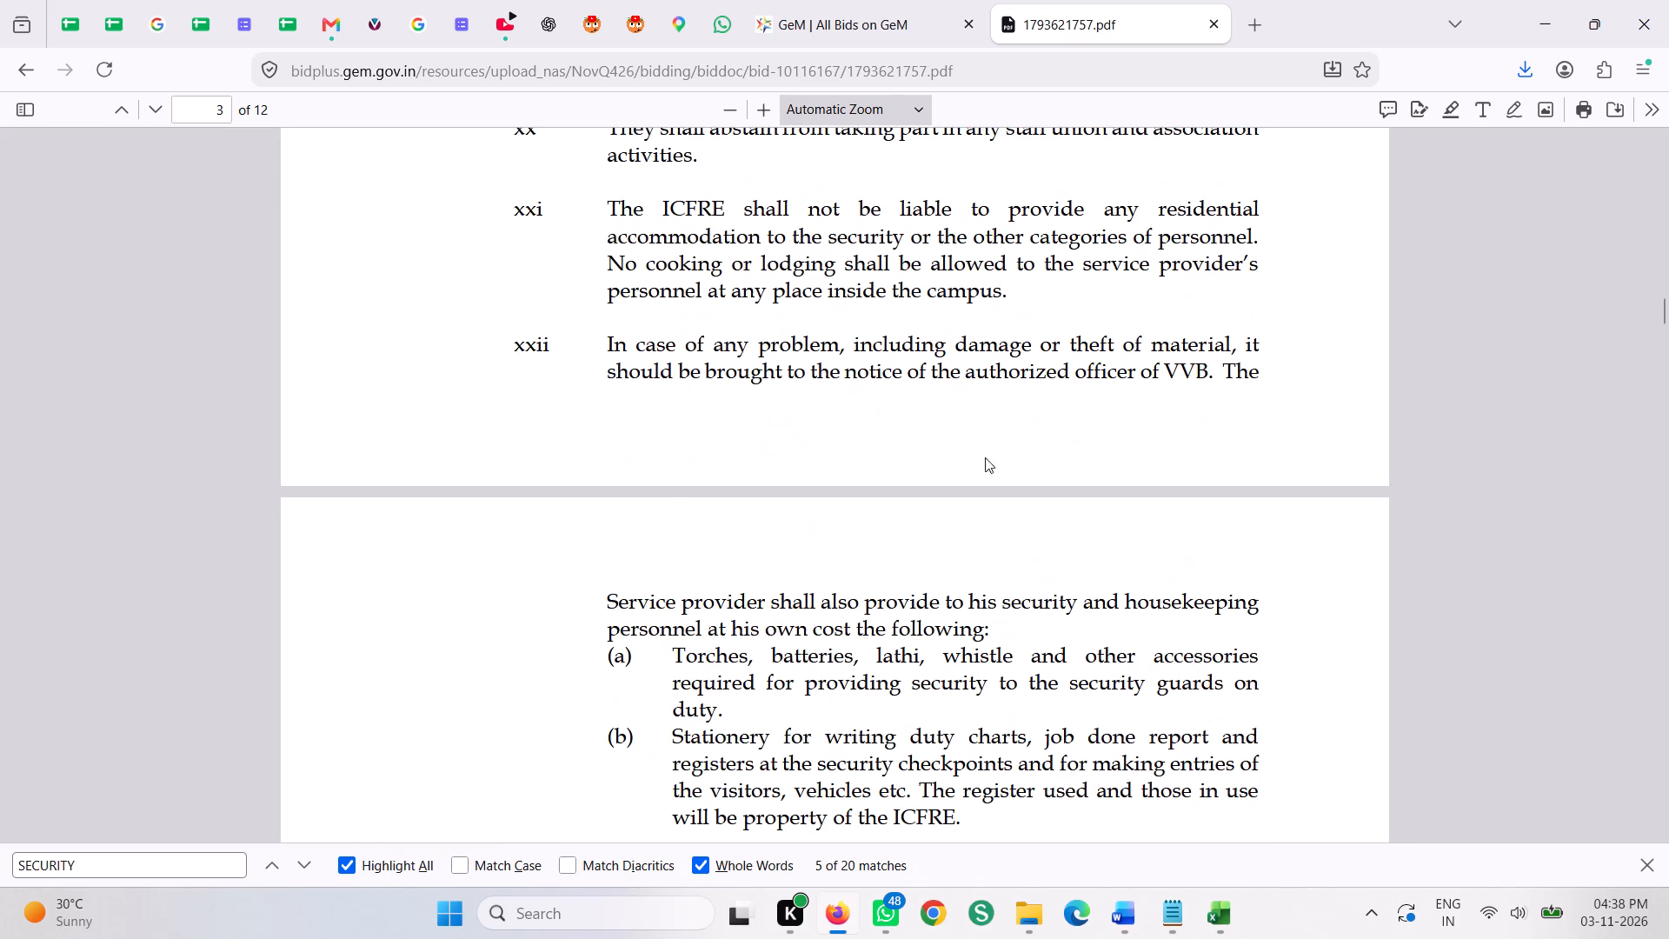
pyautogui.scroll(-1, 940, 543)
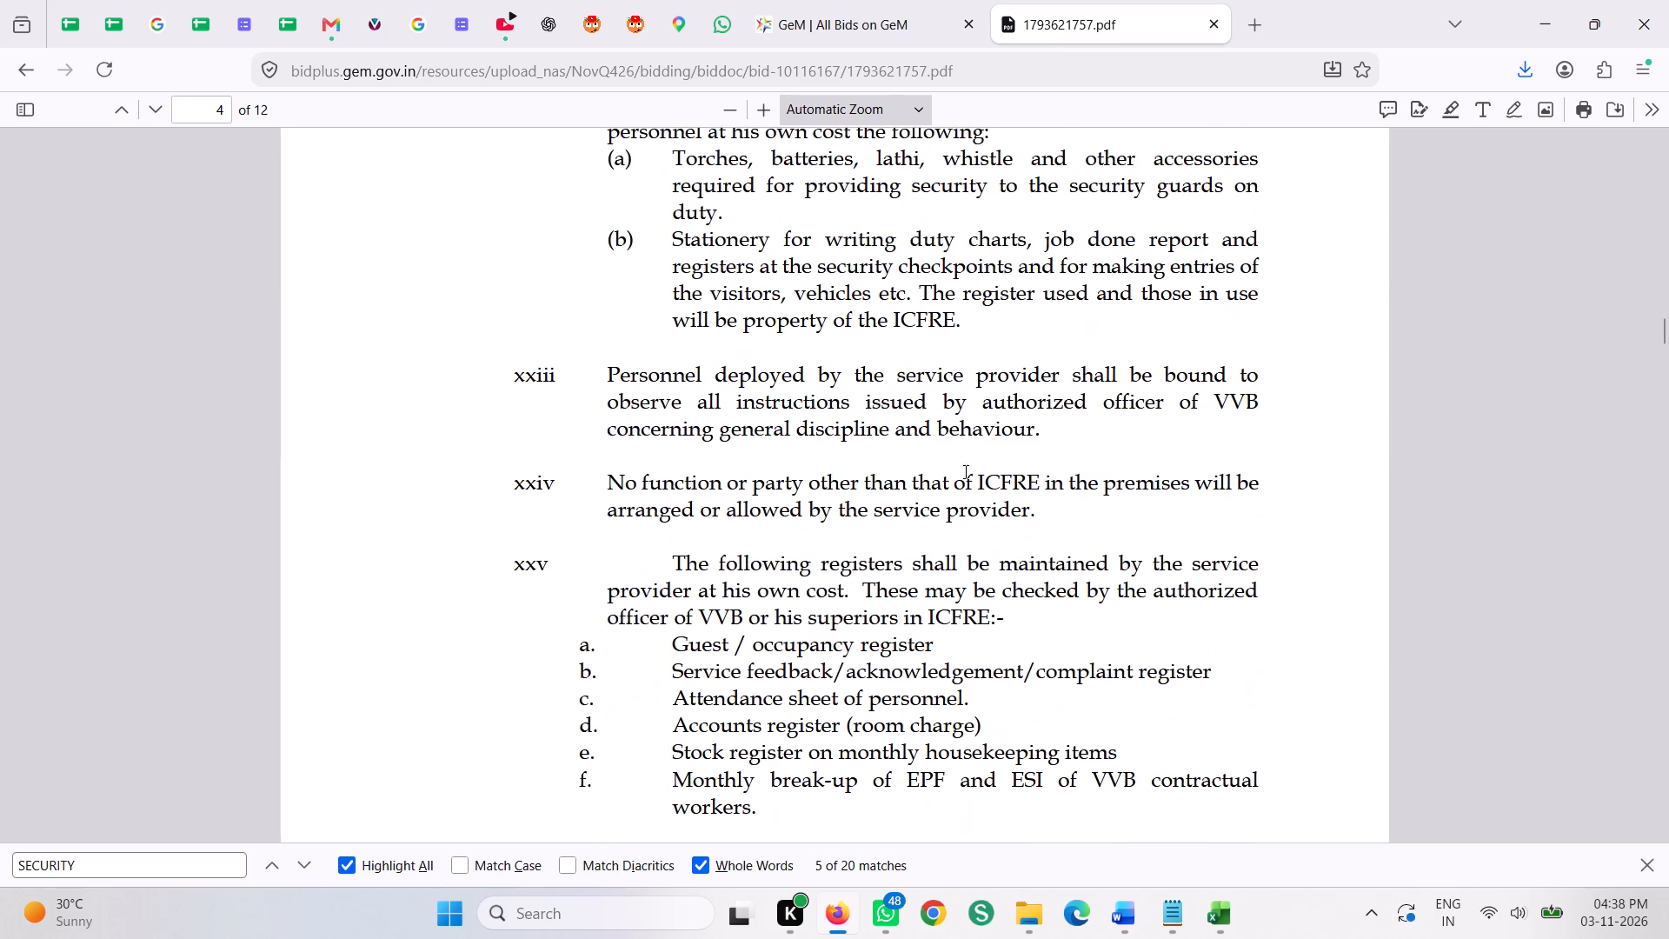
pyautogui.scroll(-2, 939, 492)
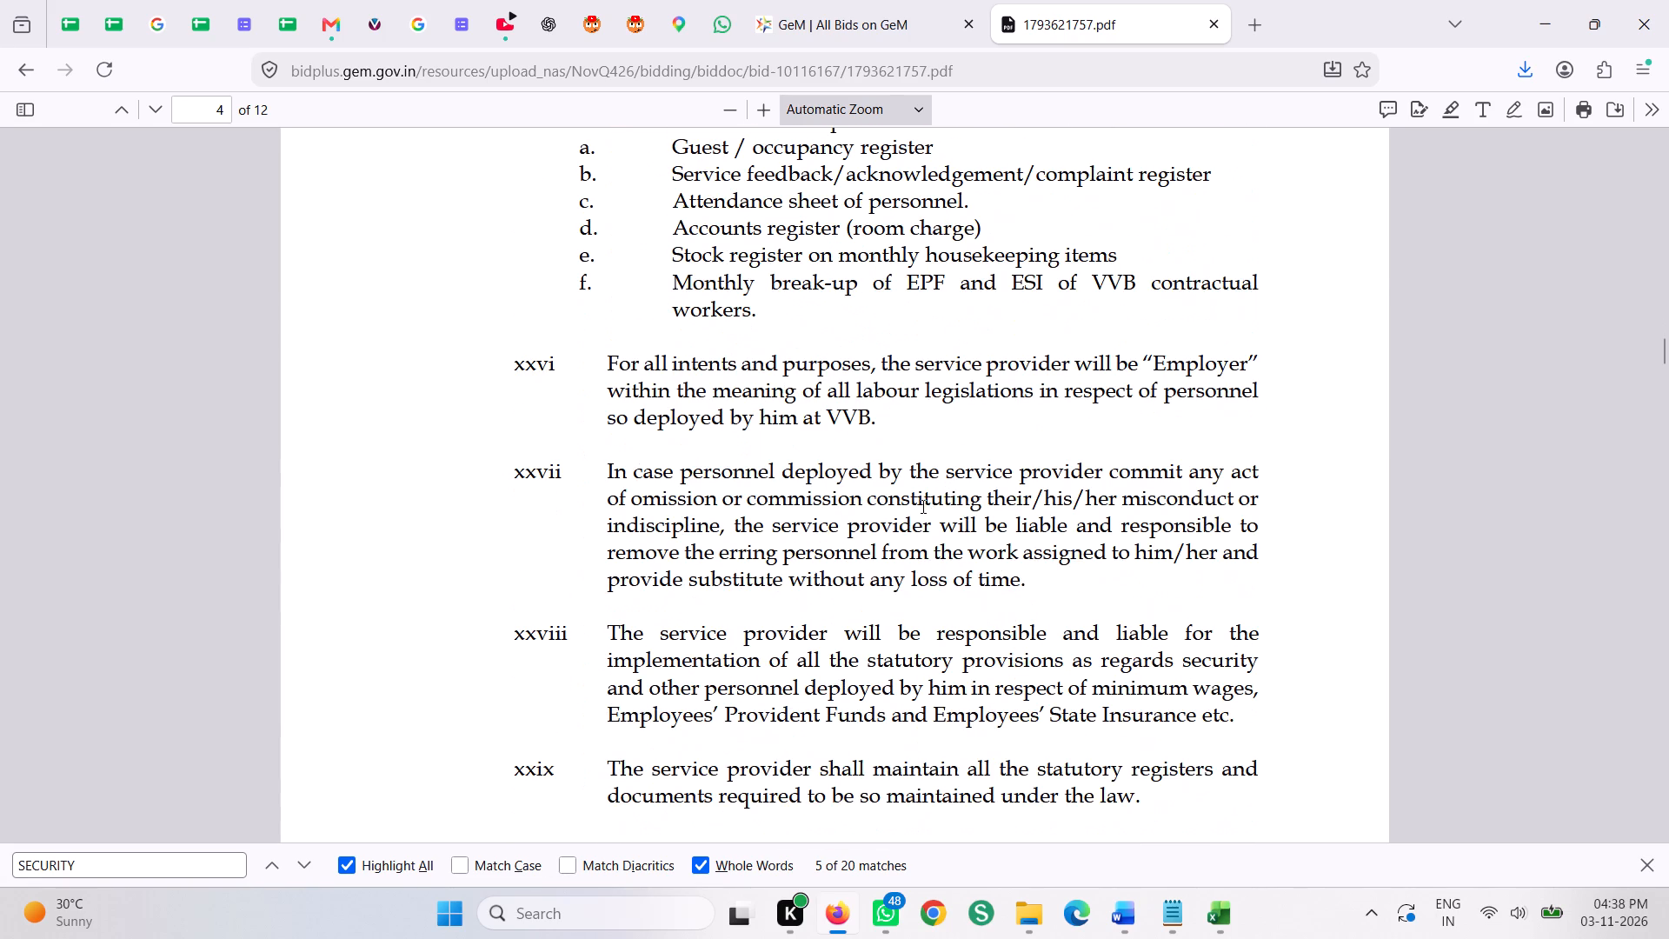
pyautogui.scroll(1, 921, 506)
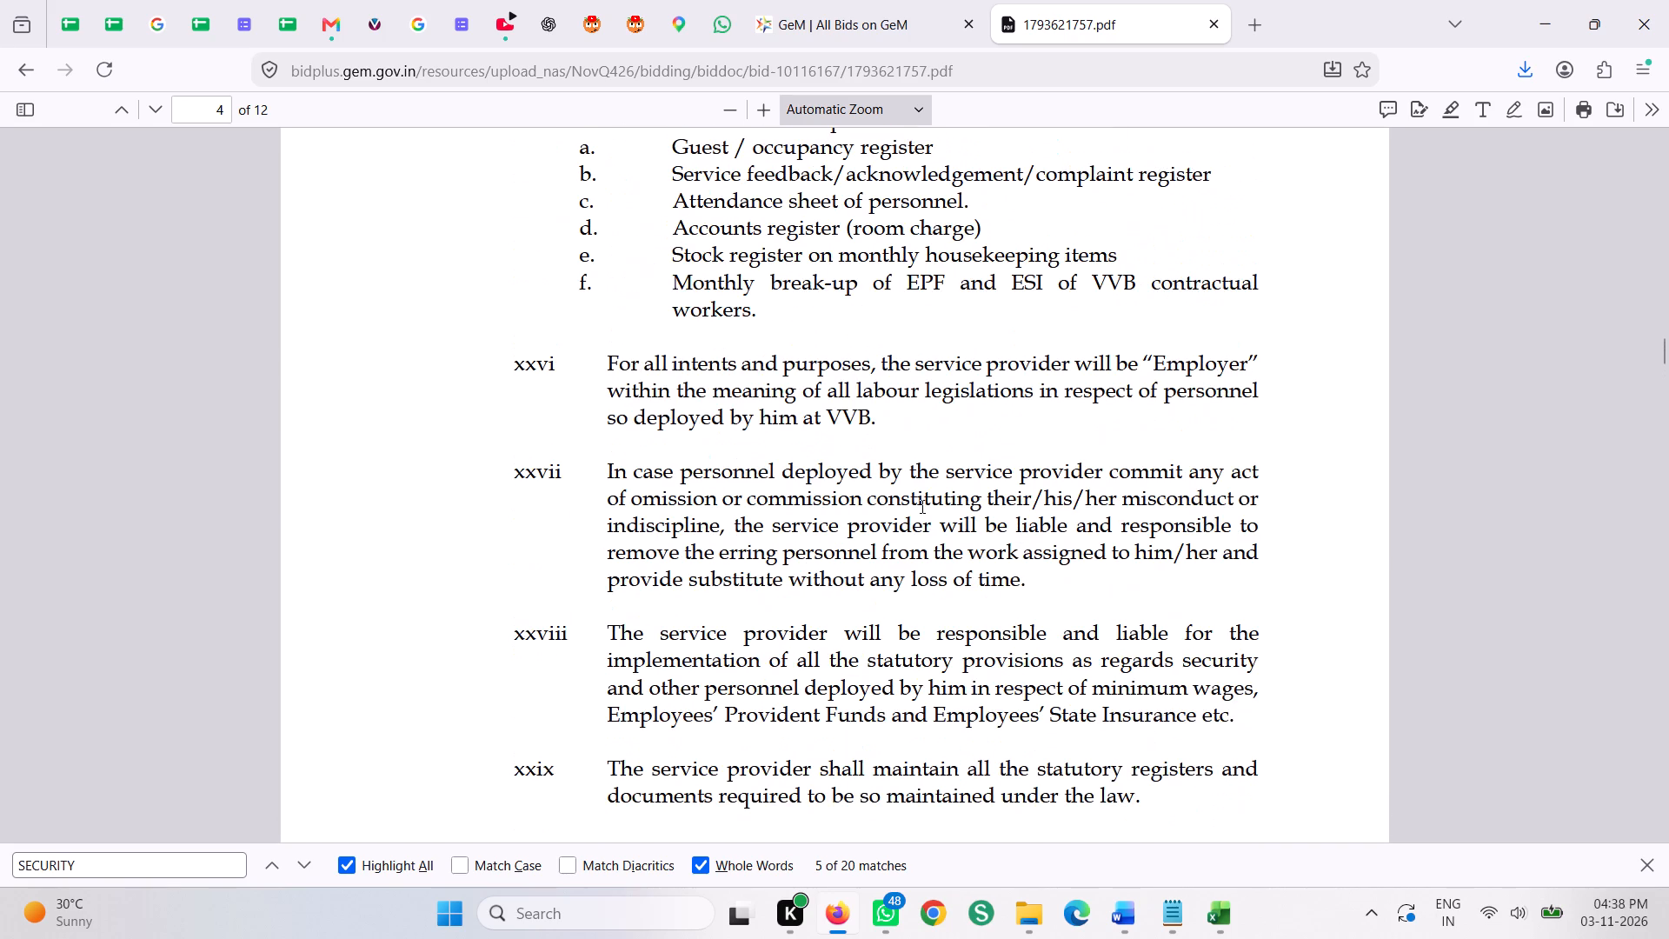
pyautogui.scroll(-1, 921, 506)
pyautogui.scroll(-1, 844, 544)
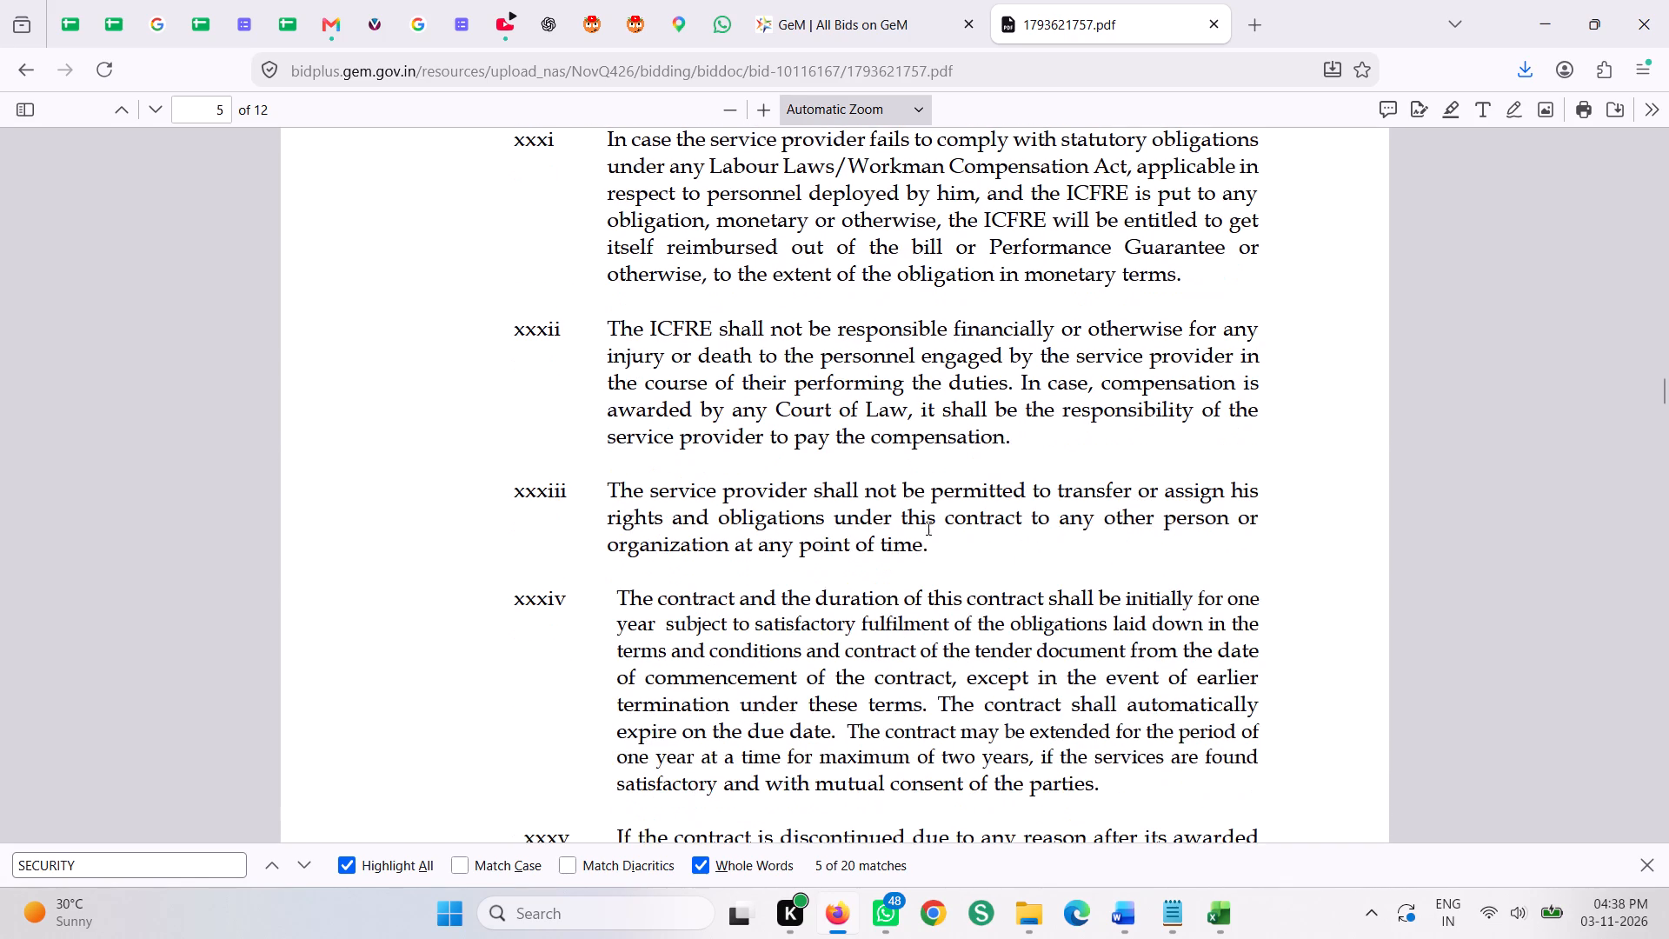
pyautogui.scroll(-1, 792, 539)
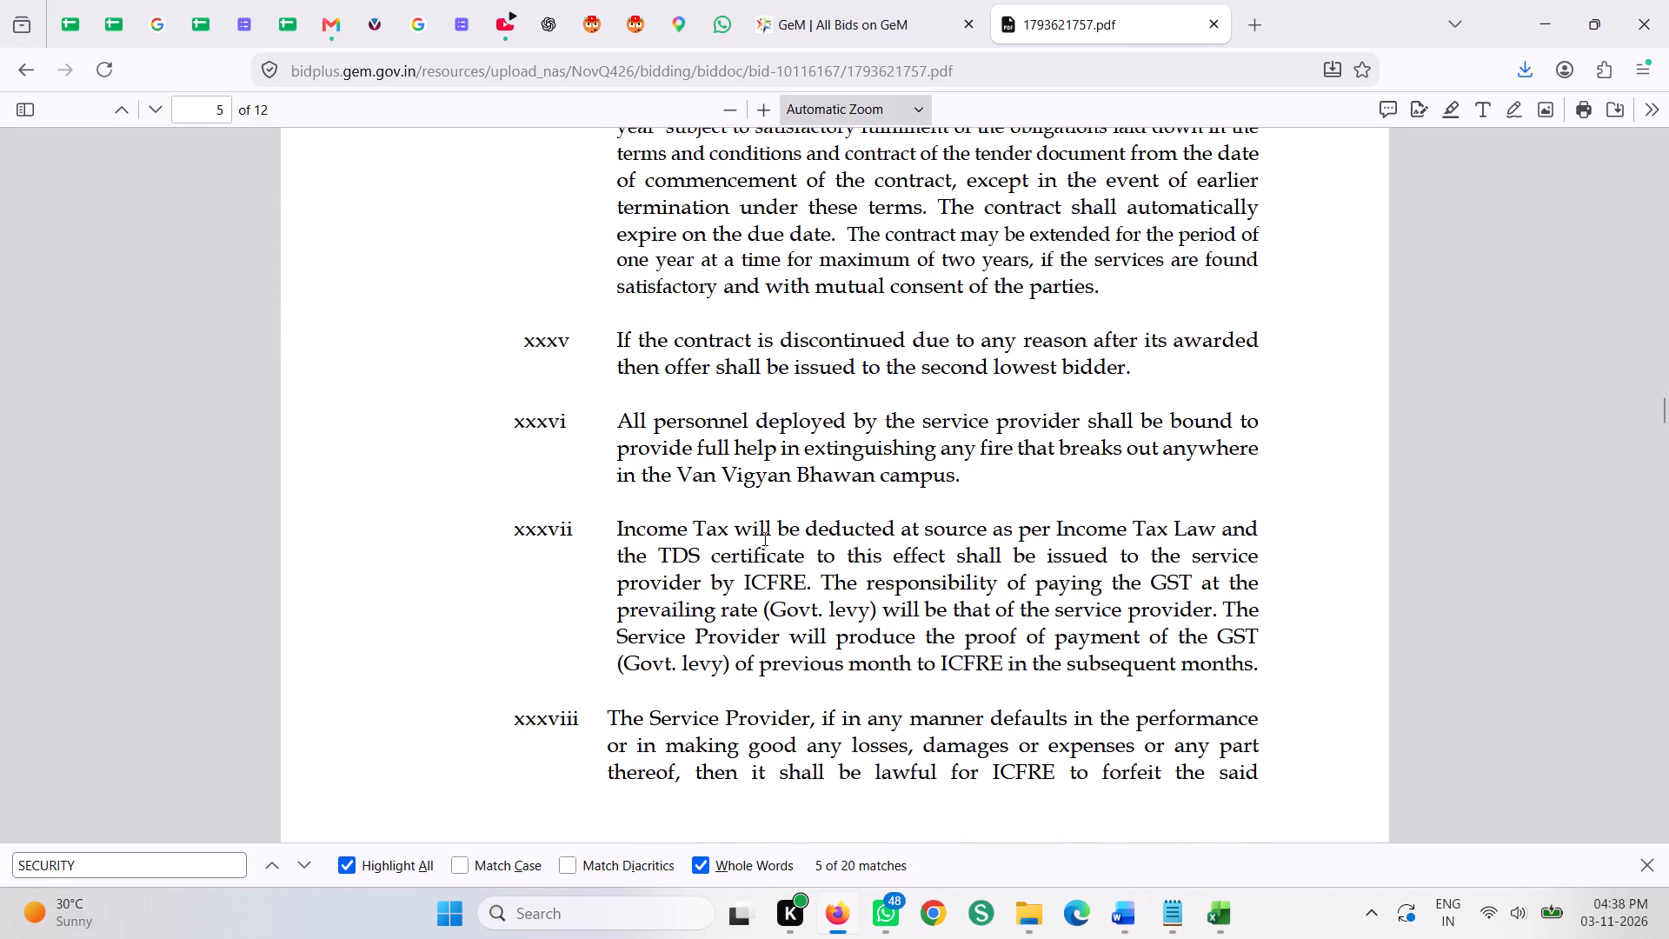
pyautogui.scroll(-1, 808, 575)
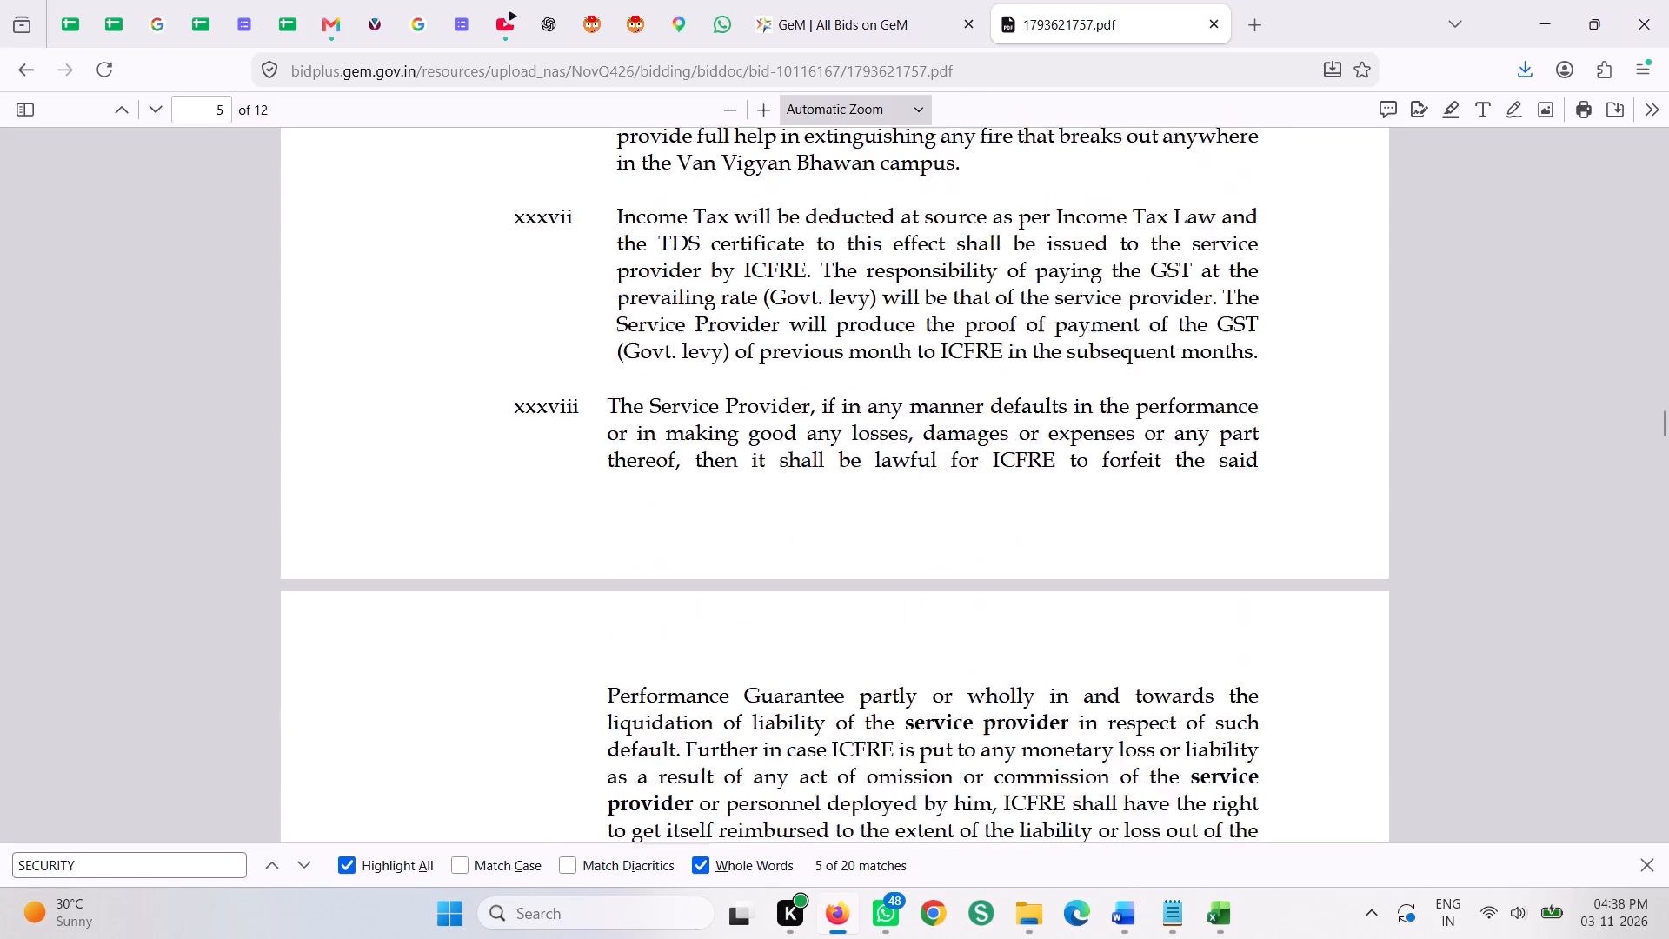
pyautogui.scroll(-1, 767, 566)
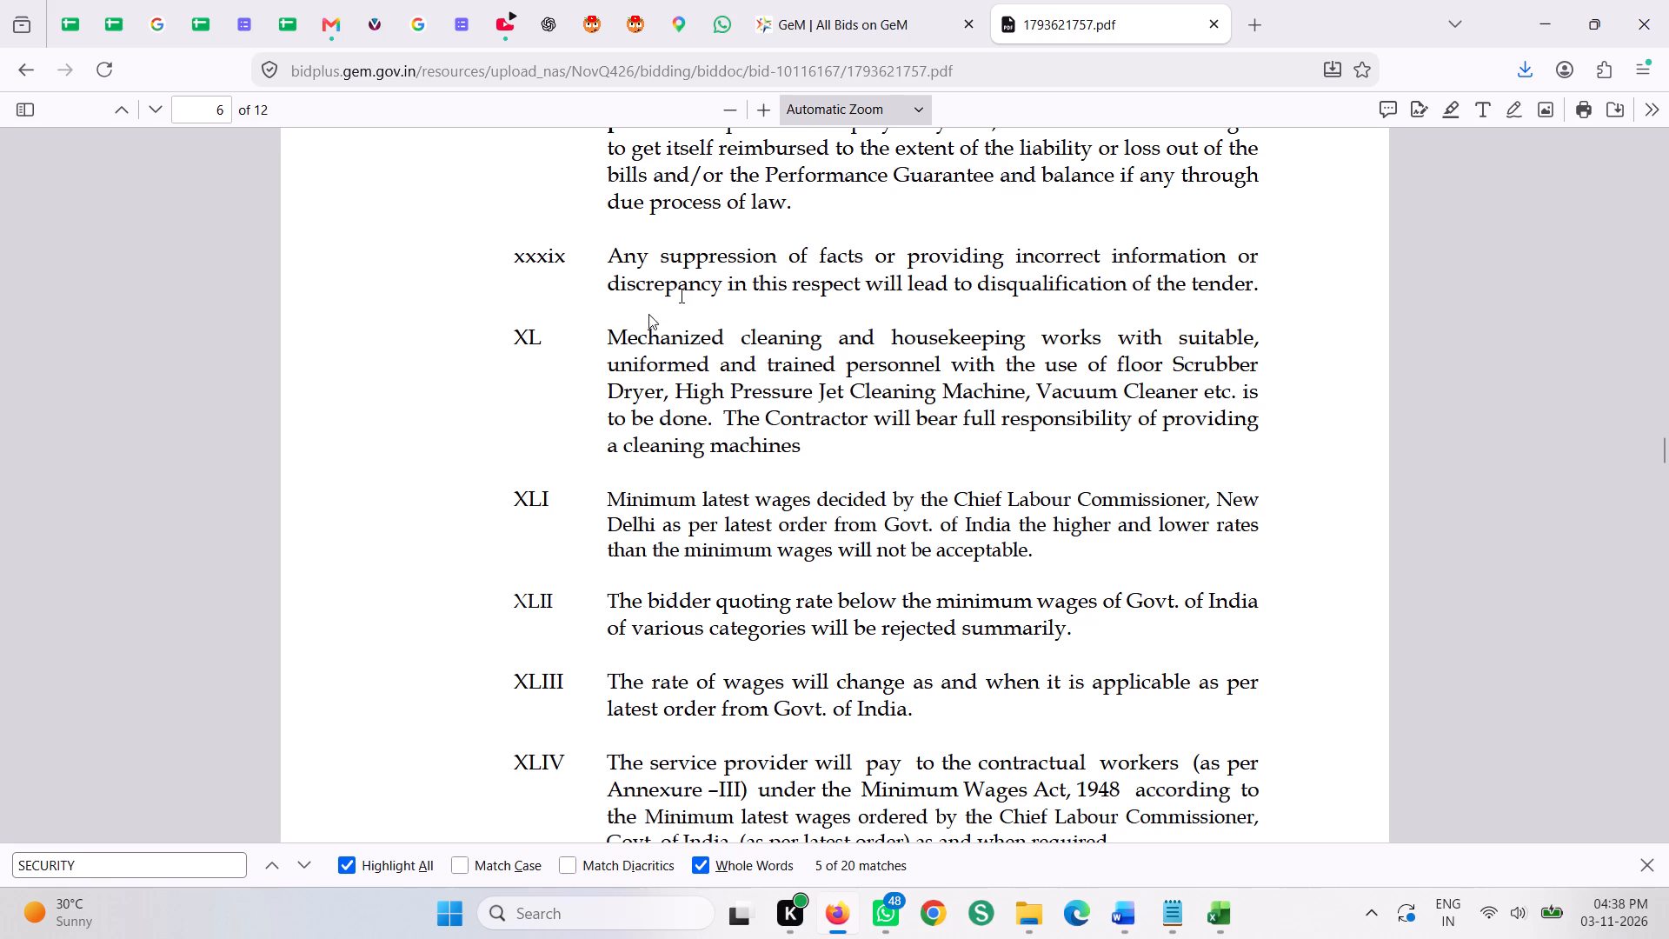
# Add item 8 to the Word list with clause XL's text on mechanized cleaning and housekeeping works, copied from the attachment.
pyautogui.click(623, 336)
pyautogui.moveTo(623, 336); pyautogui.dragTo(796, 442)
pyautogui.hotkey('ctrl', 'c')
pyautogui.hotkey('ctrl', 'c')
pyautogui.hotkey('ctrl', 'c')
pyautogui.hotkey('ctrl', 'c')
pyautogui.hotkey('ctrl', 'c')
pyautogui.hotkey('alt', 'Tab')
pyautogui.press('Return')
pyautogui.write('8.')
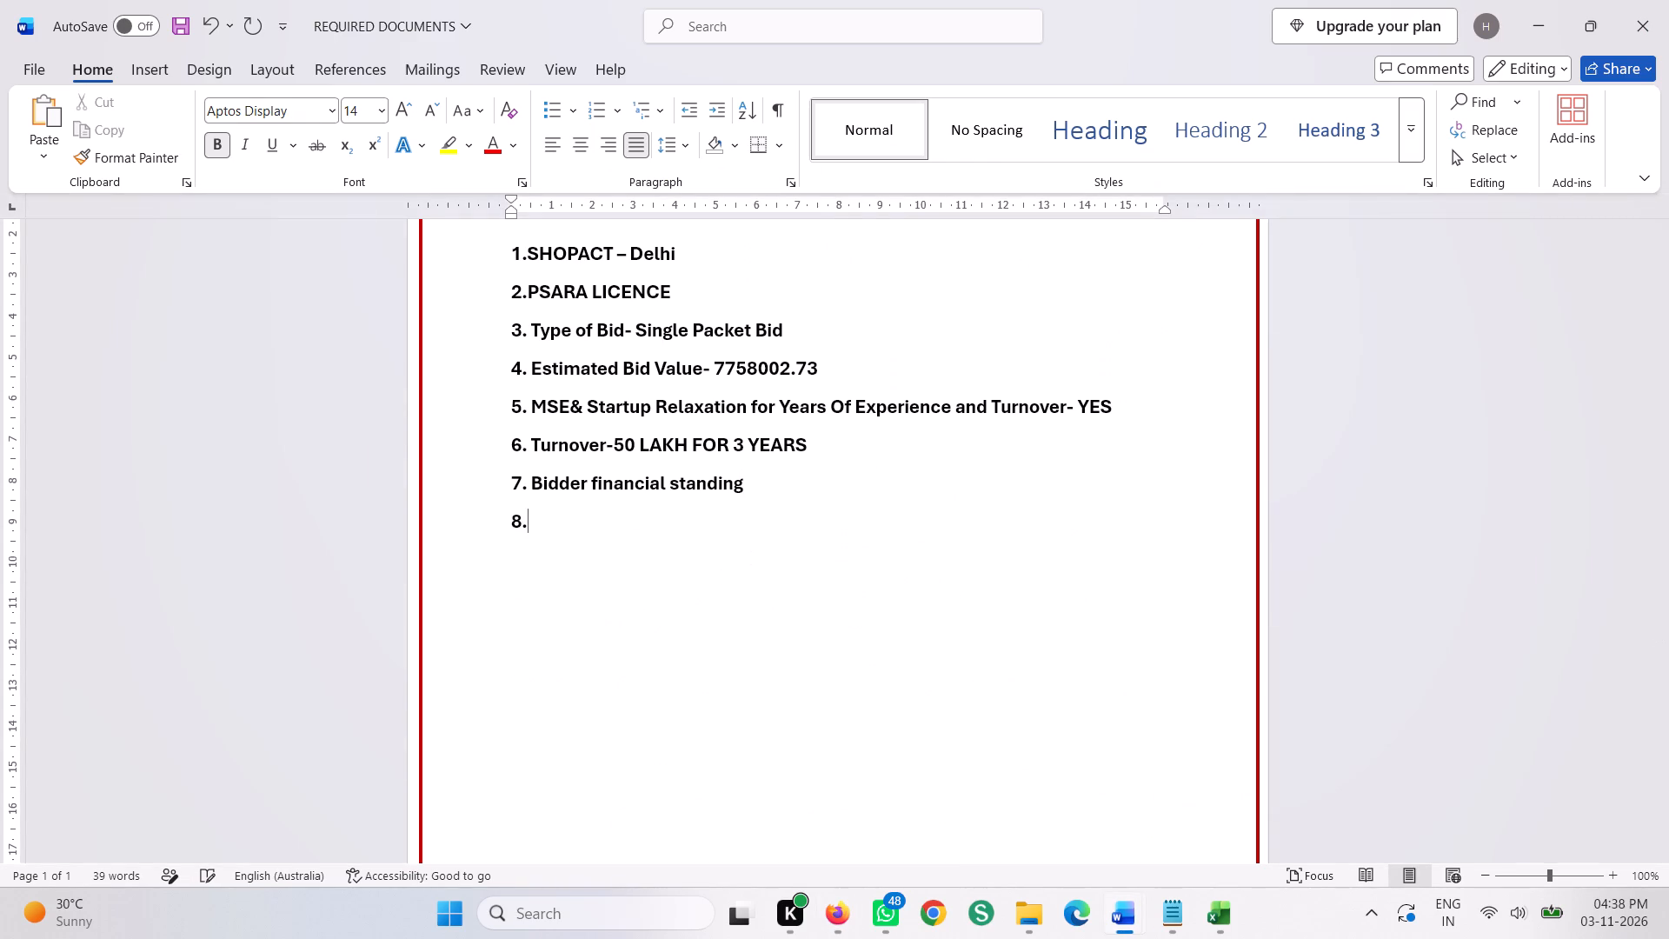
pyautogui.hotkey('ctrl', 'v')
# Join item 8's pasted lines into one paragraph, adding a space between providing and a cleaning machines.
pyautogui.click(511, 557)
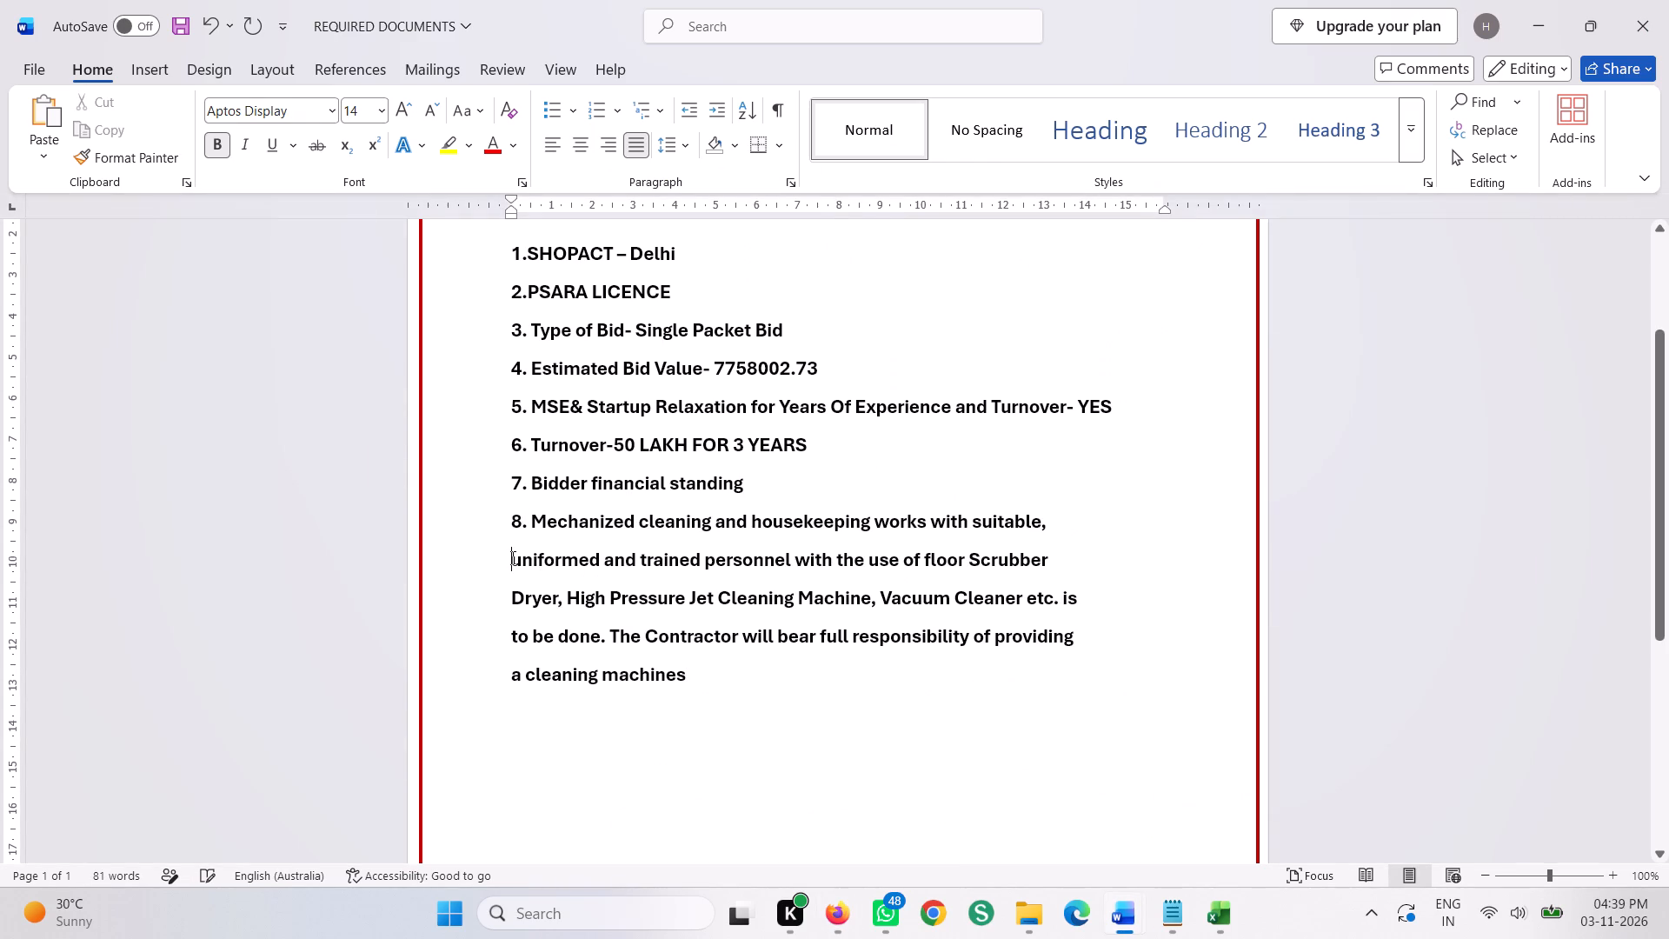
pyautogui.press('BackSpace')
pyautogui.click(512, 583)
pyautogui.press('BackSpace')
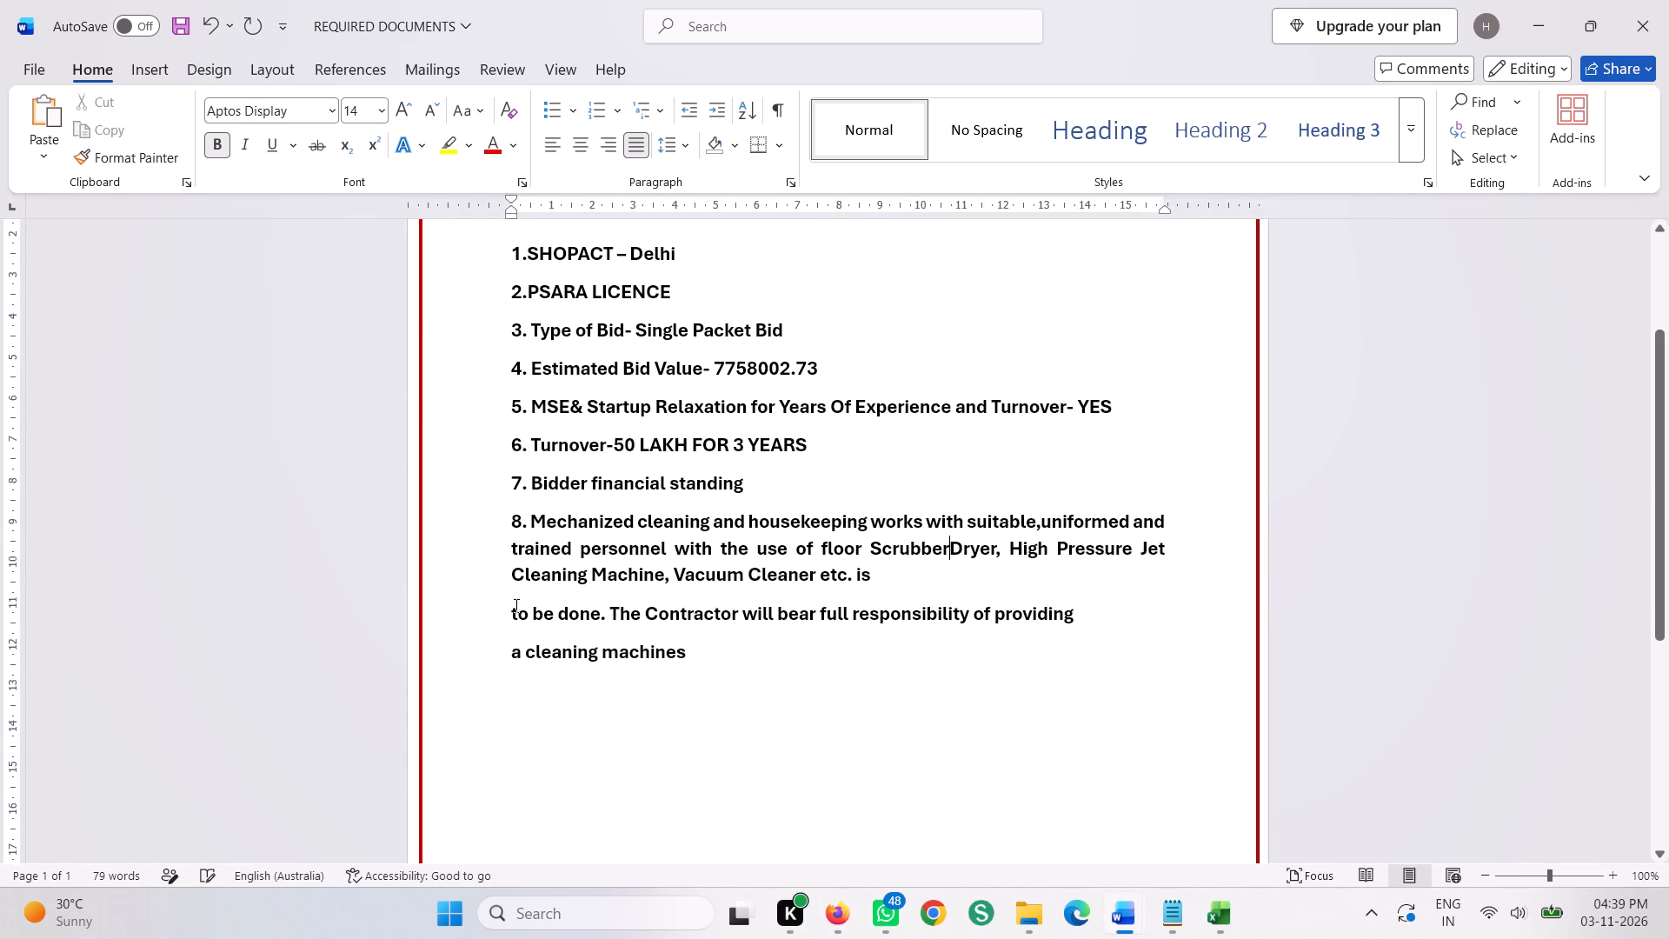
pyautogui.click(509, 609)
pyautogui.press('BackSpace')
pyautogui.click(510, 634)
pyautogui.press('BackSpace')
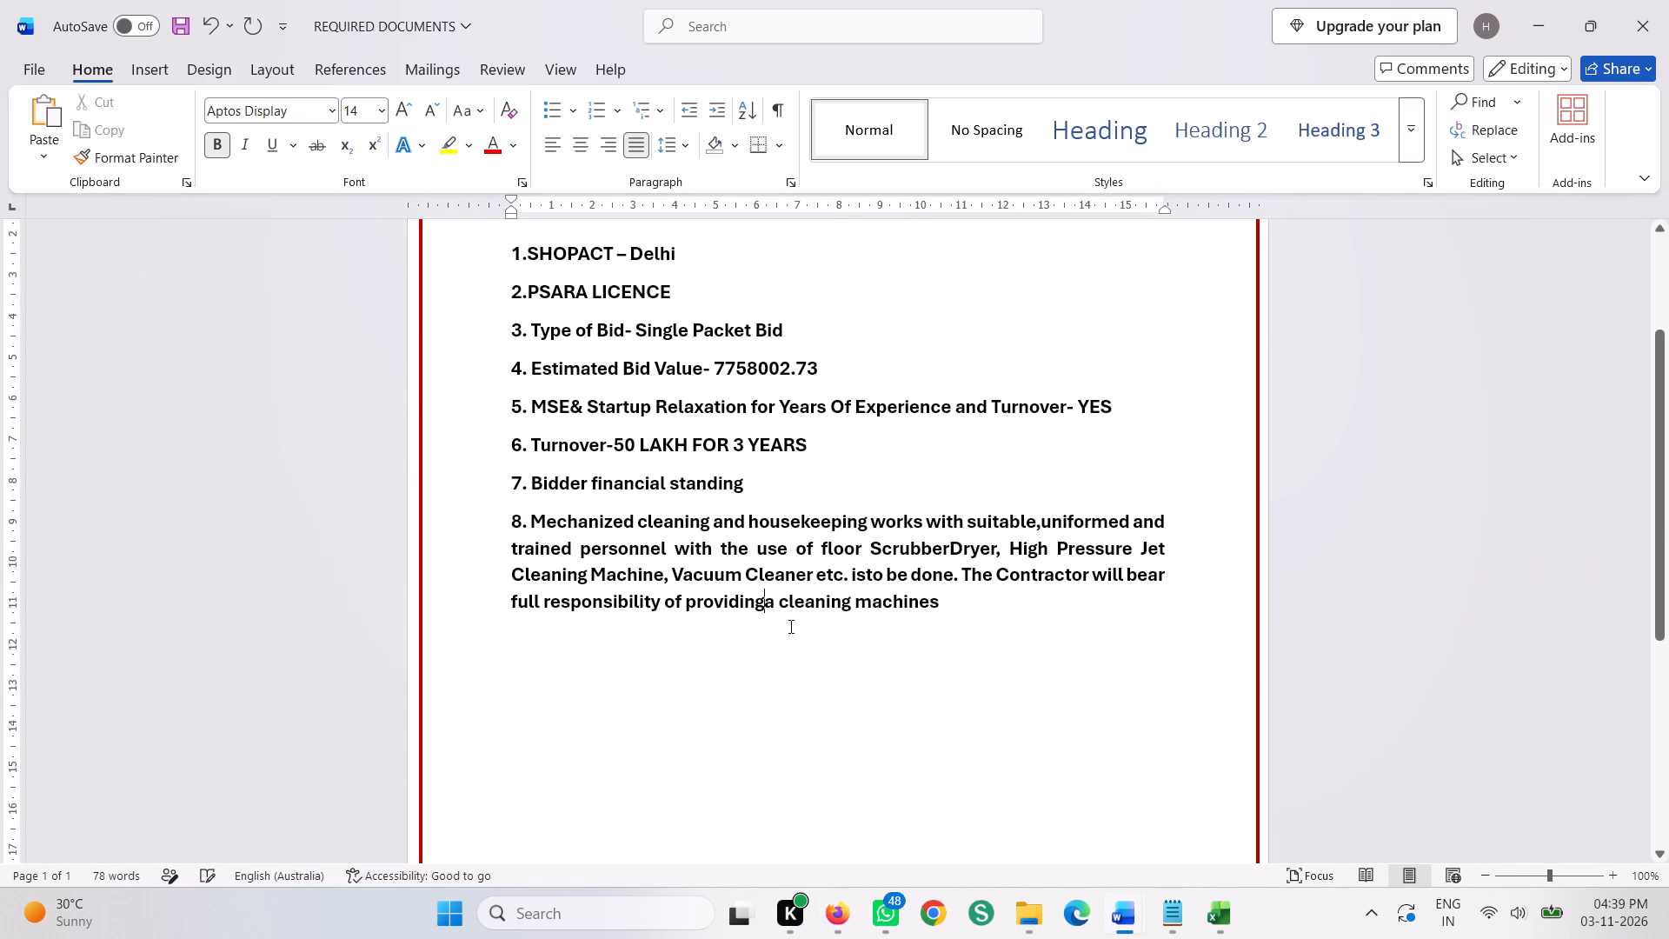
pyautogui.press('space')
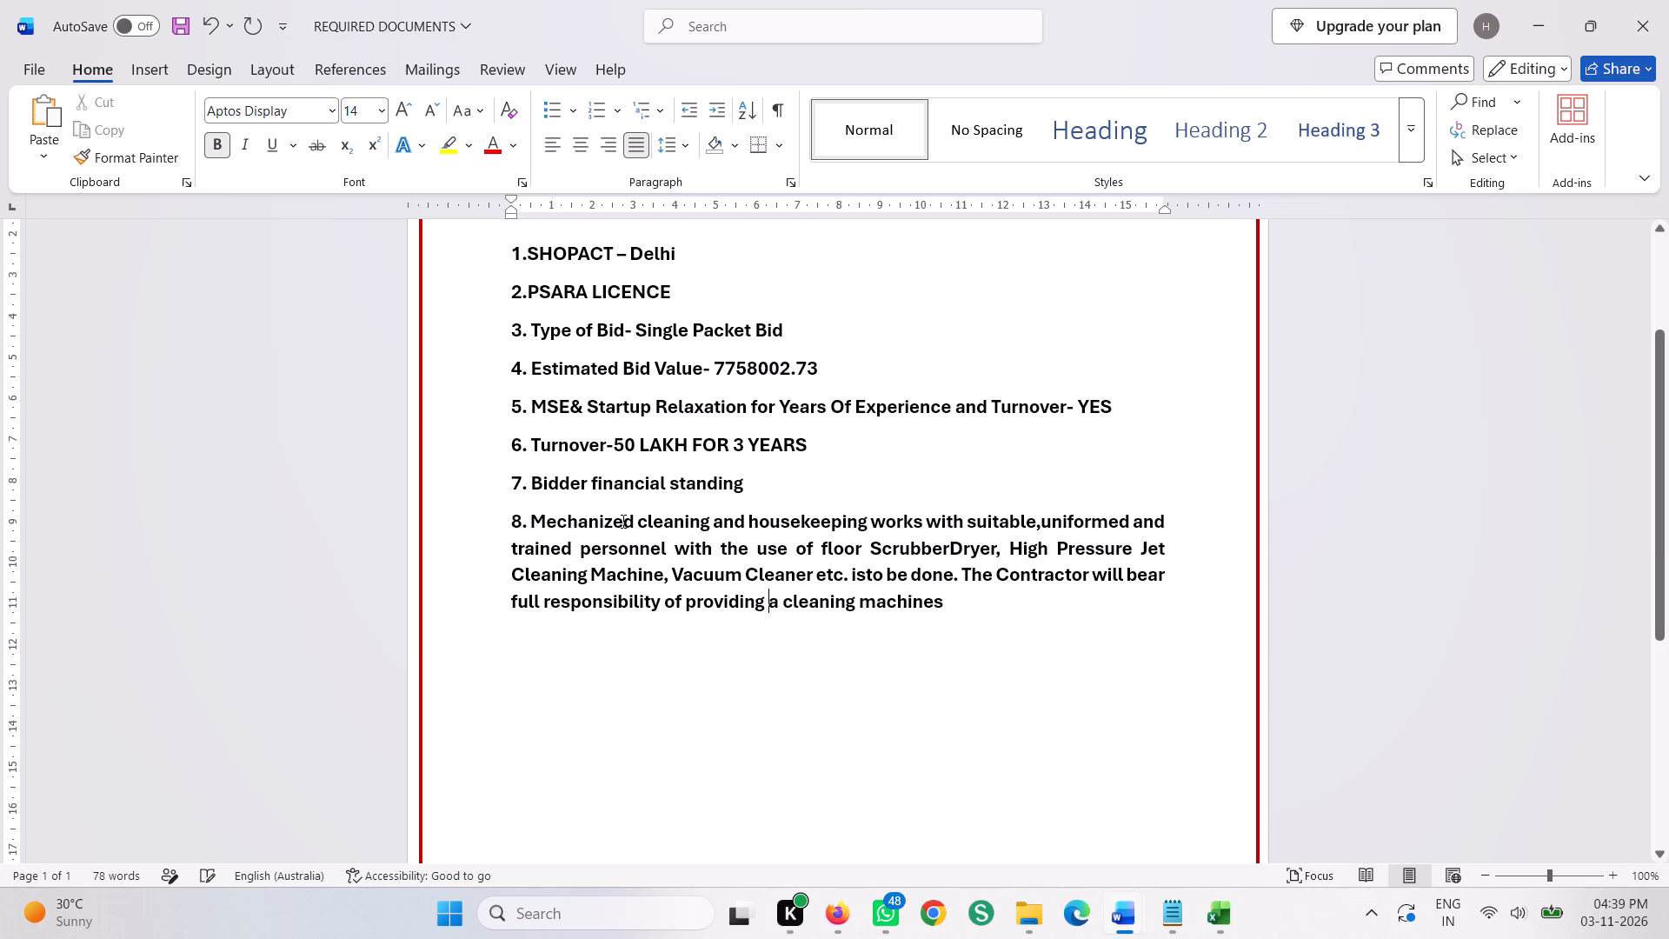
# Start item 9 on a new line below item 8 in the Word list with its number only.
pyautogui.click(1019, 611)
pyautogui.press('Return')
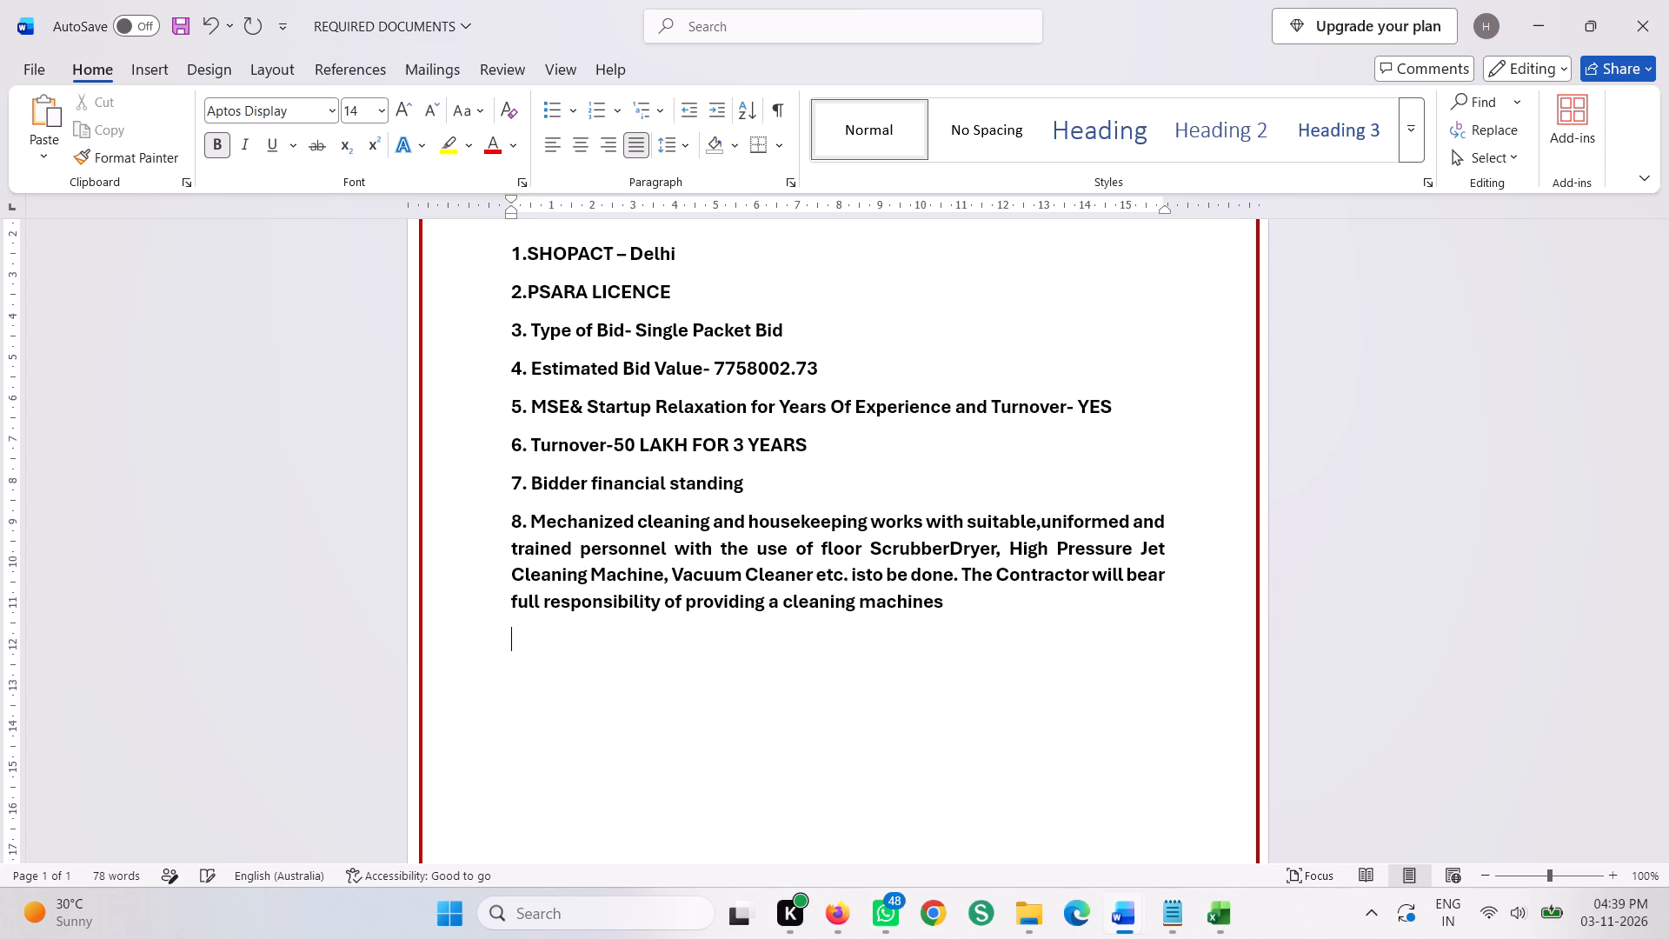
pyautogui.write('9.')
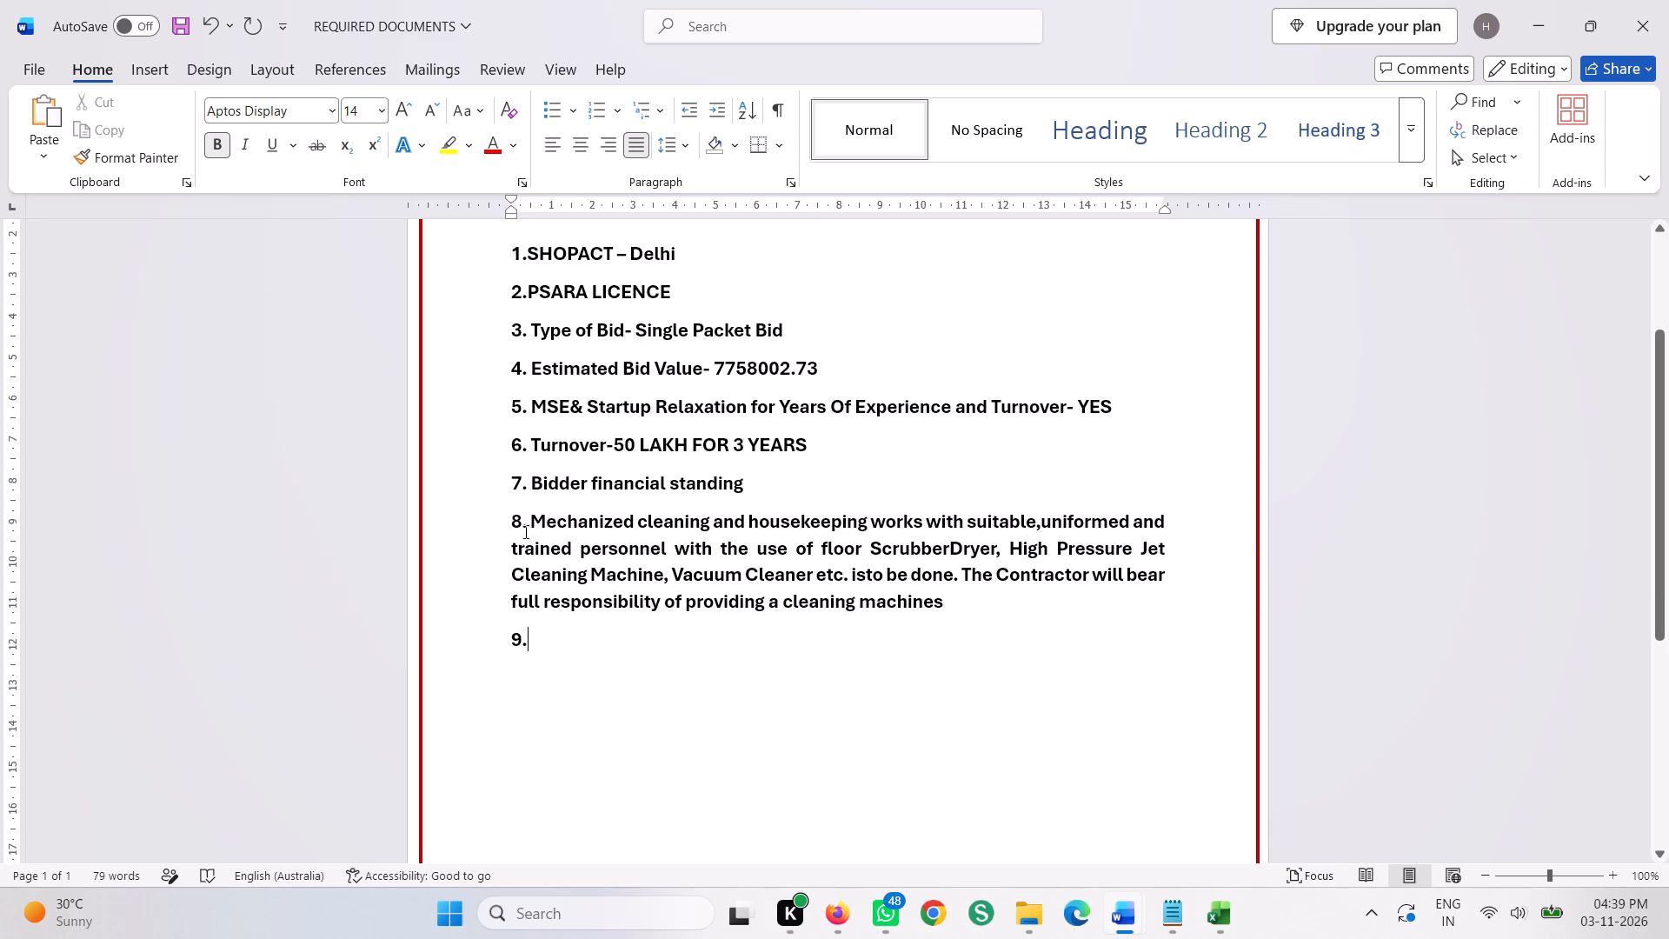
# Highlight item 8's mechanized cleaning text in yellow in the Word list.
pyautogui.moveTo(535, 525); pyautogui.dragTo(968, 594)
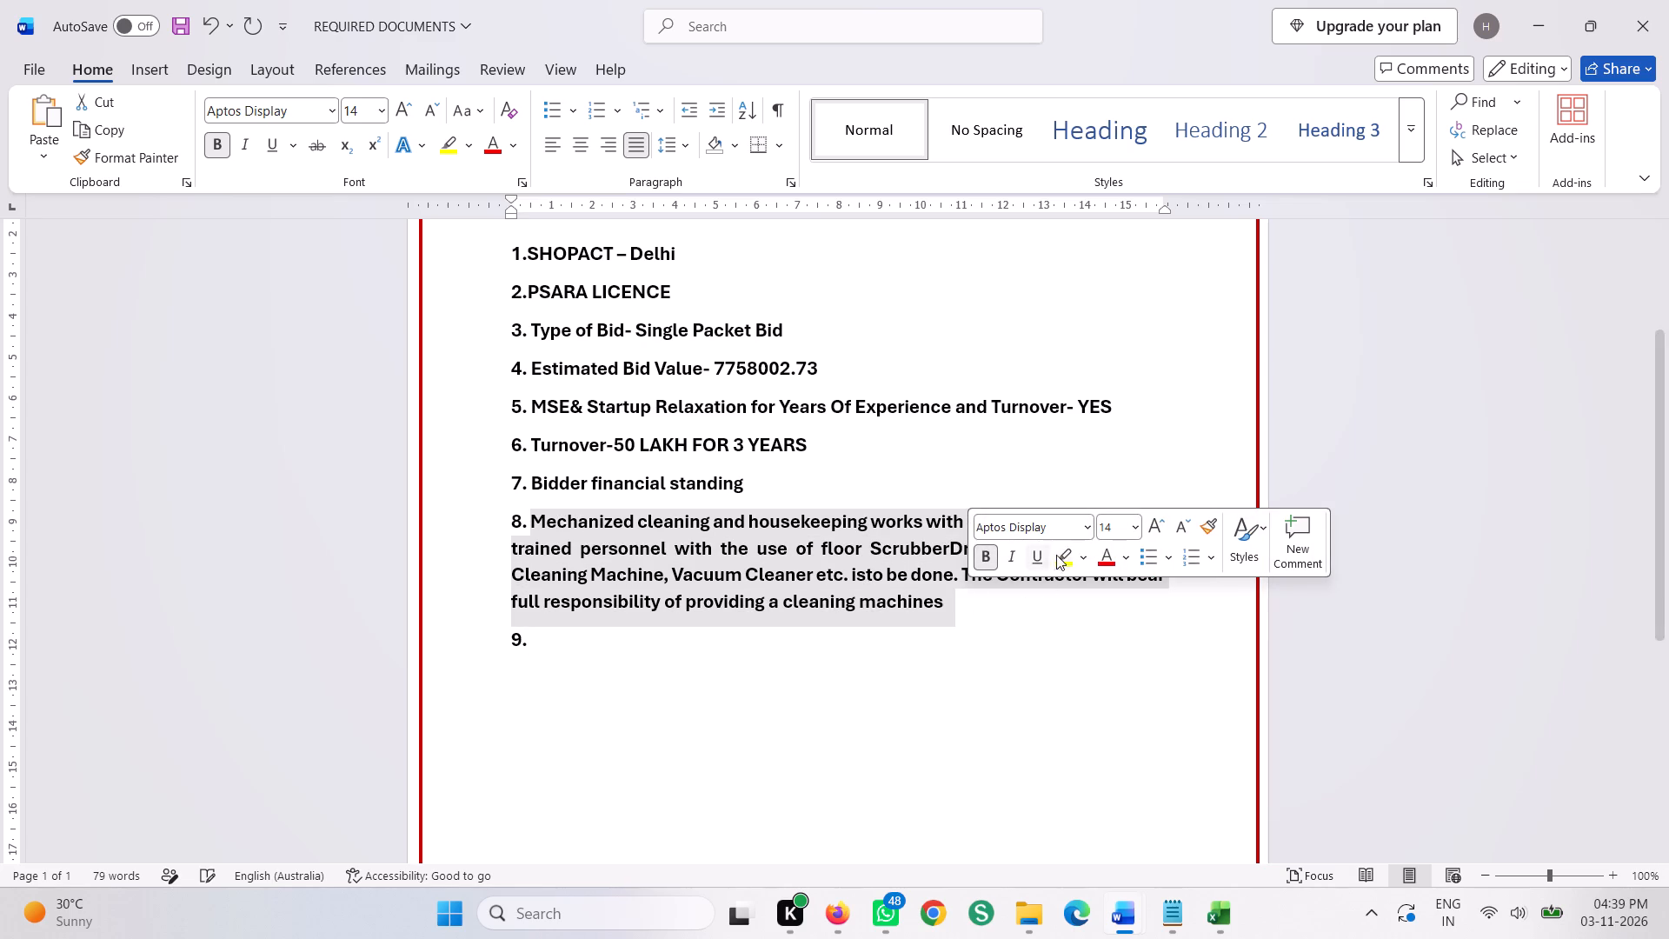
pyautogui.click(1061, 551)
pyautogui.click(722, 649)
# Review the attachment's clauses XLI to XLIX in Firefox and add GST registration as item 9 in the Word list, copied from clause XLIX.
pyautogui.press('Tab')
pyautogui.hotkey('alt', 'Tab')
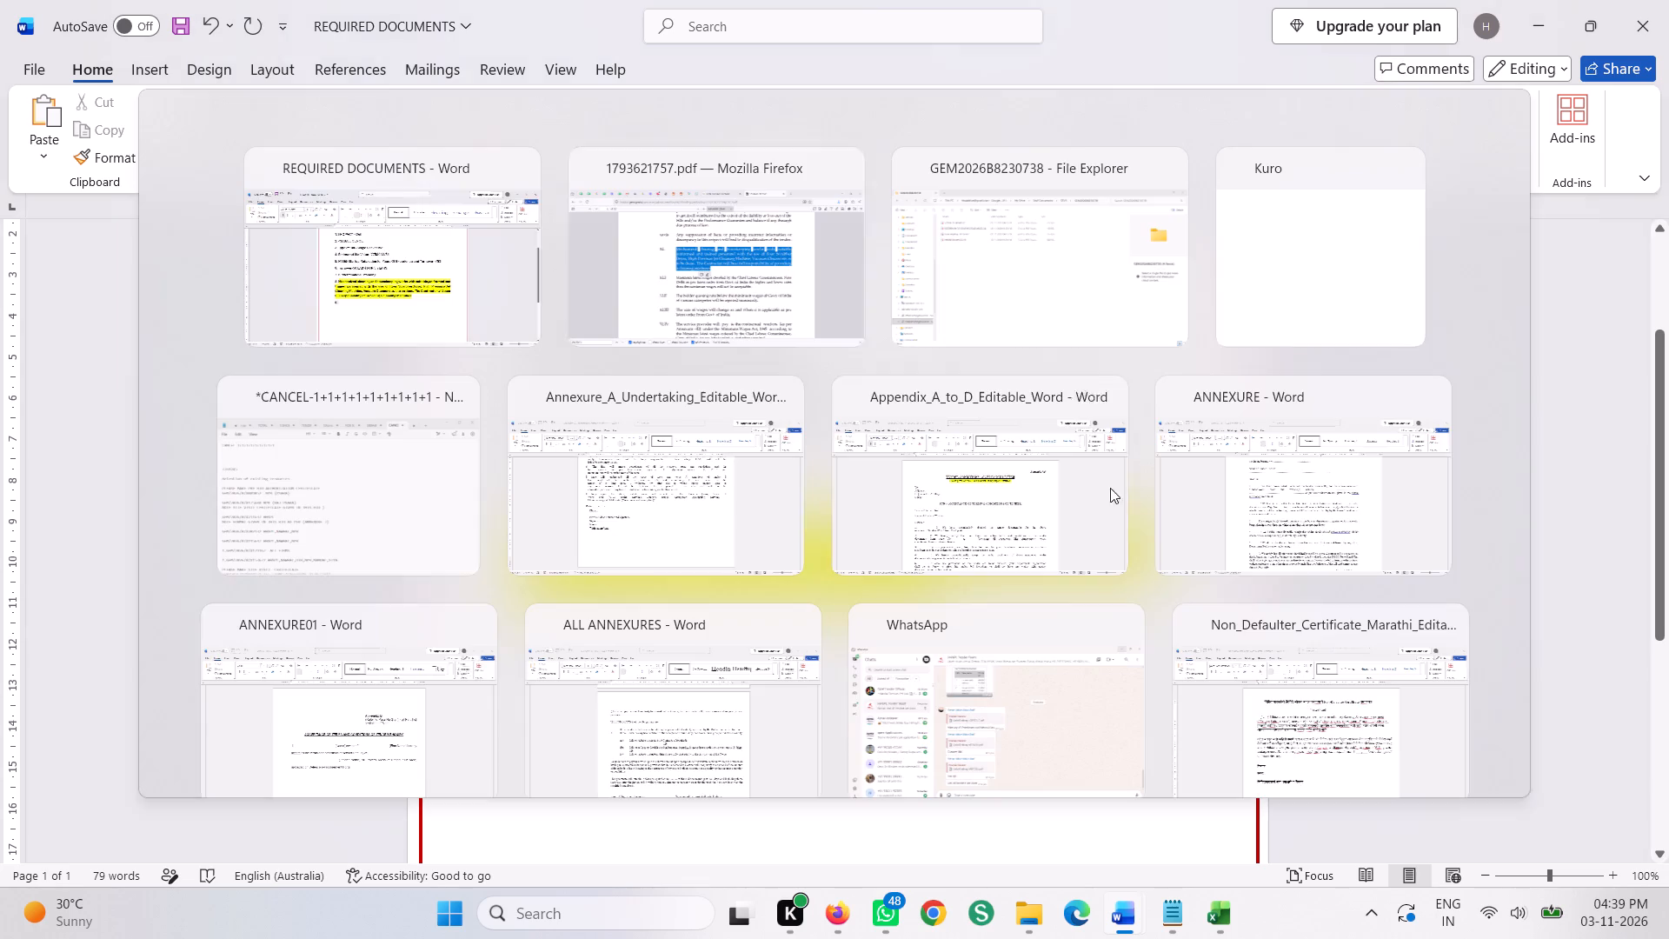
pyautogui.click(753, 305)
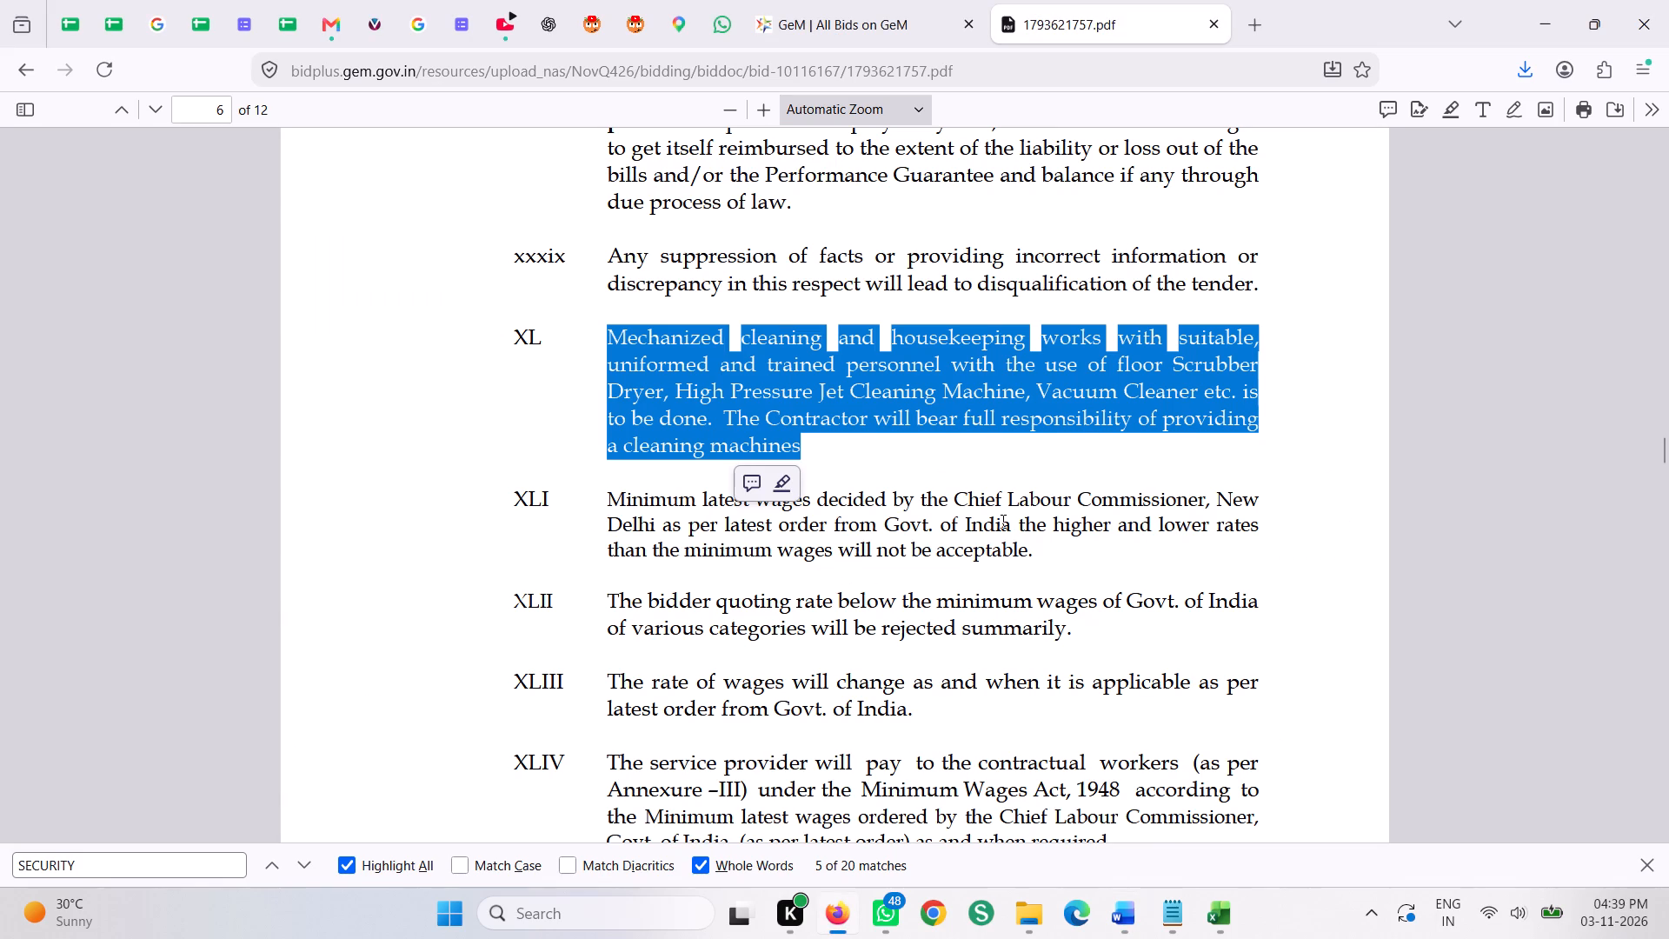
pyautogui.click(1002, 519)
pyautogui.click(985, 604)
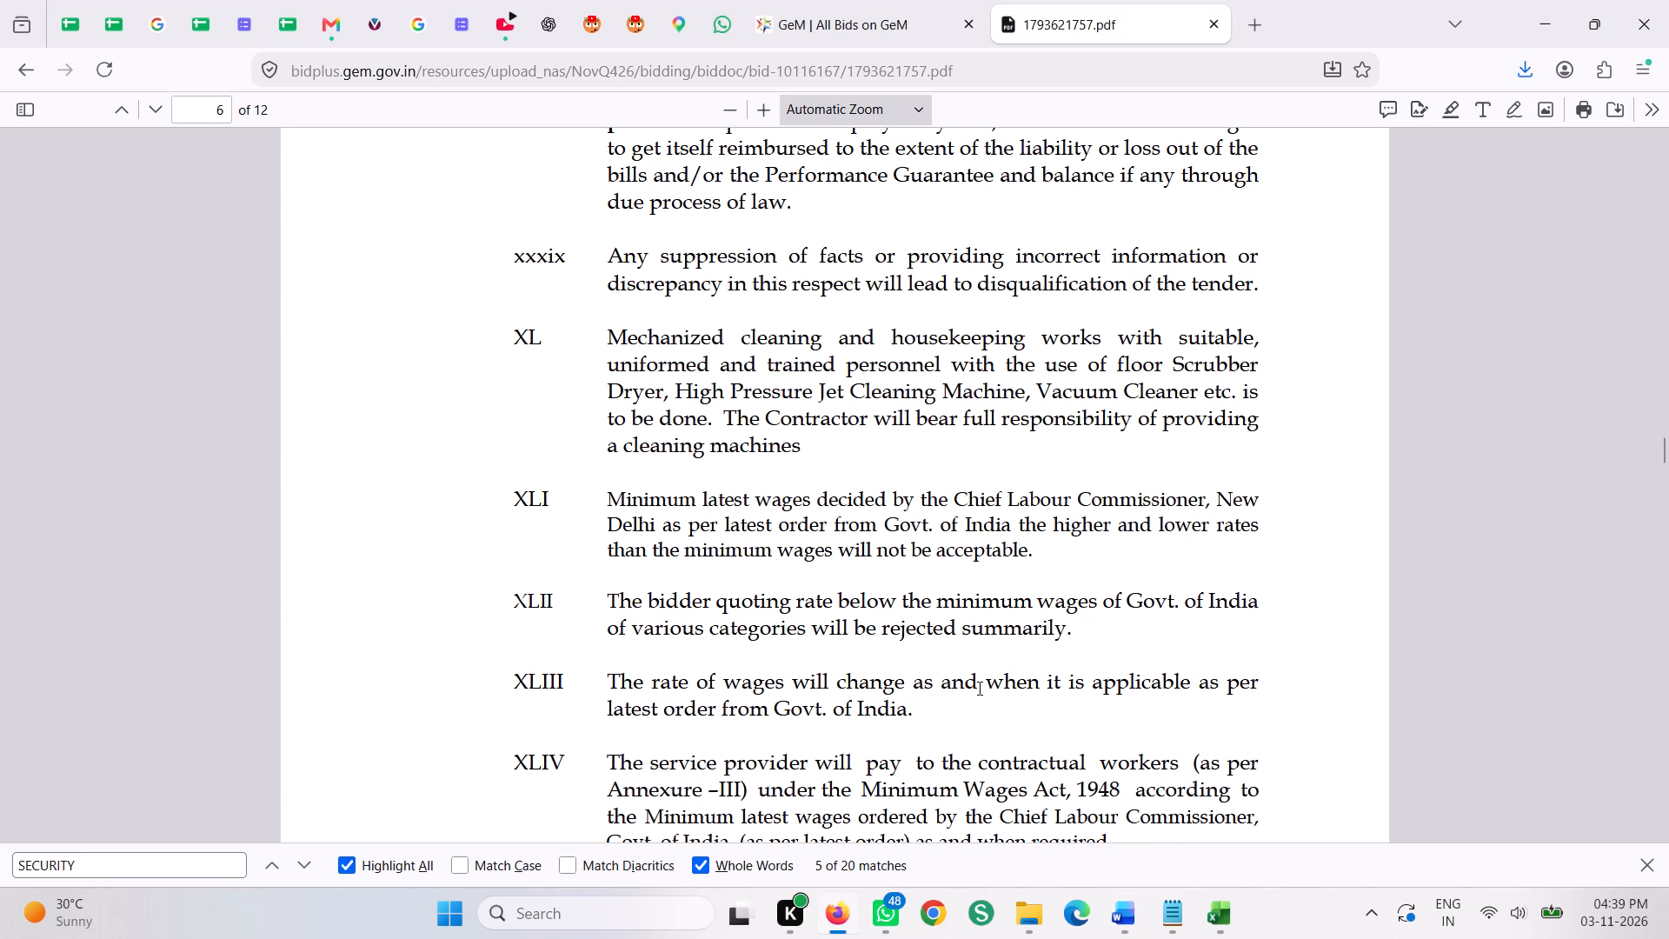
pyautogui.scroll(-1, 988, 686)
pyautogui.click(967, 371)
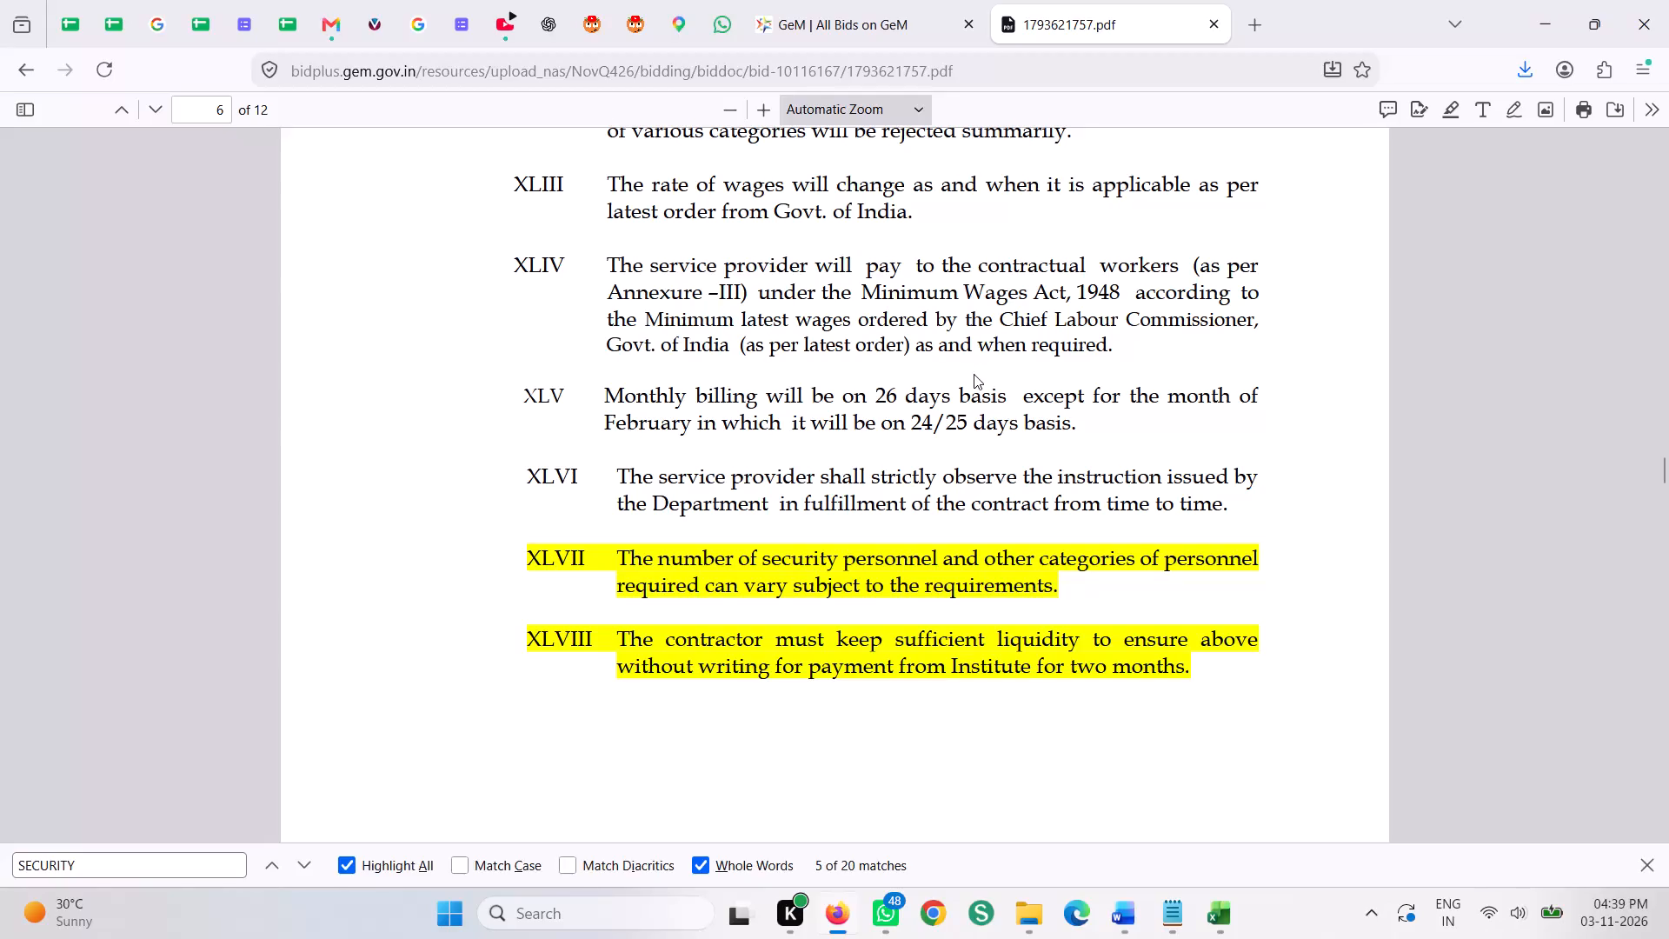
pyautogui.click(841, 315)
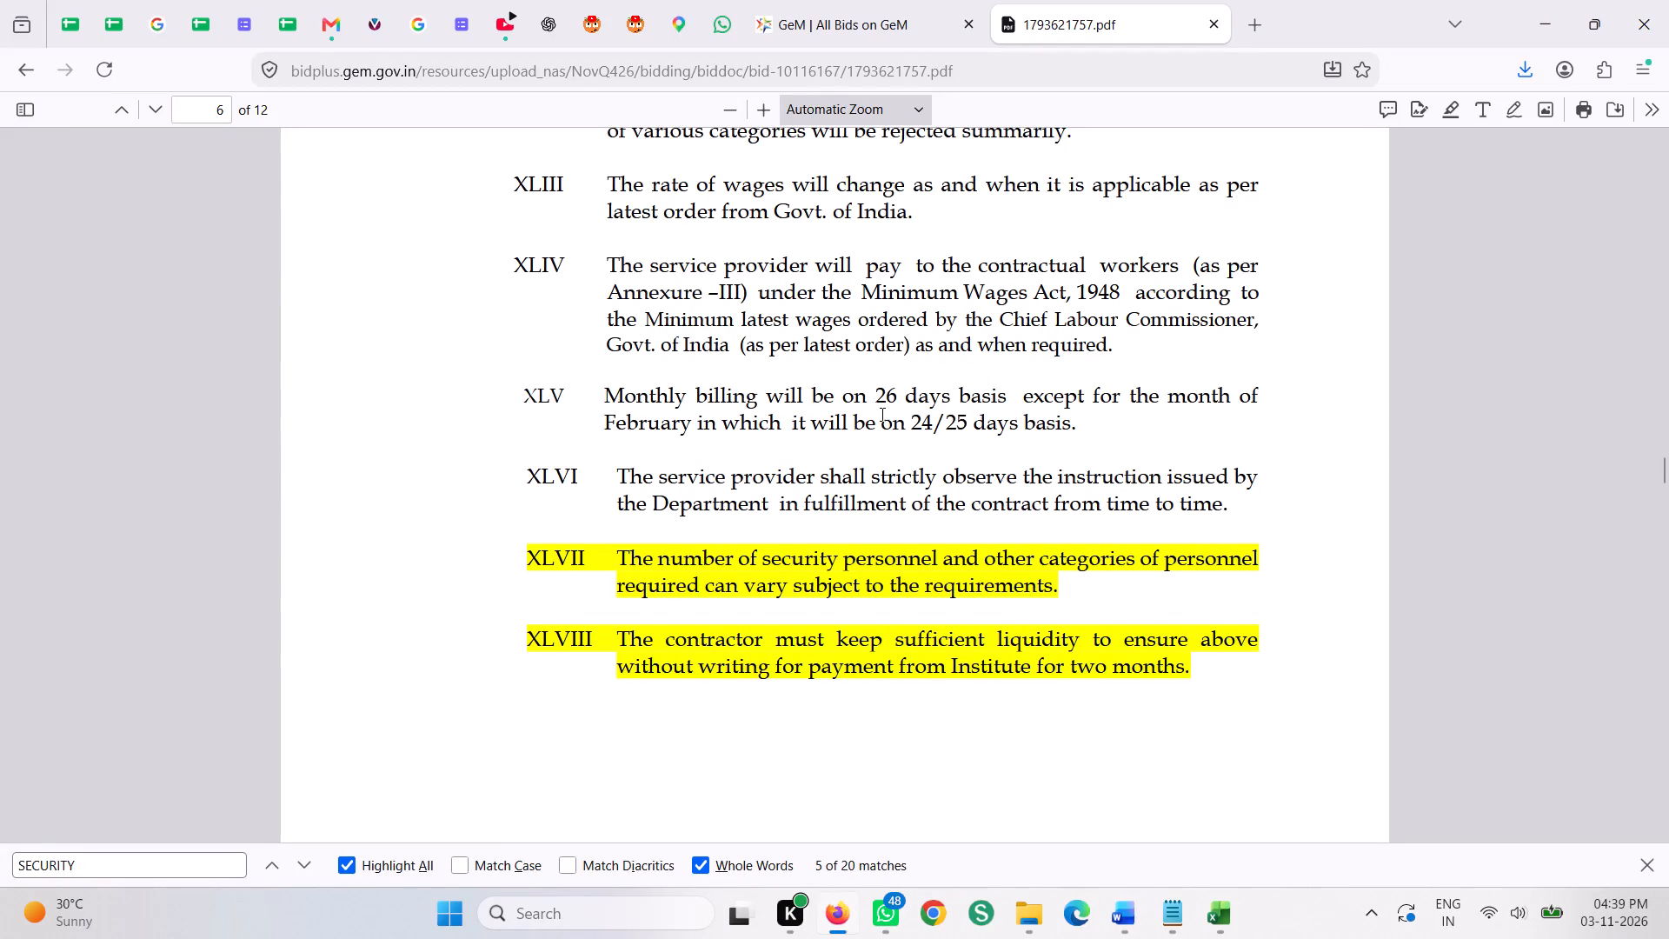
pyautogui.click(881, 416)
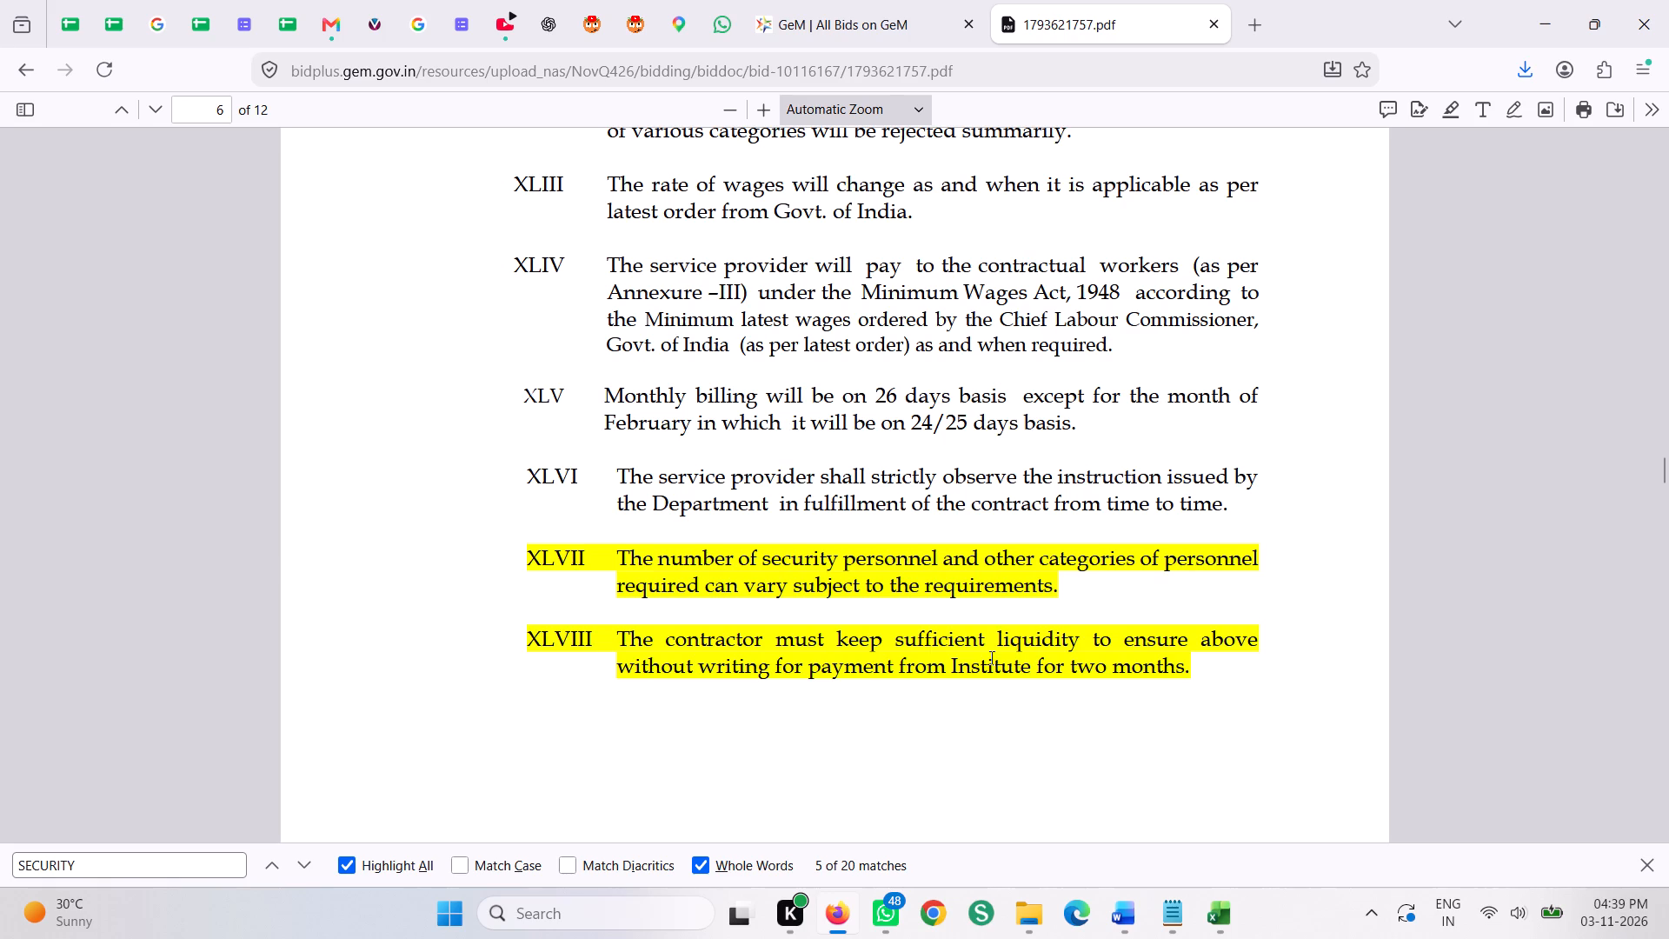
pyautogui.scroll(-1, 976, 657)
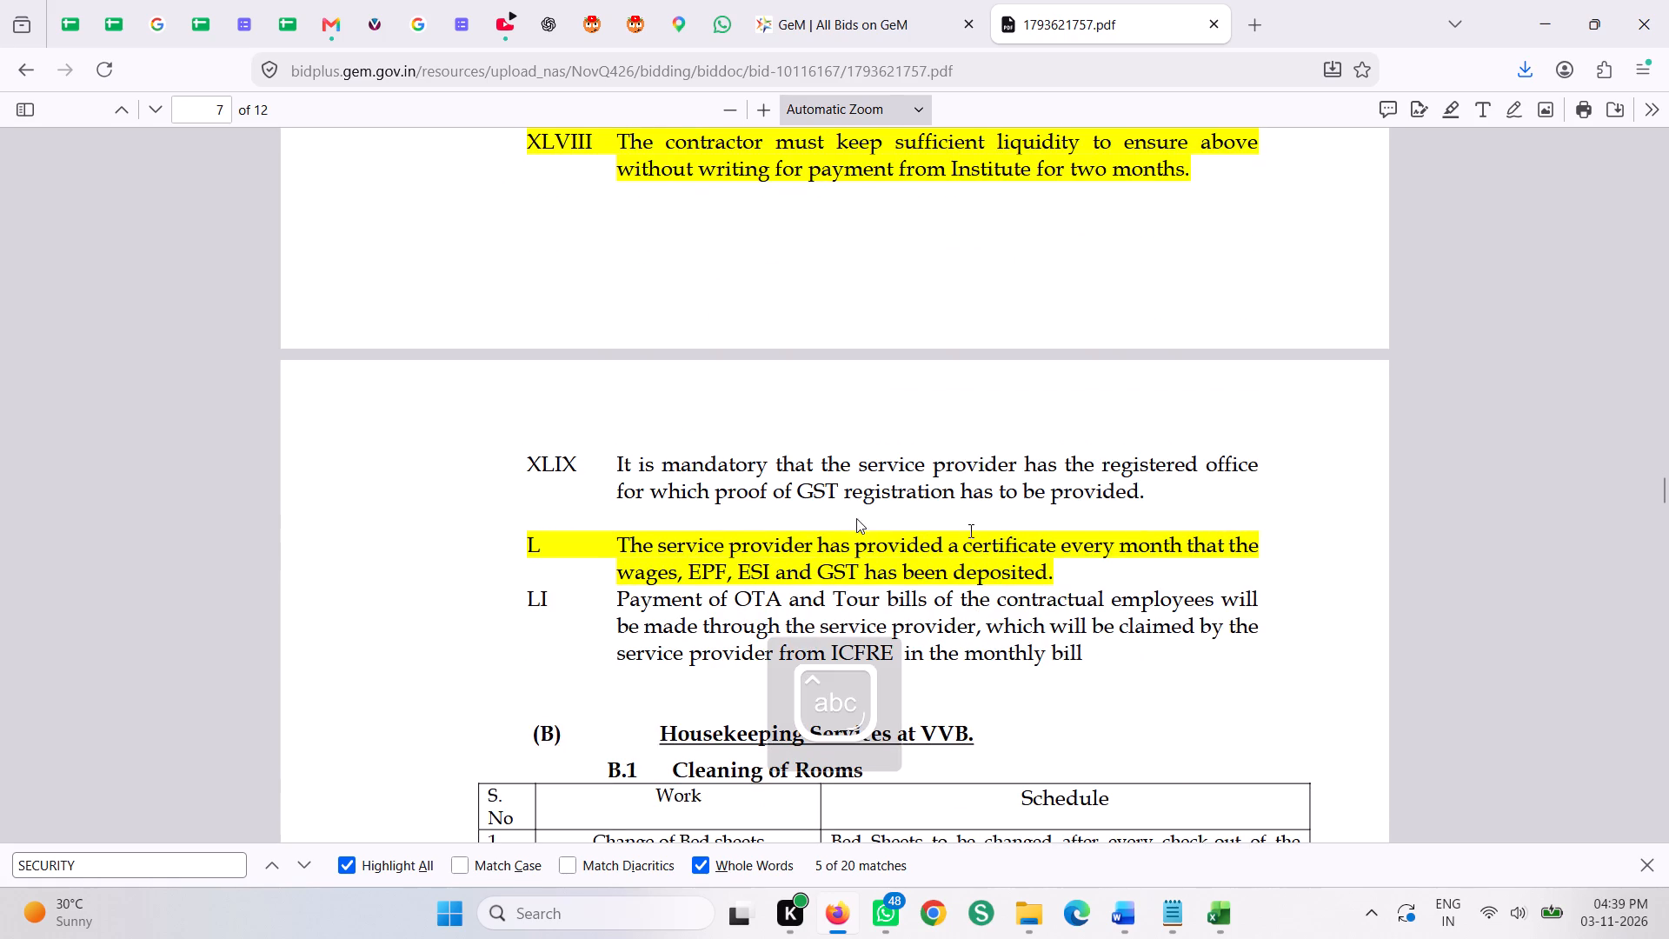
pyautogui.click(811, 492)
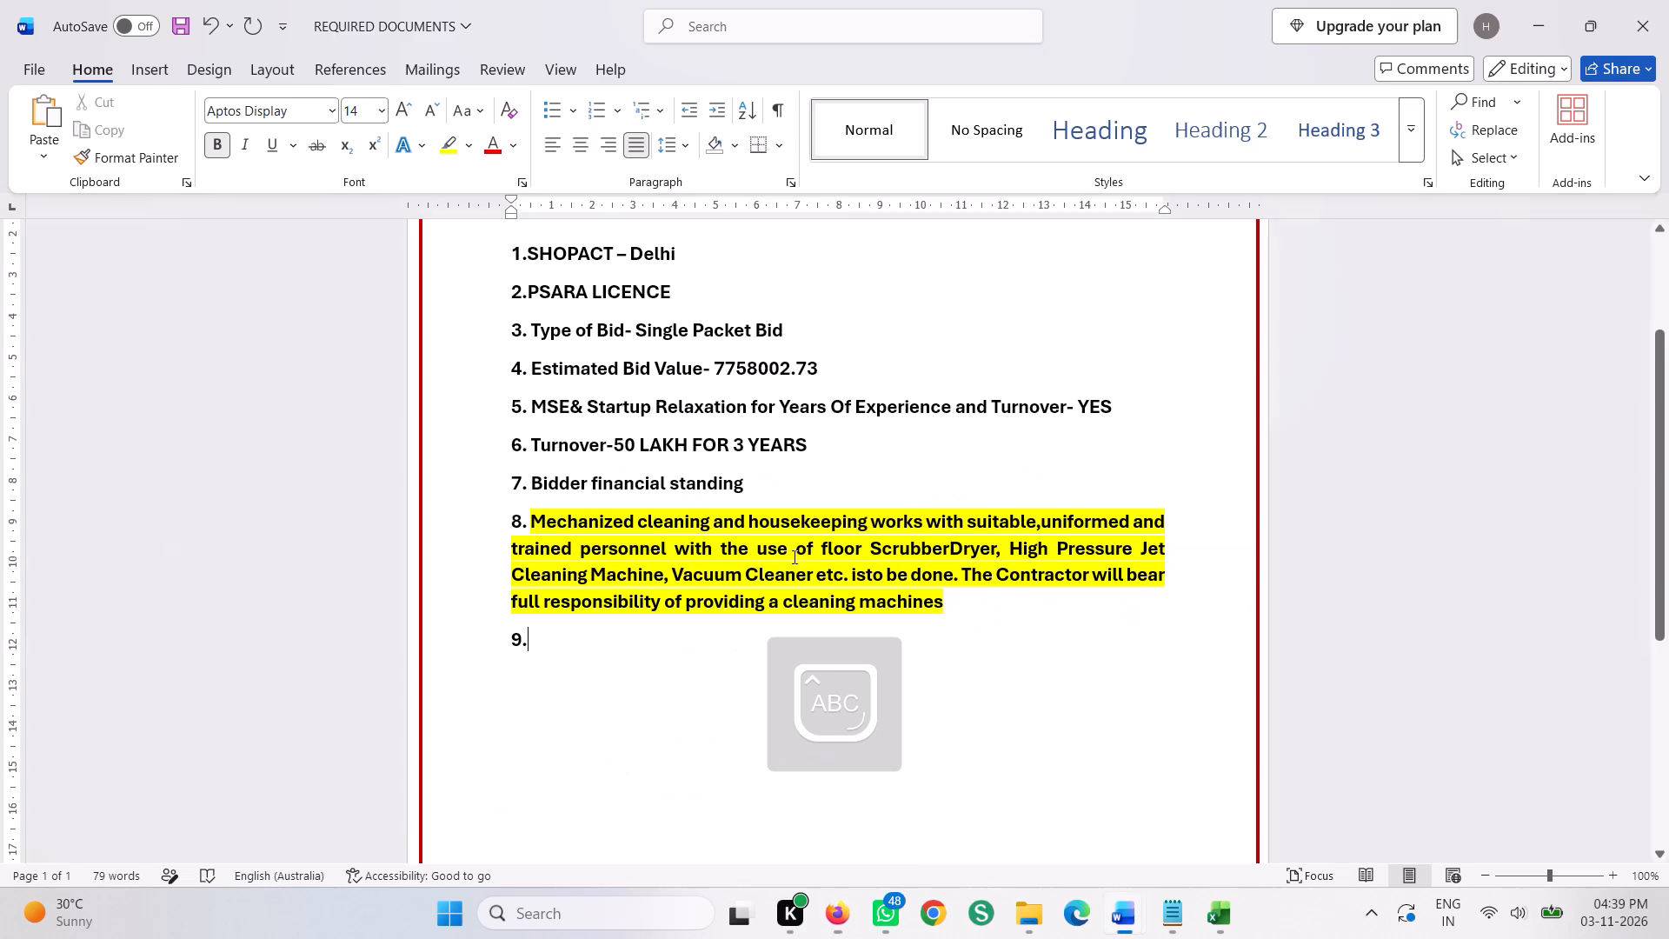
pyautogui.click(564, 639)
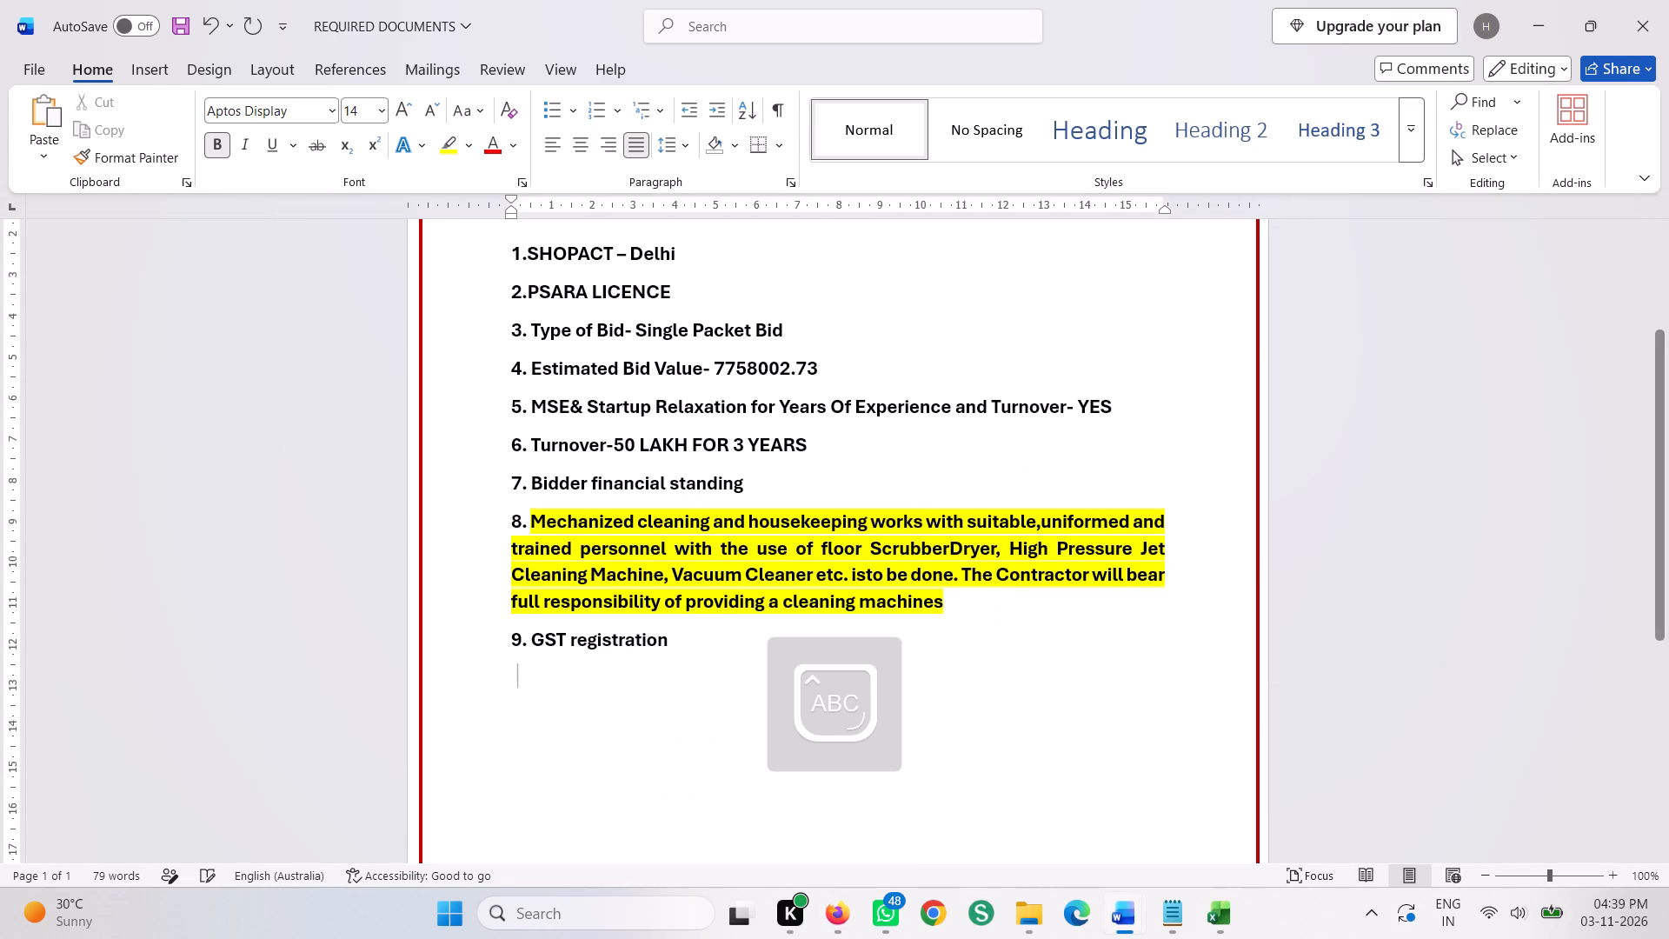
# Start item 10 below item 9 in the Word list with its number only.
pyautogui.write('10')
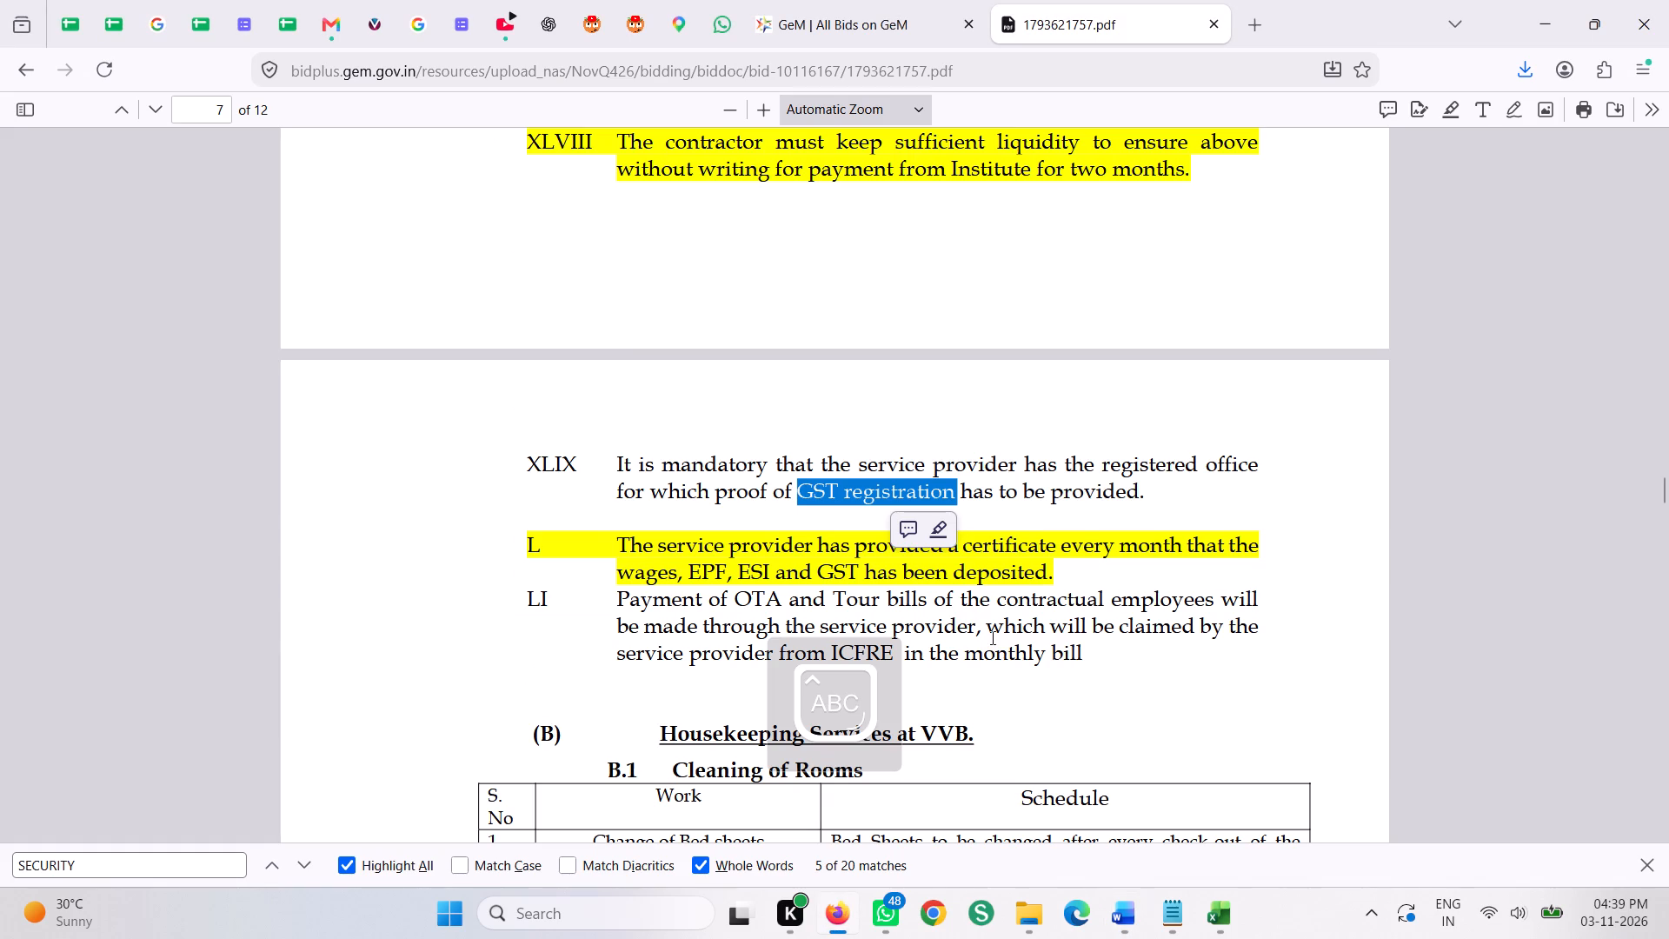
# Examine the attachment's Housekeeping Services at VVB tables, from Cleaning of Rooms through General Cleaning, for further bidder requirements.
pyautogui.click(989, 634)
pyautogui.scroll(-1, 991, 644)
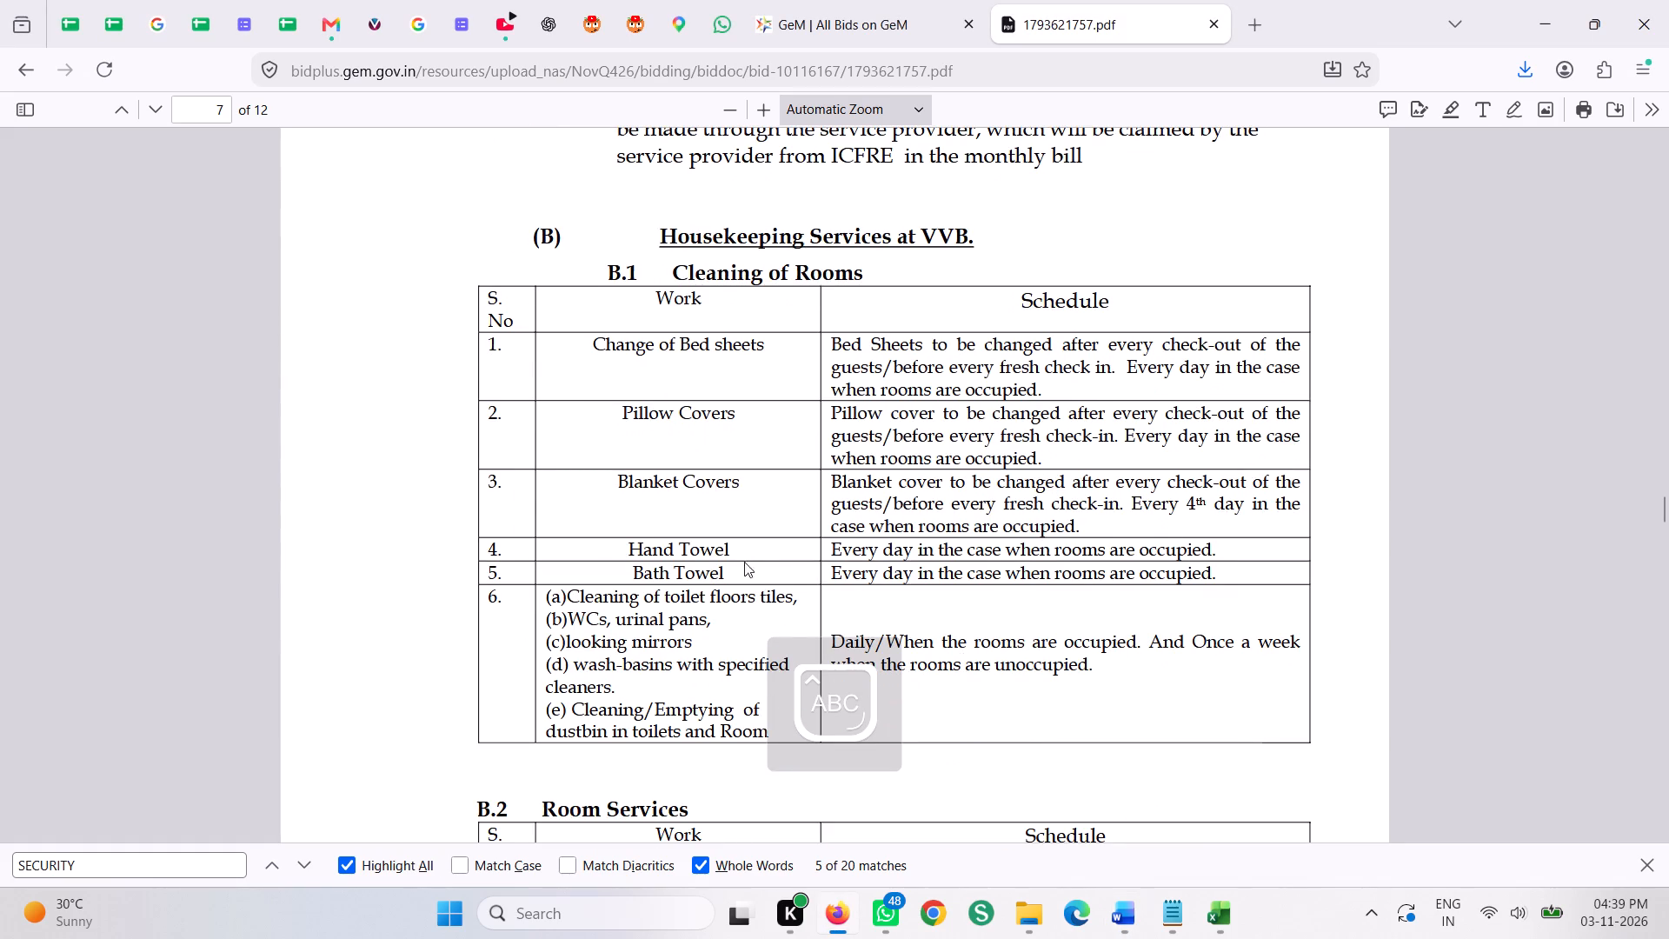
pyautogui.scroll(-1, 1134, 532)
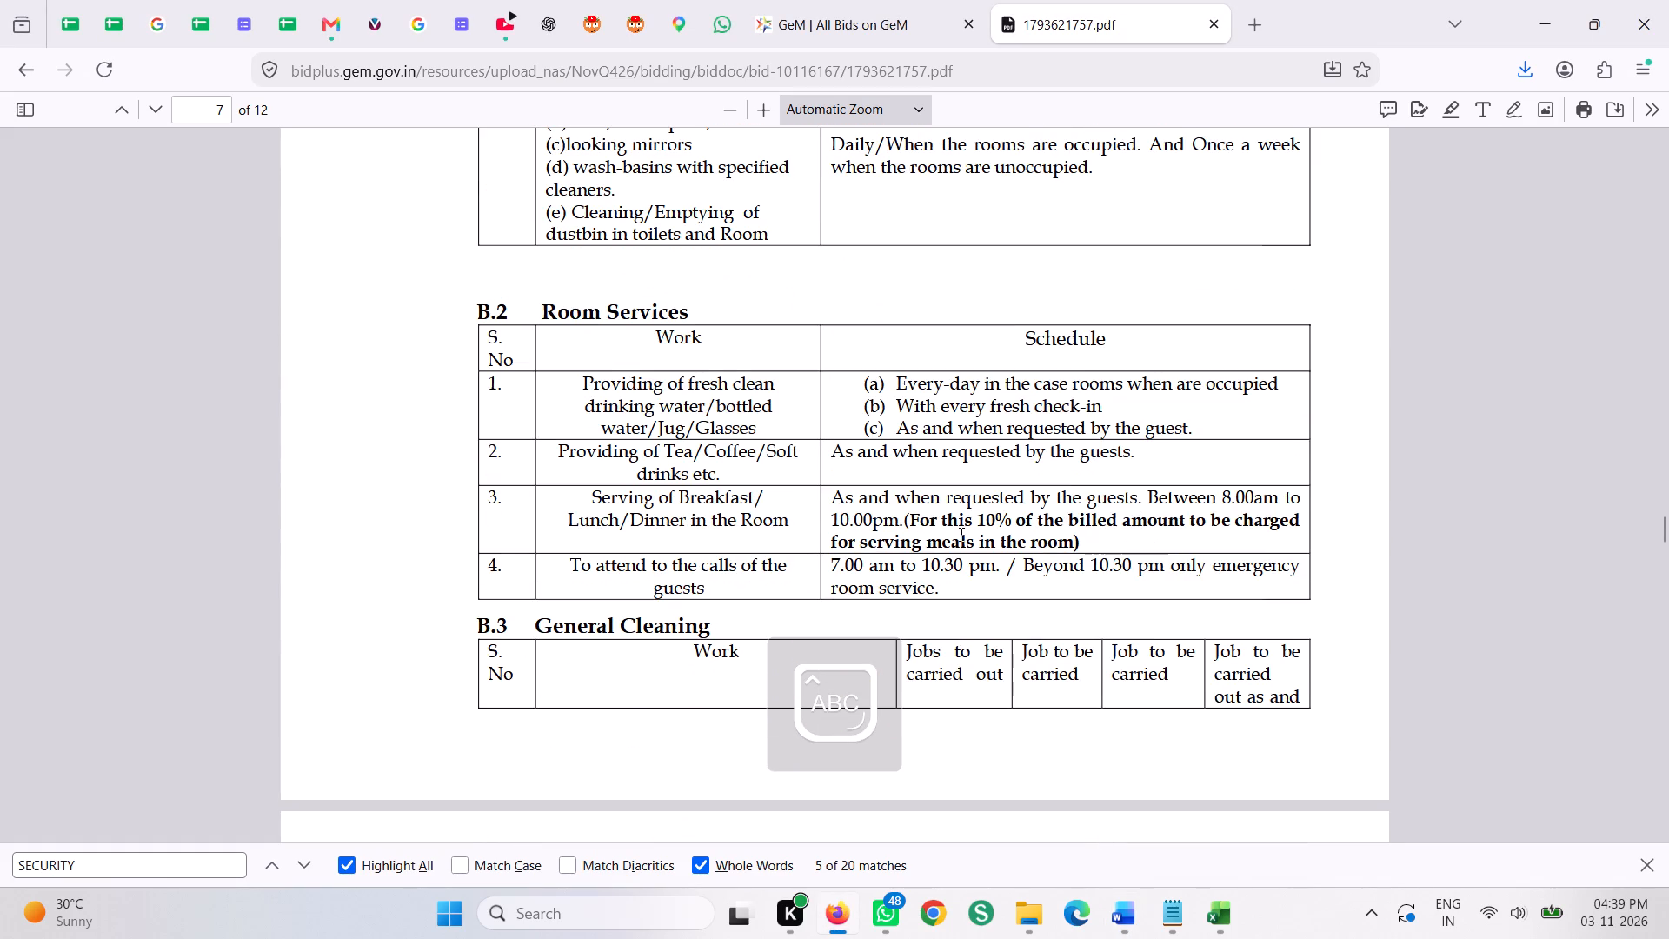
pyautogui.scroll(-1, 960, 534)
pyautogui.scroll(1, 946, 537)
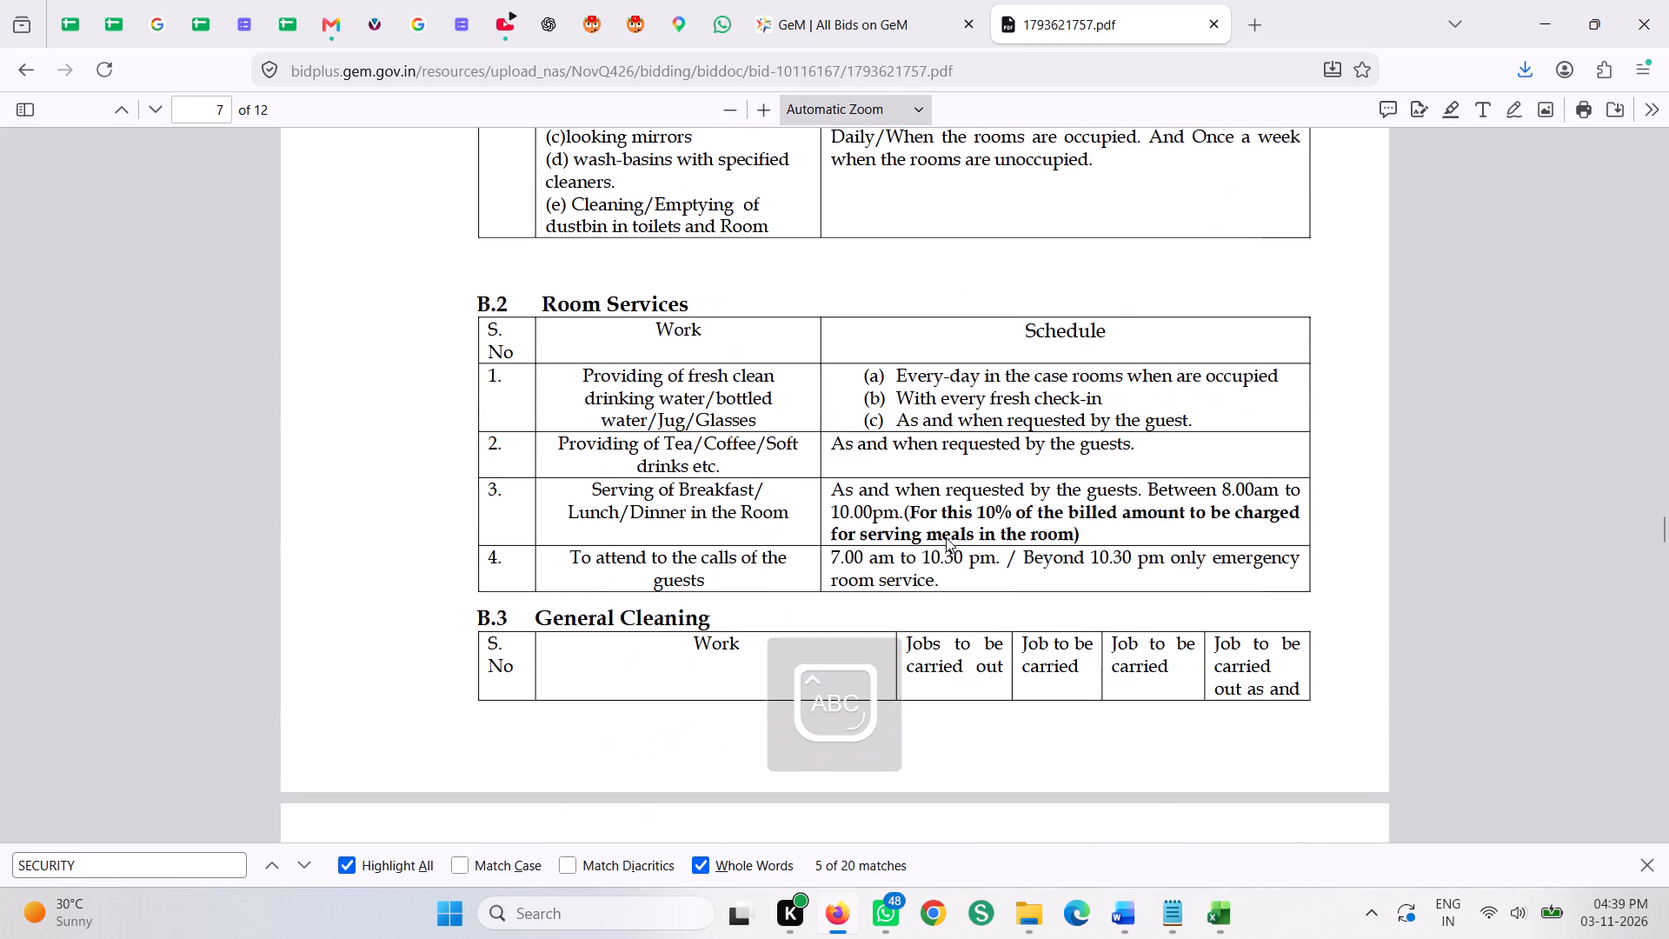
pyautogui.scroll(-3, 955, 527)
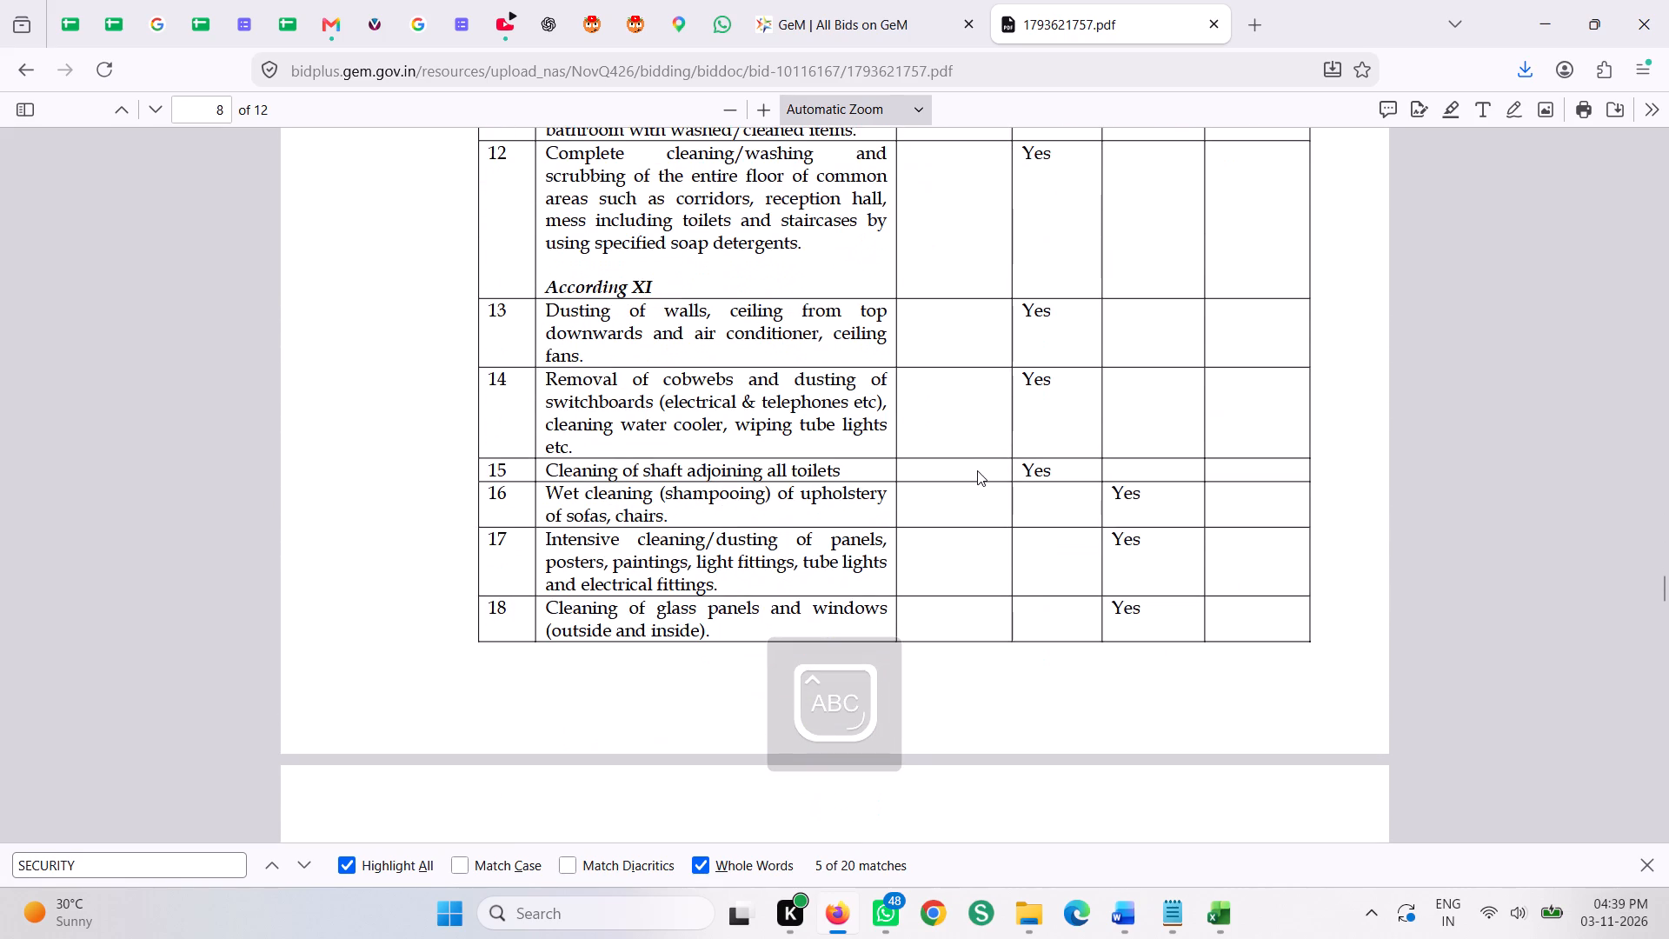
pyautogui.scroll(-3, 848, 466)
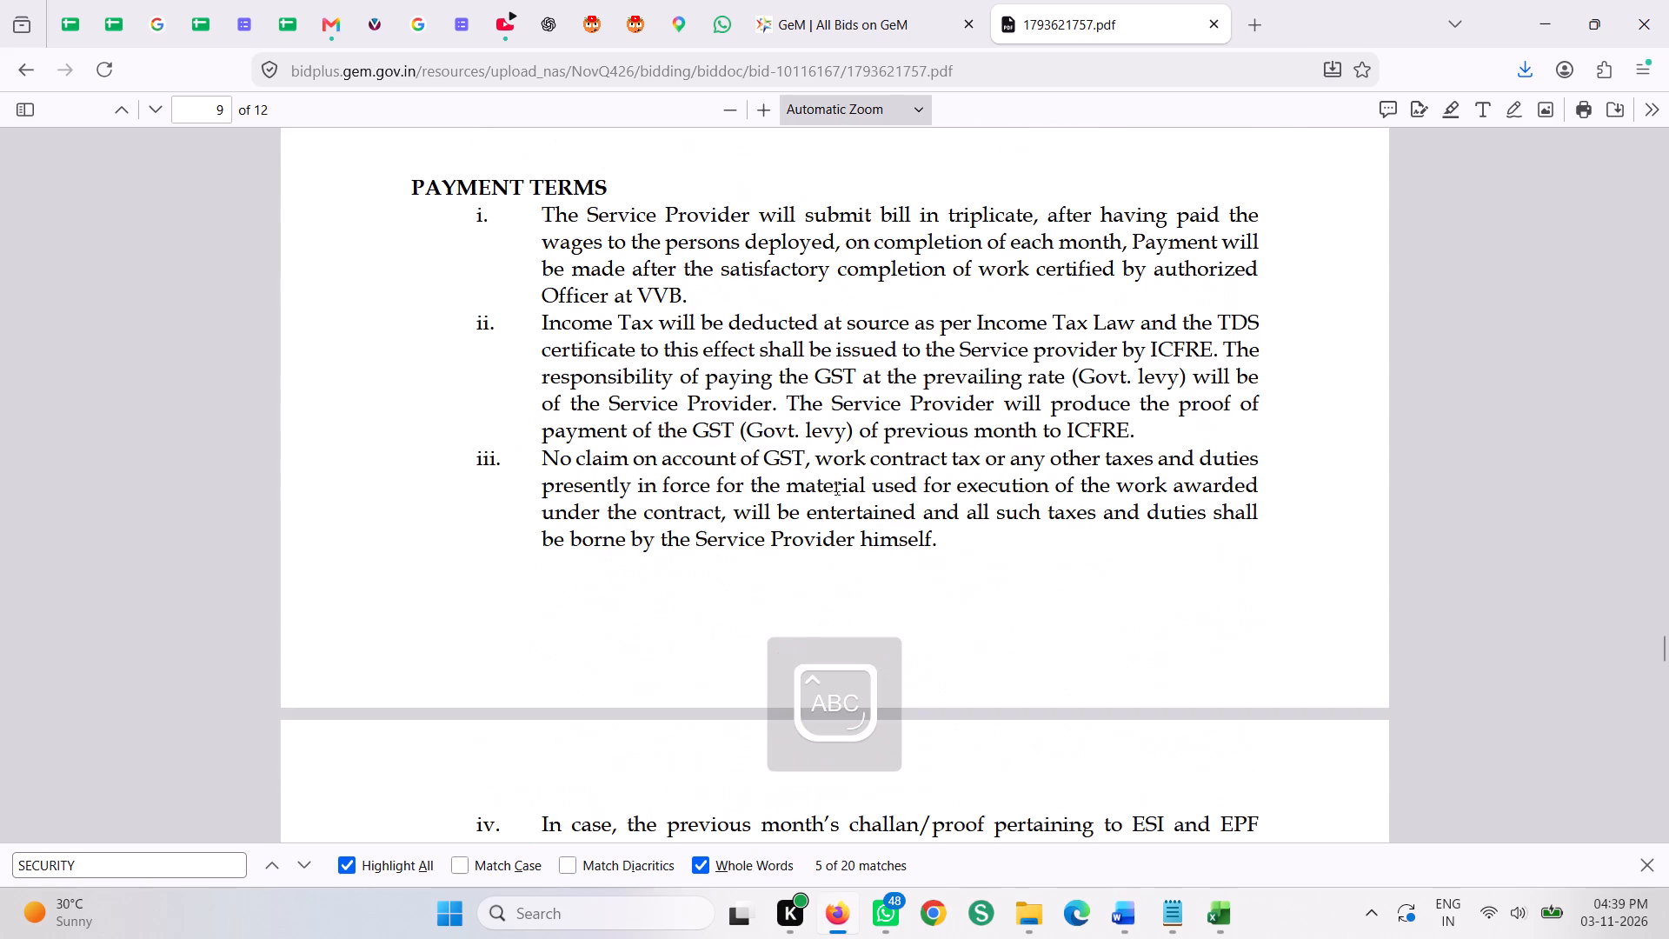
# Examine the attachment's remaining terms, from Handing/Taking Over and Payment Terms through Force Majeure and Arbitration, for required documents.
pyautogui.scroll(1, 821, 489)
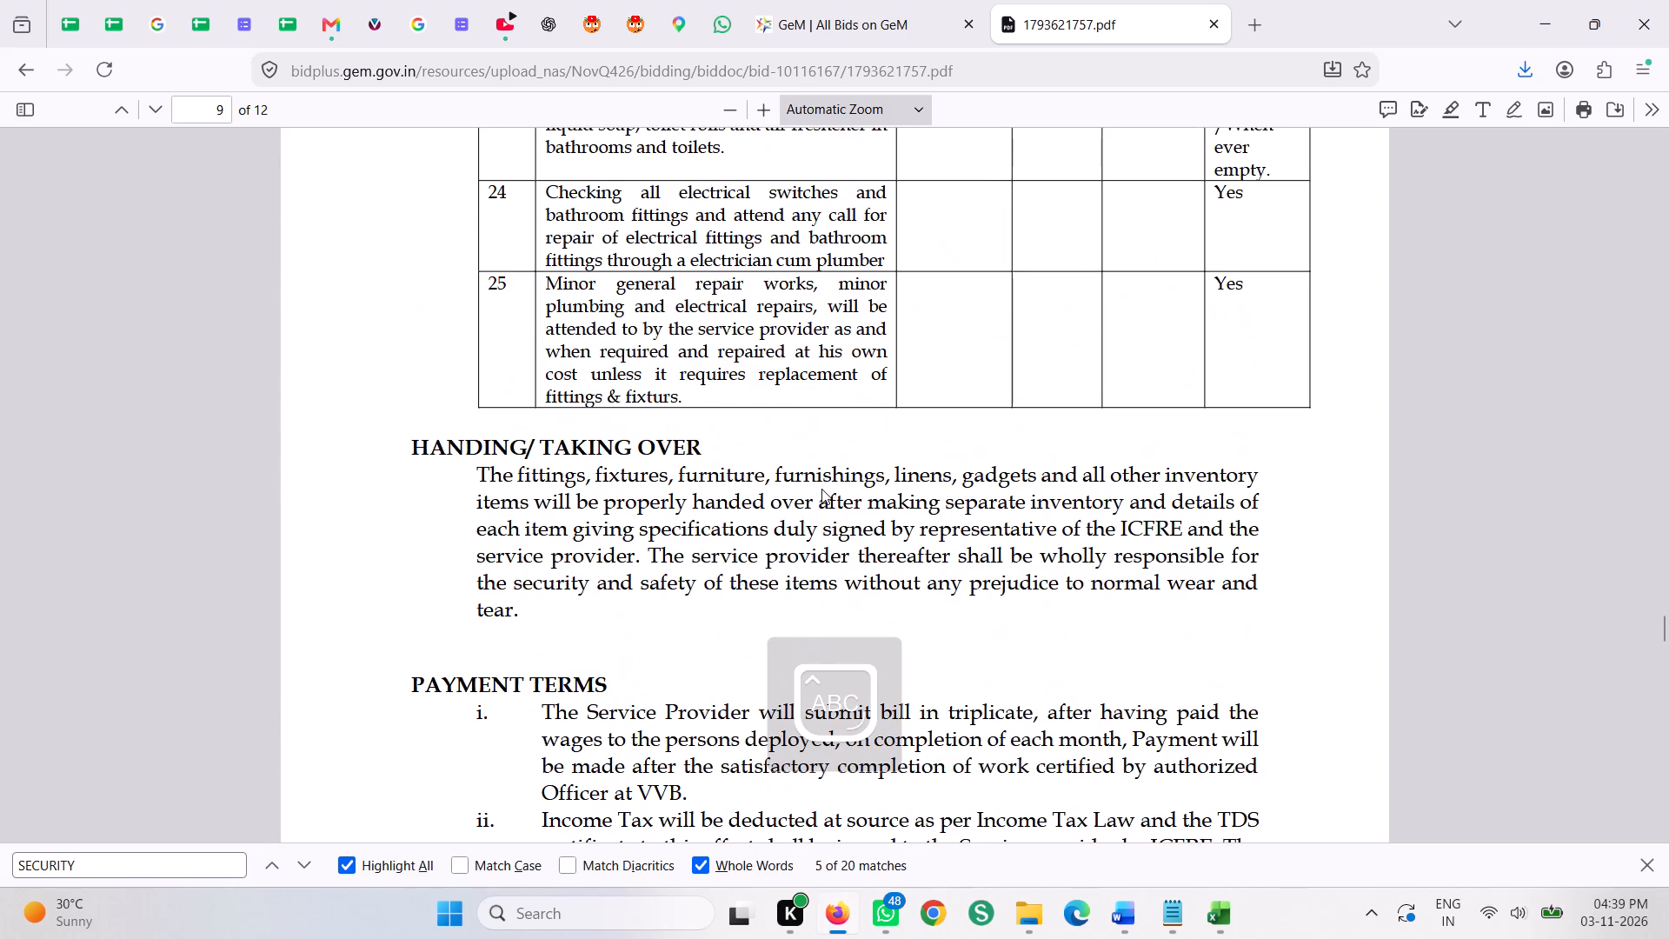
pyautogui.scroll(-2, 821, 489)
pyautogui.scroll(-1, 734, 505)
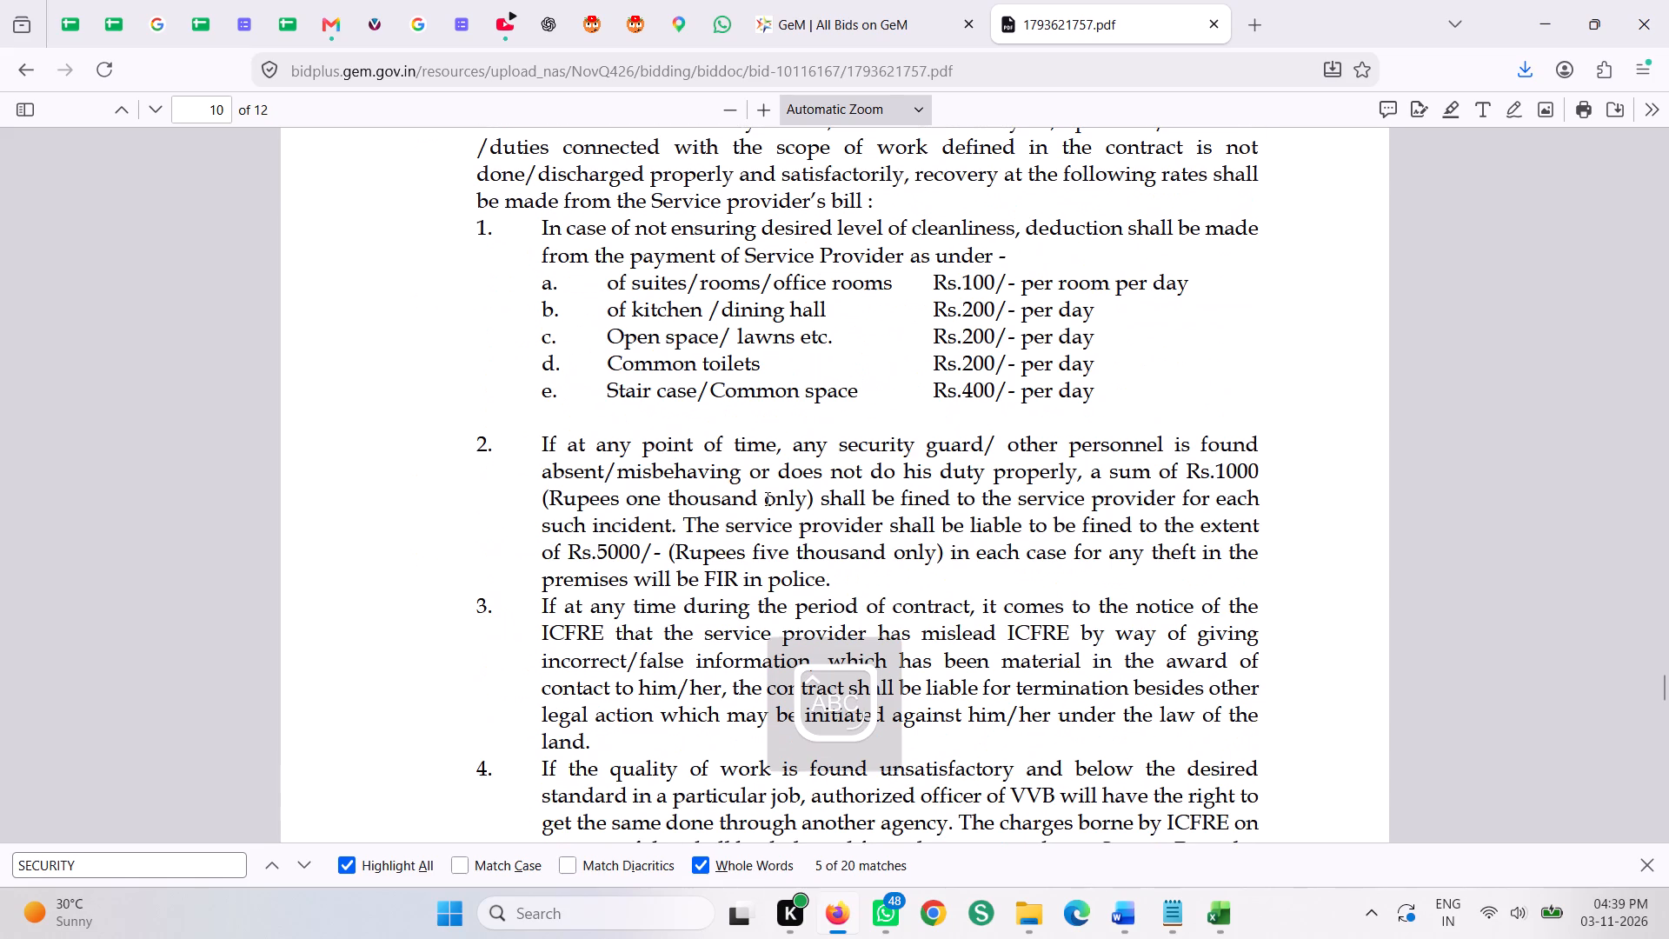
pyautogui.scroll(-3, 766, 499)
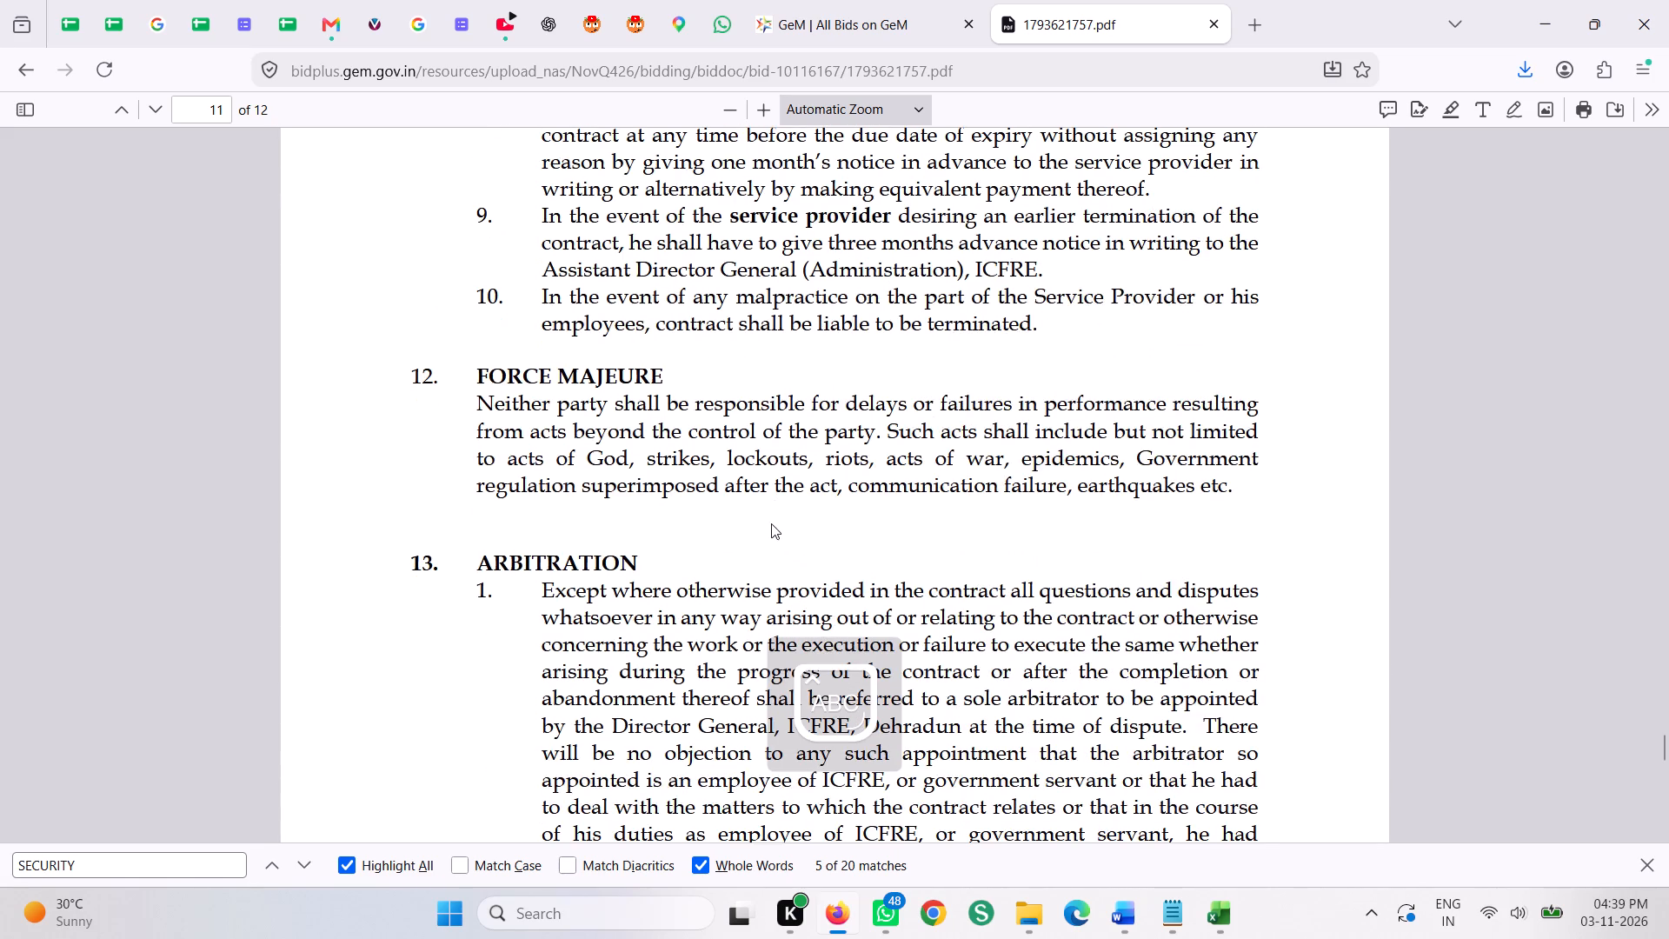
pyautogui.scroll(-3, 771, 523)
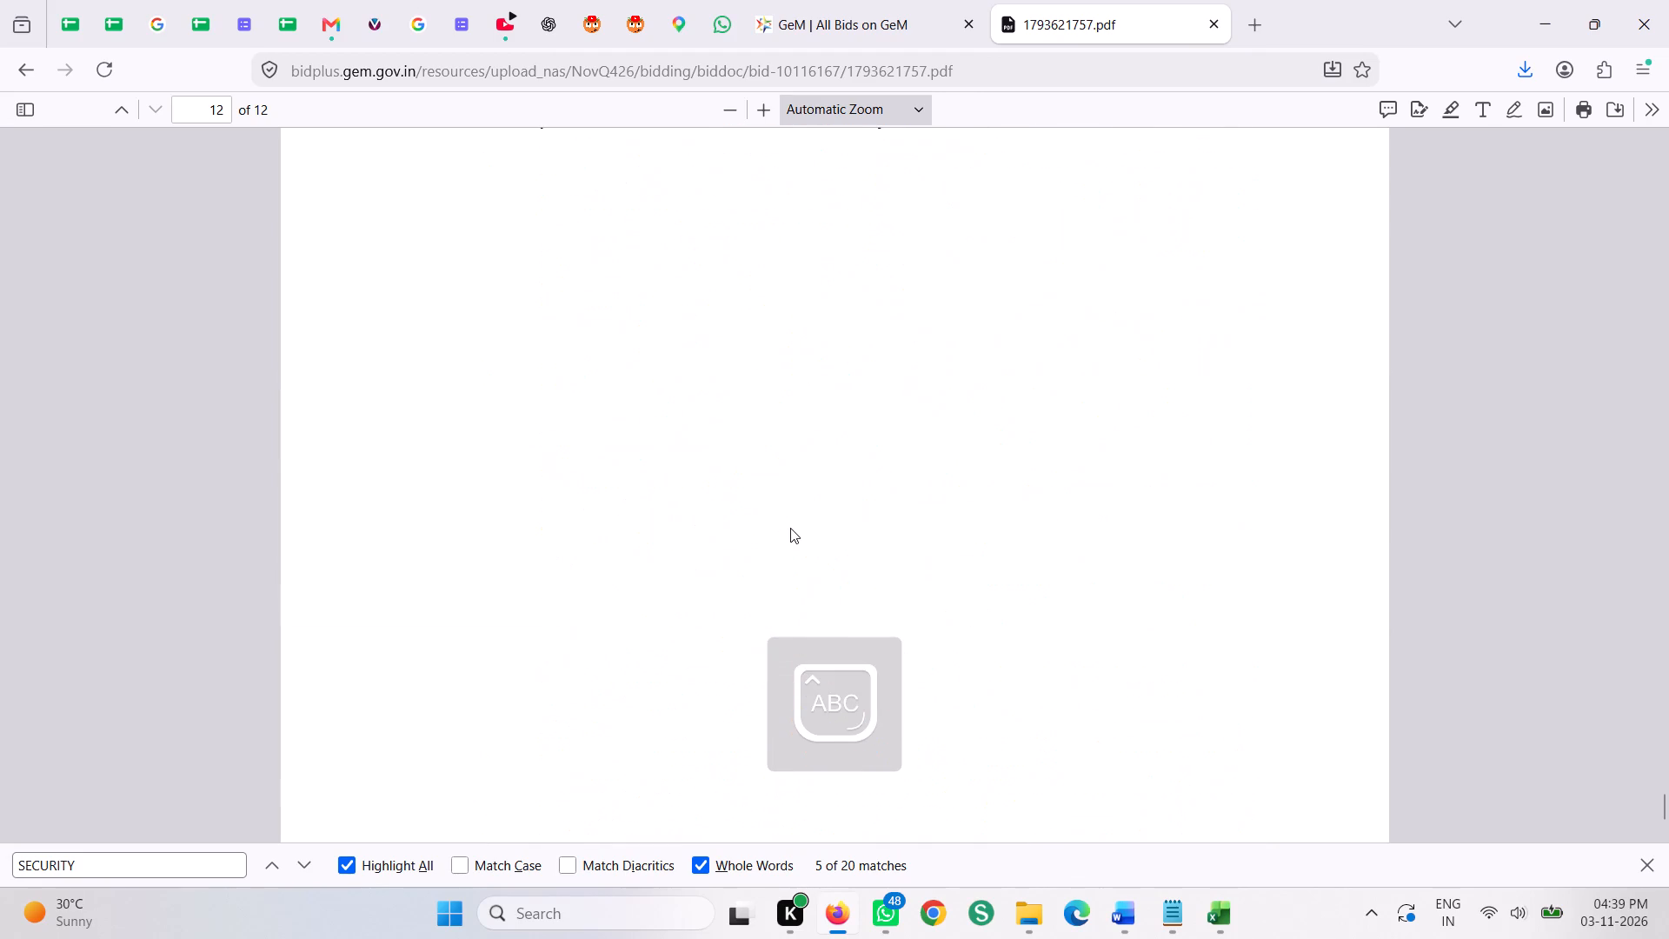
pyautogui.scroll(2, 790, 528)
pyautogui.scroll(-1, 790, 528)
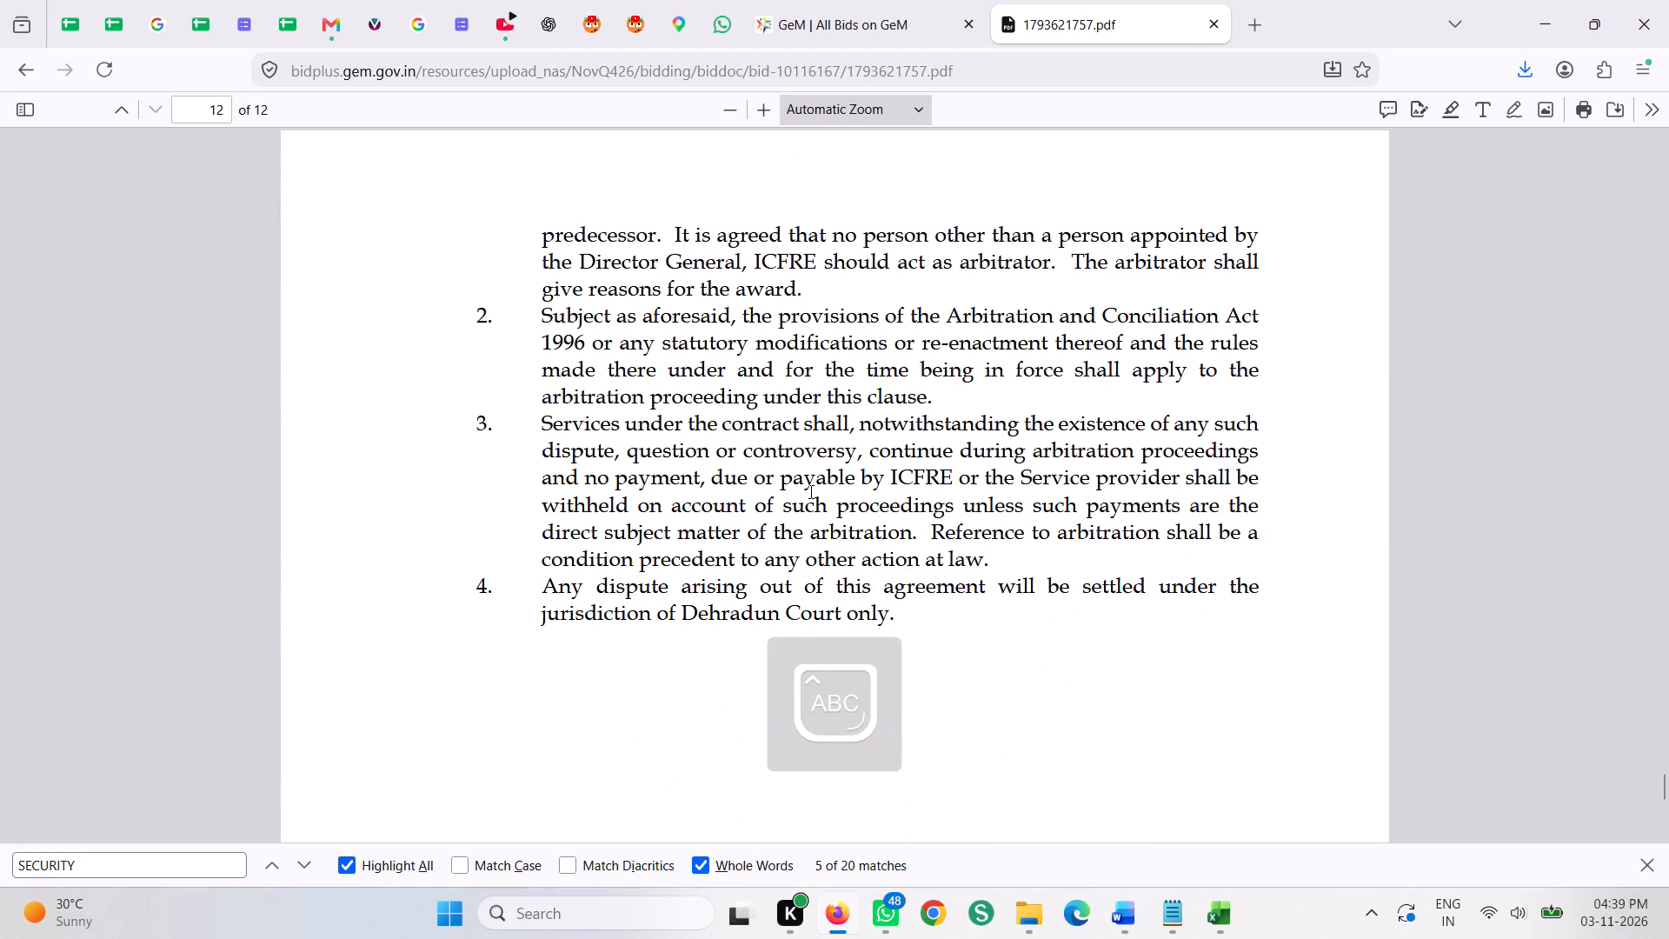
pyautogui.scroll(1, 806, 496)
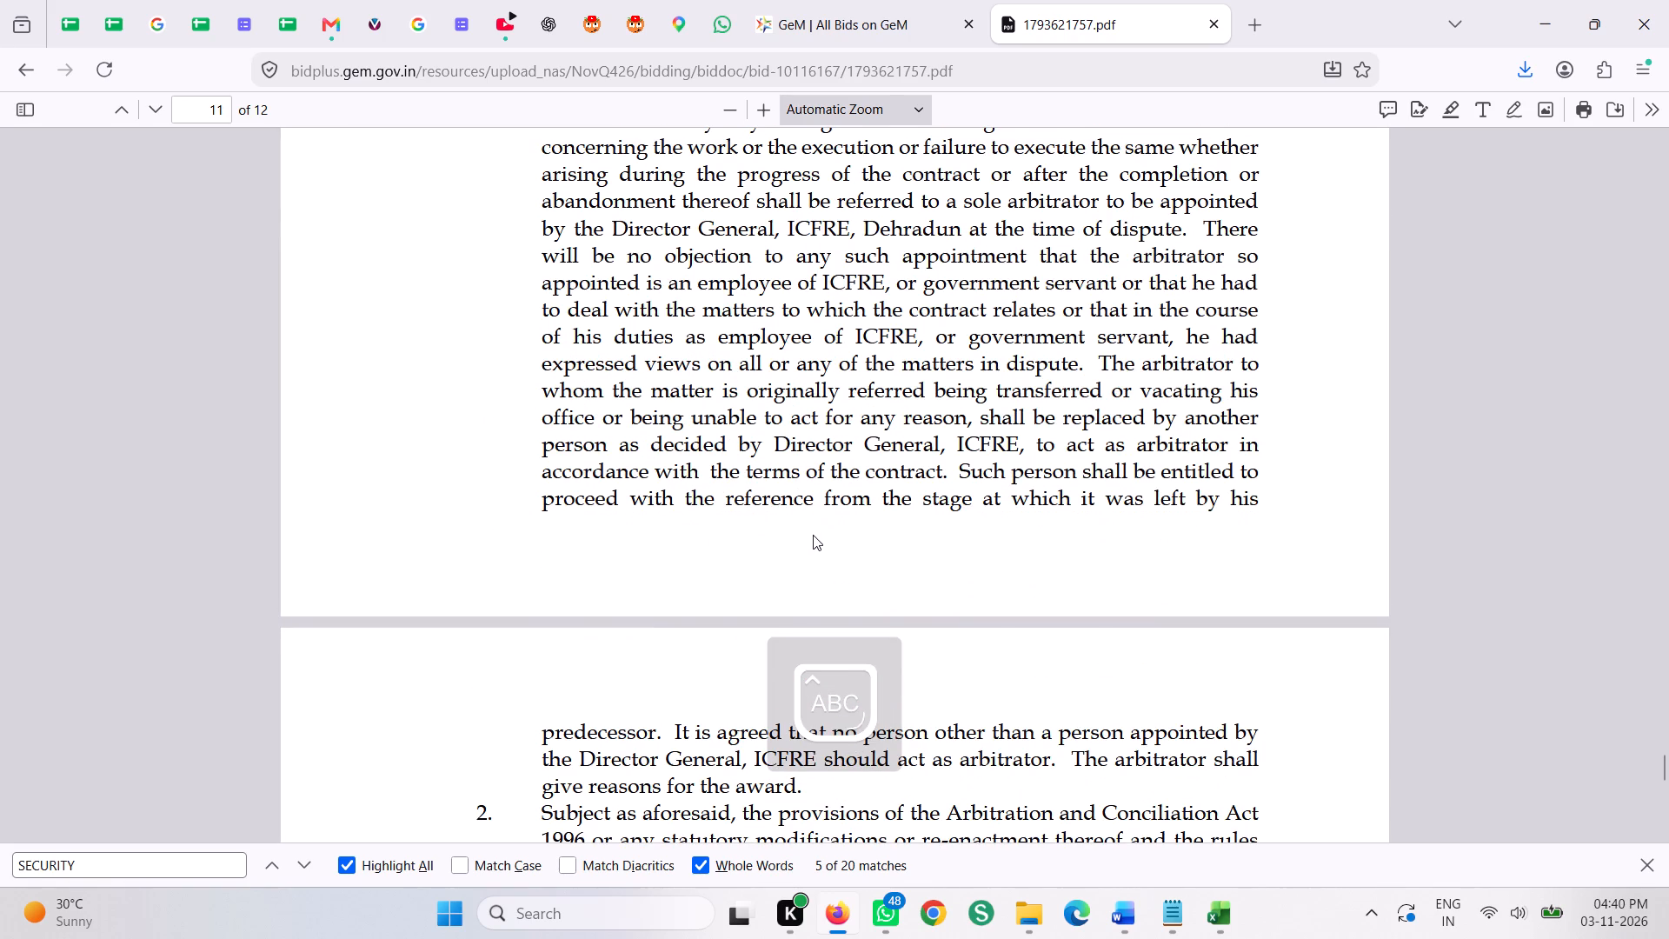
pyautogui.scroll(-4, 813, 535)
pyautogui.scroll(1, 813, 535)
pyautogui.scroll(20, 818, 546)
pyautogui.scroll(20, 818, 546)
pyautogui.scroll(1, 818, 546)
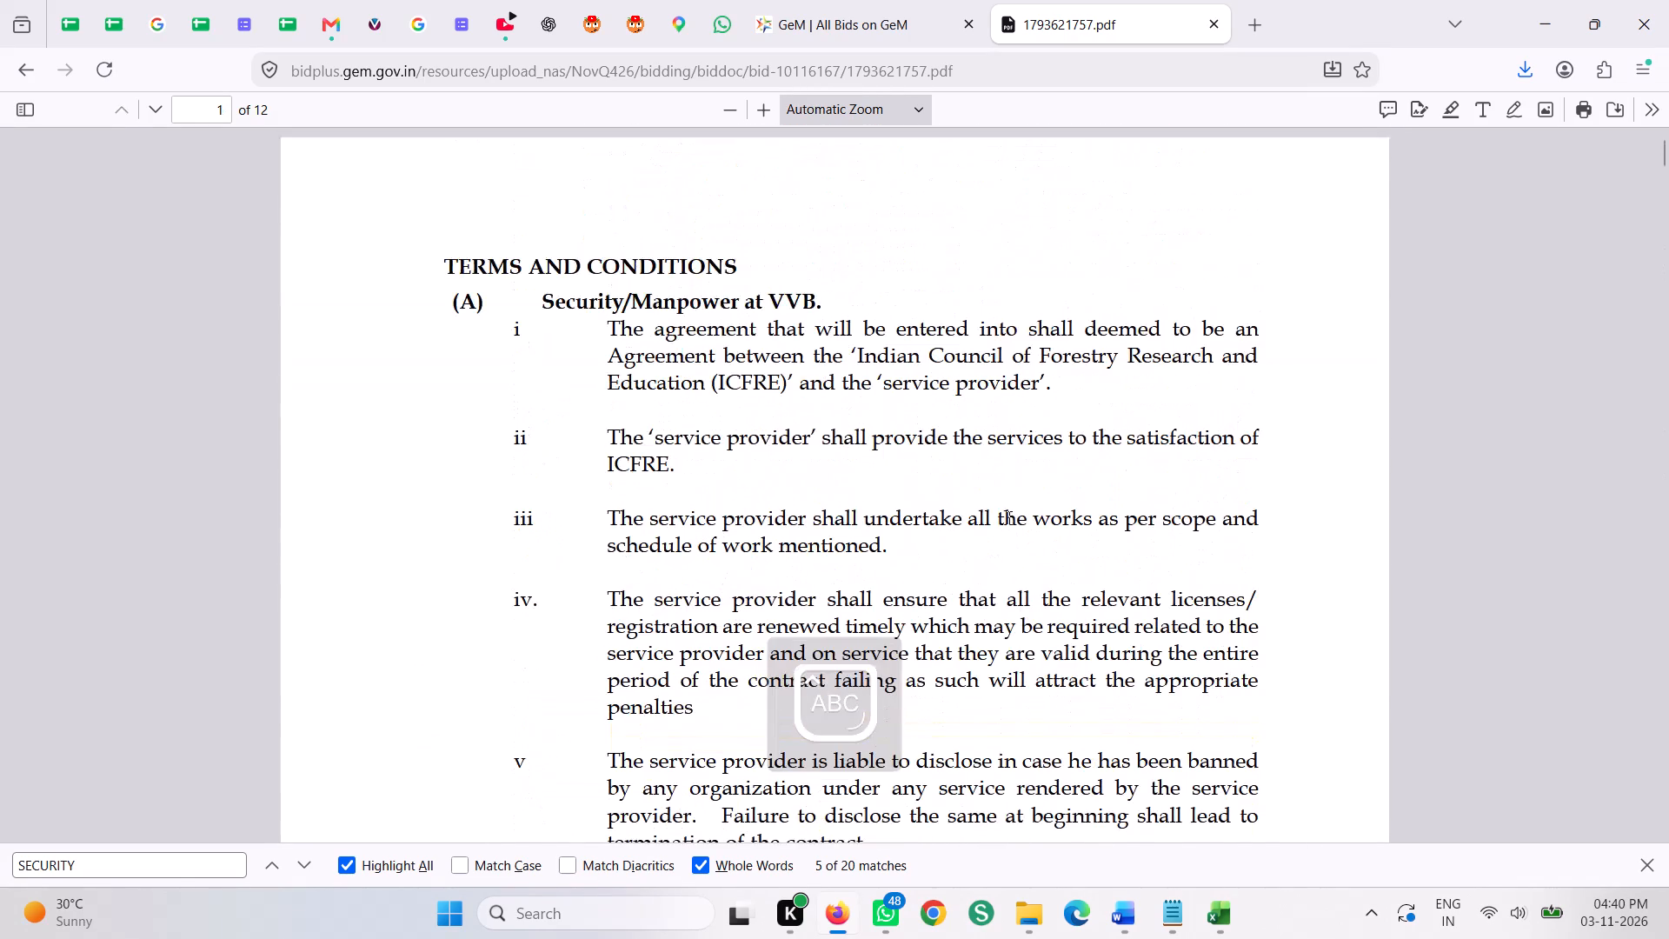
# Return to the bid document and check the existing-resources attachment 1793621971.pdf linked under Additional Qualification/Data Required.
pyautogui.click(43, 90)
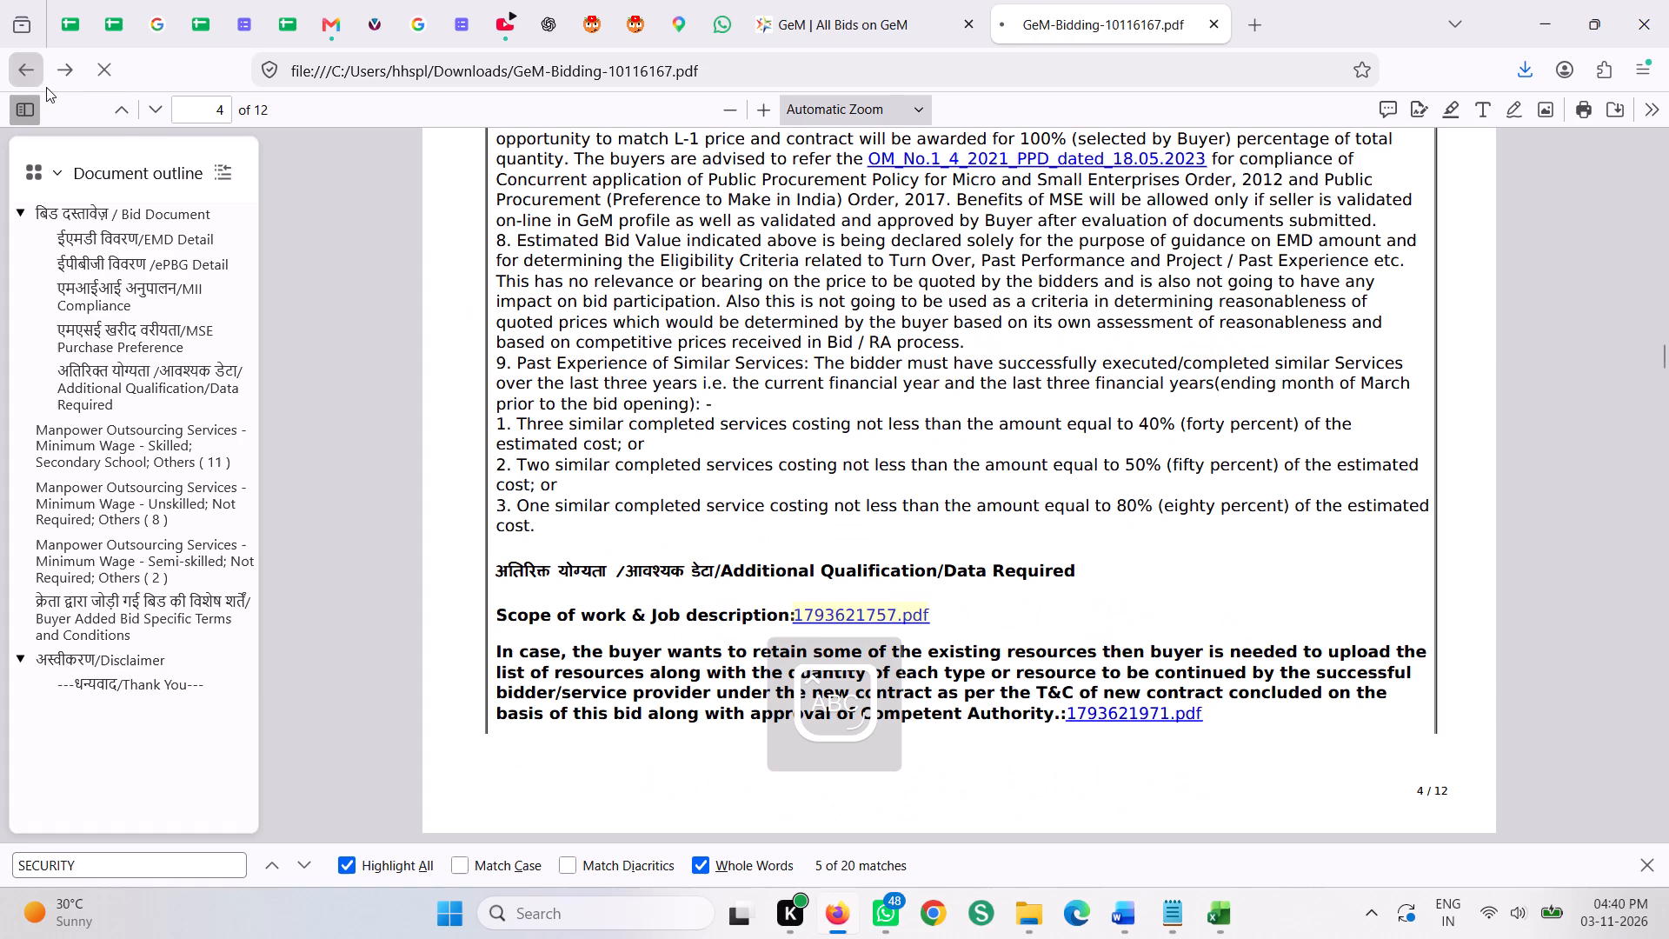
pyautogui.click(1114, 717)
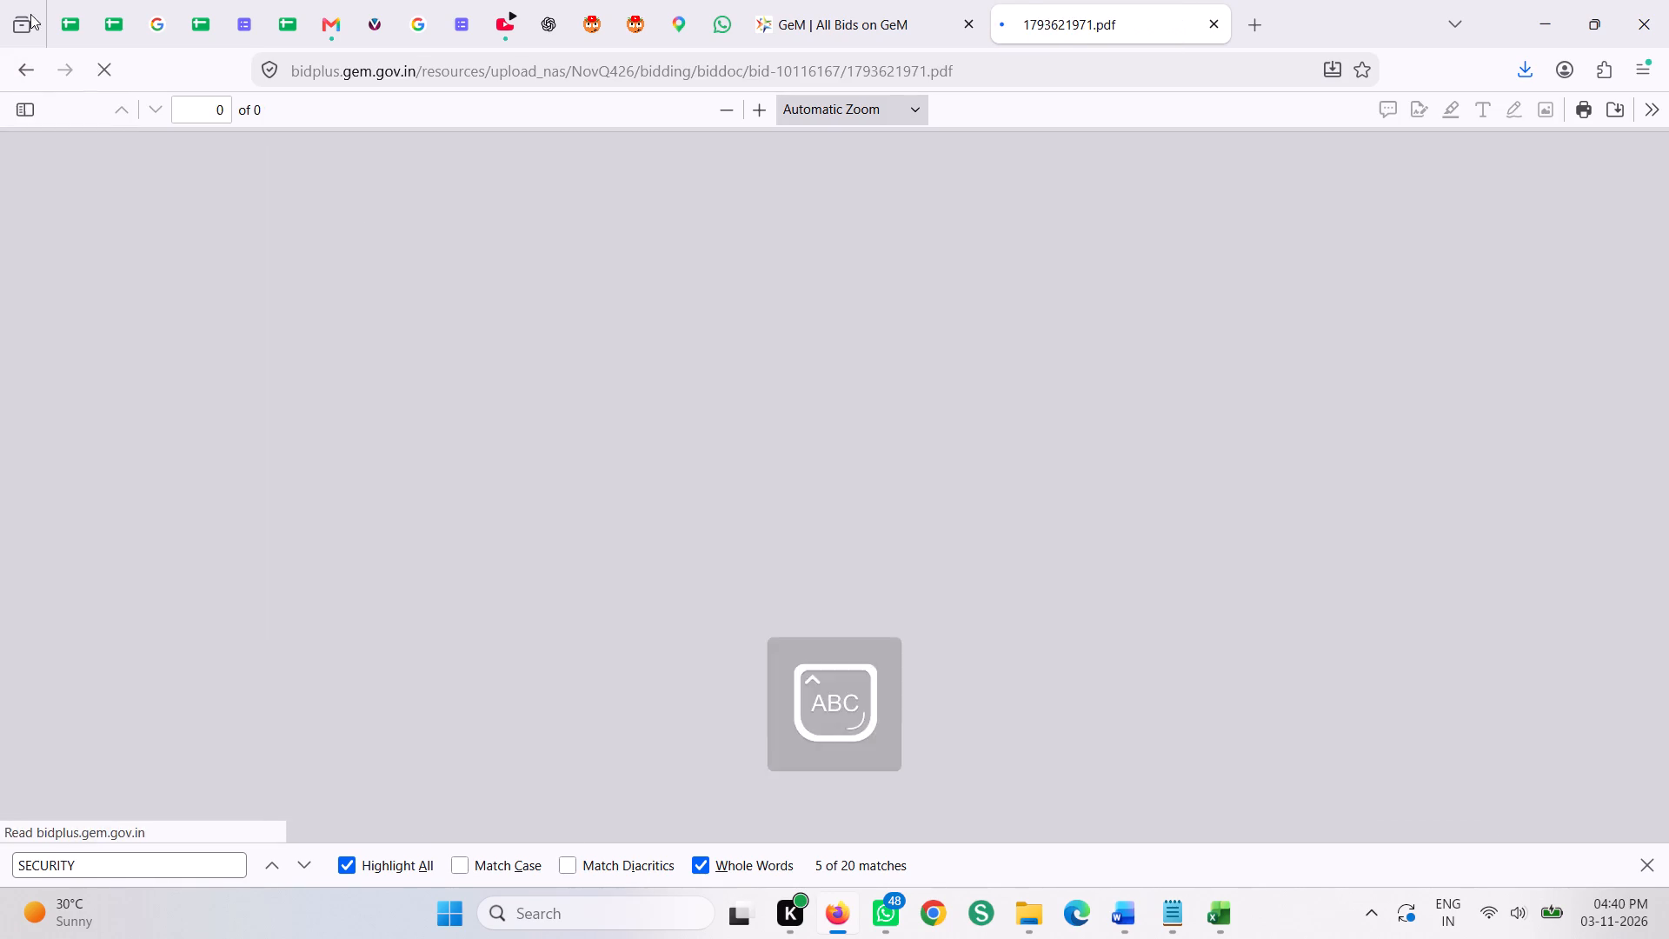
pyautogui.click(49, 70)
pyautogui.click(31, 77)
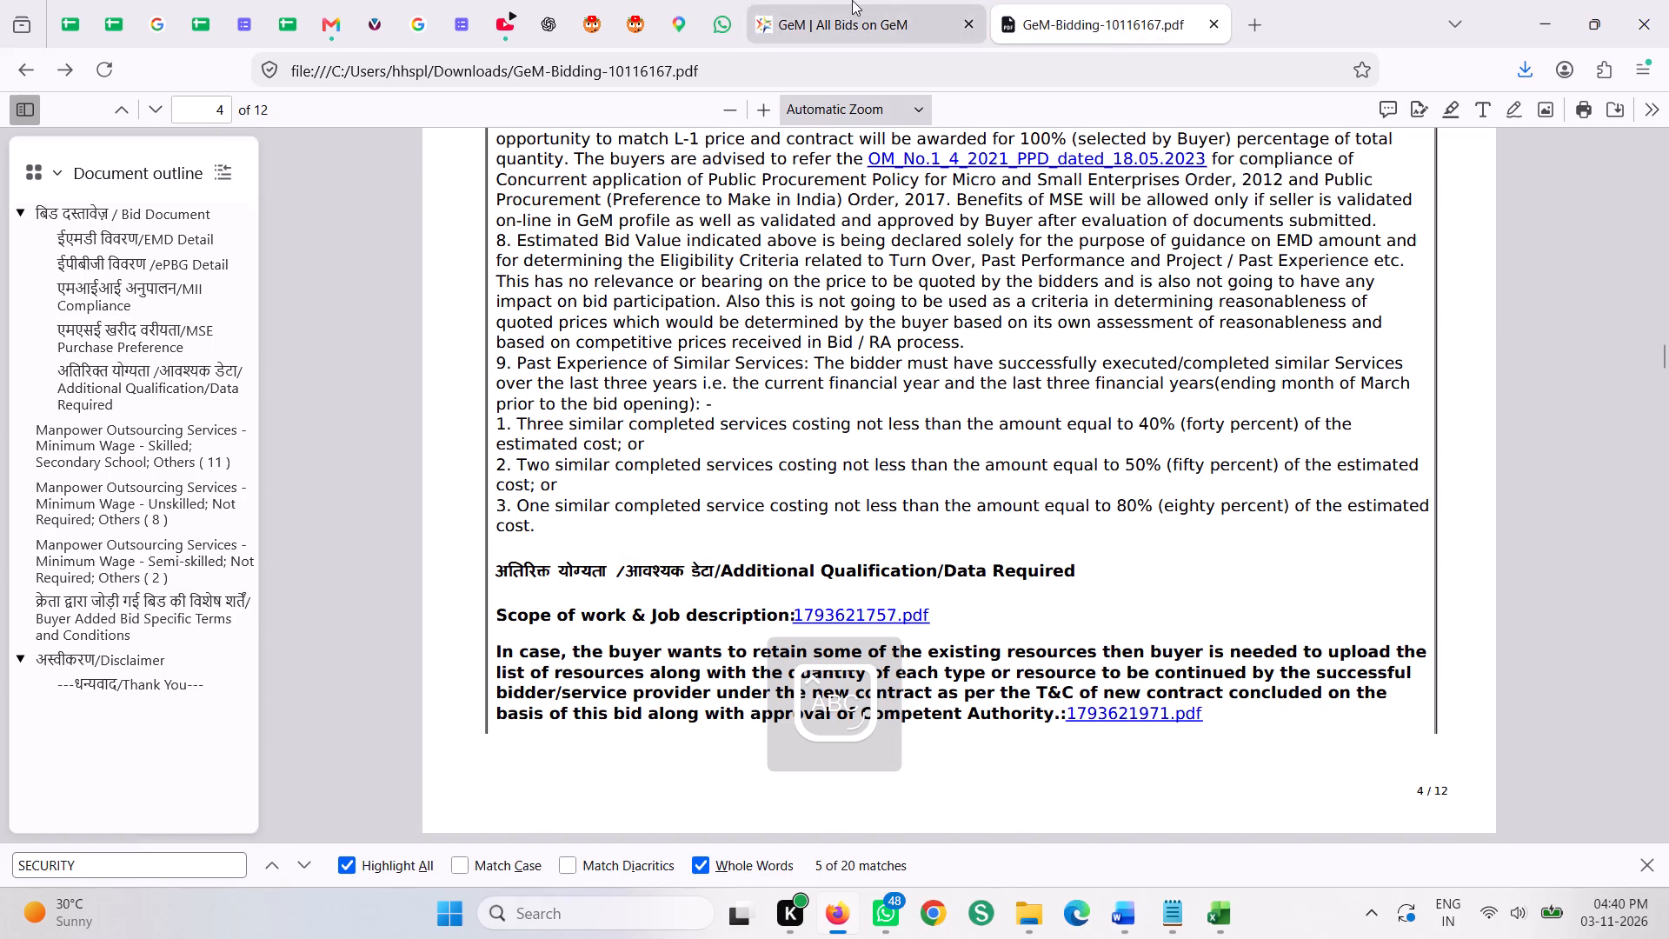
pyautogui.click(852, 0)
pyautogui.click(1097, 11)
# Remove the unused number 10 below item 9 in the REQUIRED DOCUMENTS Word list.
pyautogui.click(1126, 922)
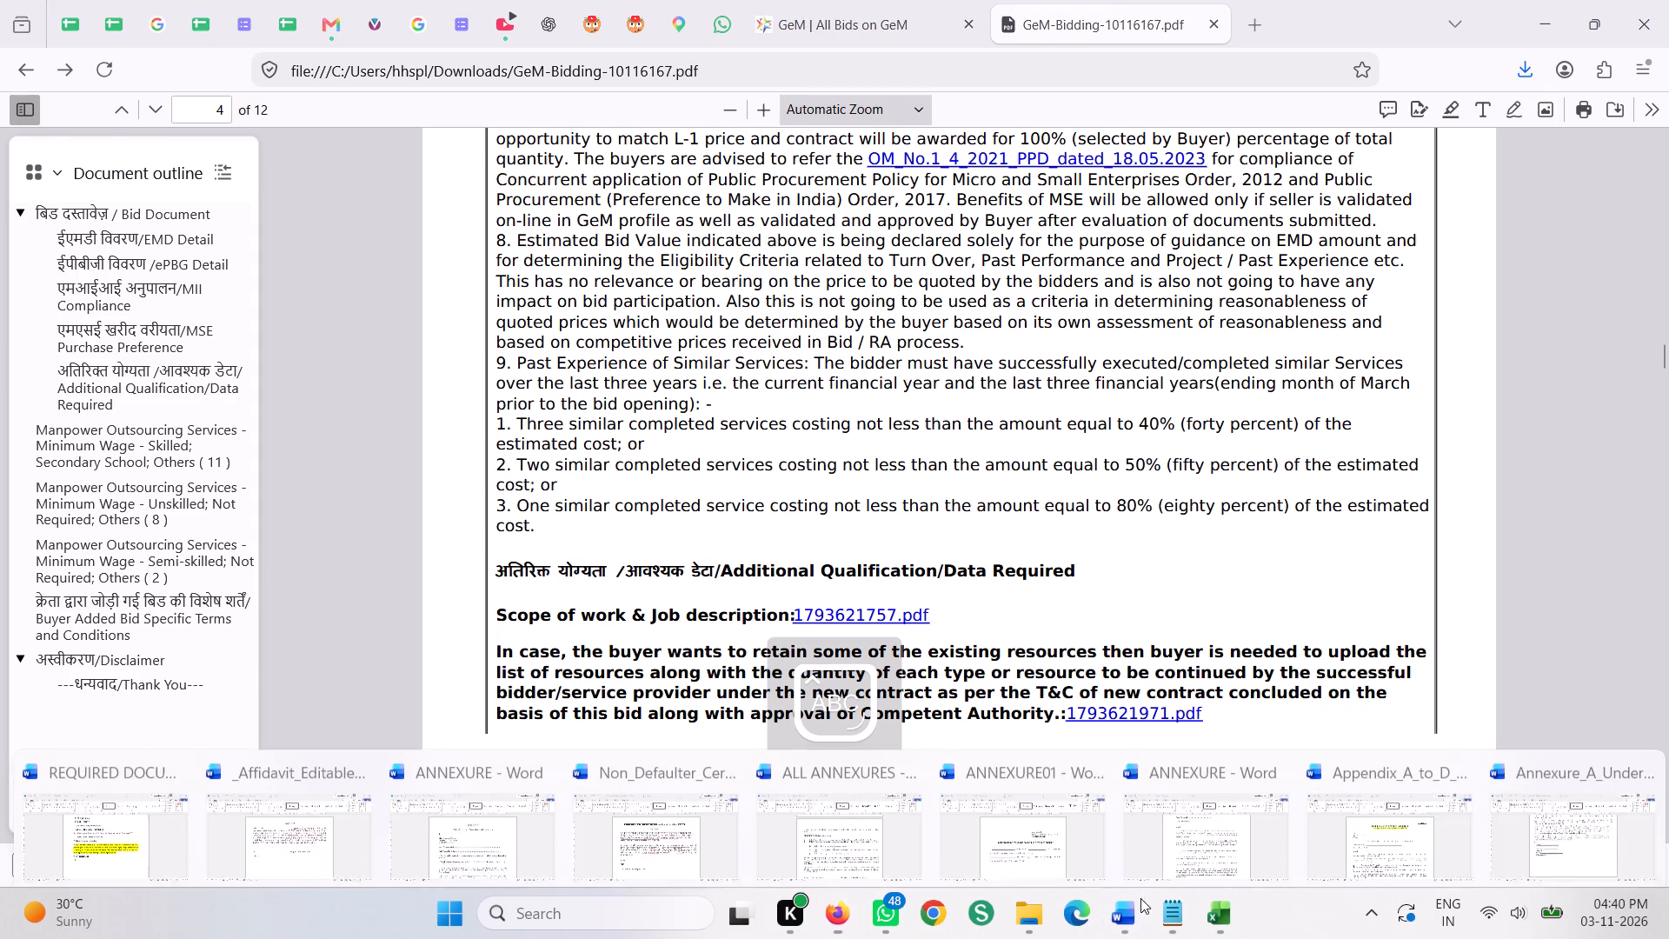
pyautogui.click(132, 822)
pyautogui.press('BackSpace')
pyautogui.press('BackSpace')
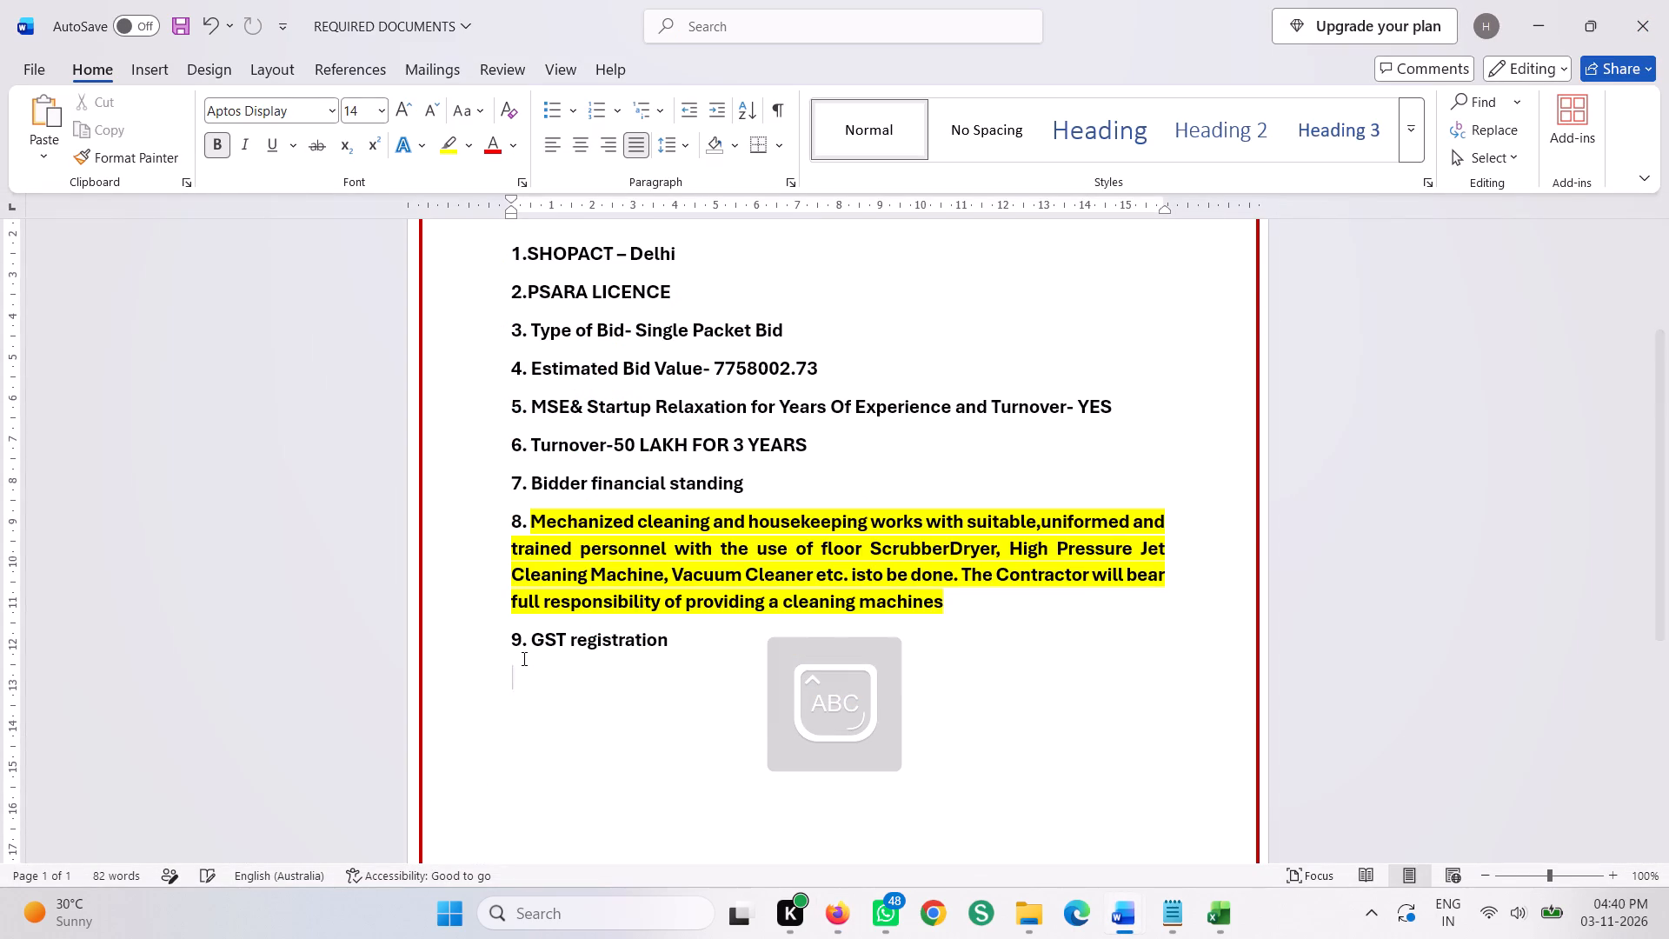
# Highlight PSARA LICENCE in item 2 of the list in yellow.
pyautogui.scroll(2, 522, 640)
pyautogui.moveTo(535, 481); pyautogui.dragTo(677, 481)
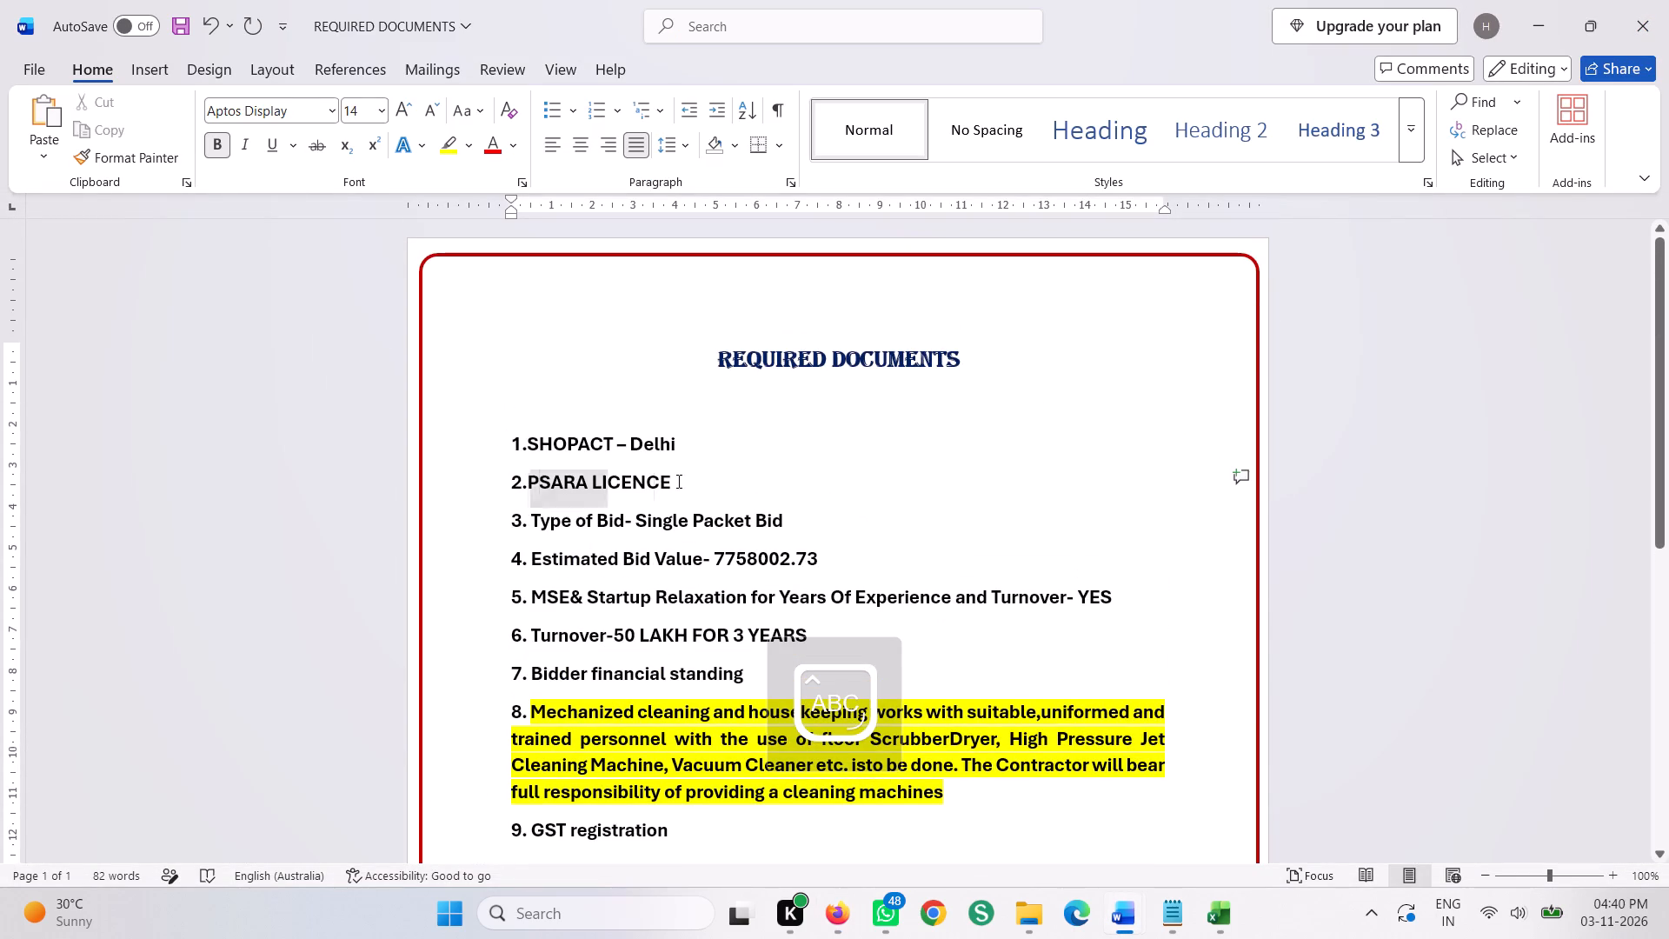
pyautogui.moveTo(677, 481); pyautogui.dragTo(689, 481)
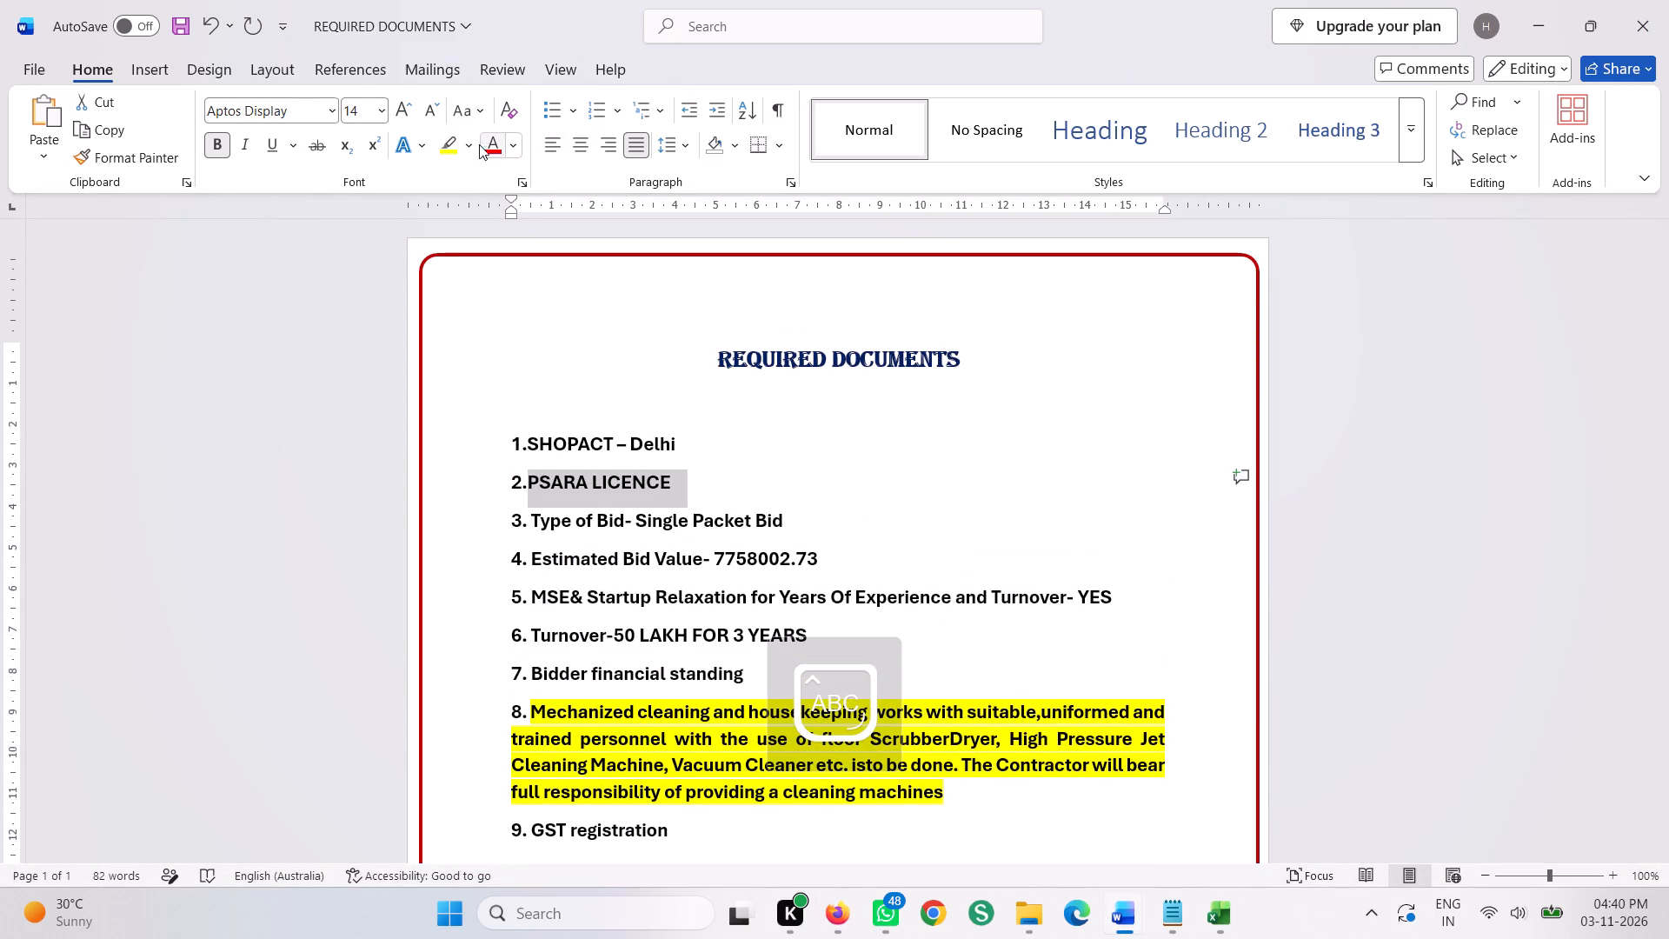
pyautogui.click(456, 153)
pyautogui.click(834, 580)
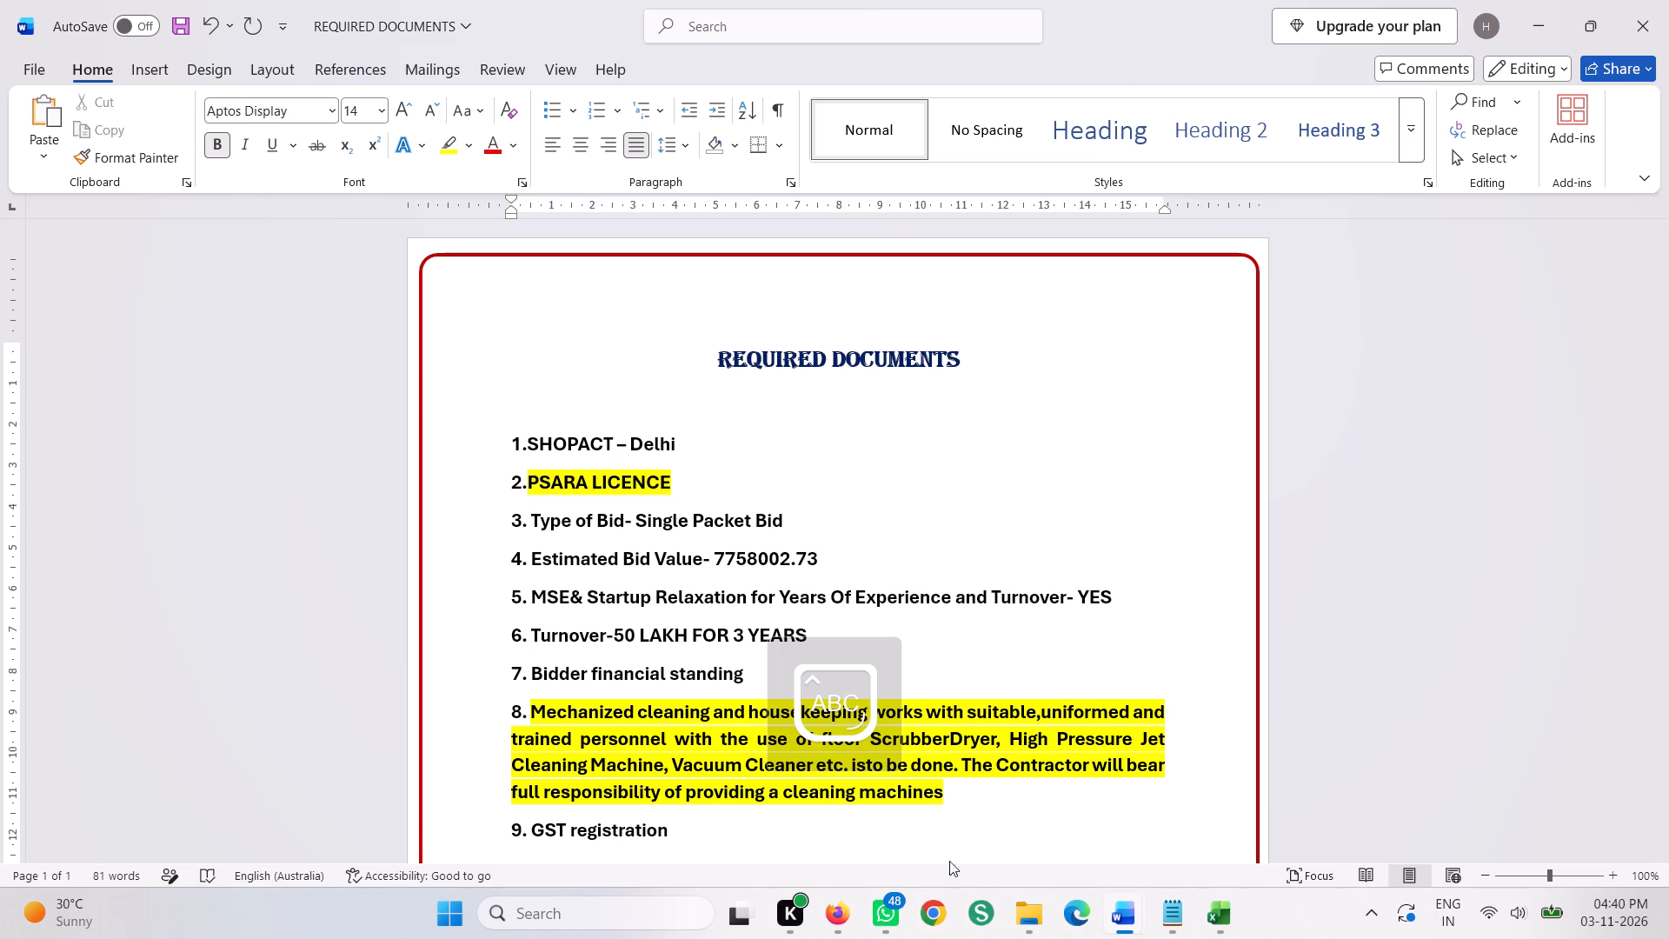
# Export the Word list as the PDF REQUIRED DOCUMENTS into DEV1's GEM2026B8230738 folder, and close the PDF once it opens.
pyautogui.click(37, 59)
pyautogui.click(79, 482)
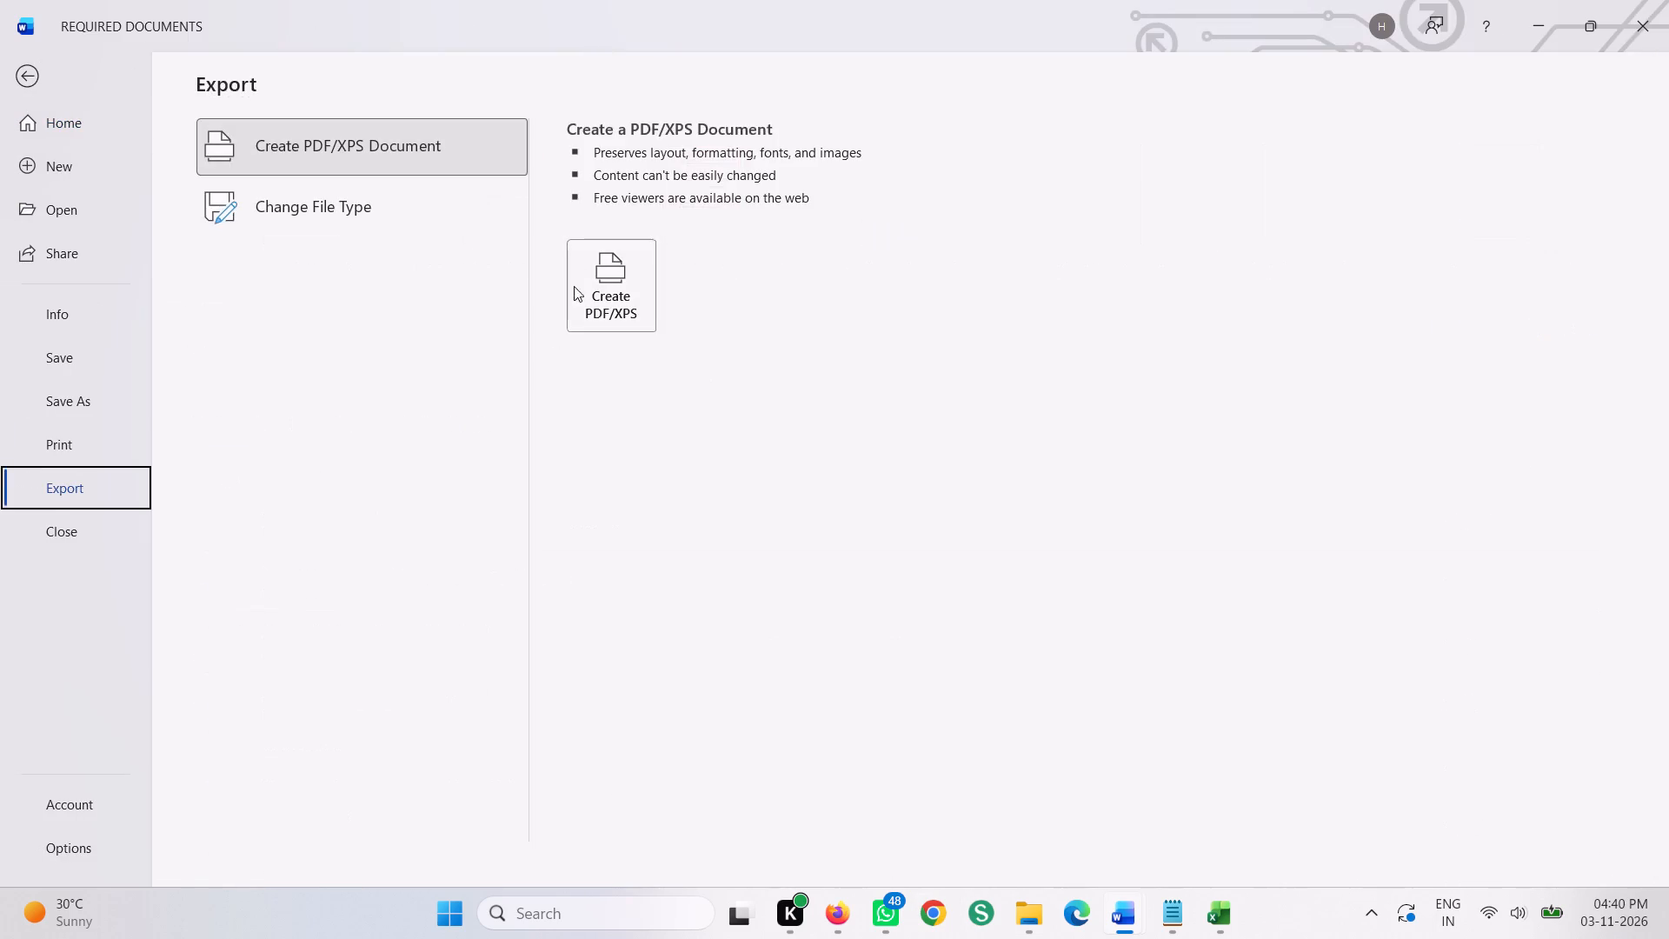
pyautogui.click(590, 269)
pyautogui.scroll(5, 118, 253)
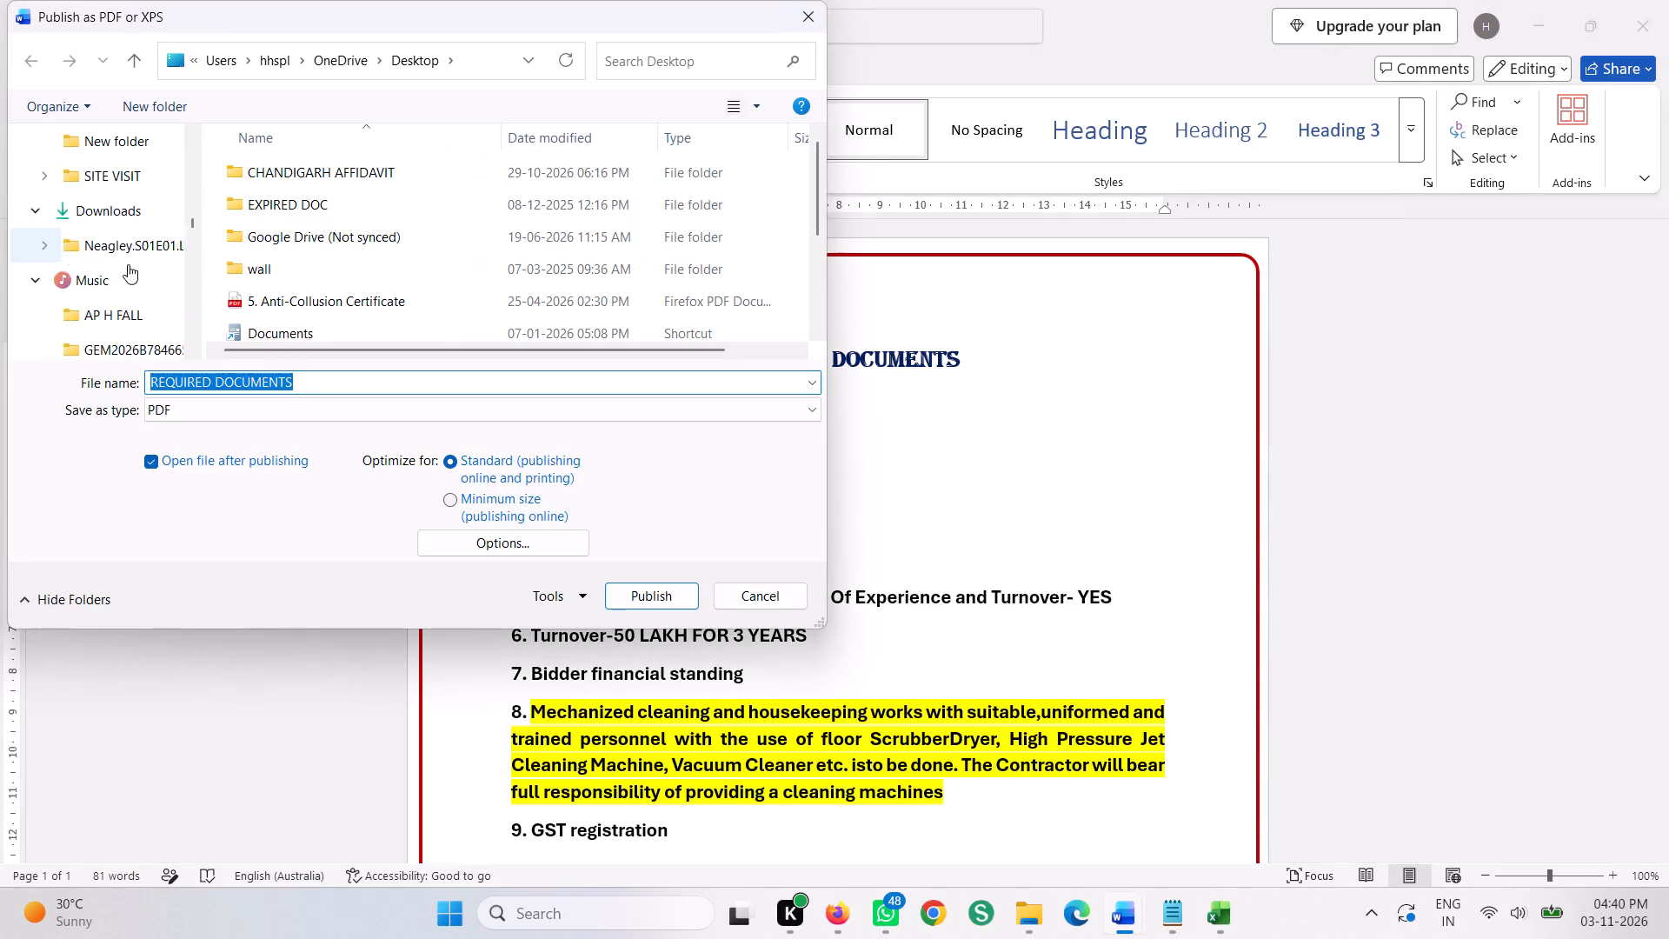
pyautogui.scroll(9, 128, 264)
pyautogui.click(110, 319)
pyautogui.scroll(7, 263, 243)
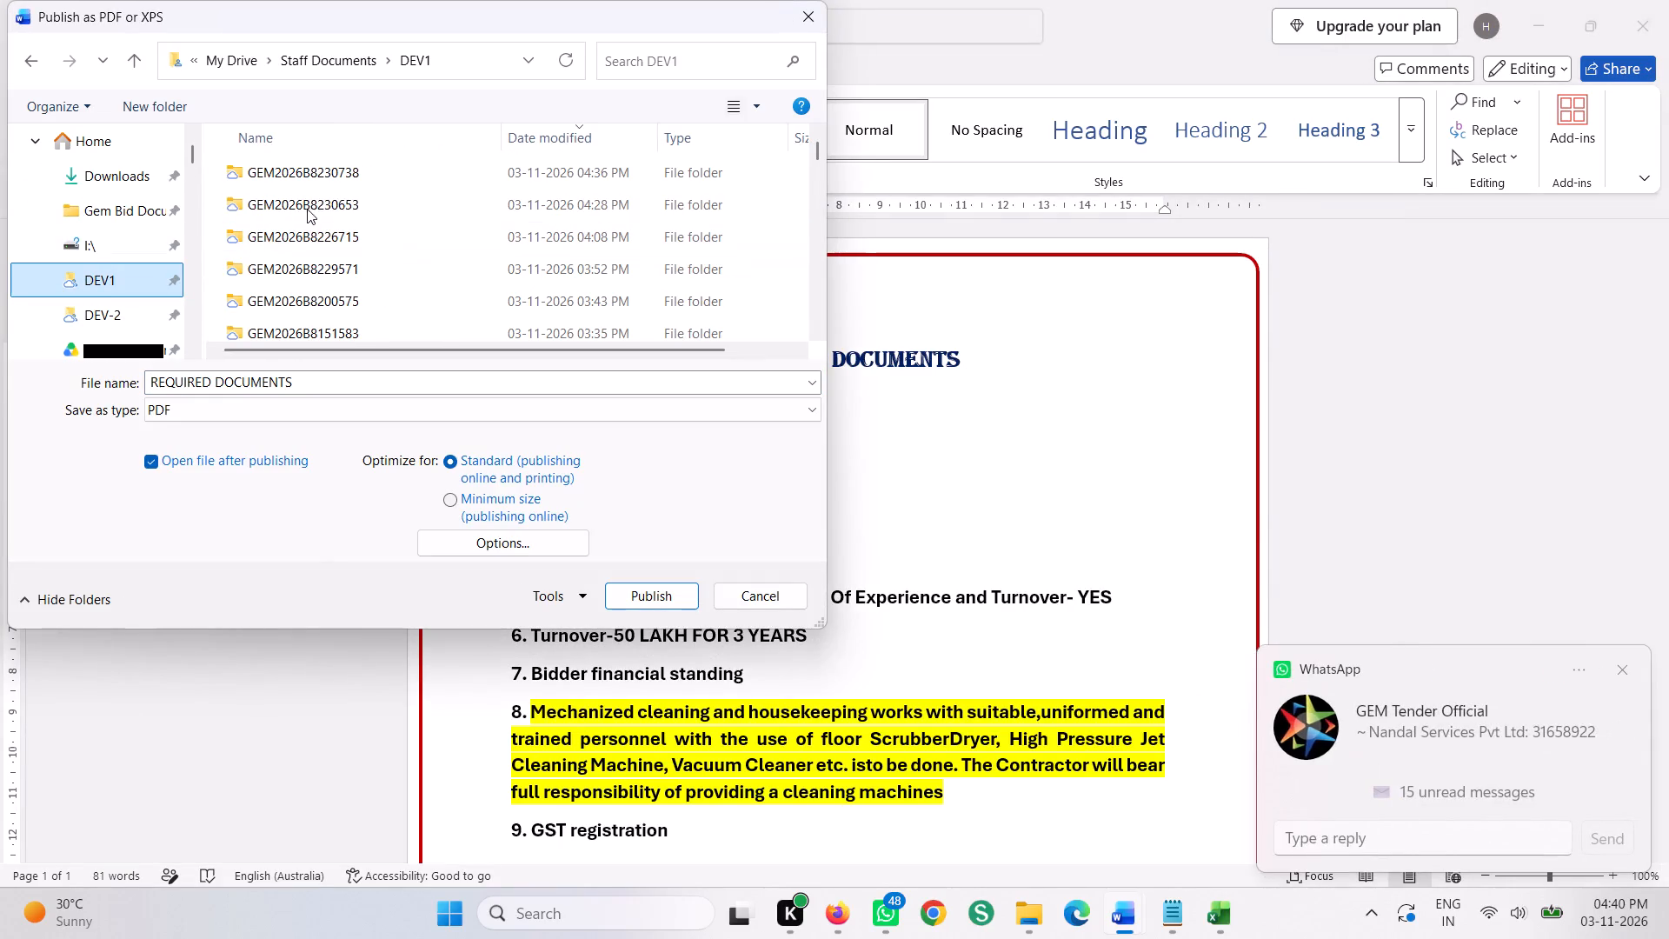
pyautogui.scroll(1, 307, 209)
pyautogui.doubleClick(338, 176)
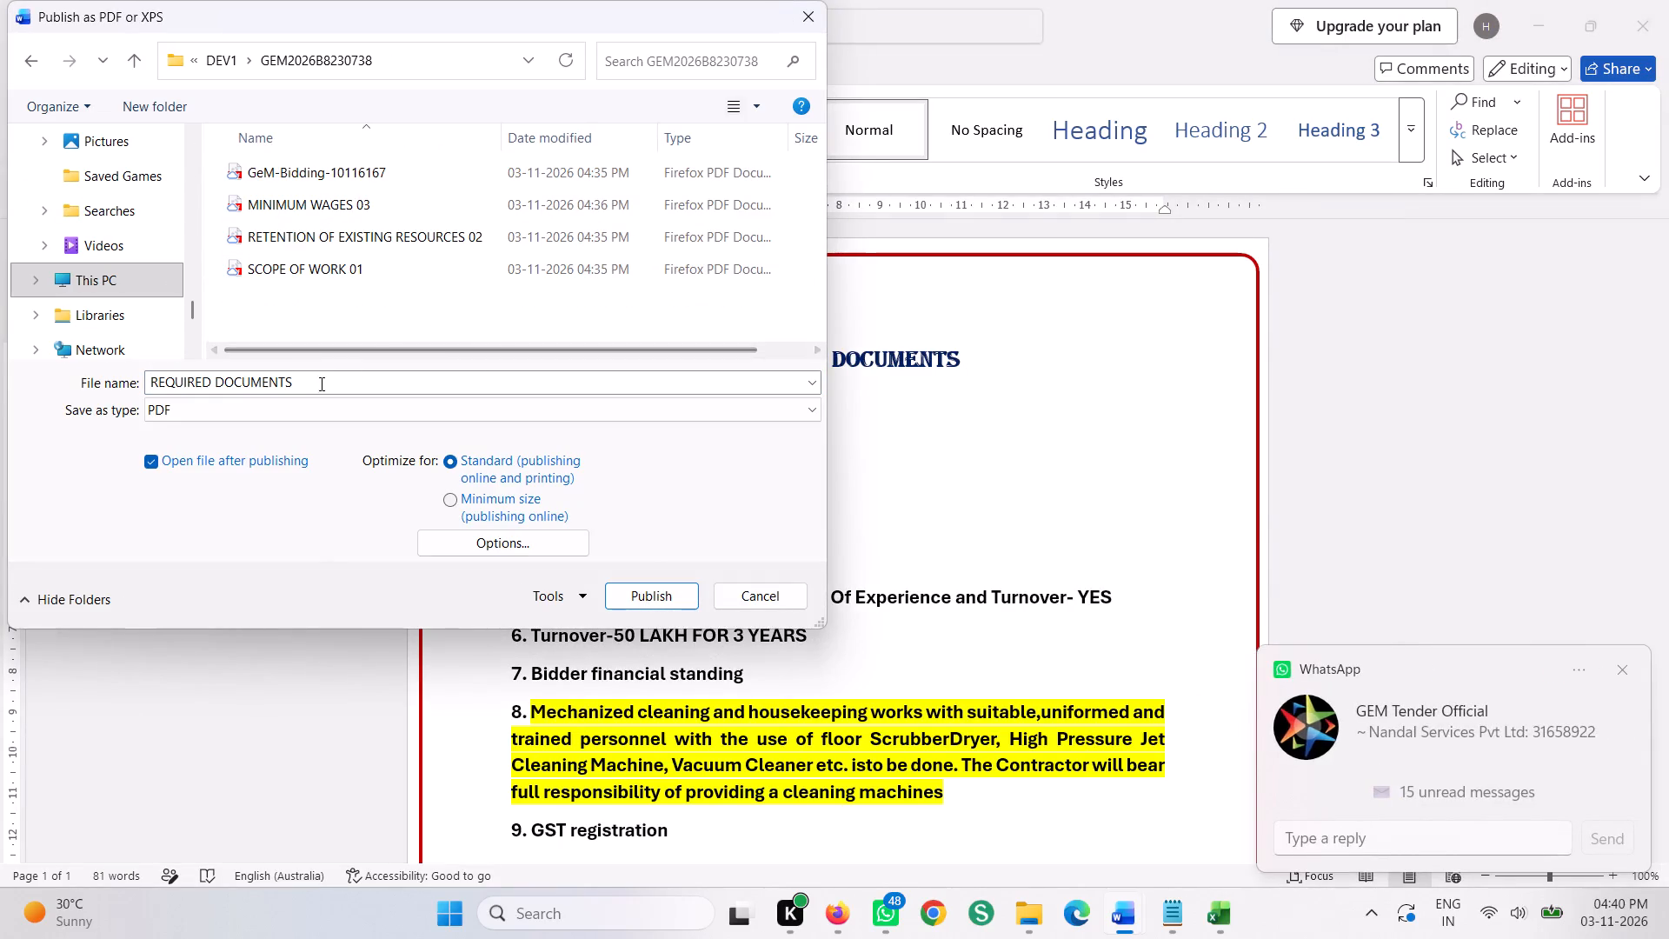
pyautogui.click(321, 383)
pyautogui.click(630, 589)
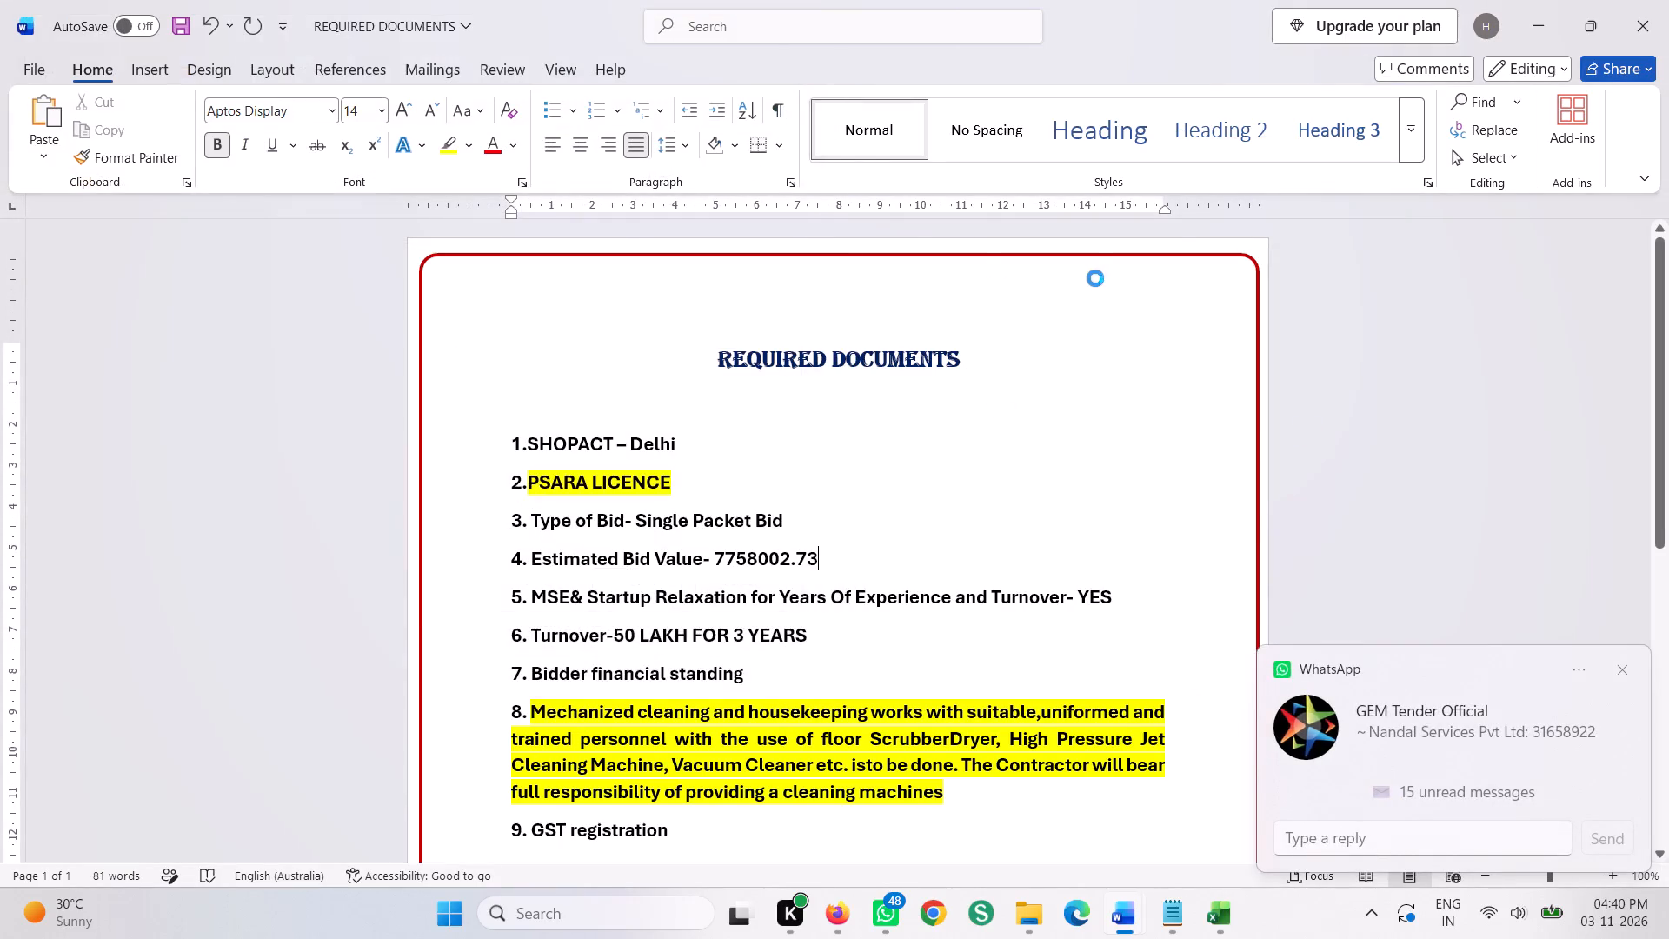
pyautogui.click(1273, 0)
pyautogui.click(1379, 23)
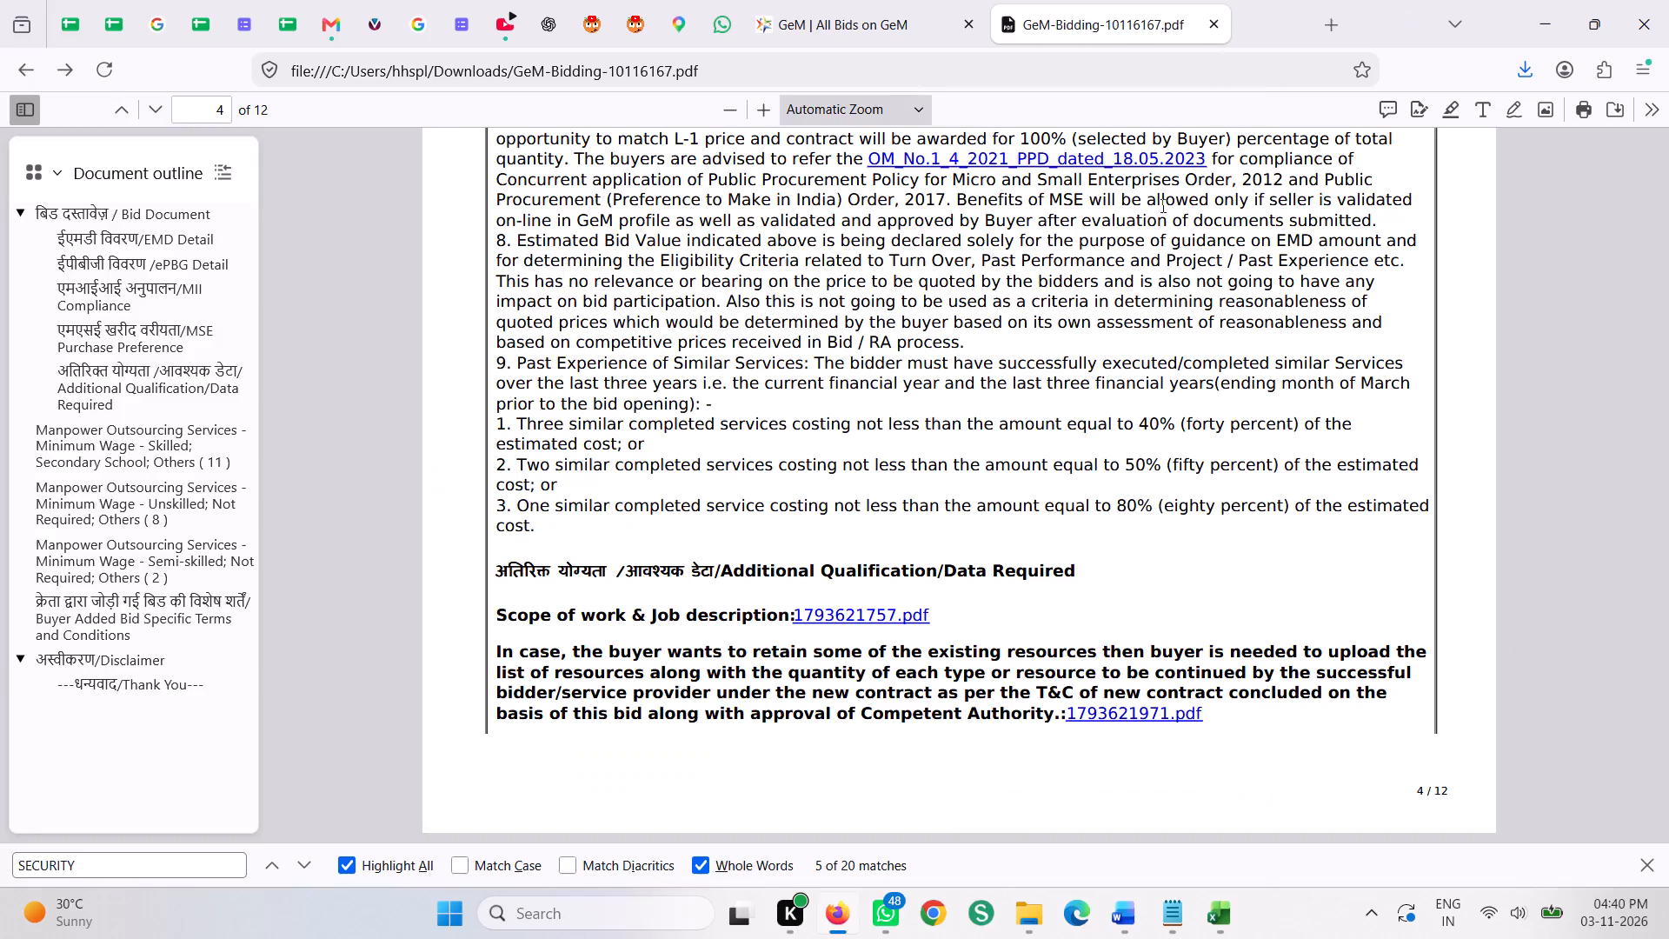
# Check the files in the GEM2026B8230738 folder and go back up to DEV1.
pyautogui.click(1035, 912)
pyautogui.click(340, 219)
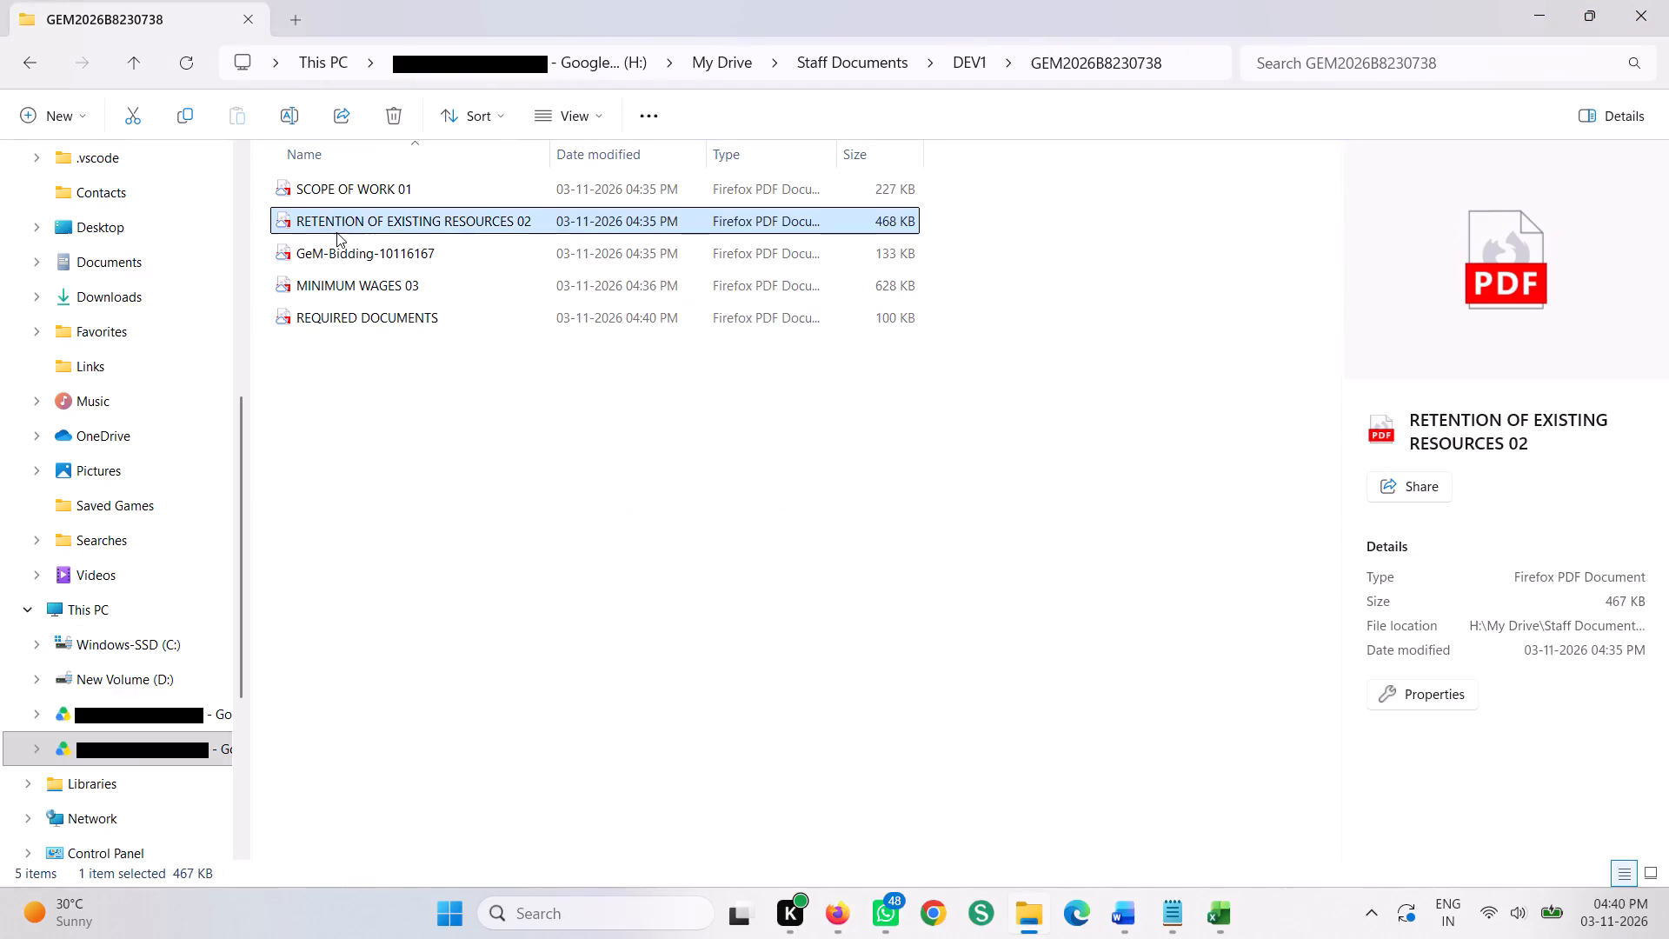
pyautogui.click(330, 250)
pyautogui.click(334, 277)
pyautogui.click(340, 302)
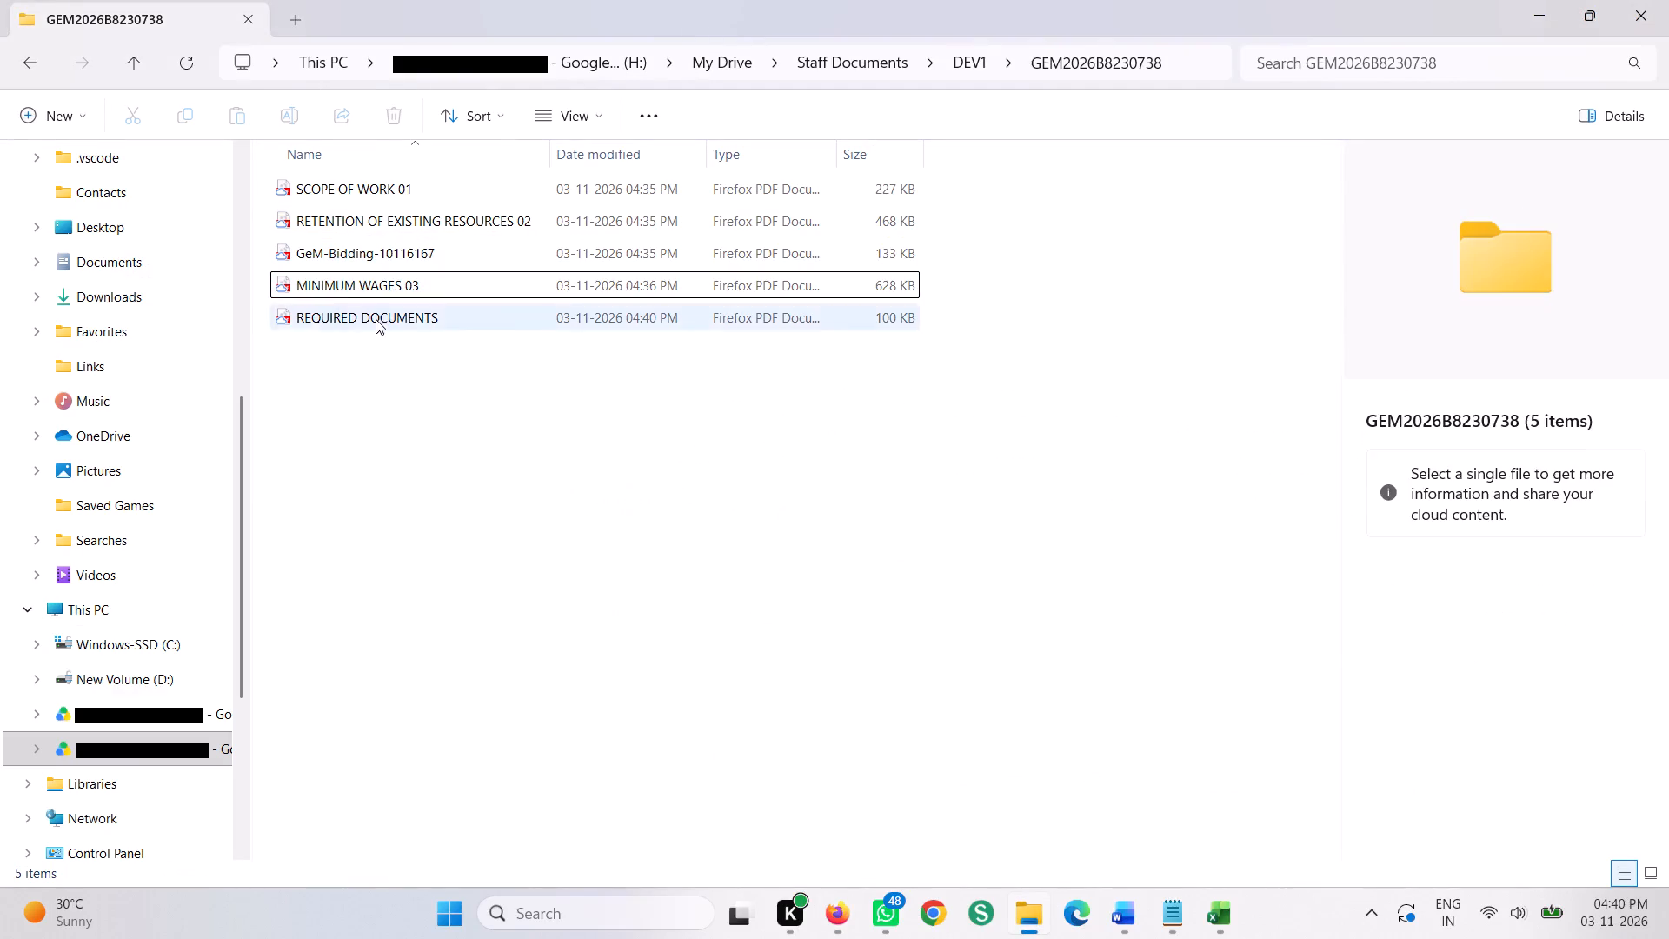
pyautogui.click(376, 319)
pyautogui.click(140, 67)
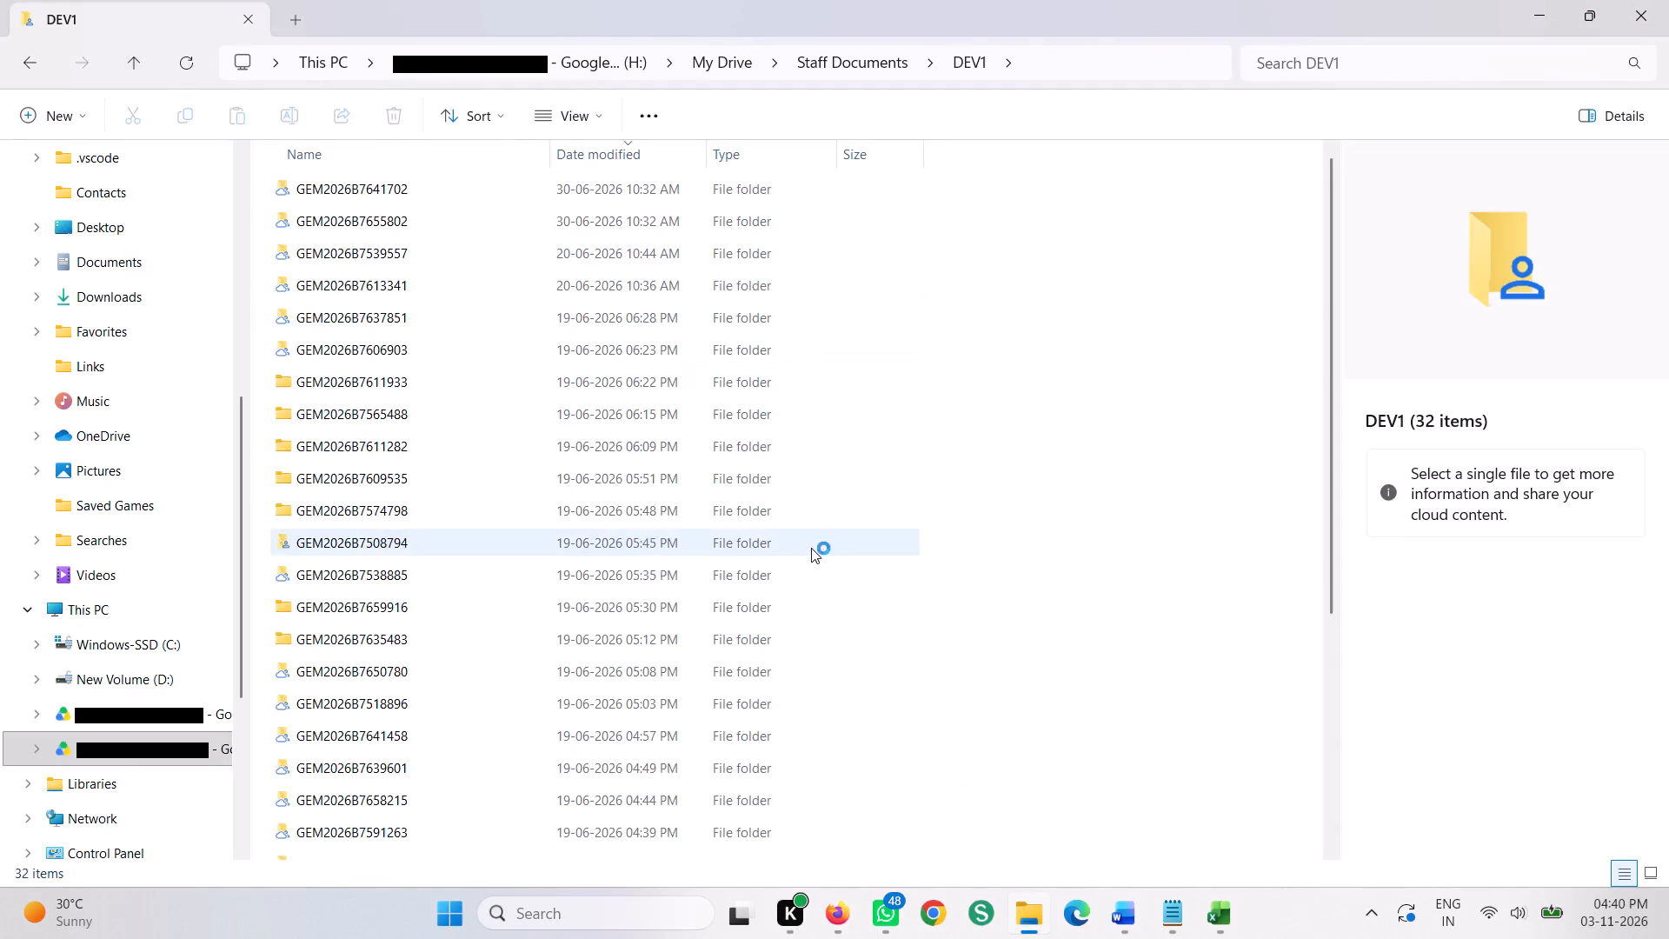
# Switch to Firefox and close the finished bid document GeM-Bidding-10116167.pdf.
pyautogui.click(838, 915)
pyautogui.click(1137, 0)
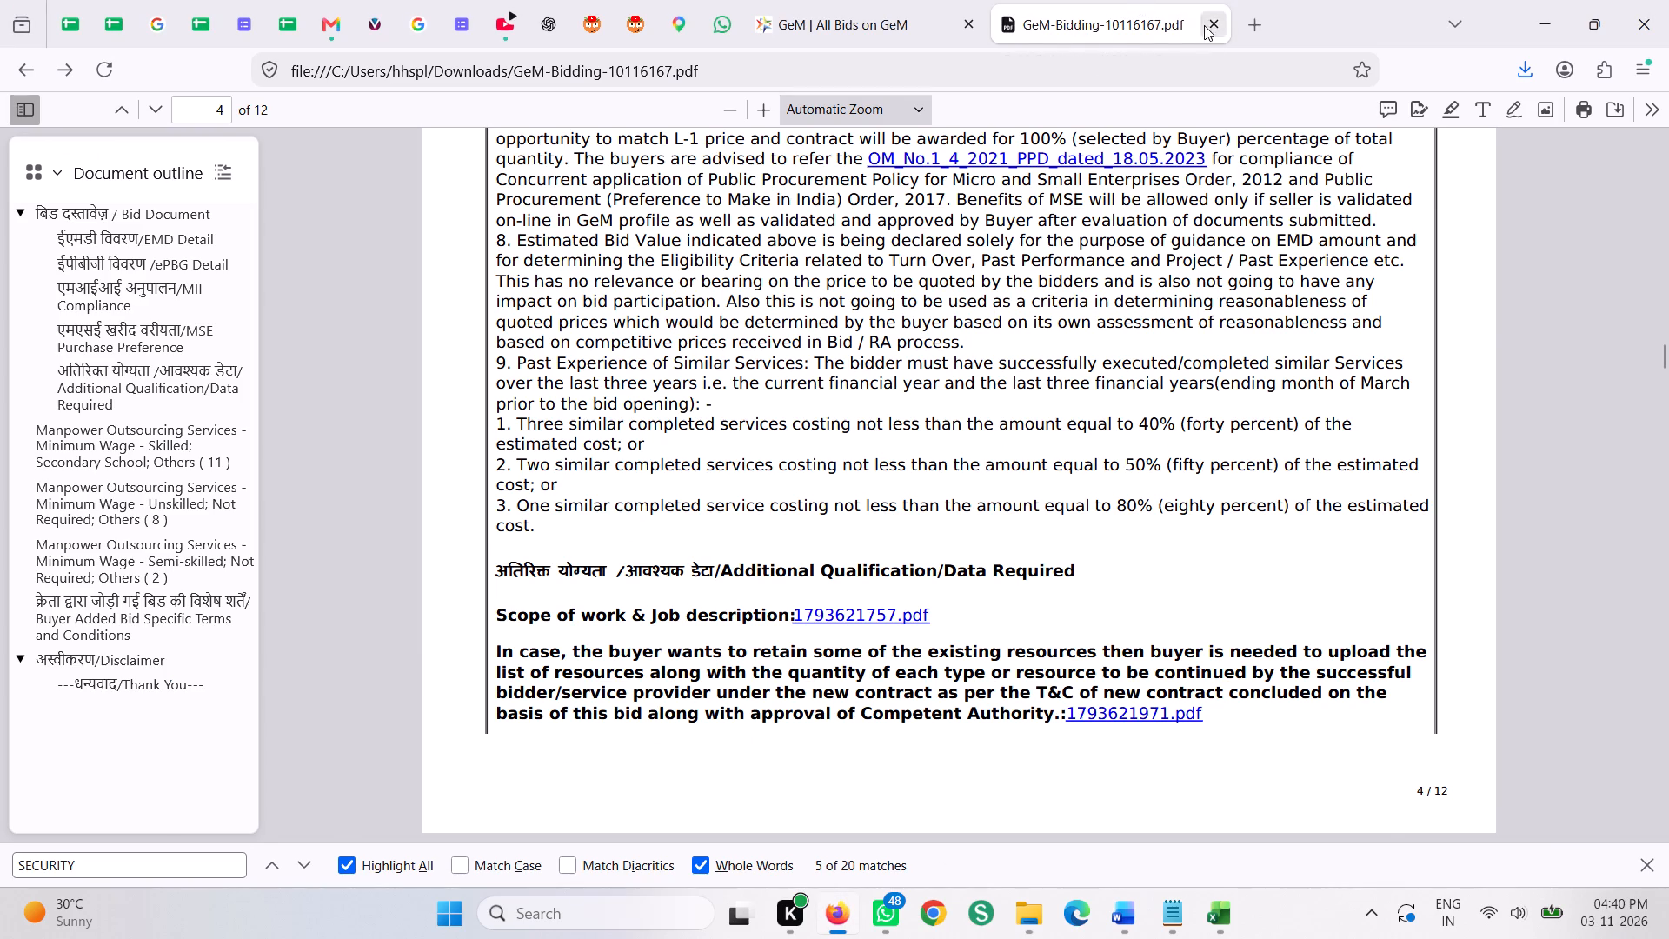
pyautogui.click(1207, 23)
# Copy GEM/2026/B/8229931 from the Daily Tender Sheet, search the GeM bid listing for it and open its bid document.
pyautogui.click(289, 28)
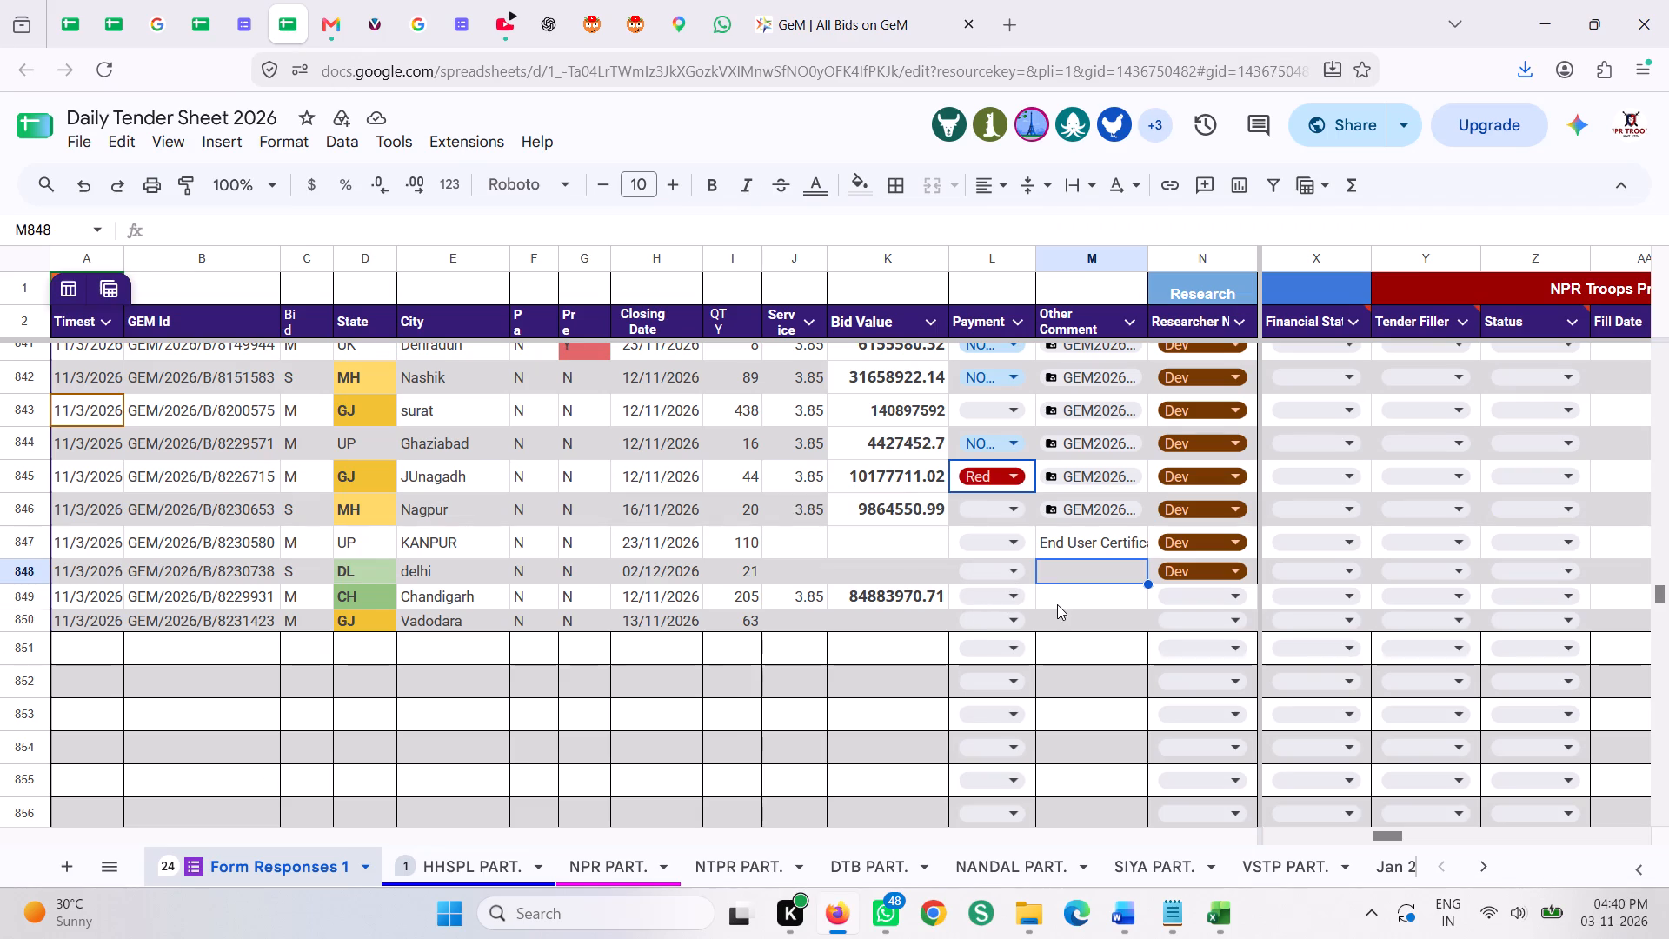
pyautogui.click(1055, 598)
pyautogui.click(256, 599)
pyautogui.hotkey('ctrl', 'c')
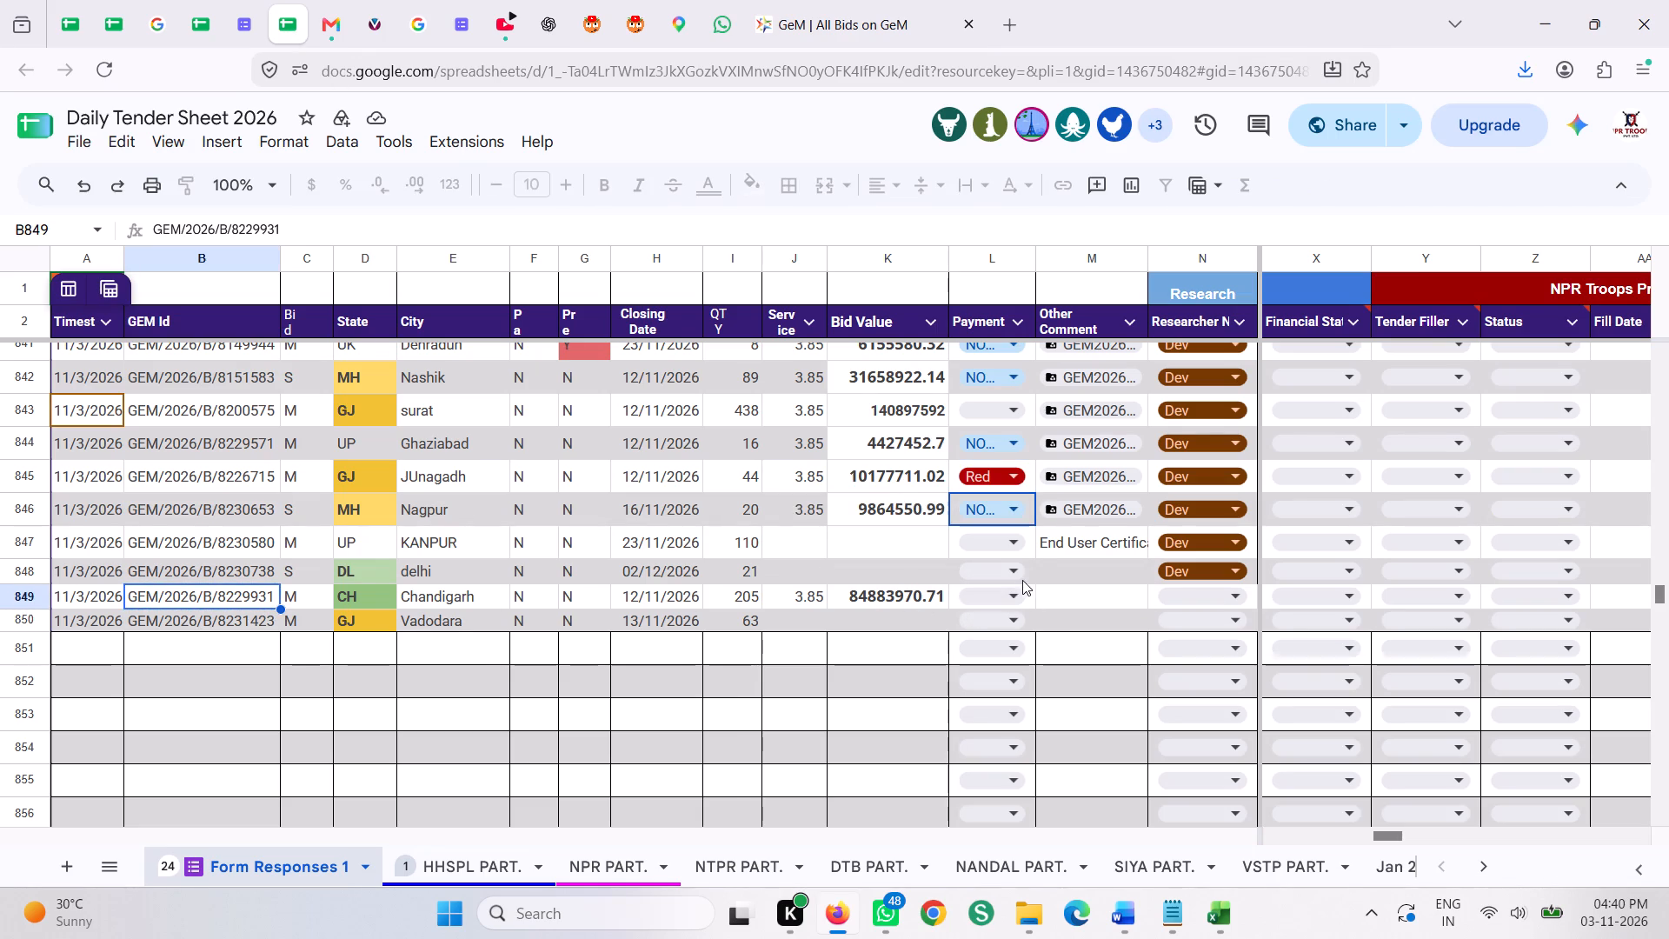
pyautogui.click(1057, 591)
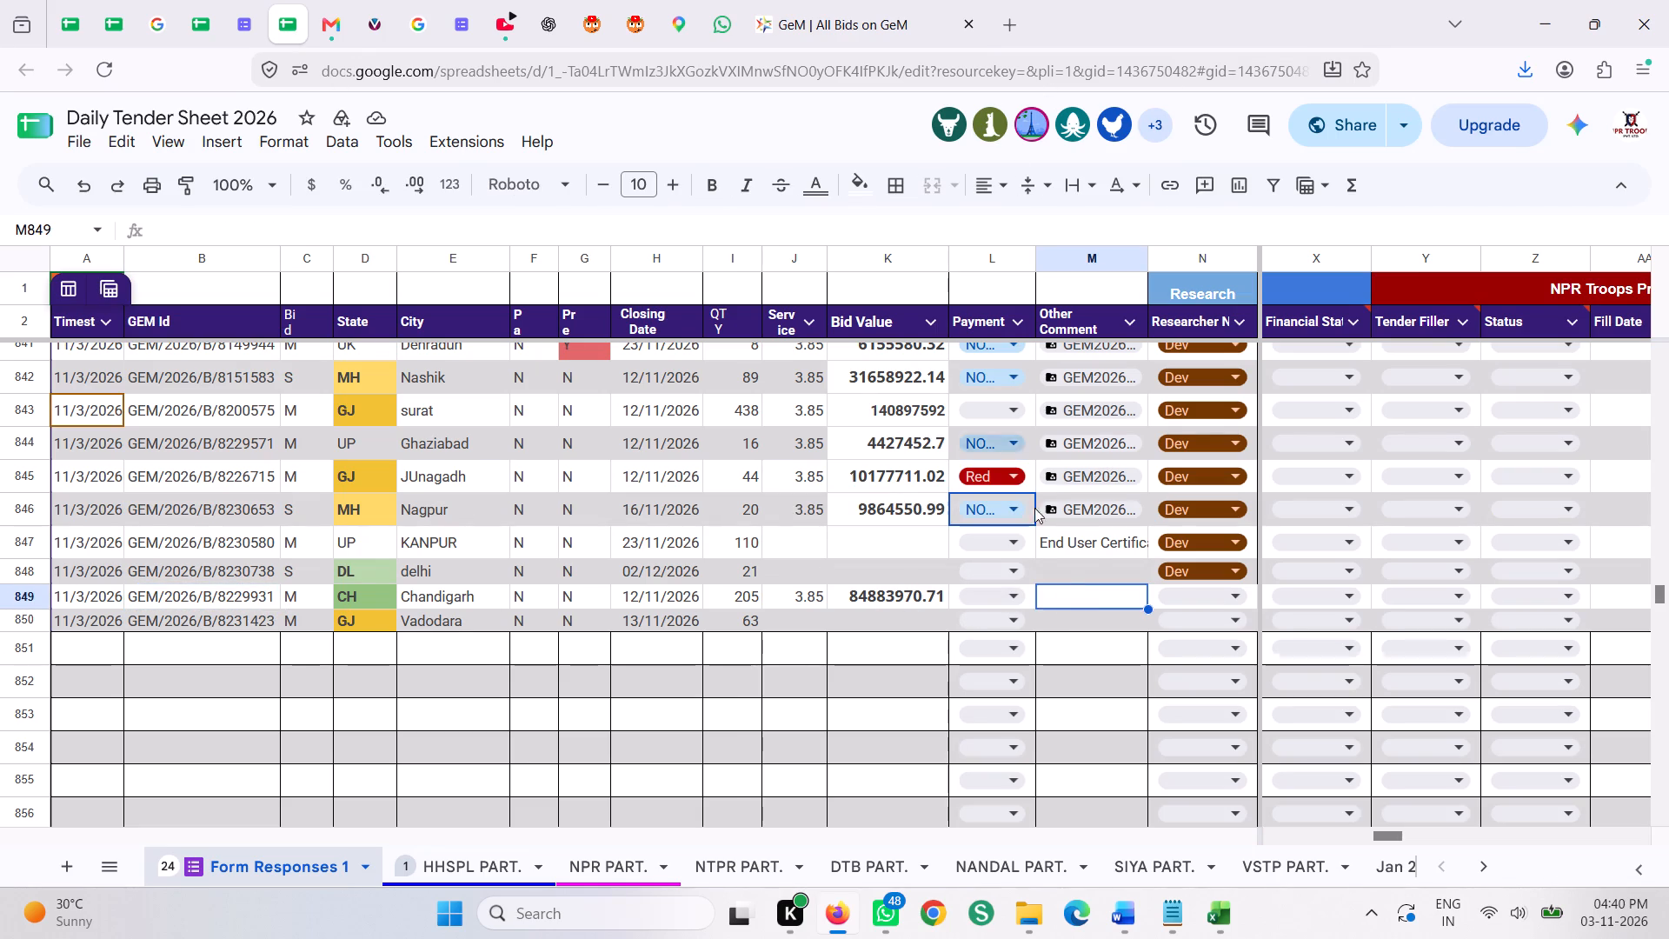
pyautogui.click(1057, 576)
pyautogui.click(869, 0)
pyautogui.moveTo(1299, 356); pyautogui.dragTo(1091, 348)
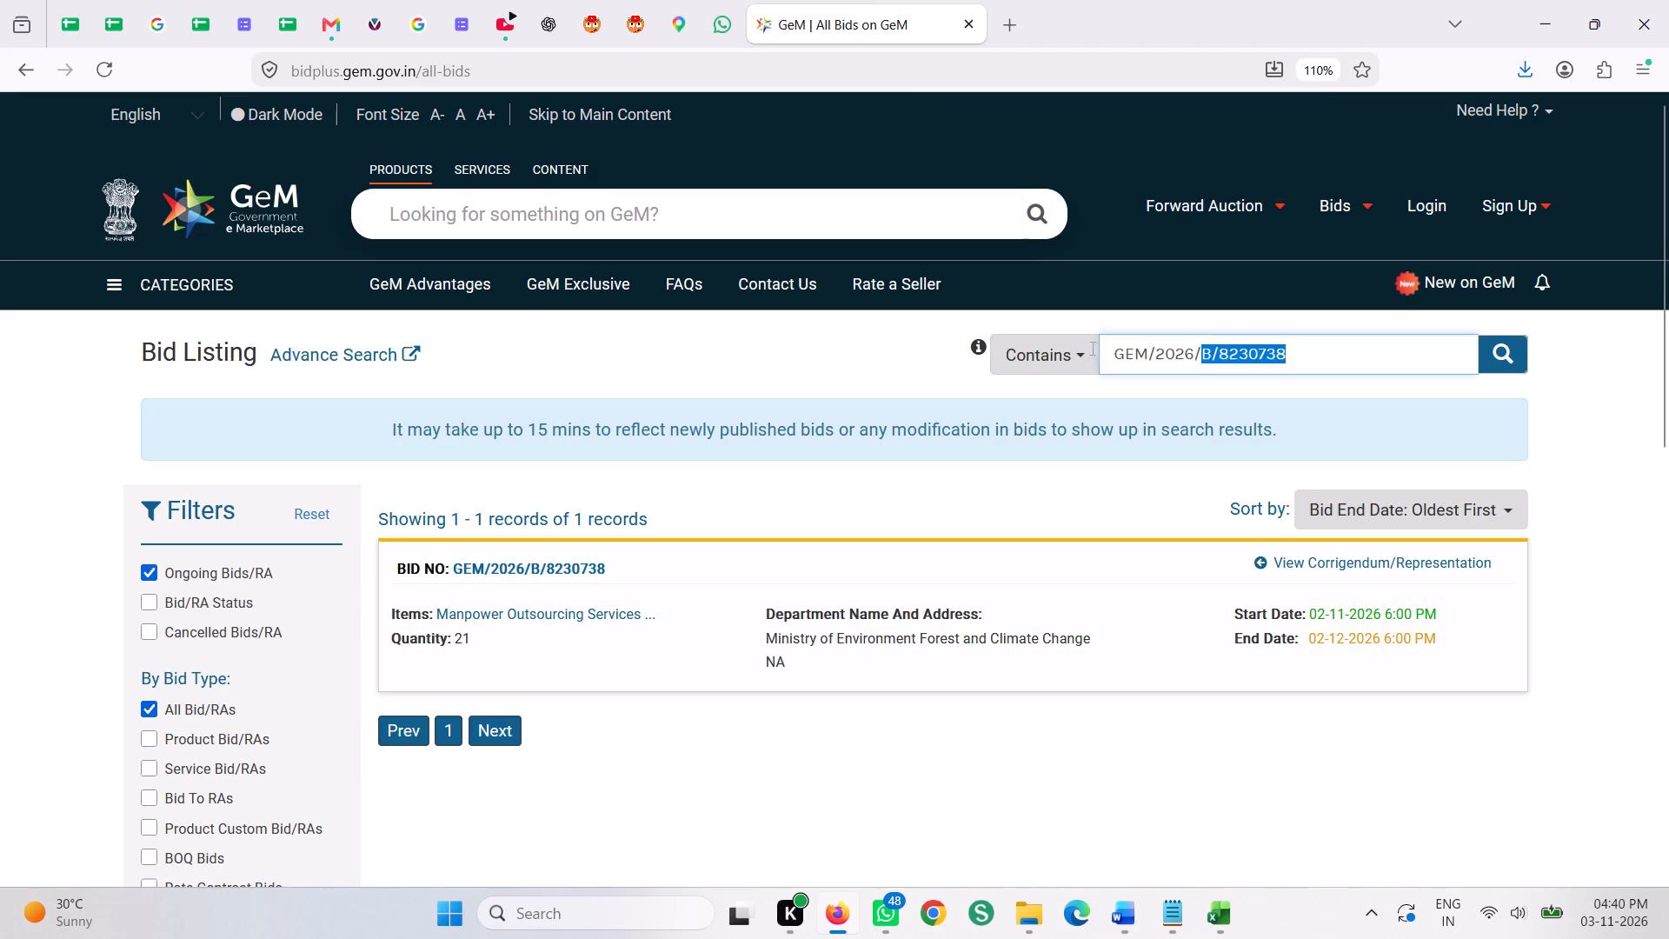
pyautogui.moveTo(1091, 348); pyautogui.dragTo(1034, 348)
pyautogui.hotkey('ctrl', 'v')
pyautogui.press('Return')
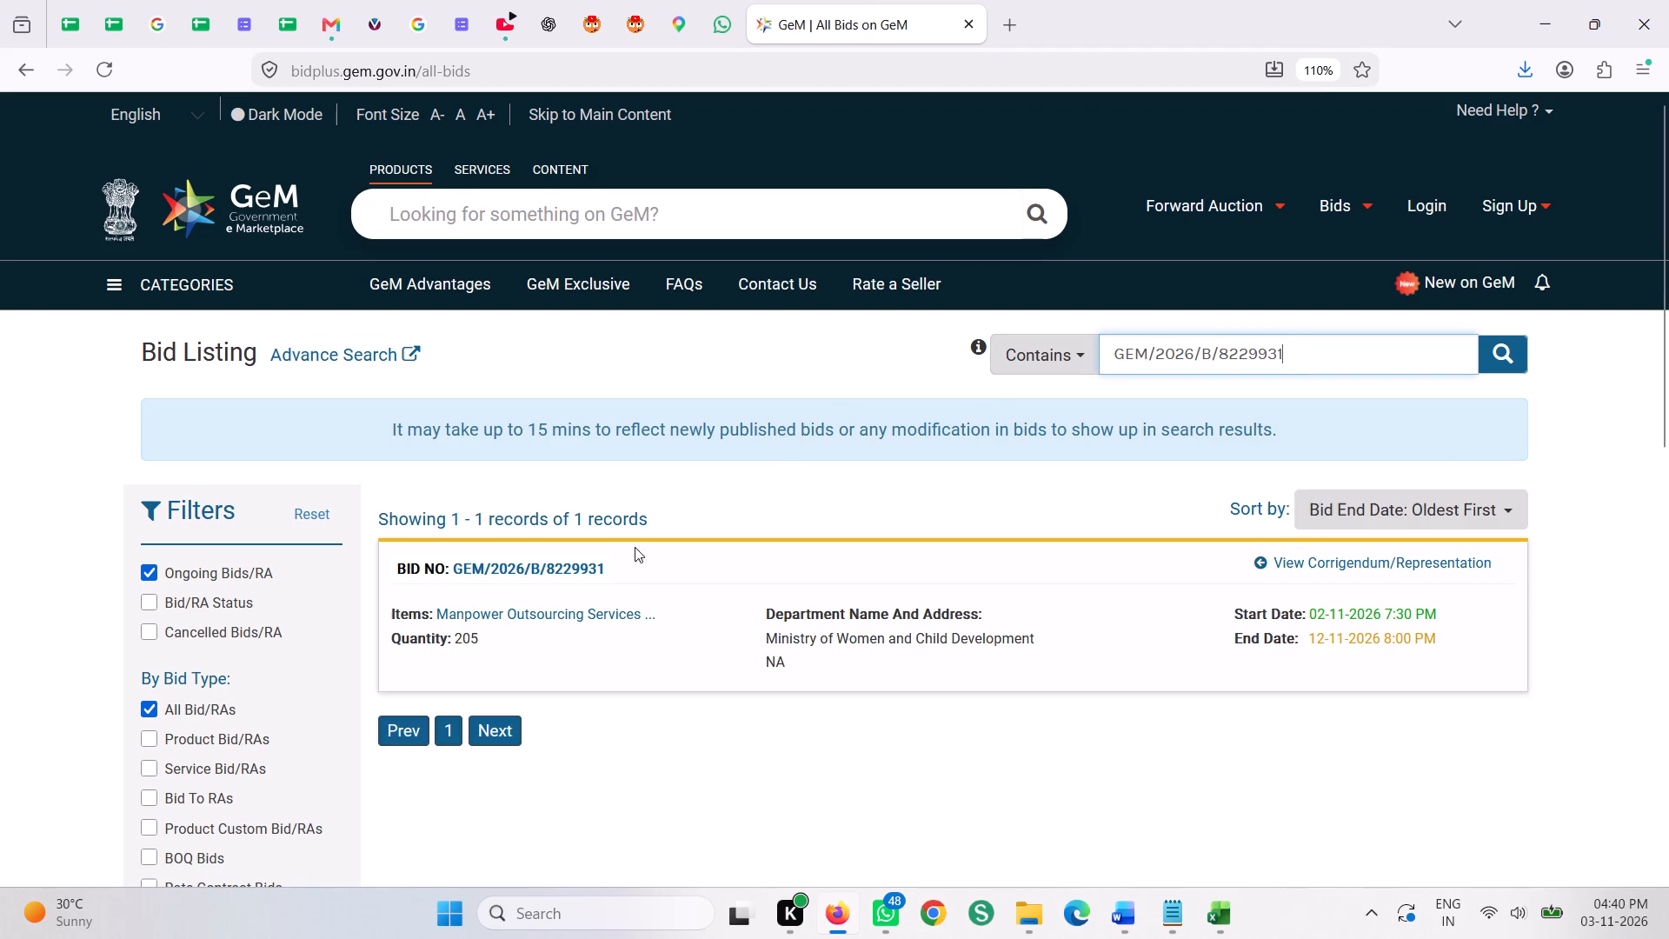
pyautogui.click(604, 567)
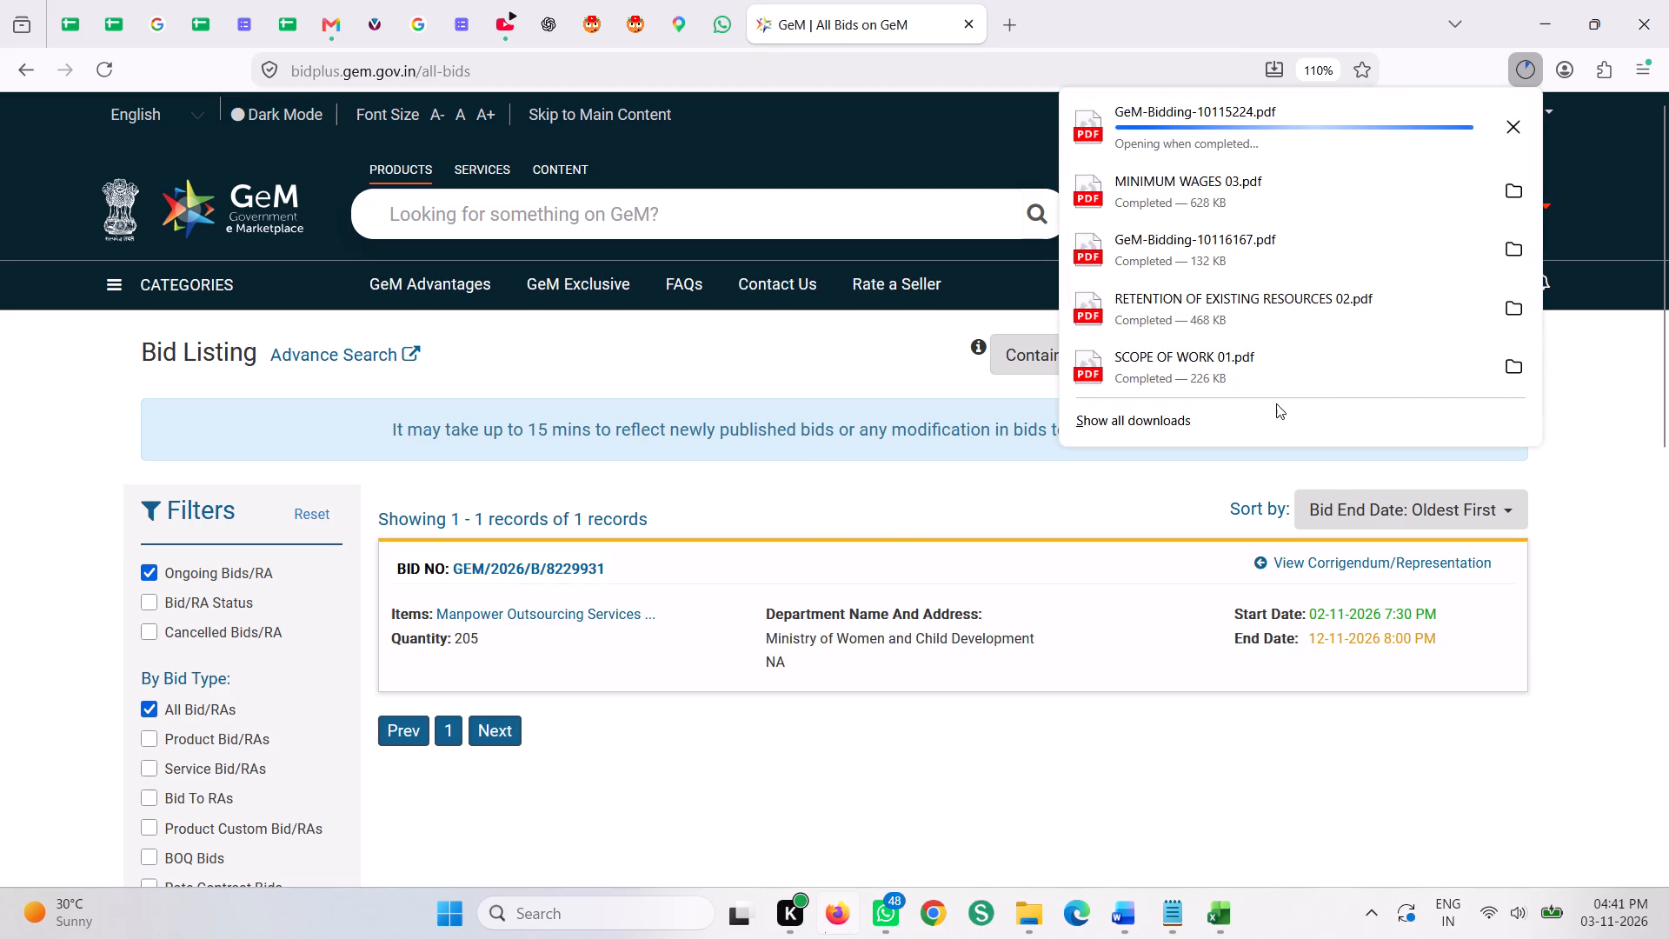
pyautogui.click(731, 486)
# Search the new bid document for SECURITY and step through the matches.
pyautogui.scroll(-1, 941, 541)
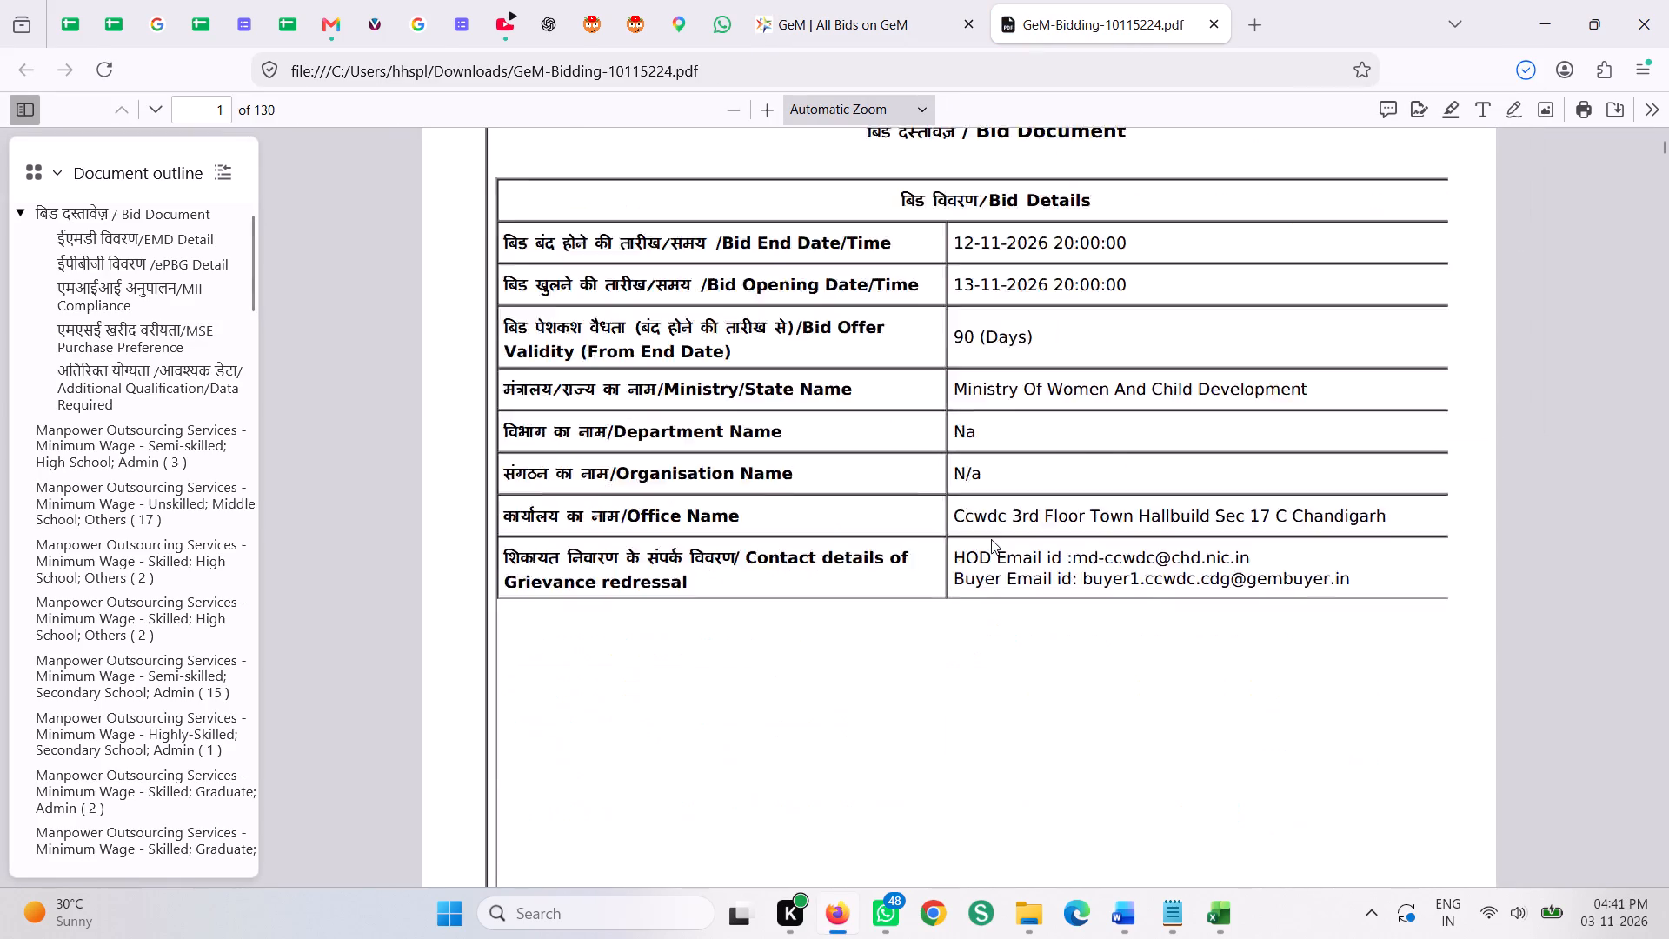
pyautogui.click(993, 538)
pyautogui.scroll(2, 993, 538)
pyautogui.scroll(-3, 994, 538)
pyautogui.hotkey('ctrl', 'f')
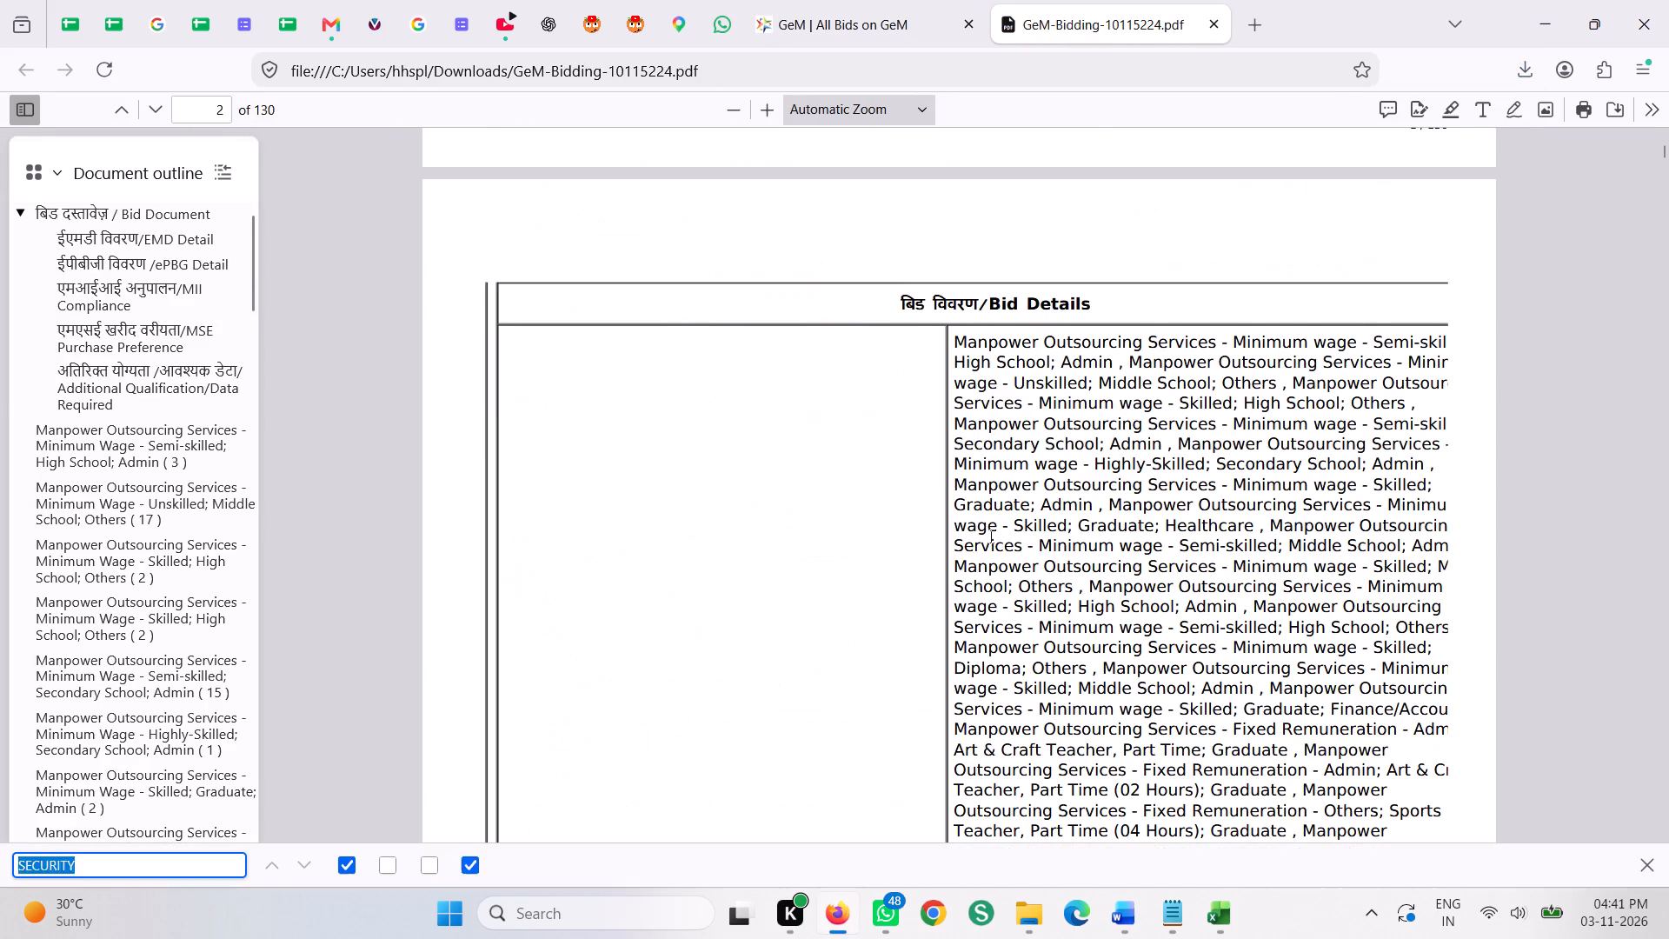
pyautogui.write('SEC')
pyautogui.write('URITY')
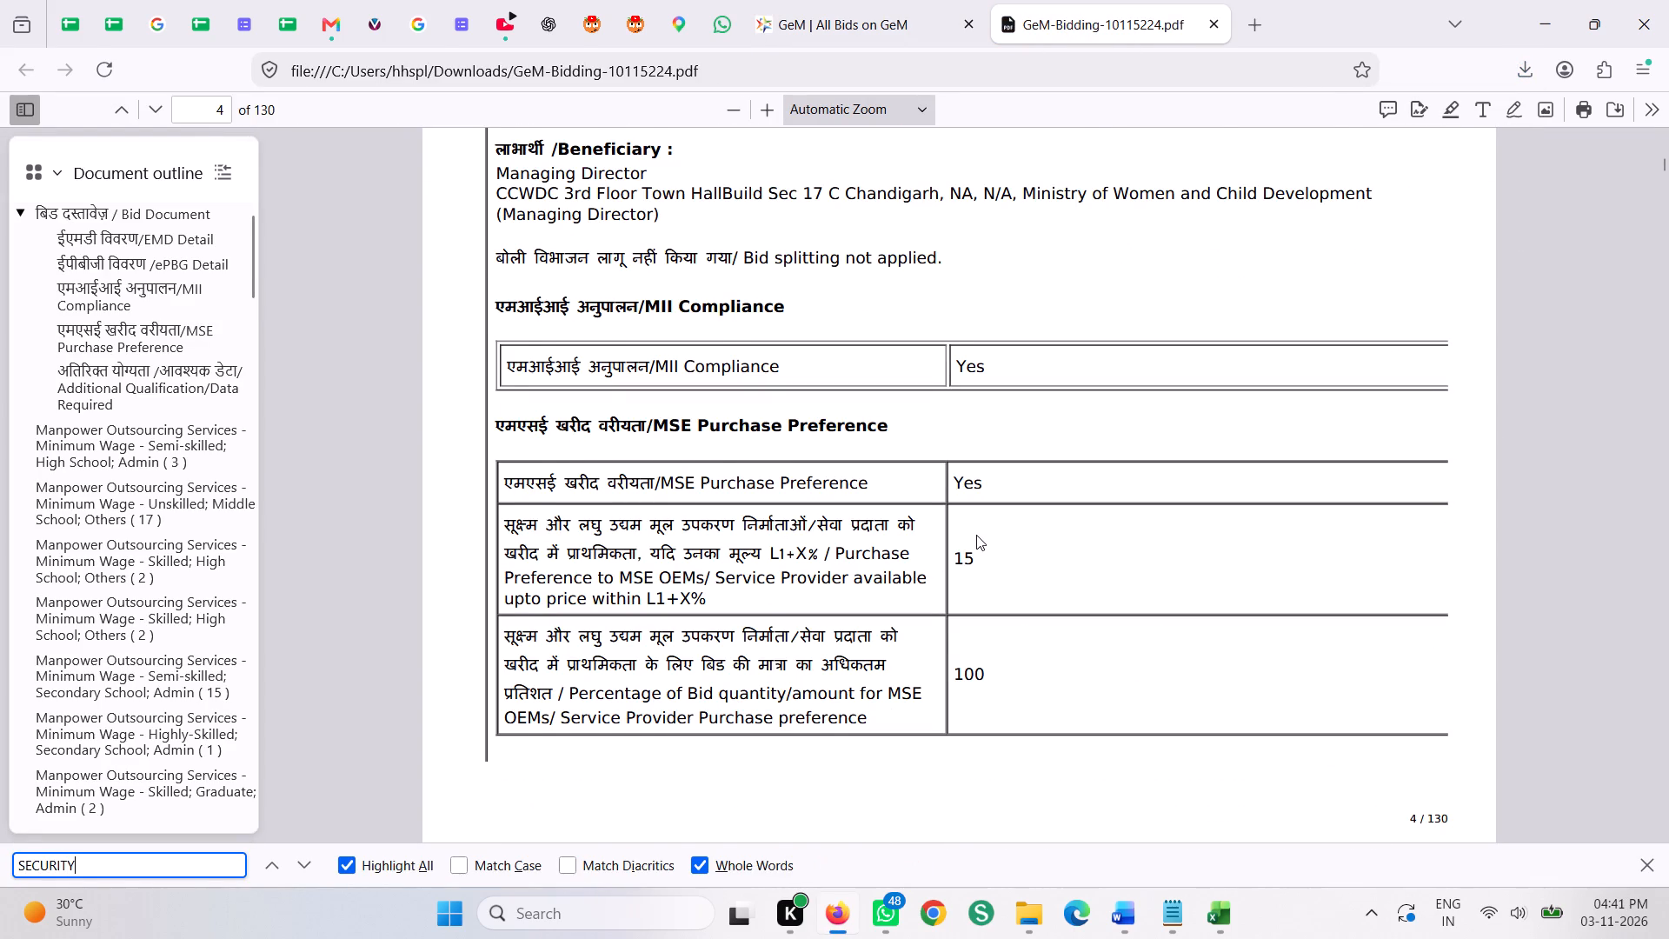
pyautogui.press('Return')
pyautogui.press('Return')
pyautogui.press('Return')
pyautogui.press('Return')
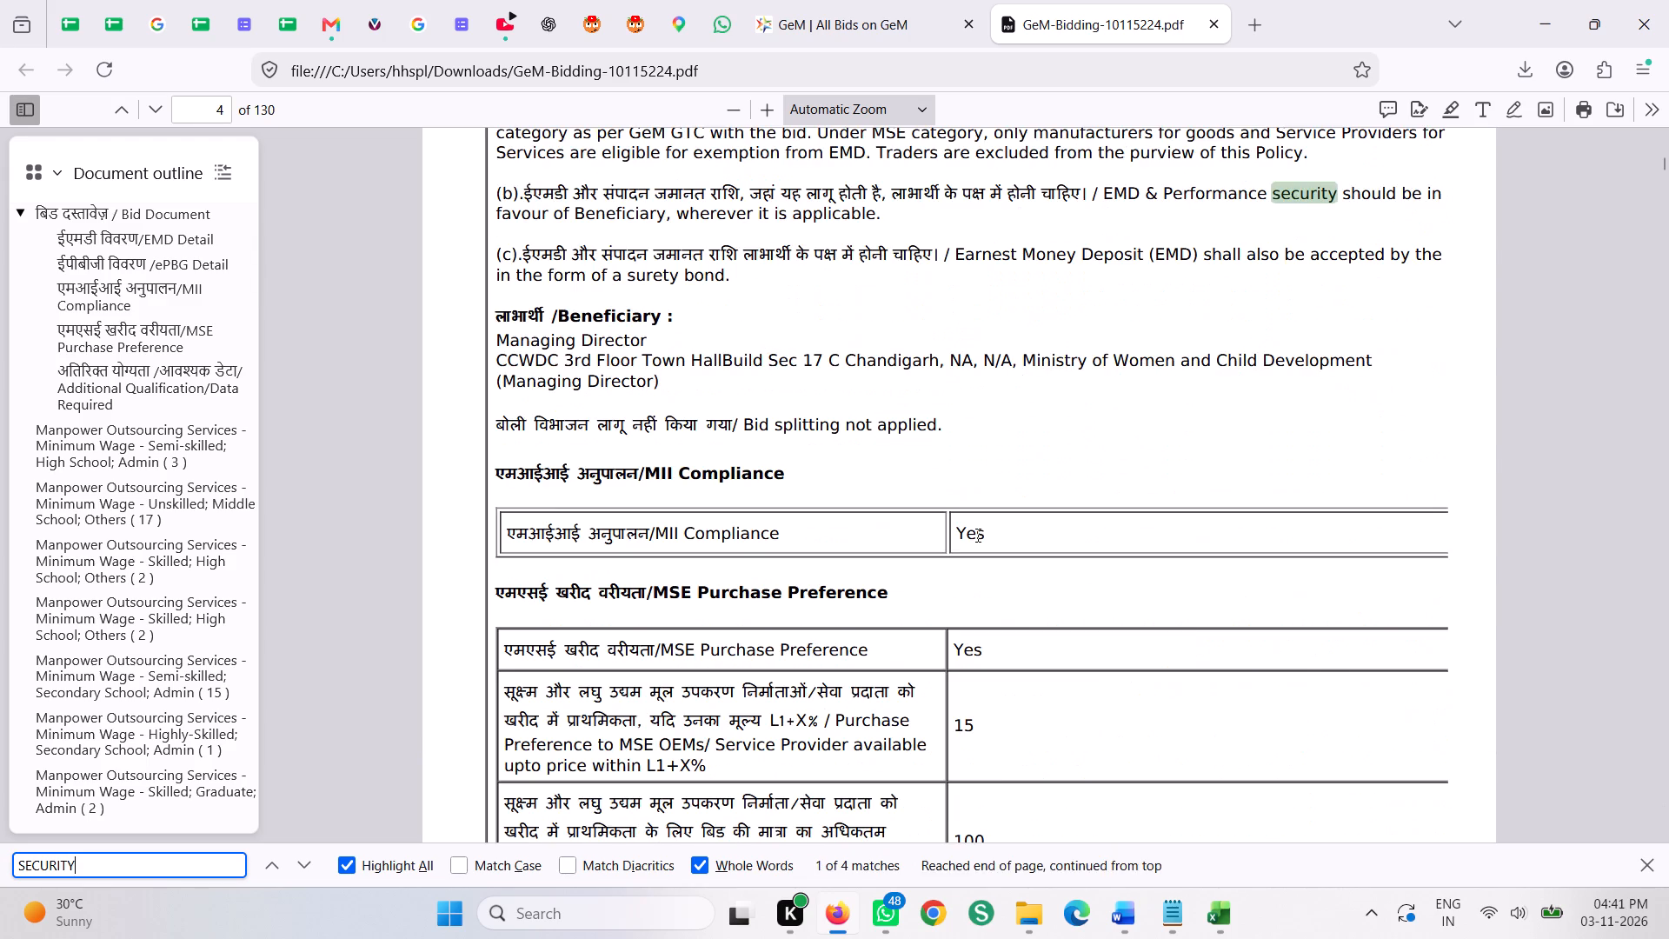
pyautogui.press('Return')
pyautogui.press('Return')
# Search the bid document for WATCH, then clear the search term.
pyautogui.press('BackSpace')
pyautogui.press('BackSpace')
pyautogui.press('BackSpace')
pyautogui.press('BackSpace')
pyautogui.press('BackSpace')
pyautogui.press('BackSpace')
pyautogui.press('BackSpace')
pyautogui.press('BackSpace')
pyautogui.press('BackSpace')
pyautogui.press('BackSpace')
pyautogui.press('BackSpace')
pyautogui.press('BackSpace')
pyautogui.press('BackSpace')
pyautogui.press('BackSpace')
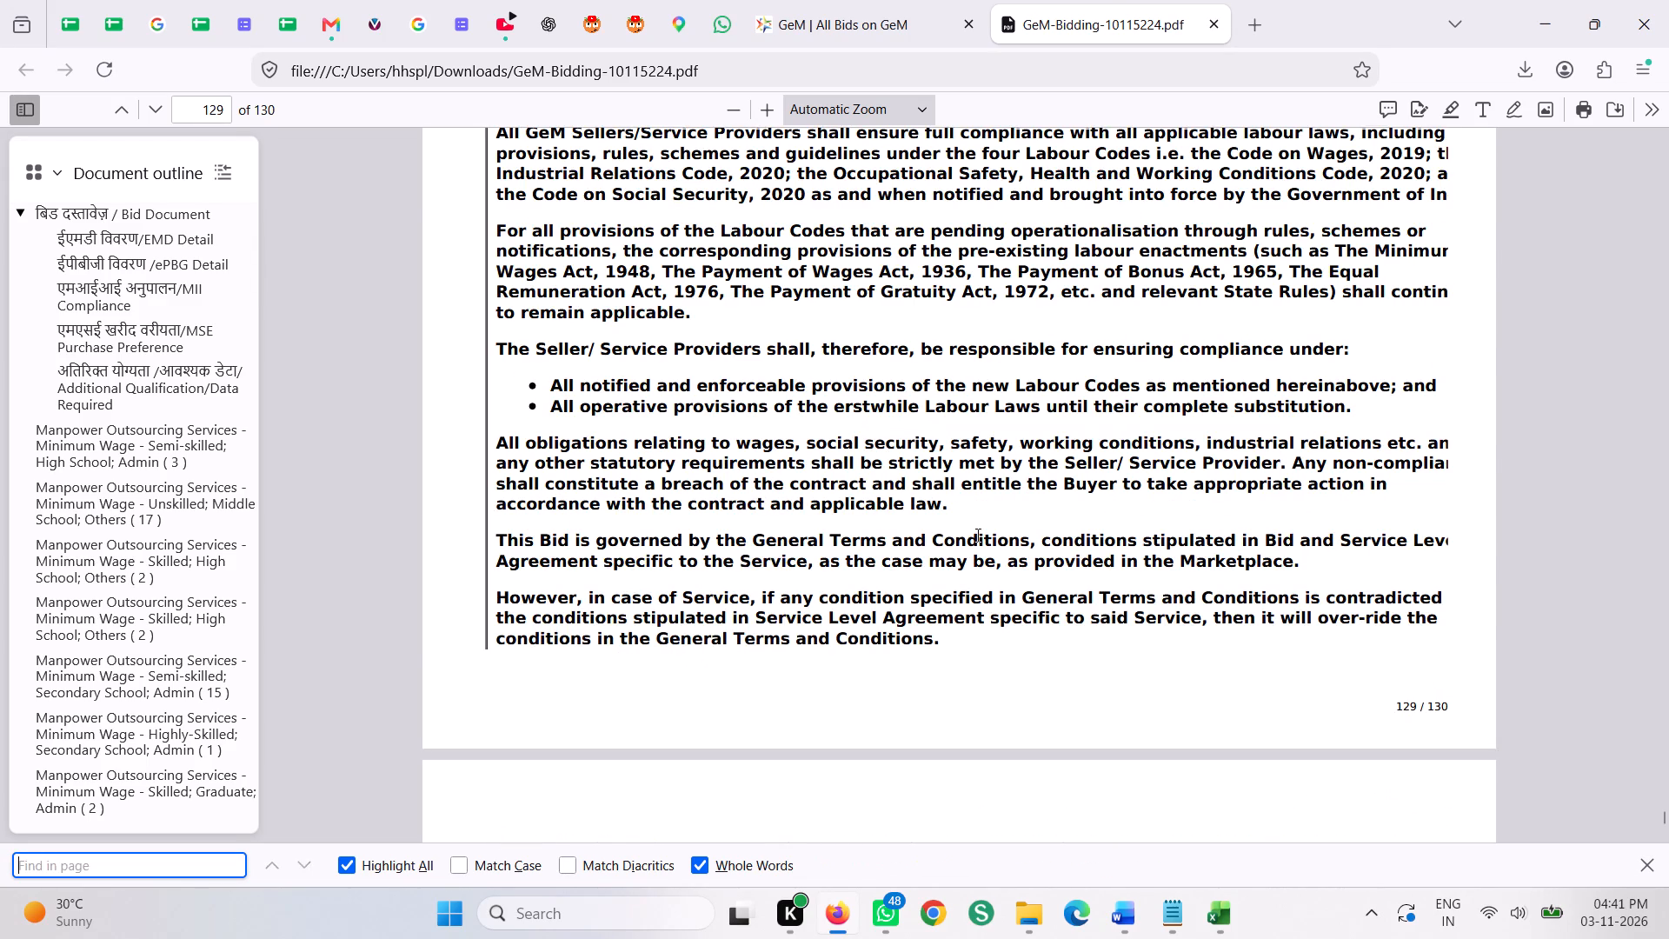
pyautogui.write('WATCH')
pyautogui.press('BackSpace')
pyautogui.press('BackSpace')
pyautogui.press('BackSpace')
pyautogui.press('BackSpace')
pyautogui.press('BackSpace')
pyautogui.press('BackSpace')
pyautogui.press('BackSpace')
pyautogui.press('BackSpace')
pyautogui.press('BackSpace')
pyautogui.press('BackSpace')
pyautogui.press('BackSpace')
pyautogui.press('BackSpace')
pyautogui.press('BackSpace')
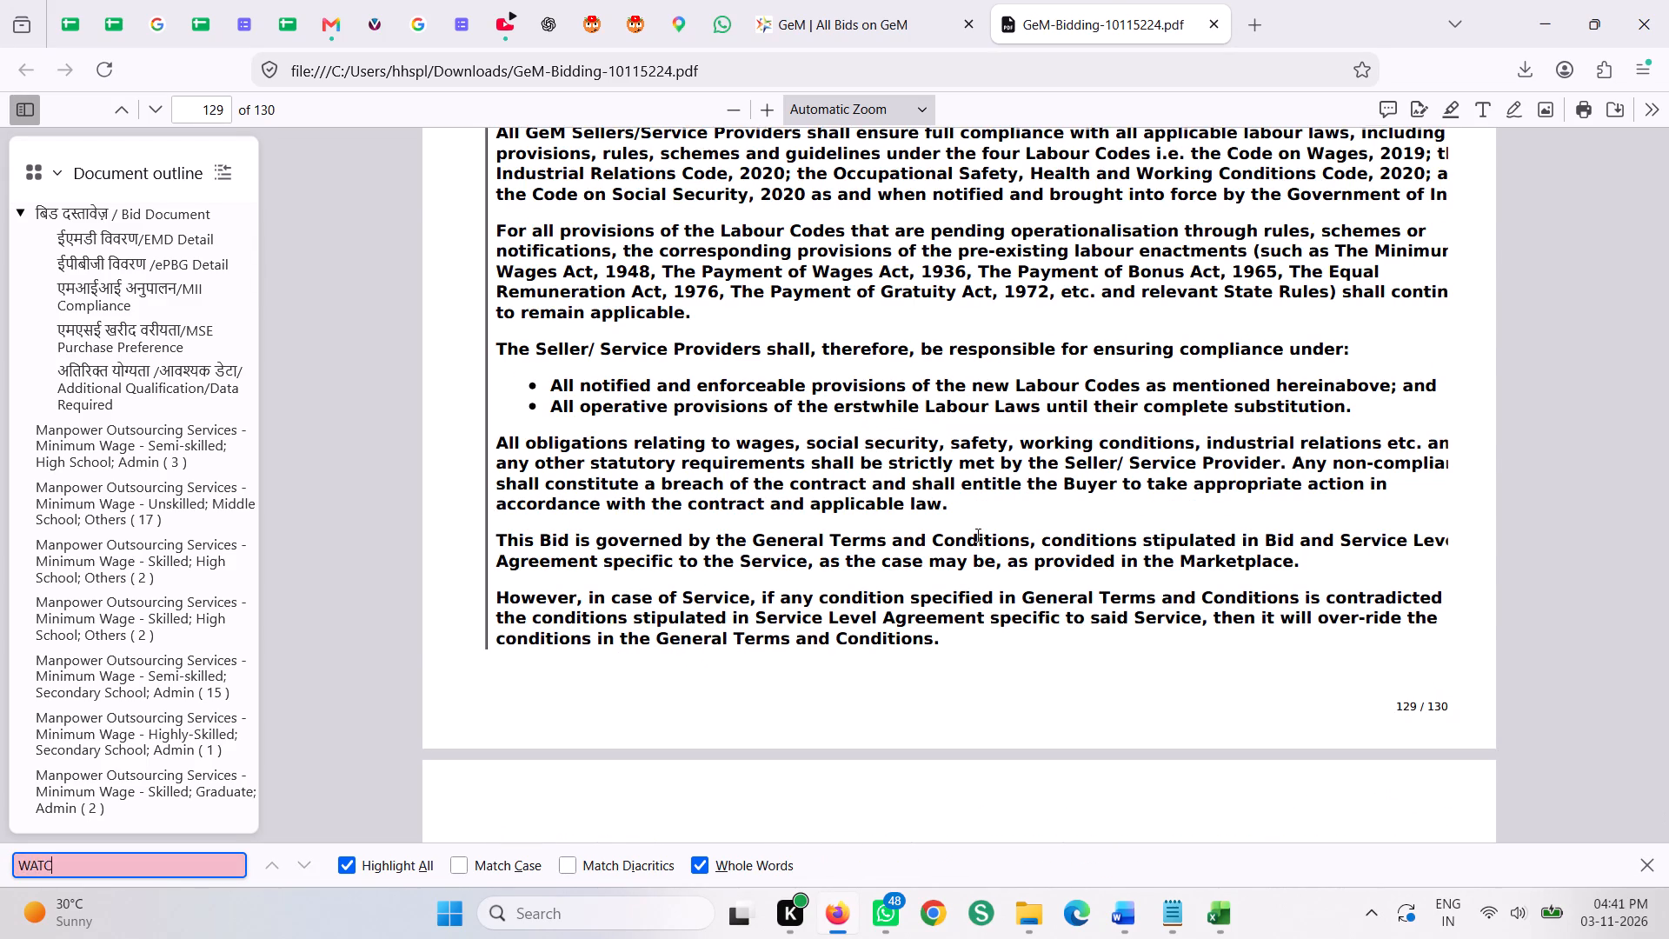
# Search the bid document for CHOWKIDAR, then clear the search term.
pyautogui.write('CHOWKIDAR')
pyautogui.press('BackSpace')
pyautogui.press('BackSpace')
pyautogui.press('BackSpace')
pyautogui.press('BackSpace')
pyautogui.press('BackSpace')
pyautogui.press('BackSpace')
pyautogui.press('BackSpace')
pyautogui.press('BackSpace')
pyautogui.press('BackSpace')
pyautogui.press('BackSpace')
pyautogui.press('BackSpace')
pyautogui.press('BackSpace')
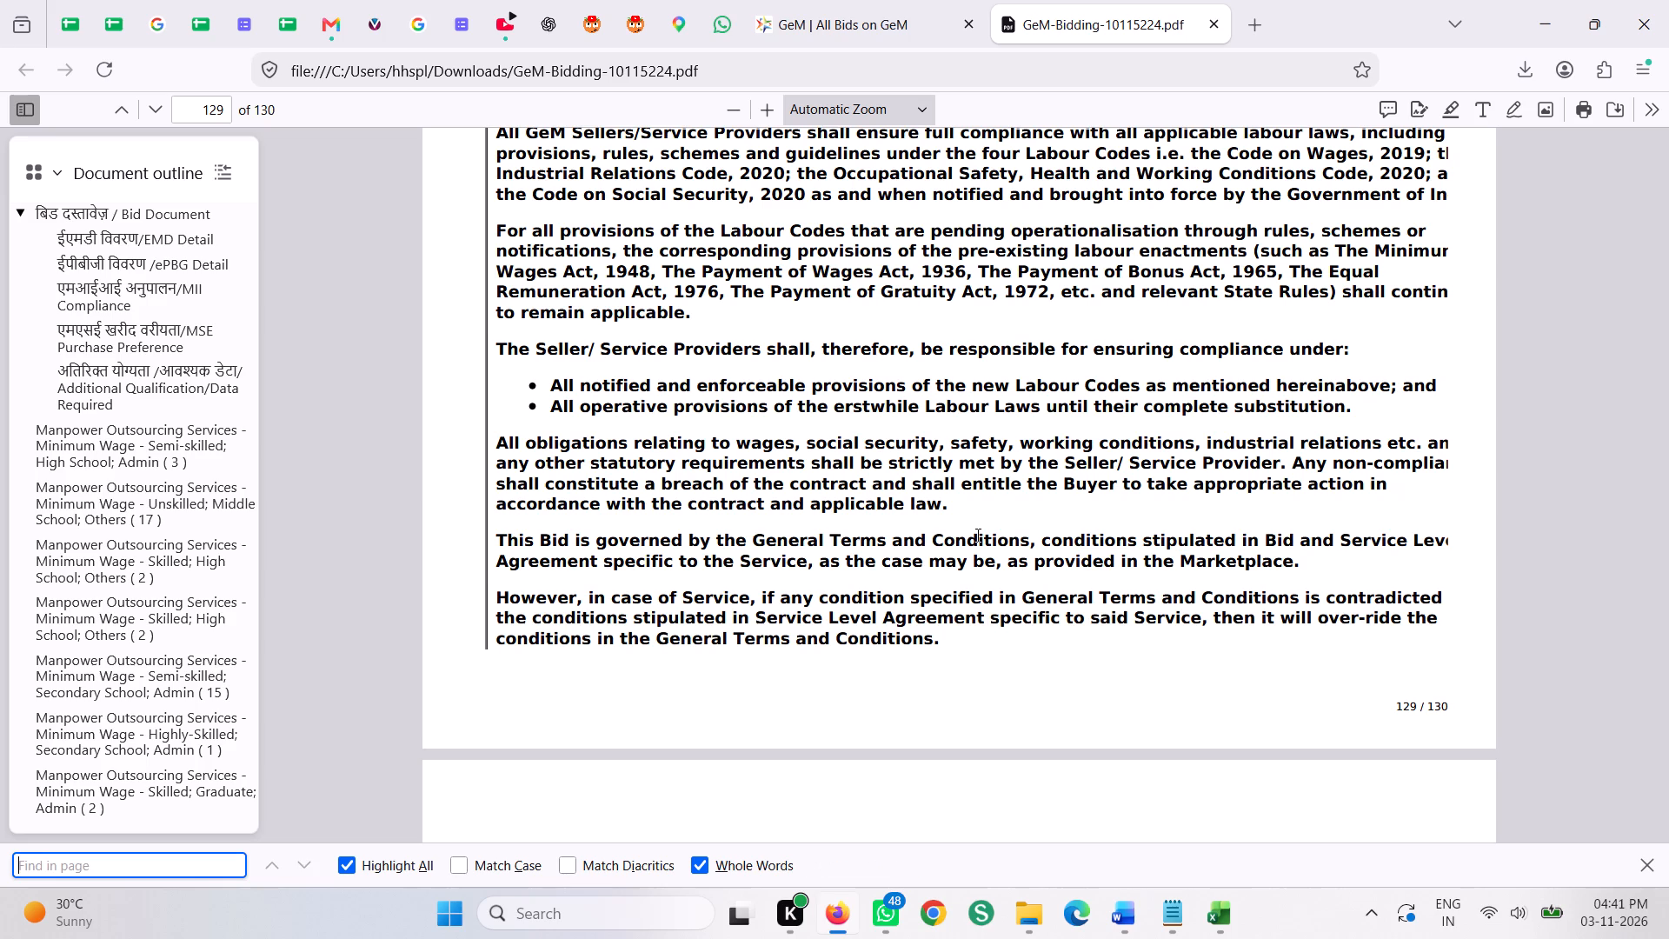
# Examine the manpower service specifications from the document's end backwards, including profiles, qualifications and required geographical presence.
pyautogui.scroll(12, 976, 535)
pyautogui.scroll(10, 944, 447)
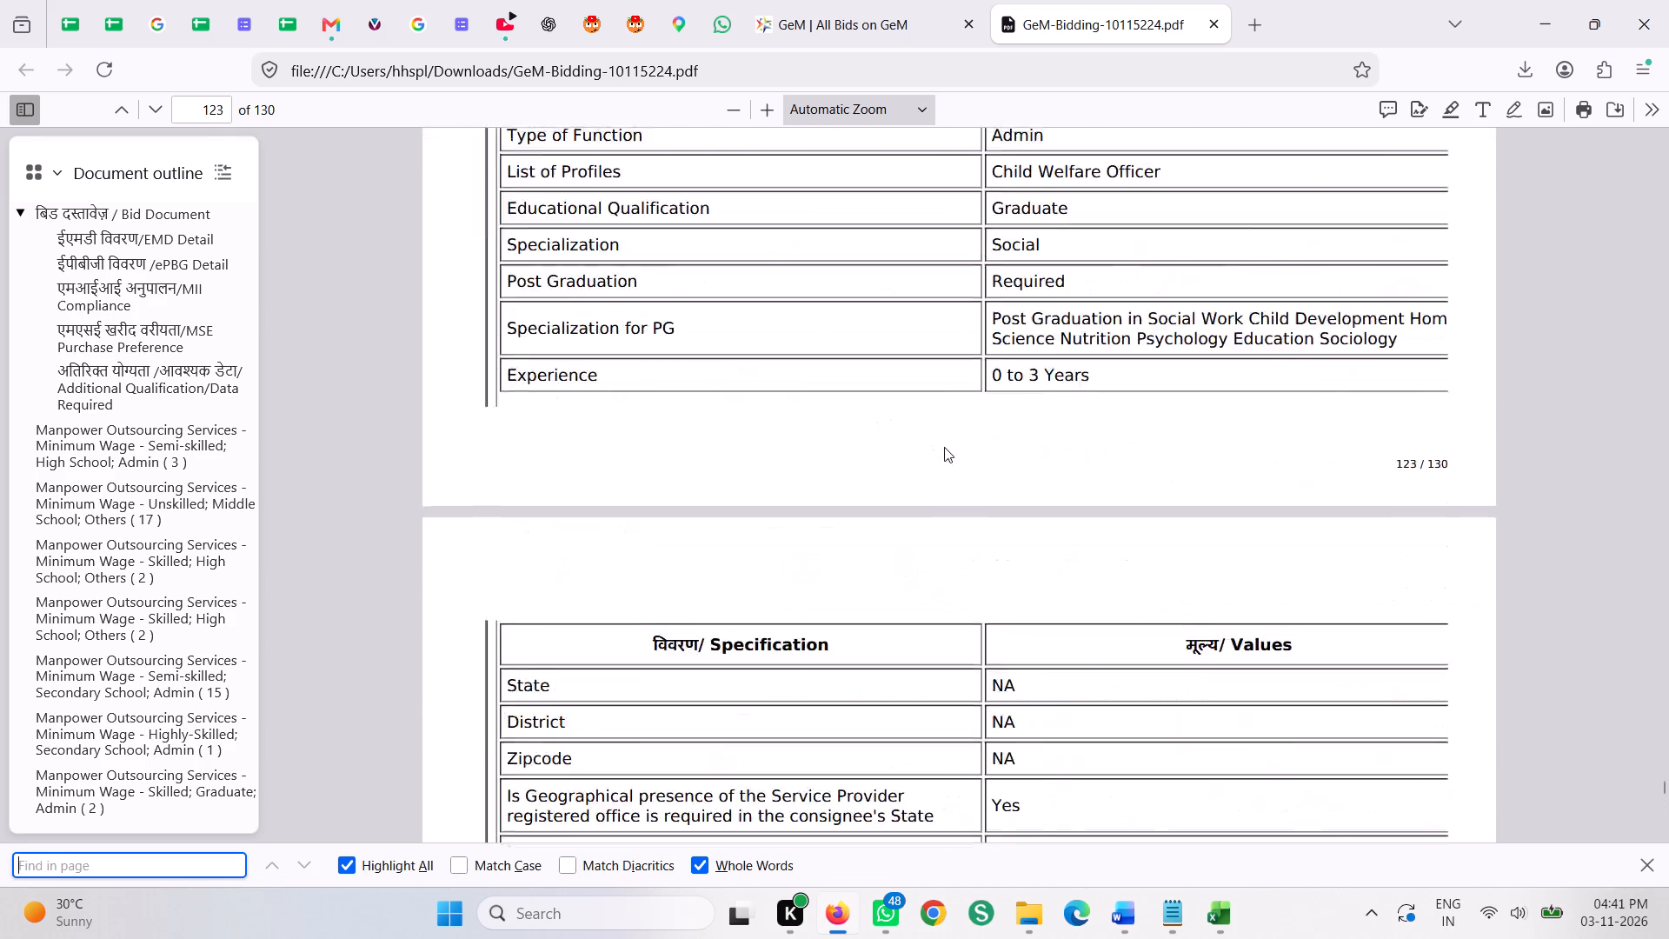
pyautogui.scroll(13, 944, 447)
pyautogui.scroll(14, 944, 447)
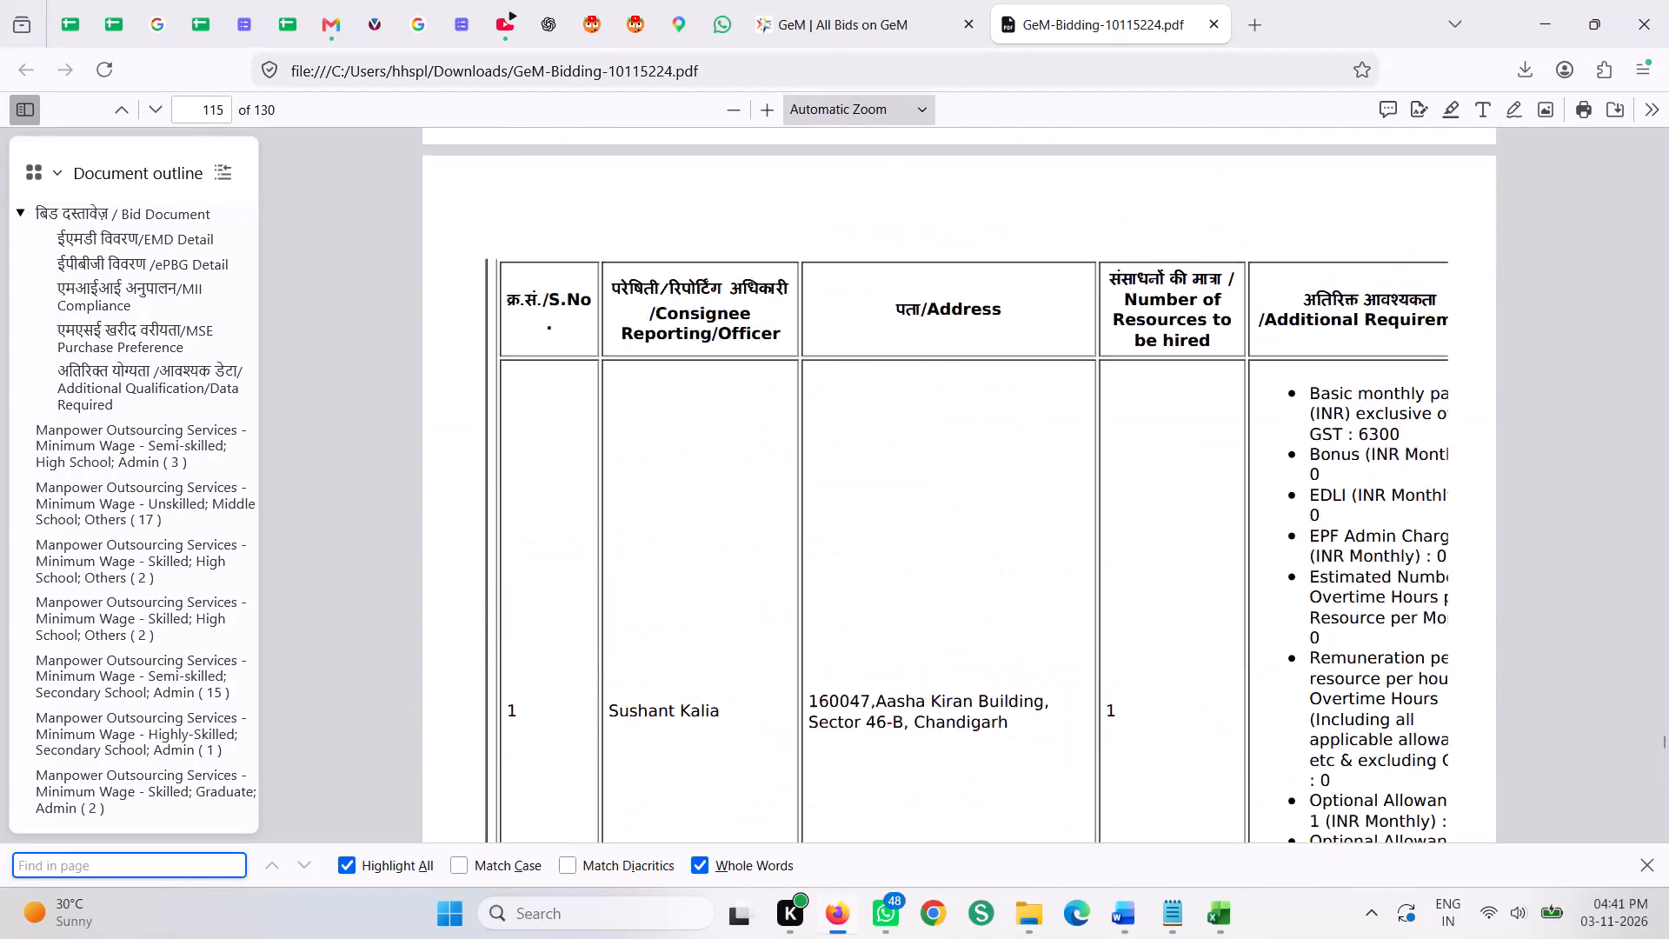
pyautogui.scroll(20, 953, 450)
pyautogui.scroll(6, 953, 450)
pyautogui.scroll(-2, 1183, 469)
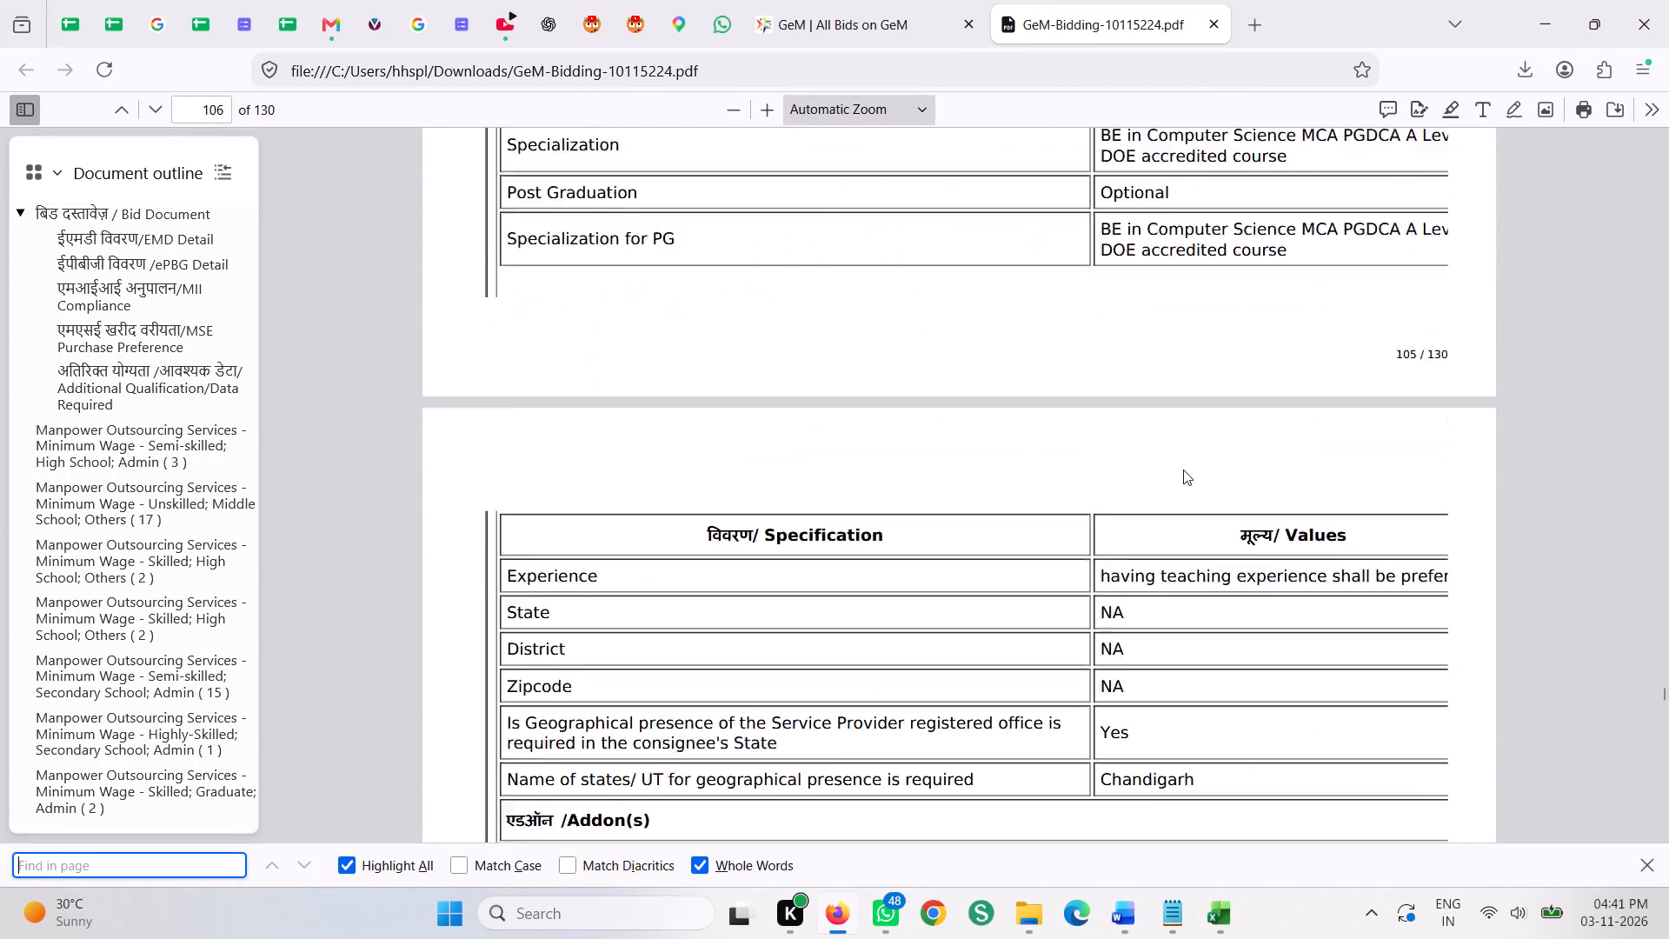
pyautogui.scroll(-1, 1027, 458)
pyautogui.scroll(18, 1027, 458)
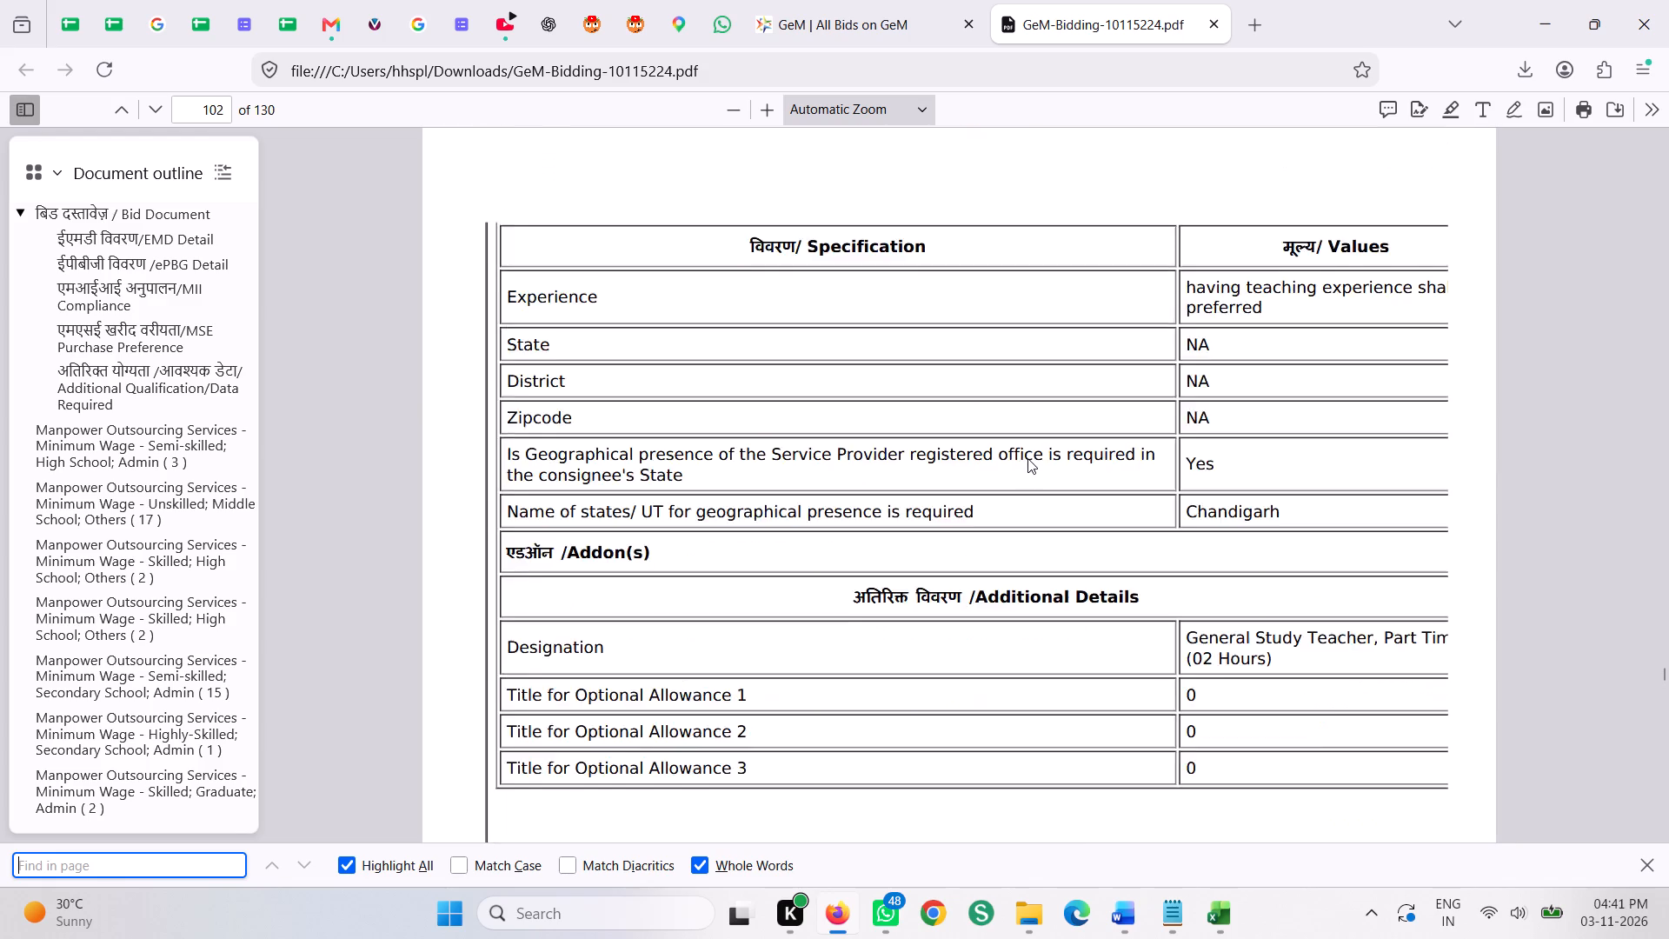
pyautogui.scroll(20, 1027, 458)
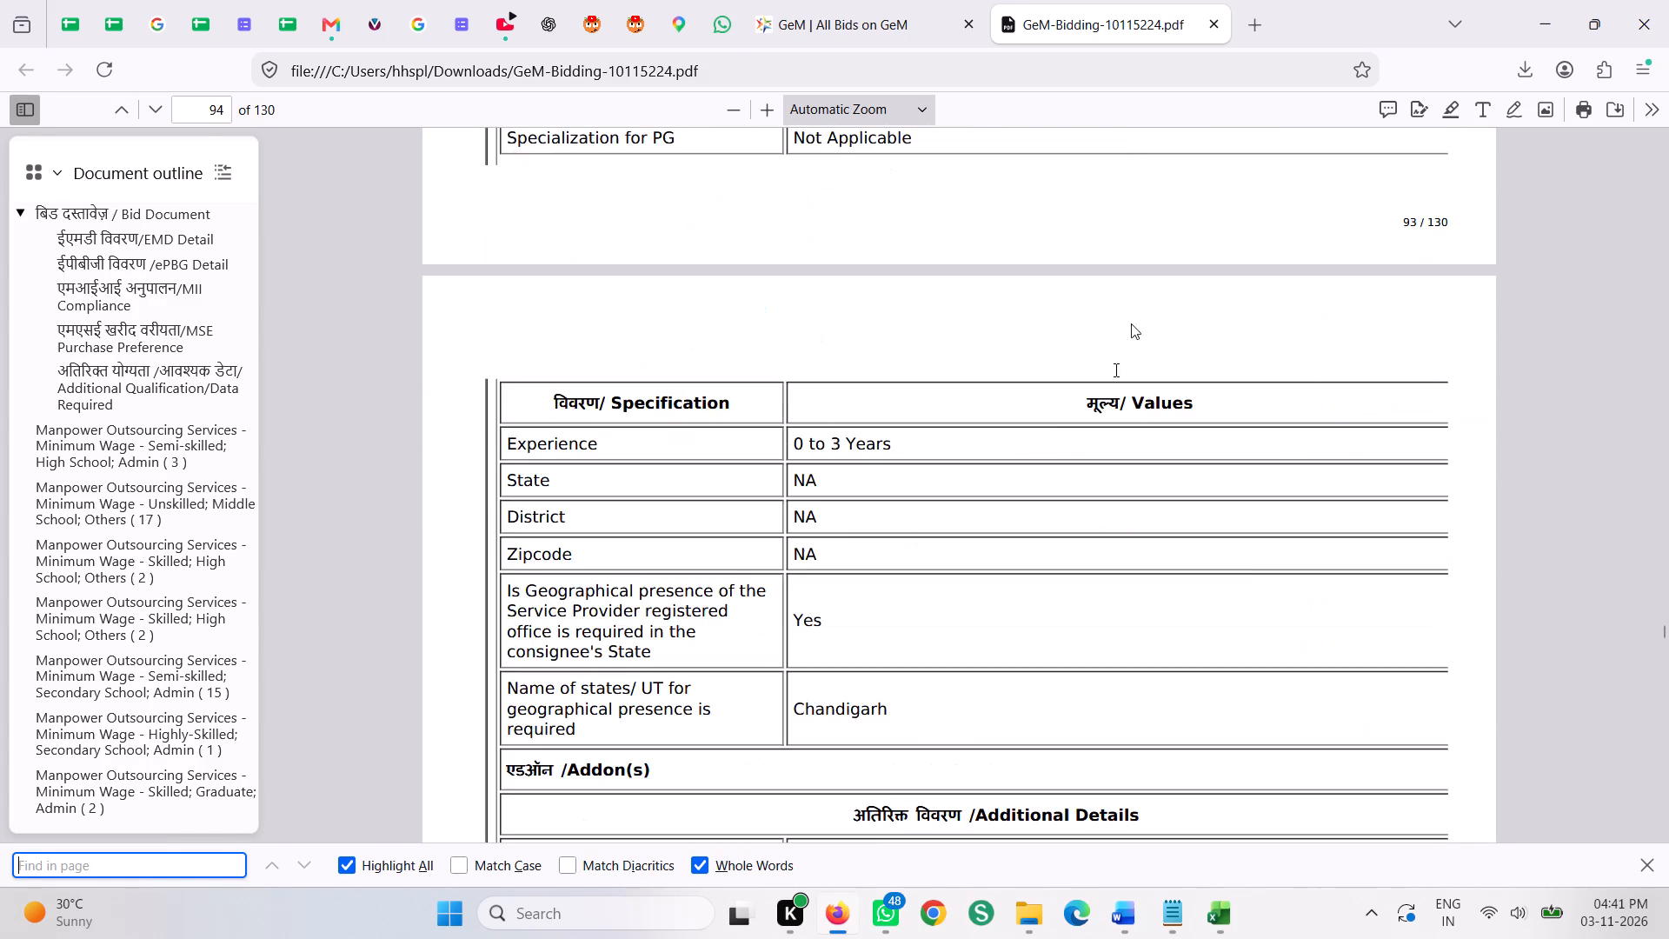
pyautogui.click(922, 0)
pyautogui.click(1111, 0)
pyautogui.scroll(9, 1134, 425)
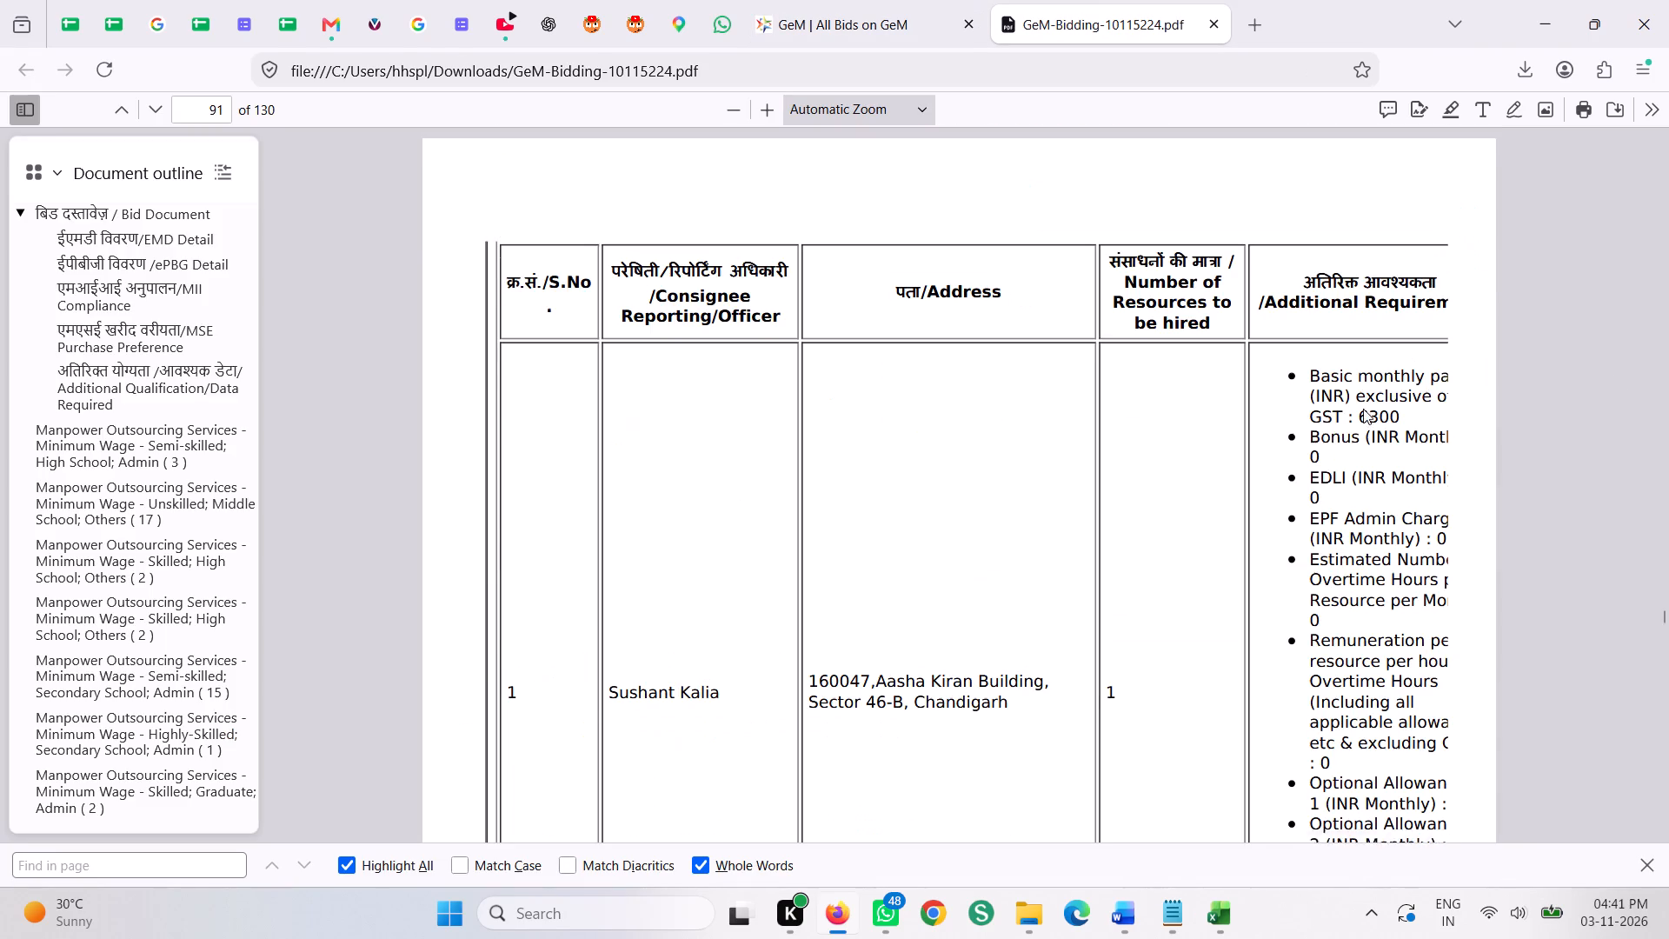
pyautogui.scroll(7, 1631, 373)
# Return to the document's opening pages and examine the experience, turnover, relaxation, EMD and ePBG requirements.
pyautogui.moveTo(1659, 602); pyautogui.dragTo(1664, 547)
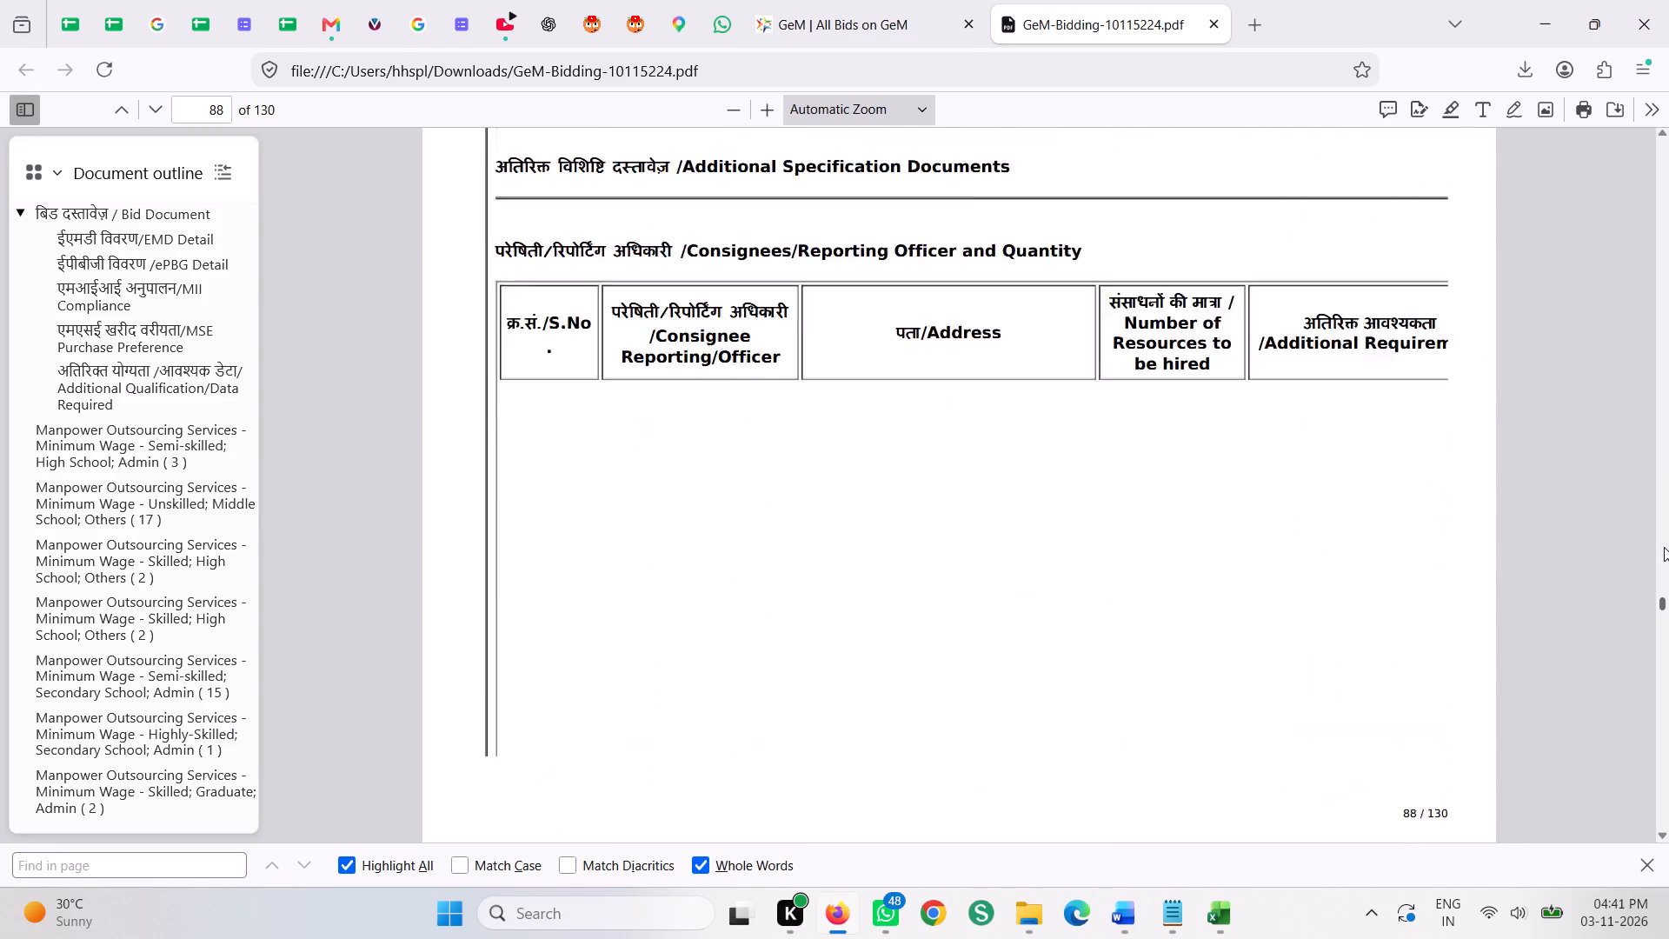
pyautogui.moveTo(1664, 547); pyautogui.dragTo(1640, 25)
pyautogui.scroll(-1, 1245, 483)
pyautogui.scroll(-5, 994, 470)
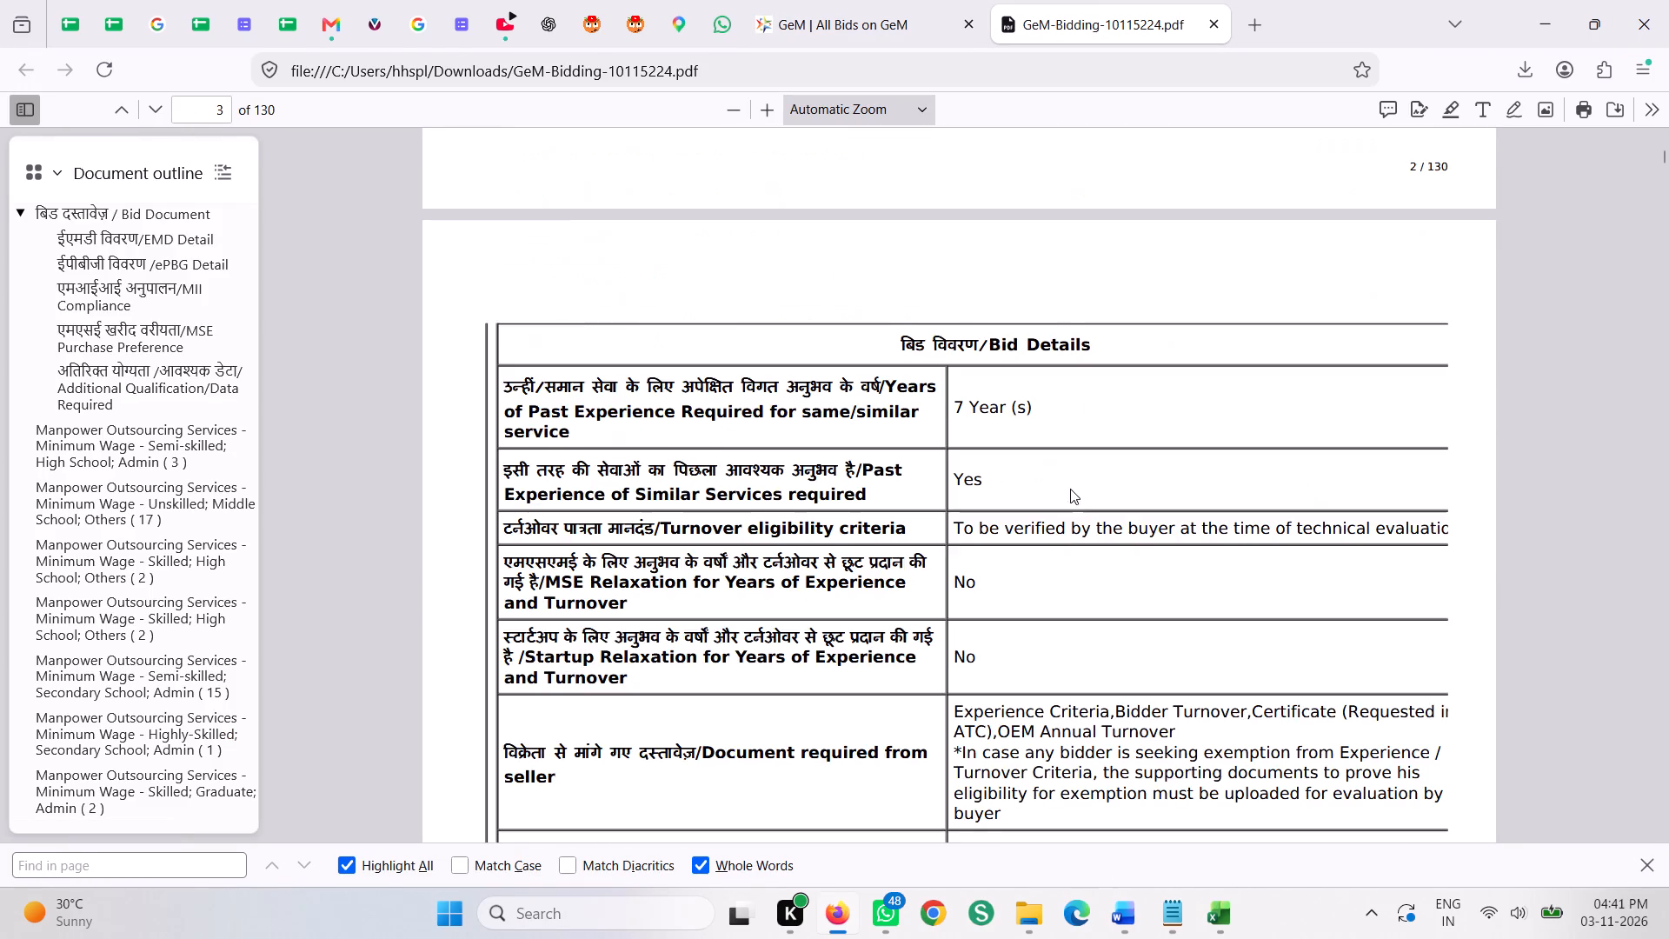
pyautogui.scroll(-1, 1070, 489)
pyautogui.scroll(3, 1070, 489)
pyautogui.scroll(-7, 1070, 490)
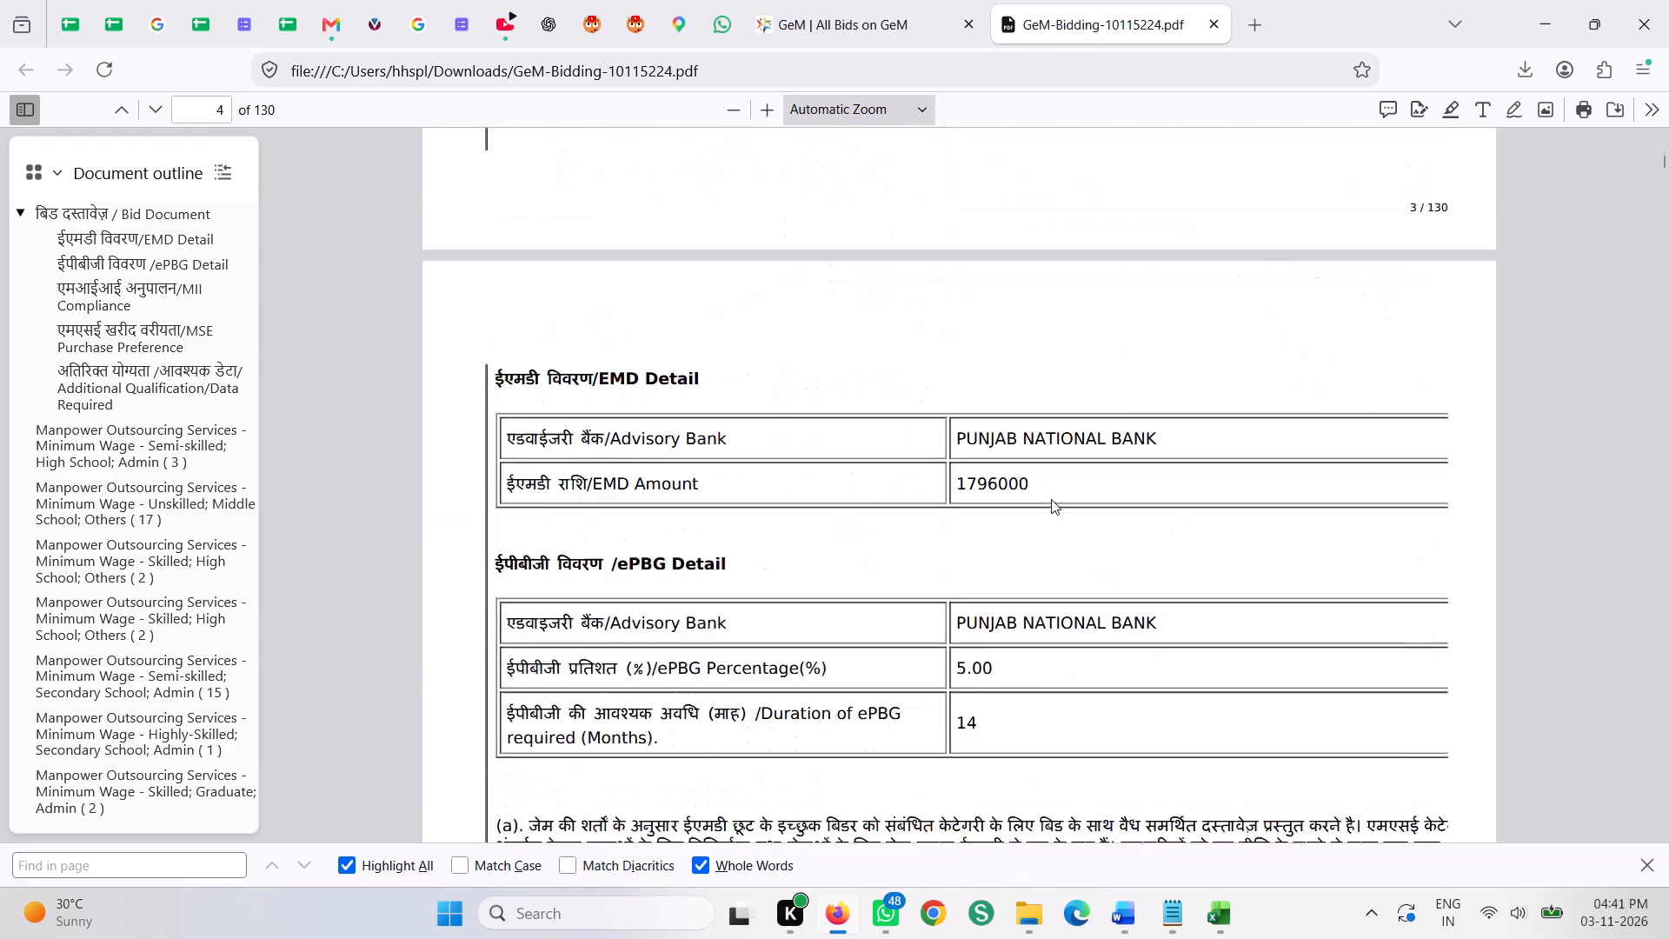
pyautogui.scroll(-5, 1051, 499)
pyautogui.scroll(2, 1015, 498)
# Open the Scope of work & Job description attachment and examine the required posts with their eligibility criteria and age limits.
pyautogui.click(880, 360)
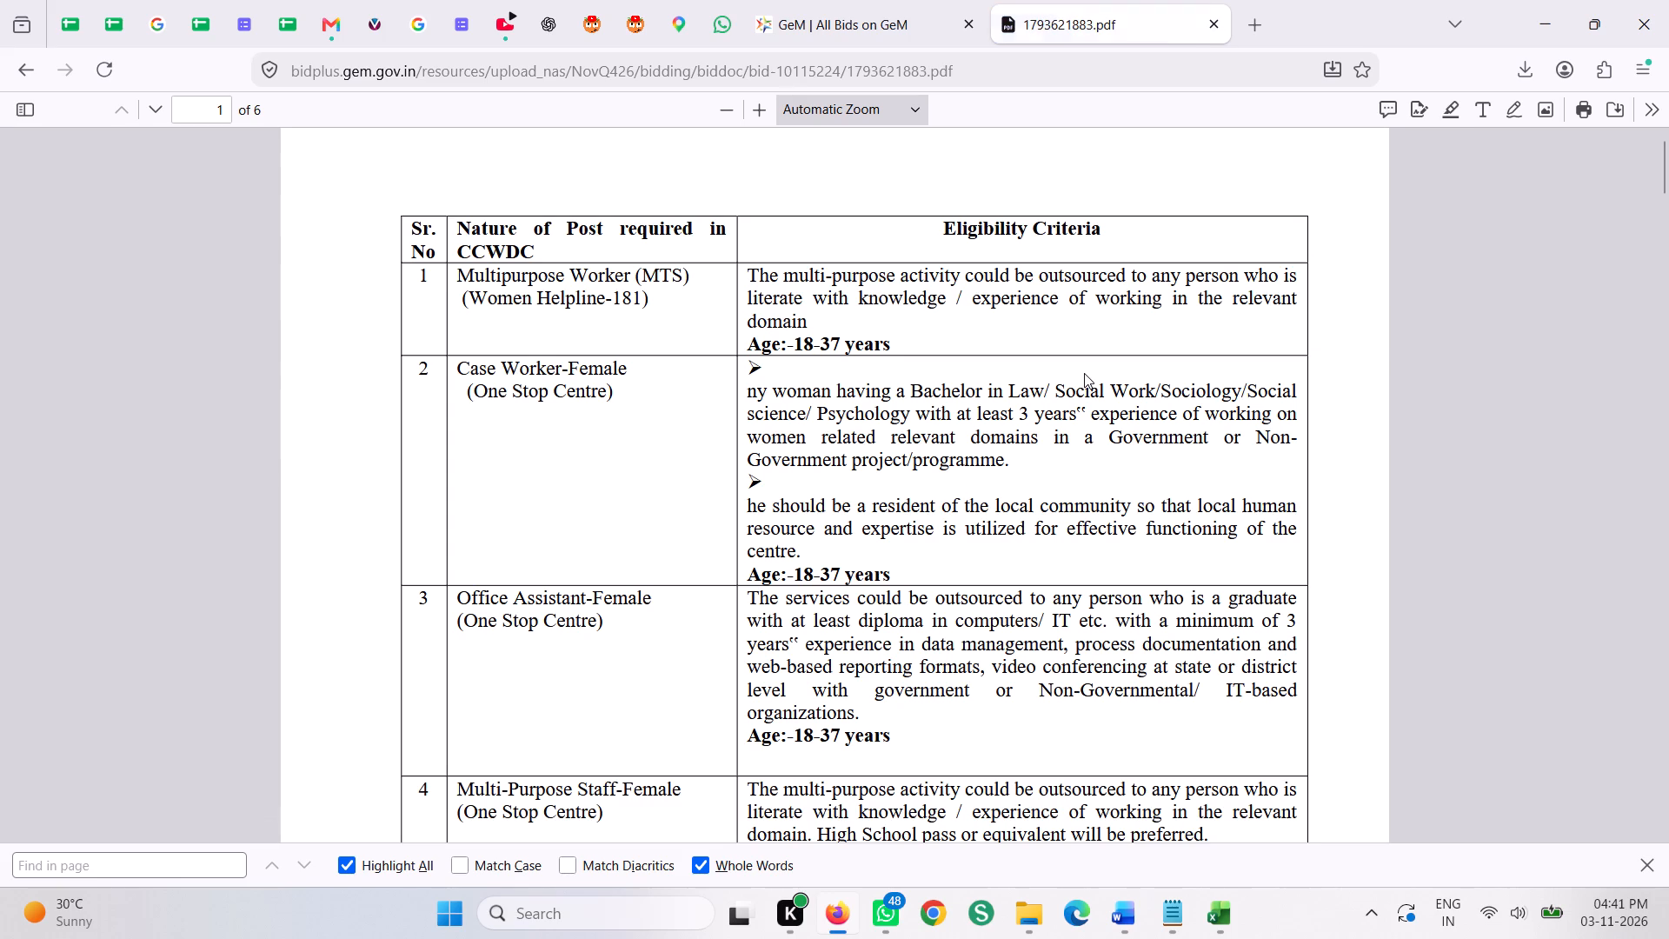
pyautogui.scroll(-5, 1065, 388)
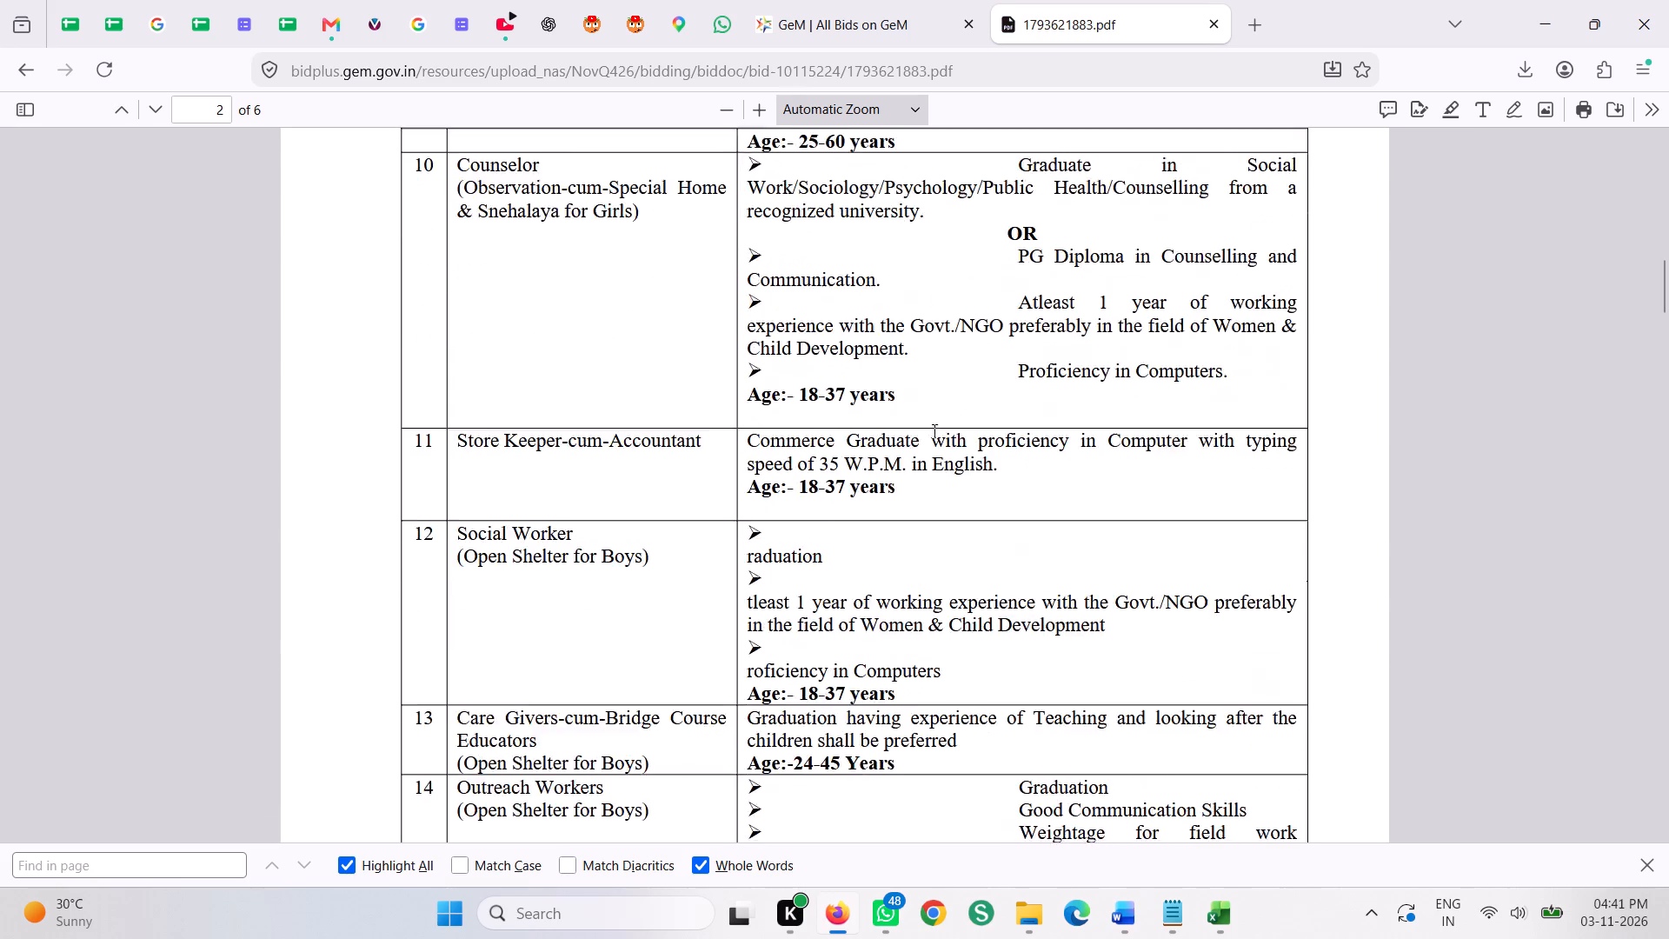
pyautogui.scroll(-2, 862, 453)
pyautogui.scroll(-3, 772, 603)
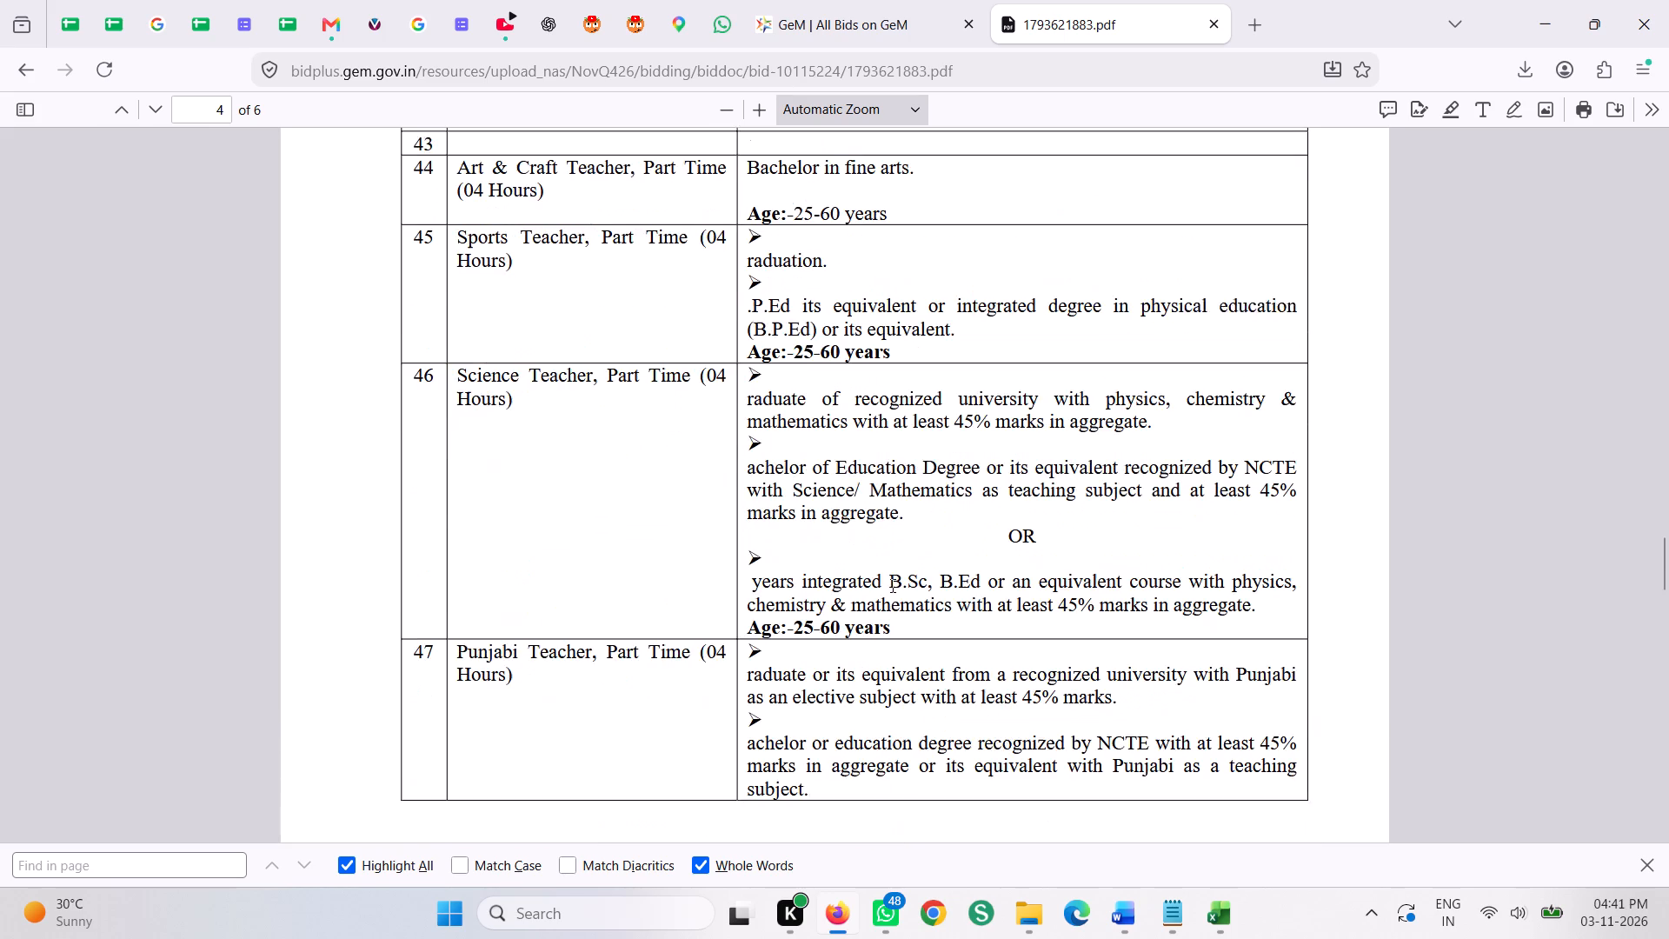
pyautogui.scroll(-14, 890, 580)
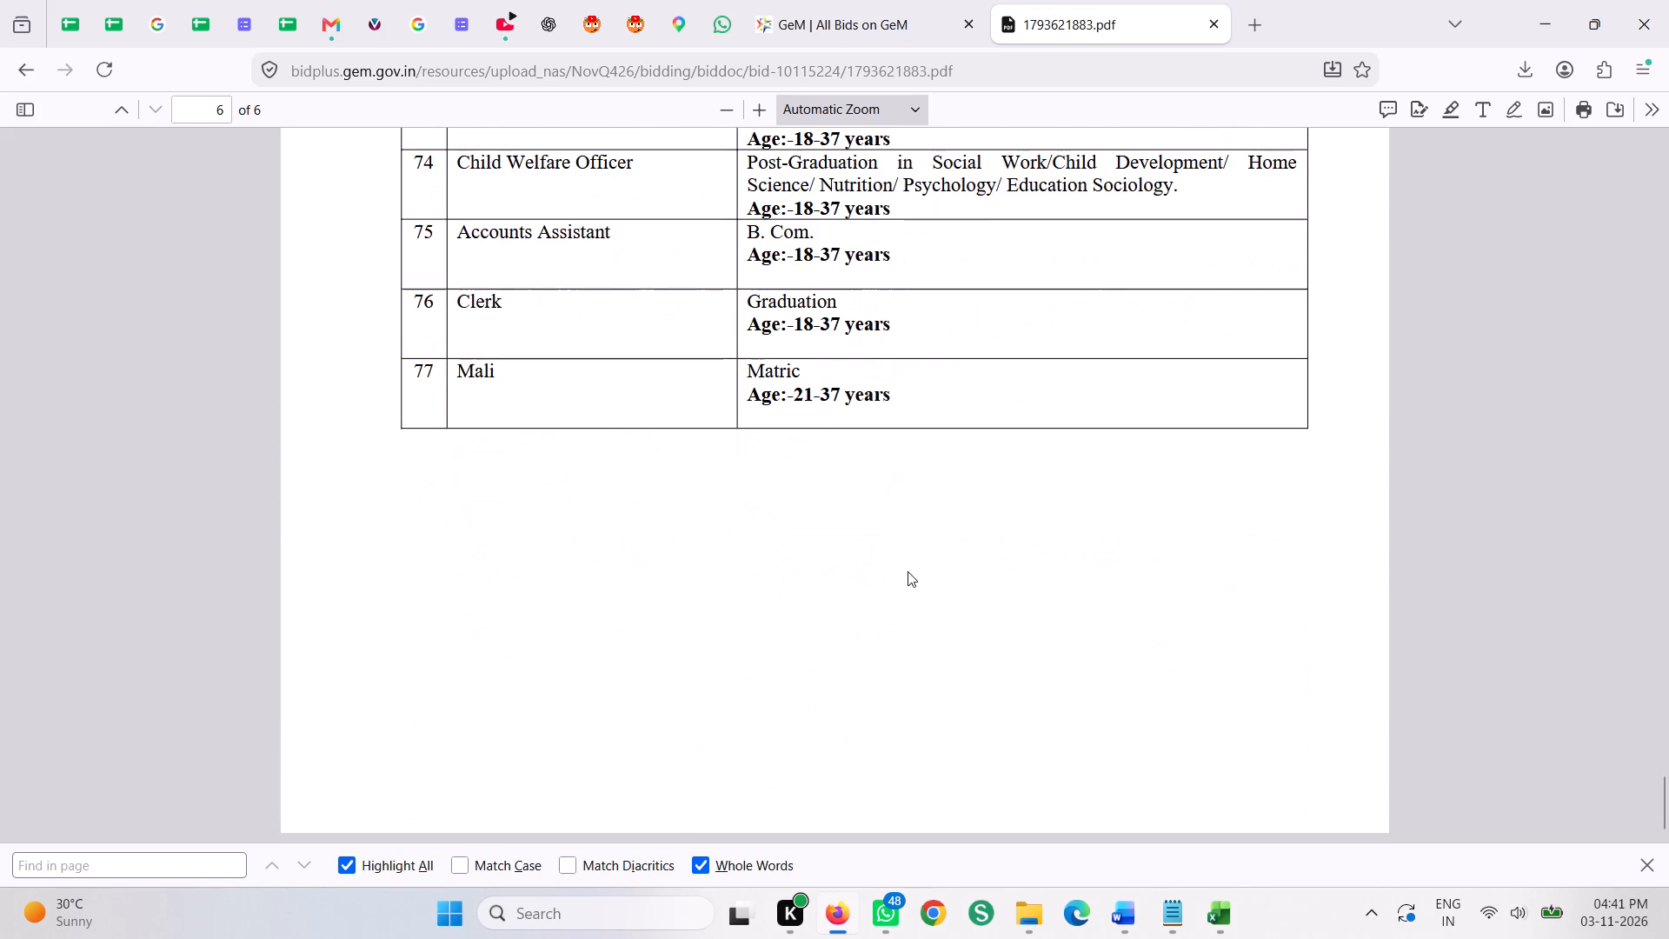
pyautogui.scroll(2, 908, 571)
pyautogui.scroll(-2, 937, 569)
pyautogui.scroll(1, 929, 569)
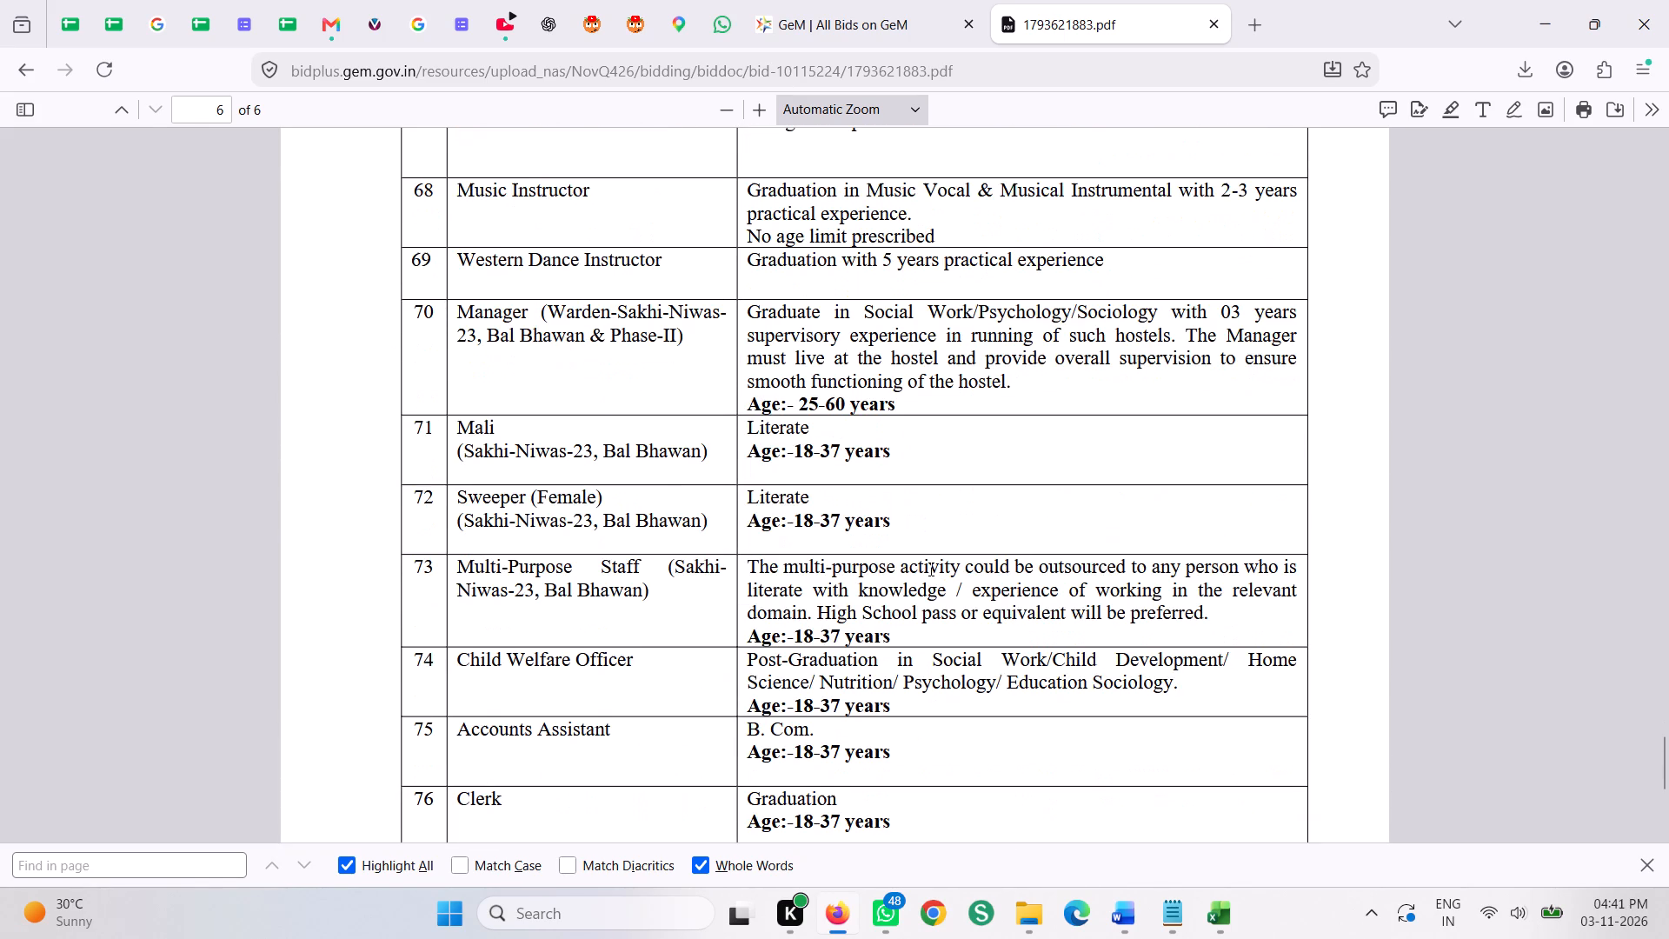
pyautogui.scroll(2, 929, 569)
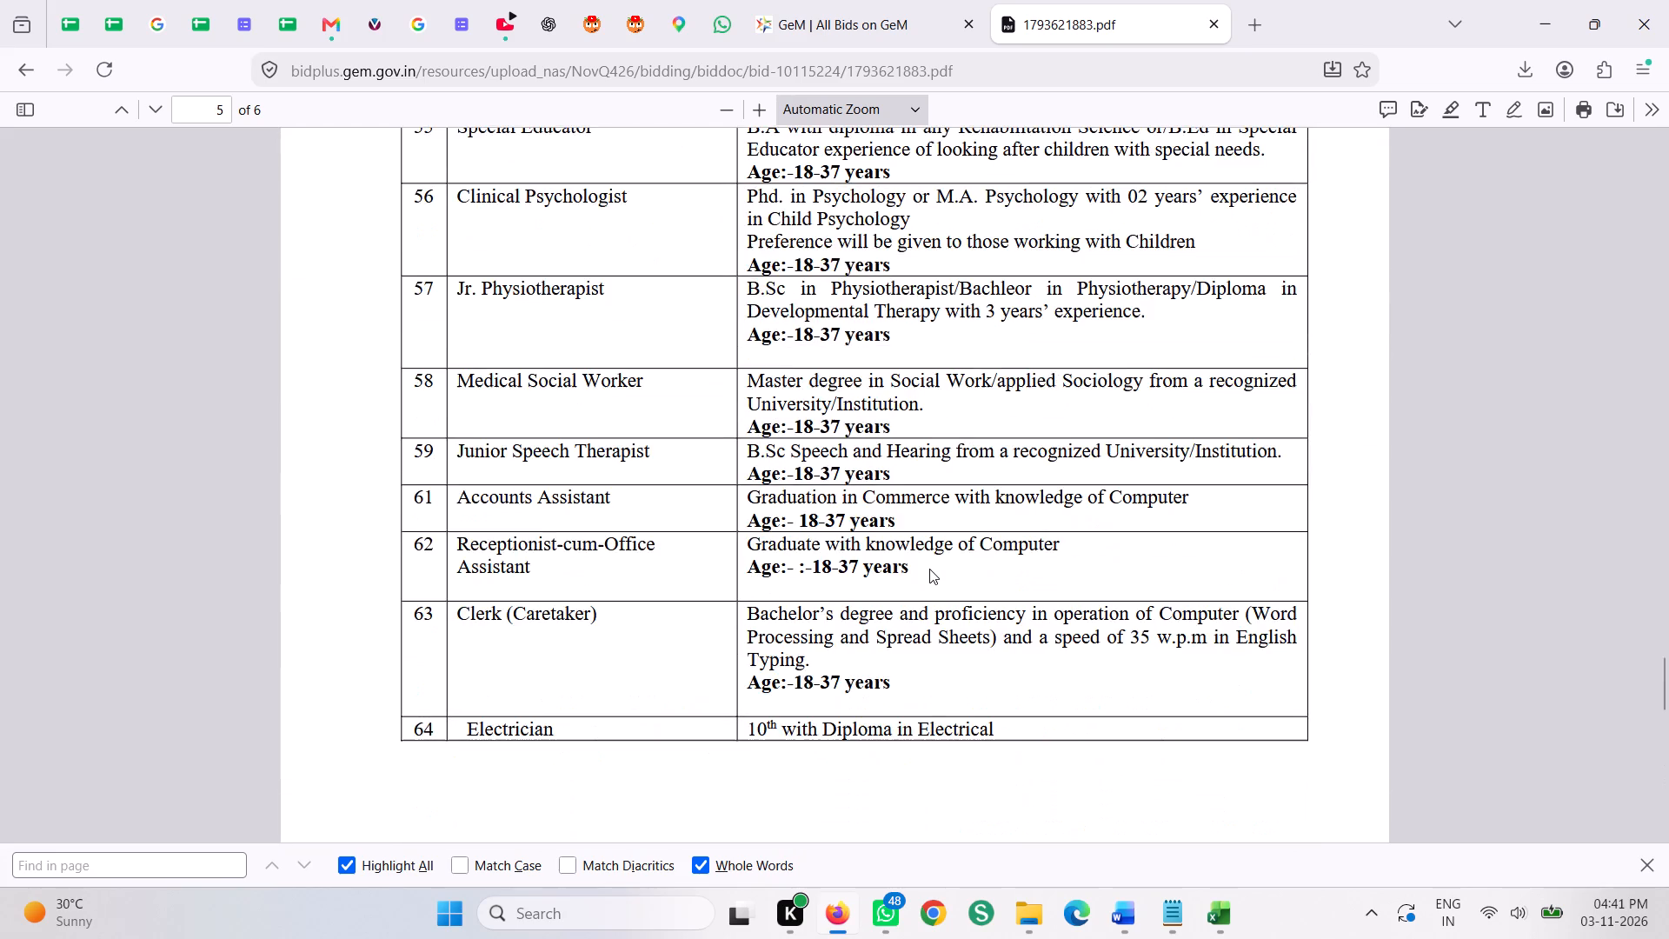
pyautogui.scroll(2, 929, 569)
pyautogui.scroll(-1, 926, 569)
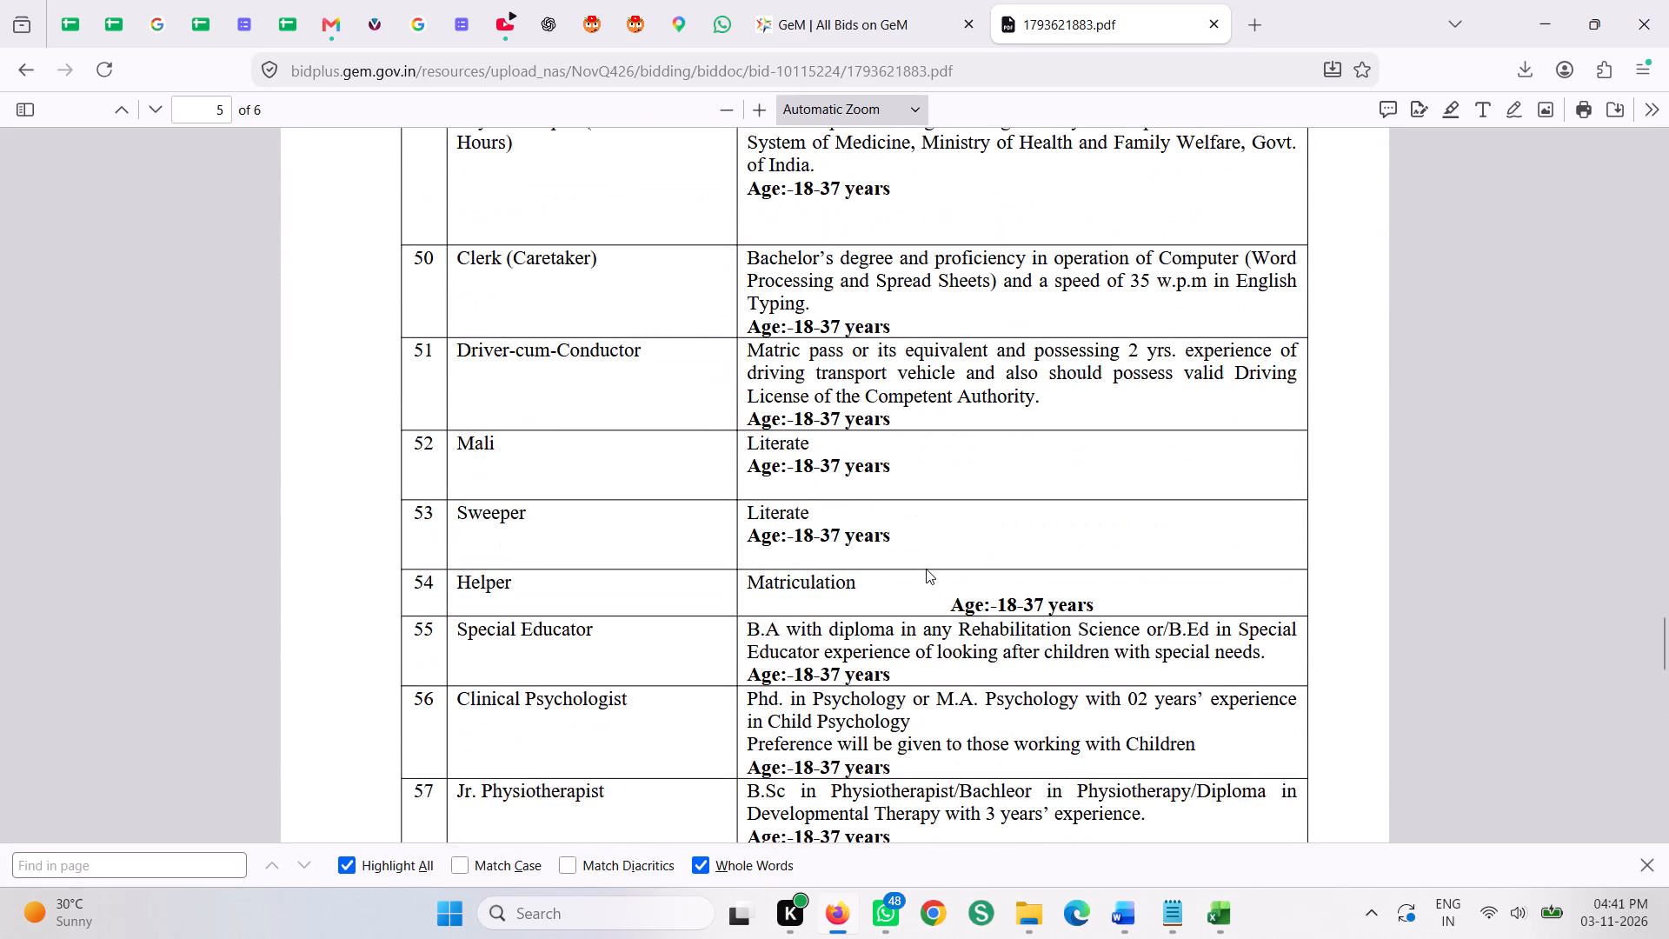
# Search the scope of work attachment for SECURITY, then clear the search term.
pyautogui.hotkey('ctrl', 'f')
pyautogui.write('SEC')
pyautogui.write('URITY')
pyautogui.press('BackSpace')
pyautogui.press('BackSpace')
pyautogui.press('BackSpace')
pyautogui.press('BackSpace')
pyautogui.press('BackSpace')
pyautogui.press('BackSpace')
pyautogui.press('BackSpace')
pyautogui.press('BackSpace')
pyautogui.press('BackSpace')
pyautogui.press('BackSpace')
pyautogui.press('BackSpace')
pyautogui.press('BackSpace')
pyautogui.press('BackSpace')
pyautogui.press('BackSpace')
pyautogui.press('BackSpace')
pyautogui.press('BackSpace')
pyautogui.press('BackSpace')
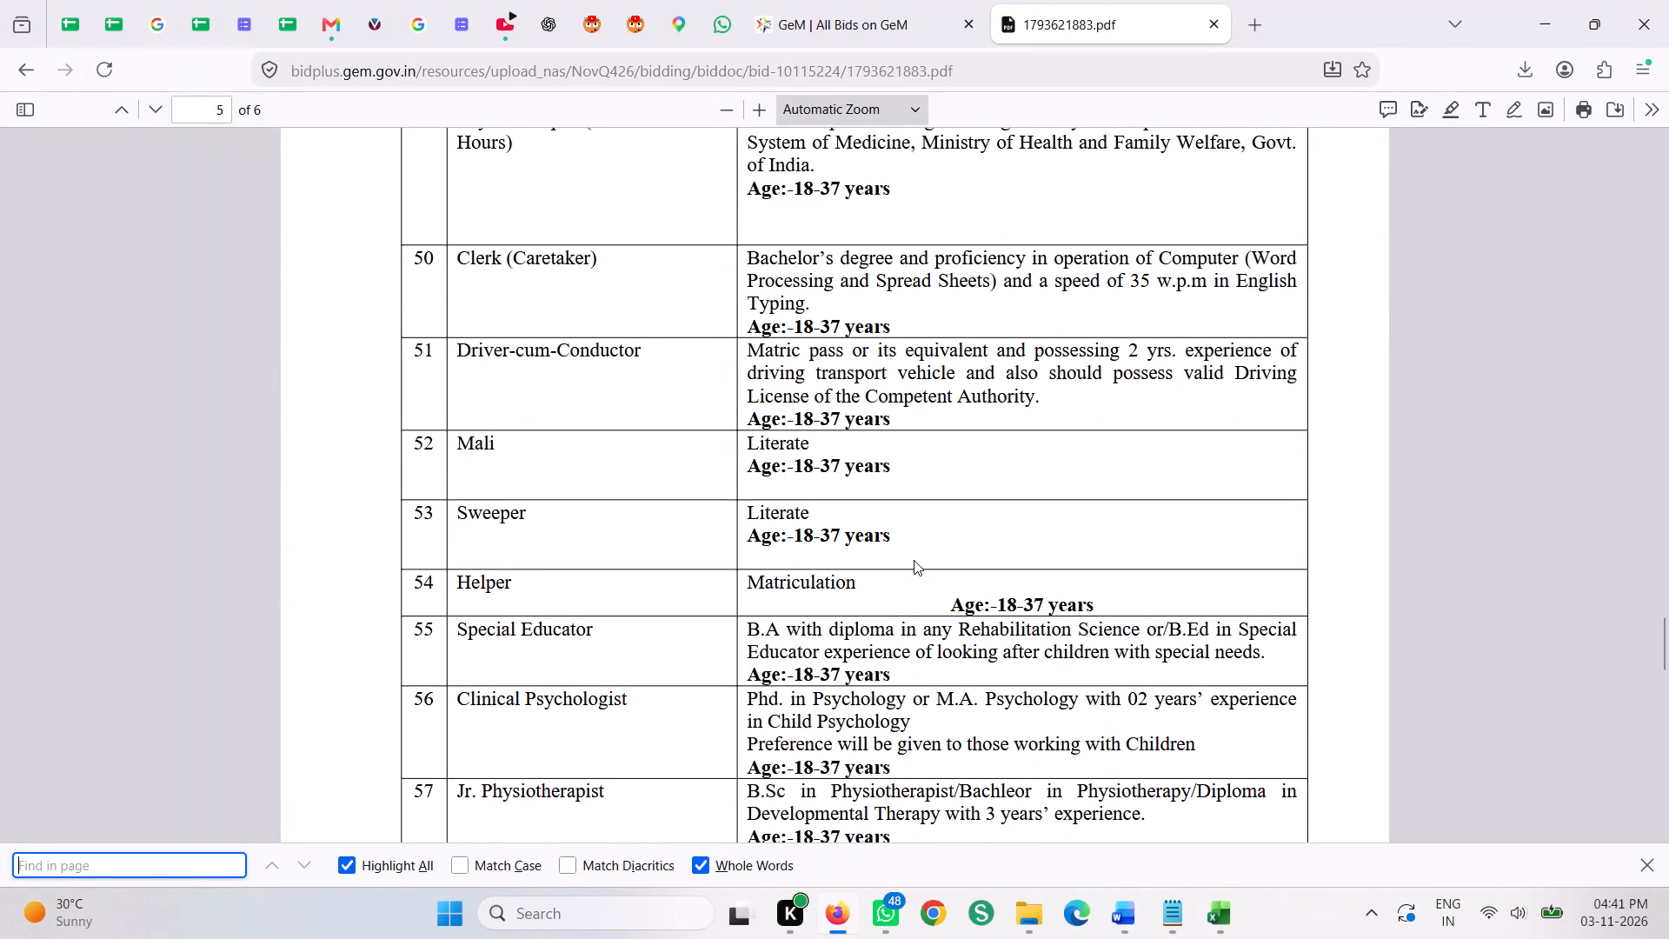
# Search the scope of work attachment for WATCH, then clear the search term.
pyautogui.write('WATCH')
pyautogui.press('BackSpace')
pyautogui.press('BackSpace')
pyautogui.press('BackSpace')
pyautogui.press('BackSpace')
pyautogui.press('BackSpace')
pyautogui.press('BackSpace')
pyautogui.press('BackSpace')
pyautogui.press('BackSpace')
pyautogui.press('BackSpace')
pyautogui.press('BackSpace')
pyautogui.press('BackSpace')
pyautogui.press('BackSpace')
pyautogui.press('BackSpace')
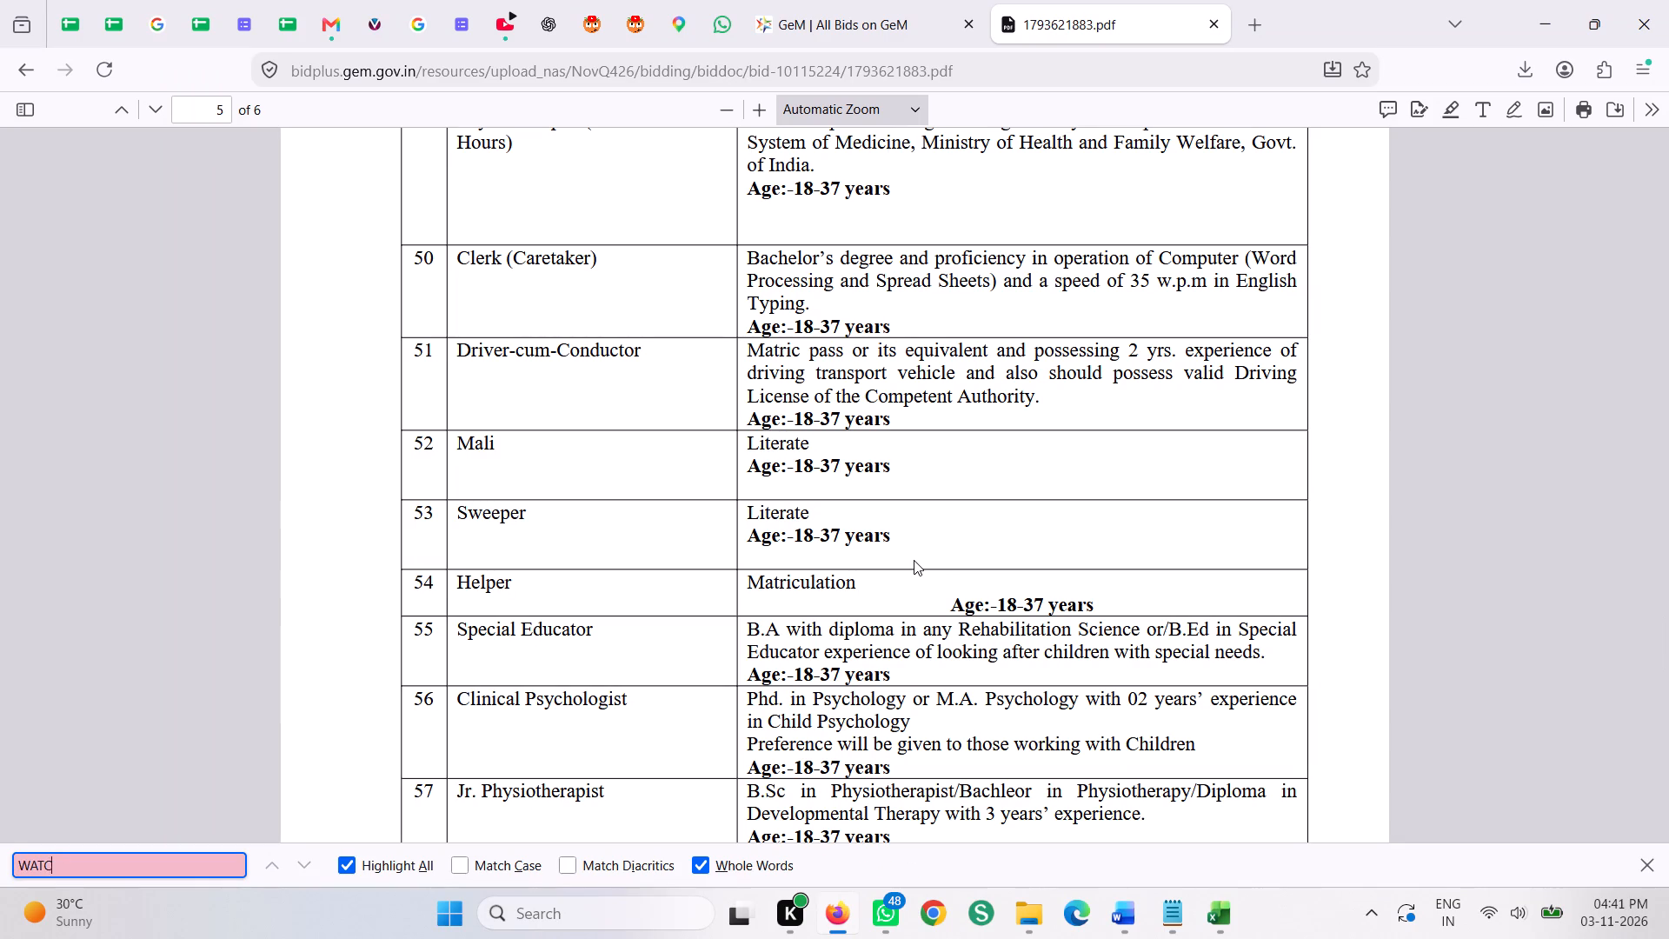
# Search the scope of work attachment for CHOWKIDAR, then clear the search term.
pyautogui.write('CHOWKIDAR=')
pyautogui.press('BackSpace')
pyautogui.press('BackSpace')
pyautogui.press('BackSpace')
pyautogui.press('BackSpace')
pyautogui.press('BackSpace')
pyautogui.press('BackSpace')
pyautogui.press('BackSpace')
pyautogui.press('BackSpace')
pyautogui.press('BackSpace')
pyautogui.press('BackSpace')
pyautogui.press('BackSpace')
pyautogui.press('BackSpace')
pyautogui.press('BackSpace')
pyautogui.press('BackSpace')
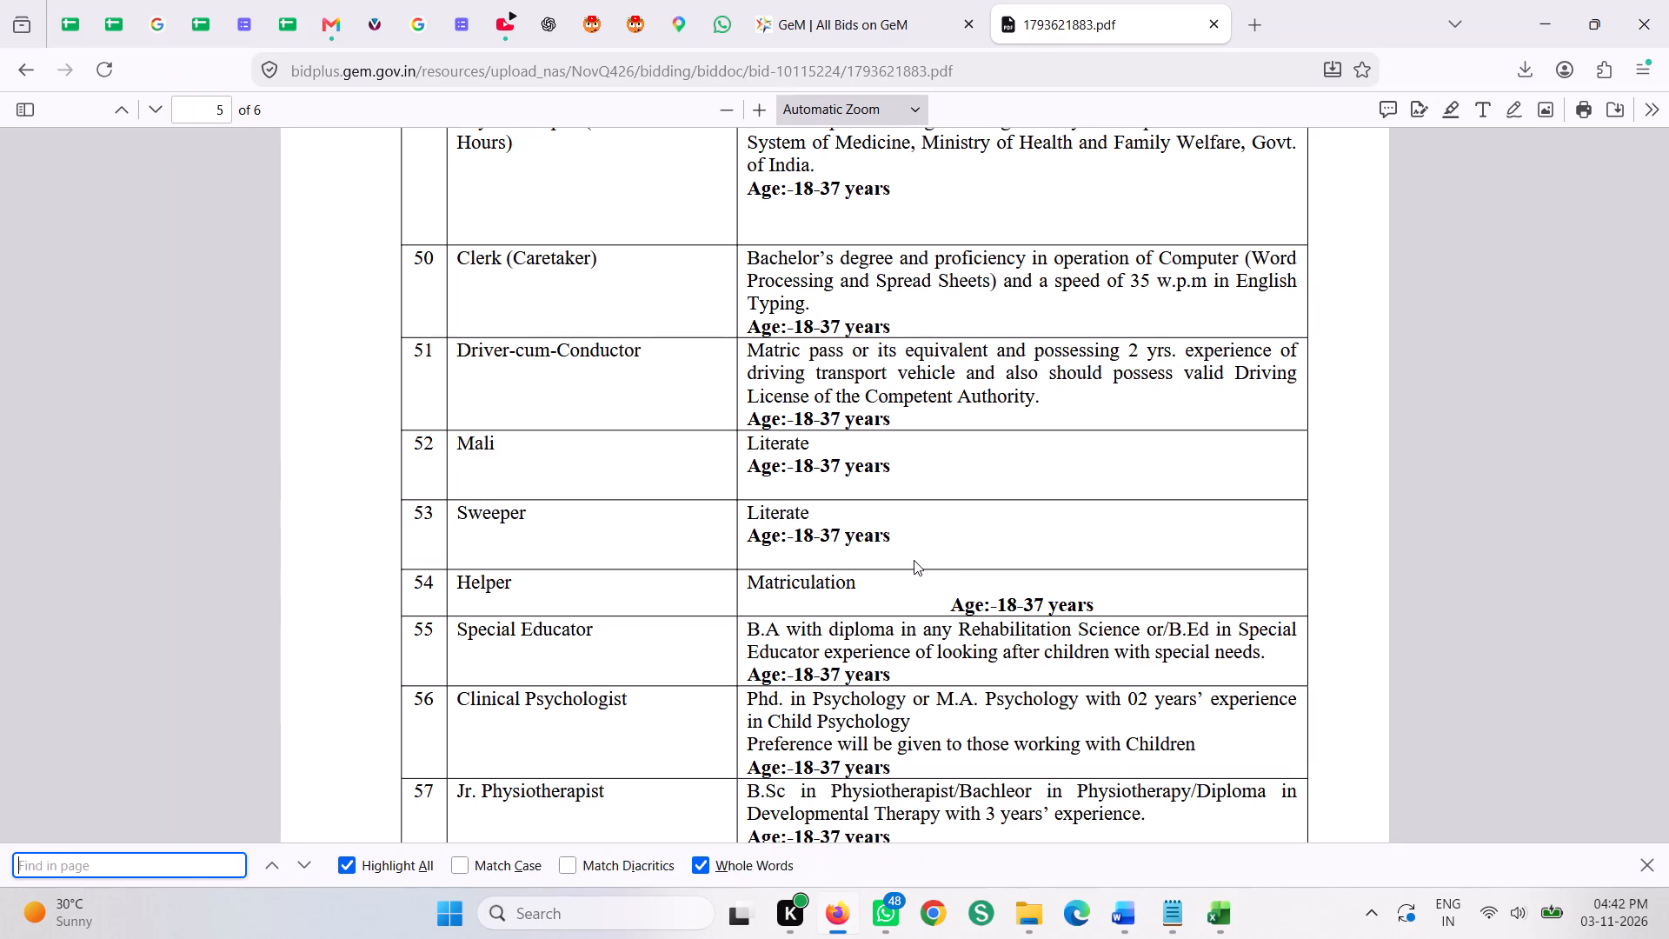
pyautogui.scroll(9, 934, 561)
pyautogui.scroll(3, 877, 496)
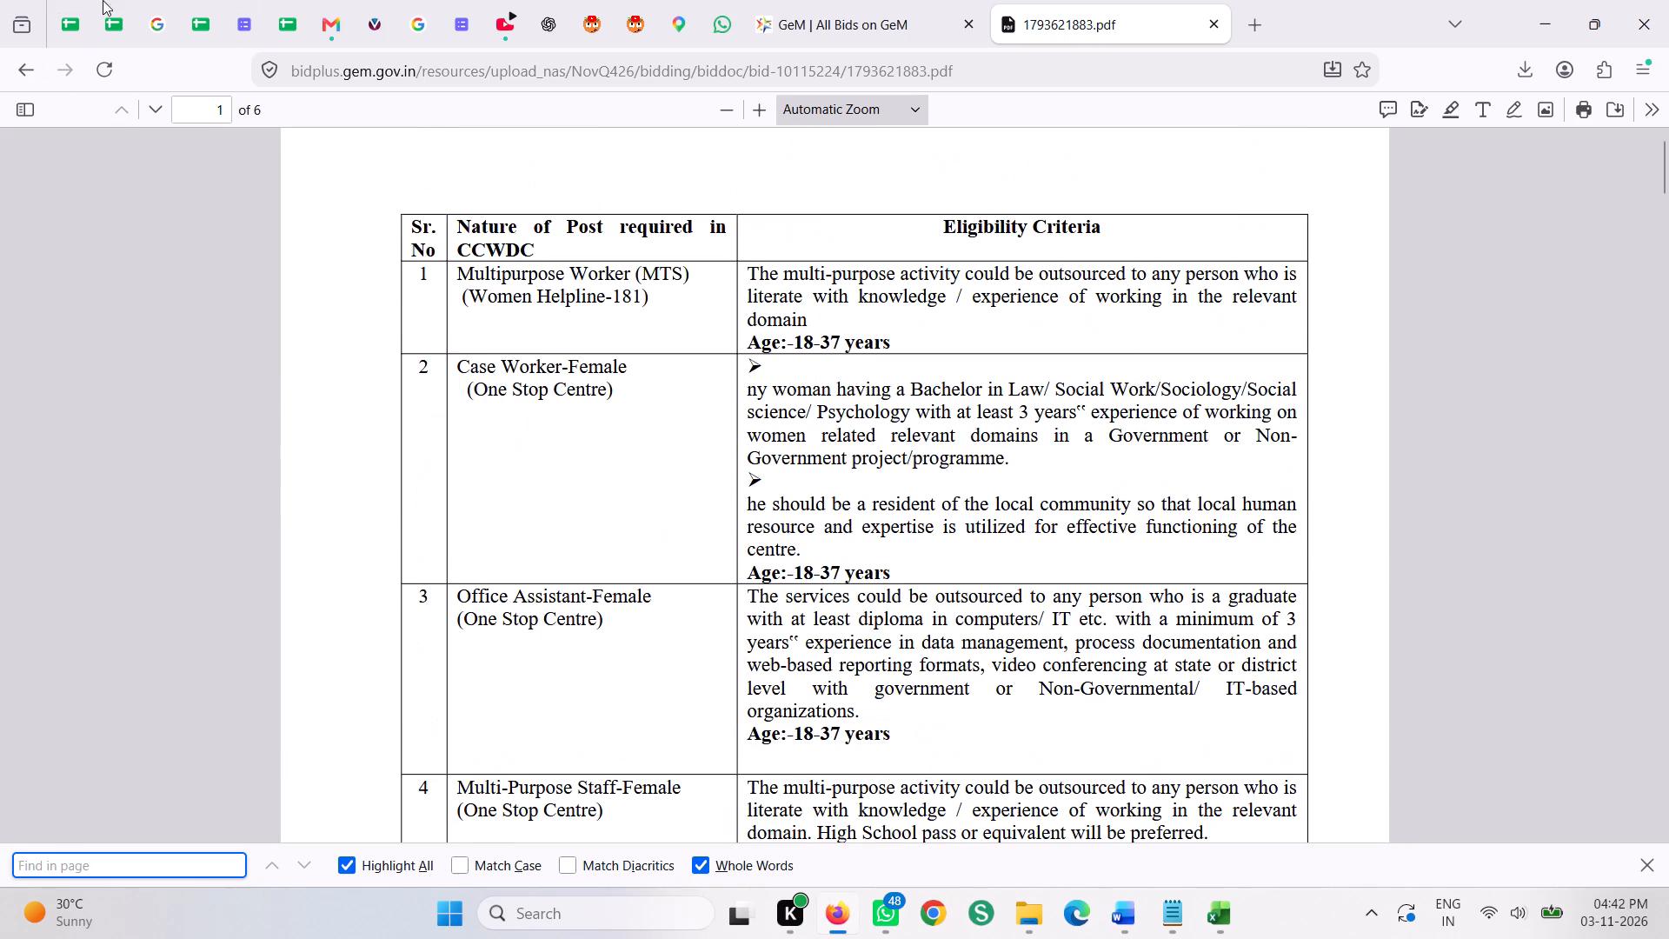
# Return to the bid document, then in File Explorer create a folder named GEM2026B8229931 inside DEV1 and open it.
pyautogui.click(26, 72)
pyautogui.click(853, 0)
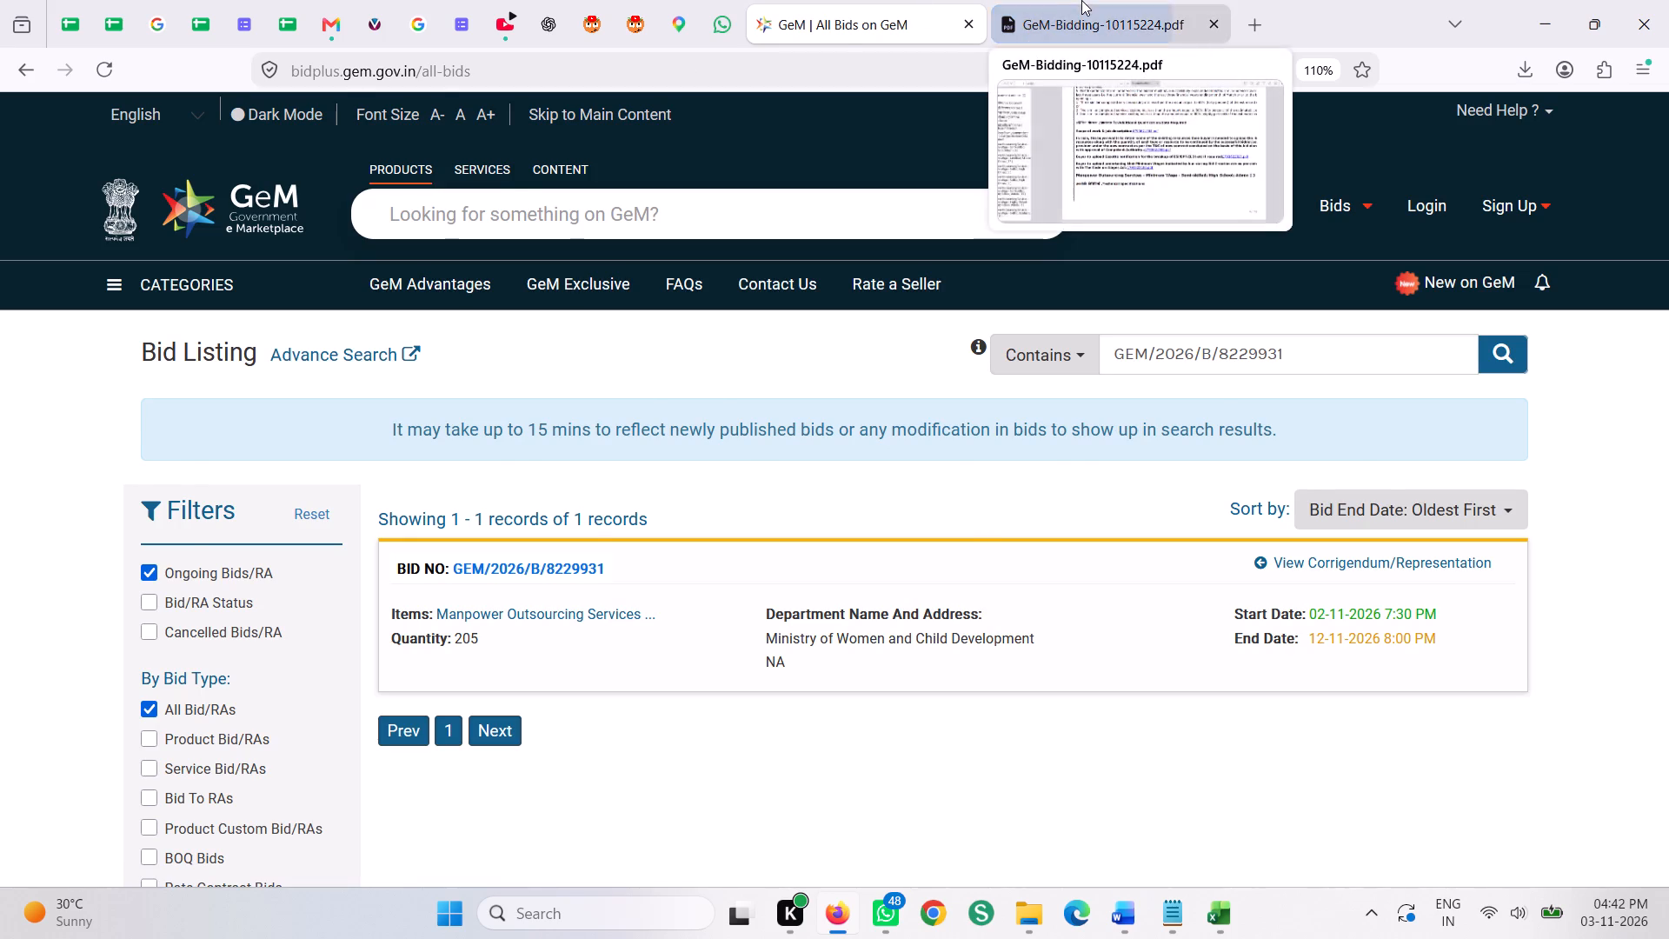
pyautogui.click(1081, 0)
pyautogui.click(1017, 922)
pyautogui.rightClick(992, 363)
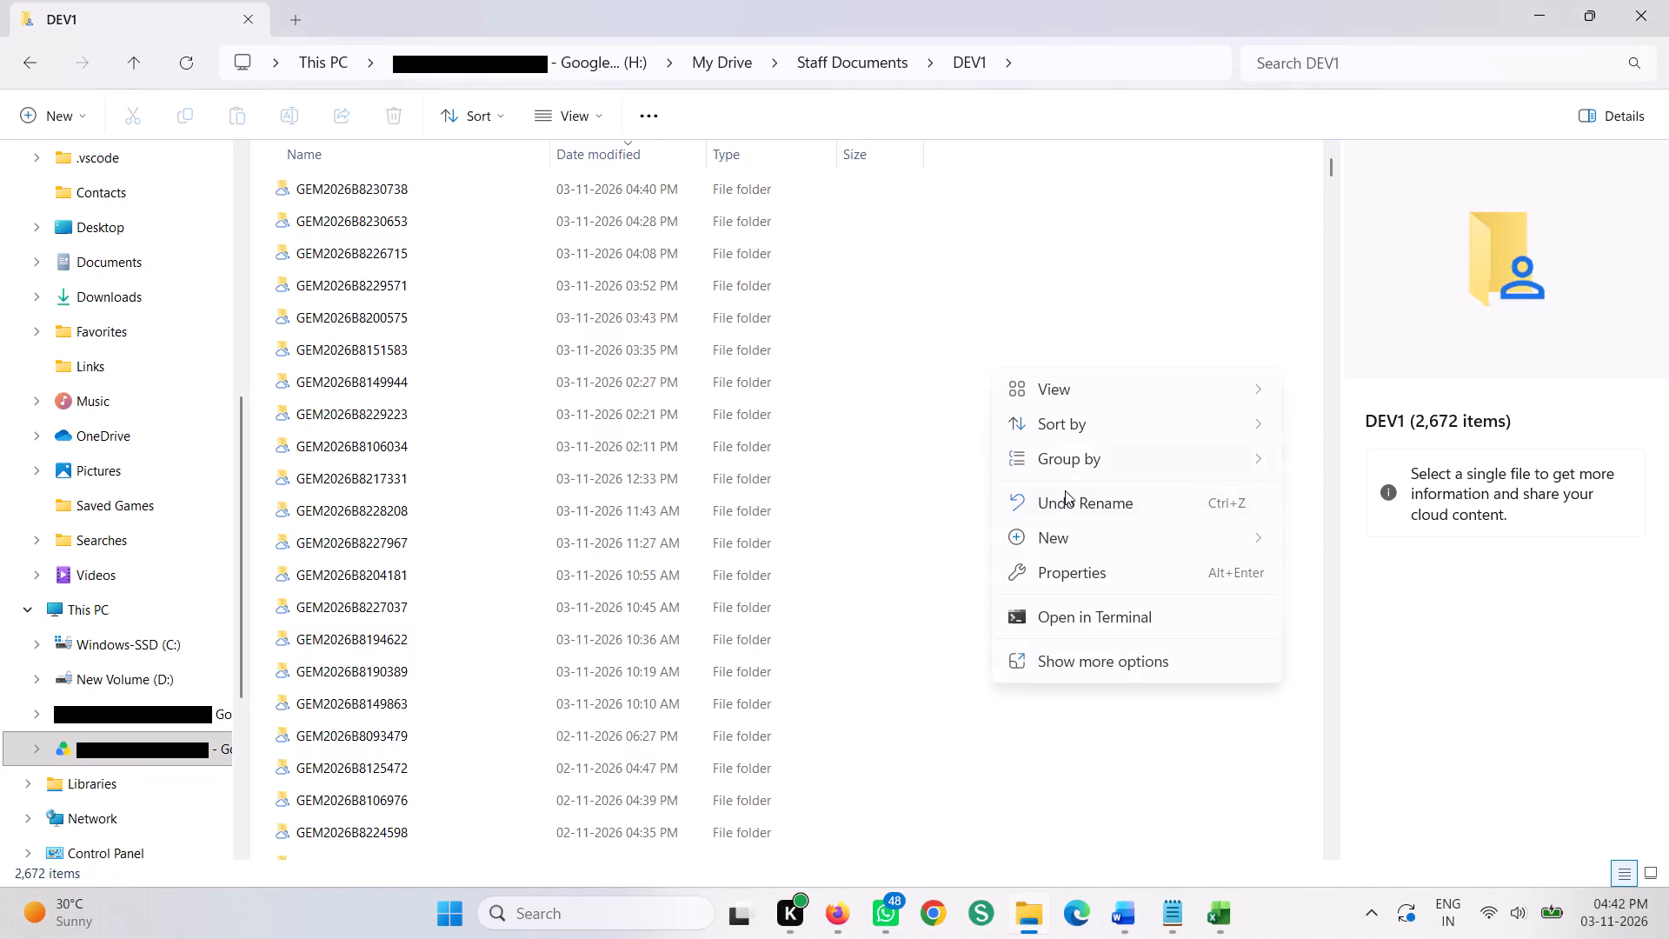
pyautogui.click(1044, 539)
pyautogui.click(1316, 190)
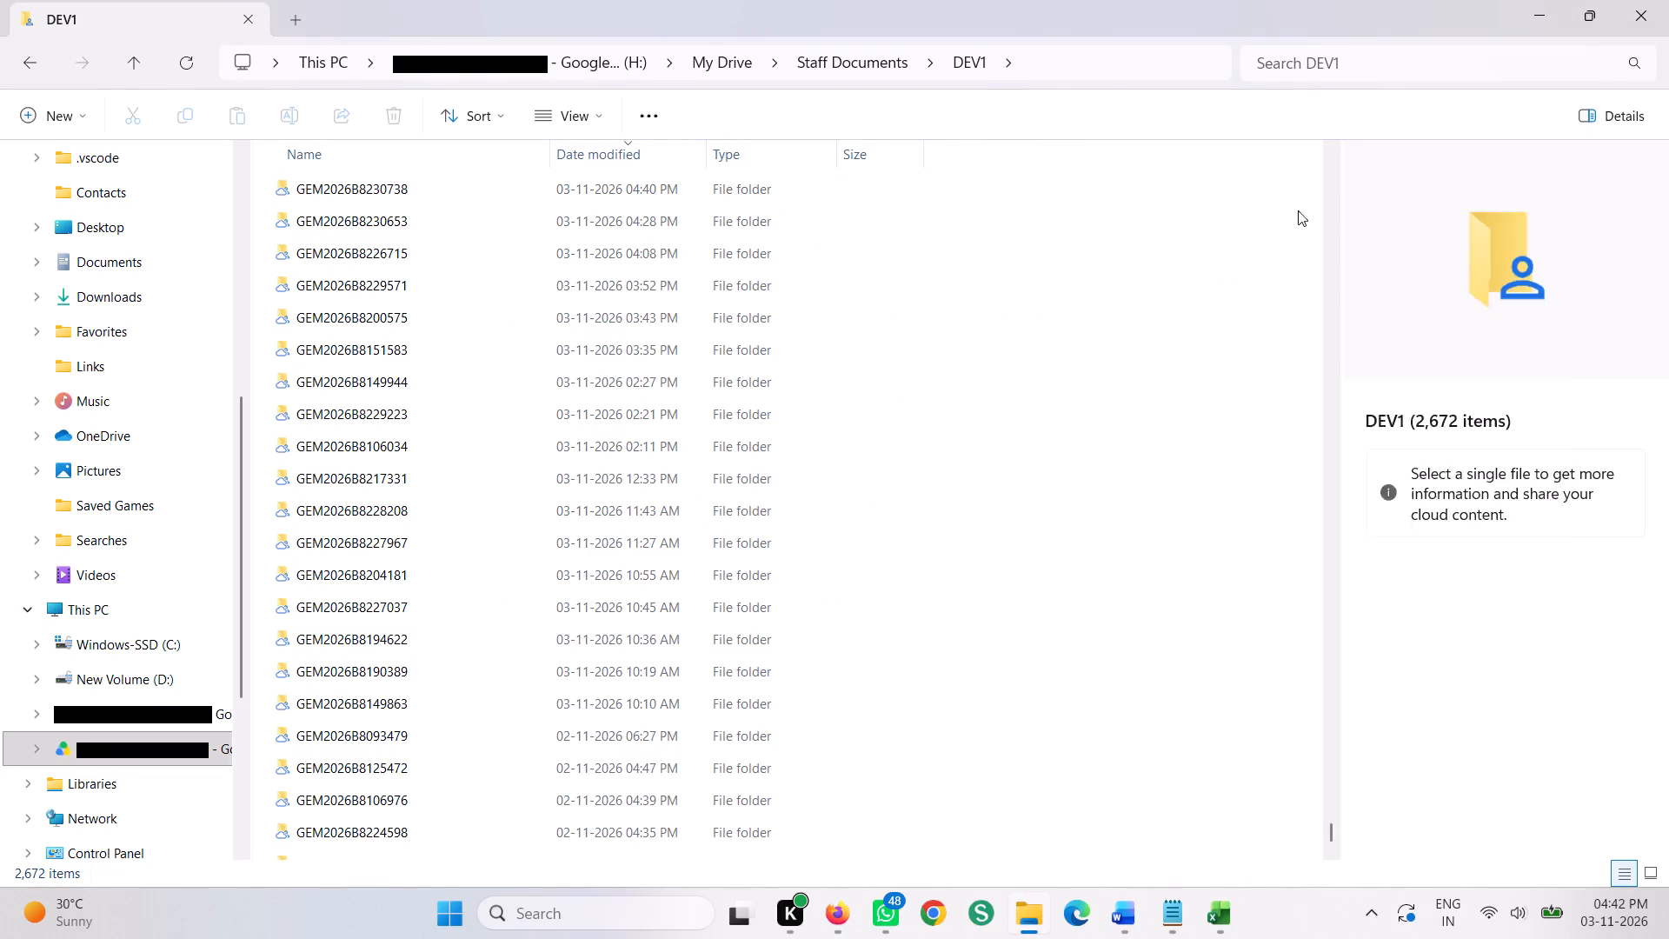
pyautogui.hotkey('ctrl', 'v')
pyautogui.press('Return')
pyautogui.doubleClick(351, 842)
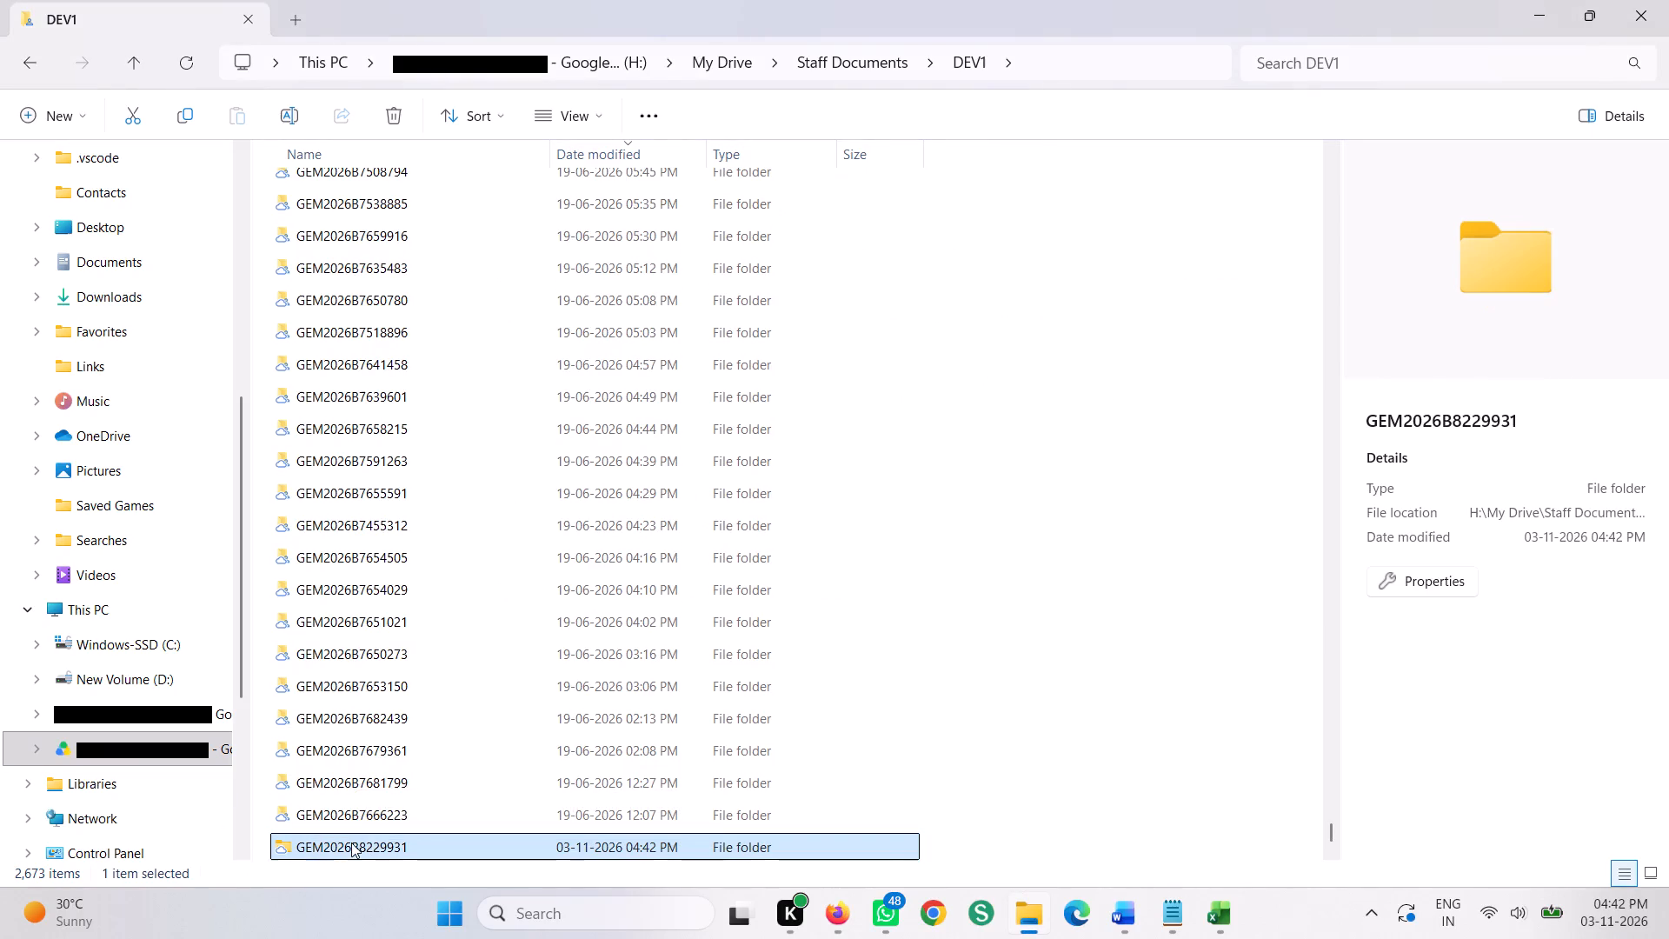
# Switch to Firefox and save the bid document as GeM-Bidding-10115224 in the GEM2026B8229931 folder.
pyautogui.click(841, 918)
pyautogui.scroll(3, 1128, 563)
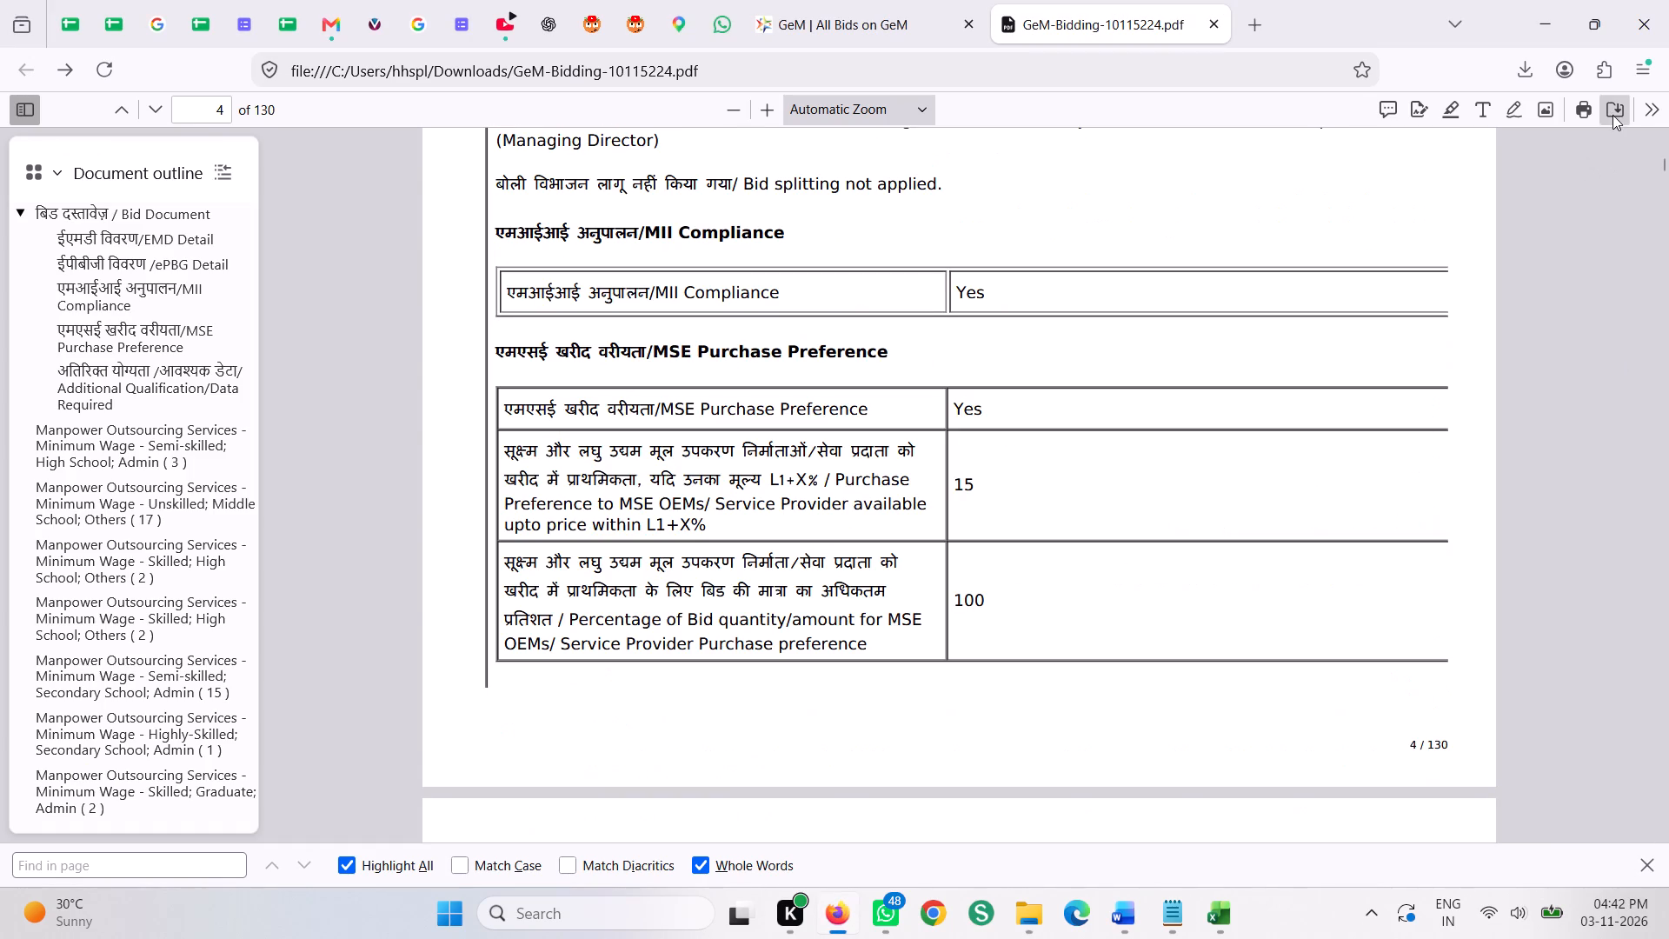
pyautogui.click(1612, 115)
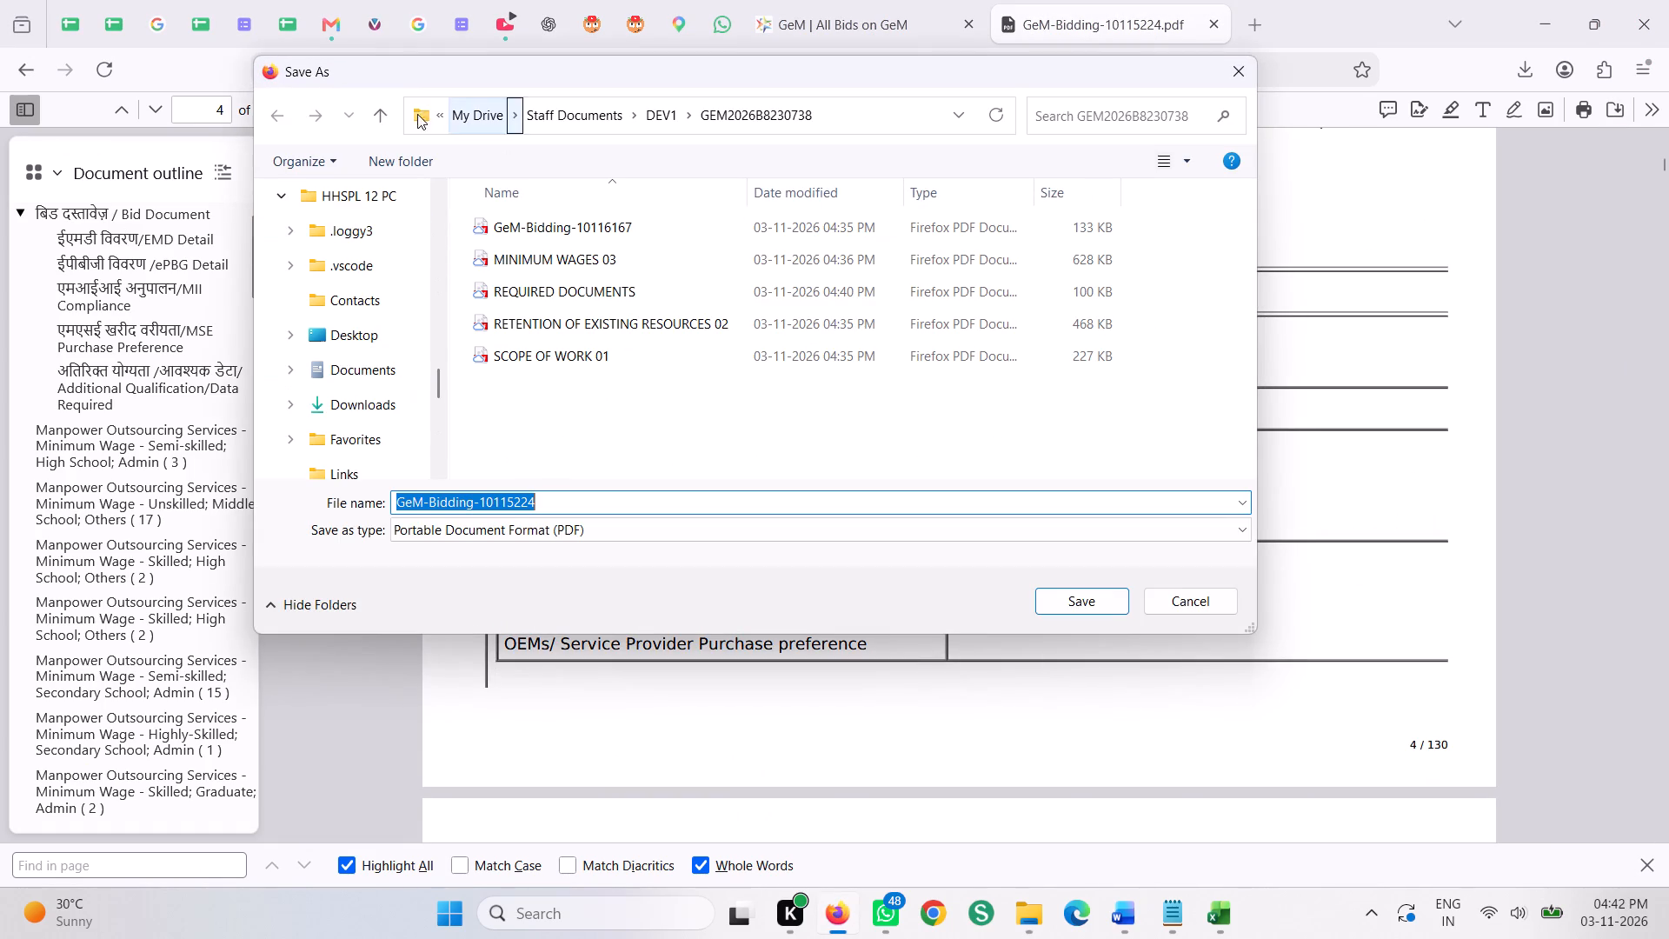
pyautogui.click(384, 119)
pyautogui.scroll(7, 550, 262)
pyautogui.doubleClick(582, 221)
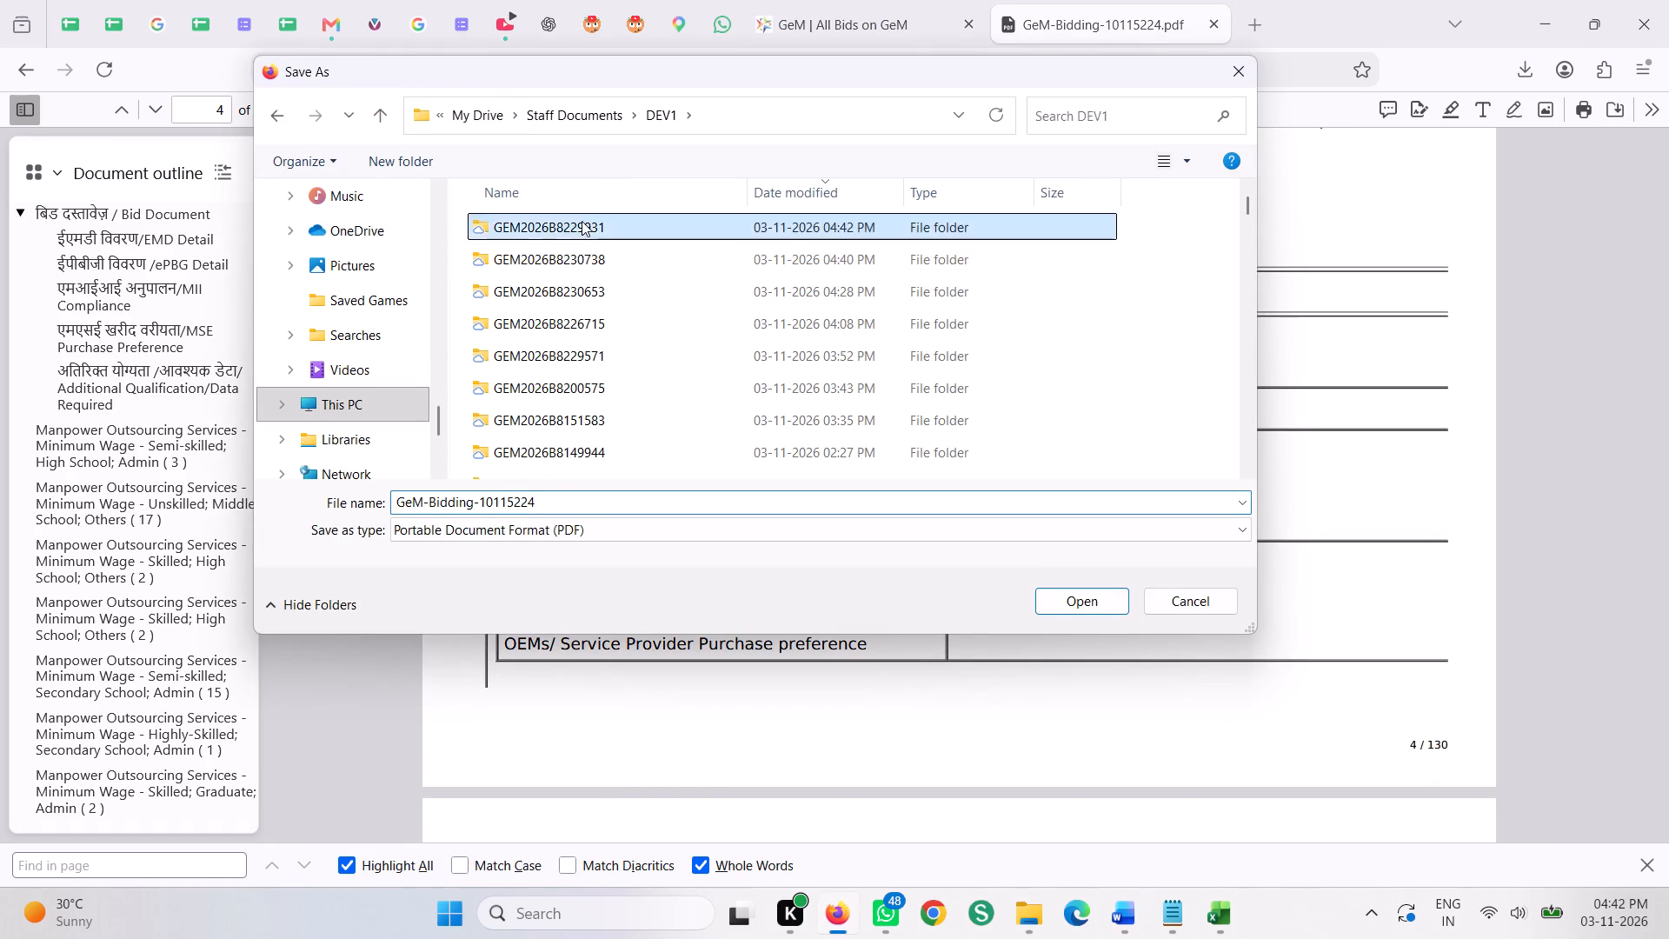
pyautogui.click(551, 503)
pyautogui.click(1066, 596)
# Open the Scope of work & Job description attachment and save it as SCOPE OF WORK 01 in the GEM2026B8229931 folder.
pyautogui.scroll(-1, 1074, 589)
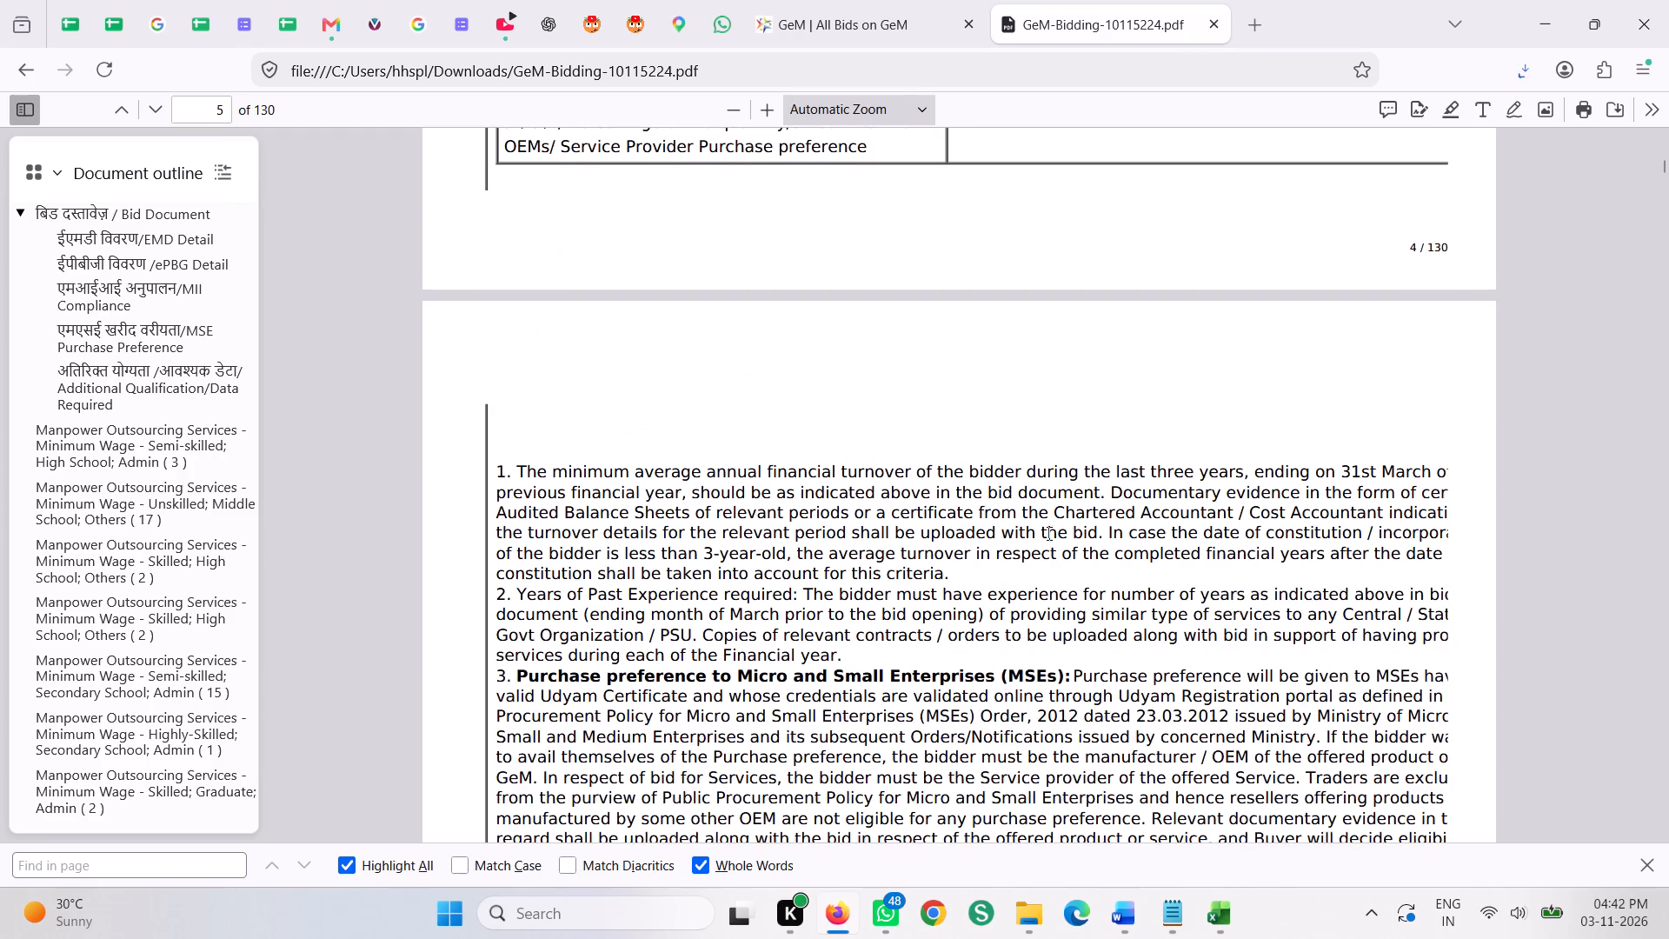
pyautogui.scroll(-2, 1045, 536)
pyautogui.click(854, 355)
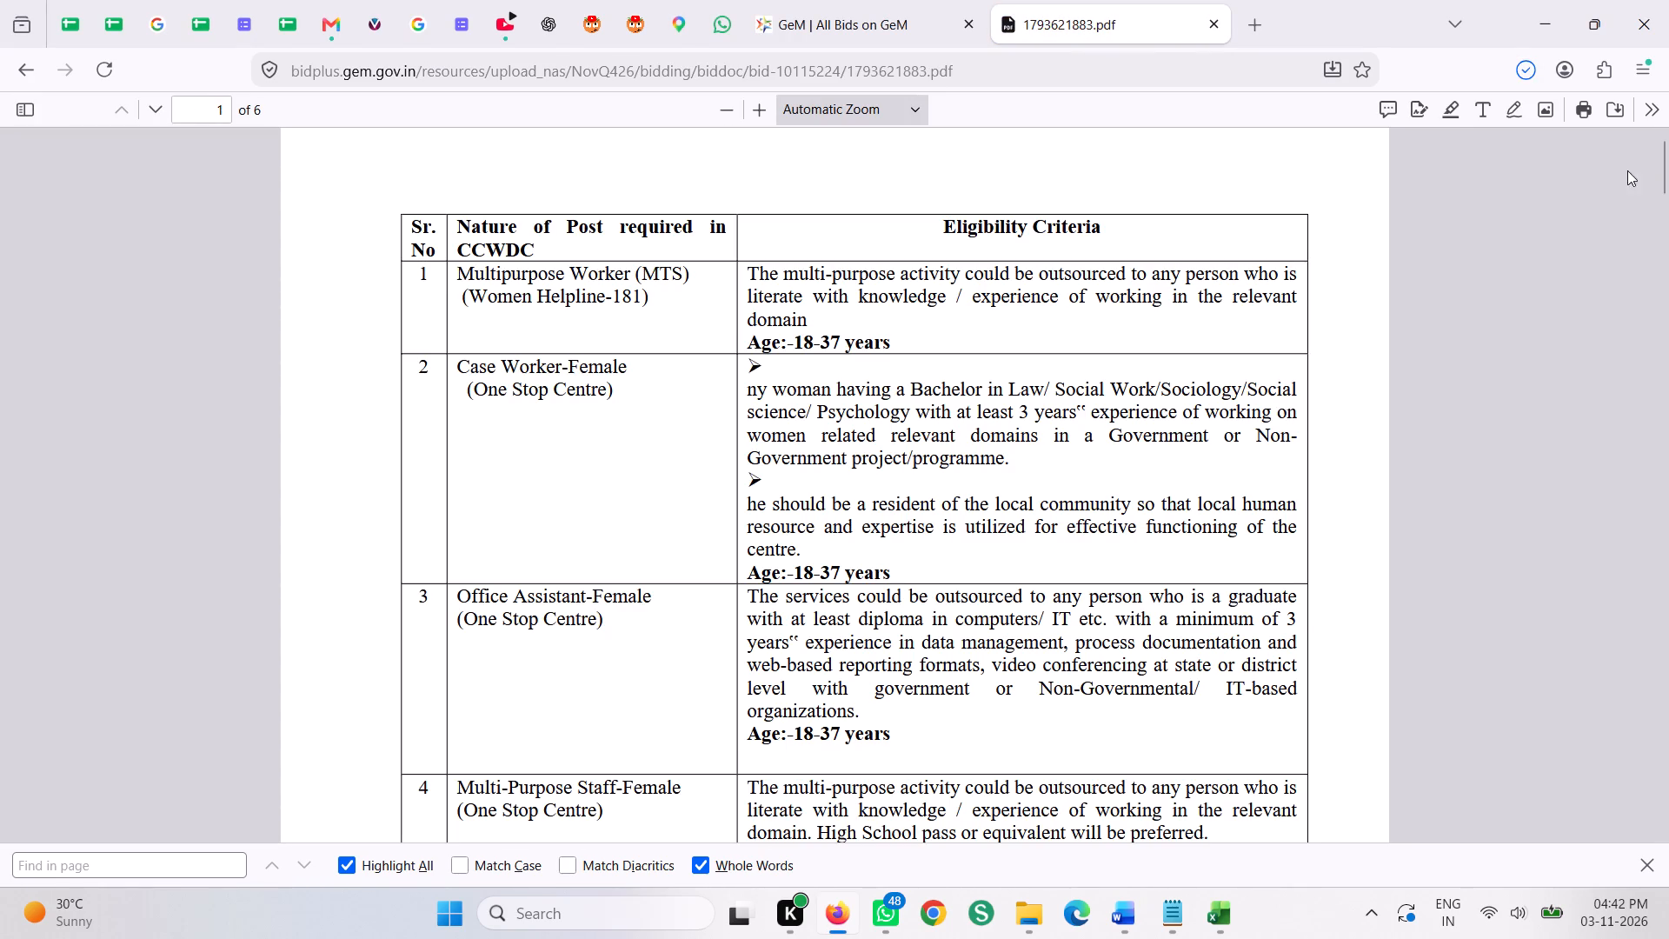
pyautogui.click(1622, 118)
pyautogui.scroll(3, 825, 332)
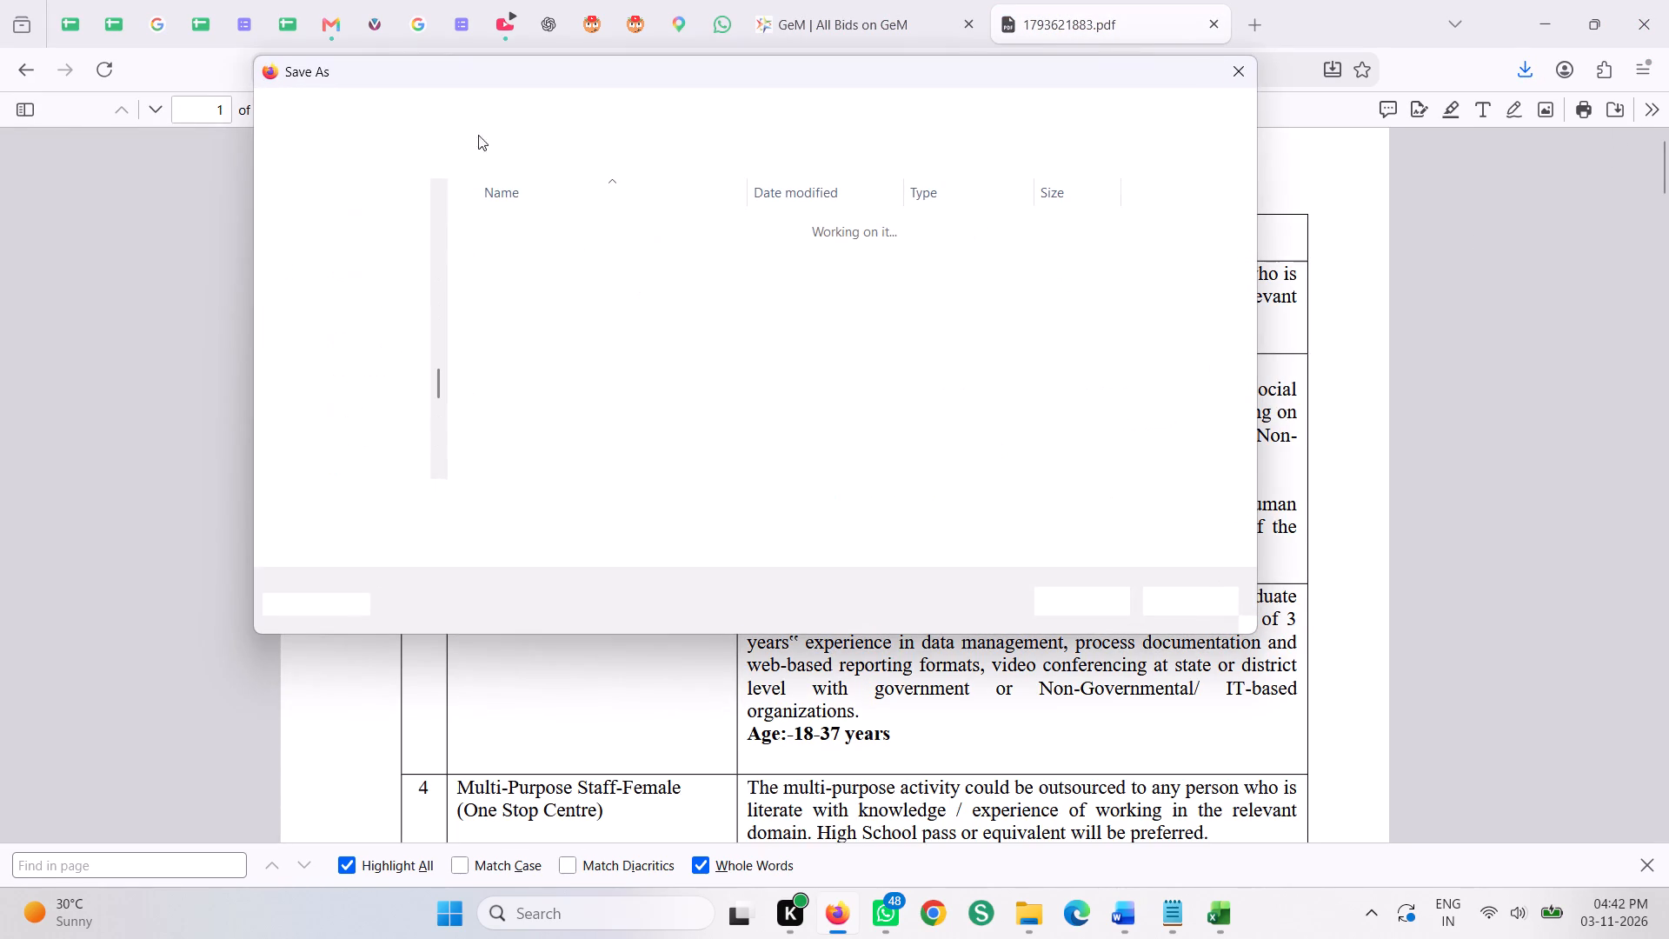
pyautogui.scroll(1, 382, 131)
pyautogui.click(367, 116)
pyautogui.scroll(4, 562, 283)
pyautogui.doubleClick(594, 221)
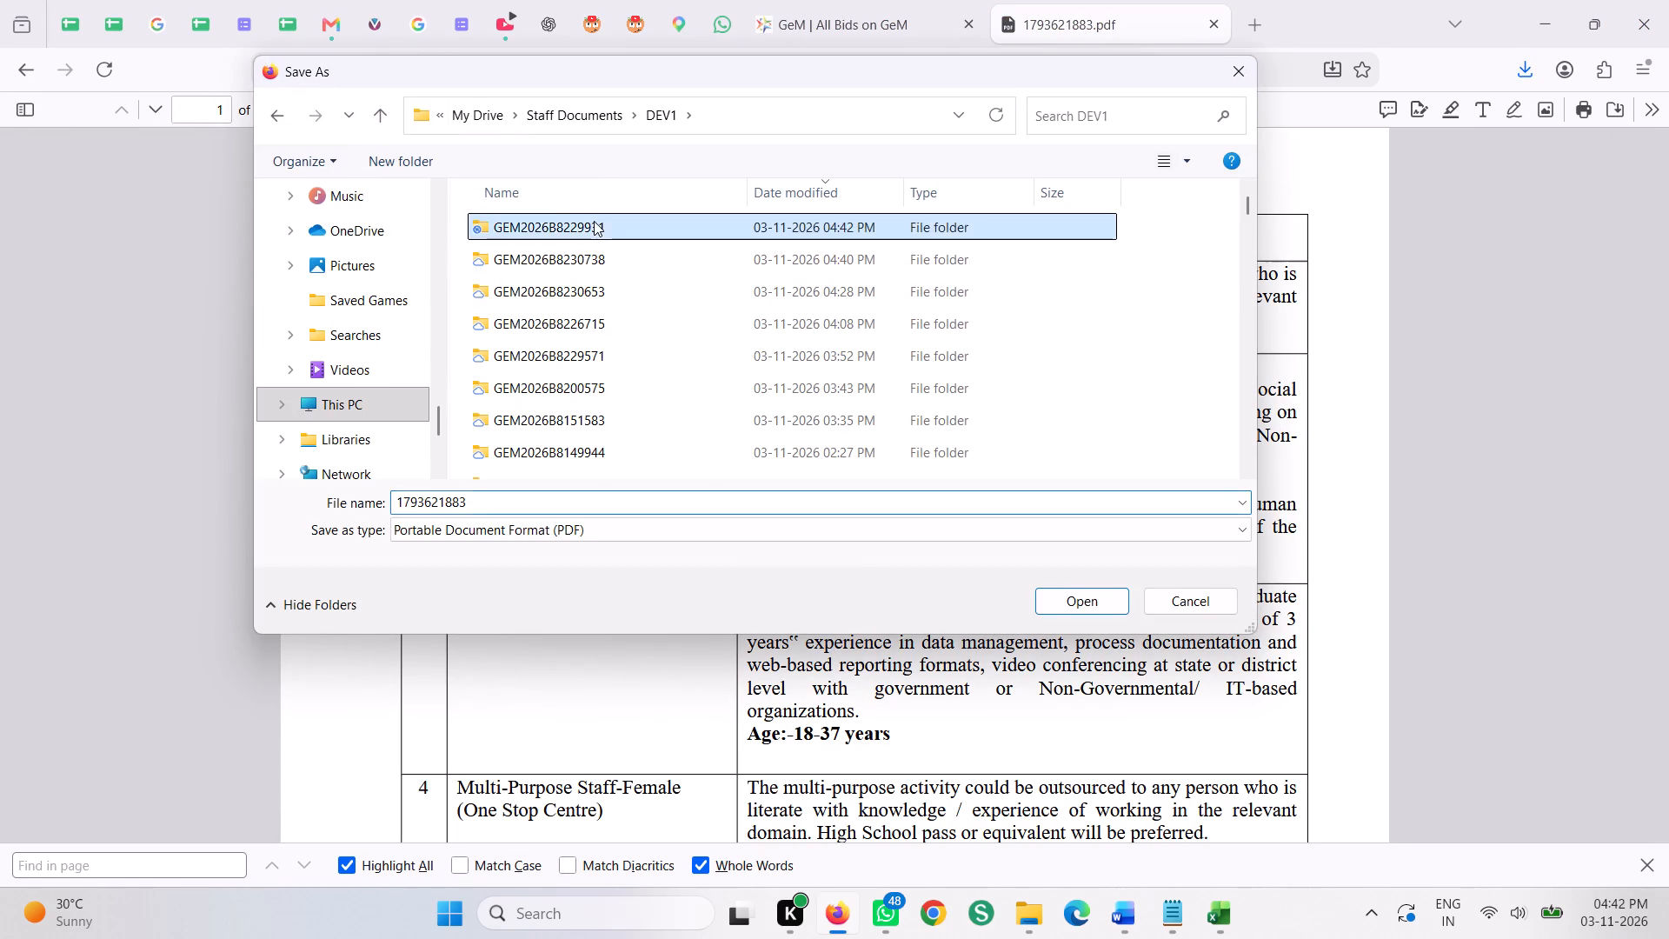
pyautogui.click(494, 504)
pyautogui.write('SCOPE OF WORK 01')
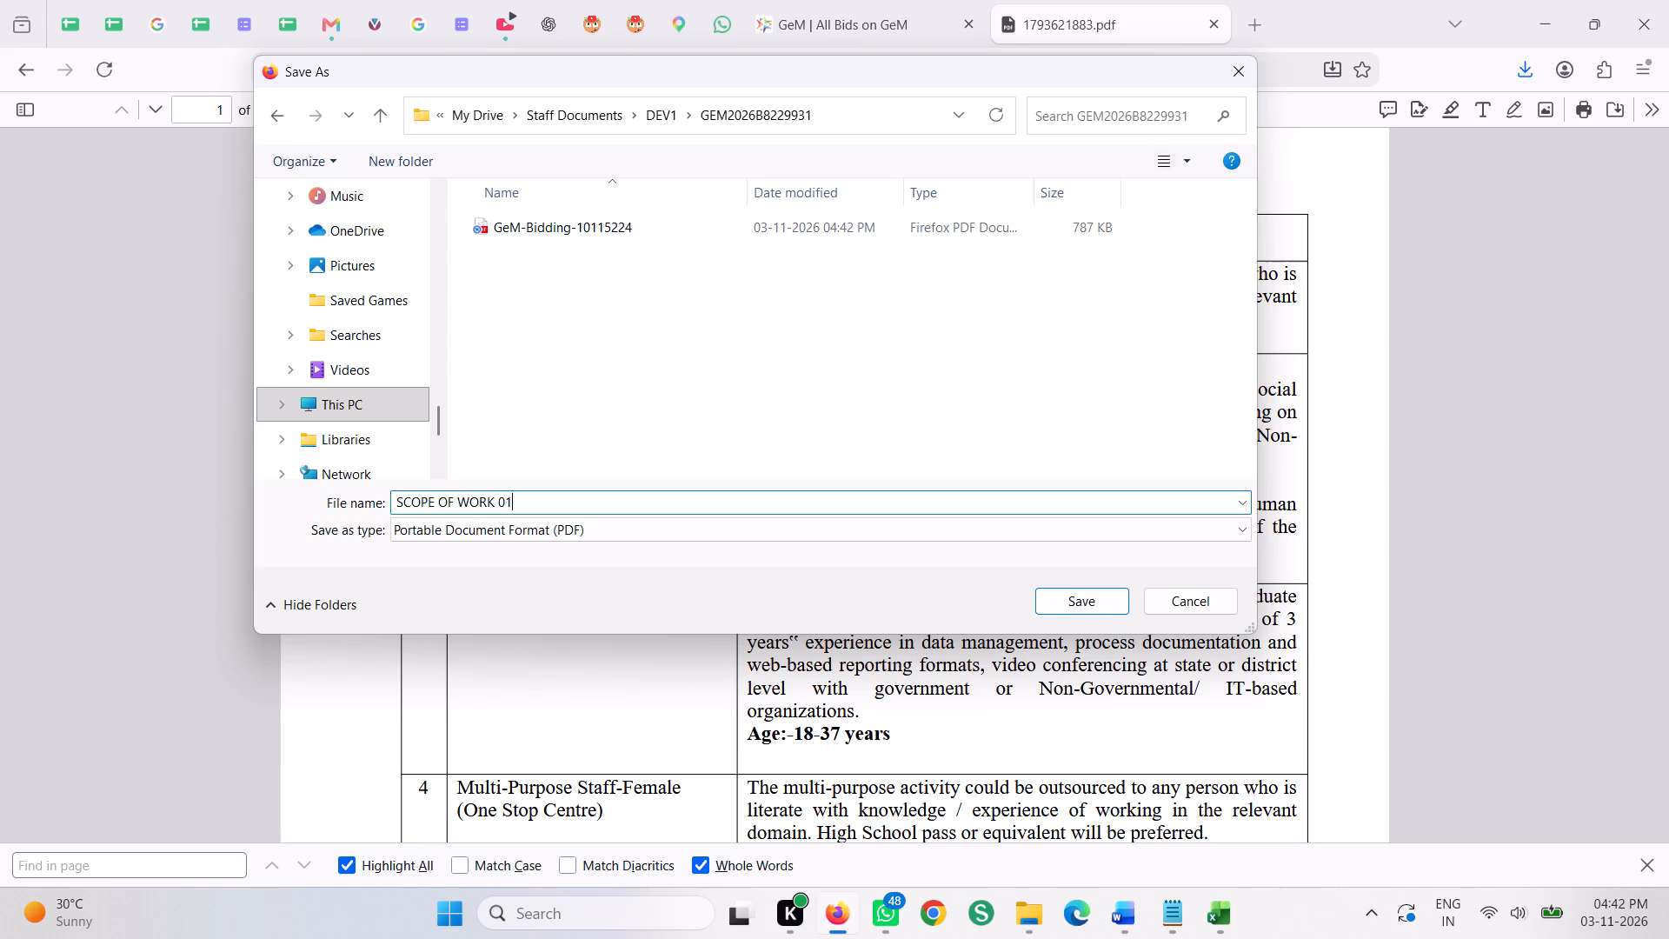
pyautogui.press('Return')
# Open the bid document's attachment listing existing resources and save it as RETENTION OF EXISTING RESOURCES 02 in the GEM2026B8229931 folder.
pyautogui.scroll(-6, 475, 509)
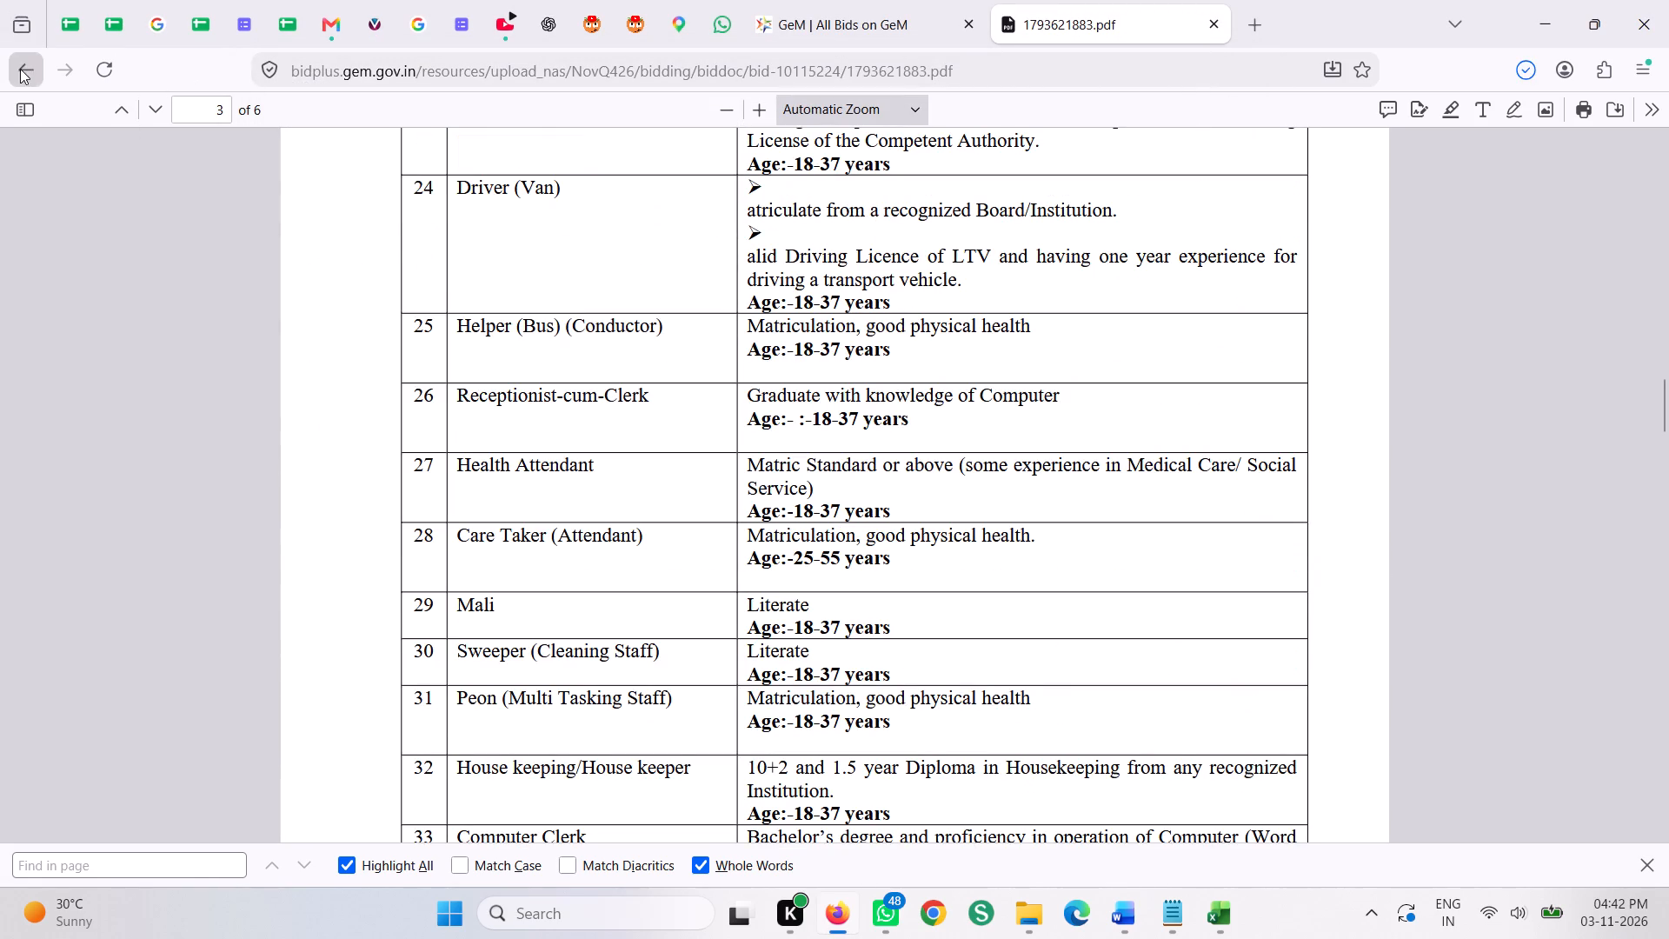
pyautogui.click(22, 70)
pyautogui.scroll(1, 941, 463)
pyautogui.scroll(-5, 941, 463)
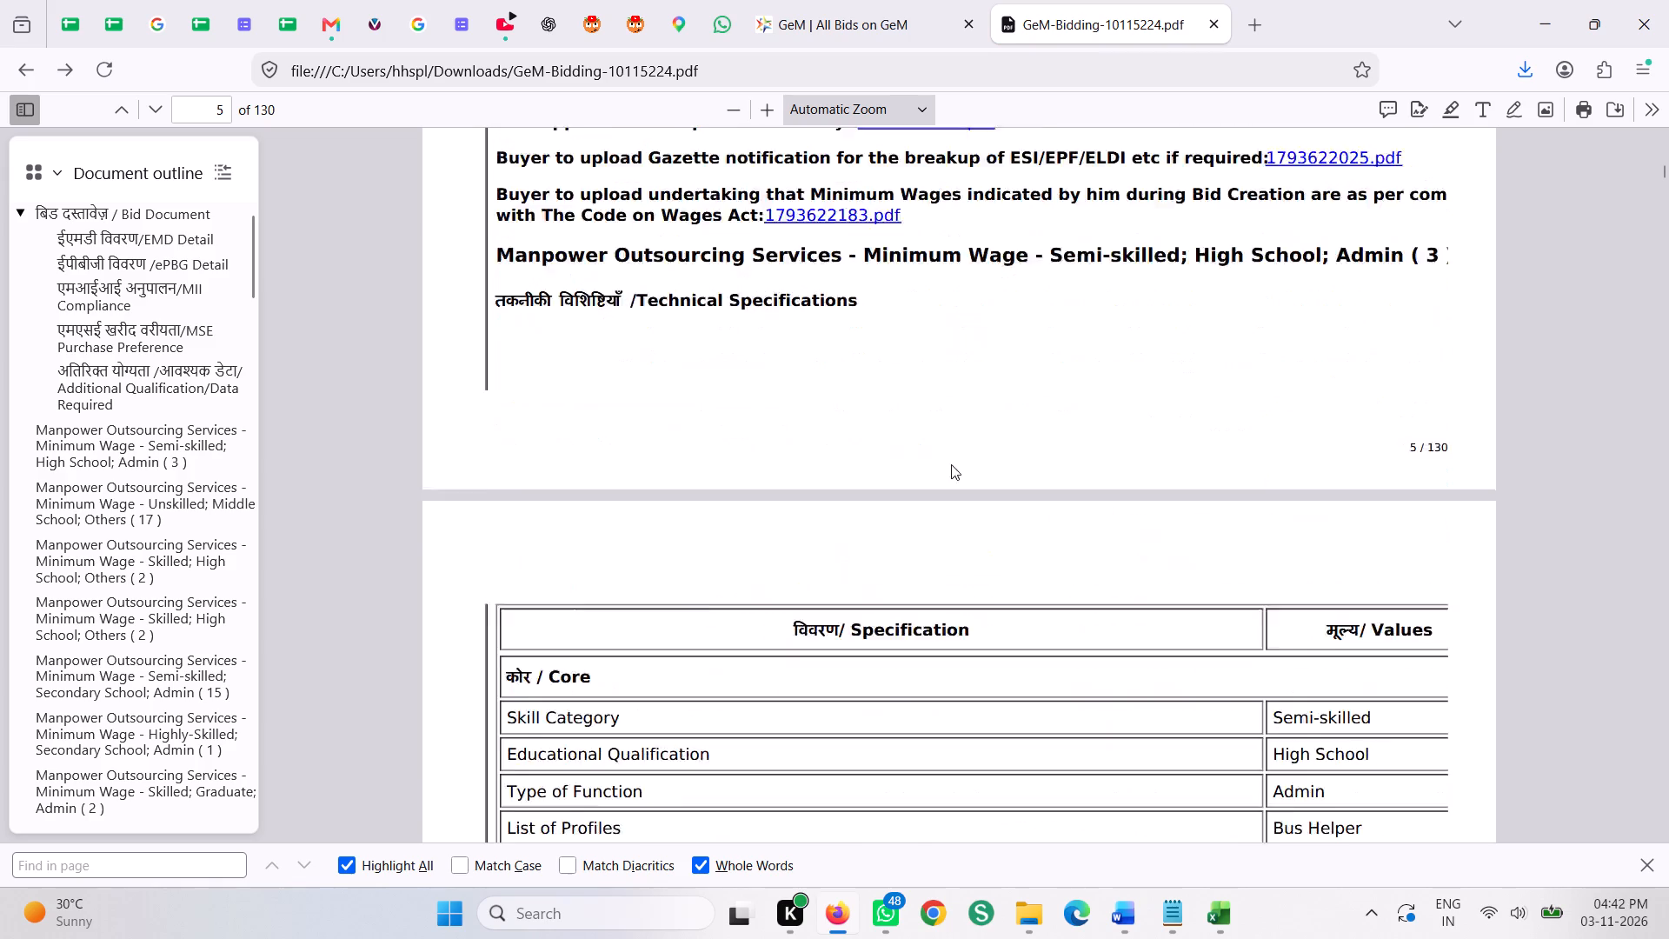
pyautogui.scroll(1, 943, 454)
pyautogui.click(929, 464)
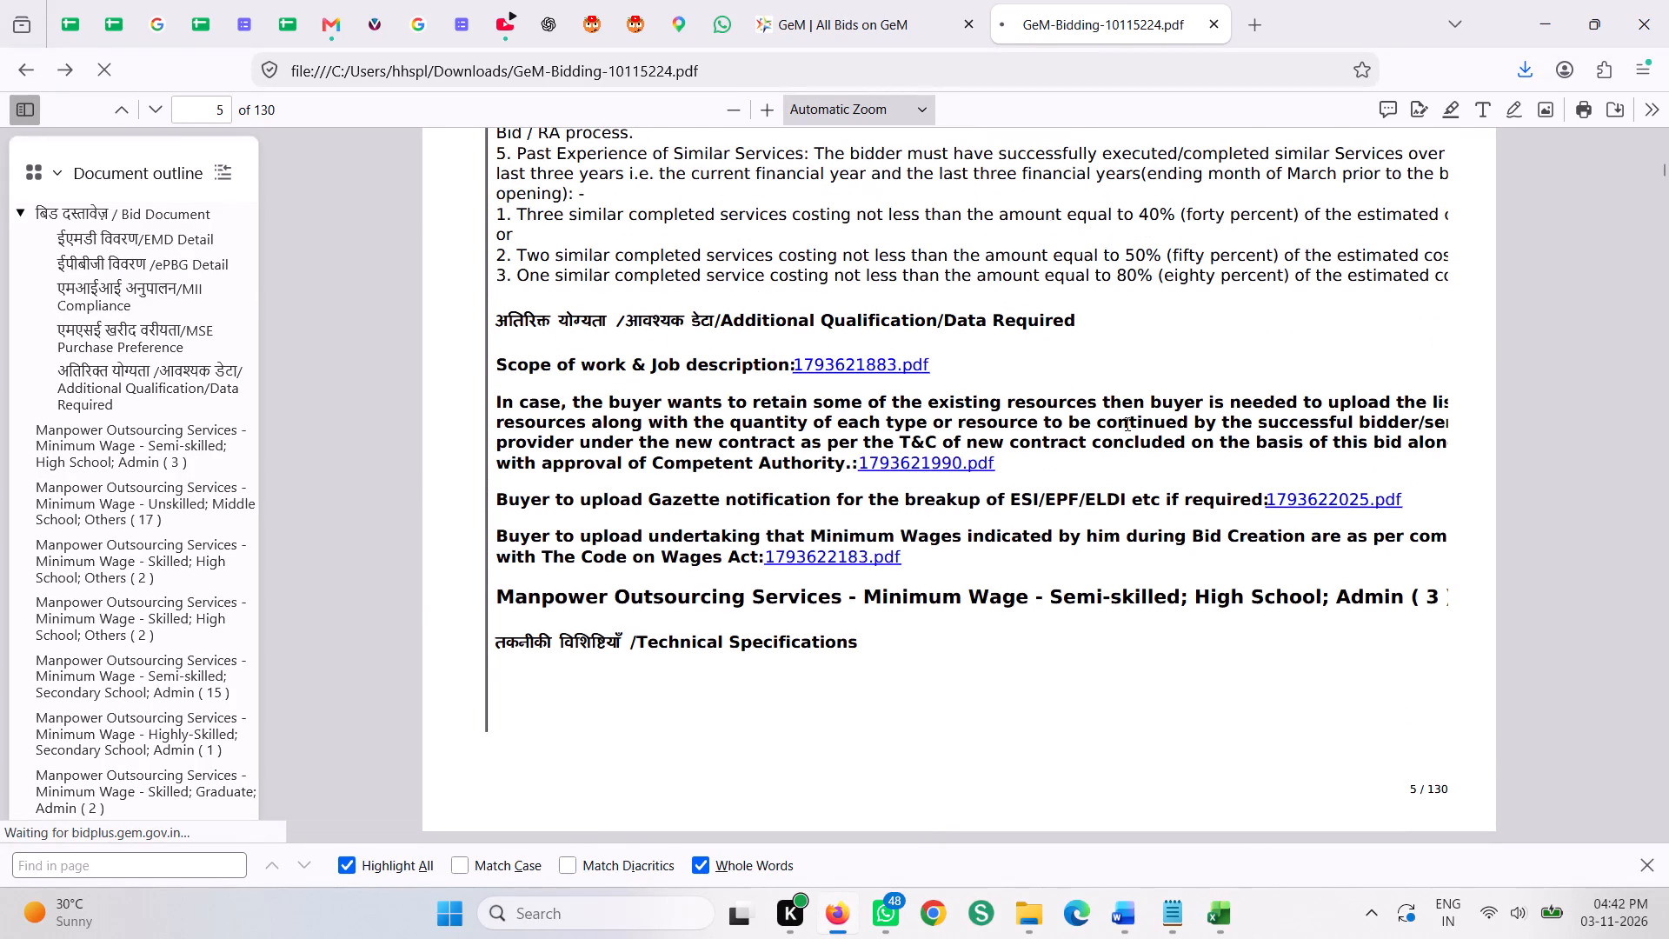
pyautogui.click(900, 453)
pyautogui.scroll(2, 1090, 465)
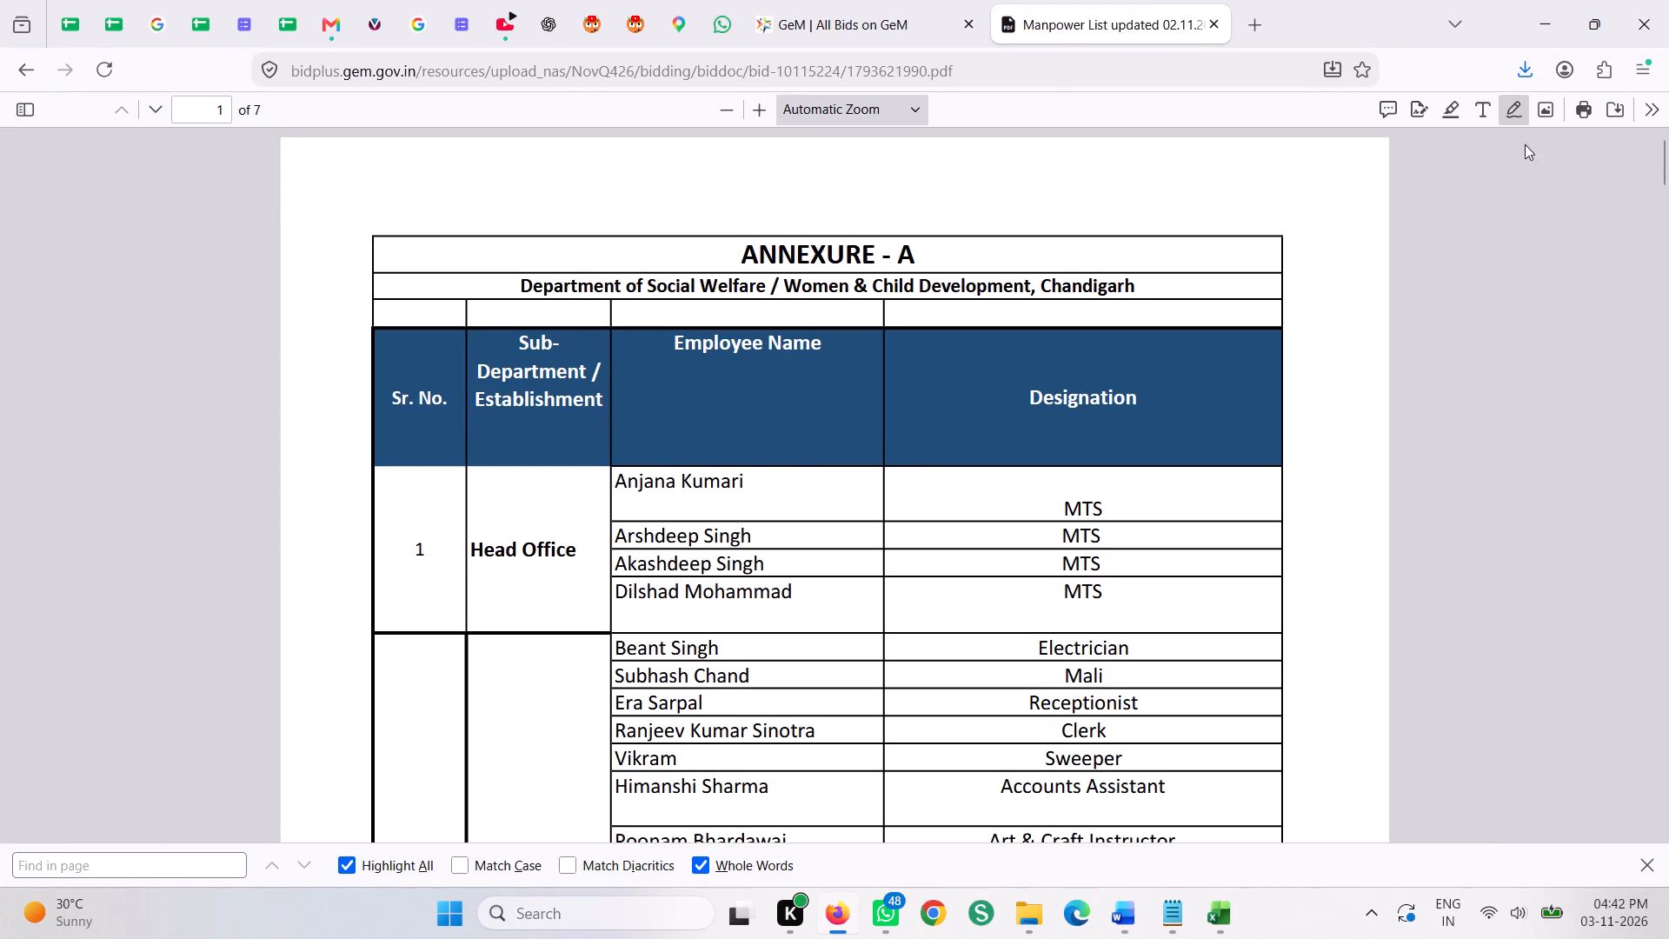
pyautogui.click(1609, 110)
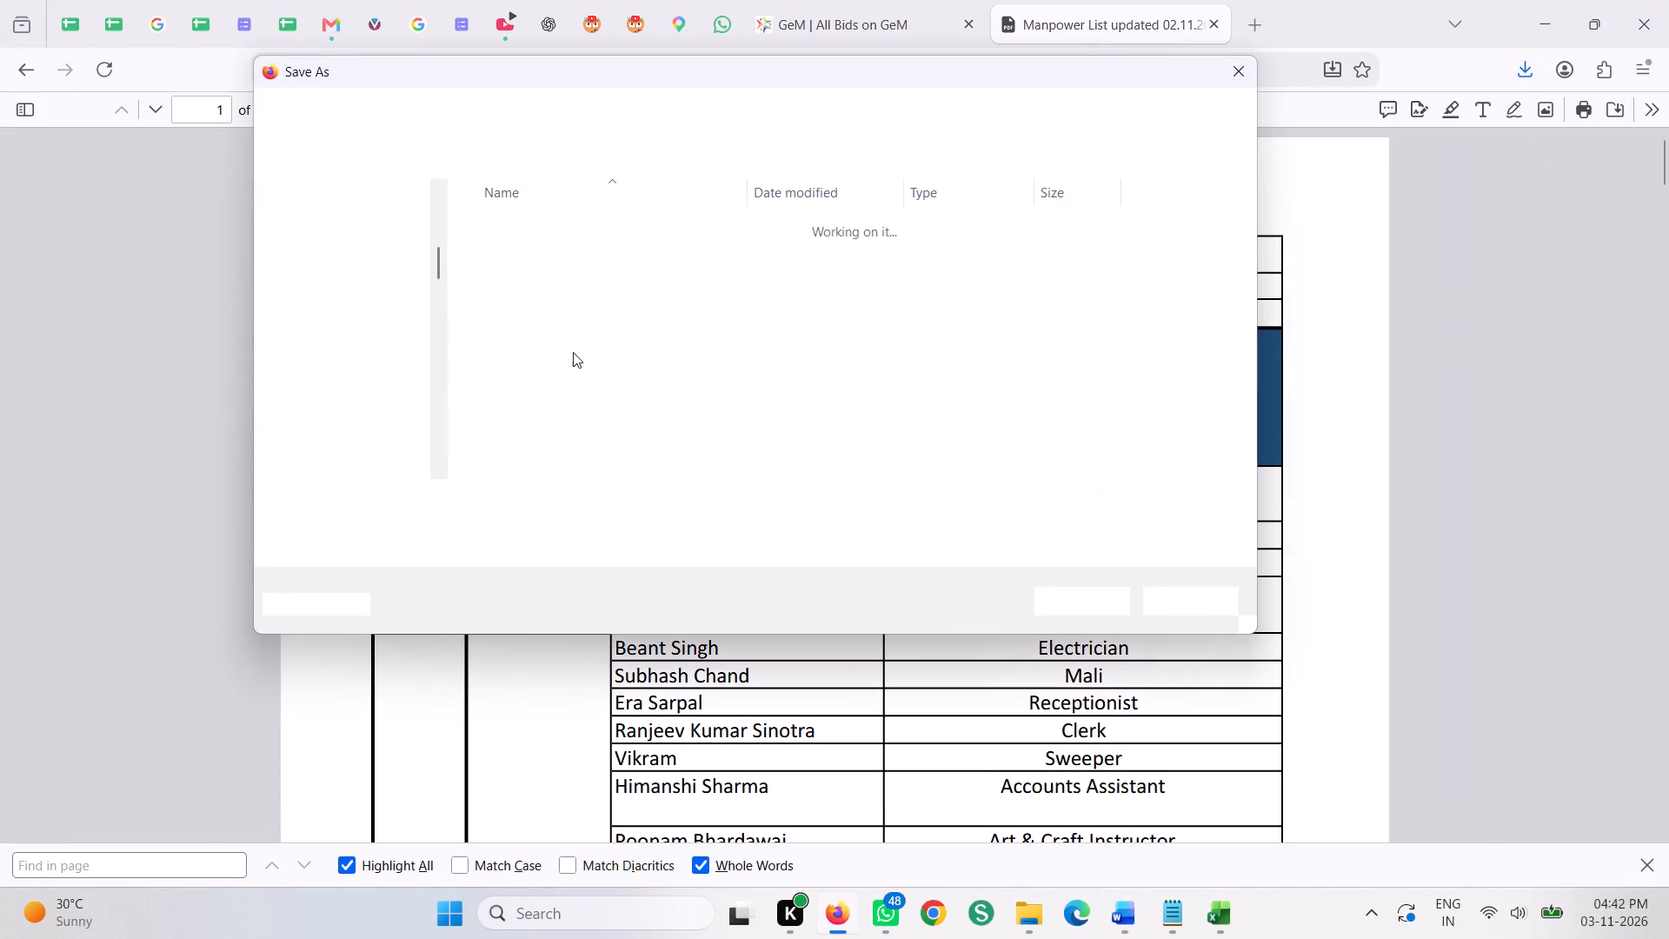
pyautogui.write('RETENTION OF EXISTING RES')
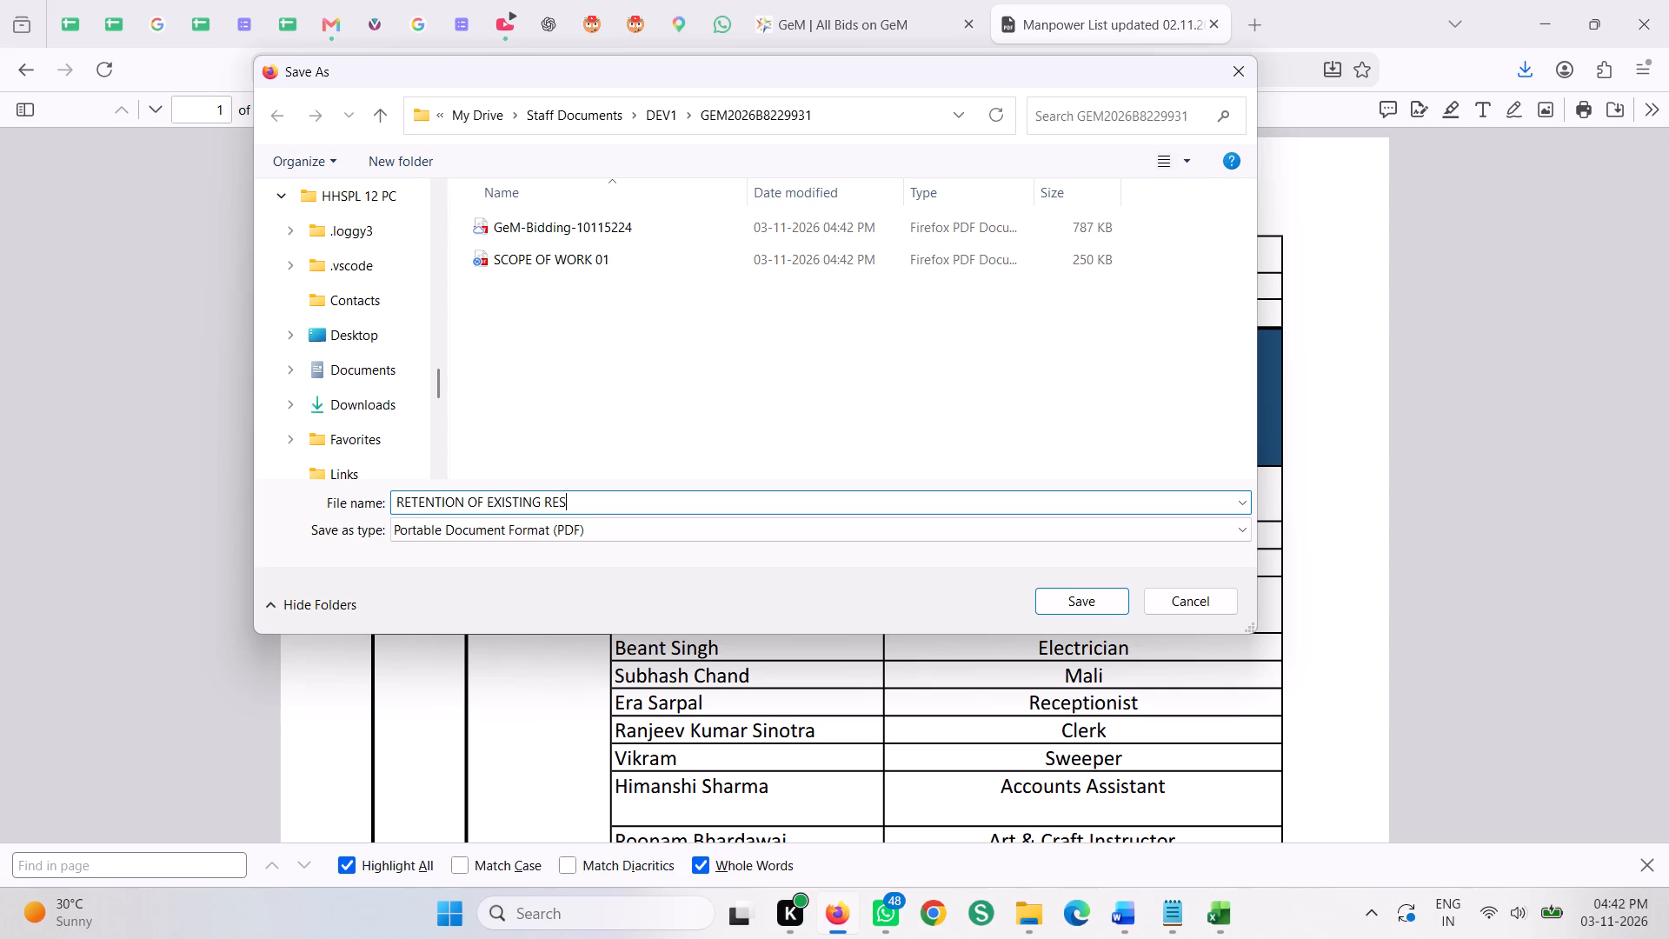
pyautogui.write('OURCES 02')
pyautogui.press('Return')
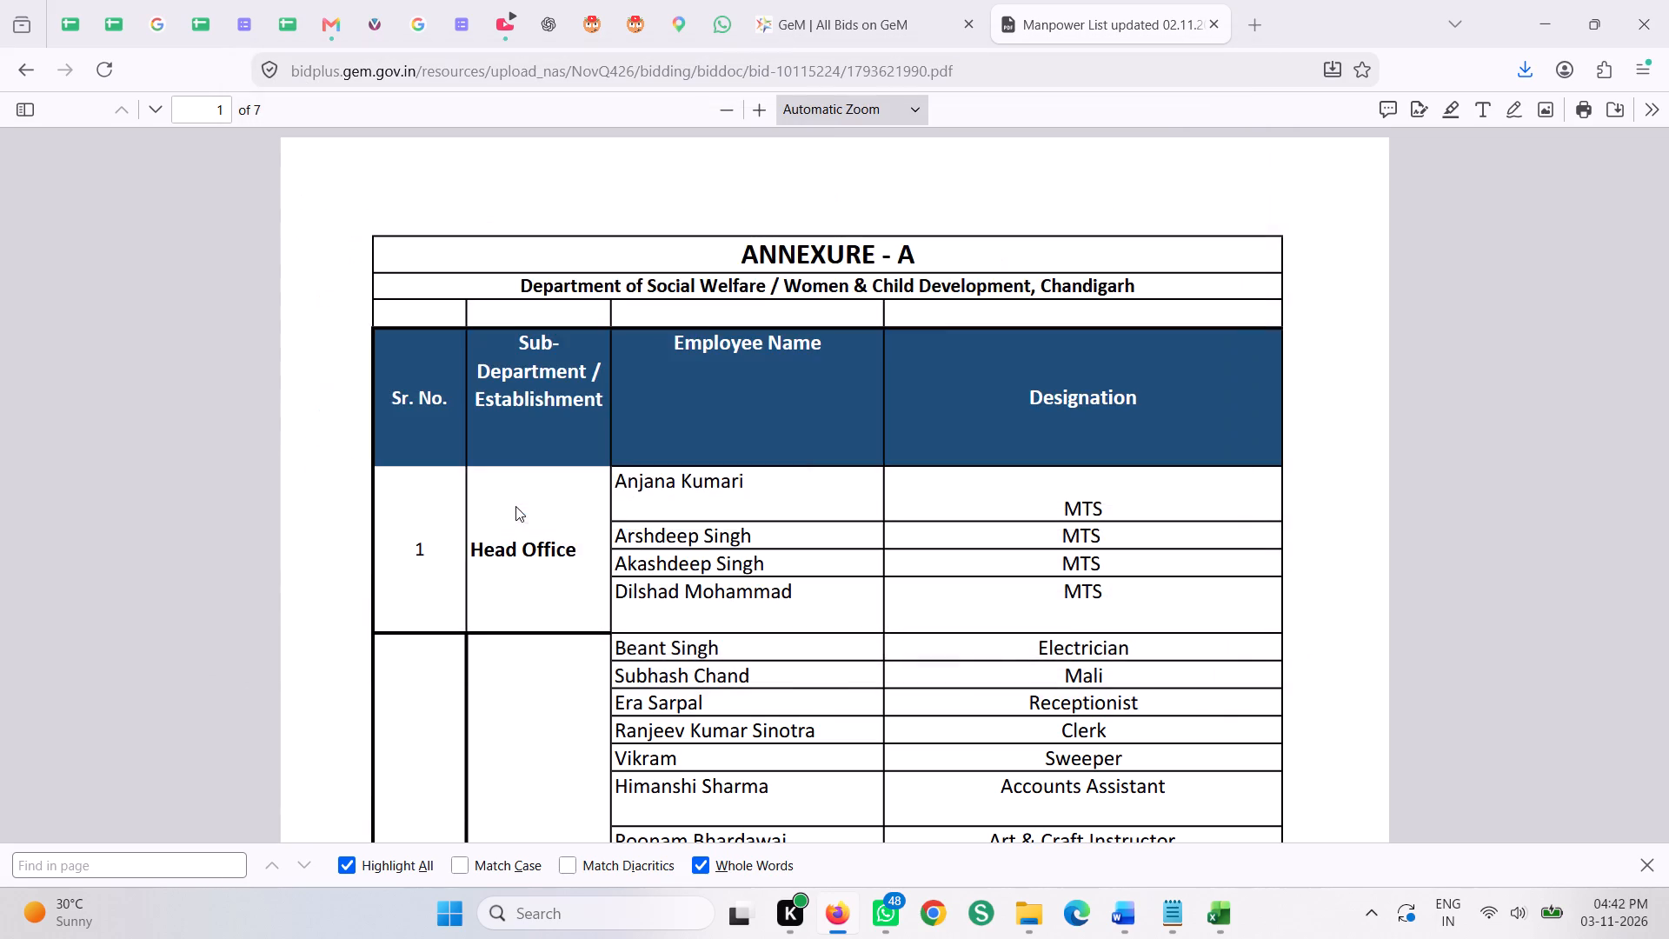
# Skim the manpower list, then open the bid document's ESI/EPF/ELDI Gazette notification attachment and save it as ESIC EPF EDLI 03.
pyautogui.scroll(-3, 500, 503)
pyautogui.scroll(-11, 544, 347)
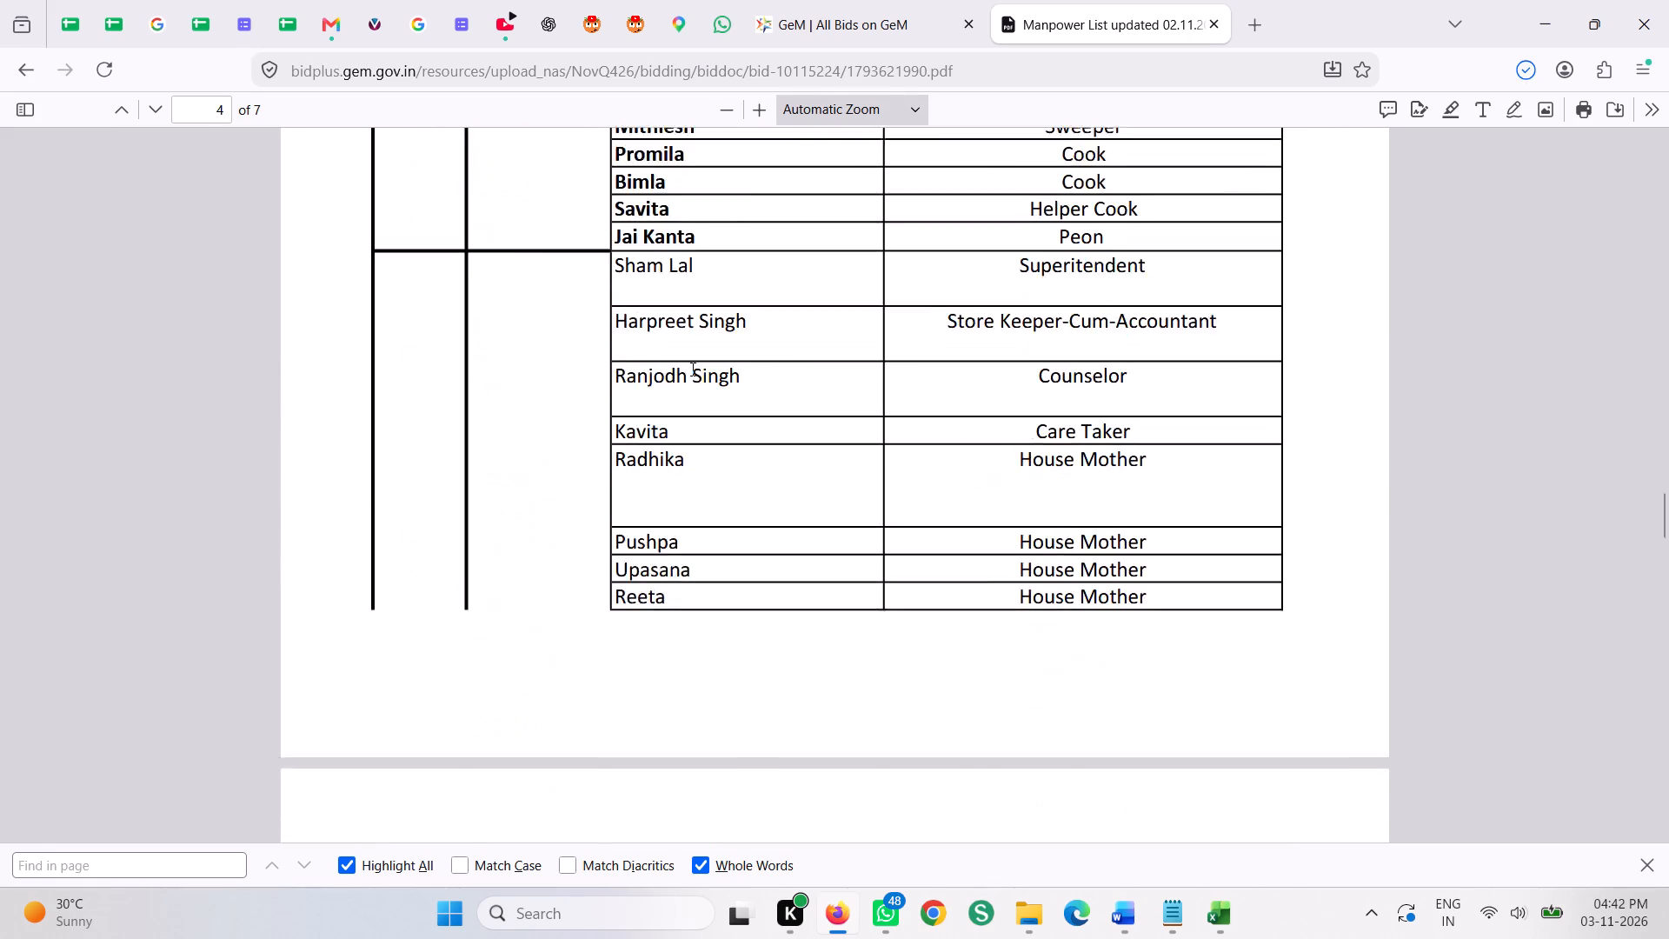
pyautogui.scroll(-15, 691, 369)
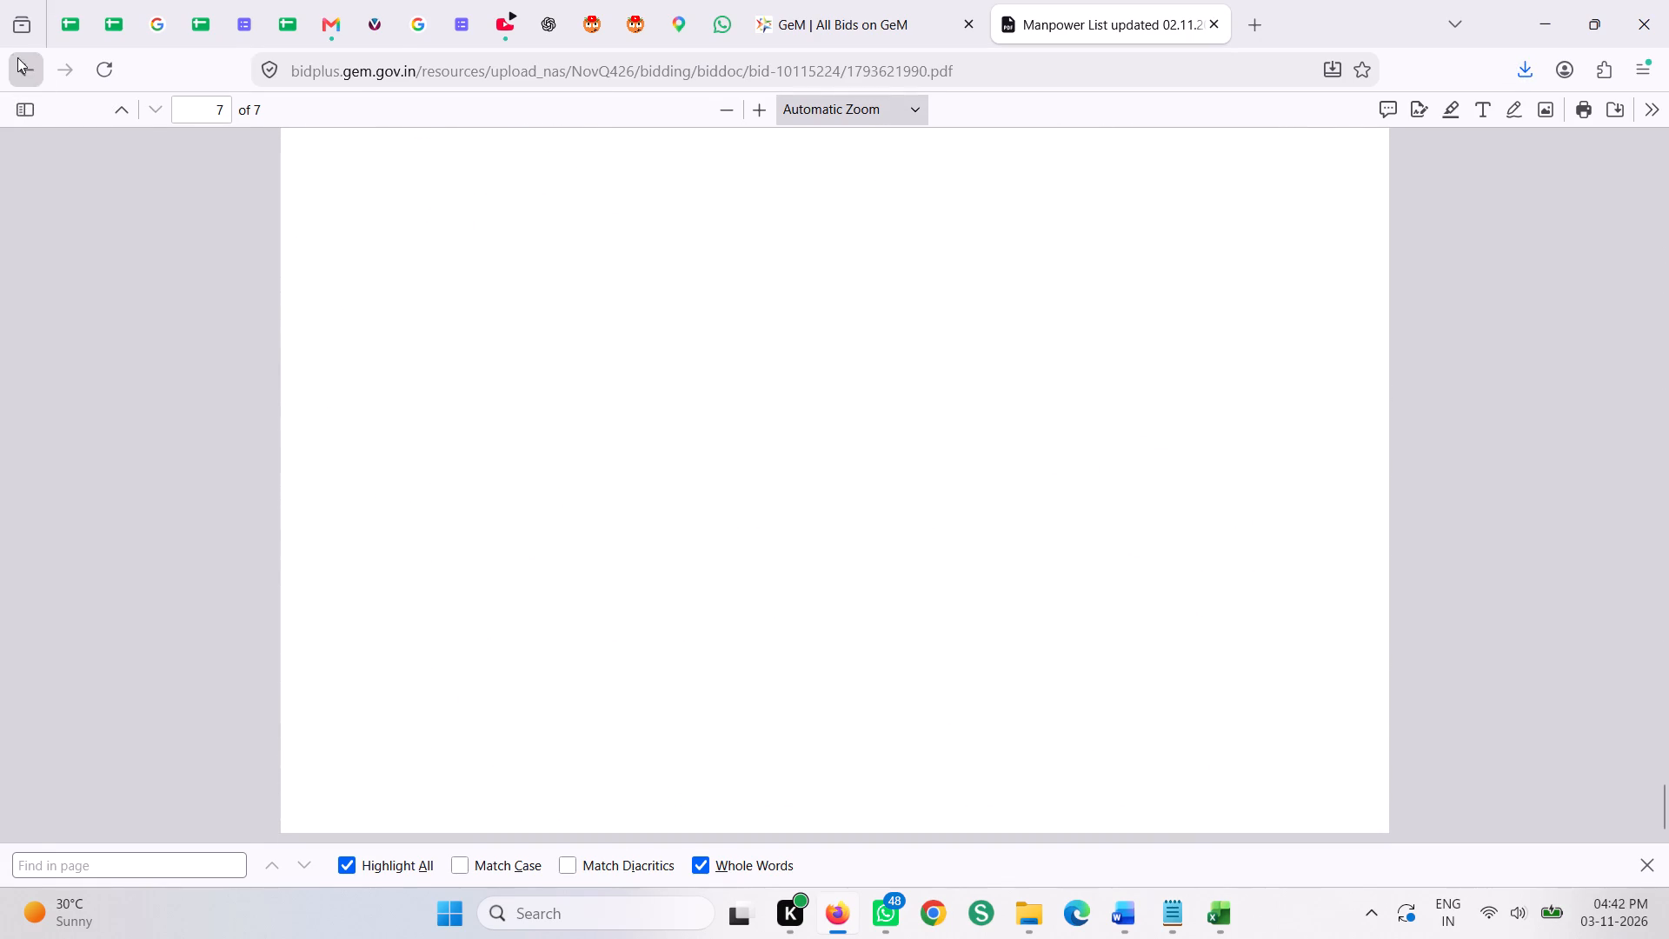
pyautogui.click(17, 57)
pyautogui.click(1337, 496)
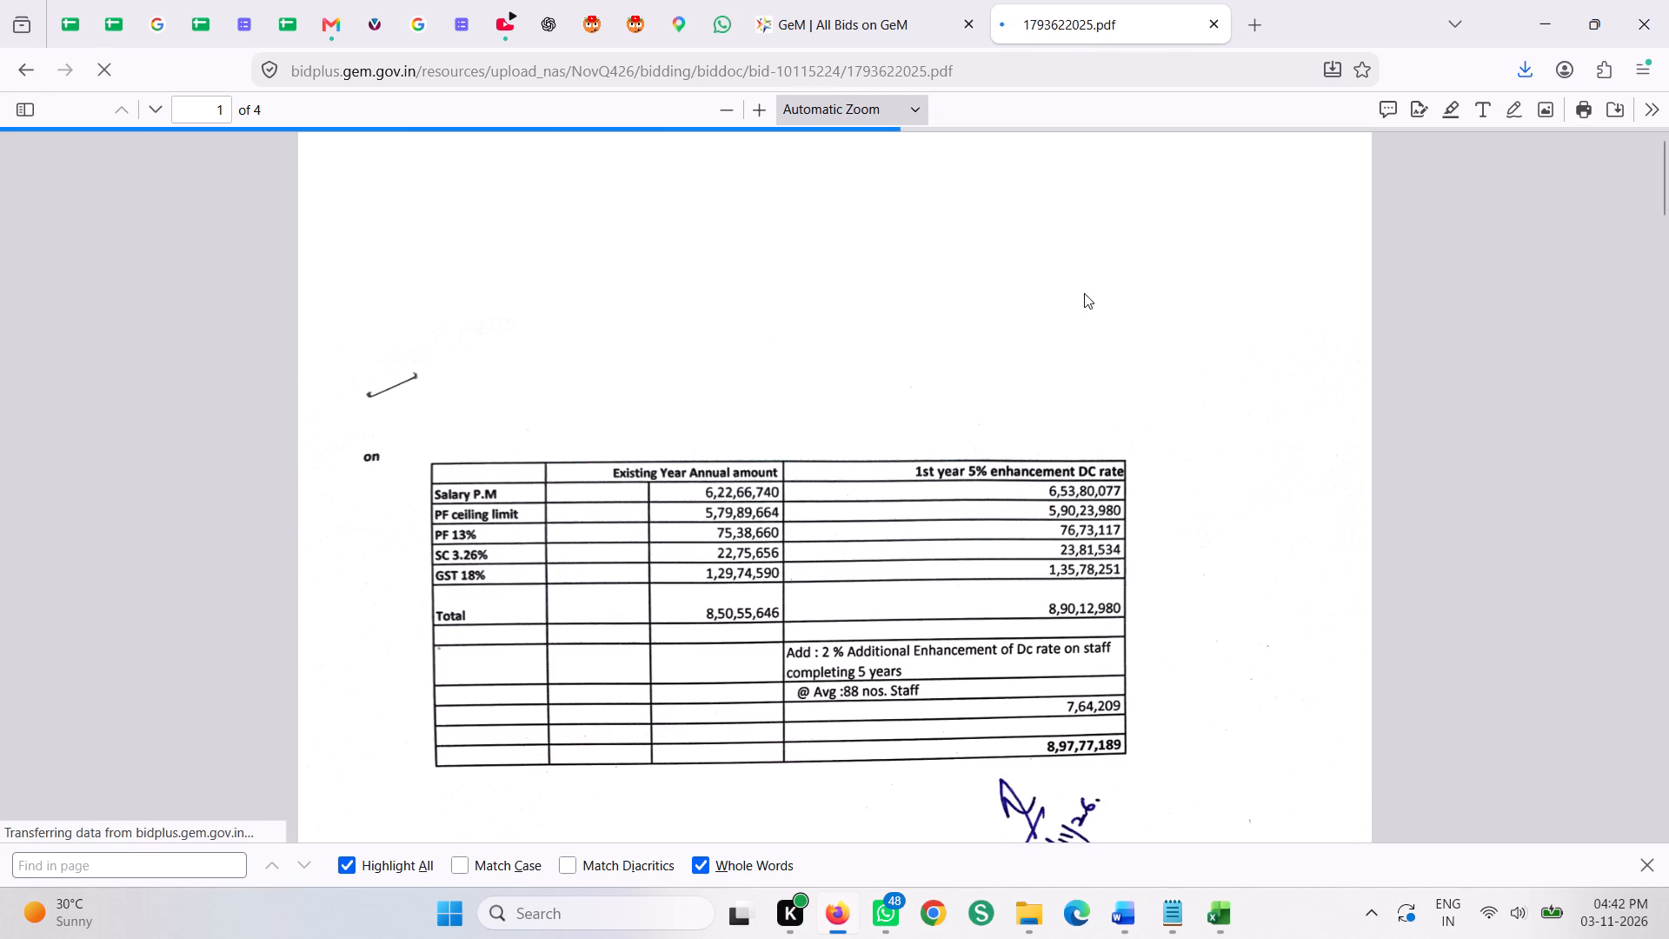
pyautogui.scroll(-7, 1109, 319)
pyautogui.scroll(12, 1106, 335)
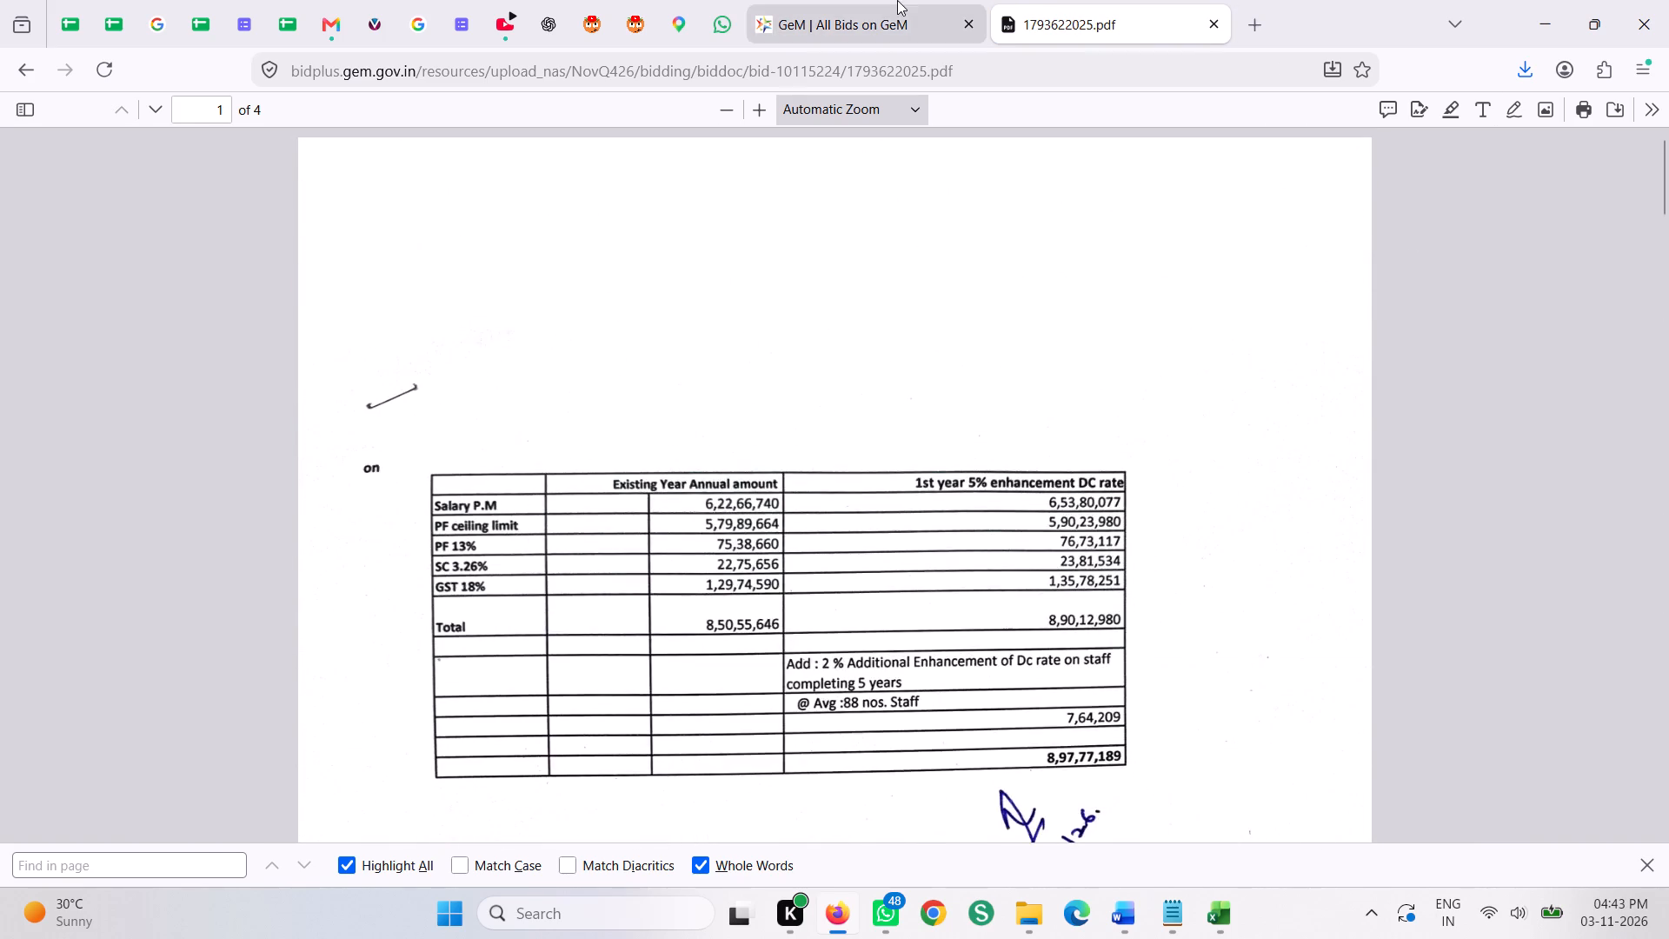
pyautogui.click(897, 0)
pyautogui.click(1123, 1)
pyautogui.click(1620, 114)
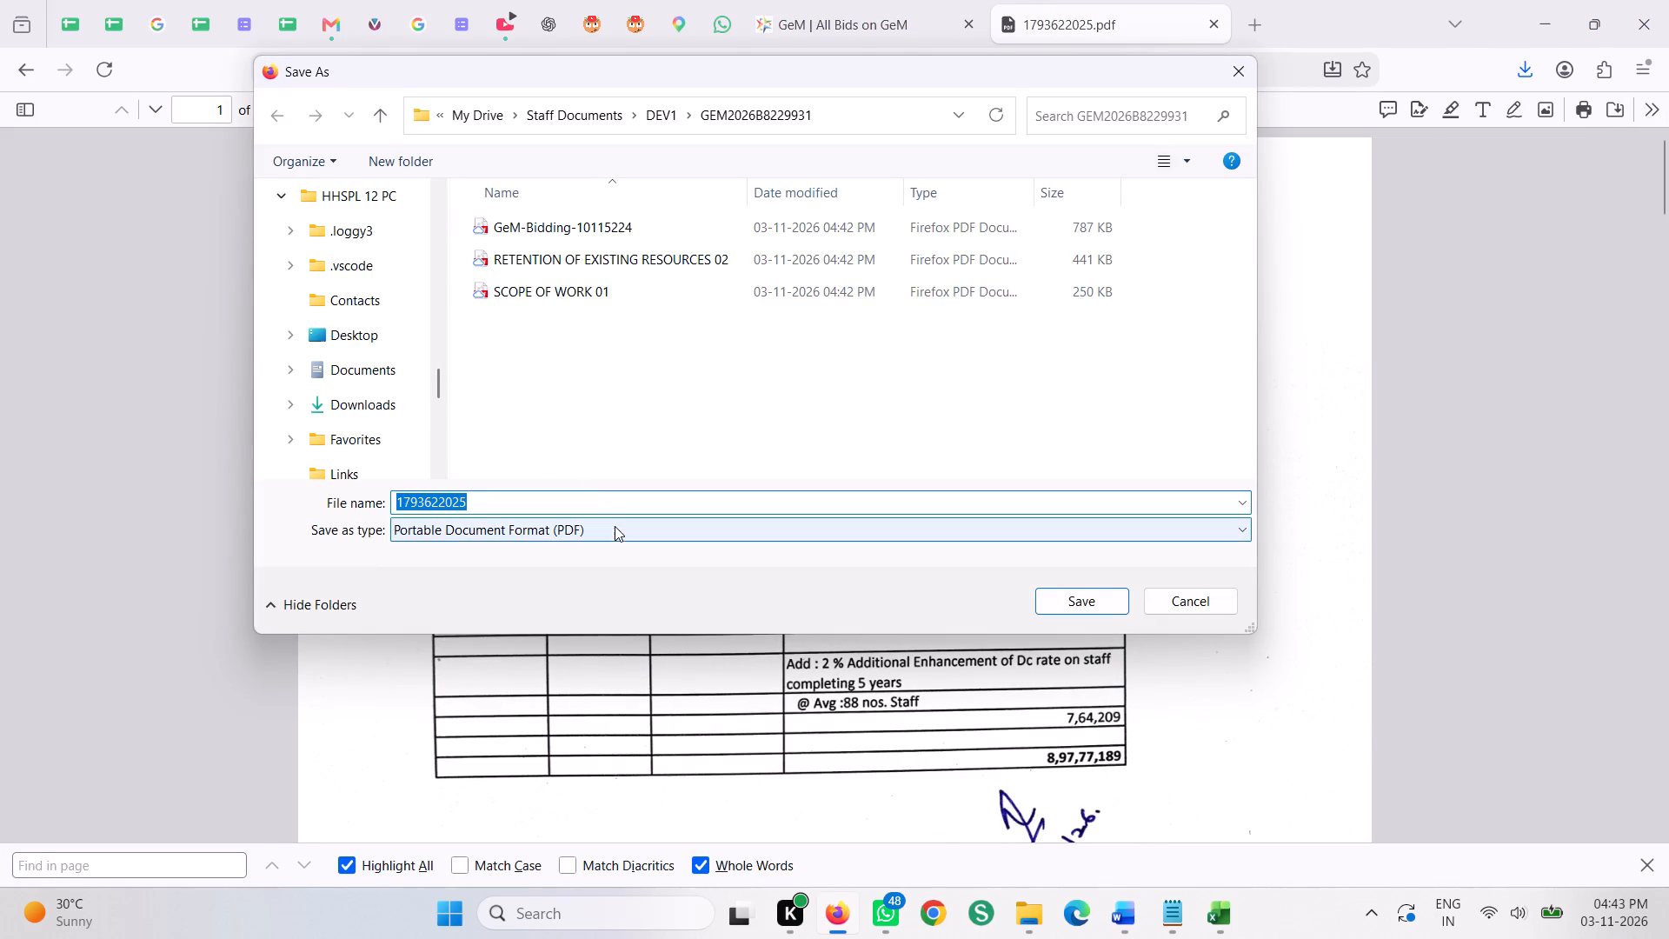
pyautogui.write('ESIC EPF EDLI 03')
pyautogui.press('Return')
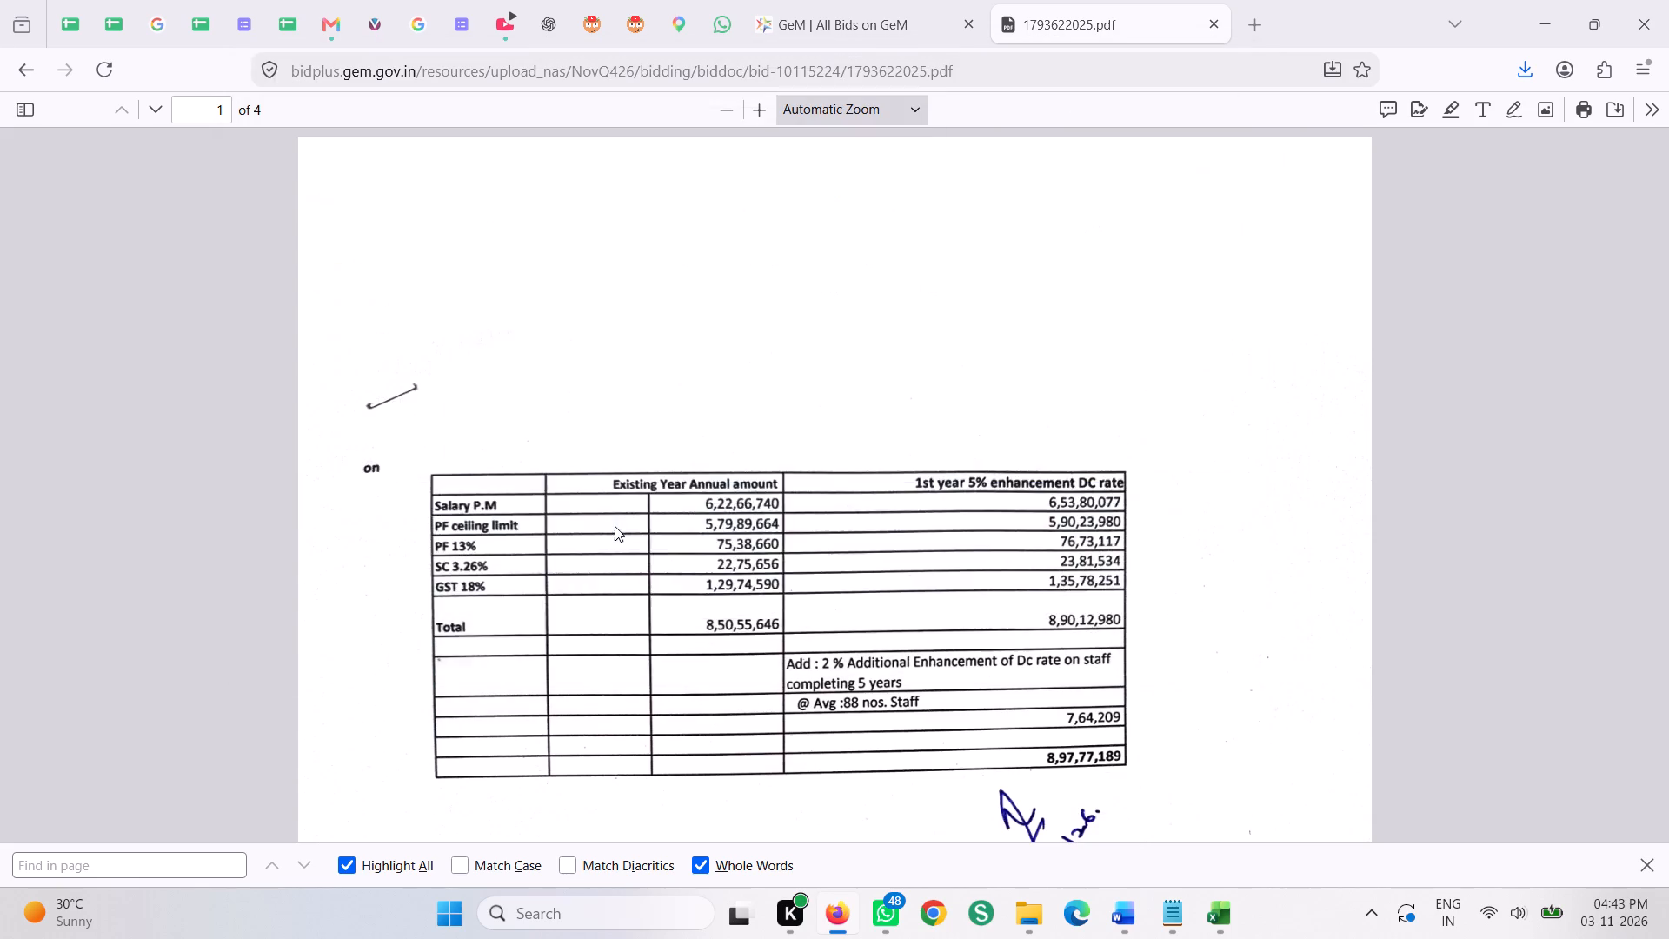
# Open the bid document's Minimum Wages undertaking attachment and save it as MINIMUM WAGES 04 in the GEM2026B8229931 folder.
pyautogui.scroll(-10, 345, 381)
pyautogui.click(22, 71)
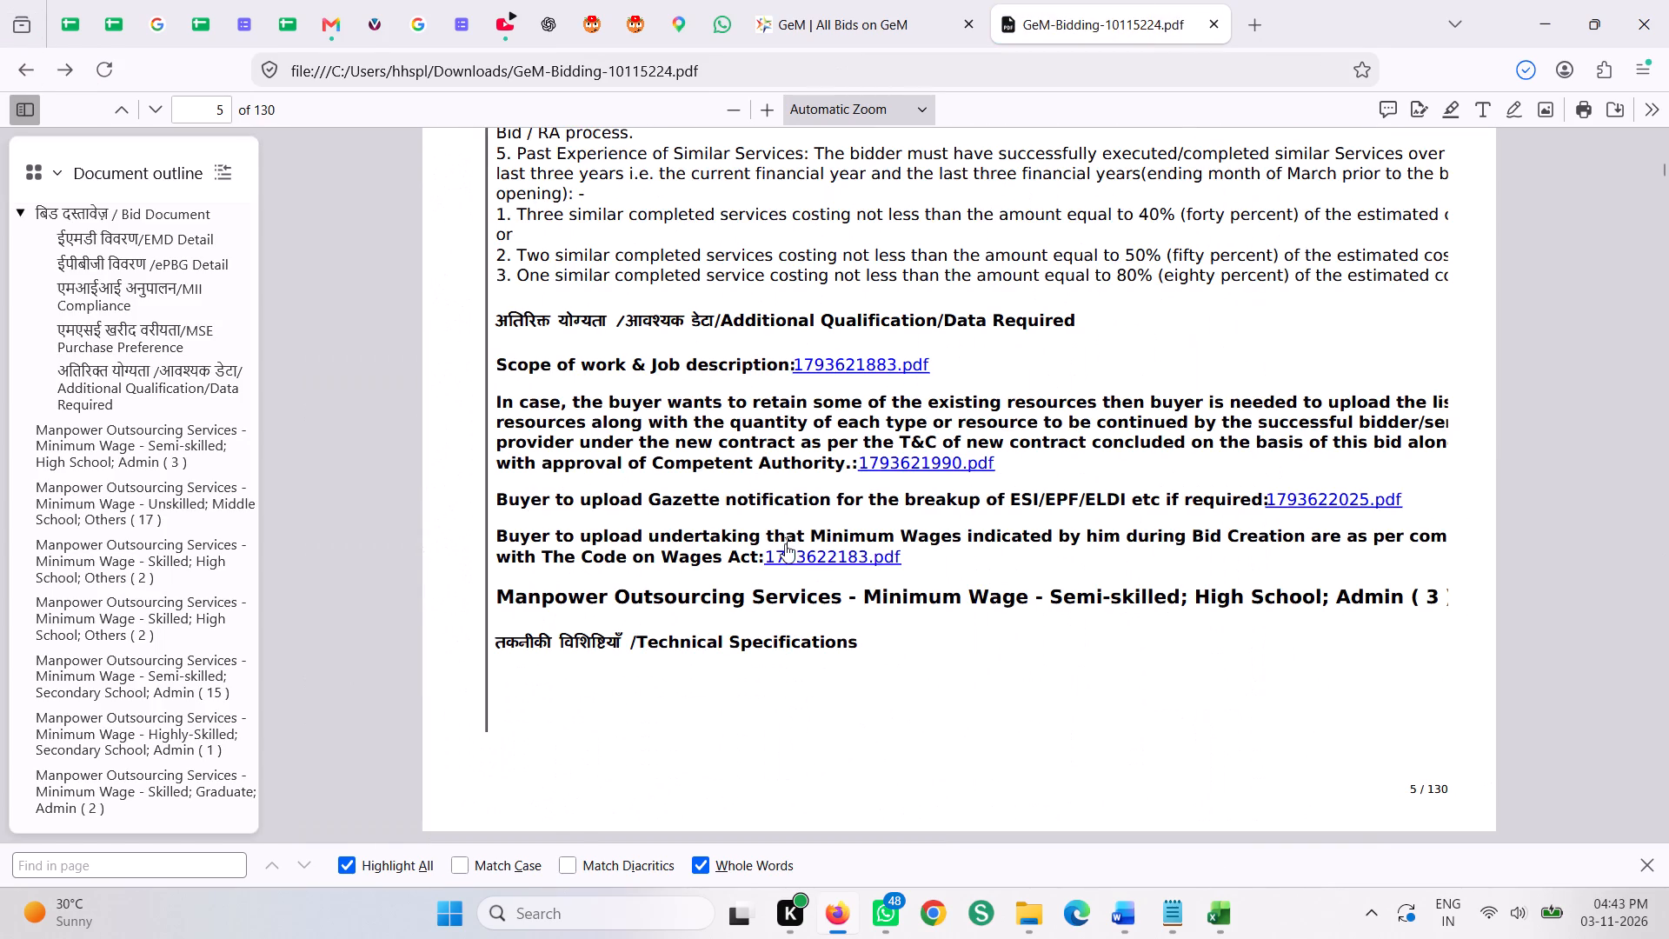
pyautogui.click(794, 555)
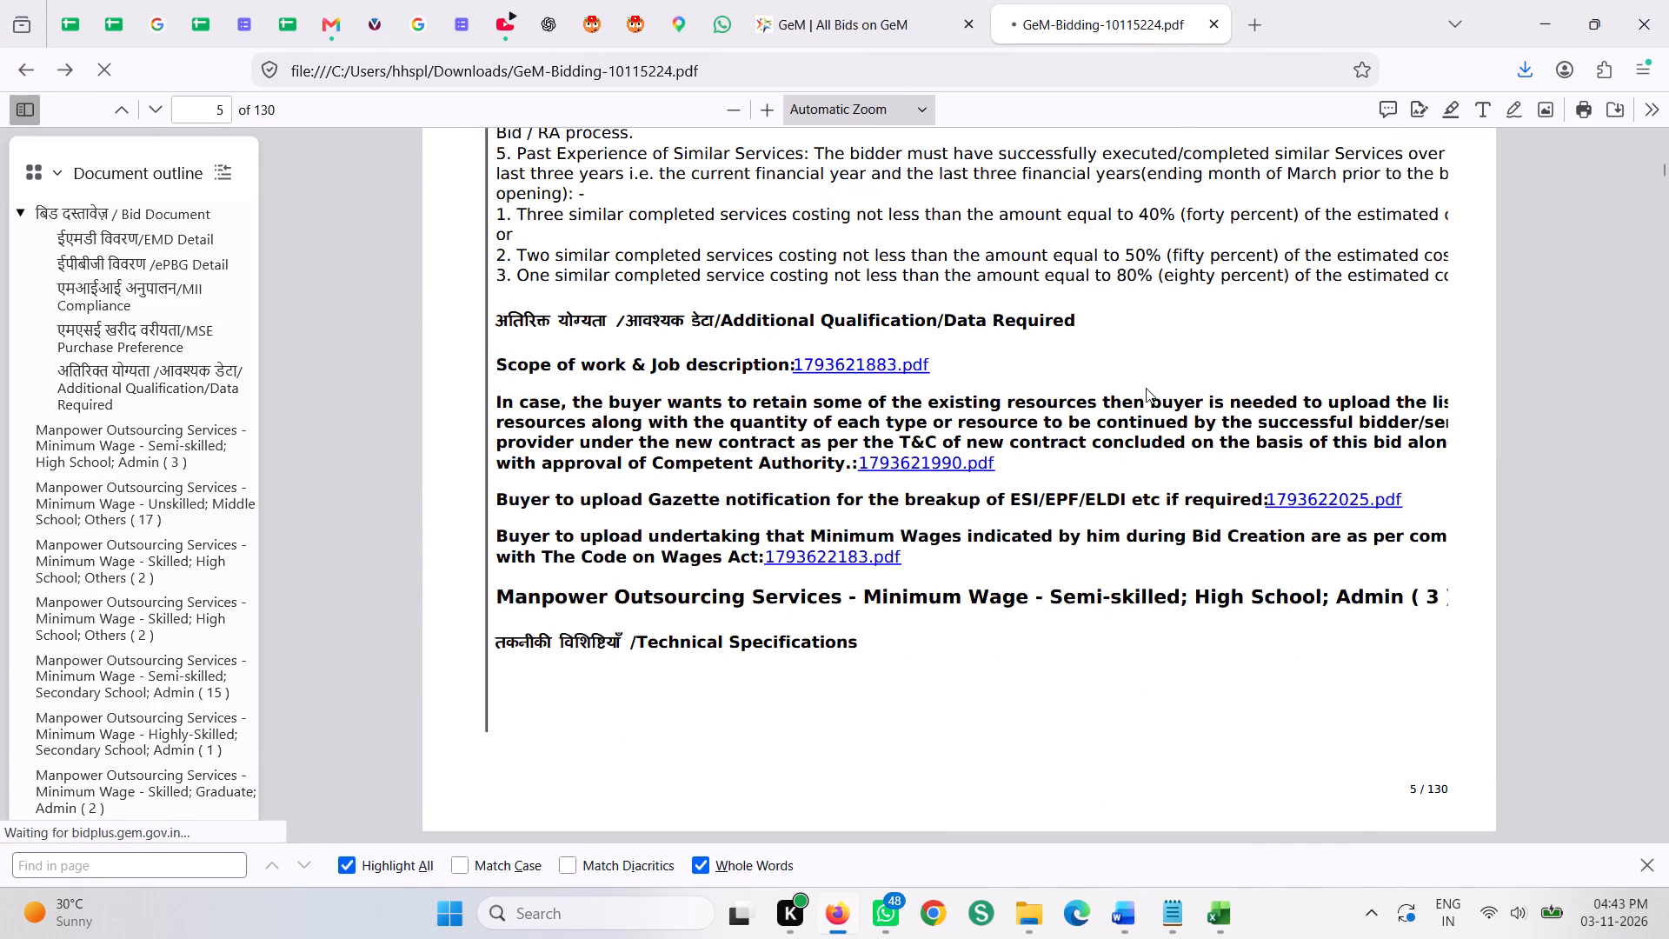
pyautogui.scroll(2, 941, 324)
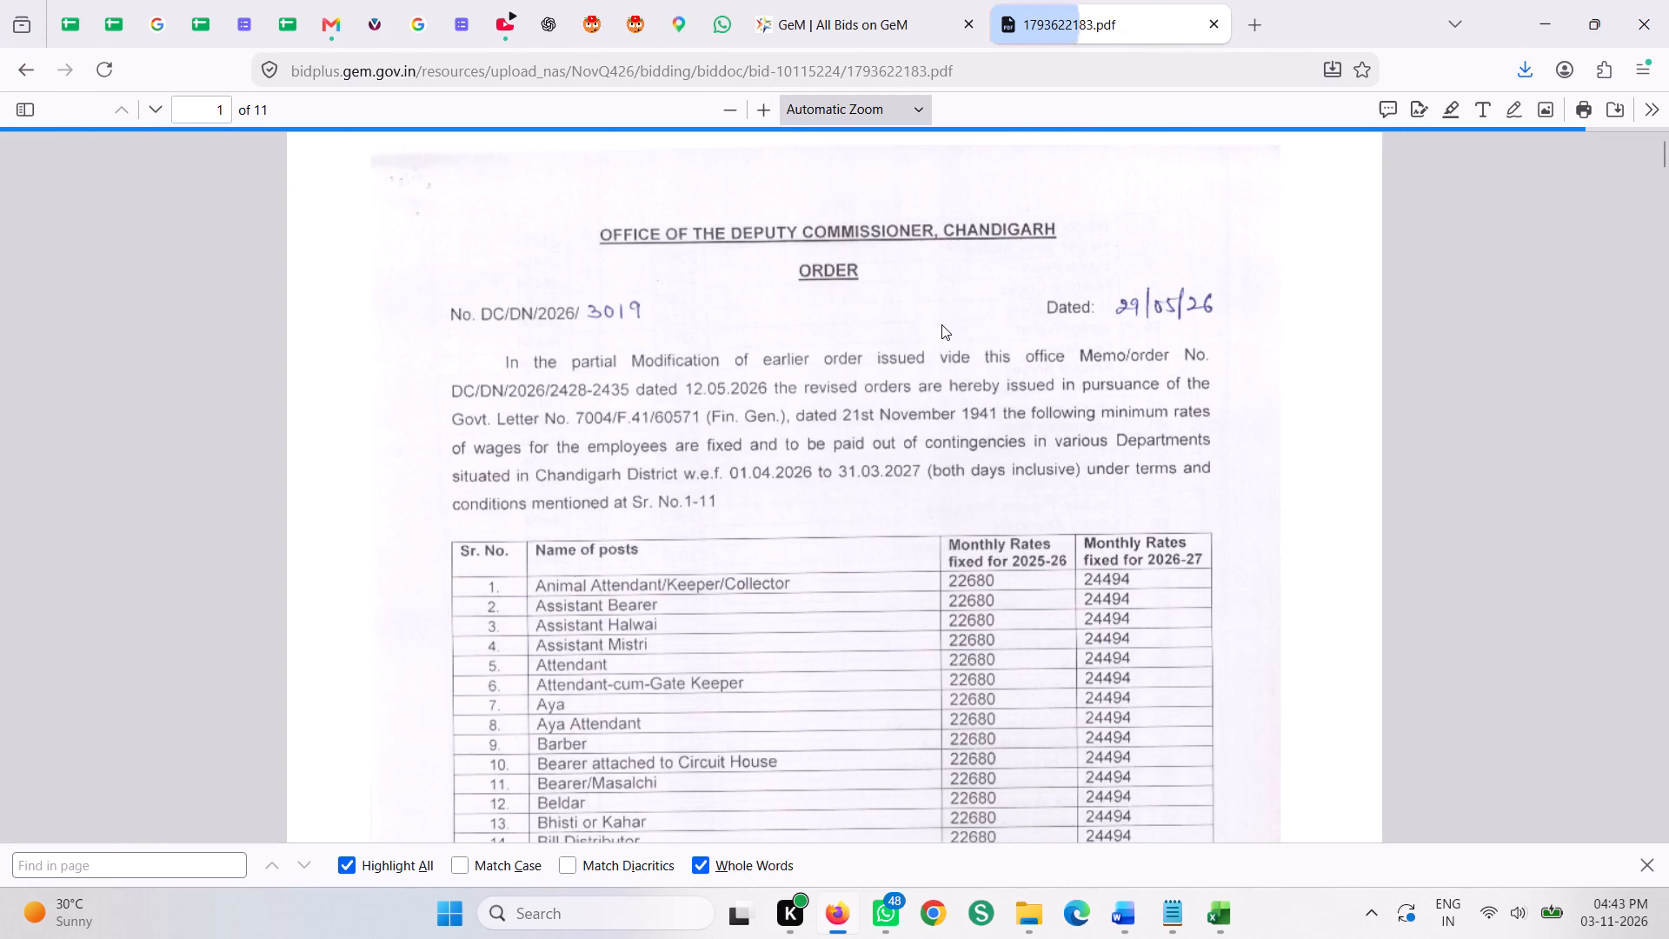
pyautogui.scroll(3, 941, 324)
pyautogui.scroll(-19, 949, 352)
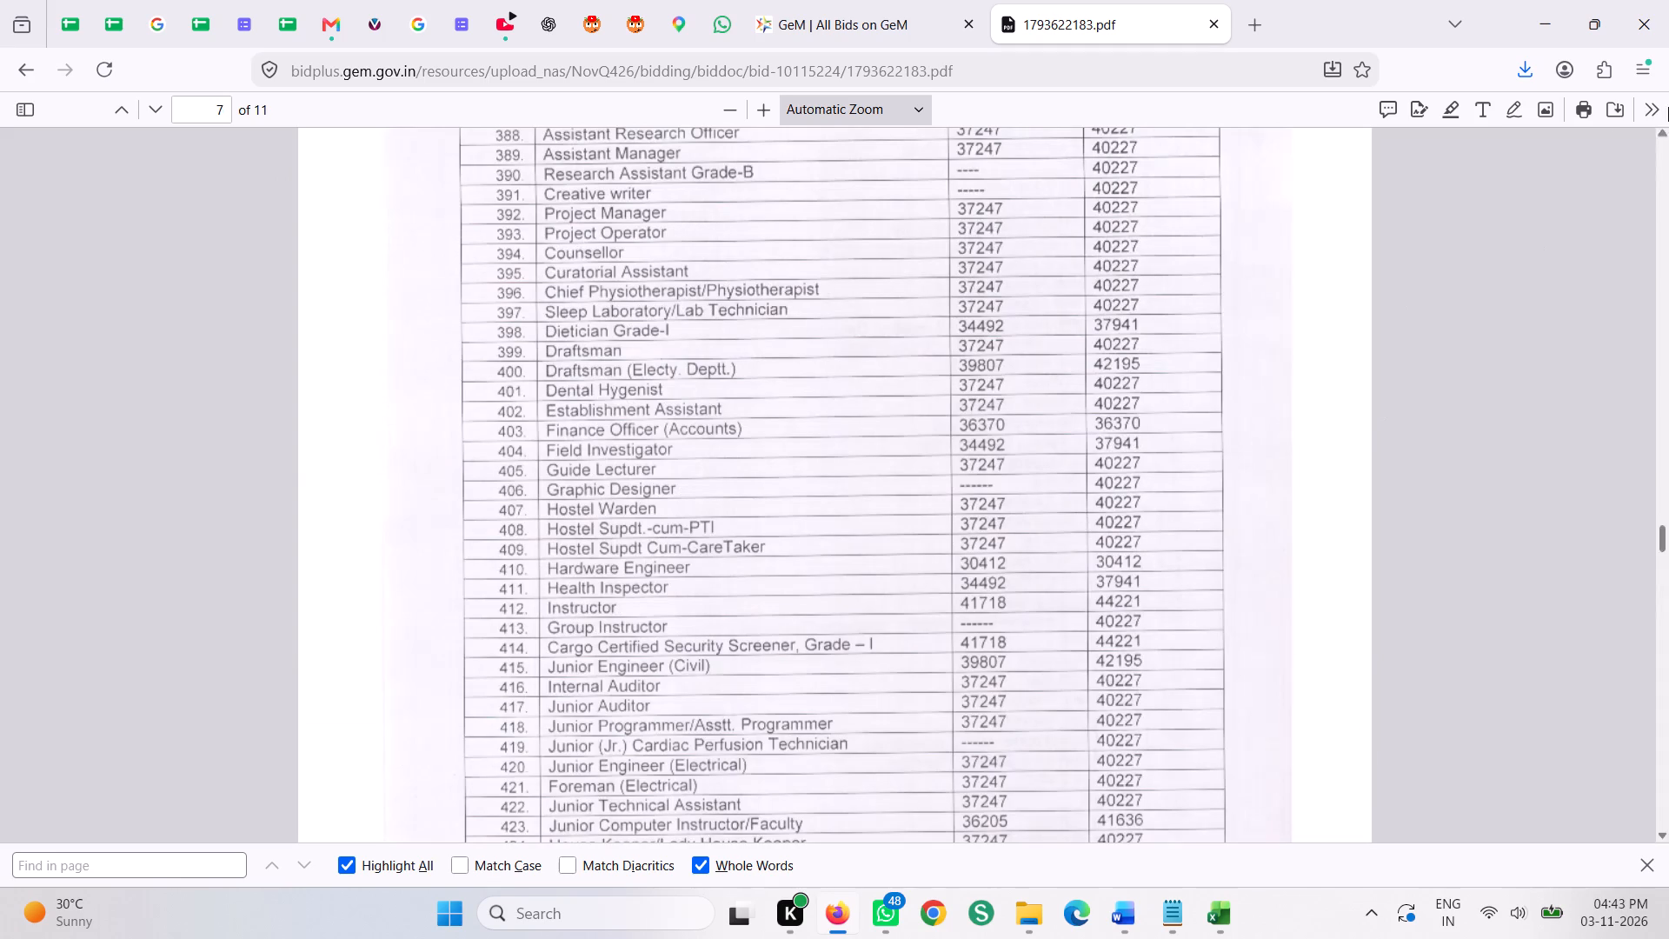
pyautogui.click(1623, 105)
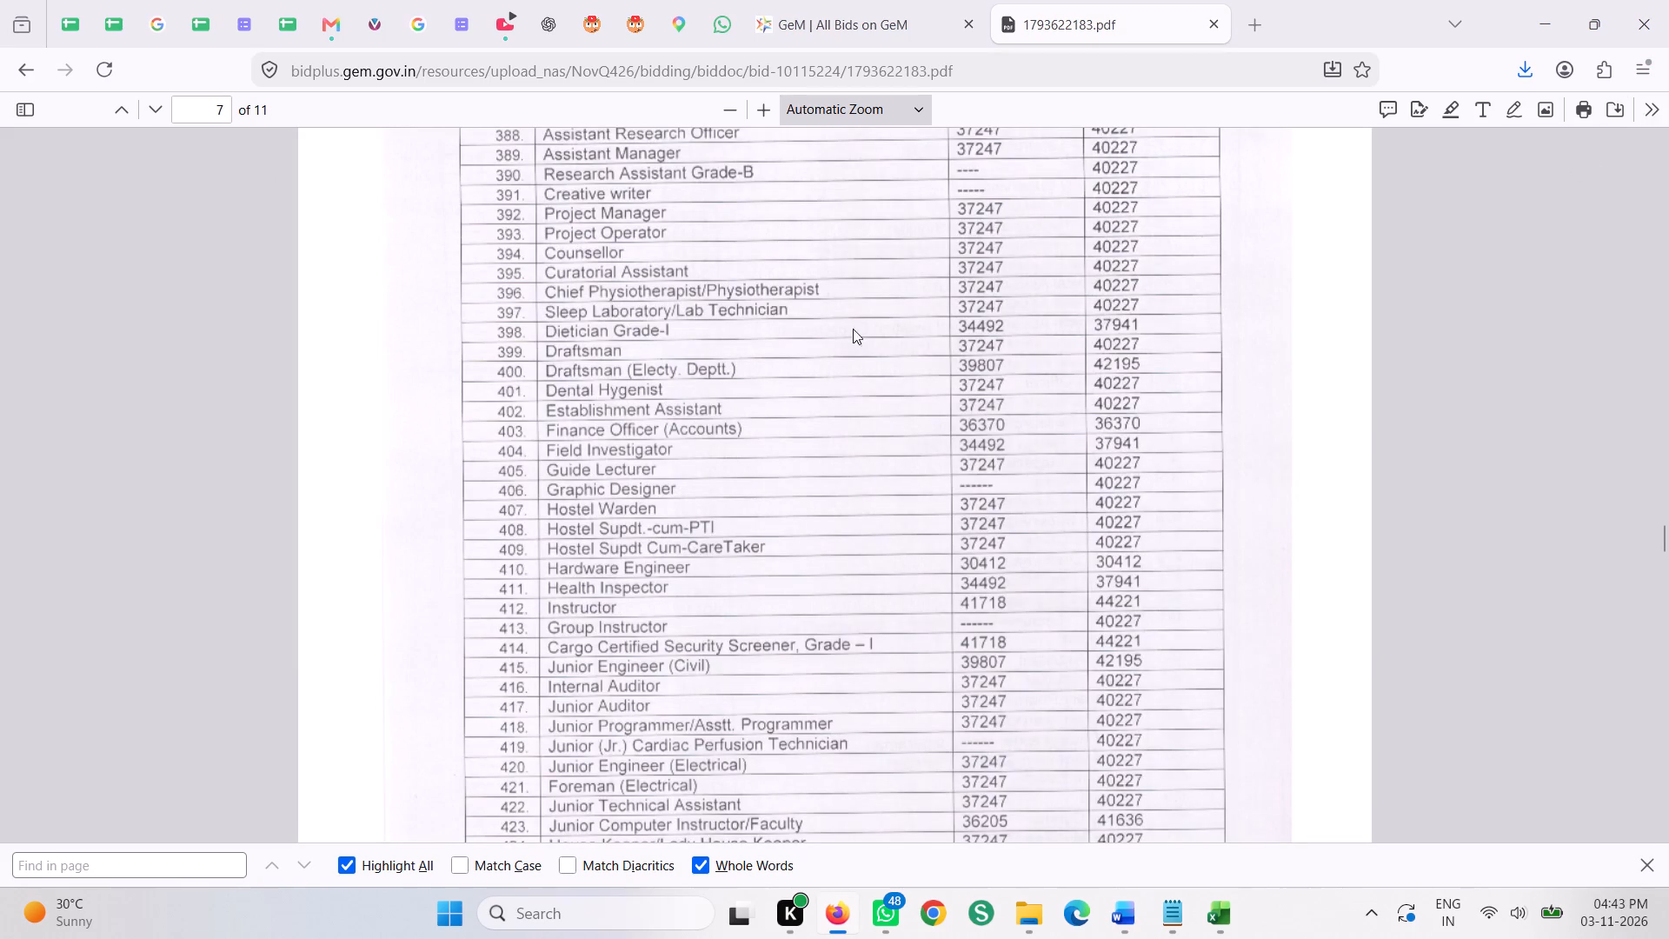
pyautogui.write('MINIMUM WAGES')
pyautogui.press('space')
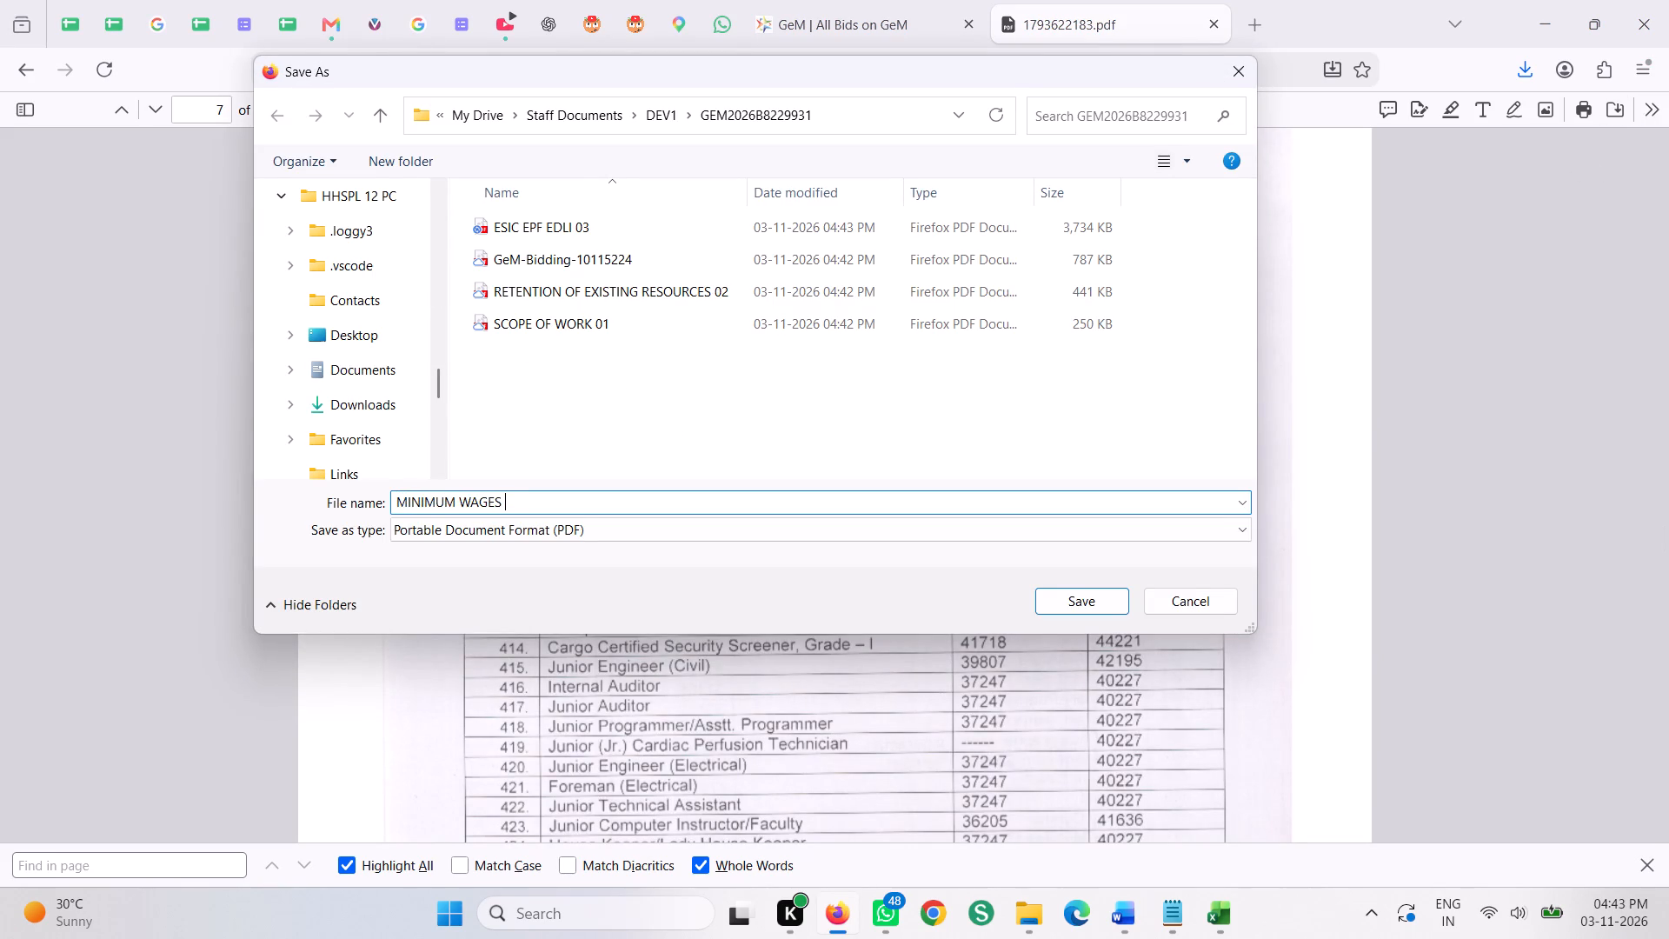
pyautogui.write('04')
pyautogui.press('Return')
# In Word's REQUIRED DOCUMENTS, replace everything after "SHOPACT –" with Chandigarh copied from the bid's consignee address, and start item 2.
pyautogui.scroll(-10, 667, 421)
pyautogui.click(12, 77)
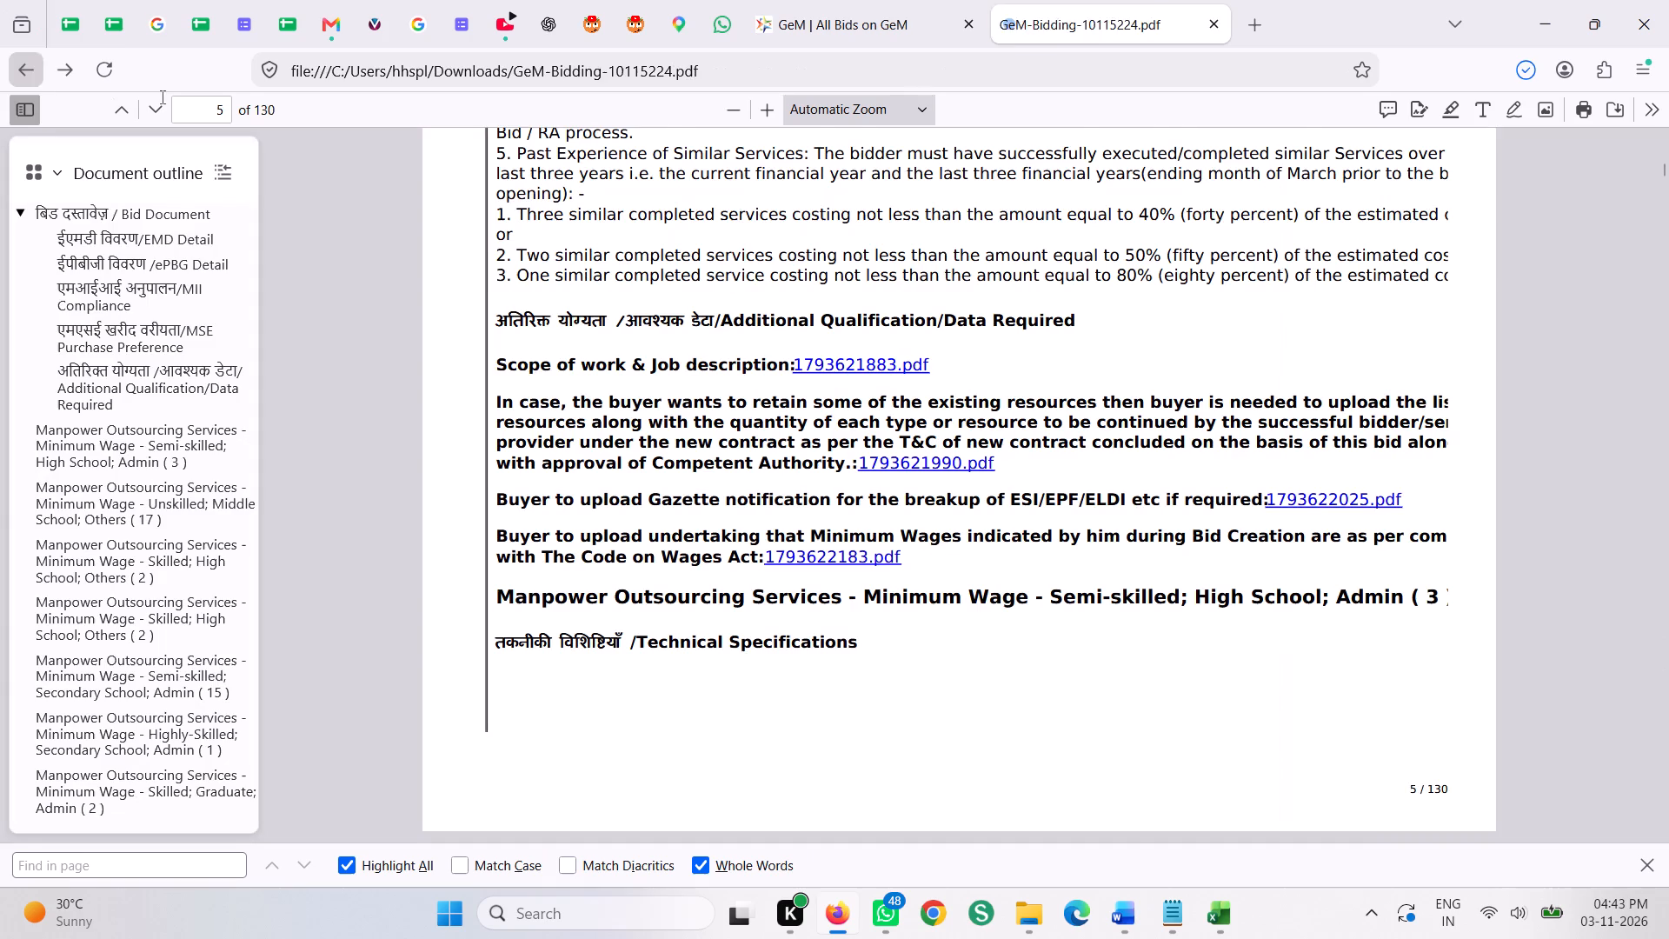
pyautogui.scroll(-3, 1055, 519)
pyautogui.scroll(-2, 880, 436)
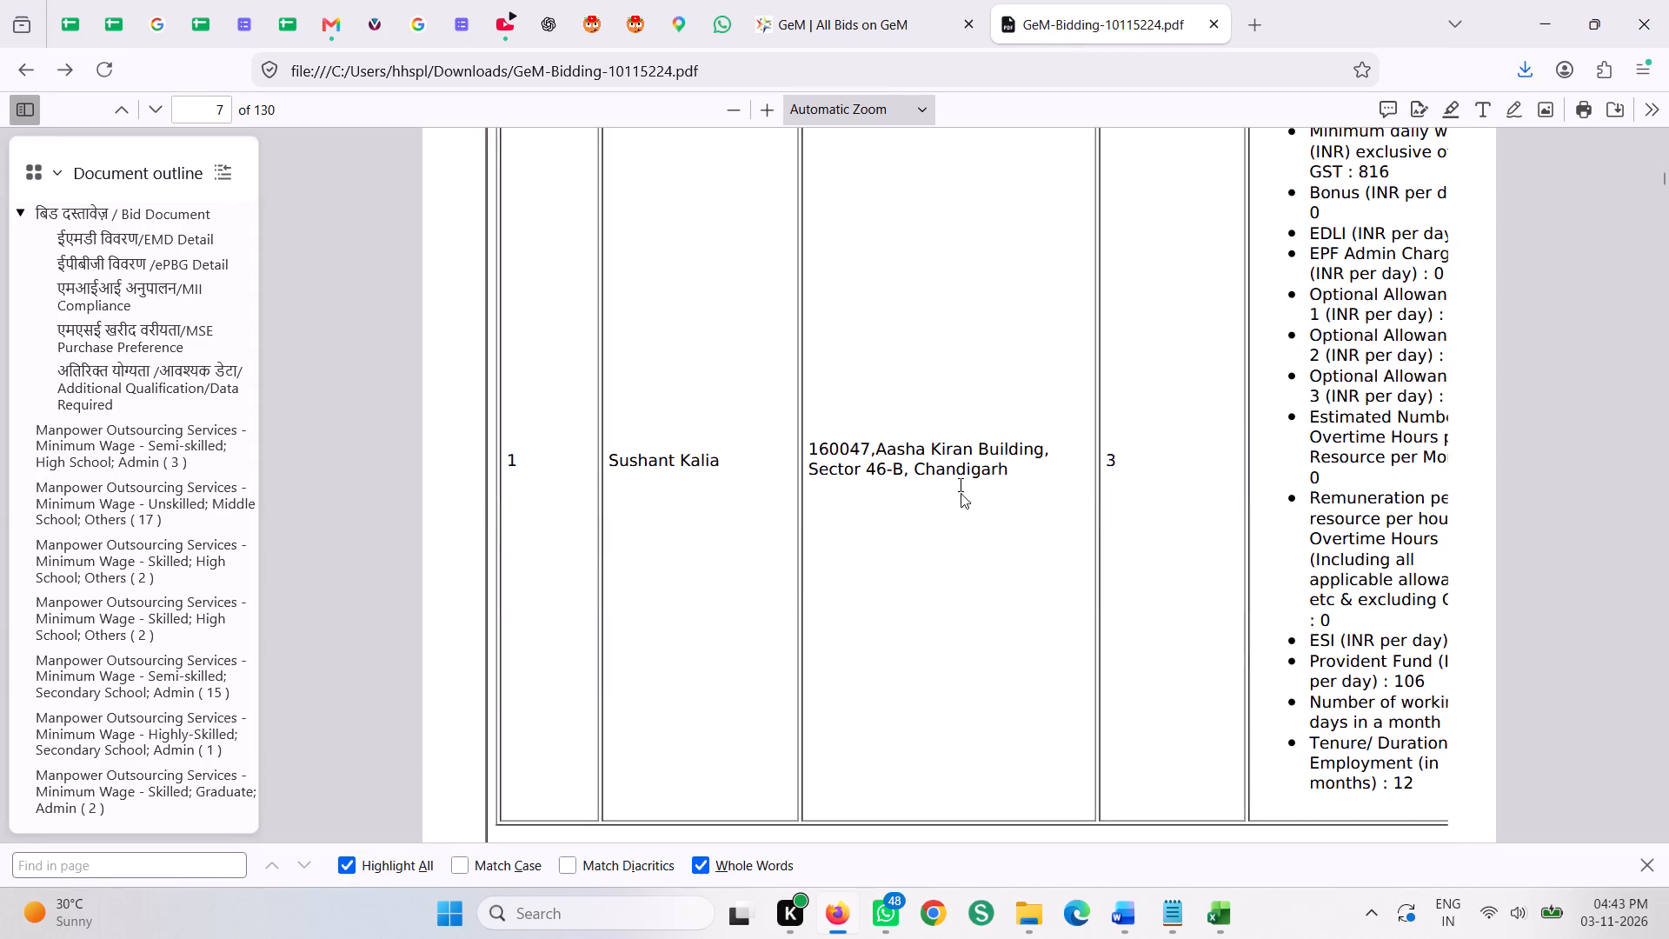
pyautogui.doubleClick(969, 474)
pyautogui.hotkey('ctrl', 'c')
pyautogui.hotkey('ctrl', 'c')
pyautogui.click(1115, 917)
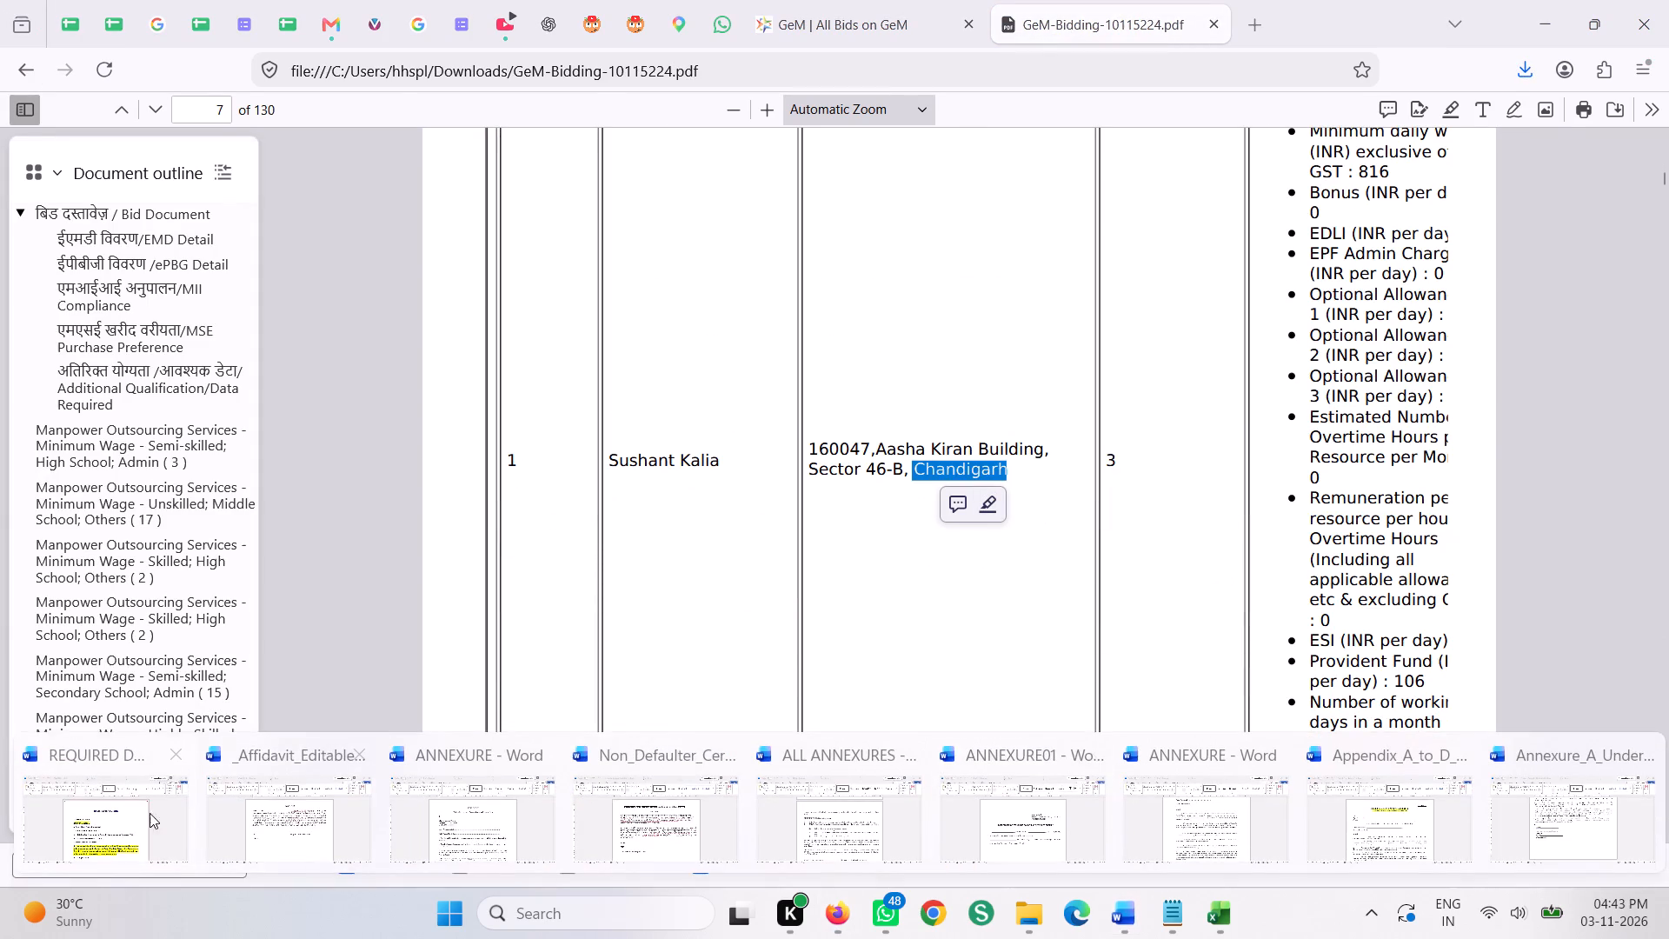
pyautogui.click(103, 833)
pyautogui.click(702, 615)
pyautogui.moveTo(630, 441); pyautogui.dragTo(993, 858)
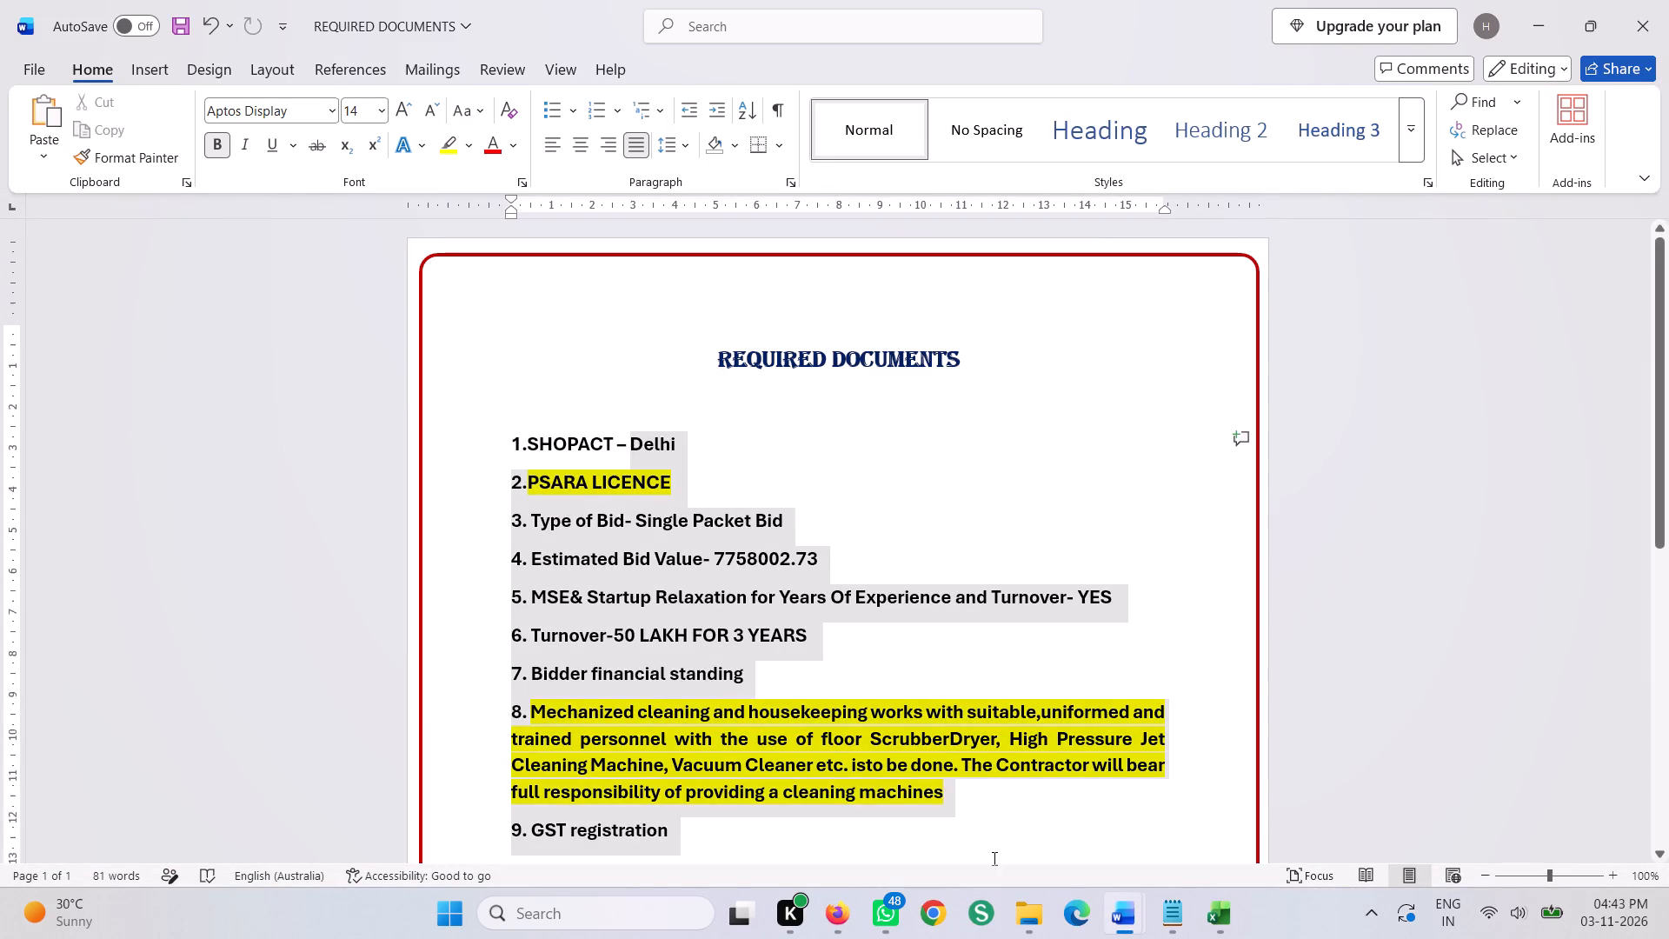
pyautogui.moveTo(993, 858); pyautogui.dragTo(1085, 907)
pyautogui.press('BackSpace')
pyautogui.hotkey('ctrl', 'v')
pyautogui.press('Return')
pyautogui.write('2.')
# Switch to Firefox and check the Daily Tender Sheet, then check the saved files in File Explorer's GEM2026B8229931 folder.
pyautogui.hotkey('alt', 'Tab')
pyautogui.scroll(2, 998, 470)
pyautogui.click(286, 30)
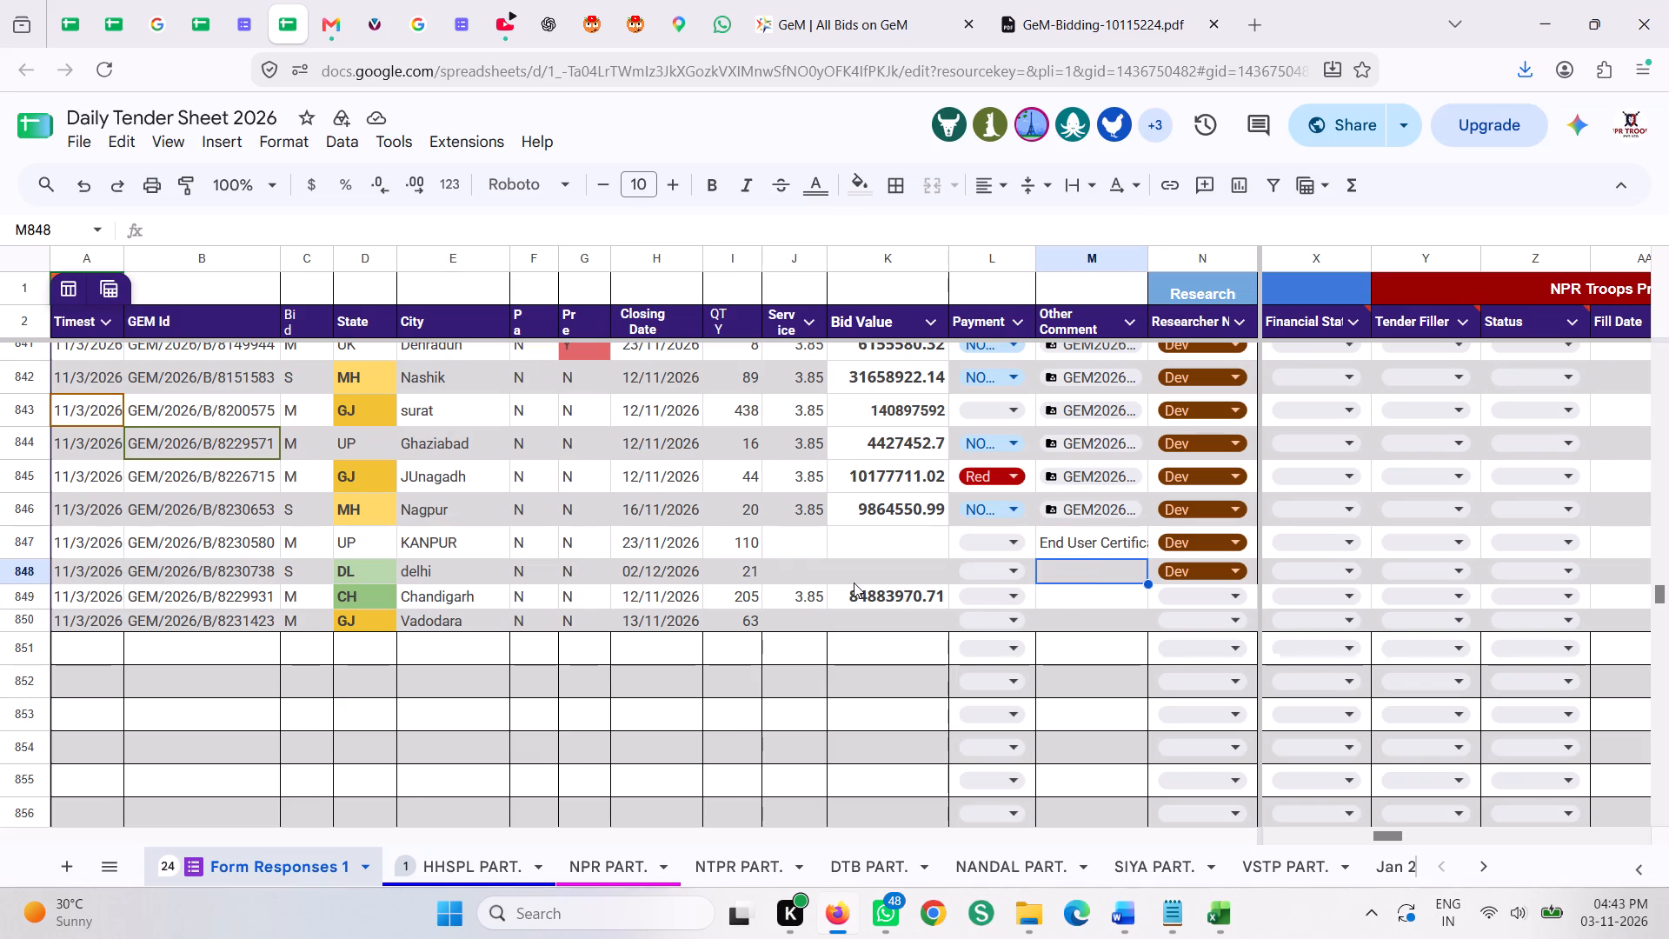
pyautogui.click(1015, 908)
pyautogui.scroll(1, 324, 263)
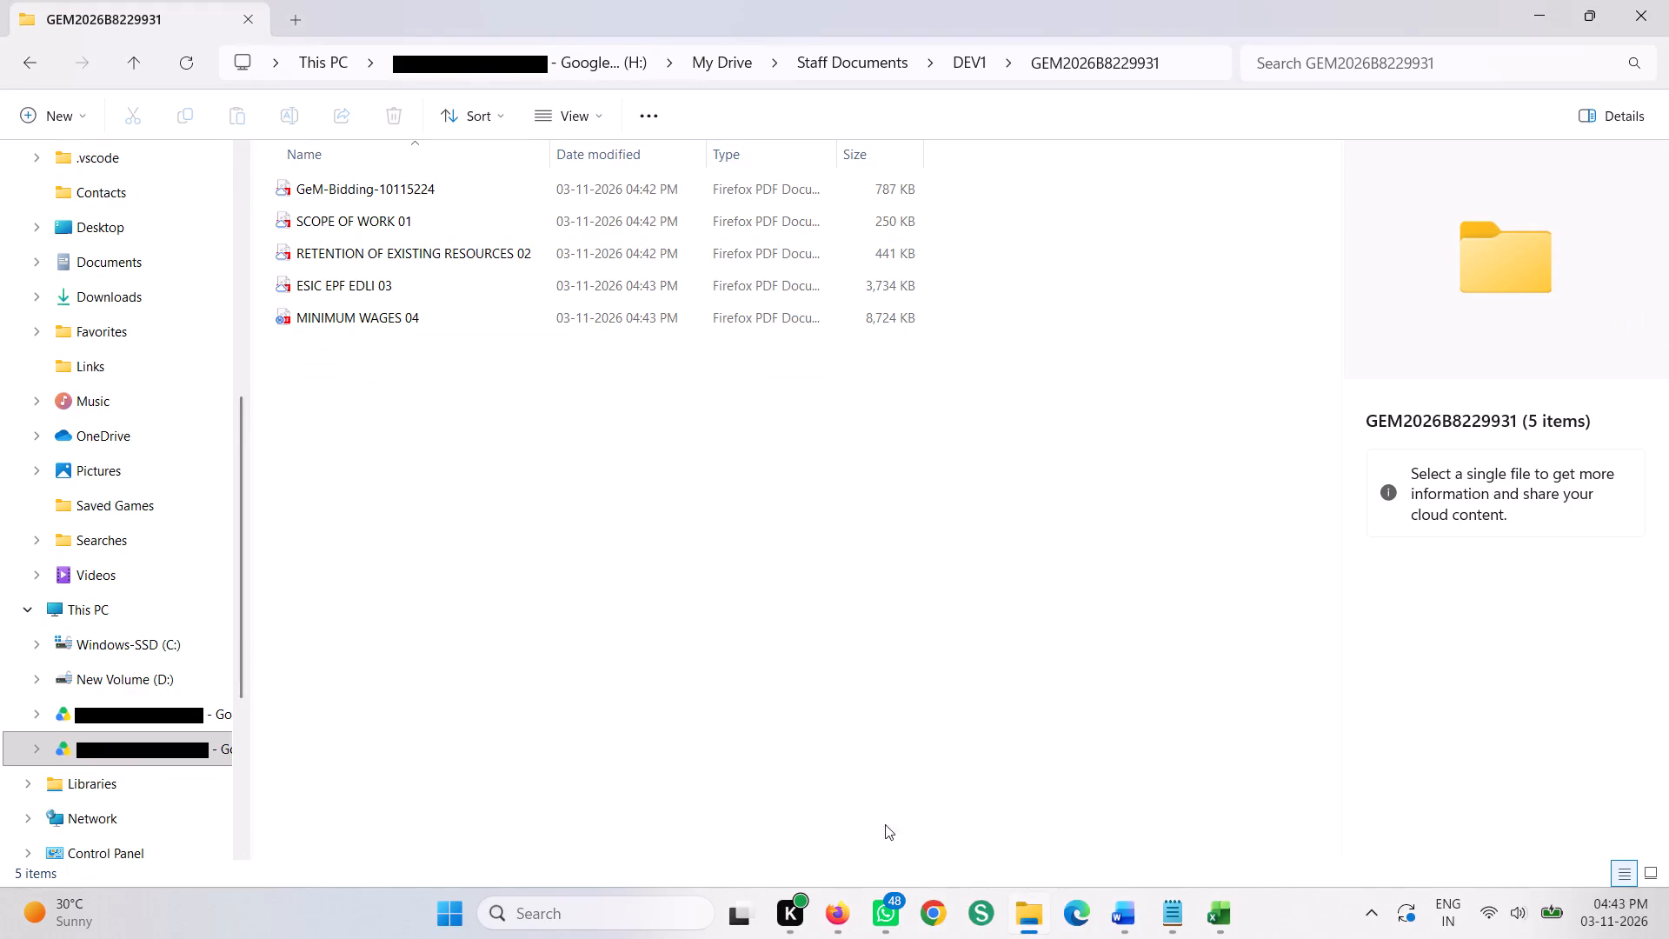
pyautogui.click(842, 910)
pyautogui.click(1091, 49)
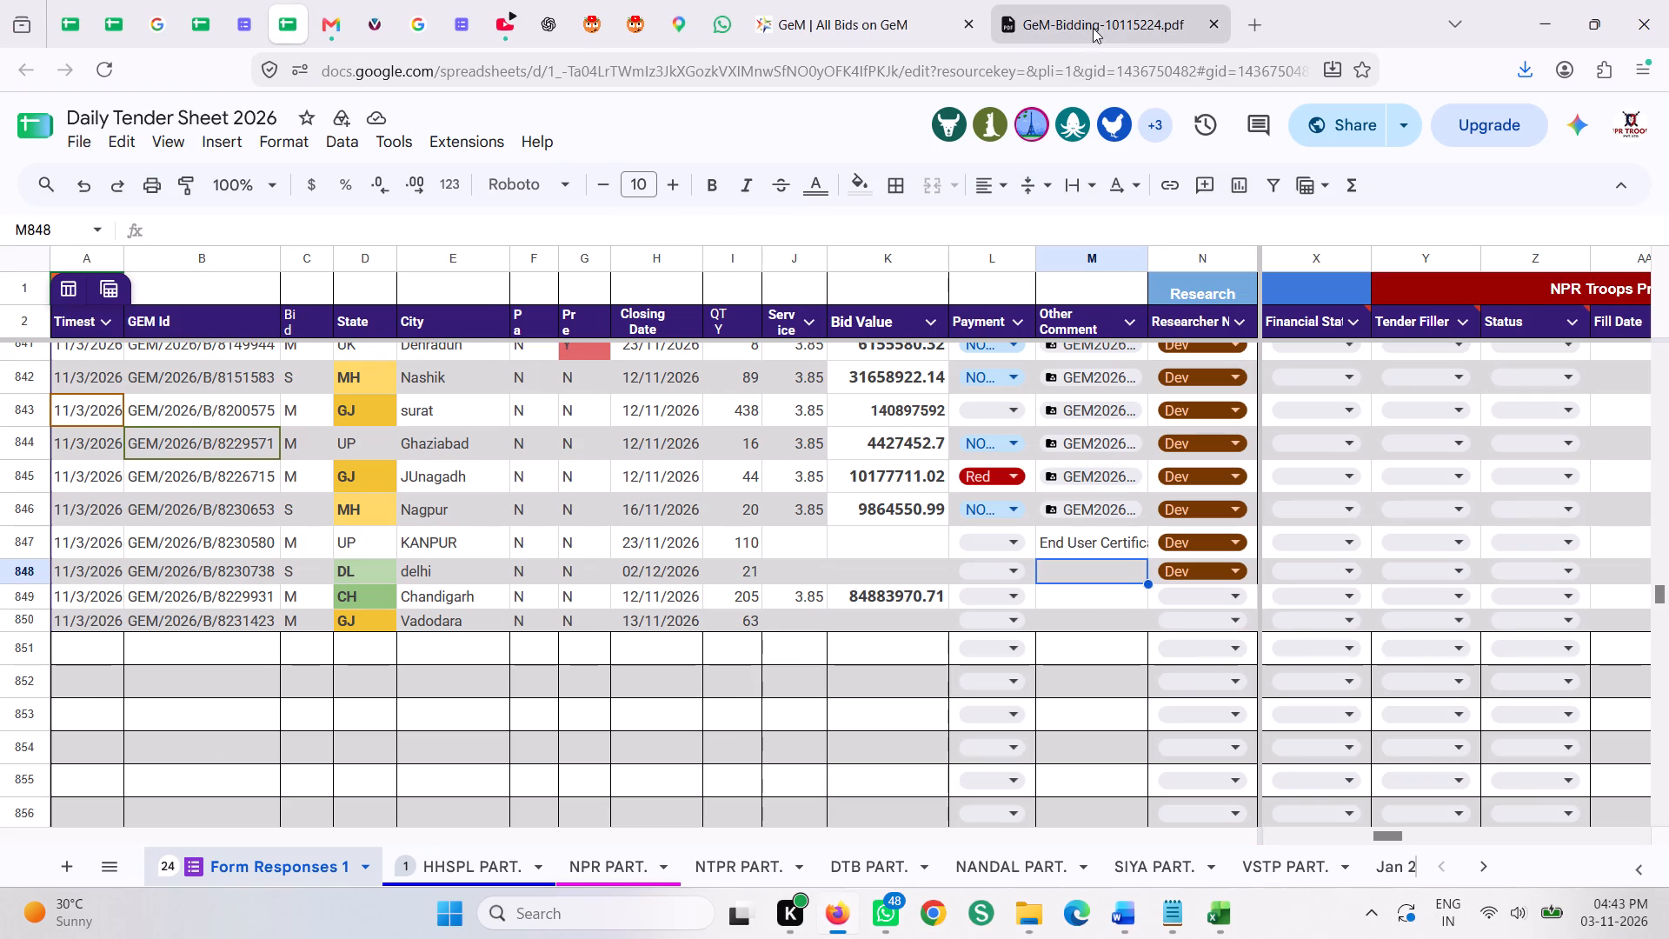
# Look through the bid document's specification pages and opening bid details for the minimum average annual turnover requirement.
pyautogui.click(1093, 25)
pyautogui.scroll(-3, 786, 529)
pyautogui.scroll(-2, 992, 498)
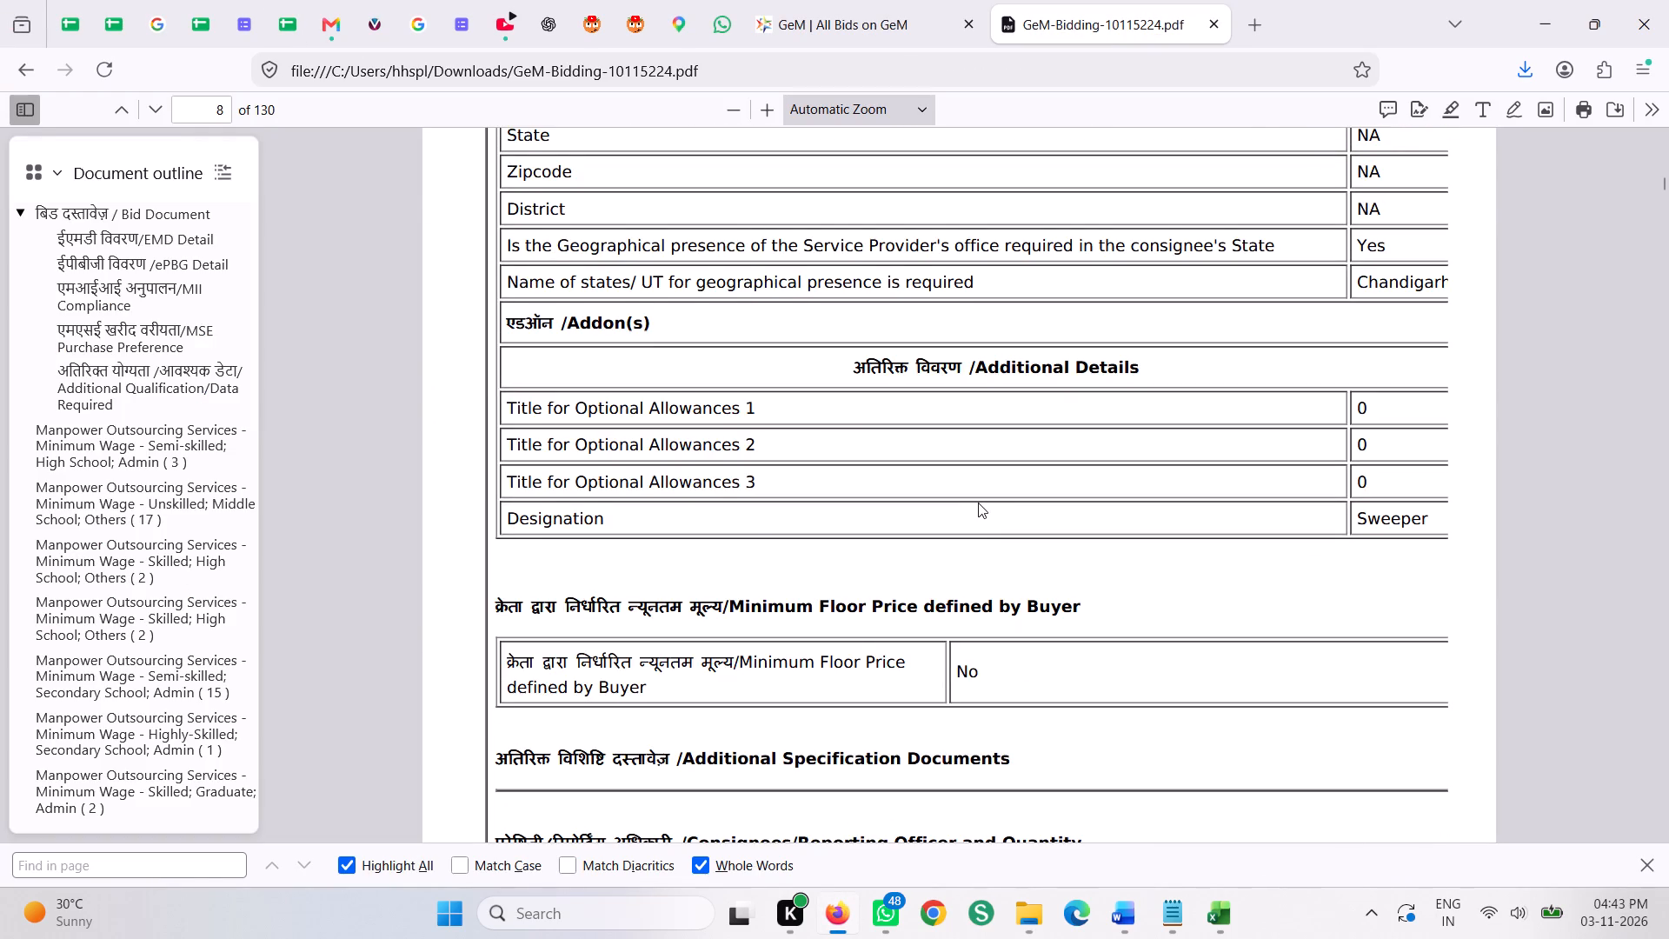
pyautogui.scroll(-12, 978, 503)
pyautogui.scroll(6, 1270, 490)
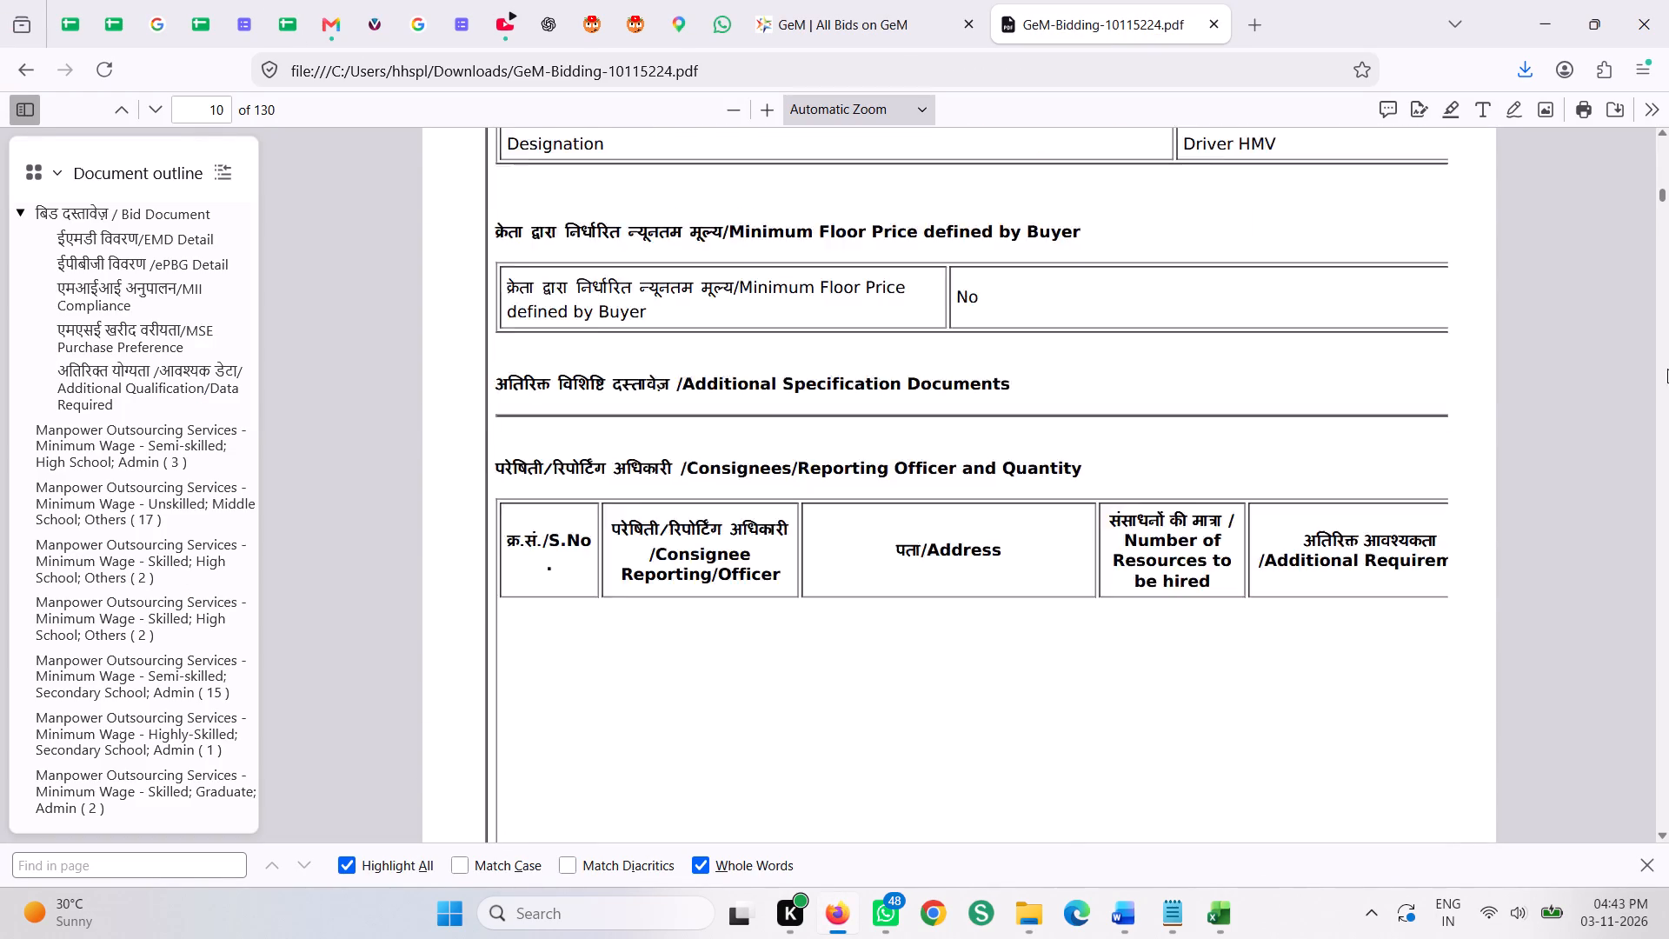
pyautogui.scroll(2, 1667, 369)
pyautogui.scroll(20, 1668, 313)
pyautogui.scroll(2, 1668, 313)
pyautogui.scroll(1, 897, 480)
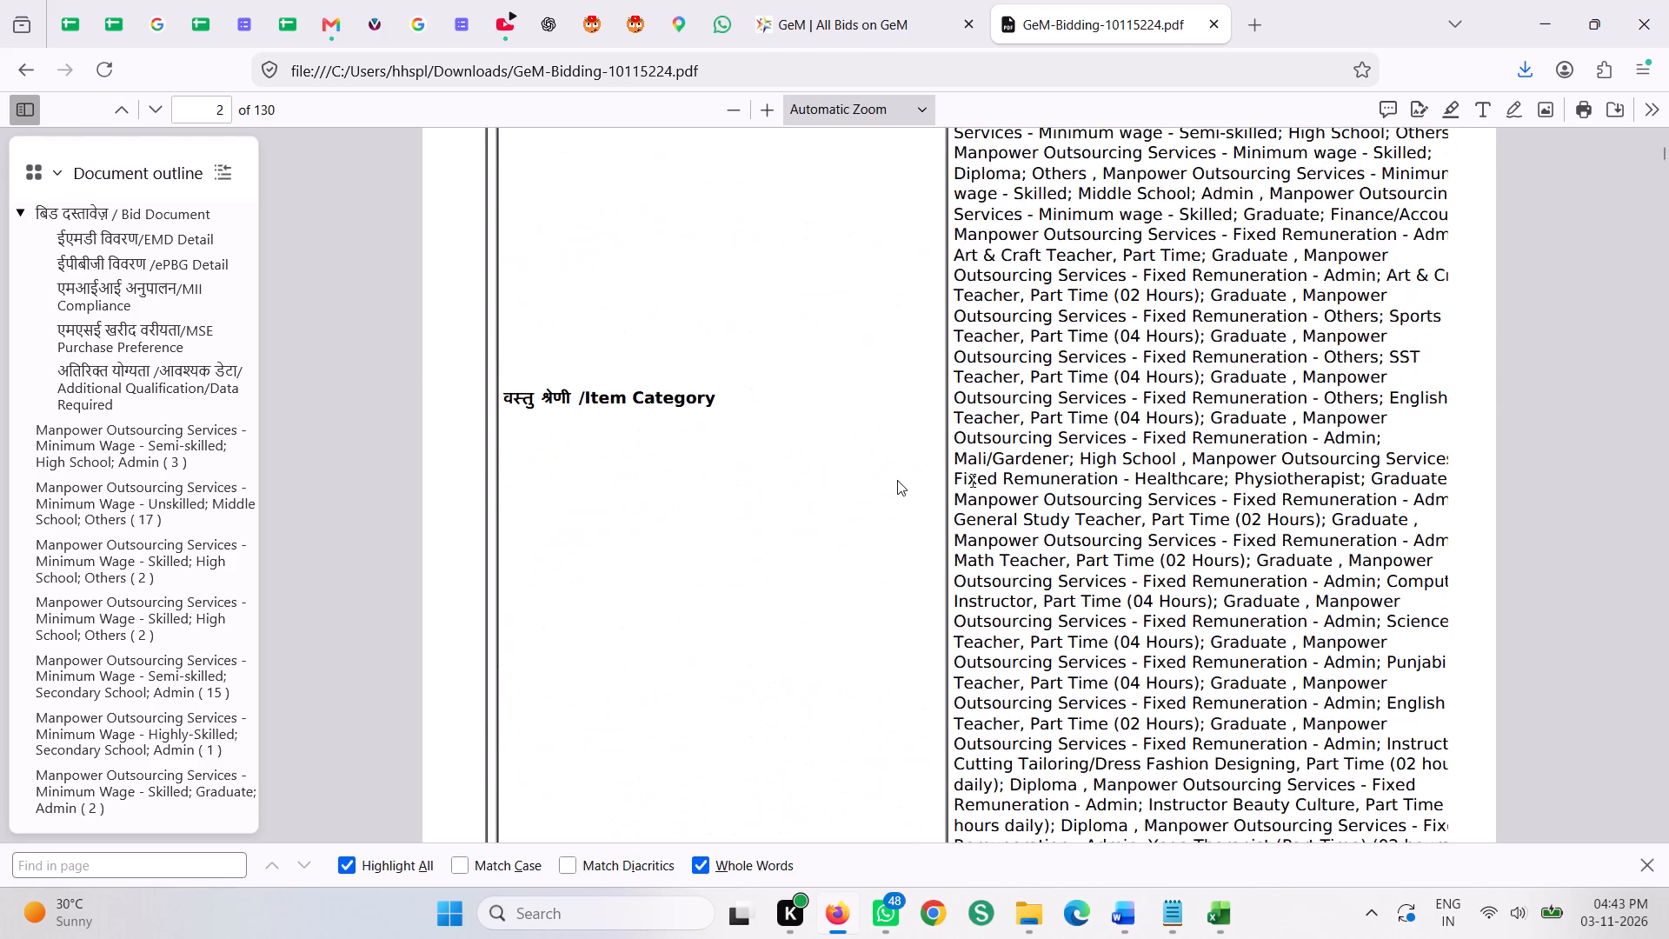
pyautogui.scroll(1, 897, 480)
pyautogui.scroll(-4, 897, 480)
pyautogui.scroll(2, 923, 426)
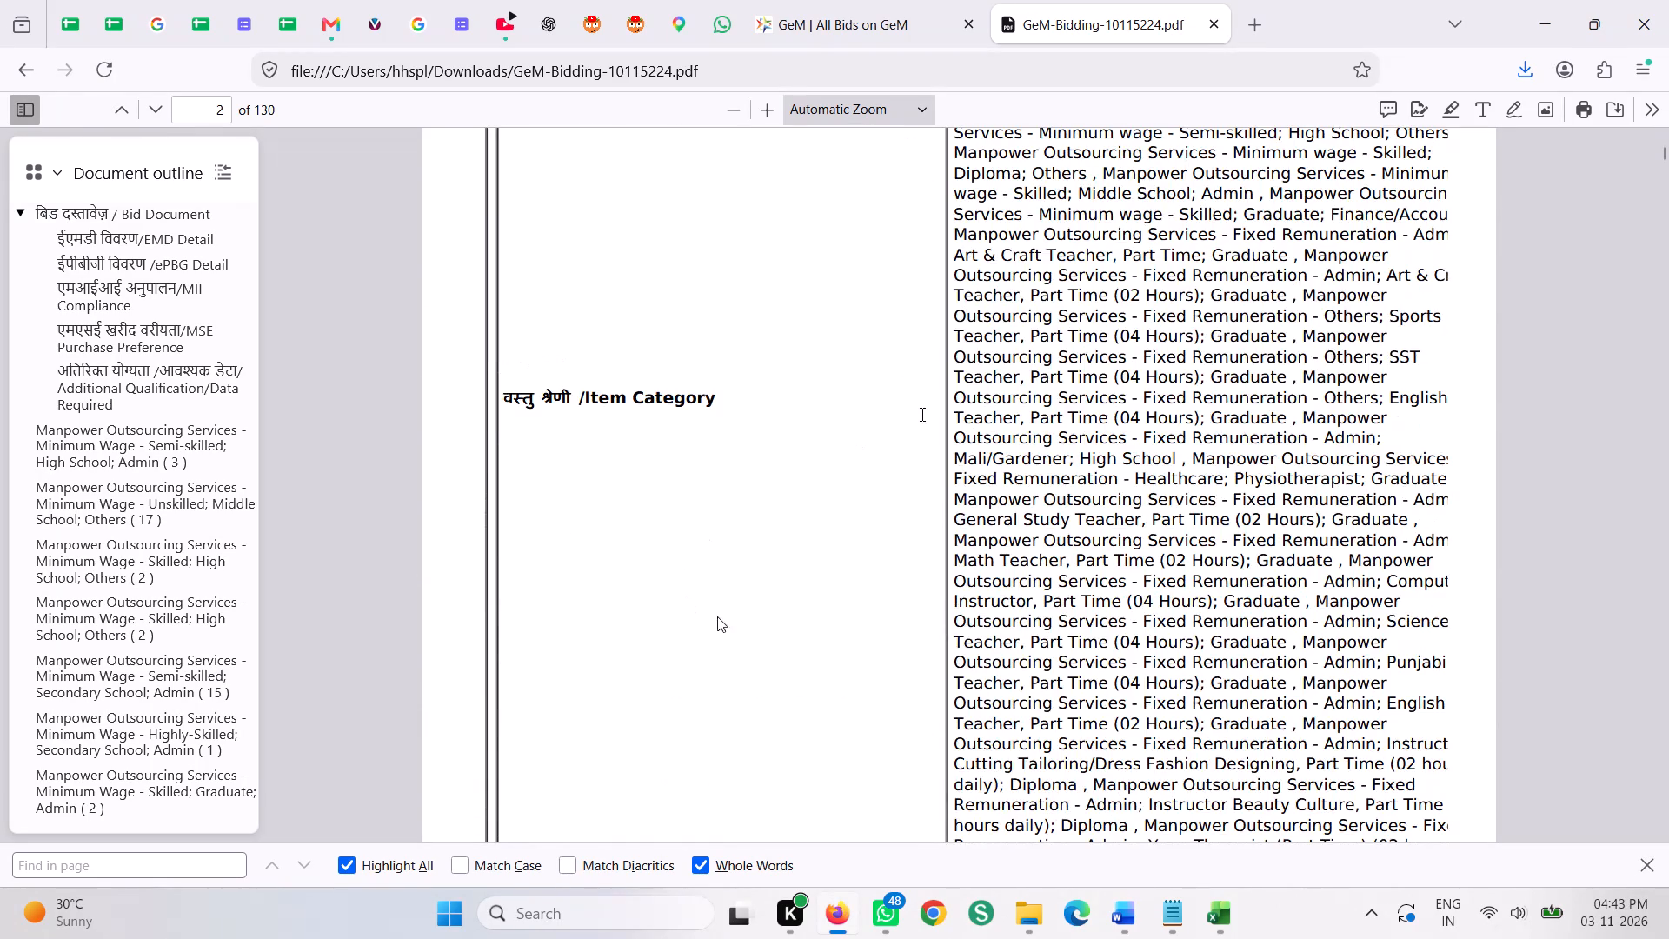
pyautogui.scroll(-1, 732, 618)
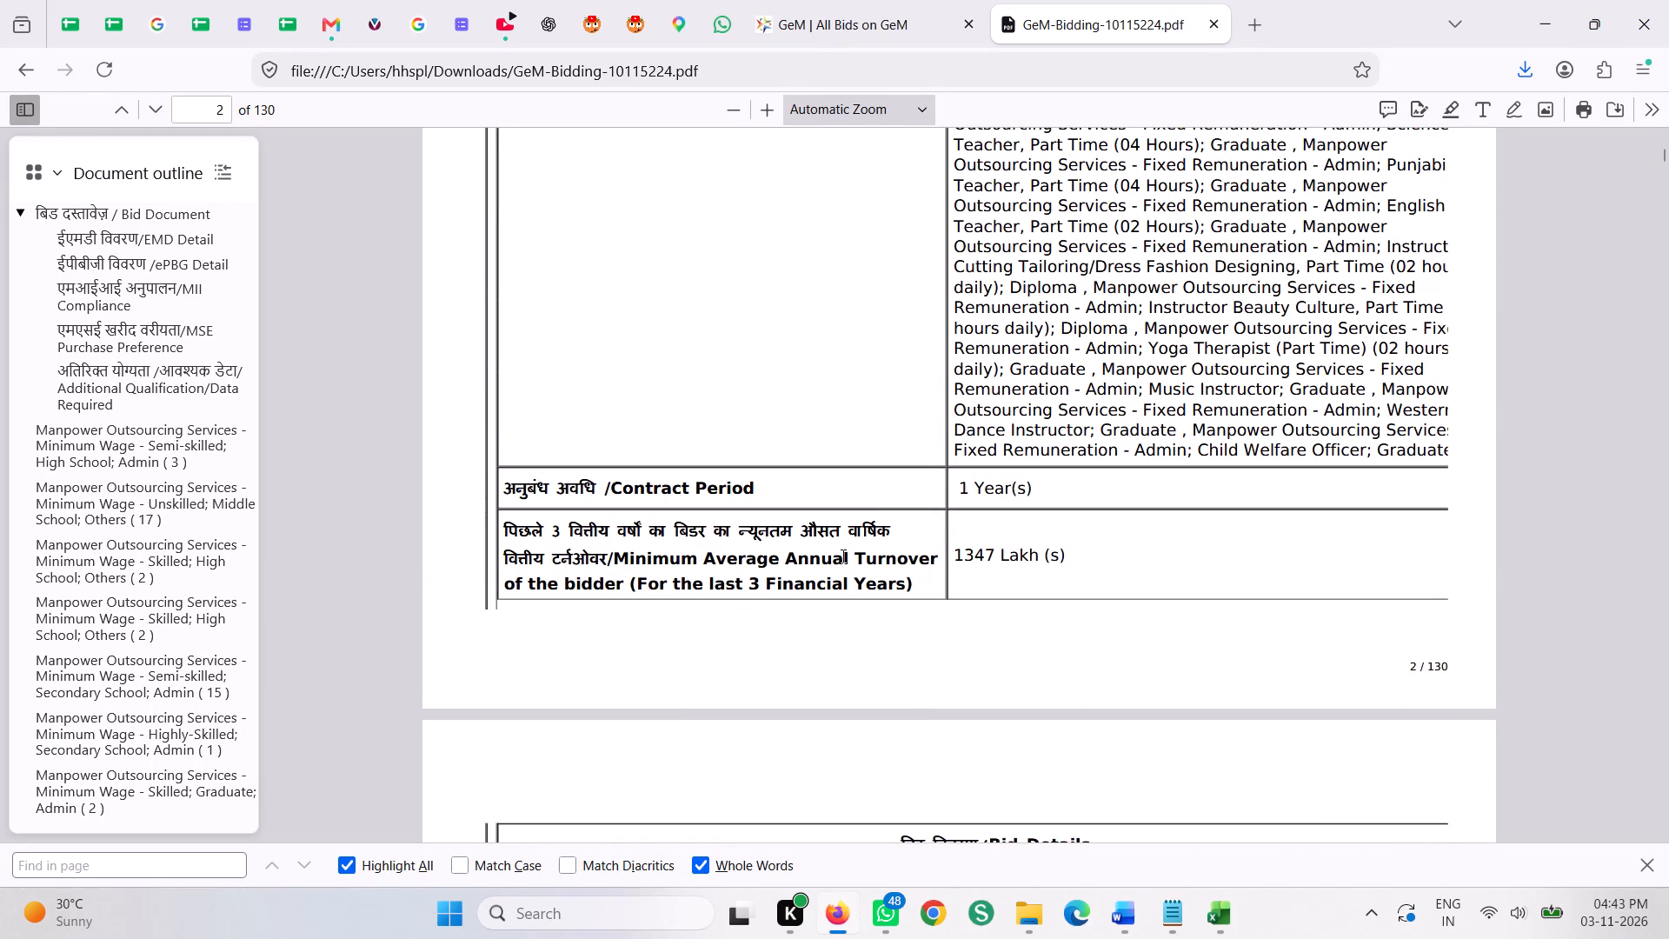
# Copy "Turnover" from the bid document and complete item 2 in Word as "Turnover-1347 LAKH FOR 3 YEARS".
pyautogui.doubleClick(867, 561)
pyautogui.hotkey('ctrl', 'c')
pyautogui.hotkey('ctrl', 'c')
pyautogui.hotkey('alt', 'Tab')
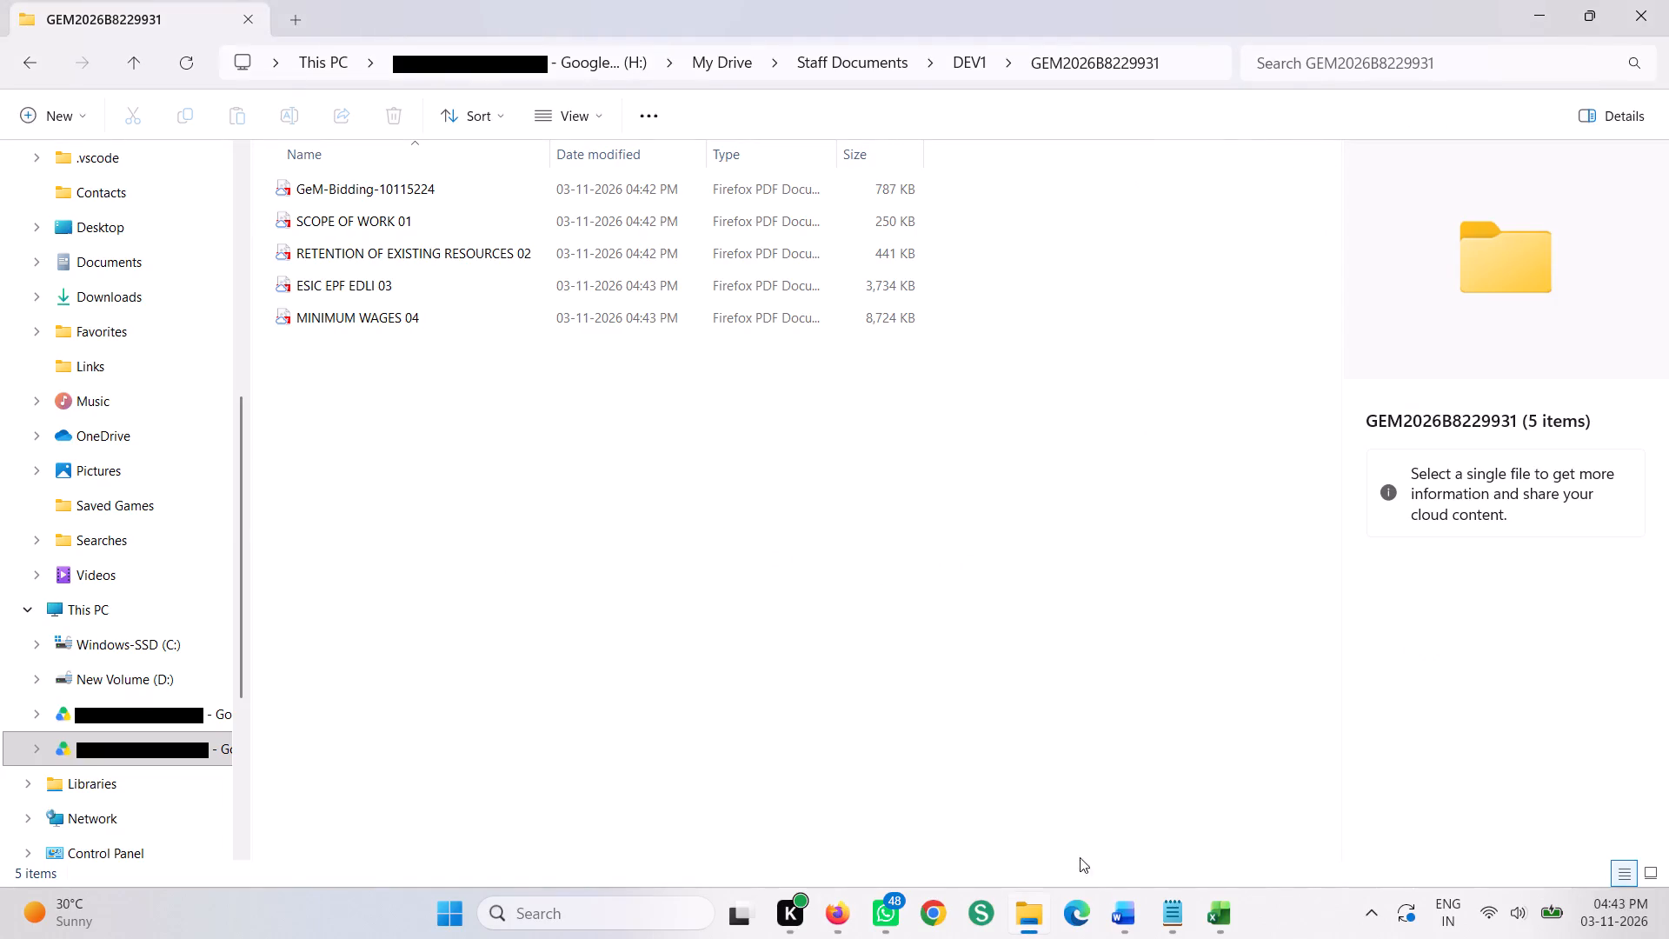
pyautogui.hotkey('alt', 'Tab')
pyautogui.click(1122, 919)
pyautogui.click(61, 816)
pyautogui.scroll(1, 616, 605)
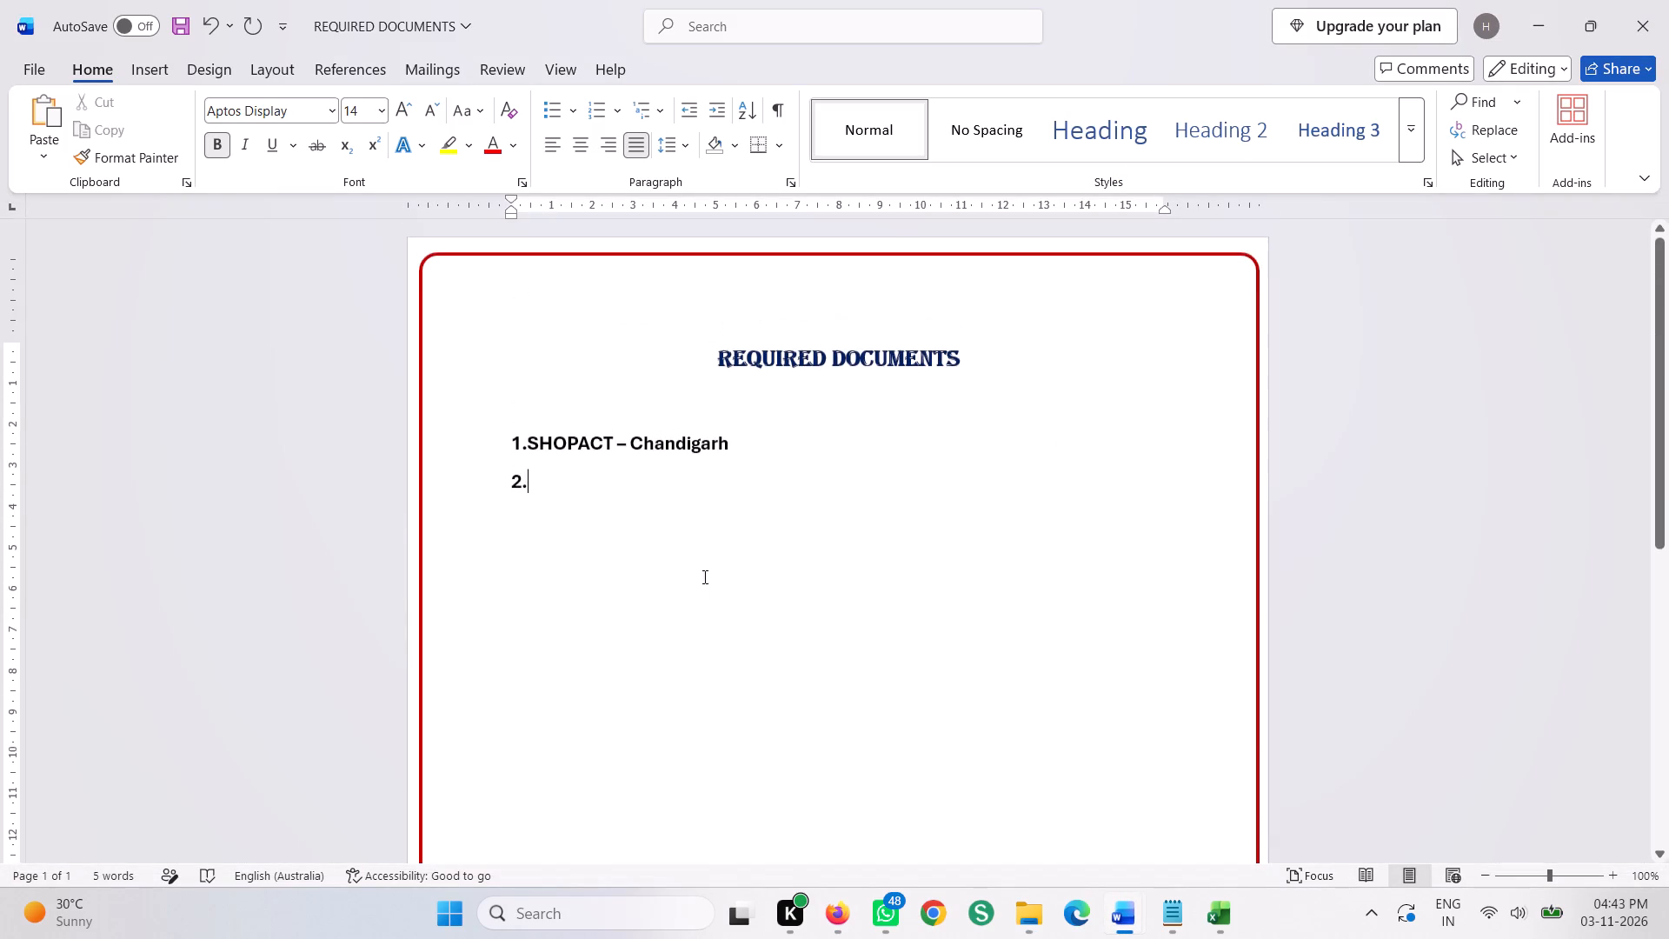
pyautogui.hotkey('ctrl', 'v')
pyautogui.press('-')
pyautogui.hotkey('alt', 'Tab')
pyautogui.hotkey('alt', 'Tab')
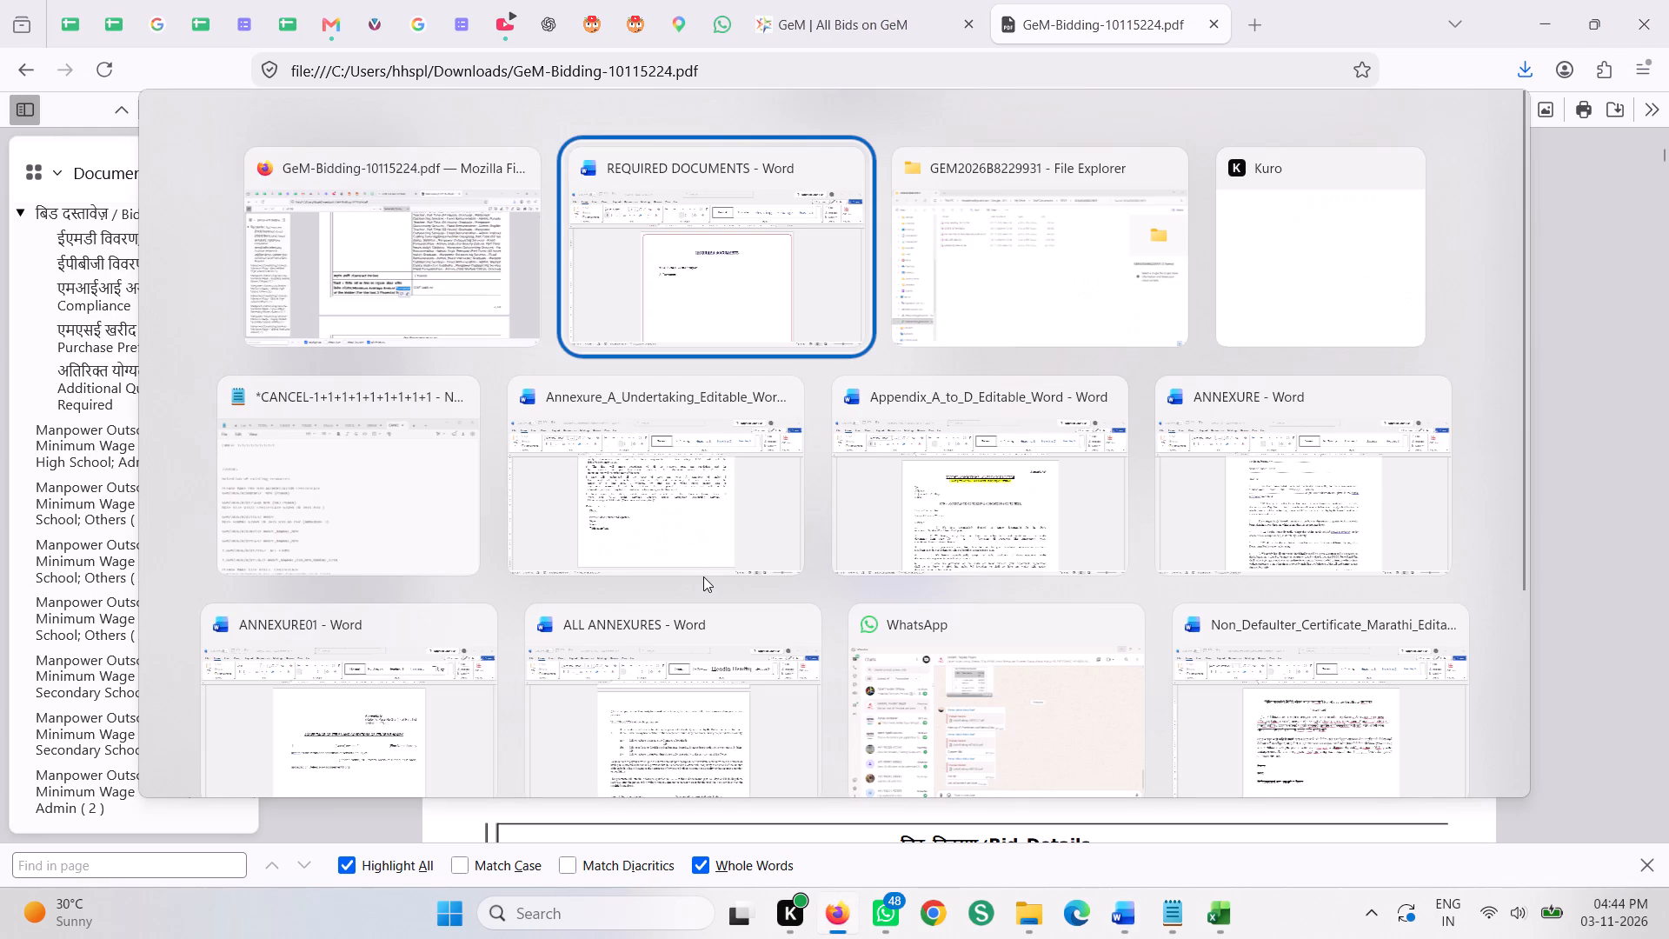
pyautogui.write('1347')
pyautogui.click(646, 244)
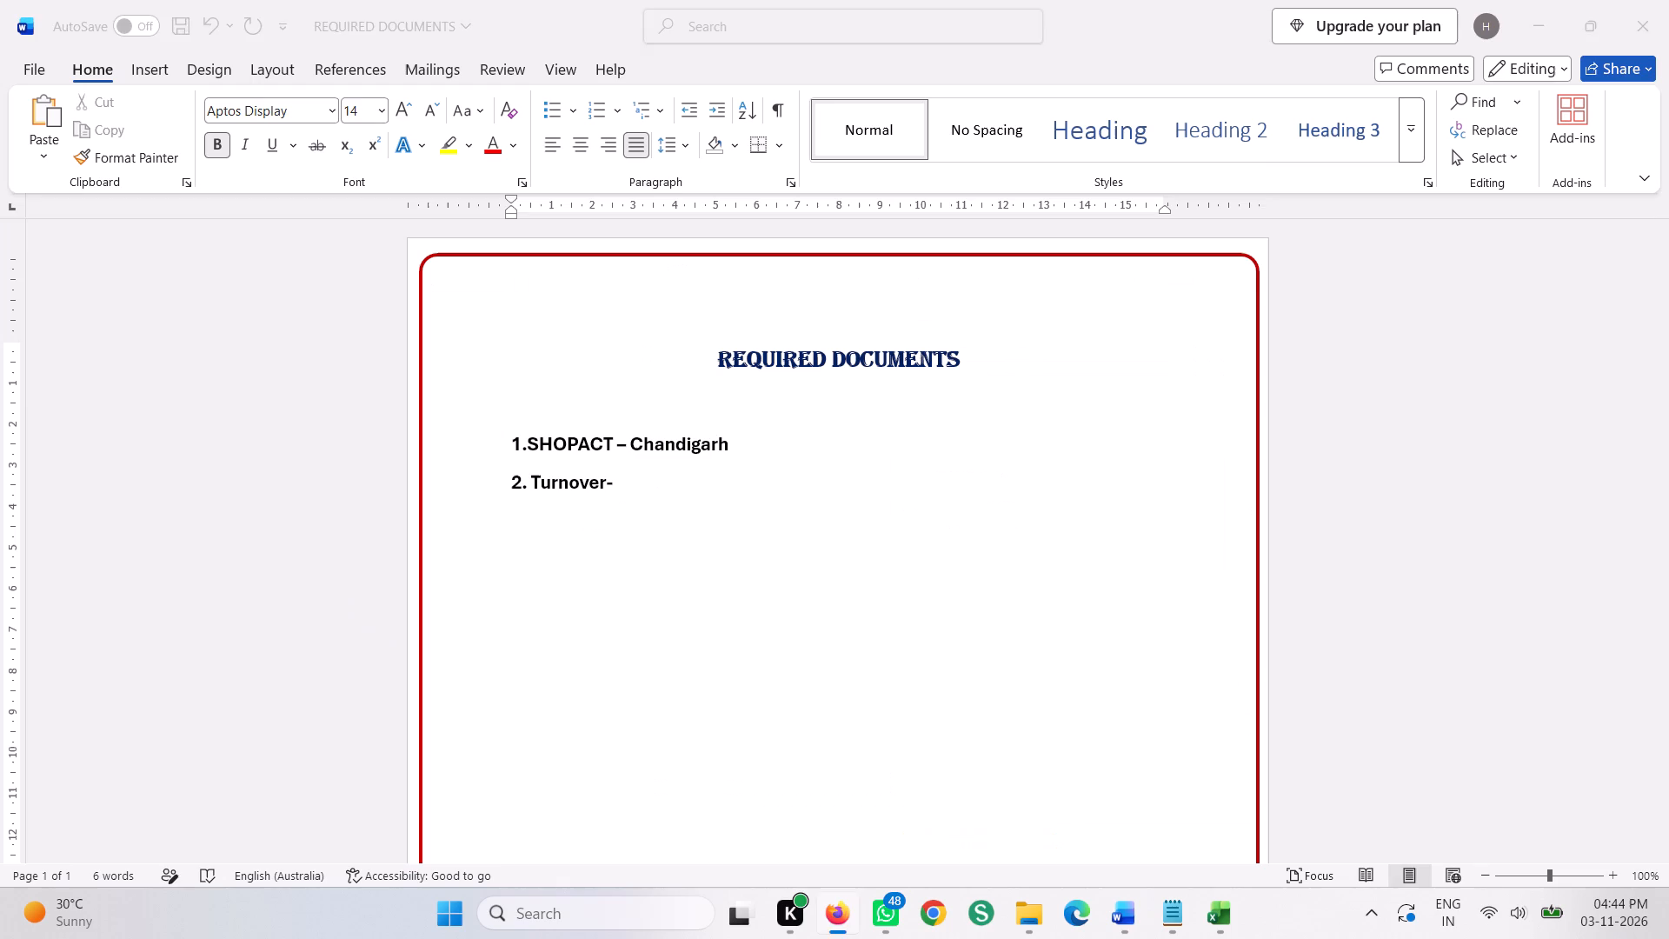
pyautogui.write('1347')
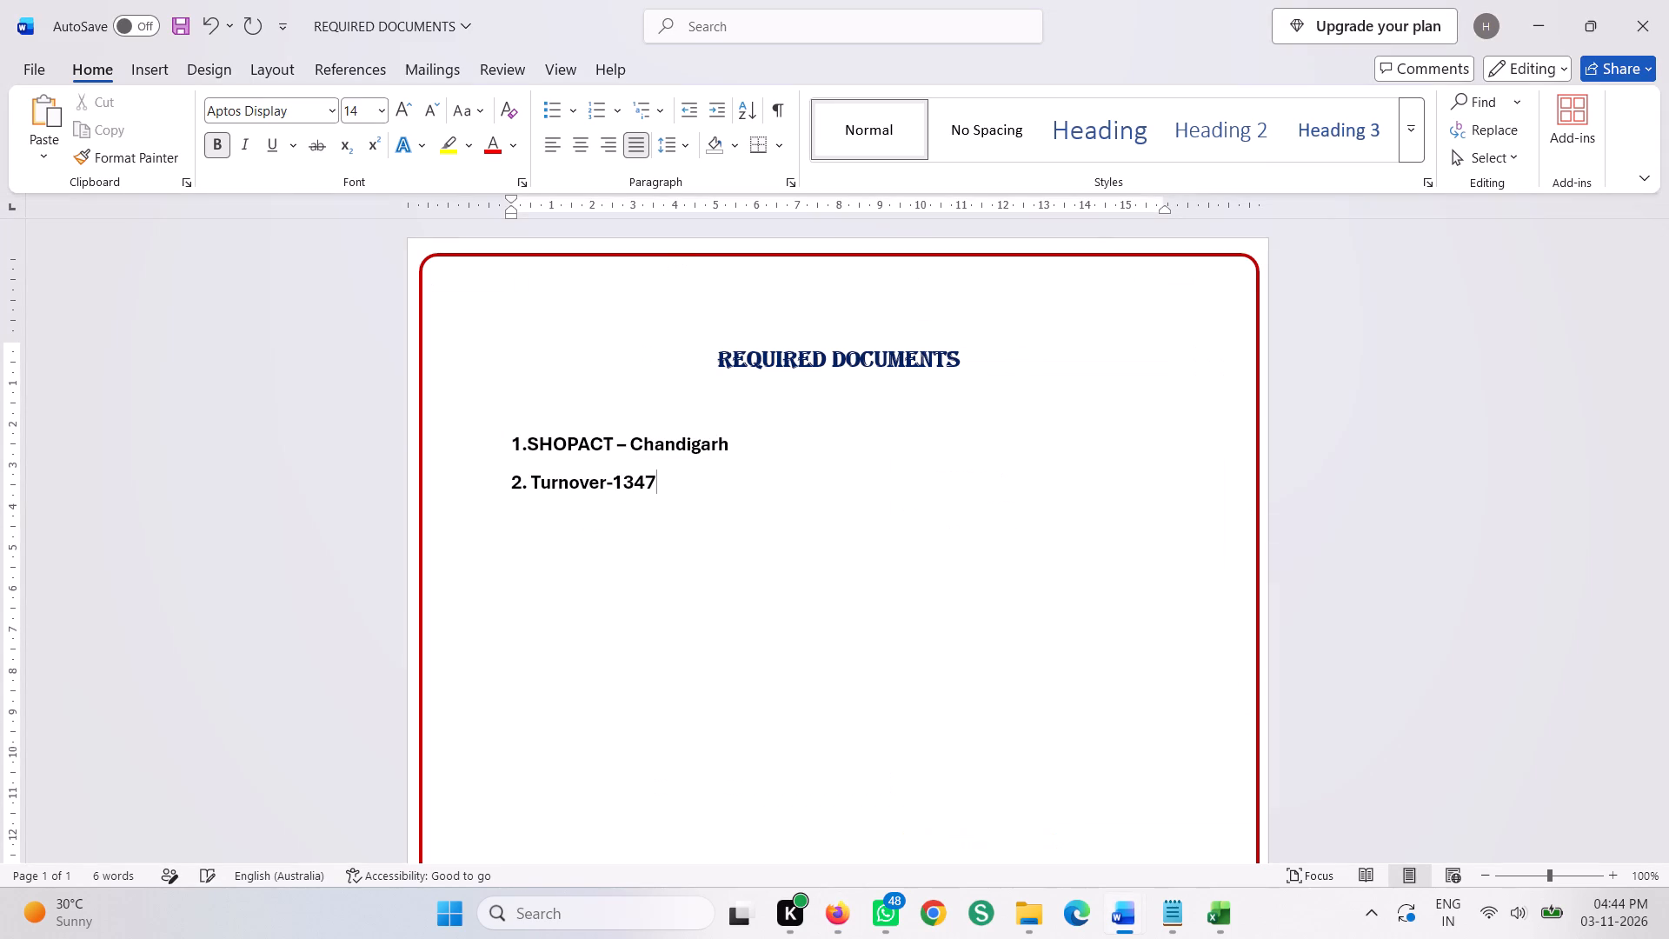
pyautogui.press('space')
pyautogui.write('LAKH FOR 3 YEARS')
pyautogui.press('space')
# Add item 3 in Word, "MSE Relaxation for Years of Experience and Turnover", copied from the bid details and joined onto one line.
pyautogui.press('Return')
pyautogui.write('3.')
pyautogui.hotkey('alt', 'Tab')
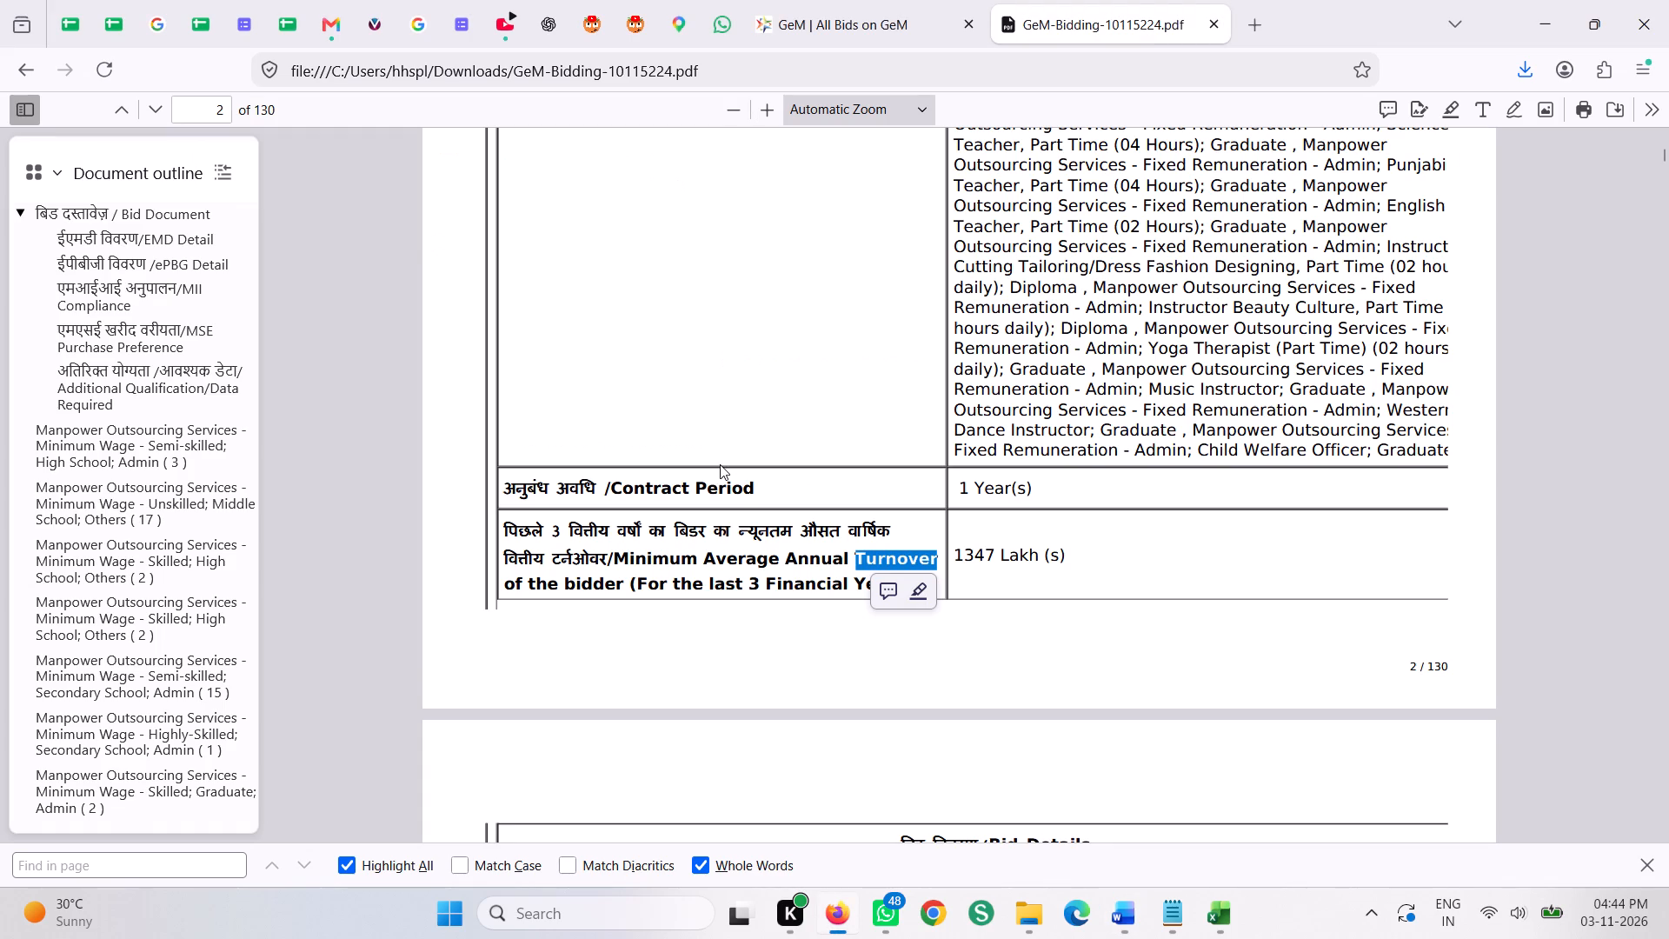
pyautogui.scroll(-1, 720, 464)
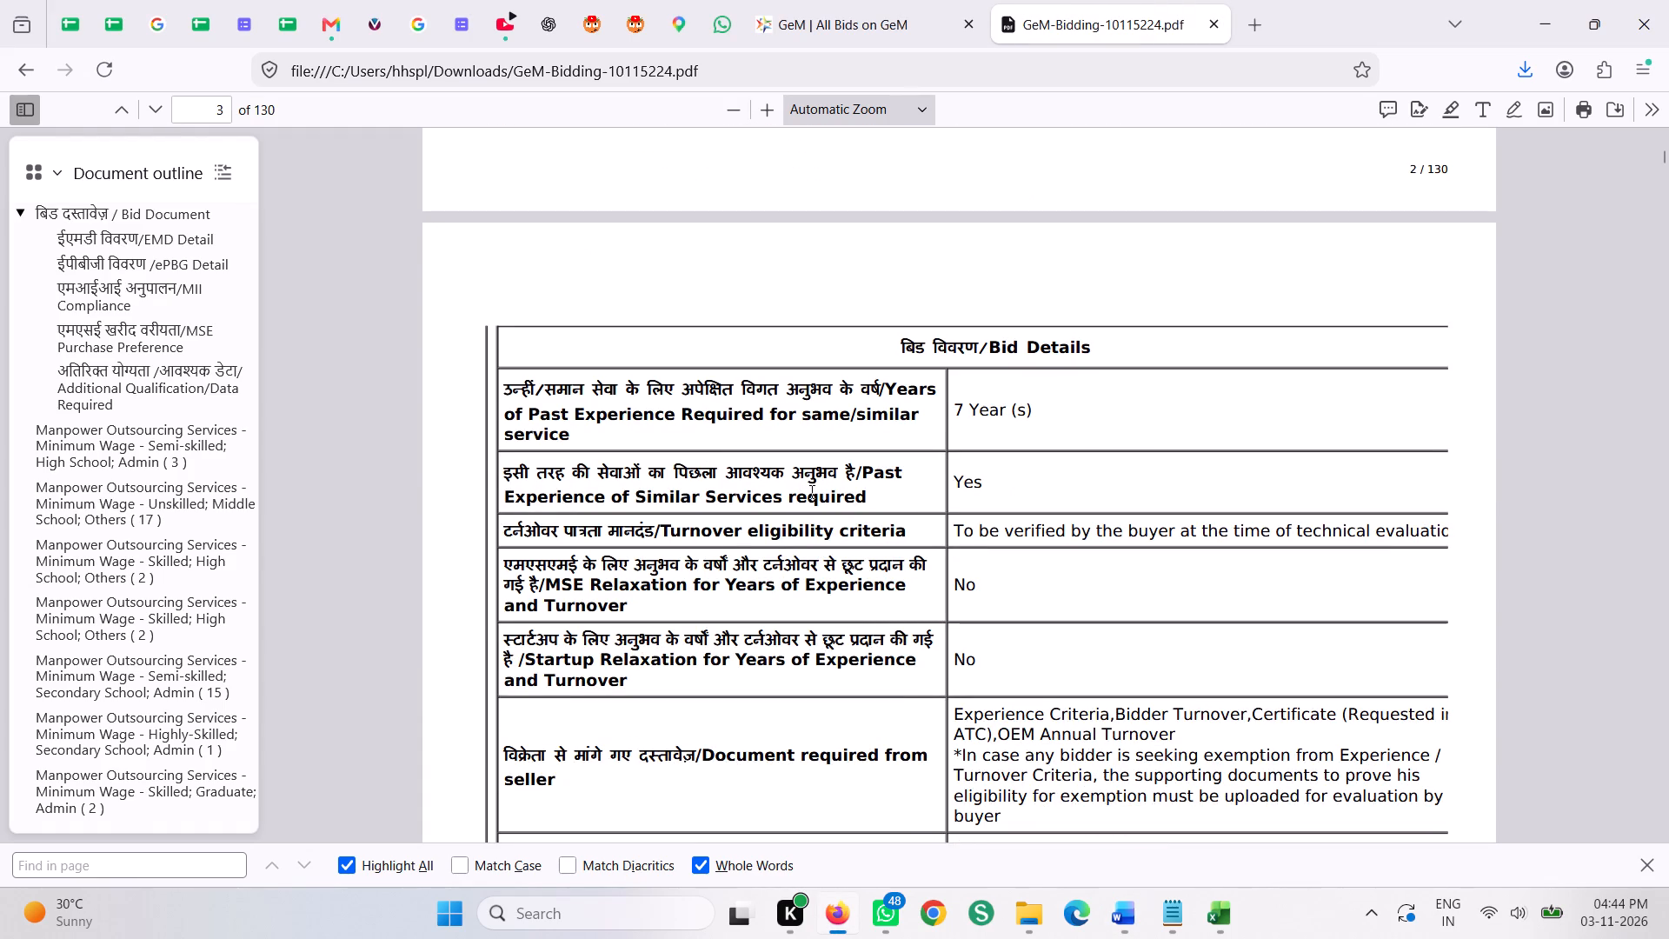
pyautogui.click(562, 587)
pyautogui.moveTo(562, 587); pyautogui.dragTo(635, 599)
pyautogui.hotkey('ctrl', 'c')
pyautogui.hotkey('ctrl', 'c')
pyautogui.hotkey('alt', 'Tab')
pyautogui.hotkey('ctrl', 'v')
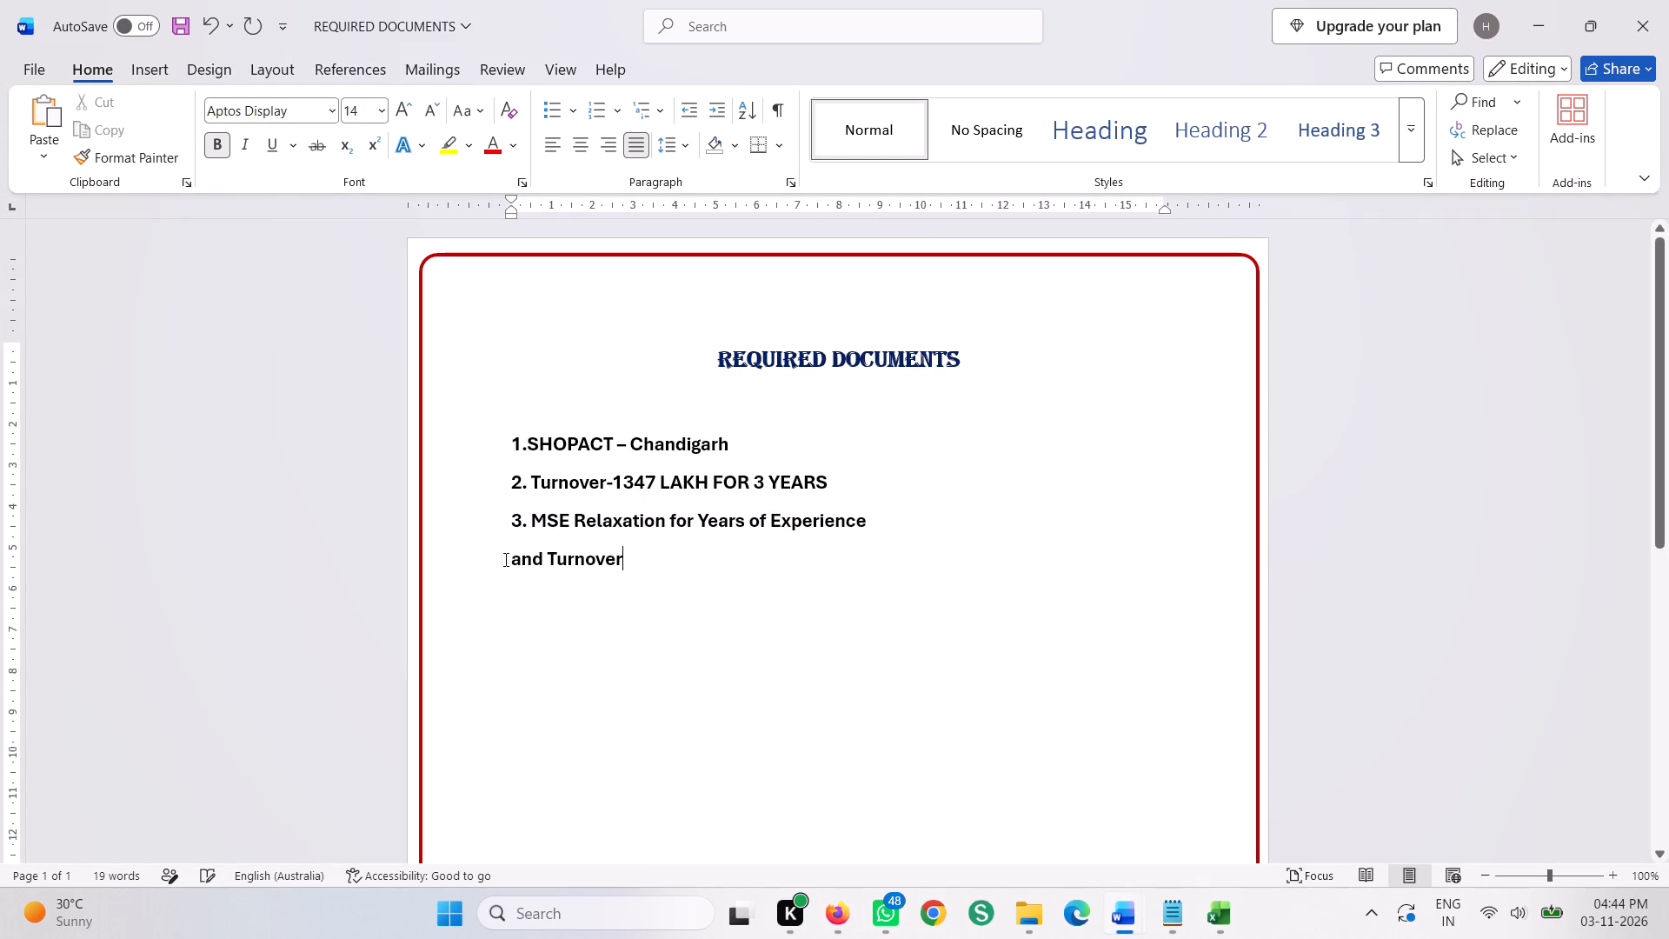
pyautogui.click(503, 556)
pyautogui.press('BackSpace')
pyautogui.press('space')
# Copy "Startup" from the bid details and insert "& Startup" after "MSE" in item 3 of the Word list.
pyautogui.hotkey('alt', 'Tab')
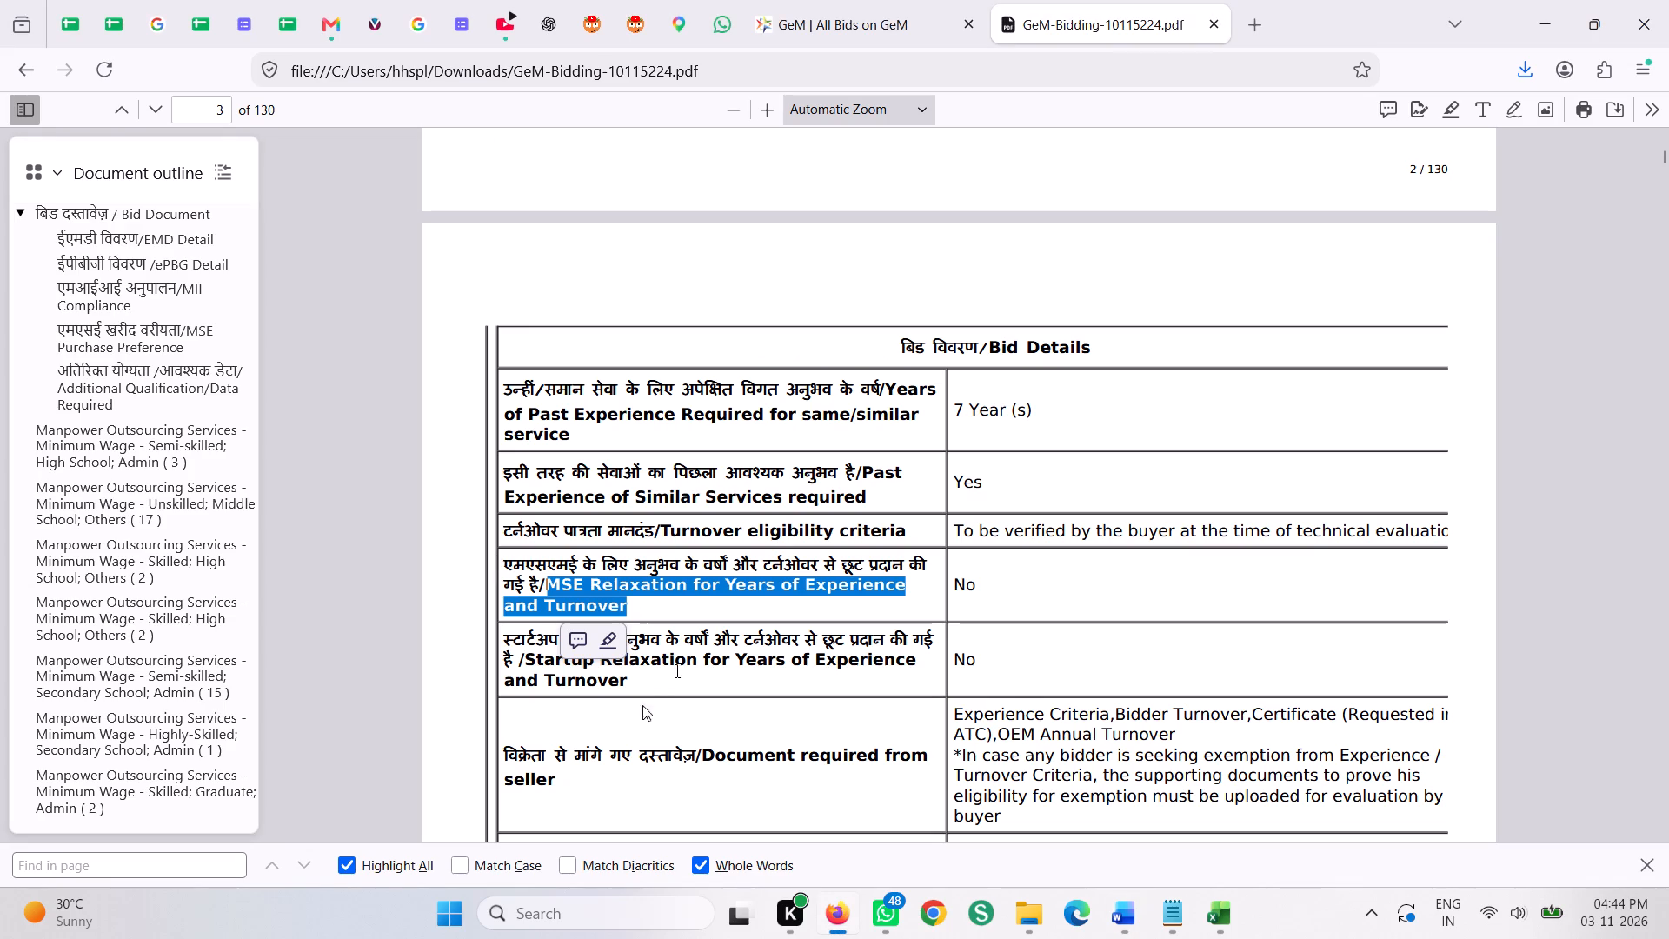
pyautogui.doubleClick(557, 663)
pyautogui.hotkey('ctrl', 'c')
pyautogui.hotkey('ctrl', 'c')
pyautogui.hotkey('alt', 'Tab')
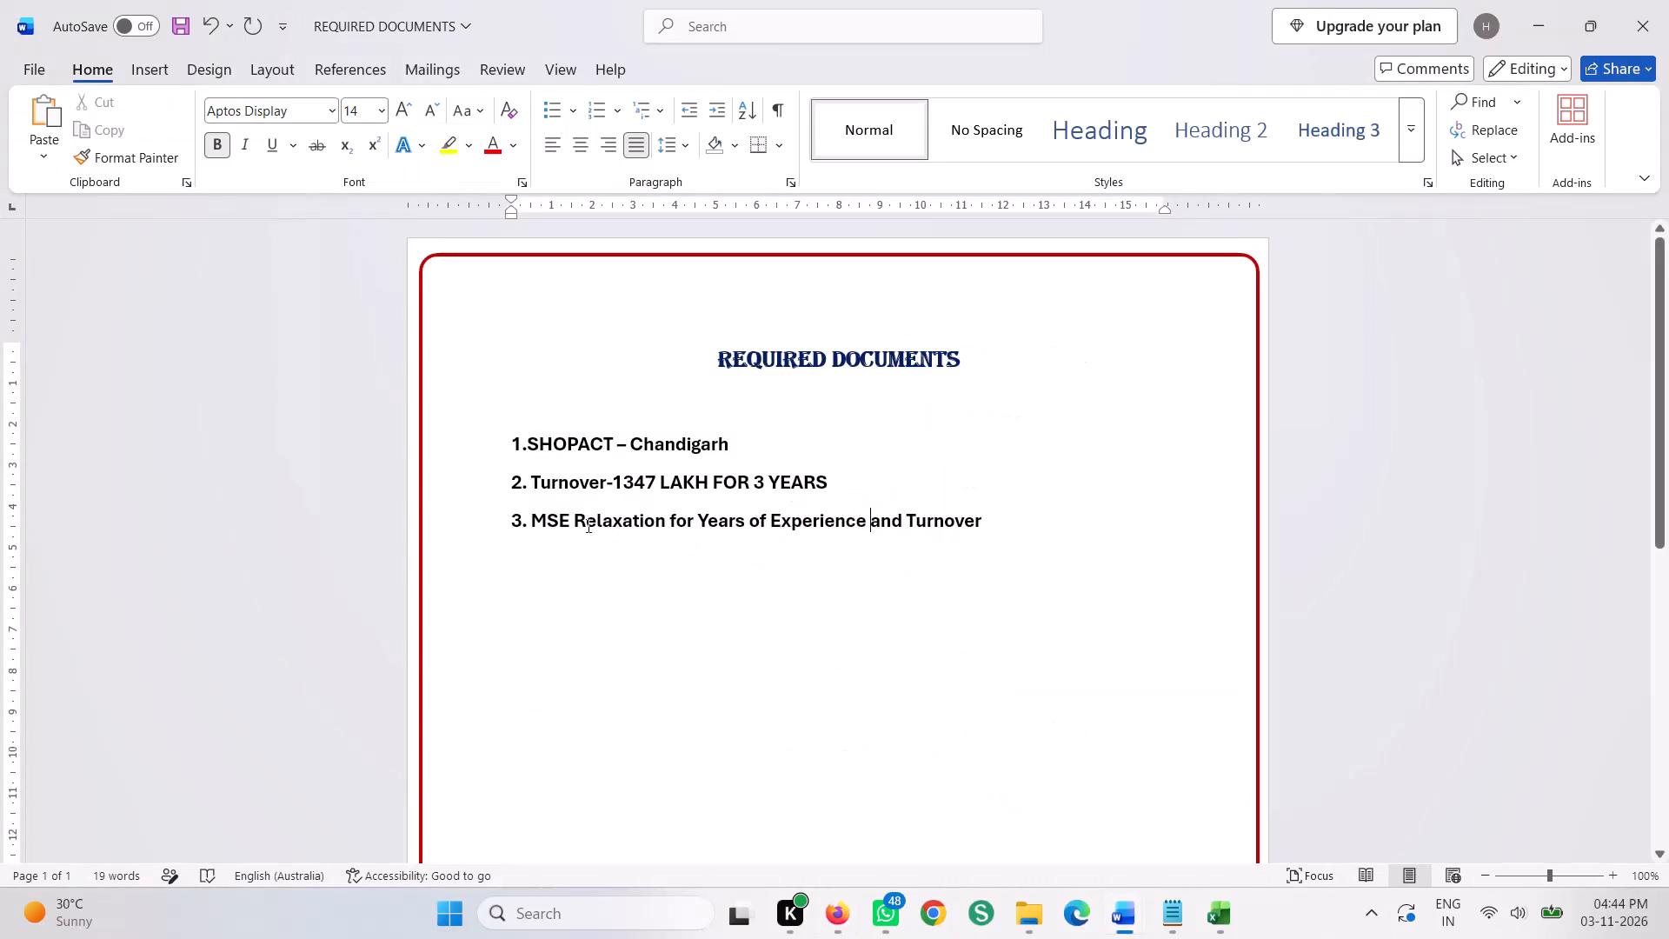
pyautogui.click(575, 516)
pyautogui.write('&')
pyautogui.press('space')
pyautogui.hotkey('ctrl', 'v')
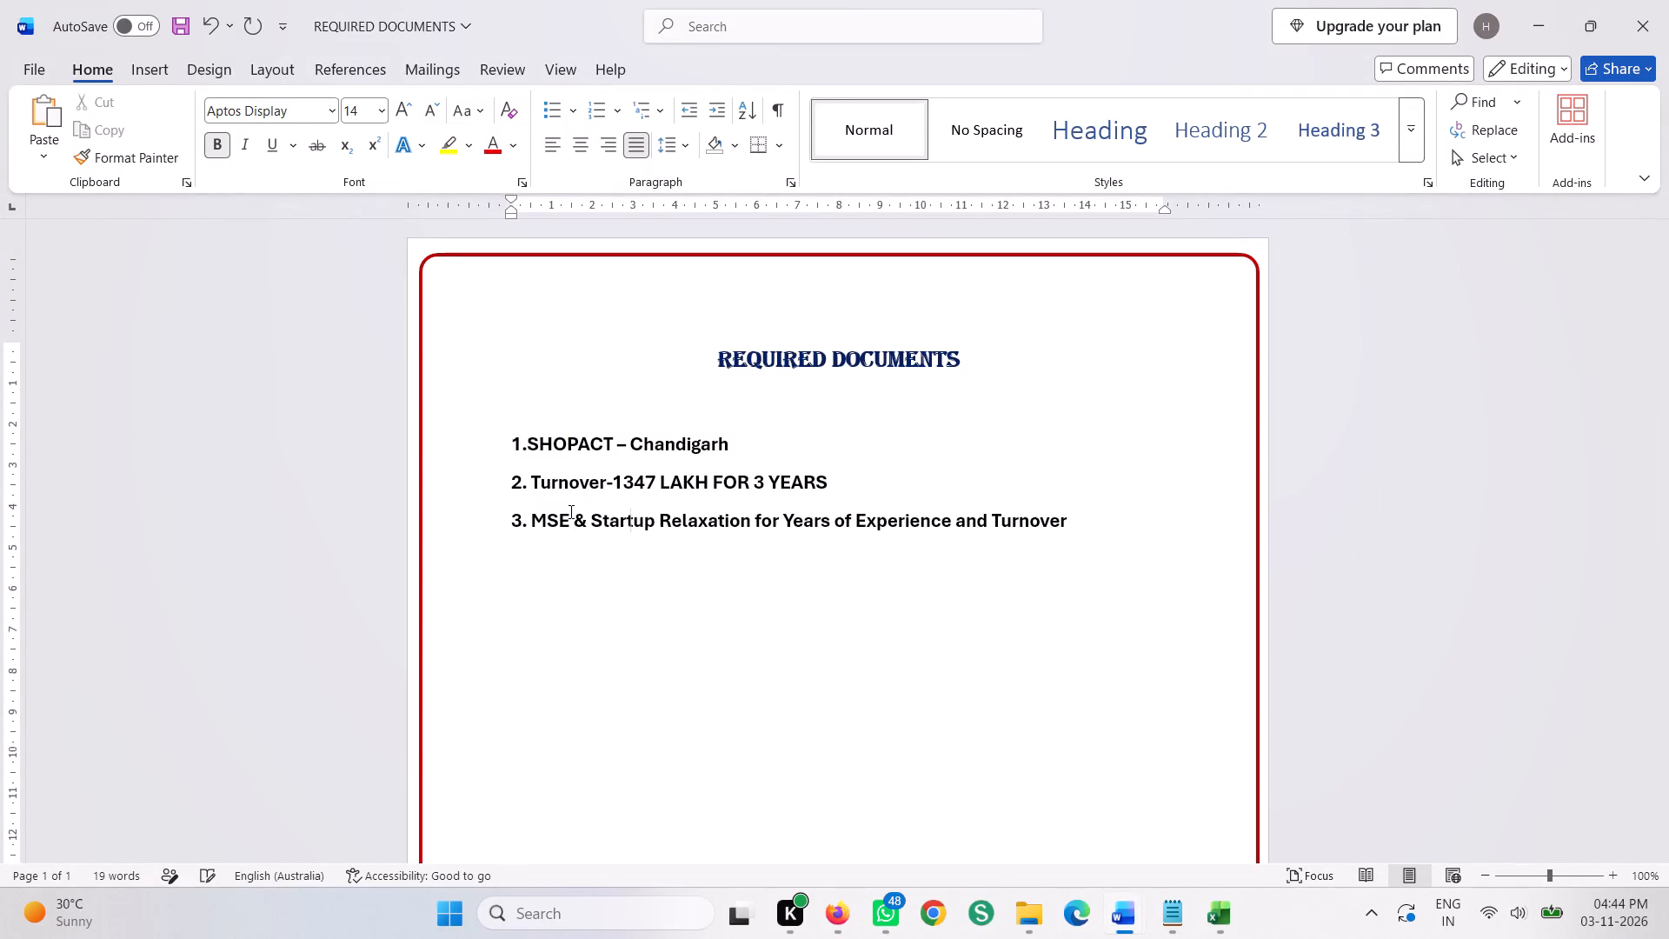
# Append "- NO" to the end of item 3, the MSE & Startup relaxation line.
pyautogui.click(1091, 507)
pyautogui.press('-')
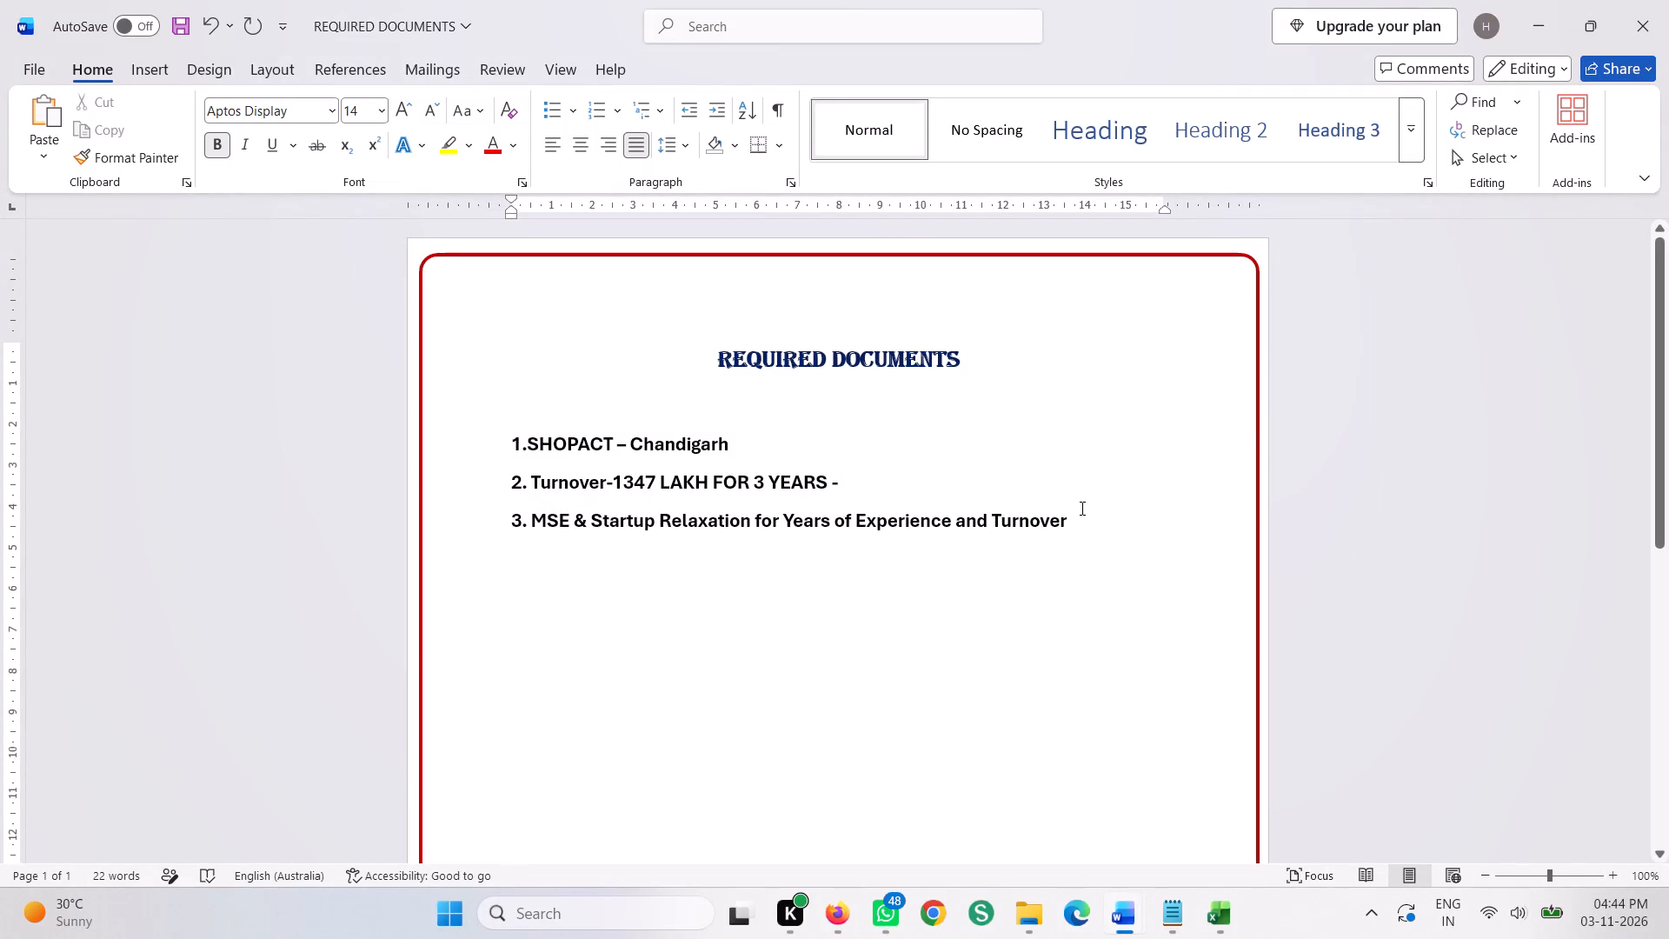
pyautogui.press('BackSpace')
pyautogui.click(1112, 523)
pyautogui.press('-')
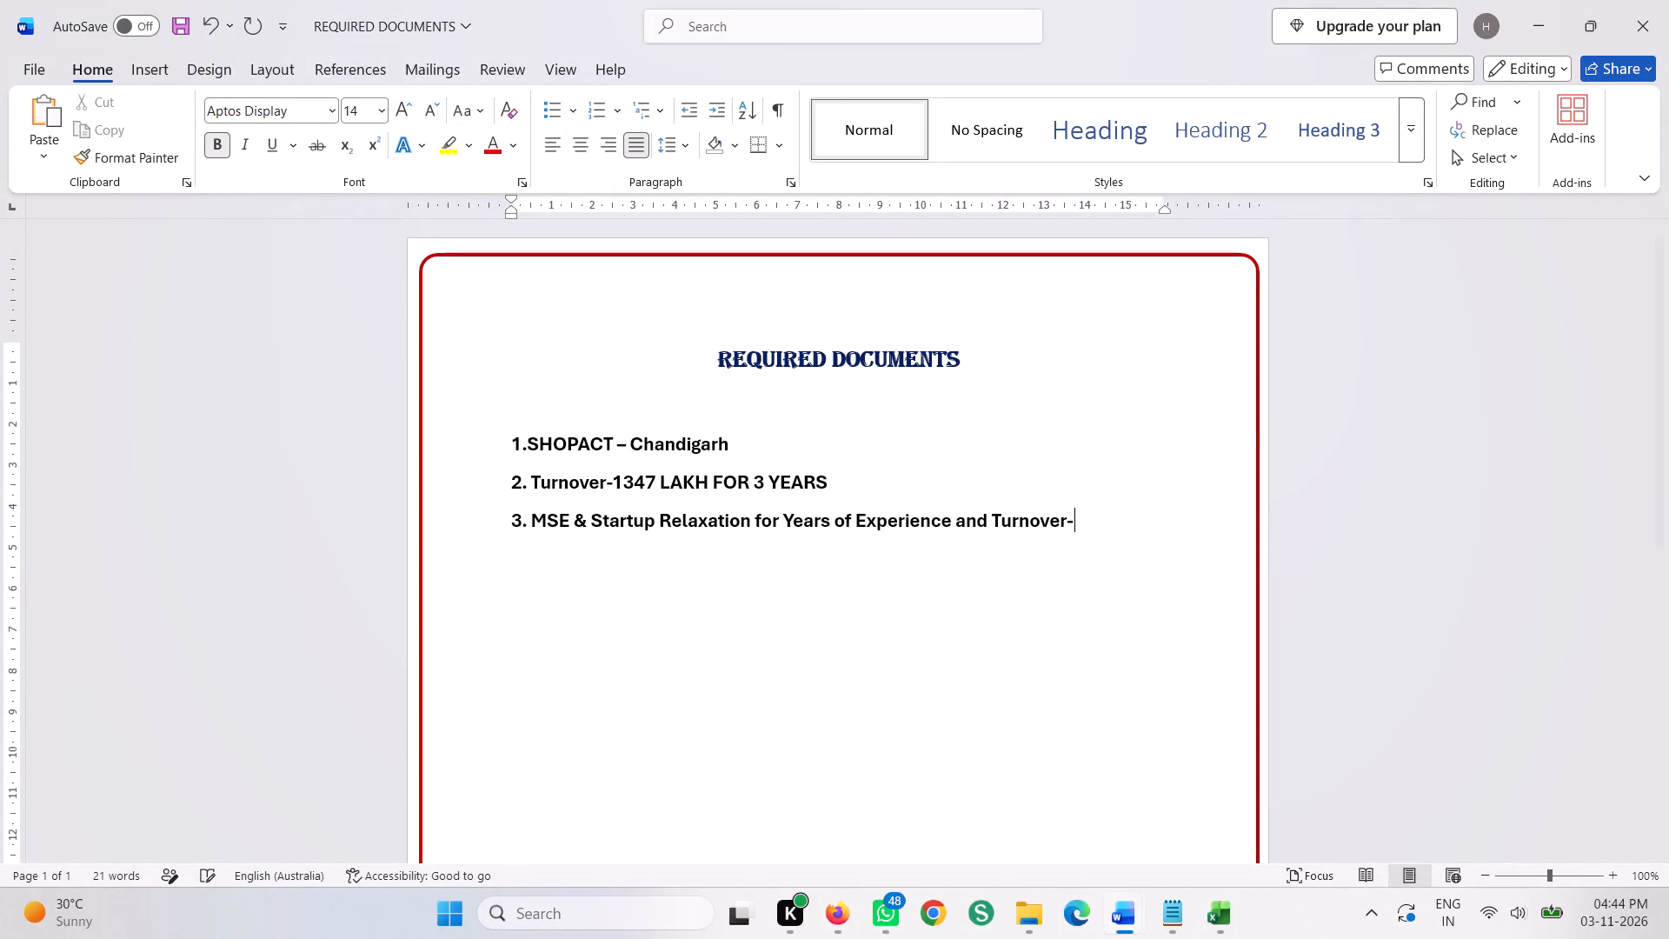
pyautogui.press('space')
pyautogui.press('n')
pyautogui.press('o')
pyautogui.press('space')
# Add item 4 in Word, "Type of Bid– Two Packet Bid", copying the label and value from the bid details.
pyautogui.hotkey('alt', 'Tab')
pyautogui.scroll(-2, 854, 422)
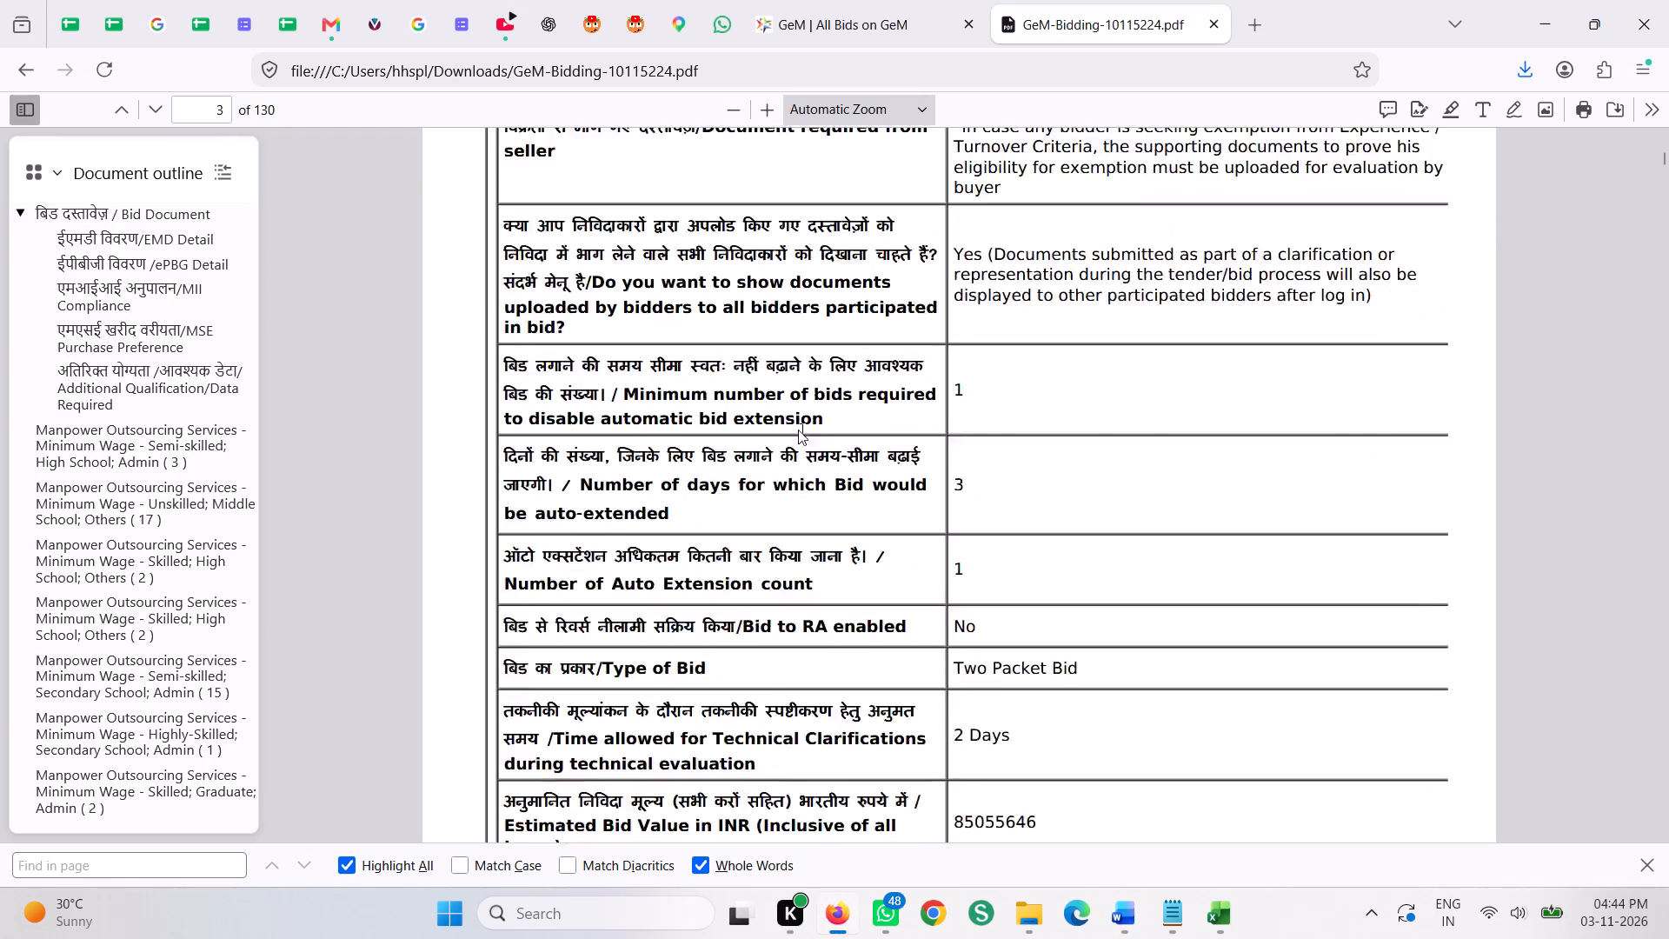
pyautogui.click(619, 292)
pyautogui.moveTo(619, 292); pyautogui.dragTo(695, 305)
pyautogui.hotkey('ctrl', 'c')
pyautogui.hotkey('ctrl', 'c')
pyautogui.hotkey('alt', 'Tab')
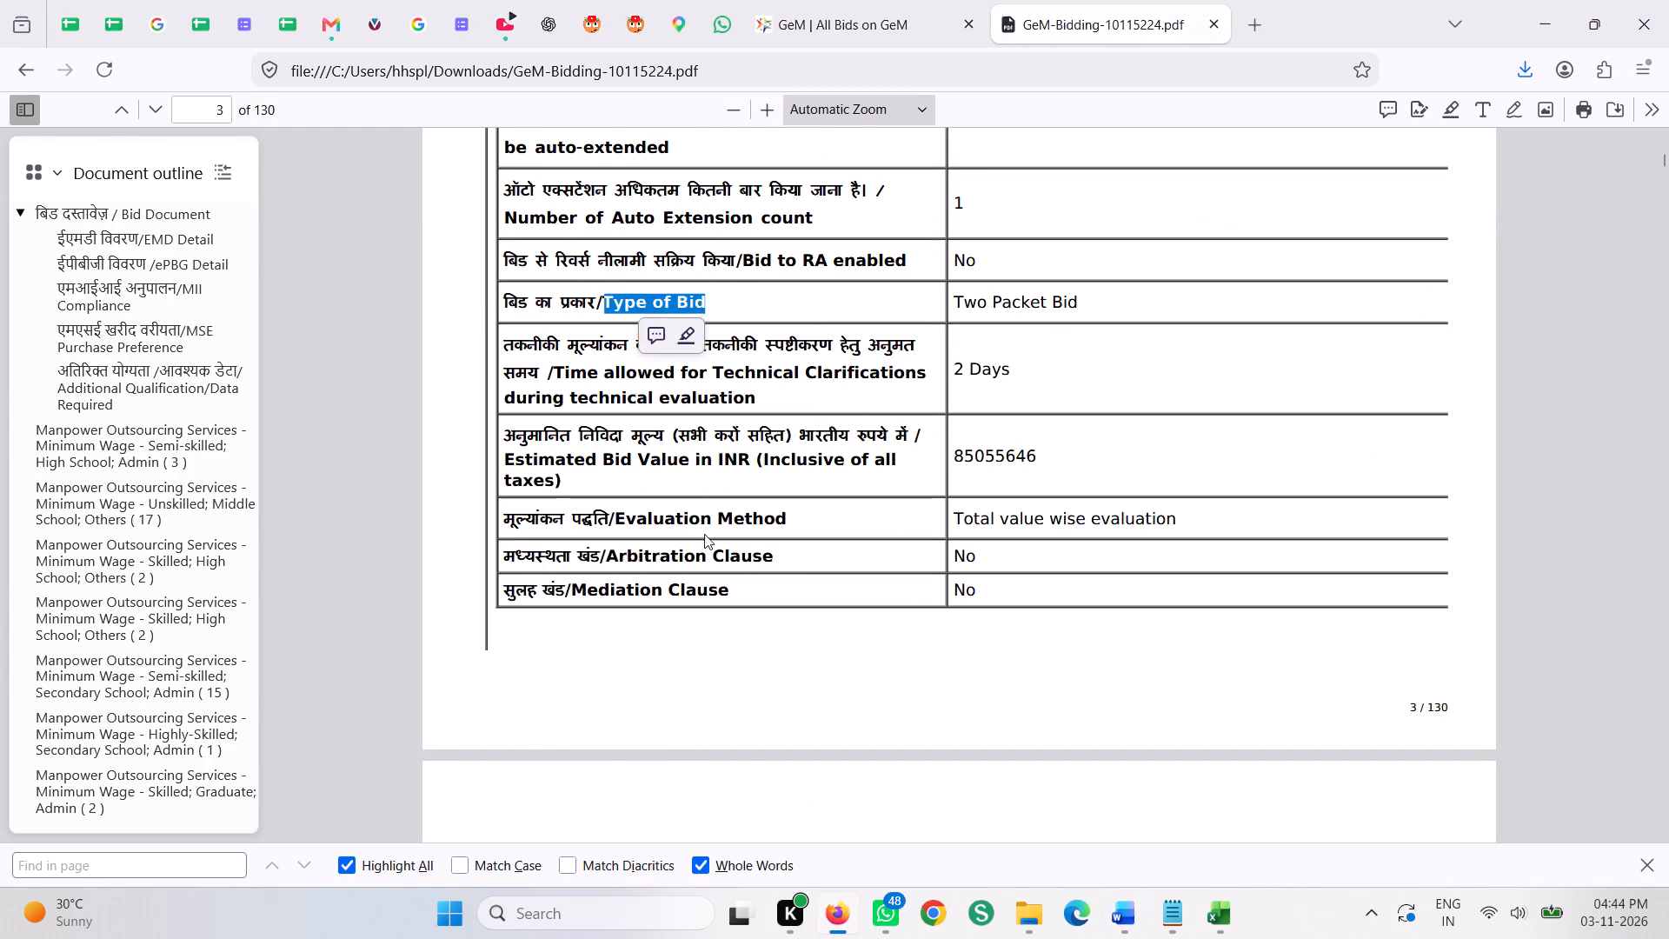
pyautogui.press('Return')
pyautogui.write('4.')
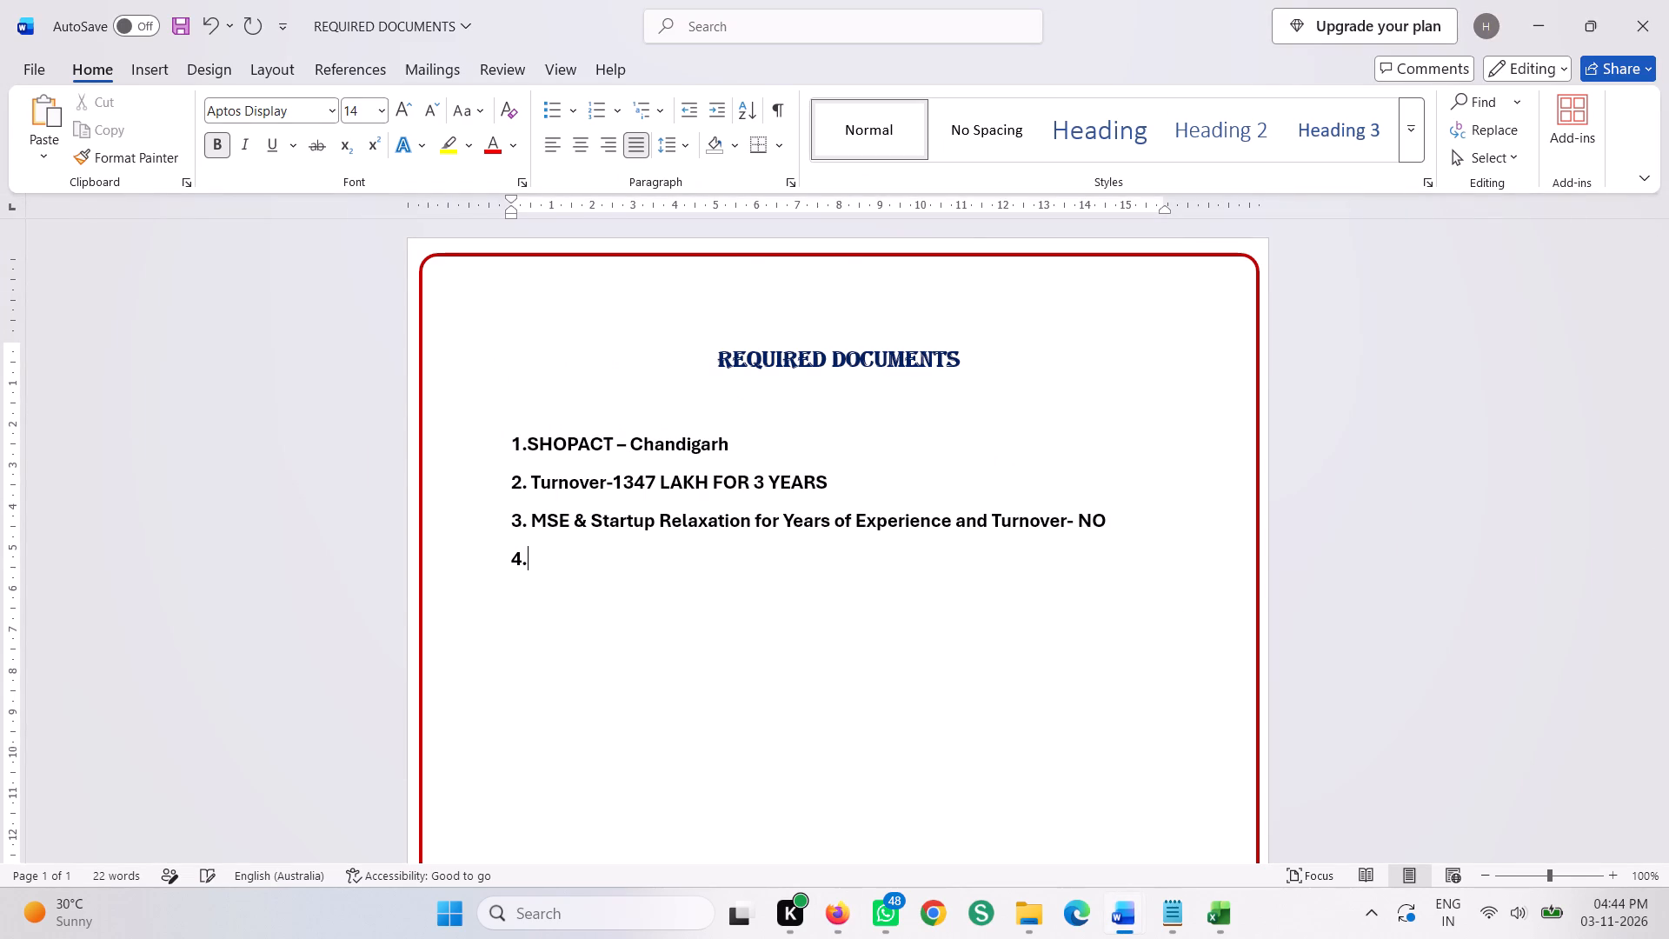
pyautogui.hotkey('ctrl', 'v')
pyautogui.hotkey('ctrl', '-')
pyautogui.hotkey('alt', 'Tab')
pyautogui.tripleClick(1032, 308)
pyautogui.hotkey('ctrl', 'c')
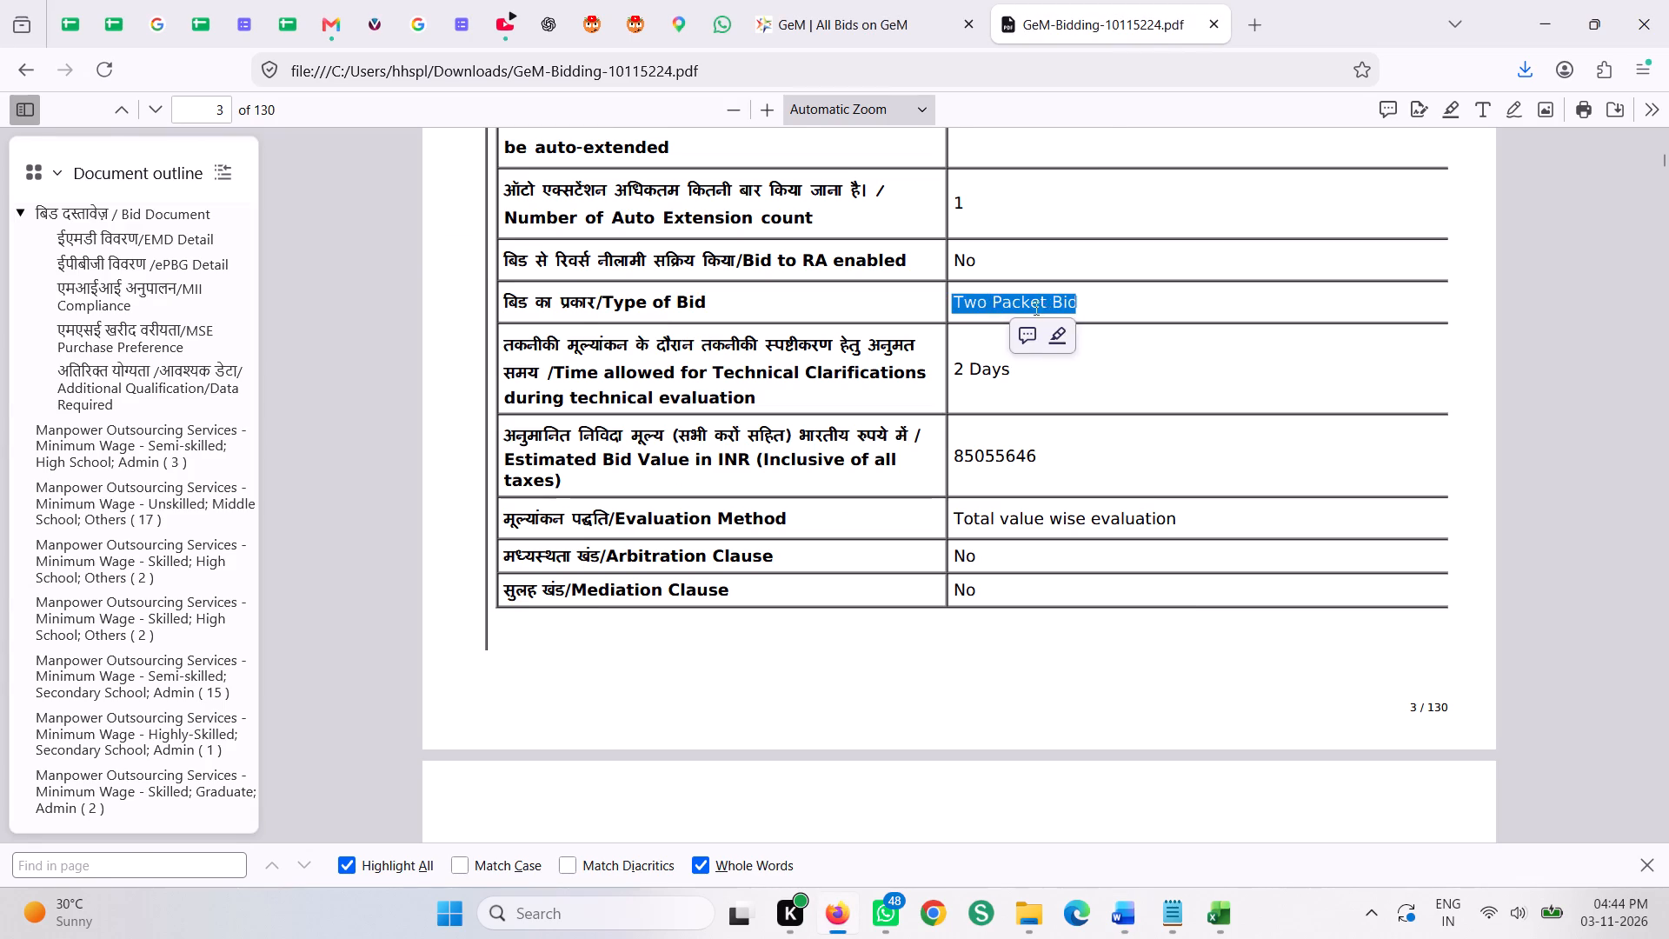
pyautogui.hotkey('alt', 'Tab')
pyautogui.hotkey('ctrl', 'v')
# Add item 5 in Word, "Estimated Bid Value- 85055646", copied from the bid details, and start a line numbered 6.
pyautogui.press('Return')
pyautogui.press('5')
pyautogui.press('.')
pyautogui.hotkey('alt', 'Tab')
pyautogui.click(535, 456)
pyautogui.moveTo(535, 456); pyautogui.dragTo(650, 464)
pyautogui.hotkey('ctrl', 'c')
pyautogui.hotkey('ctrl', 'c')
pyautogui.hotkey('alt', 'Tab')
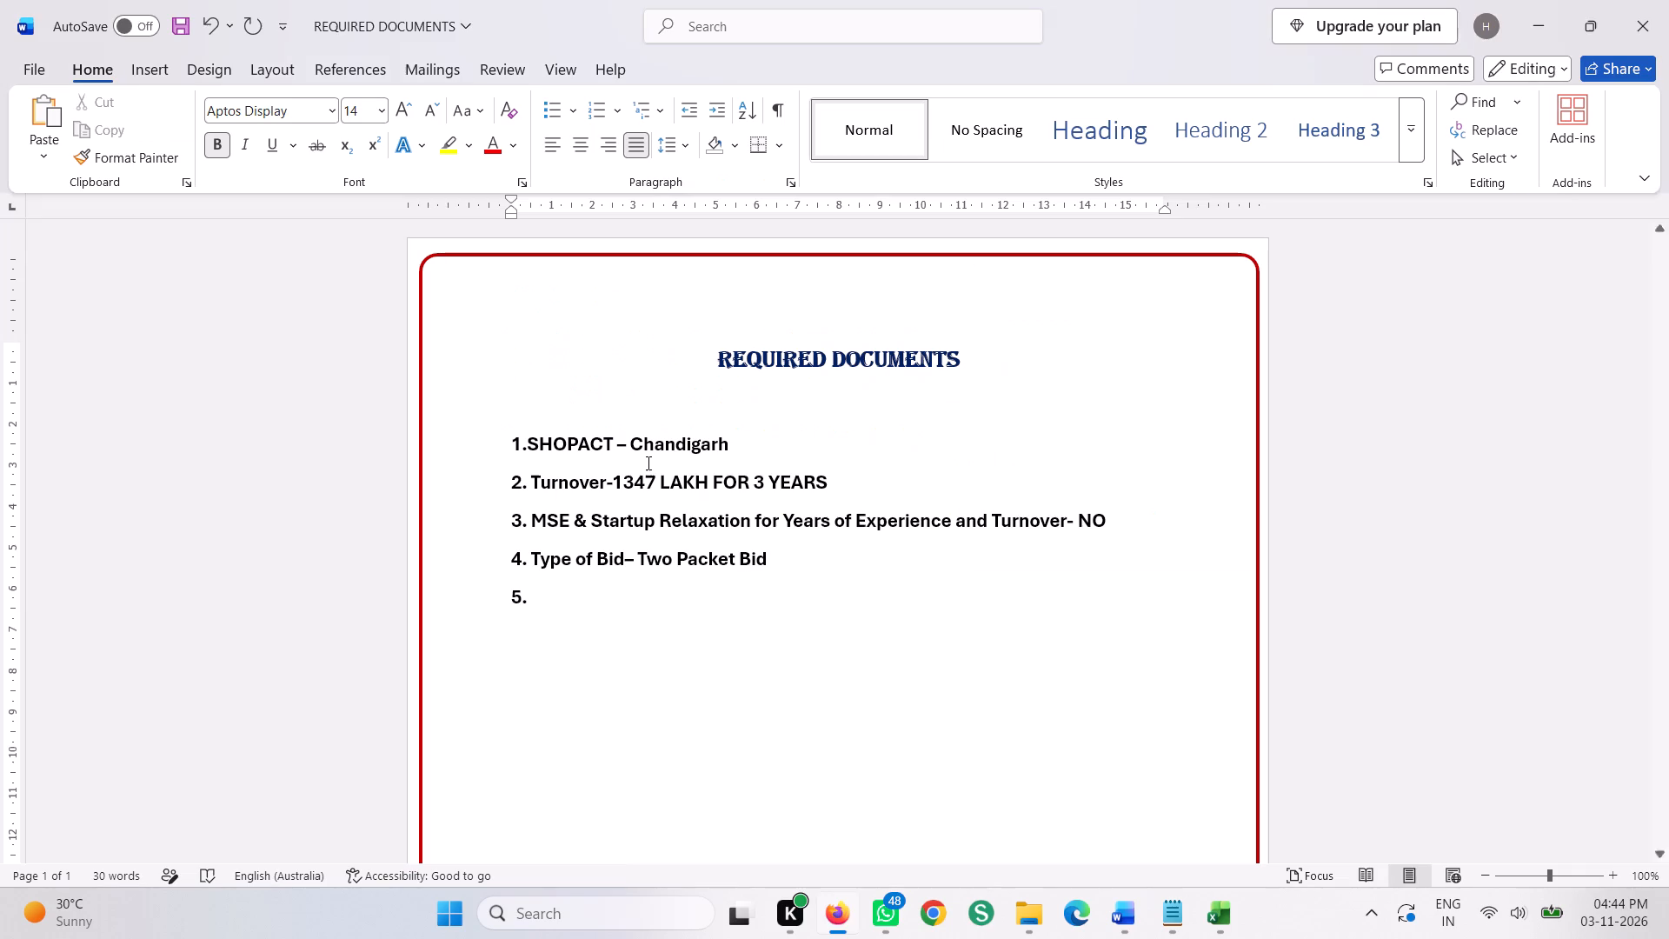
pyautogui.hotkey('ctrl', 'v')
pyautogui.press('-')
pyautogui.hotkey('alt', 'Tab')
pyautogui.tripleClick(1003, 446)
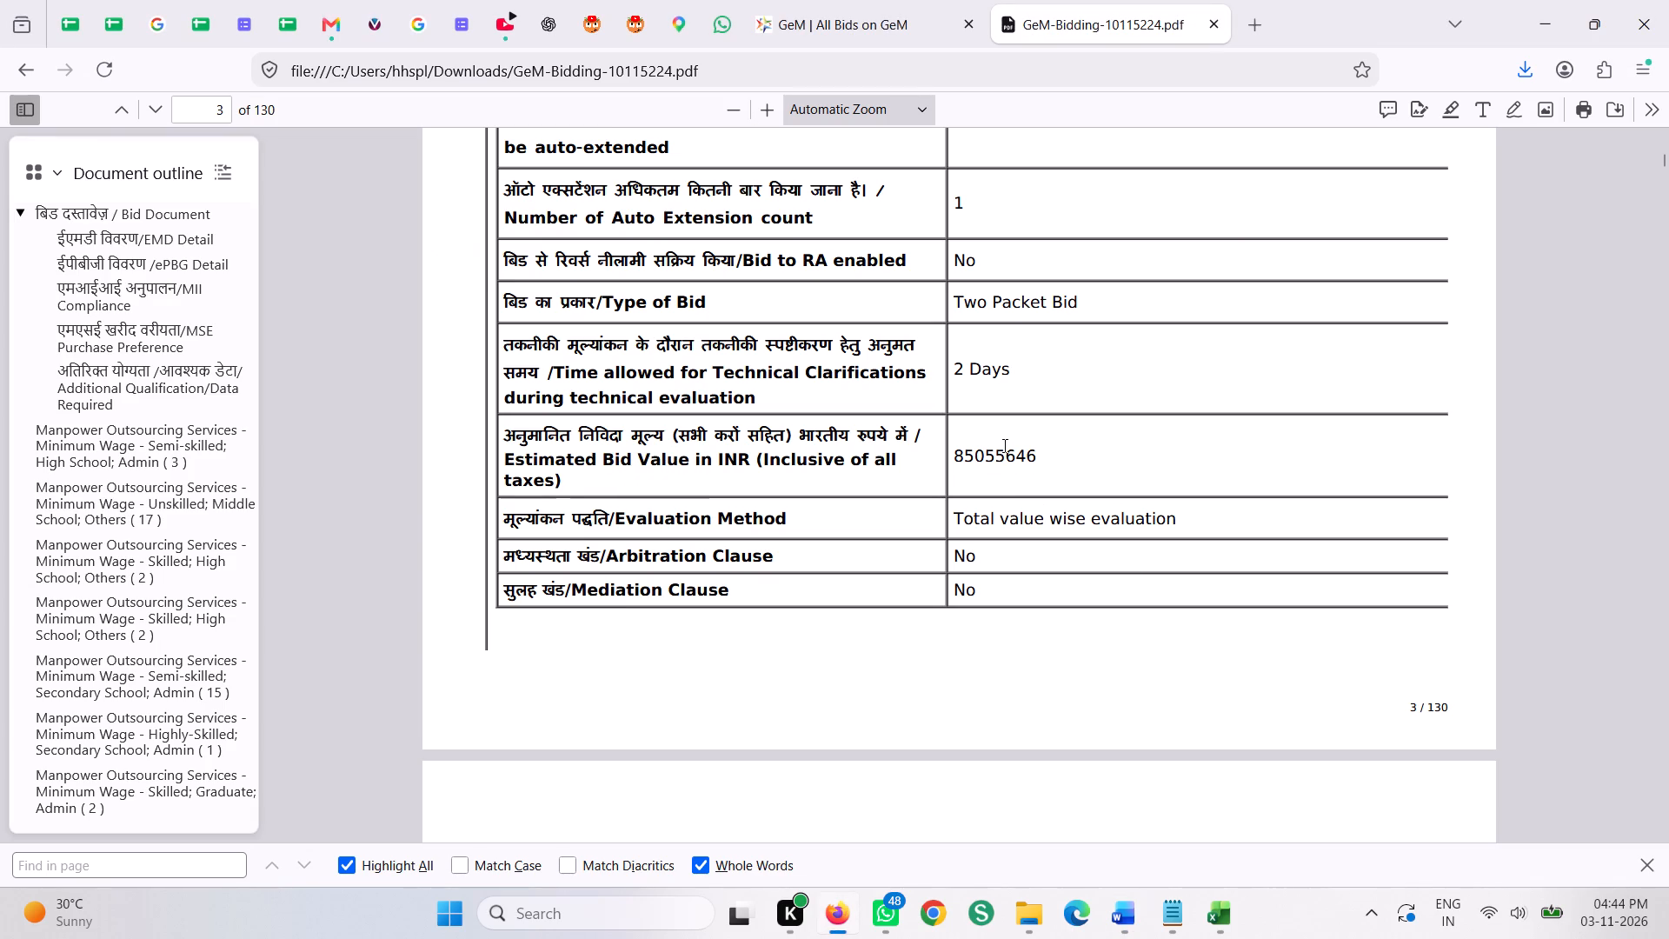
pyautogui.hotkey('ctrl', 'c')
pyautogui.hotkey('ctrl', 'c')
pyautogui.hotkey('alt', 'Tab')
pyautogui.hotkey('ctrl', 'v')
pyautogui.press('Return')
pyautogui.write('6.')
# Open the bid document's Scope of work & Job description attachment, look through its post qualifications, and return to the bid document.
pyautogui.hotkey('alt', 'Tab')
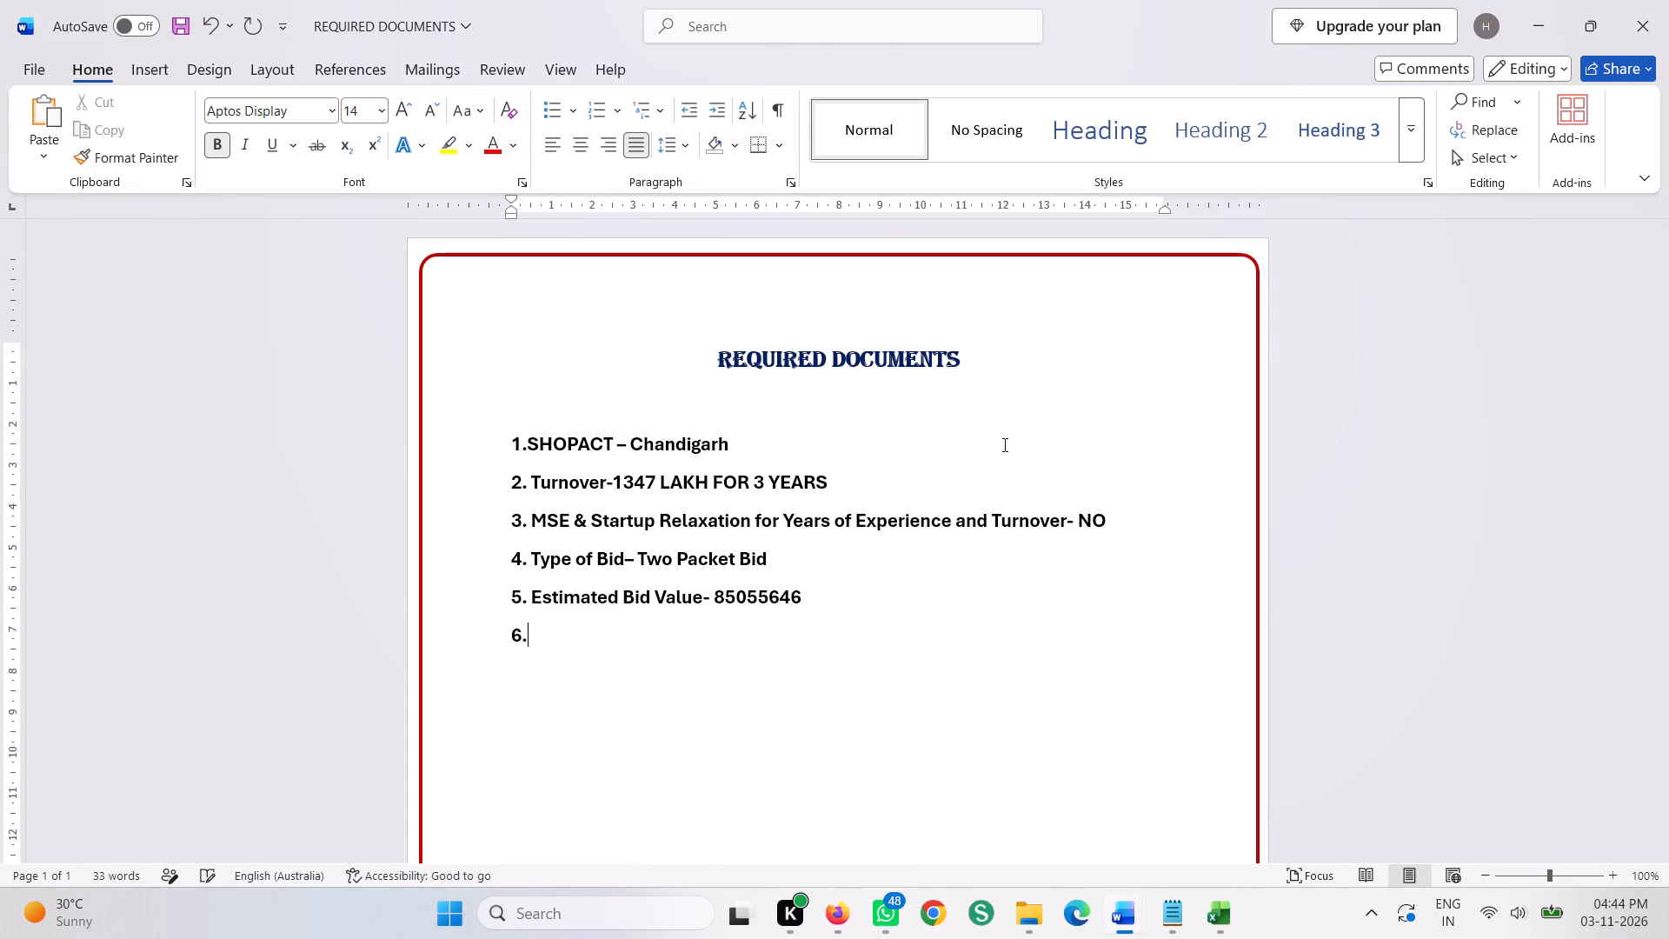
pyautogui.scroll(-6, 994, 456)
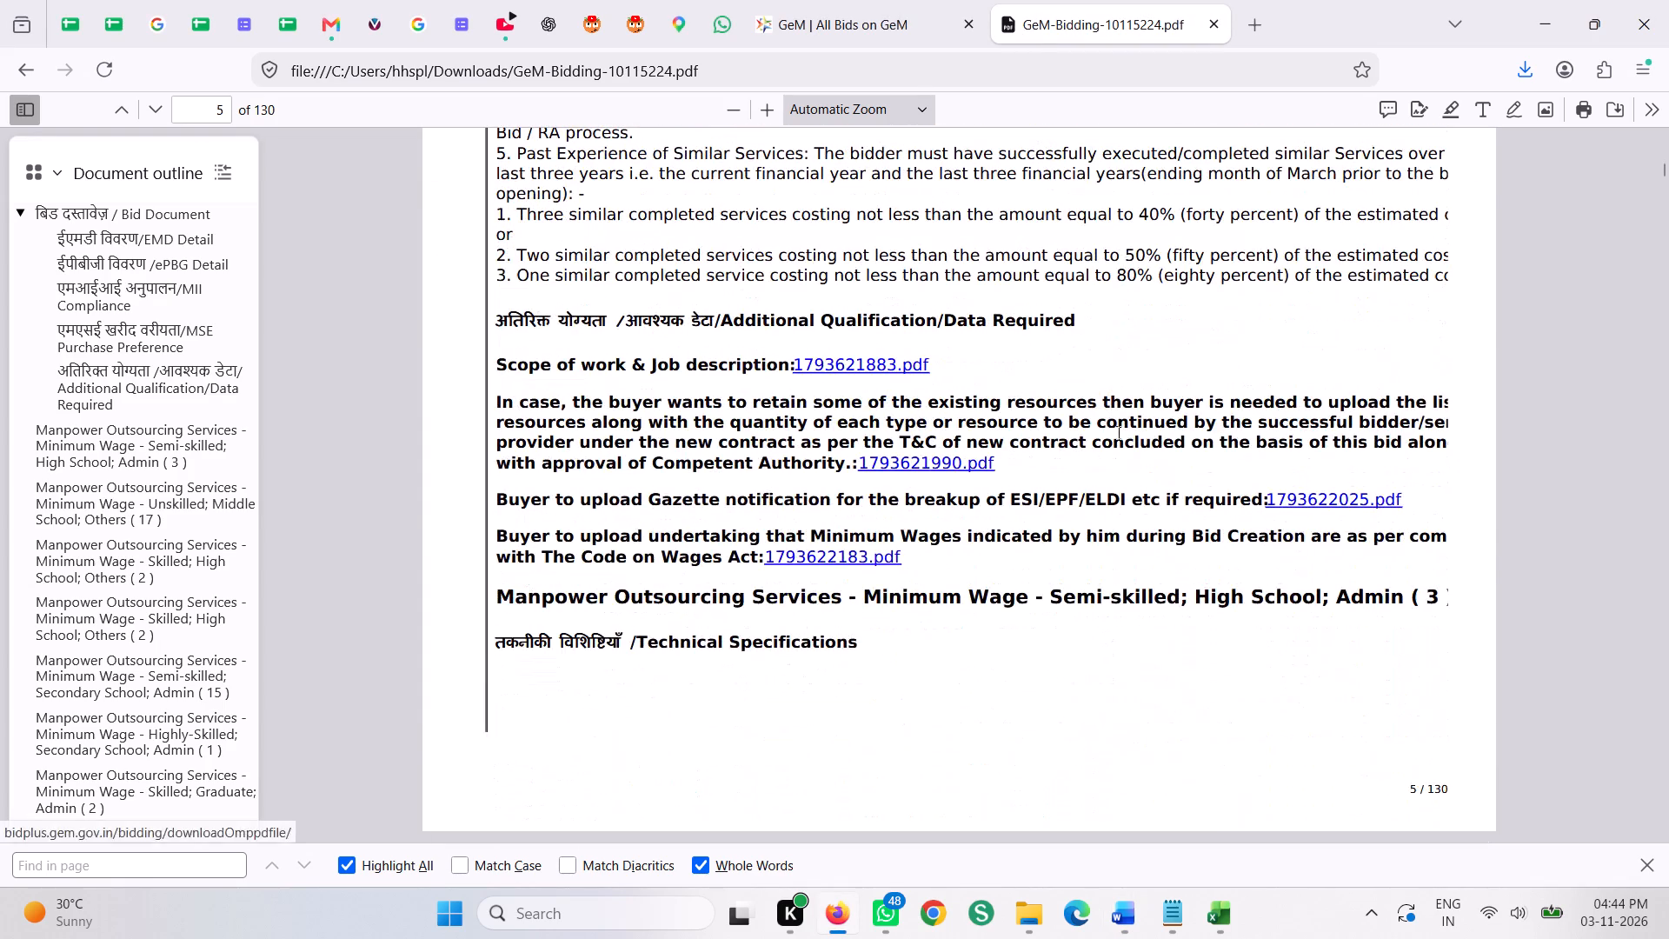
pyautogui.click(856, 372)
pyautogui.scroll(-2, 783, 469)
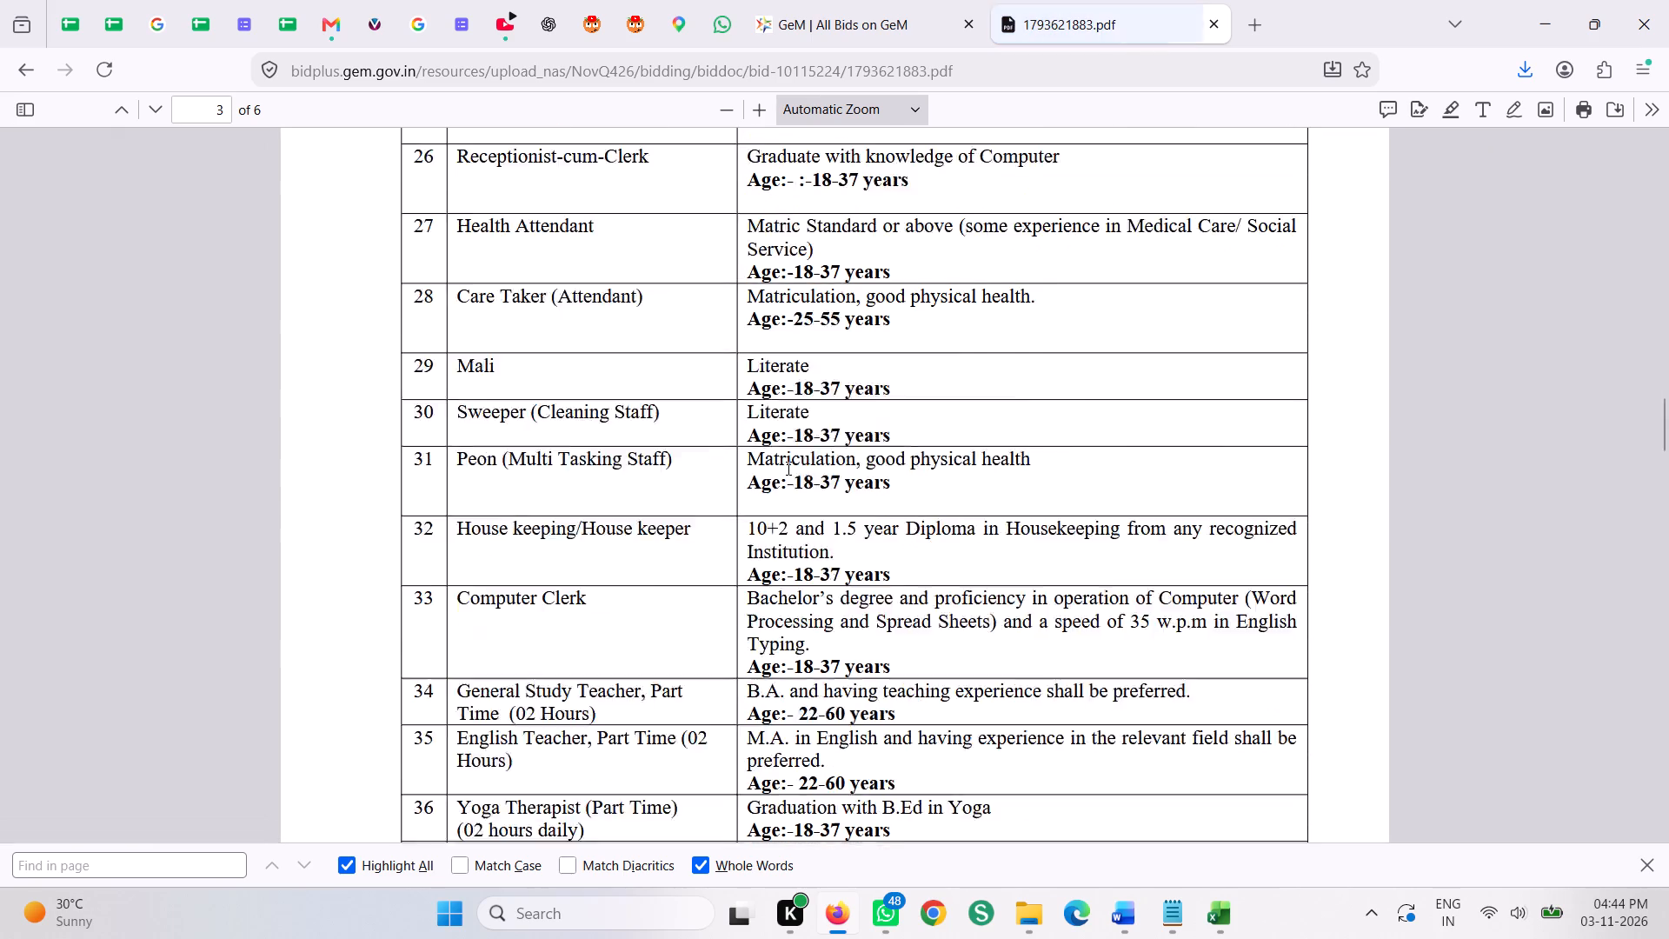
pyautogui.scroll(6, 804, 481)
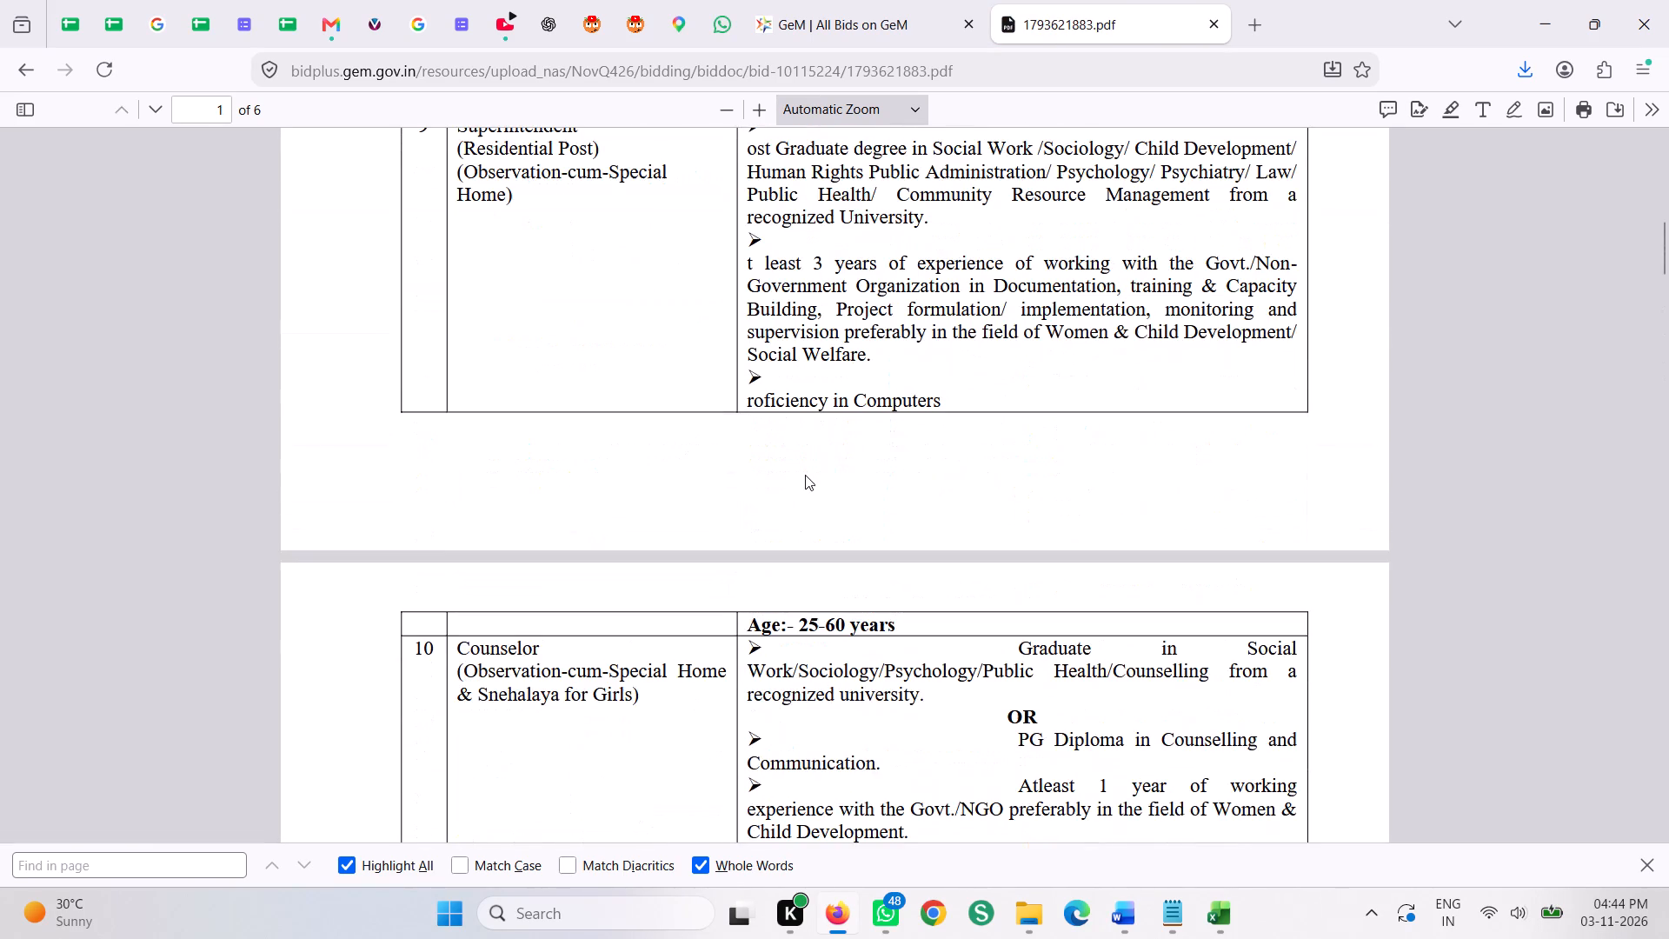
pyautogui.click(38, 66)
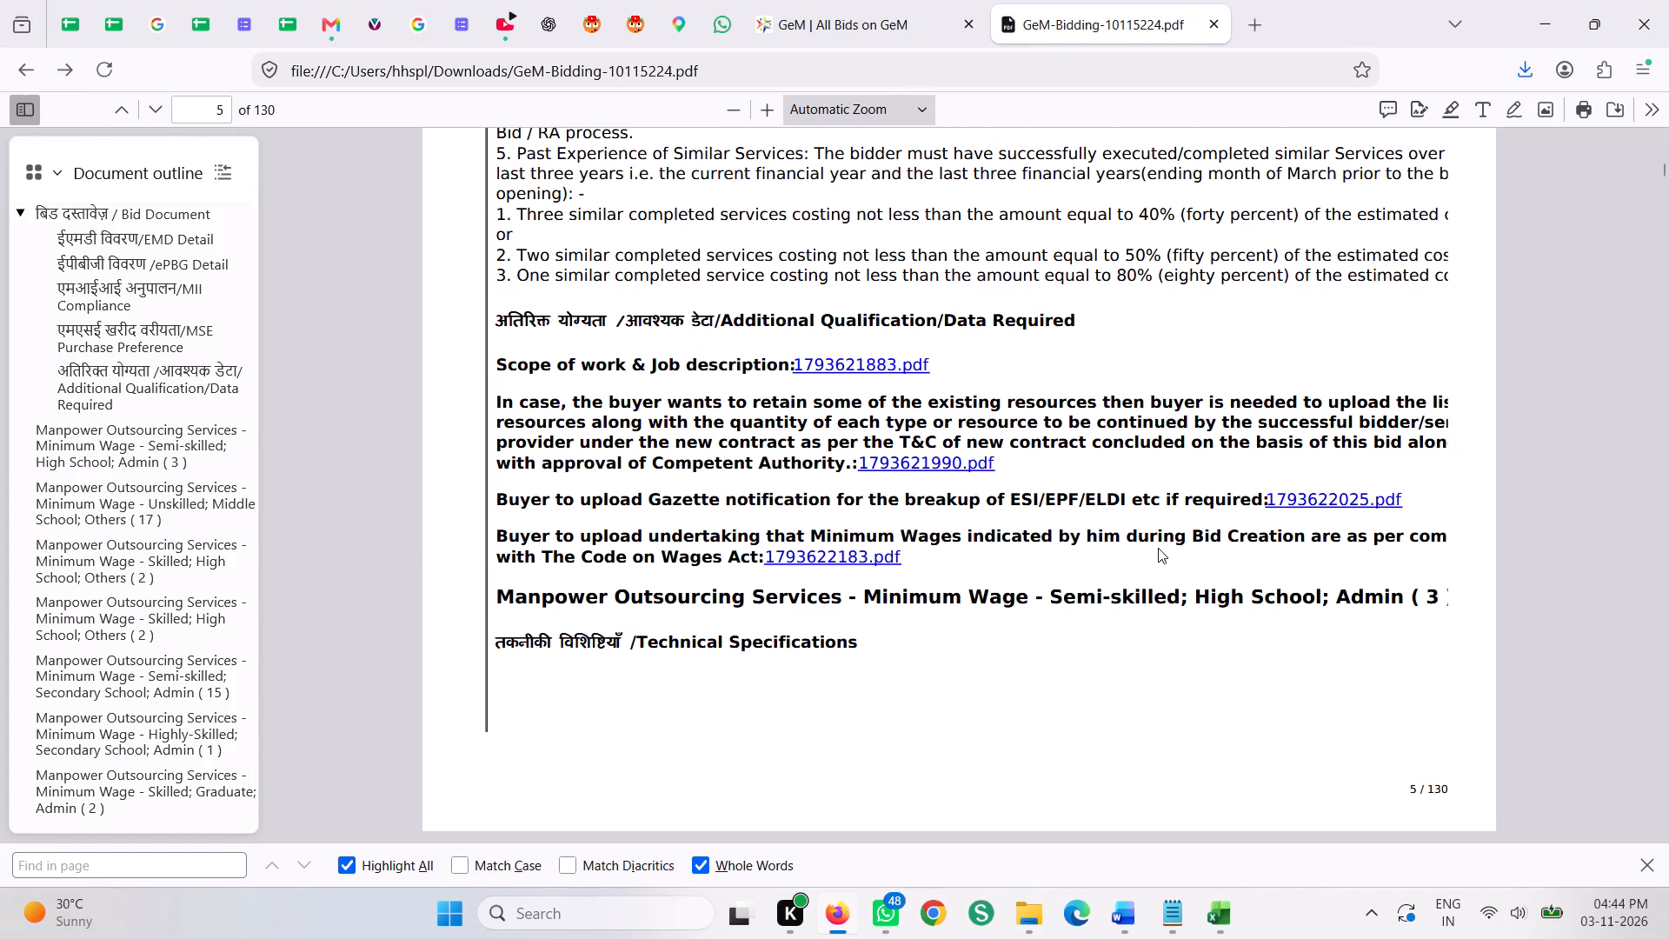
# Examine the attachments for the minimum wages undertaking and the existing resources to be retained, returning to the bid document after each.
pyautogui.click(847, 555)
pyautogui.scroll(2, 847, 548)
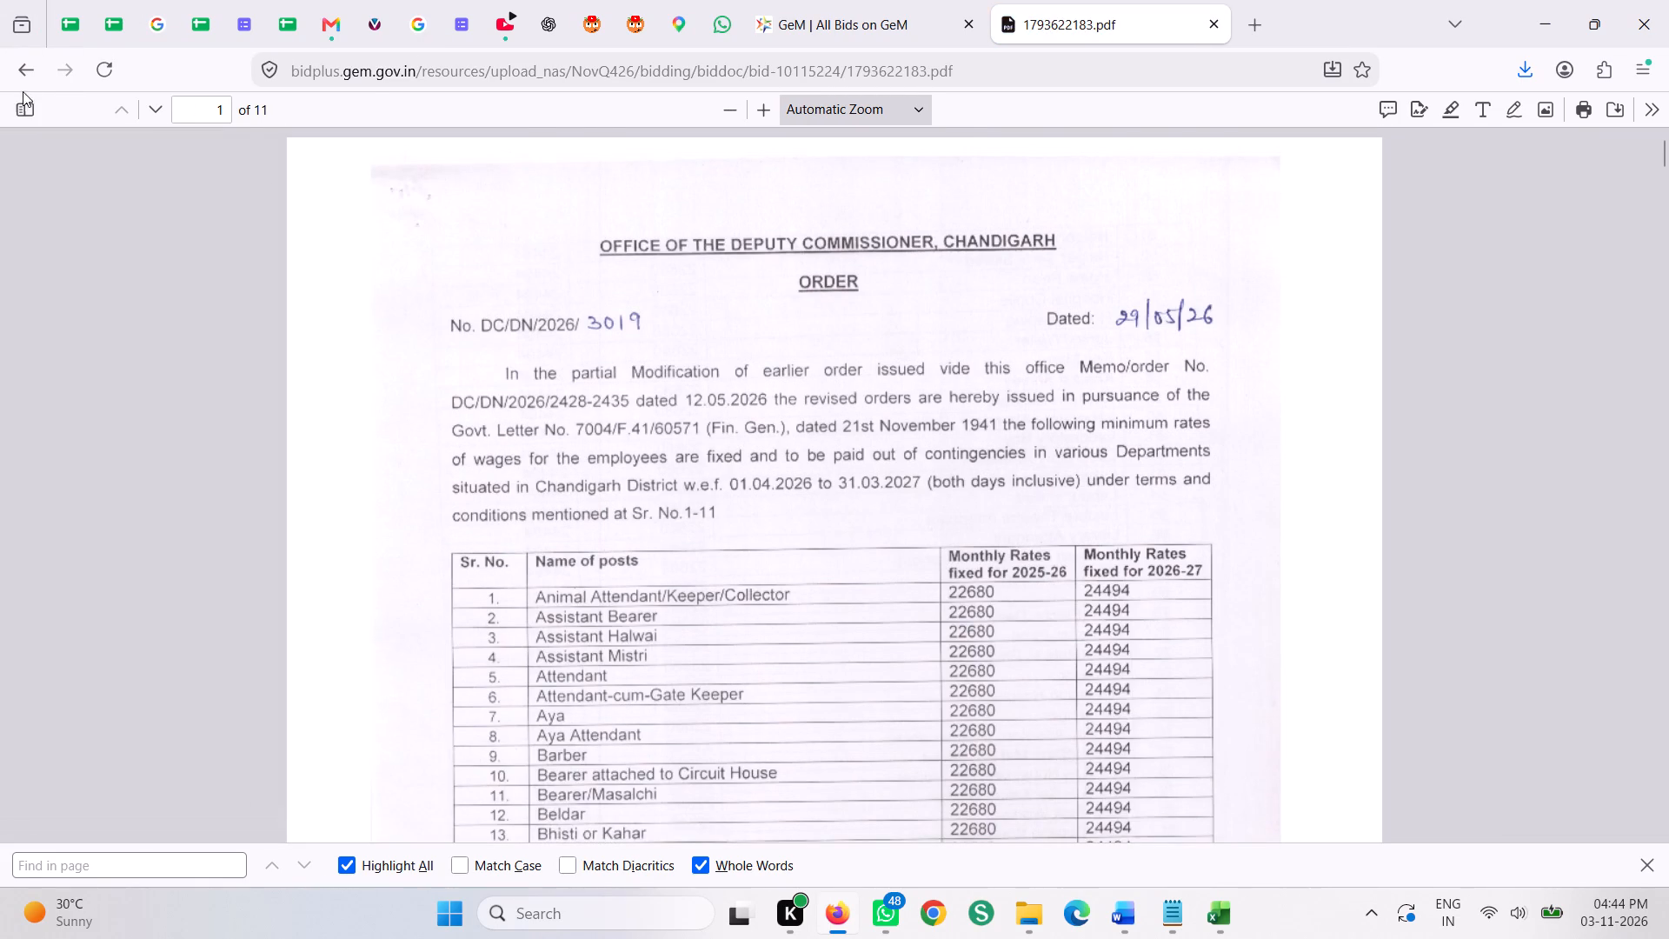
pyautogui.click(18, 78)
pyautogui.doubleClick(993, 460)
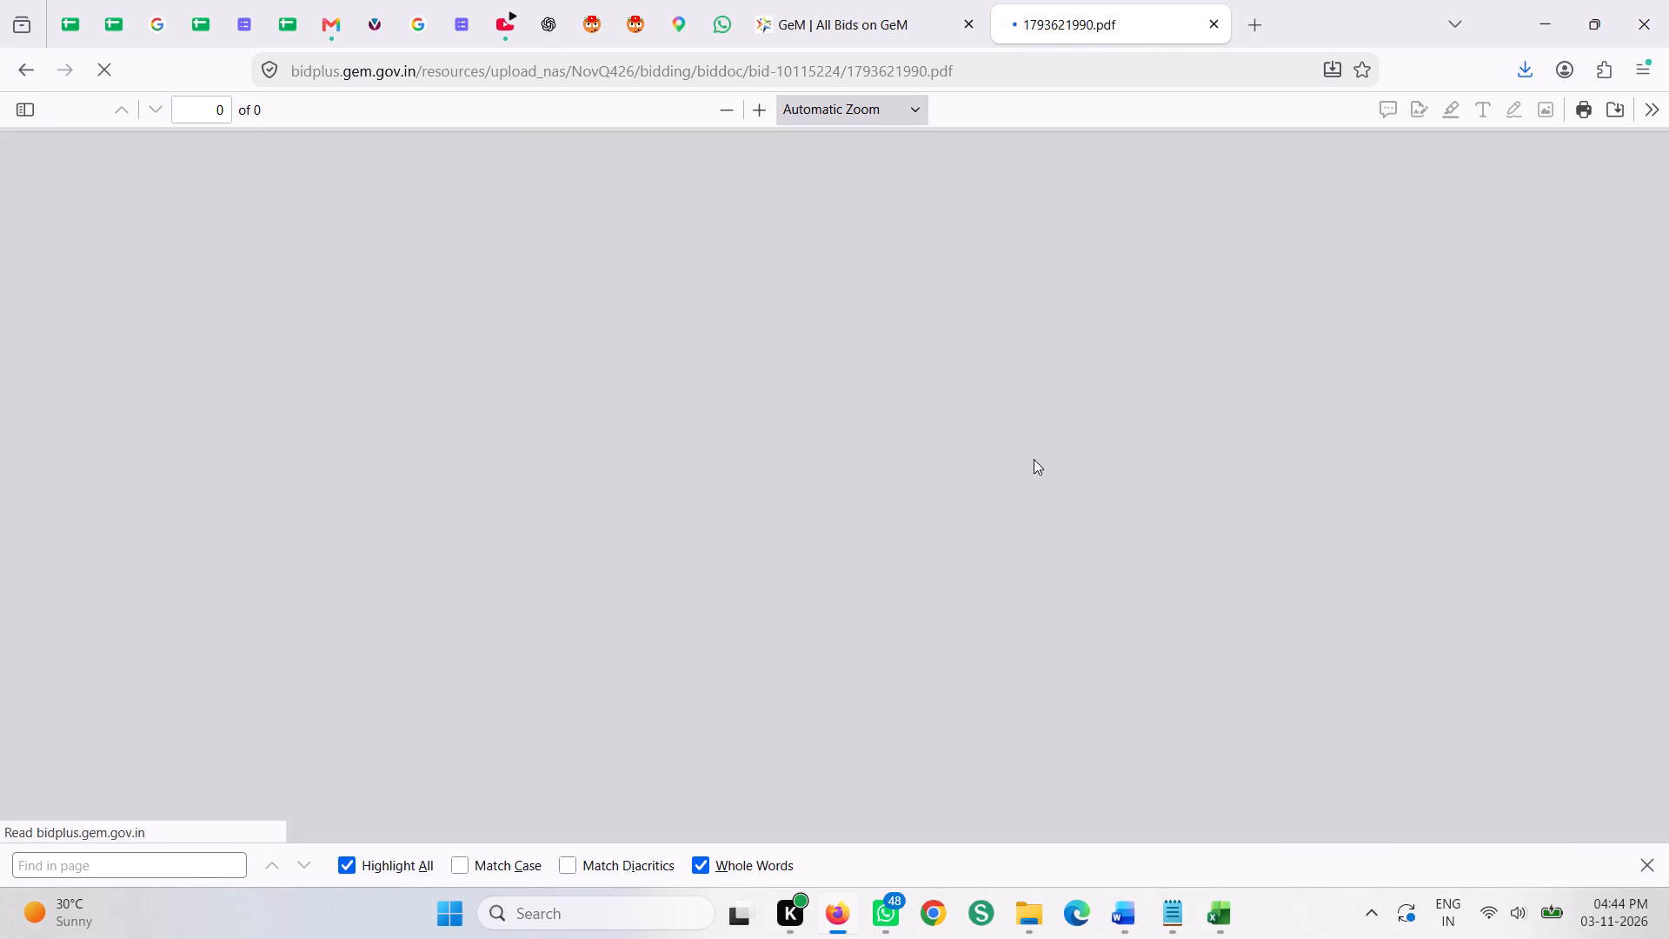
pyautogui.scroll(3, 967, 450)
pyautogui.scroll(-20, 972, 456)
pyautogui.scroll(-12, 972, 456)
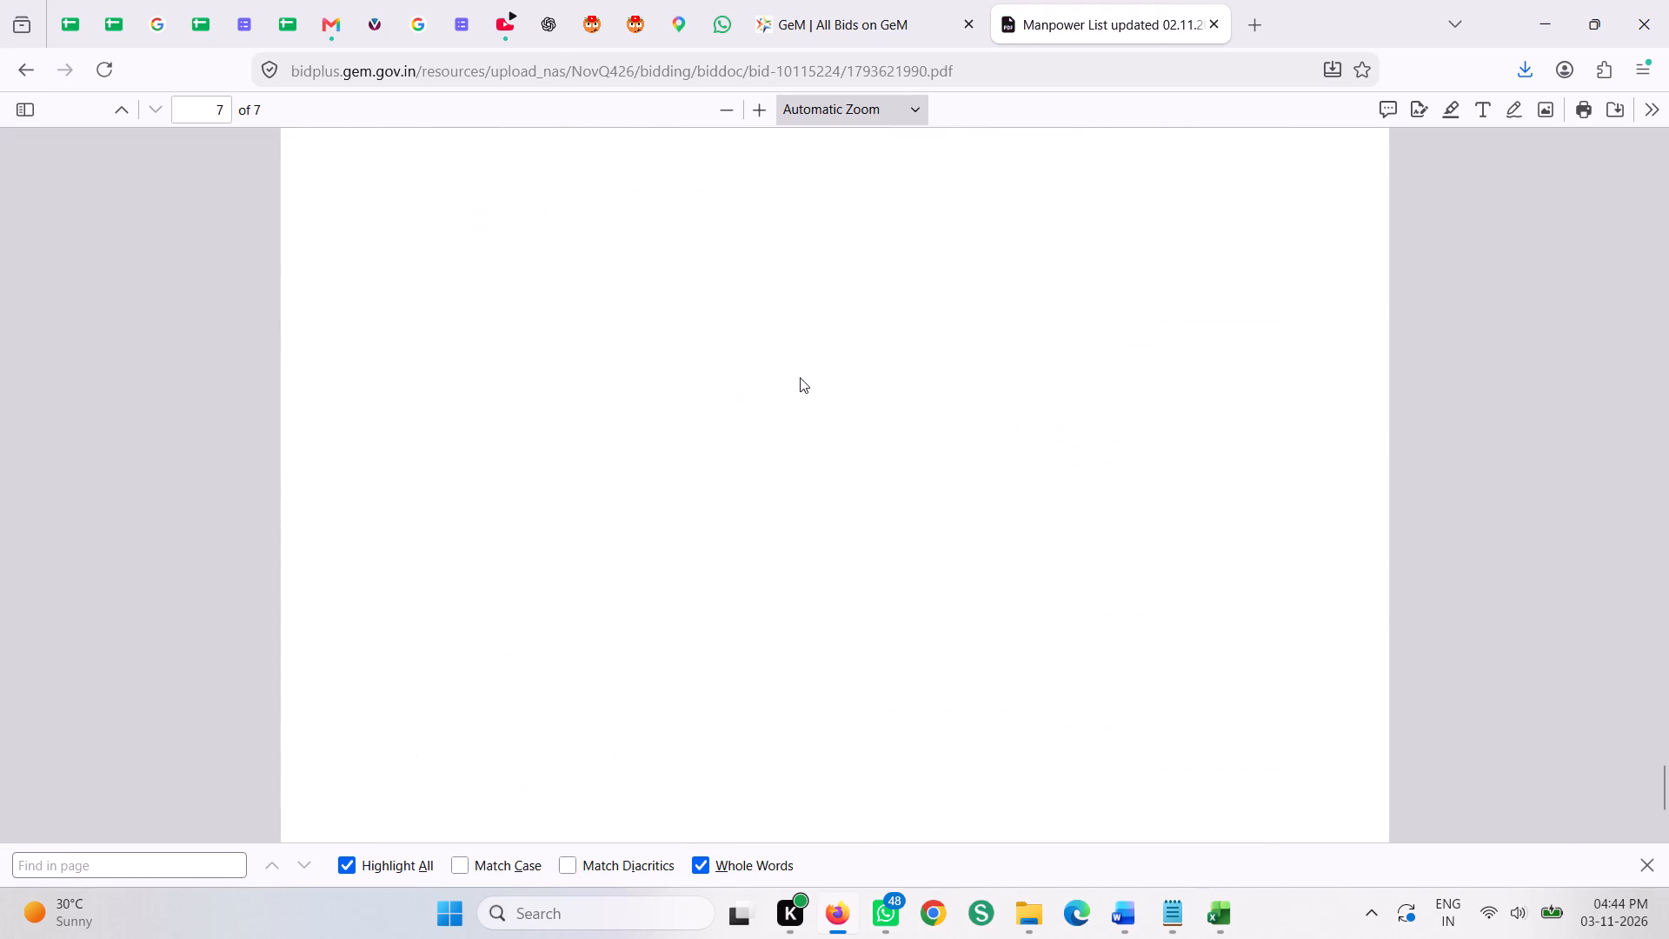
pyautogui.click(18, 73)
# Look through the bid document's manpower specification and consignee pages.
pyautogui.scroll(-14, 1170, 524)
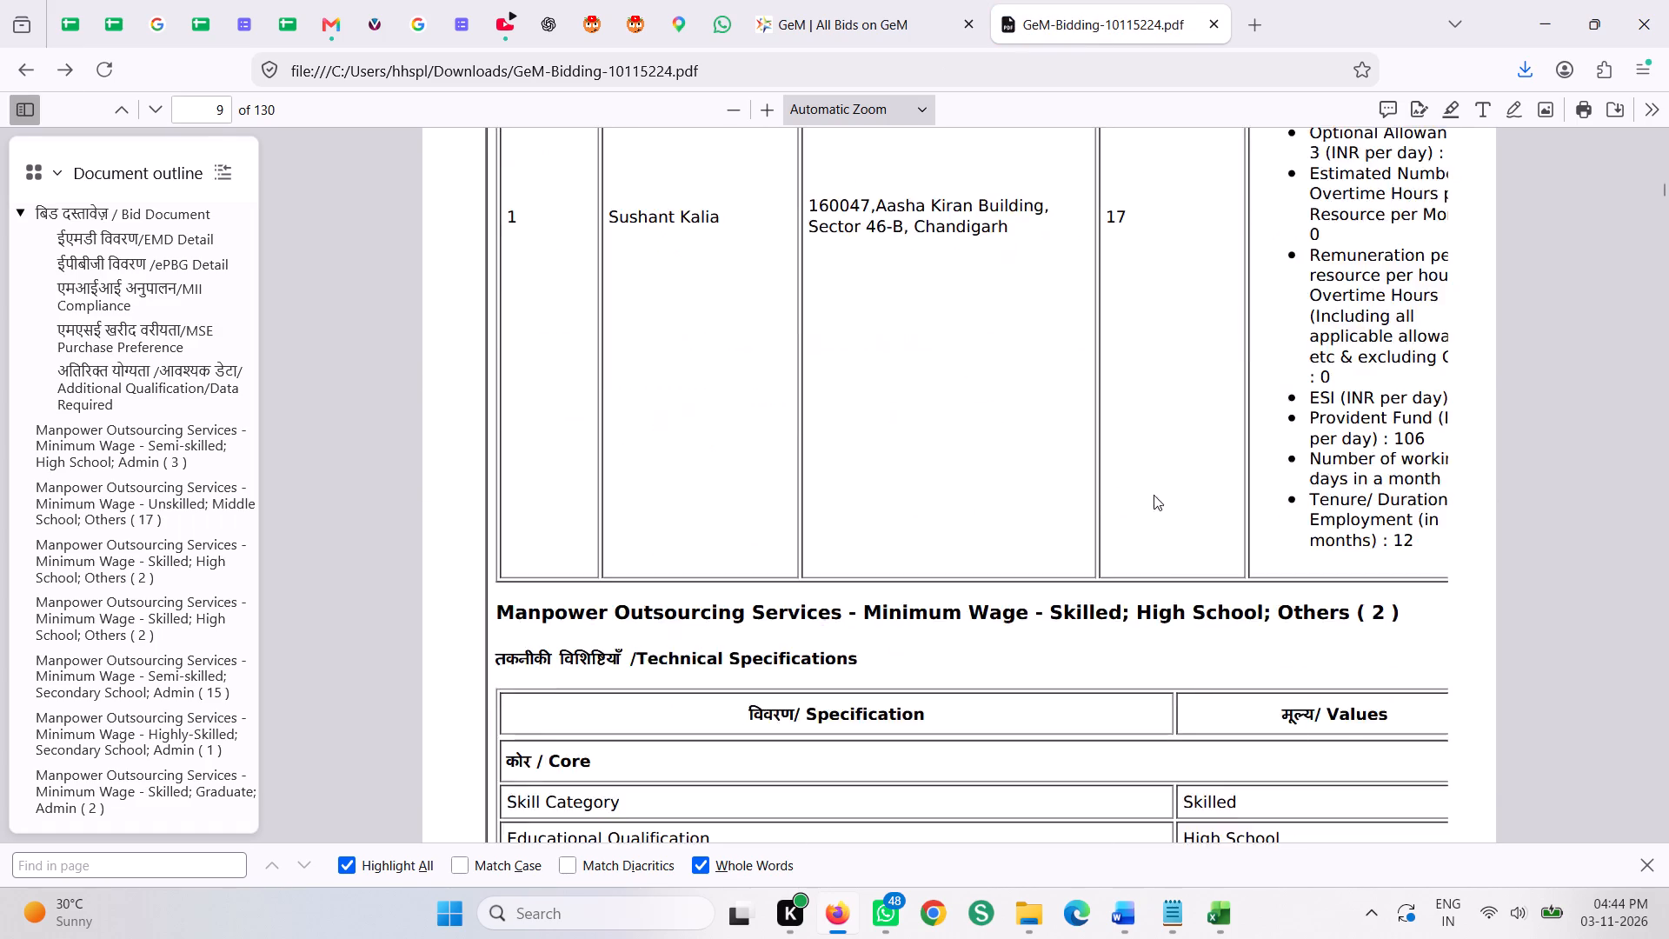
pyautogui.scroll(-20, 1154, 495)
pyautogui.scroll(-20, 1154, 495)
pyautogui.scroll(-3, 1154, 495)
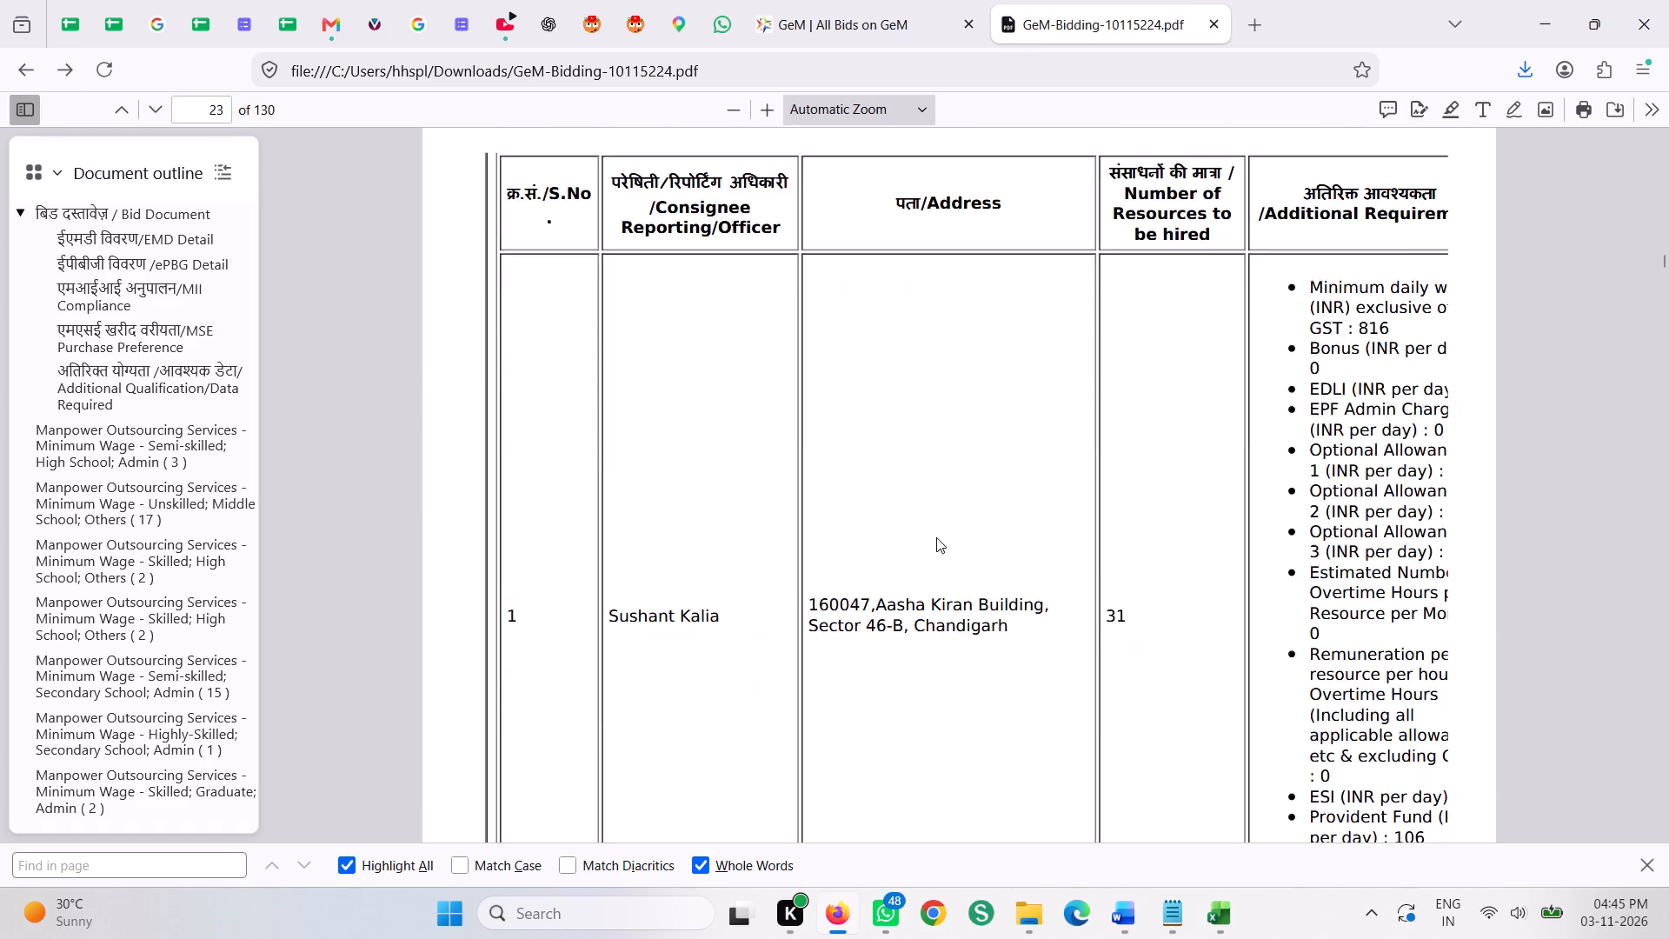
# Look through the bid document's remaining consignee pages up to the buyer added terms and conditions near the end.
pyautogui.scroll(-20, 936, 537)
pyautogui.scroll(-1, 936, 537)
pyautogui.moveTo(1664, 306); pyautogui.dragTo(1666, 745)
pyautogui.scroll(-3, 1133, 556)
pyautogui.scroll(3, 1200, 526)
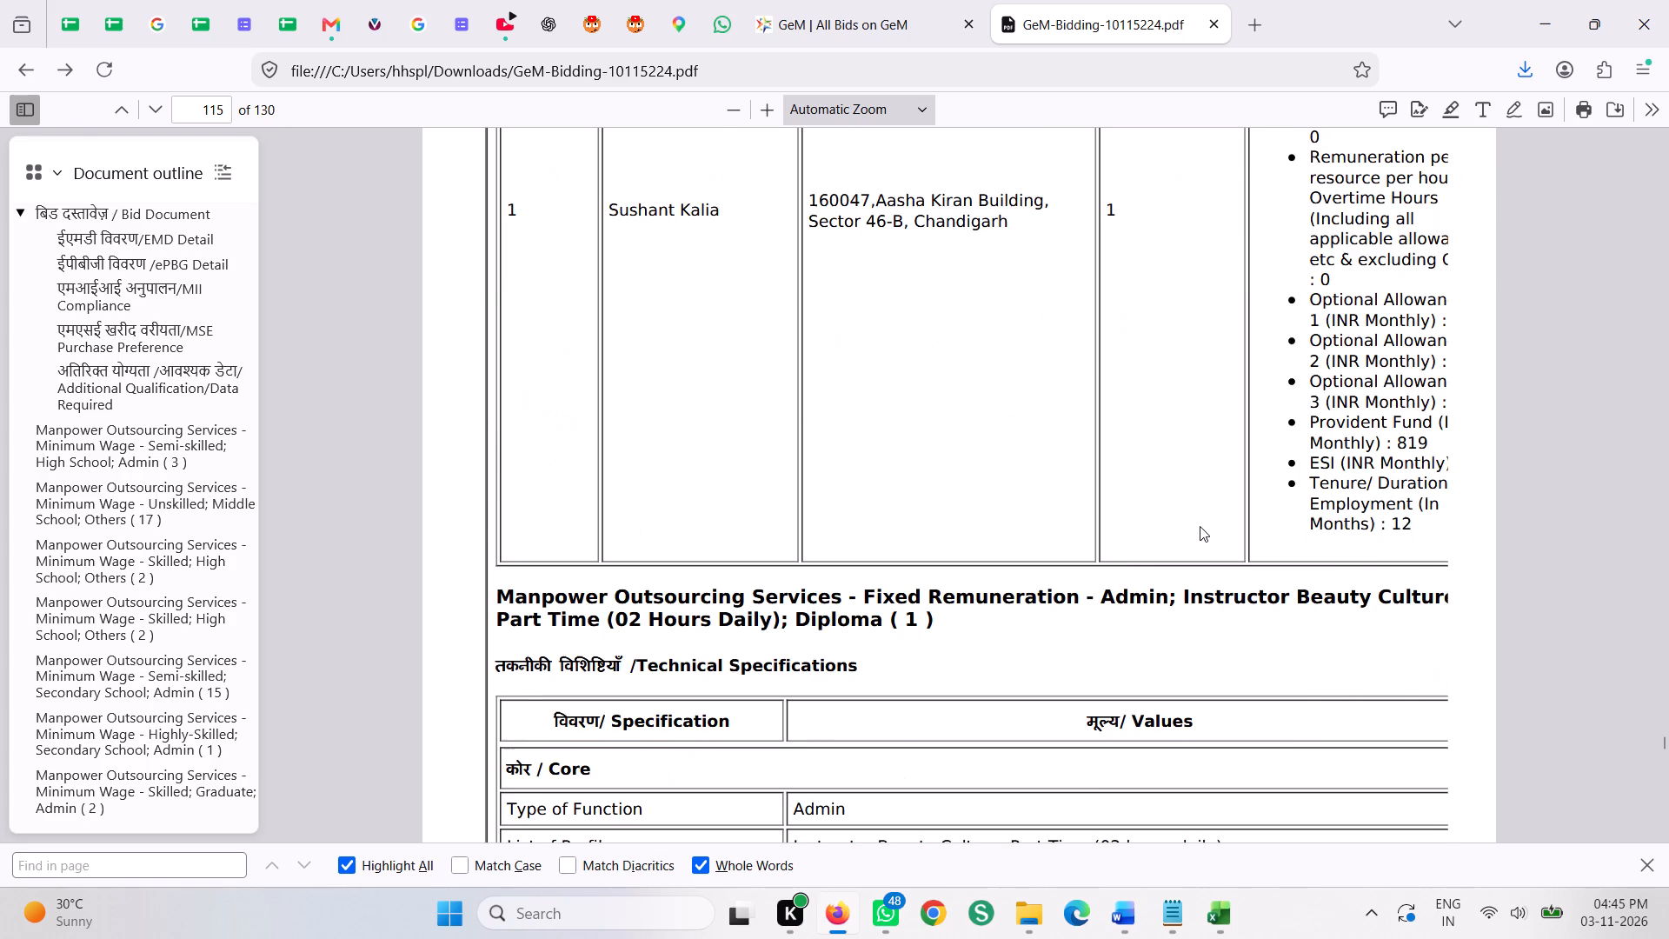
pyautogui.scroll(-4, 1200, 526)
pyautogui.scroll(9, 1200, 526)
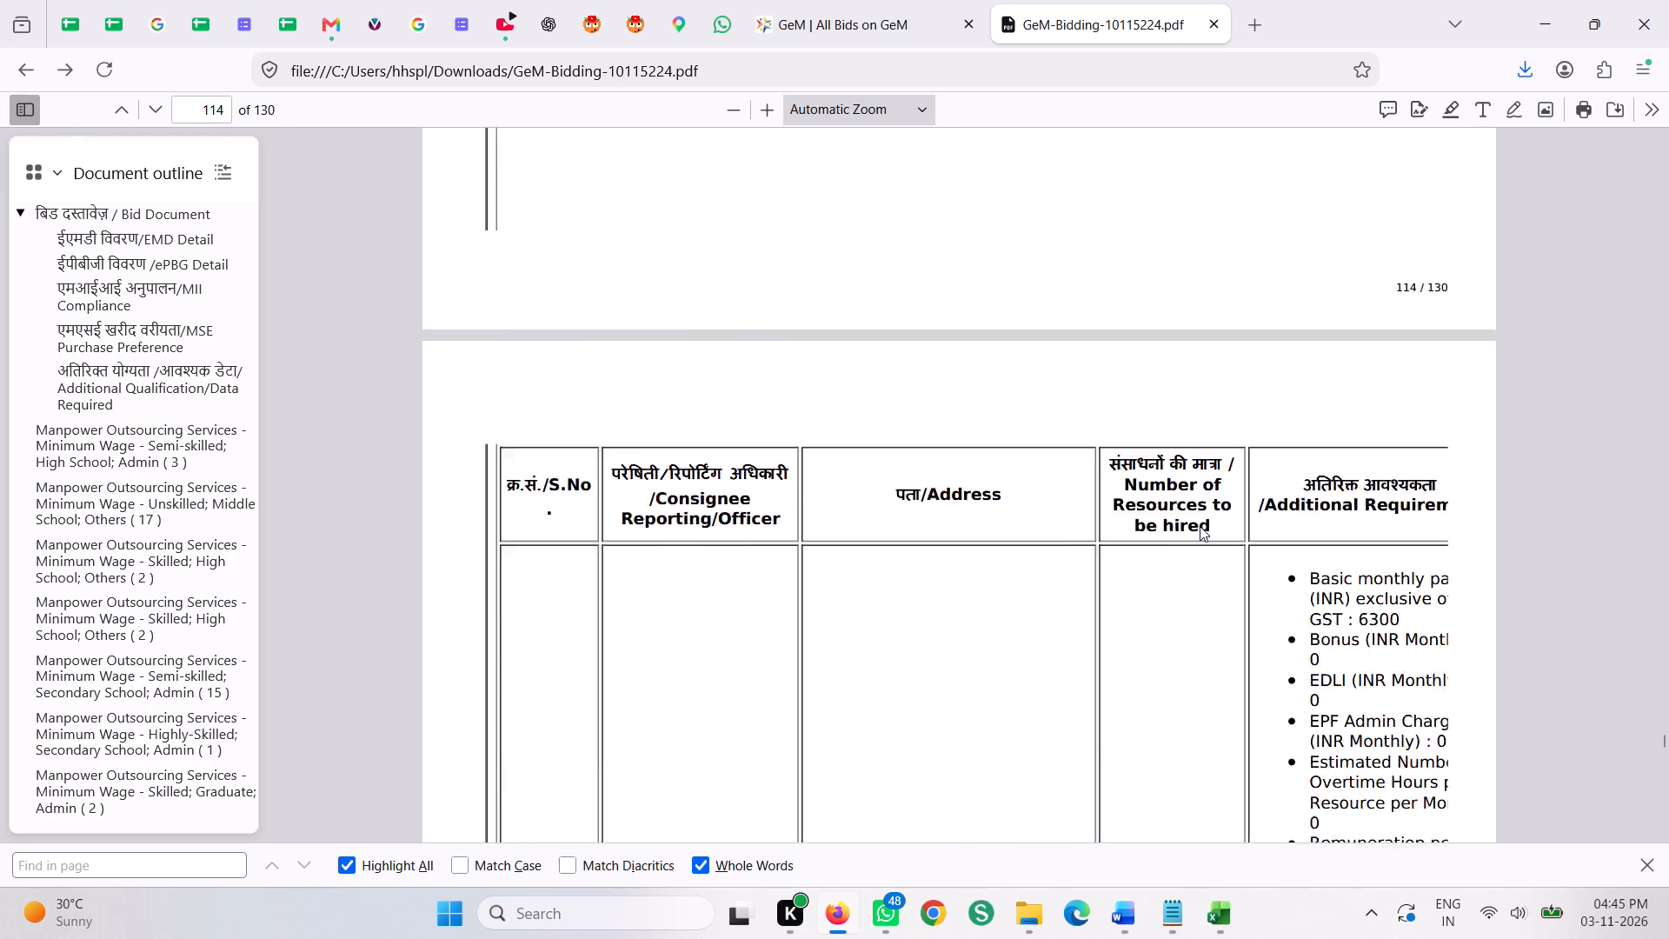
pyautogui.scroll(2, 1200, 526)
pyautogui.scroll(-1, 1200, 526)
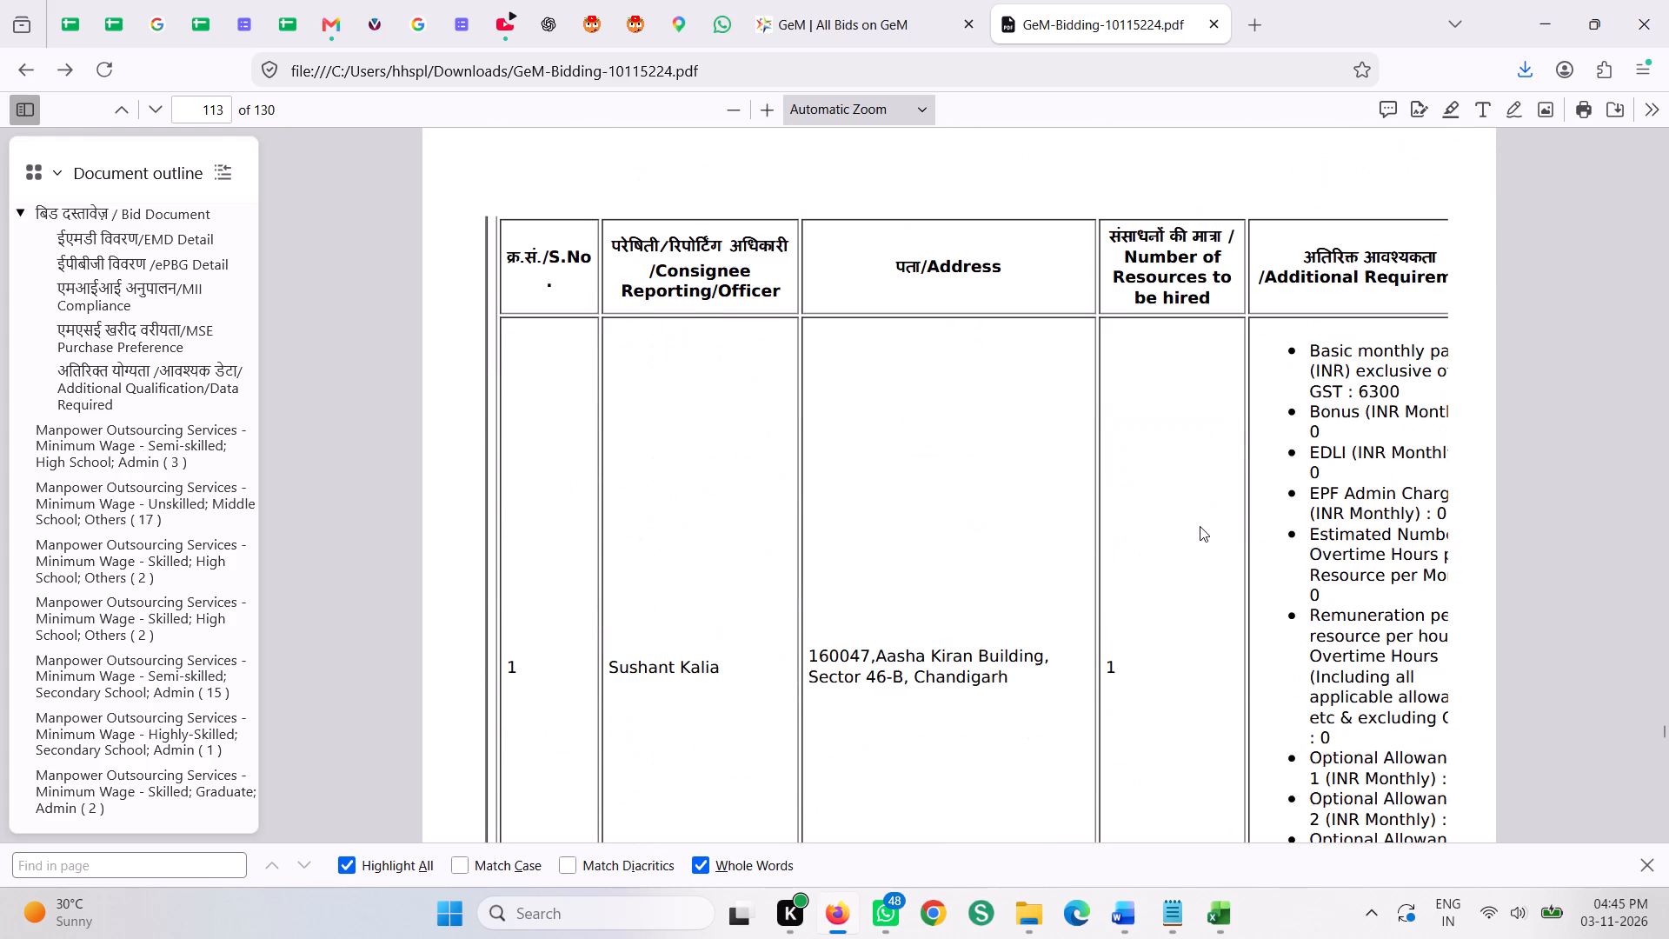
pyautogui.scroll(-20, 1200, 526)
pyautogui.scroll(-6, 1200, 526)
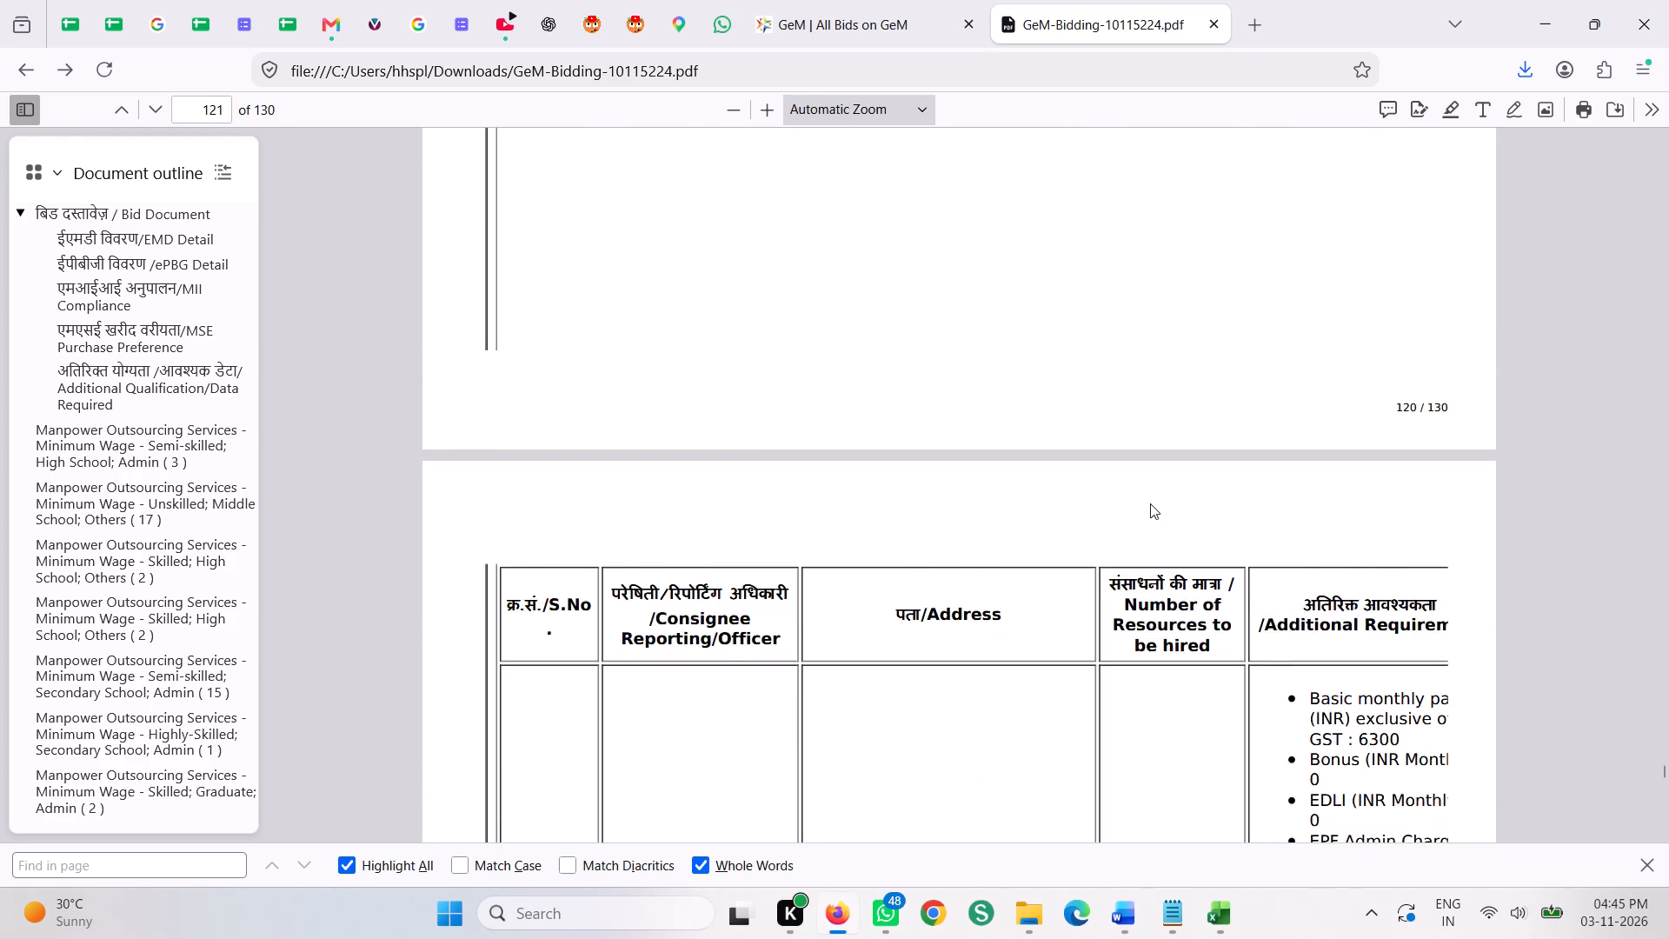
pyautogui.scroll(-9, 1150, 503)
pyautogui.scroll(-8, 1620, 623)
pyautogui.scroll(2, 962, 550)
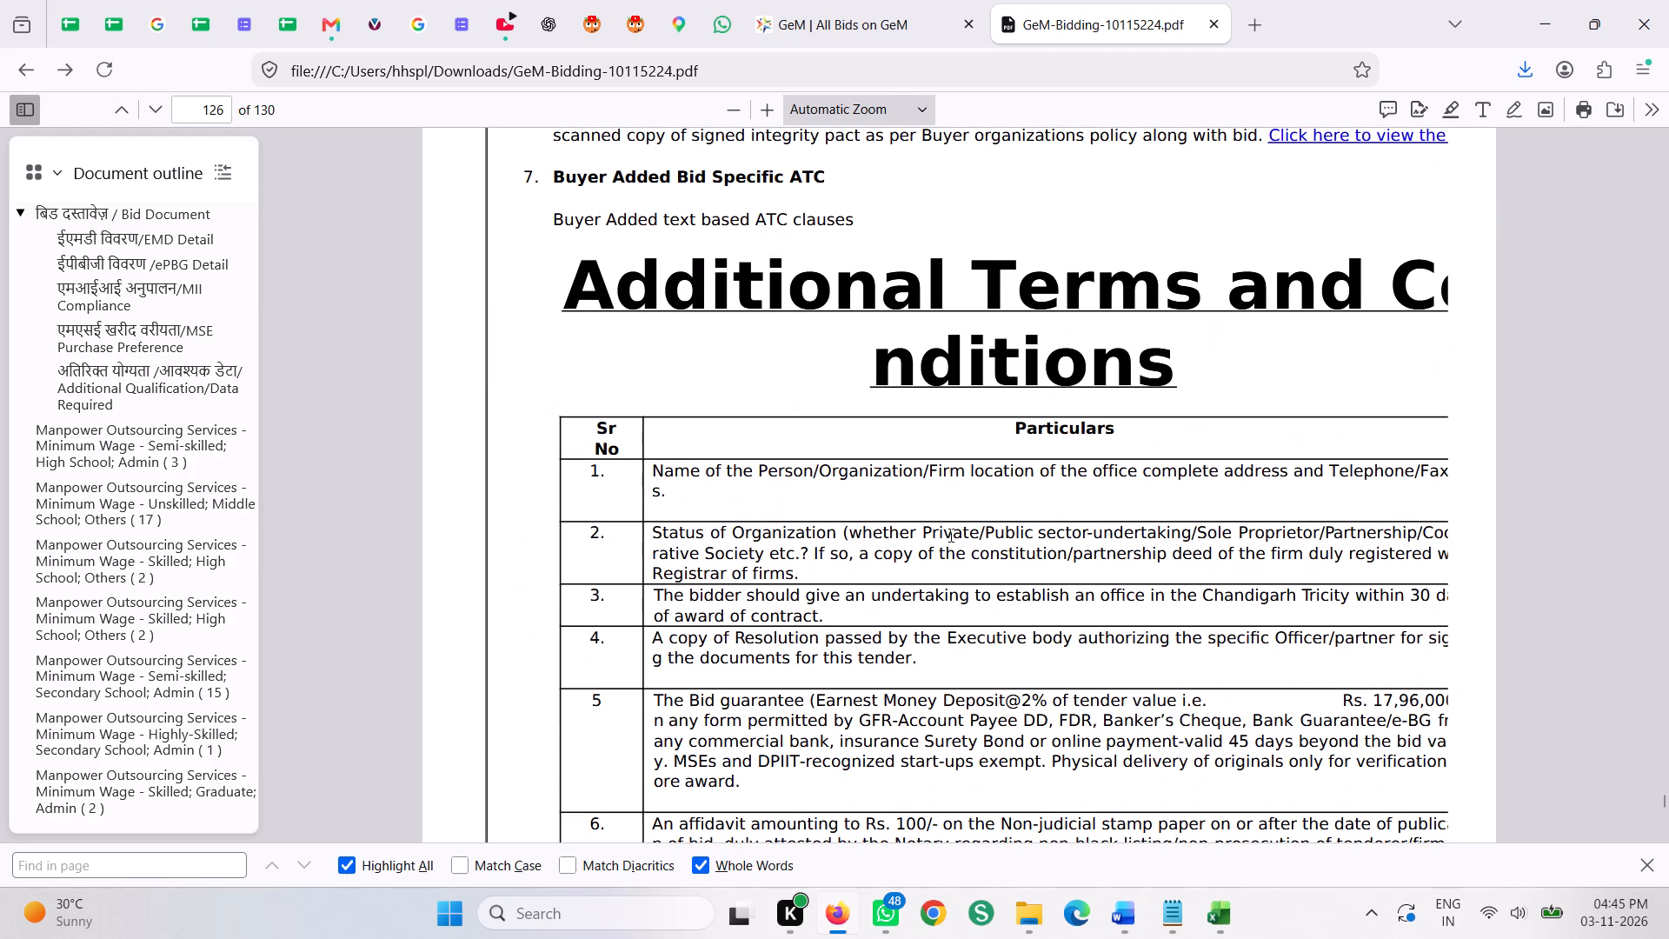
pyautogui.scroll(2, 1286, 208)
pyautogui.scroll(-1, 1237, 472)
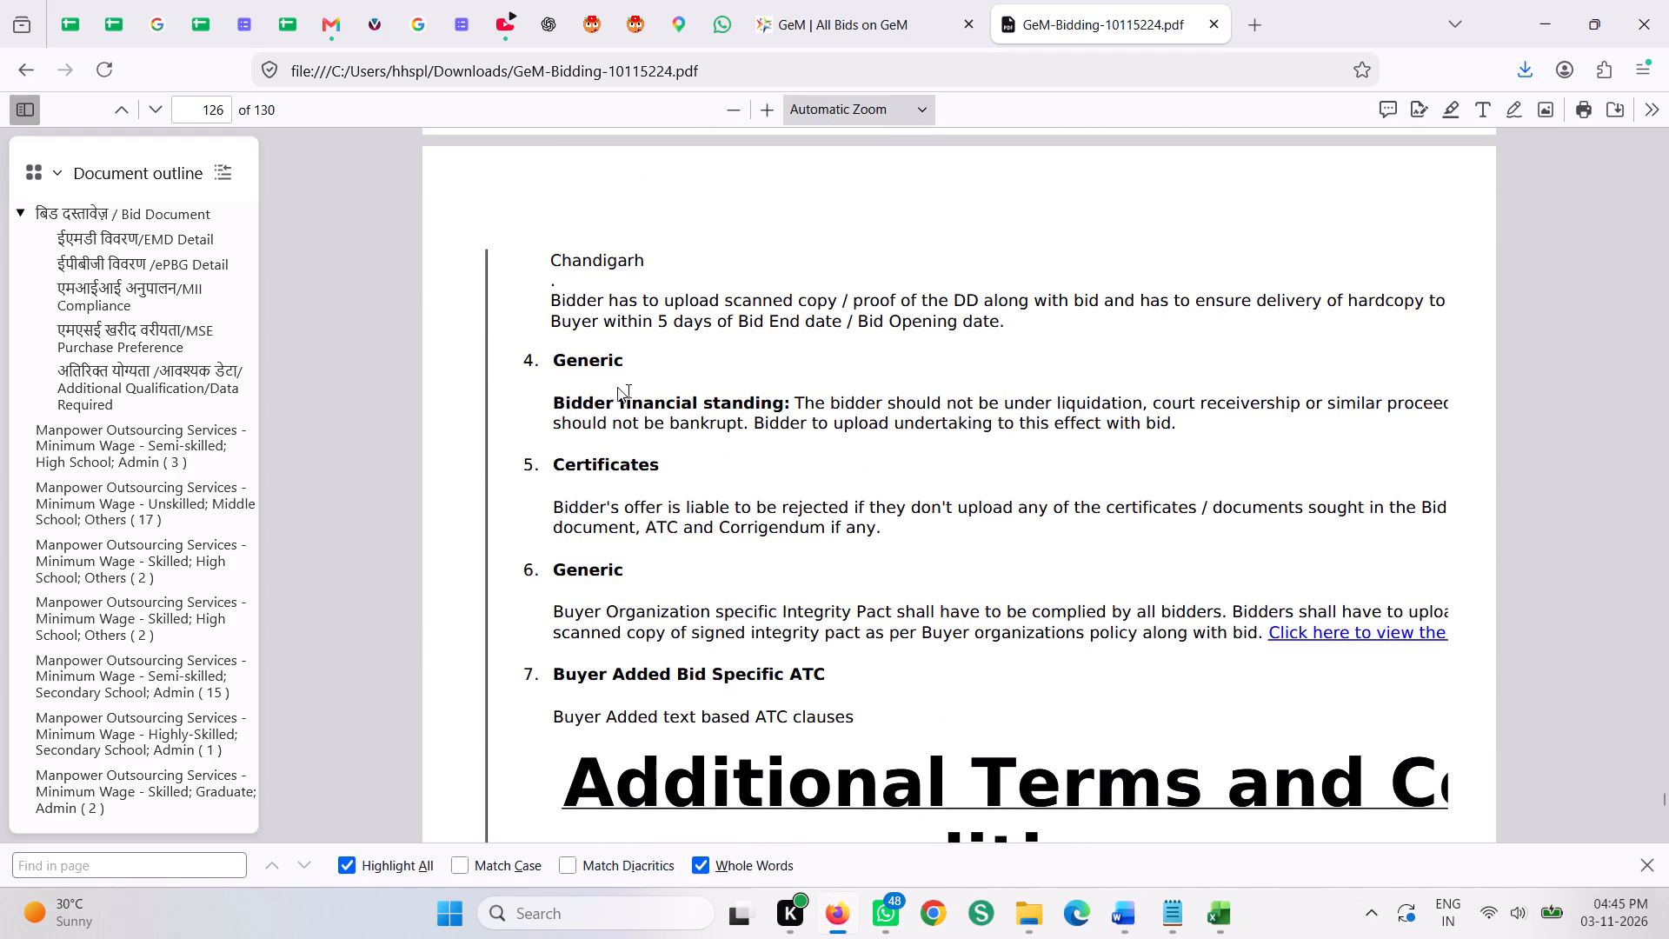
# Add item 6 in Word, "Bidder financial standing", copied from the bid's terms, start a line numbered 7, and return to the bid document.
pyautogui.click(567, 399)
pyautogui.moveTo(567, 399); pyautogui.dragTo(735, 407)
pyautogui.hotkey('ctrl', 'c')
pyautogui.hotkey('alt', 'Tab')
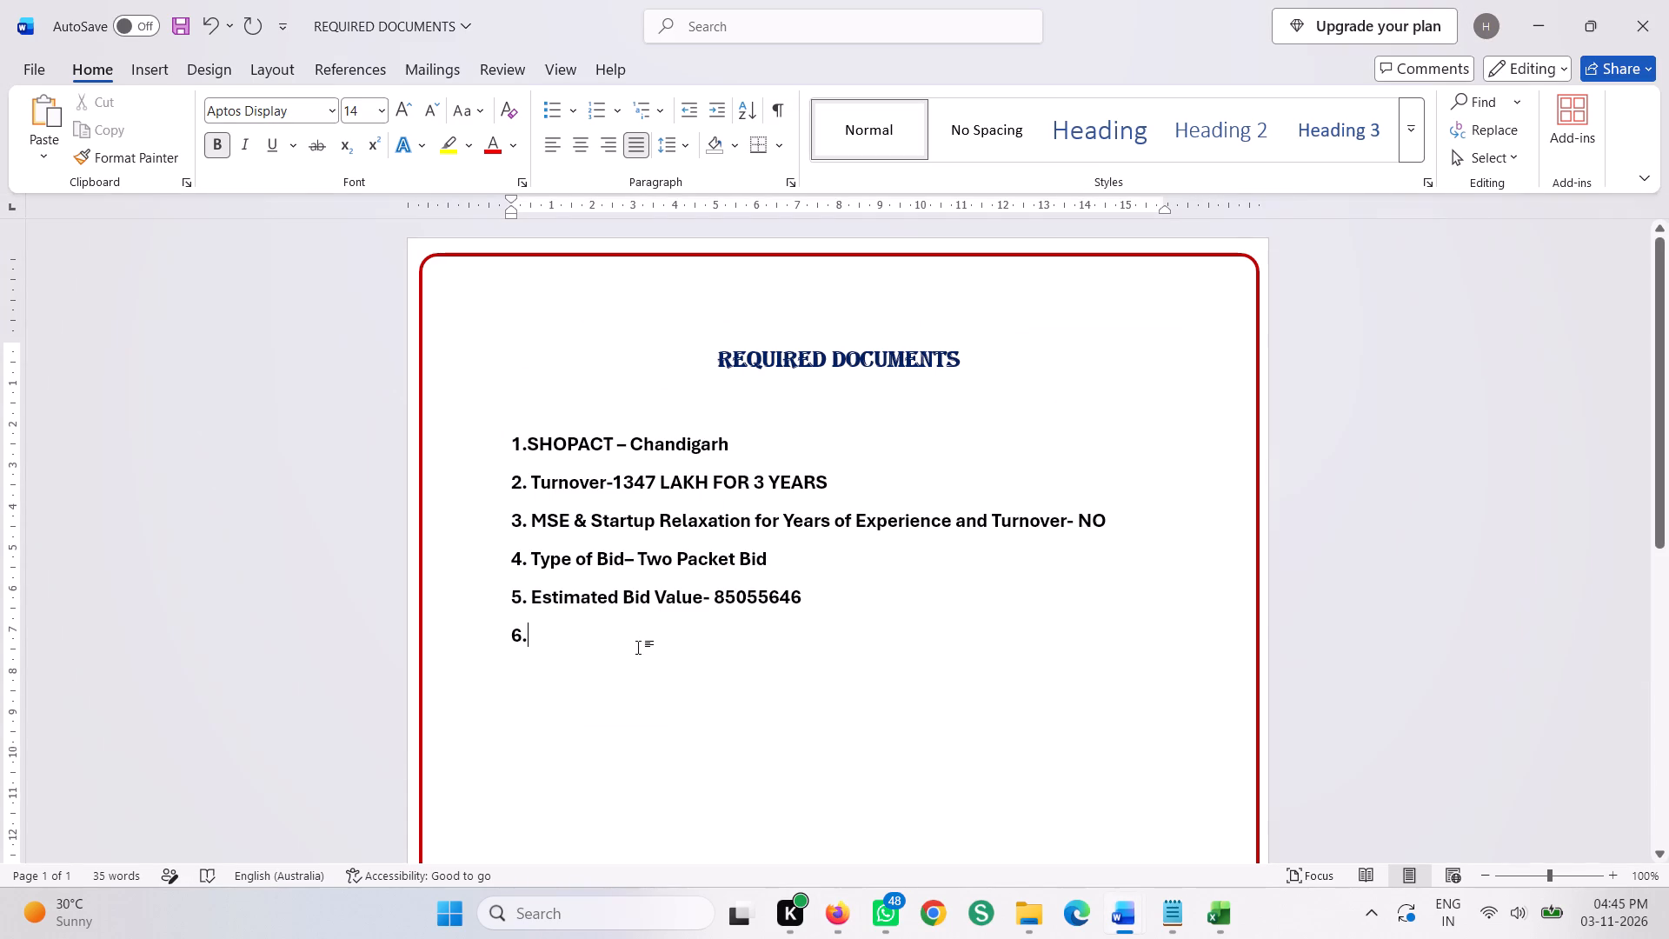
pyautogui.hotkey('ctrl', 'v')
pyautogui.press('Return')
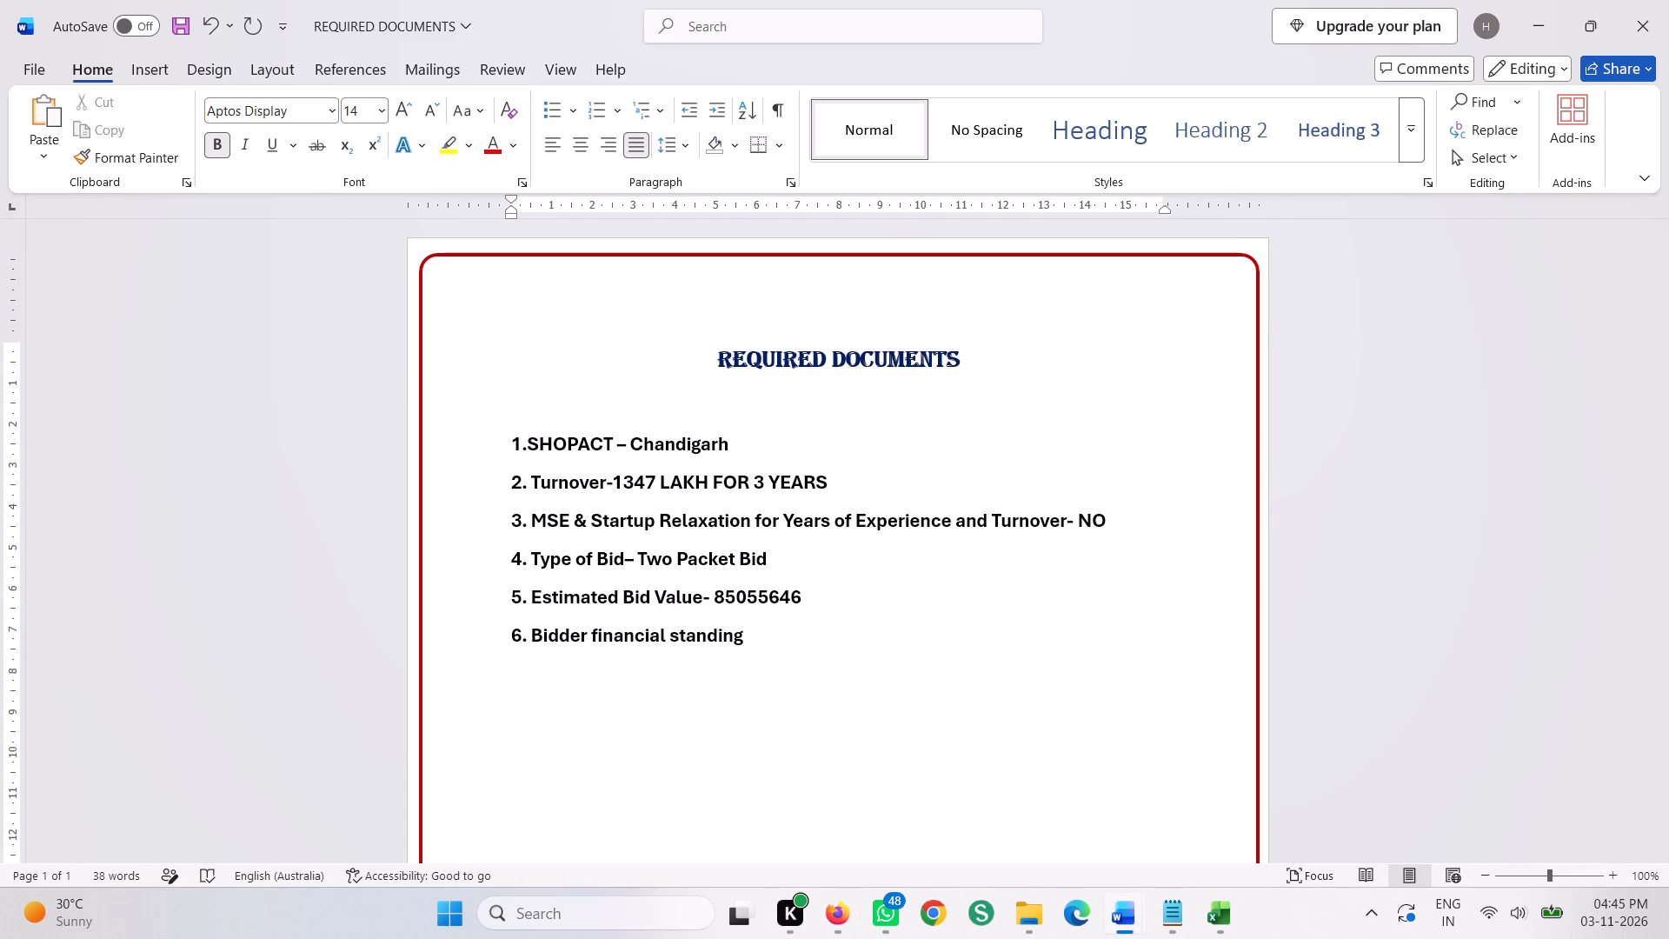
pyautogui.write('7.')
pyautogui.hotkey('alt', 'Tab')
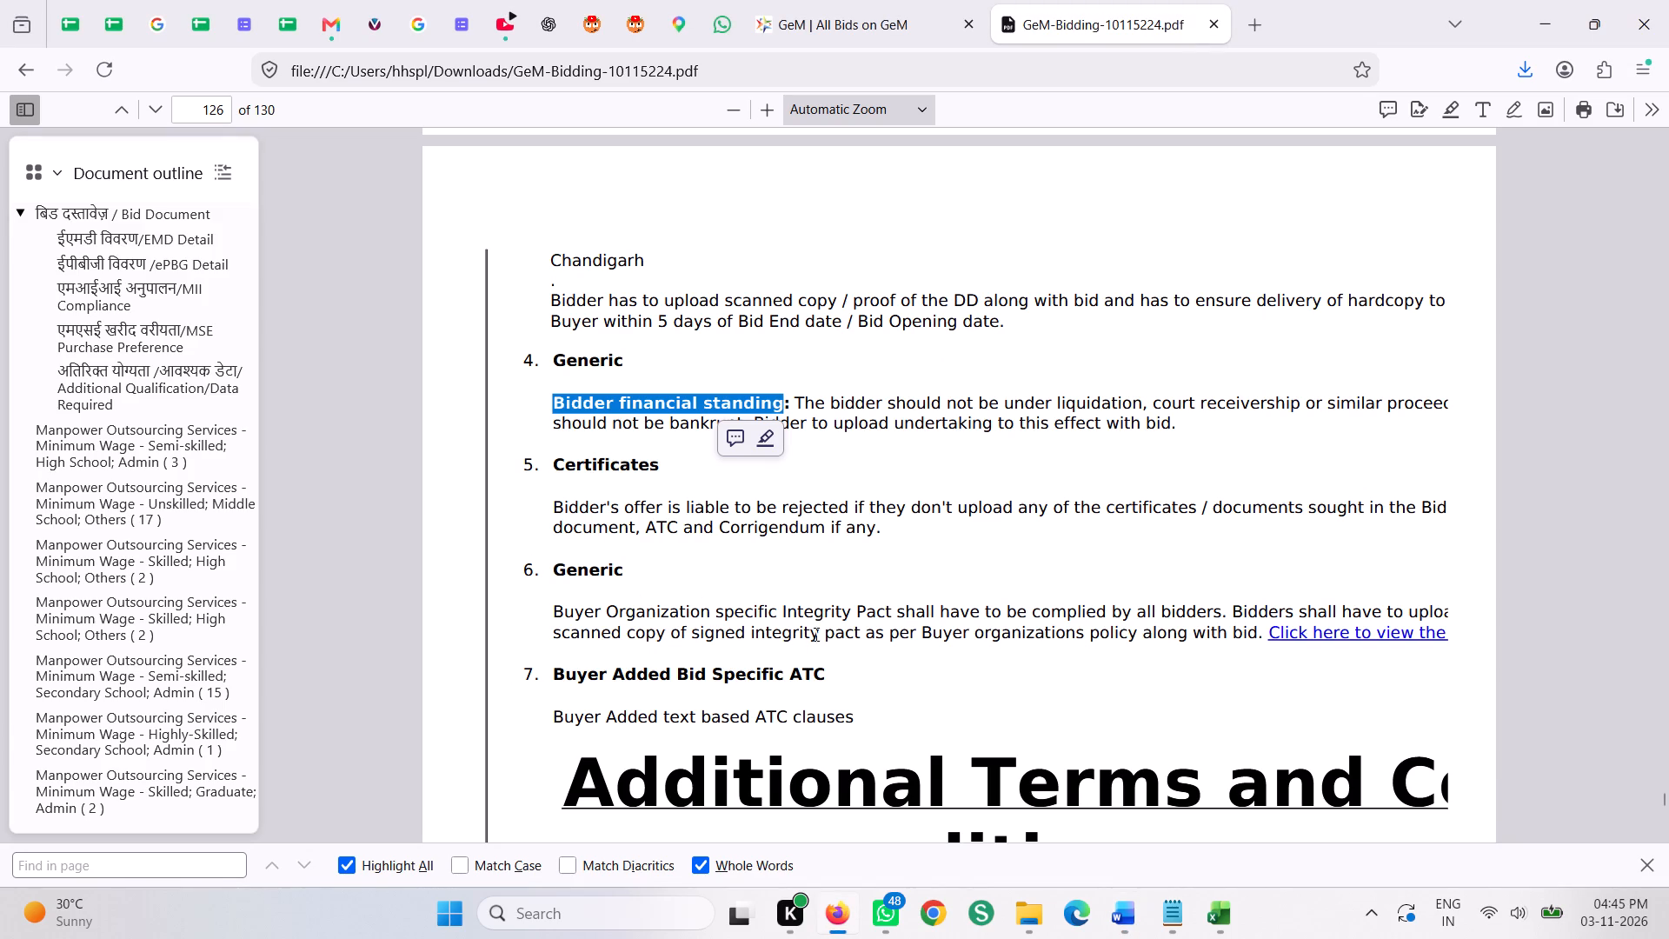
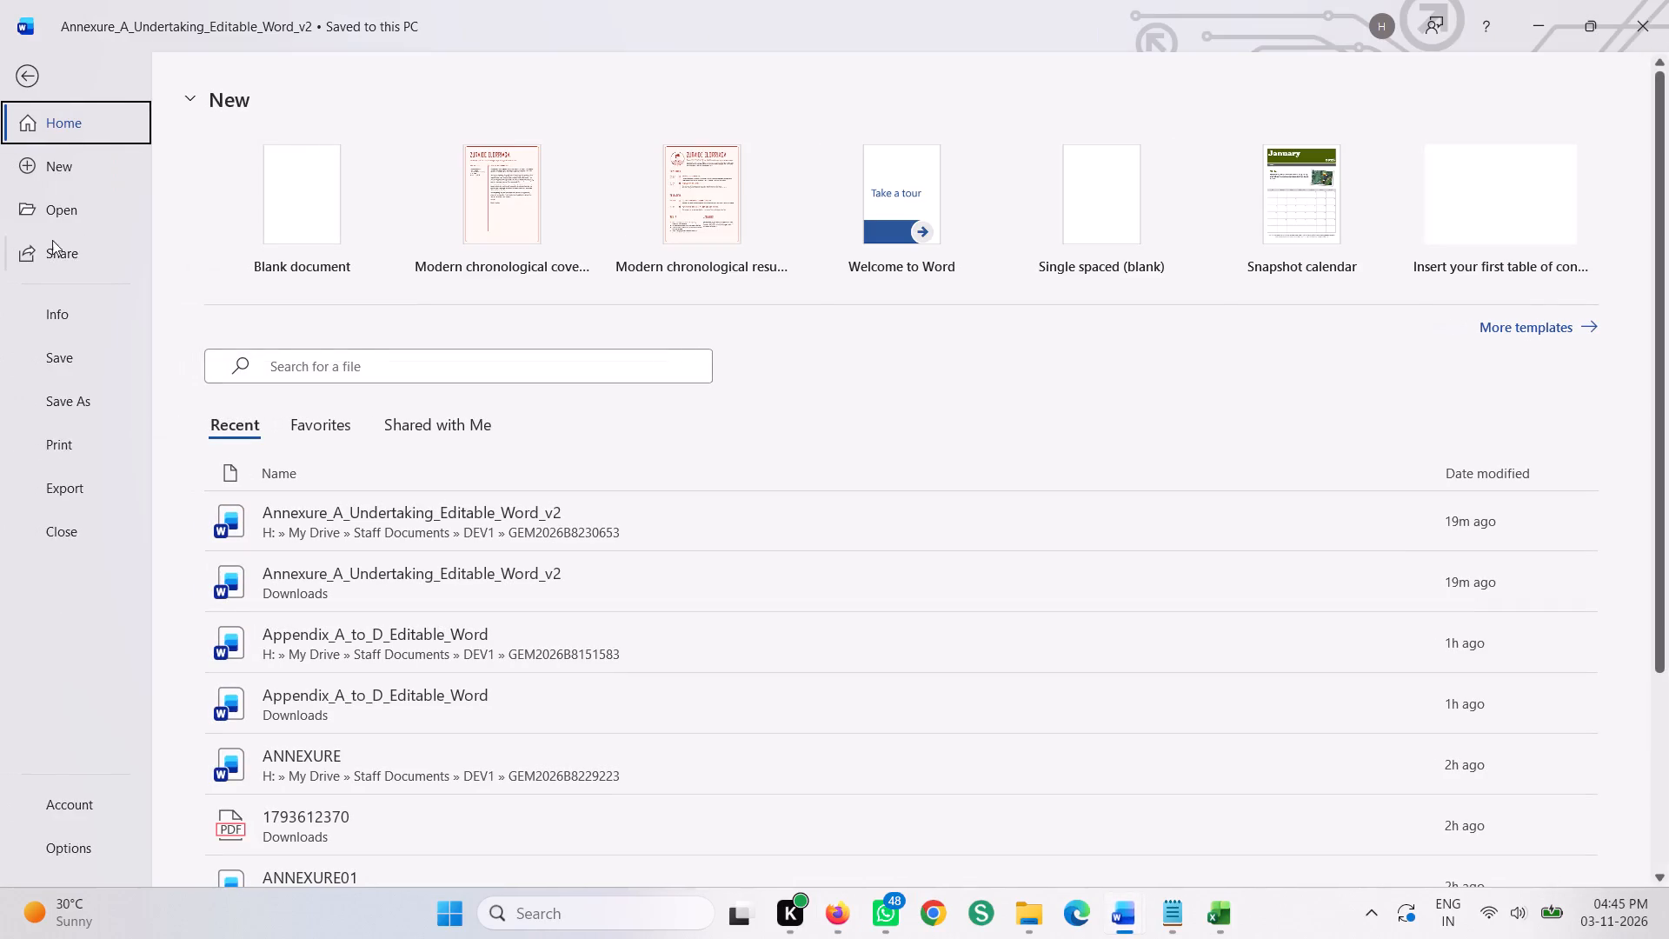
# Start saving a copy of the Annexure_A_Undertaking_Editable_Word_v2 document, browsing for its save location.
pyautogui.click(77, 404)
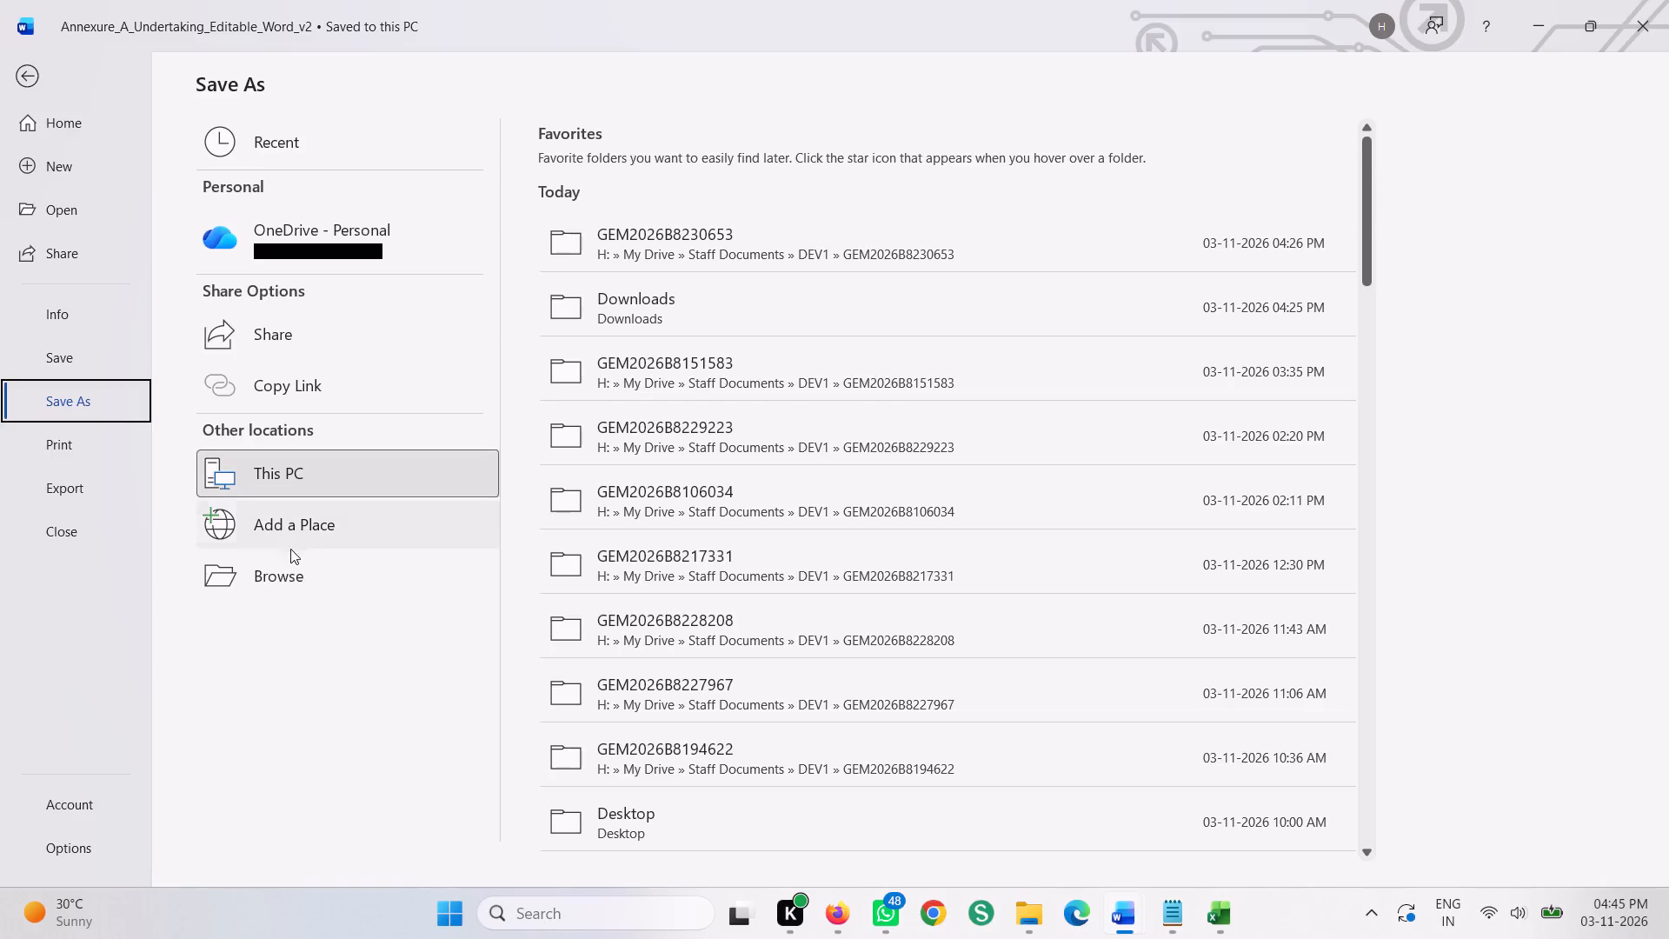
pyautogui.click(255, 583)
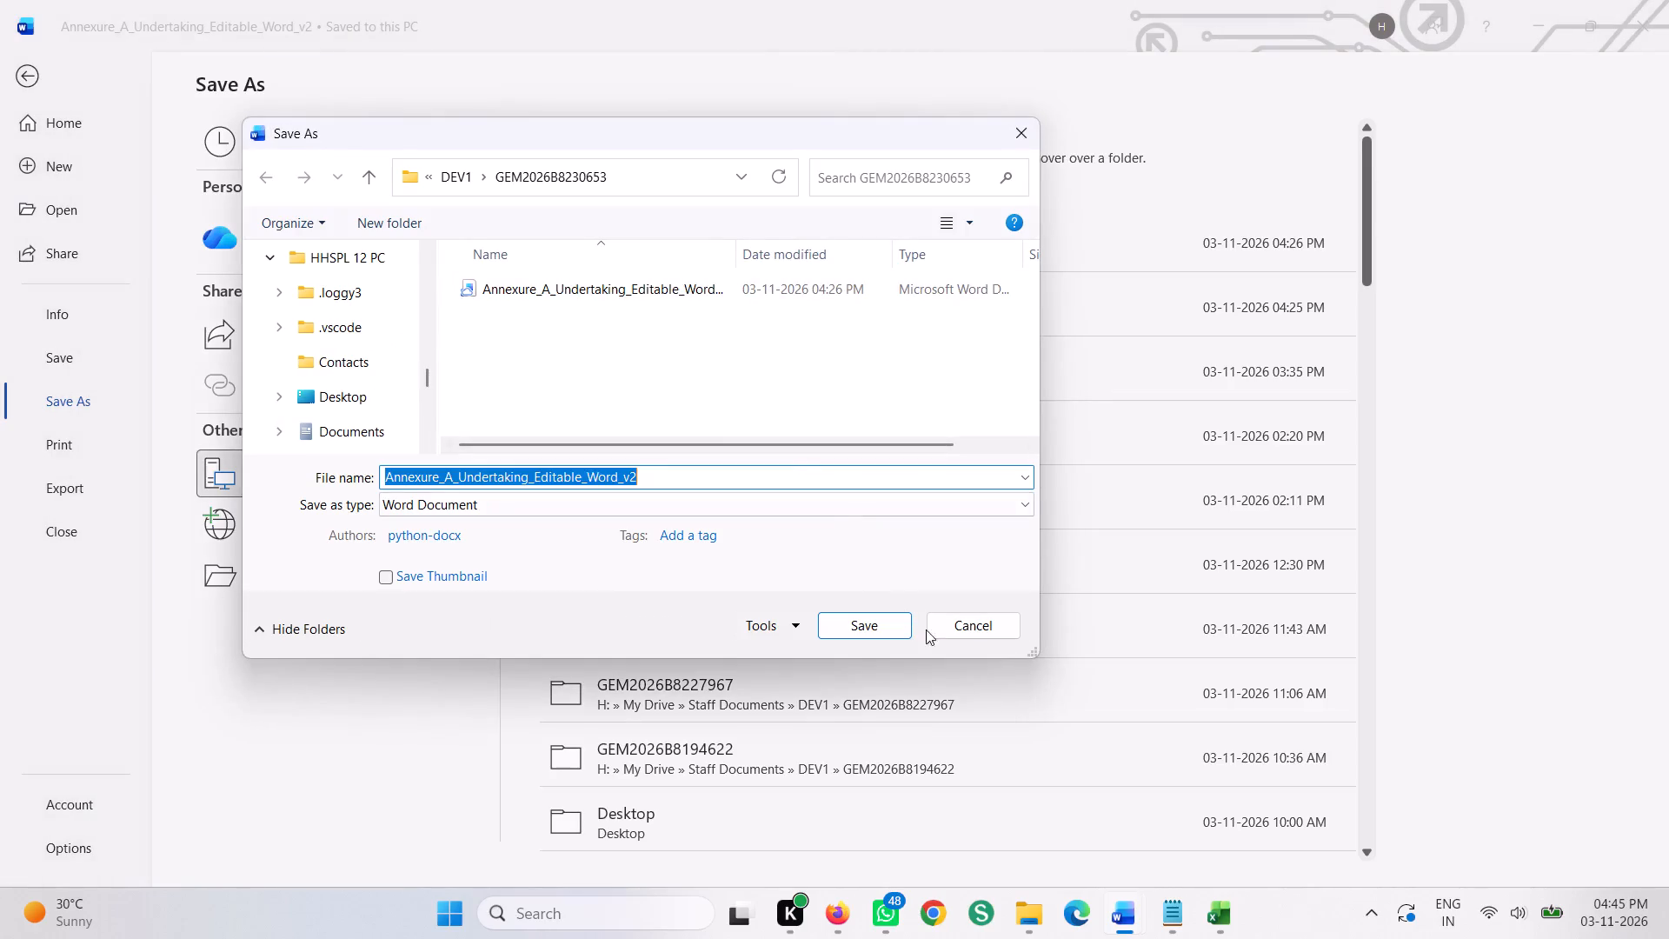
# Open the Pre-Contract Integrity Pact PDF from the Downloads folder in Word as a converted document with editing enabled.
pyautogui.click(961, 626)
pyautogui.click(23, 75)
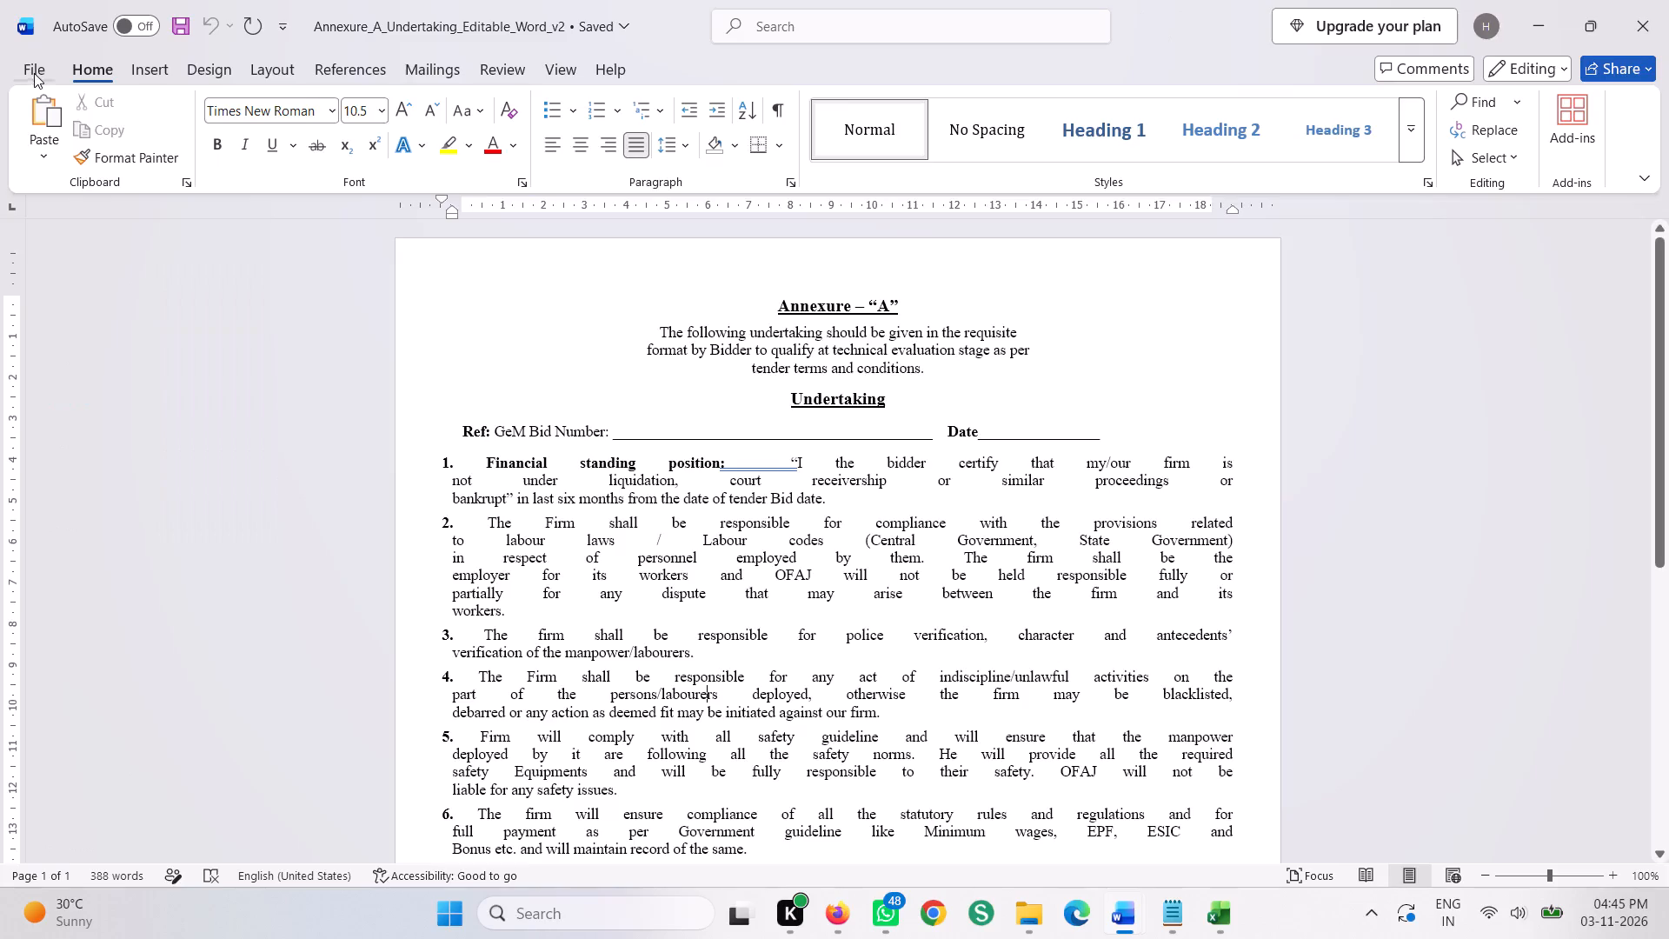
pyautogui.click(34, 73)
pyautogui.click(57, 206)
pyautogui.click(238, 483)
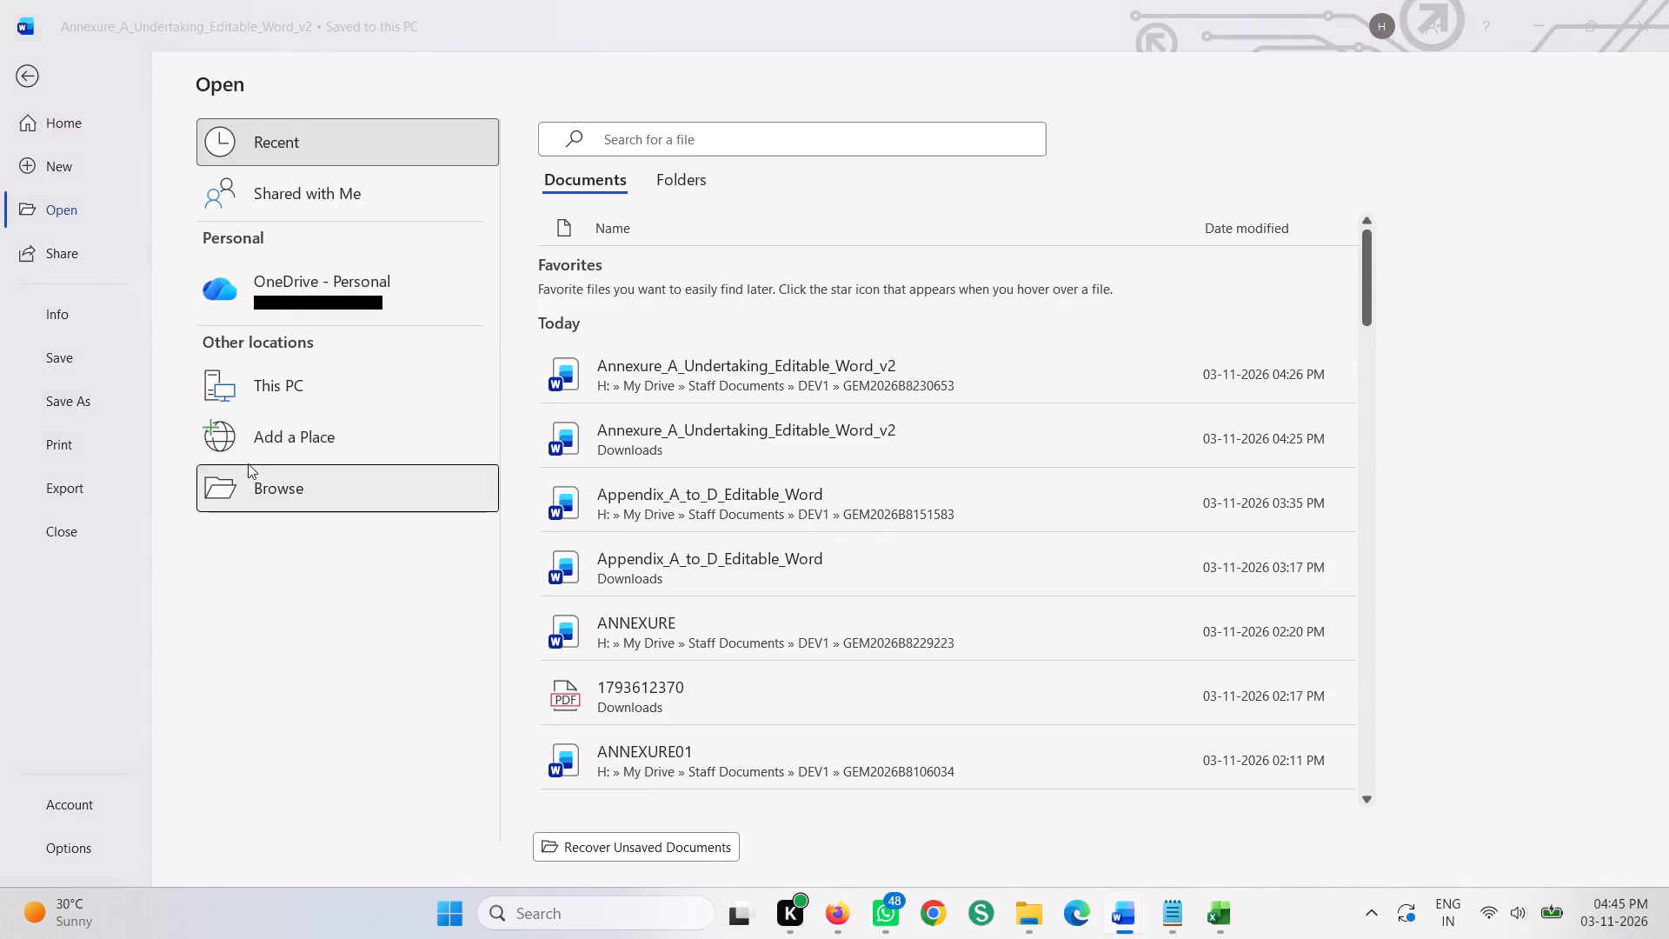
pyautogui.scroll(16, 163, 299)
pyautogui.click(116, 221)
pyautogui.scroll(3, 314, 244)
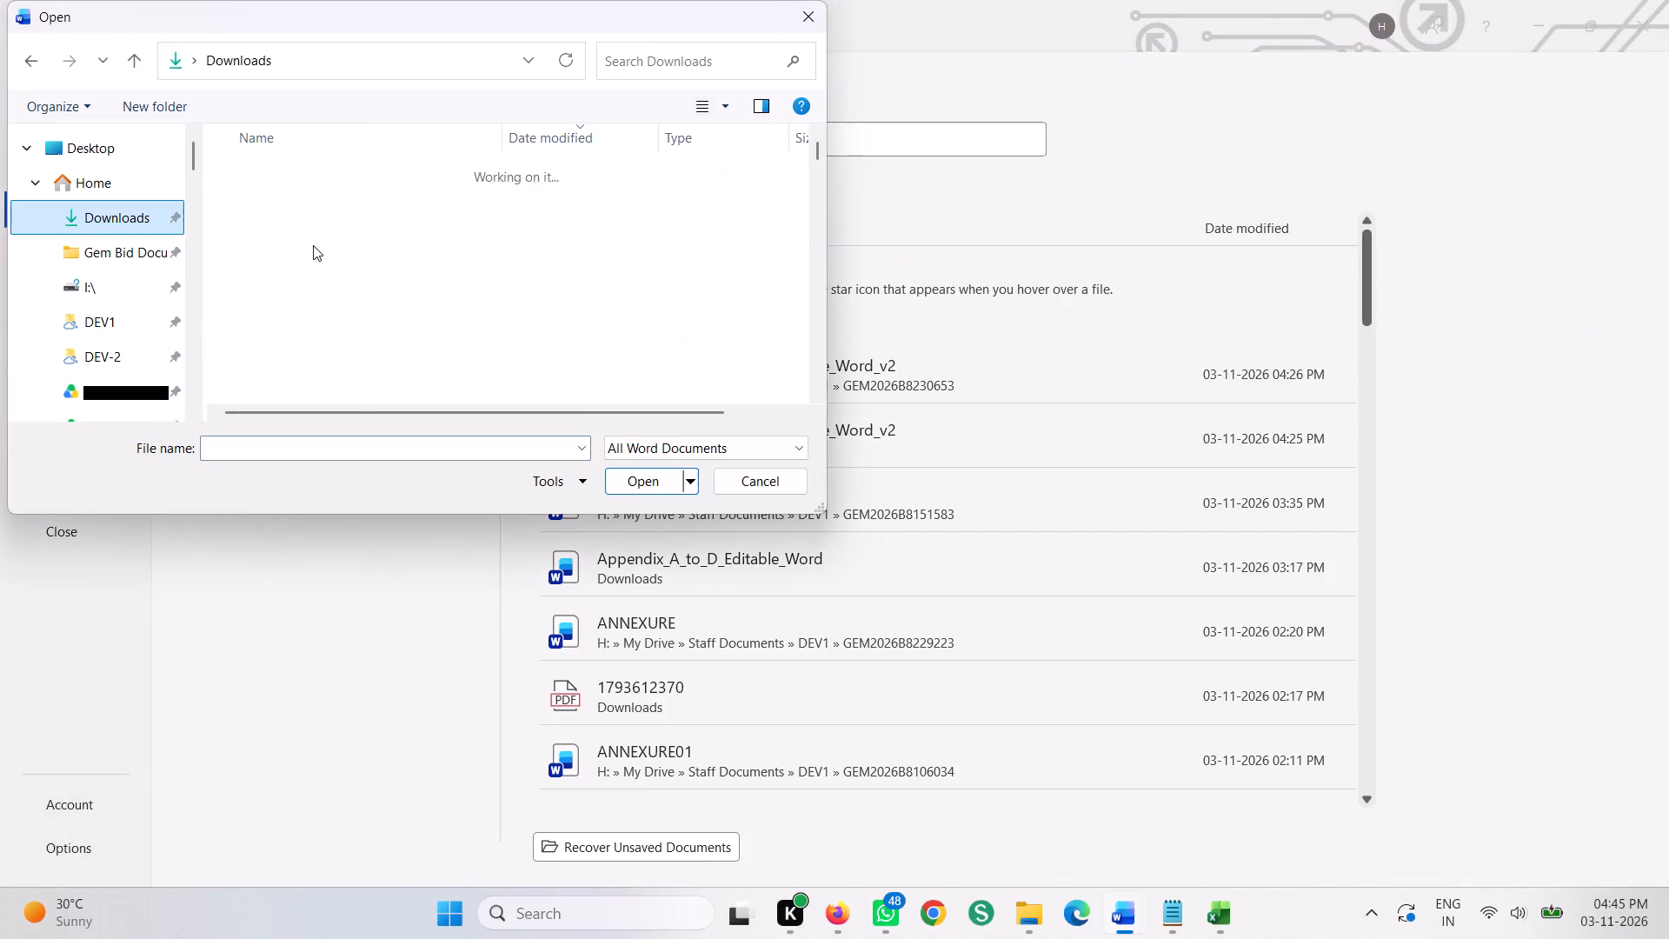
pyautogui.scroll(13, 313, 245)
pyautogui.doubleClick(269, 203)
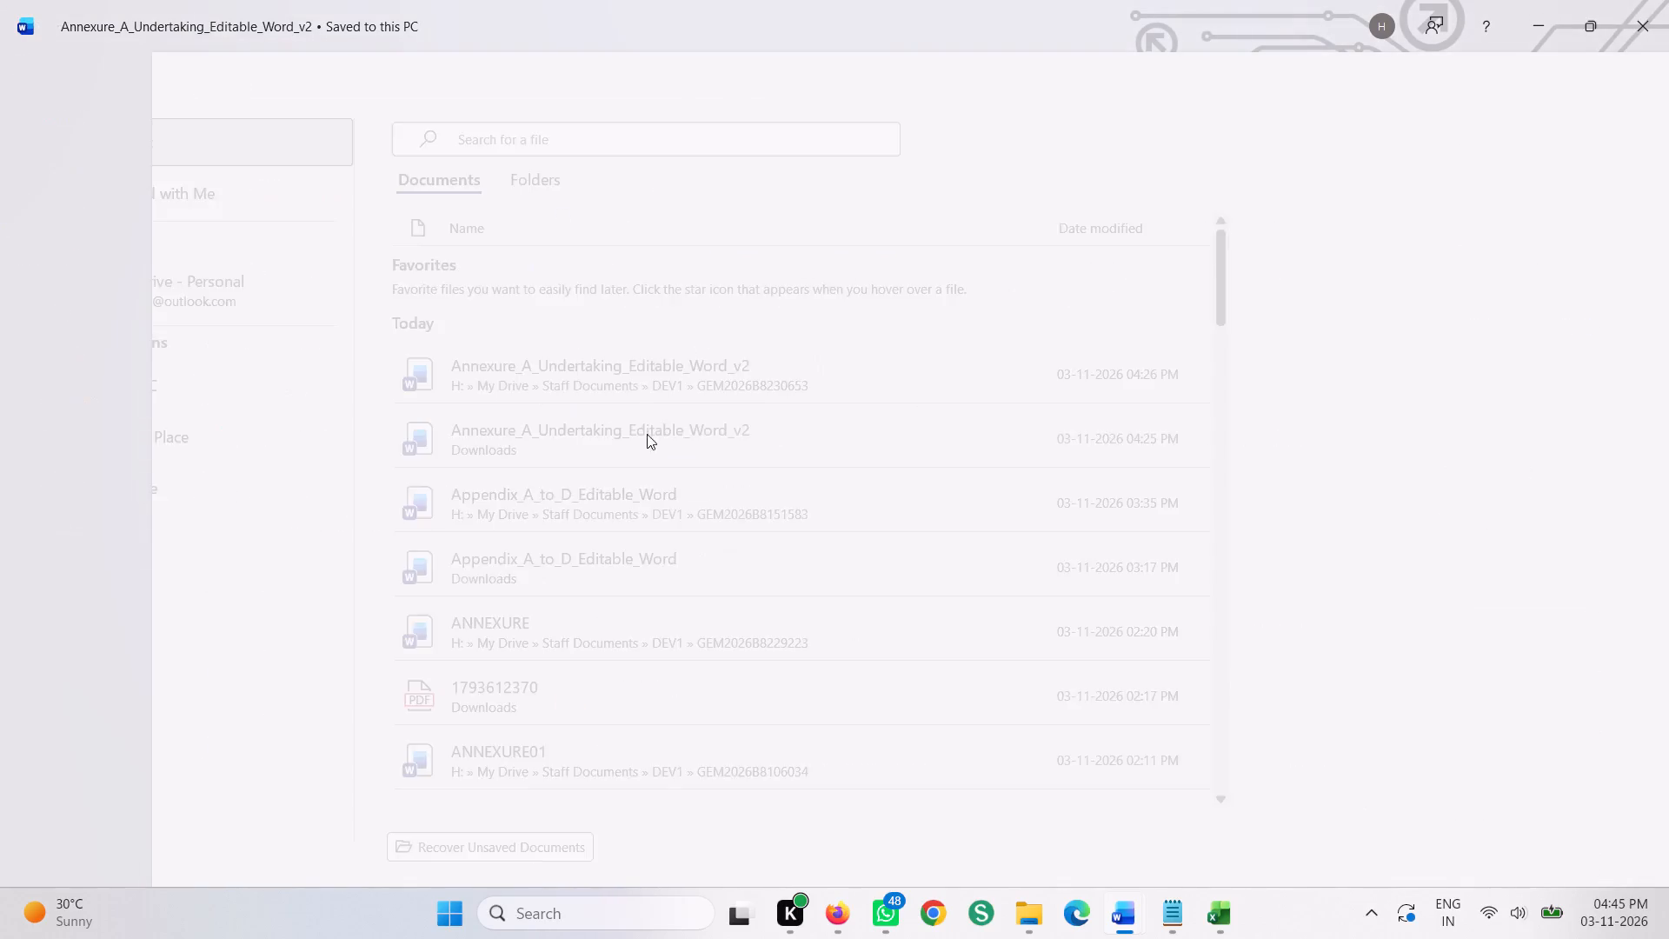
pyautogui.click(882, 550)
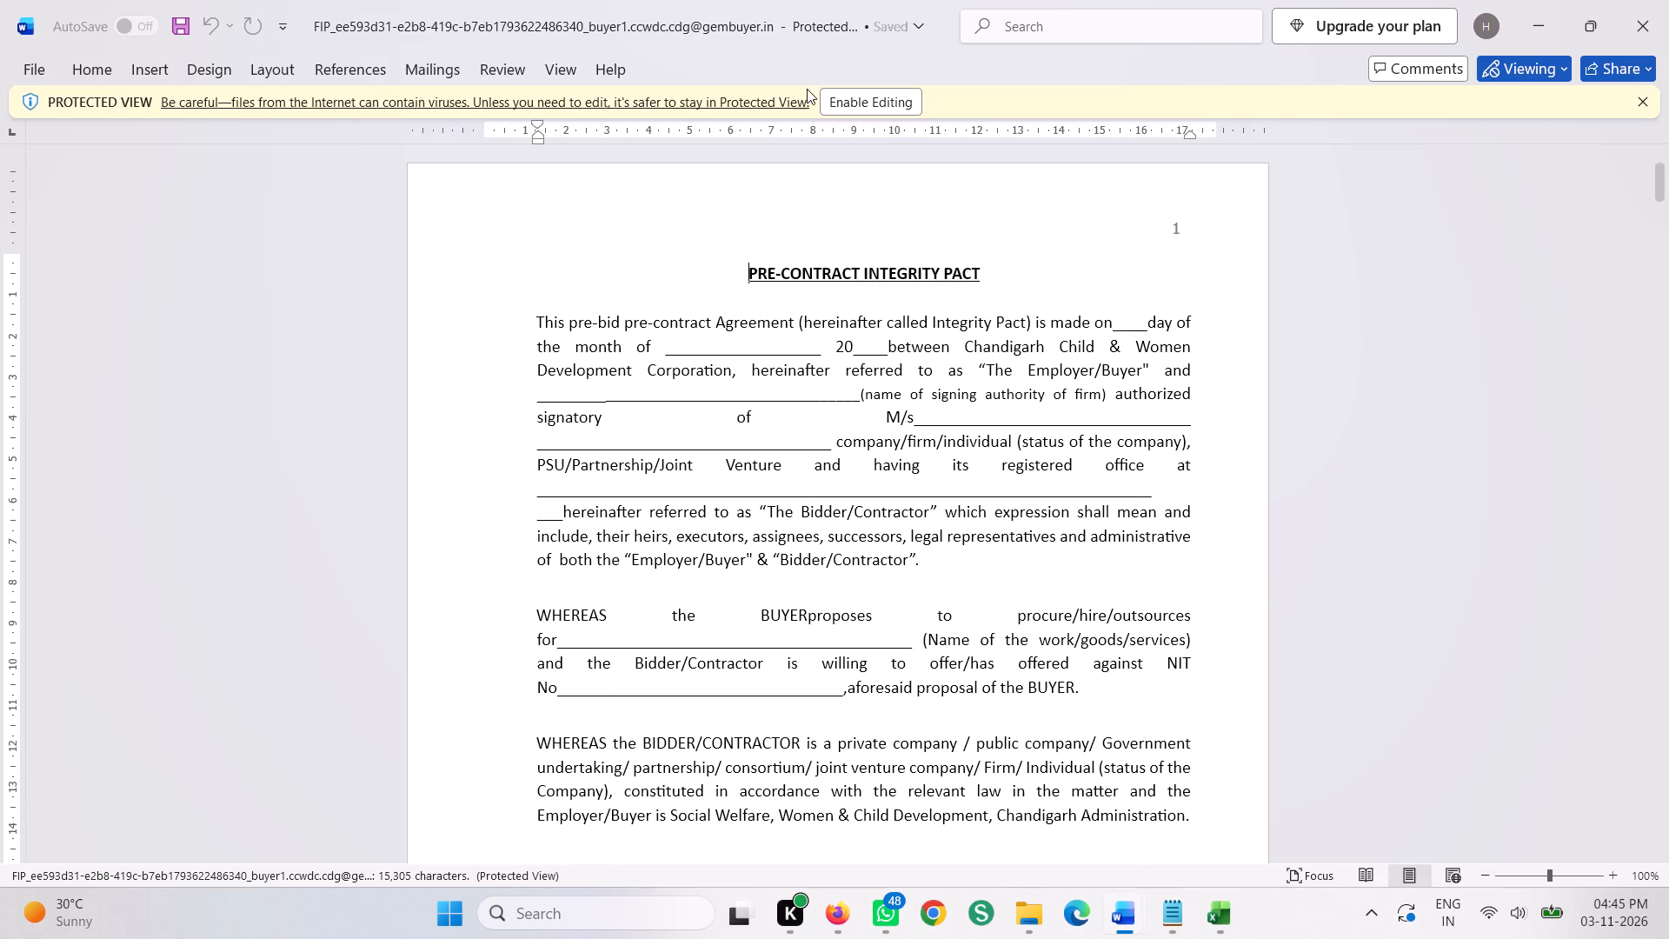
pyautogui.click(843, 97)
pyautogui.click(894, 543)
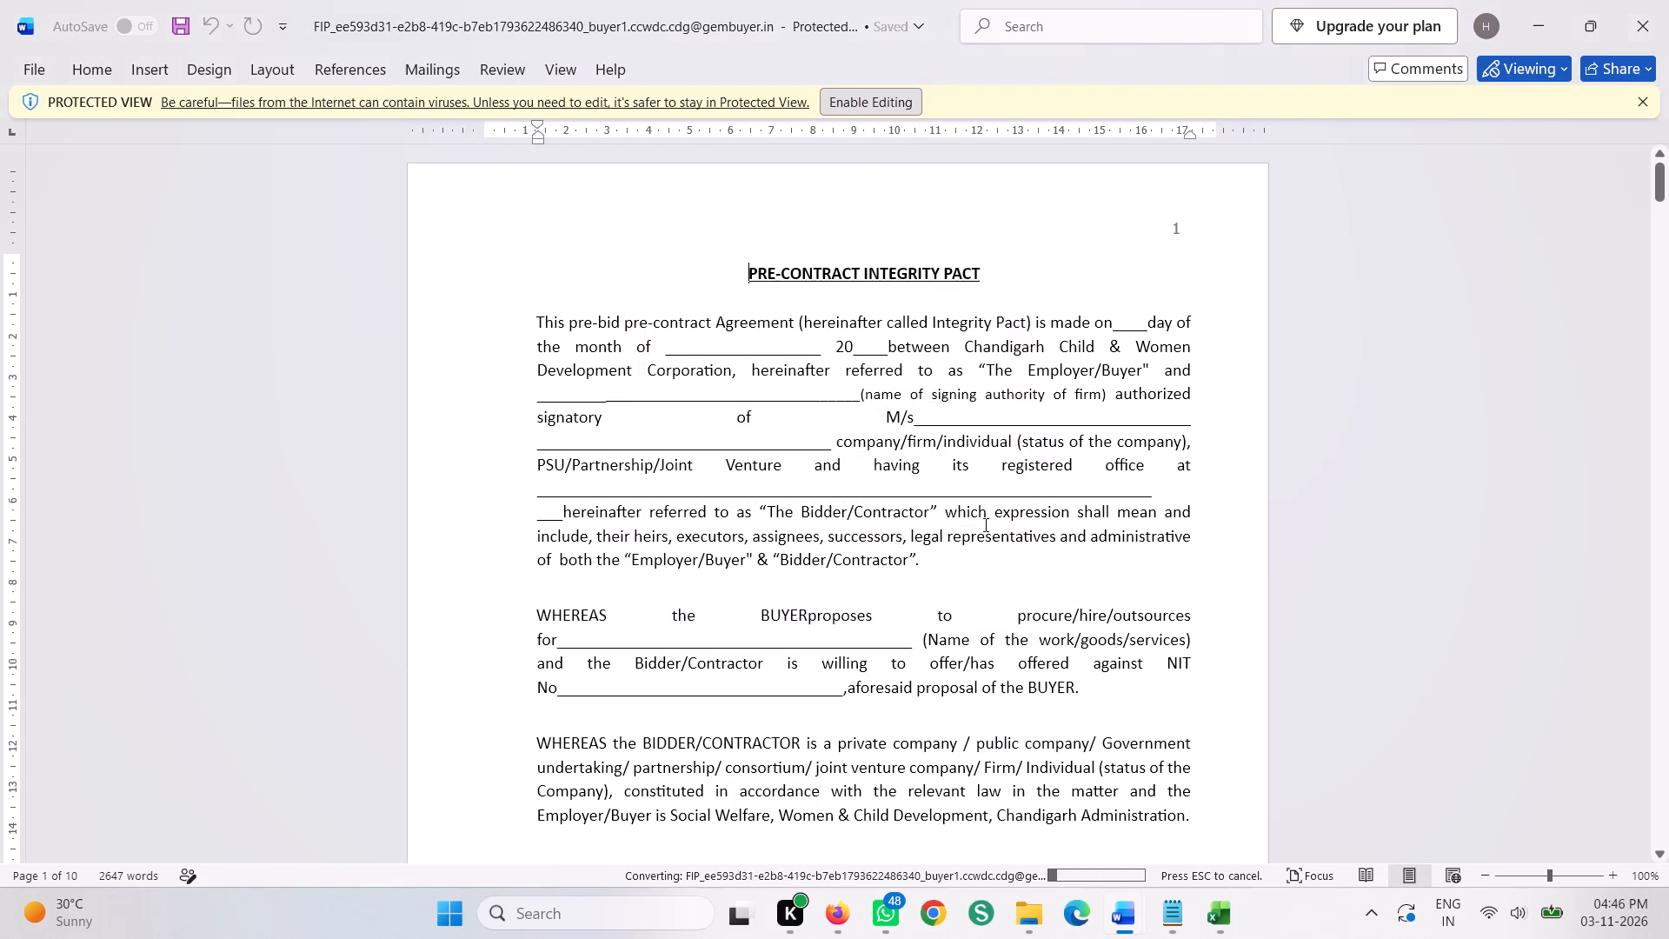
pyautogui.click(831, 577)
# Locate Annexure-I in the integrity pact document and select its title "Price Fall Clause Certificate".
pyautogui.scroll(-14, 948, 616)
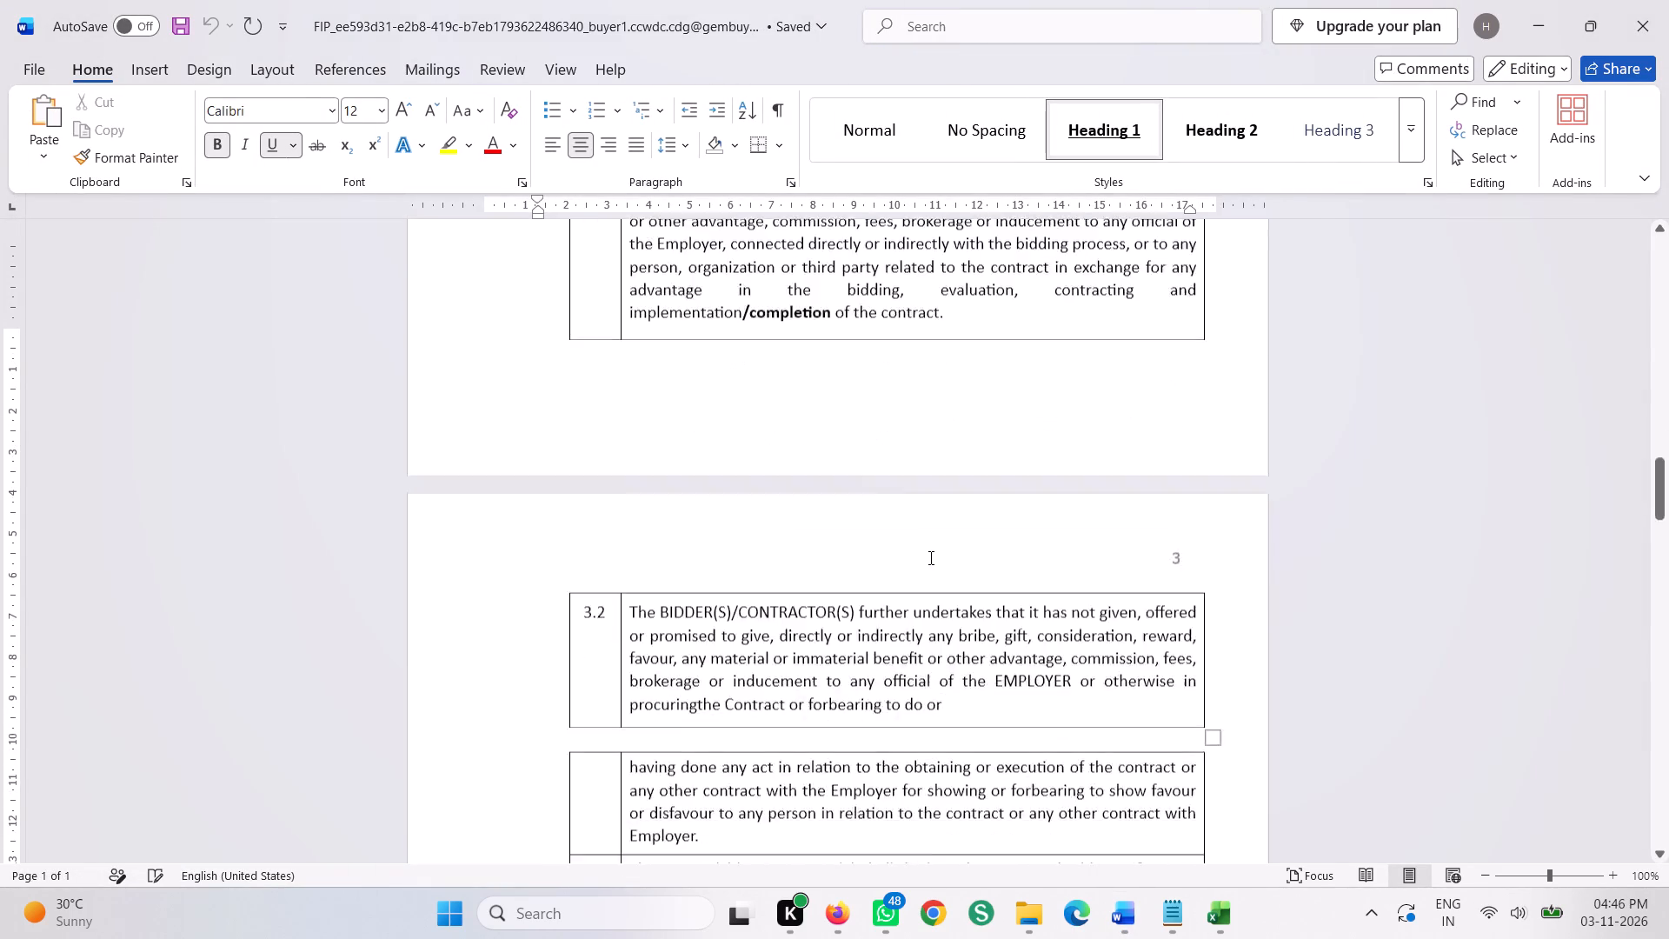
pyautogui.scroll(-20, 929, 557)
pyautogui.scroll(-10, 929, 557)
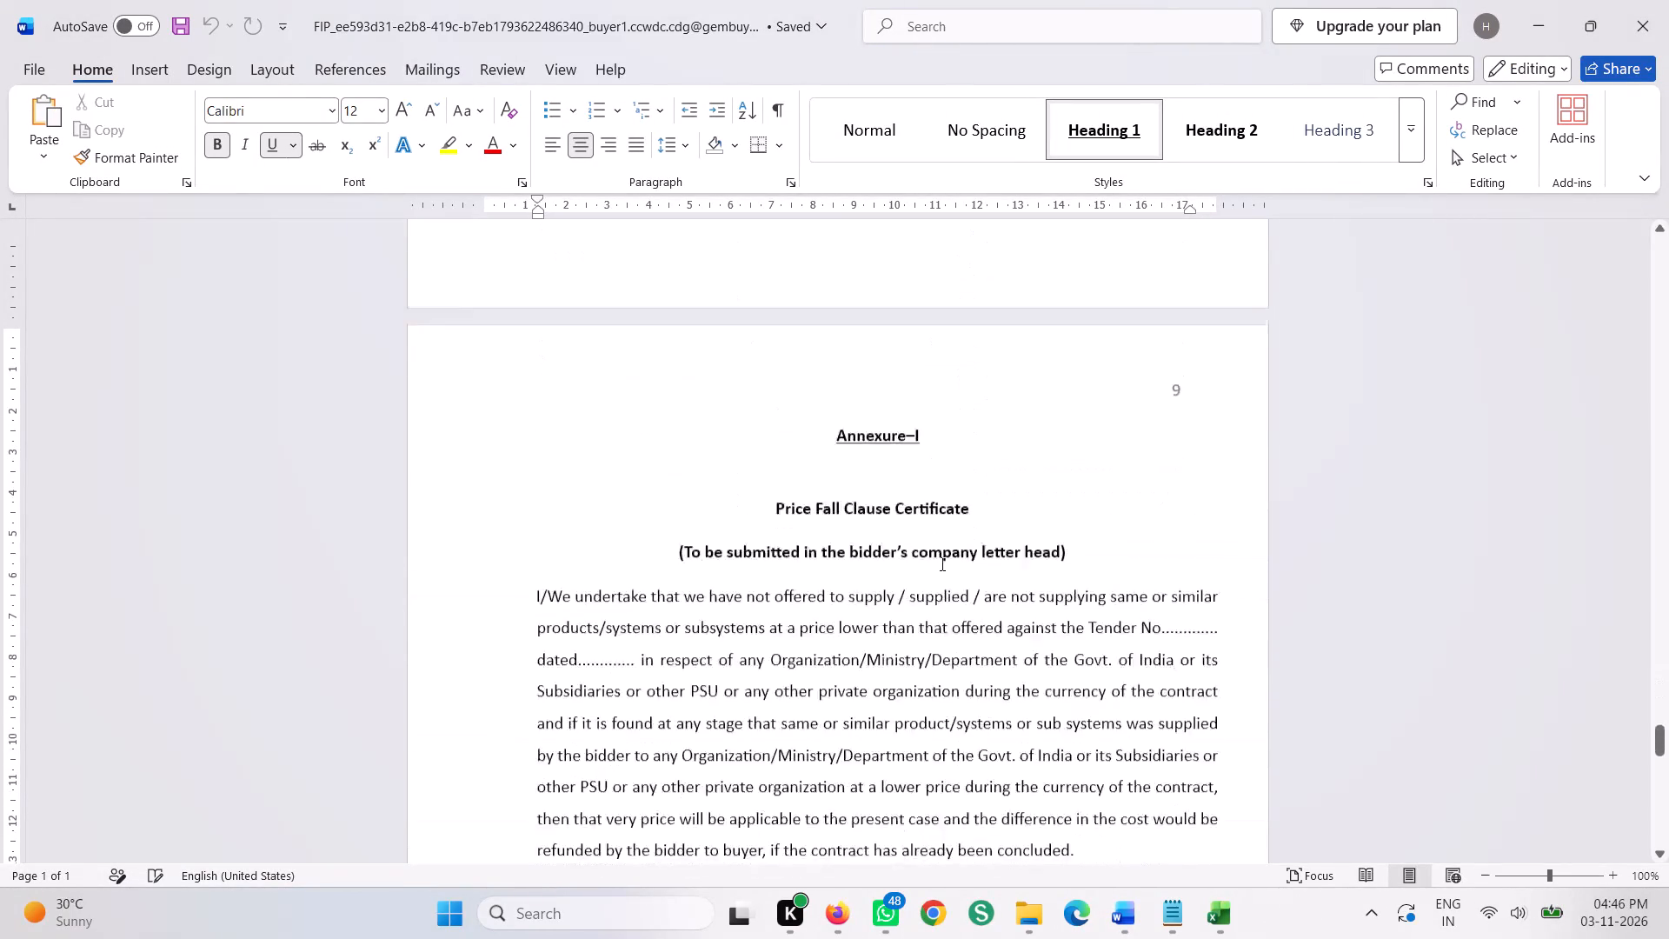
pyautogui.scroll(6, 941, 563)
pyautogui.scroll(-6, 941, 563)
pyautogui.click(972, 511)
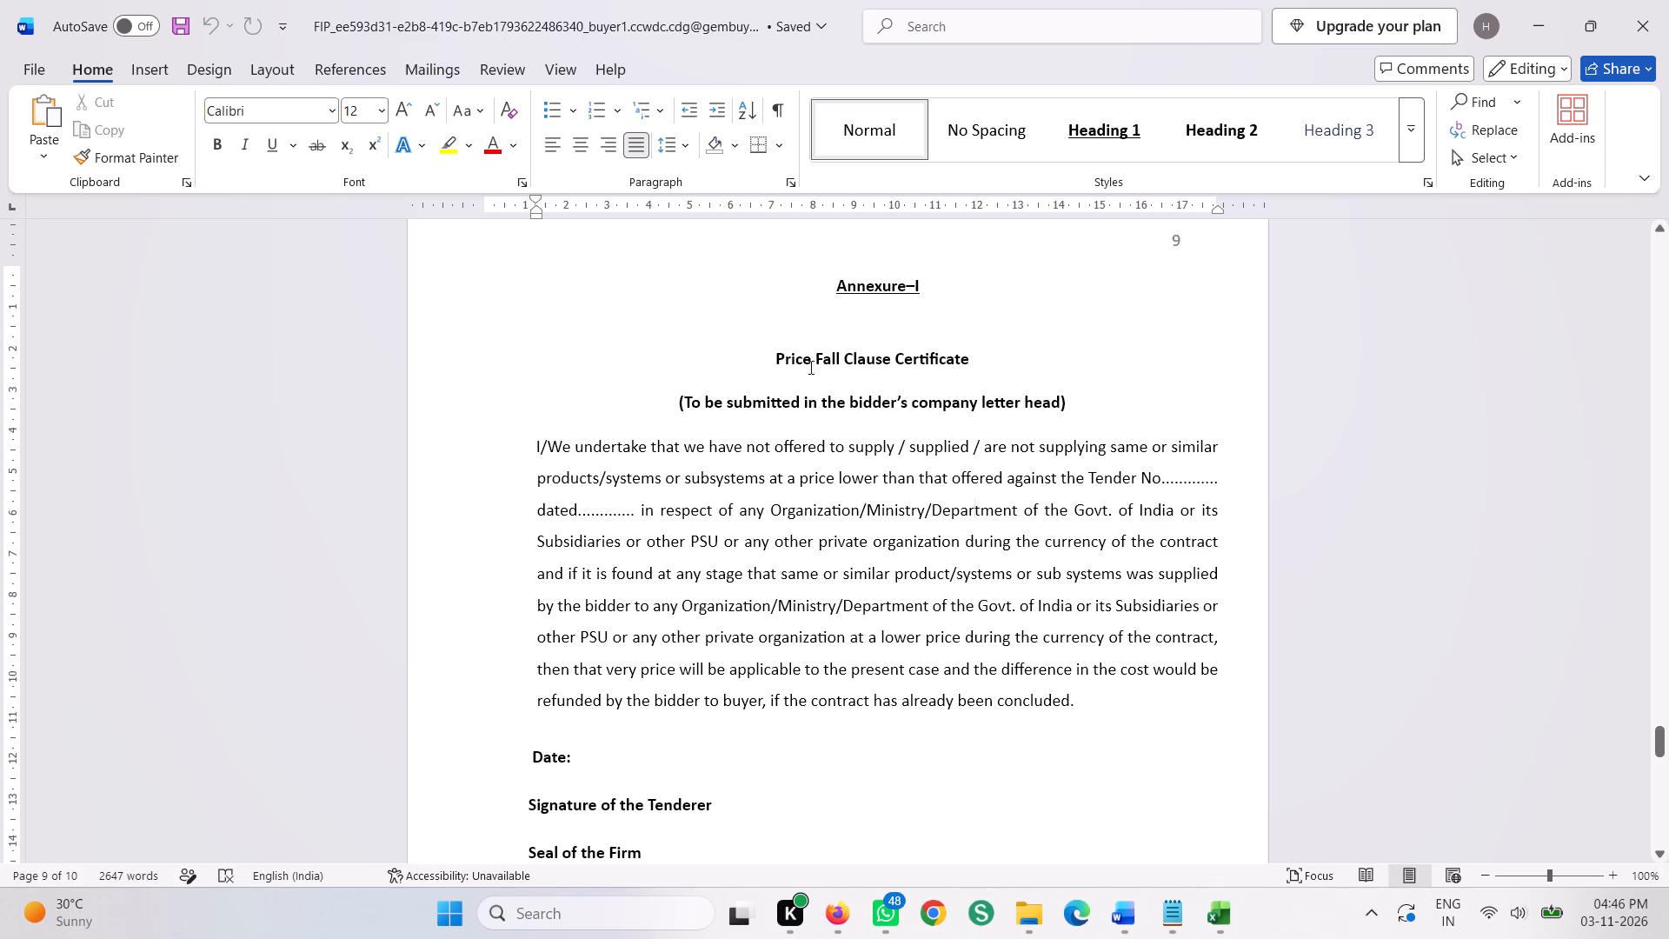
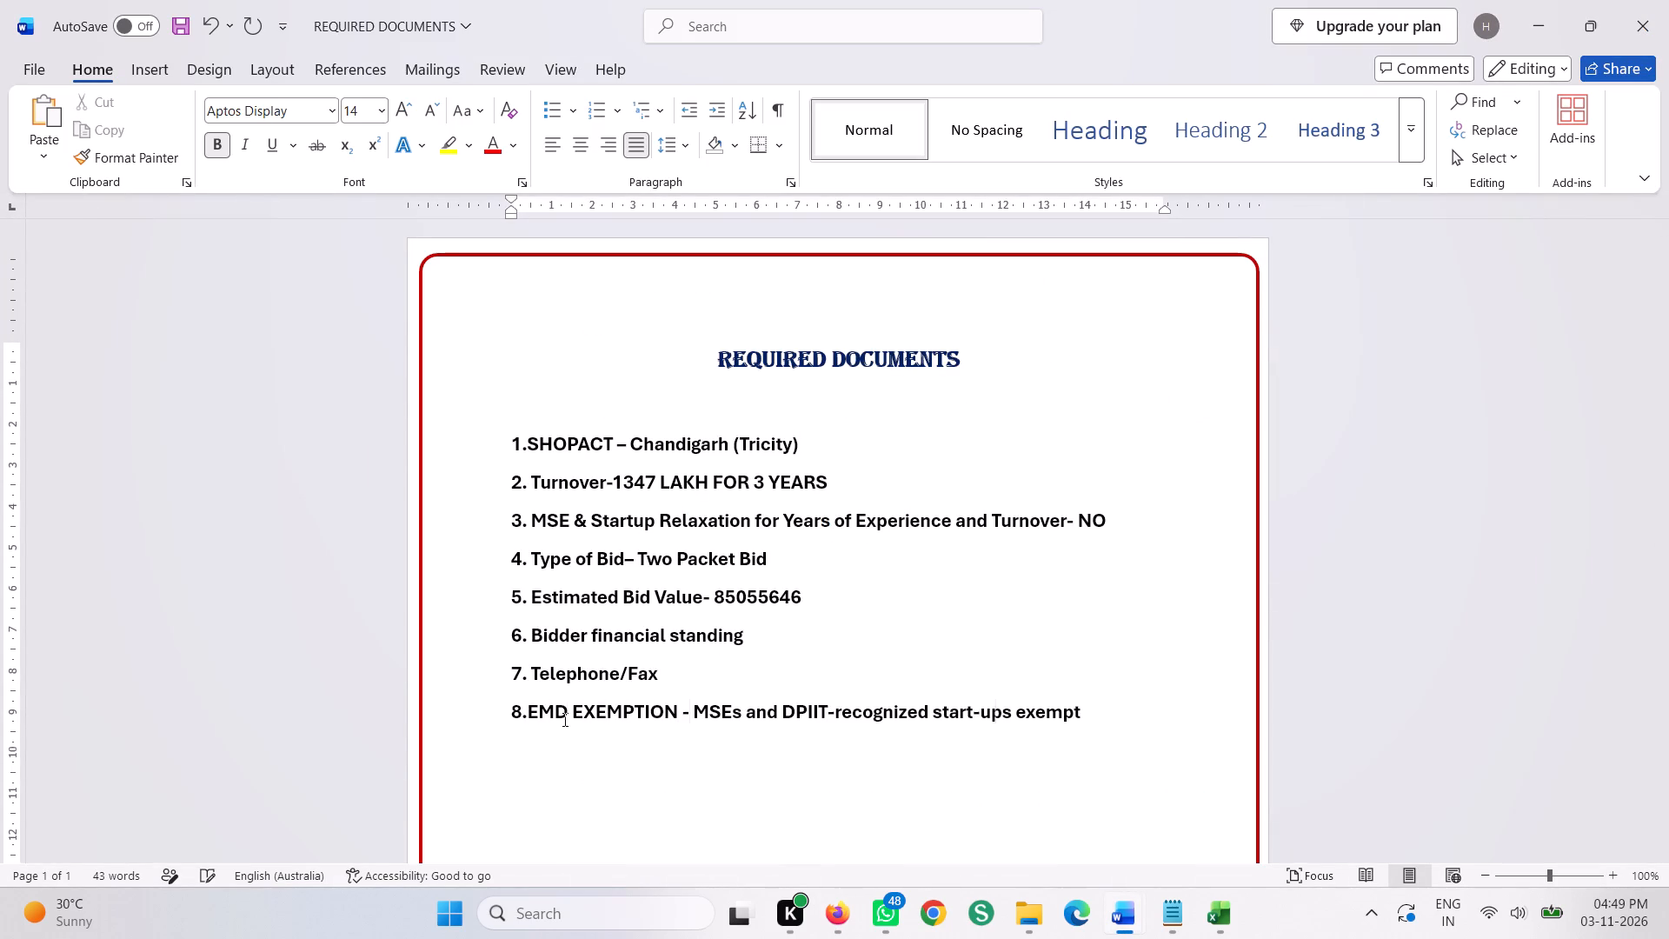
# Add item 9 with clause 6's Rs. 100/- notarised affidavit text and its GeM self-declaration alternative, joining the split word "publication".
pyautogui.press('Return')
pyautogui.write('9.')
pyautogui.hotkey('alt', 'Tab')
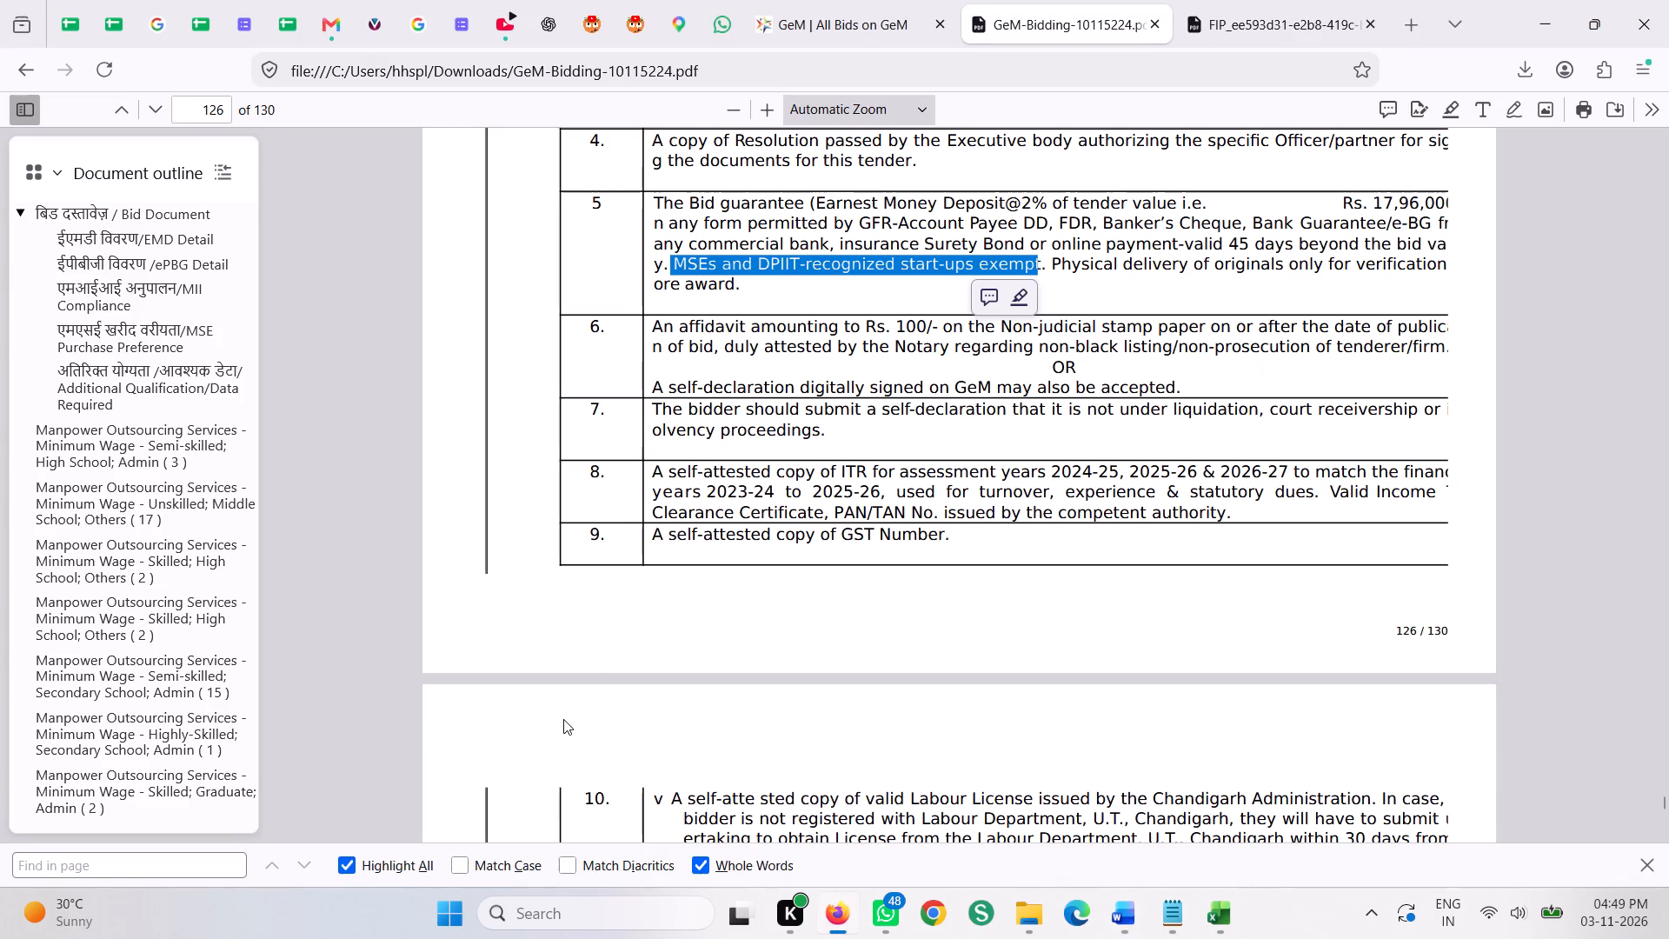
pyautogui.click(755, 319)
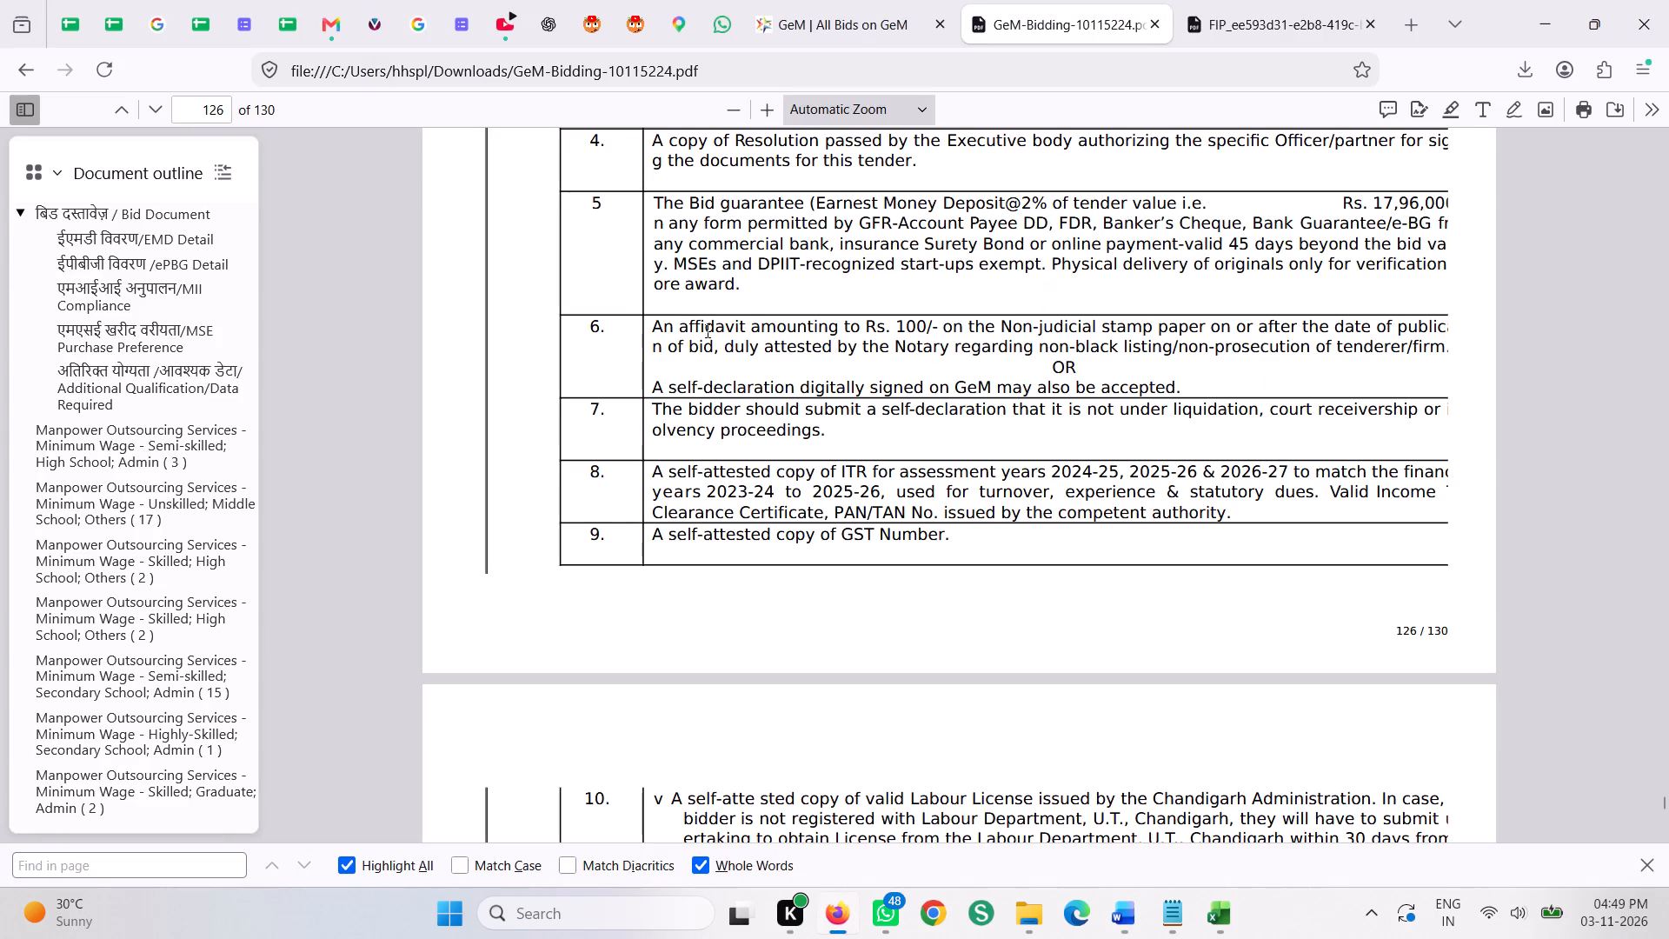
pyautogui.click(687, 330)
pyautogui.moveTo(687, 330); pyautogui.dragTo(1166, 379)
pyautogui.hotkey('ctrl', 'c')
pyautogui.hotkey('ctrl', 'c')
pyautogui.hotkey('alt', 'Tab')
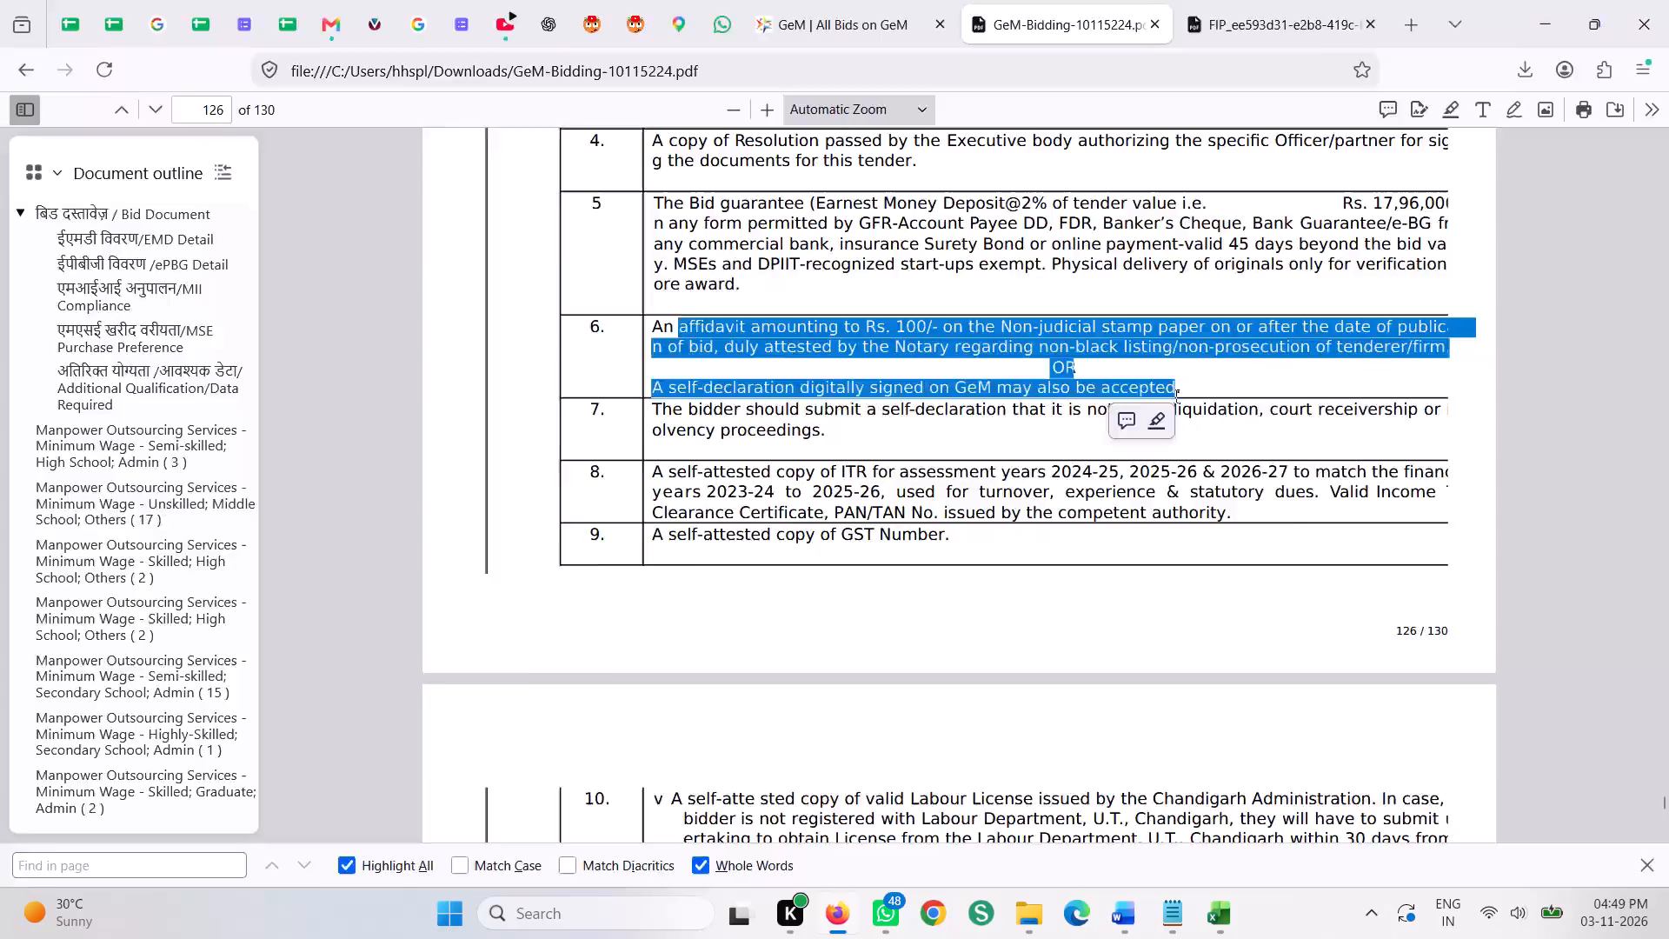
pyautogui.hotkey('ctrl', 'v')
pyautogui.click(507, 716)
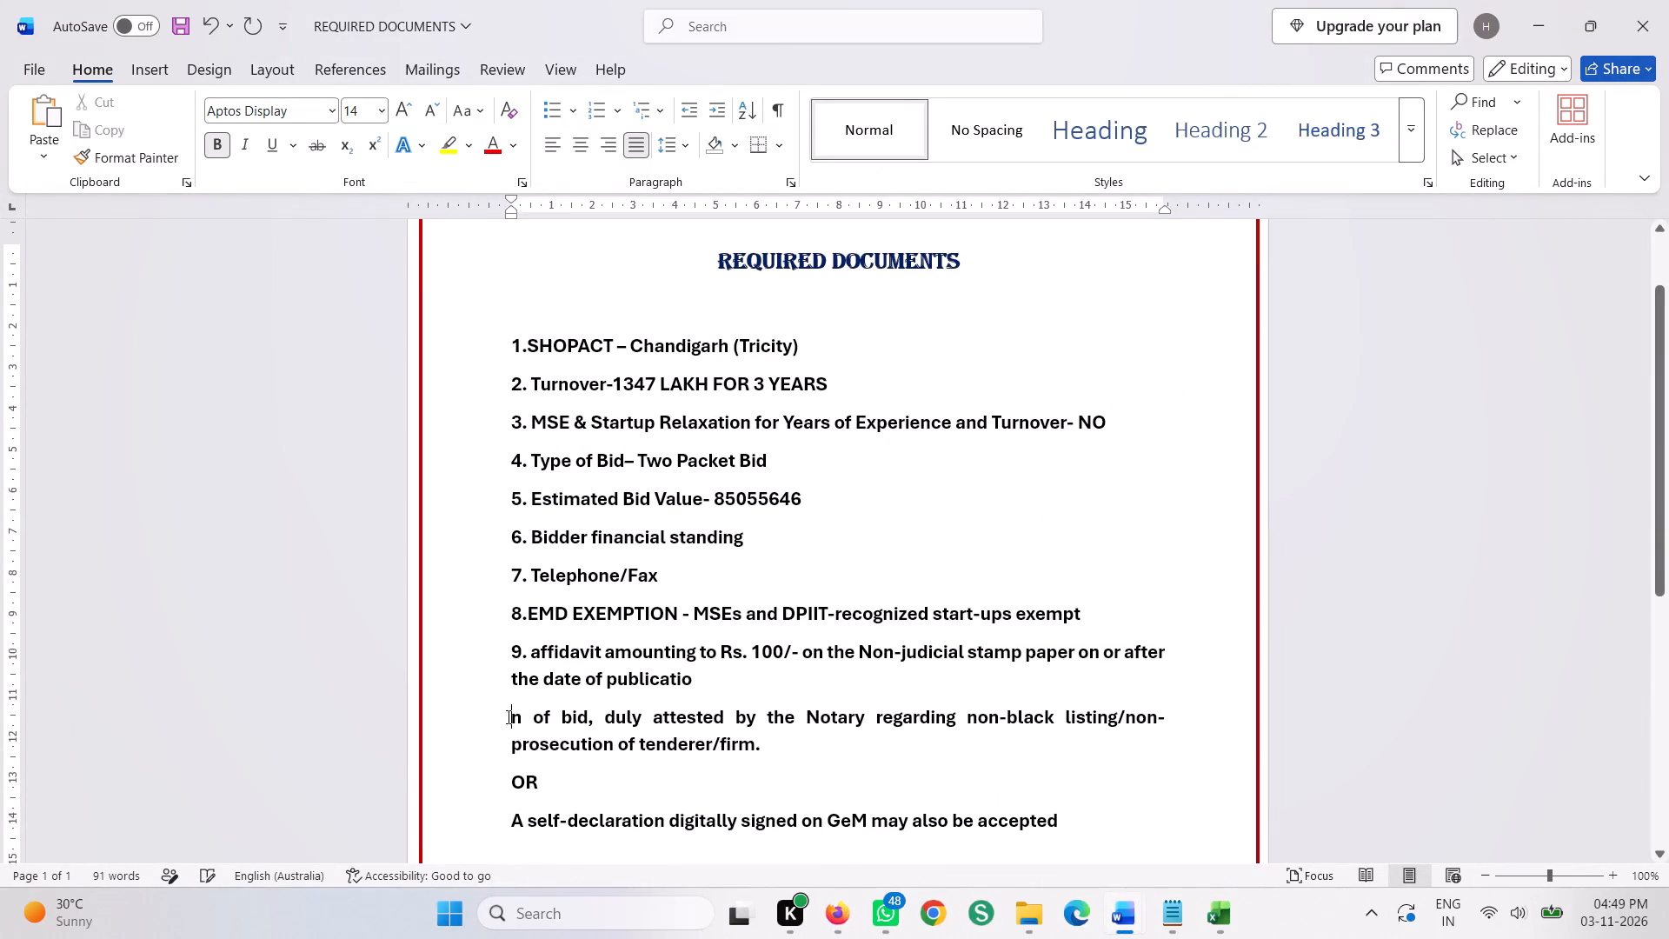
pyautogui.press('BackSpace')
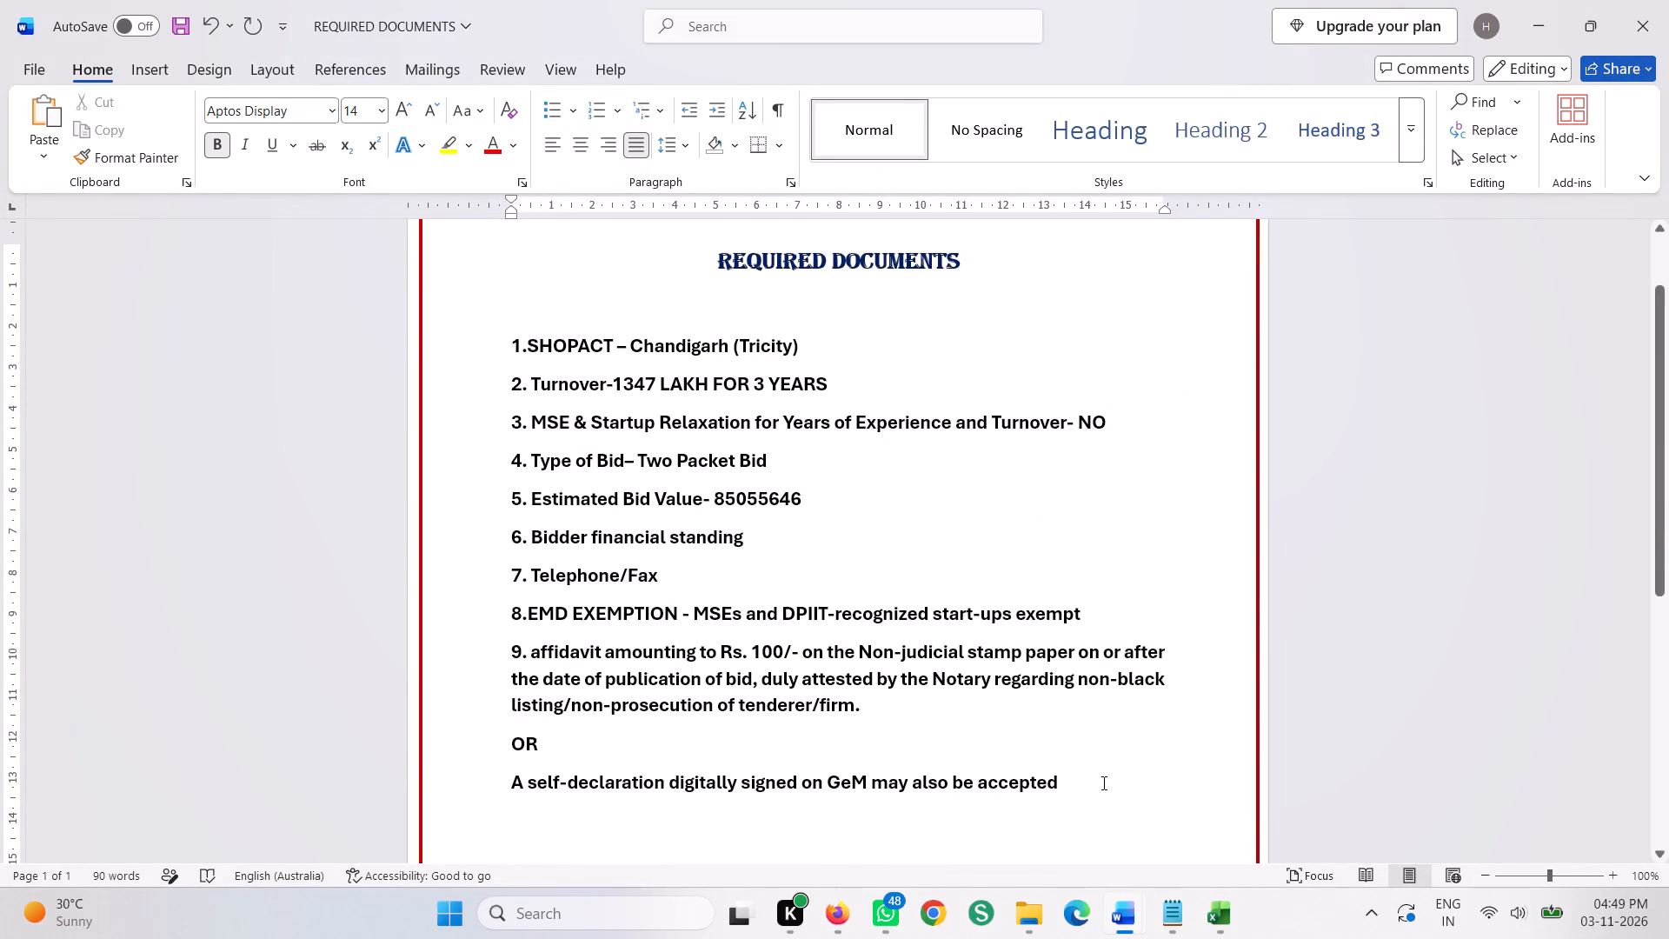
# Add item 10 with clause 7's self-declaration about not being under liquidation, court receivership or insolvency proceedings.
pyautogui.click(1102, 782)
pyautogui.press('Return')
pyautogui.write('10.')
pyautogui.hotkey('alt', 'Tab')
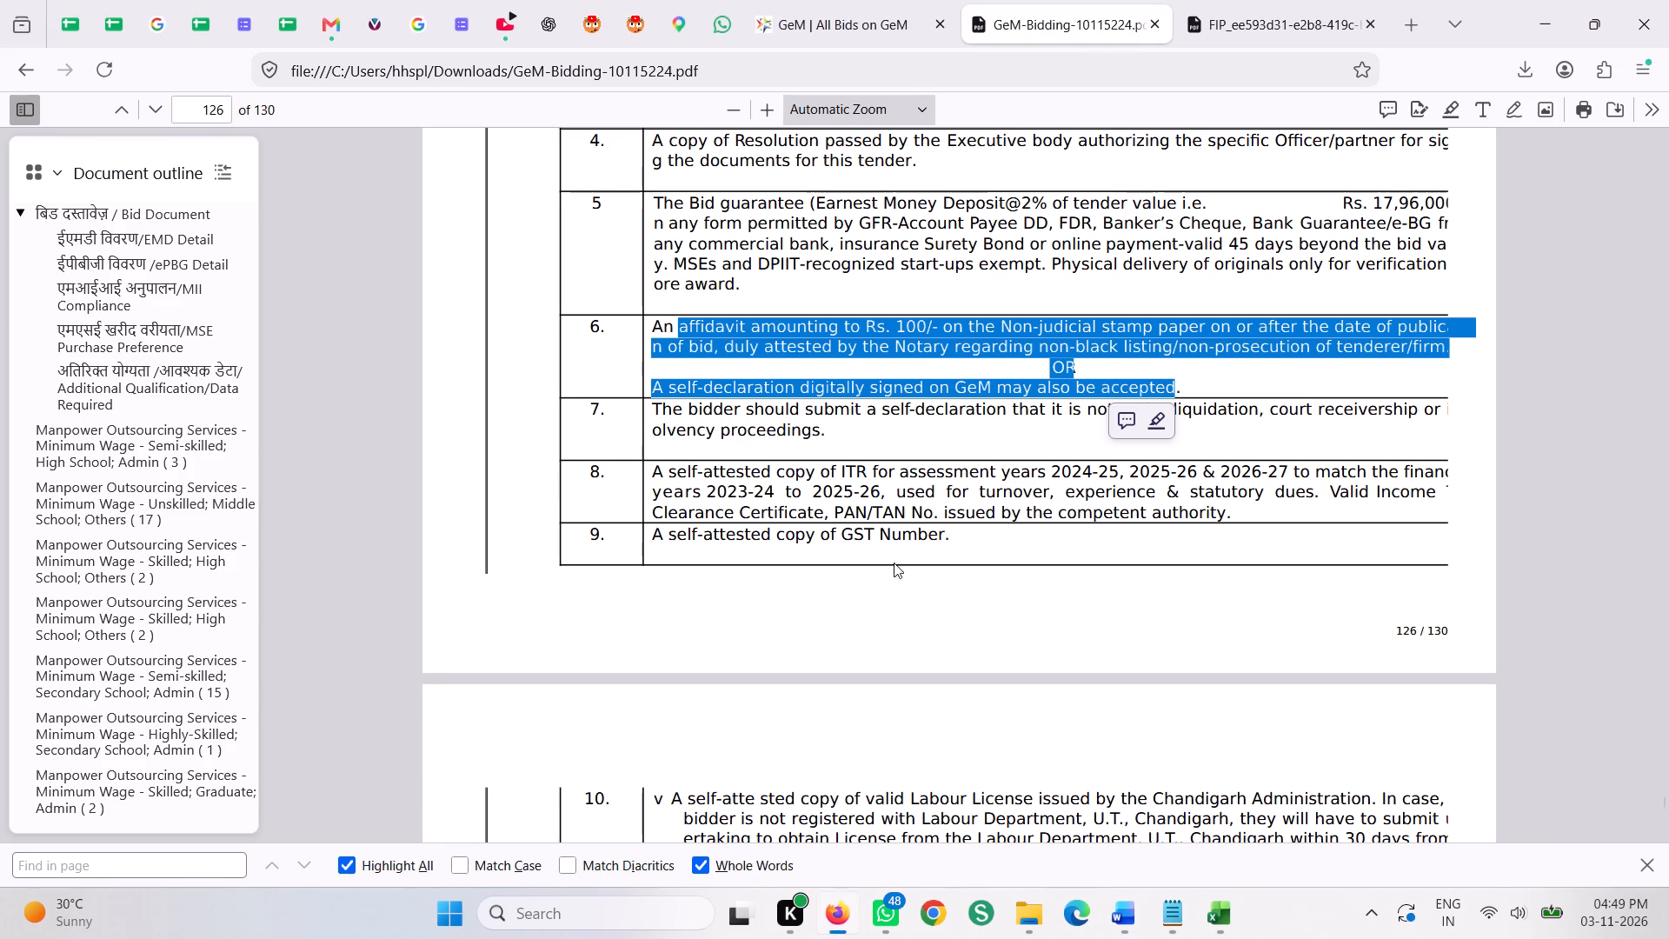
pyautogui.click(890, 410)
pyautogui.moveTo(890, 410); pyautogui.dragTo(1148, 418)
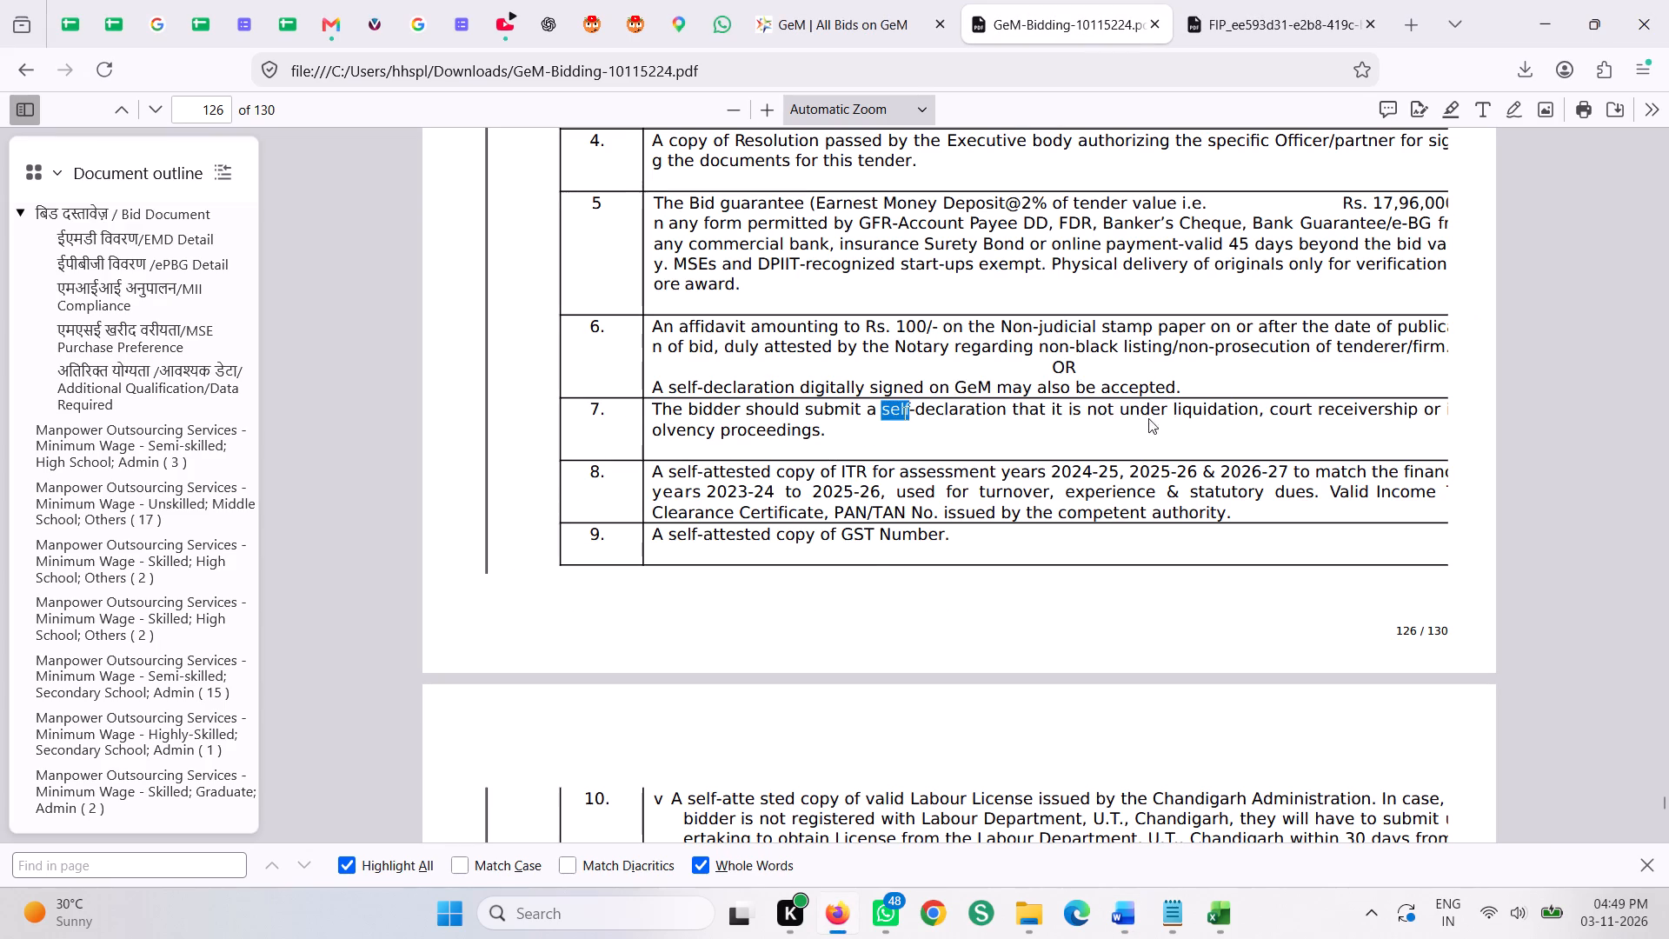
pyautogui.moveTo(1148, 418); pyautogui.dragTo(807, 433)
pyautogui.hotkey('ctrl', 'c')
pyautogui.hotkey('ctrl', 'c')
pyautogui.hotkey('ctrl', 'c')
pyautogui.hotkey('ctrl', 'c')
pyautogui.hotkey('ctrl', 'c')
pyautogui.hotkey('ctrl', 'c')
pyautogui.hotkey('ctrl', 'c')
pyautogui.hotkey('alt', 'Tab')
pyautogui.hotkey('ctrl', 'v')
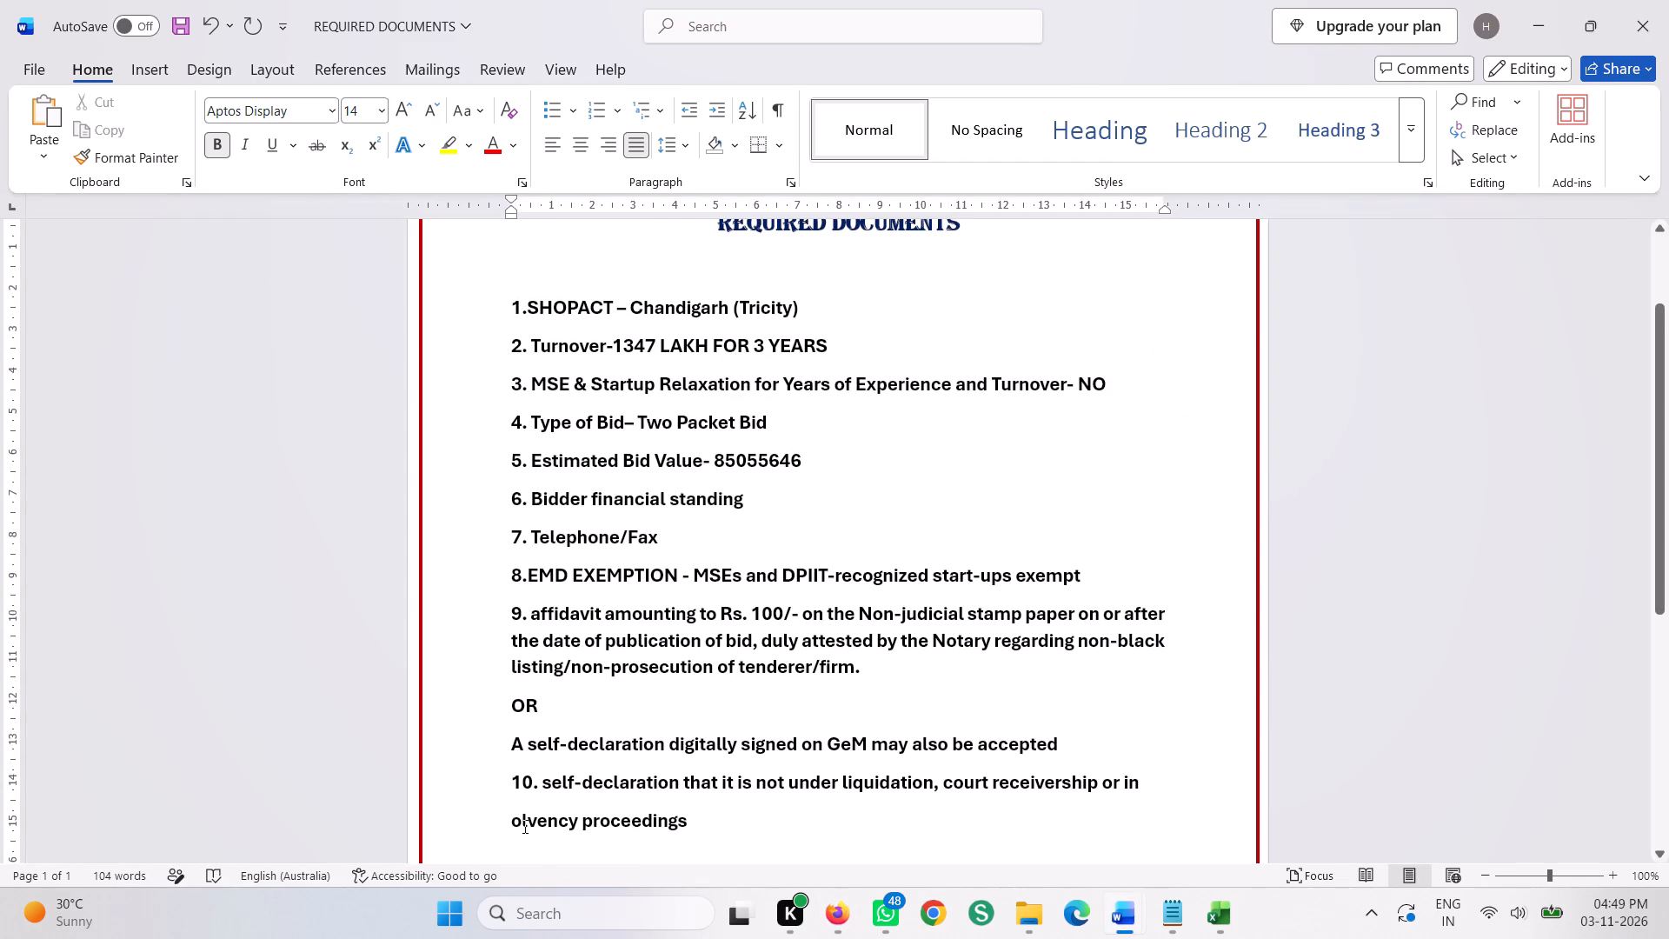
# Add item 11 with clause 8's ITR copy text for 2024-25, 2025-26 & 2026-27 through "PAN/TAN No", joining its broken lines.
pyautogui.press('Return')
pyautogui.write('11.')
pyautogui.hotkey('alt', 'Tab')
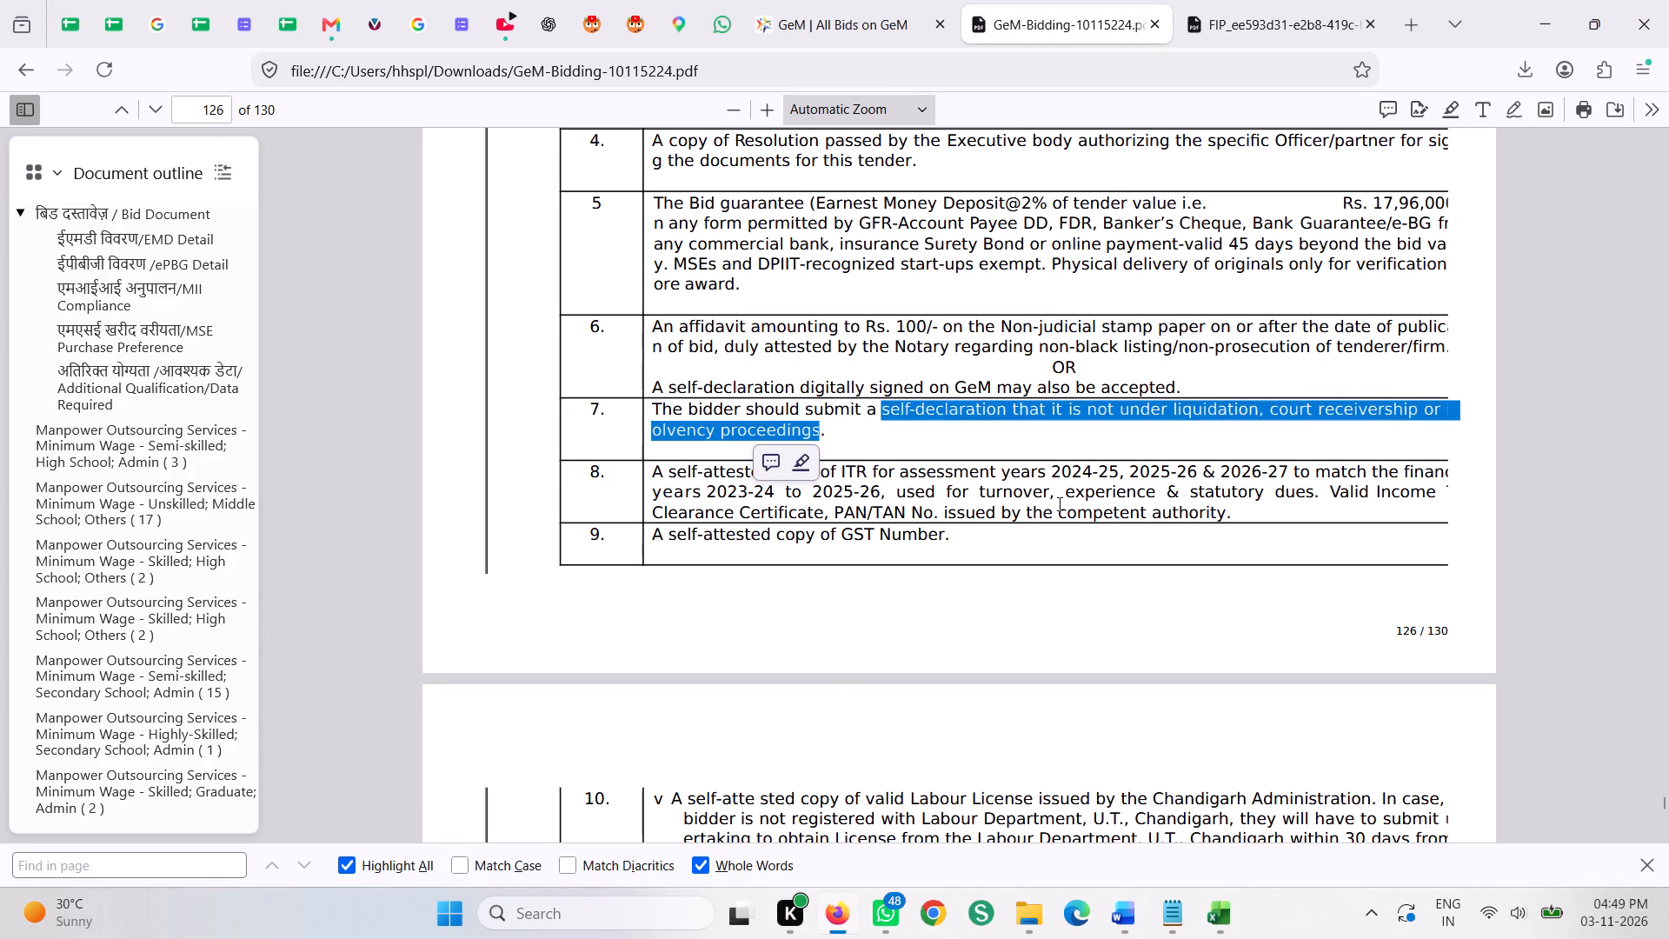
pyautogui.click(1064, 495)
pyautogui.click(776, 471)
pyautogui.moveTo(776, 471); pyautogui.dragTo(918, 508)
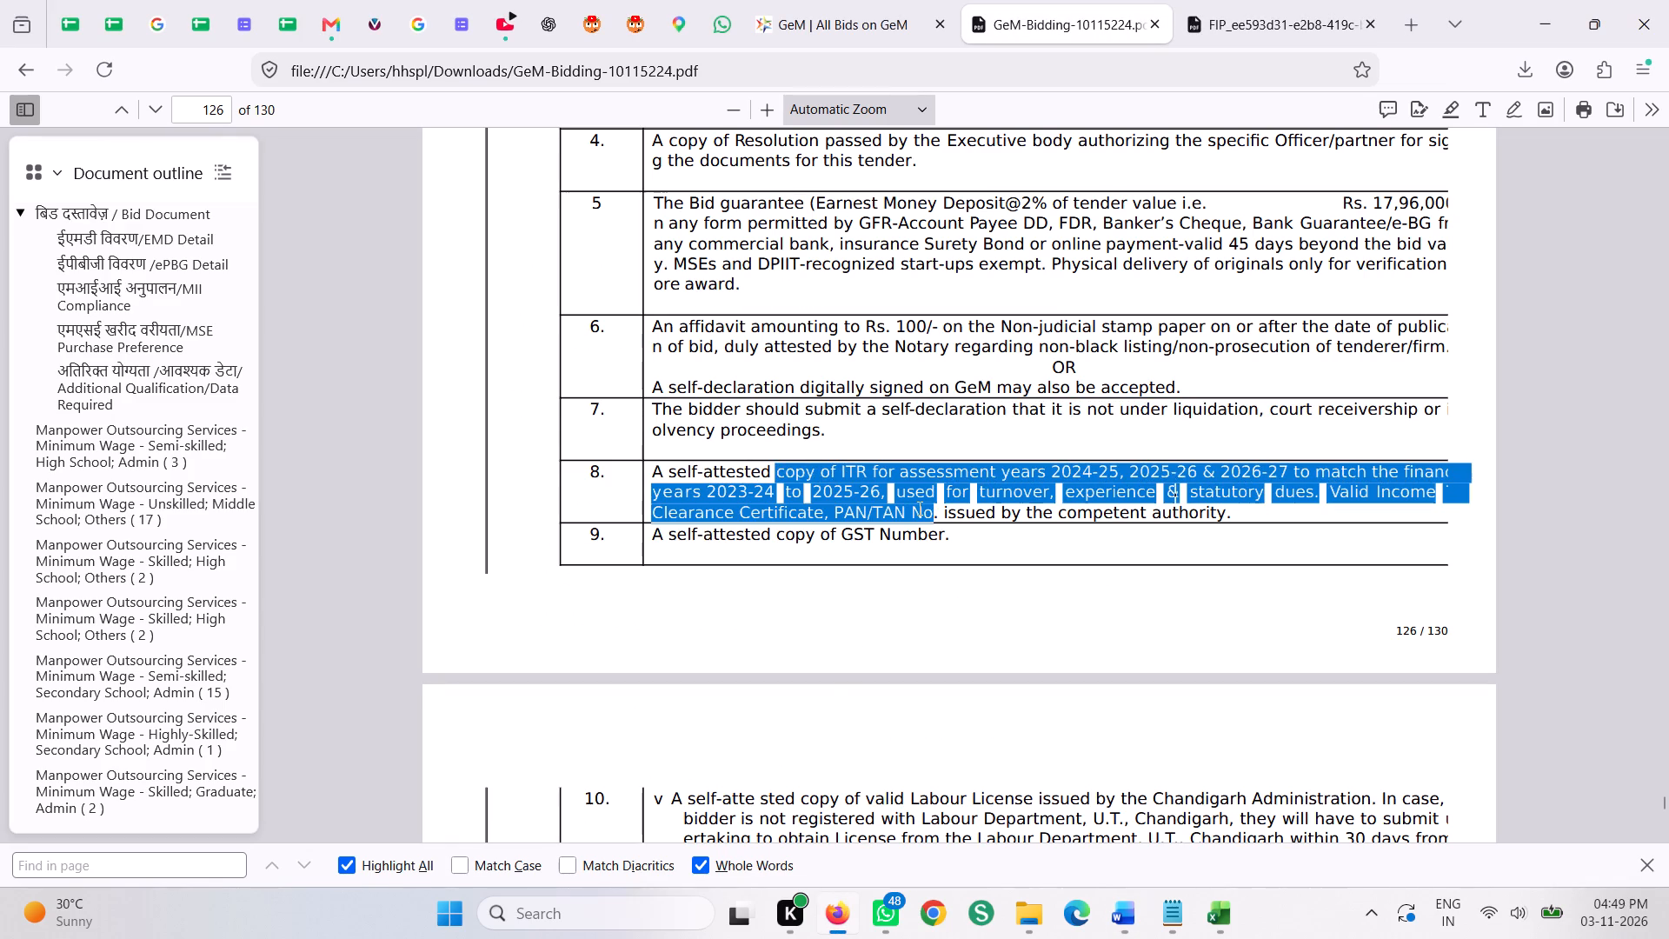
pyautogui.moveTo(918, 508); pyautogui.dragTo(927, 509)
pyautogui.hotkey('ctrl', 'c')
pyautogui.hotkey('ctrl', 'c')
pyautogui.hotkey('alt', 'Tab')
pyautogui.hotkey('ctrl', 'v')
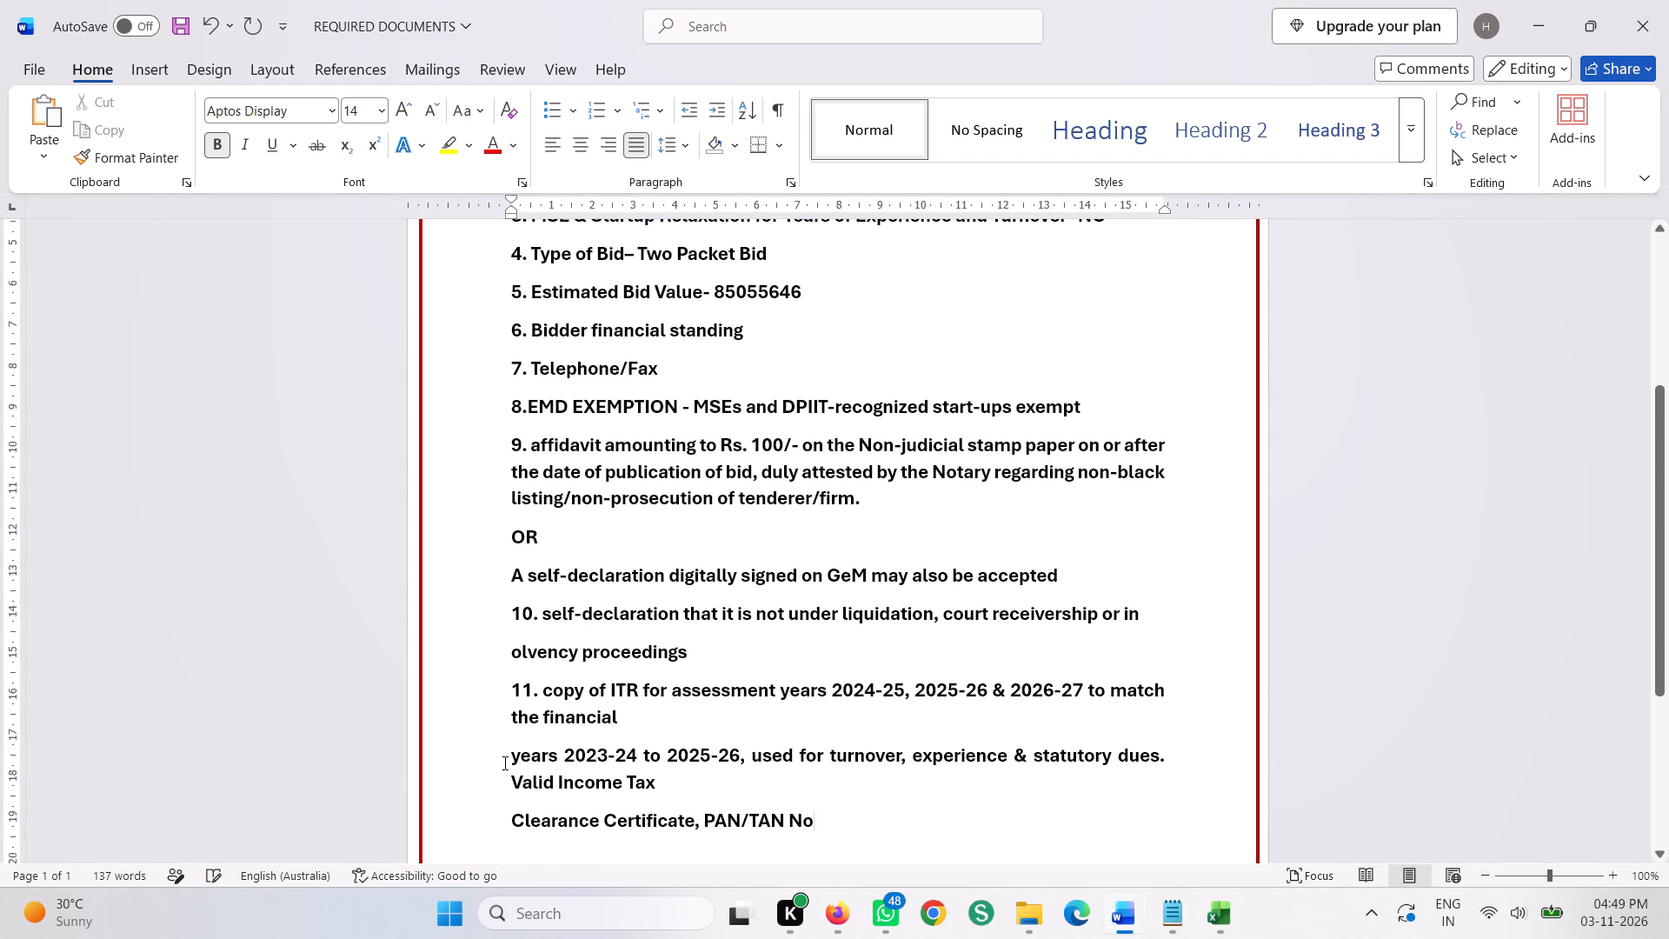
pyautogui.click(510, 754)
pyautogui.press('BackSpace')
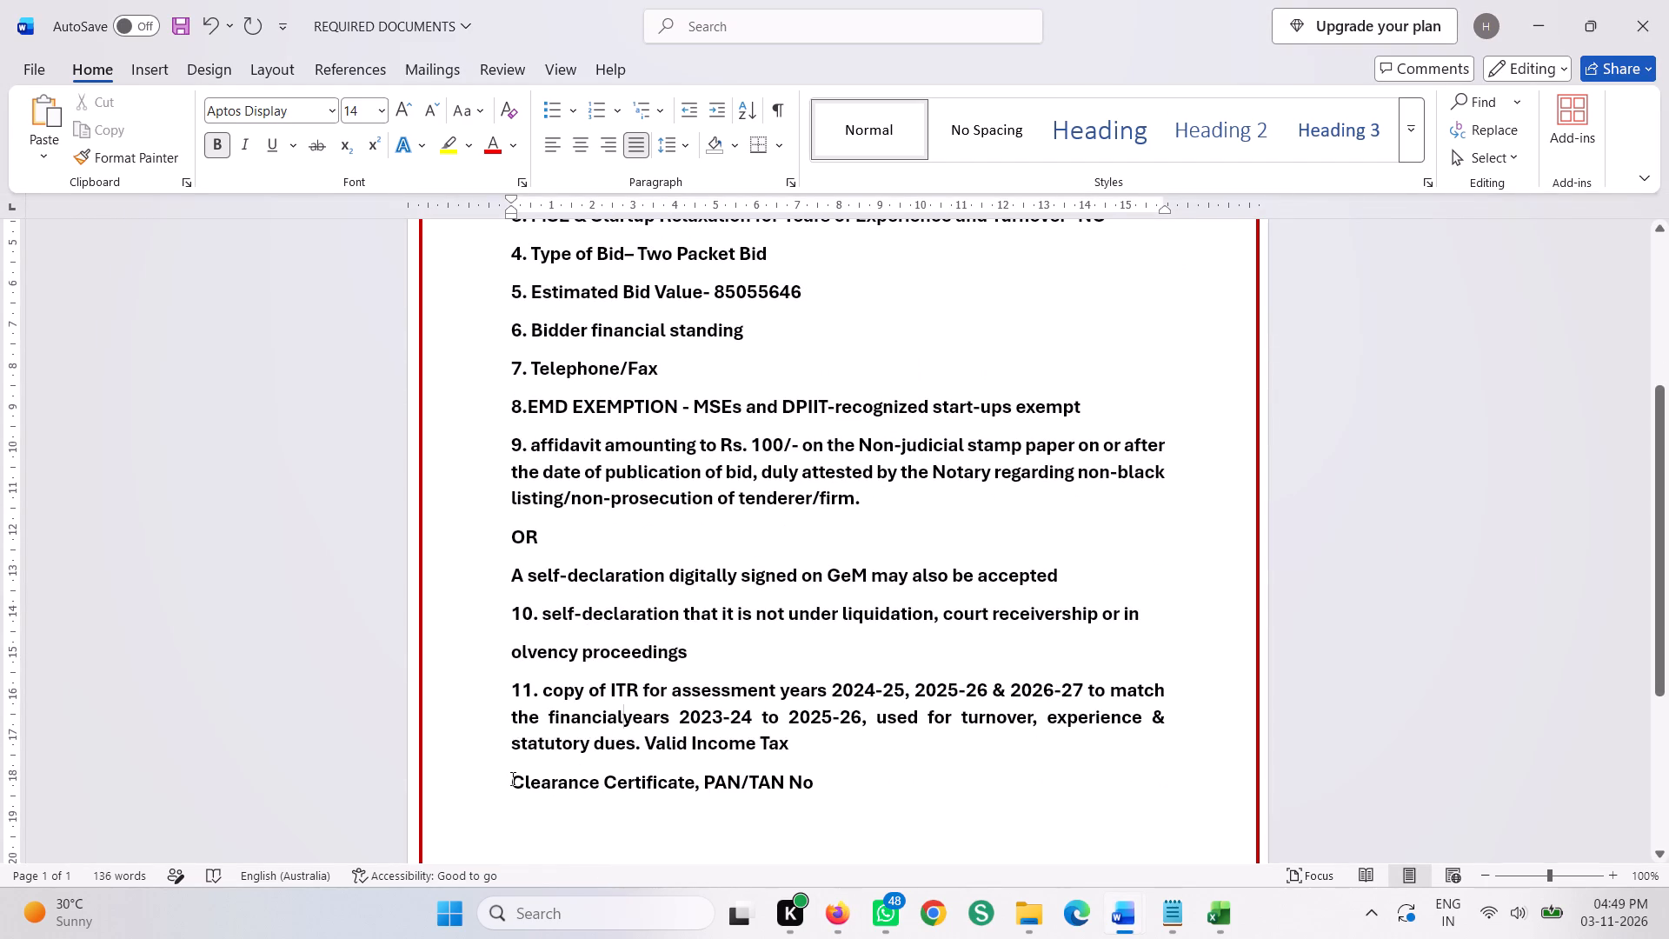
pyautogui.click(511, 778)
pyautogui.press('BackSpace')
# Add item 12 with "copy of GST Number" from clause 9 of the bid PDF.
pyautogui.click(1110, 756)
pyautogui.press('Return')
pyautogui.write('12.')
pyautogui.hotkey('alt', 'Tab')
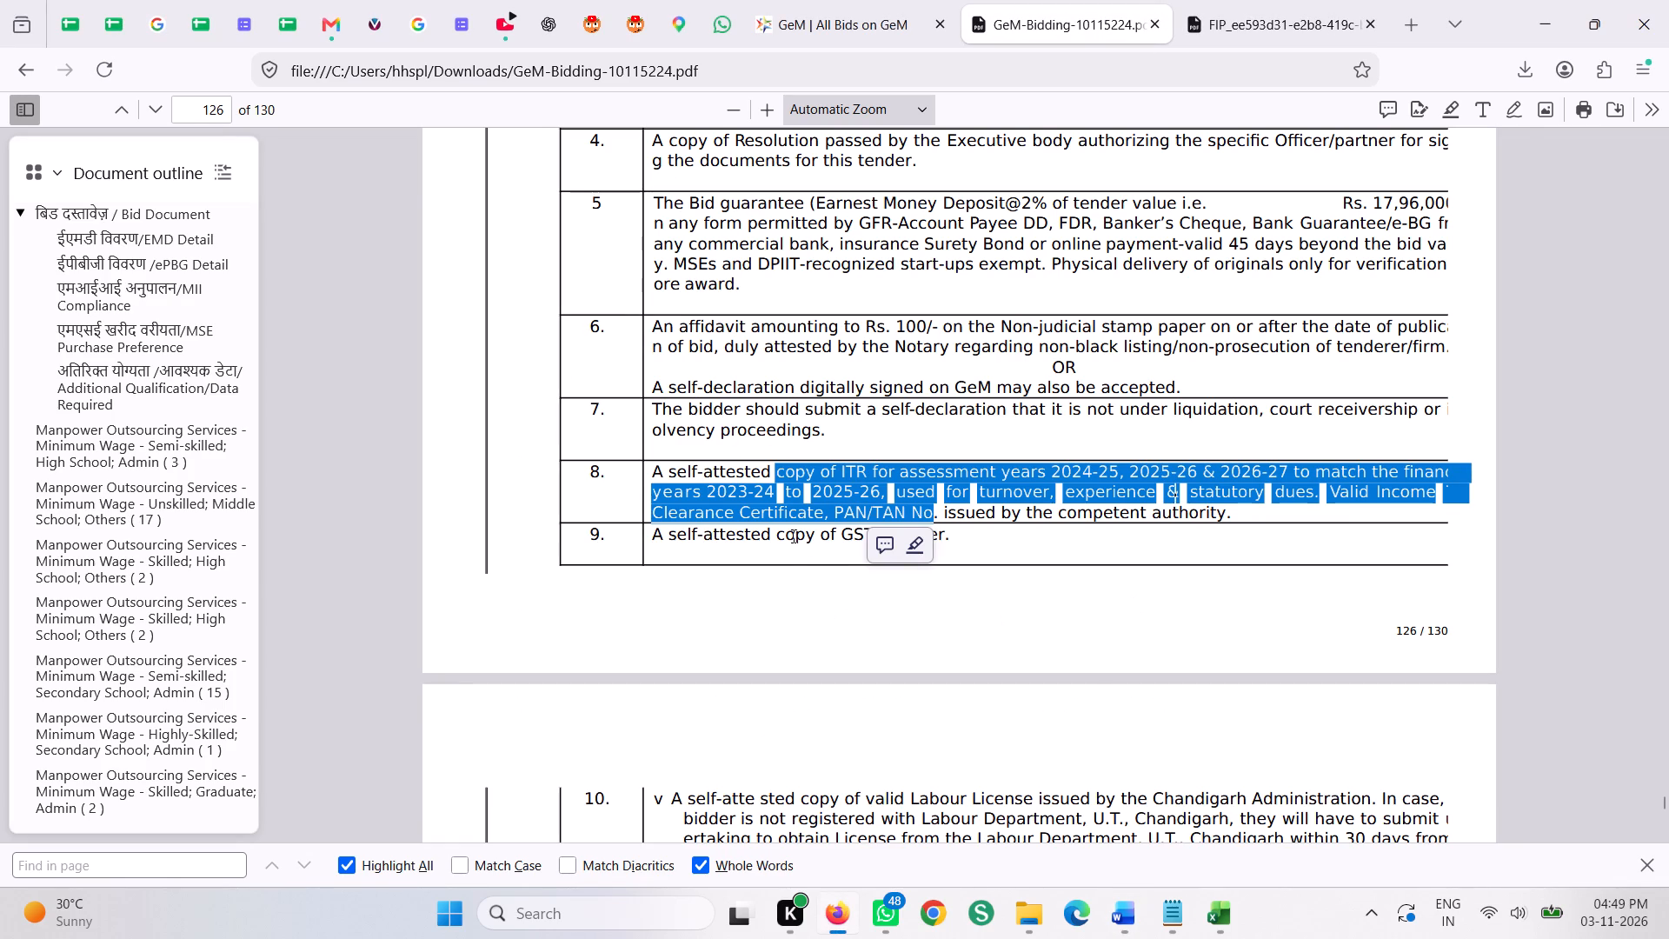
pyautogui.click(788, 533)
pyautogui.moveTo(788, 533); pyautogui.dragTo(922, 543)
pyautogui.hotkey('ctrl', 'c')
pyautogui.hotkey('ctrl', 'c')
pyautogui.hotkey('alt', 'Tab')
pyautogui.hotkey('ctrl', 'v')
# Add item 13 with clause 10's Chandigarh Labour License text, including the 30-day undertaking, and join its broken lines into one paragraph.
pyautogui.press('Return')
pyautogui.write('13.')
pyautogui.hotkey('alt', 'Tab')
pyautogui.scroll(-1, 872, 676)
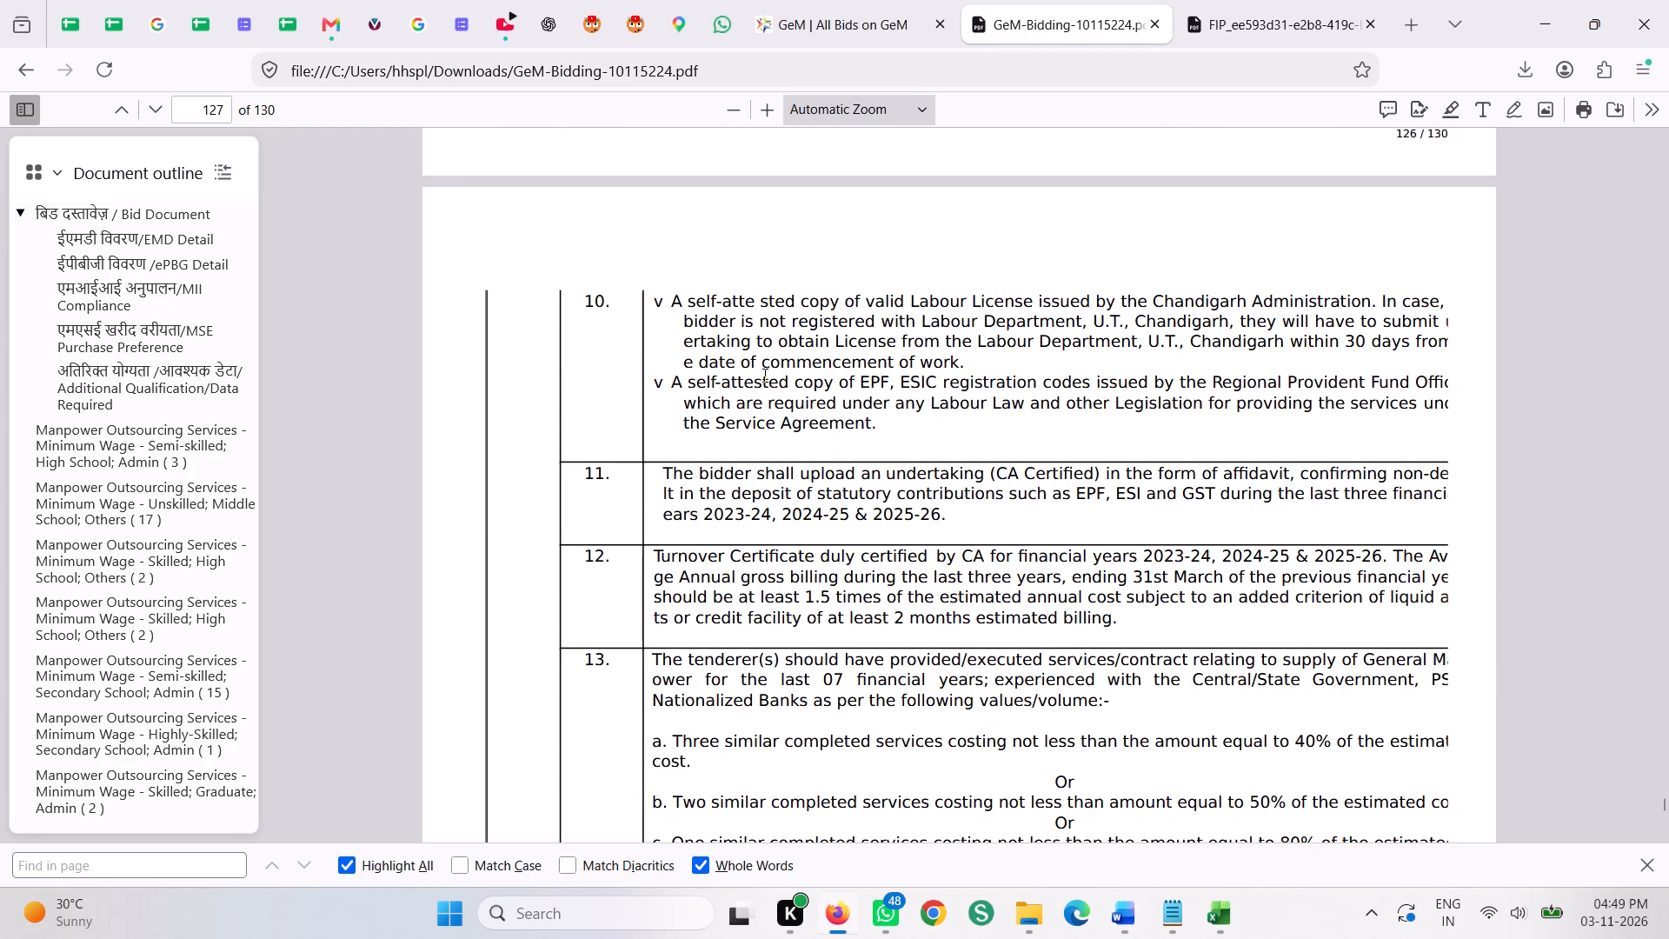
pyautogui.click(811, 304)
pyautogui.moveTo(811, 303); pyautogui.dragTo(1113, 329)
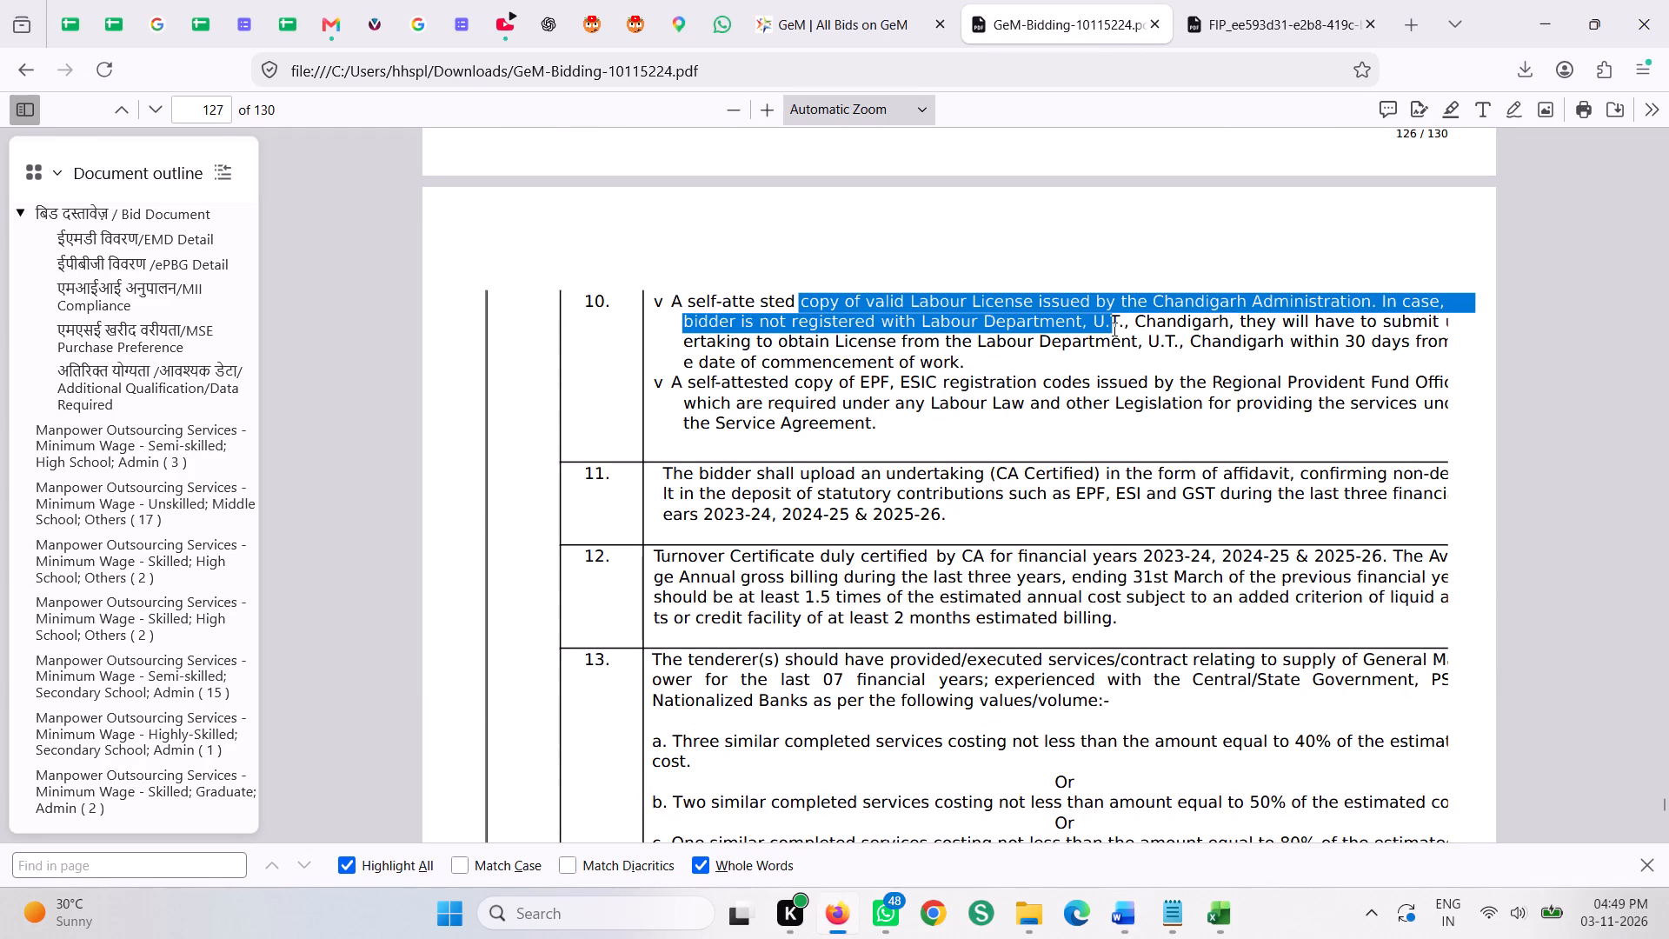
pyautogui.moveTo(1113, 329); pyautogui.dragTo(946, 357)
pyautogui.hotkey('ctrl', 'c')
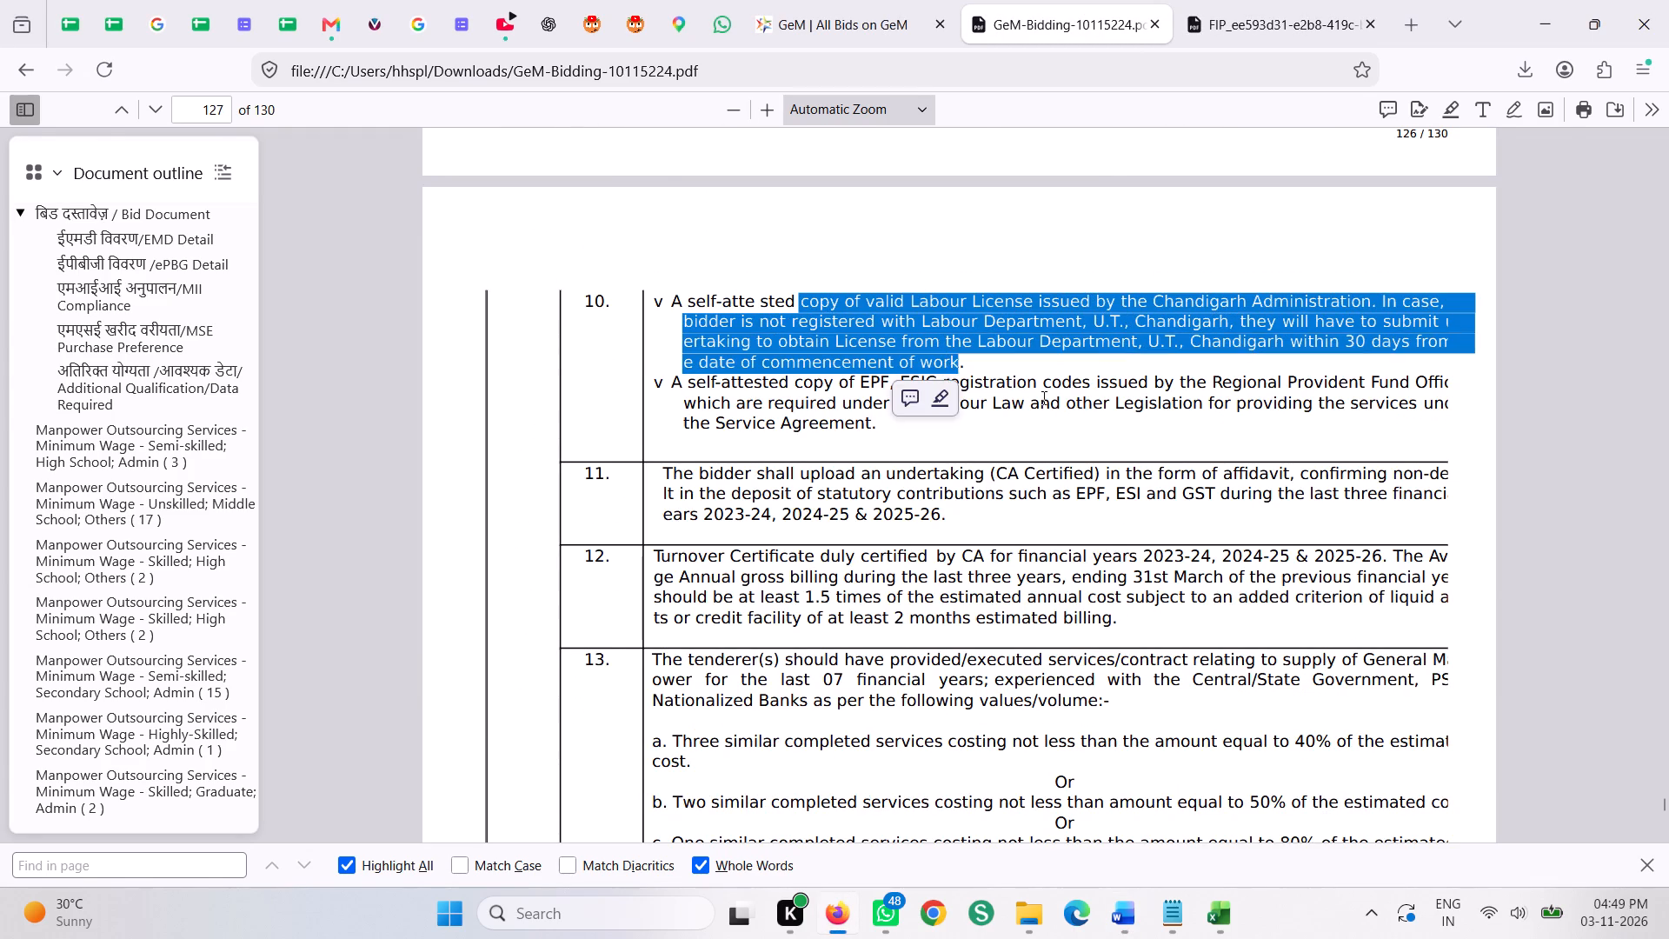
pyautogui.hotkey('alt', 'Tab')
pyautogui.hotkey('ctrl', 'v')
pyautogui.scroll(-1, 646, 723)
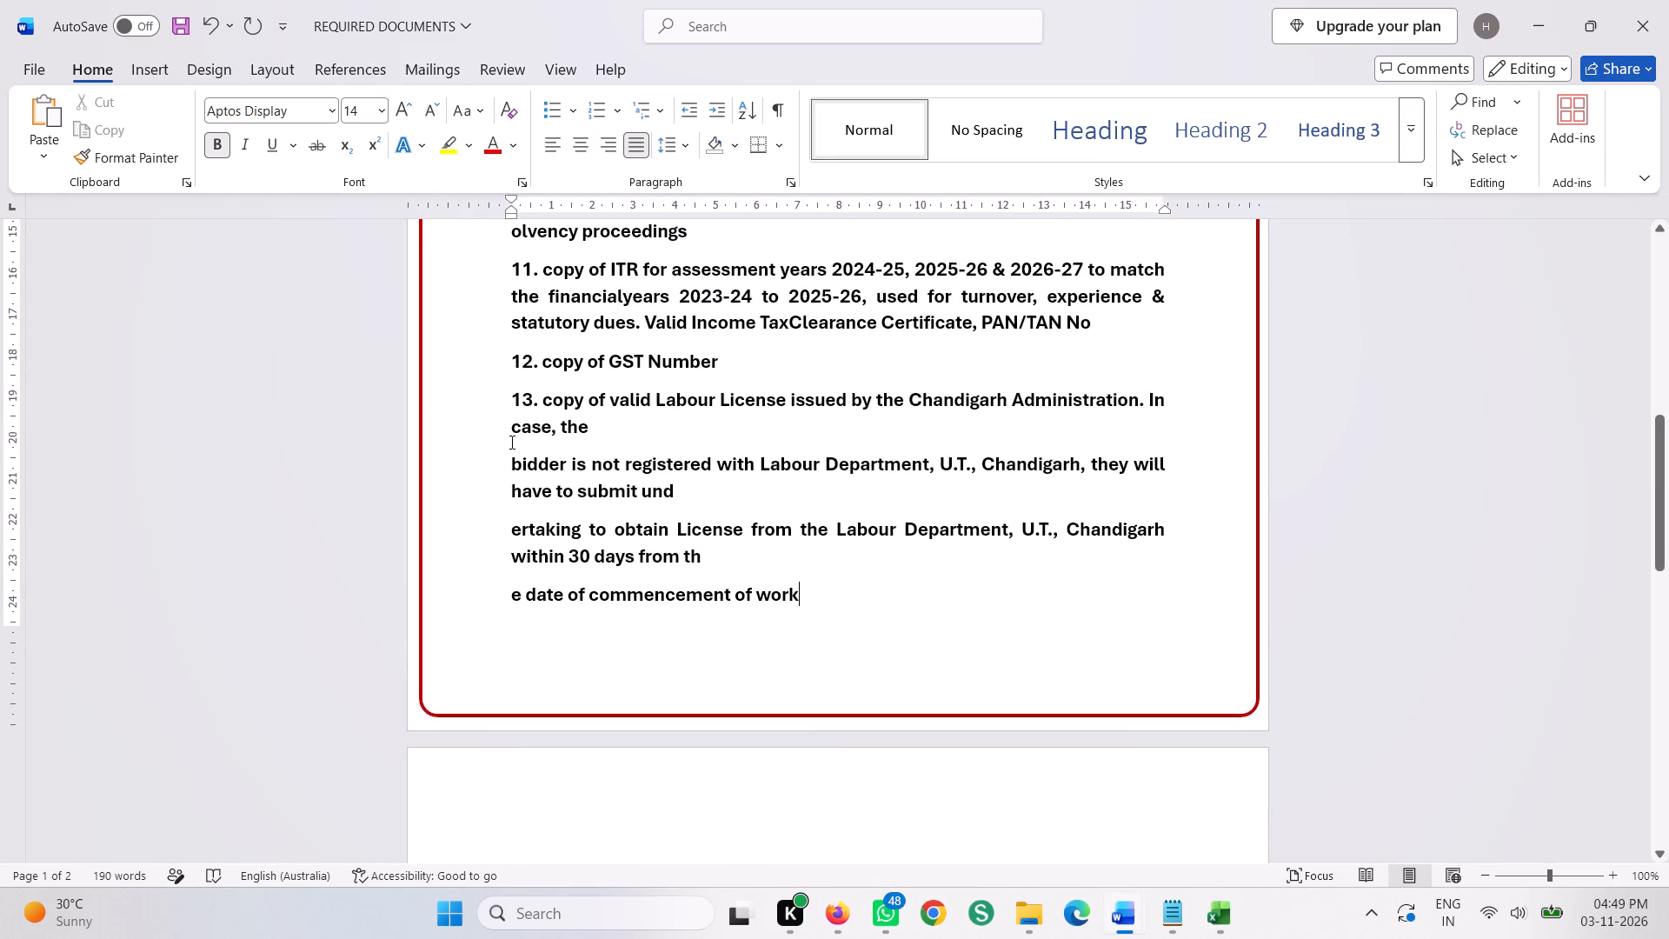
pyautogui.click(513, 463)
pyautogui.press('BackSpace')
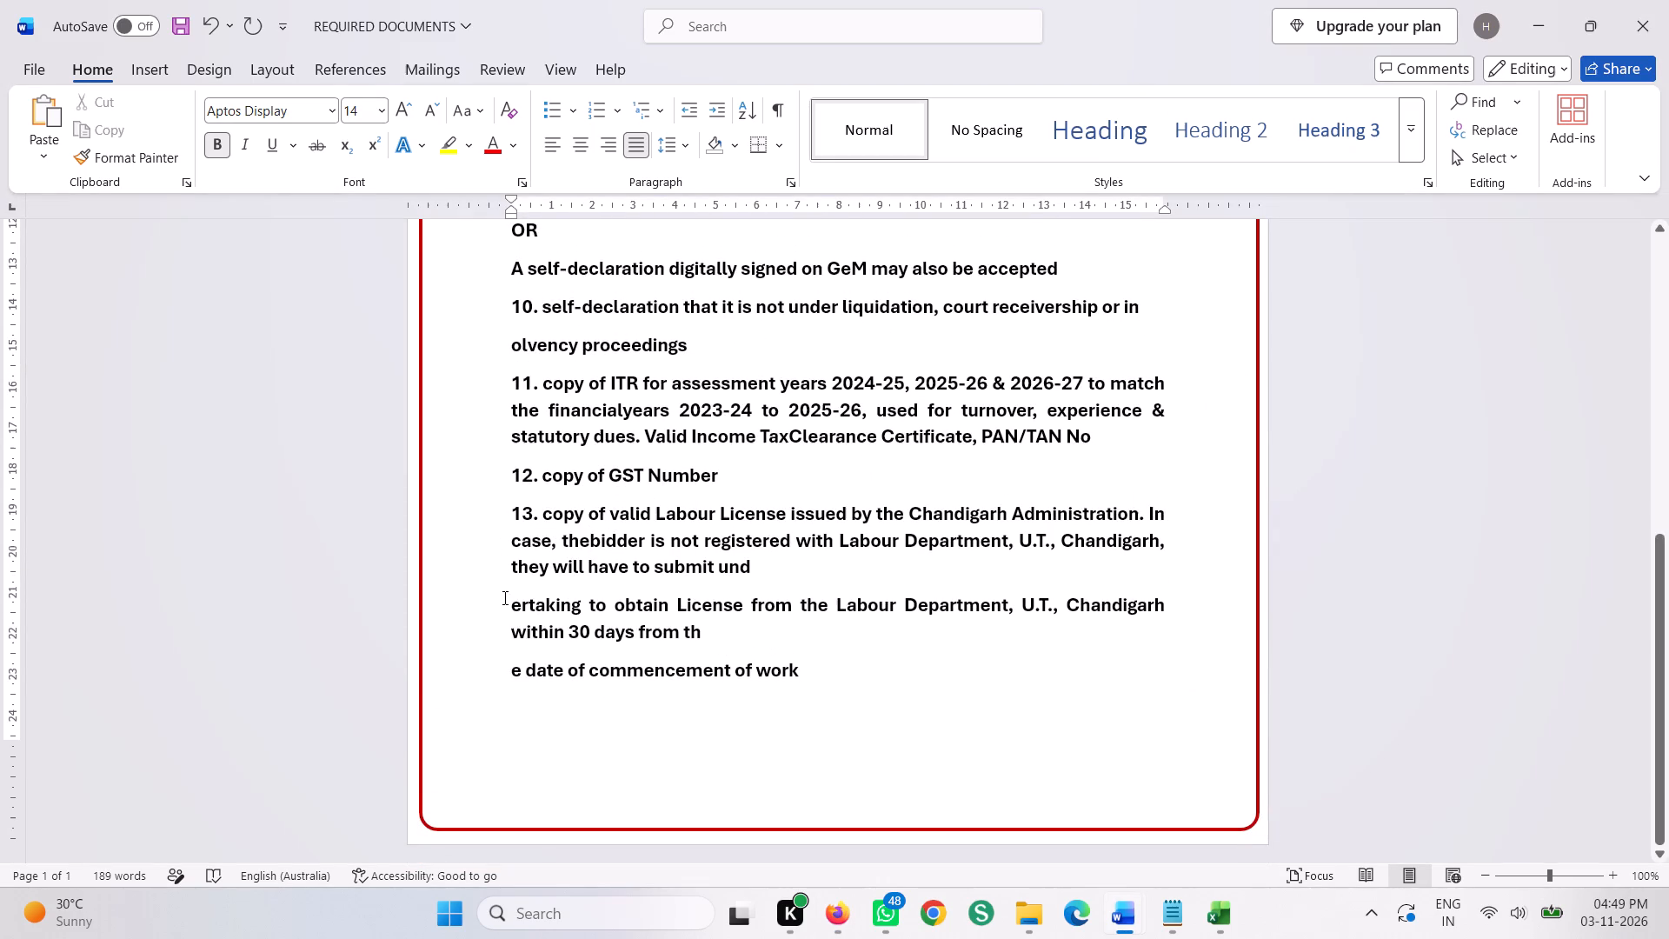
pyautogui.click(503, 608)
pyautogui.press('BackSpace')
pyautogui.click(509, 633)
pyautogui.press('BackSpace')
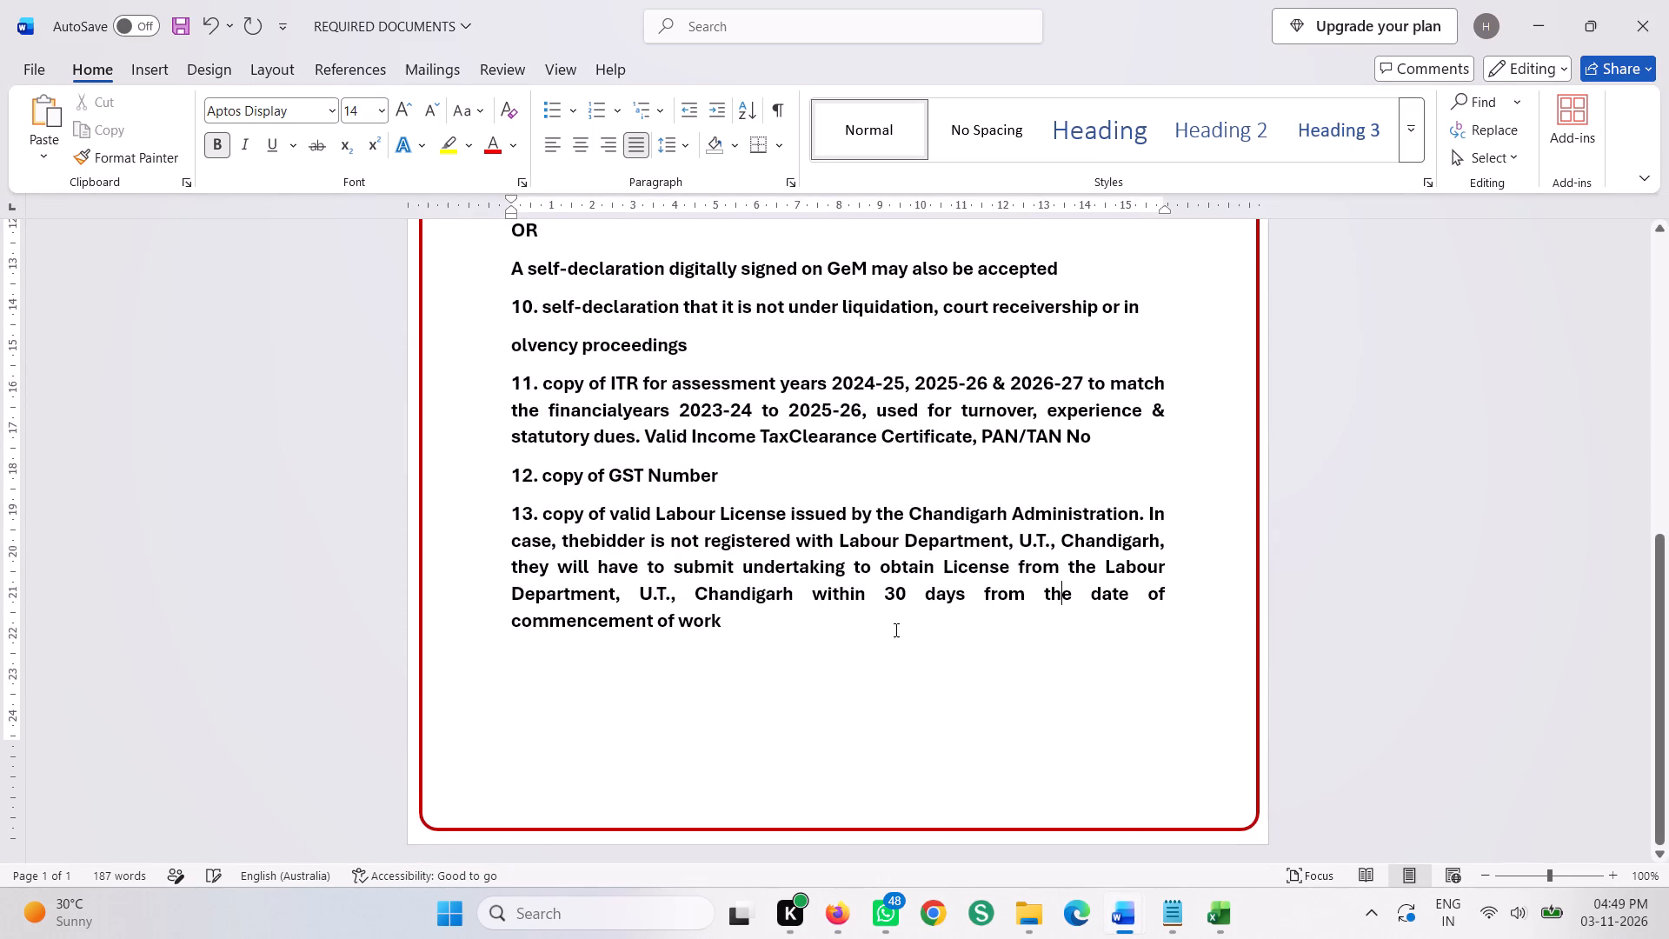
# Add item 14 with "copy of EPF, ESIC registration" from clause 10 of the bid PDF.
pyautogui.click(803, 630)
pyautogui.press('Return')
pyautogui.write('14.')
pyautogui.hotkey('alt', 'Tab')
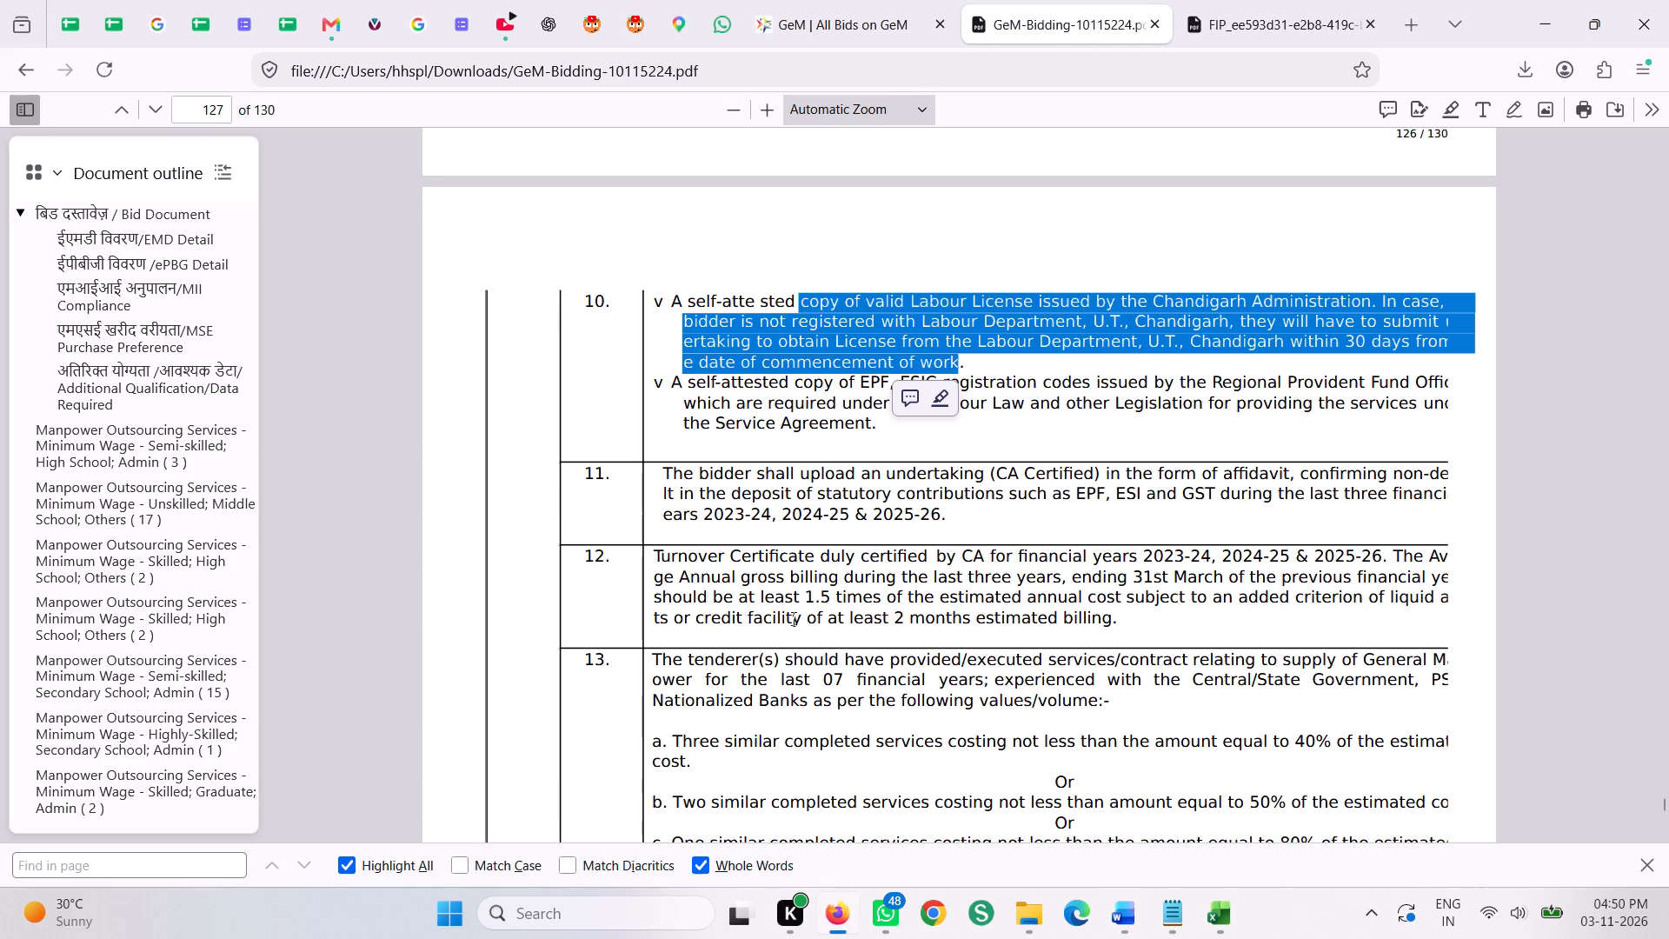
pyautogui.click(788, 481)
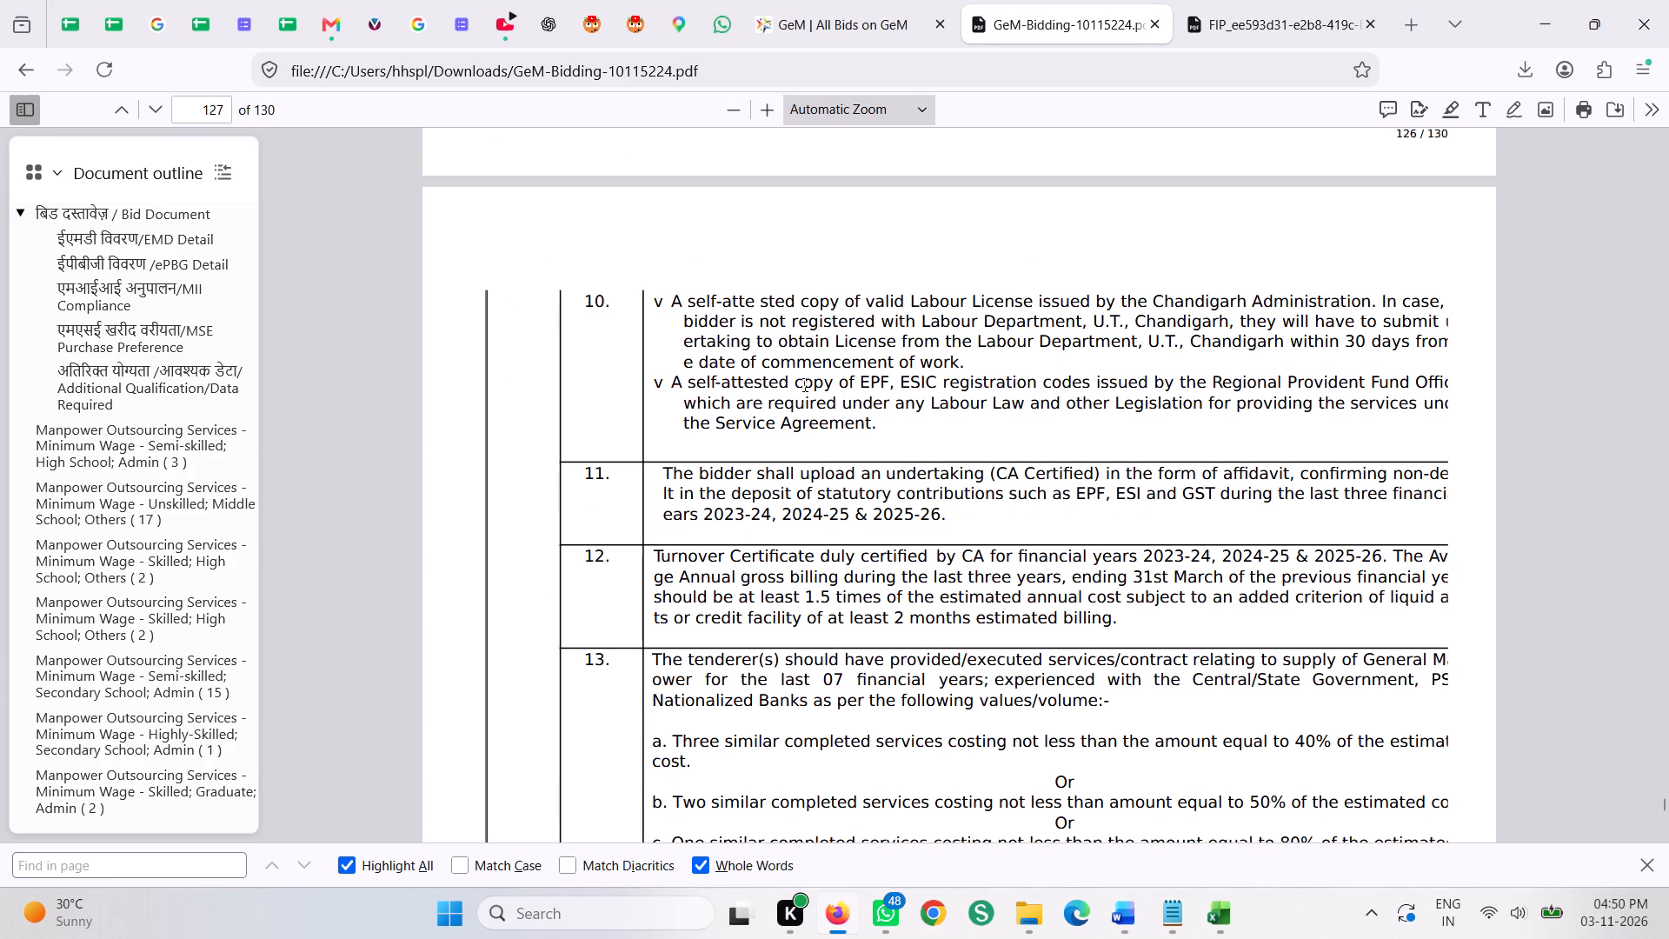
pyautogui.click(803, 383)
pyautogui.moveTo(805, 383); pyautogui.dragTo(999, 383)
pyautogui.hotkey('ctrl', 'c')
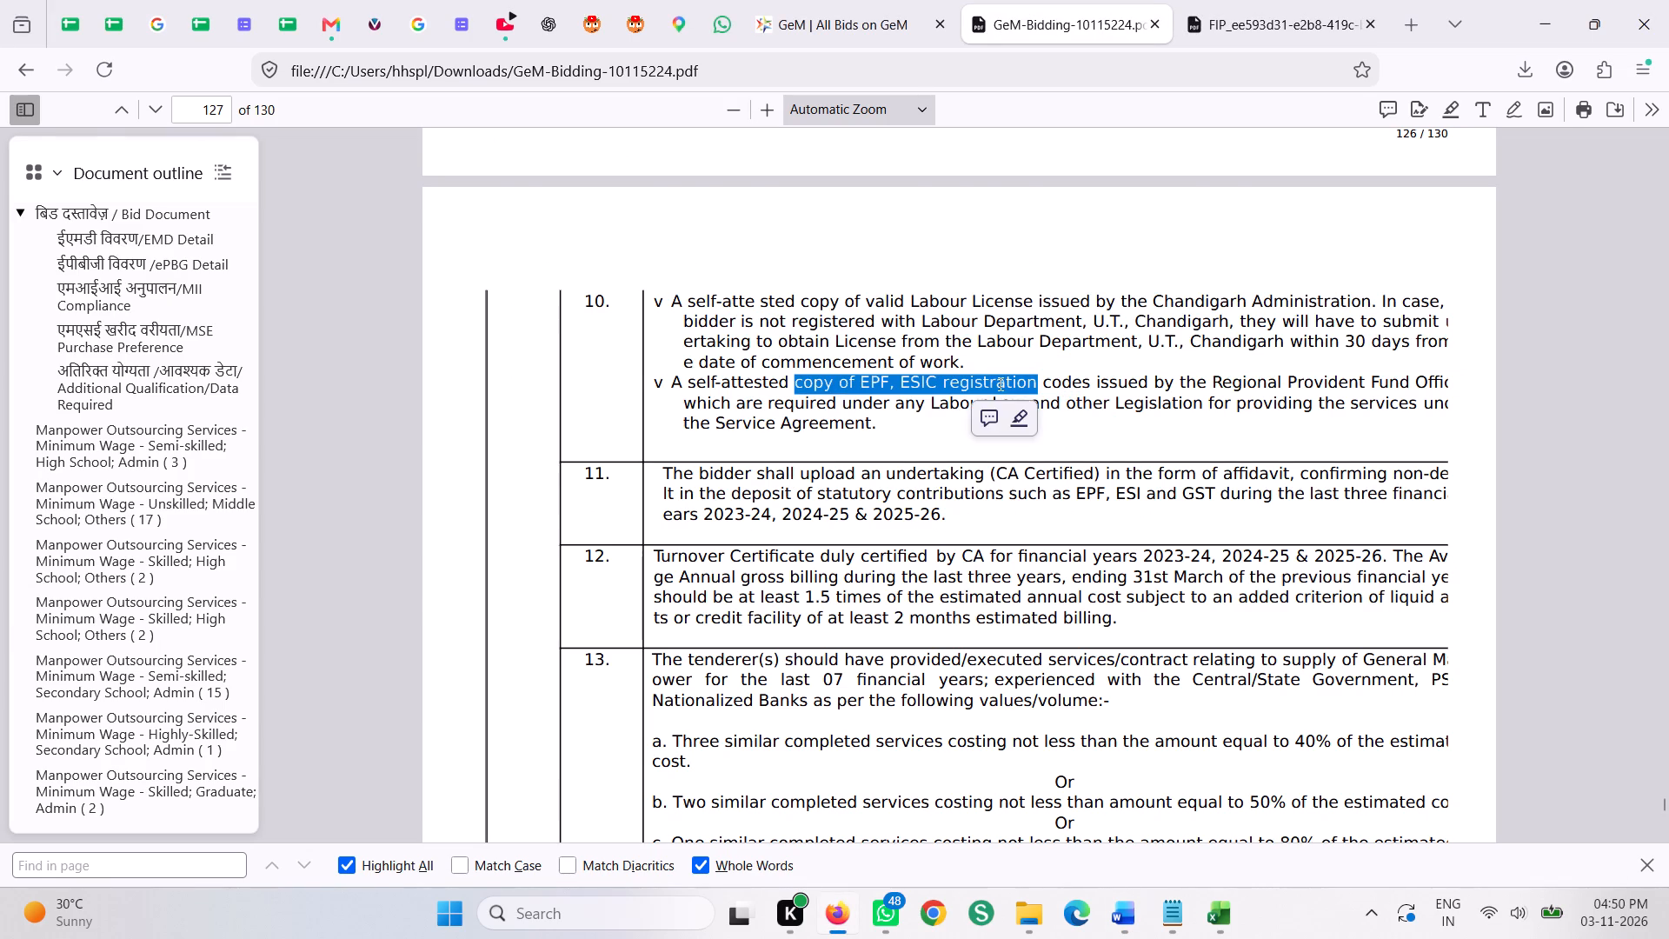
pyautogui.hotkey('alt', 'Tab')
pyautogui.hotkey('ctrl', 'v')
# Add item 15 with clause 11's CA-certified undertaking text through "2025-26", joining the broken word "years" in its last line.
pyautogui.press('Return')
pyautogui.write('15.')
pyautogui.hotkey('alt', 'Tab')
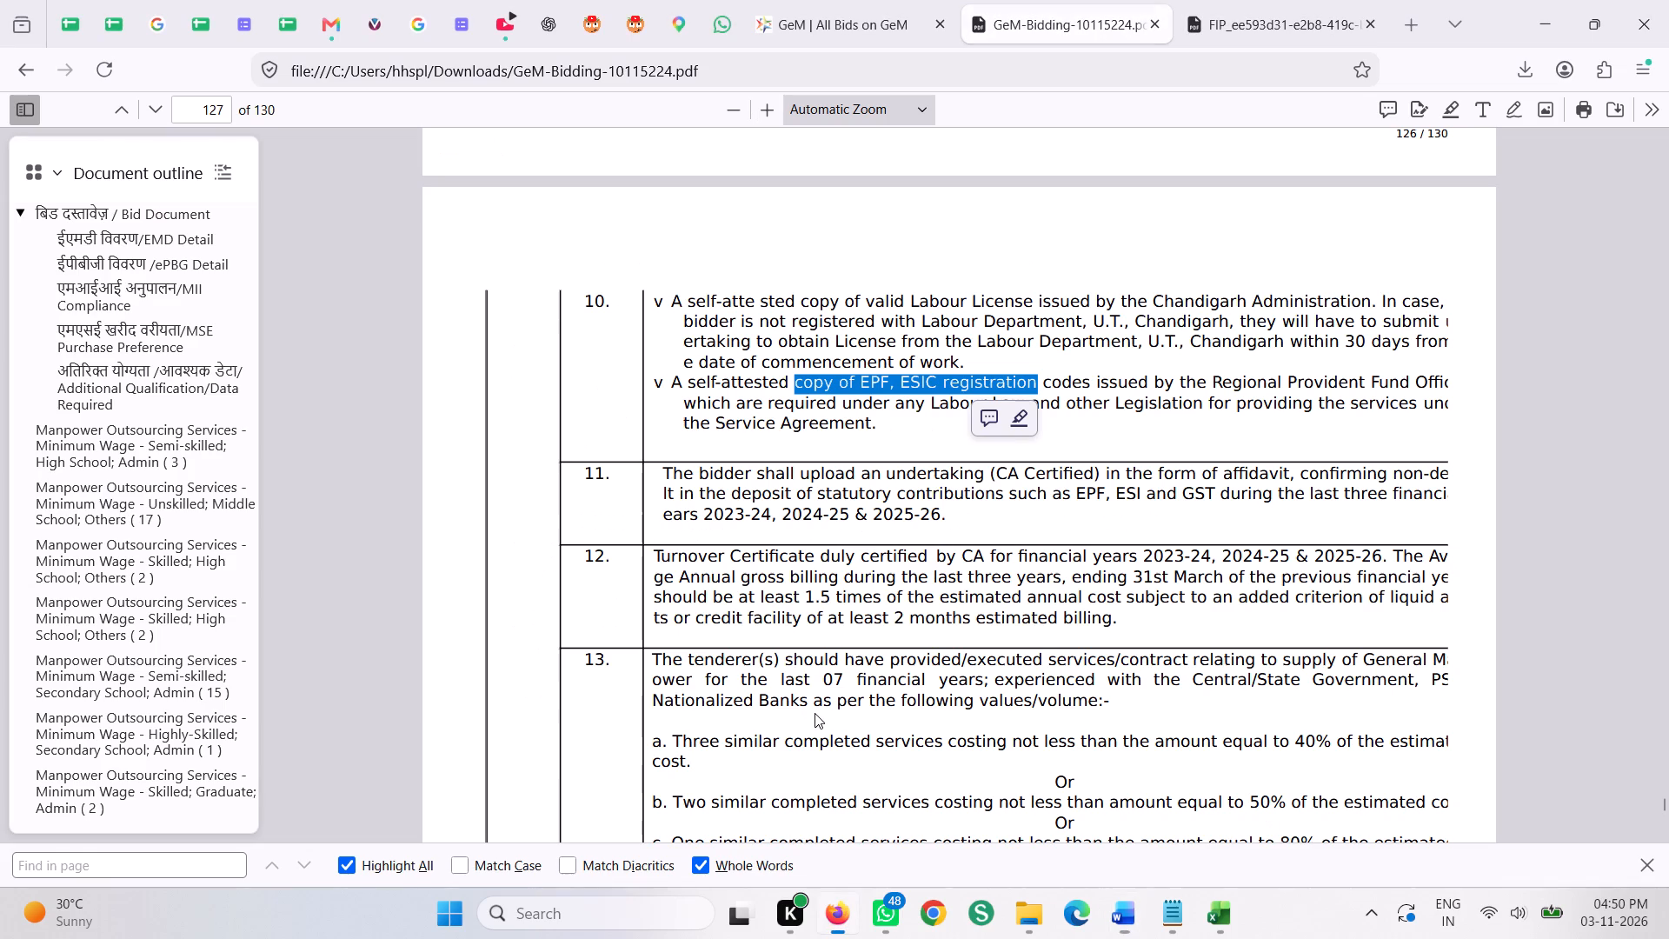
pyautogui.click(1065, 462)
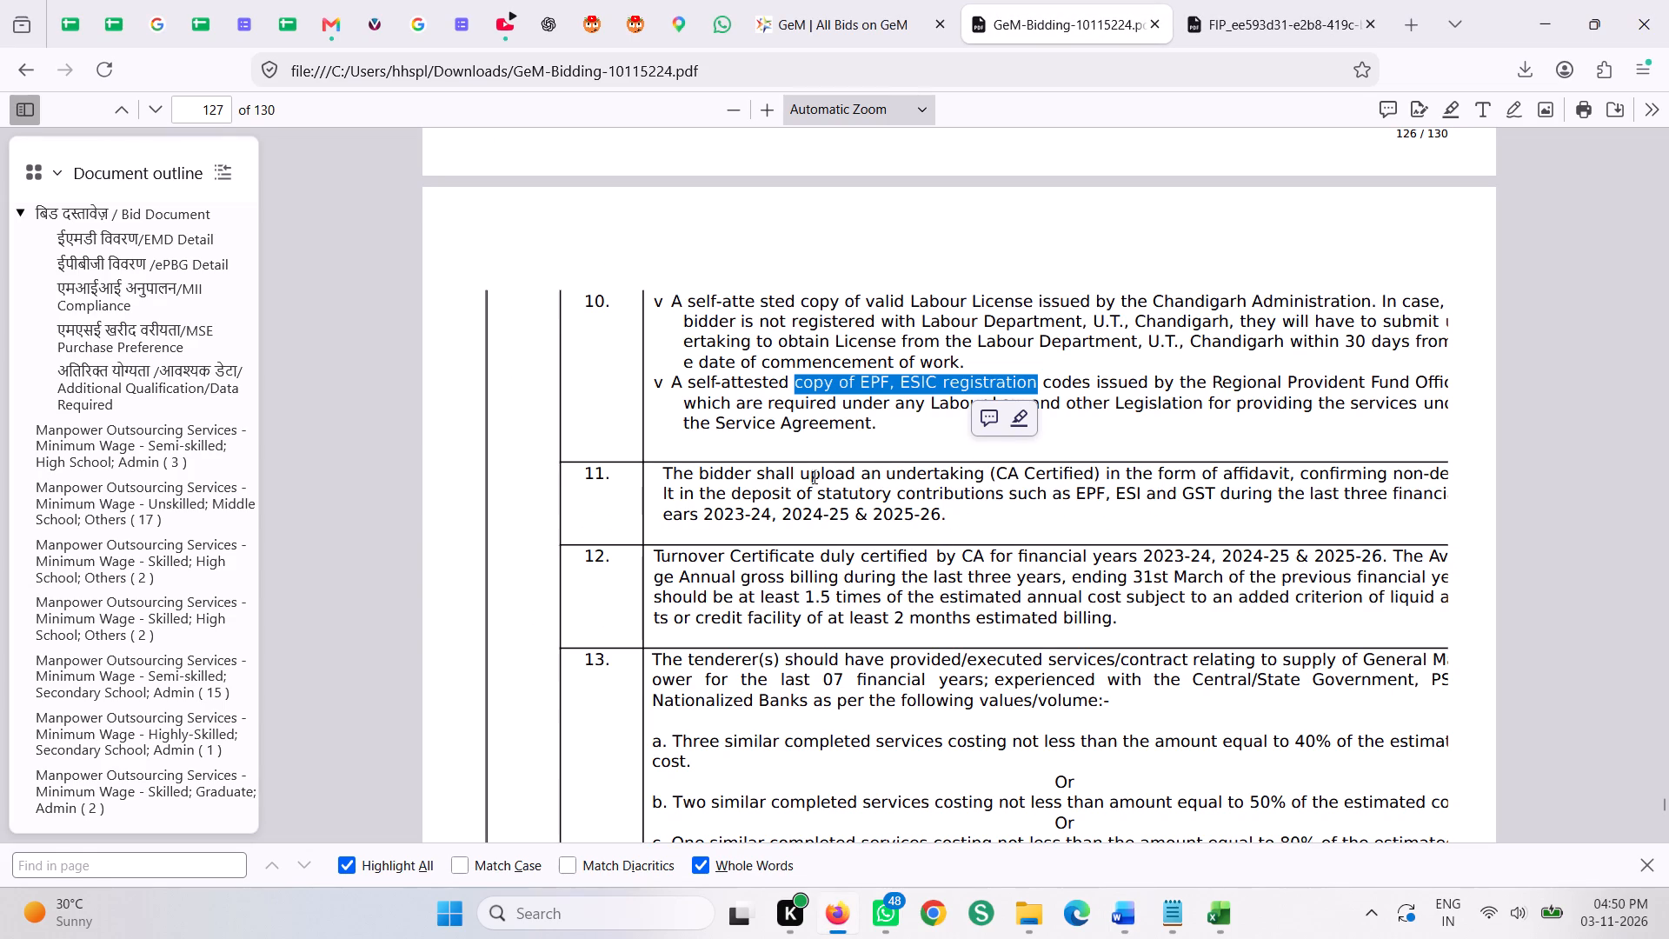
pyautogui.click(889, 475)
pyautogui.moveTo(891, 475); pyautogui.dragTo(926, 511)
pyautogui.hotkey('ctrl', 'c')
pyautogui.hotkey('ctrl', 'c')
pyautogui.hotkey('alt', 'Tab')
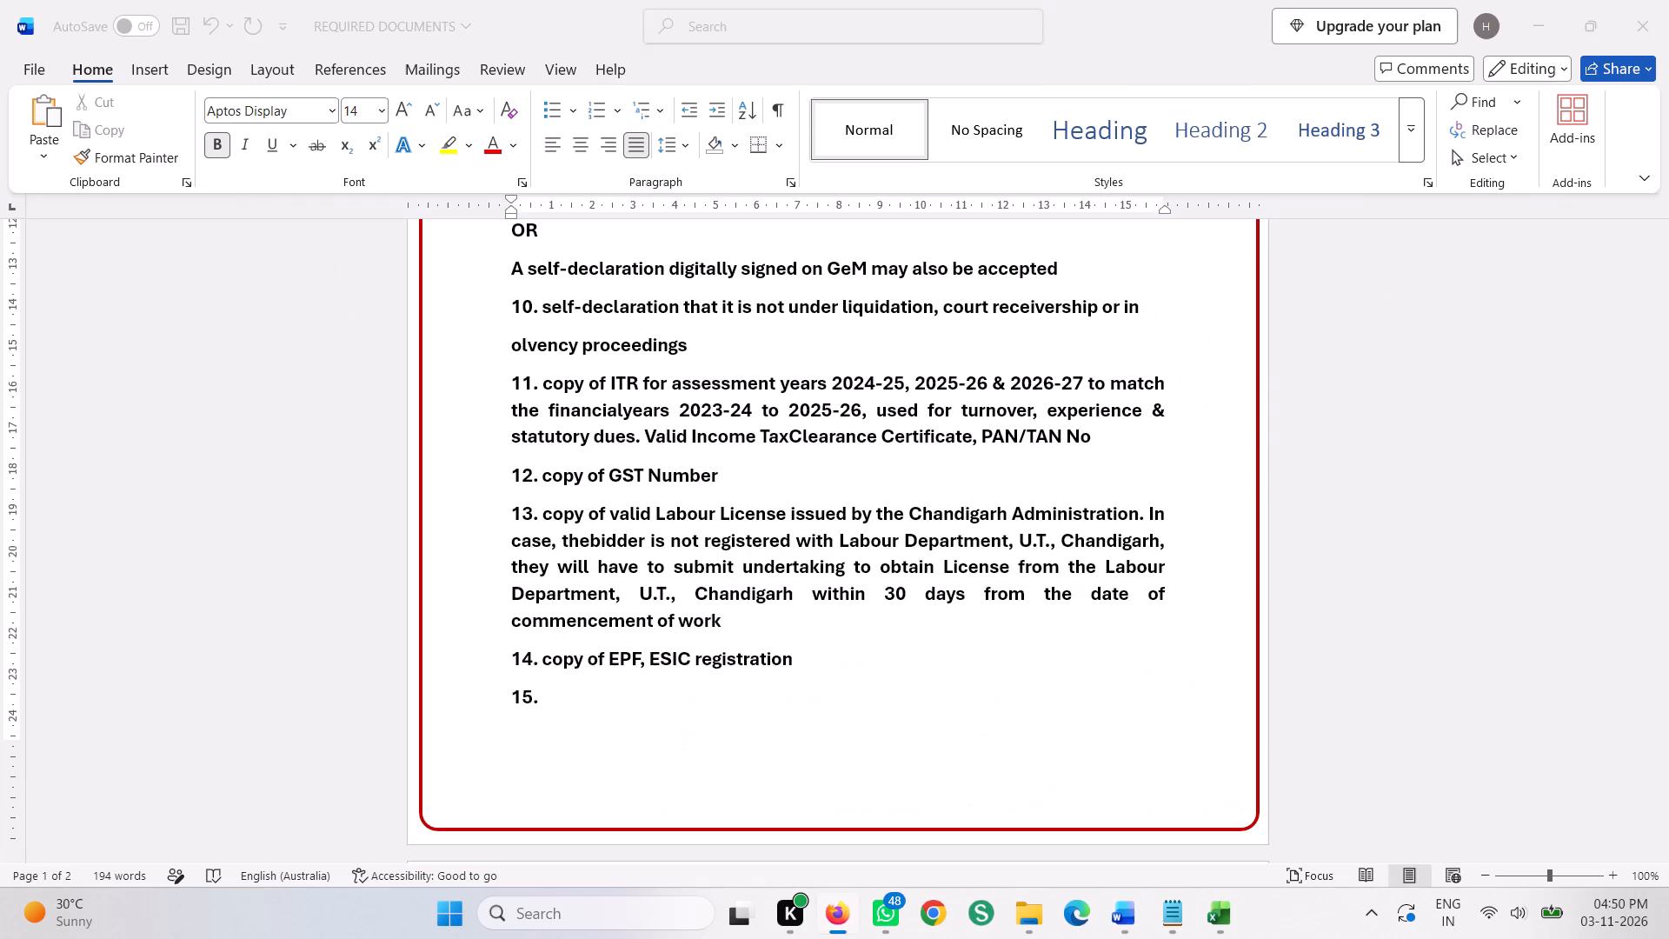
pyautogui.hotkey('ctrl', 'v')
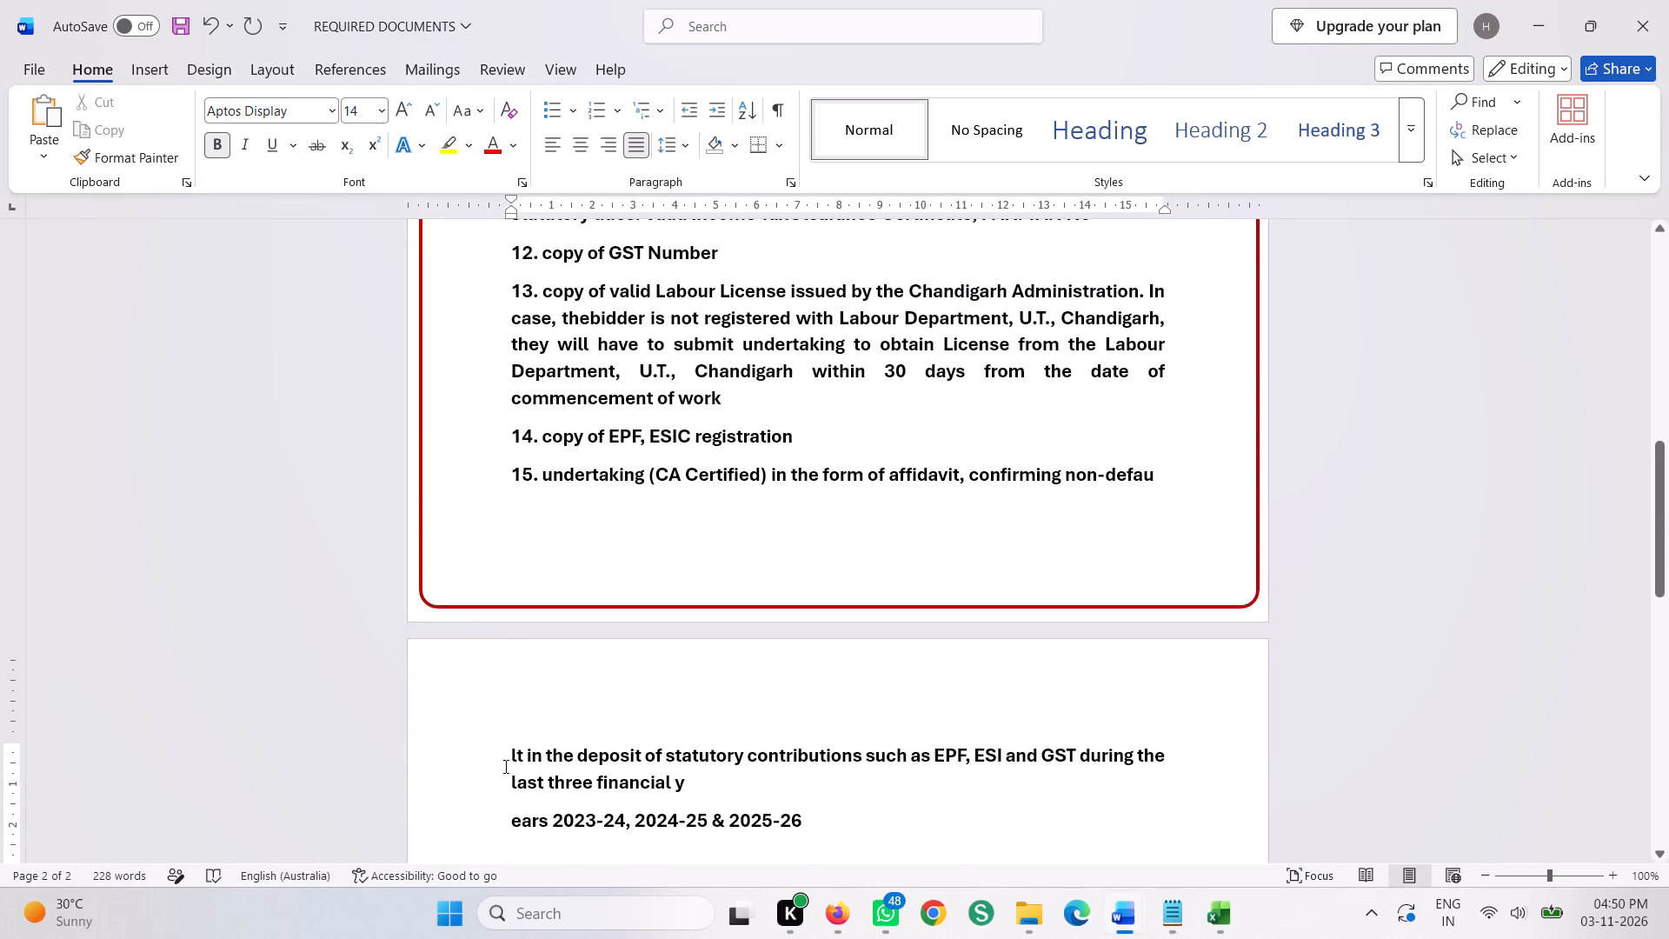
pyautogui.click(505, 817)
pyautogui.press('BackSpace')
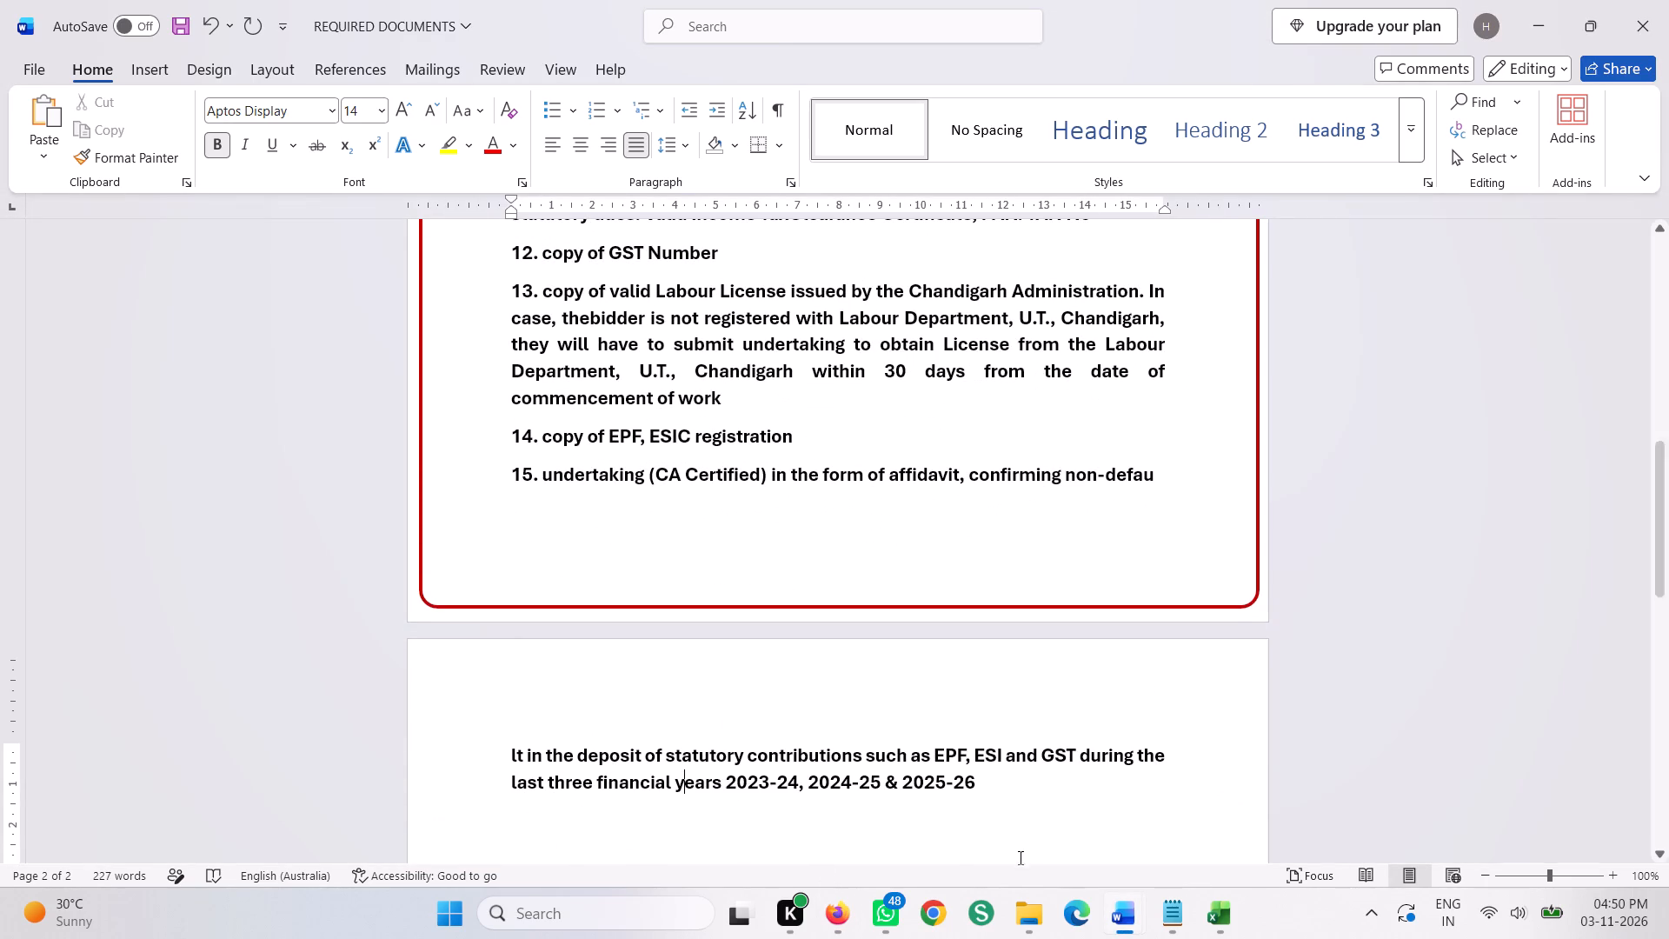
pyautogui.press('space')
pyautogui.press('BackSpace')
# Start a new list entry numbered 16 below item 15.
pyautogui.click(1009, 789)
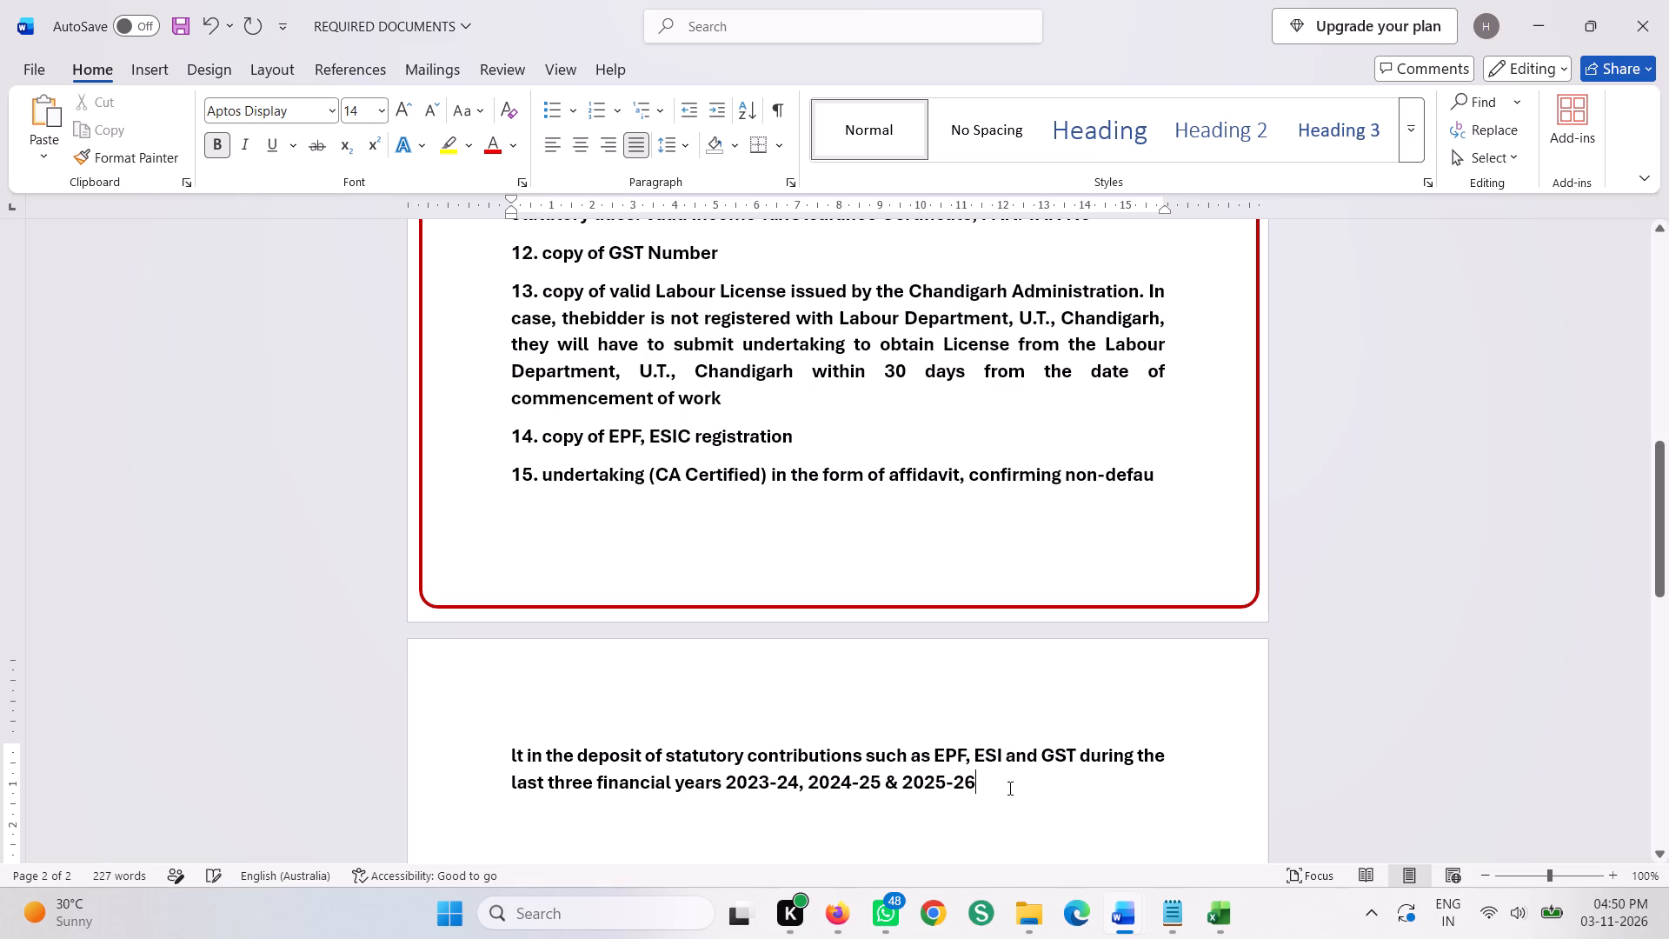
pyautogui.press('Return')
pyautogui.write('16.')
# Examine ATC clauses 12 to 18 in the bid PDF for further required documents, including the pre-integrity pact in clause 14.
pyautogui.hotkey('alt', 'Tab')
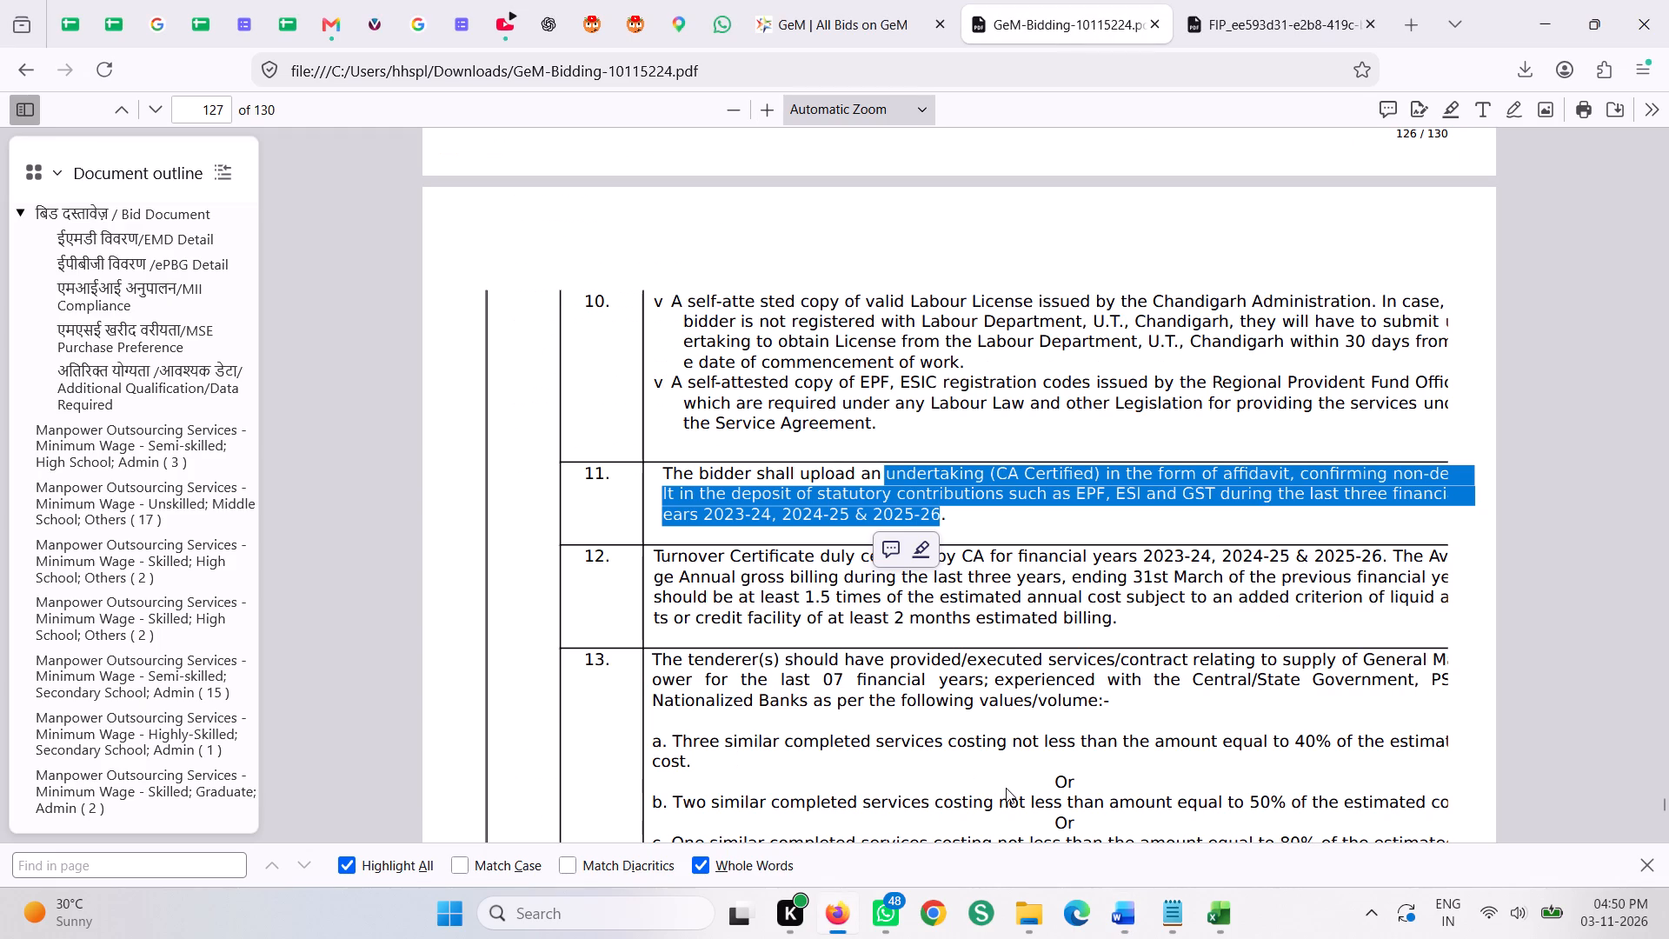
pyautogui.scroll(-1, 1067, 706)
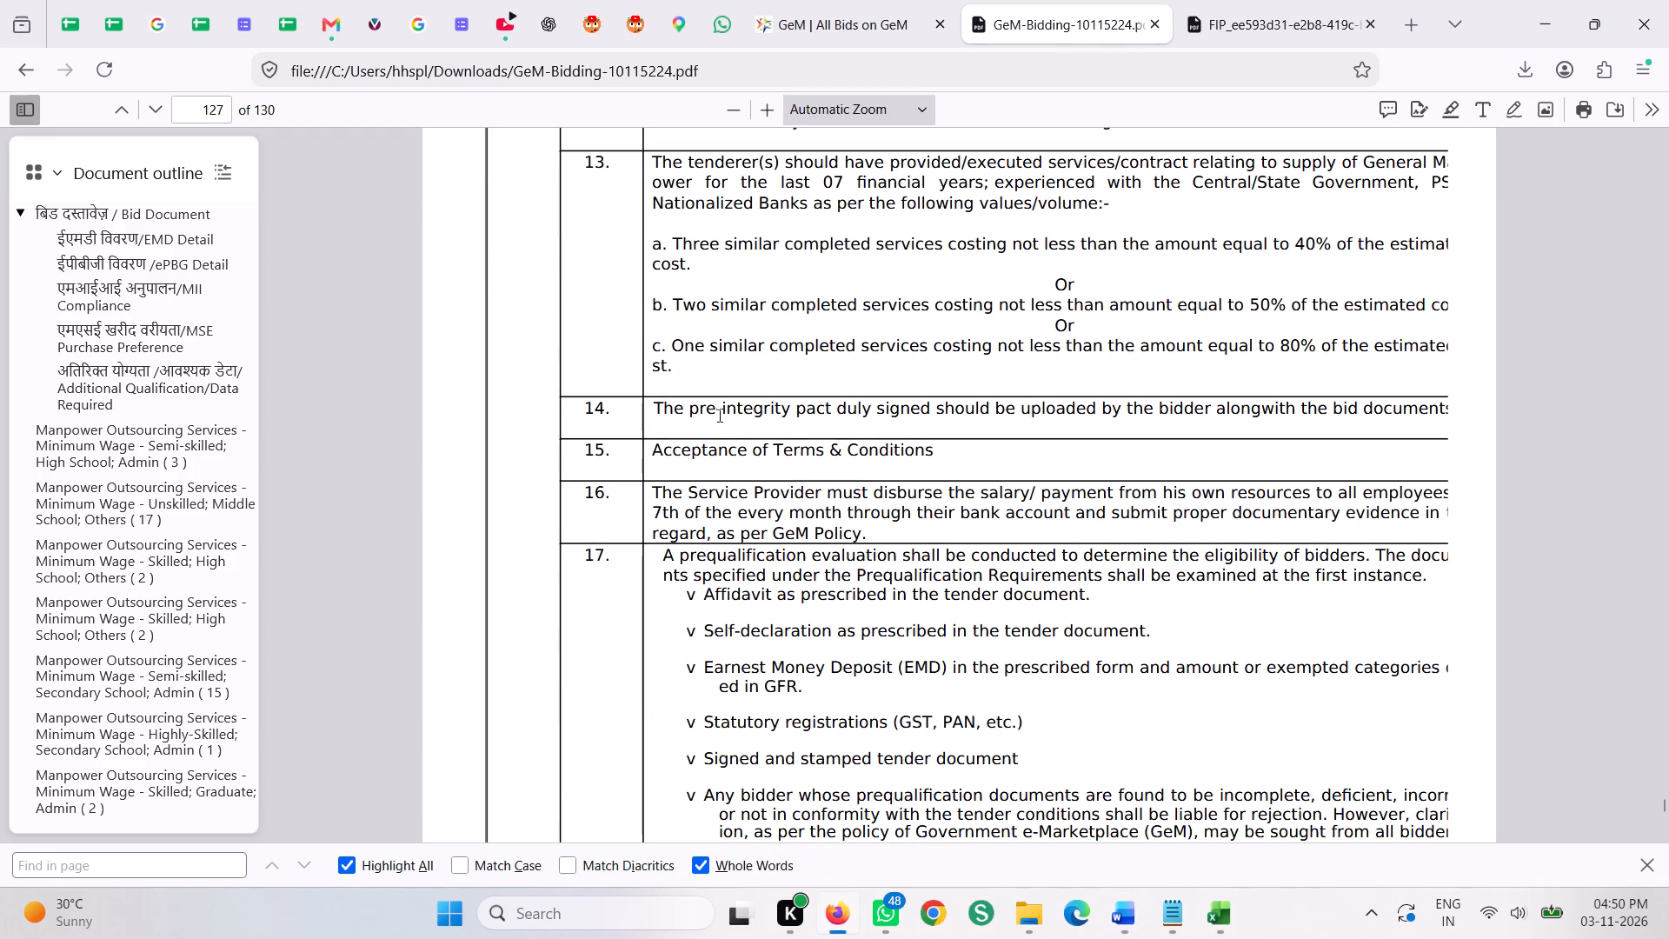
pyautogui.click(695, 408)
pyautogui.moveTo(695, 408); pyautogui.dragTo(820, 413)
pyautogui.scroll(-1, 918, 551)
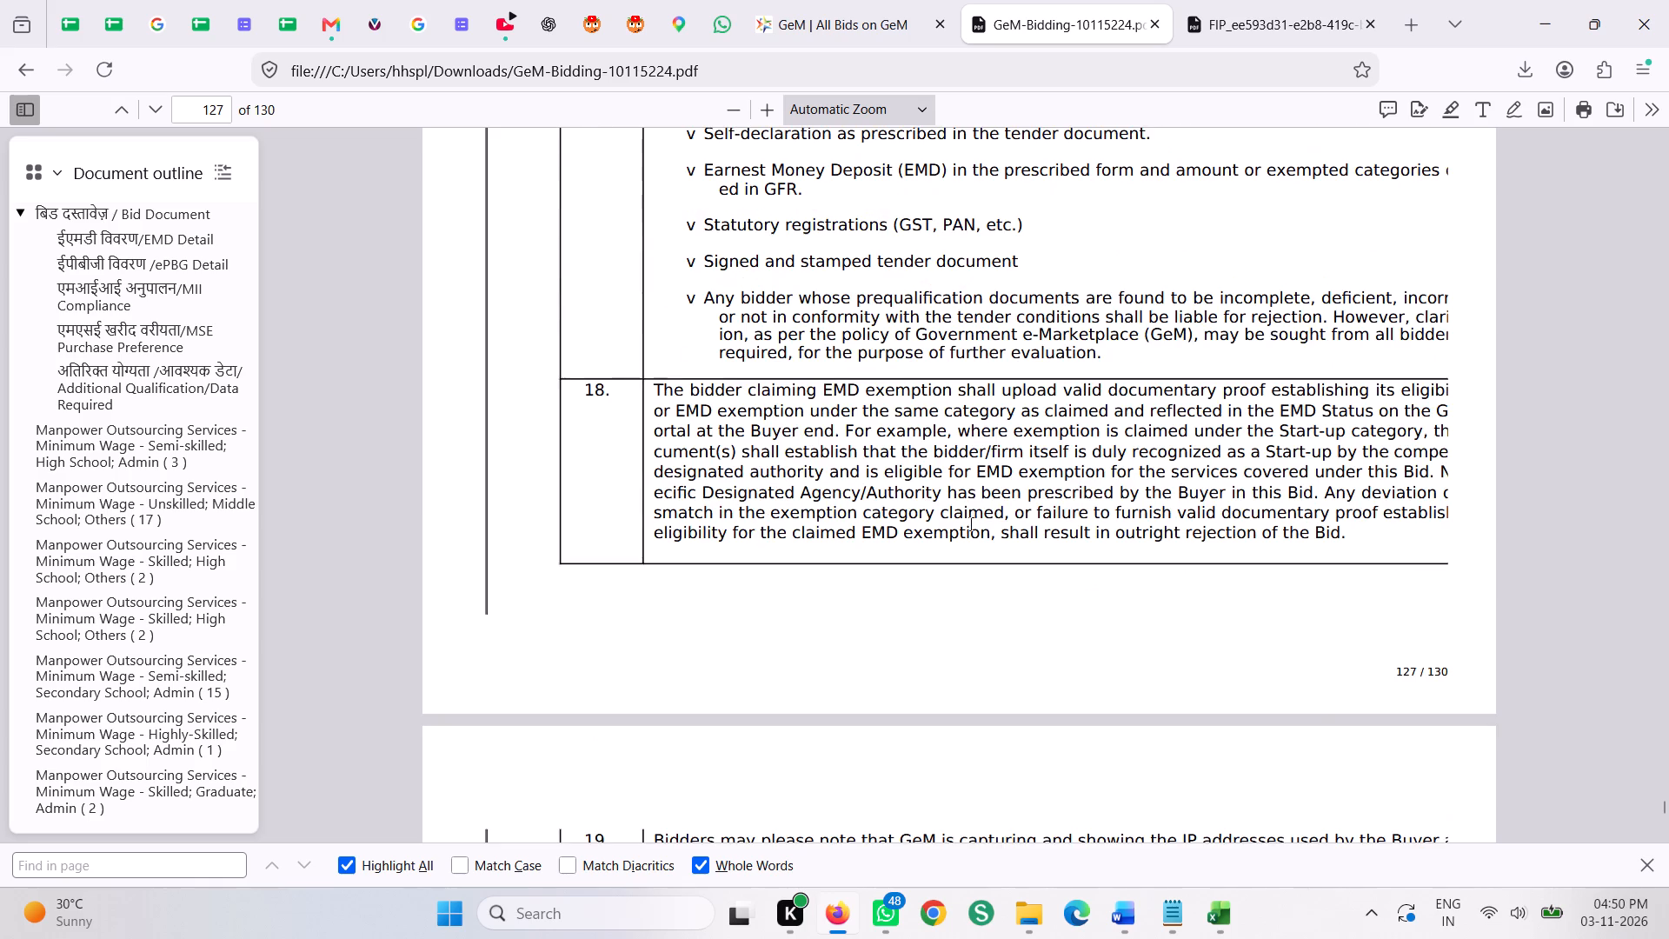
pyautogui.scroll(1, 922, 472)
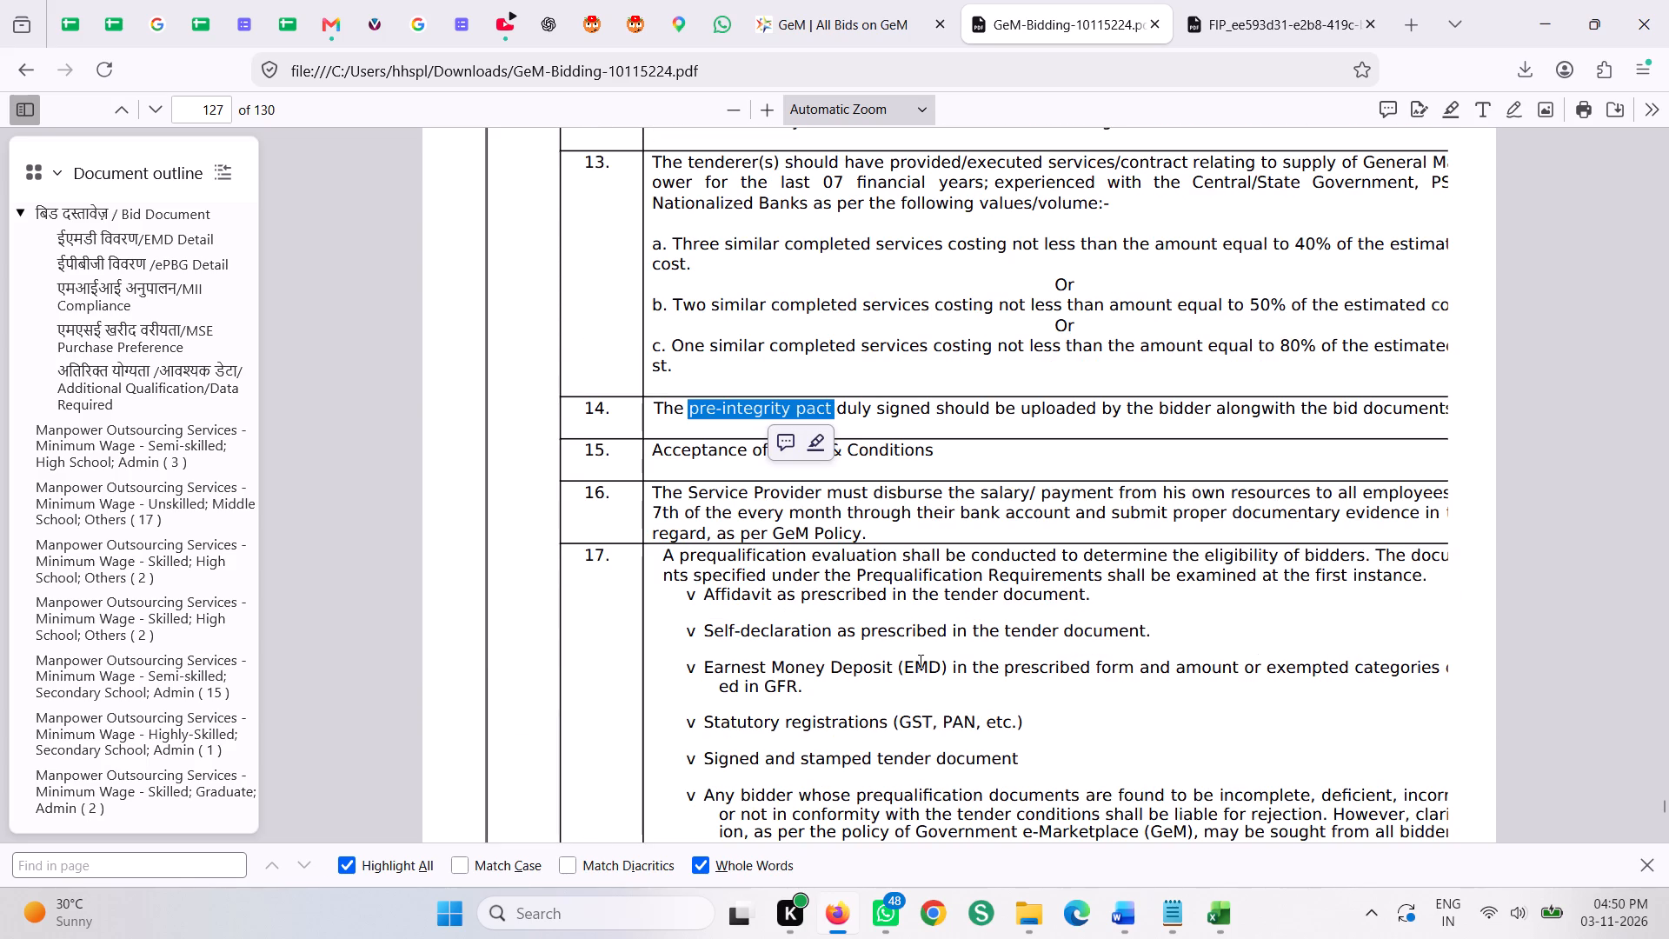
pyautogui.scroll(-1, 888, 639)
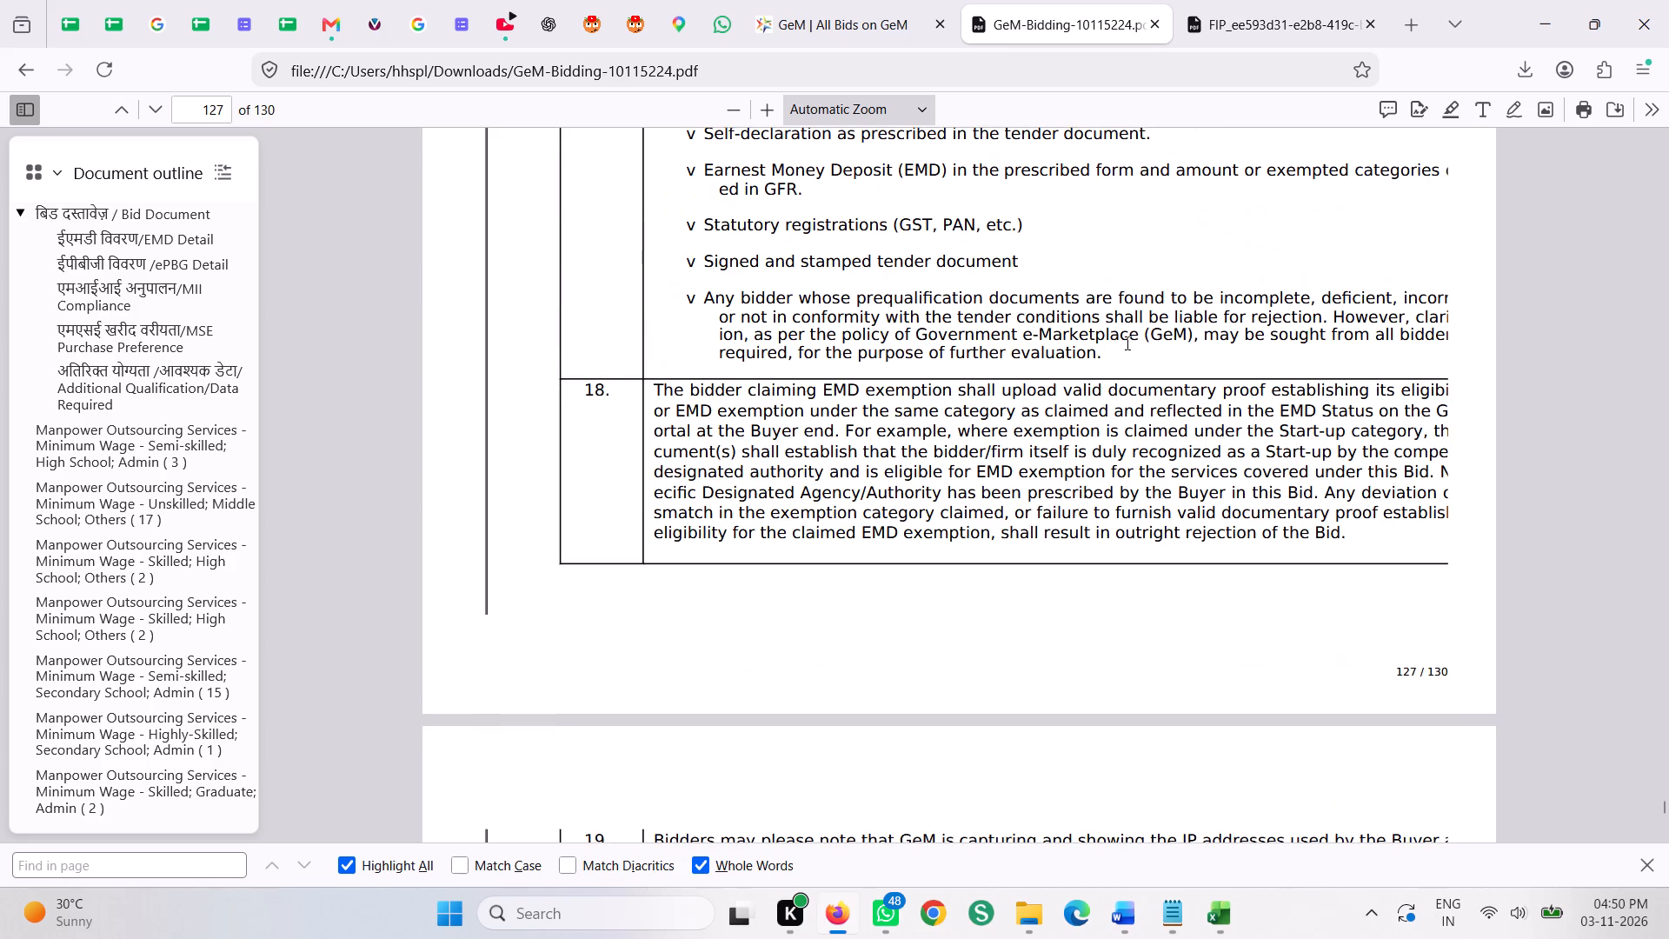
pyautogui.click(816, 425)
# Open the buyer uploaded ATC document linked under Buyer Added Bid Specific ATC in Word and enable editing.
pyautogui.scroll(-1, 1050, 503)
pyautogui.click(855, 553)
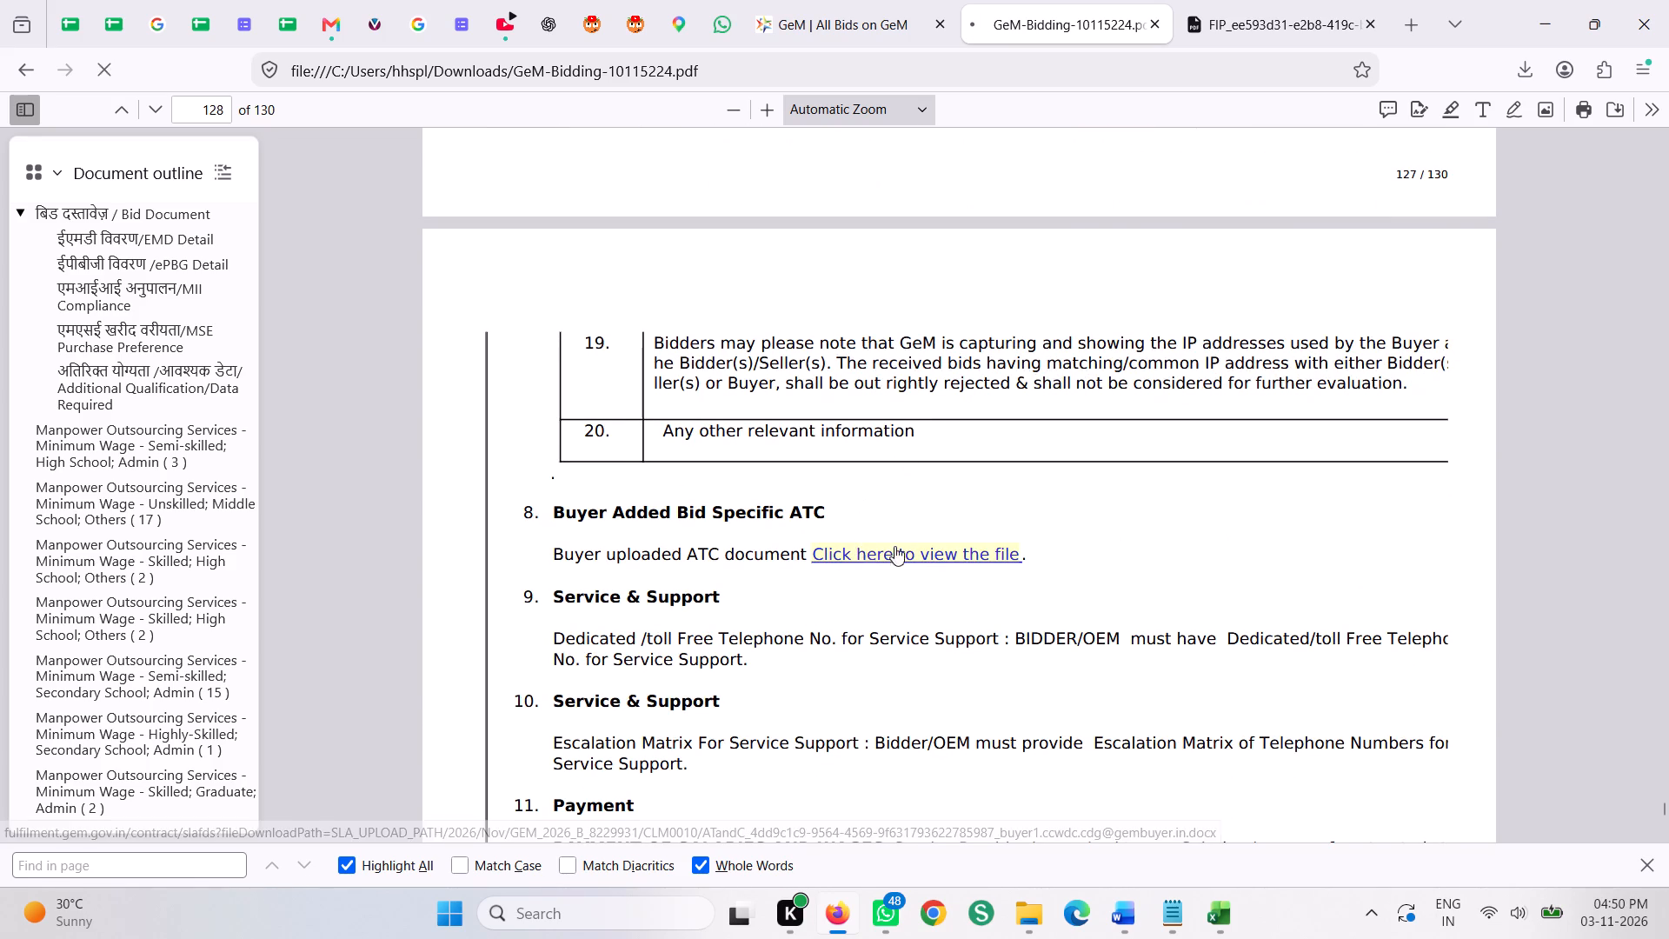
pyautogui.click(1140, 127)
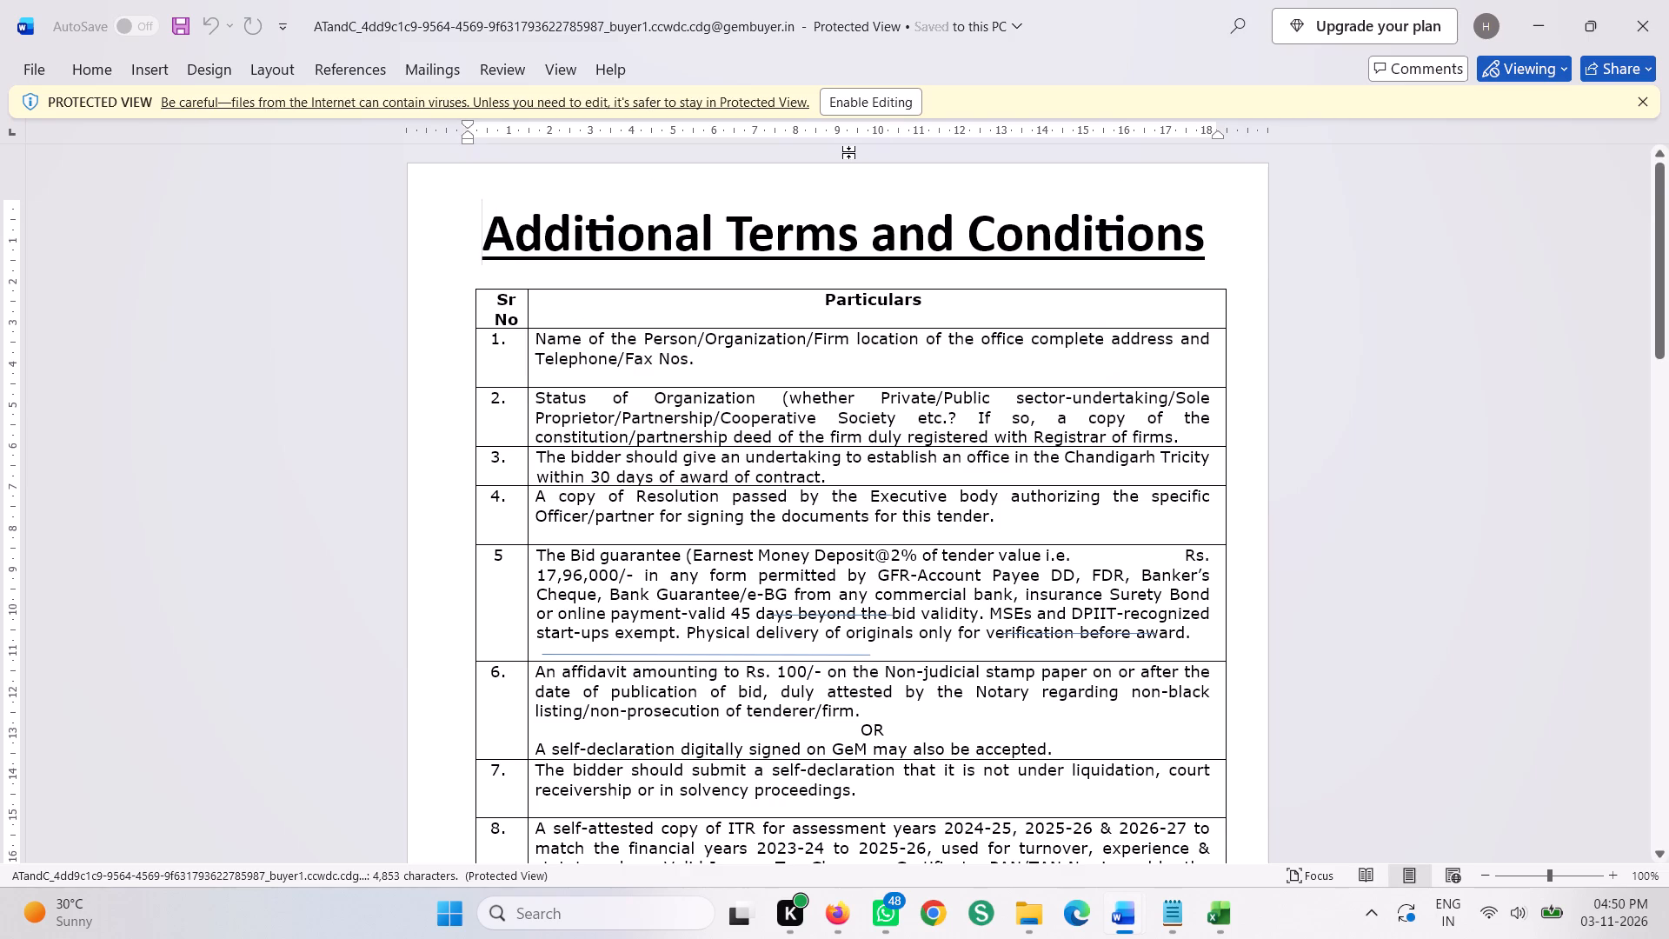
pyautogui.click(861, 98)
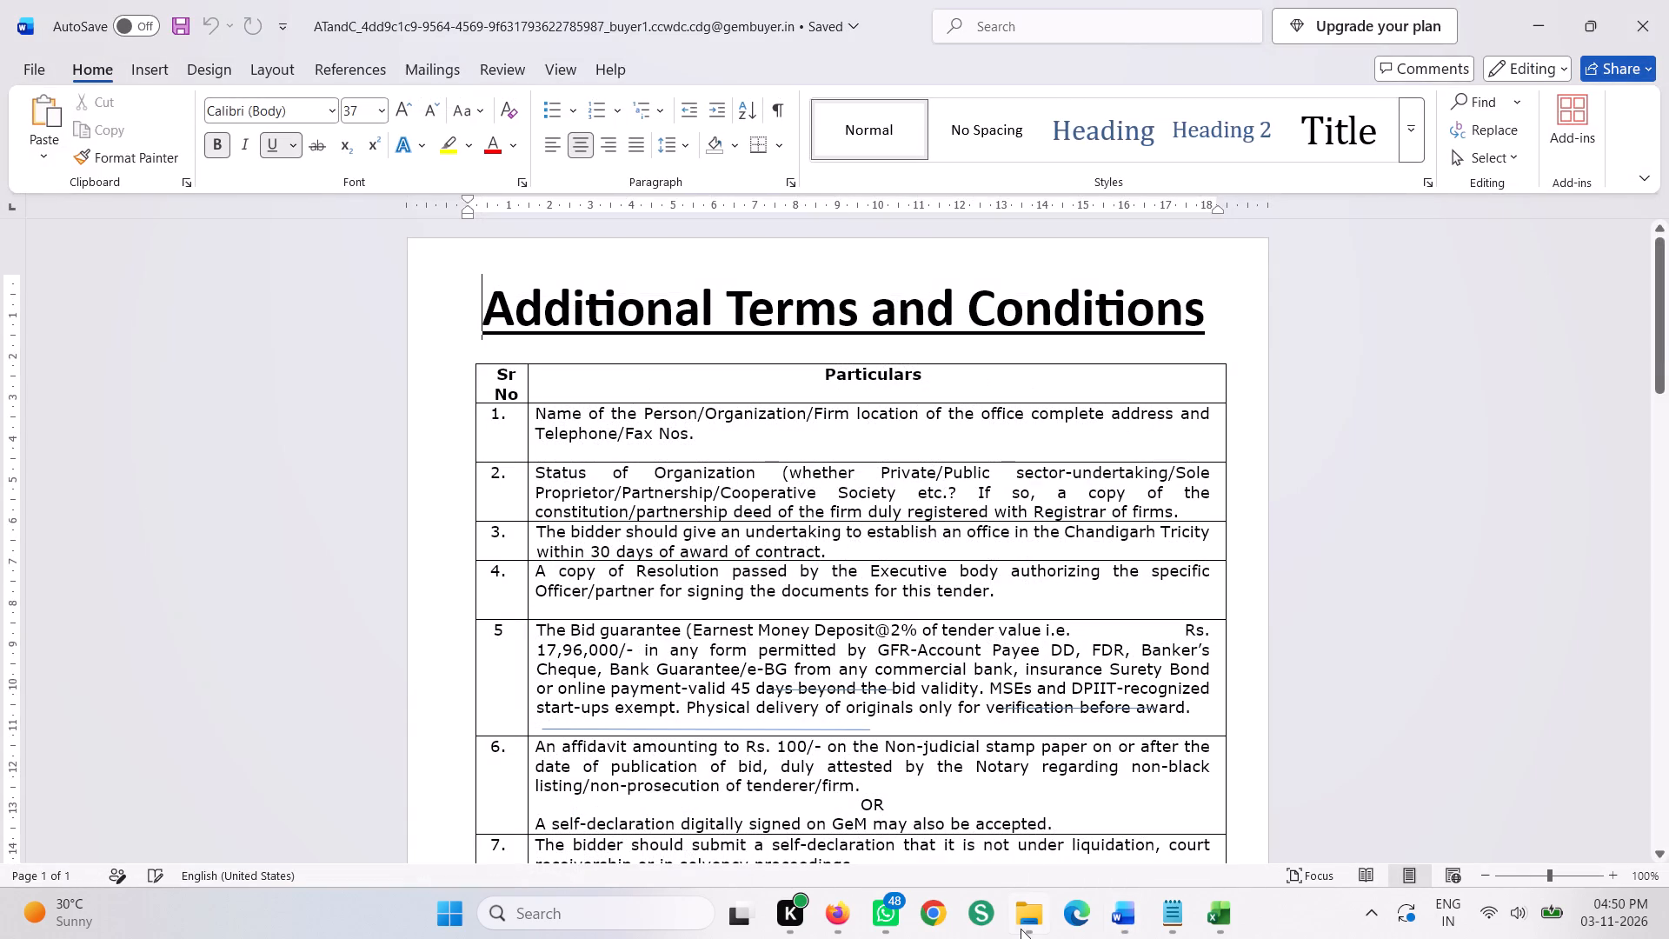
pyautogui.click(1021, 929)
pyautogui.click(1021, 929)
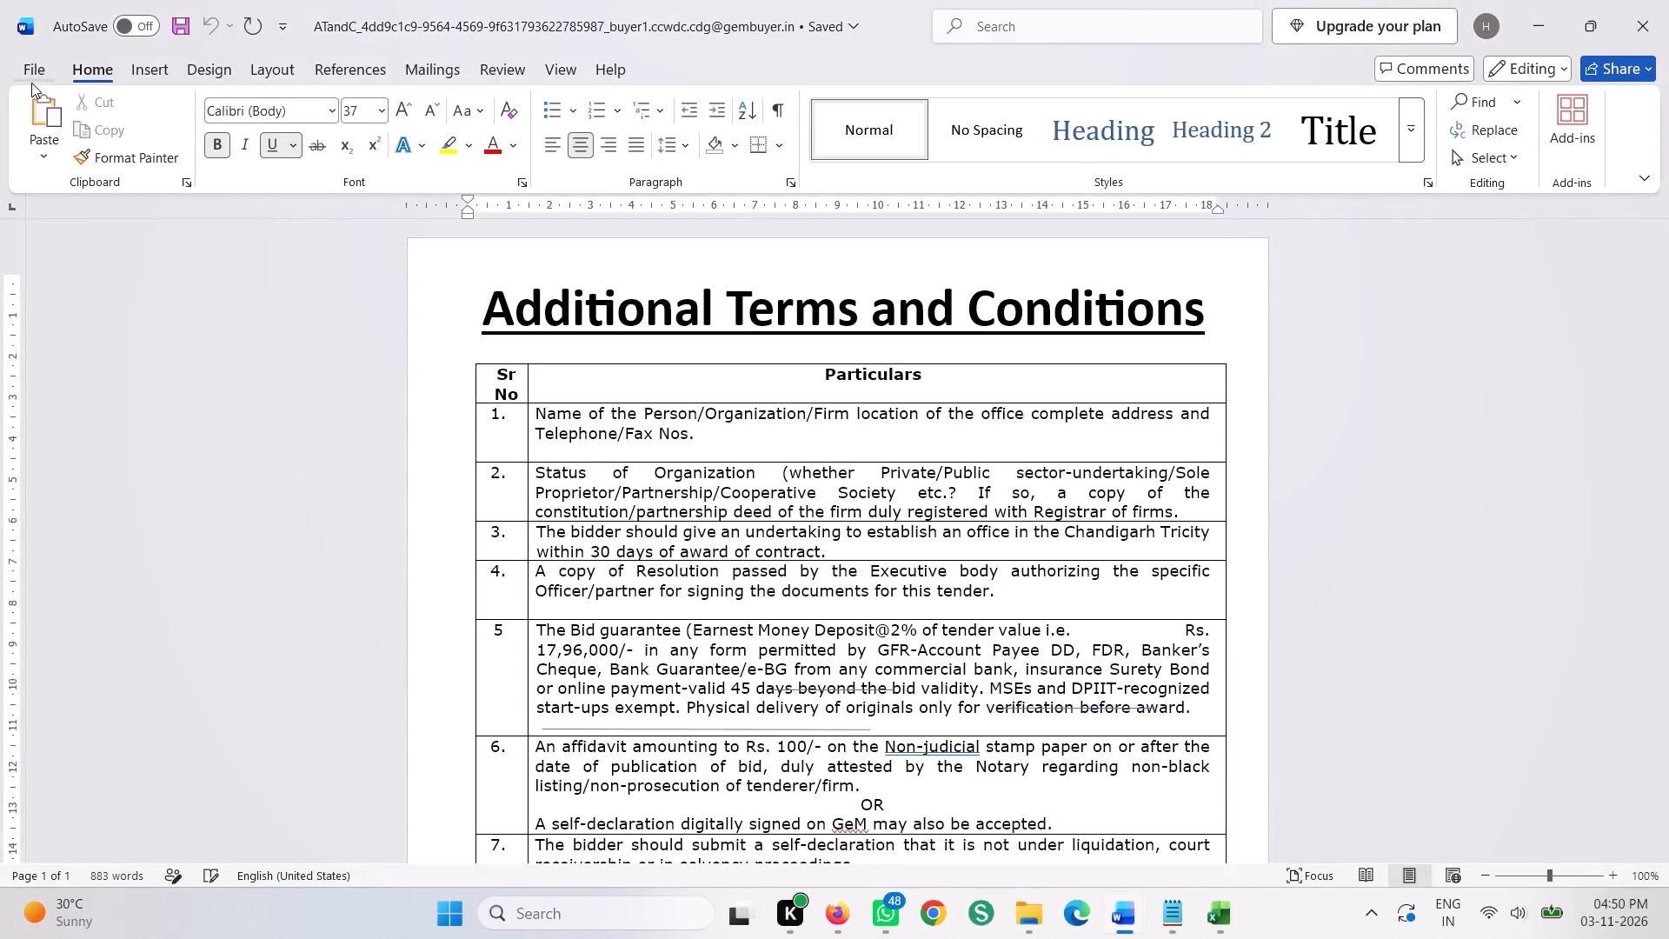
# Export the Additional Terms and Conditions document as PDF "BUYER ADDED ATC 05" into DEV1's GEM2026B8229931 folder.
pyautogui.click(29, 68)
pyautogui.click(67, 485)
pyautogui.click(572, 293)
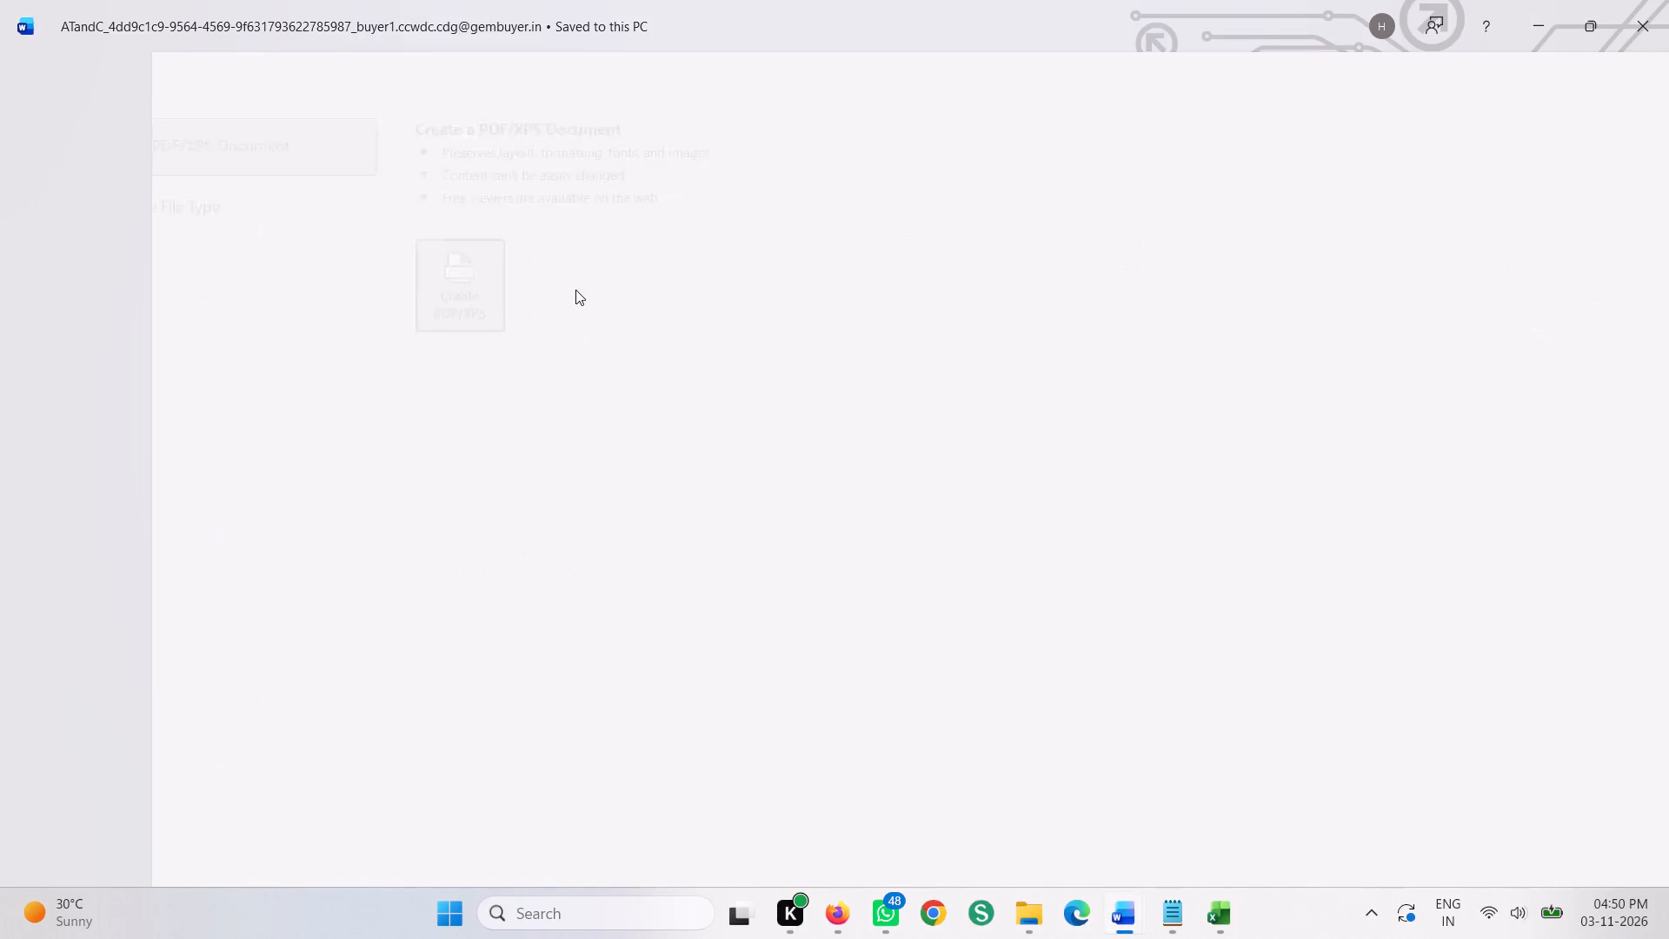
pyautogui.scroll(2, 120, 273)
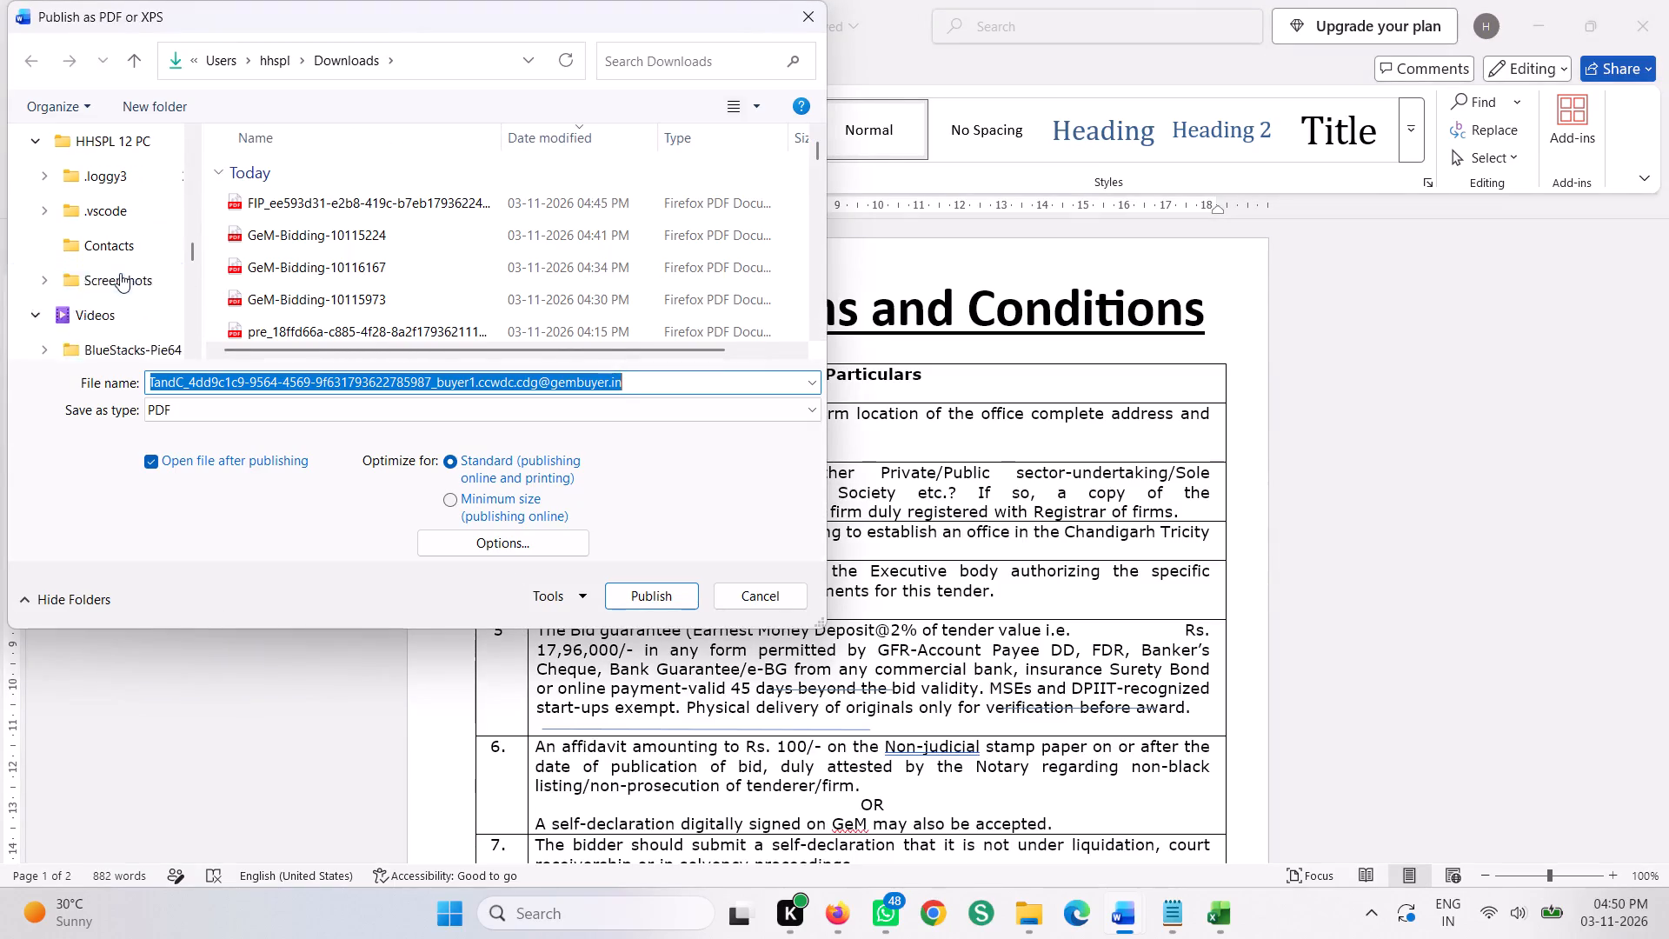
pyautogui.scroll(8, 120, 273)
pyautogui.click(111, 276)
pyautogui.scroll(4, 308, 229)
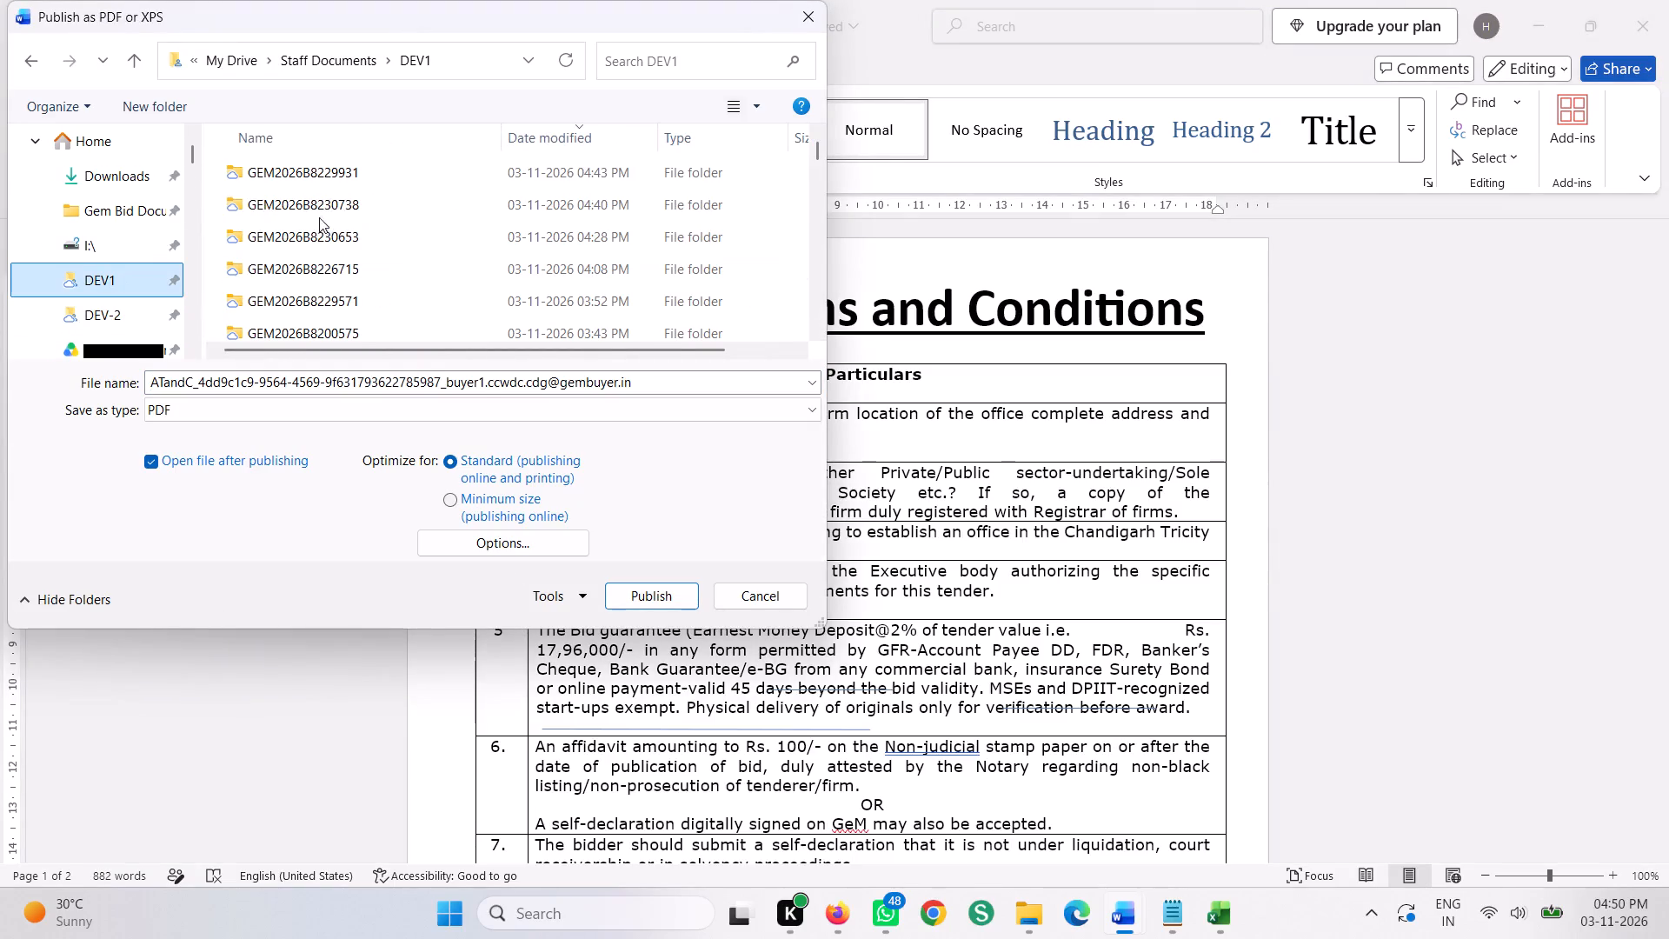
pyautogui.scroll(4, 319, 217)
pyautogui.doubleClick(353, 176)
pyautogui.click(429, 387)
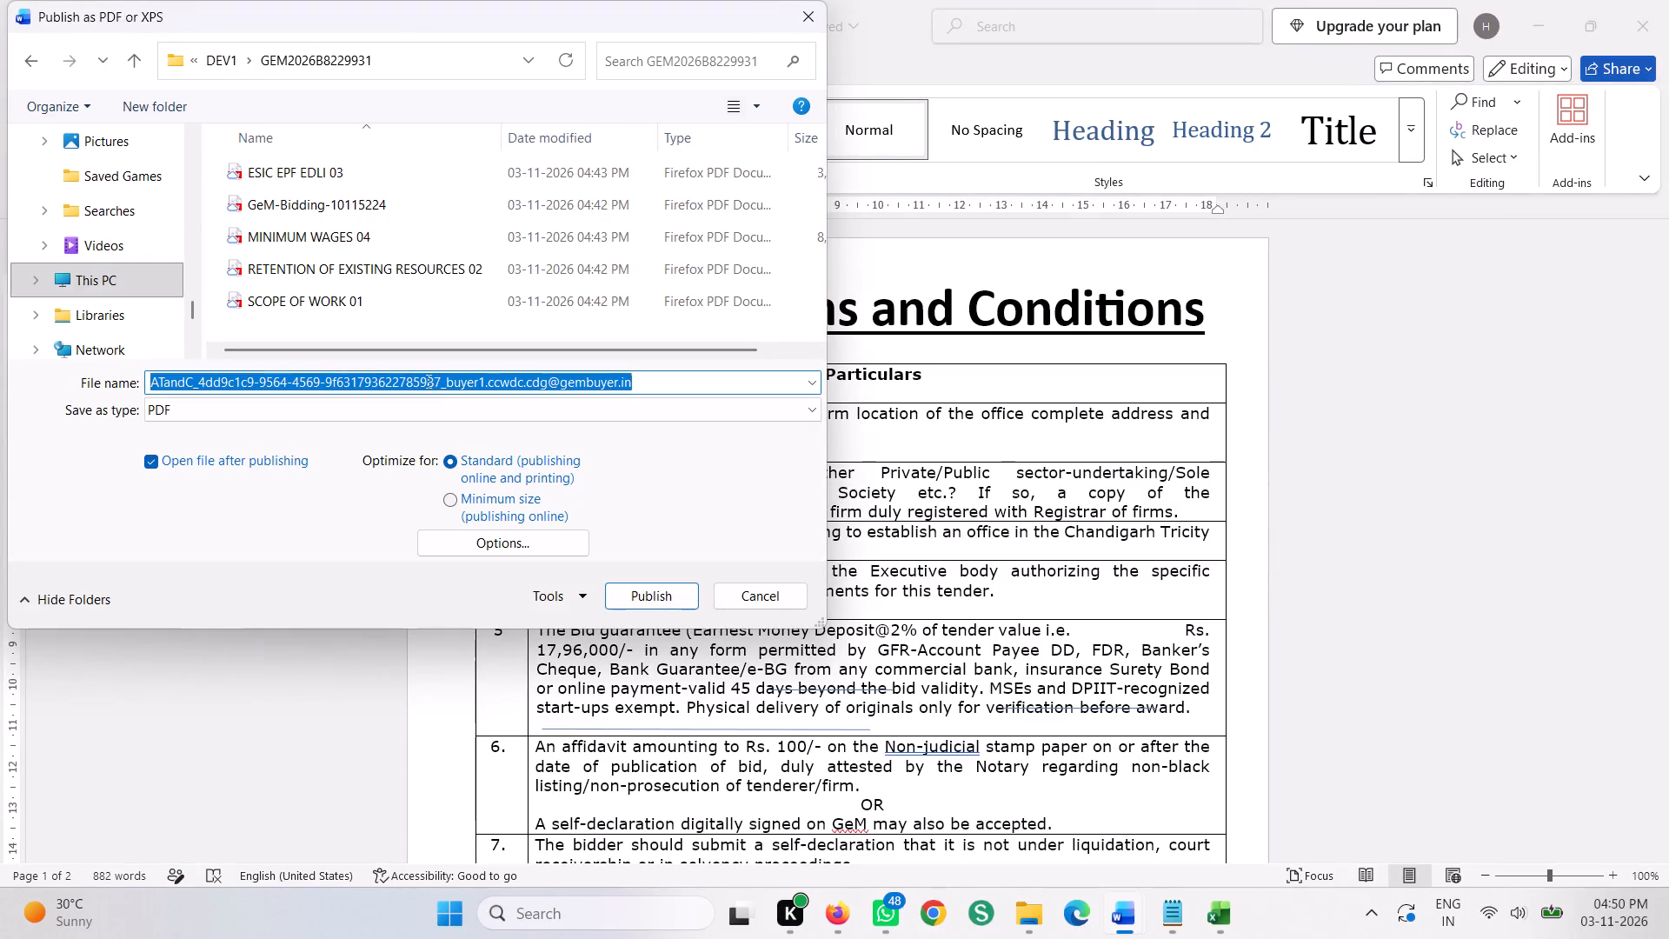
pyautogui.write('BUYER ADDED ATC')
pyautogui.press('space')
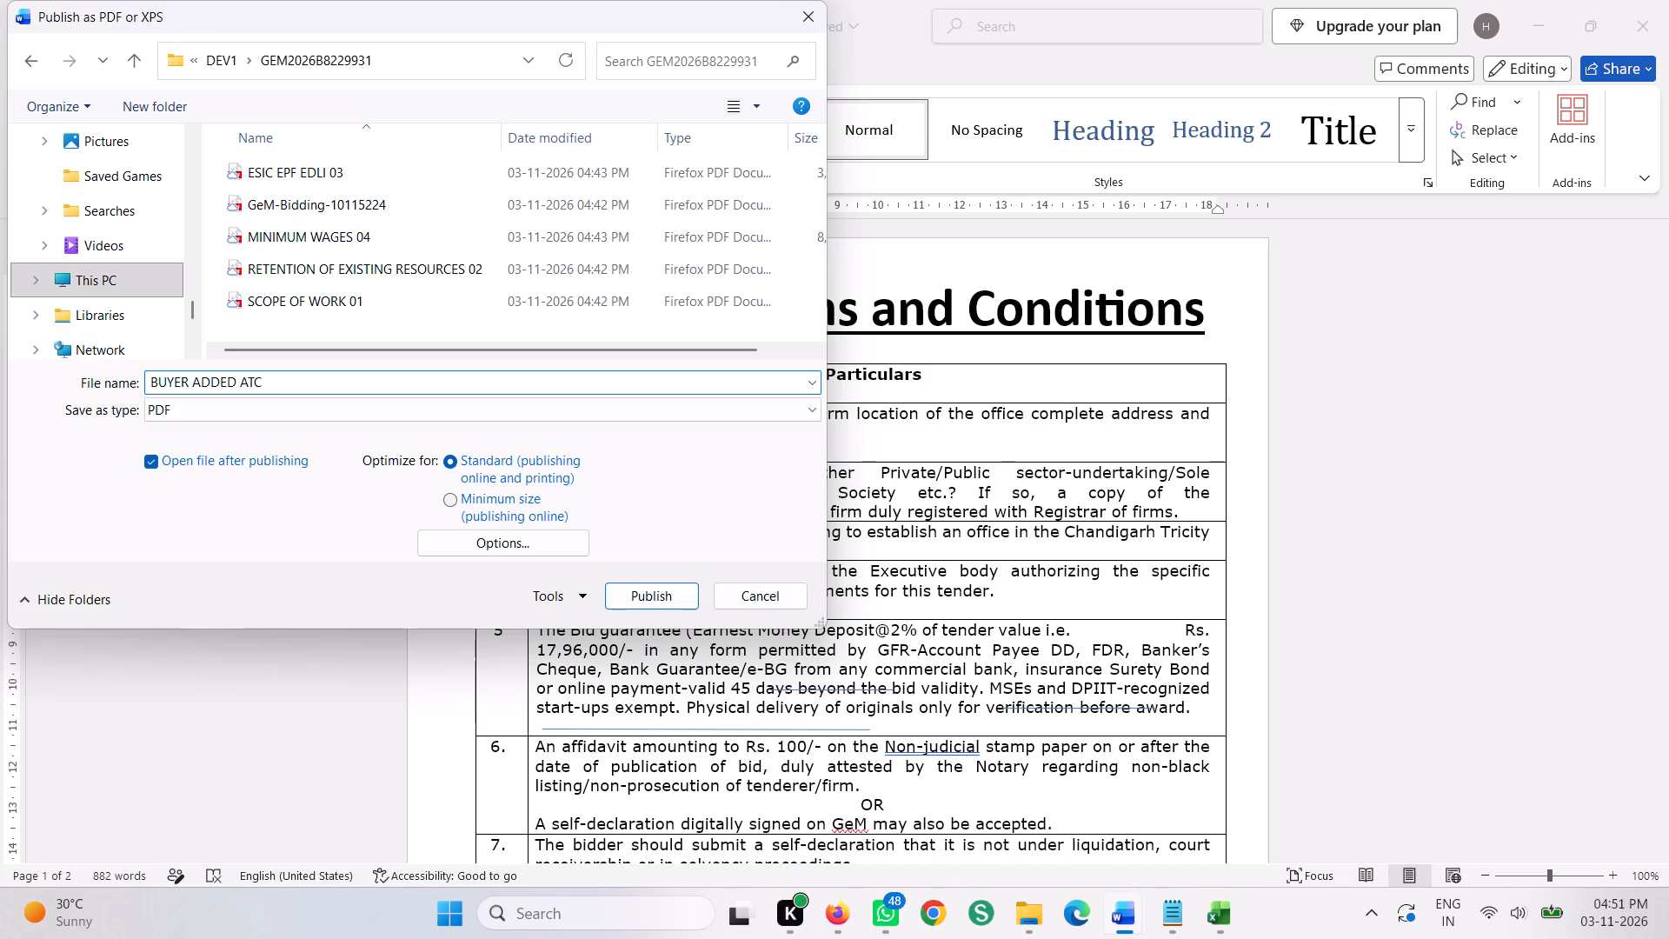
pyautogui.write('05')
pyautogui.press('Return')
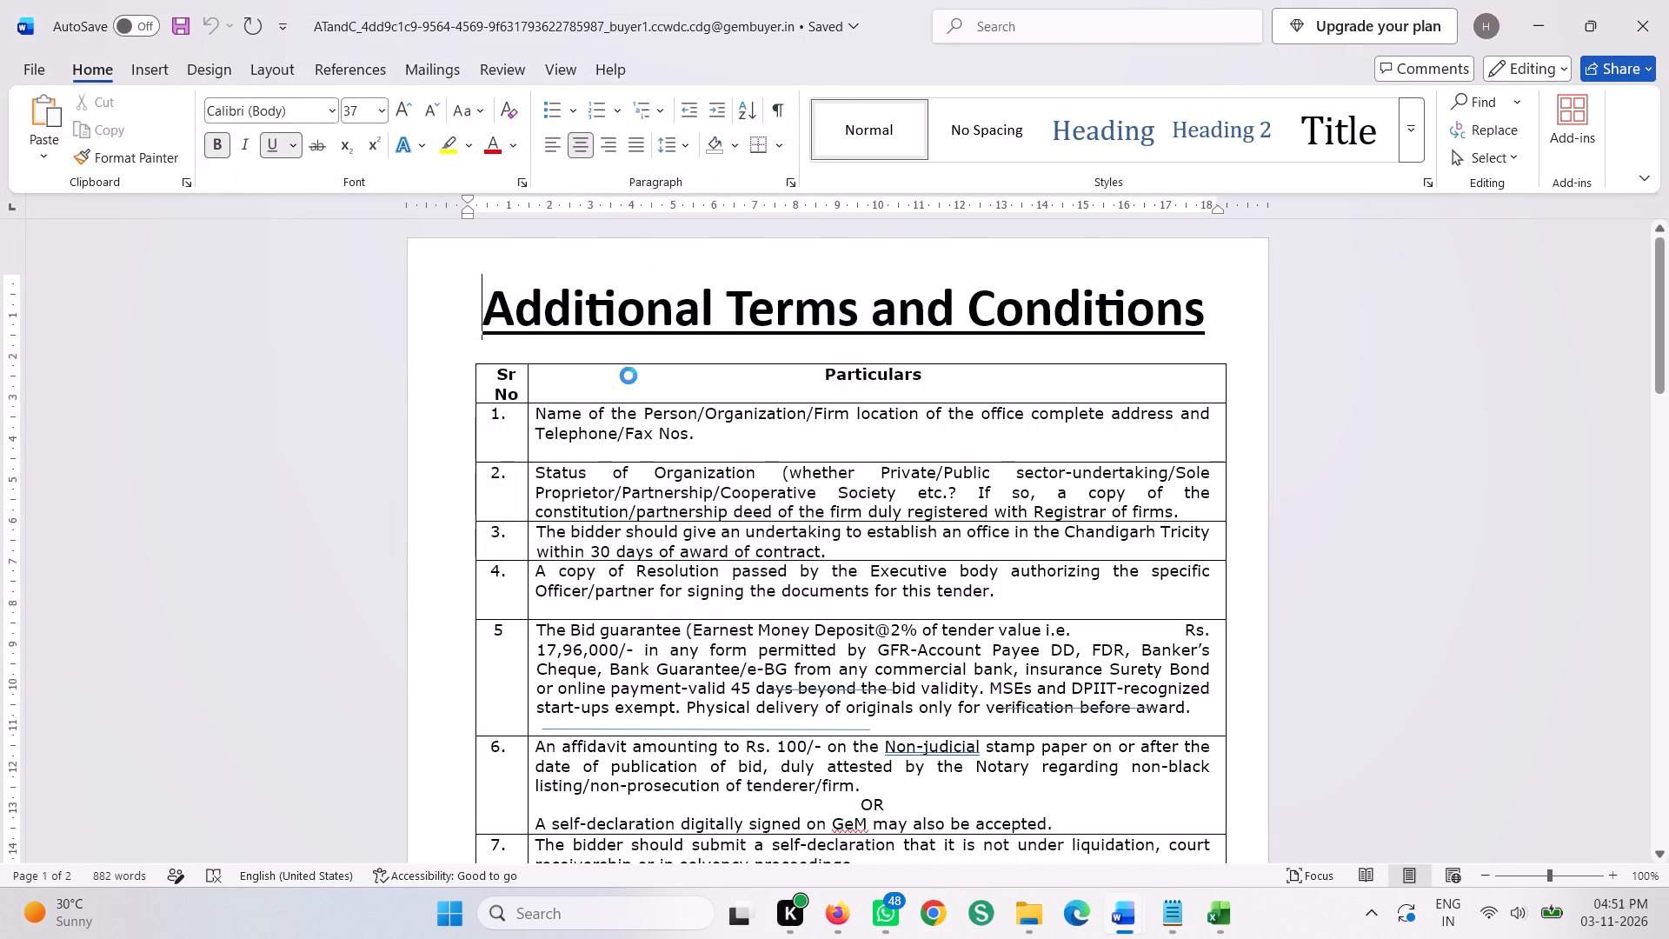
# Look through the published BUYER ADDED ATC 05 PDF to its last clause and close it.
pyautogui.click(768, 431)
pyautogui.scroll(-12, 969, 505)
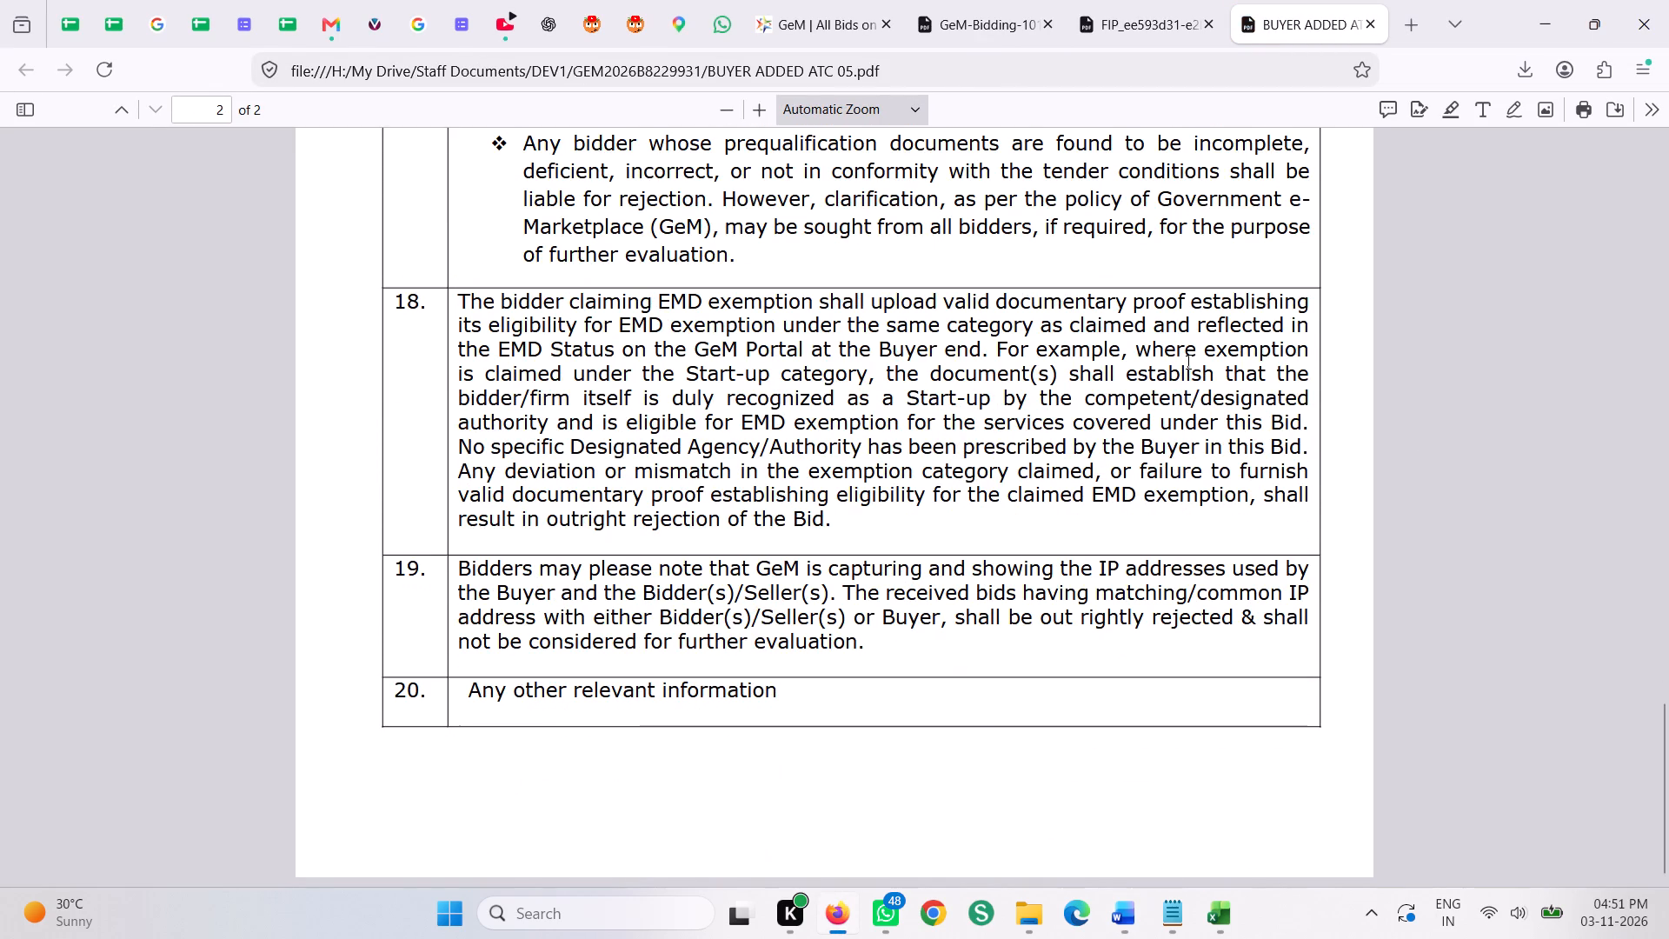
pyautogui.click(1320, 0)
pyautogui.click(1366, 22)
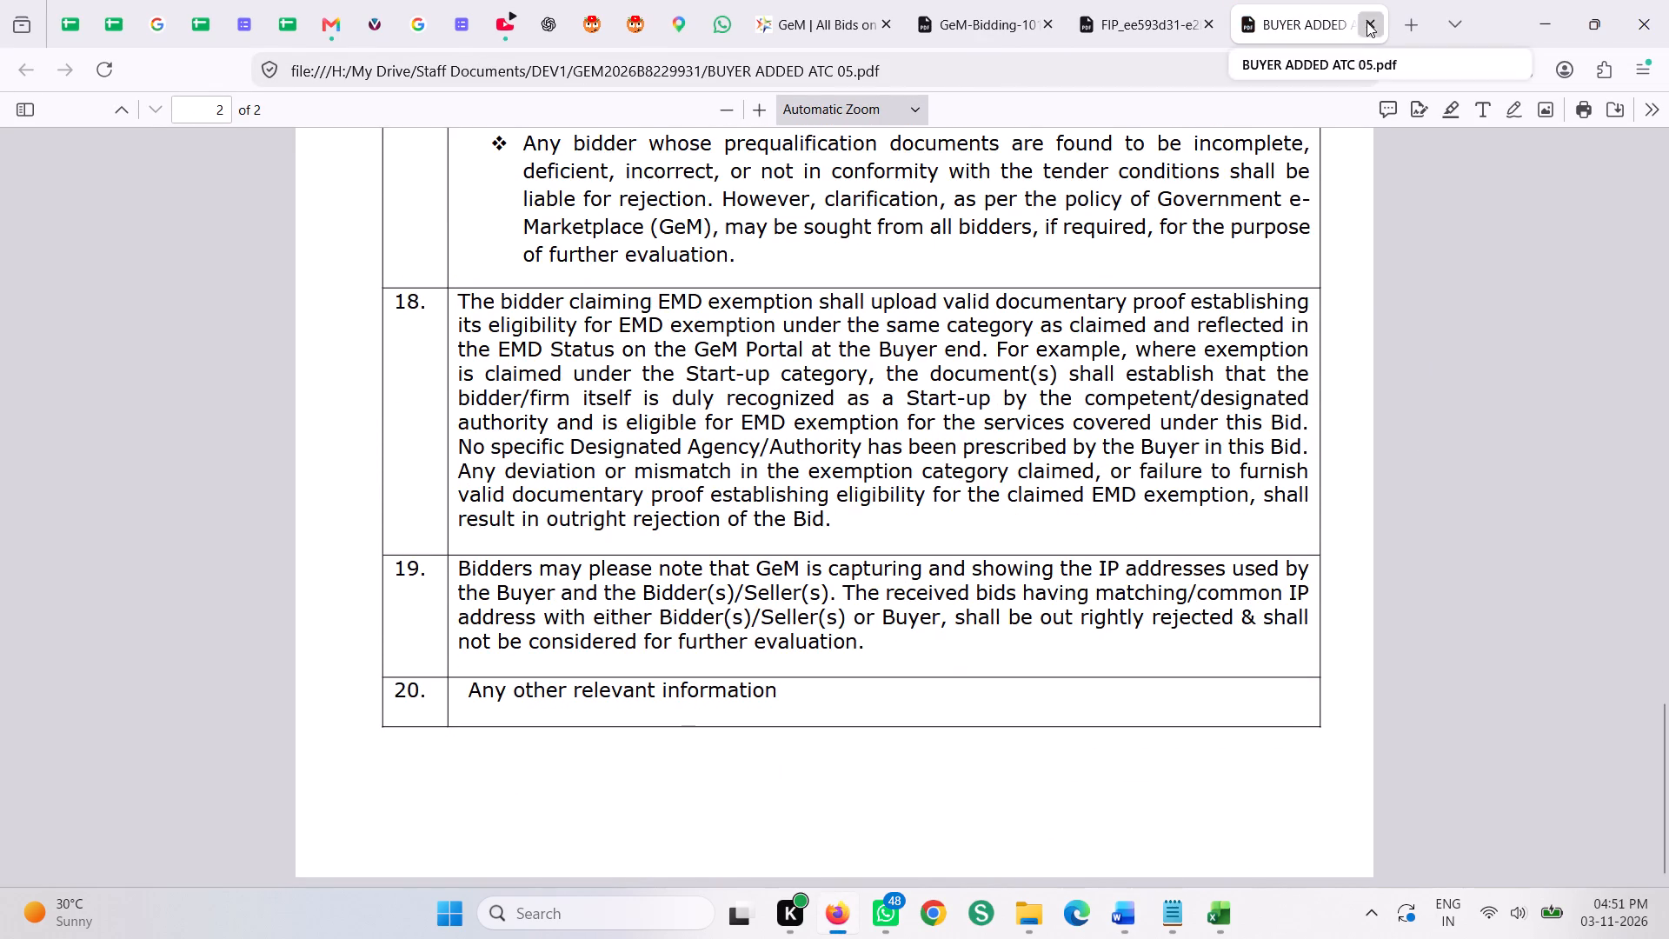
pyautogui.scroll(-3, 999, 530)
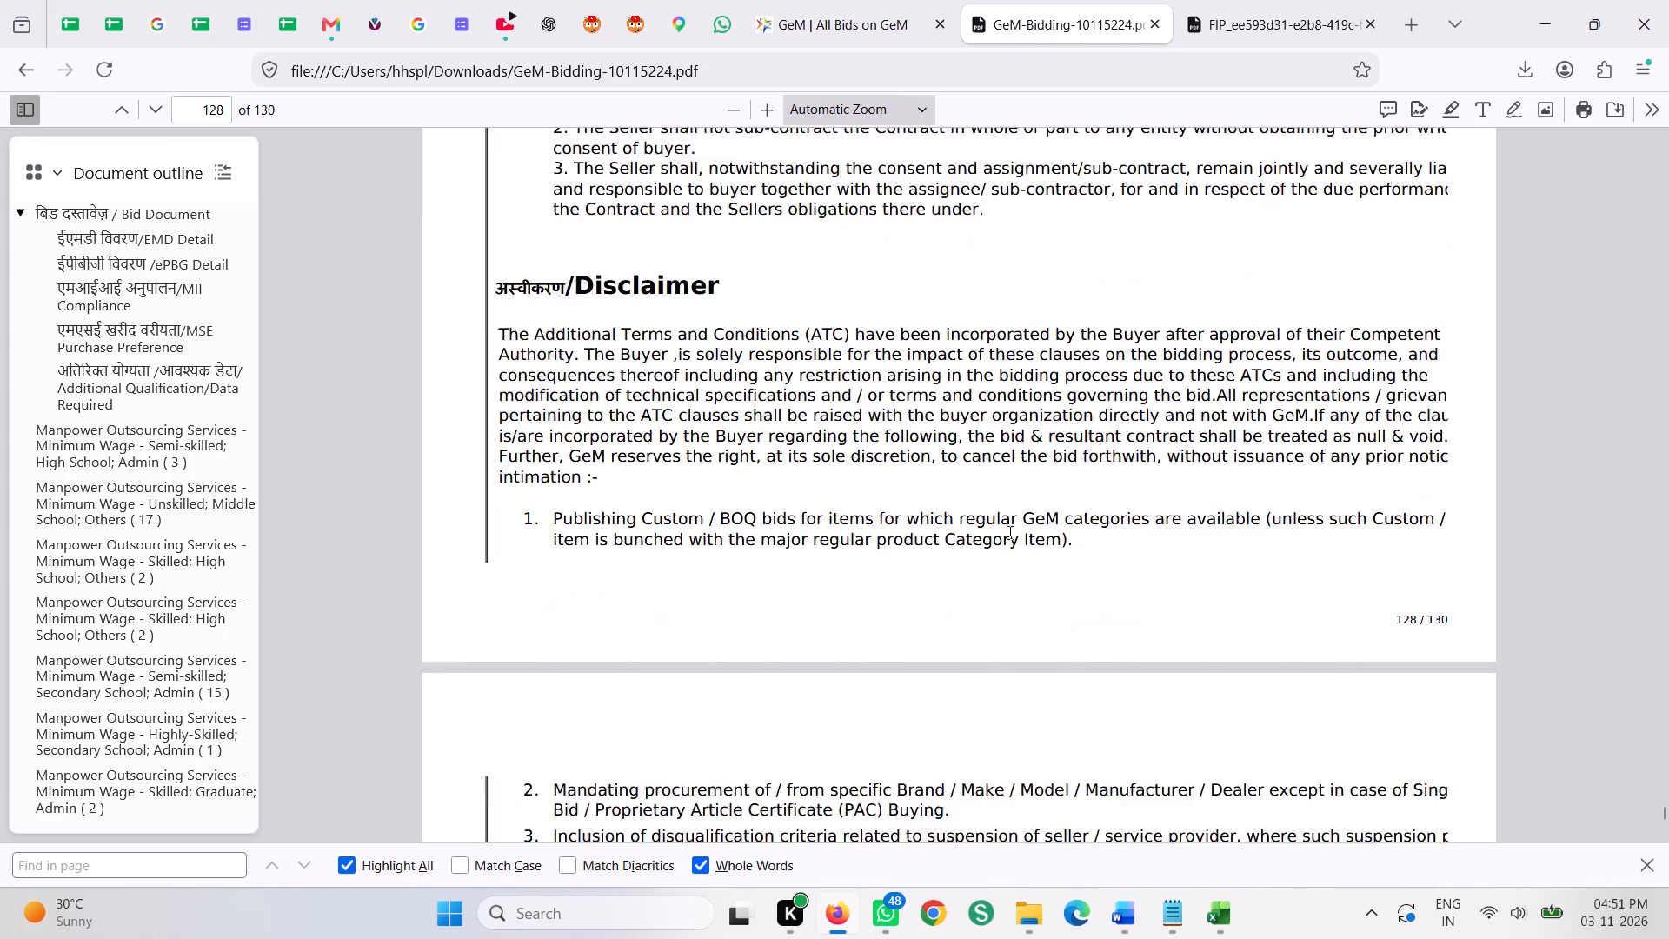
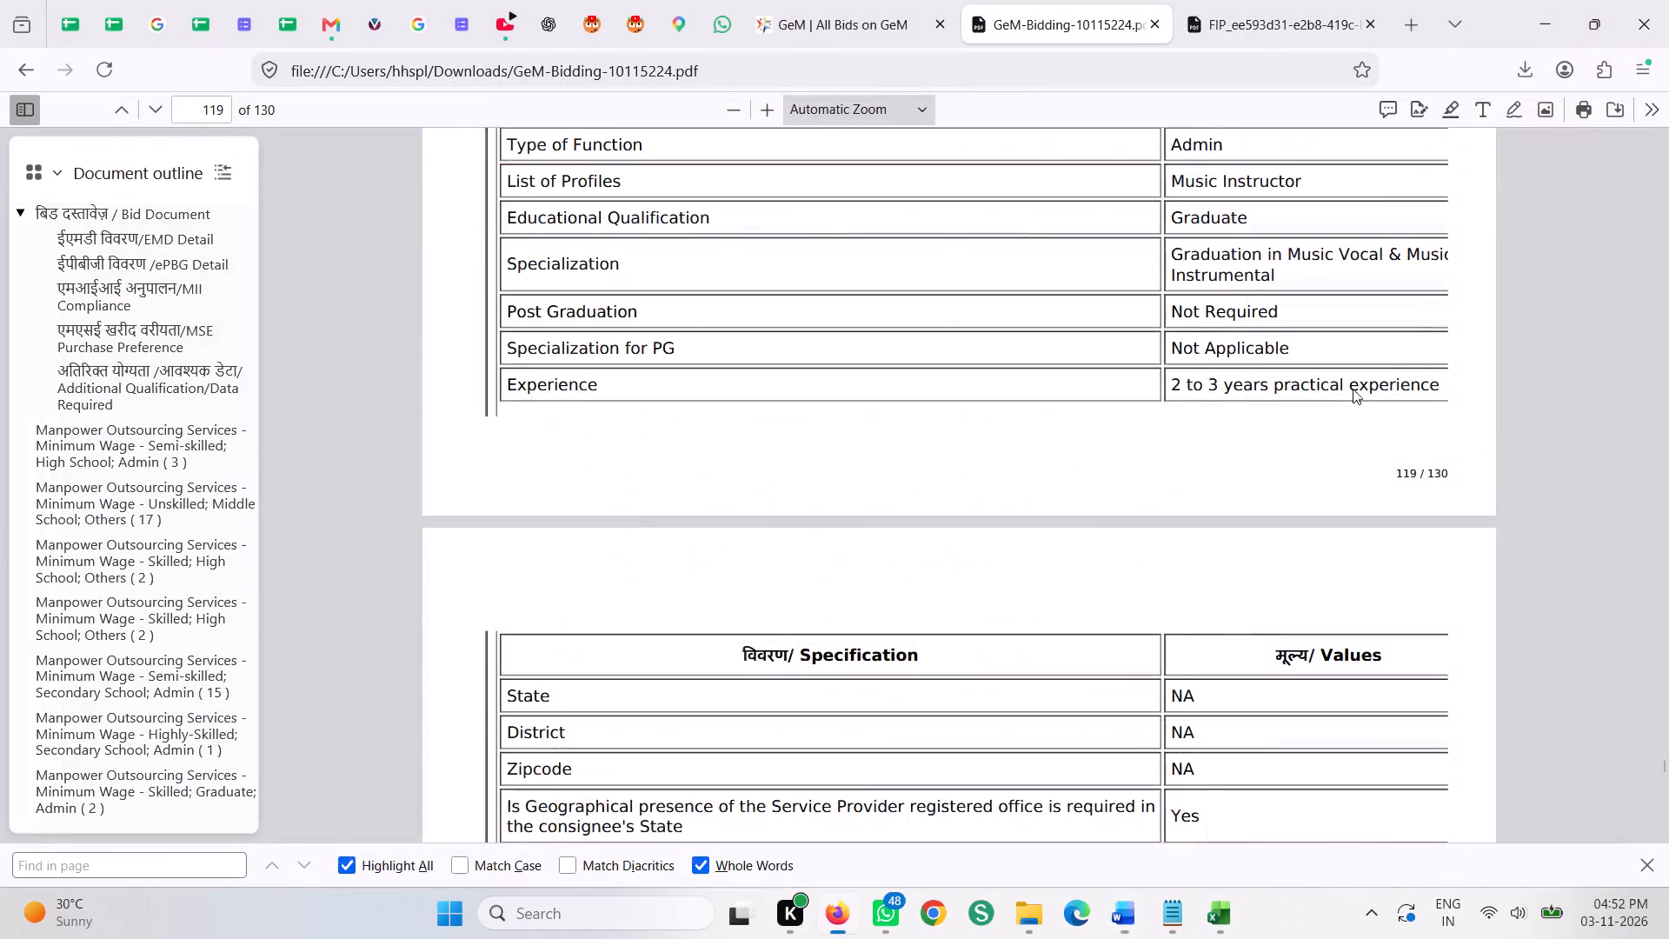
# Save the open FIP integrity pact Word document as ANNEXURES in the DEV1 folder GEM2026B8229931.
pyautogui.click(1136, 913)
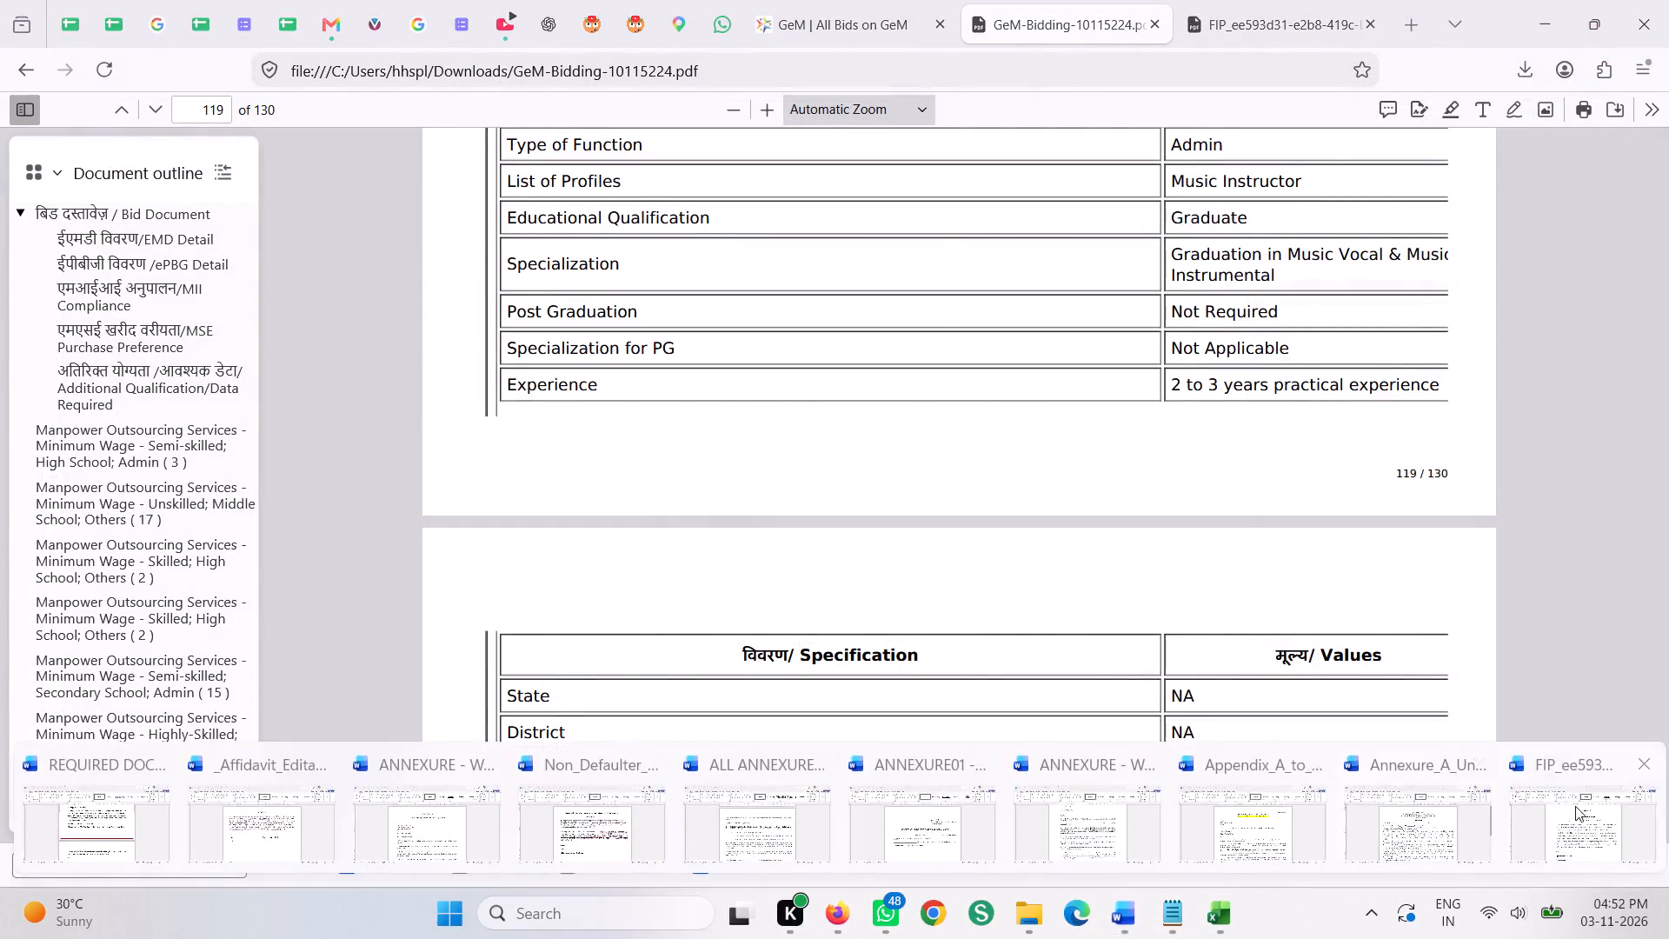
pyautogui.click(1575, 806)
pyautogui.scroll(5, 824, 524)
pyautogui.scroll(-12, 764, 490)
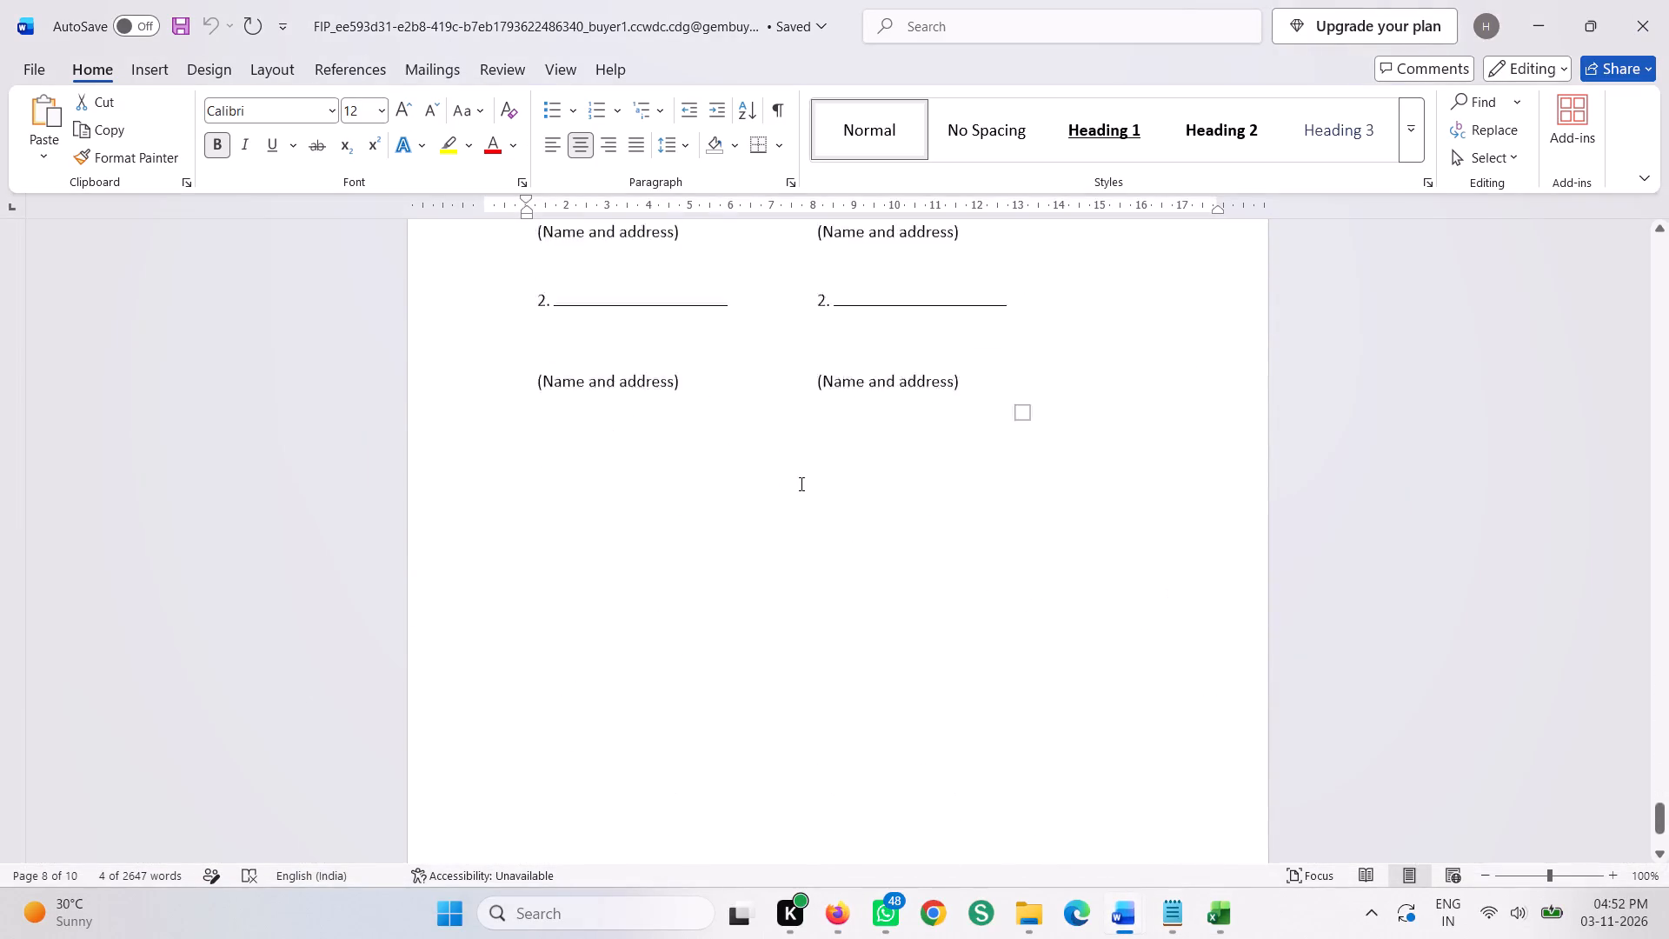
pyautogui.scroll(14, 800, 483)
pyautogui.scroll(7, 800, 483)
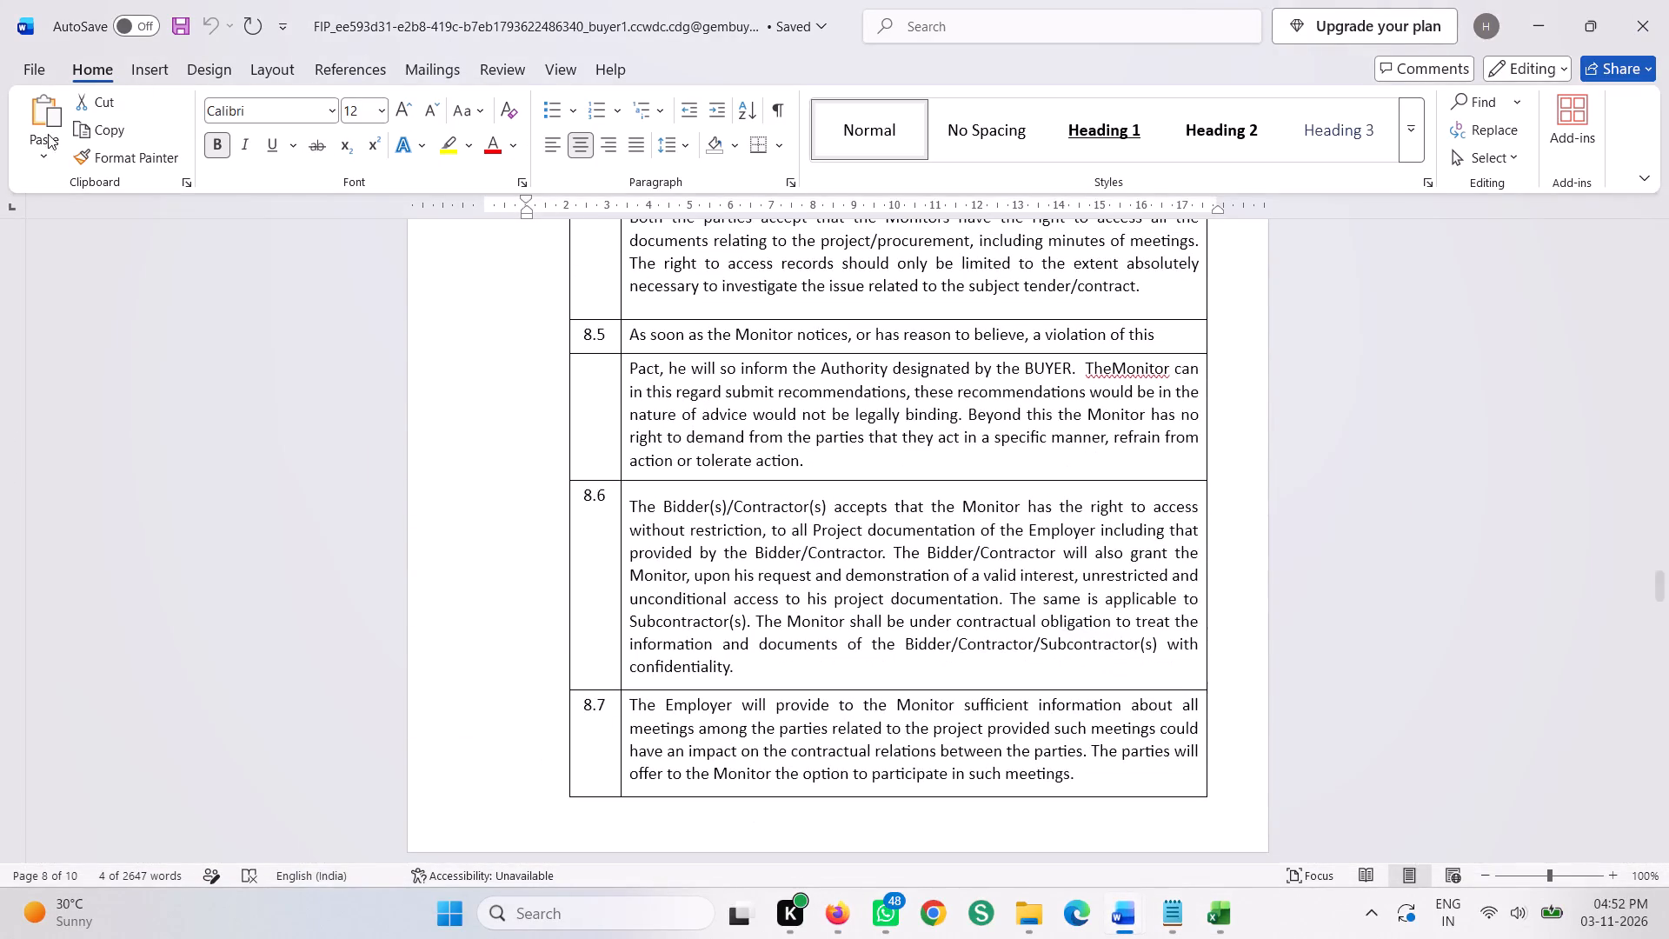
pyautogui.click(22, 70)
pyautogui.click(76, 410)
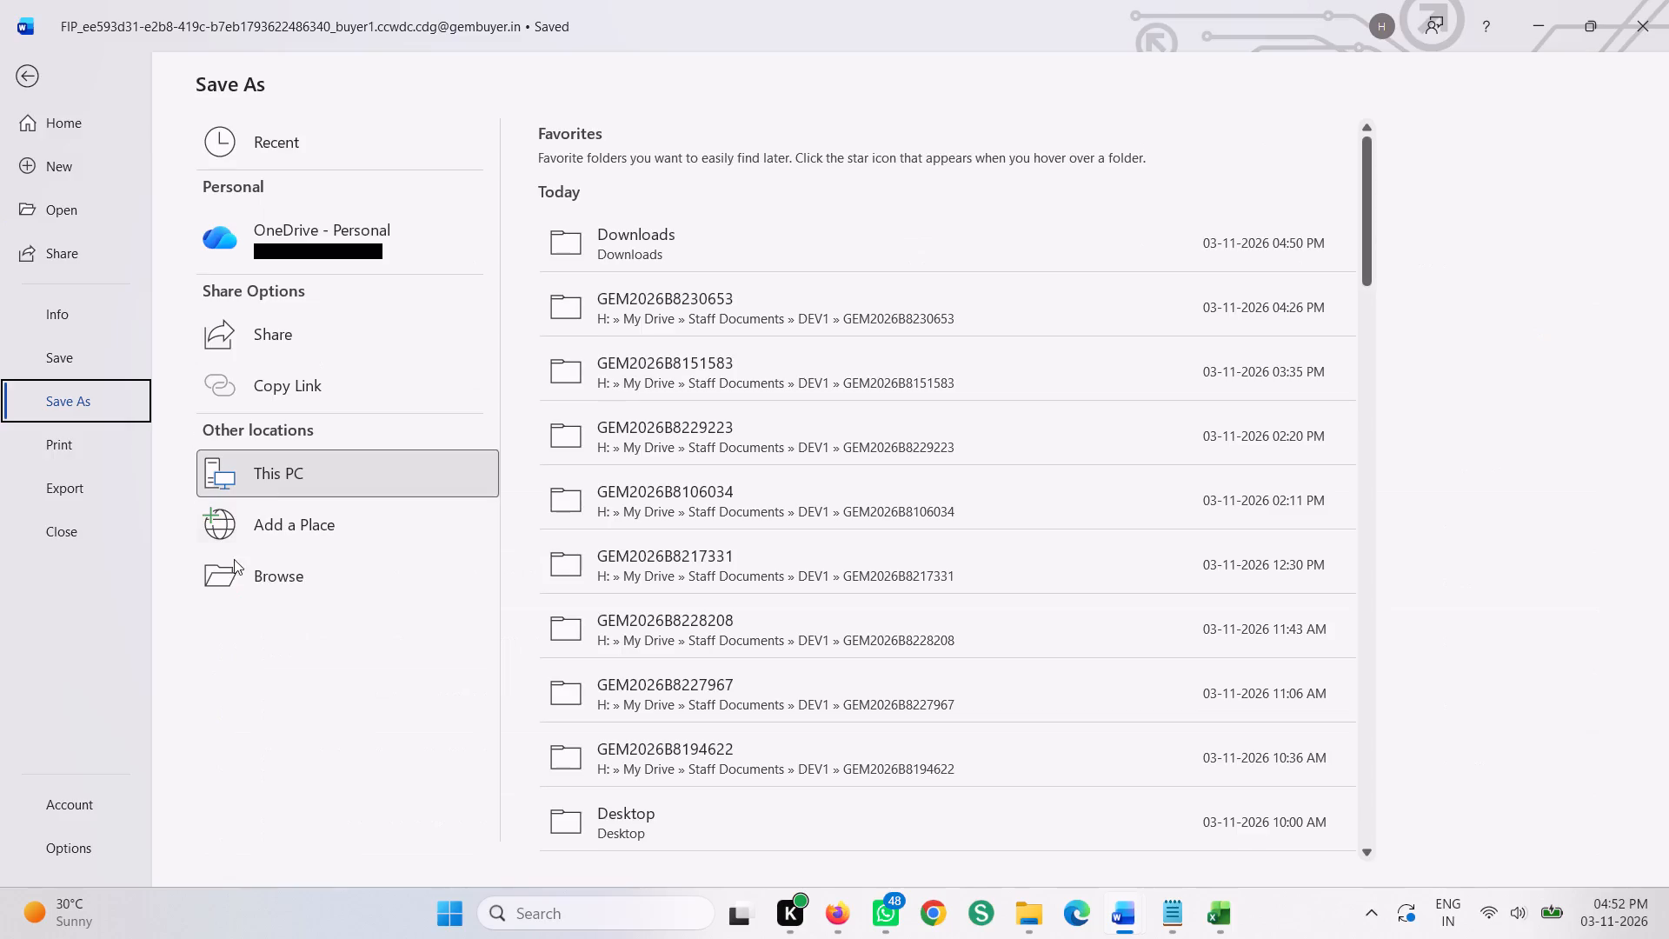
pyautogui.click(247, 574)
pyautogui.scroll(7, 320, 414)
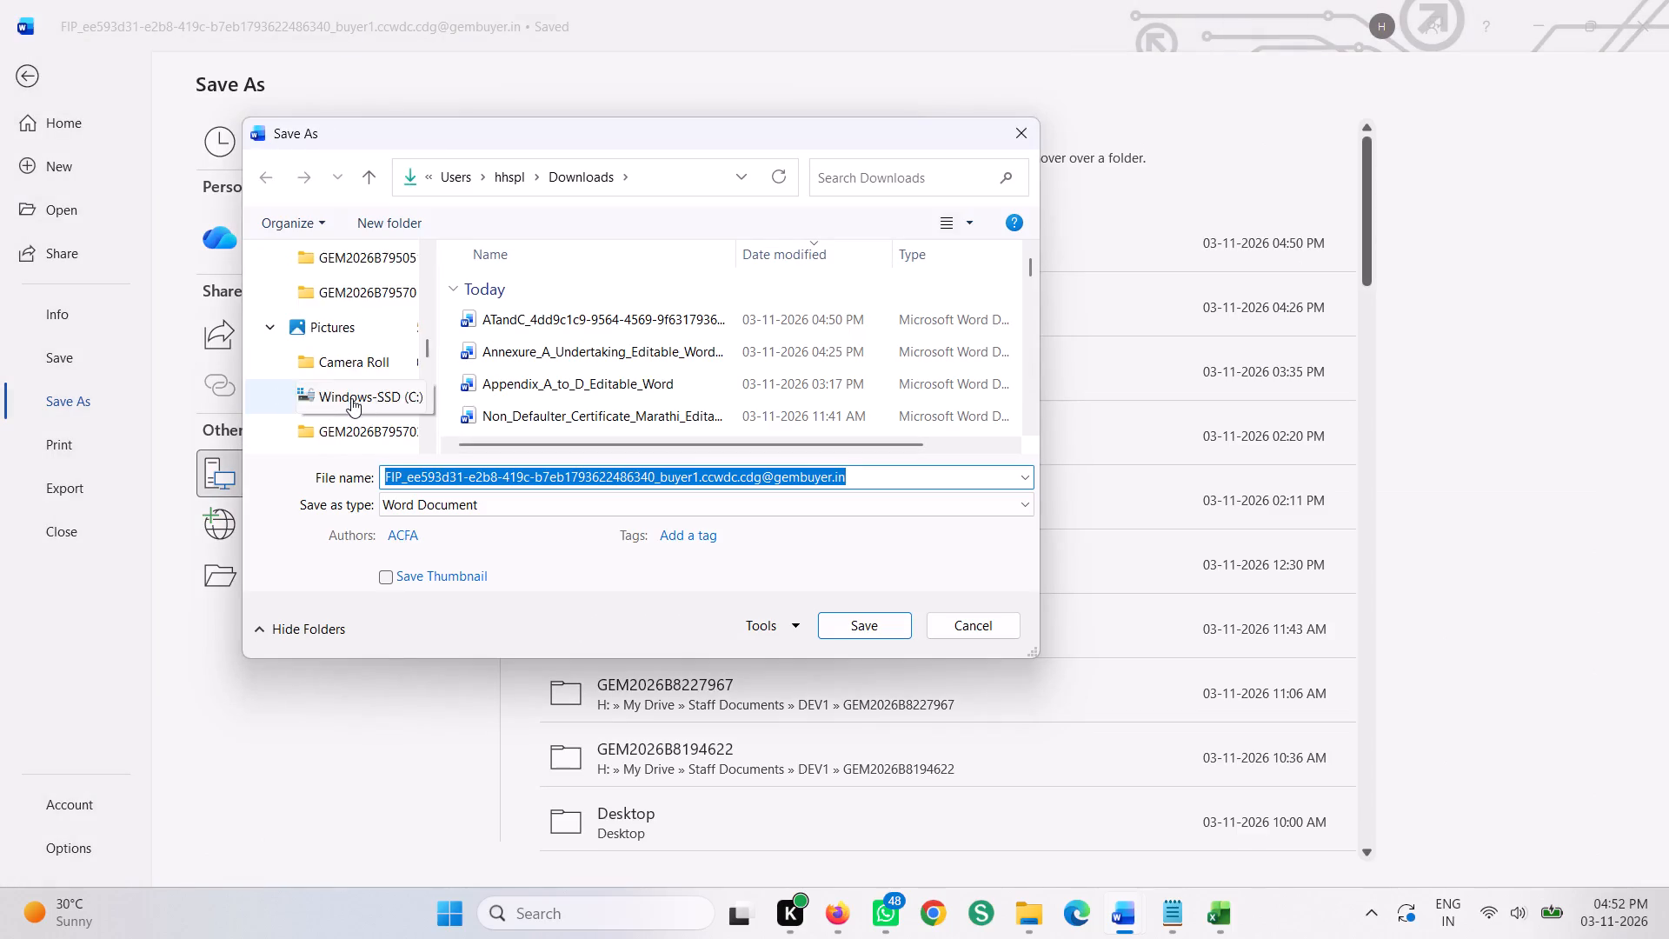
pyautogui.scroll(13, 351, 398)
pyautogui.scroll(-1, 363, 397)
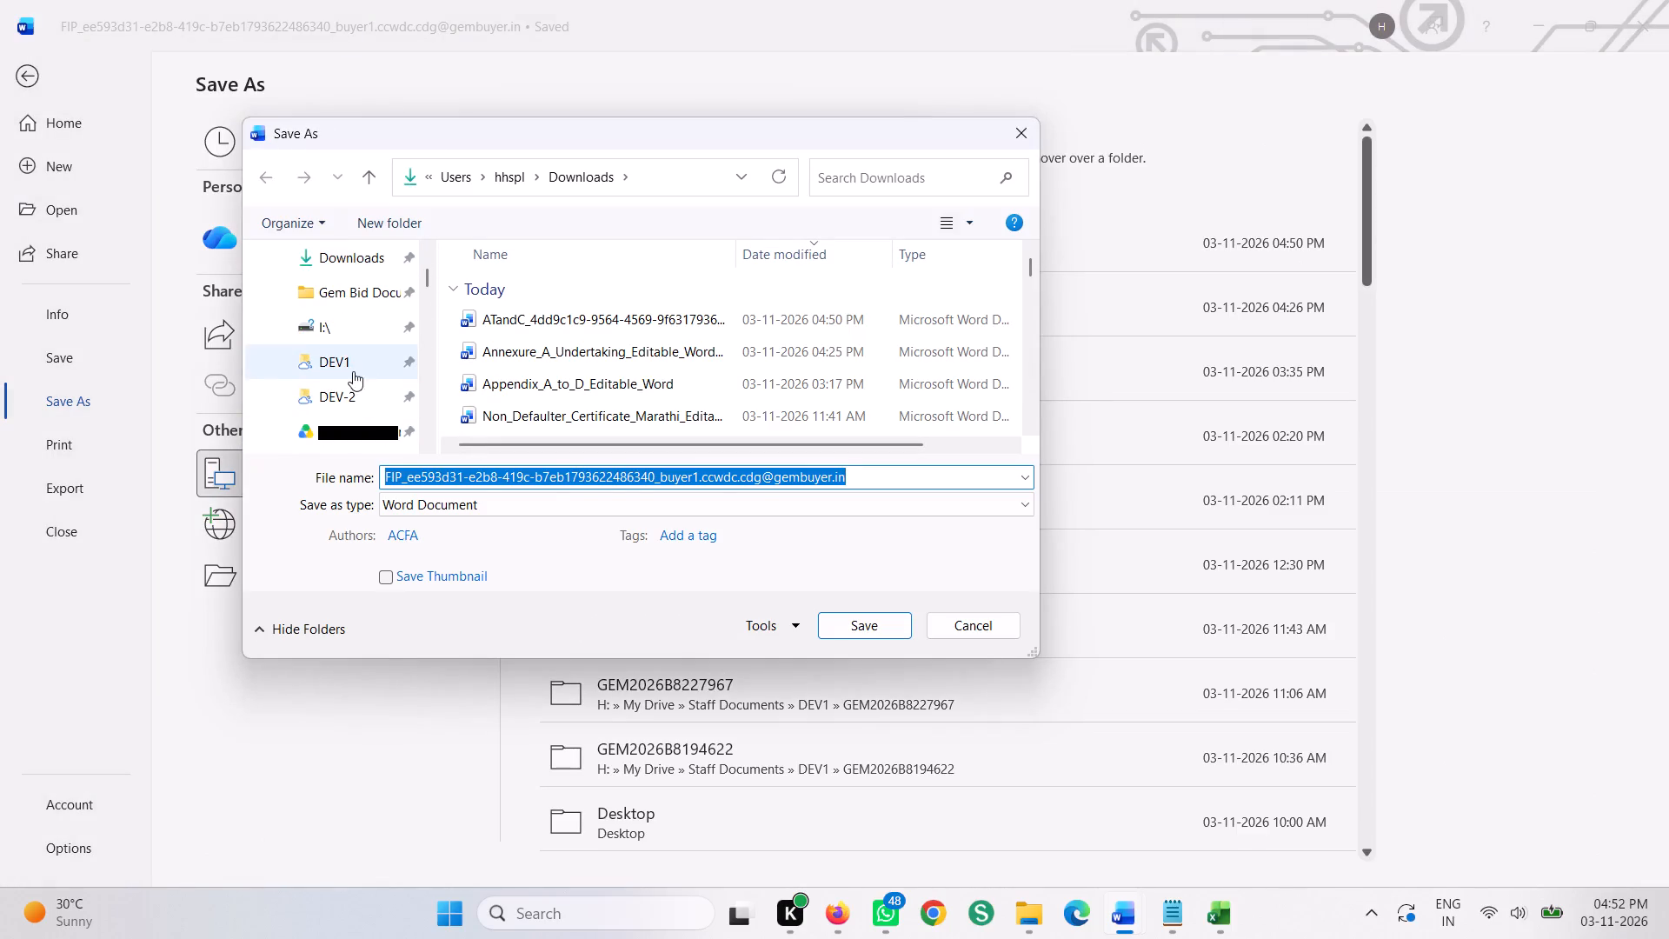
pyautogui.click(349, 368)
pyautogui.scroll(5, 515, 349)
pyautogui.tripleClick(569, 296)
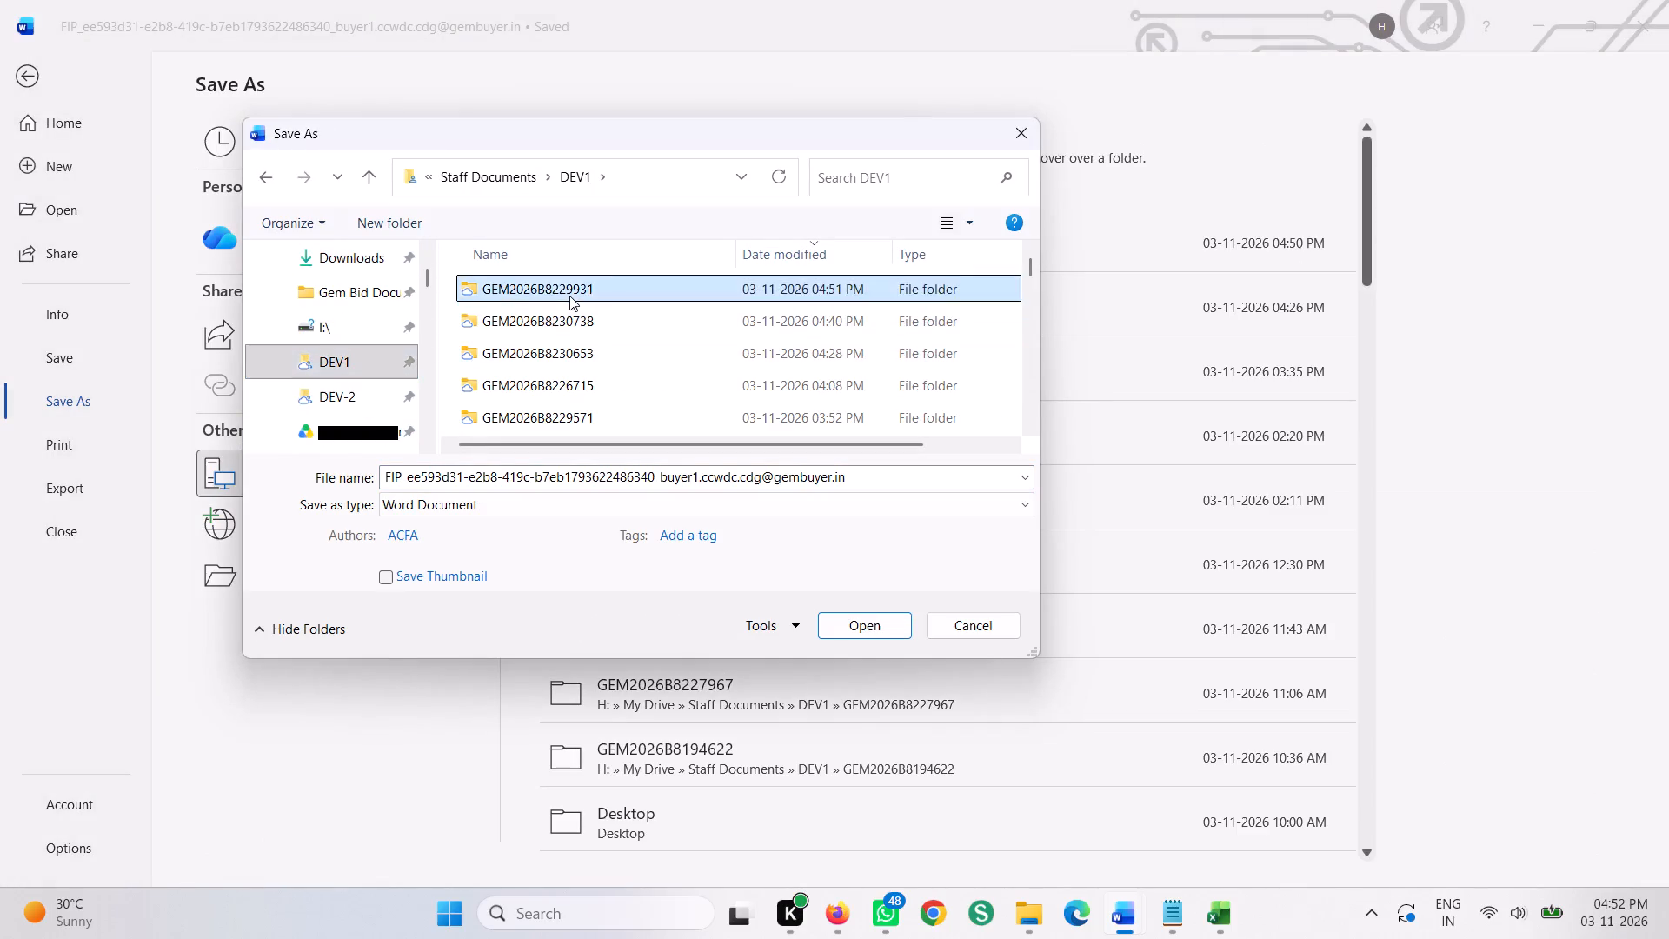
pyautogui.click(544, 473)
pyautogui.write('ANNEXURES')
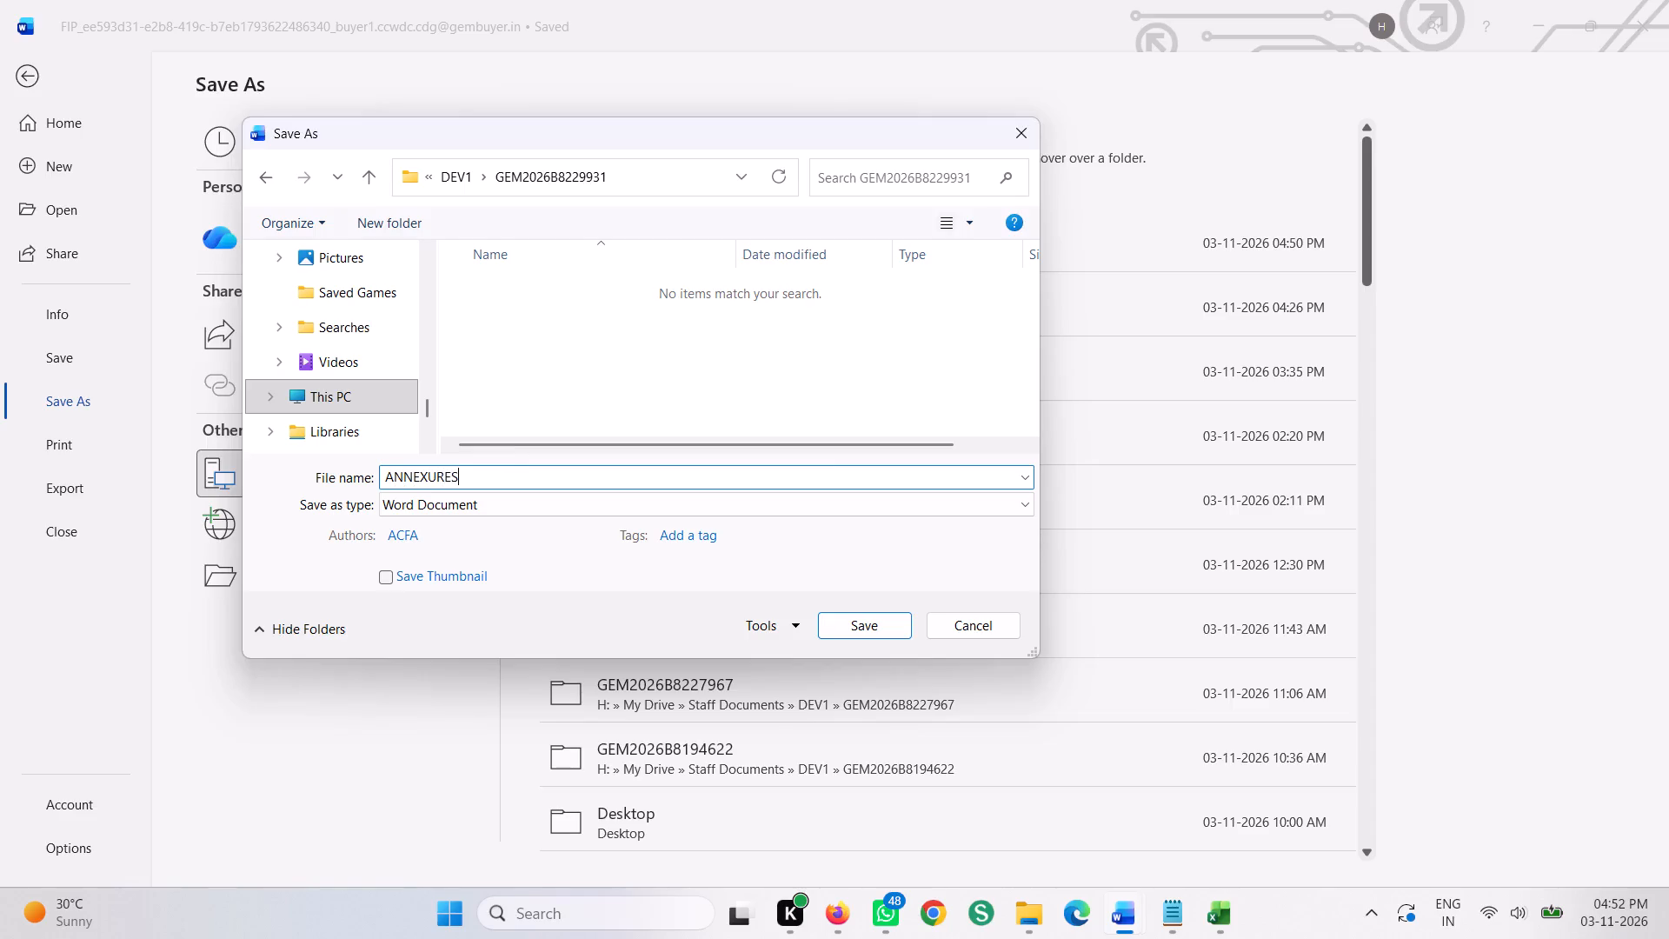
pyautogui.press('Return')
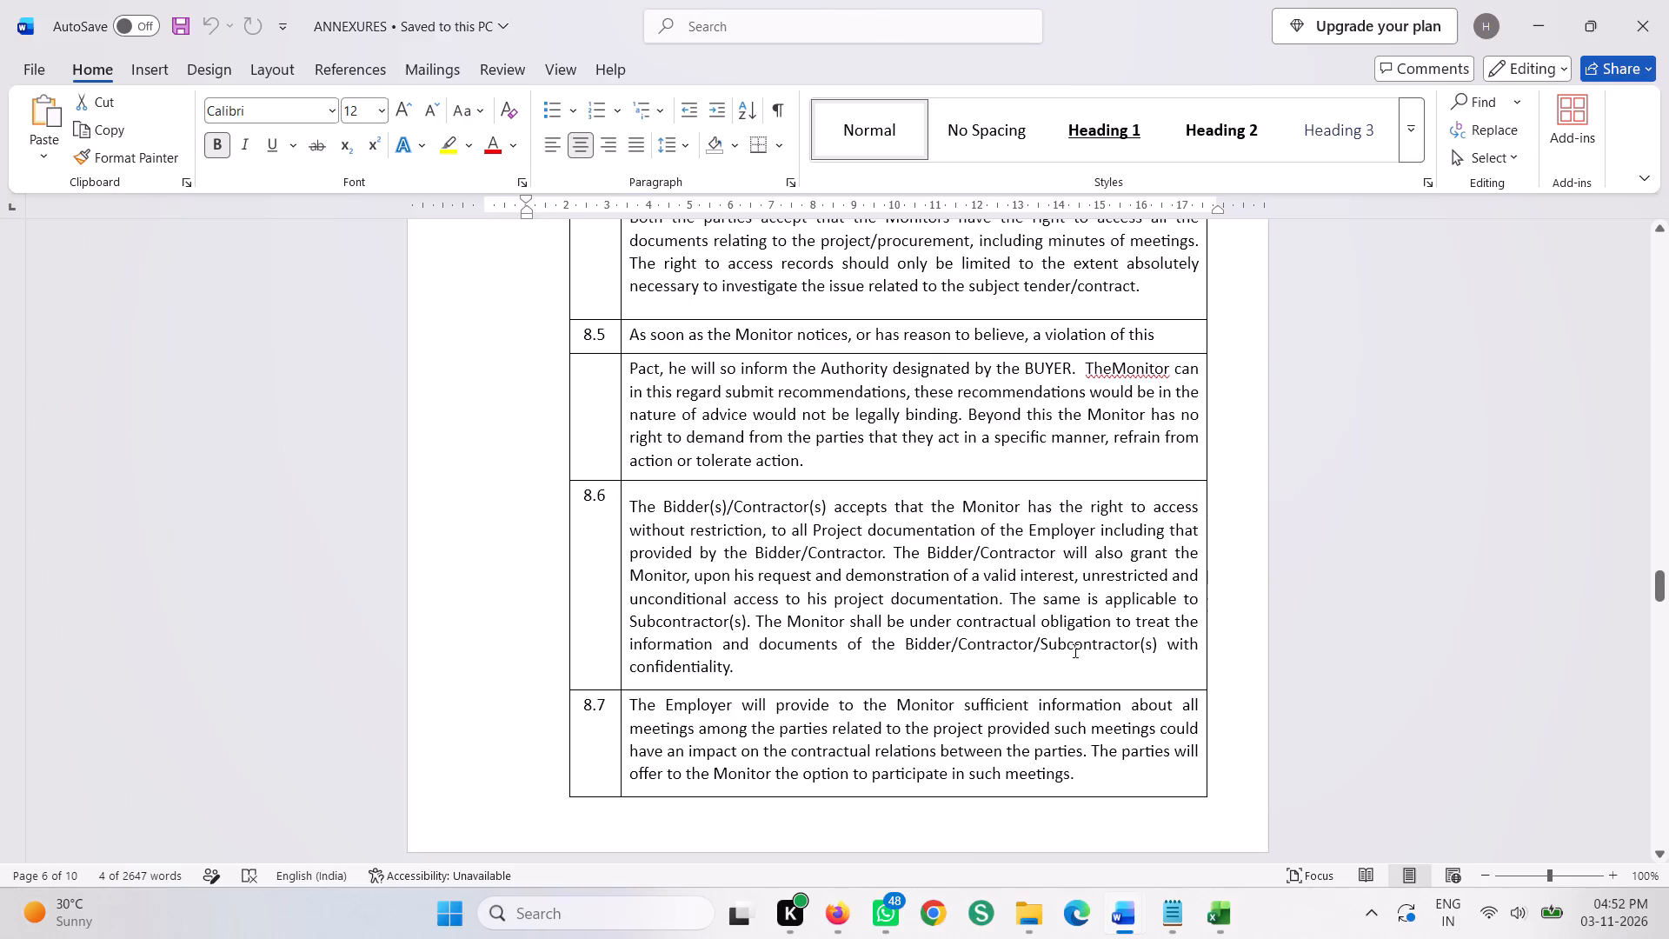
# Check the files saved in the GEM2026B8229931 folder, from BUYER ADDED ATC 05 back to SCOPE OF WORK 01.
pyautogui.click(1014, 911)
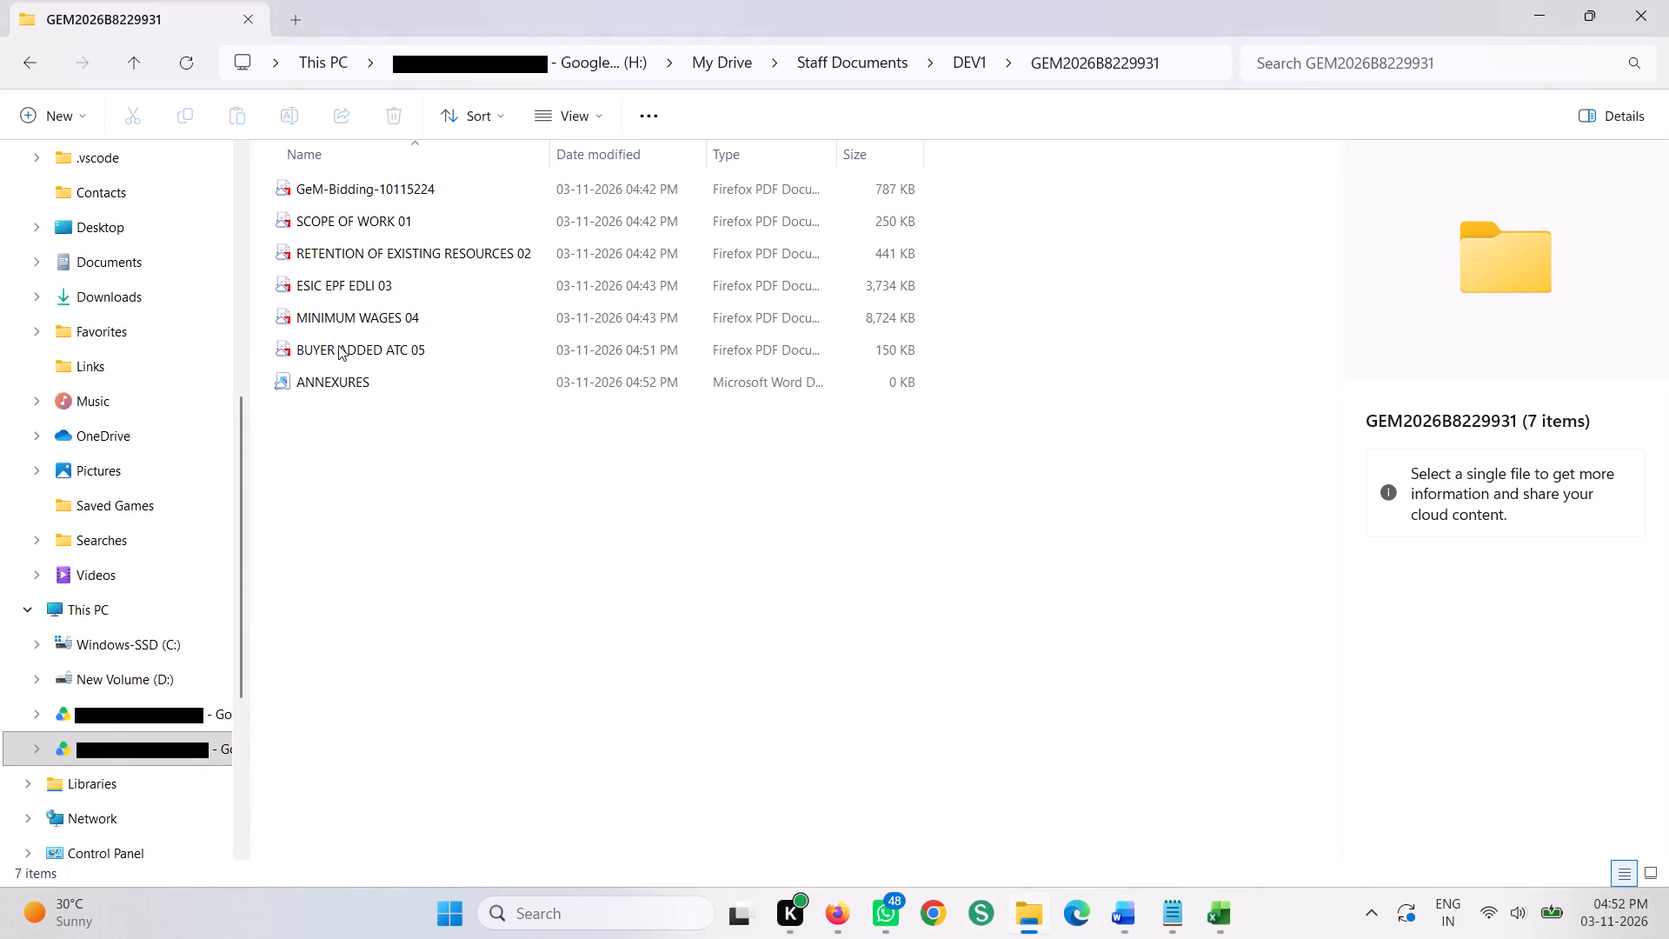
pyautogui.click(332, 355)
pyautogui.click(318, 320)
pyautogui.click(315, 287)
pyautogui.click(310, 254)
pyautogui.click(308, 219)
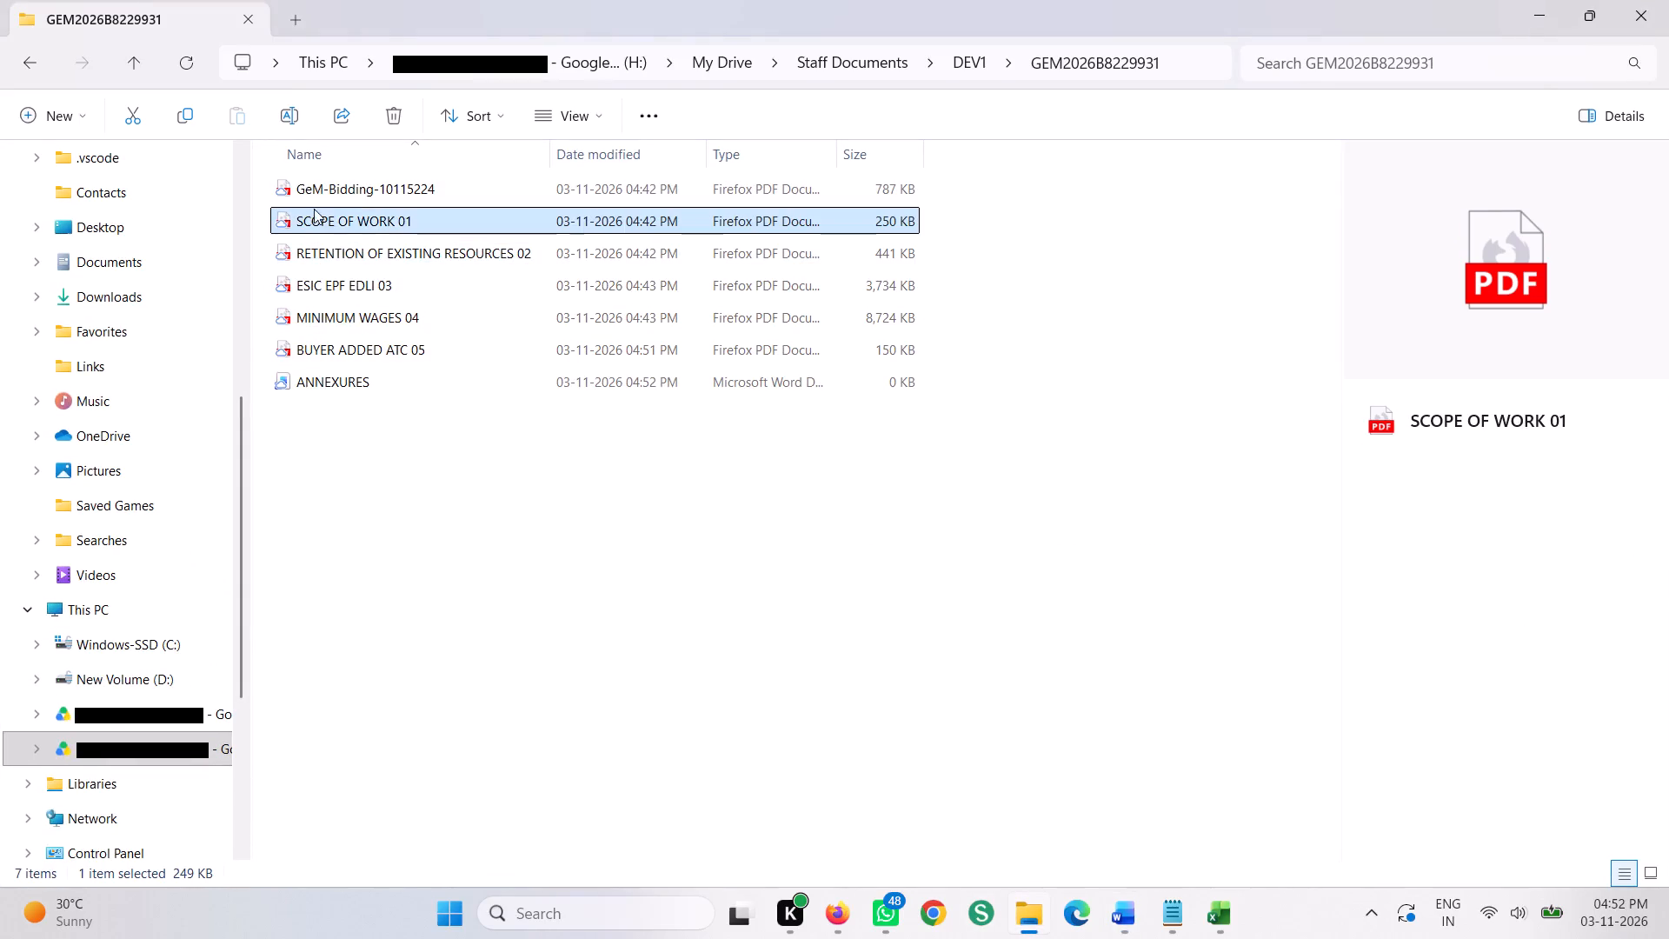
# In the REQUIRED DOCUMENTS Word file, delete the leftover characters on the last line after item 15.
pyautogui.click(1127, 905)
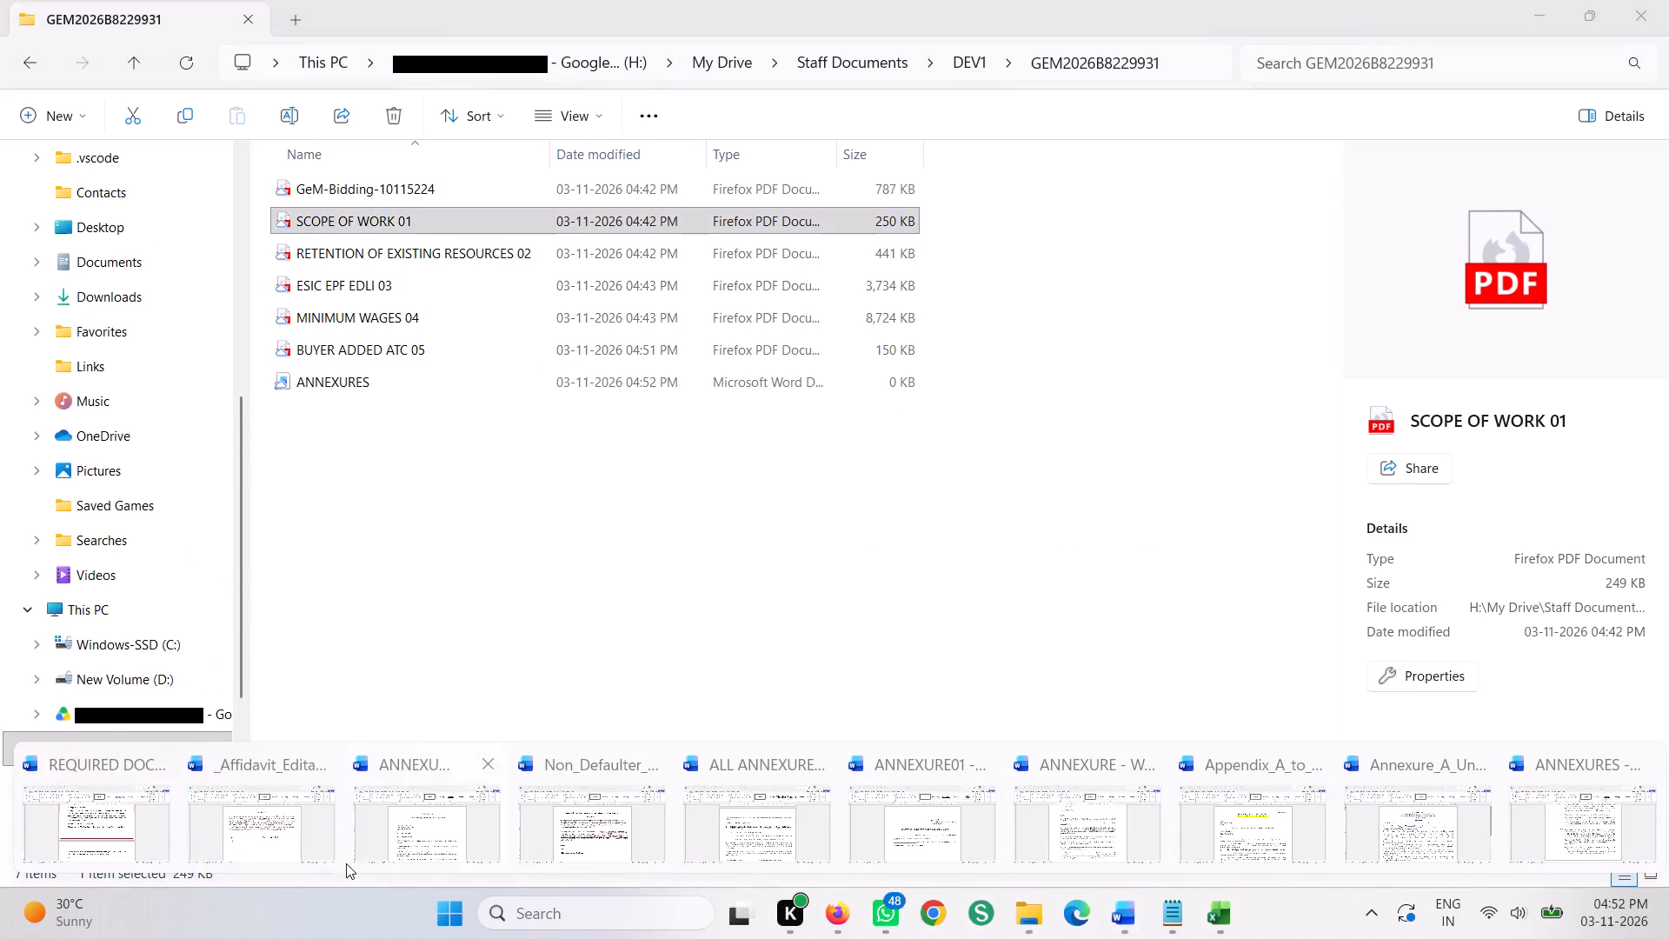
pyautogui.click(108, 836)
pyautogui.scroll(-1, 766, 645)
pyautogui.press('BackSpace')
pyautogui.press('BackSpace')
pyautogui.press('BackSpace')
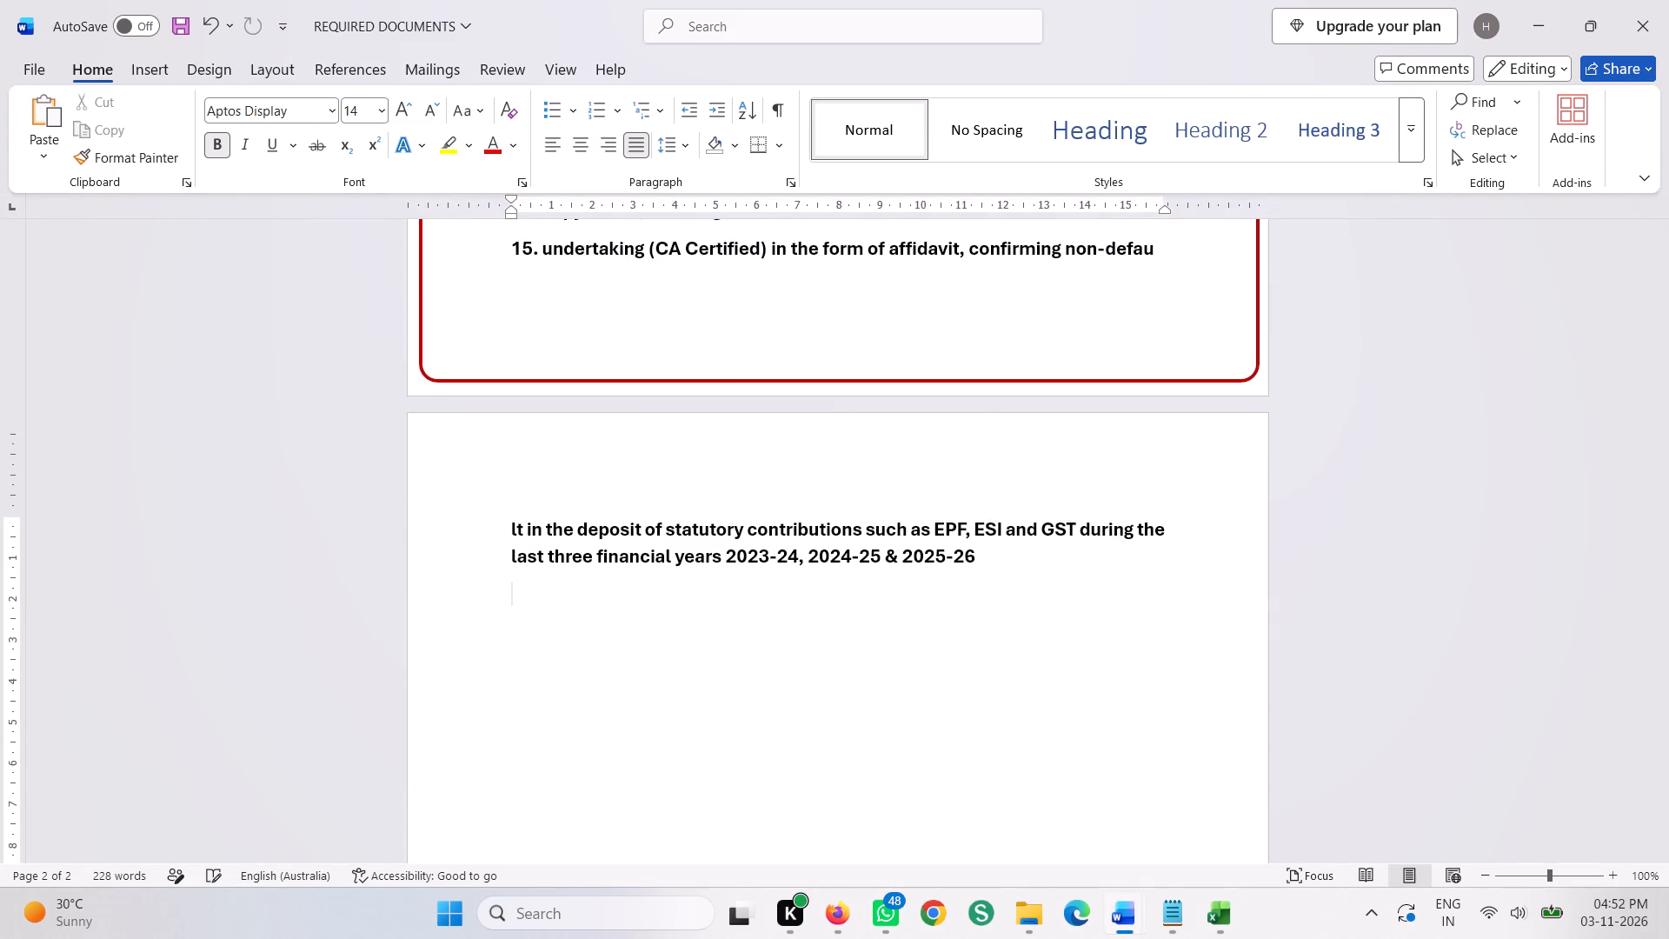
# Highlight the item 8 text "EMD EXEMPTION - MSEs and DPIIT-recognized start-ups exempt" in yellow.
pyautogui.scroll(3, 726, 472)
pyautogui.scroll(1, 994, 340)
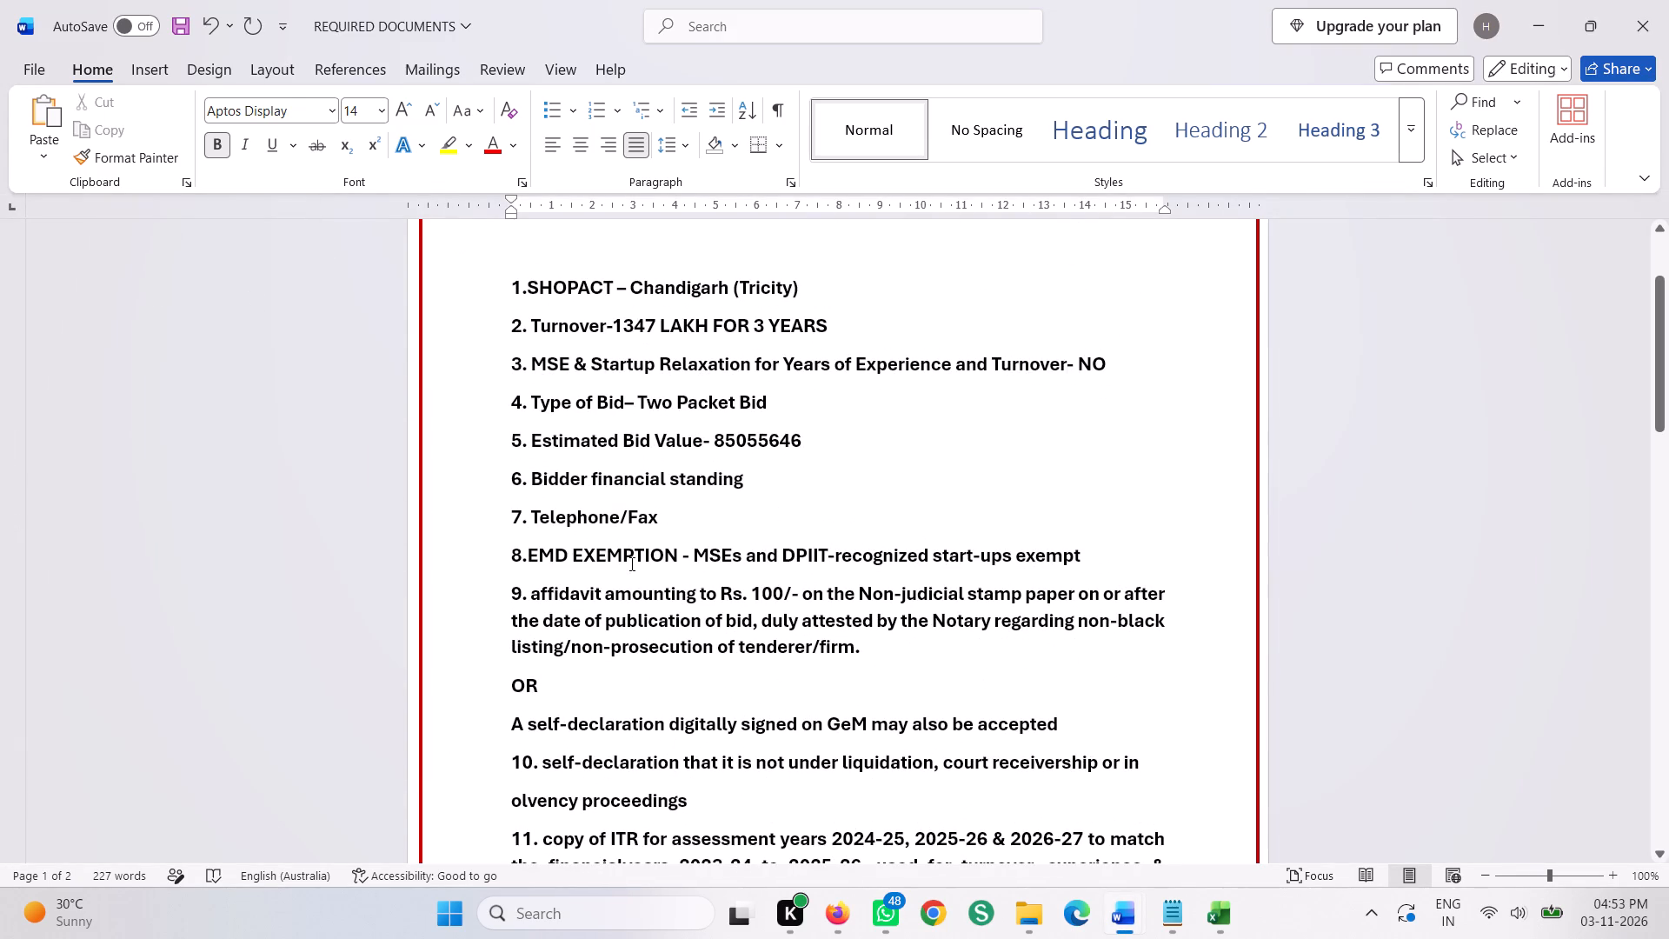
pyautogui.moveTo(540, 560); pyautogui.dragTo(1082, 552)
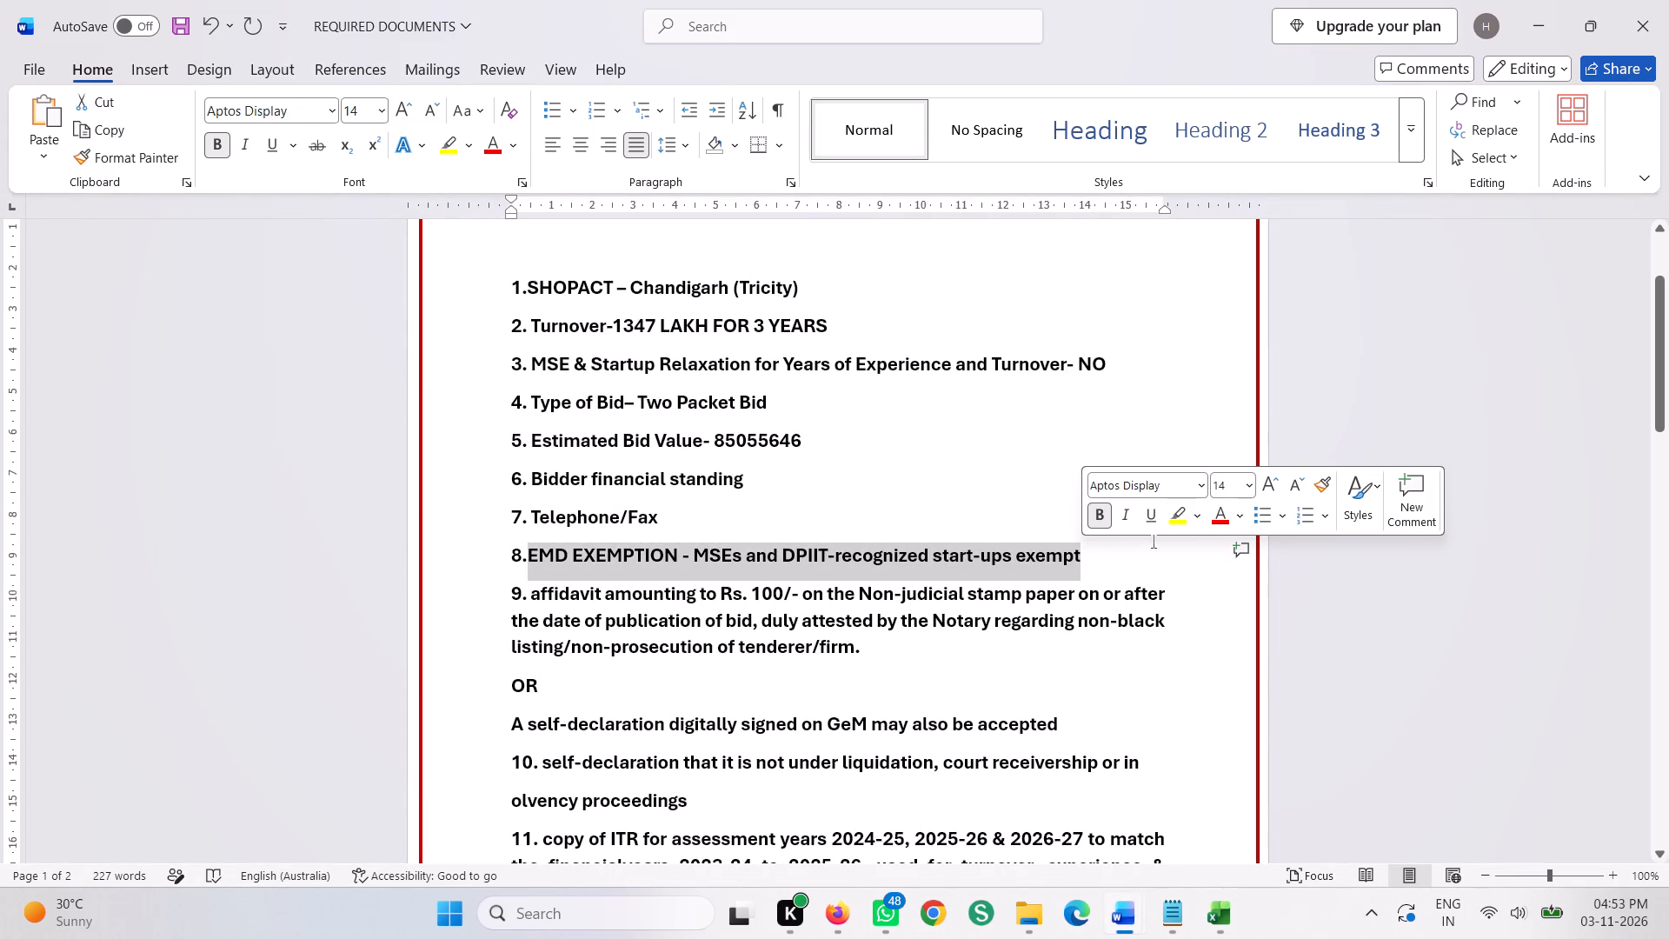
pyautogui.click(1183, 524)
pyautogui.click(971, 656)
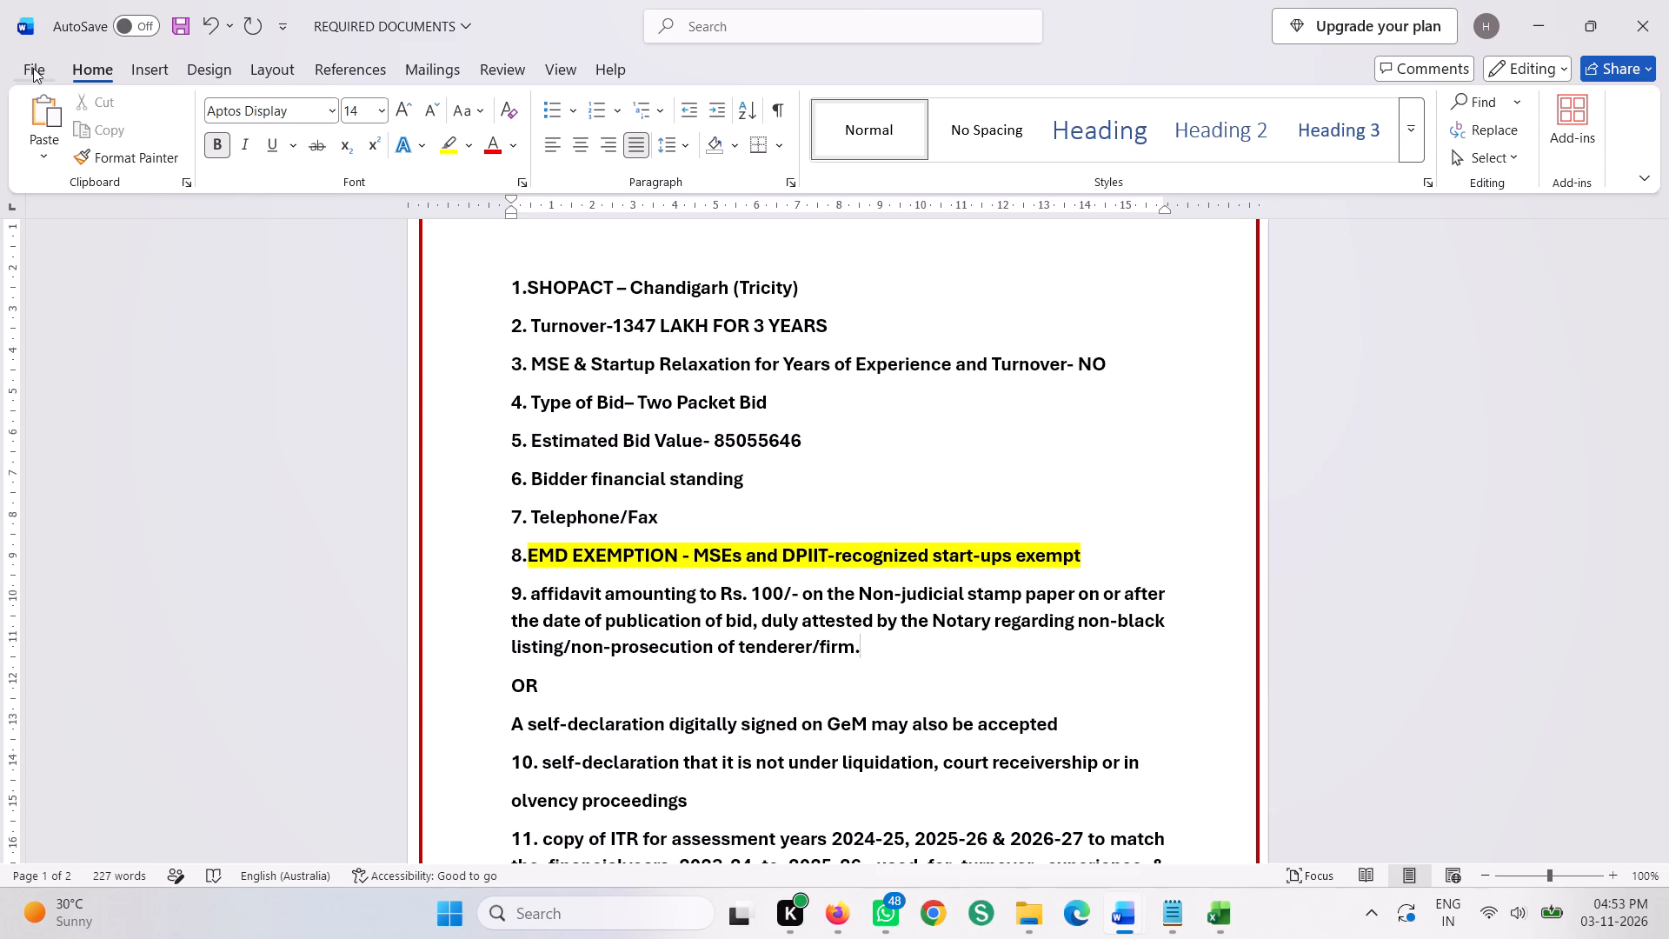
# Export the list as the PDF REQUIRED DOCUMENTS into DEV1's GEM2026B8229931 folder and close the PDF that opens.
pyautogui.click(33, 68)
pyautogui.click(79, 486)
pyautogui.click(604, 295)
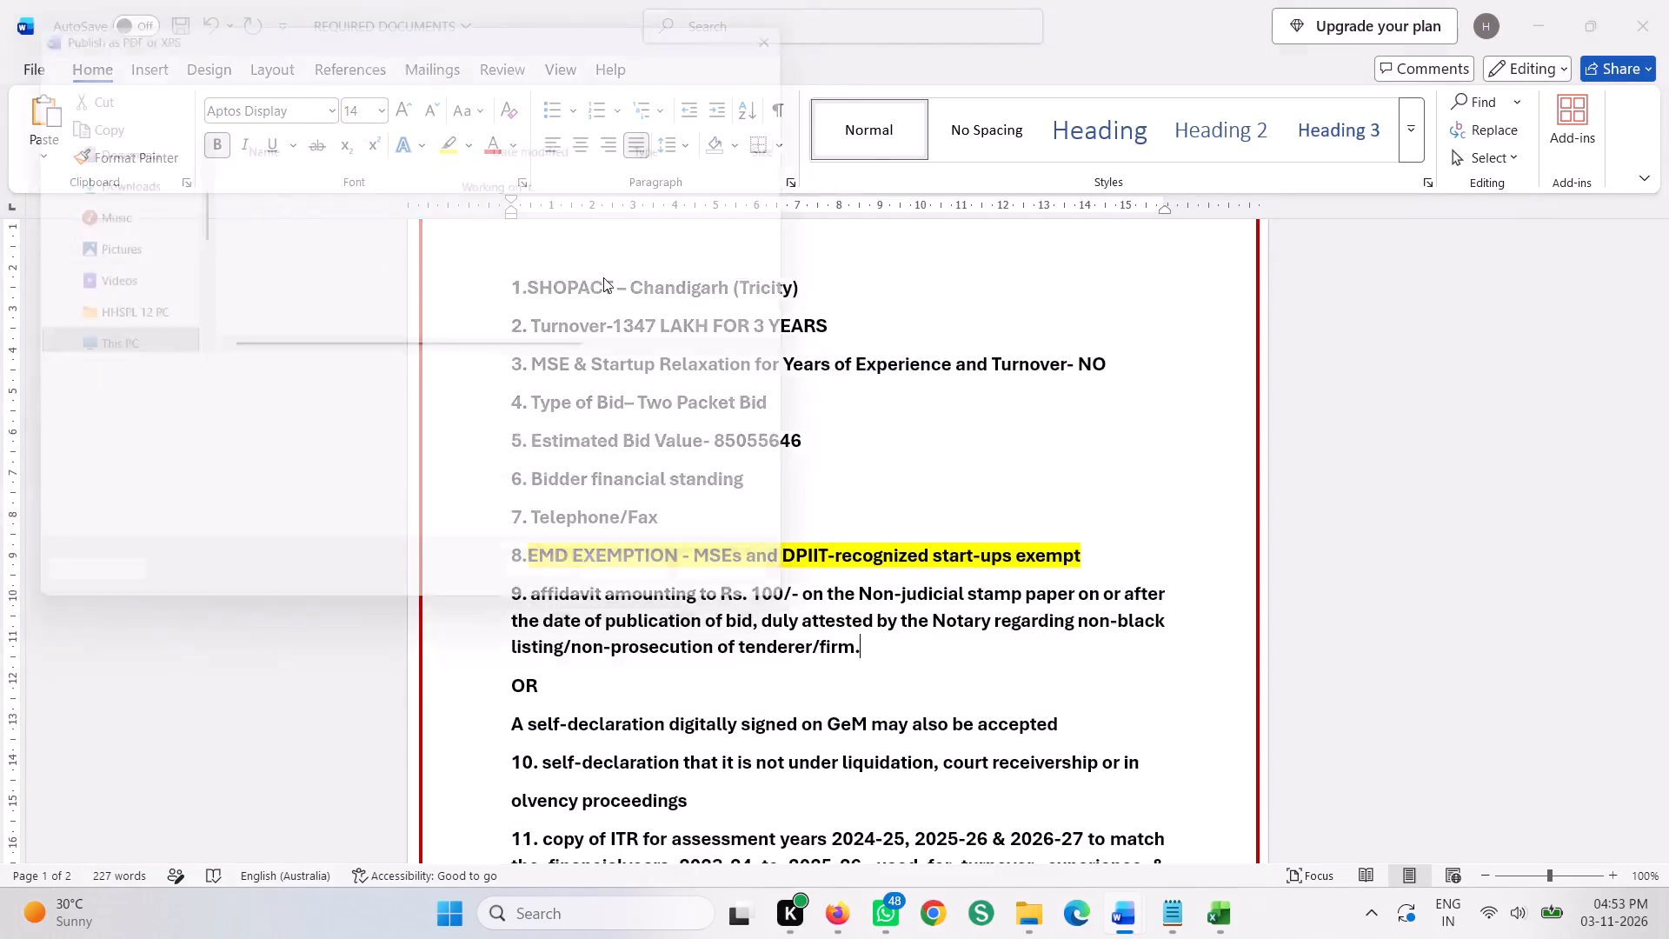
pyautogui.scroll(9, 130, 264)
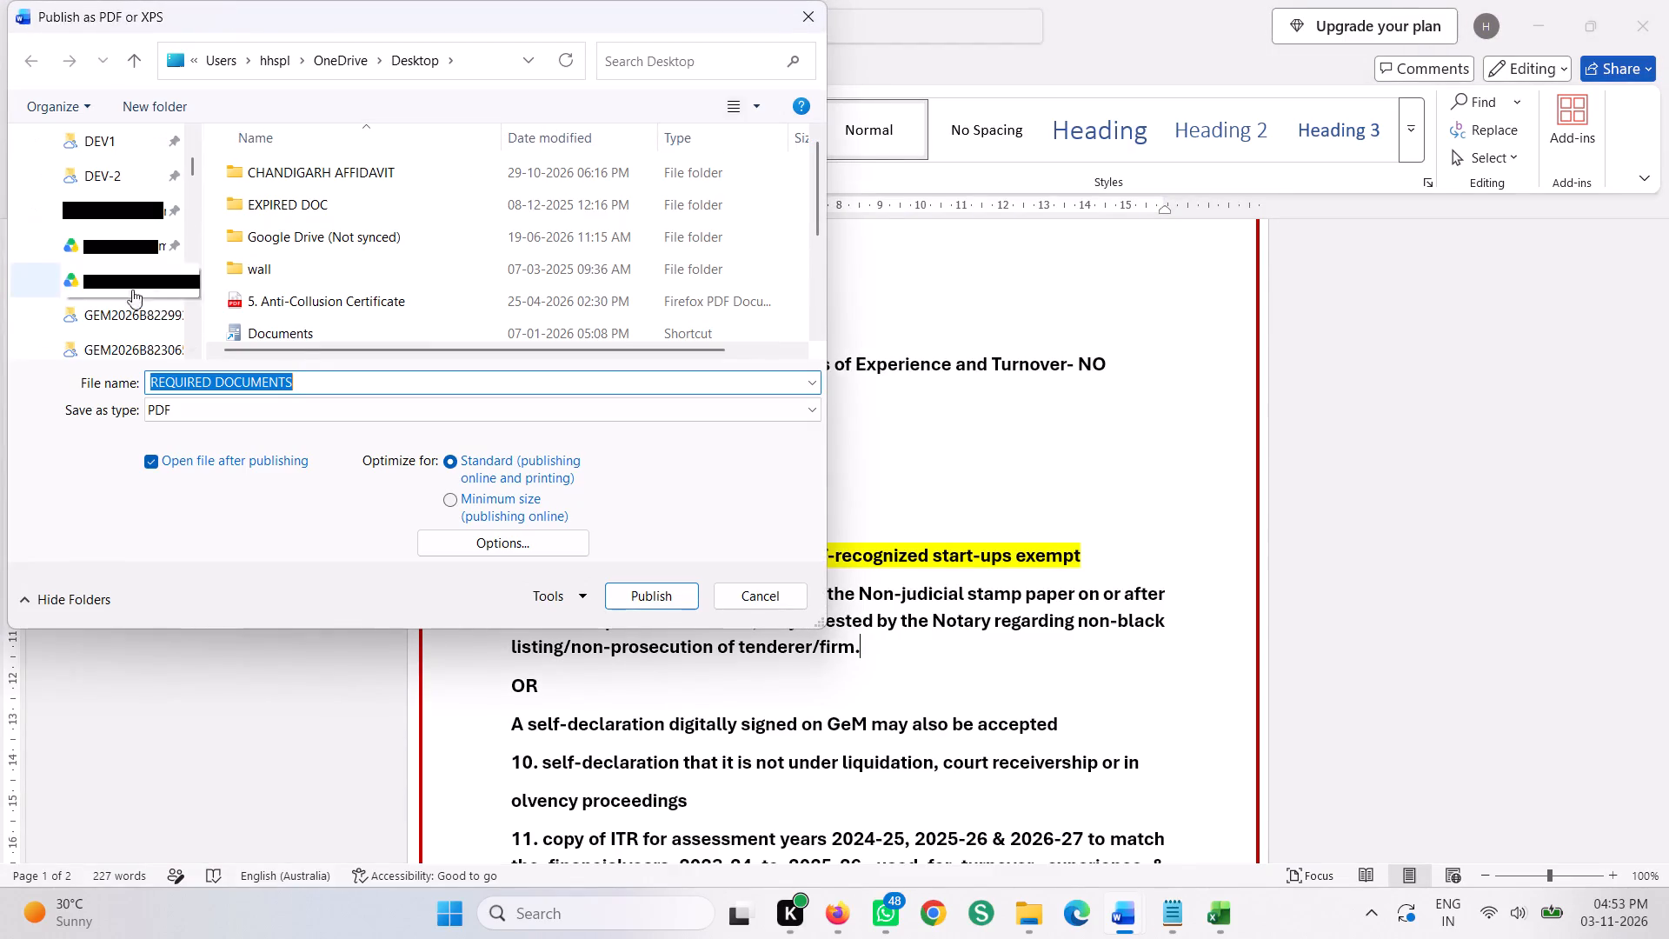
pyautogui.scroll(3, 132, 290)
pyautogui.click(115, 321)
pyautogui.scroll(6, 291, 228)
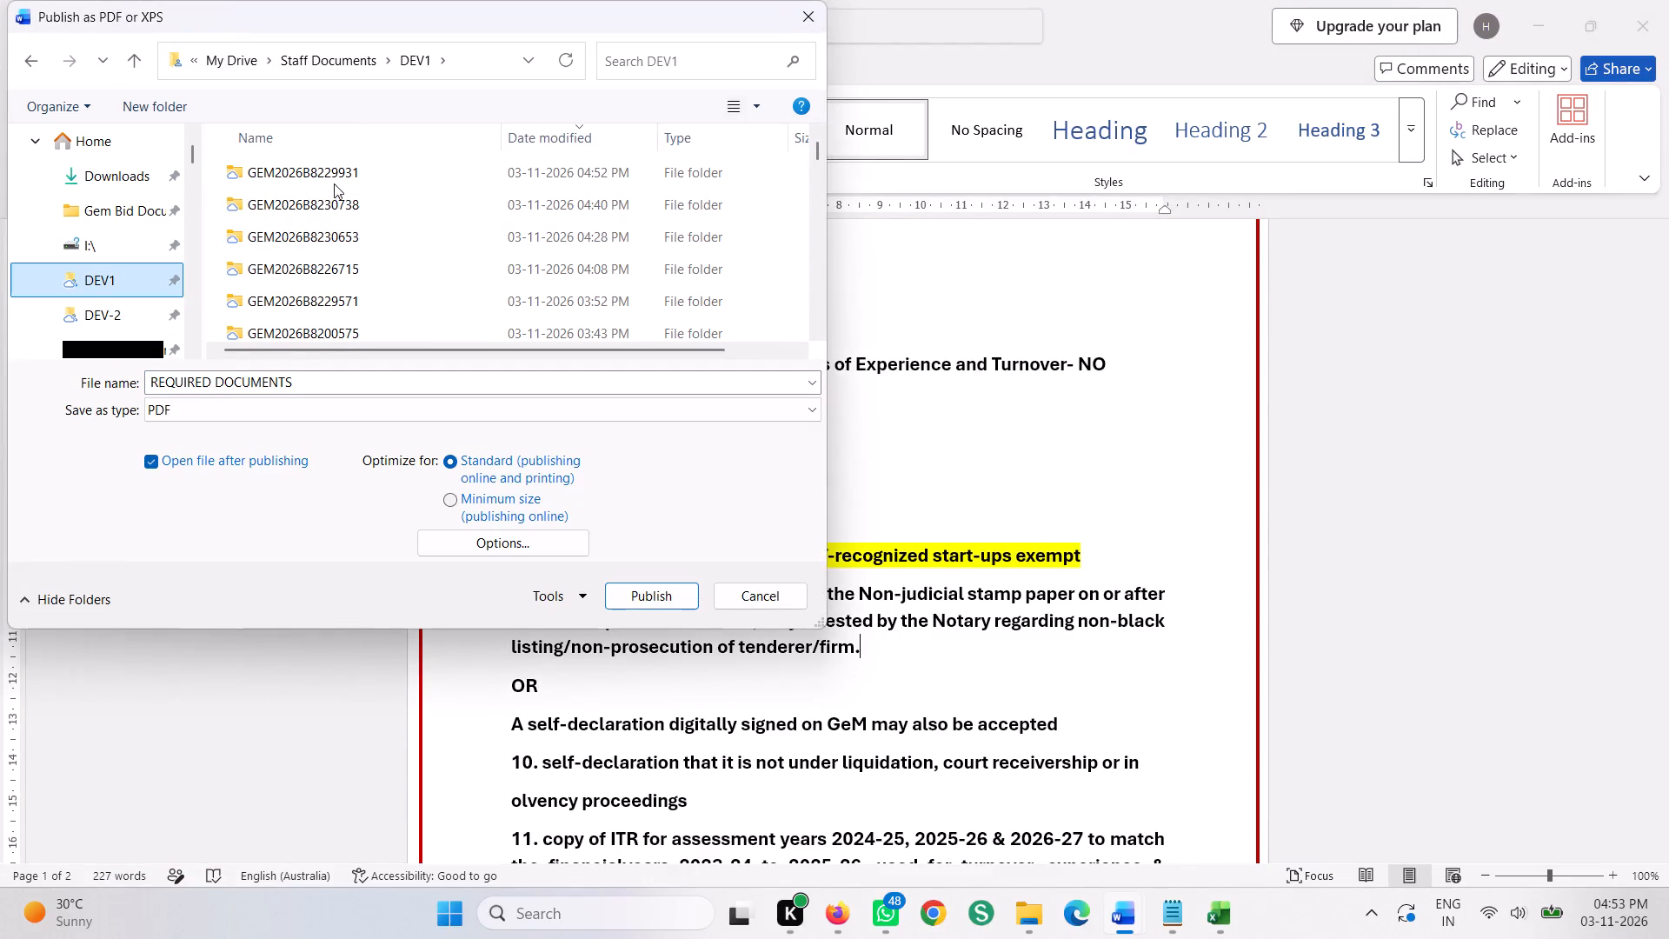
pyautogui.doubleClick(343, 173)
pyautogui.click(312, 379)
pyautogui.click(652, 603)
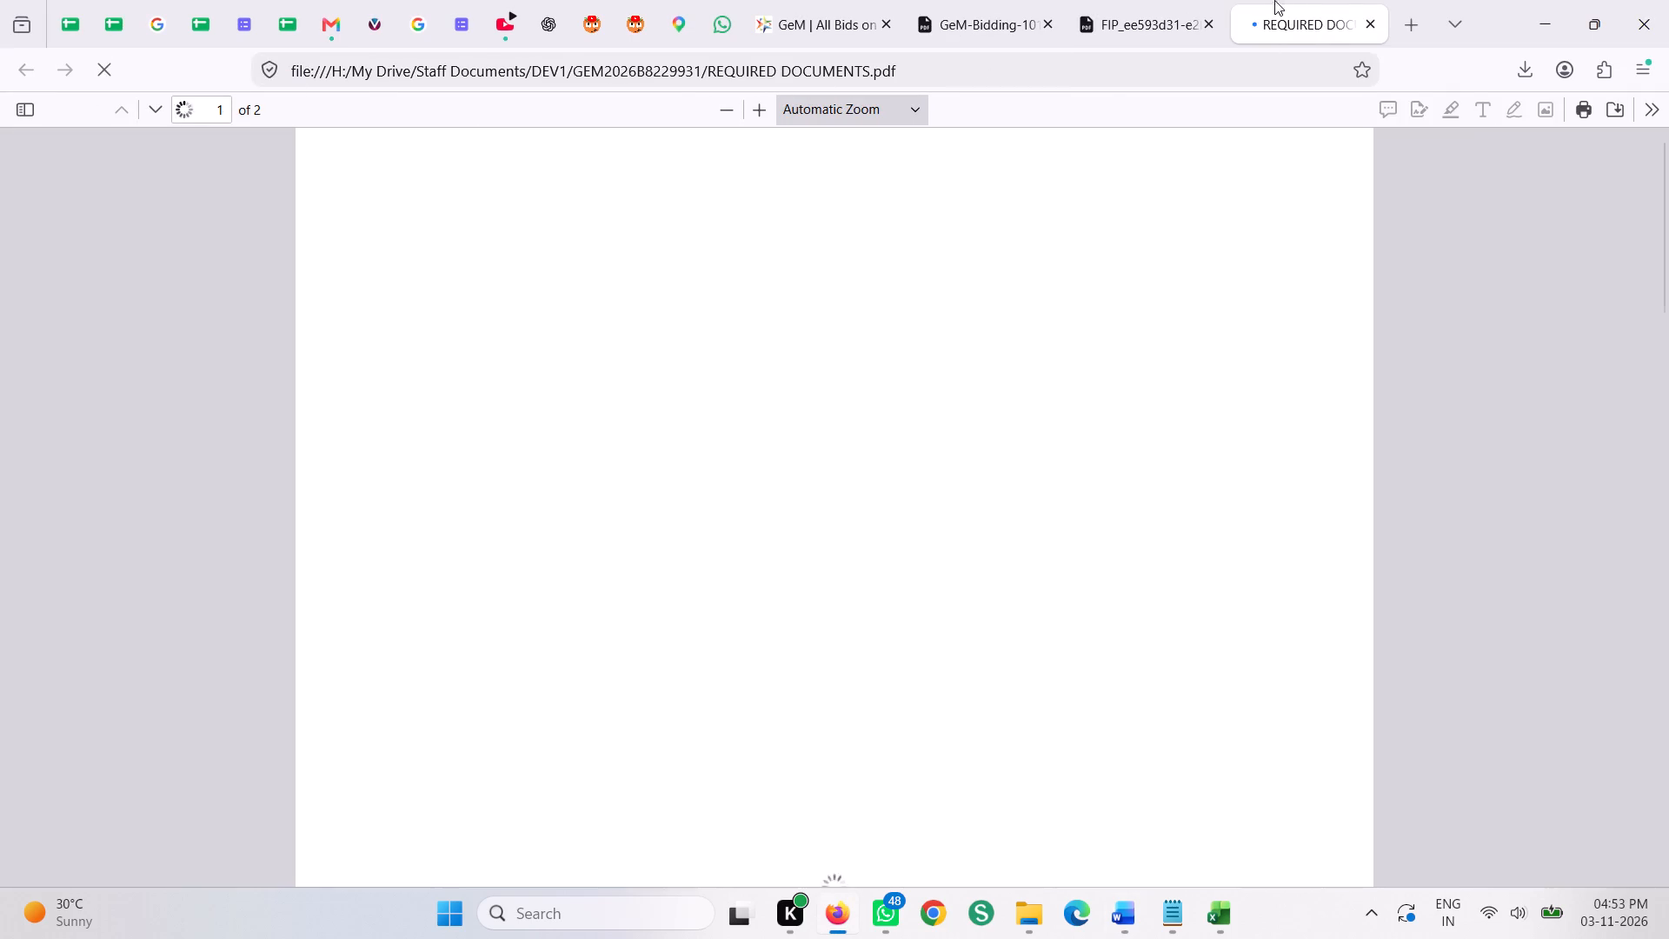
pyautogui.click(1276, 0)
pyautogui.click(1364, 23)
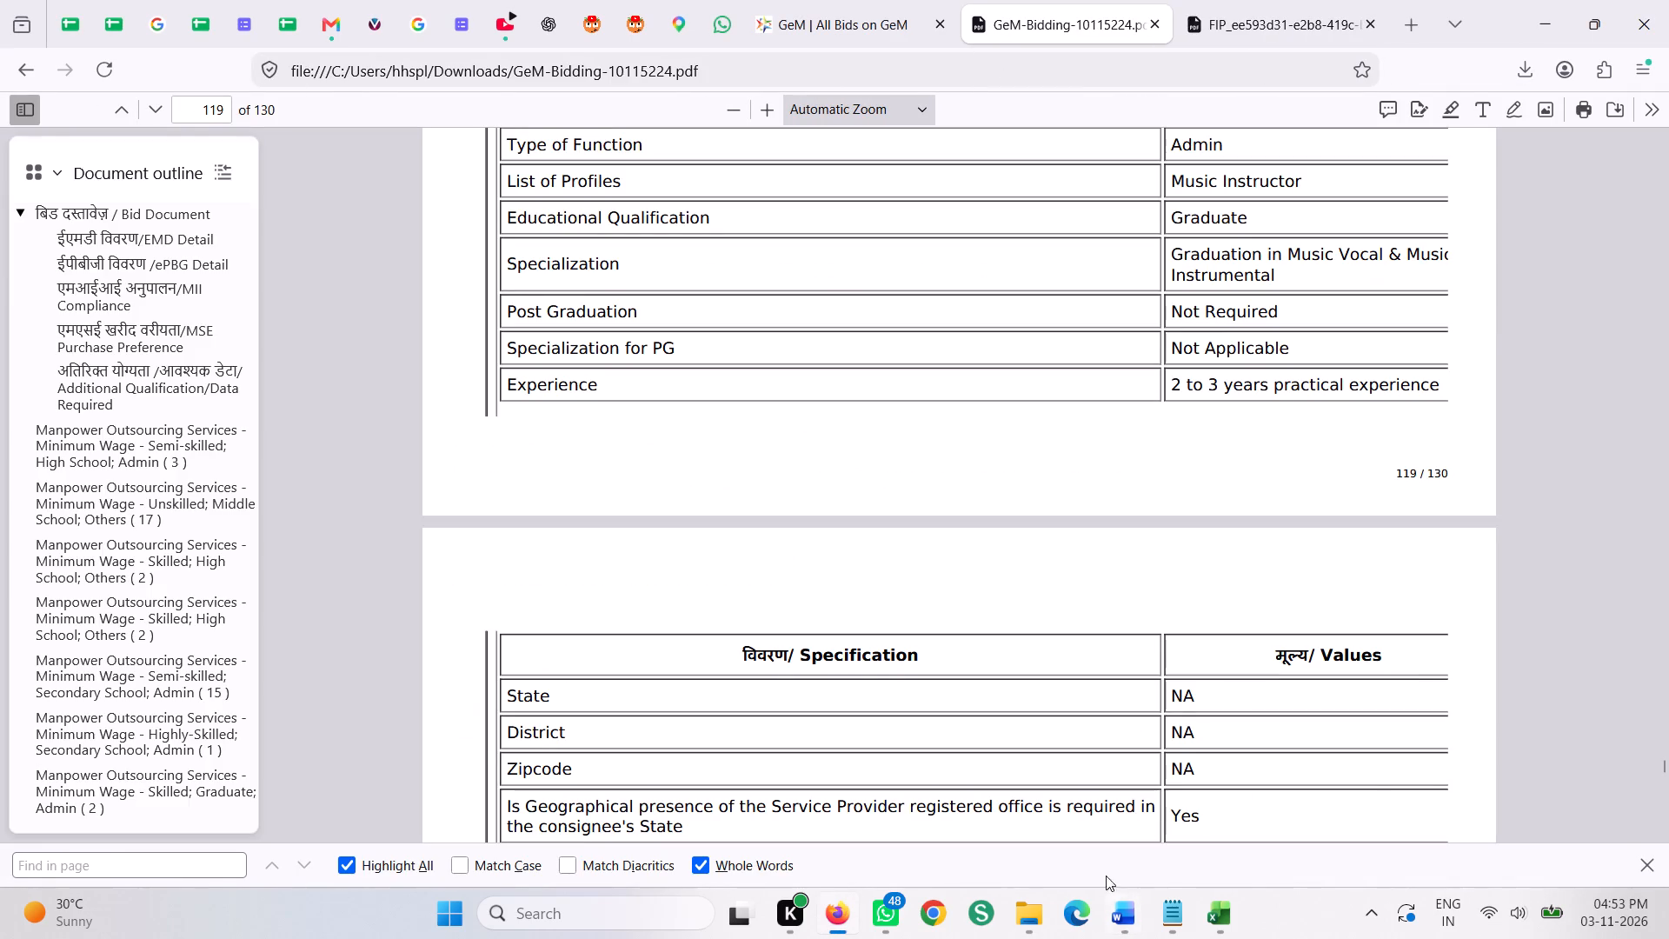
# Check the exported REQUIRED DOCUMENTS PDF in the GEM2026B8229931 folder and return to the DEV1 folder.
pyautogui.click(1036, 911)
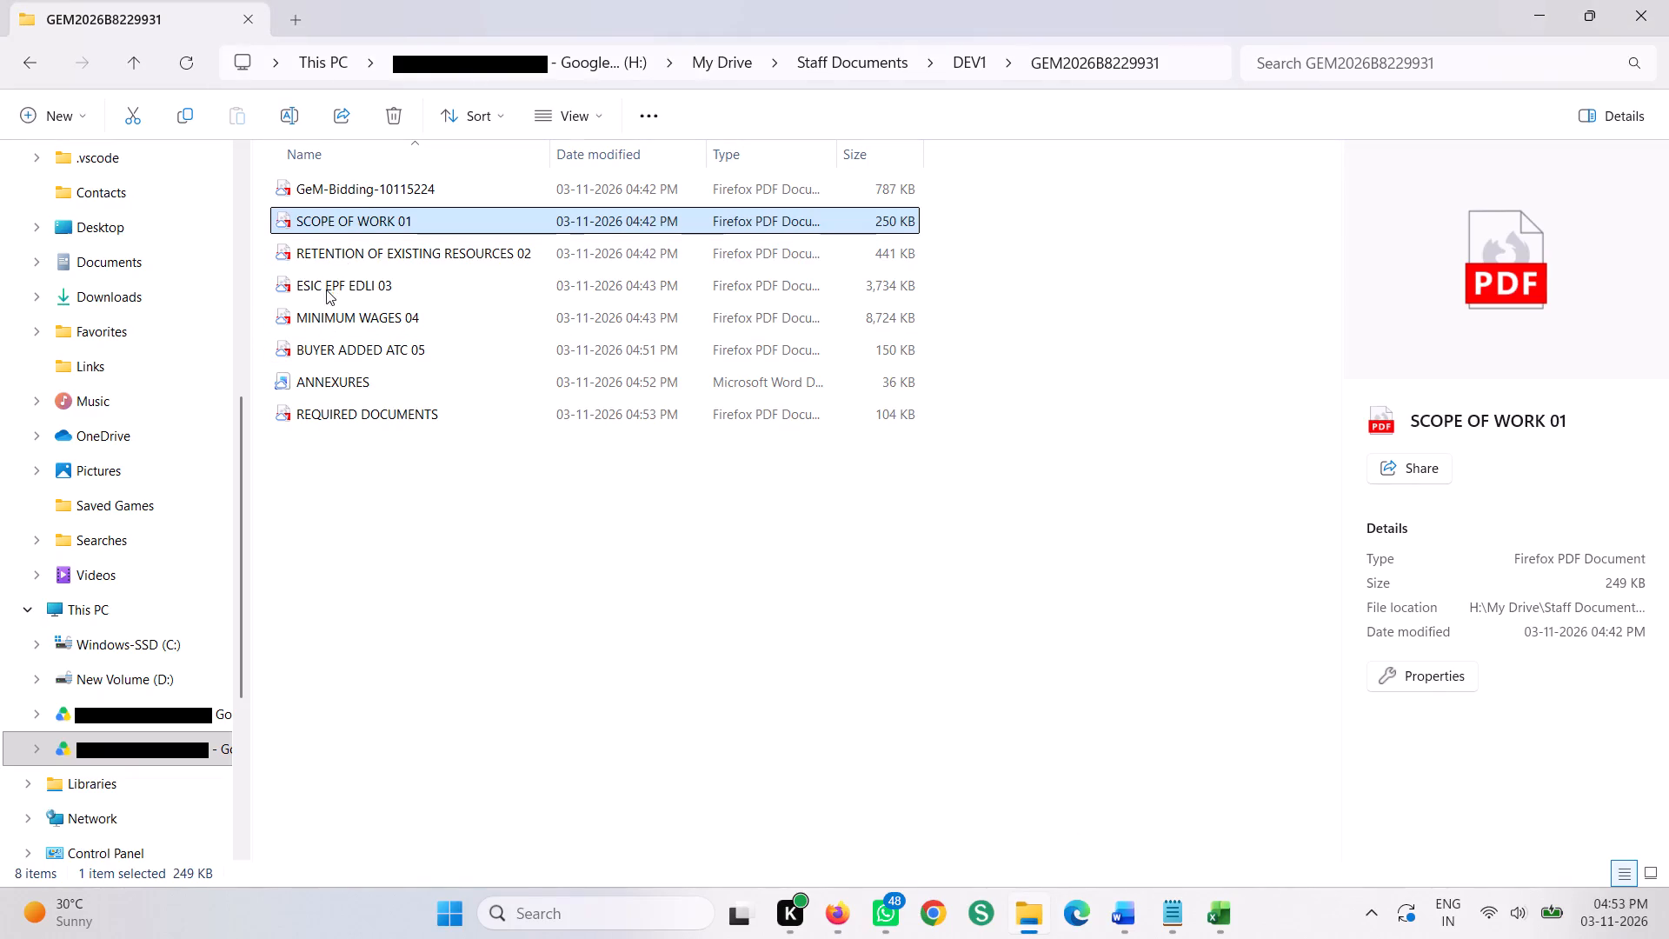
pyautogui.click(323, 416)
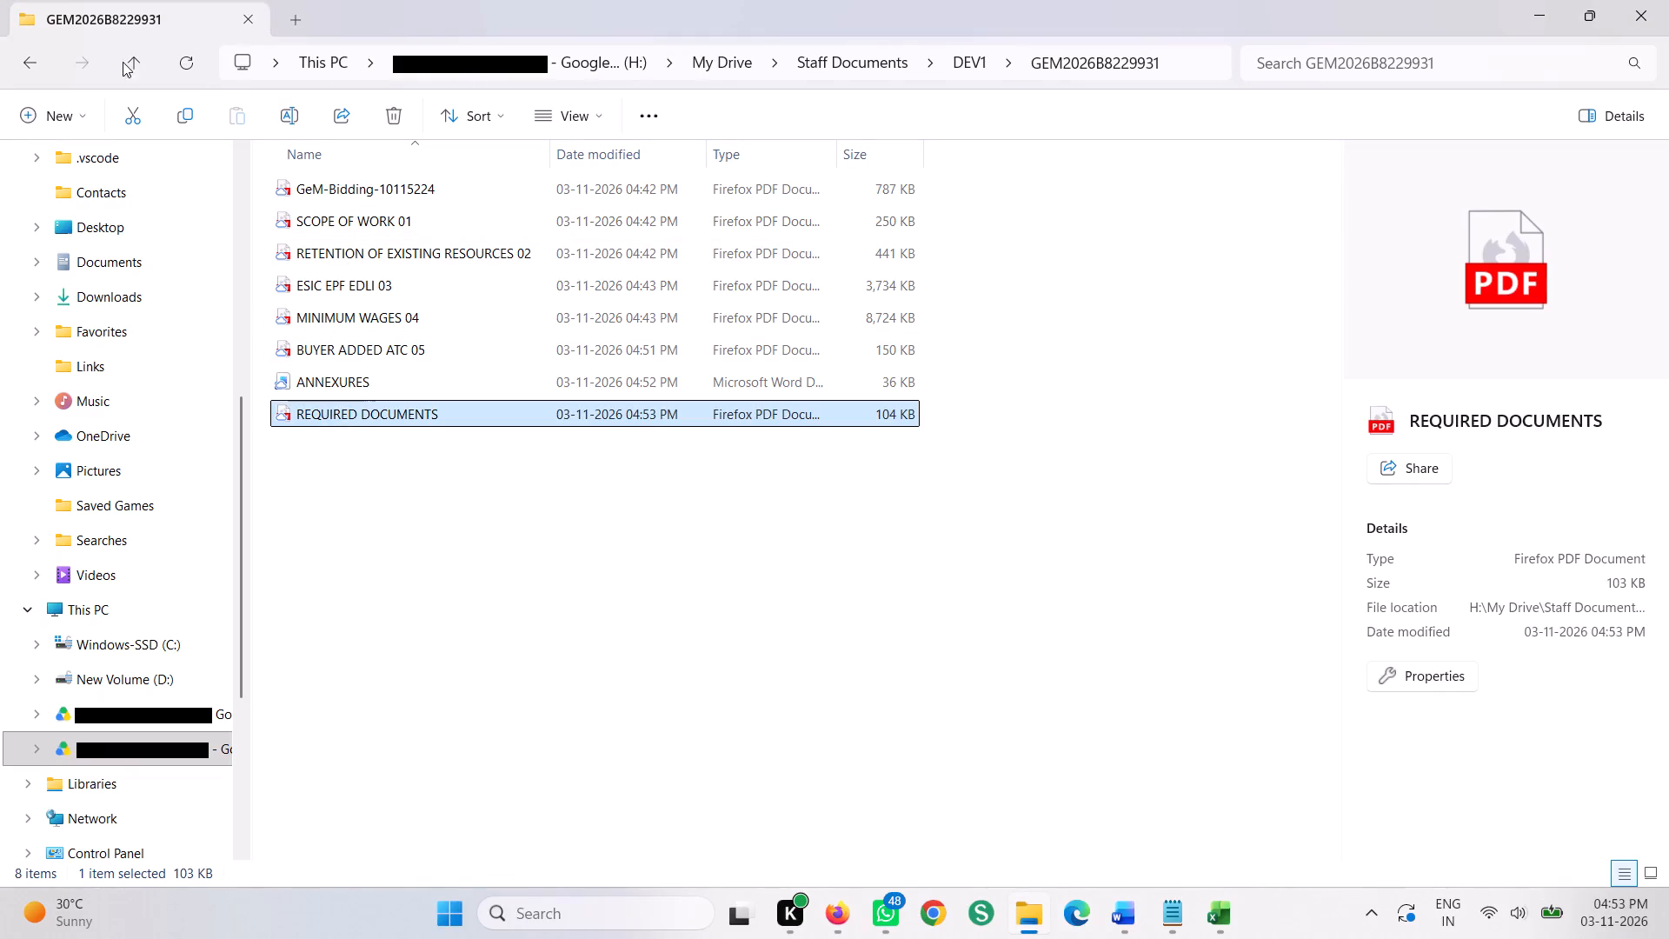
pyautogui.click(136, 64)
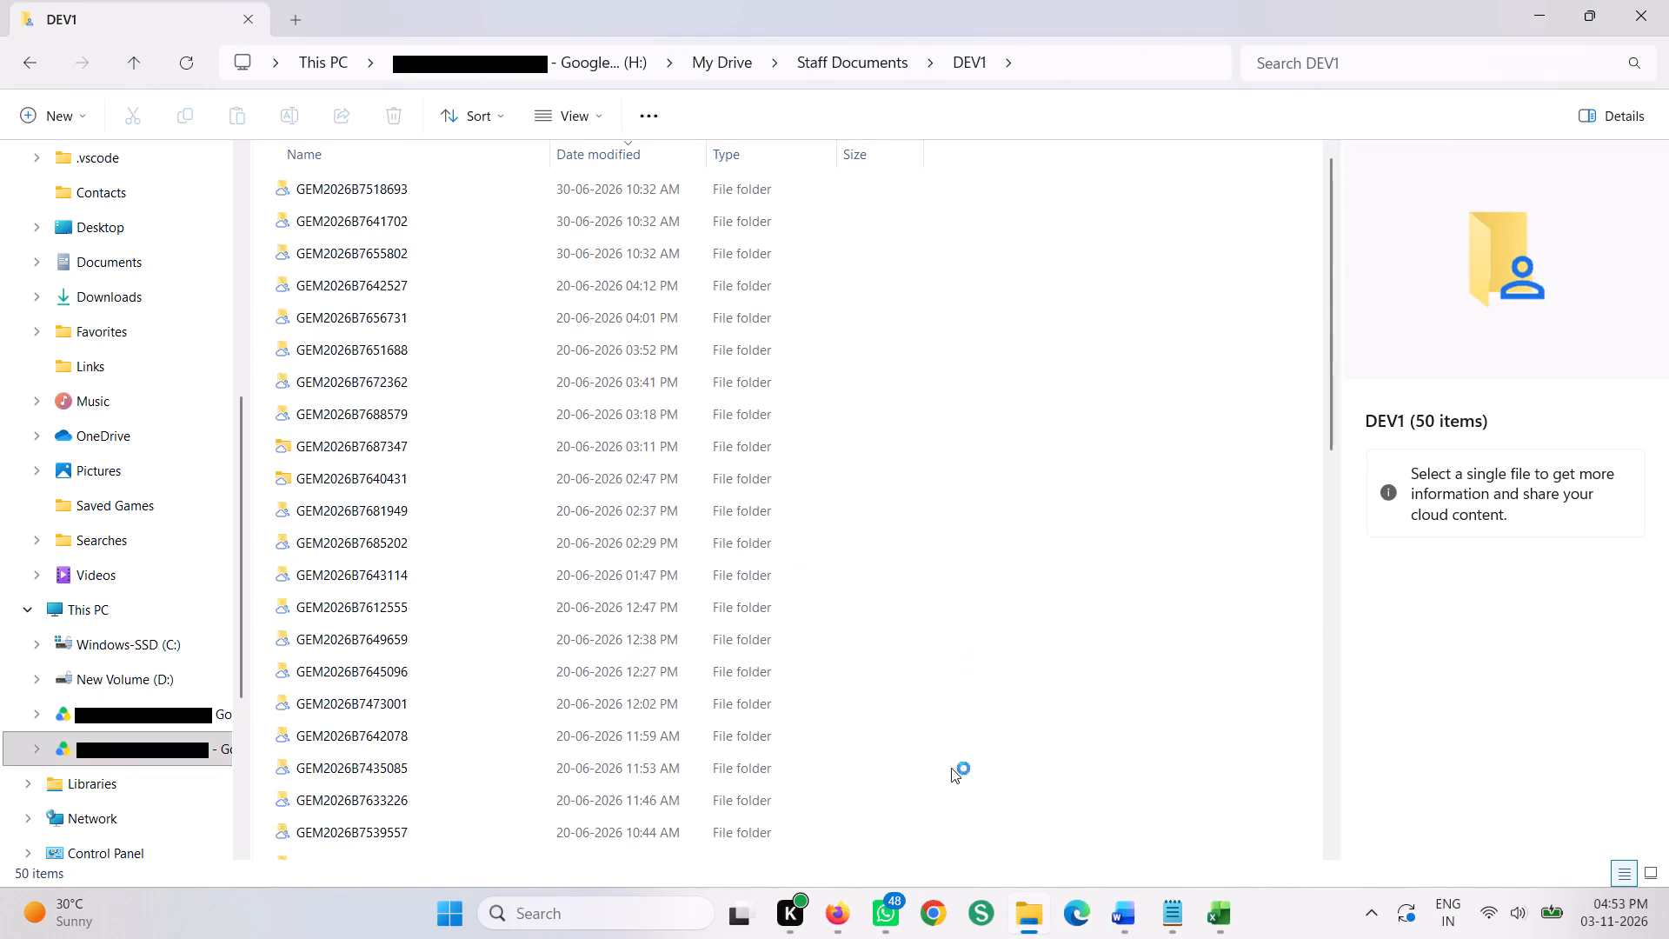
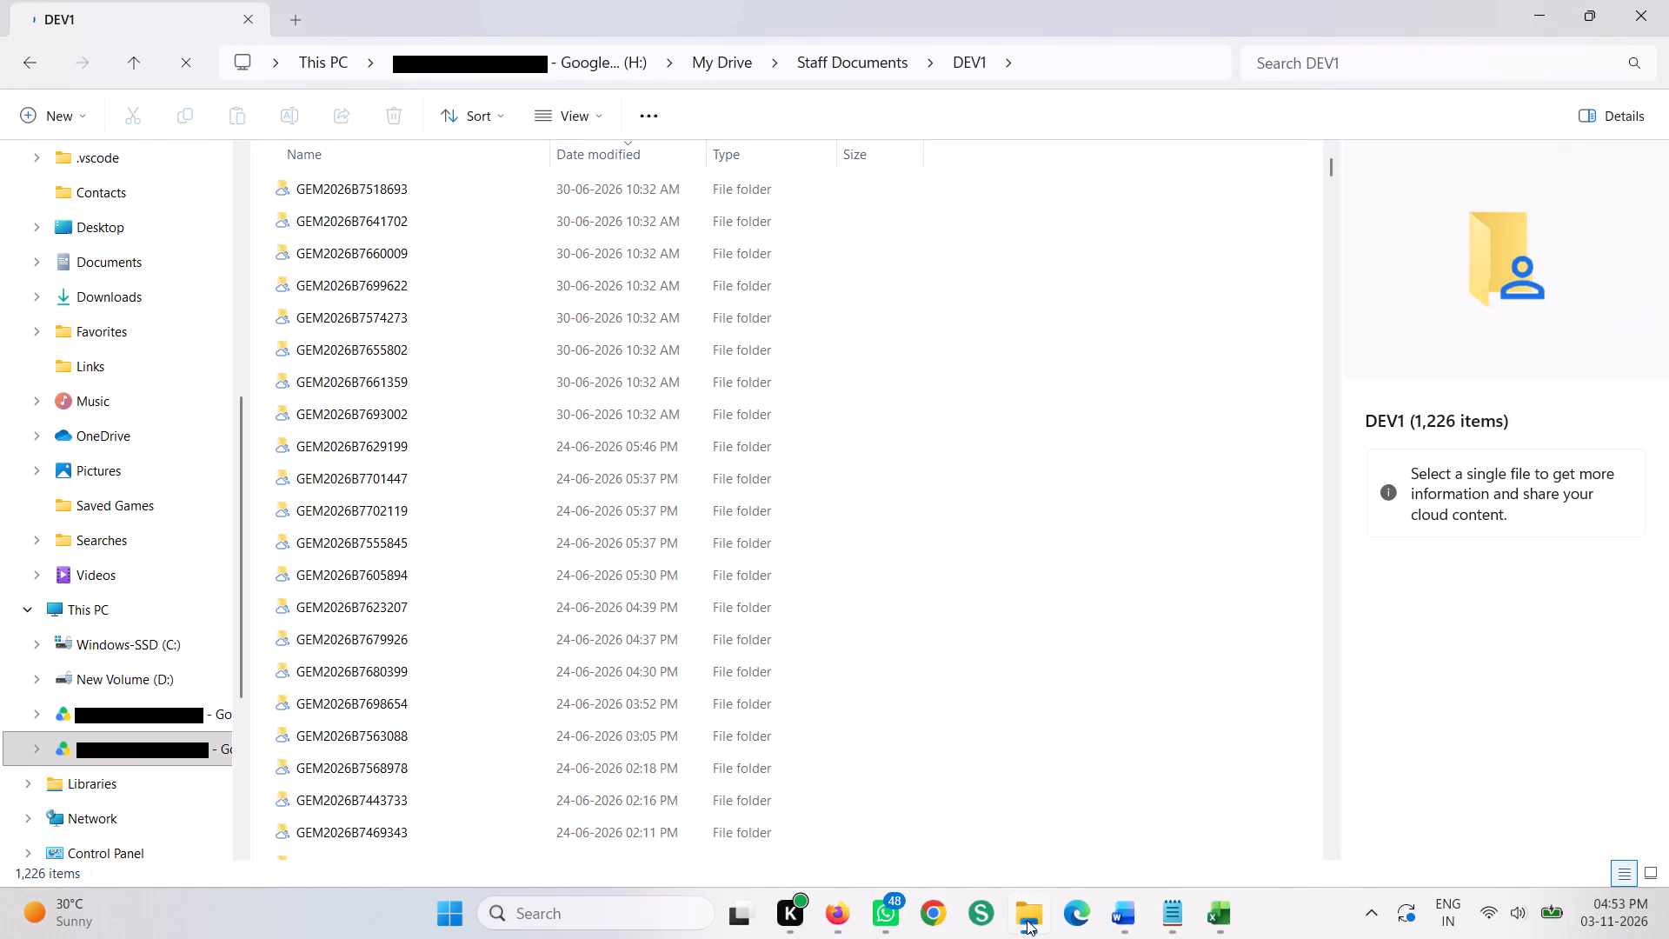
# Copy bid number GEM/2026/B/8231423 from the Daily Tender Sheet, close the old bid PDF, and find and open this bid's document on GeM.
pyautogui.click(1027, 920)
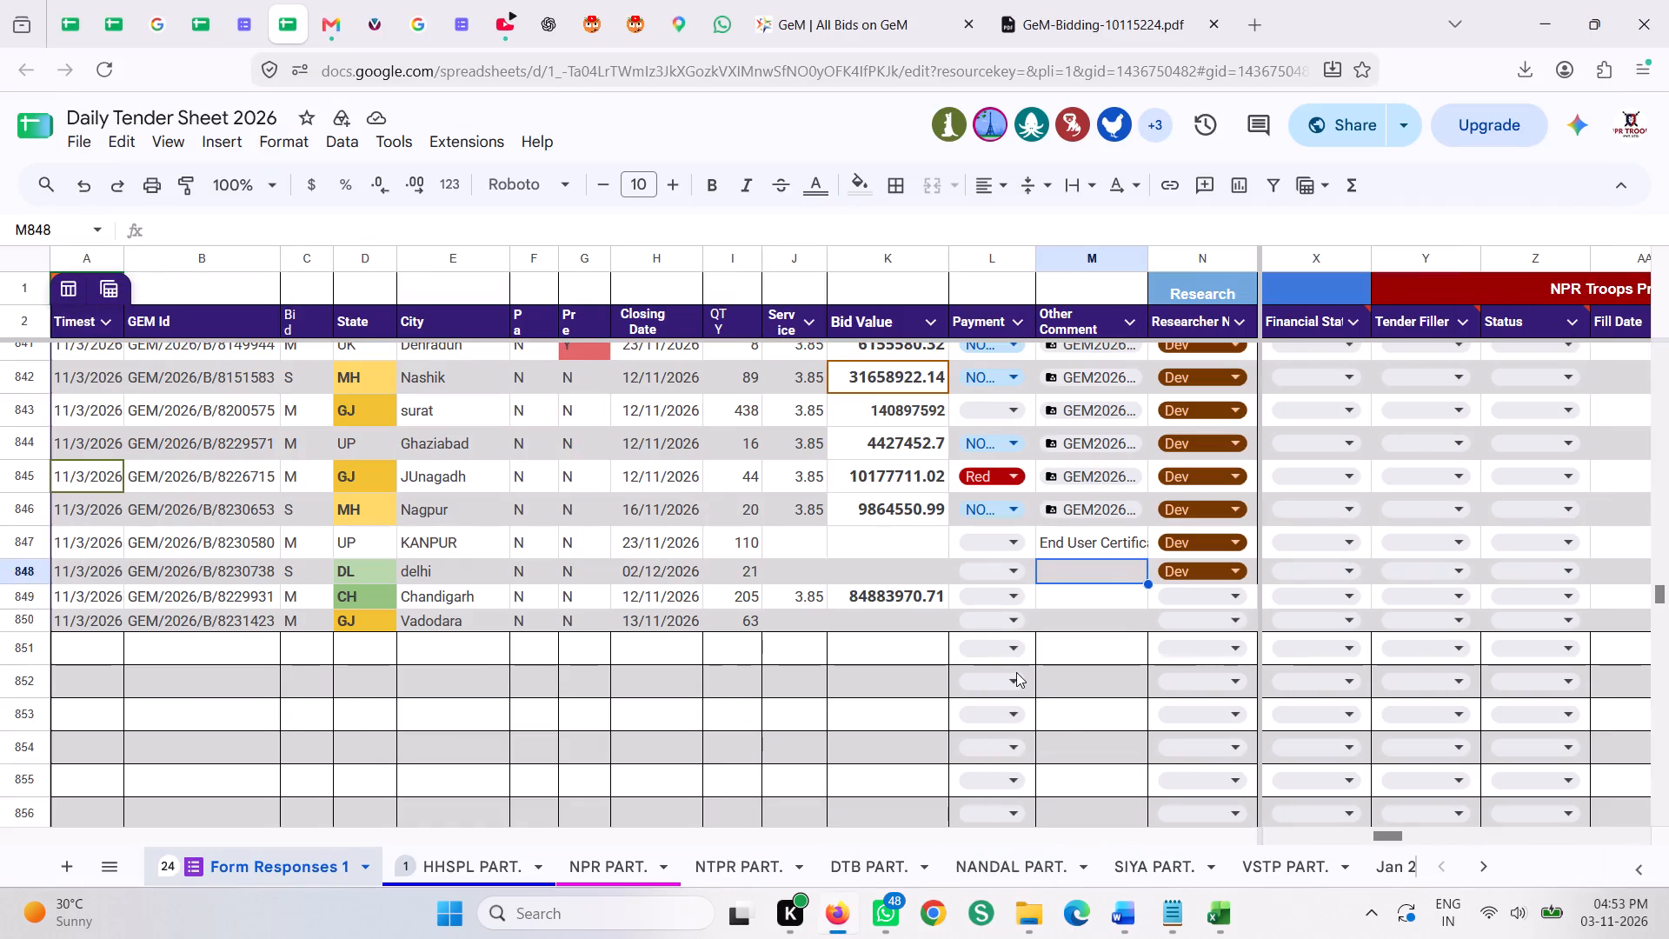
pyautogui.click(262, 617)
pyautogui.hotkey('ctrl', 'c')
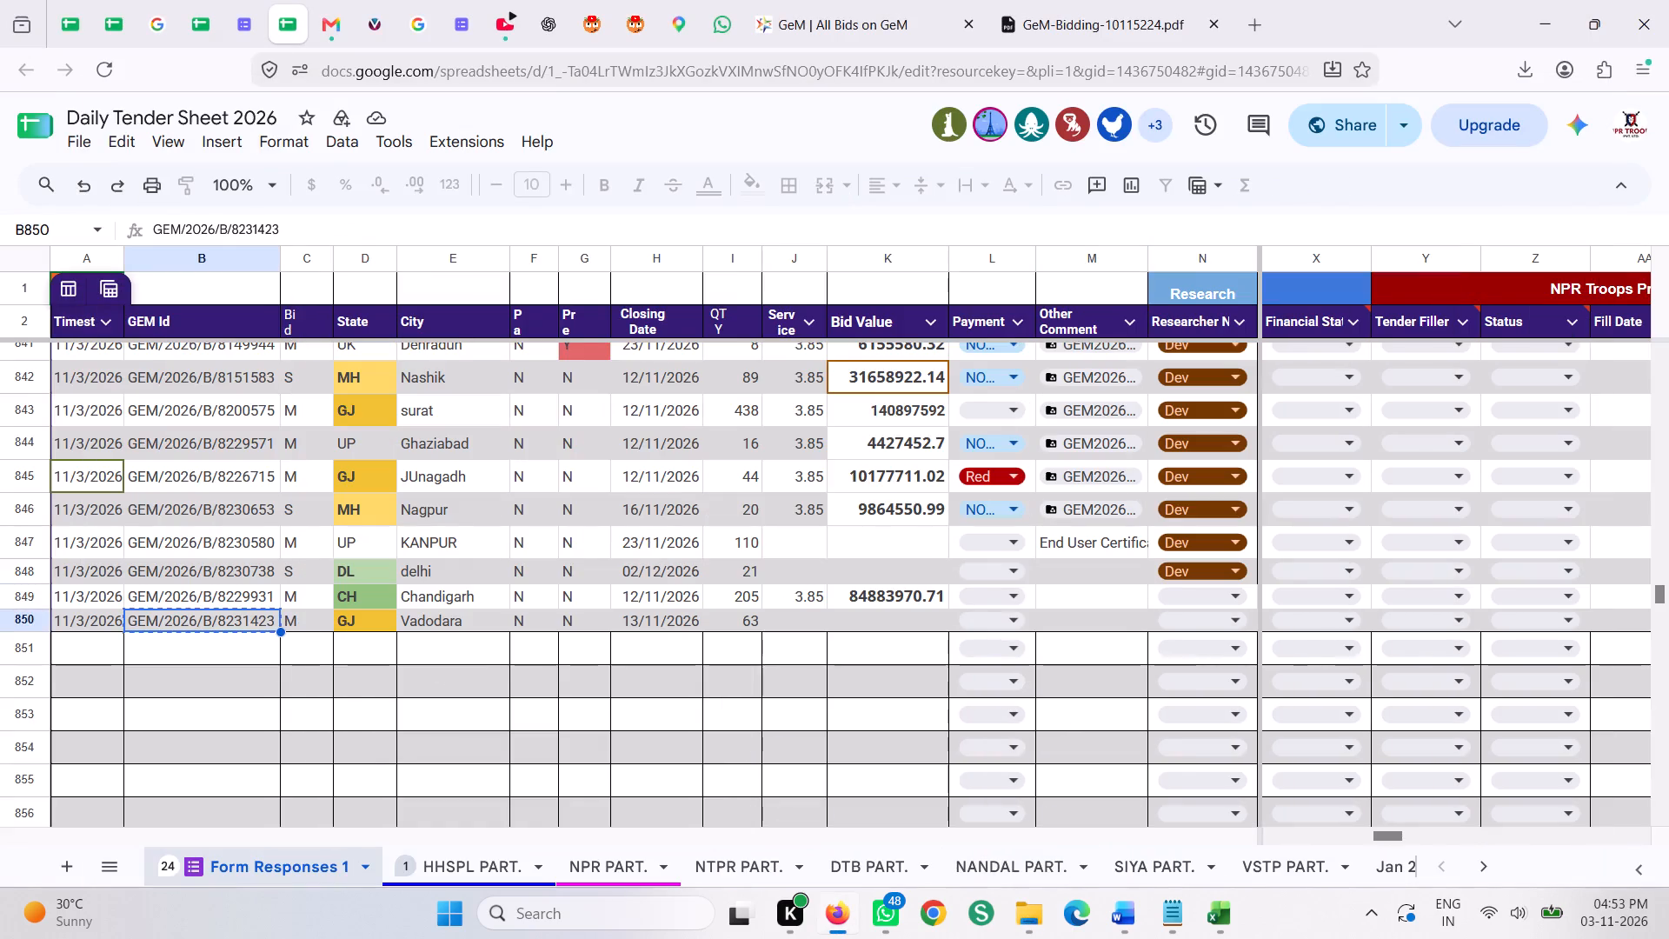
pyautogui.click(265, 600)
pyautogui.click(263, 574)
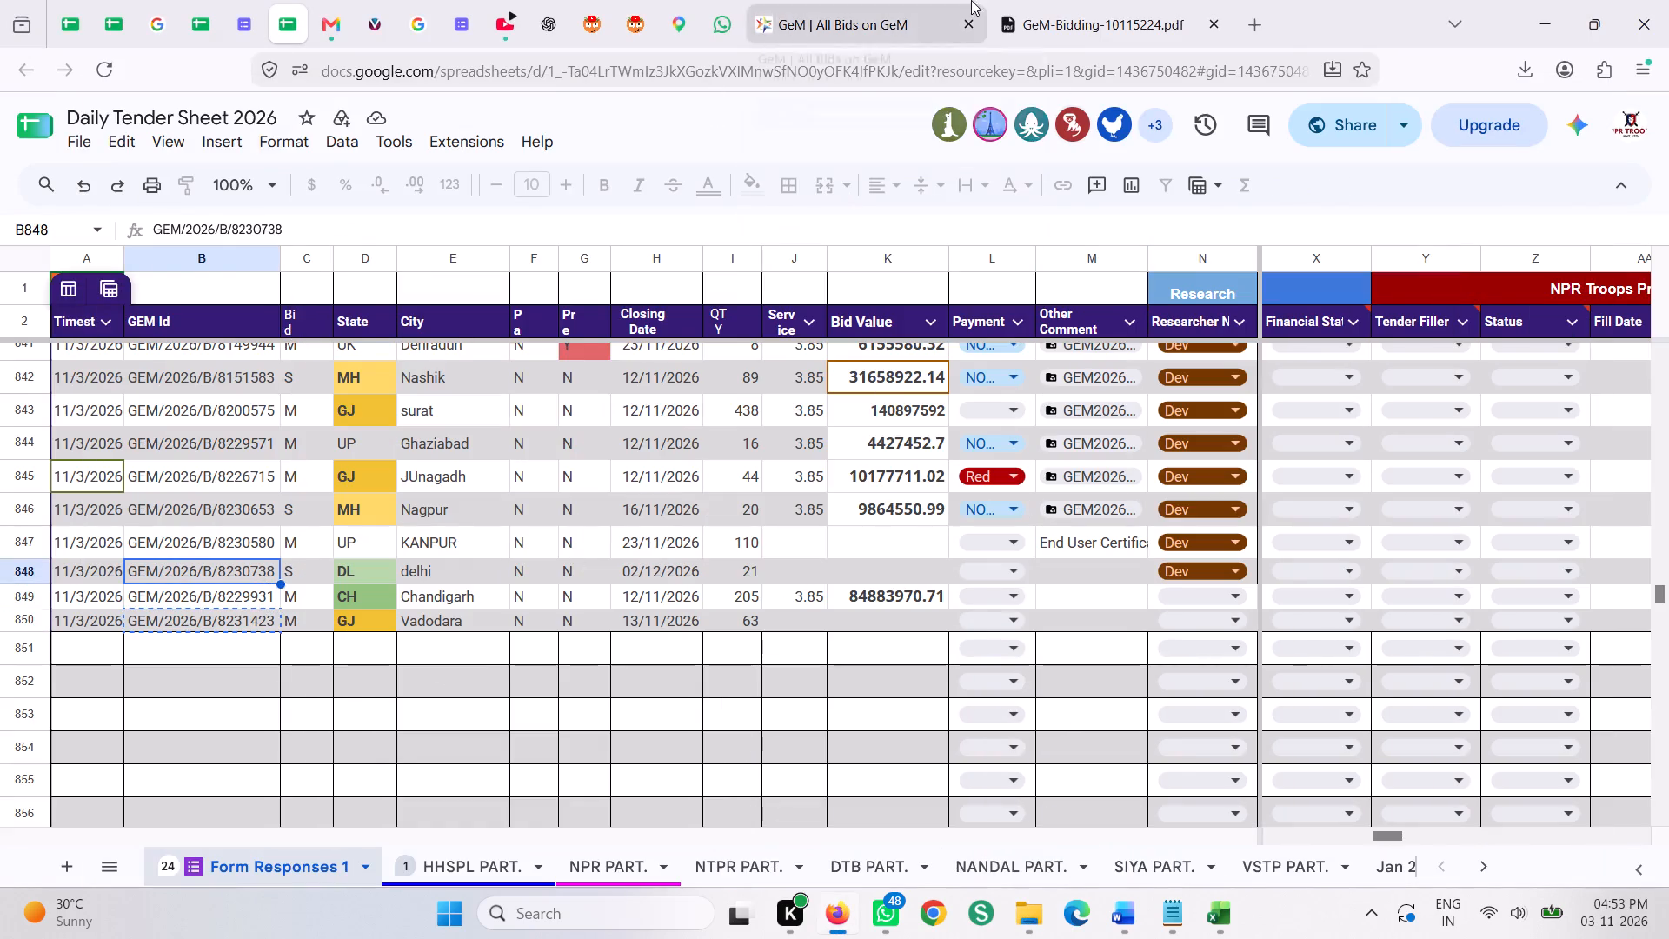
pyautogui.click(1017, 0)
pyautogui.click(1220, 22)
pyautogui.moveTo(1317, 346); pyautogui.dragTo(940, 372)
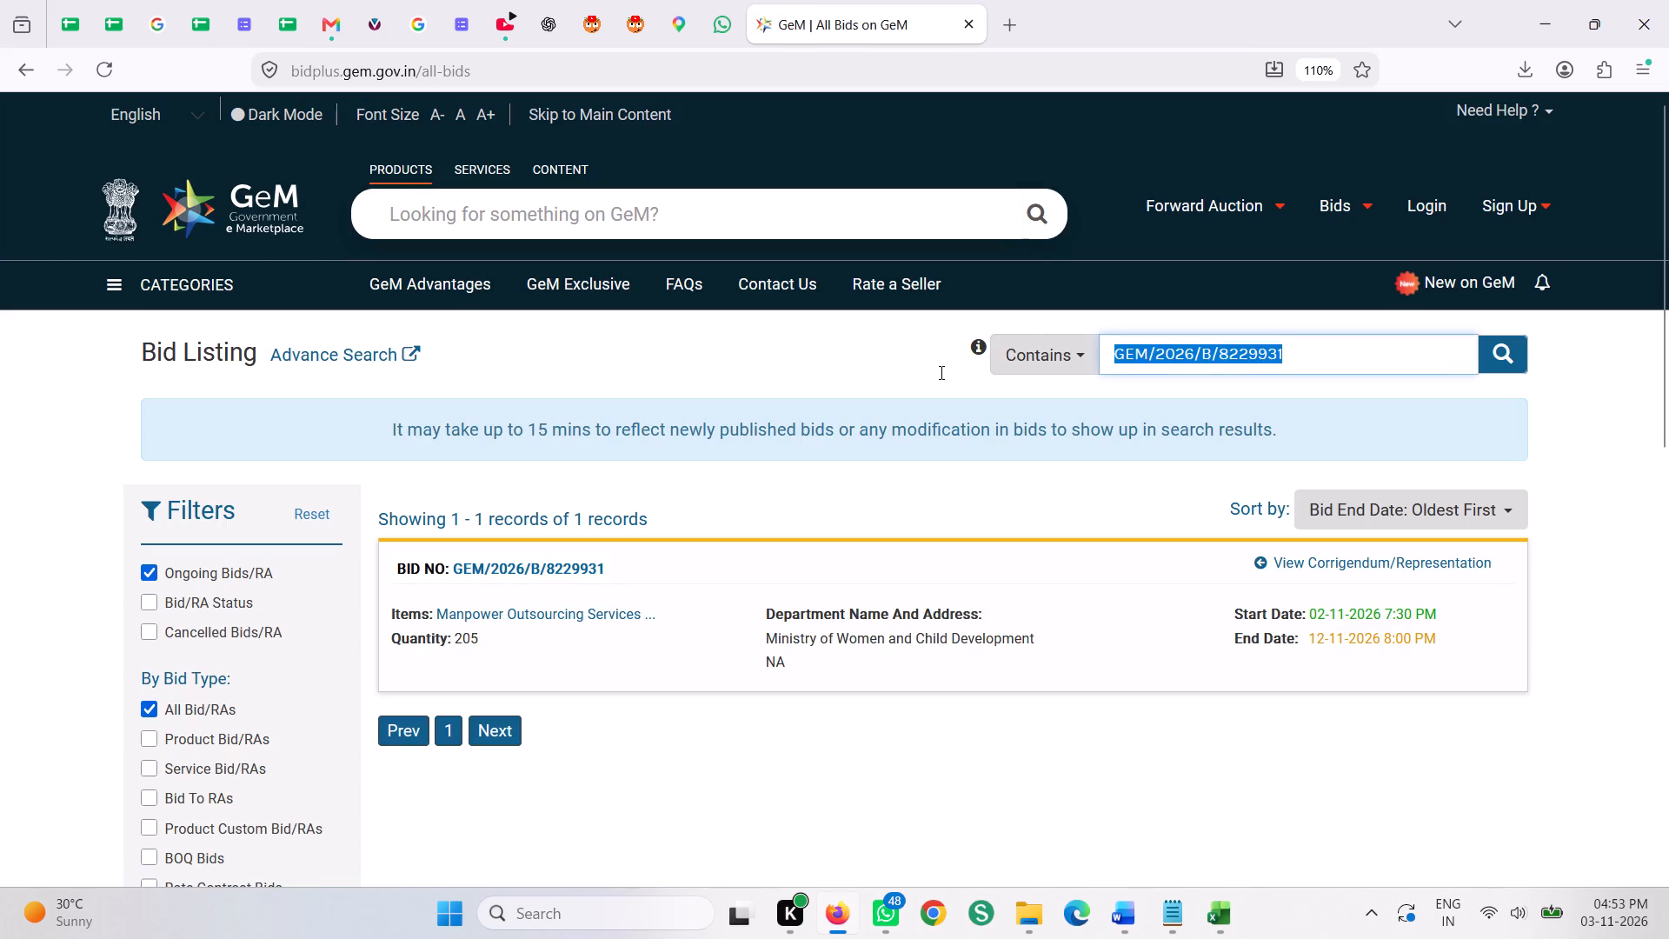
pyautogui.moveTo(940, 372); pyautogui.dragTo(939, 372)
pyautogui.hotkey('ctrl', 'v')
pyautogui.press('Return')
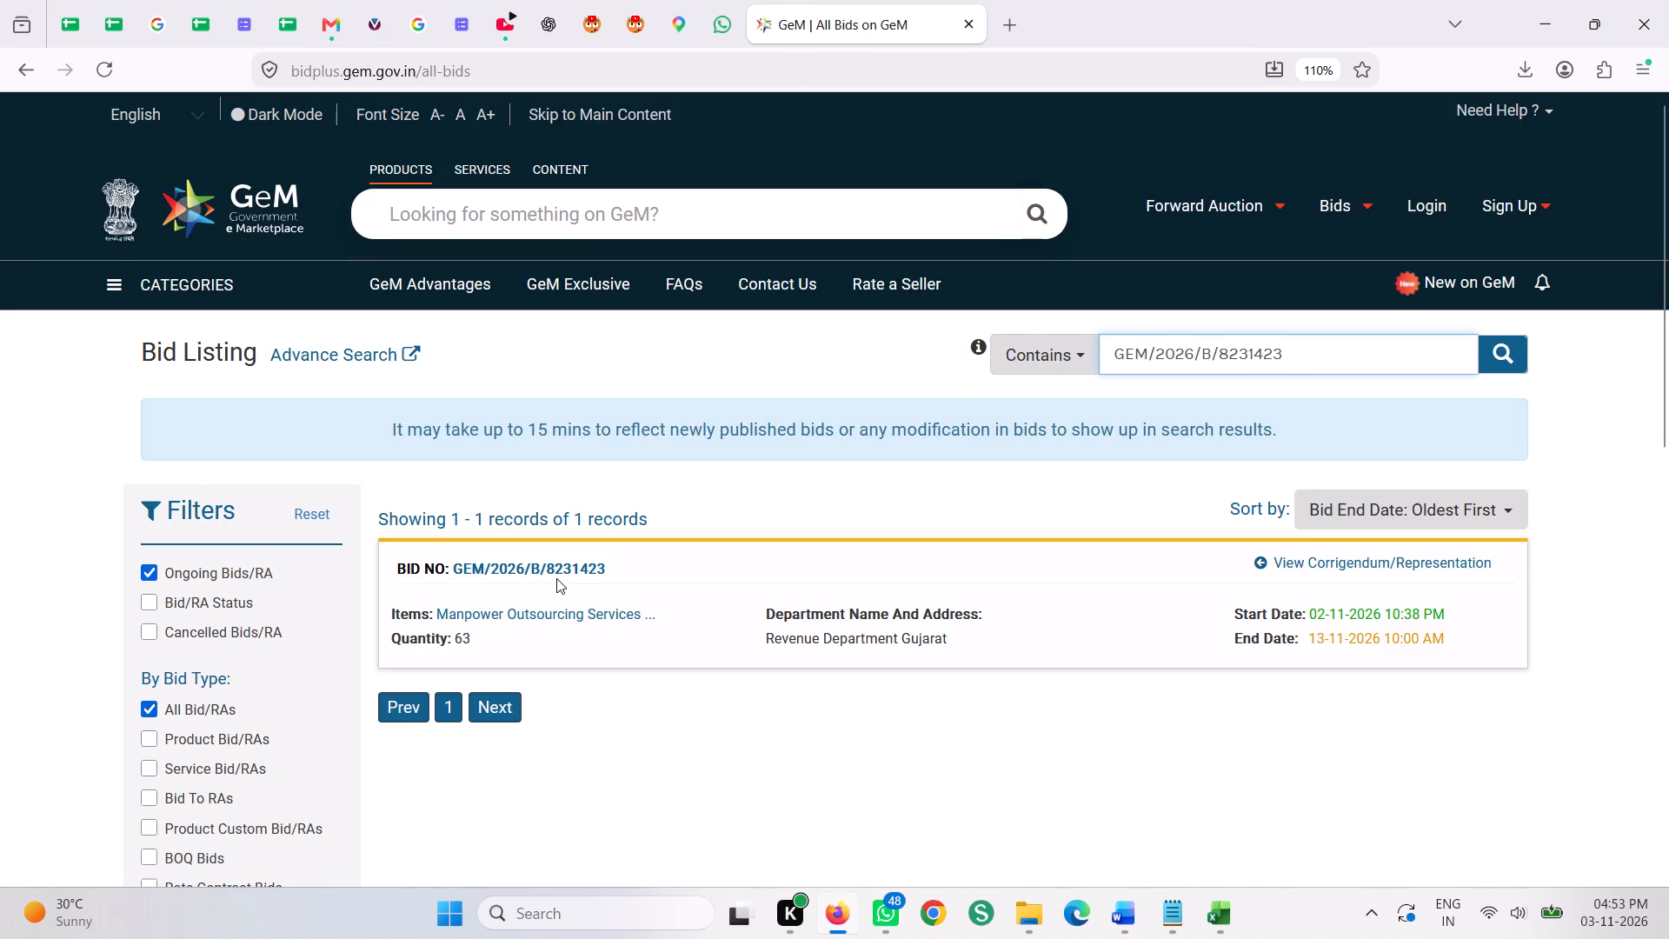
pyautogui.click(571, 565)
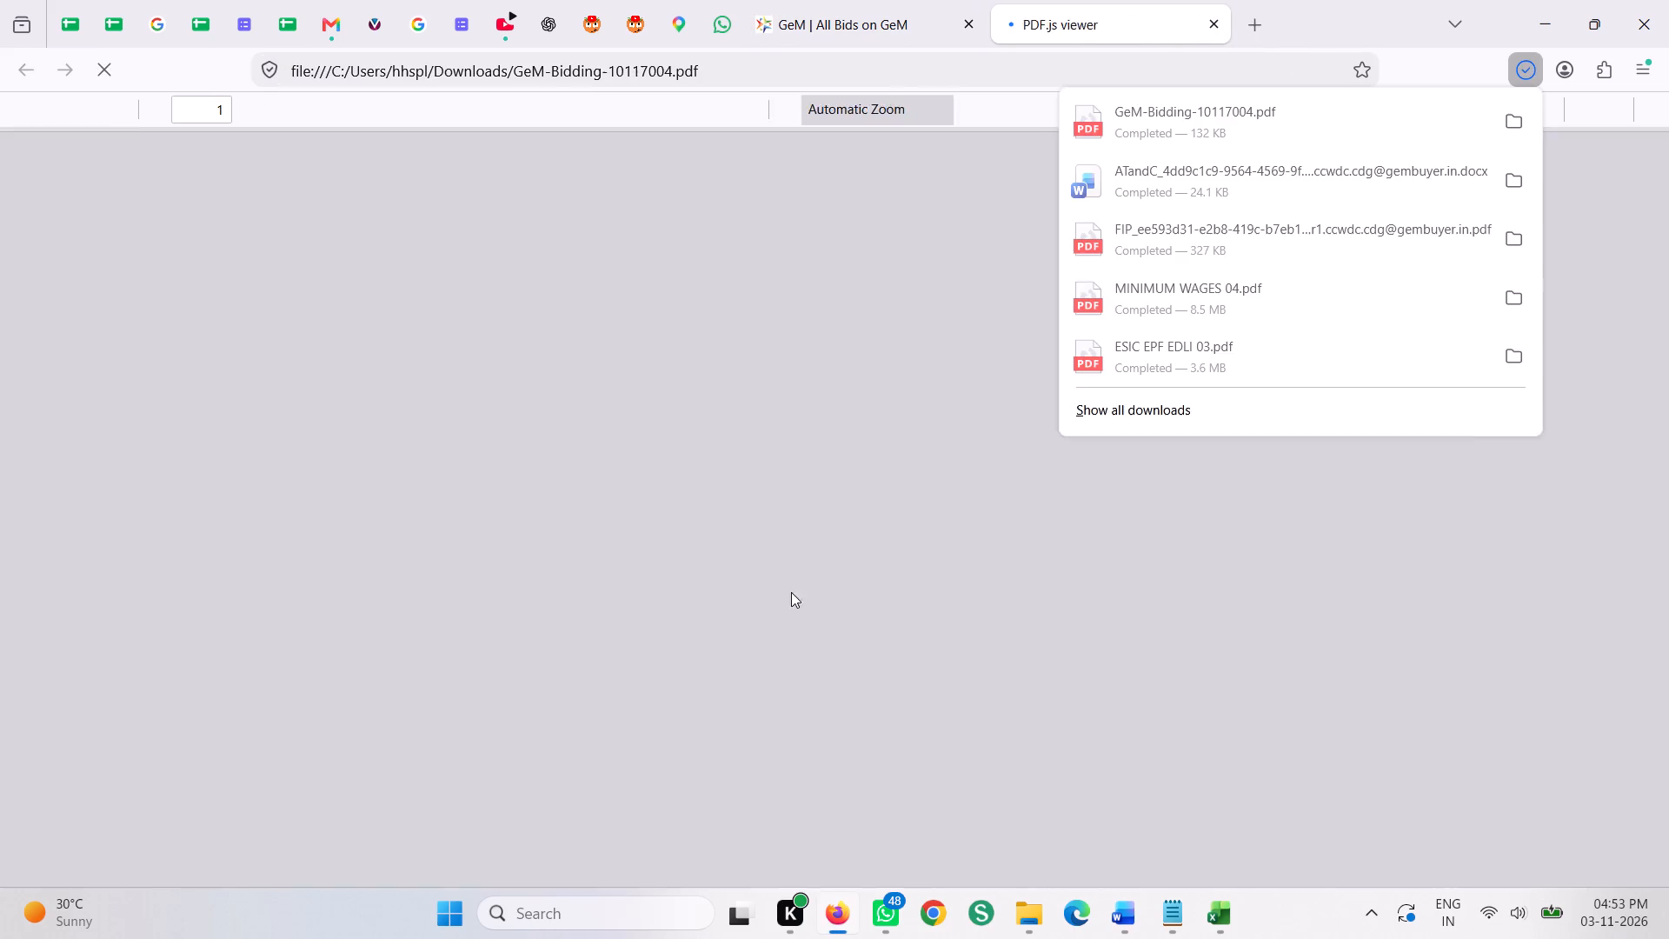
pyautogui.click(648, 616)
# Search the bid PDF for "SECURITY" and go through its matches.
pyautogui.scroll(-1, 924, 621)
pyautogui.click(1032, 539)
pyautogui.hotkey('ctrl', 'f')
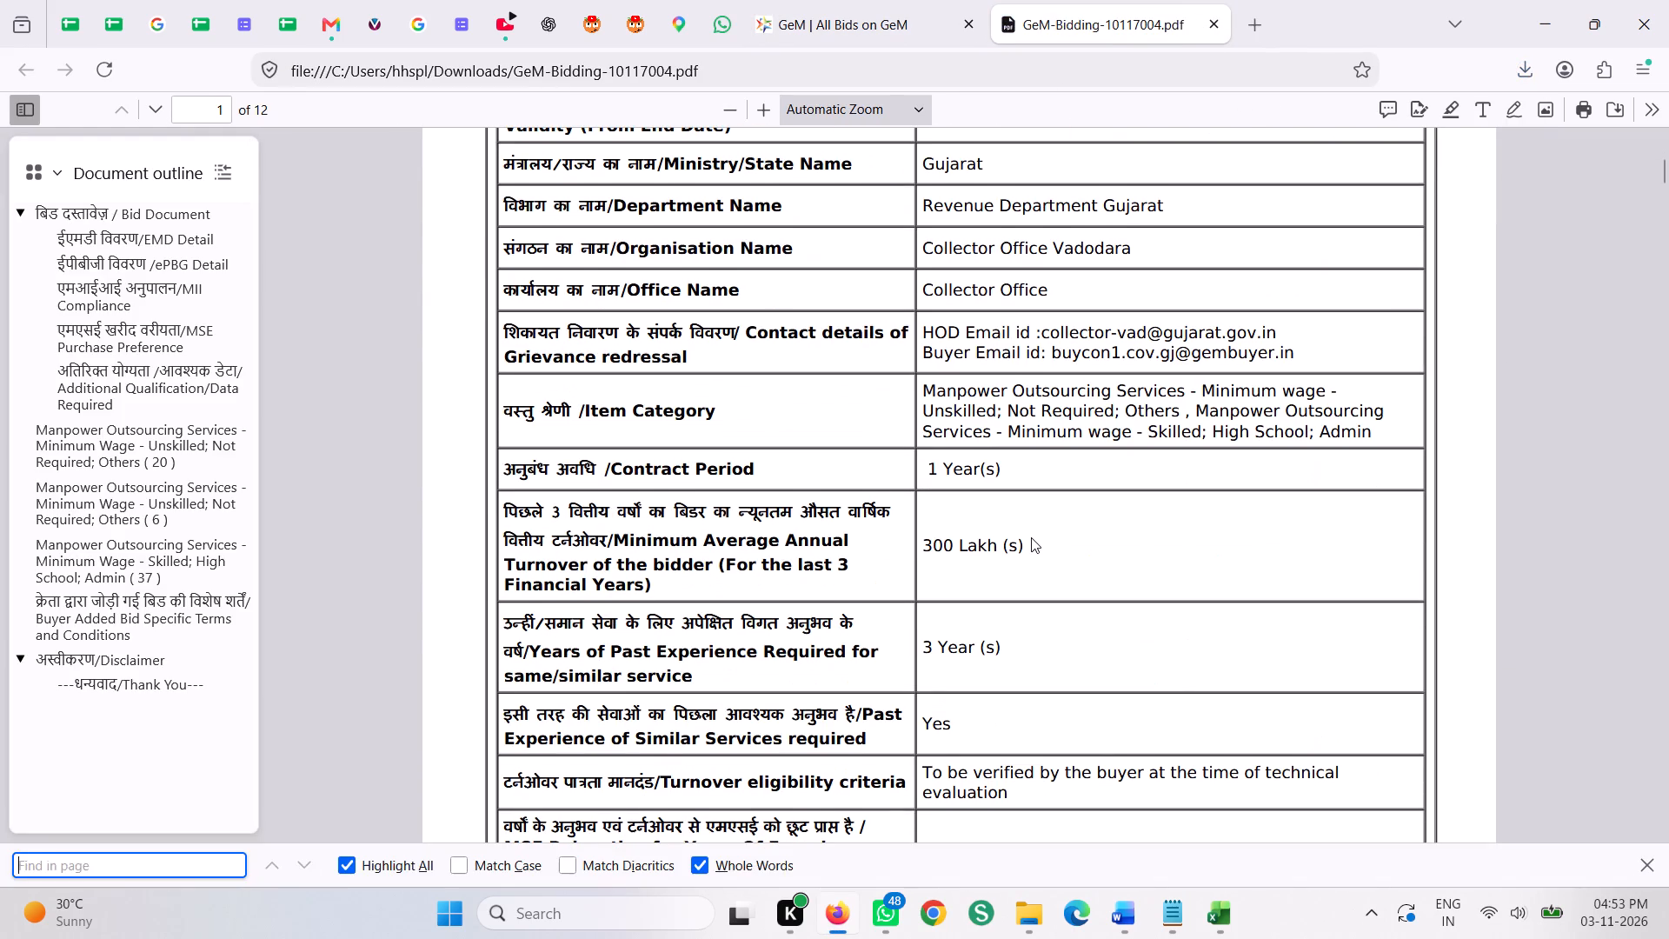
pyautogui.write('SECURITY')
pyautogui.press('Return')
pyautogui.press('Return')
pyautogui.press('Return')
pyautogui.press('Return')
pyautogui.press('Return')
pyautogui.press('Insert')
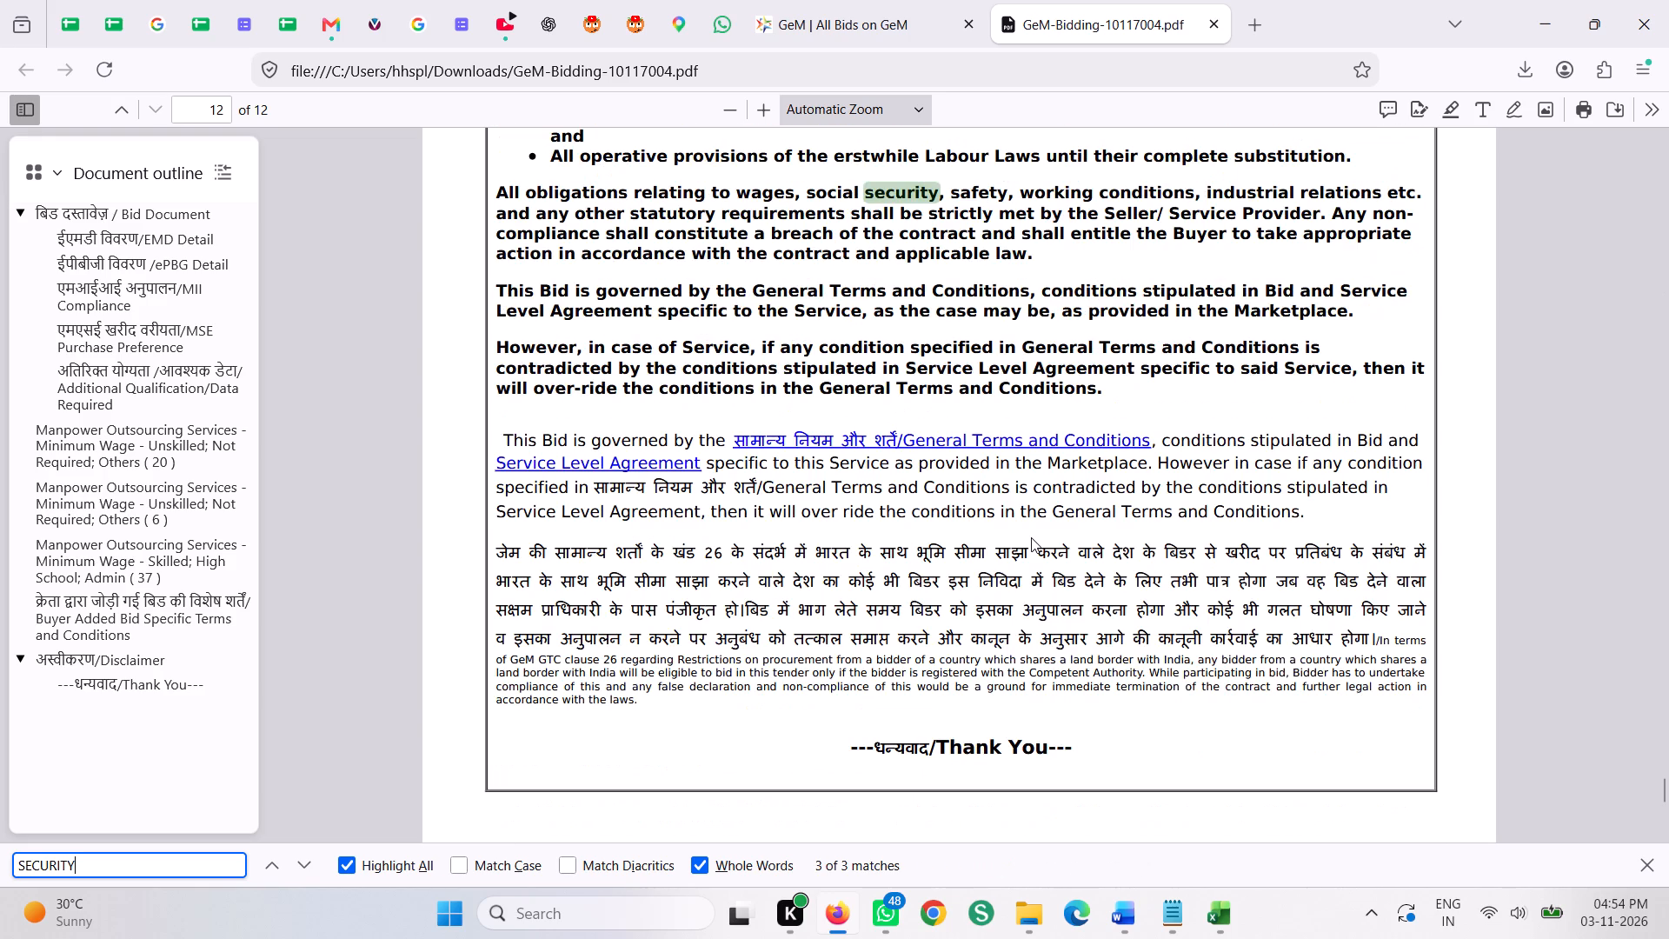
# Search the bid PDF for "WATCH" and "CHOWKIDAR", and clear the search term.
pyautogui.press('Insert')
pyautogui.press('BackSpace')
pyautogui.press('BackSpace')
pyautogui.press('BackSpace')
pyautogui.press('BackSpace')
pyautogui.press('BackSpace')
pyautogui.press('BackSpace')
pyautogui.press('BackSpace')
pyautogui.press('BackSpace')
pyautogui.press('BackSpace')
pyautogui.press('BackSpace')
pyautogui.press('BackSpace')
pyautogui.press('BackSpace')
pyautogui.press('BackSpace')
pyautogui.press('BackSpace')
pyautogui.press('BackSpace')
pyautogui.press('BackSpace')
pyautogui.write('WATCH')
pyautogui.press('BackSpace')
pyautogui.press('BackSpace')
pyautogui.press('BackSpace')
pyautogui.press('BackSpace')
pyautogui.press('BackSpace')
pyautogui.press('BackSpace')
pyautogui.press('BackSpace')
pyautogui.press('BackSpace')
pyautogui.press('BackSpace')
pyautogui.press('BackSpace')
pyautogui.press('BackSpace')
pyautogui.press('BackSpace')
pyautogui.press('BackSpace')
pyautogui.press('BackSpace')
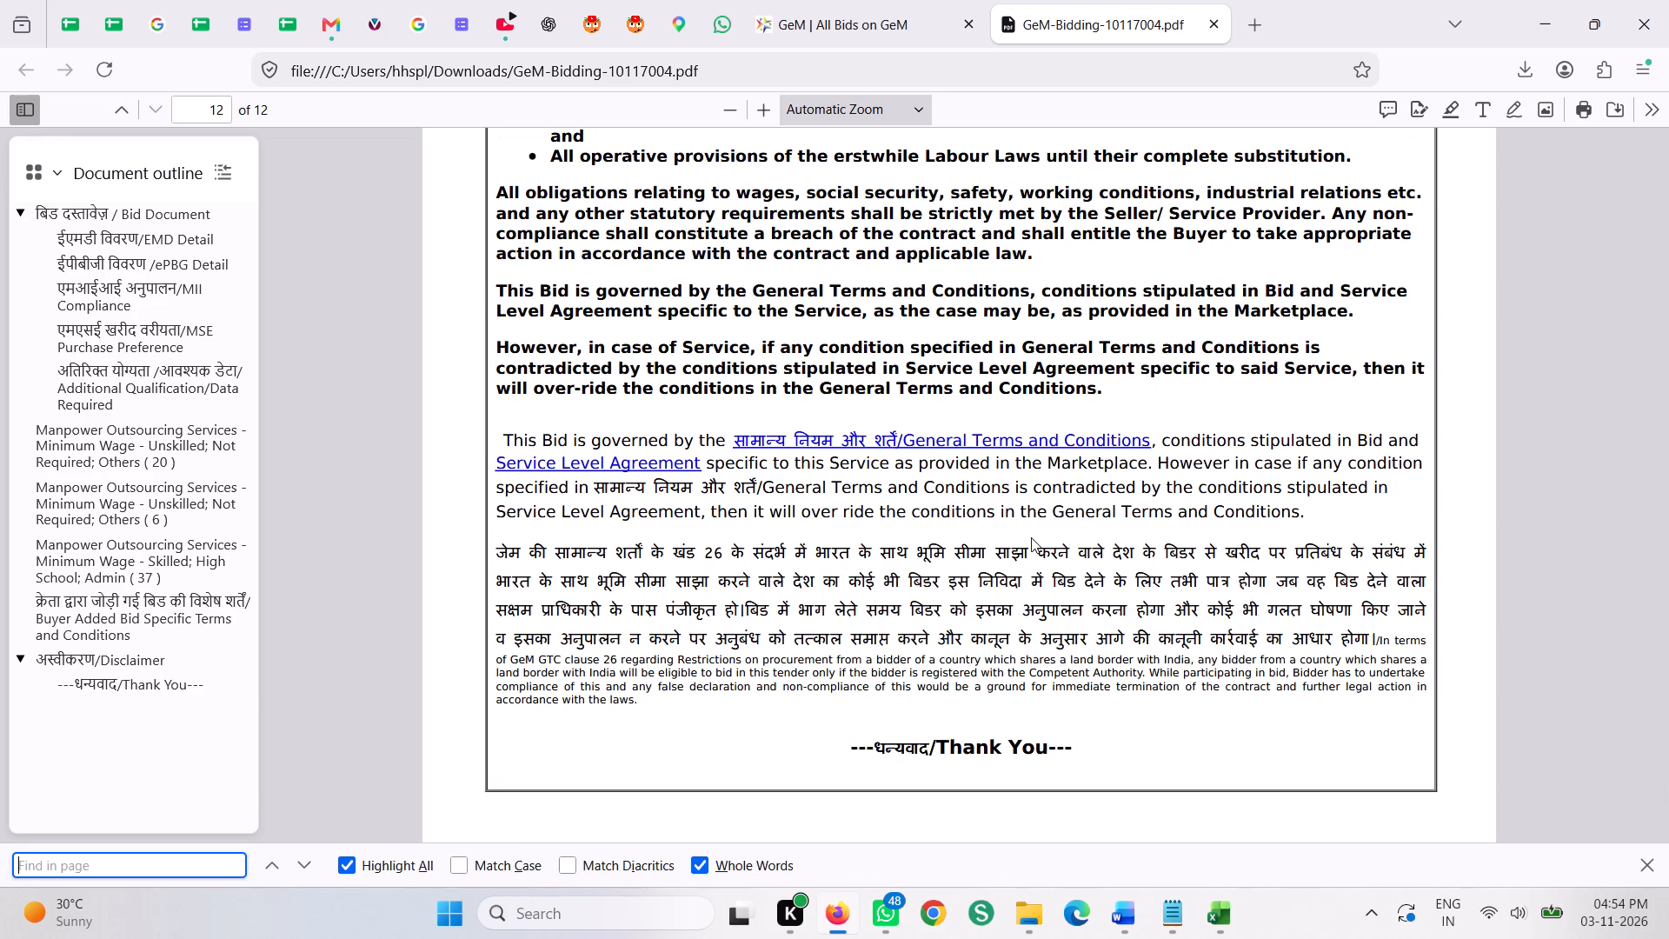
pyautogui.write('CHOWKIDAR')
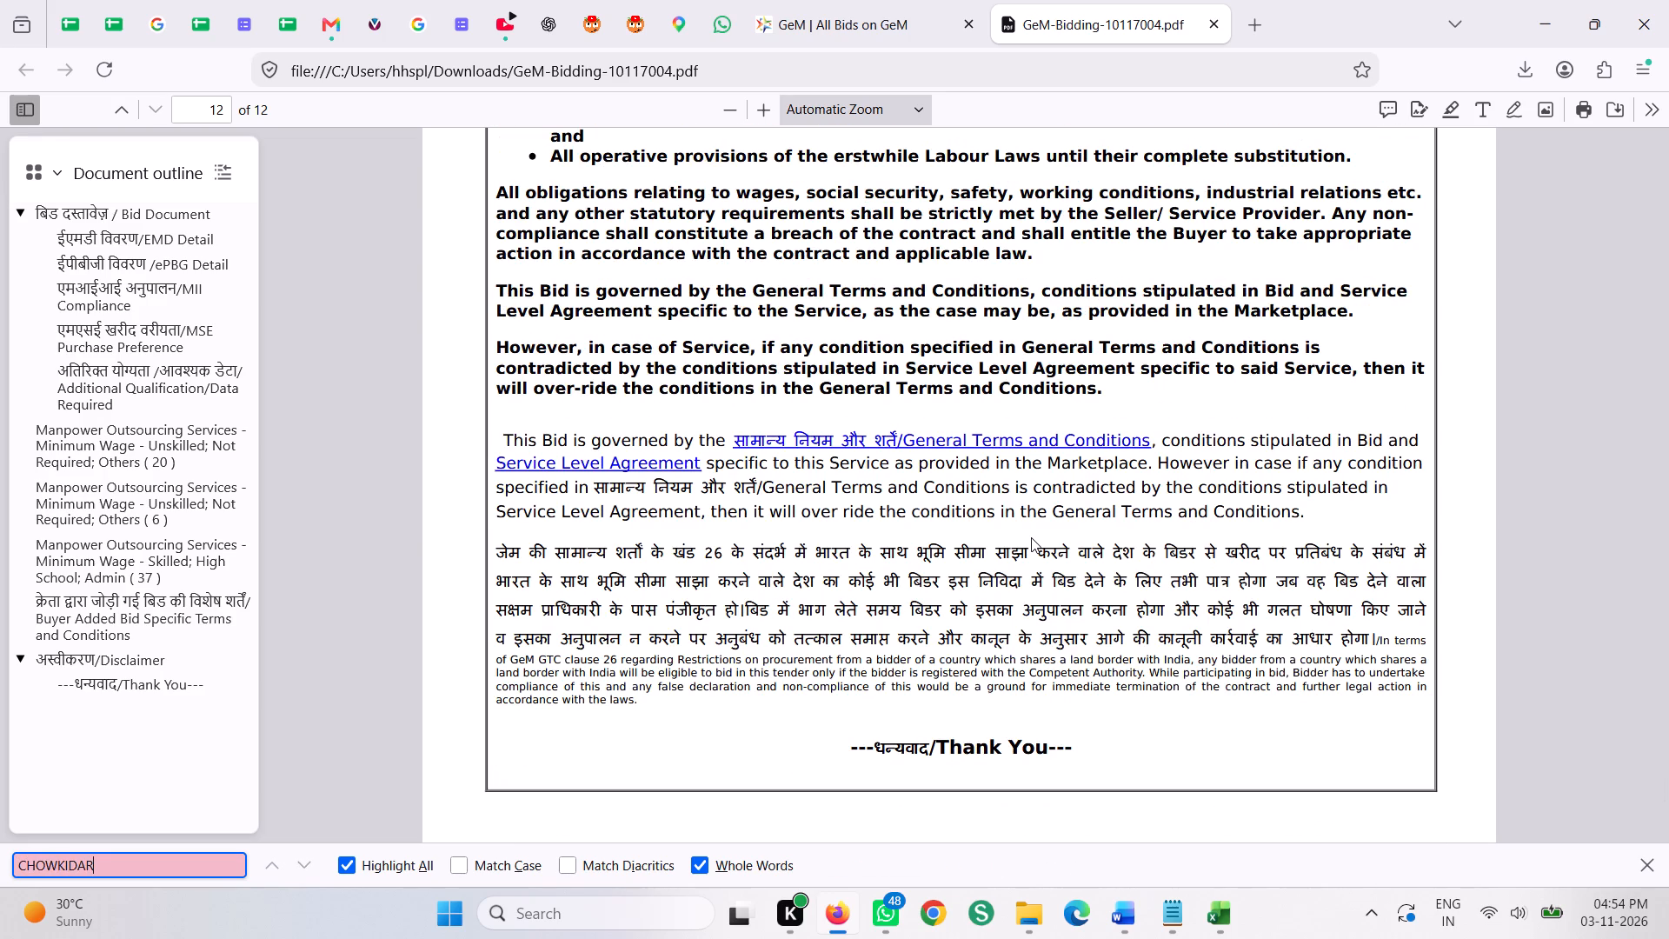
pyautogui.press('BackSpace')
pyautogui.press('BackSpace')
pyautogui.press('BackSpace')
pyautogui.press('BackSpace')
pyautogui.press('BackSpace')
pyautogui.press('BackSpace')
pyautogui.press('BackSpace')
pyautogui.press('BackSpace')
pyautogui.press('BackSpace')
pyautogui.press('BackSpace')
pyautogui.press('BackSpace')
pyautogui.press('BackSpace')
pyautogui.press('BackSpace')
pyautogui.press('BackSpace')
pyautogui.press('BackSpace')
# Examine the bid PDF's manpower specifications, designations and eligibility requirements.
pyautogui.scroll(4, 1031, 537)
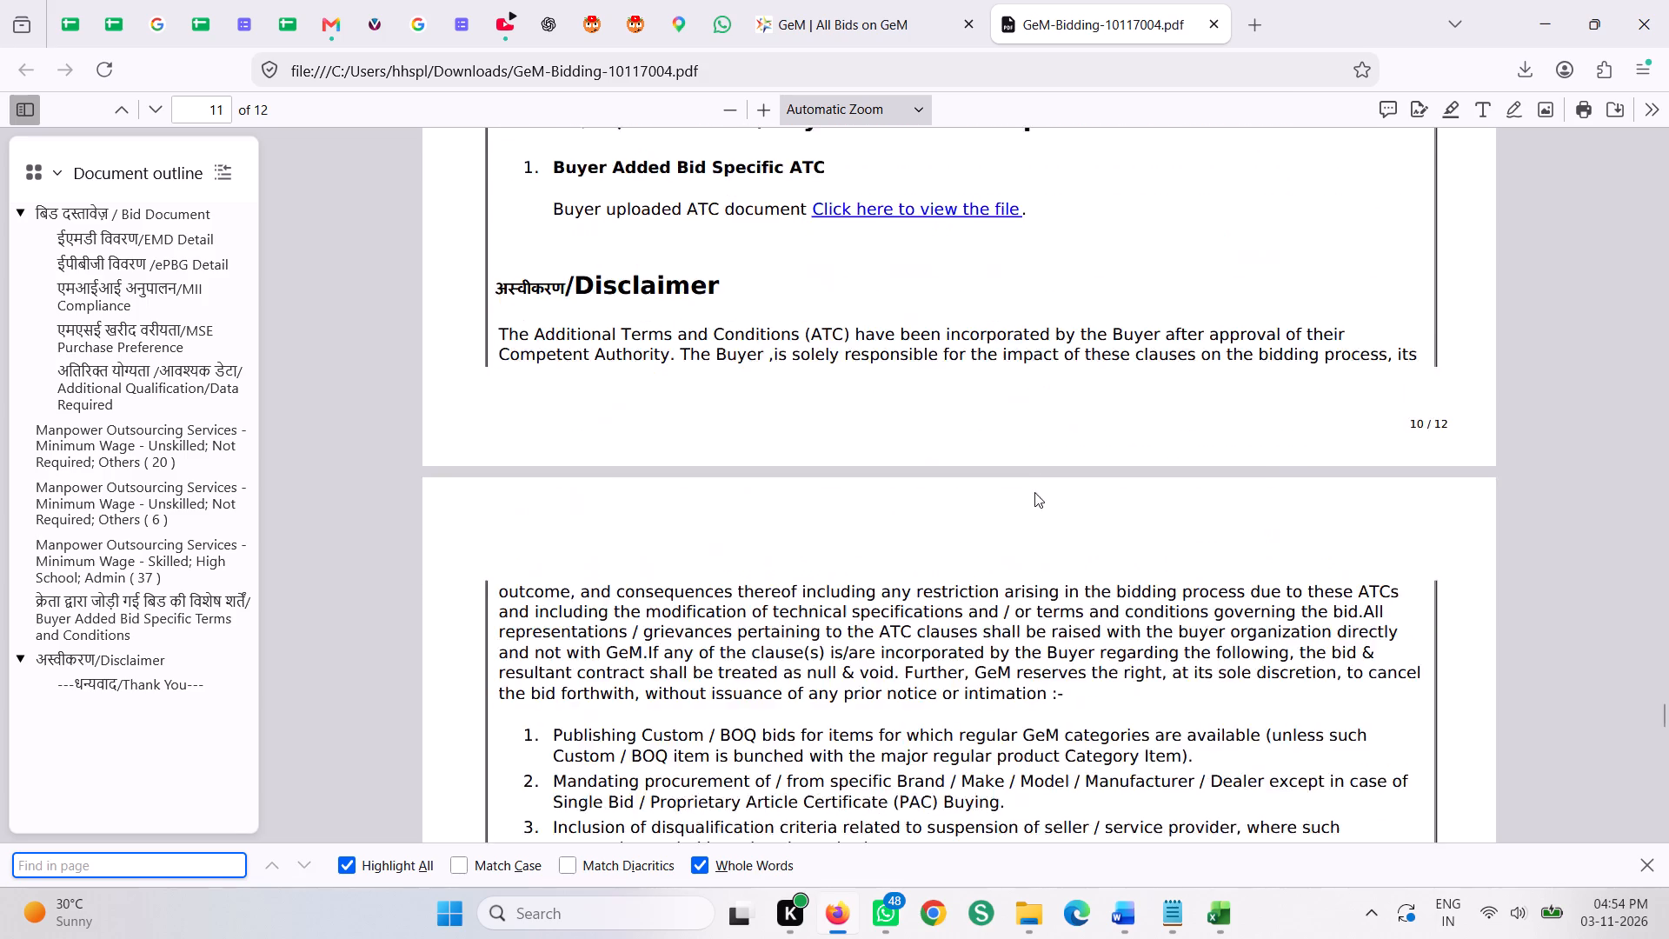
pyautogui.scroll(6, 1034, 492)
pyautogui.scroll(1, 1027, 347)
pyautogui.scroll(10, 1138, 345)
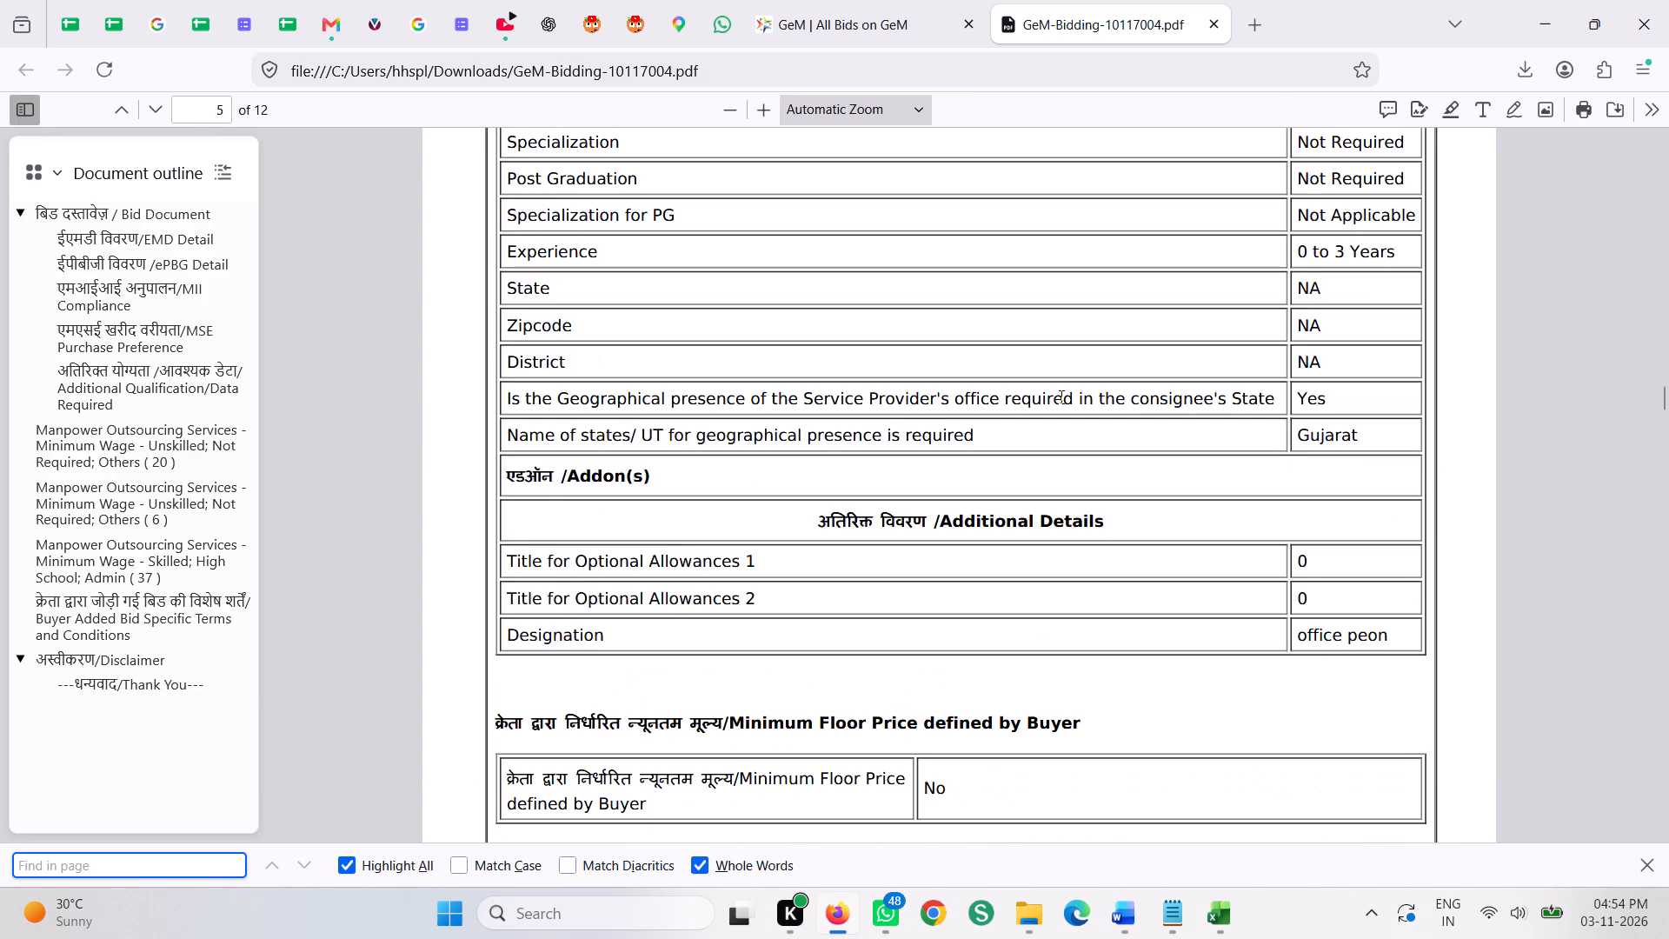
pyautogui.scroll(1, 1060, 396)
pyautogui.scroll(-5, 1060, 396)
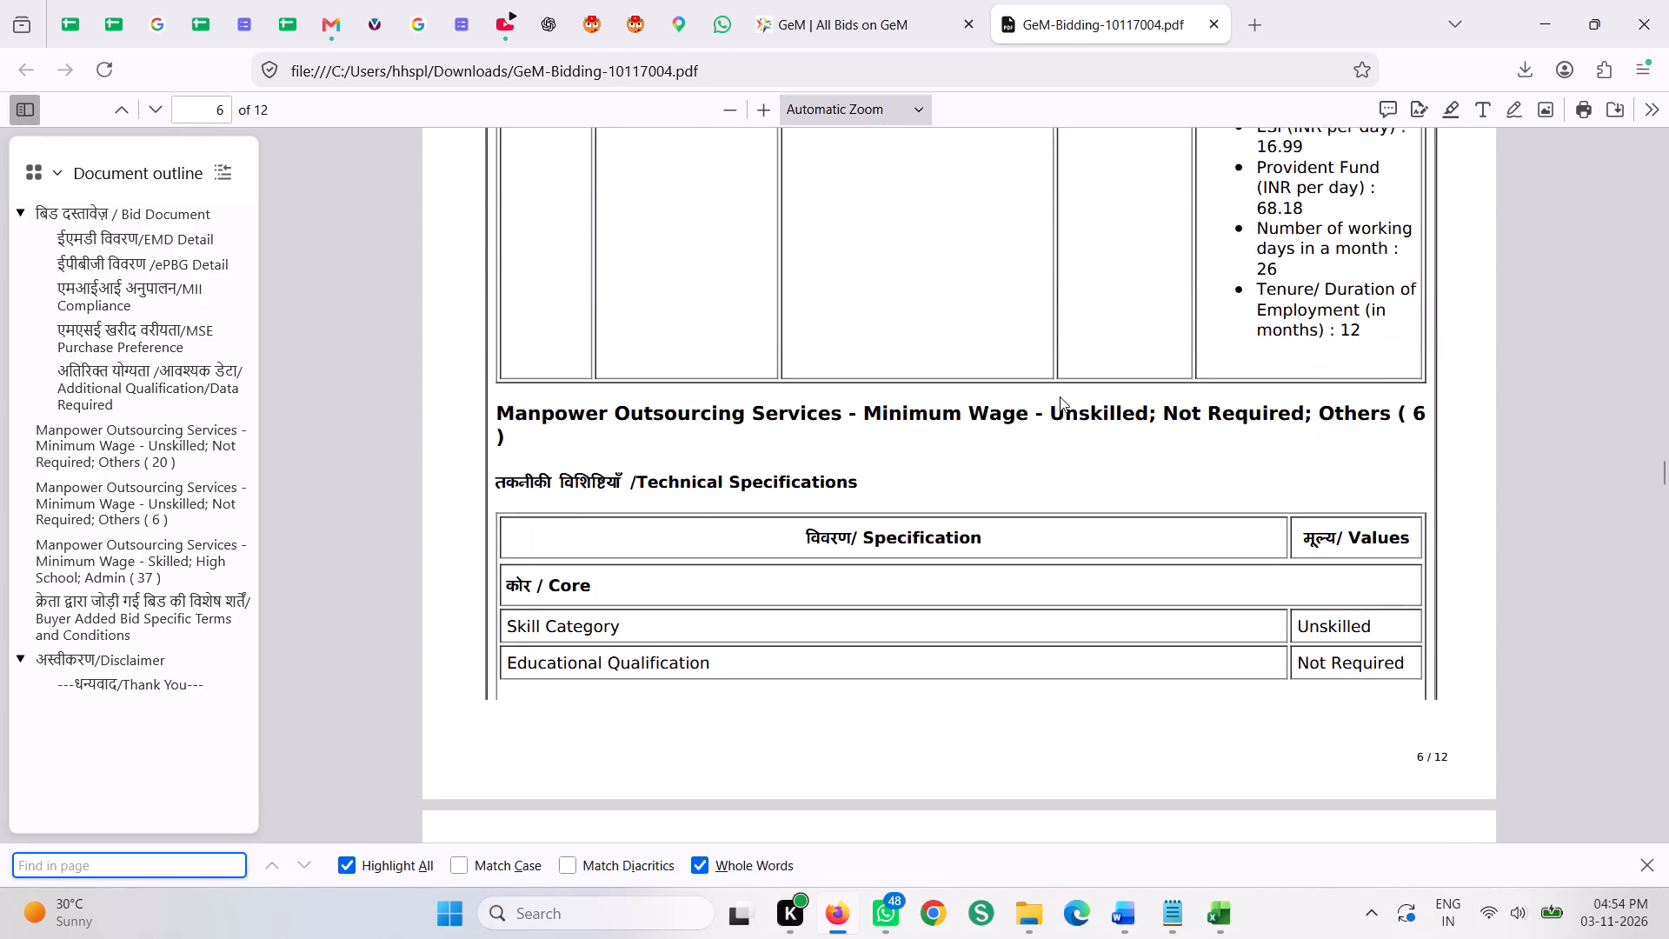
pyautogui.scroll(2, 1060, 396)
pyautogui.scroll(17, 1094, 476)
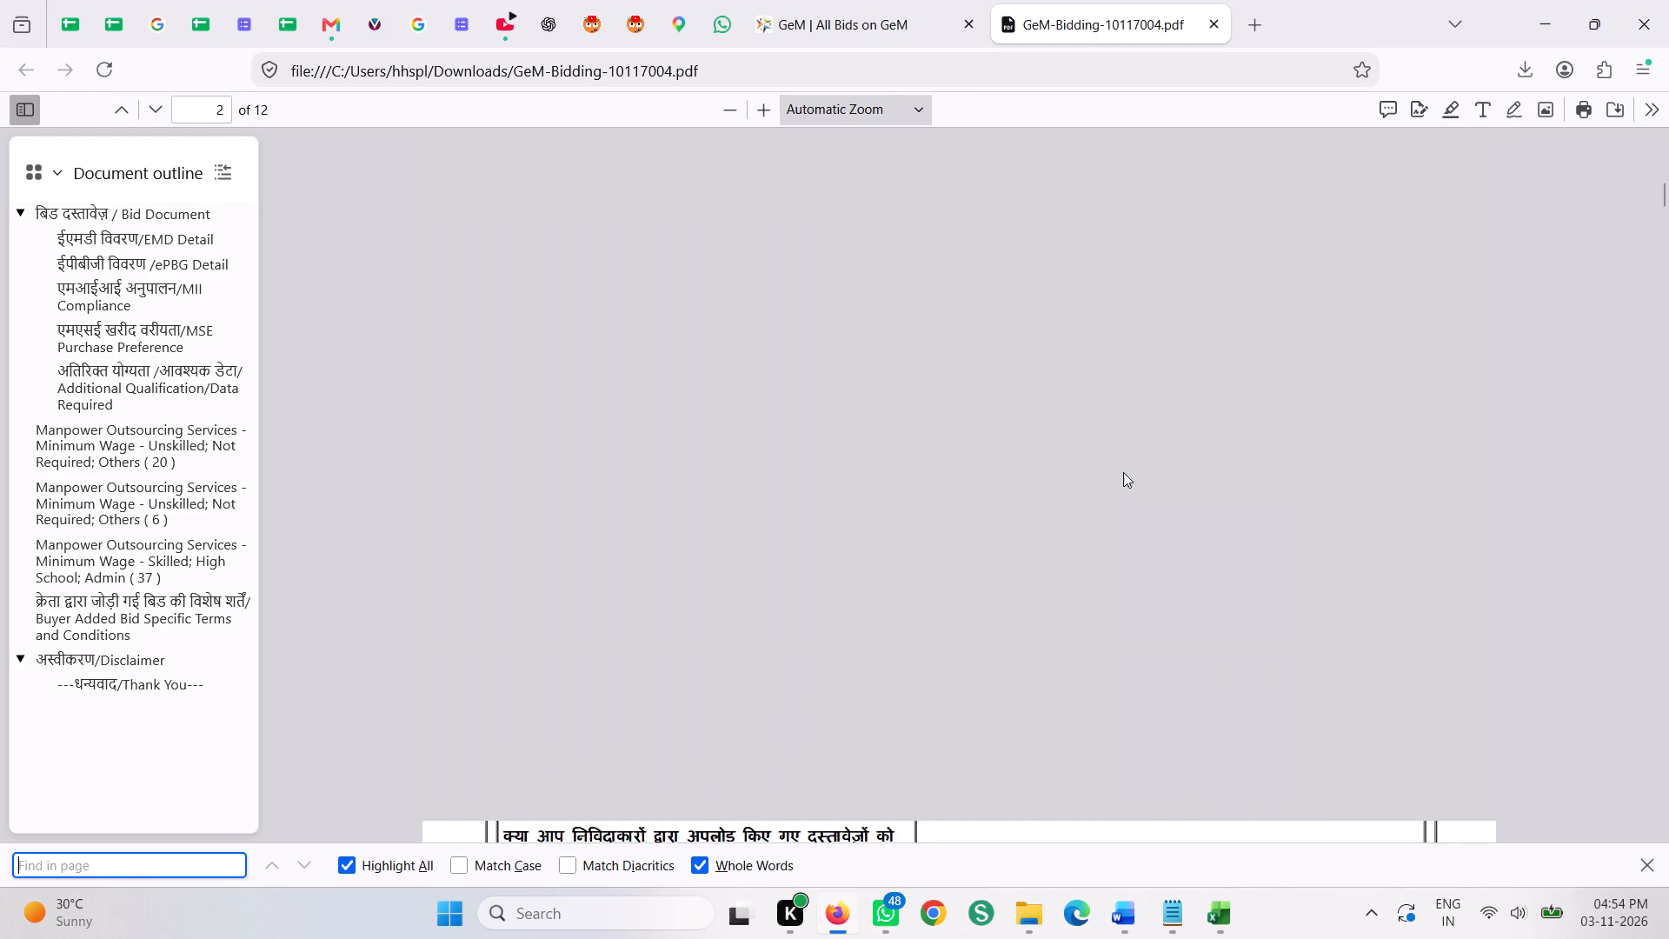
pyautogui.scroll(2, 1123, 472)
pyautogui.scroll(-1, 1123, 469)
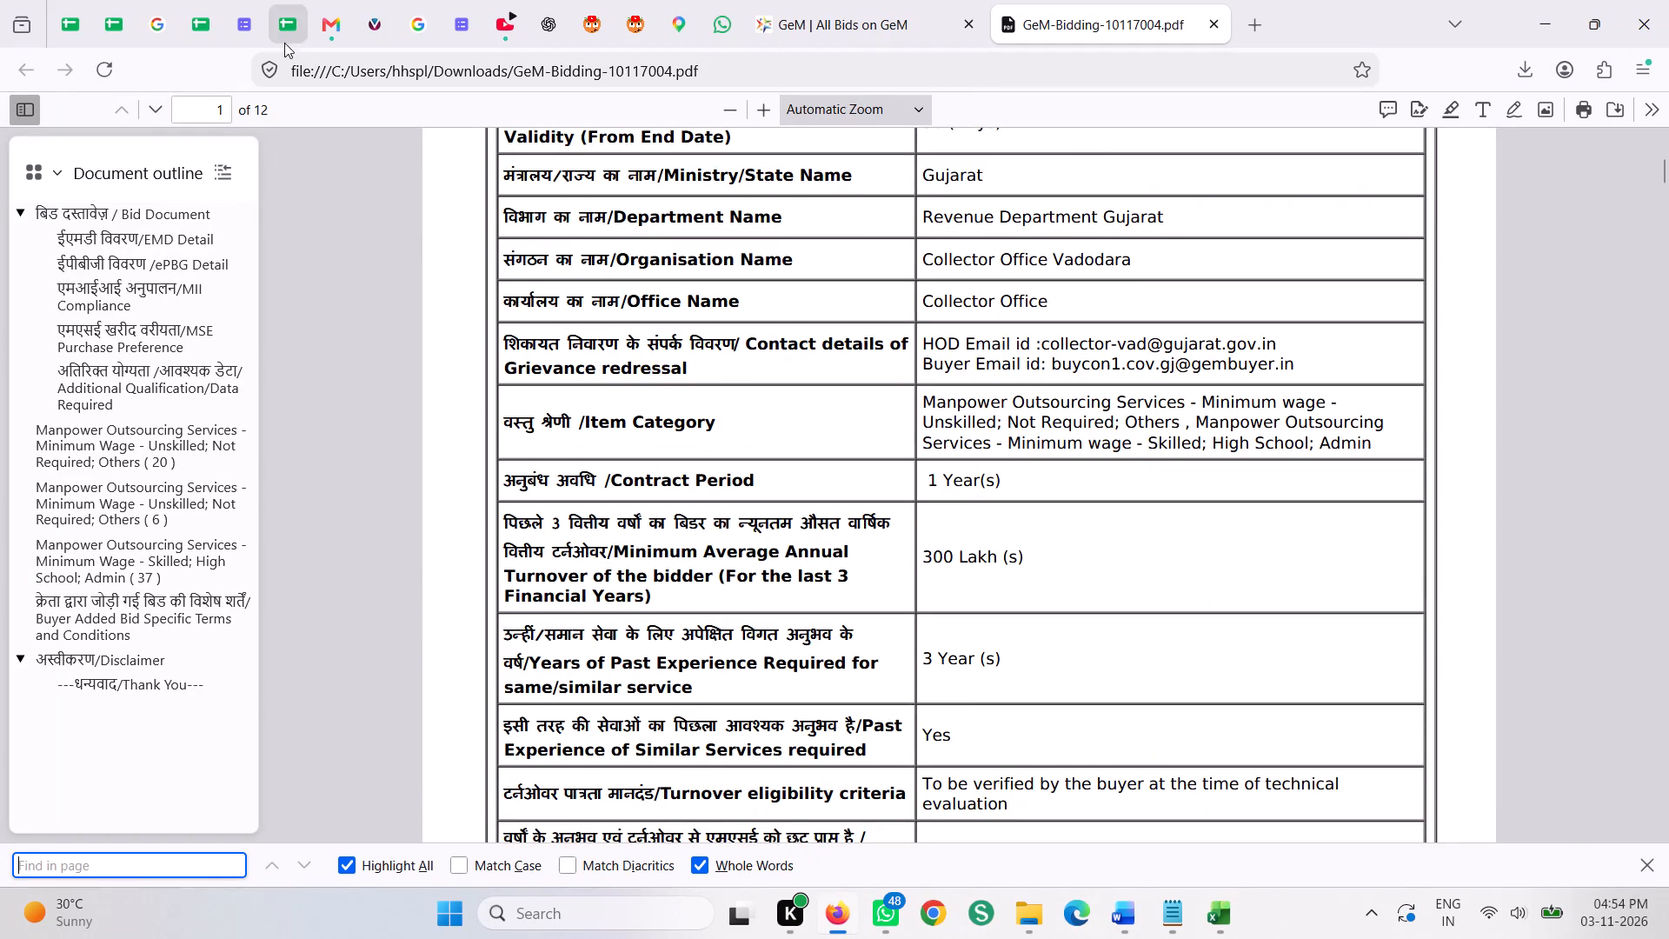
# Copy the Drive link of DEV1's GEM2026B8230738 folder into the Other Comment cell of bid GEM/2026/B/8230738 in the Daily Tender Sheet.
pyautogui.click(281, 23)
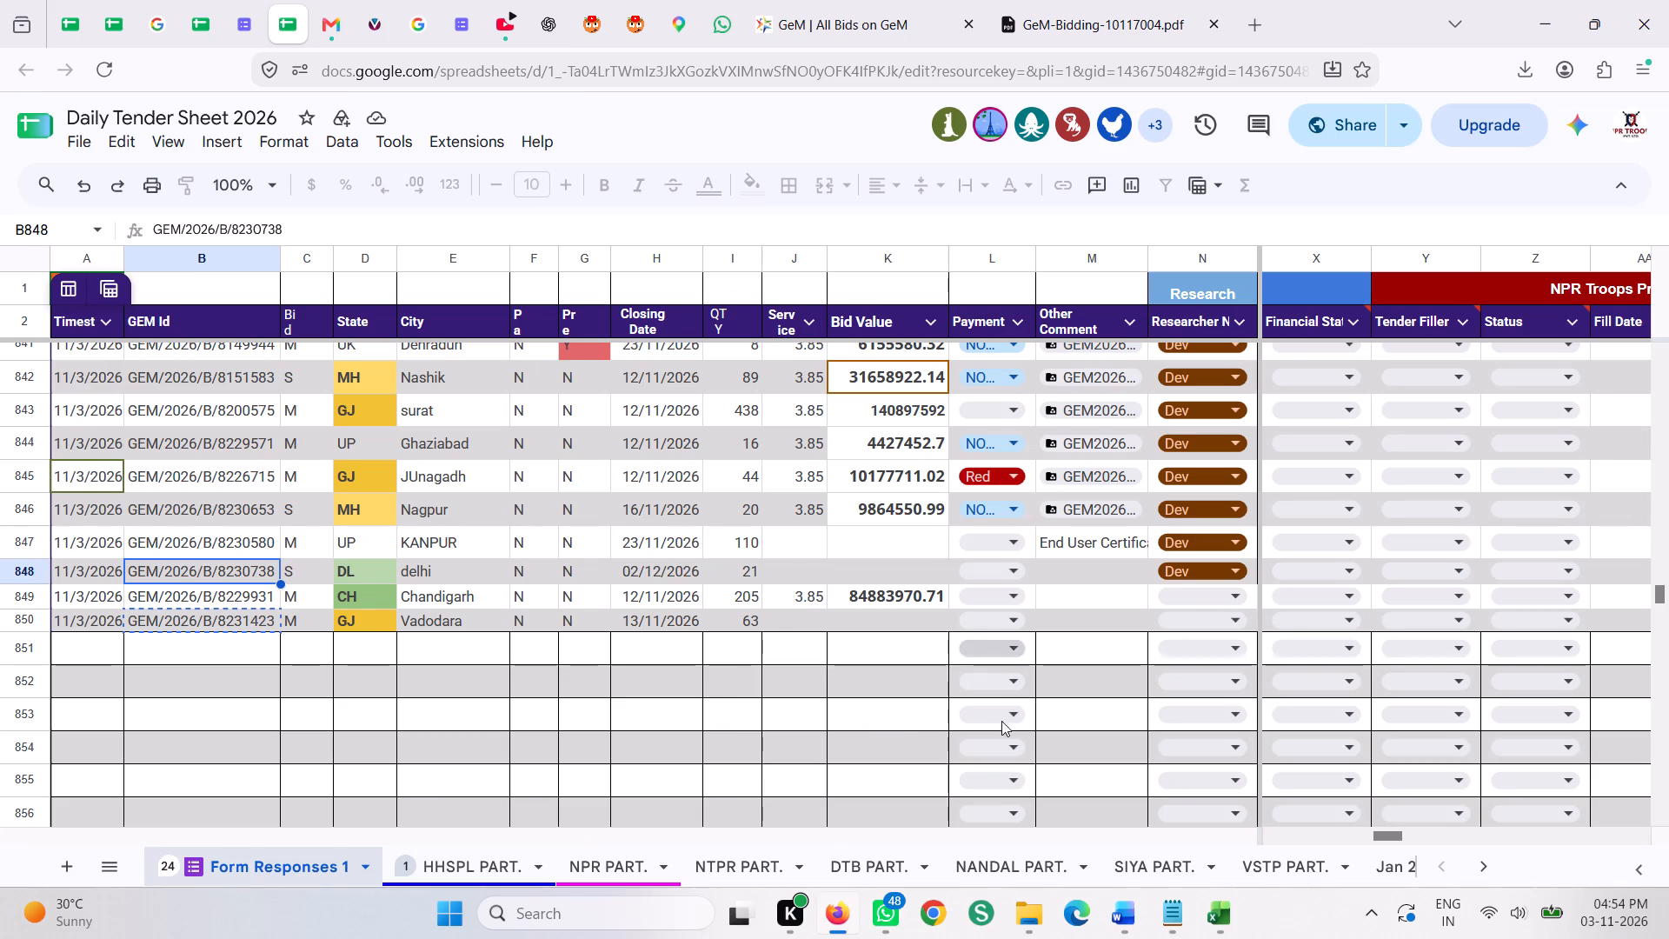
pyautogui.click(1027, 904)
pyautogui.scroll(4, 423, 348)
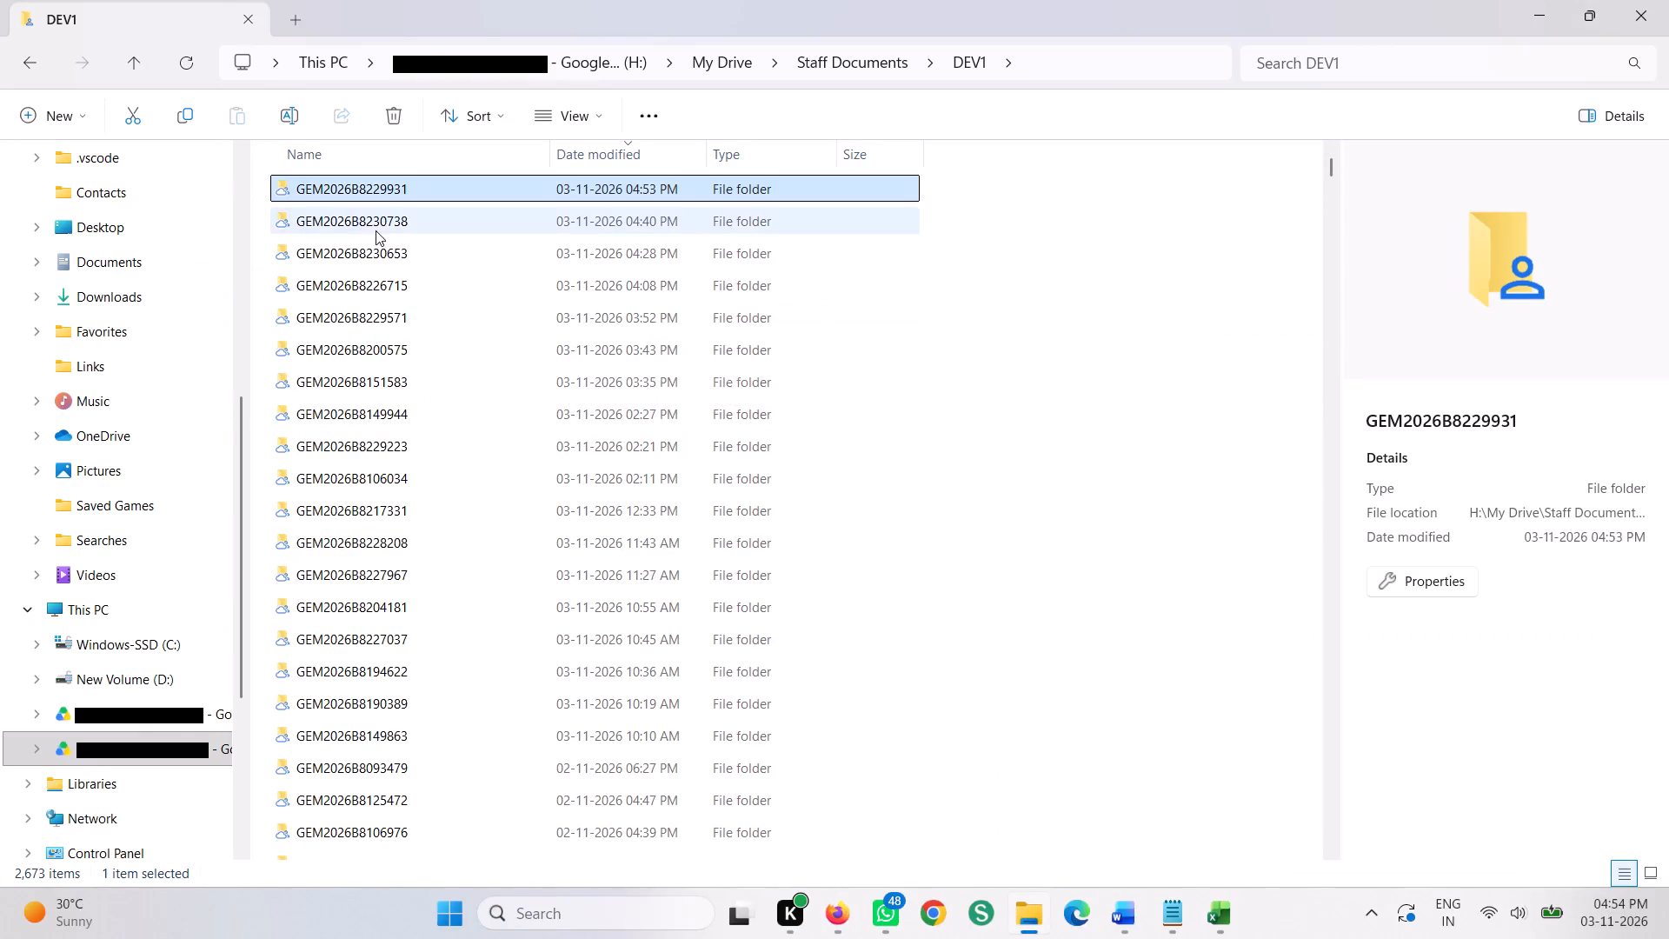
pyautogui.rightClick(387, 223)
pyautogui.click(455, 640)
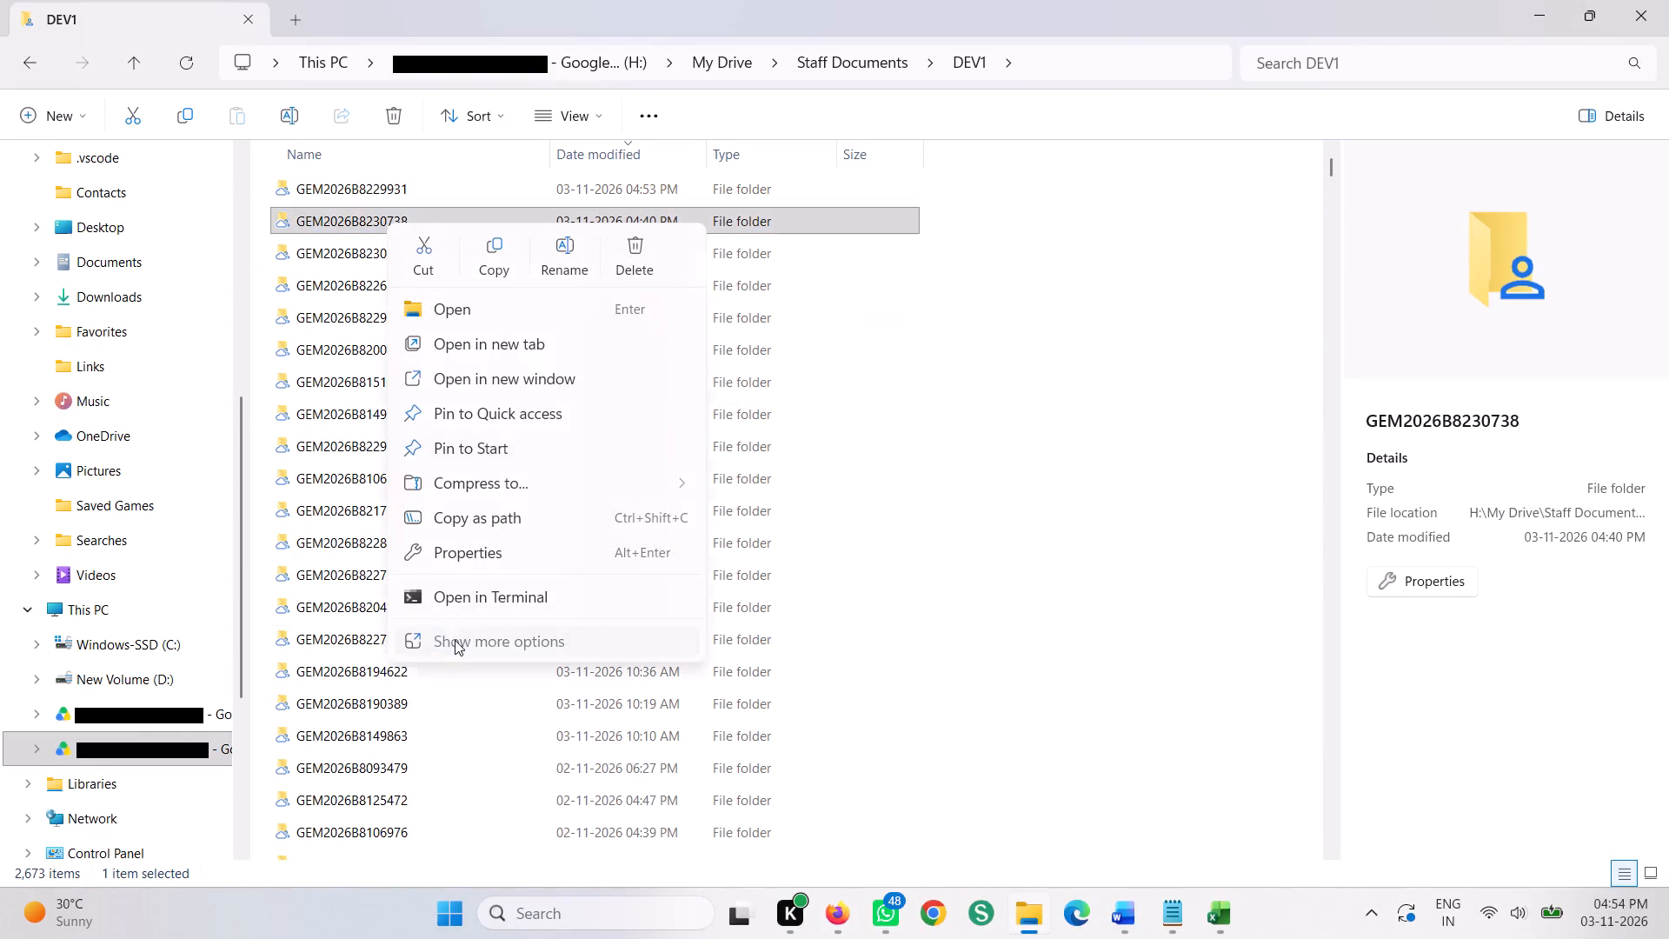
pyautogui.click(445, 410)
pyautogui.hotkey('alt', 'Tab')
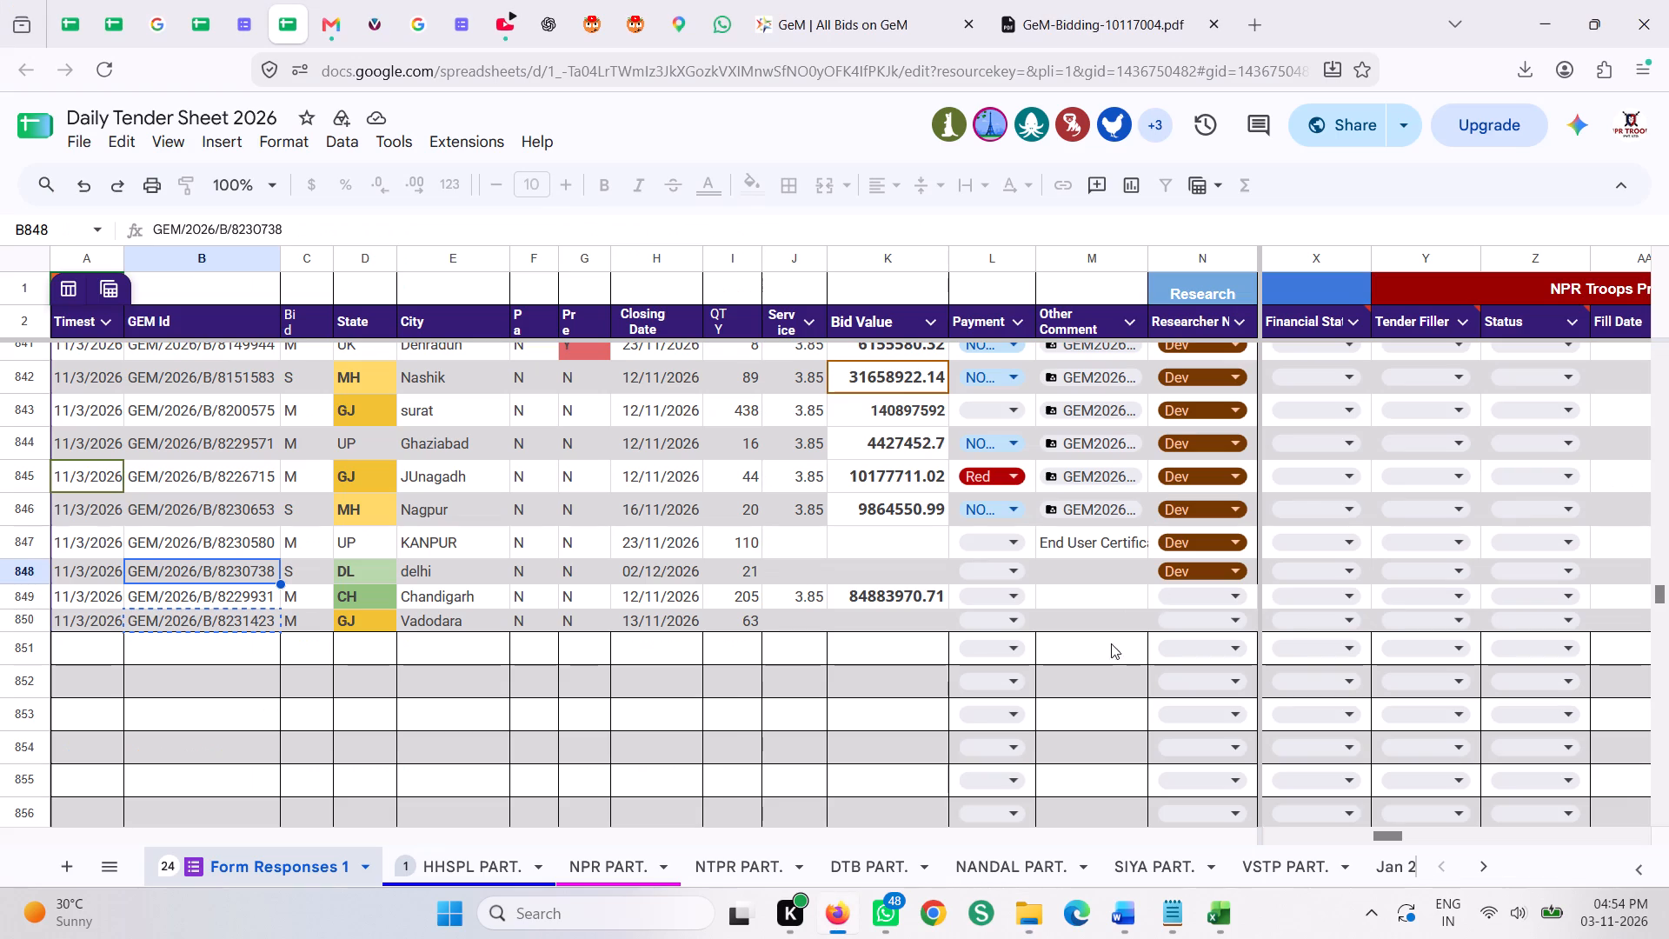
pyautogui.doubleClick(1076, 574)
pyautogui.hotkey('ctrl', 'v')
pyautogui.press('Tab')
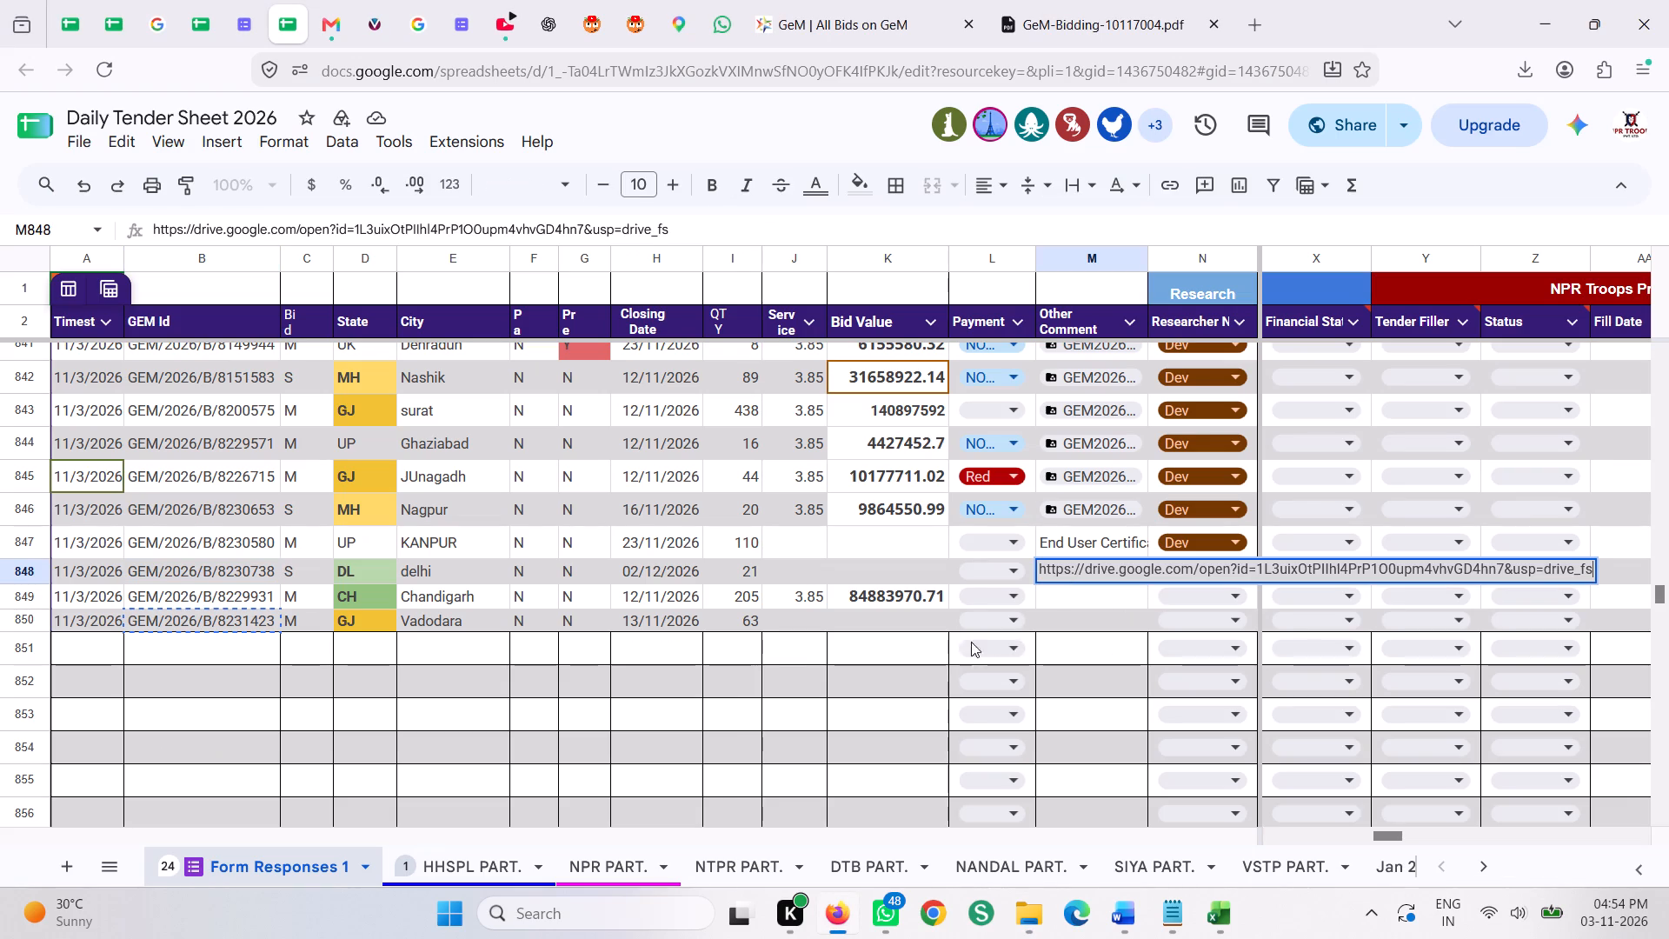
pyautogui.click(802, 649)
# Set the researcher to Dev for bid GEM/2026/B/8229931.
pyautogui.click(1067, 597)
pyautogui.click(1172, 600)
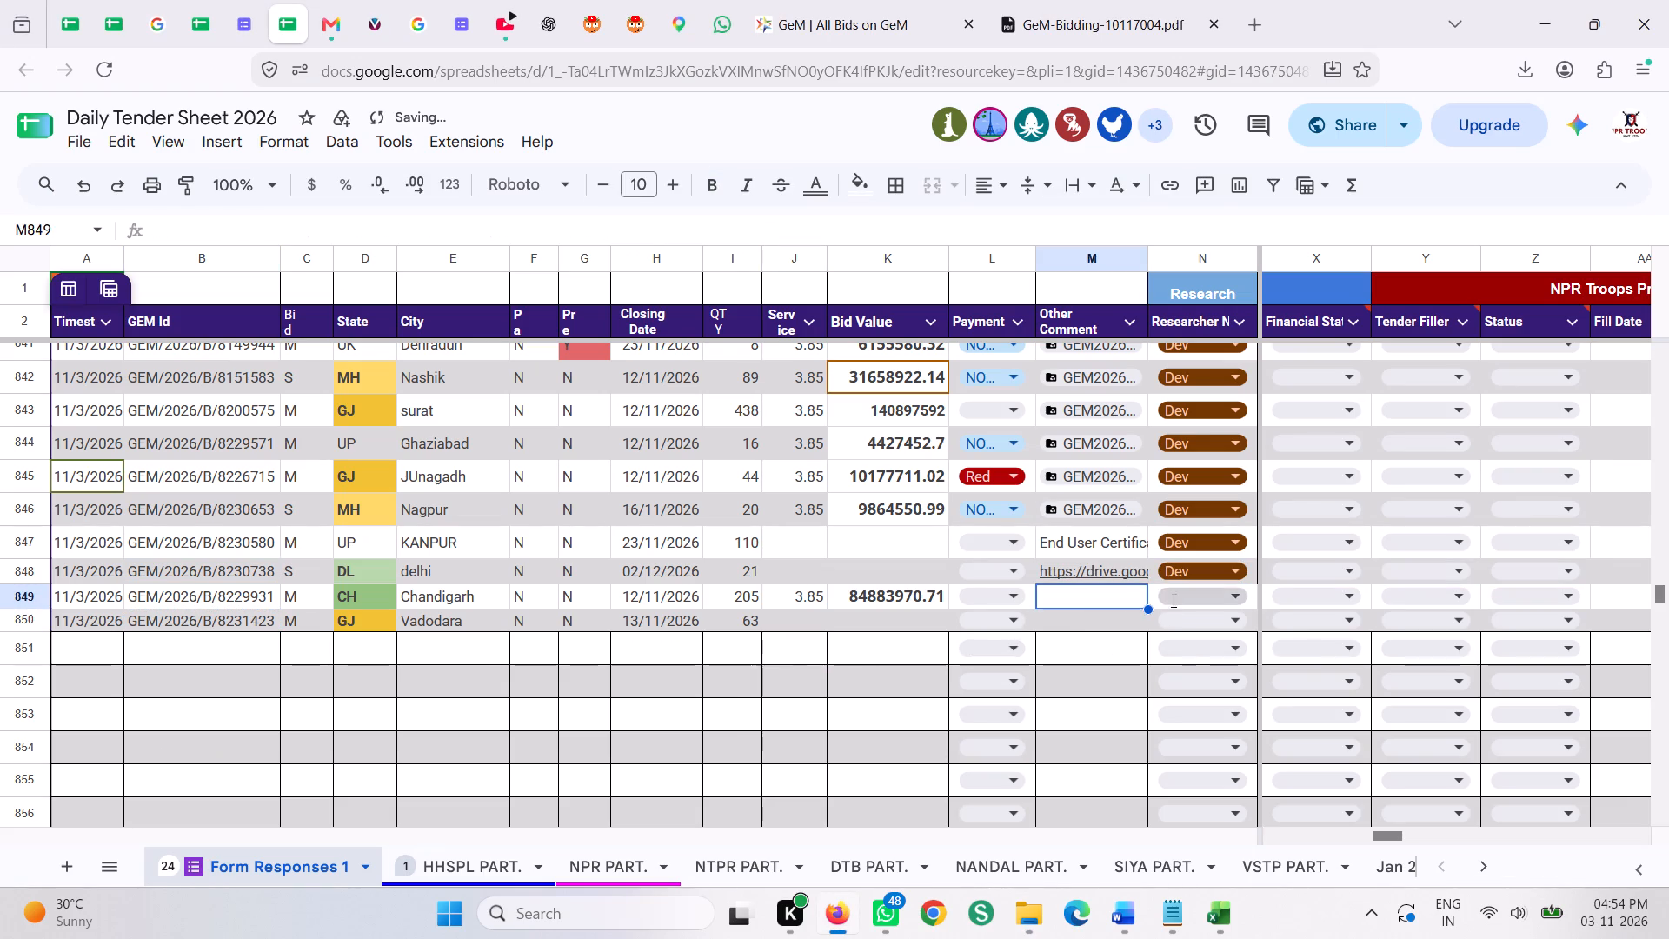
pyautogui.click(1171, 619)
pyautogui.click(1104, 596)
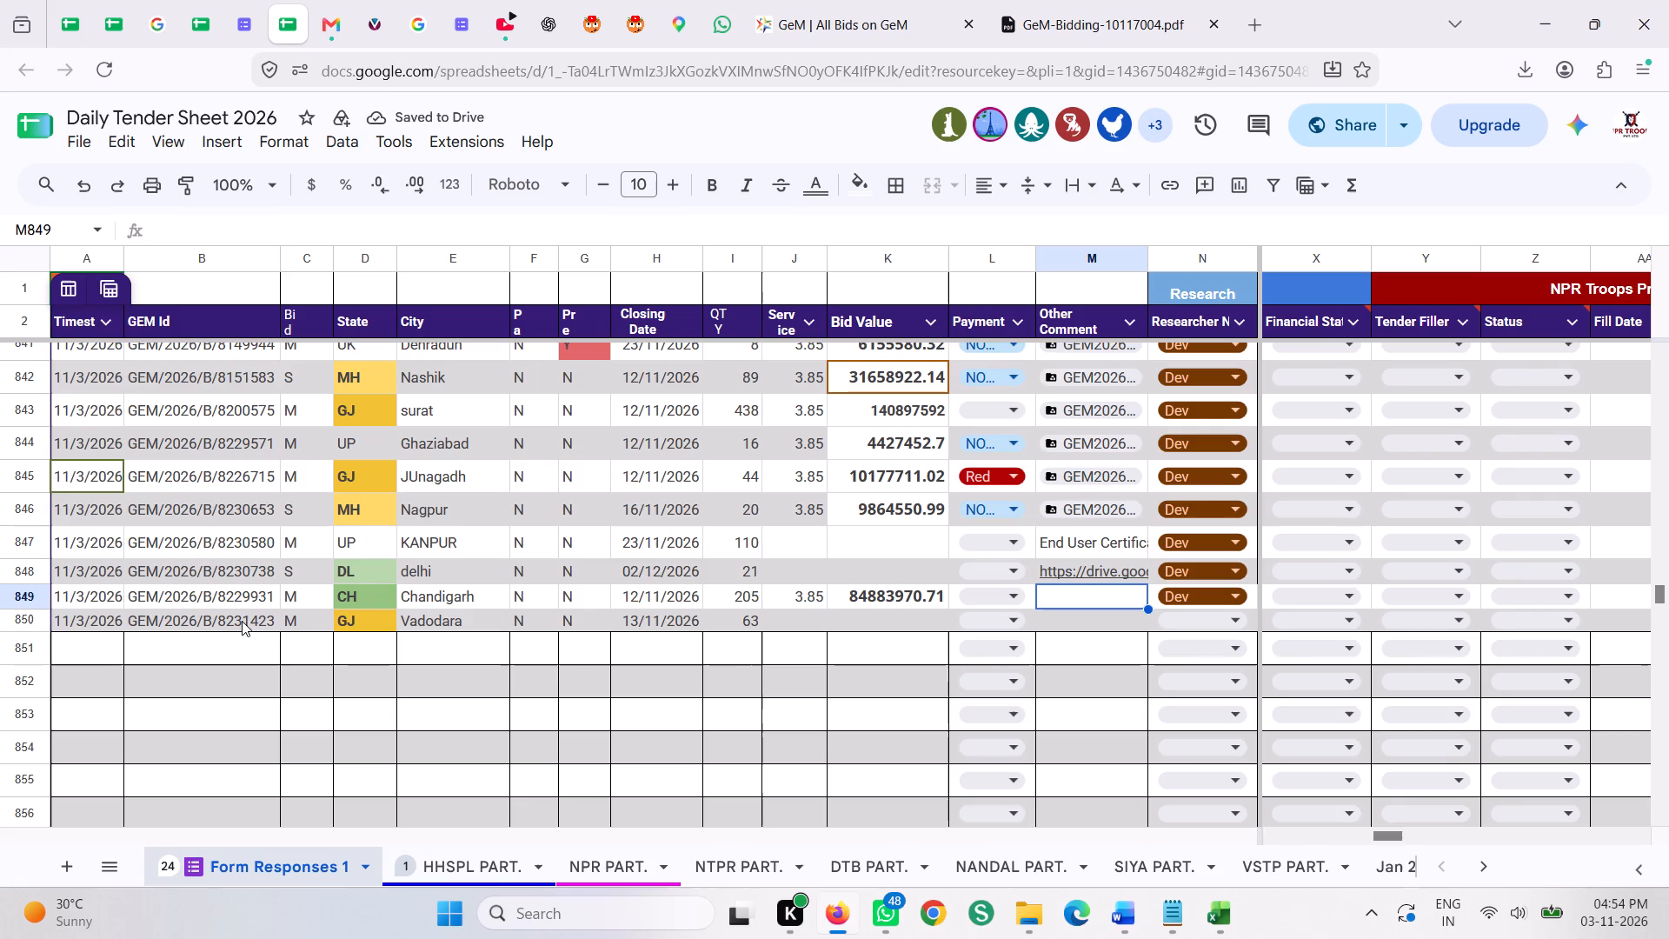
# Copy the bid number GEM/2026/B/8231423 from the GeM bid listing search.
pyautogui.click(868, 0)
pyautogui.click(1148, 0)
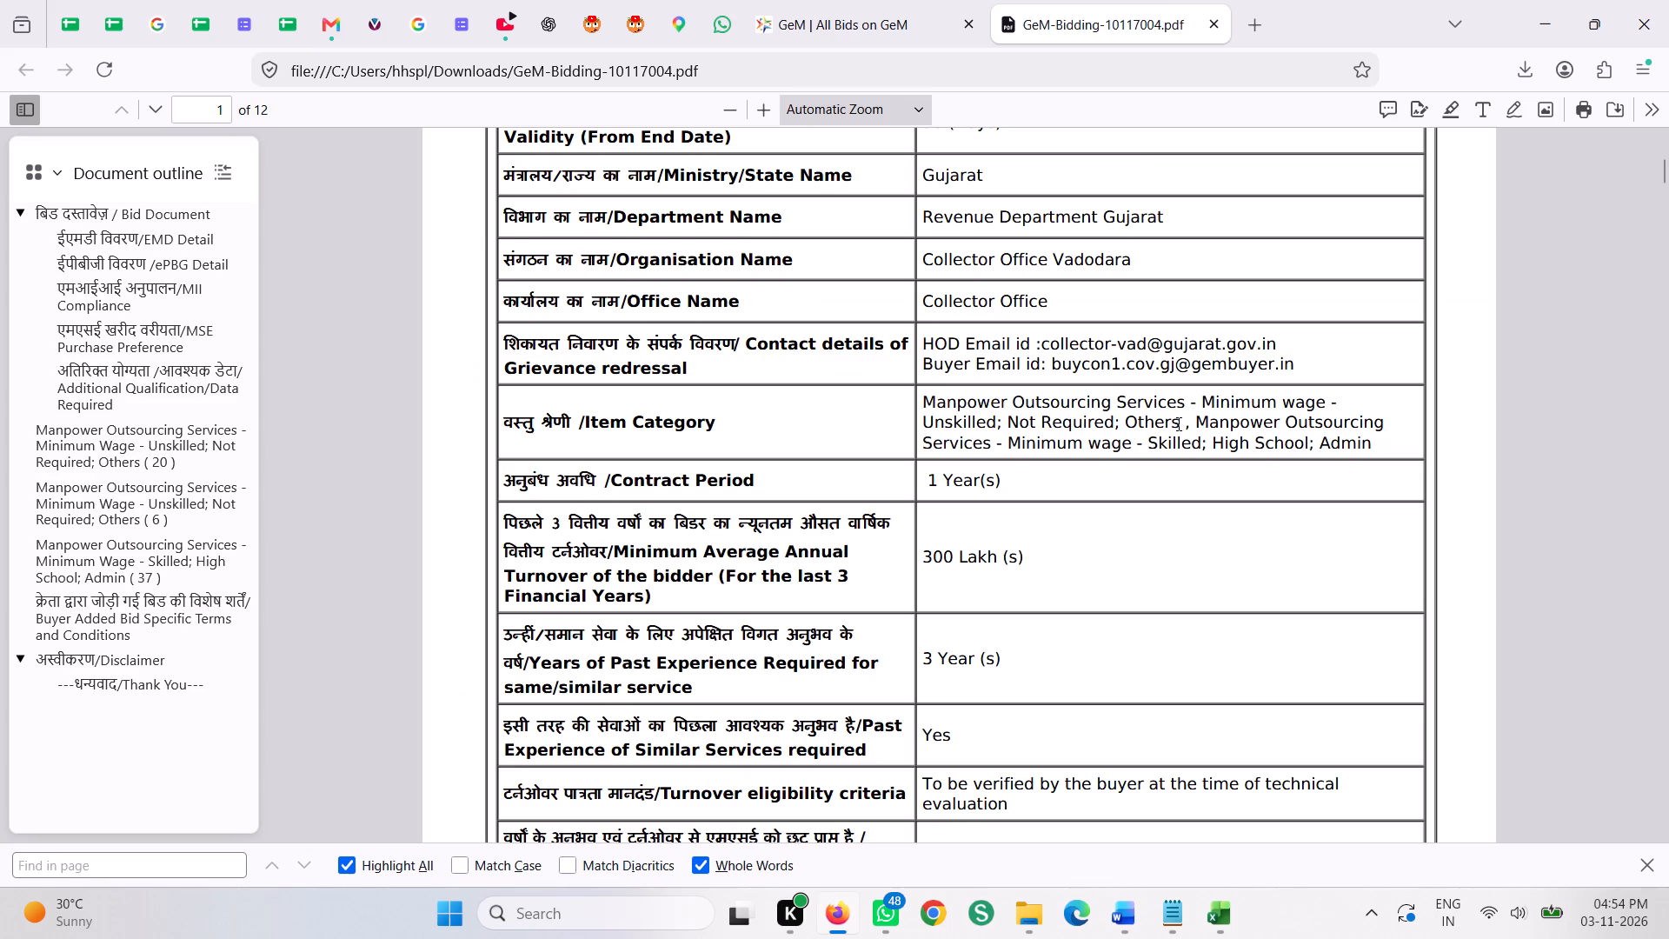
pyautogui.scroll(4, 1127, 432)
pyautogui.scroll(-7, 1119, 431)
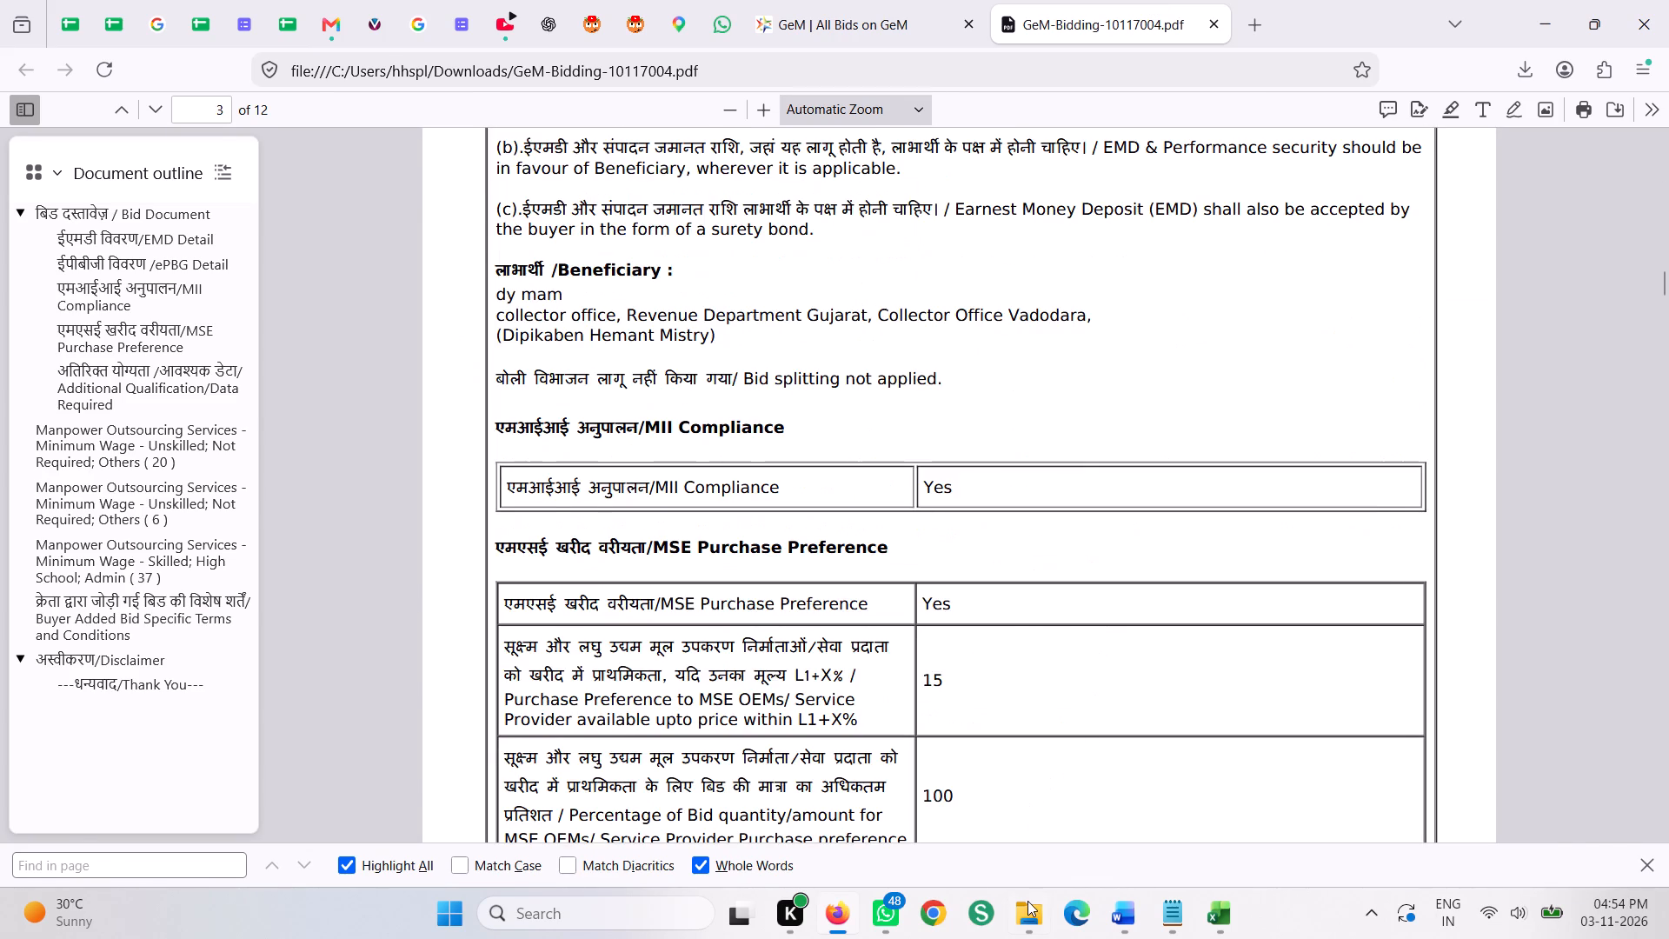
pyautogui.click(1027, 901)
pyautogui.click(1030, 901)
pyautogui.click(871, 0)
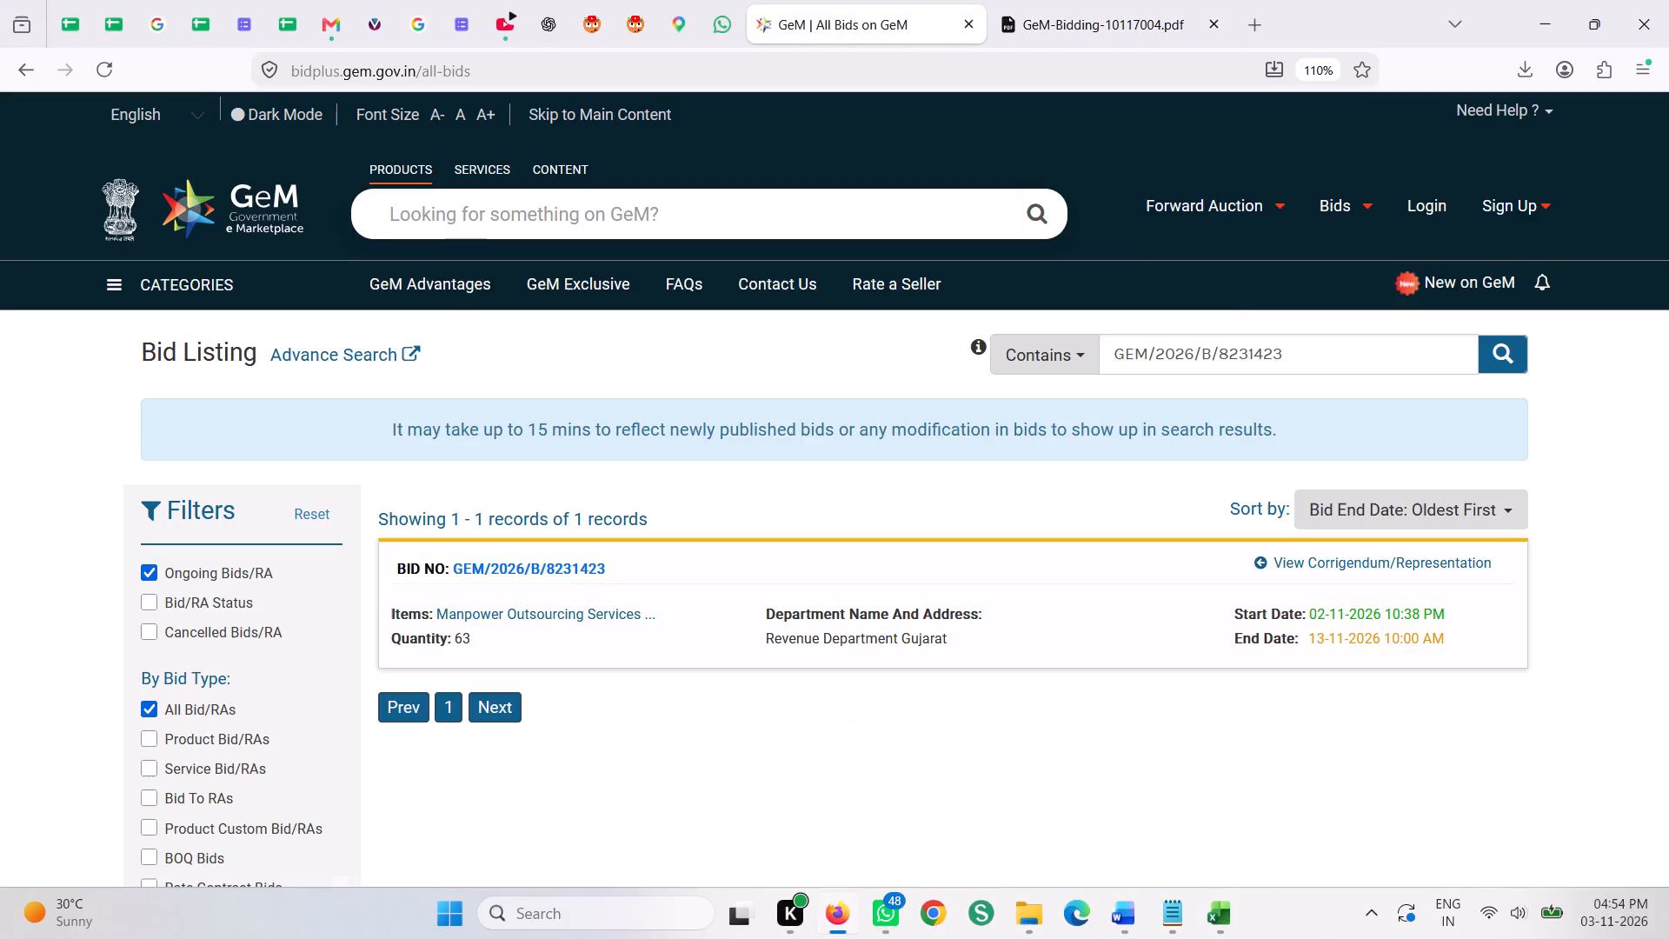
pyautogui.moveTo(1307, 353); pyautogui.dragTo(868, 352)
pyautogui.hotkey('ctrl', 'c')
pyautogui.hotkey('ctrl', 'c')
# Open the Scope of work & Job description file 1793638405.pdf linked in the bid PDF and skim its first pages.
pyautogui.click(1146, 0)
pyautogui.scroll(-2, 1072, 493)
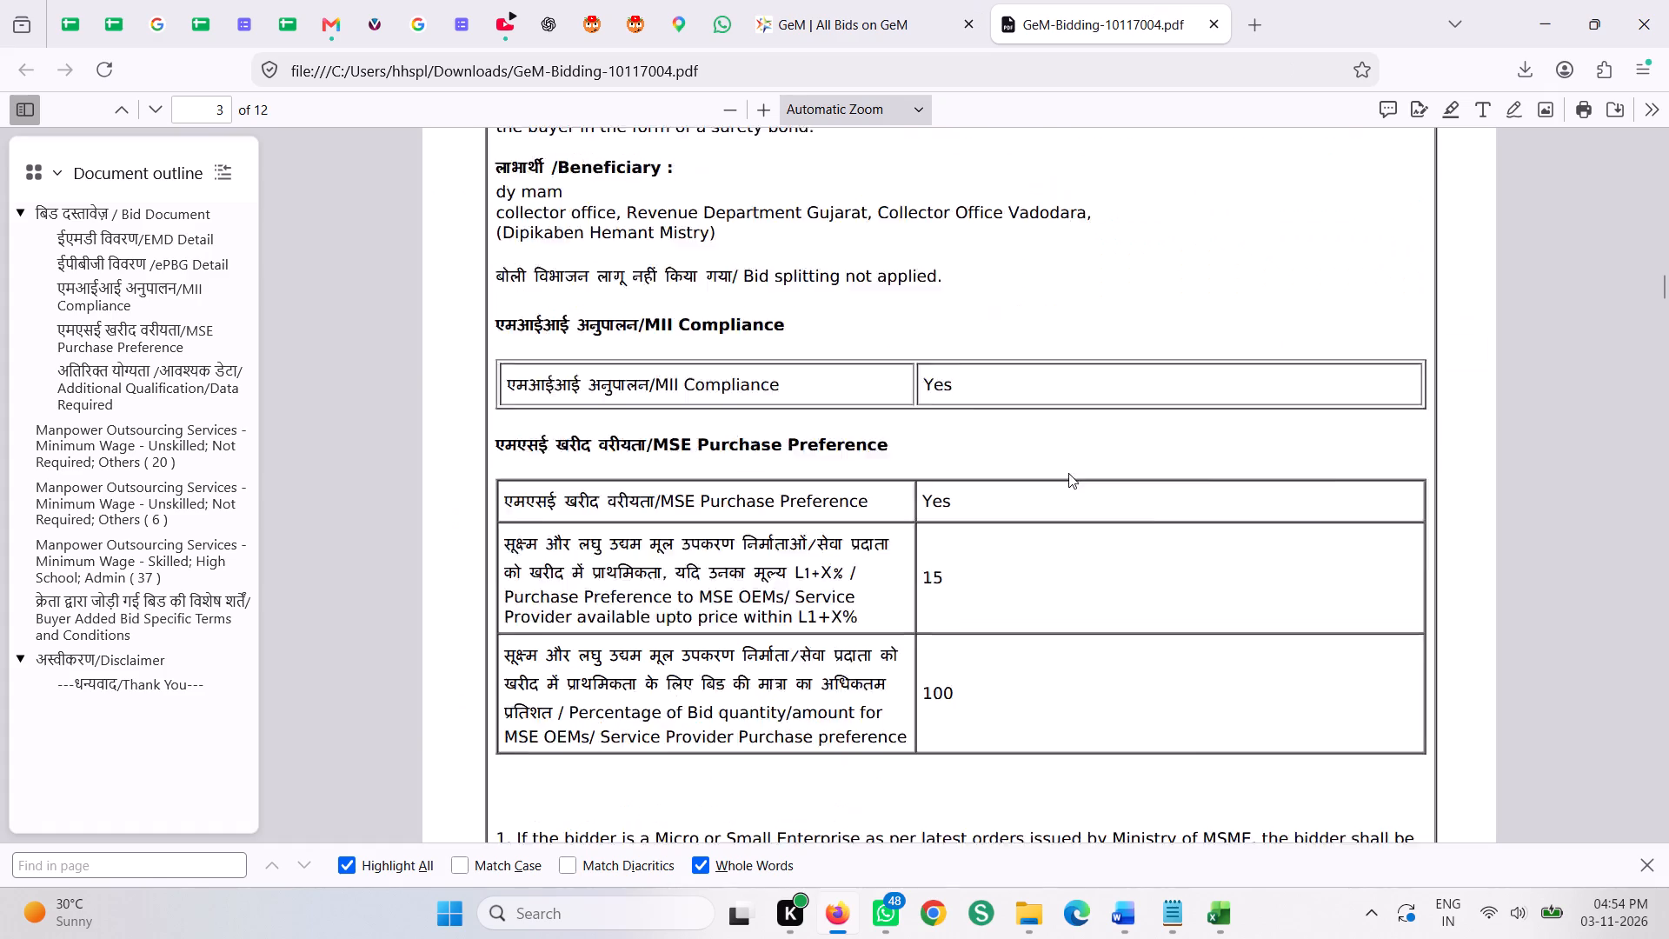
pyautogui.scroll(-2, 1036, 436)
pyautogui.click(862, 388)
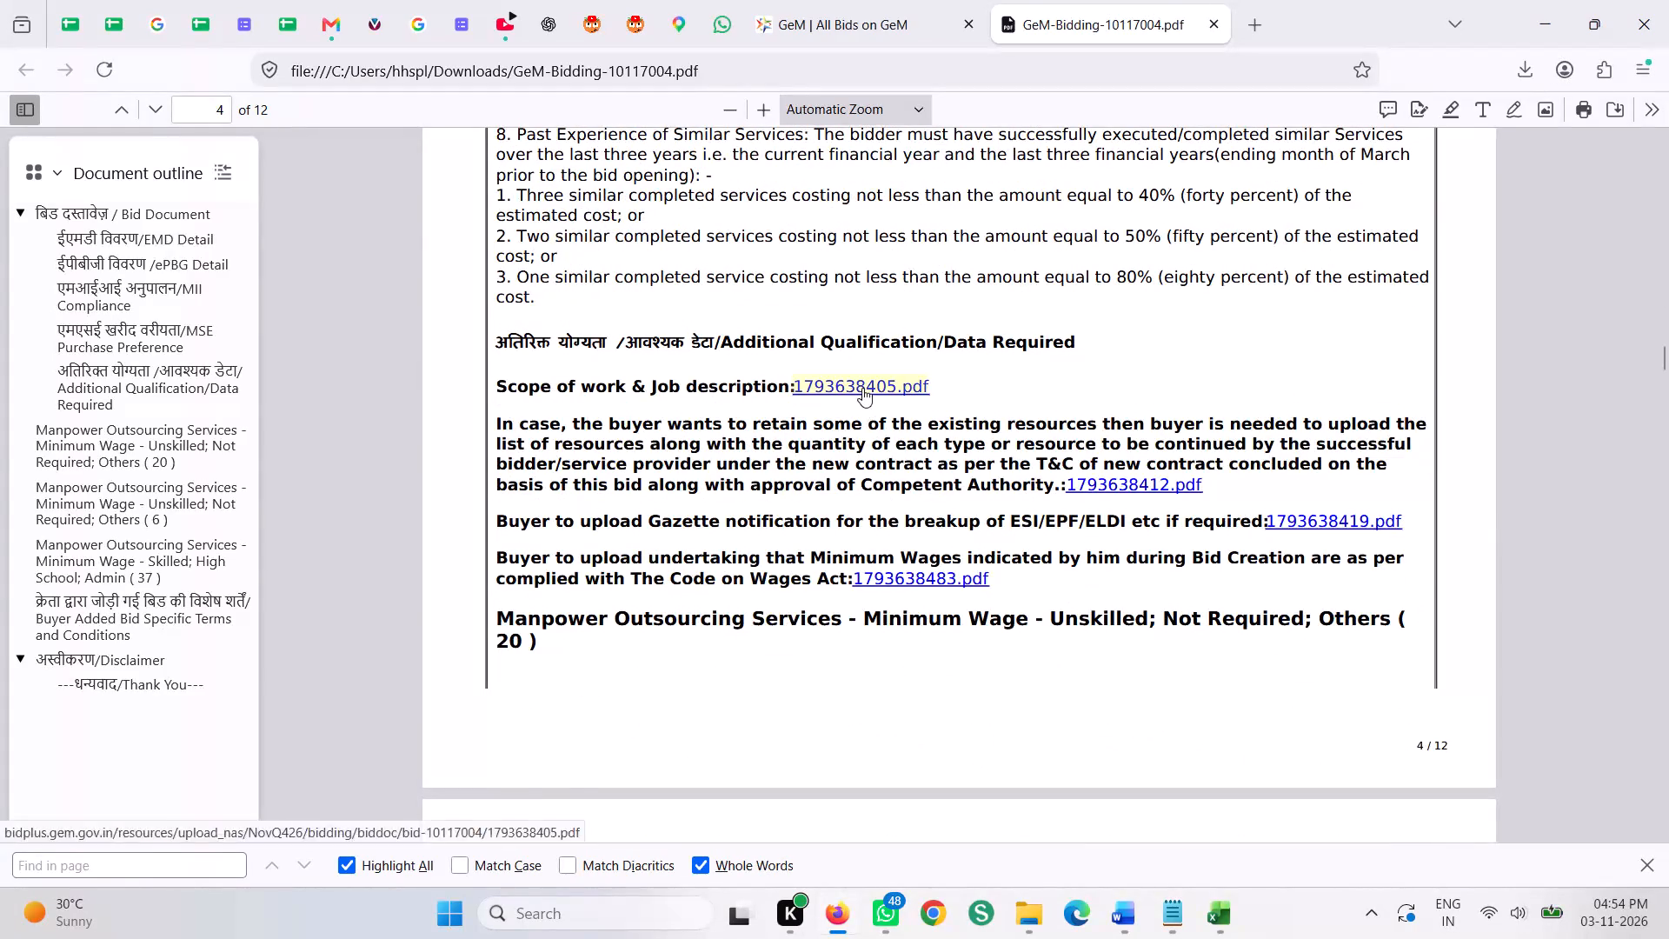
pyautogui.scroll(-1, 840, 382)
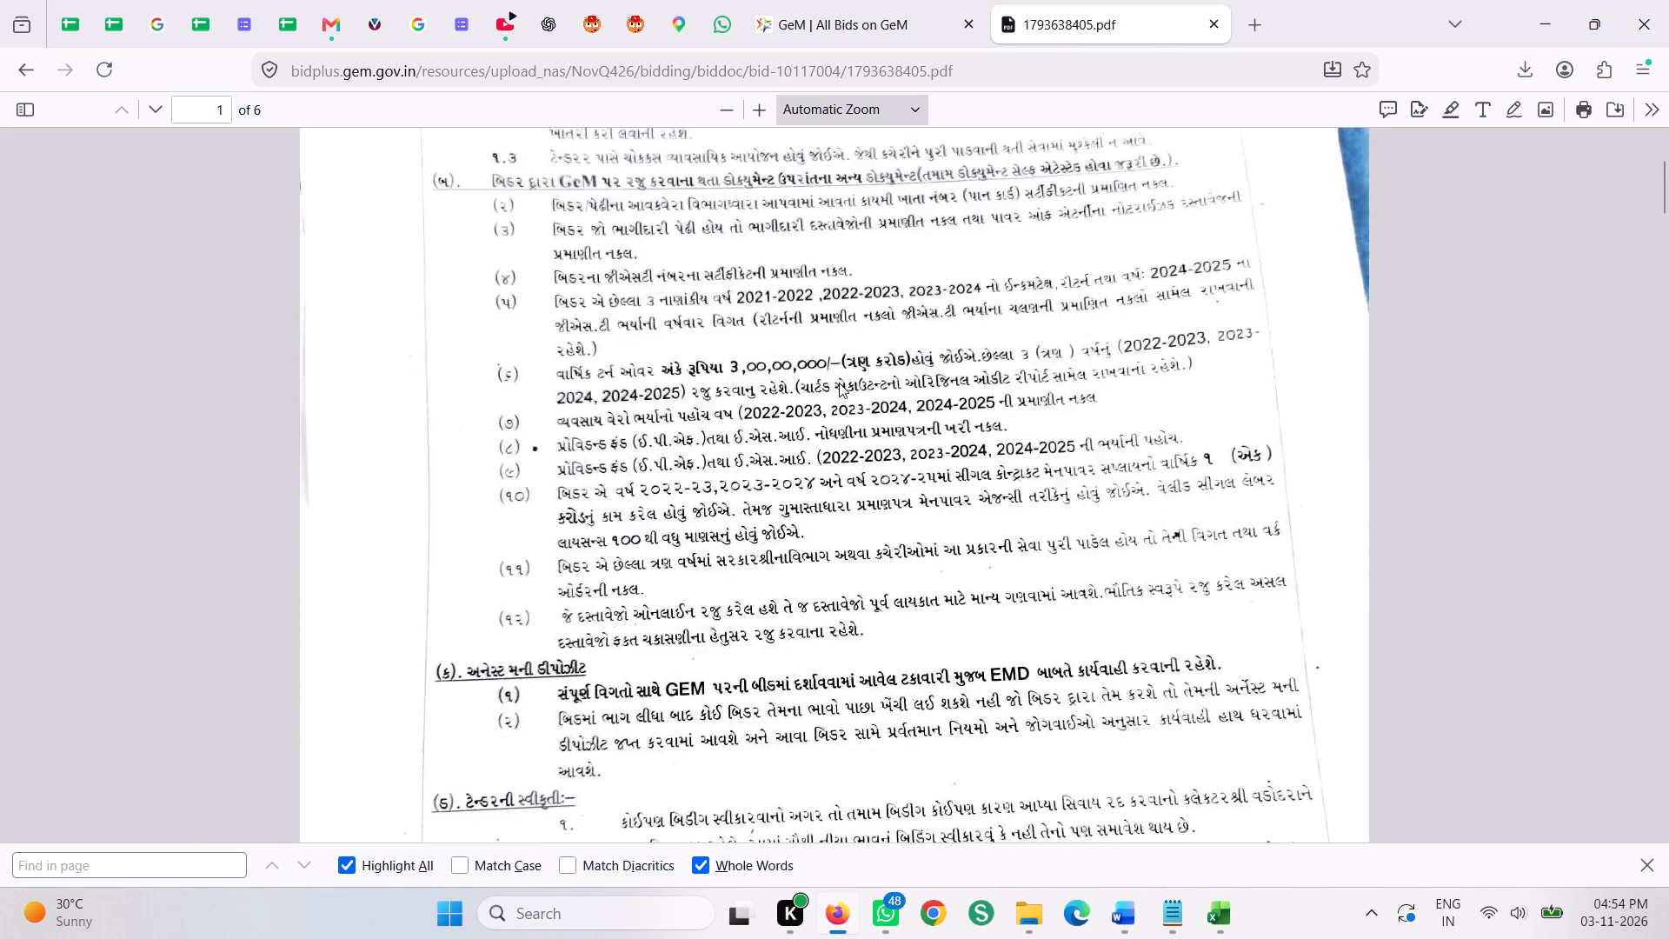
pyautogui.scroll(-2, 839, 383)
# Create a folder named GEM2026B8231423 in the DEV1 folder and open it.
pyautogui.click(1028, 908)
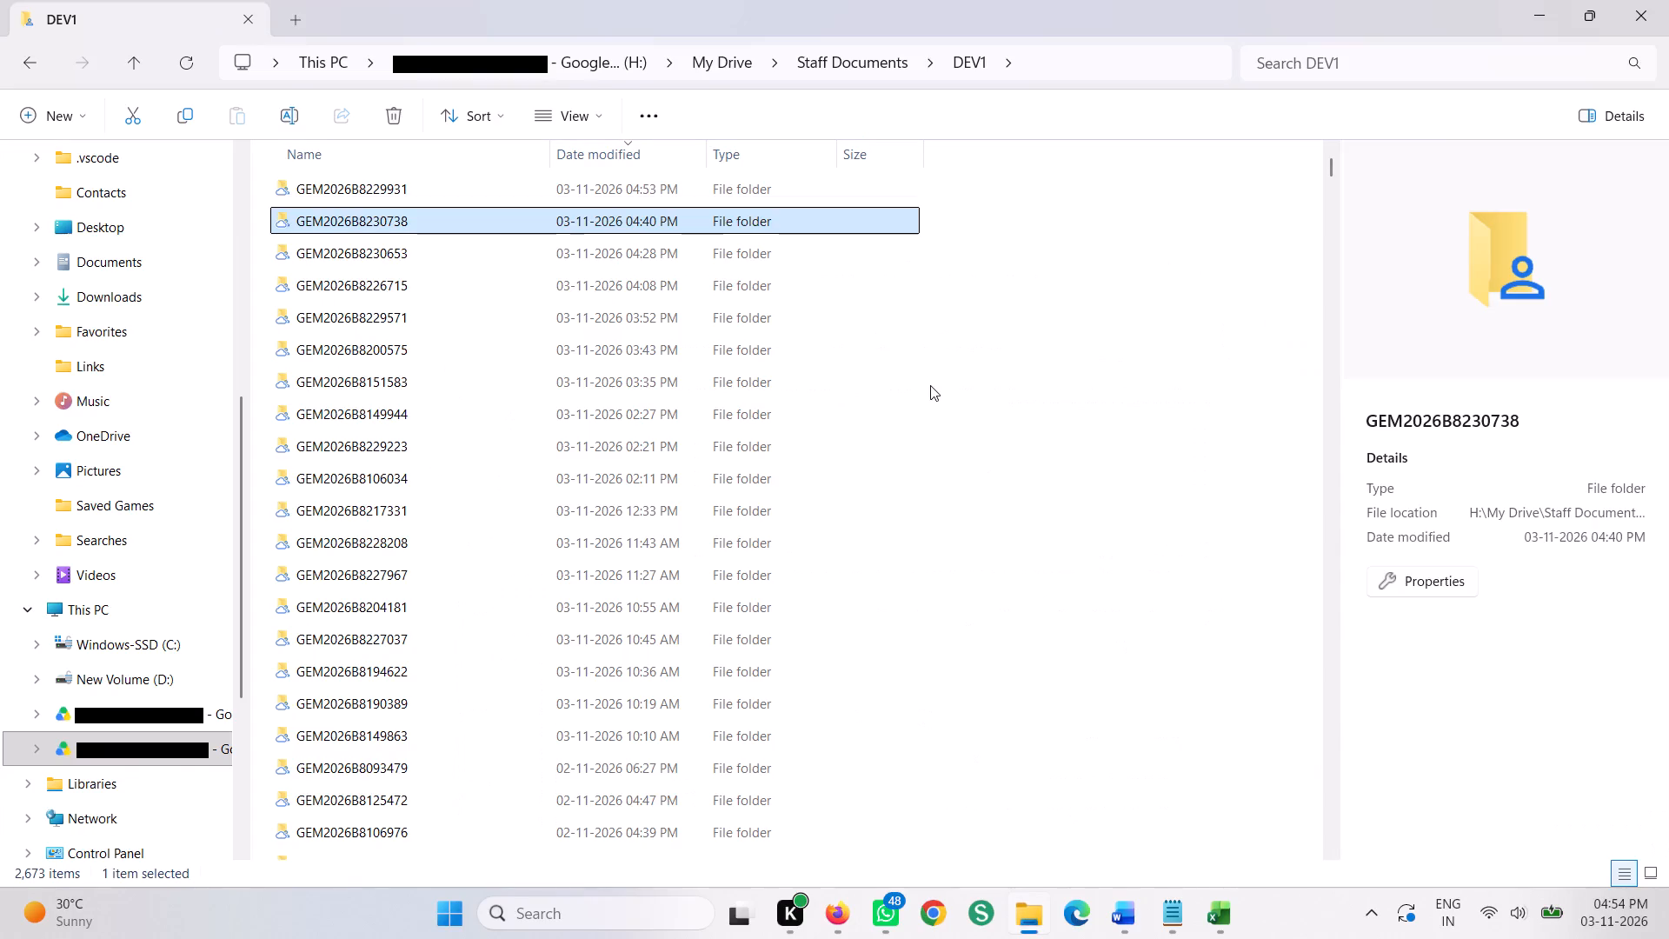
pyautogui.rightClick(927, 352)
pyautogui.click(1005, 521)
pyautogui.click(1271, 163)
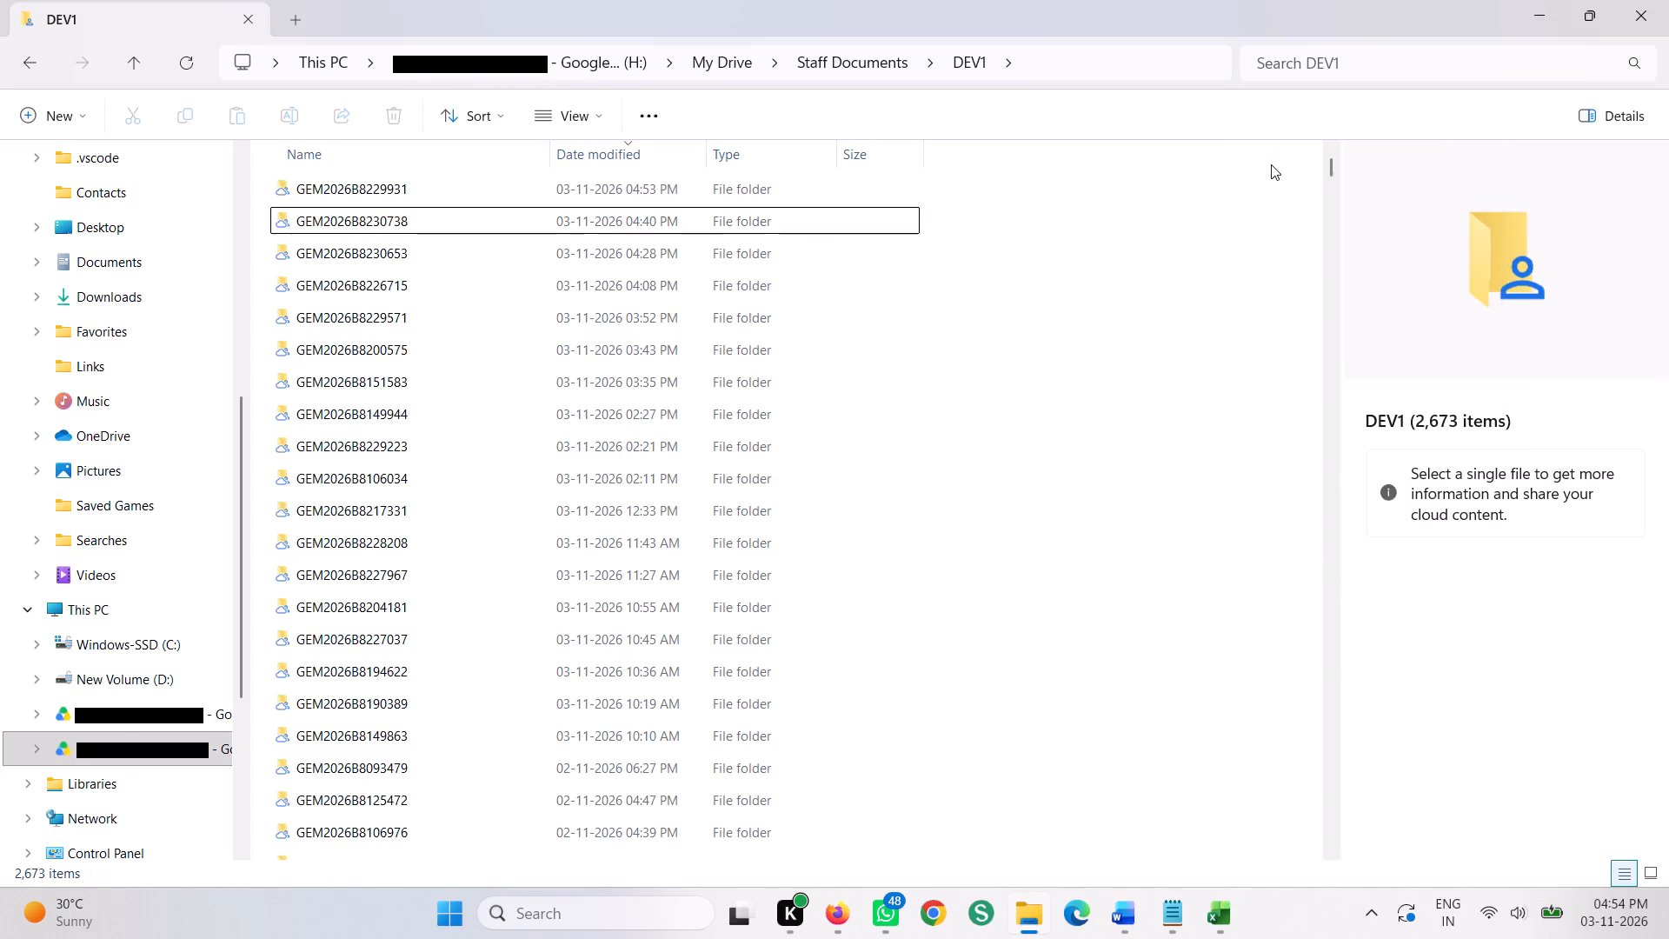
pyautogui.hotkey('ctrl', 'v')
pyautogui.press('Return')
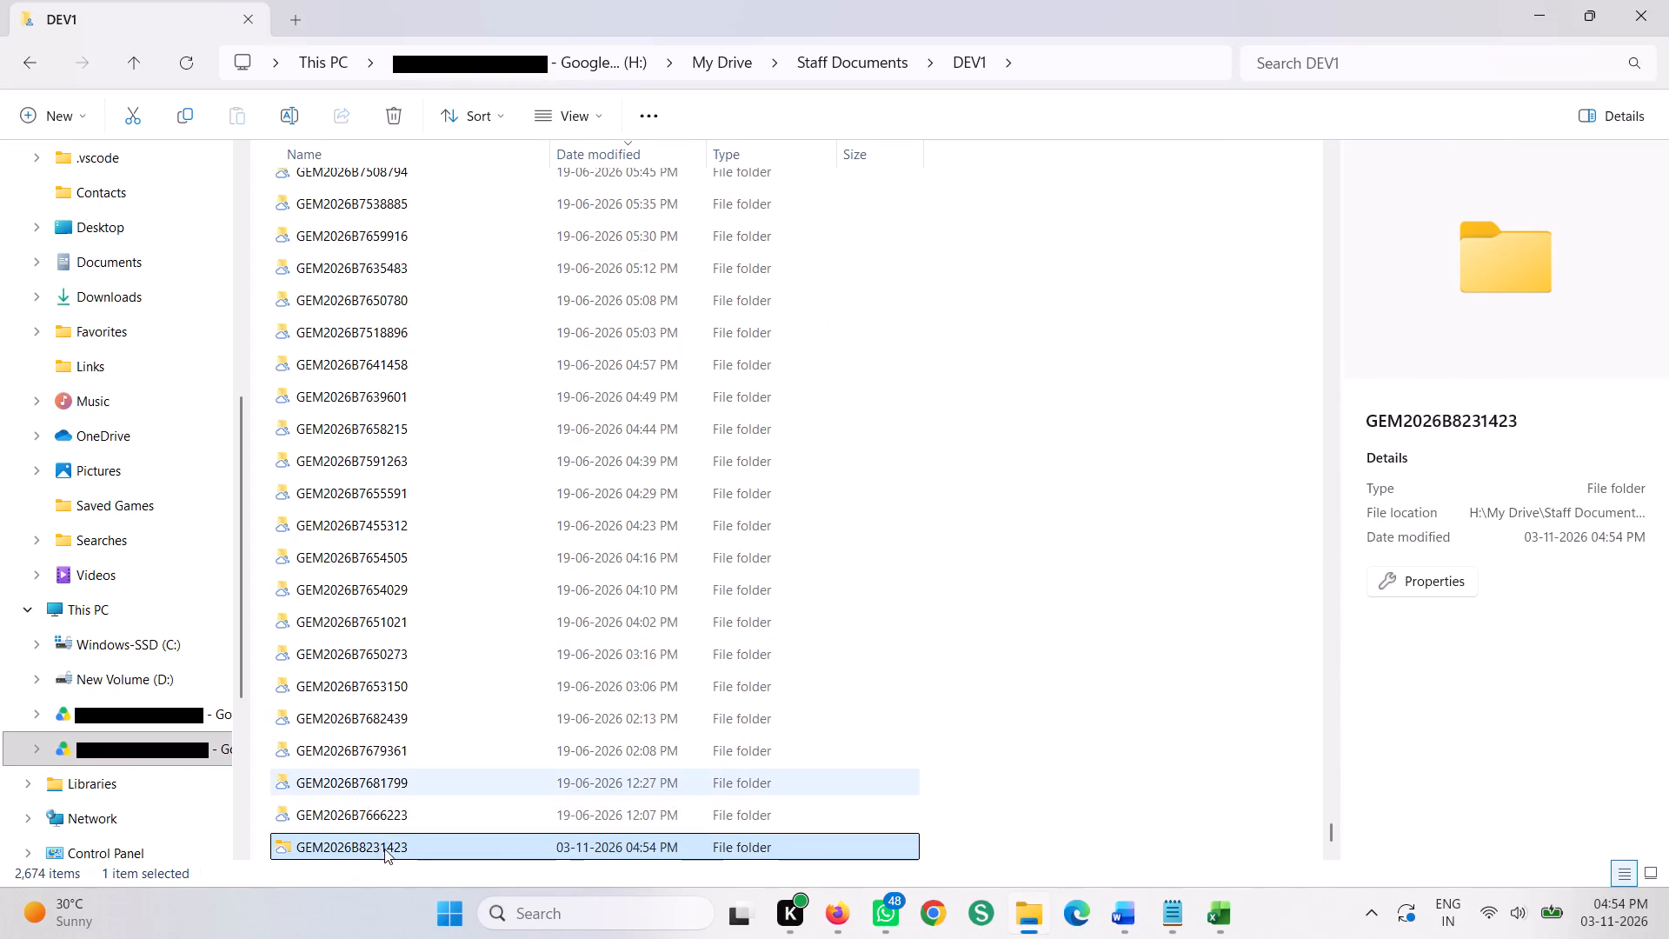
pyautogui.doubleClick(384, 849)
# Save the scope of work PDF as SCOPE OF WORK 01 in the GEM2026B8231423 folder inside DEV1.
pyautogui.click(835, 911)
pyautogui.scroll(1, 1215, 502)
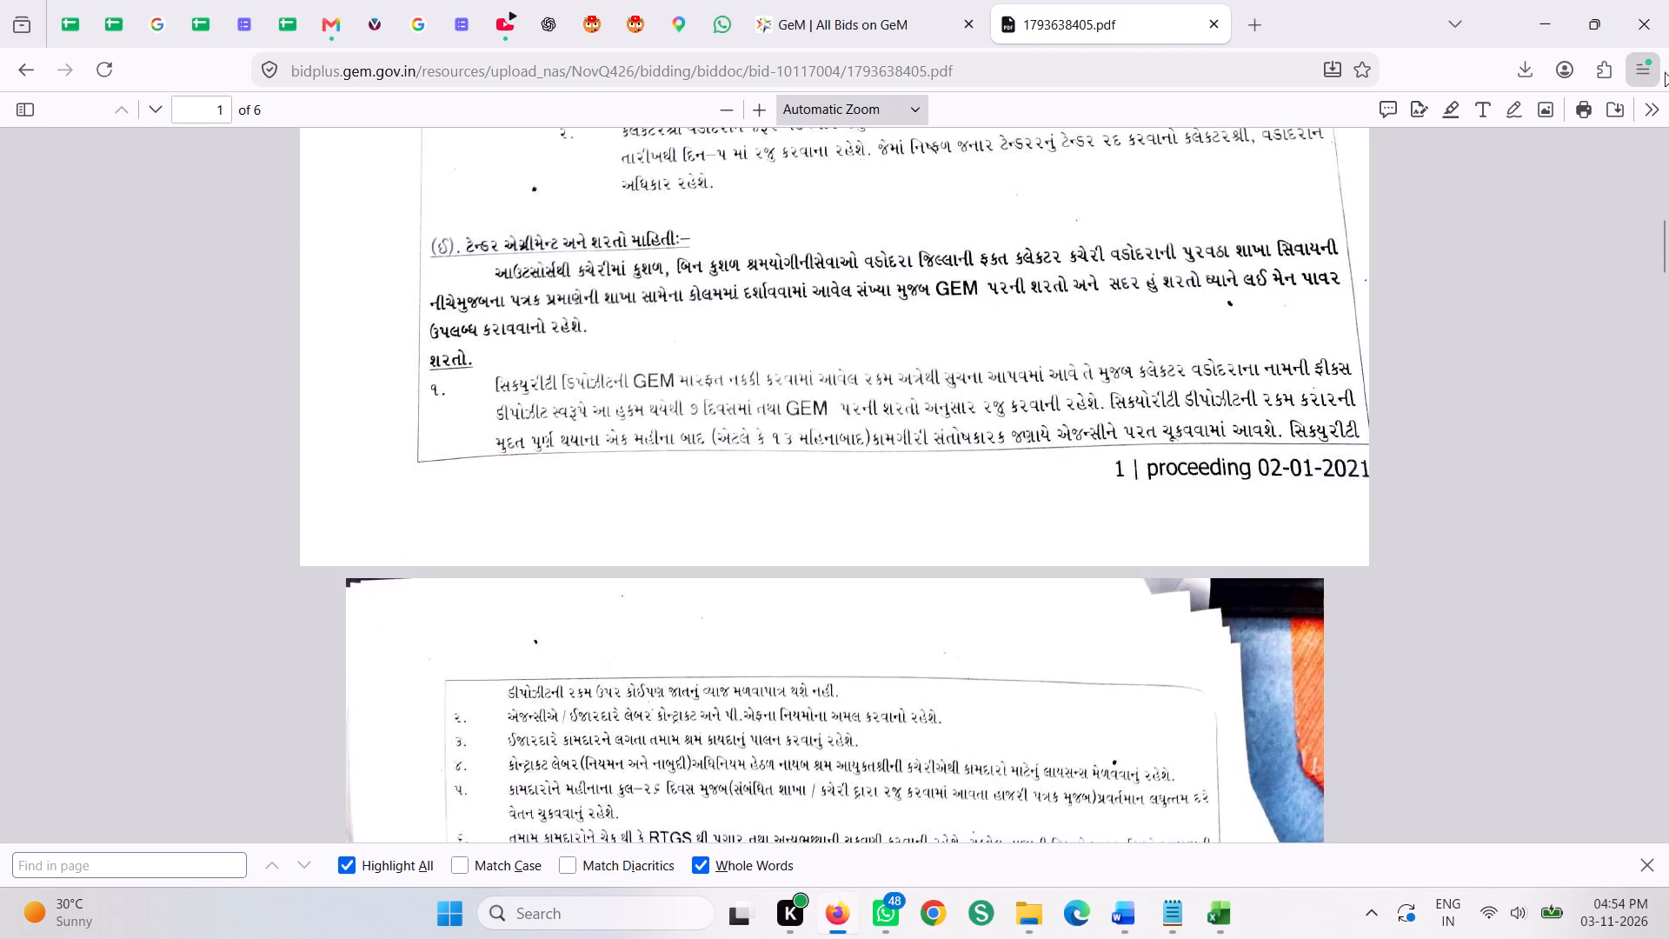
pyautogui.click(1614, 109)
pyautogui.scroll(3, 500, 281)
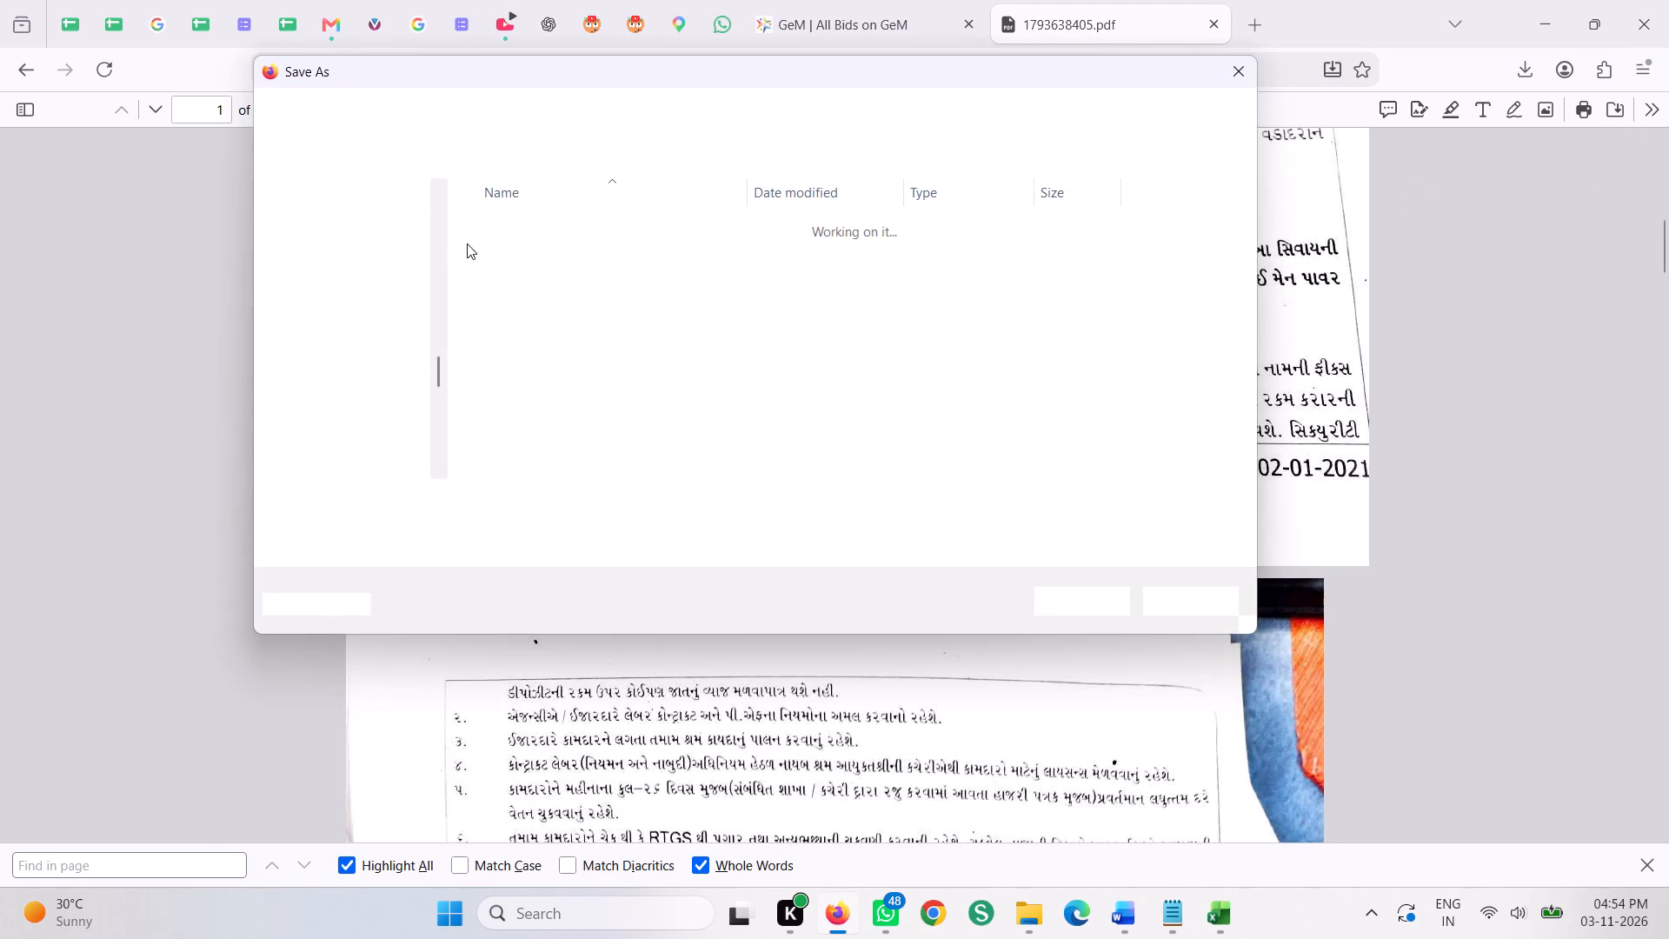
pyautogui.scroll(2, 467, 243)
pyautogui.click(375, 118)
pyautogui.scroll(5, 558, 254)
pyautogui.doubleClick(582, 230)
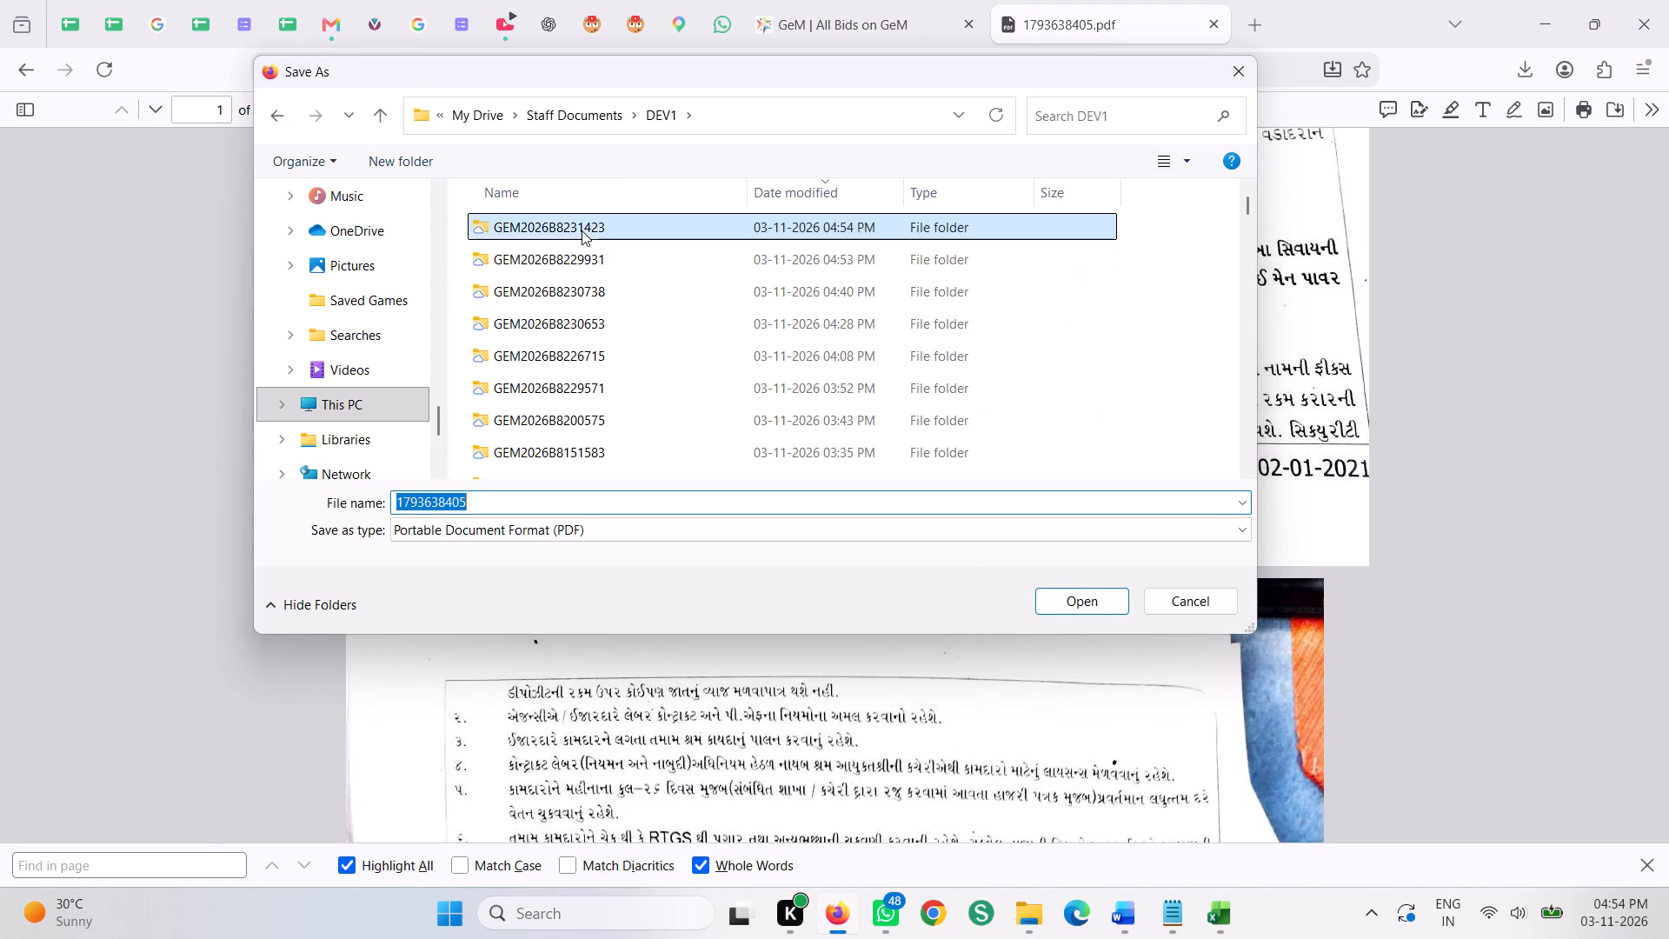
pyautogui.click(520, 513)
pyautogui.write('SCOPE OF WOR')
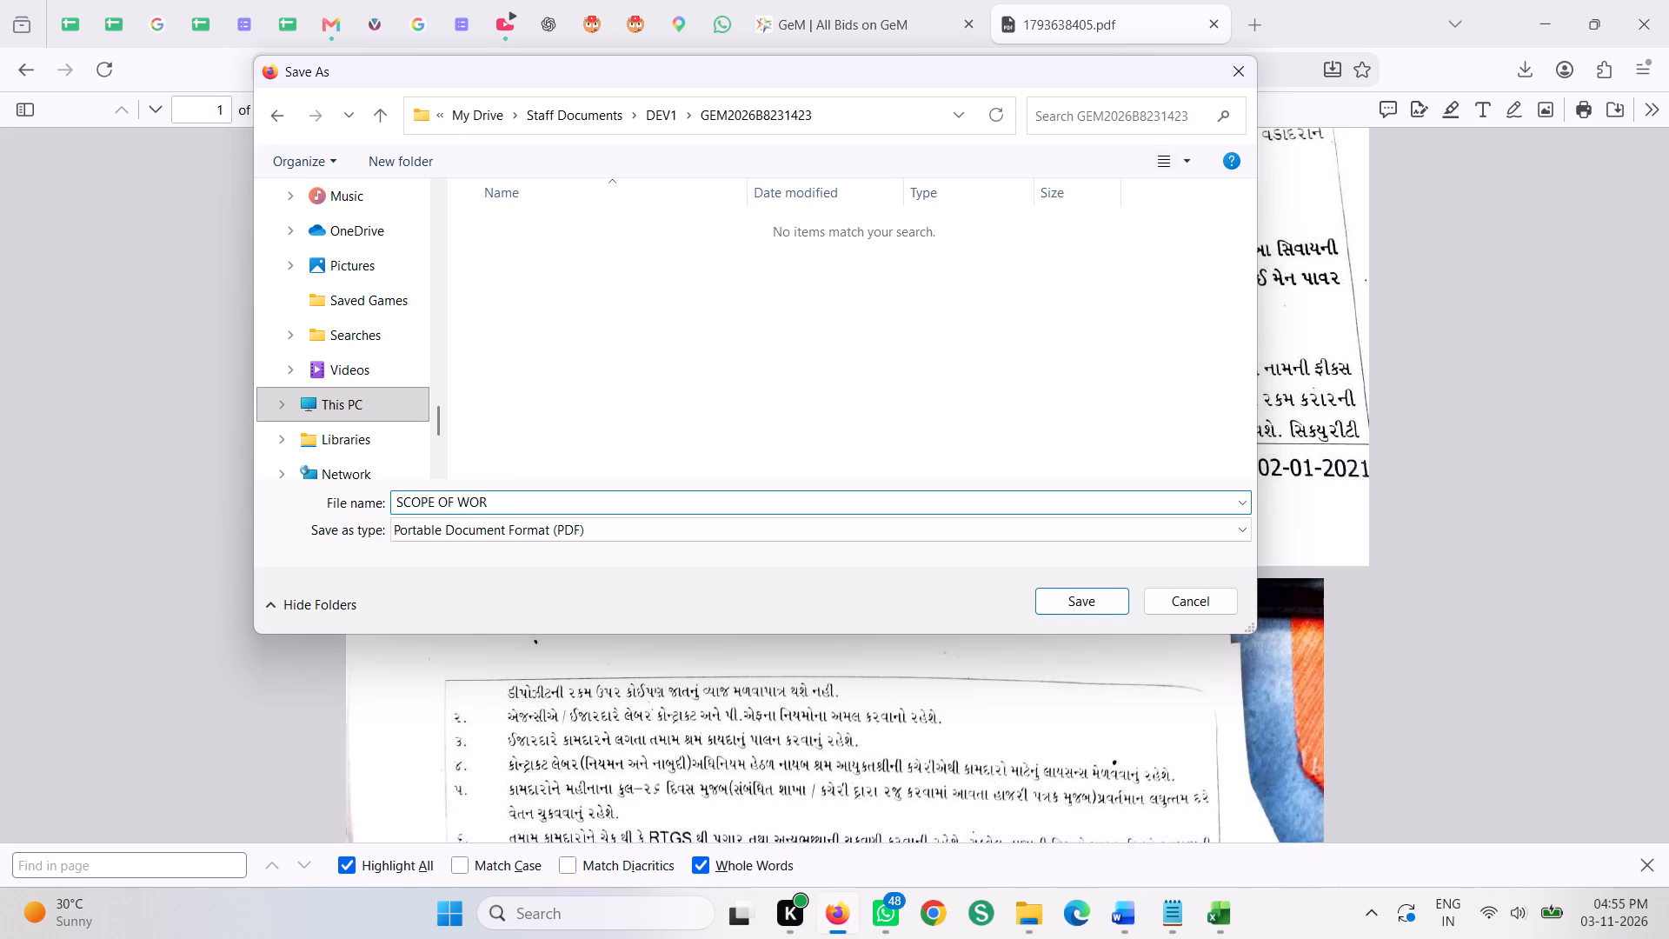
pyautogui.write('K 01')
pyautogui.press('Return')
pyautogui.scroll(2, 525, 490)
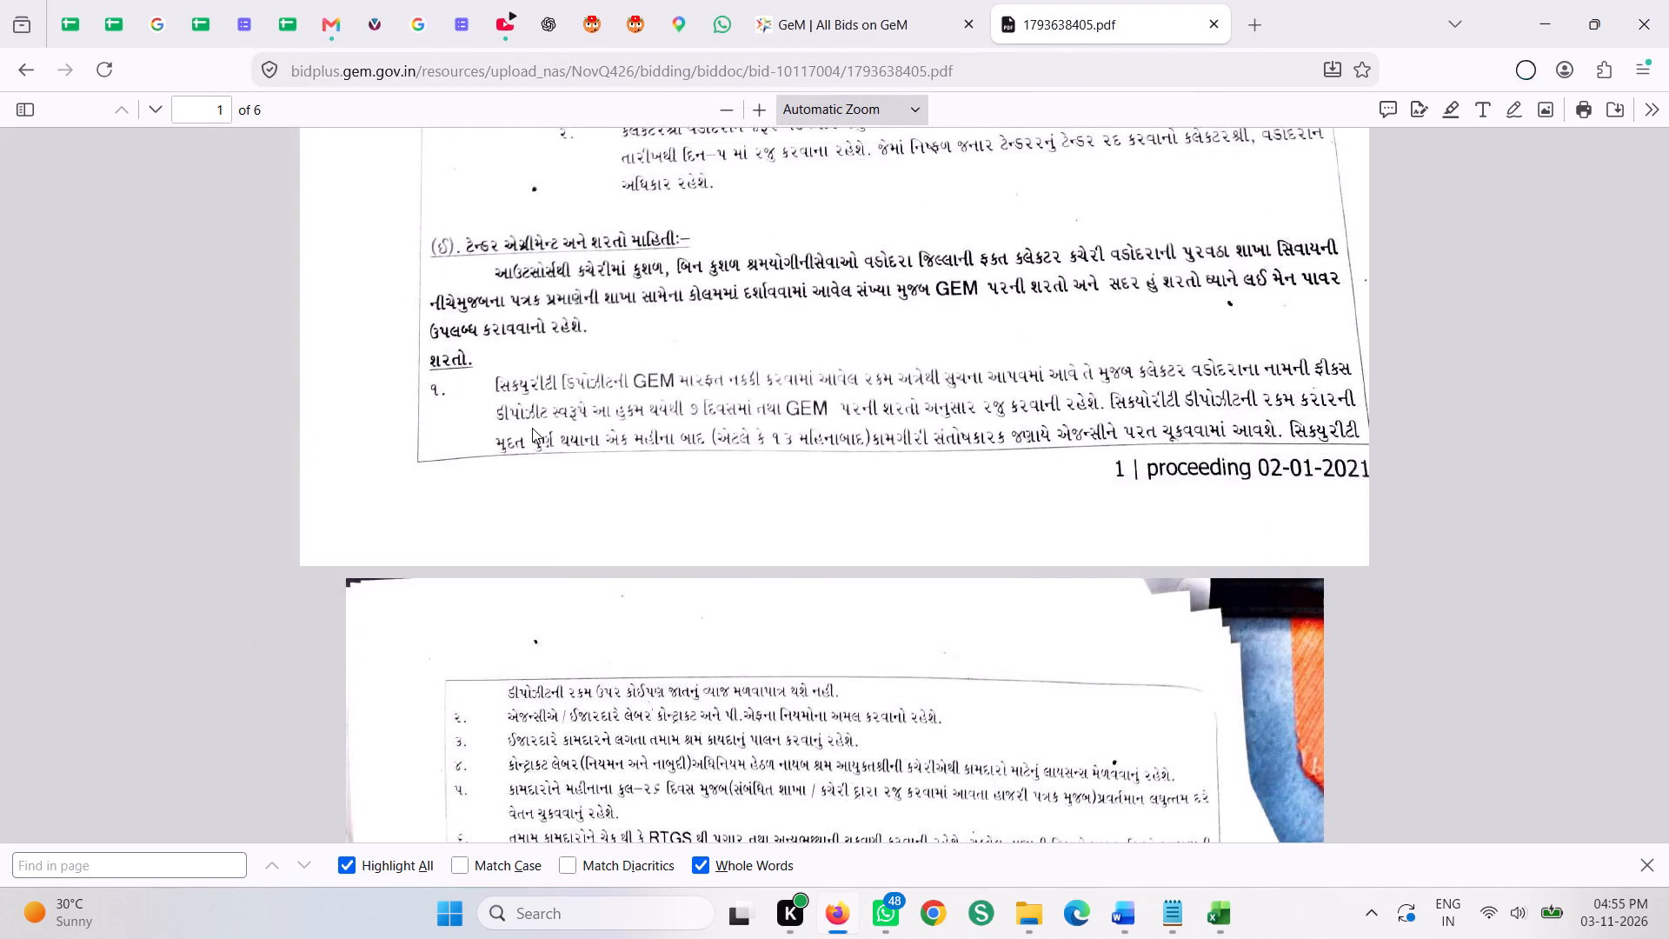
pyautogui.scroll(6, 532, 428)
# Check the bid PDF's other linked buyer files 1793638412.pdf, 1793638419.pdf and 1793638483.pdf against the scope of work document.
pyautogui.click(36, 75)
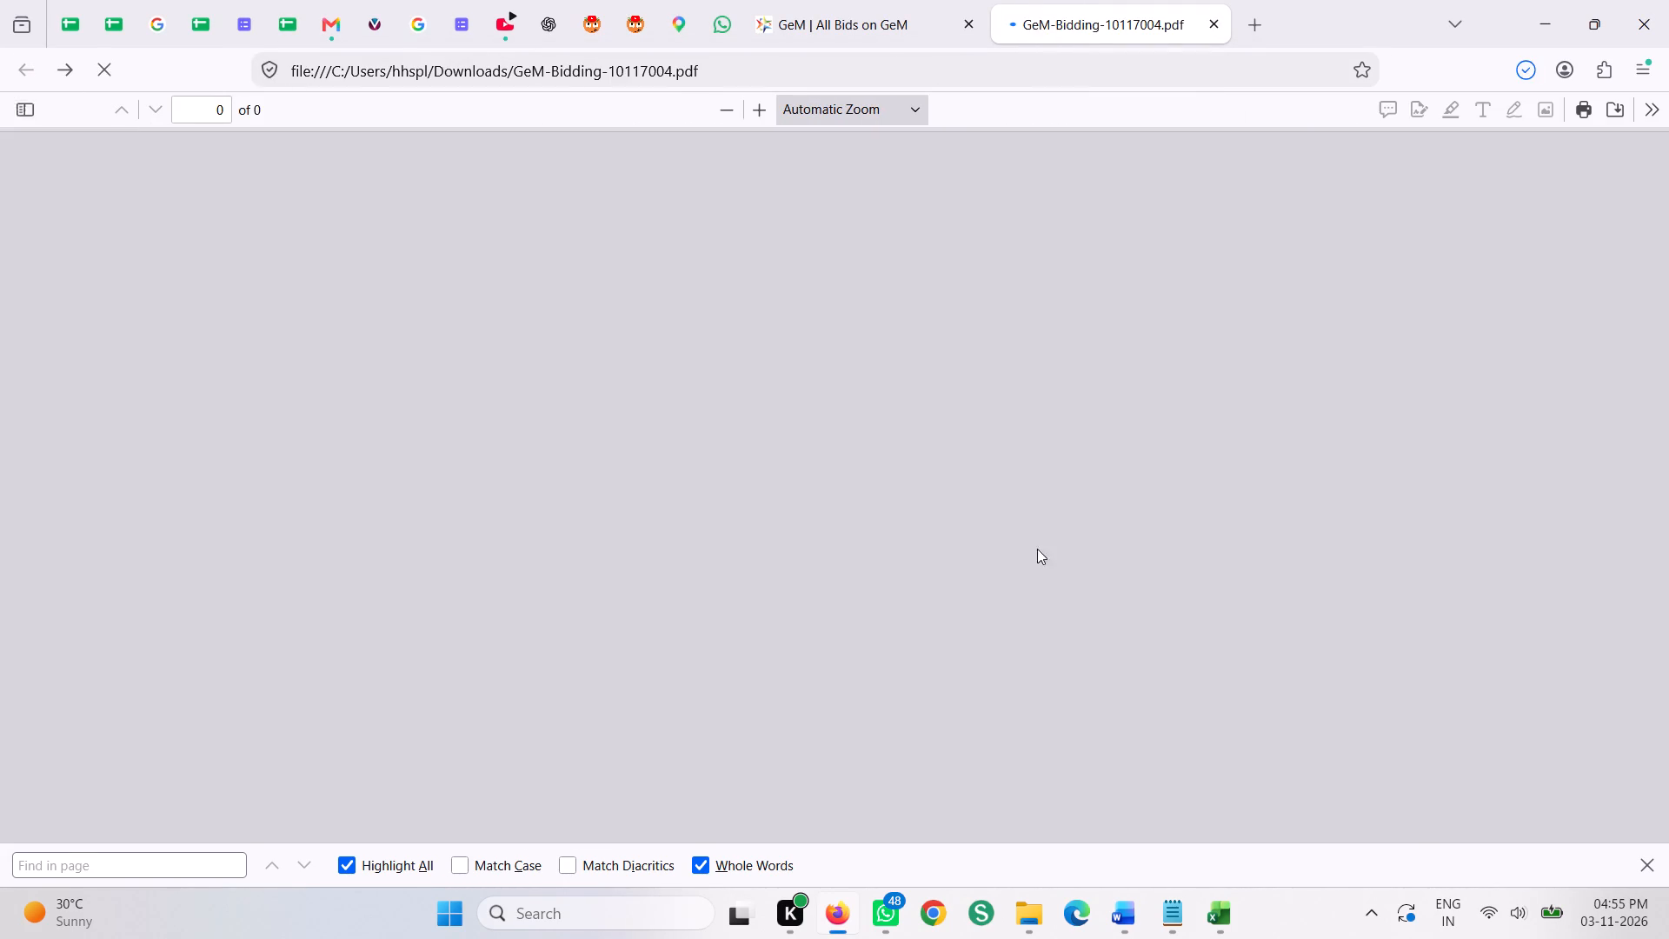
pyautogui.click(1129, 487)
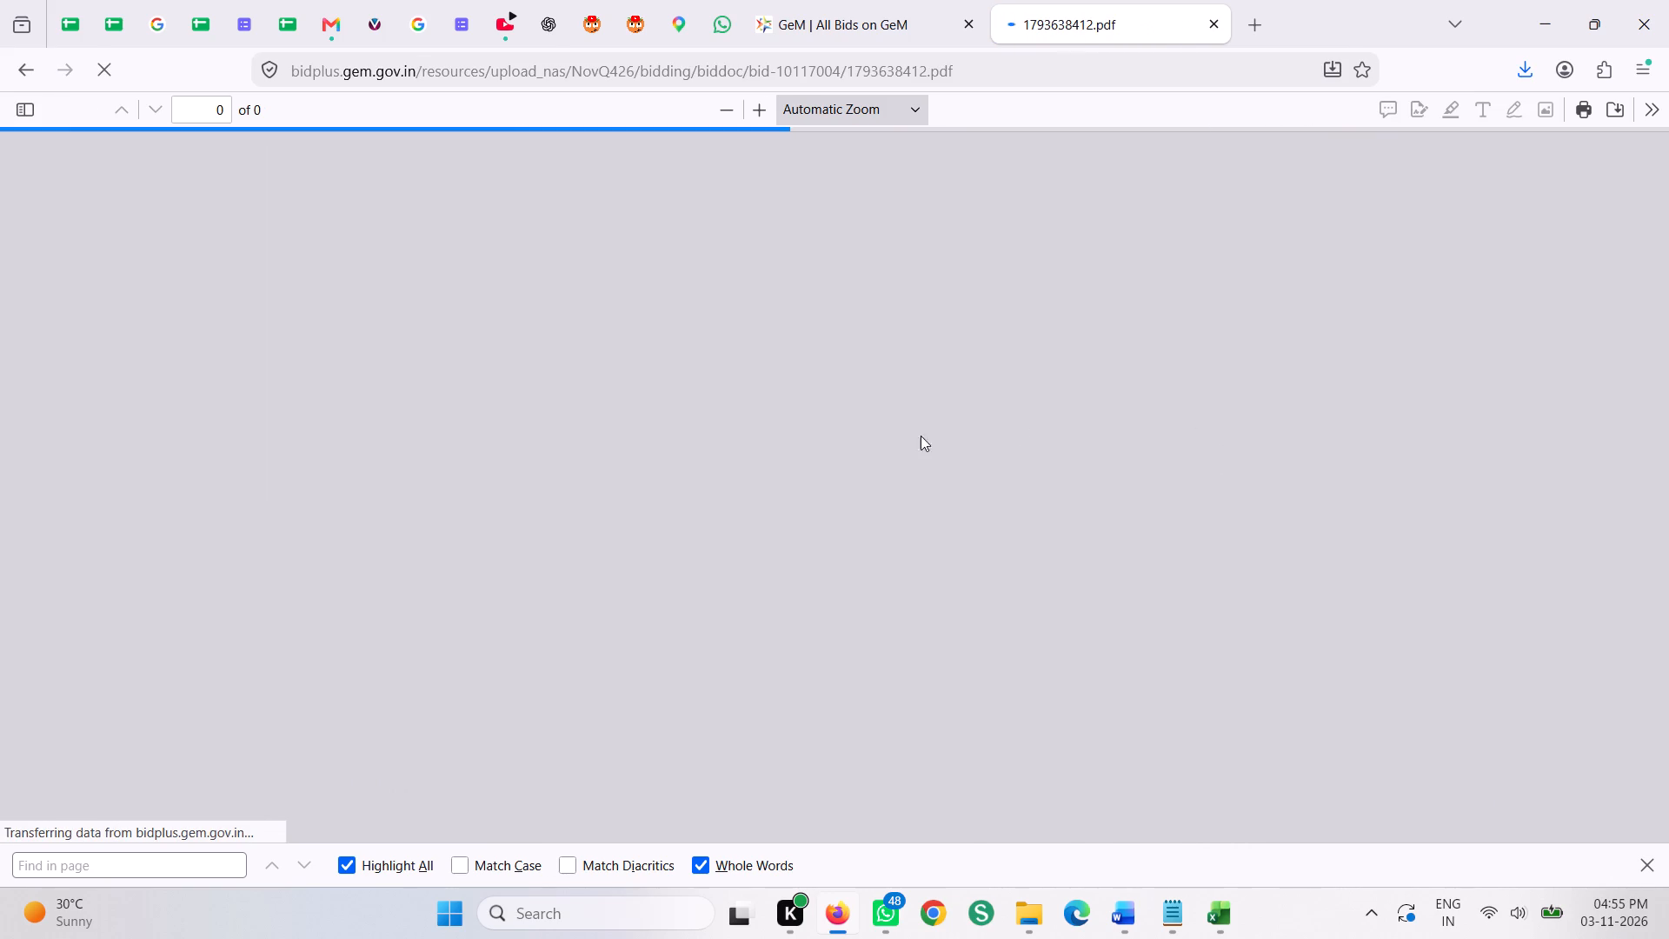
pyautogui.scroll(5, 875, 455)
pyautogui.click(30, 64)
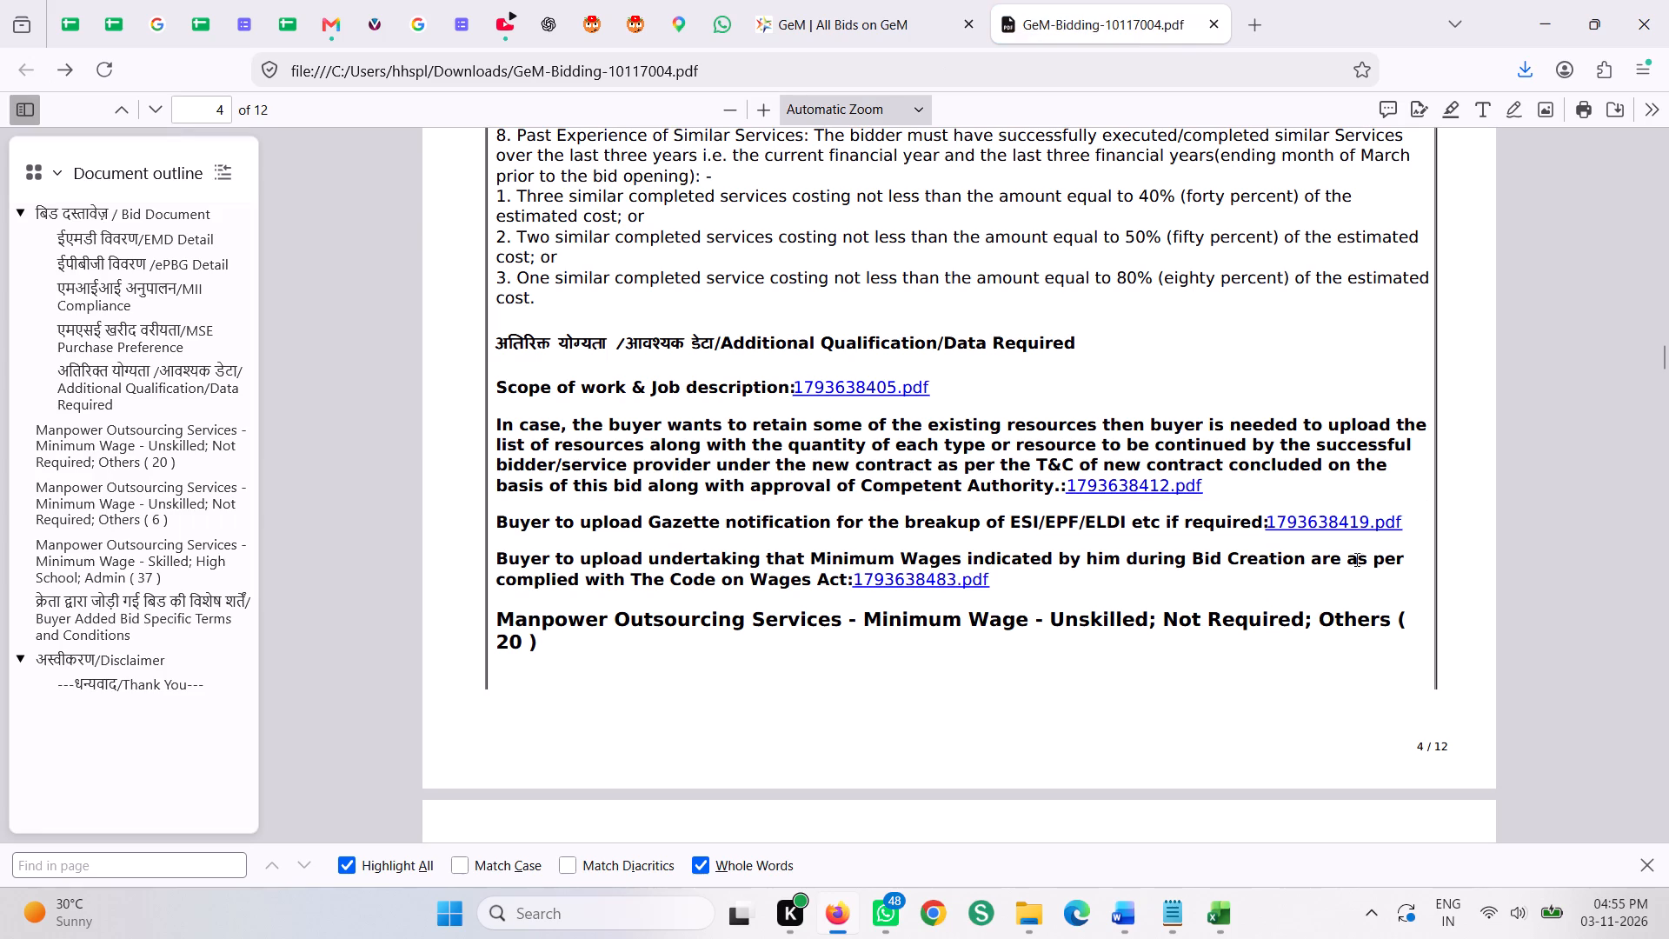
pyautogui.click(1337, 523)
pyautogui.click(9, 70)
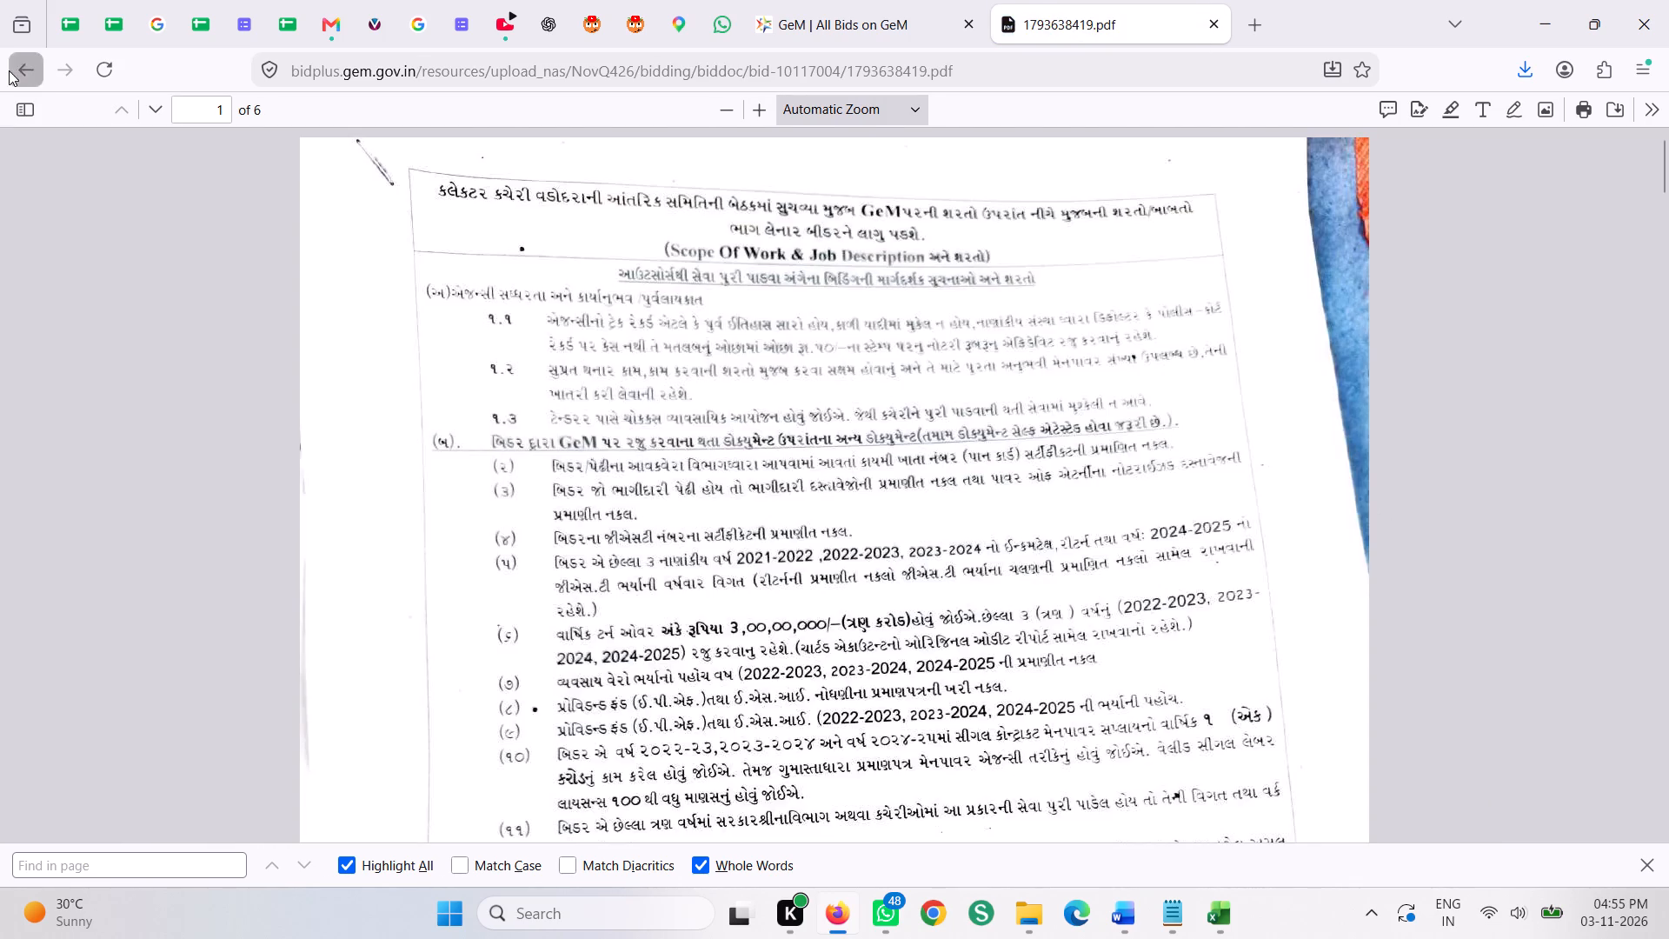
pyautogui.click(945, 569)
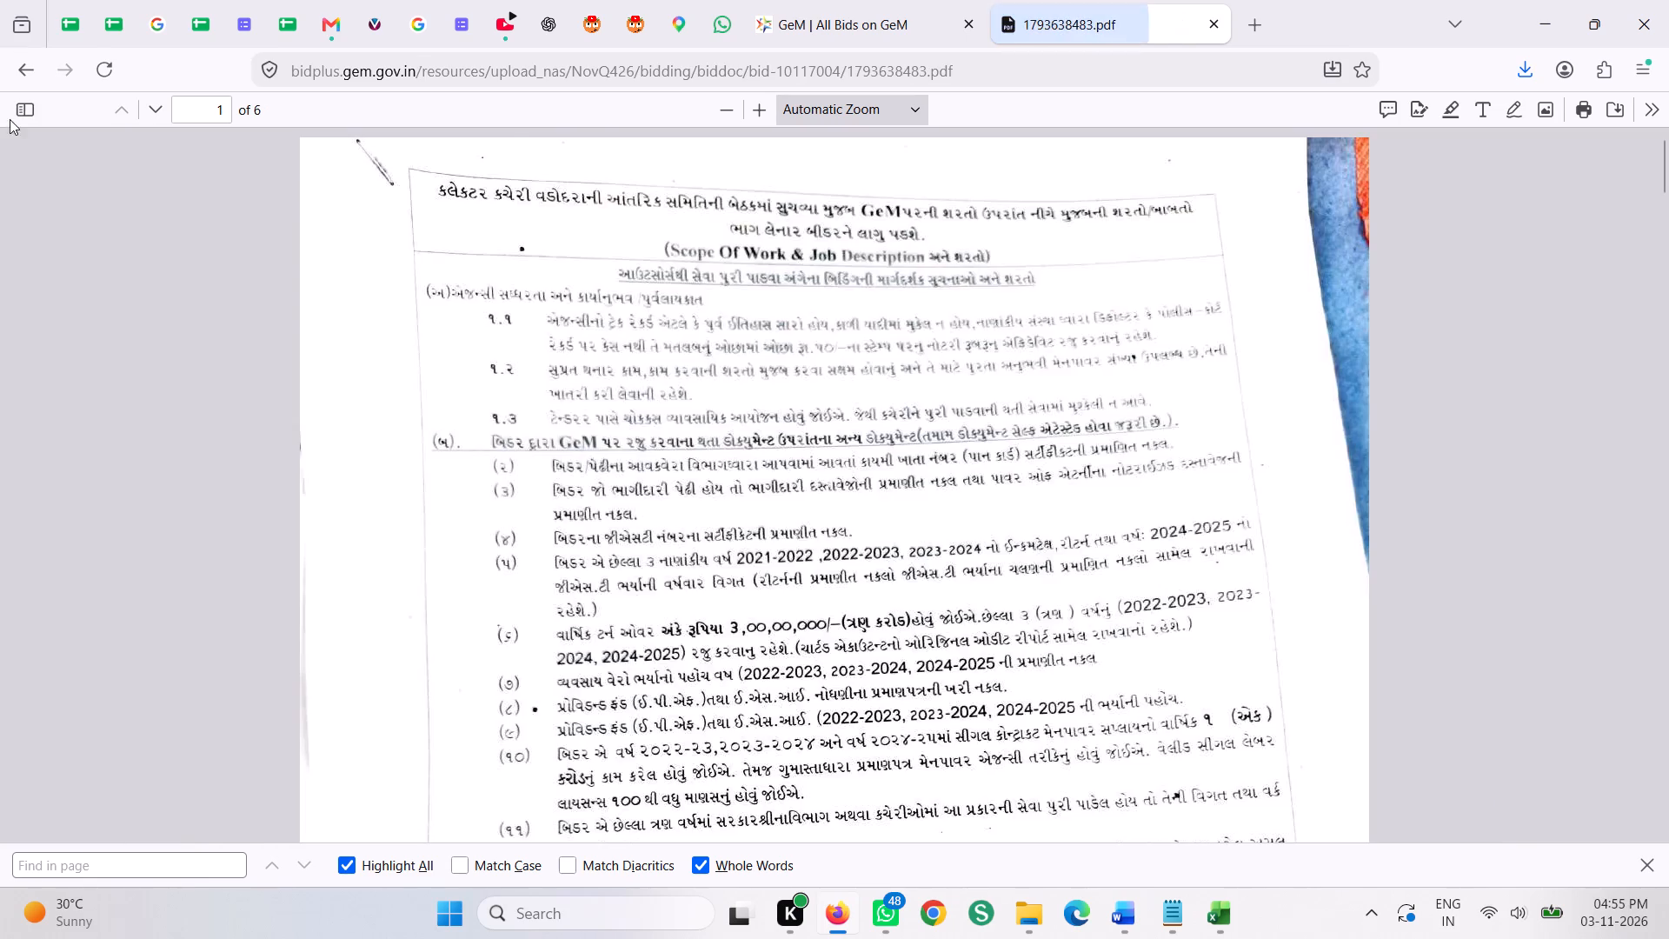
pyautogui.click(24, 88)
# Replace the old REQUIRED DOCUMENTS list in Word with just item 1, SHOPACT – Vadodara,GJ, copying the city from the bid's consignee address.
pyautogui.scroll(-2, 819, 432)
pyautogui.scroll(-1, 995, 398)
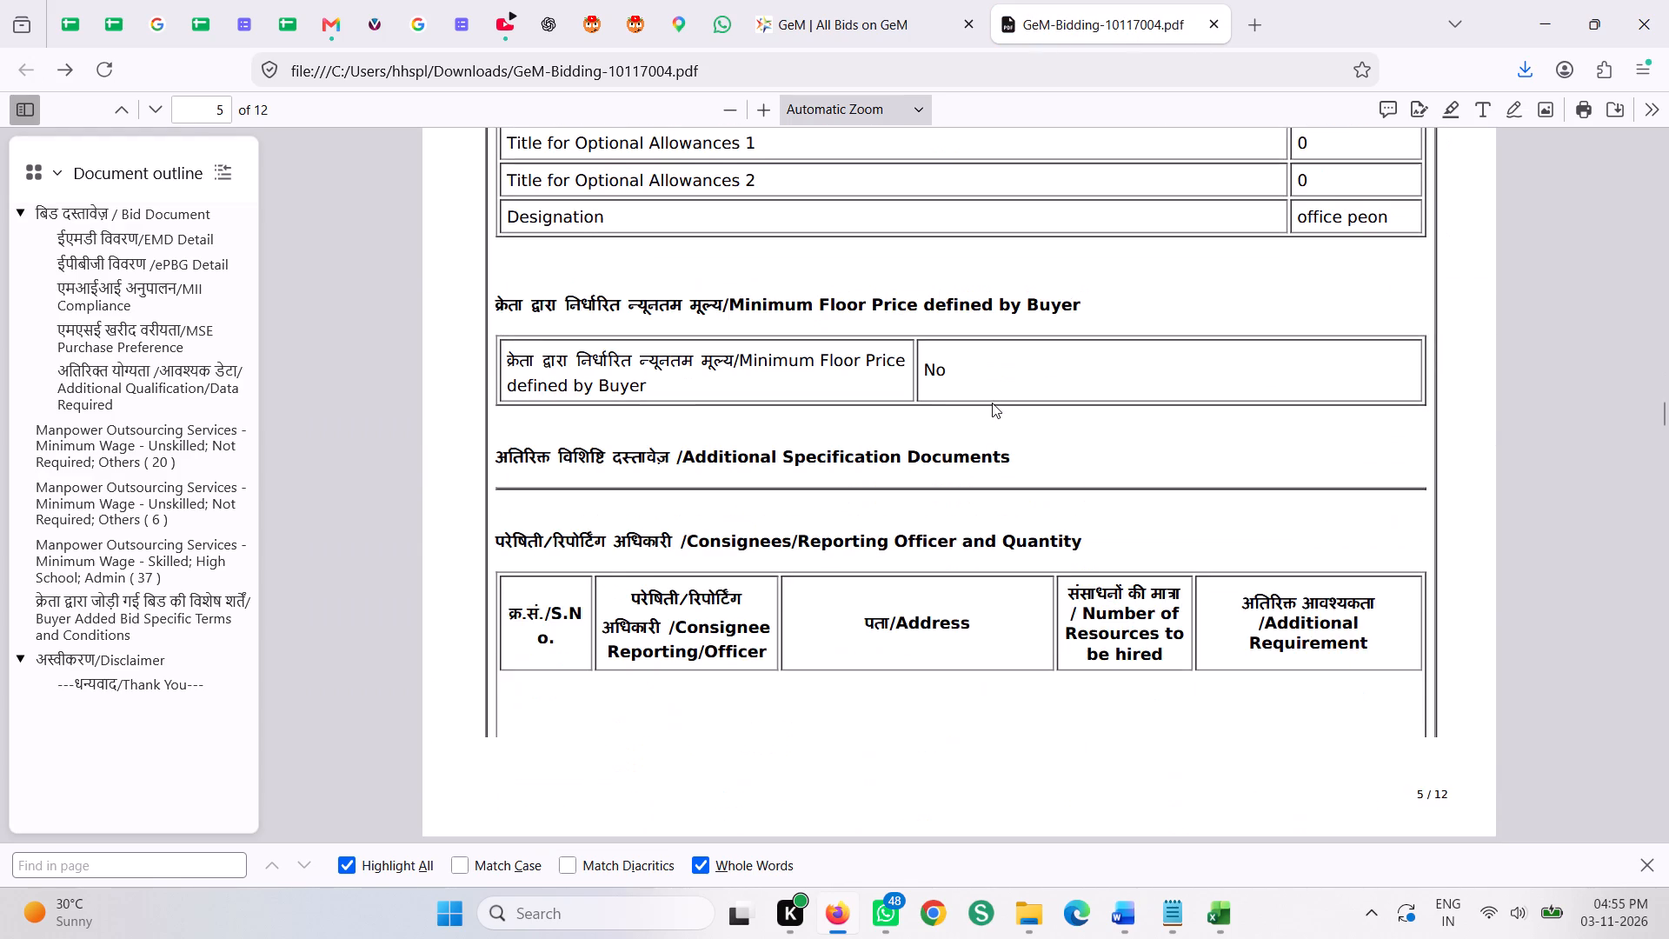
pyautogui.scroll(-2, 987, 439)
pyautogui.doubleClick(936, 504)
pyautogui.hotkey('ctrl', 'c')
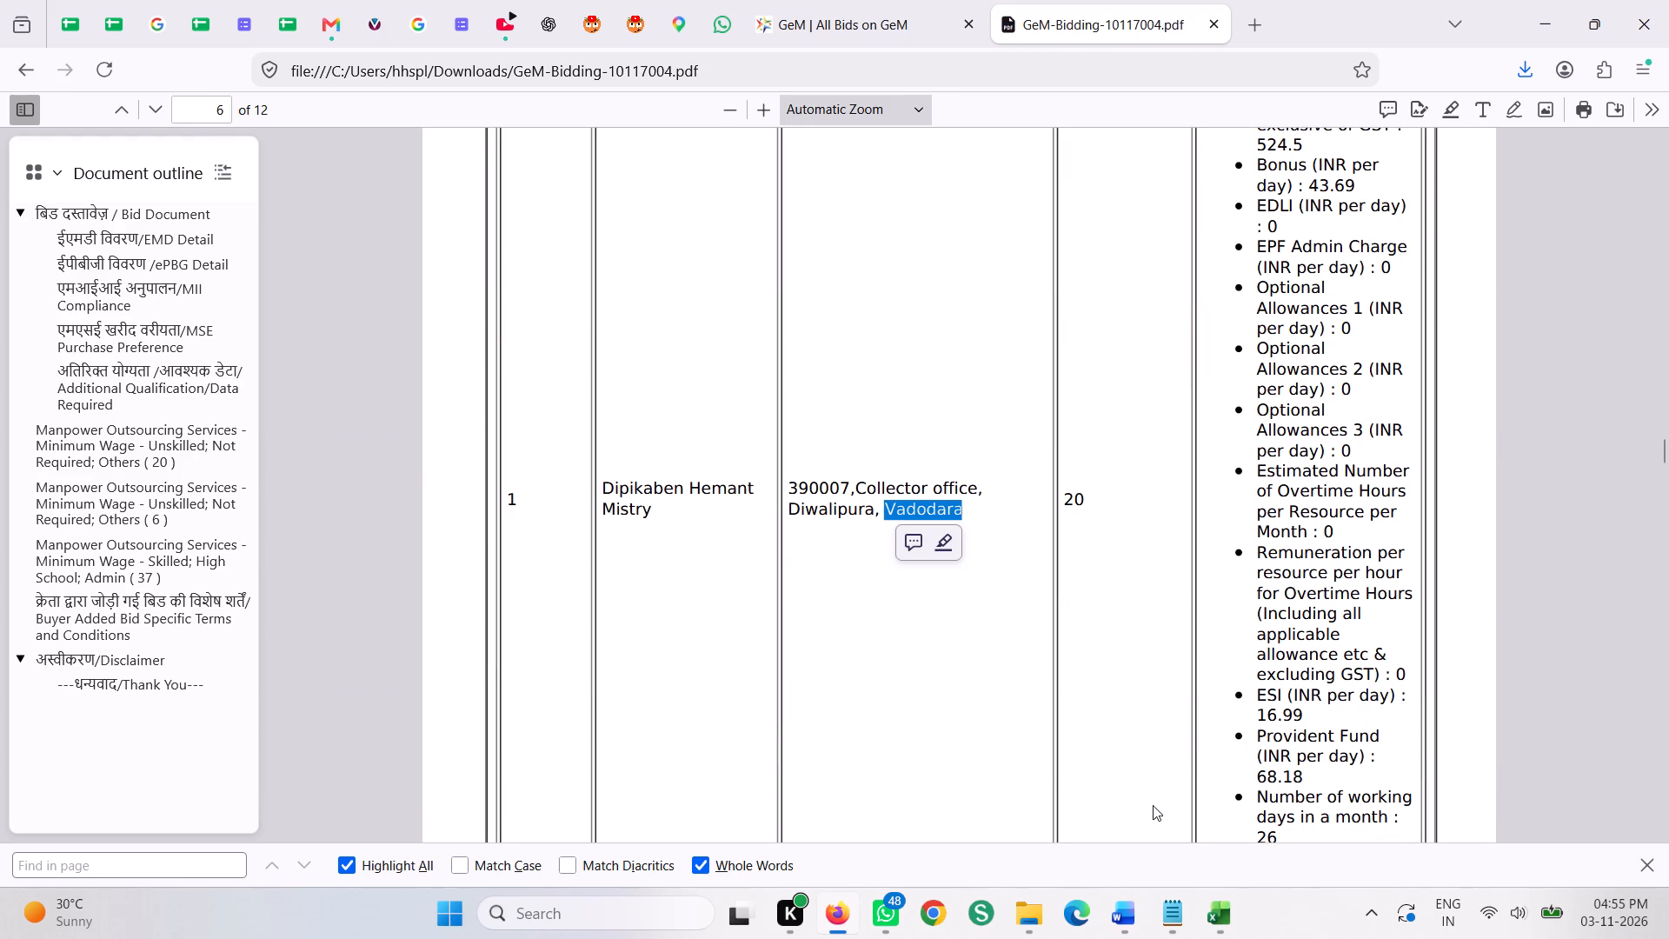
pyautogui.click(1128, 933)
pyautogui.click(91, 846)
pyautogui.click(741, 682)
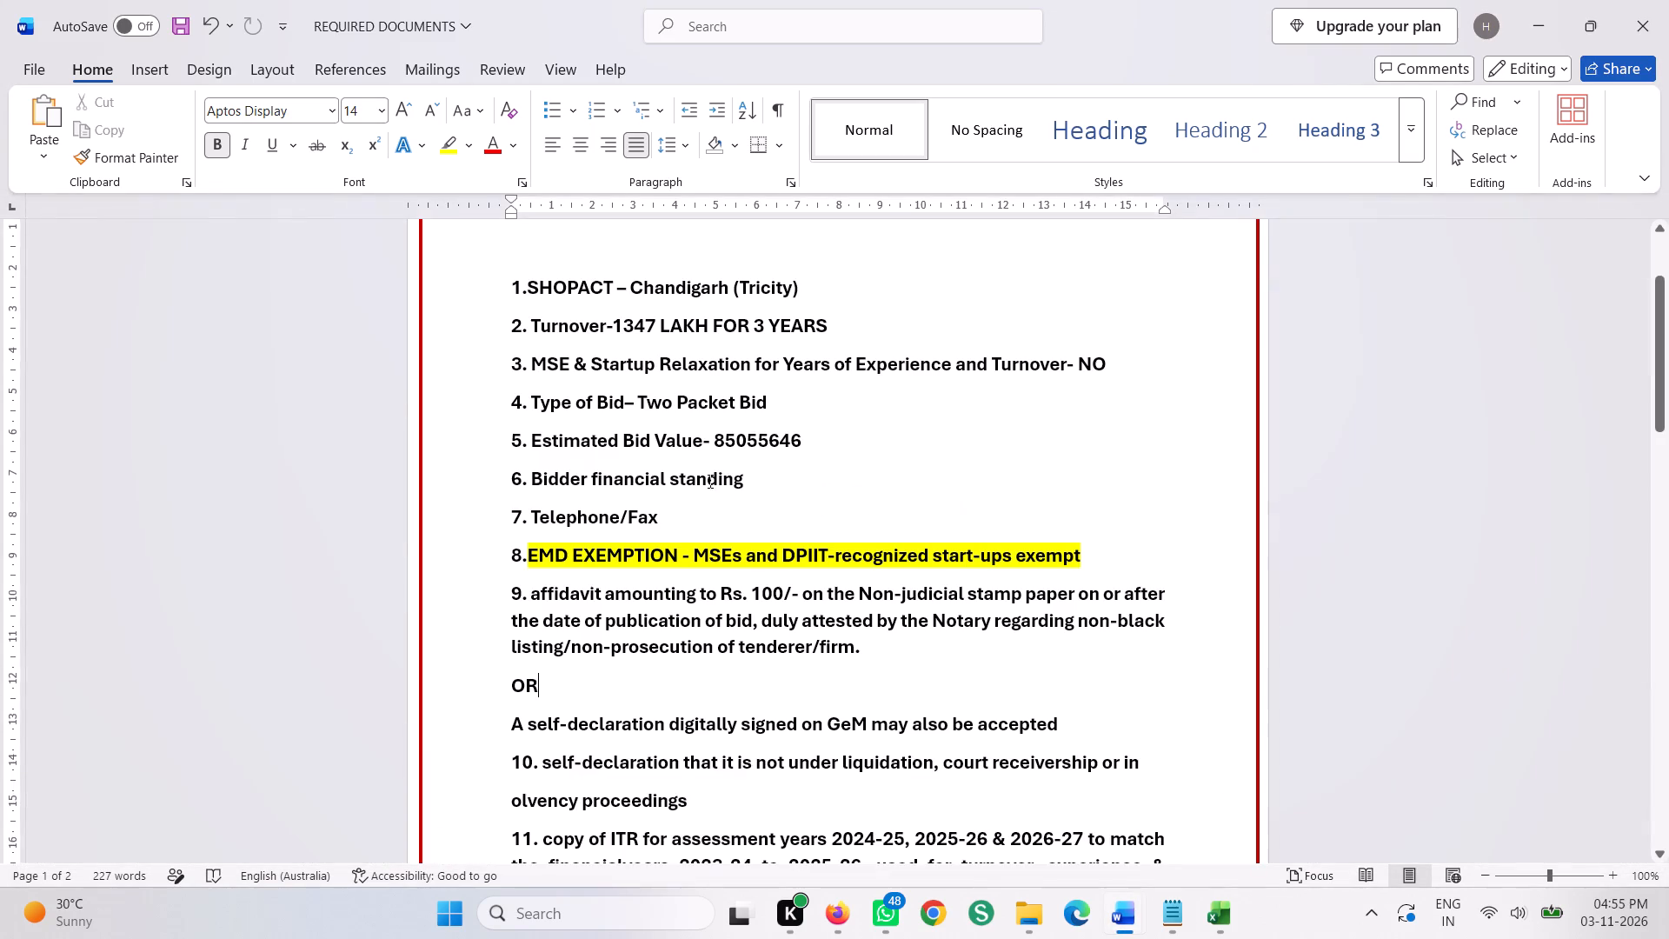
pyautogui.scroll(1, 695, 477)
pyautogui.moveTo(639, 450); pyautogui.dragTo(1261, 898)
pyautogui.press('BackSpace')
pyautogui.hotkey('ctrl', 'v')
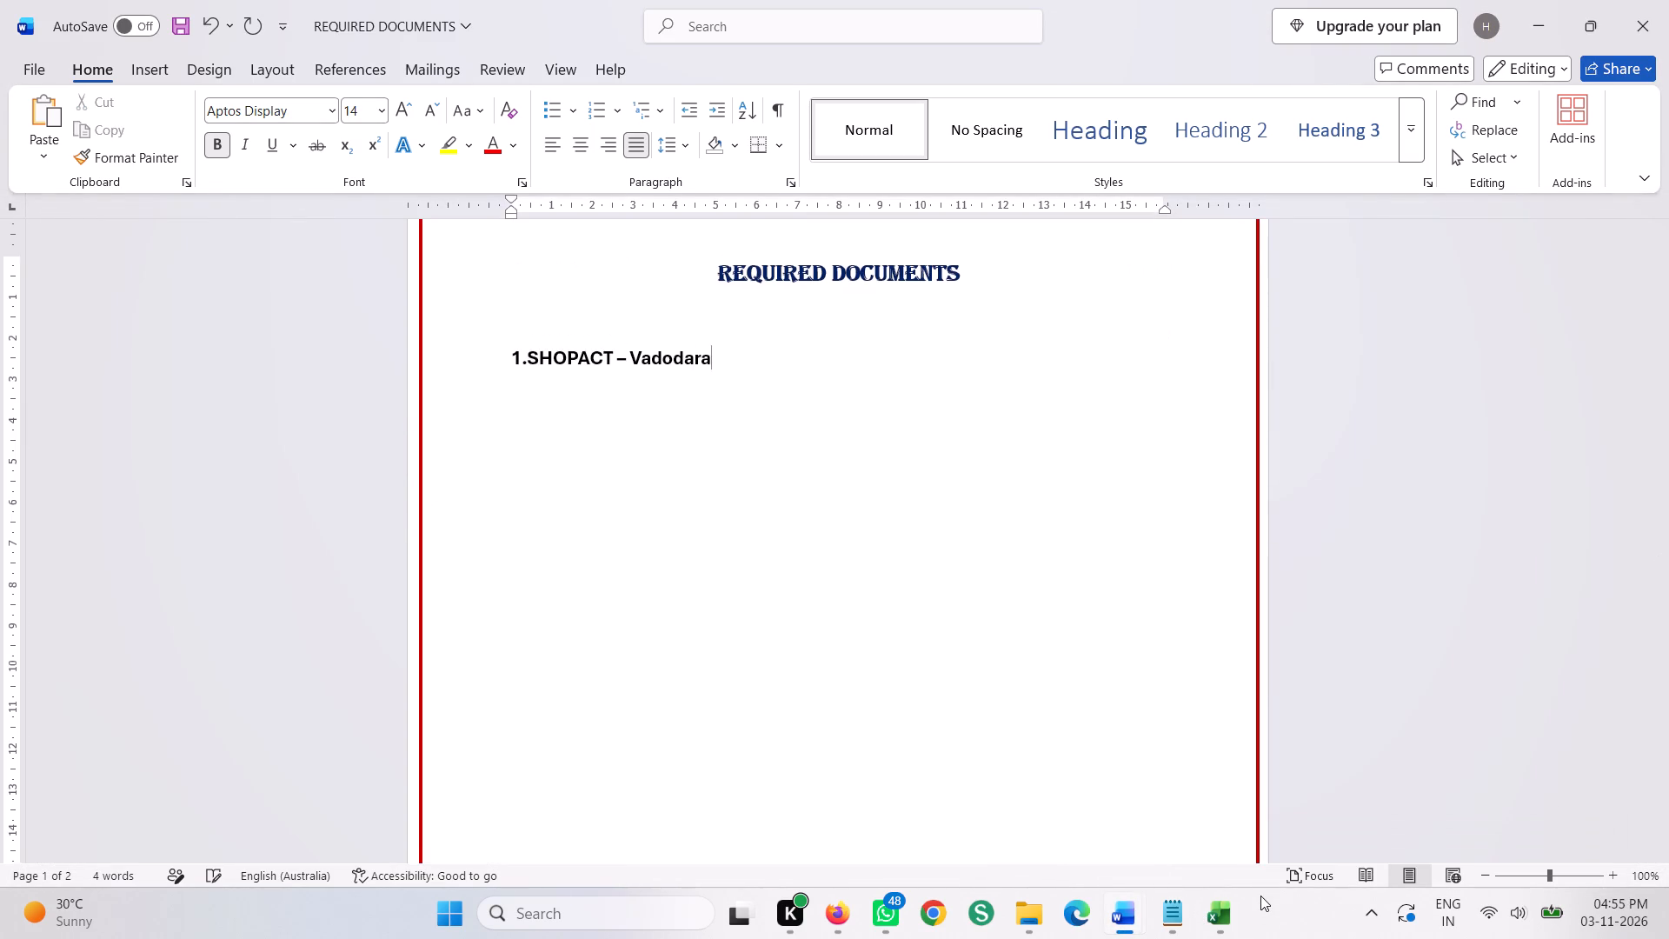
pyautogui.write(',GJ')
# Add item 2 to the list as Turnover-3 CR FOR 3 YEARS, based on the bid's minimum average annual turnover.
pyautogui.press('Return')
pyautogui.write('2.')
pyautogui.hotkey('alt', 'Tab')
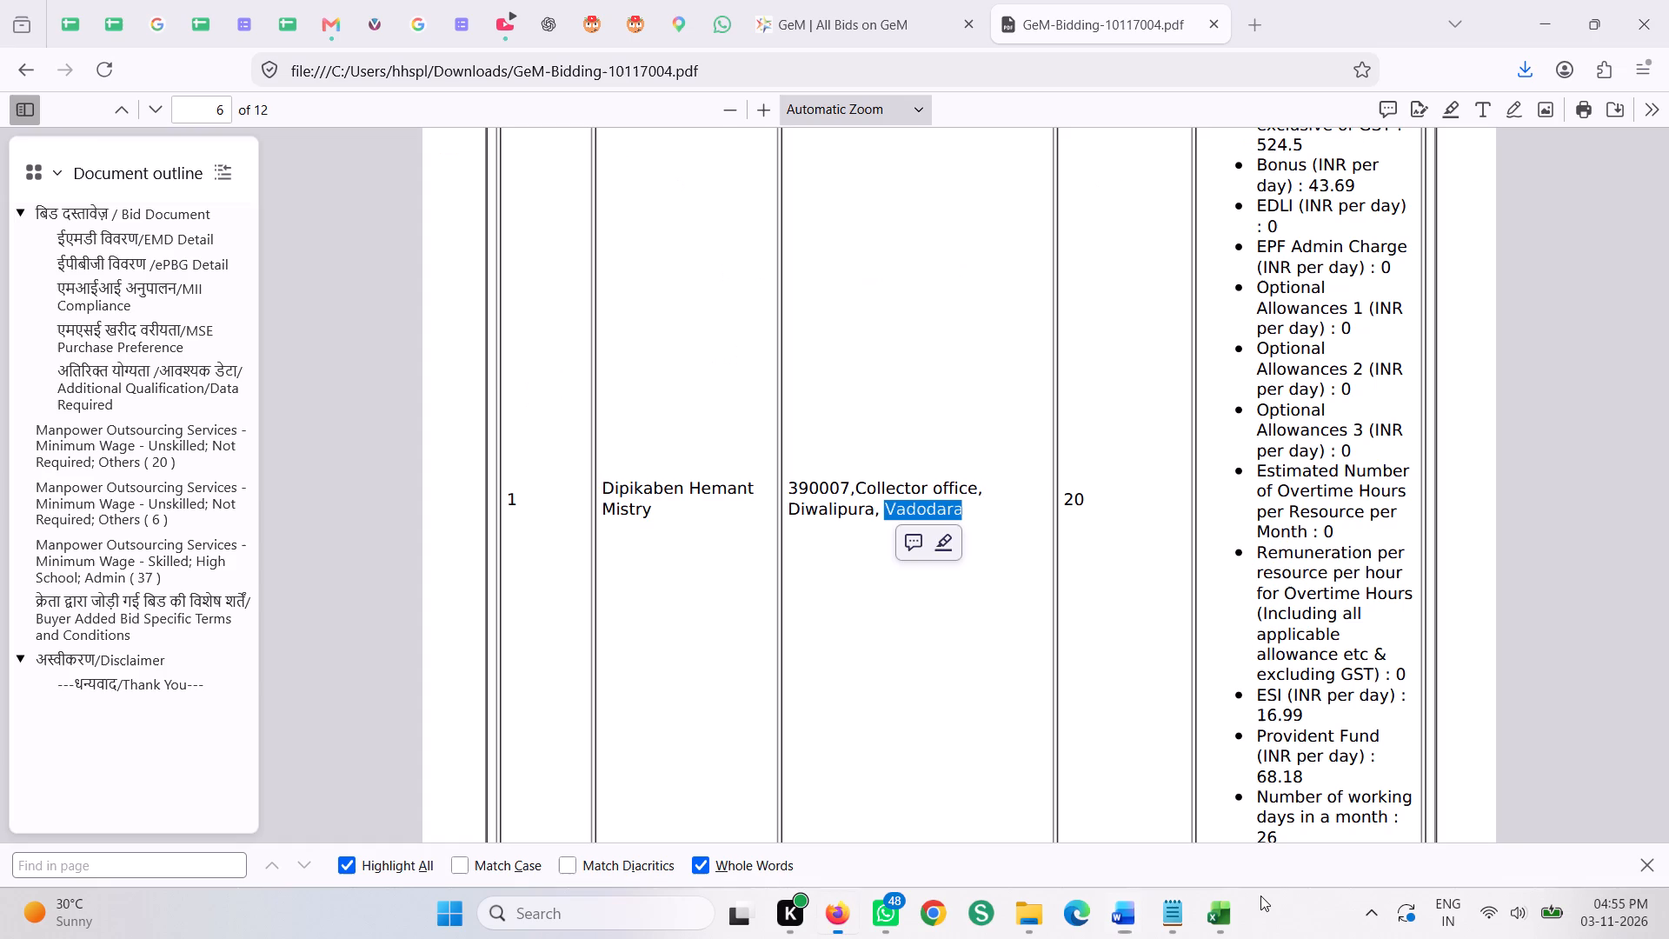
pyautogui.scroll(19, 1223, 873)
pyautogui.scroll(-1, 862, 570)
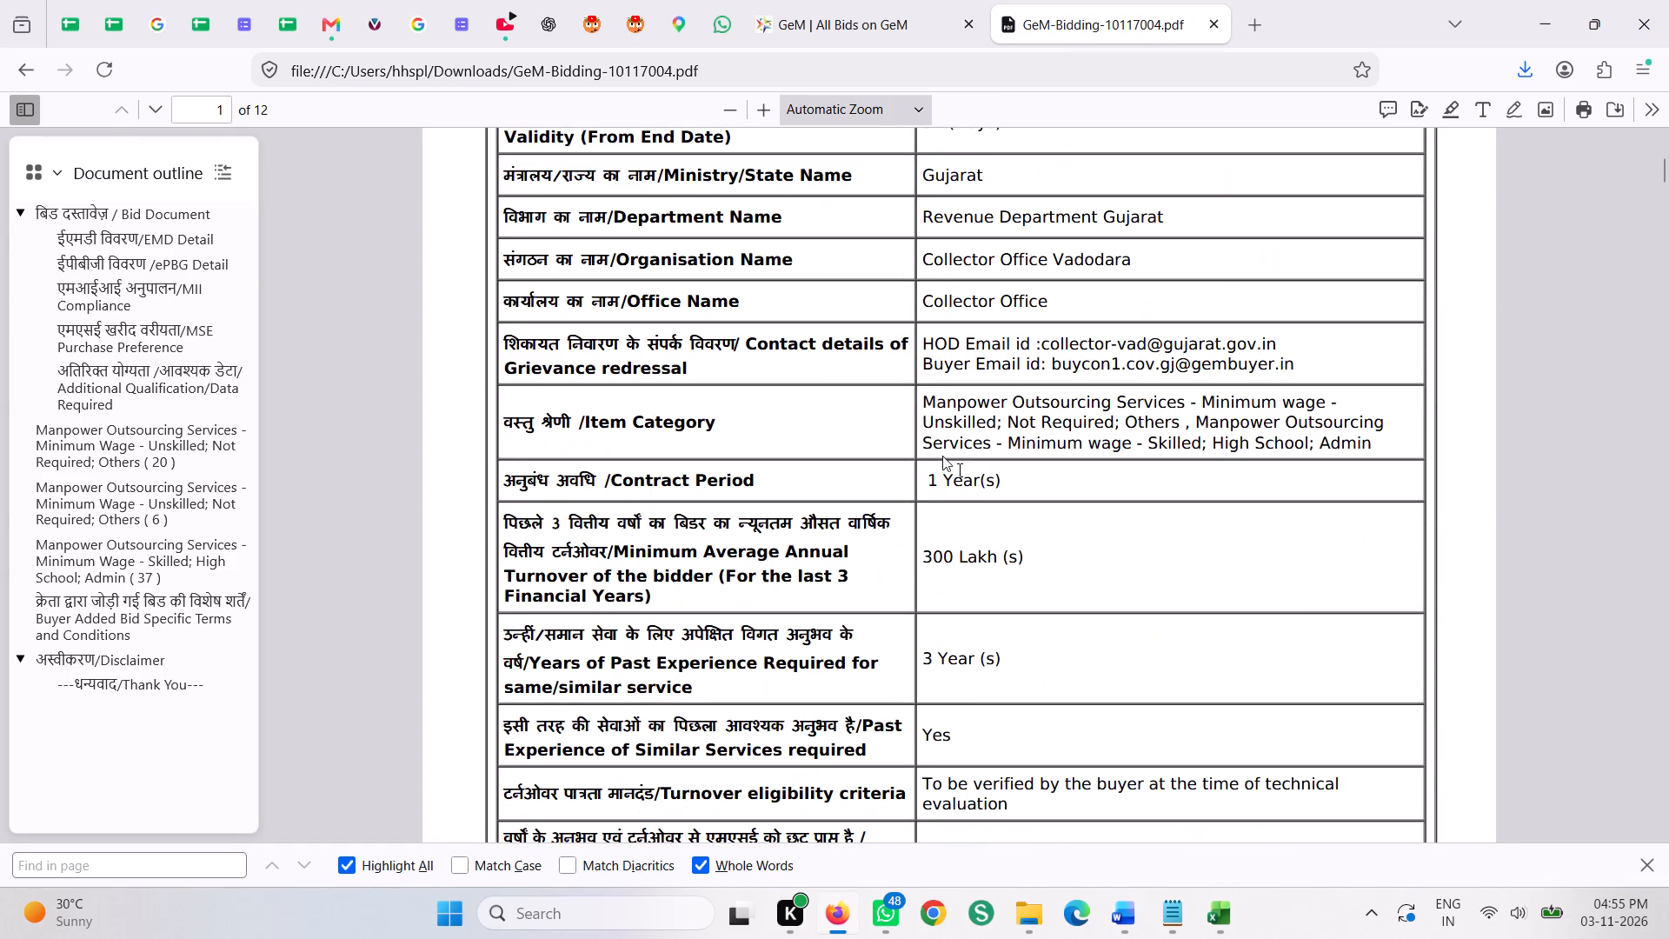
pyautogui.doubleClick(548, 571)
pyautogui.hotkey('ctrl', 'c')
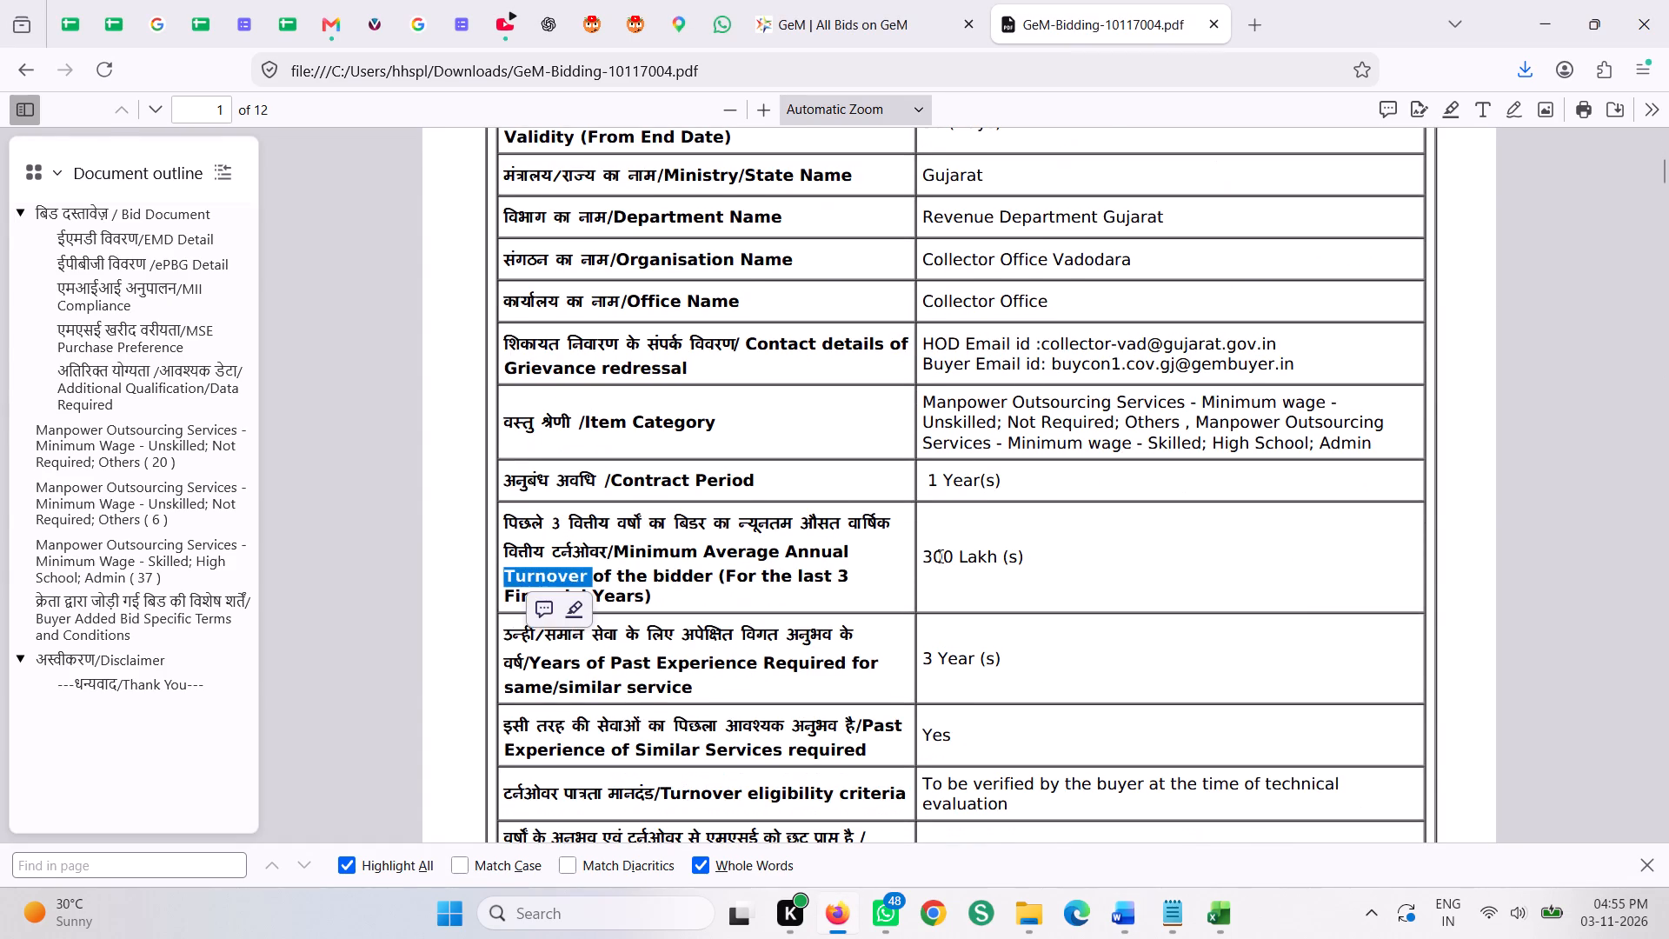
pyautogui.hotkey('alt', 'Tab')
pyautogui.hotkey('ctrl', 'v')
pyautogui.write('-3 CR FOR 3 YEARS')
pyautogui.press('space')
# Add item 3 with the bid PDF's wording MSE Relaxation for Years Of Experience and Turnover on a single line.
pyautogui.press('Return')
pyautogui.write('3.')
pyautogui.hotkey('alt', 'Tab')
pyautogui.scroll(-1, 902, 526)
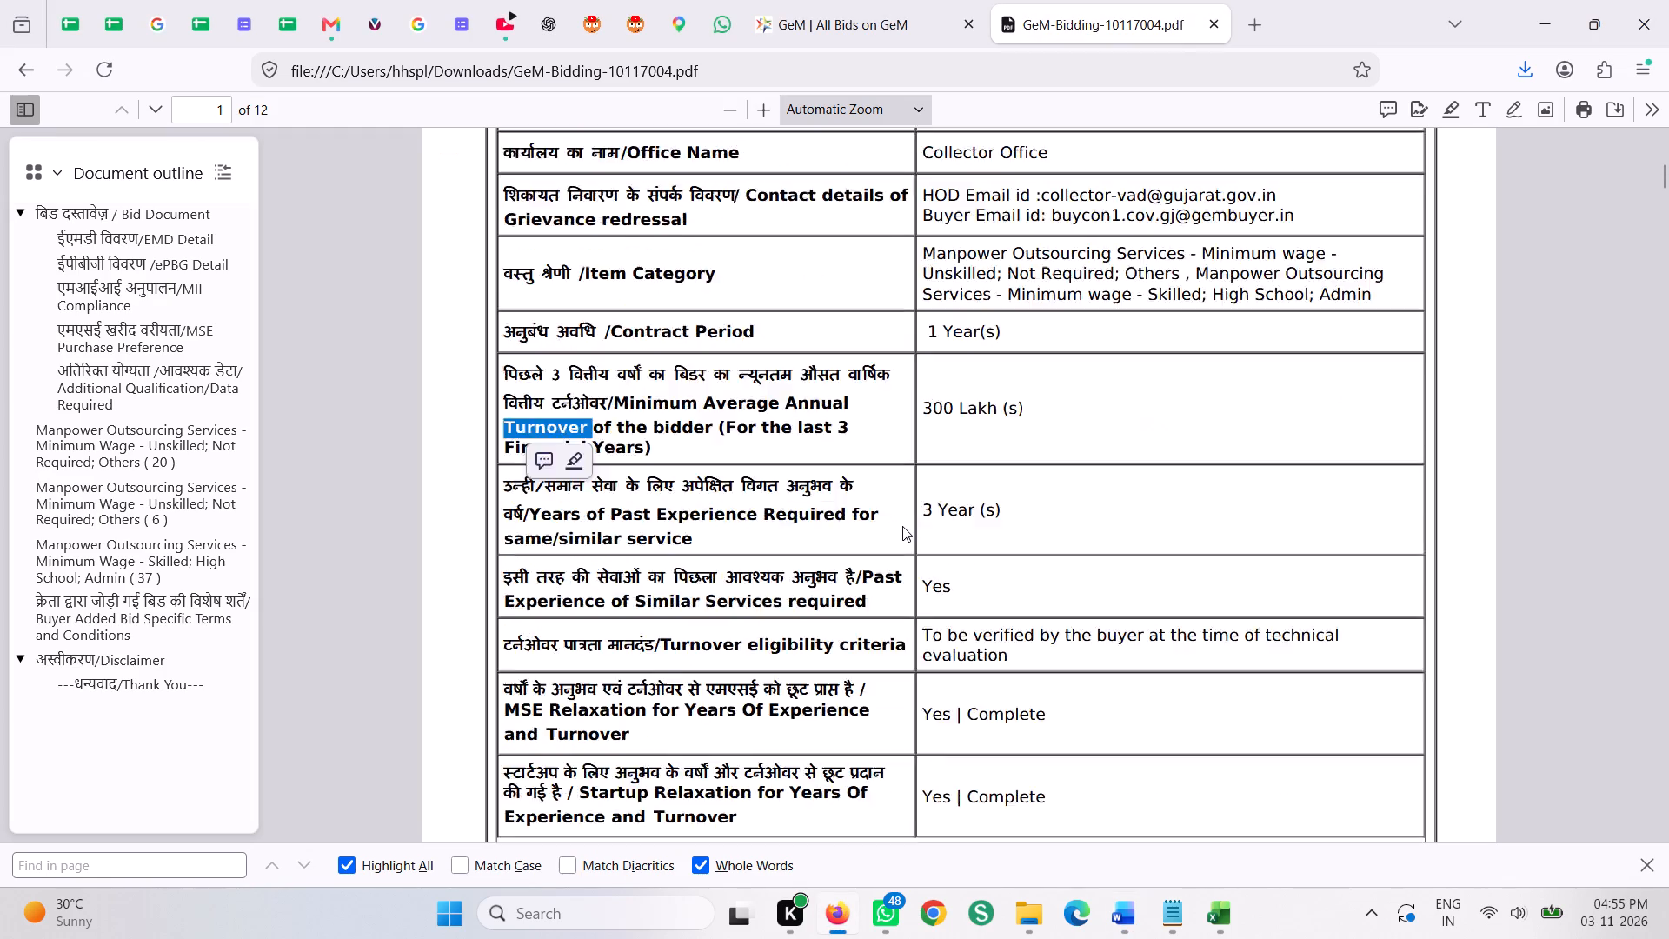
pyautogui.click(529, 365)
pyautogui.keyDown('ctrl'); pyautogui.moveTo(529, 365); pyautogui.dragTo(604, 386); pyautogui.keyUp('ctrl')
pyautogui.hotkey('ctrl', 'c')
pyautogui.hotkey('ctrl', 'c')
pyautogui.hotkey('alt', 'Tab')
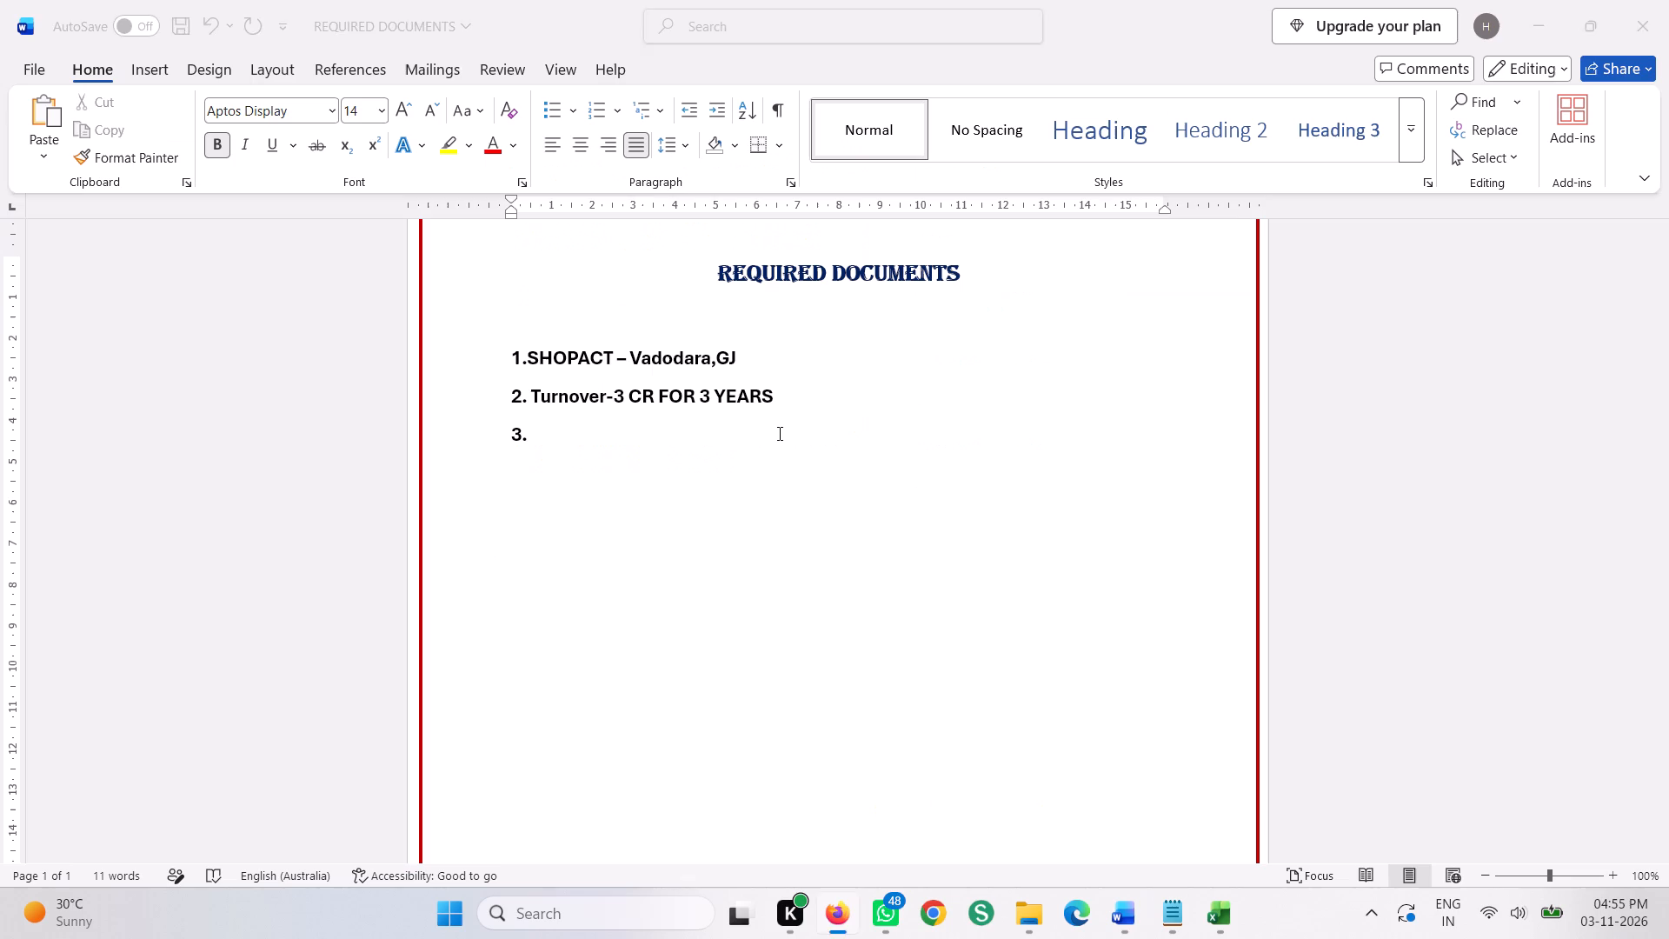
pyautogui.hotkey('ctrl', 'v')
pyautogui.click(511, 468)
pyautogui.press('BackSpace')
pyautogui.press('space')
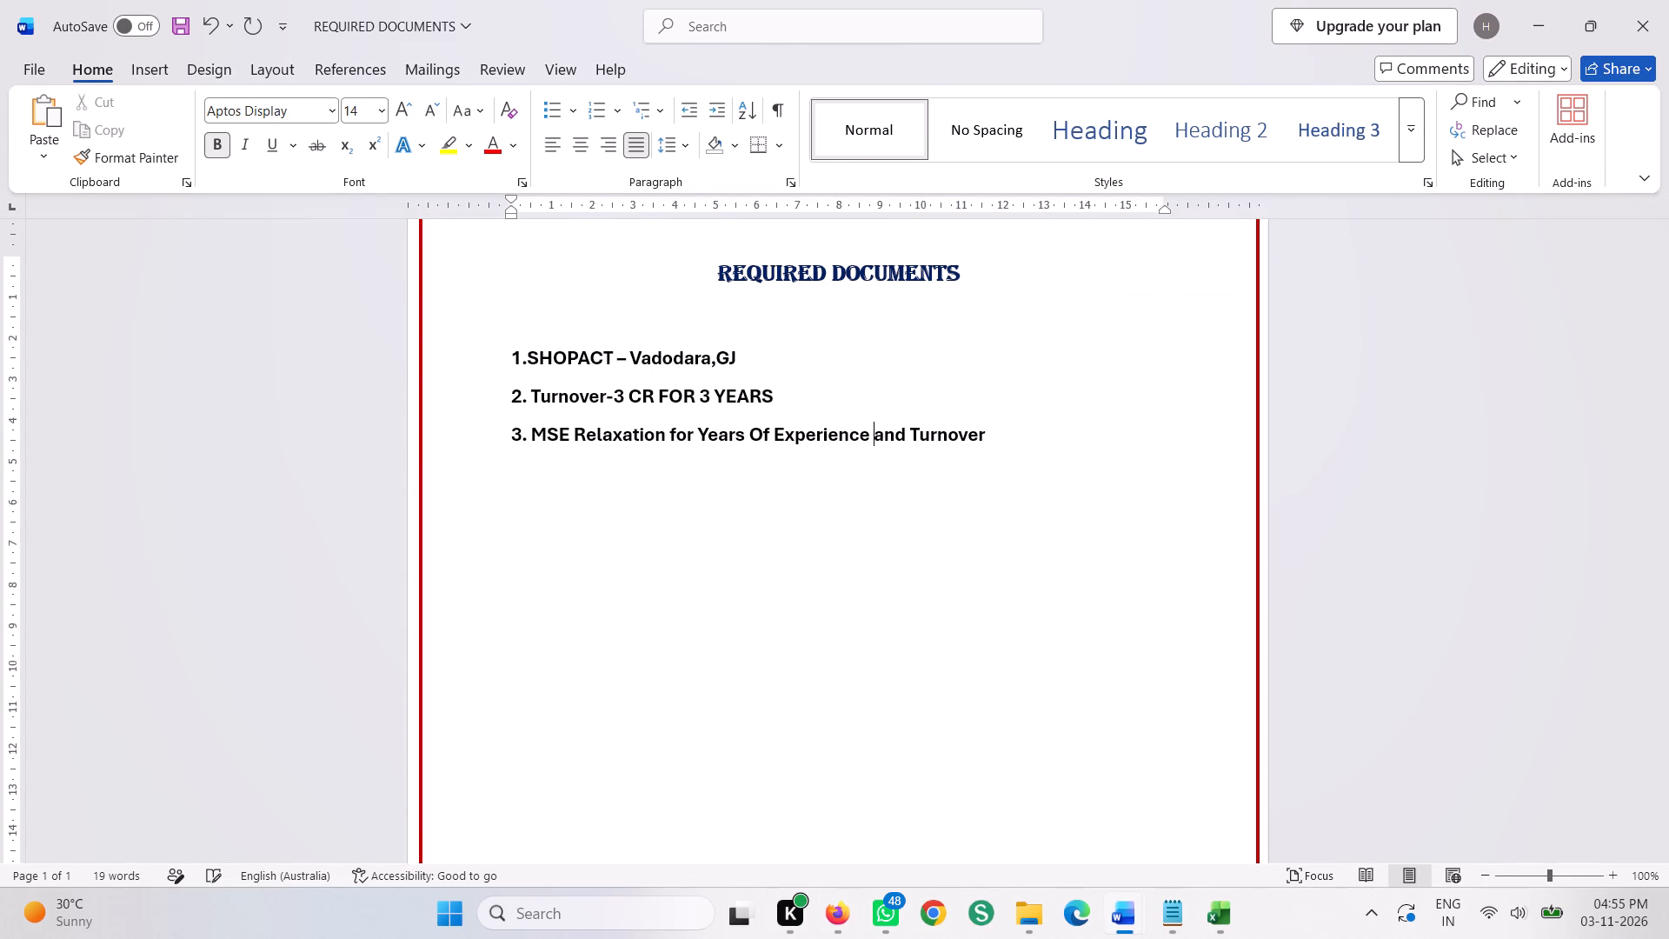
# Insert "& Startup" after MSE in item 3, copying the word Startup from the bid PDF.
pyautogui.hotkey('alt', 'Tab')
pyautogui.doubleClick(608, 447)
pyautogui.hotkey('ctrl', 'c')
pyautogui.hotkey('ctrl', 'c')
pyautogui.hotkey('alt', 'Tab')
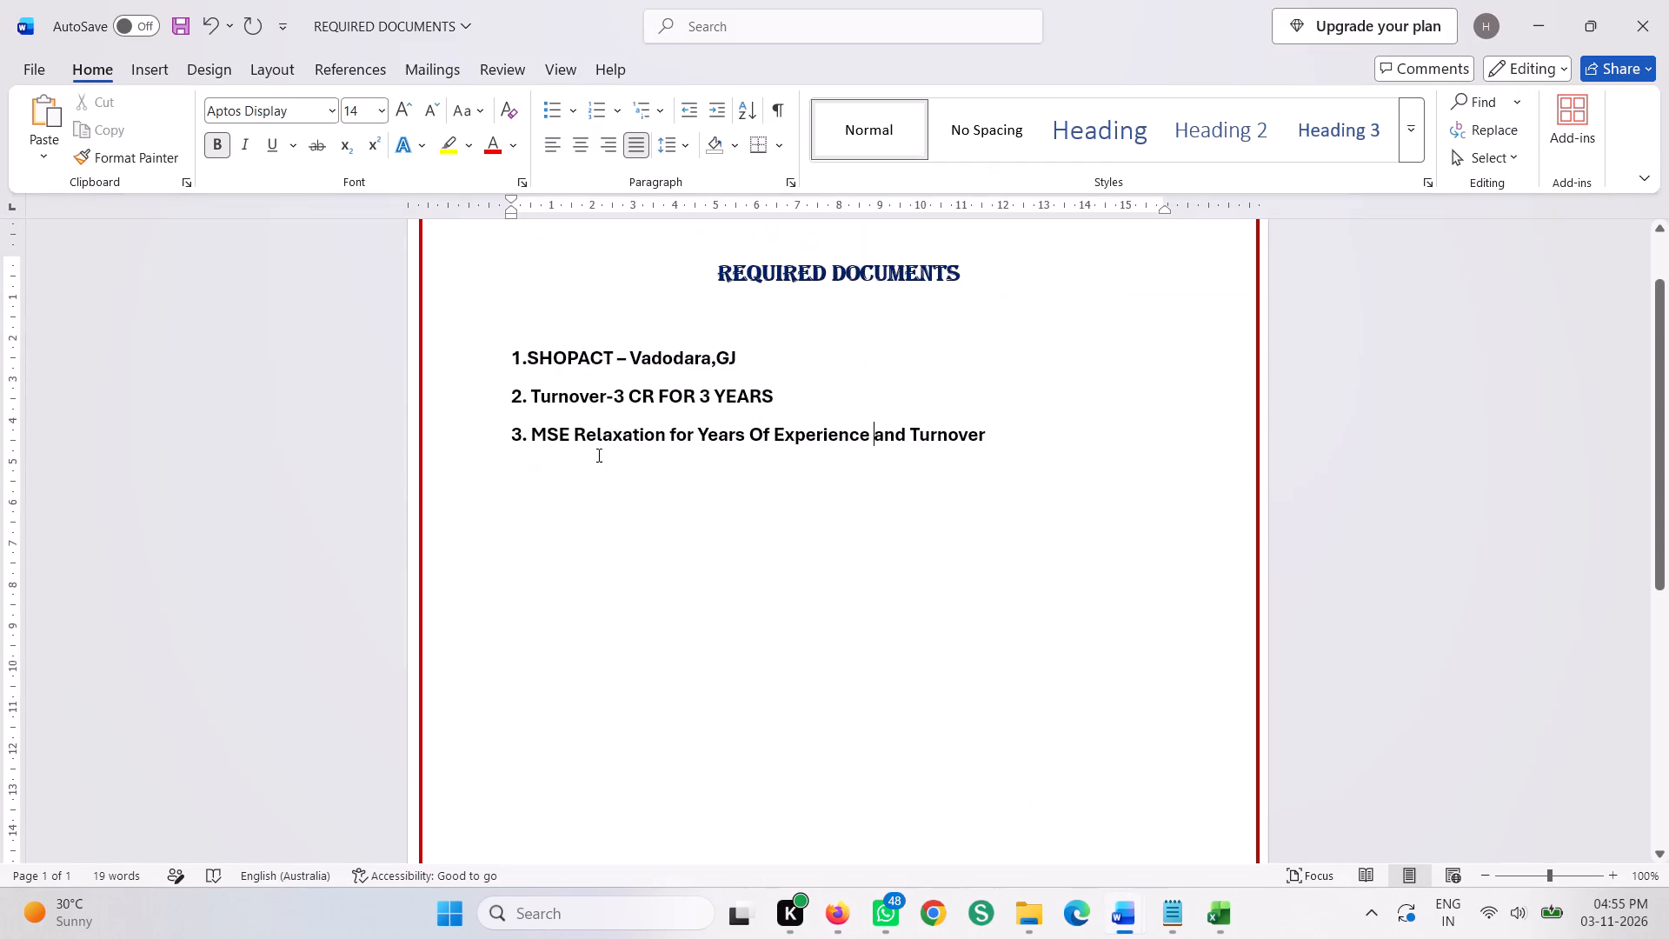
pyautogui.click(569, 433)
pyautogui.write('&')
pyautogui.press('space')
pyautogui.hotkey('ctrl', 'v')
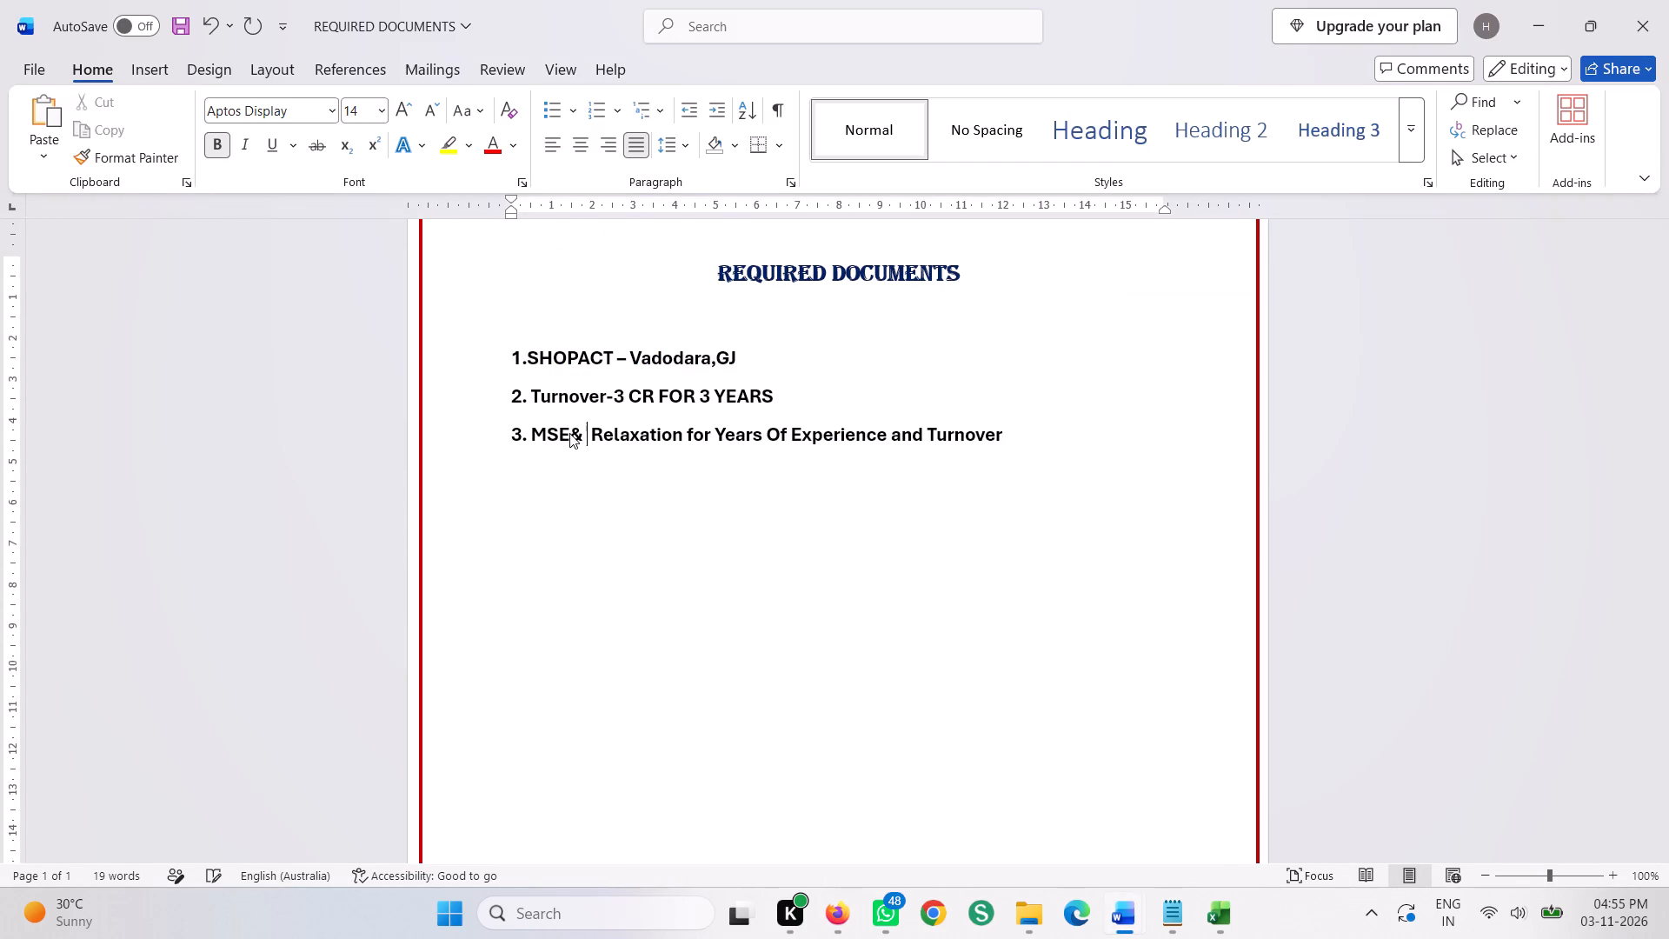
# Check the relaxation entries in the bid PDF and end item 3 with "- YES".
pyautogui.hotkey('alt', 'Tab')
pyautogui.hotkey('alt', 'Tab')
pyautogui.click(1113, 430)
pyautogui.press('-')
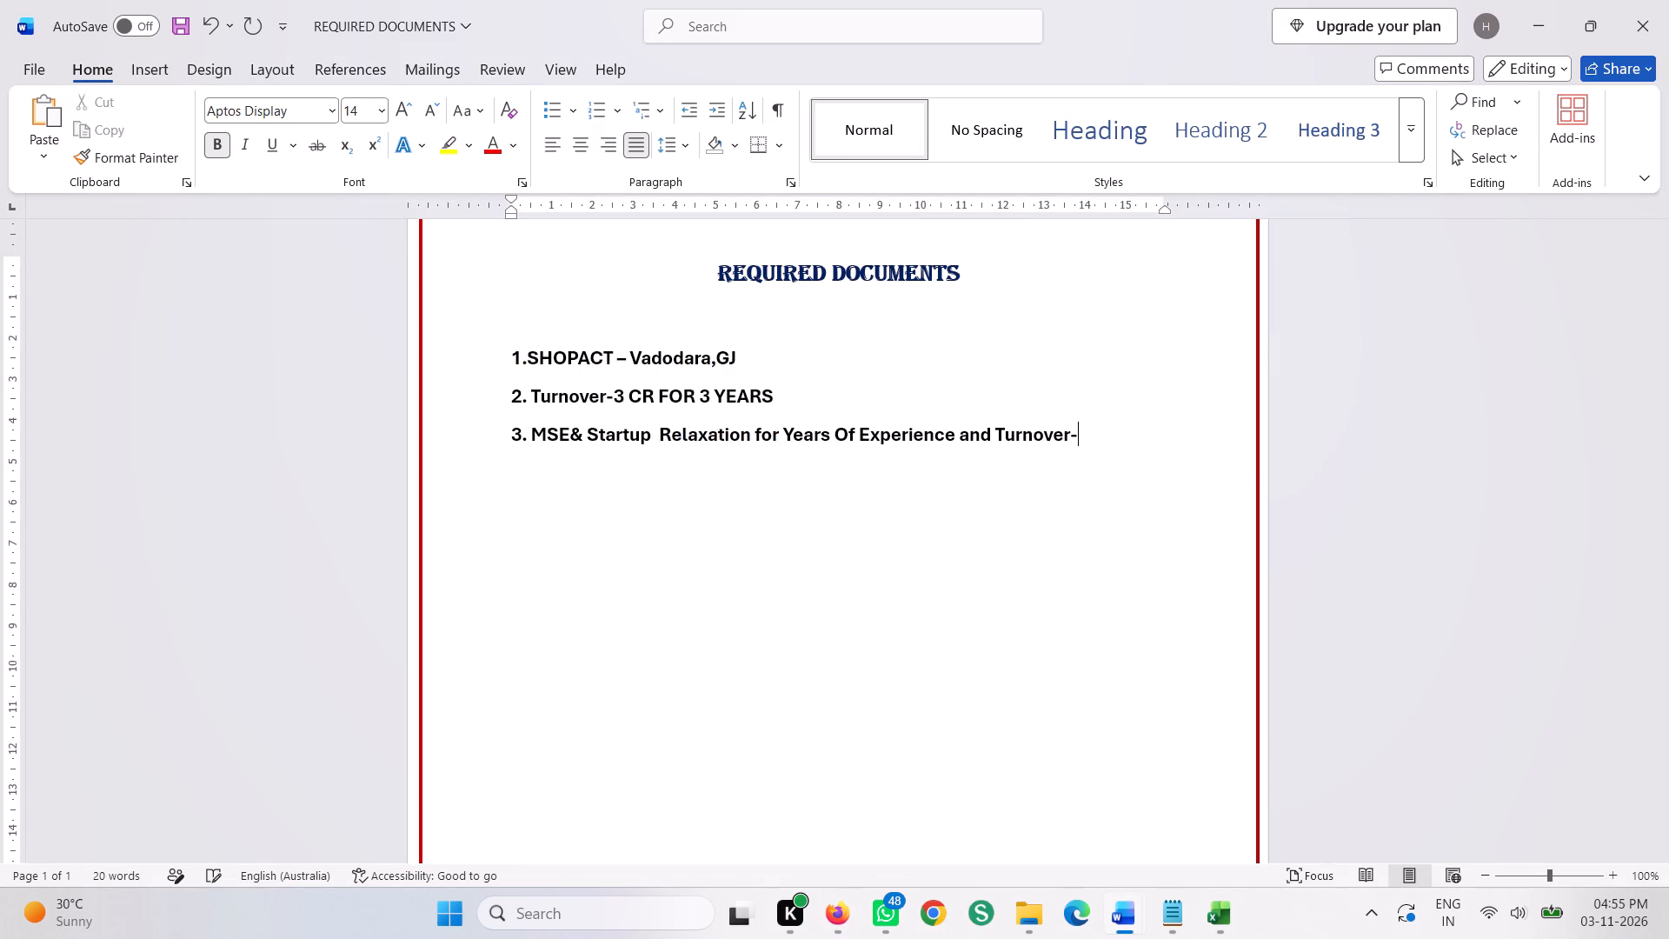
pyautogui.press('space')
pyautogui.write('YES')
pyautogui.press('space')
# Add item 4 to the list with the label Type of Bid copied from the bid PDF, followed by a dash.
pyautogui.press('Return')
pyautogui.press('4')
pyautogui.press('.')
pyautogui.hotkey('alt', 'Tab')
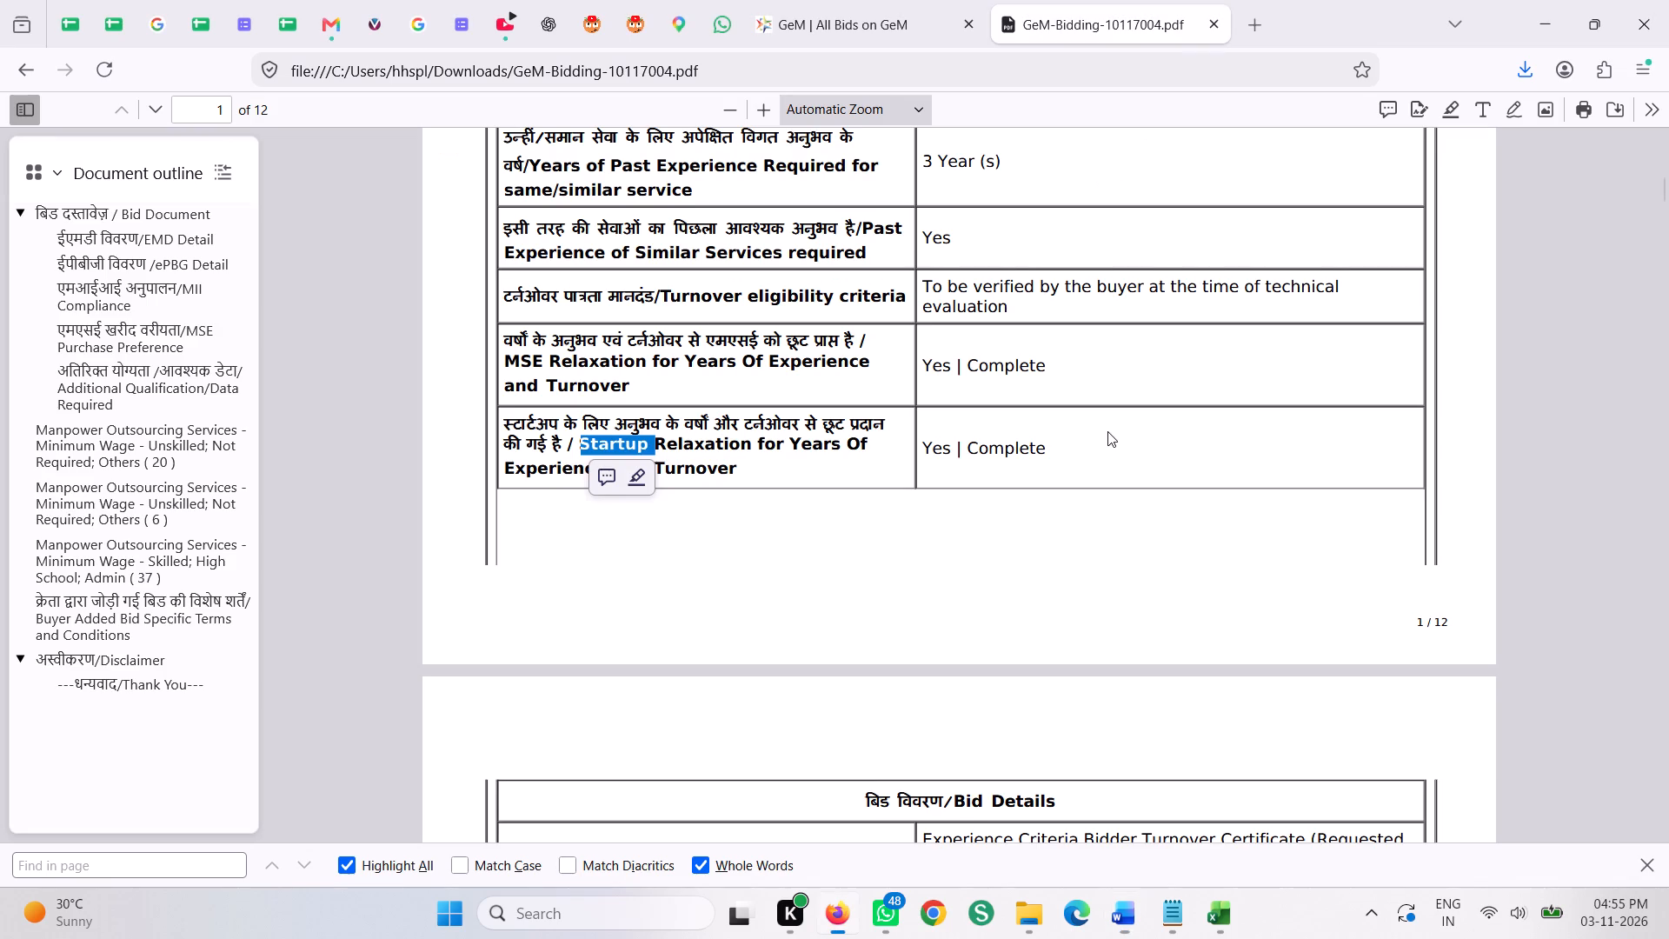
pyautogui.scroll(-1, 984, 393)
pyautogui.scroll(-1, 821, 435)
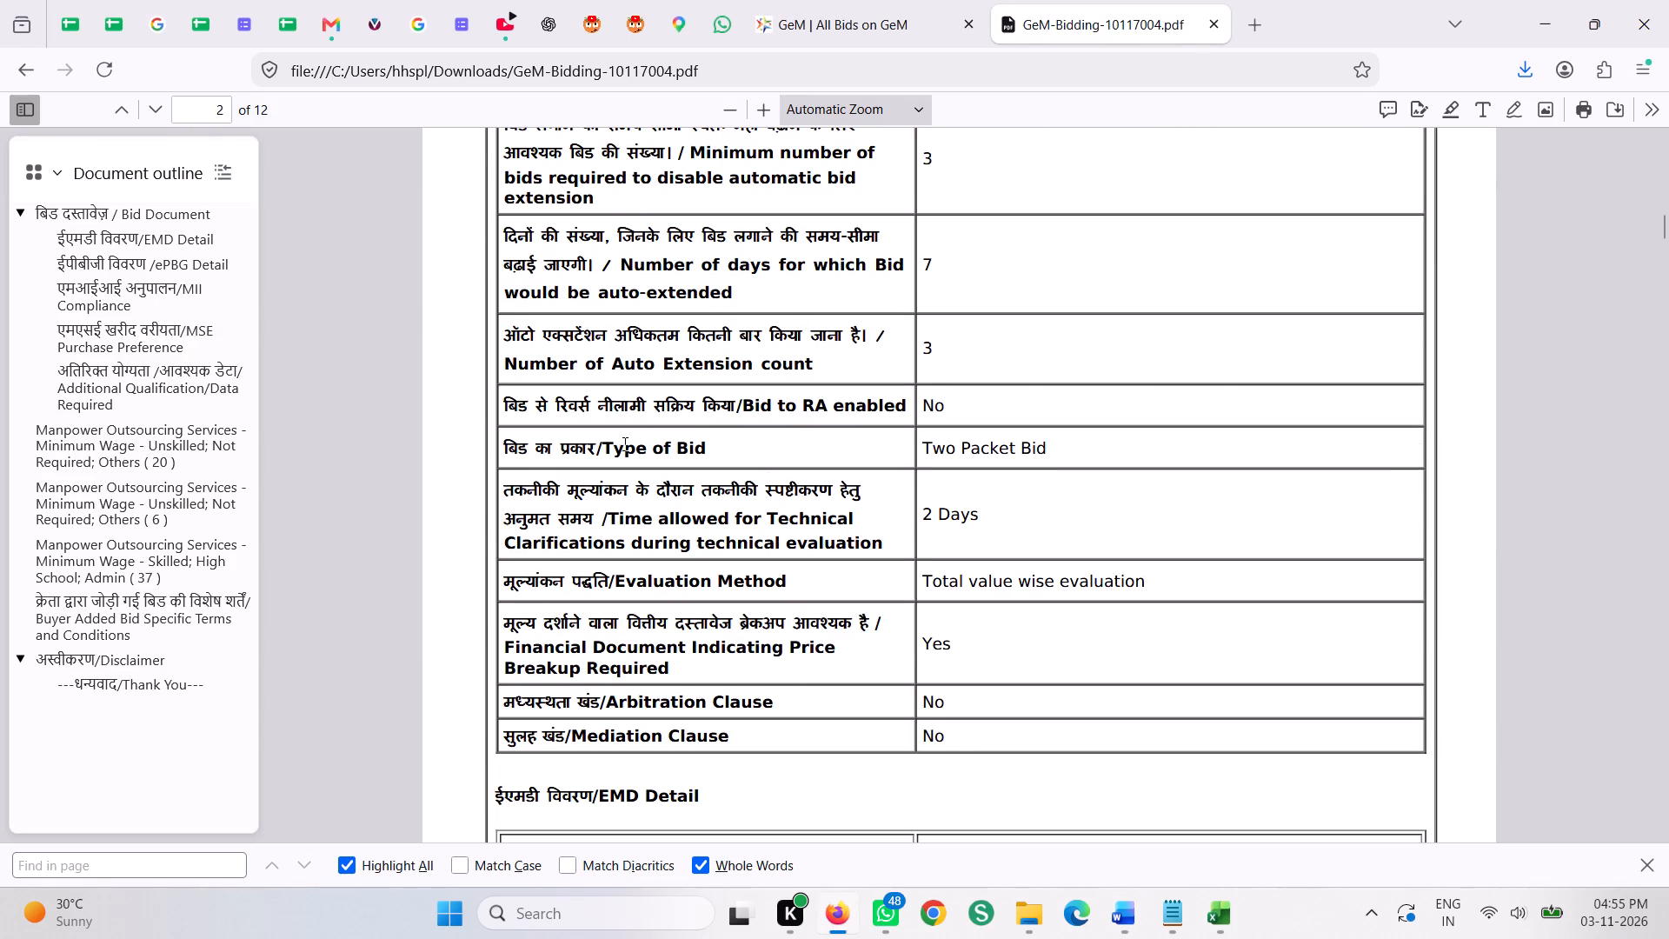
pyautogui.click(619, 450)
pyautogui.keyDown('ctrl'); pyautogui.moveTo(619, 450); pyautogui.dragTo(732, 436); pyautogui.keyUp('ctrl')
pyautogui.hotkey('ctrl', 'c')
pyautogui.hotkey('ctrl', 'c')
pyautogui.hotkey('alt', 'Tab')
pyautogui.hotkey('ctrl', 'v')
pyautogui.press('-')
# Complete item 4 with the value Two Packet Bid from the bid PDF and start item 5 on a new line.
pyautogui.hotkey('alt', 'Tab')
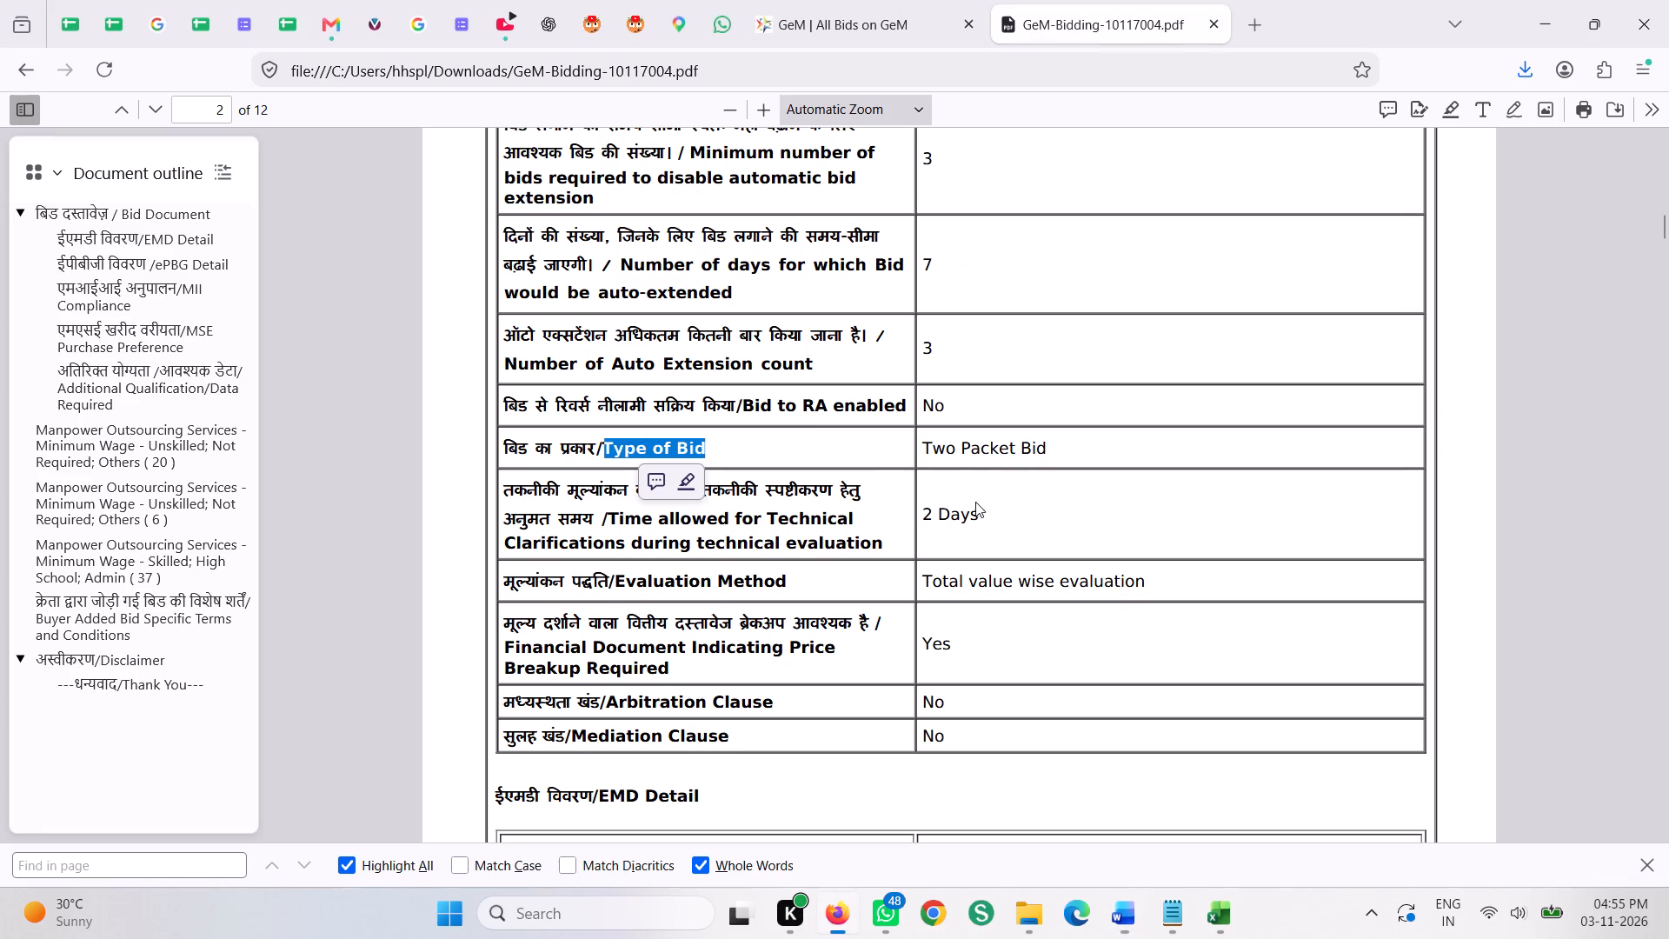
pyautogui.tripleClick(978, 451)
pyautogui.hotkey('ctrl', 'c')
pyautogui.hotkey('ctrl', 'c')
pyautogui.hotkey('alt', 'Tab')
pyautogui.hotkey('ctrl', 'v')
pyautogui.press('Return')
pyautogui.write('5.')
# Look through the bid PDF's EMD details, terms and manpower specification pages for the next requirement to list.
pyautogui.hotkey('alt', 'Tab')
pyautogui.scroll(-5, 1027, 450)
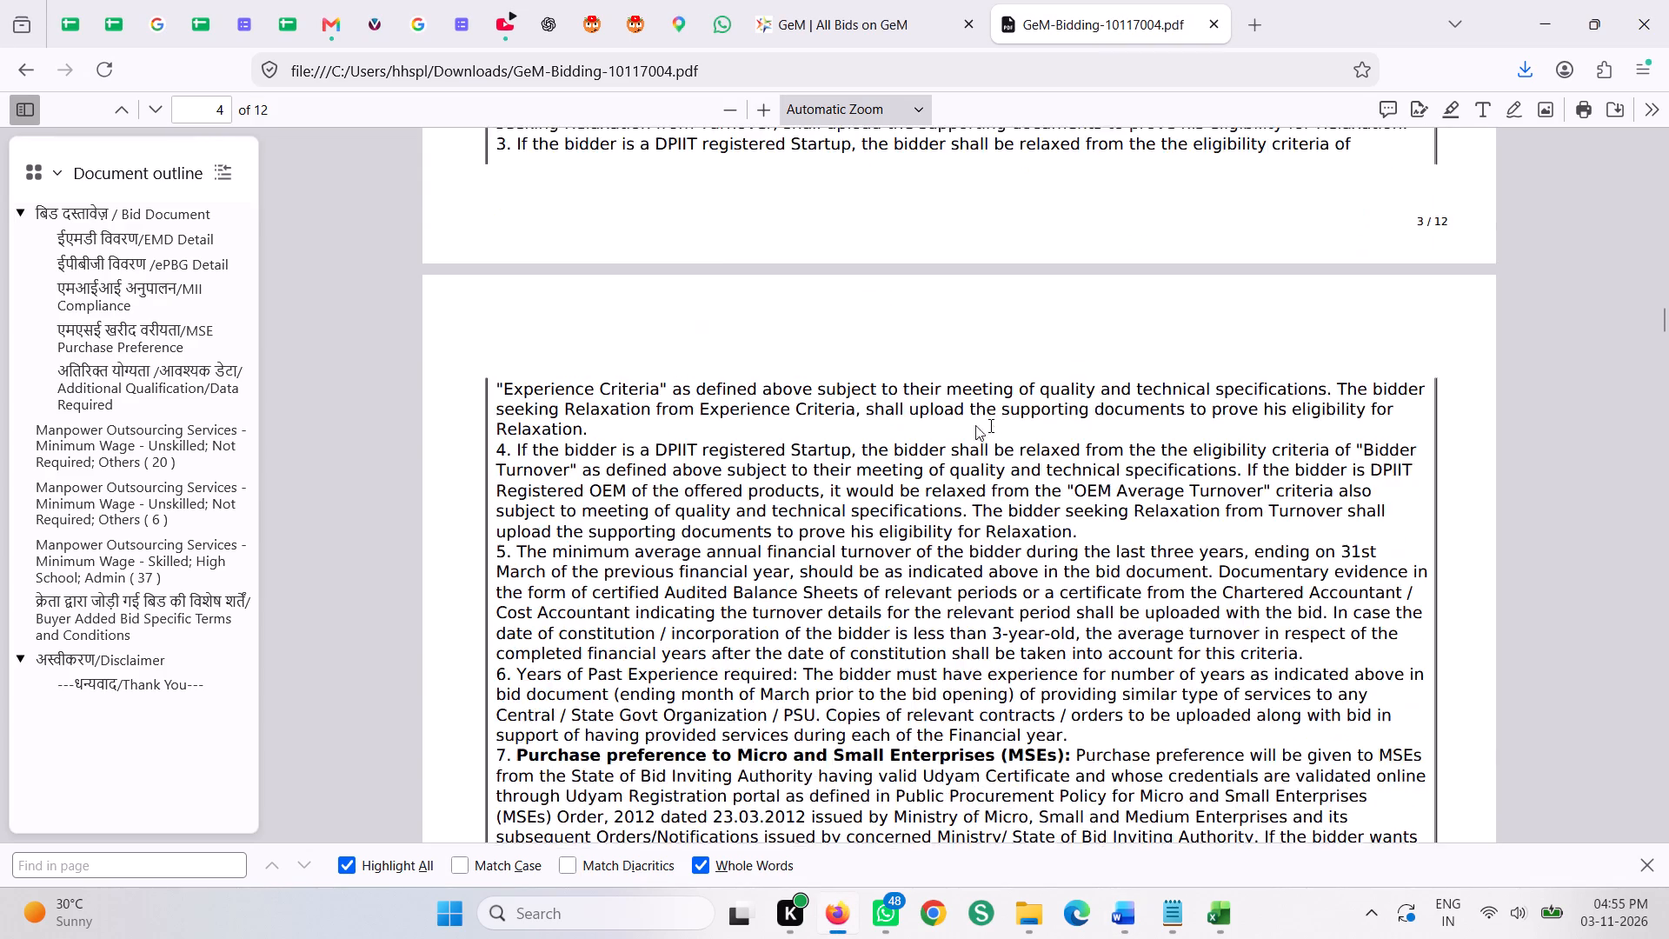
pyautogui.scroll(-2, 942, 434)
pyautogui.scroll(-3, 1087, 505)
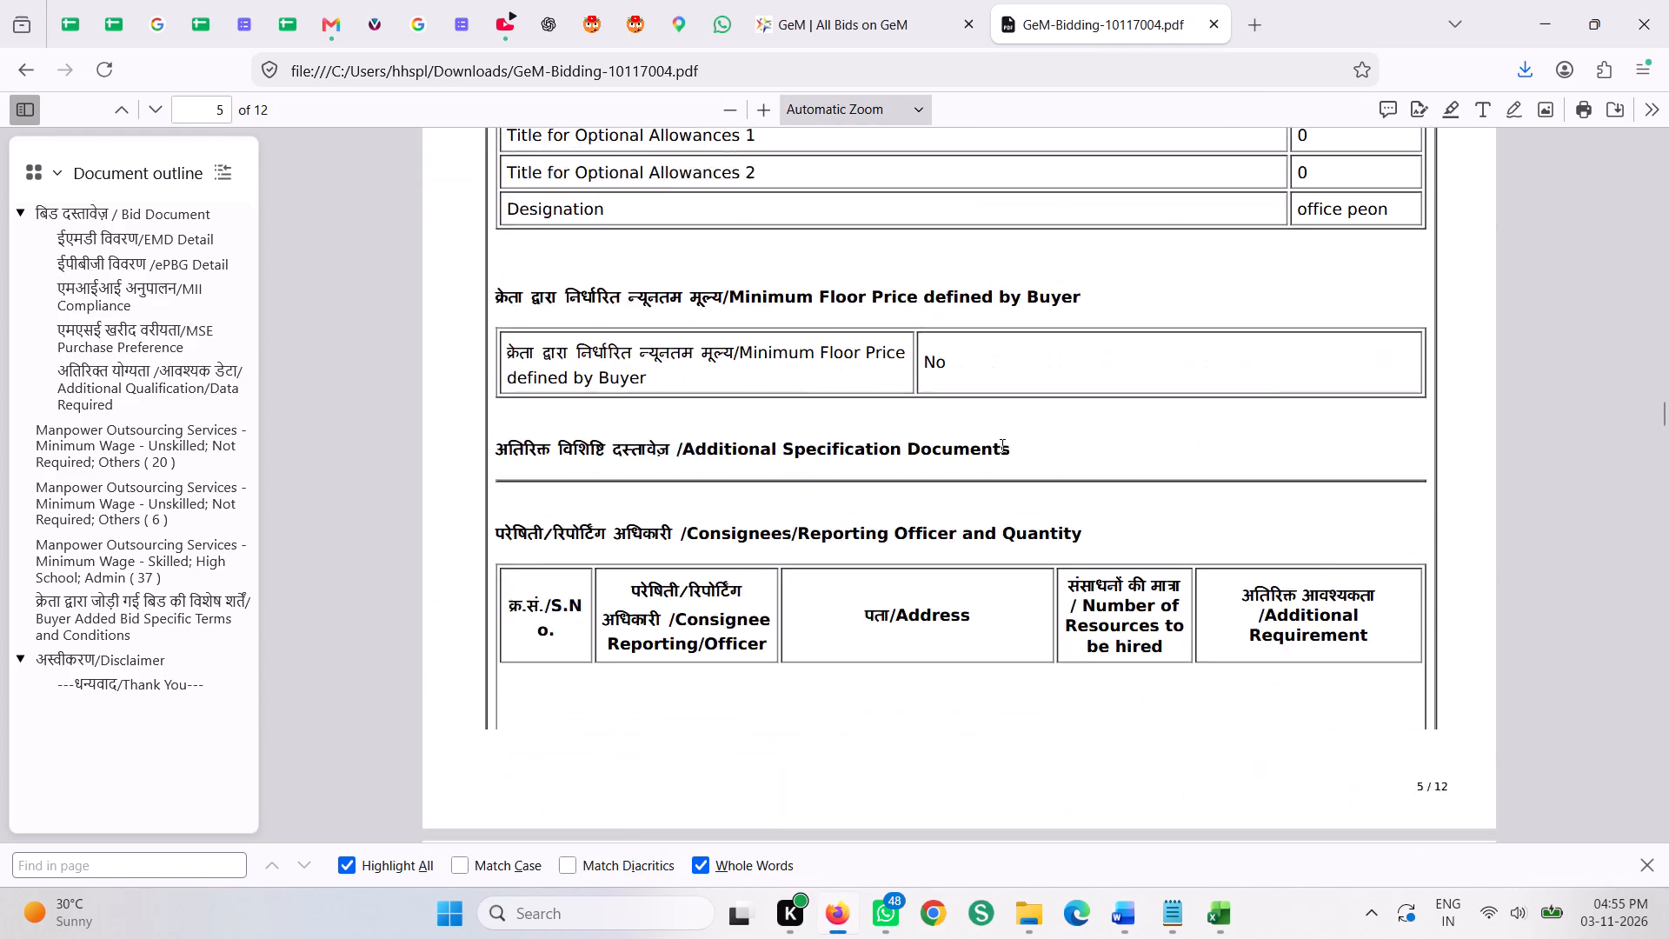
pyautogui.scroll(-2, 997, 444)
pyautogui.scroll(-2, 937, 506)
pyautogui.scroll(-2, 1005, 396)
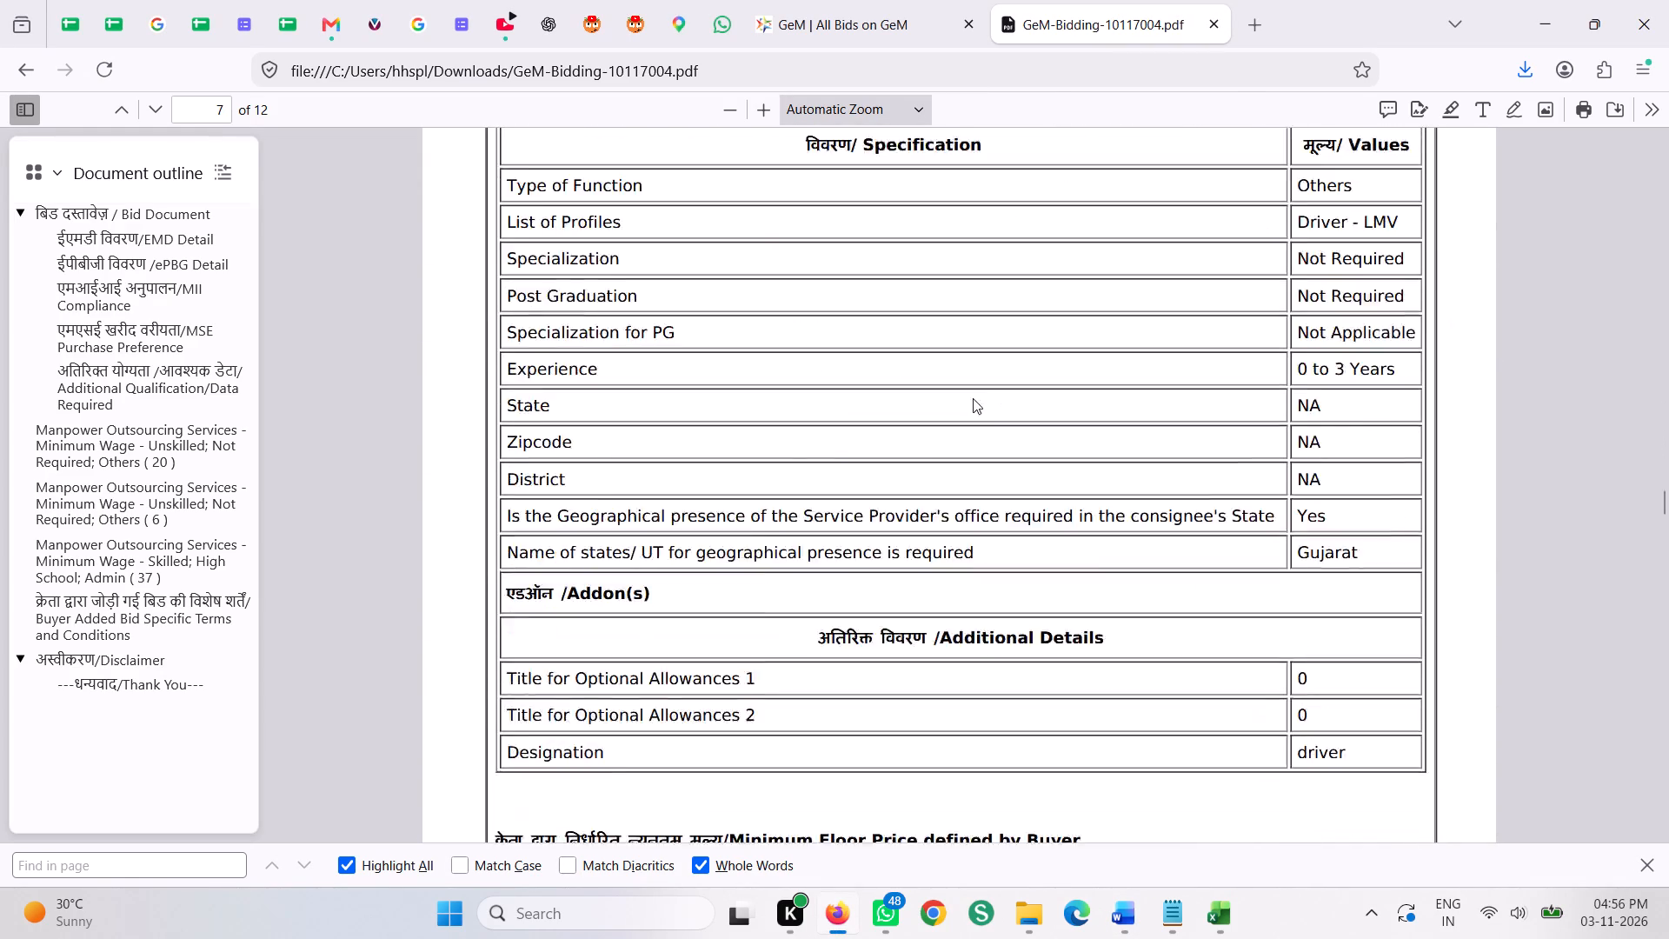
pyautogui.scroll(-4, 973, 398)
pyautogui.scroll(5, 953, 412)
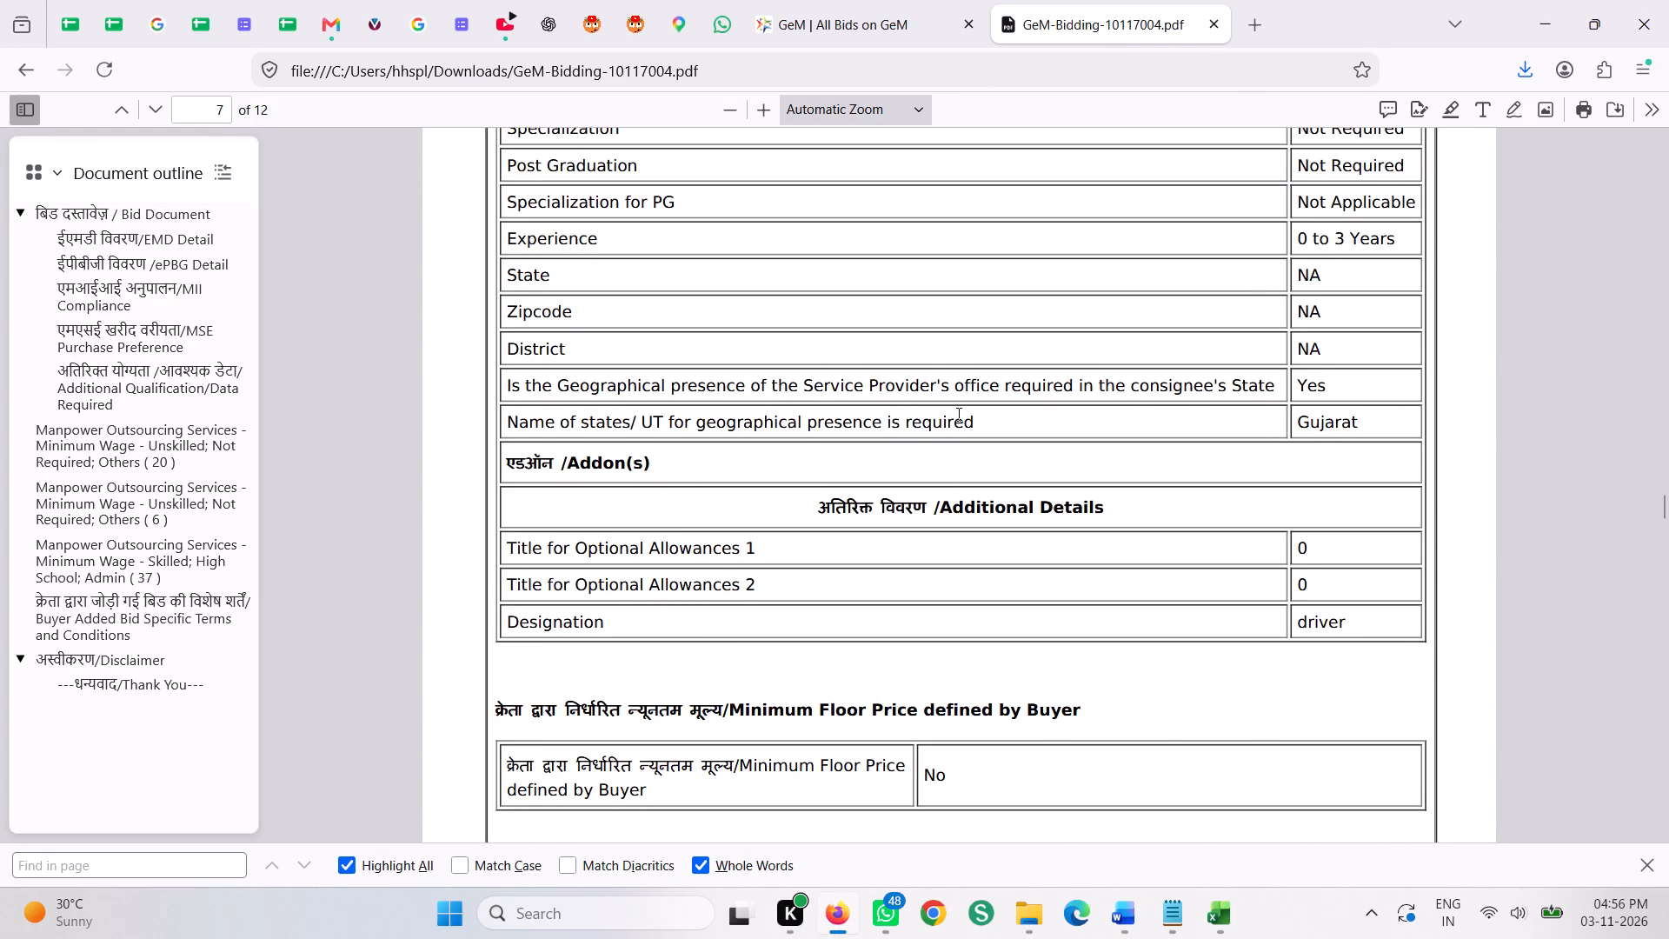
pyautogui.scroll(-1, 958, 413)
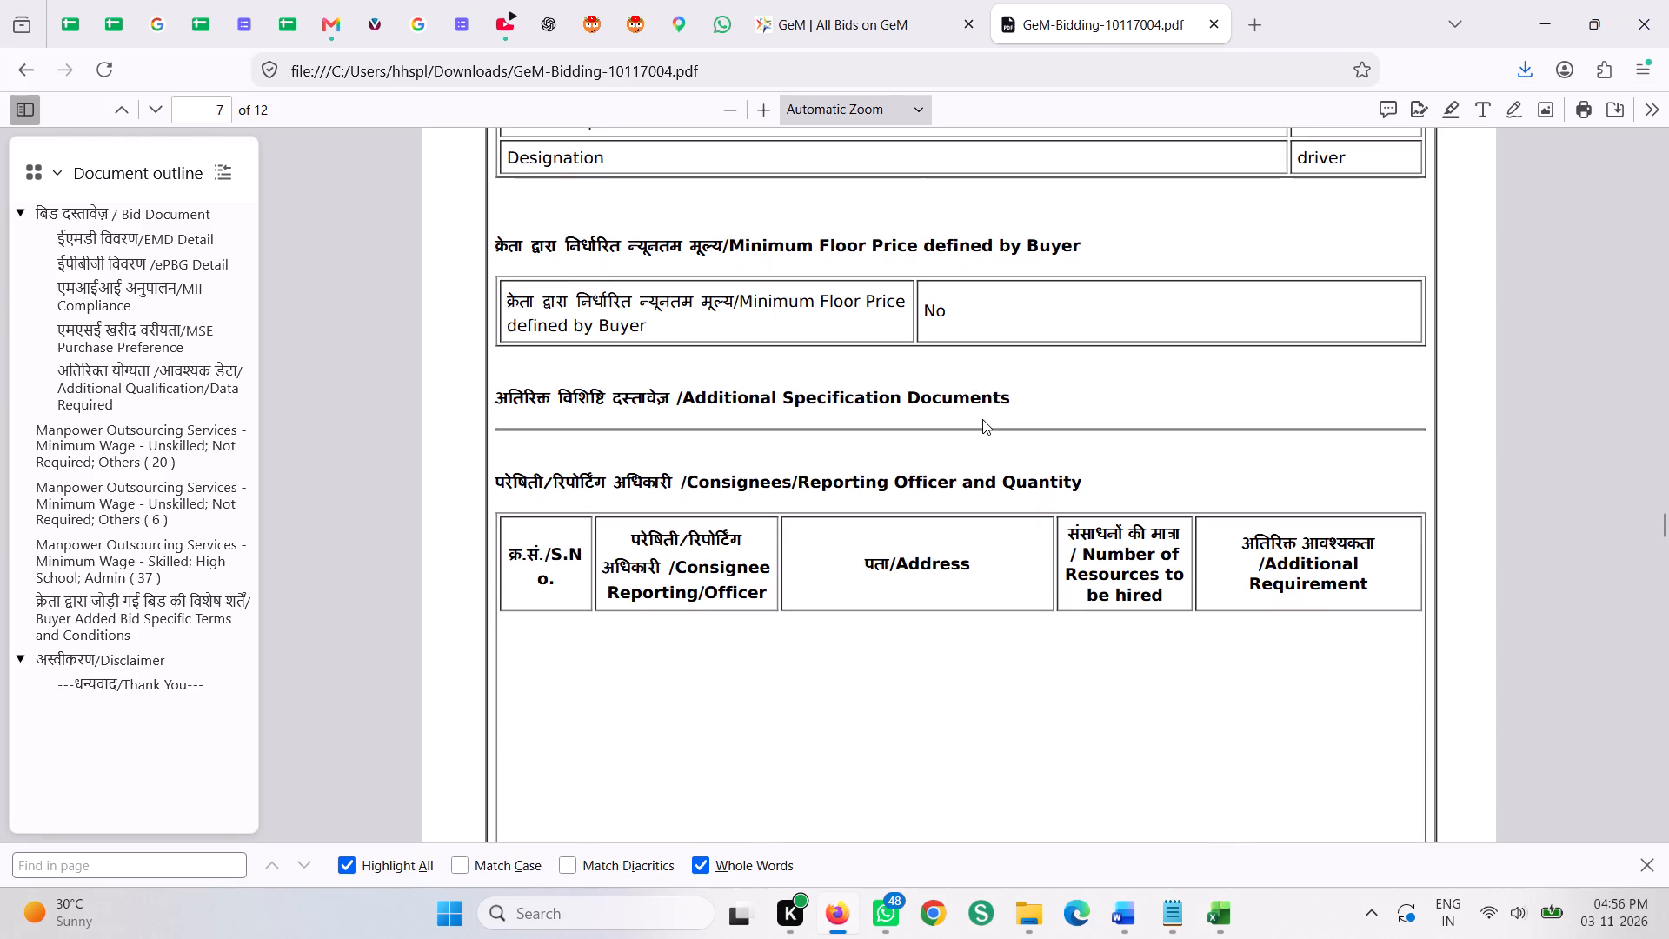
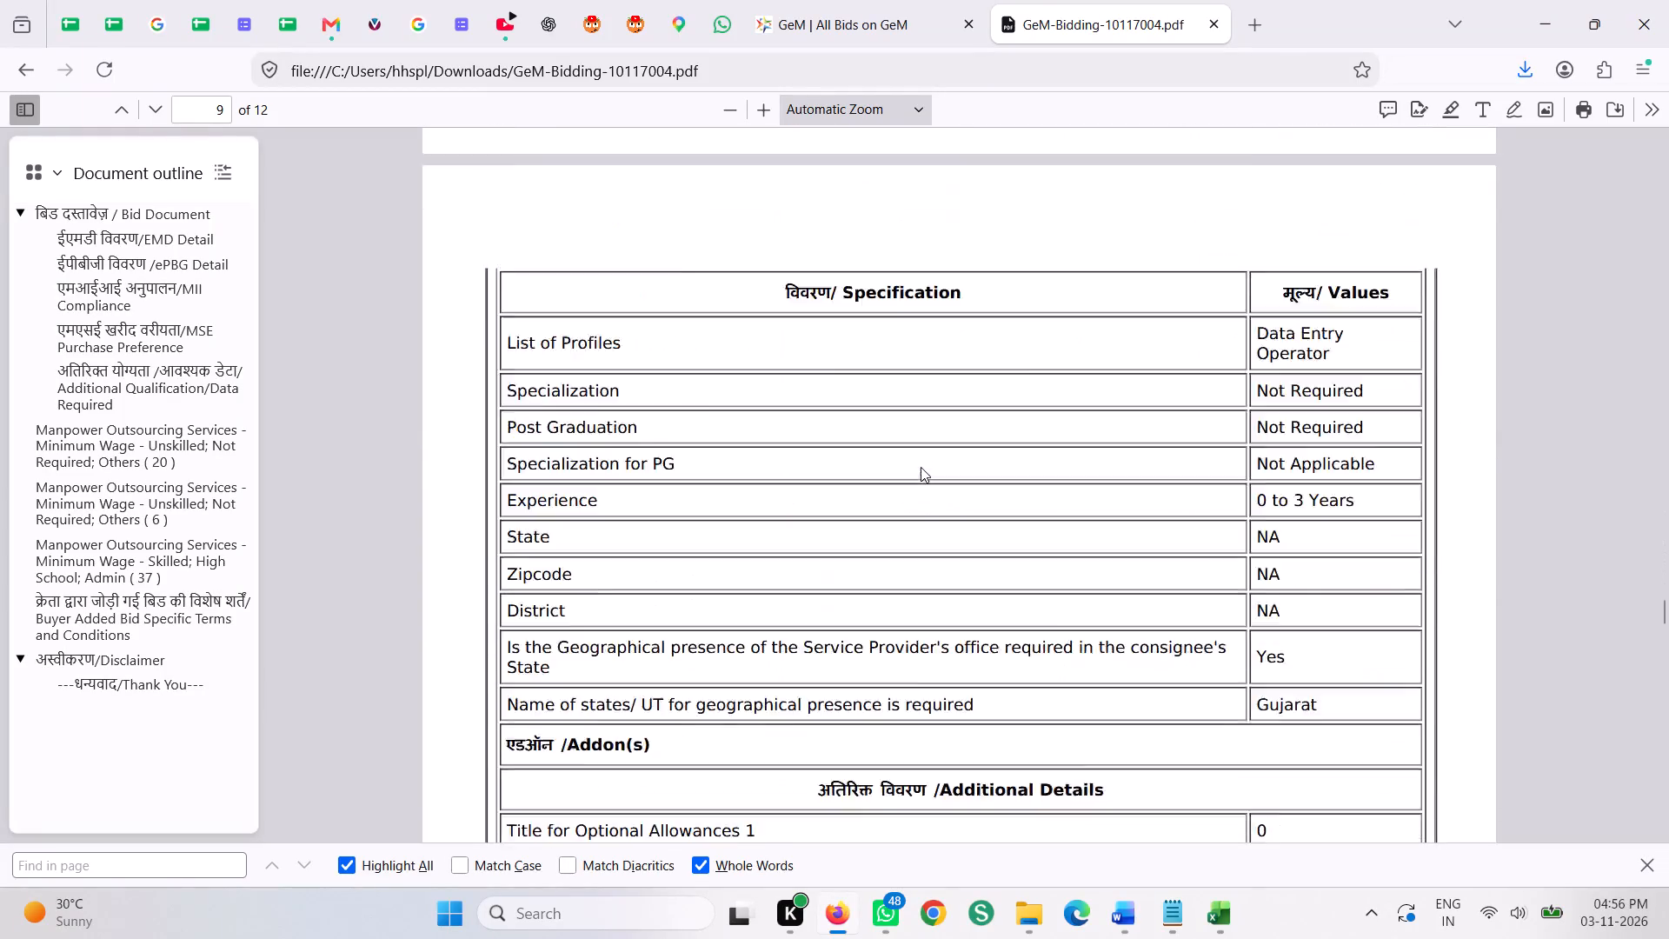
# Open the buyer uploaded ATC document linked under Buyer Added Bid Specific Terms and Conditions in the bid PDF.
pyautogui.scroll(-7, 922, 472)
pyautogui.scroll(4, 917, 477)
pyautogui.scroll(-1, 944, 485)
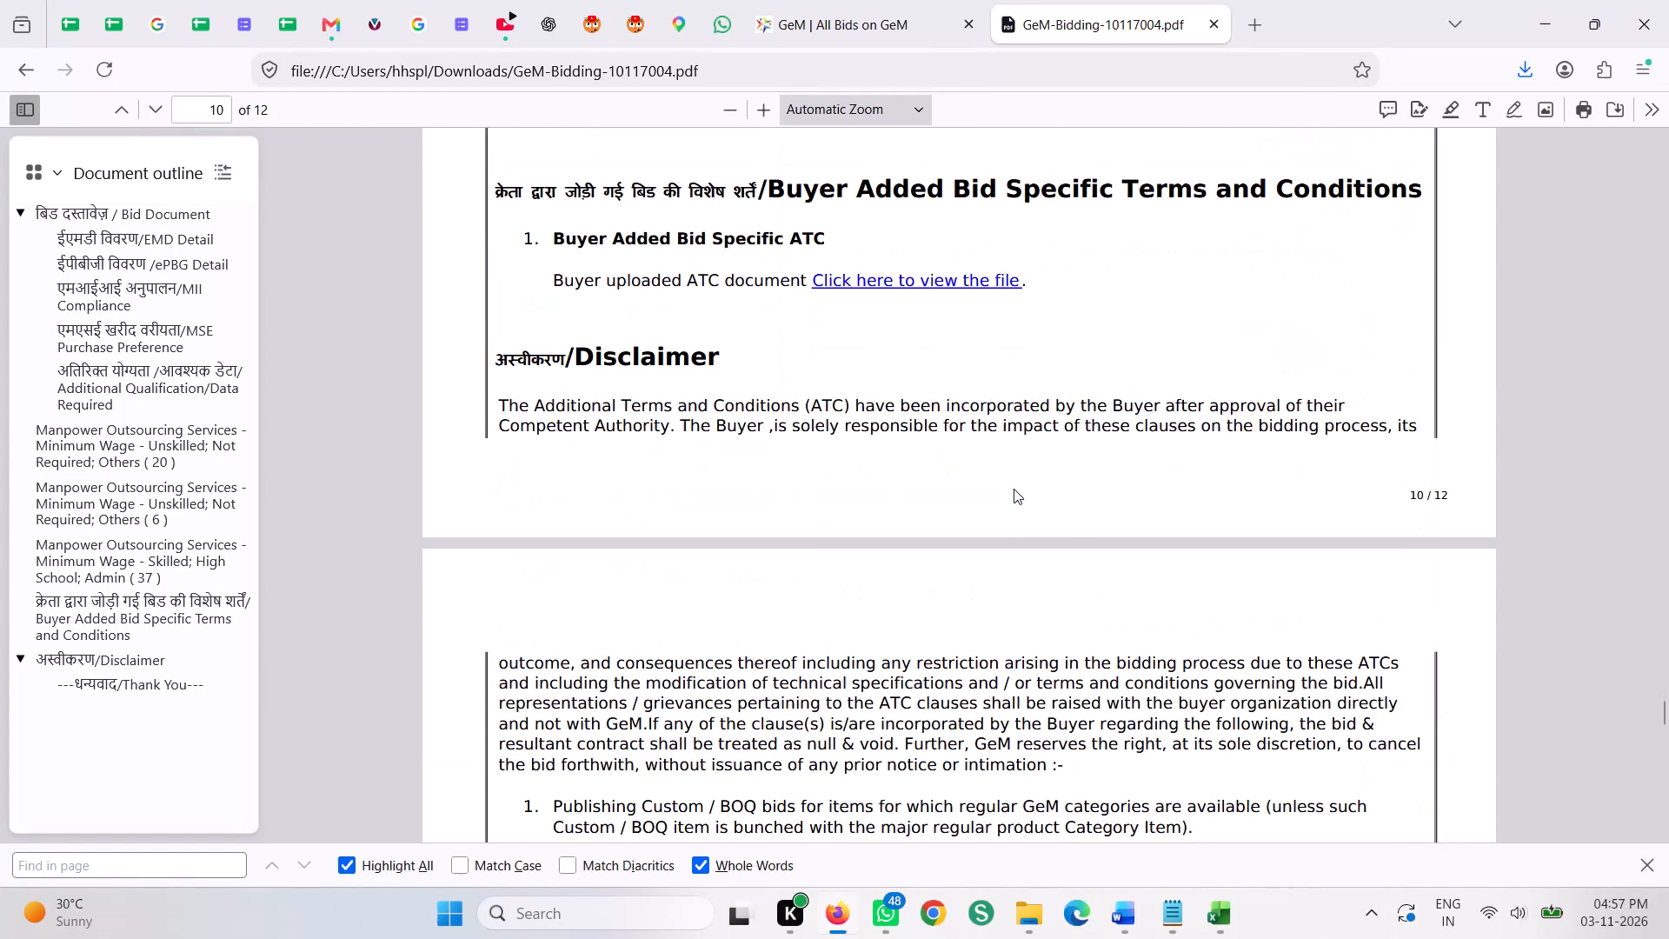
pyautogui.click(867, 277)
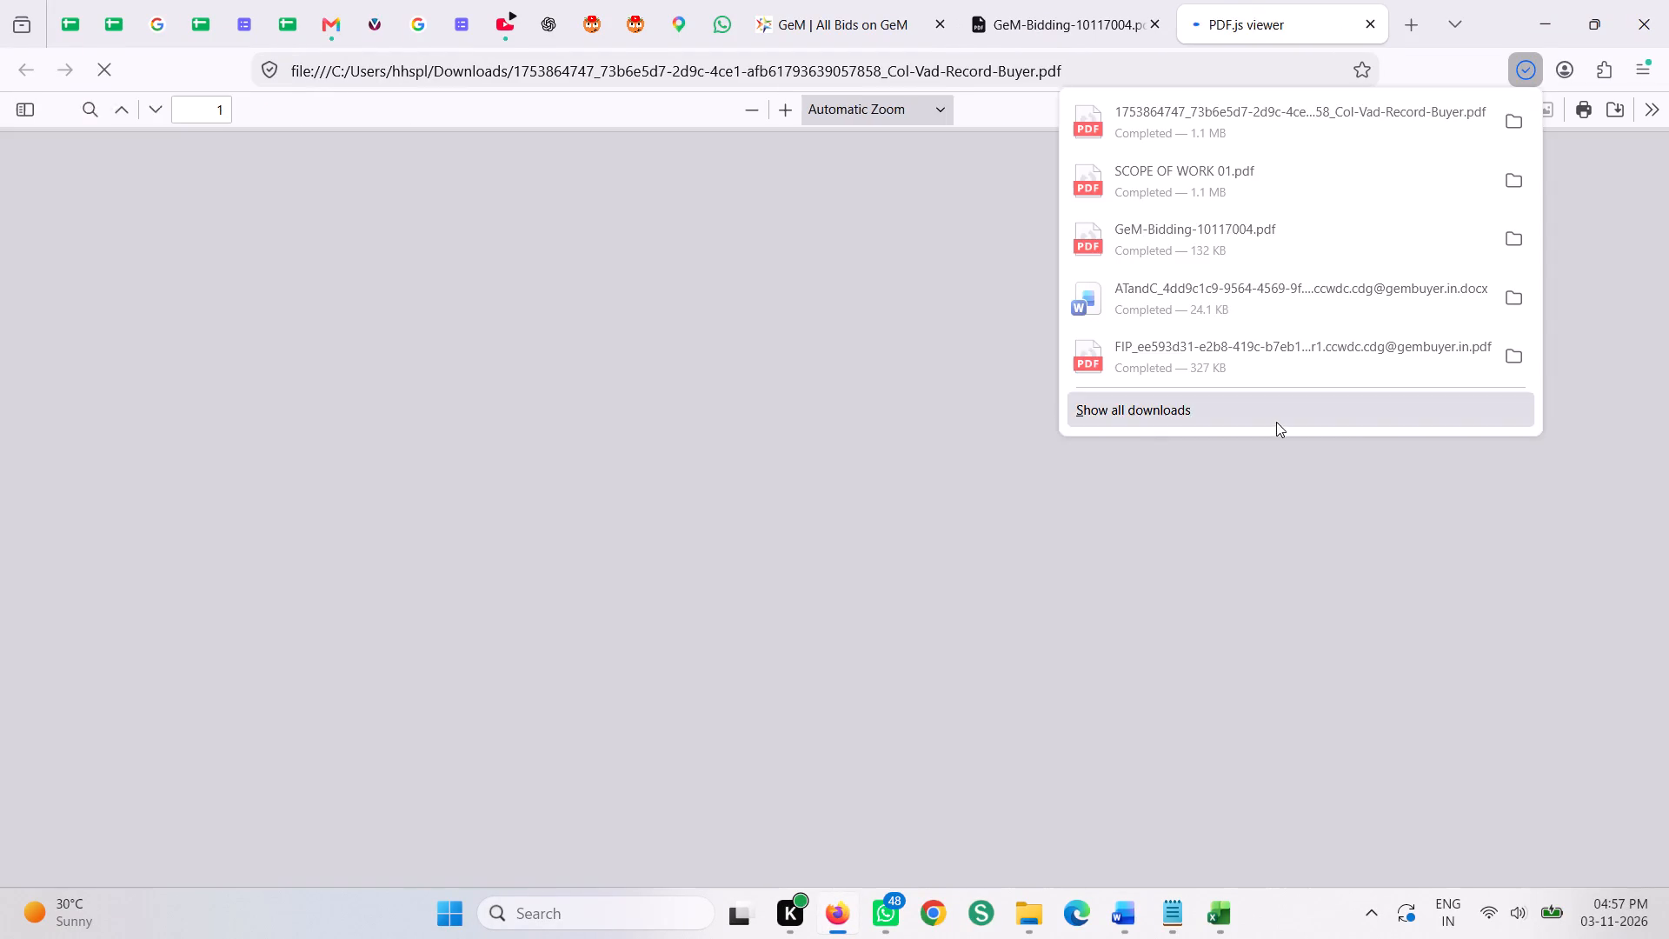
pyautogui.click(605, 453)
# Copy a region screenshot covering the Gujarati text on the first page of the buyer's ATC document.
pyautogui.scroll(-1, 907, 483)
pyautogui.scroll(1, 937, 484)
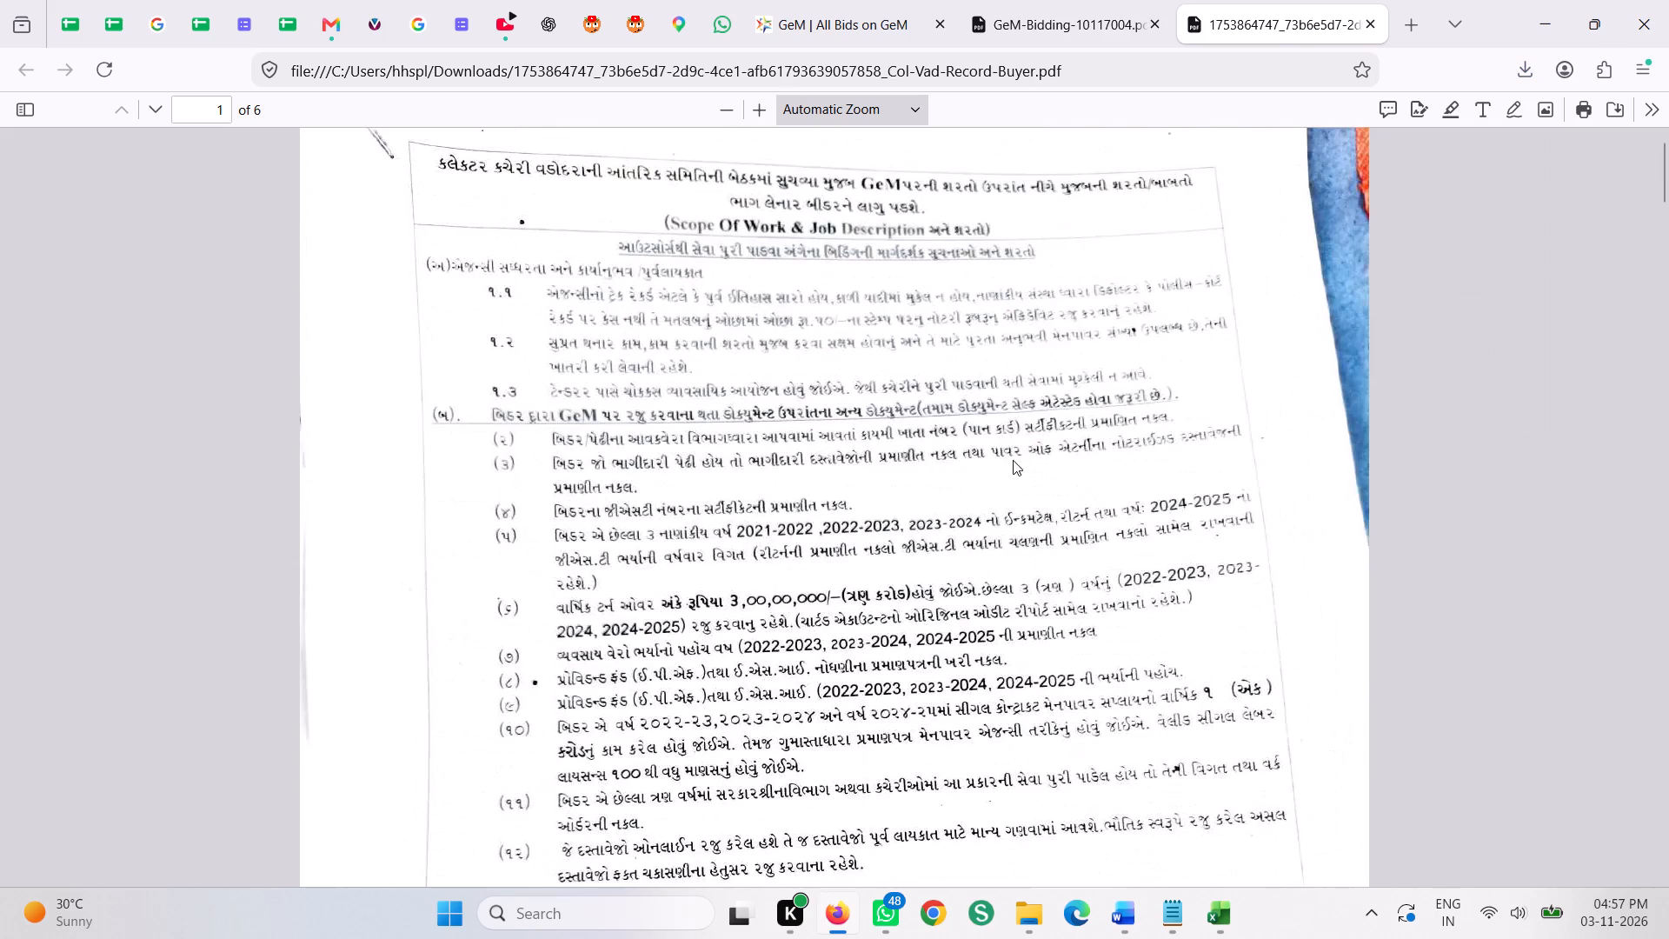
pyautogui.doubleClick(715, 117)
pyautogui.click(715, 117)
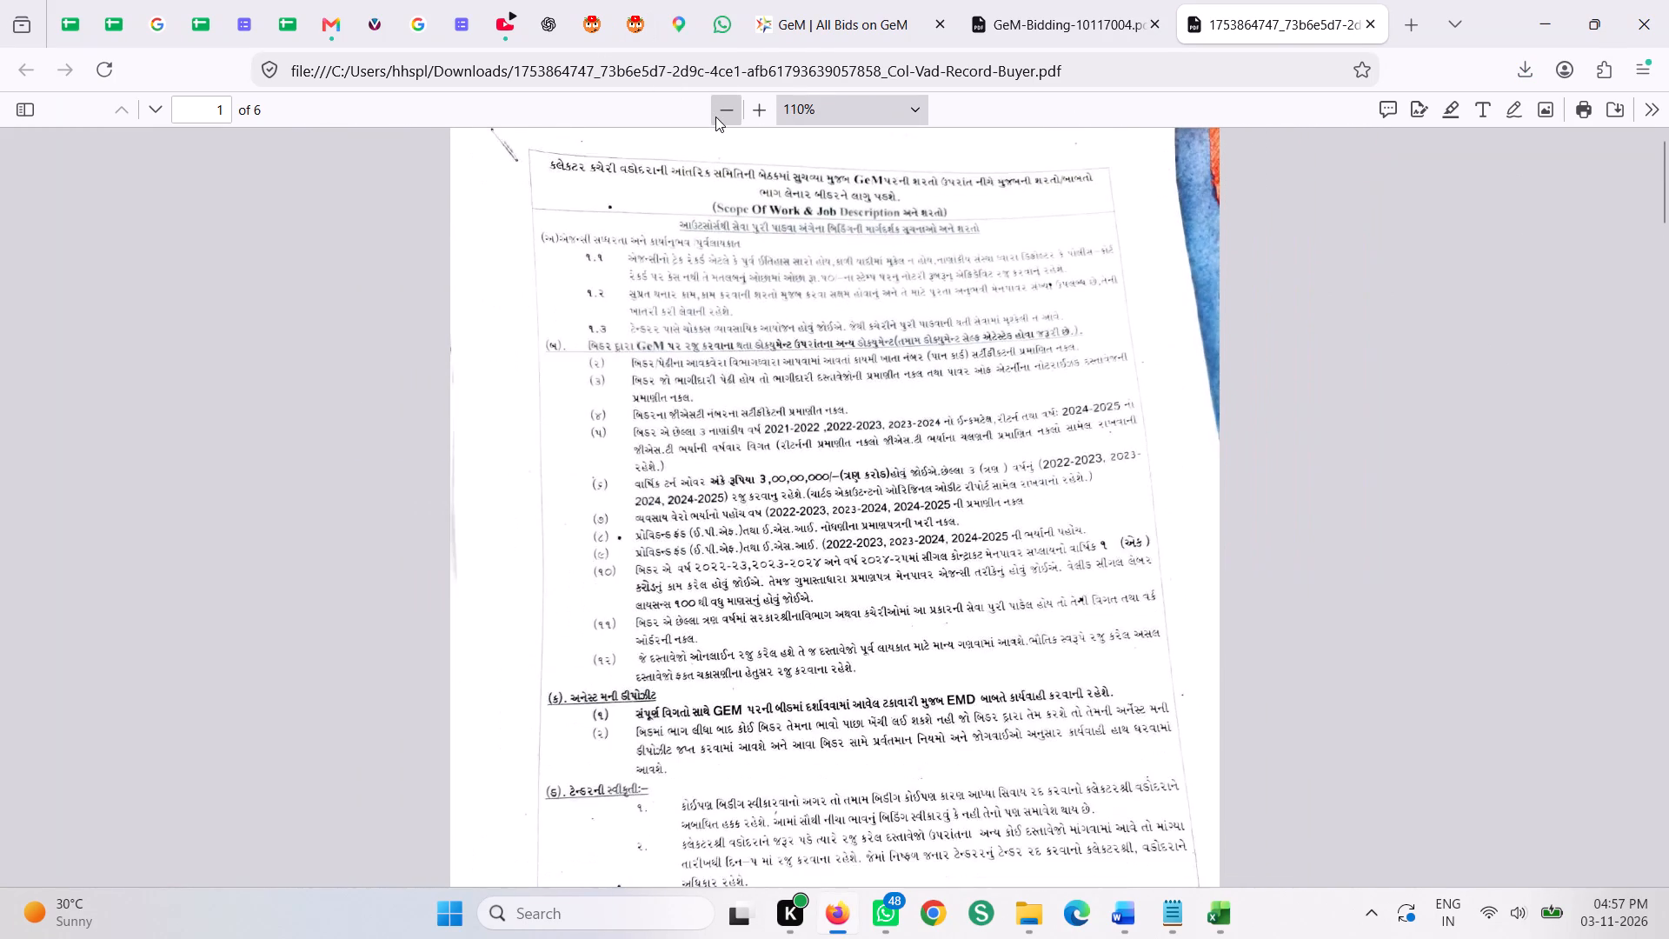
pyautogui.click(715, 117)
pyautogui.hotkey('ctrl', 'shift', 's')
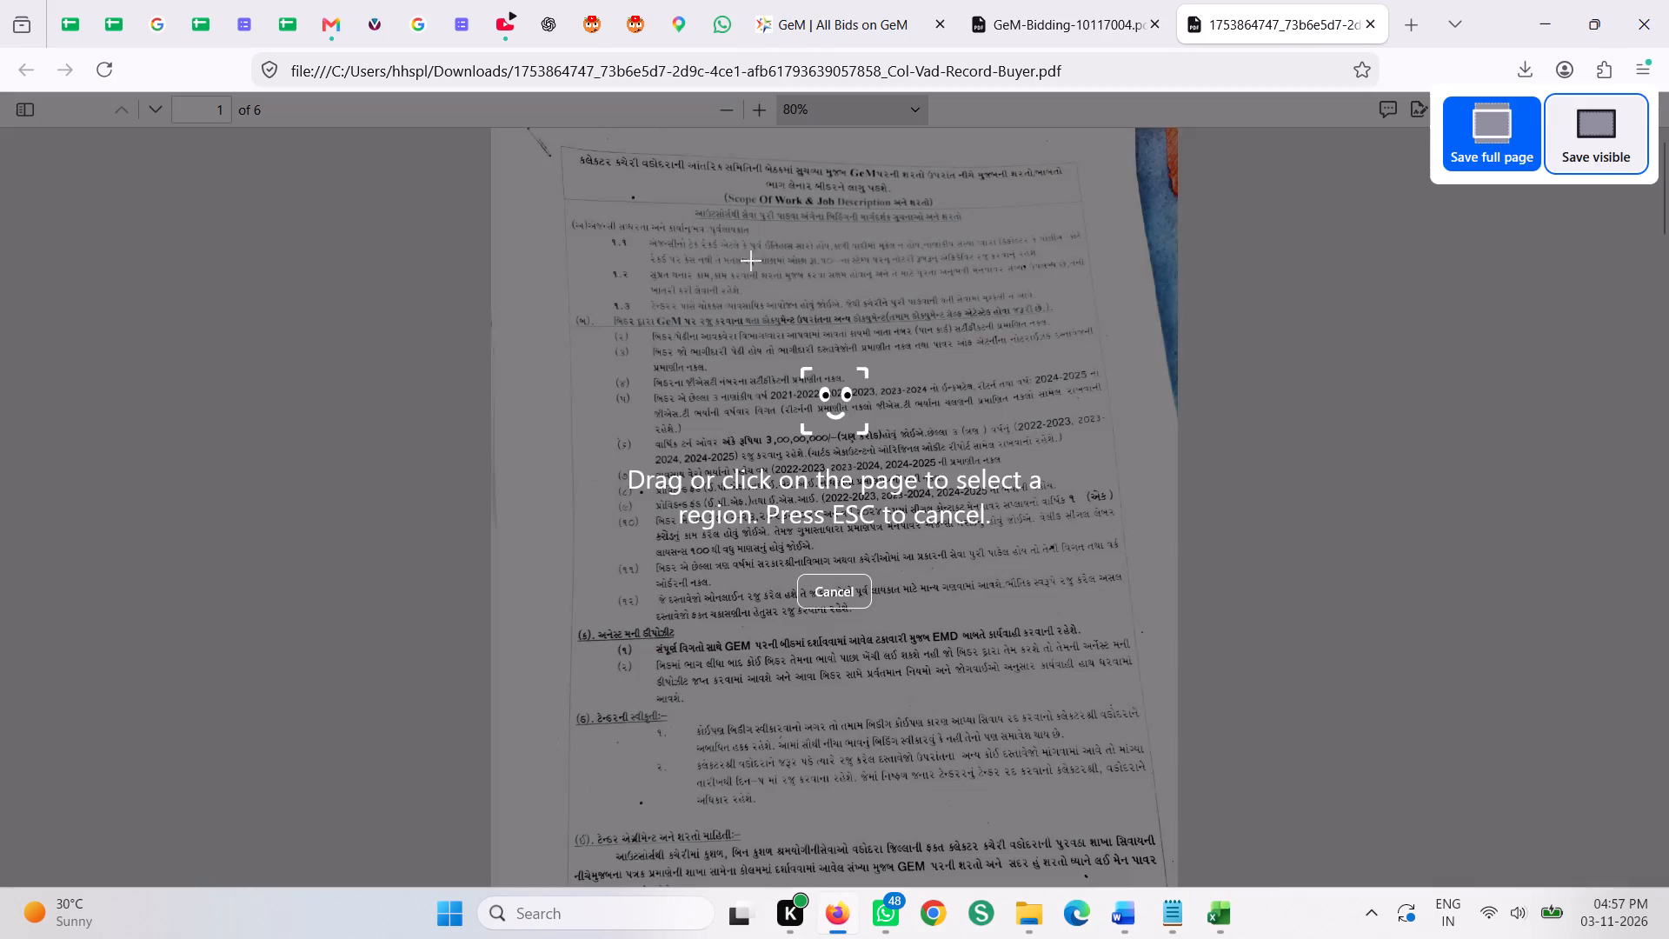
pyautogui.moveTo(505, 173); pyautogui.dragTo(1231, 897)
pyautogui.click(1050, 861)
# Run a Google image search on the copied page screenshot and translate its Gujarati text into English.
pyautogui.click(536, 24)
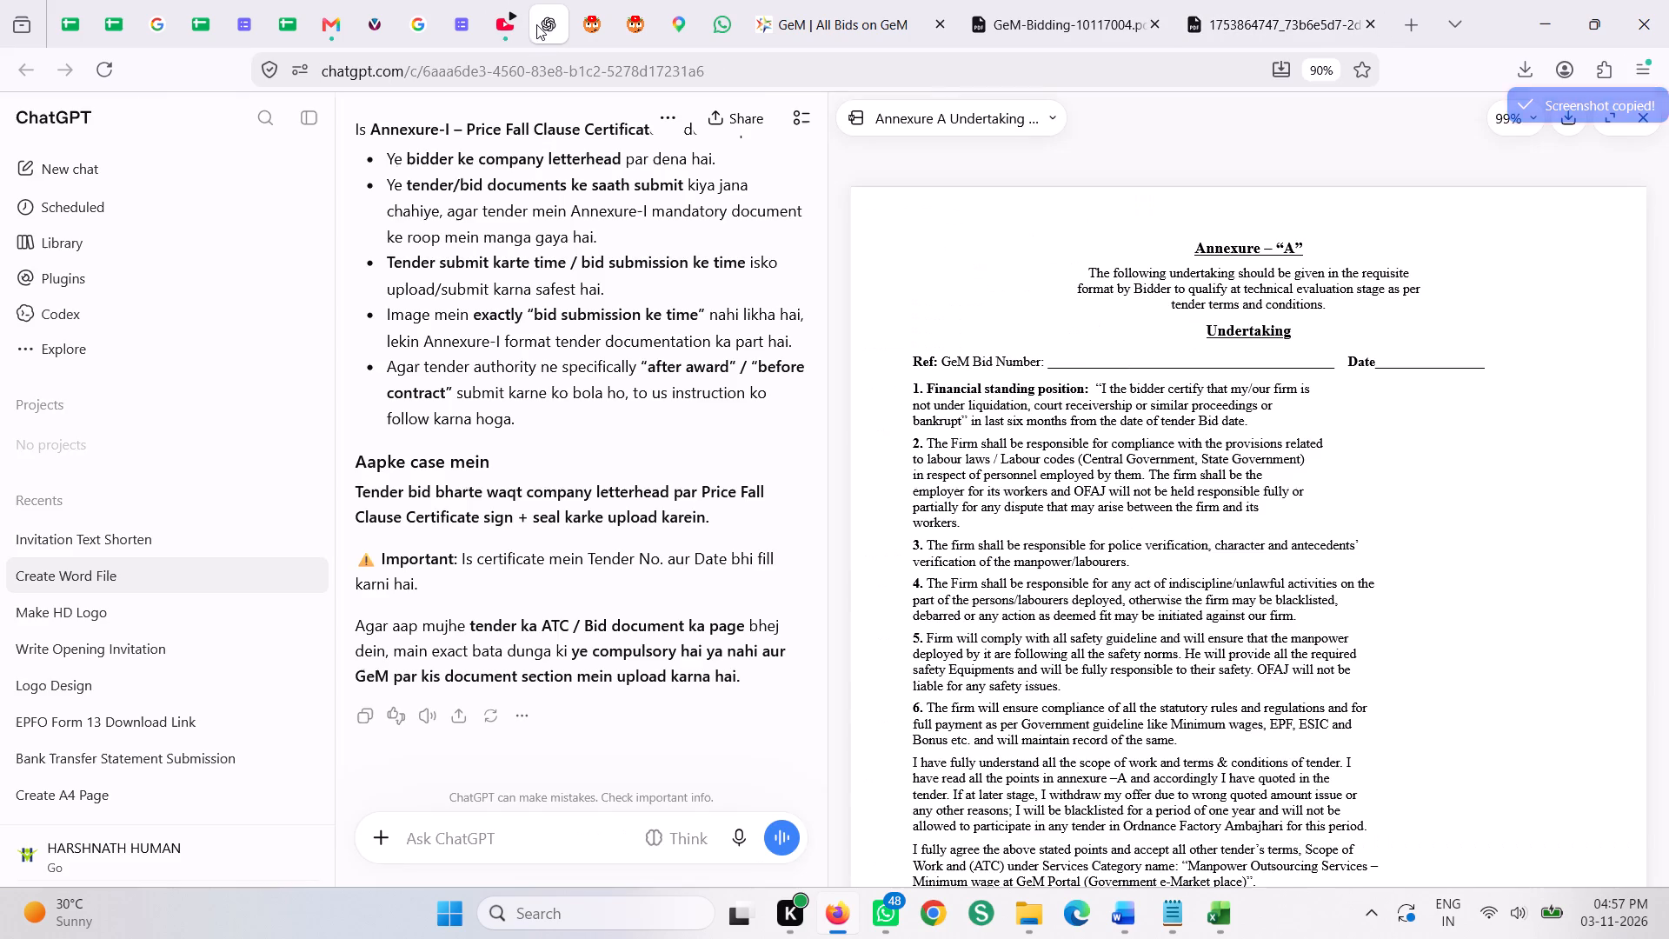
pyautogui.click(406, 28)
pyautogui.click(1082, 117)
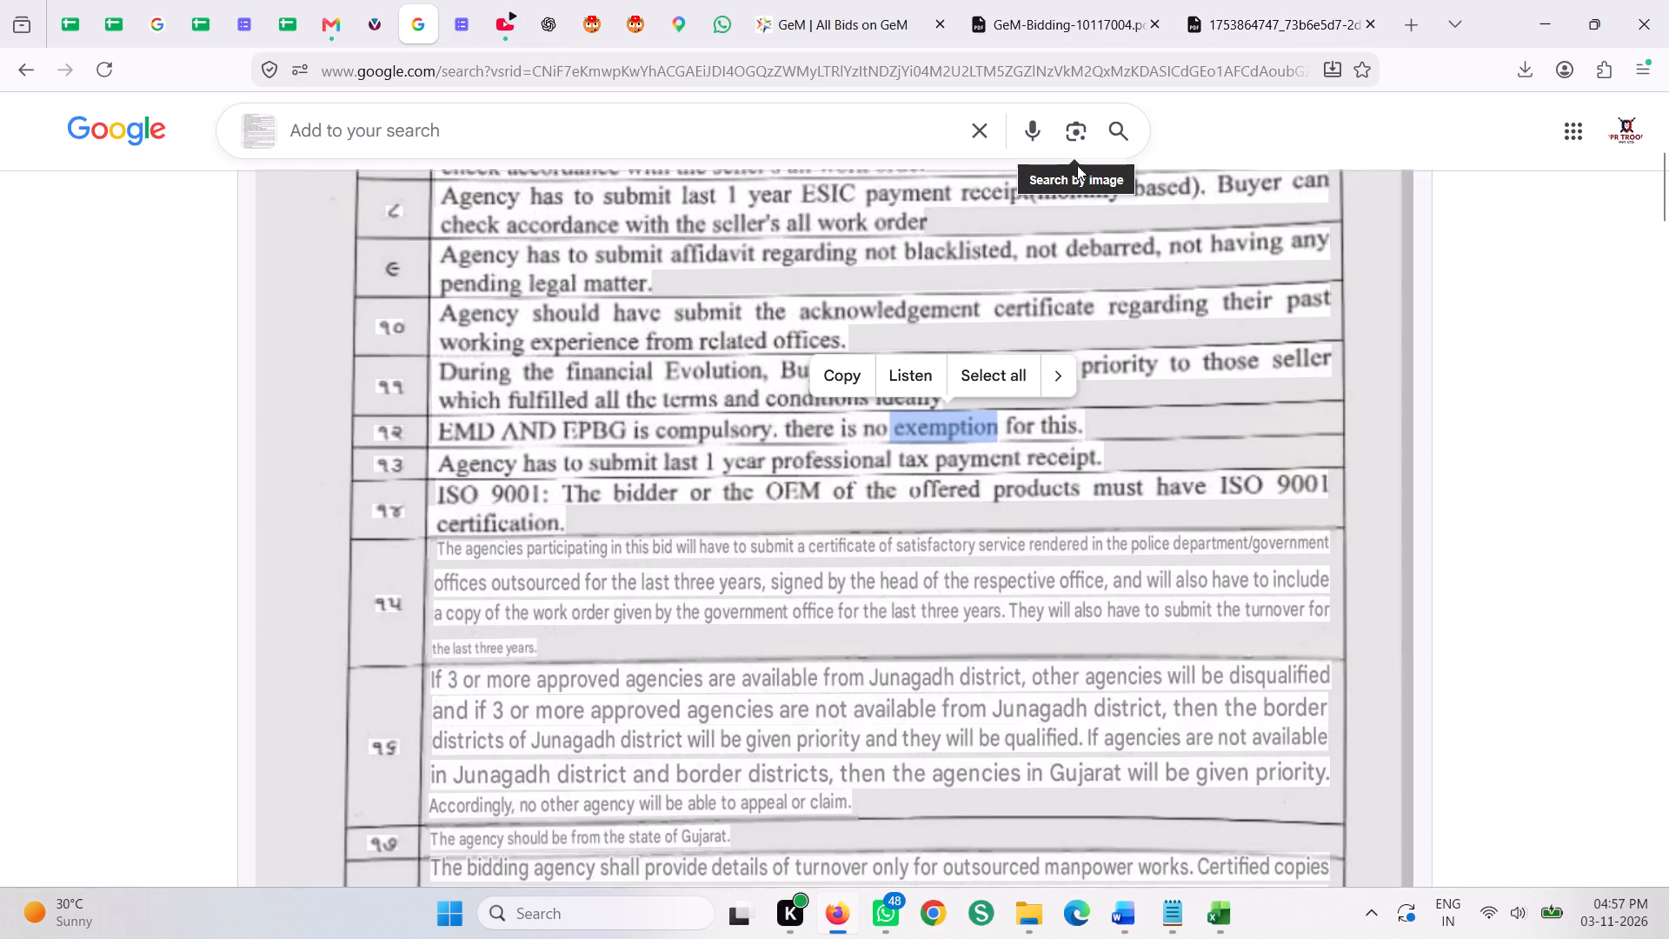
pyautogui.click(902, 425)
pyautogui.hotkey('ctrl', 'v')
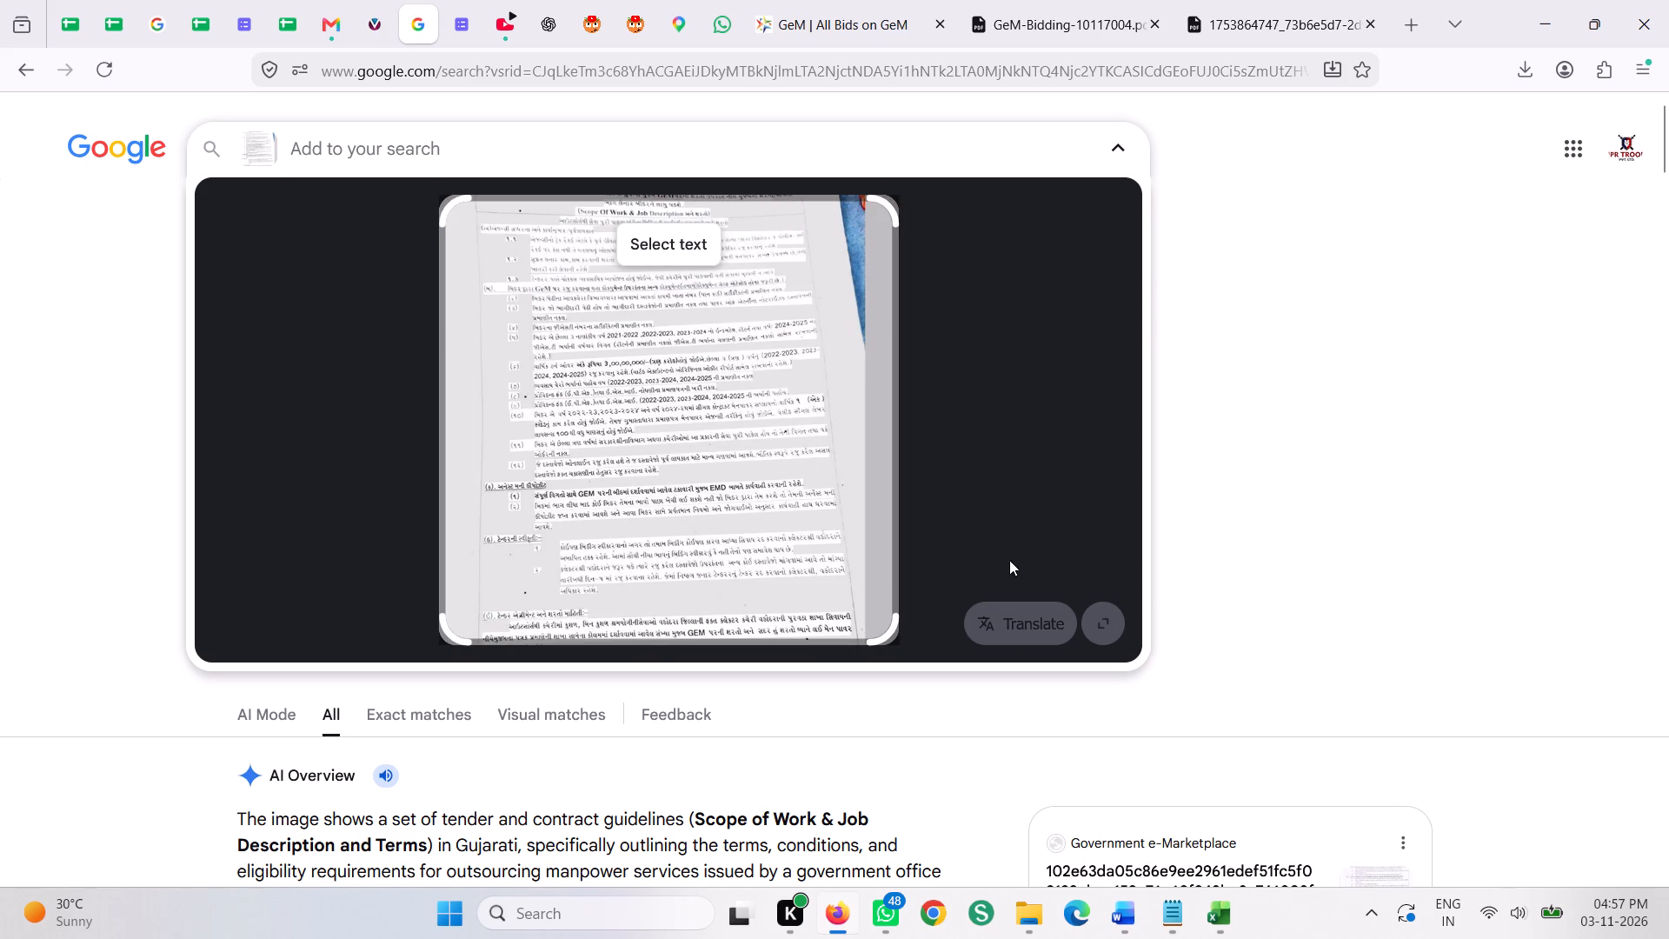
pyautogui.click(1007, 630)
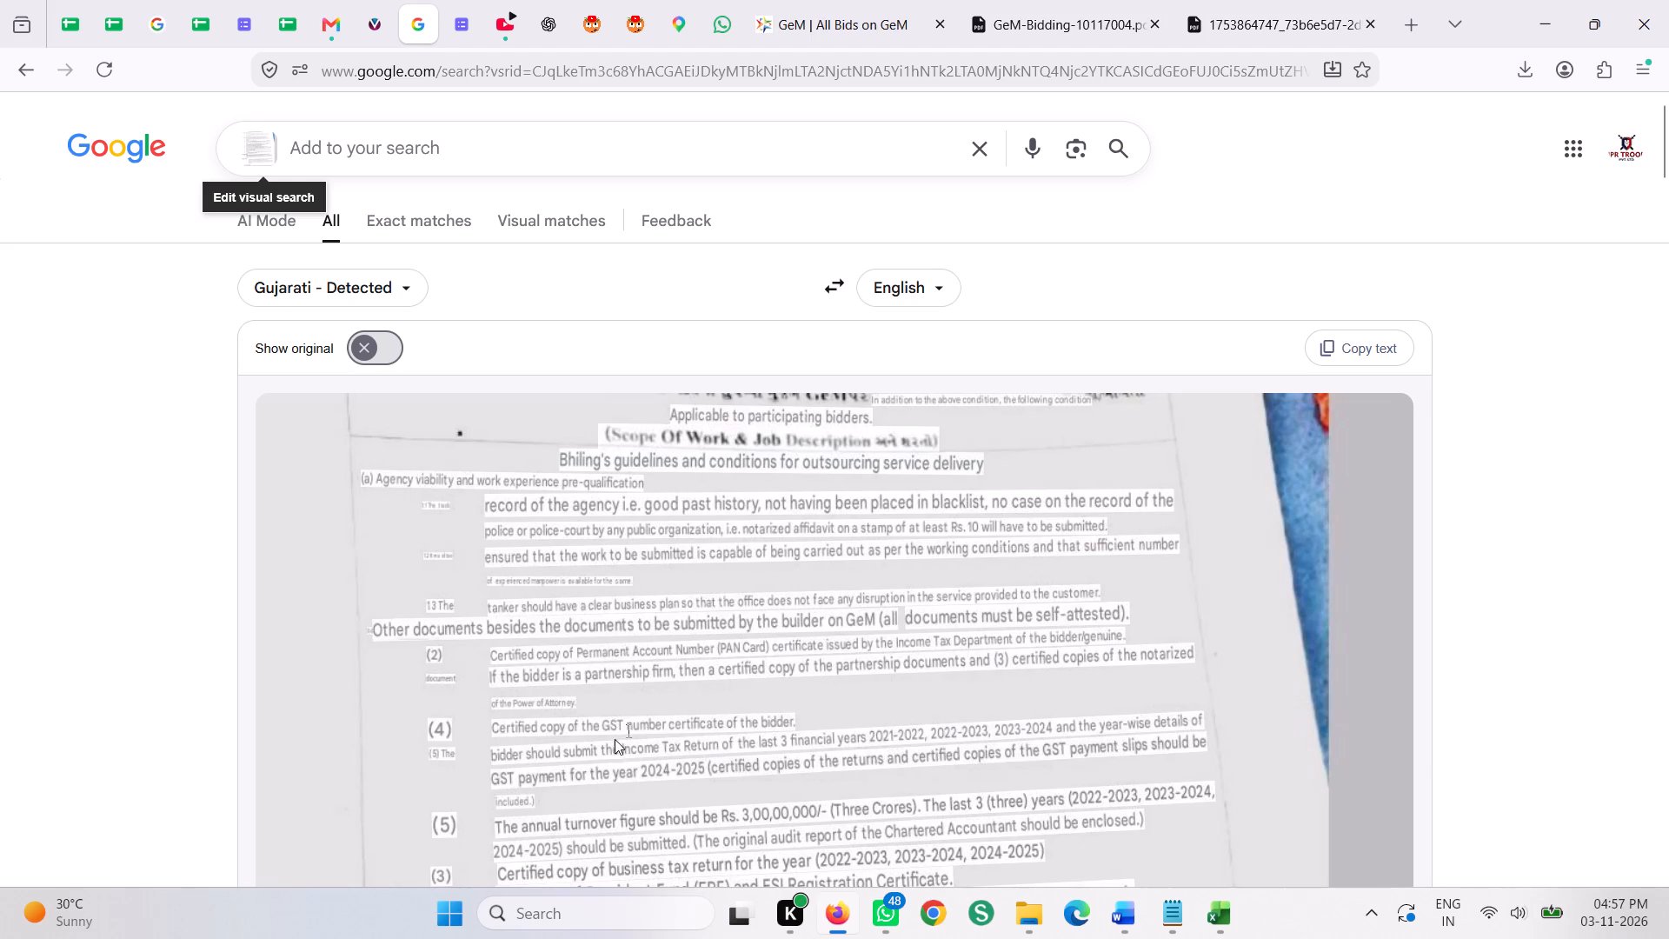
pyautogui.scroll(-1, 699, 749)
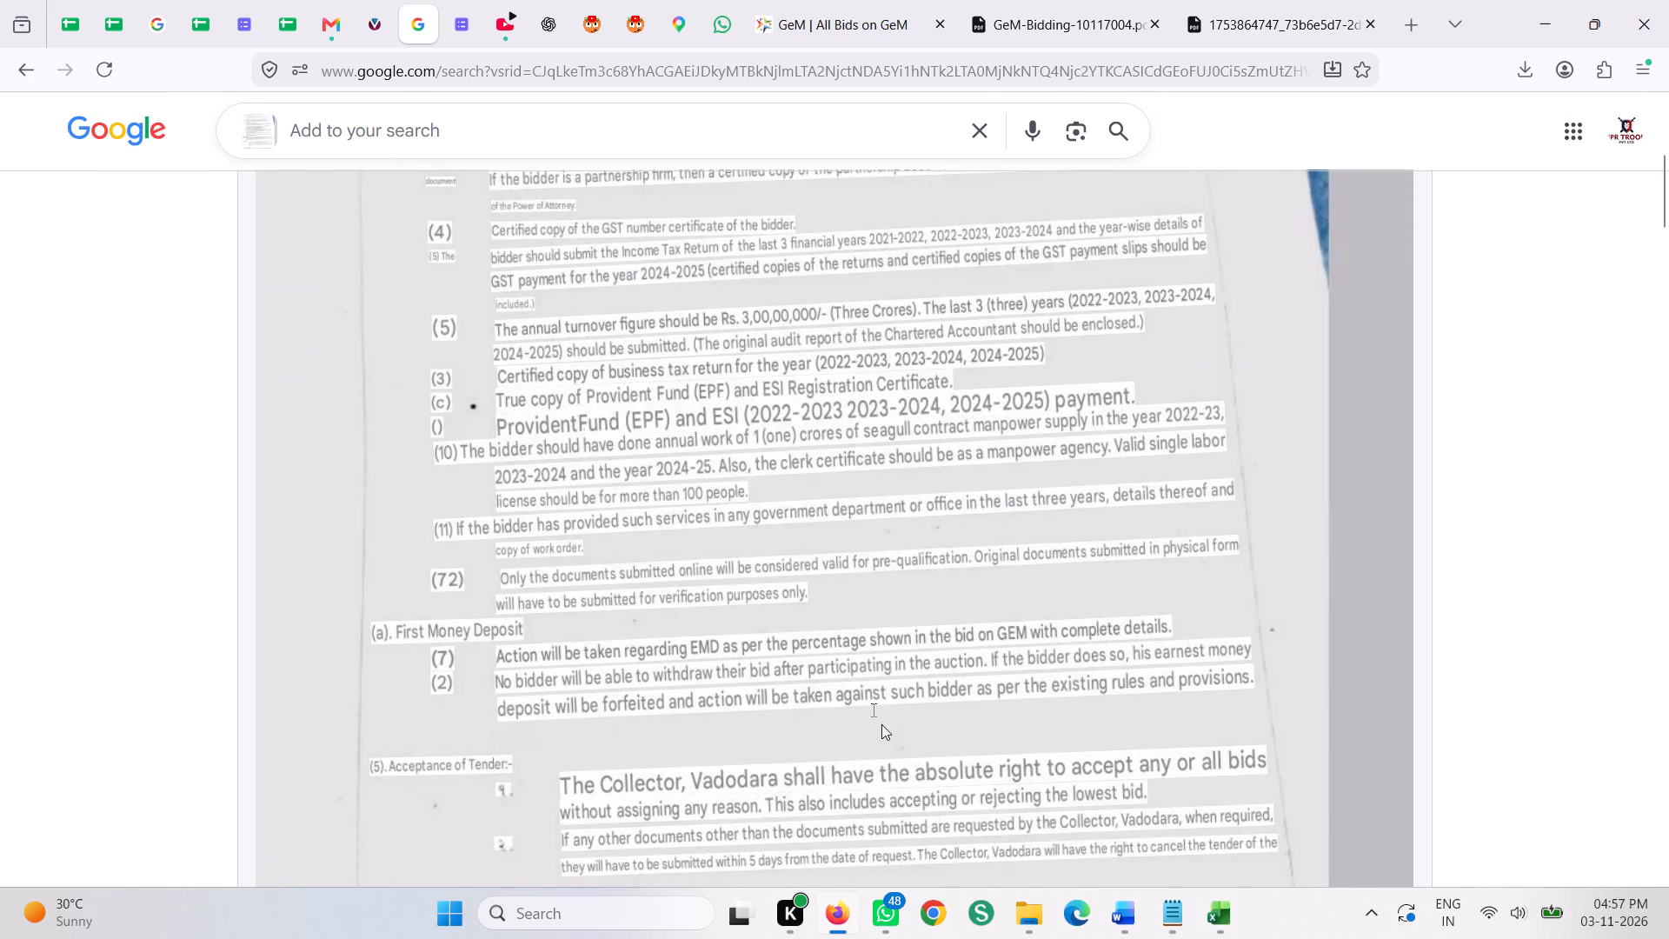
pyautogui.scroll(-1, 874, 725)
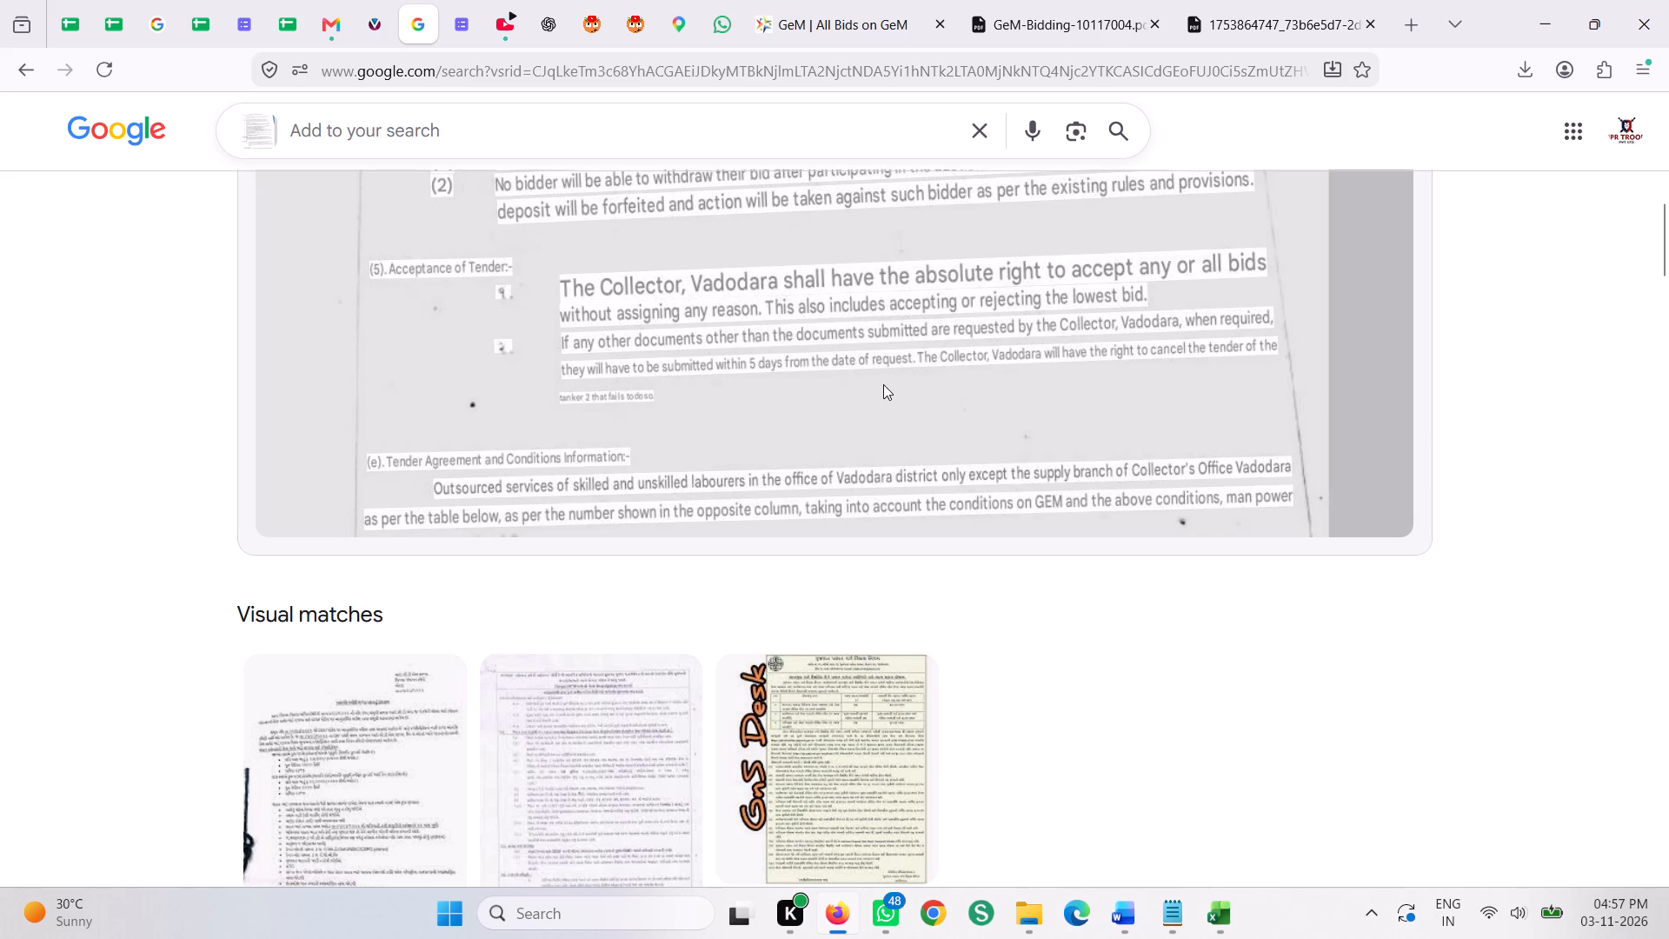
pyautogui.scroll(1, 883, 393)
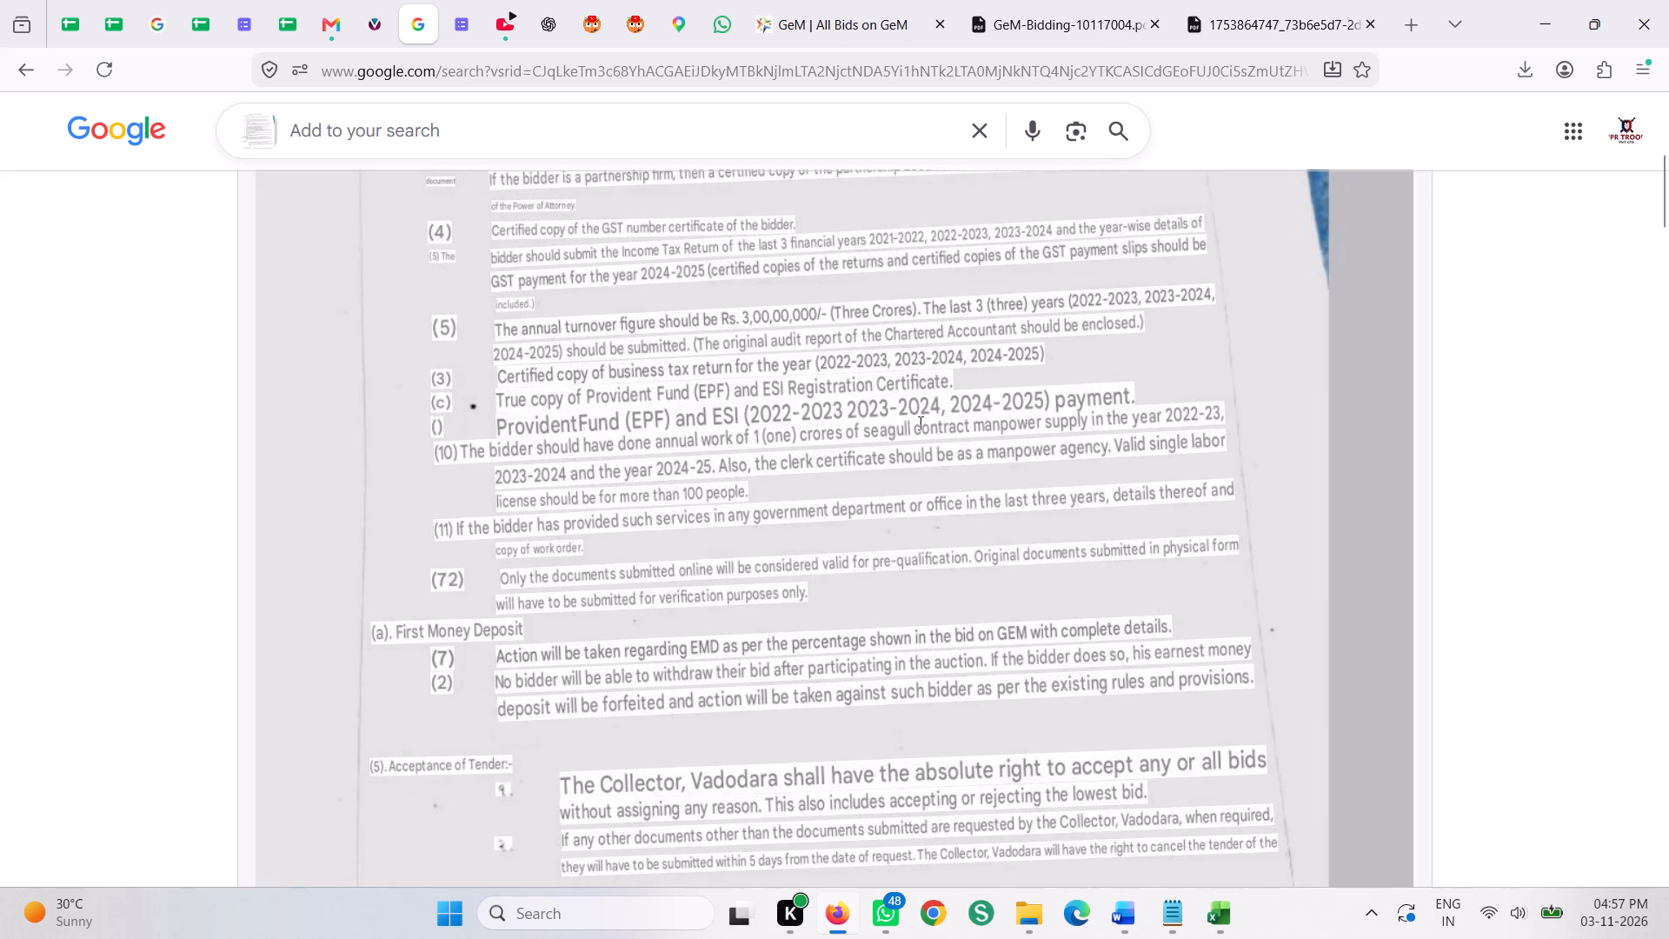
pyautogui.moveTo(630, 427); pyautogui.dragTo(1107, 400)
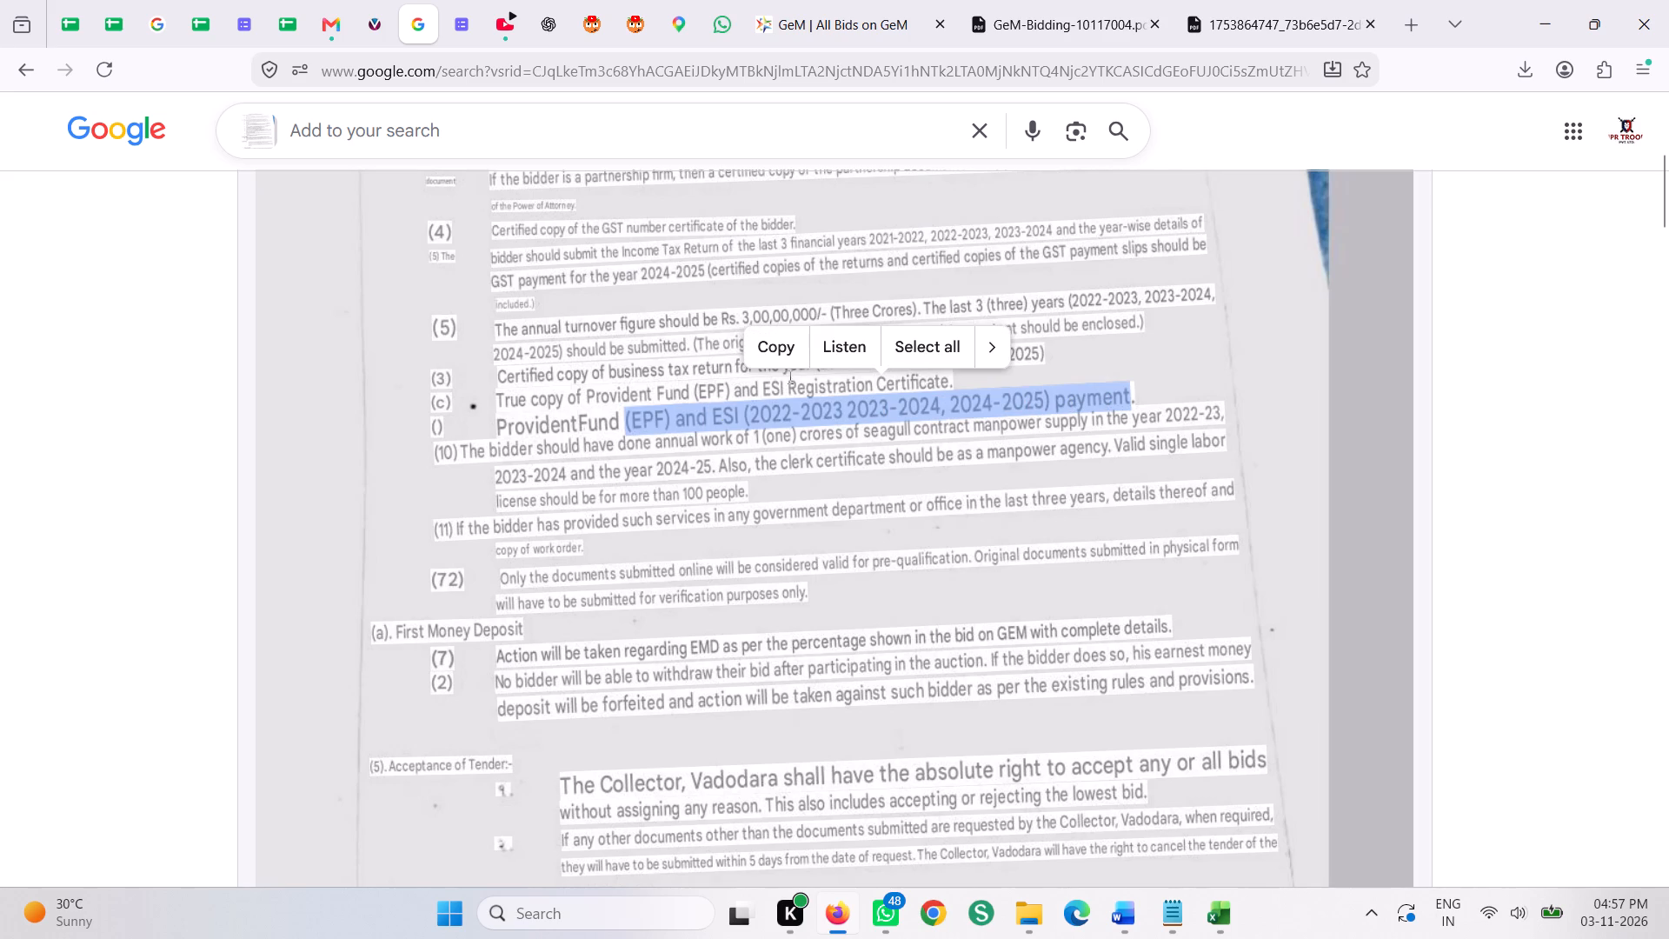
pyautogui.click(775, 350)
pyautogui.hotkey('alt', 'Tab')
pyautogui.hotkey('ctrl', 'v')
pyautogui.press('Return')
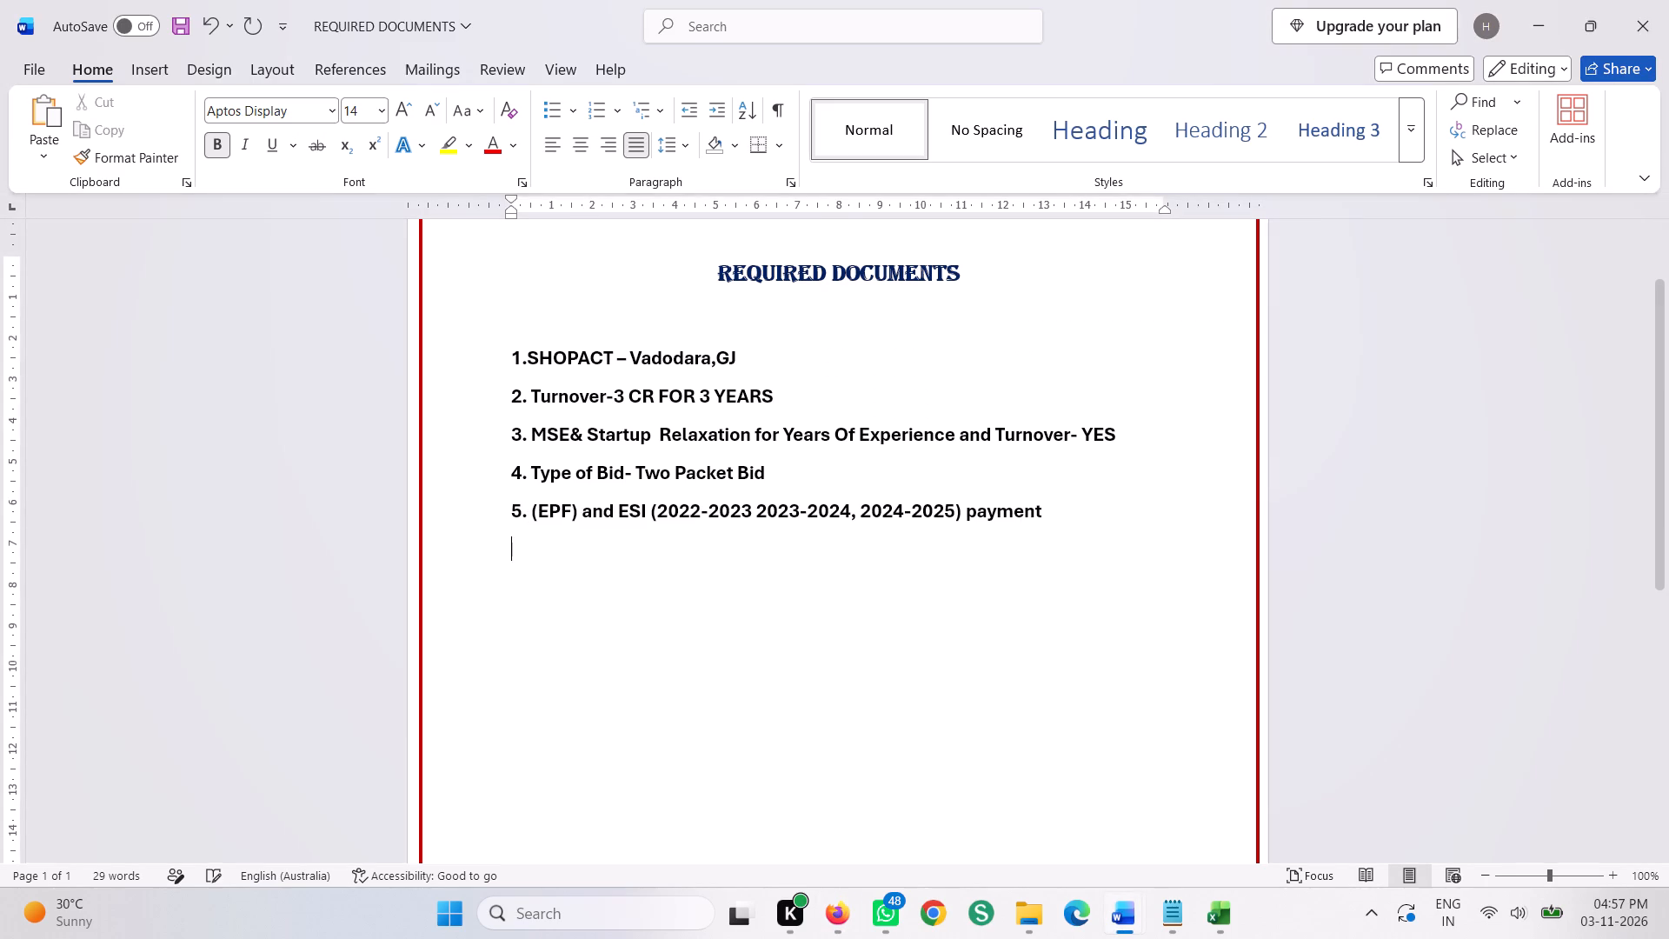
# Add item 6 to the Word list with the translated text "copy of Provident Fund (EPF) and ESI Registration Certificate".
pyautogui.write('6.')
pyautogui.hotkey('alt', 'Tab')
pyautogui.moveTo(535, 403); pyautogui.dragTo(948, 374)
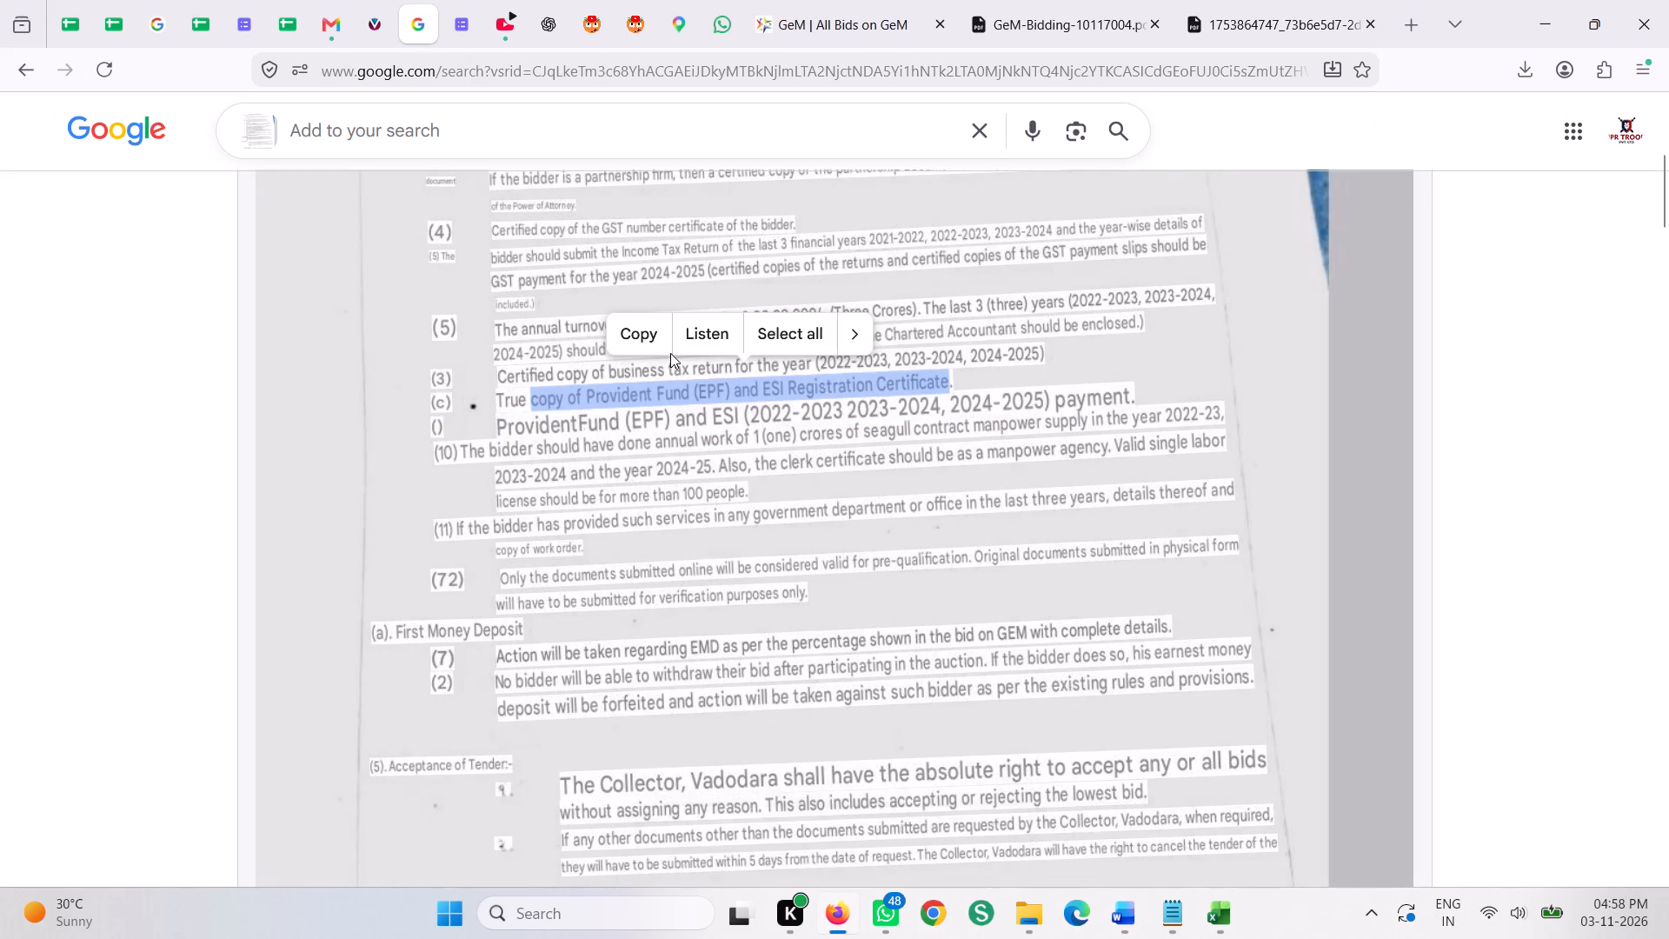
pyautogui.click(653, 335)
pyautogui.hotkey('alt', 'Tab')
pyautogui.hotkey('ctrl', 'v')
pyautogui.press('Return')
# Add item 7 to the Word list with the translated Rs. 3,00,00,000 turnover, audit report and business tax return requirements for 2022-2023 to 2024-2025.
pyautogui.press('7')
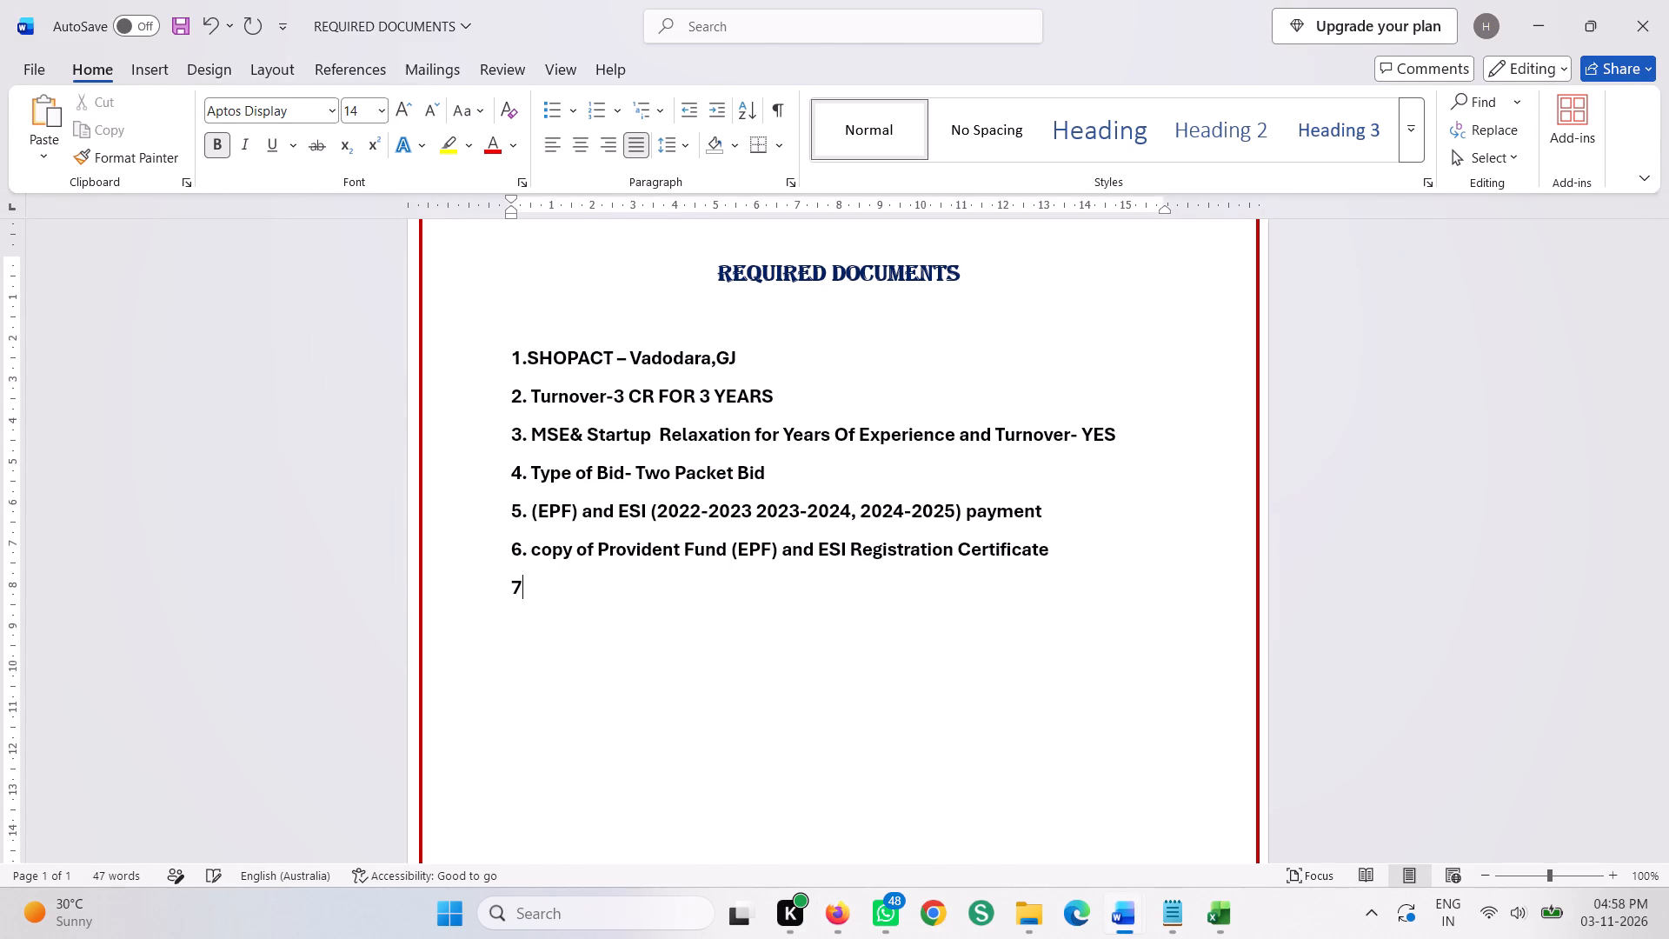
pyautogui.hotkey('alt', 'Tab')
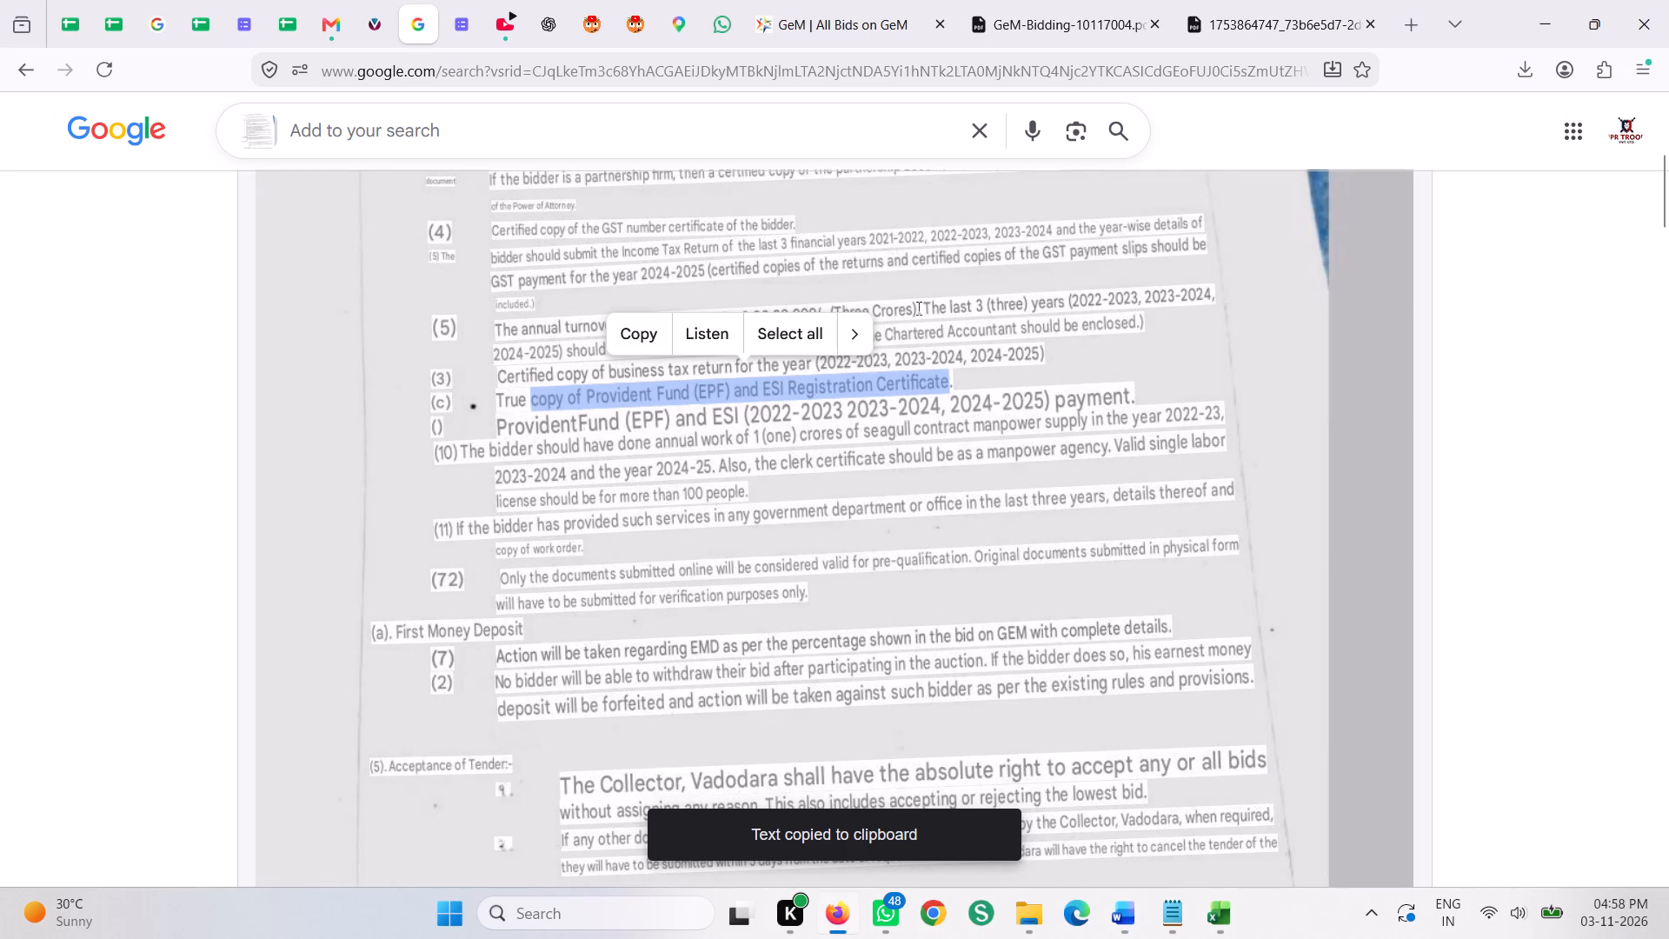
pyautogui.click(861, 299)
pyautogui.moveTo(573, 323); pyautogui.dragTo(1026, 351)
pyautogui.click(710, 243)
pyautogui.hotkey('alt', 'Tab')
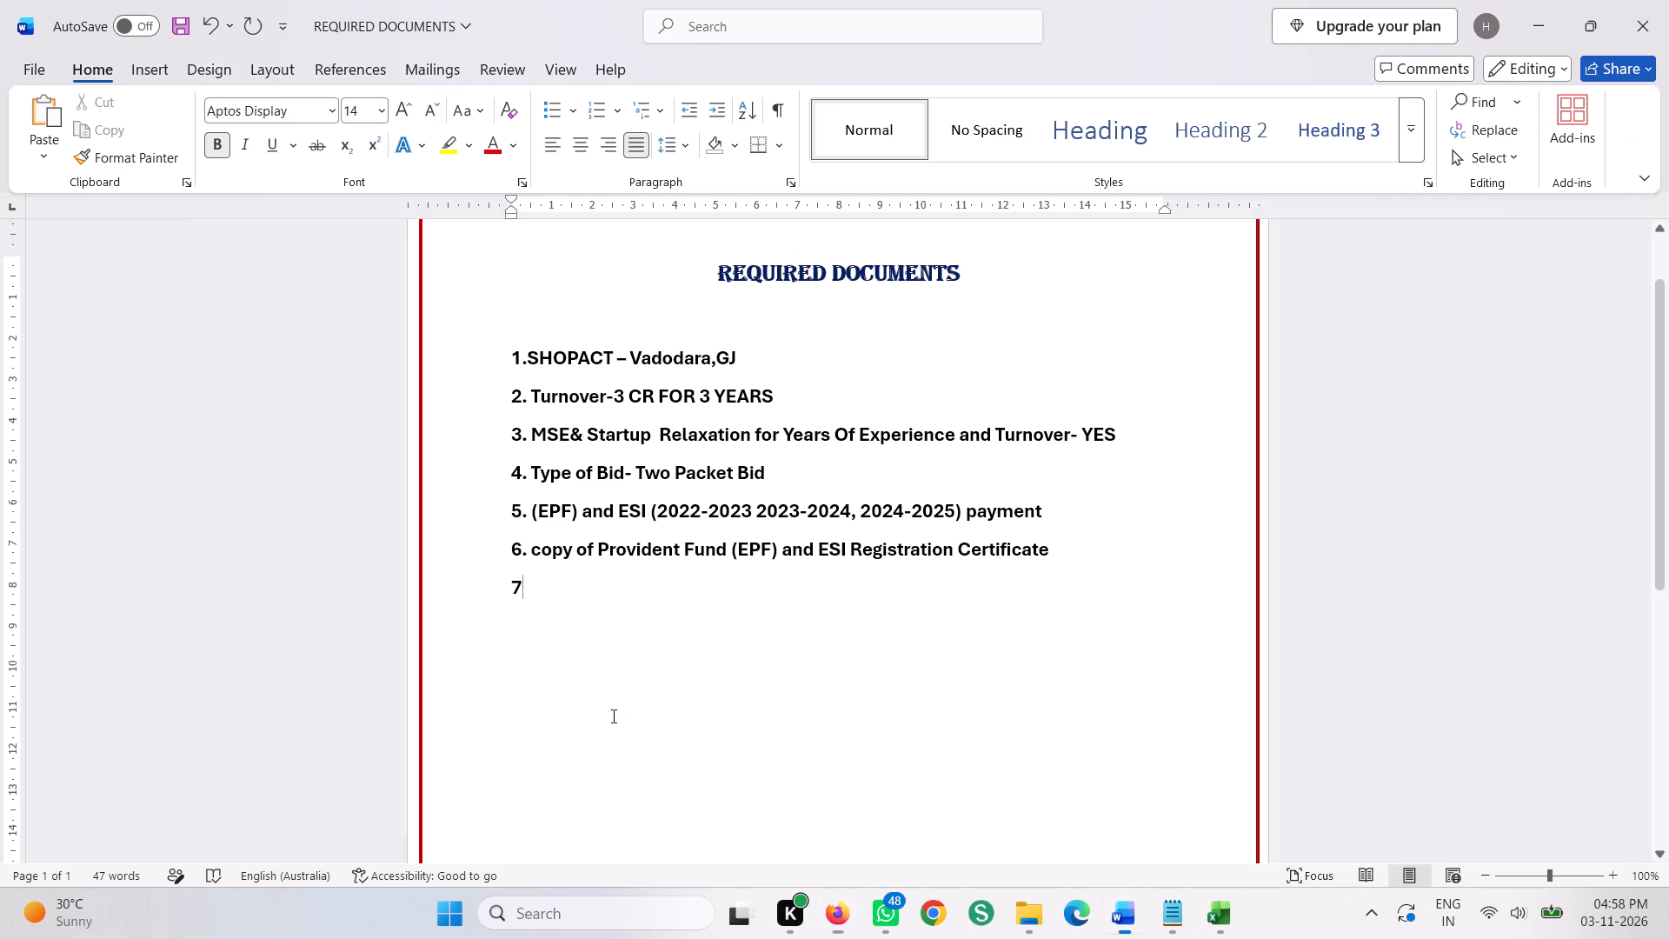
pyautogui.press('.')
pyautogui.hotkey('ctrl', 'v')
pyautogui.press('Return')
# Add item 8 with the translated GST certificate, income tax return and GST payment slip requirements, joined into one paragraph.
pyautogui.write('8.')
pyautogui.hotkey('alt', 'Tab')
pyautogui.click(608, 250)
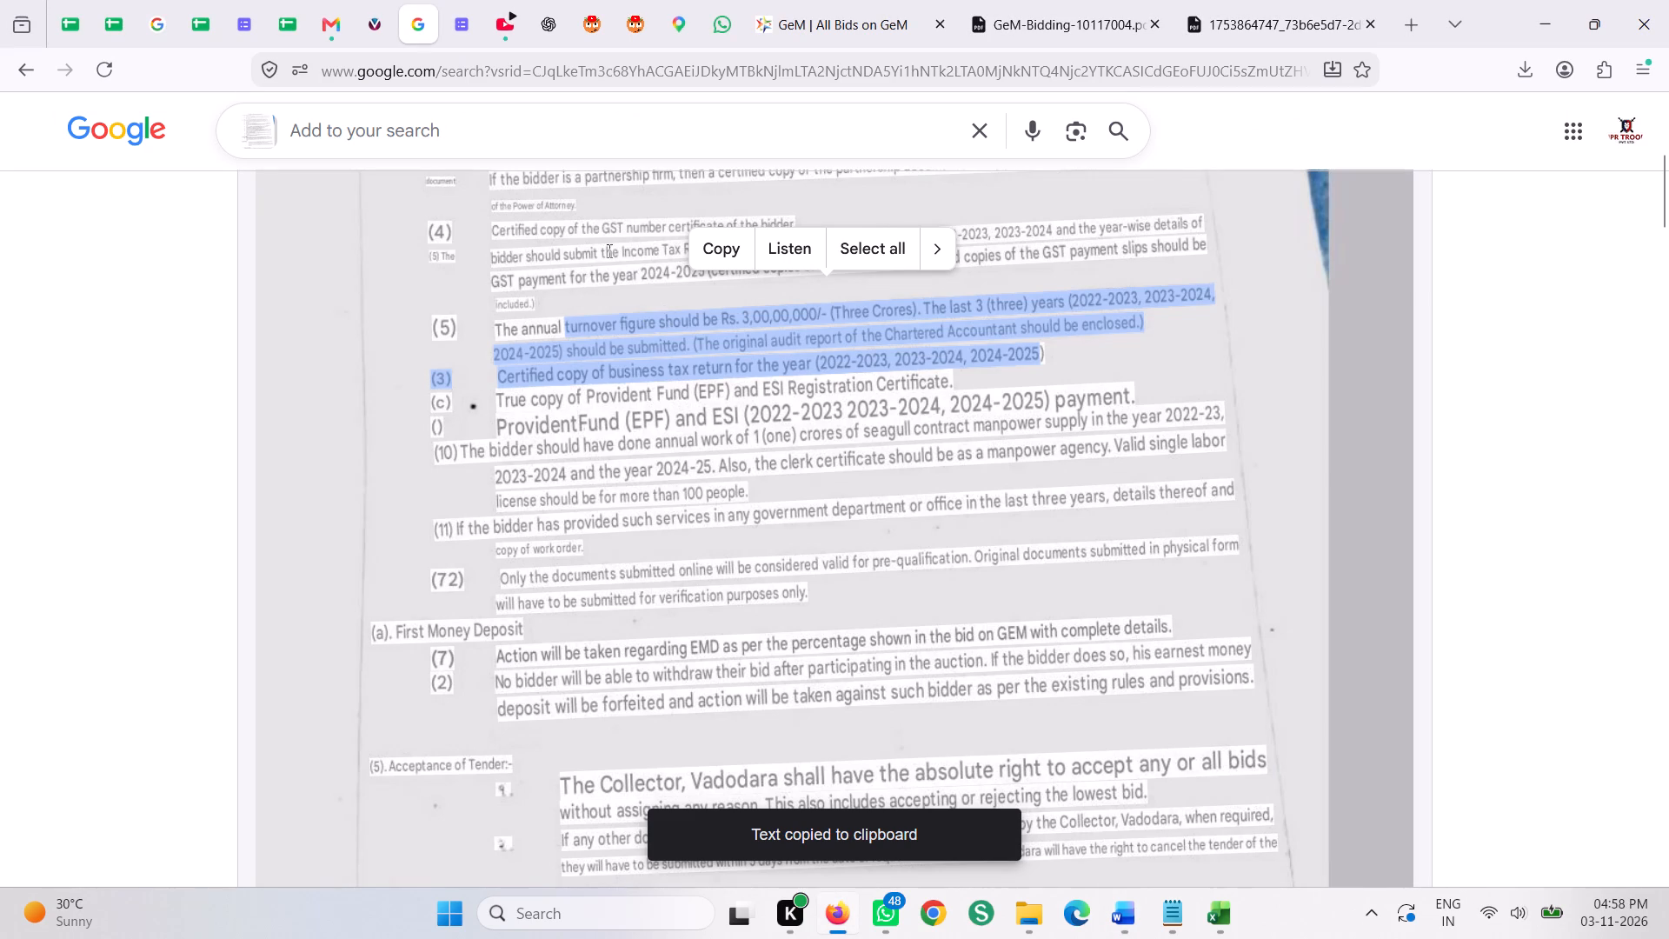
pyautogui.moveTo(501, 233); pyautogui.dragTo(686, 226)
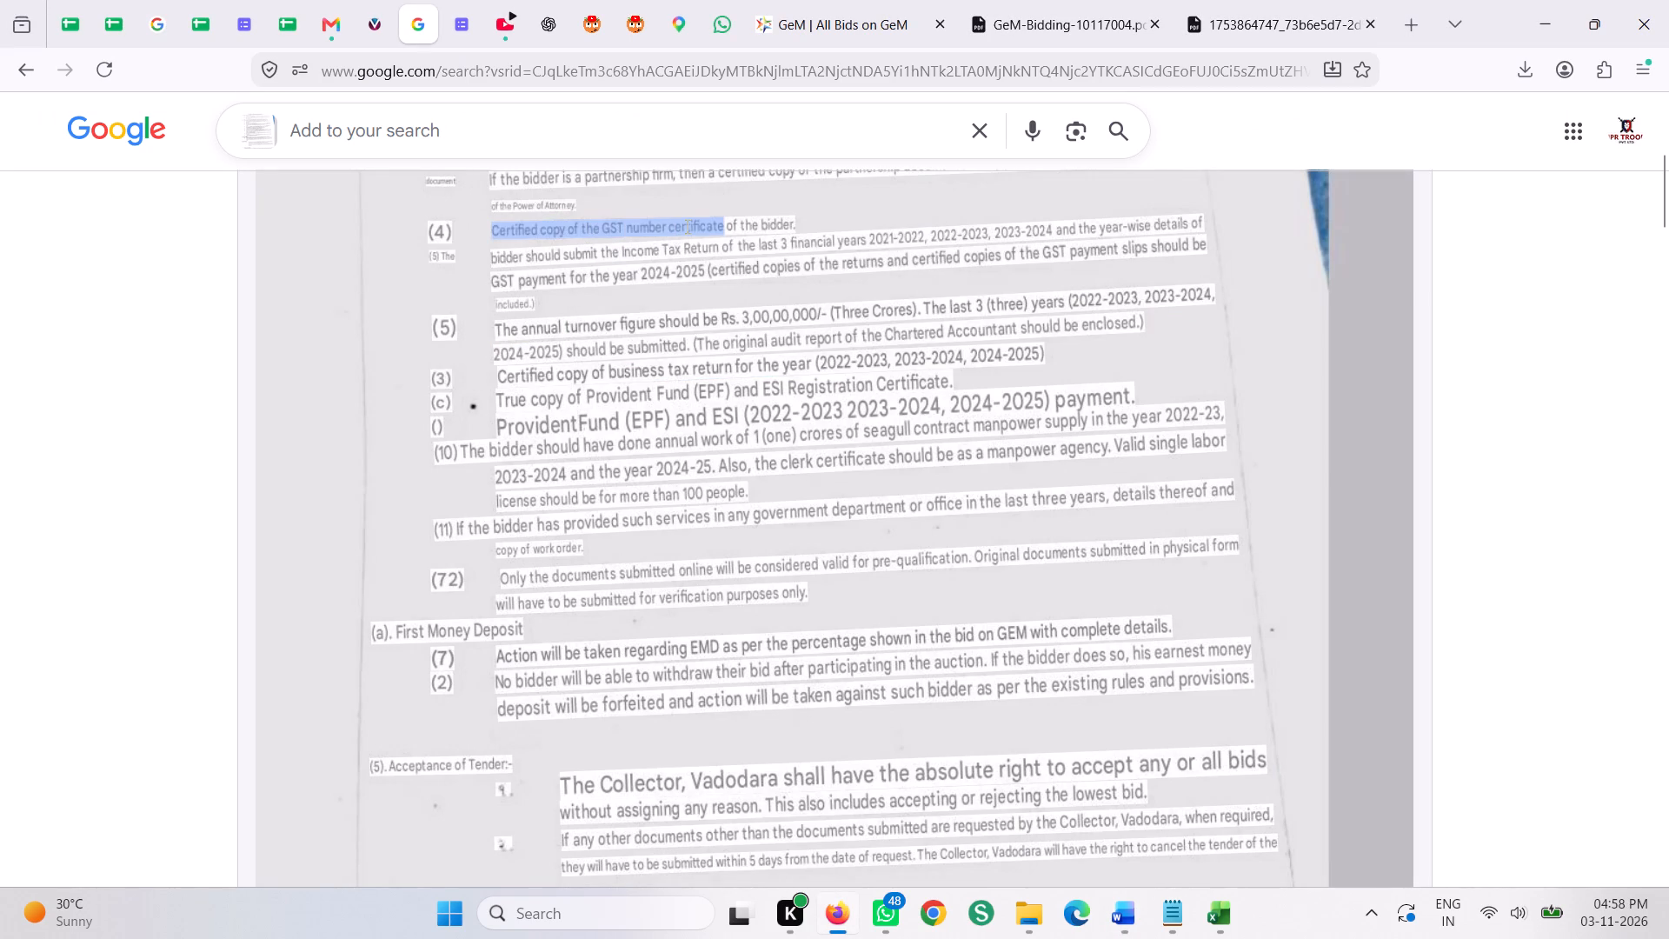
pyautogui.moveTo(686, 226); pyautogui.dragTo(965, 252)
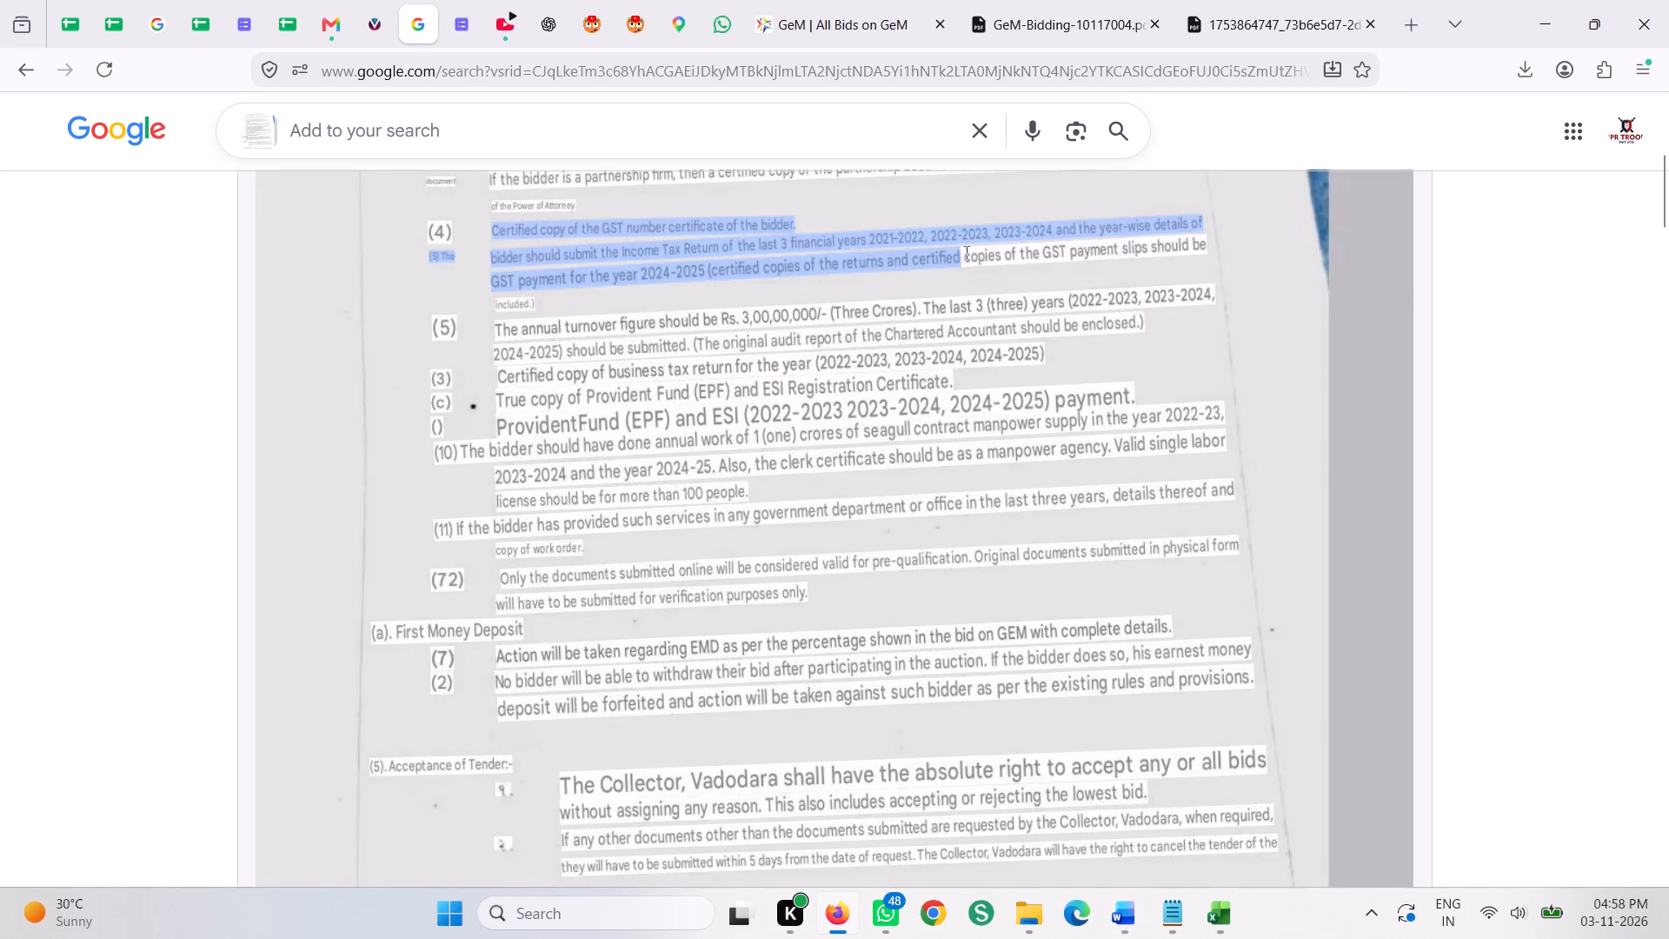
pyautogui.moveTo(965, 252); pyautogui.dragTo(1140, 247)
pyautogui.click(726, 332)
pyautogui.hotkey('alt', 'Tab')
pyautogui.hotkey('ctrl', 'v')
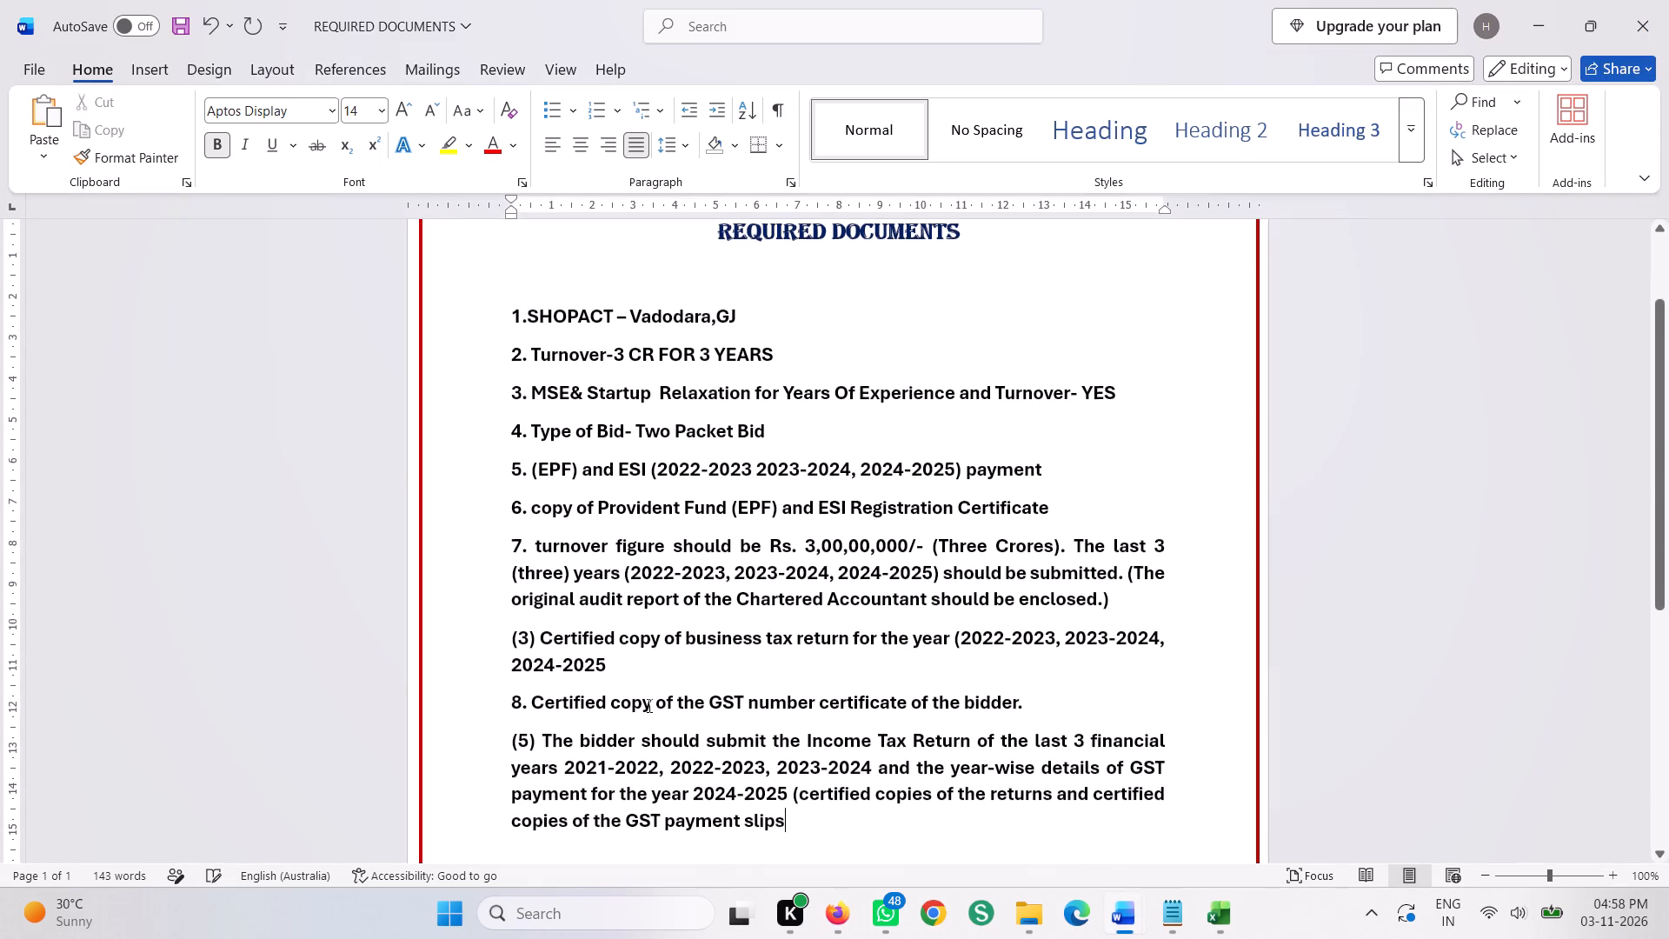
pyautogui.click(505, 742)
pyautogui.press('BackSpace')
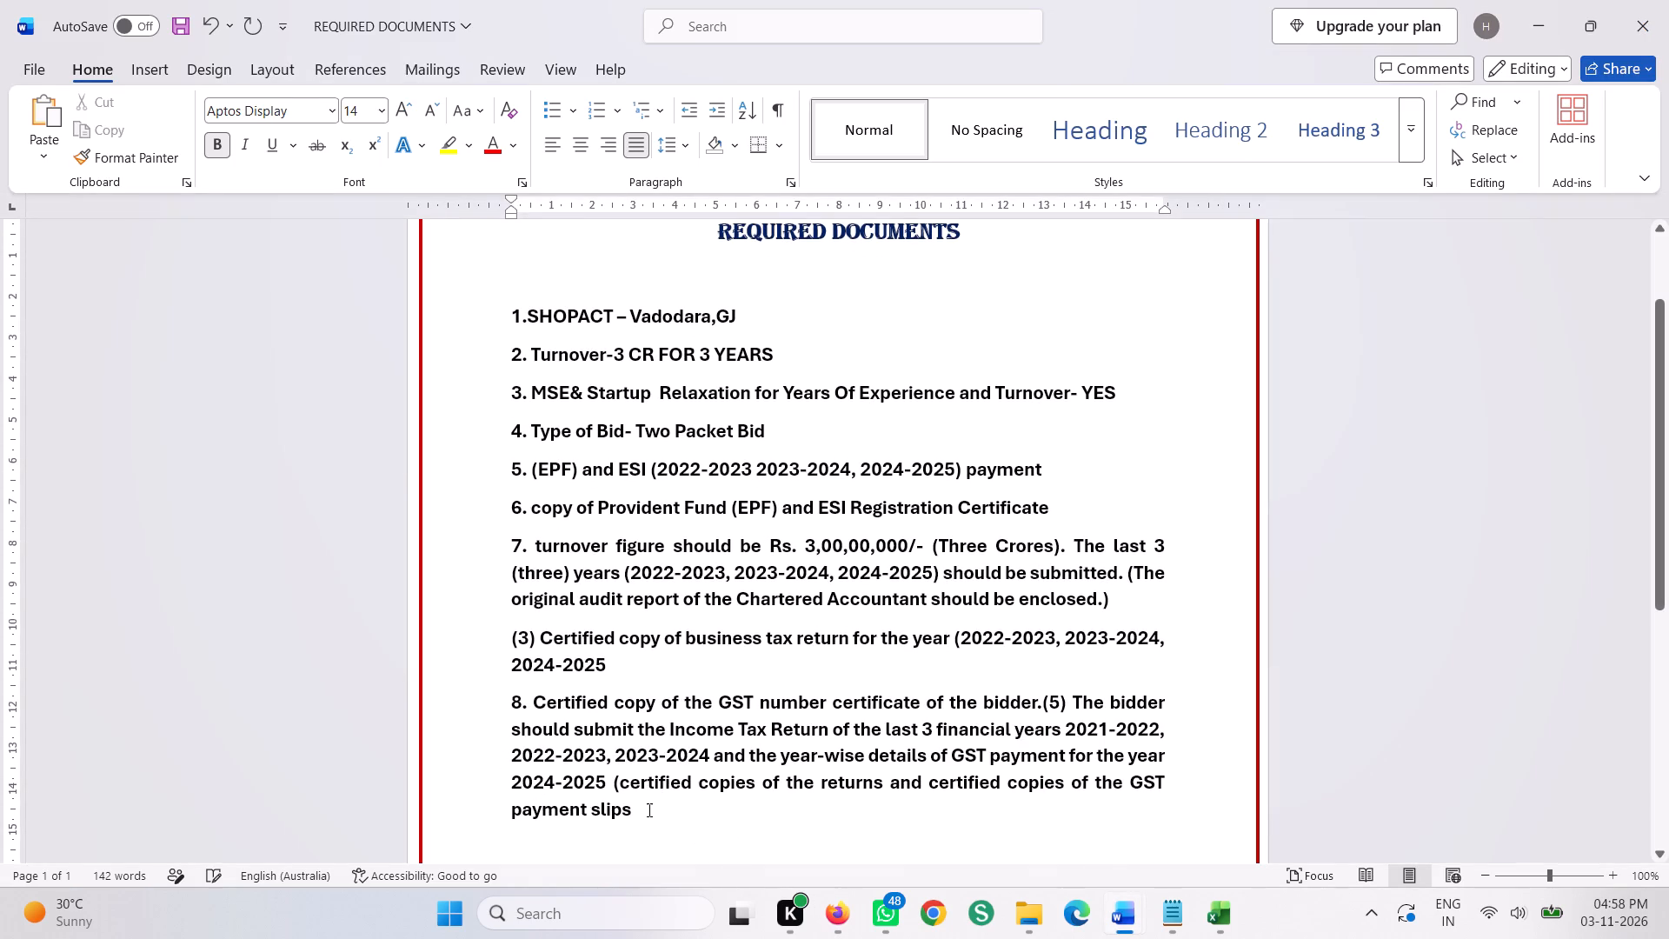
# Add item 9 with the translated clause on the agency's record, no blacklisting or police case, and a notarized affidavit on stamp.
pyautogui.click(643, 803)
pyautogui.press('Return')
pyautogui.write('9.')
pyautogui.hotkey('alt', 'Tab')
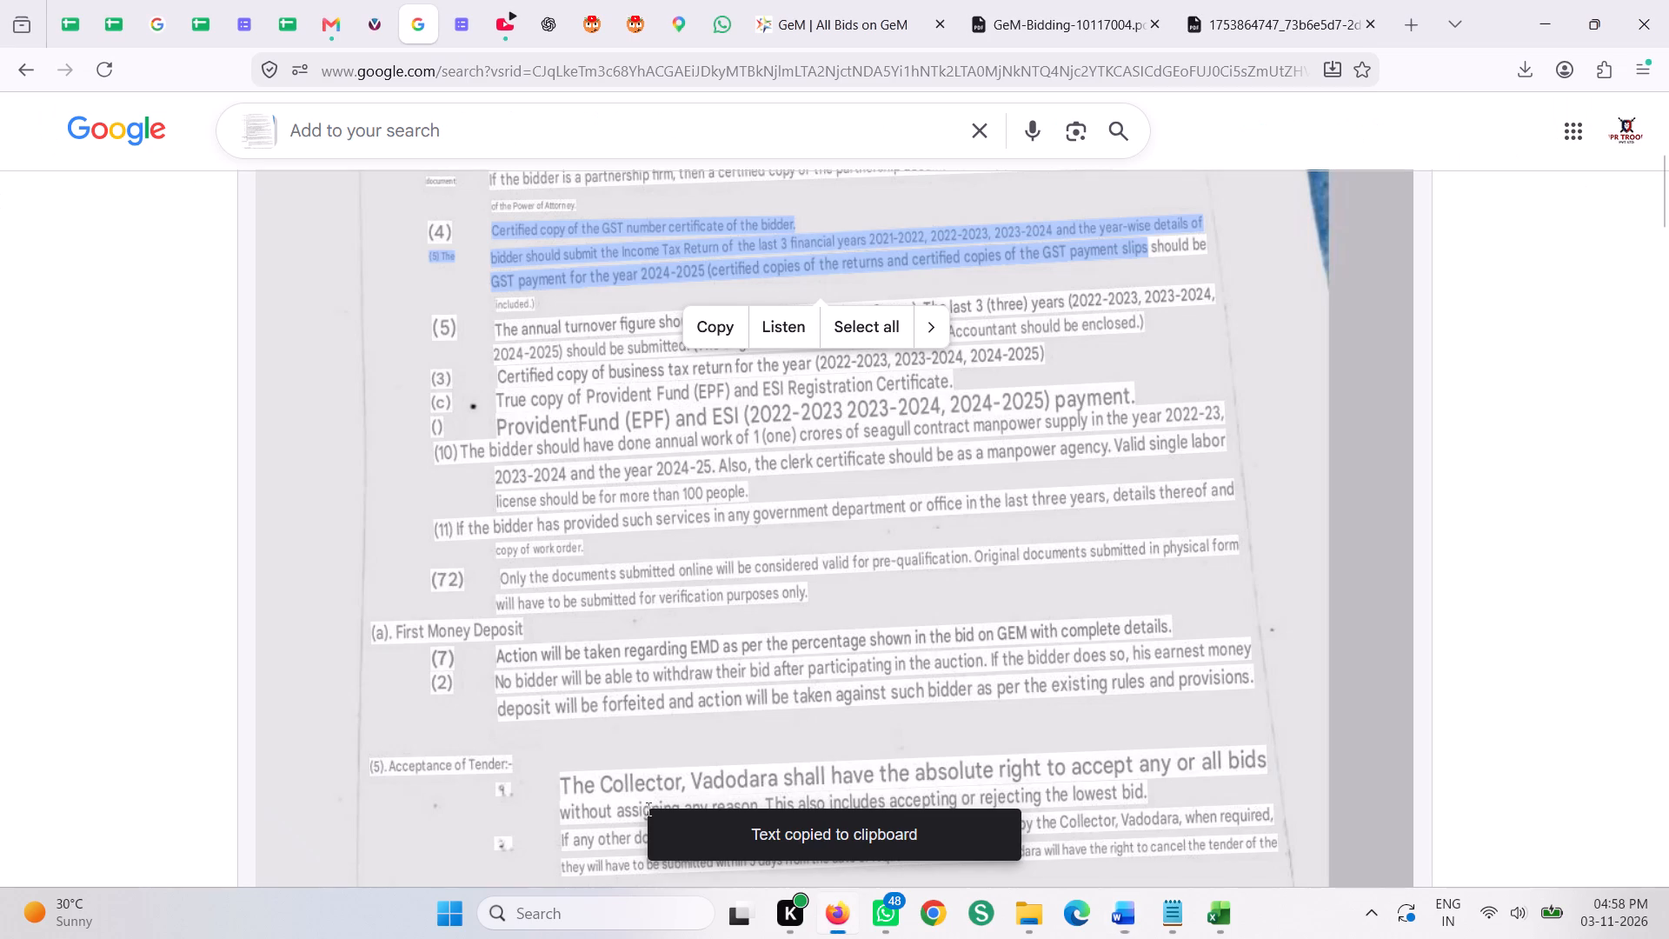
pyautogui.scroll(1, 695, 263)
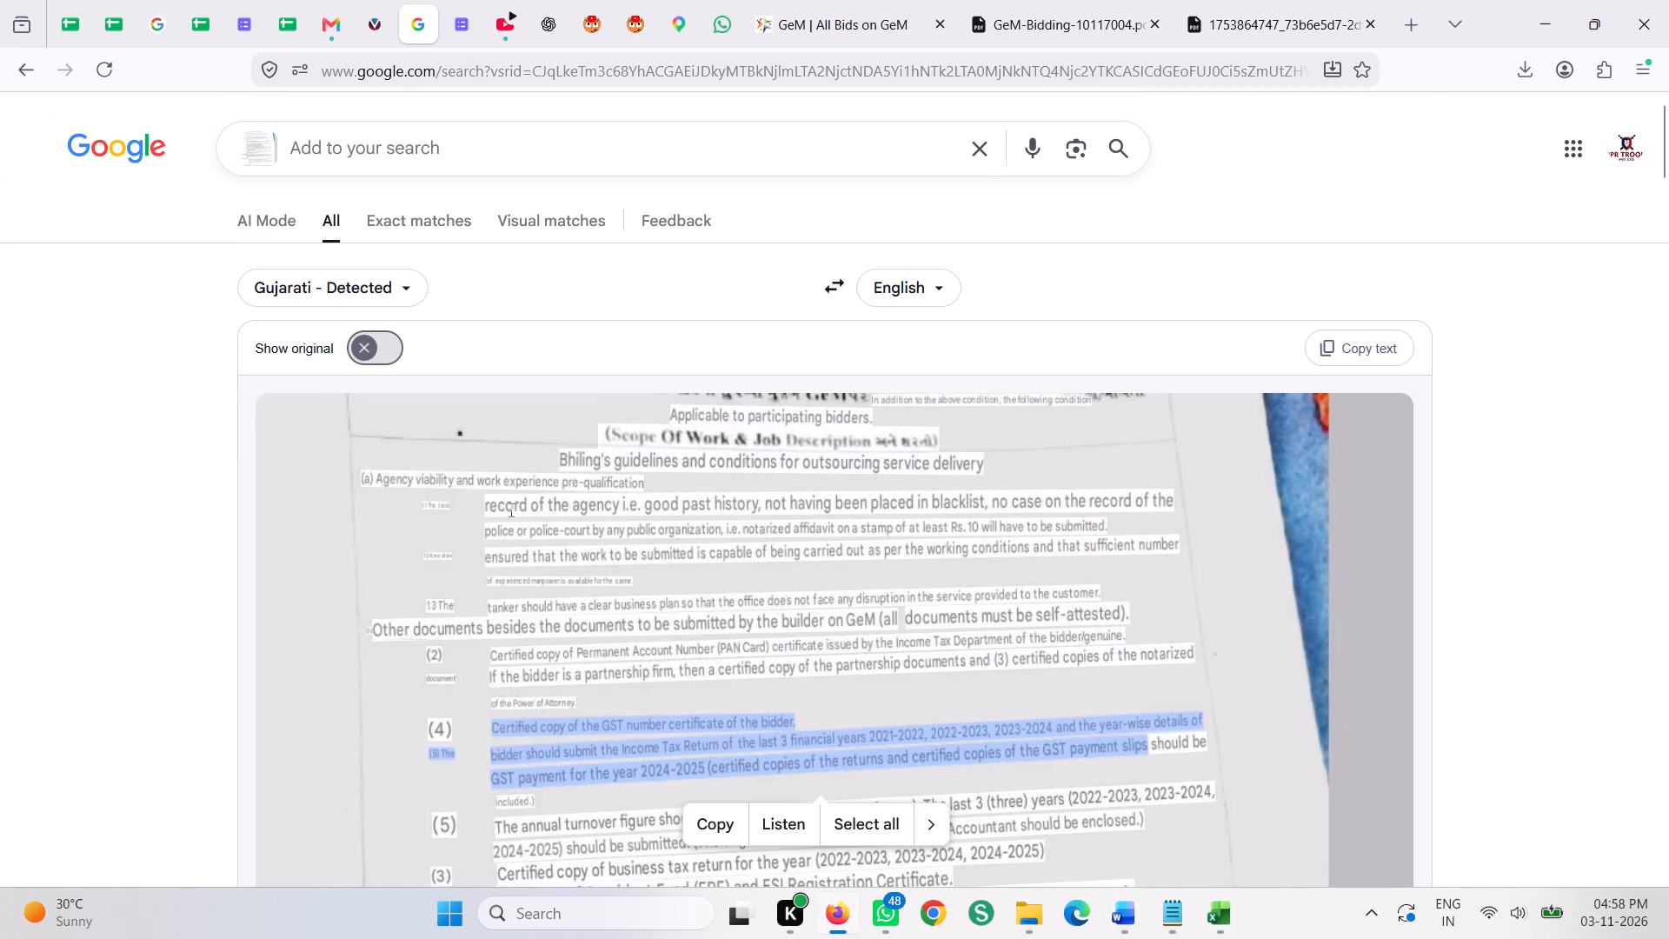
pyautogui.moveTo(509, 509); pyautogui.dragTo(981, 523)
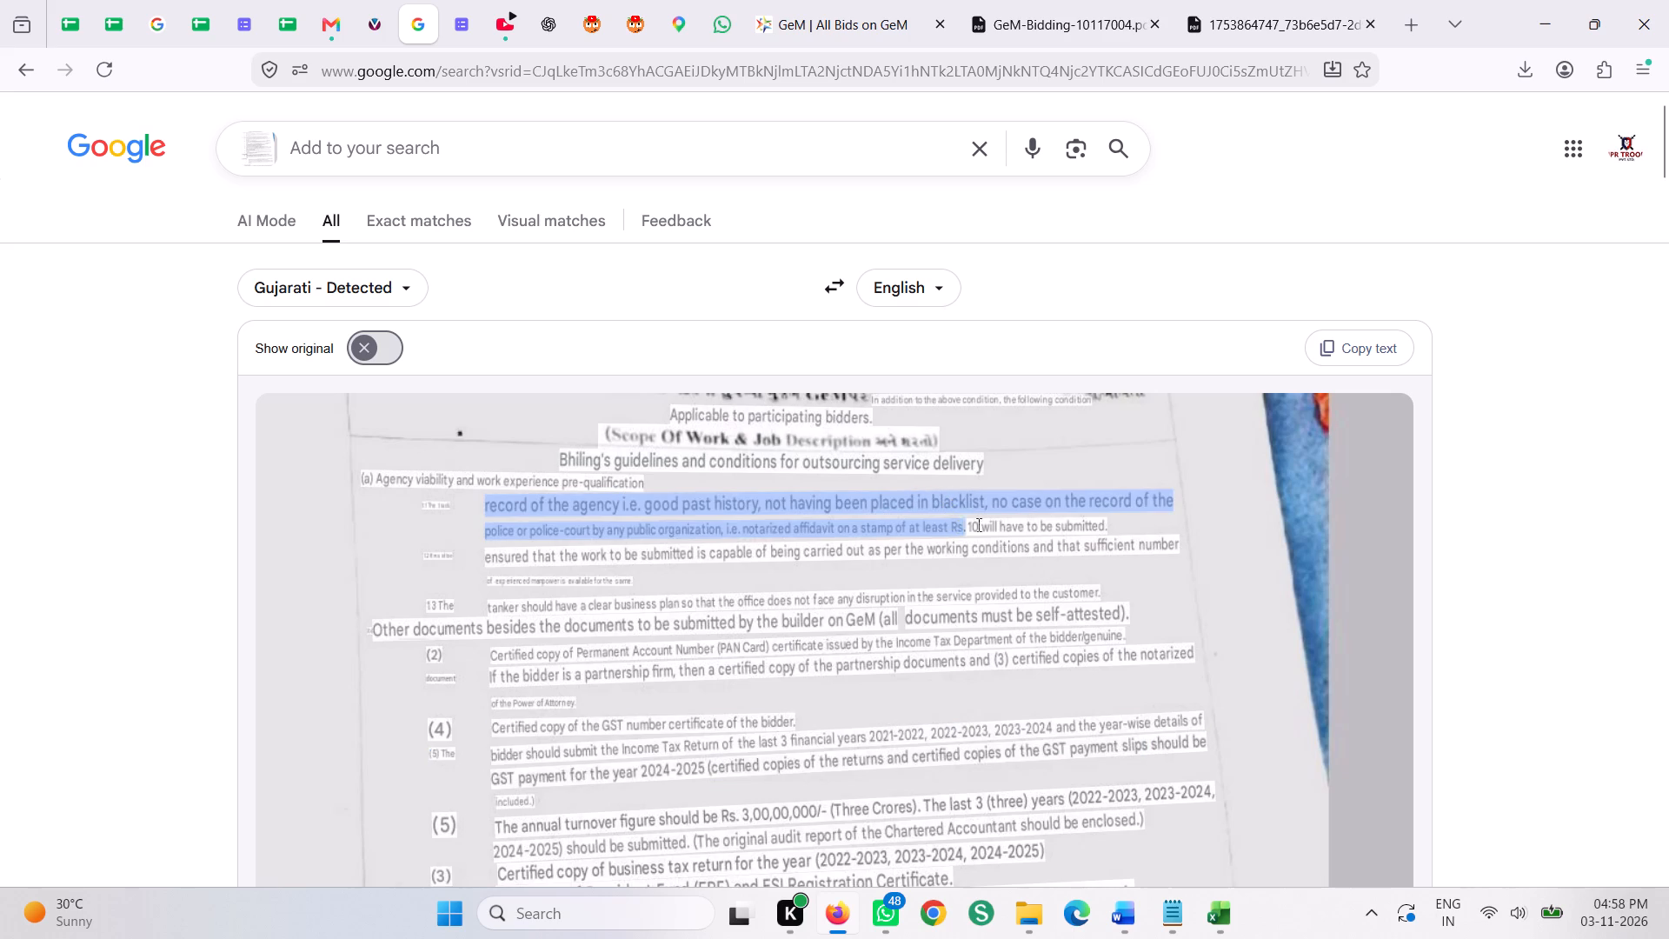
pyautogui.moveTo(981, 523); pyautogui.dragTo(1093, 524)
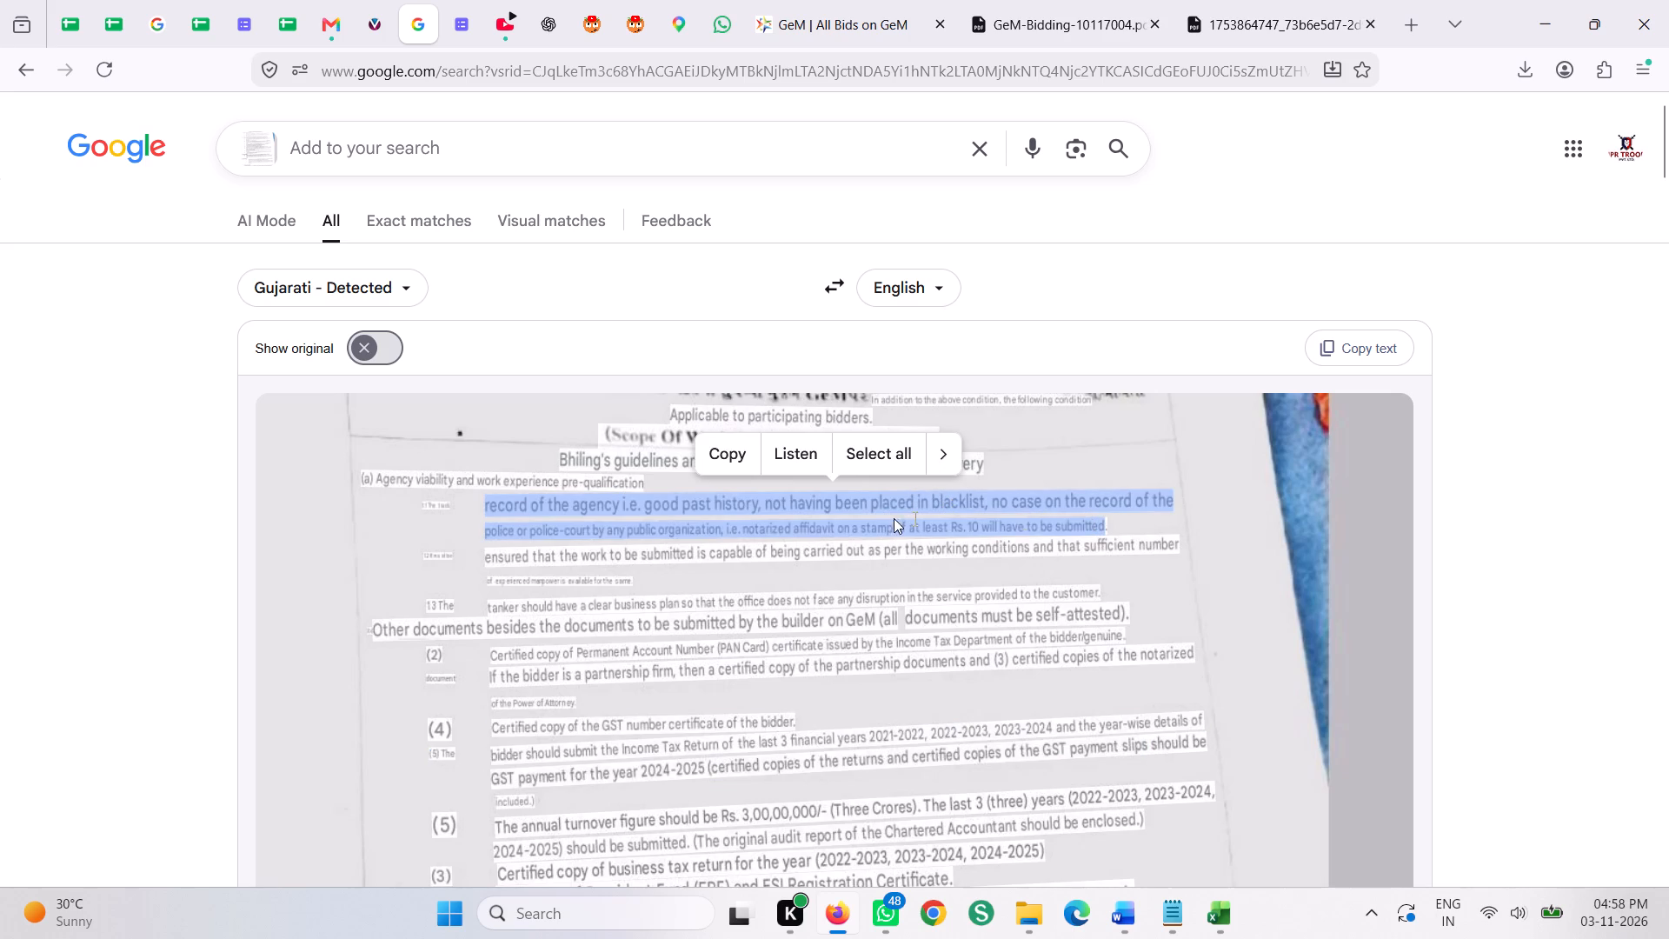
pyautogui.click(730, 447)
pyautogui.hotkey('alt', 'Tab')
pyautogui.scroll(-1, 697, 663)
pyautogui.hotkey('ctrl', 'v')
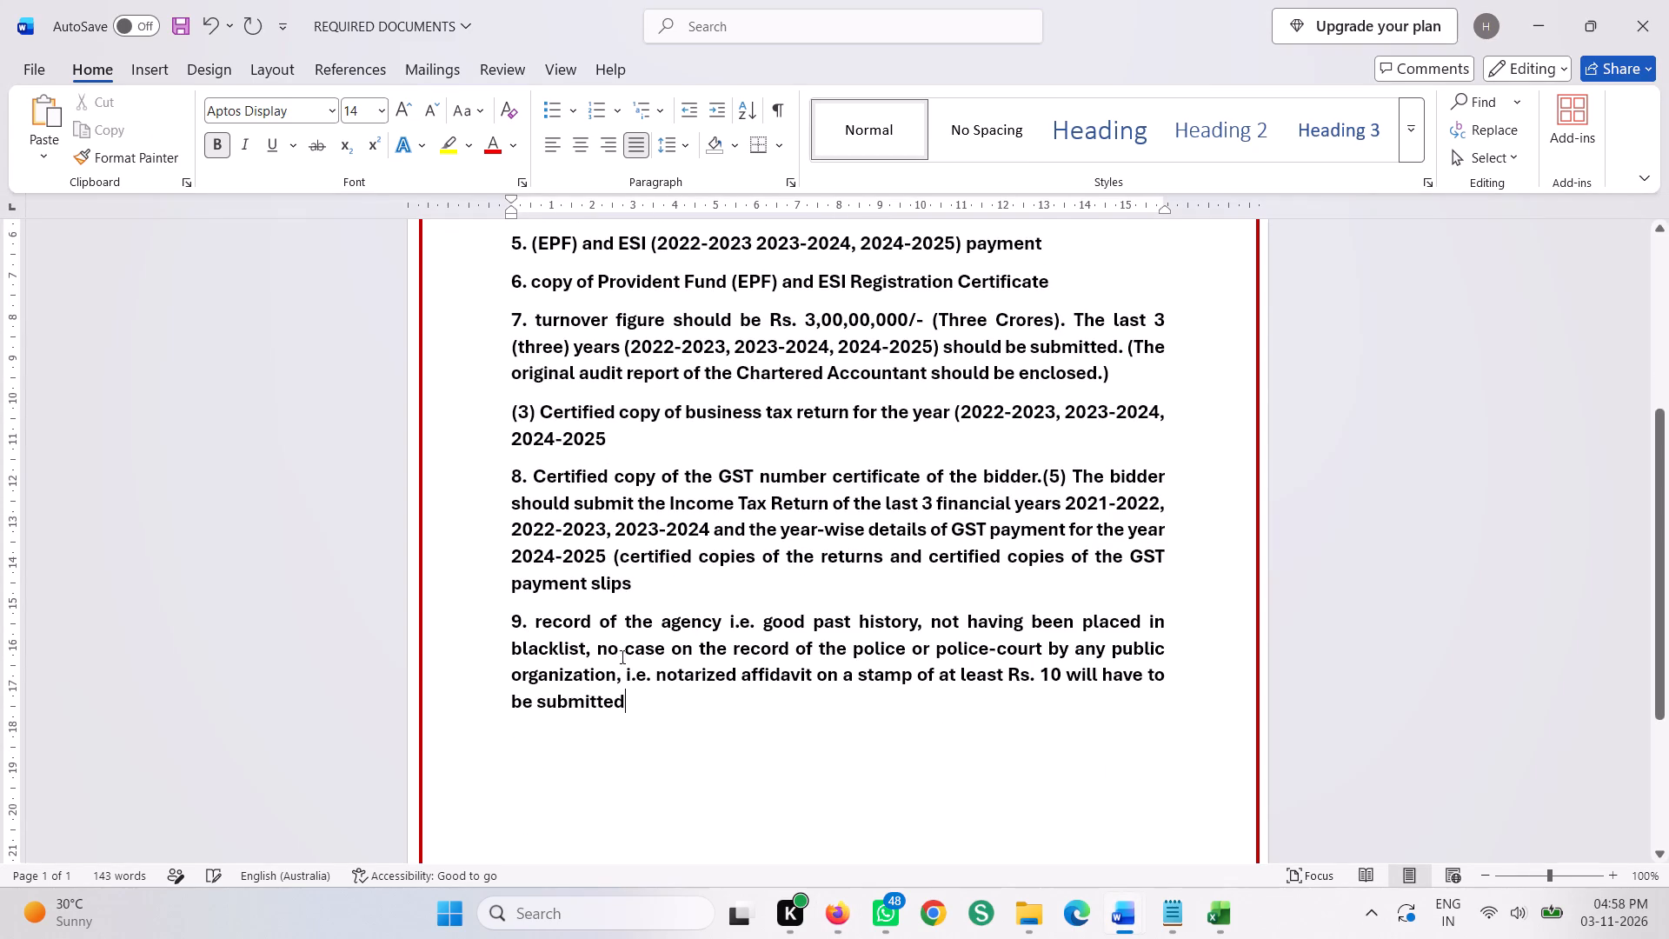
pyautogui.scroll(1, 789, 723)
# Switch to Firefox and review the rest of the translated first page, covering experience, money deposit and tender acceptance clauses.
pyautogui.hotkey('alt', 'Tab')
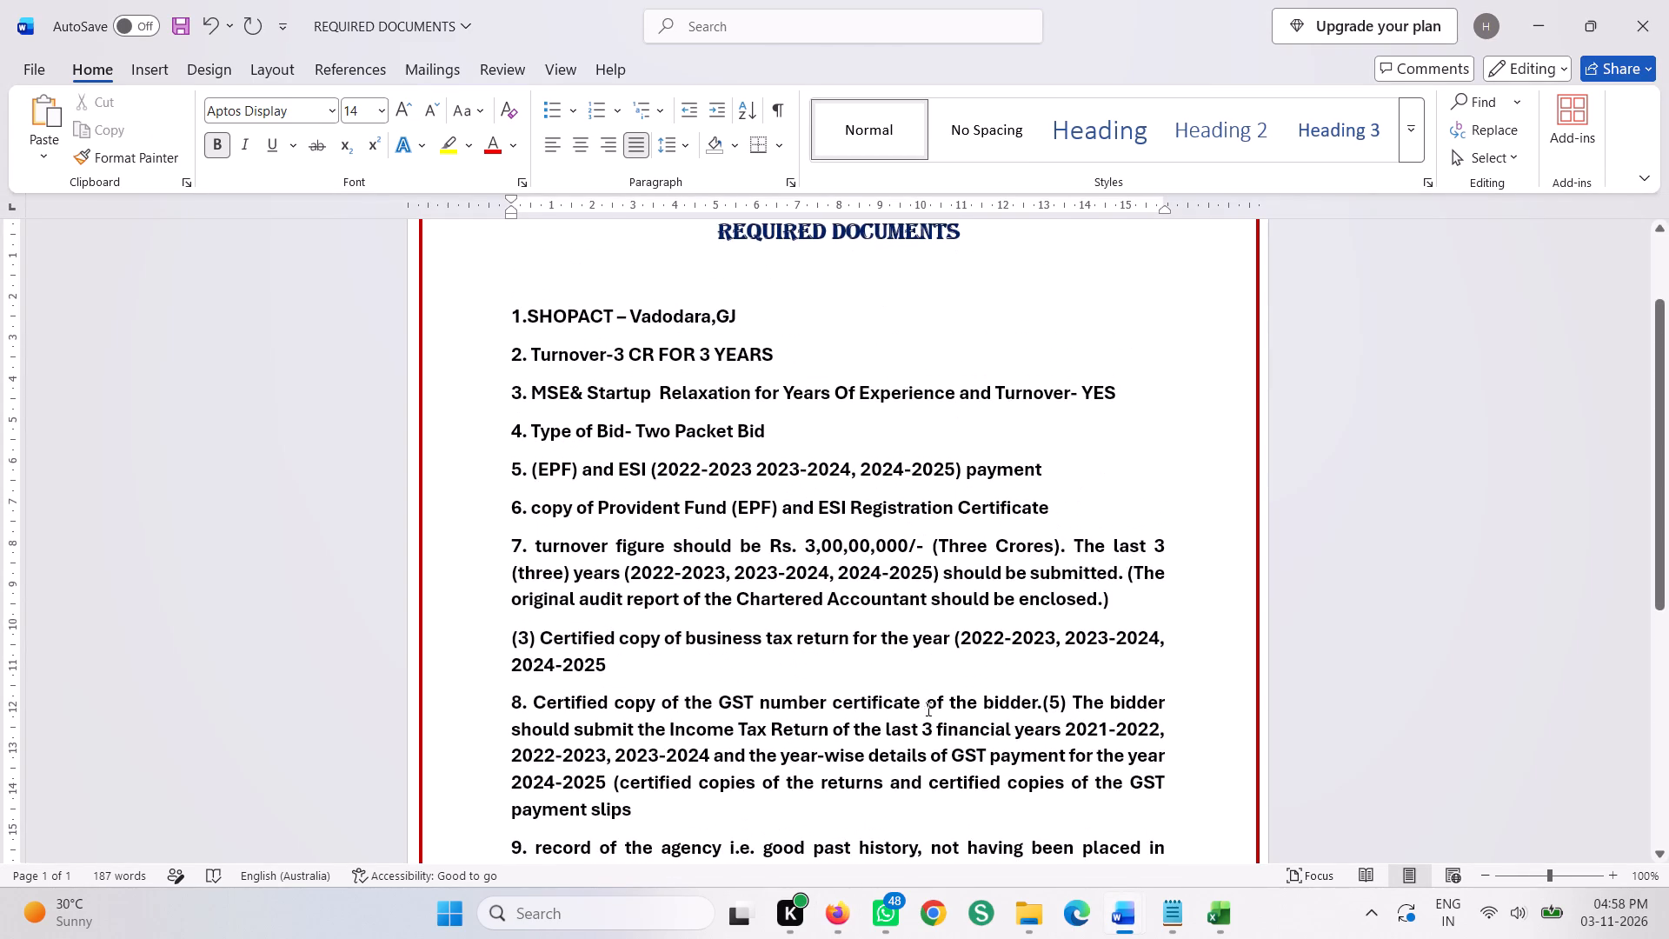
pyautogui.scroll(-2, 810, 571)
pyautogui.scroll(1, 826, 603)
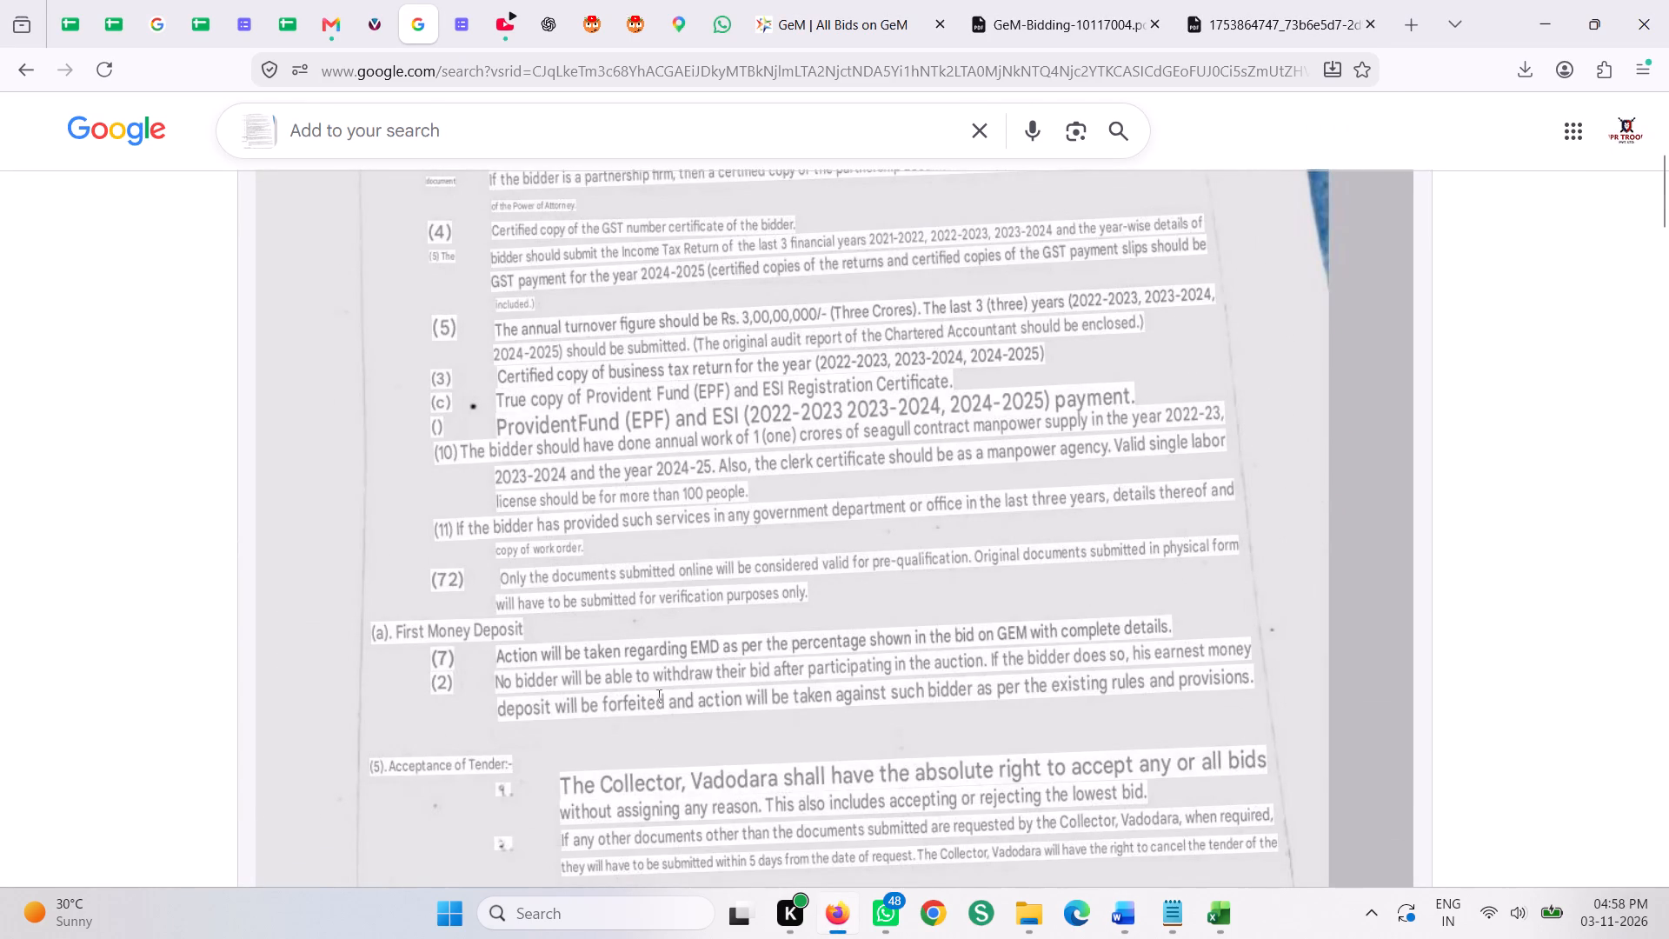
pyautogui.scroll(-1, 629, 748)
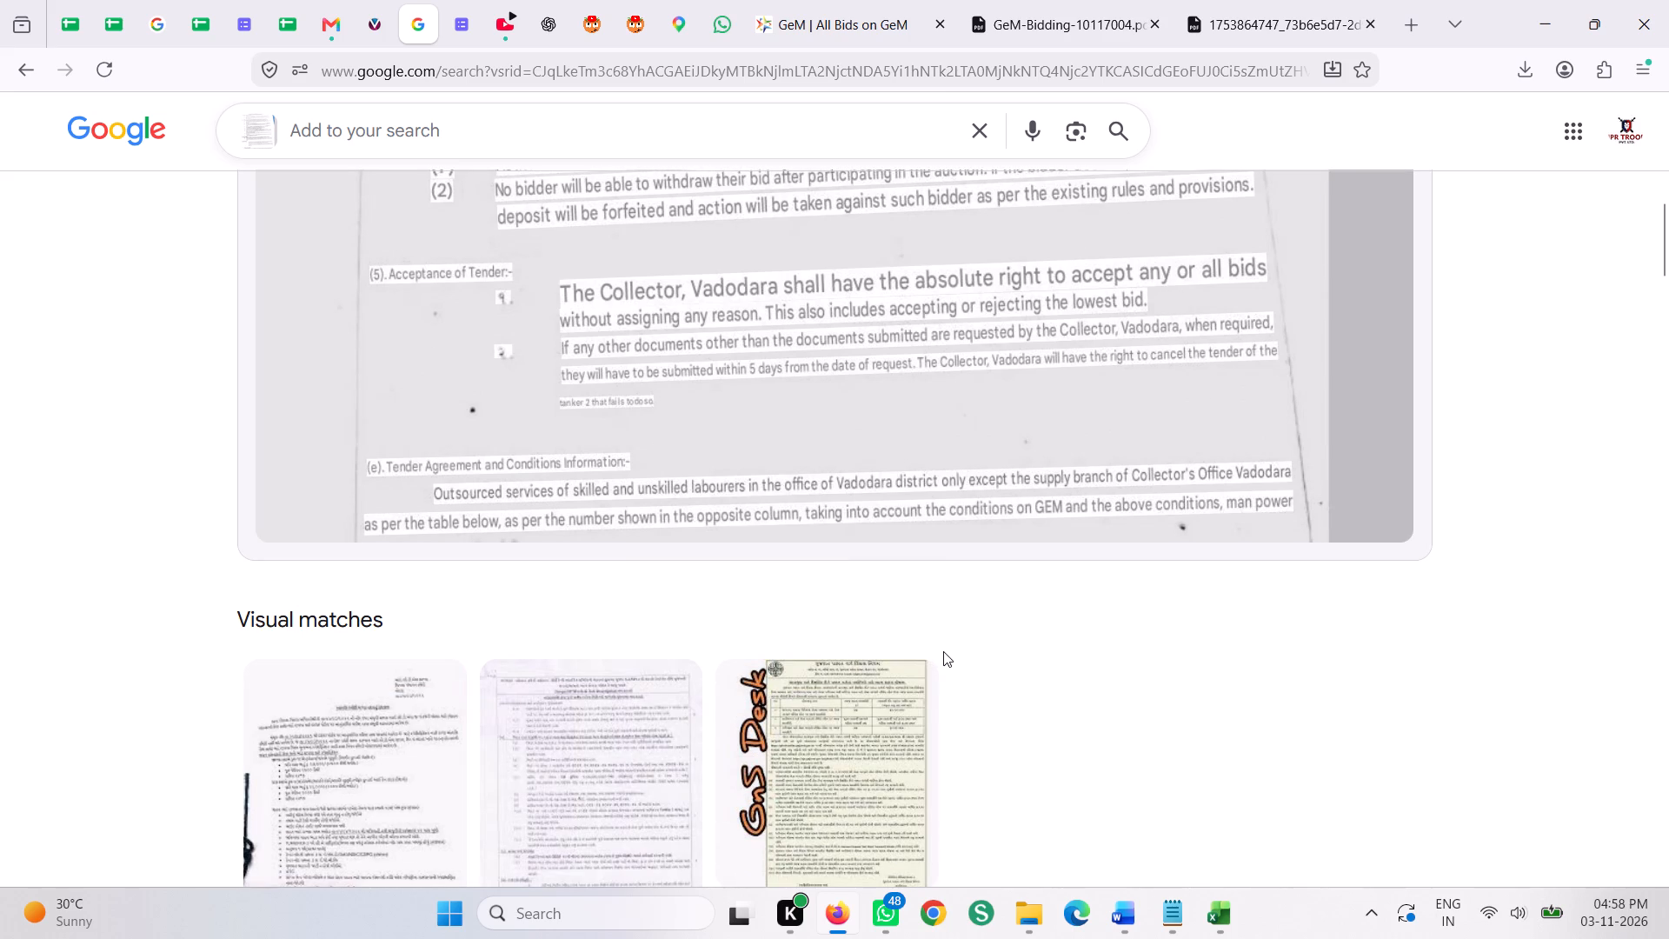
# Read the buyer's Gujarati ATC PDF from page 1 through the numbered agency conditions on pages 2 and 3.
pyautogui.click(1278, 0)
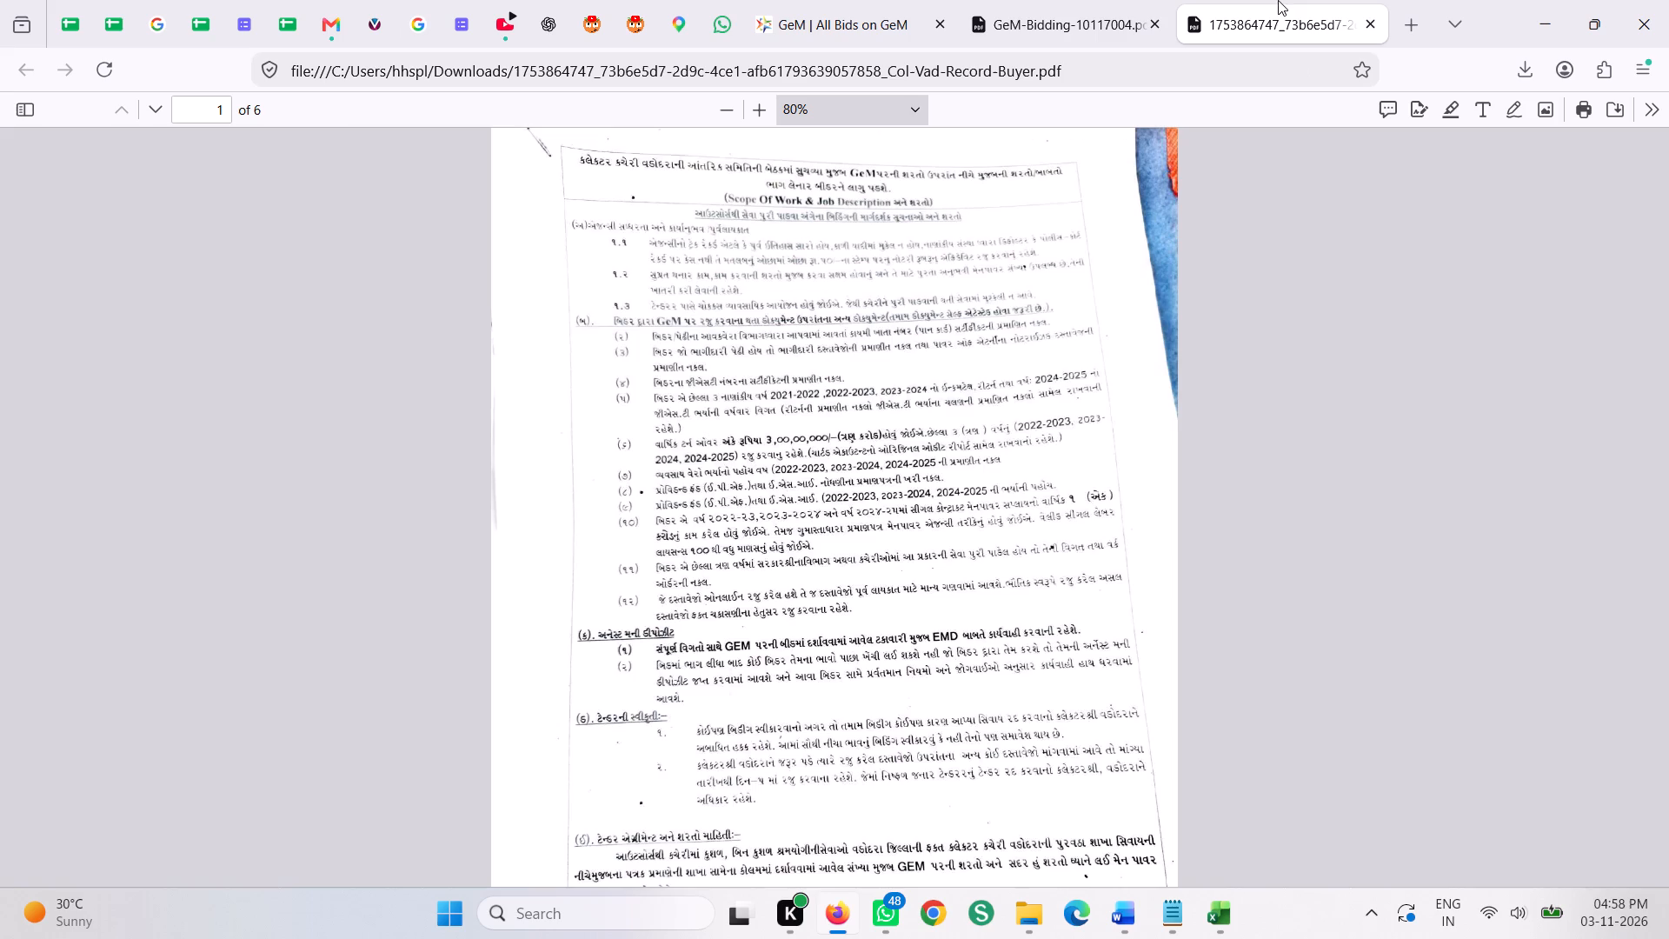
pyautogui.scroll(6, 807, 469)
pyautogui.scroll(-1, 806, 474)
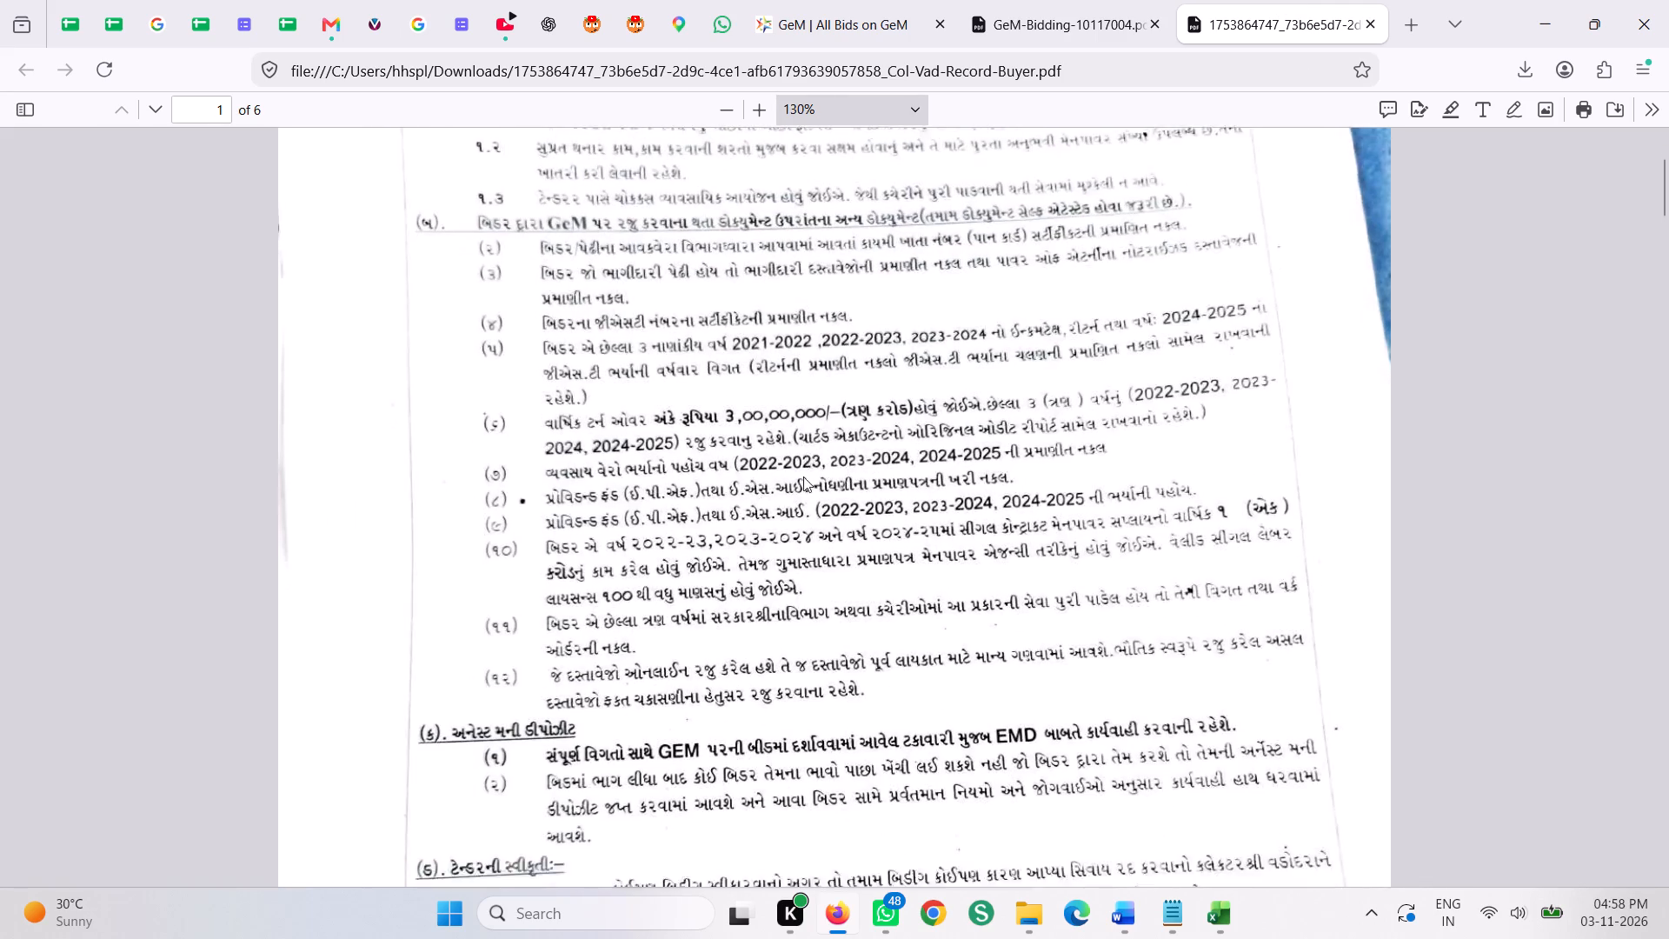
pyautogui.scroll(-2, 803, 477)
pyautogui.scroll(1, 803, 478)
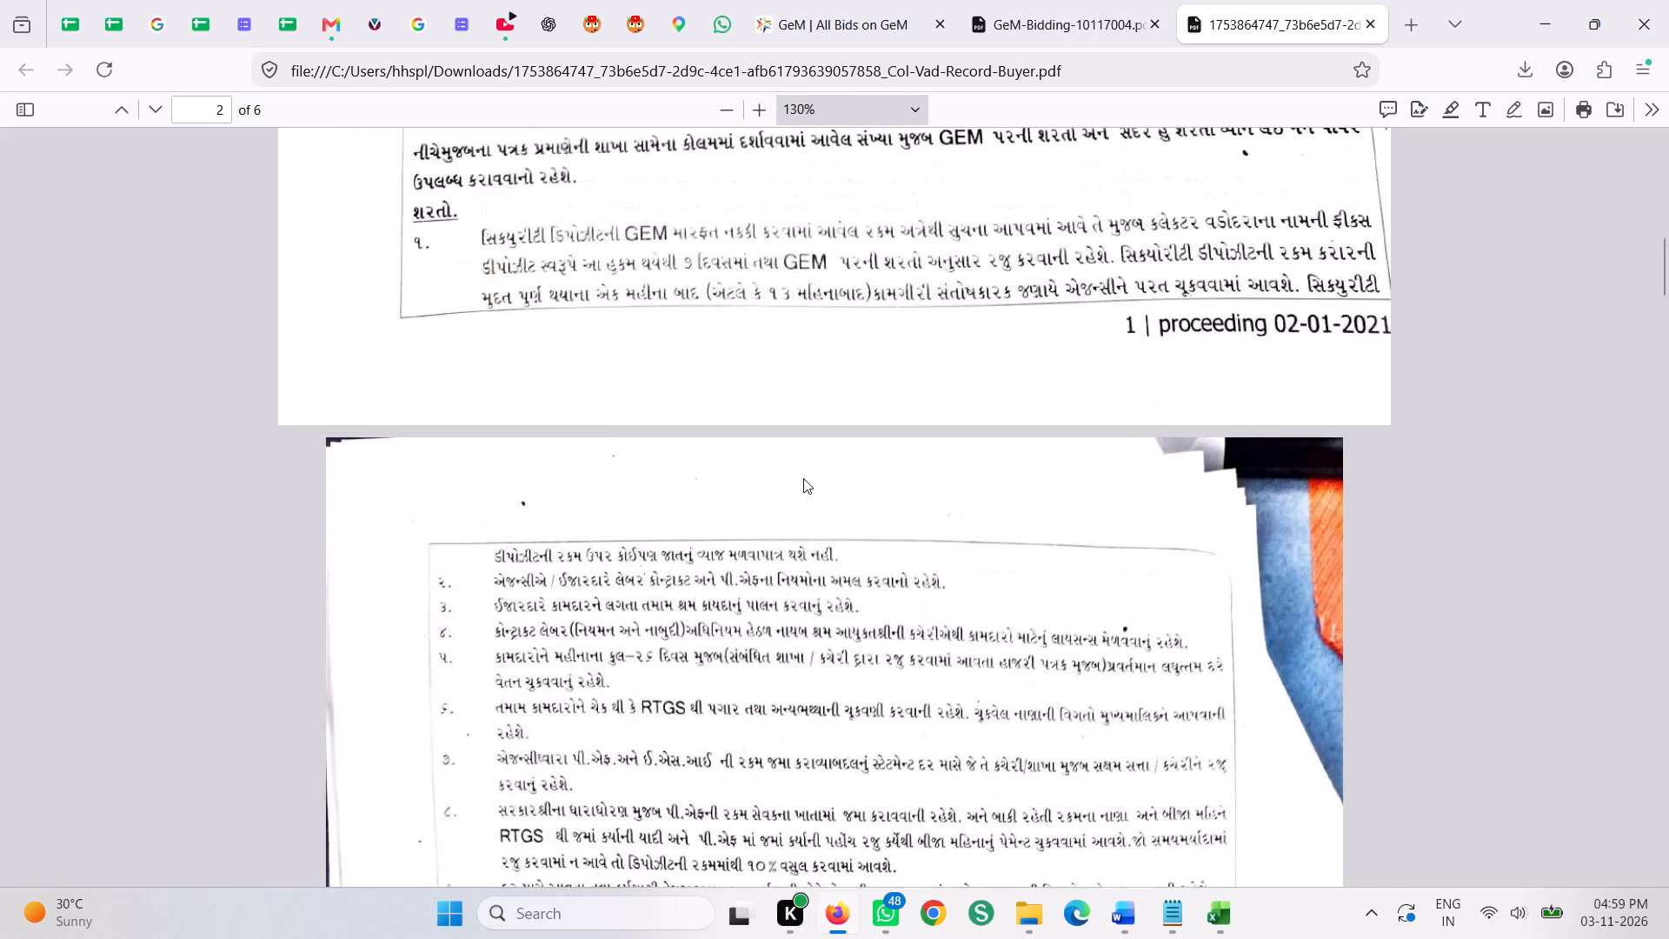
pyautogui.scroll(-1, 803, 478)
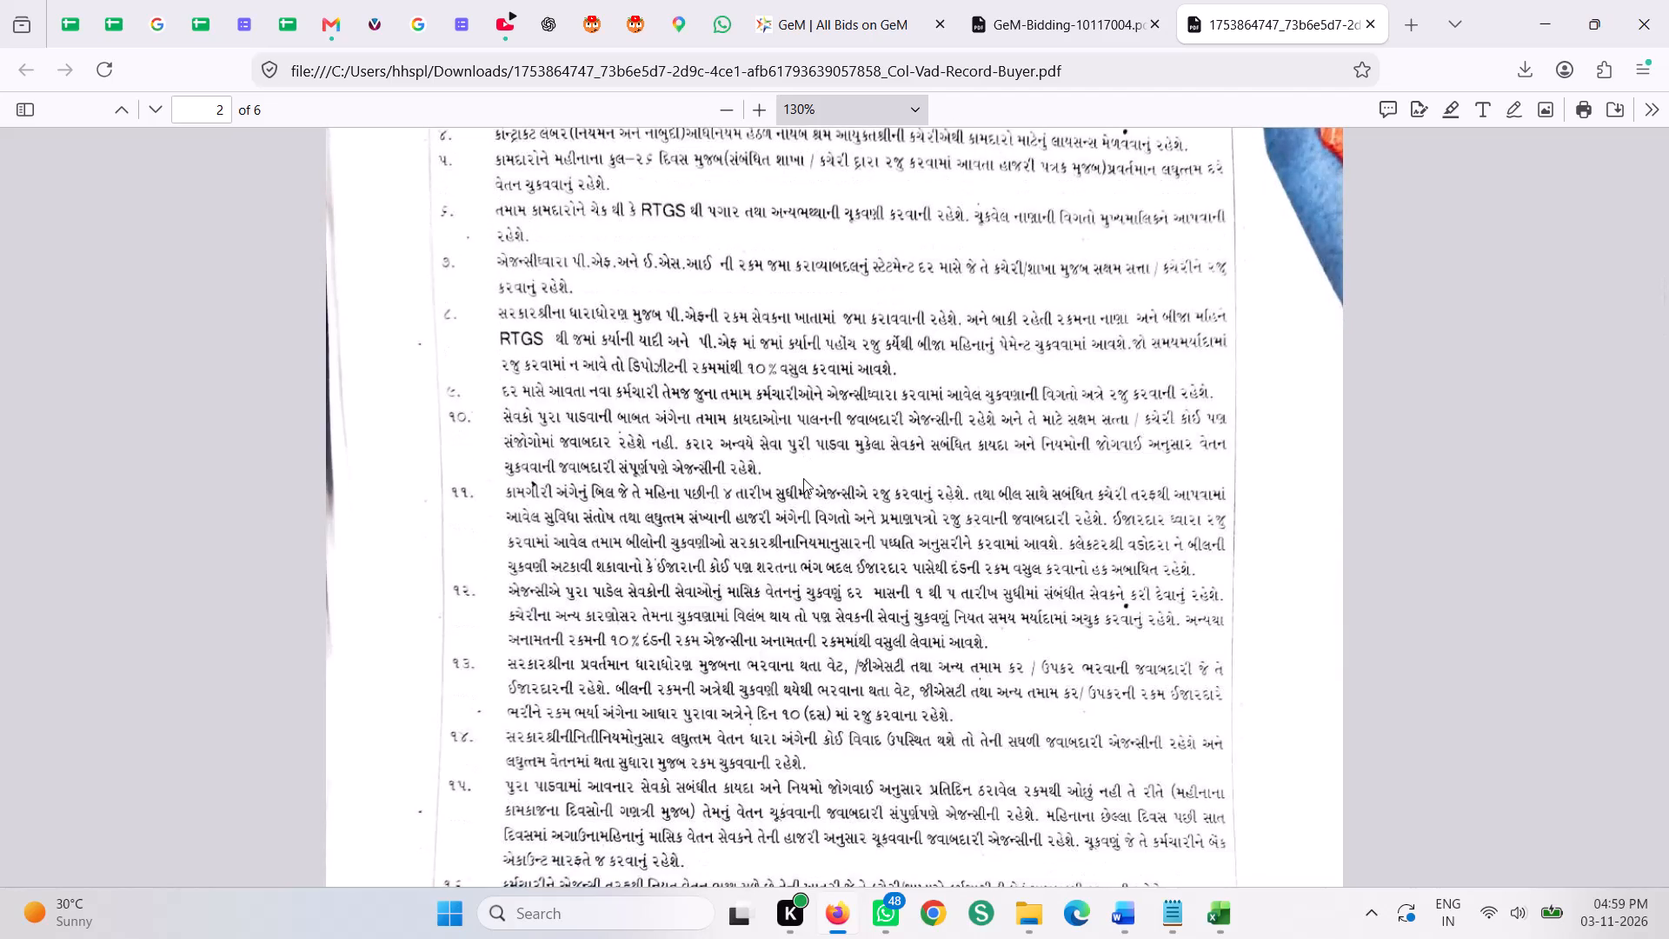
pyautogui.scroll(1, 803, 480)
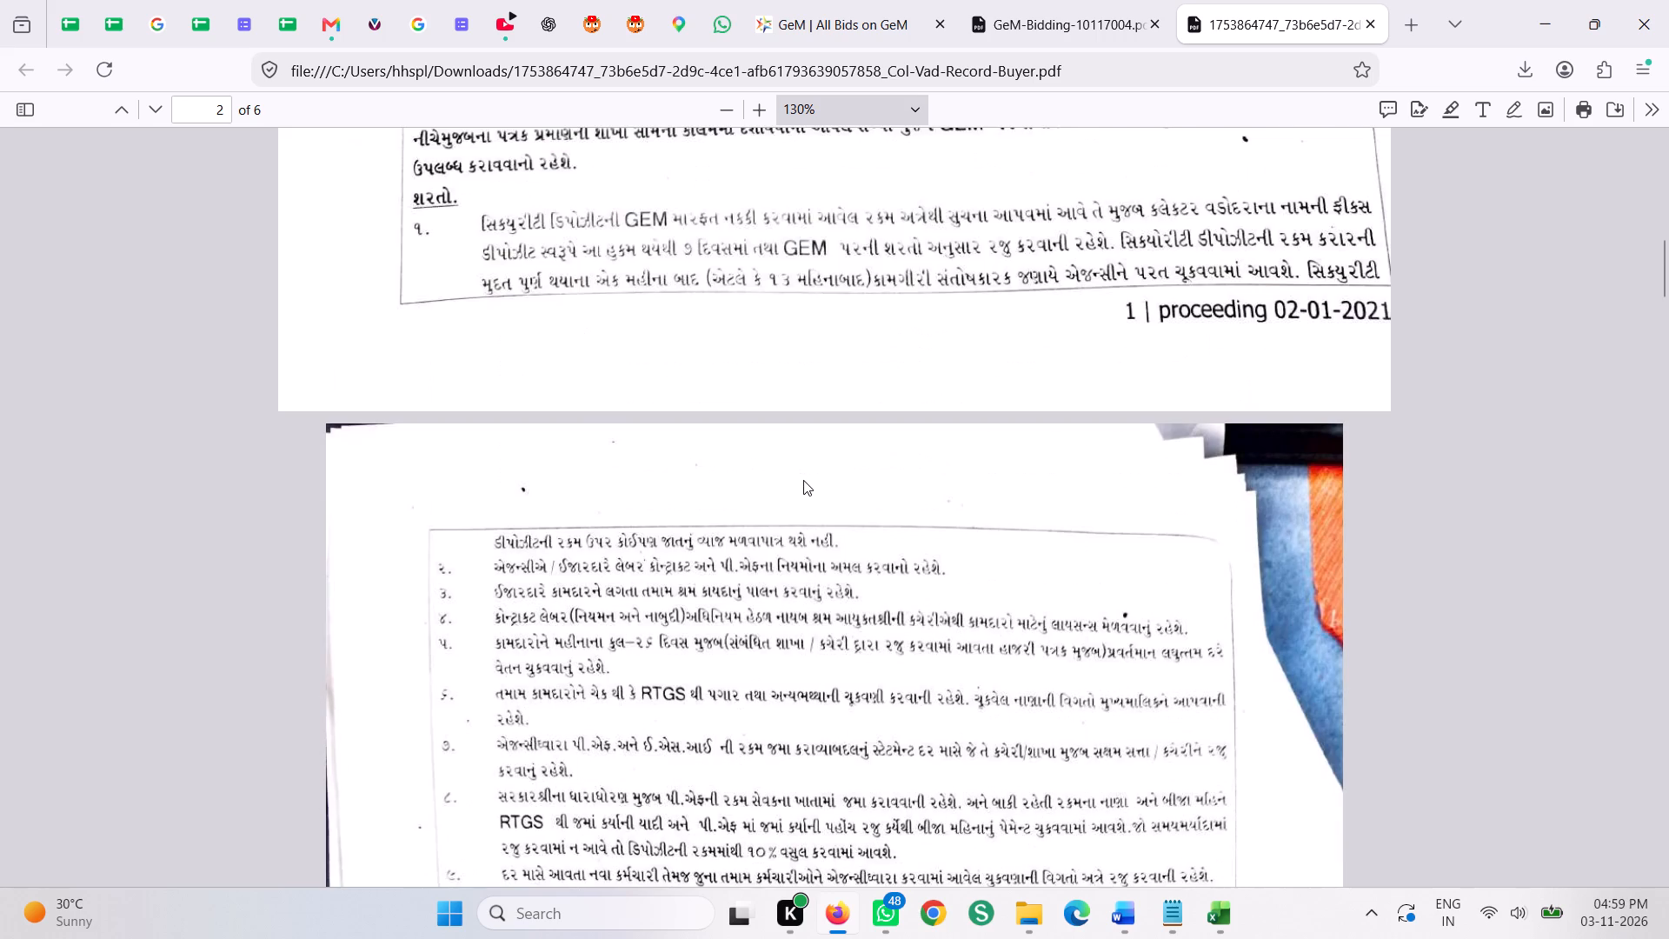
pyautogui.scroll(-2, 735, 463)
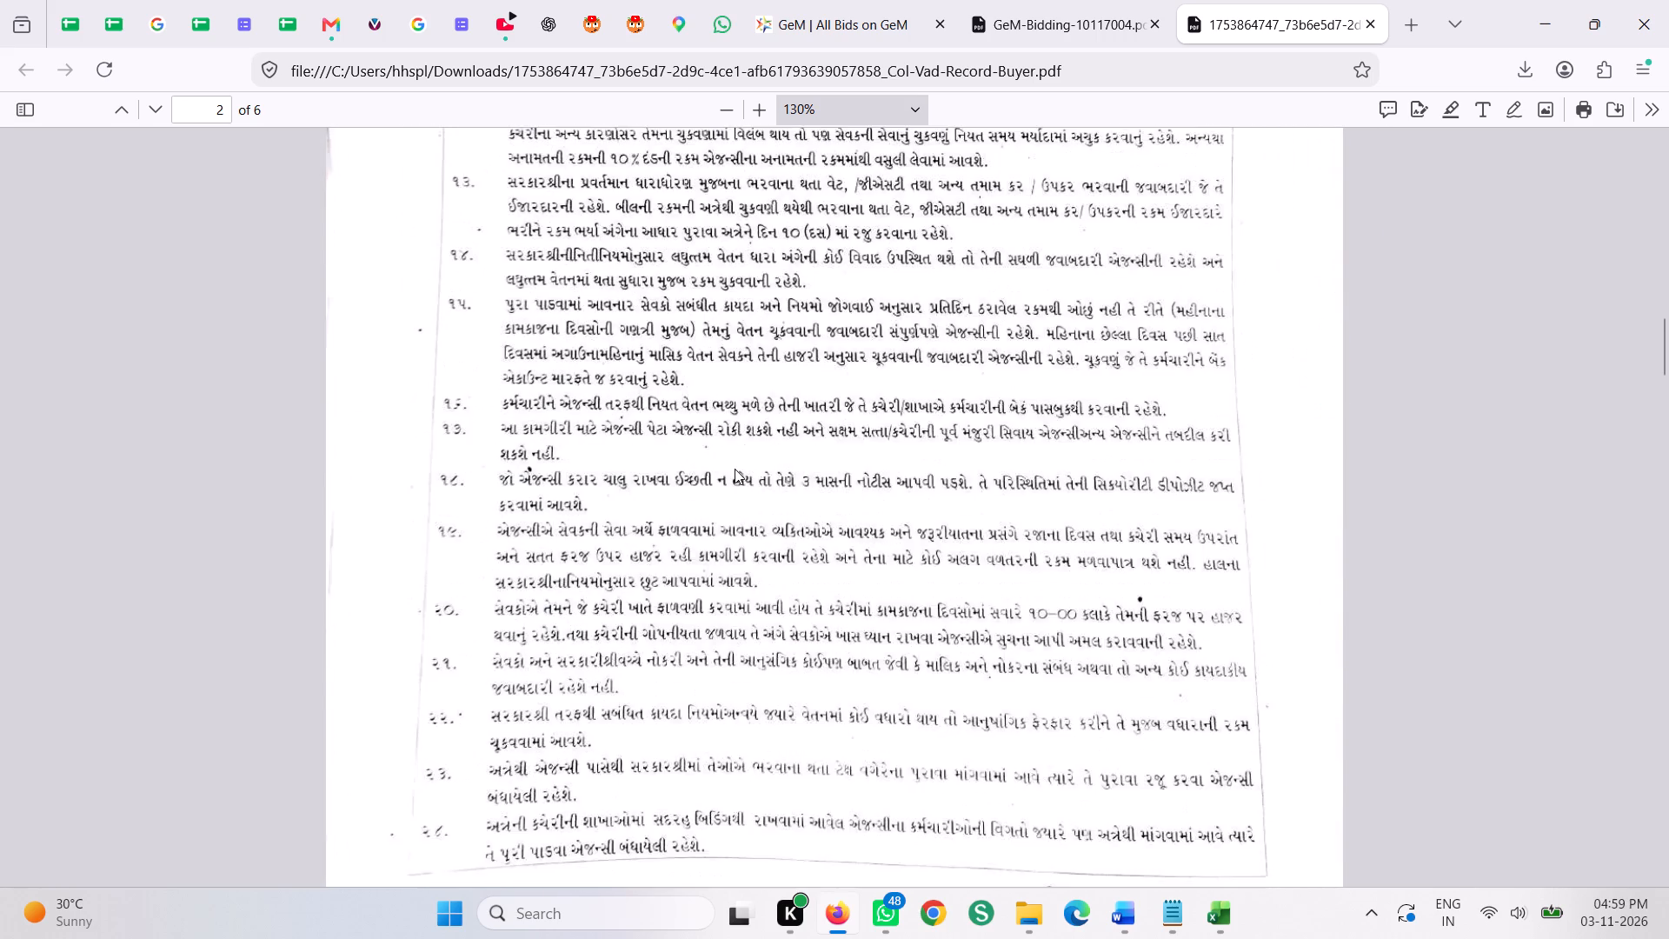
pyautogui.scroll(-2, 735, 469)
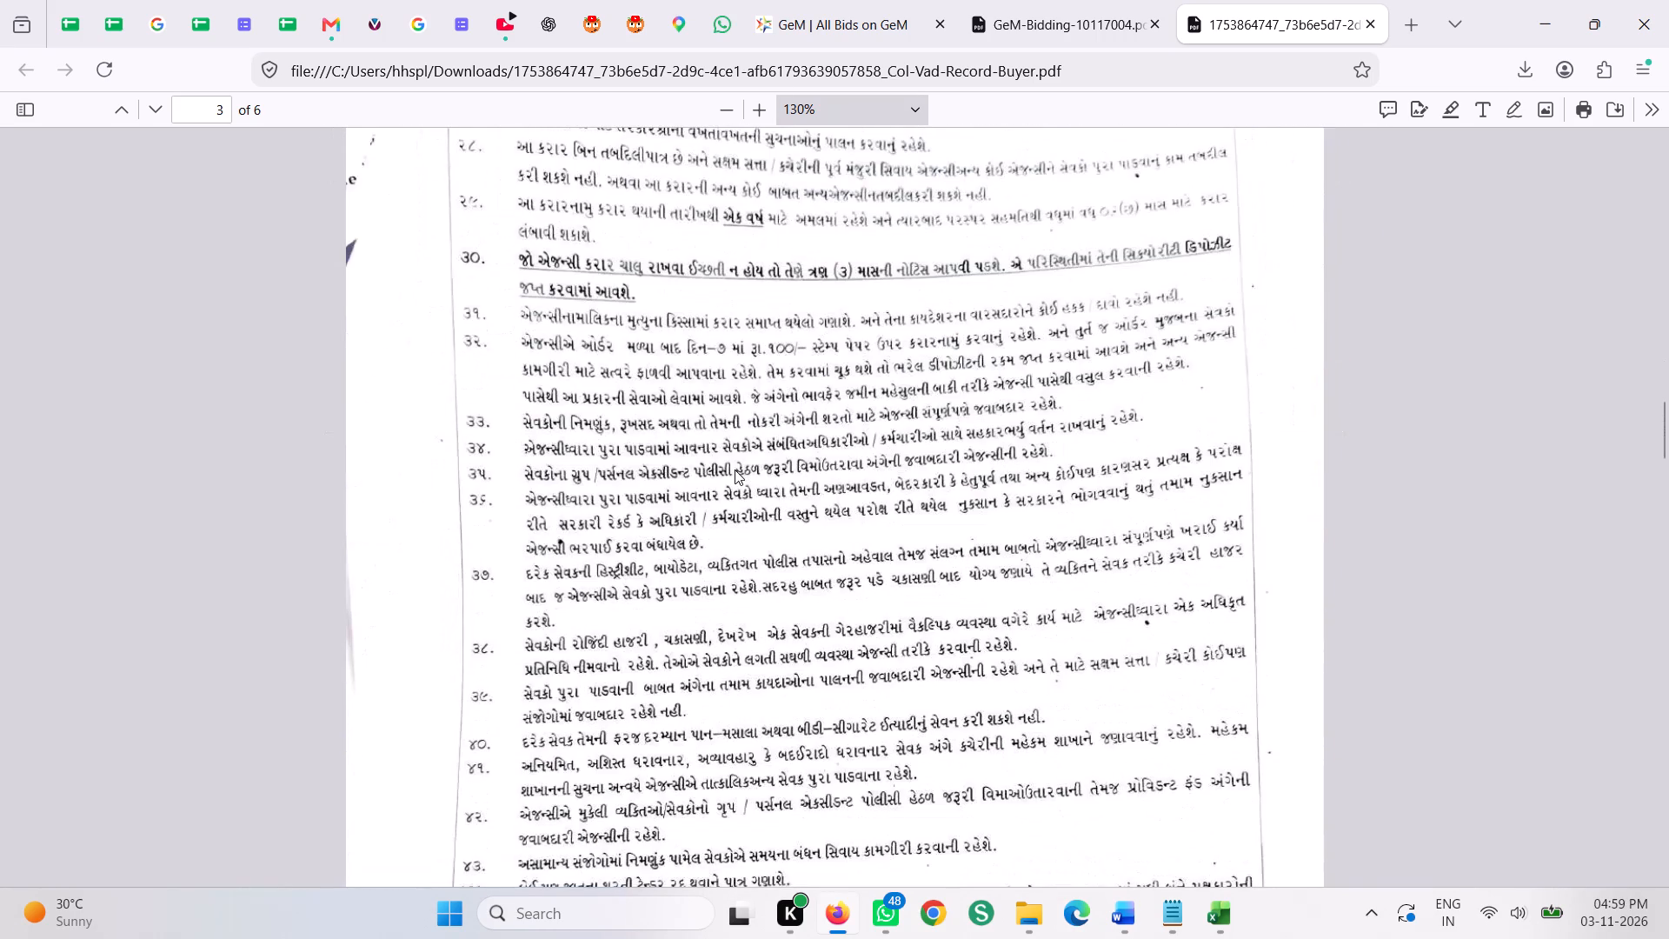
pyautogui.scroll(1, 735, 469)
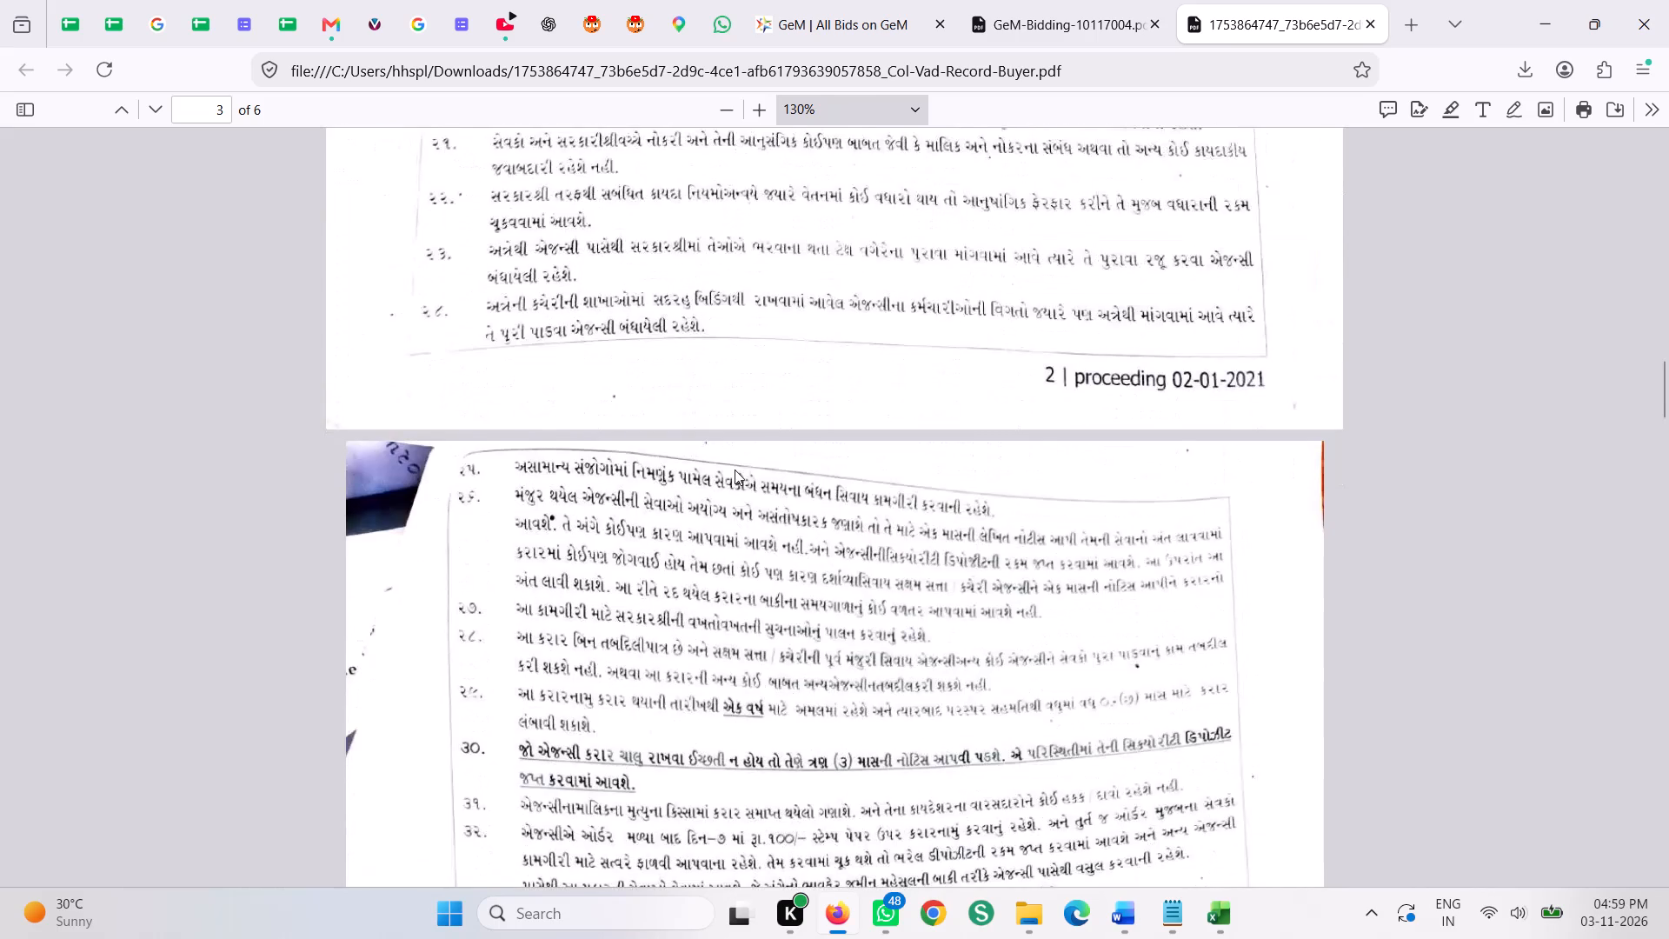
pyautogui.scroll(-1, 735, 469)
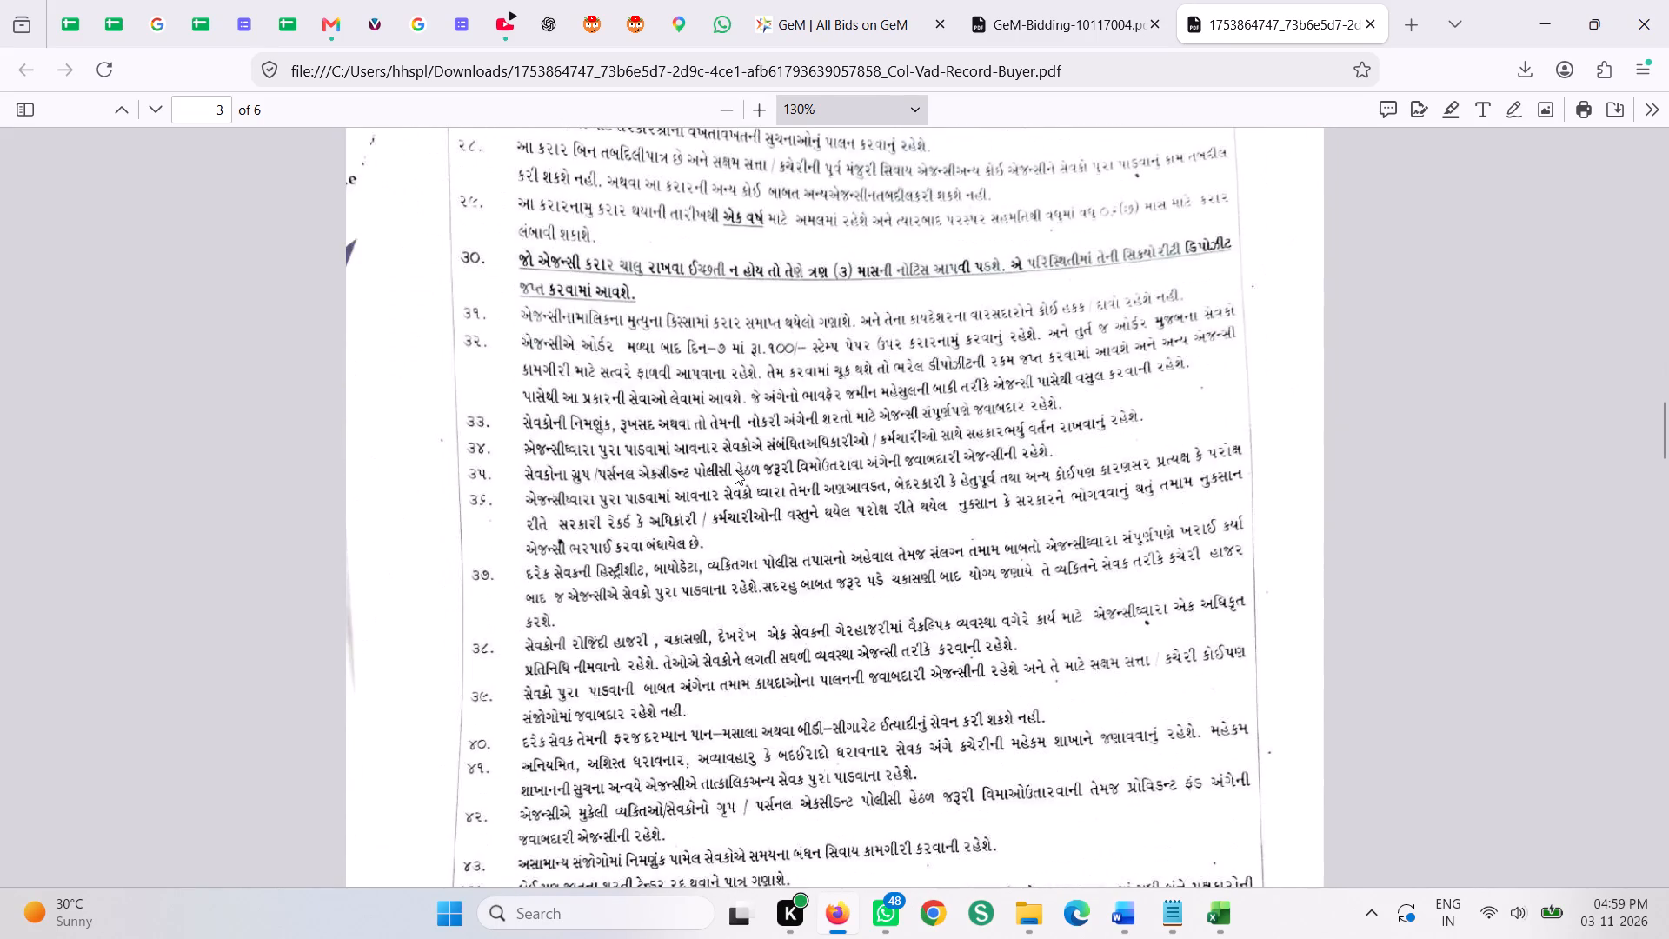
pyautogui.scroll(-1, 735, 469)
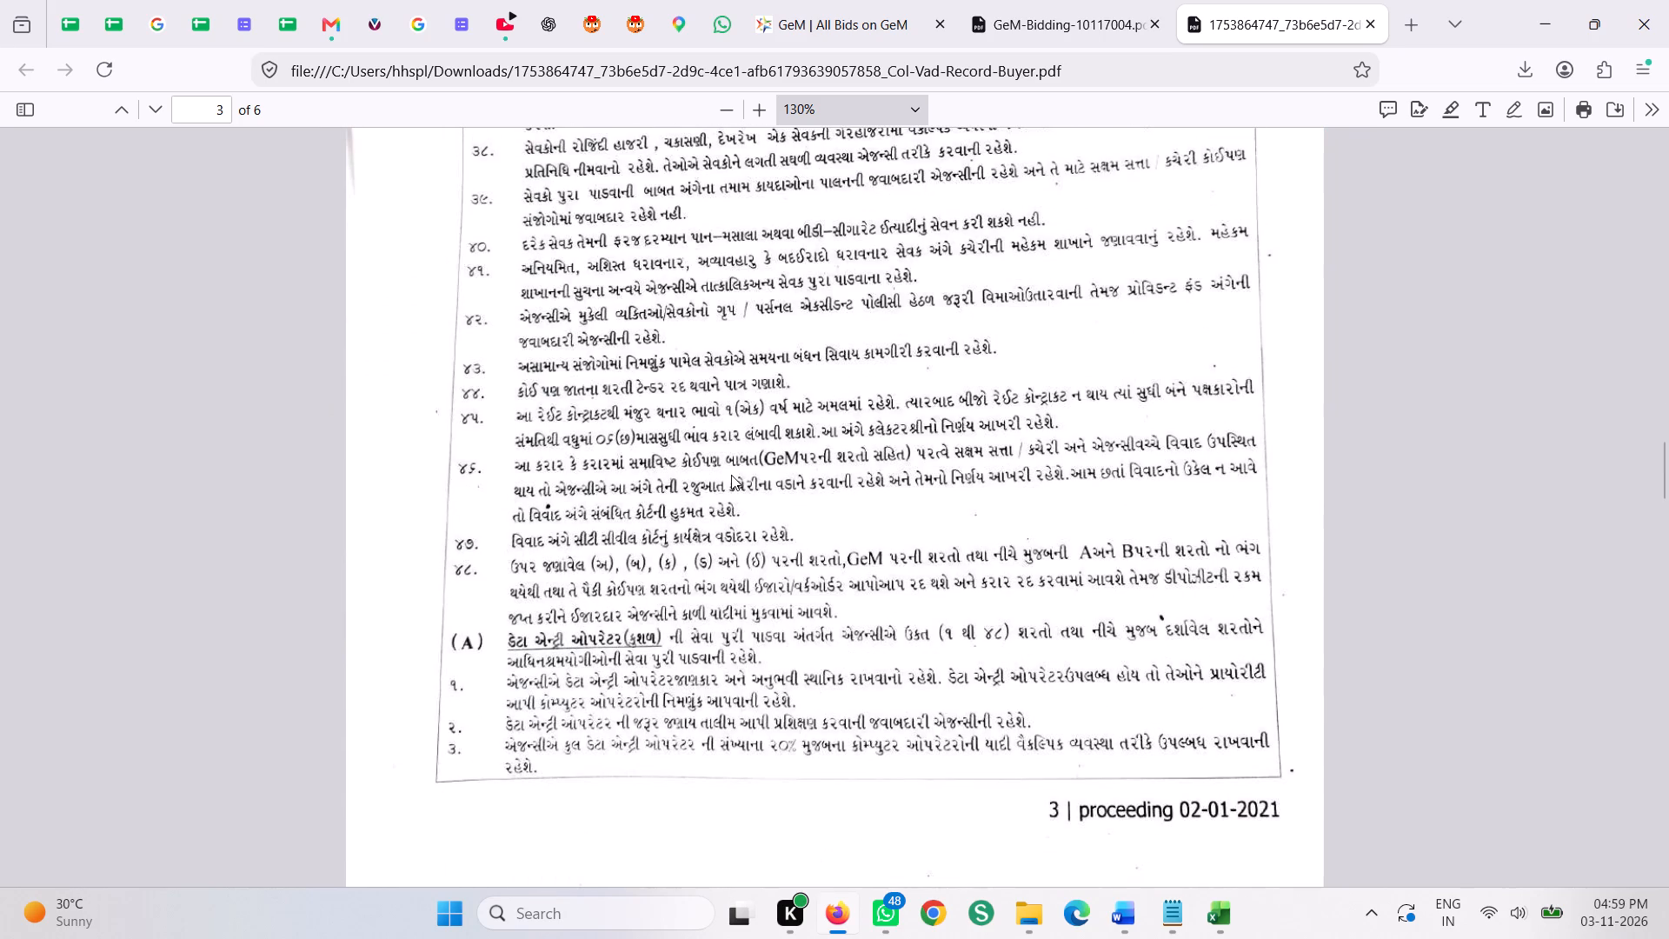
# Examine pages 4 to 6 of the ATC PDF, including the driver conditions, branch-wise staffing table, and peon and security service terms.
pyautogui.scroll(-2, 731, 475)
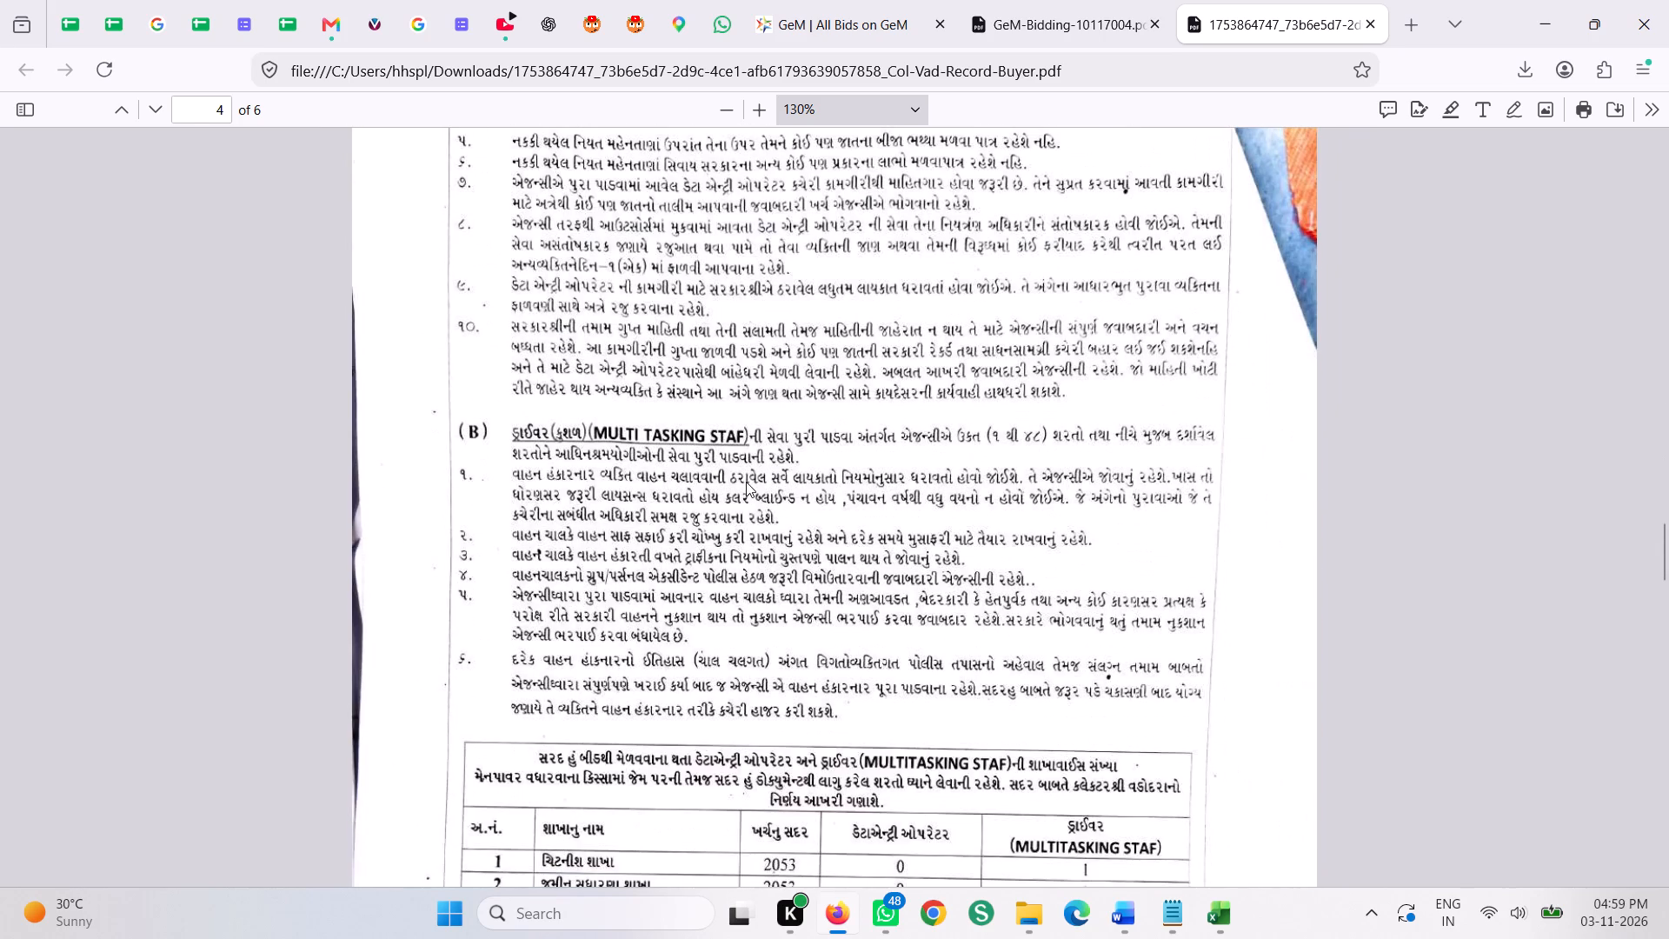
pyautogui.scroll(-1, 746, 482)
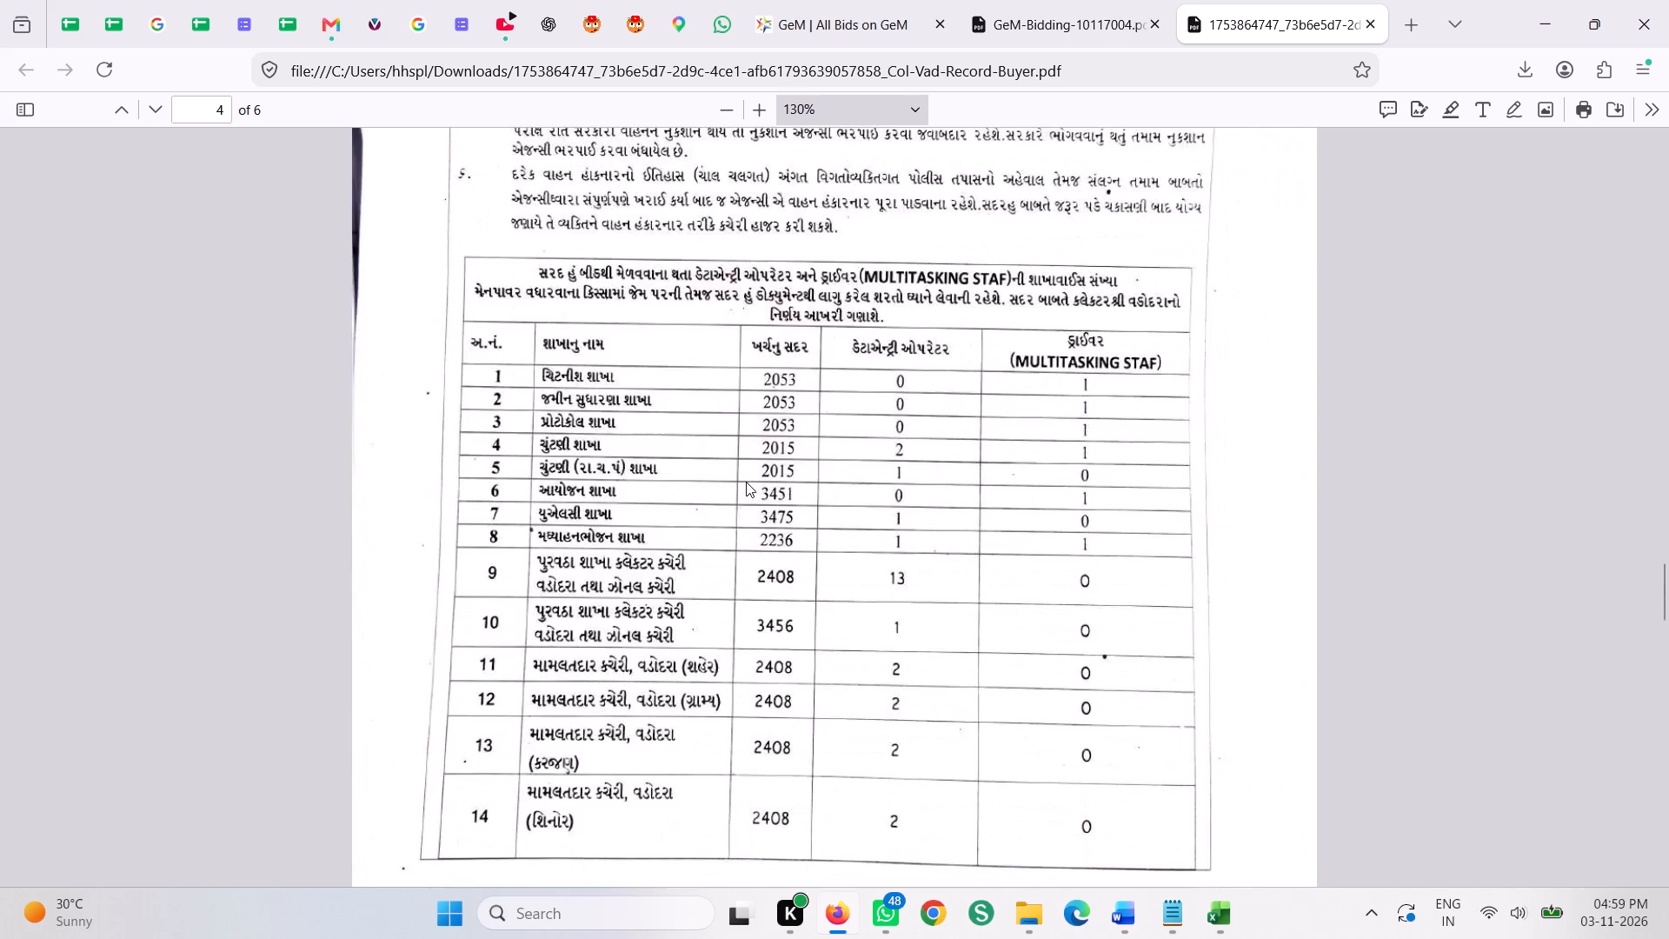
pyautogui.scroll(-2, 746, 482)
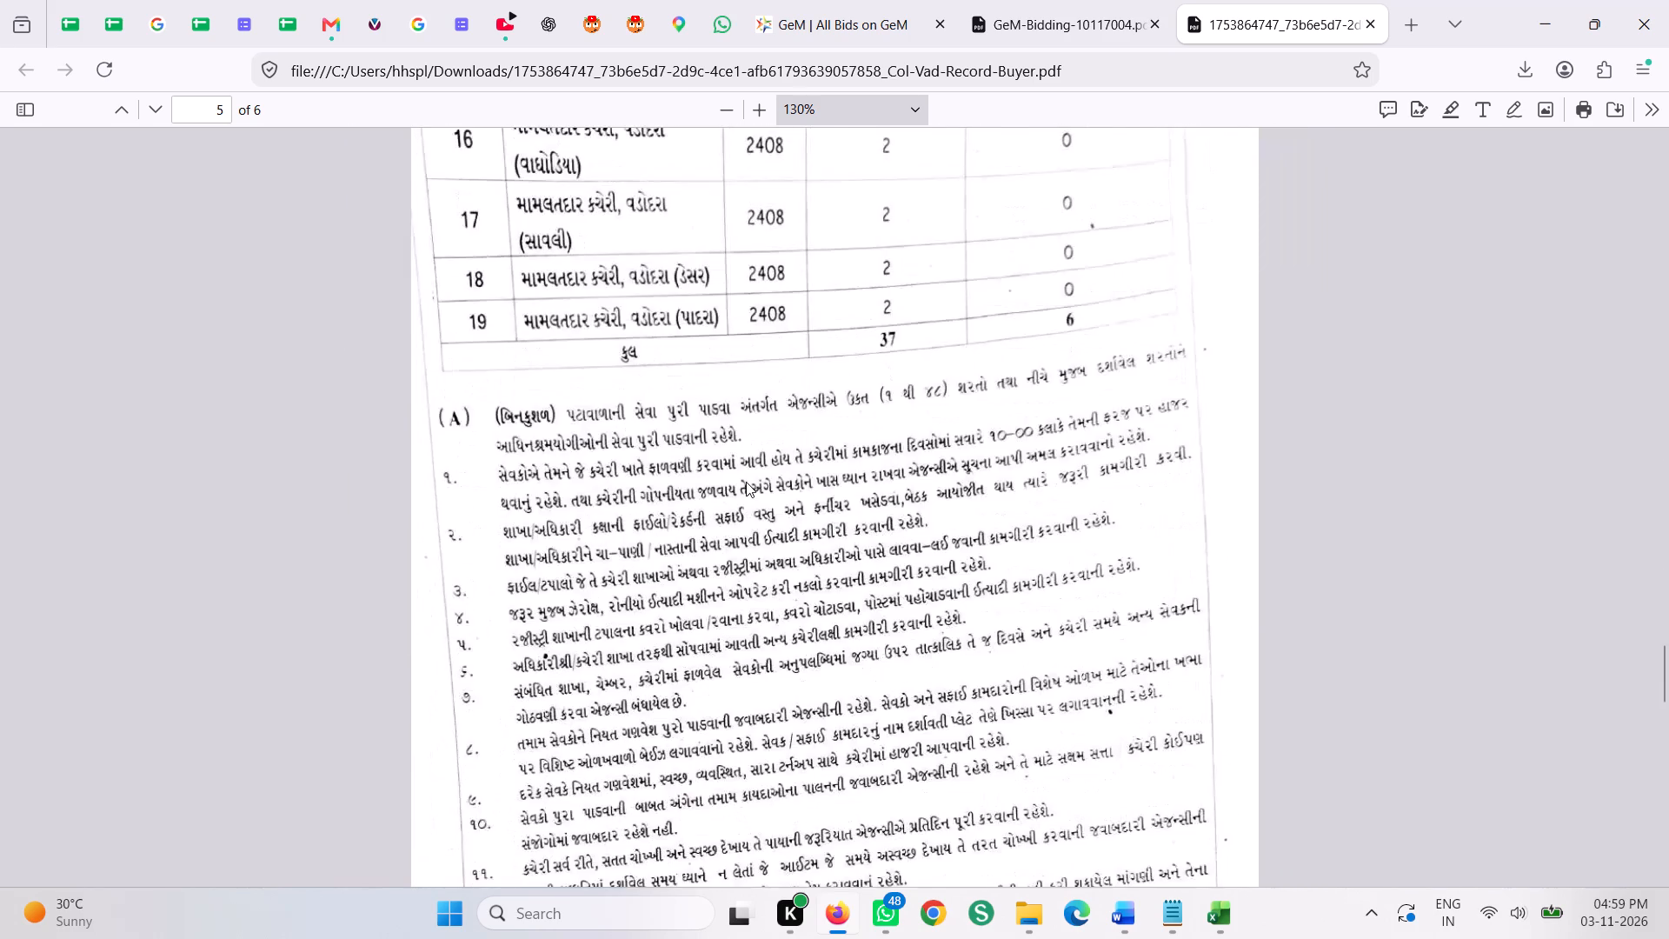
pyautogui.scroll(-1, 746, 482)
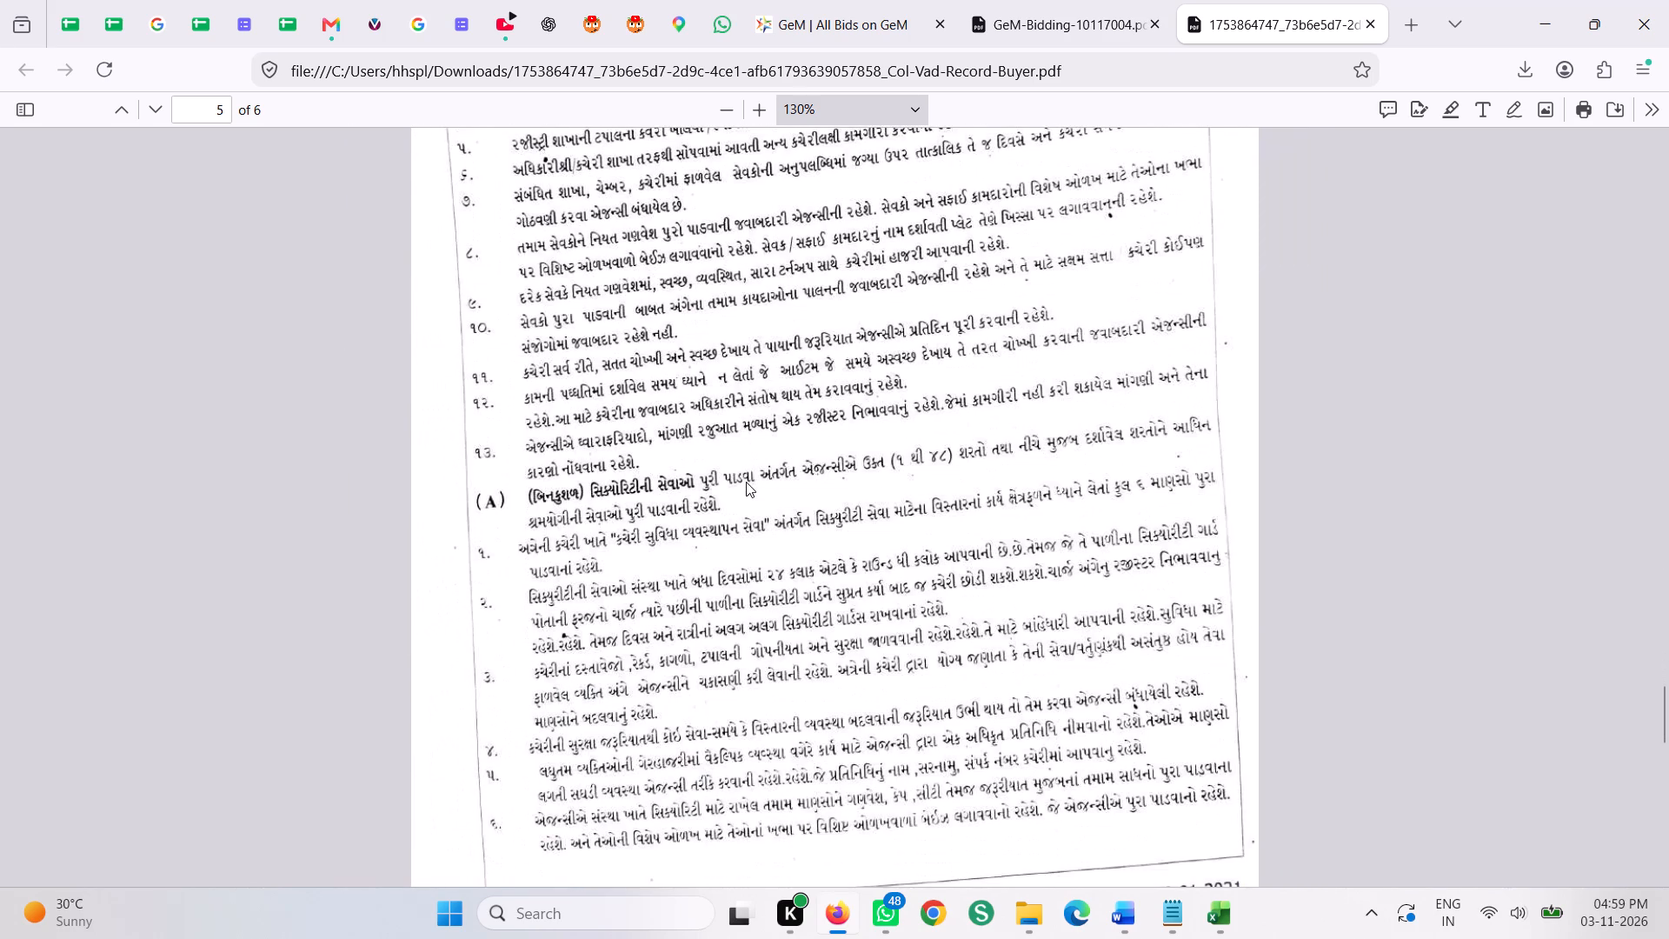
pyautogui.scroll(1, 746, 482)
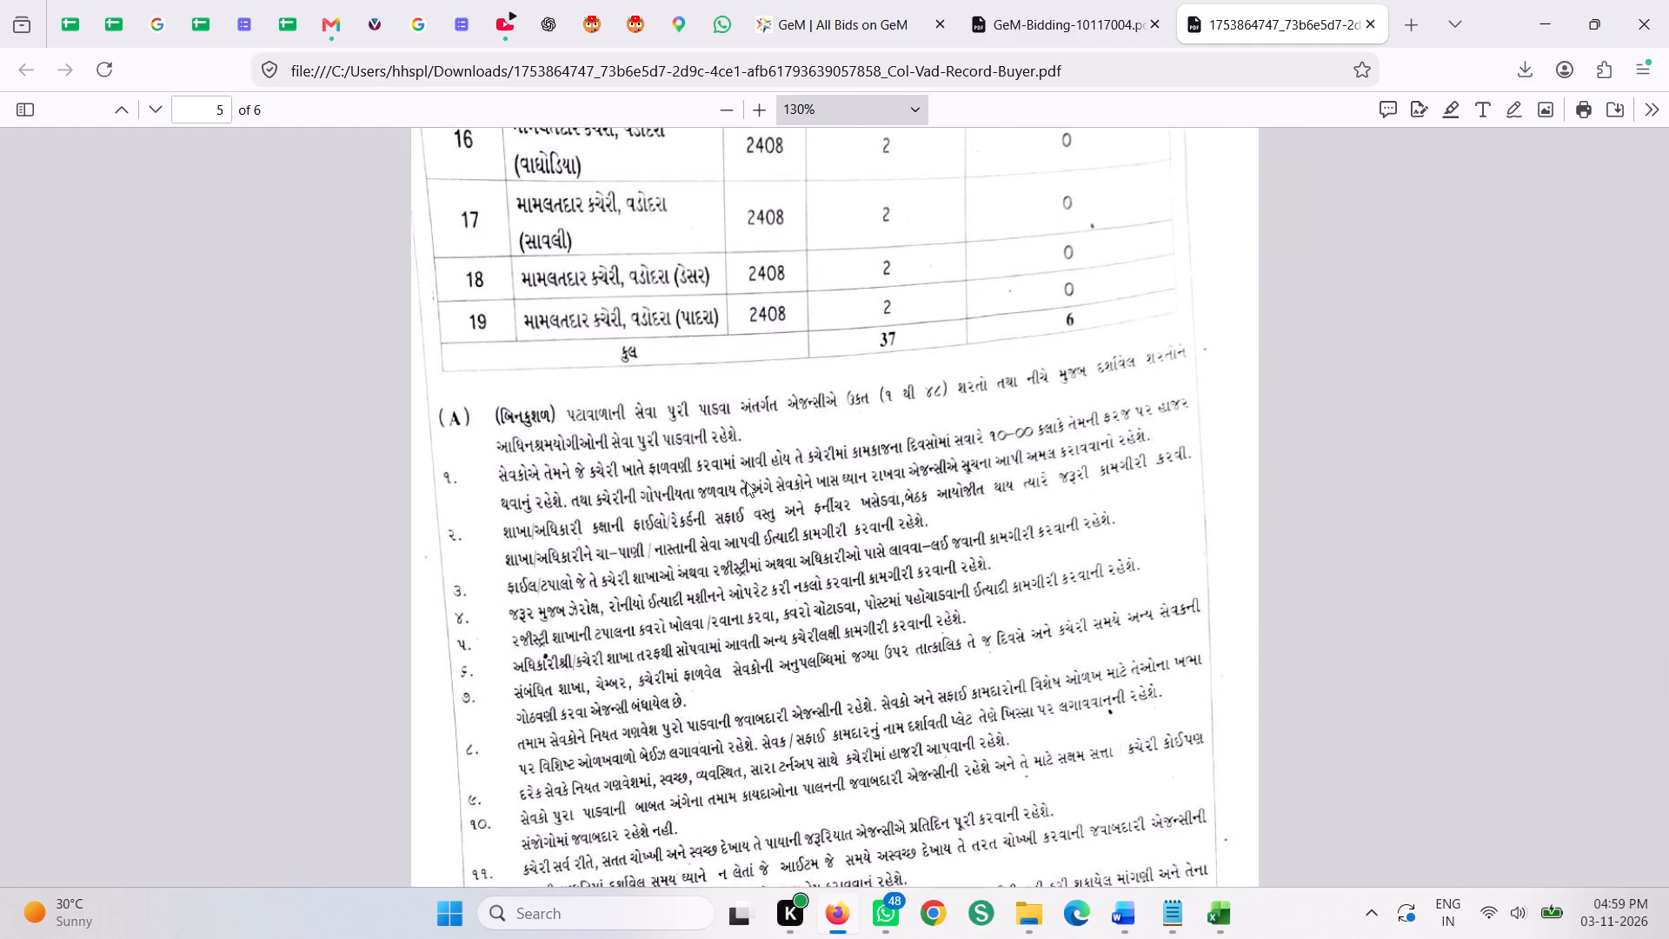
pyautogui.scroll(-1, 746, 482)
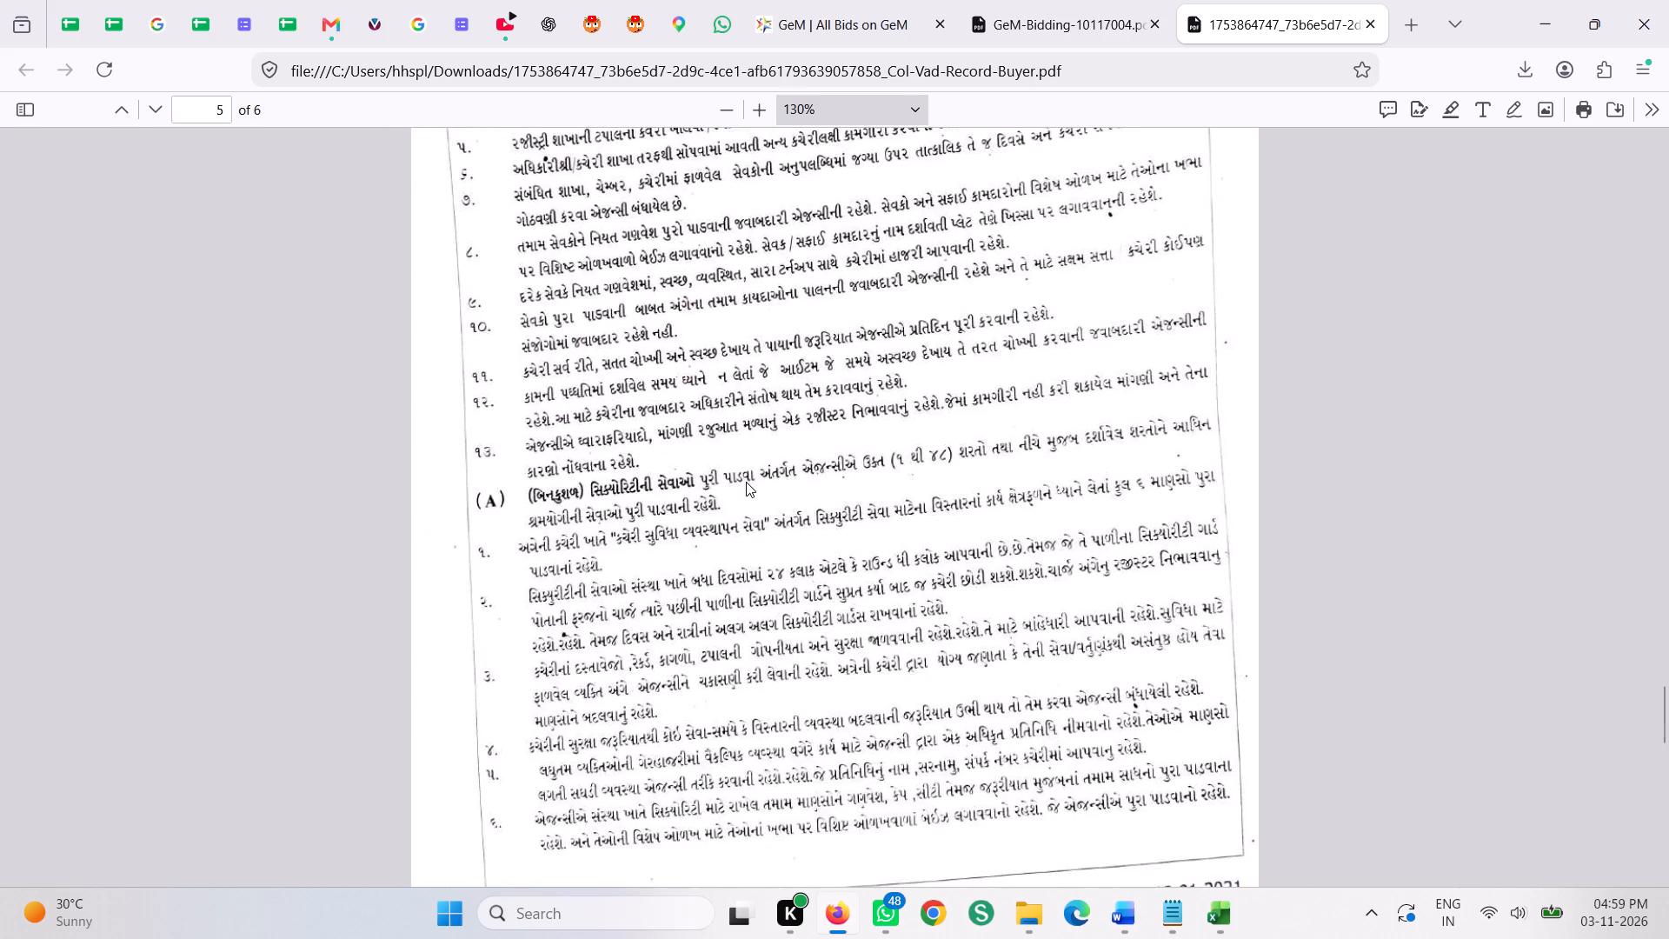
pyautogui.scroll(-4, 746, 482)
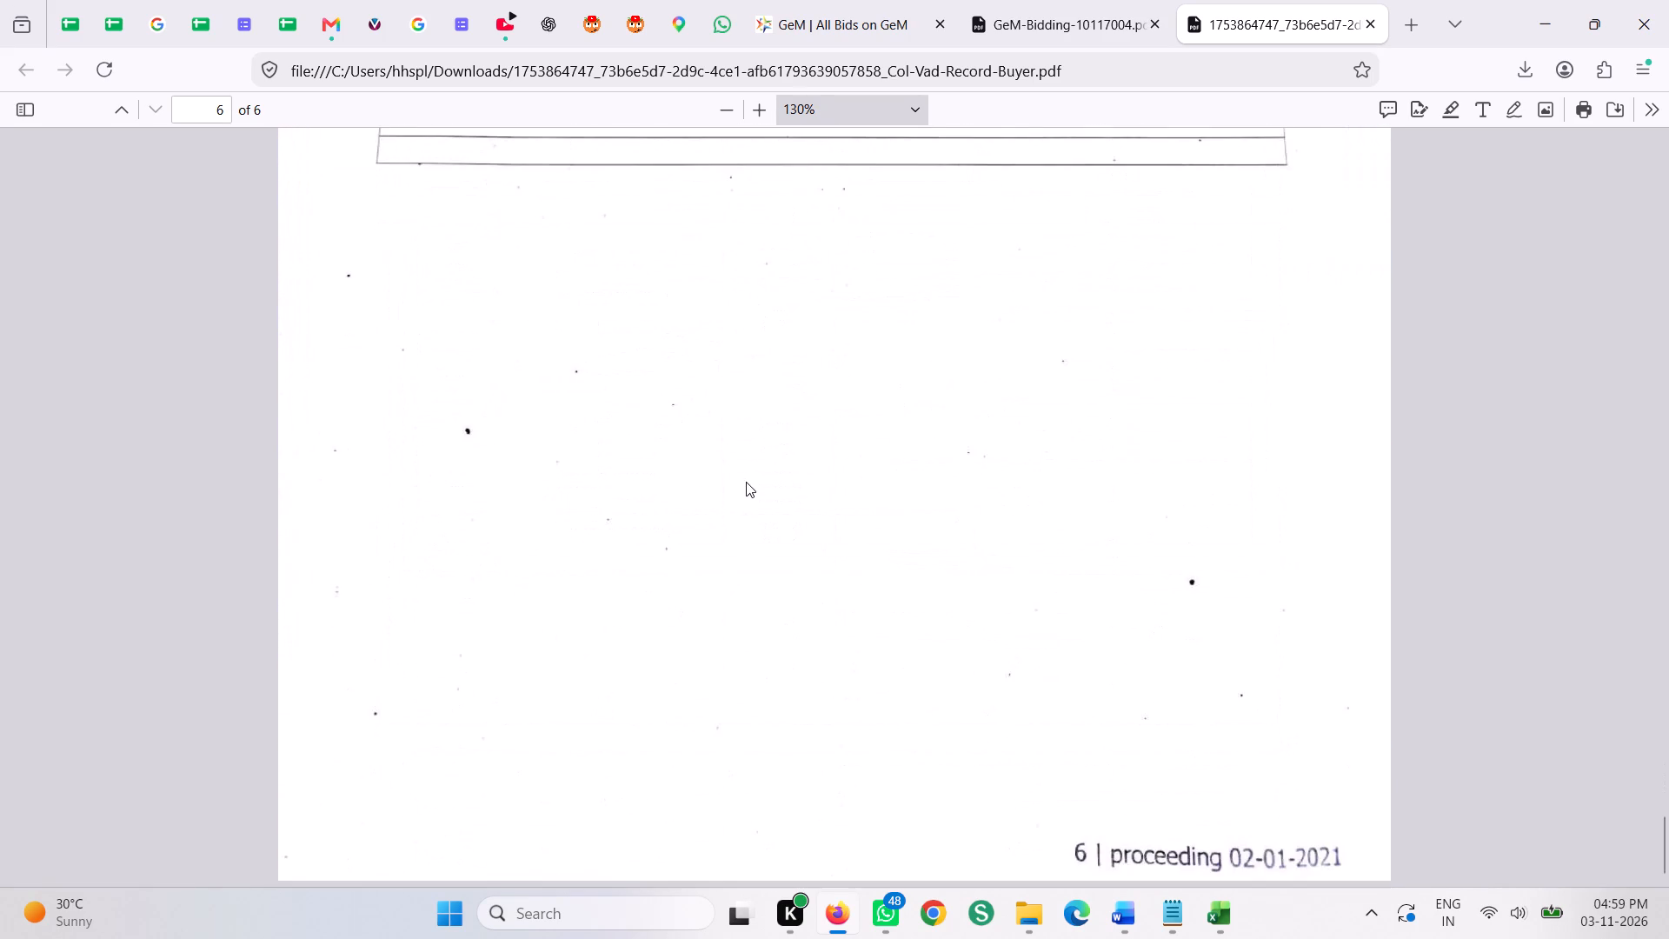
pyautogui.scroll(-2, 746, 482)
pyautogui.scroll(5, 746, 482)
pyautogui.scroll(-1, 750, 483)
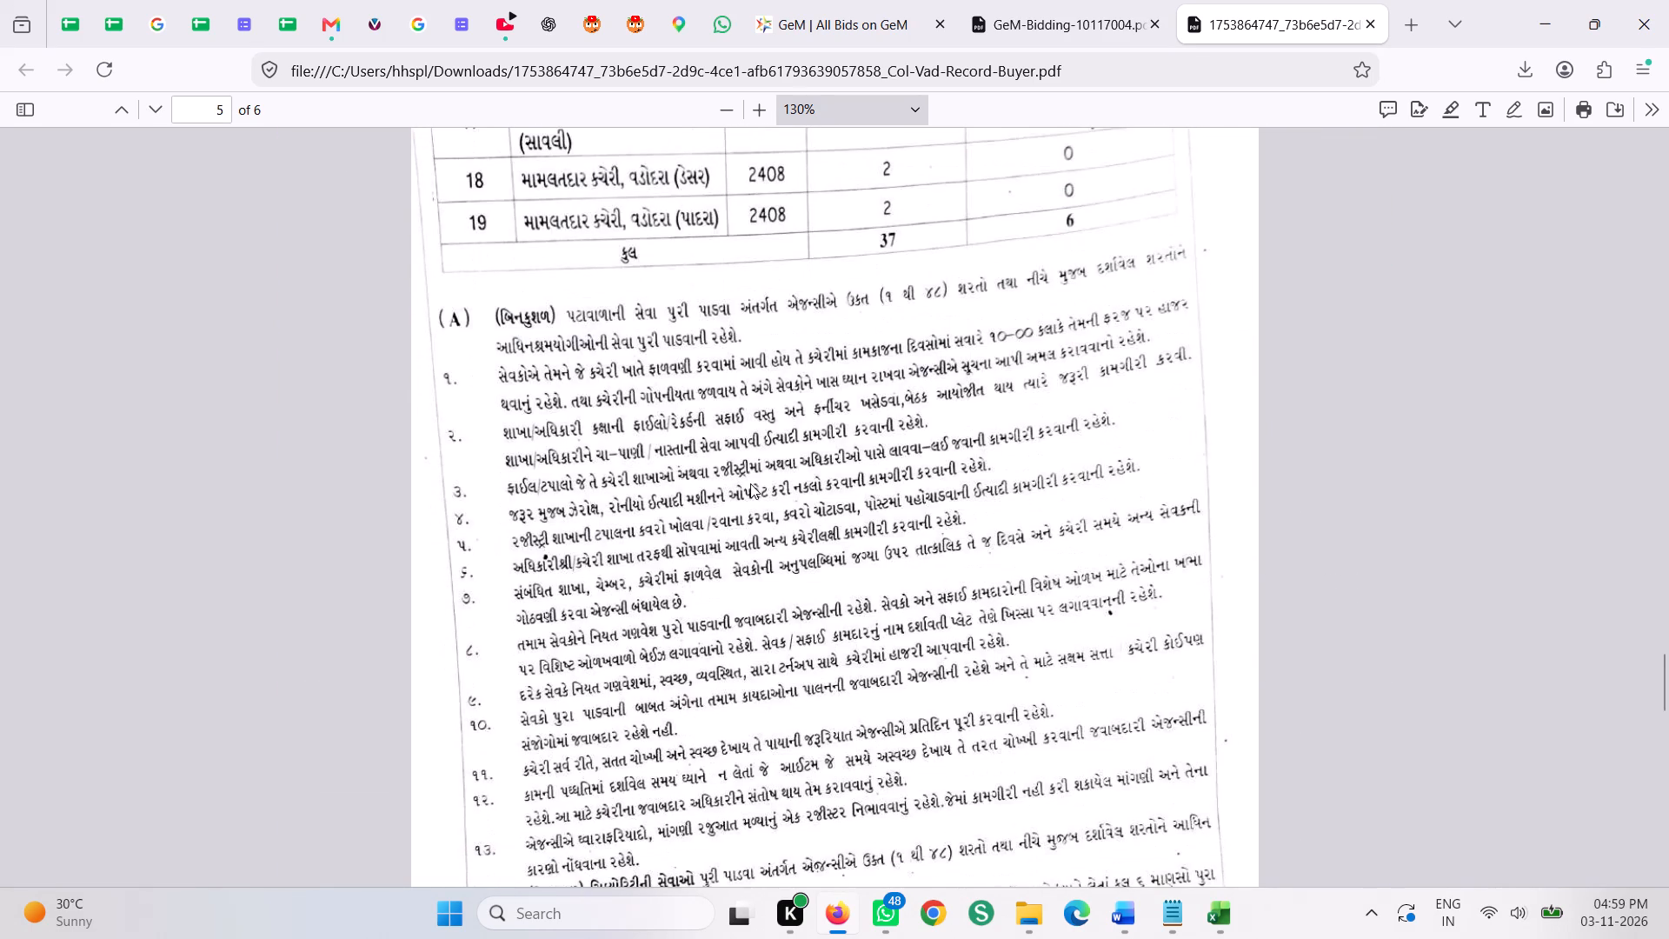
pyautogui.scroll(-1, 750, 483)
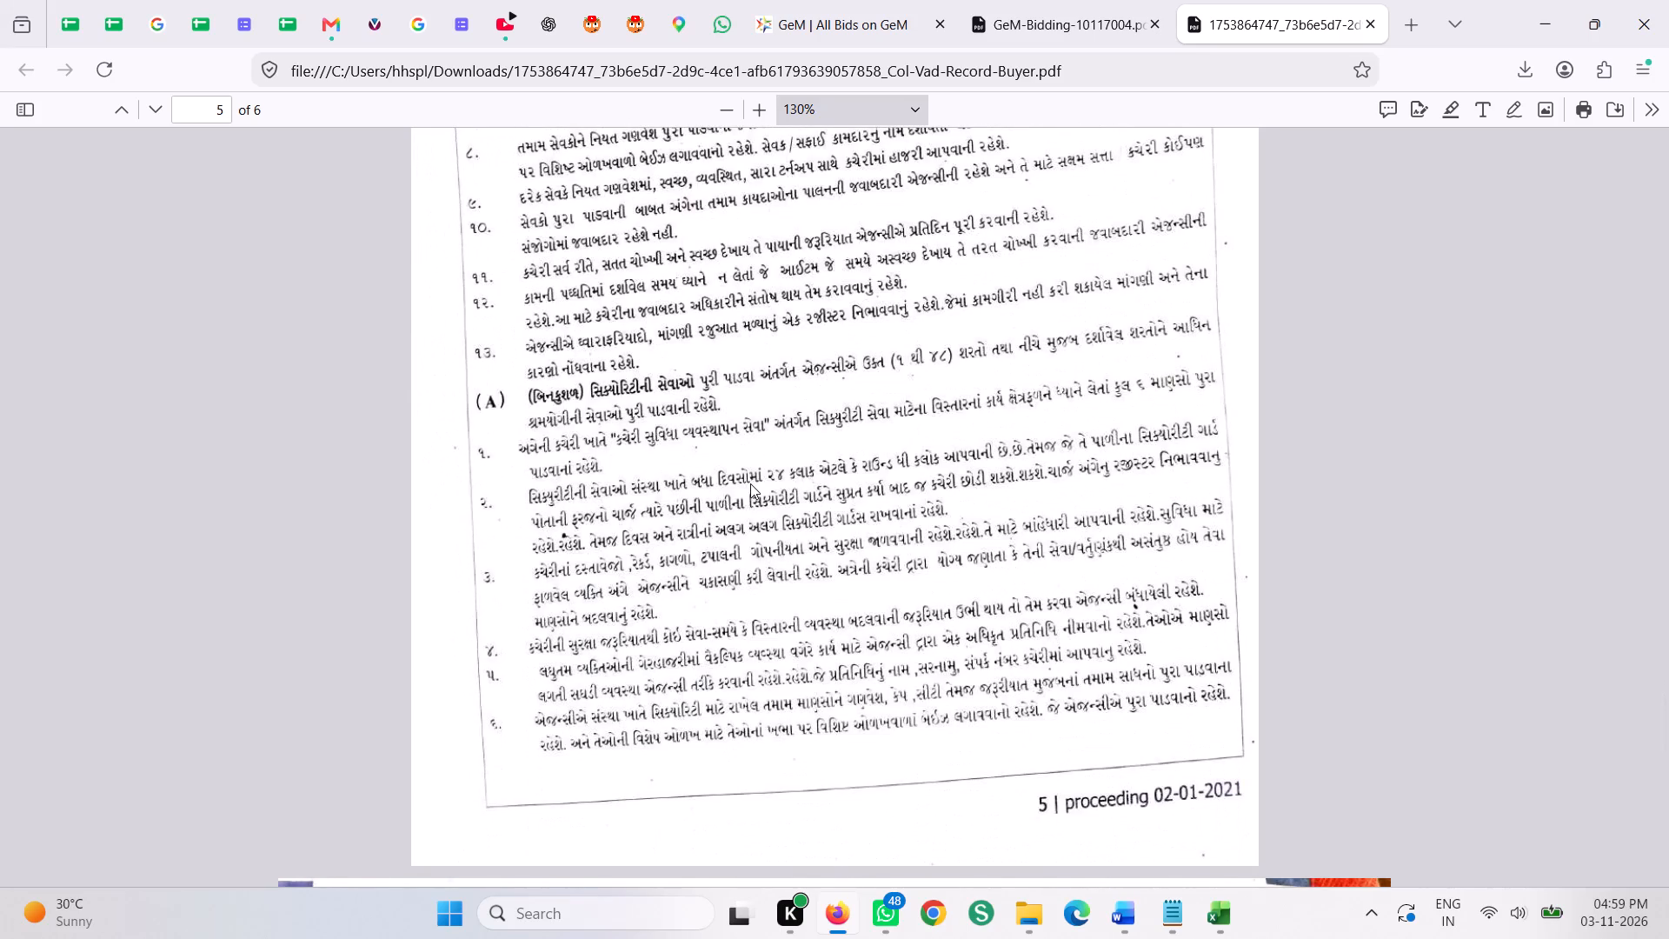
# Go back through pages 4 and 3 of the ATC PDF and recheck the data entry operator and agency conditions.
pyautogui.scroll(5, 750, 483)
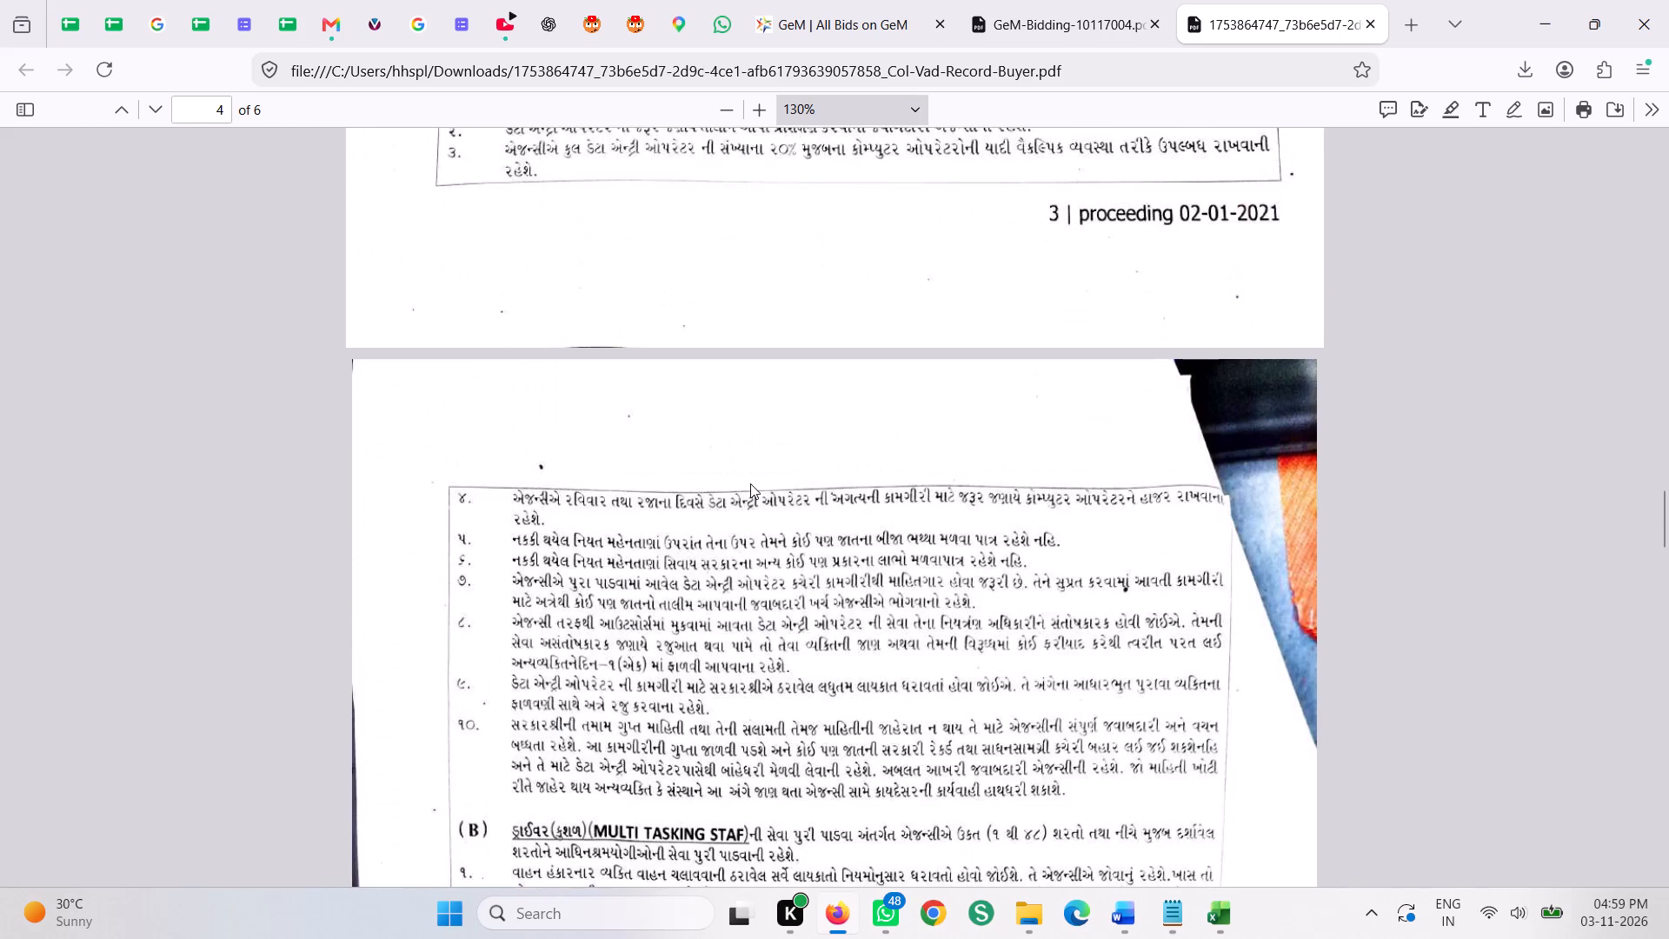
pyautogui.scroll(-1, 750, 483)
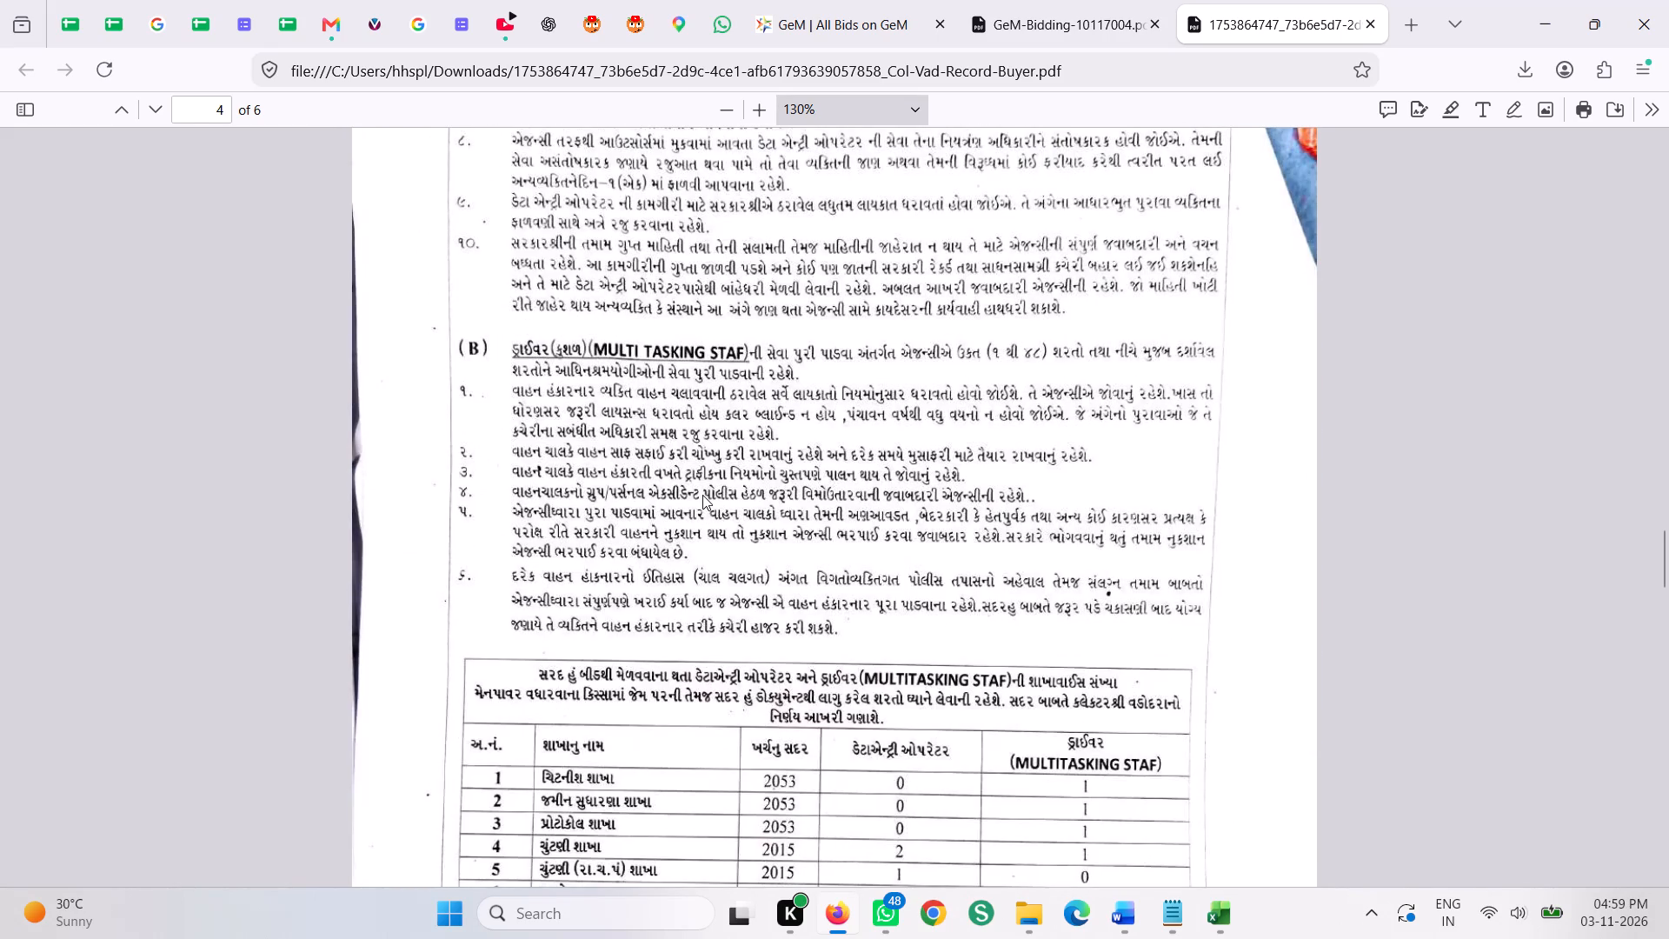
pyautogui.scroll(1, 702, 495)
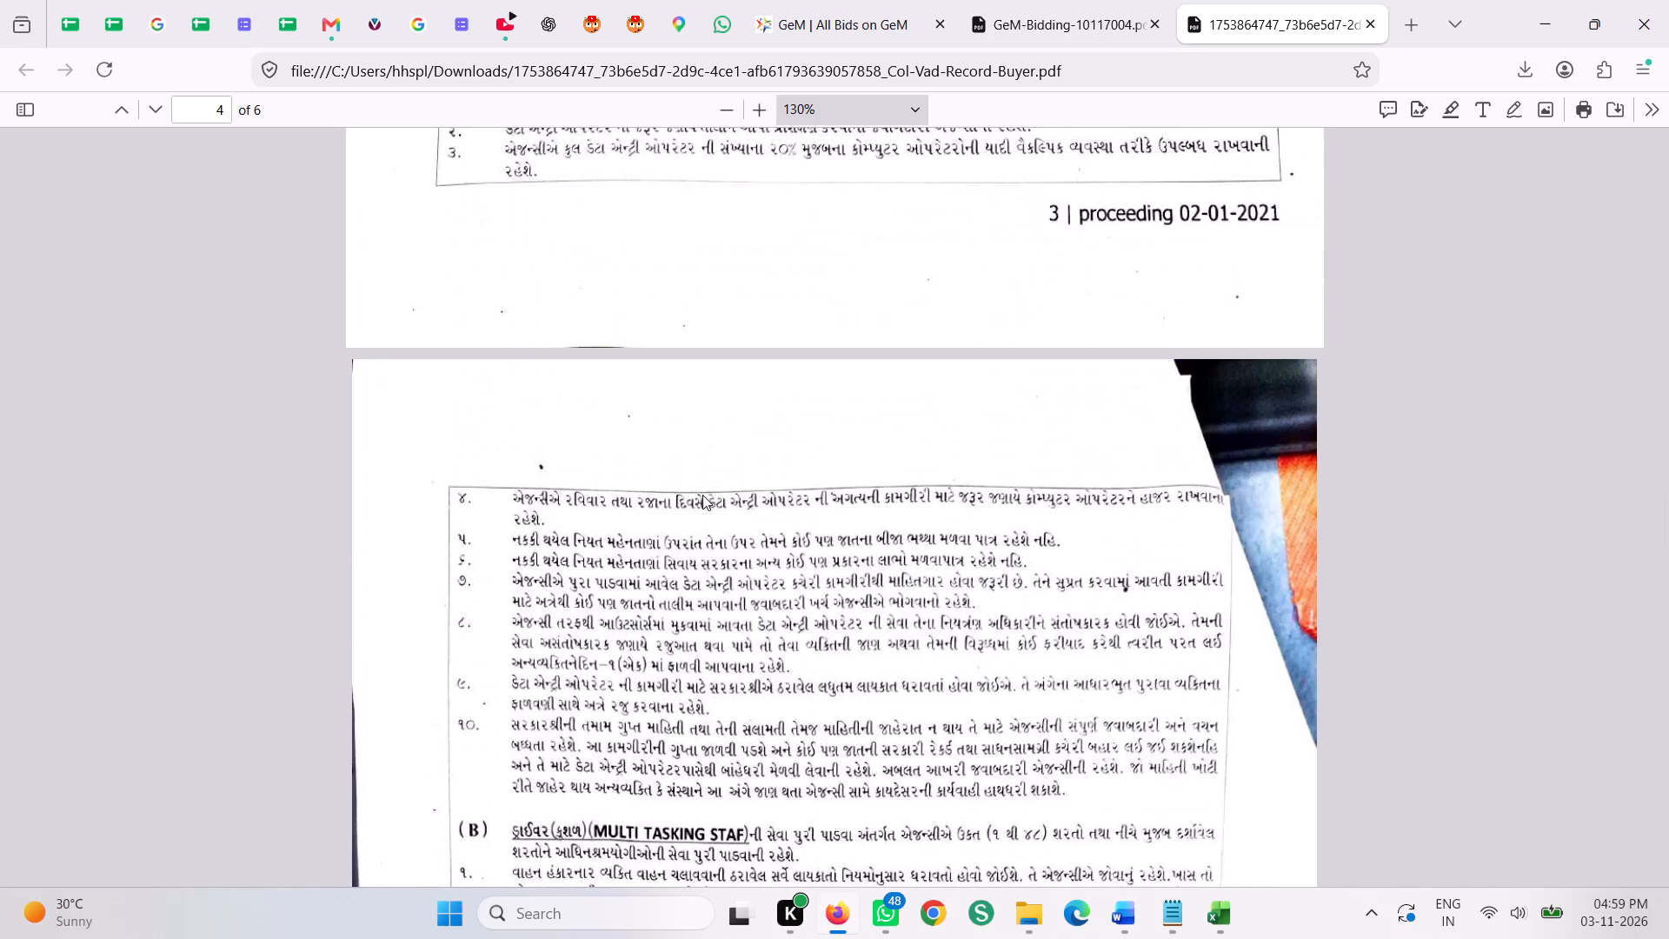
pyautogui.scroll(1, 702, 495)
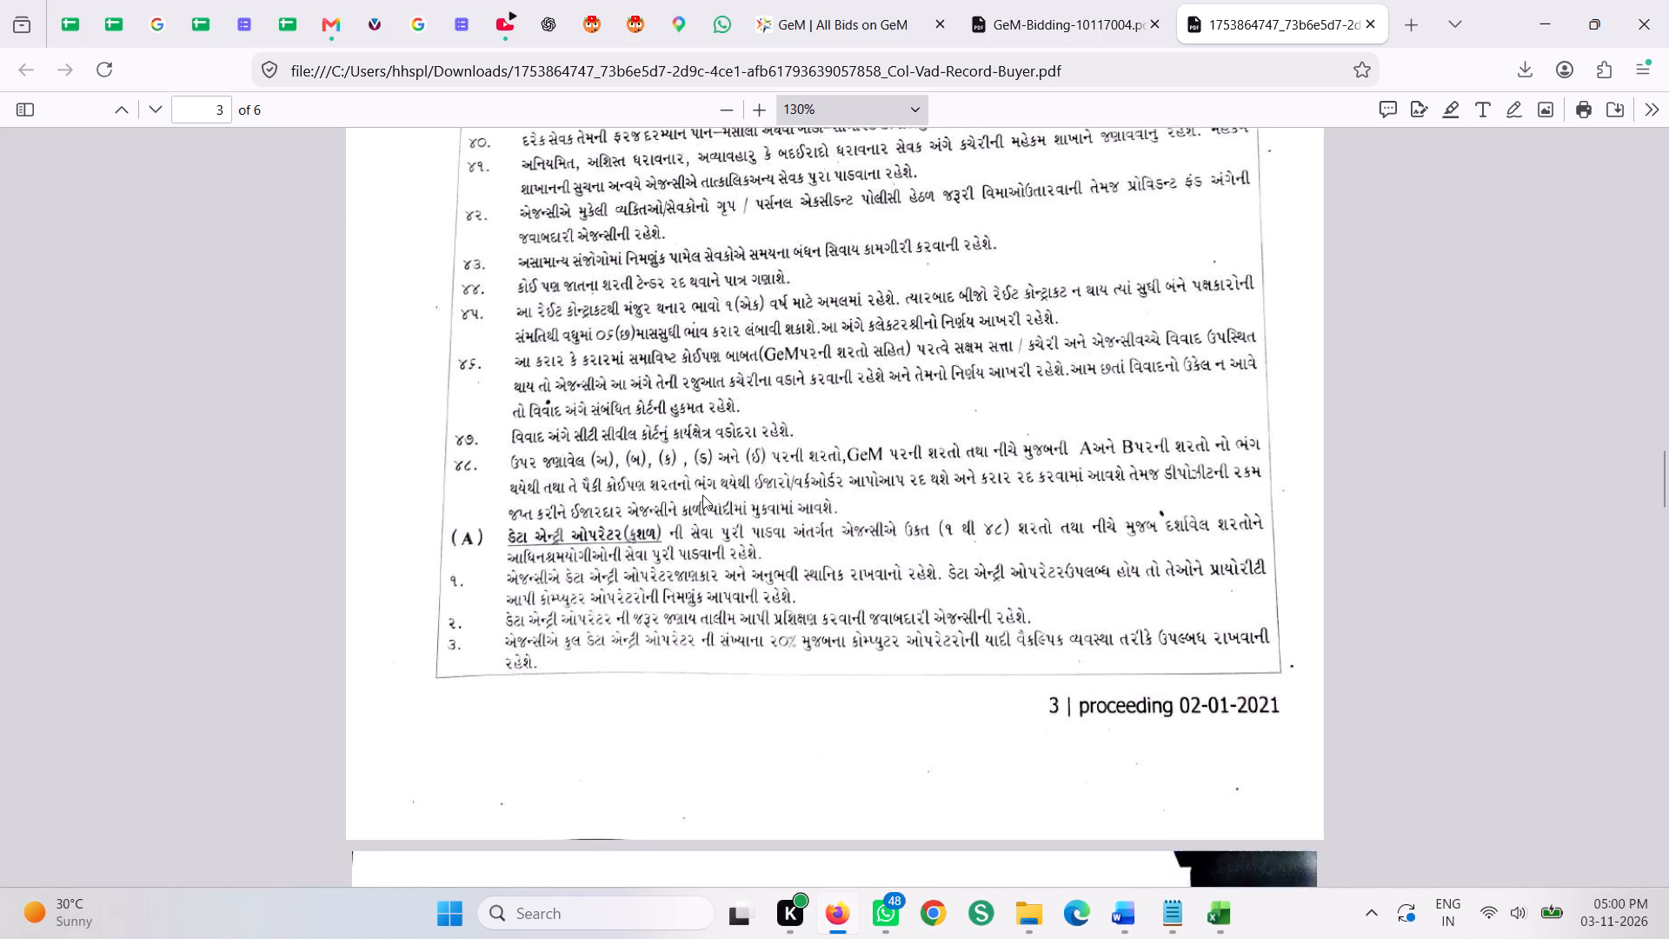
pyautogui.scroll(1, 702, 495)
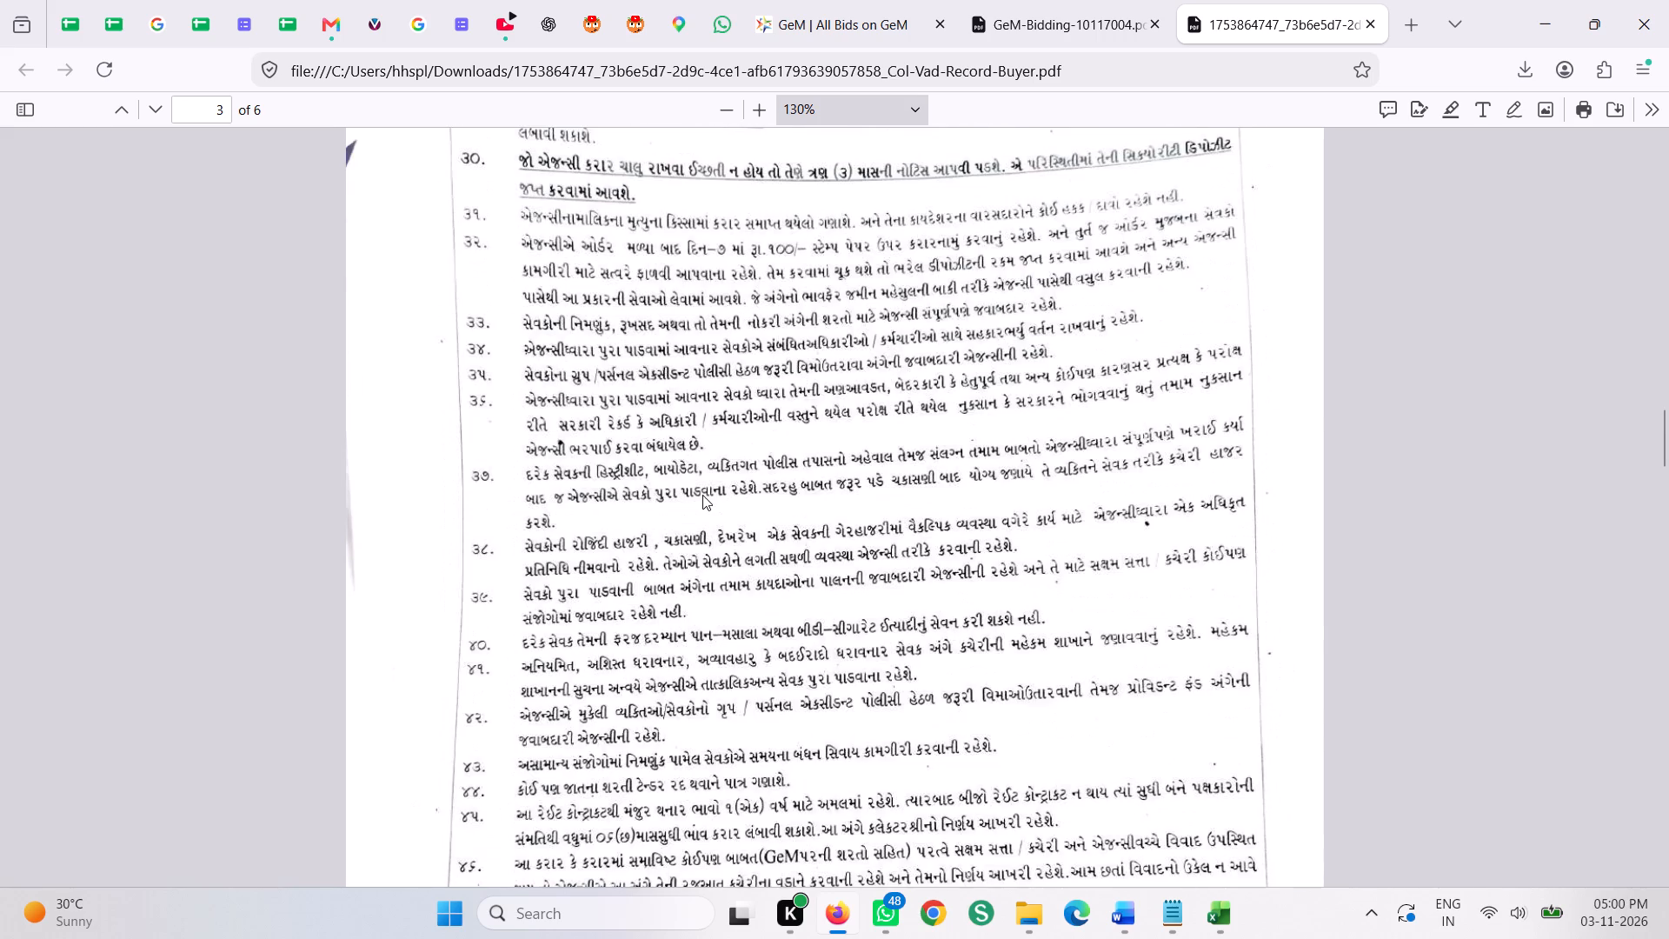
pyautogui.scroll(1, 702, 495)
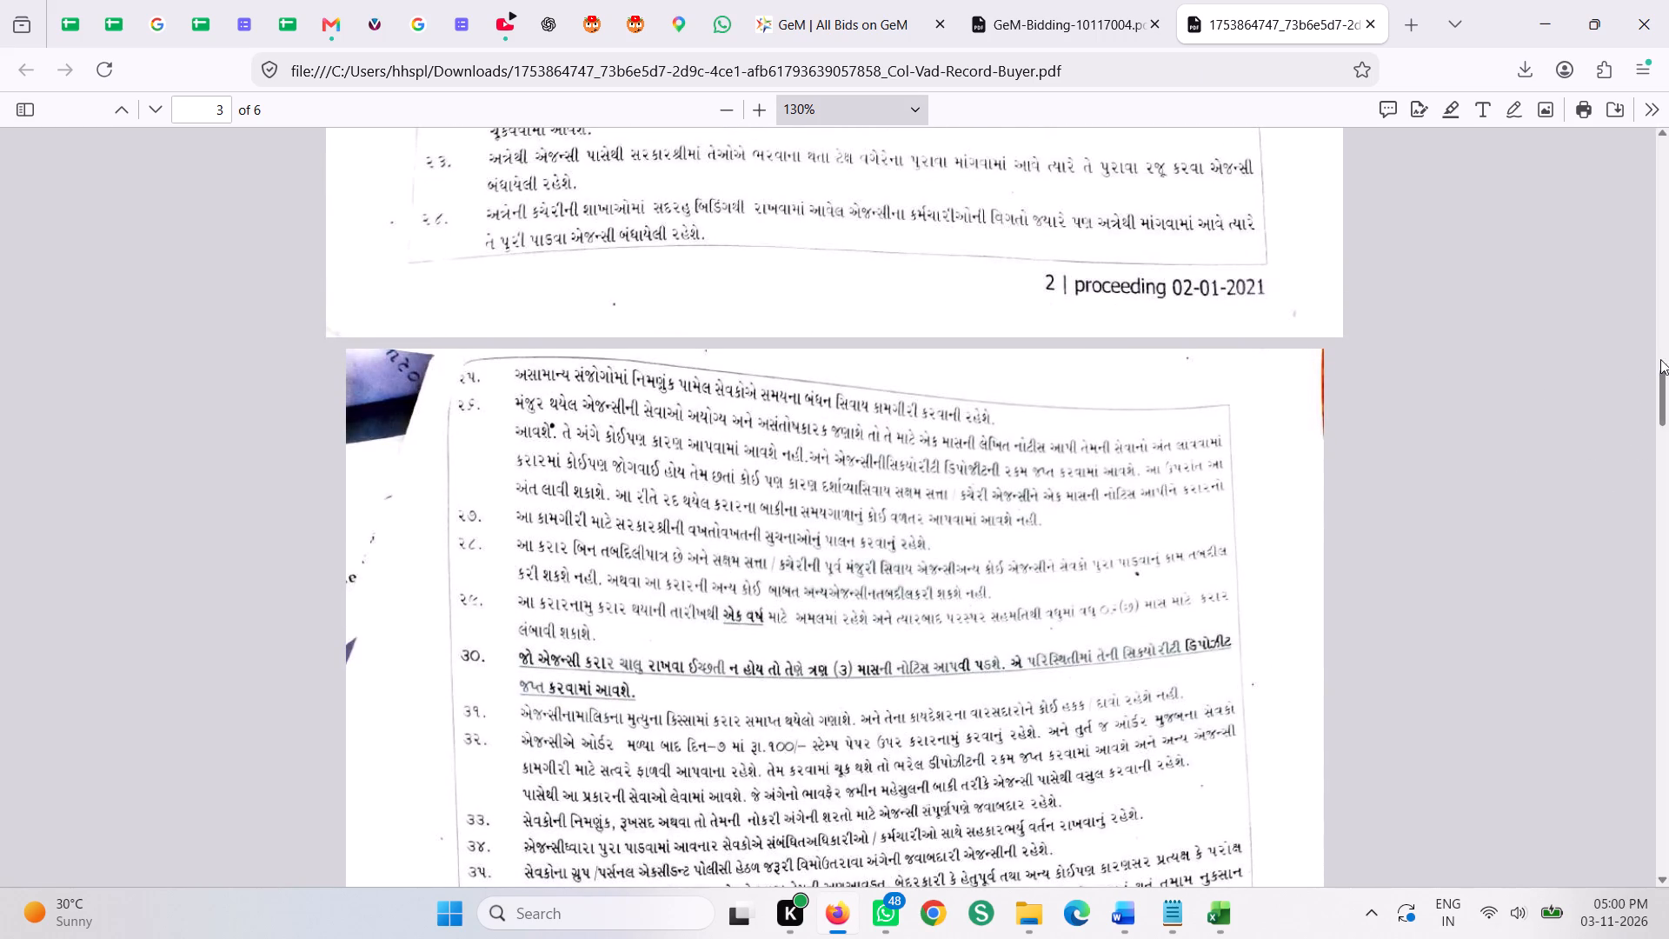
# Capture a screenshot of page 3 at 90% zoom, from condition 31 down to the data entry operator section (A).
pyautogui.moveTo(1668, 405); pyautogui.dragTo(1658, 428)
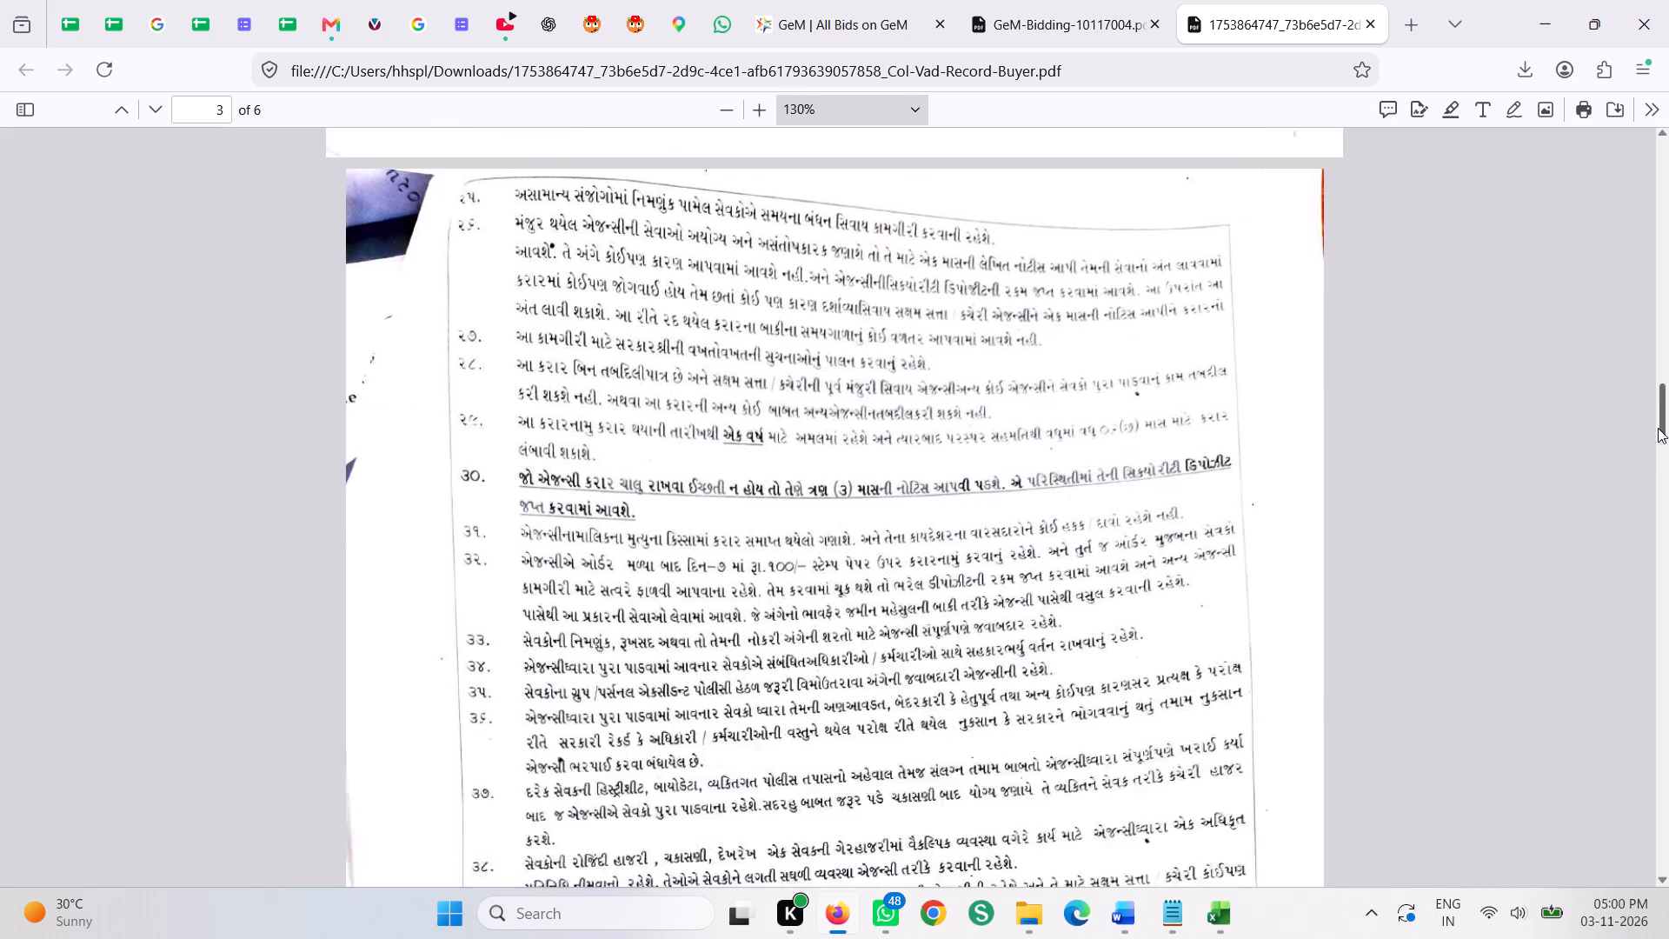
pyautogui.moveTo(1658, 428); pyautogui.dragTo(1646, 447)
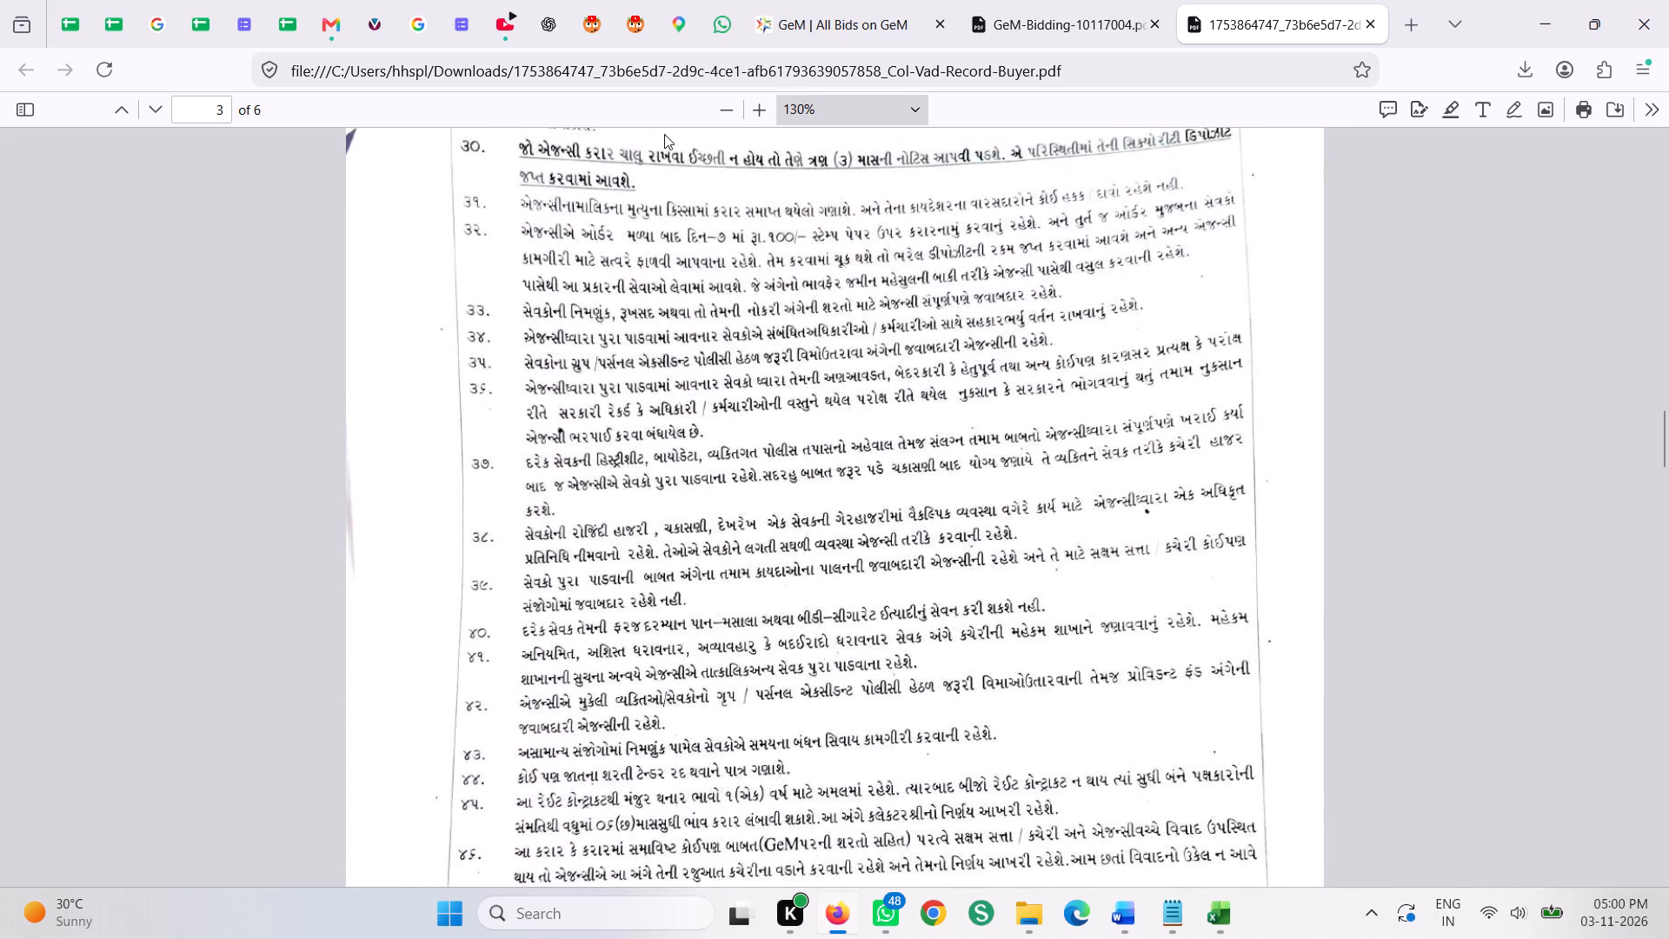
pyautogui.doubleClick(723, 116)
pyautogui.click(723, 115)
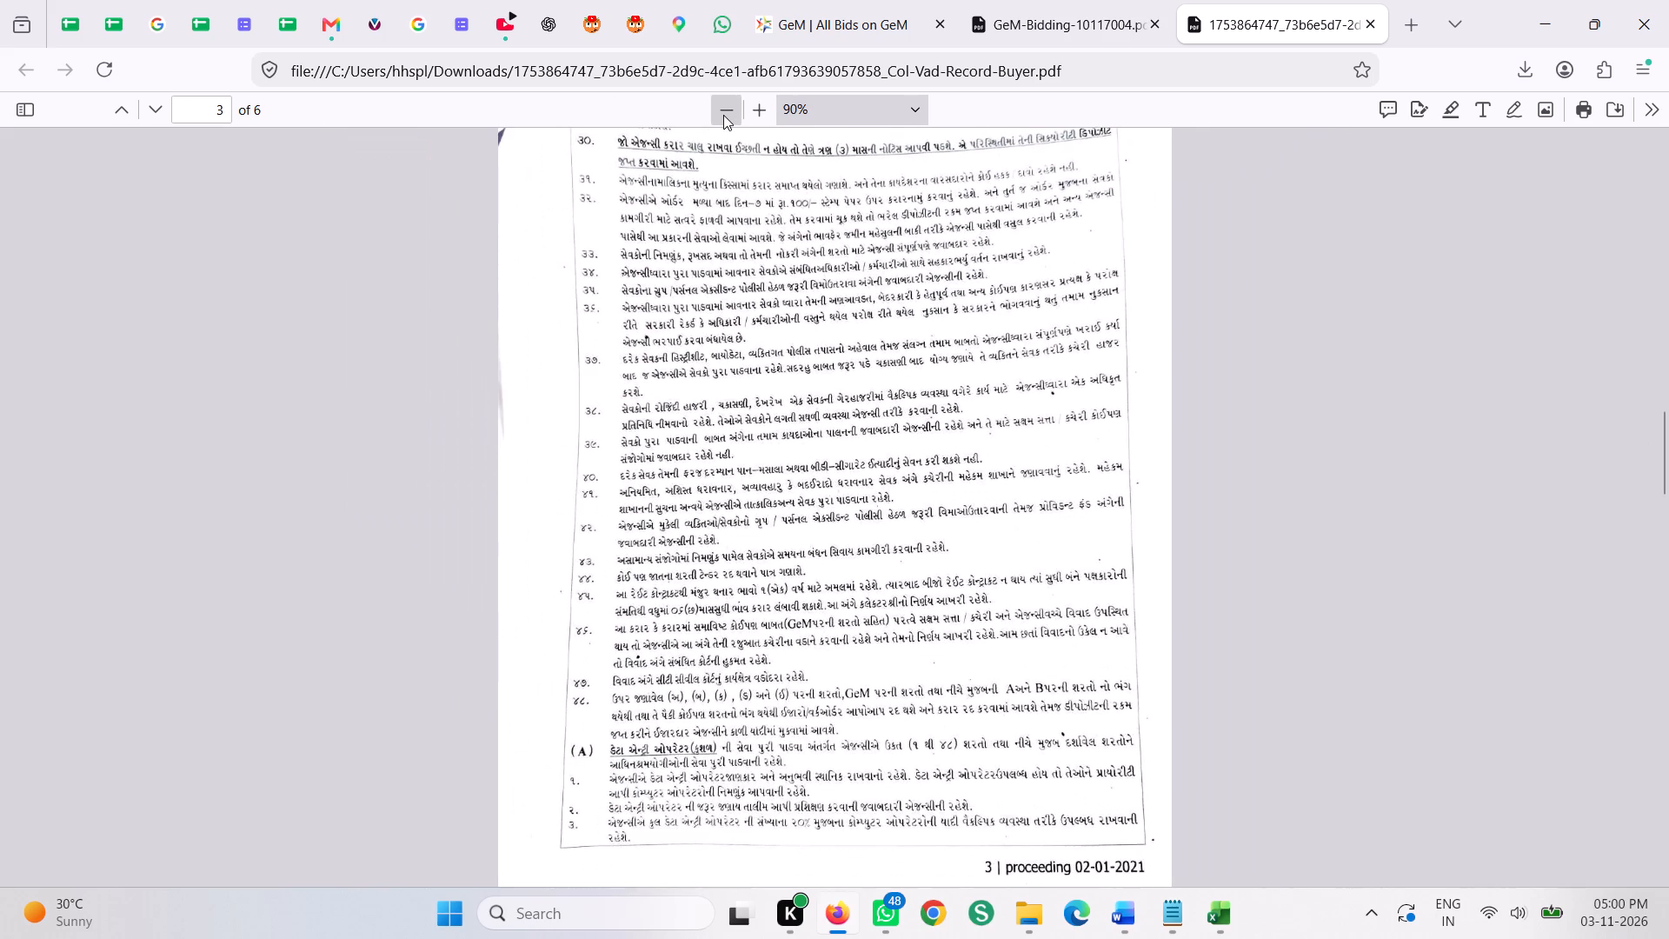
pyautogui.hotkey('ctrl', 'shift', 's')
pyautogui.moveTo(527, 152); pyautogui.dragTo(1275, 524)
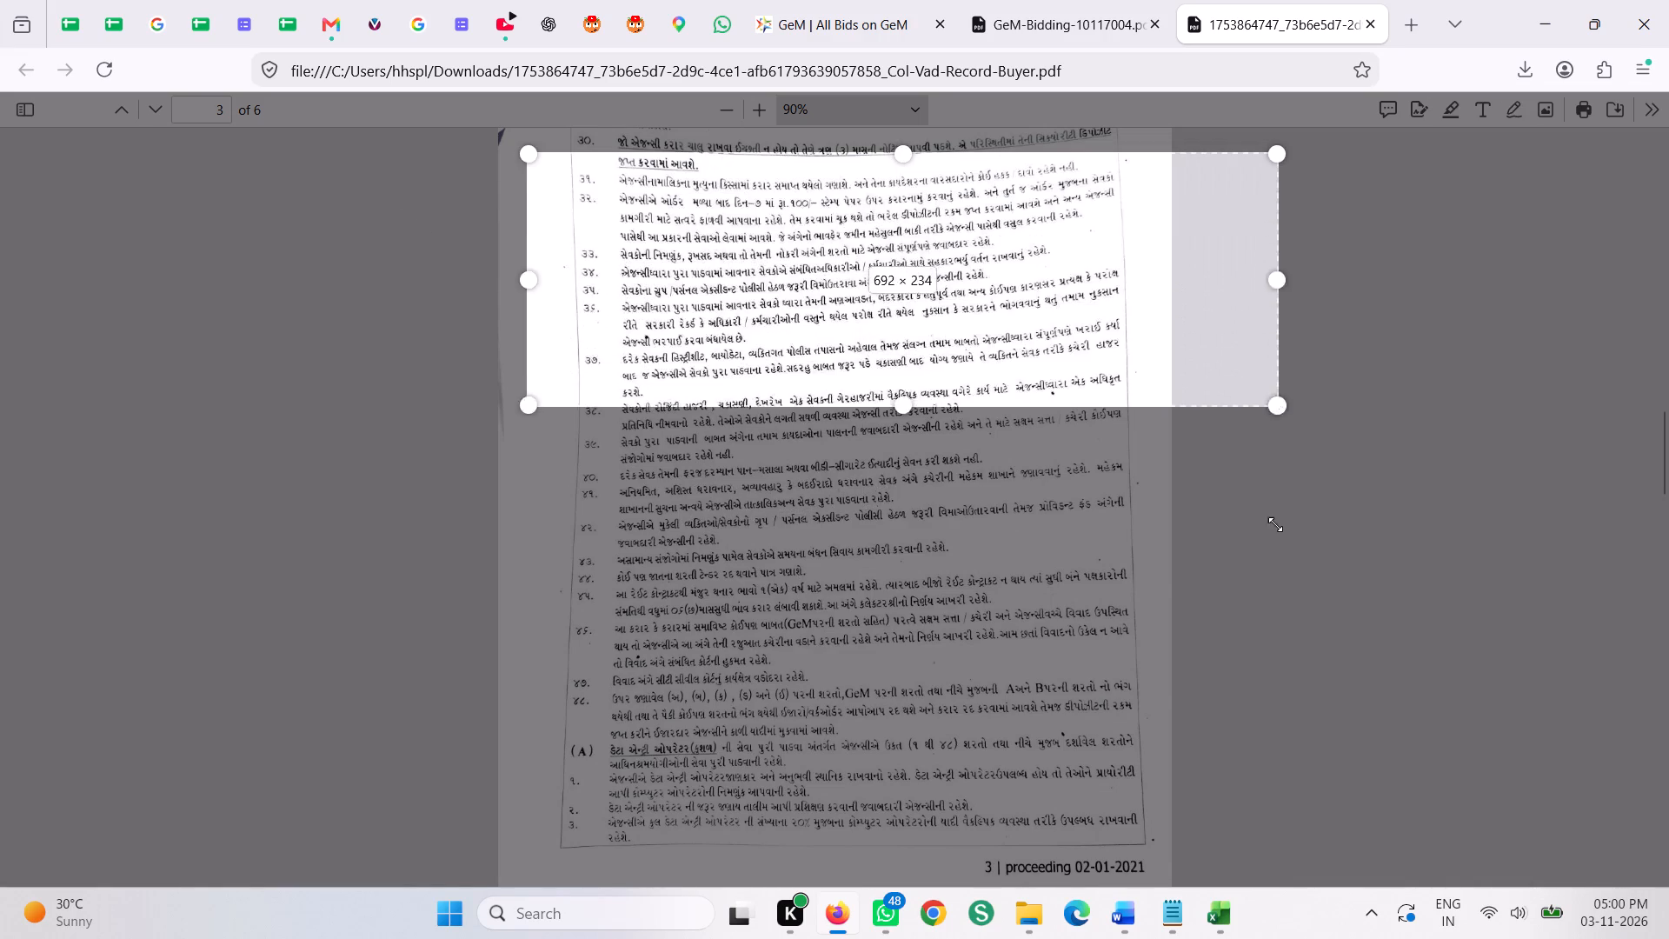
pyautogui.moveTo(1275, 524); pyautogui.dragTo(1245, 838)
pyautogui.click(1066, 802)
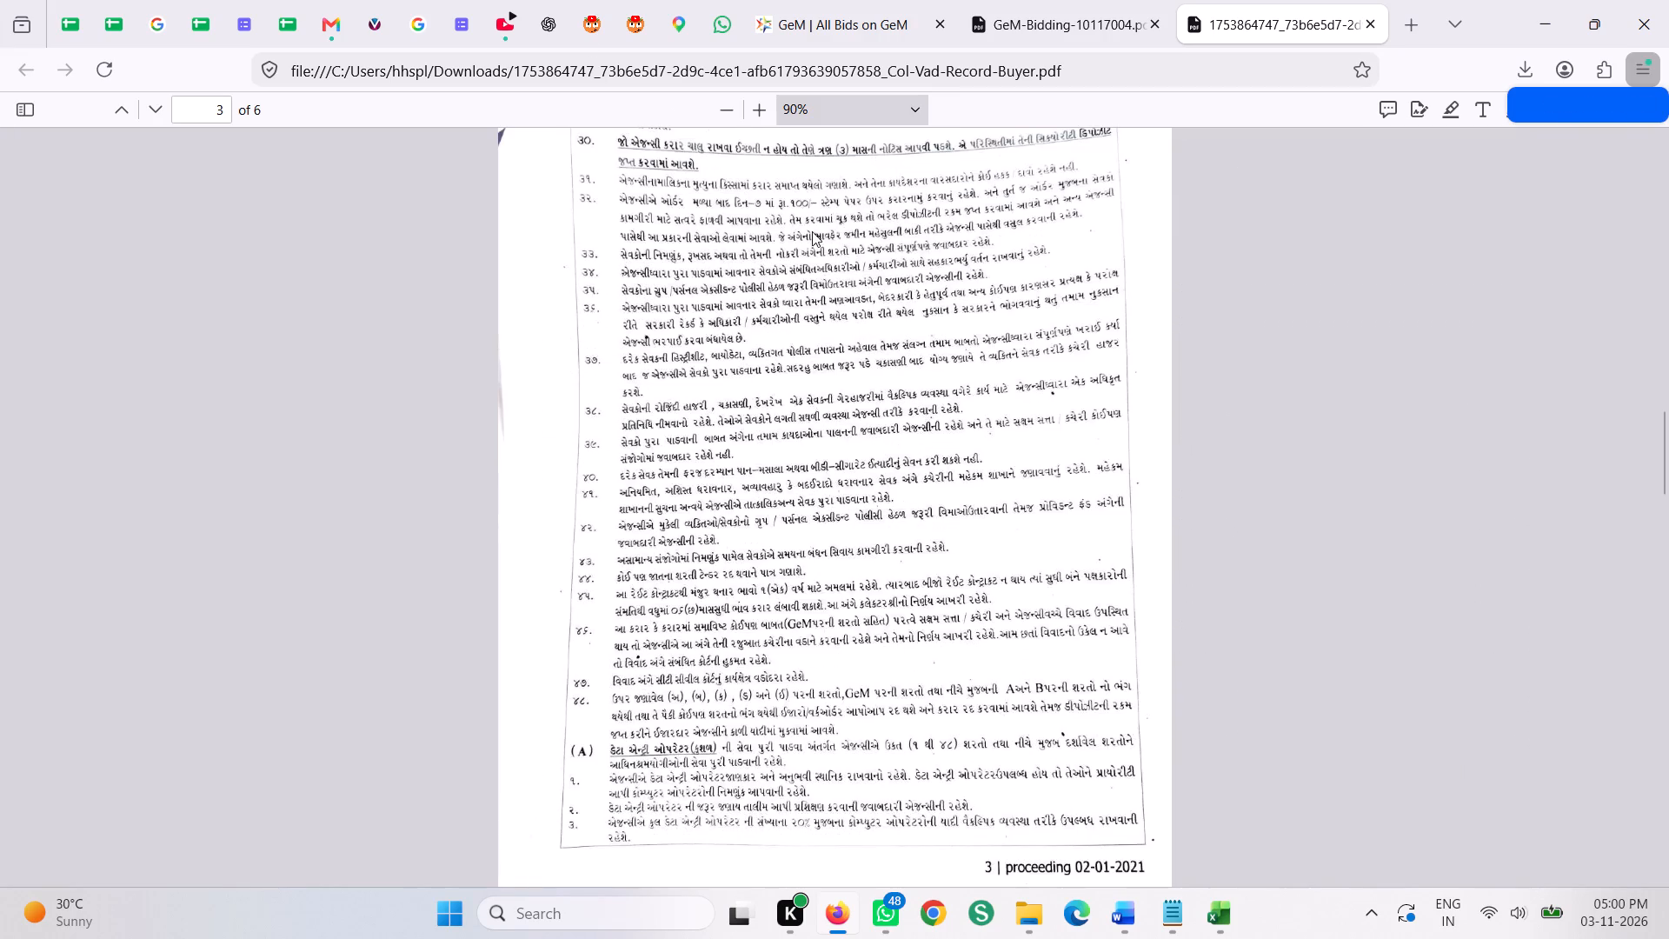
# Submit the captured page 3 image to Google image search and request its translation.
pyautogui.click(436, 30)
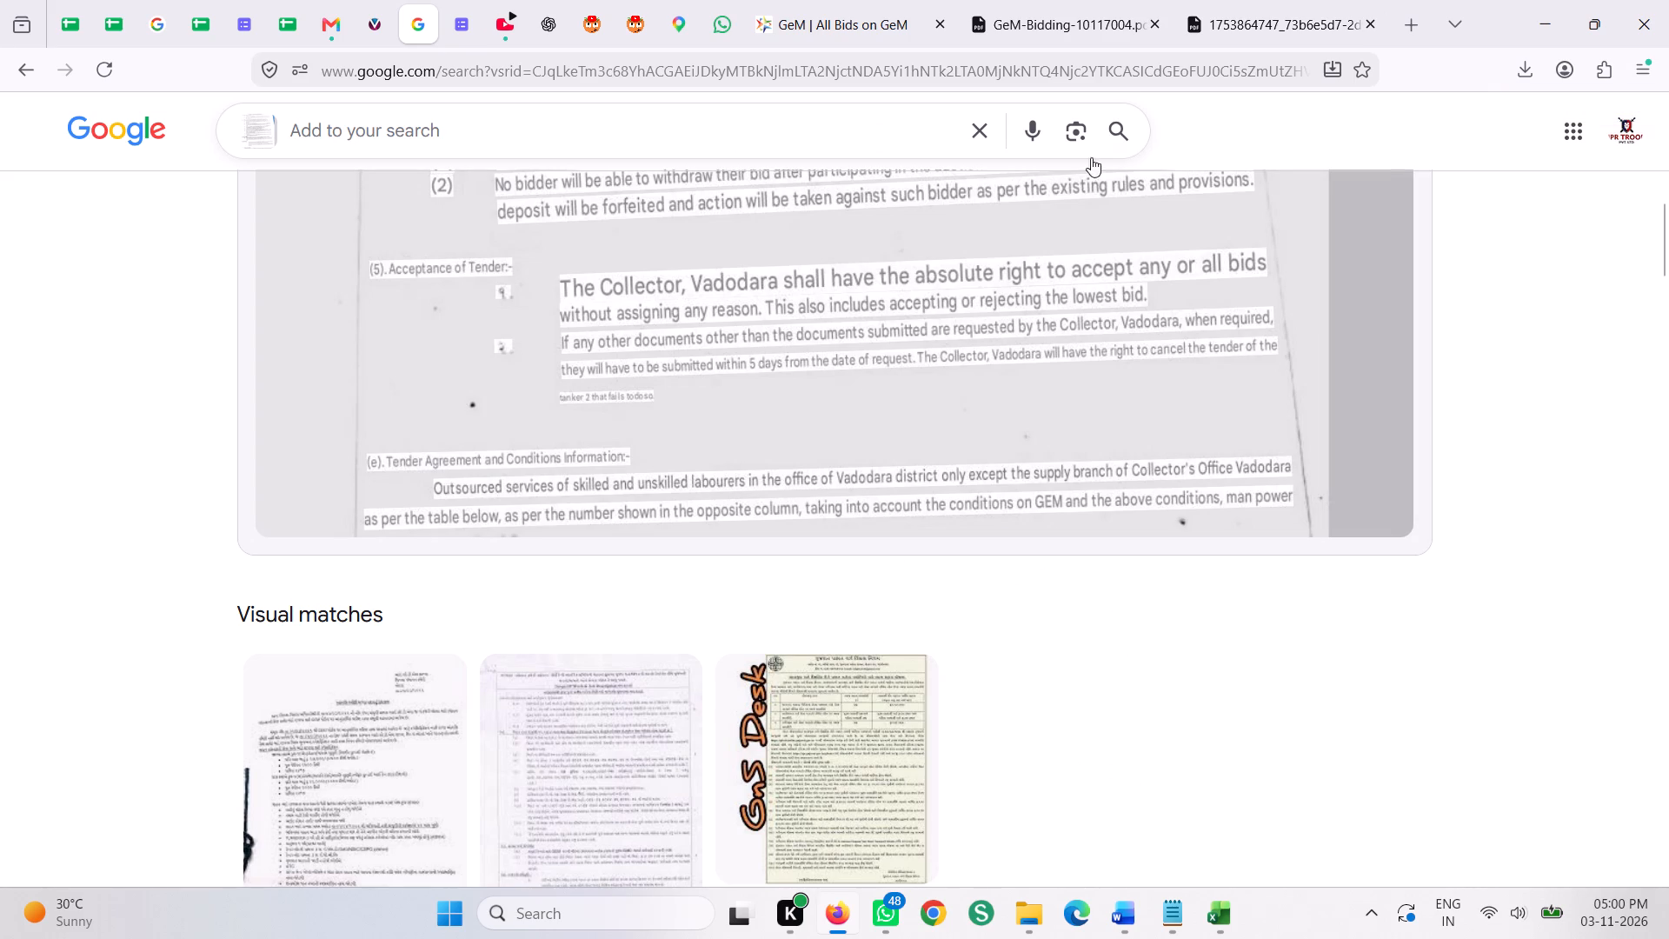
pyautogui.click(1074, 136)
pyautogui.keyDown('ctrl'); pyautogui.click(588, 441); pyautogui.keyUp('ctrl')
pyautogui.hotkey('ctrl', 'v')
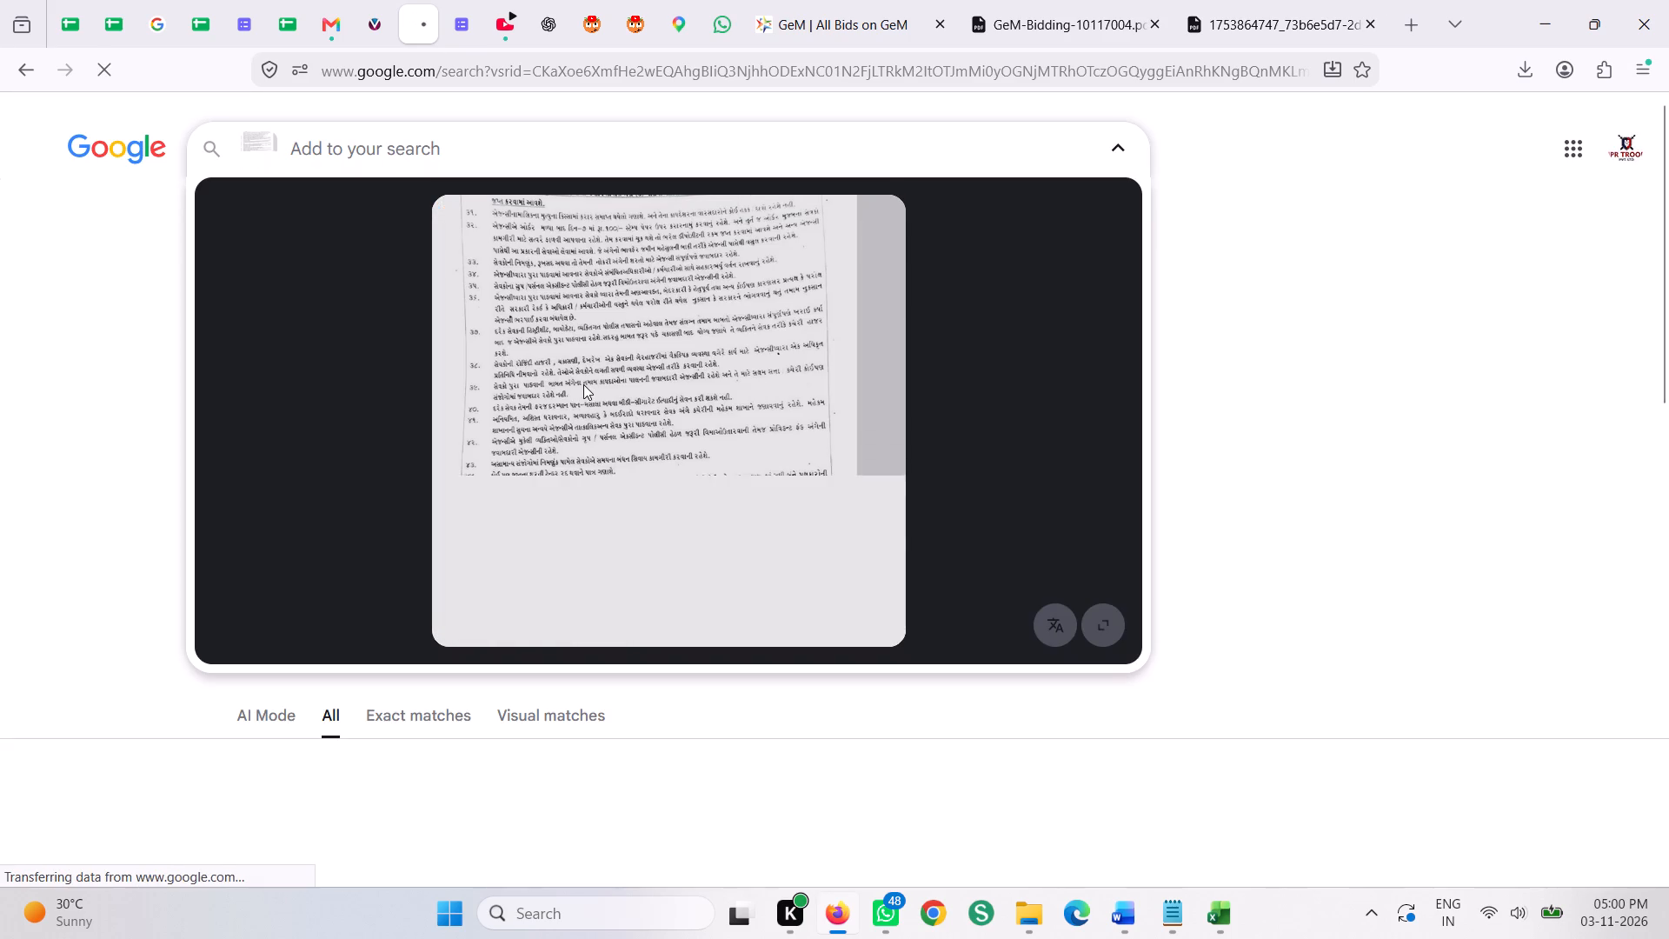
pyautogui.click(1056, 623)
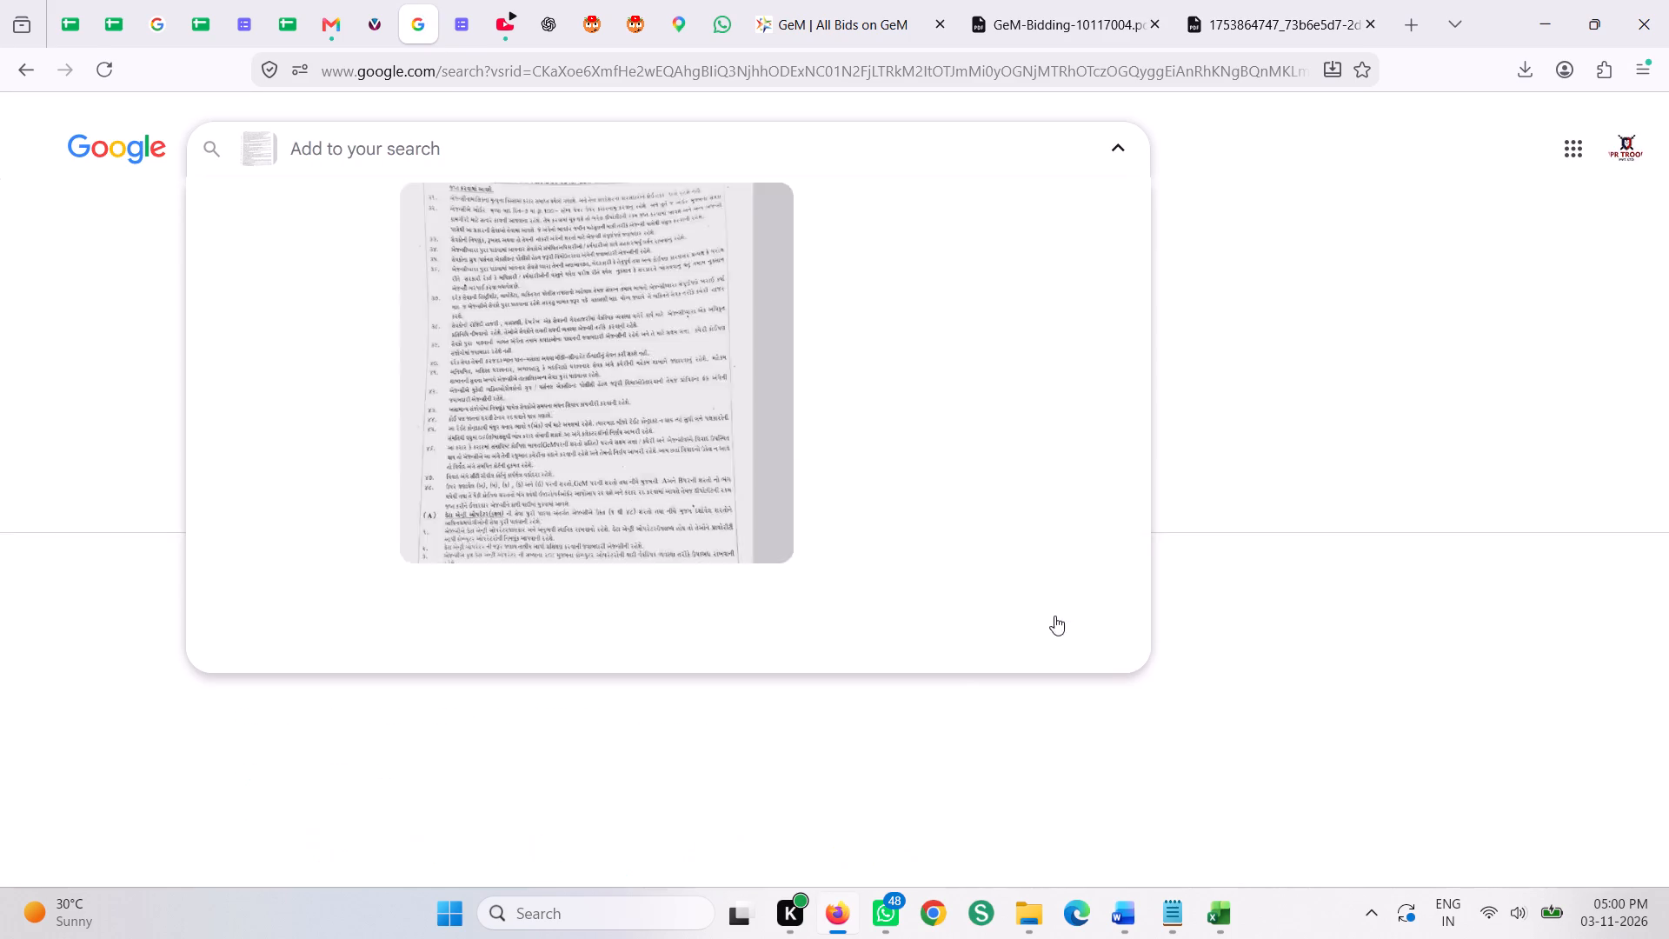
pyautogui.click(264, 152)
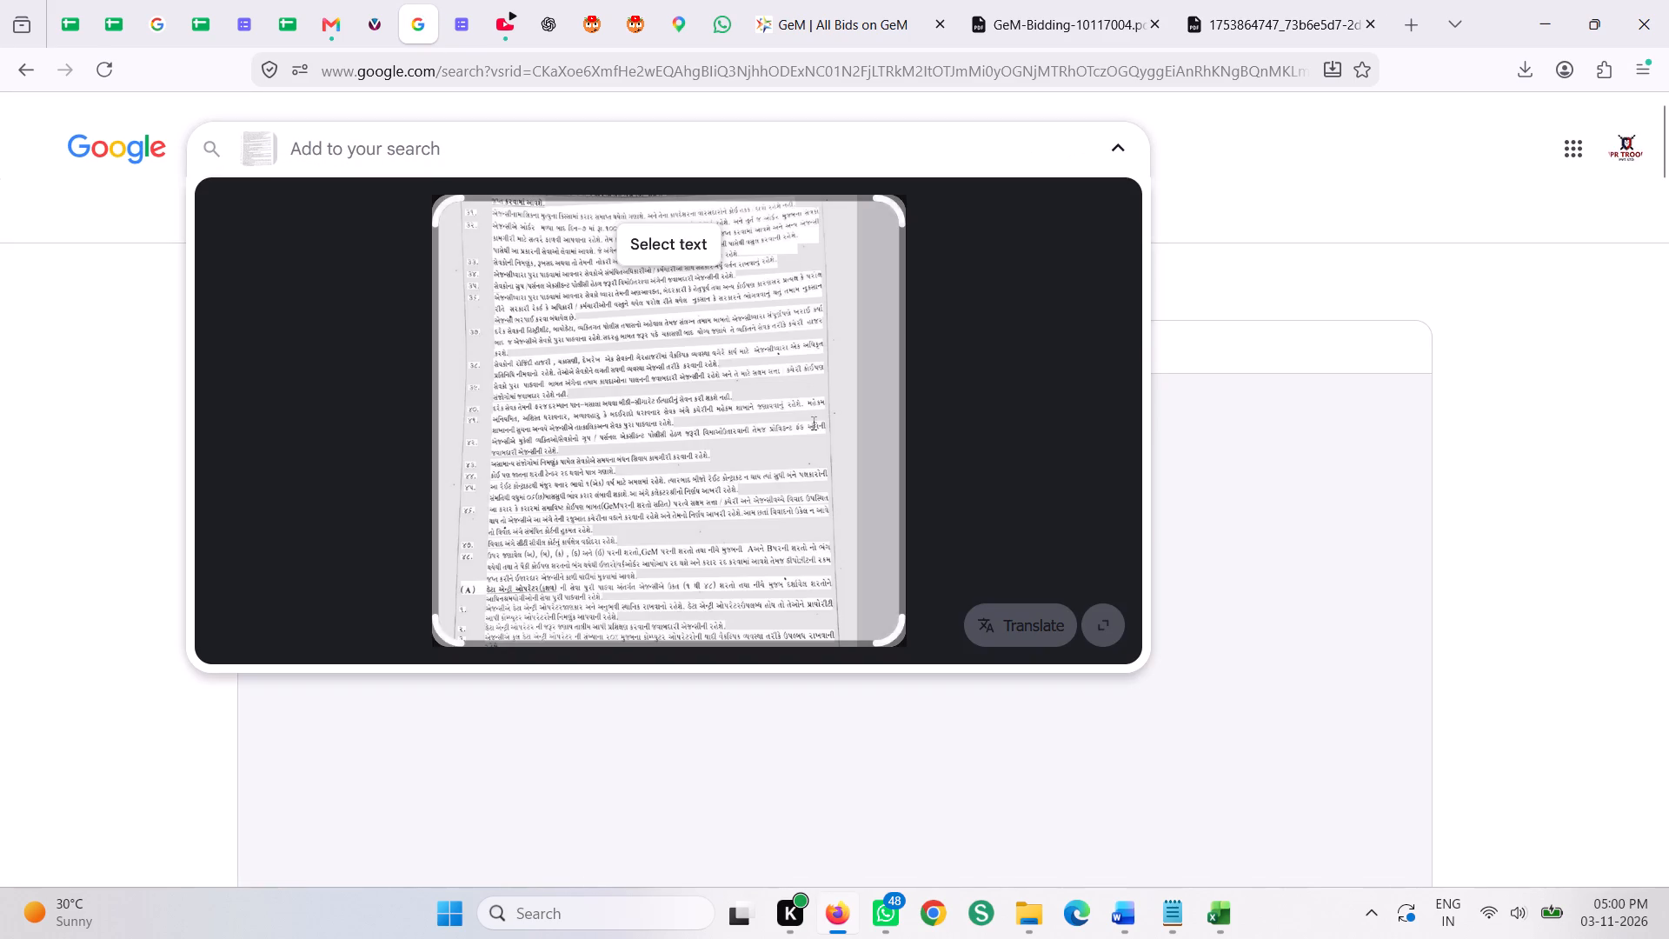
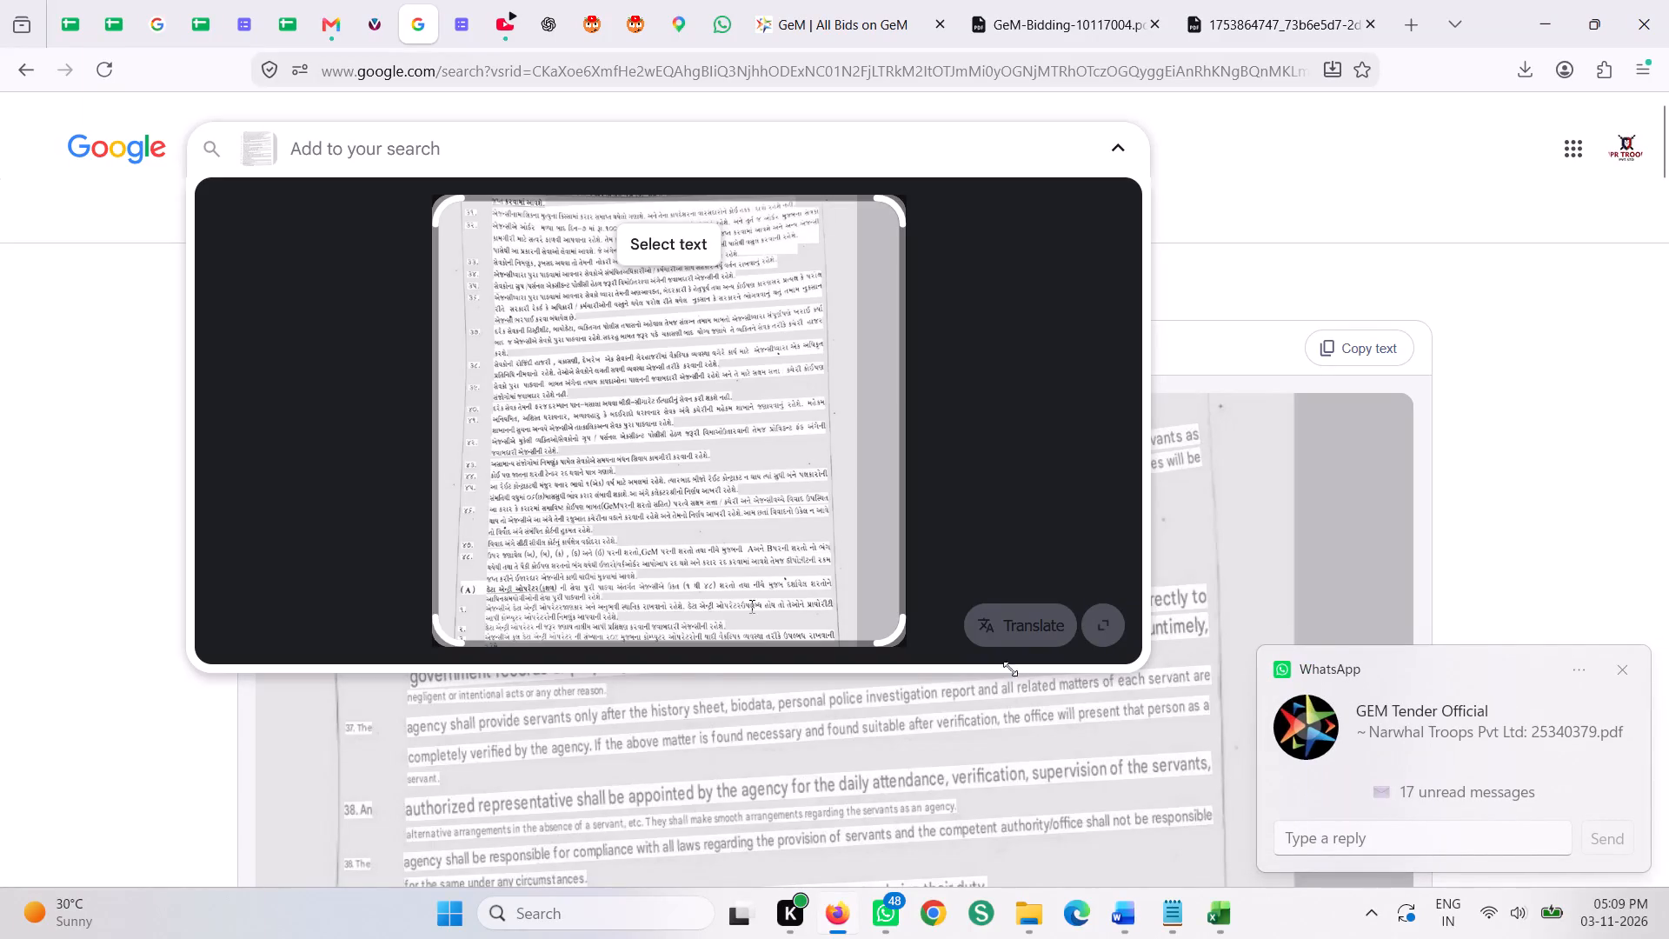
# Translate the captured page 3 image and read its English text, from condition 31 to the data entry operator section (A).
pyautogui.click(1622, 673)
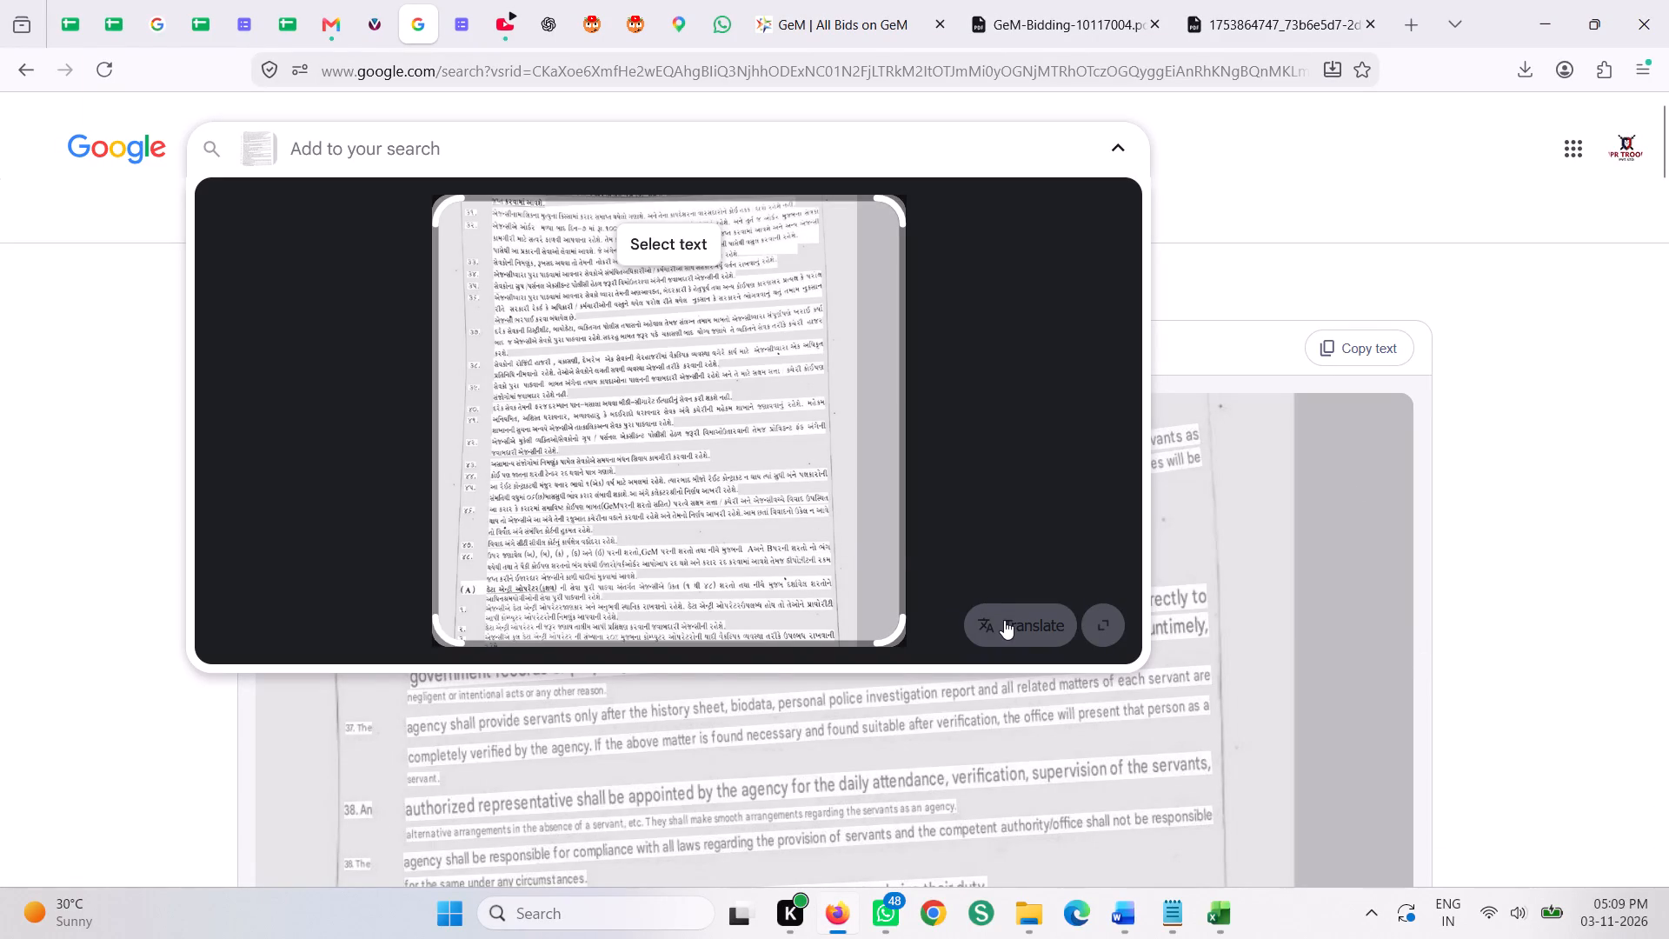
pyautogui.click(1004, 620)
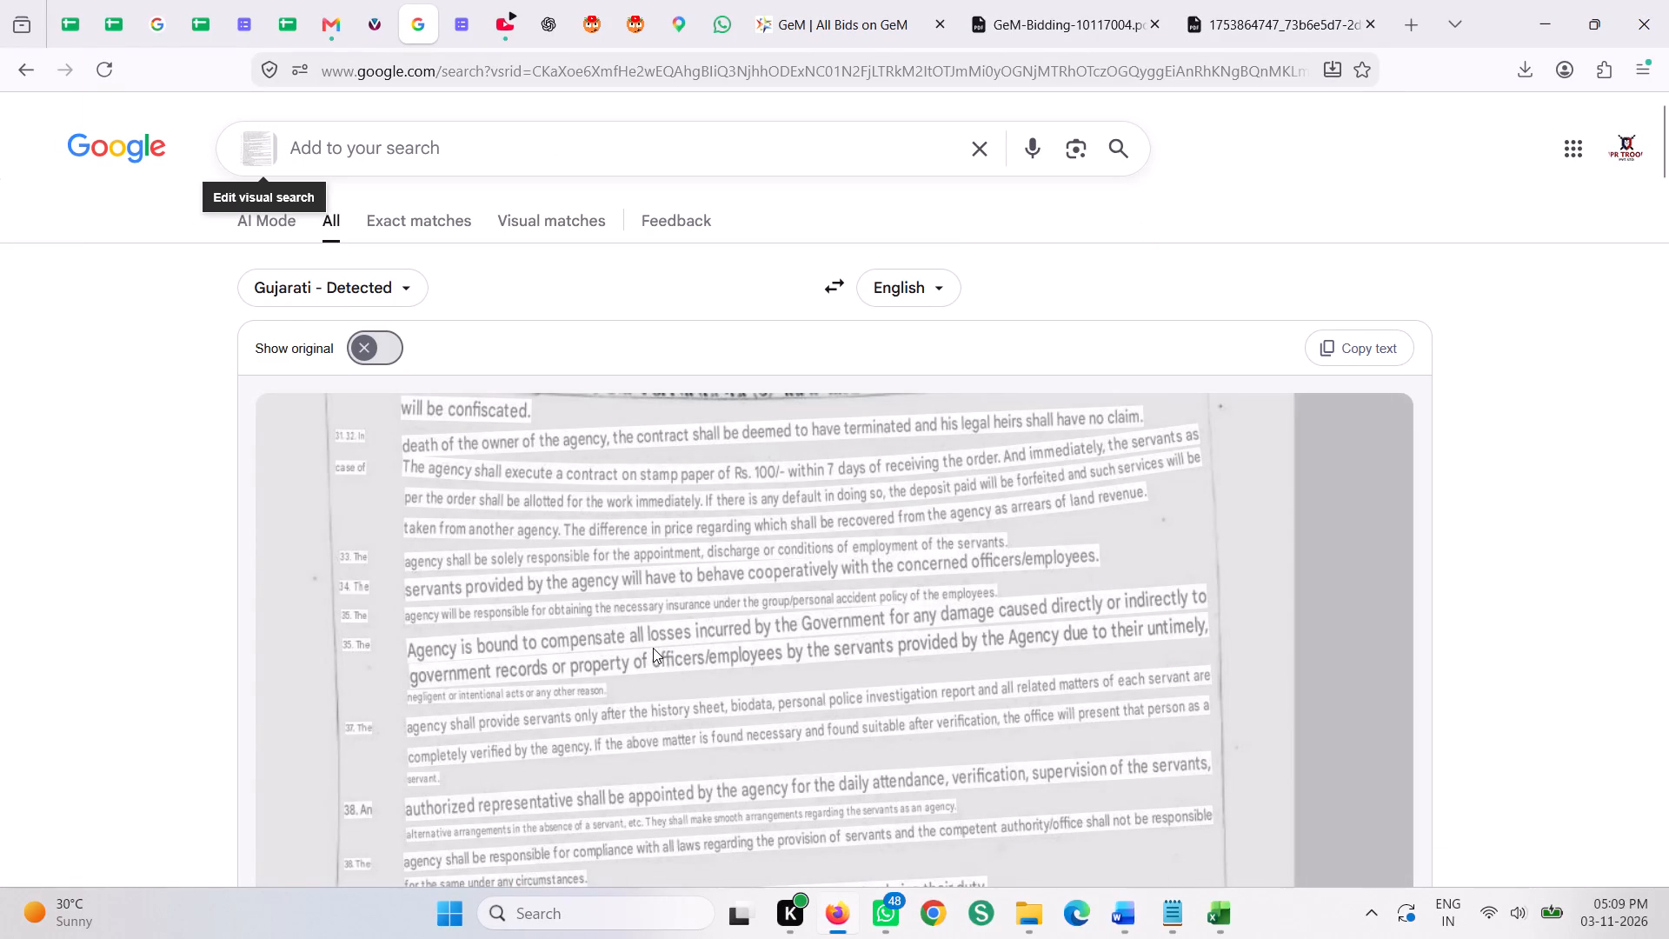
pyautogui.scroll(-1, 766, 676)
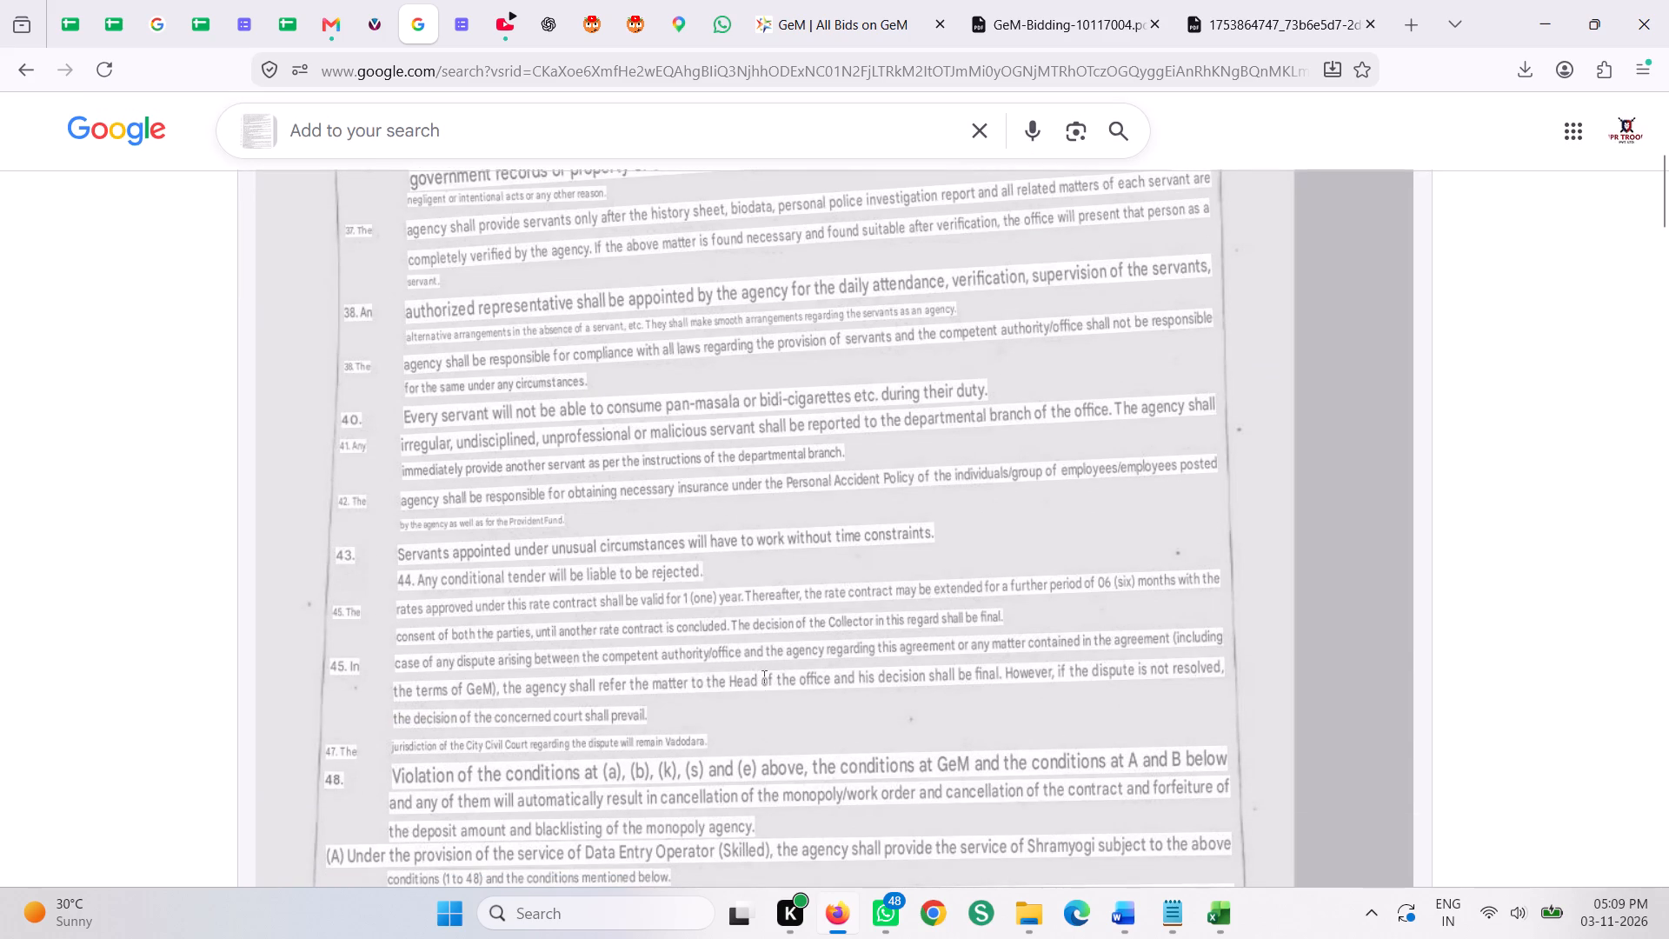
pyautogui.scroll(-1, 672, 685)
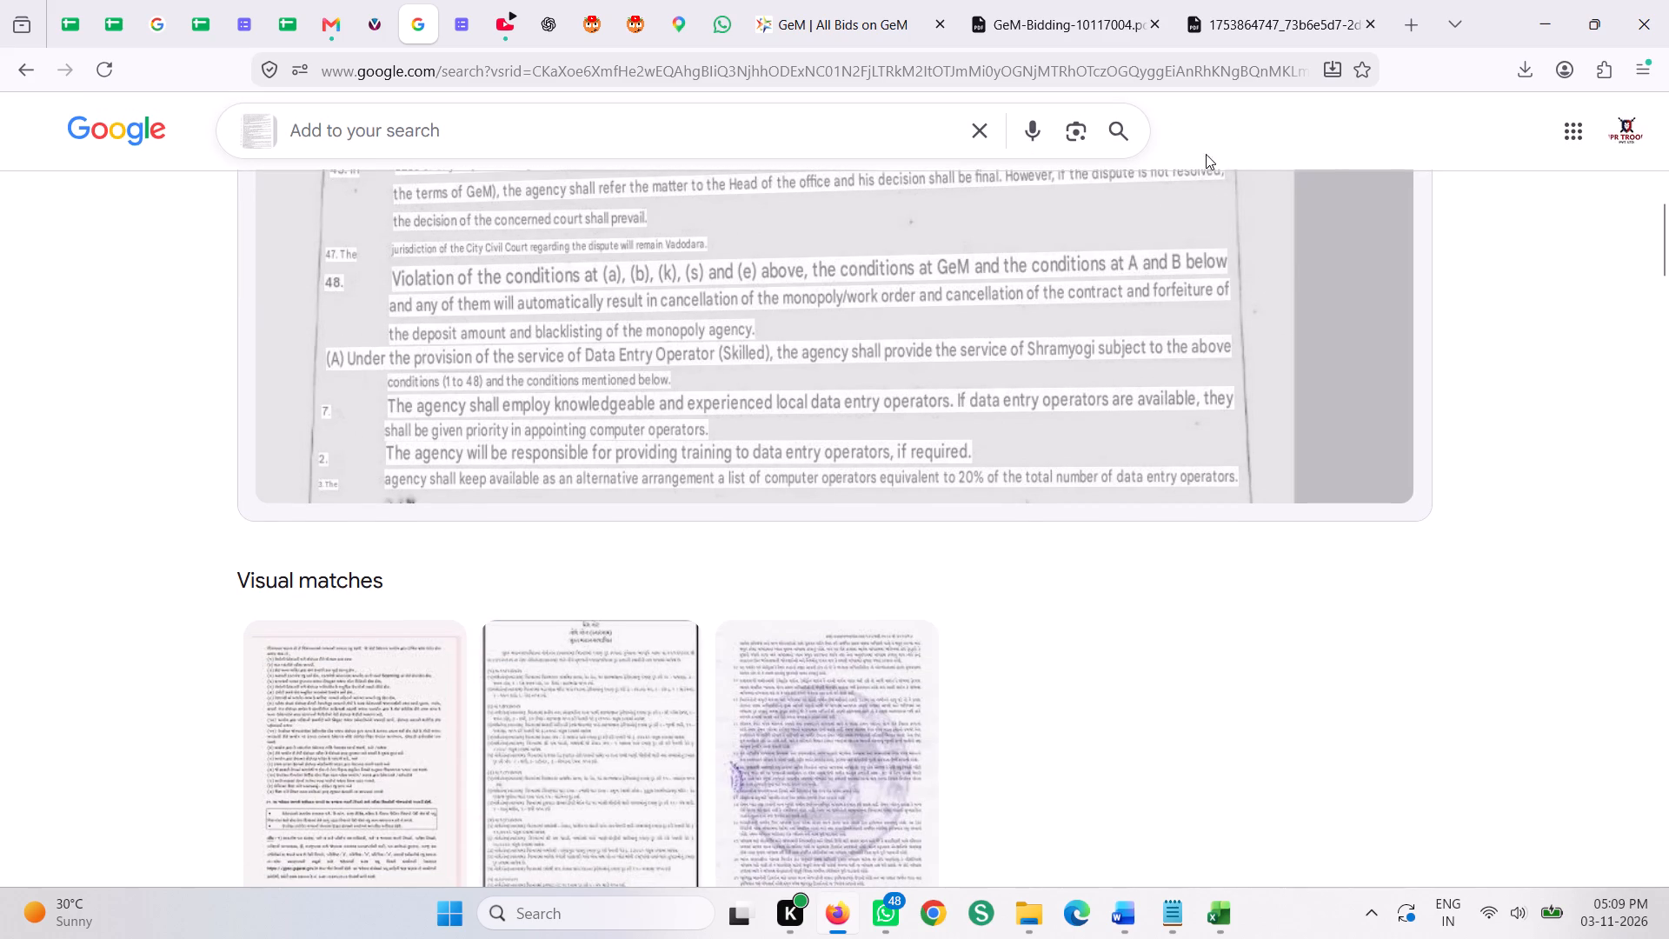
# Return to the ATC PDF and go back from page 3 to the numbered conditions at the start of page 2.
pyautogui.click(1306, 0)
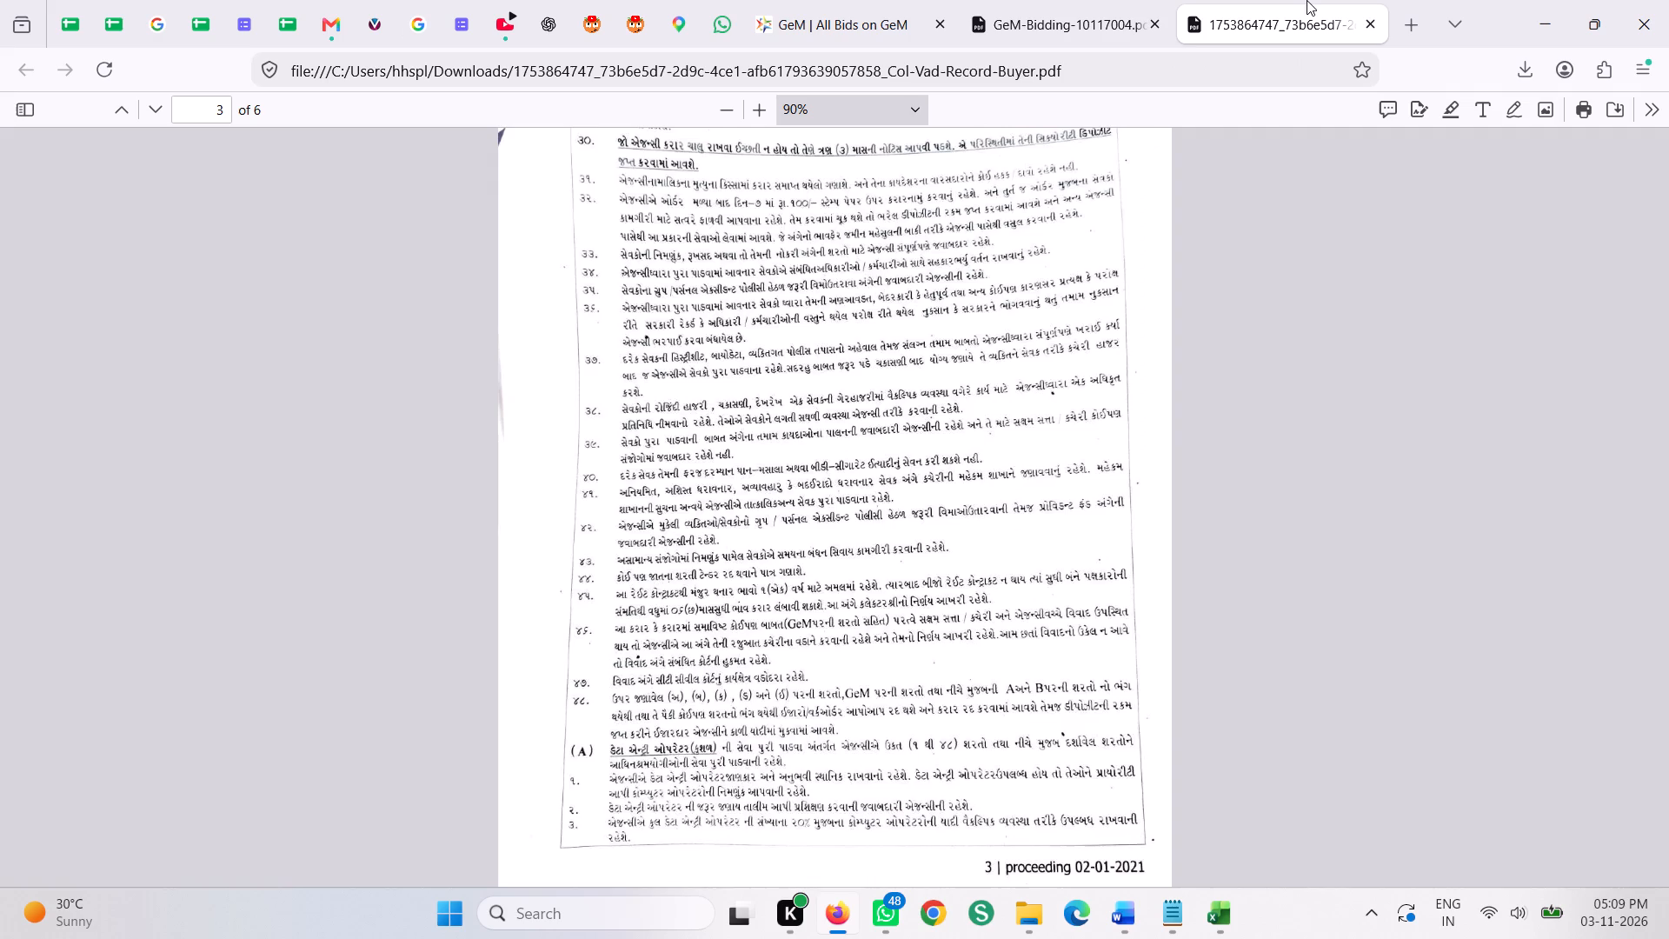
pyautogui.scroll(2, 936, 406)
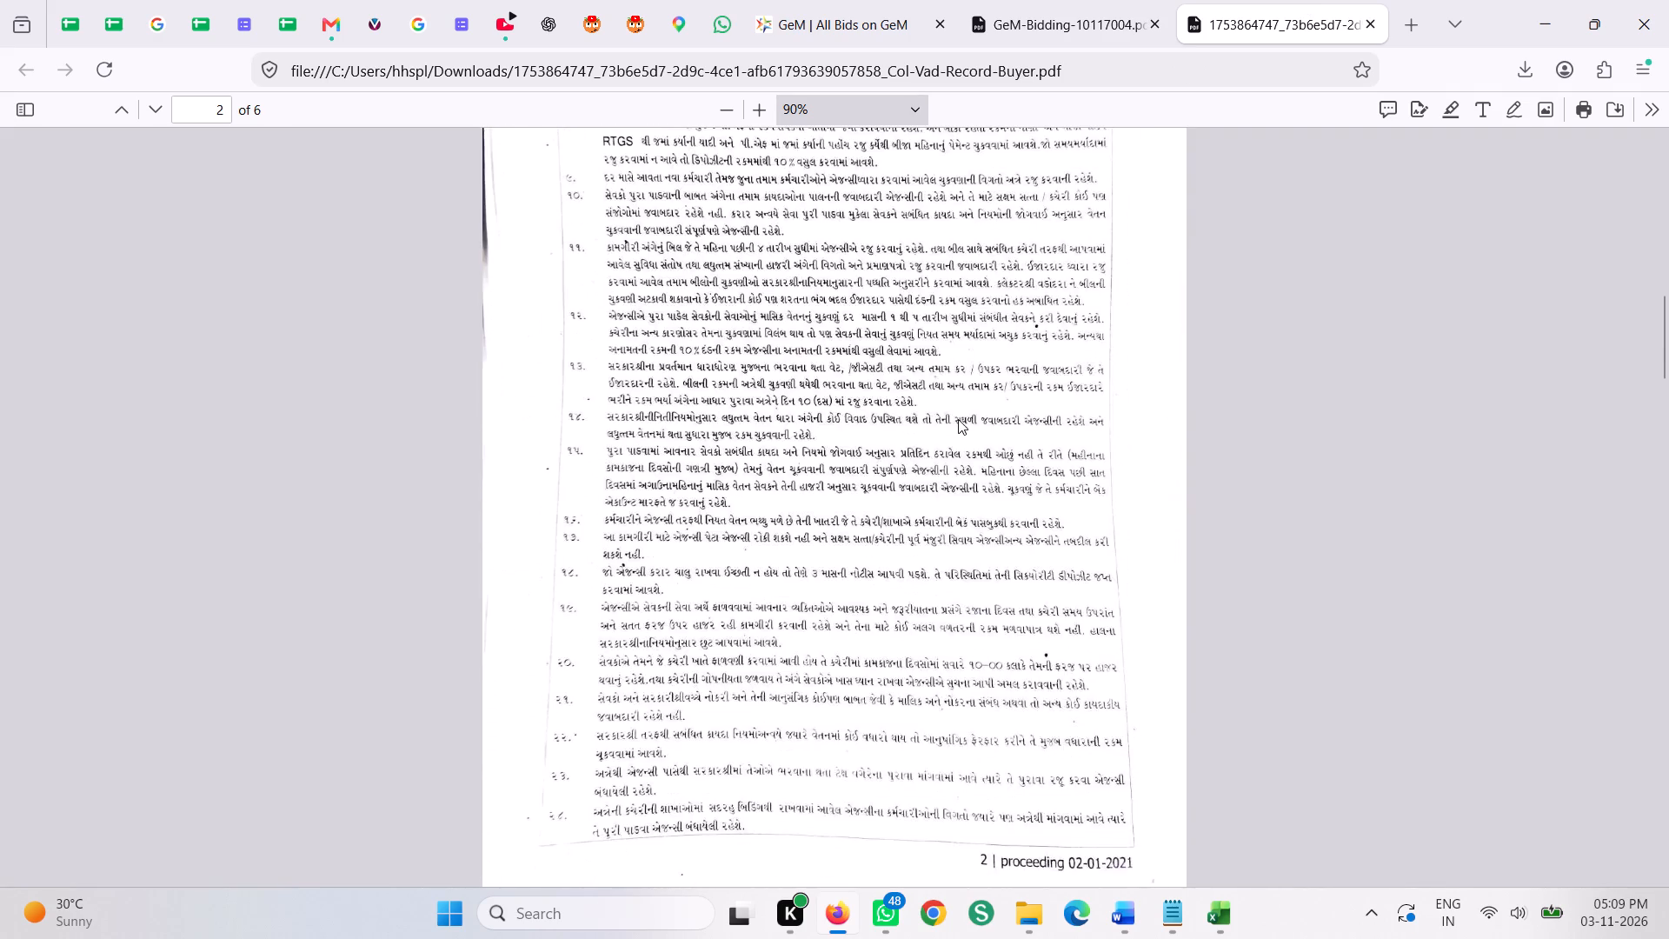
pyautogui.scroll(1, 958, 419)
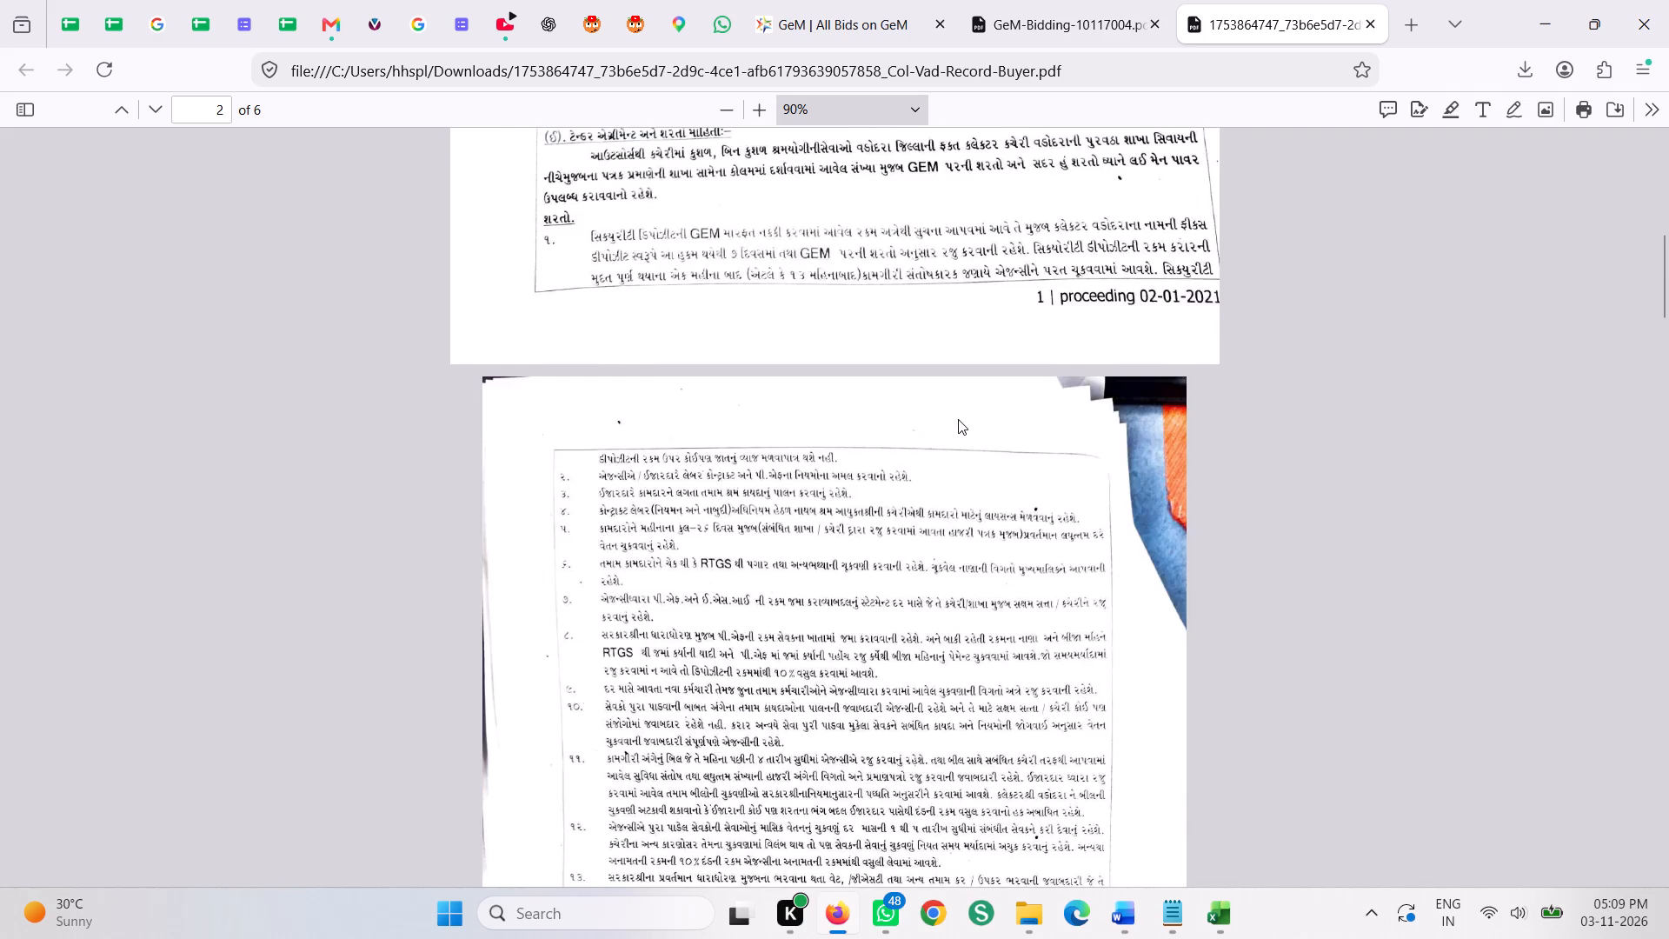
# Capture a screenshot of page 2 of the ATC PDF at 80% zoom, from condition 4 down to the page's last condition.
pyautogui.scroll(-1, 954, 419)
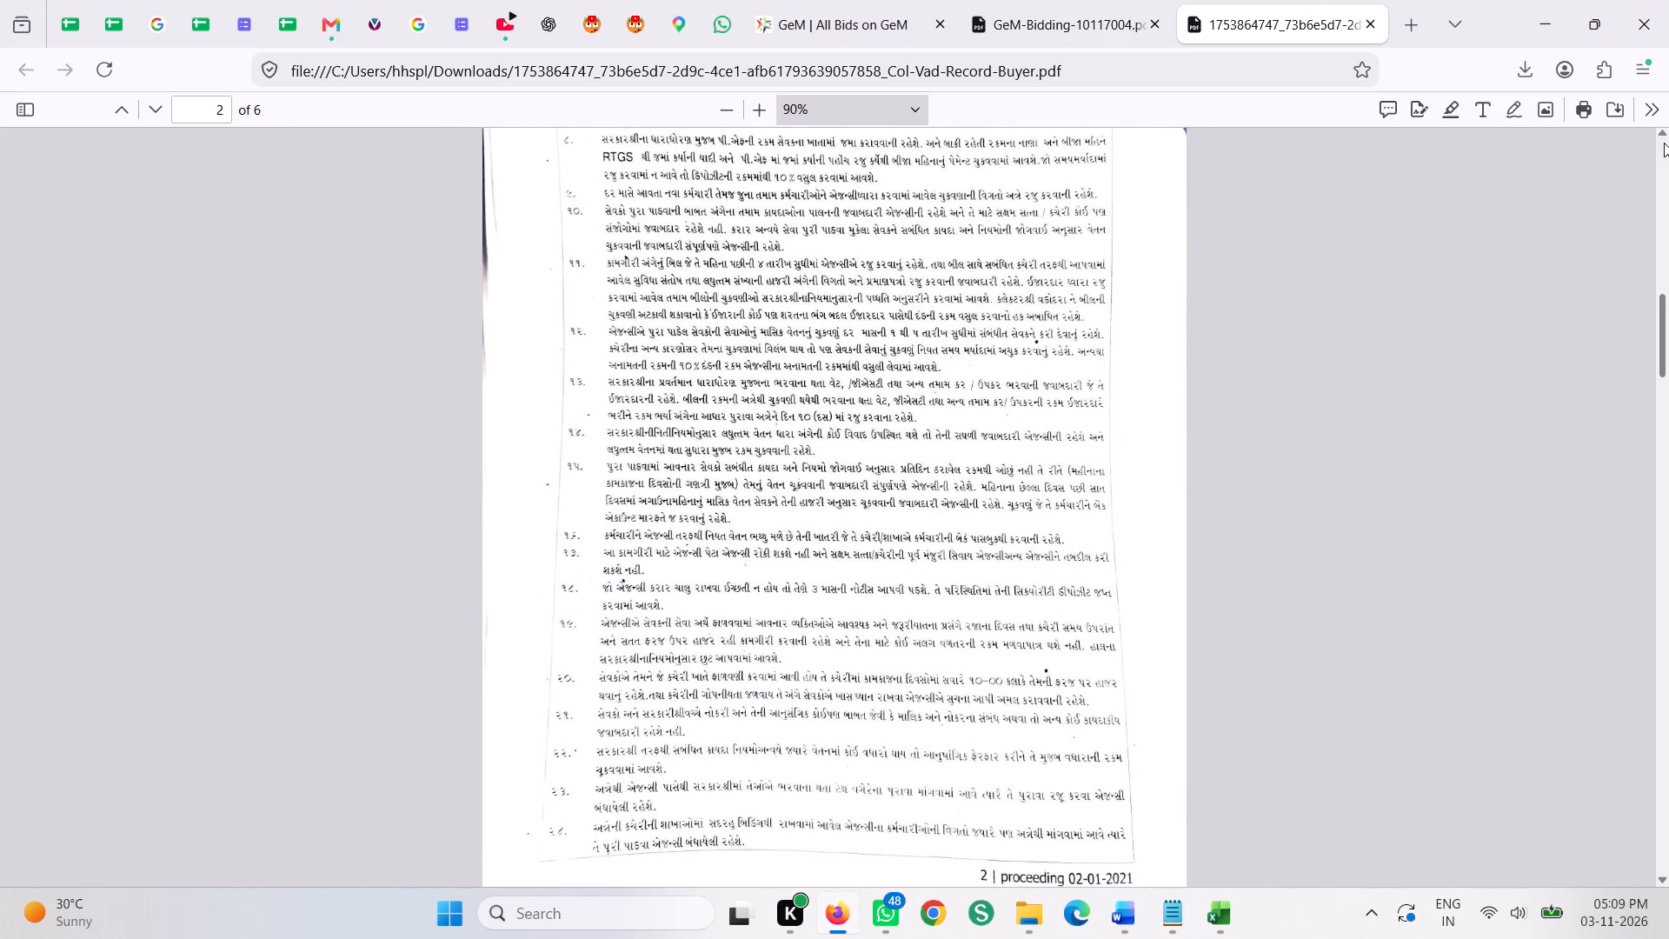
pyautogui.click(1665, 138)
pyautogui.click(721, 109)
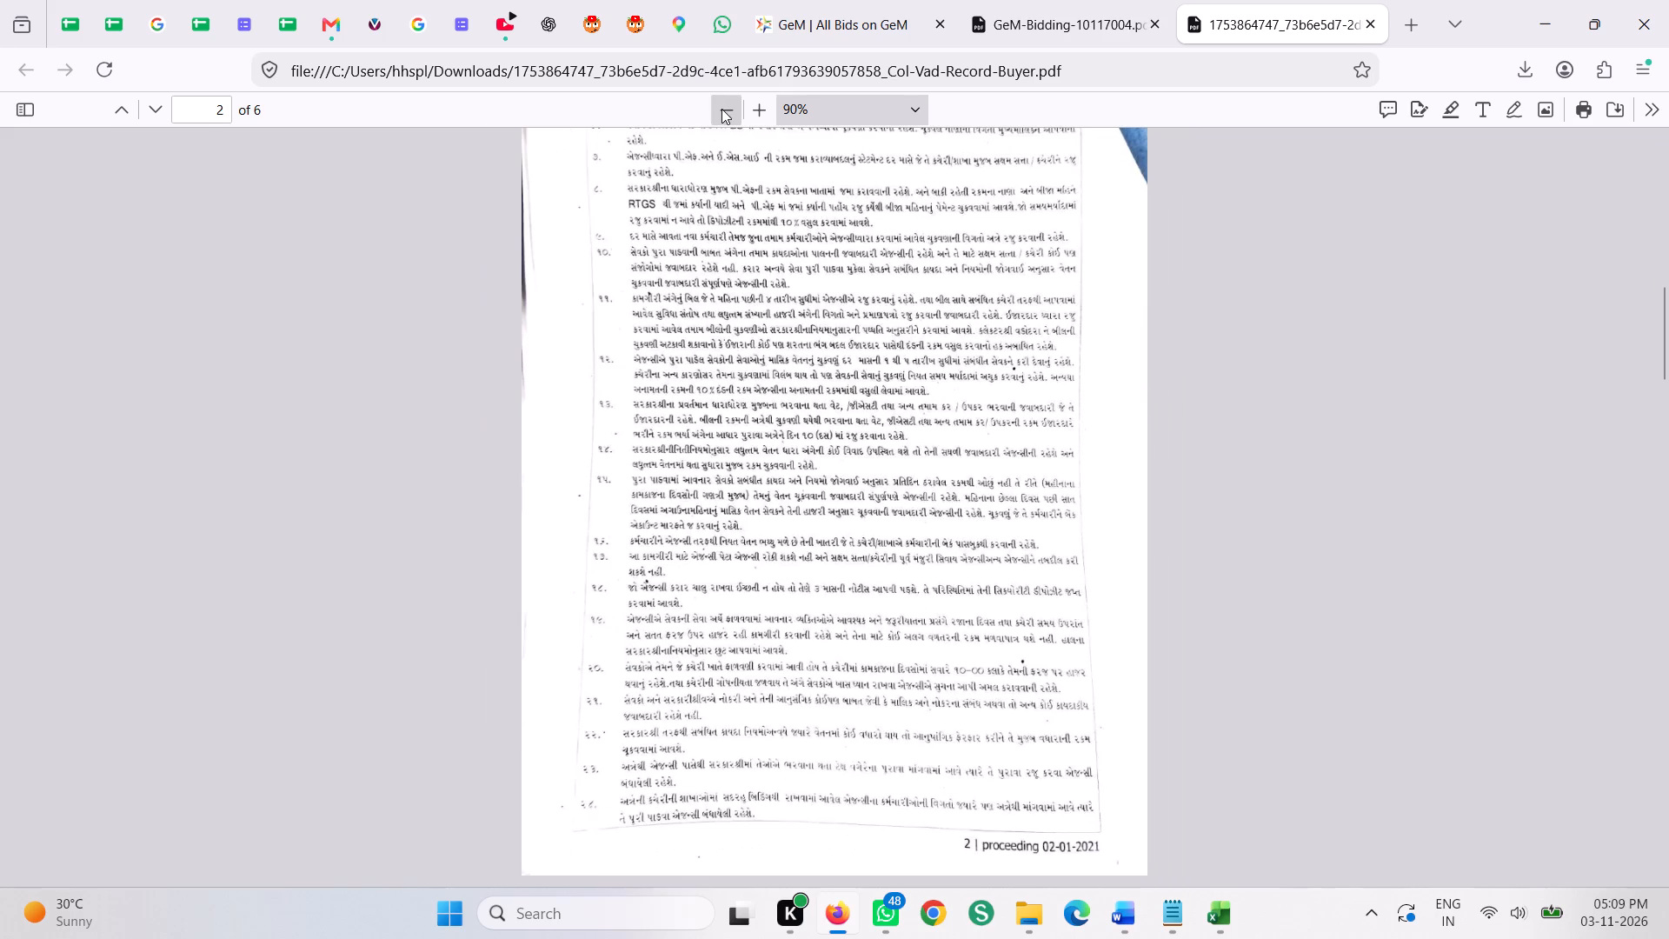
pyautogui.click(1663, 138)
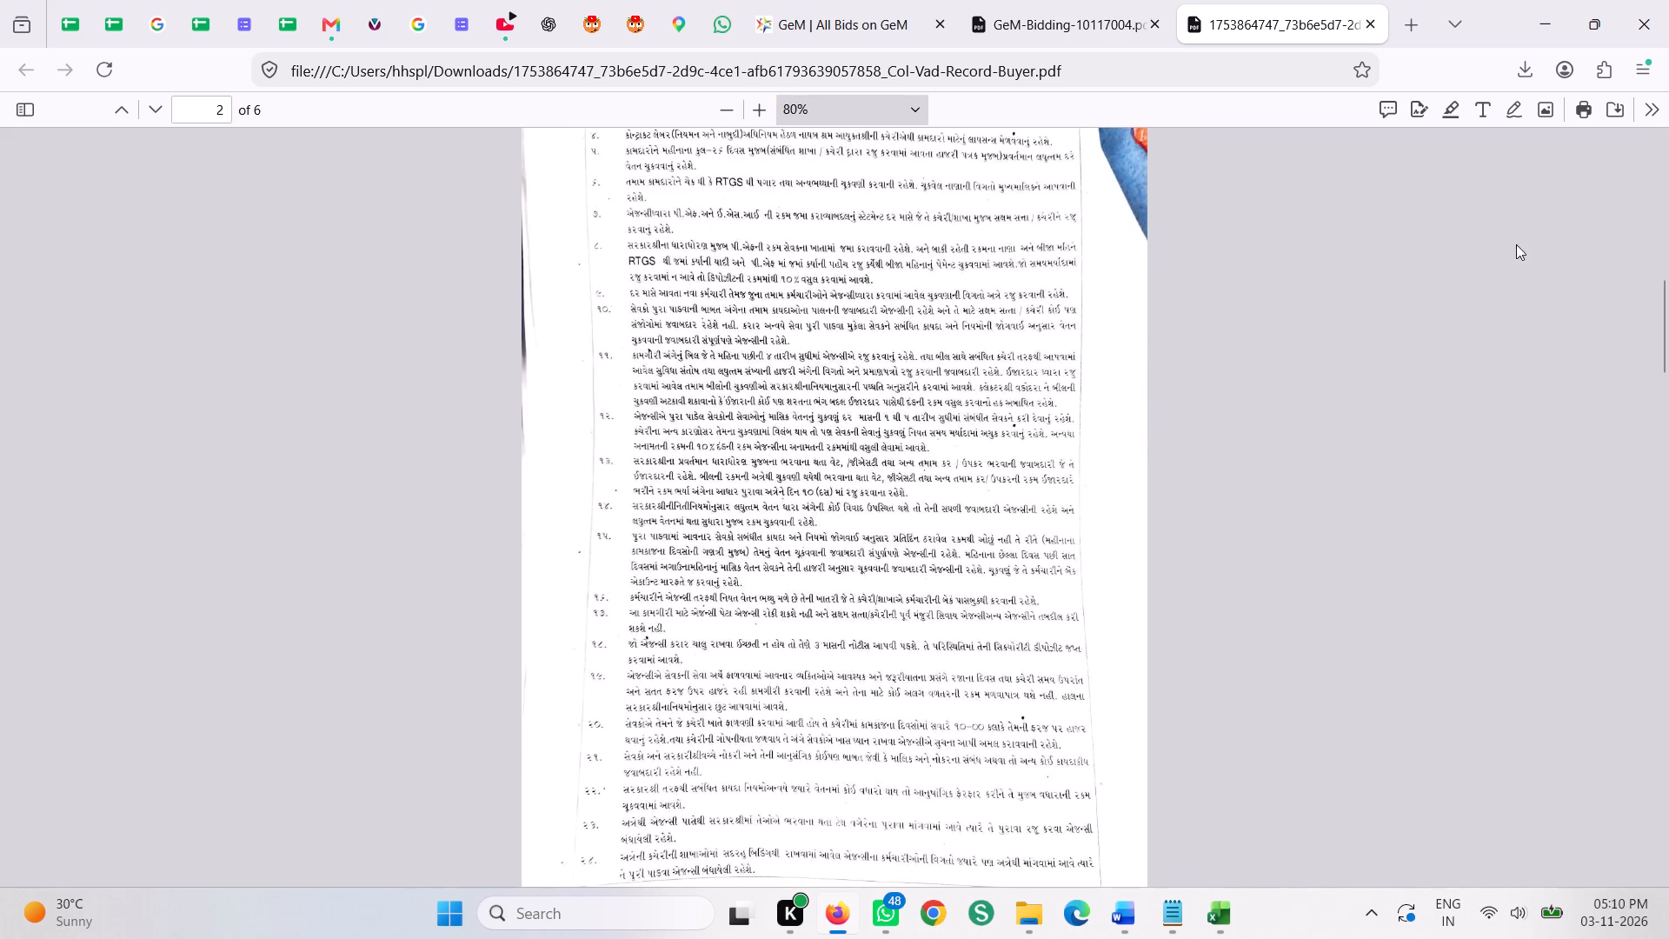
pyautogui.hotkey('ctrl', 'shift', 's')
pyautogui.moveTo(558, 121); pyautogui.dragTo(837, 233)
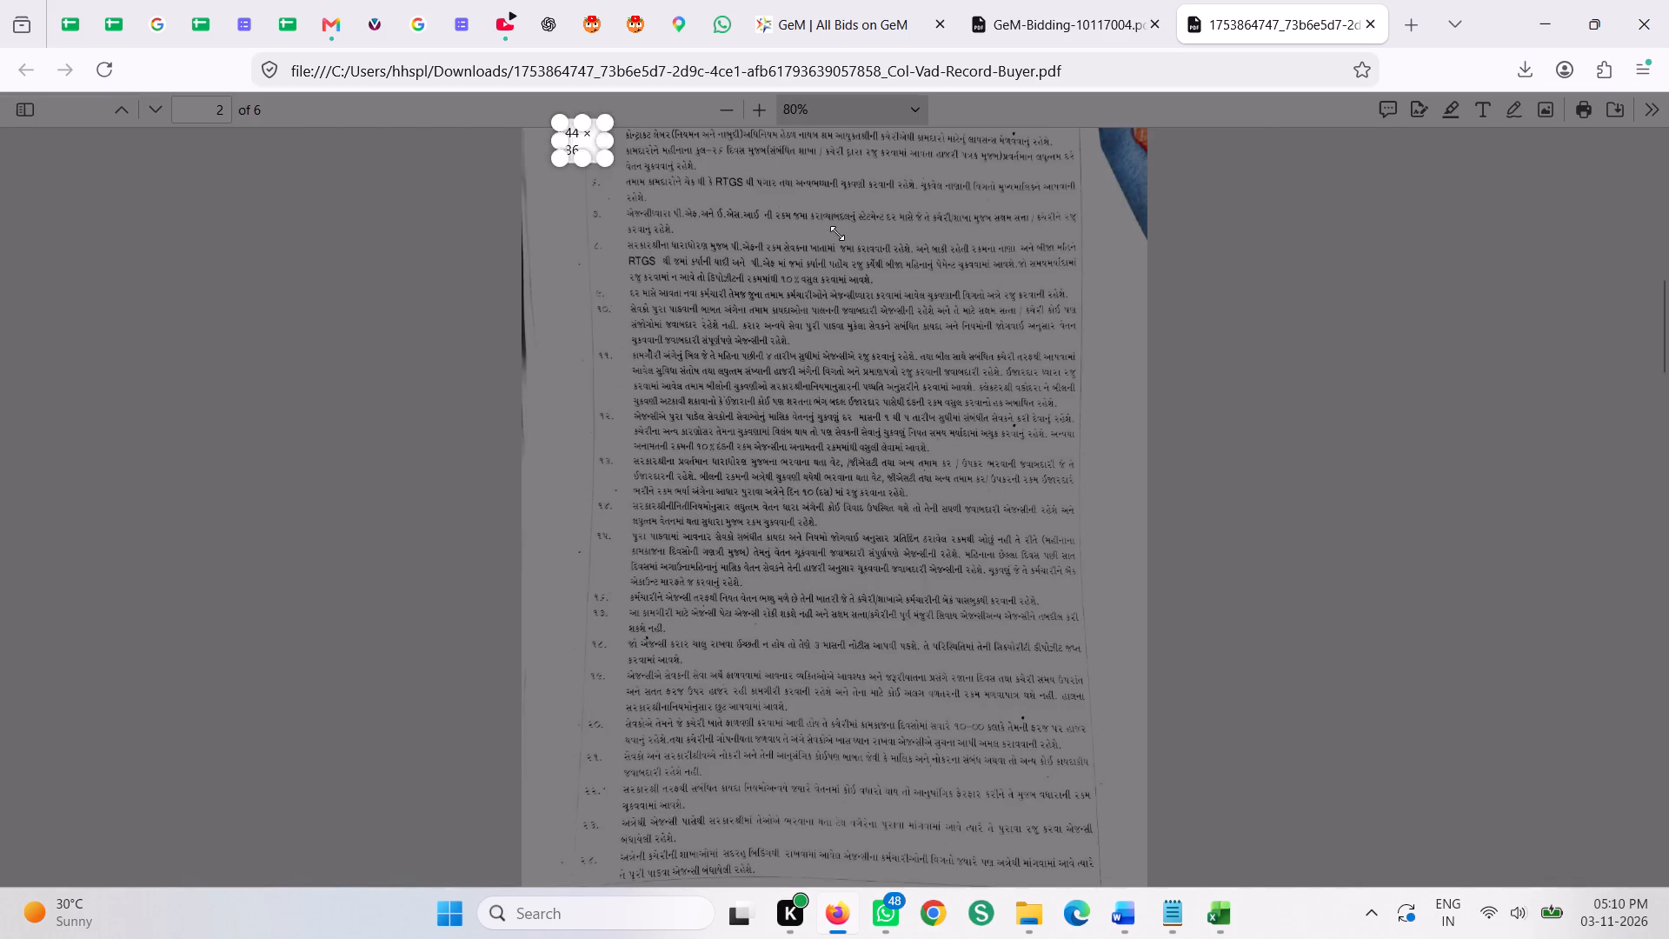
pyautogui.moveTo(837, 233); pyautogui.dragTo(1139, 899)
pyautogui.click(950, 867)
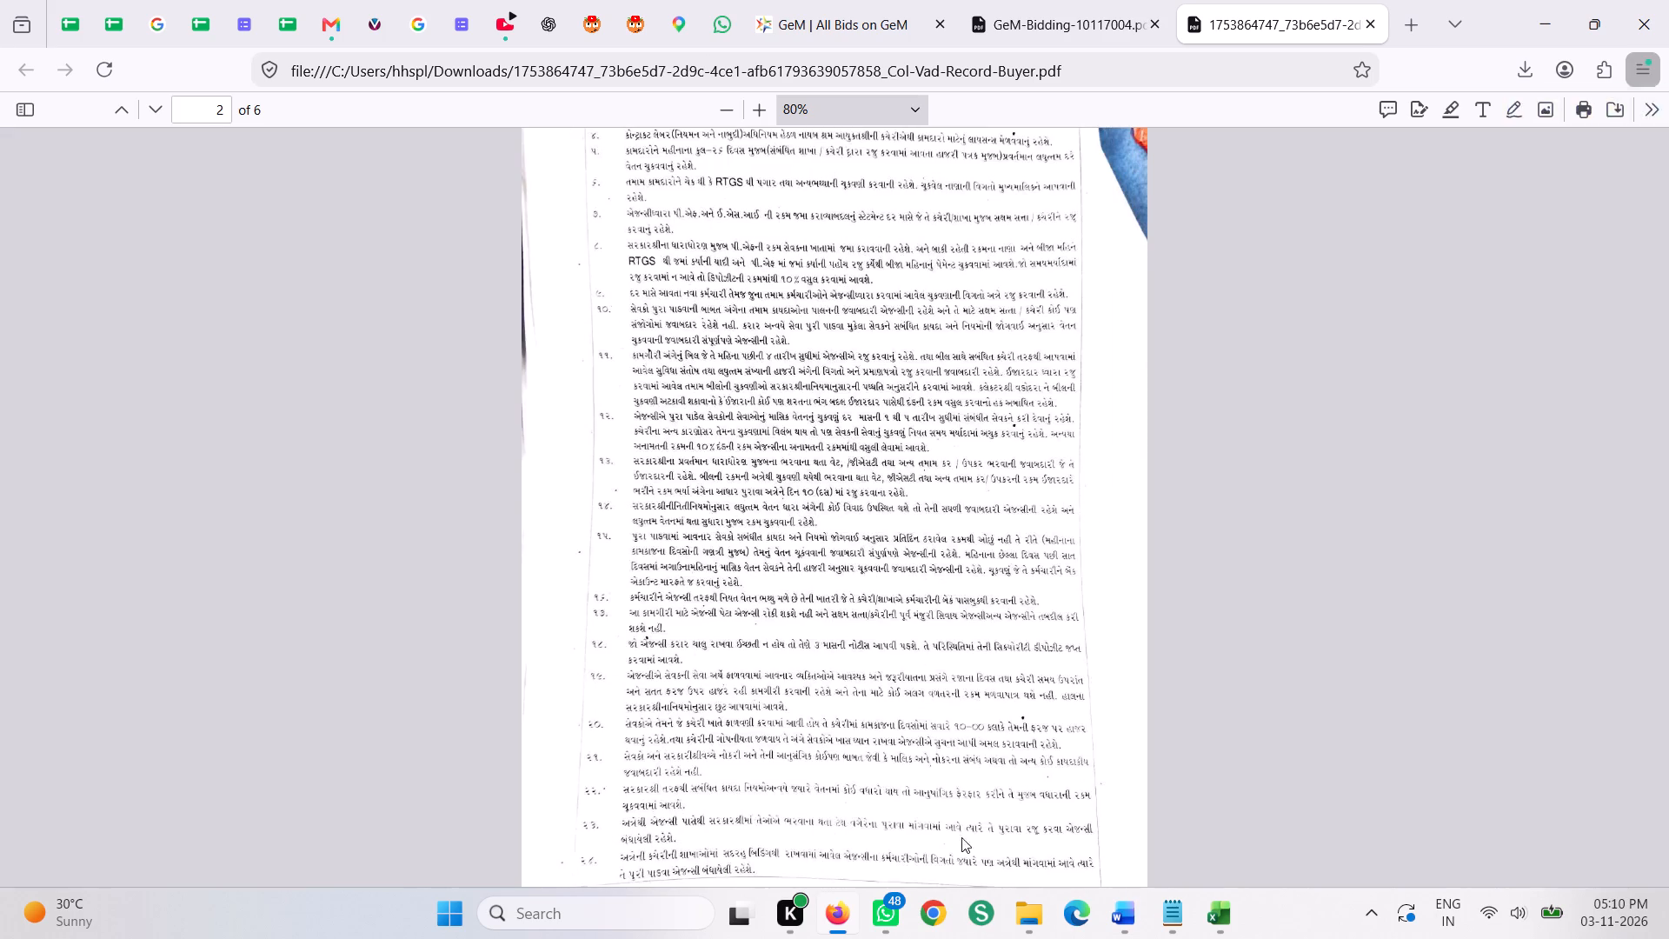
# Translate the captured page 2 image into English with Google image search and read through the translated conditions.
pyautogui.click(416, 29)
pyautogui.click(1088, 130)
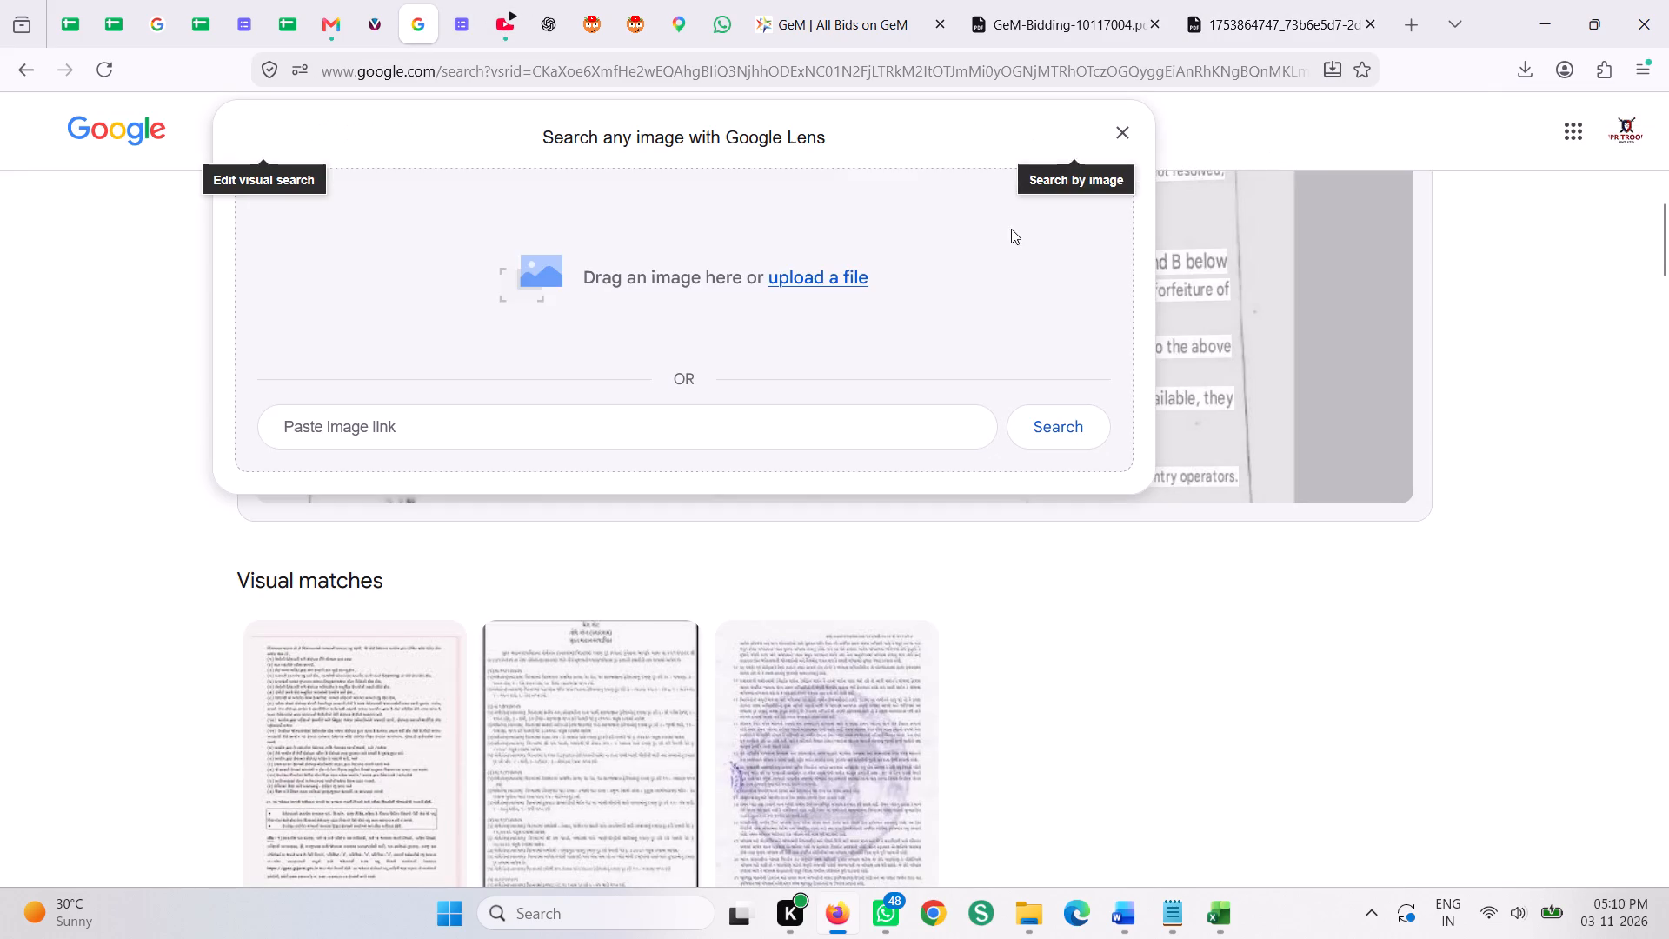
pyautogui.click(897, 421)
pyautogui.hotkey('ctrl', 'v')
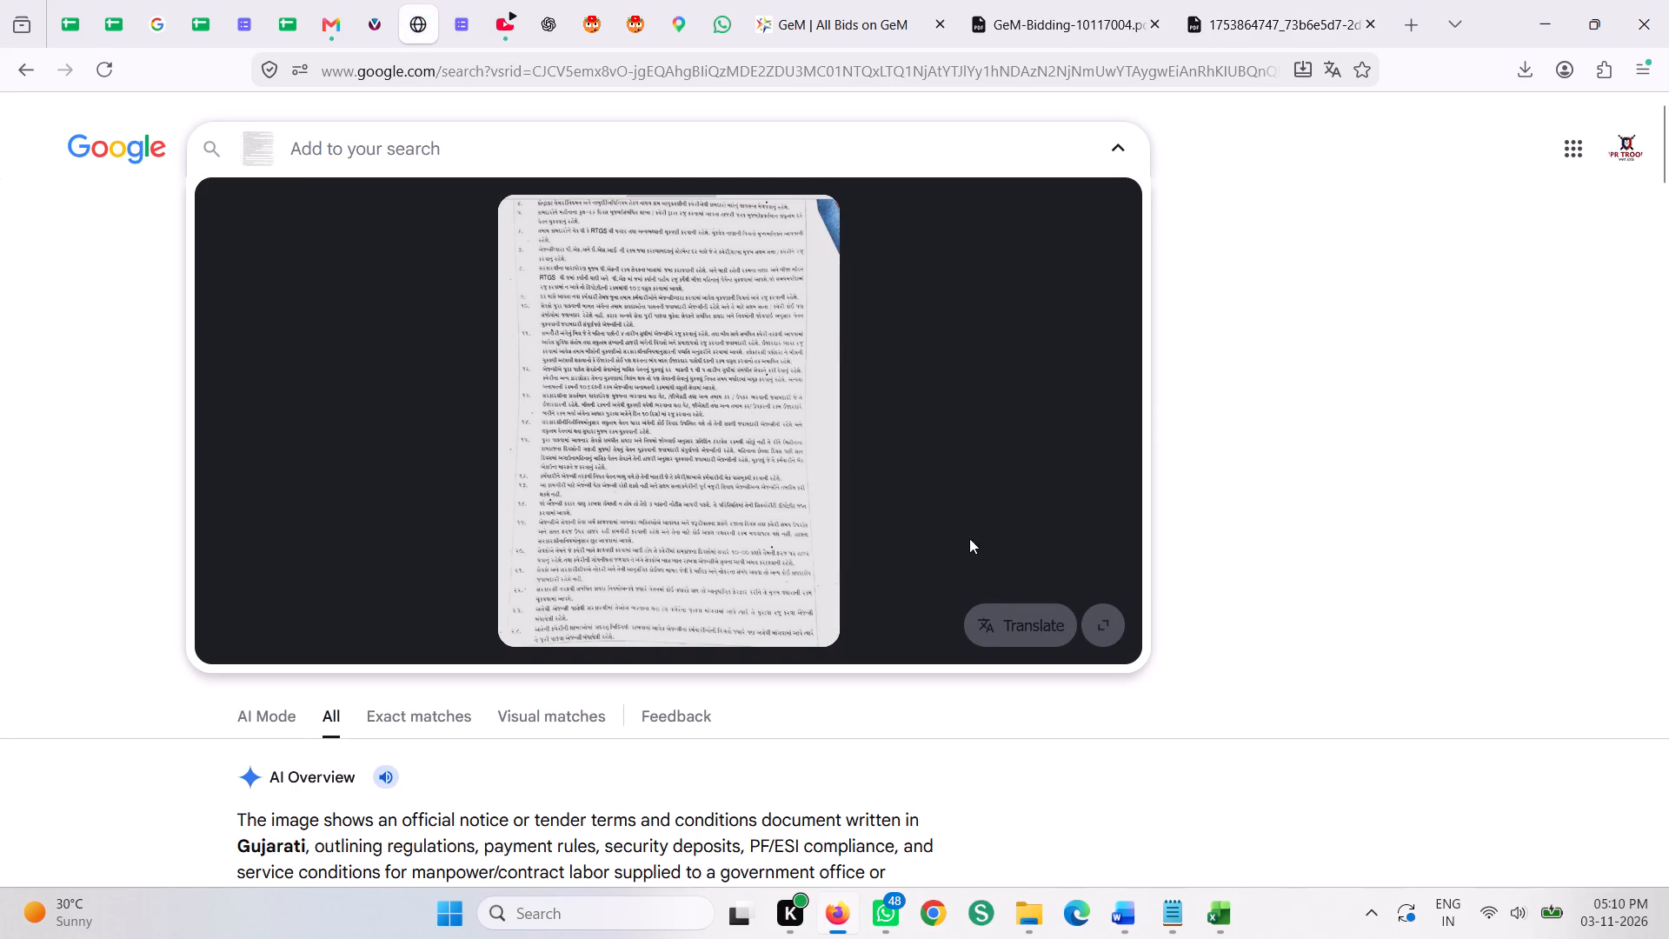
pyautogui.click(1021, 618)
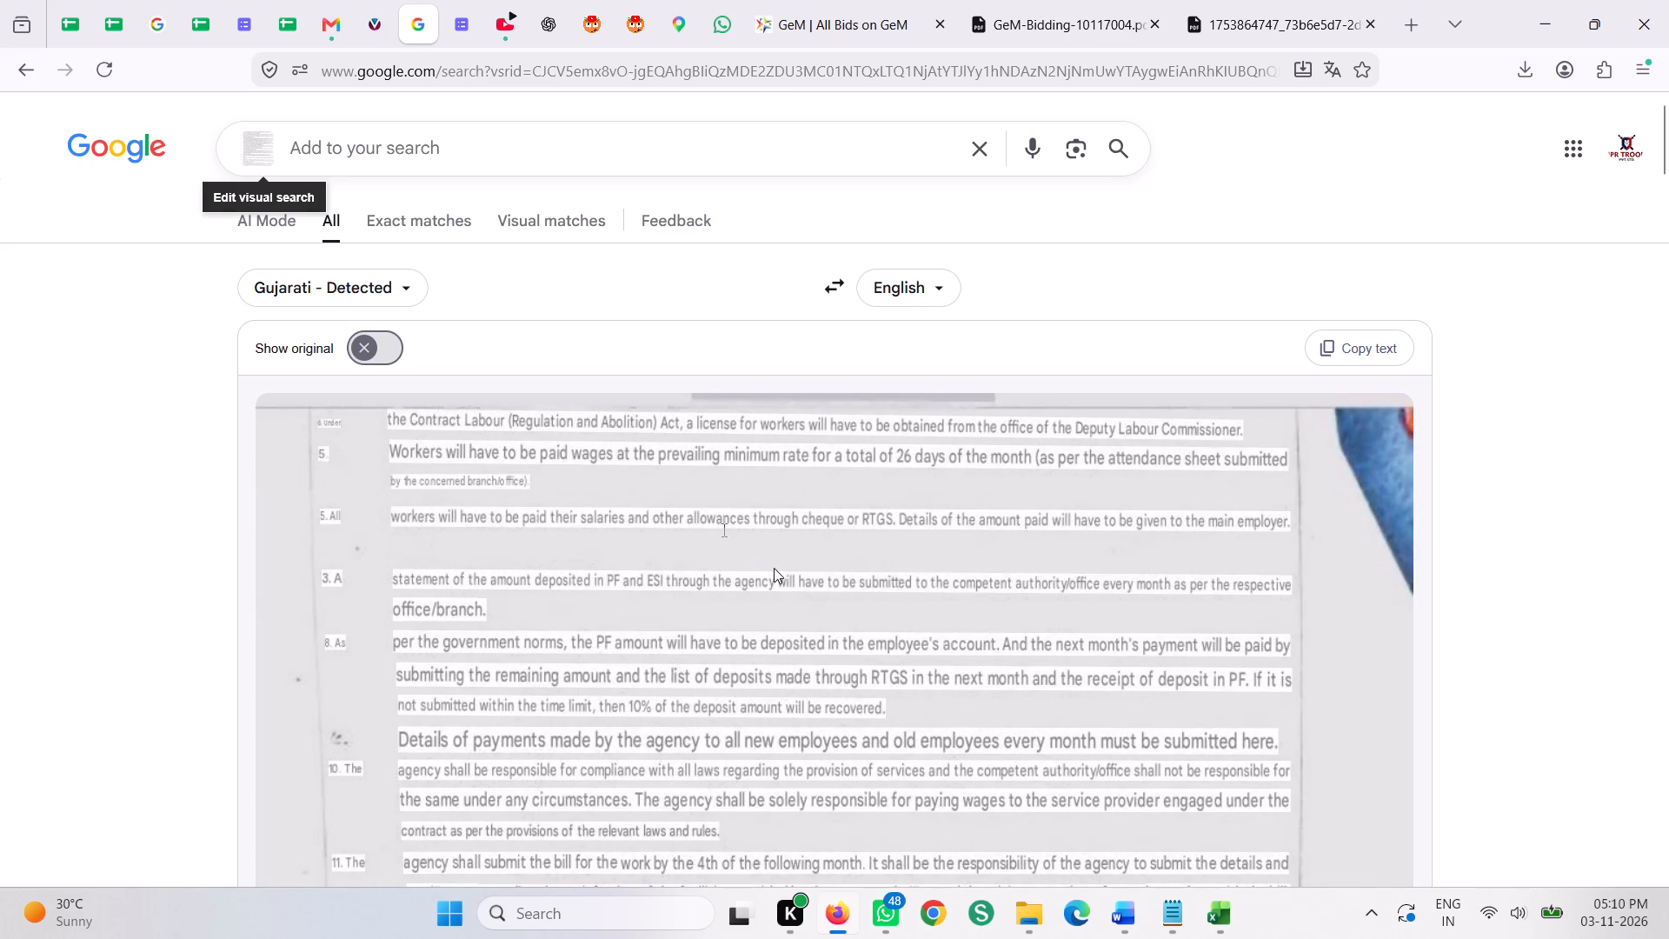
pyautogui.scroll(-1, 761, 621)
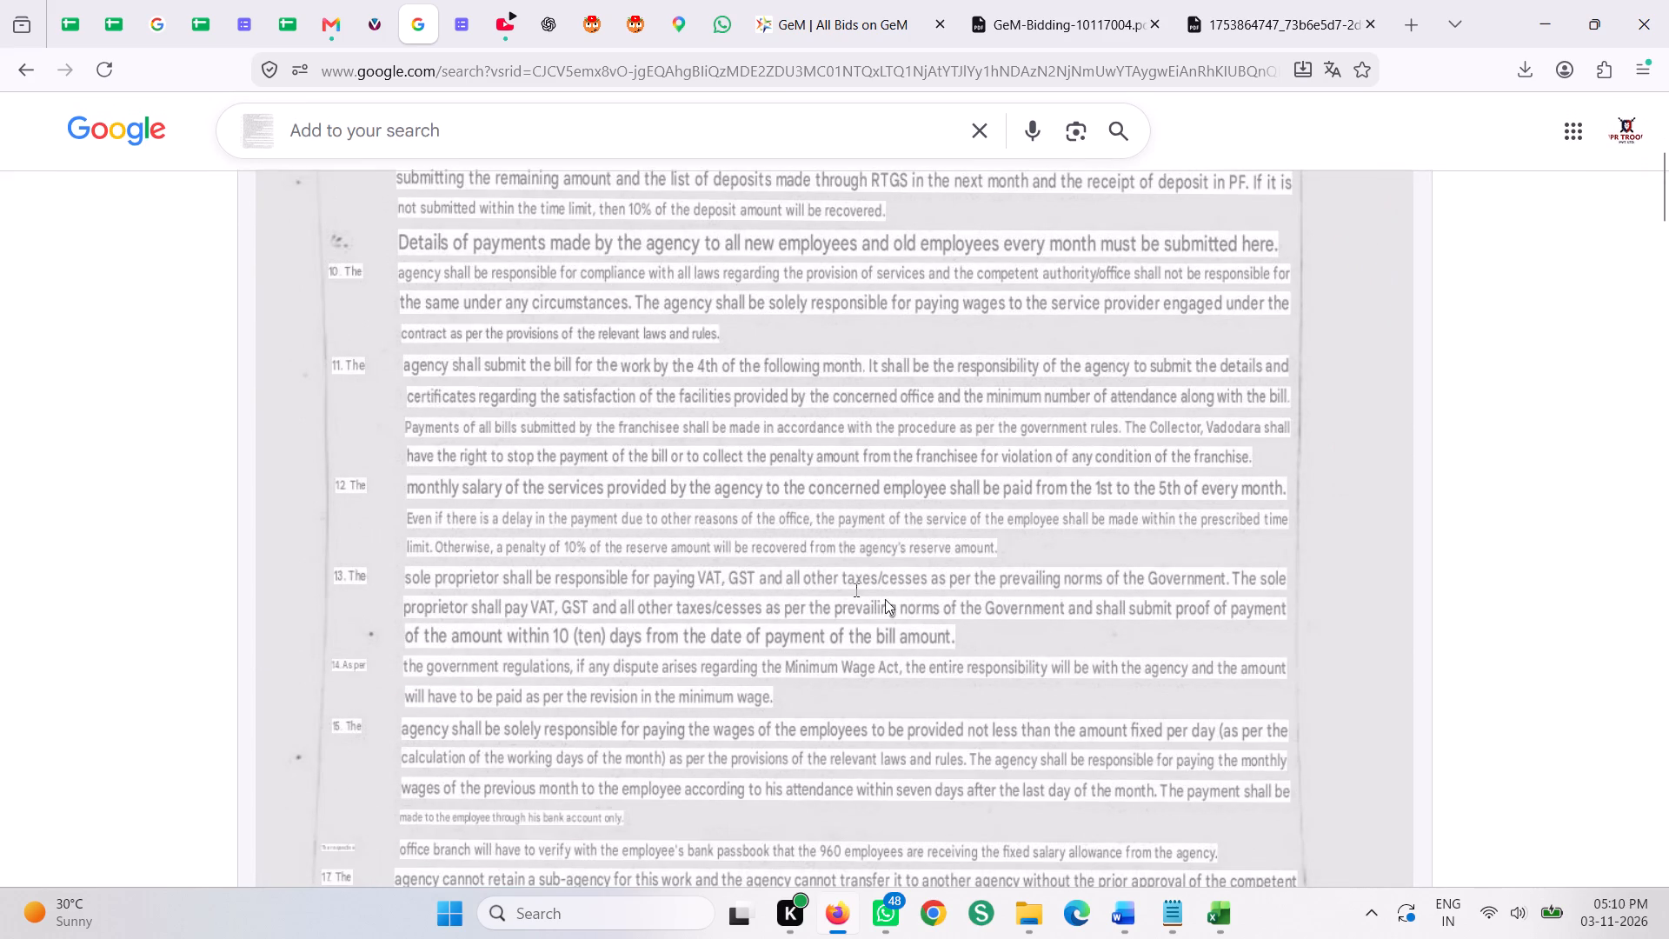
pyautogui.scroll(-1, 621, 618)
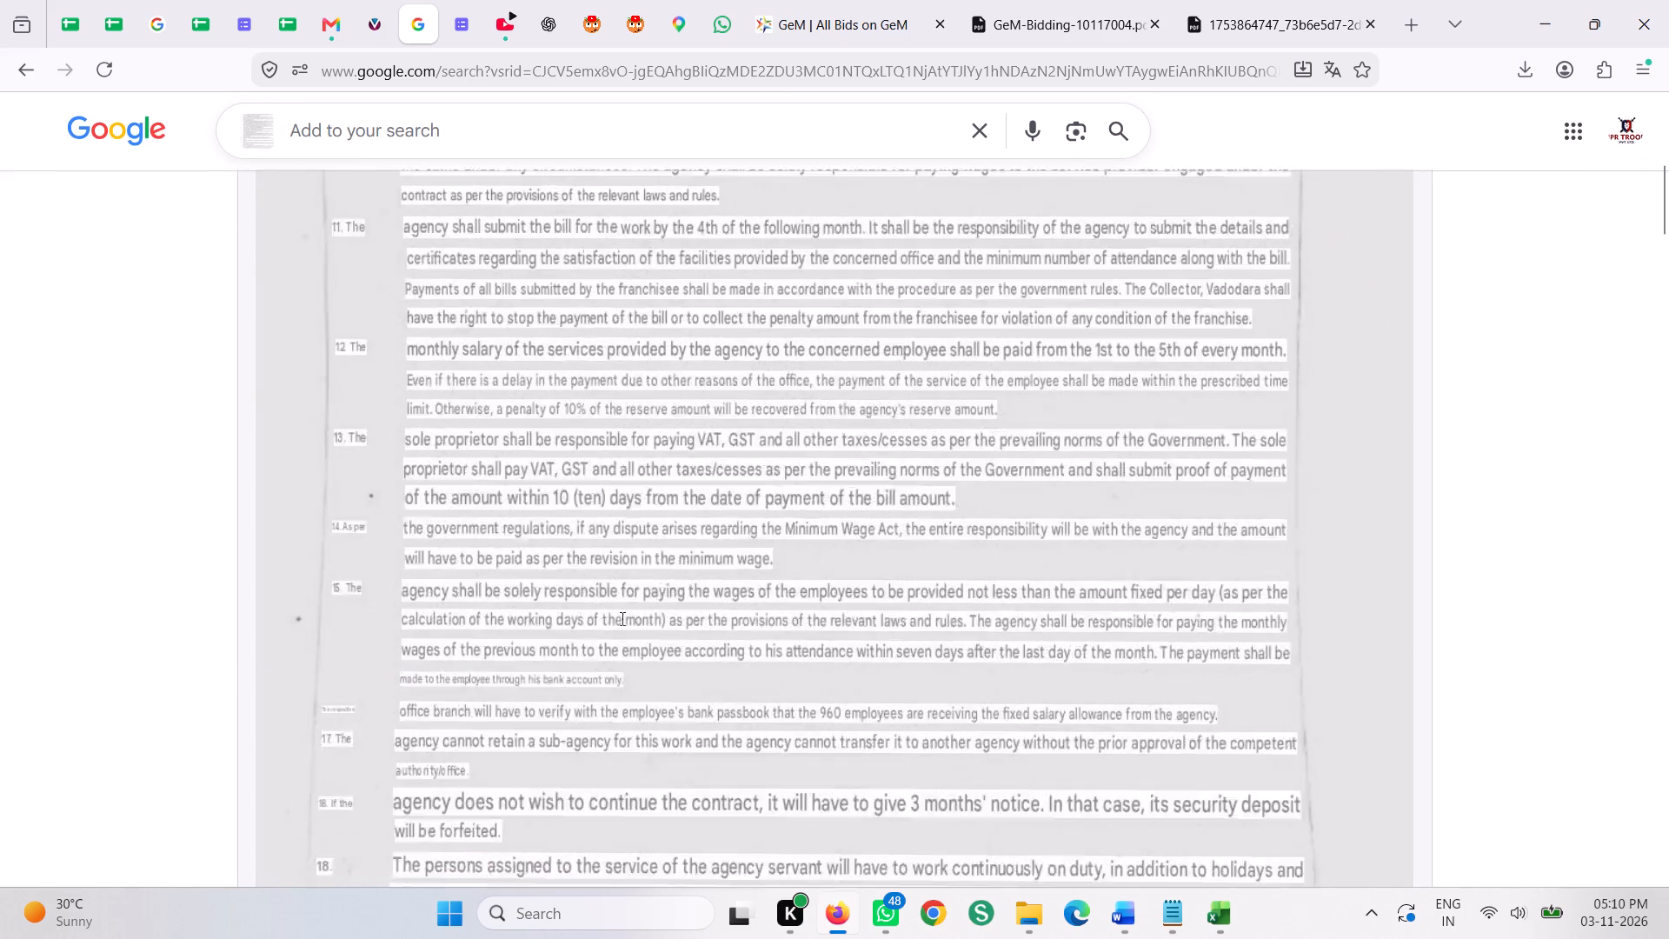
pyautogui.scroll(-1, 872, 594)
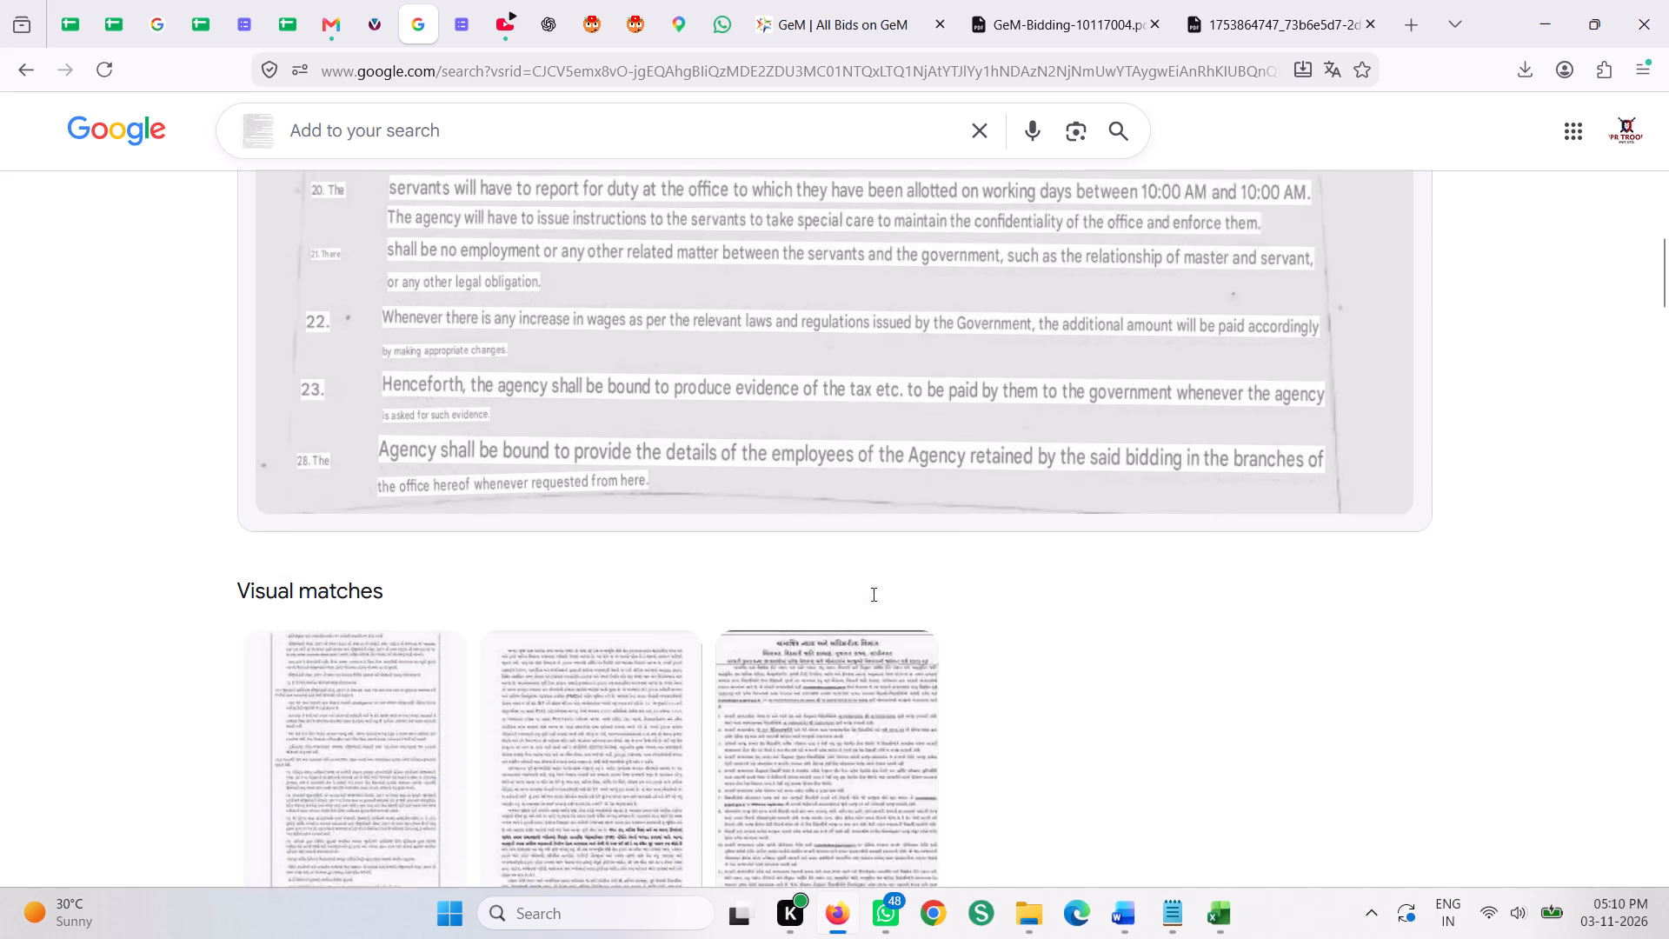
pyautogui.scroll(1, 794, 538)
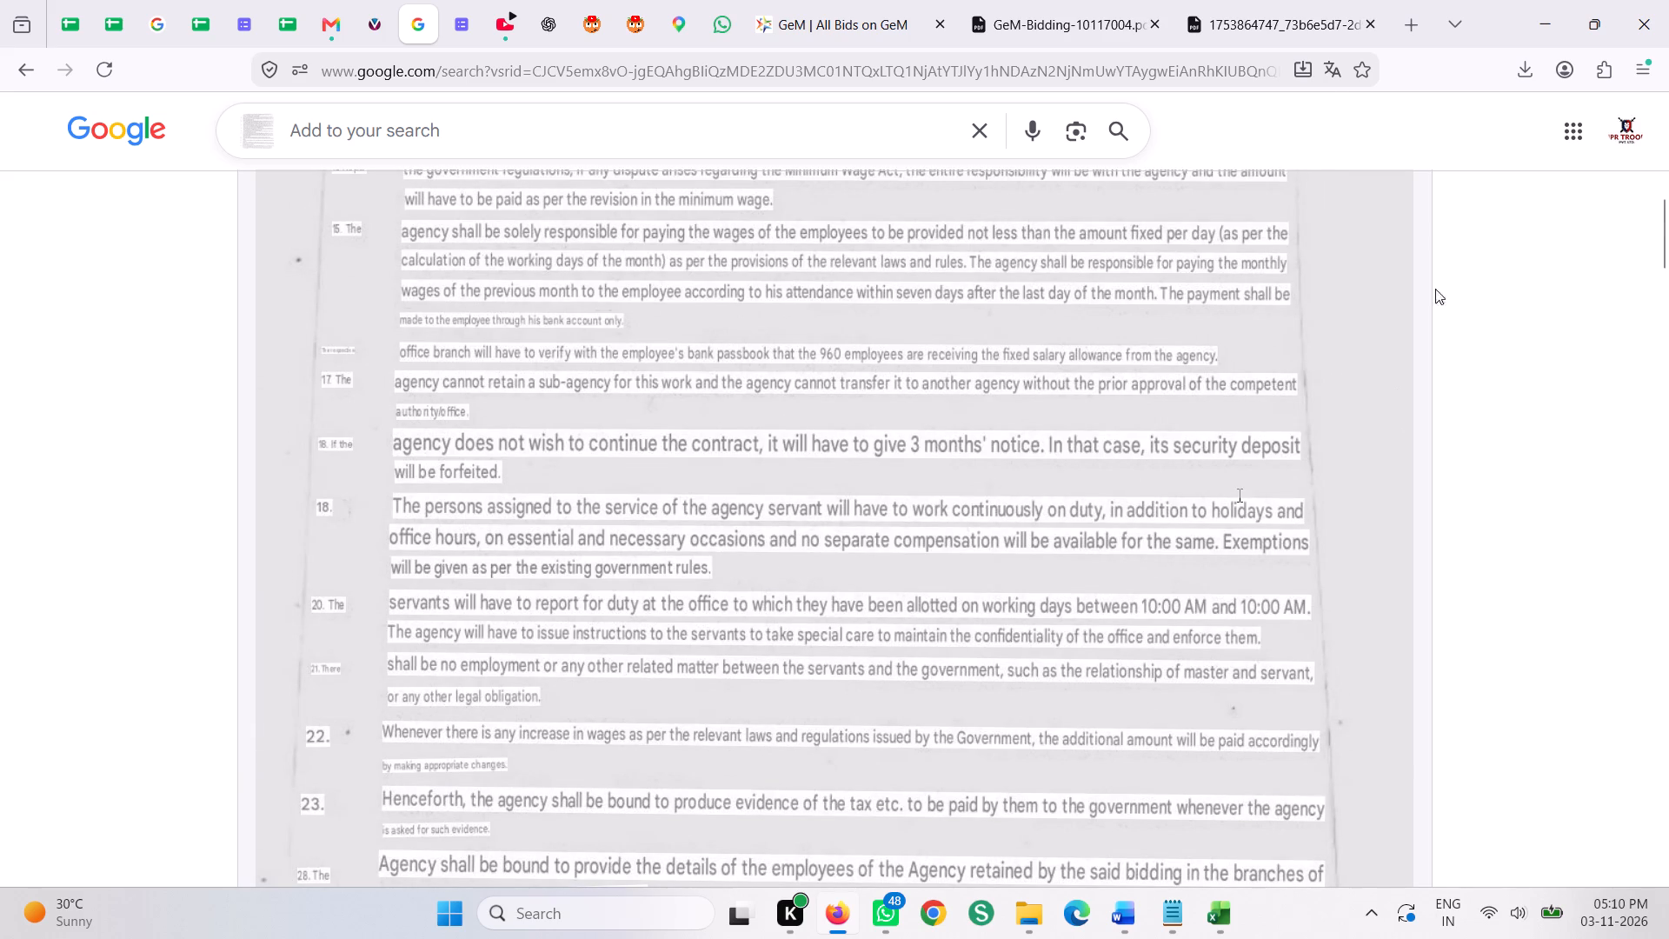
# Capture a screenshot of the earnest money deposit section on page 1 of the ATC PDF at 130% zoom.
pyautogui.click(1256, 28)
pyautogui.scroll(2, 1003, 310)
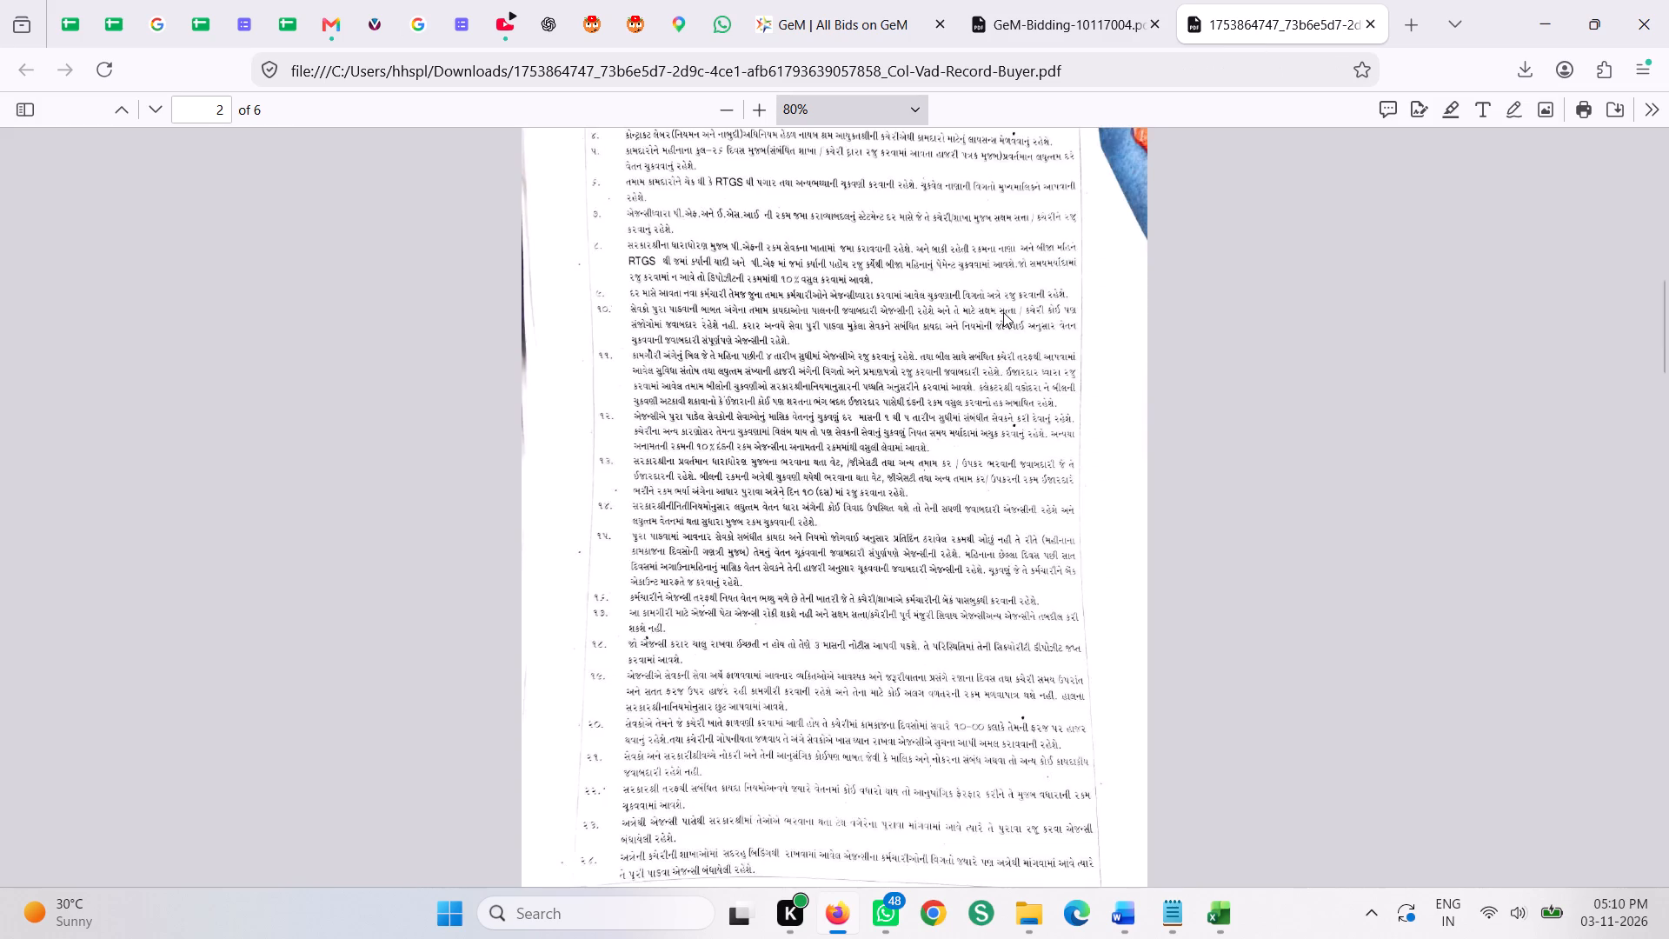
pyautogui.scroll(1, 1003, 312)
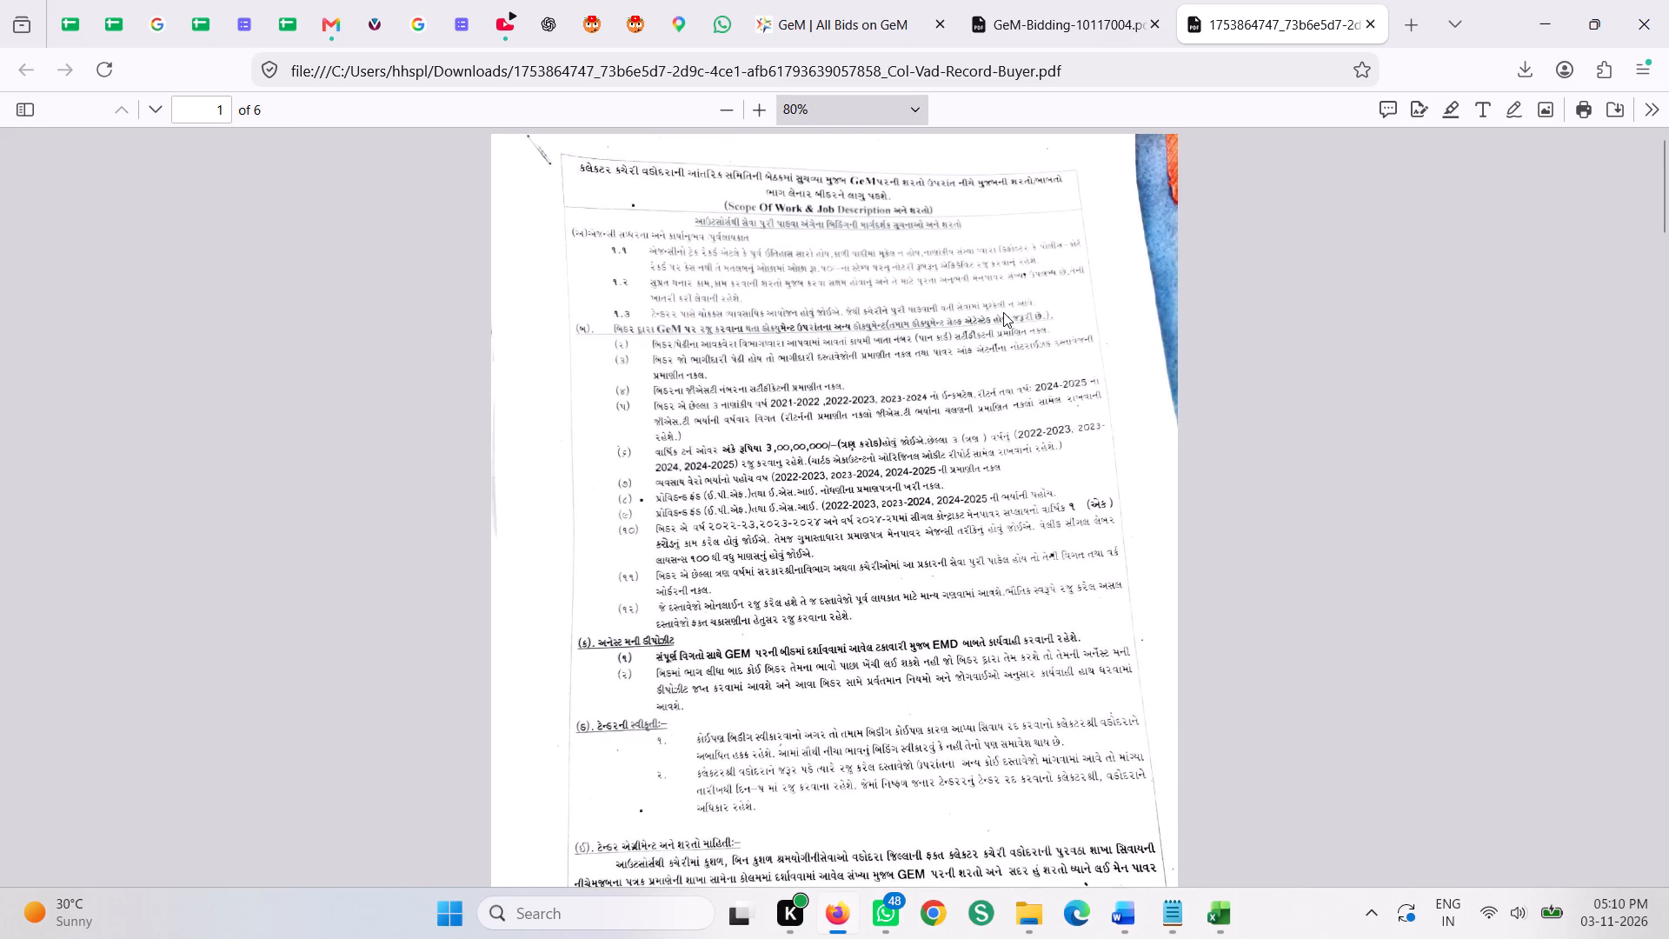
pyautogui.keyDown('ctrl'); pyautogui.scroll(4, 890, 332); pyautogui.keyUp('ctrl')
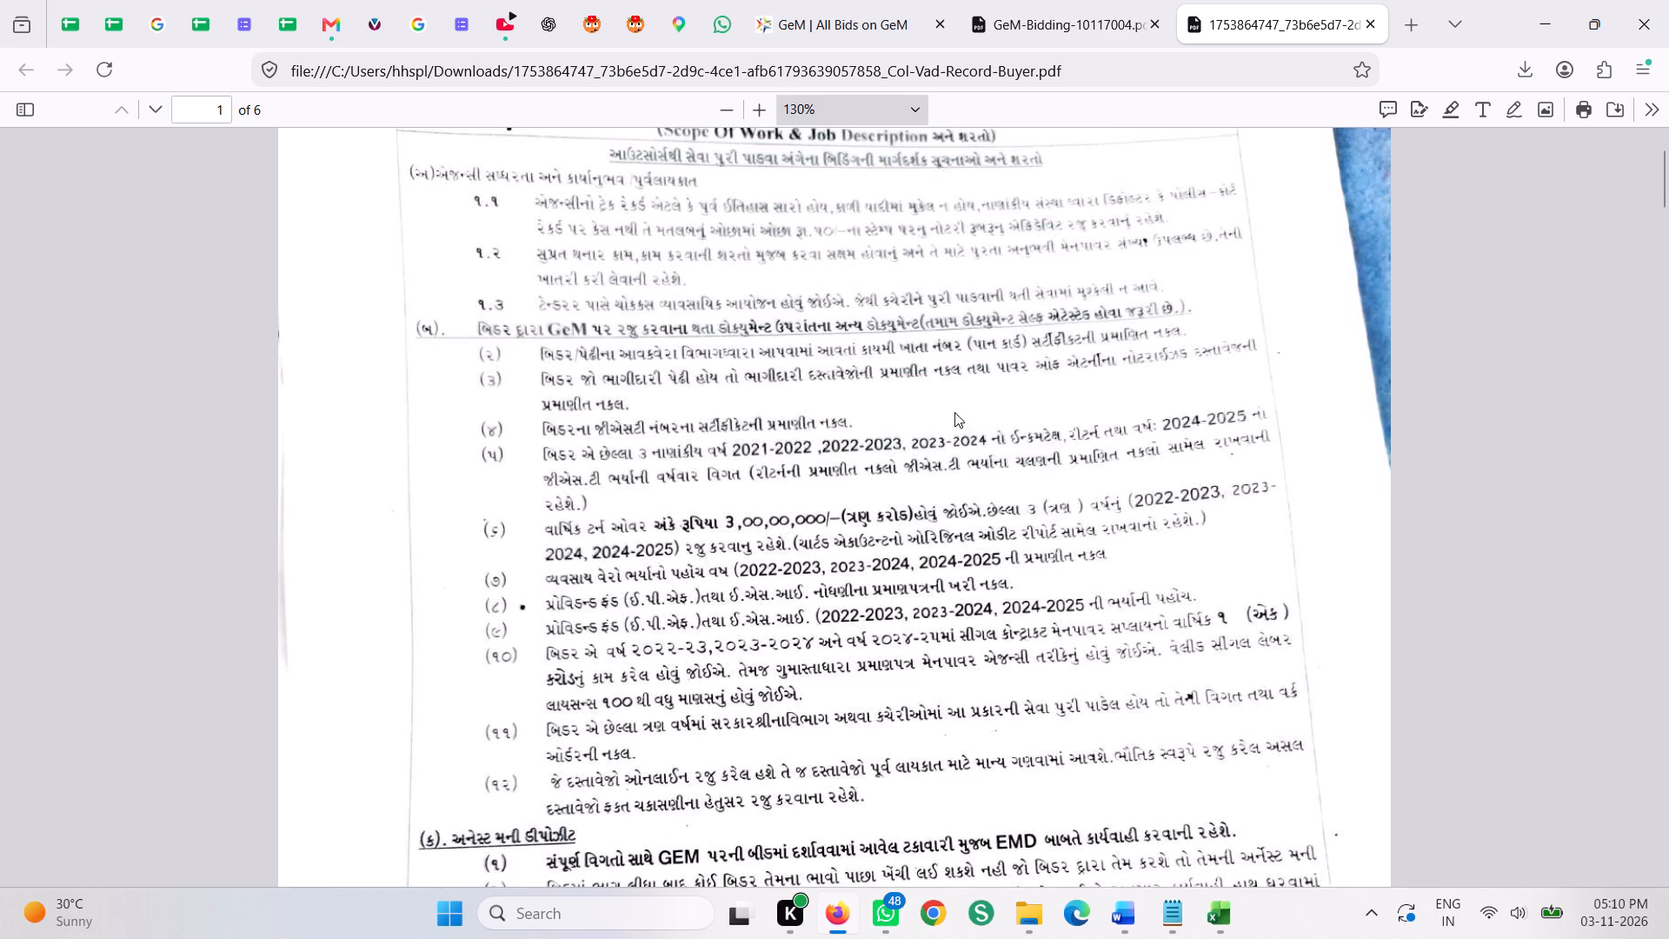
pyautogui.scroll(-2, 859, 399)
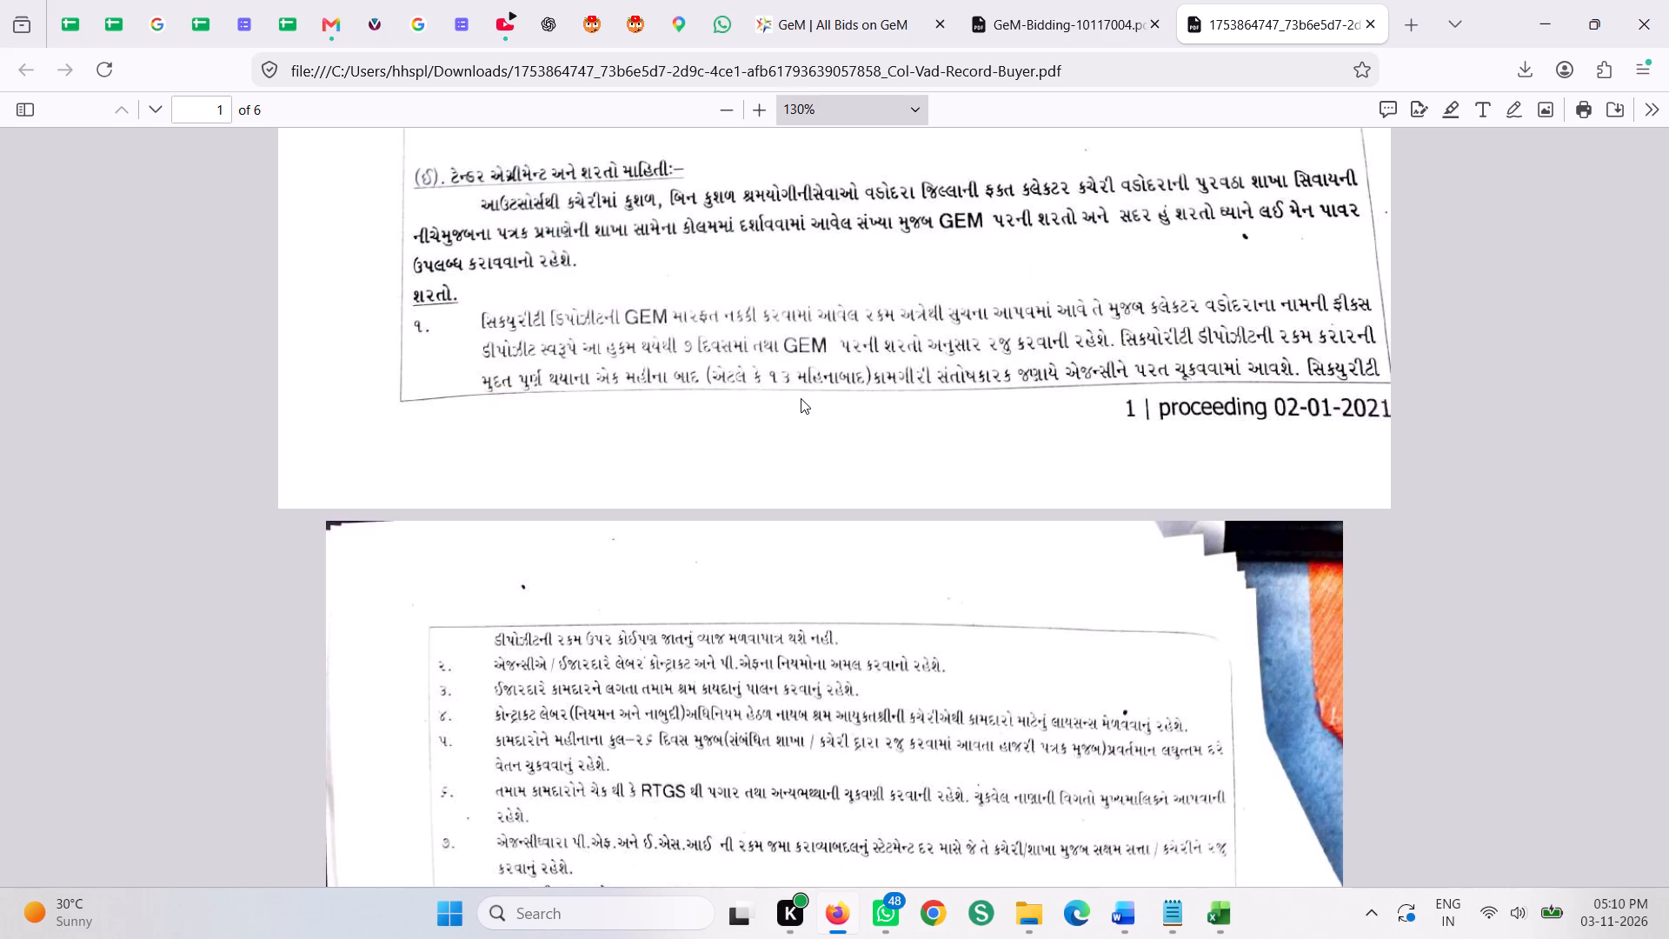
pyautogui.scroll(1, 801, 403)
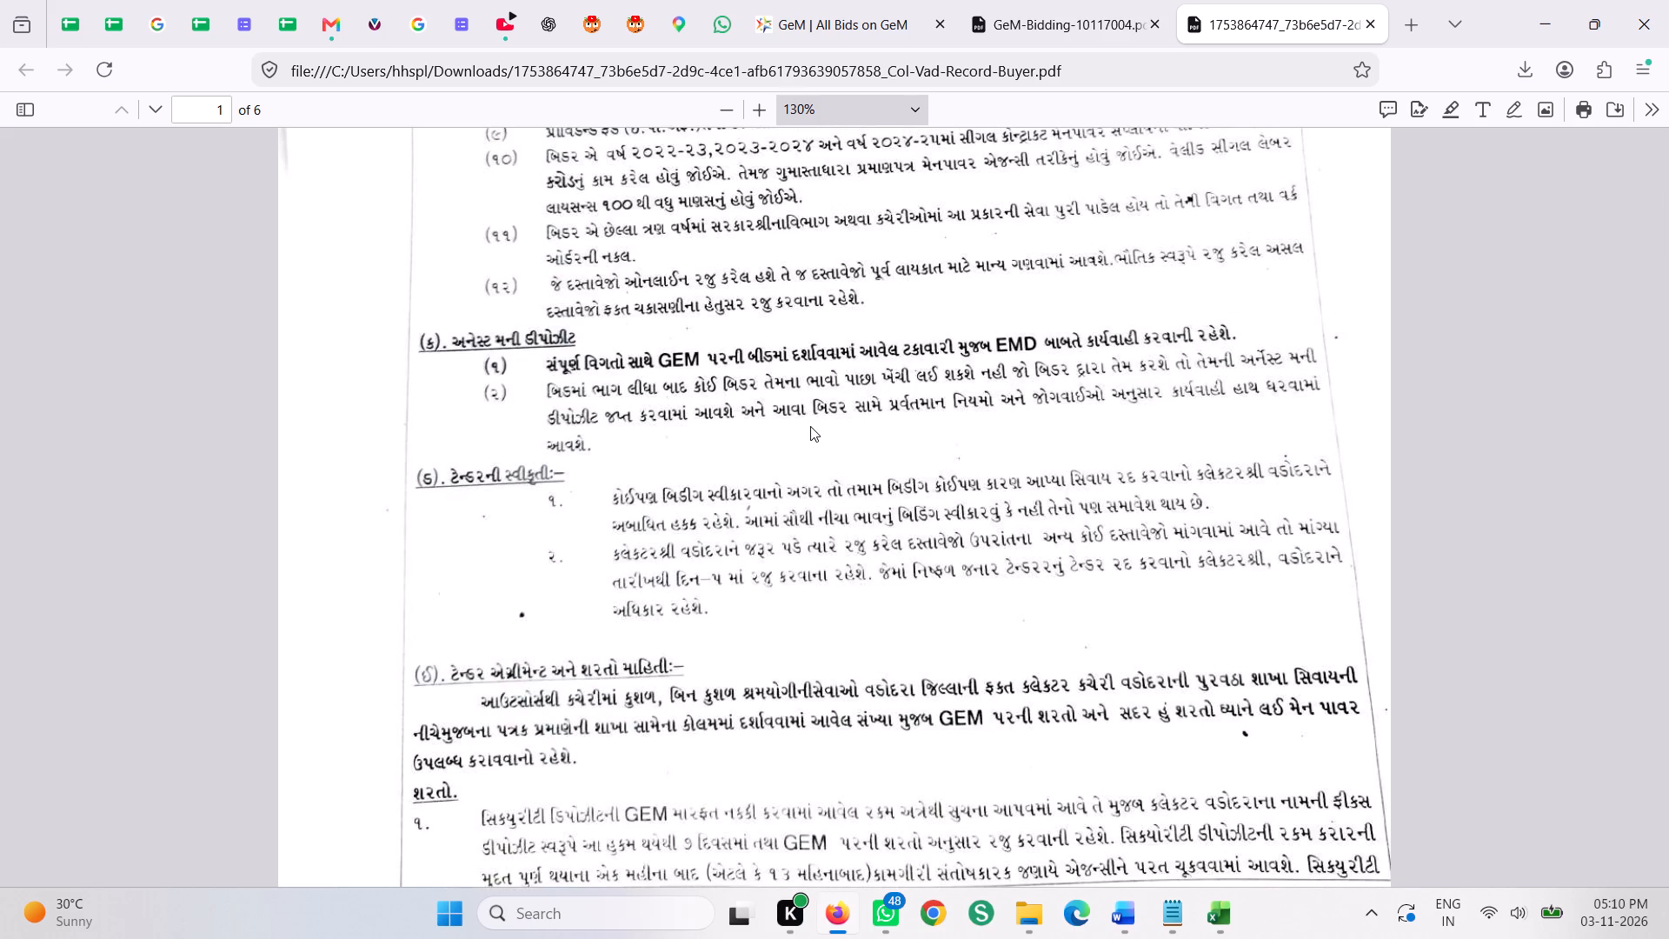
pyautogui.hotkey('ctrl', 'shift', 's')
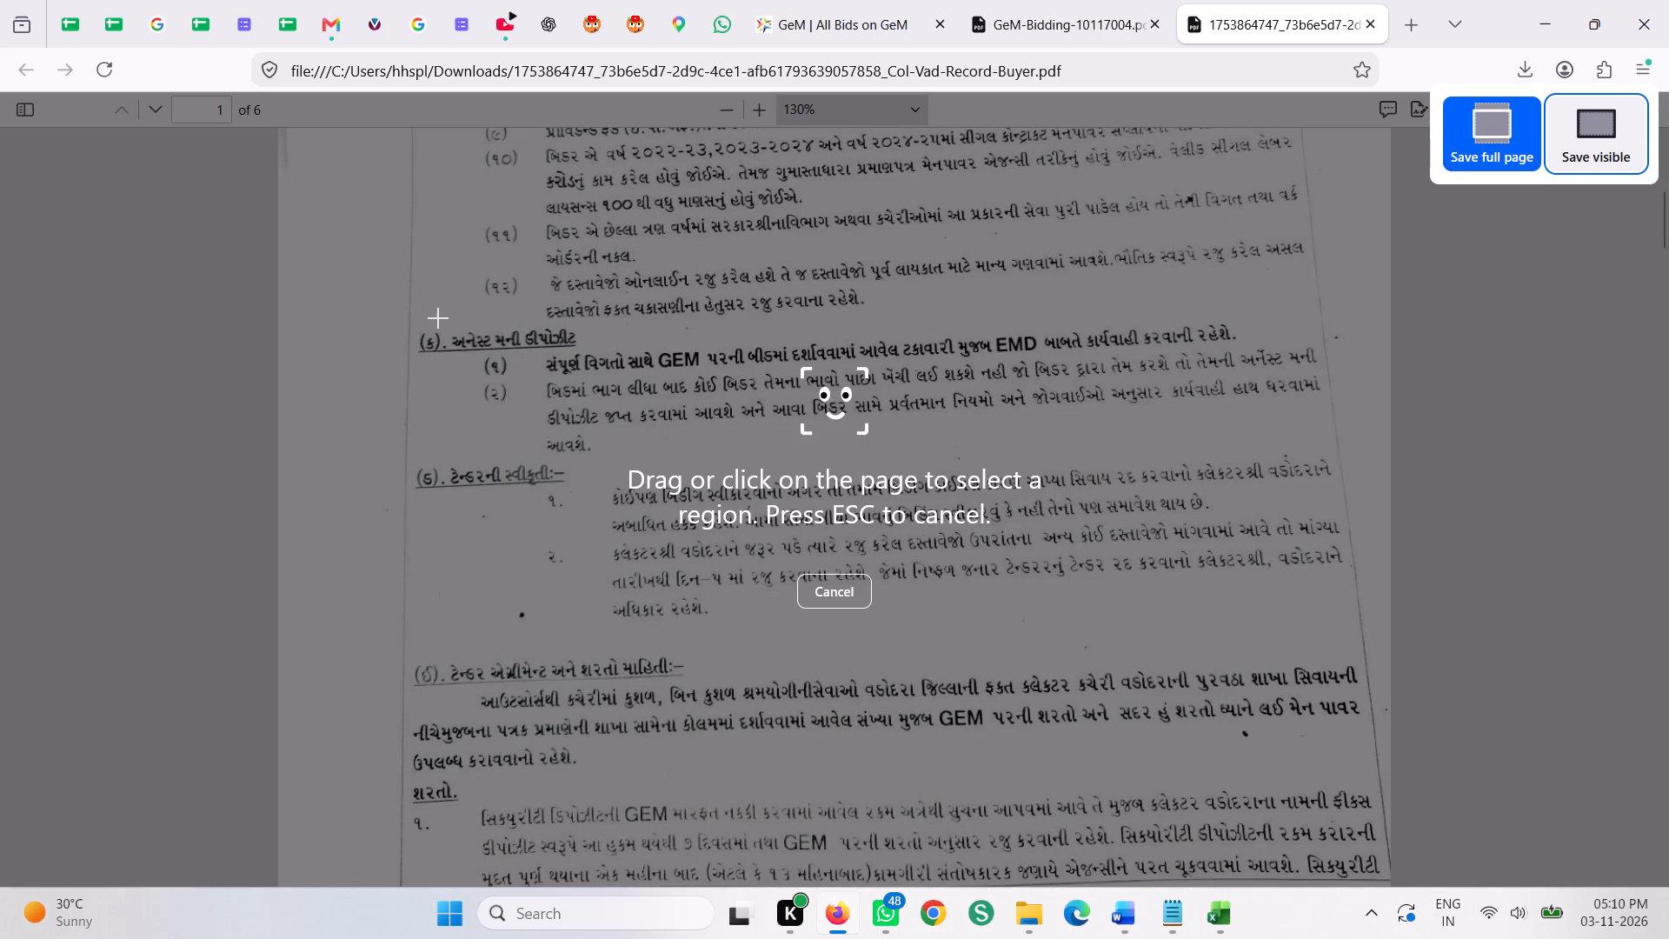
pyautogui.moveTo(424, 316); pyautogui.dragTo(1385, 456)
pyautogui.click(1233, 486)
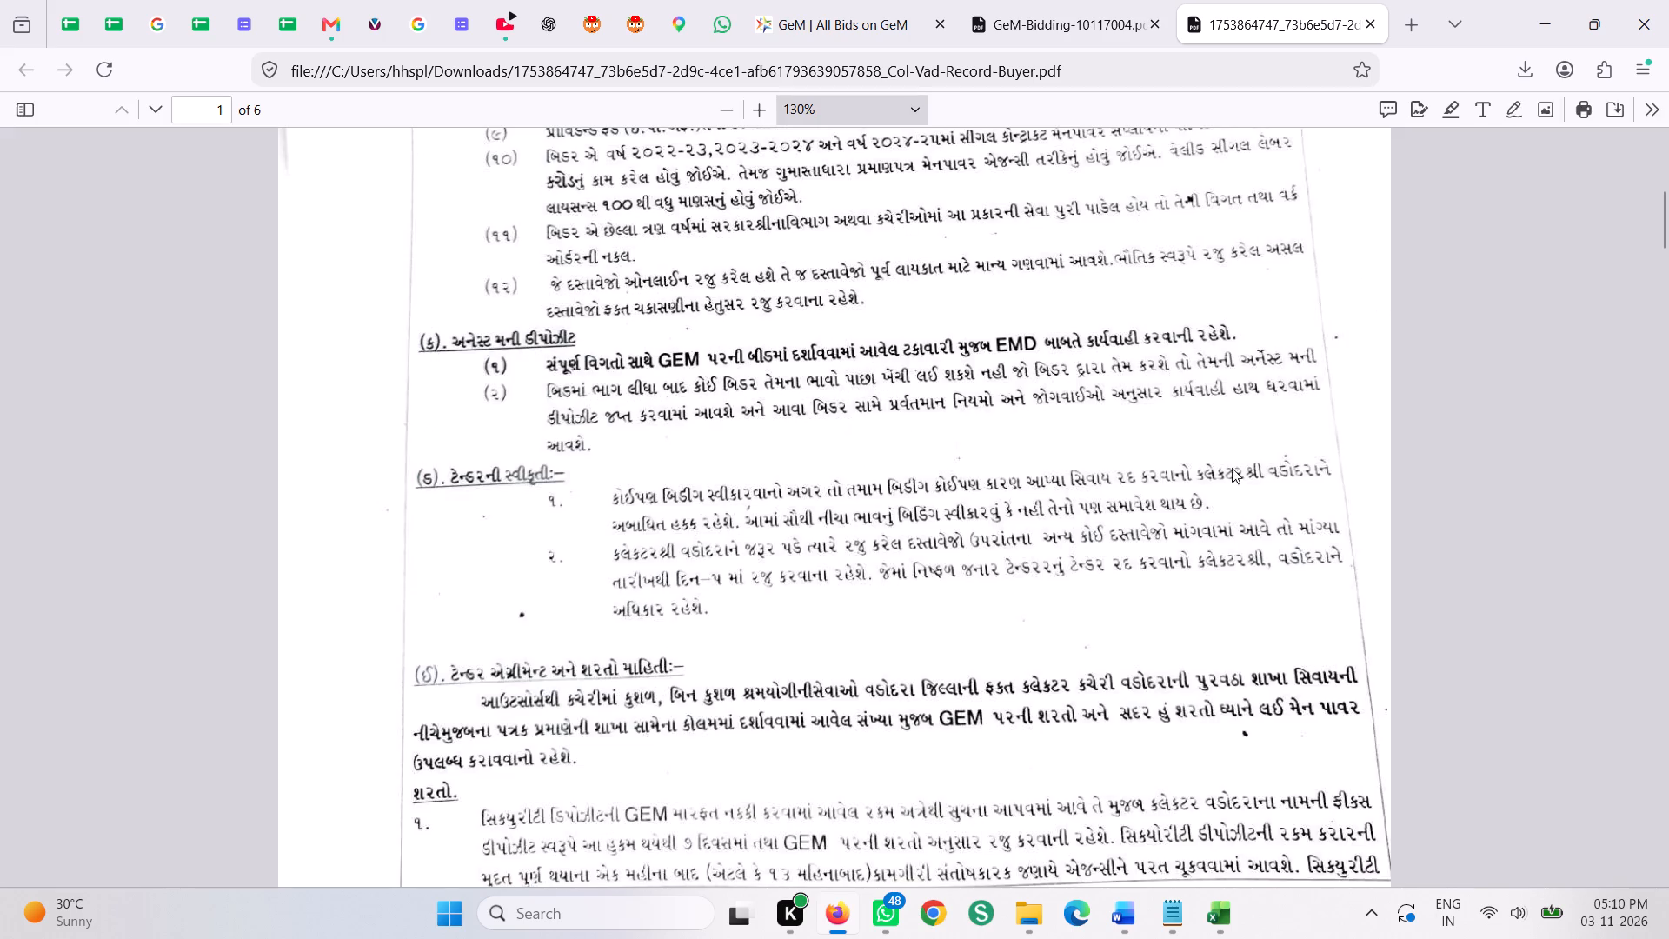
# Submit the captured earnest money deposit image to Google image search and translate it into English.
pyautogui.click(414, 28)
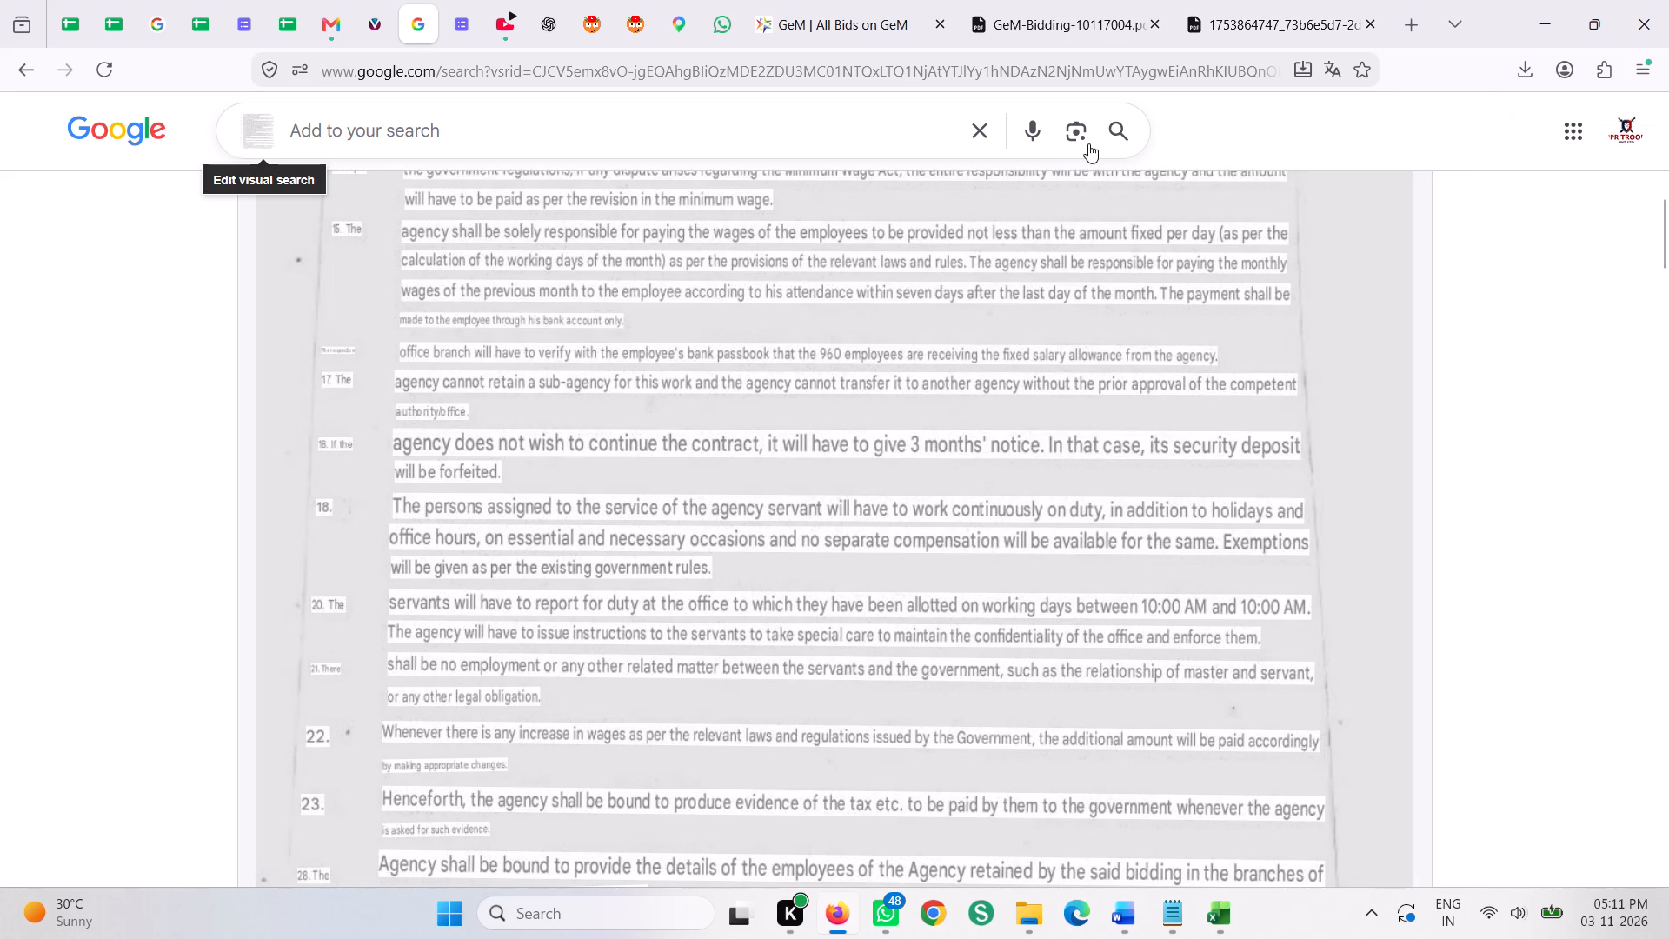
pyautogui.click(1082, 135)
pyautogui.click(865, 426)
pyautogui.hotkey('ctrl', 'v')
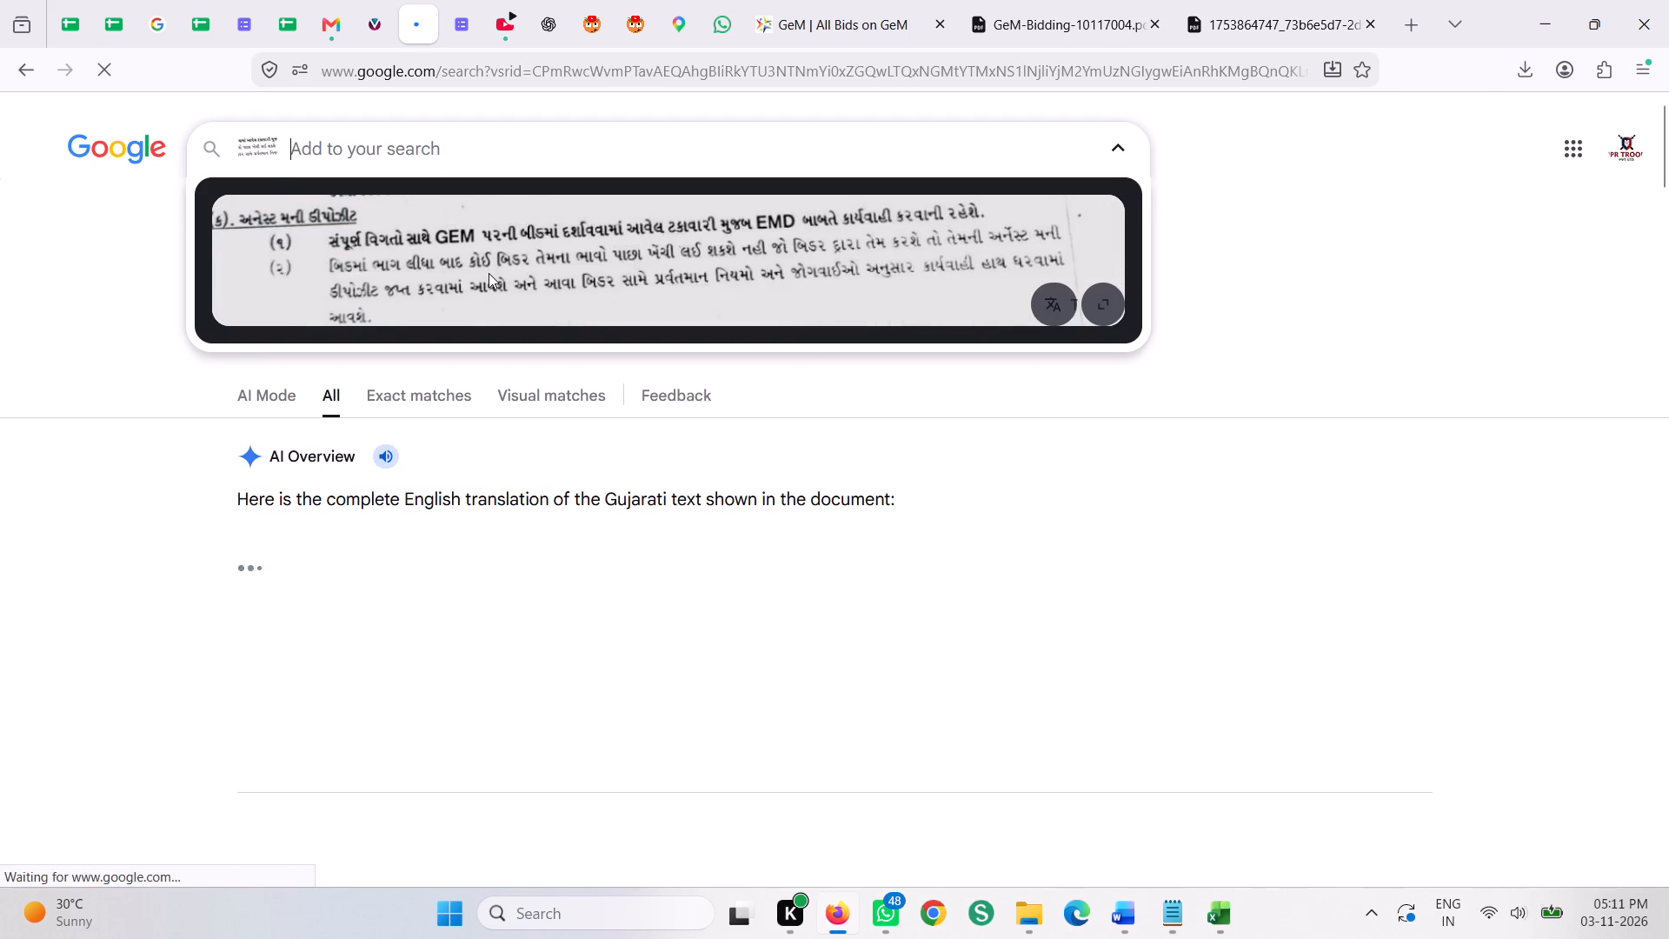
pyautogui.click(1021, 308)
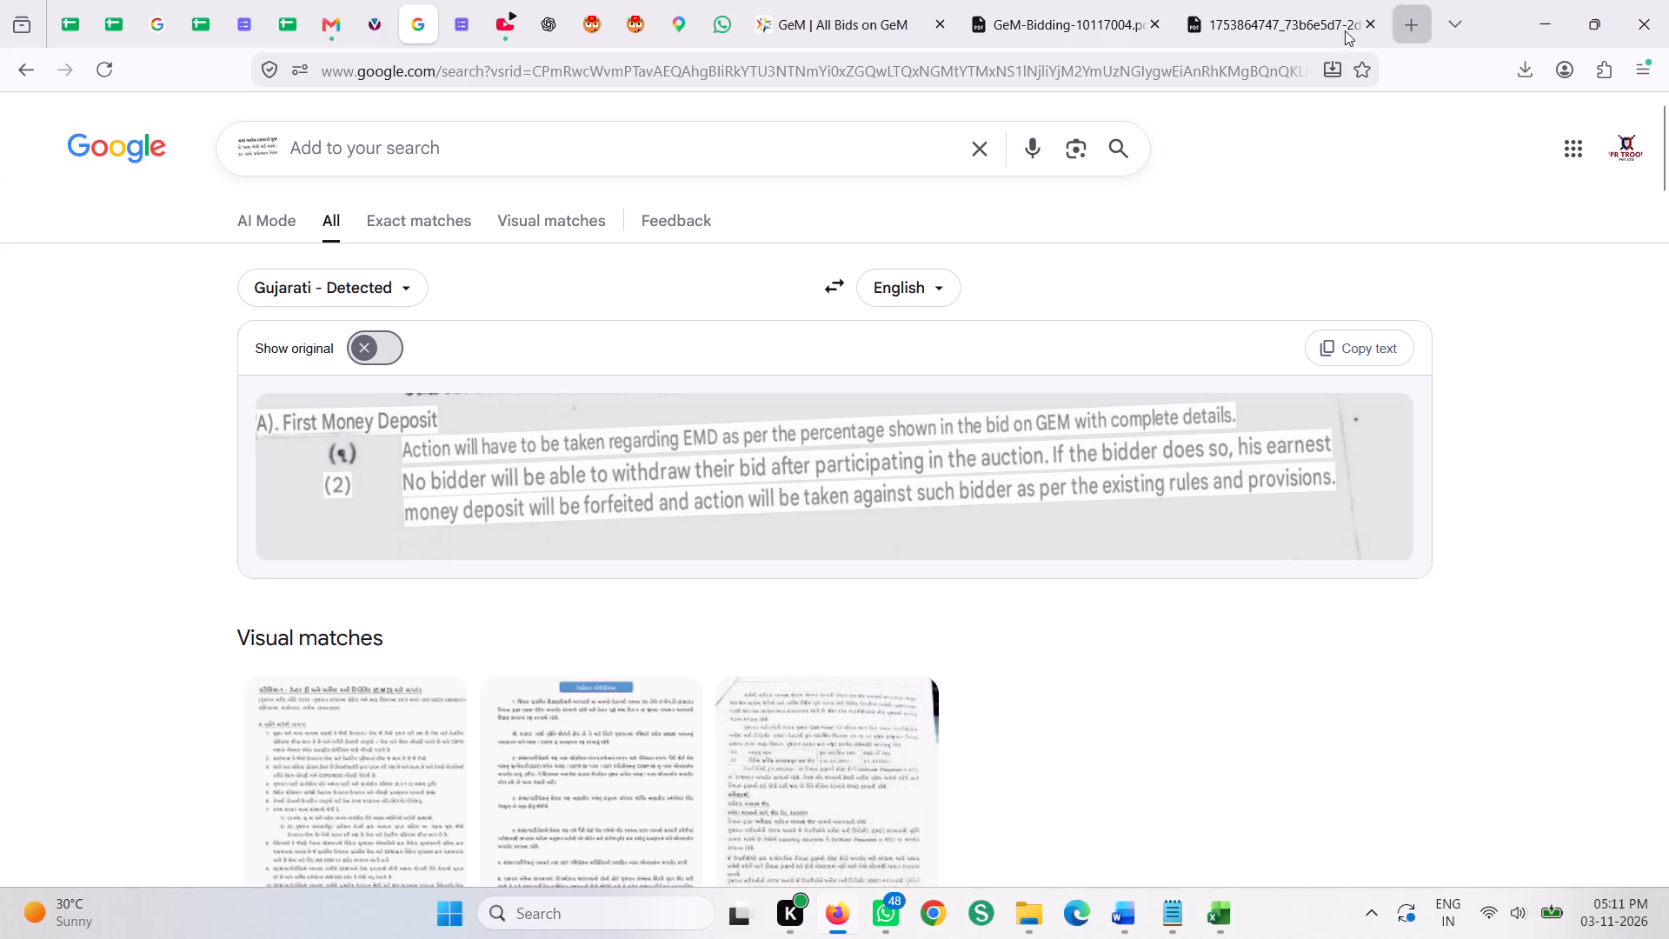
# Recheck the agency eligibility conditions and bidder document list on page 1 of the ATC PDF.
pyautogui.click(1307, 0)
pyautogui.scroll(1, 821, 376)
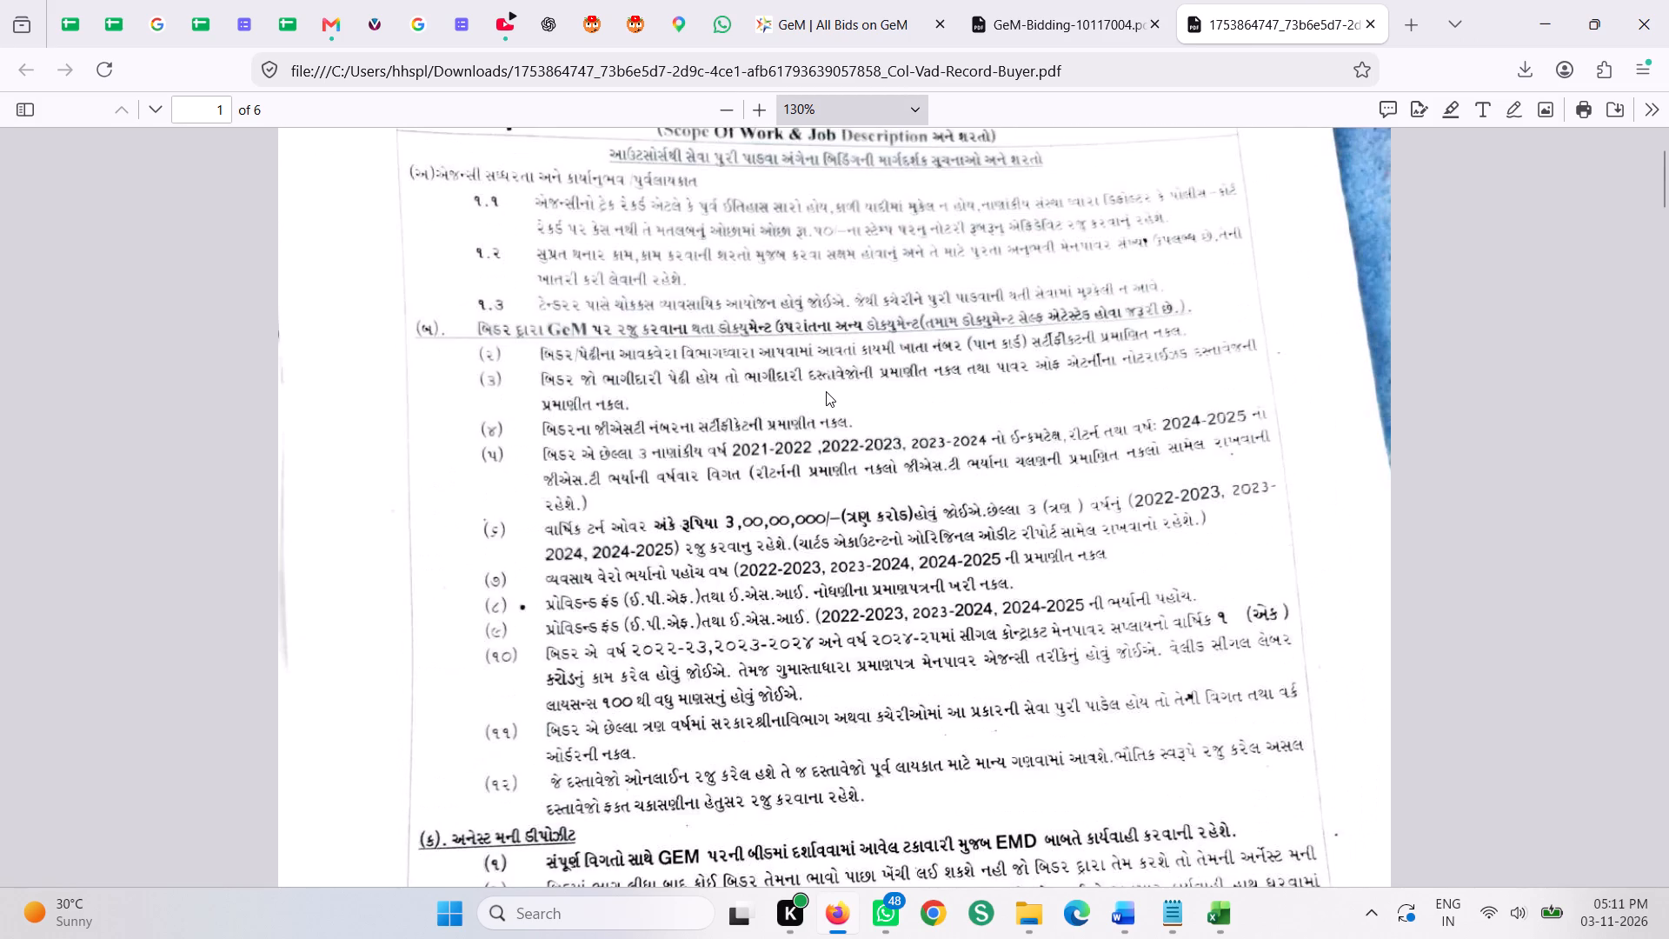
pyautogui.scroll(1, 826, 391)
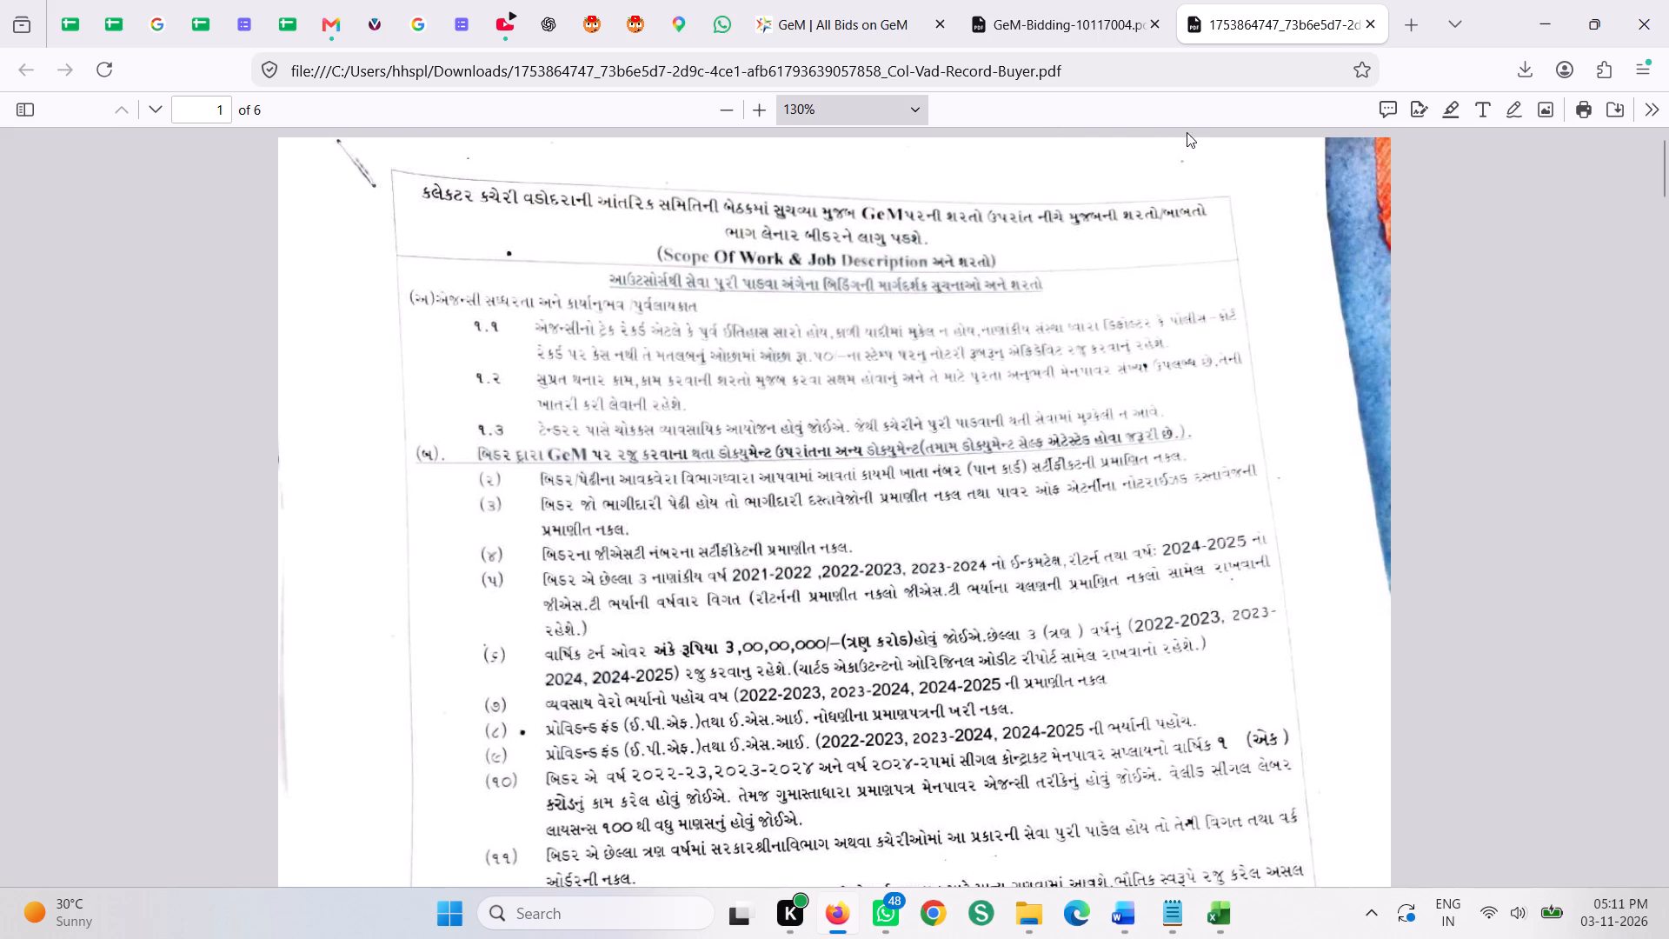
pyautogui.scroll(-2, 881, 264)
pyautogui.scroll(2, 881, 264)
pyautogui.click(1272, 0)
# Go back through the GeM-Bidding-10117004 PDF from page 9 to the bid details on page 1.
pyautogui.click(1094, 0)
pyautogui.scroll(5, 1066, 271)
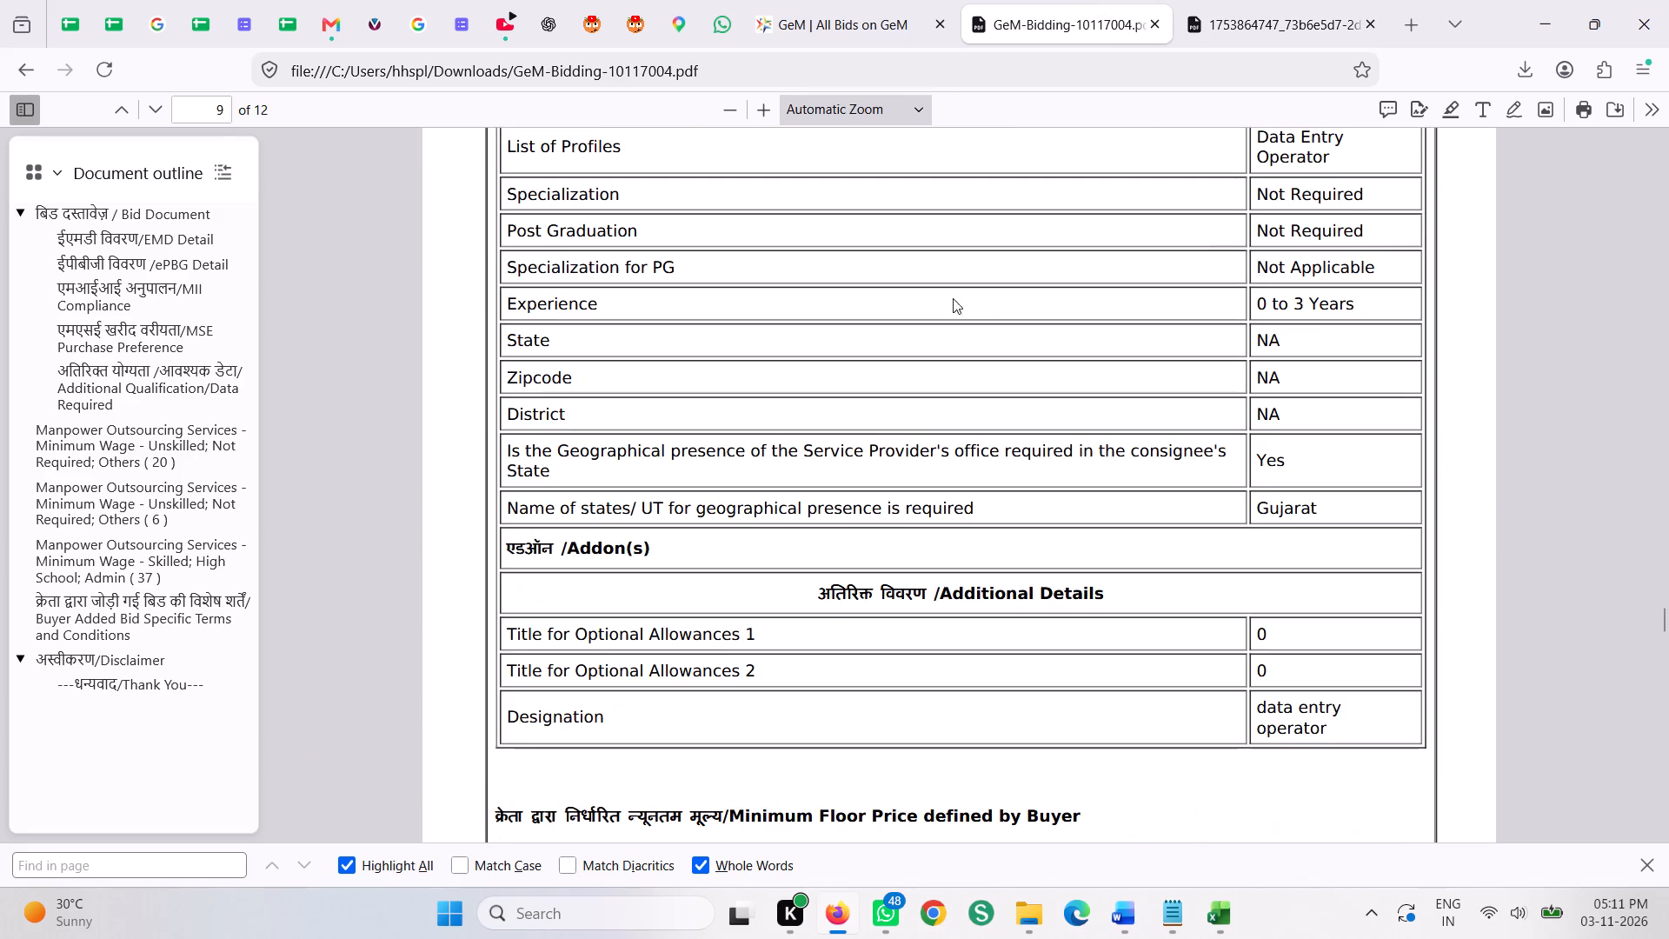
pyautogui.scroll(14, 941, 299)
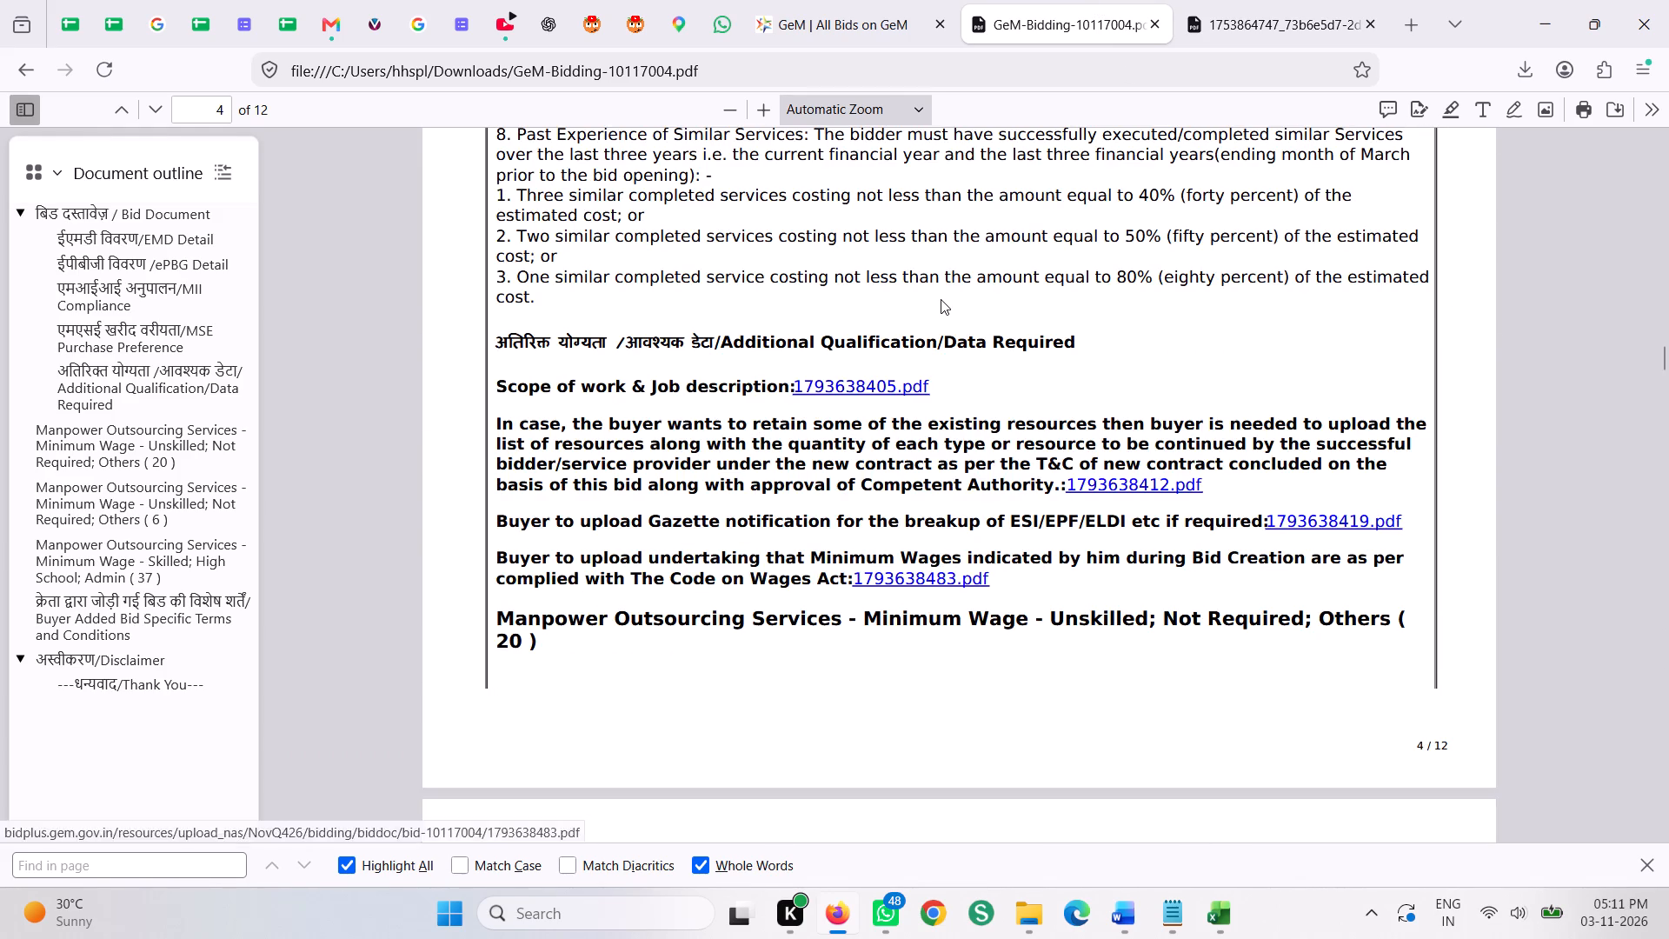
pyautogui.scroll(5, 941, 299)
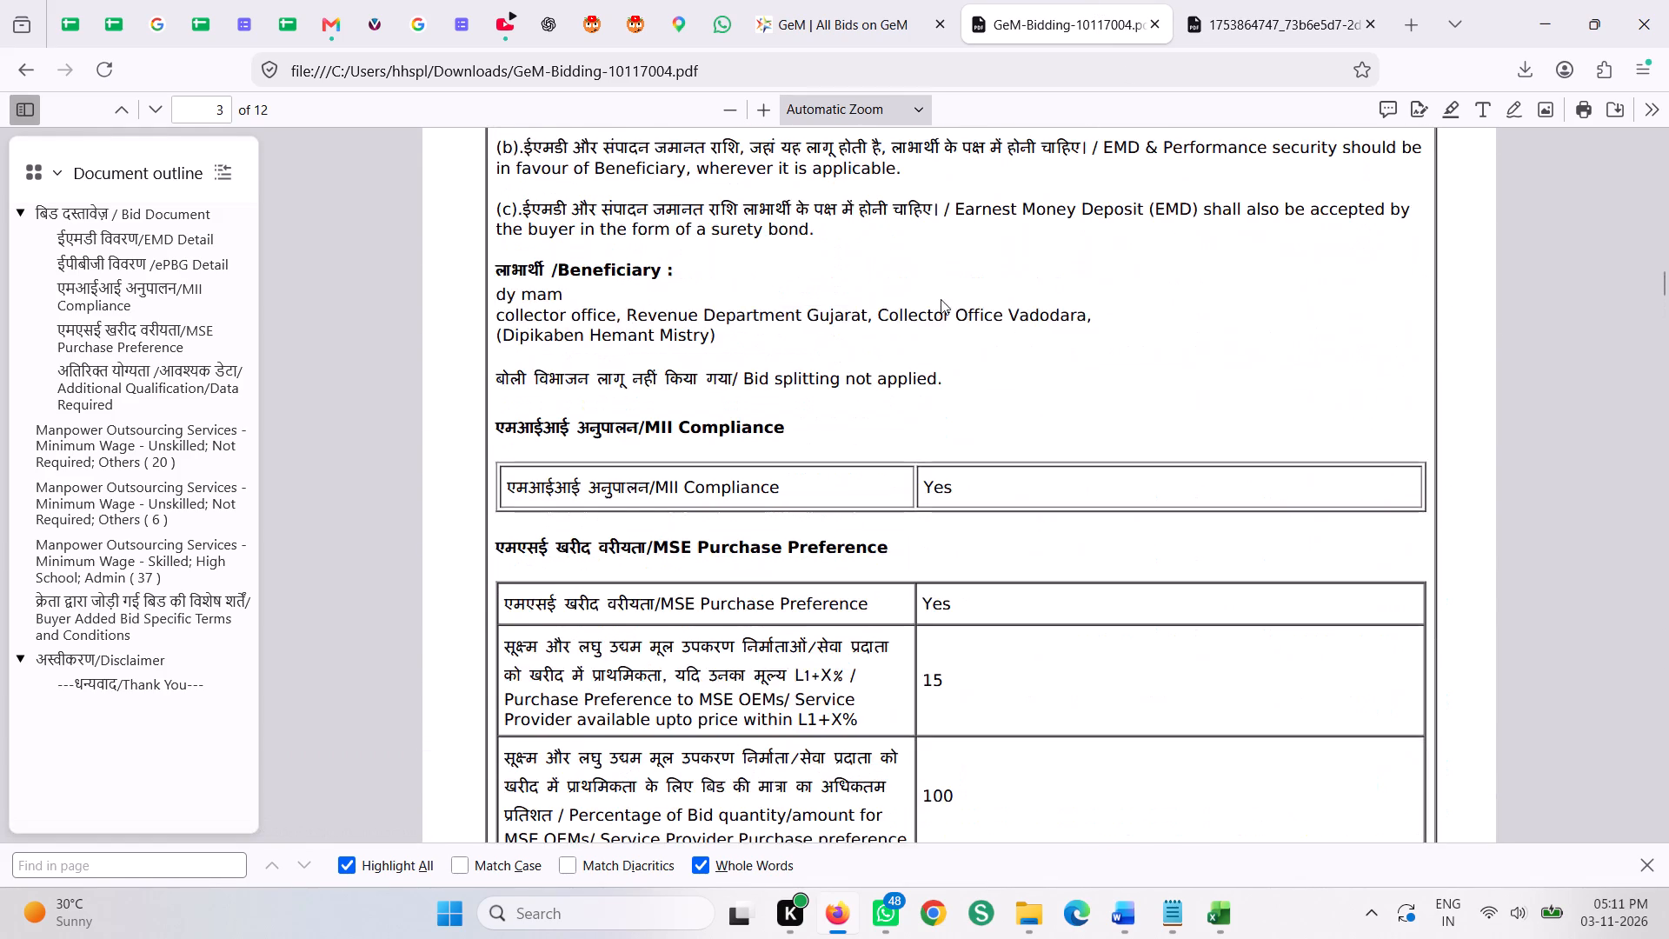
pyautogui.scroll(4, 941, 299)
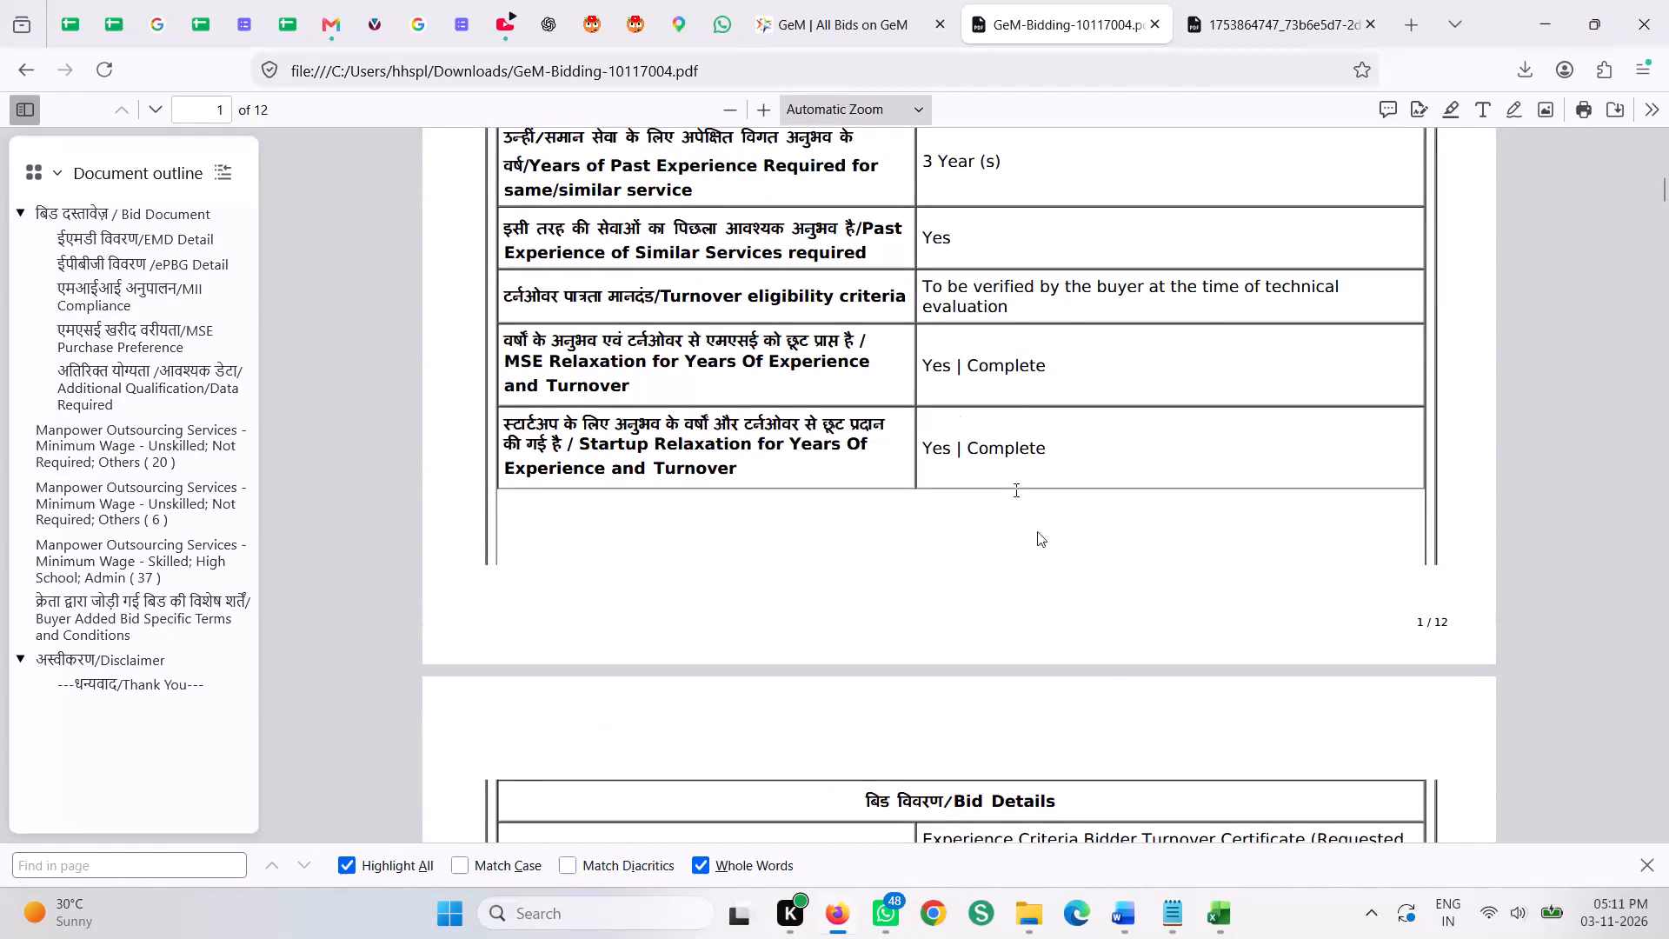
# Review the REQUIRED DOCUMENTS list in Word, items 1 to 9, and check it against the start of the bid PDF.
pyautogui.click(1126, 902)
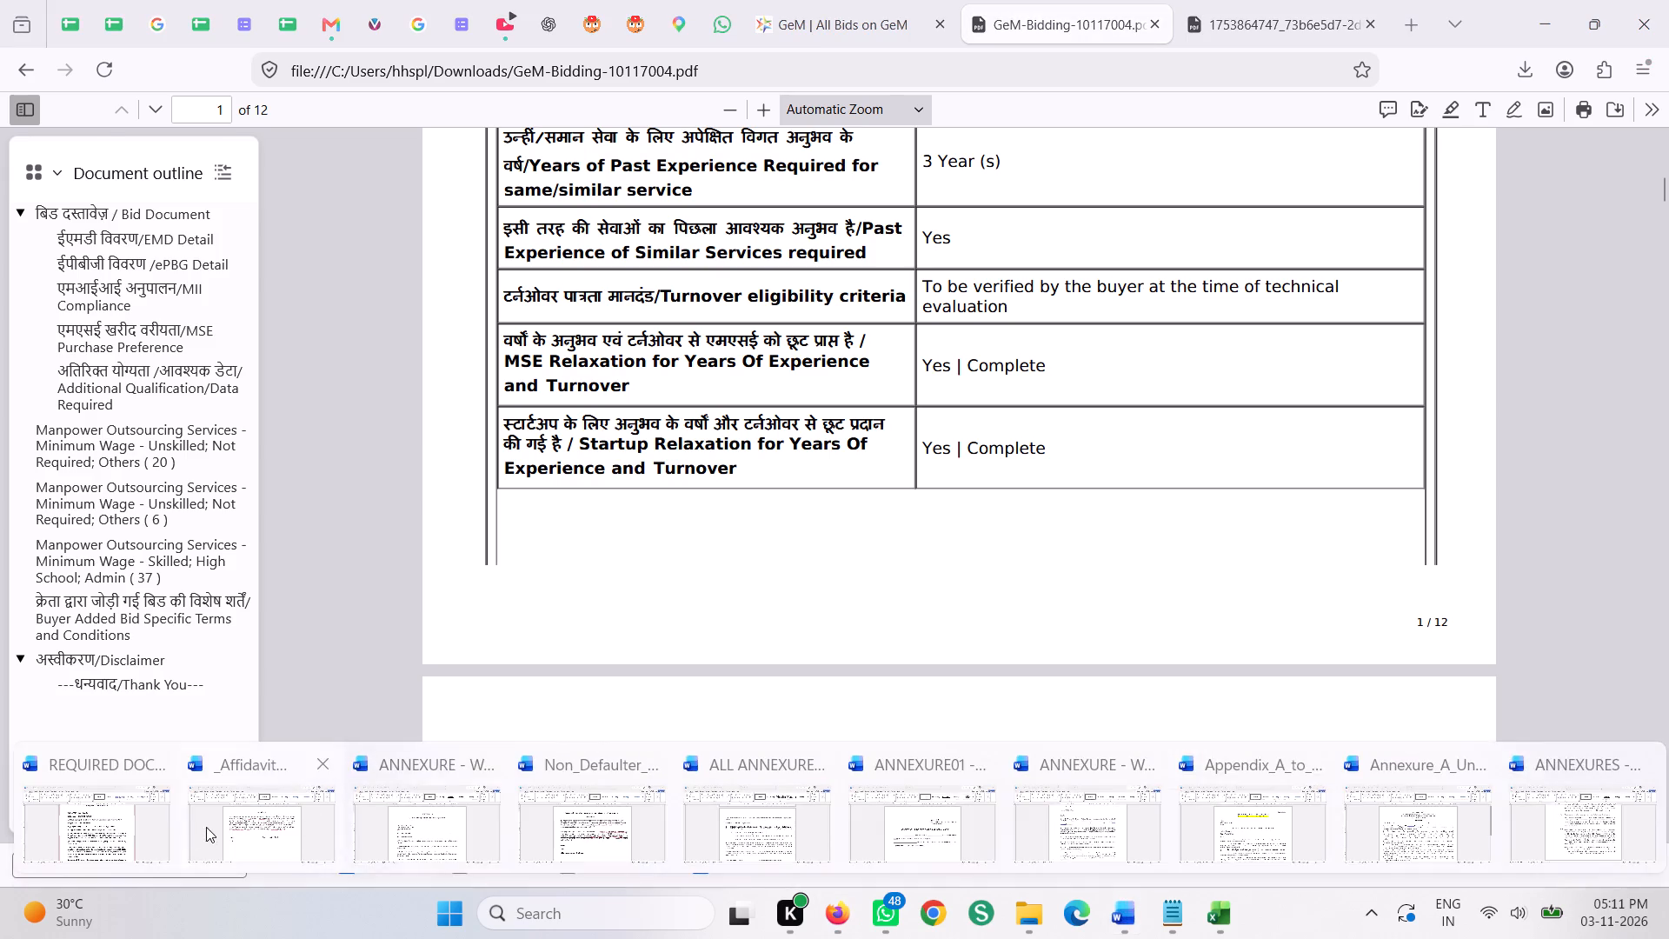
pyautogui.click(123, 835)
pyautogui.scroll(1, 557, 630)
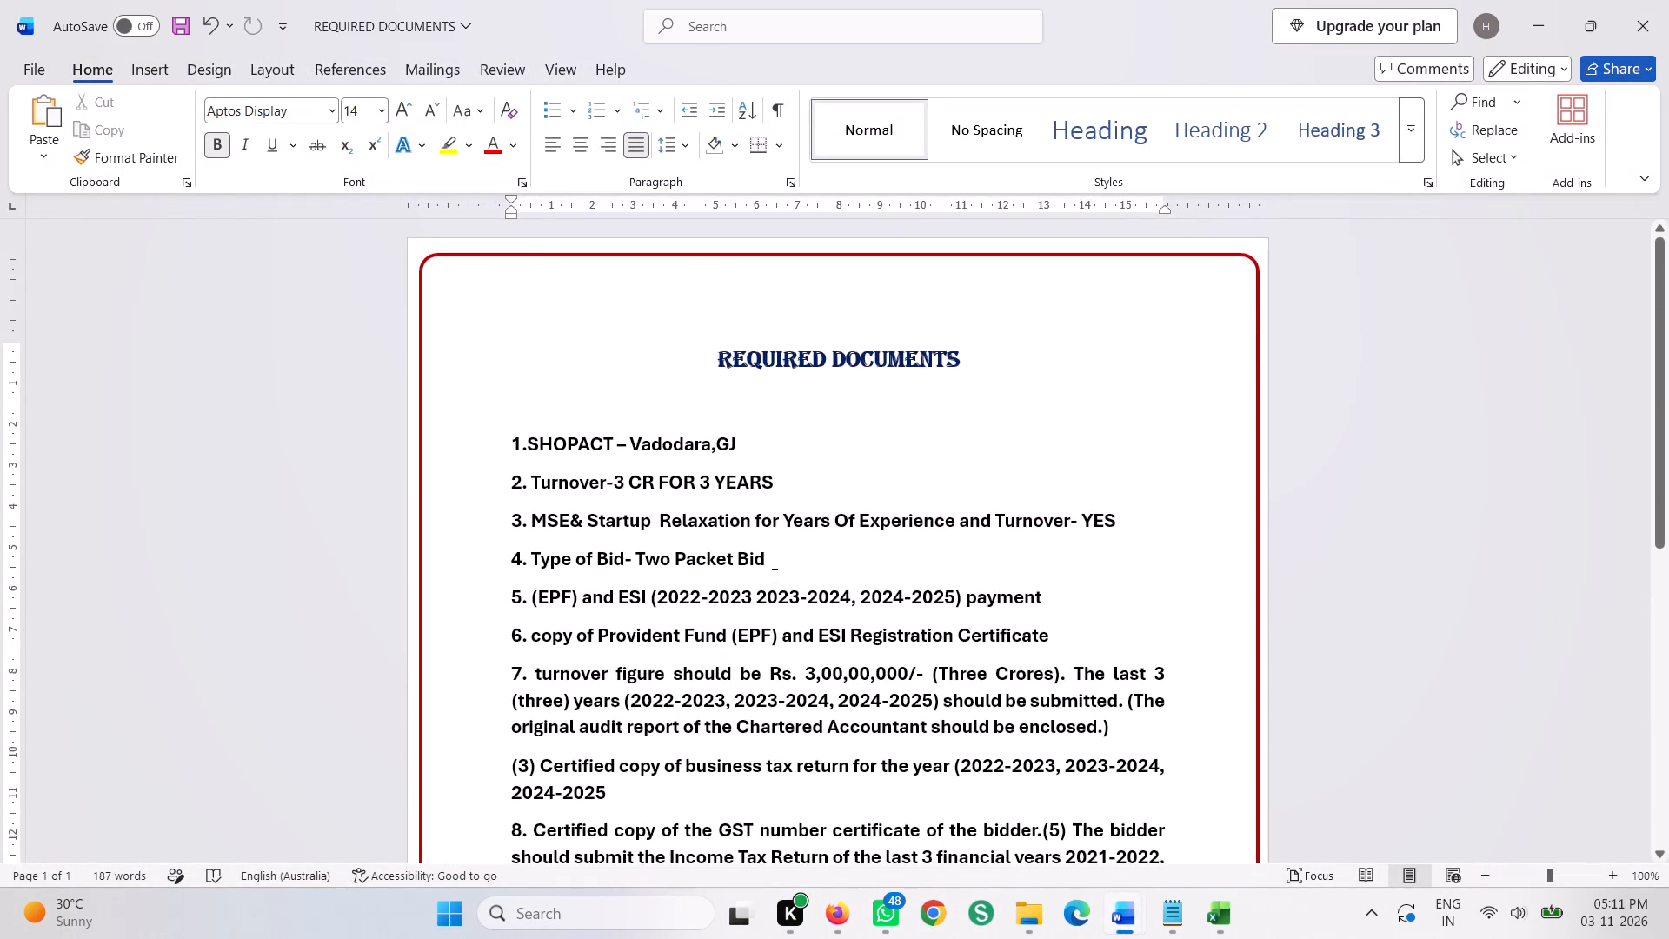
pyautogui.scroll(-2, 774, 576)
pyautogui.scroll(1, 741, 569)
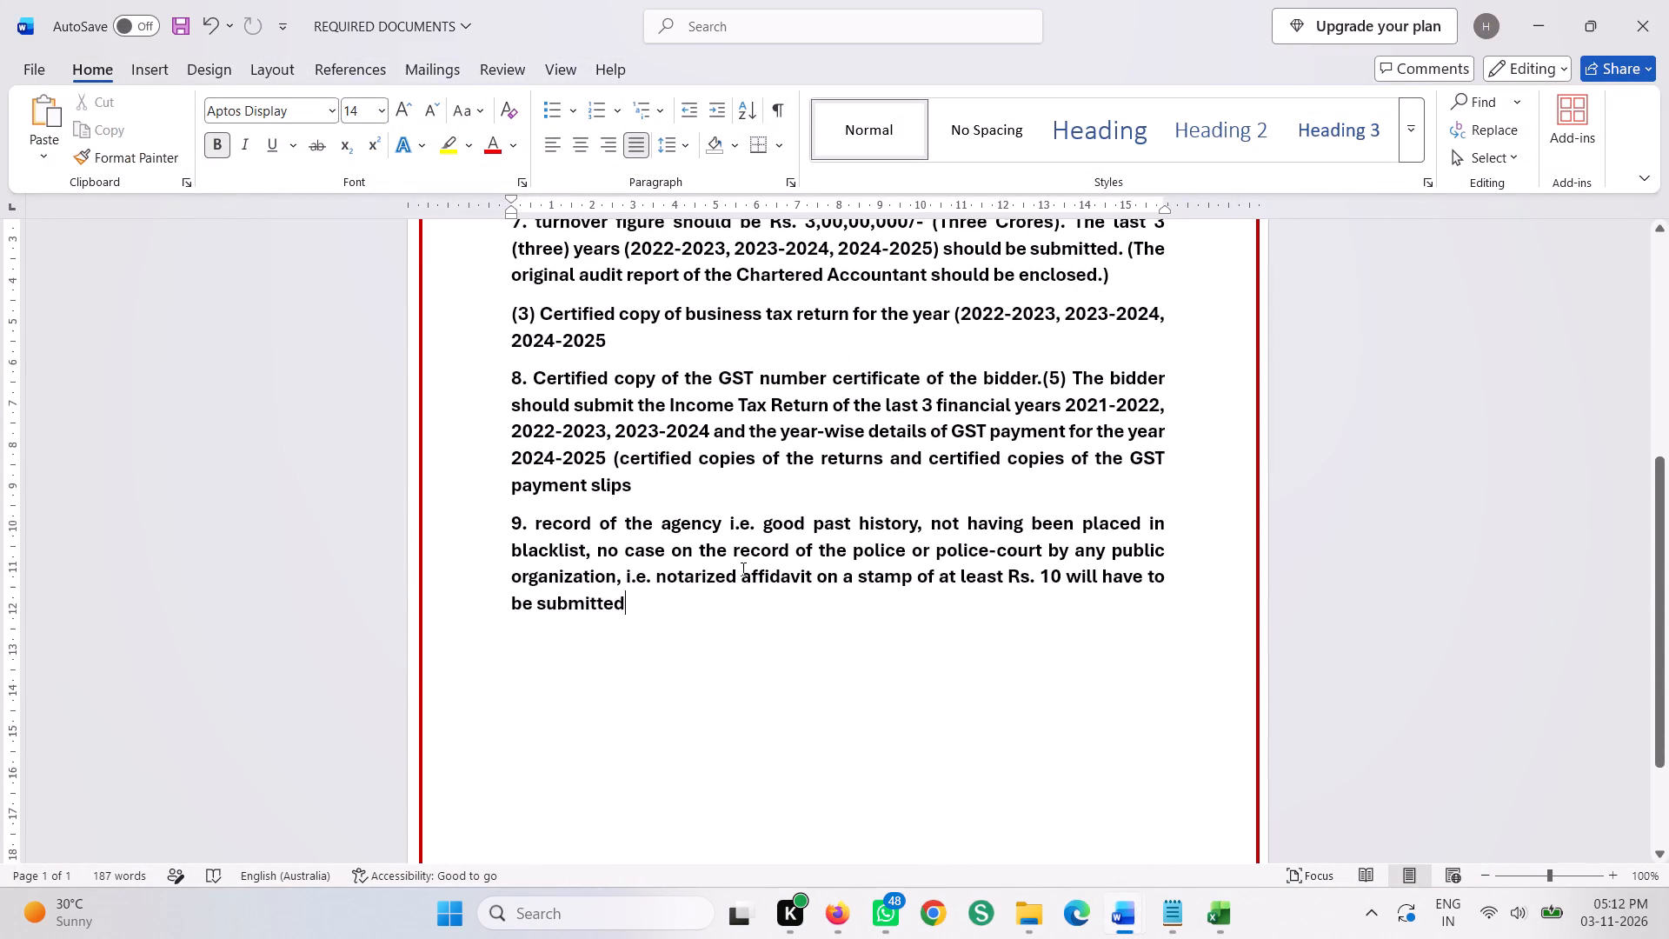
pyautogui.scroll(1, 741, 569)
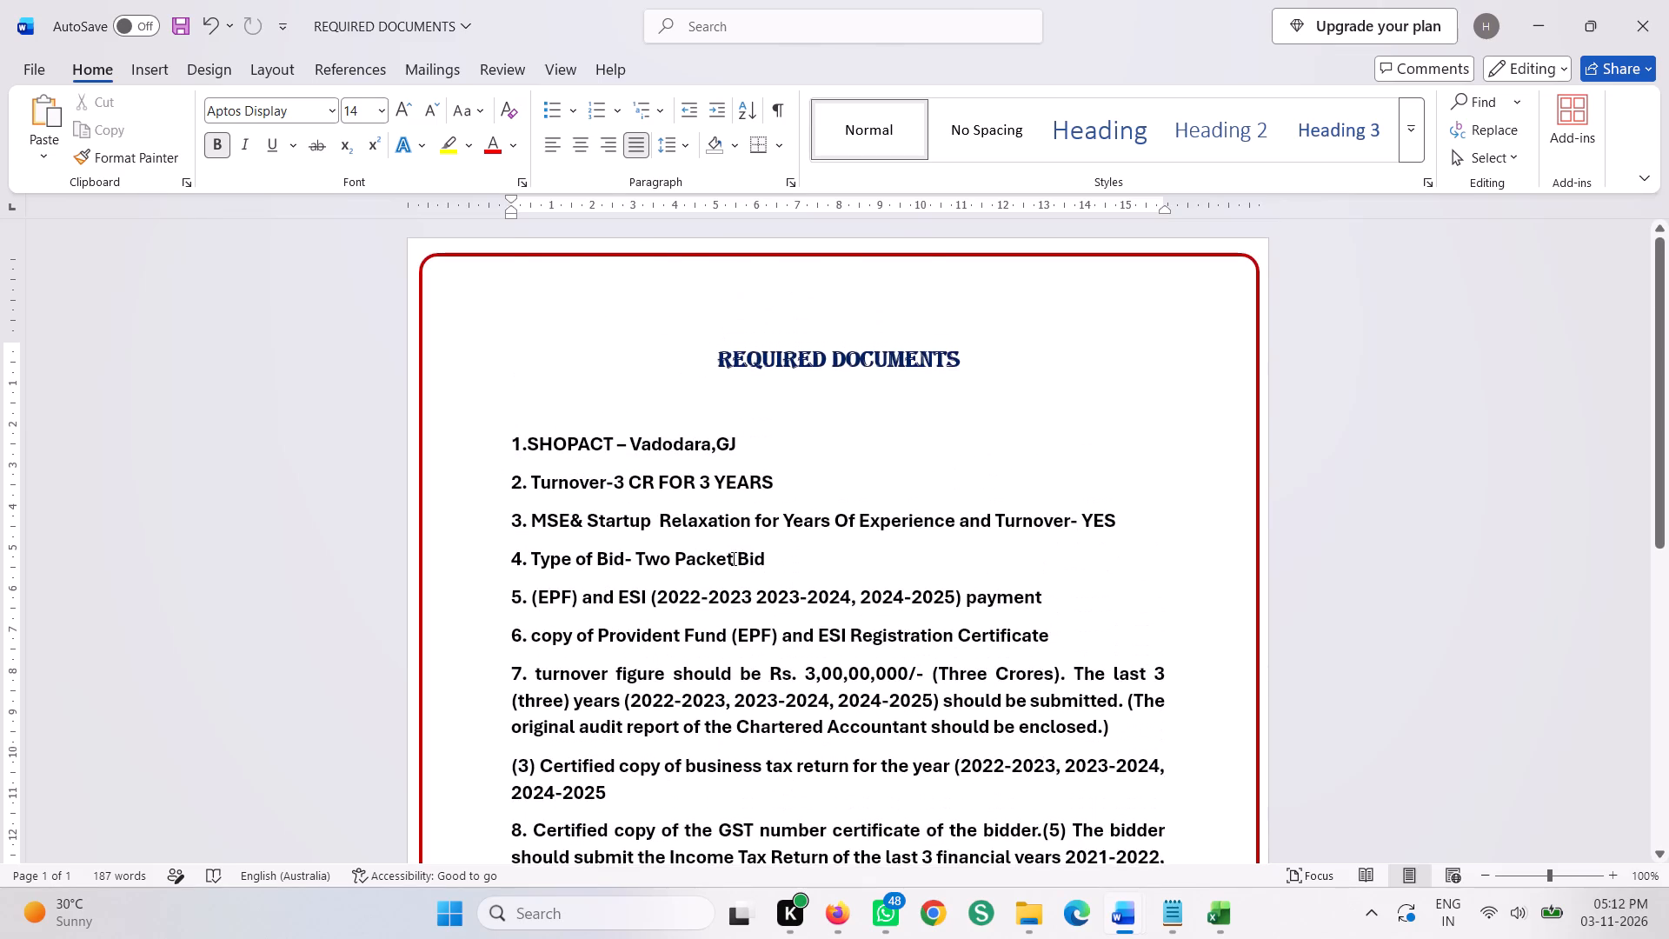
pyautogui.hotkey('alt', 'Tab')
pyautogui.scroll(1, 795, 562)
pyautogui.hotkey('alt', 'Tab')
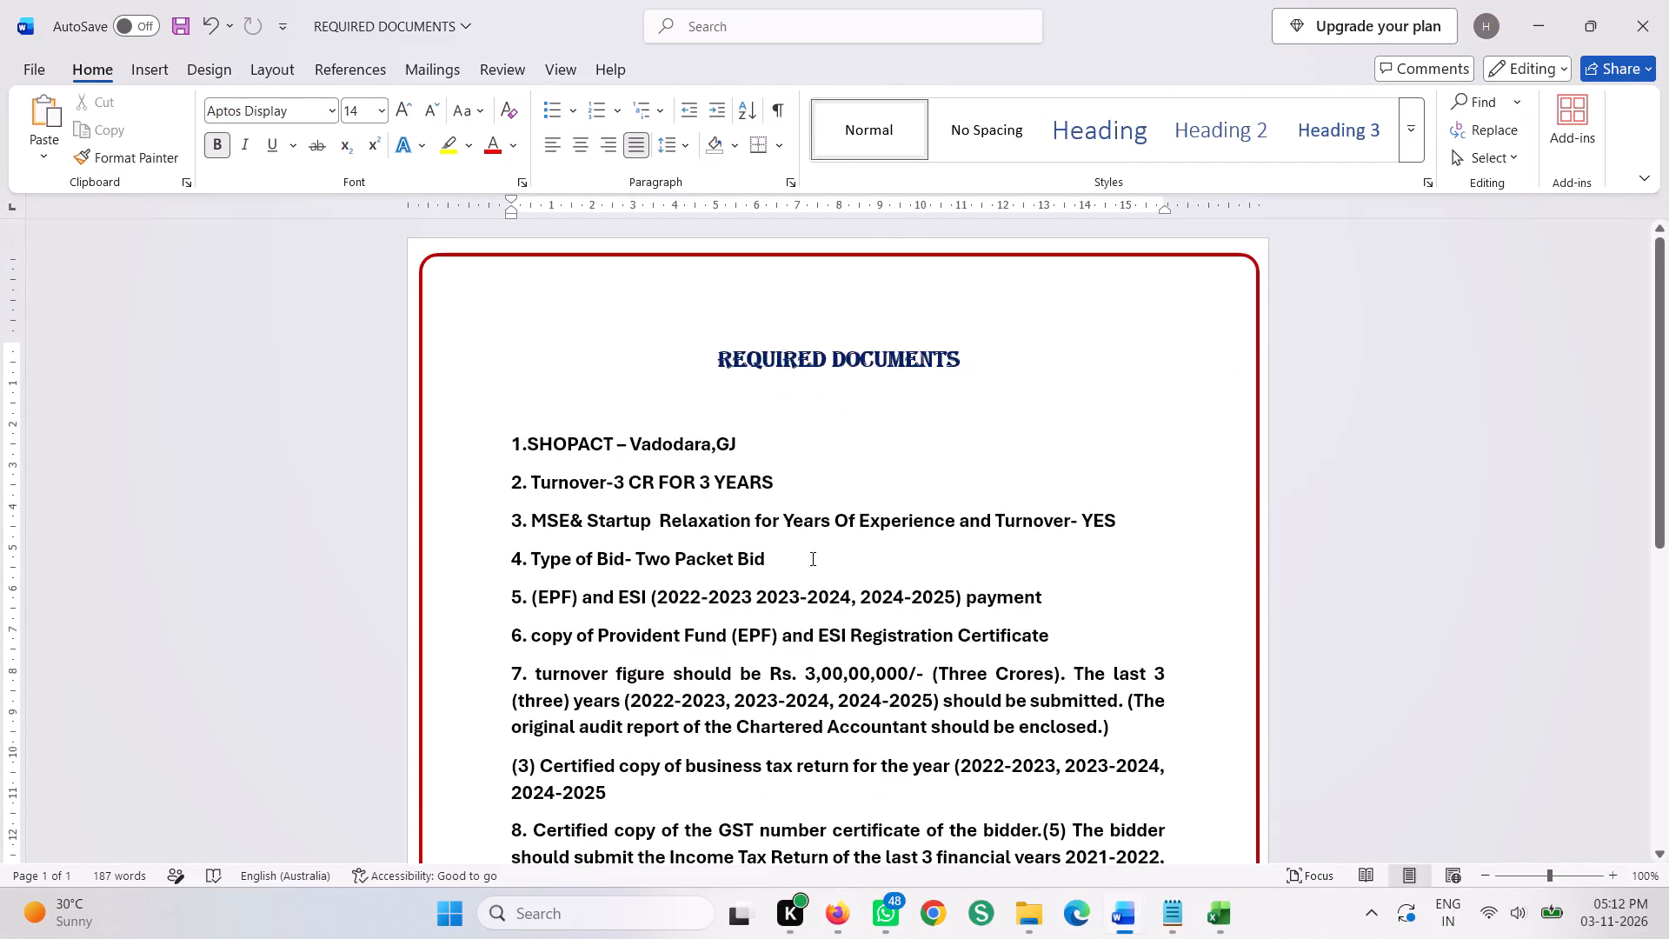
# Export the REQUIRED DOCUMENTS list from Word as a PDF named REQUIRED DOCUMENTS into the DEV1 folder GEM2026B8231423.
pyautogui.click(1020, 909)
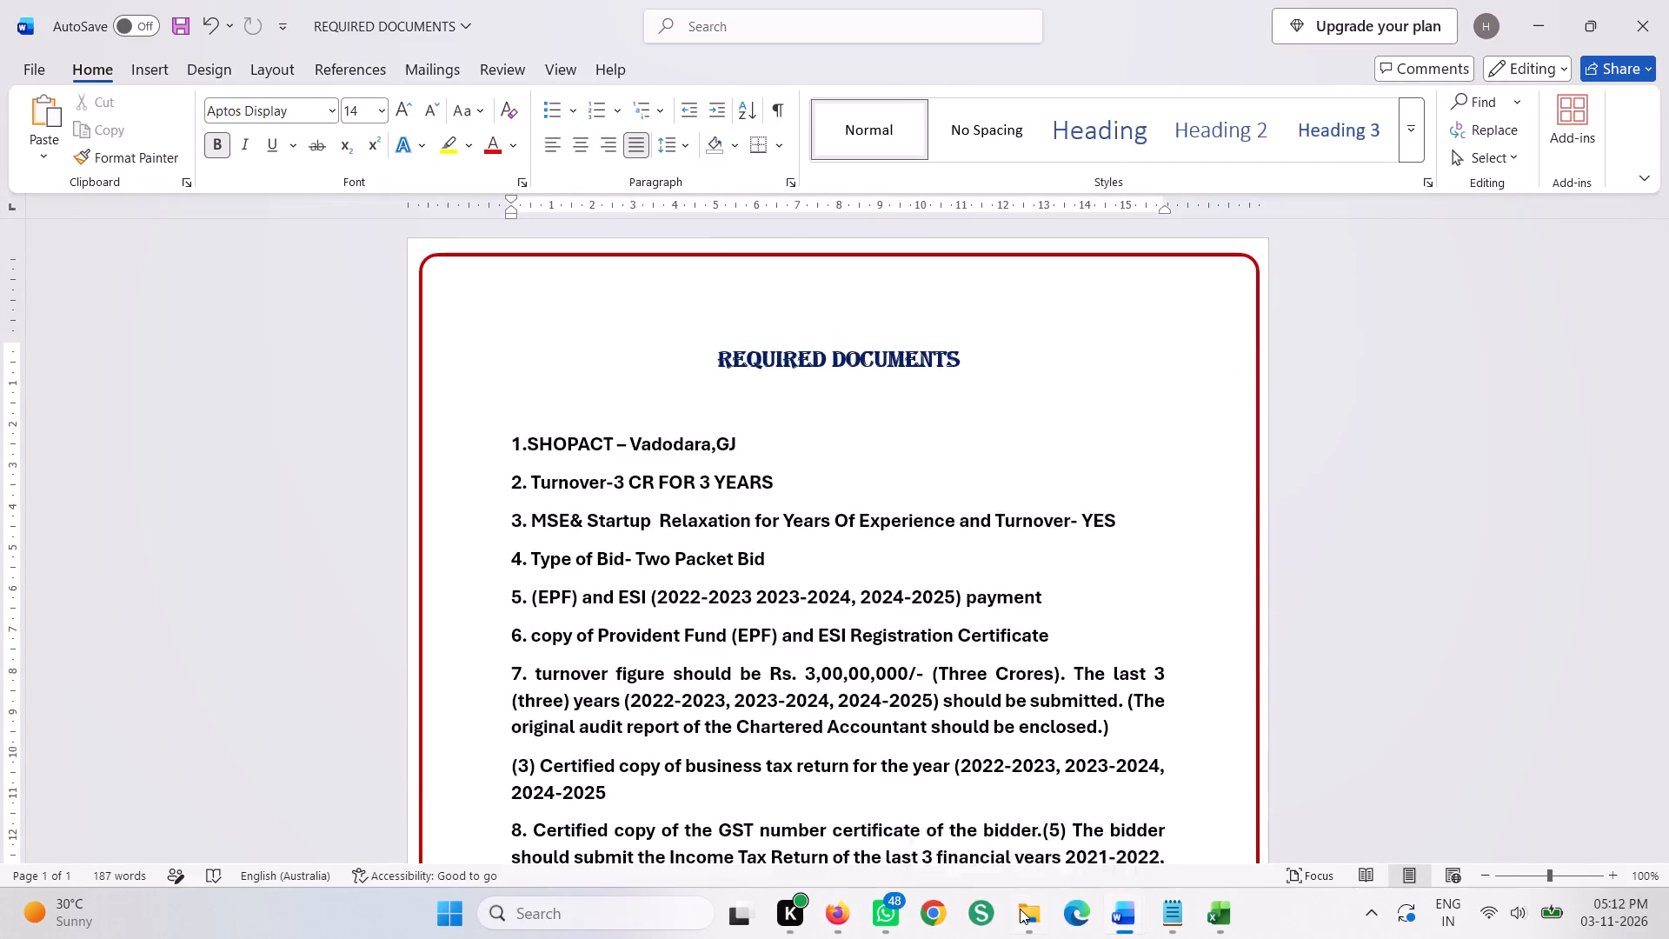
pyautogui.doubleClick(1020, 908)
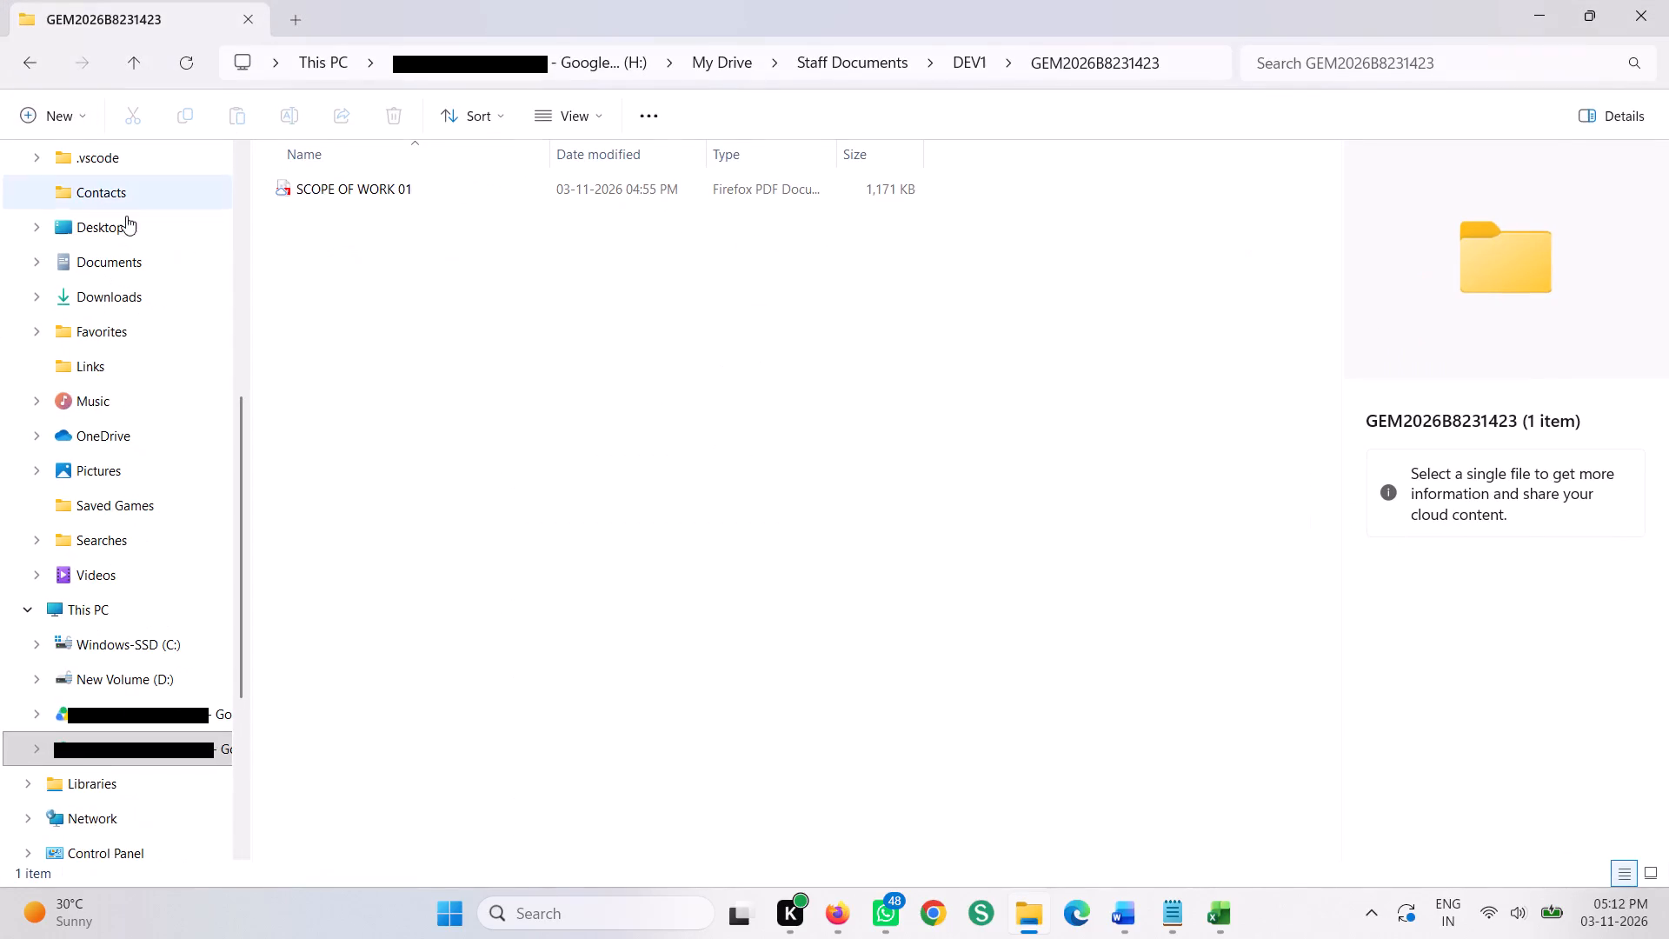
pyautogui.click(1129, 924)
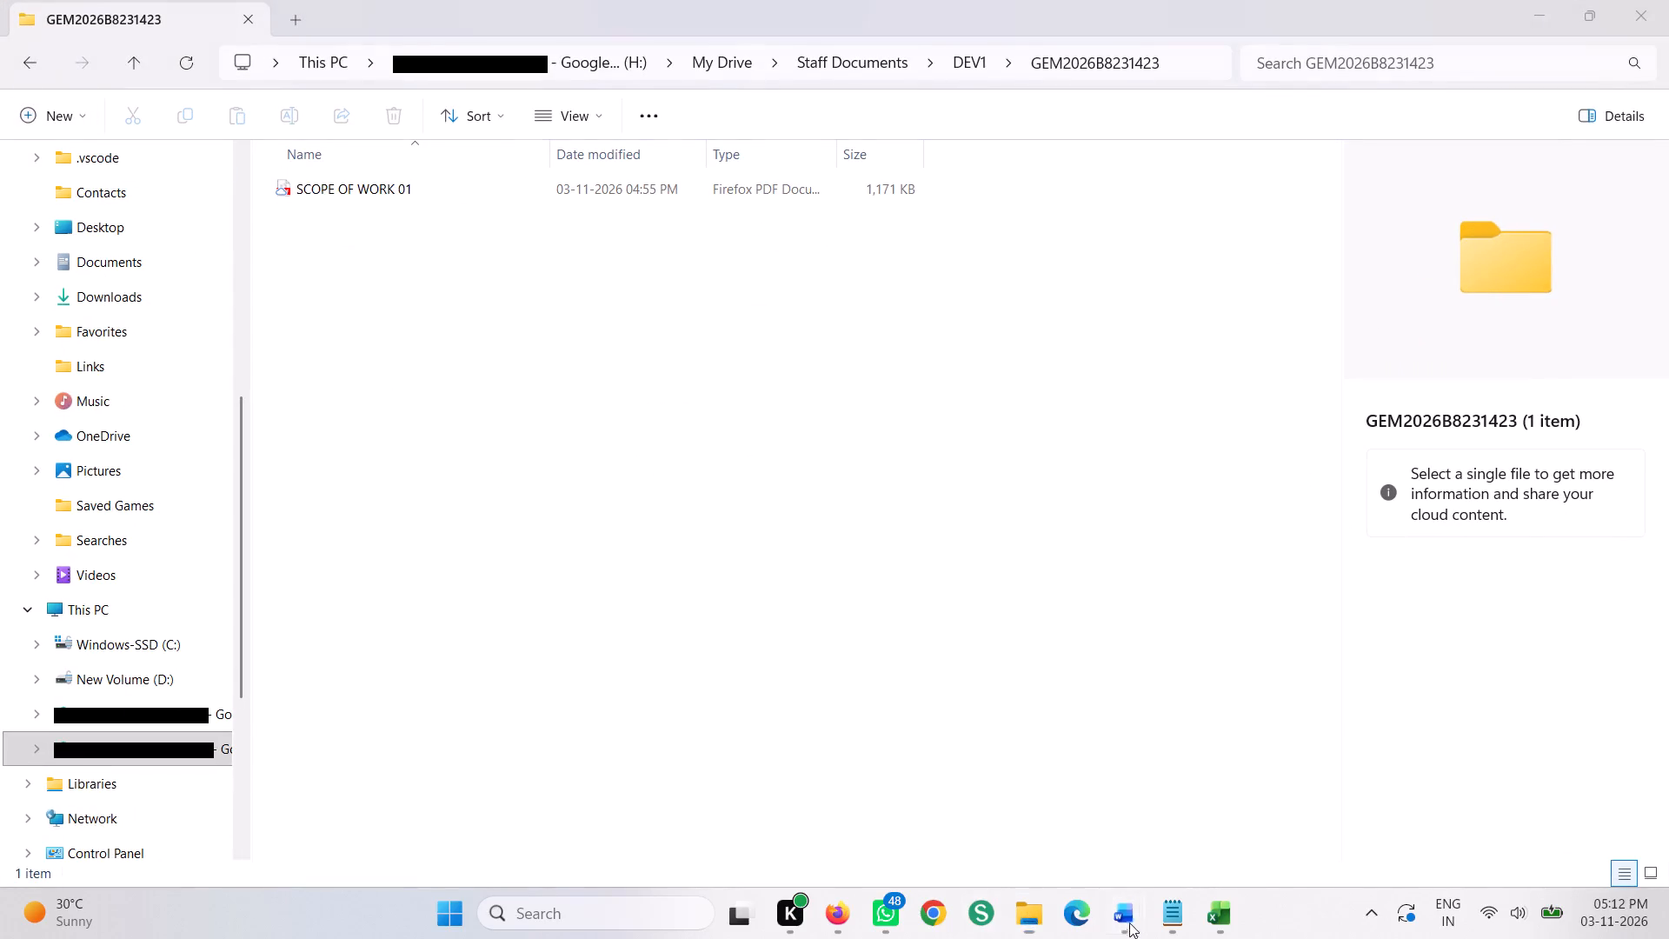
pyautogui.click(146, 821)
pyautogui.scroll(-4, 735, 713)
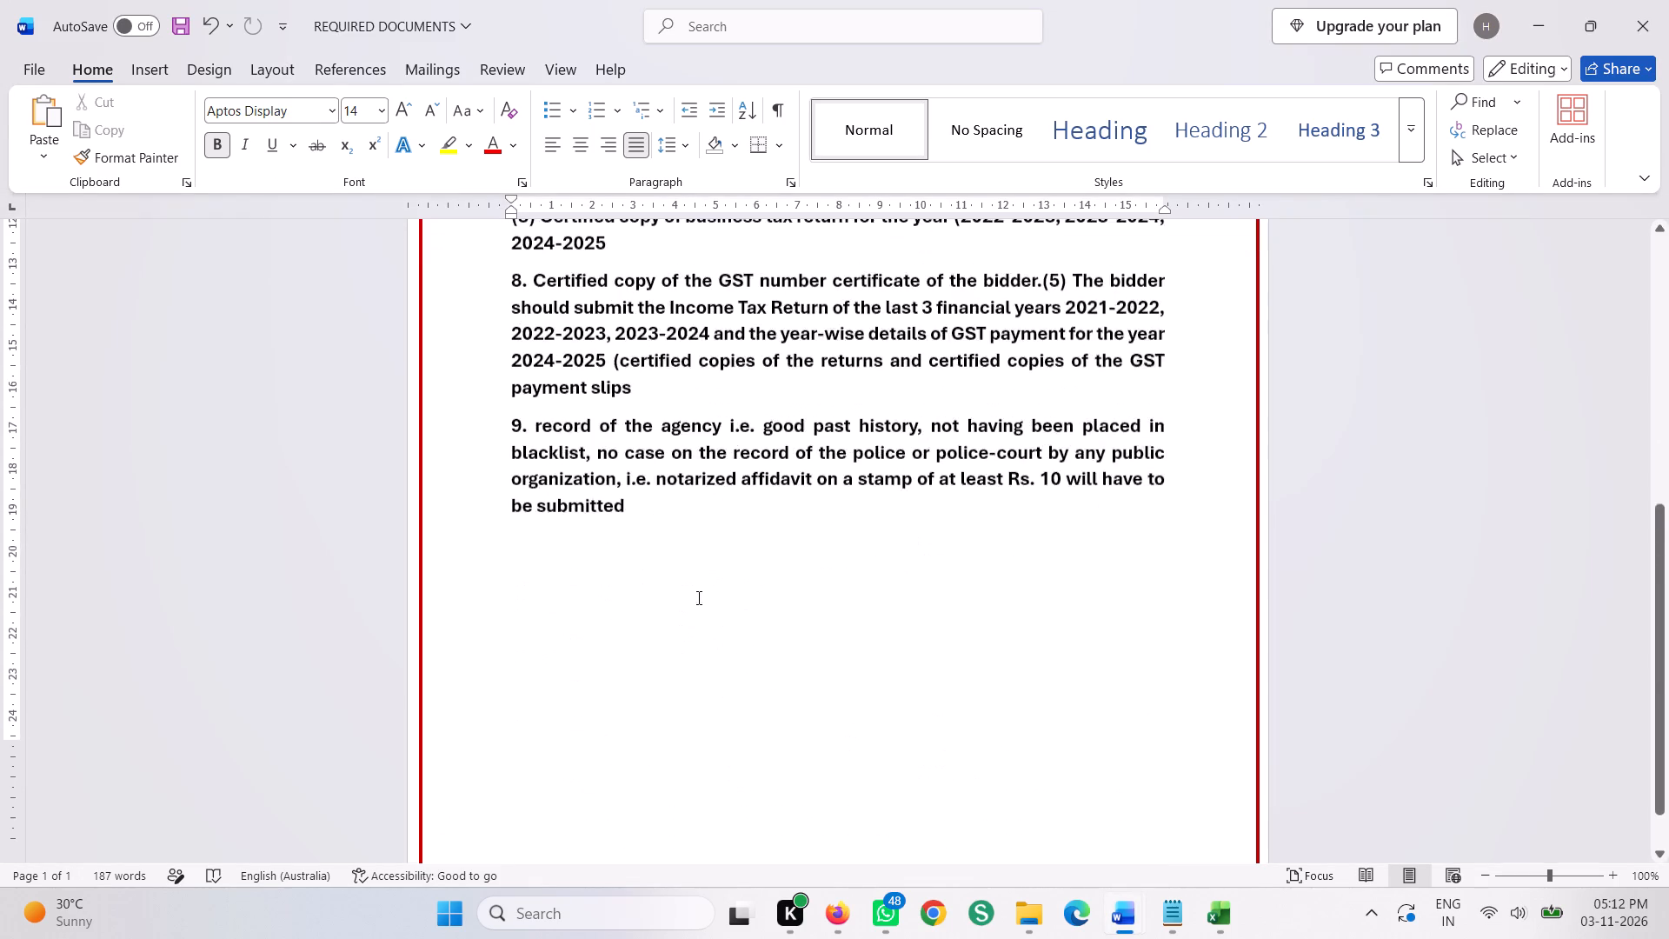
pyautogui.click(27, 72)
pyautogui.click(78, 476)
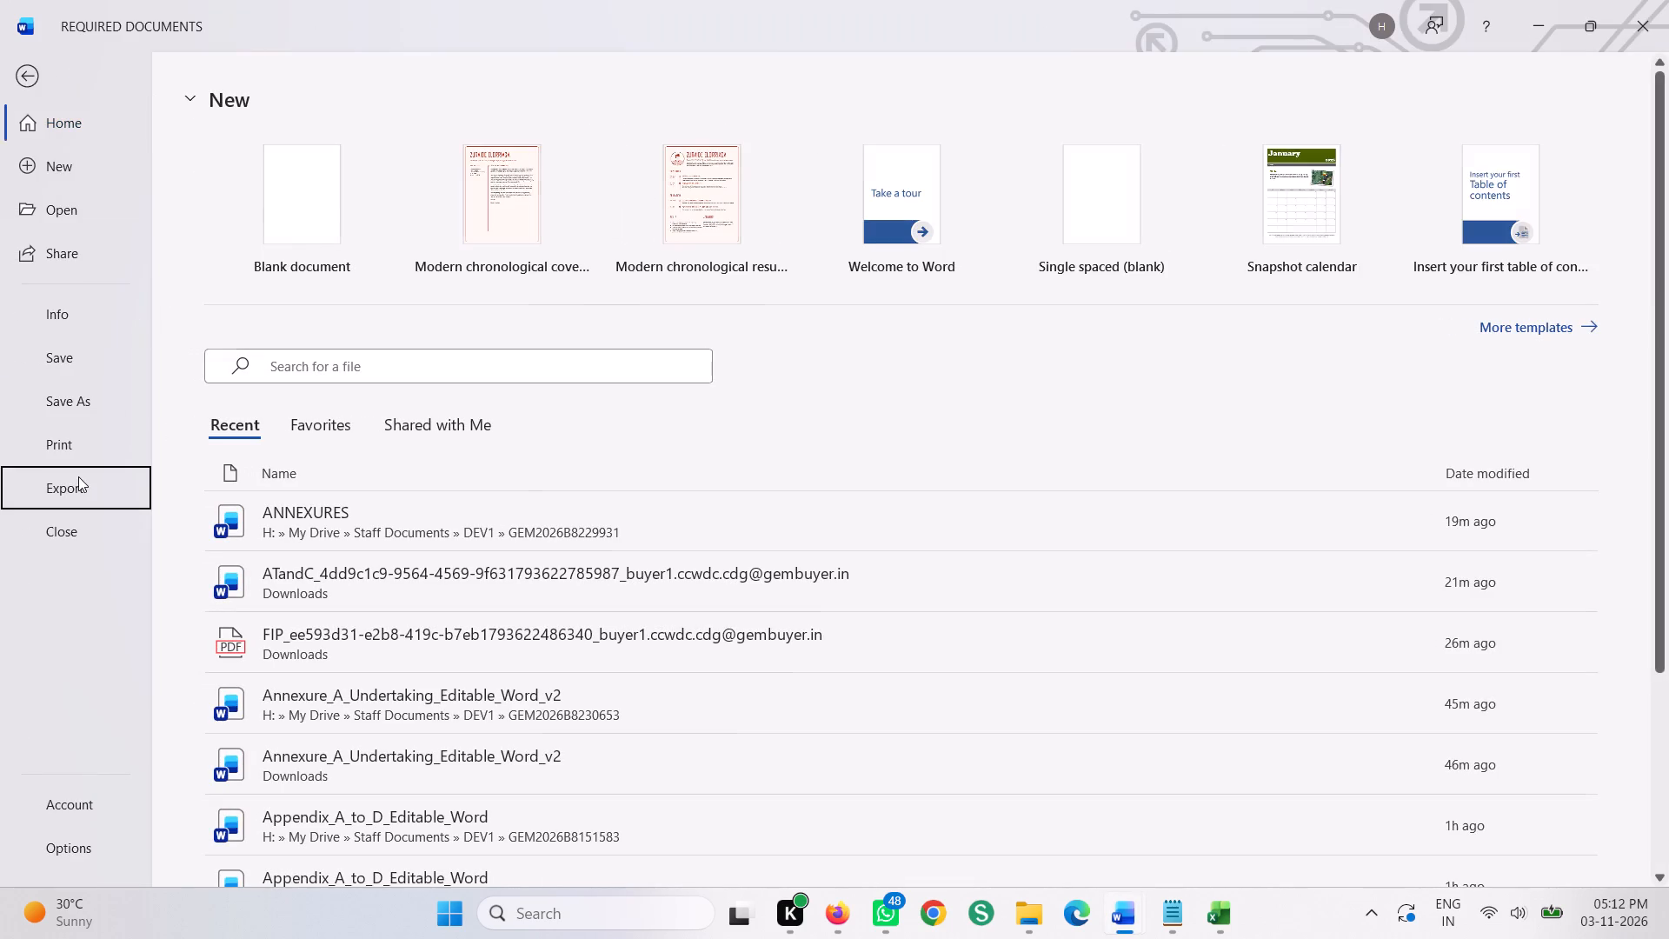
pyautogui.click(606, 324)
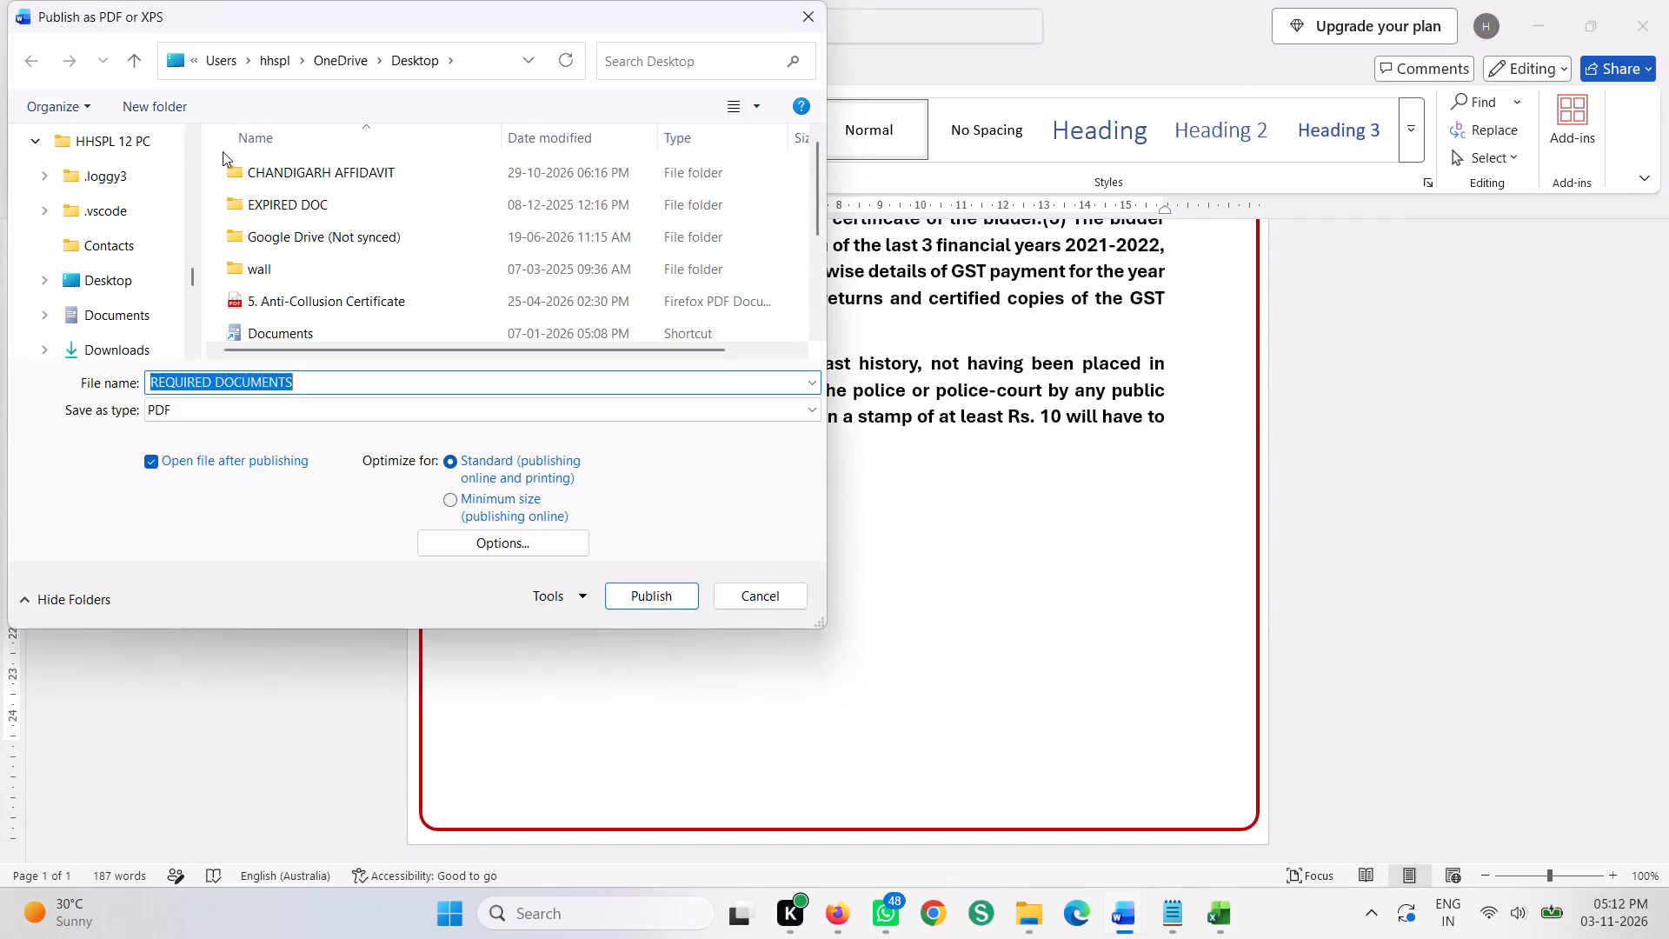
pyautogui.scroll(14, 136, 228)
pyautogui.click(117, 220)
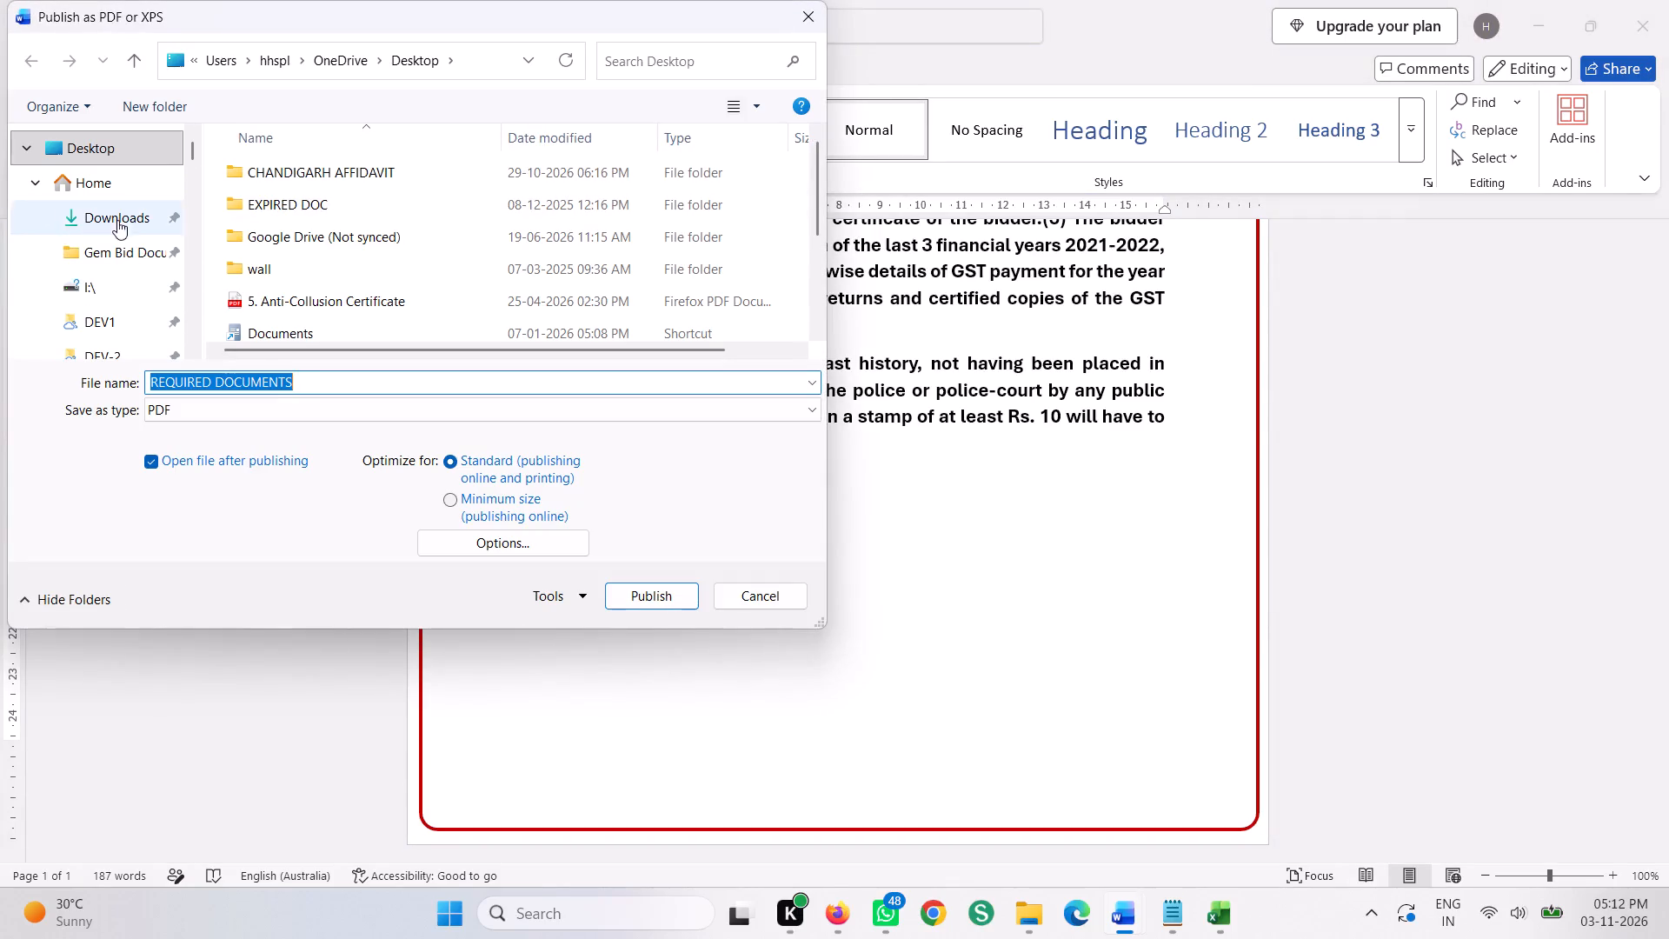
pyautogui.scroll(1, 297, 226)
pyautogui.click(119, 311)
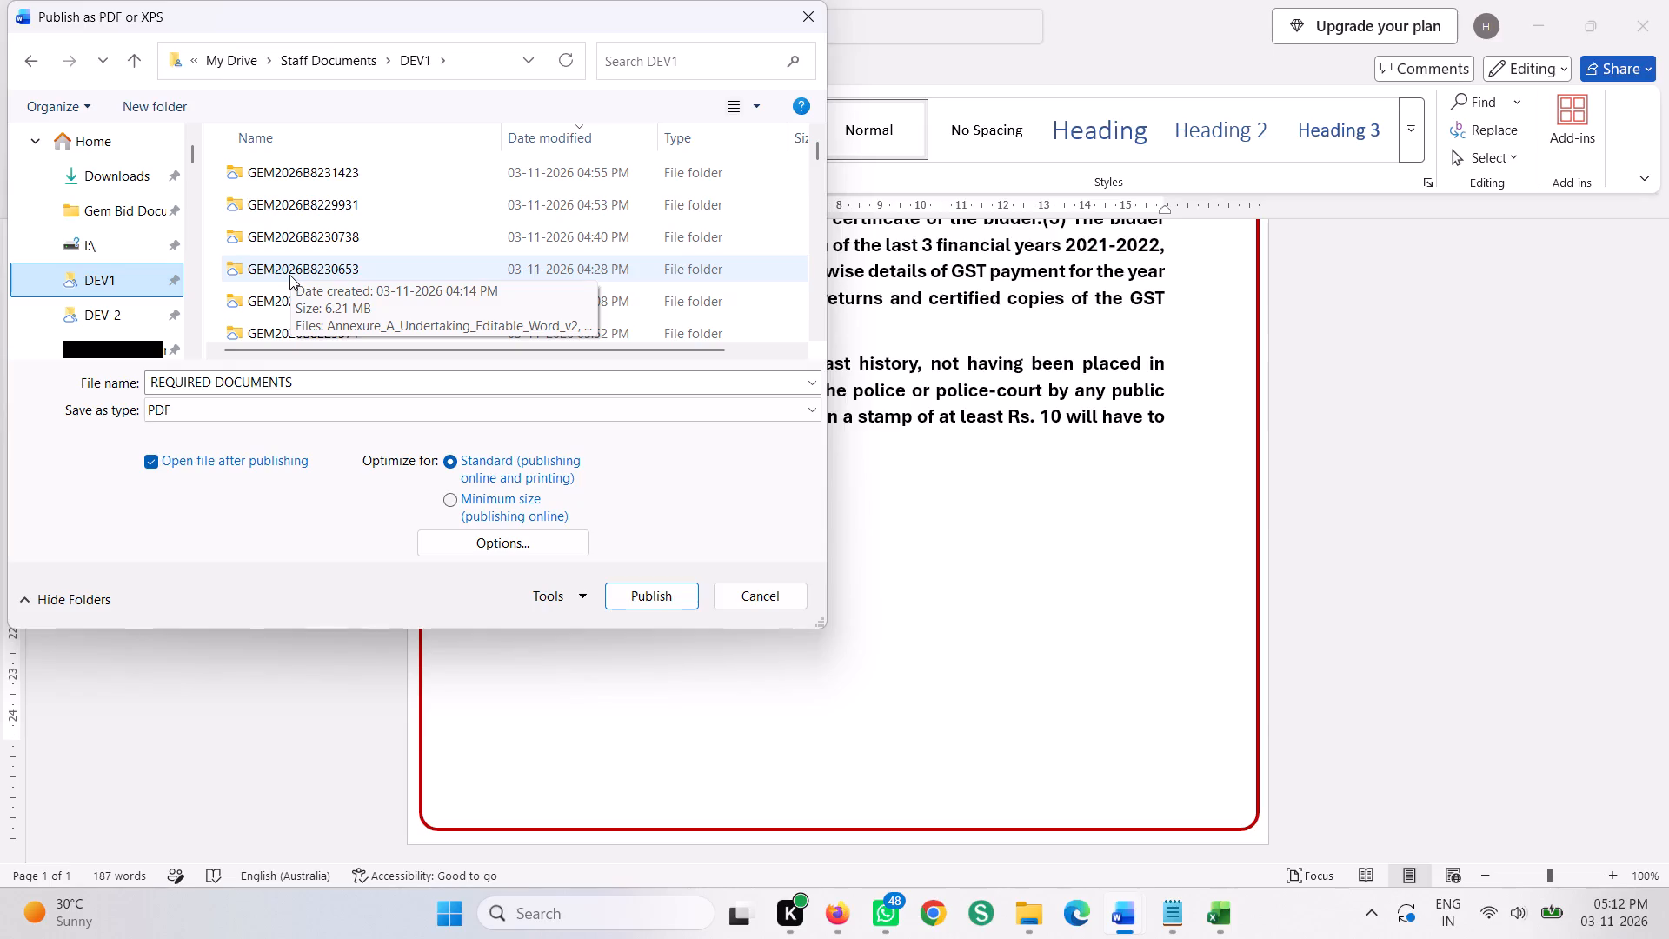
pyautogui.scroll(3, 310, 199)
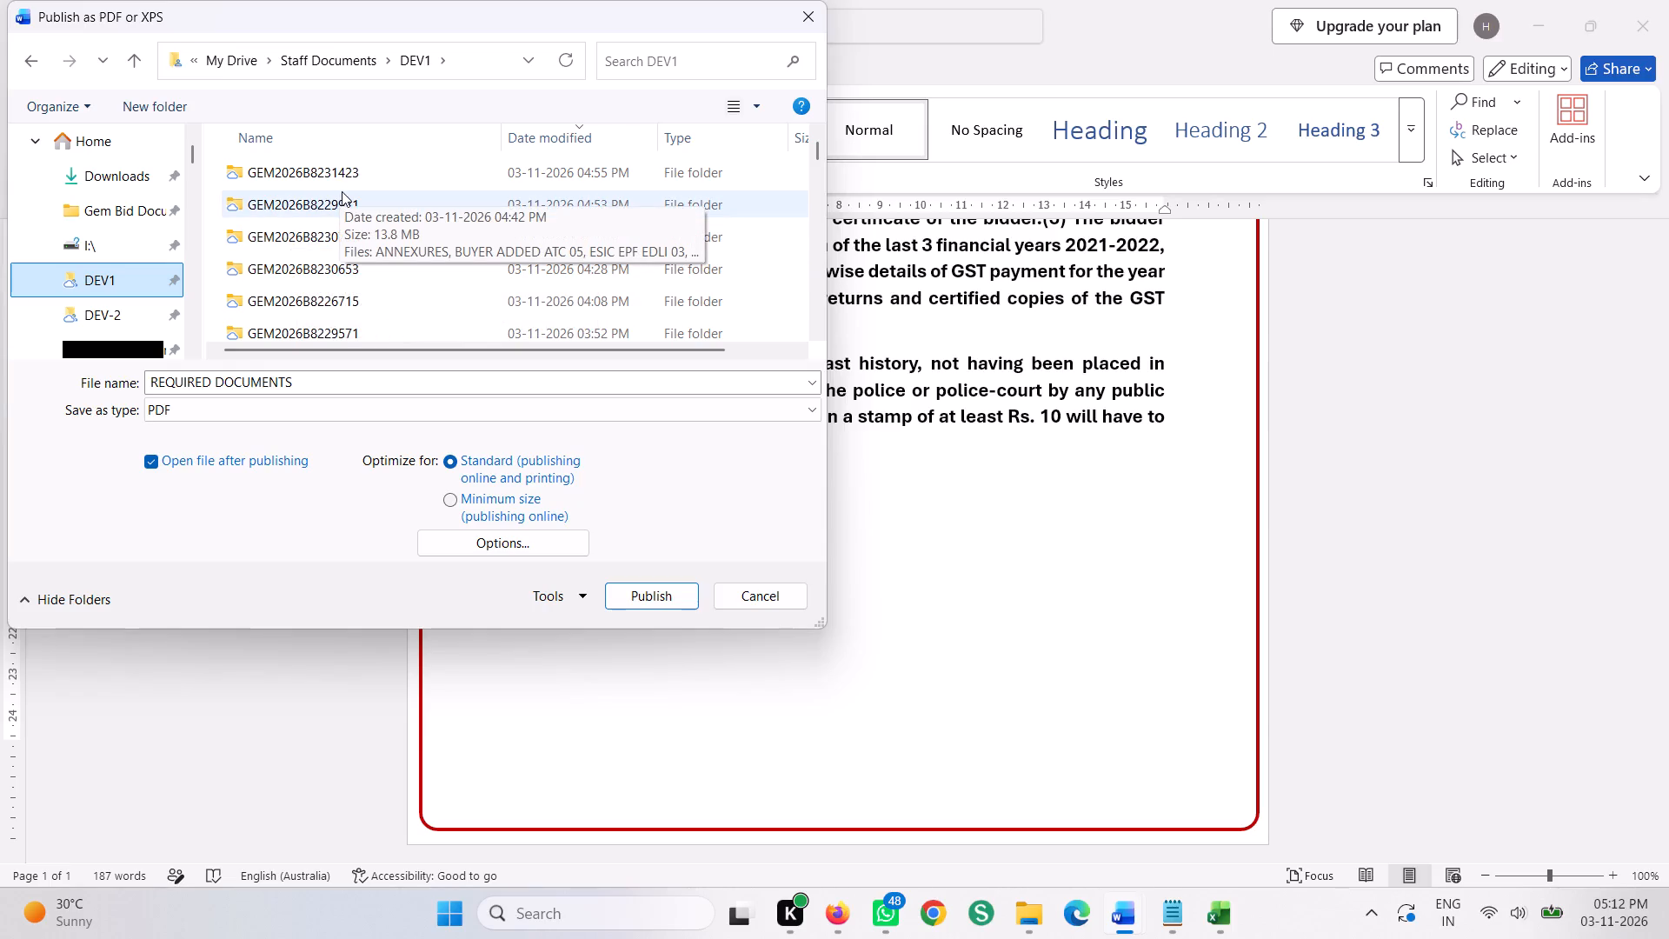
pyautogui.scroll(2, 342, 191)
pyautogui.doubleClick(348, 175)
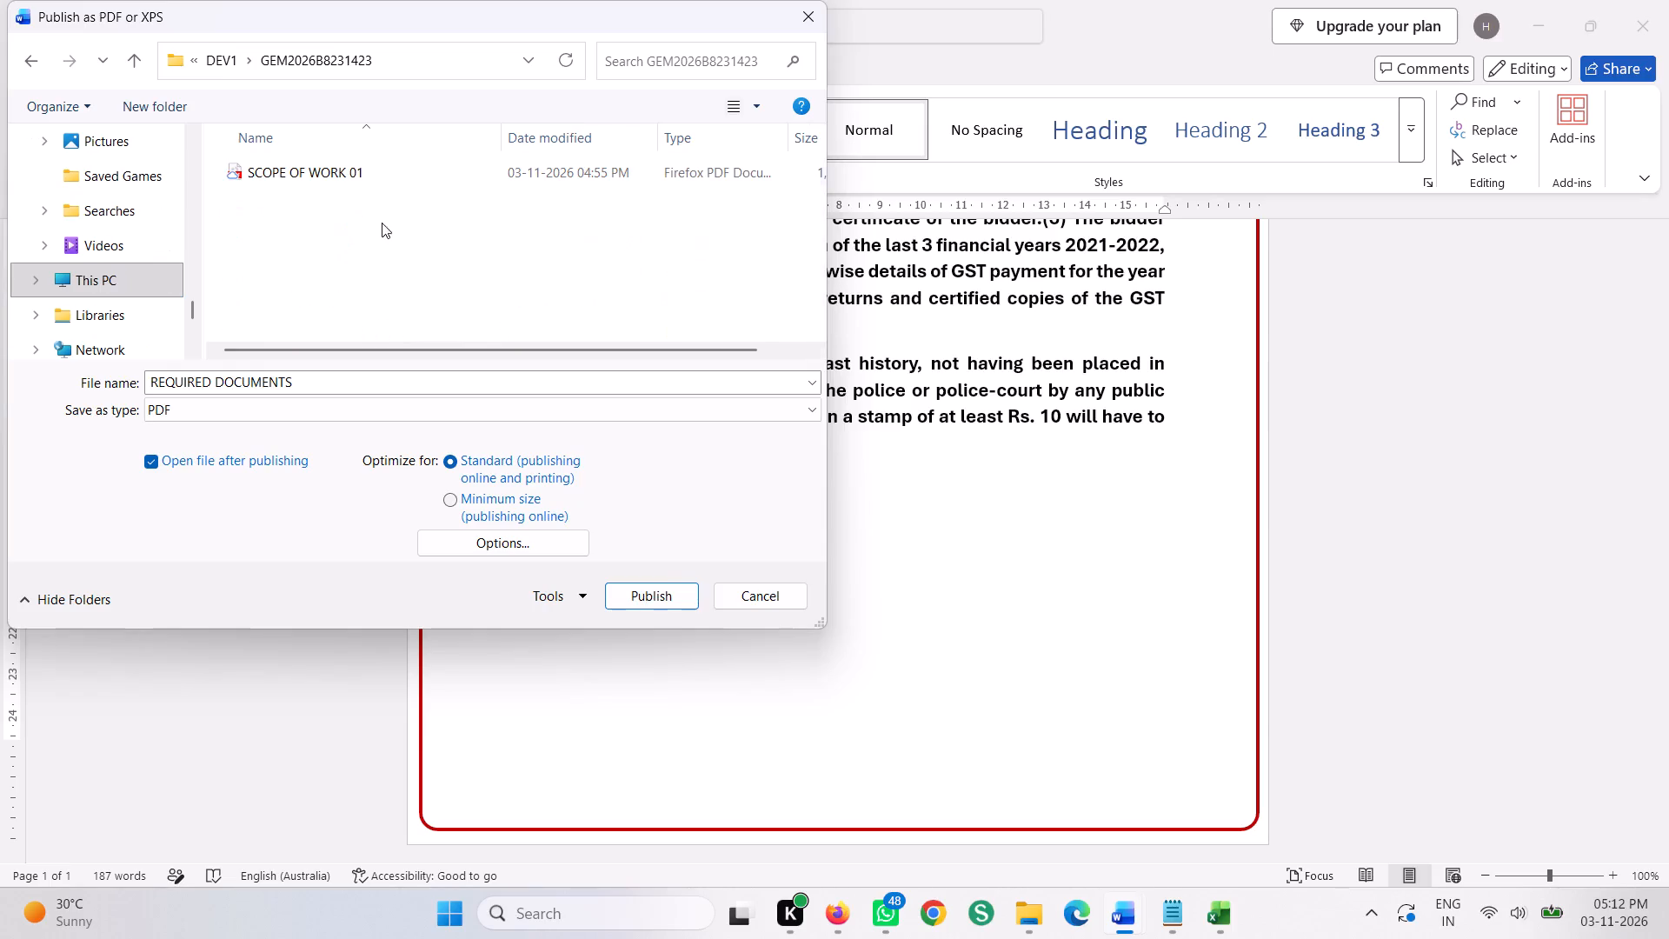
pyautogui.click(322, 378)
pyautogui.click(637, 588)
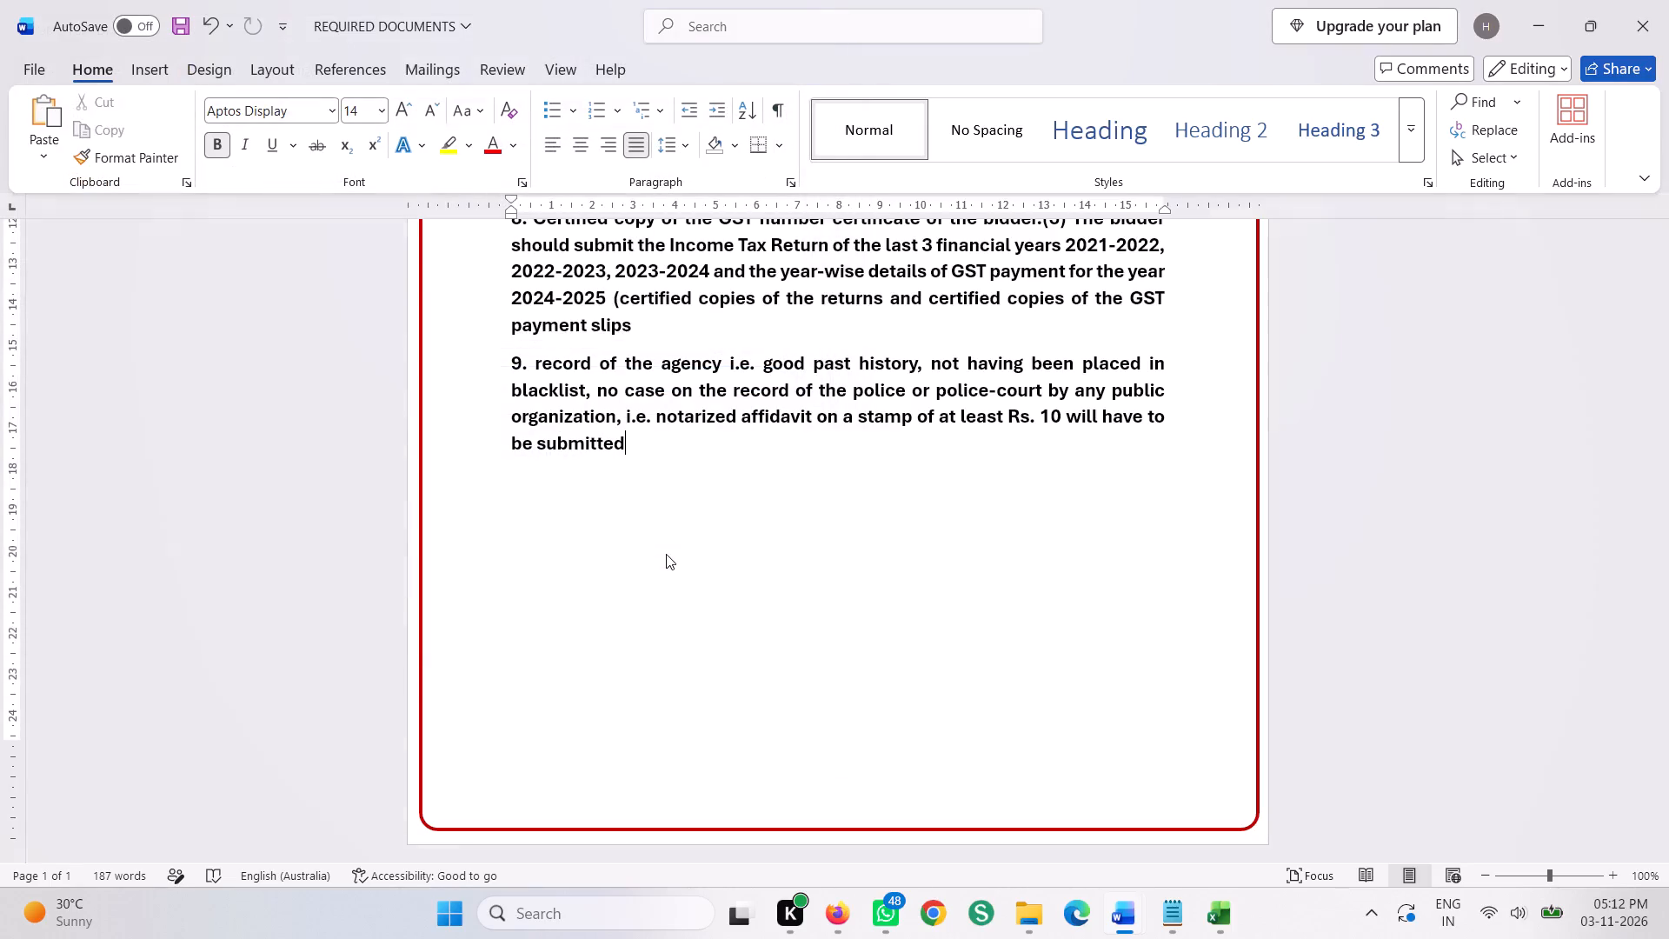
# Close the exported REQUIRED DOCUMENTS PDF and the Col-Vad-Record-Buyer ATC PDF in Firefox, and check the files in the bid folder.
pyautogui.click(1317, 0)
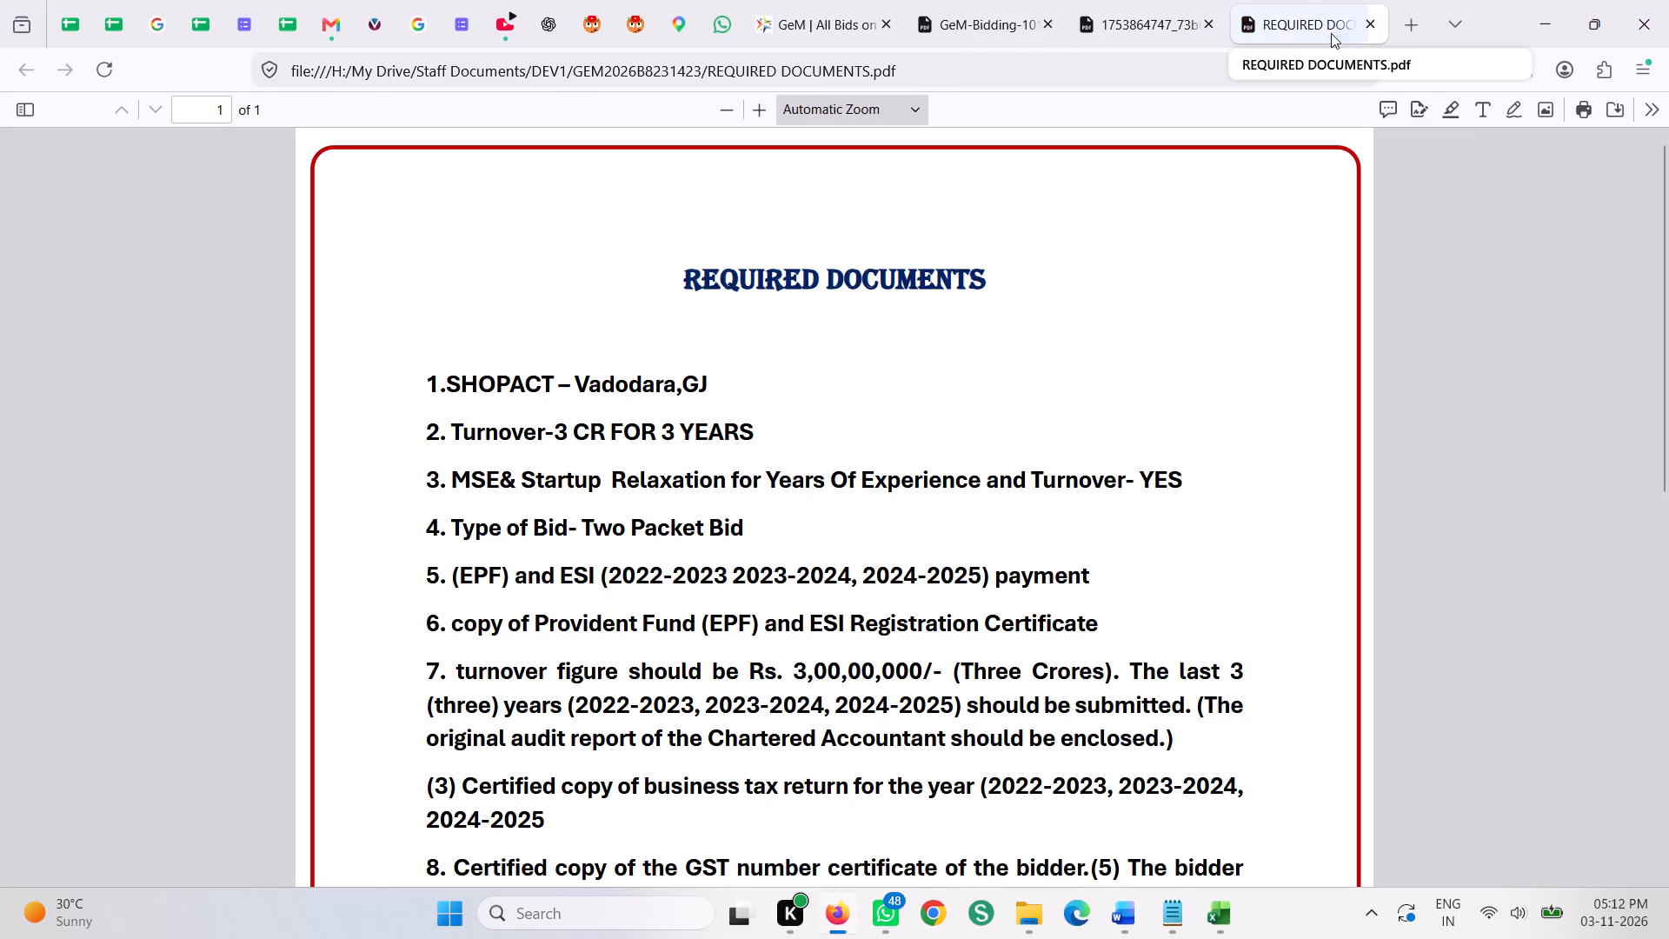
pyautogui.click(1366, 23)
pyautogui.click(1282, 0)
pyautogui.scroll(3, 1287, 170)
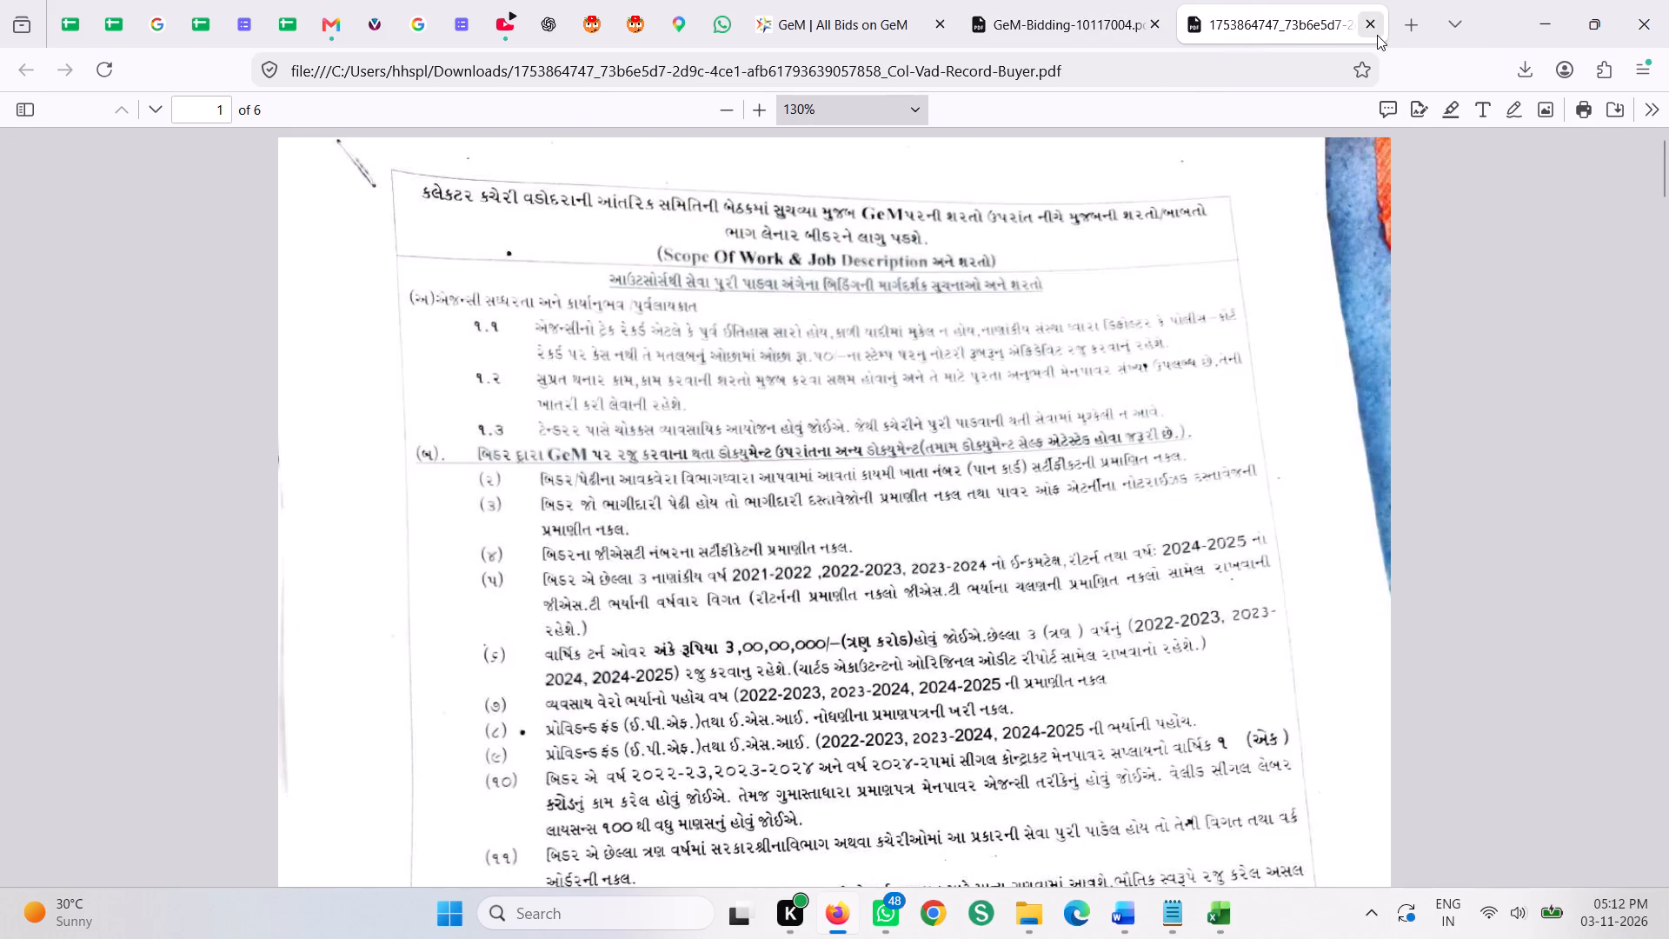
pyautogui.click(1380, 29)
pyautogui.click(1029, 906)
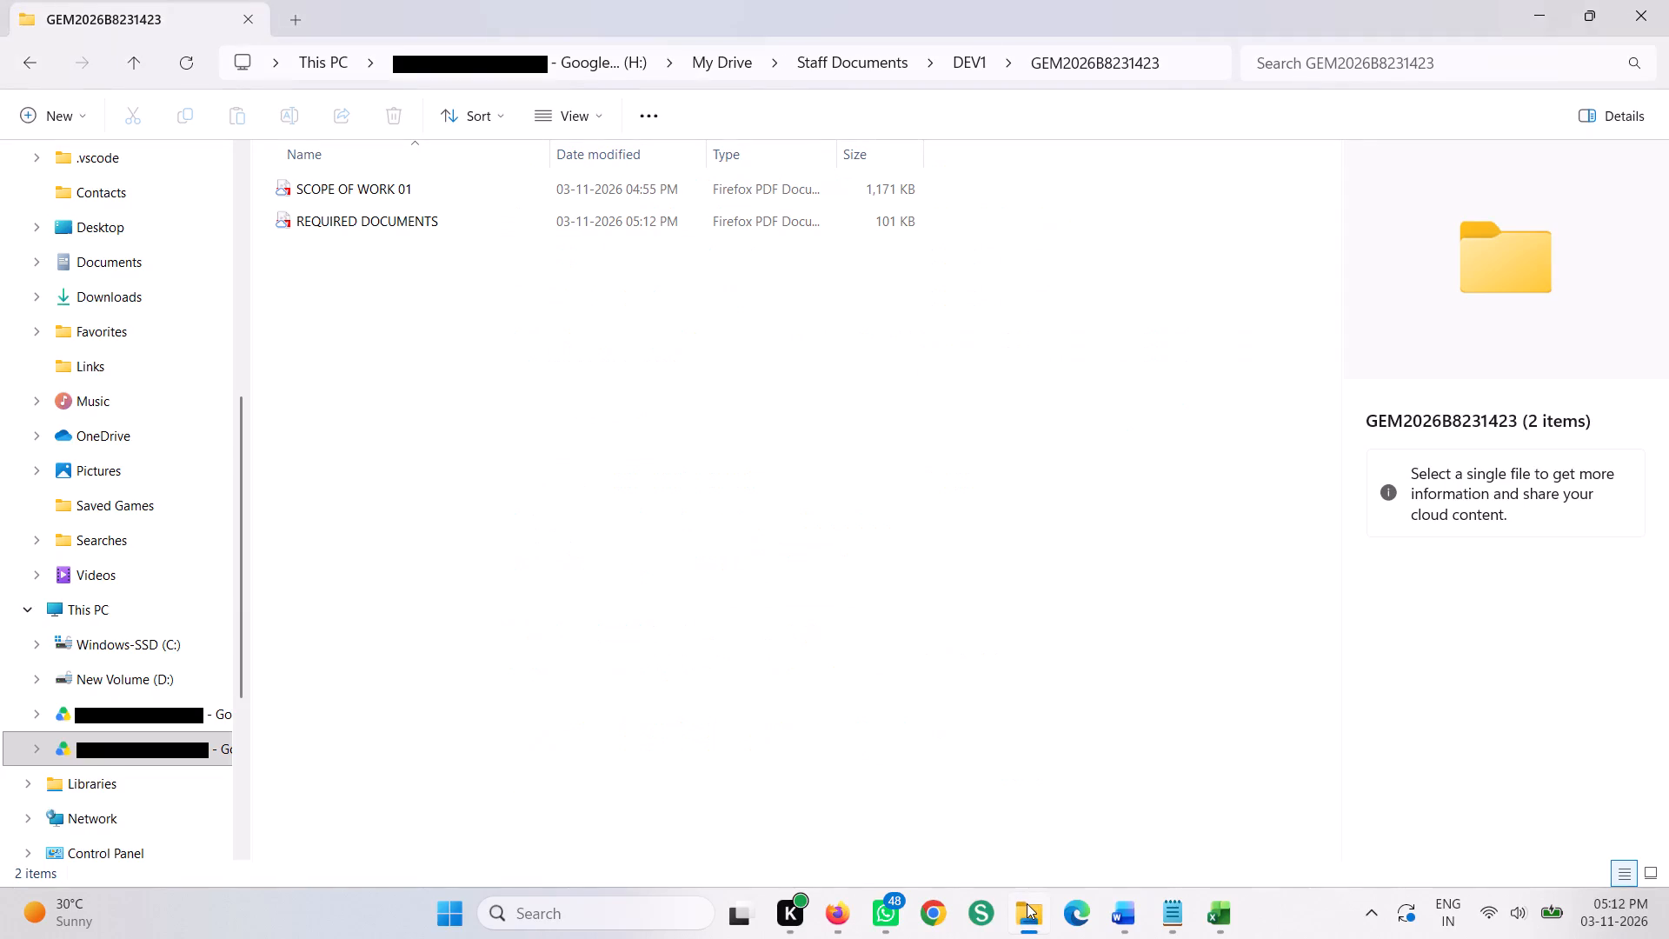
pyautogui.click(1027, 903)
# Save a copy of the GeM-Bidding-10117004 PDF into the DEV1 folder GEM2026B8231423, keeping its file name.
pyautogui.scroll(4, 1553, 203)
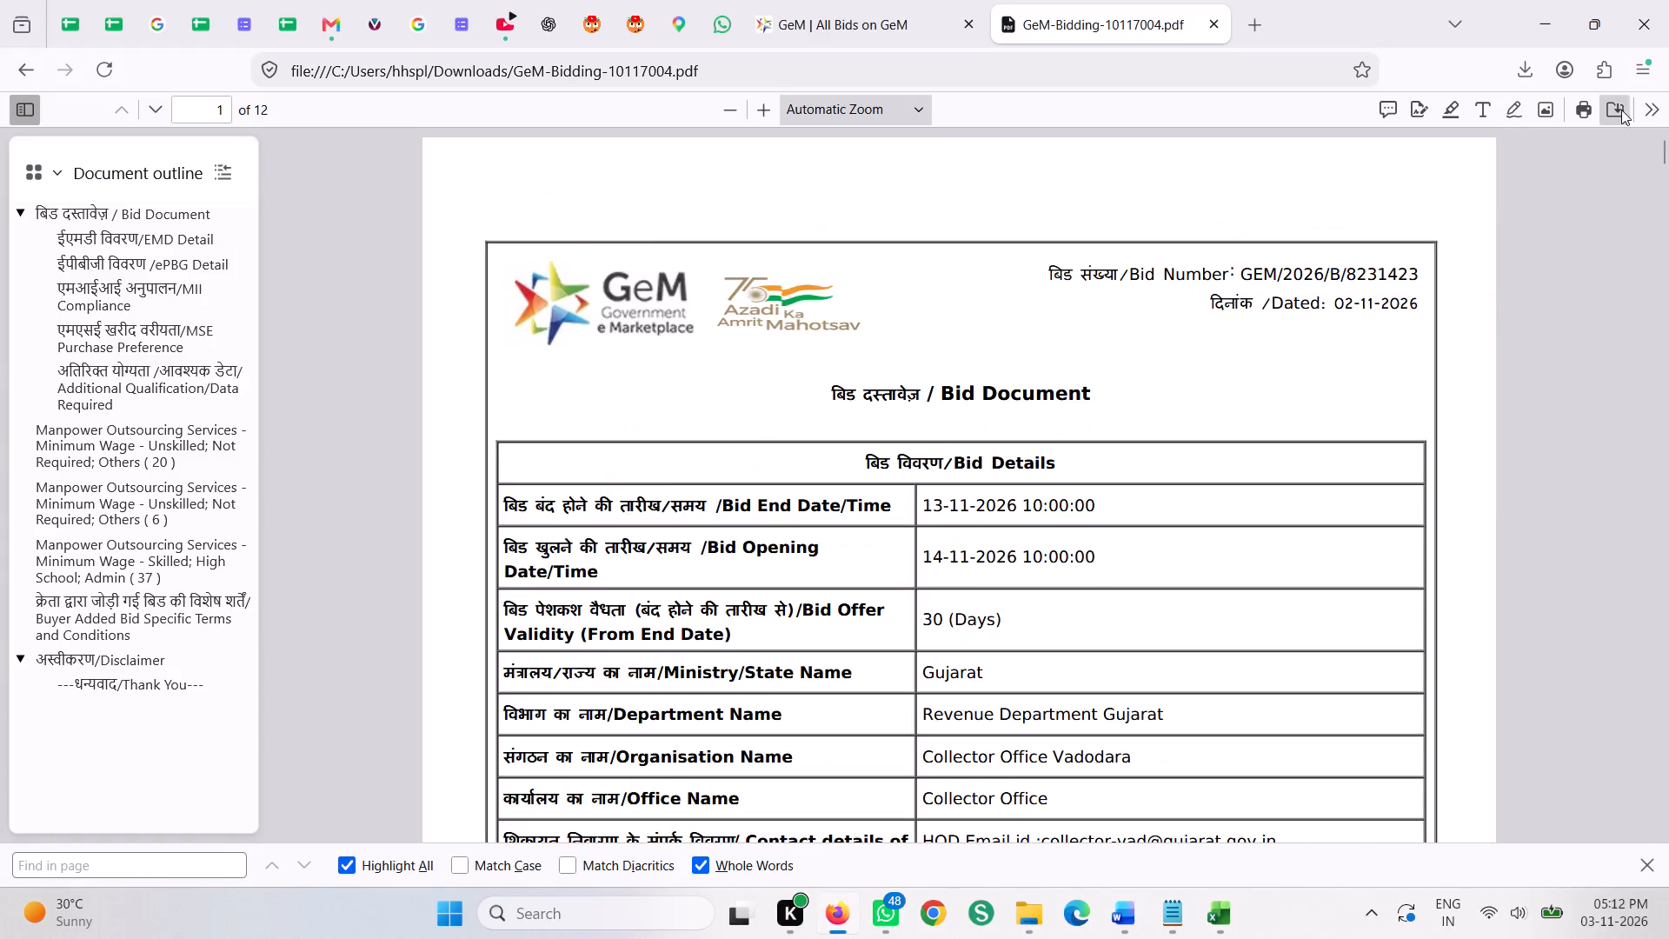
pyautogui.click(1622, 101)
pyautogui.scroll(7, 529, 313)
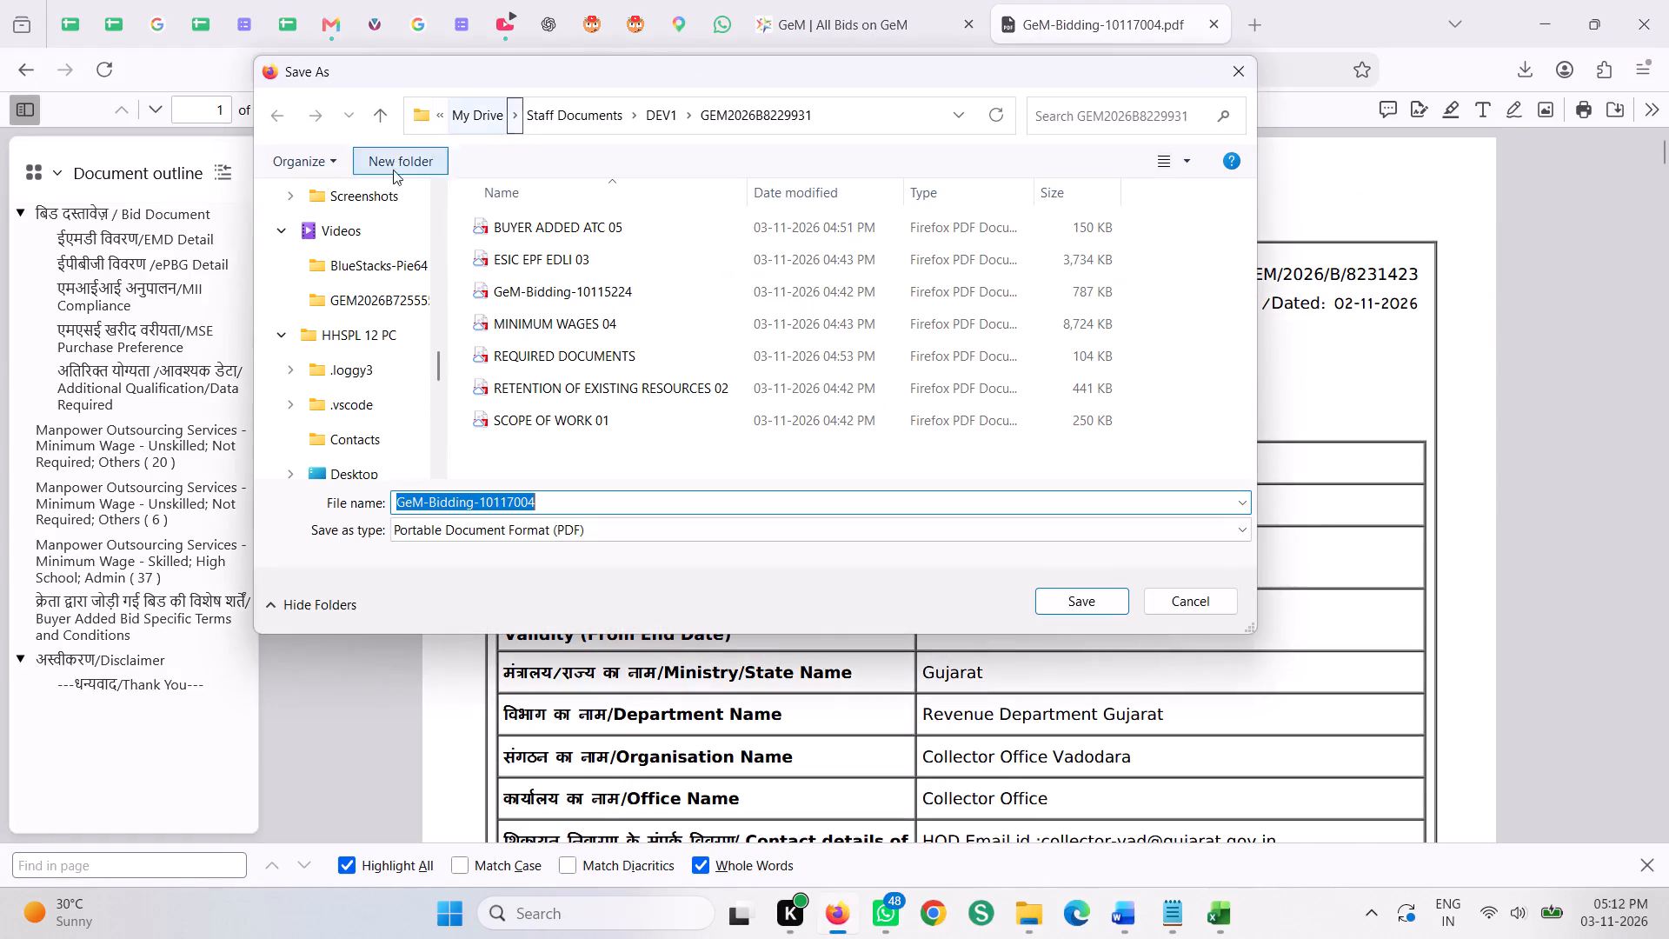
pyautogui.click(364, 115)
pyautogui.scroll(5, 496, 259)
pyautogui.doubleClick(584, 220)
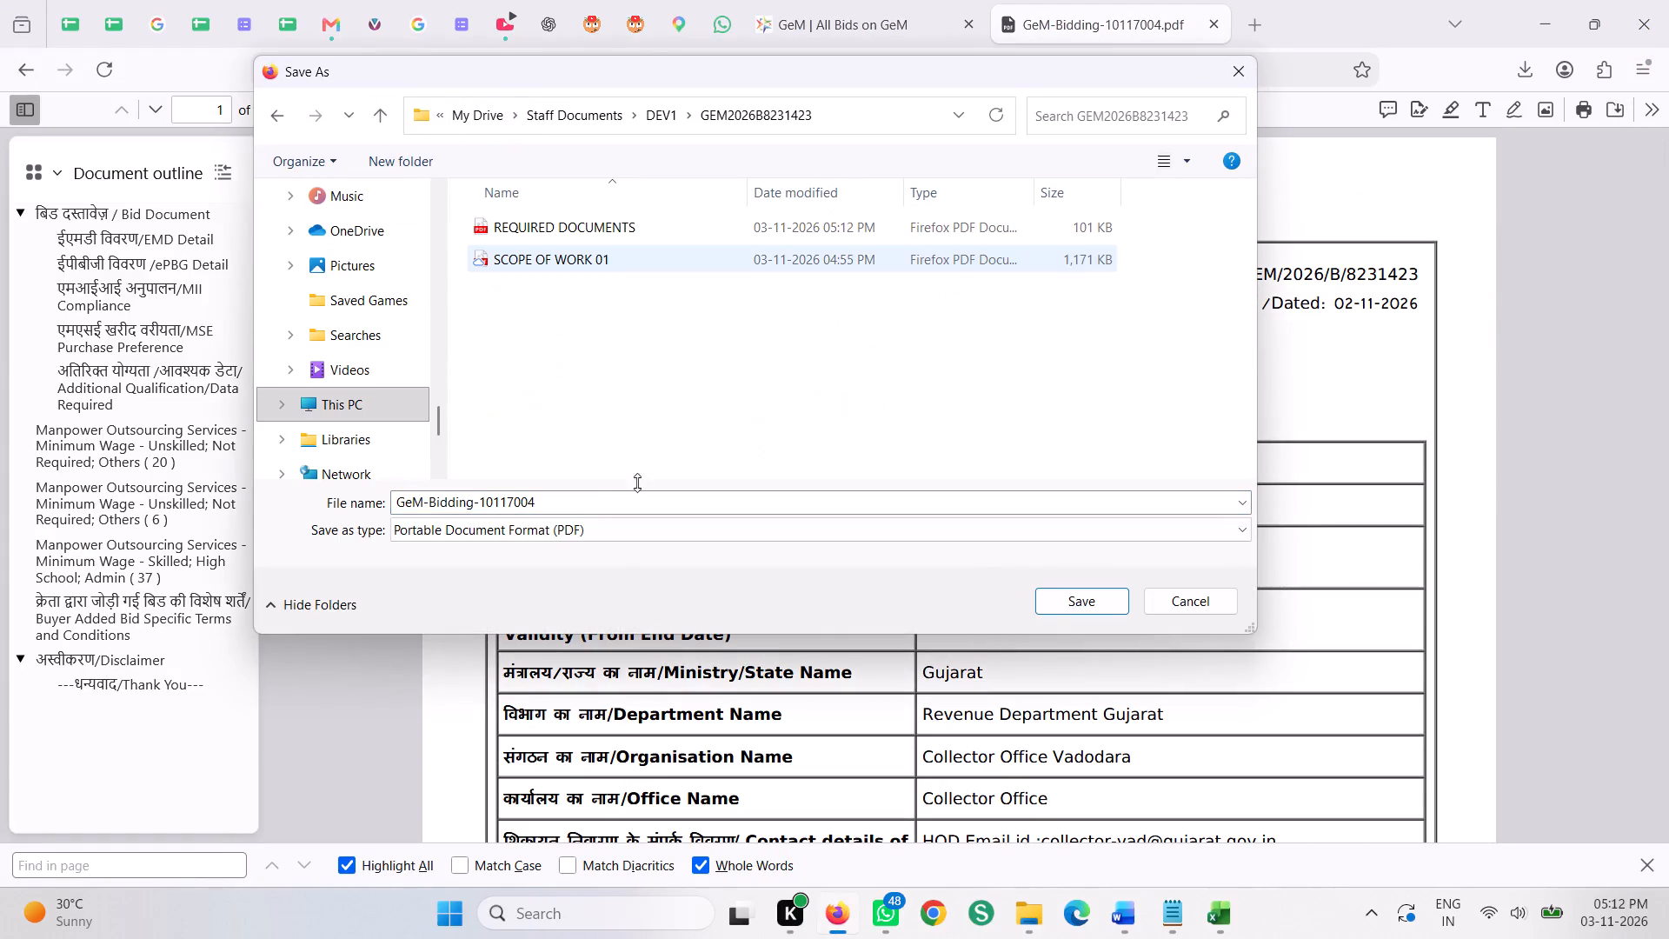
pyautogui.click(588, 507)
pyautogui.click(1059, 597)
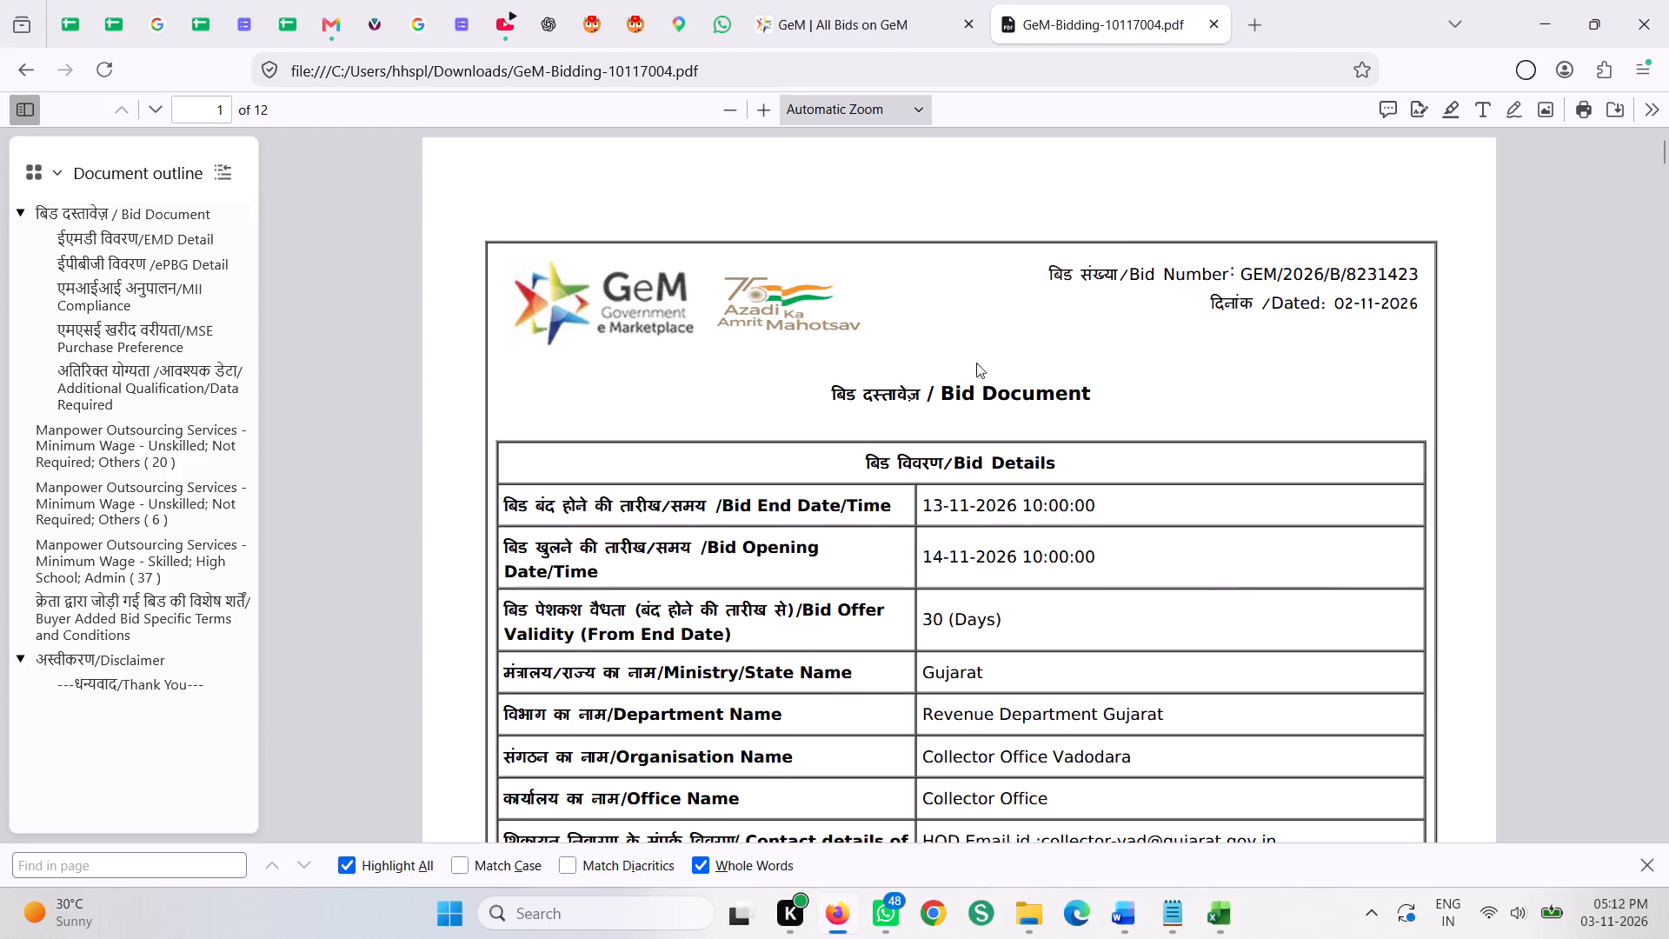
# Go up from GEM2026B8231423 to the DEV1 folder, open the Daily Tender Sheet 2026, and return to browse the DEV1 bid folders.
pyautogui.click(1021, 909)
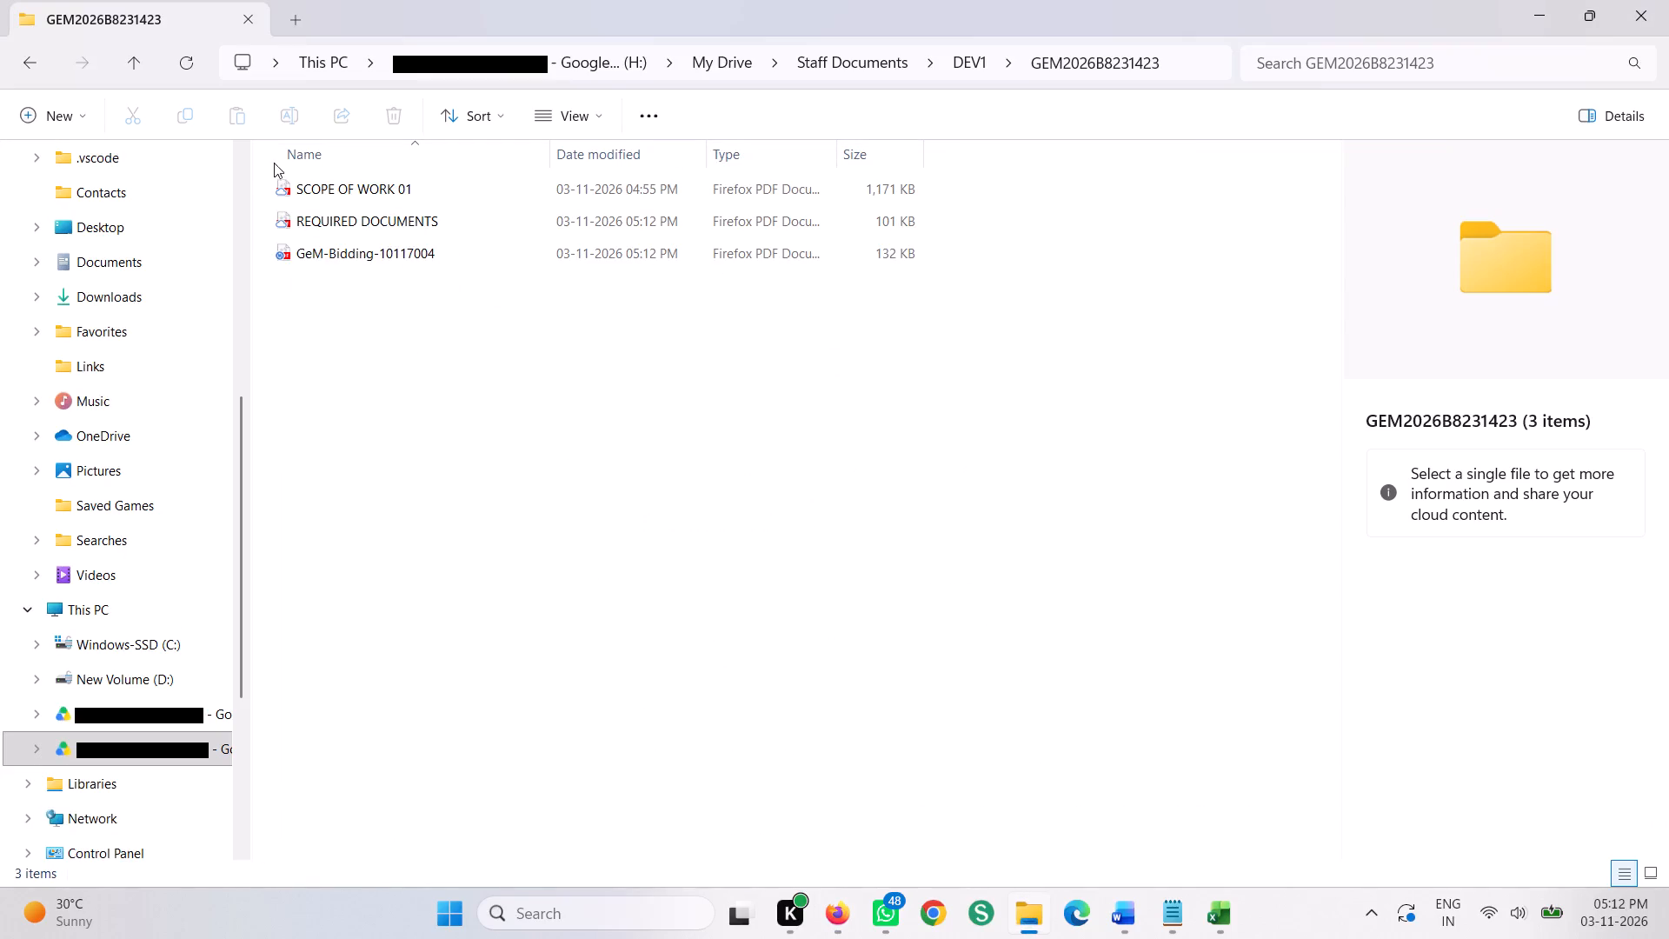
pyautogui.click(131, 66)
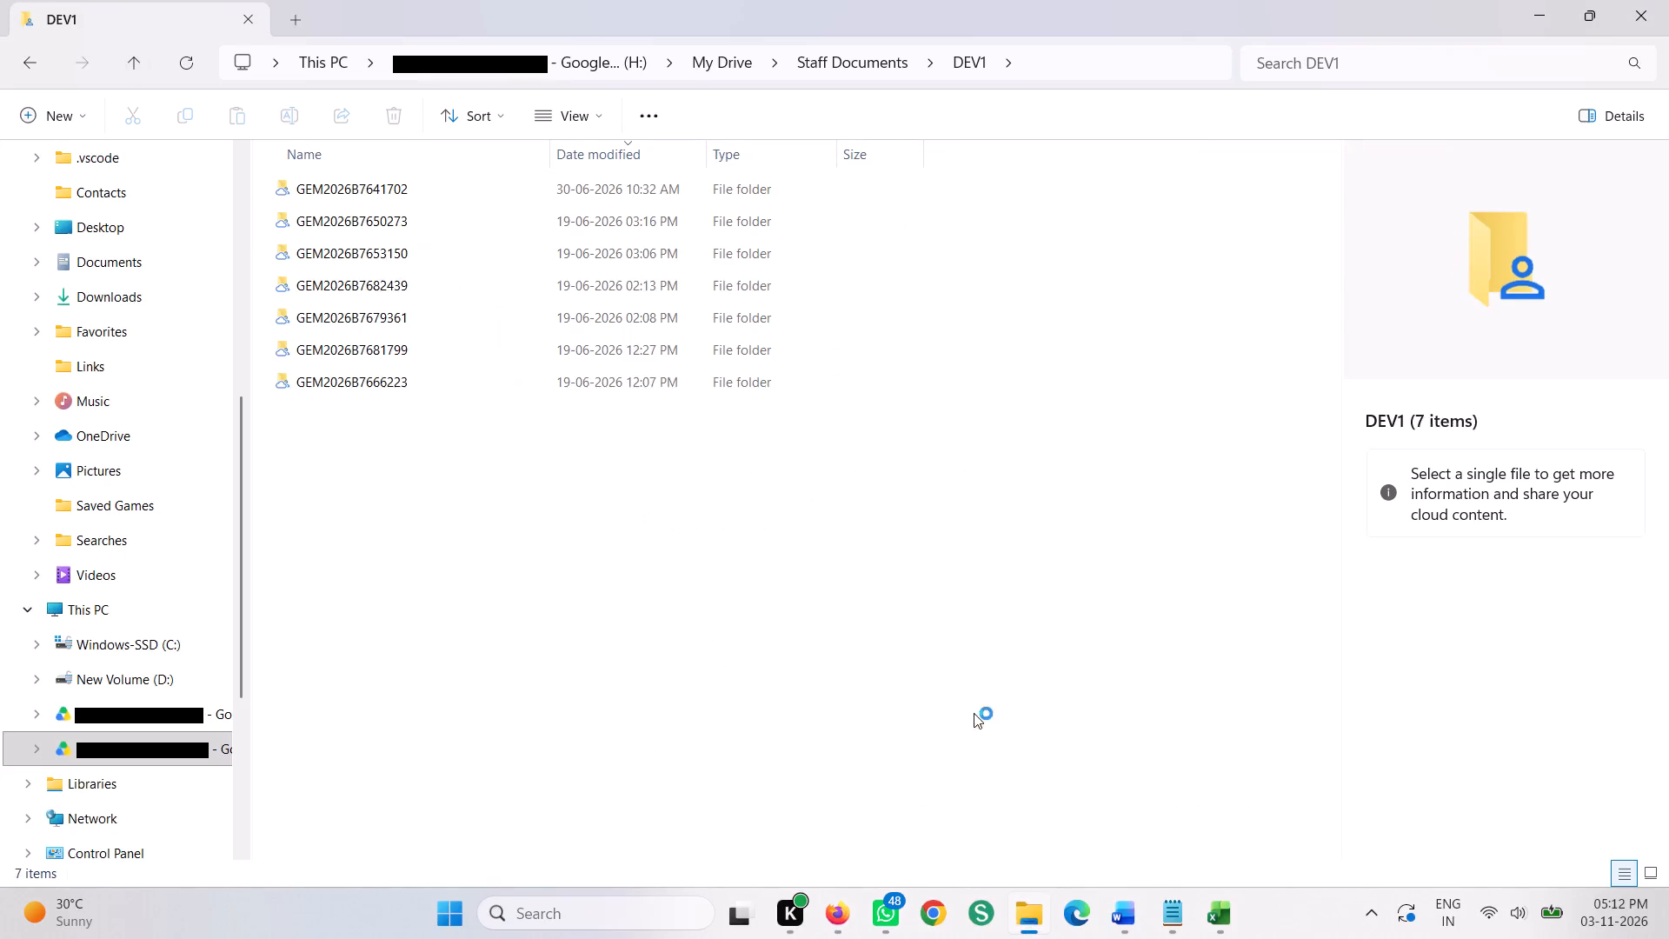
pyautogui.click(829, 912)
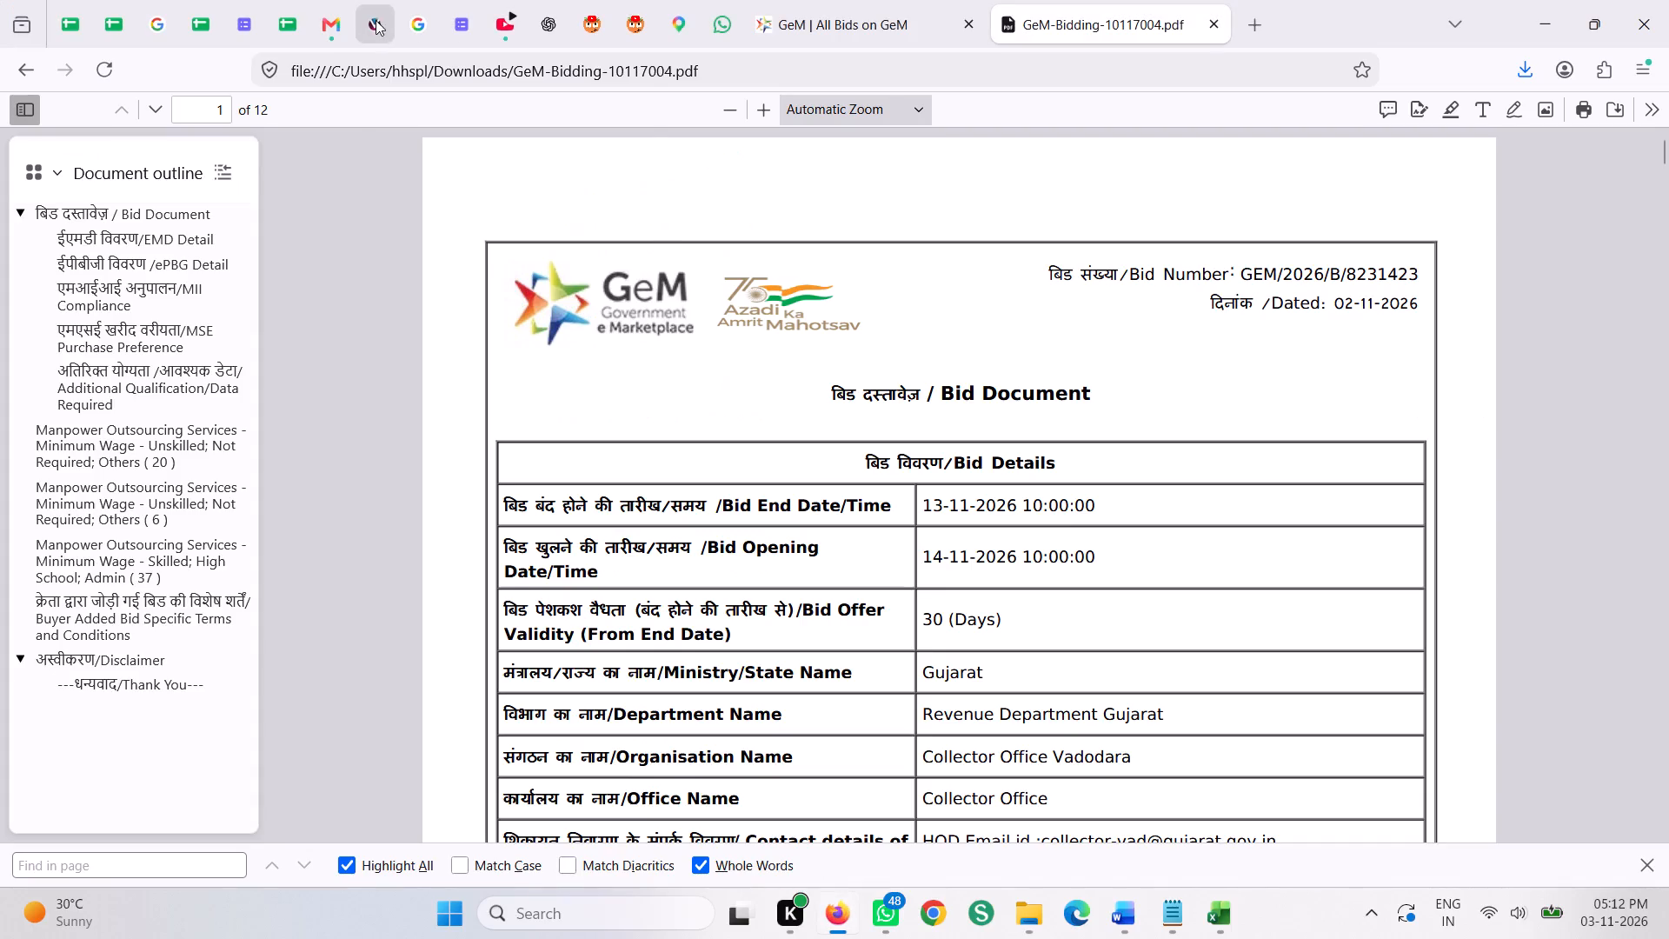
pyautogui.click(296, 19)
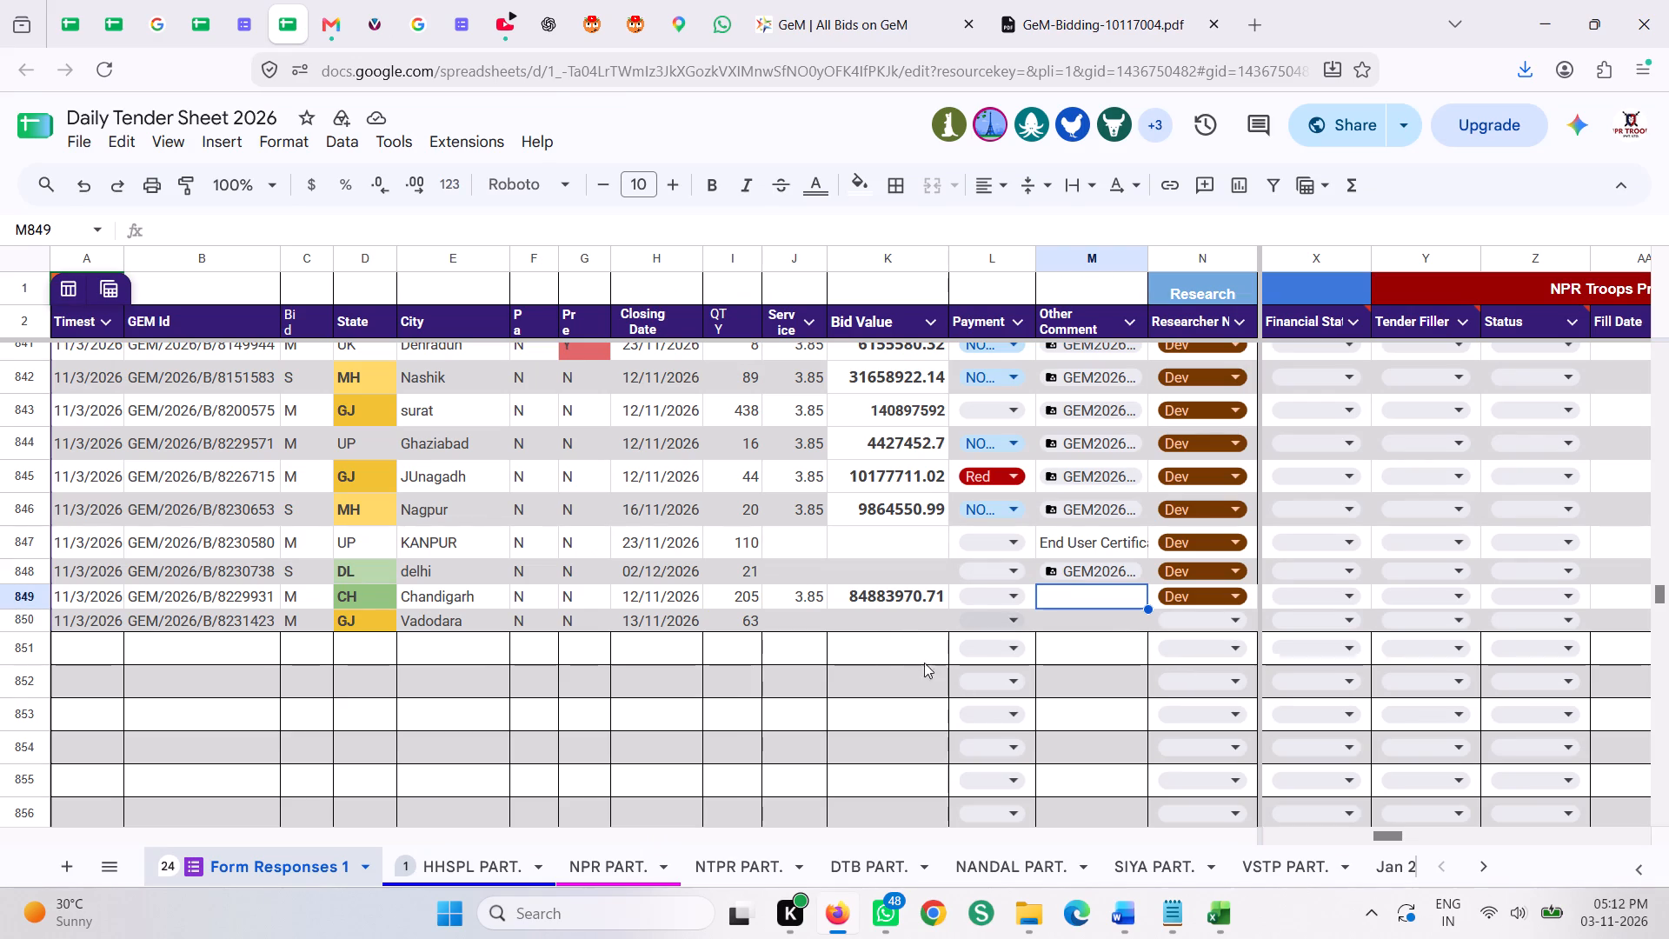
pyautogui.click(1027, 909)
pyautogui.scroll(2, 504, 258)
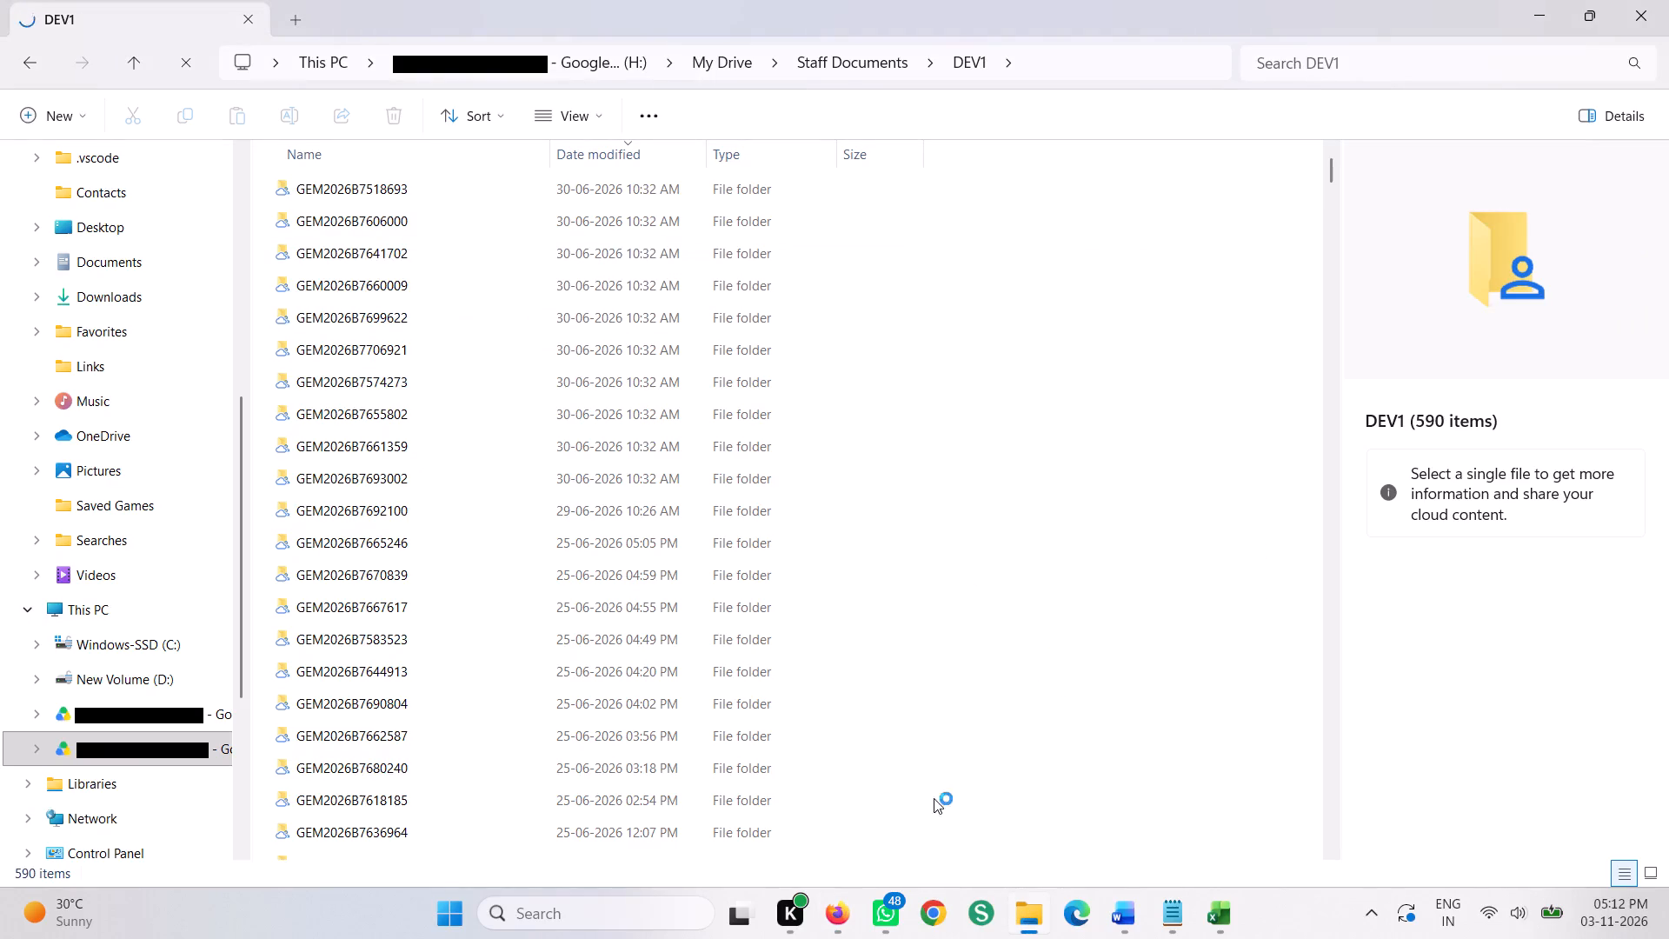